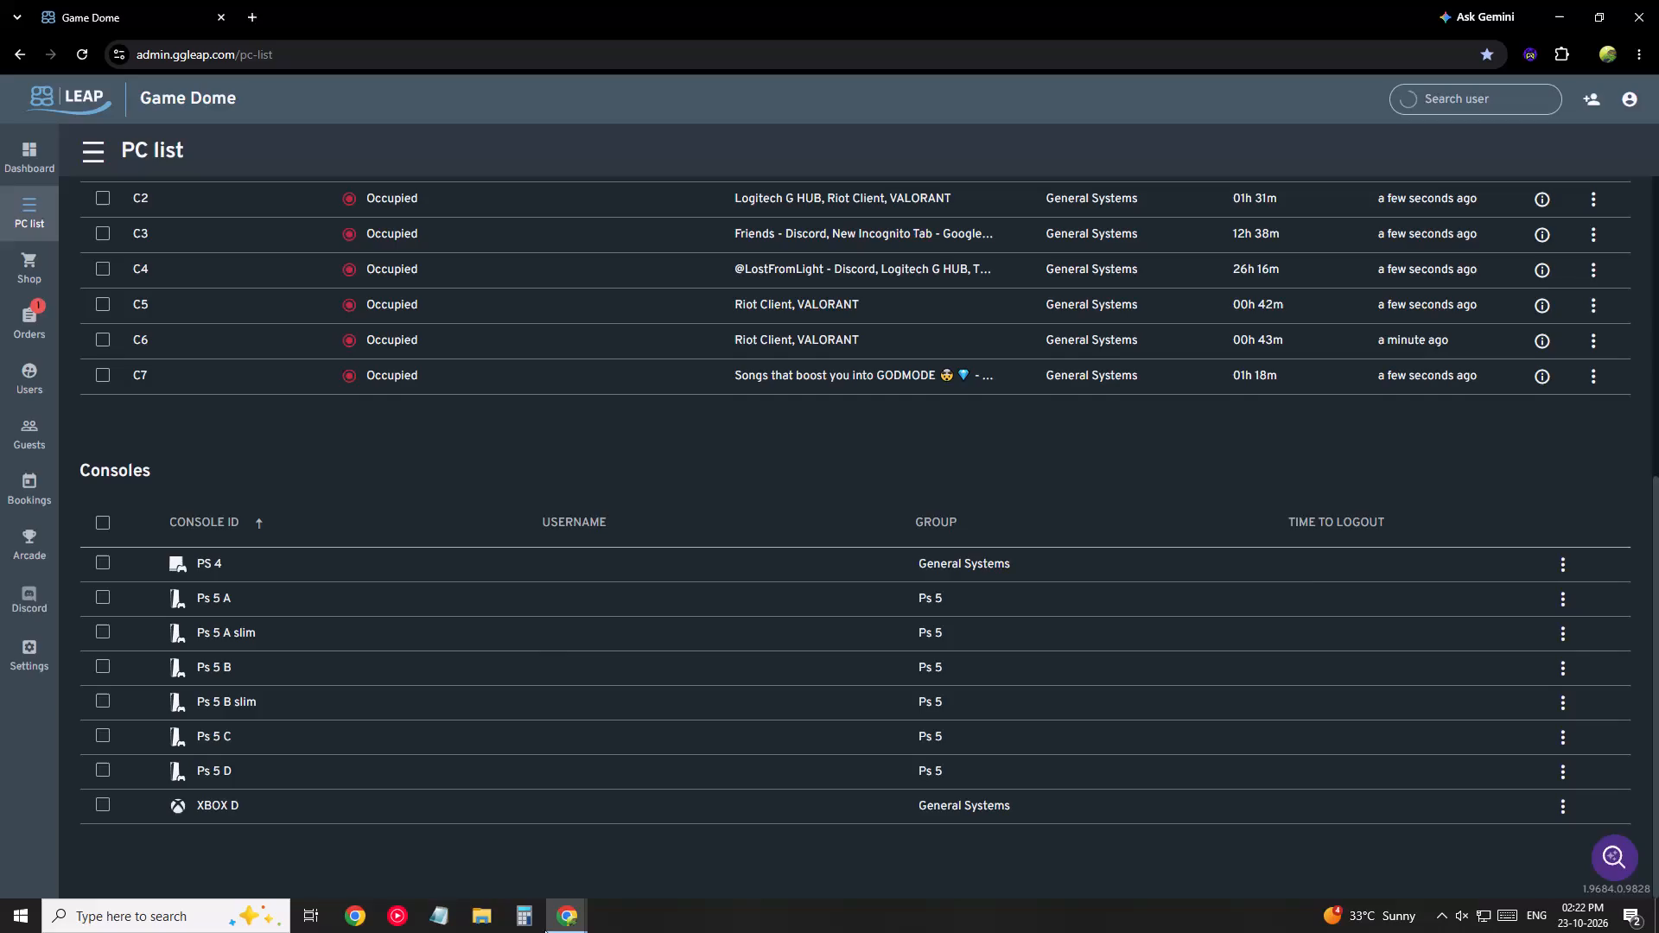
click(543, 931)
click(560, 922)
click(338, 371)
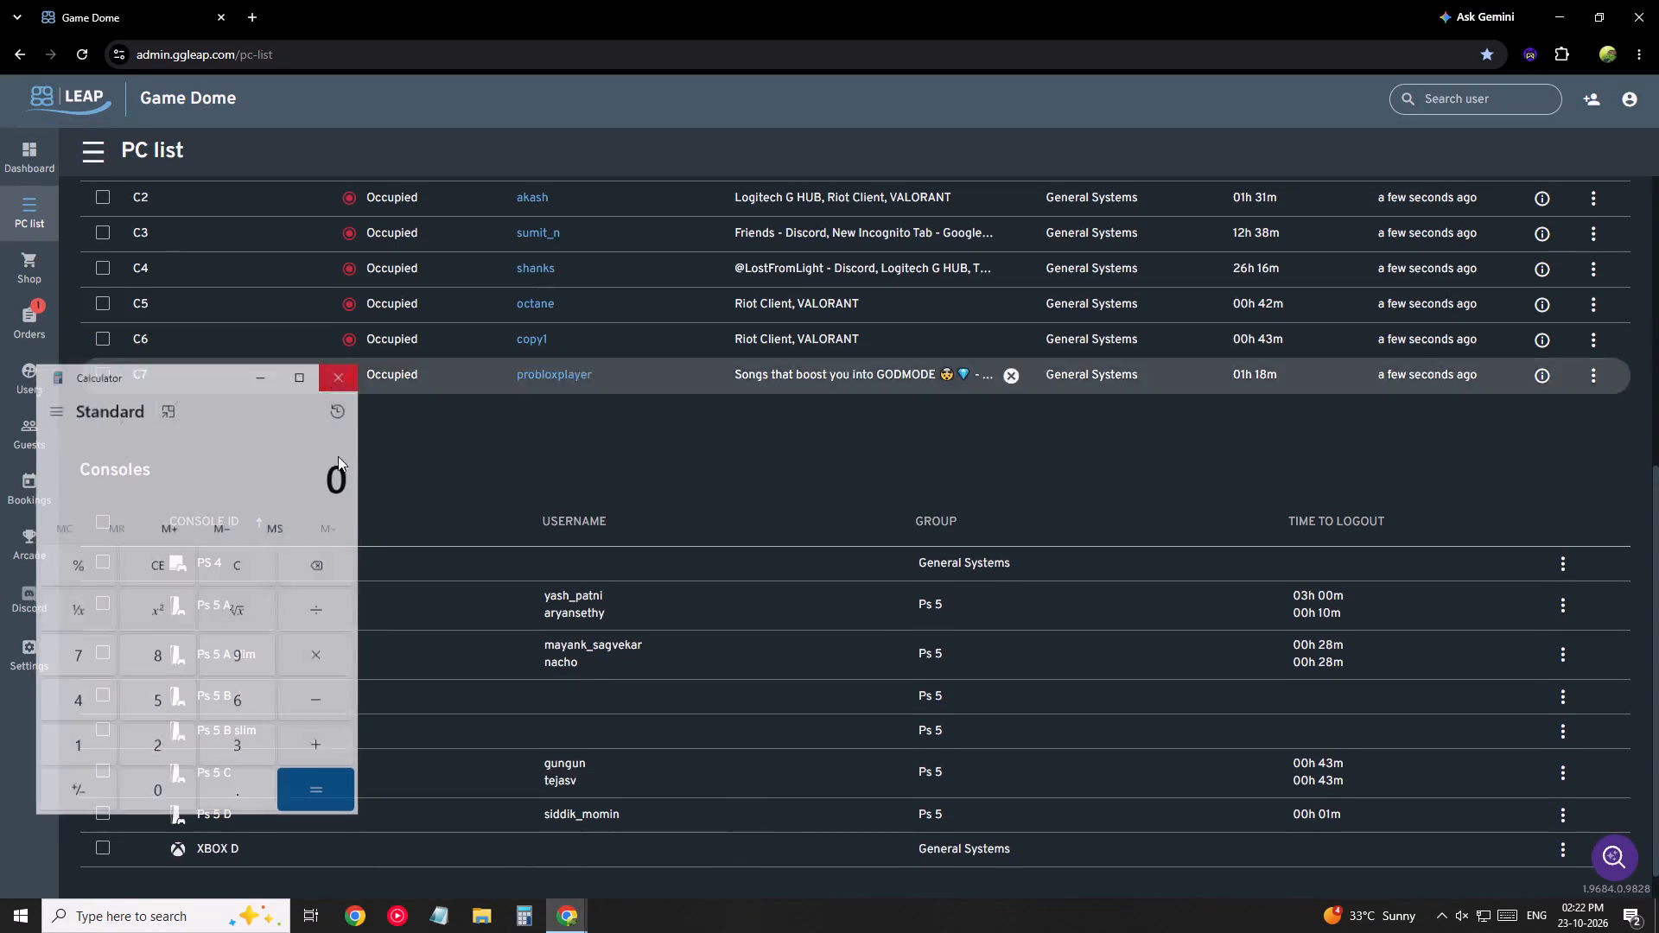
Switch to the GD VIMAN MNAGAR spreadsheet and go to the latest entries at the end of the daily exp sheet.
click(584, 914)
click(516, 871)
scroll(846, 512, down, 7)
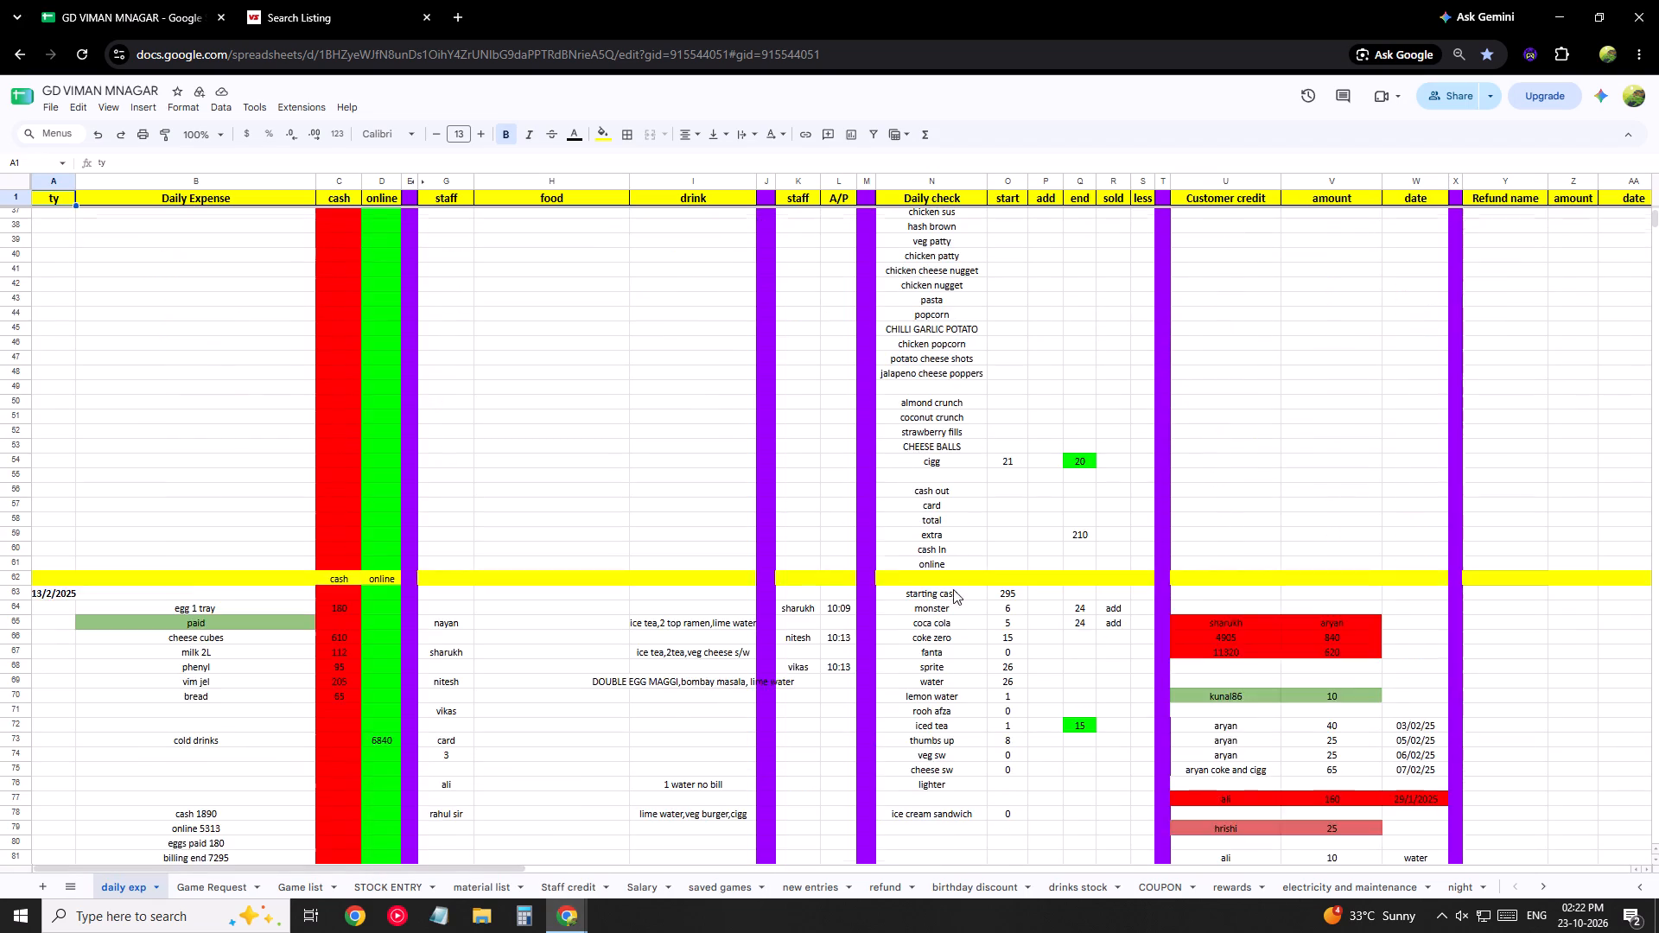
drag(1653, 218, 1640, 932)
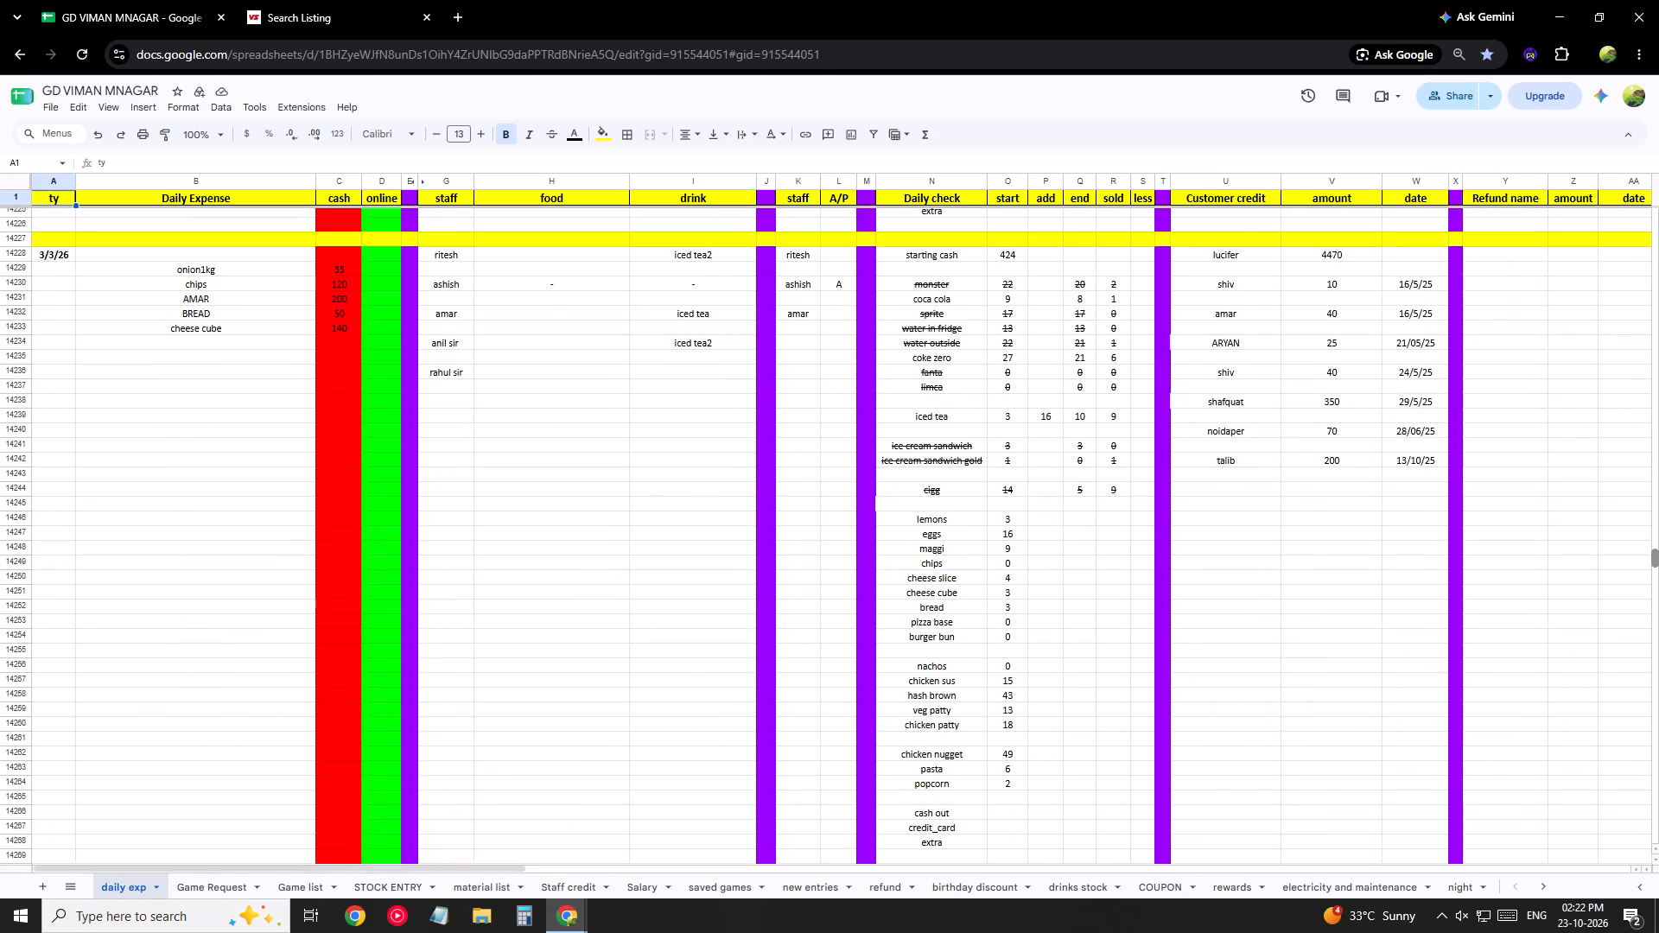
drag(1640, 932, 1658, 932)
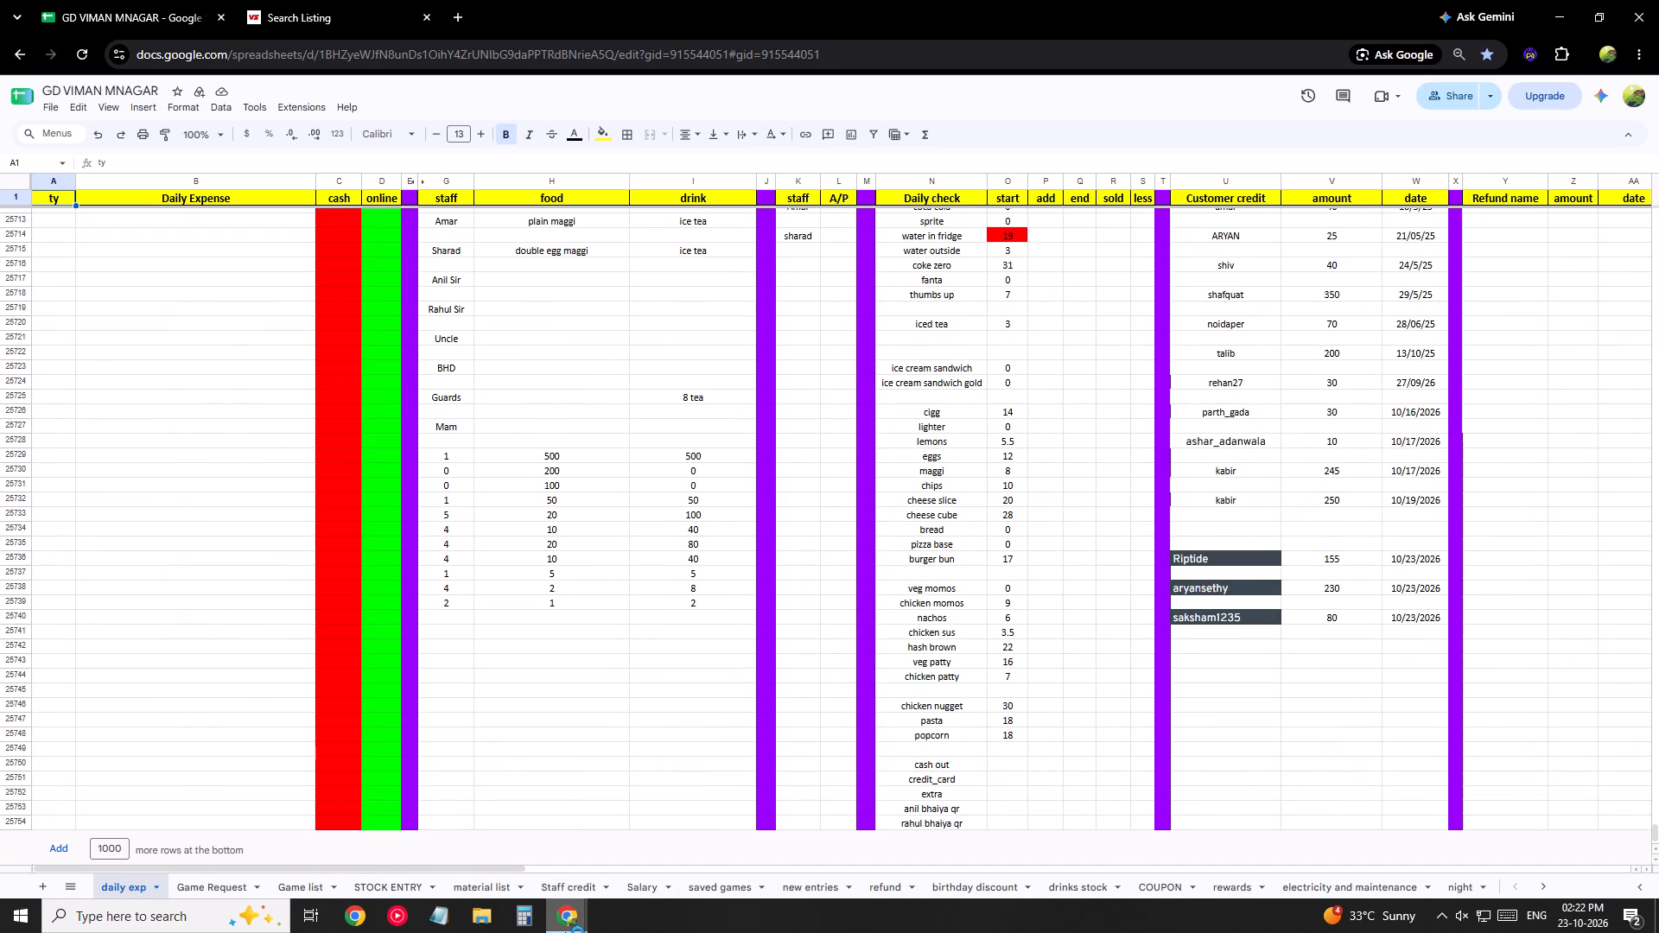
Switch back to the Game Dome PC list window showing the console sessions.
click(565, 932)
click(611, 859)
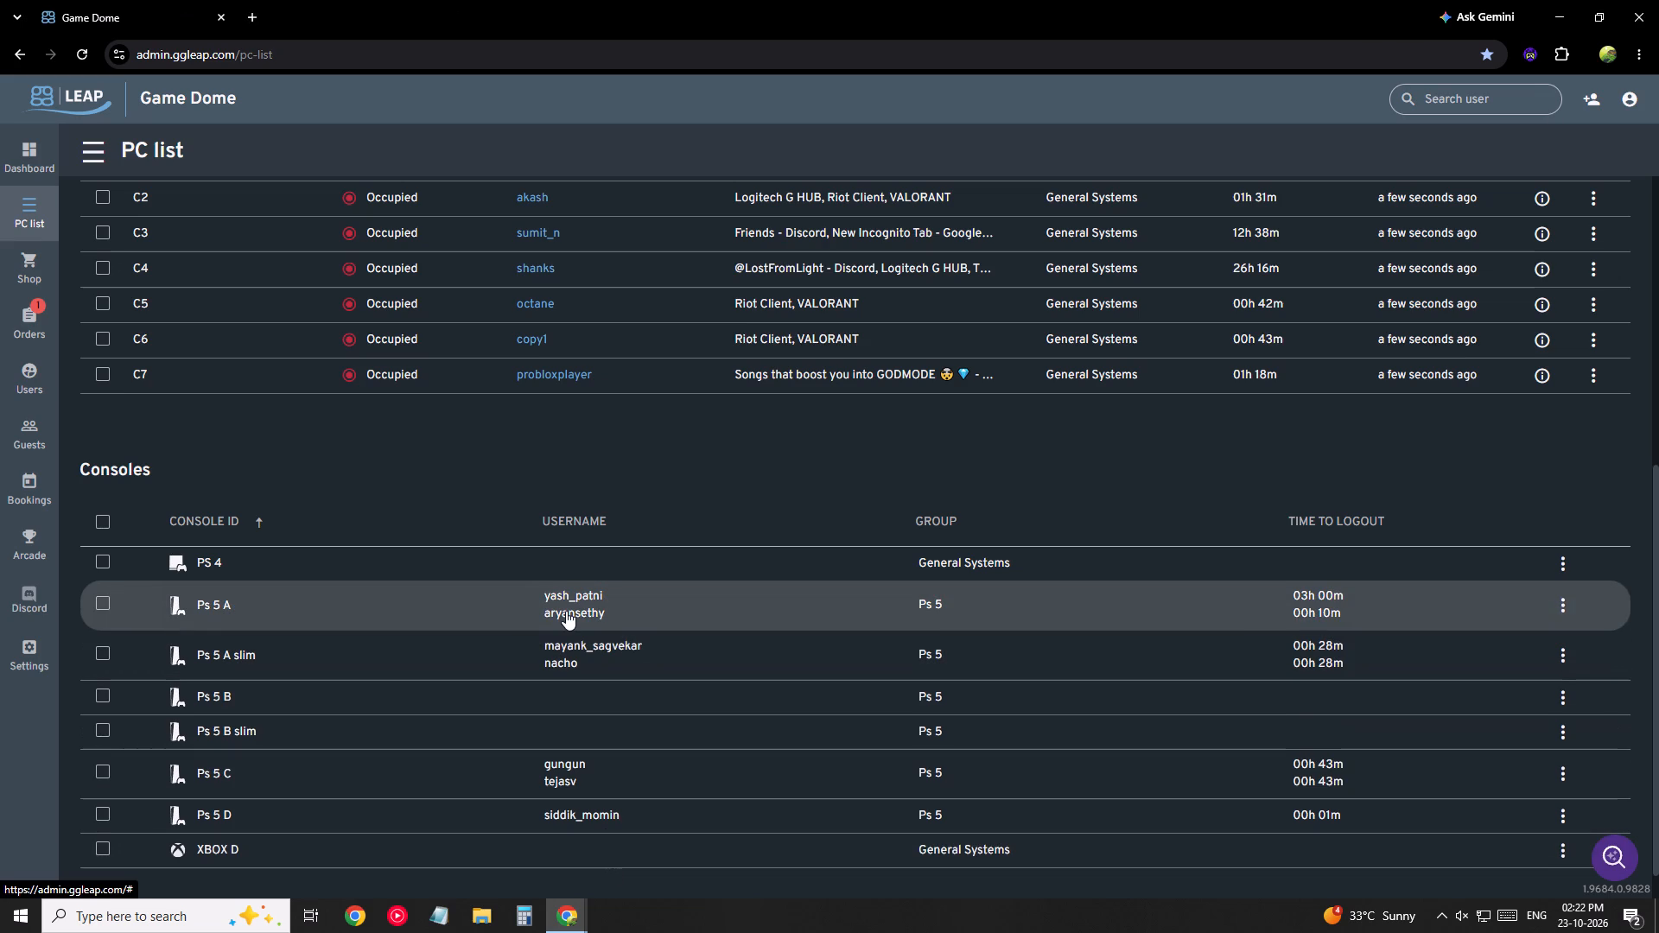
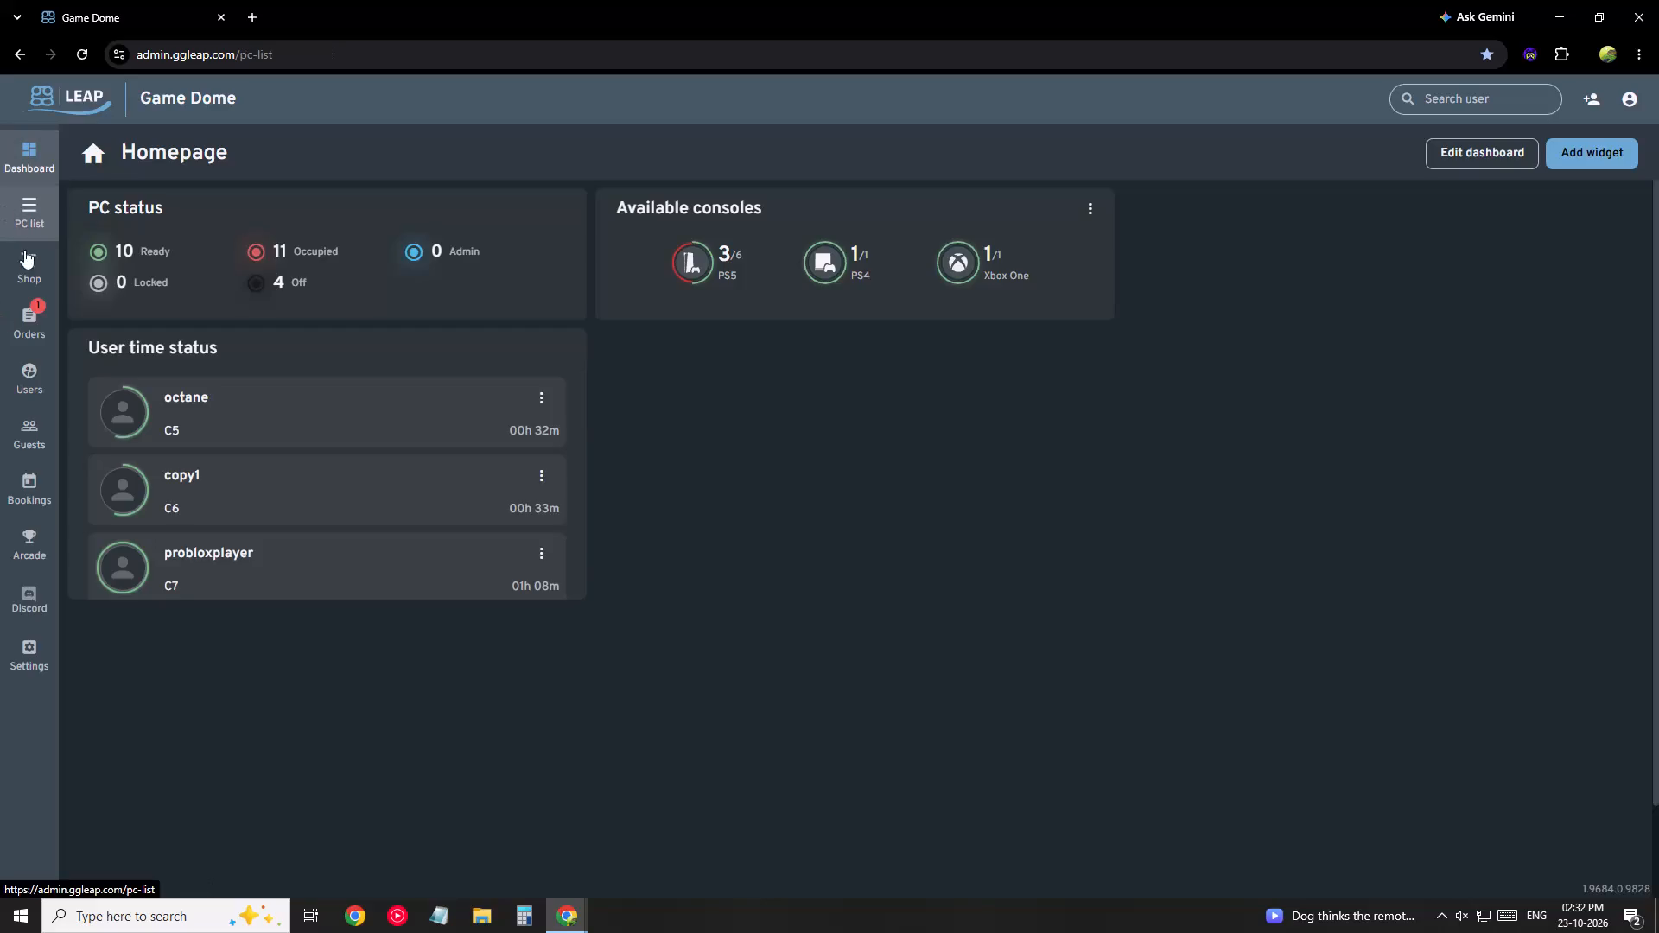
Dismiss the out-of-time alert for console Ps 5 A and log out all users from that console.
scroll(534, 653, down, 11)
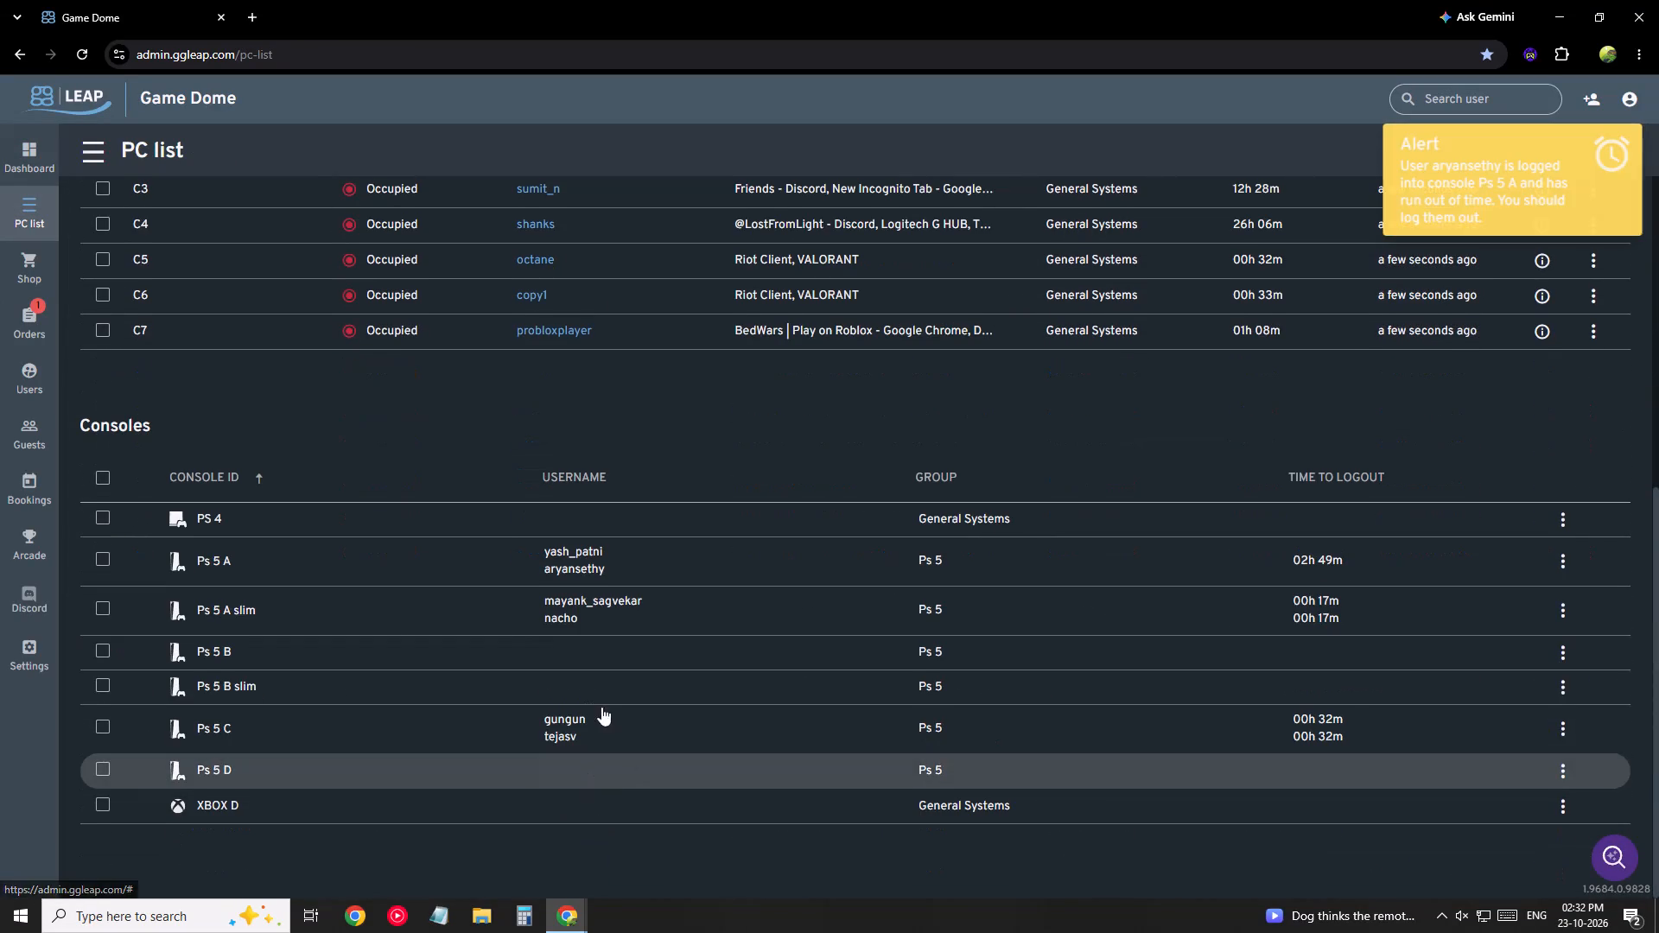
click(1514, 201)
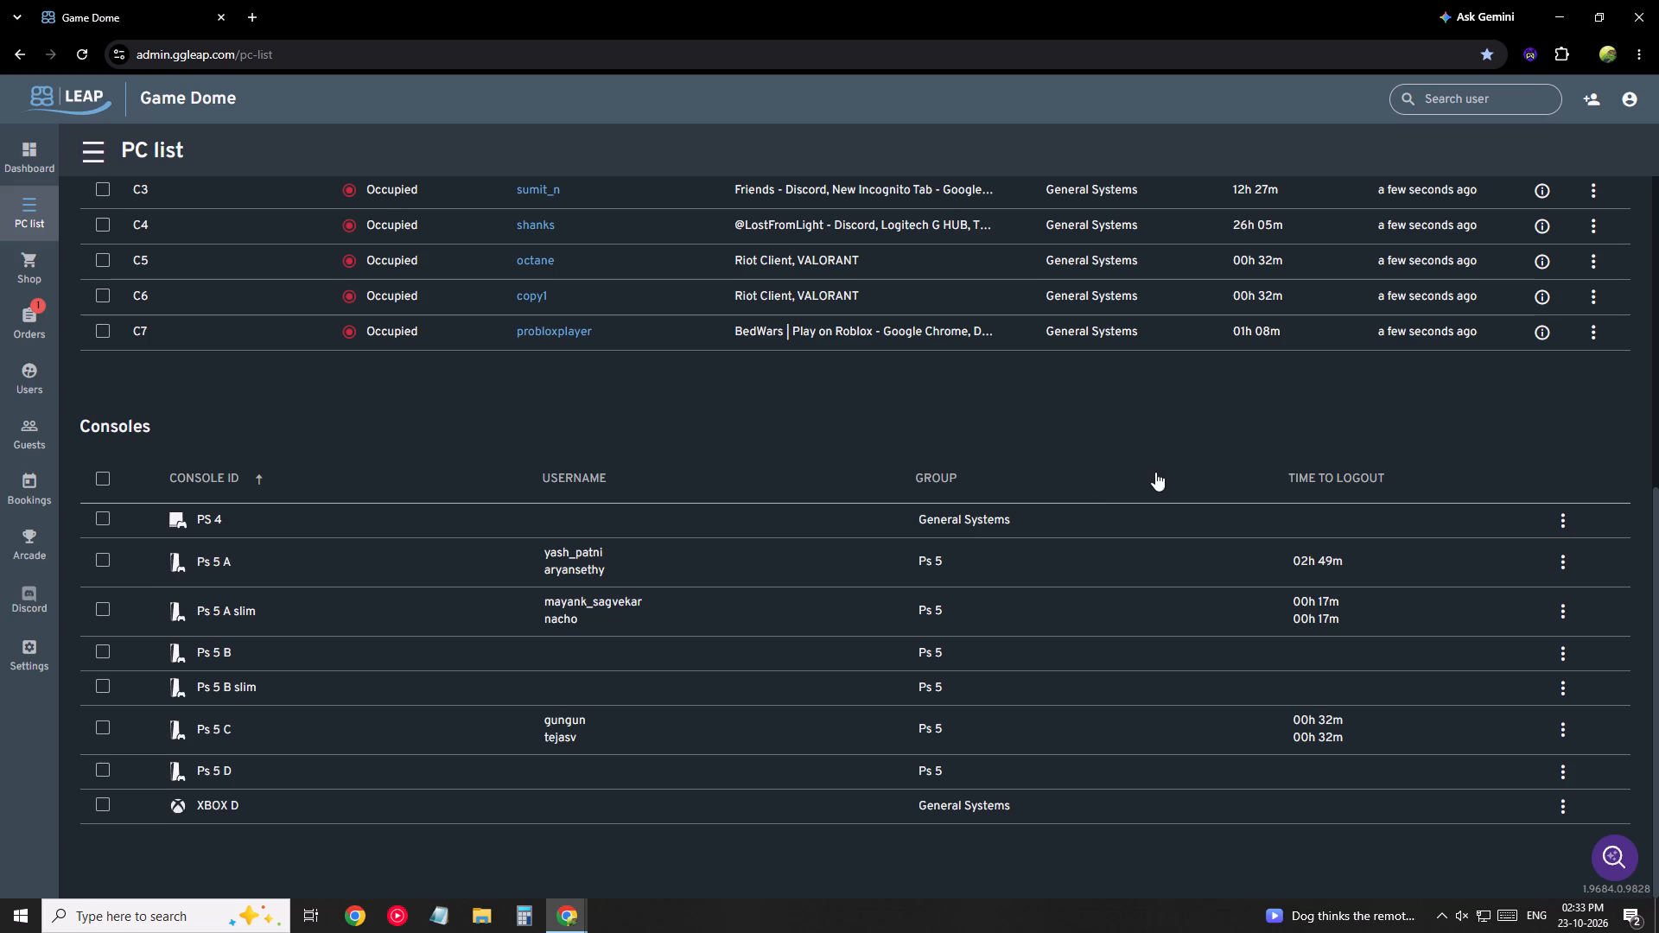
click(1559, 552)
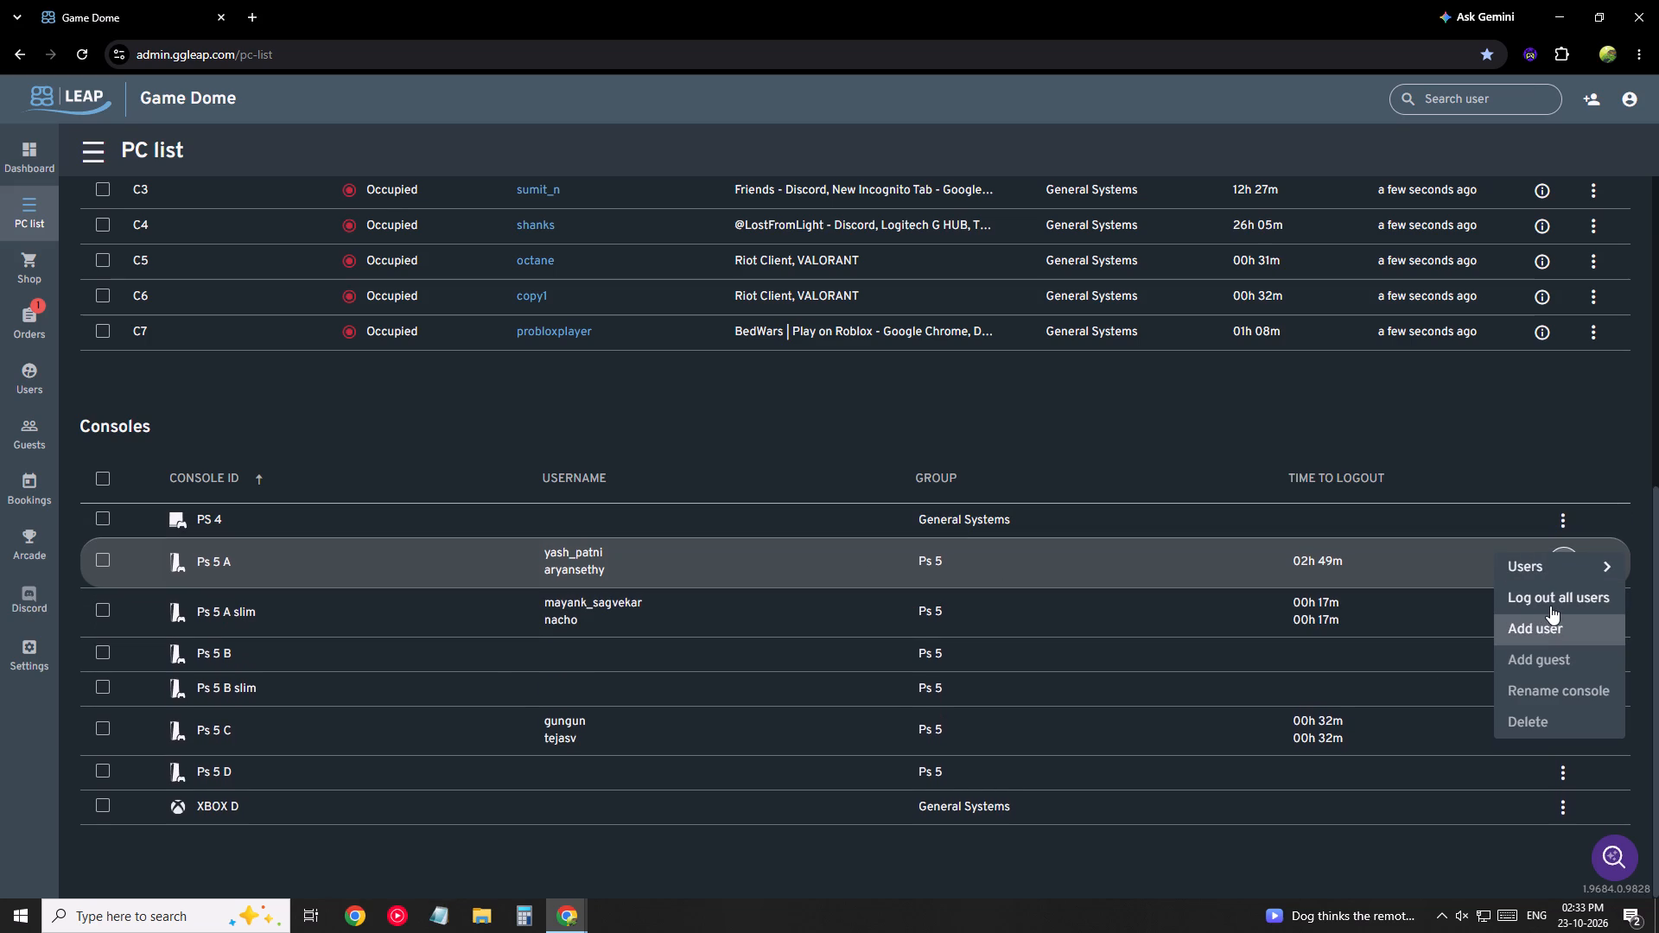
click(1550, 605)
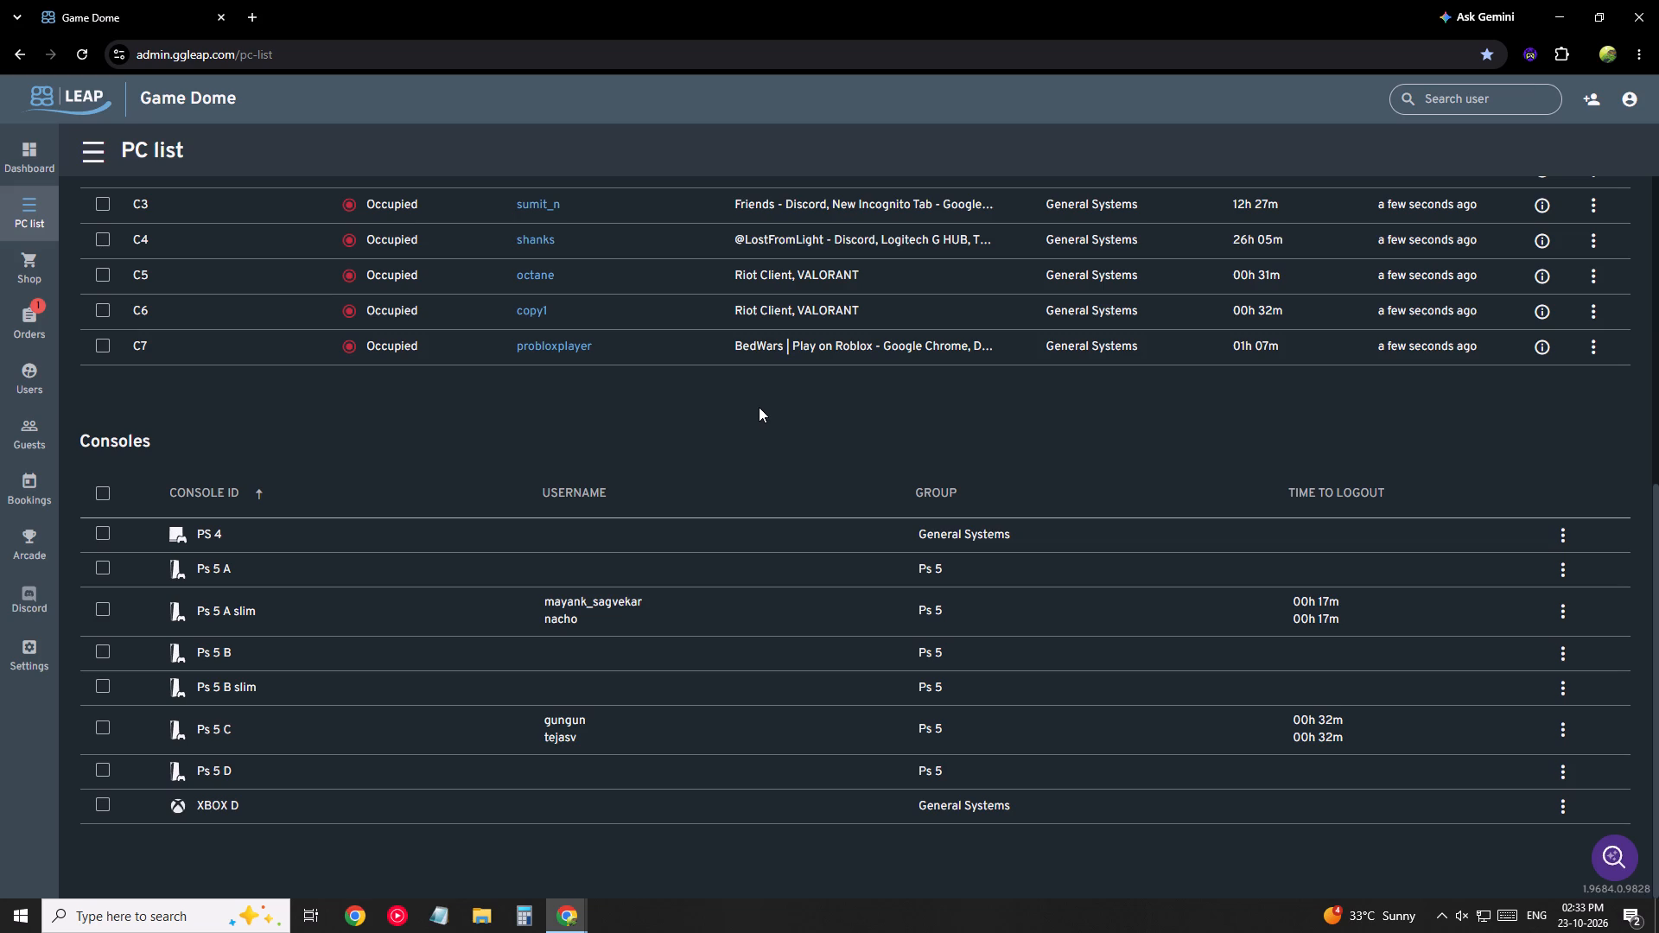
Log only the previous user with time remaining back in to console Ps 5 A.
click(1569, 581)
click(1558, 599)
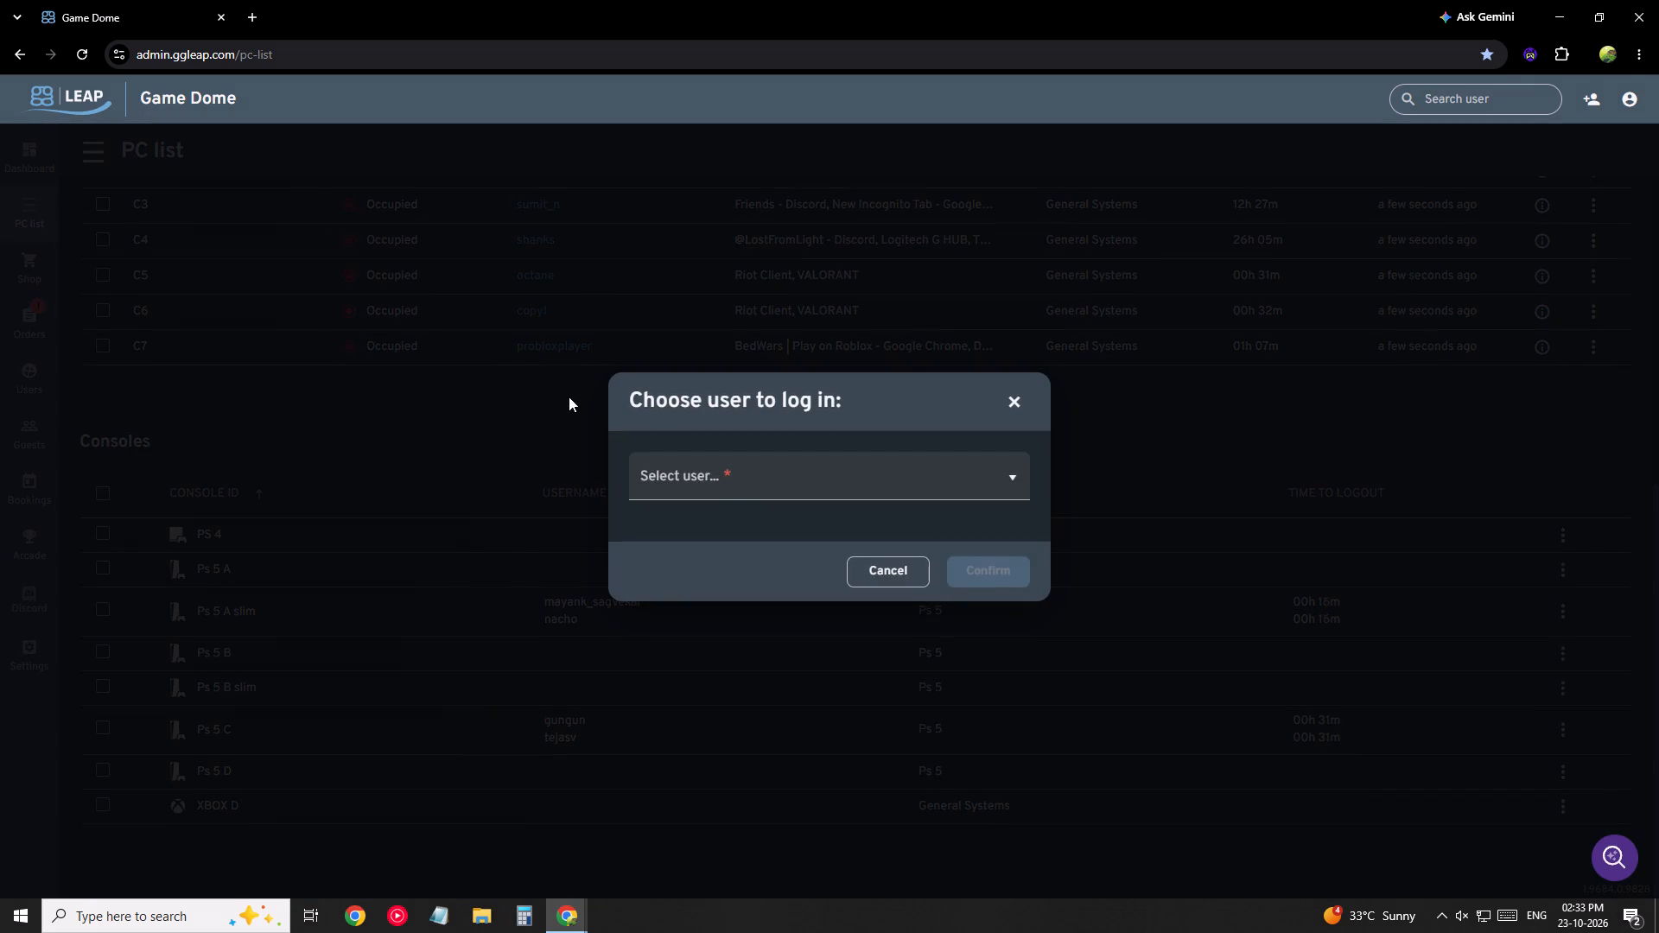
click(740, 485)
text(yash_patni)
click(769, 539)
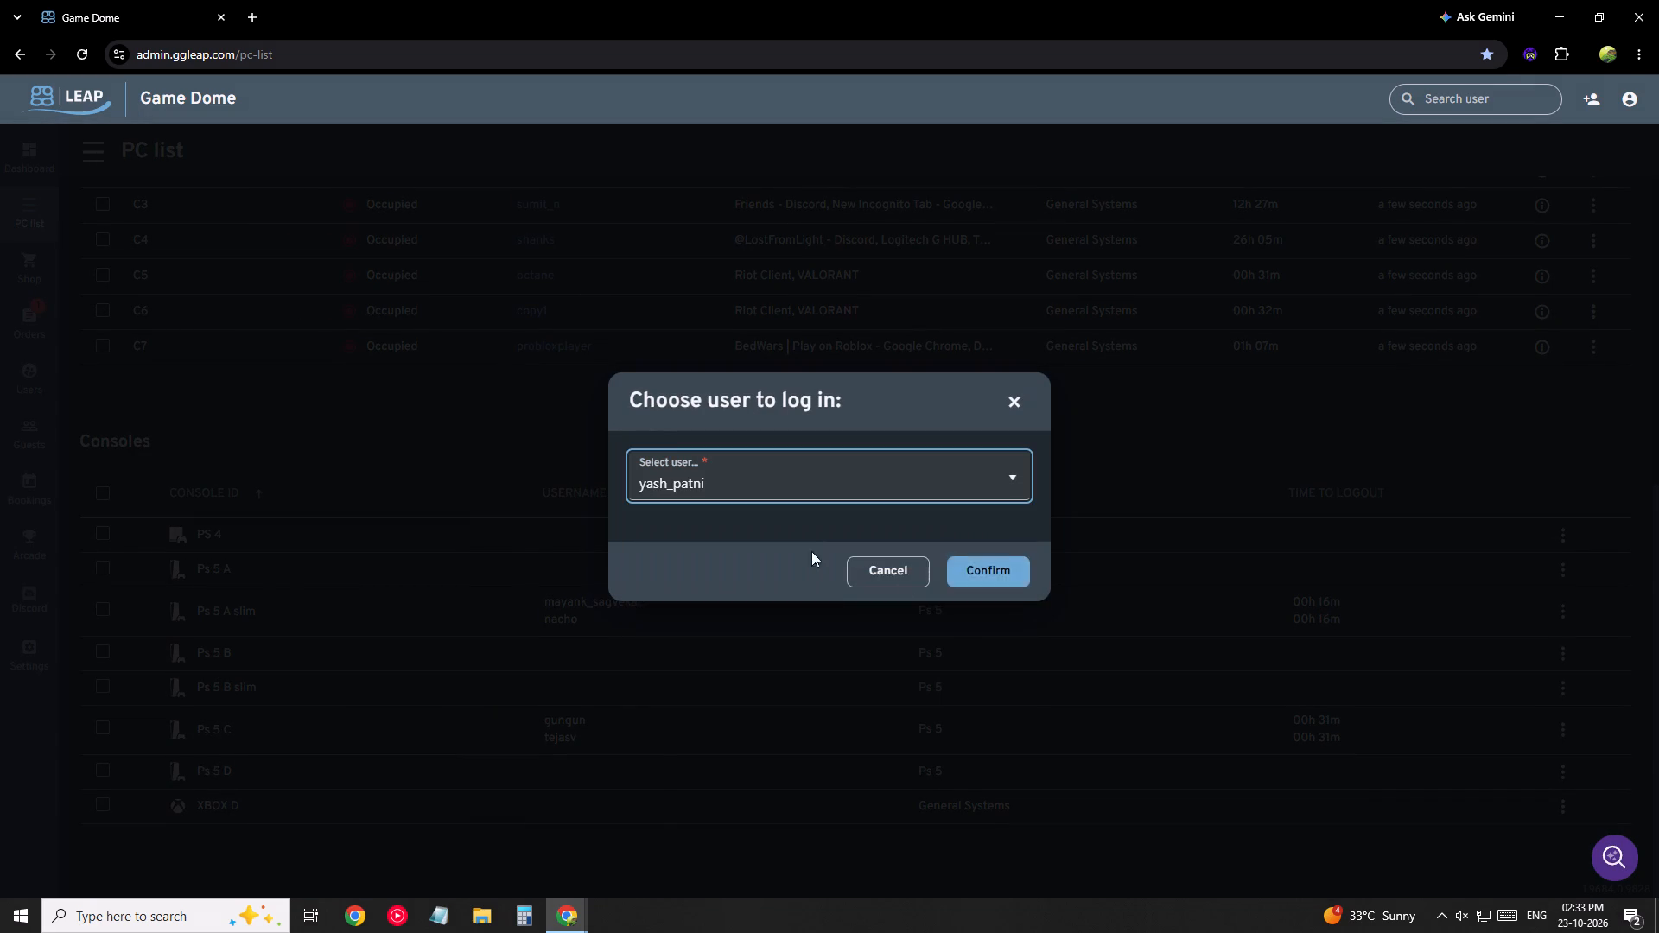
click(995, 565)
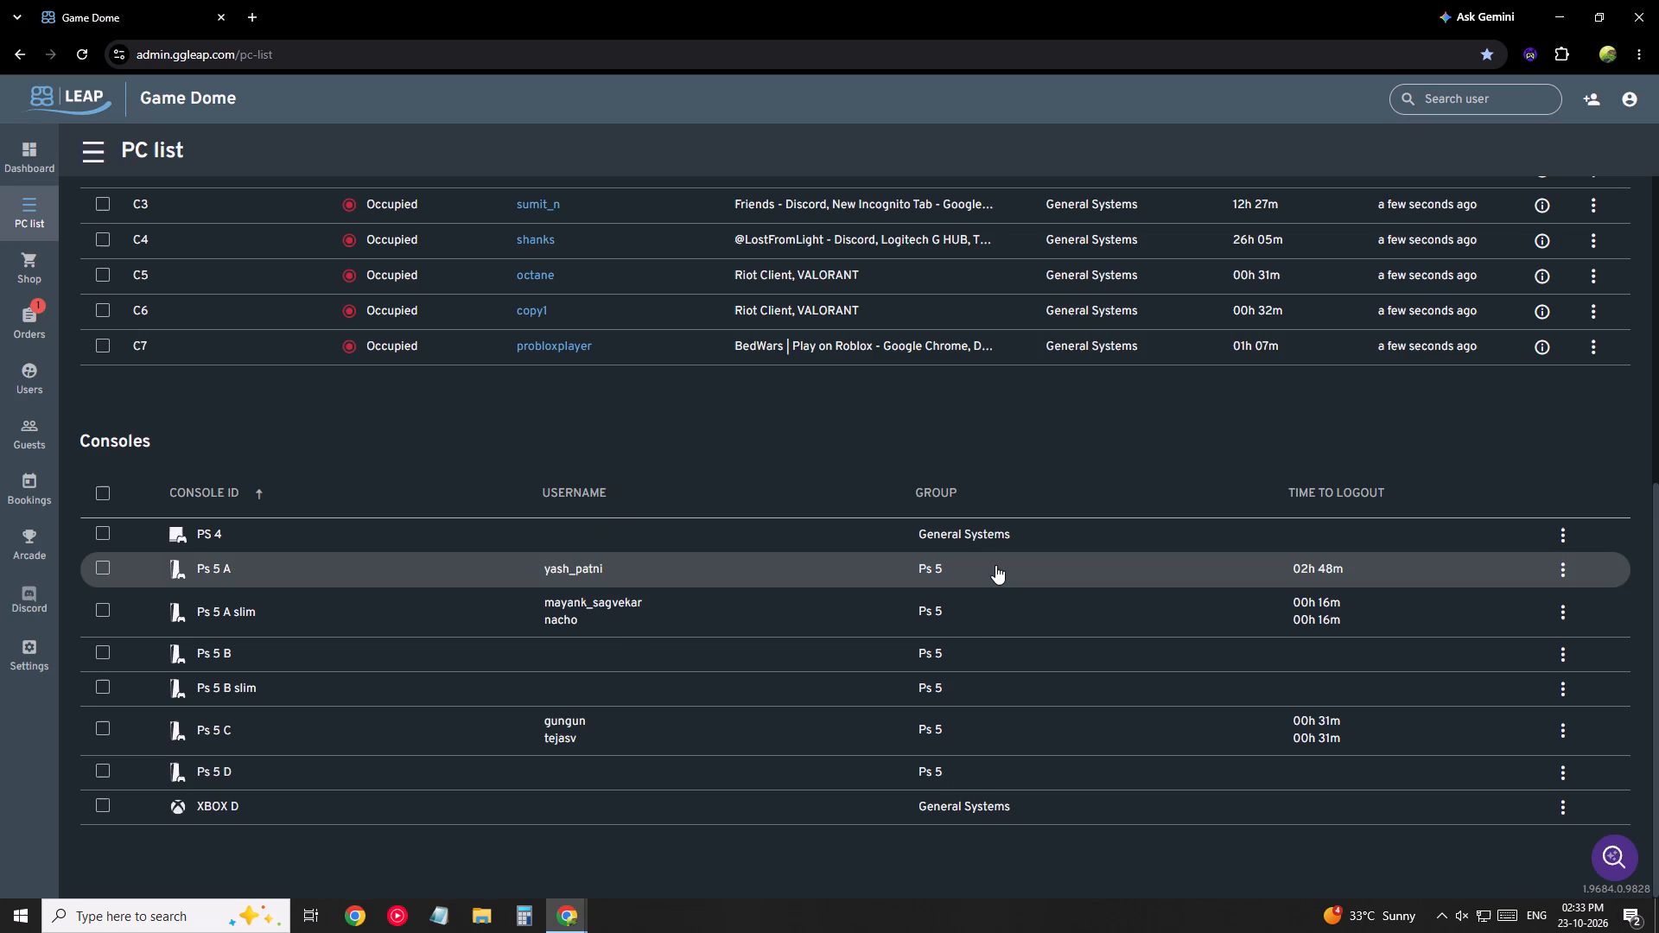
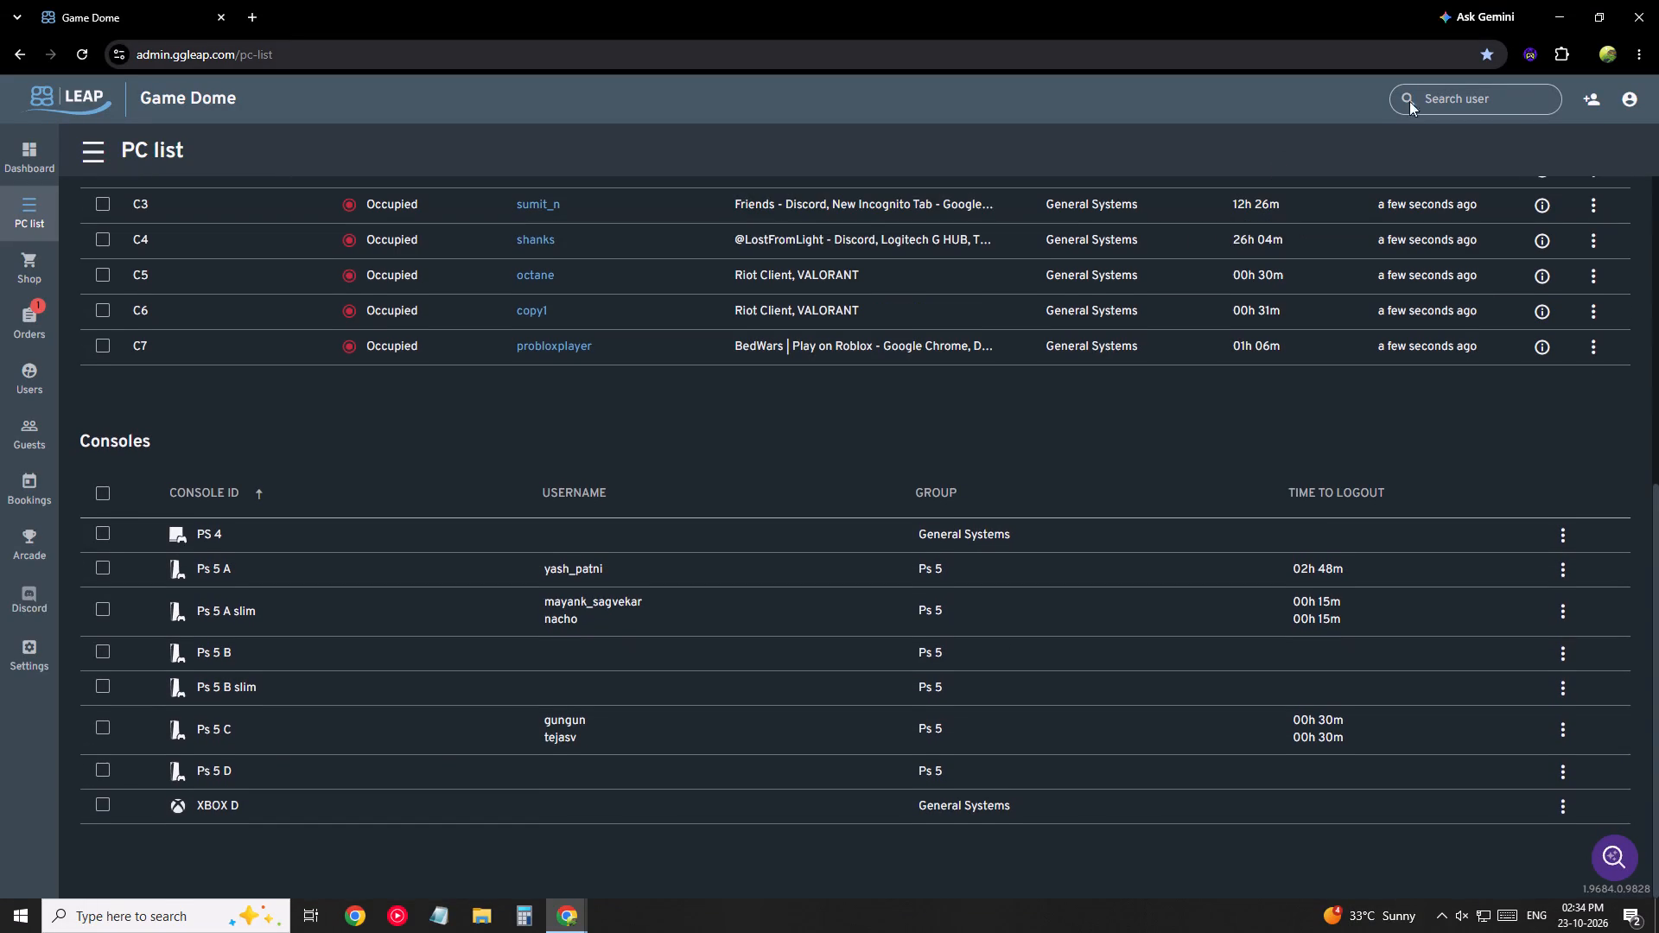
Find the customer account whose username starts with "aryan" and open a quick sale for it.
click(1541, 90)
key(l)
key(BackSpace)
key(BackSpace)
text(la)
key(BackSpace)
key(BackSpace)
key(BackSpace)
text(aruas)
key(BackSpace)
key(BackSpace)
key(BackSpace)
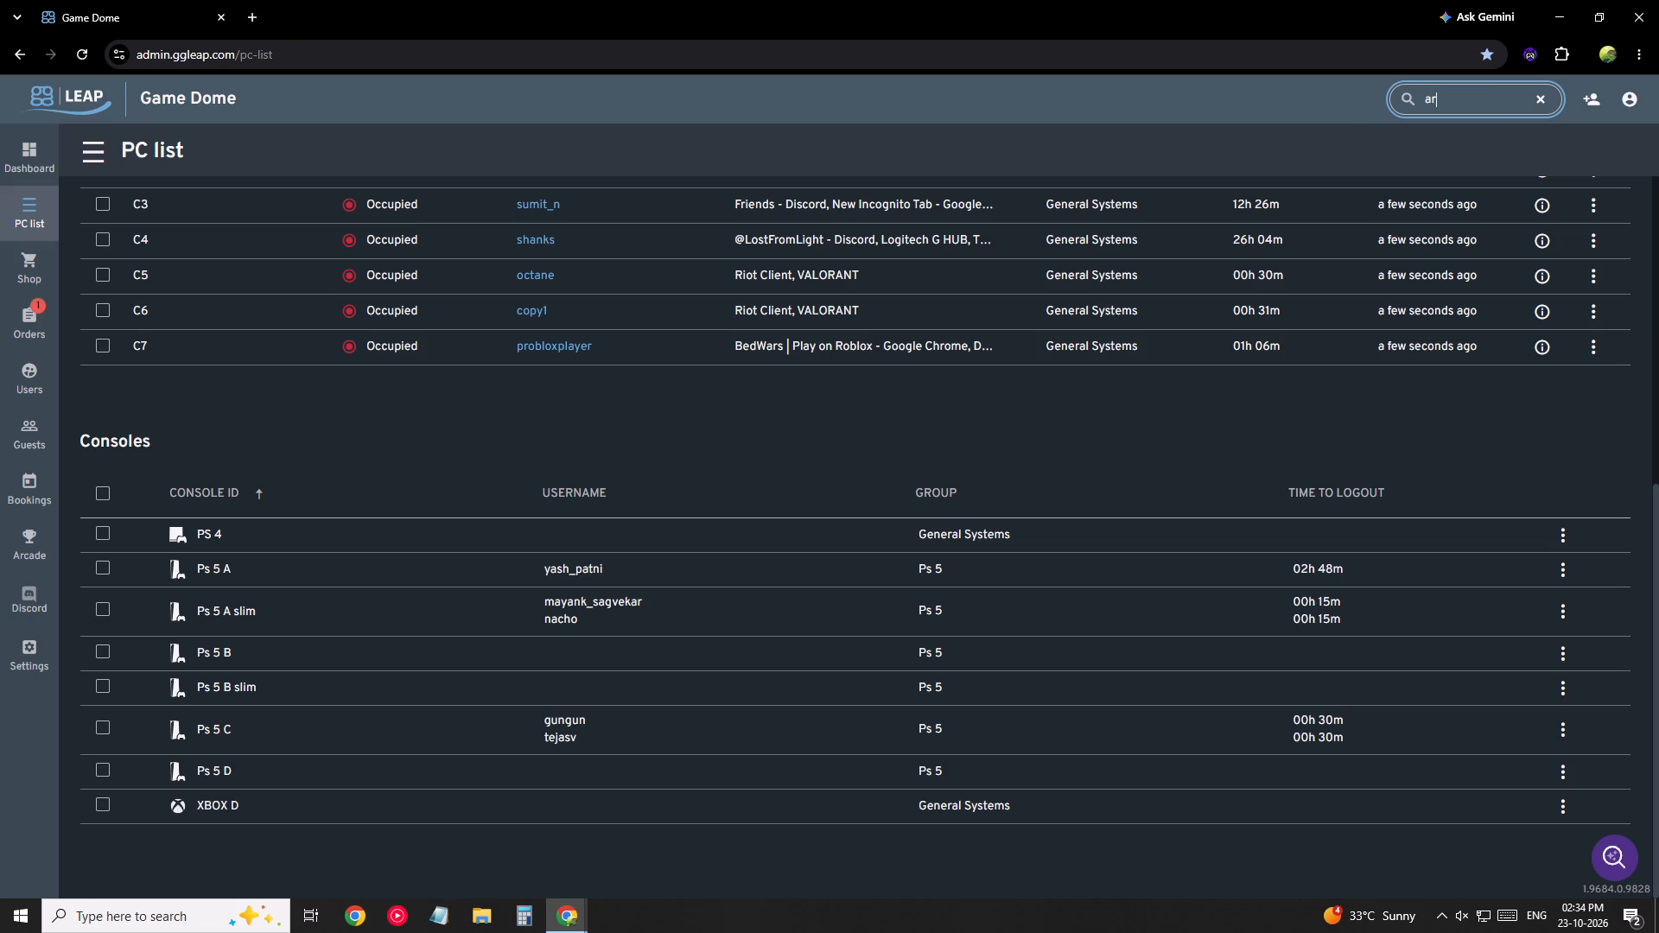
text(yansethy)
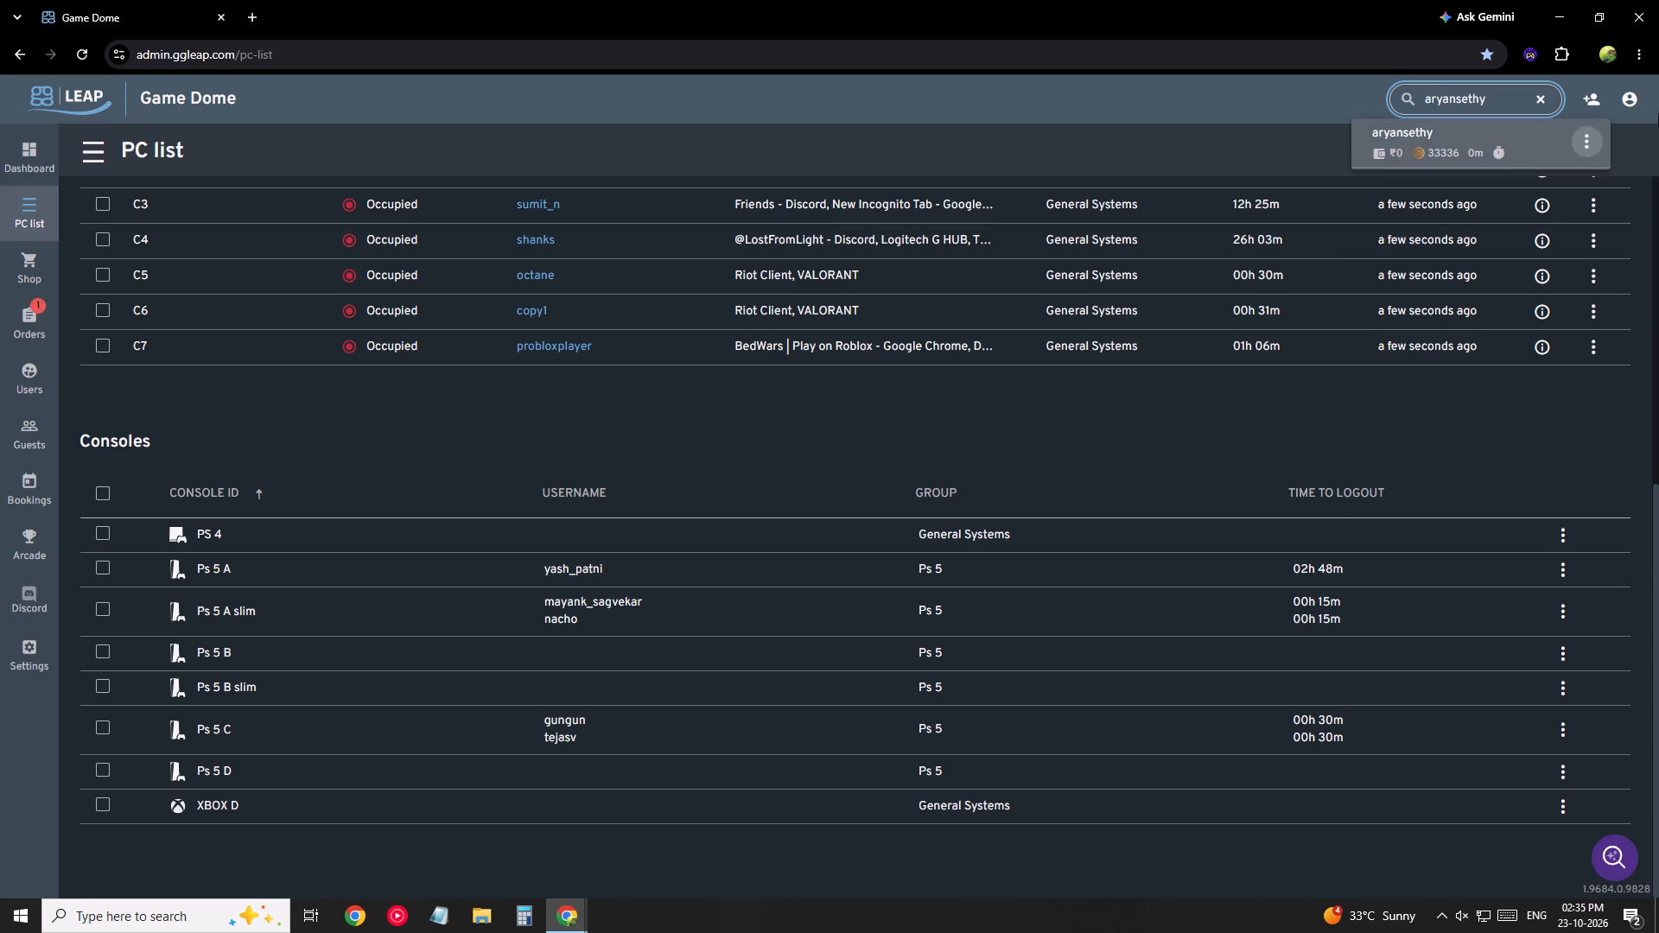
click(1579, 132)
click(1622, 153)
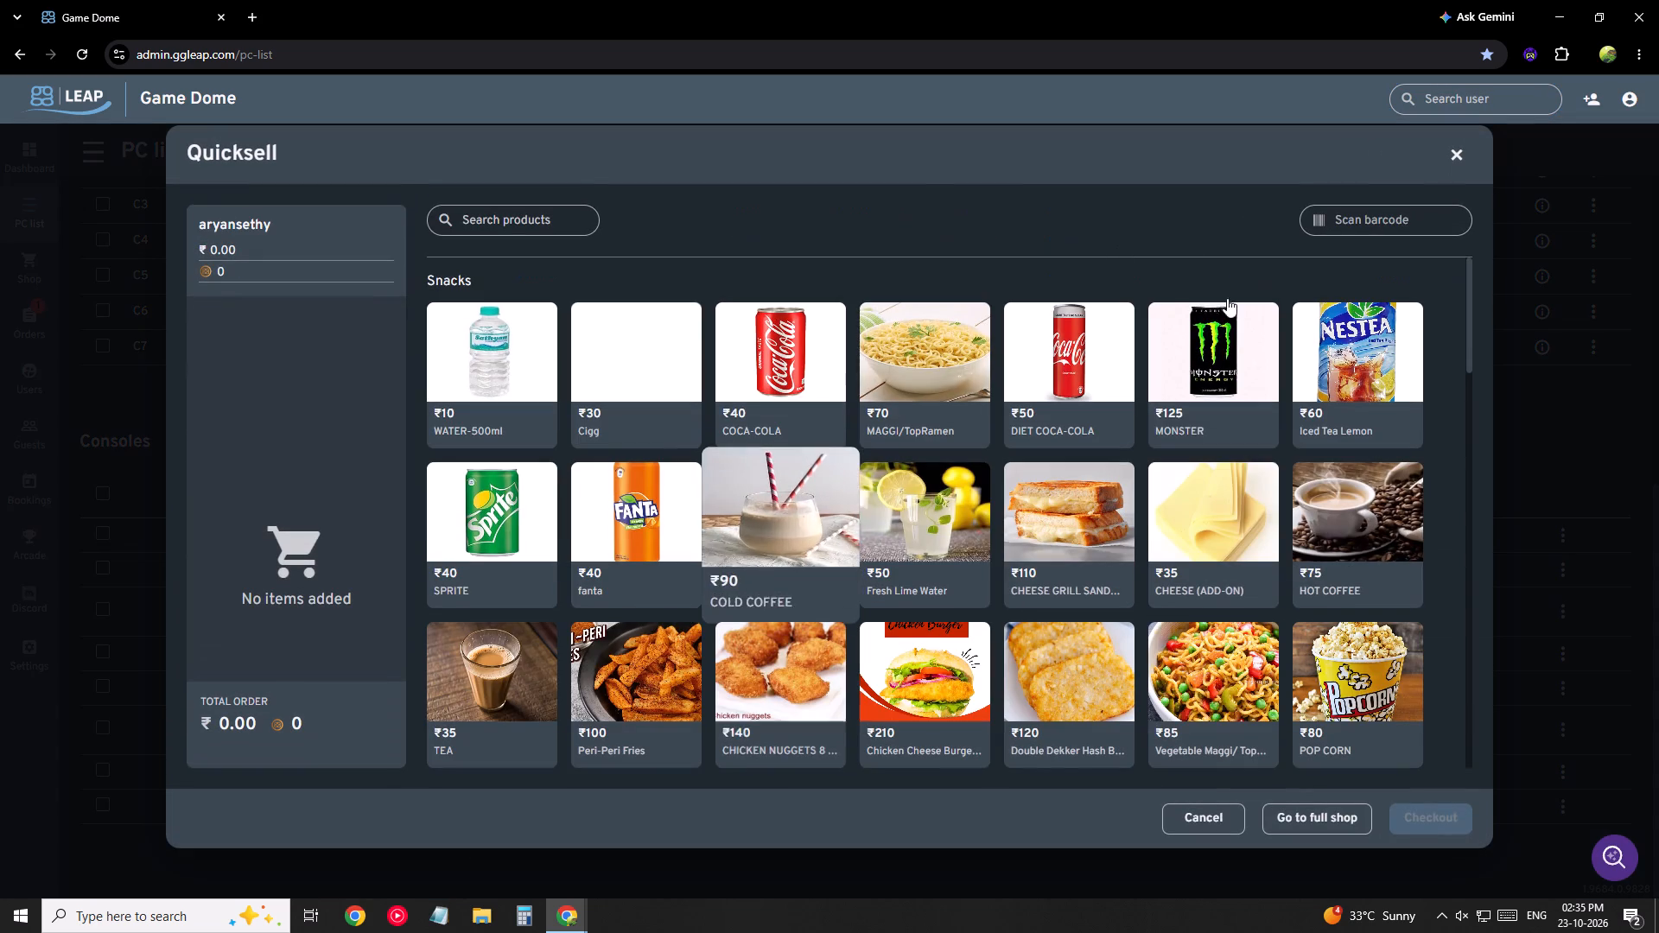
Sell the customer one Cigg and one Thumbs up, charging the ₹50 order to credit card.
click(635, 319)
scroll(689, 511, down, 2)
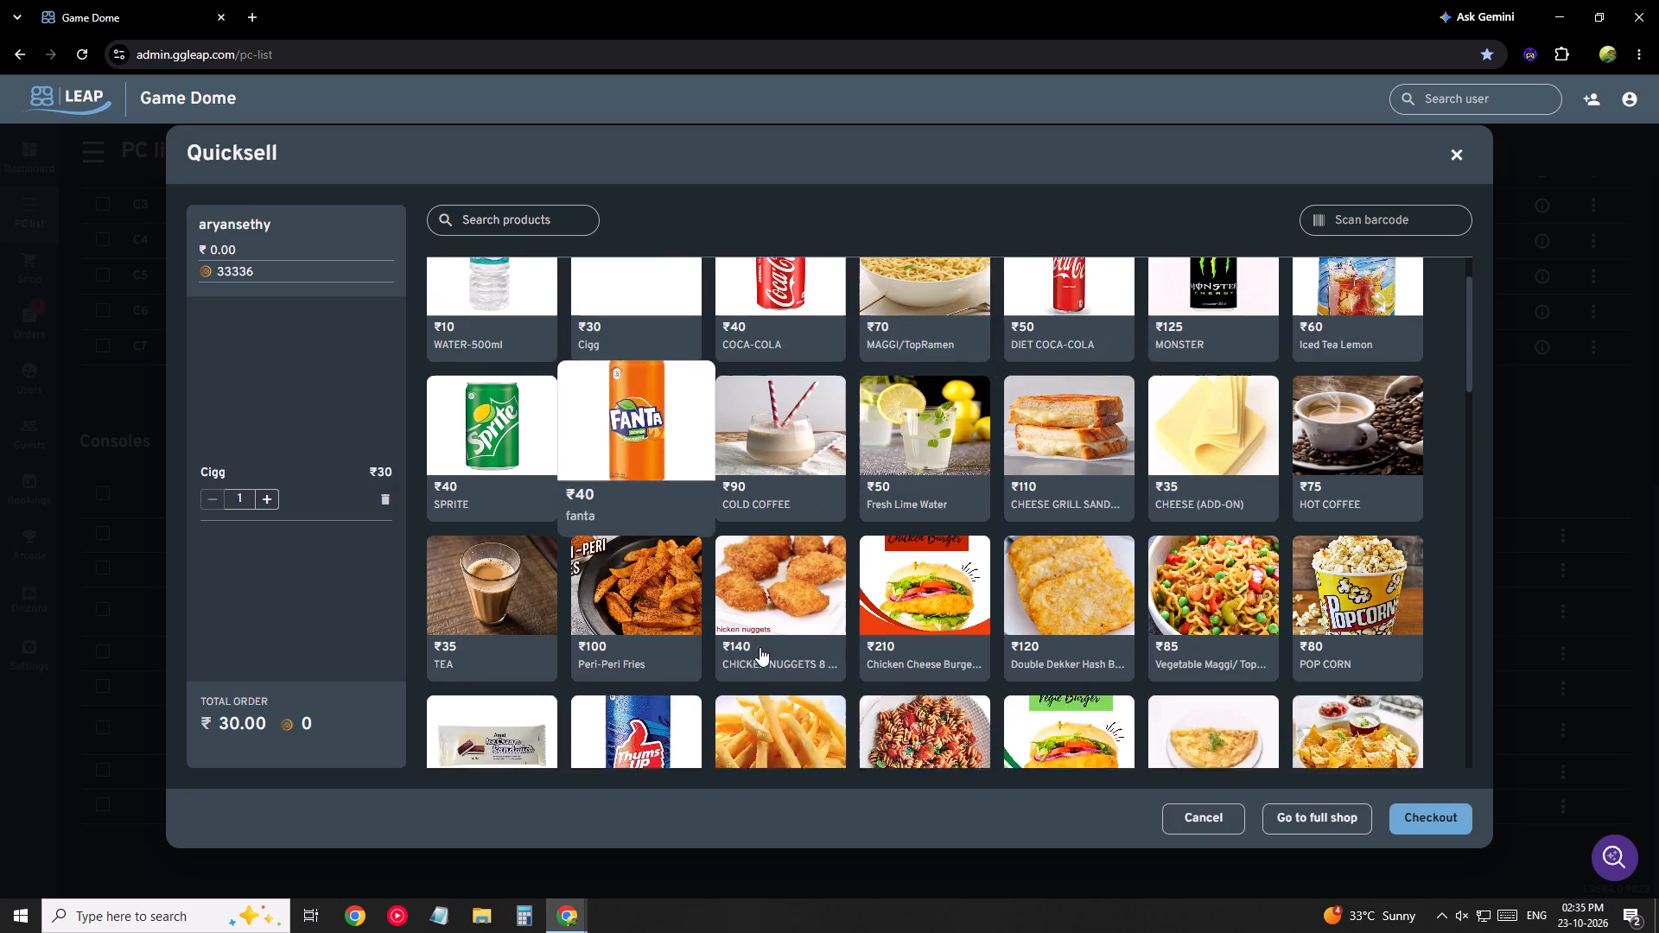
scroll(760, 647, down, 2)
click(628, 503)
click(1417, 823)
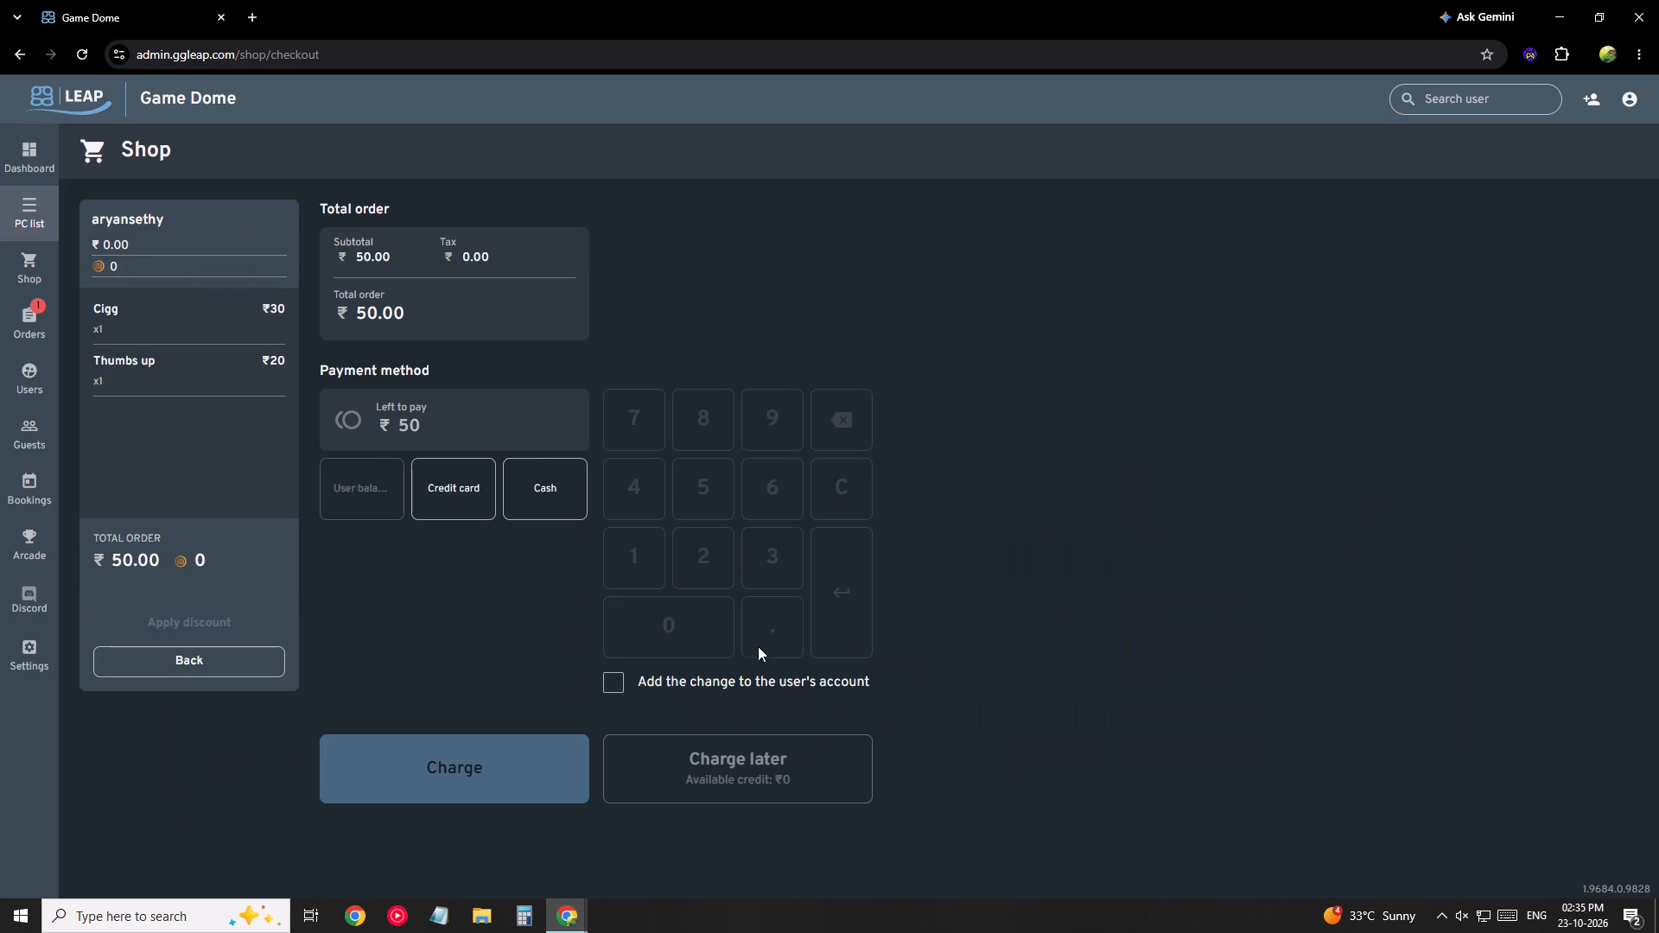
click(490, 489)
click(488, 769)
Switch to the GD VIMAN MNAGAR spreadsheet and add the 50 purchase to that customer's credit, setting the amount to 280.
key(alt+Tab)
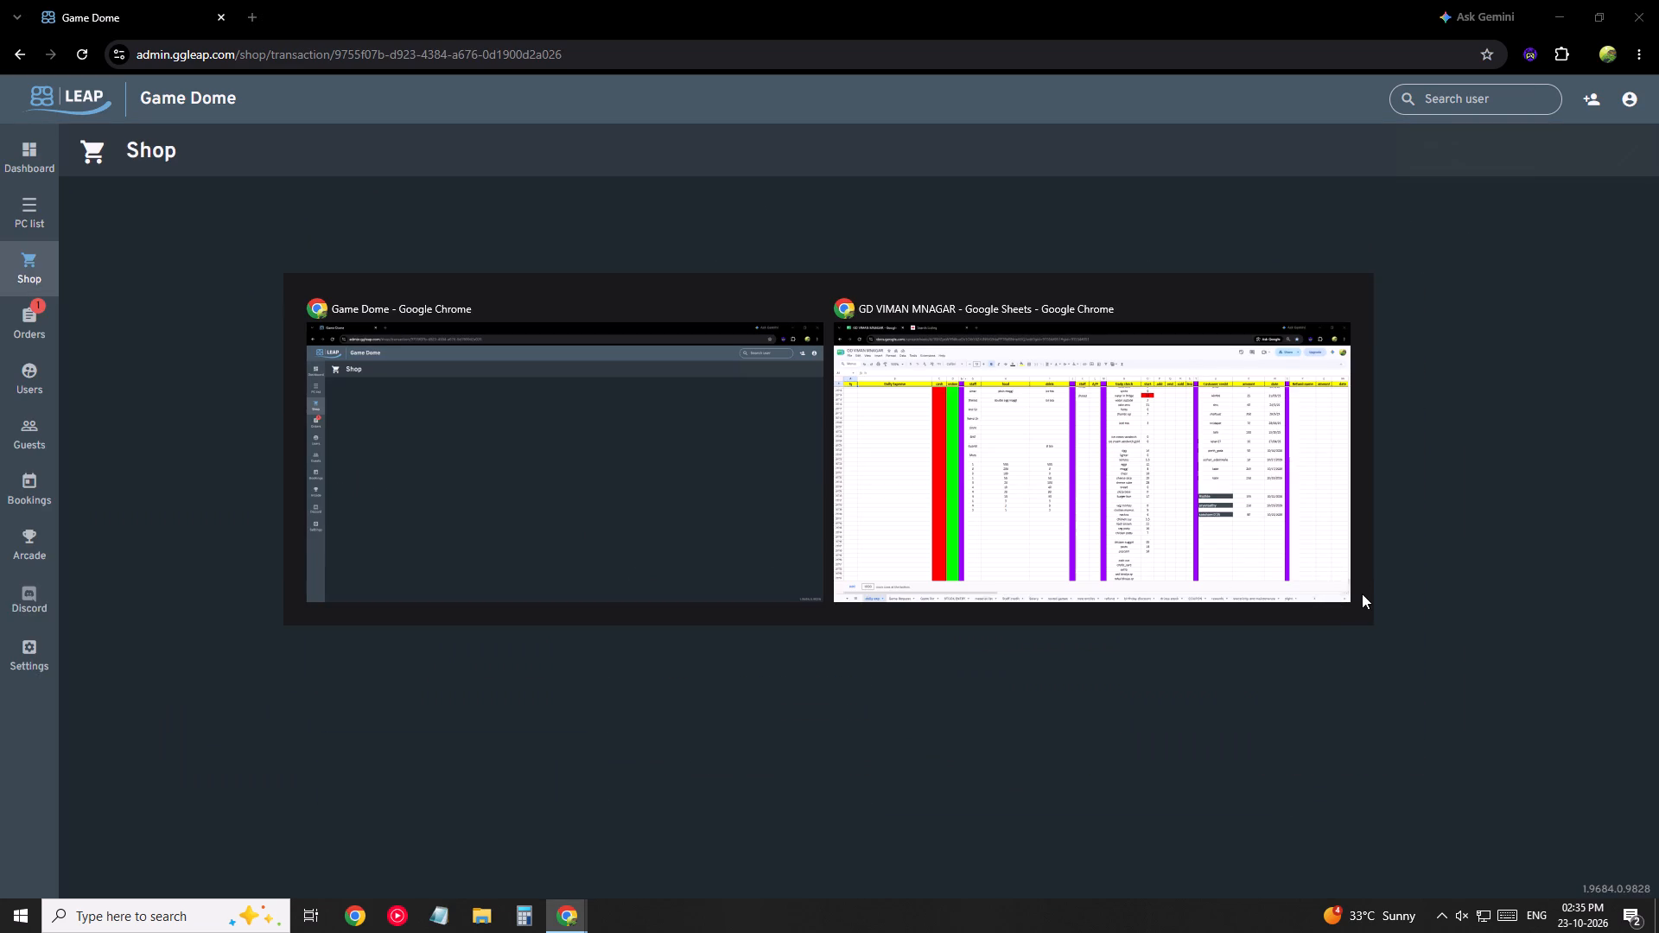
click(1362, 597)
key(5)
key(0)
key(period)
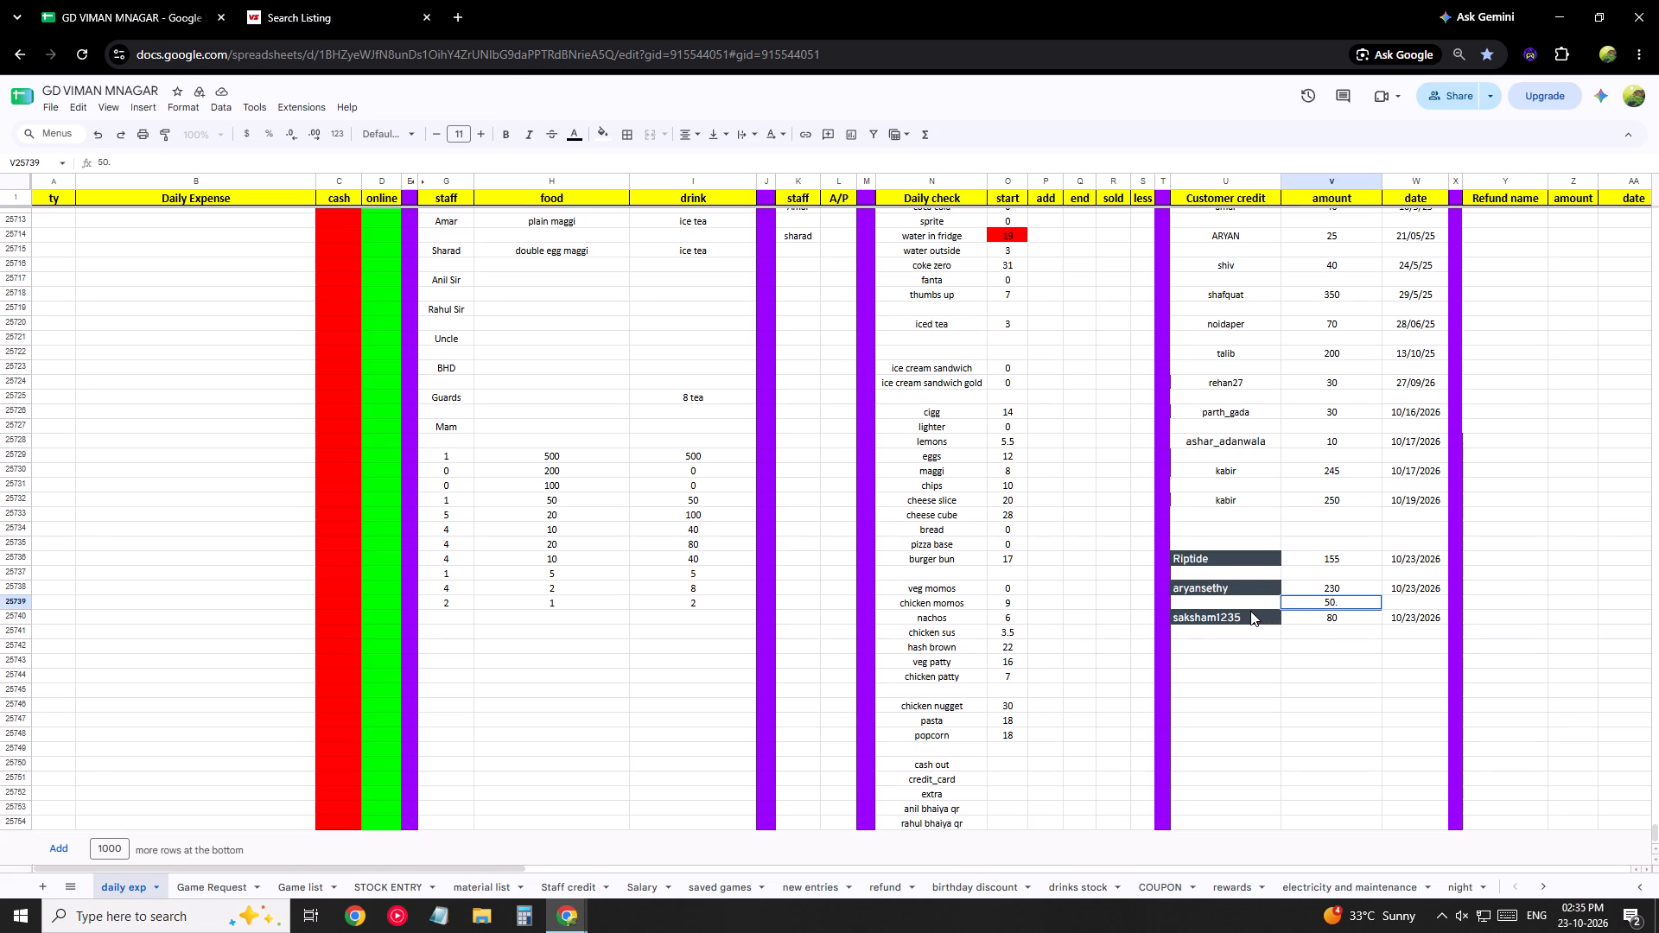
key(BackSpace)
key(Return)
key(Up)
key(shift+Up)
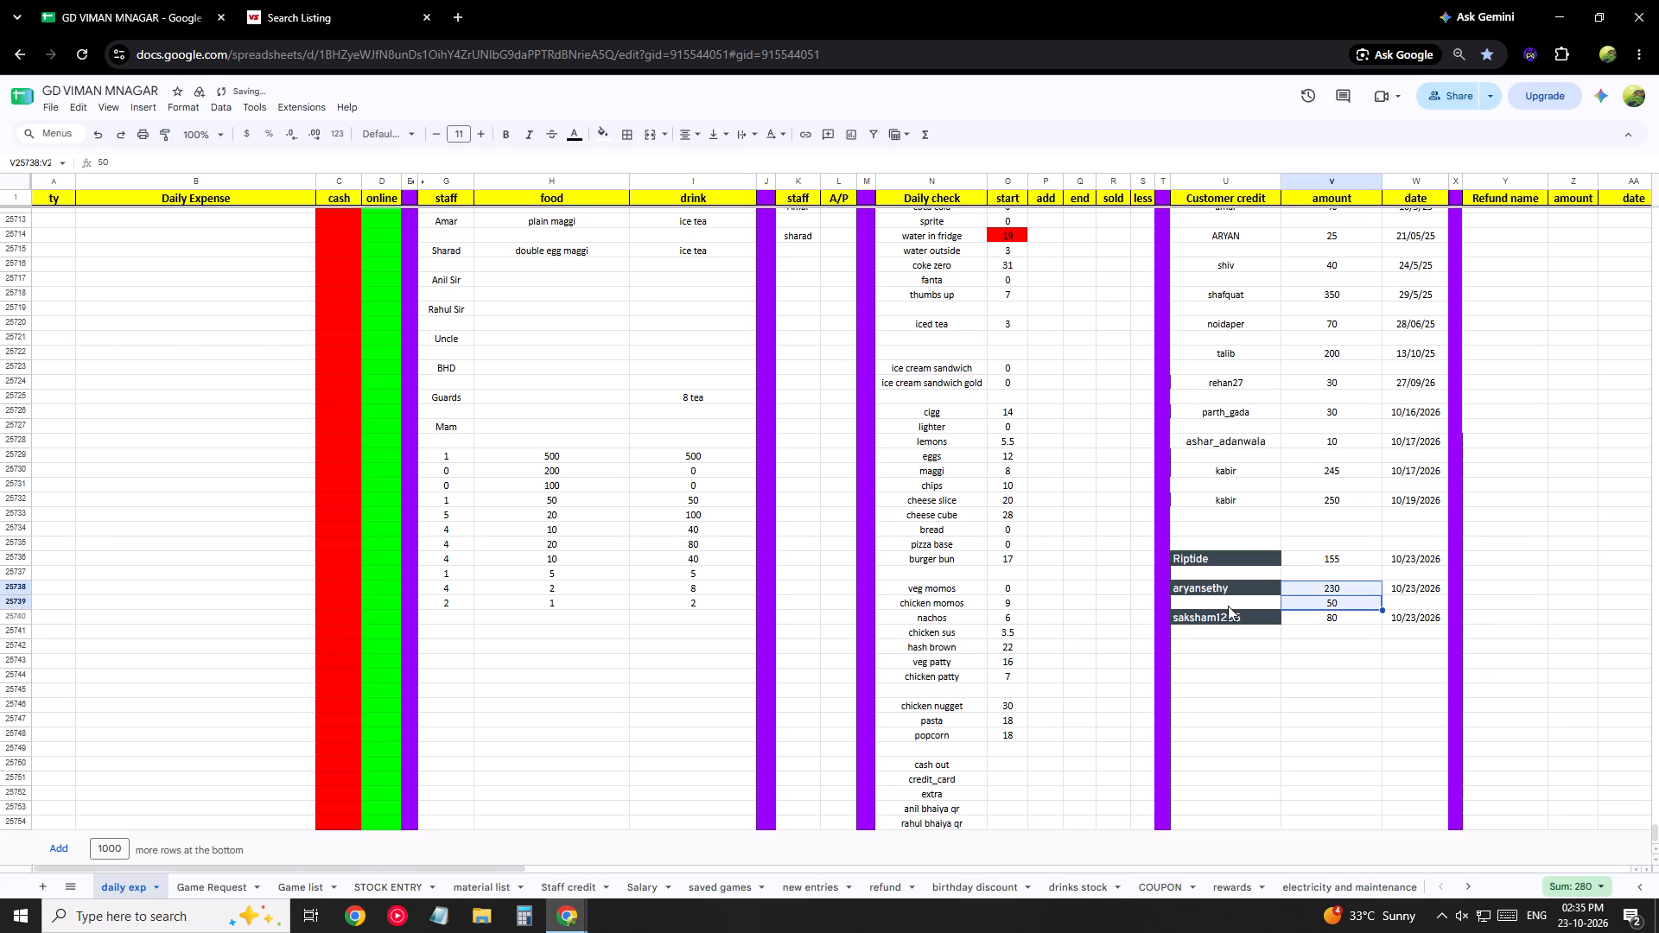
key(Delete)
key(Up)
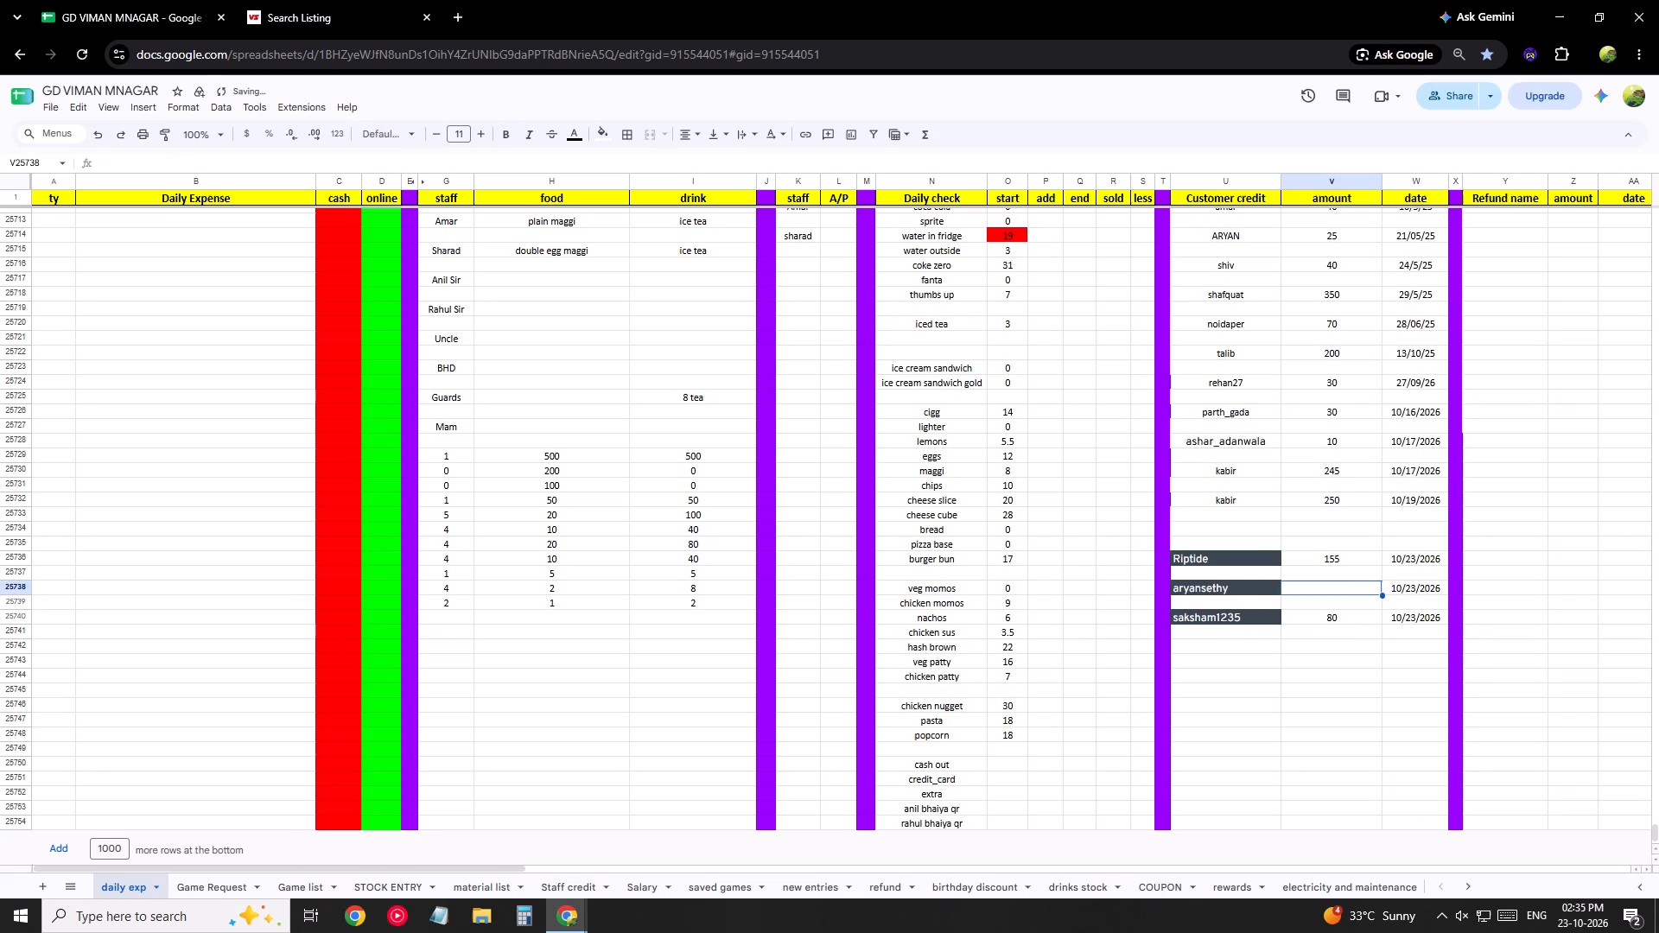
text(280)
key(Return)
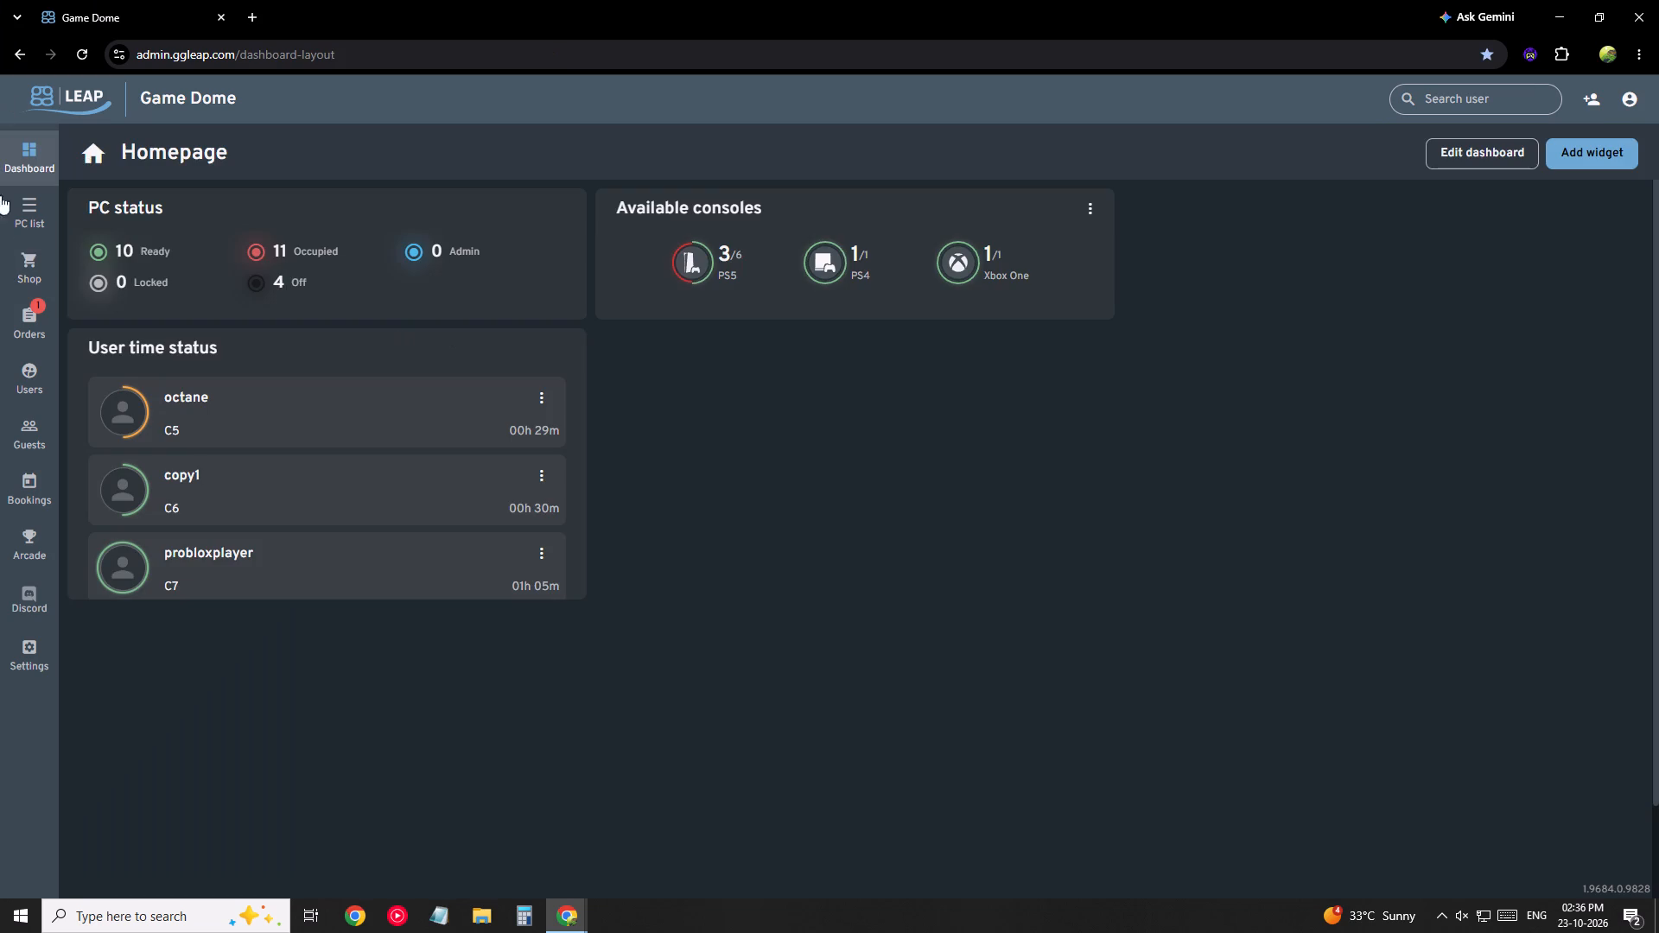
Return to the Game Dome PC list and check the Consoles section for users' remaining time.
click(24, 238)
scroll(391, 534, down, 8)
scroll(549, 665, up, 1)
scroll(556, 670, down, 3)
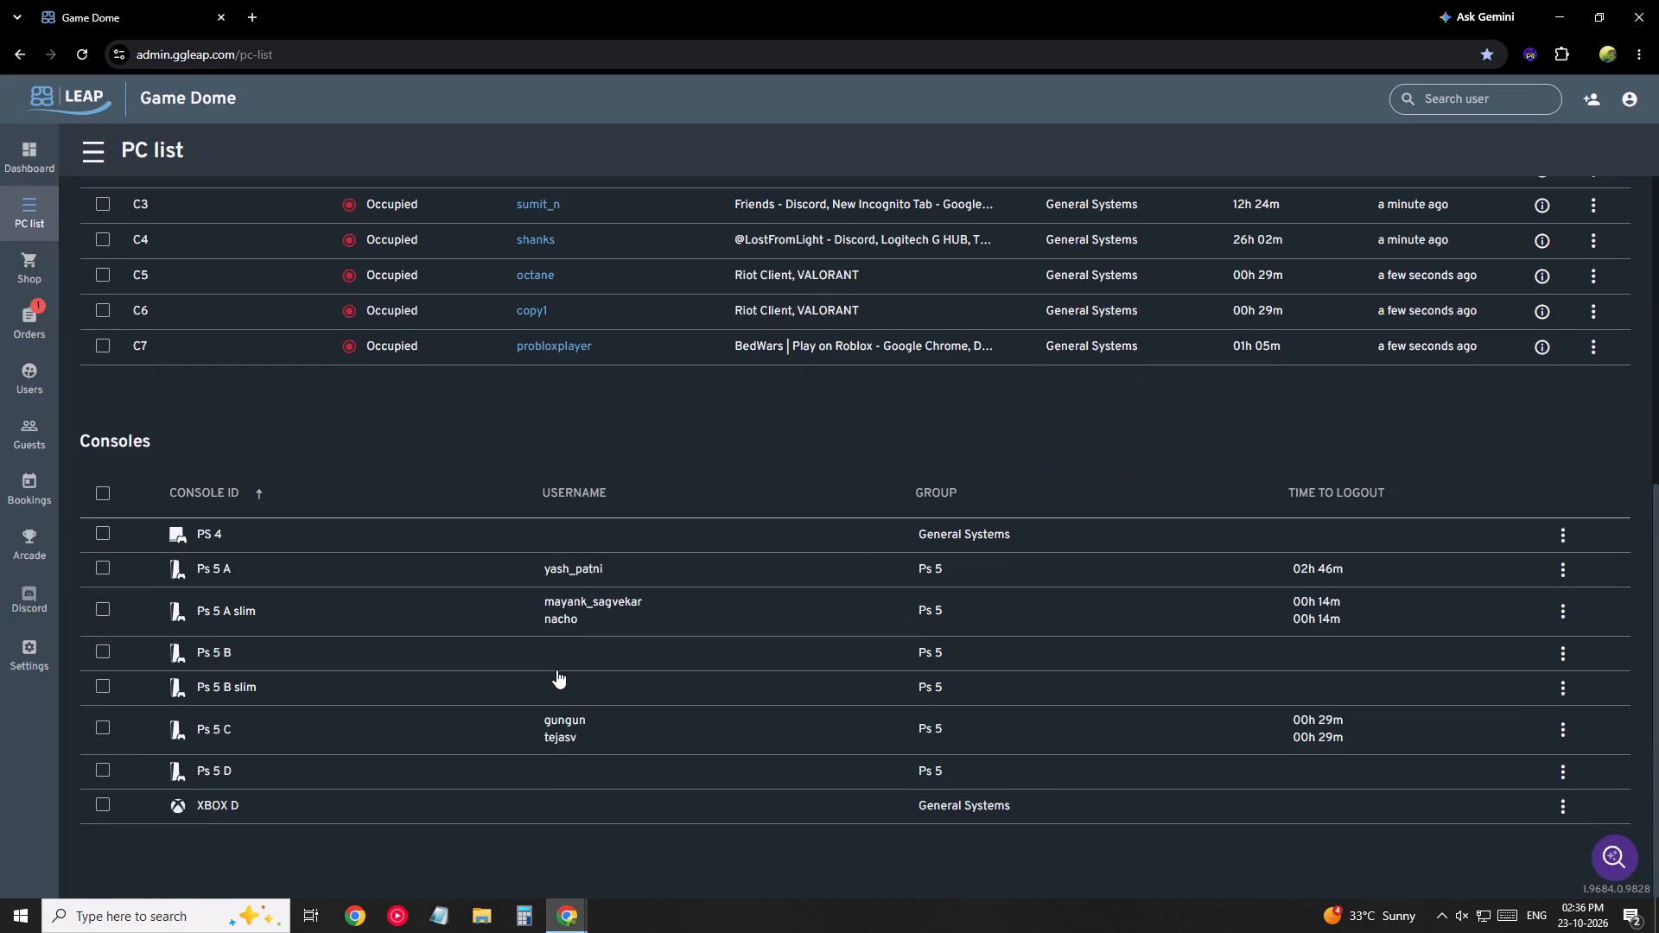
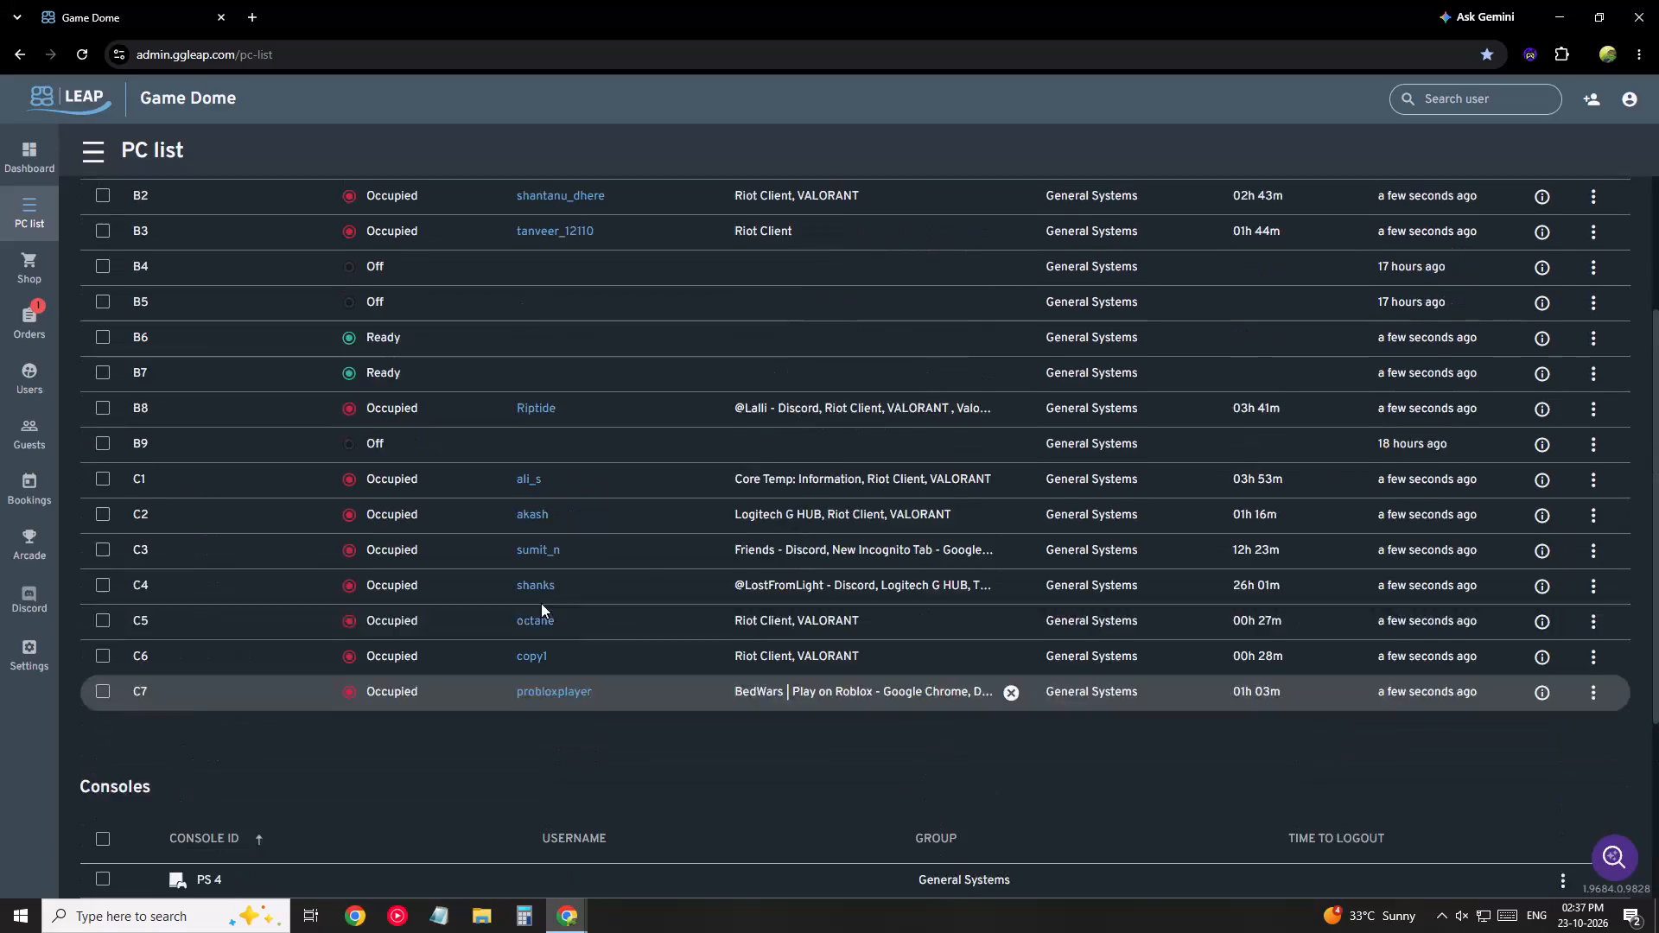
Start a quick sale for the user occupying PC A2 and continue it in the full shop.
scroll(275, 497, up, 2)
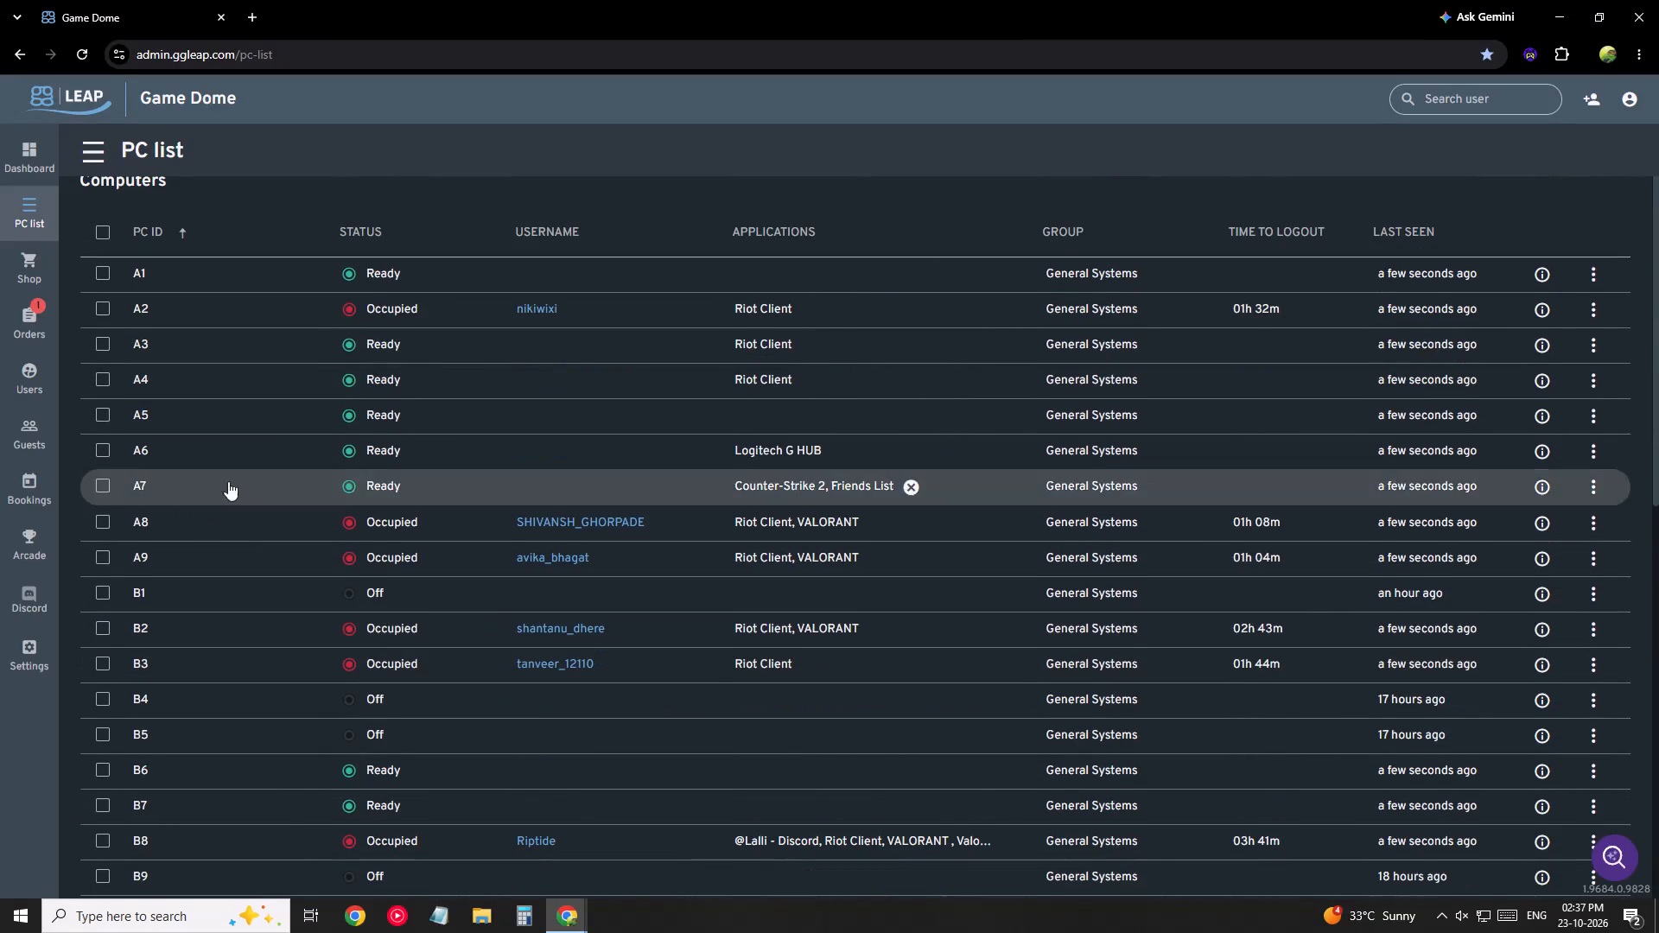
click(516, 317)
click(550, 314)
click(570, 327)
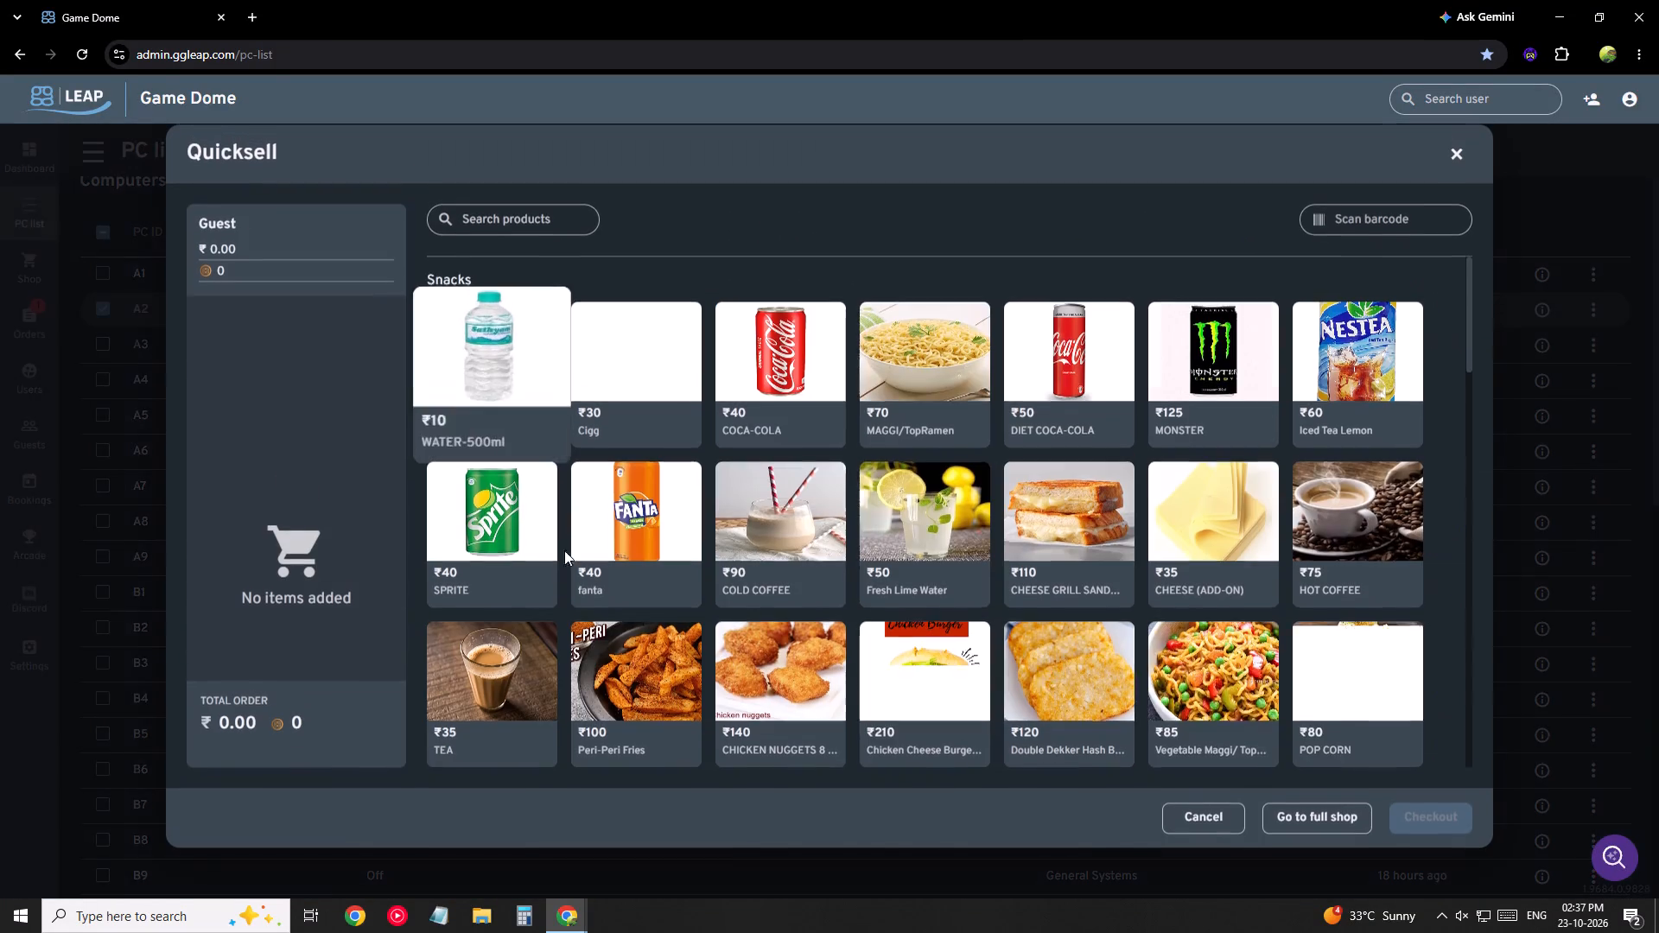
click(1323, 812)
Sell the customer one PC 3 hr pass from the PC game passes, charging the ₹250 order to card.
click(570, 294)
click(566, 276)
click(426, 346)
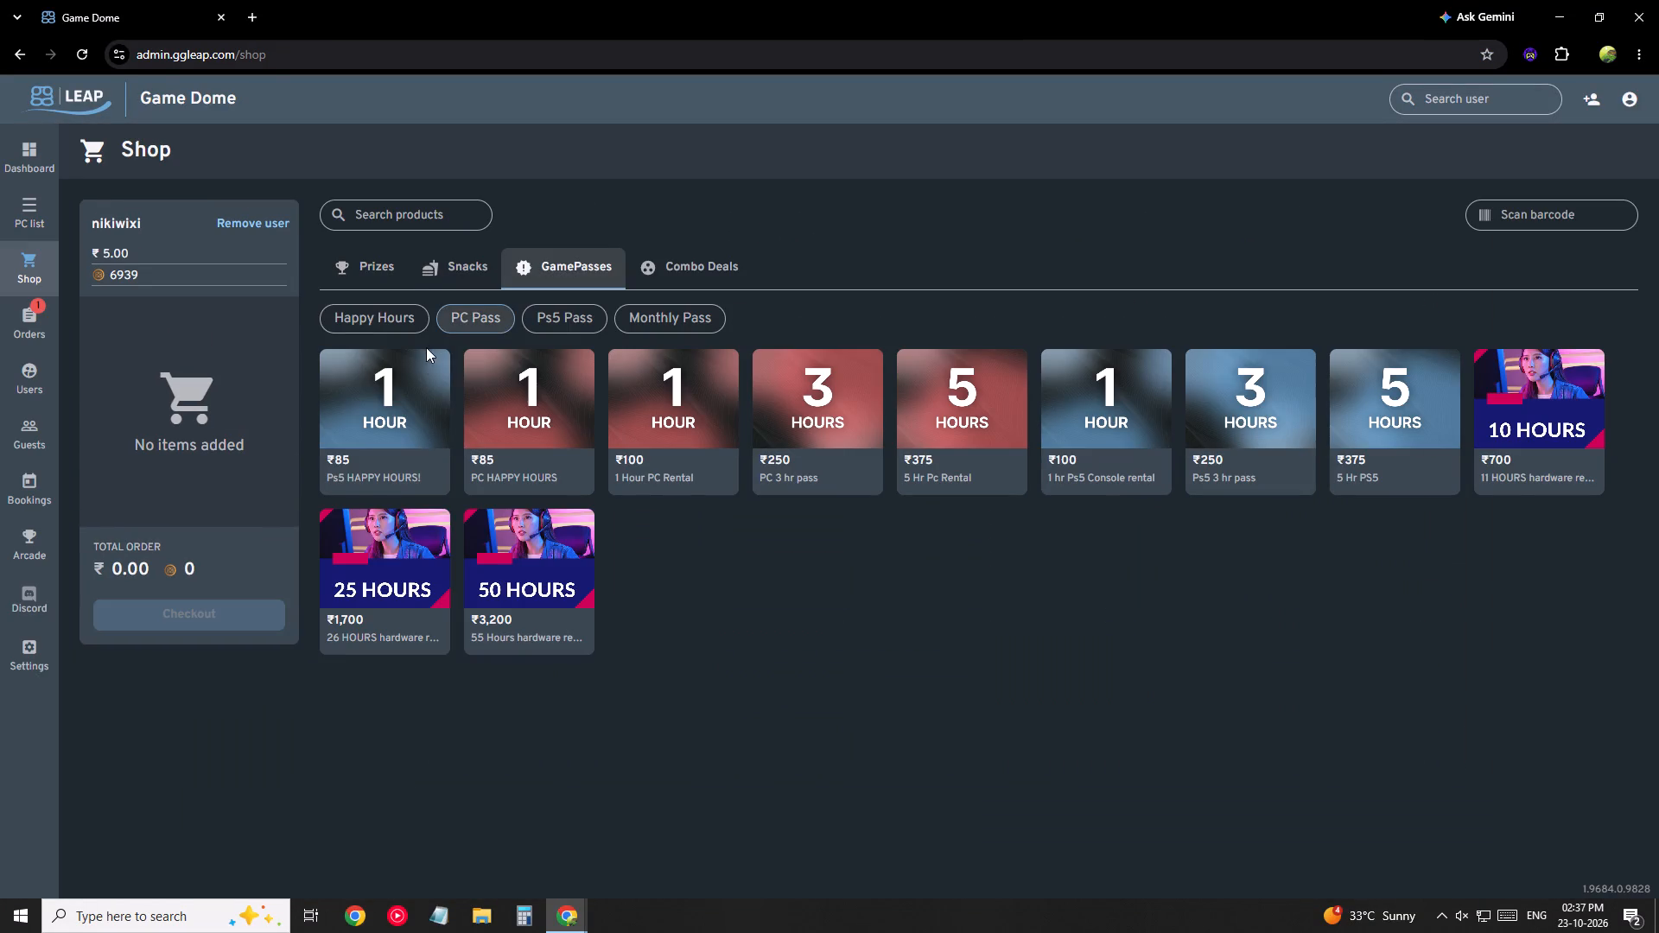
click(478, 314)
click(531, 429)
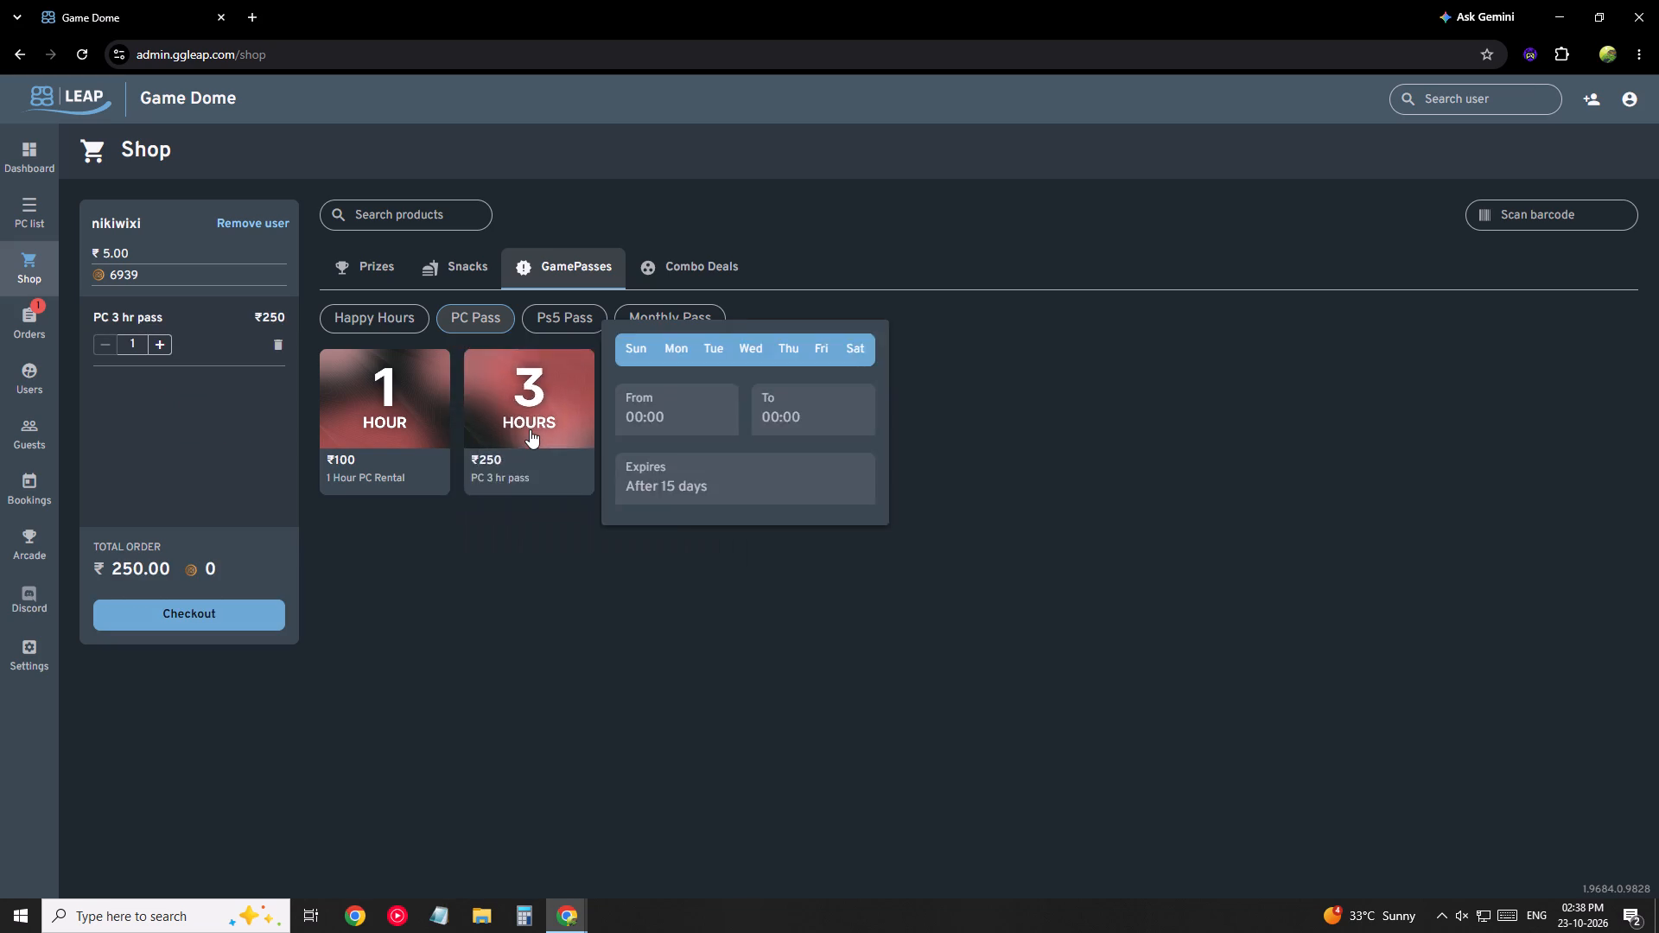
click(161, 632)
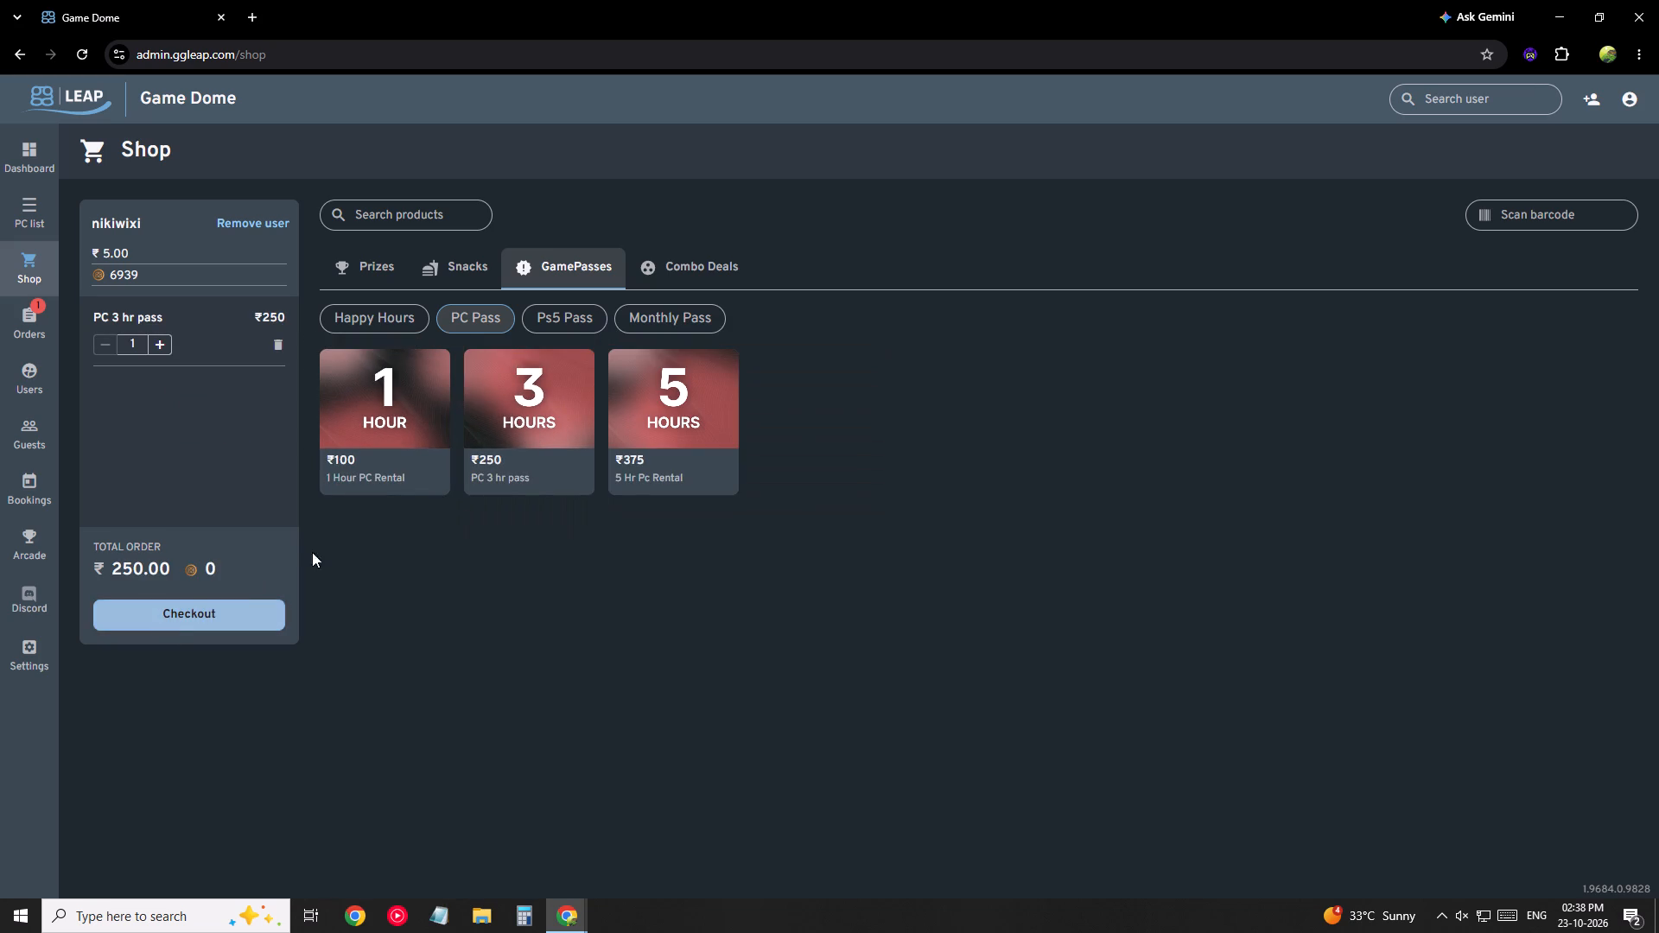
click(184, 611)
click(454, 495)
click(460, 753)
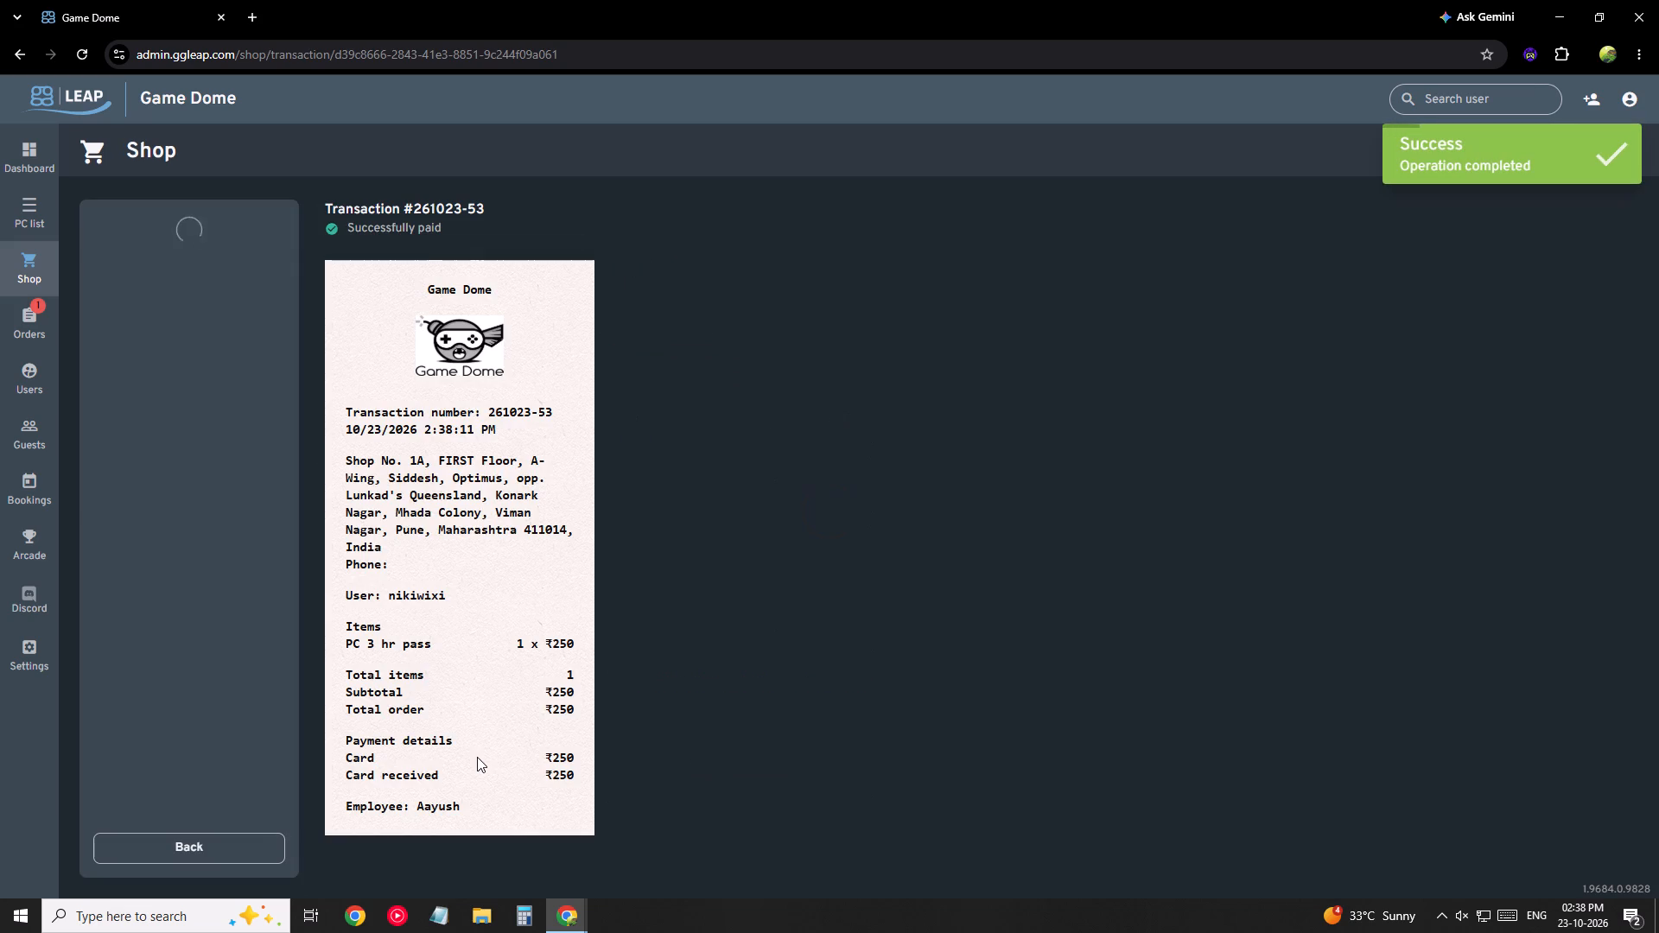
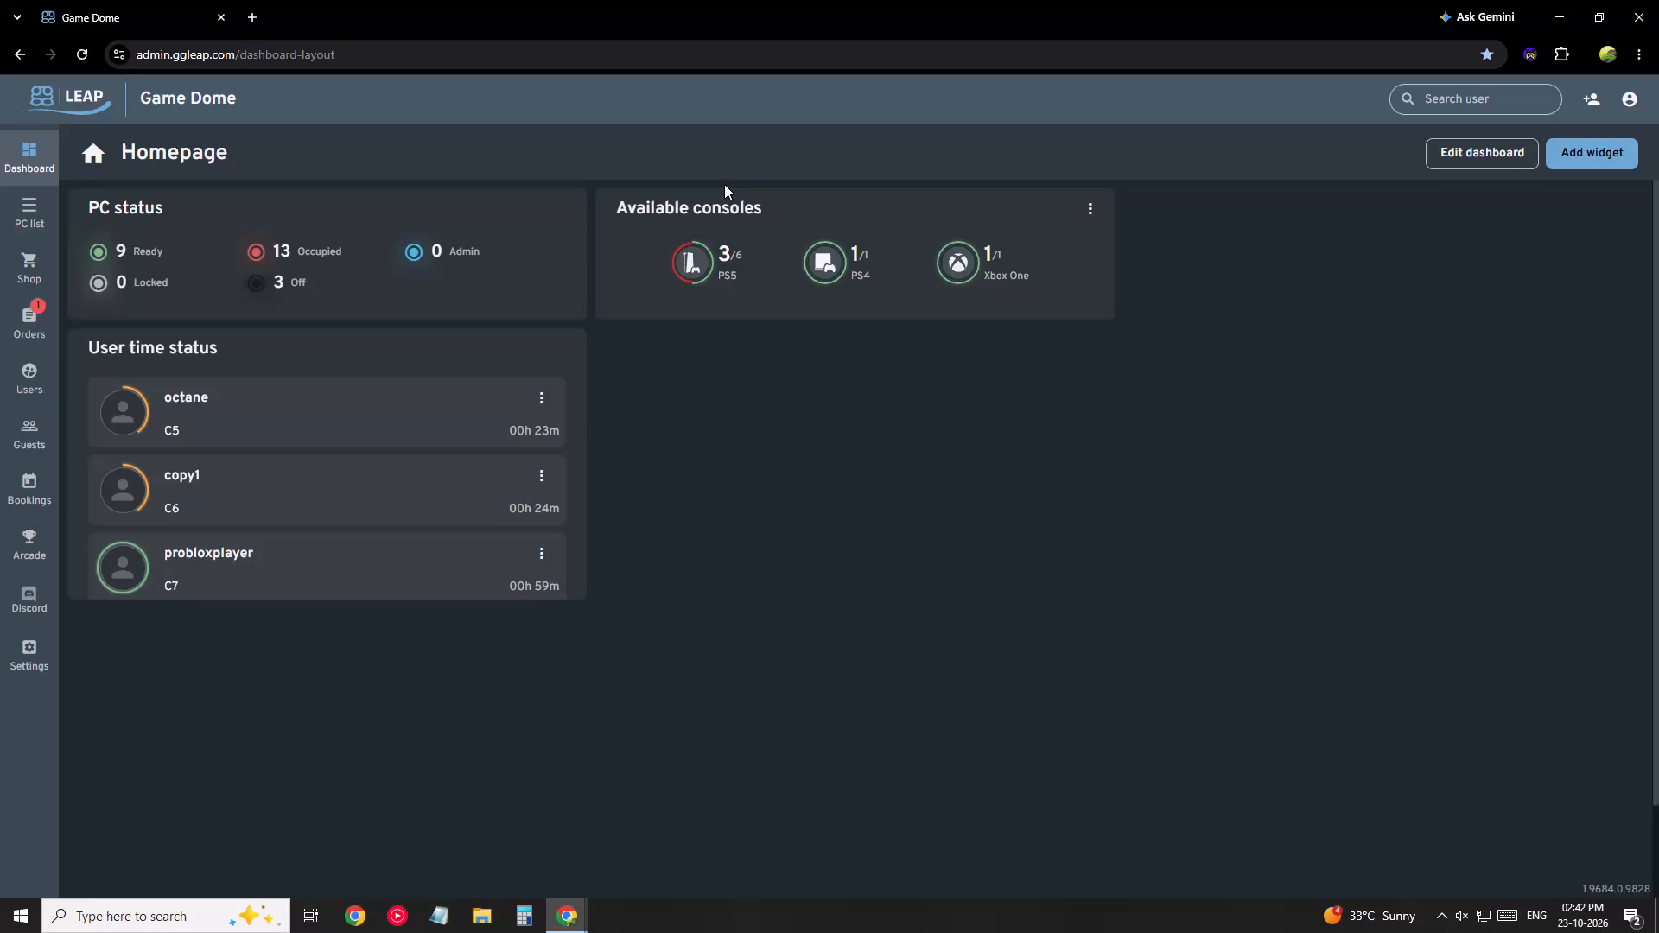
Search the users for "sairaj" and start a quick sale for the matching customer with the ₹10 balance.
click(1541, 95)
text(sairaj)
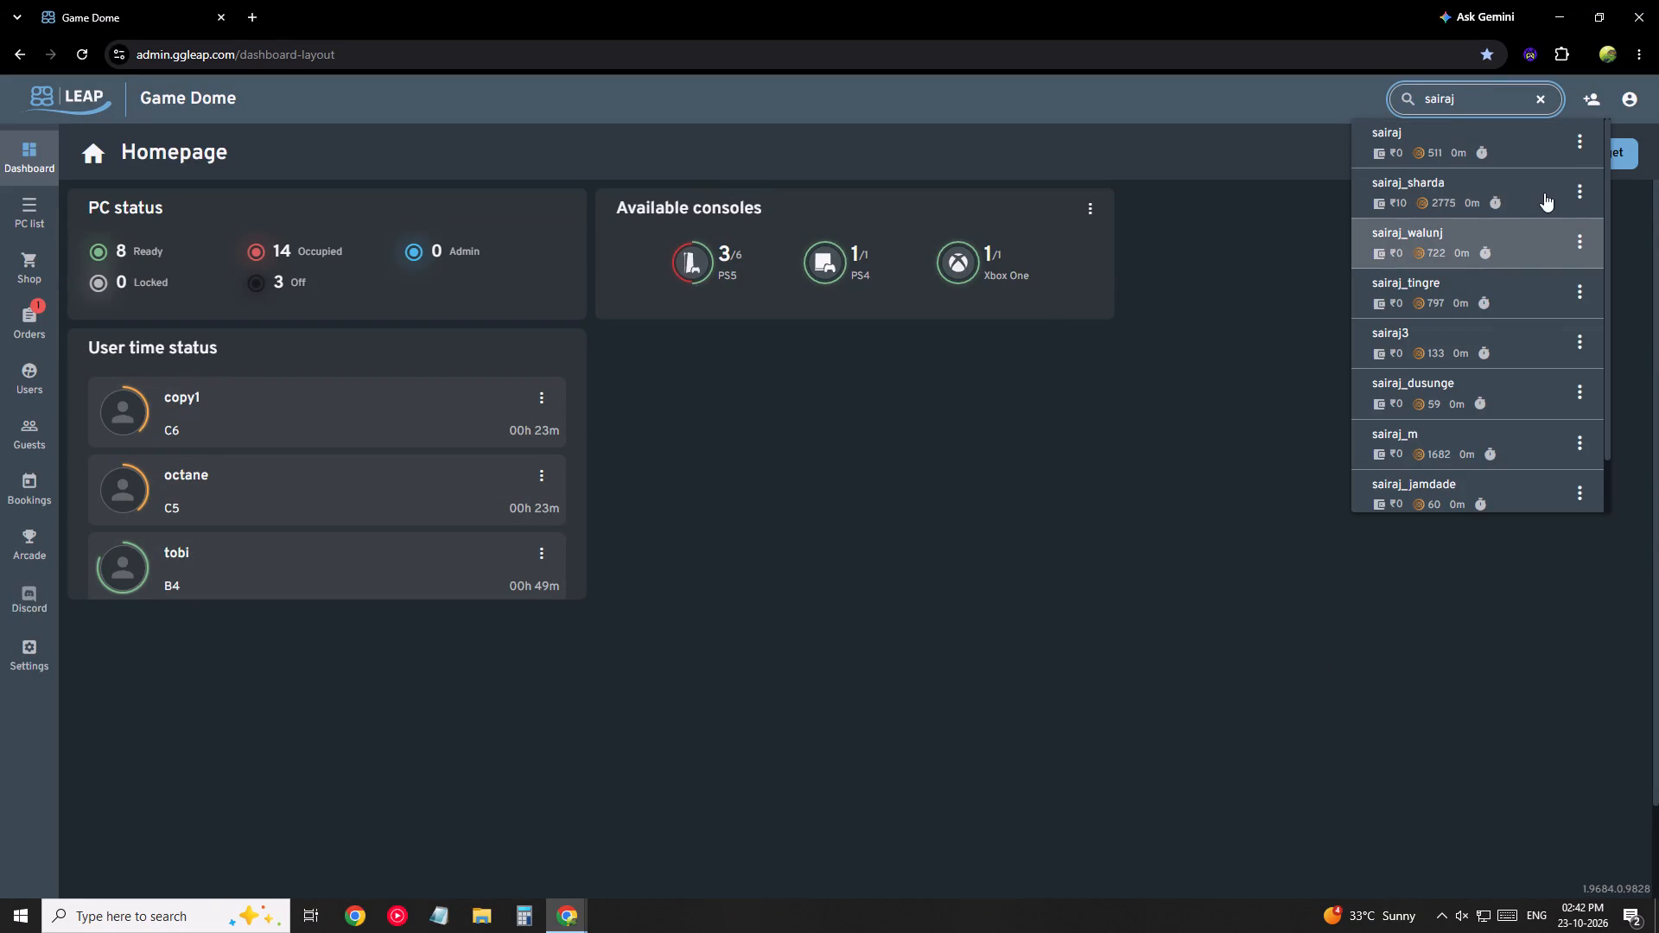
click(1586, 194)
click(1589, 196)
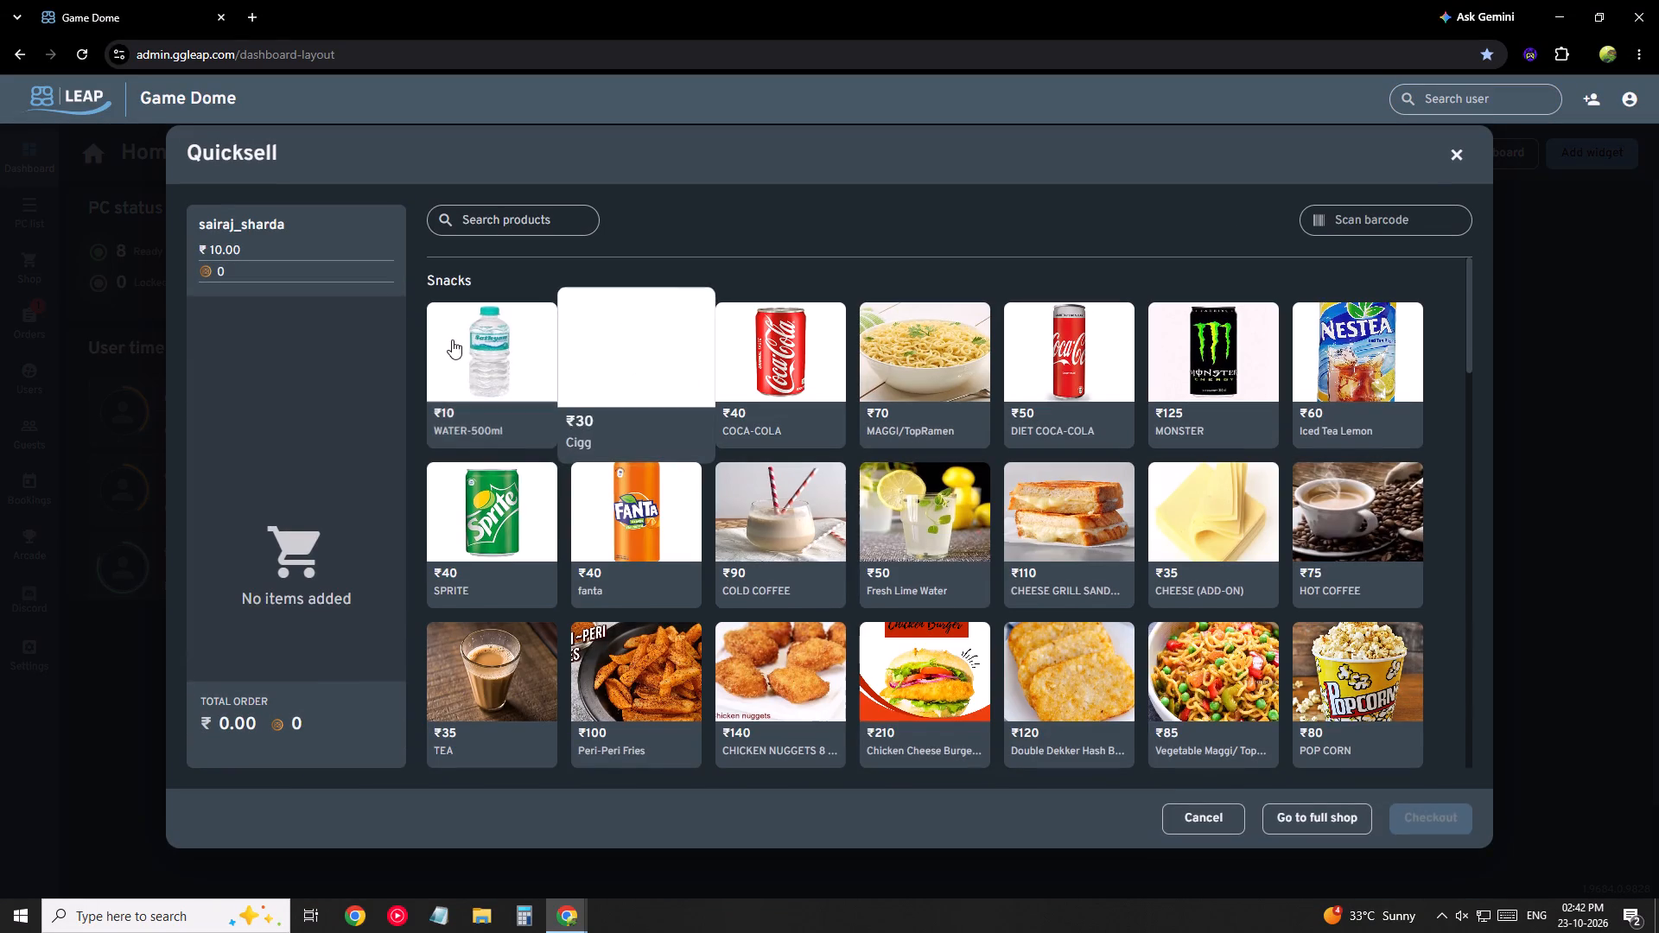
Sell the customer one WATER-500ml, charging the ₹10 order to their user balance.
click(452, 340)
click(1406, 816)
click(300, 466)
click(350, 488)
click(439, 745)
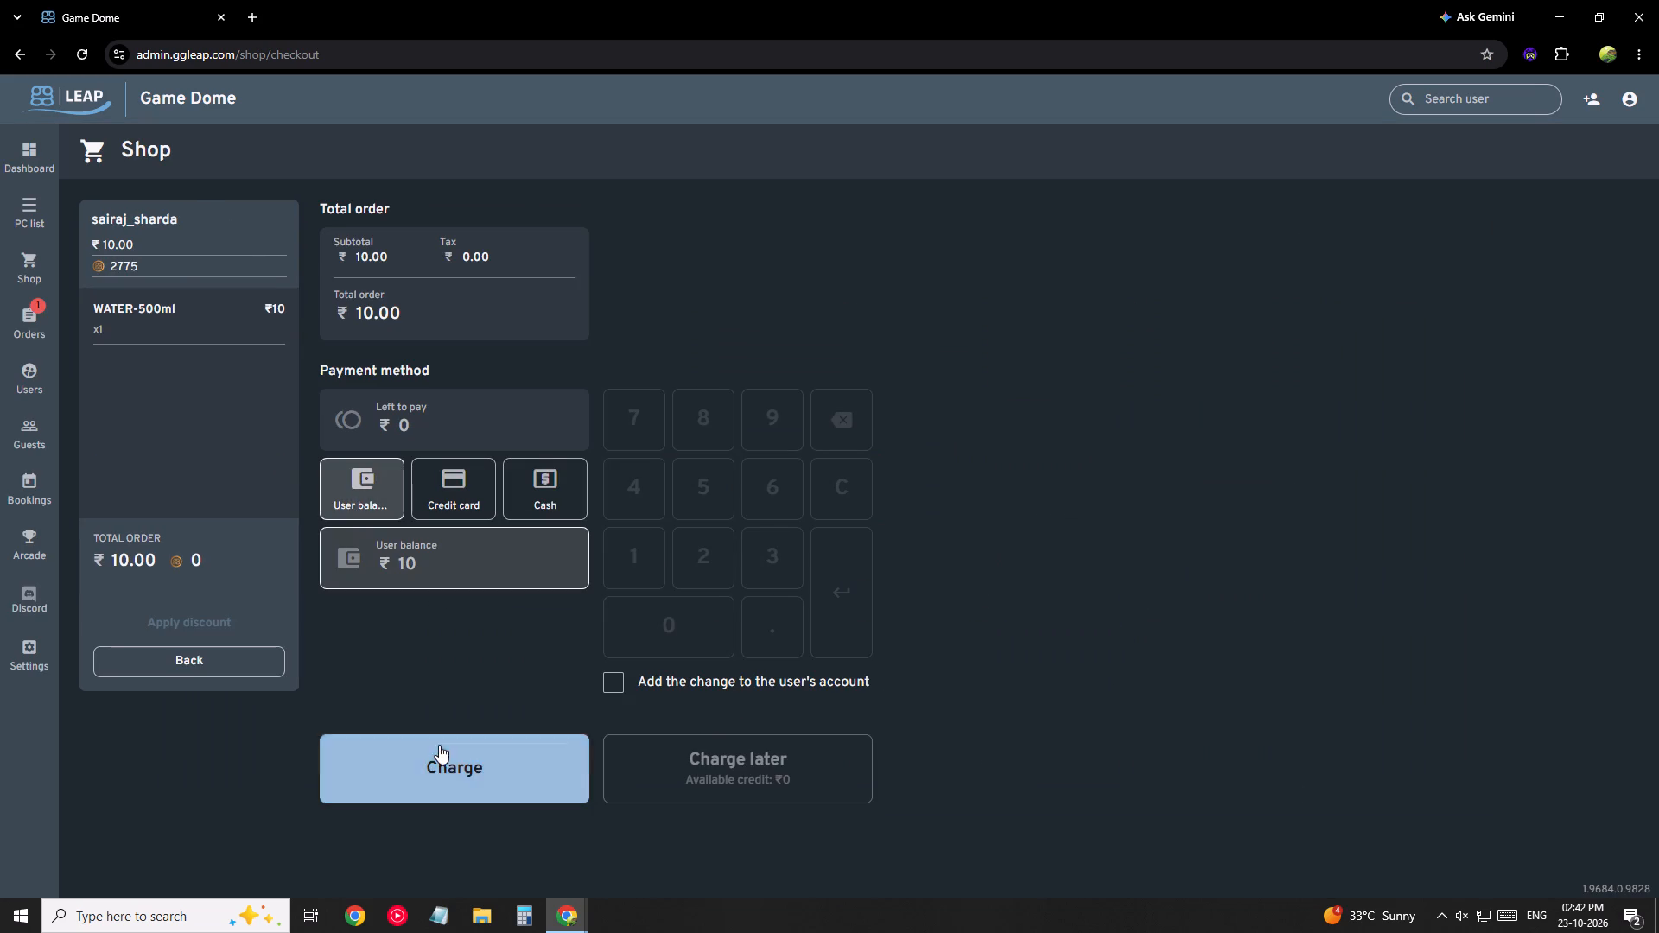
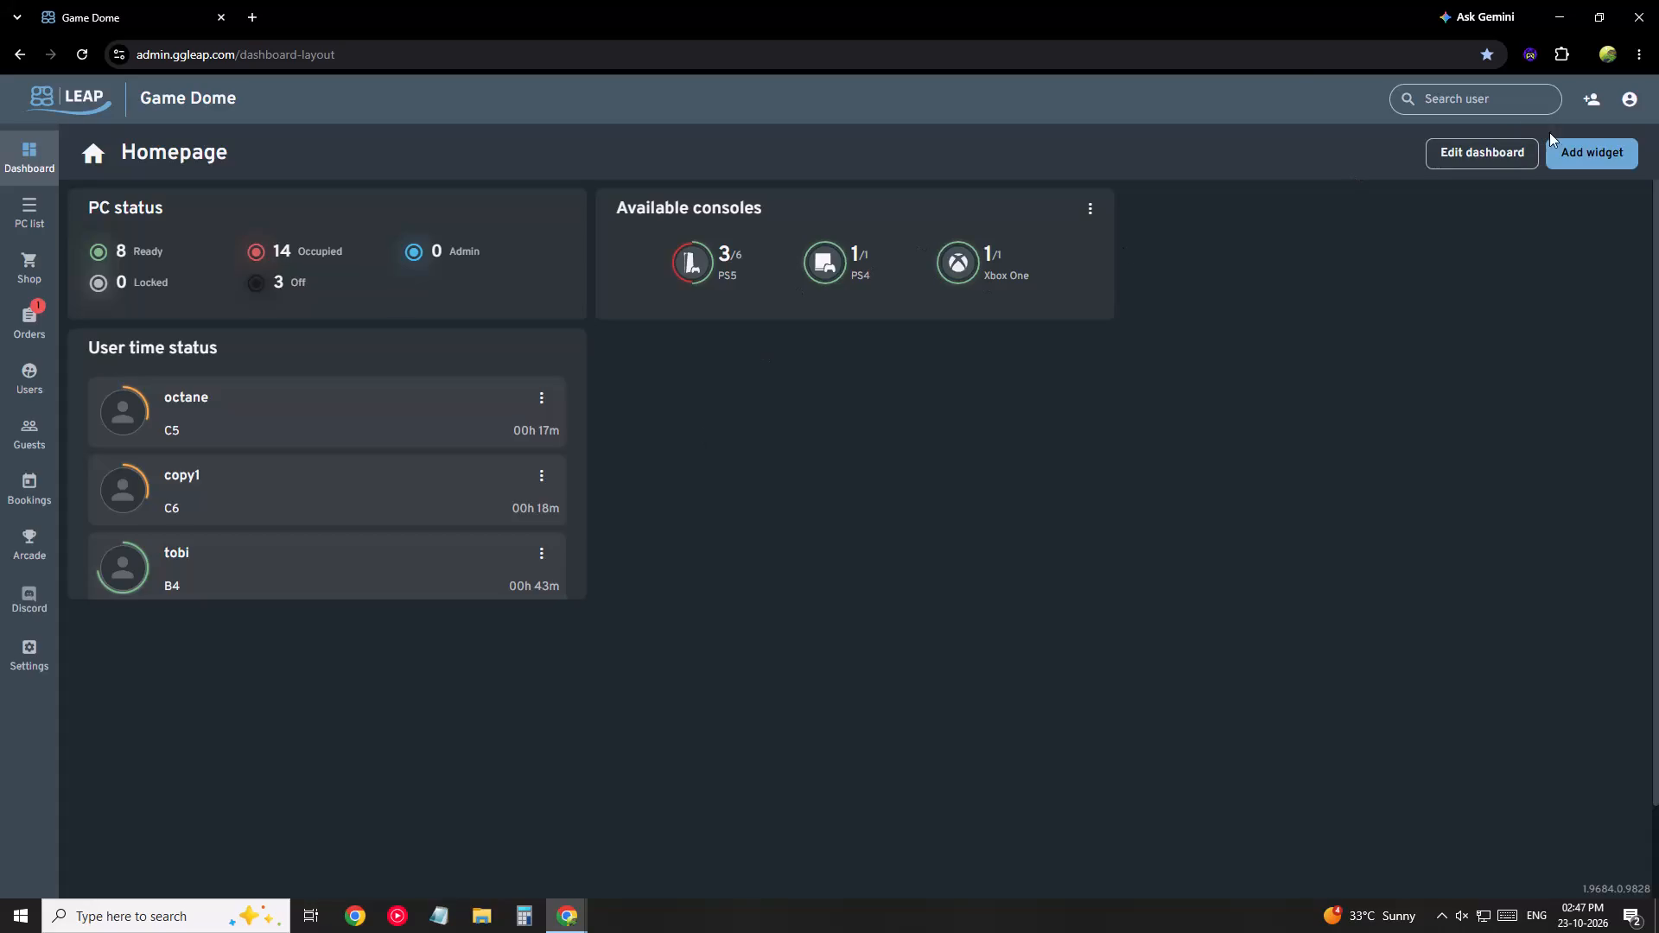
click(1516, 81)
click(1471, 98)
text(rehman_dai)
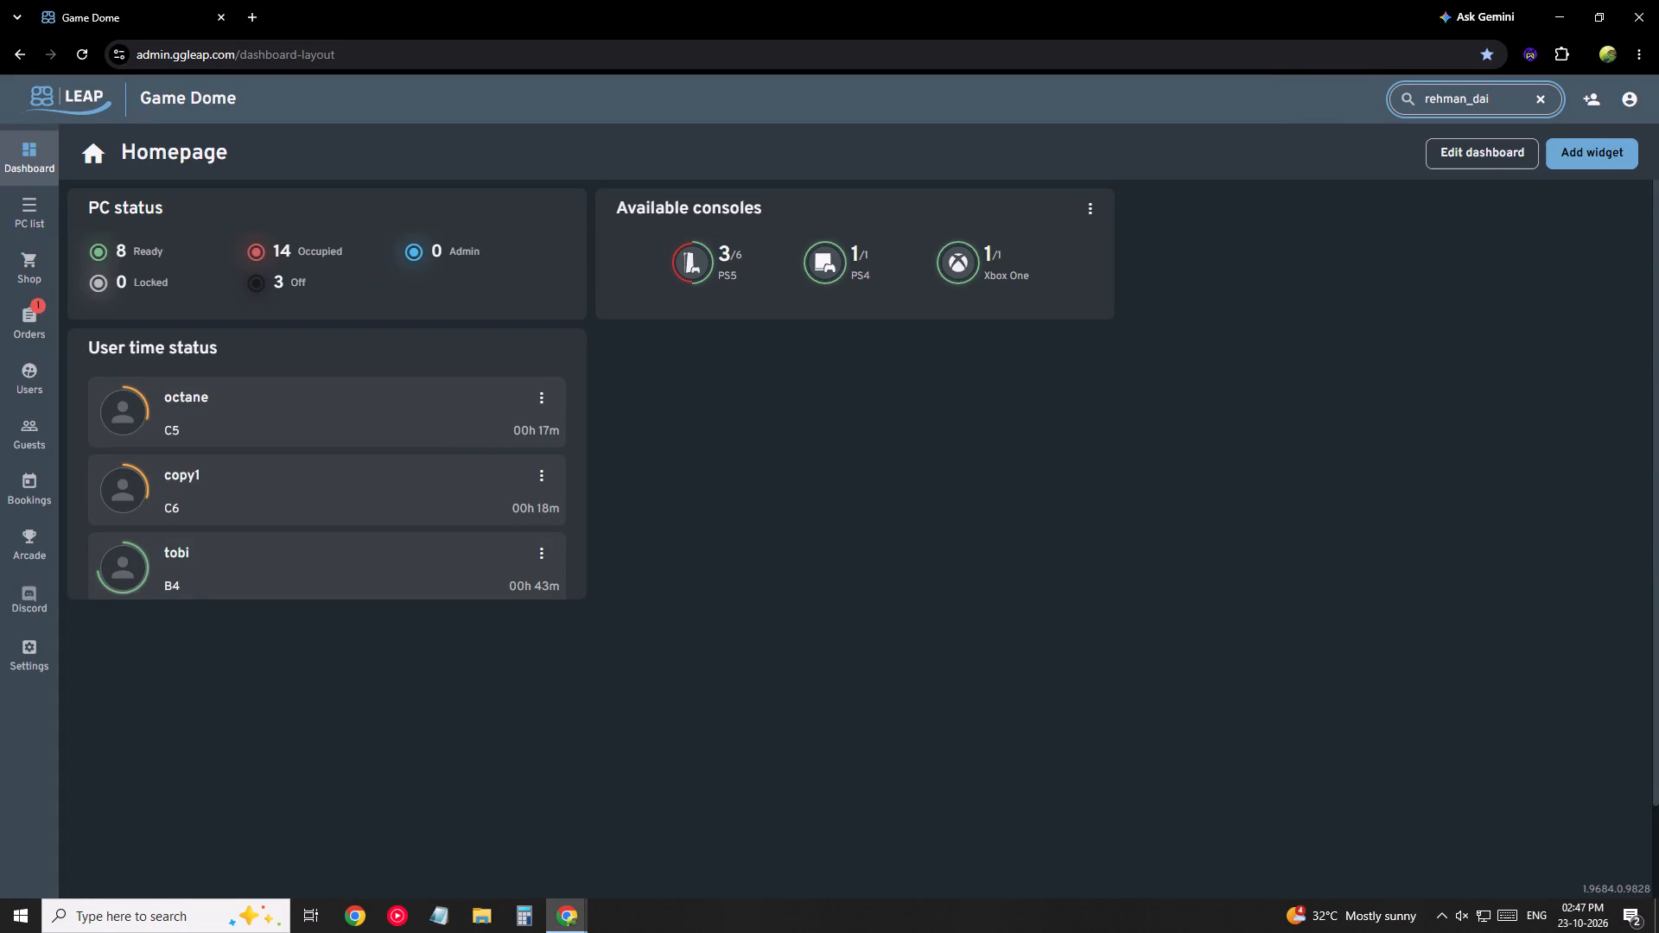
key(BackSpace)
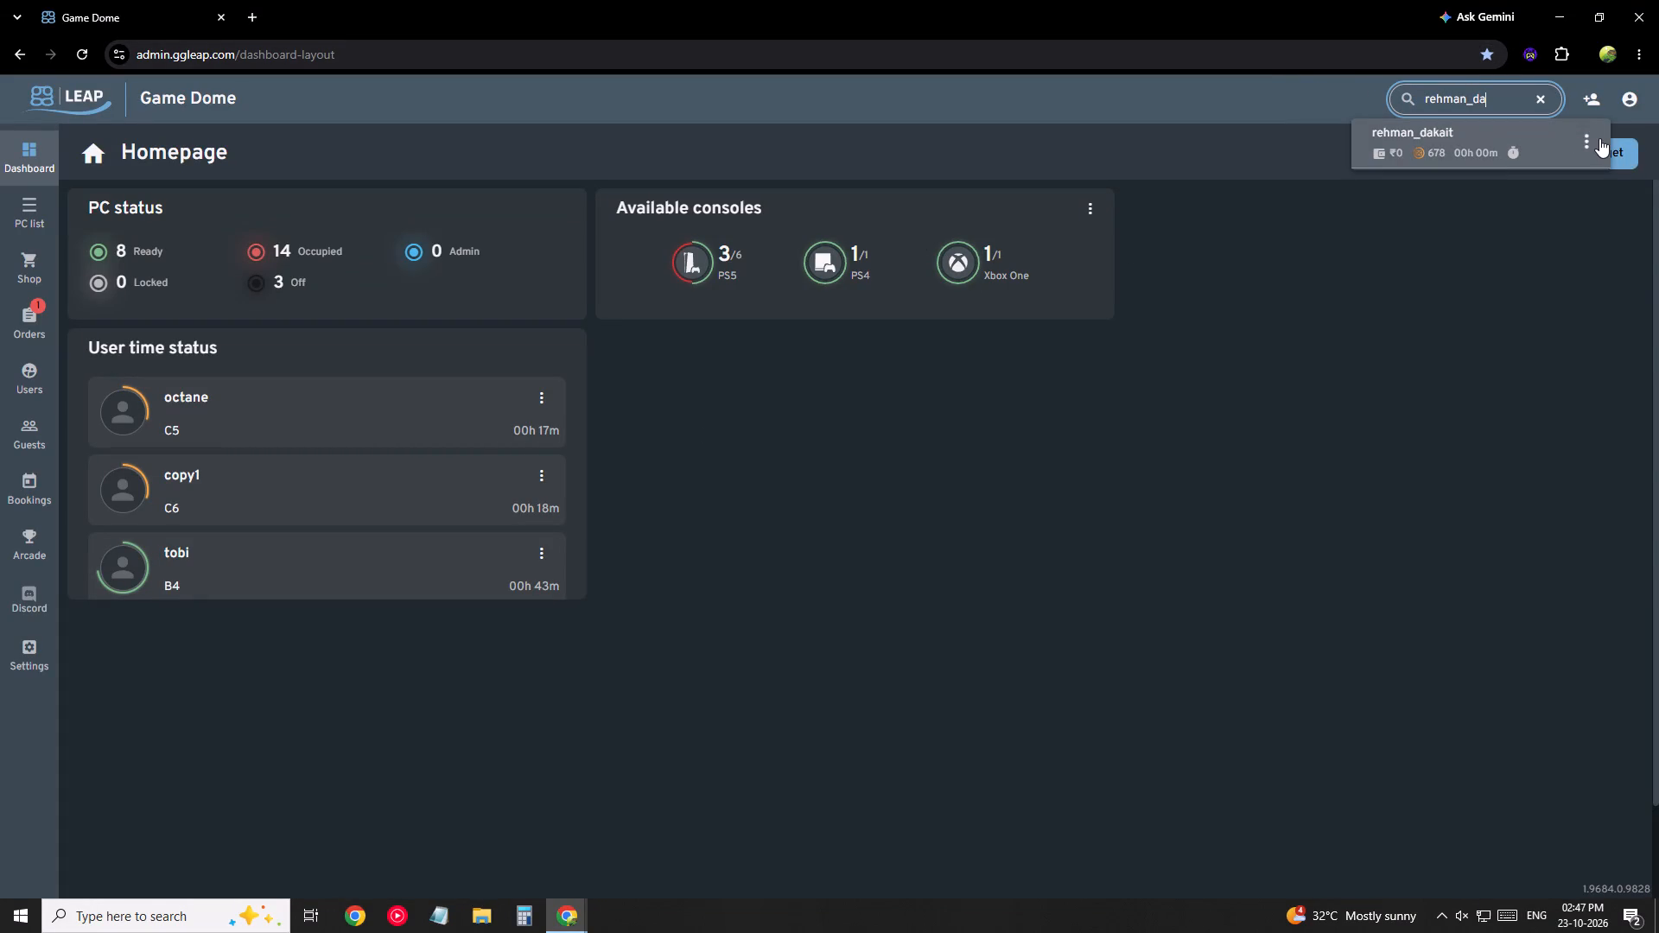
click(1599, 138)
click(1618, 149)
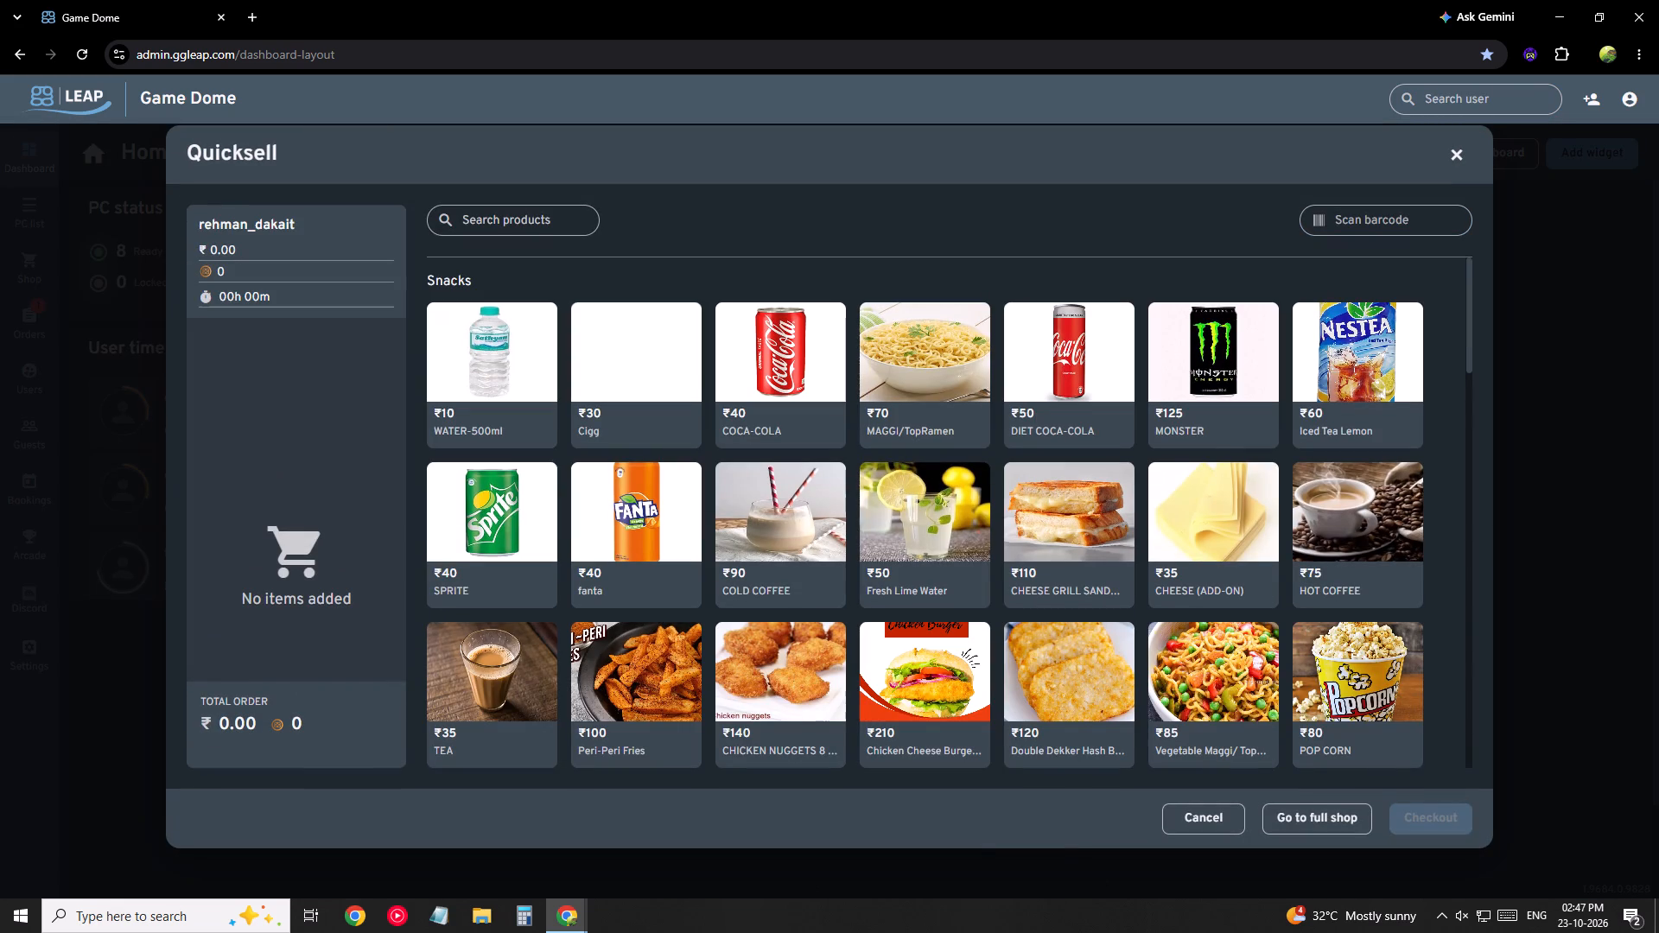
Sell the customer one Thumbs up, charging the ₹20 order to credit card.
scroll(810, 571, down, 3)
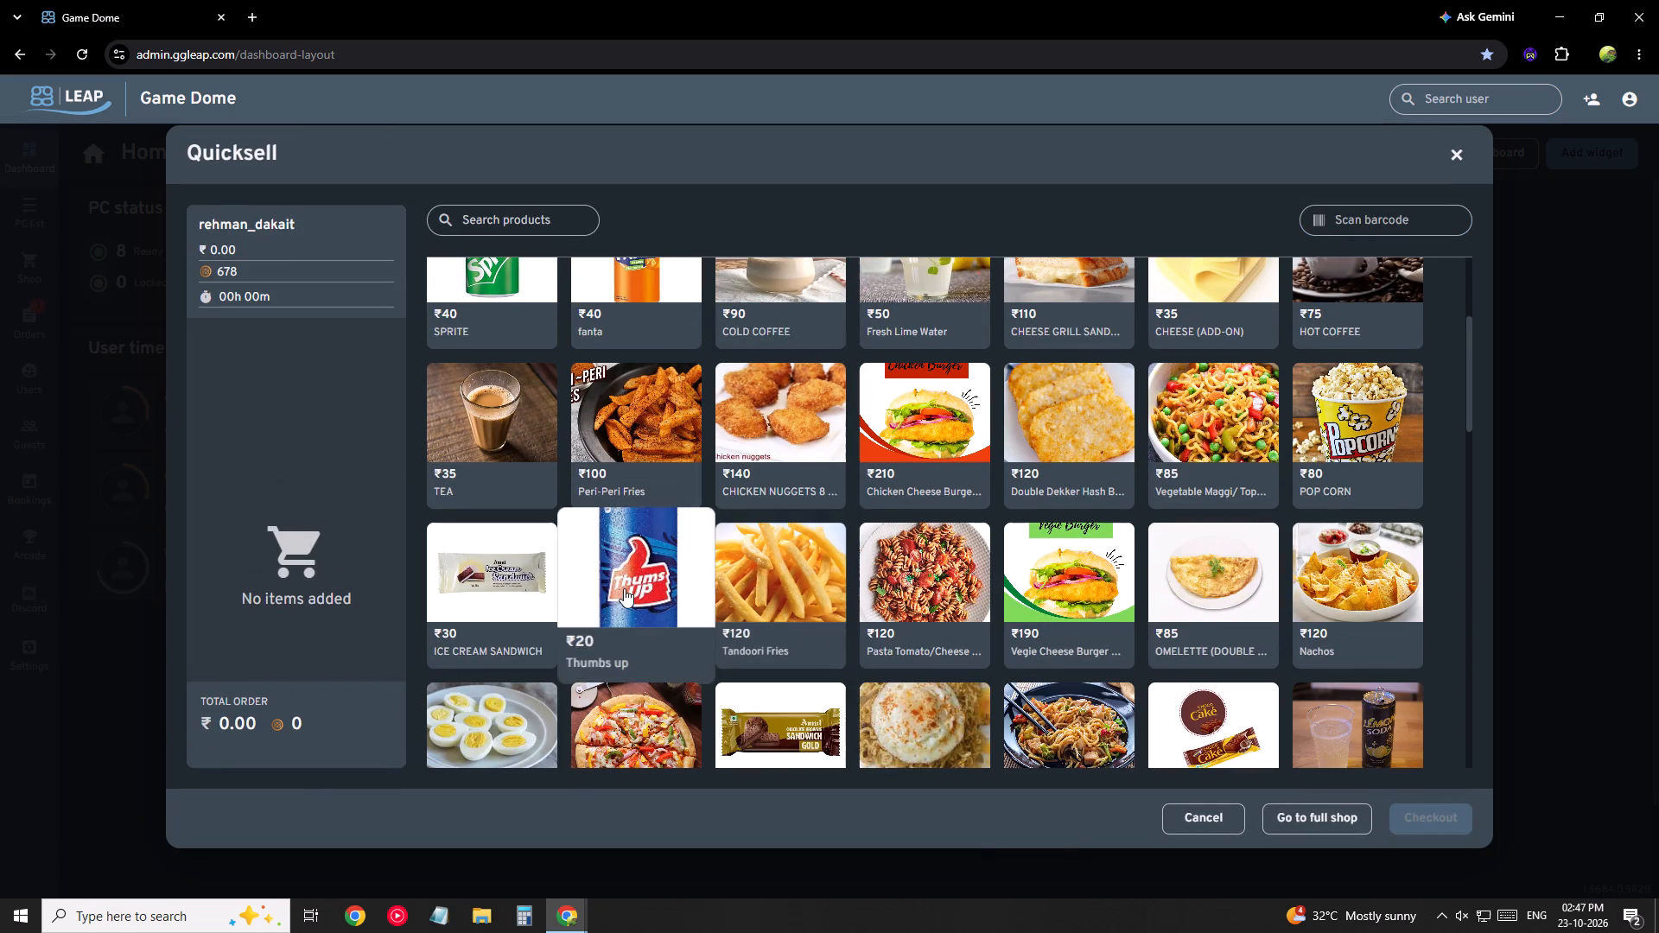
click(624, 588)
click(1434, 822)
click(424, 468)
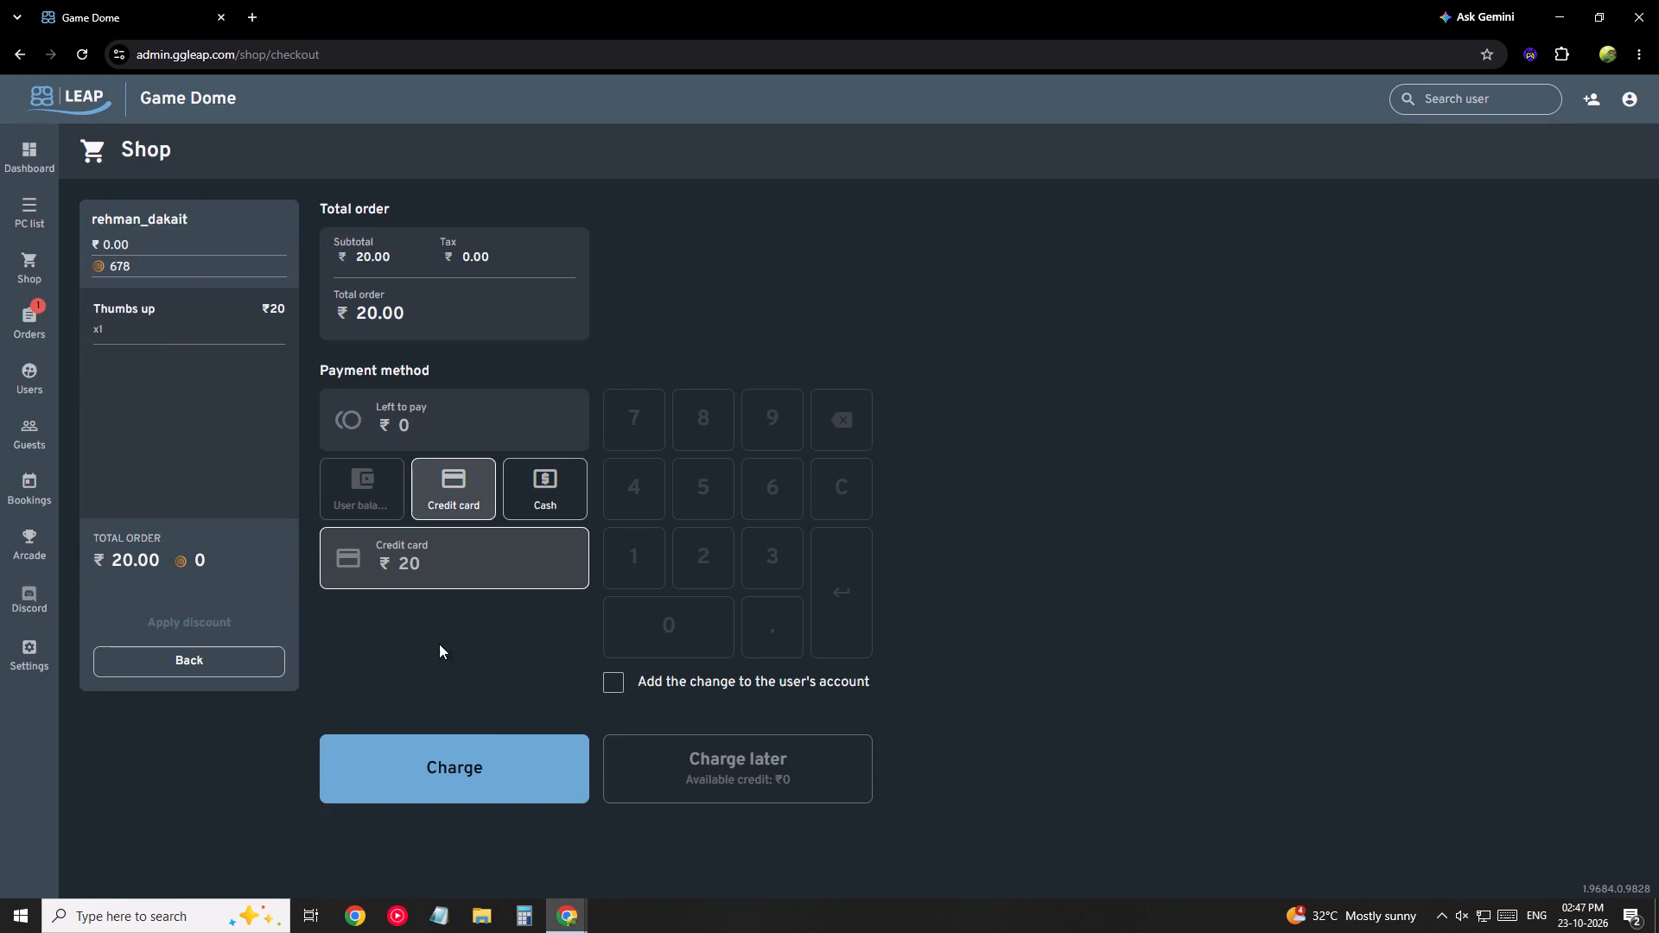
drag(498, 769, 489, 777)
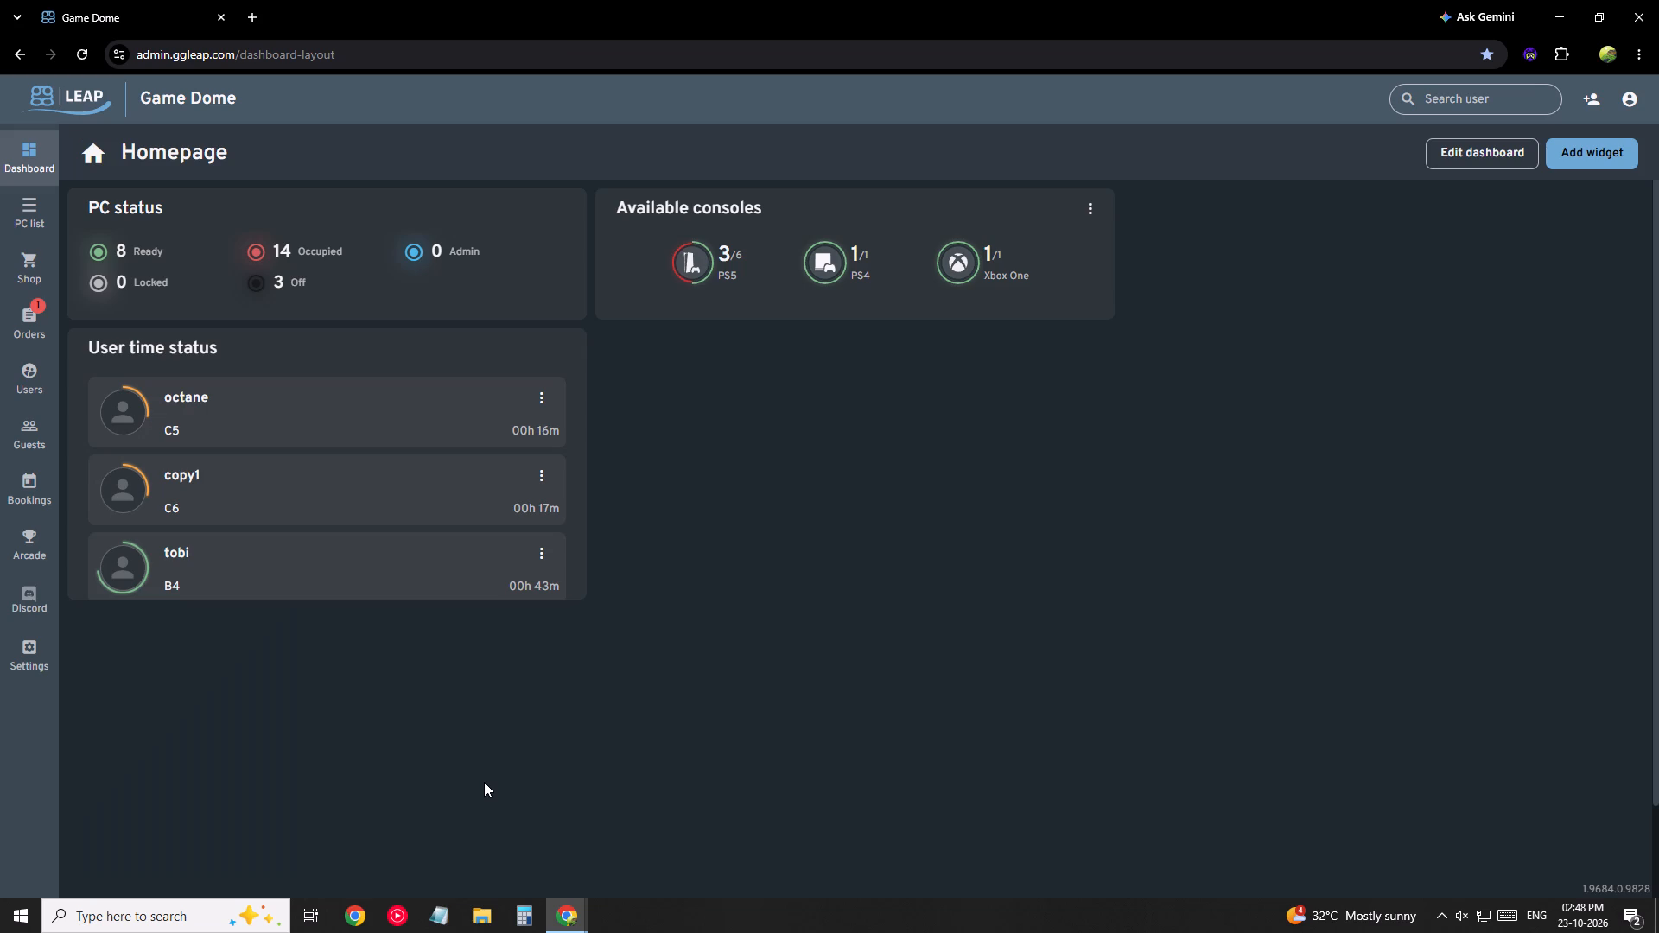
Check the PC list and the console sessions for current users and their time to logout.
click(2, 224)
scroll(474, 638, down, 4)
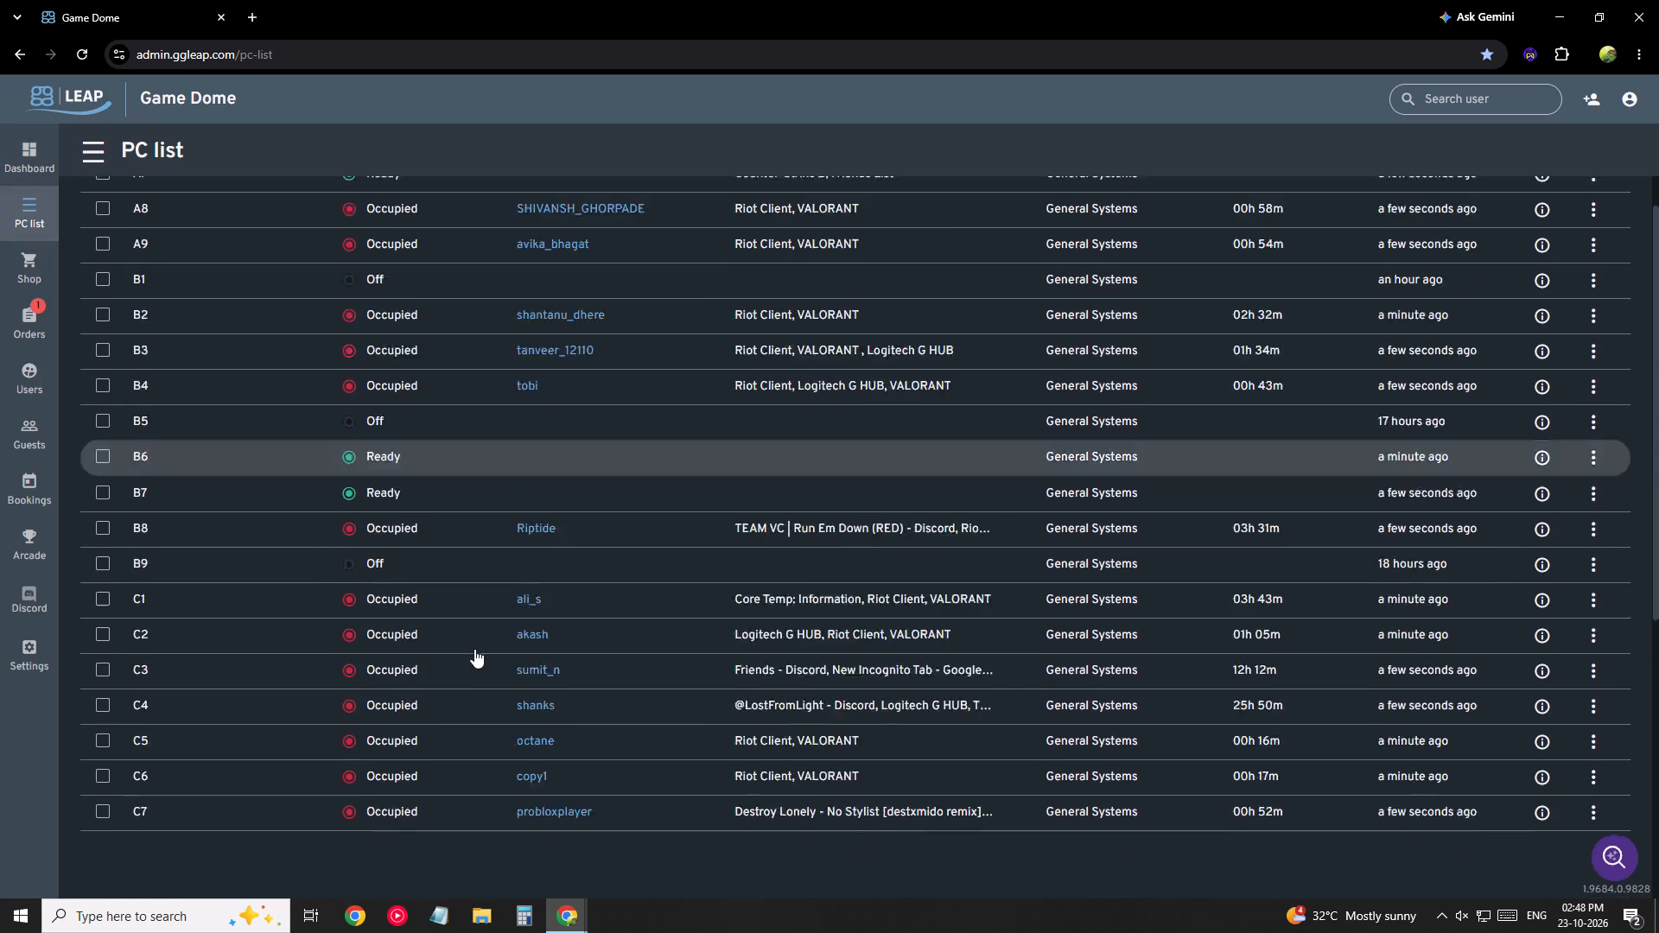
scroll(474, 649, down, 9)
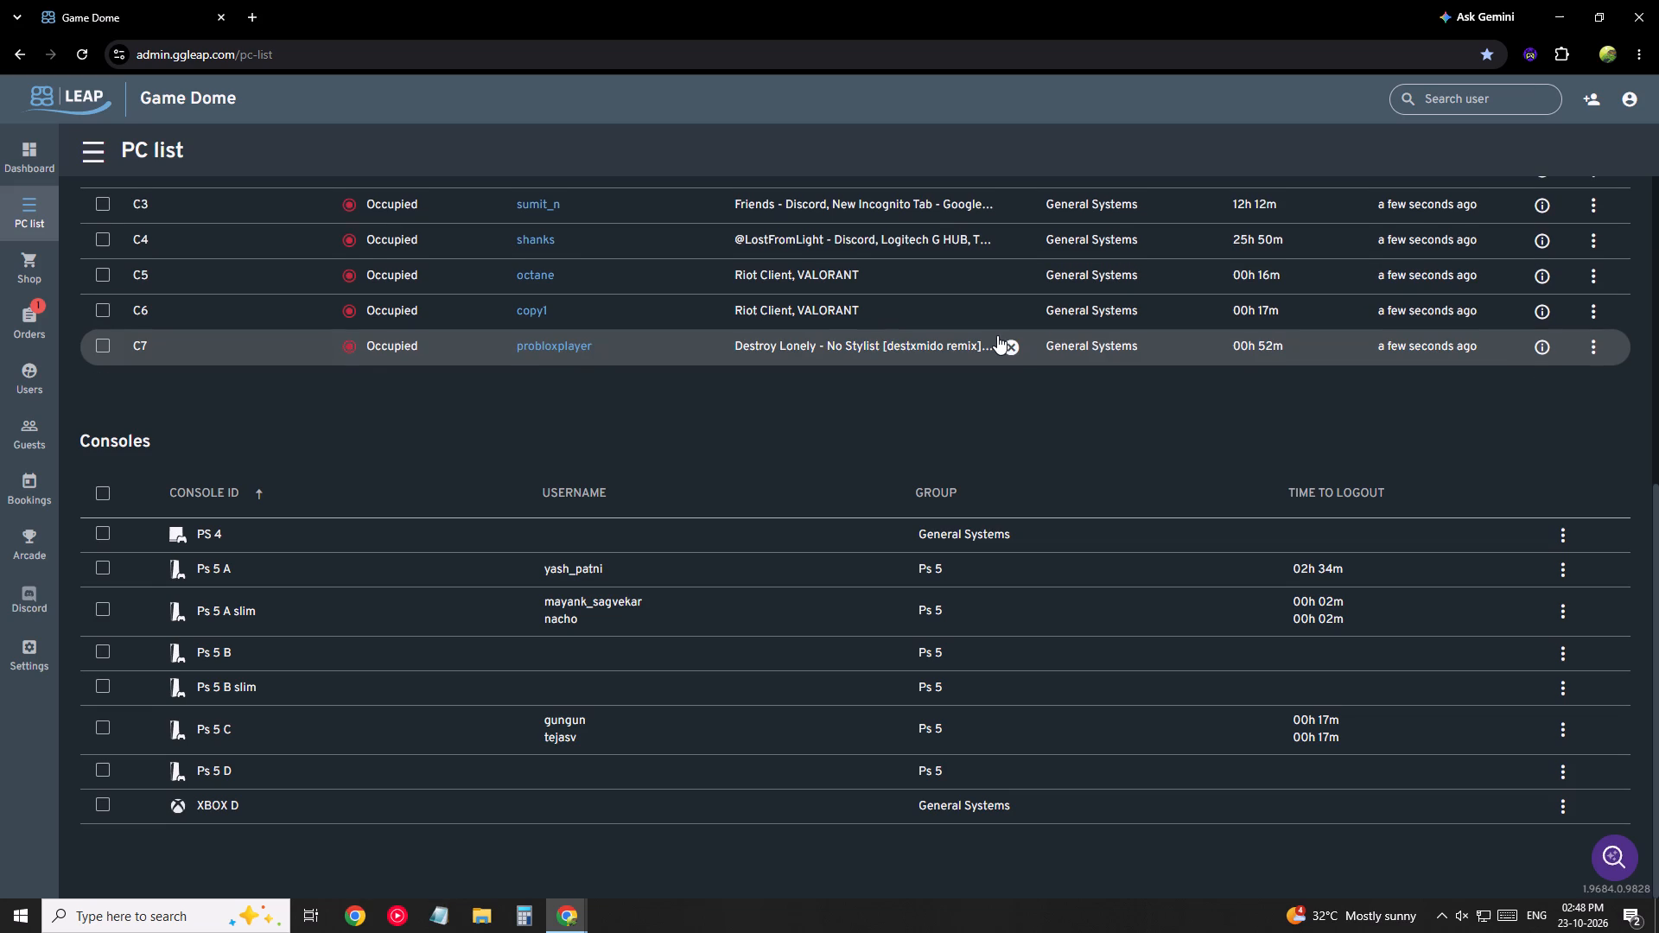
Open the order history and view the transaction receipt of the latest ₹20 Thumbs up order.
click(0, 333)
click(422, 194)
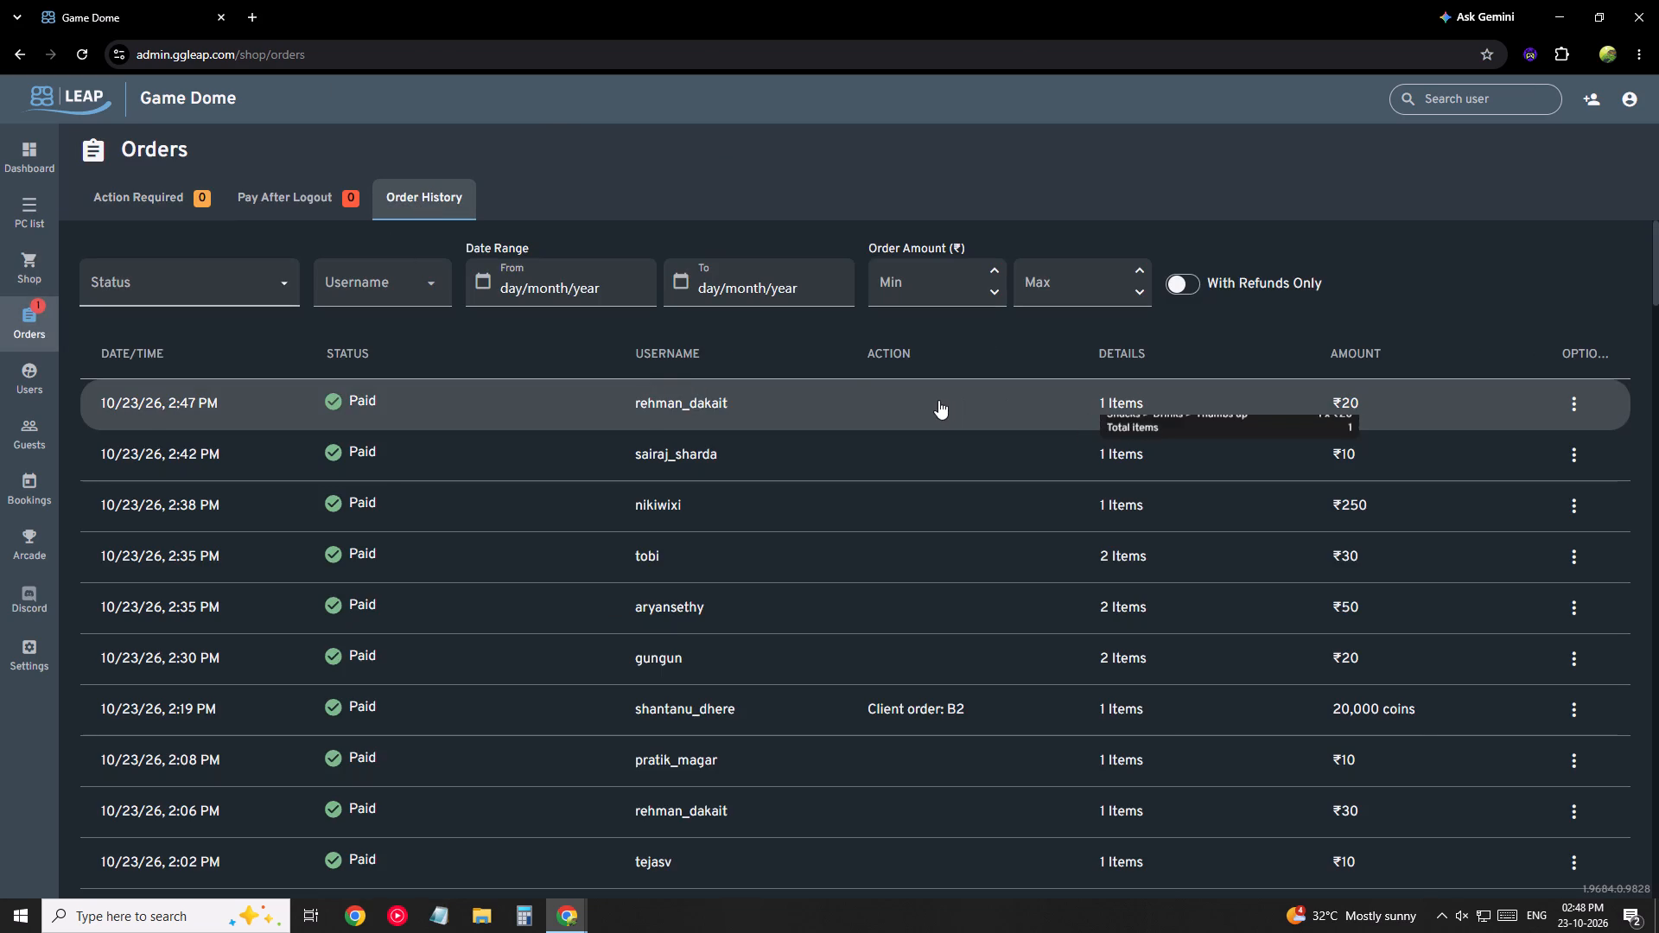
click(938, 400)
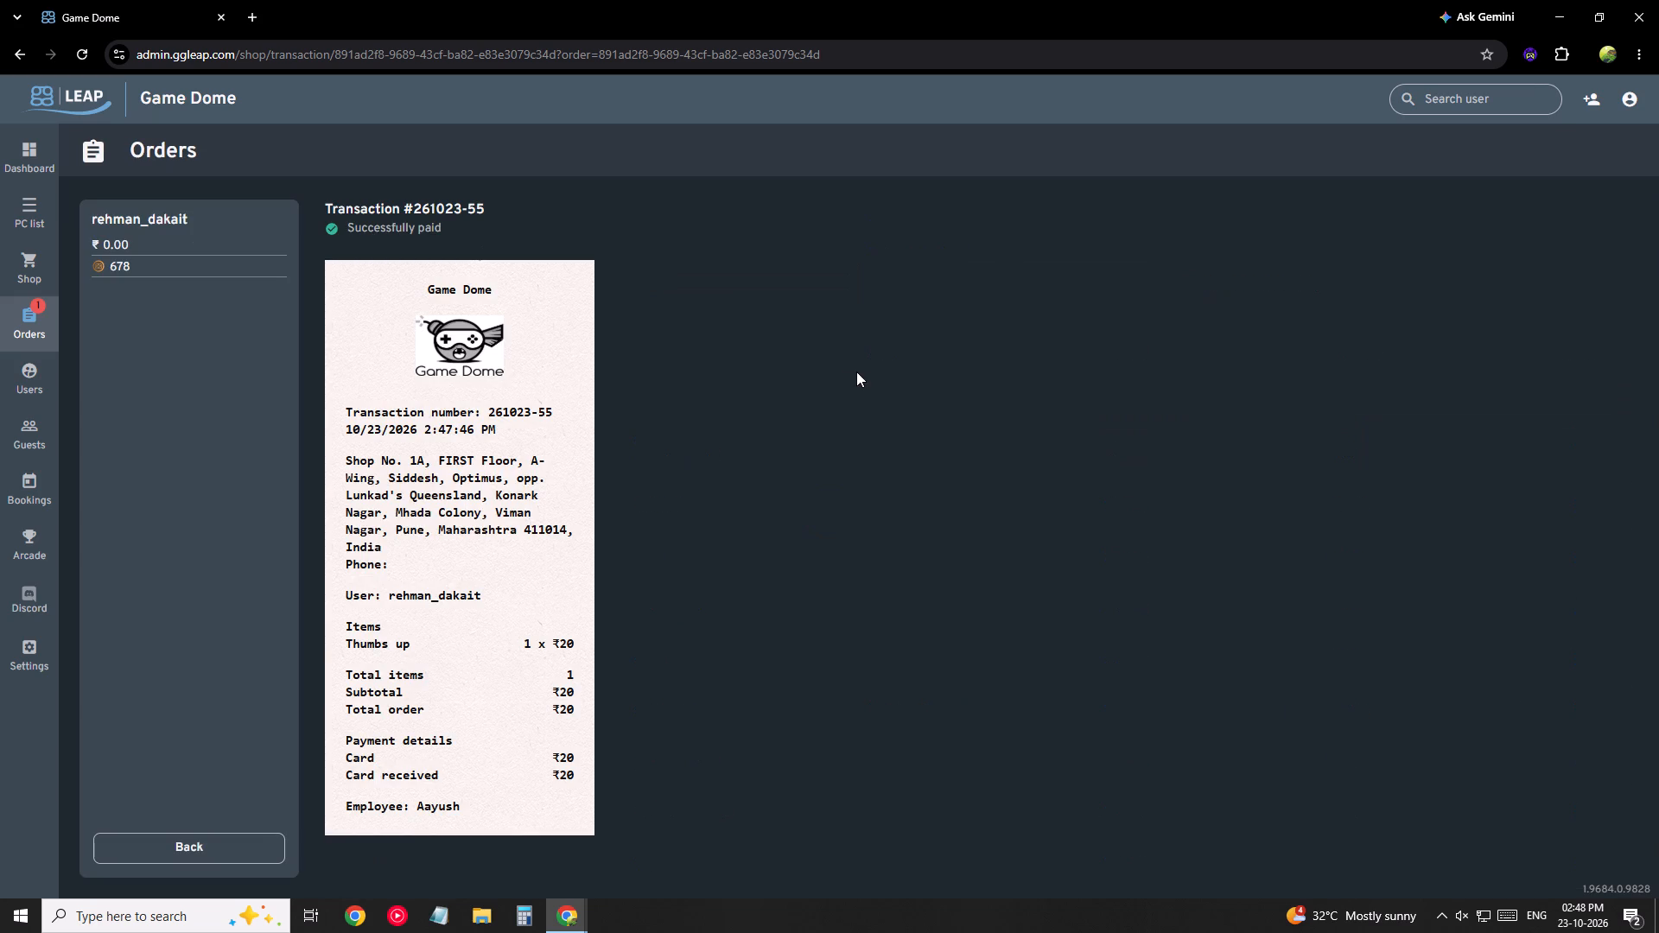
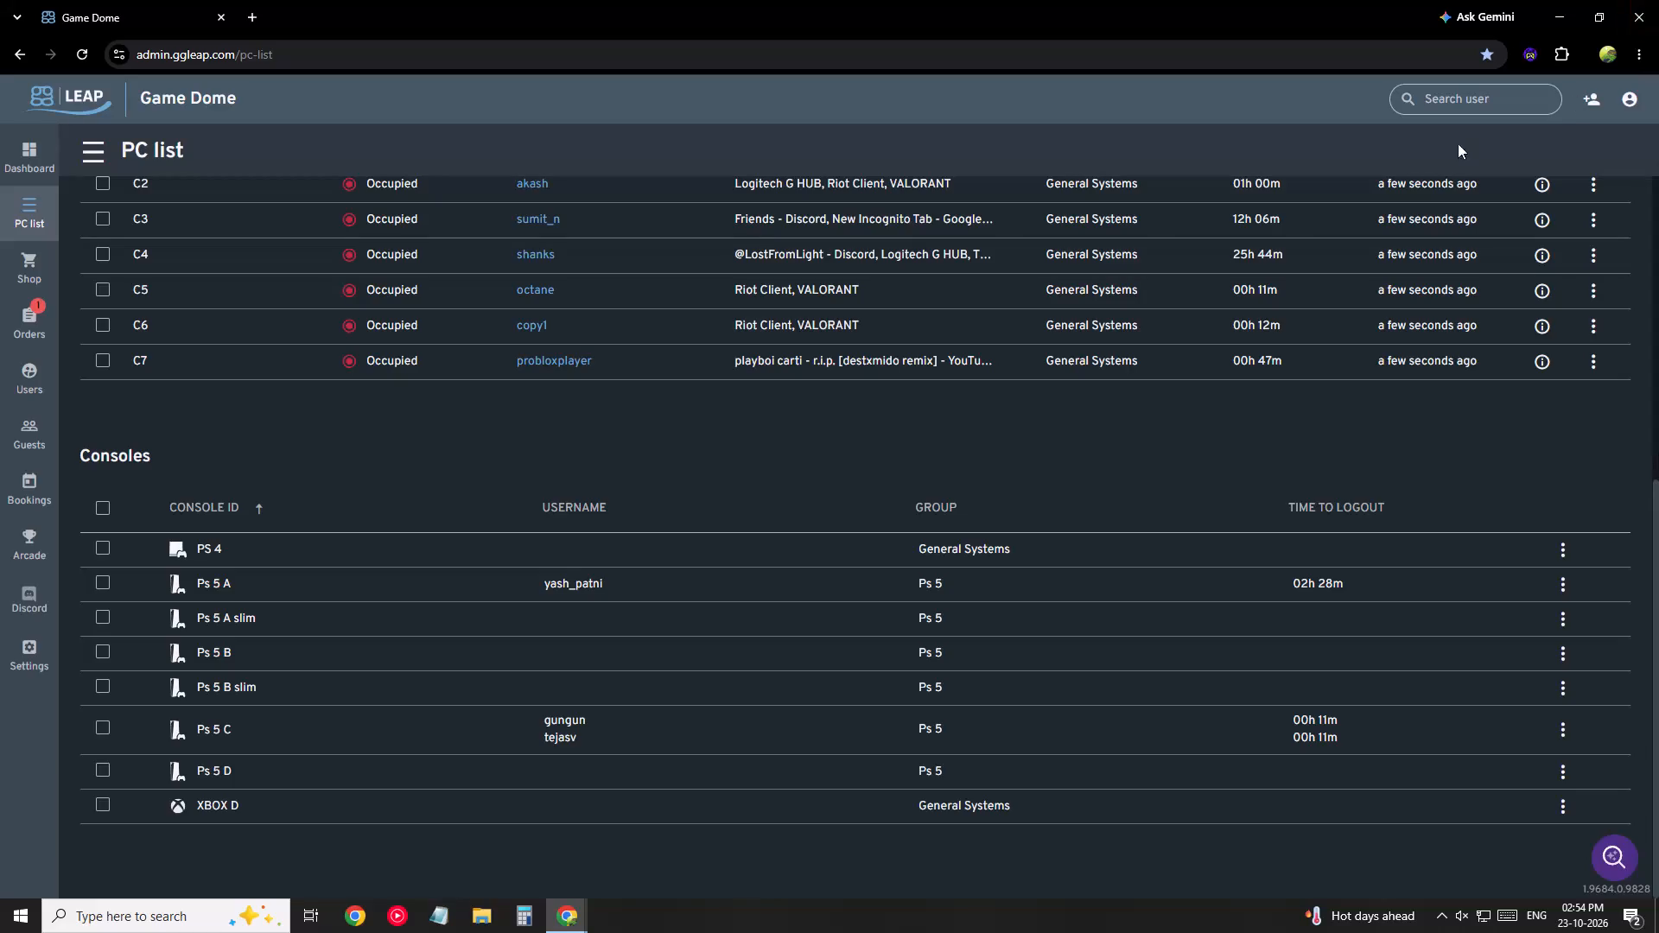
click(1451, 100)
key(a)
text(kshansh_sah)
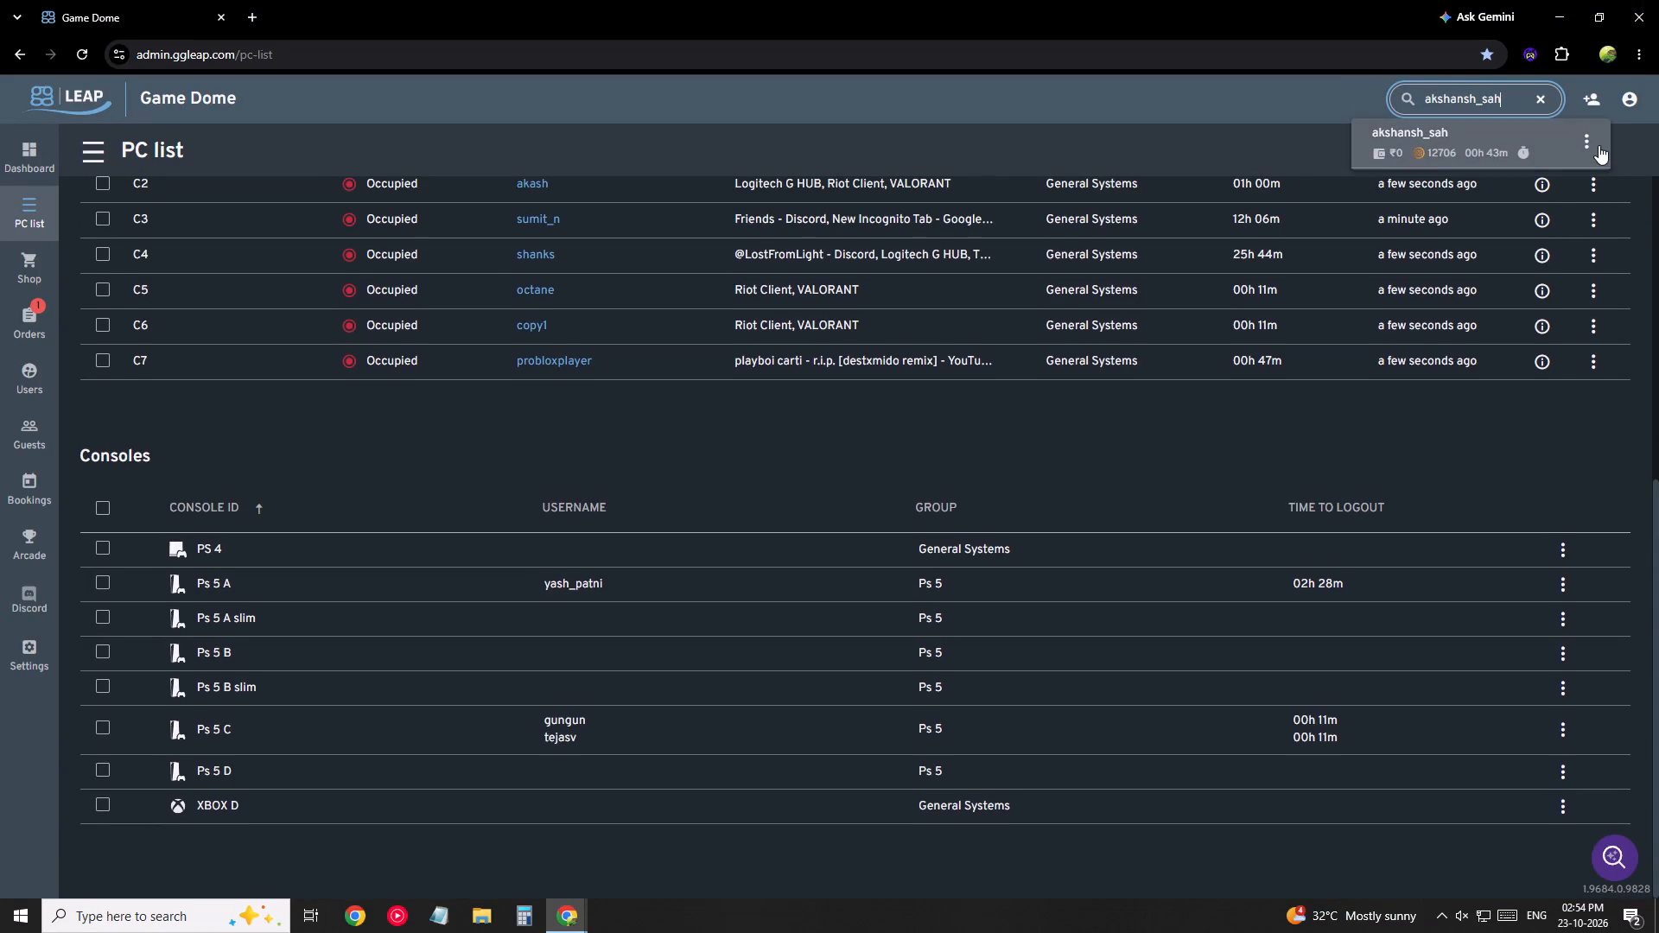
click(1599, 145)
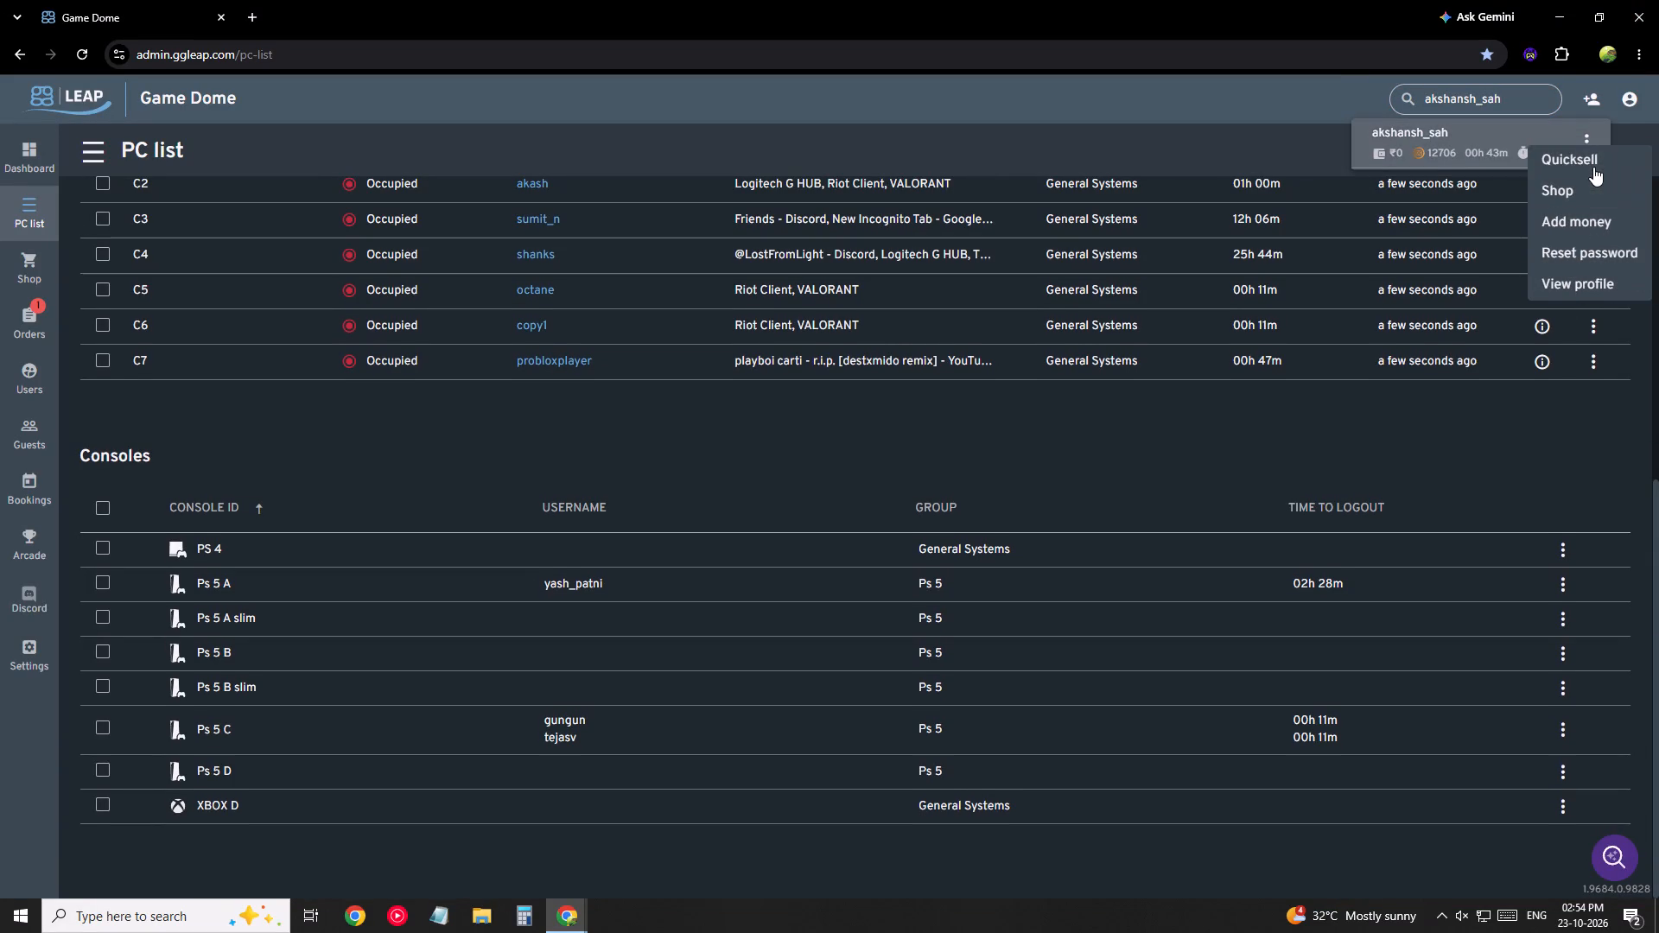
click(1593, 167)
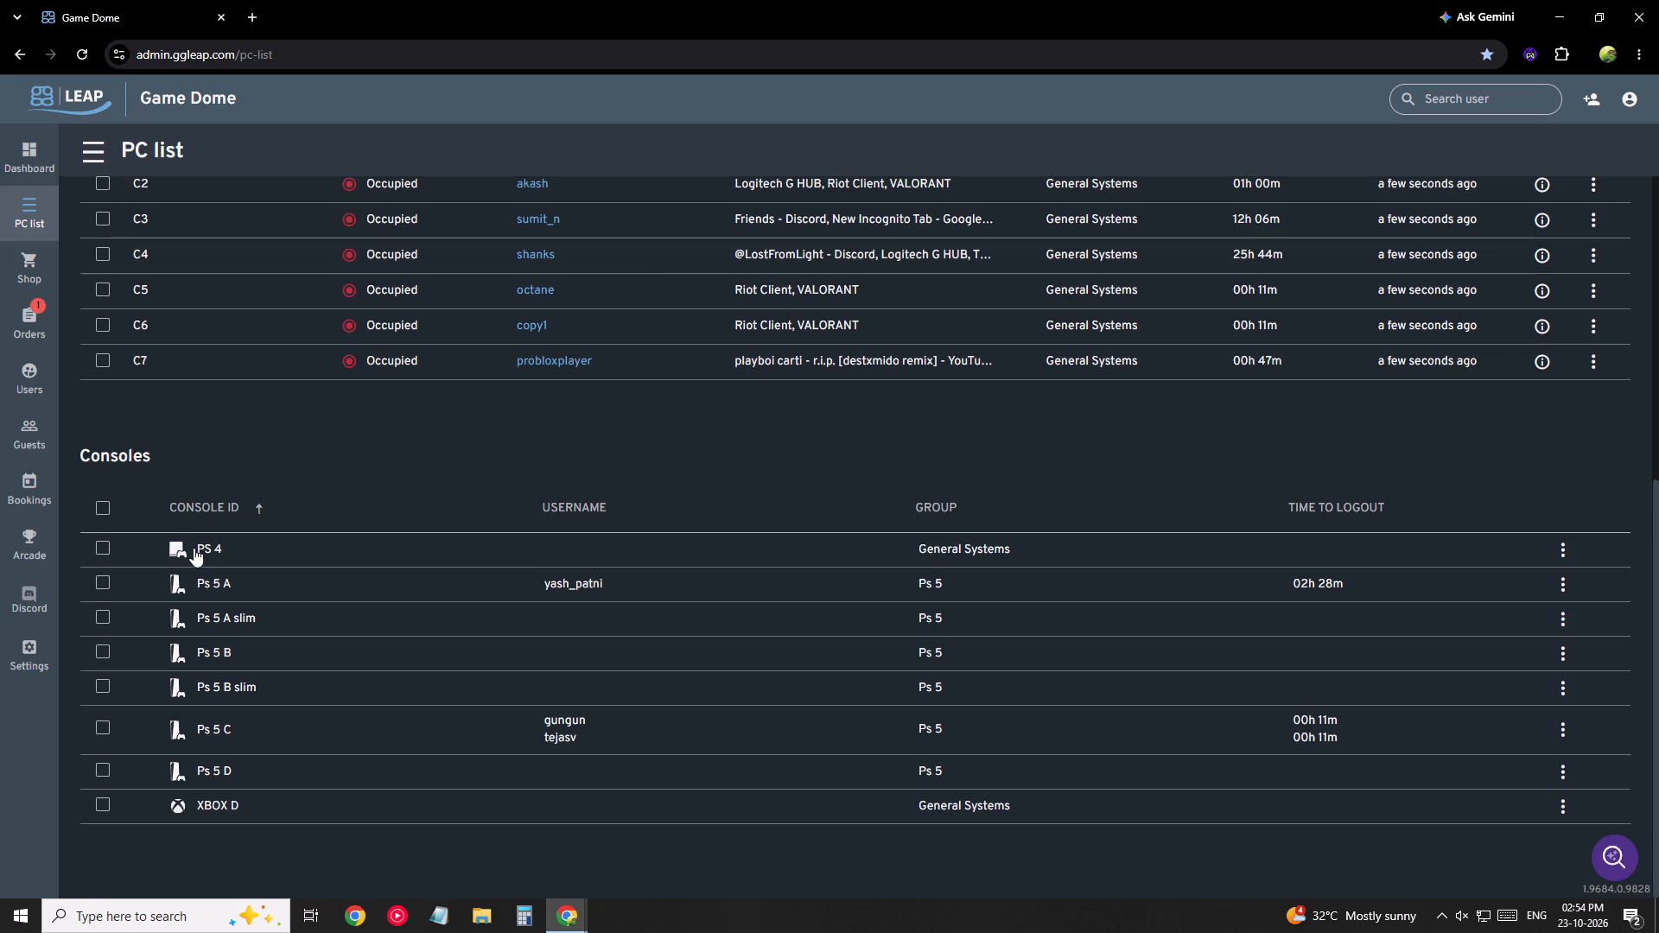
Open the dashboard homepage with the PC status and available consoles.
click(18, 161)
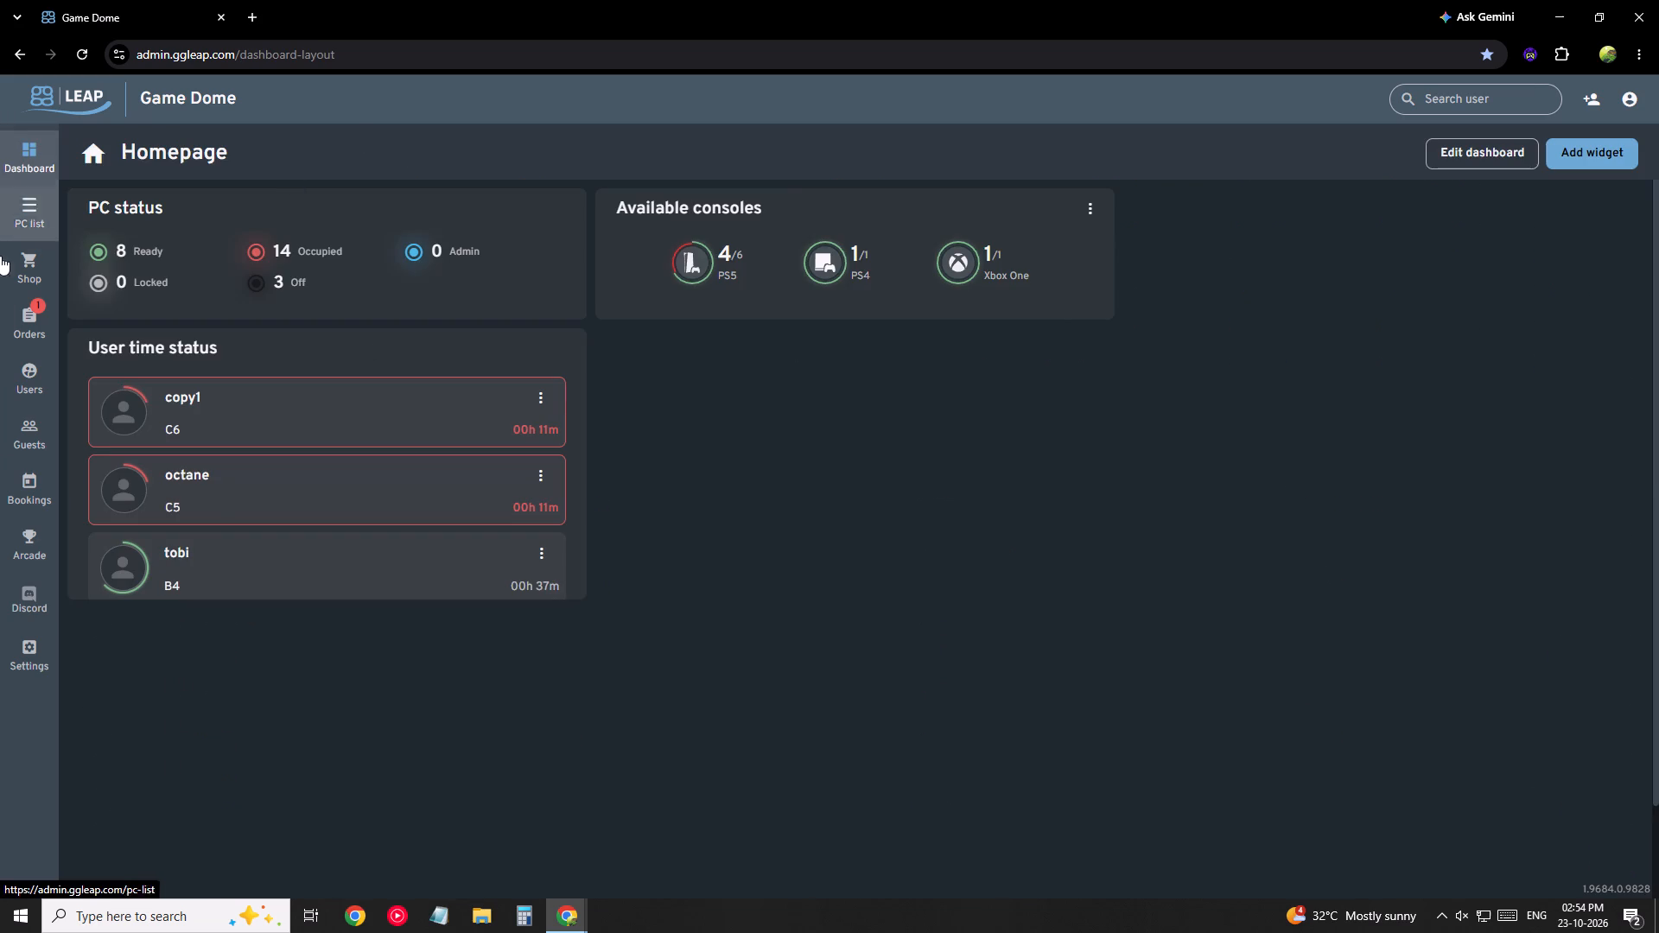
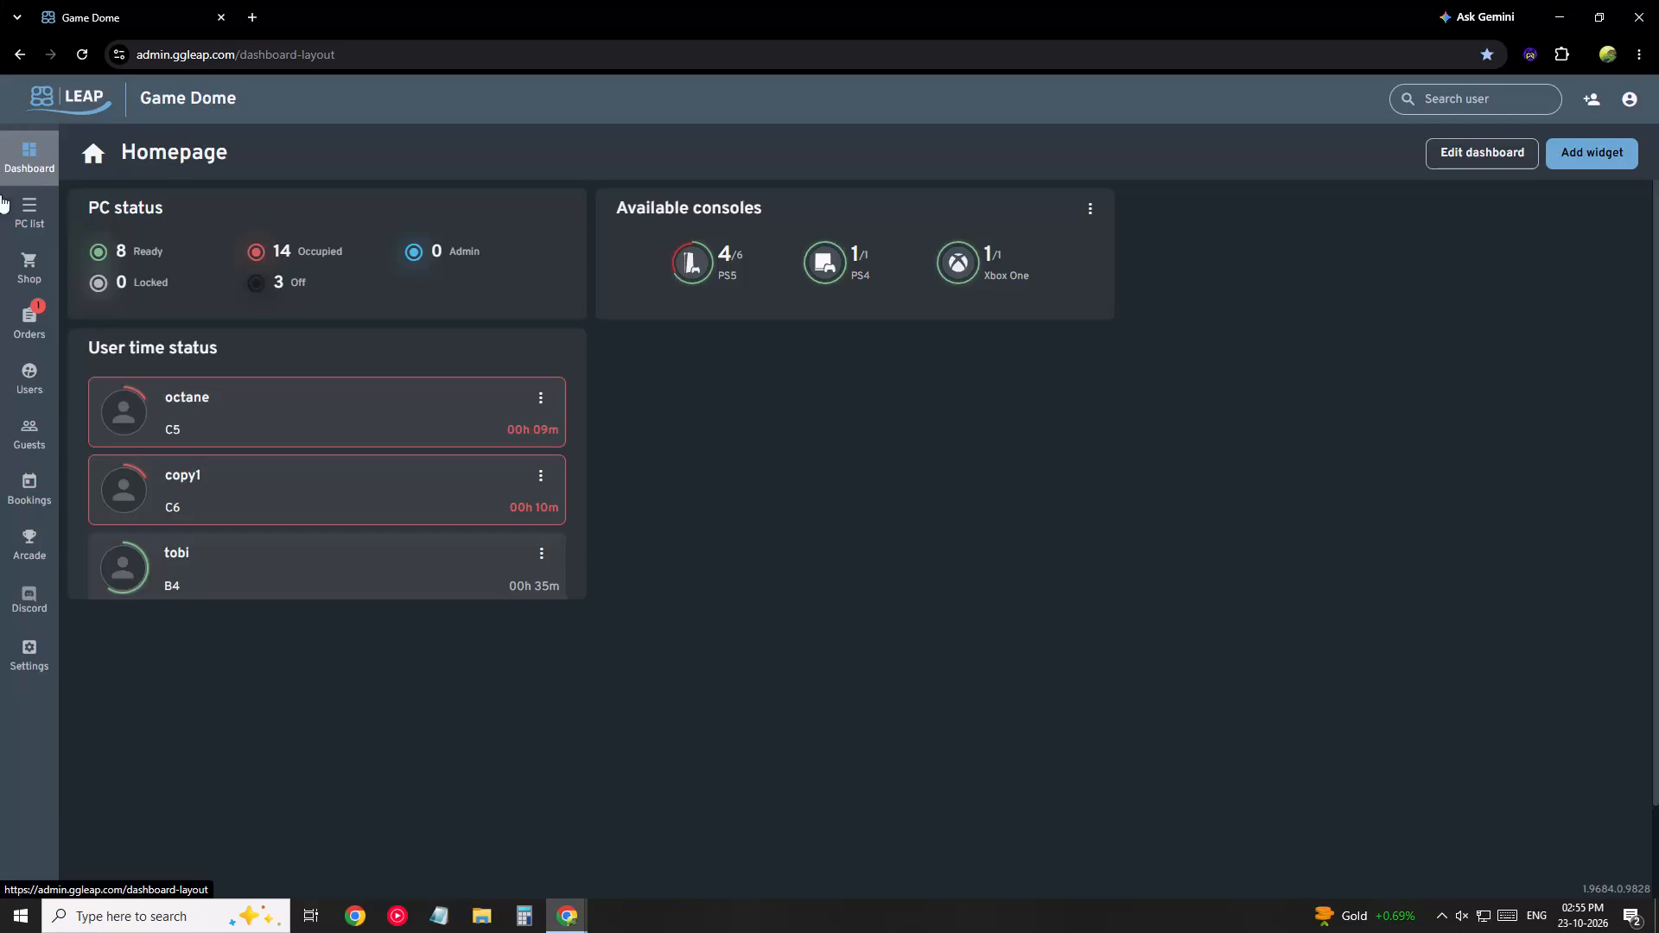
Search the users for "akshansh" and start a quick sale for the first matching customer.
click(6, 217)
click(1450, 107)
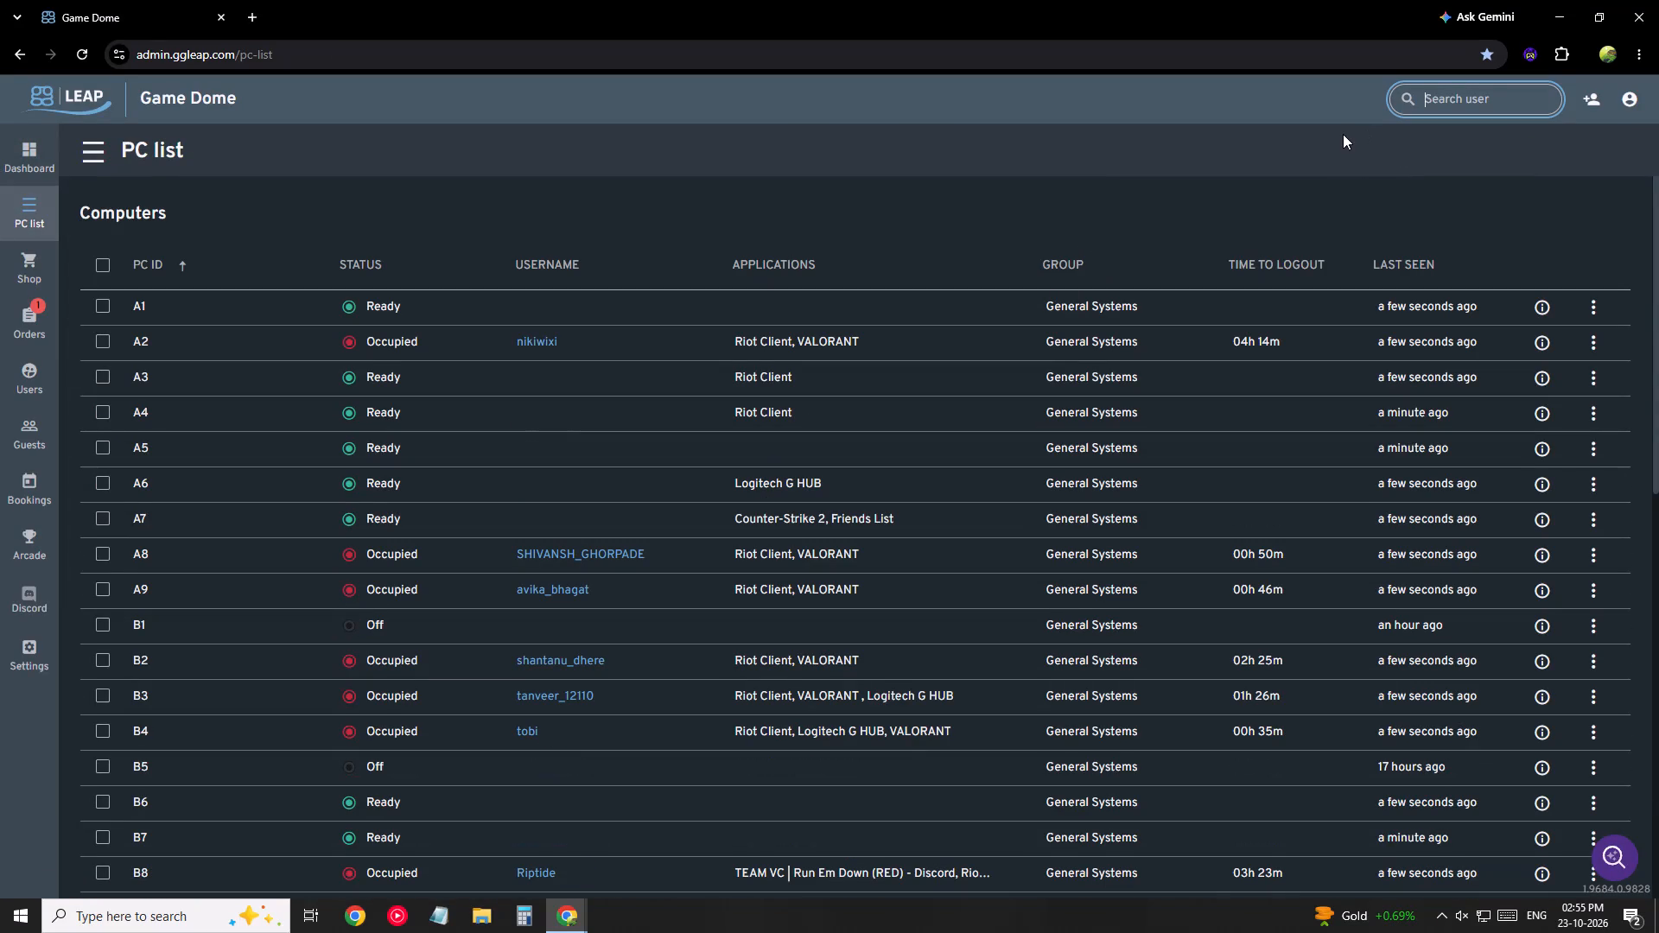
text(akshansh)
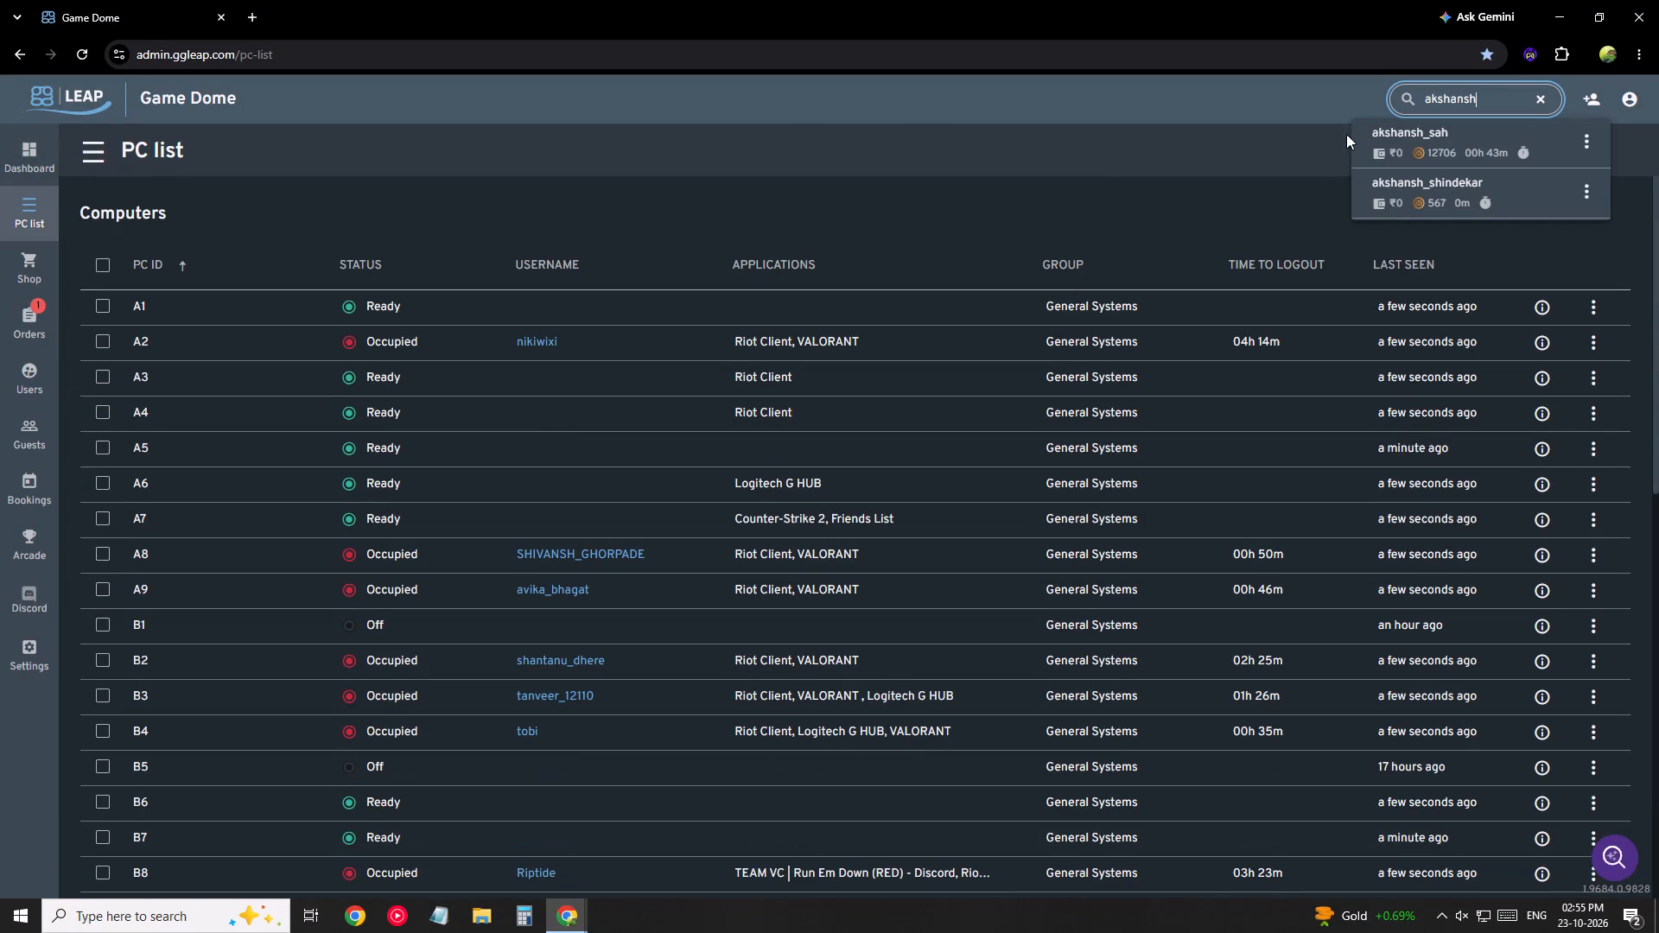
click(1581, 136)
click(1640, 169)
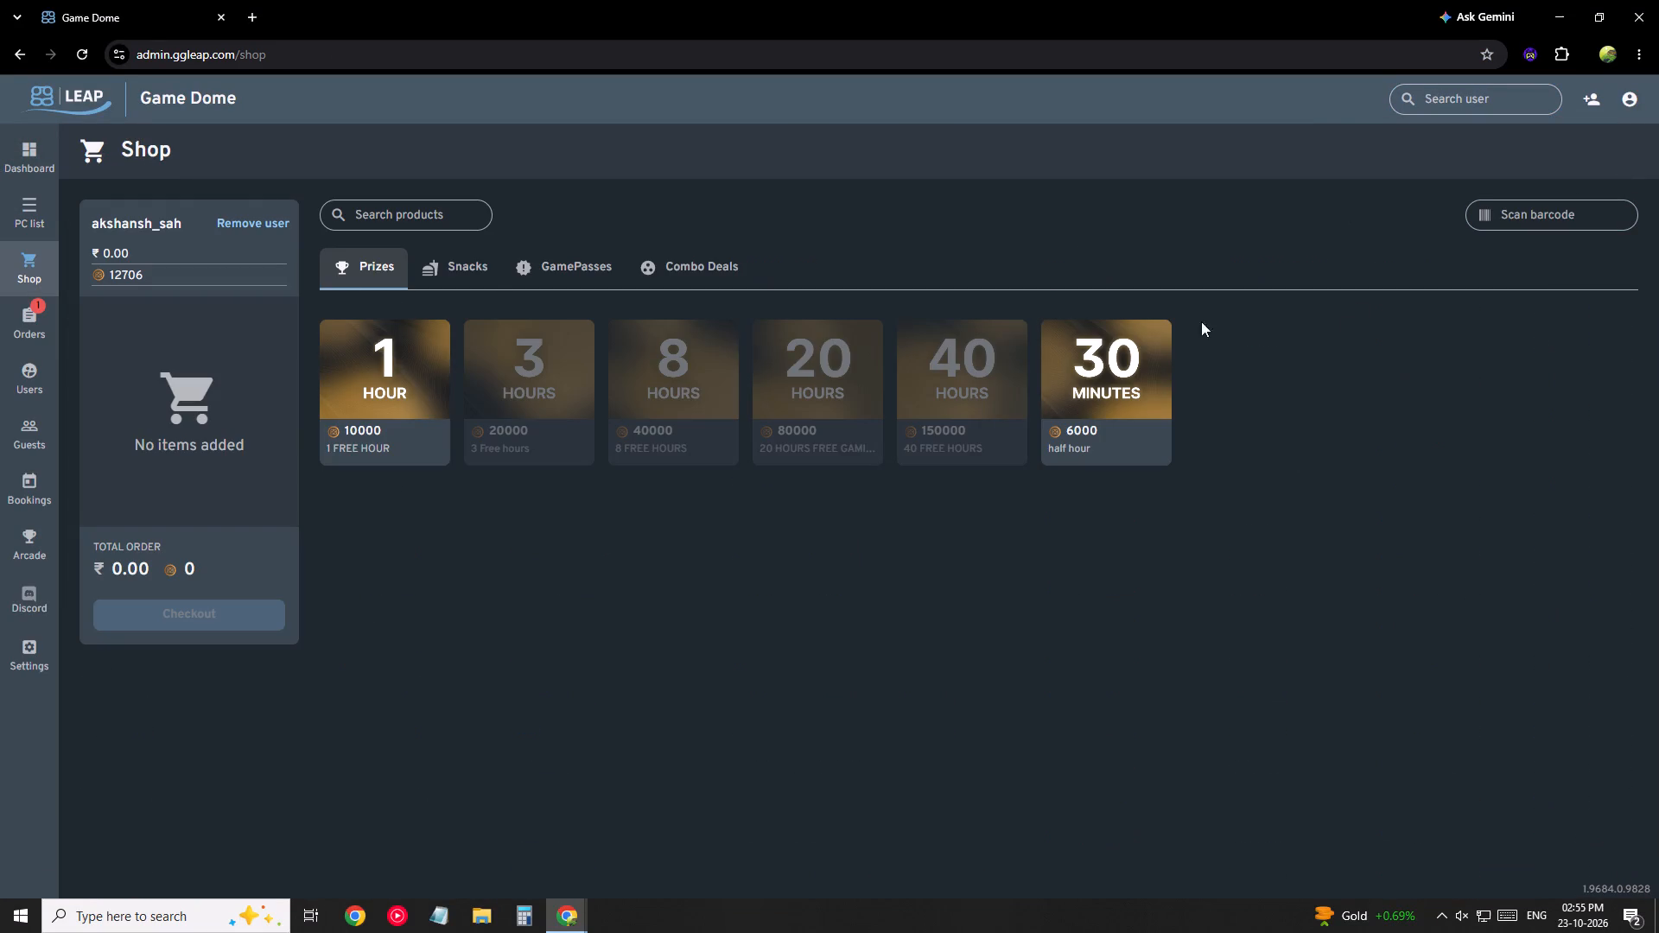
Add one 1 hr Ps5 Console rental game pass to the customer's order.
click(584, 257)
click(467, 317)
click(582, 305)
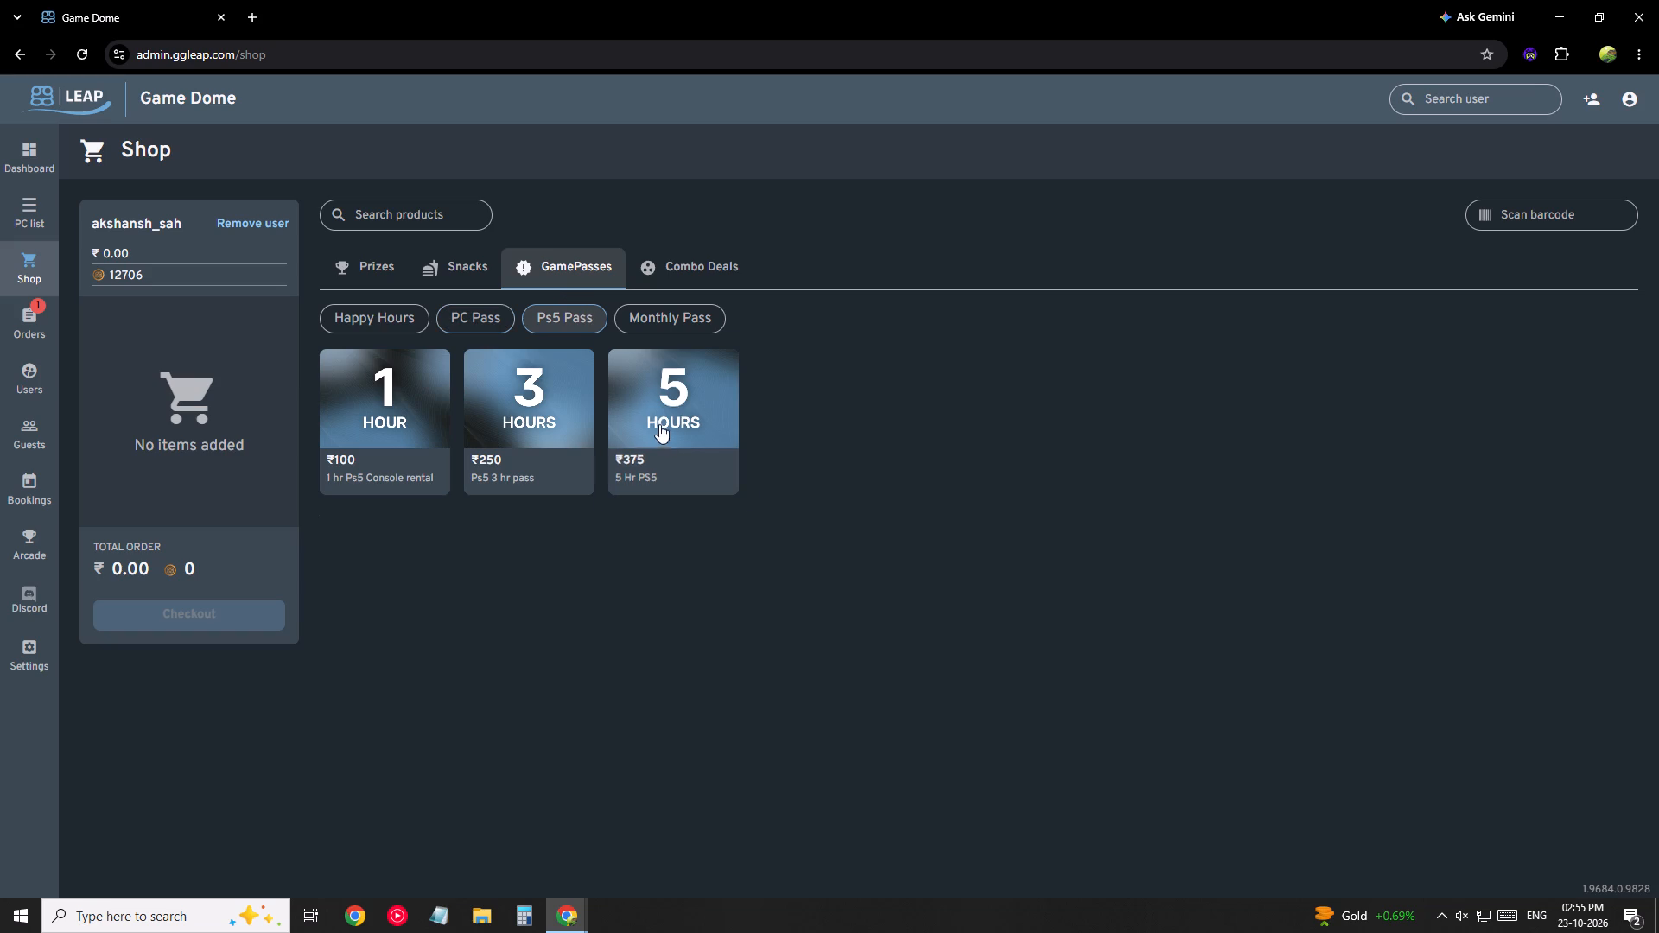
click(326, 423)
Check out the PS5 rental order and charge it as ₹80 by credit card and ₹20 in cash.
click(135, 638)
click(244, 612)
click(533, 517)
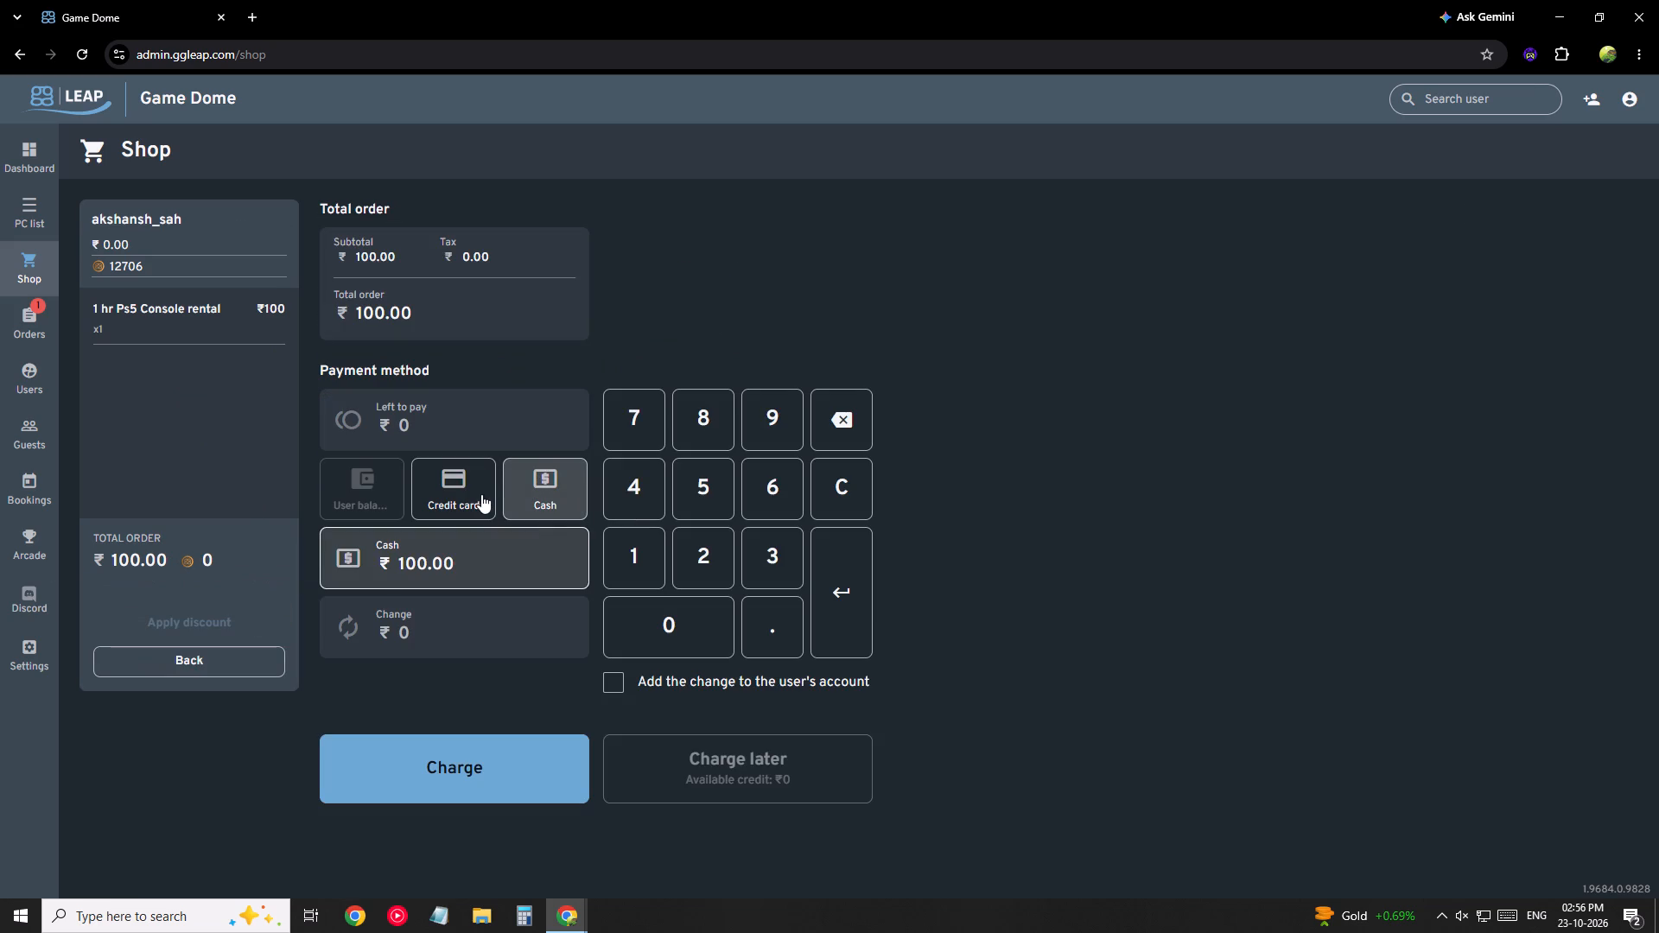
click(480, 494)
click(724, 400)
click(687, 635)
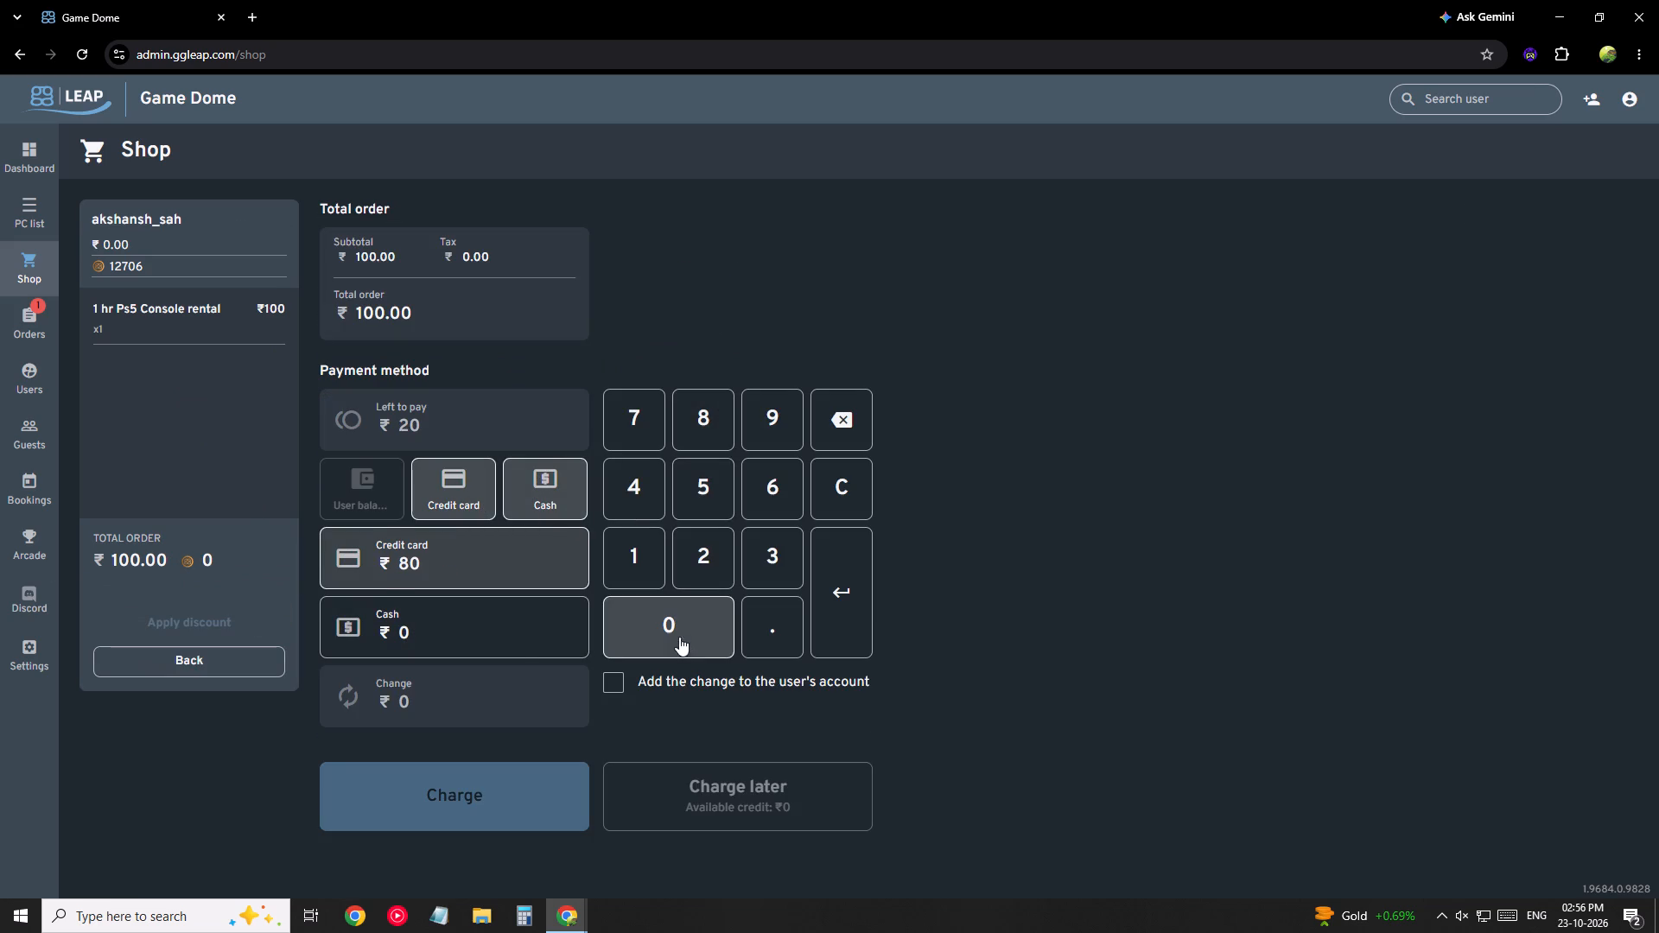
click(515, 630)
click(671, 551)
click(686, 569)
click(671, 632)
click(442, 757)
click(474, 791)
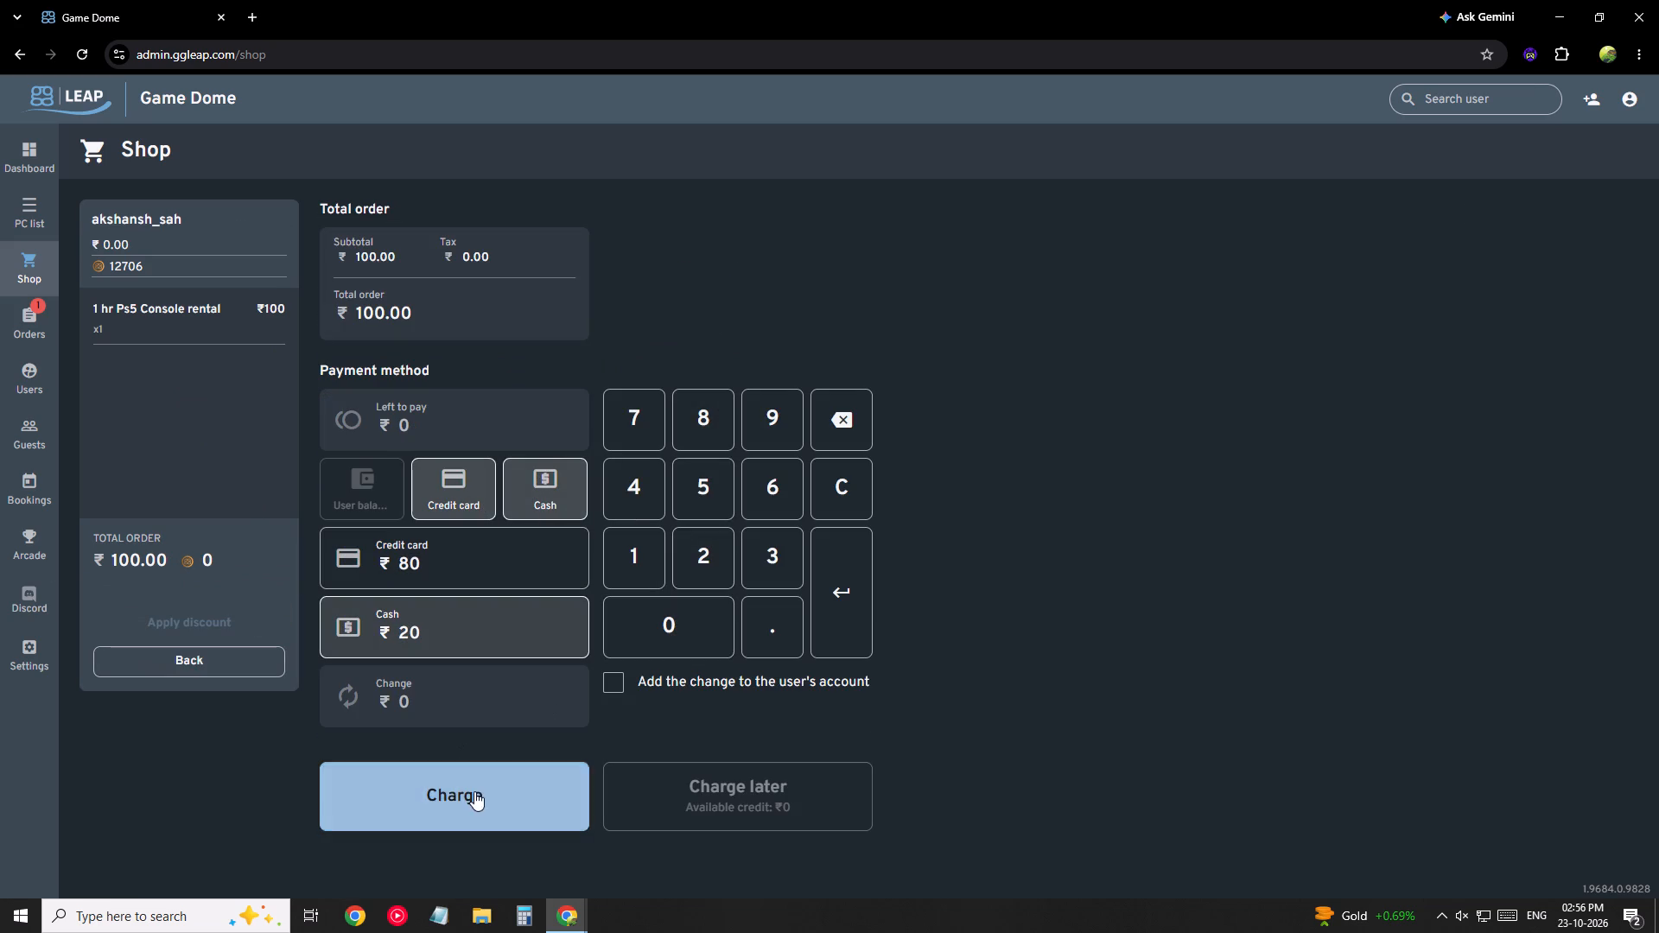
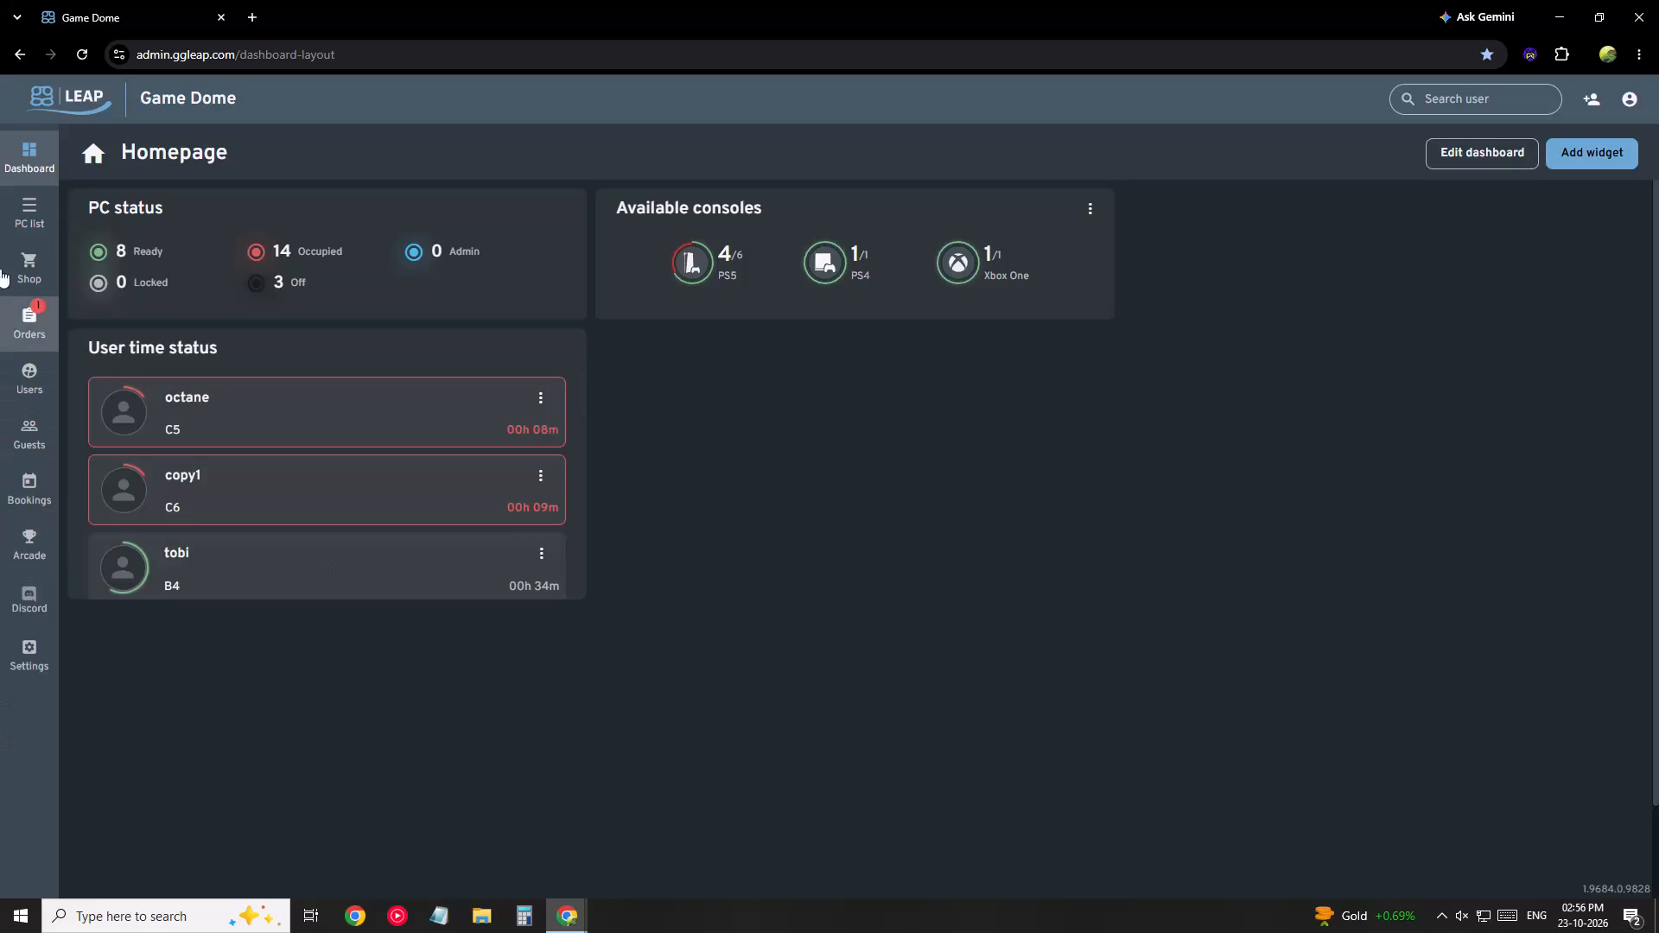
Start a sale from the PC list for copy1 on C6 and add one 1 Hour PC Rental game pass to the order.
click(0, 208)
scroll(506, 658, down, 5)
scroll(511, 683, up, 1)
scroll(510, 691, down, 4)
scroll(592, 695, up, 1)
scroll(592, 695, down, 1)
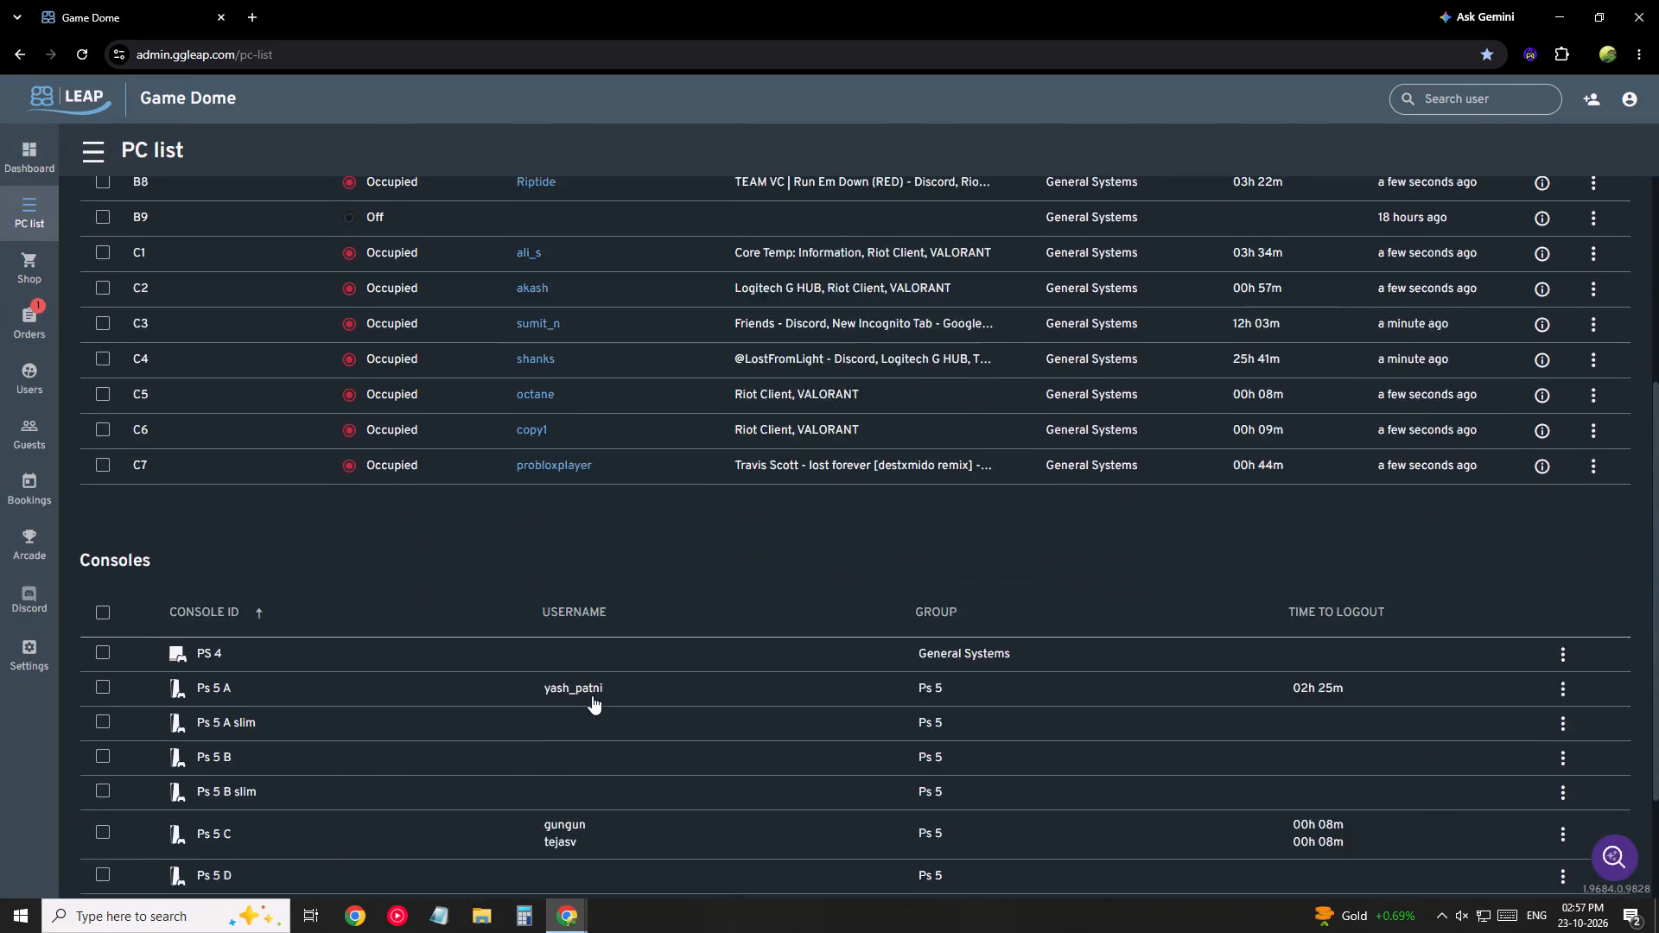
scroll(592, 695, down, 4)
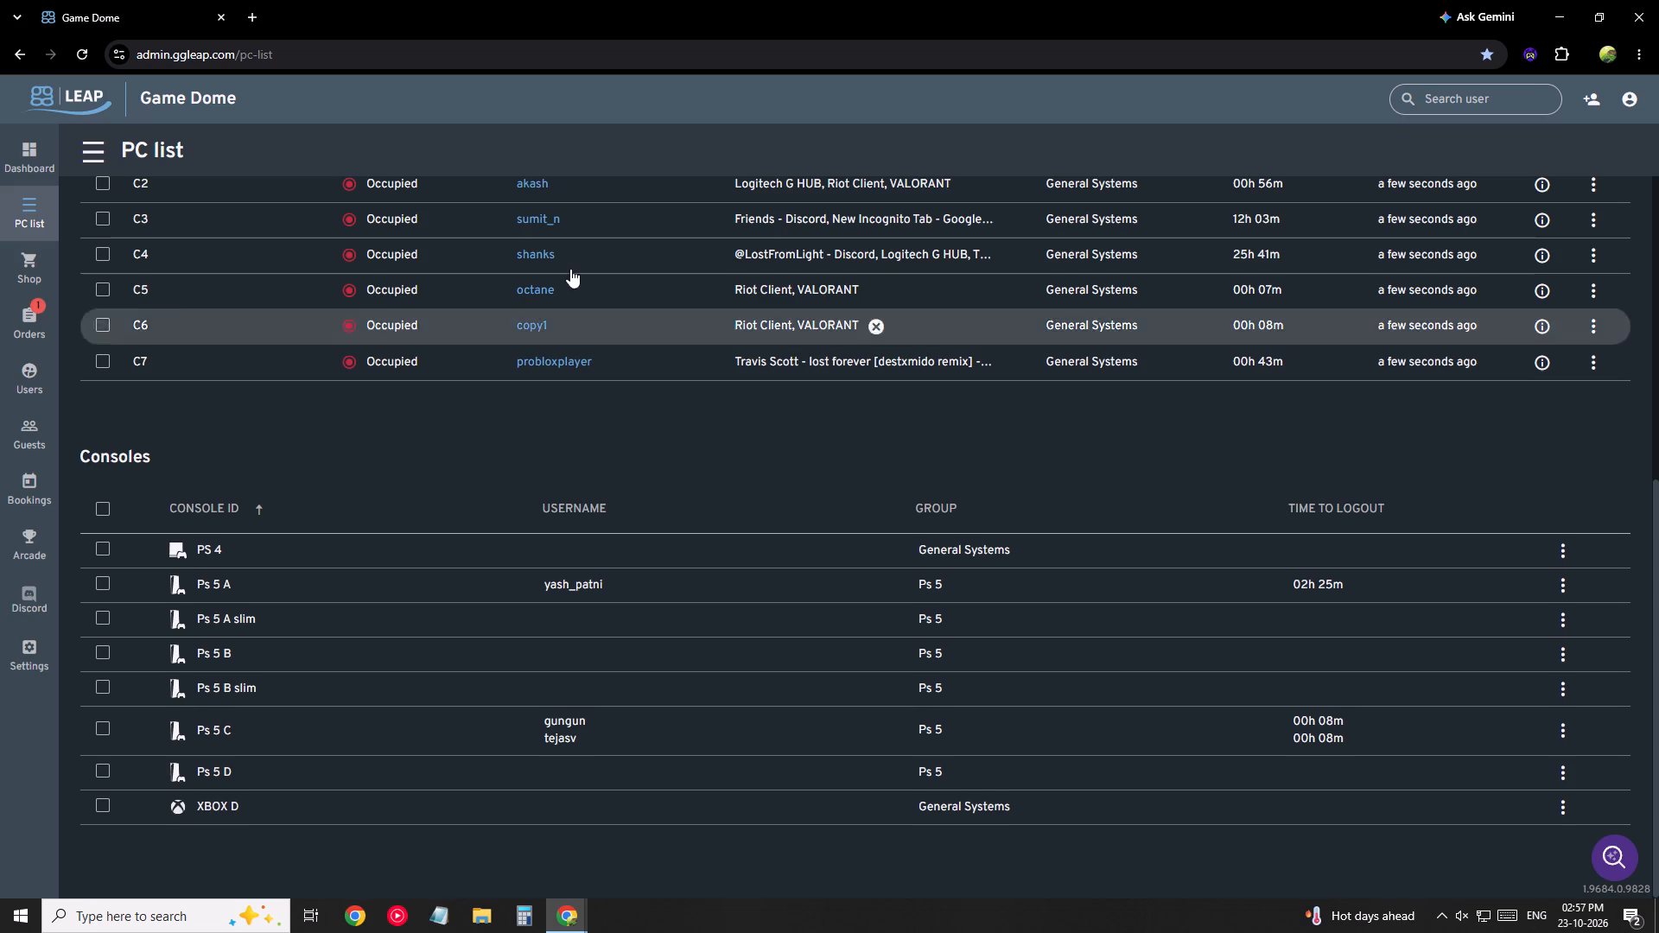
click(530, 324)
click(567, 339)
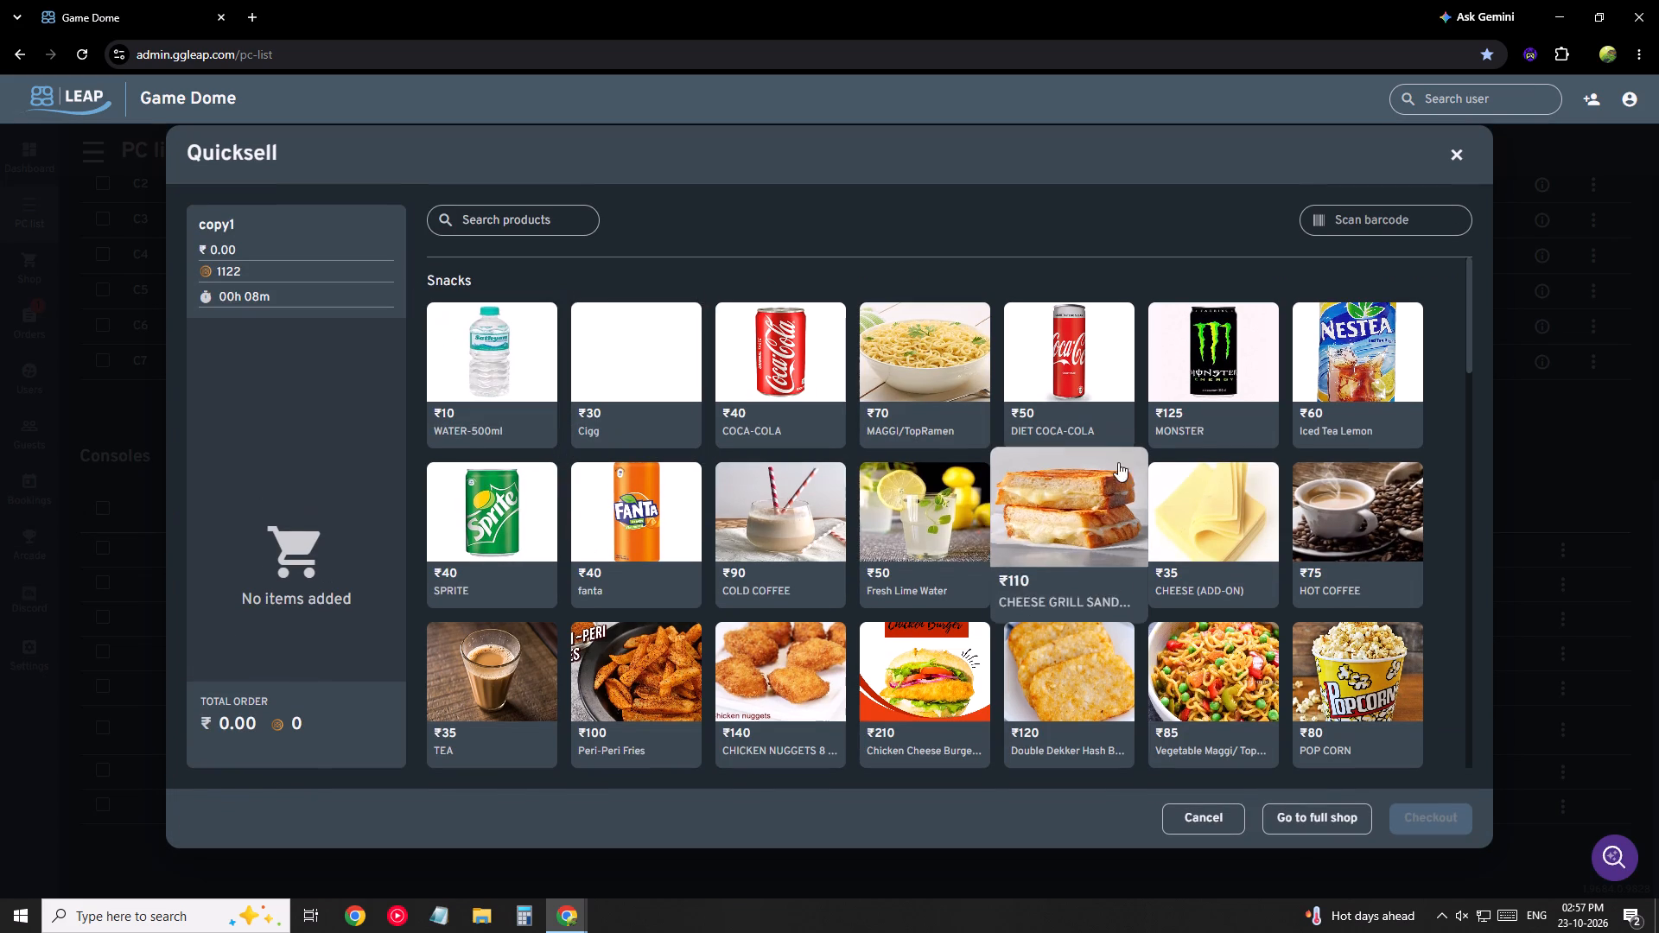
click(1297, 817)
click(594, 267)
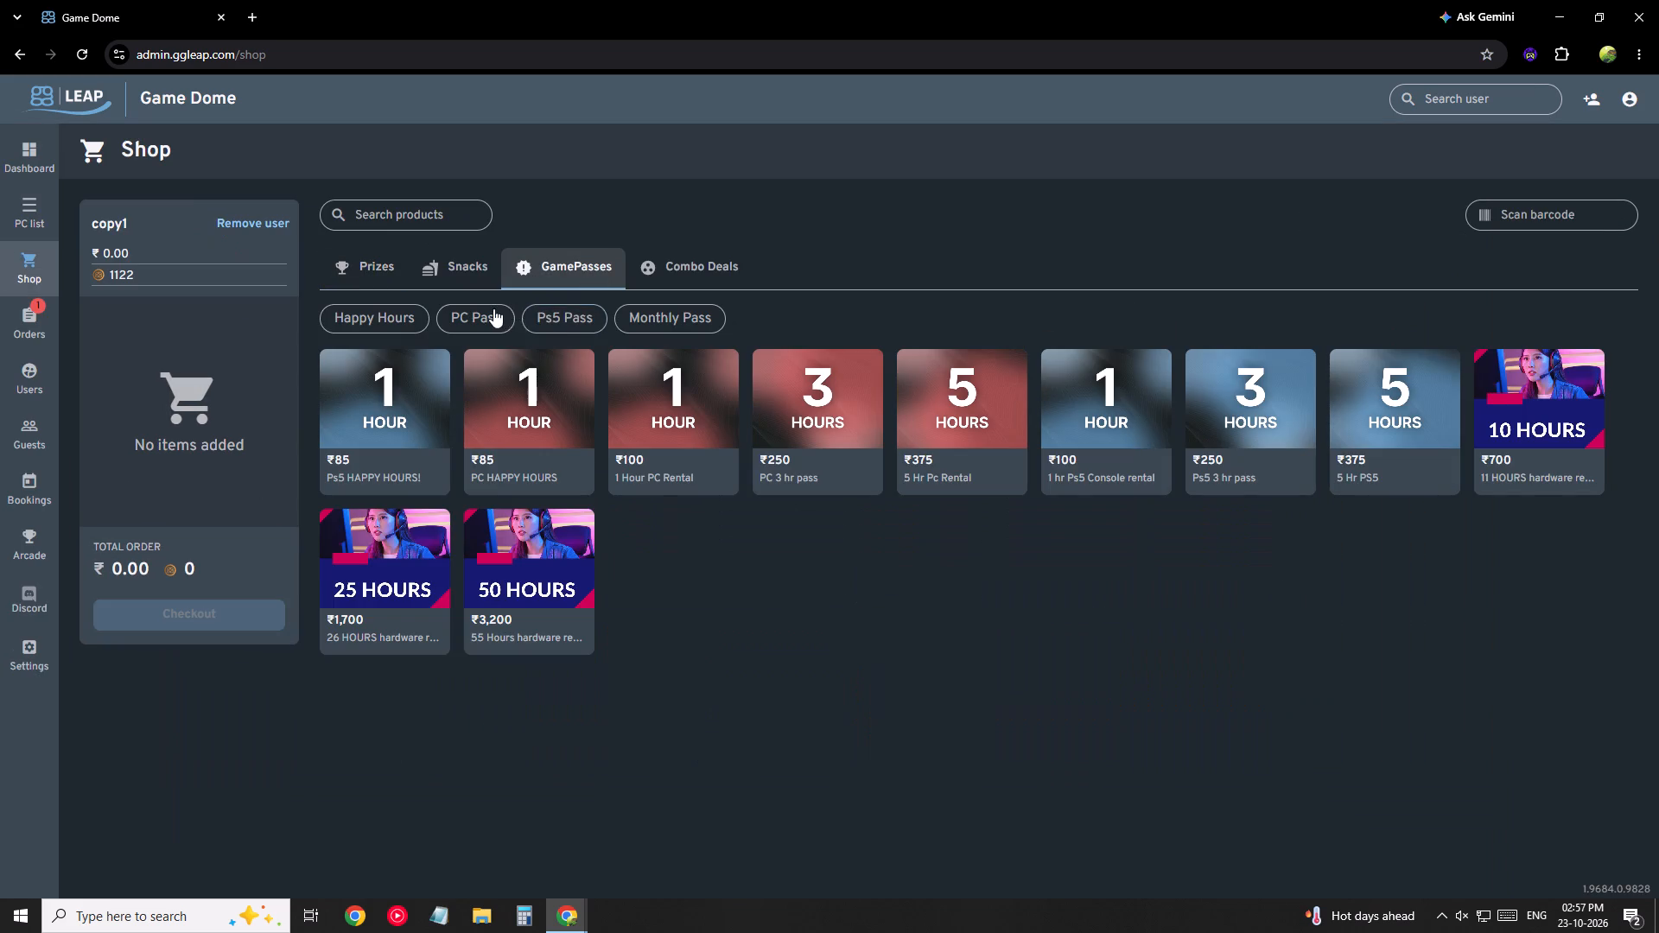
click(570, 325)
click(472, 326)
click(397, 447)
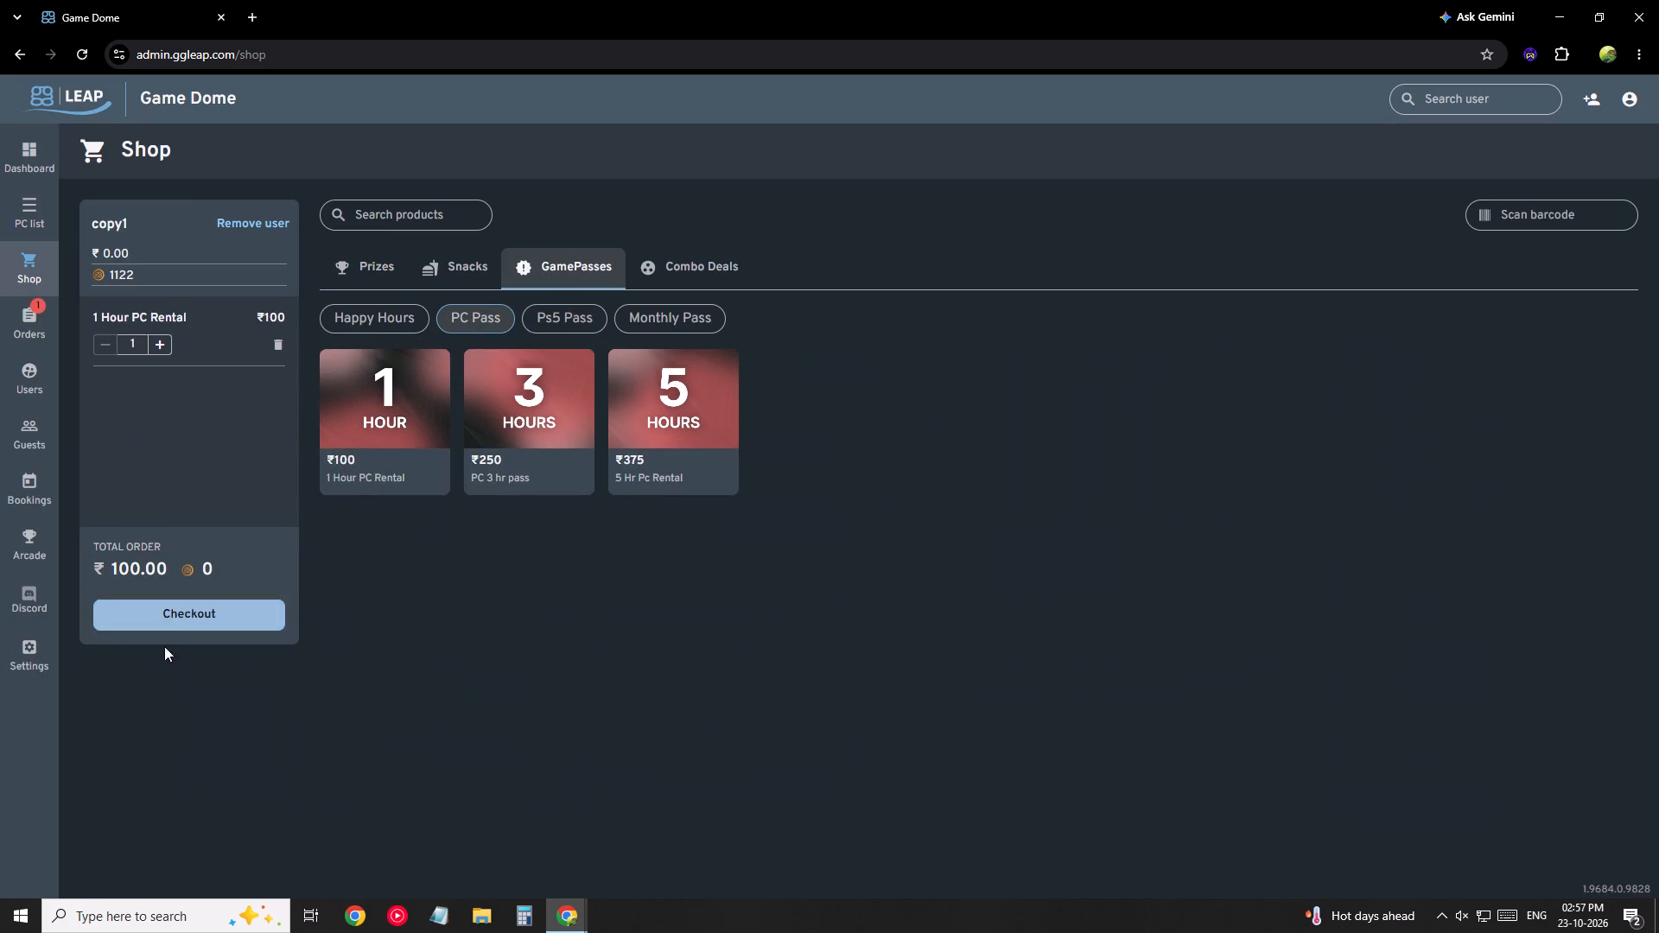
Check out copy1's PC rental order and charge the full ₹100 by credit card.
click(178, 613)
click(458, 453)
click(447, 485)
click(442, 755)
click(0, 198)
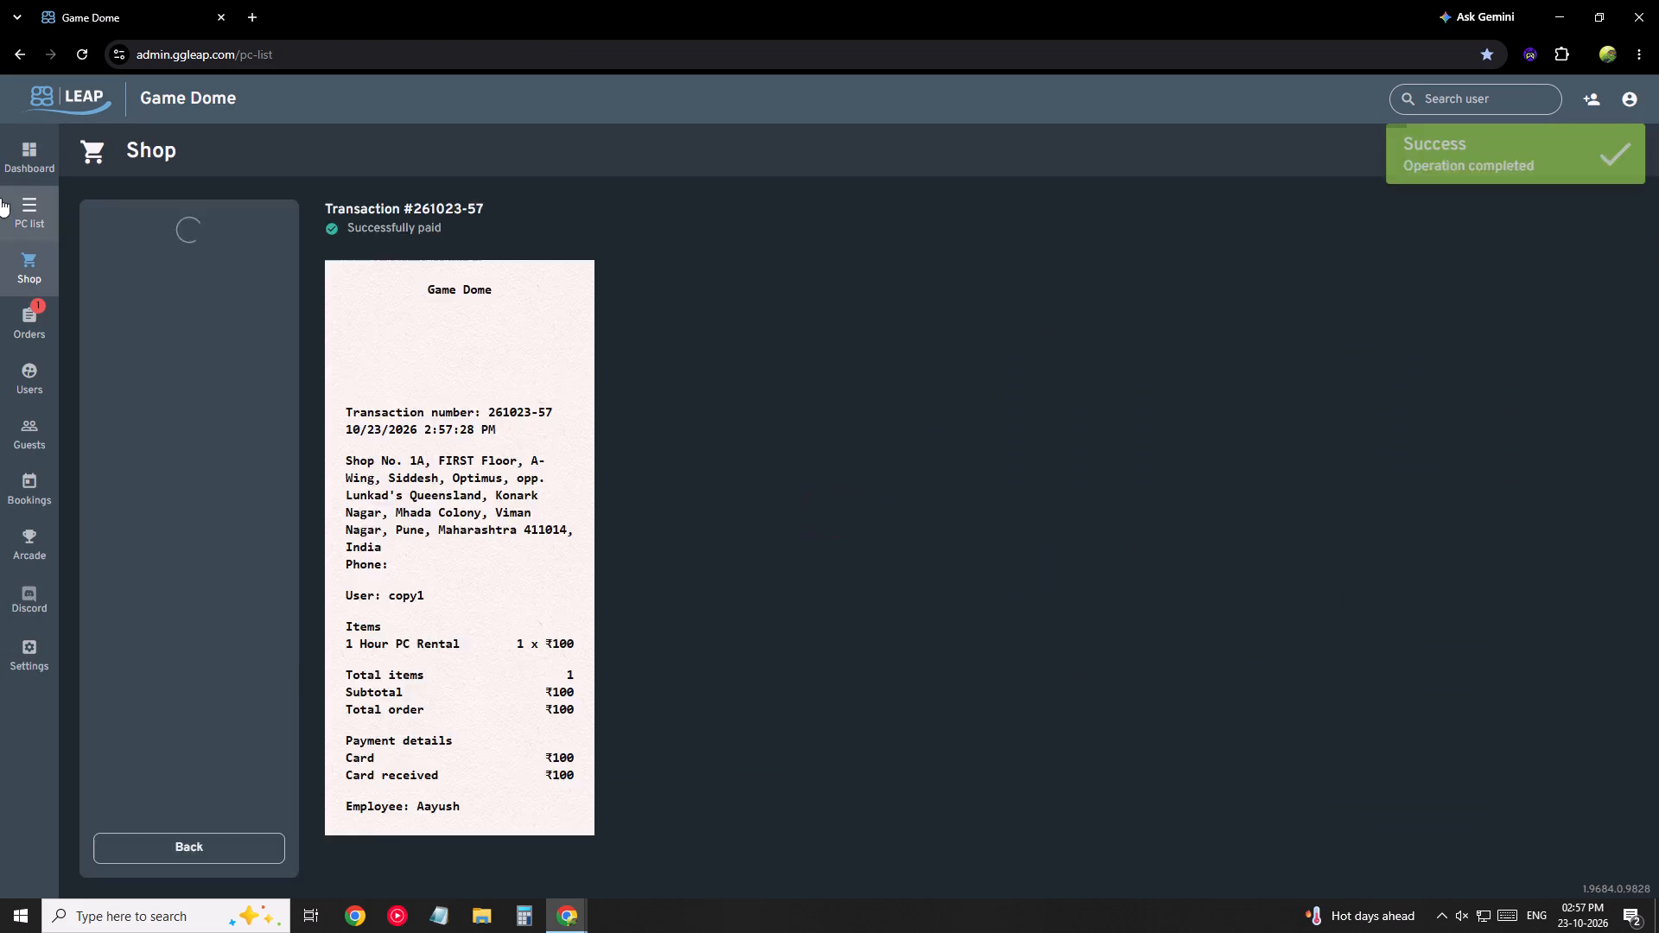
scroll(570, 573, down, 6)
click(537, 569)
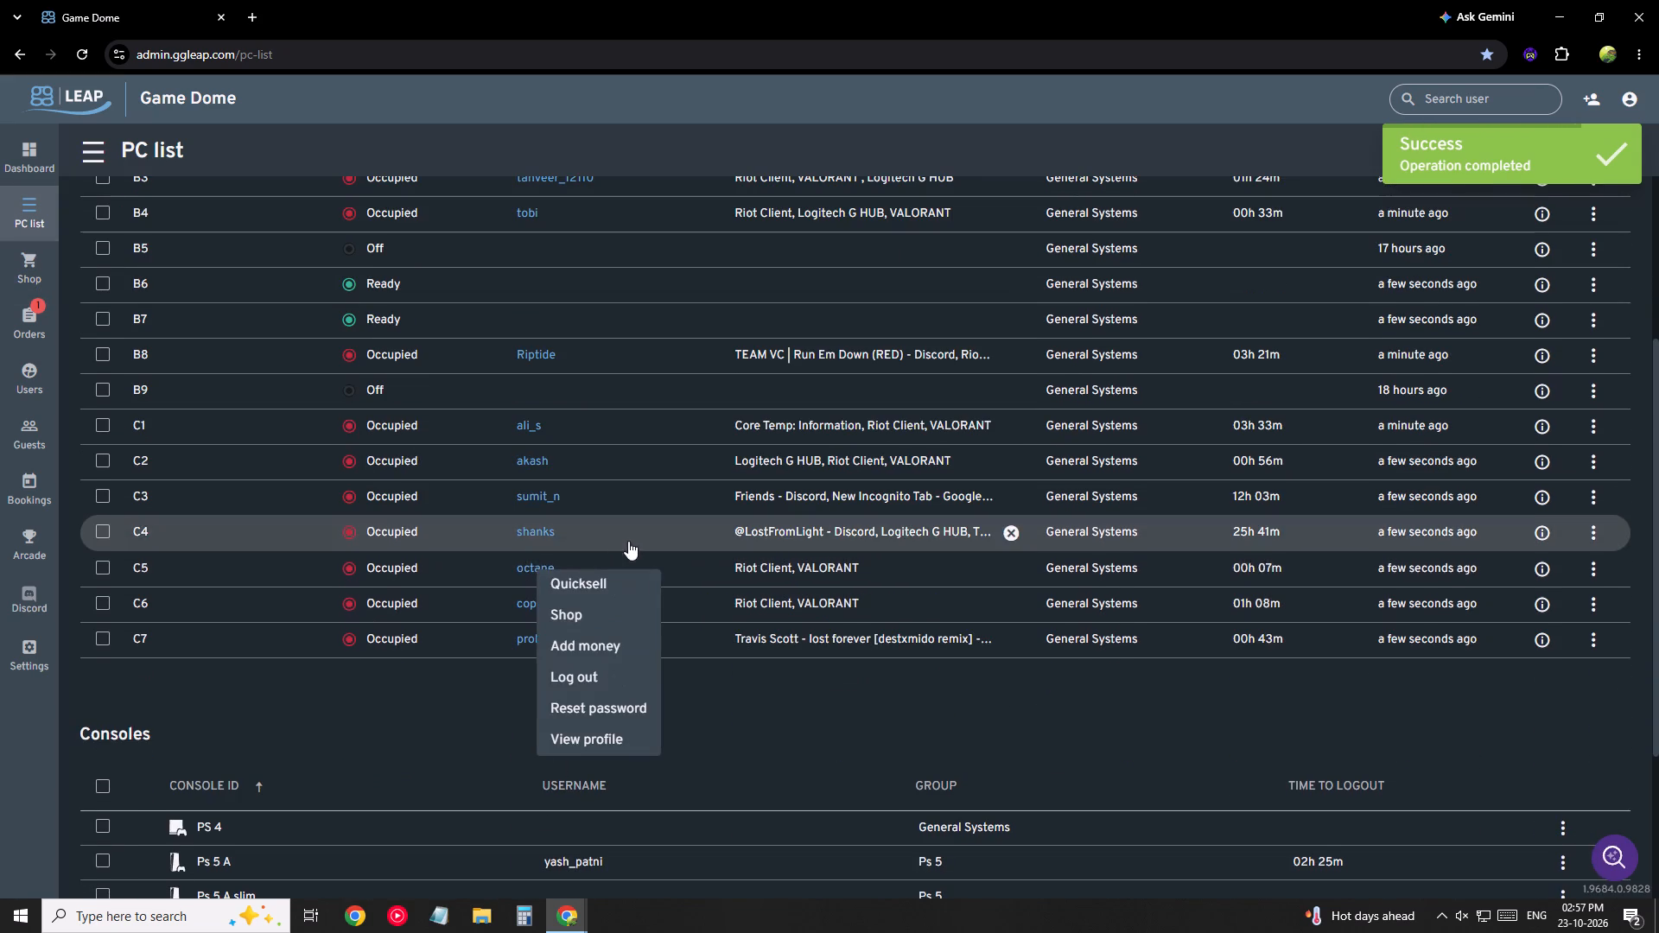
click(631, 576)
click(1348, 809)
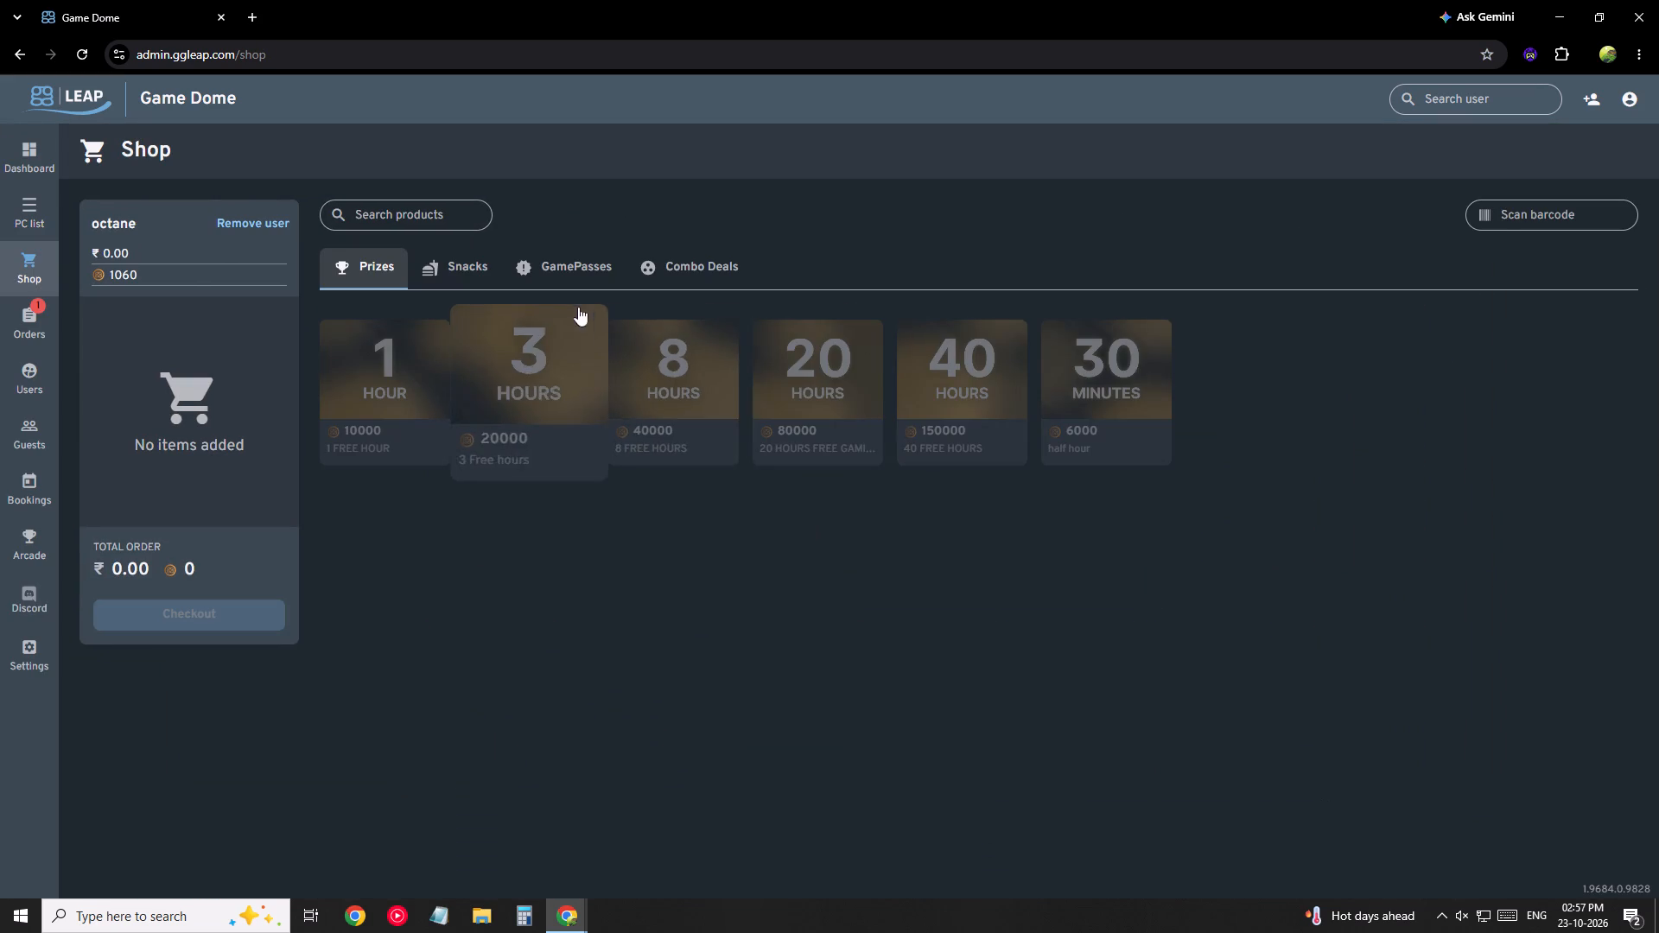
click(583, 269)
click(477, 312)
click(354, 430)
Check out octane's PC rental order and charge the full ₹100 by credit card.
click(190, 609)
click(432, 473)
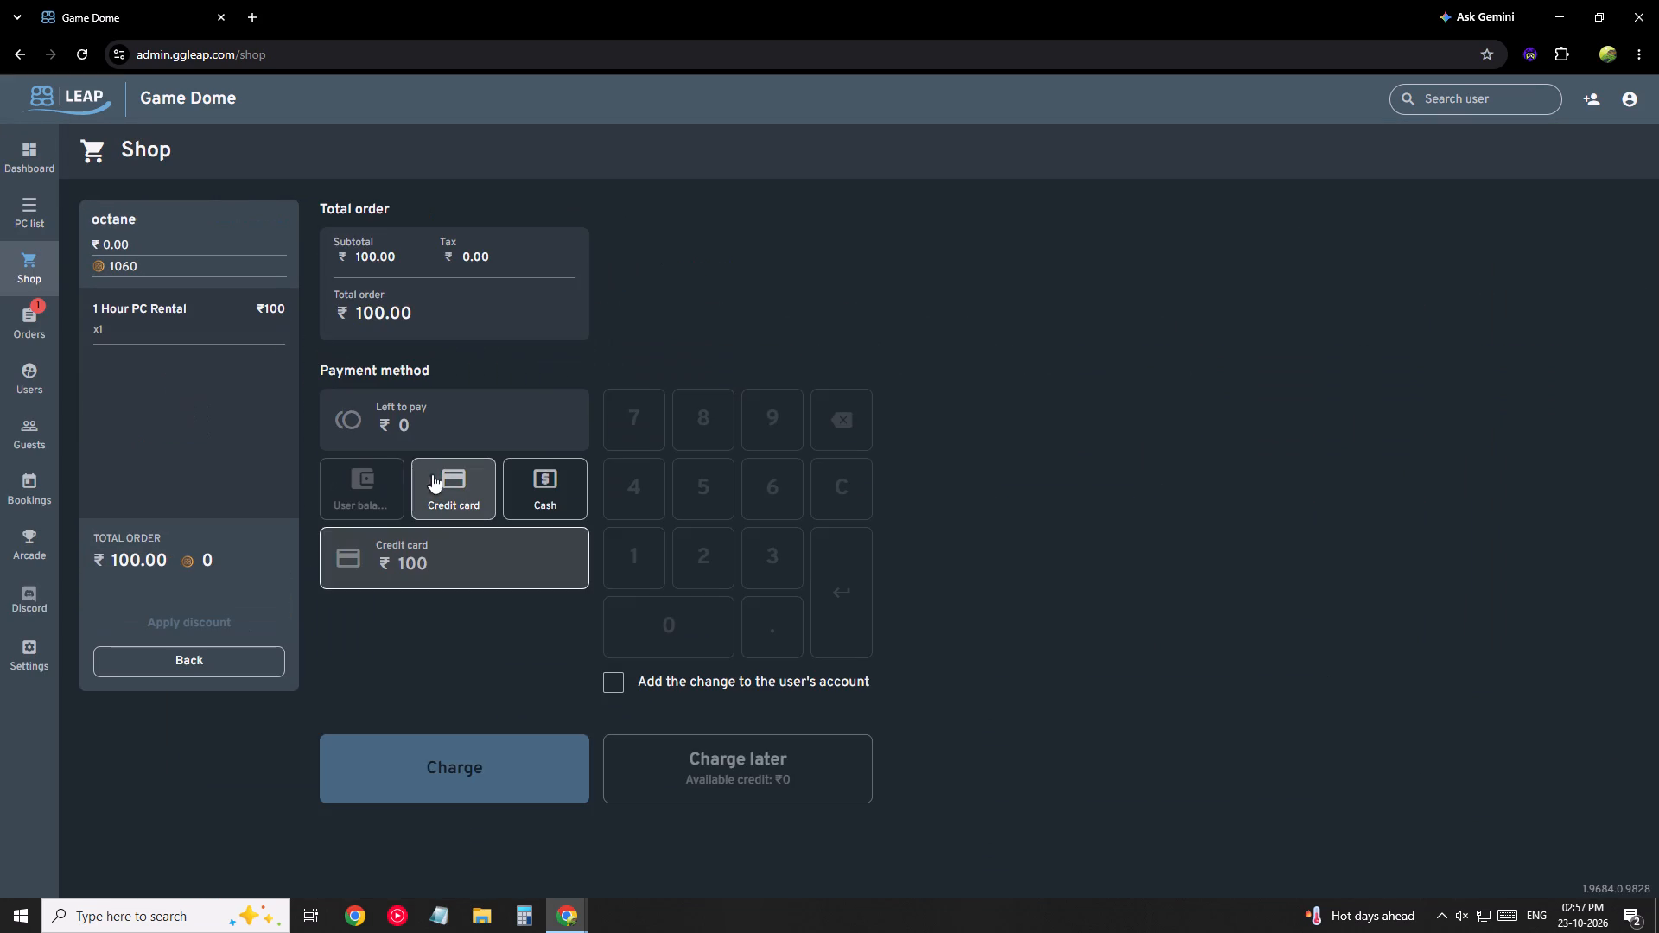
click(435, 841)
click(445, 789)
Review the PC list and the consoles for who is logged in and how much session time each has.
click(0, 228)
scroll(539, 644, down, 7)
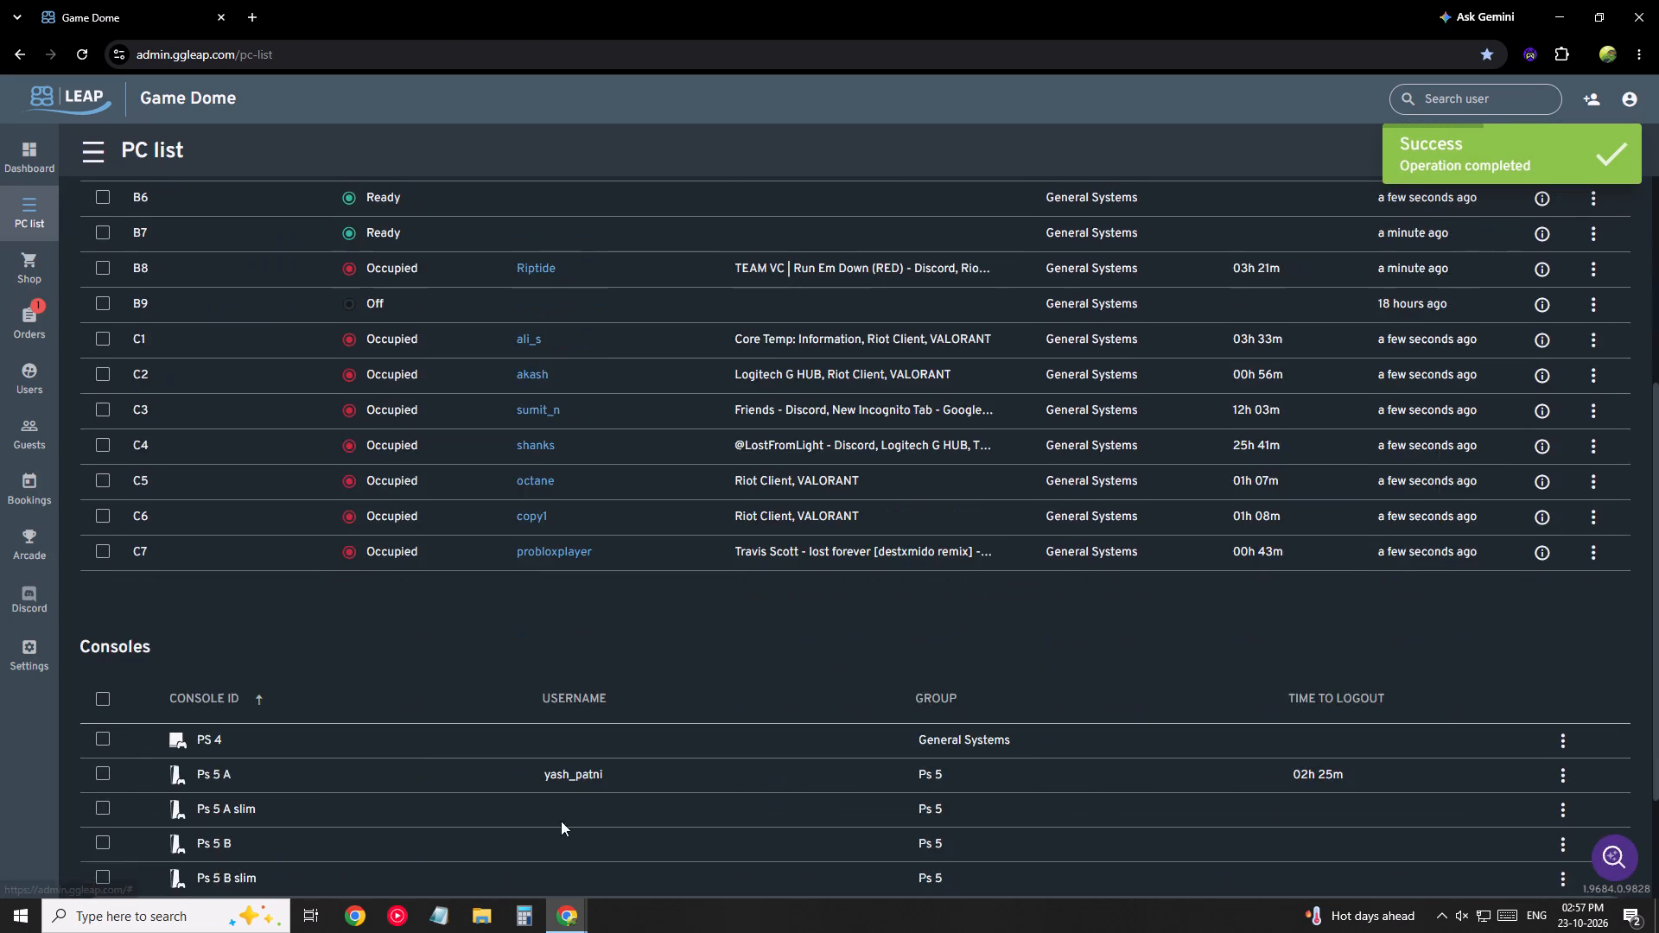
scroll(561, 821, down, 2)
scroll(580, 733, up, 1)
scroll(580, 733, down, 9)
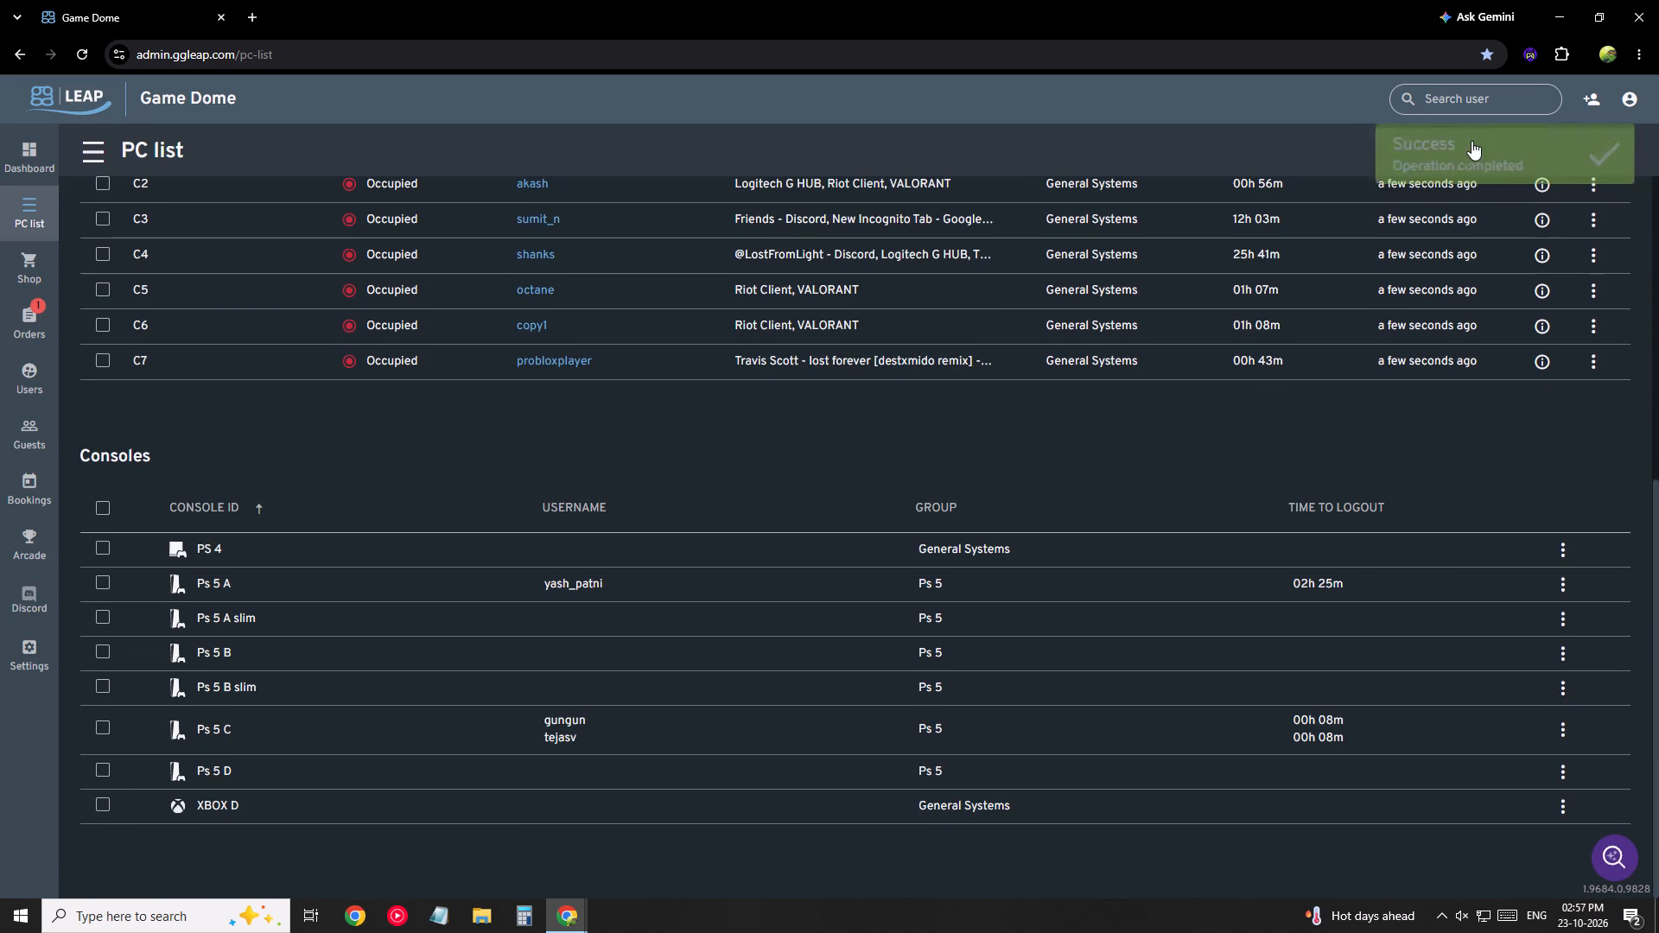
click(1471, 141)
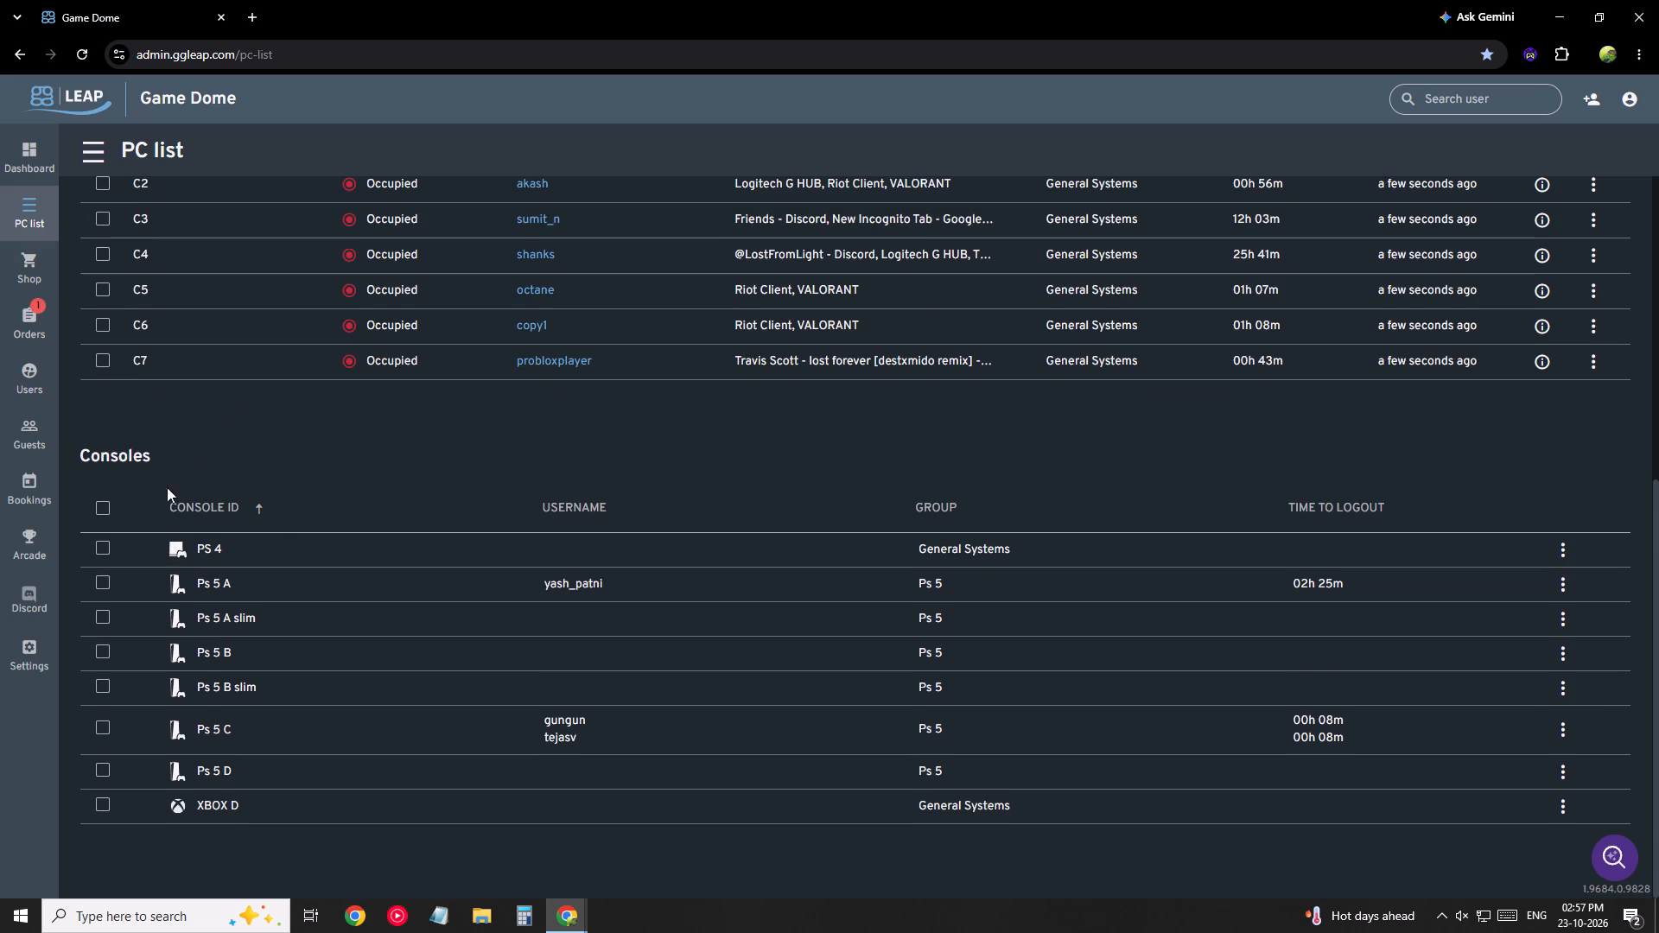
scroll(510, 689, down, 3)
scroll(328, 689, down, 3)
scroll(753, 771, up, 4)
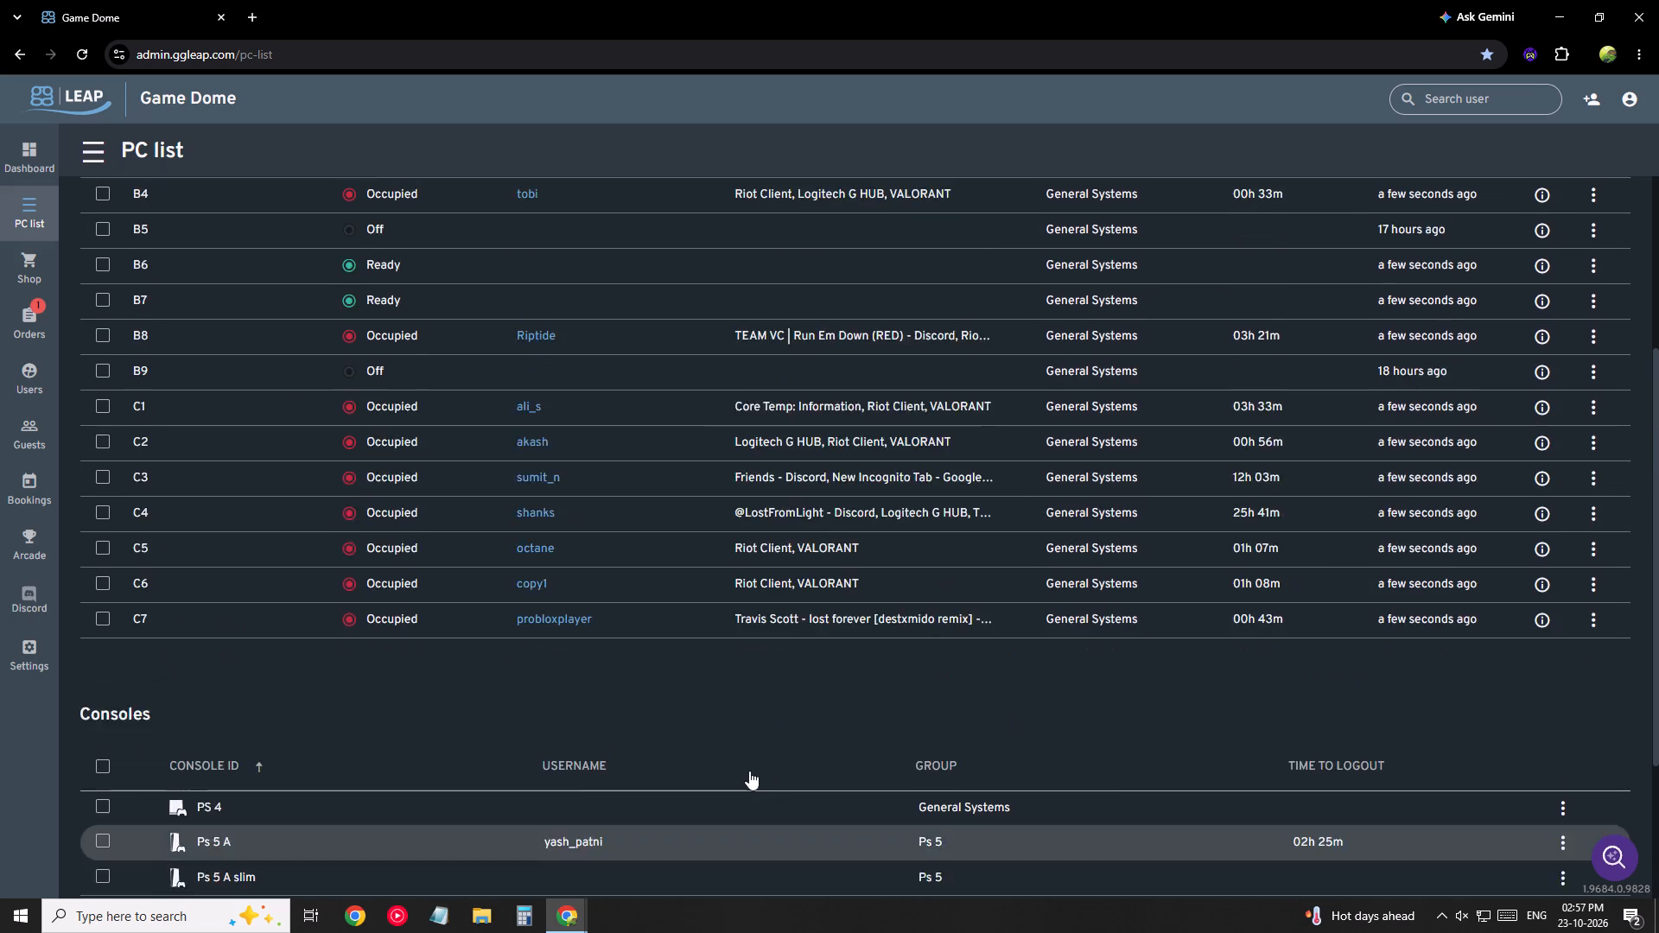
scroll(749, 771, up, 2)
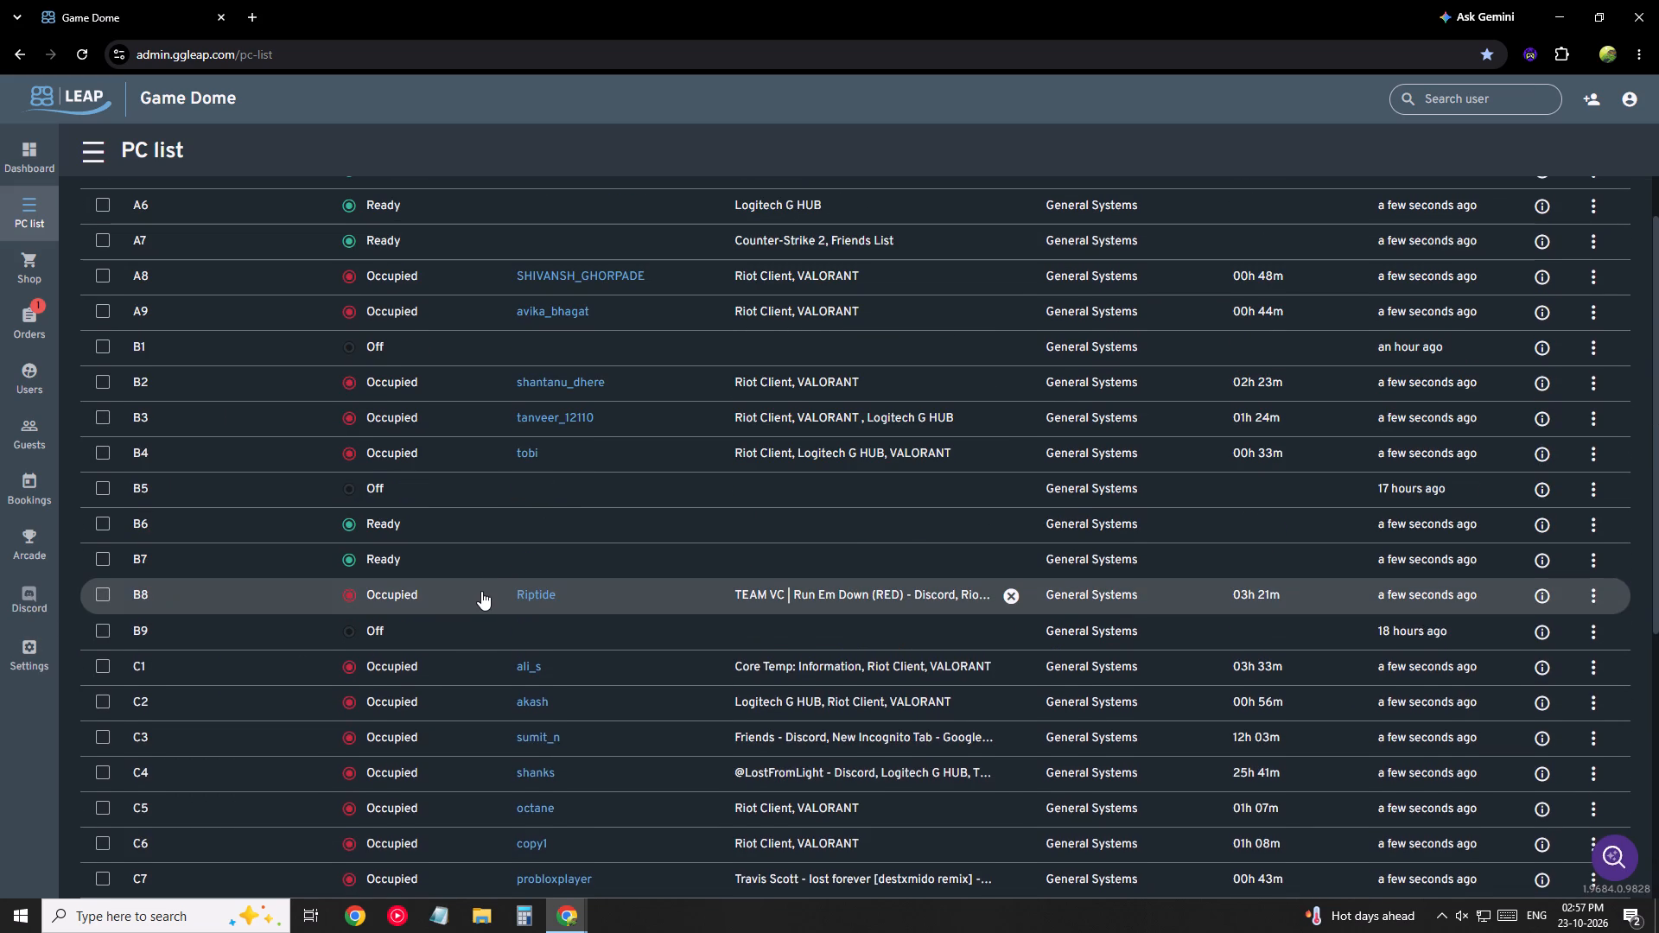
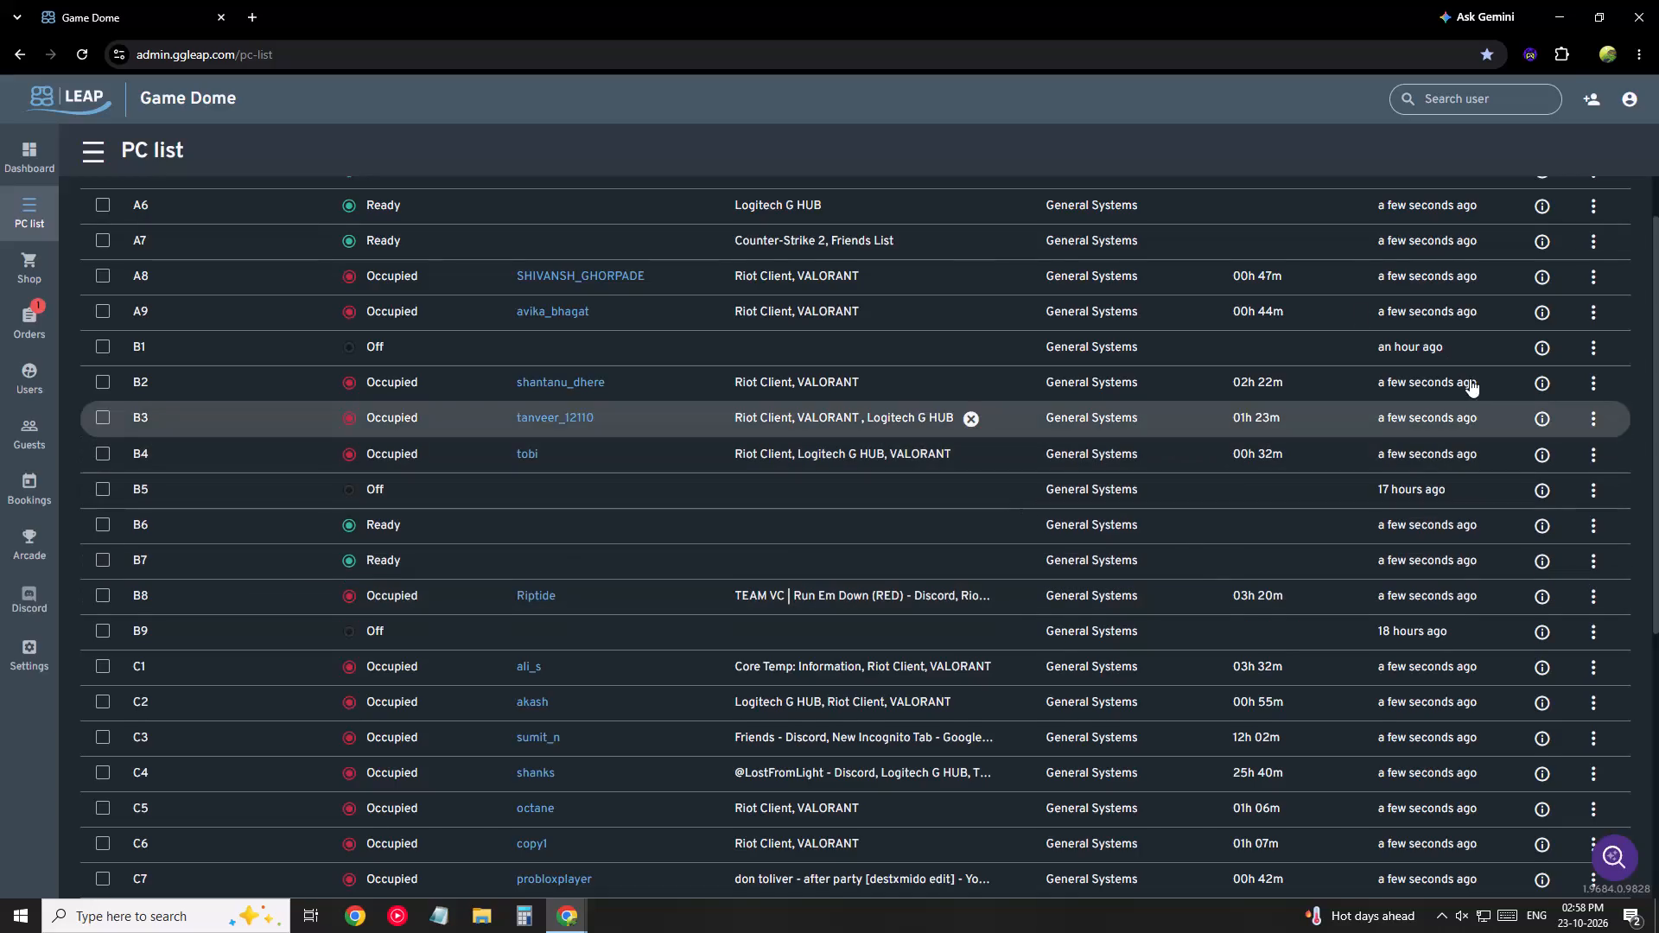
Open the form for adding a new user account.
click(1586, 110)
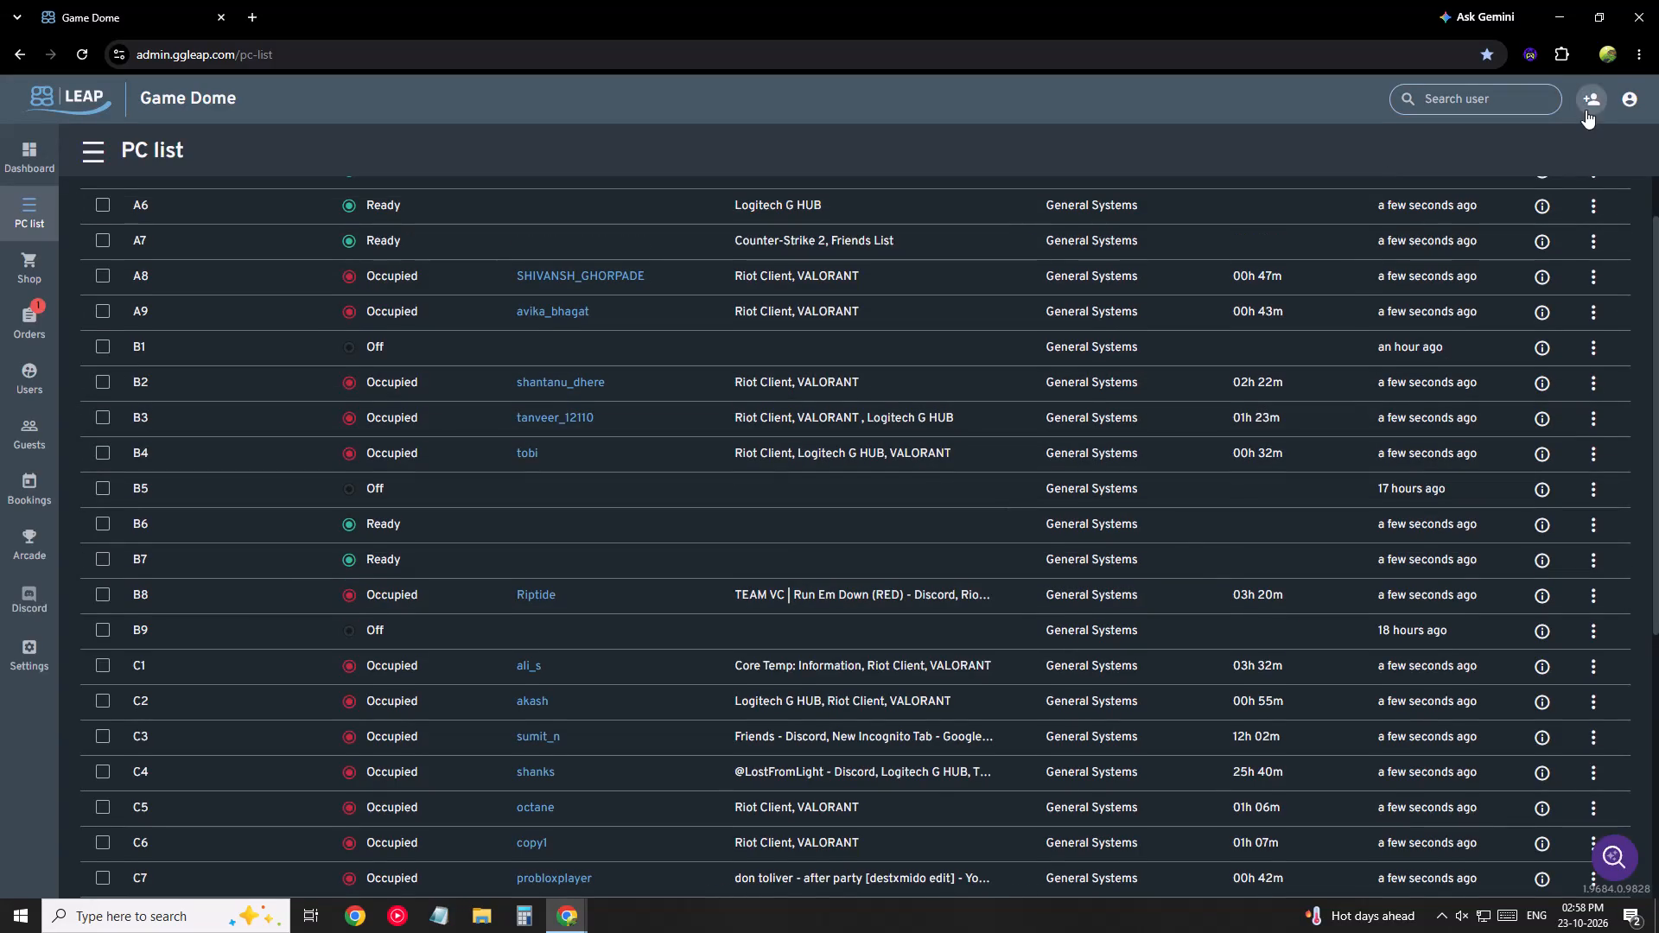
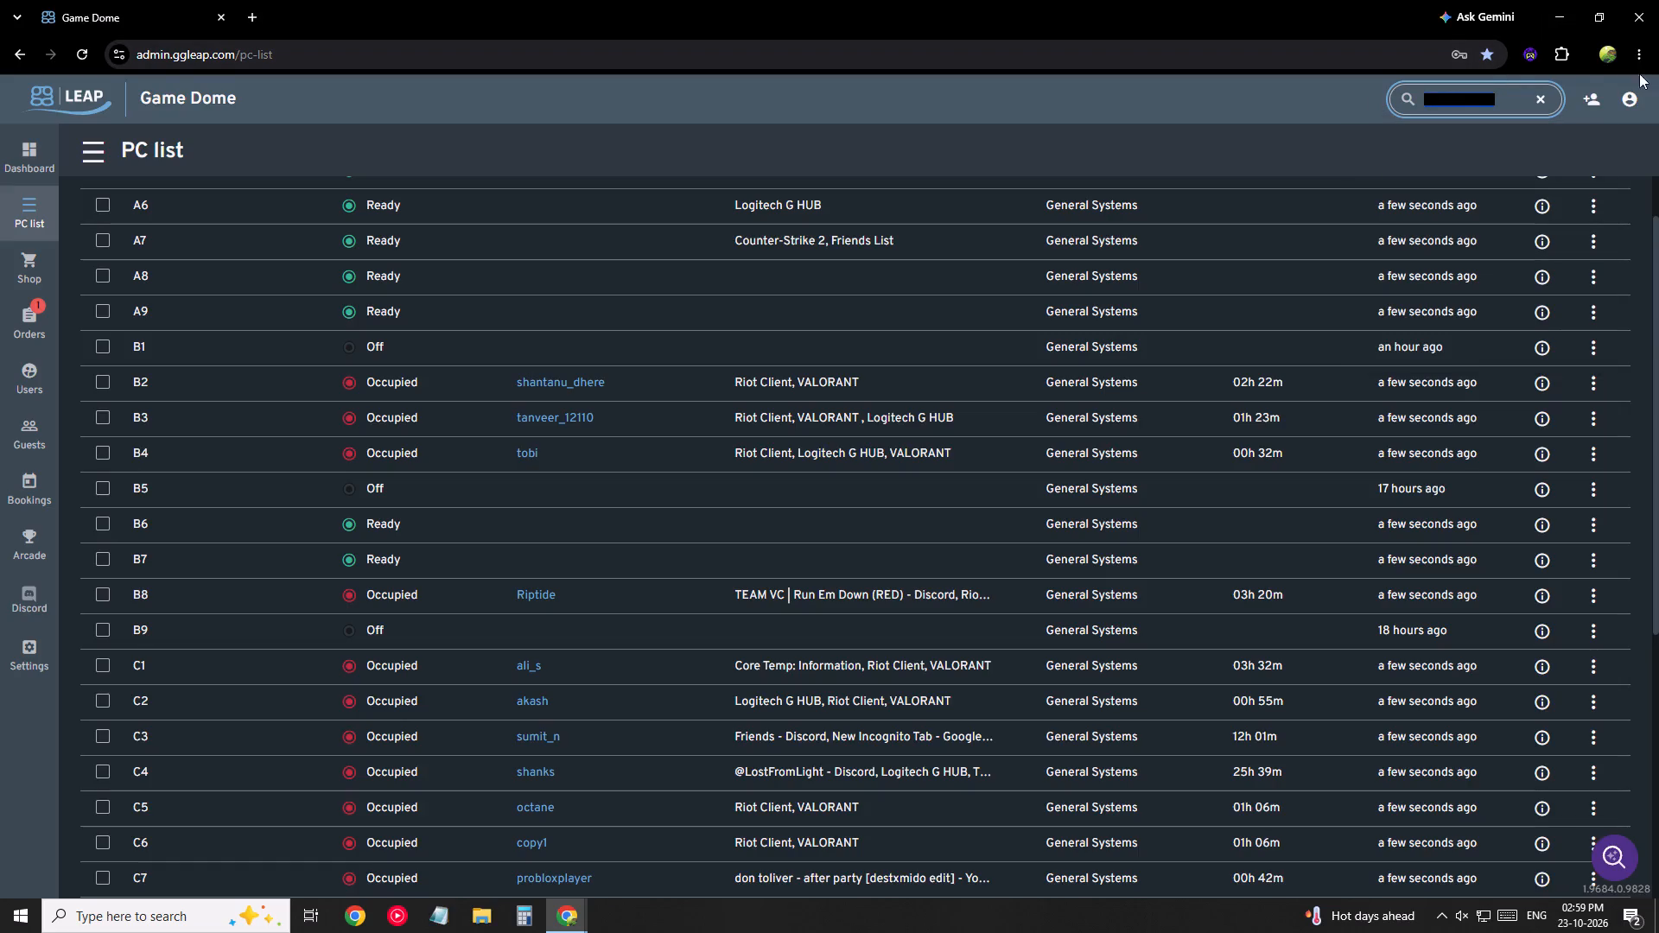
Paste the customer's copied phone number into the phone field of a new user account.
click(1588, 92)
scroll(843, 623, down, 7)
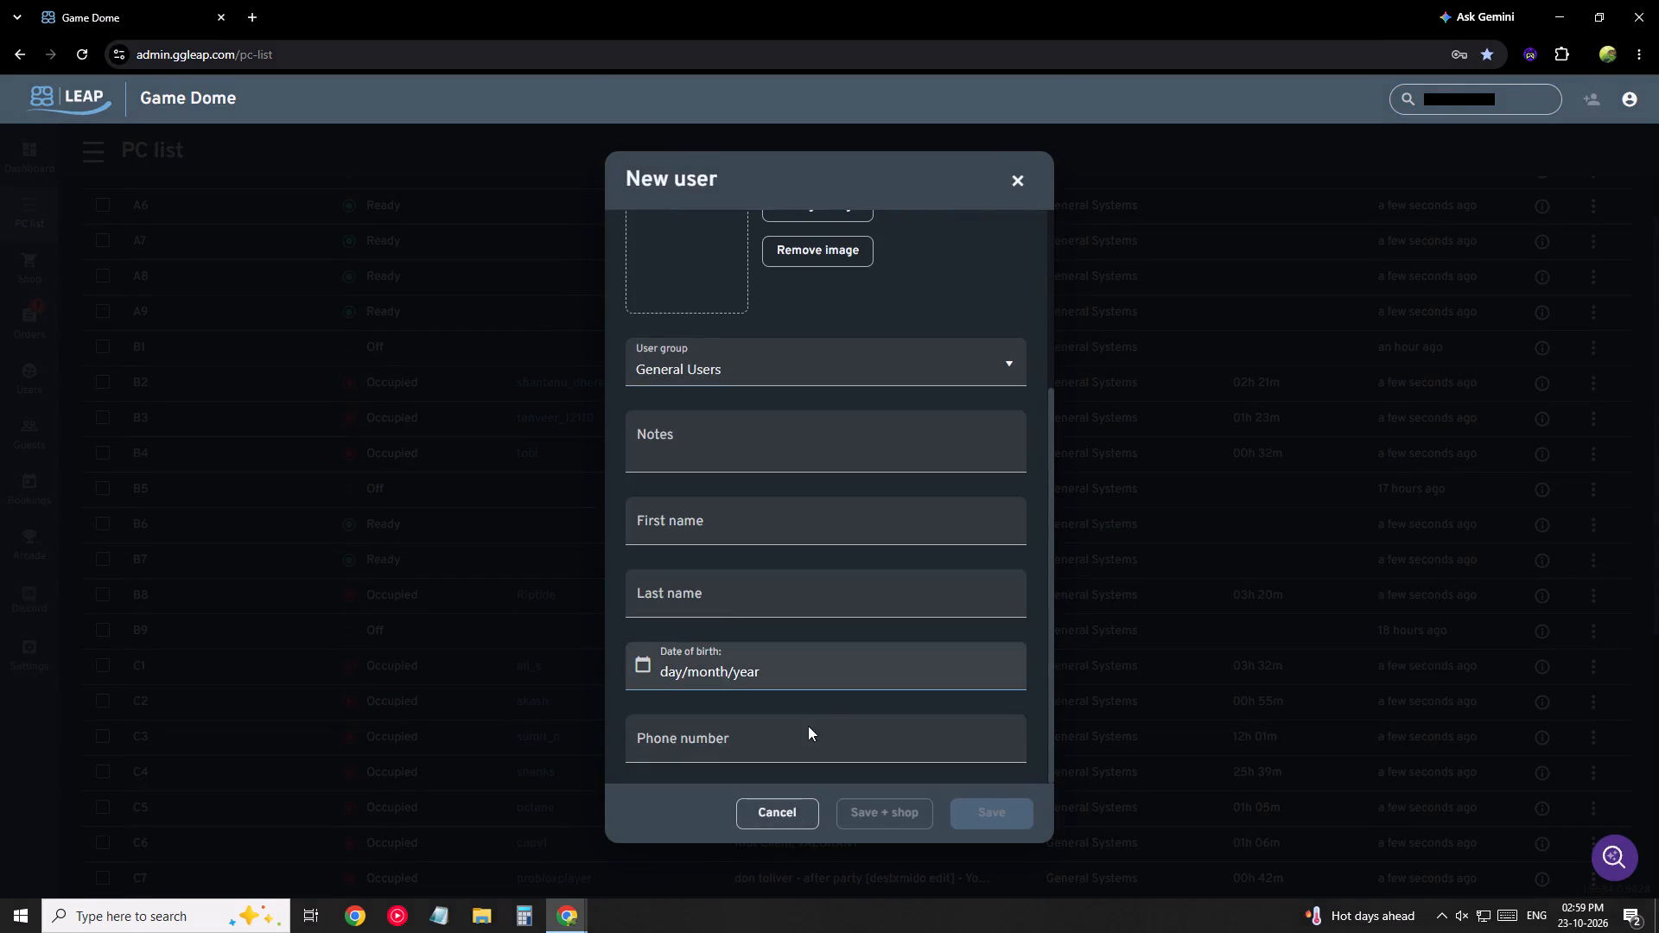
click(804, 741)
key(ctrl+v)
Clear the prefilled password and username, enter the customer's username, and save the new account, continuing to its shop order.
scroll(807, 634, up, 6)
drag(769, 340, 533, 309)
key(BackSpace)
key(BackSpace)
drag(755, 254, 505, 230)
key(BackSpace)
key(BackSpace)
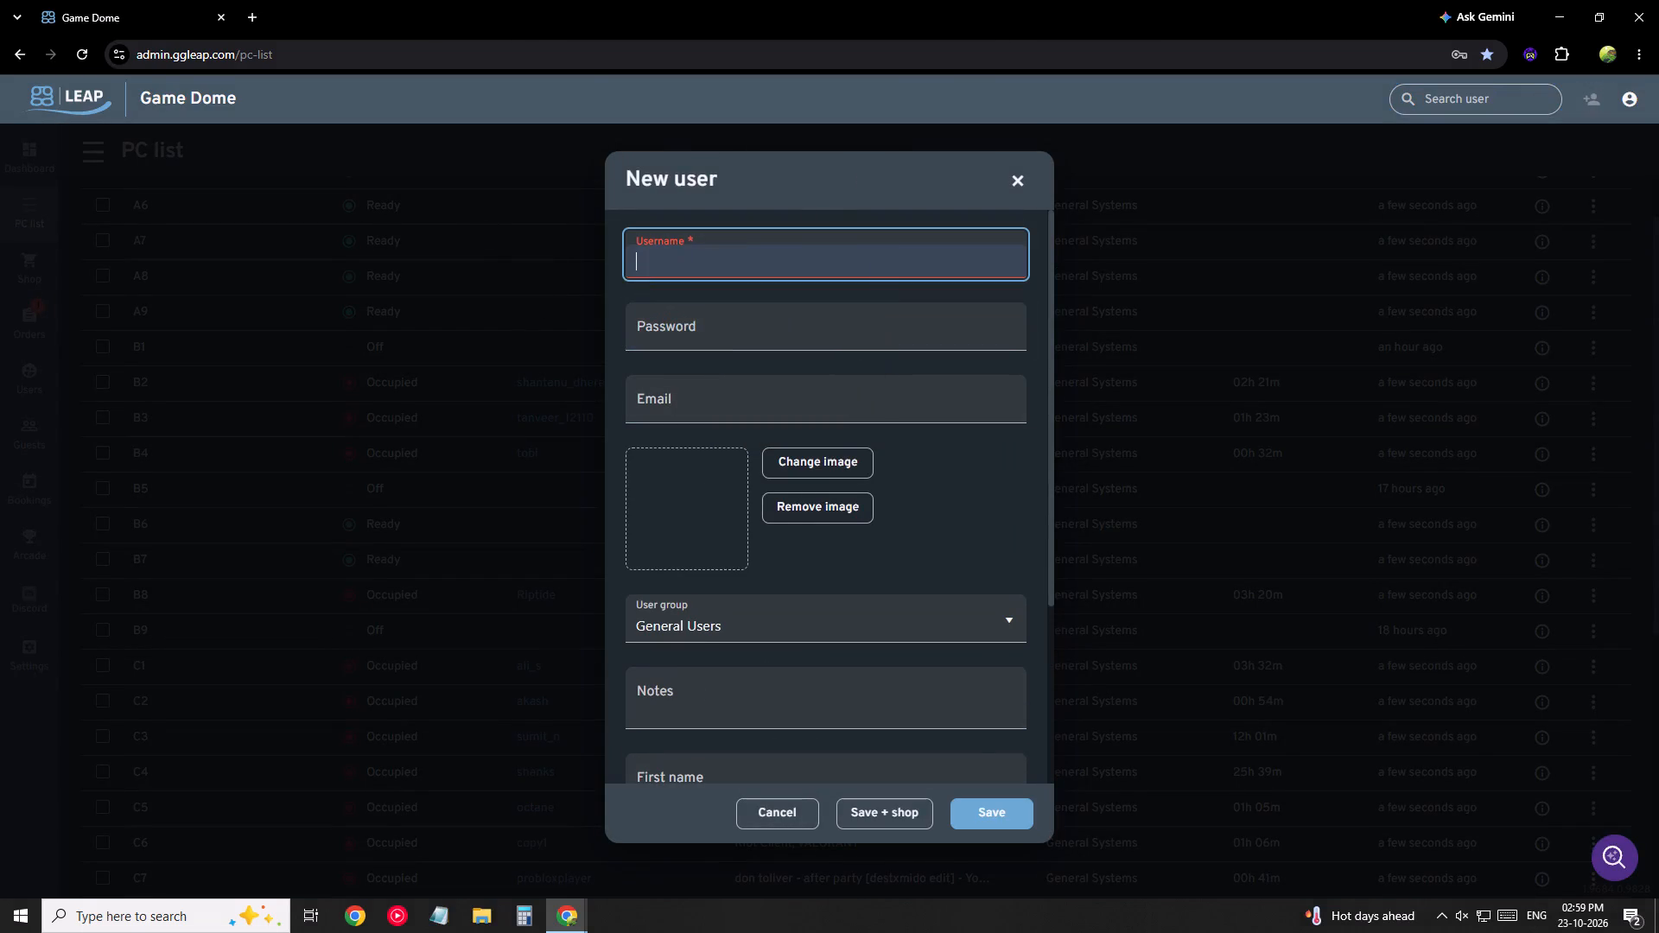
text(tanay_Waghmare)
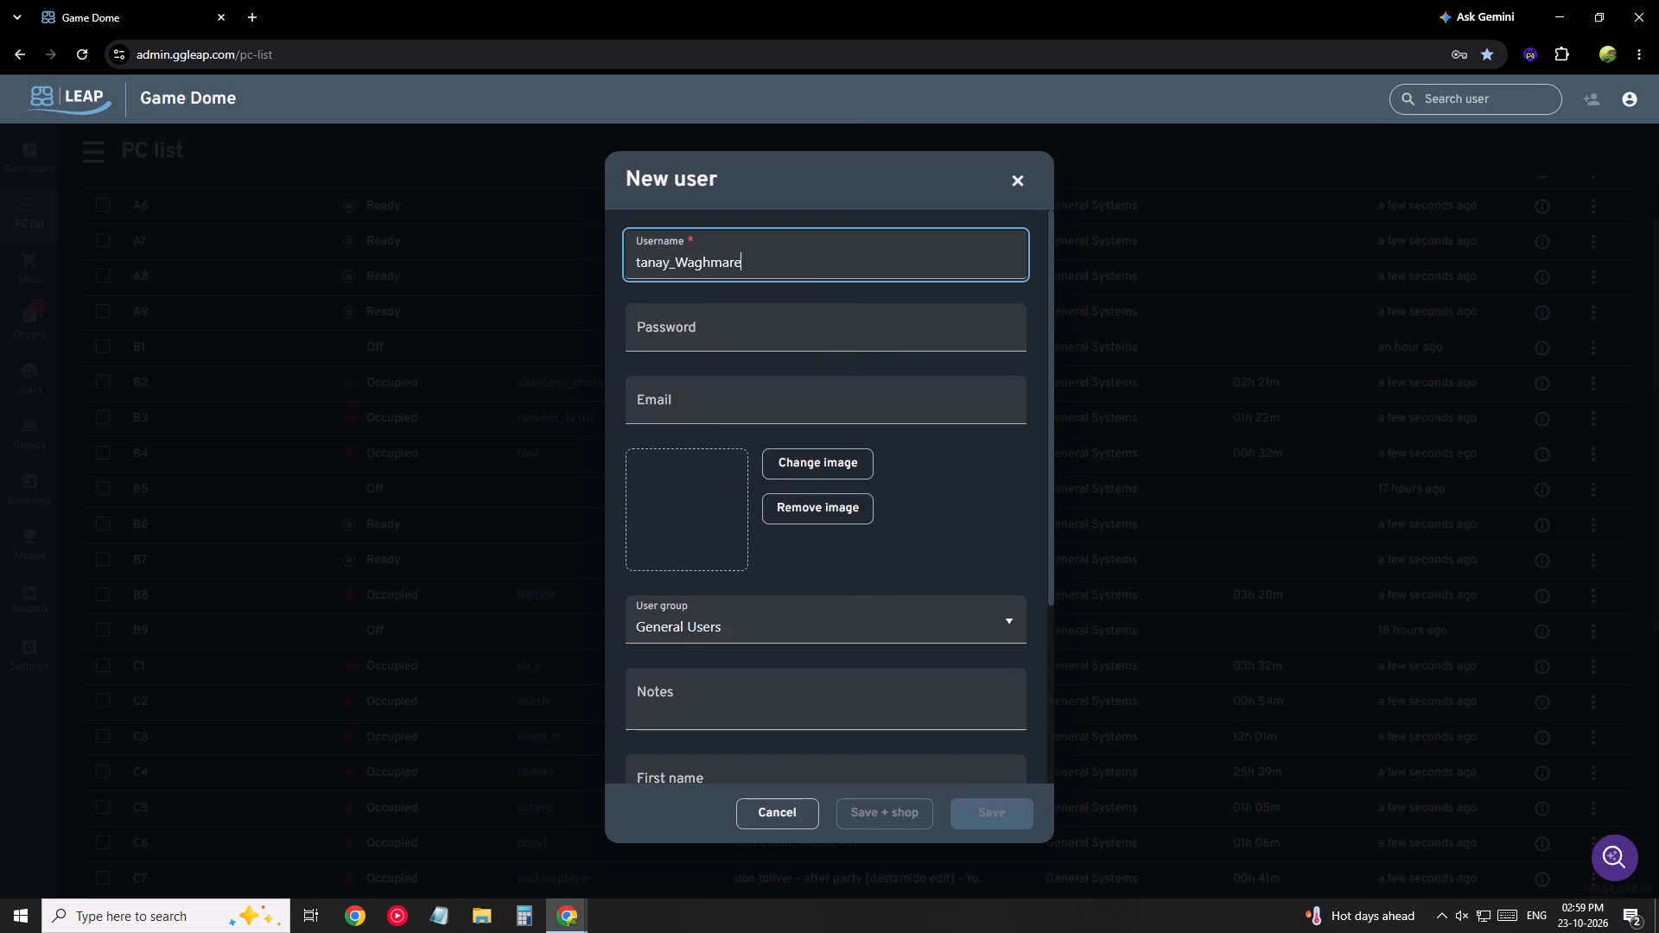
click(910, 800)
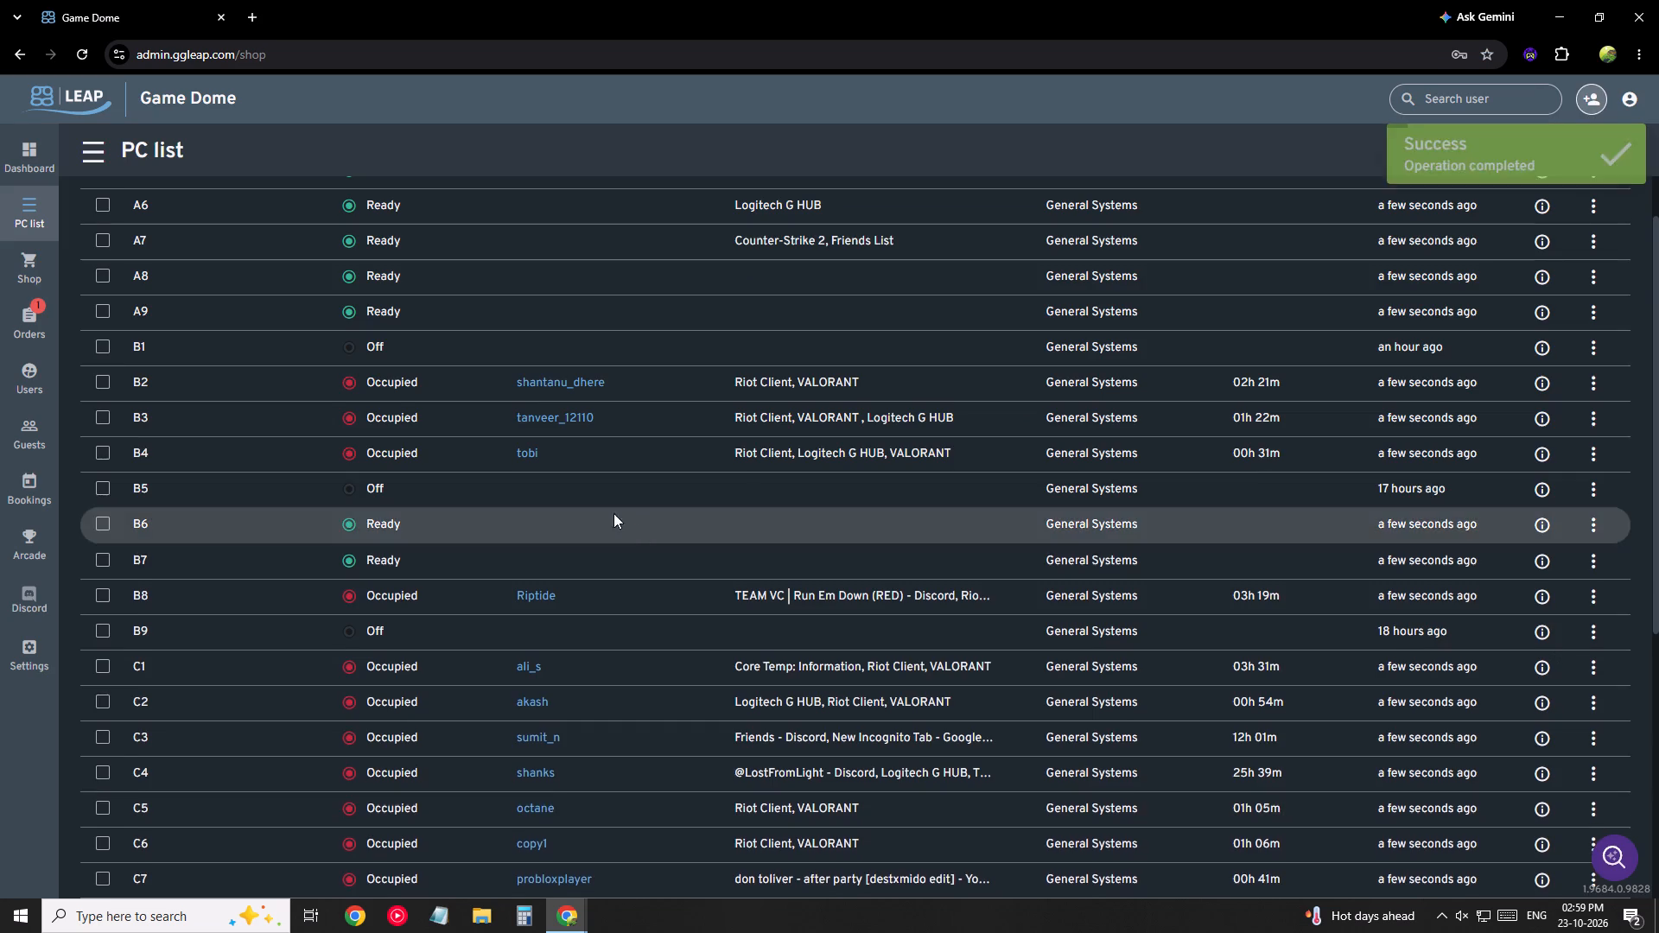
Sell the ₹250 Ps5 3 hr pass to the new user and complete the checkout.
click(591, 276)
click(558, 316)
click(537, 413)
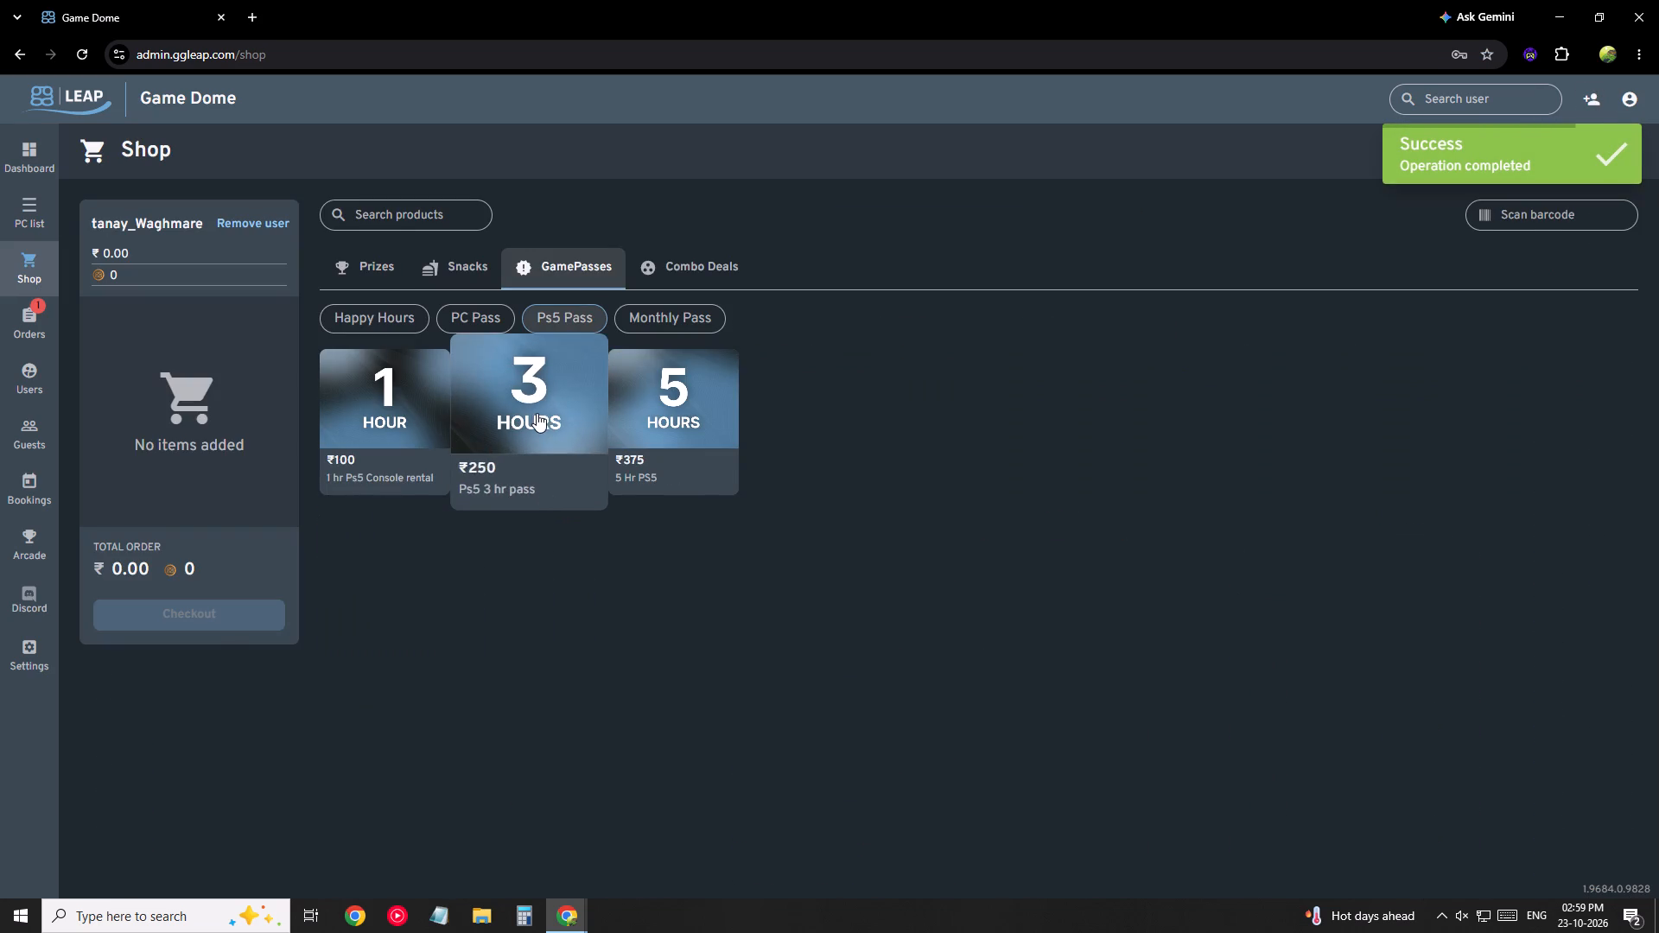
click(210, 625)
click(542, 471)
click(499, 756)
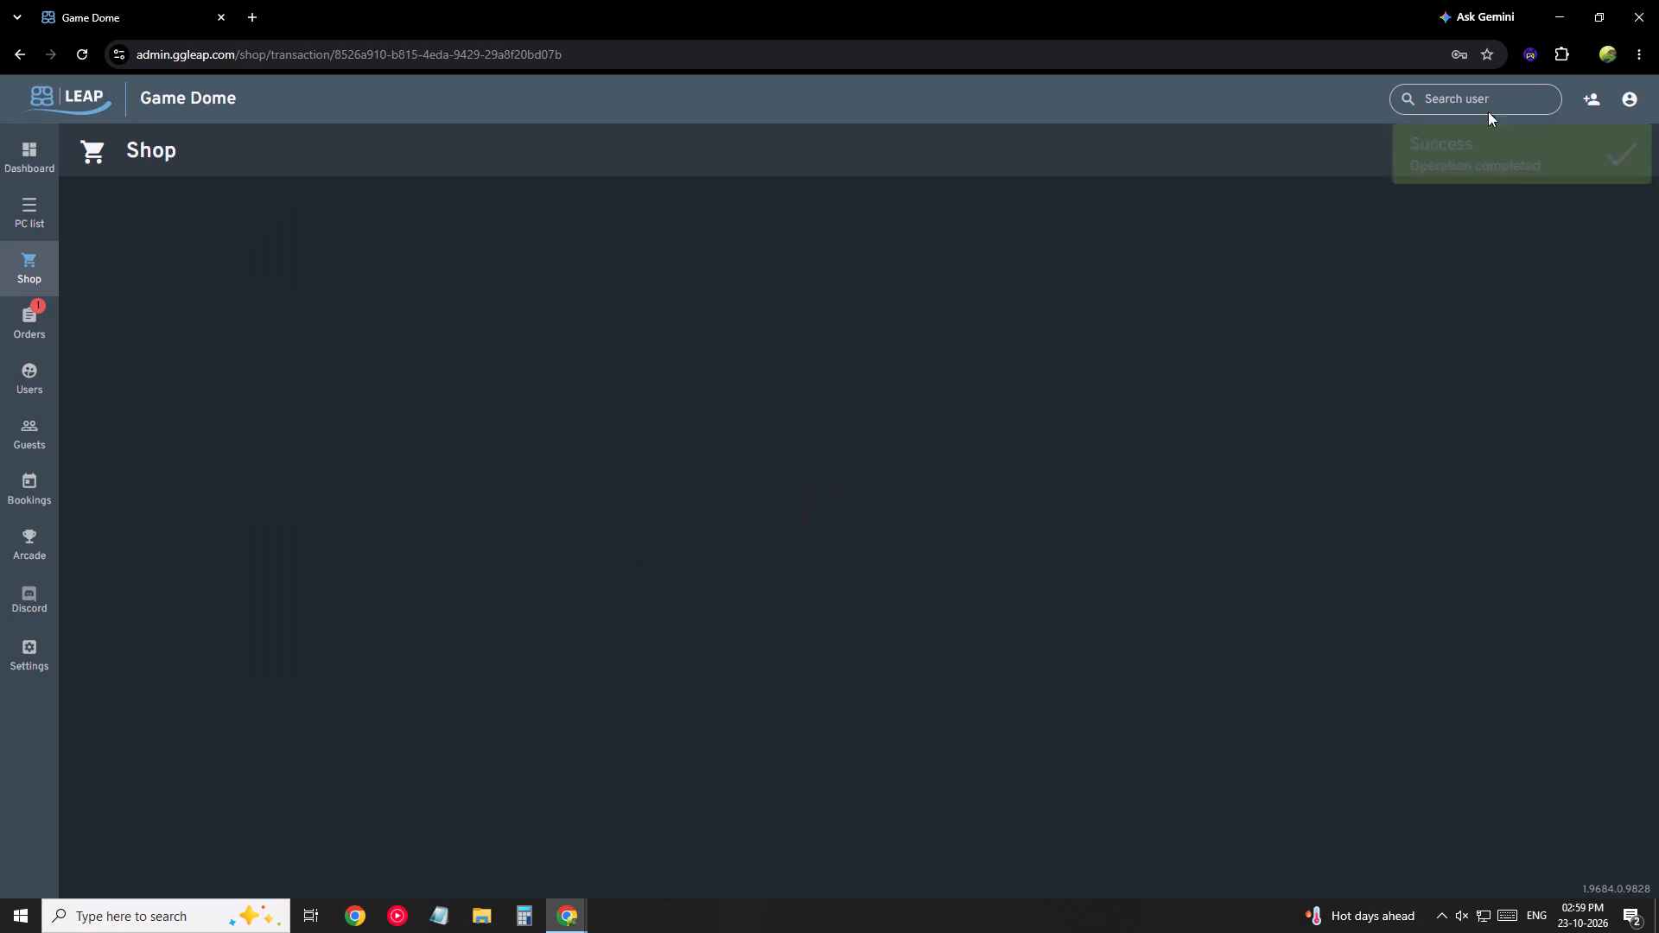
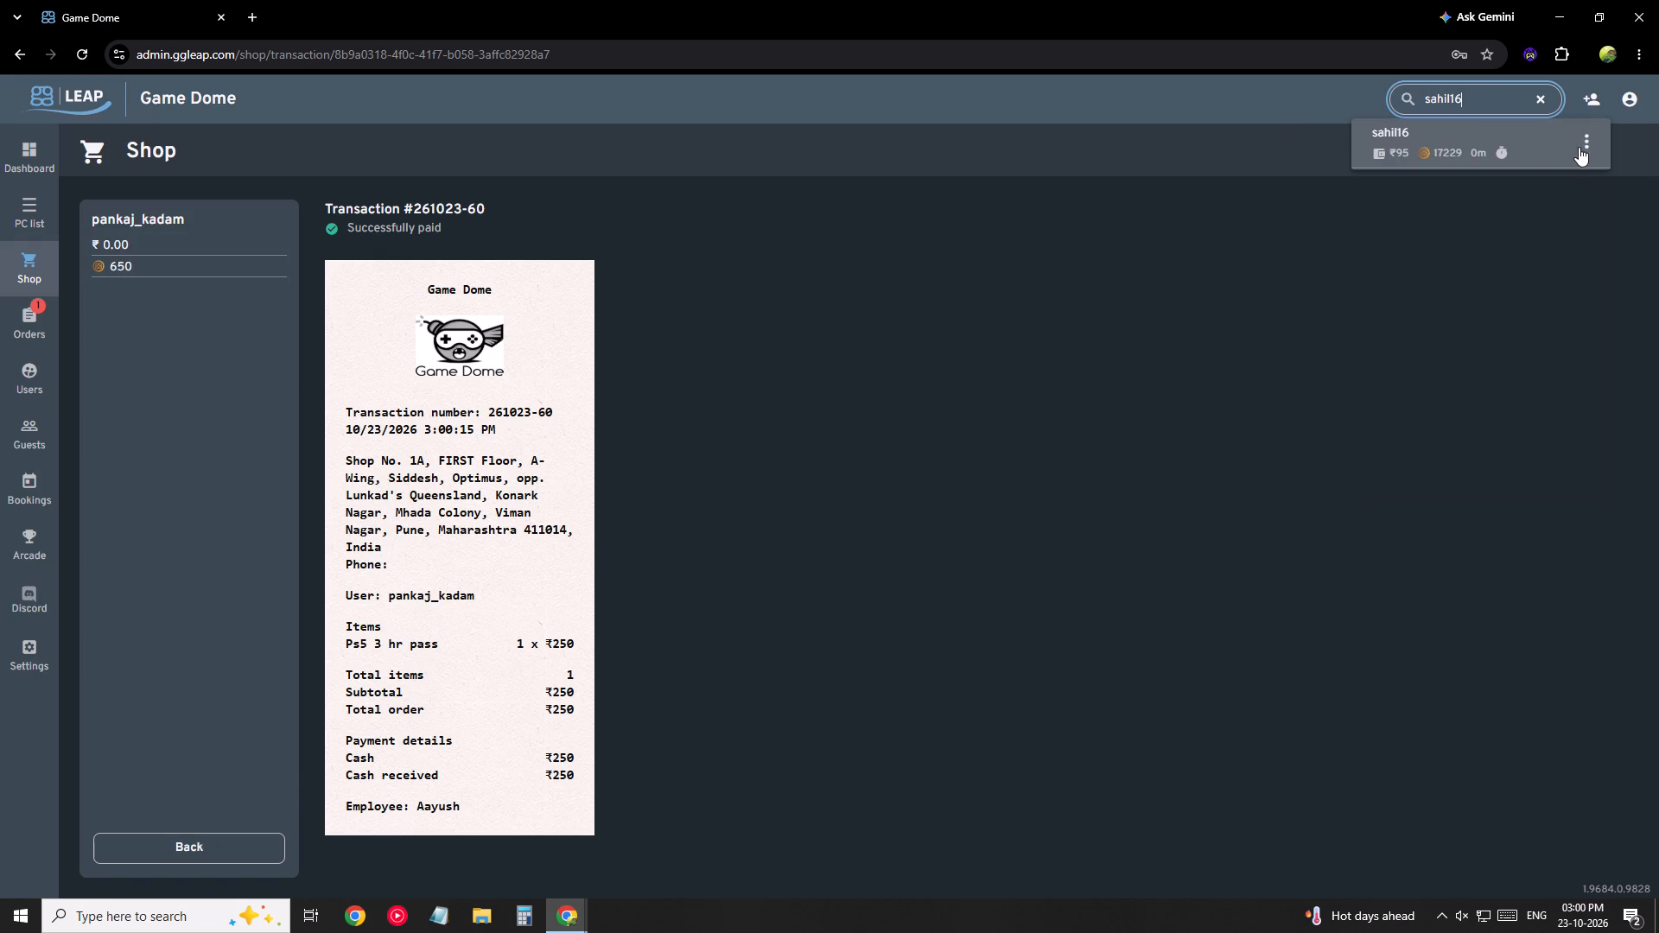
click(1579, 147)
click(1617, 153)
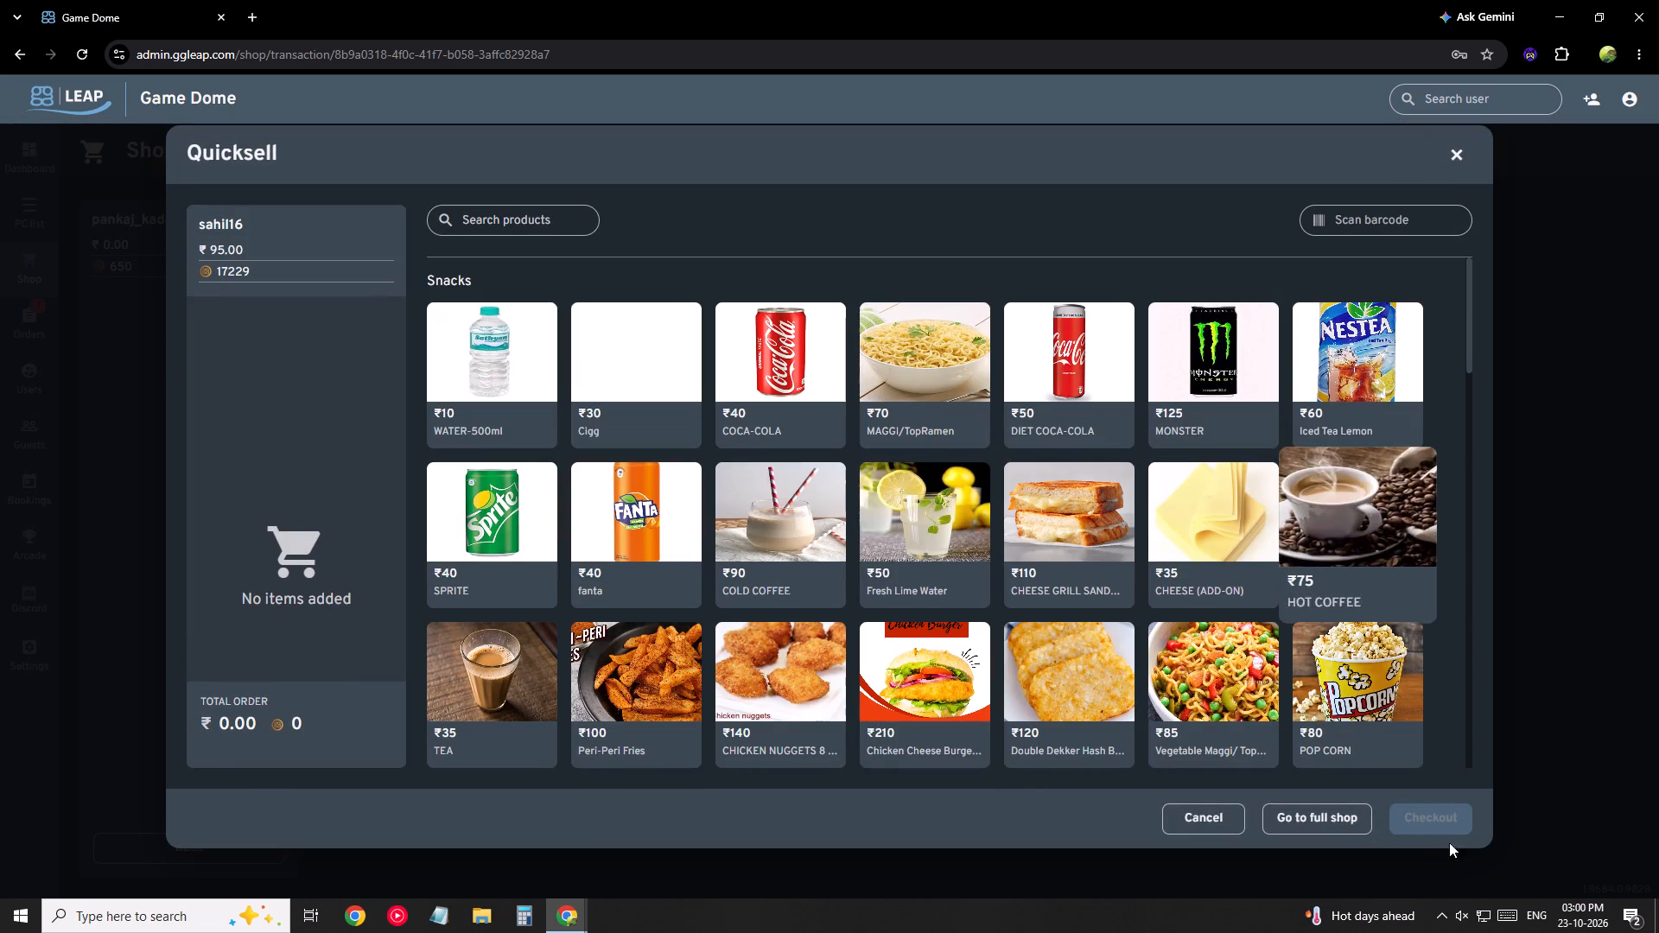
click(1342, 803)
click(578, 259)
click(476, 317)
click(509, 405)
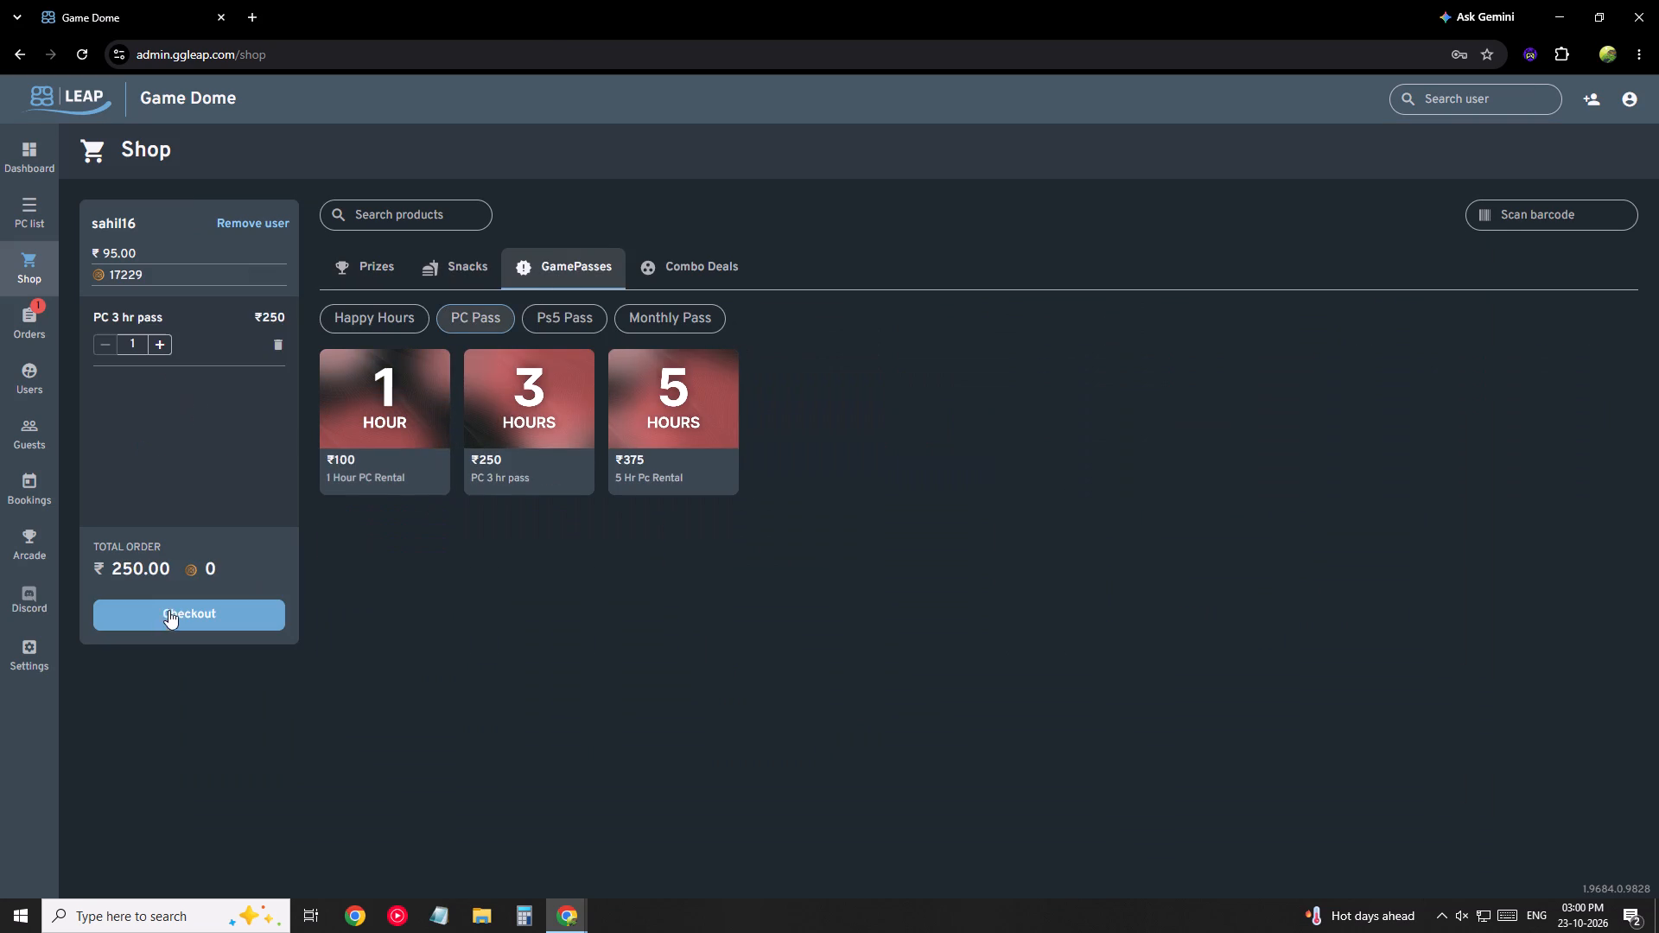
click(173, 608)
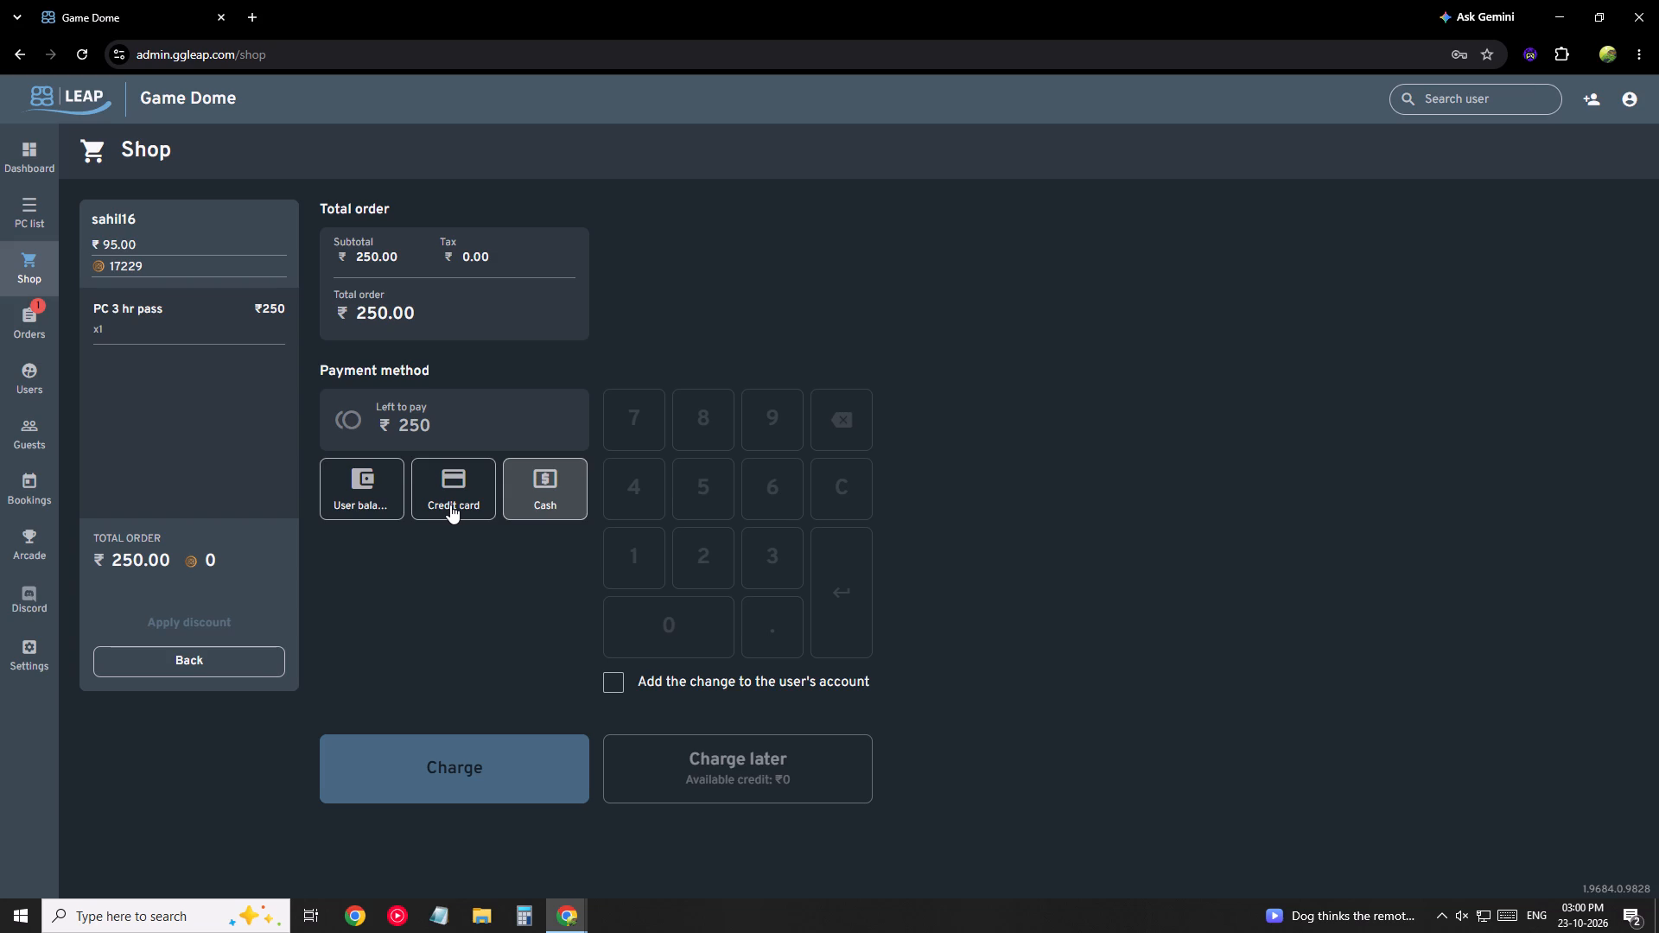
click(524, 492)
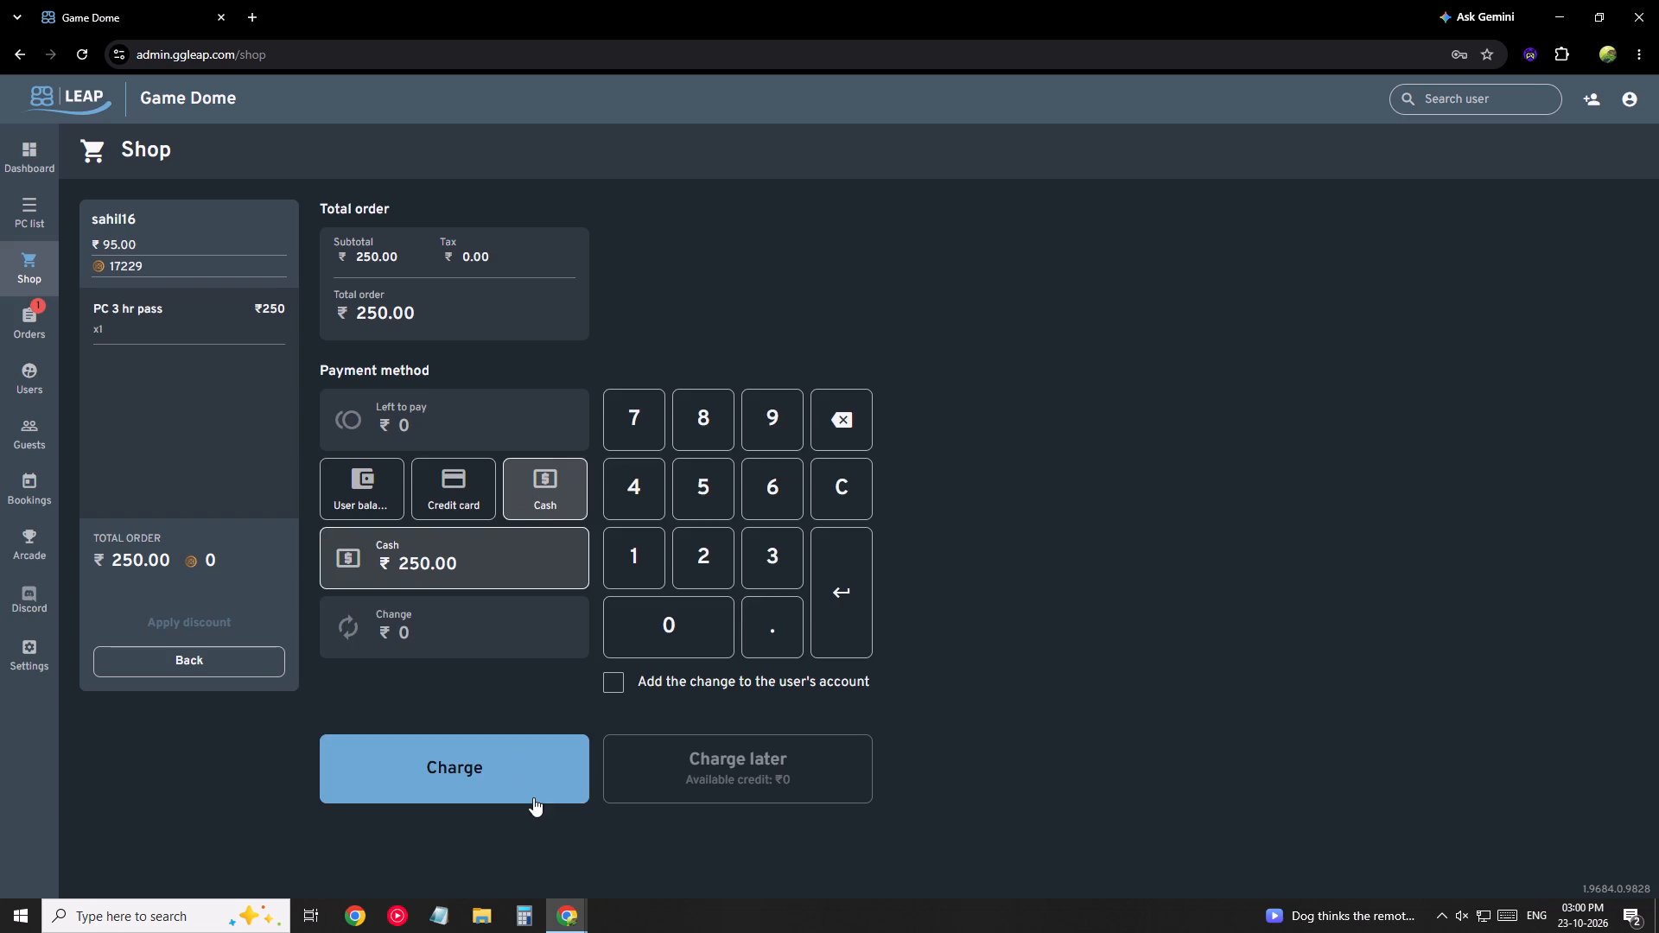
click(533, 797)
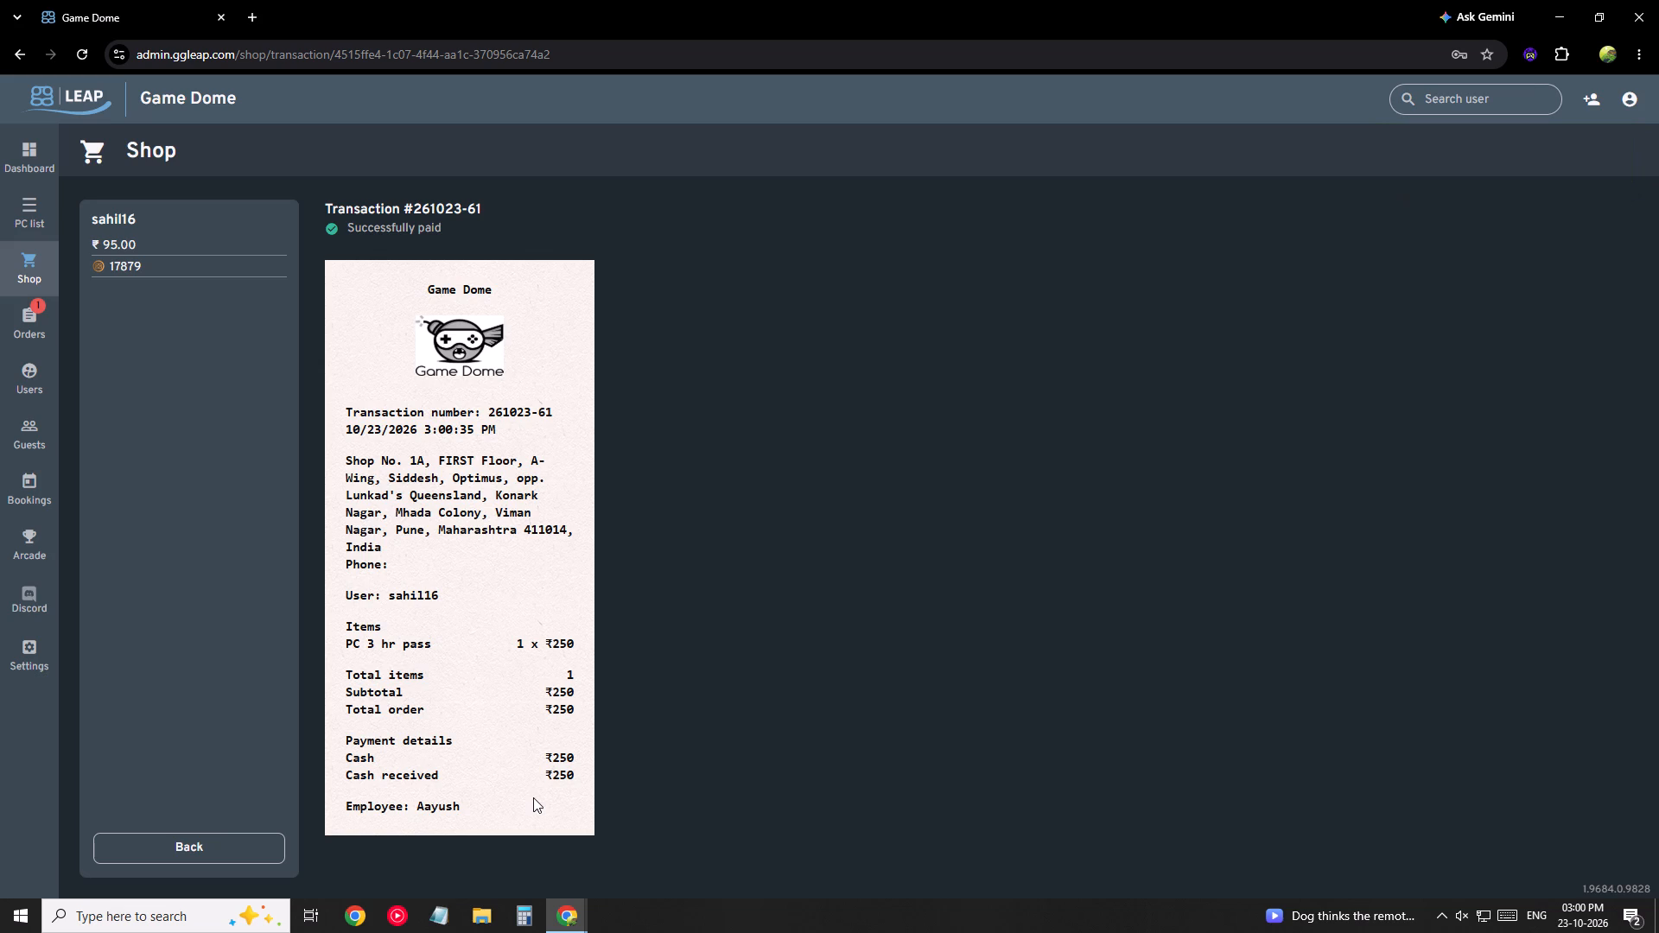
Review the PC list and the consoles section to check current occupancy and remaining session times.
click(25, 229)
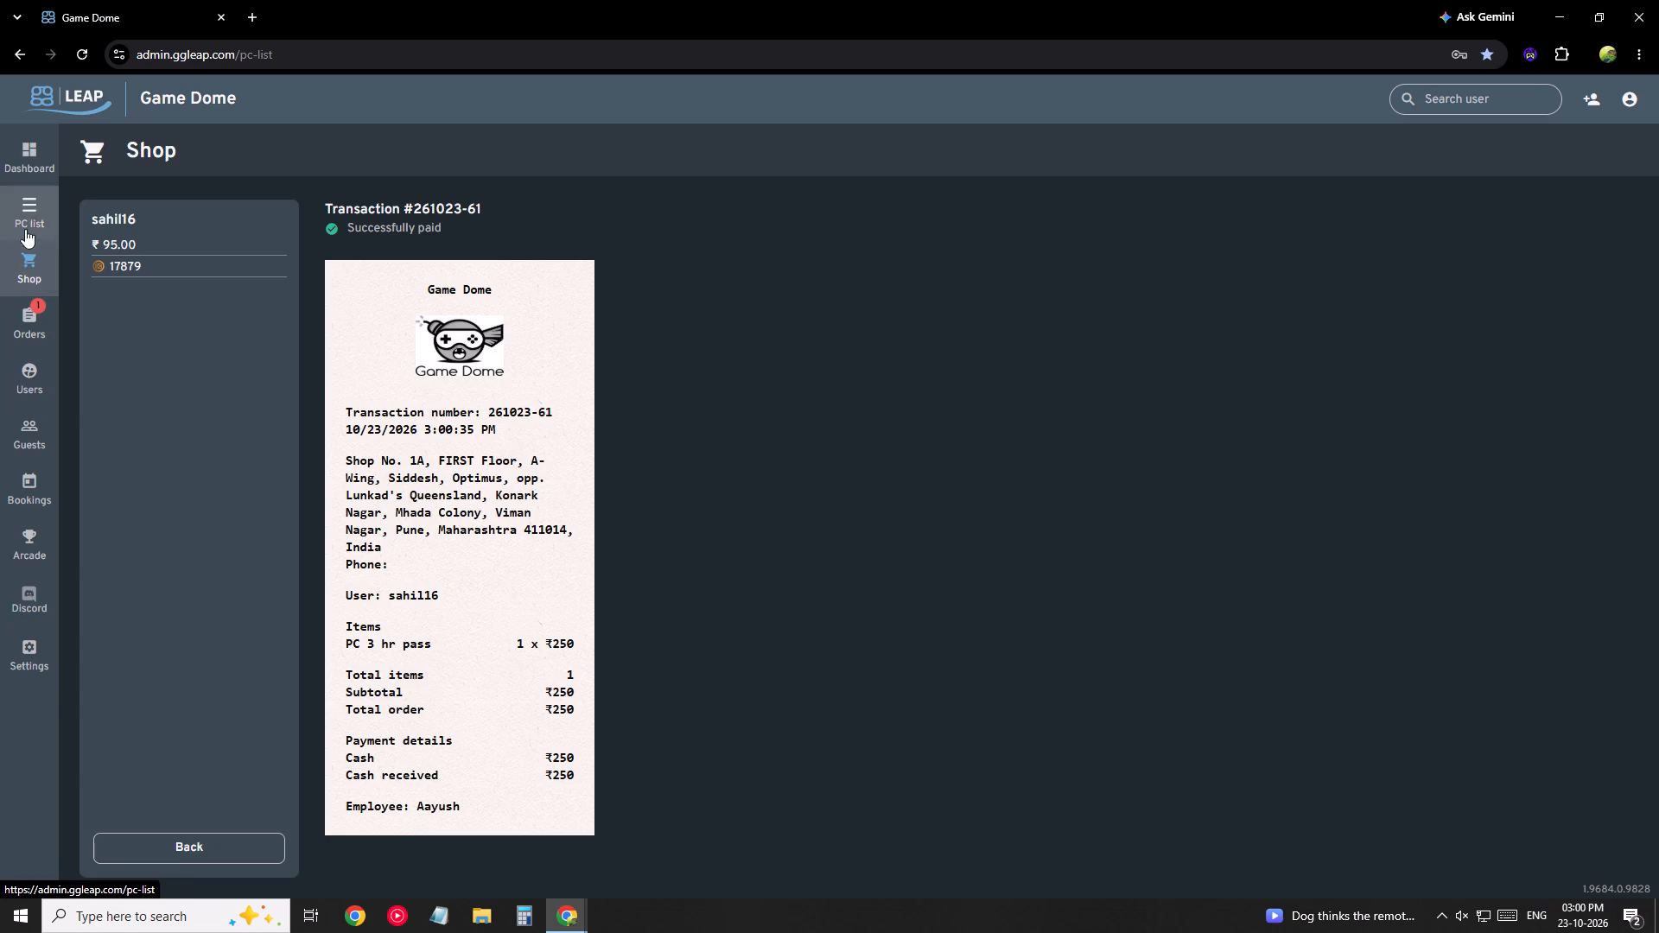
scroll(530, 590, down, 6)
scroll(522, 631, up, 1)
scroll(522, 636, down, 3)
scroll(535, 734, up, 1)
scroll(535, 740, down, 3)
scroll(537, 782, up, 1)
scroll(537, 783, down, 2)
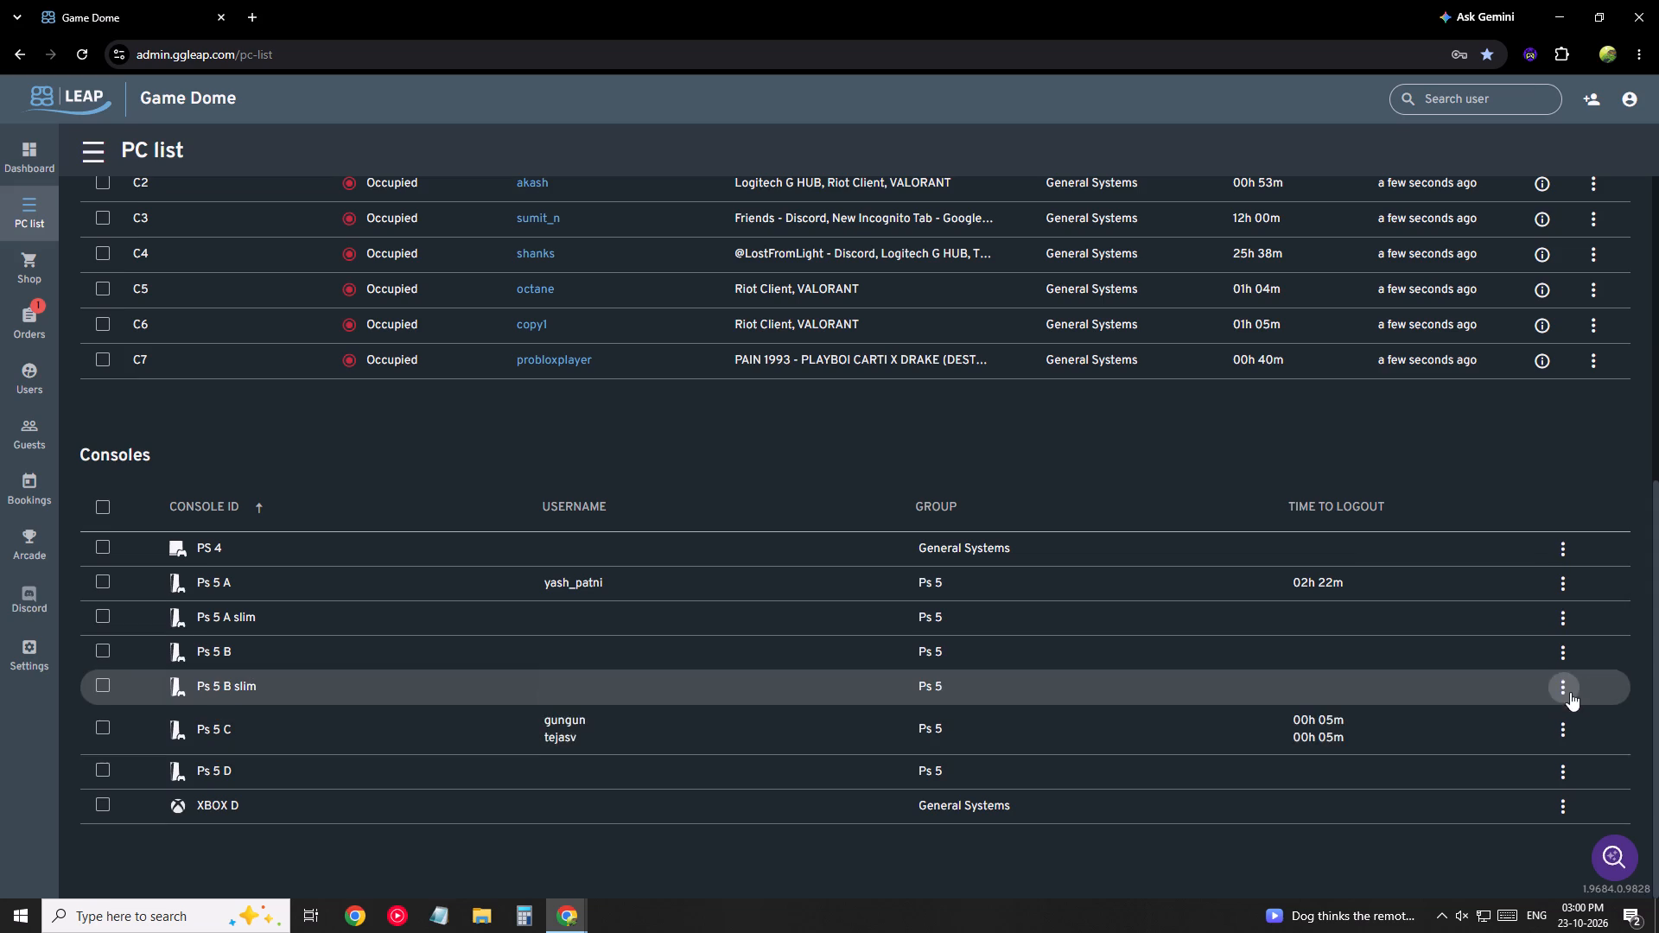
Find the user PRANNOY, trying different spellings of the name, and open a full shop order for that account.
click(1481, 99)
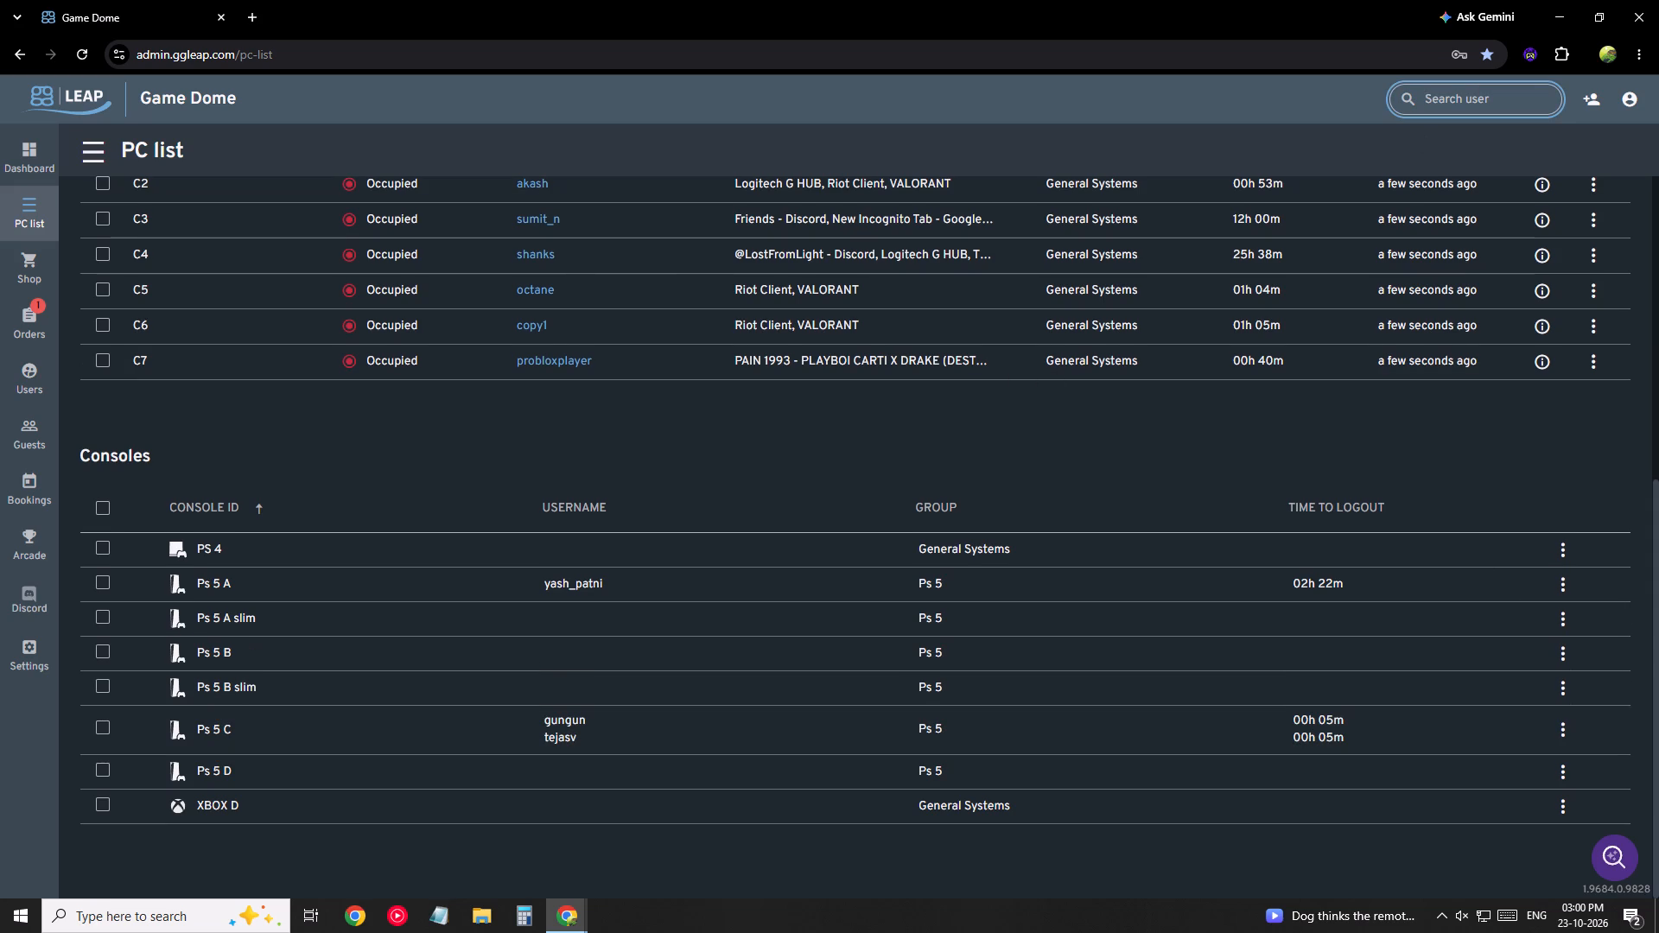
text(pranav)
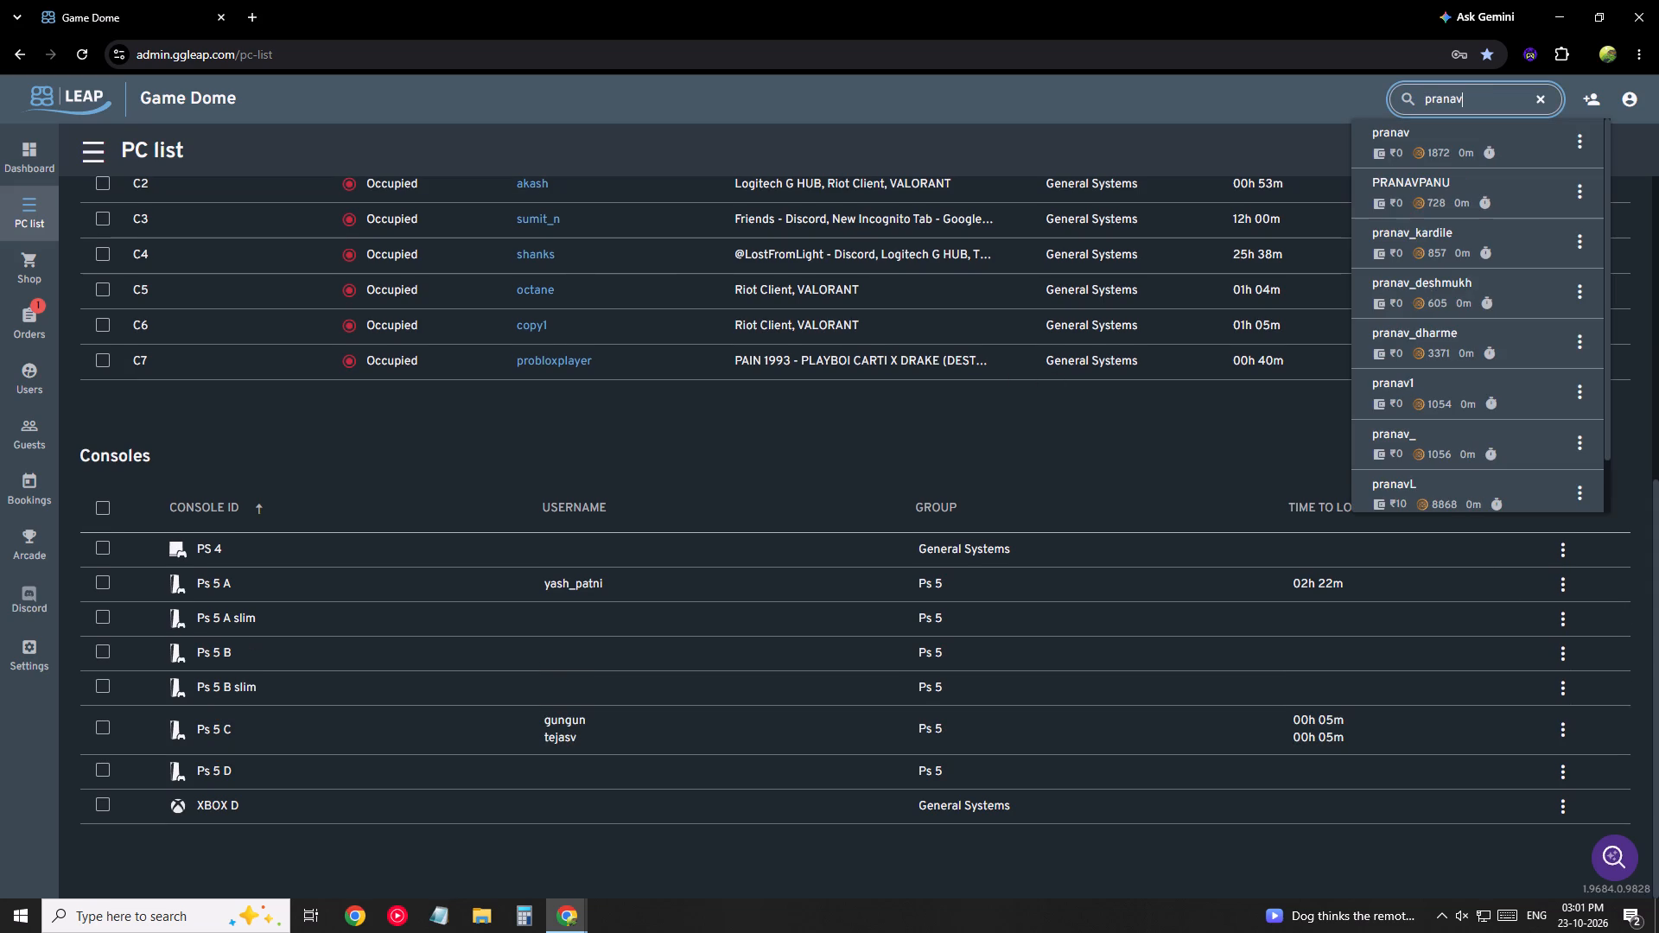
key(BackSpace)
key(BackSpace)
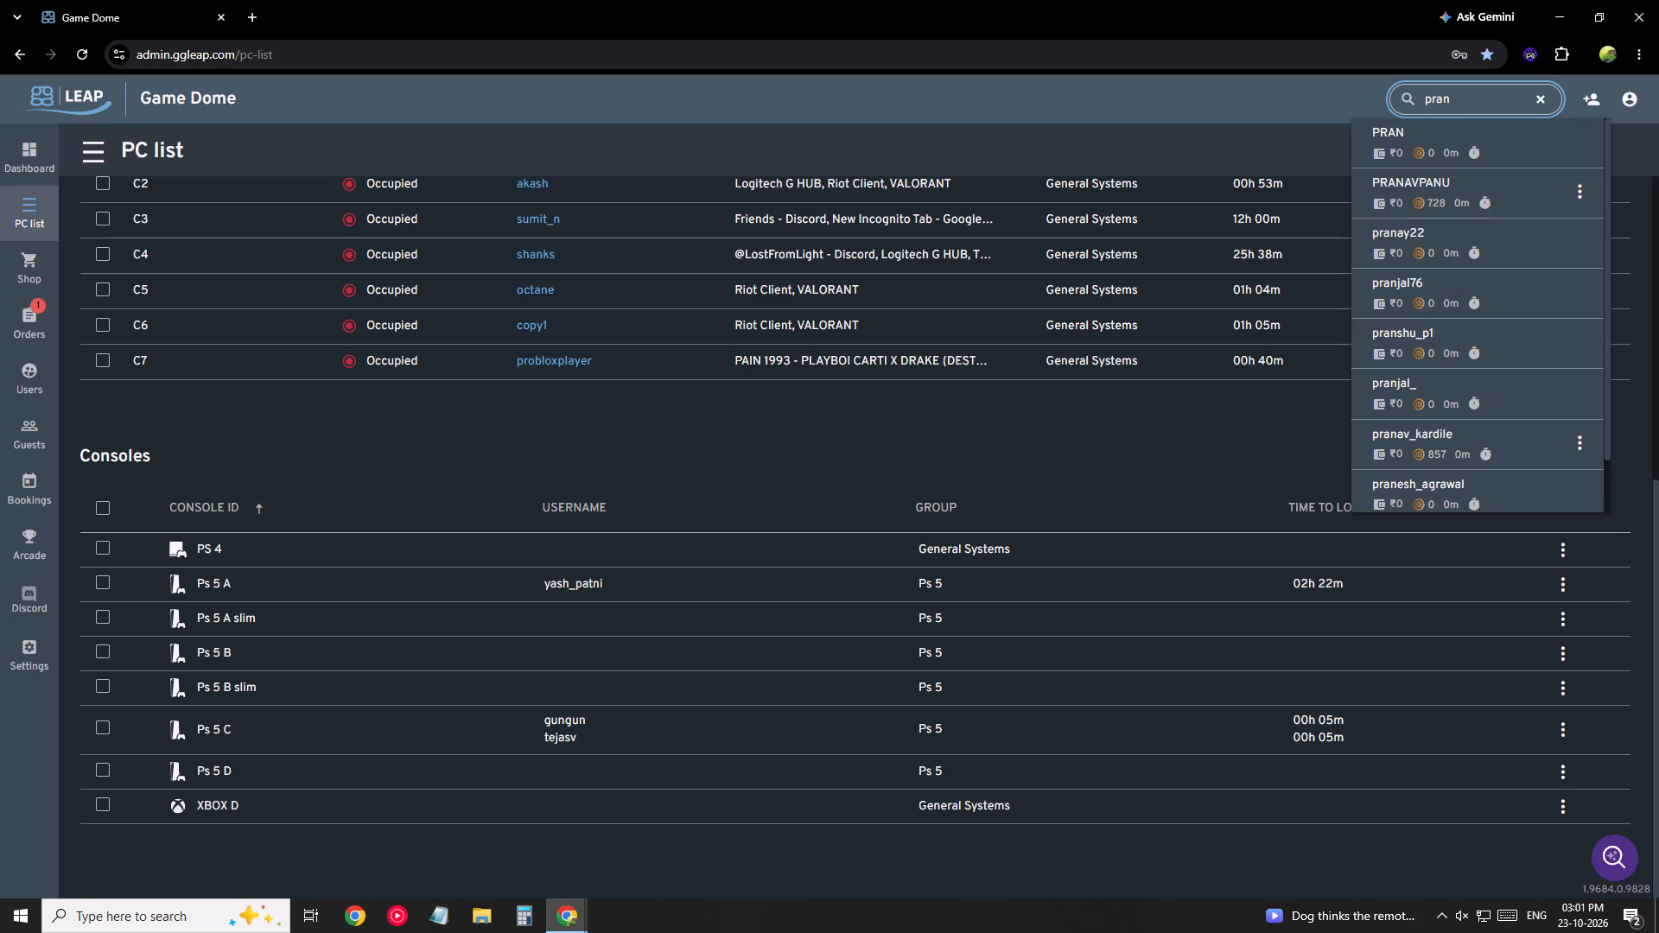
text(oo)
key(y)
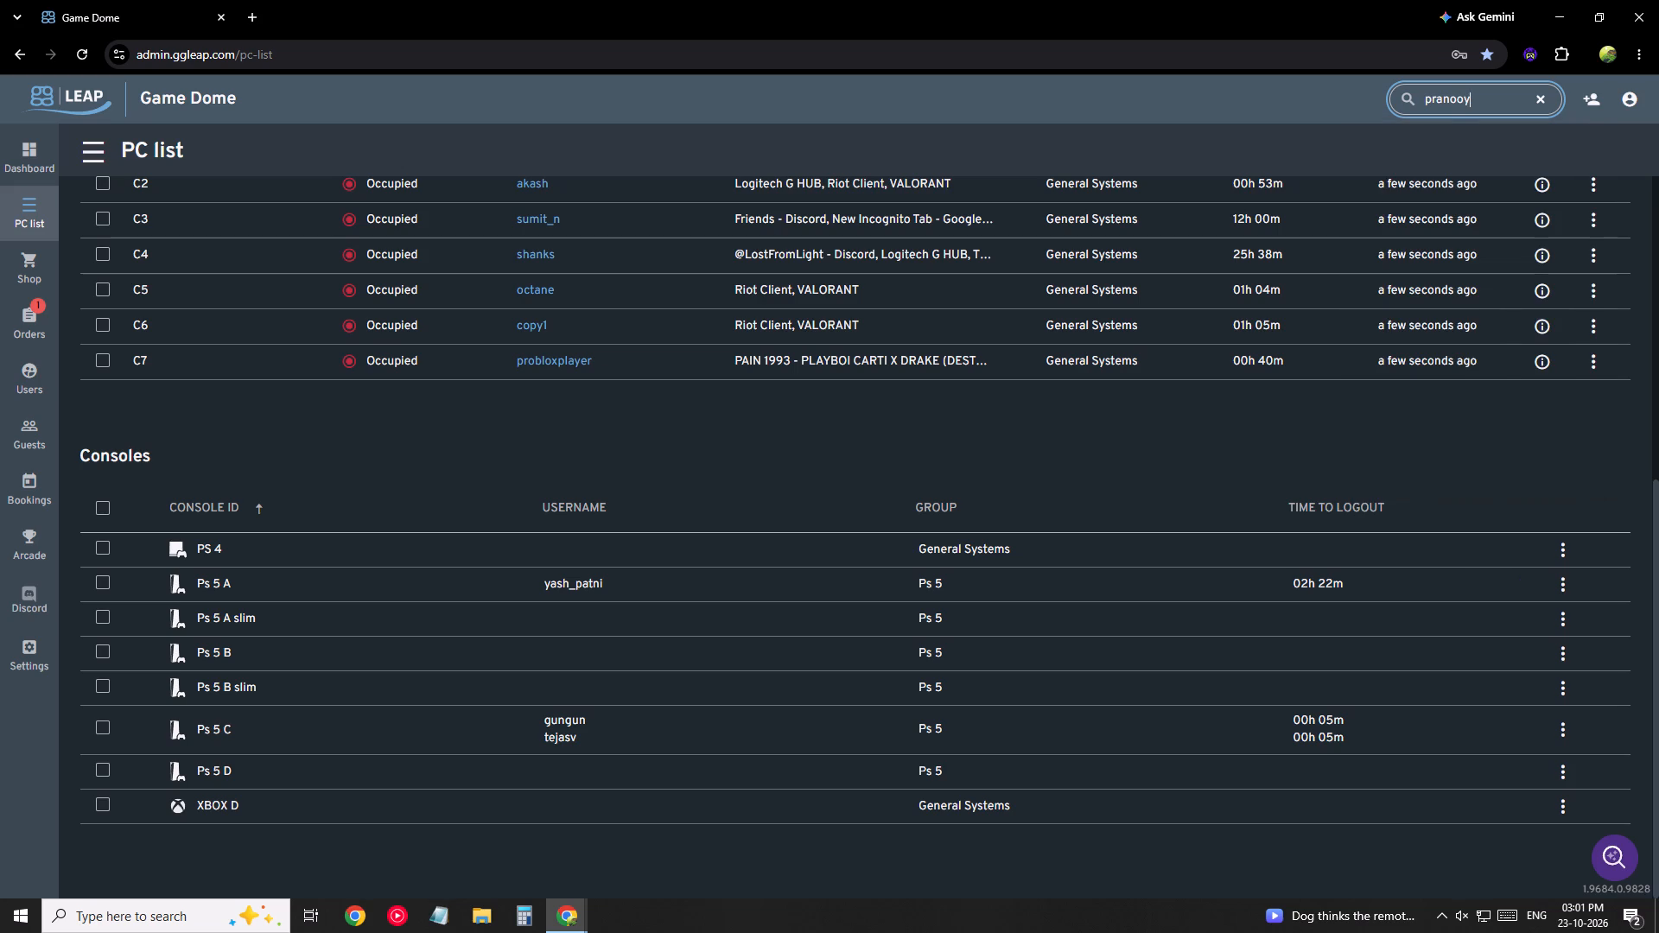
key(BackSpace)
key(BackSpace)
key(BackSpace)
key(BackSpace)
key(n)
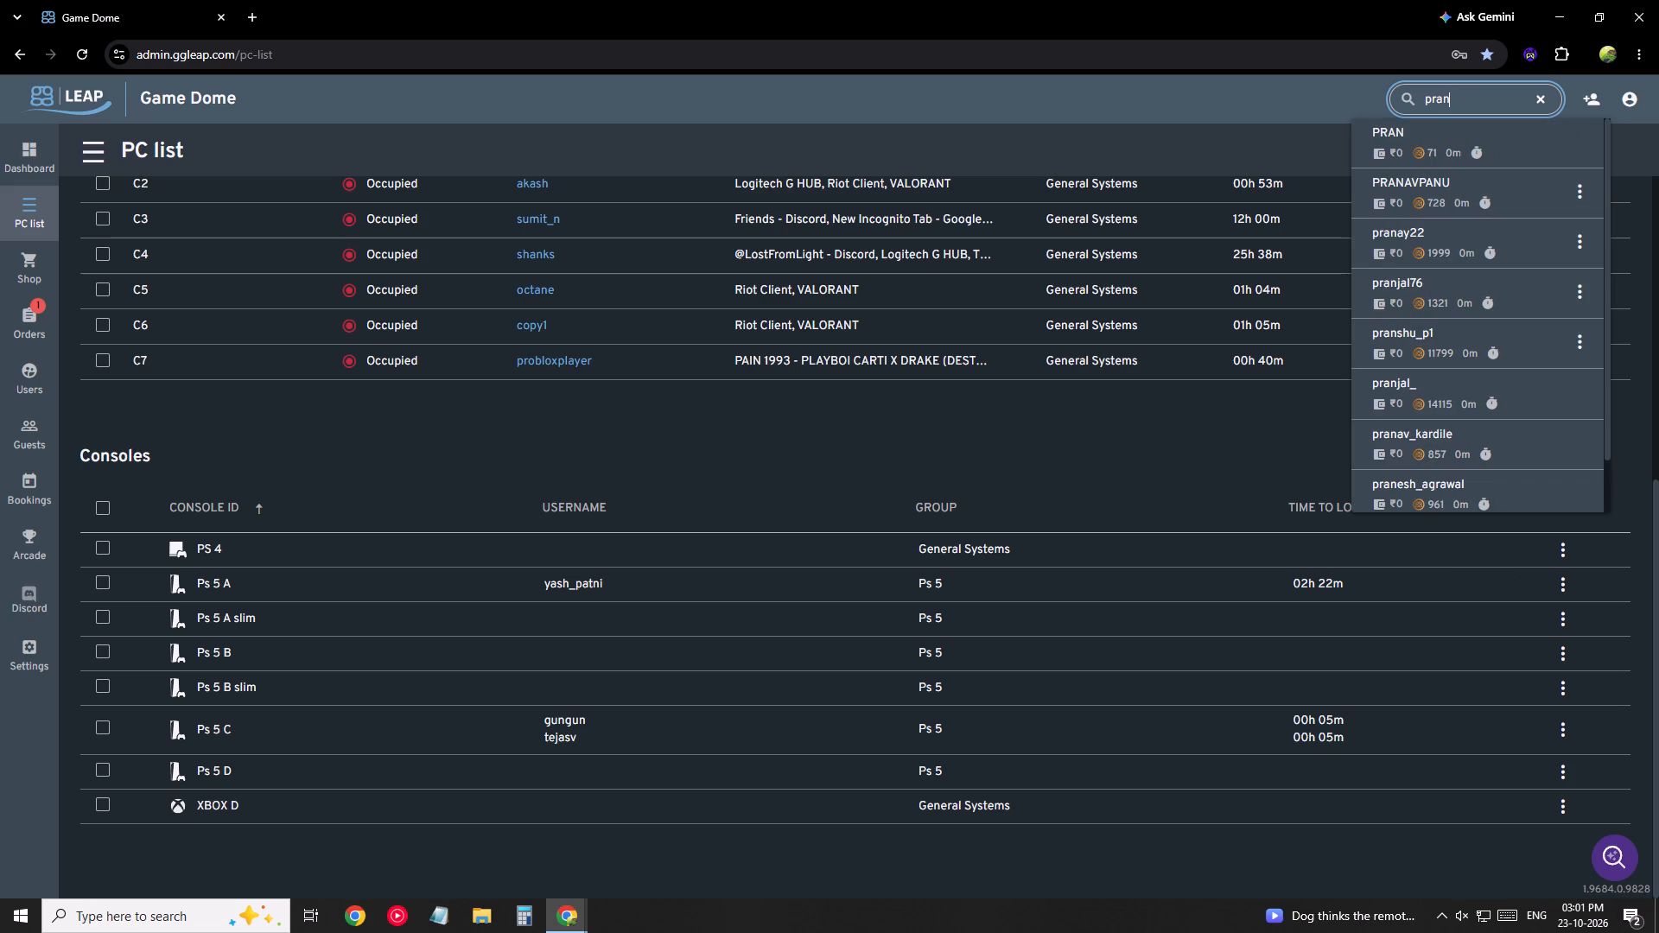
key(o)
key(BackSpace)
key(BackSpace)
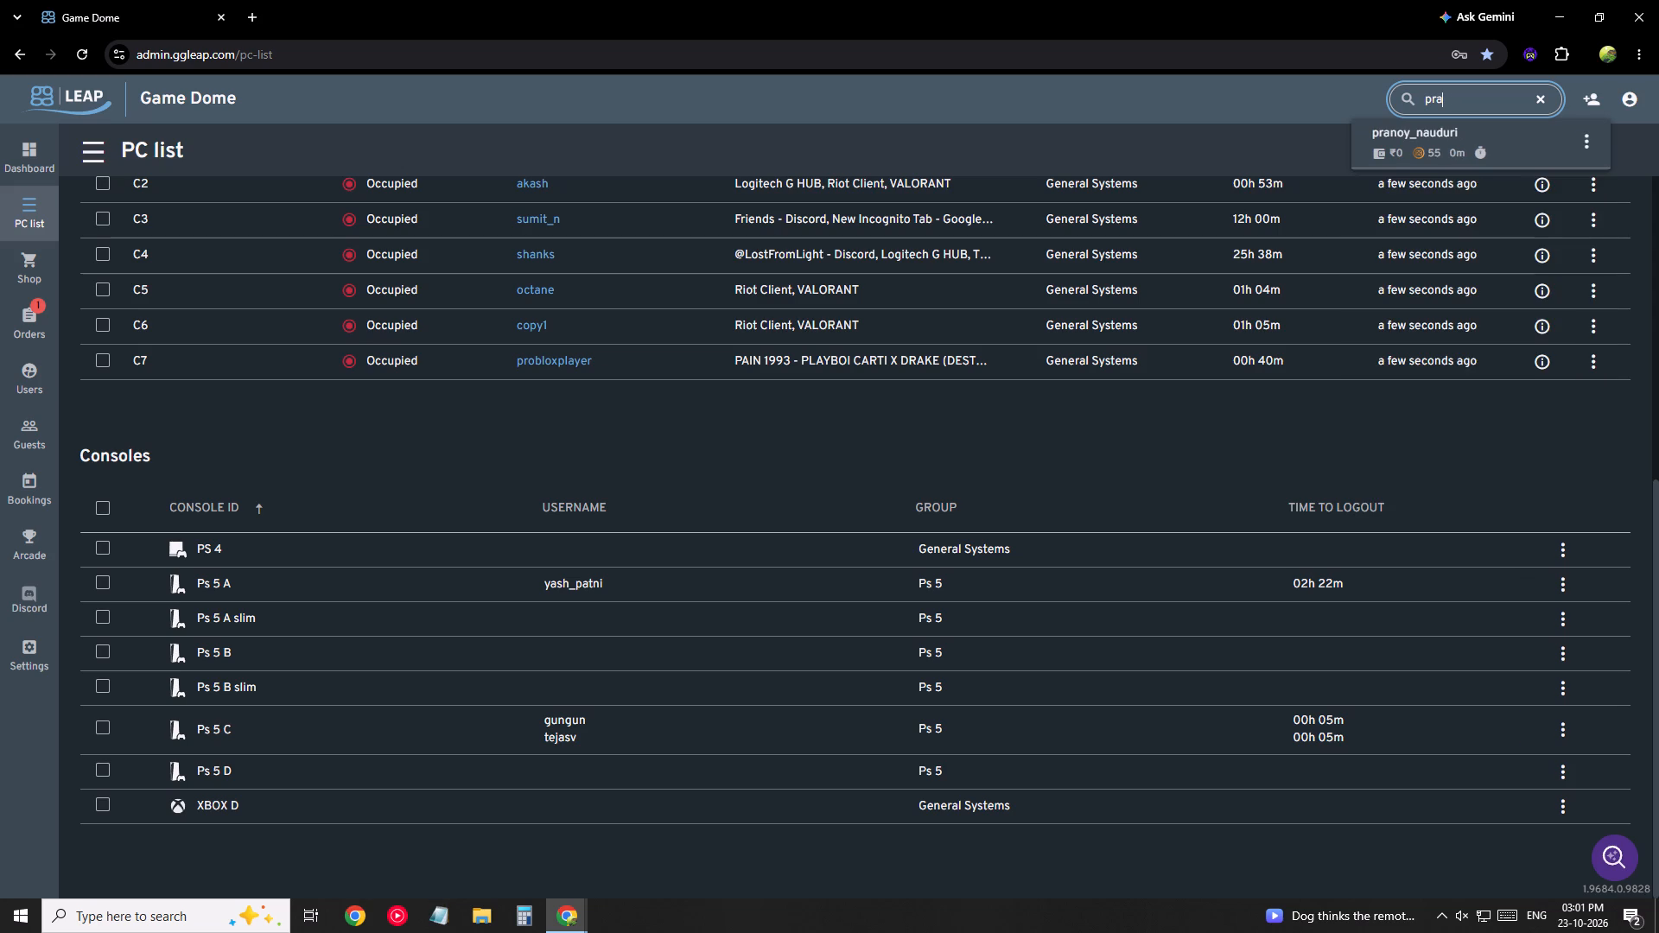
key(n)
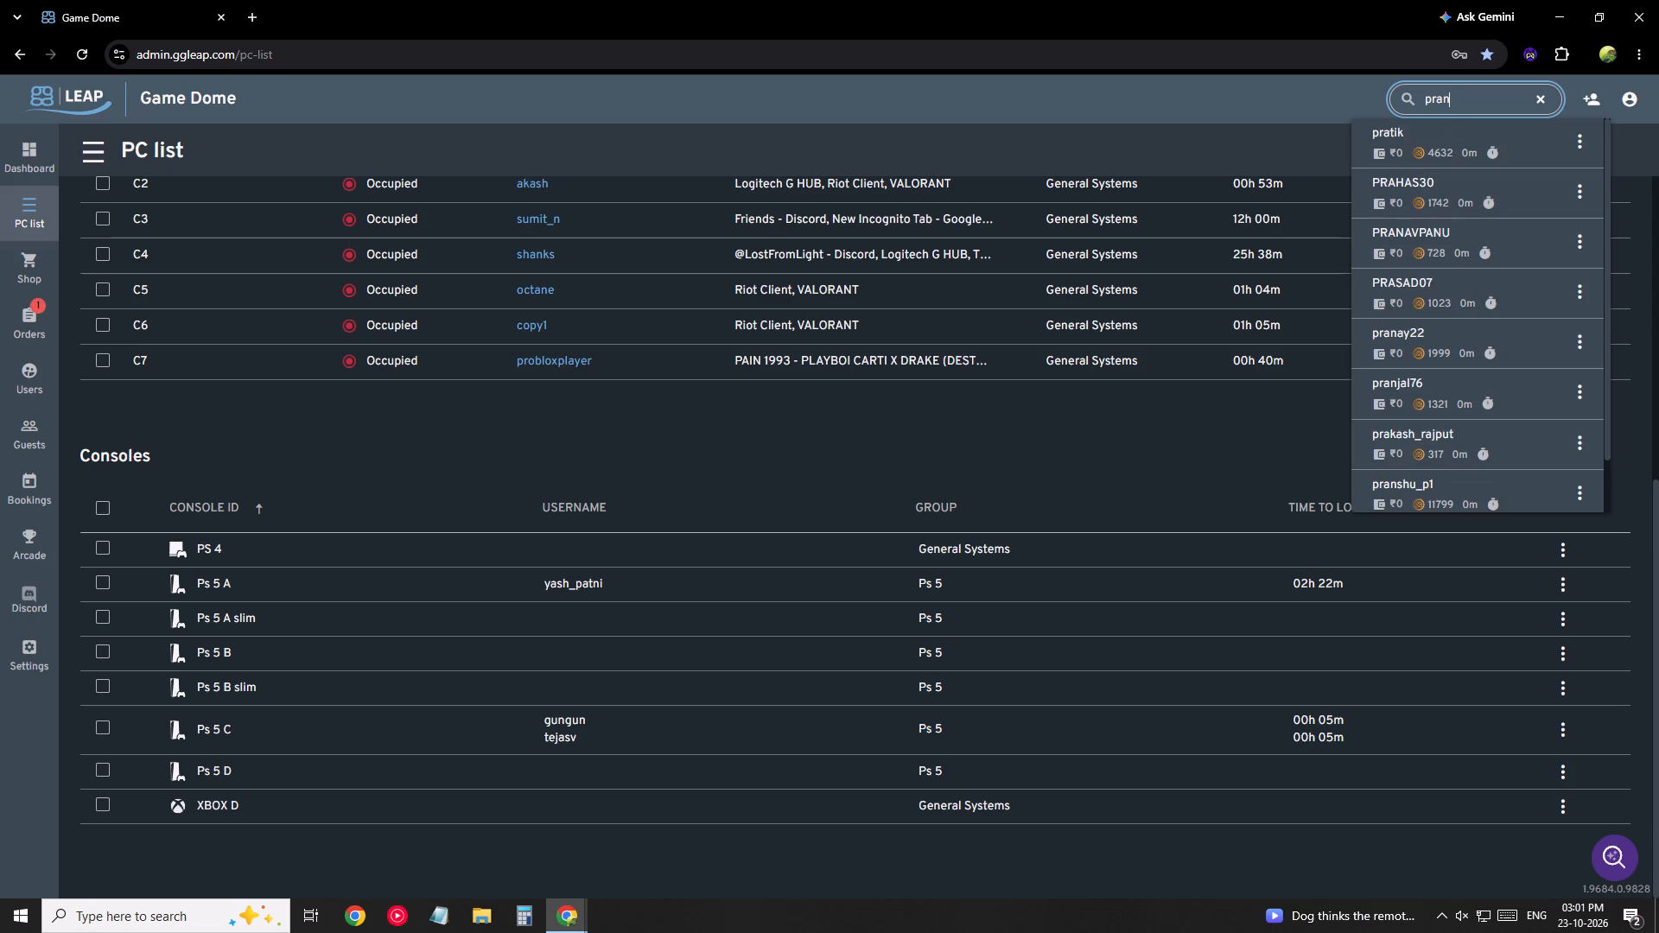
text(ro)
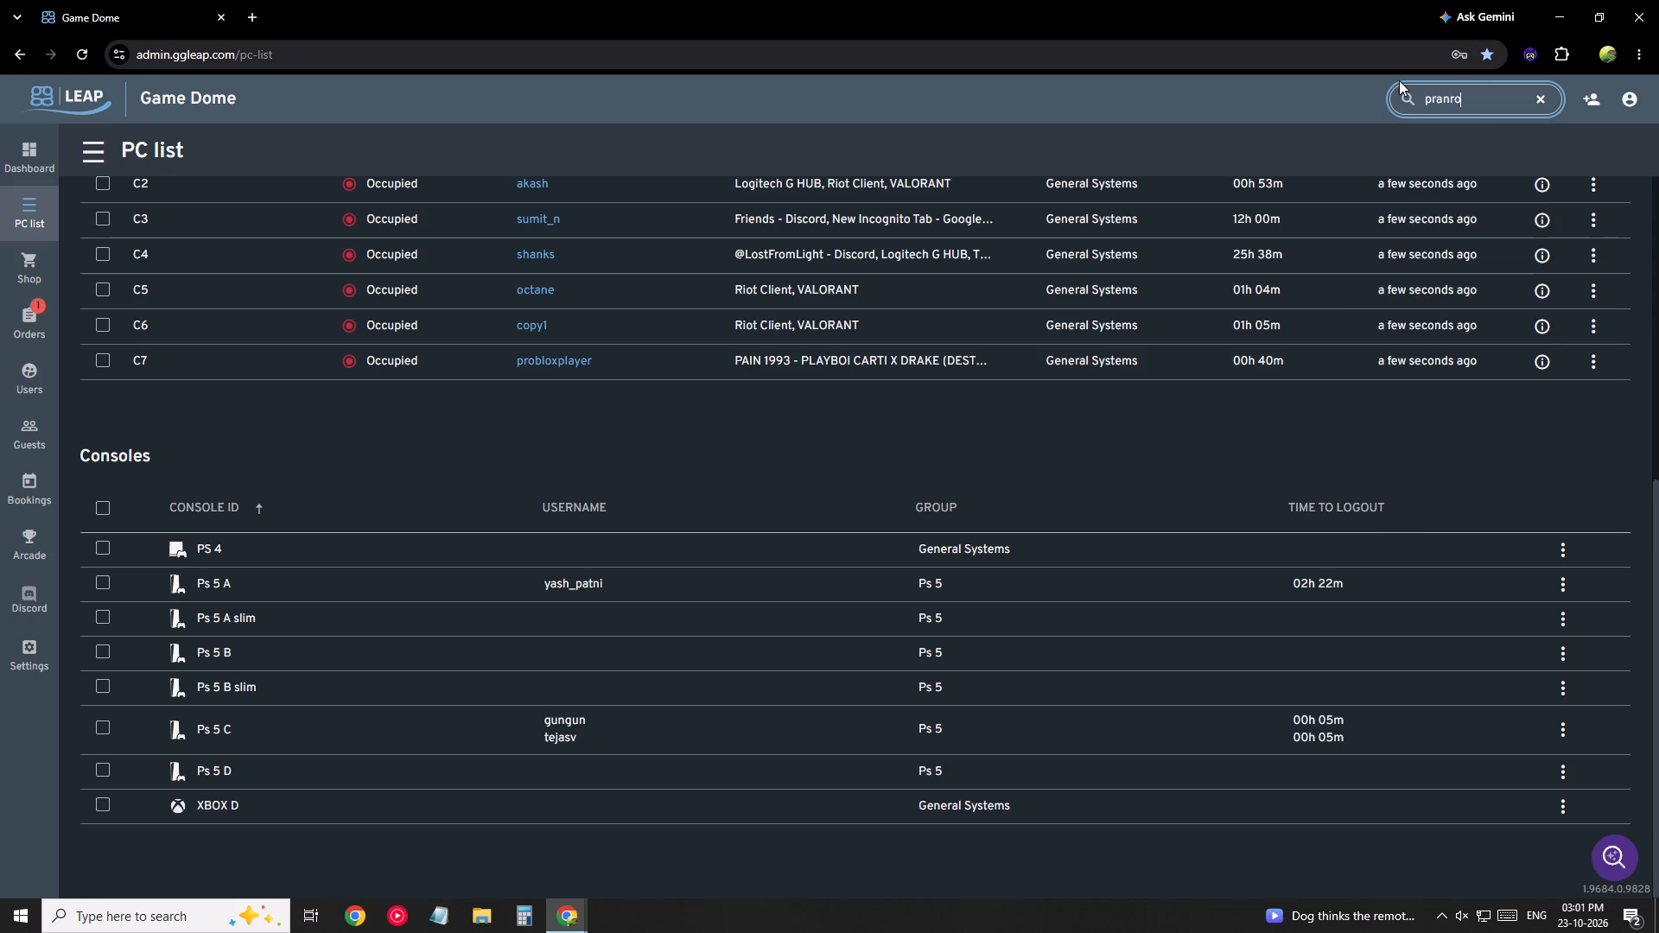
key(BackSpace)
key(BackSpace)
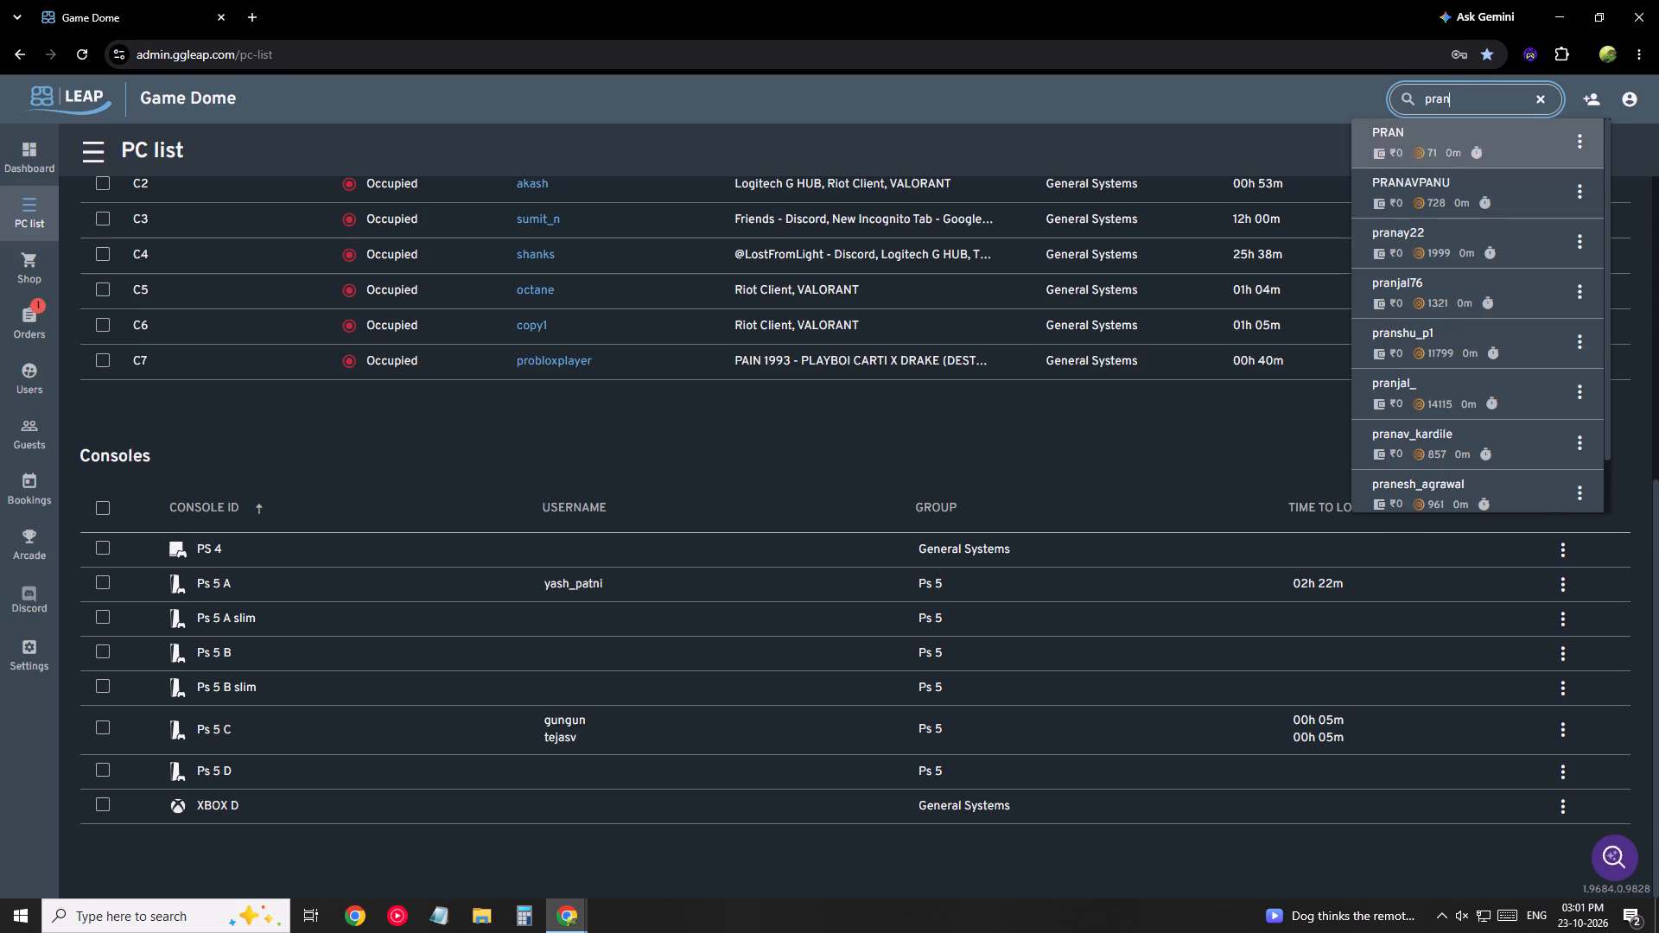
key(n)
click(1586, 135)
click(1610, 141)
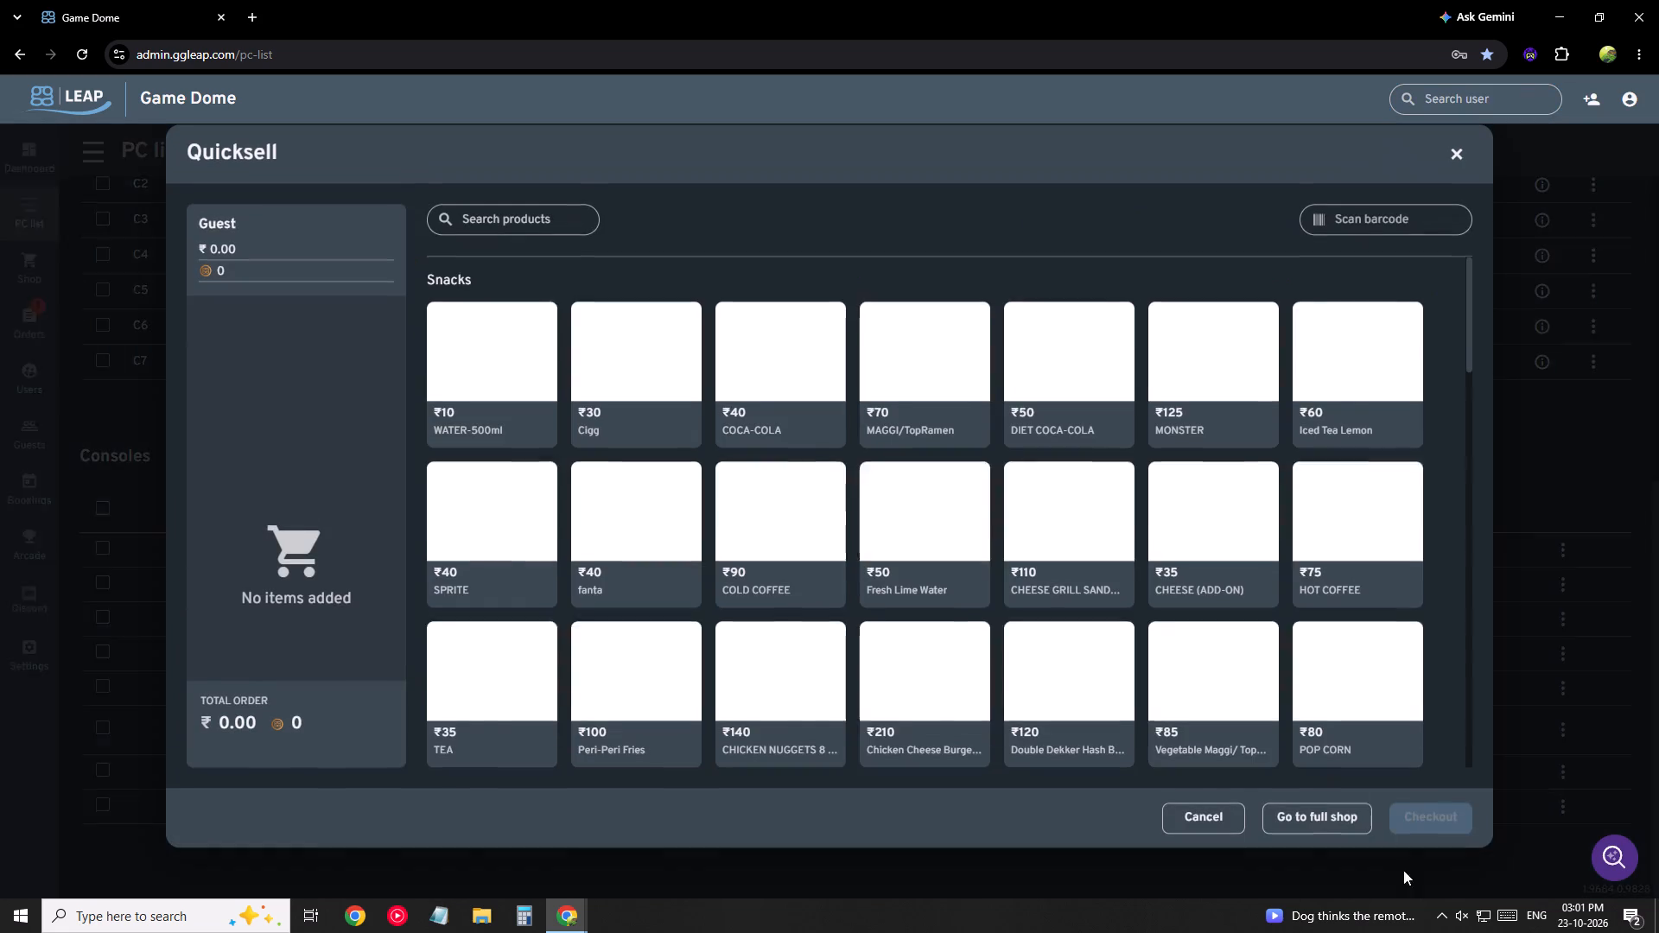
click(1349, 815)
Add the ₹100 1 hr Ps5 Console rental to PRANNOY's order and check out with cash payment.
click(580, 255)
click(559, 316)
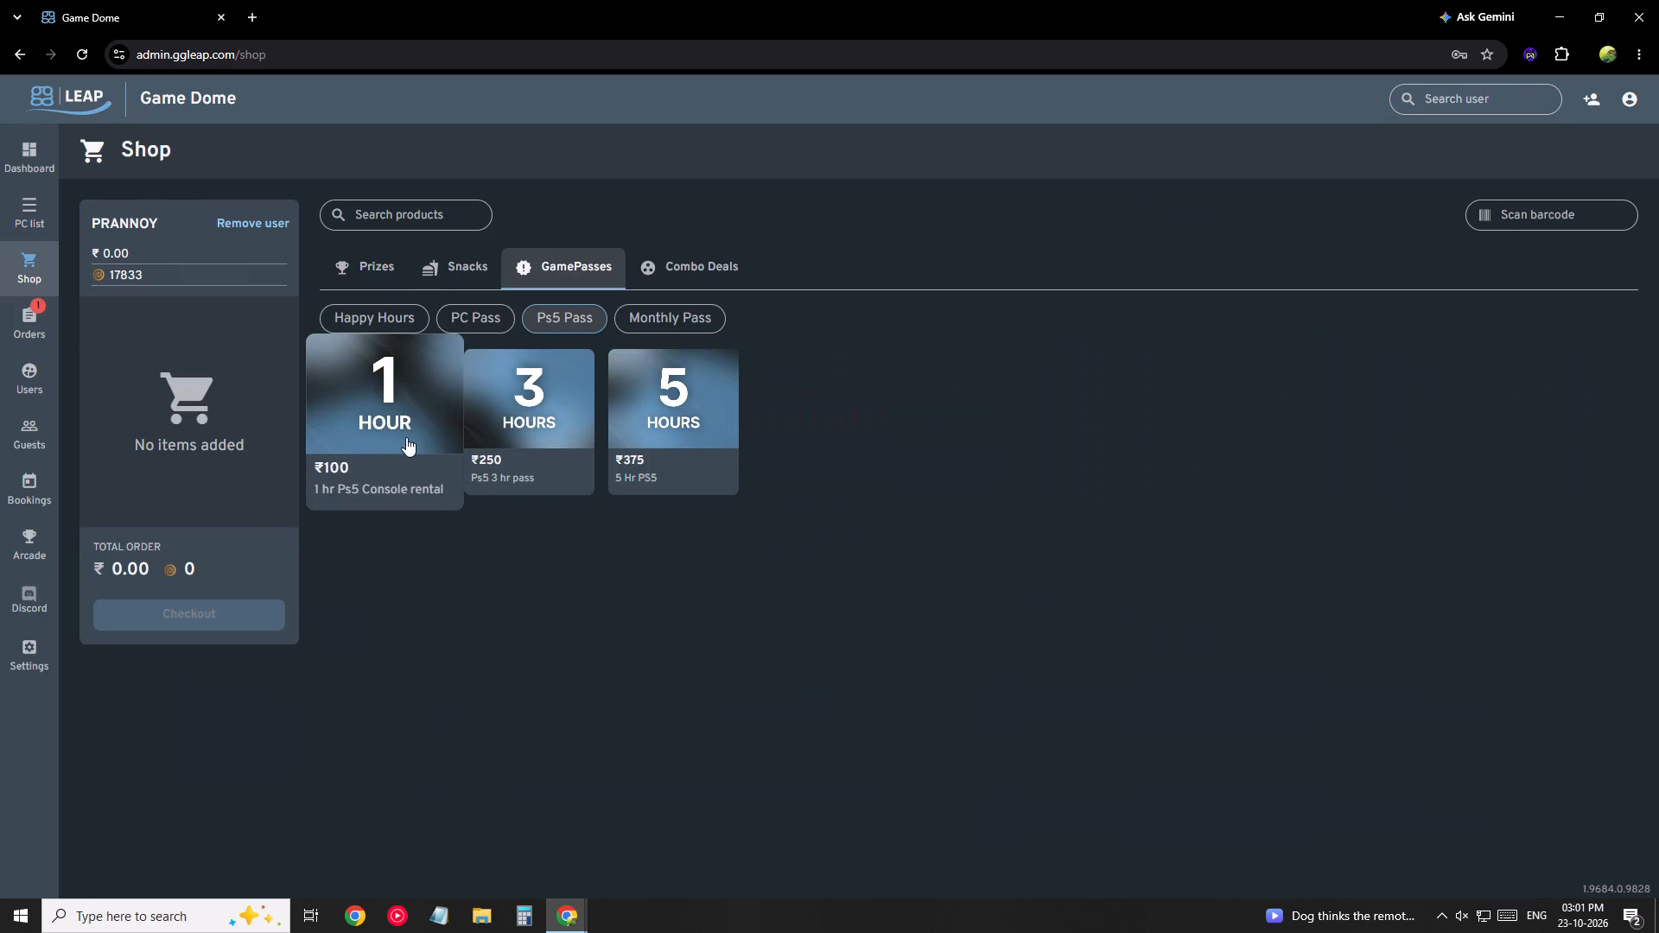
click(406, 437)
click(349, 428)
click(188, 607)
click(582, 486)
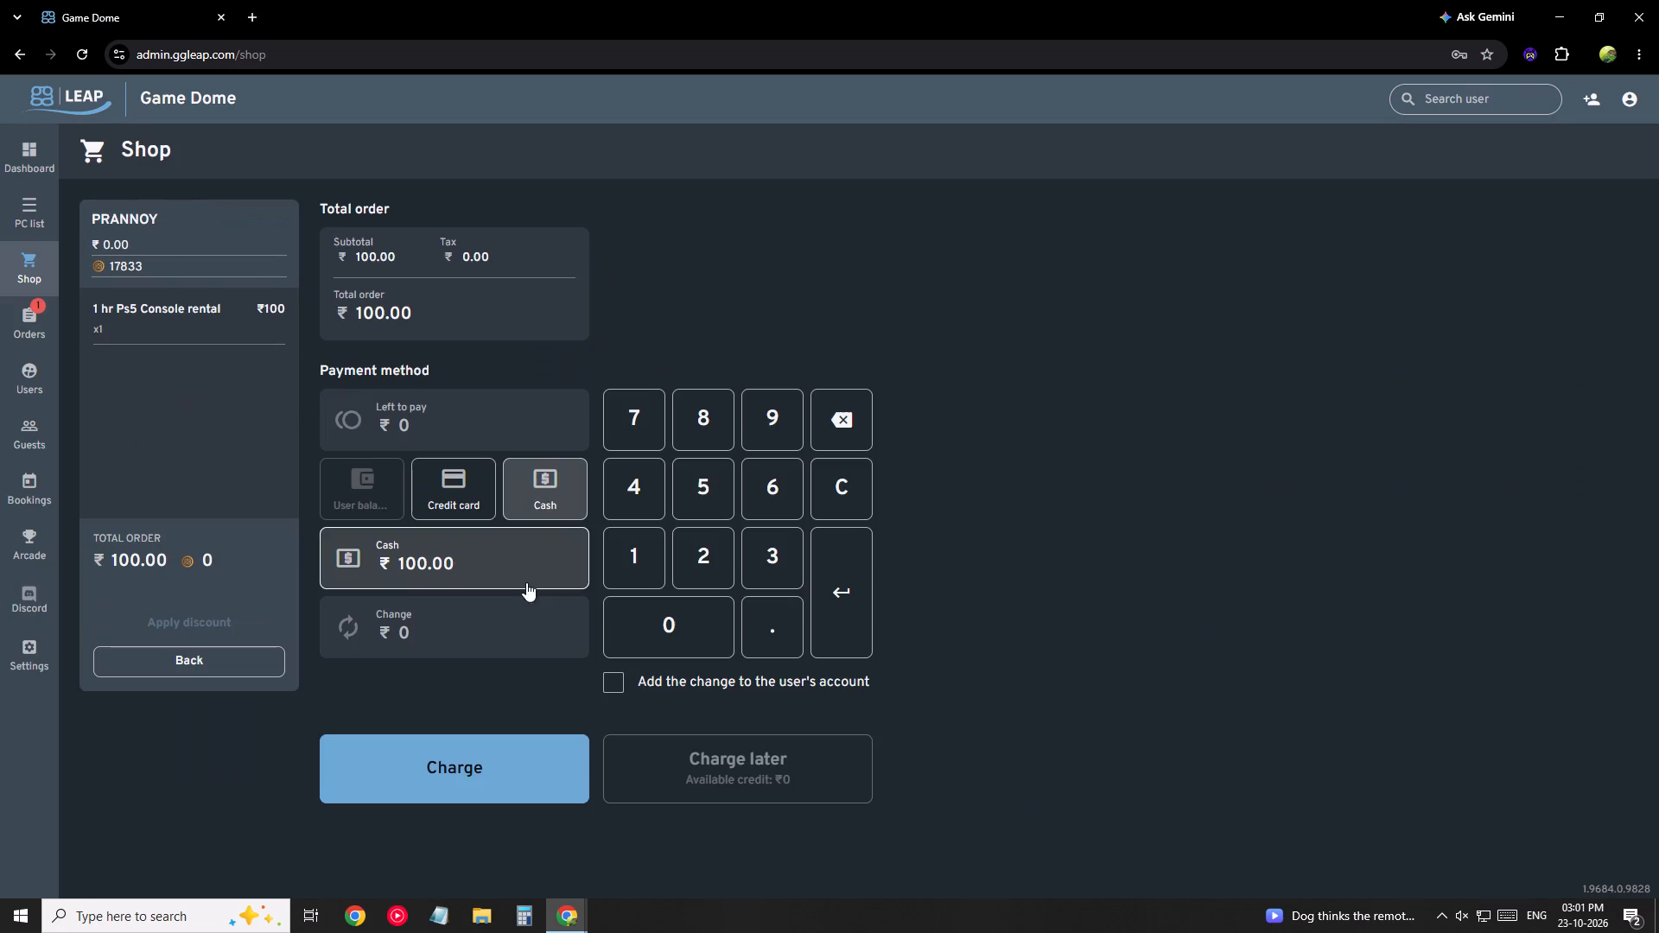
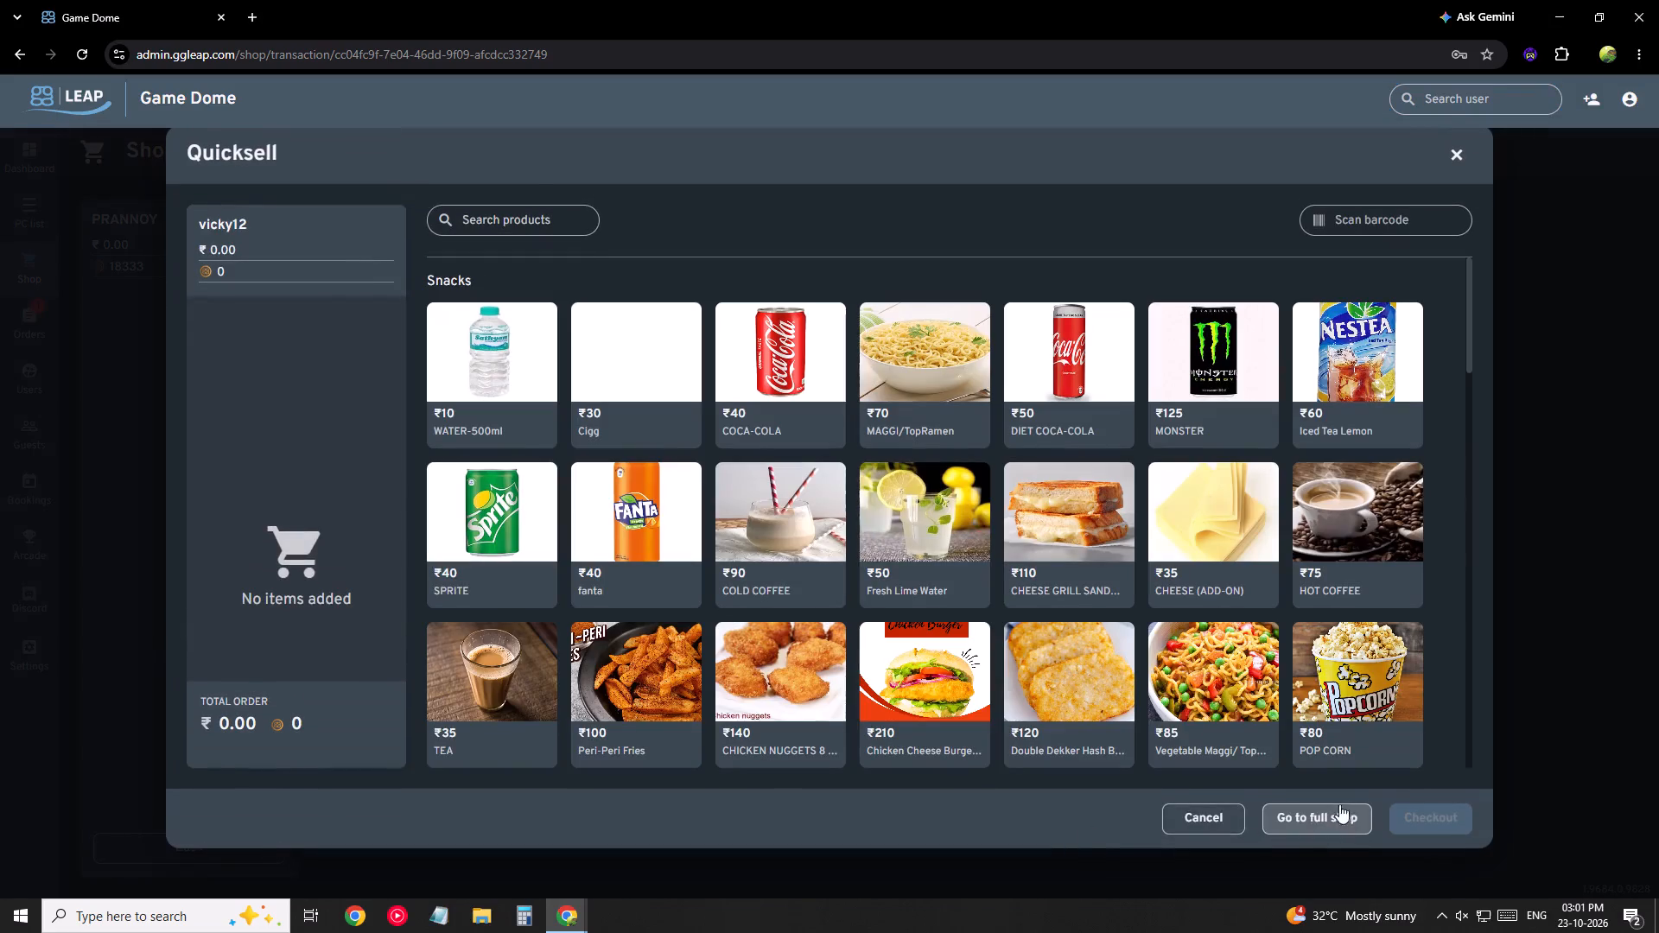
click(1345, 826)
click(540, 261)
click(541, 307)
click(358, 442)
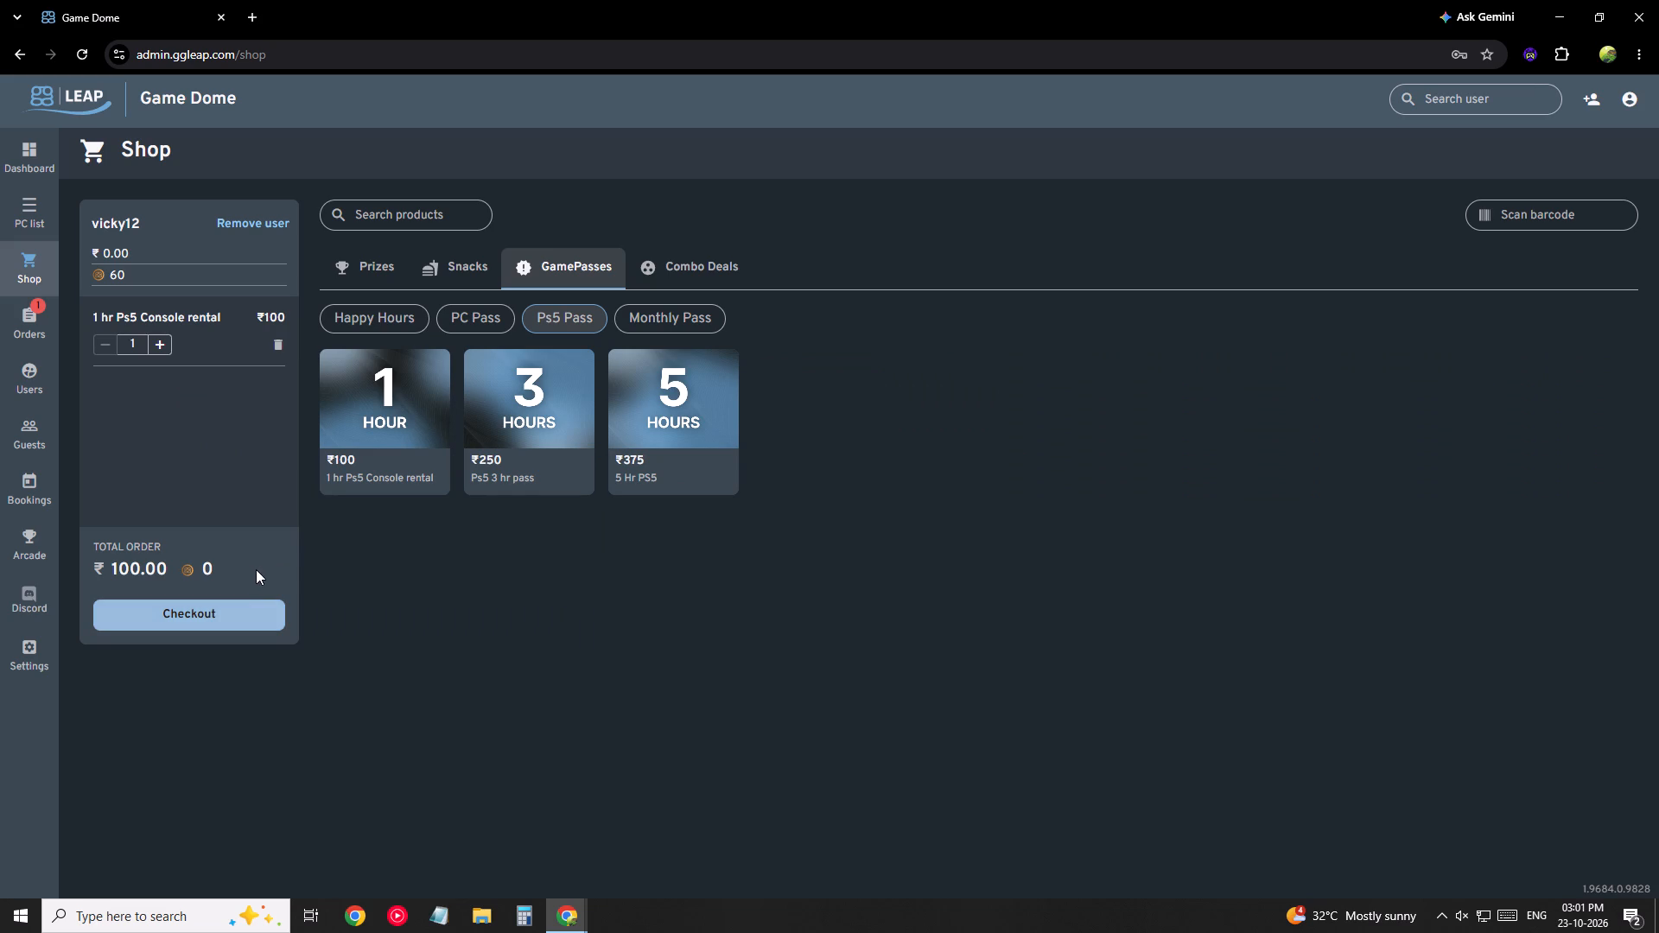
click(222, 606)
click(445, 466)
click(474, 752)
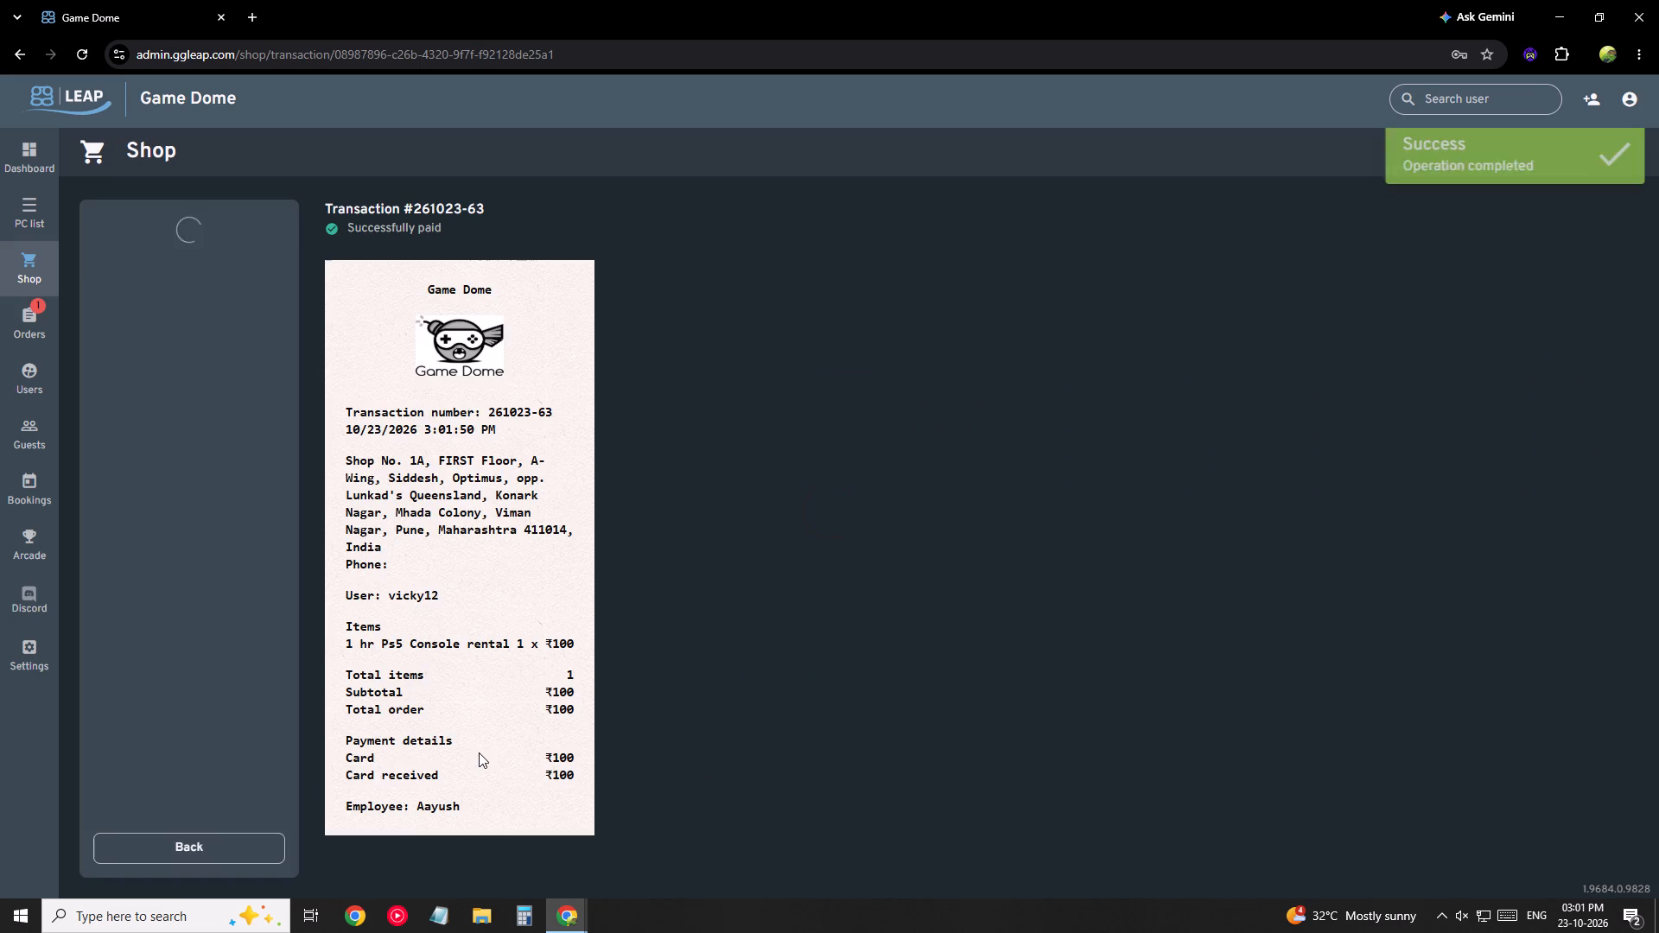
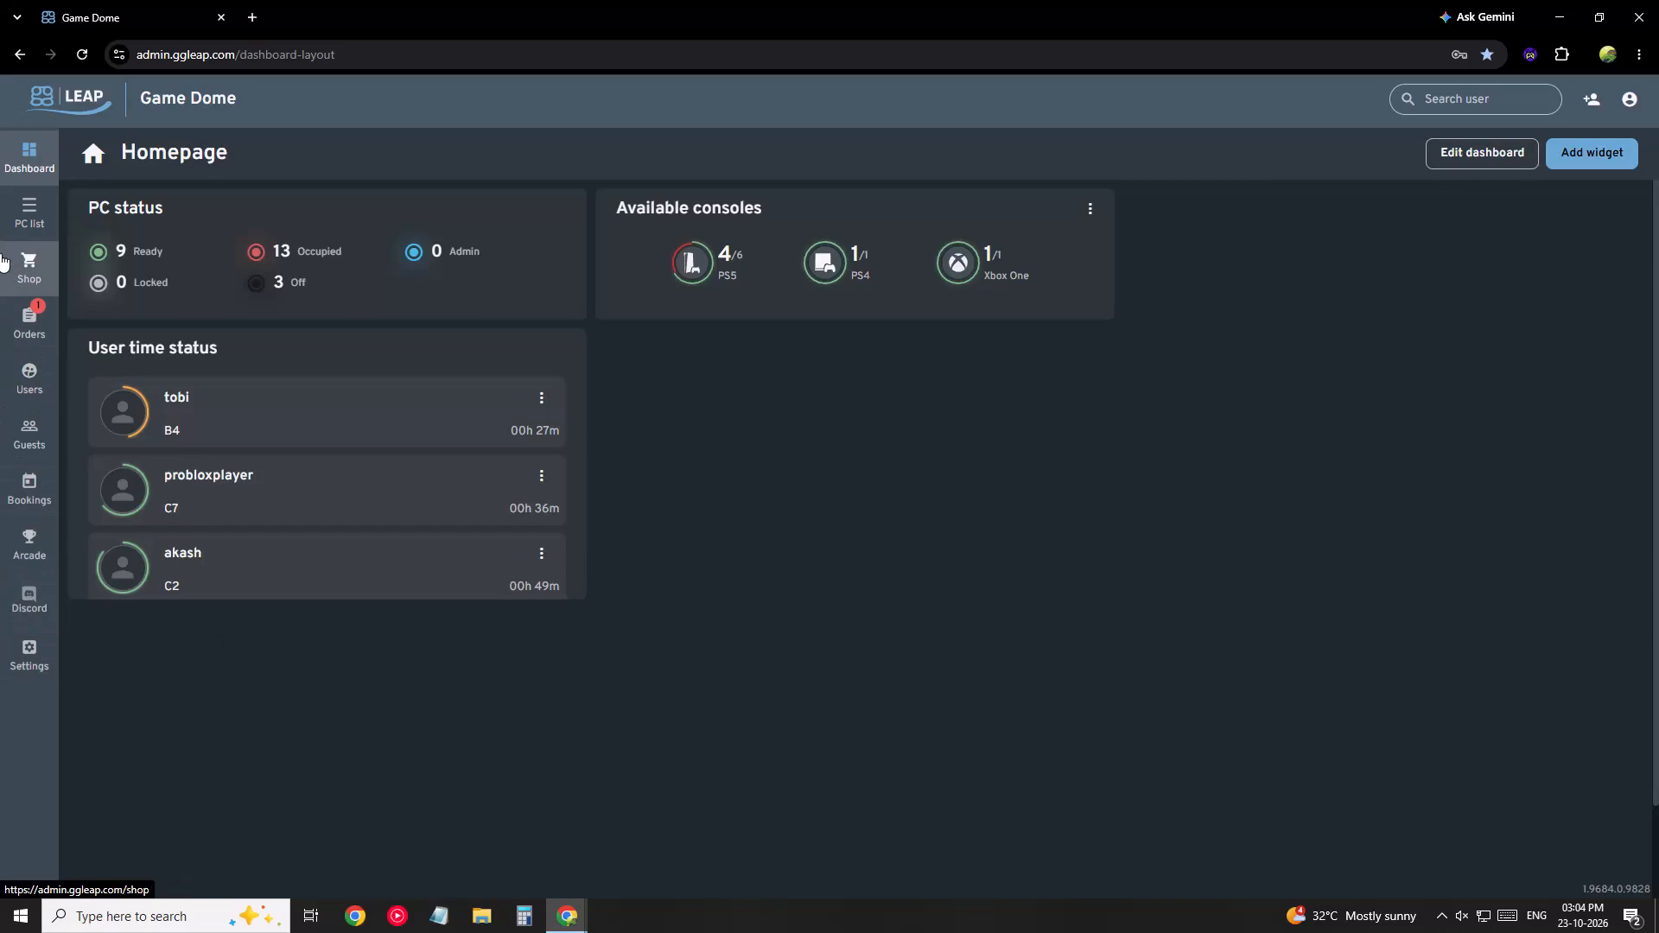
Copy the customer usernames from the 3:00 PM Ps5 3 hr pass order and the 2:59 PM ₹250 order in the order history.
click(0, 228)
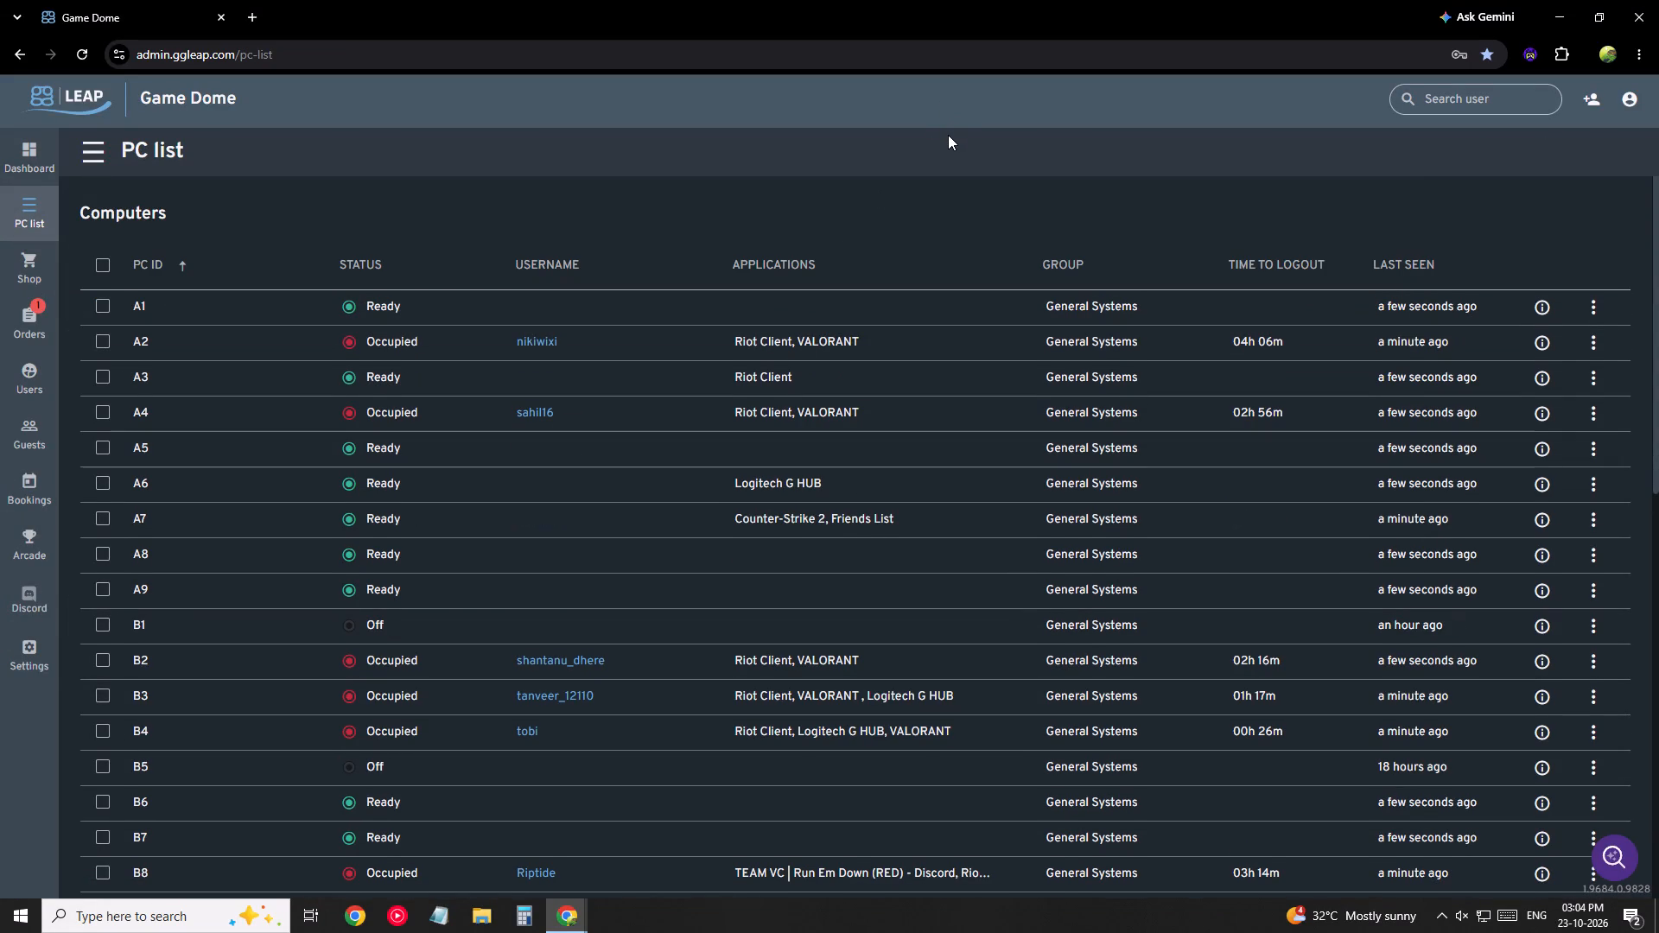
scroll(897, 81, down, 9)
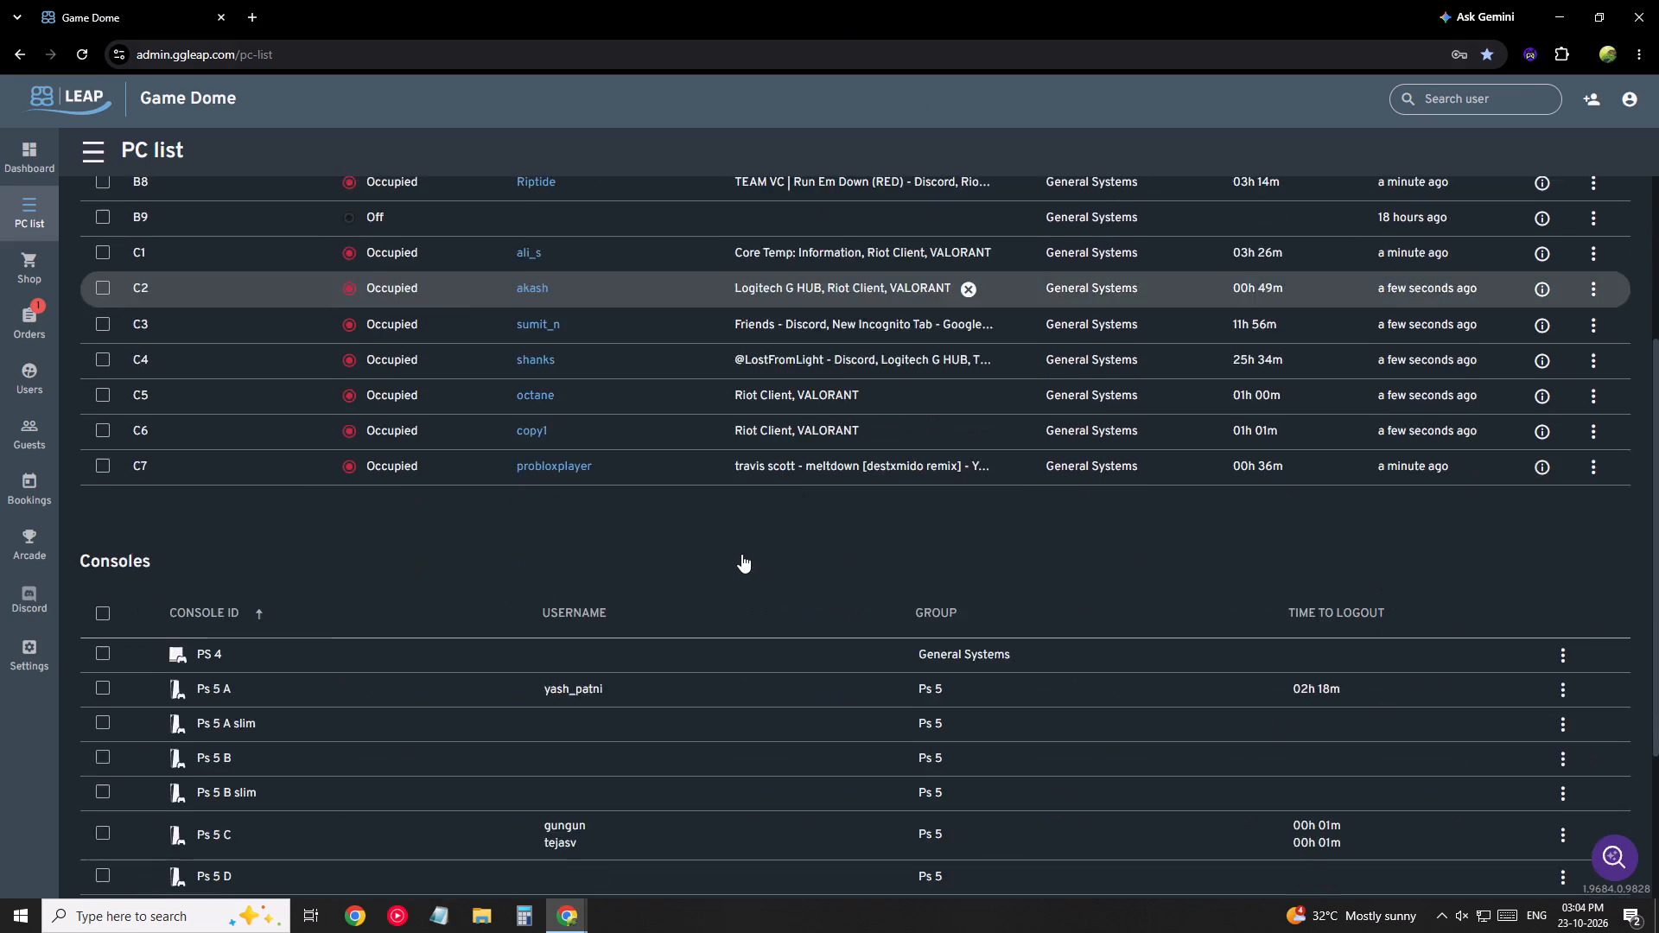
scroll(741, 554, down, 4)
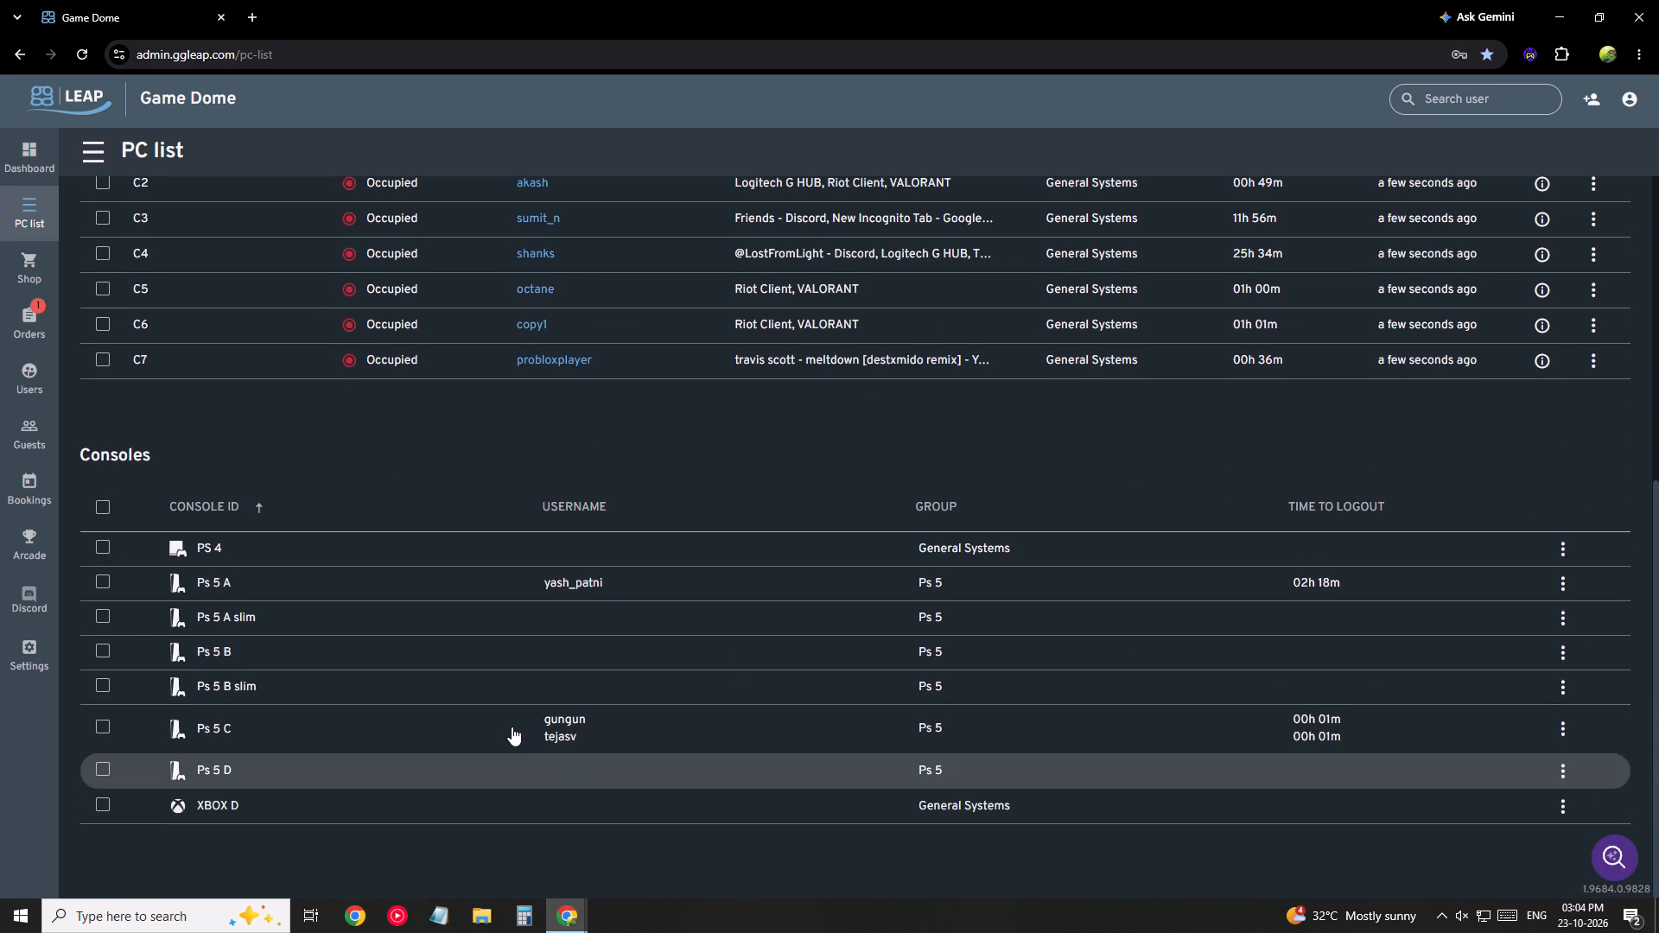
click(0, 340)
click(411, 183)
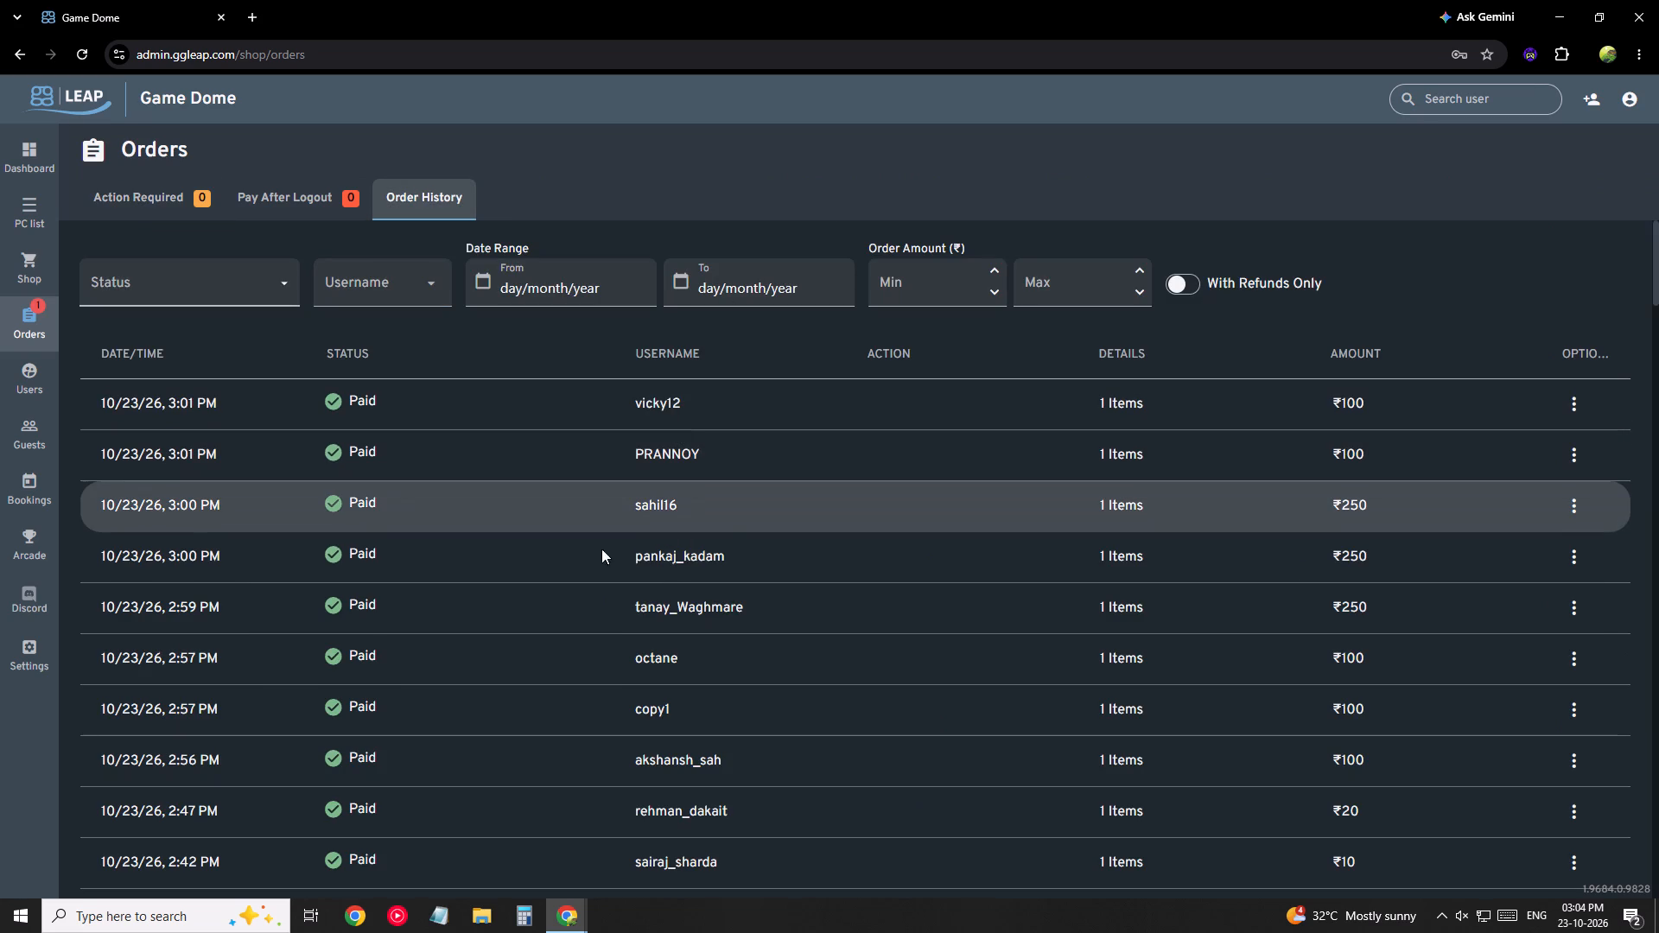
click(681, 562)
double_click(117, 214)
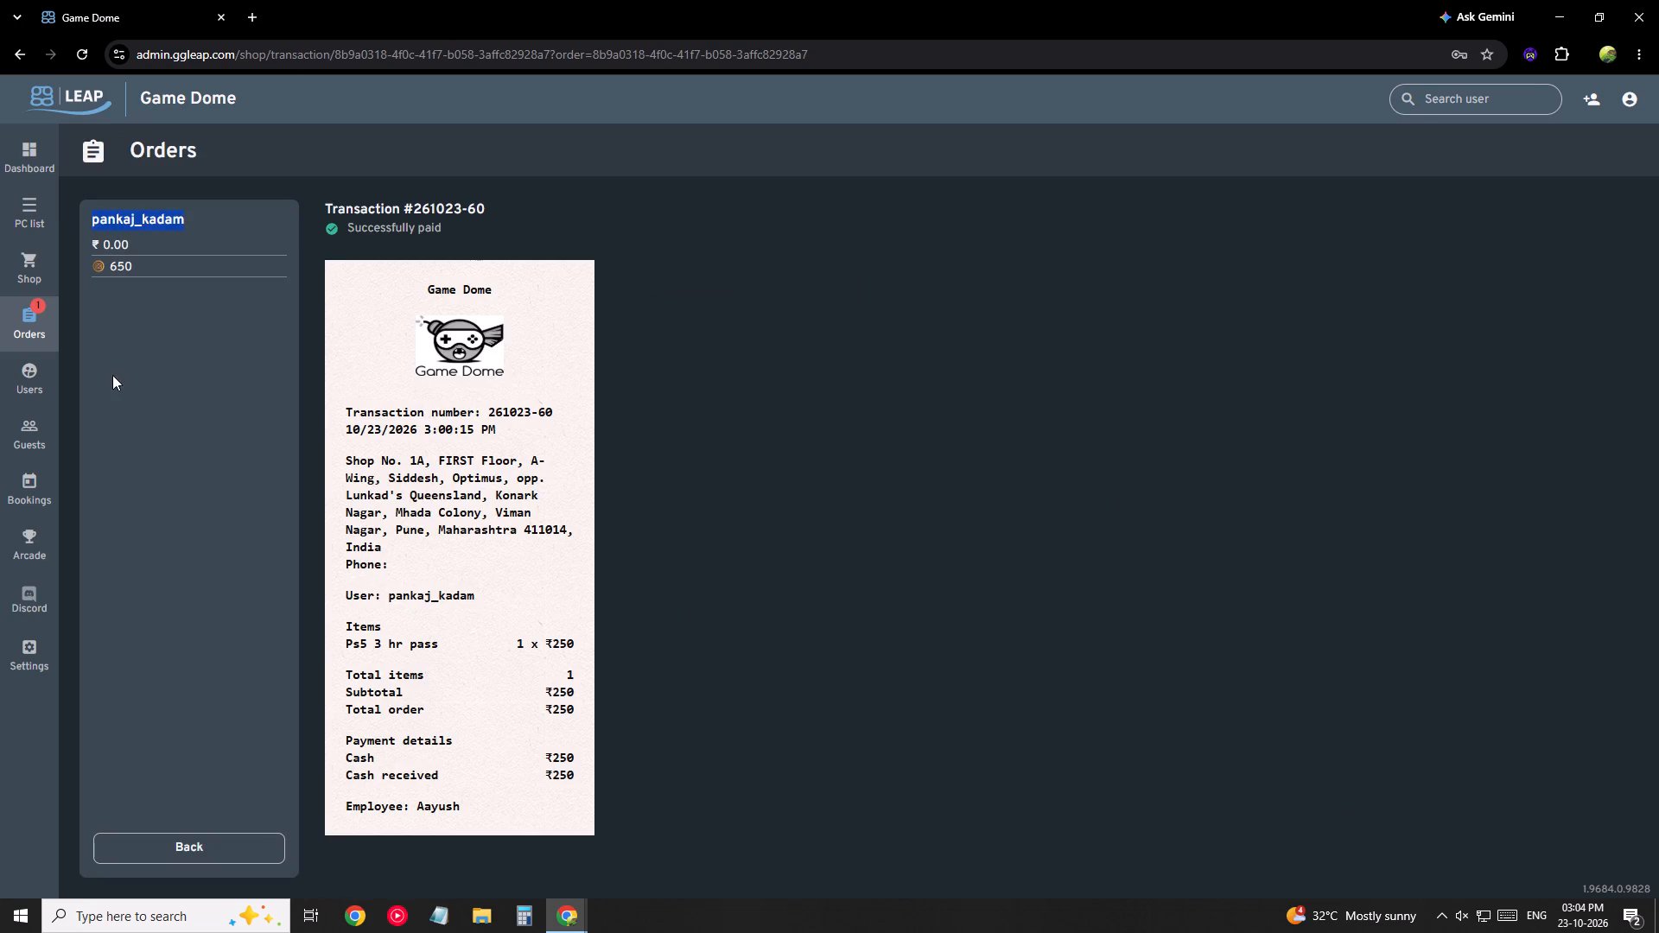
key(ctrl+c)
click(243, 870)
click(236, 845)
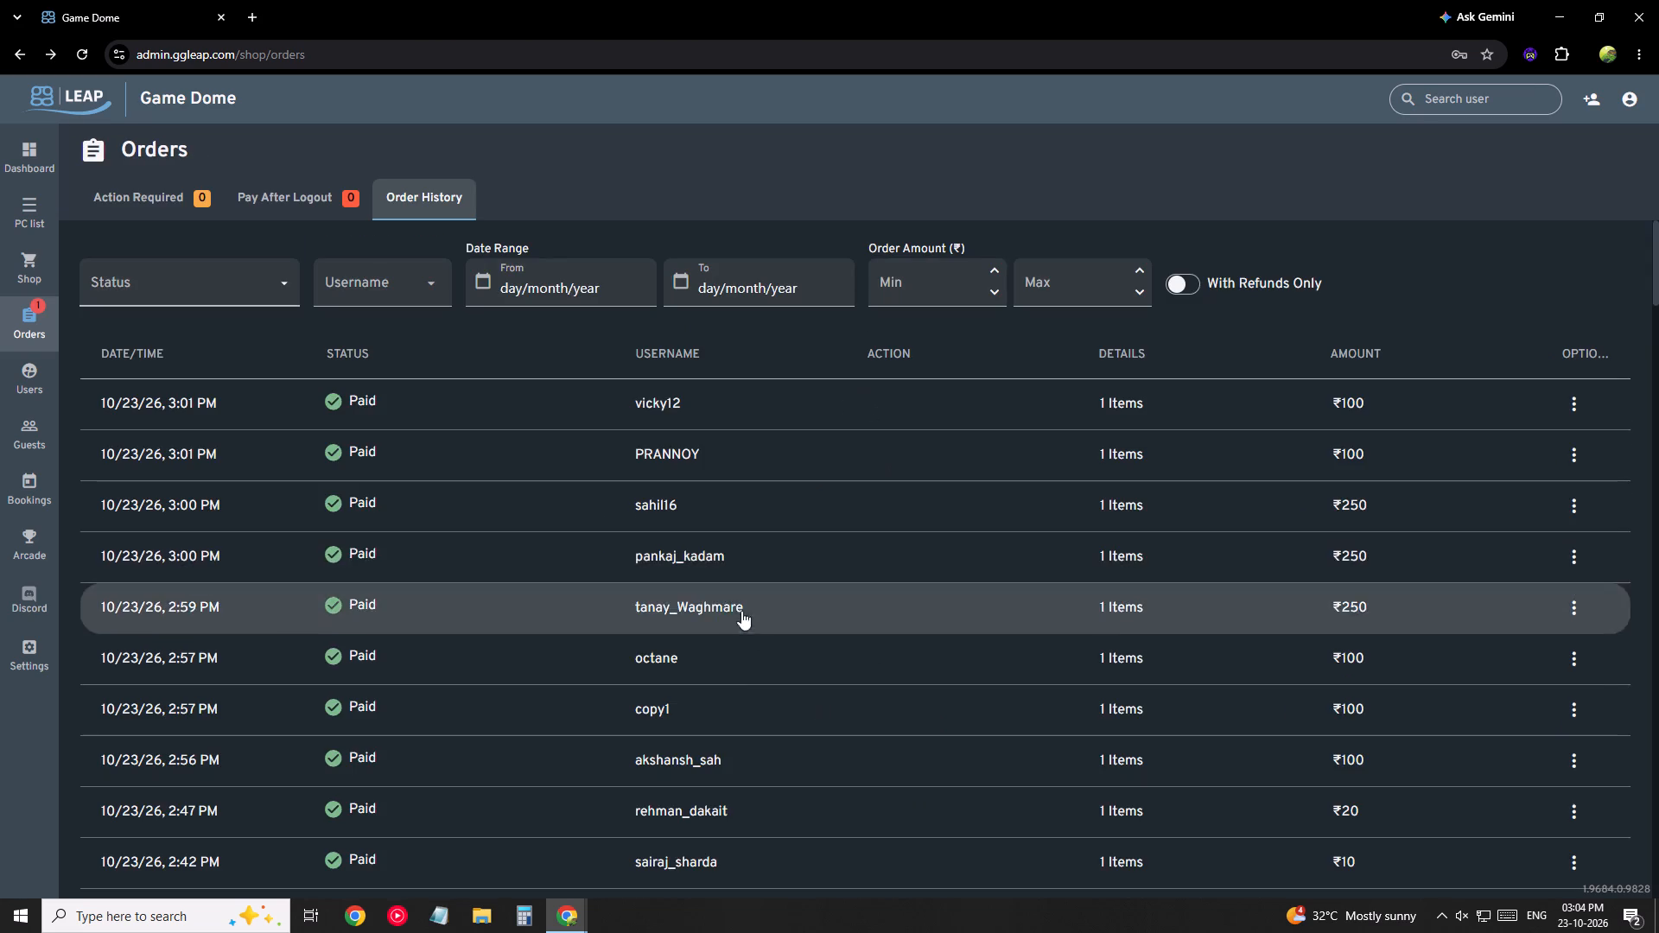
click(727, 606)
double_click(115, 219)
key(ctrl+c)
Log the customer from the 2:59 PM ₹250 order in to the Ps 5 D console.
click(18, 214)
scroll(347, 588, down, 4)
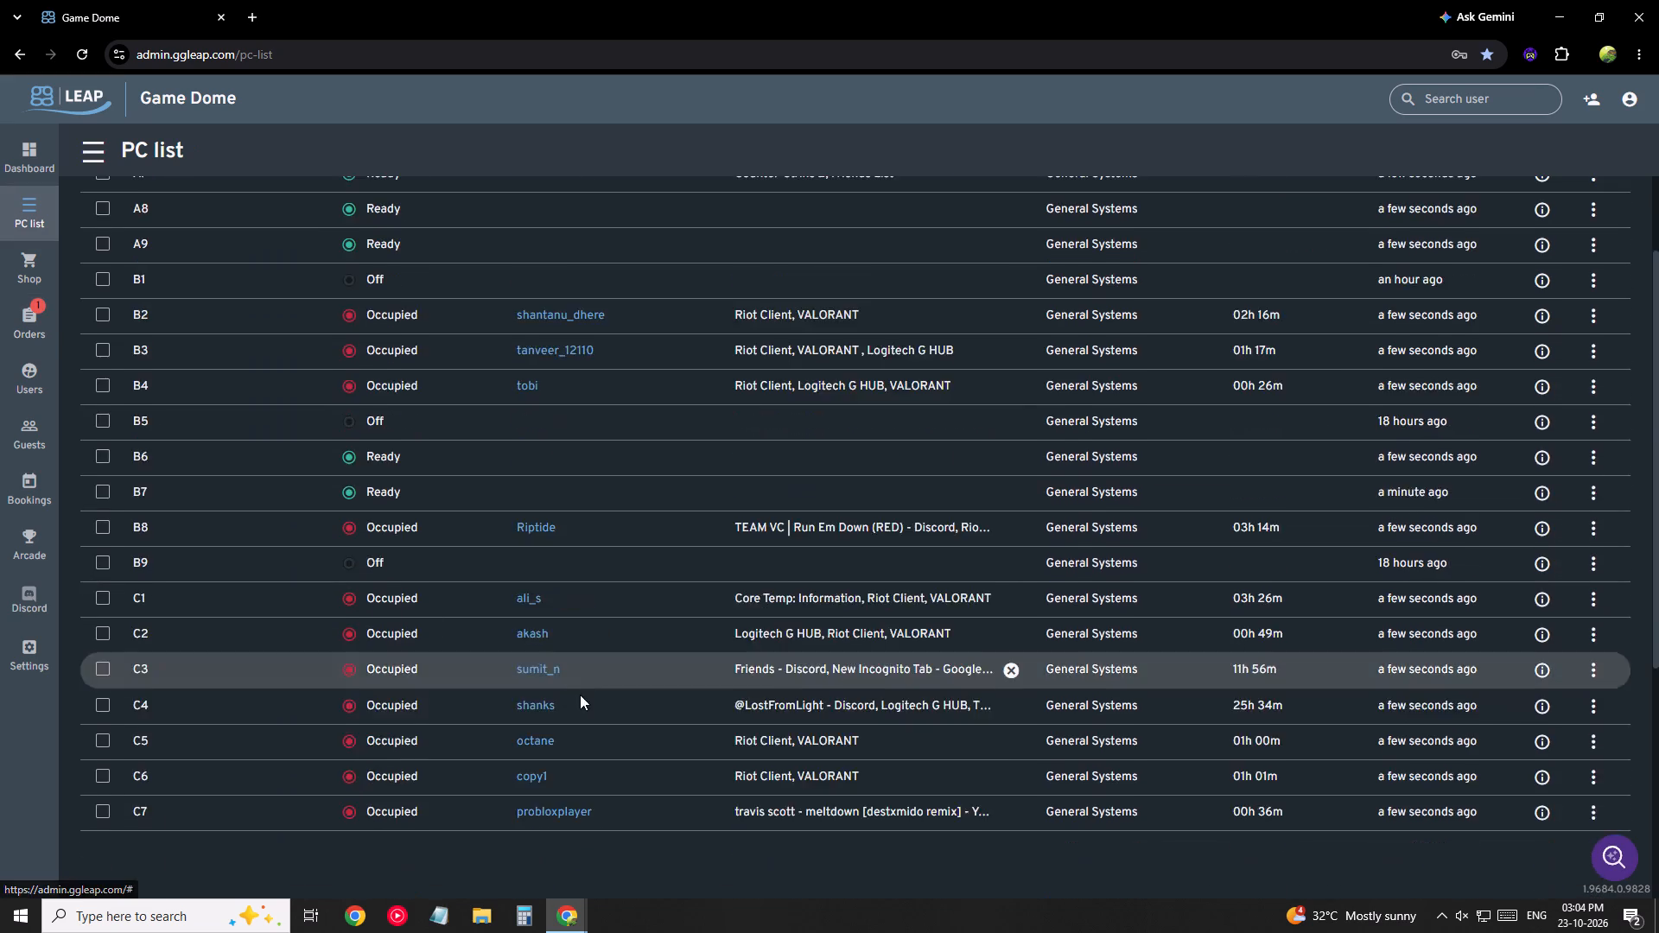
scroll(580, 695, down, 2)
scroll(593, 706, up, 1)
scroll(605, 713, down, 4)
scroll(768, 758, down, 2)
click(1562, 769)
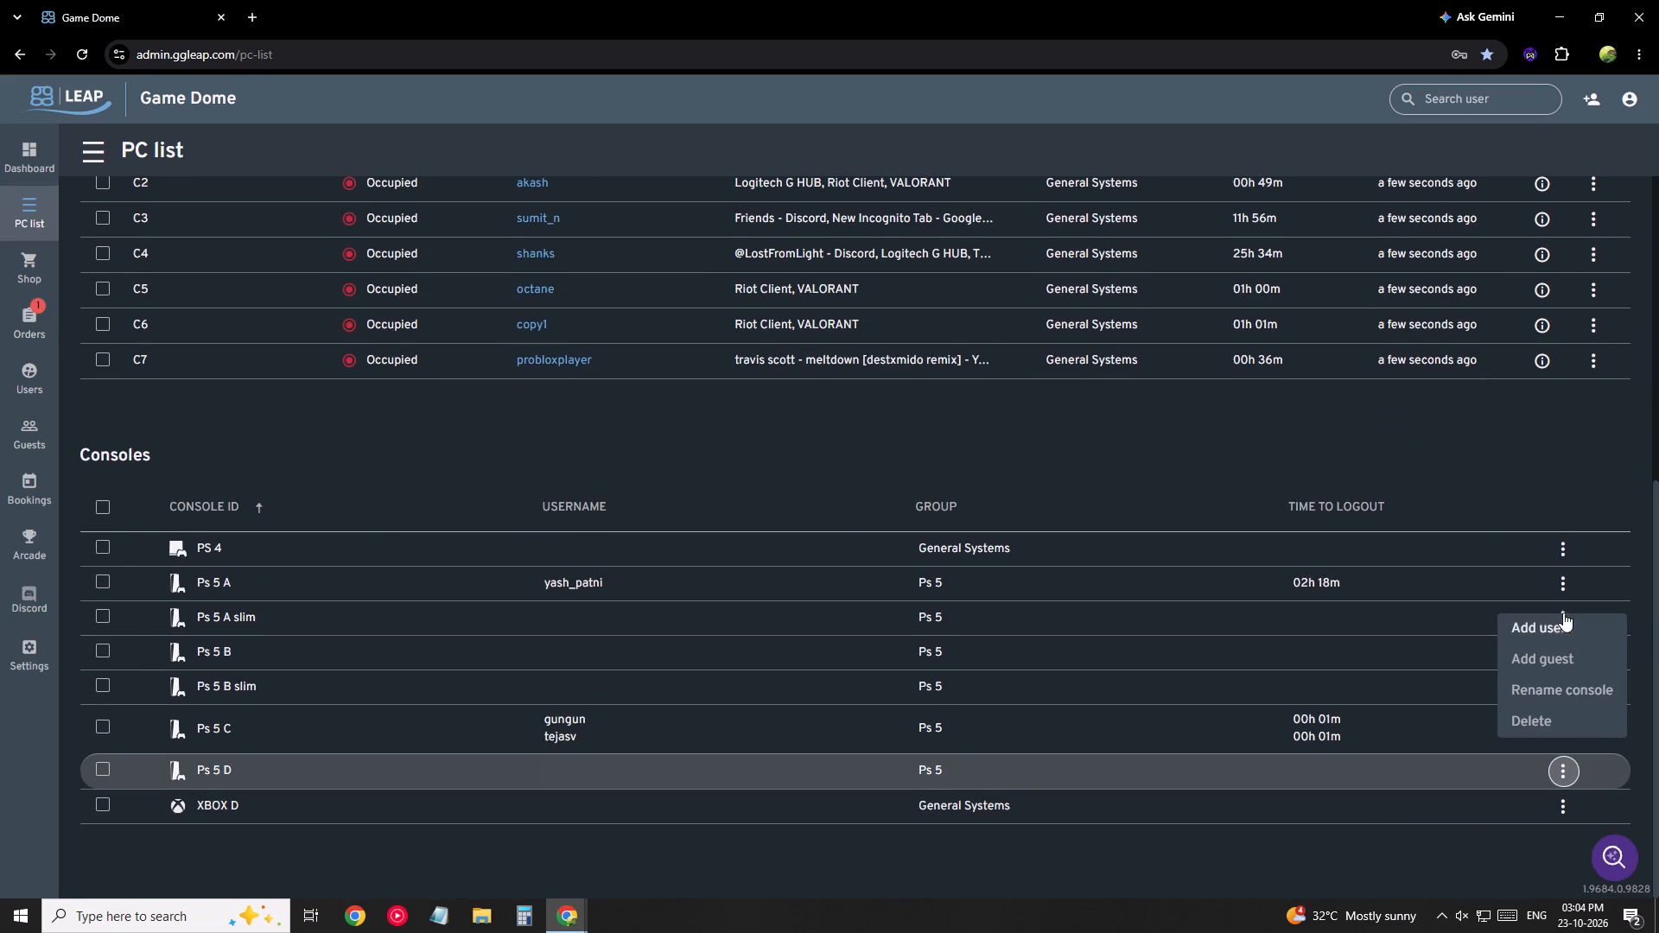
click(1570, 634)
click(752, 479)
key(ctrl+v)
click(813, 524)
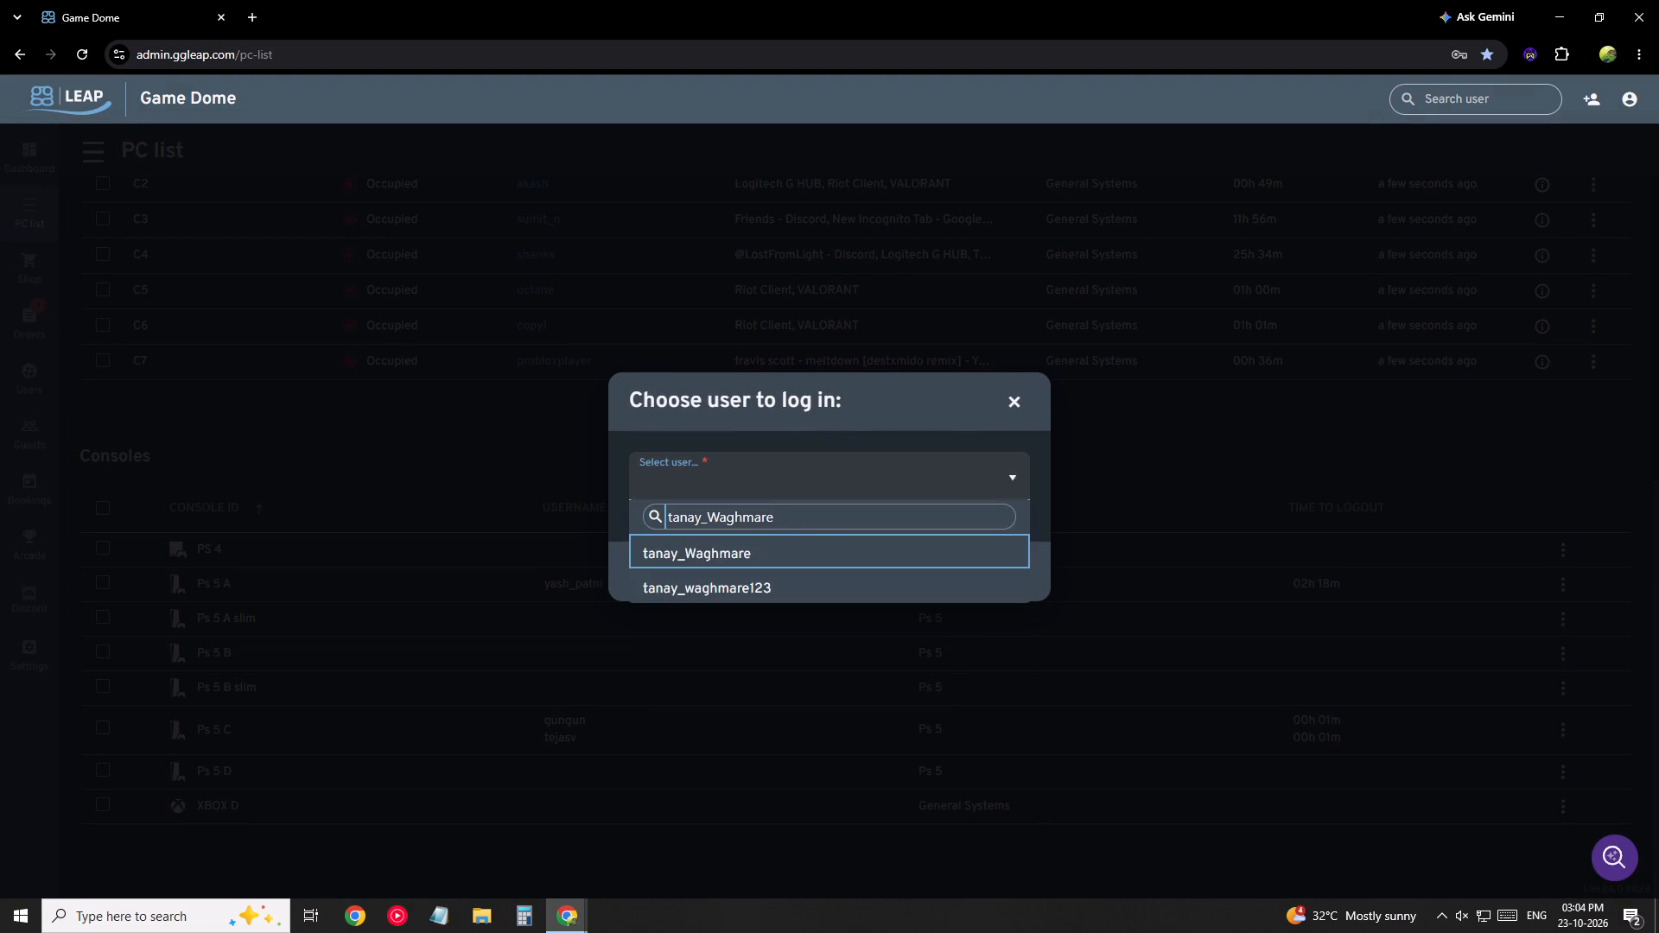
click(814, 544)
click(978, 561)
Add the customer from the 3:00 PM Ps5 3 hr pass order as a second user on Ps 5 D.
click(1555, 775)
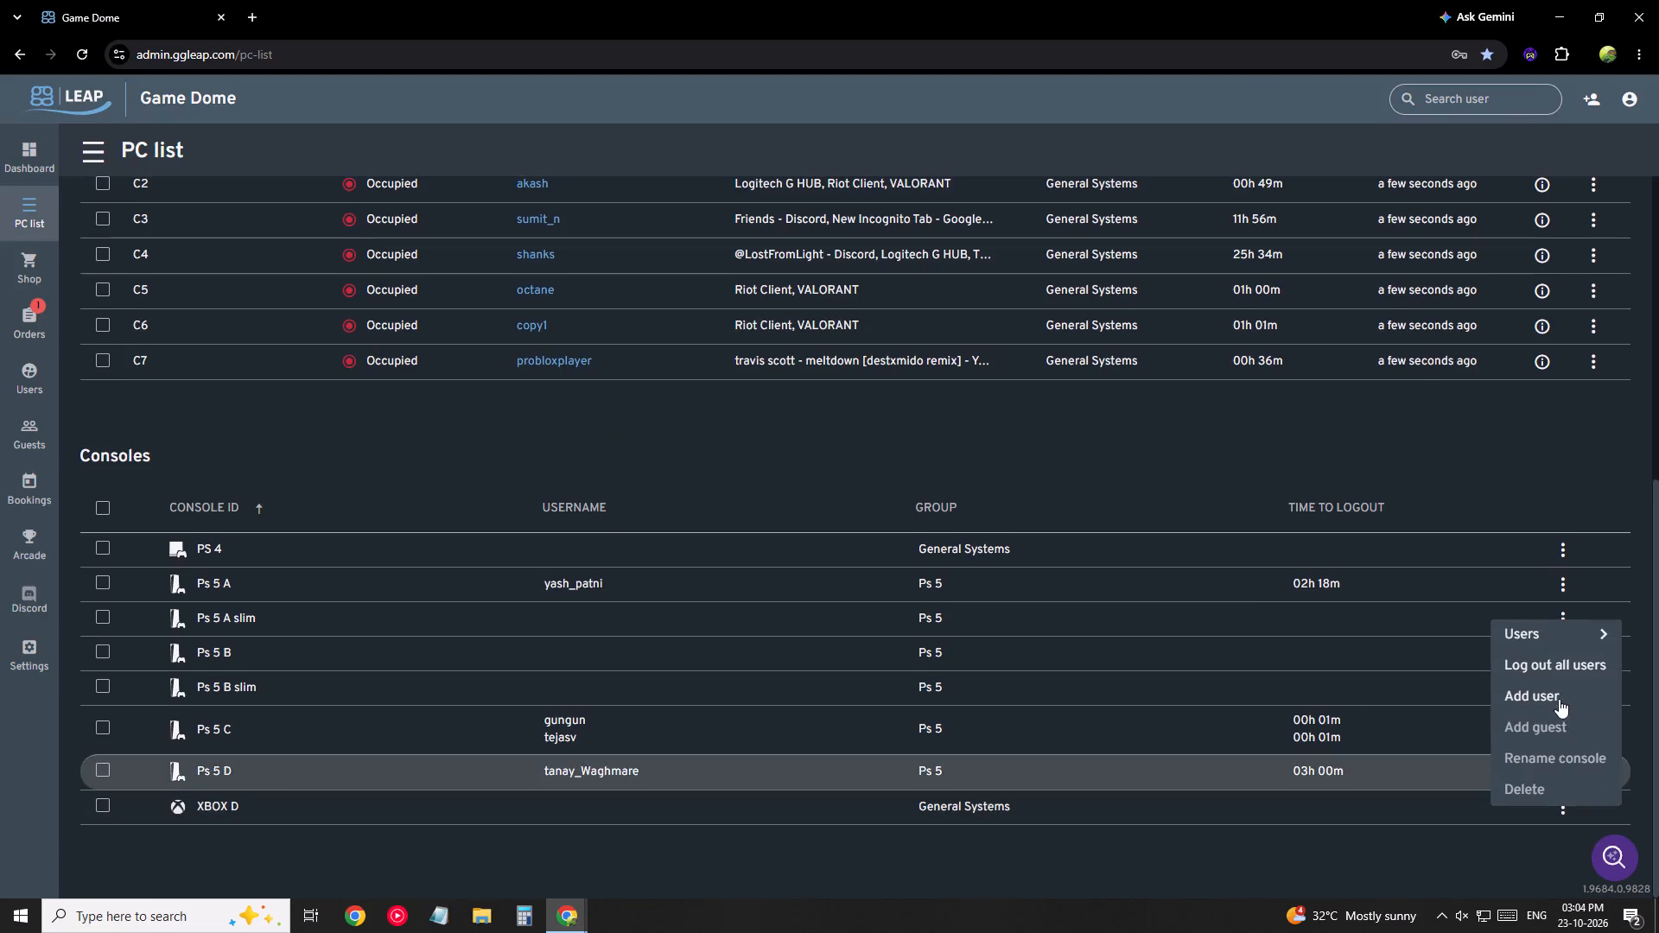
click(1558, 694)
click(723, 488)
key(super+v)
click(766, 687)
key(ctrl+v)
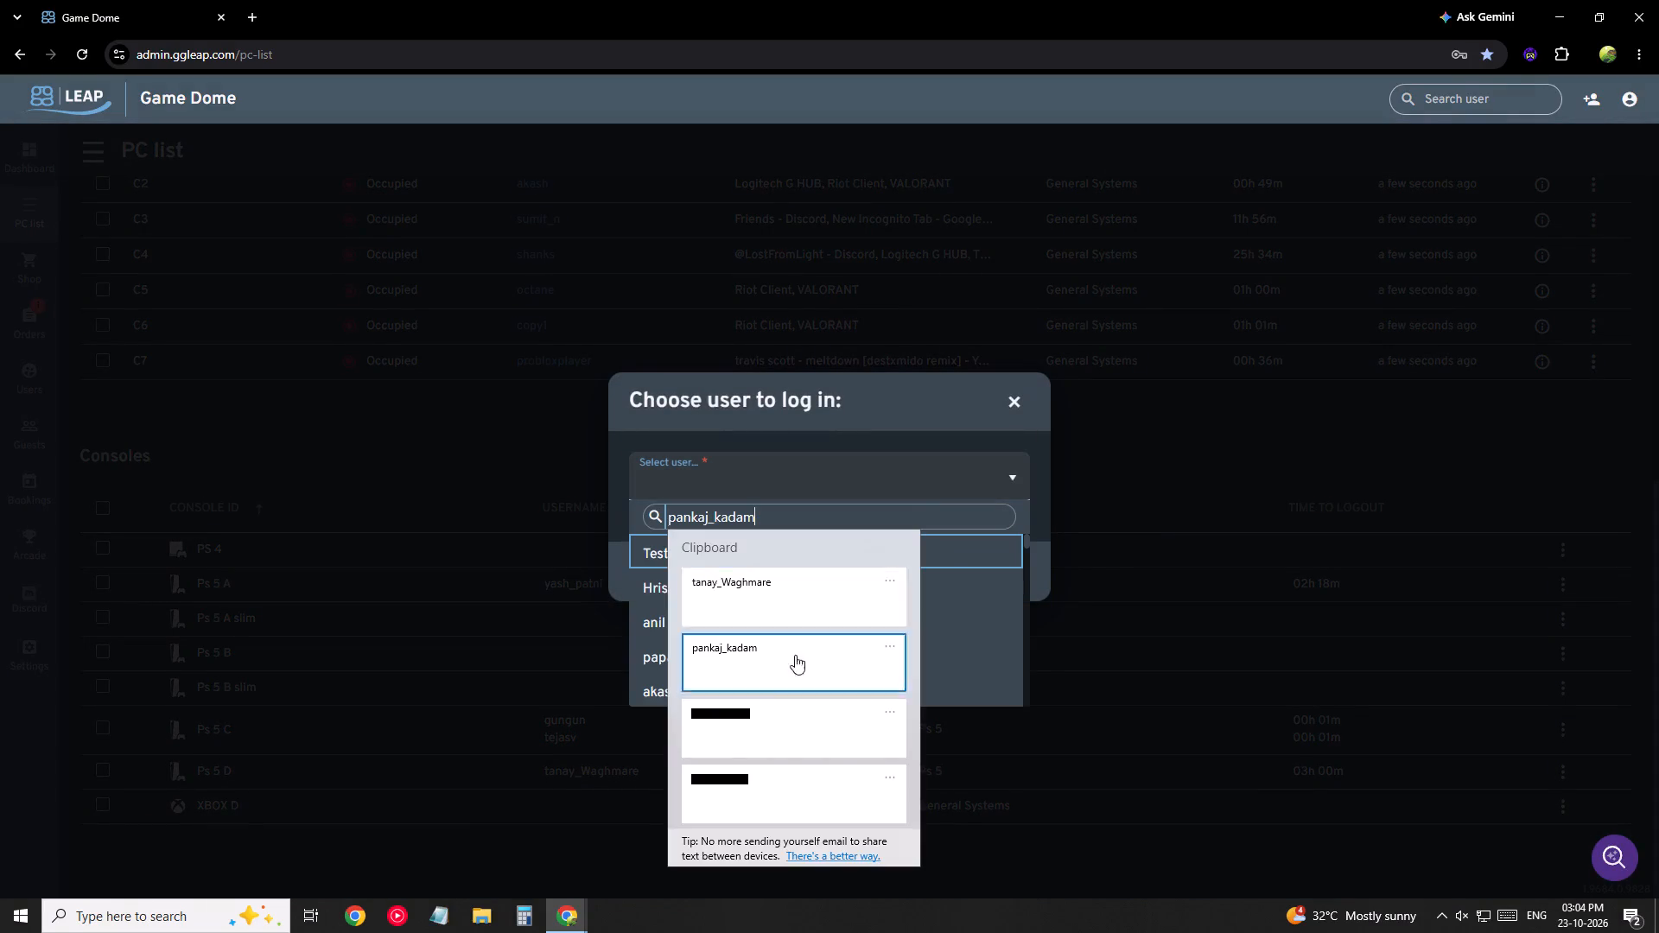
click(804, 493)
click(833, 485)
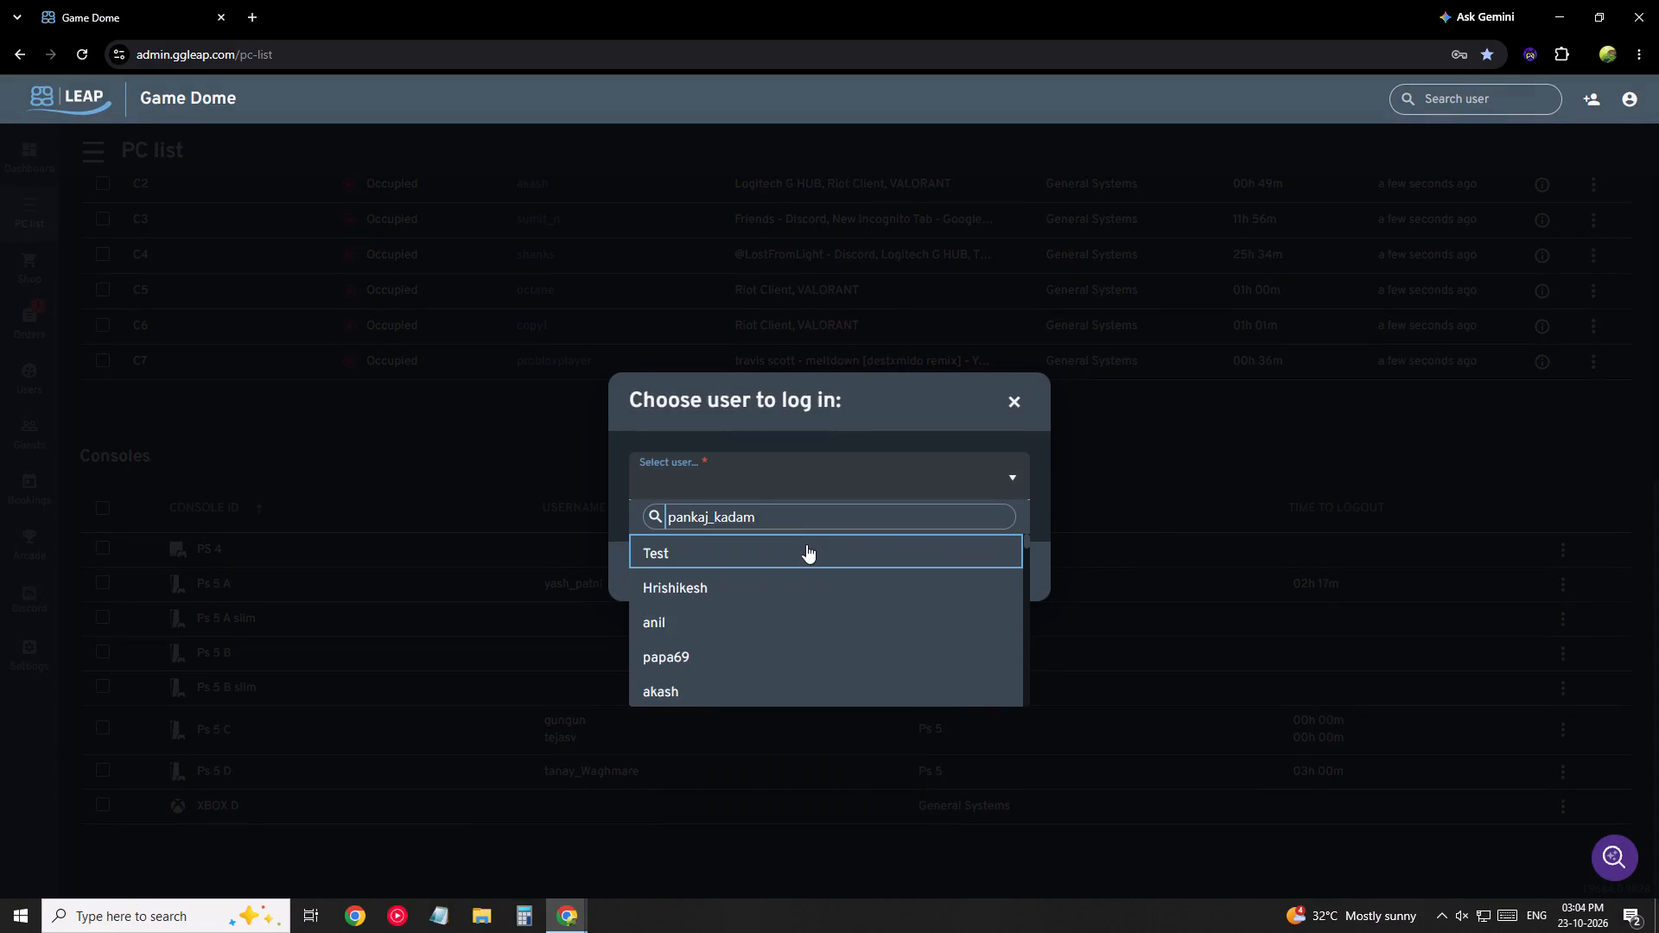
click(814, 523)
click(824, 543)
click(937, 558)
click(960, 570)
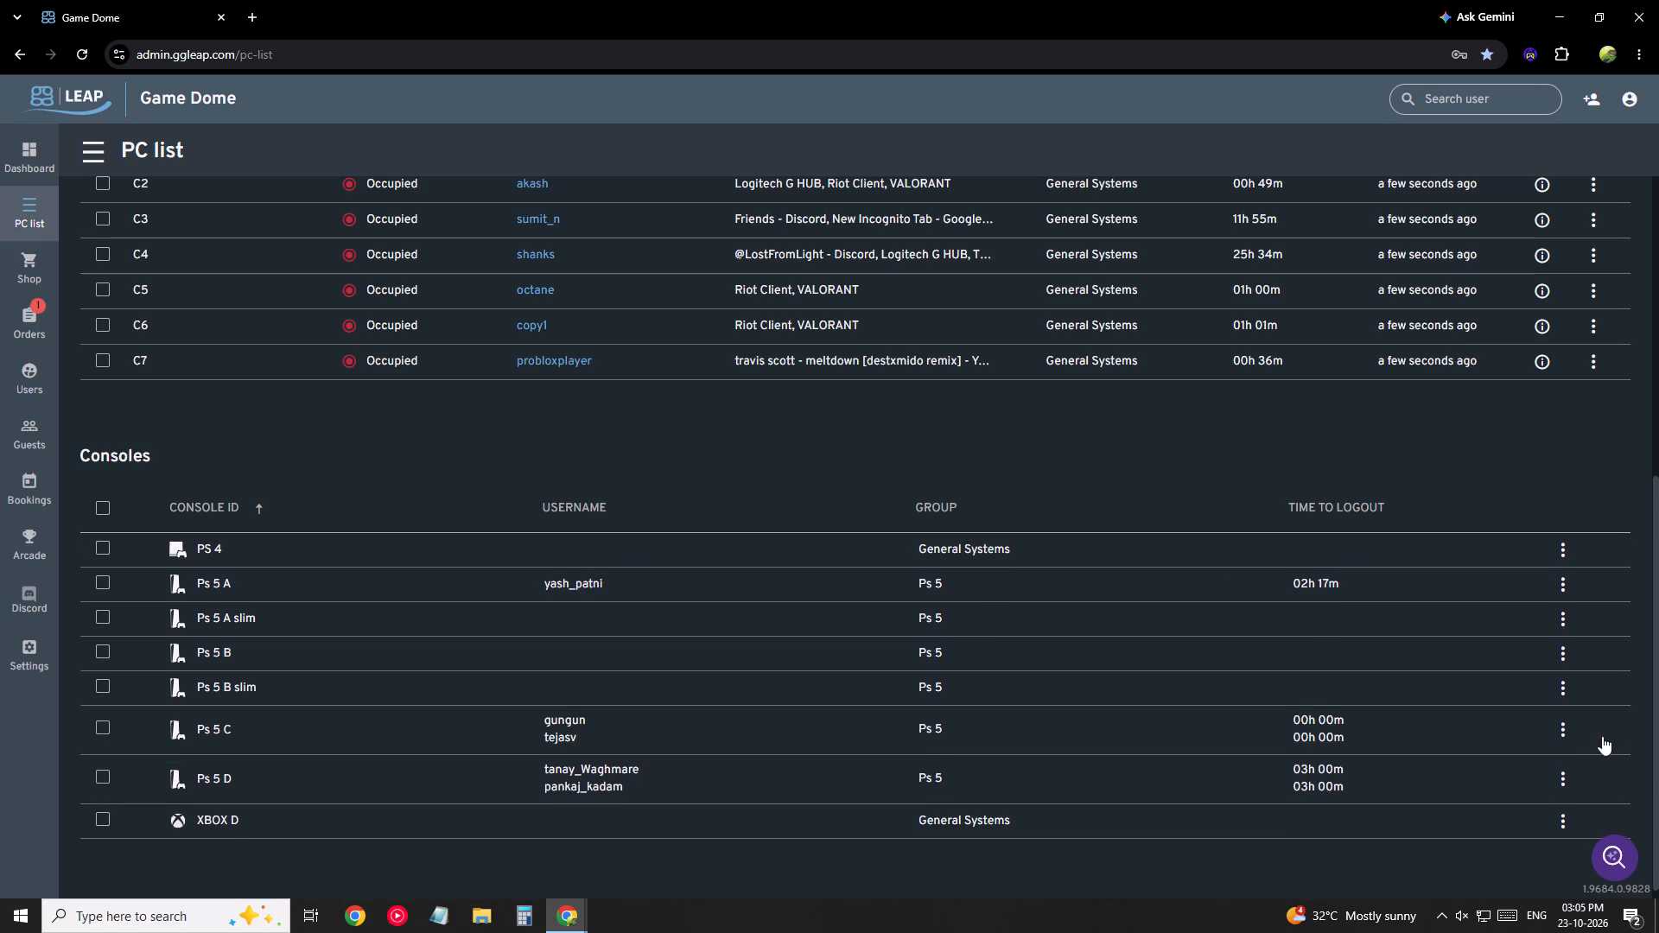
Log out all users from the Ps 5 C console.
click(1555, 737)
click(1570, 602)
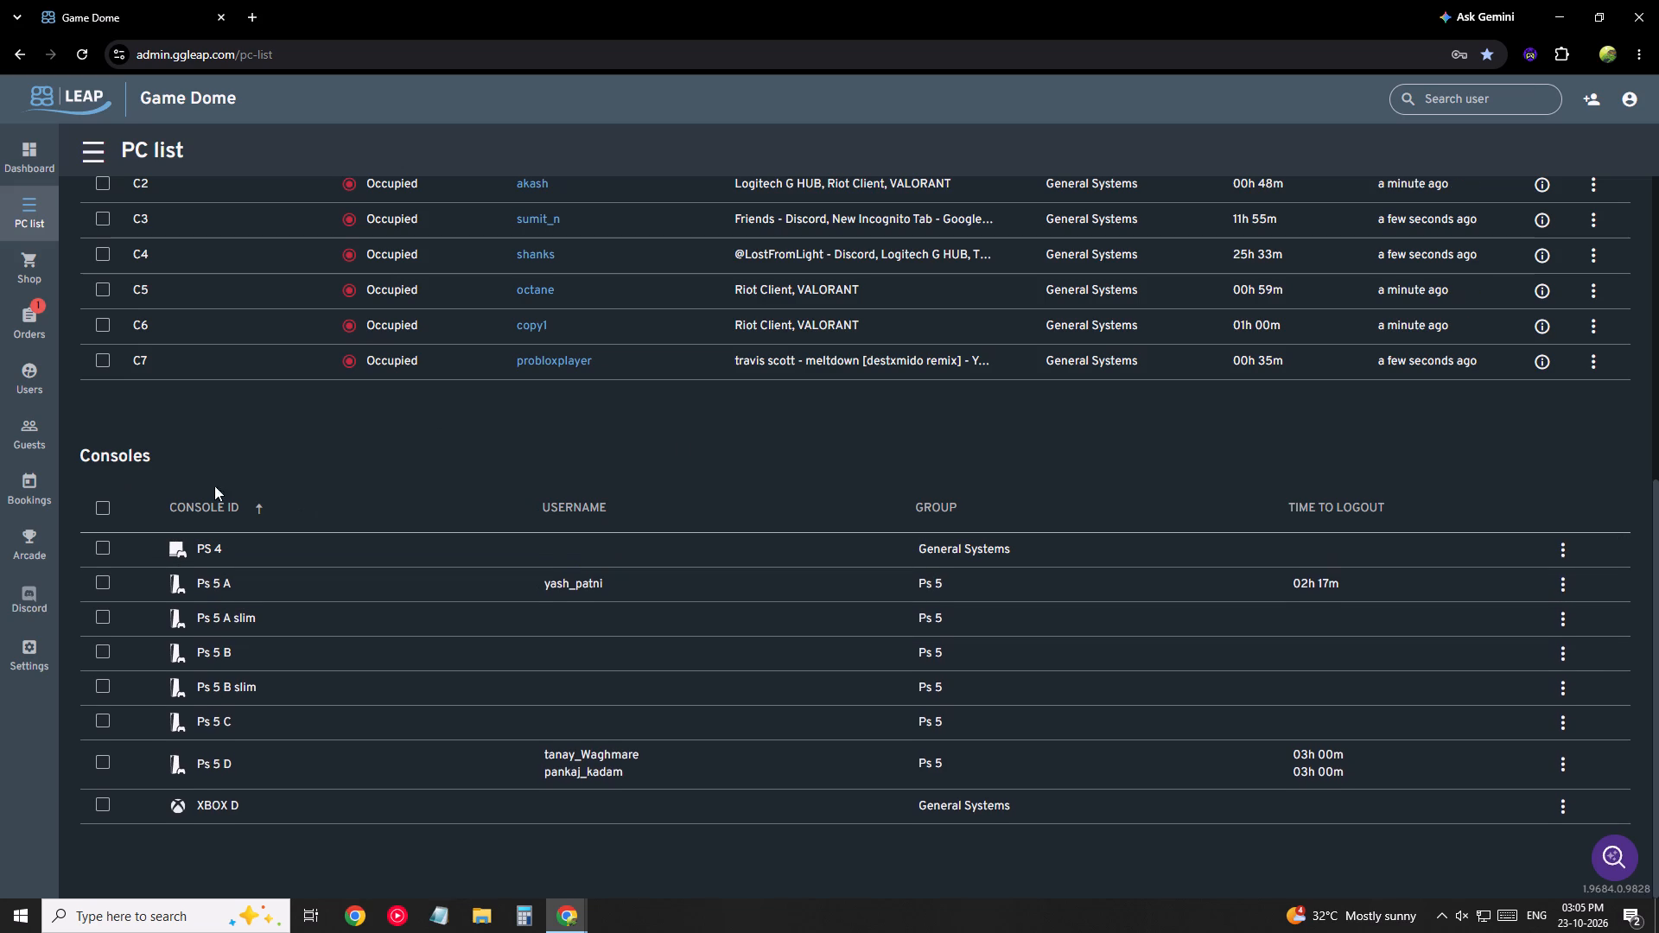
Check the receipt of PRANNOY's 3:01 PM order and review the current console sessions.
click(11, 327)
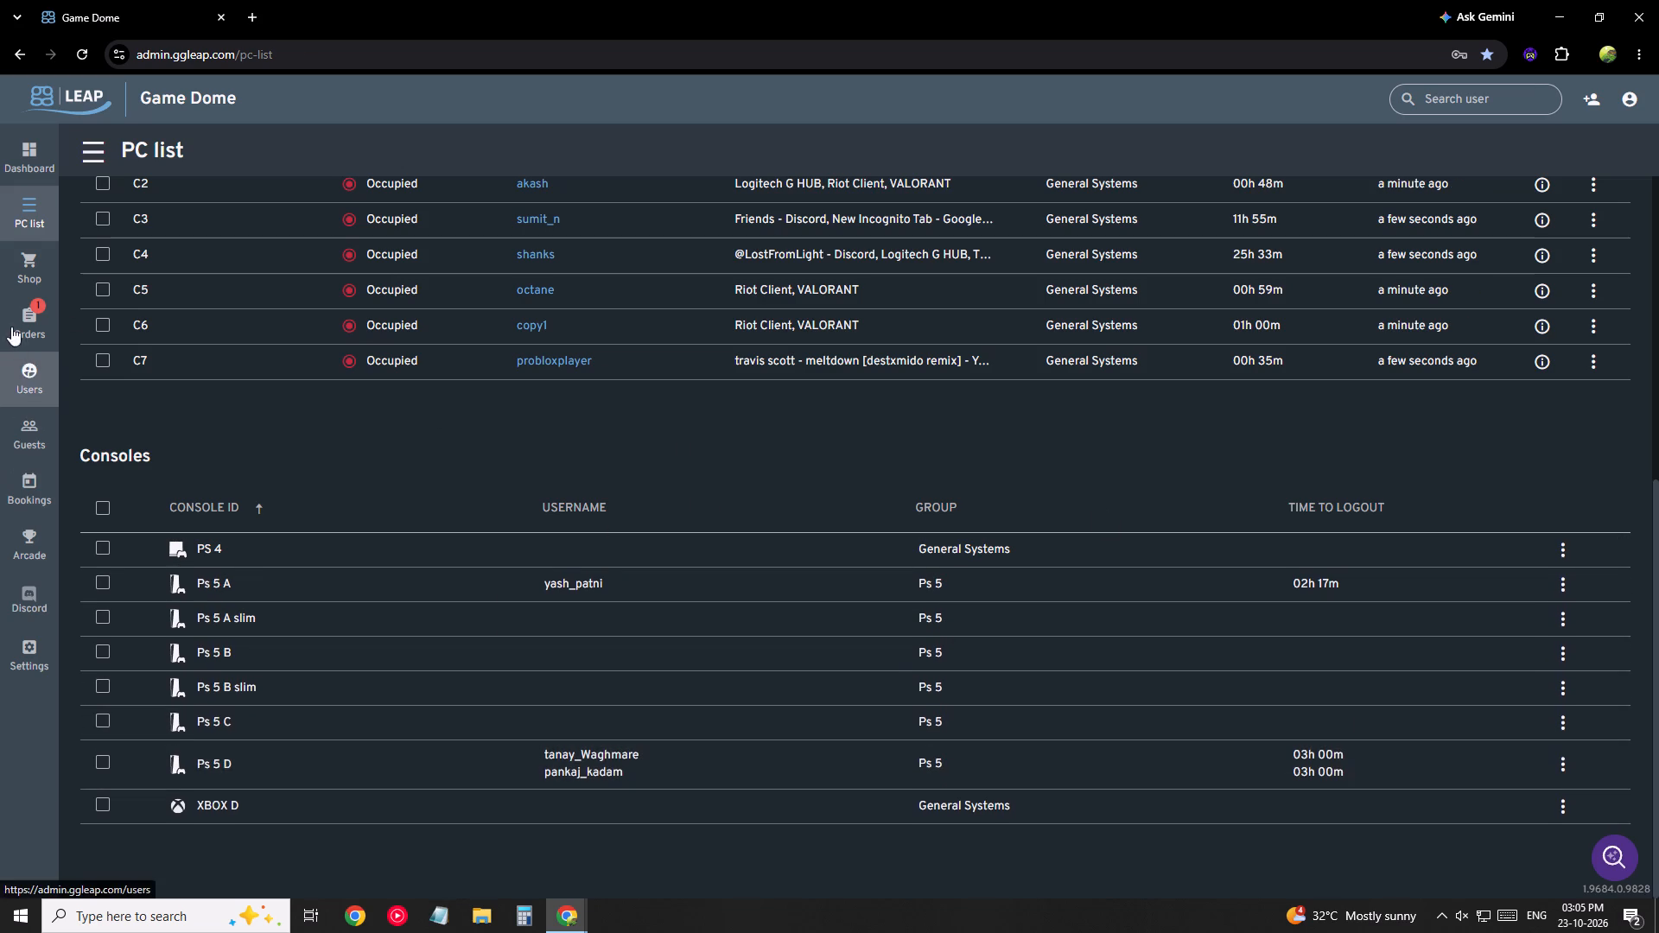
click(361, 192)
click(384, 192)
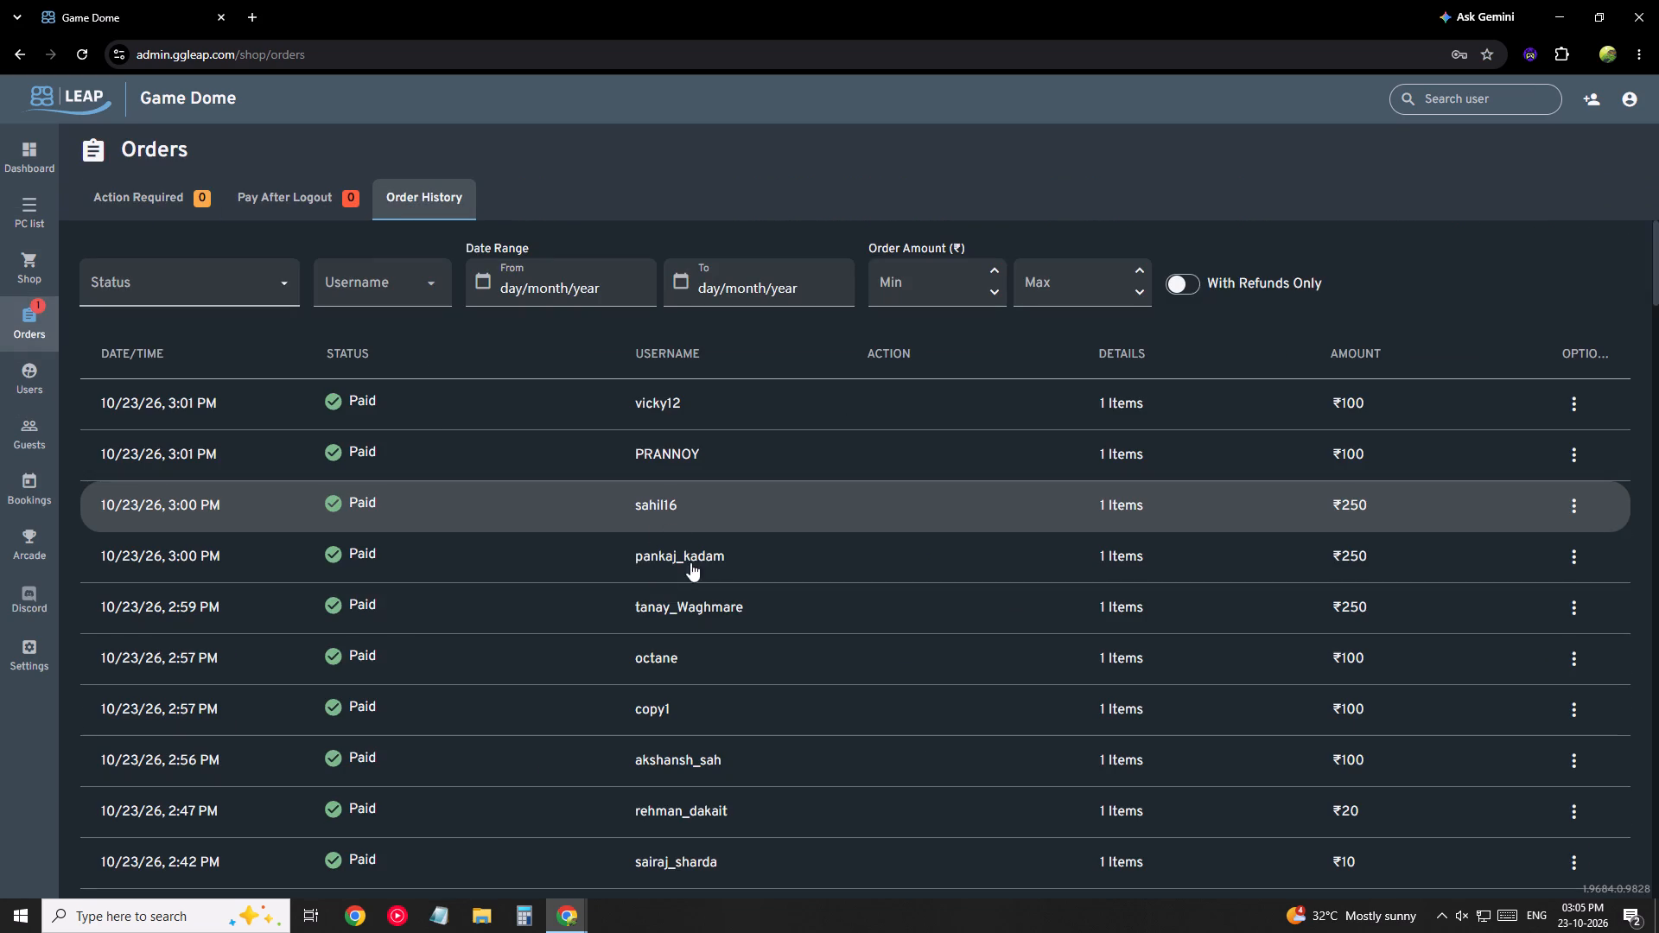
click(676, 443)
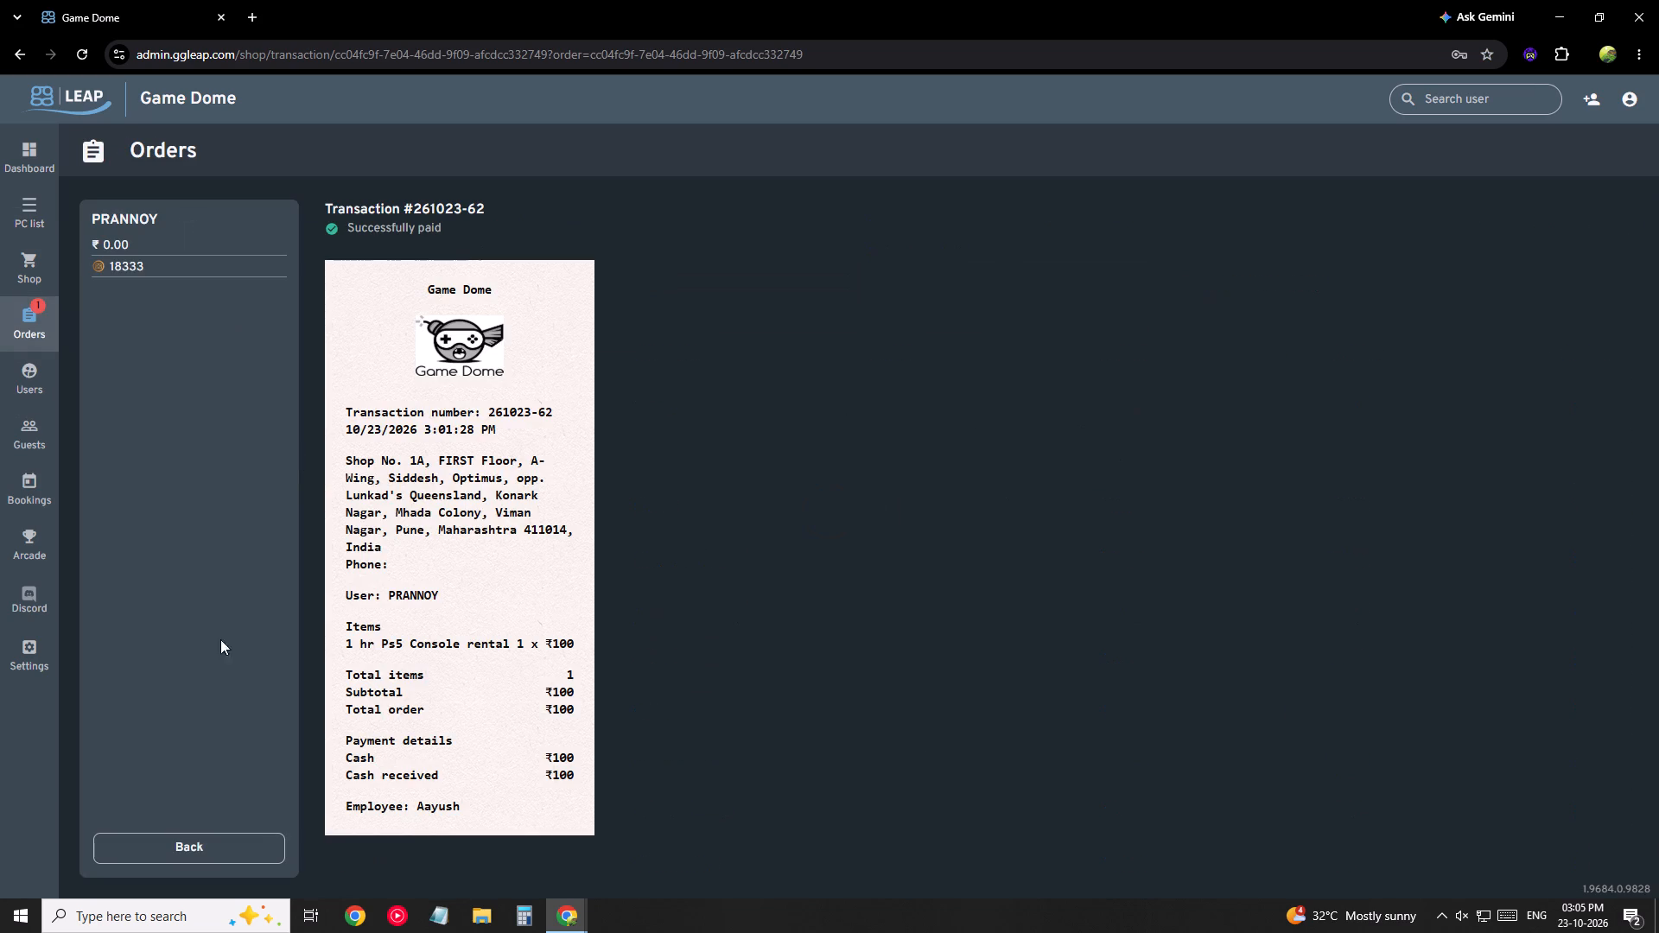
click(207, 851)
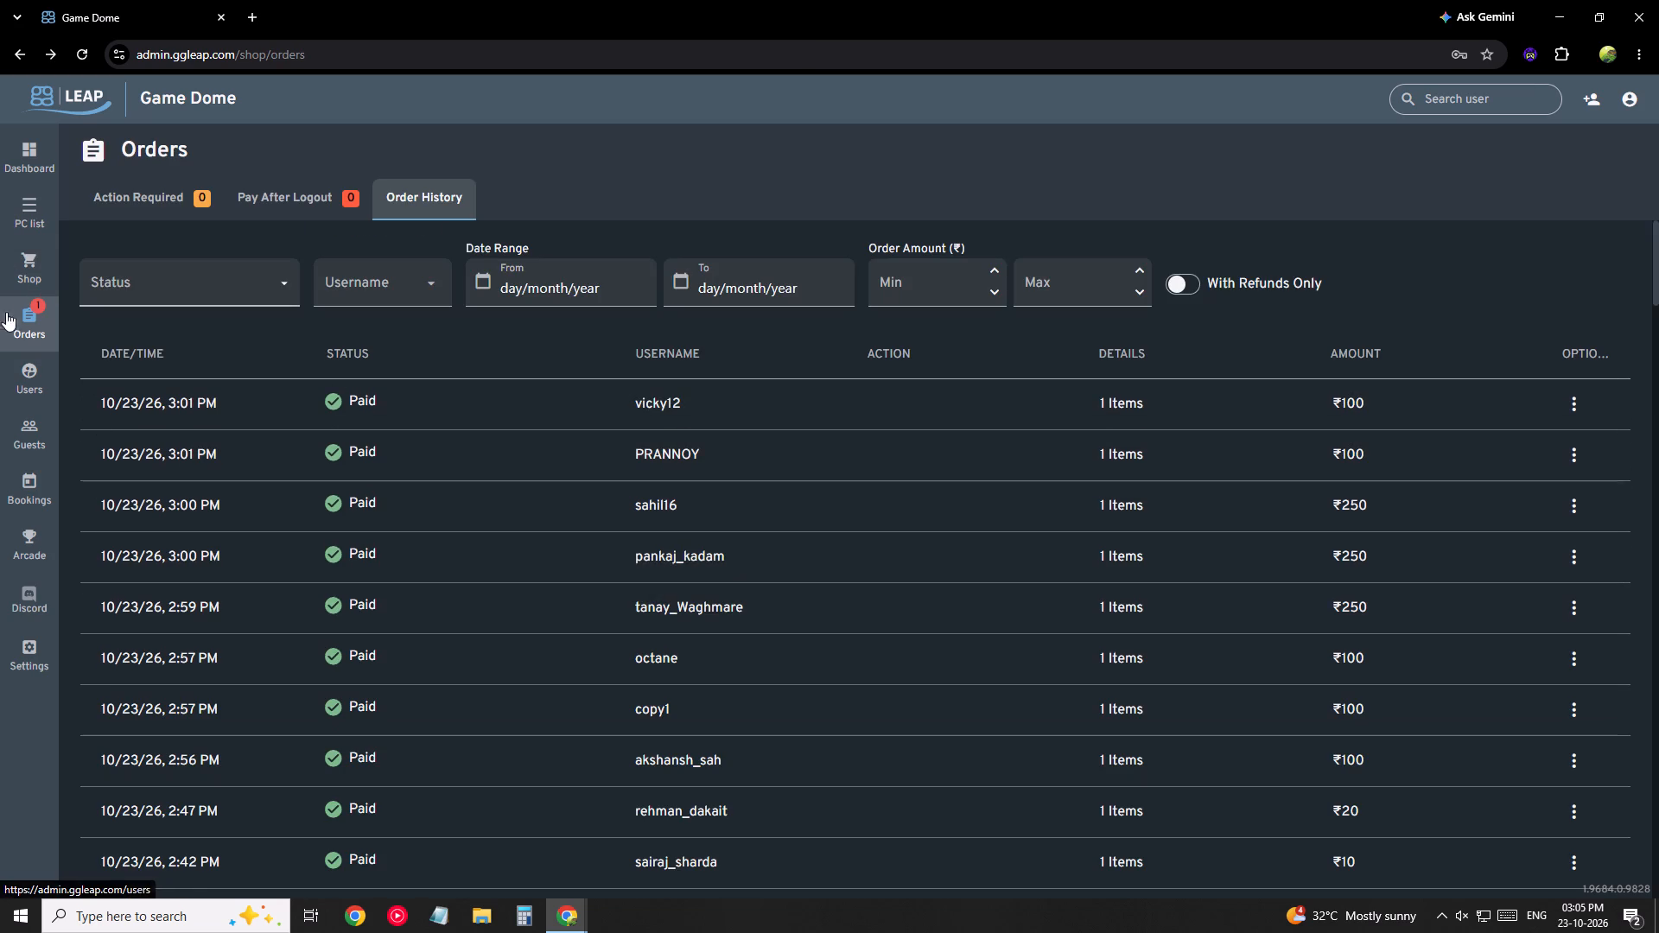
click(7, 211)
scroll(753, 644, down, 2)
scroll(737, 662, up, 1)
scroll(677, 708, down, 10)
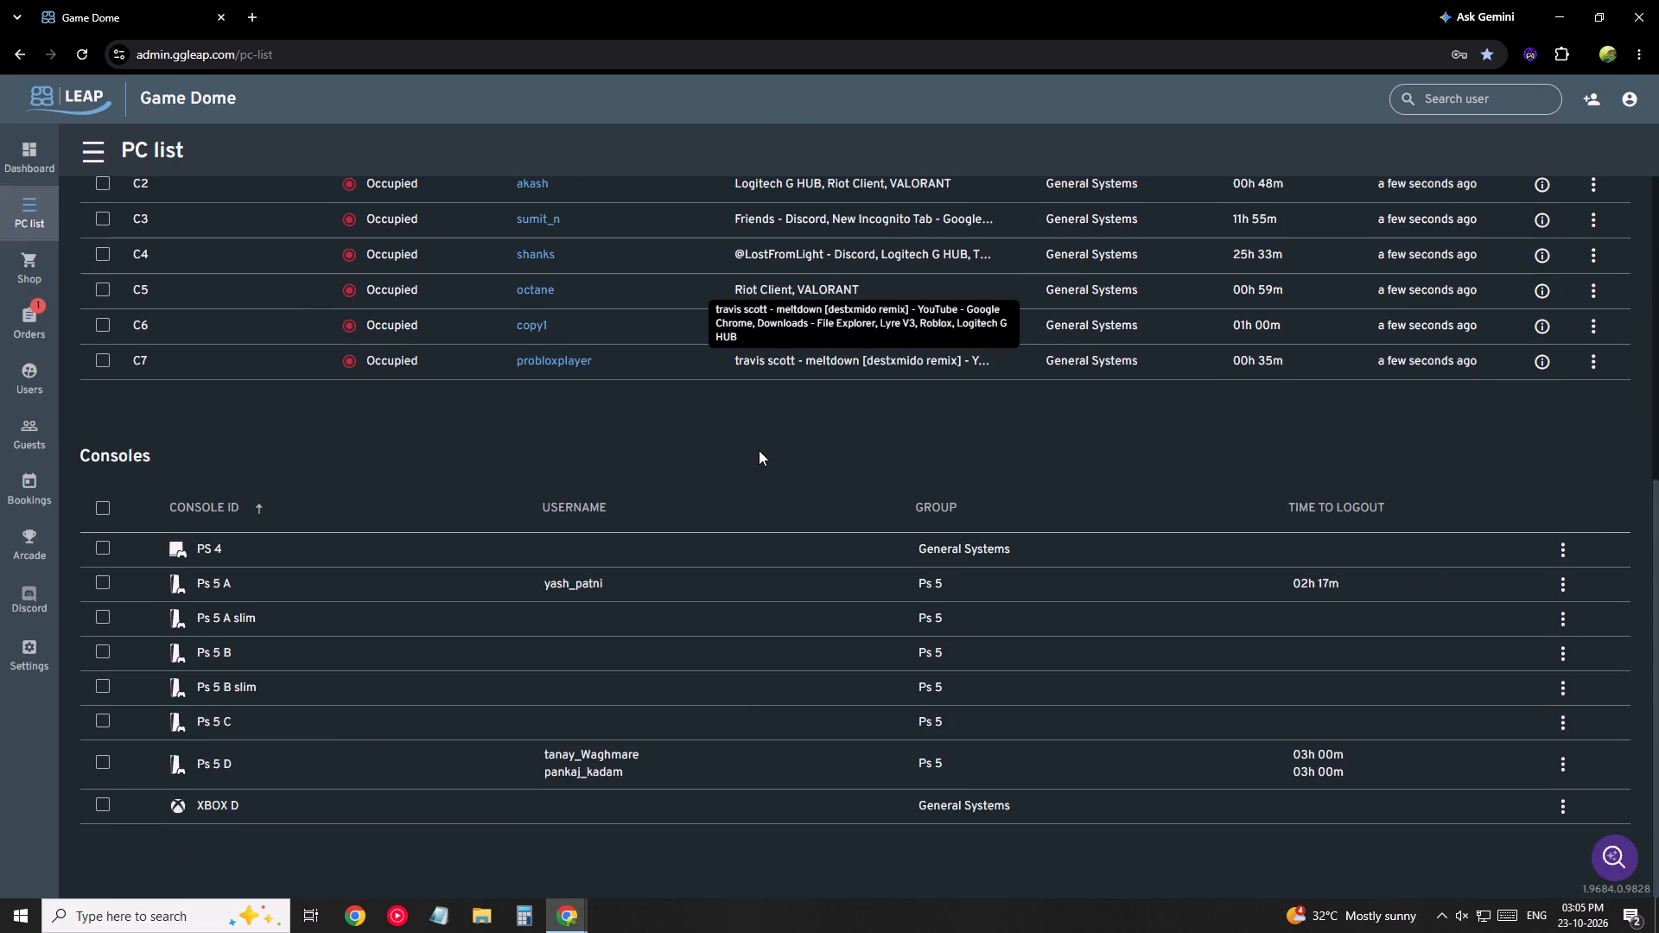
Search for the customer account whose username begins with mayank and view its available account actions.
click(1497, 98)
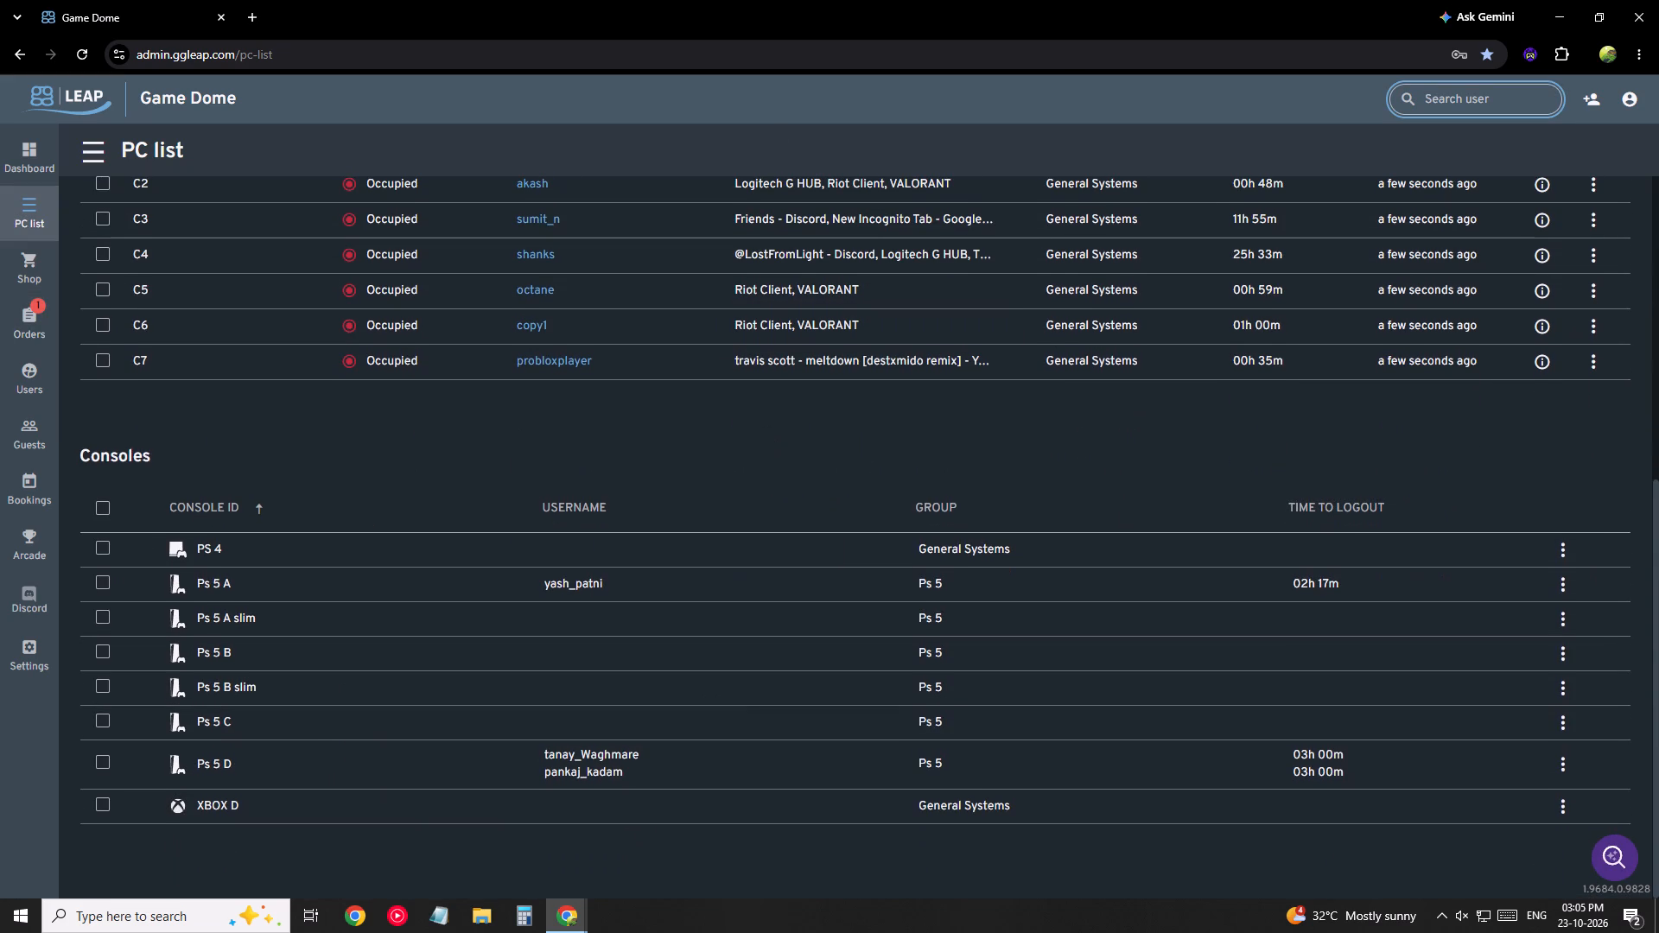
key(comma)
key(BackSpace)
key(BackSpace)
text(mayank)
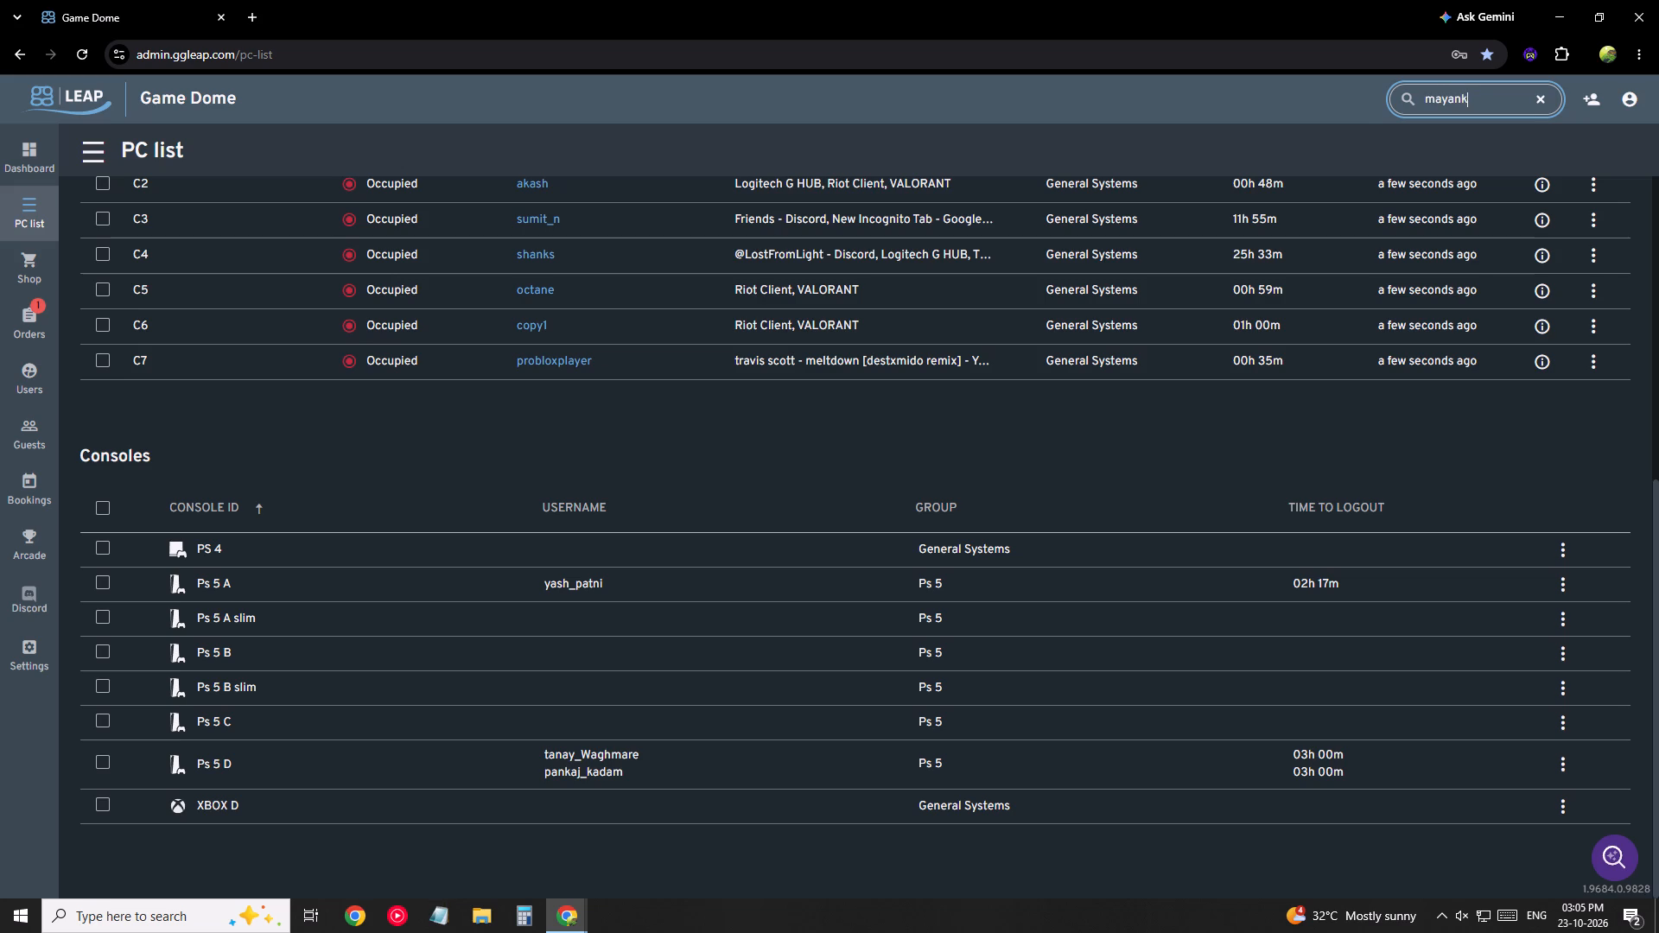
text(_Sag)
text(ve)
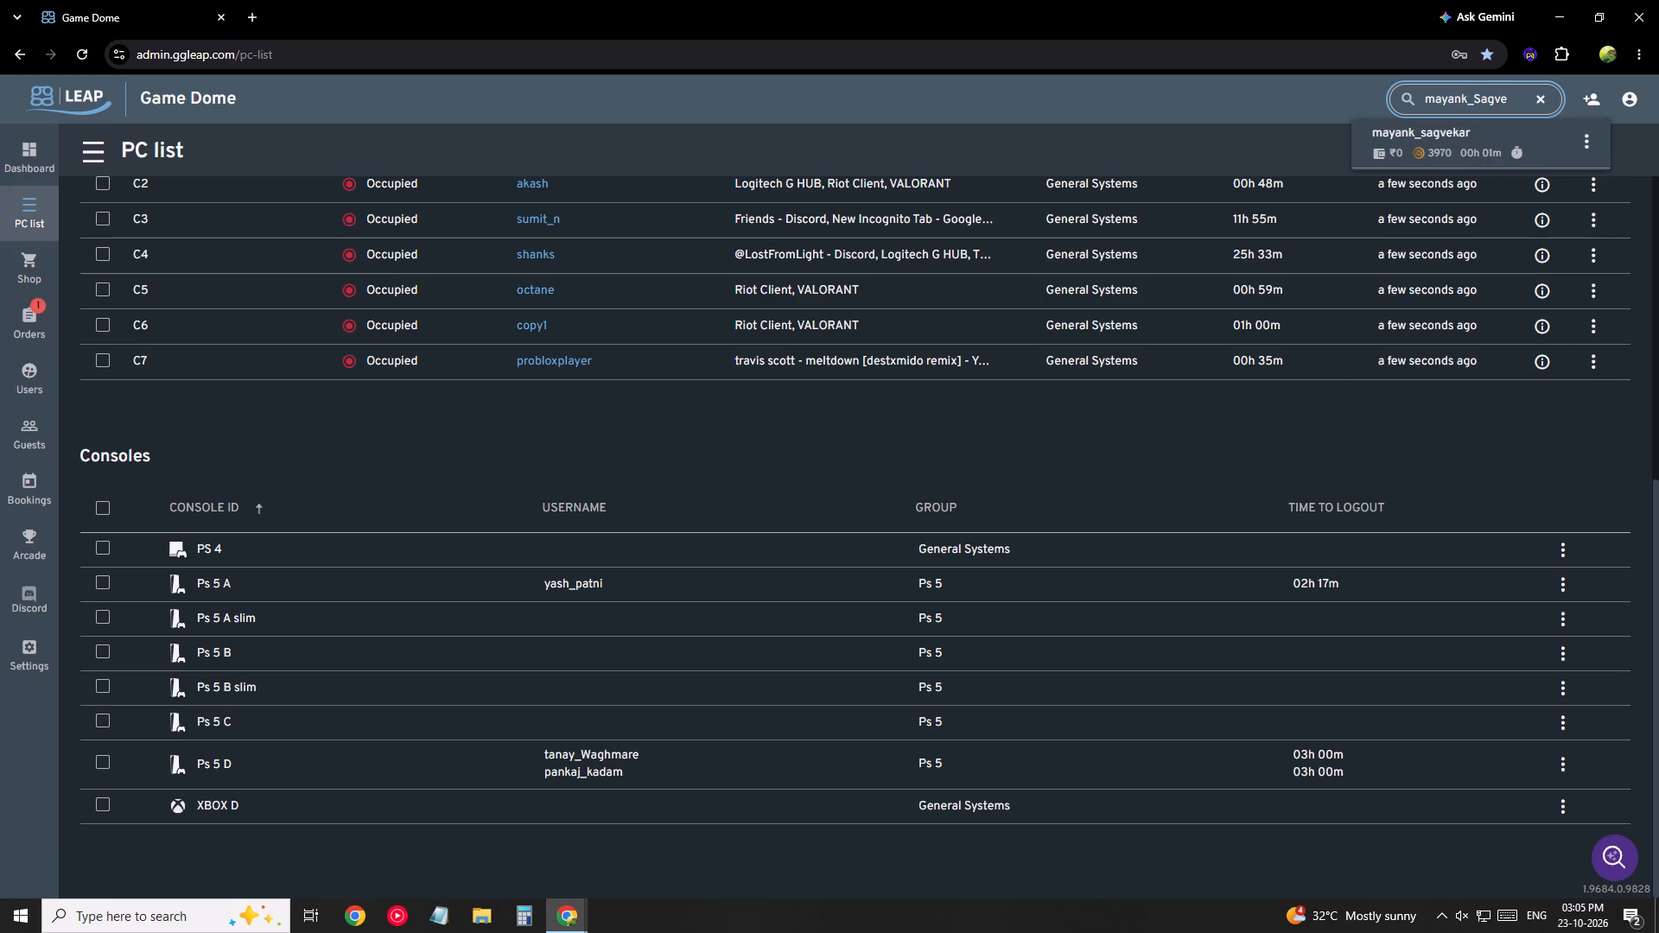
click(1590, 135)
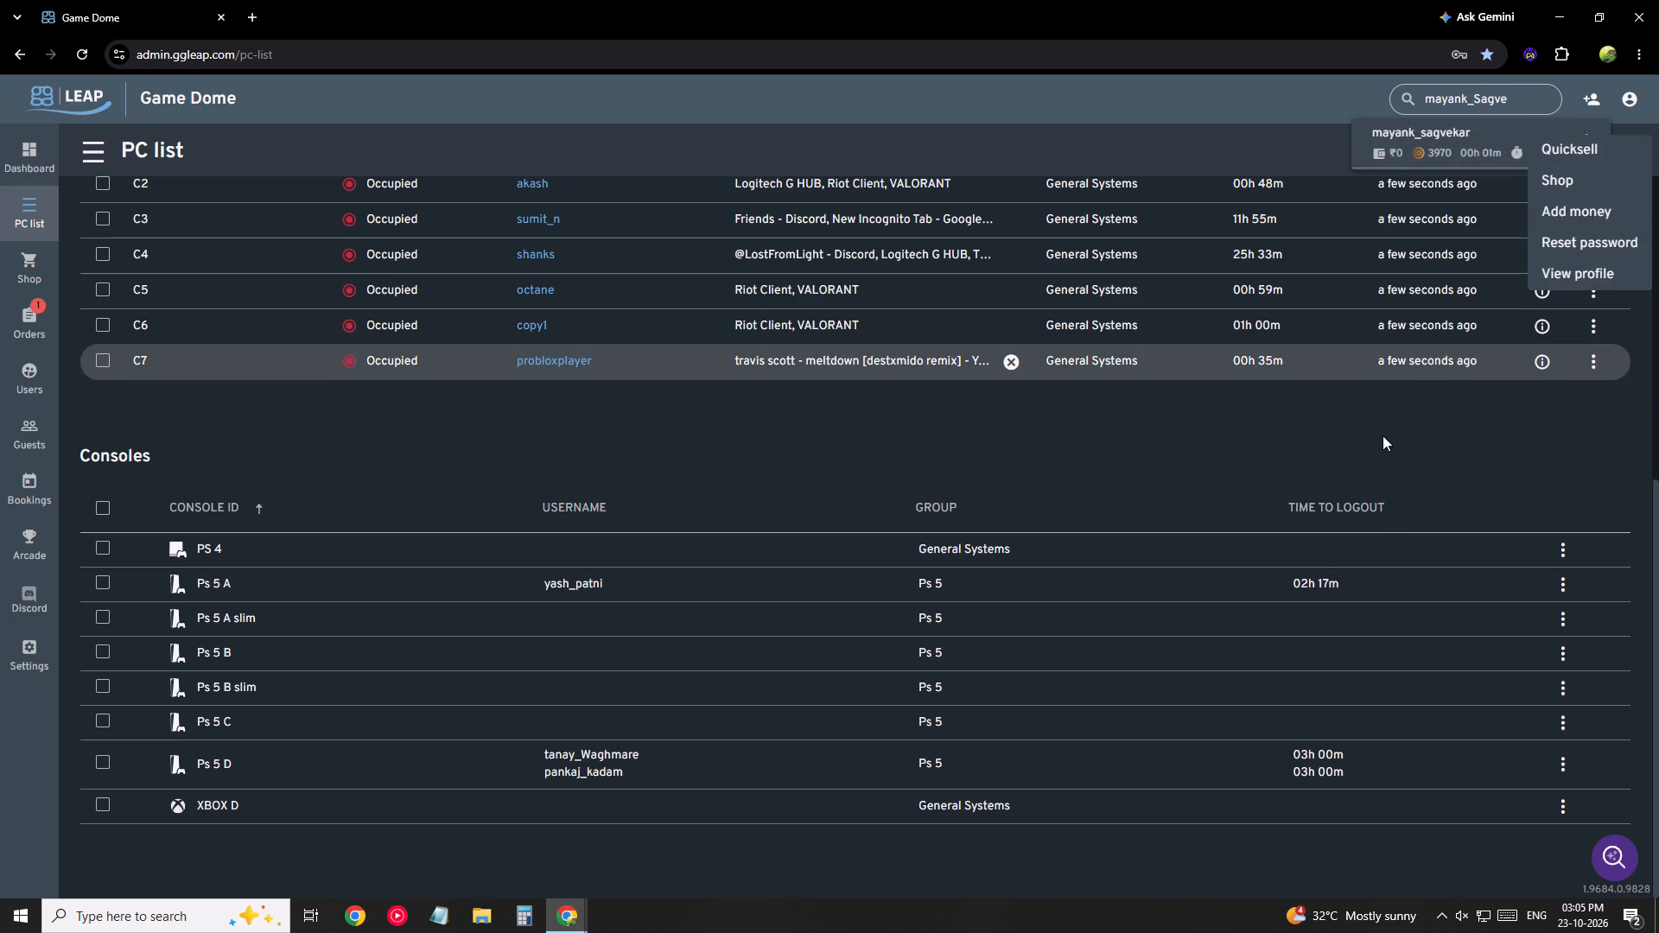
click(1386, 433)
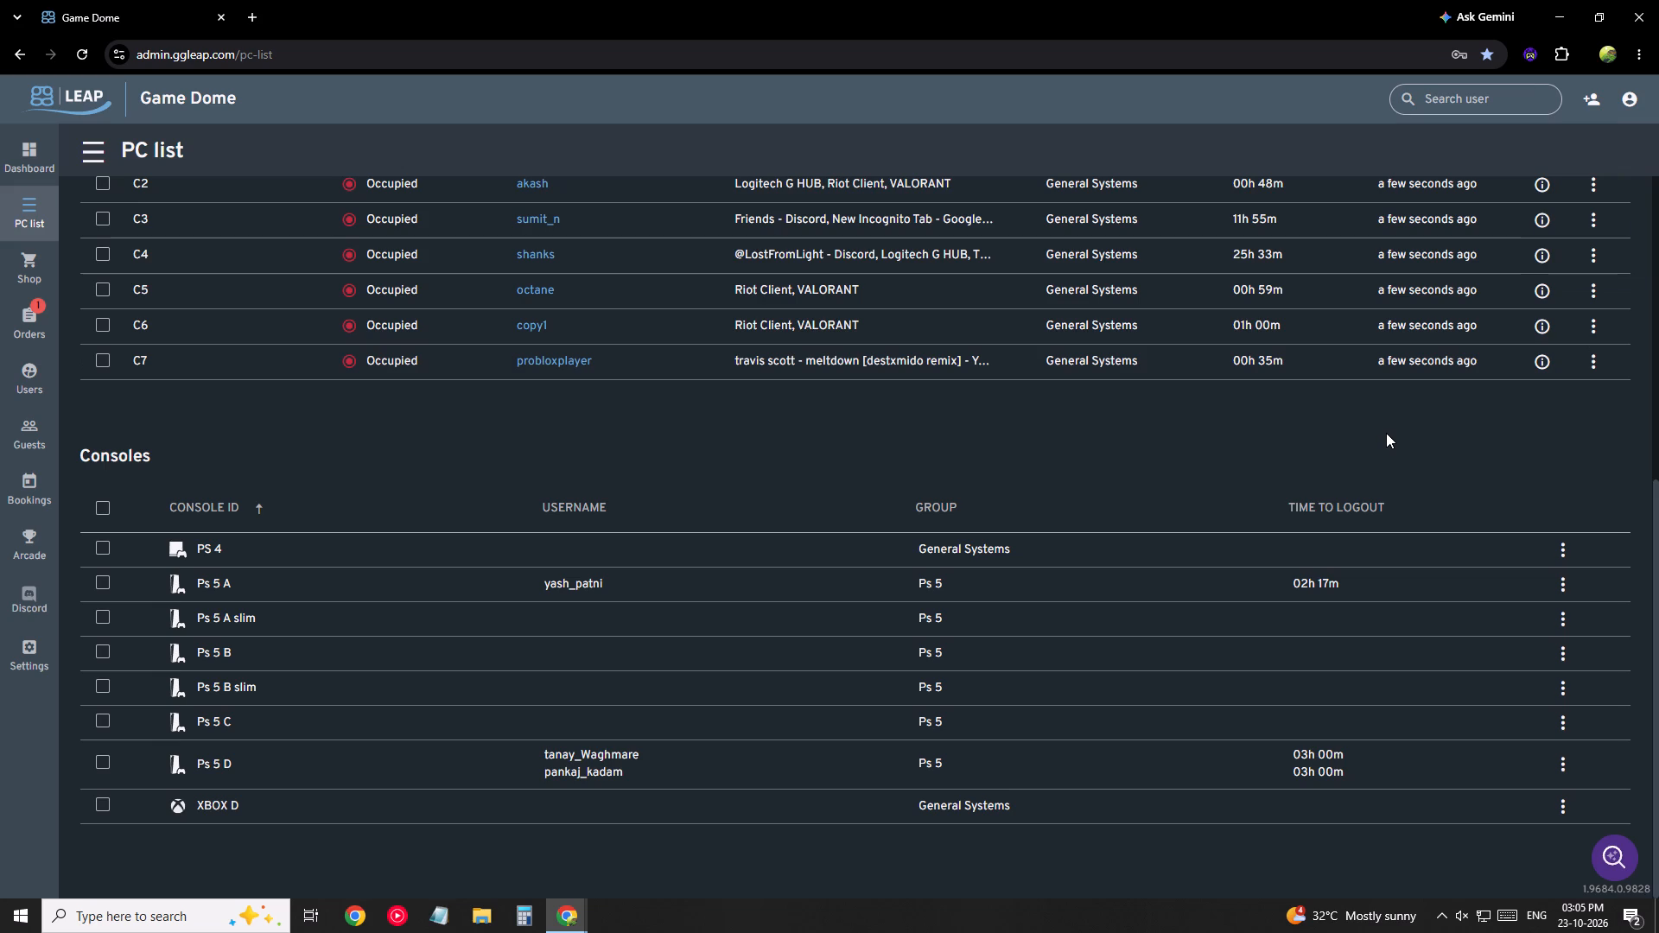
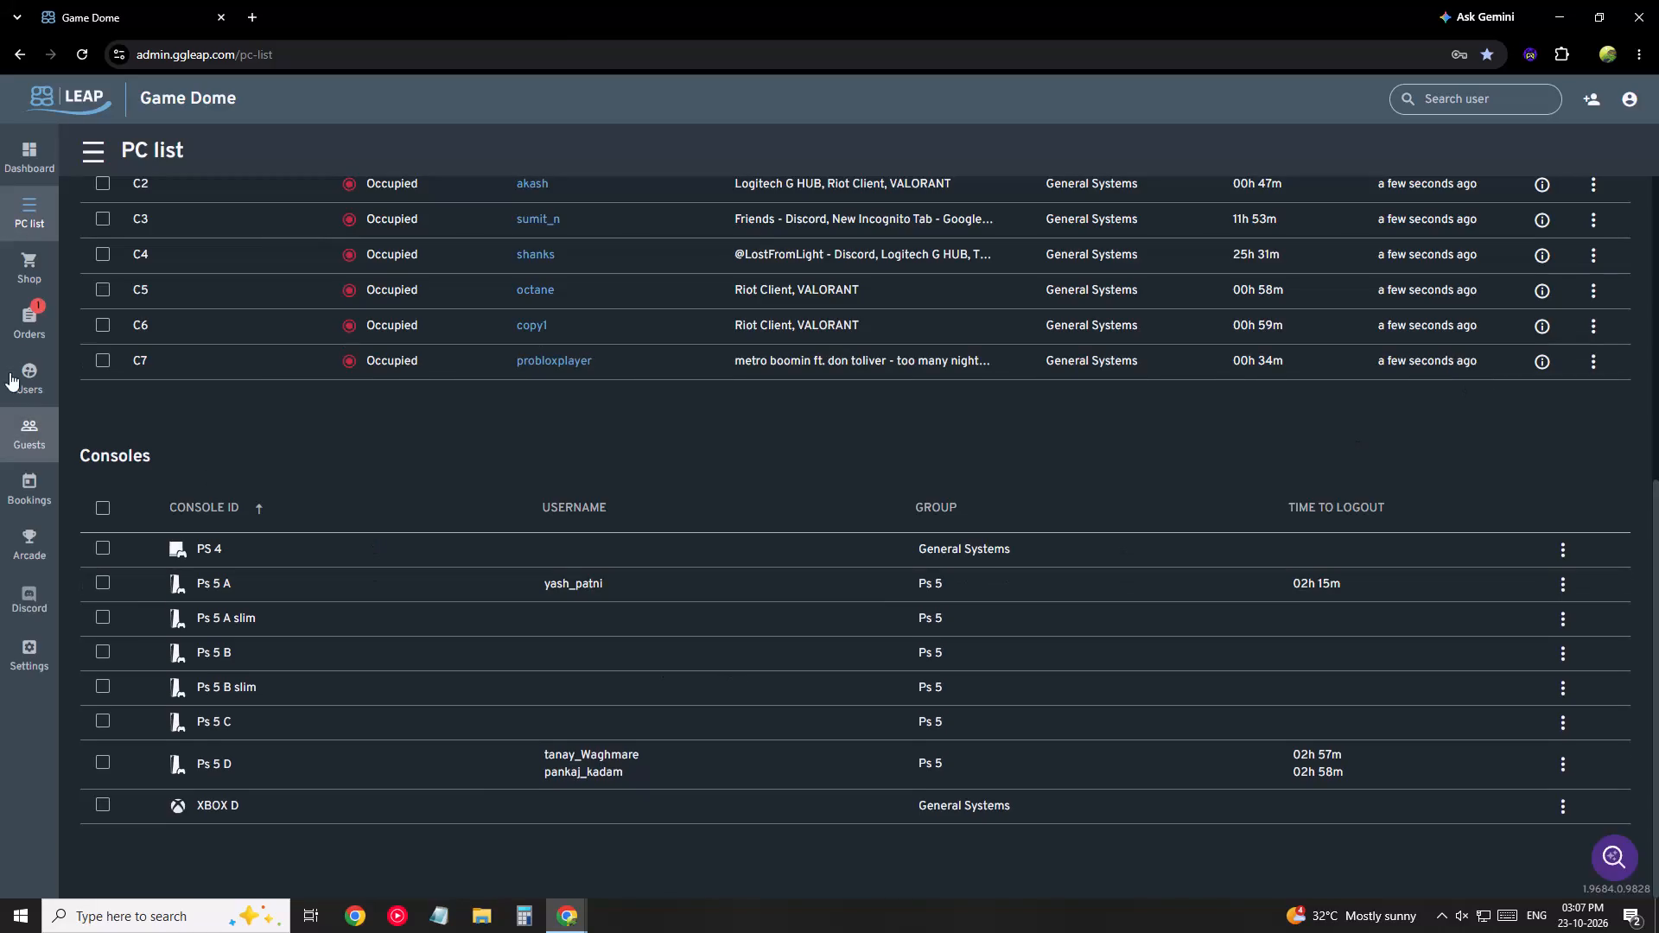
click(19, 346)
click(443, 183)
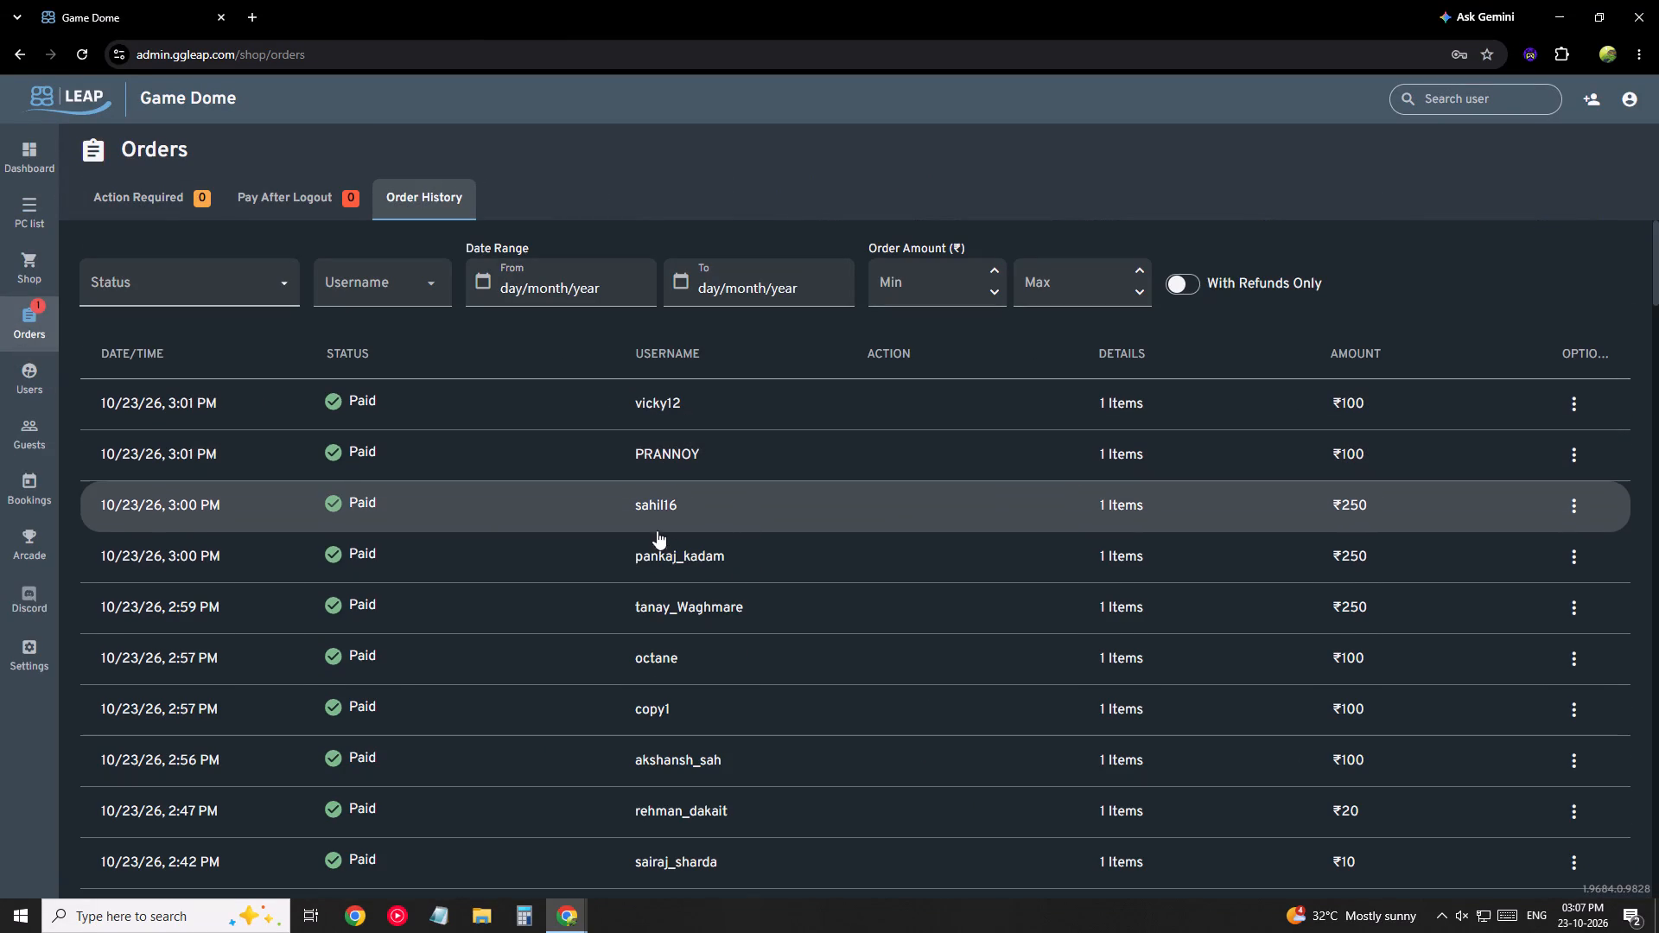
click(658, 501)
click(106, 211)
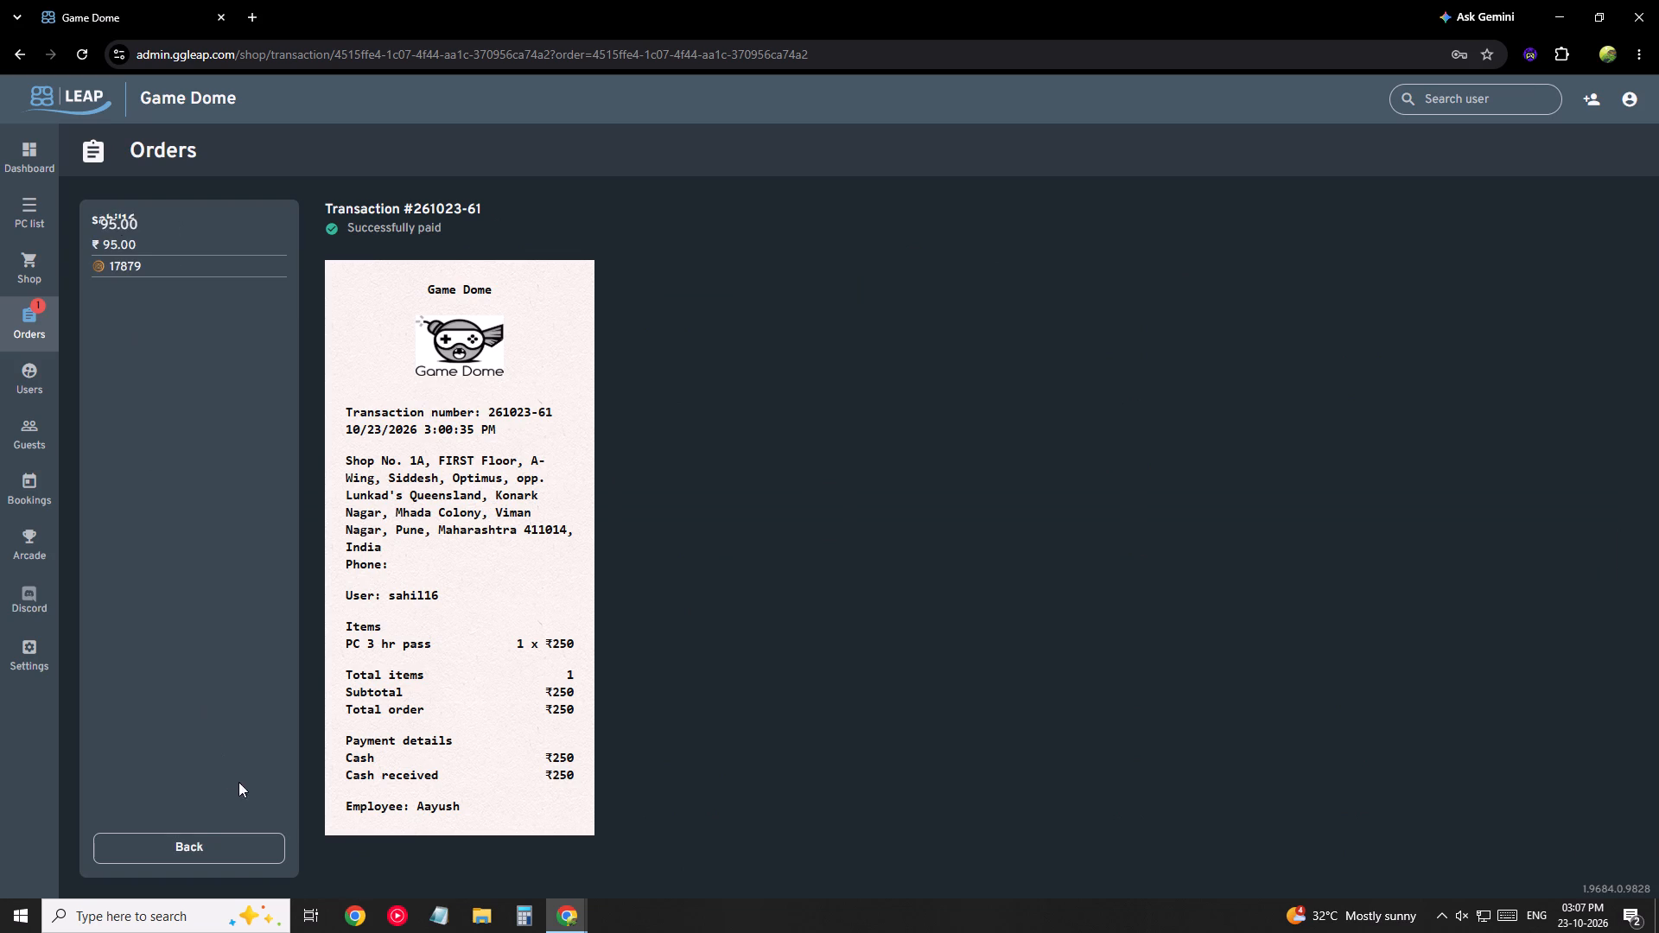
click(254, 862)
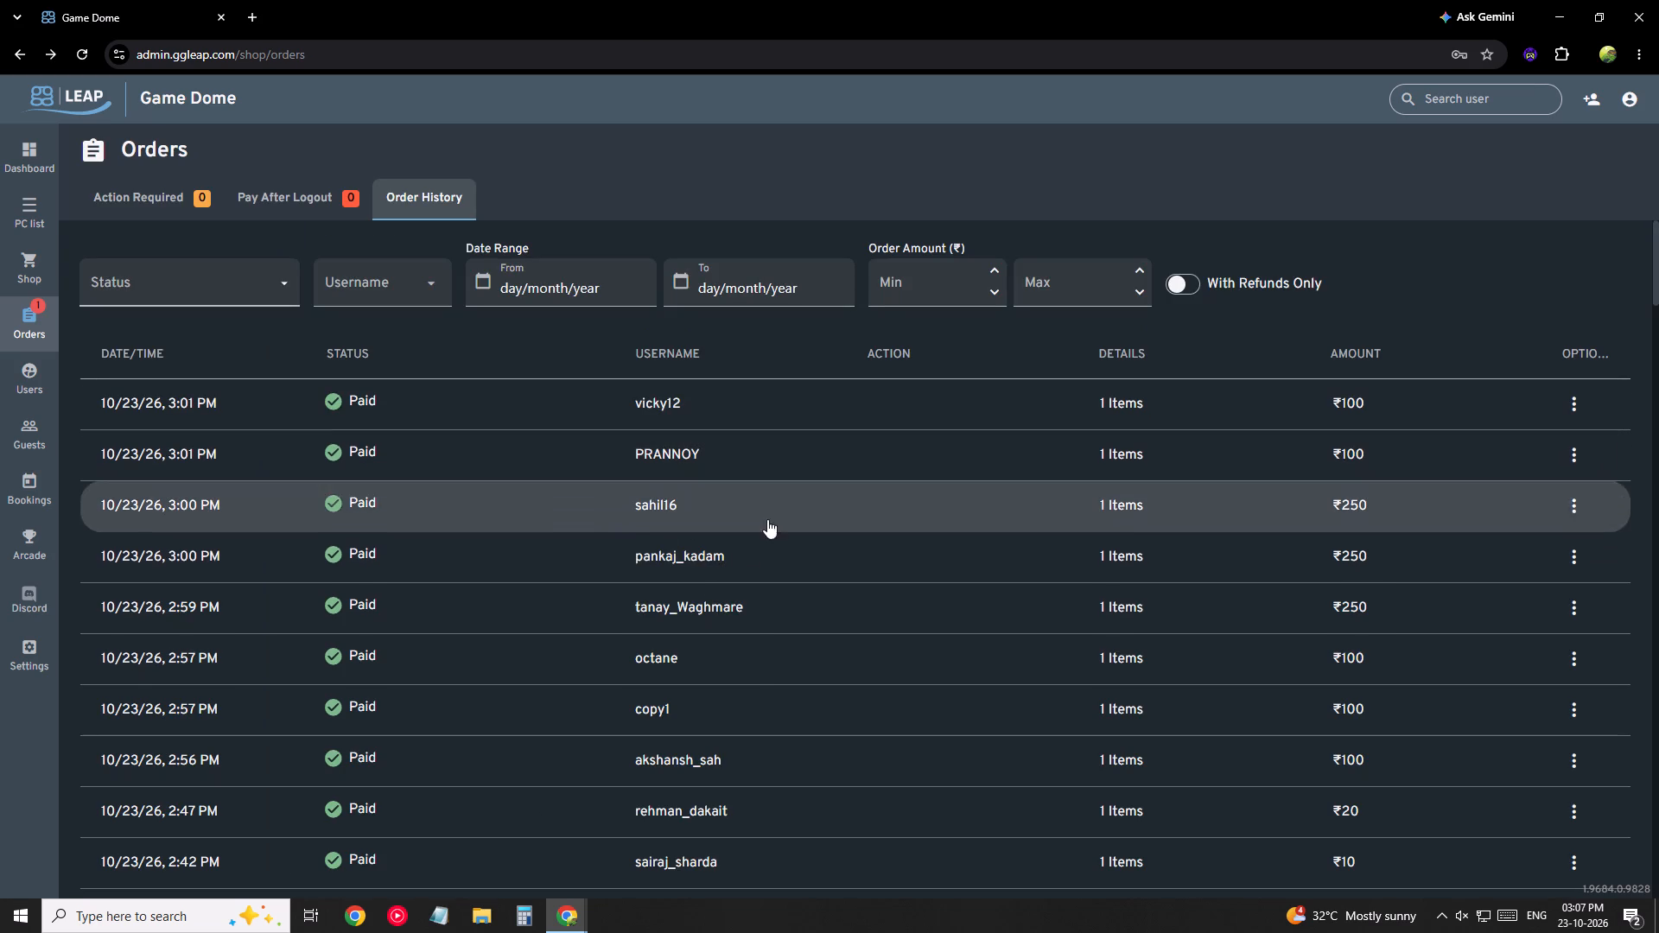
click(875, 508)
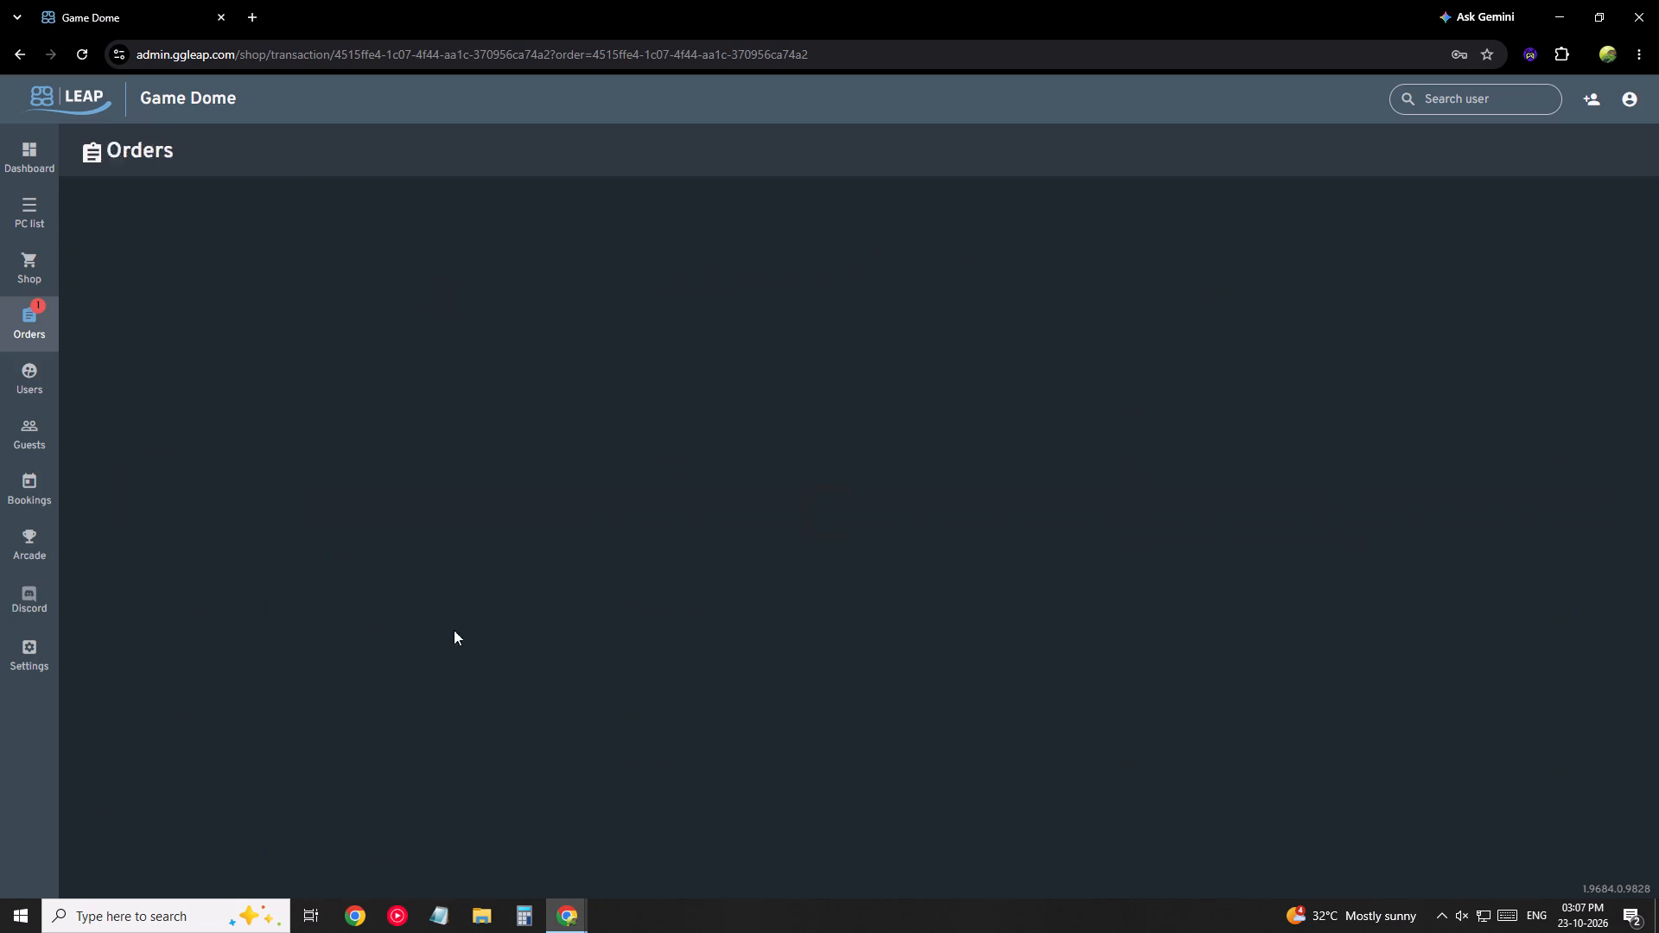
click(245, 851)
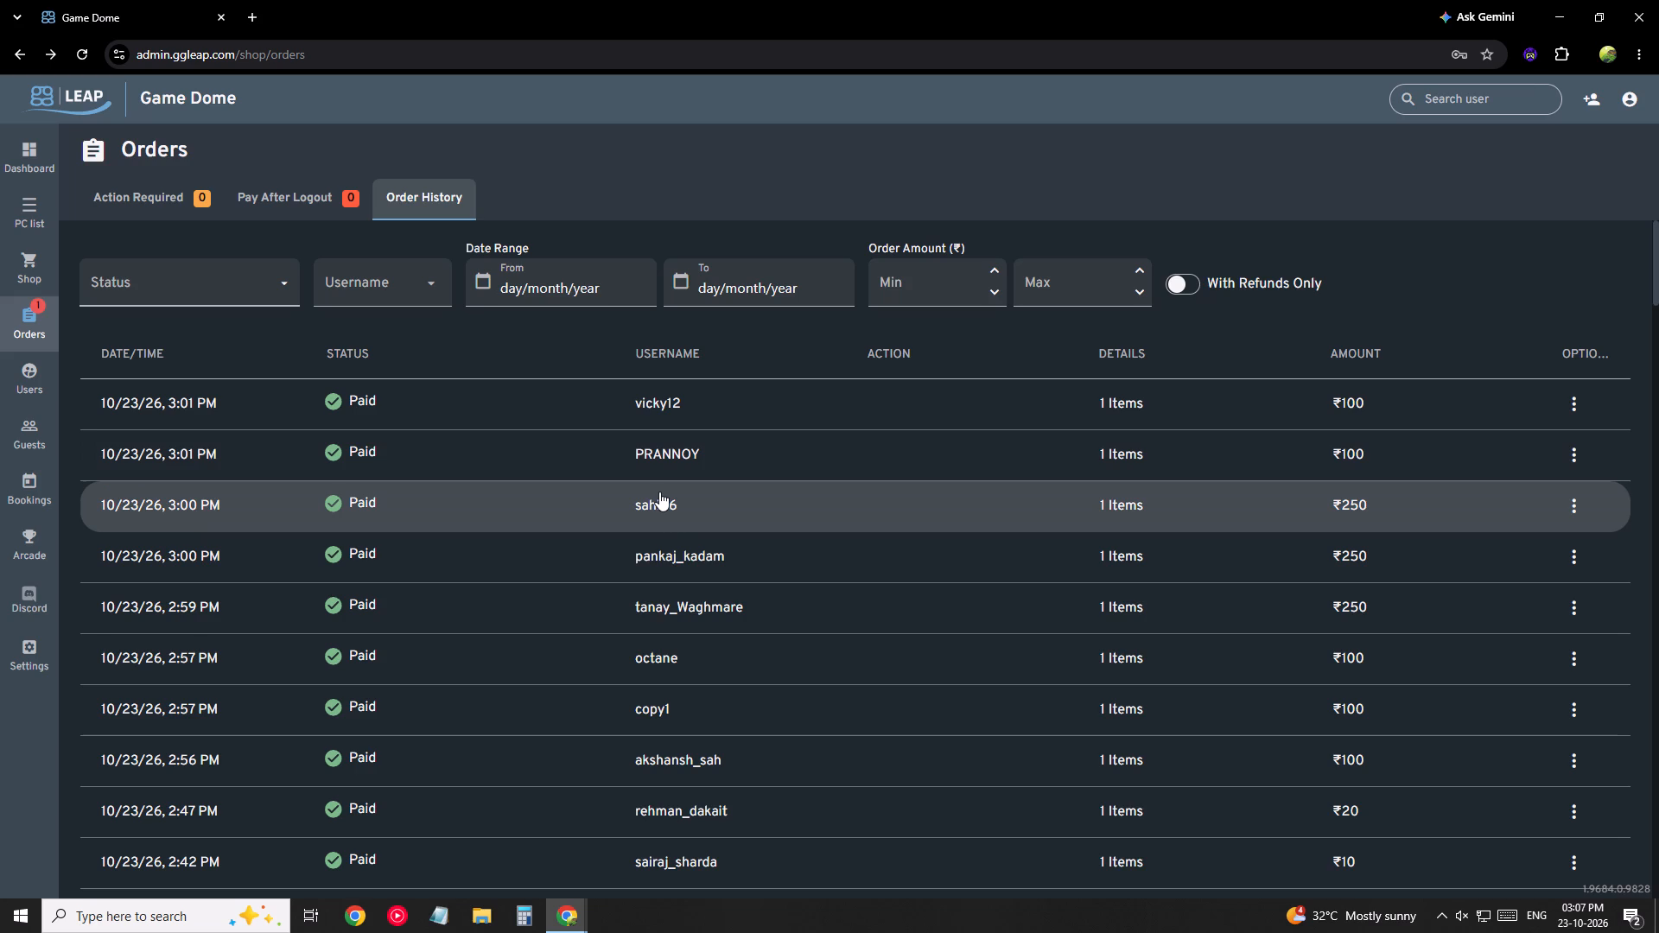
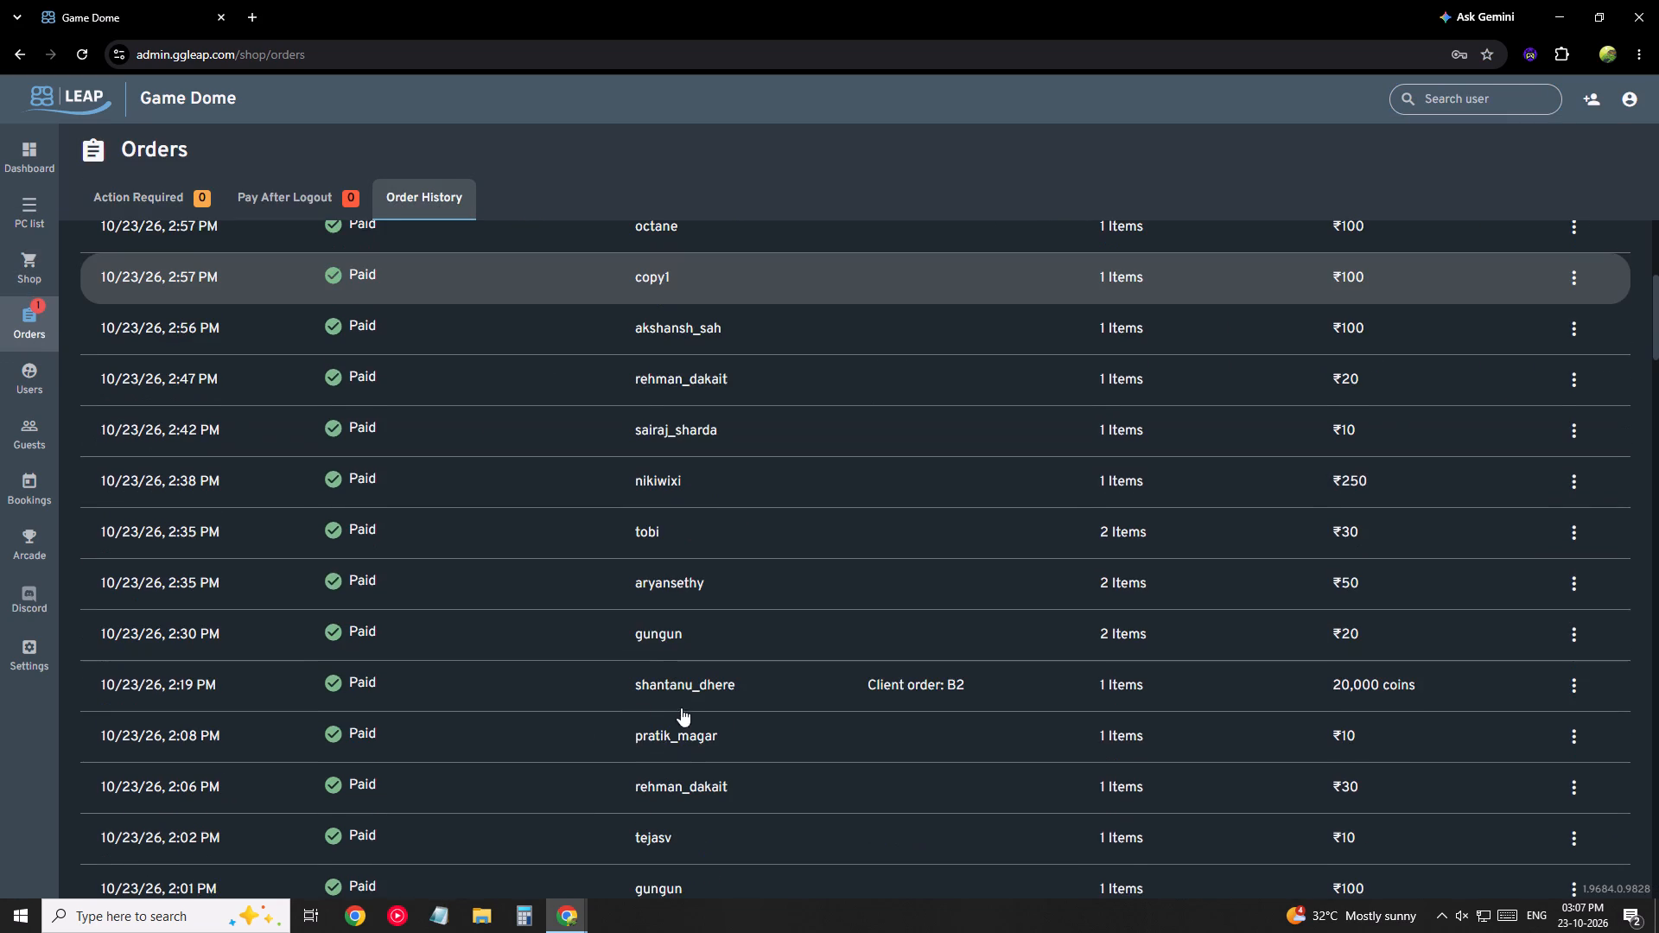
Look through today's paid orders in the order history for bihari's order.
scroll(742, 709, down, 3)
scroll(678, 672, down, 2)
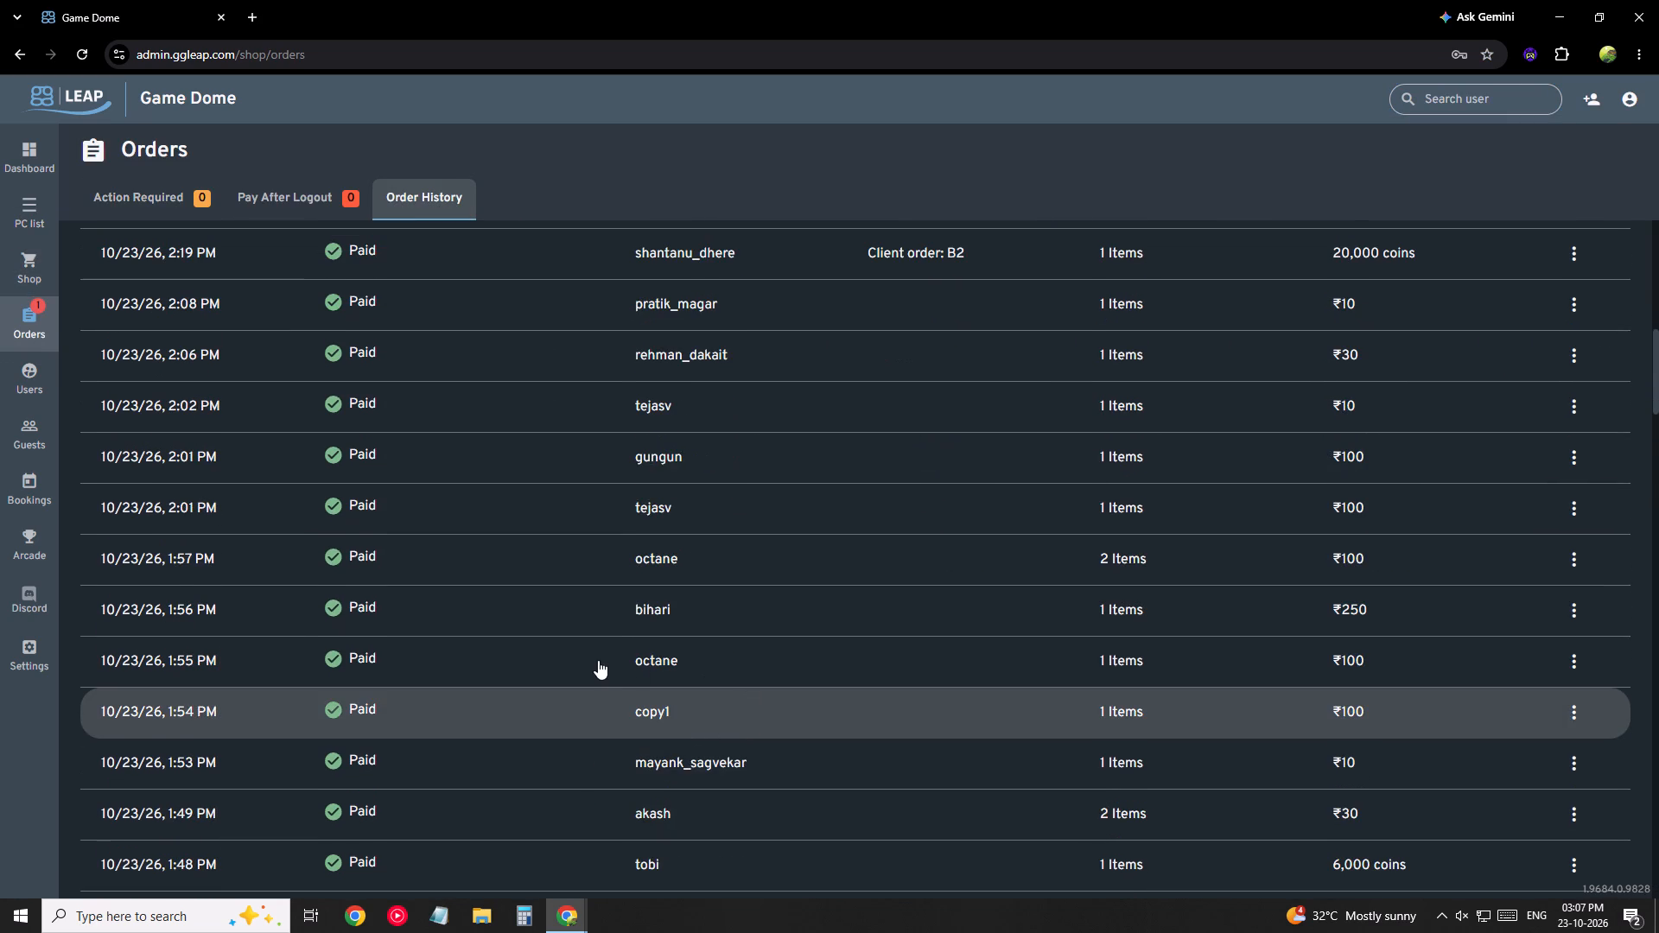
scroll(600, 678, down, 2)
scroll(594, 698, up, 8)
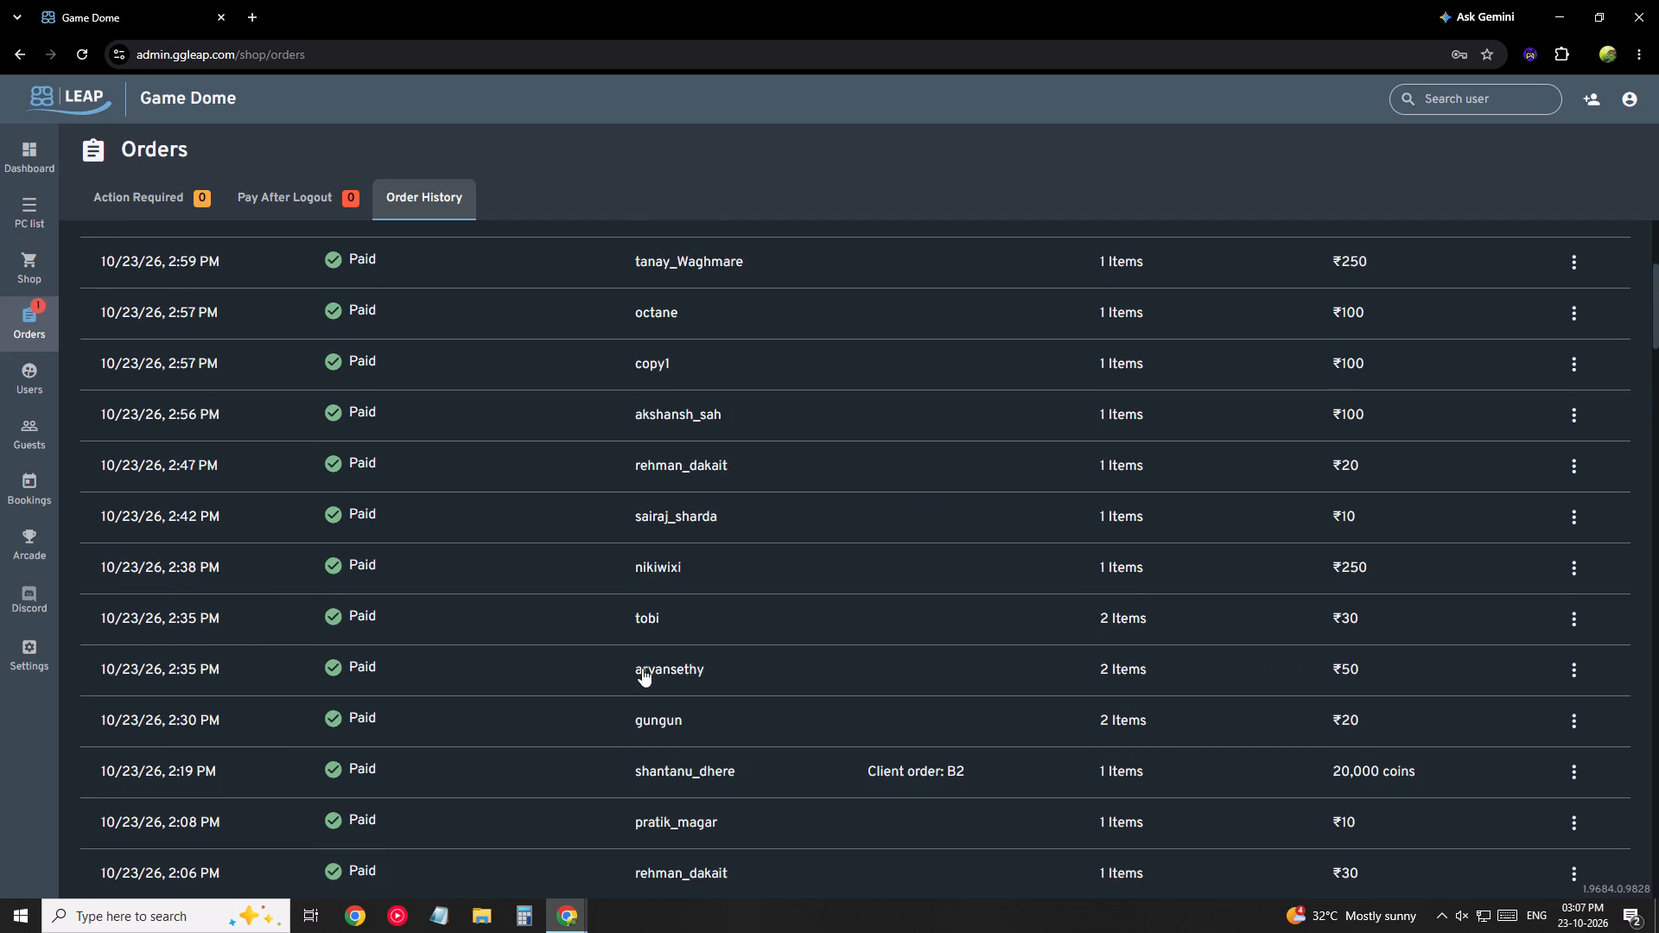
scroll(644, 666, up, 5)
scroll(691, 599, down, 10)
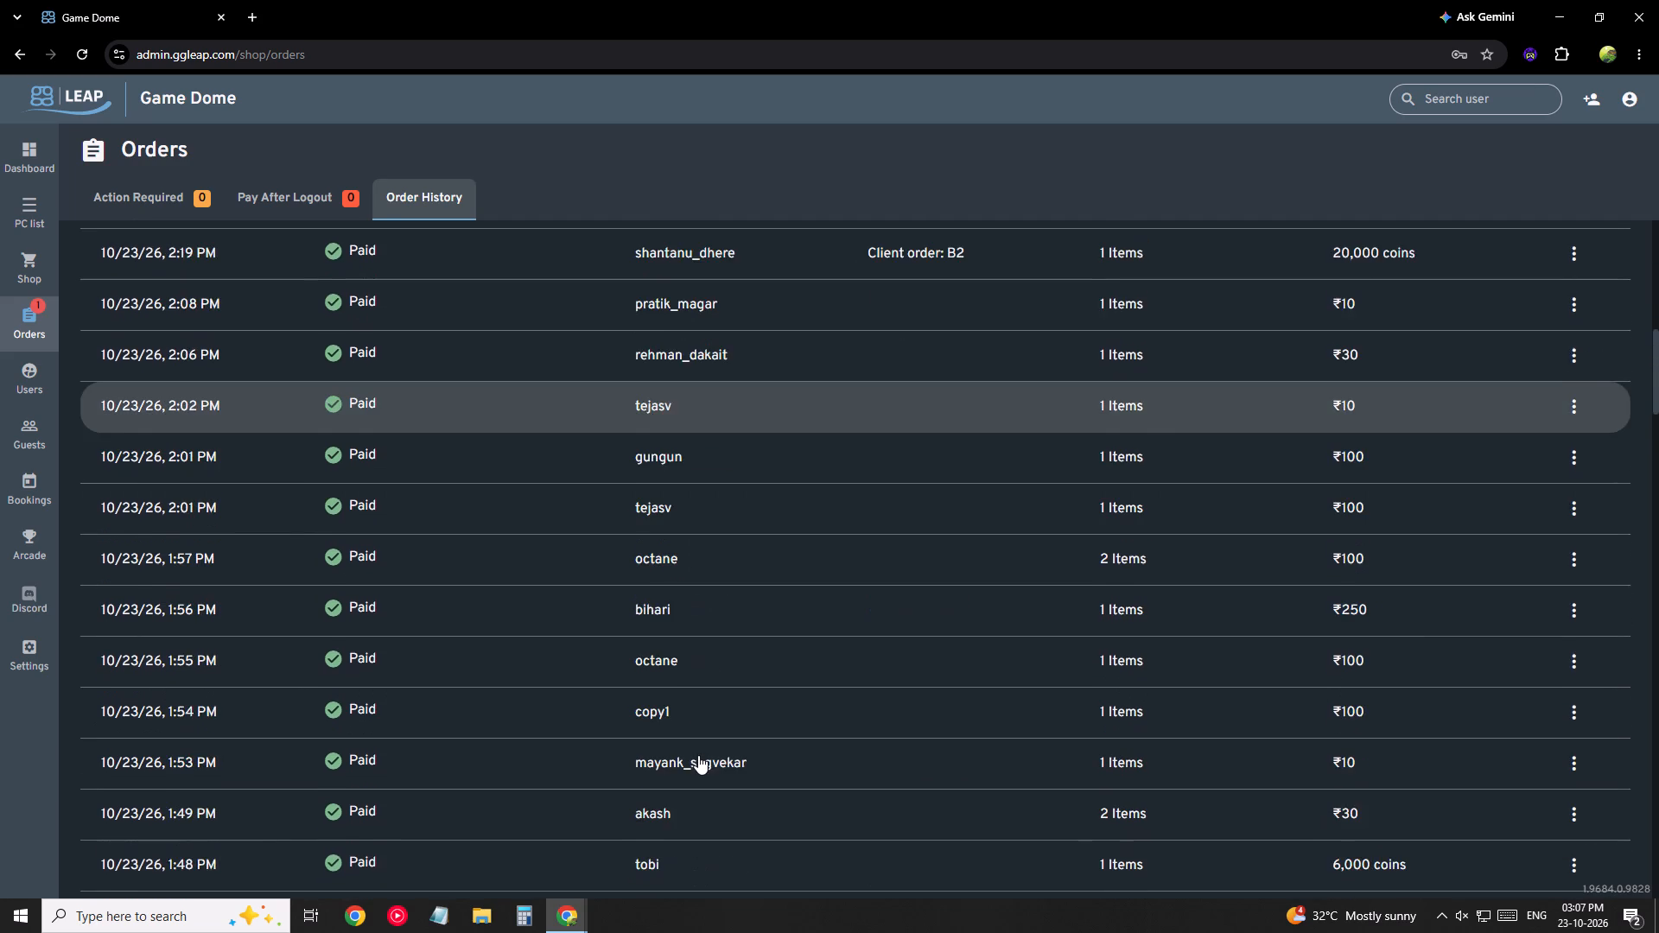
scroll(698, 761, down, 9)
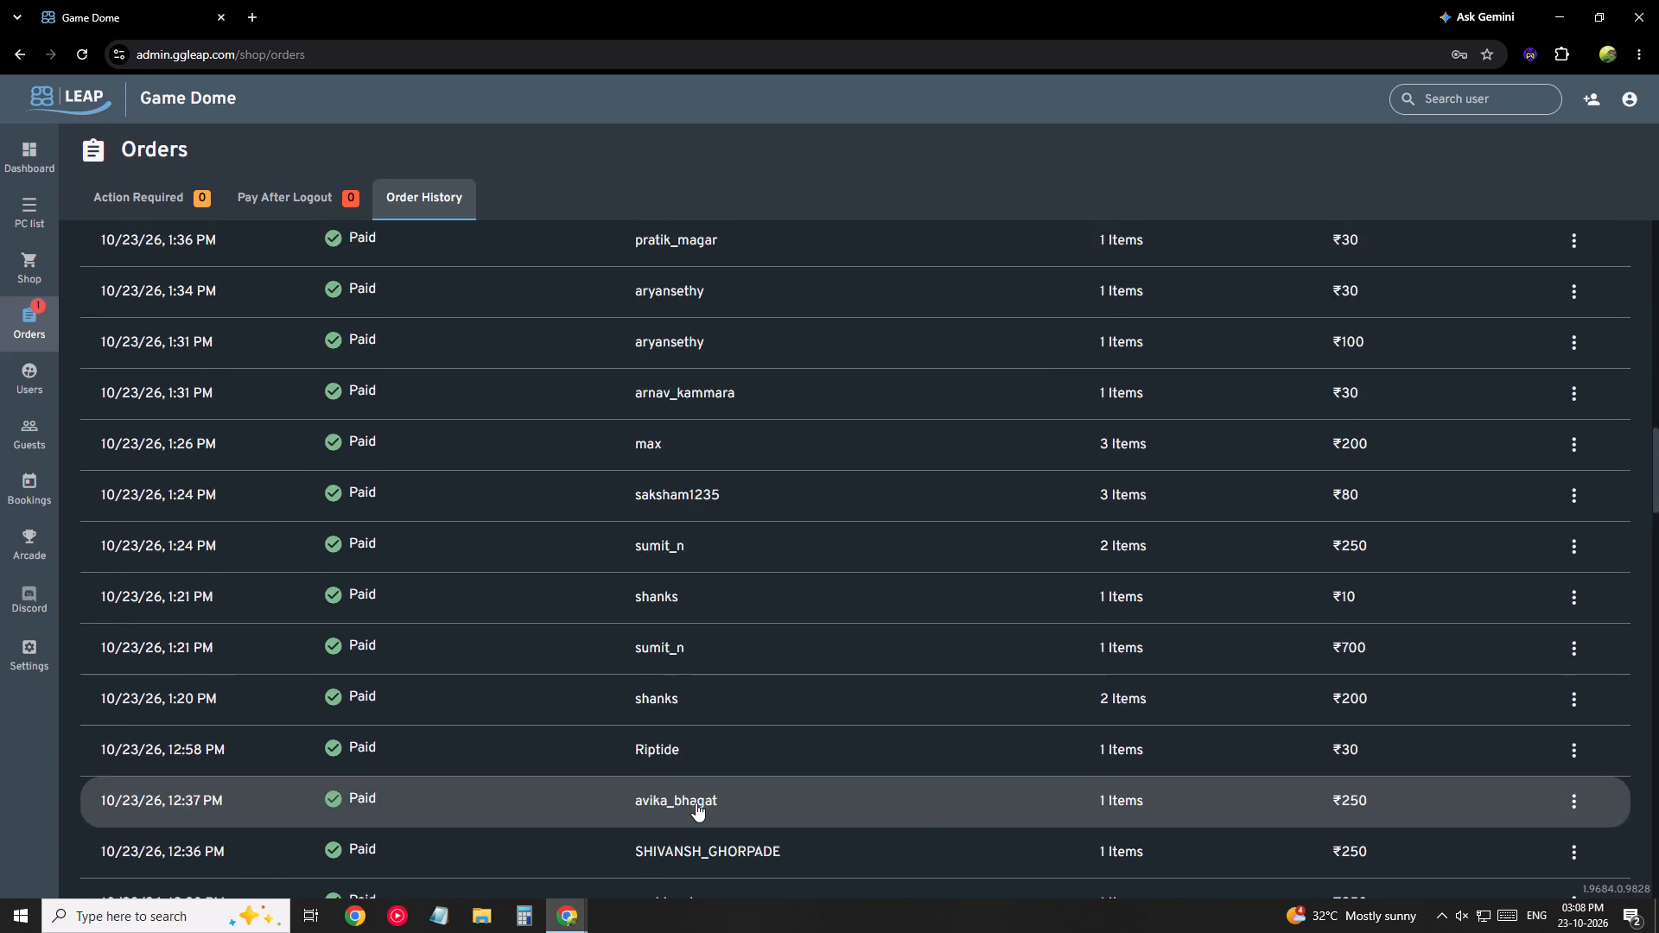
scroll(695, 815, down, 8)
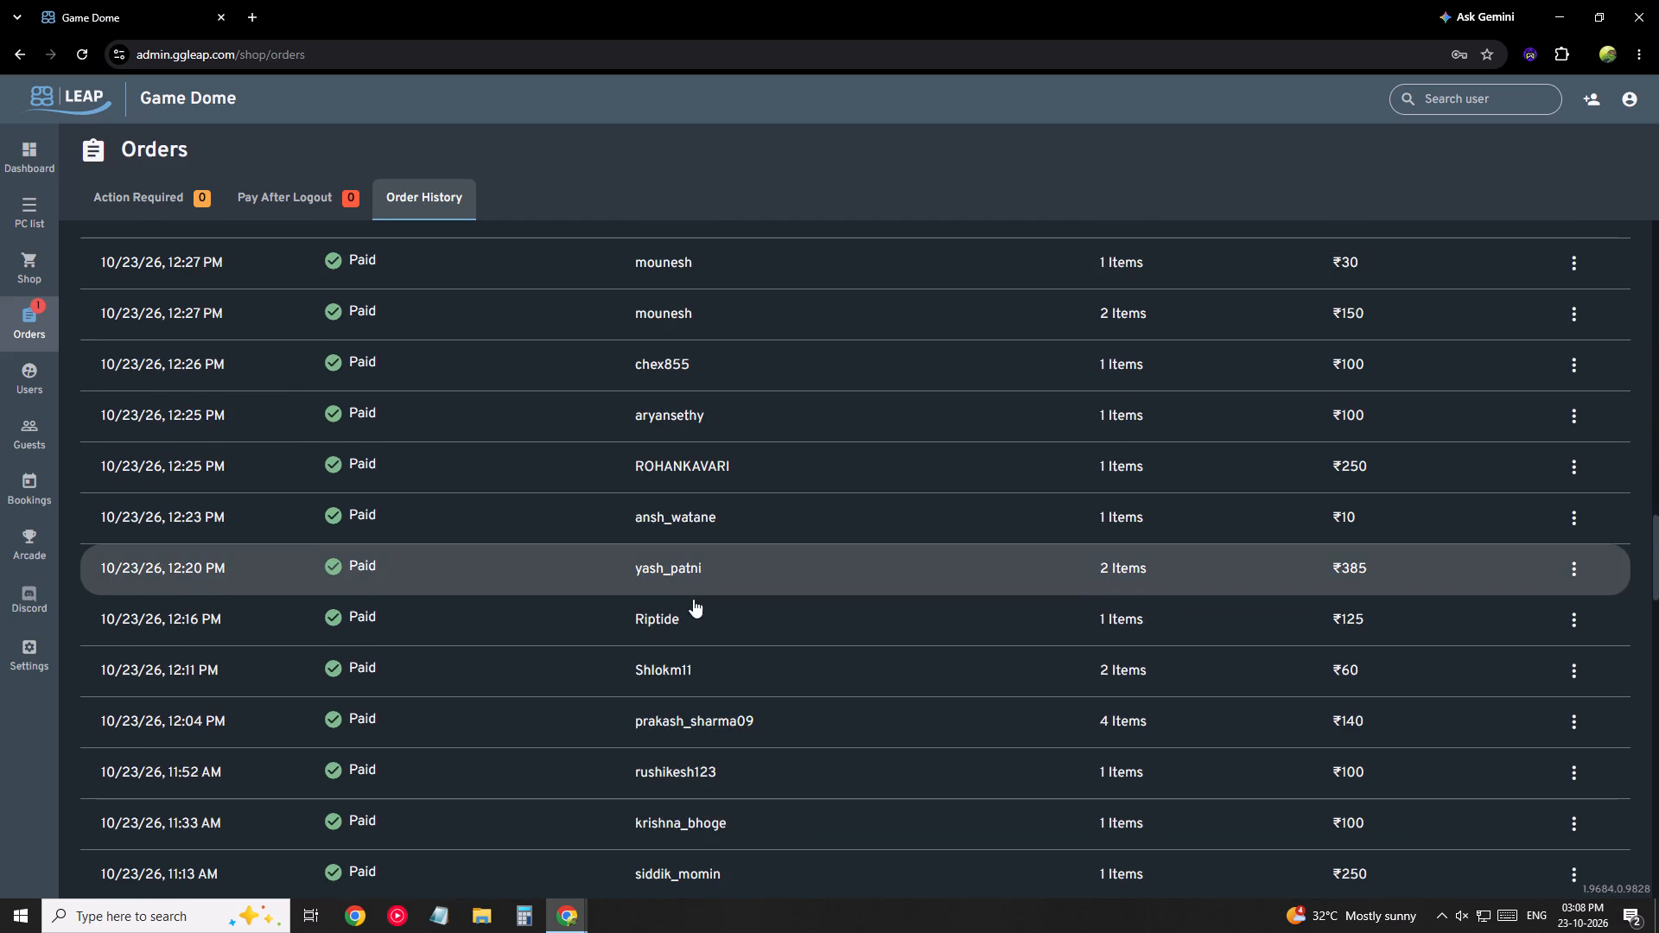
scroll(689, 488, down, 3)
scroll(693, 757, up, 11)
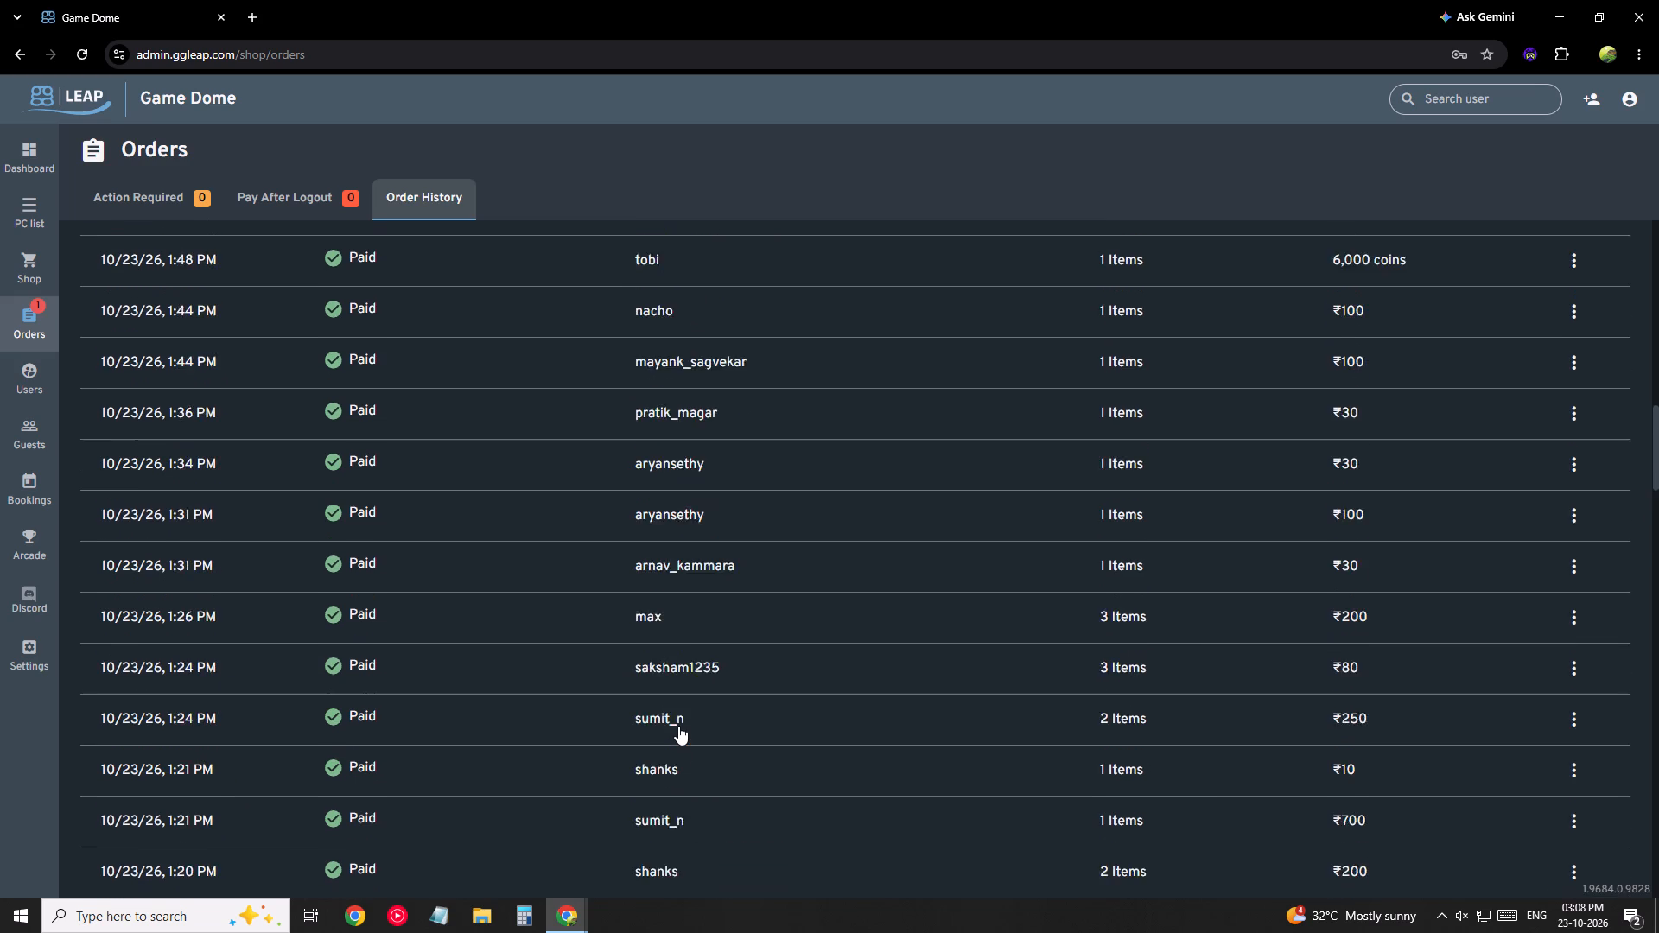
scroll(678, 726, up, 9)
scroll(678, 726, down, 1)
scroll(678, 726, up, 8)
scroll(678, 726, down, 1)
scroll(680, 726, up, 7)
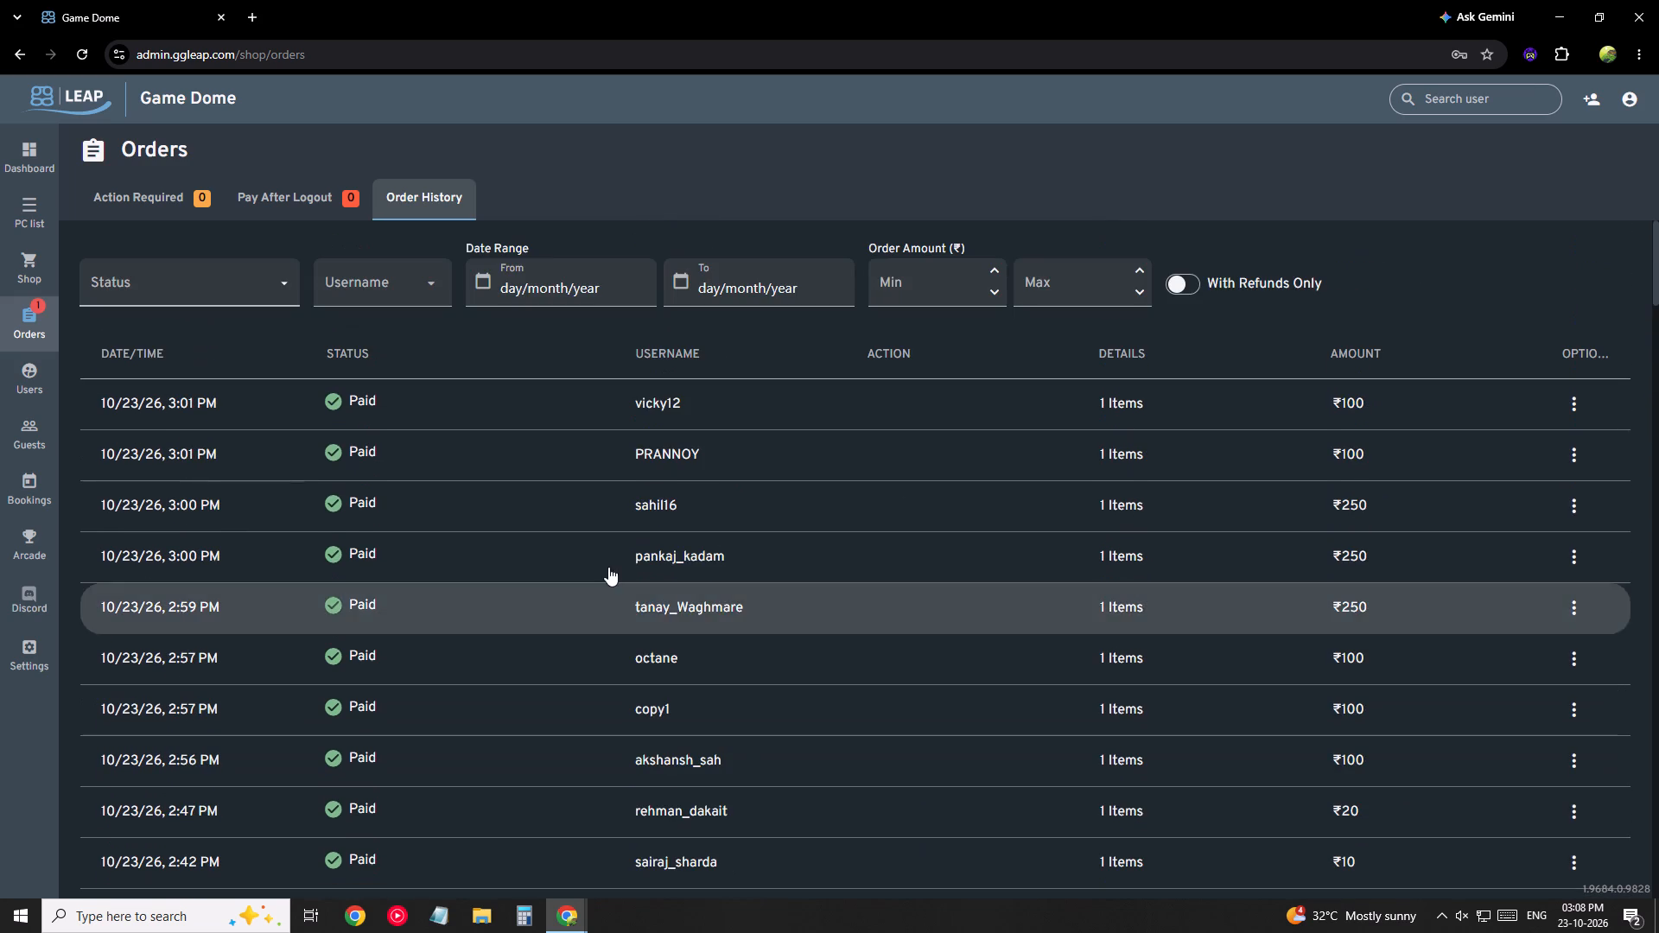
click(388, 287)
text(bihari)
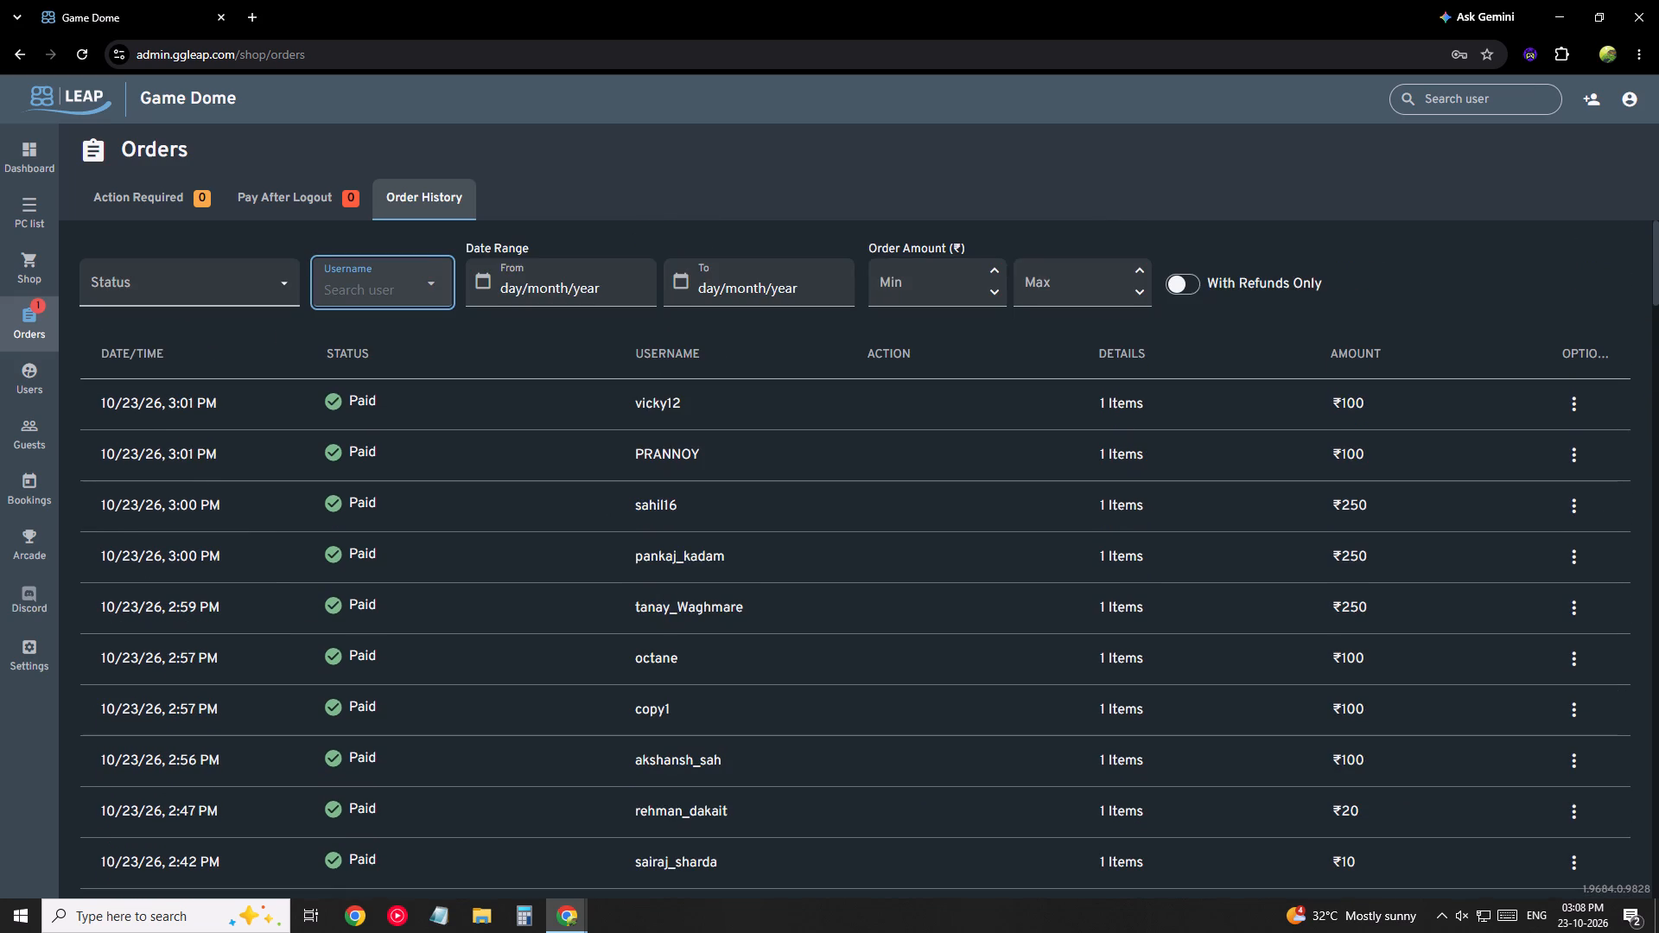
click(366, 320)
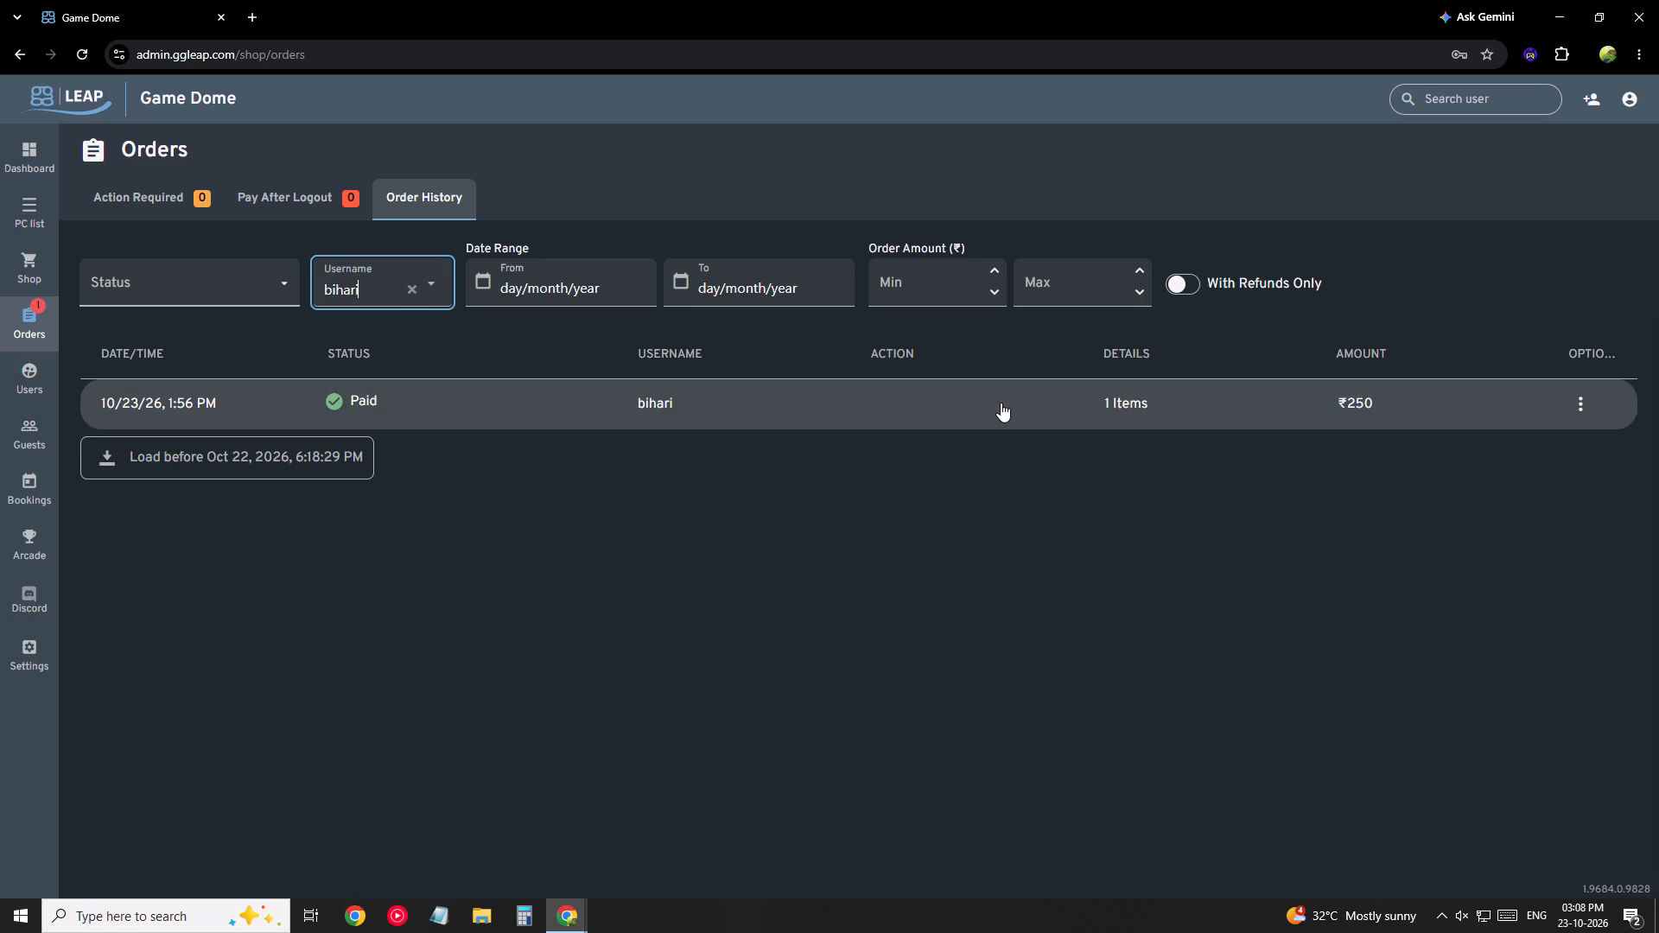
click(658, 403)
click(125, 204)
ctrl+double_click(106, 212)
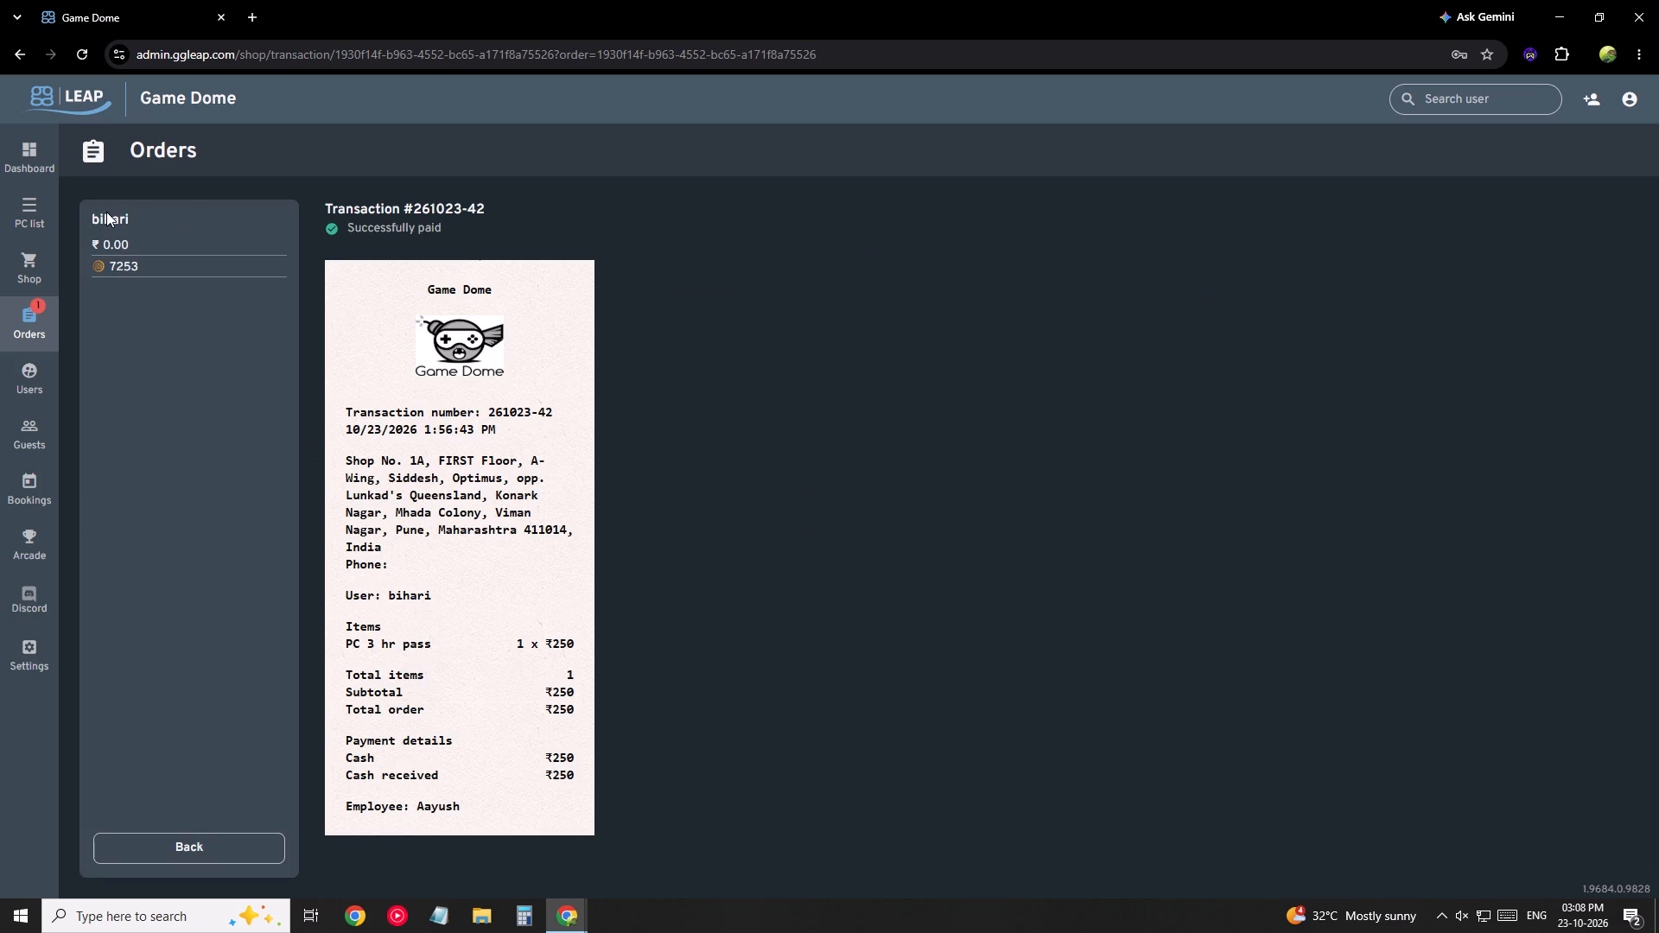
key(ctrl+c)
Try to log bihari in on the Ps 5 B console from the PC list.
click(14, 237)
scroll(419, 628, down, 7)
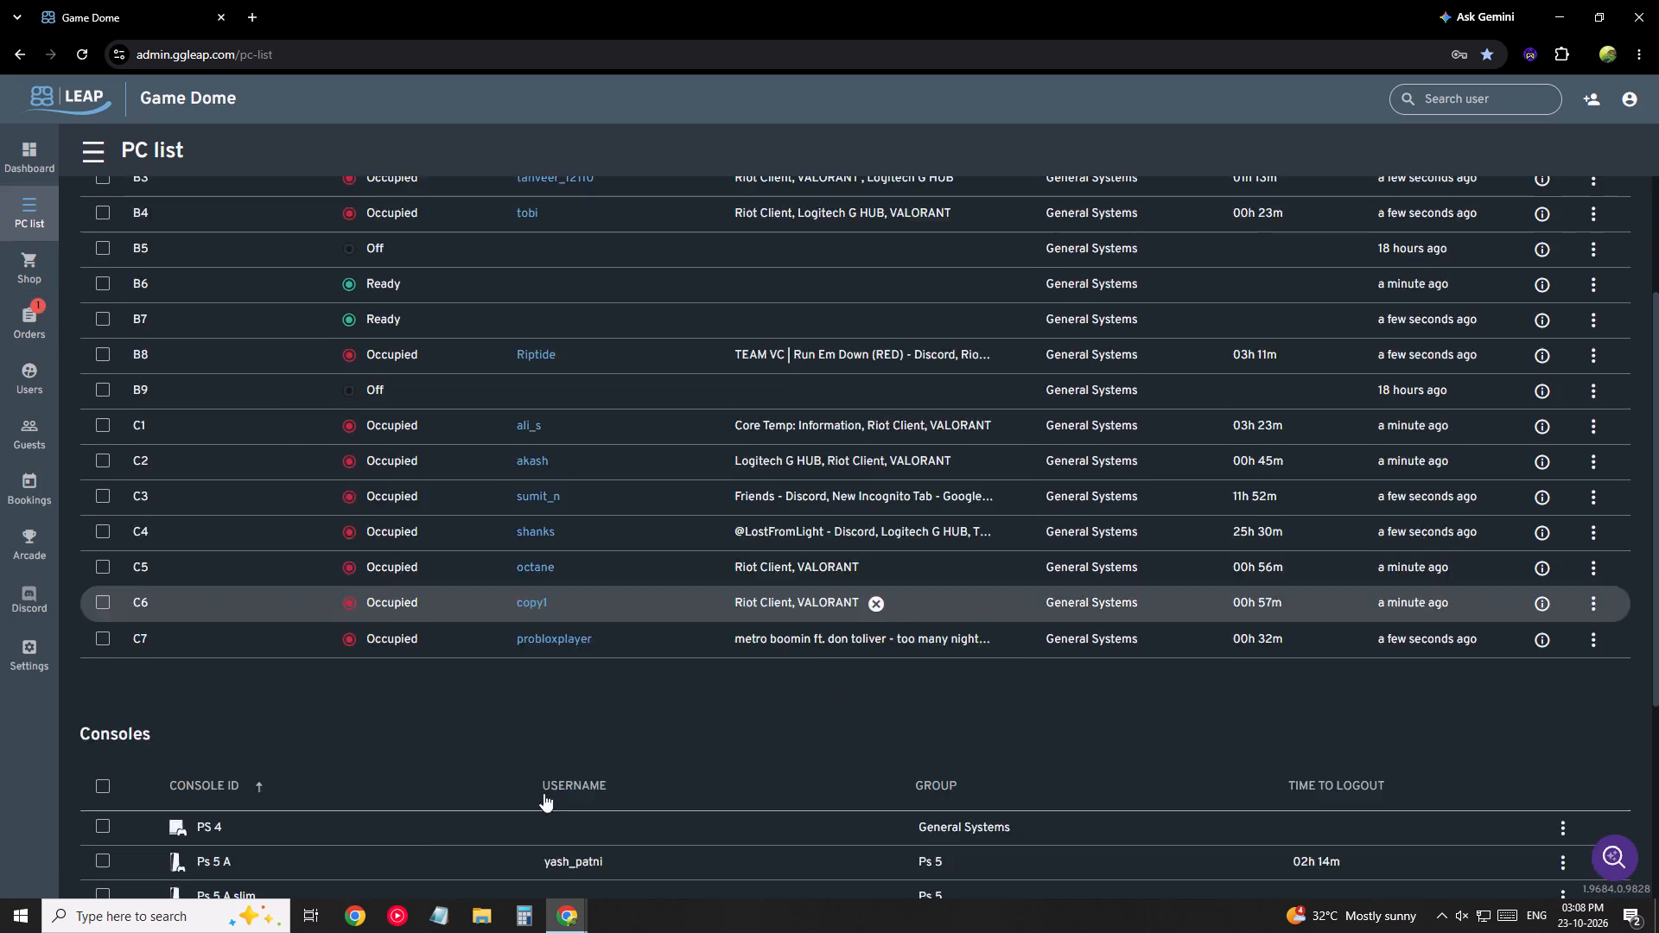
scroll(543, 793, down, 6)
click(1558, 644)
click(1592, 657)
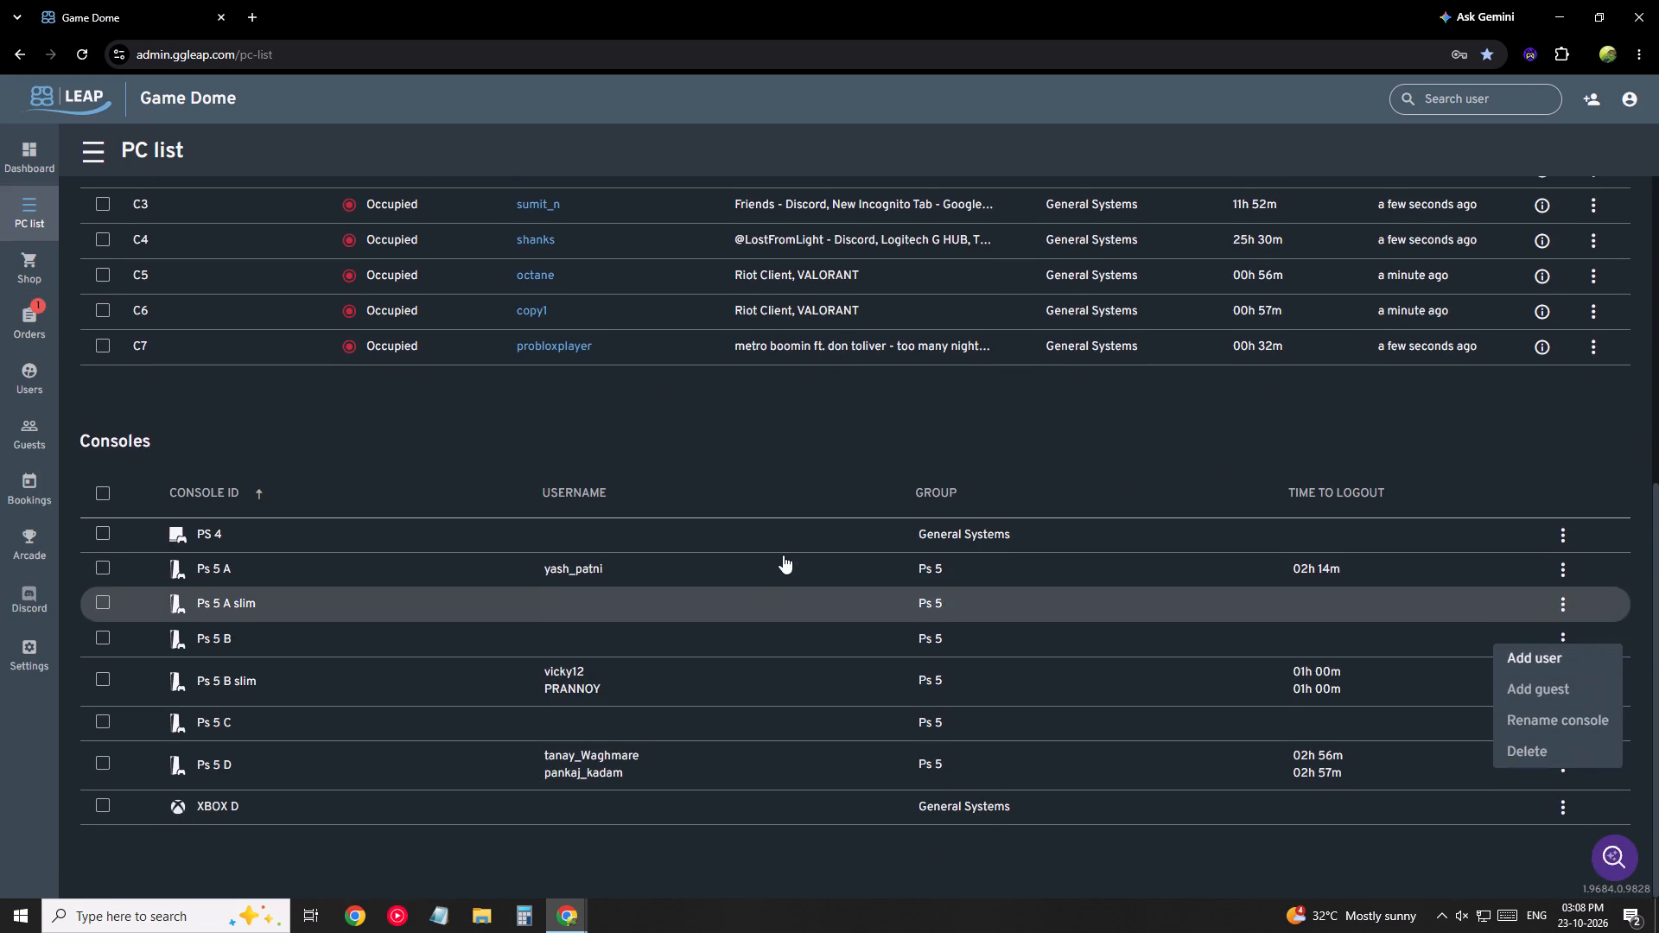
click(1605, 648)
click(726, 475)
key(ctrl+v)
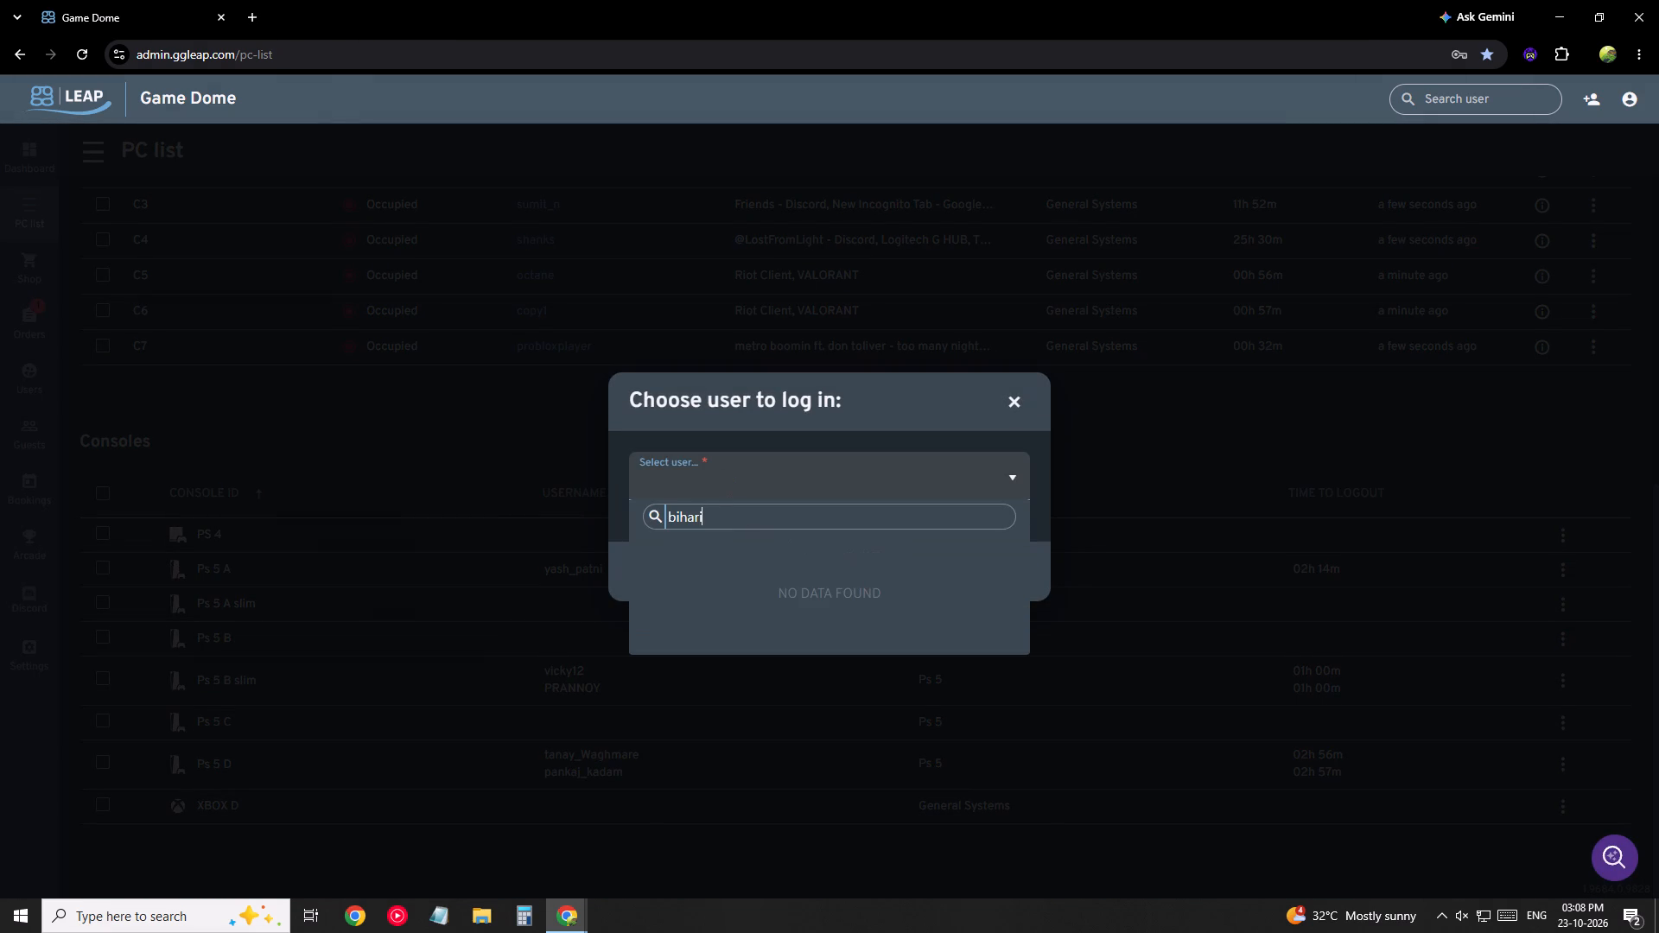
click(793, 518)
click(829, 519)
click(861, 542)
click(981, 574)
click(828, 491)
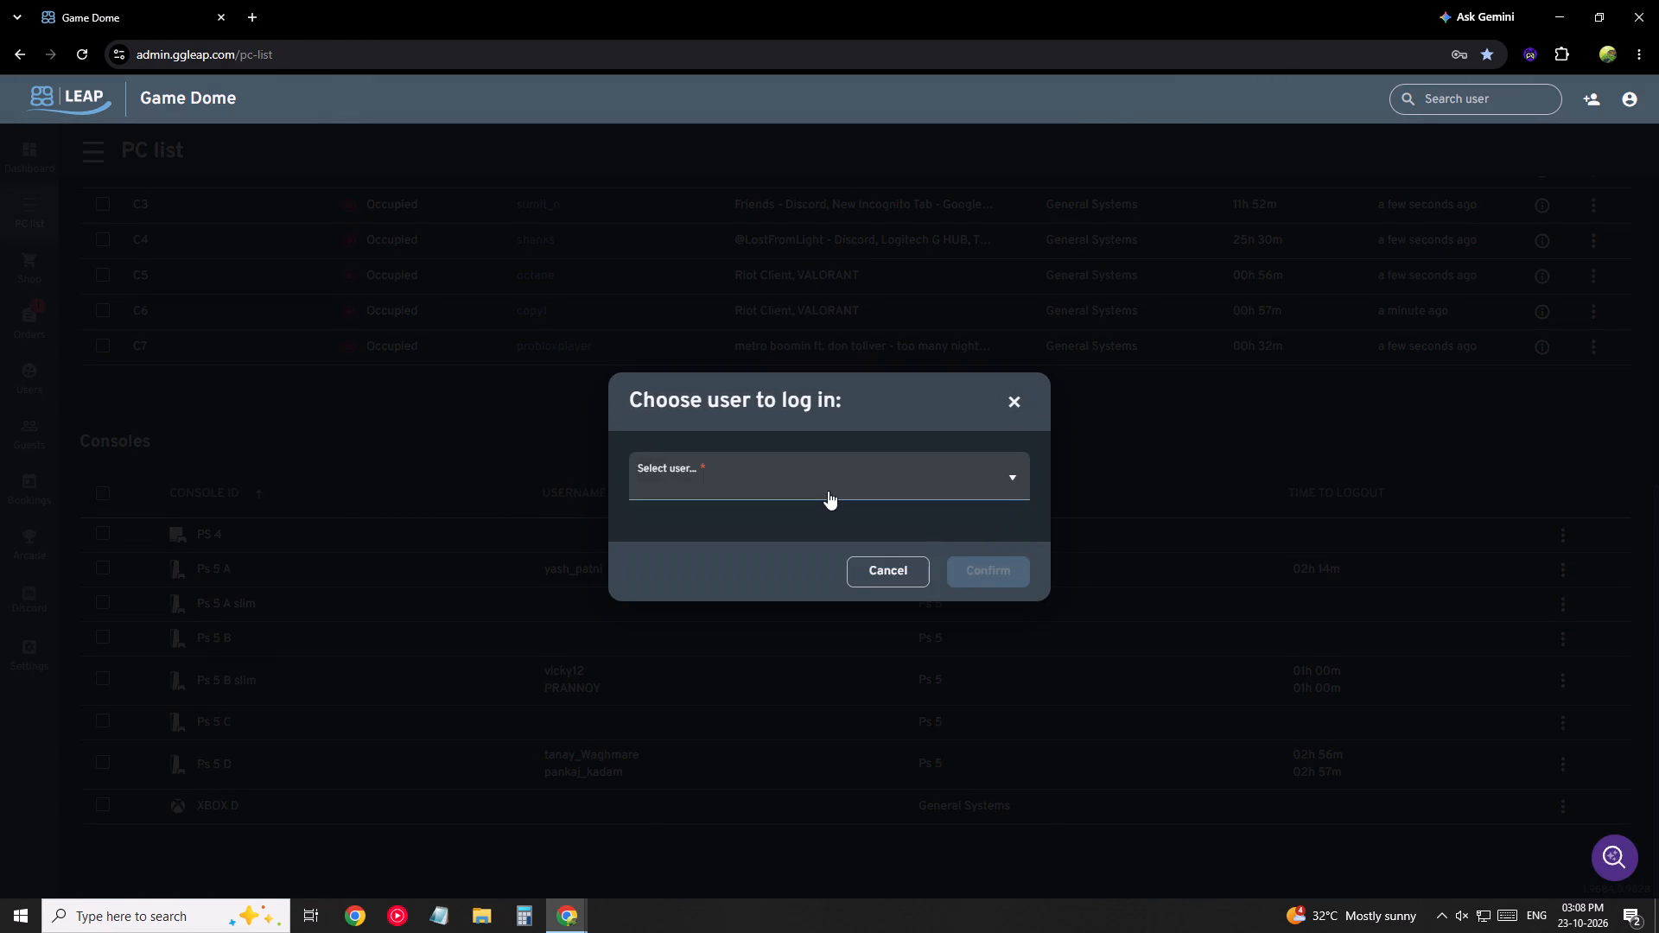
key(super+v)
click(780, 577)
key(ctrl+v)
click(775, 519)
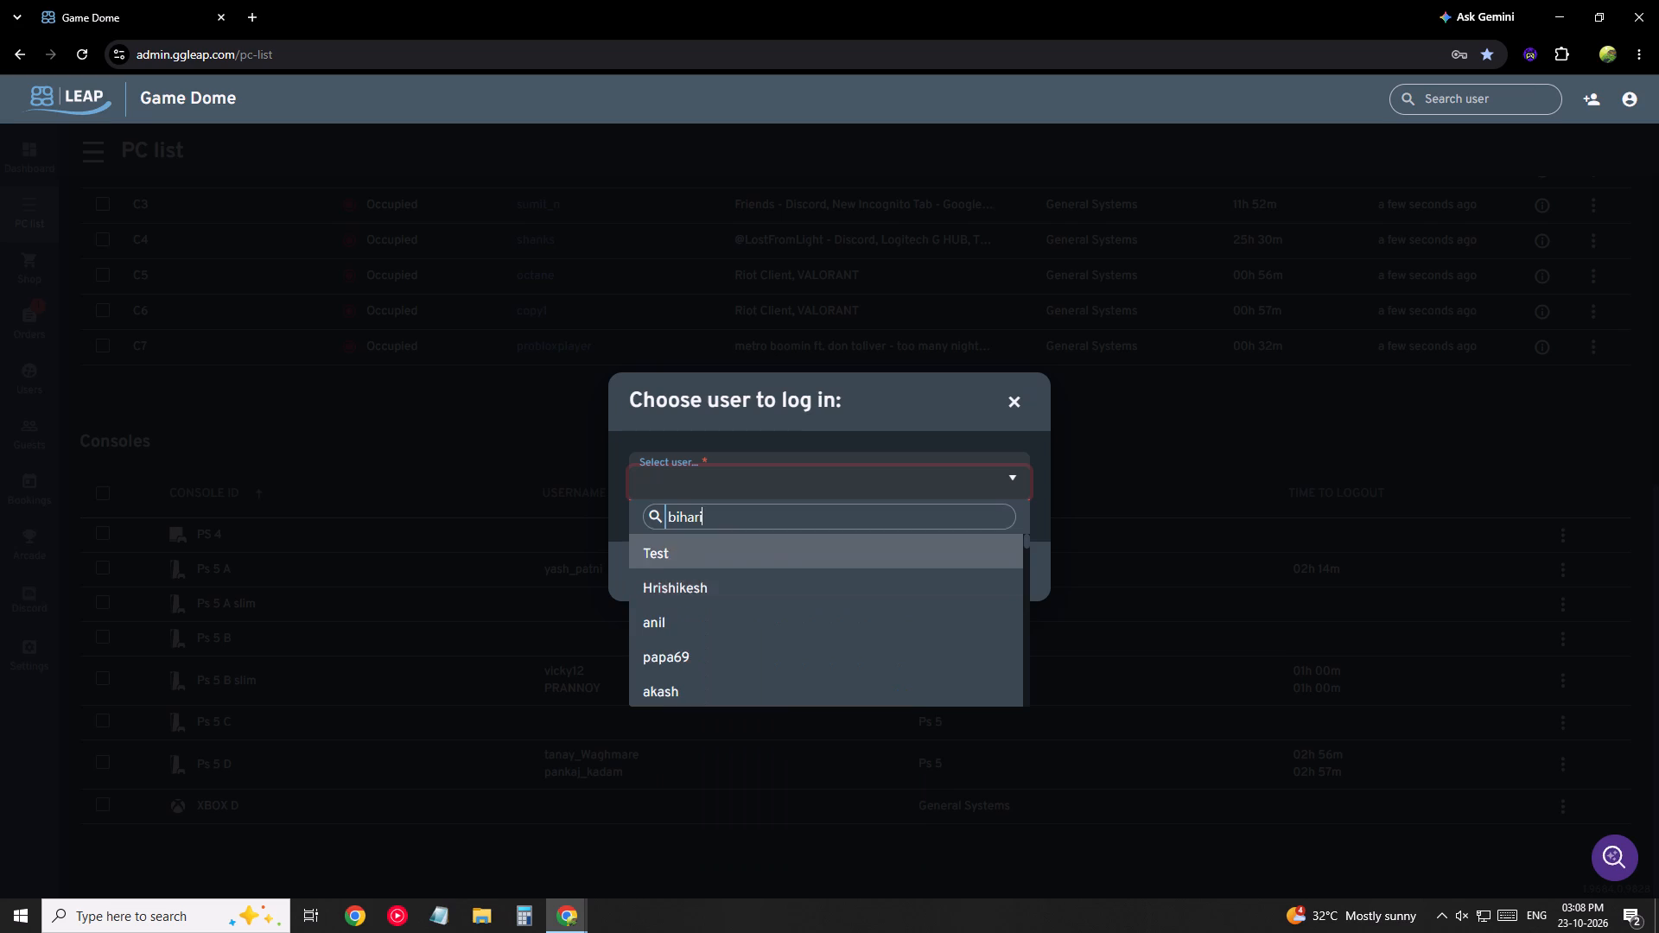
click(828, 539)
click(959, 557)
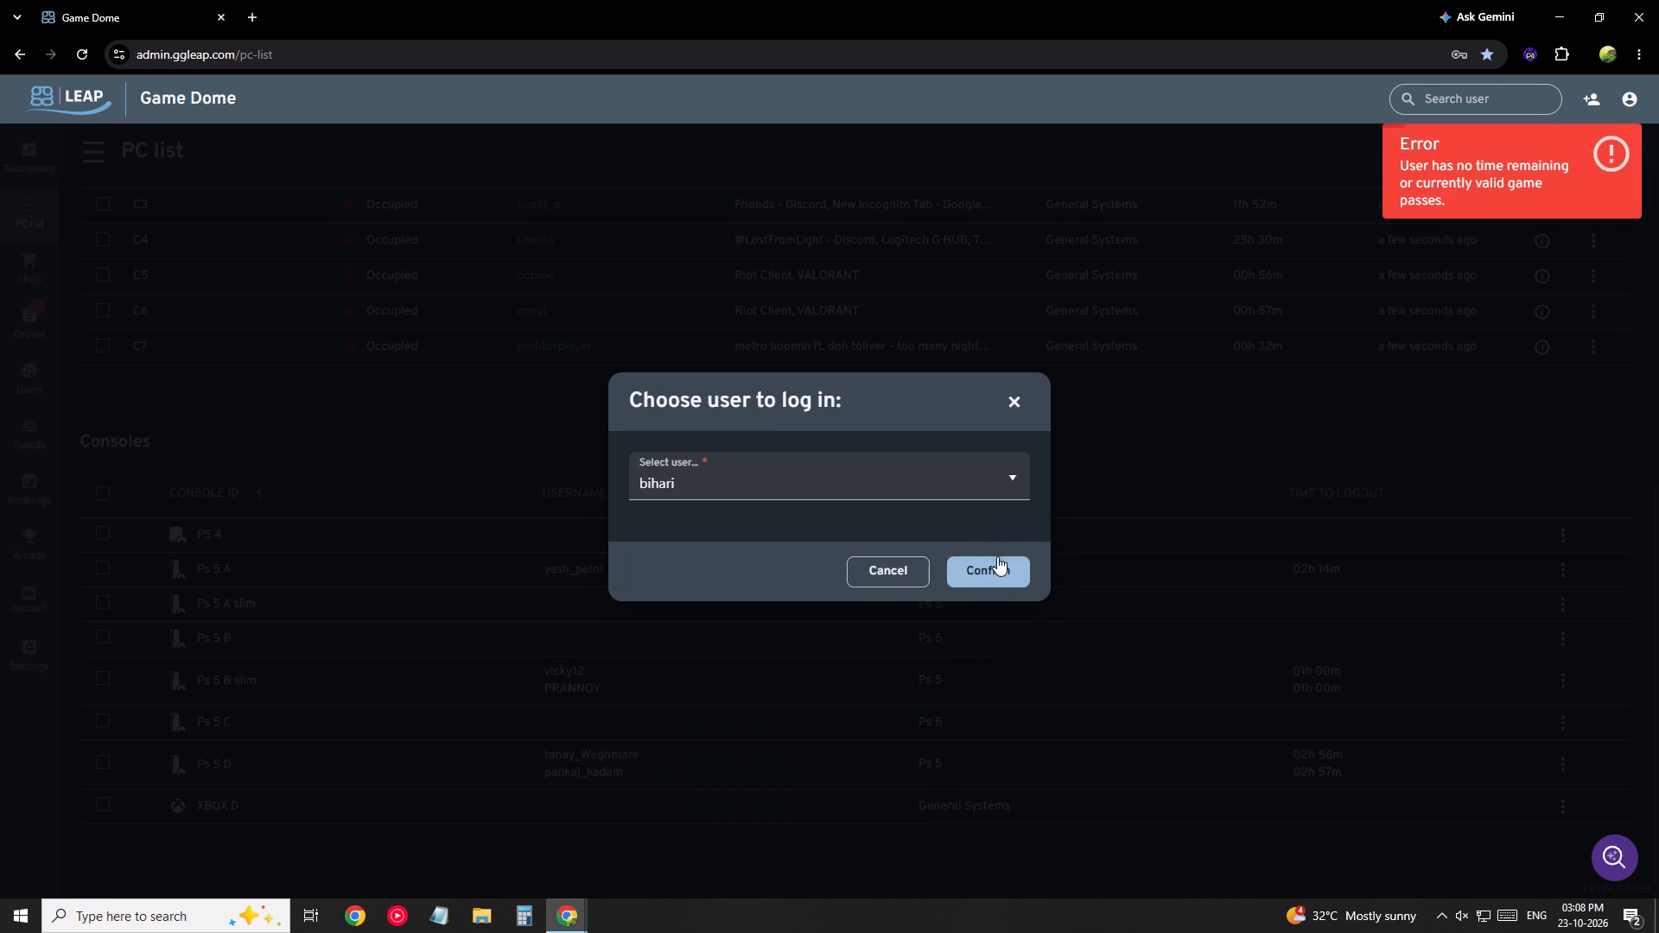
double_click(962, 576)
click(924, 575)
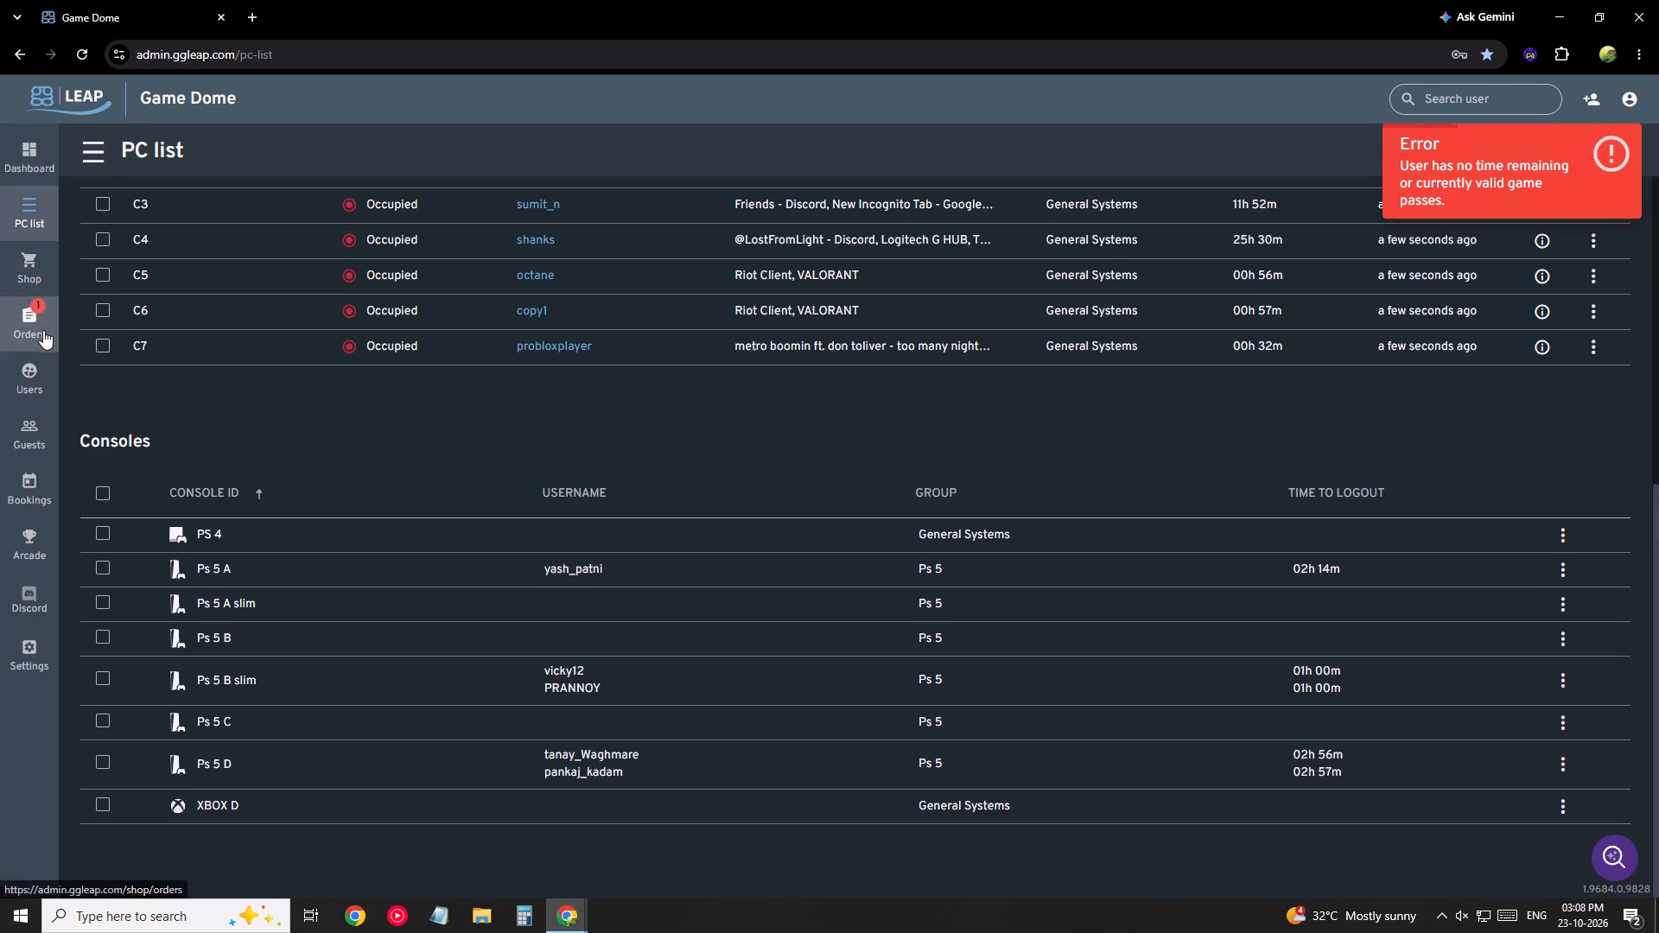
Filter the order history by bihari again and check which game pass the 1:56 PM order contains.
click(45, 327)
click(439, 176)
click(440, 192)
click(384, 266)
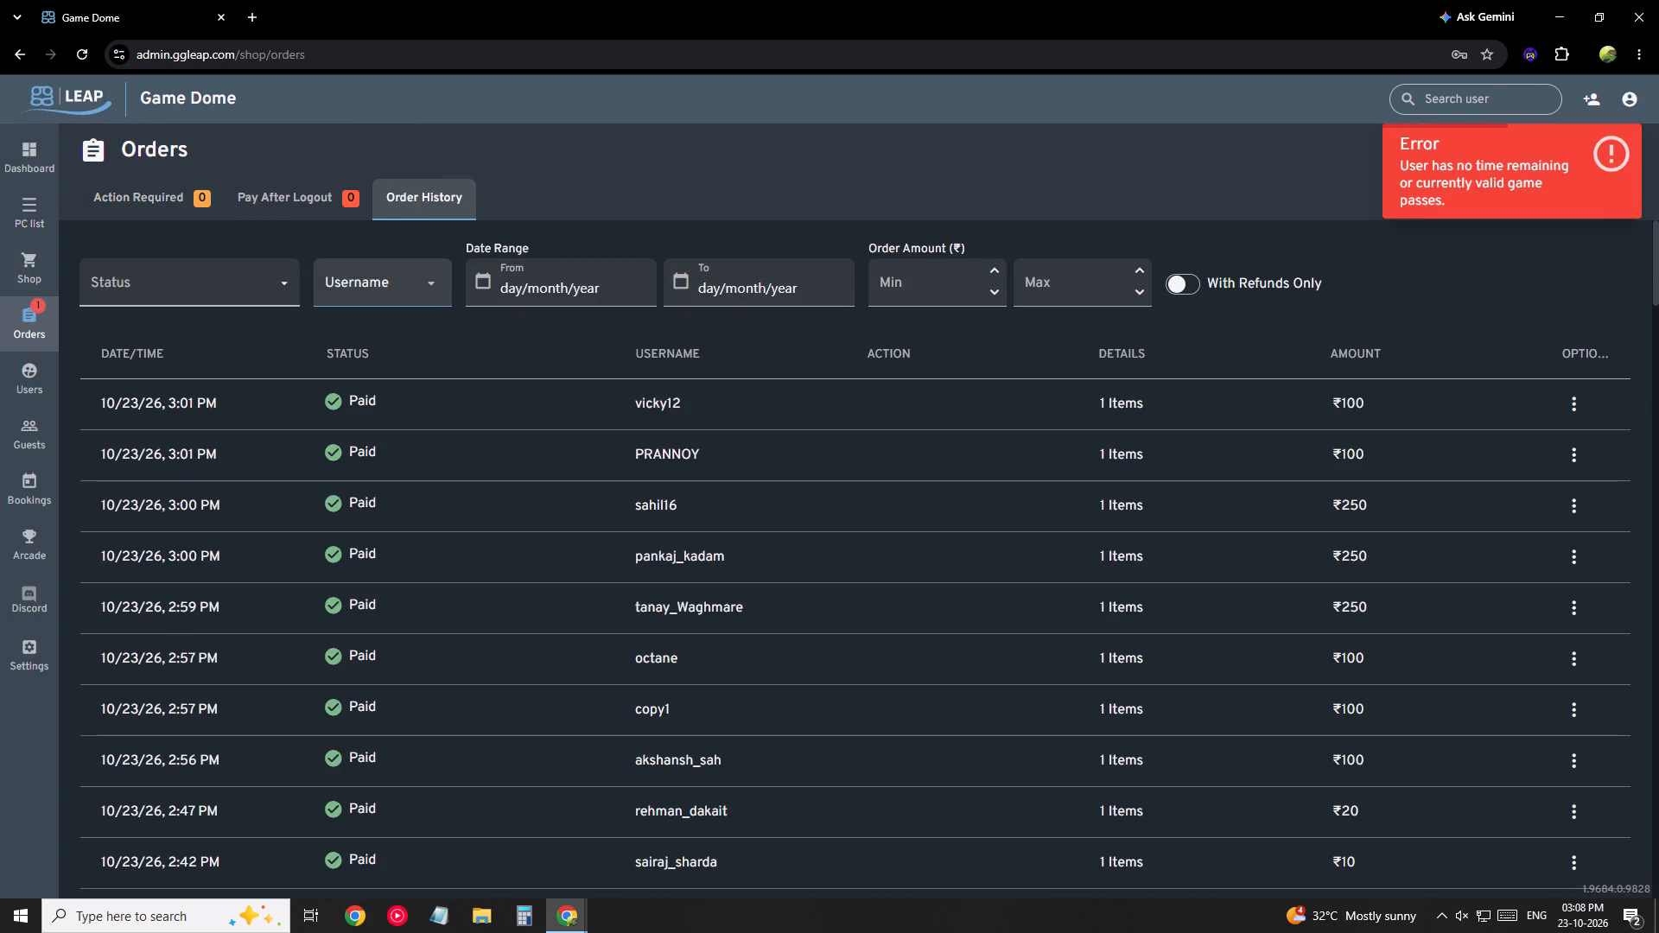
click(402, 289)
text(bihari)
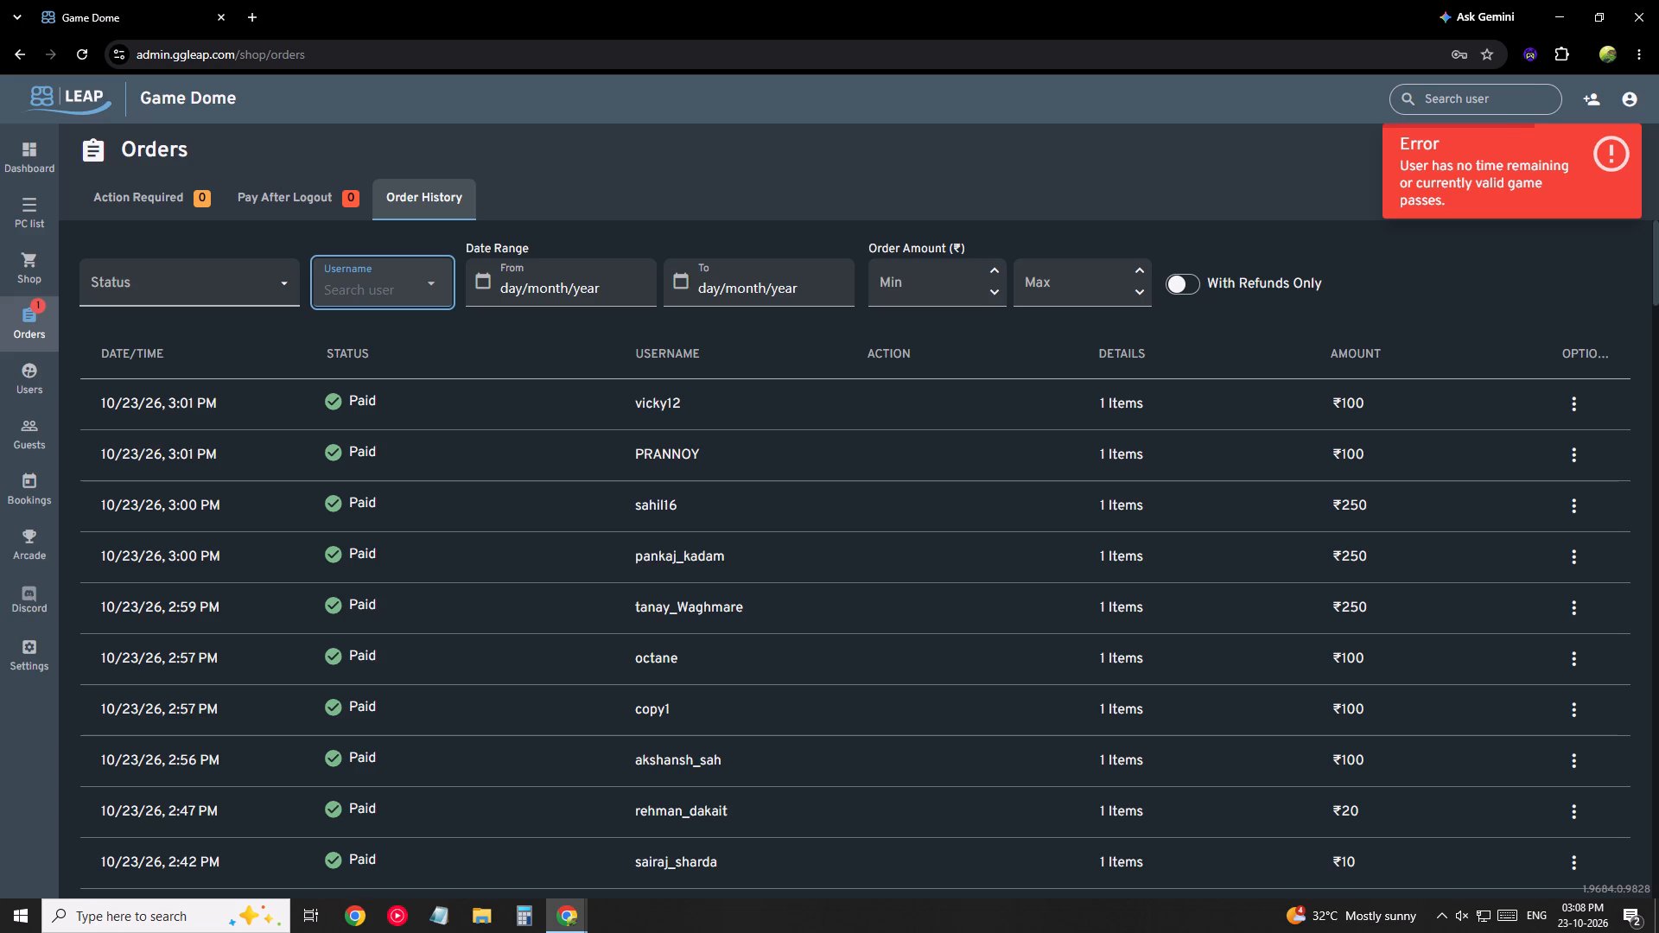
click(384, 311)
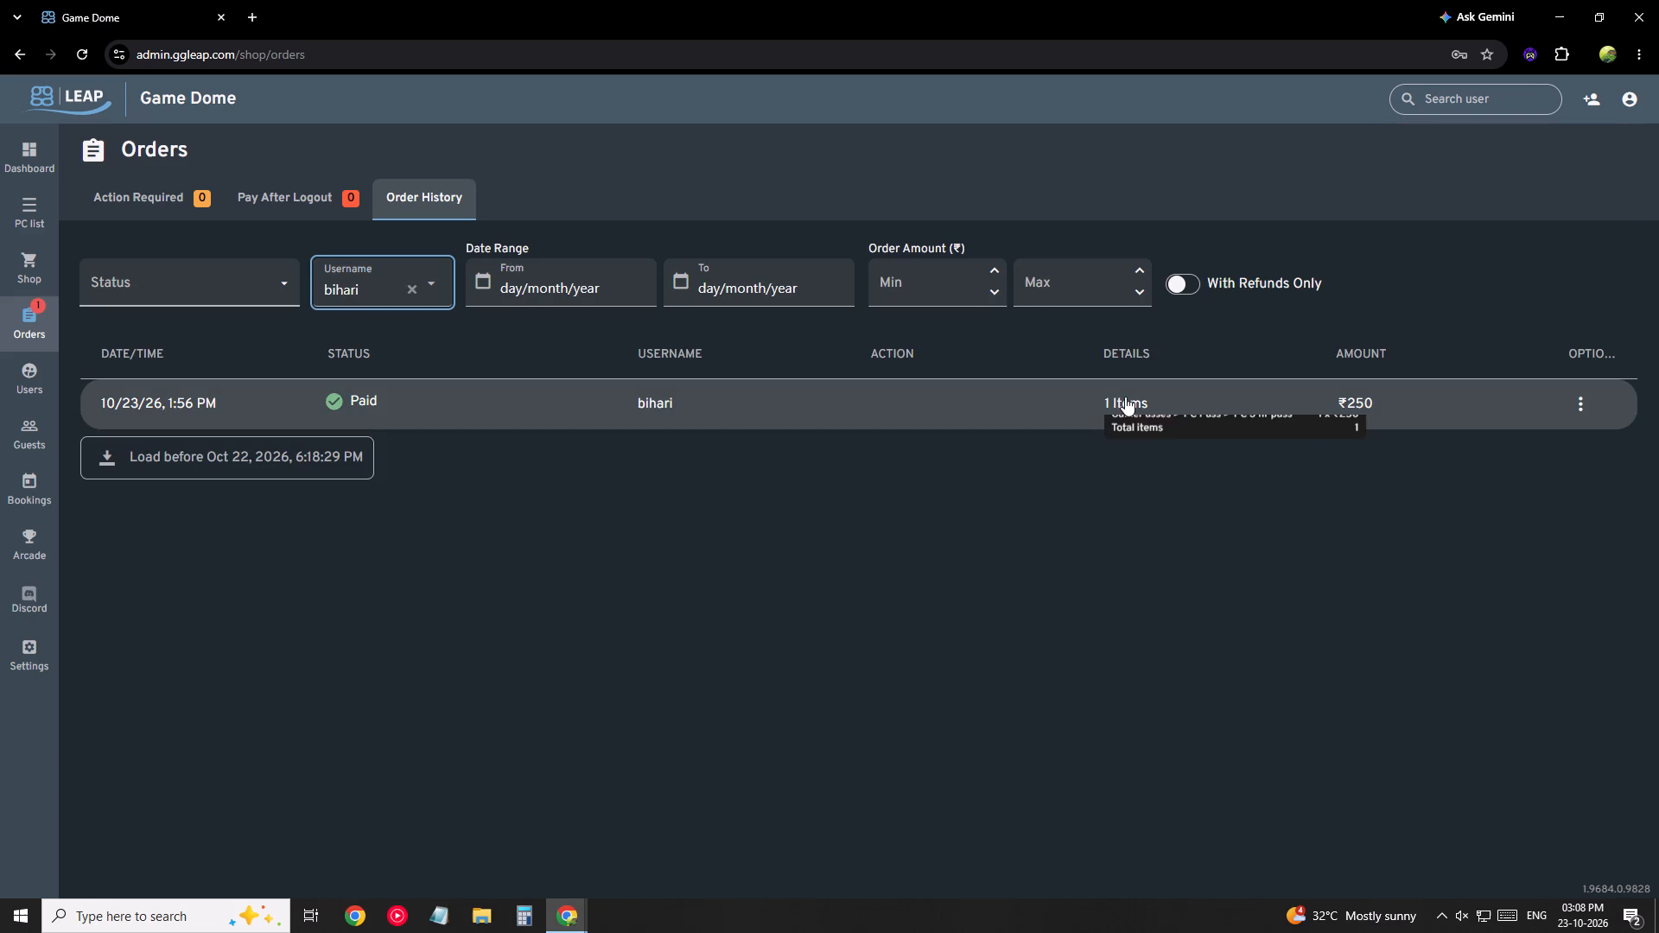
click(931, 414)
Log bihari in on the PS 4 console and leave no consoles selected.
click(0, 219)
scroll(512, 607, down, 7)
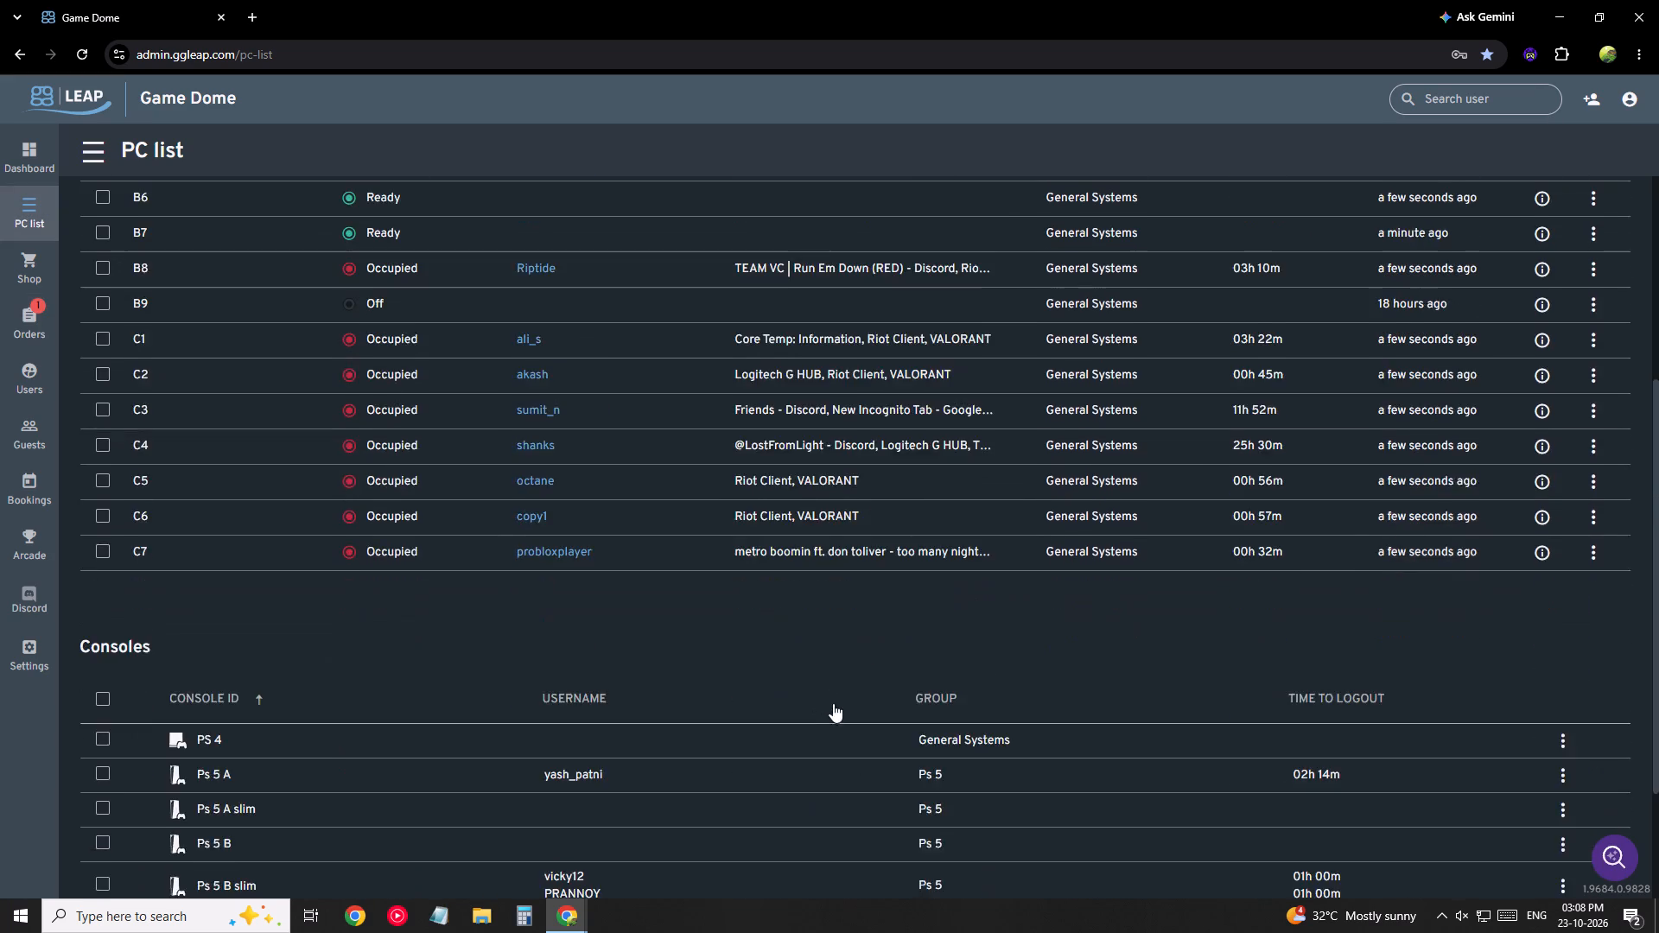
scroll(833, 703, down, 6)
click(1545, 539)
click(1558, 542)
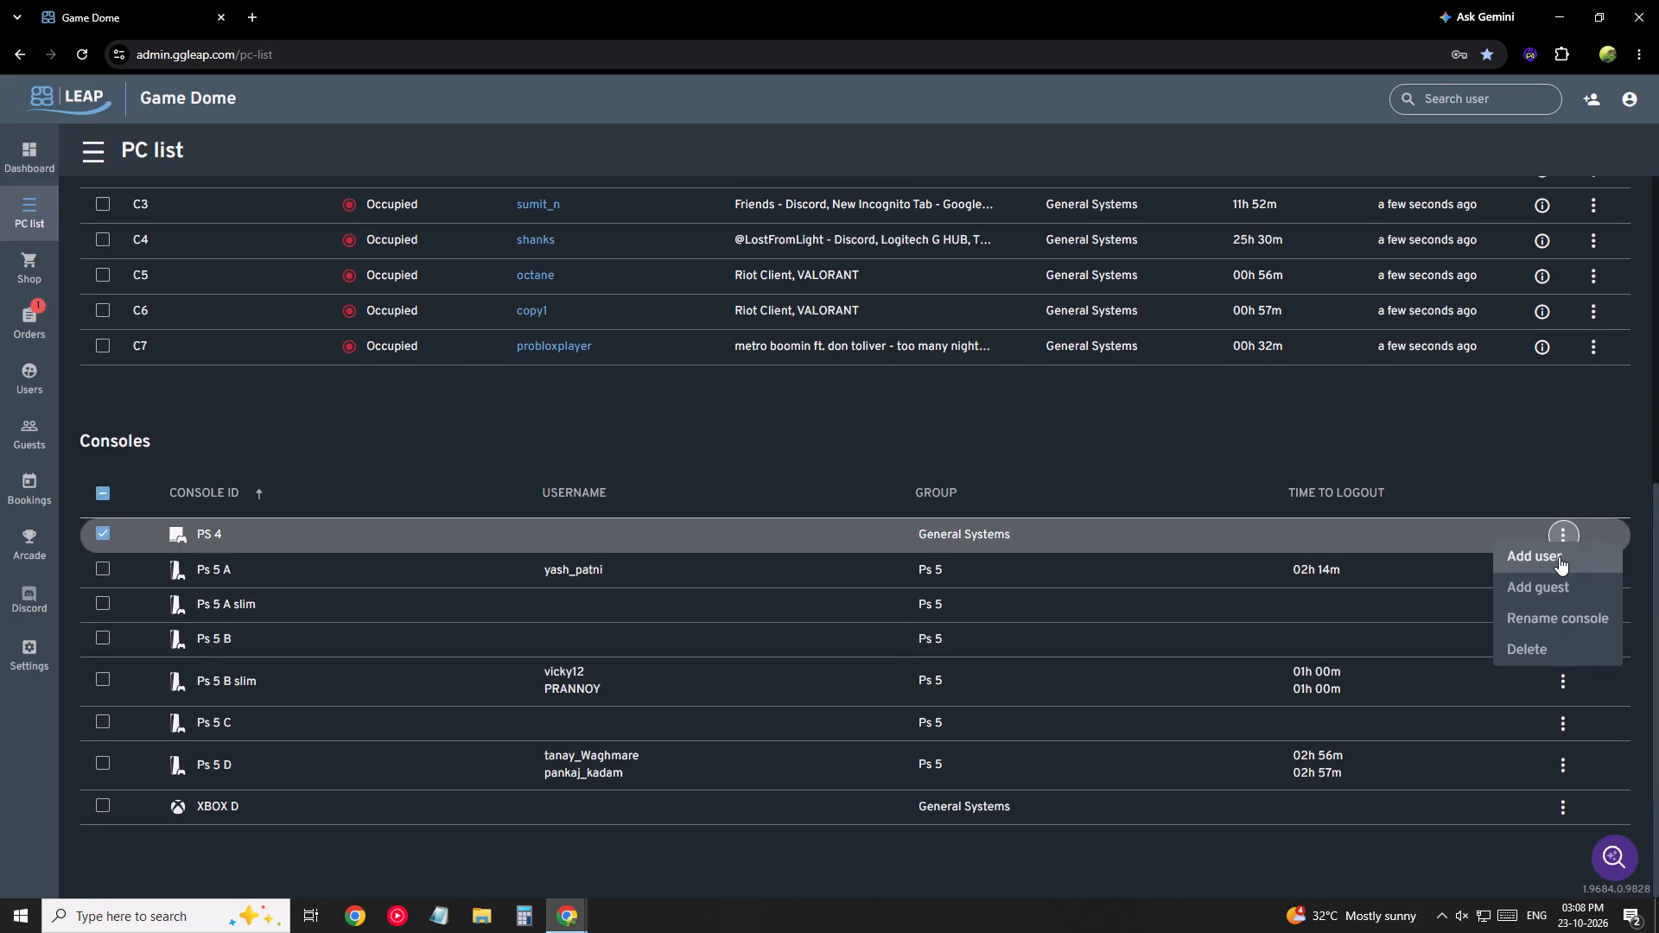
click(1559, 556)
click(750, 490)
key(ctrl+v)
click(822, 551)
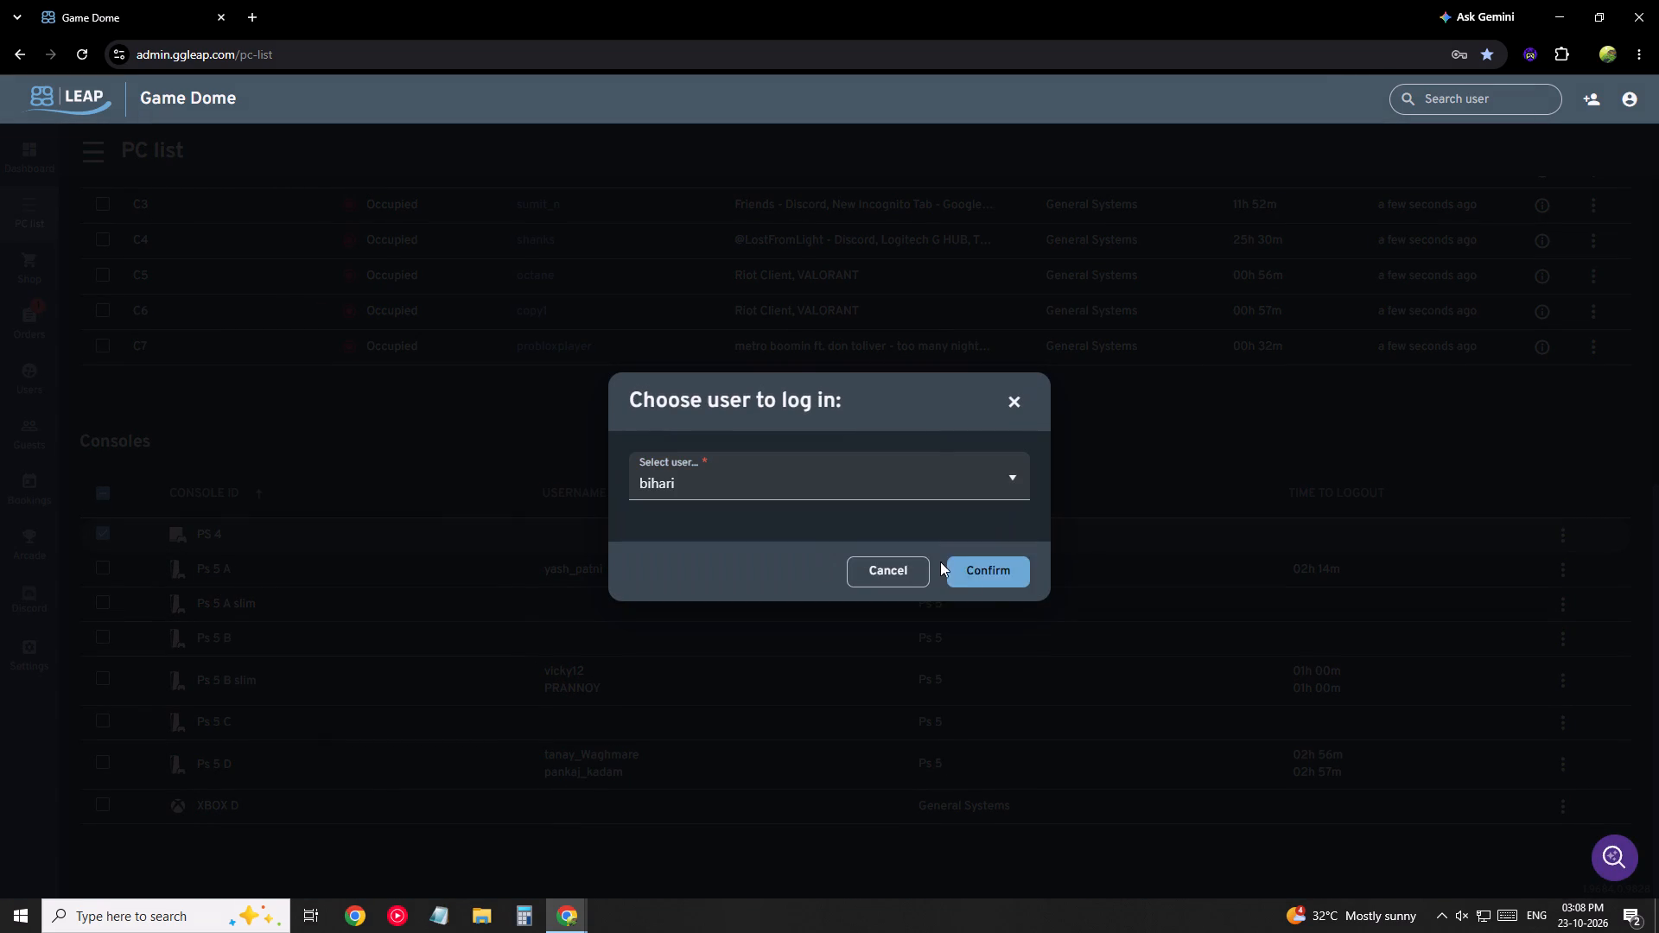
click(969, 565)
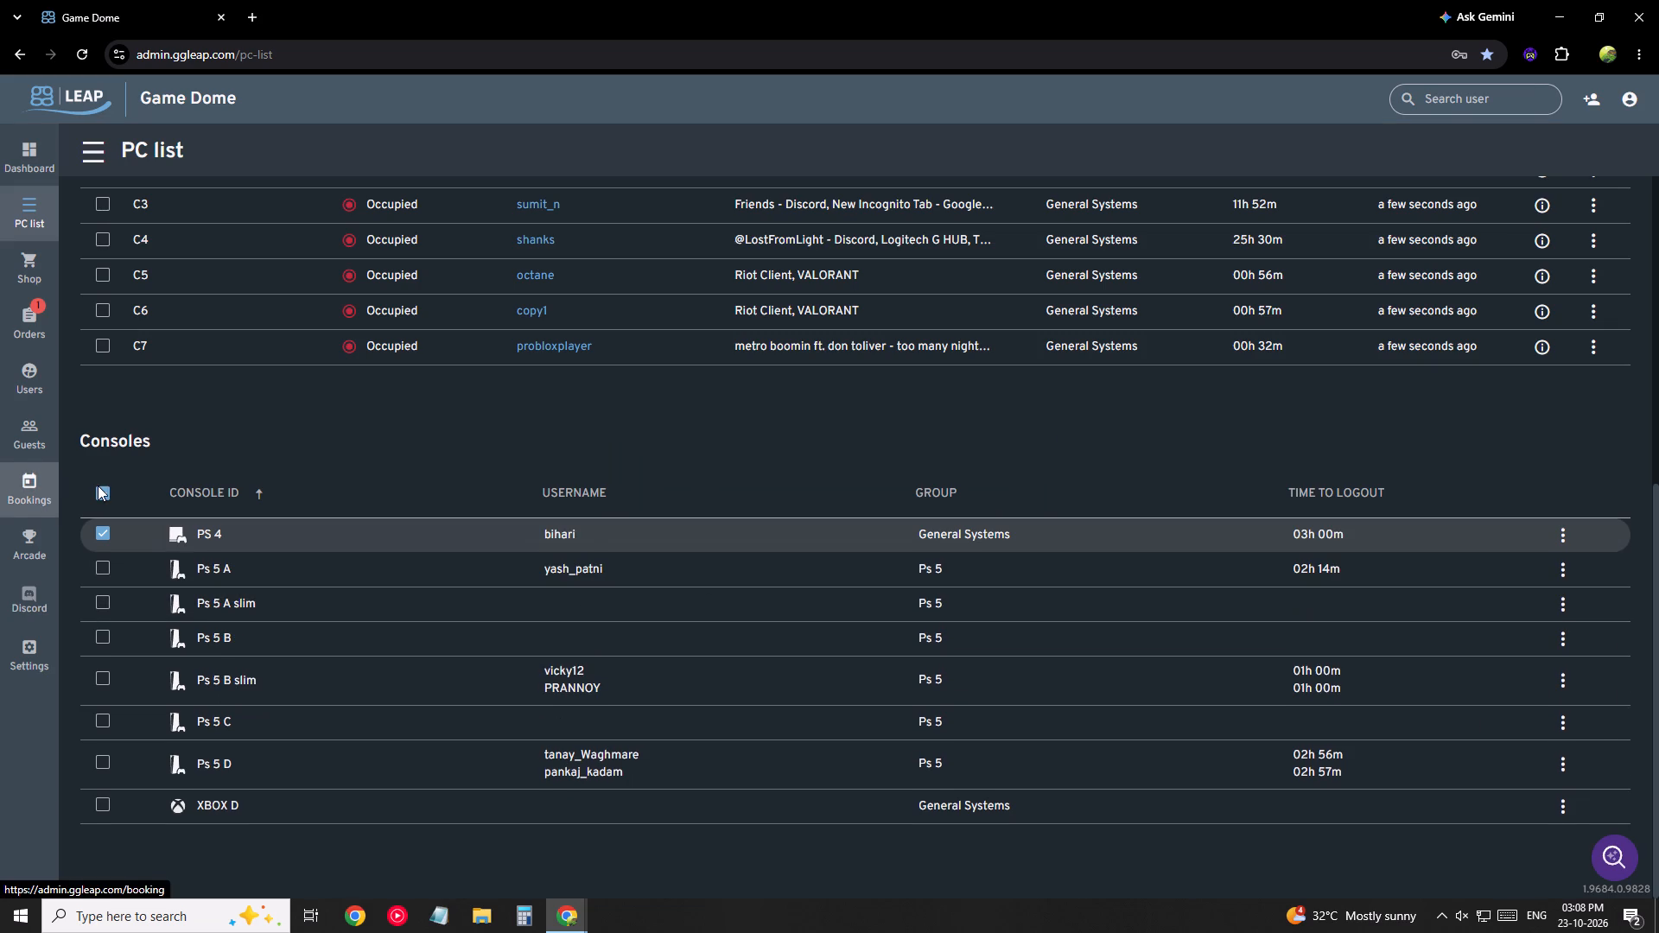
click(98, 486)
click(100, 492)
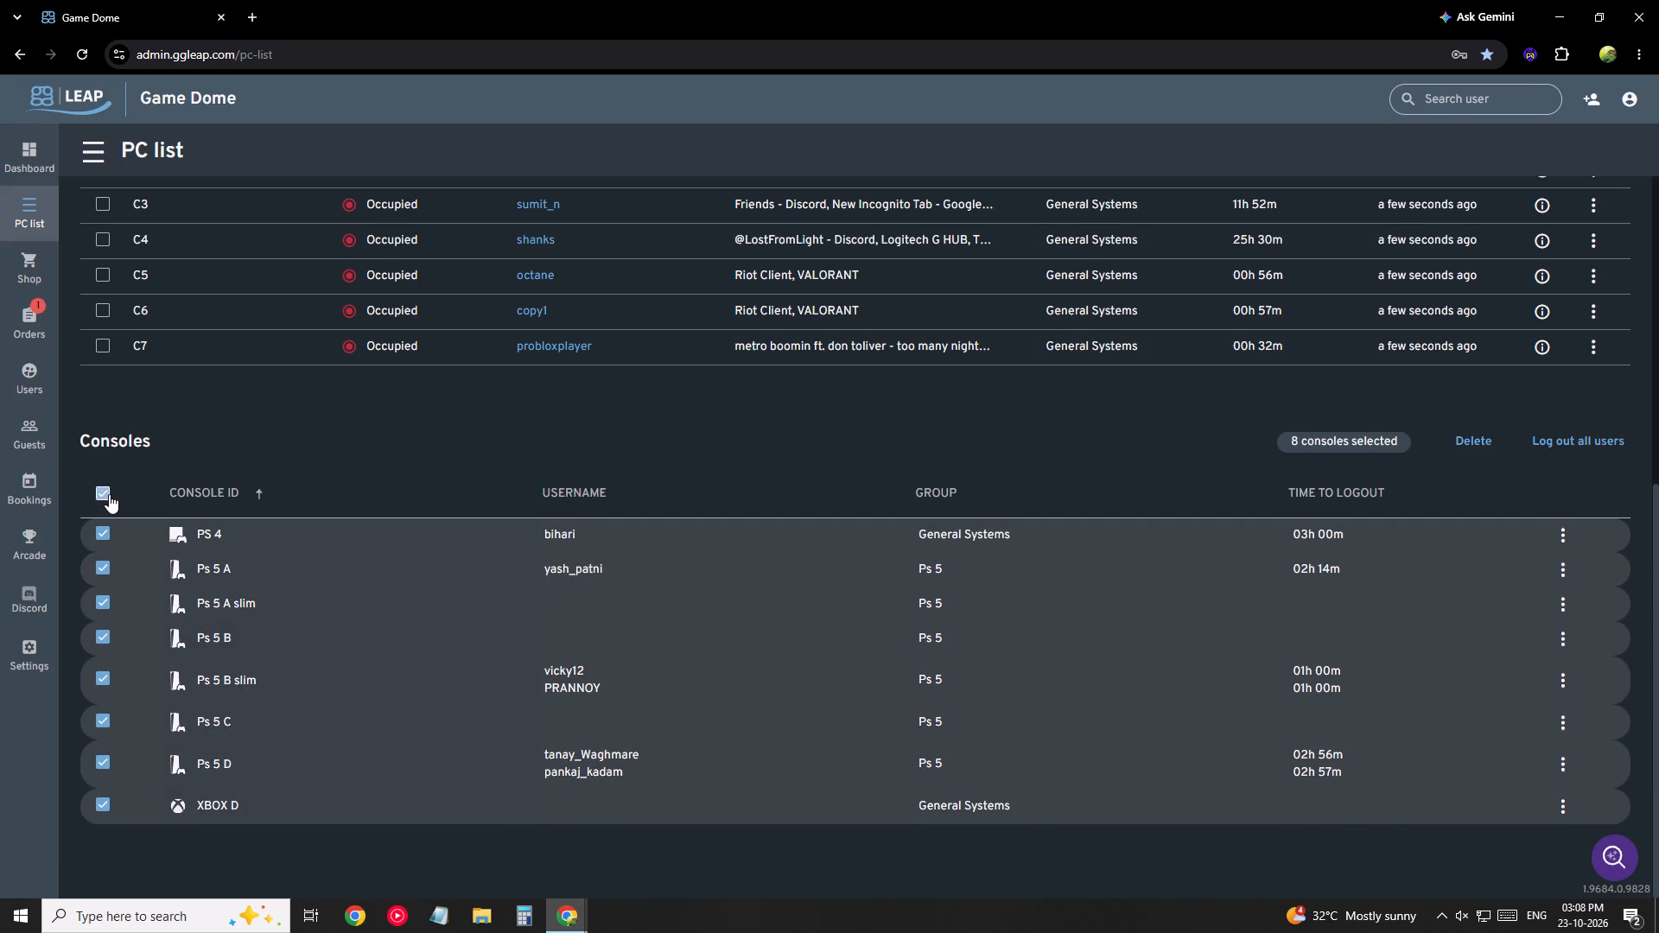
click(109, 494)
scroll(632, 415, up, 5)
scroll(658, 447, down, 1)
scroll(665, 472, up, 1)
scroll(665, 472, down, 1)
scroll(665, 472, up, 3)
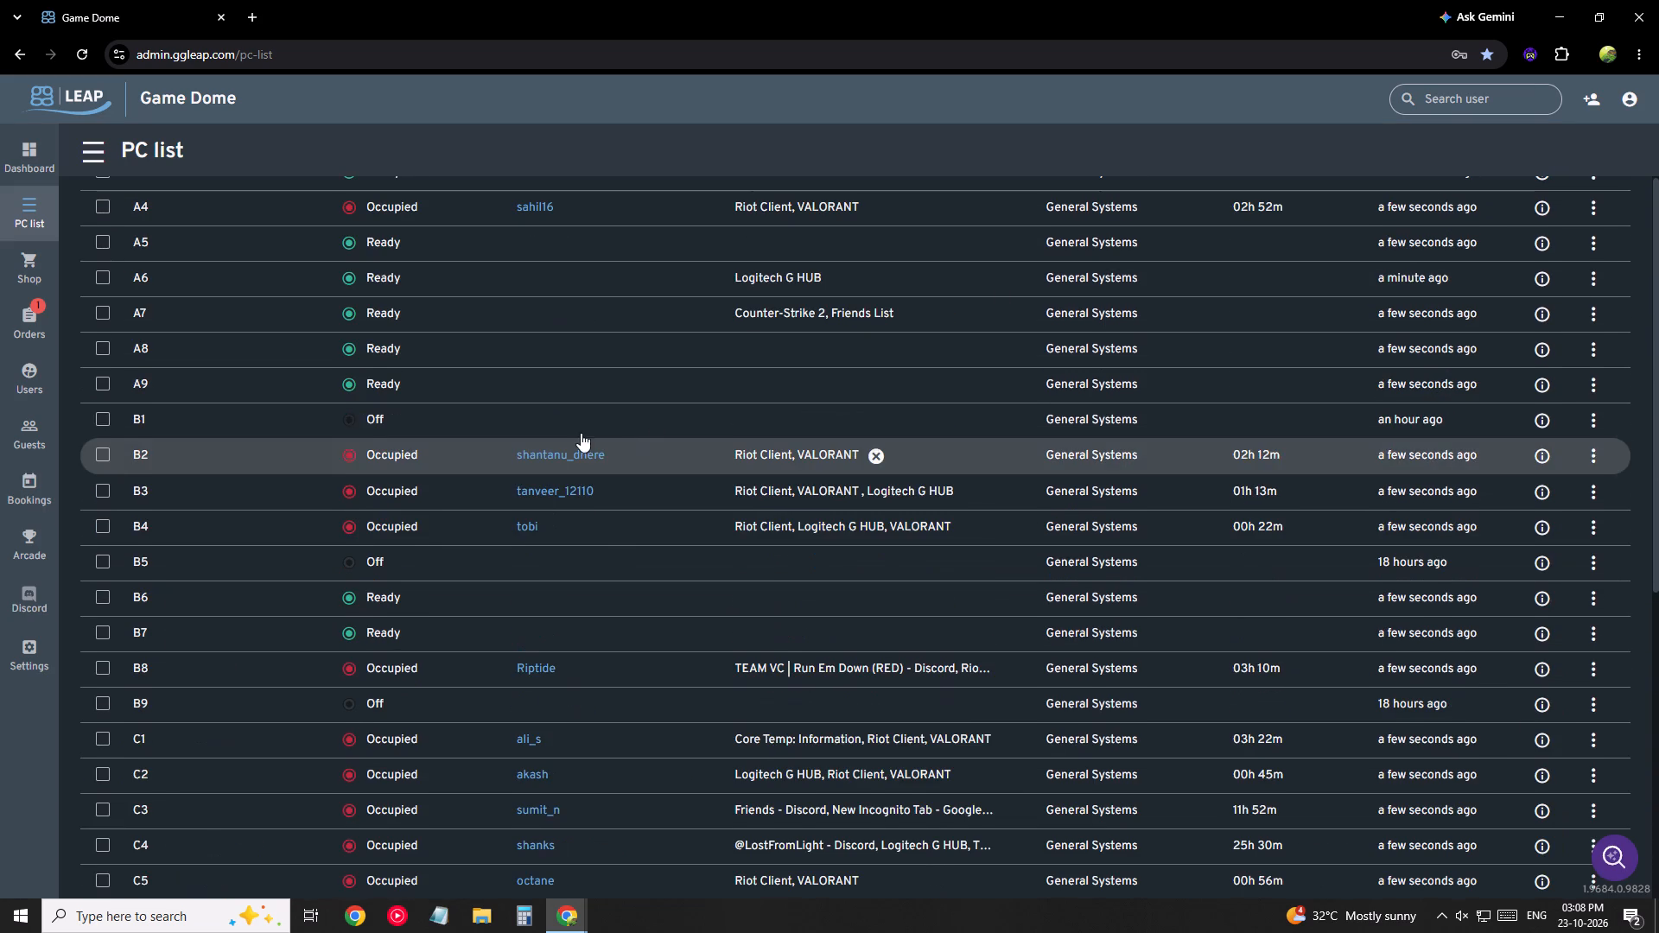
click(1432, 91)
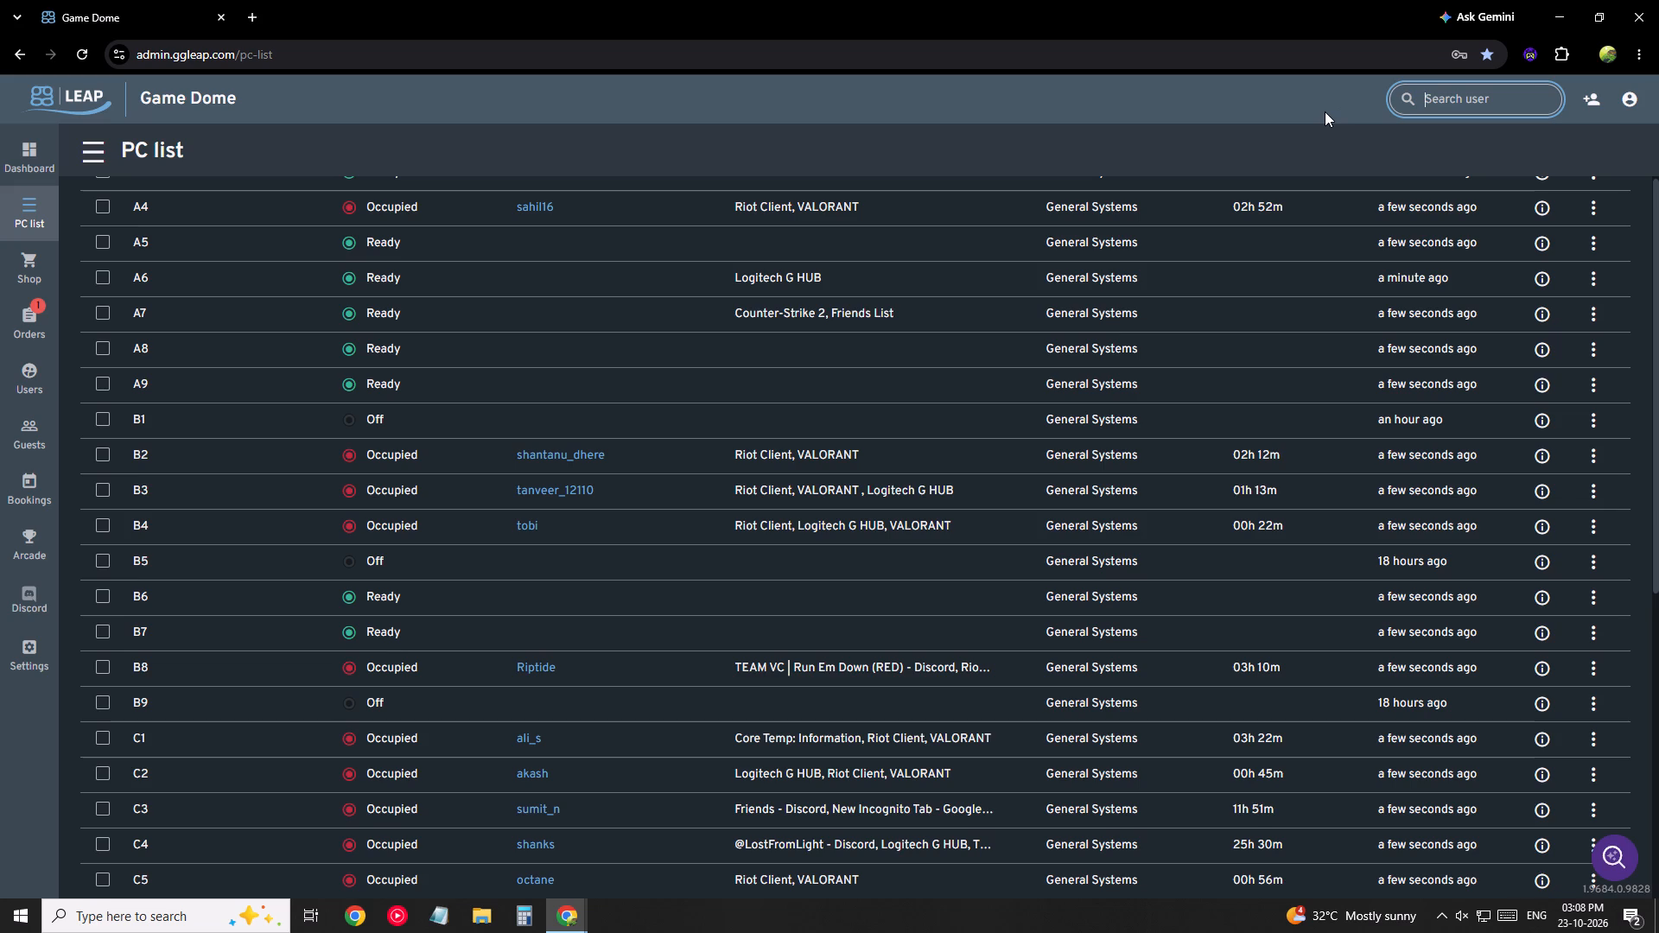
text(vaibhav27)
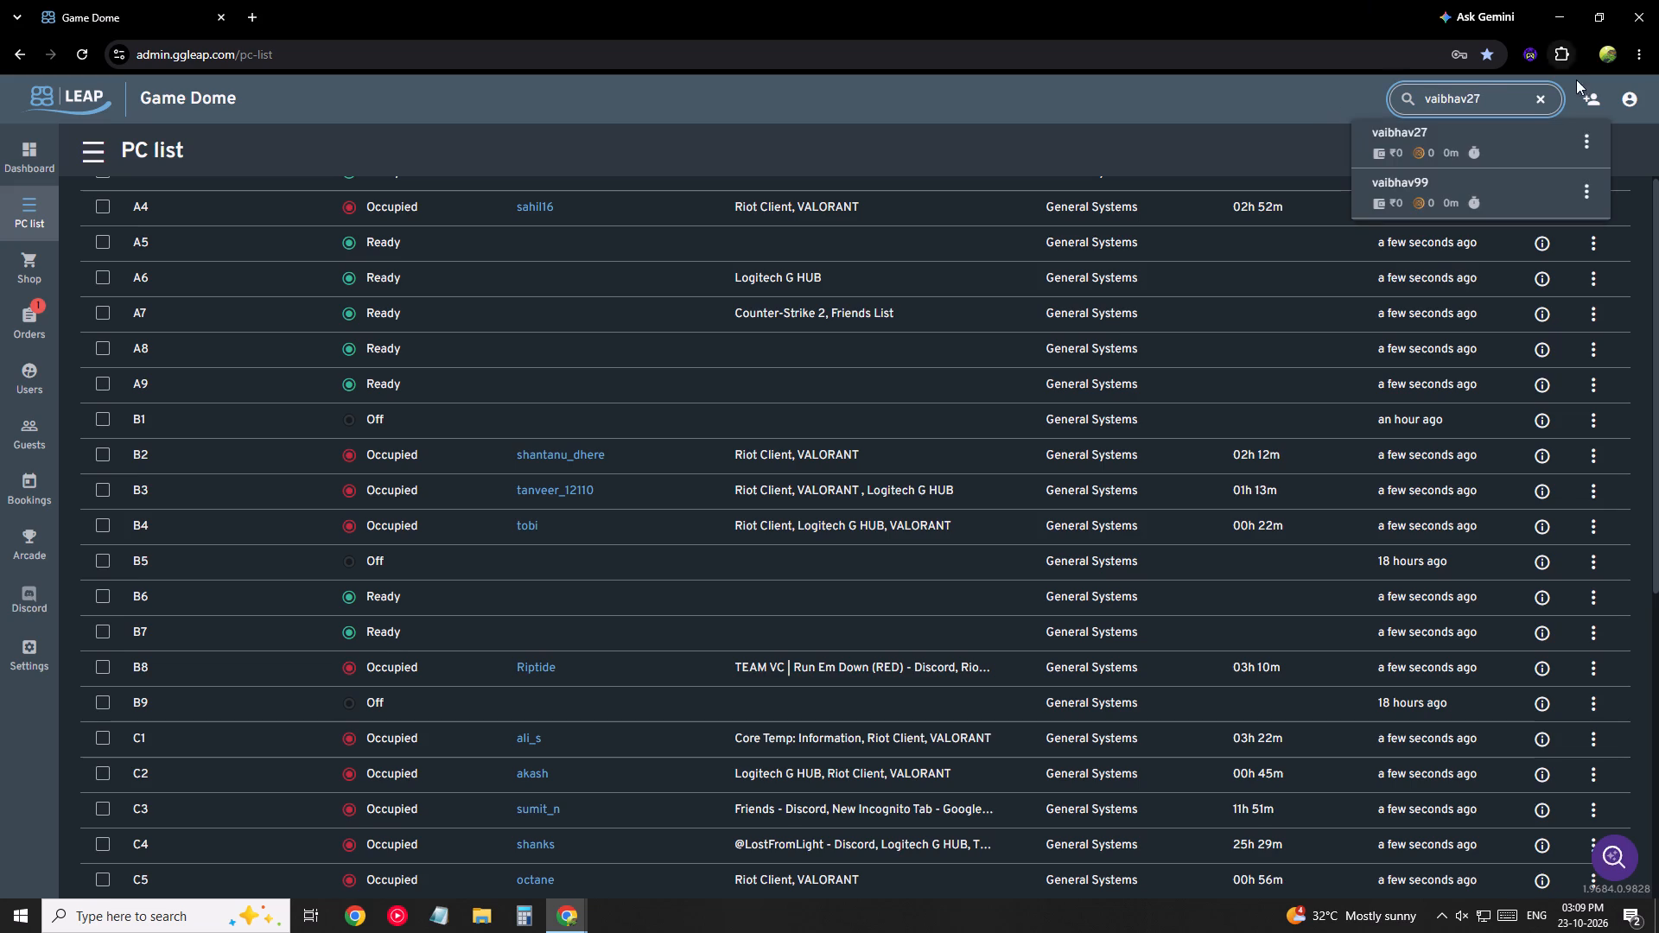
click(1576, 139)
click(1592, 143)
click(1299, 808)
click(547, 272)
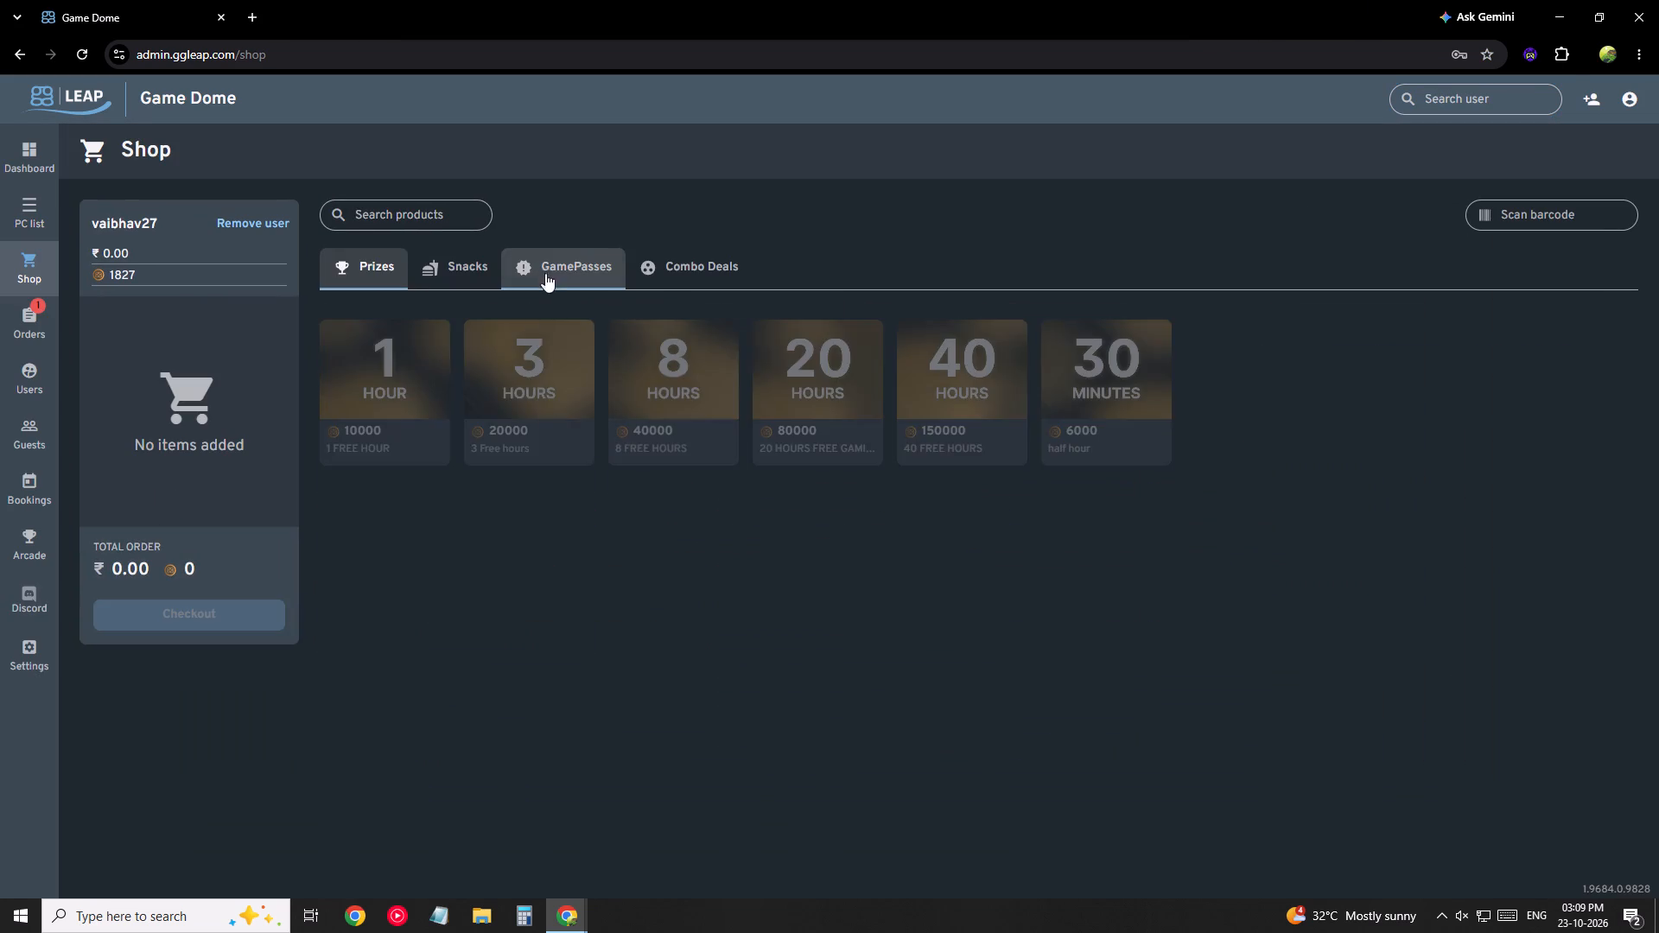
click(473, 322)
click(554, 319)
click(546, 426)
click(155, 620)
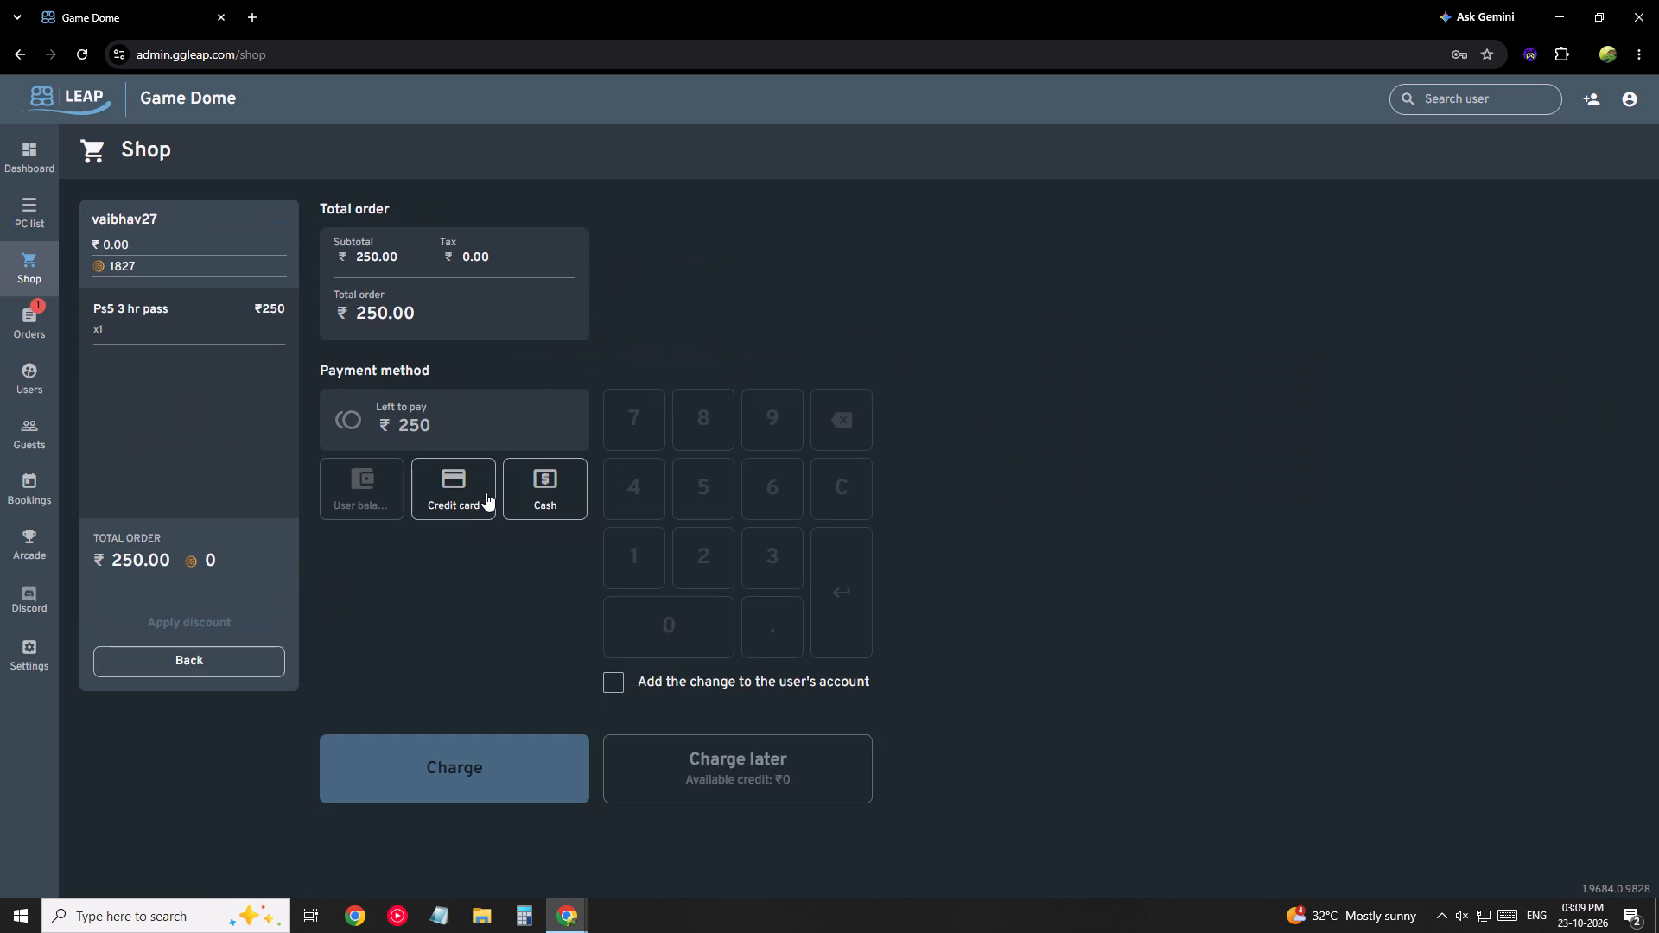
click(437, 450)
click(464, 492)
click(472, 784)
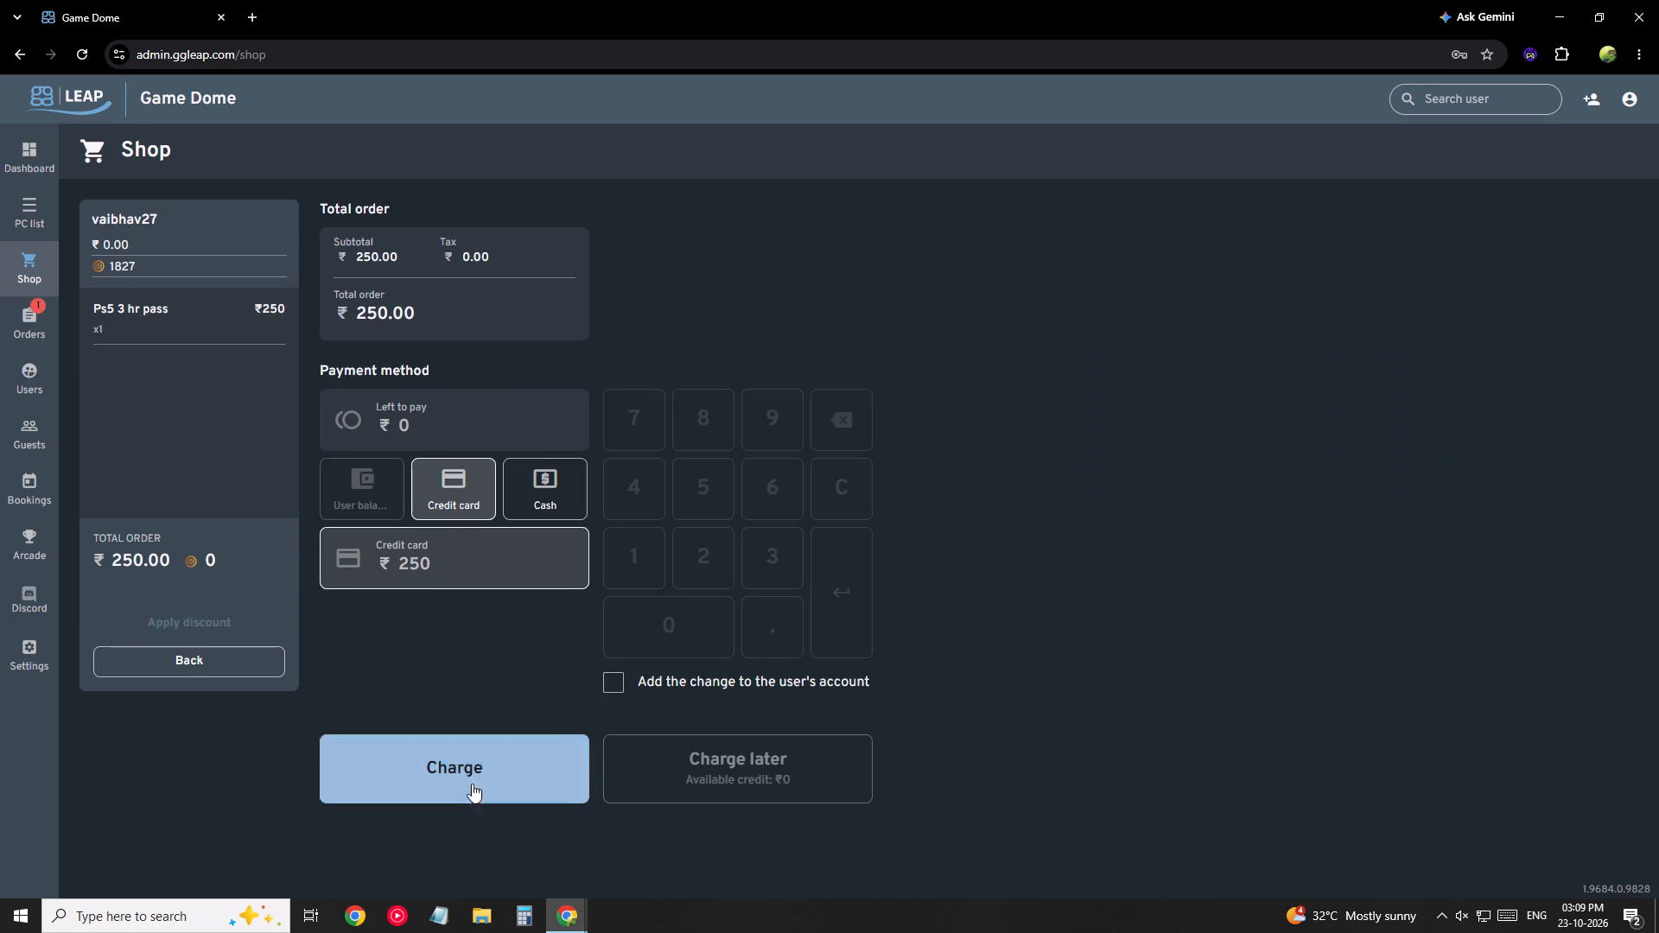
click(1491, 97)
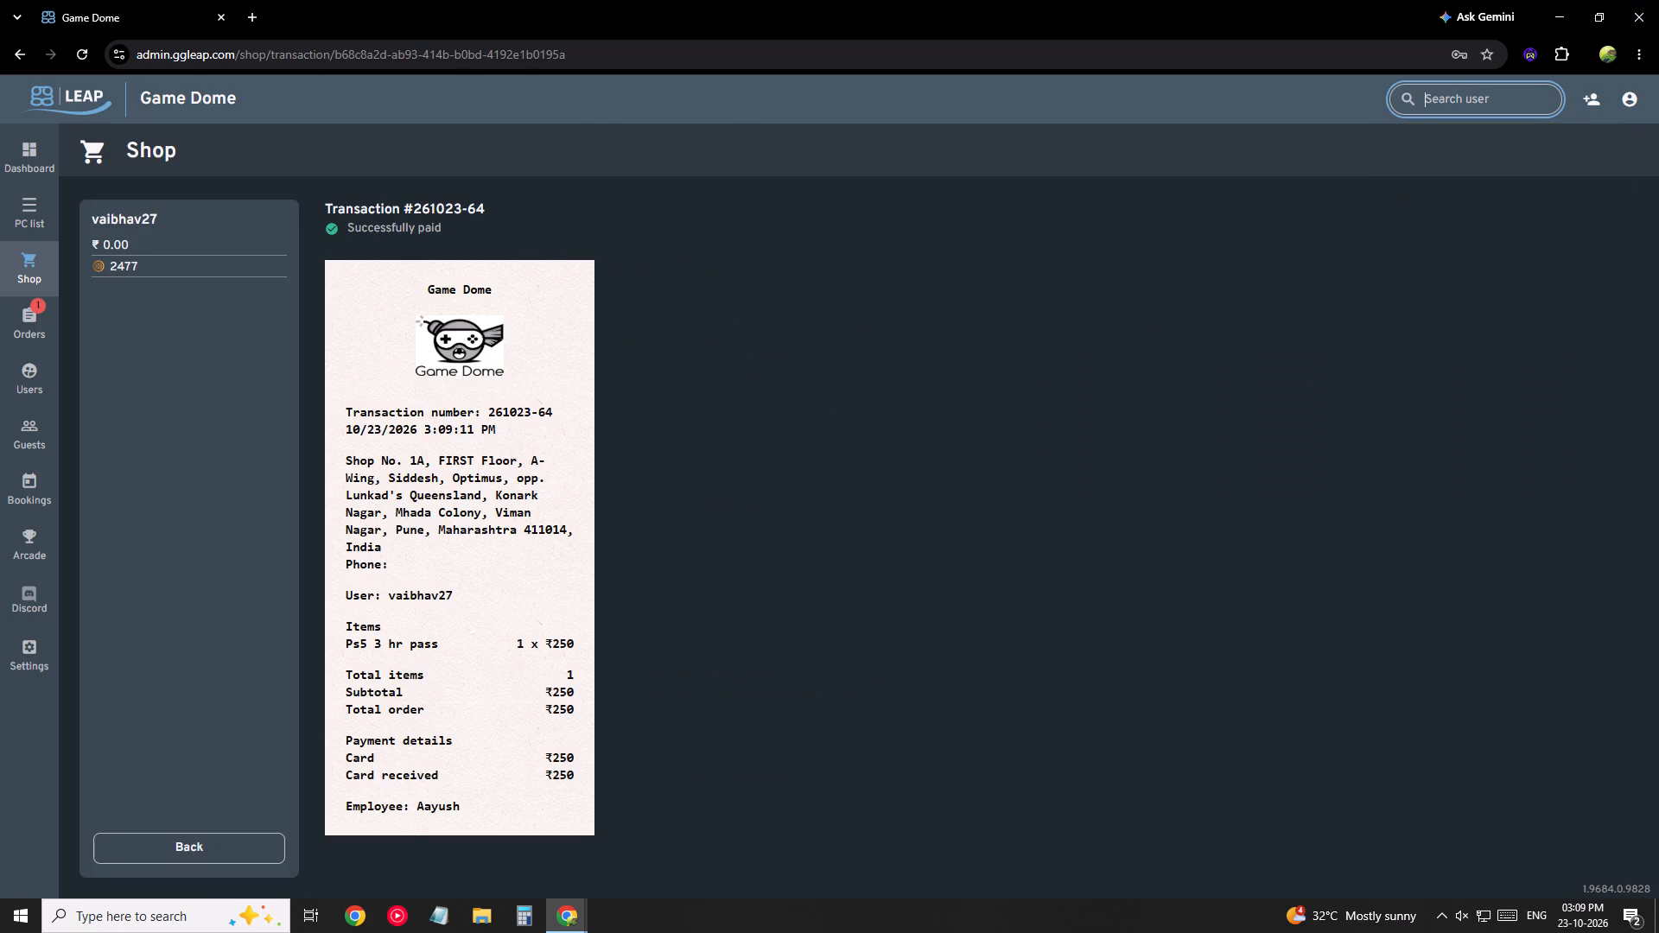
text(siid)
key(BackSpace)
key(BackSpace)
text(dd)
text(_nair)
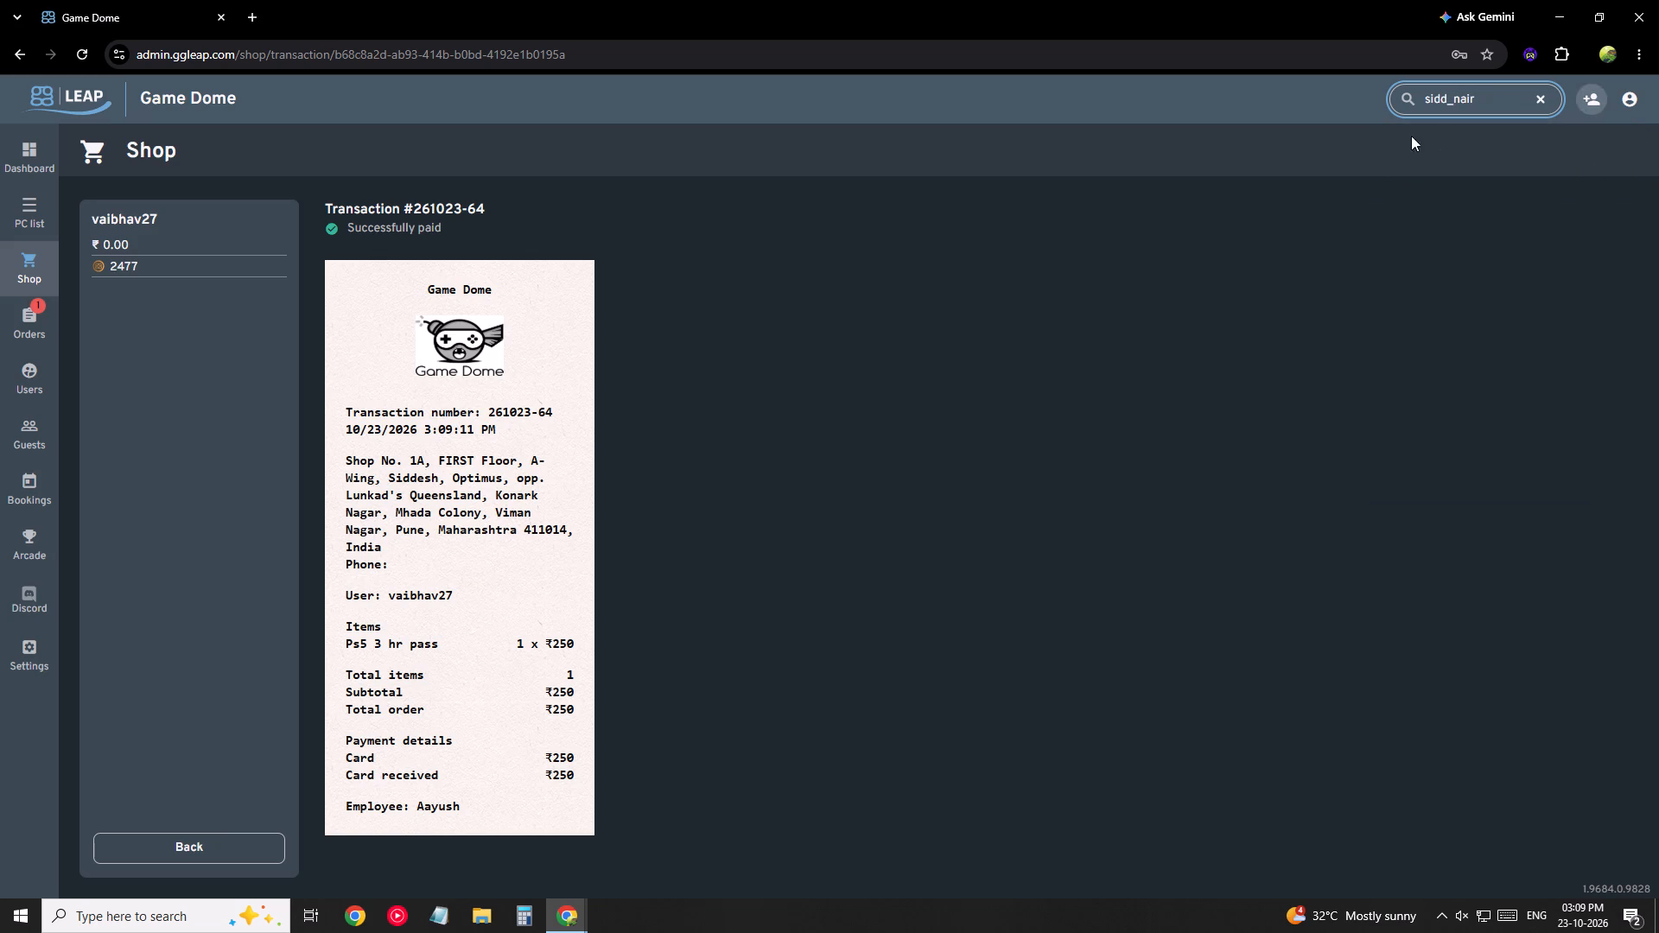
click(1440, 102)
key(BackSpace)
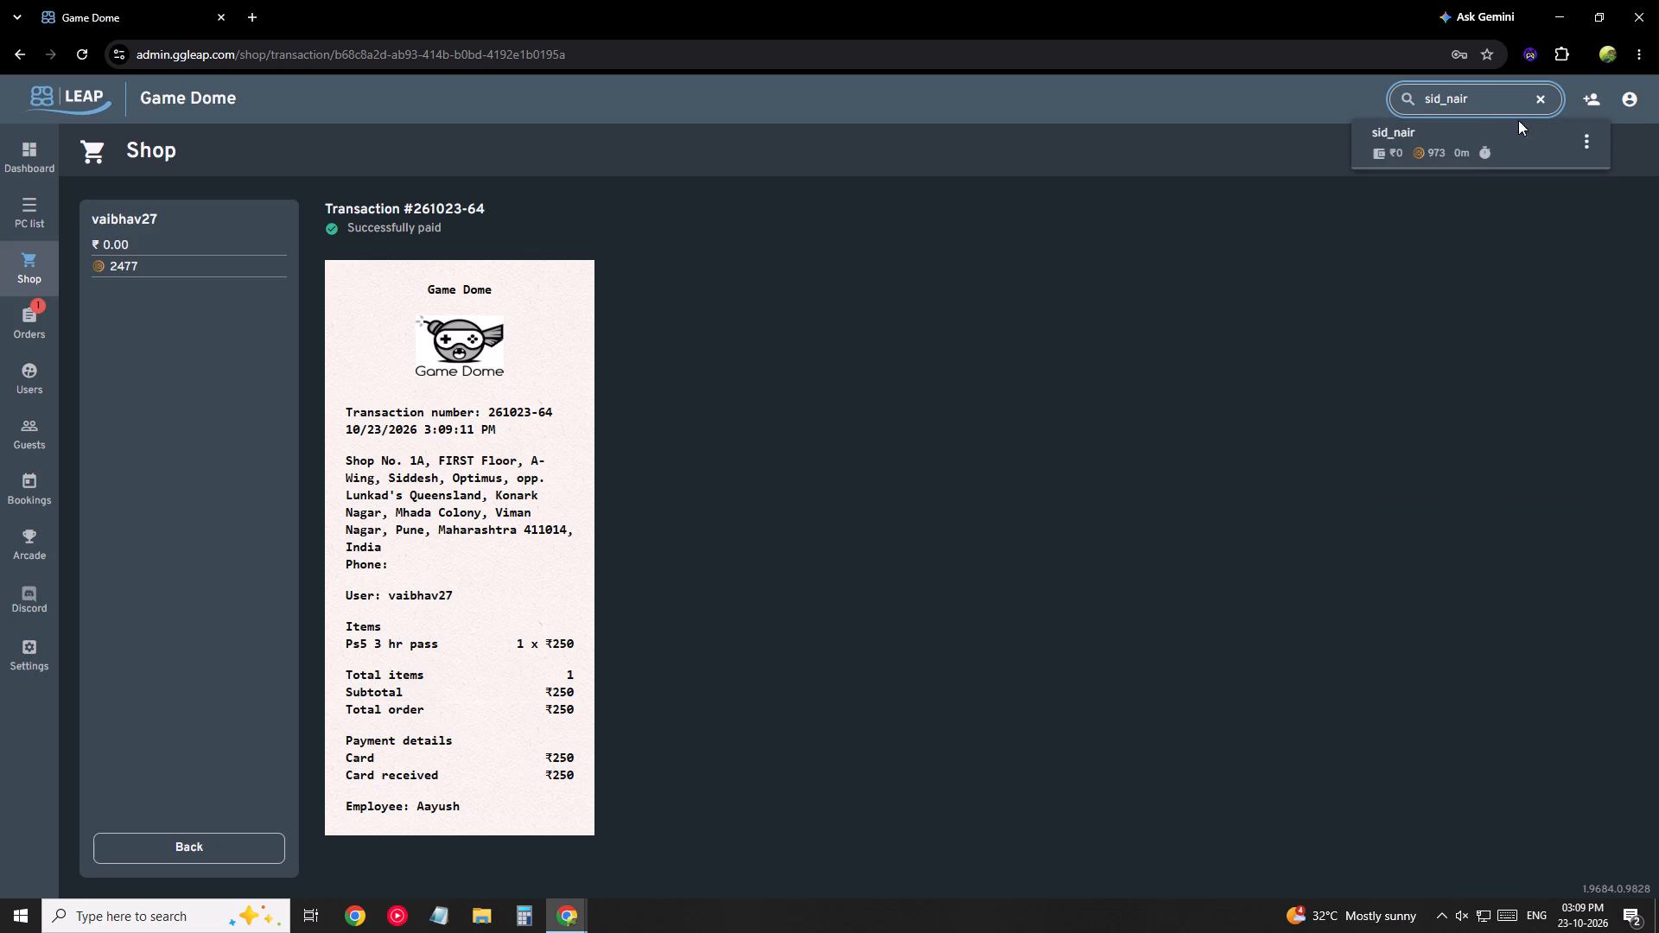
click(1588, 154)
click(1618, 168)
click(1312, 807)
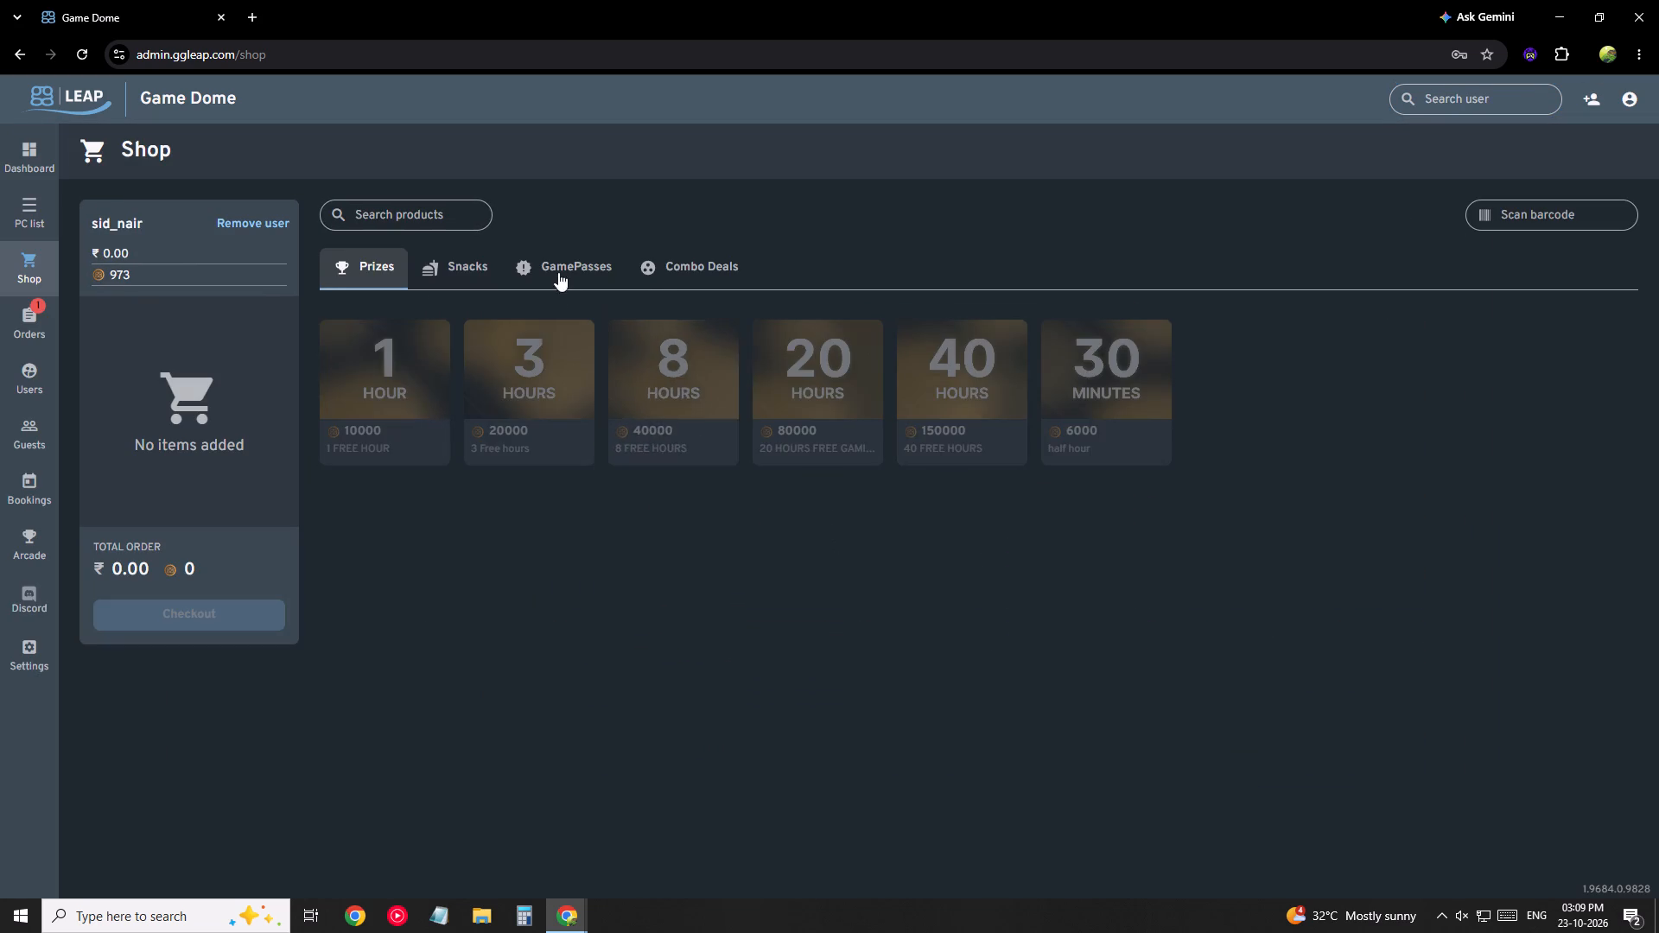
click(558, 269)
click(545, 303)
click(556, 308)
click(474, 399)
click(208, 612)
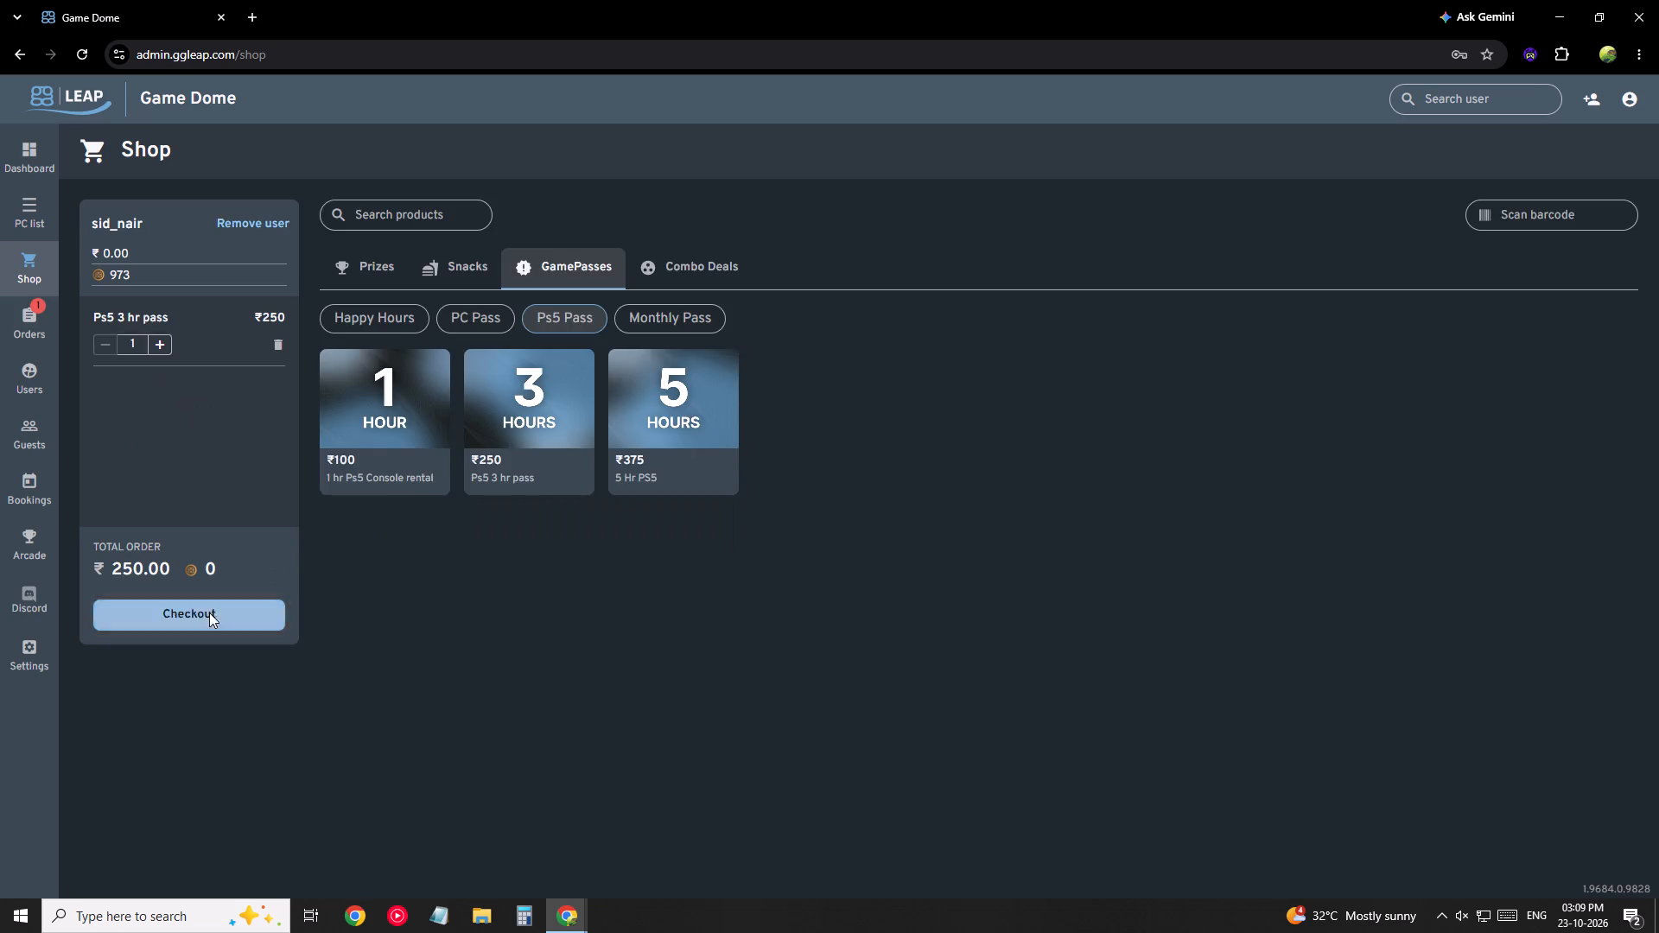
click(461, 495)
click(481, 745)
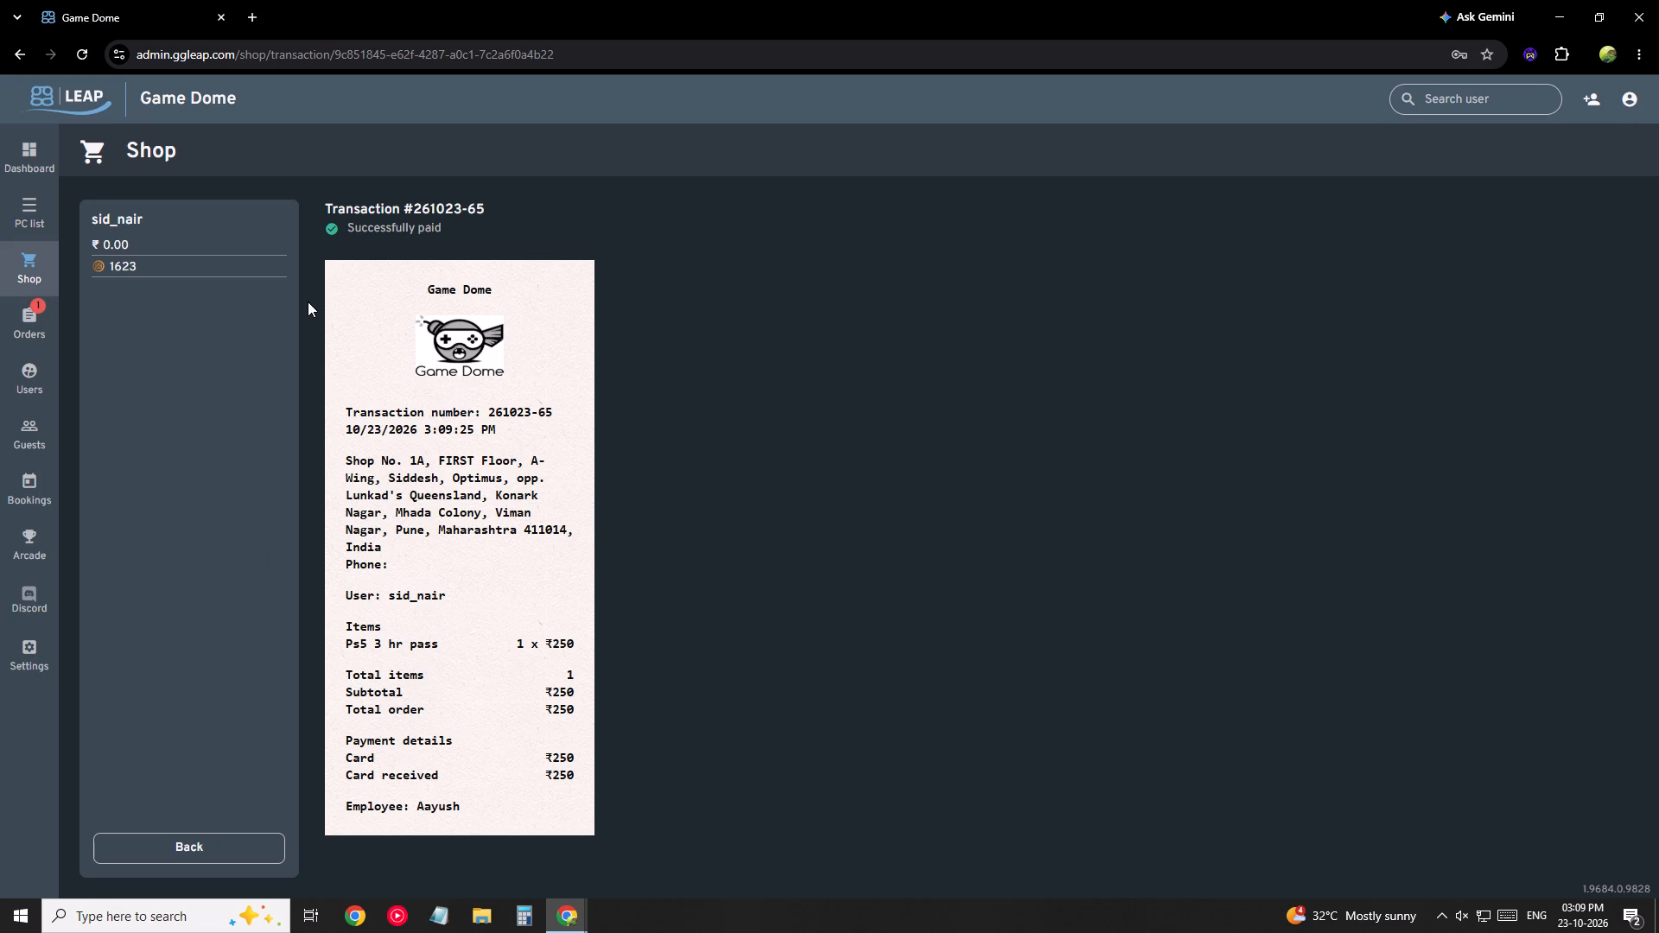
Return to the PC list and check the Consoles section for available PS5 consoles.
scroll(307, 301, down, 1)
click(15, 220)
scroll(457, 572, down, 1)
scroll(457, 572, up, 1)
scroll(457, 572, down, 1)
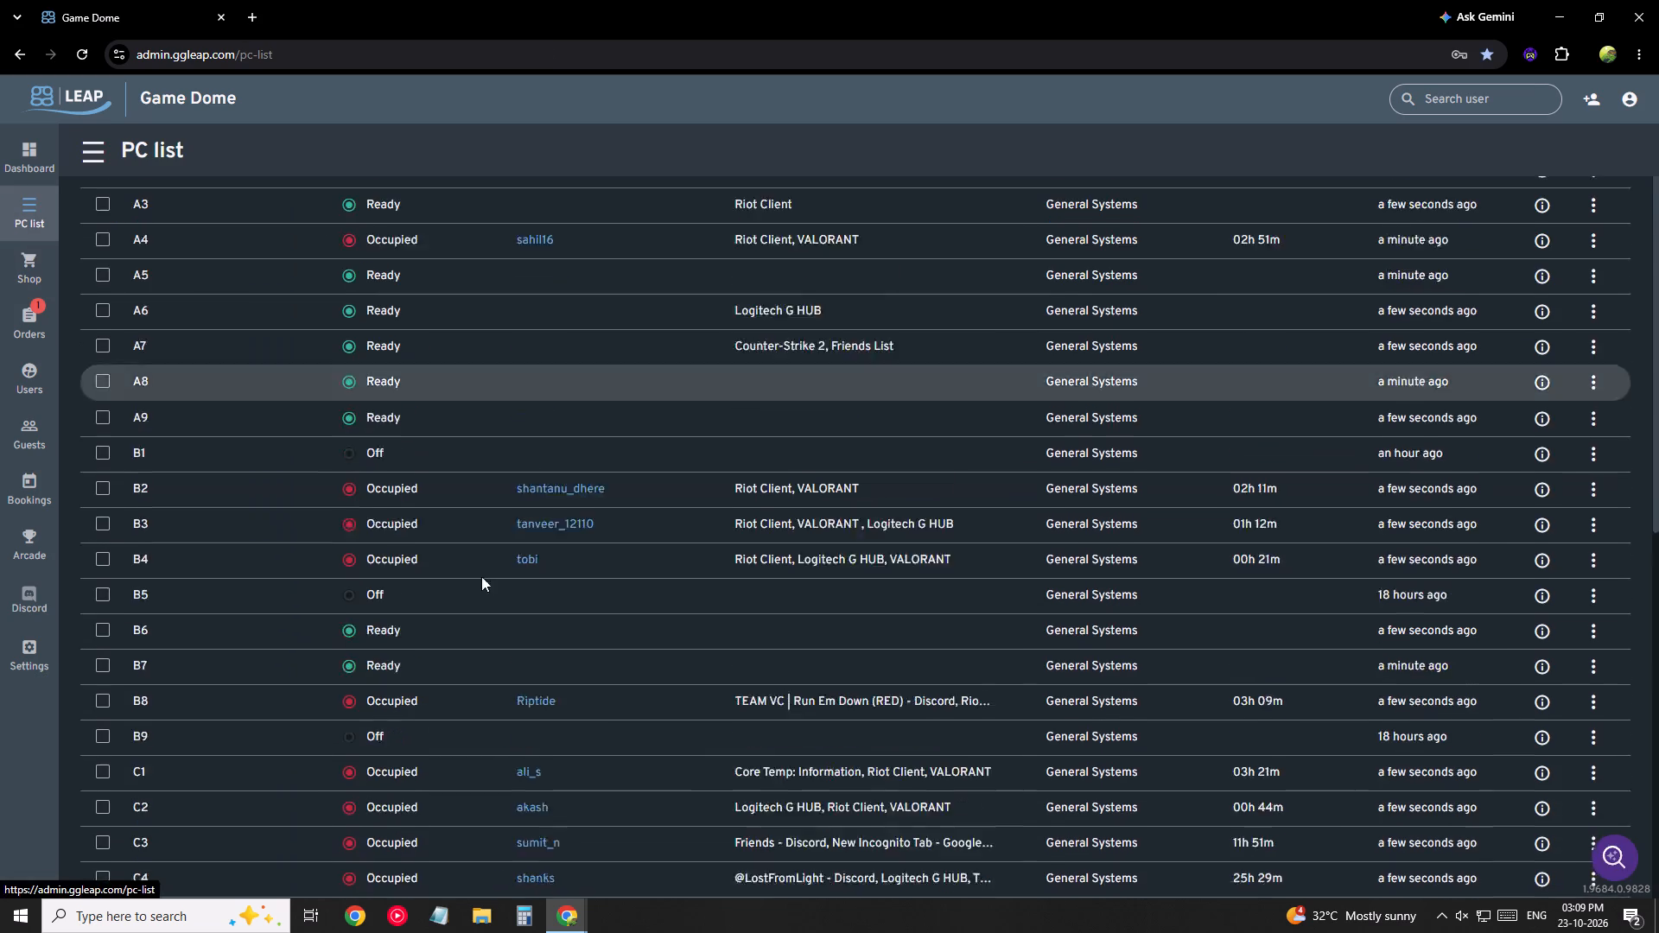
scroll(481, 576, down, 6)
scroll(577, 728, up, 1)
scroll(586, 737, down, 3)
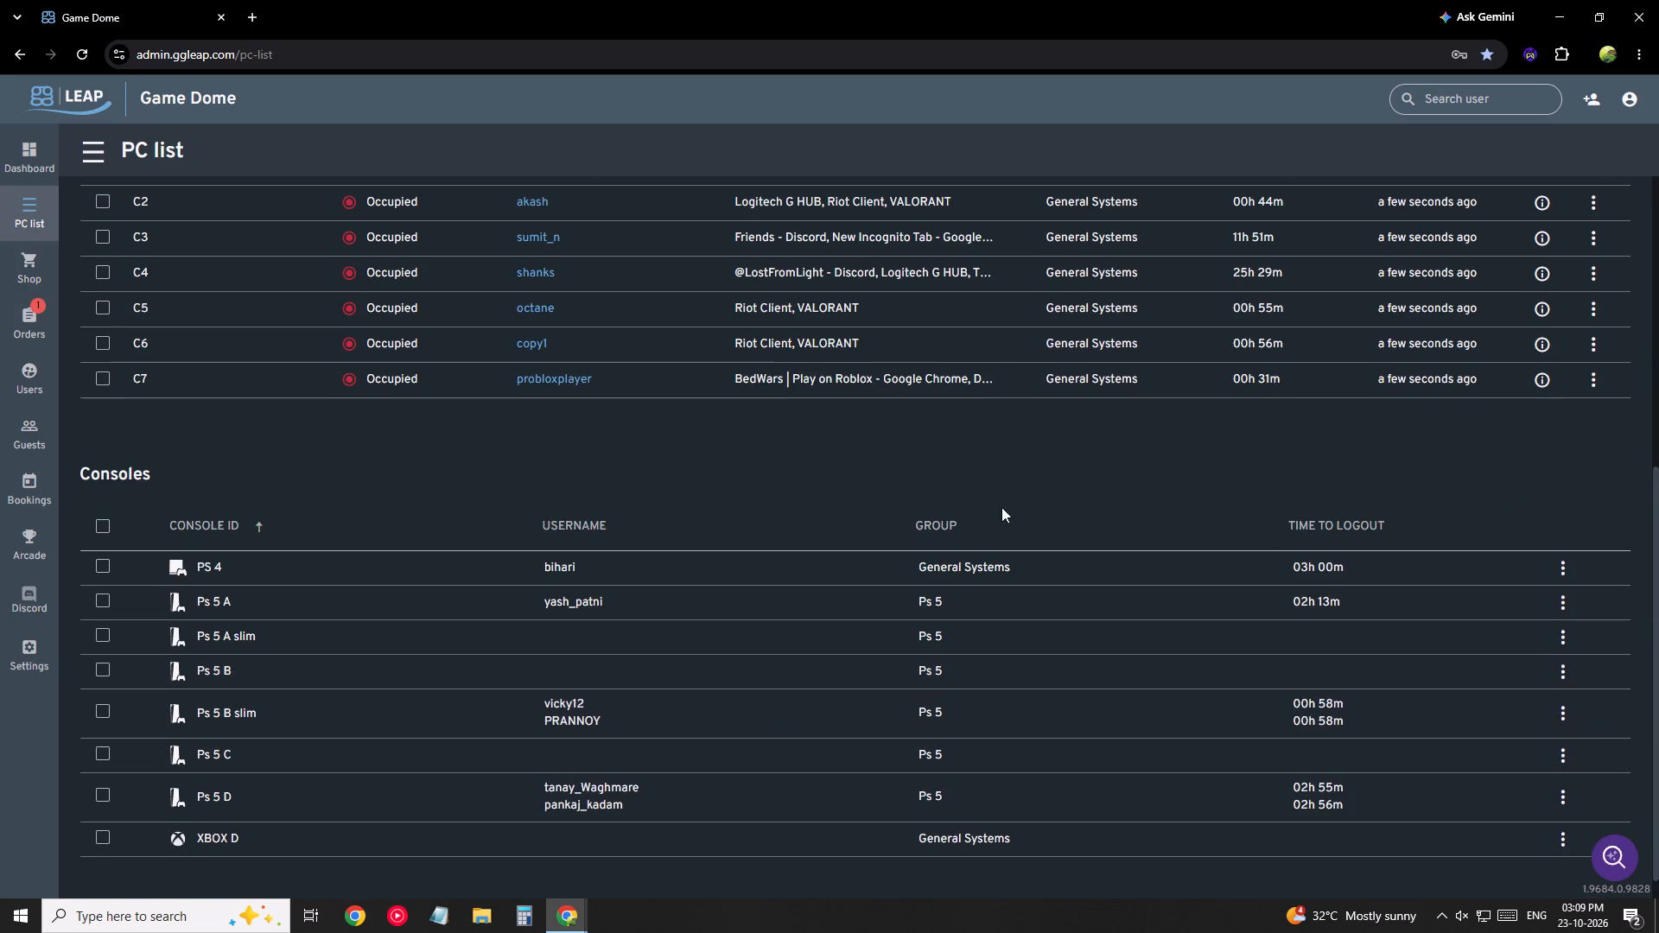
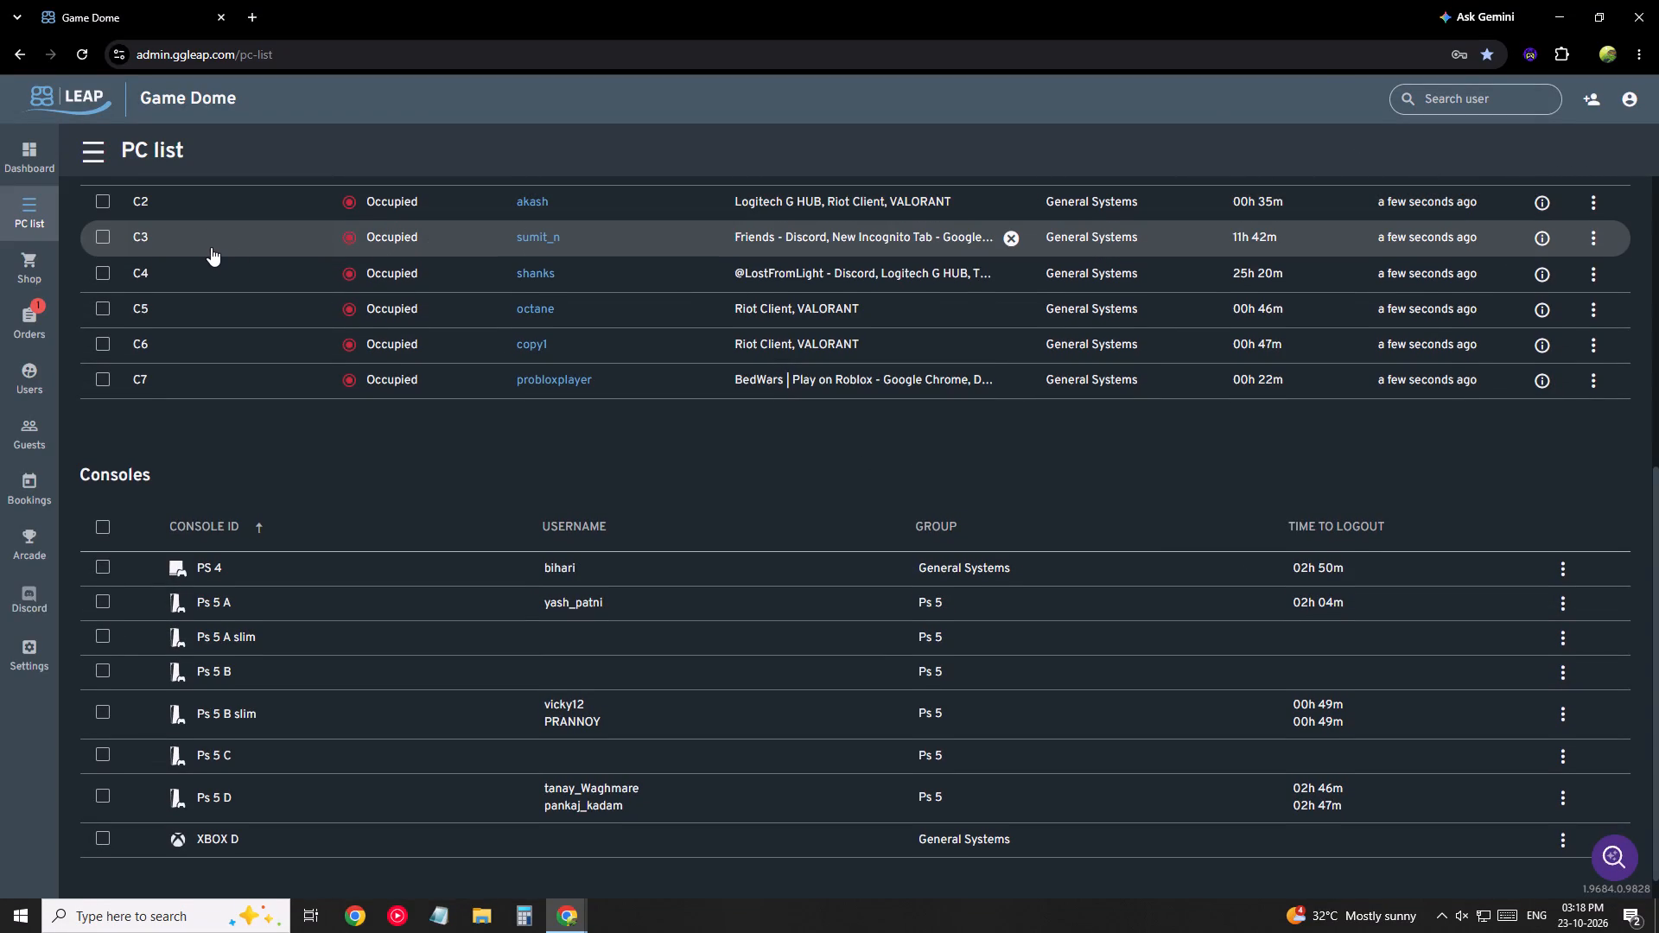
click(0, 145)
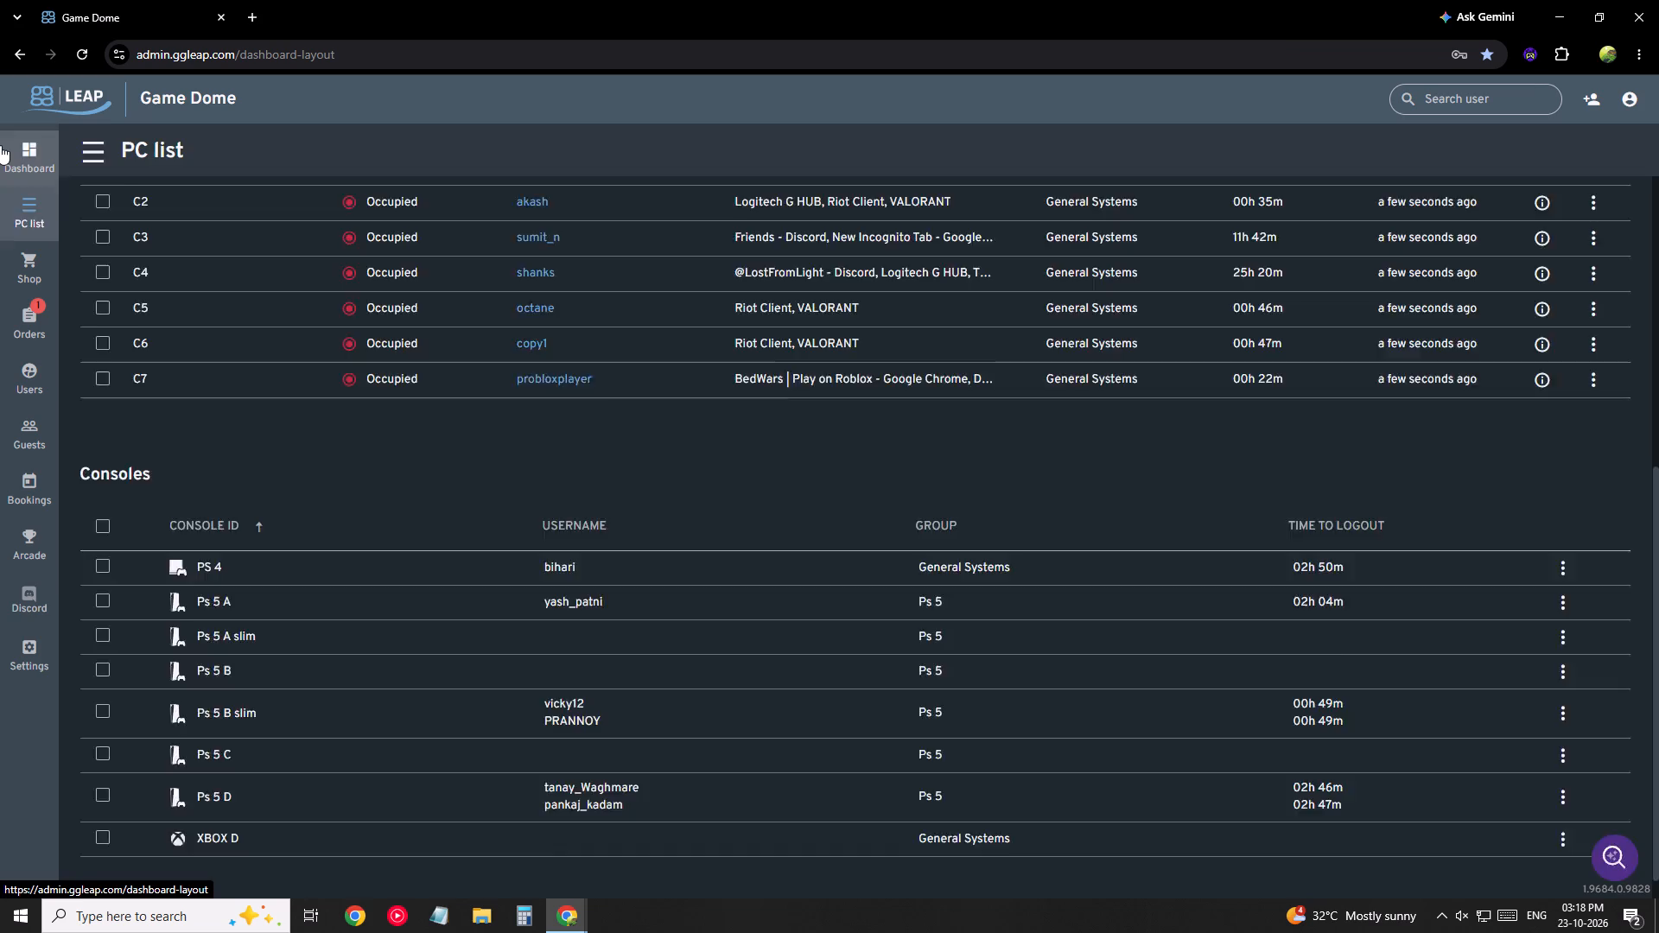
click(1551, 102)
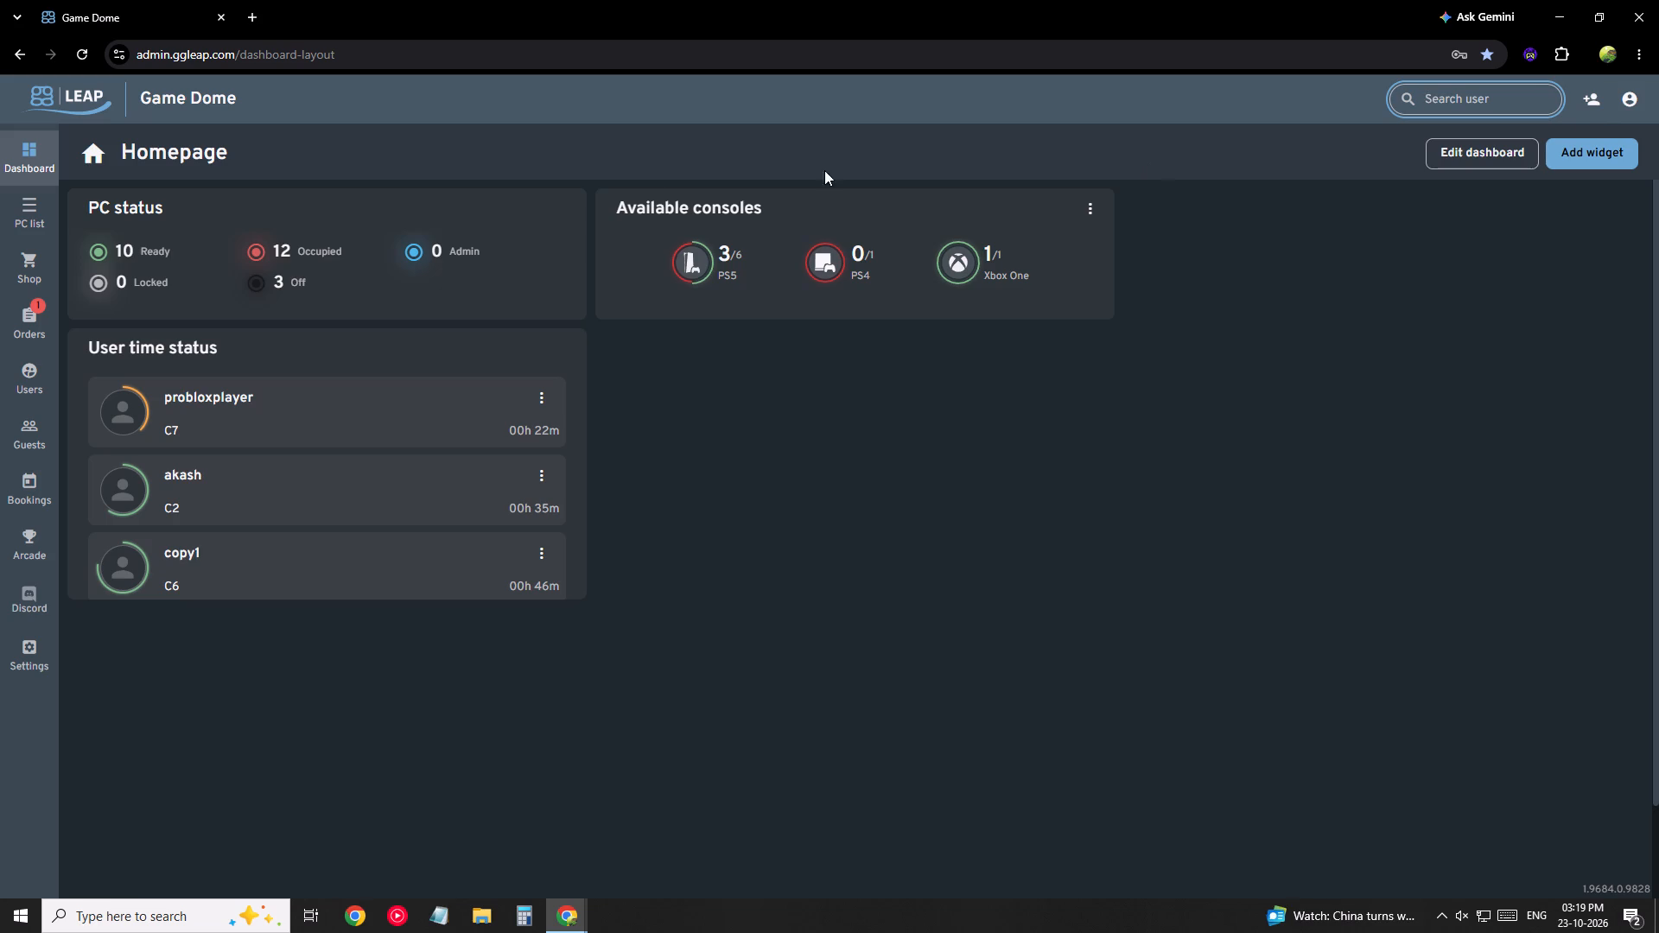
Quicksell one Chicken Maggi/TopRamen for ₹120 to user akash on PC C2 and charge it to credit card.
click(2, 205)
scroll(436, 451, down, 3)
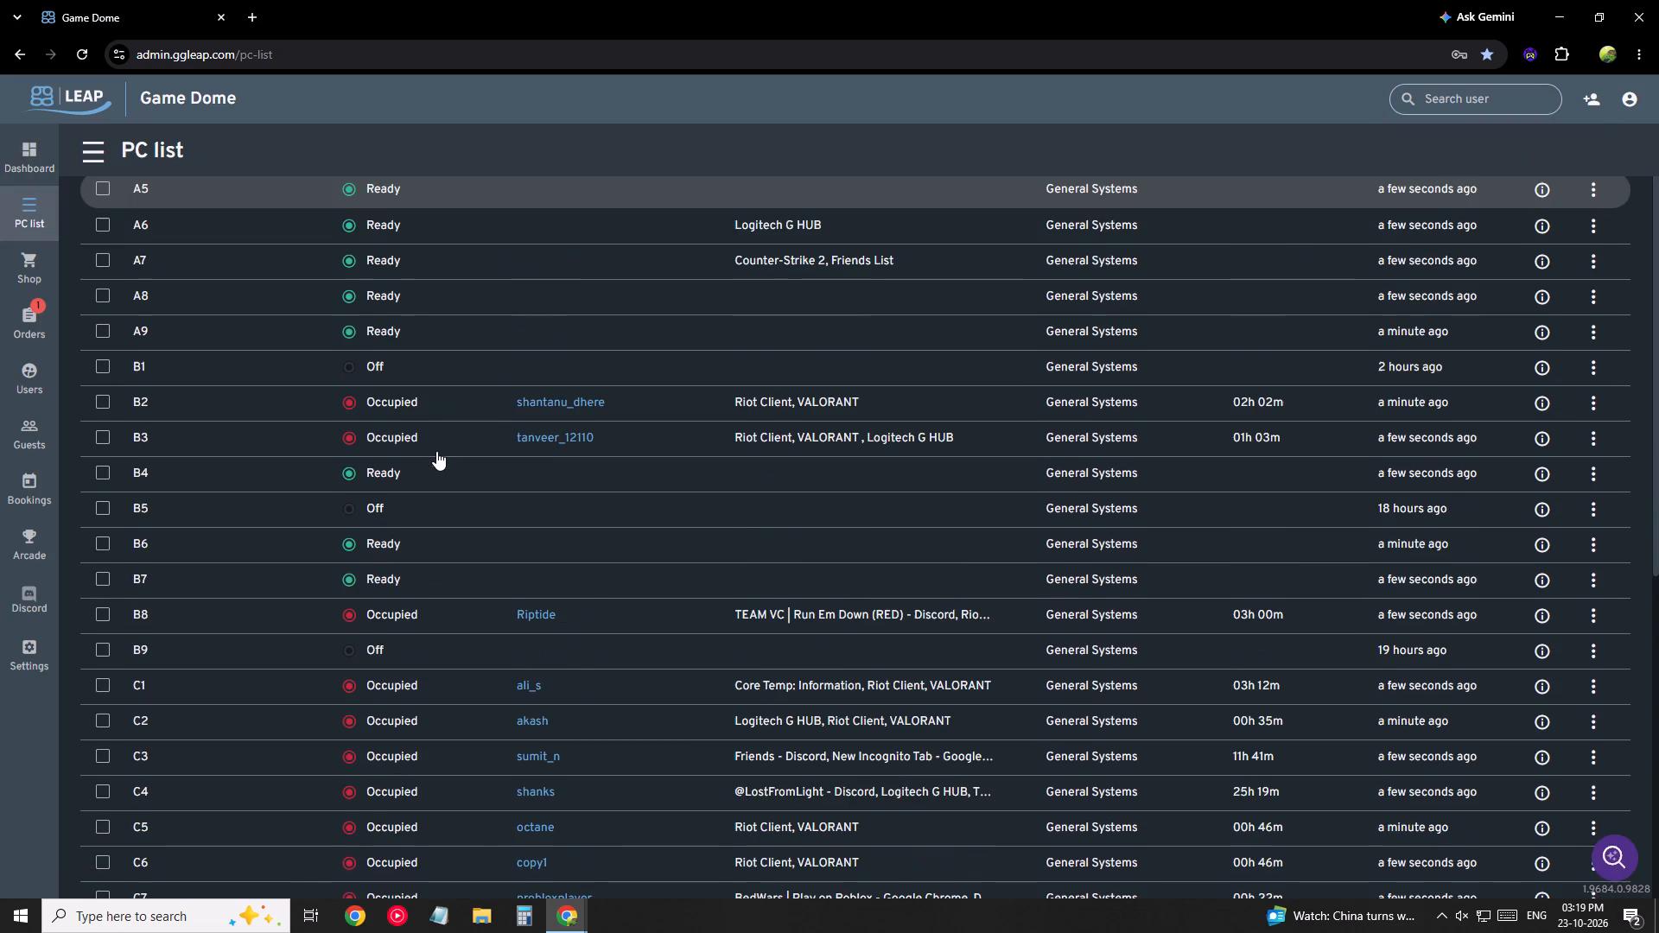
scroll(435, 465, down, 2)
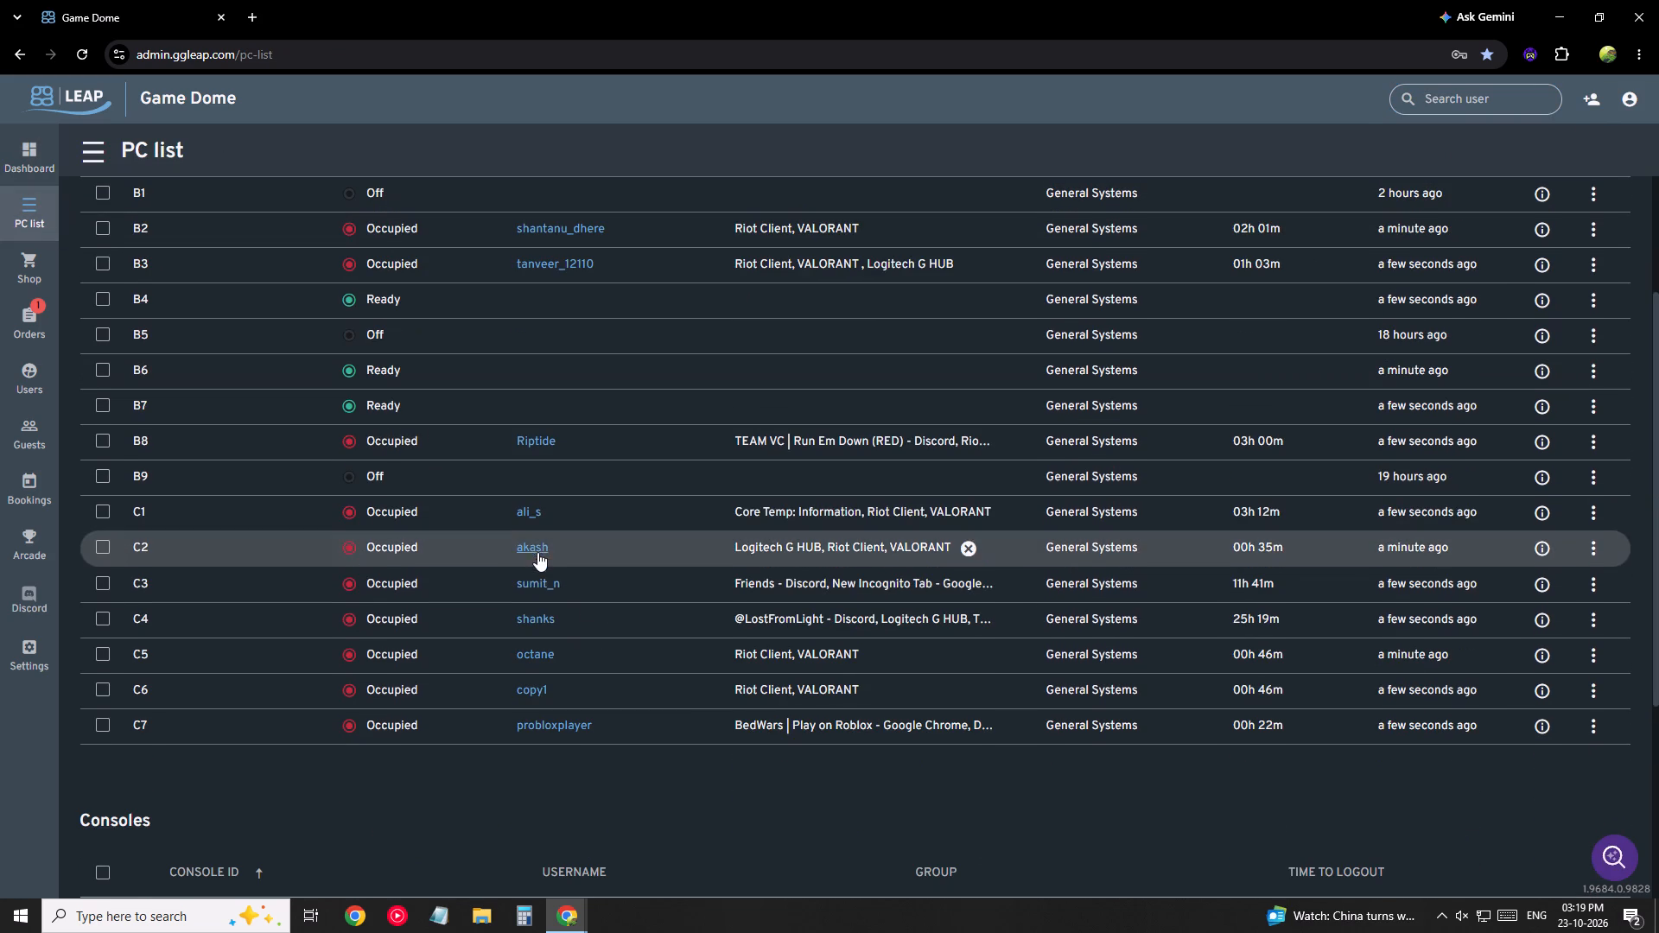
click(537, 547)
click(577, 553)
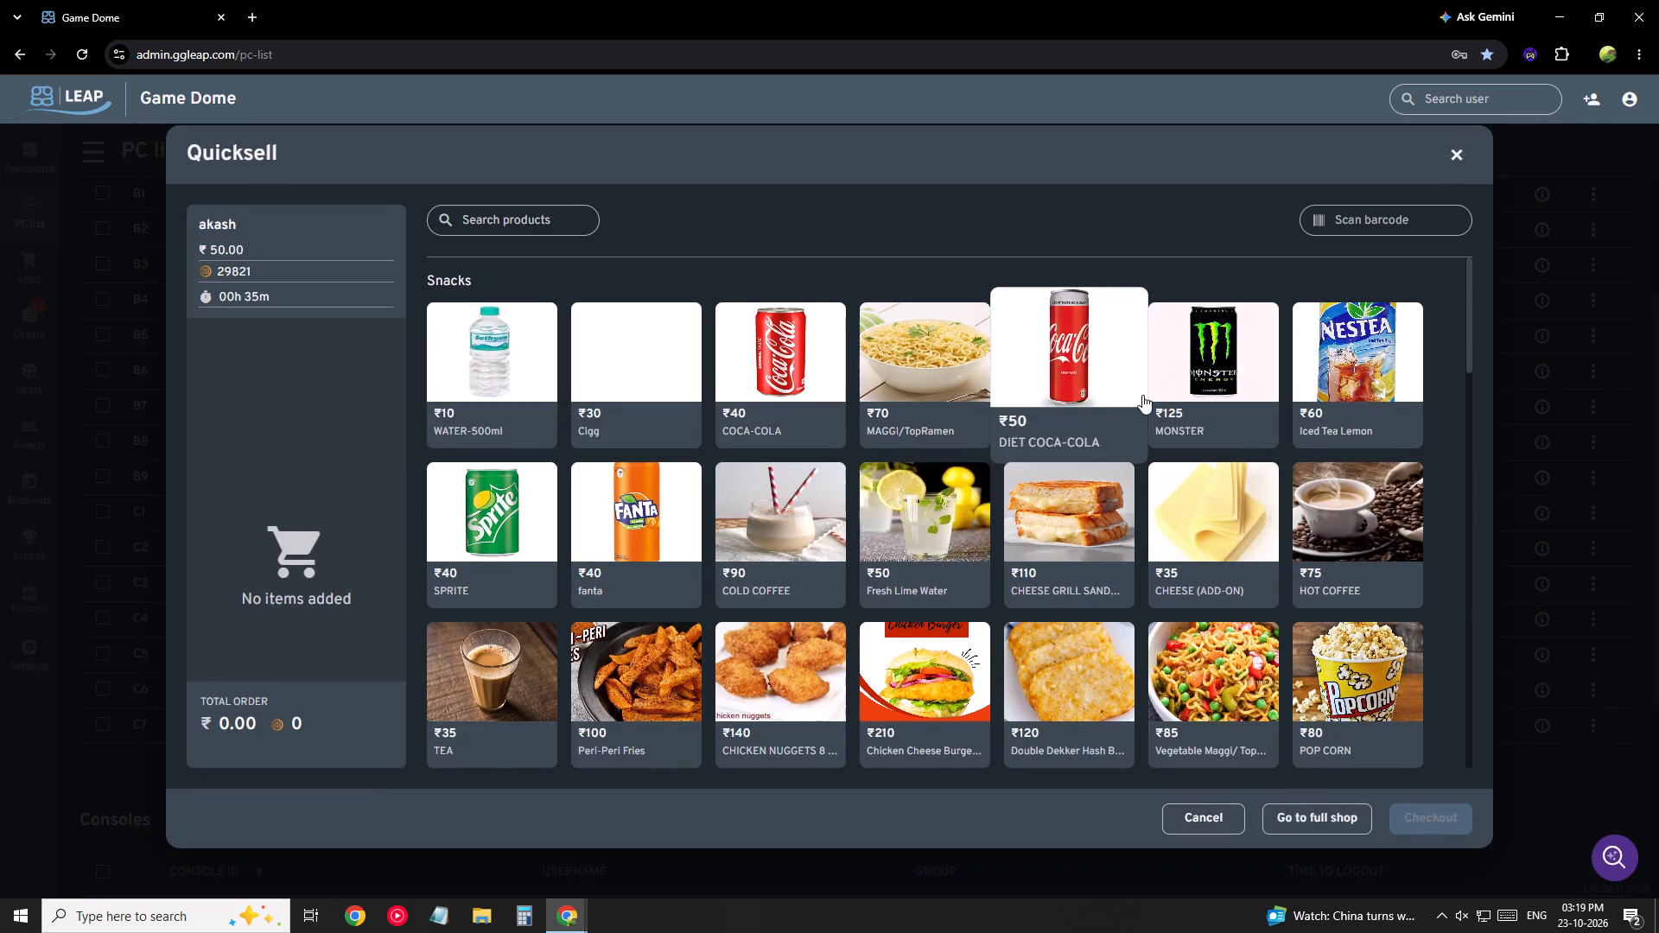
scroll(1096, 567, down, 2)
scroll(724, 585, down, 1)
scroll(730, 581, up, 1)
scroll(731, 582, down, 1)
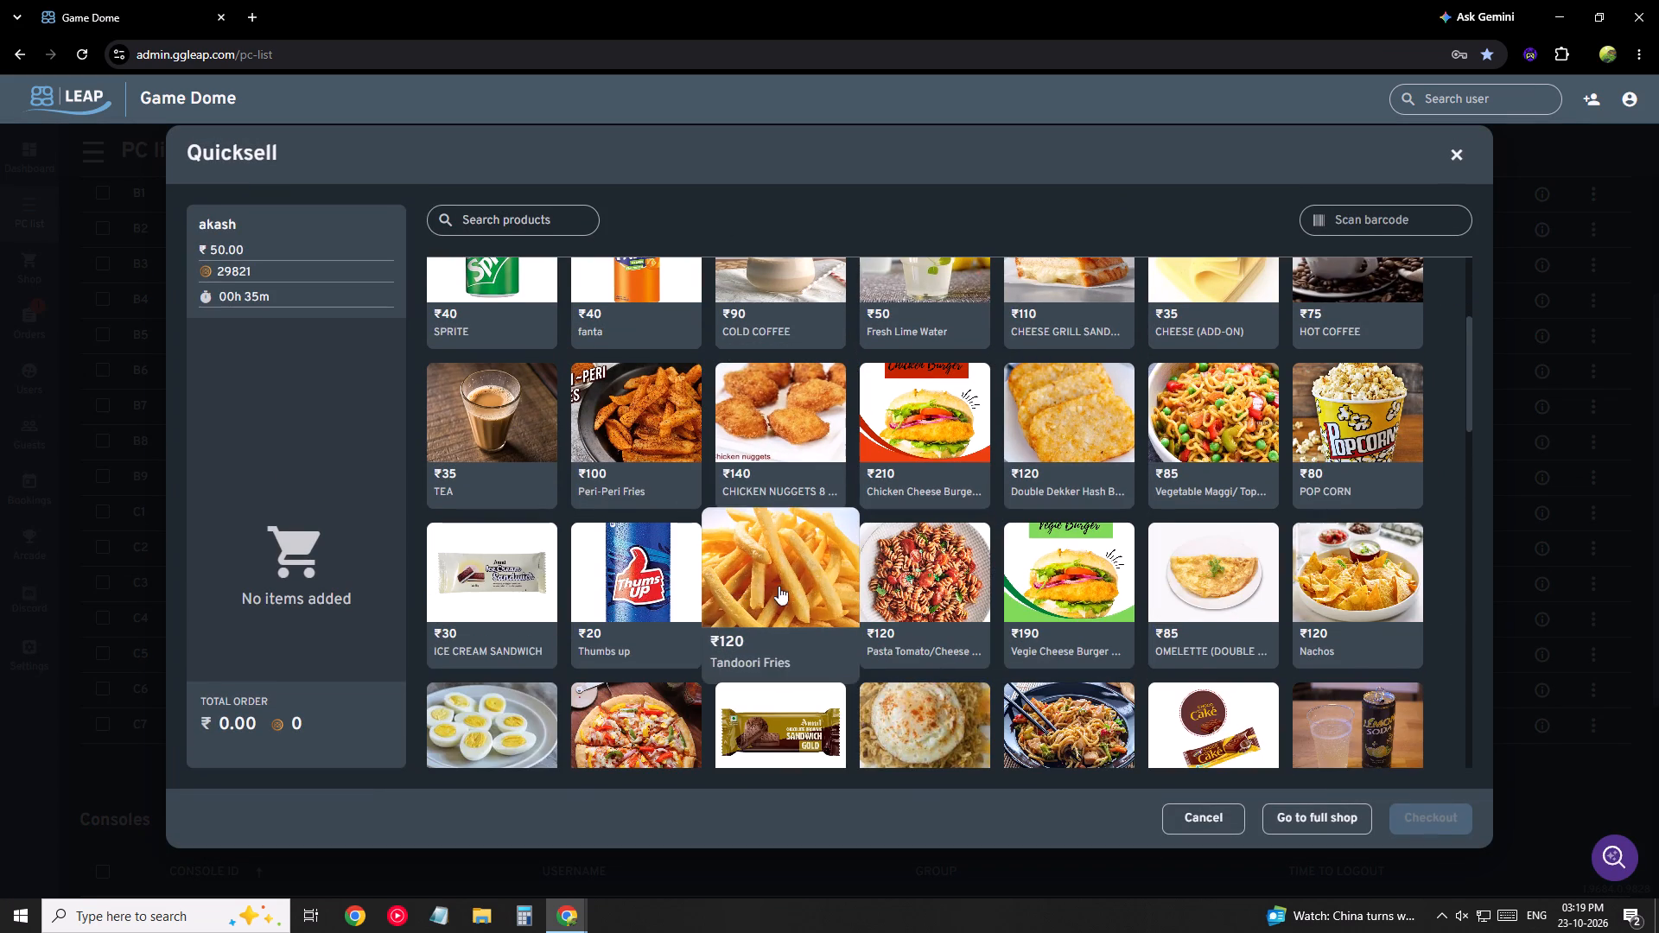
scroll(883, 590, down, 3)
scroll(1240, 607, up, 3)
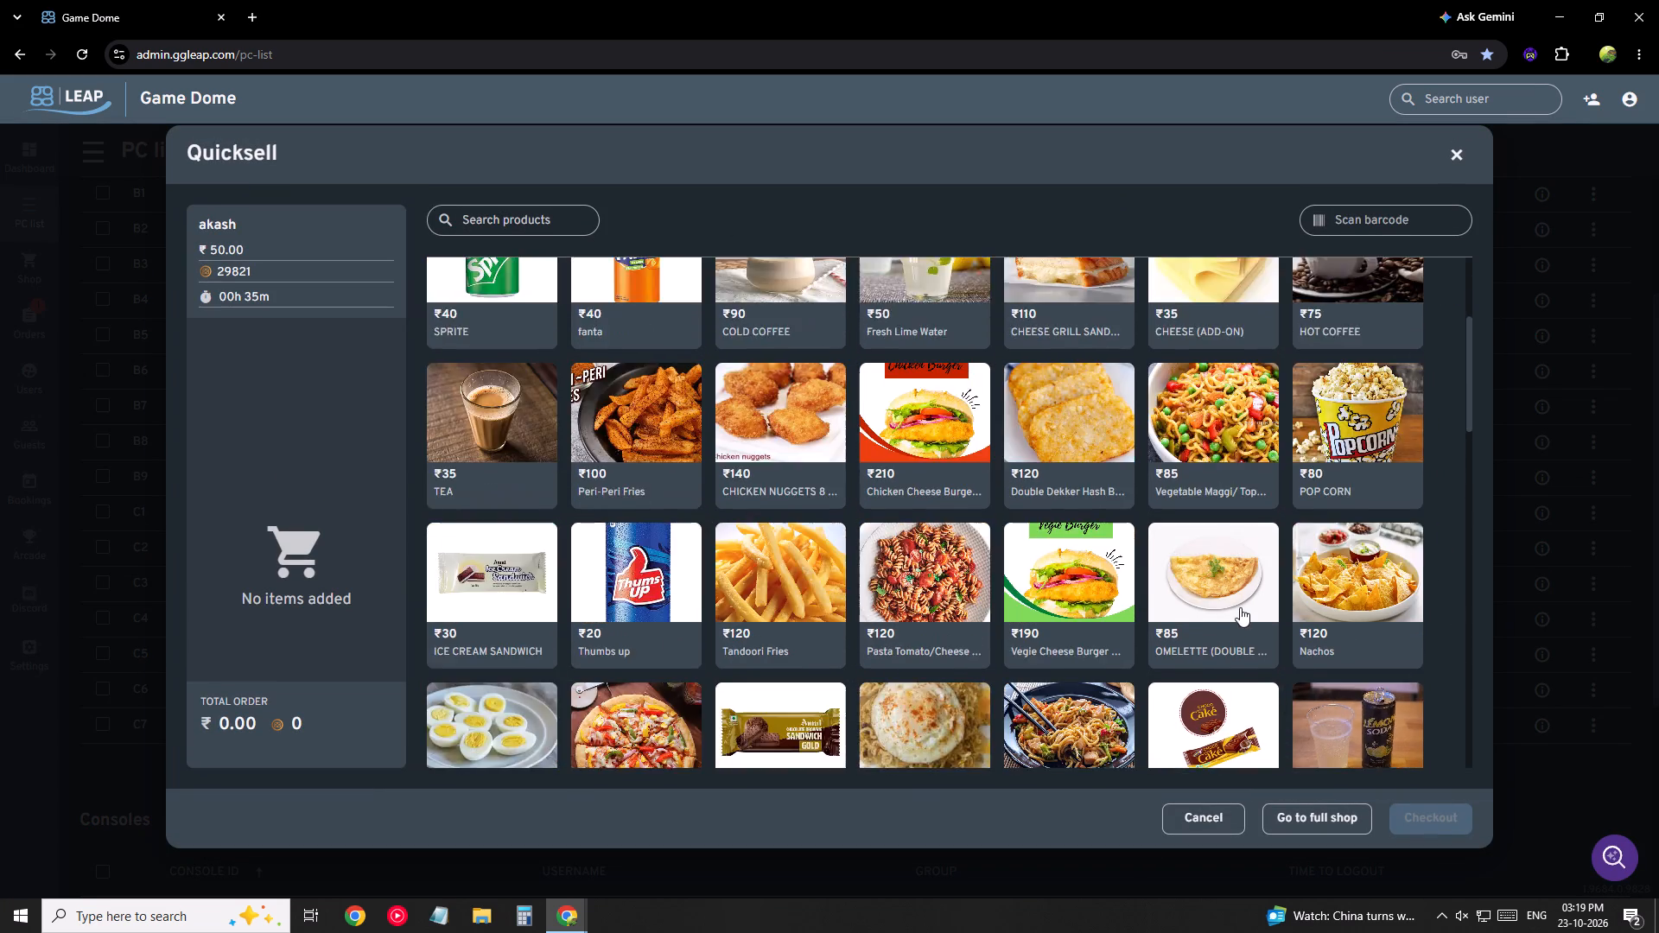
scroll(1240, 607, down, 8)
scroll(622, 551, up, 4)
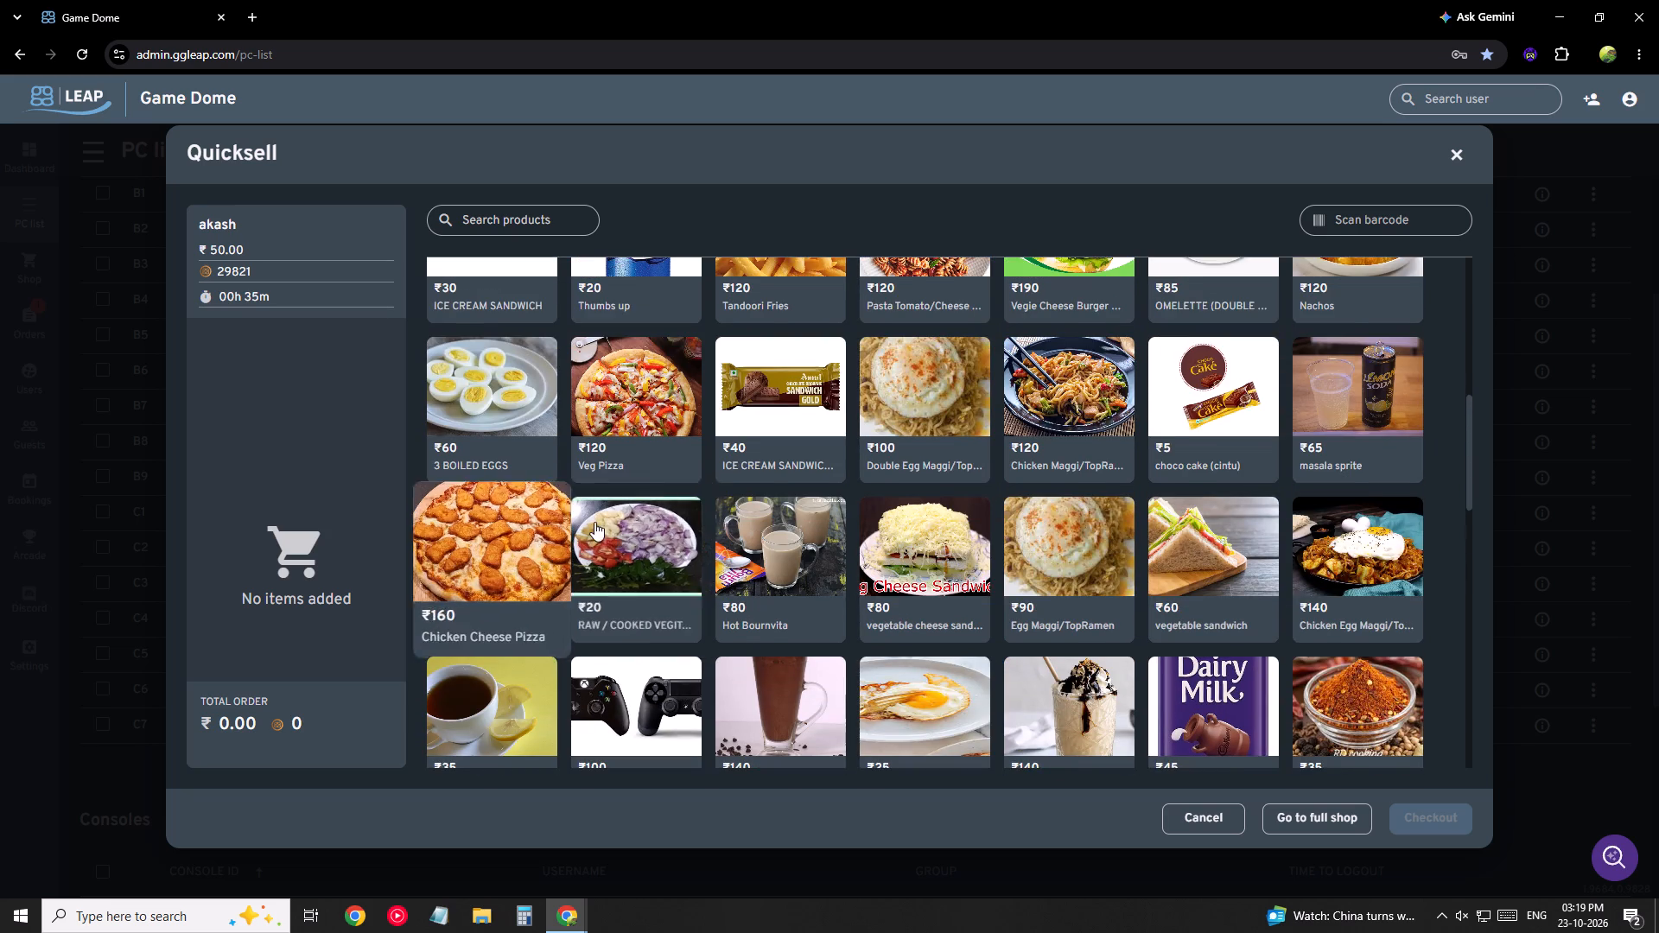
scroll(664, 479, up, 1)
click(1038, 498)
click(1427, 804)
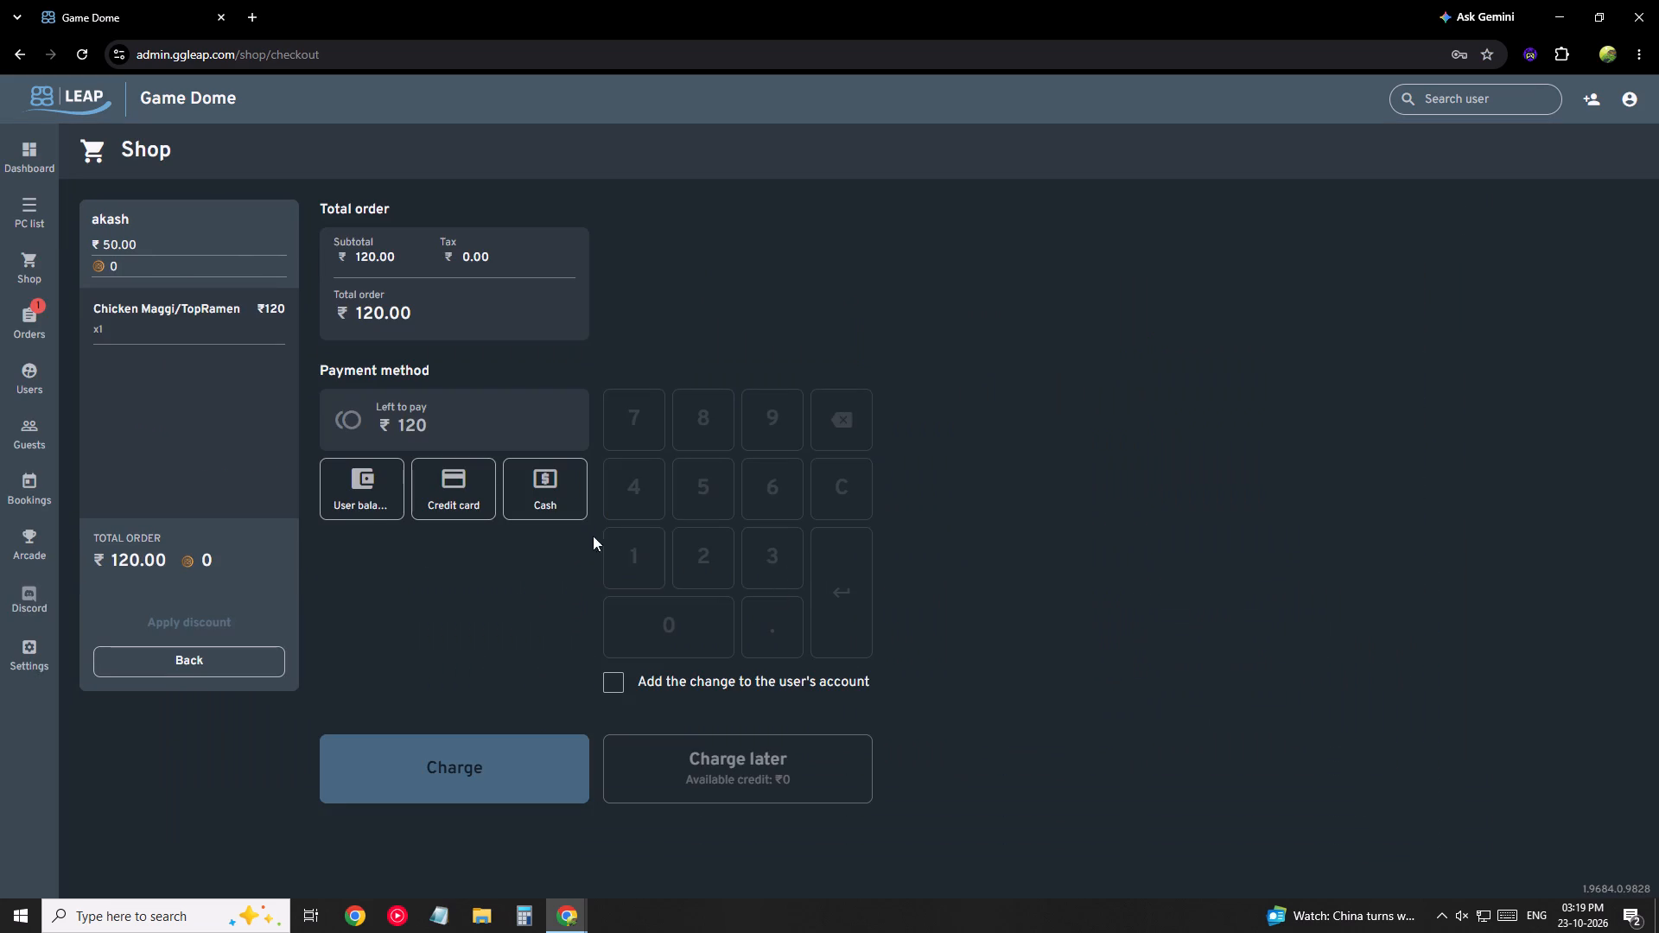
click(460, 494)
click(429, 750)
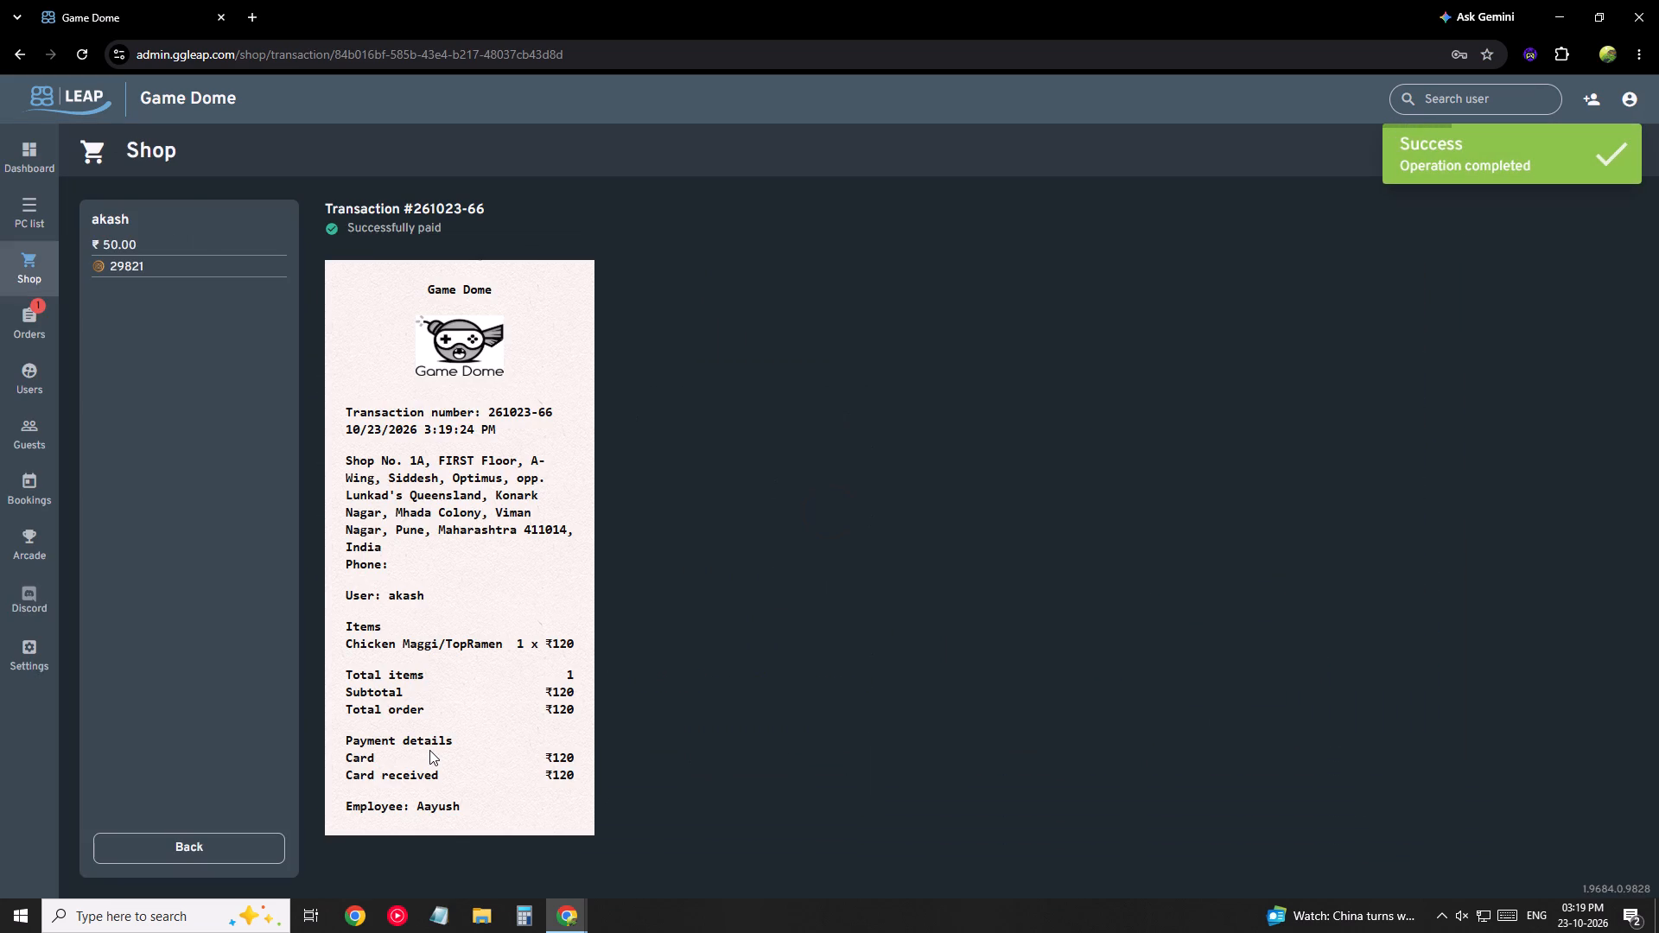
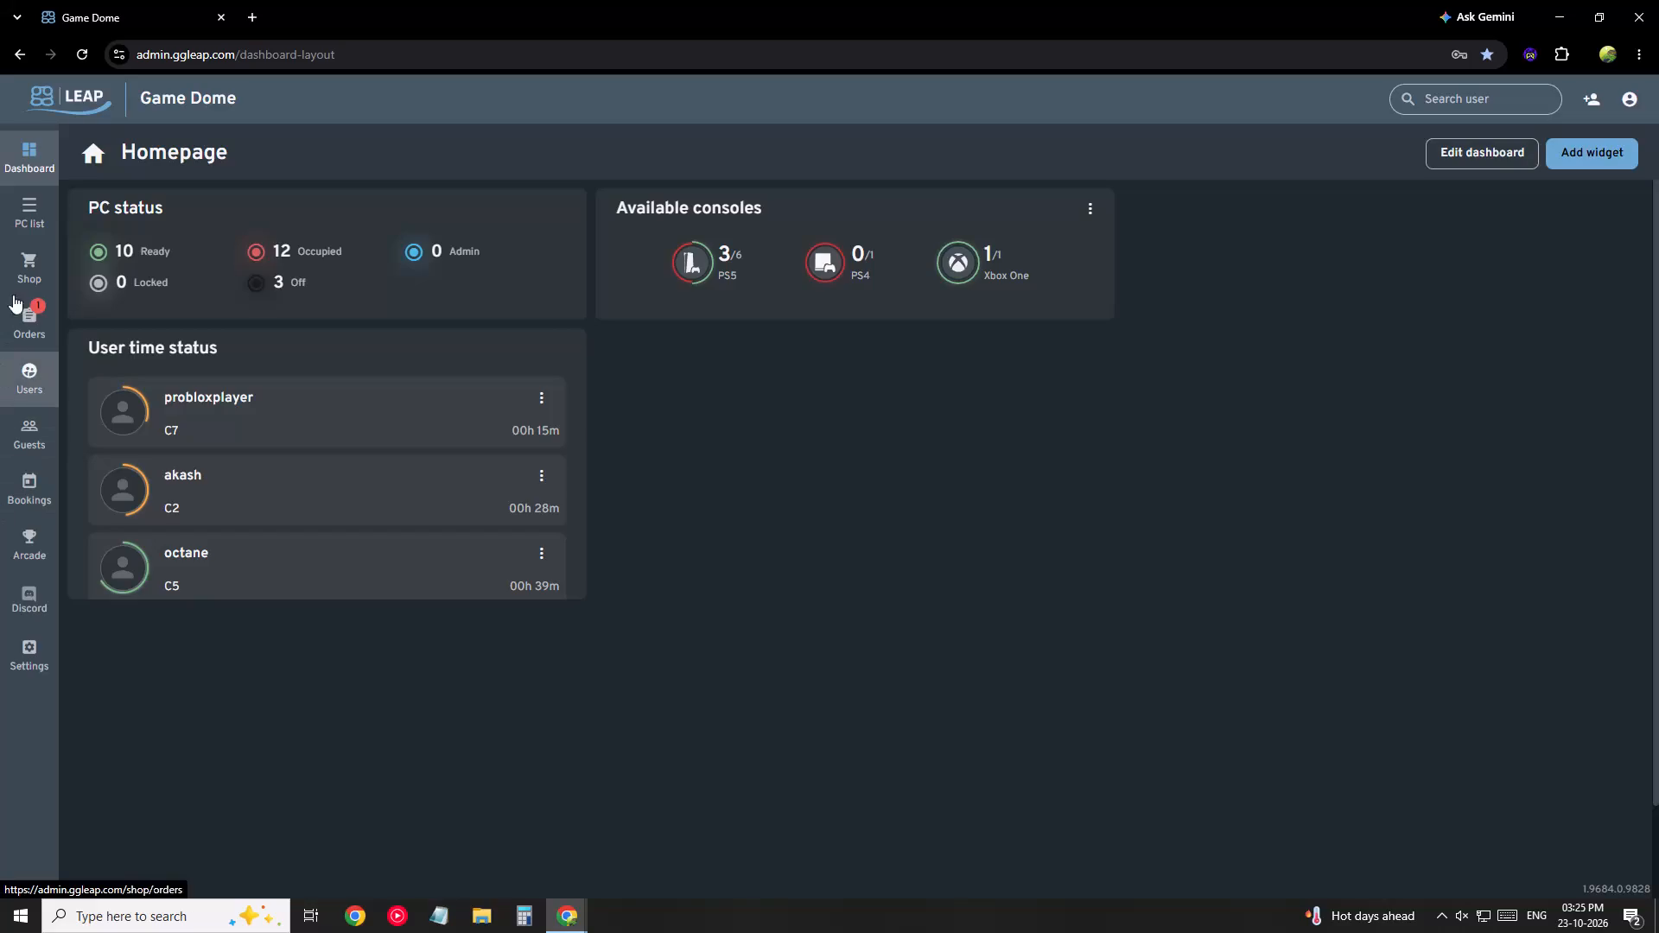
click(23, 164)
click(38, 223)
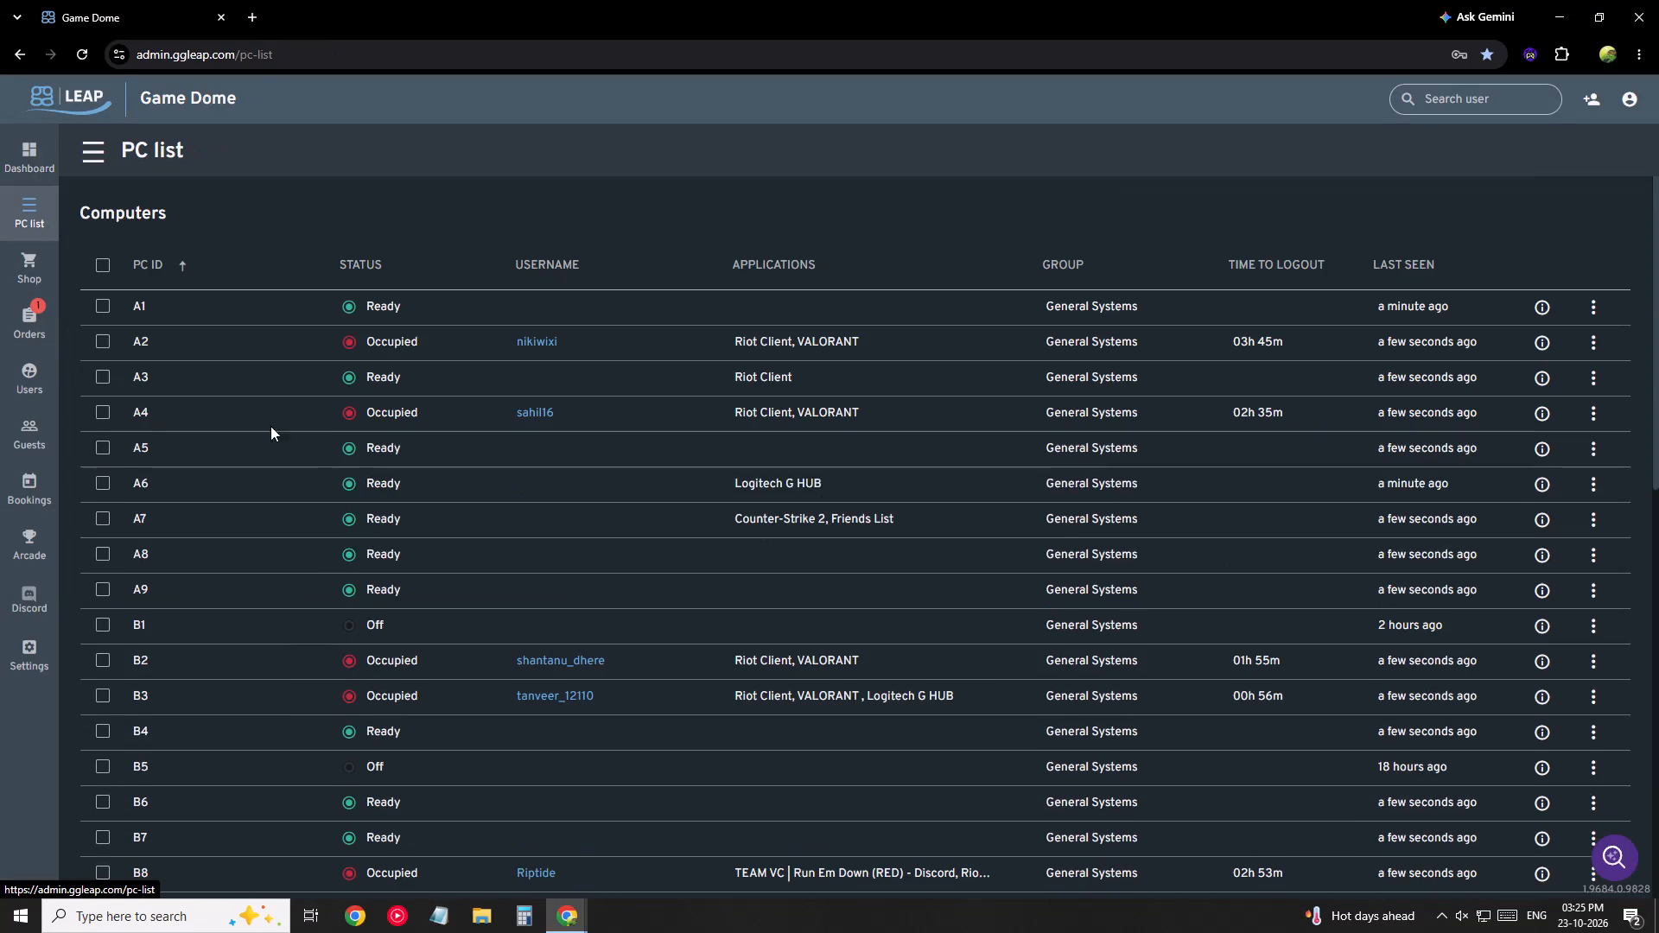
scroll(429, 557, down, 3)
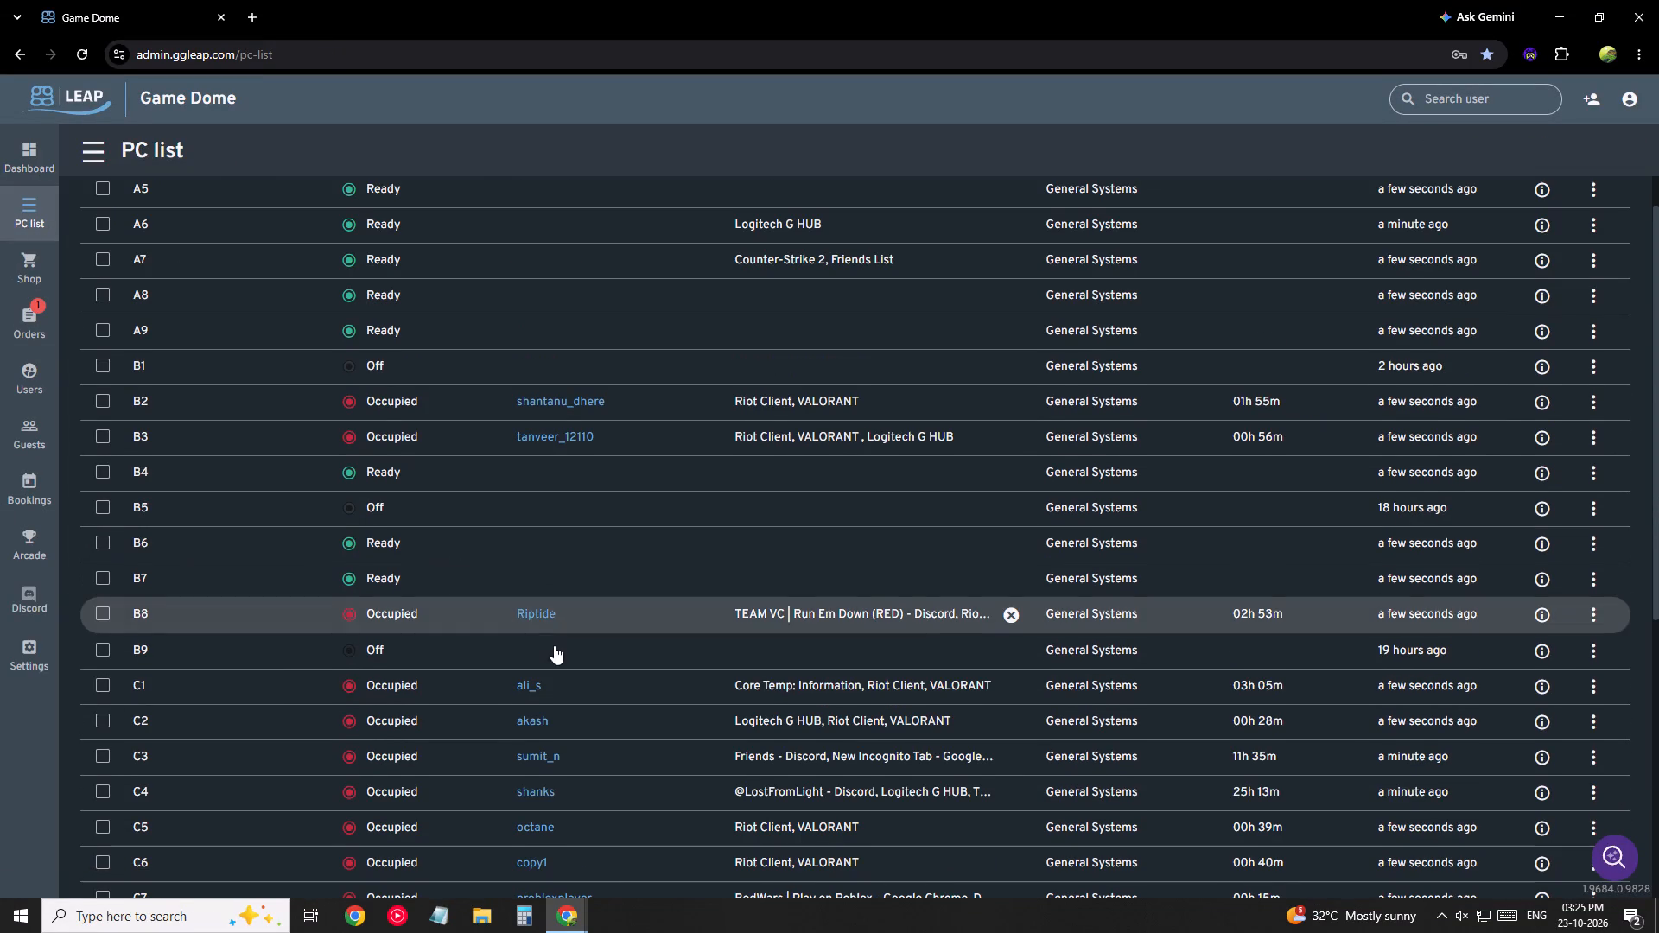
click(524, 686)
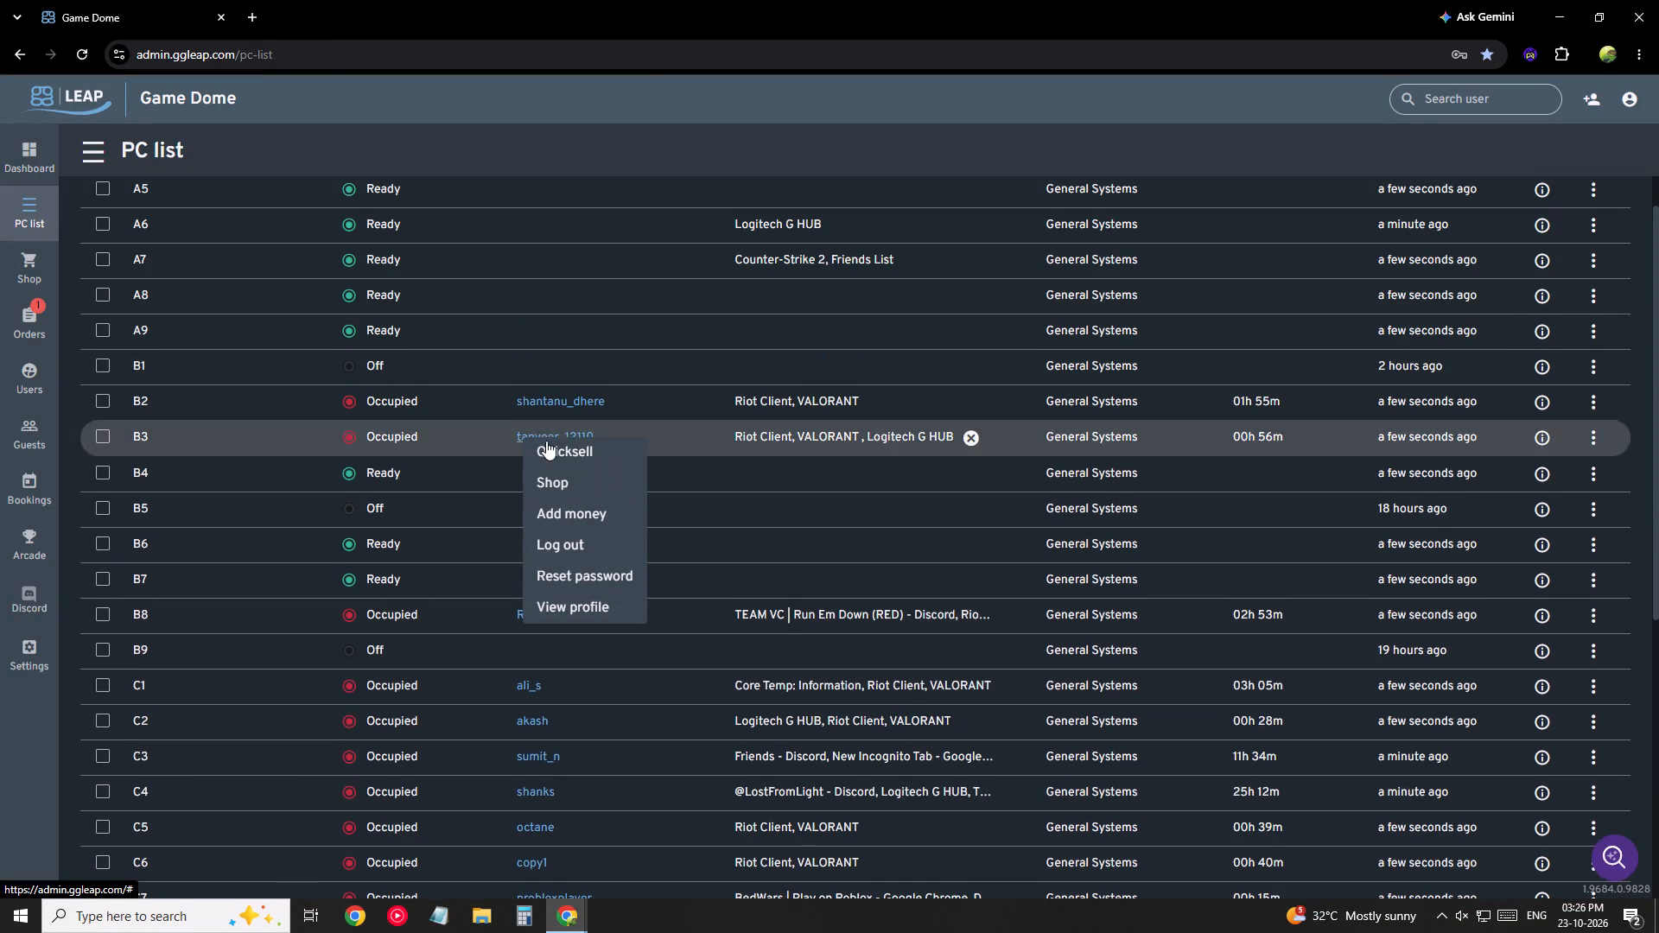
click(550, 443)
scroll(819, 615, down, 2)
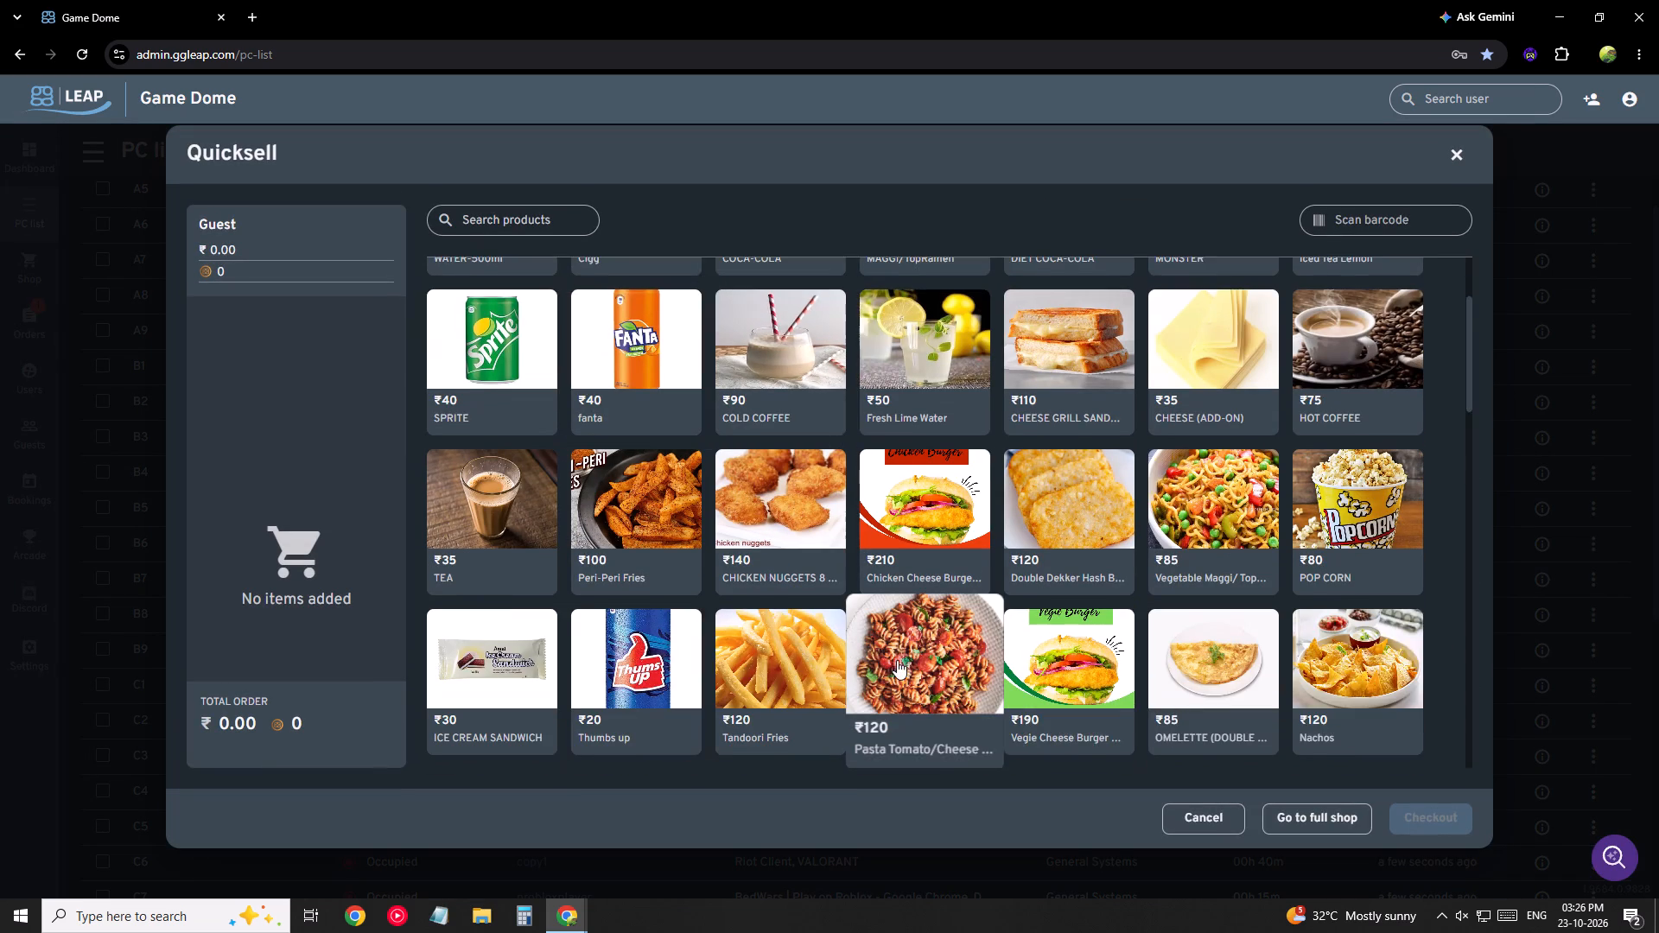
scroll(898, 660, down, 3)
scroll(1061, 580, down, 1)
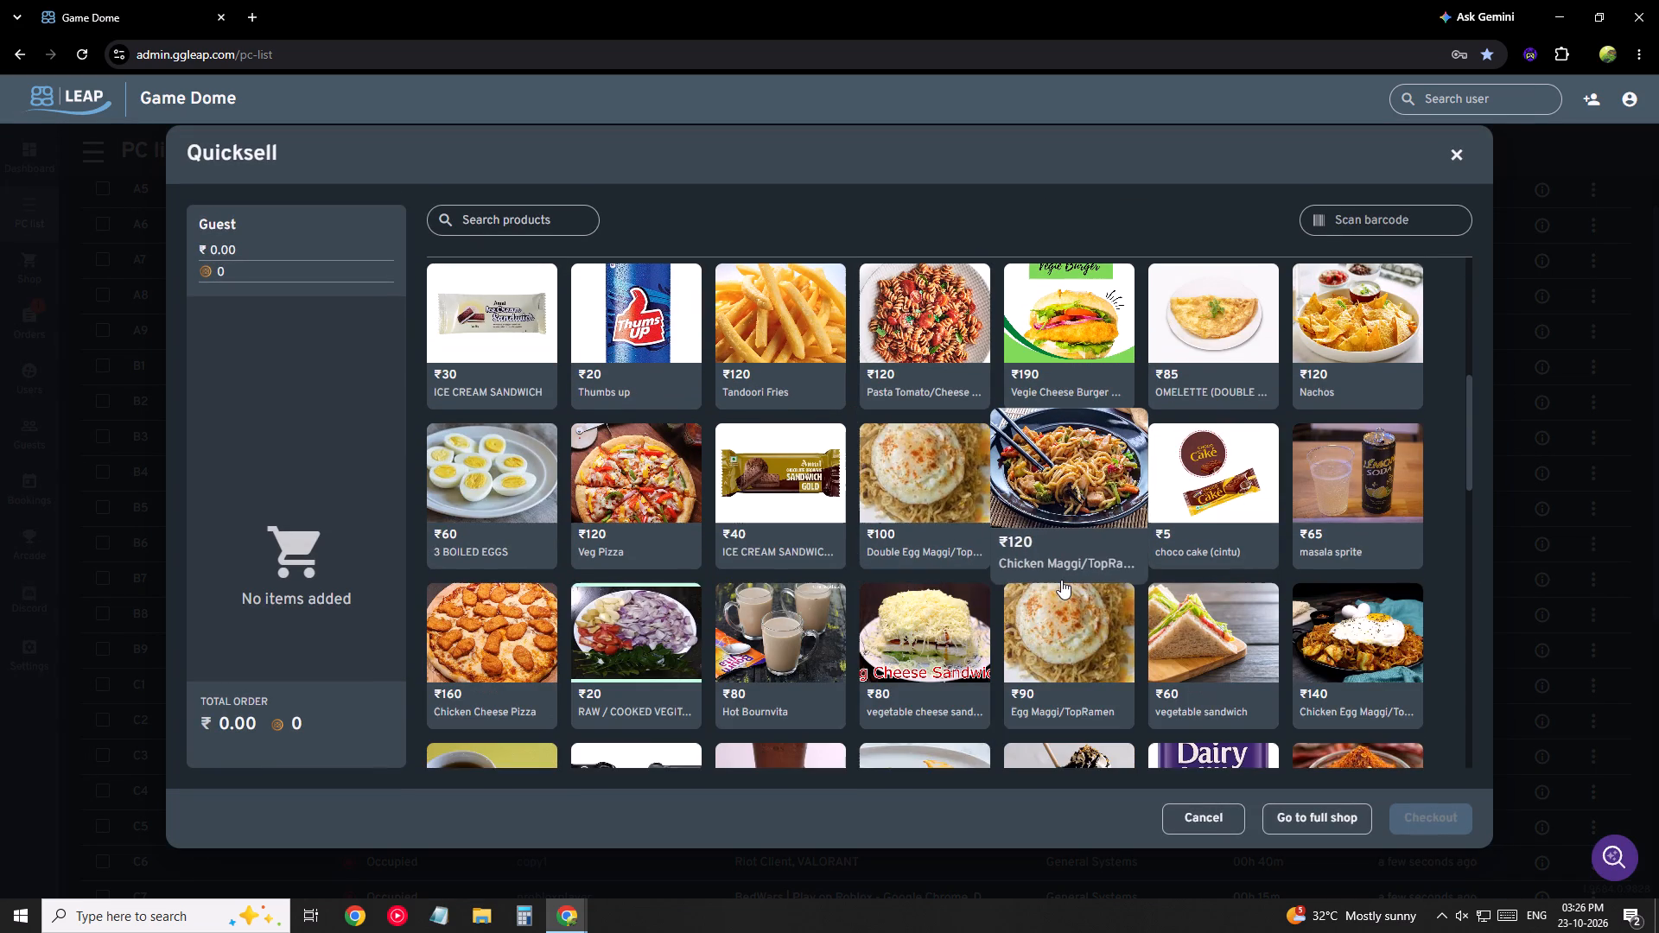
scroll(1061, 580, down, 1)
double_click(1363, 587)
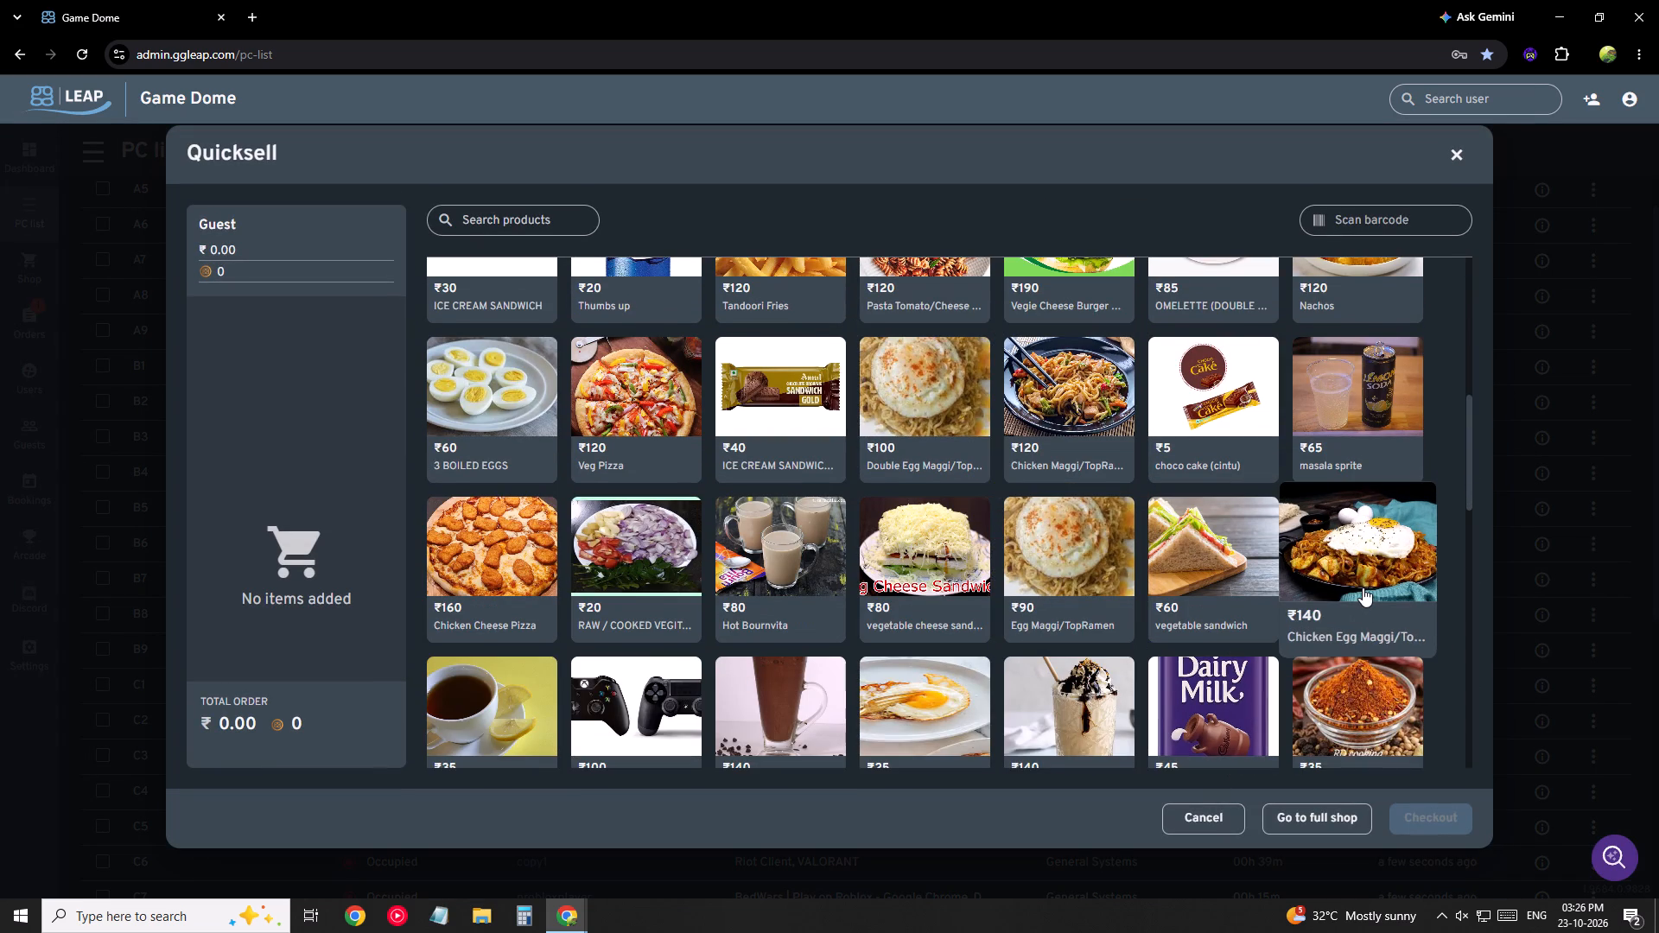
click(1417, 818)
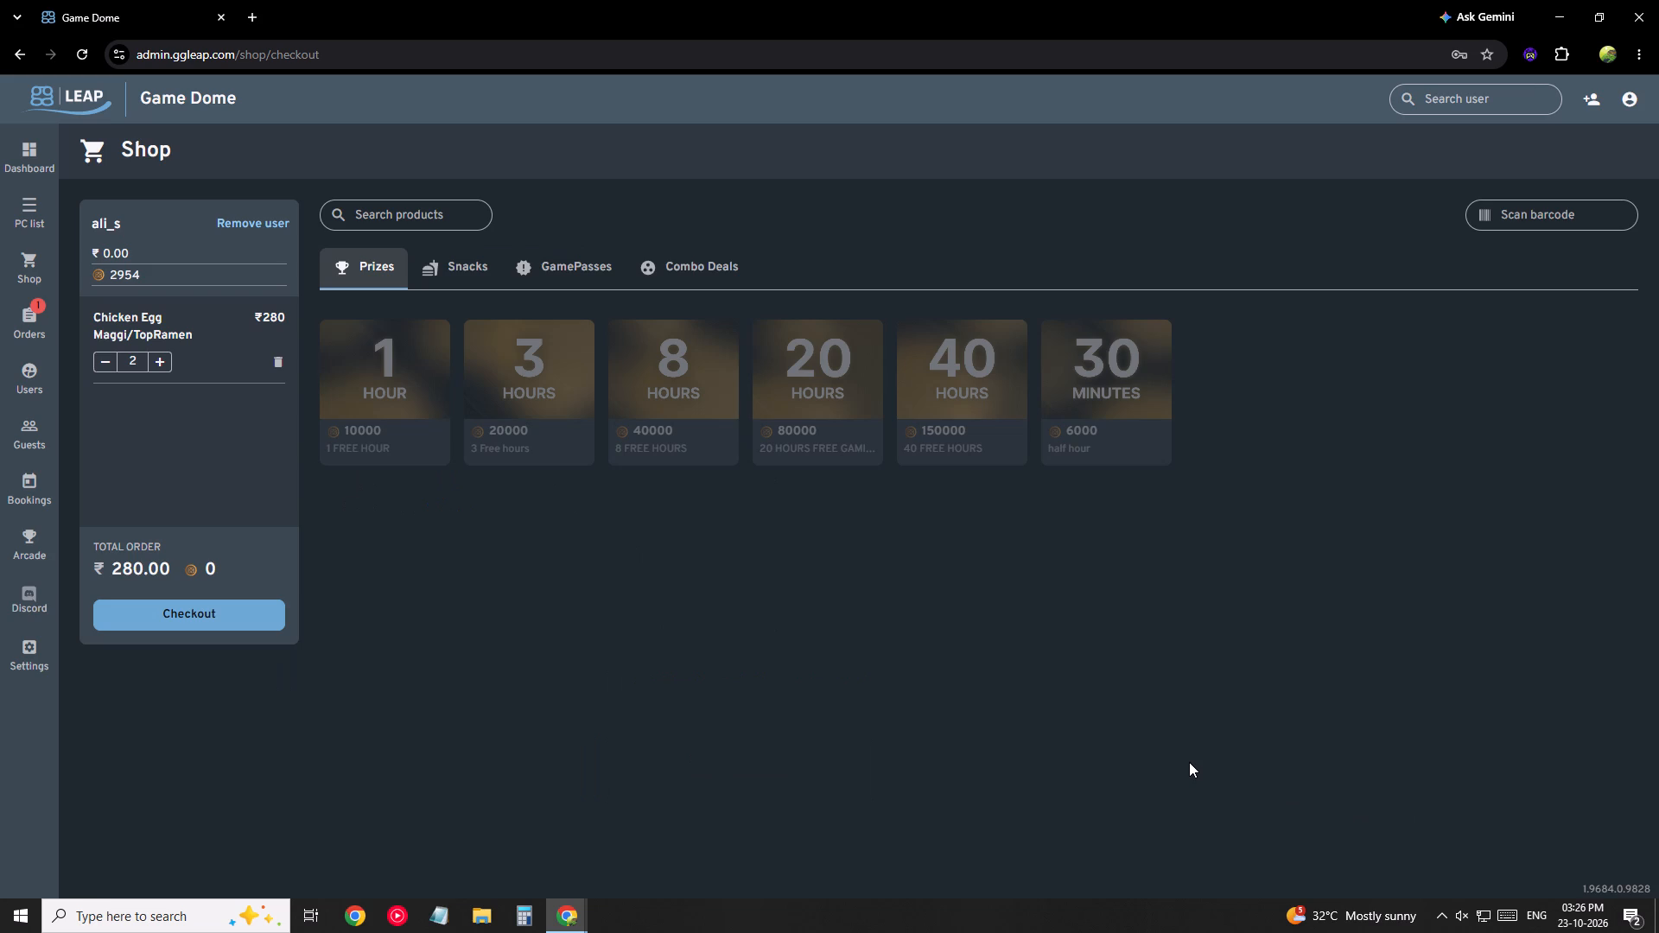
scroll(1189, 762, up, 3)
drag(209, 641, 209, 629)
click(209, 607)
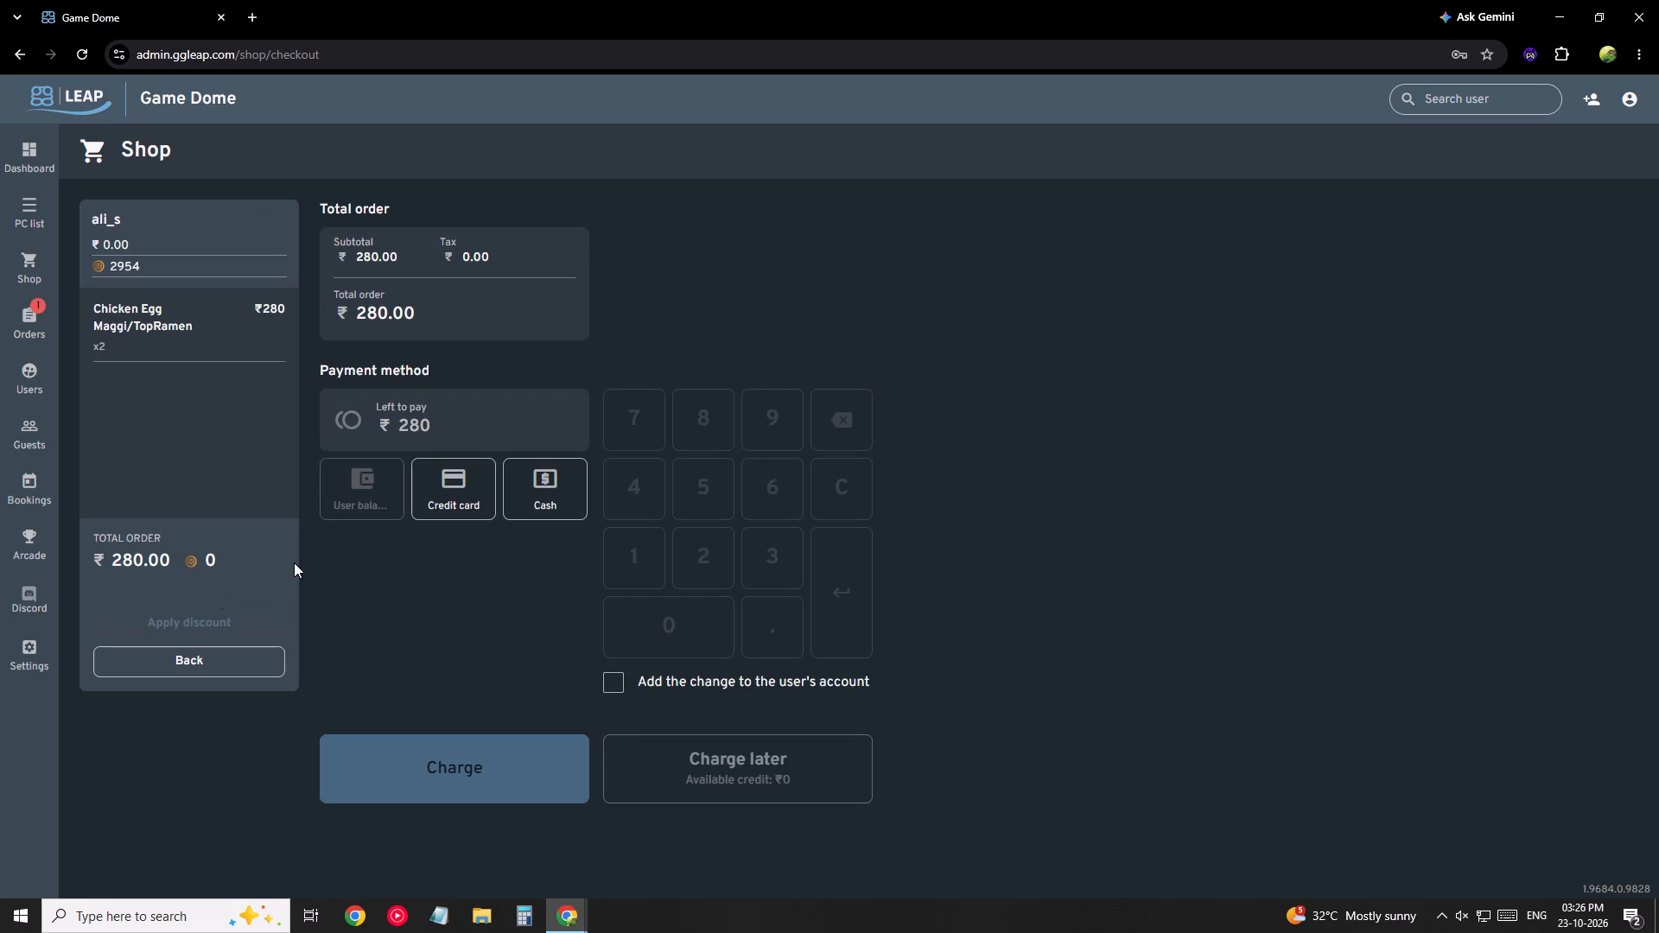
click(444, 461)
click(462, 797)
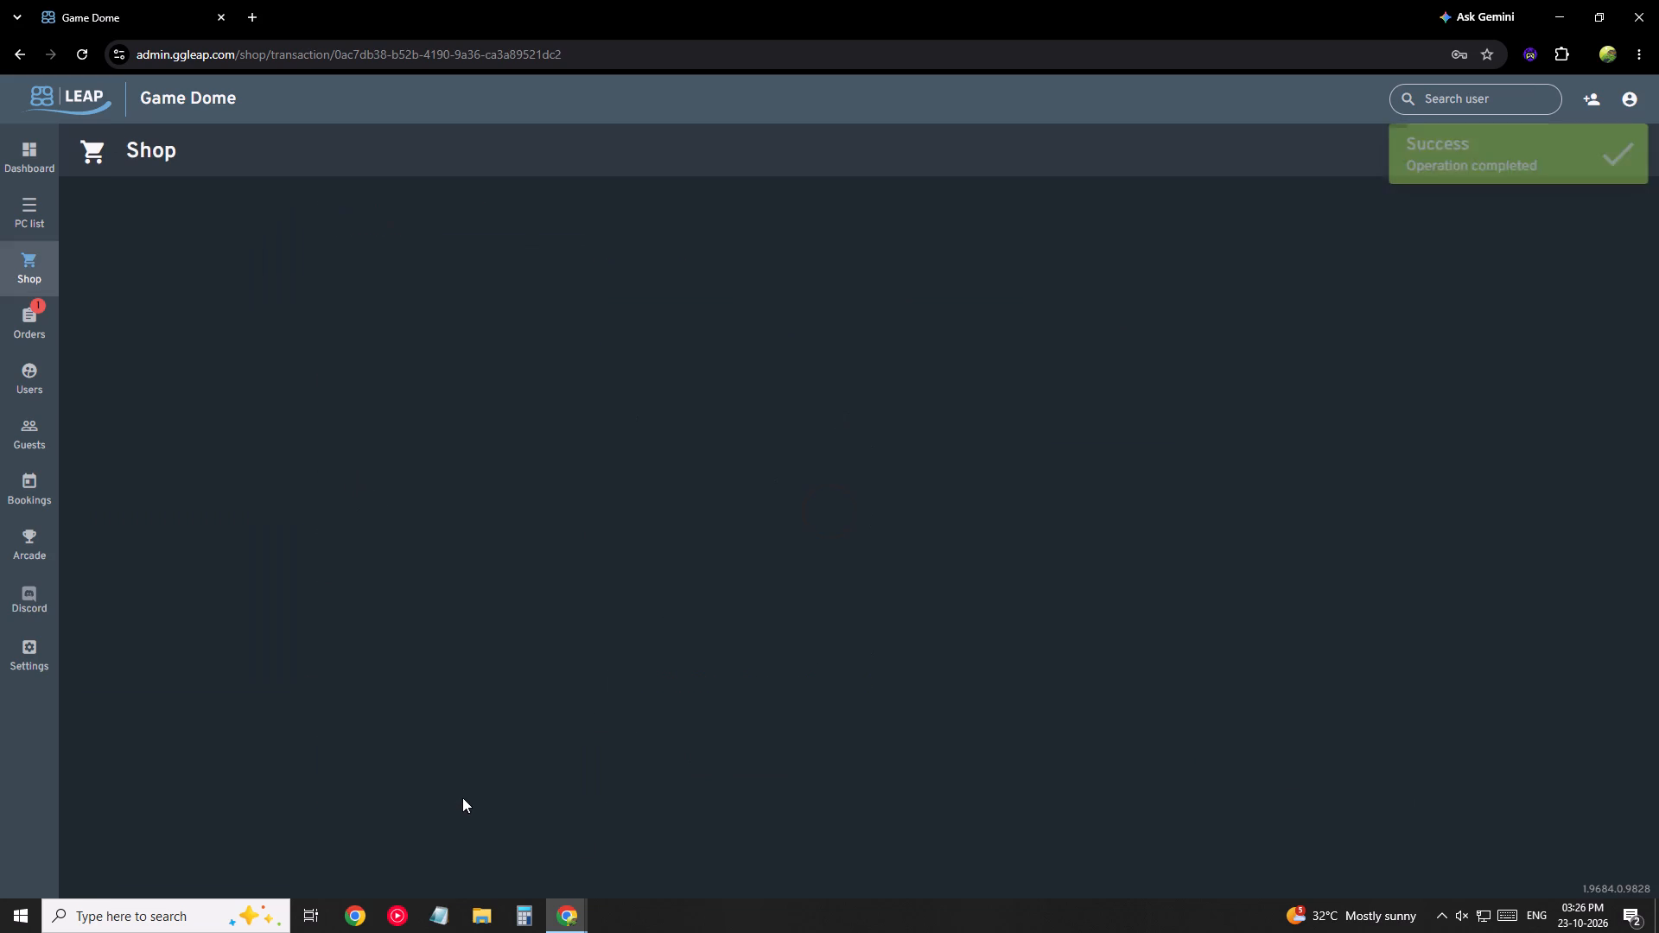
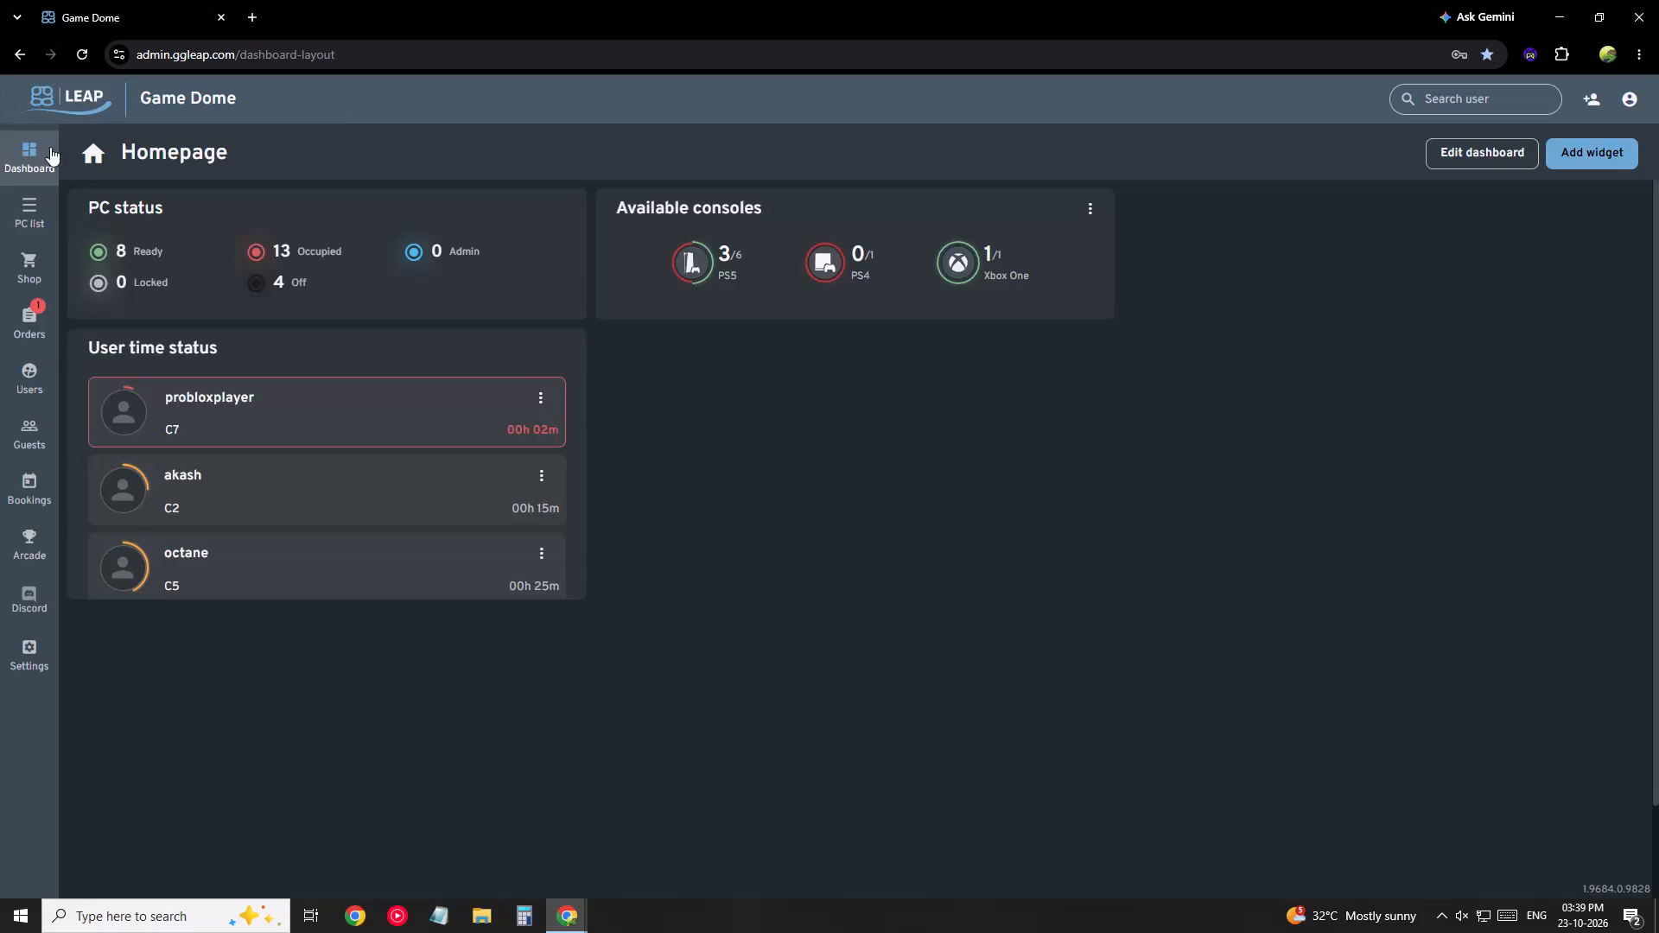
Sell one WATER-500ml at ₹10 to user ALI on PC B4 through Quicksell and charge the full amount to card.
drag(32, 273, 35, 244)
click(35, 232)
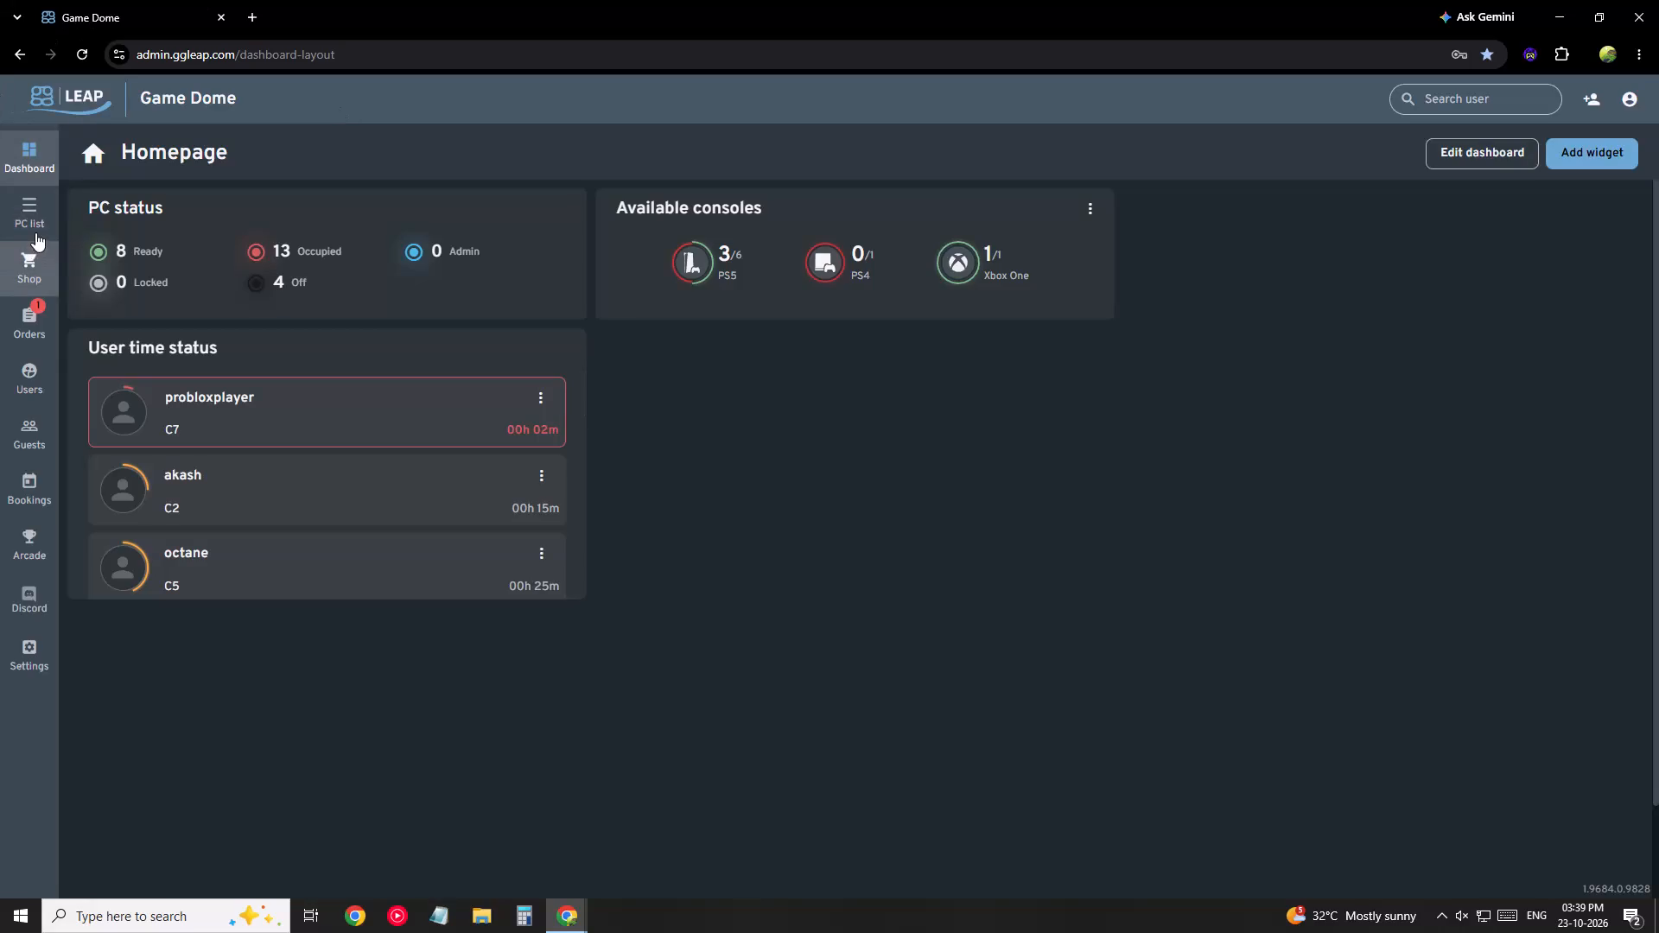
scroll(575, 354, down, 2)
scroll(496, 622, down, 2)
click(512, 387)
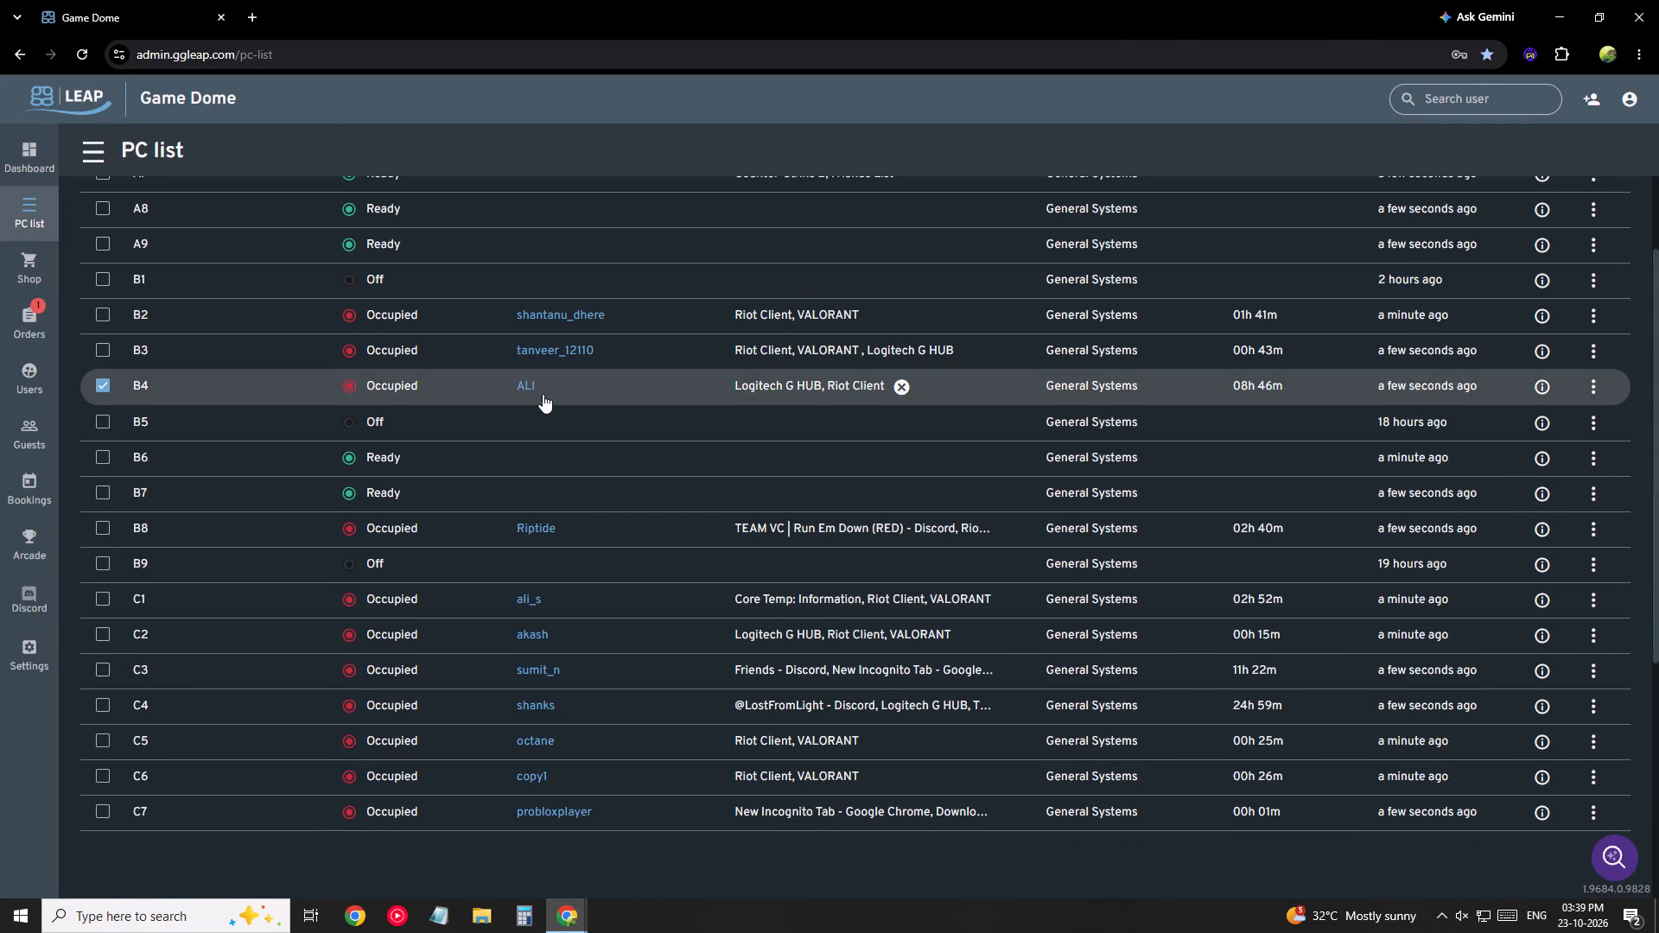
click(531, 390)
click(557, 402)
click(537, 365)
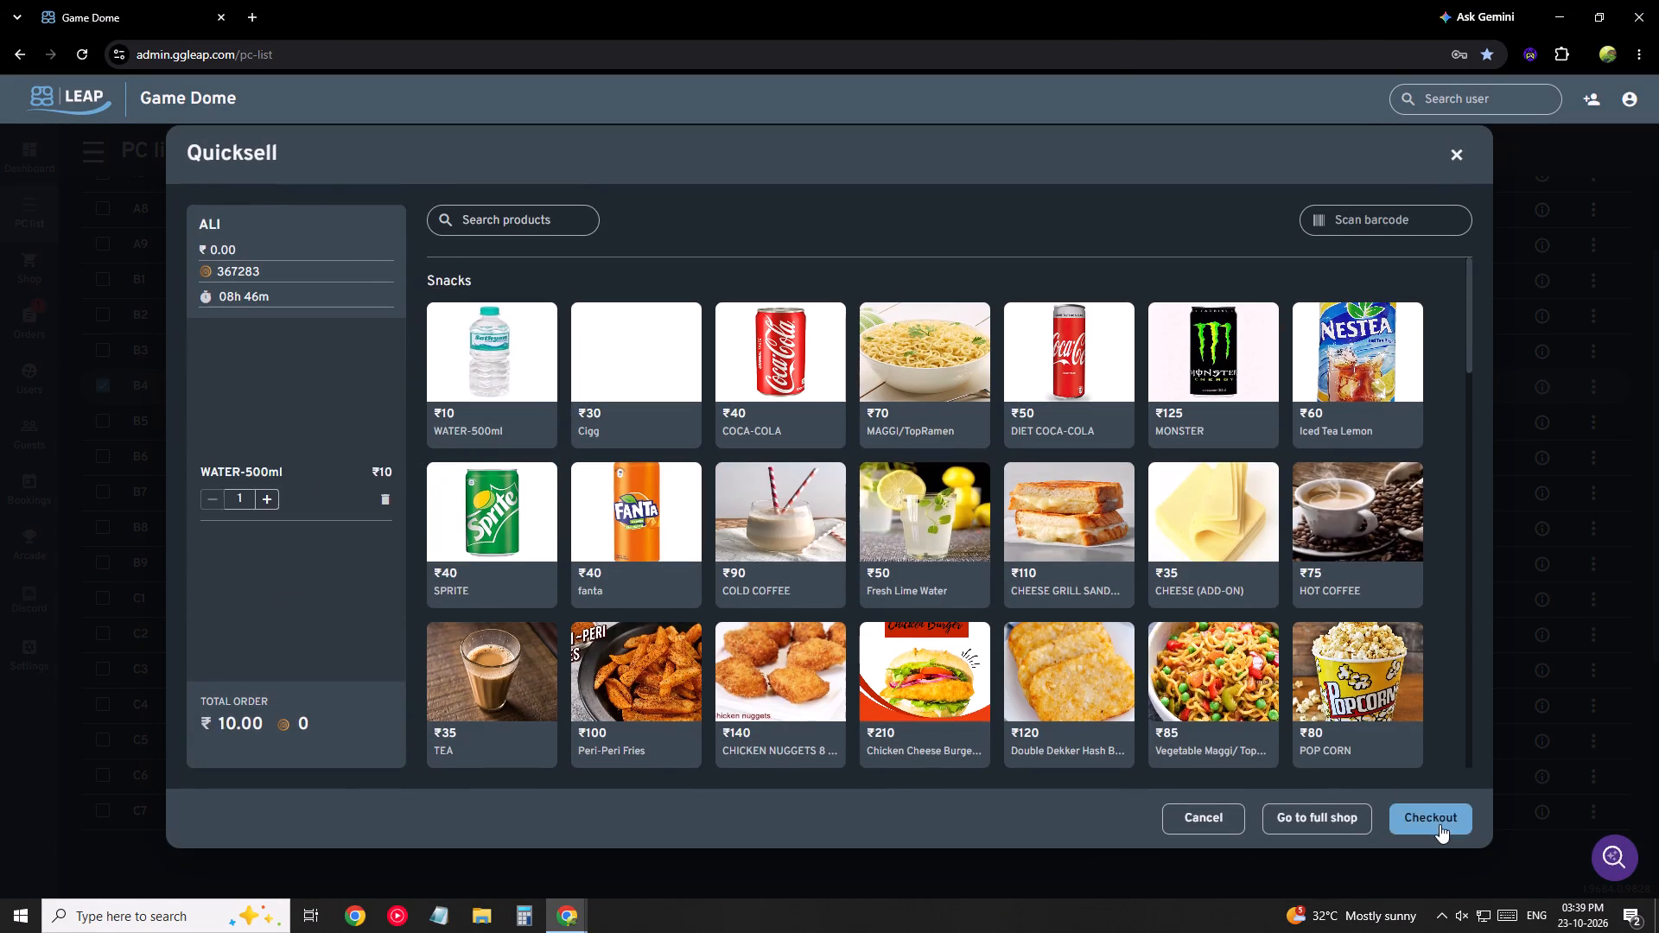
click(1440, 824)
click(444, 514)
click(485, 756)
key(alt+Tab)
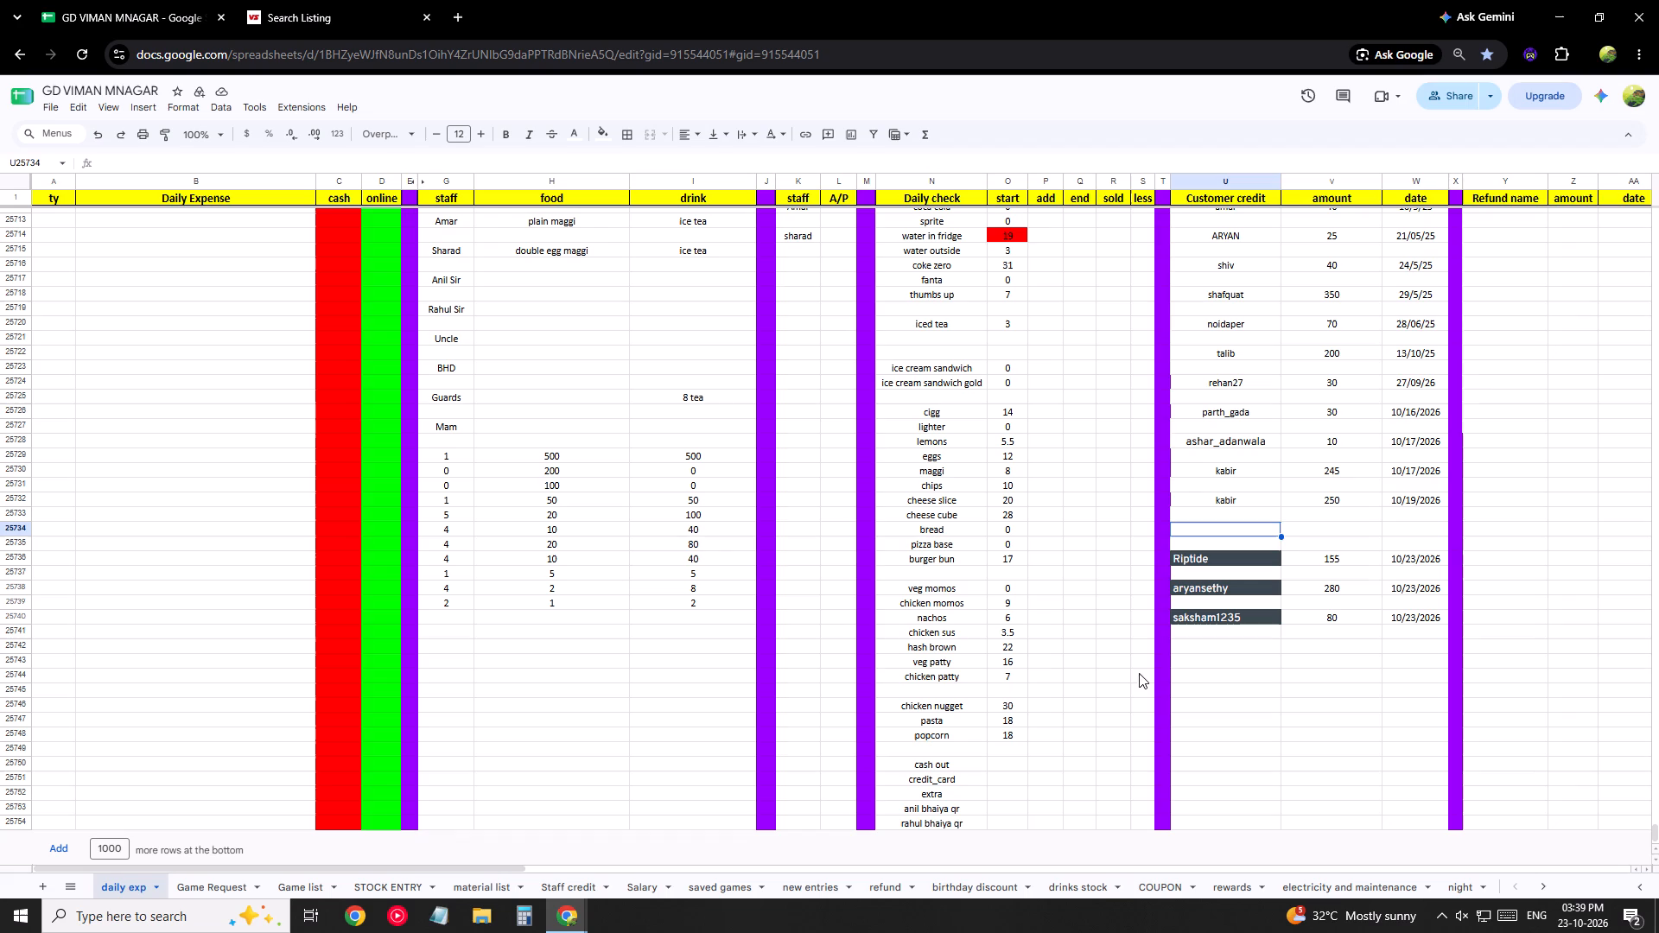
click(1232, 657)
click(1243, 651)
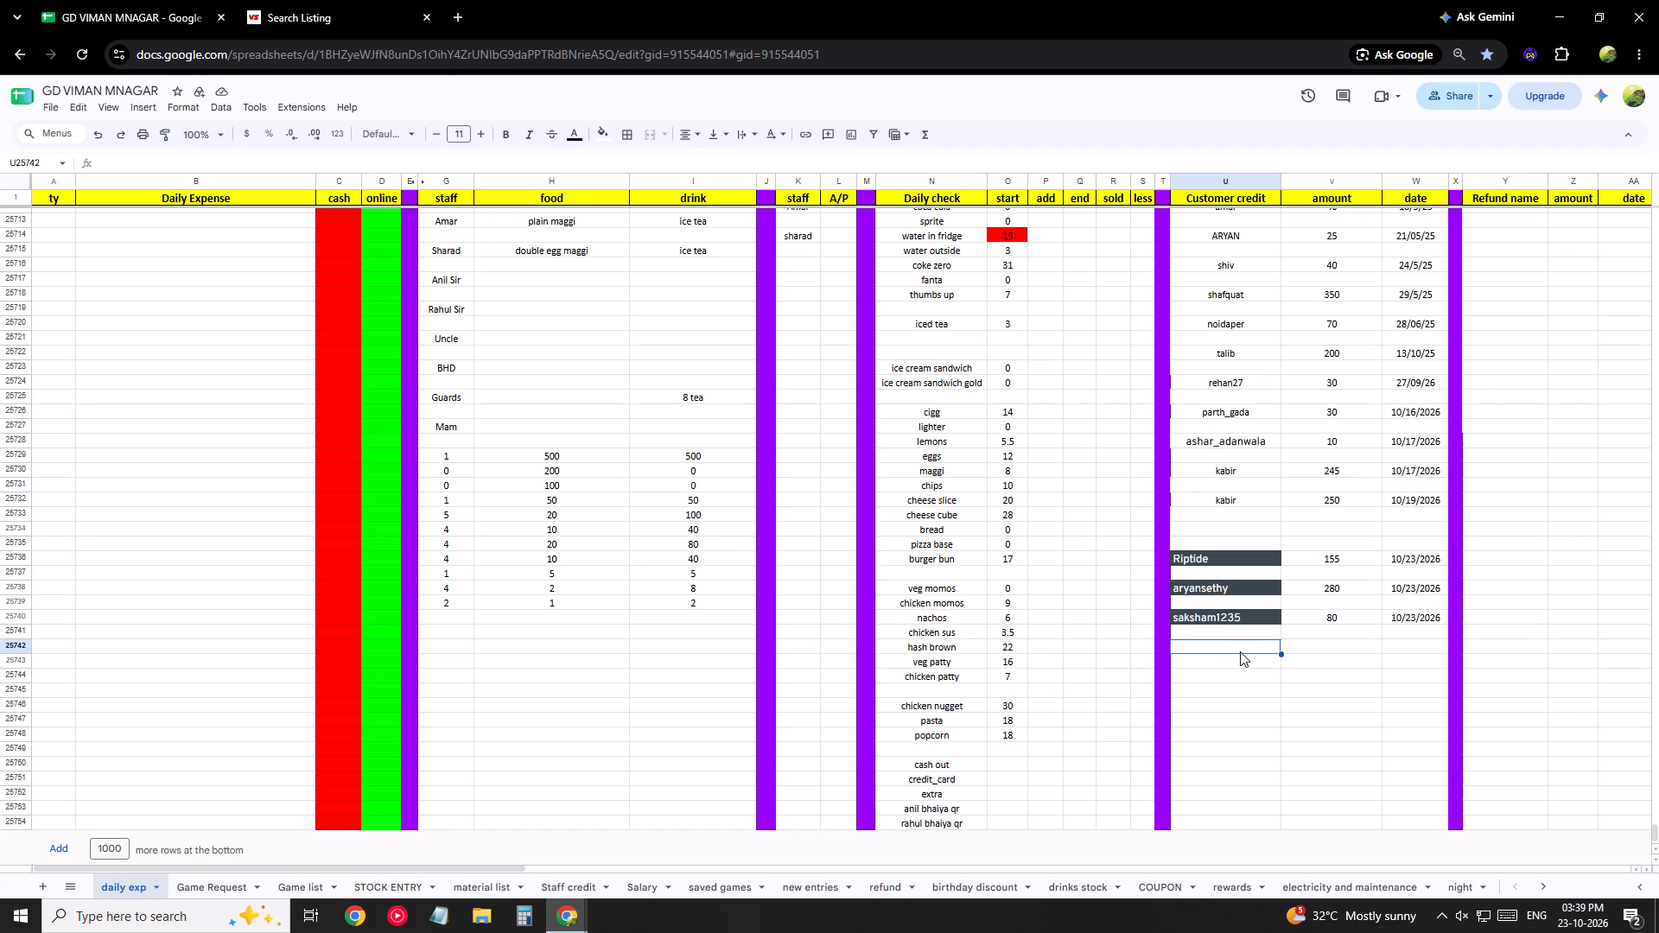
text(ali)
key(Return)
key(Right)
key(Down)
key(Up)
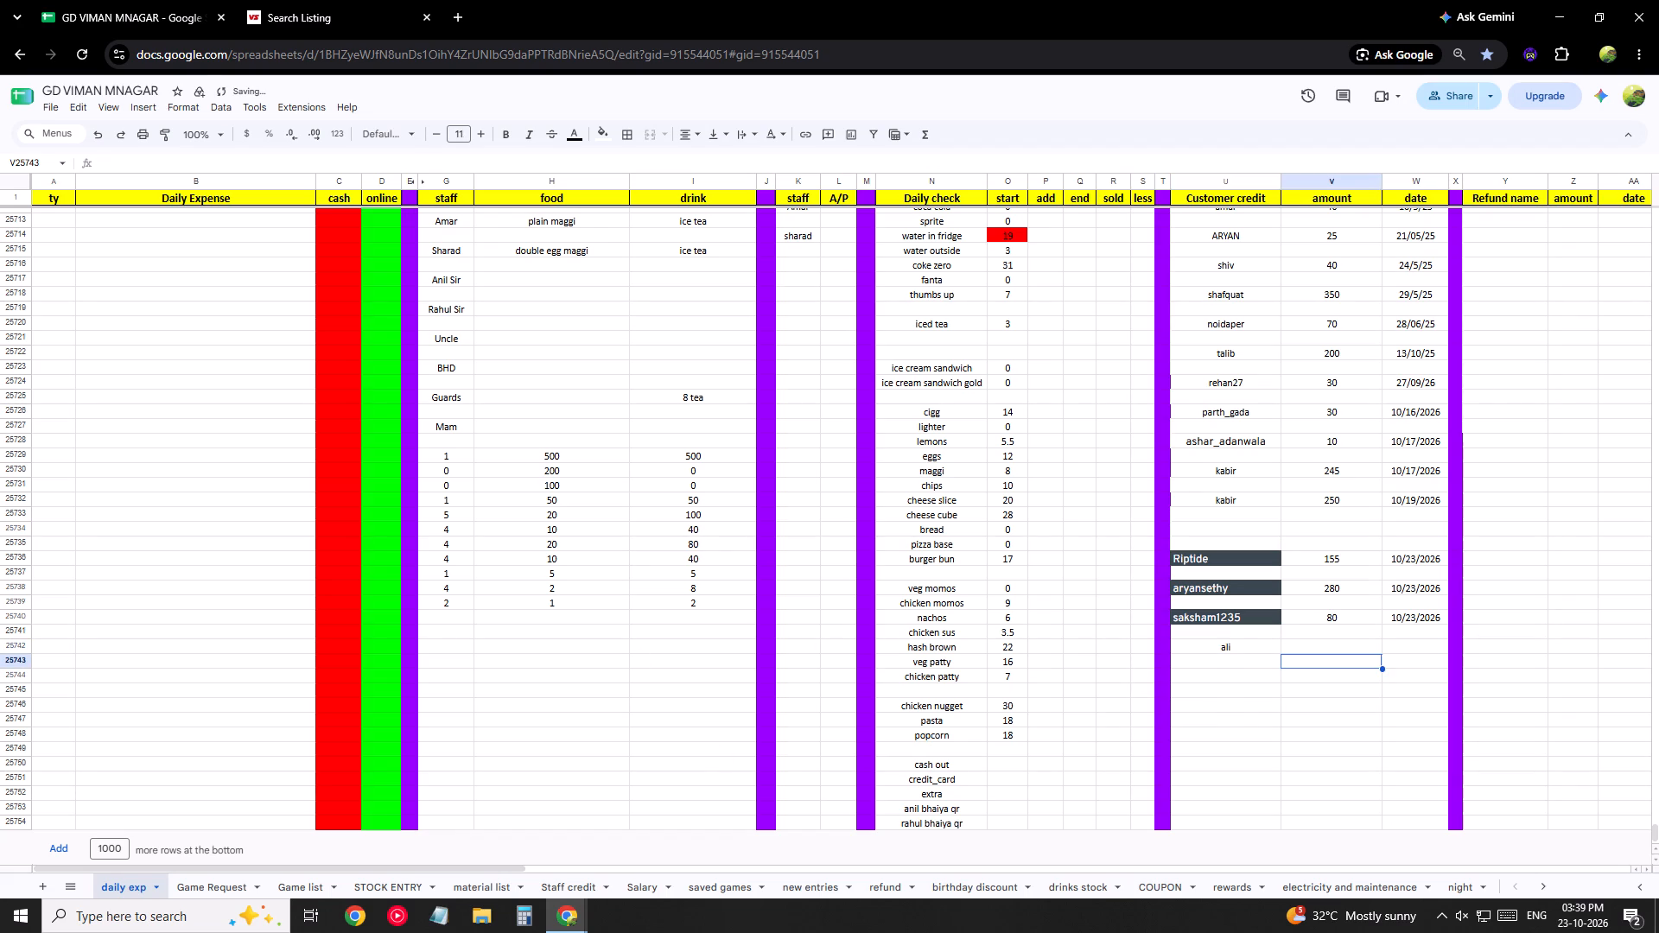
key(Up)
text(01)
key(BackSpace)
key(BackSpace)
key(BackSpace)
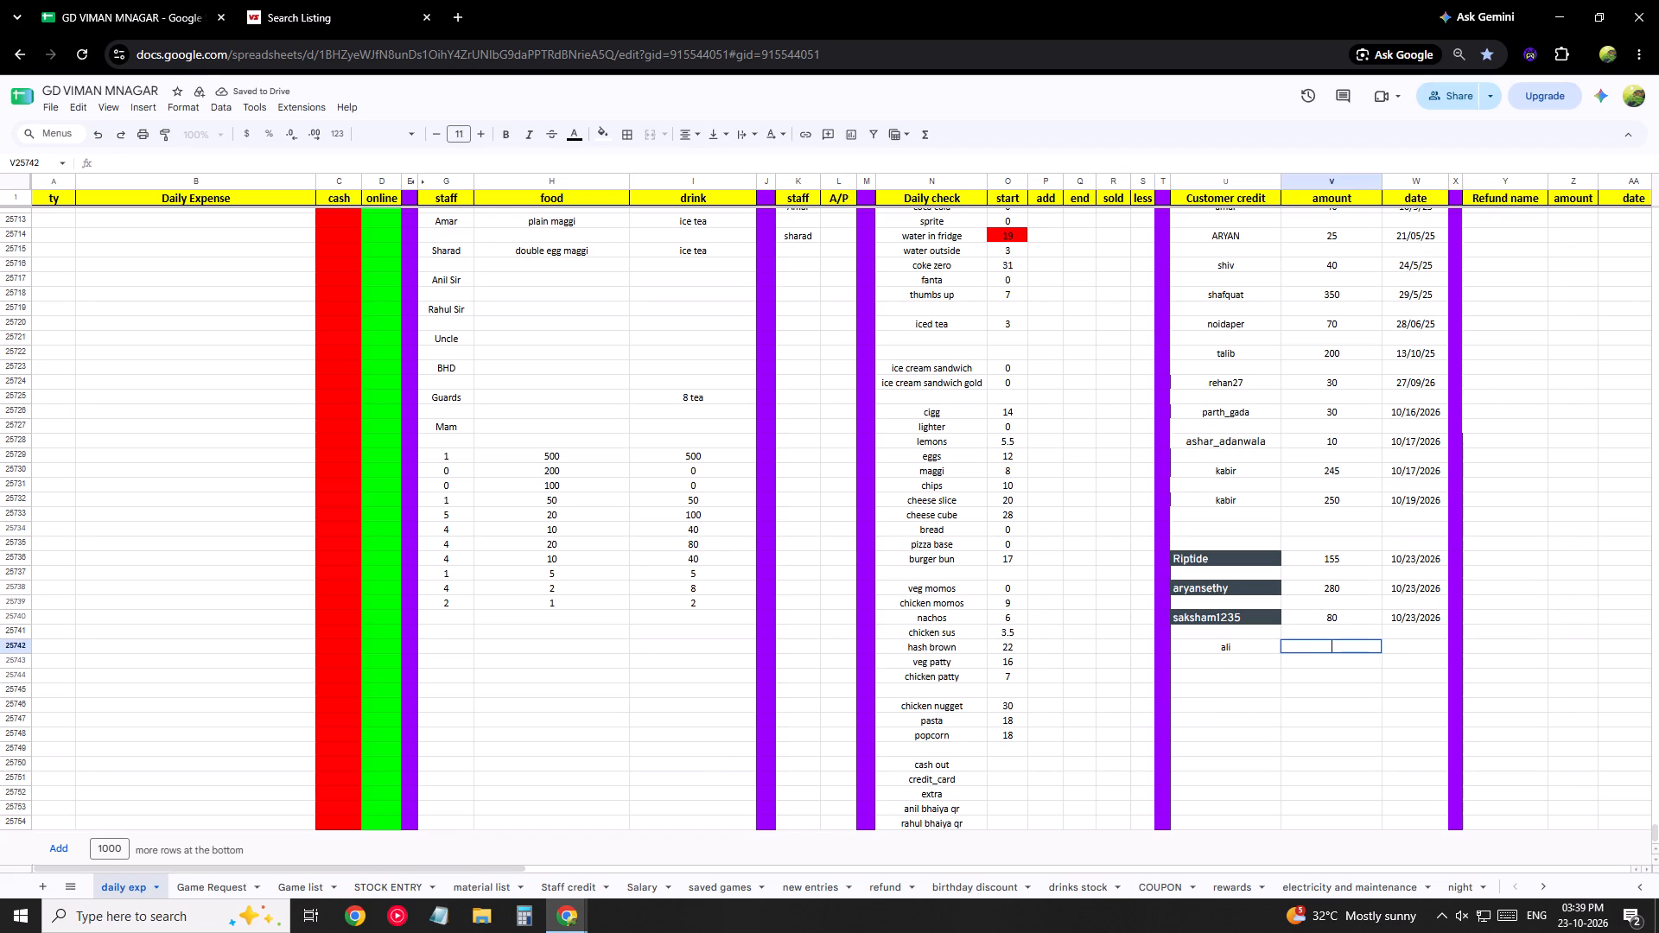
text(110)
key(Return)
Change ali's customer credit amount to 10.
key(alt+Tab)
key(alt+Tab)
double_click(1328, 643)
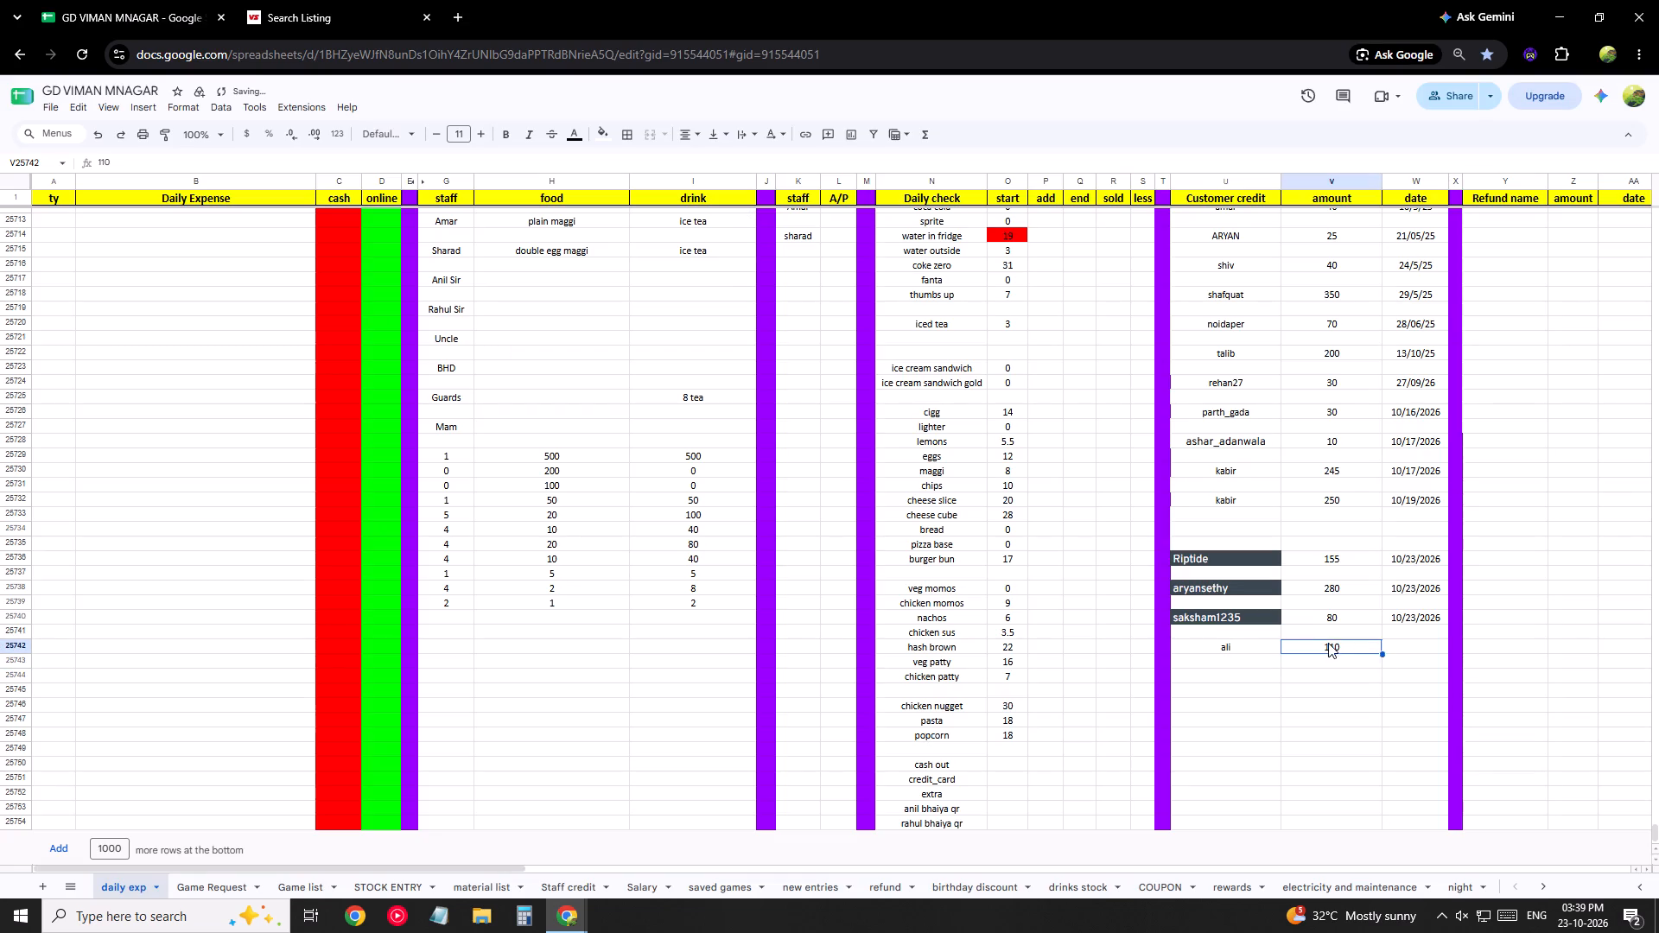
click(1337, 646)
key(BackSpace)
key(BackSpace)
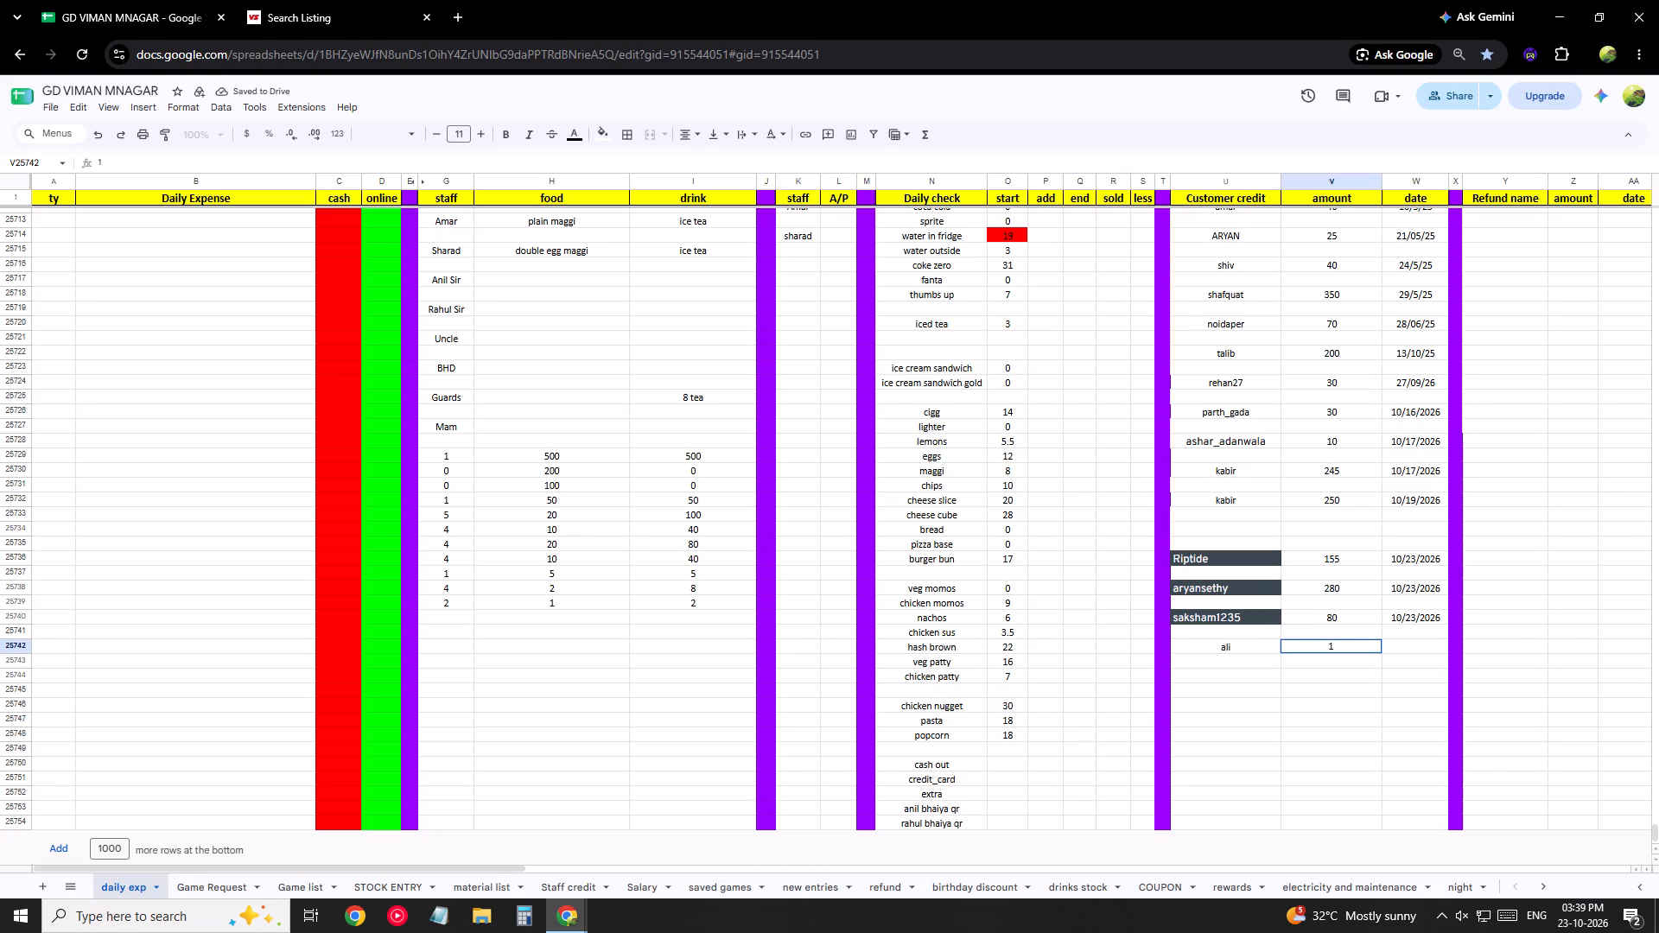
key(0)
key(Return)
Switch back to the Game Dome admin site and open the PC list.
key(alt+Tab)
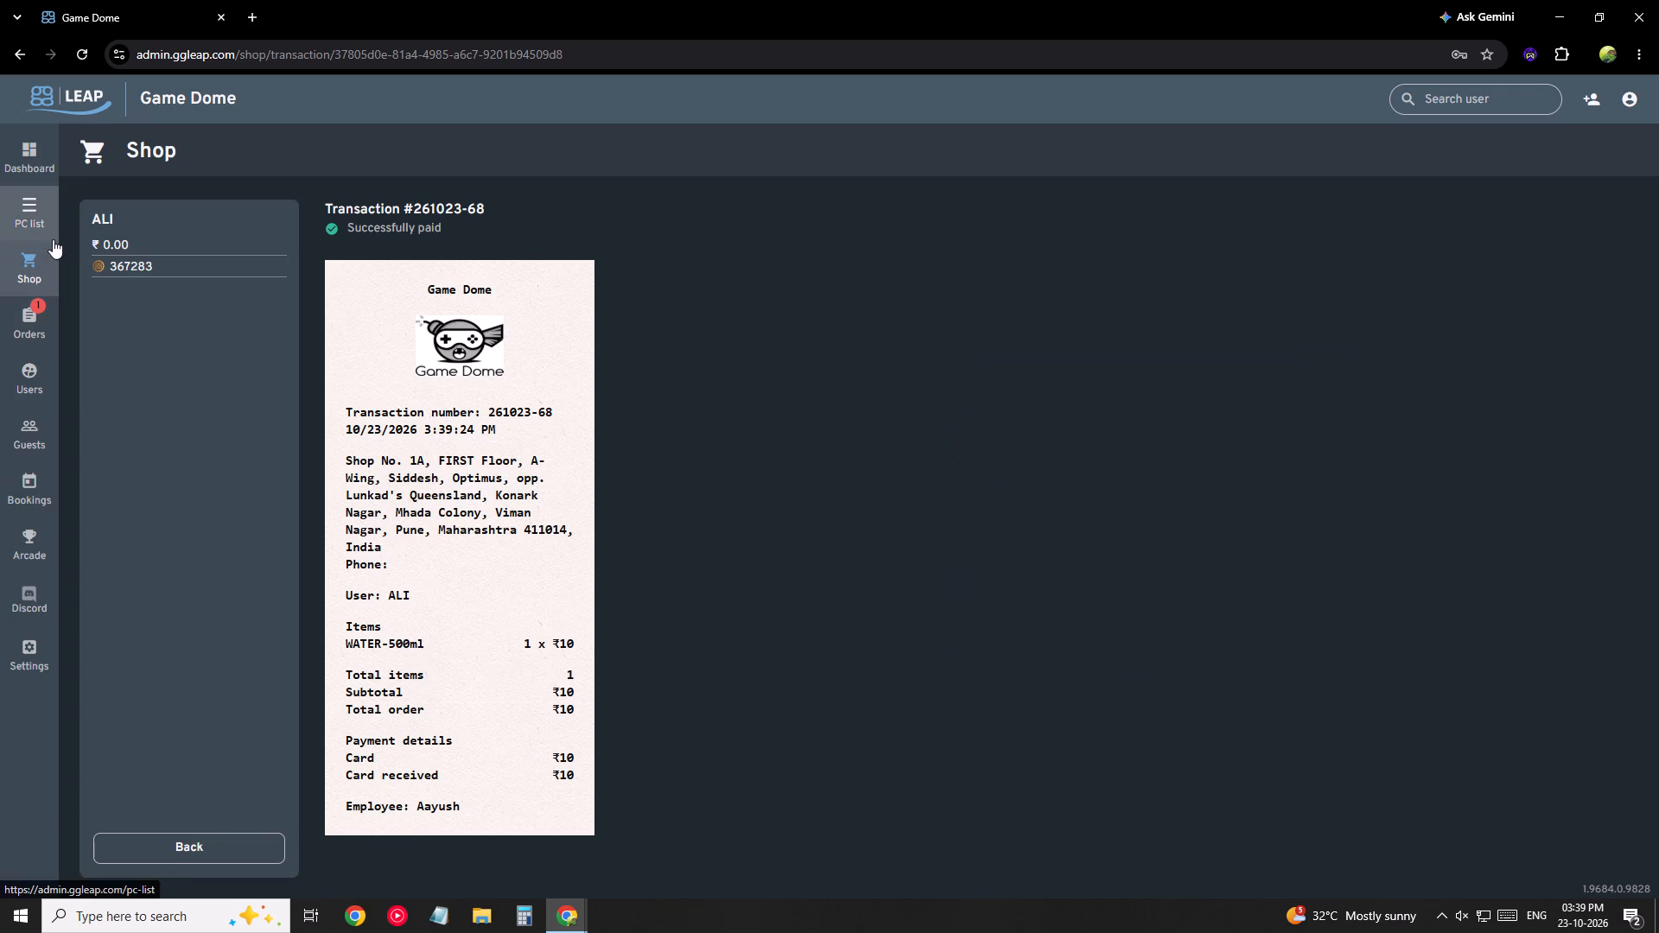
click(53, 239)
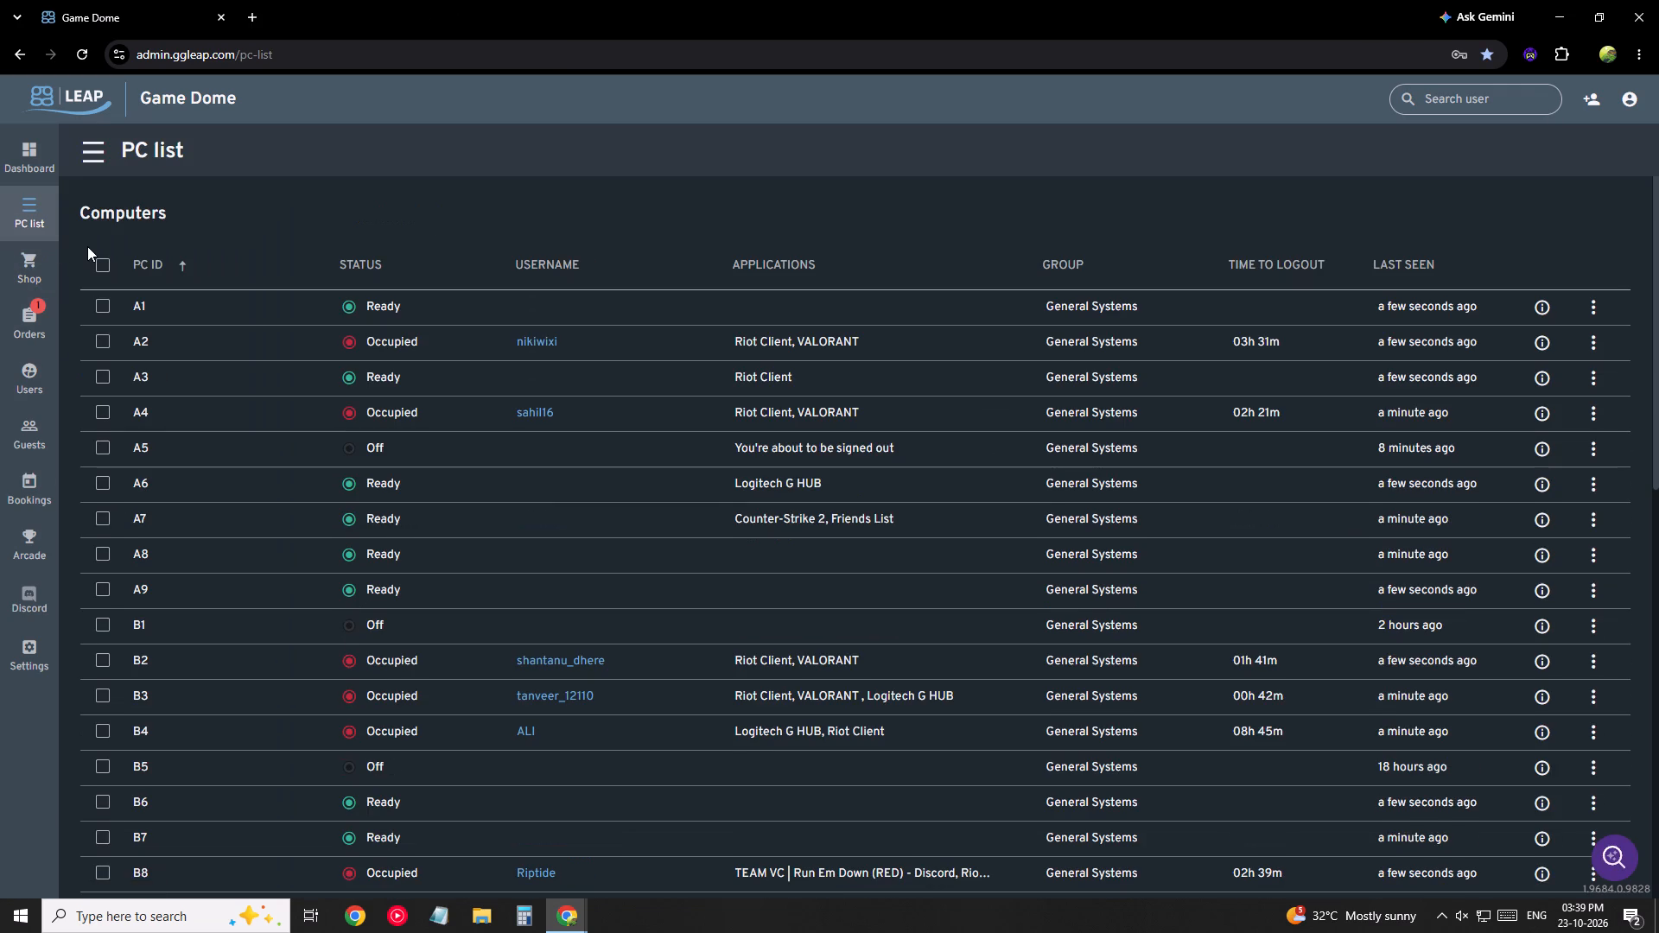
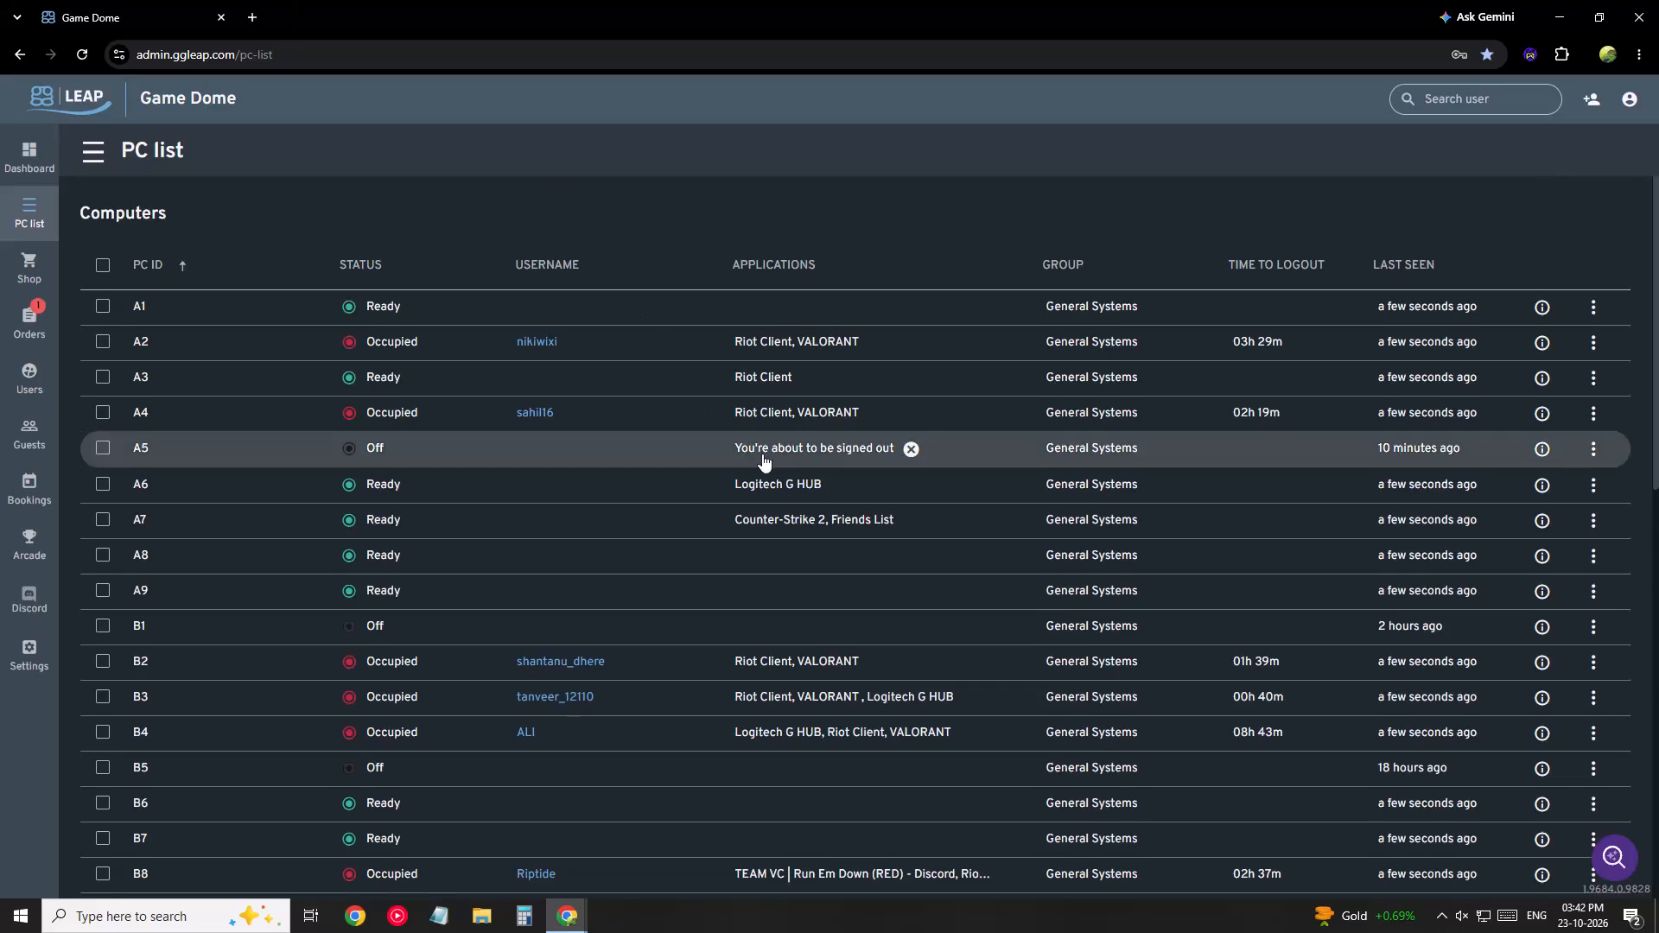
Review the computers and consoles in the PC list for occupancy and remaining session time.
scroll(762, 454, down, 2)
scroll(918, 492, down, 4)
scroll(886, 565, down, 2)
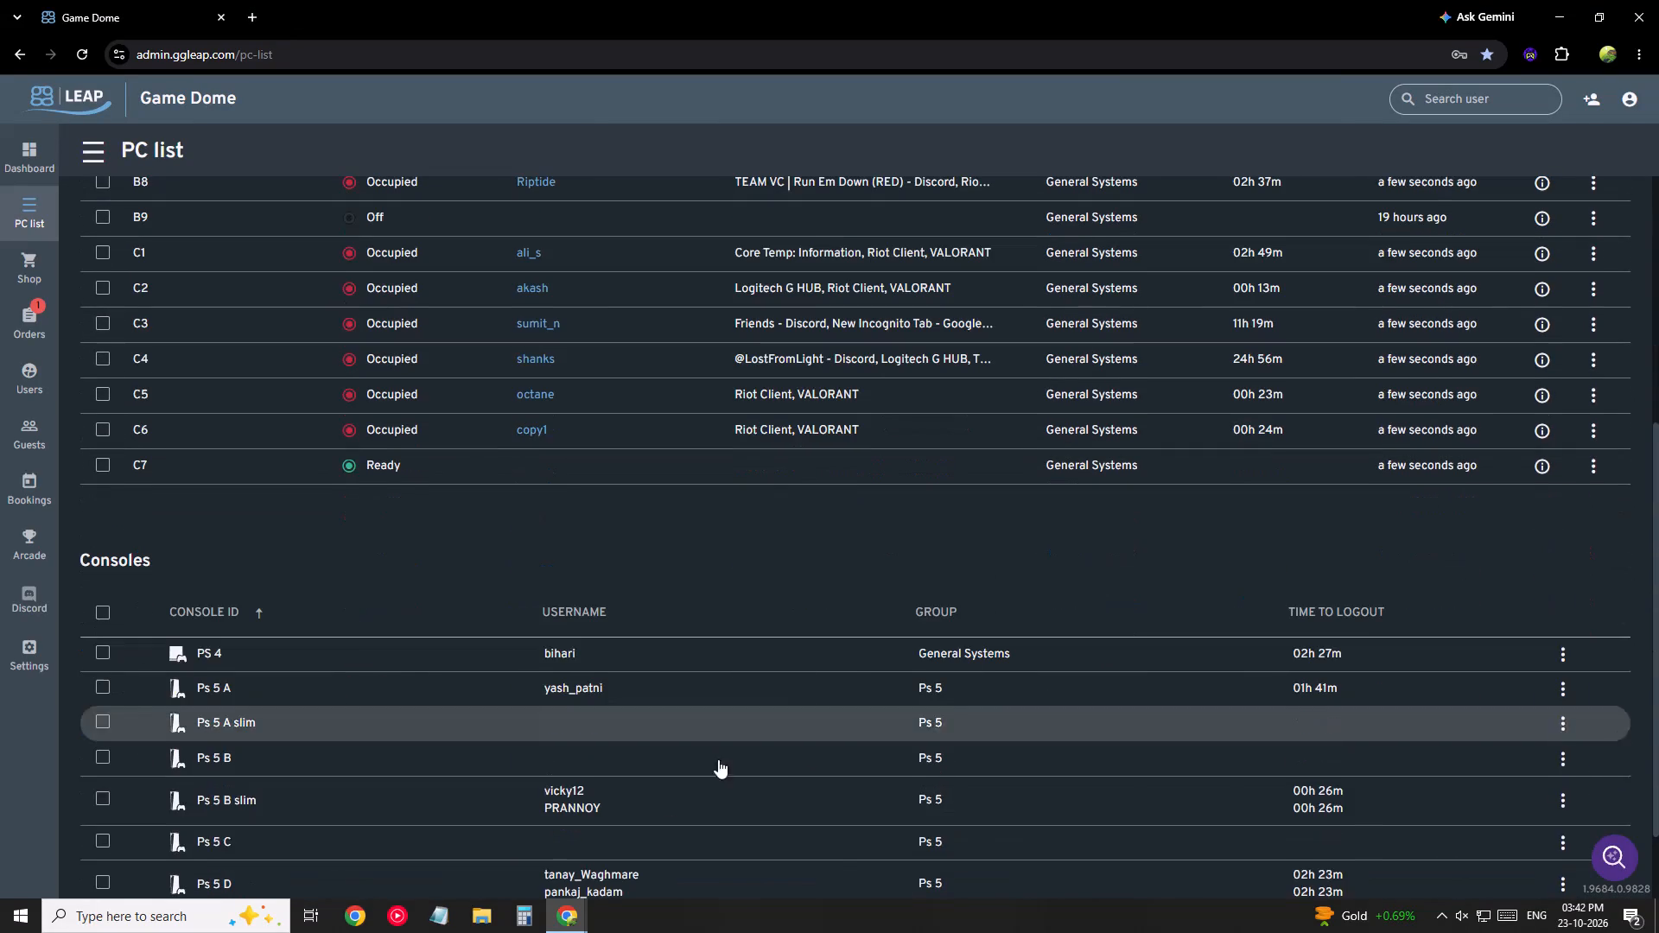
scroll(570, 644, down, 2)
scroll(570, 644, up, 1)
scroll(570, 644, down, 1)
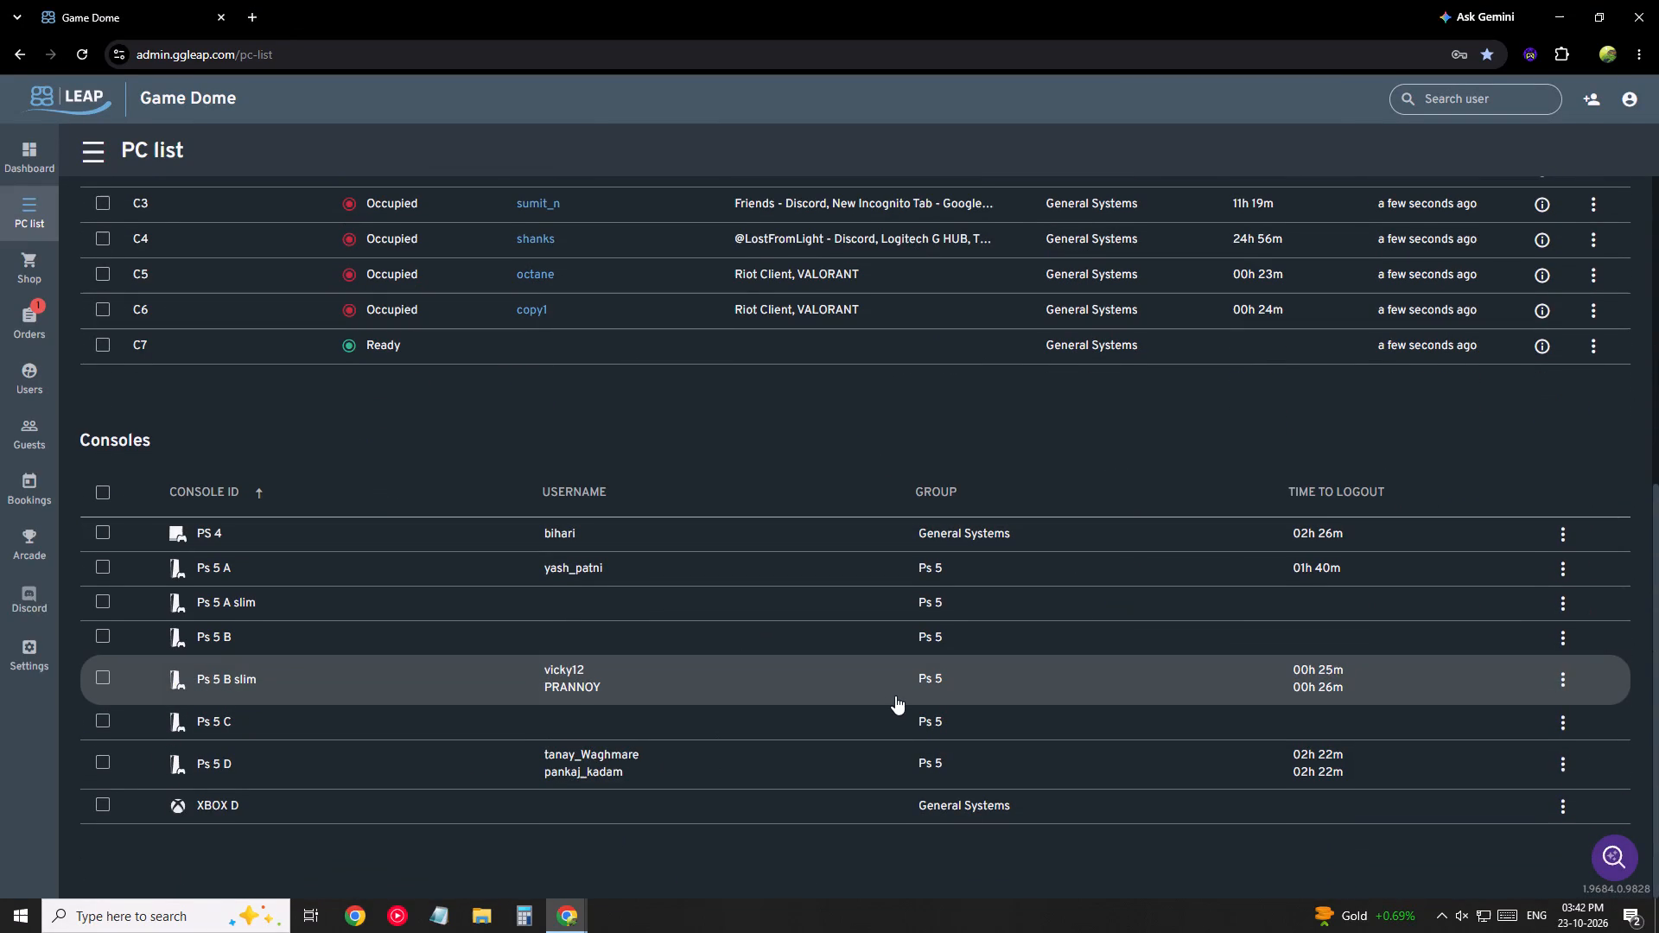
scroll(492, 574, up, 3)
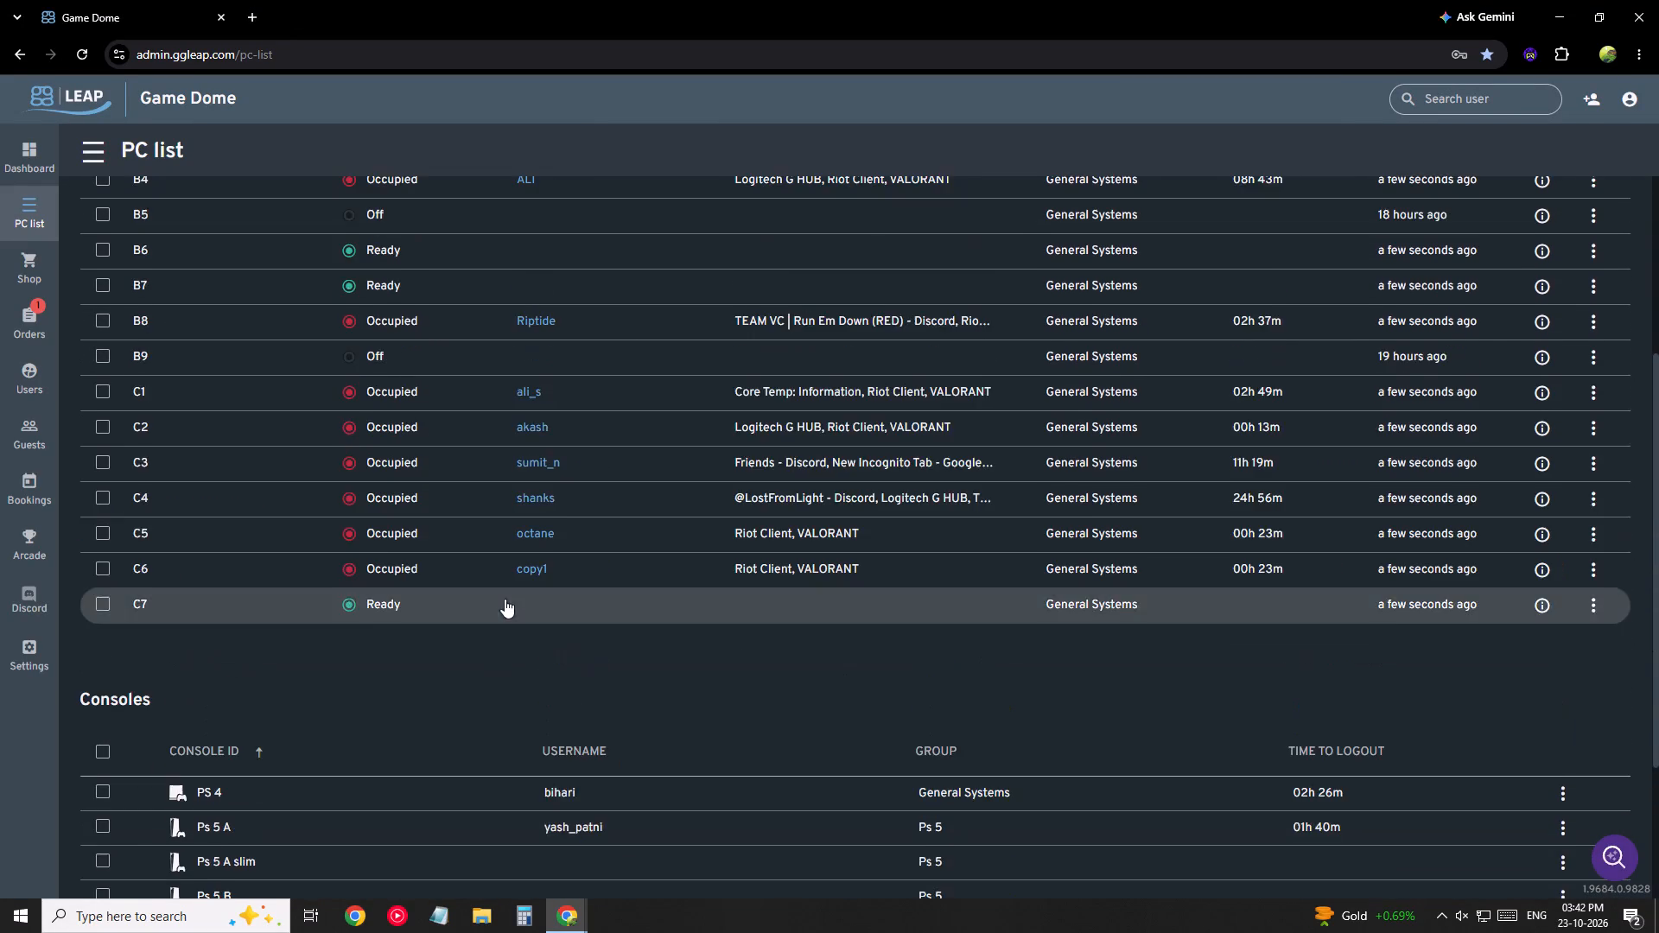
scroll(509, 595, up, 5)
scroll(586, 664, up, 1)
scroll(586, 687, down, 4)
scroll(582, 734, up, 4)
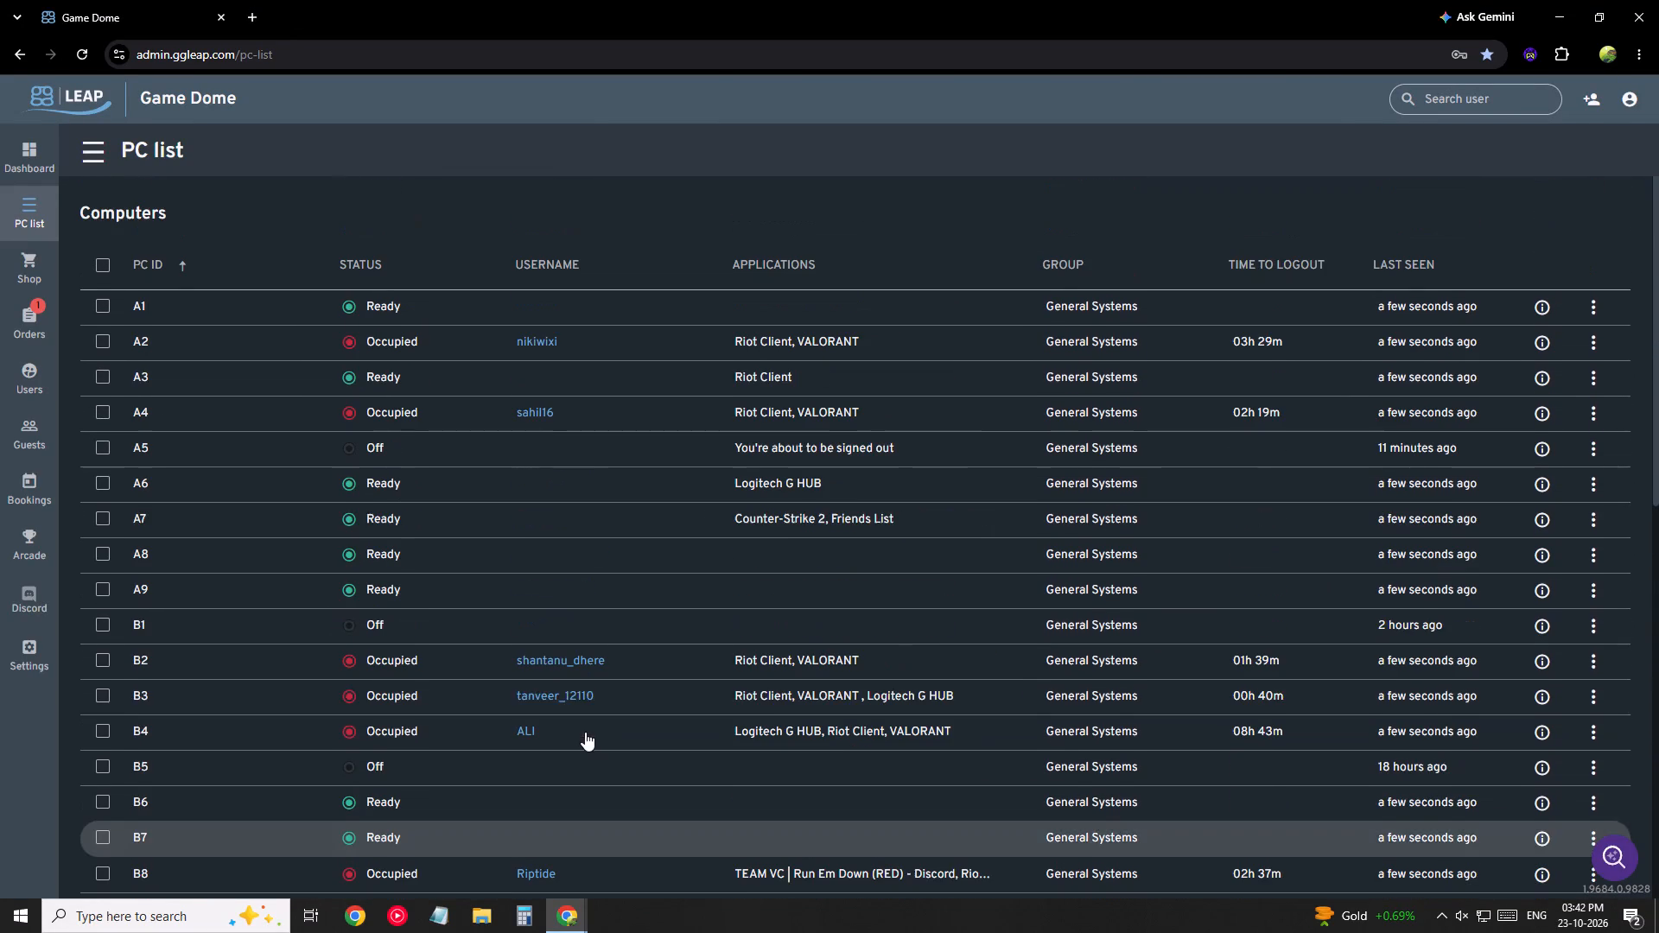
scroll(585, 732, up, 4)
click(1510, 75)
click(1510, 98)
key(p)
text(ro)
key(b)
key(l)
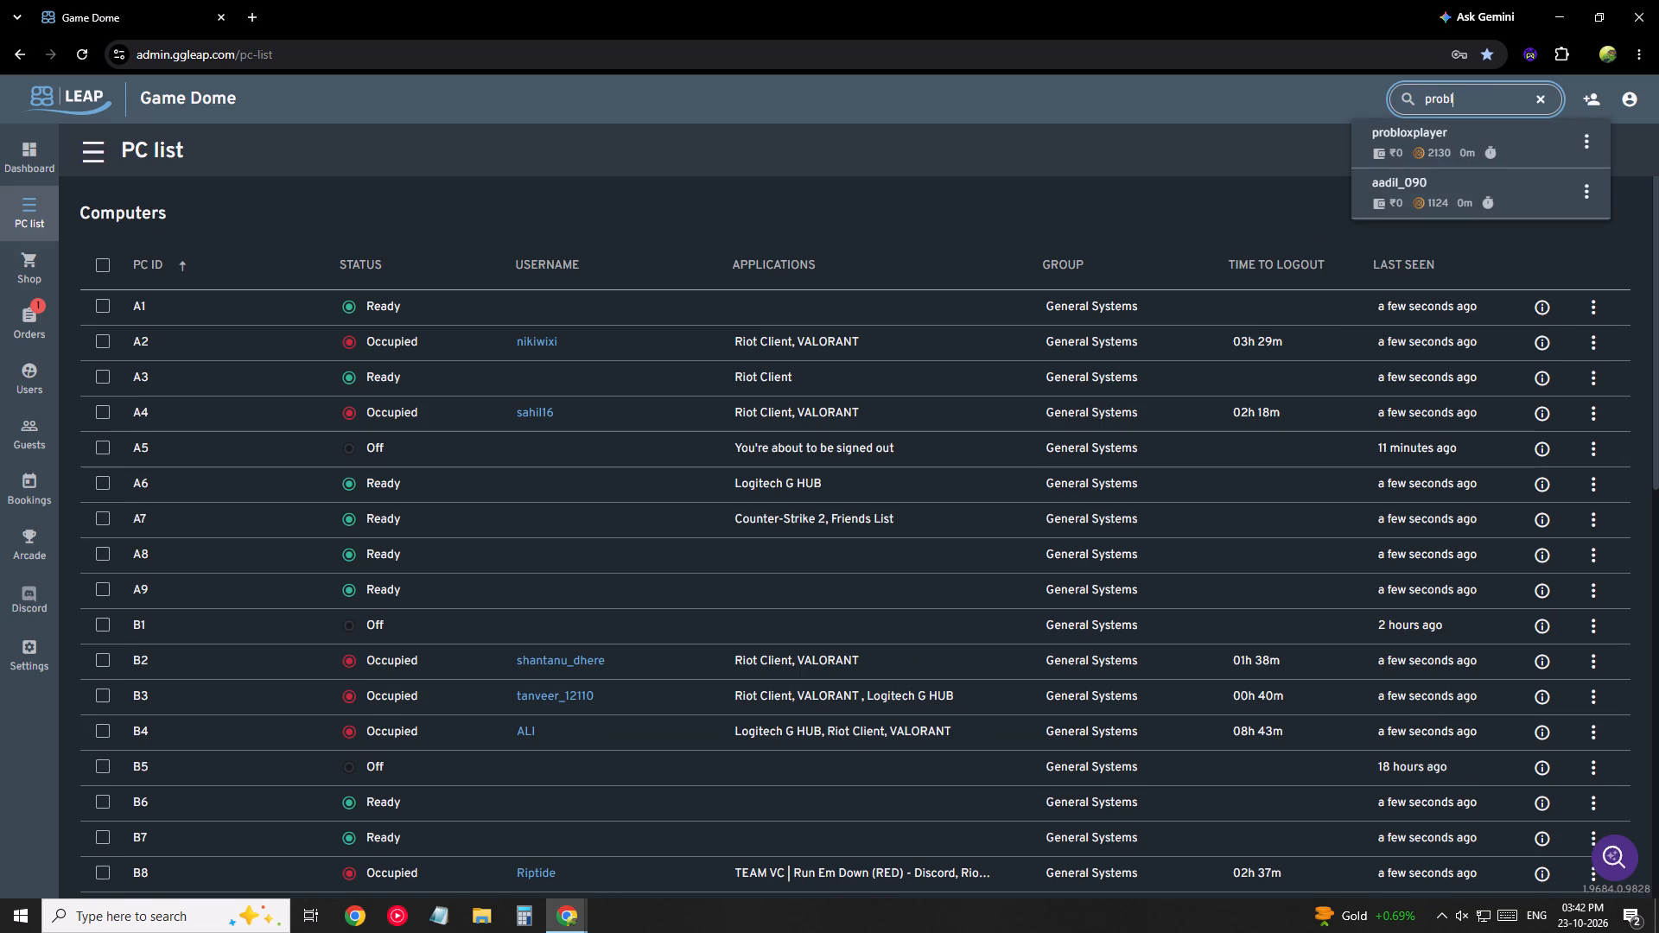
click(1592, 131)
click(1612, 133)
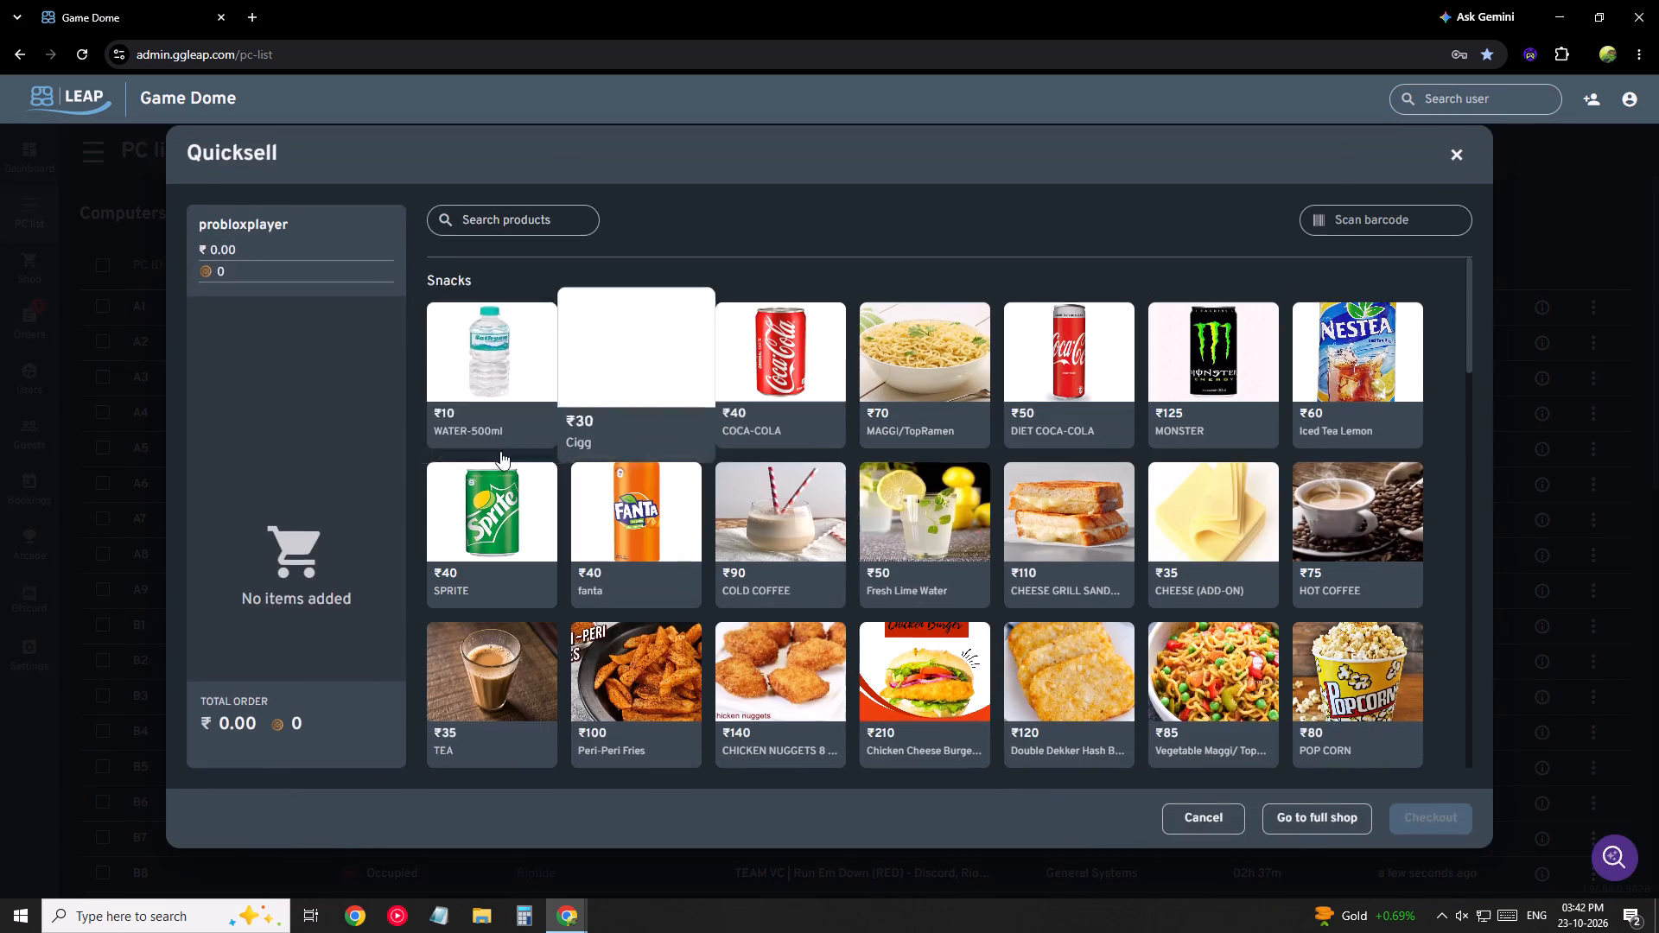
click(1310, 830)
click(577, 239)
click(577, 252)
click(484, 302)
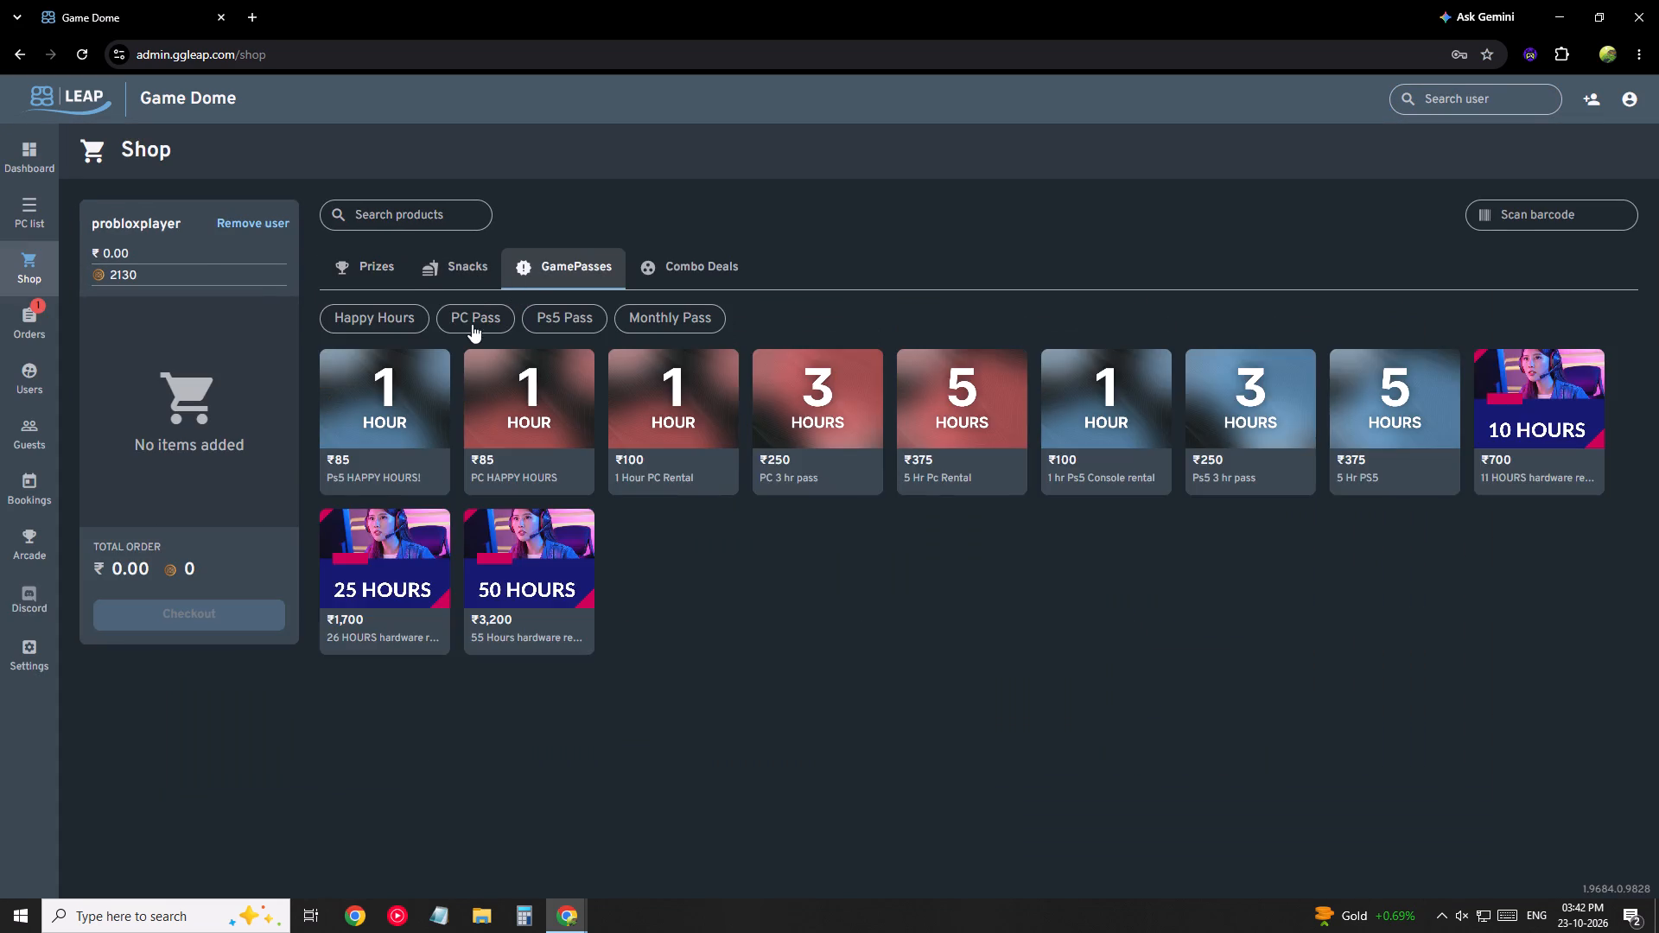
click(472, 324)
click(302, 509)
click(354, 441)
click(181, 621)
click(550, 493)
click(478, 764)
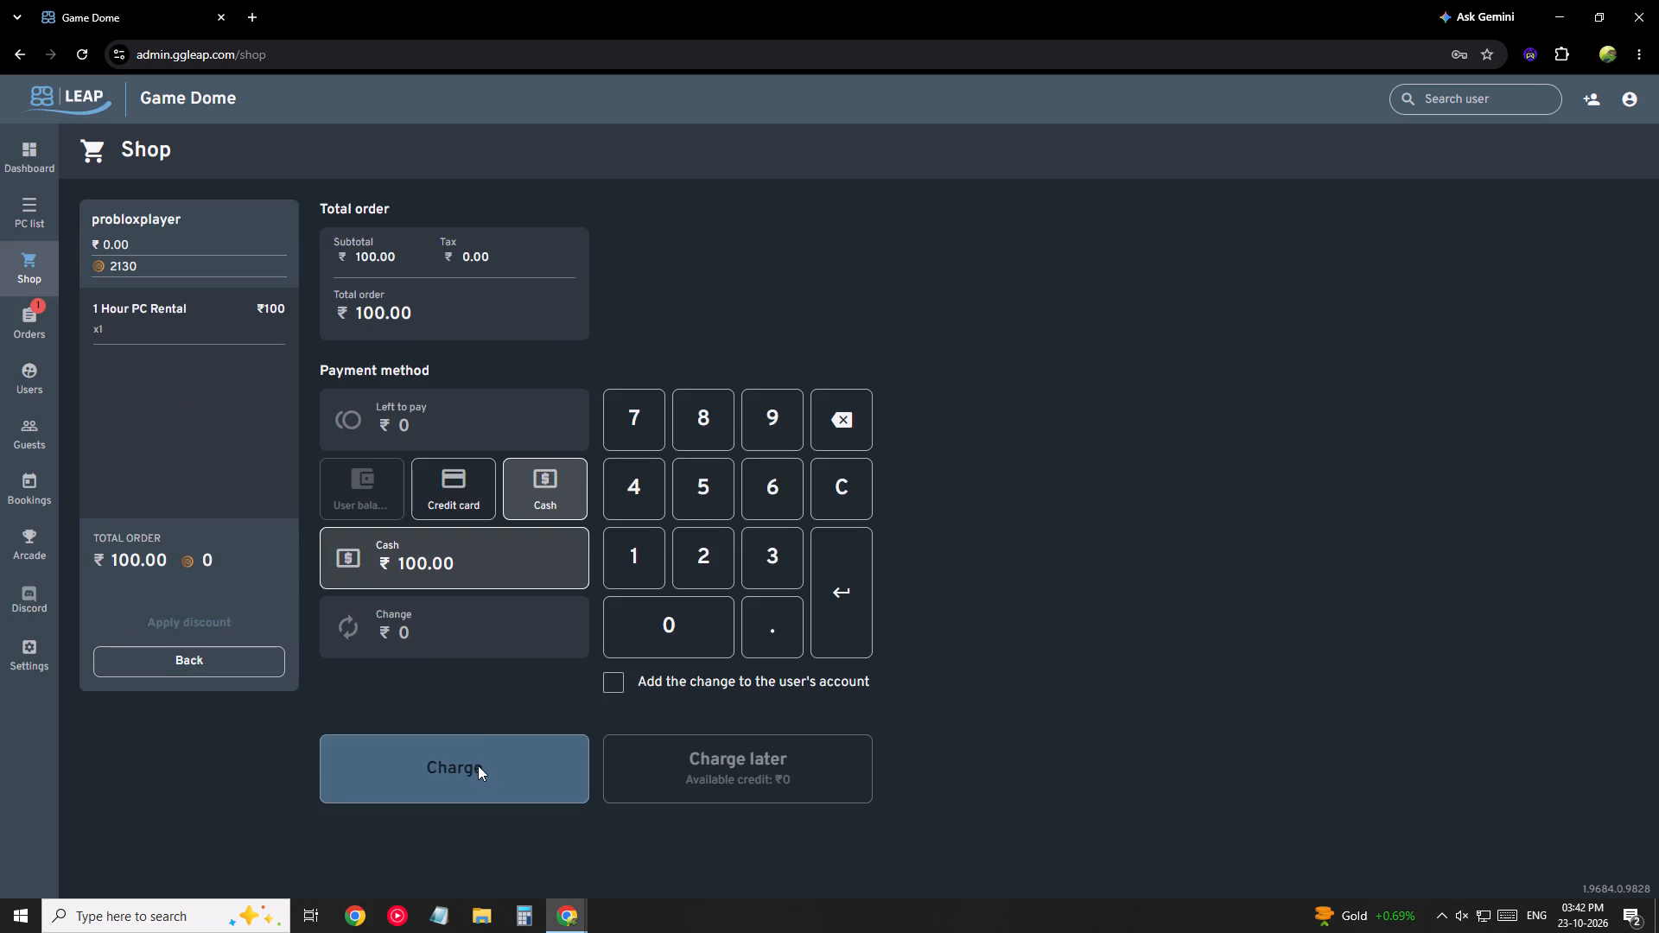
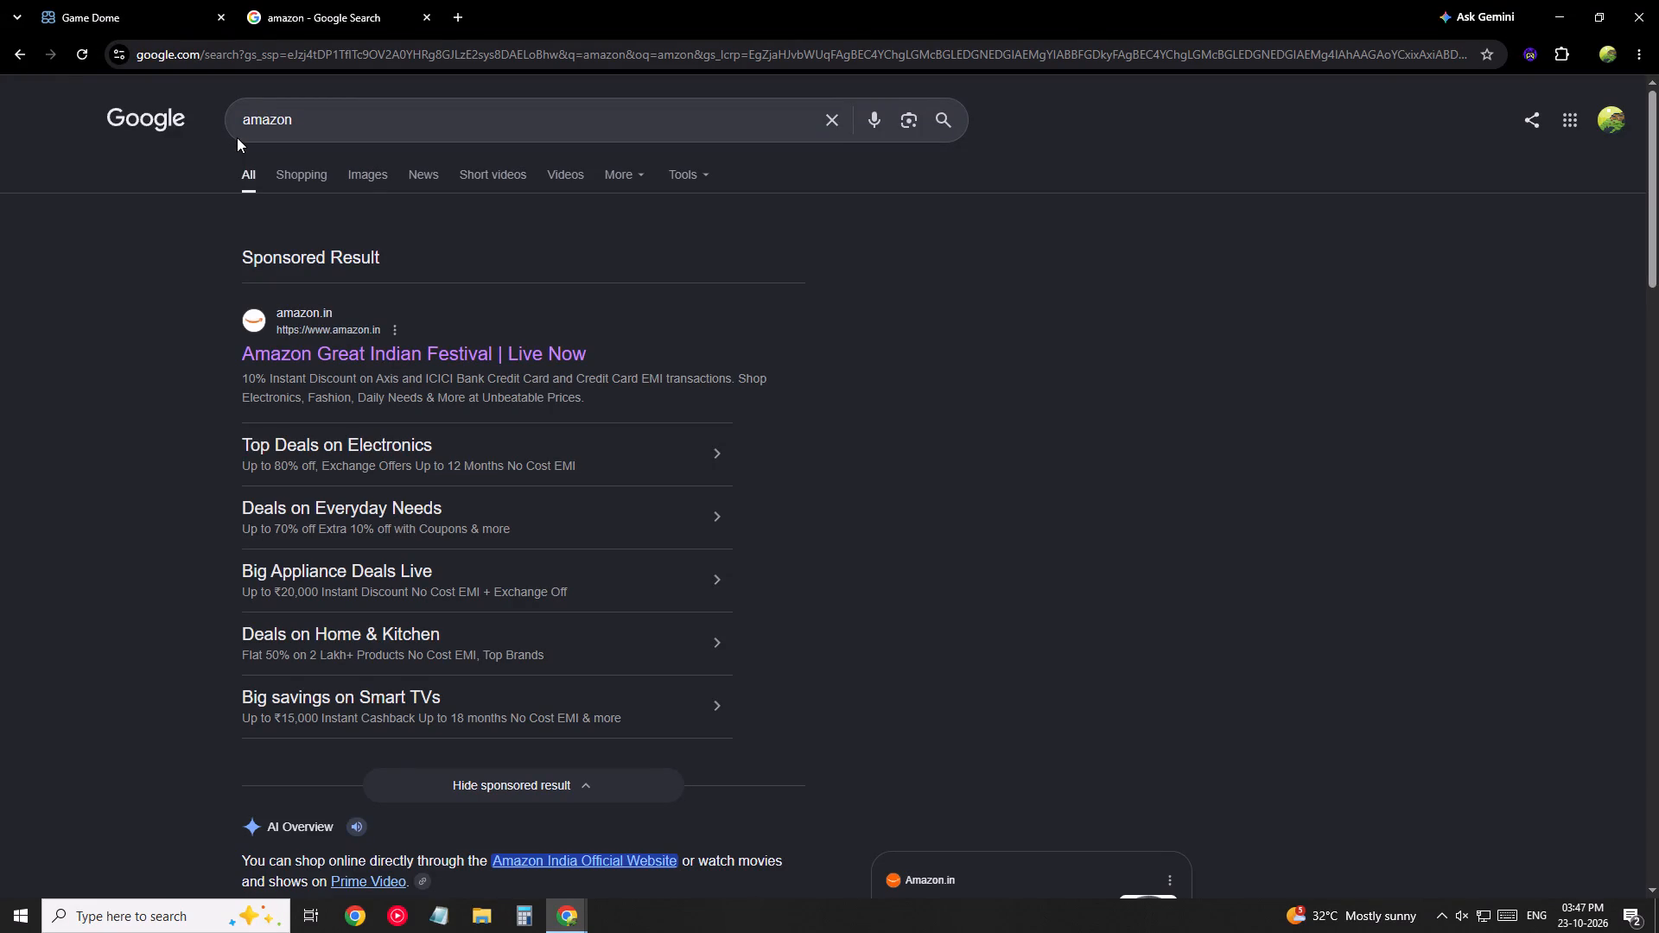
Close the amazon Google search page and return to the Game Dome PC list.
click(170, 0)
key(alt+Tab)
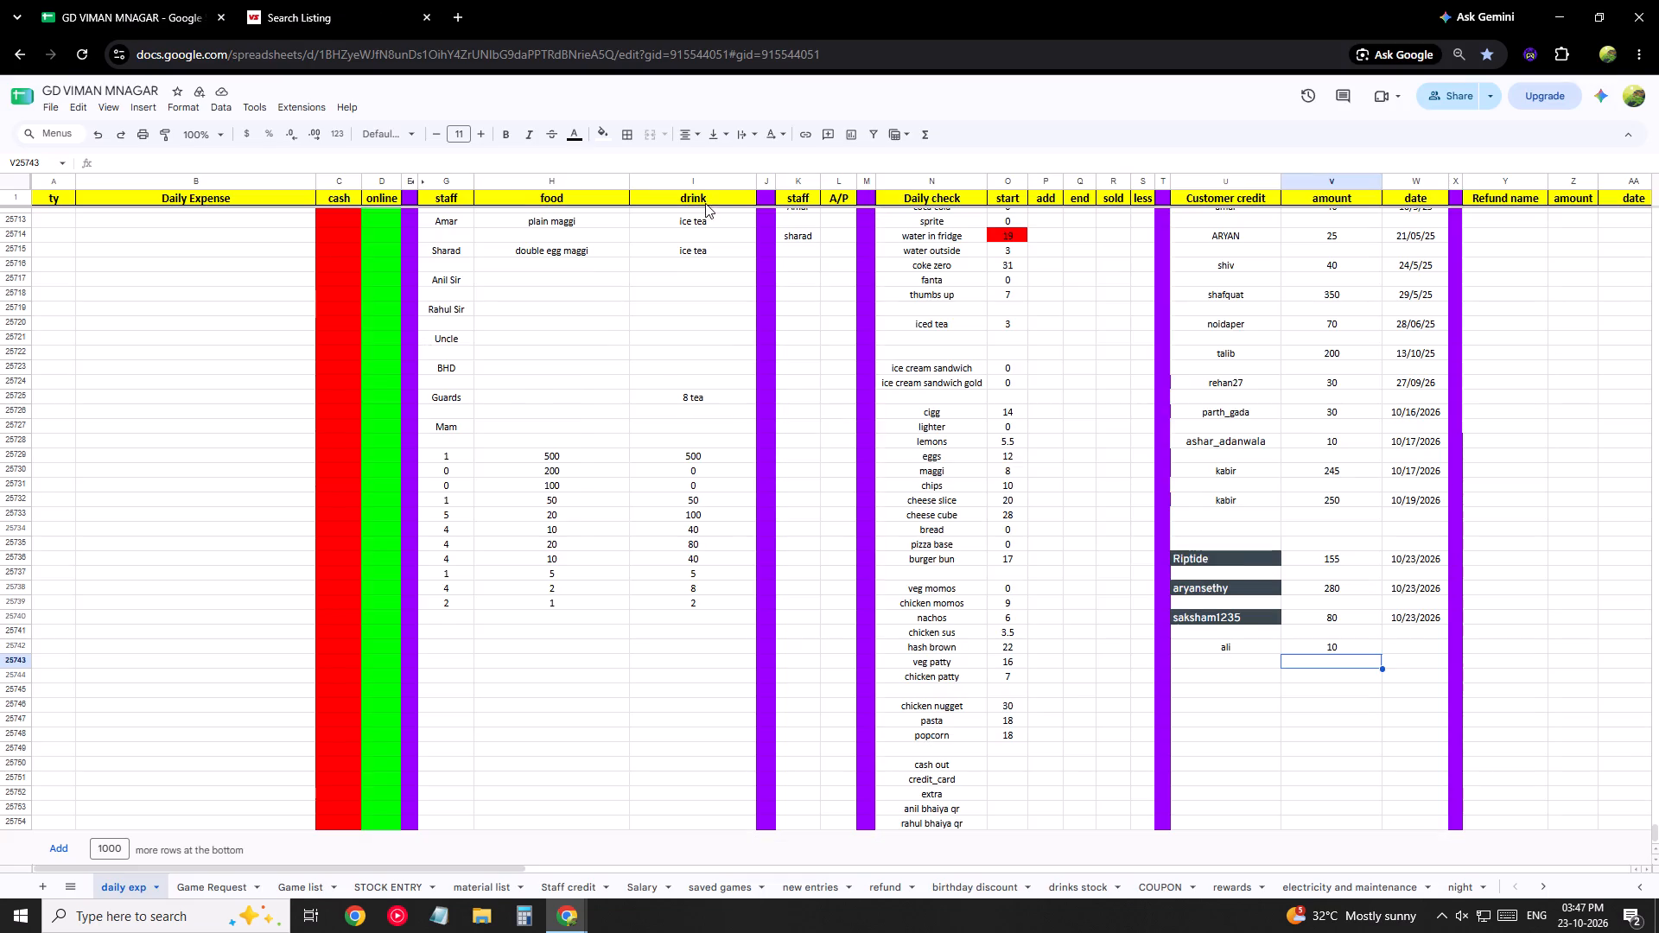
key(alt+Tab)
click(423, 16)
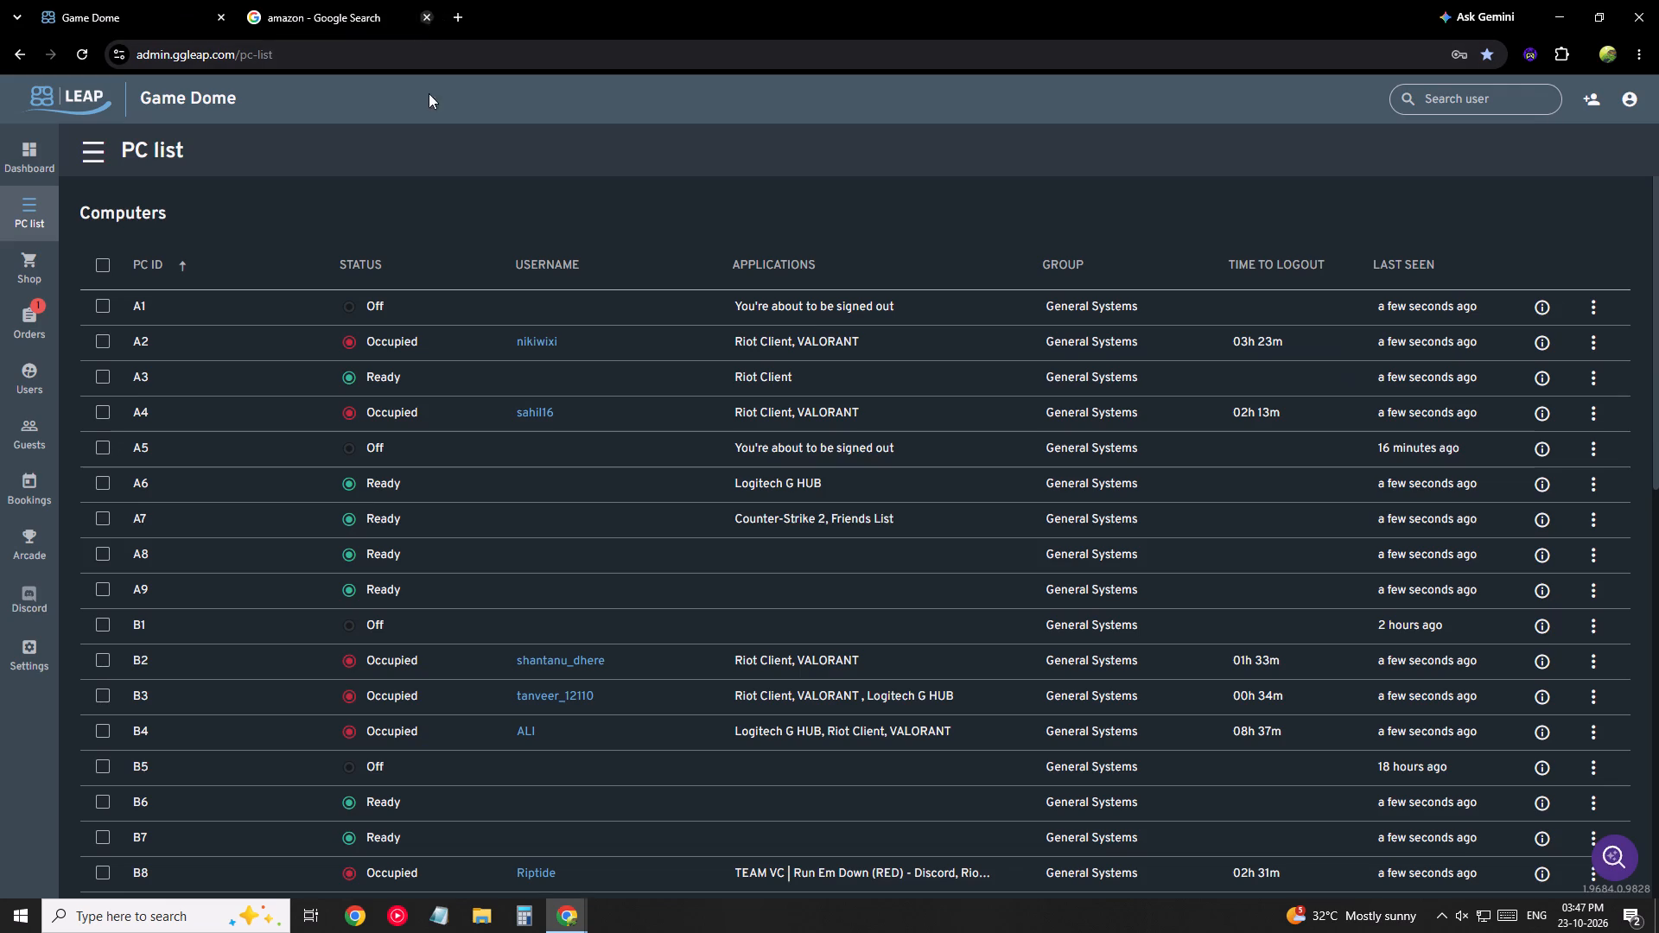
key(alt+Tab)
key(alt+Tab)
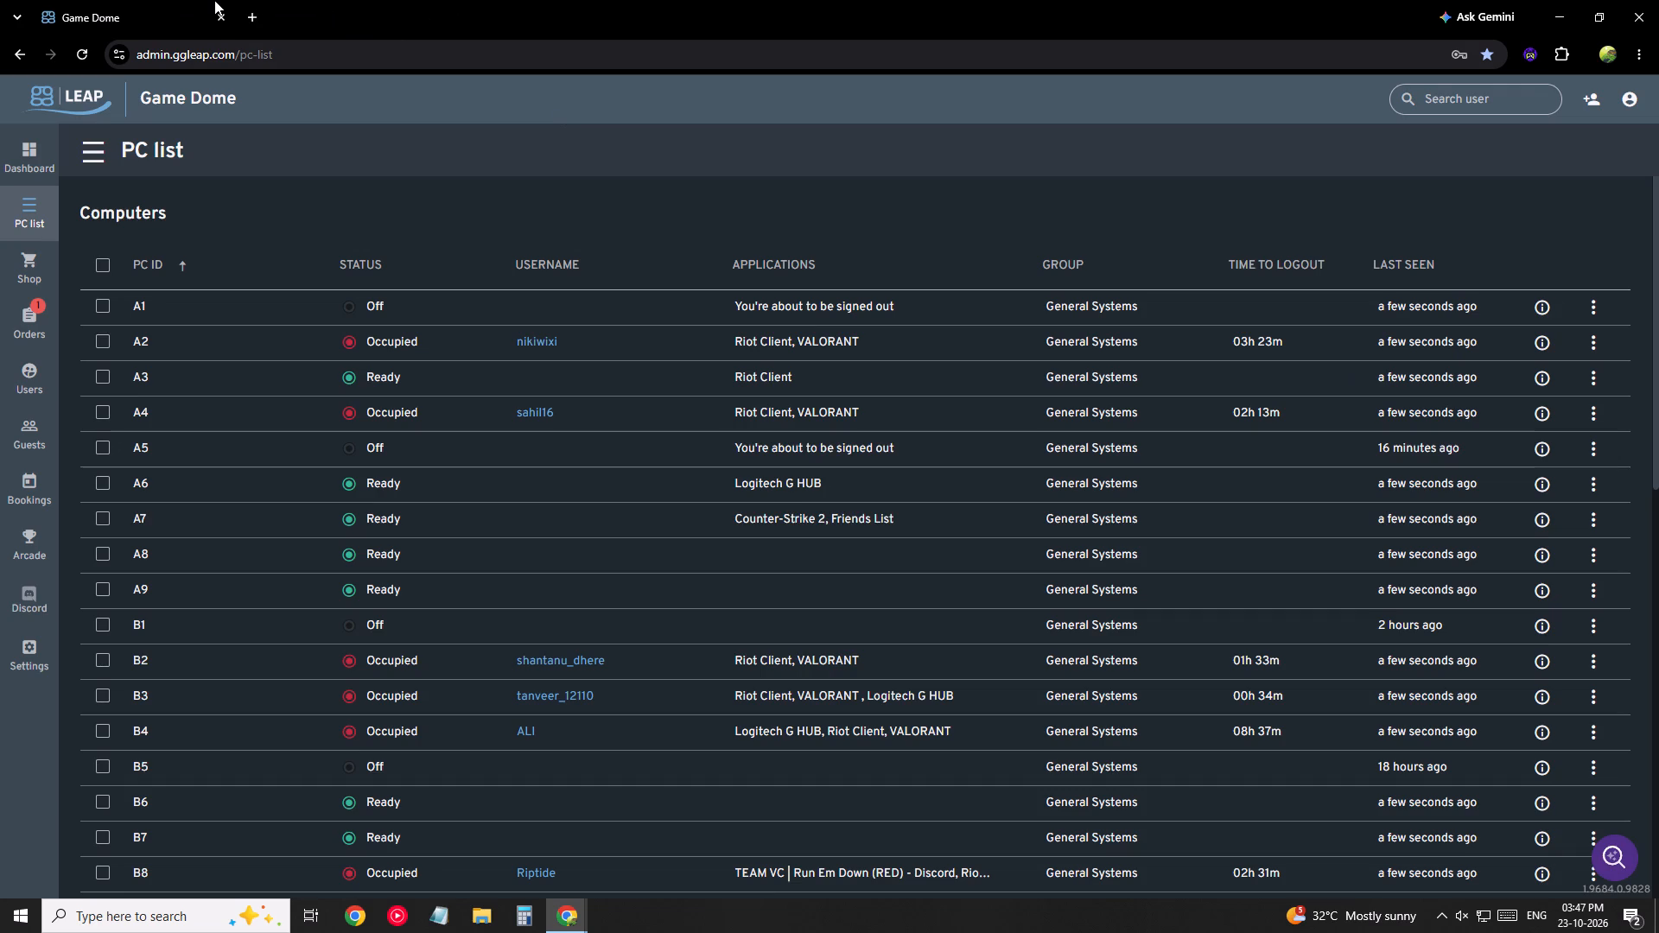
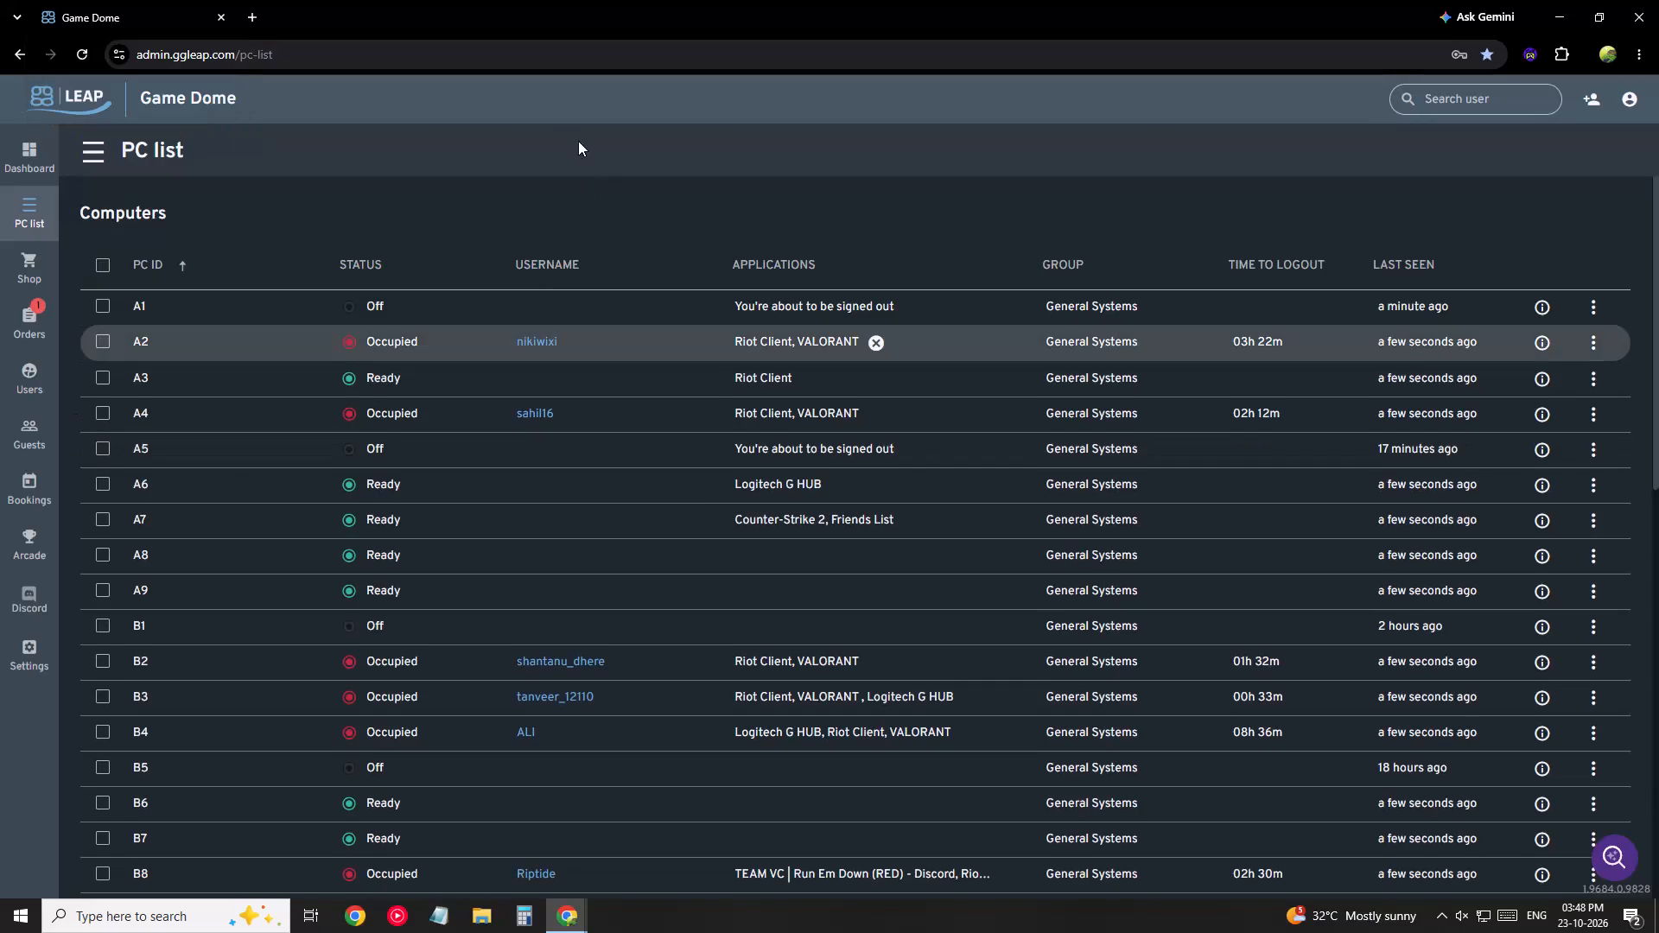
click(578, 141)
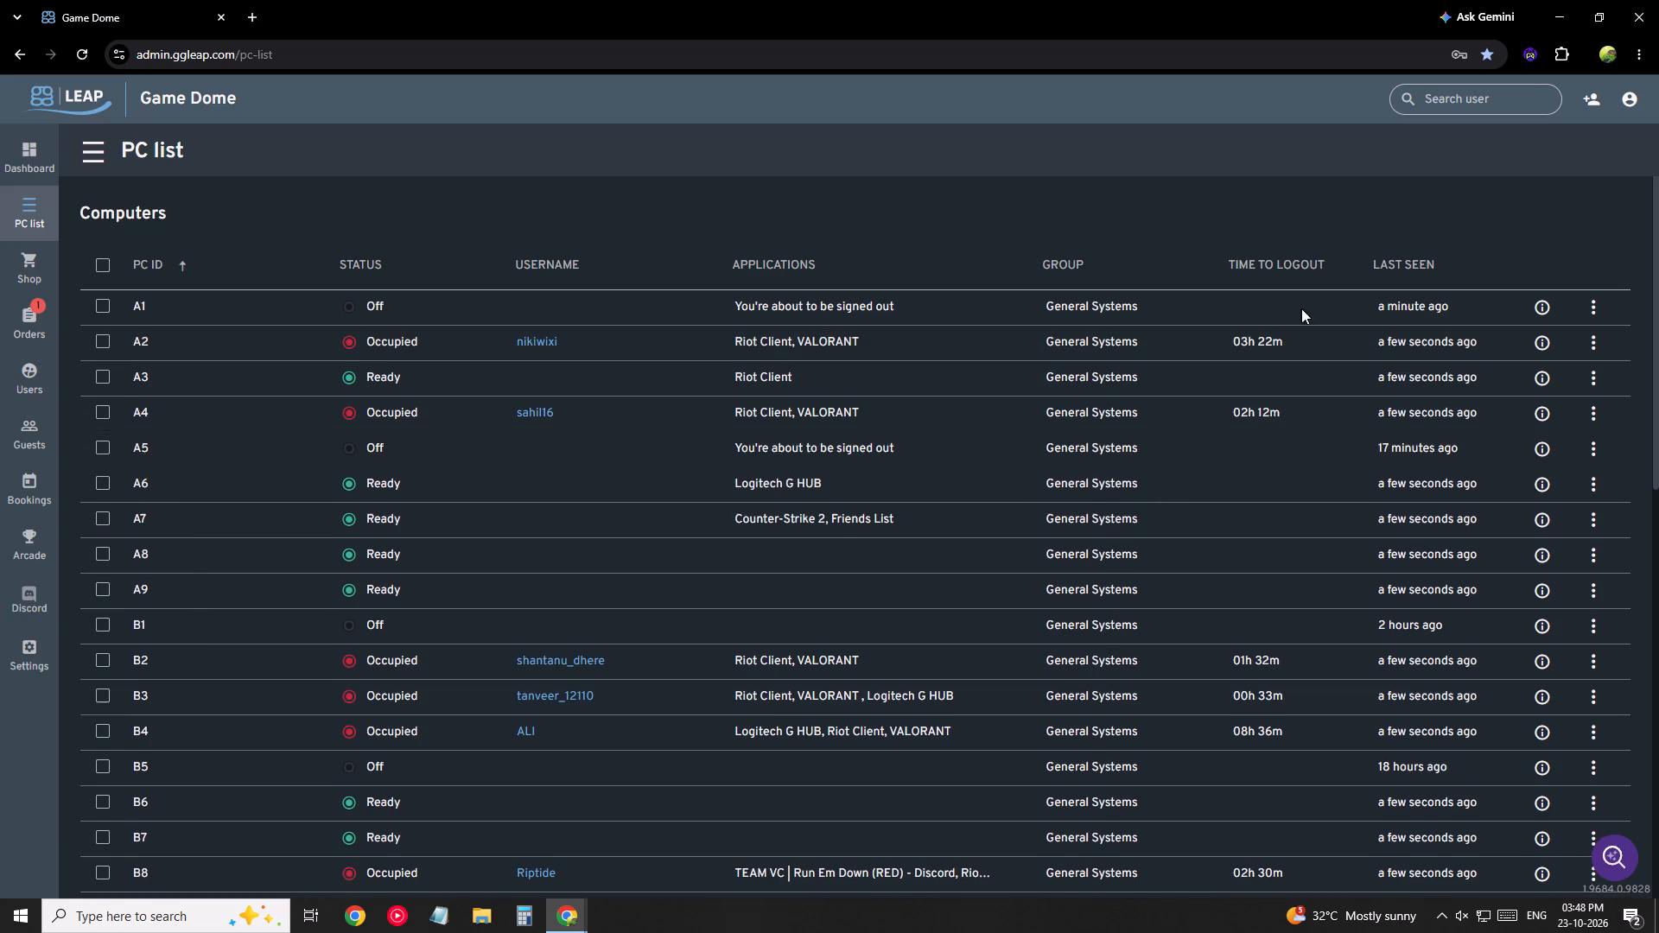
Find the user yan, start a sale for that account and continue to the full shop.
click(1470, 117)
click(1470, 100)
text(yan)
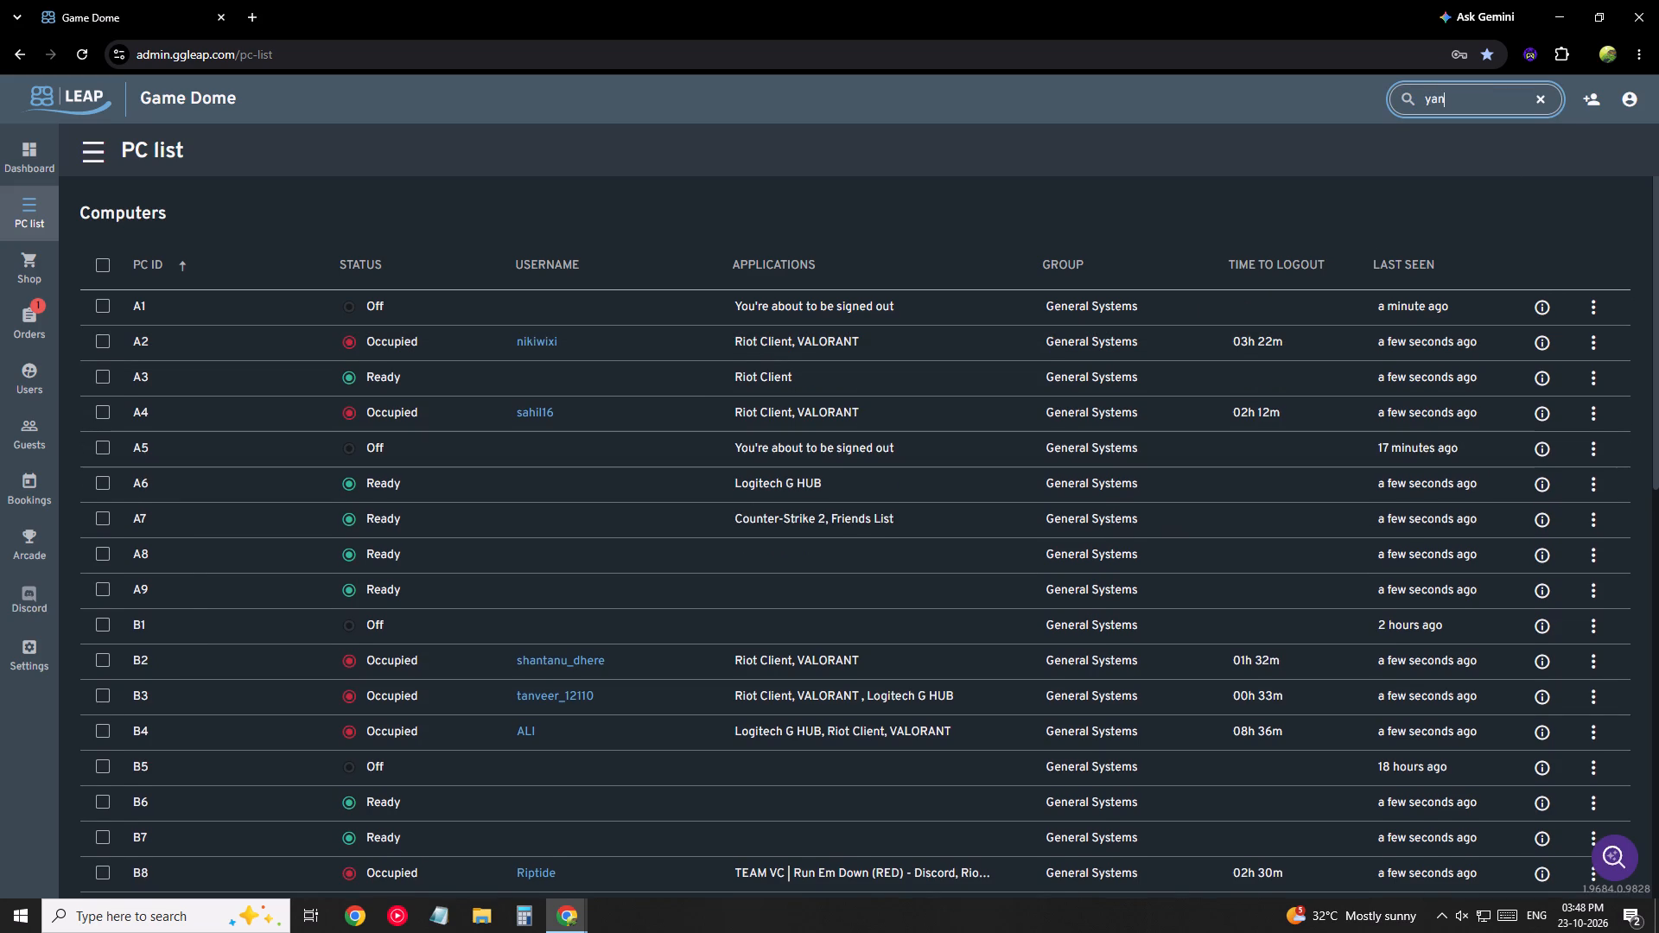
click(1576, 136)
click(1595, 138)
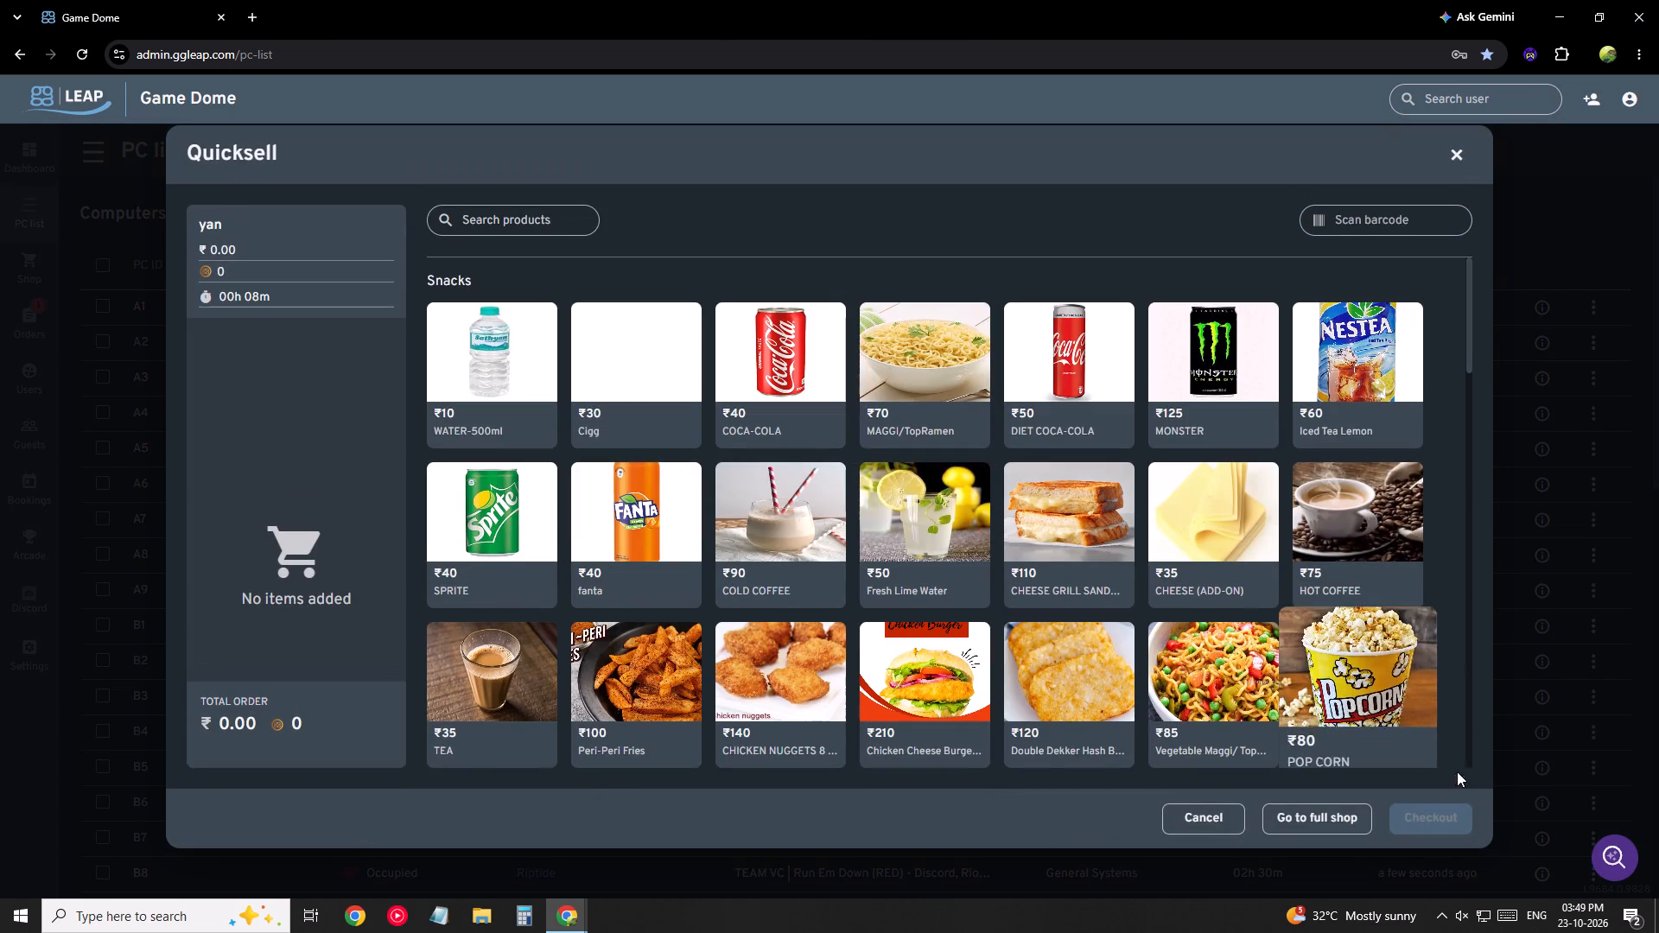
click(1303, 819)
Add one PC 3 hr pass from the PC game passes to yan's order.
click(557, 251)
click(475, 336)
click(479, 316)
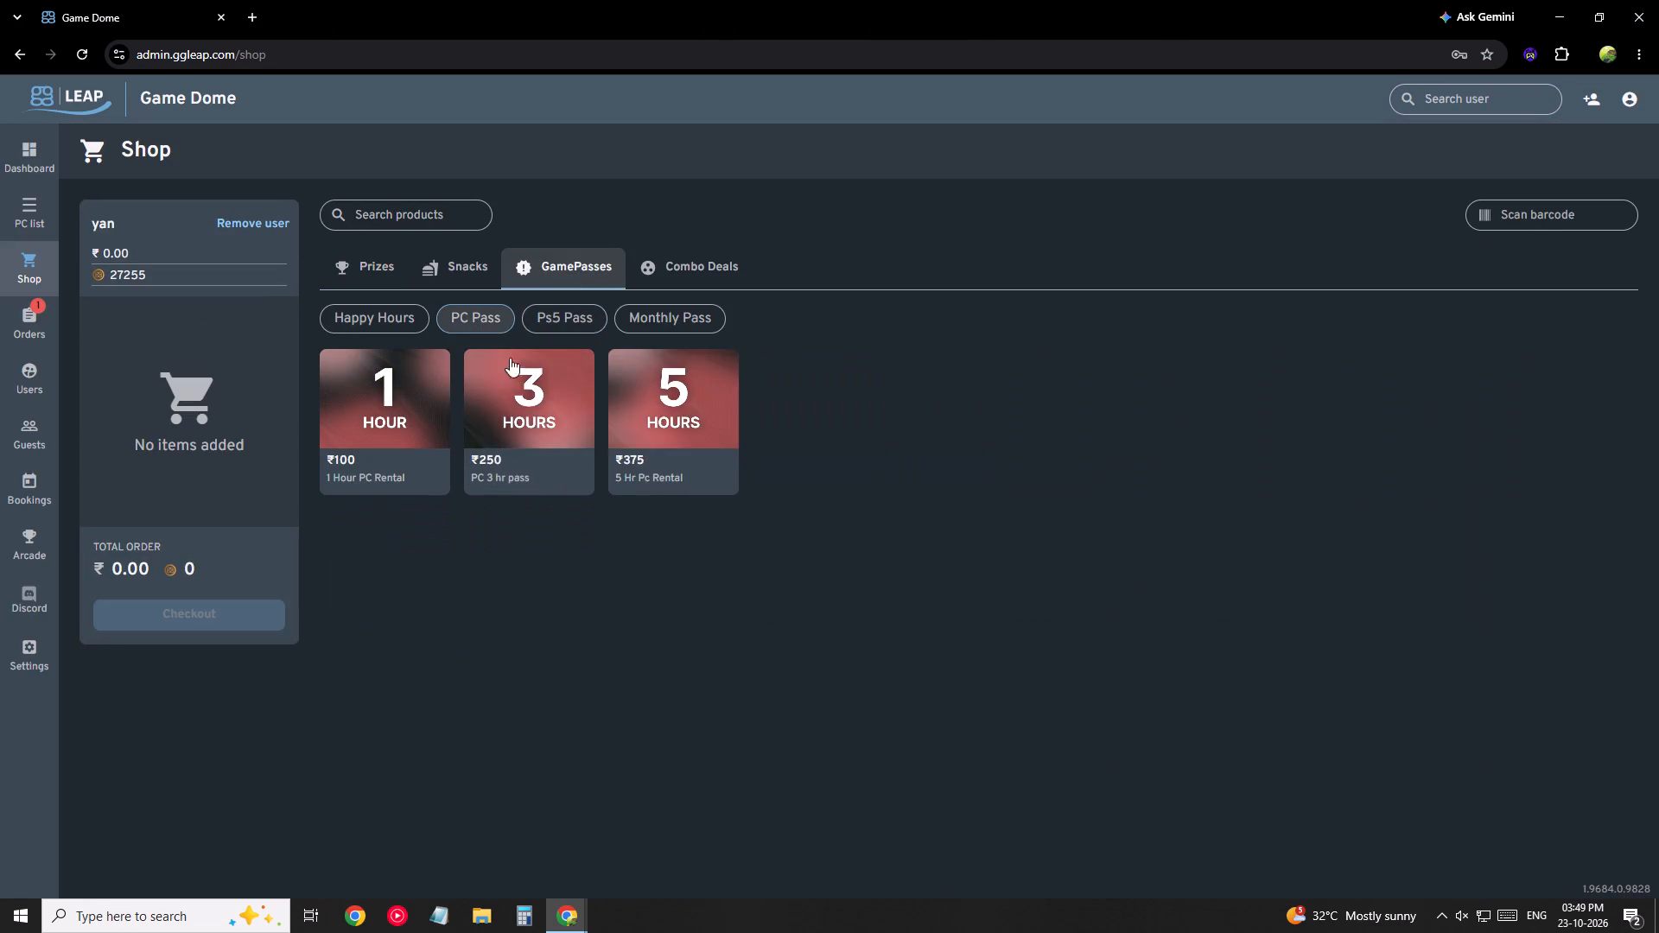
click(536, 427)
click(137, 615)
click(519, 451)
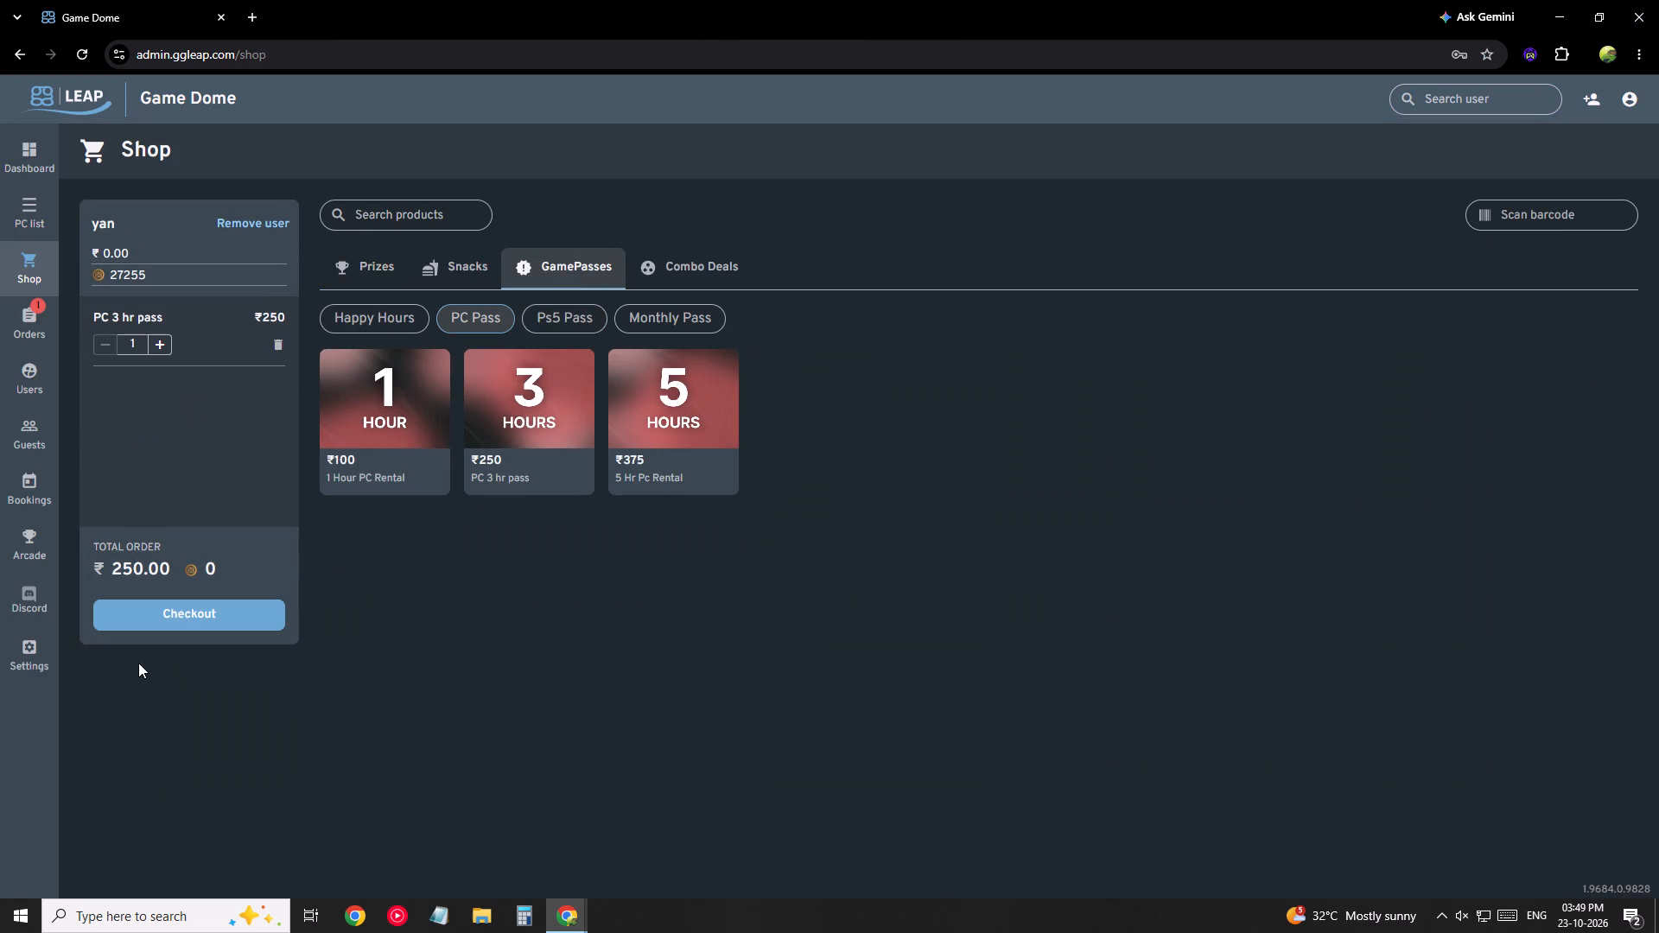
Check out yan's order, paying the full ₹250 in cash.
click(194, 632)
click(234, 600)
click(552, 469)
click(451, 745)
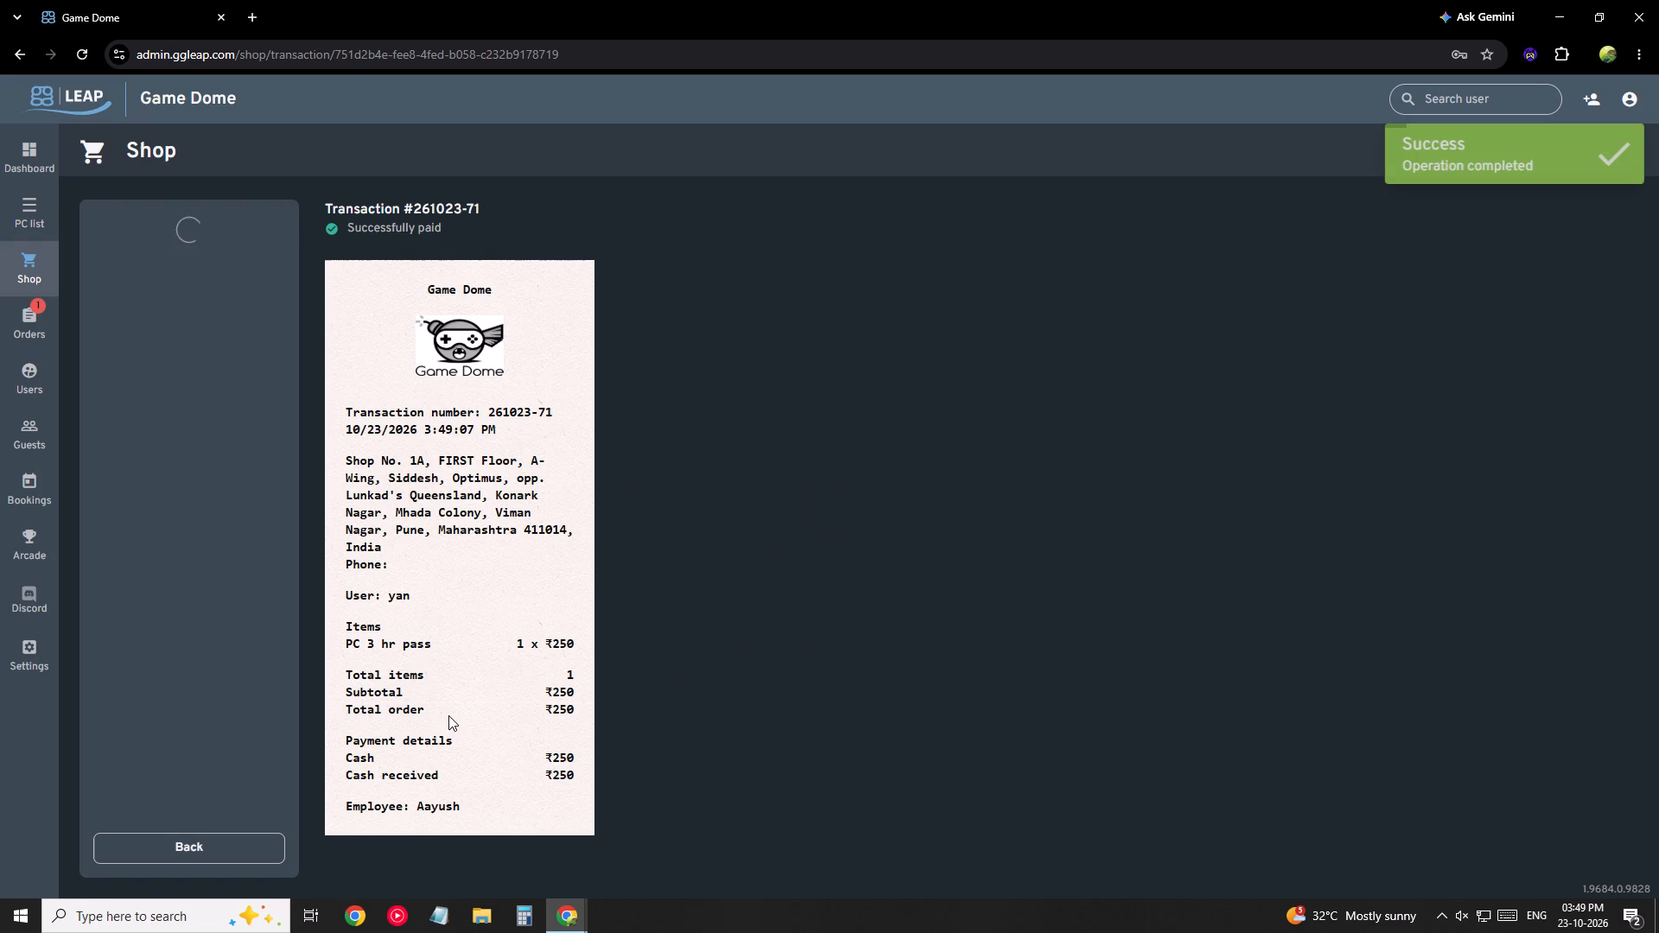
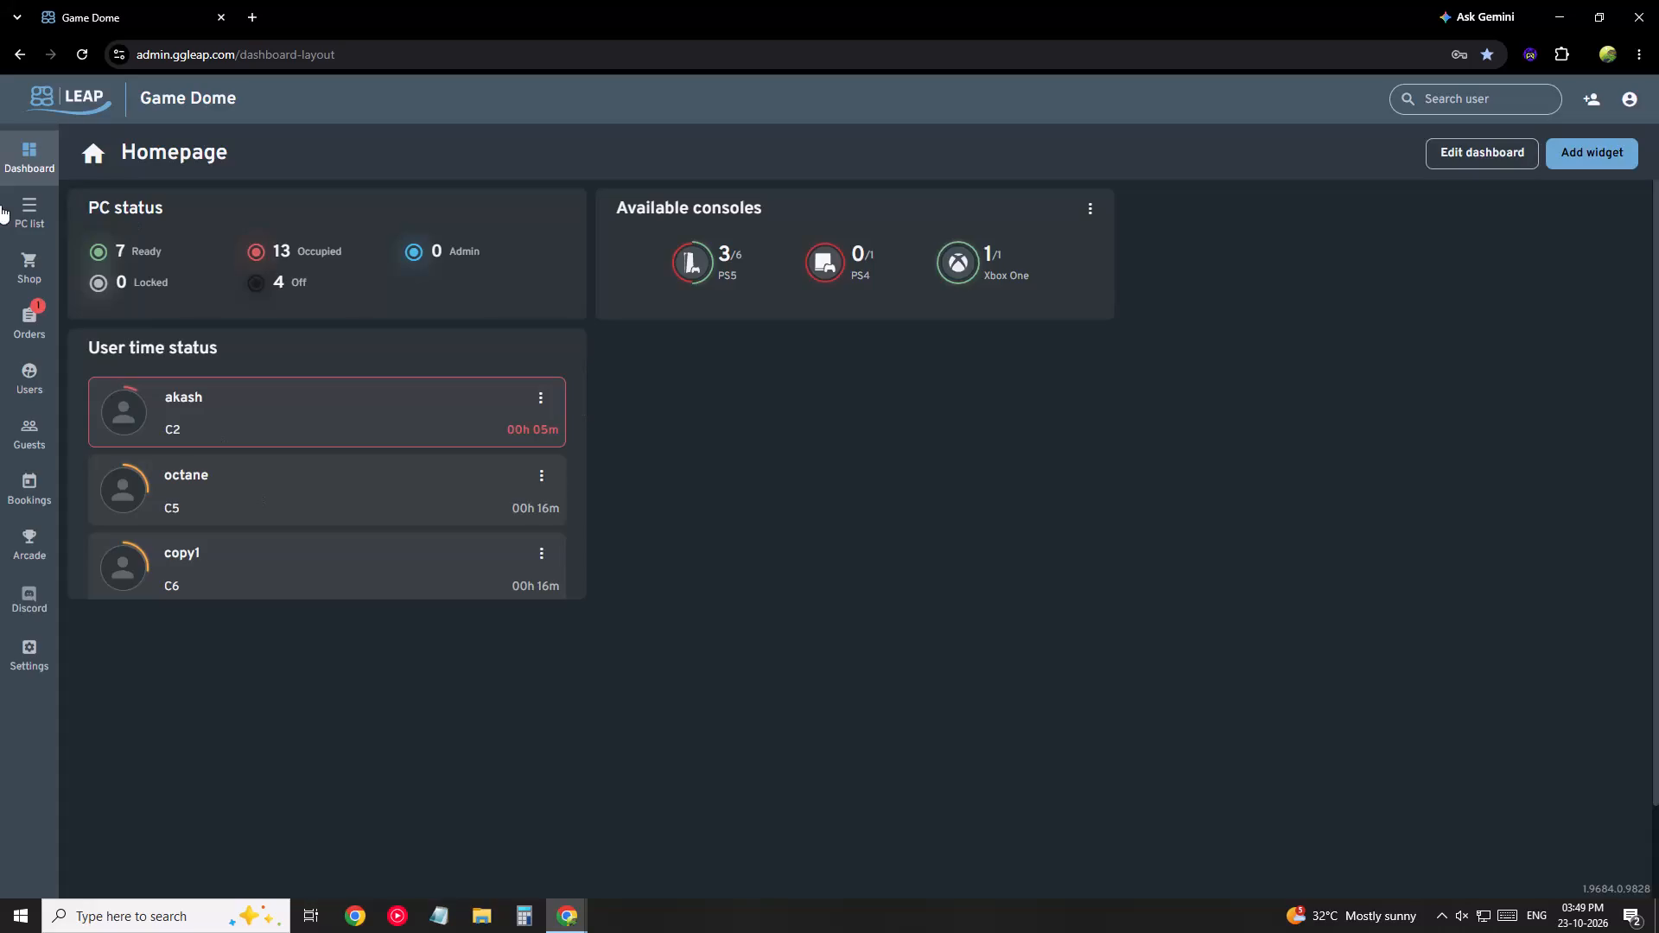
Open the PC list and check which users and remaining times are on the PCs and consoles.
click(0, 206)
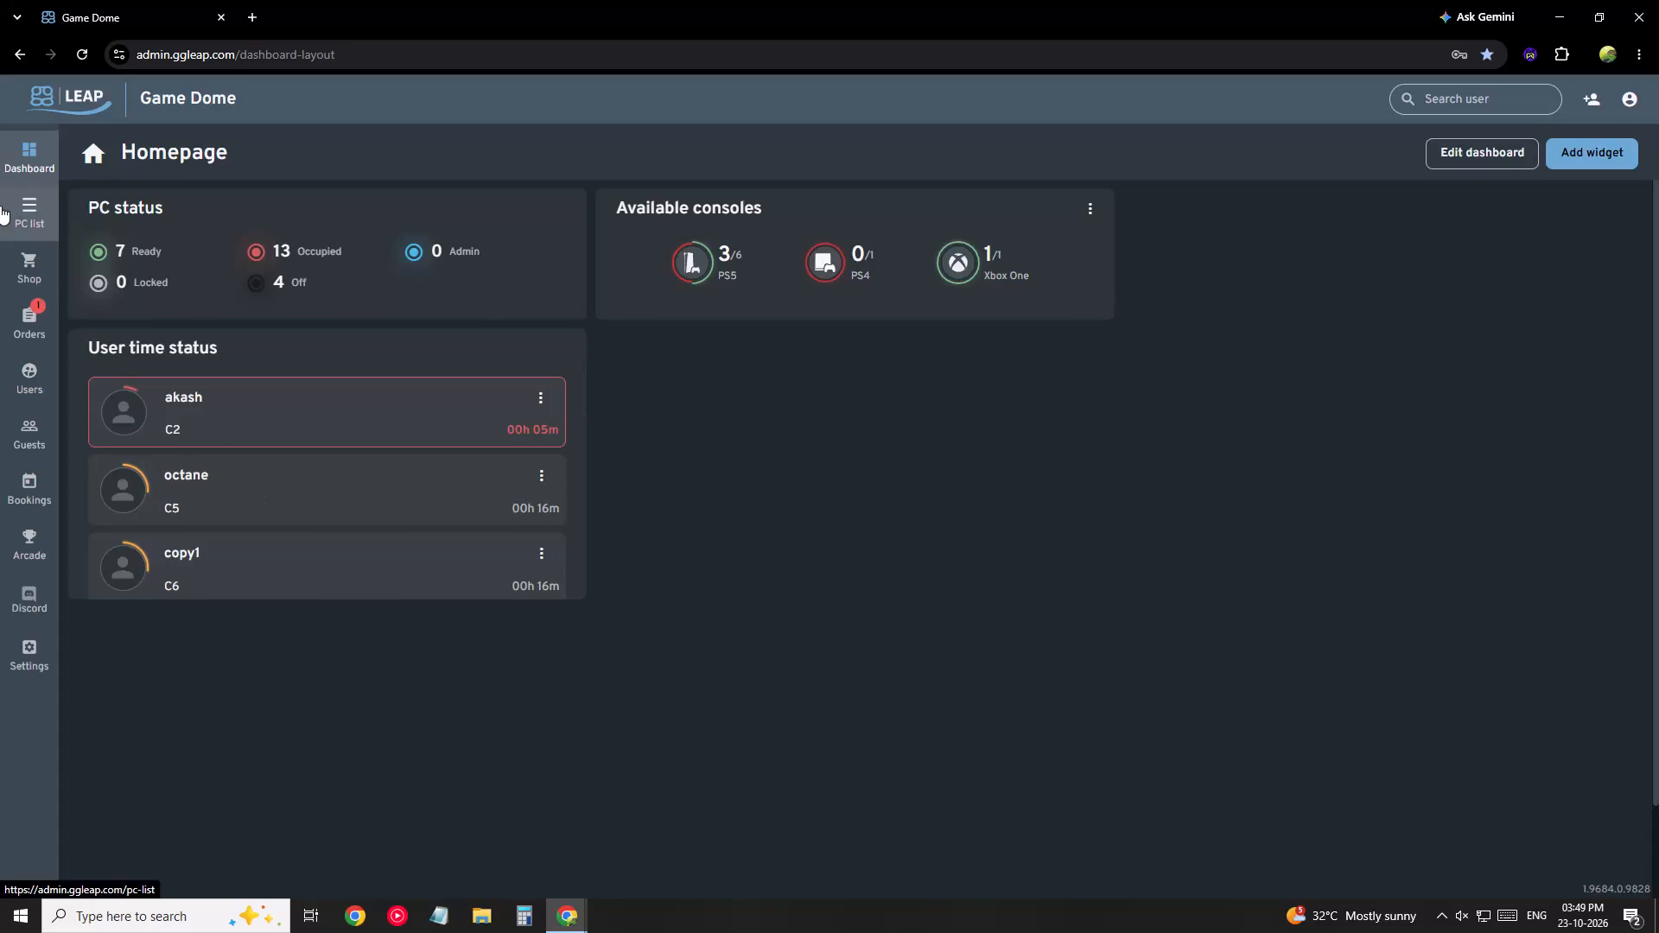
scroll(419, 623, down, 10)
scroll(419, 623, up, 1)
scroll(419, 623, down, 1)
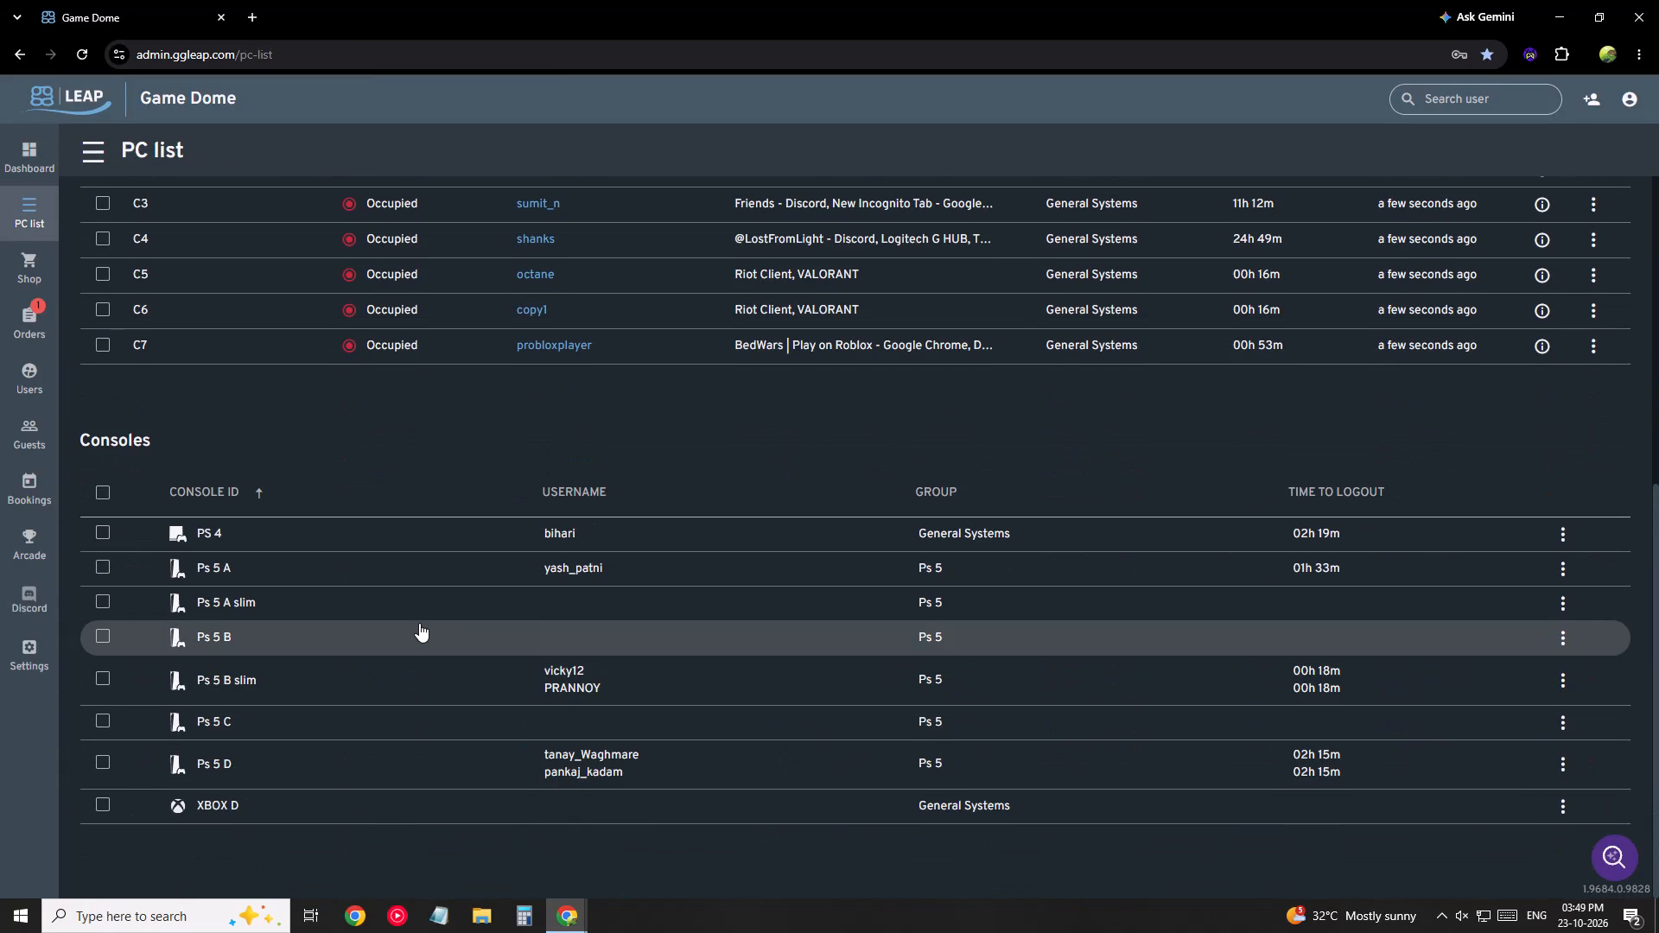
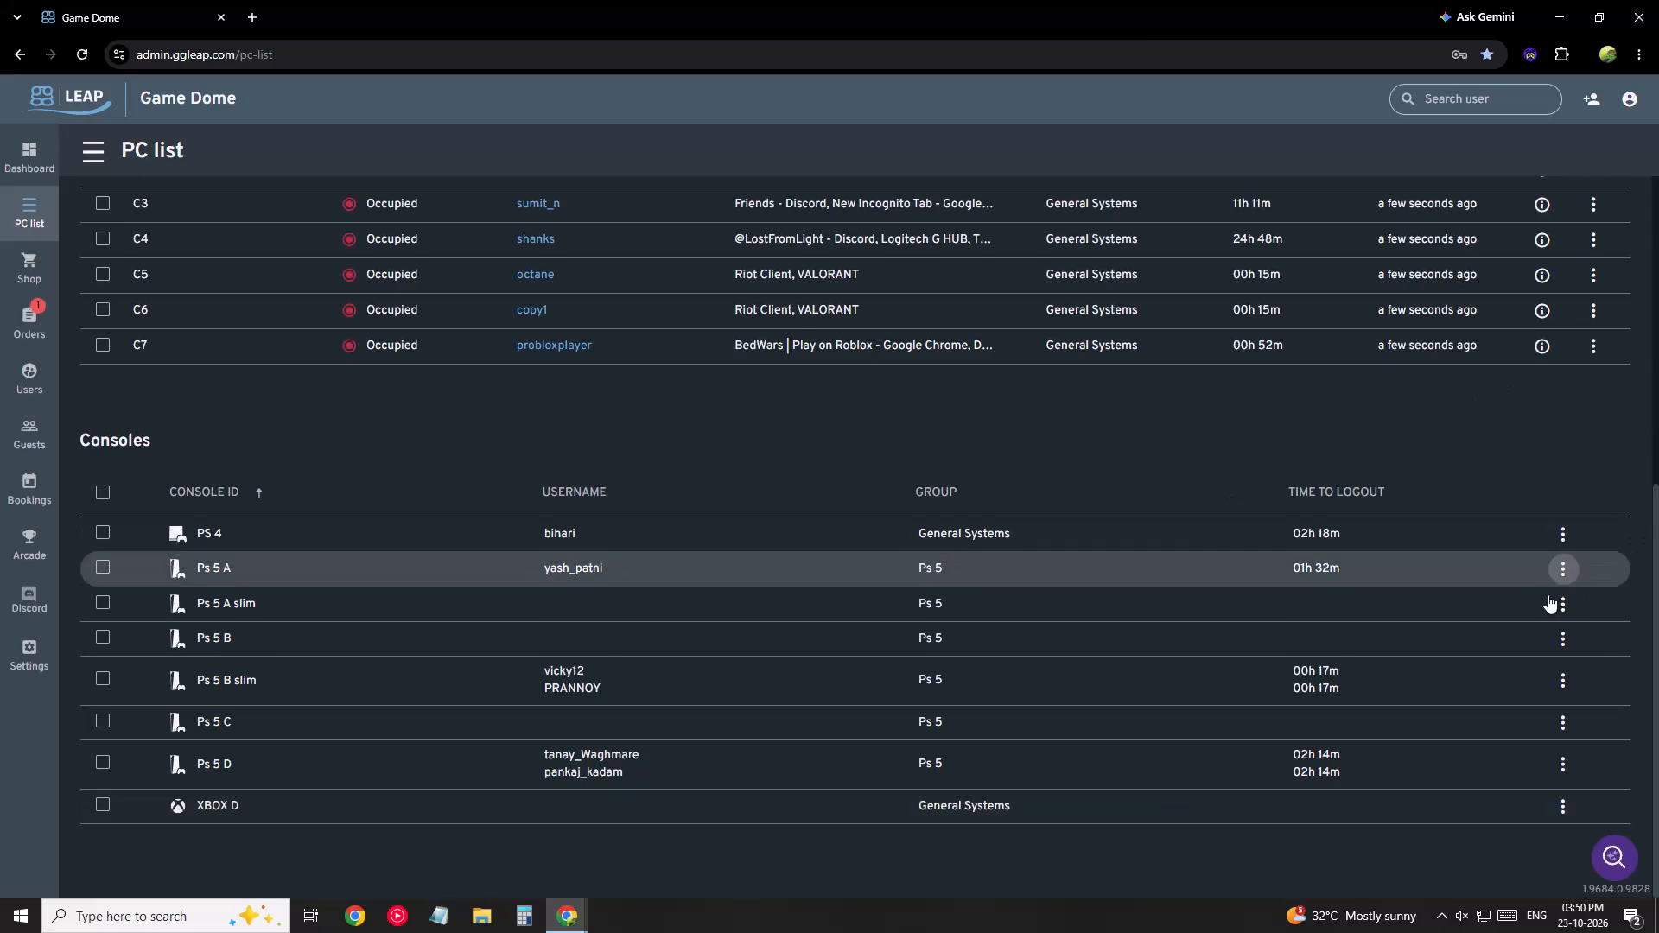
click(1558, 563)
click(1568, 634)
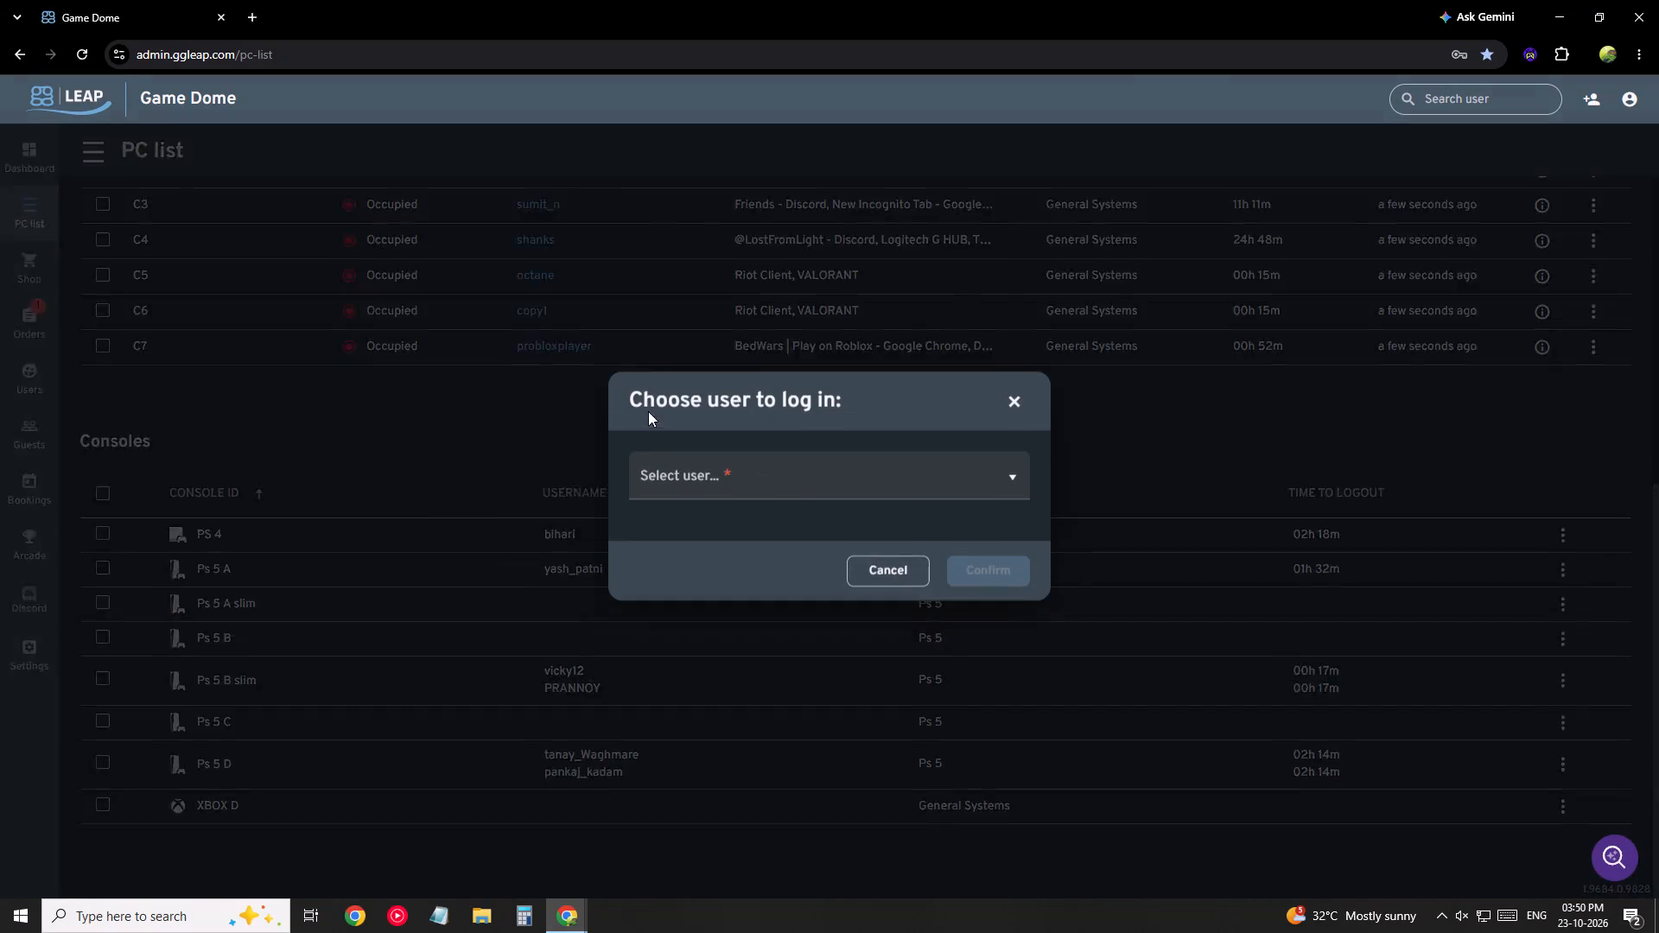
click(758, 473)
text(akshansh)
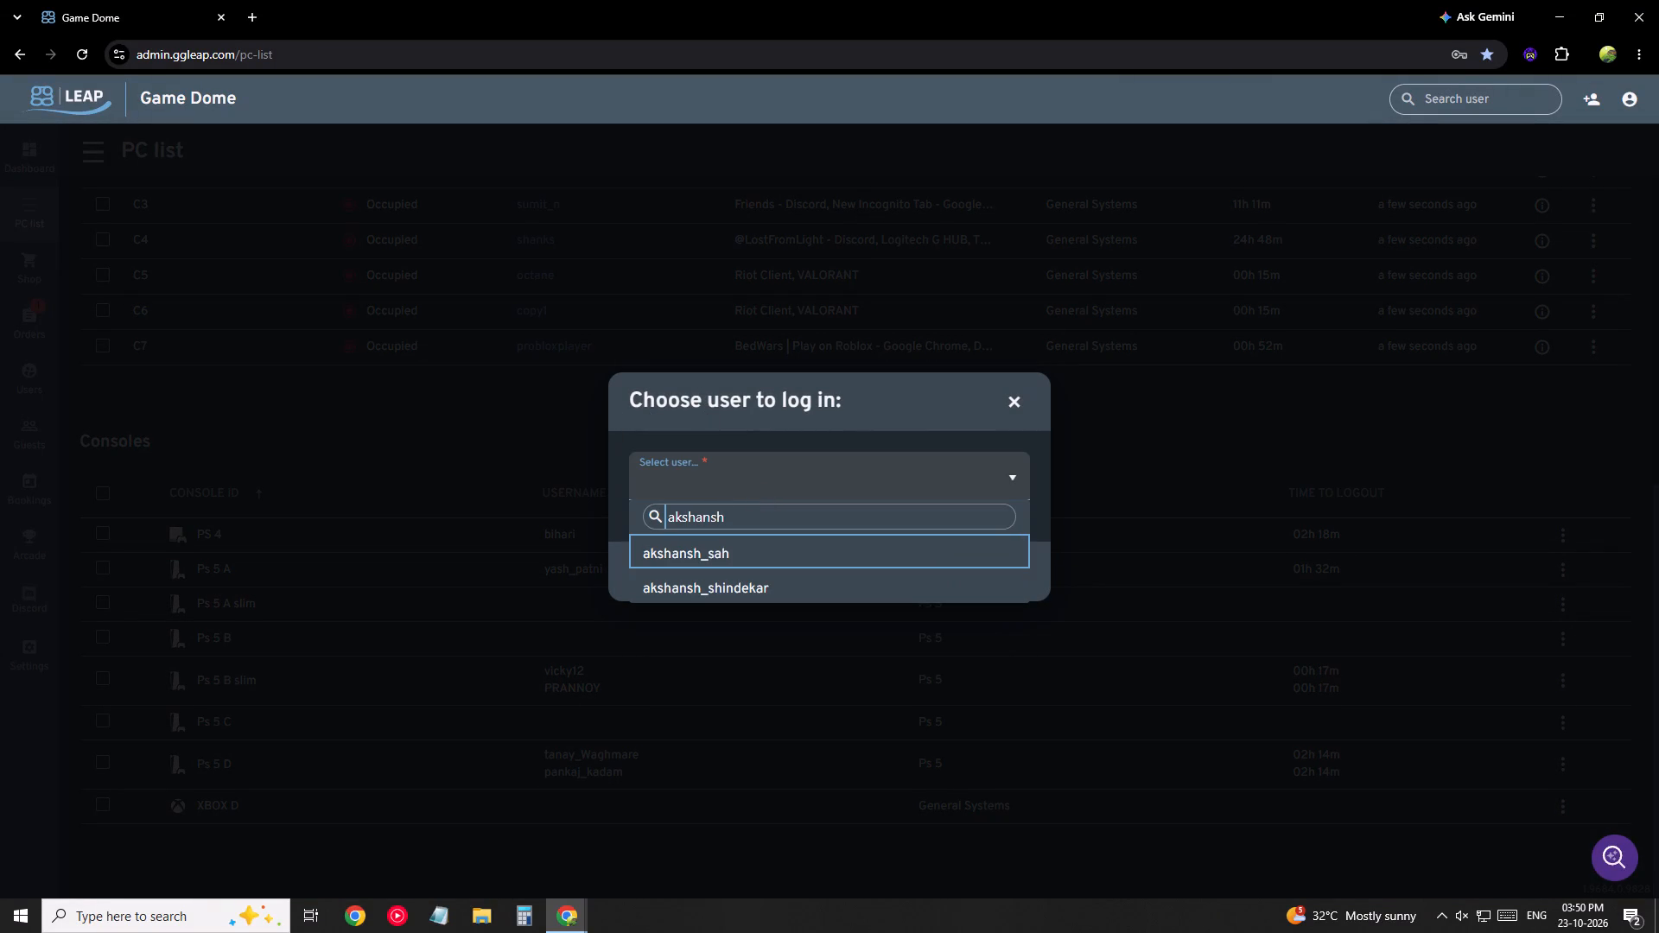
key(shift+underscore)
click(741, 536)
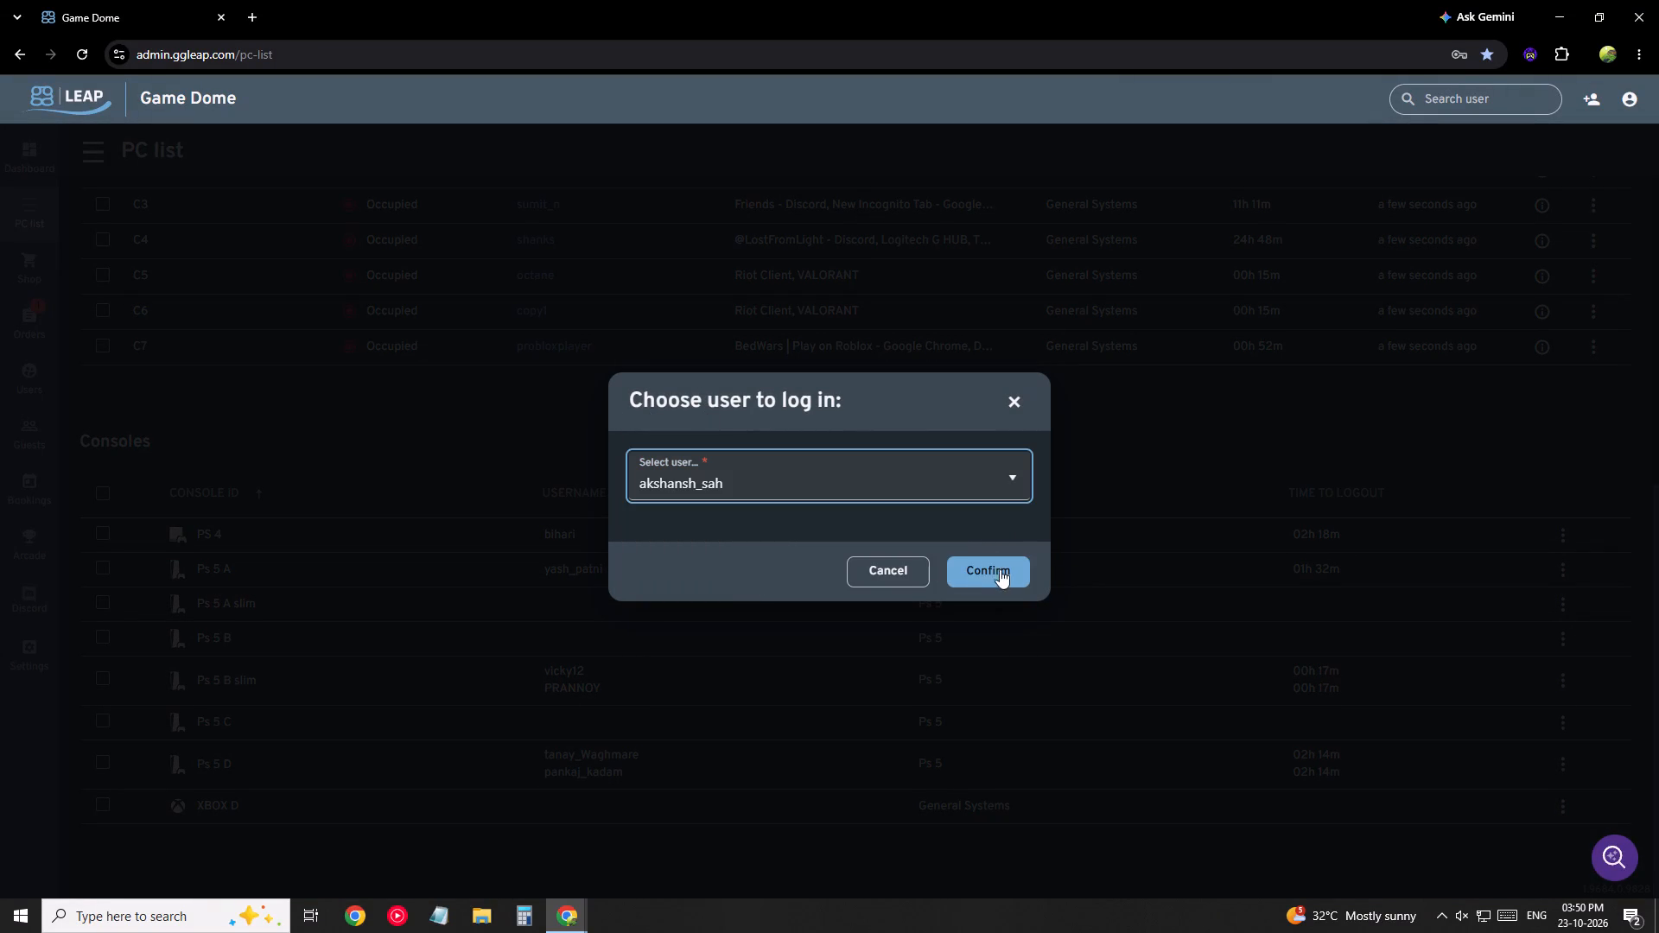
click(1000, 569)
Check the active game passes in the profile of the user just added to Ps 5 A, and return to the PC list.
click(588, 593)
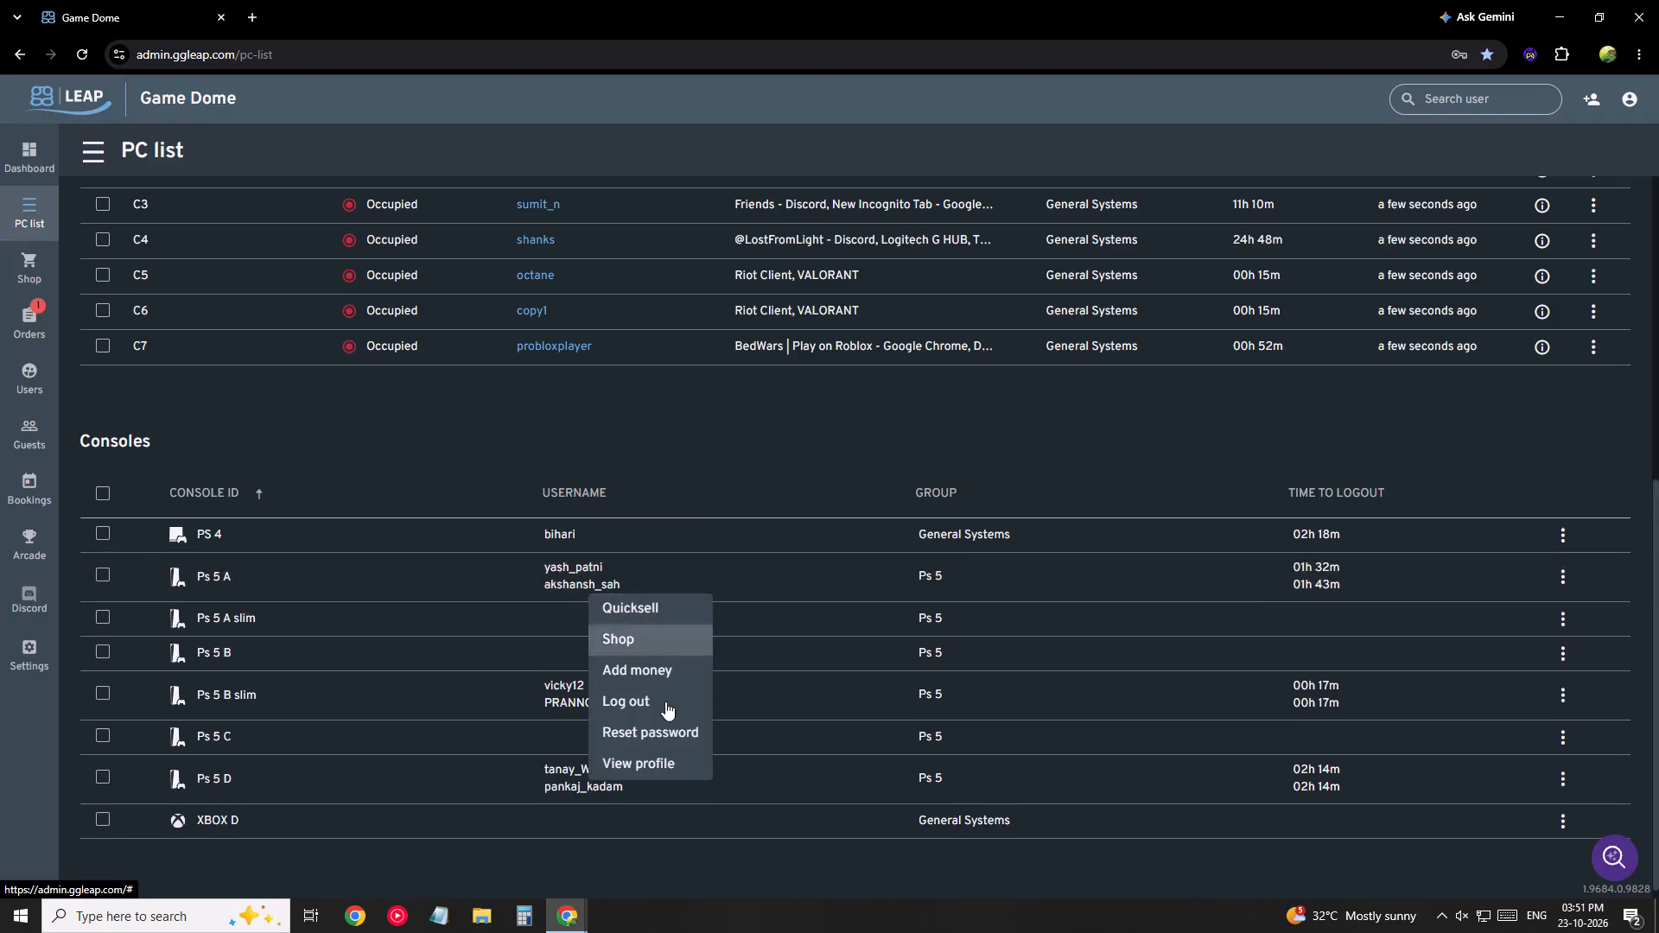
click(681, 761)
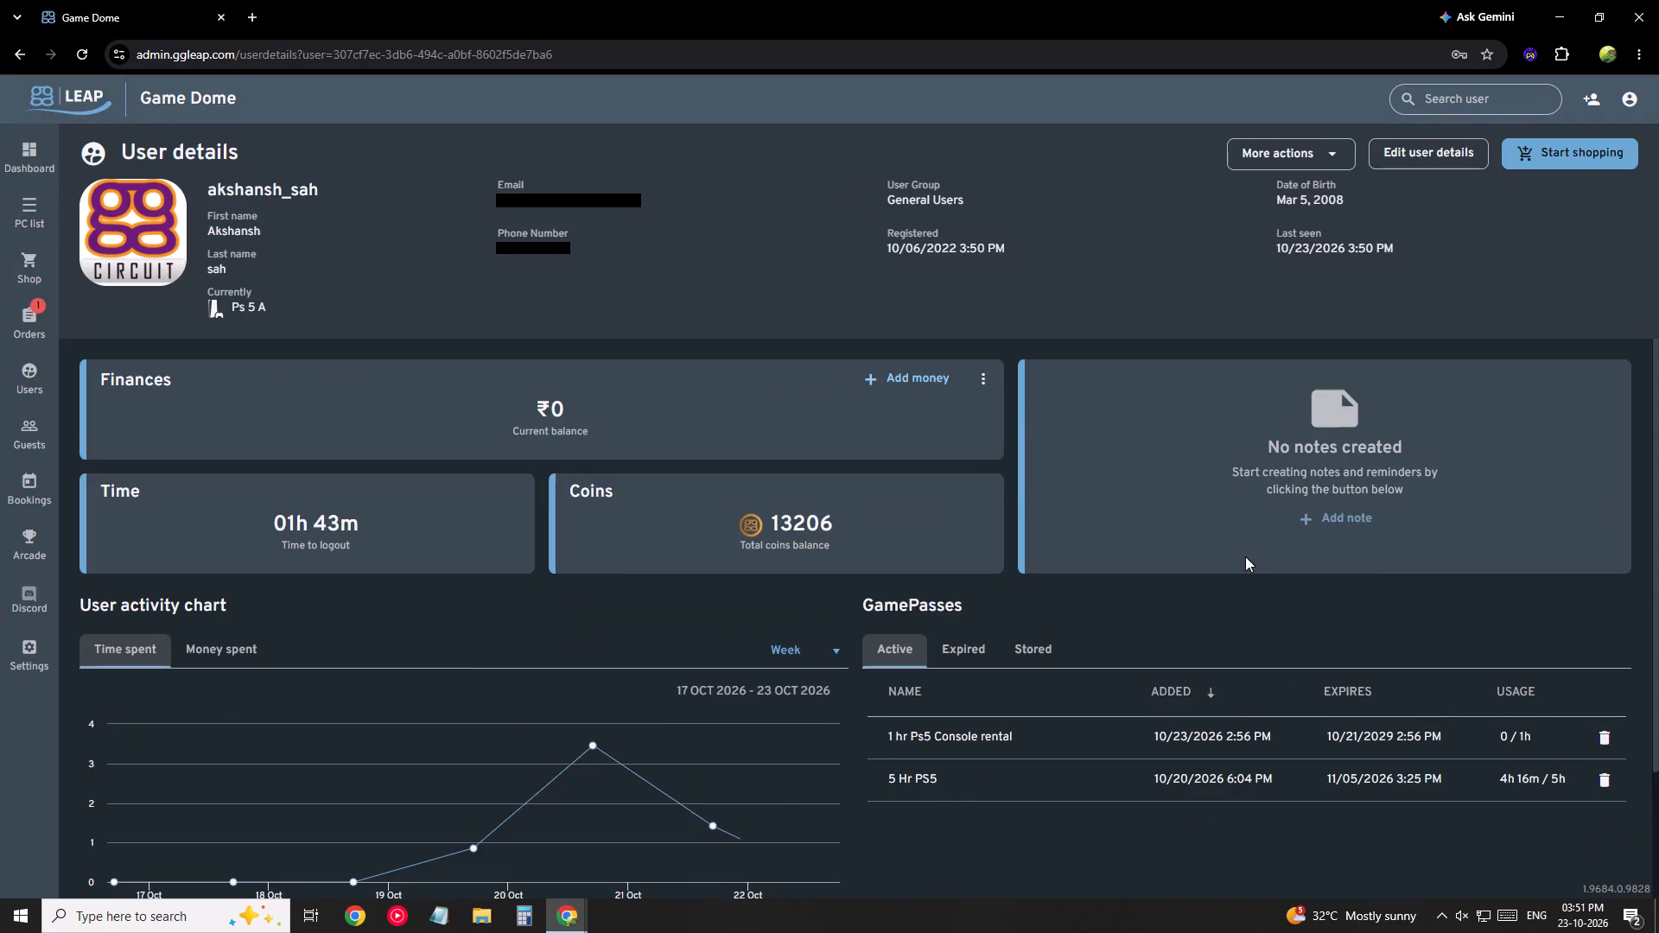
scroll(1171, 790, down, 2)
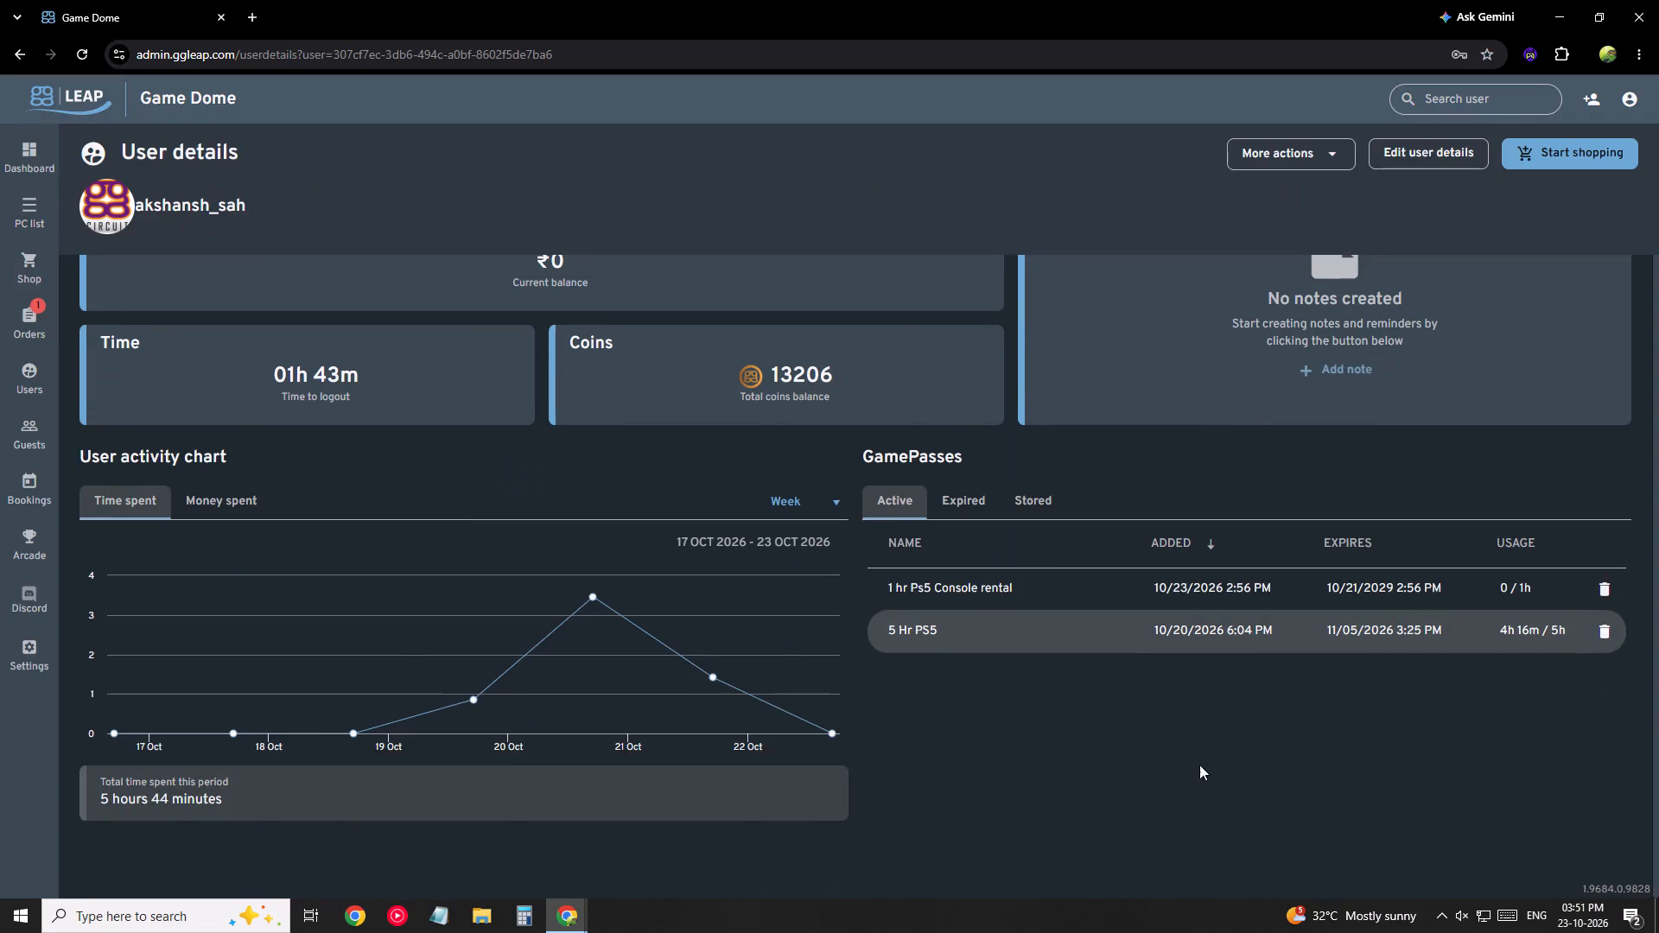
click(36, 215)
scroll(872, 704, down, 6)
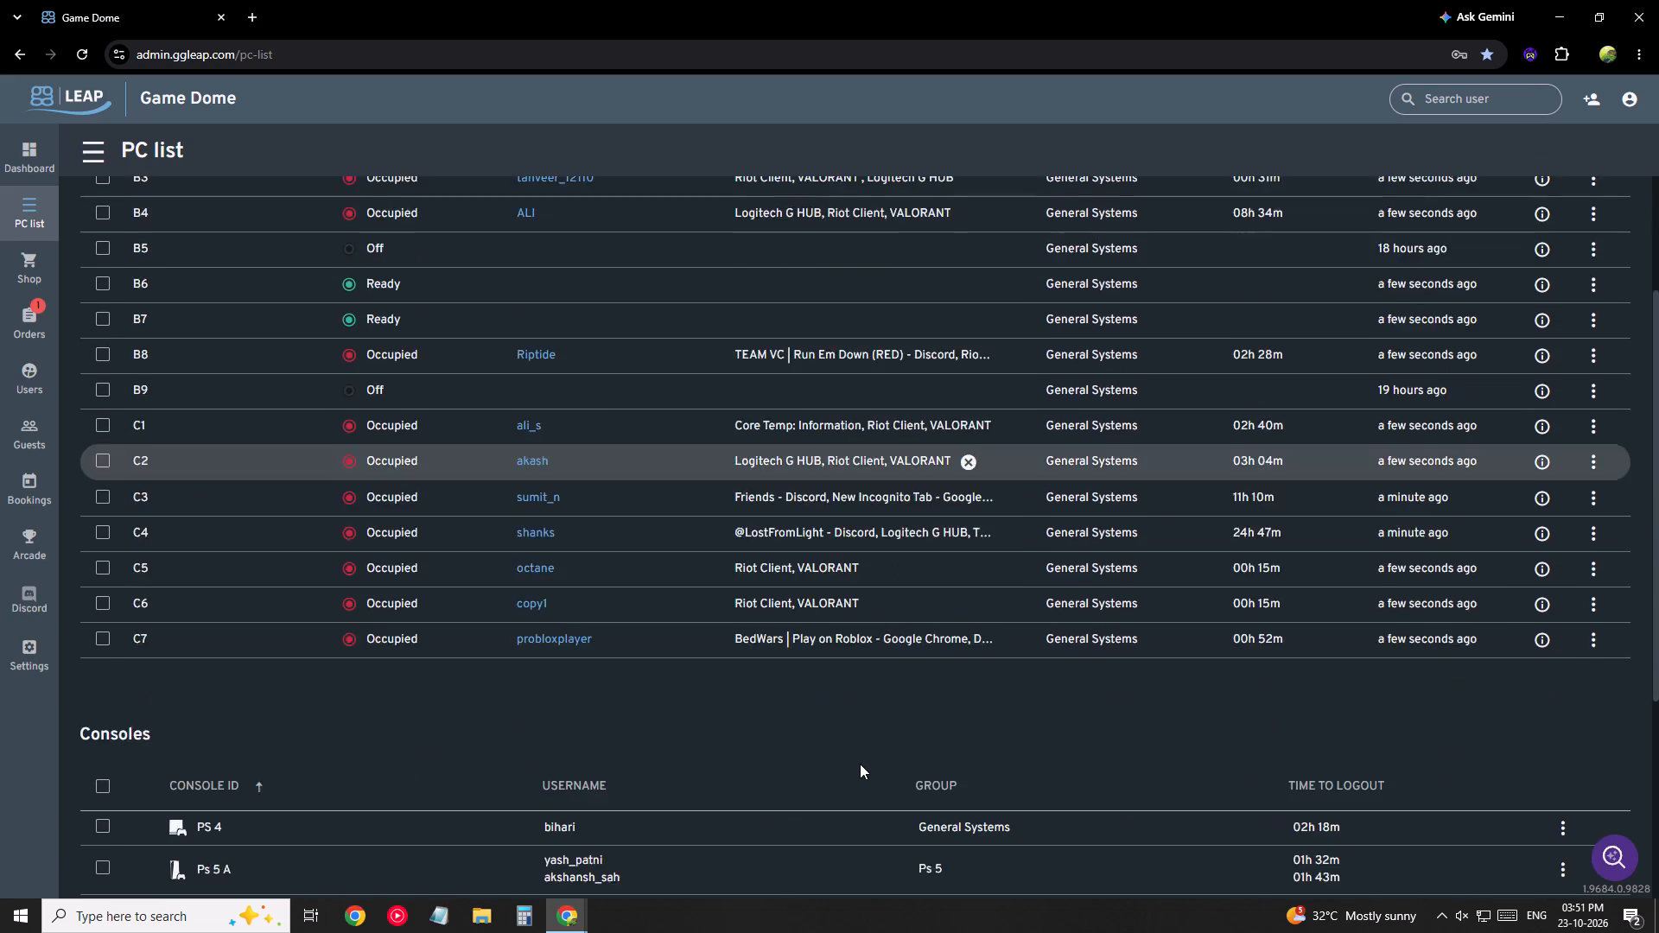
scroll(860, 764, down, 4)
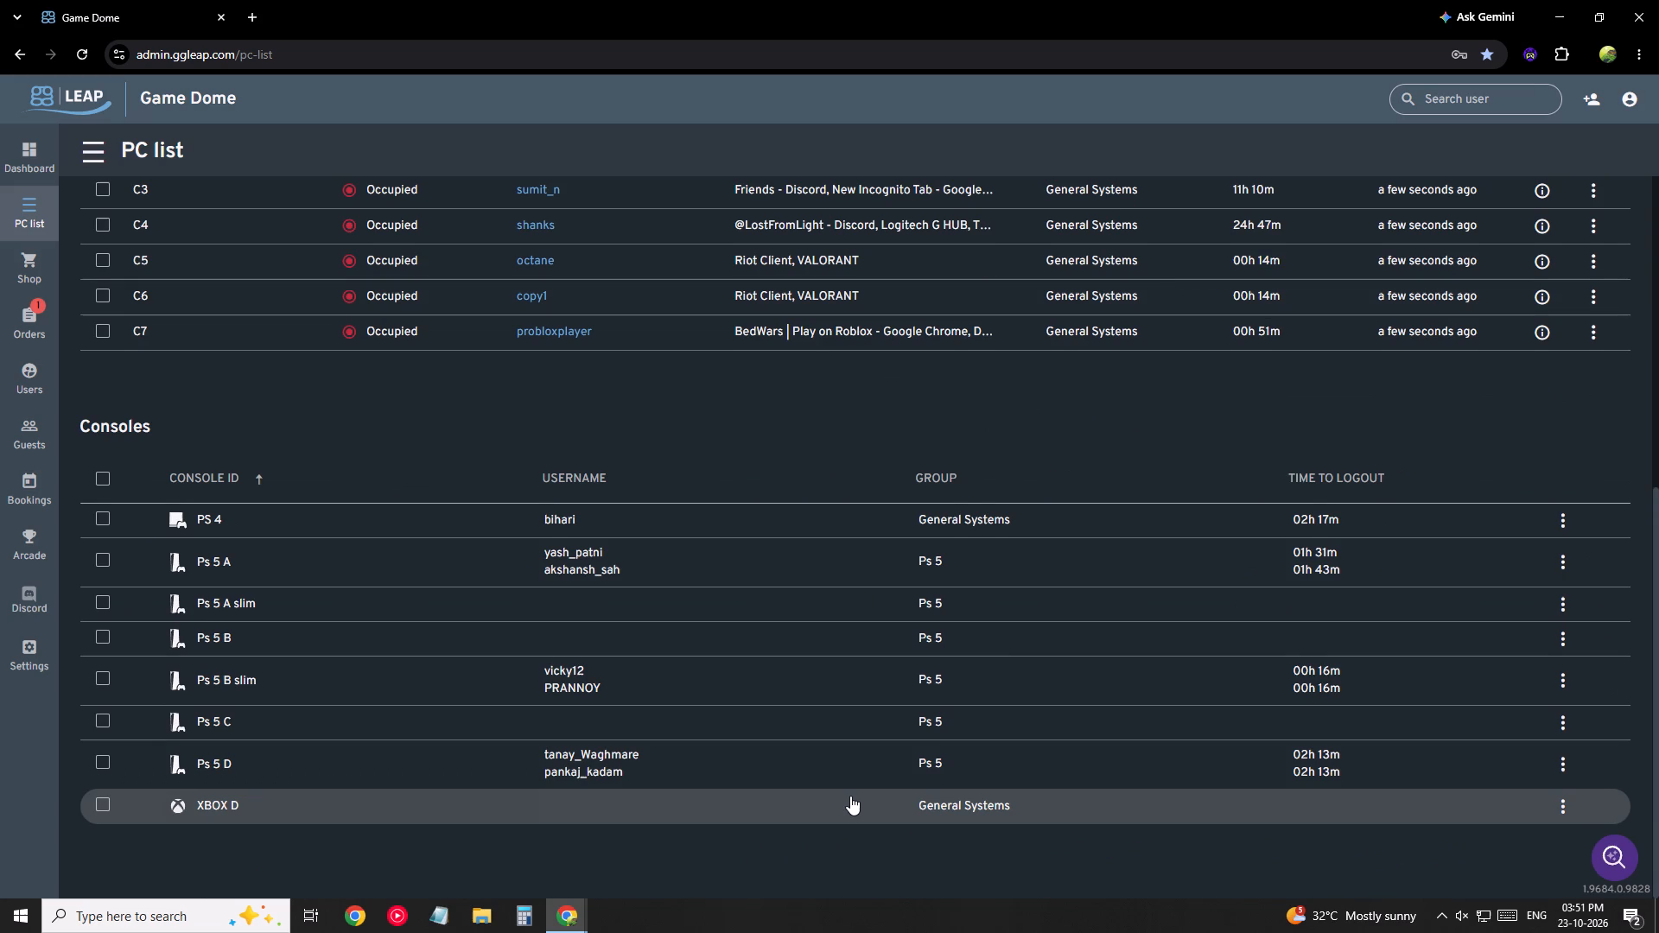
Open the order history and look through the day's orders, usernames and amounts.
click(7, 325)
click(385, 189)
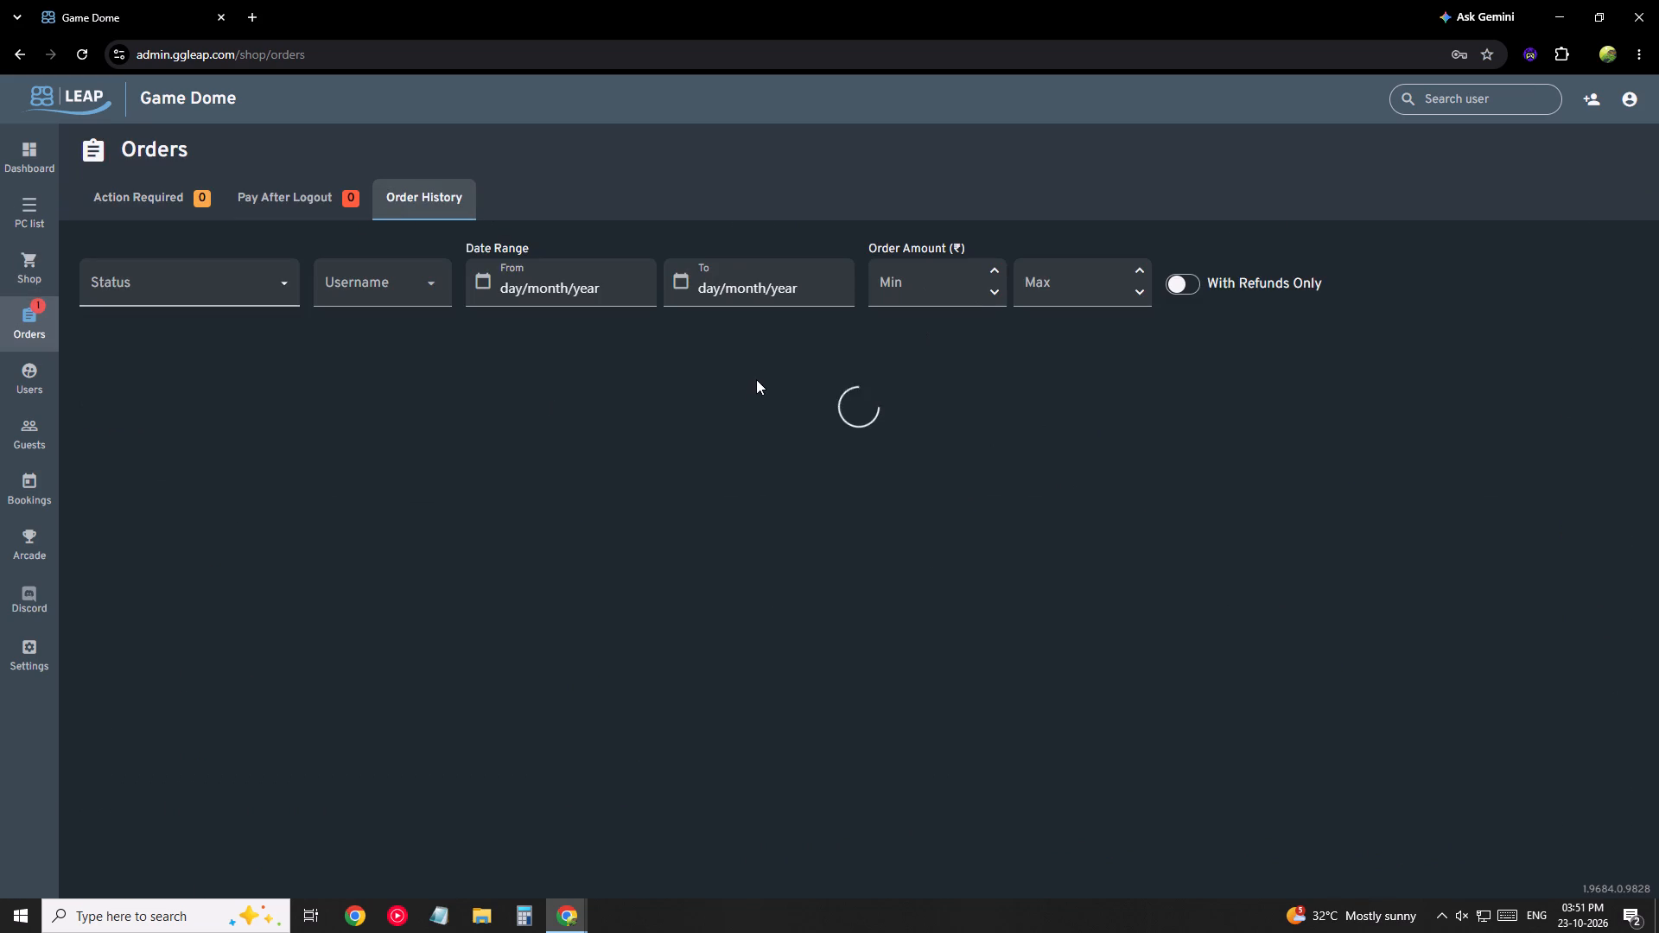
scroll(794, 516, down, 5)
scroll(723, 580, down, 2)
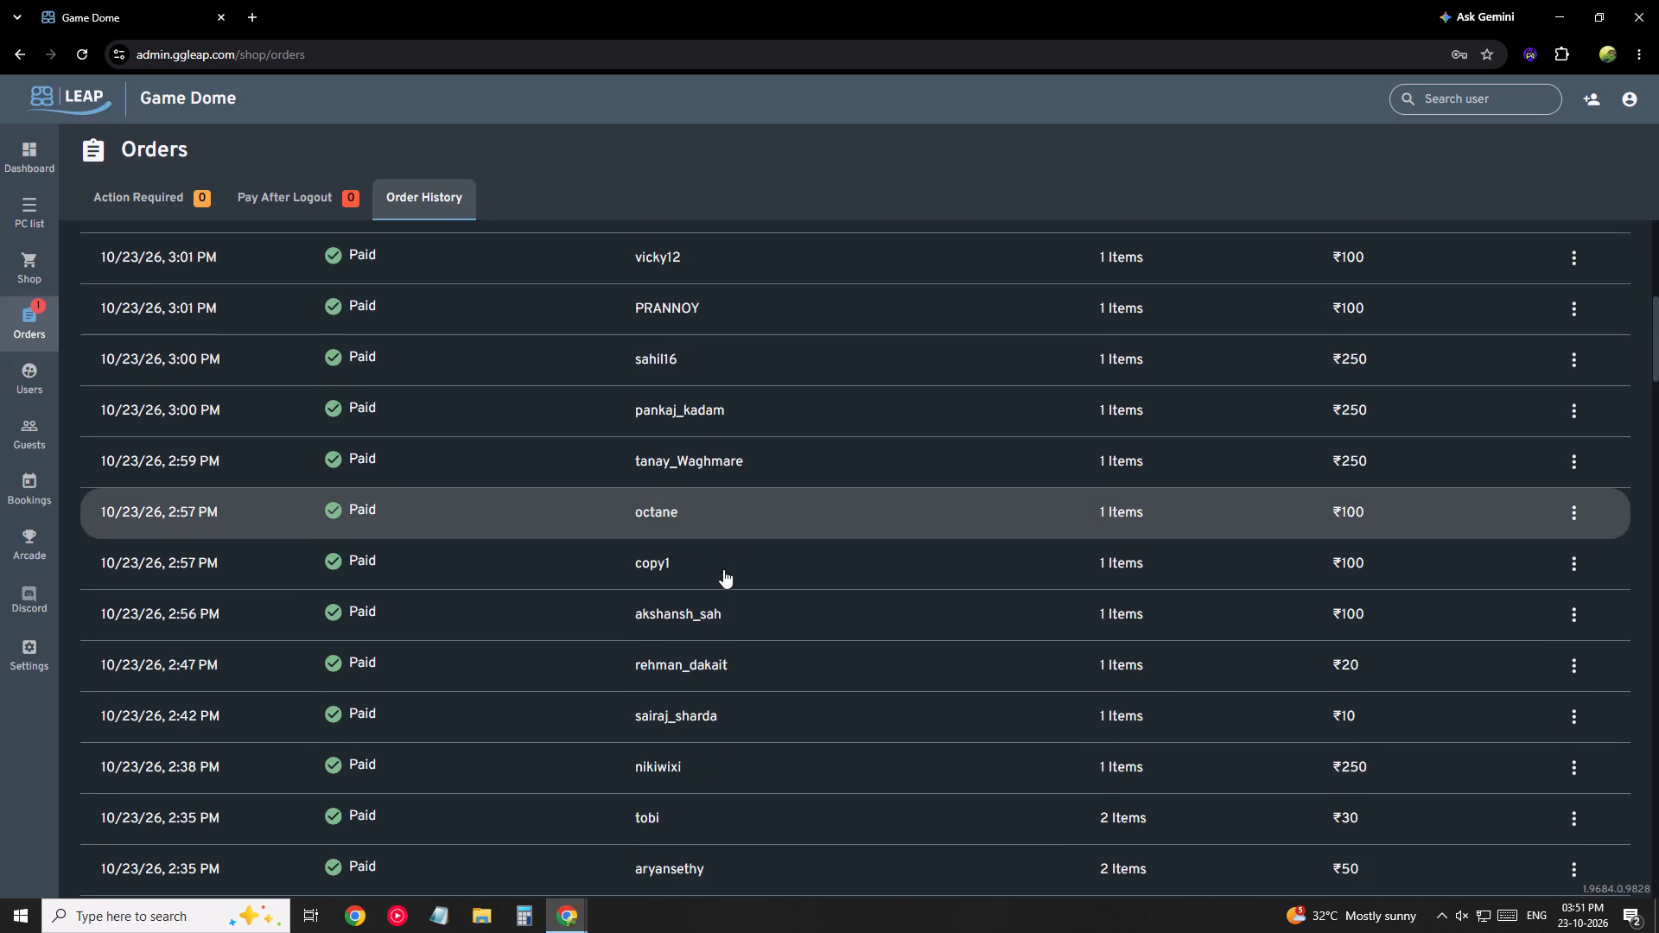
scroll(672, 644, down, 7)
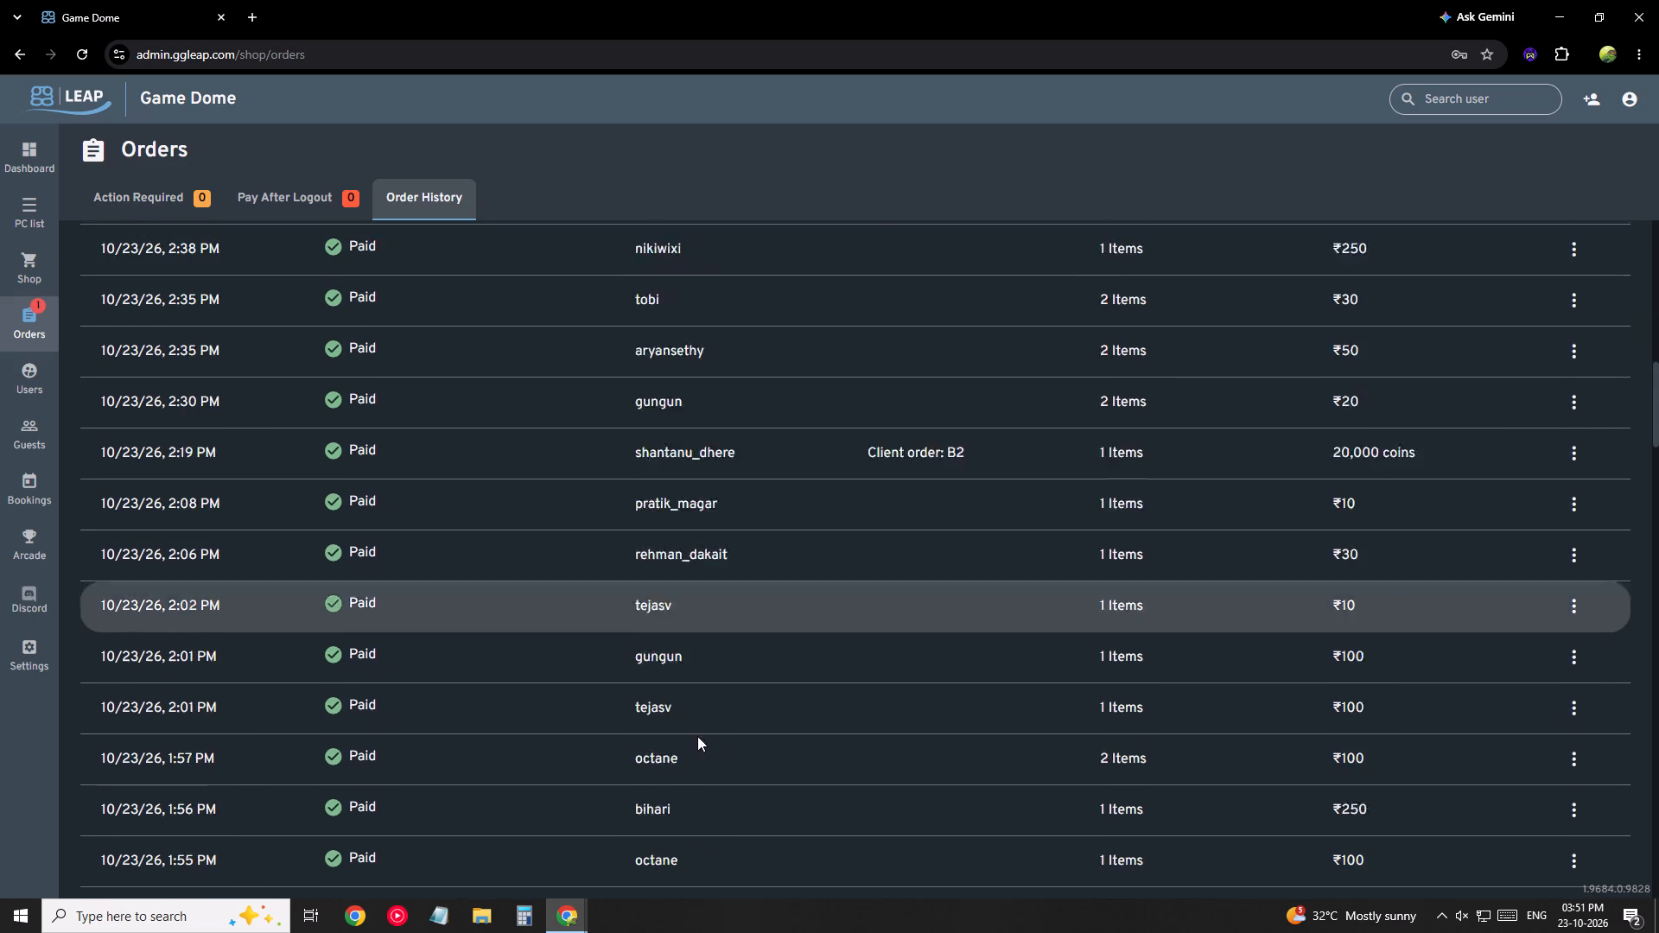
scroll(696, 720, down, 3)
scroll(550, 733, up, 14)
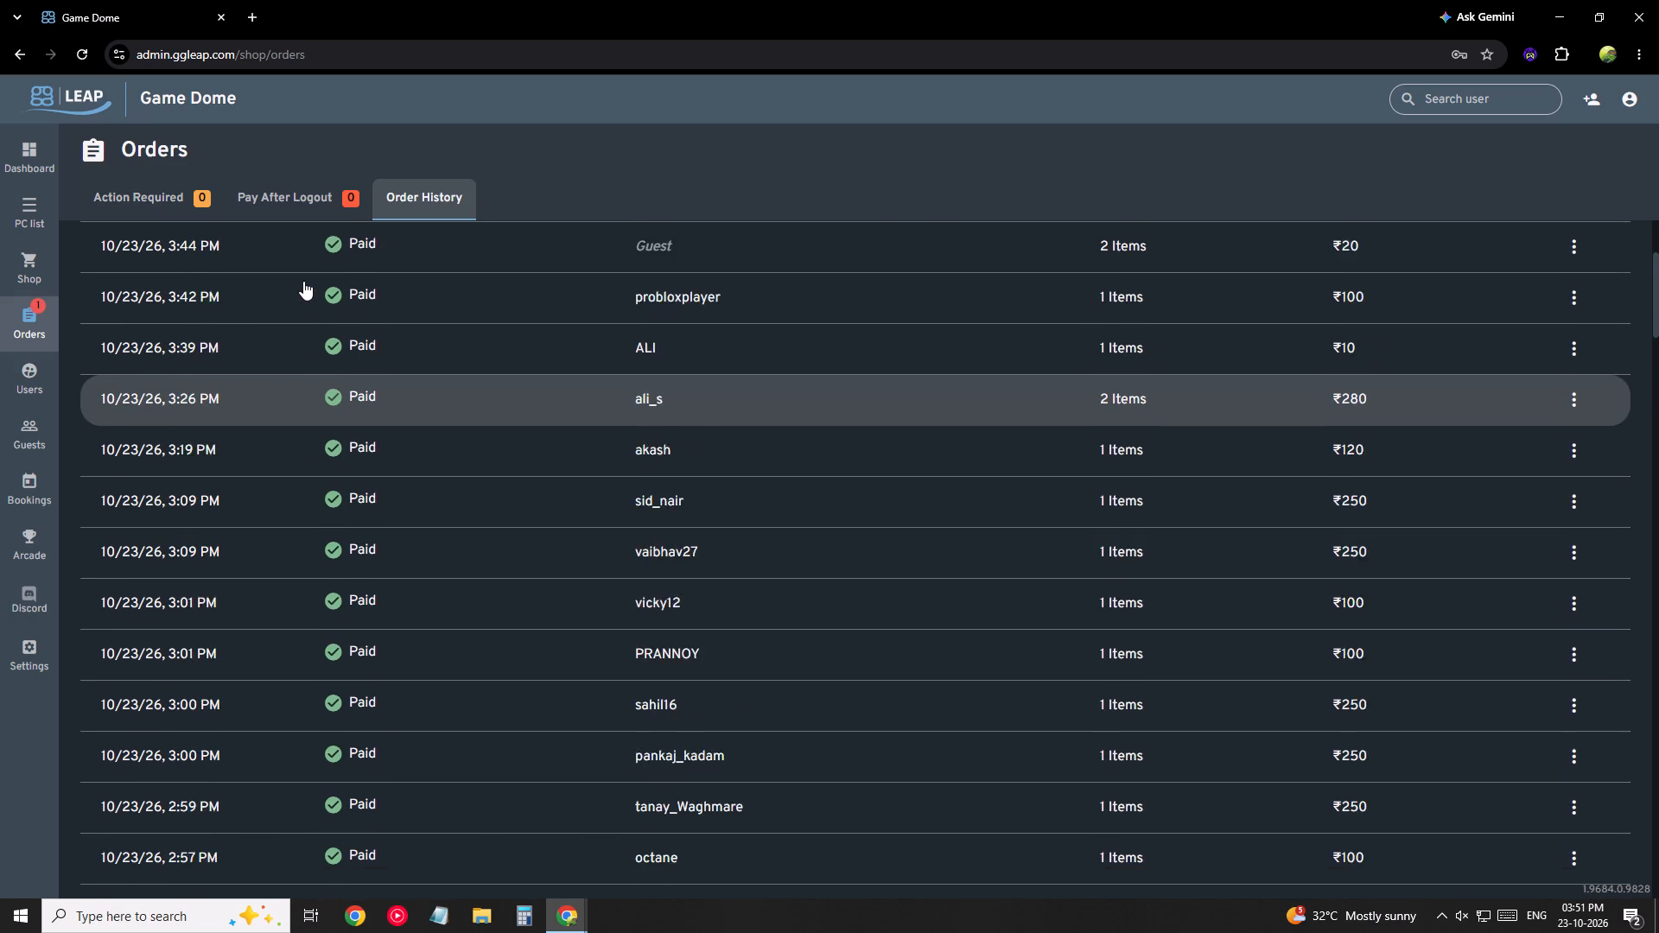
scroll(303, 281, up, 1)
scroll(303, 281, down, 1)
scroll(303, 281, up, 3)
scroll(298, 283, down, 1)
scroll(289, 287, up, 1)
click(375, 278)
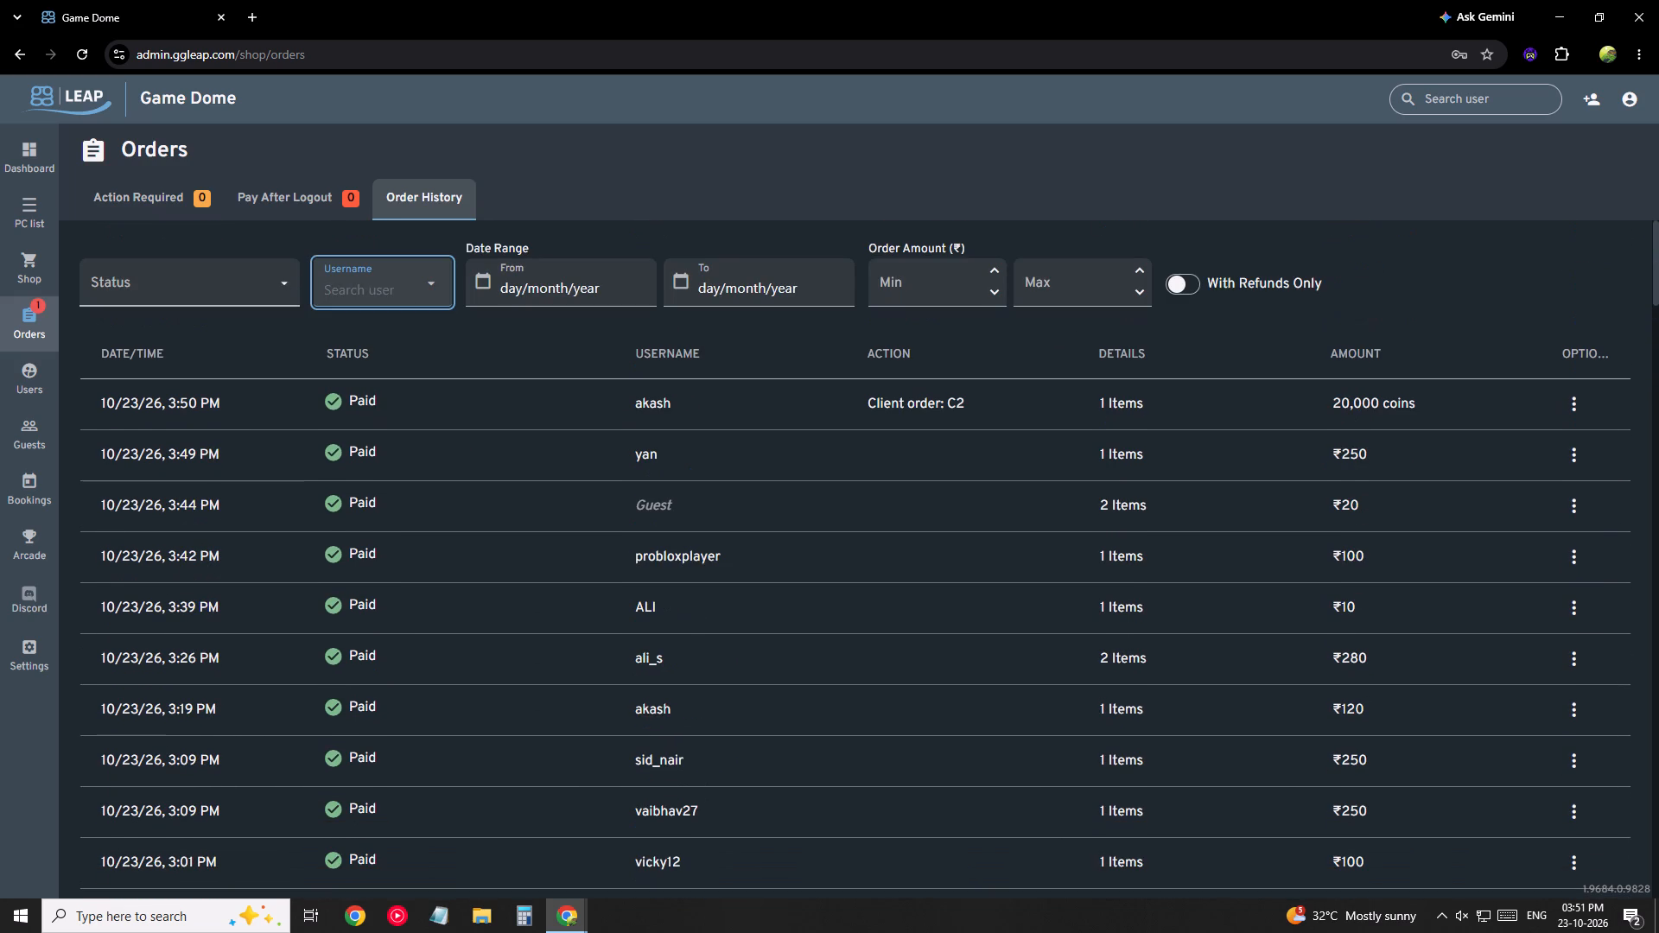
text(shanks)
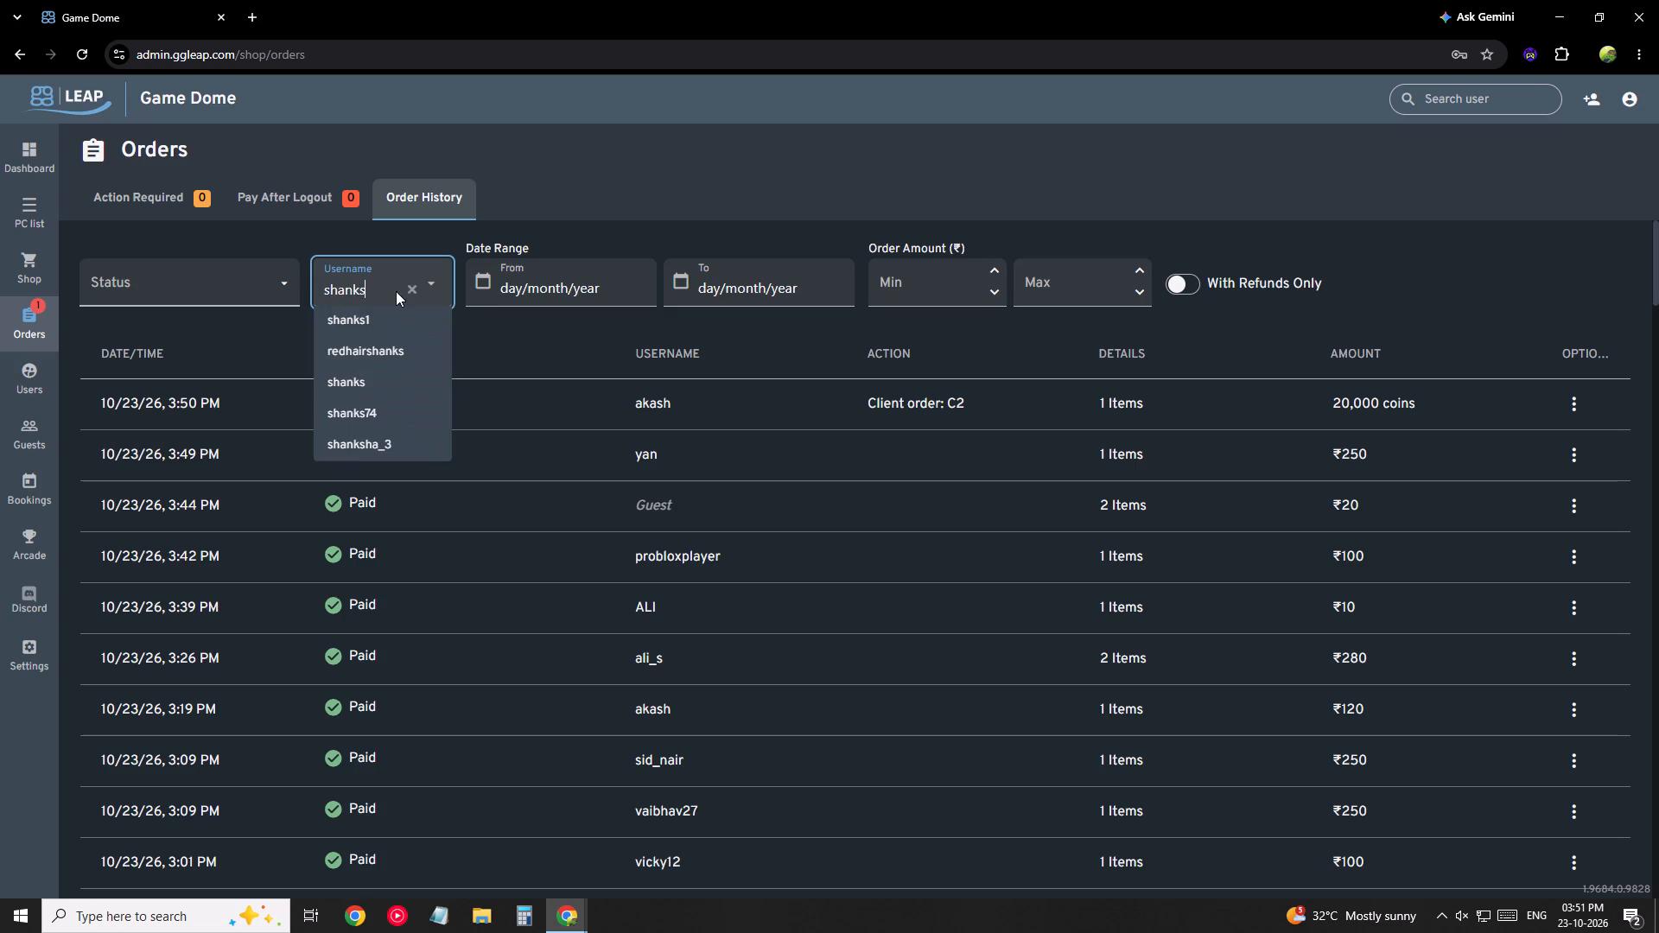
click(382, 384)
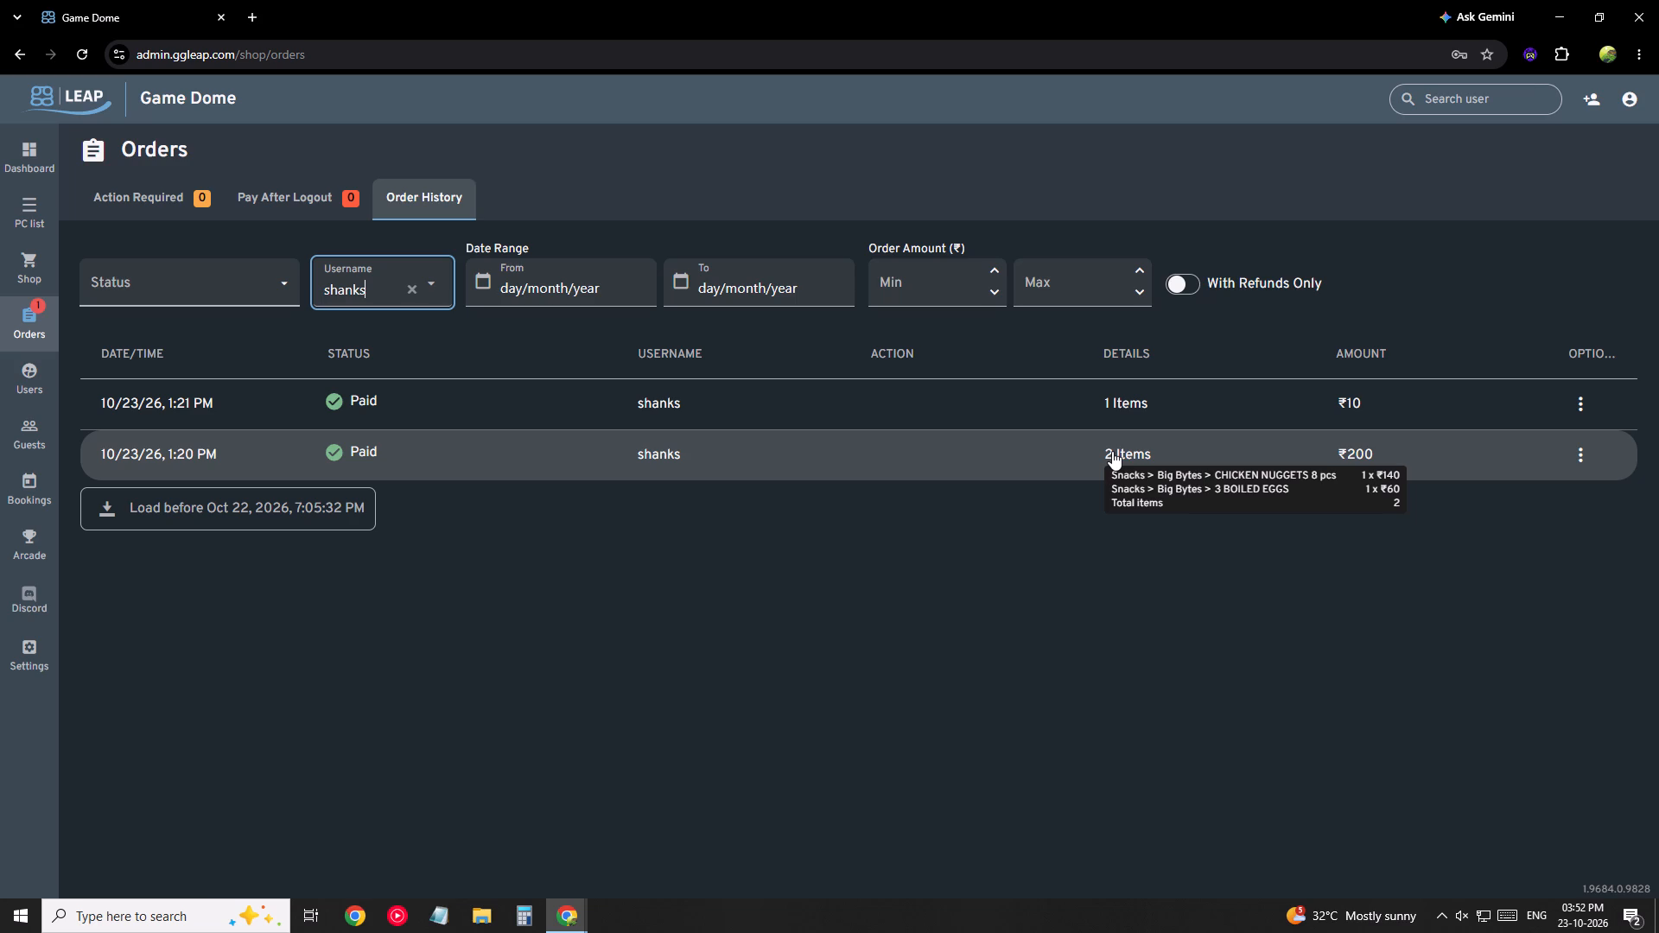
Return to the PC list and review the users and remaining times on the PCs and consoles.
click(8, 212)
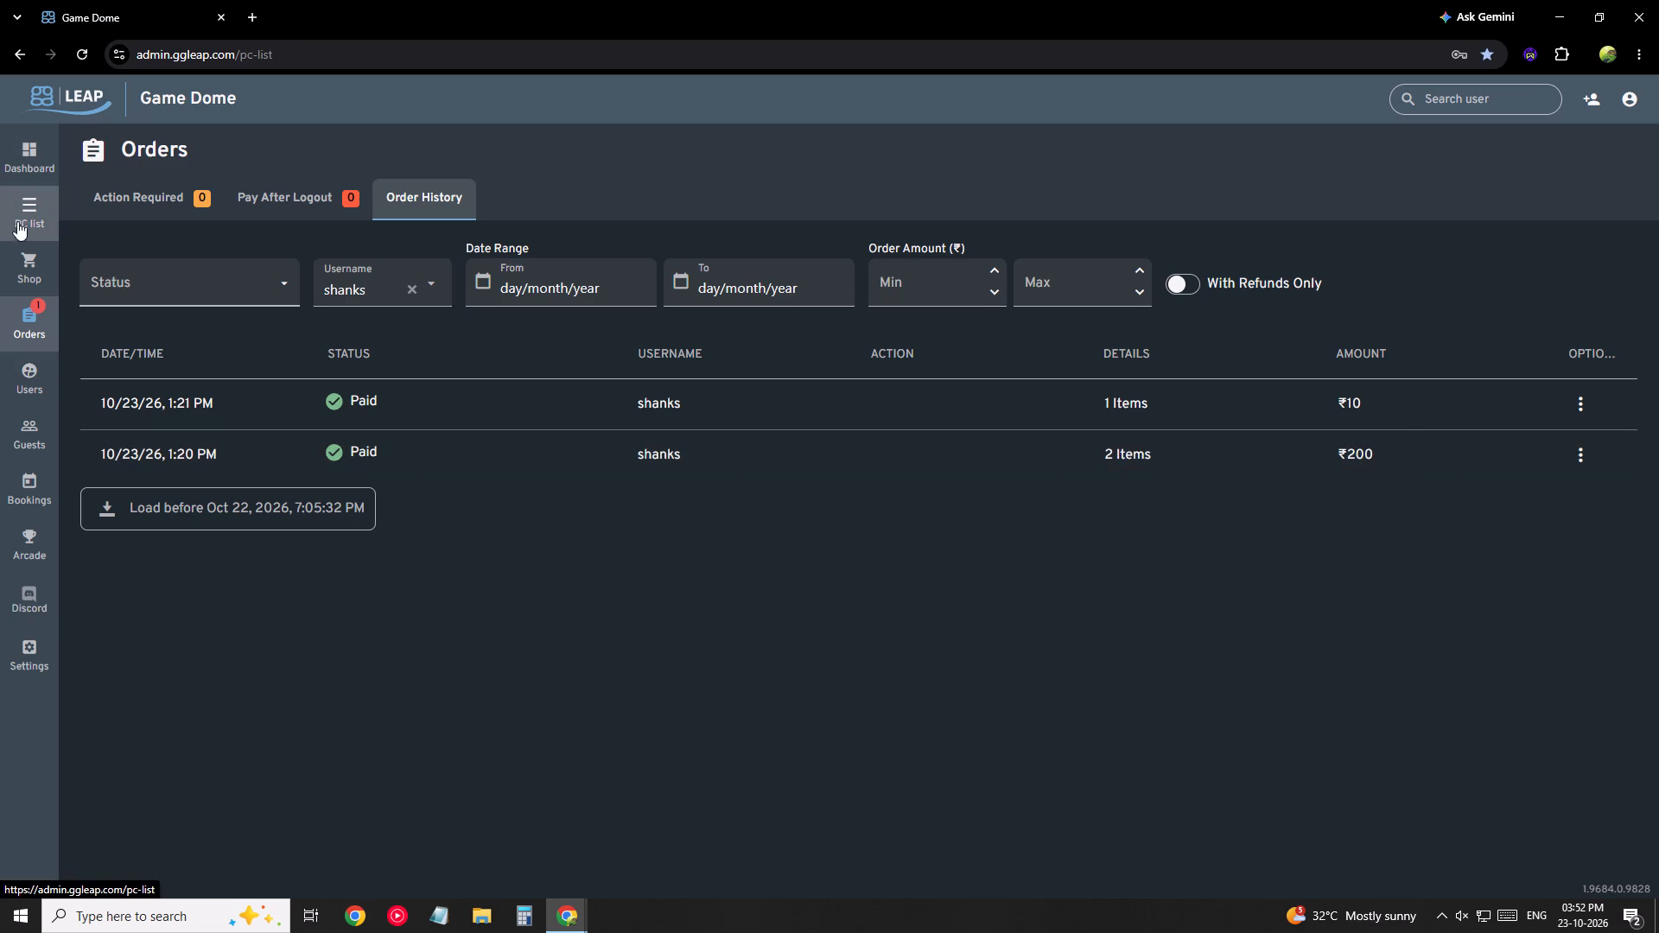
scroll(629, 630, down, 8)
scroll(530, 673, up, 4)
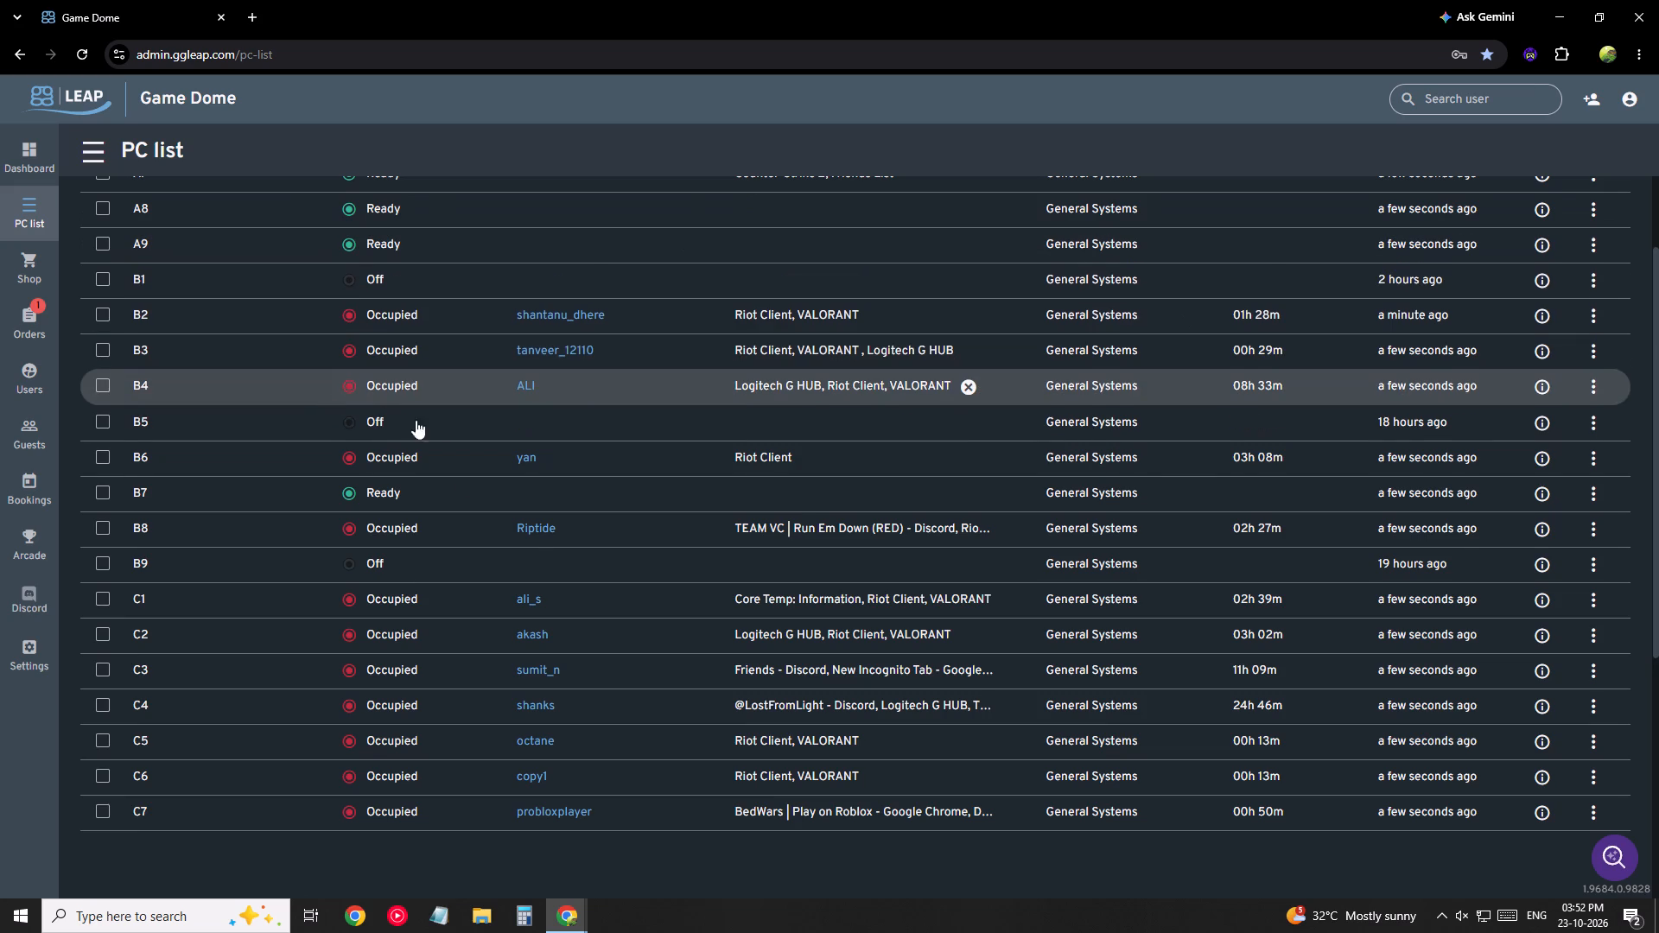
scroll(705, 664, down, 2)
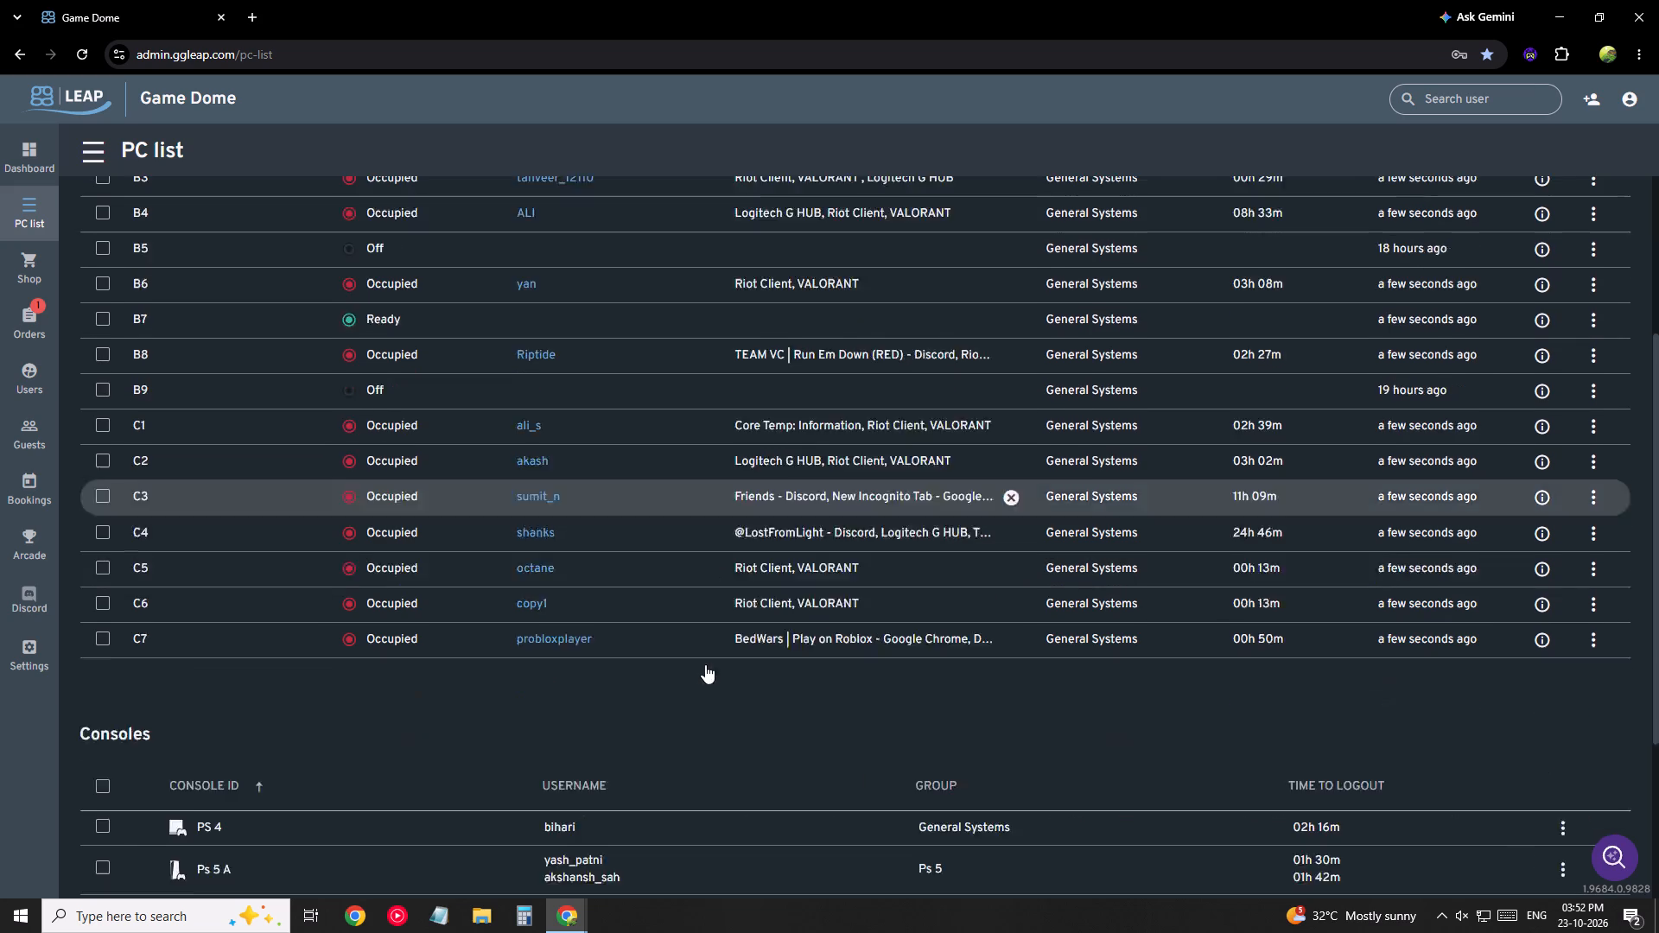
scroll(705, 664, down, 6)
scroll(486, 655, up, 1)
scroll(490, 656, down, 2)
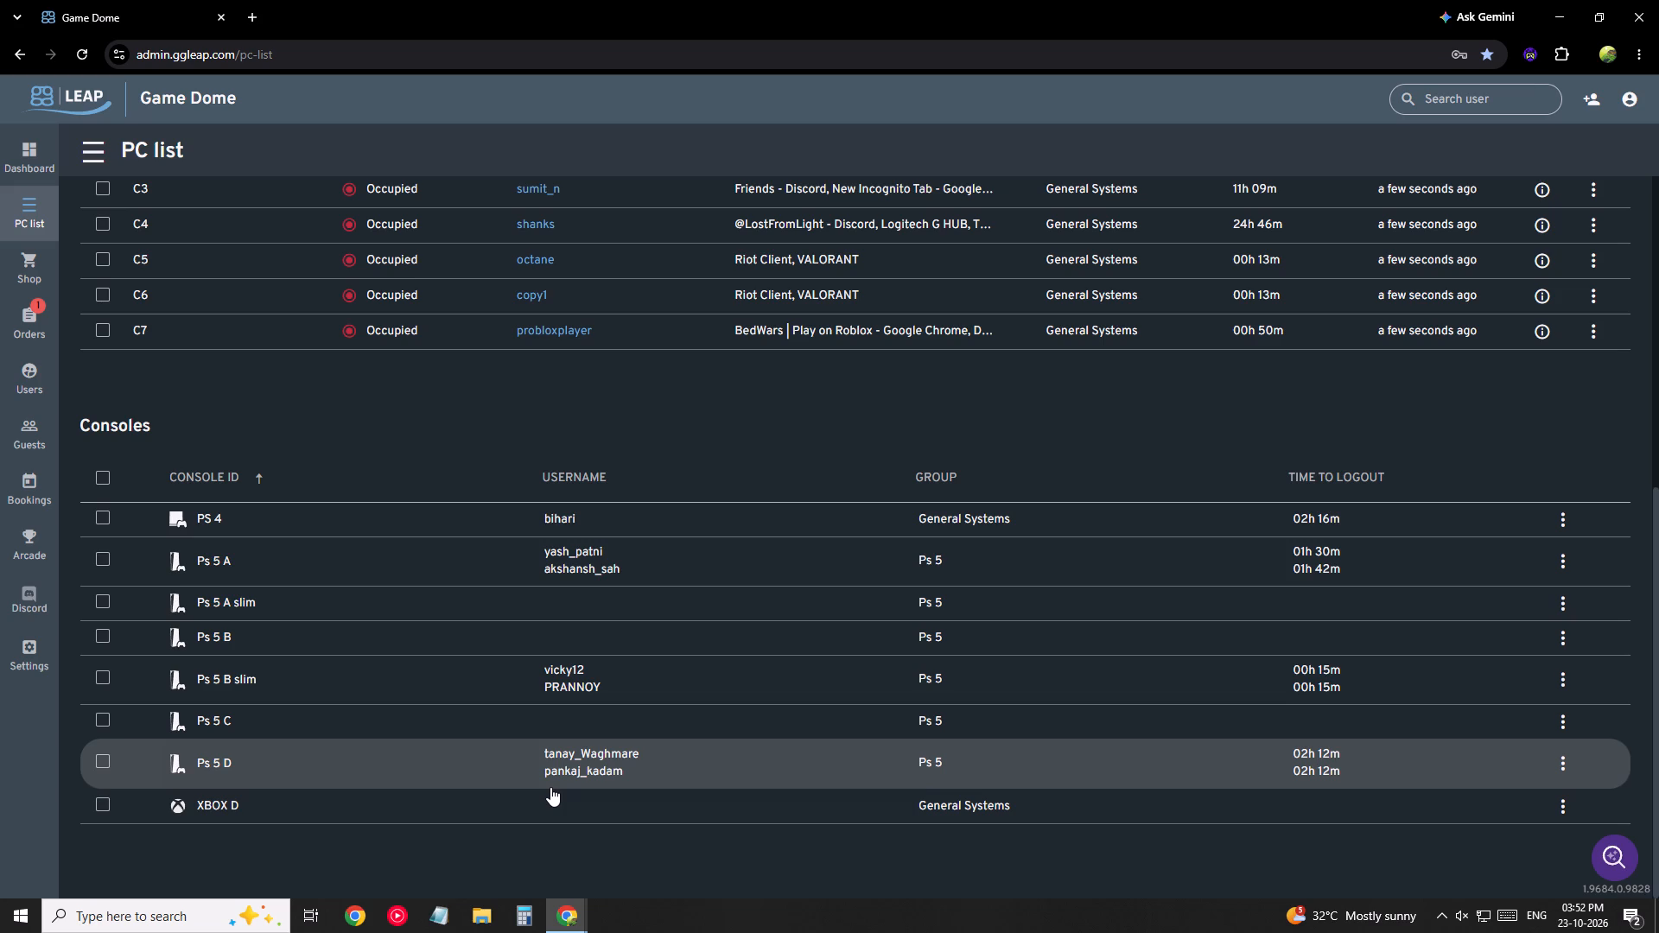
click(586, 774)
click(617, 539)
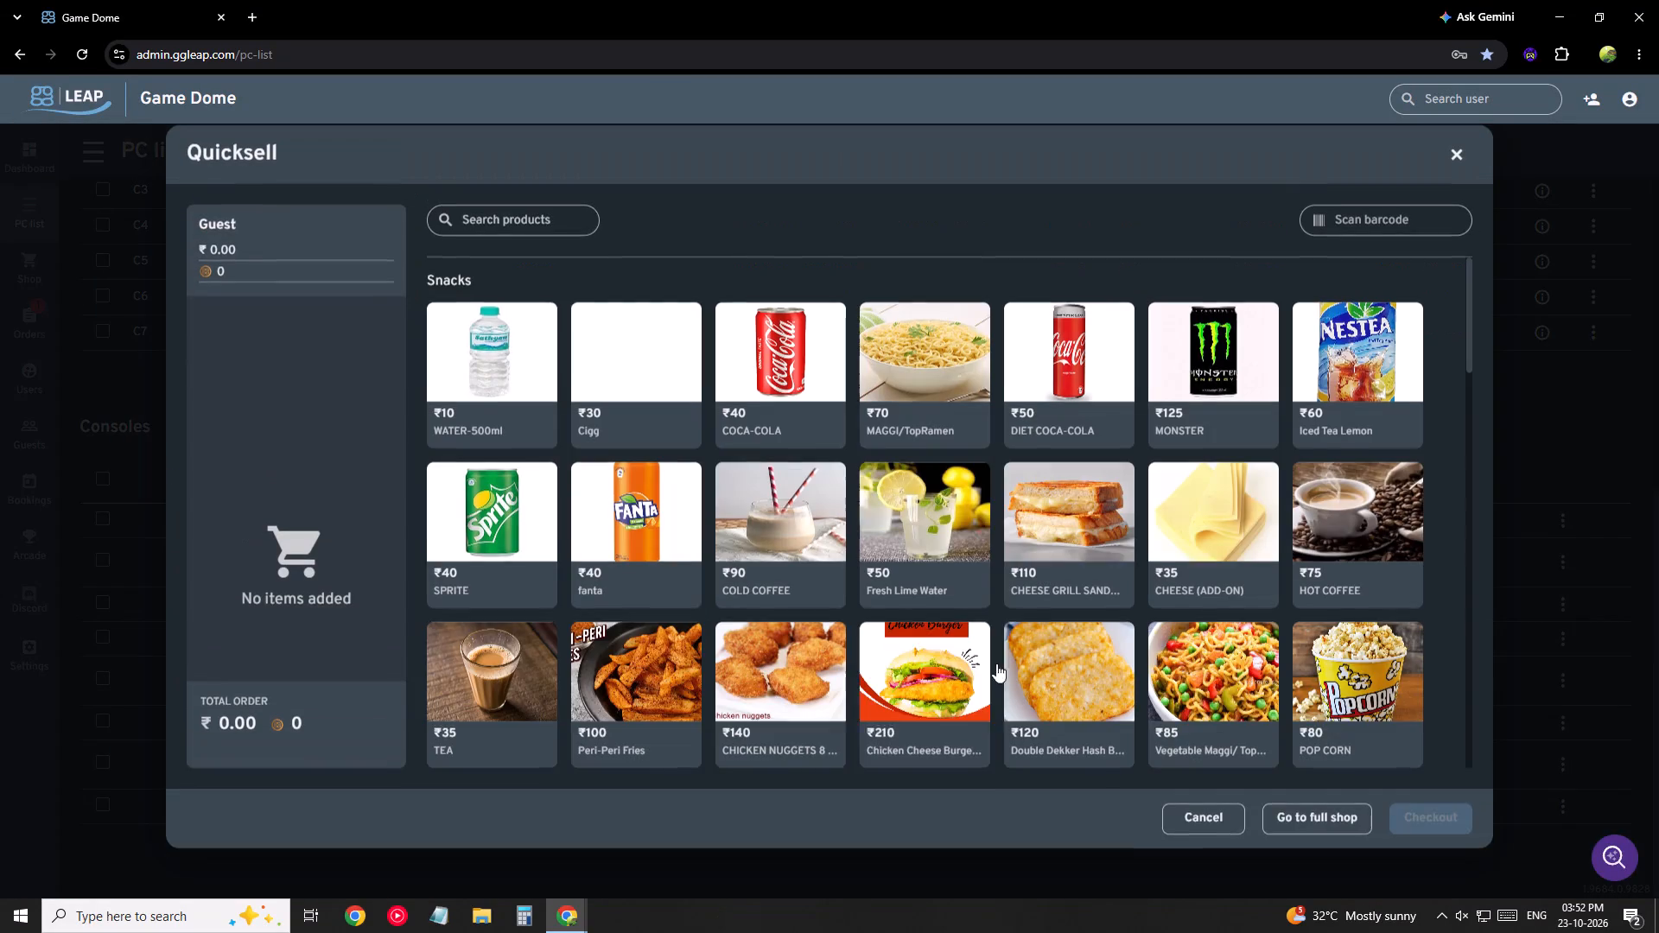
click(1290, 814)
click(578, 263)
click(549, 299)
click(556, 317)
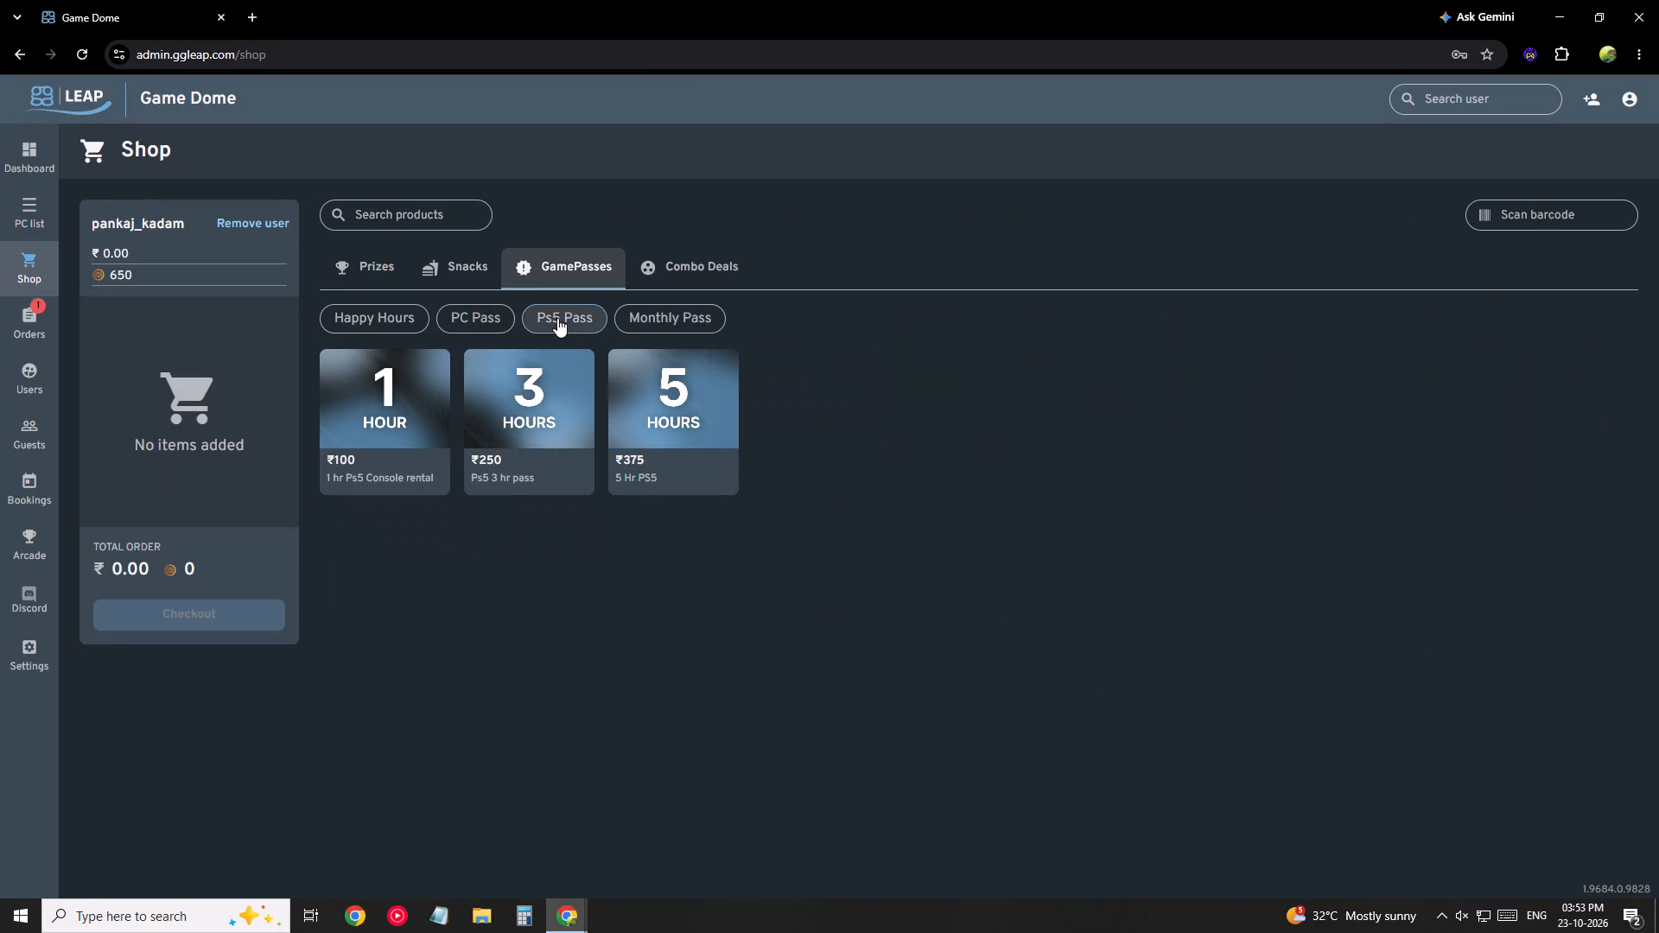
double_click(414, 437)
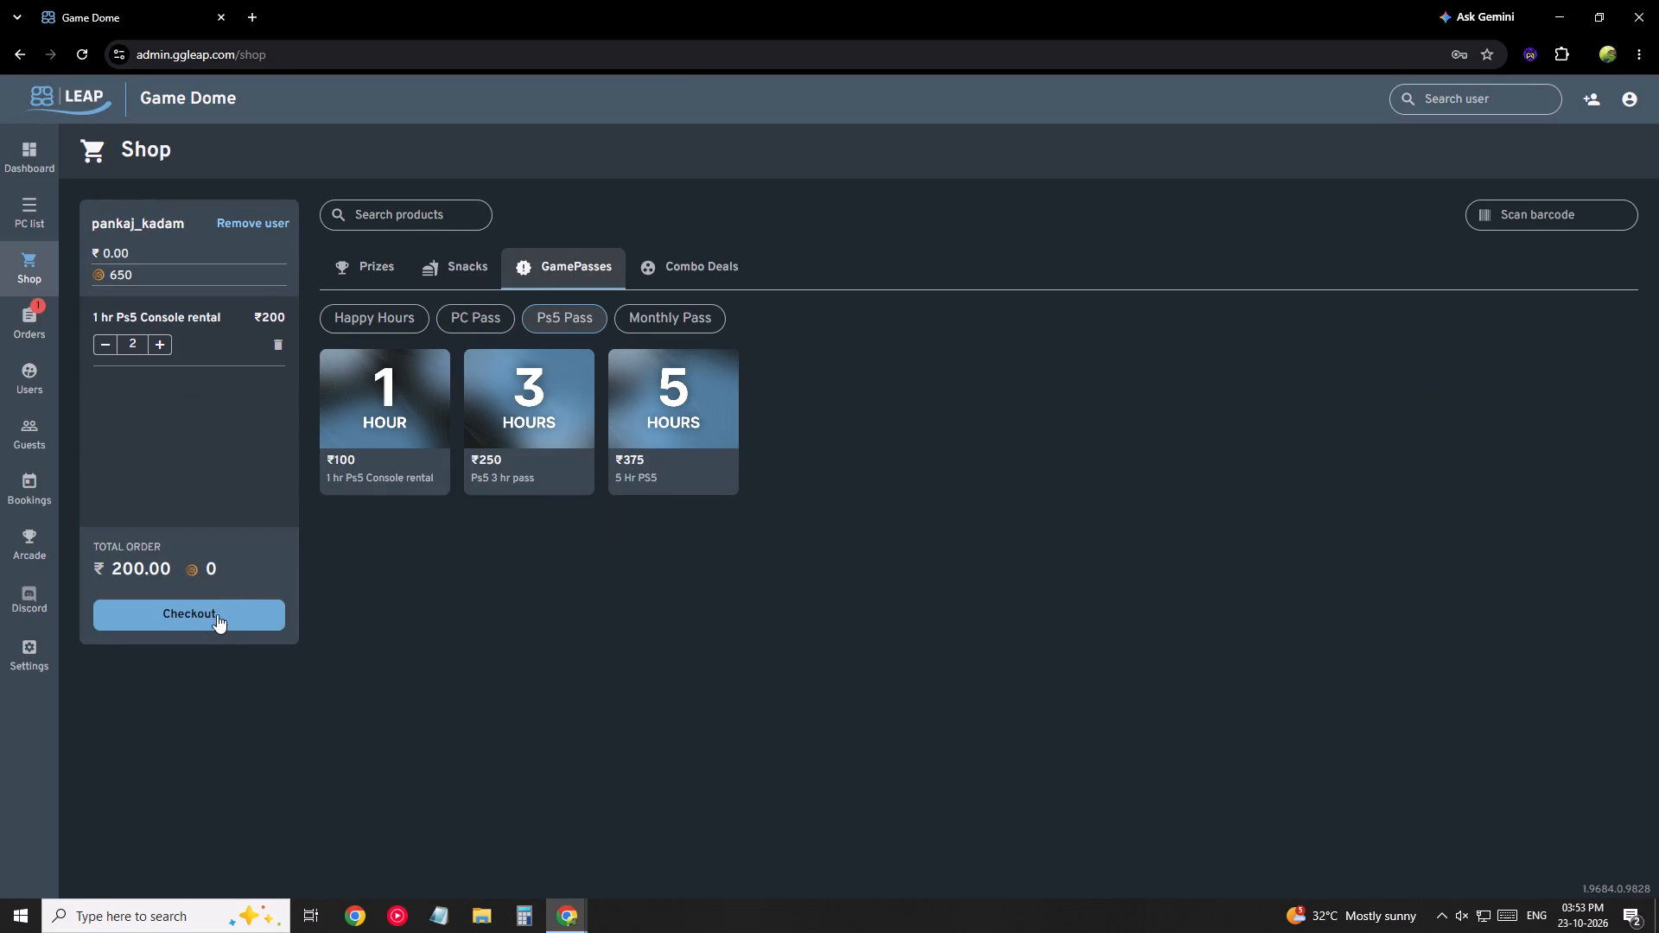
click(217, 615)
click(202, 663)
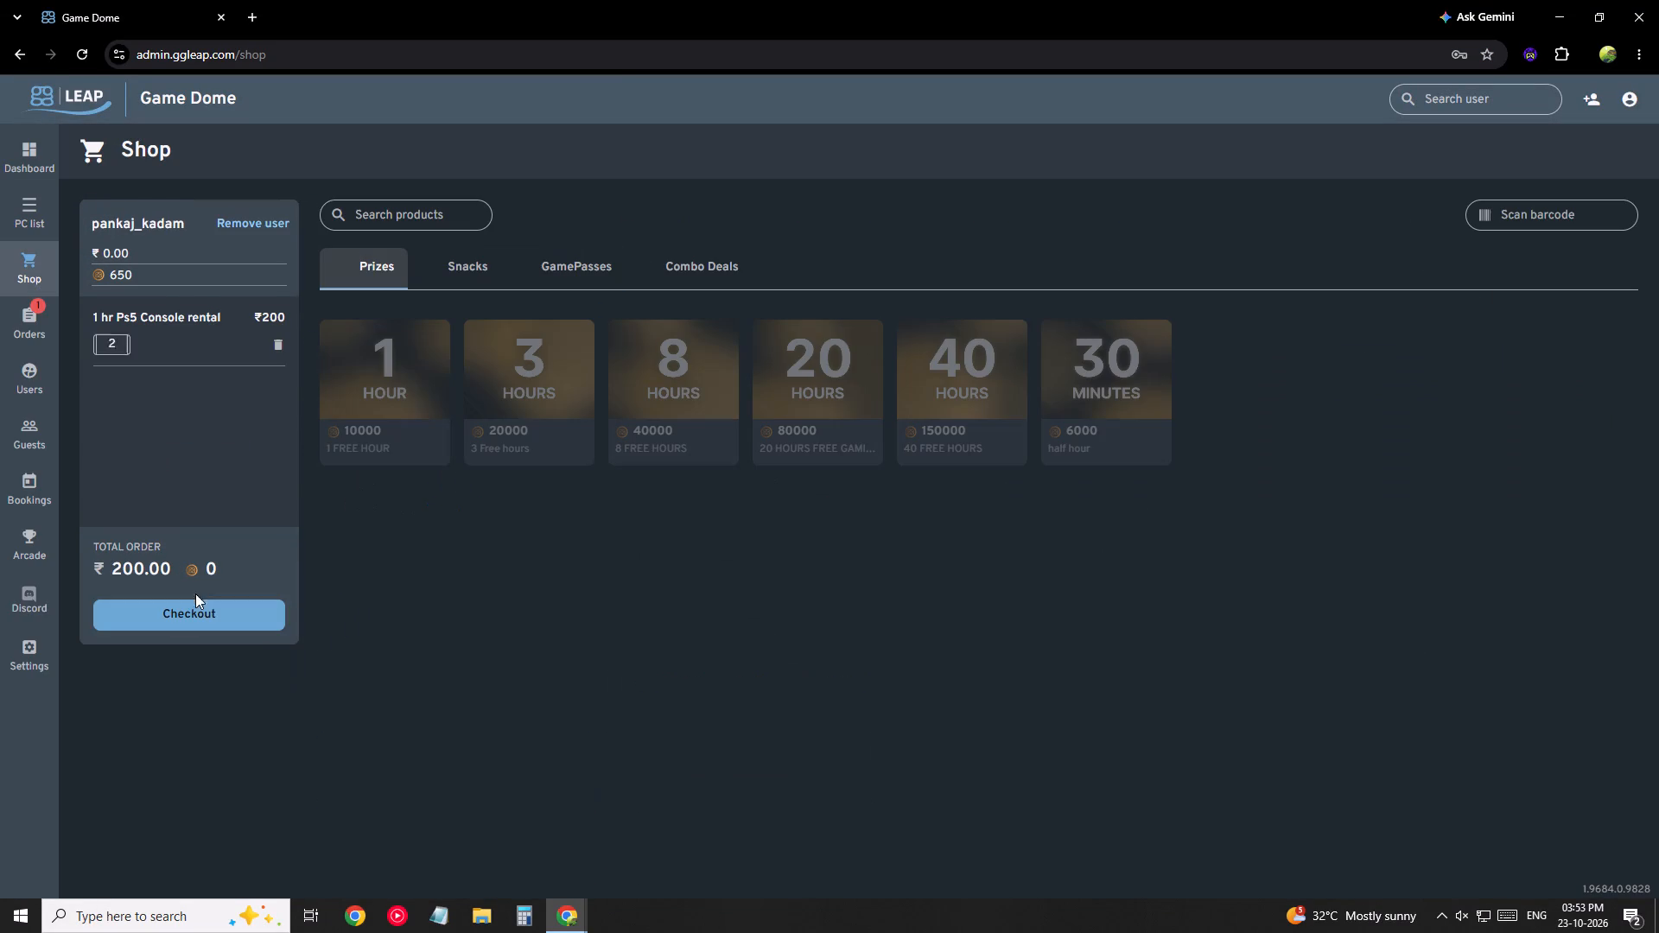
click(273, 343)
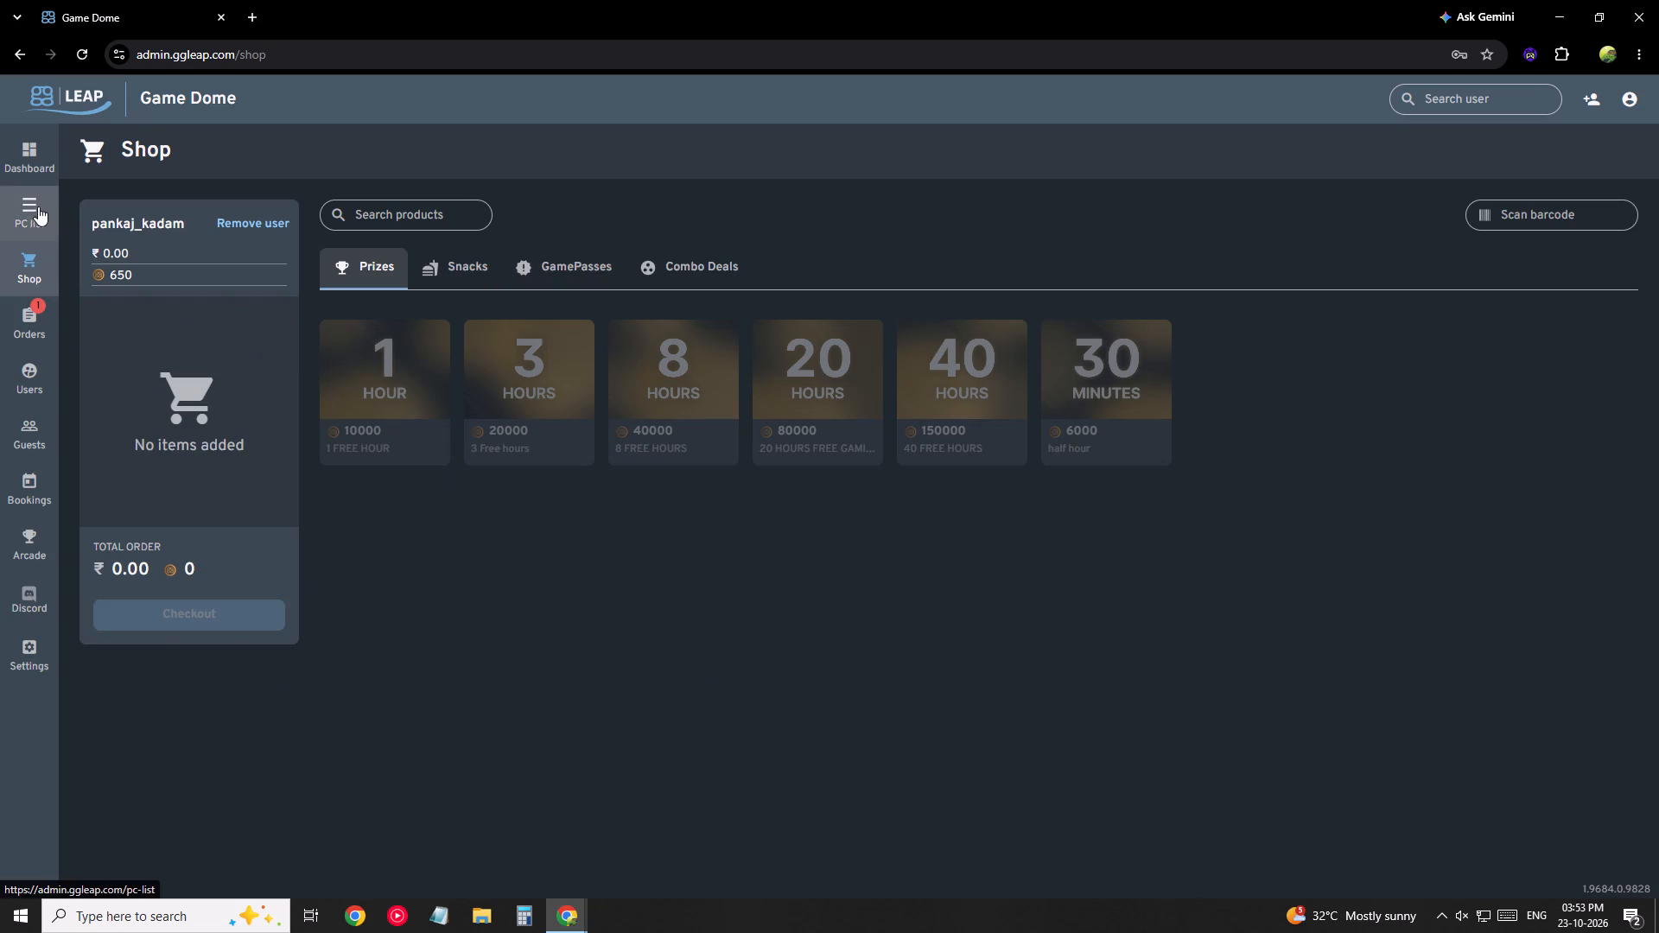
Sell two 1 Hour PC Rental passes to the second player on Ps 5 D, charging ₹200 to credit card.
click(38, 206)
scroll(591, 804, down, 10)
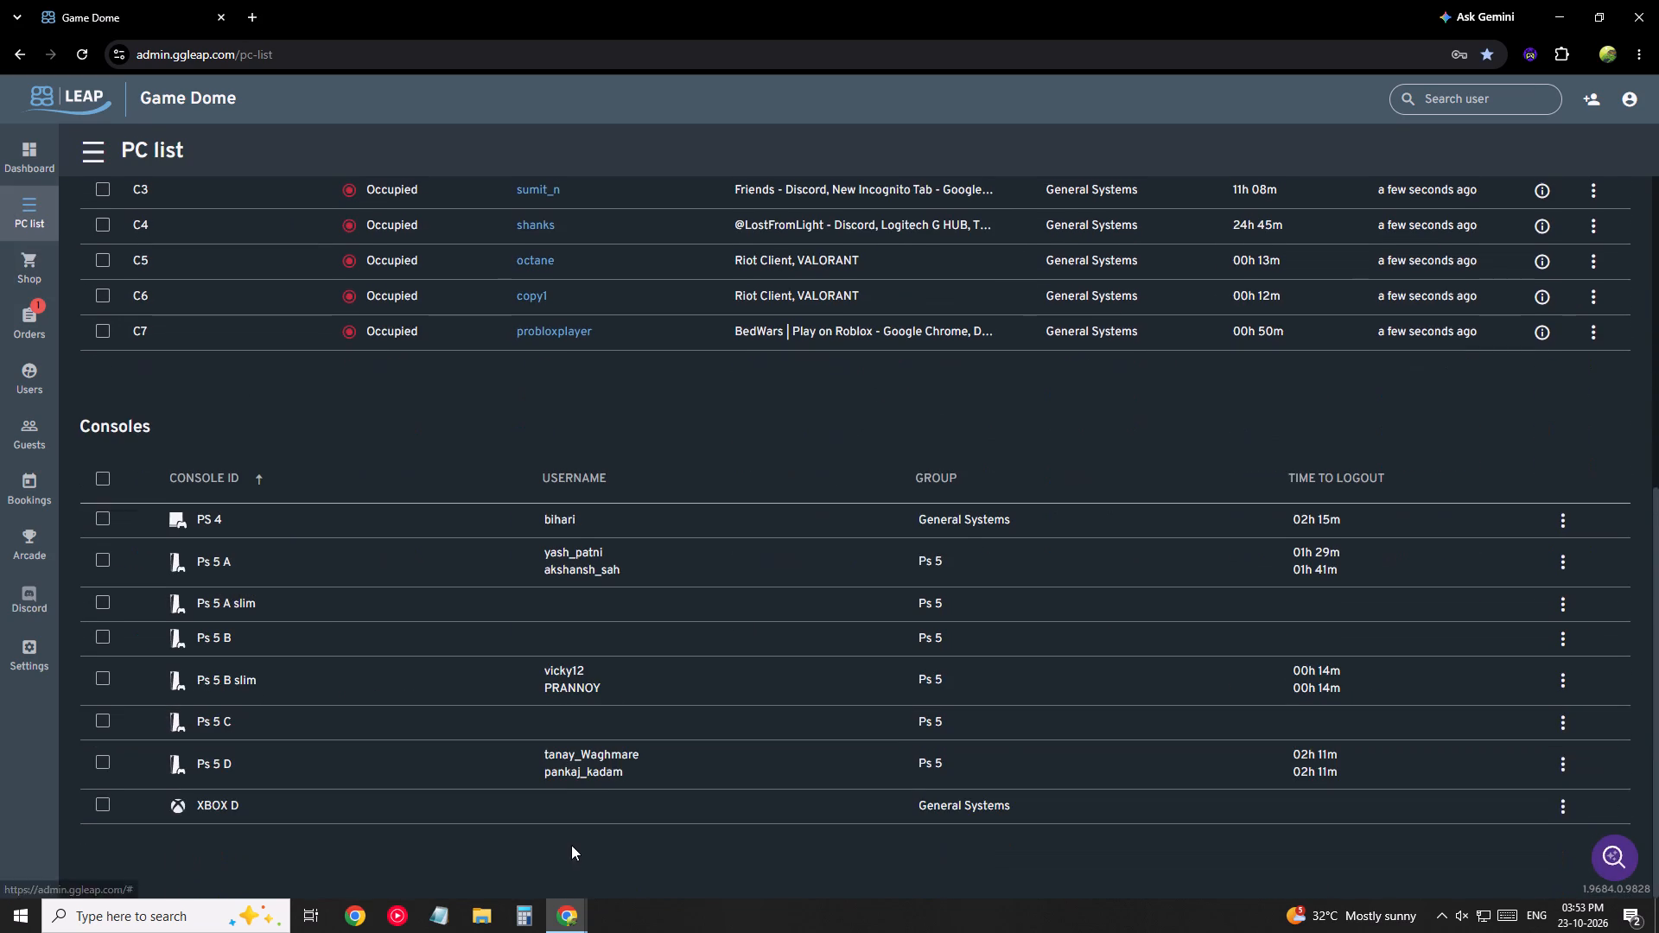
click(607, 768)
click(649, 535)
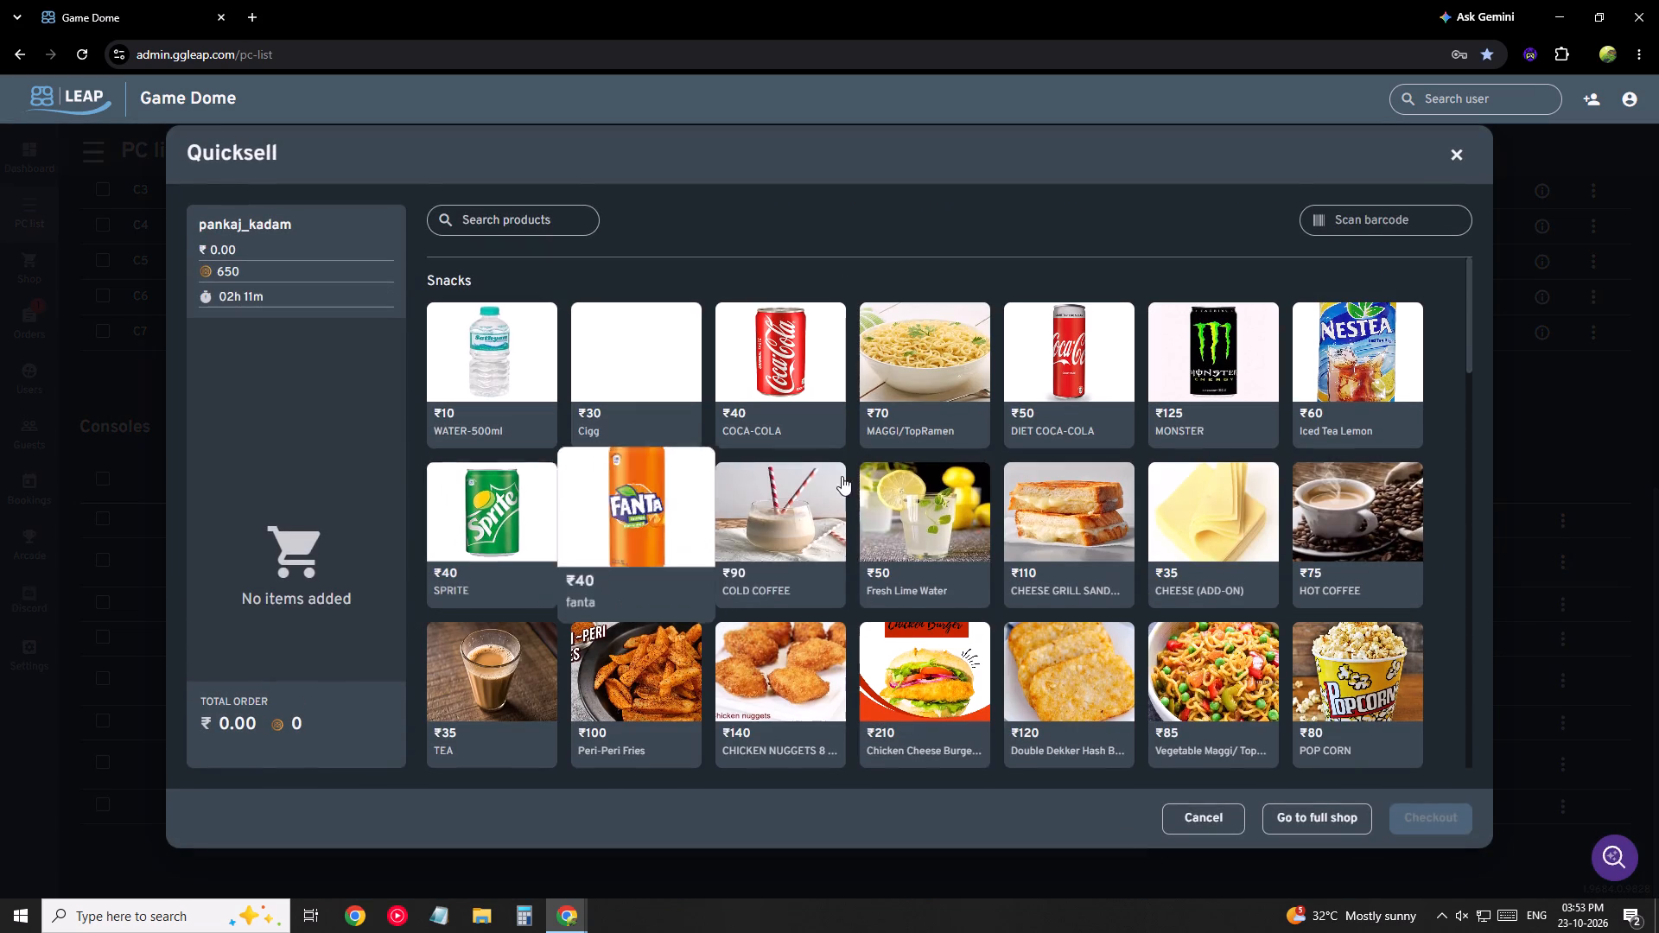
click(1297, 809)
click(560, 287)
click(492, 303)
click(485, 308)
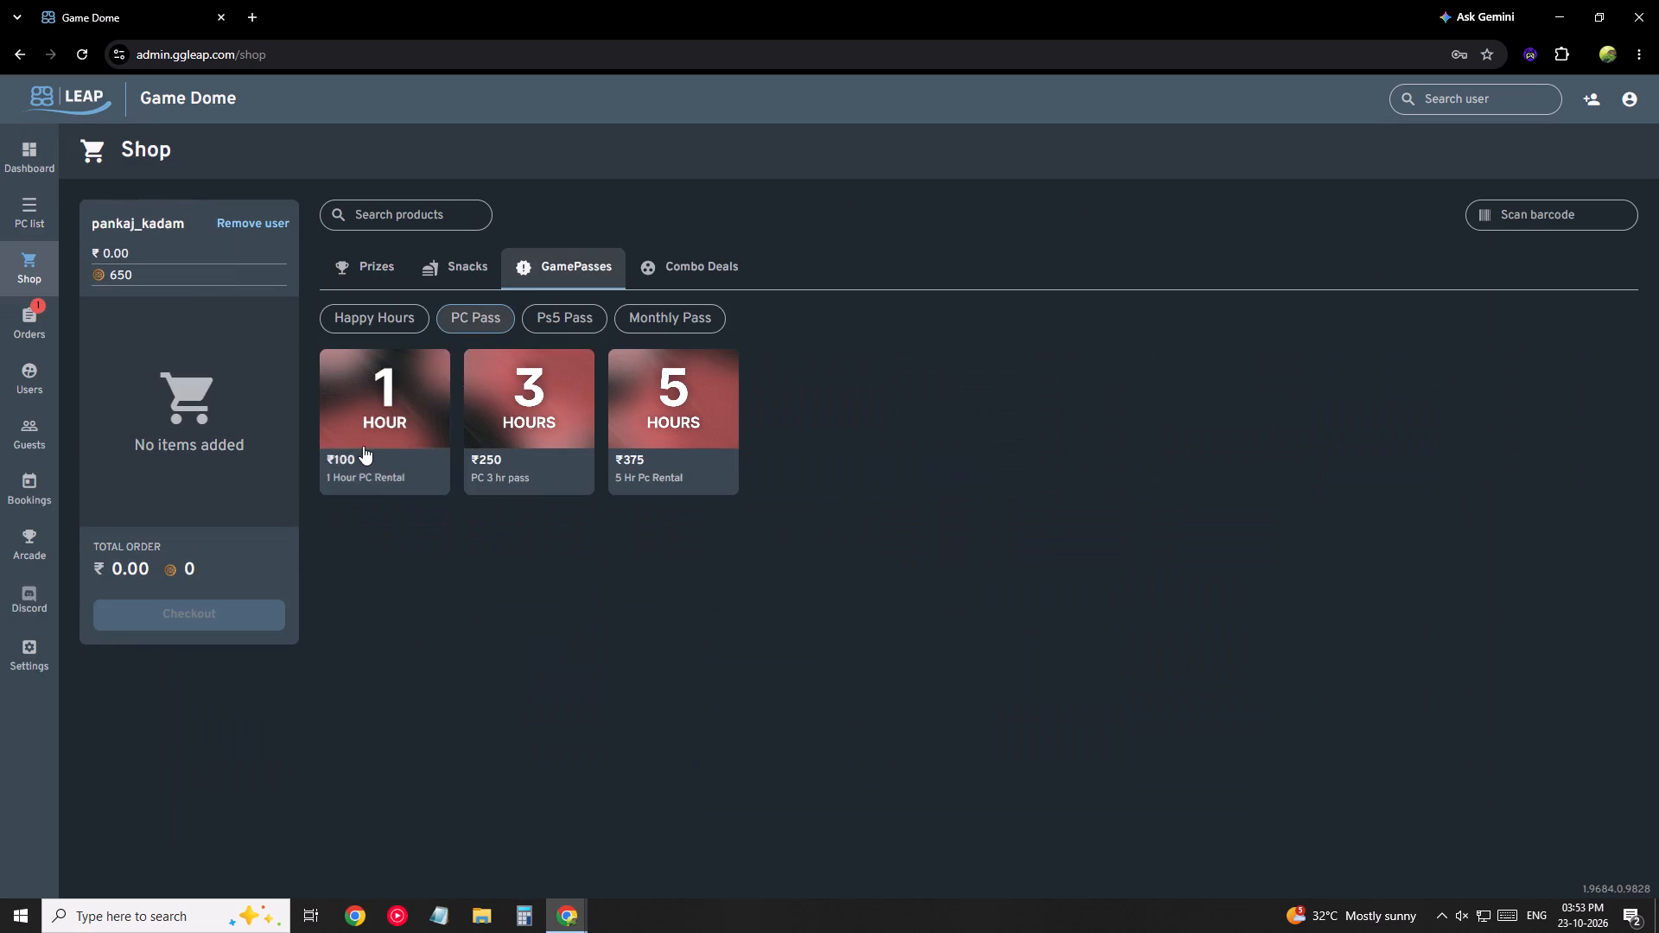
double_click(363, 446)
click(156, 631)
click(281, 603)
click(232, 626)
click(435, 515)
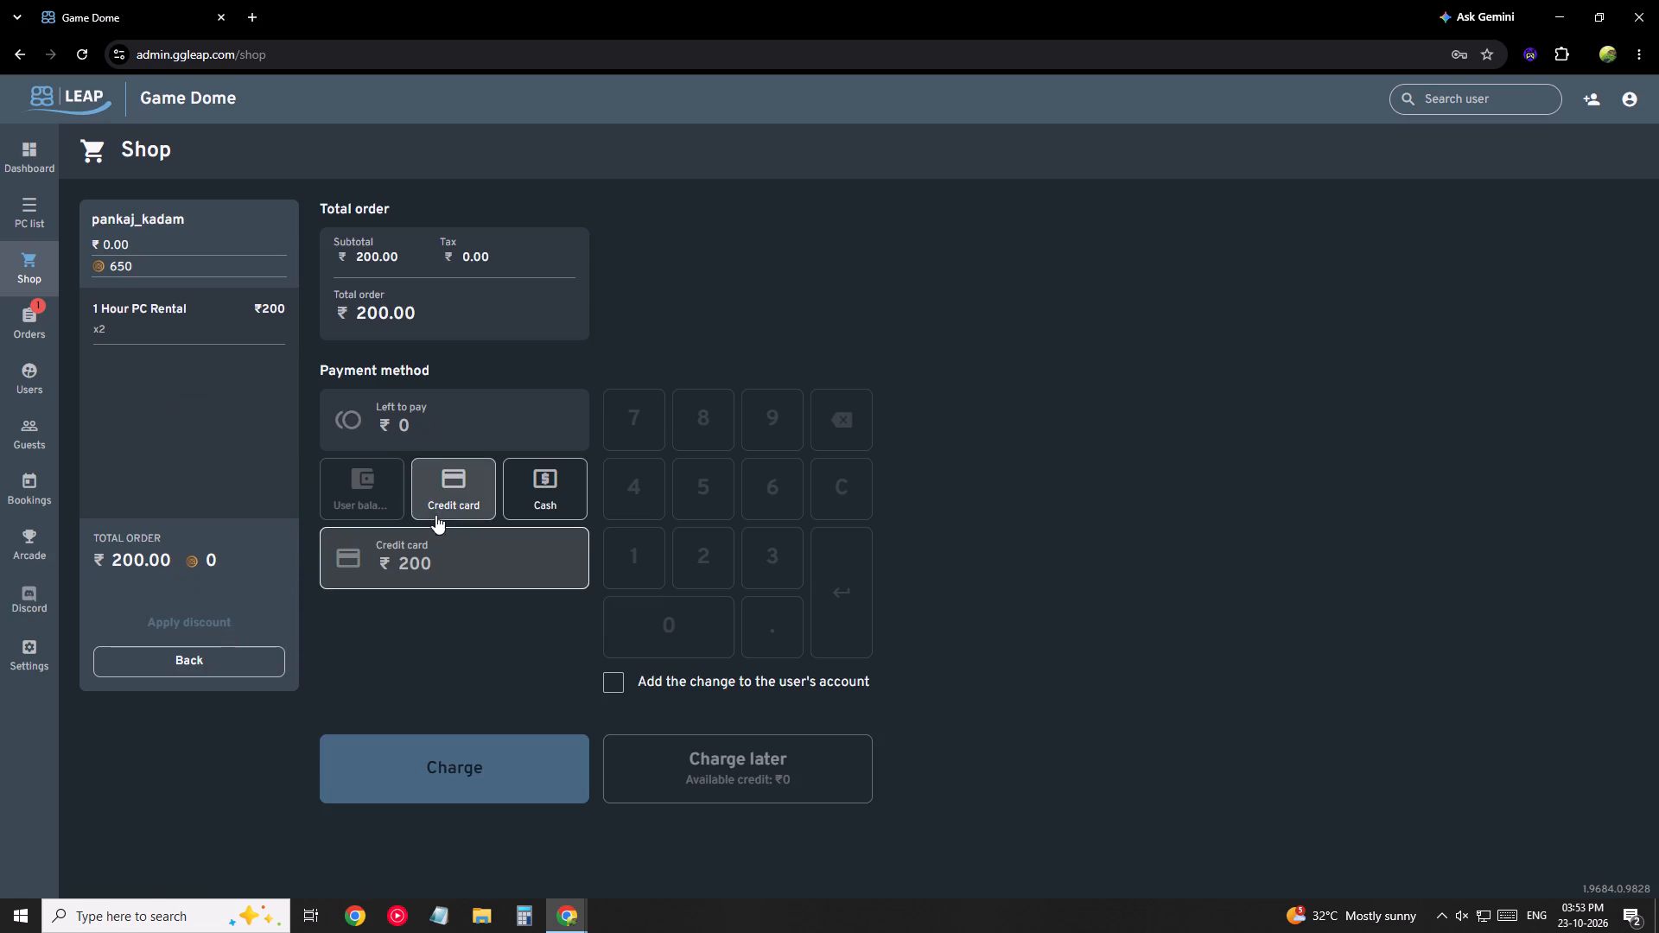
click(492, 789)
Copy the pass buyer's username and log that user out of console Ps 5 D.
double_click(140, 220)
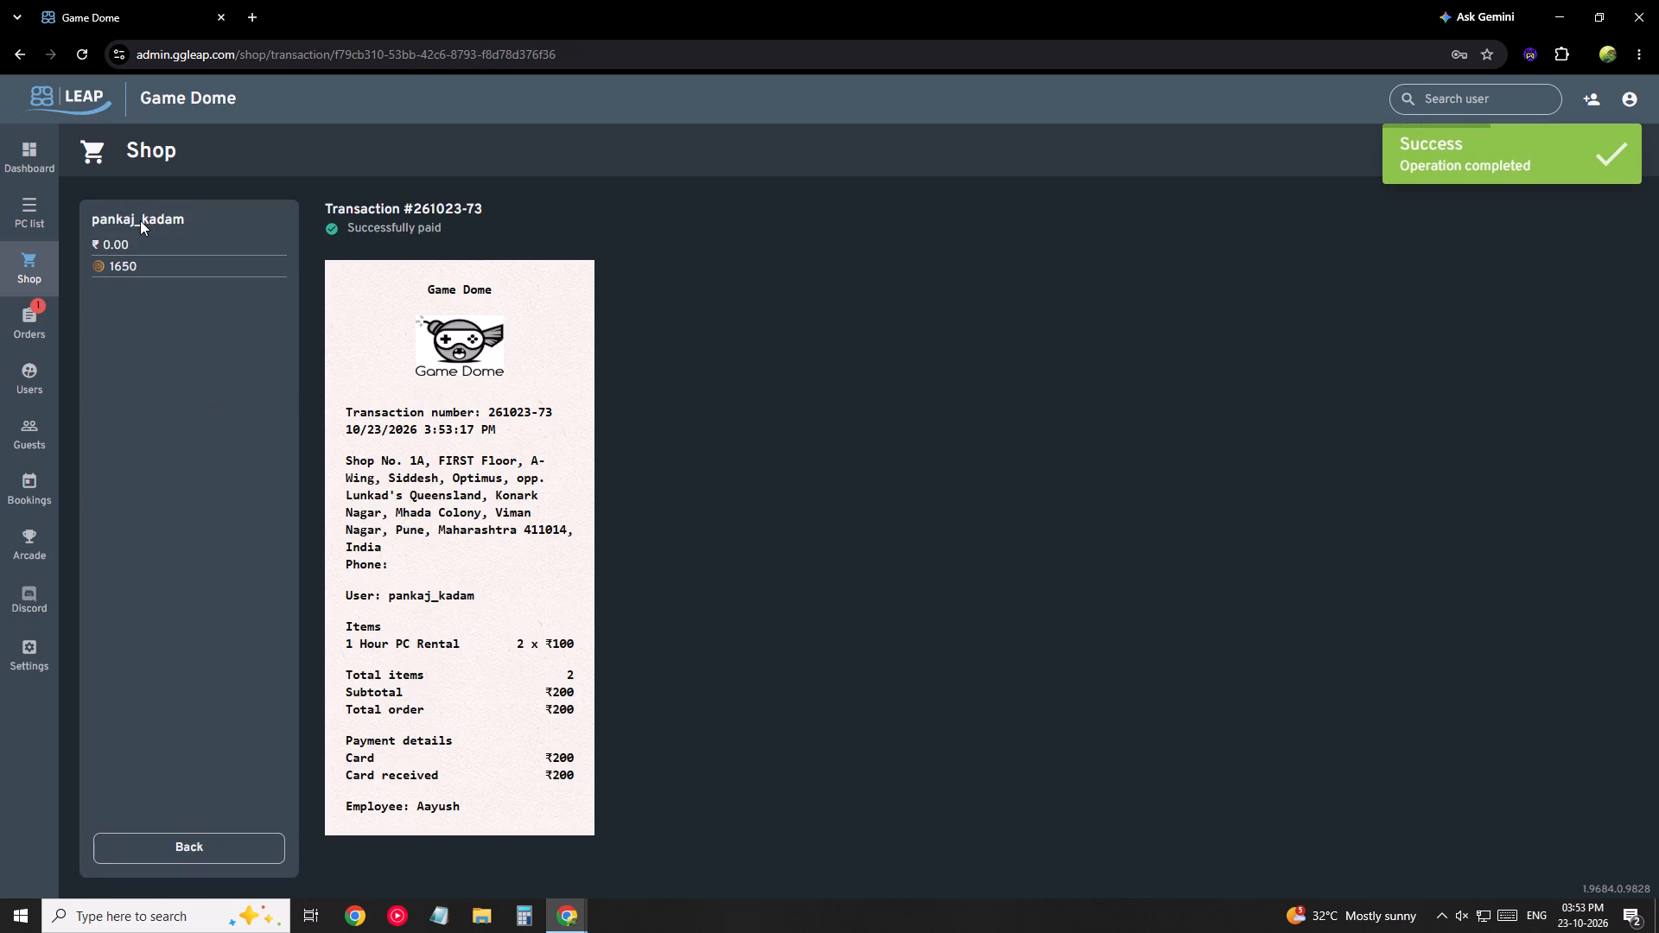
key(ctrl+c)
click(0, 203)
scroll(244, 480, down, 11)
scroll(511, 784, up, 1)
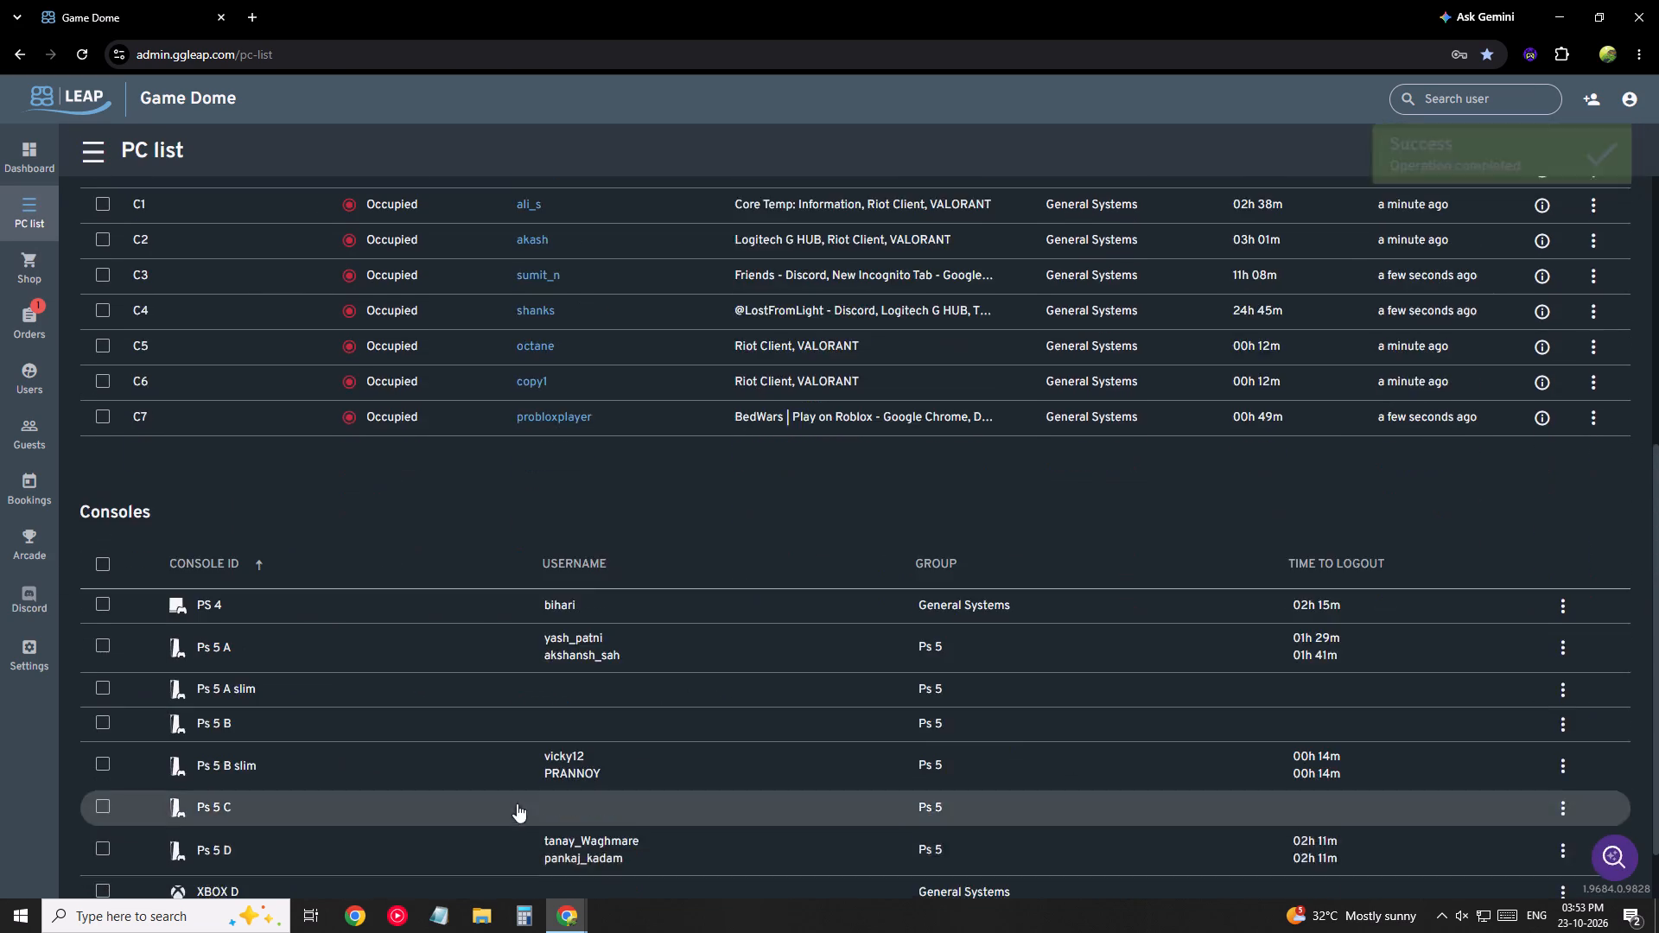
scroll(517, 803, down, 2)
click(588, 774)
click(627, 643)
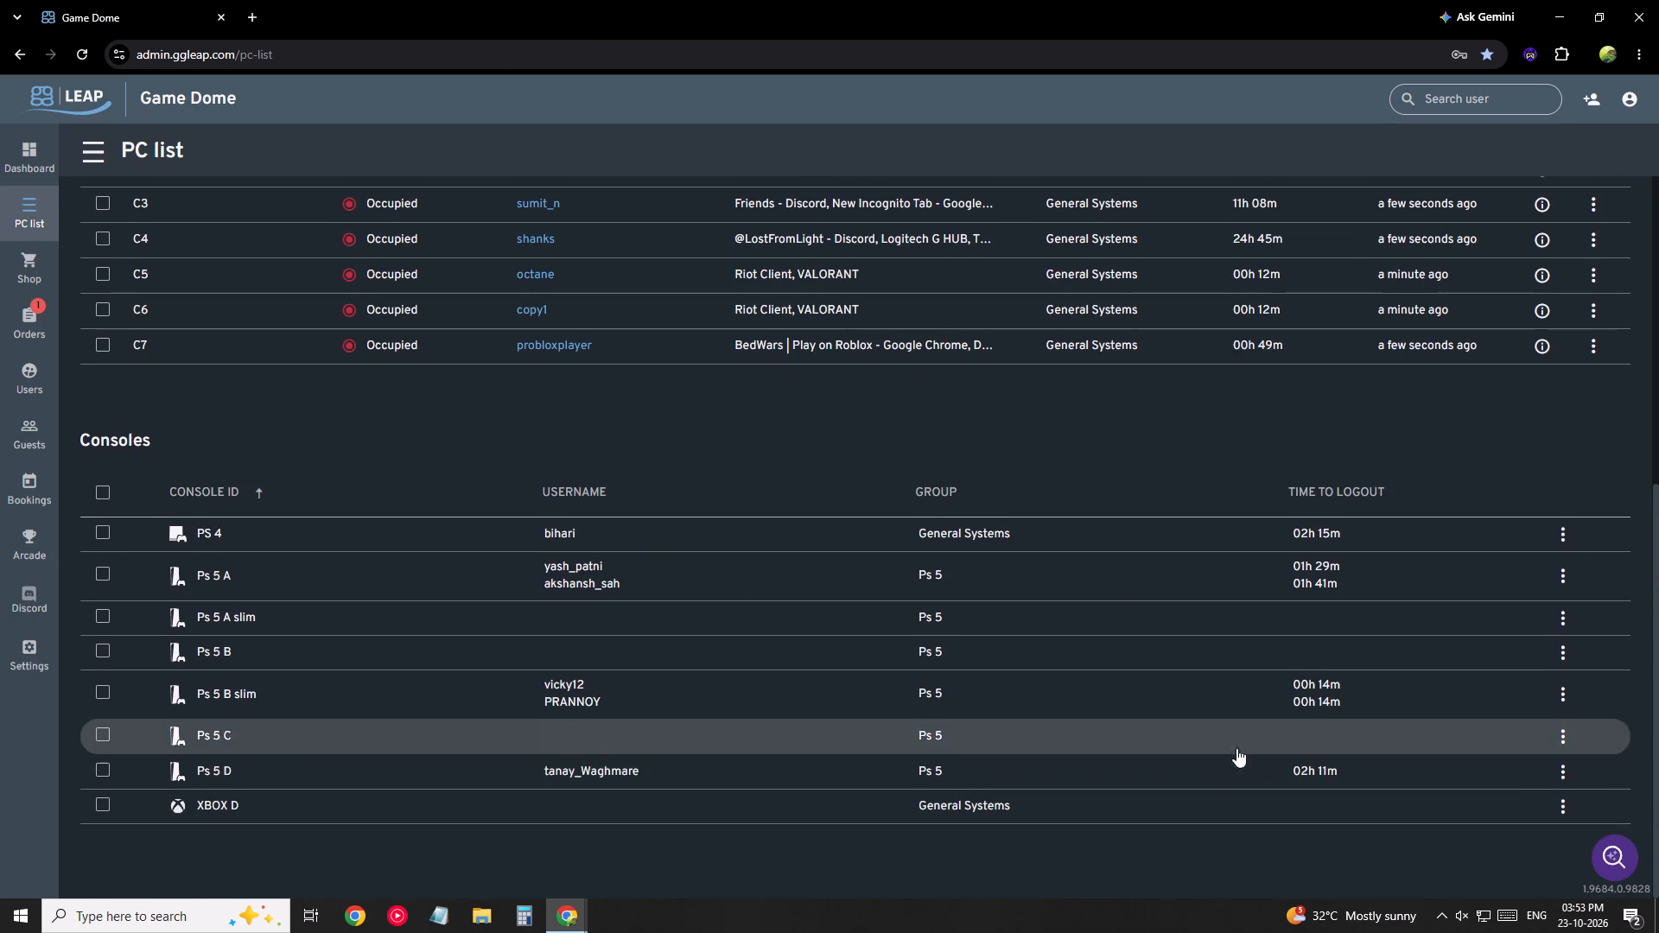
Log the user with the copied username in on console XBOX D.
click(1571, 803)
click(1569, 670)
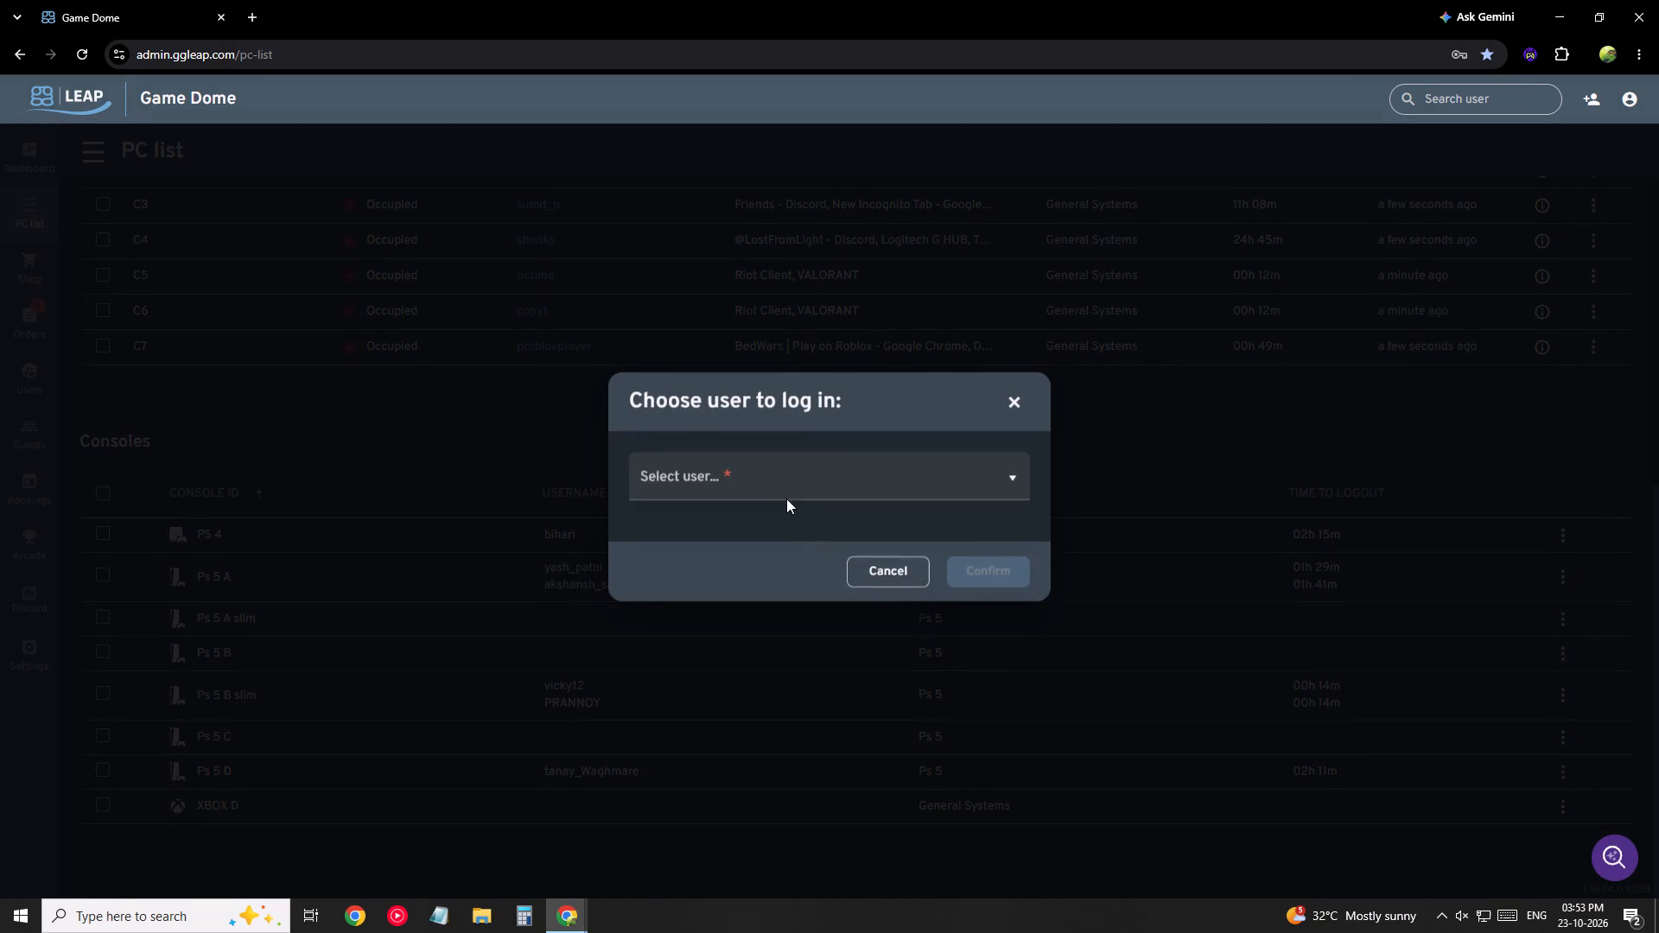
click(779, 486)
key(ctrl+v)
click(791, 515)
click(849, 548)
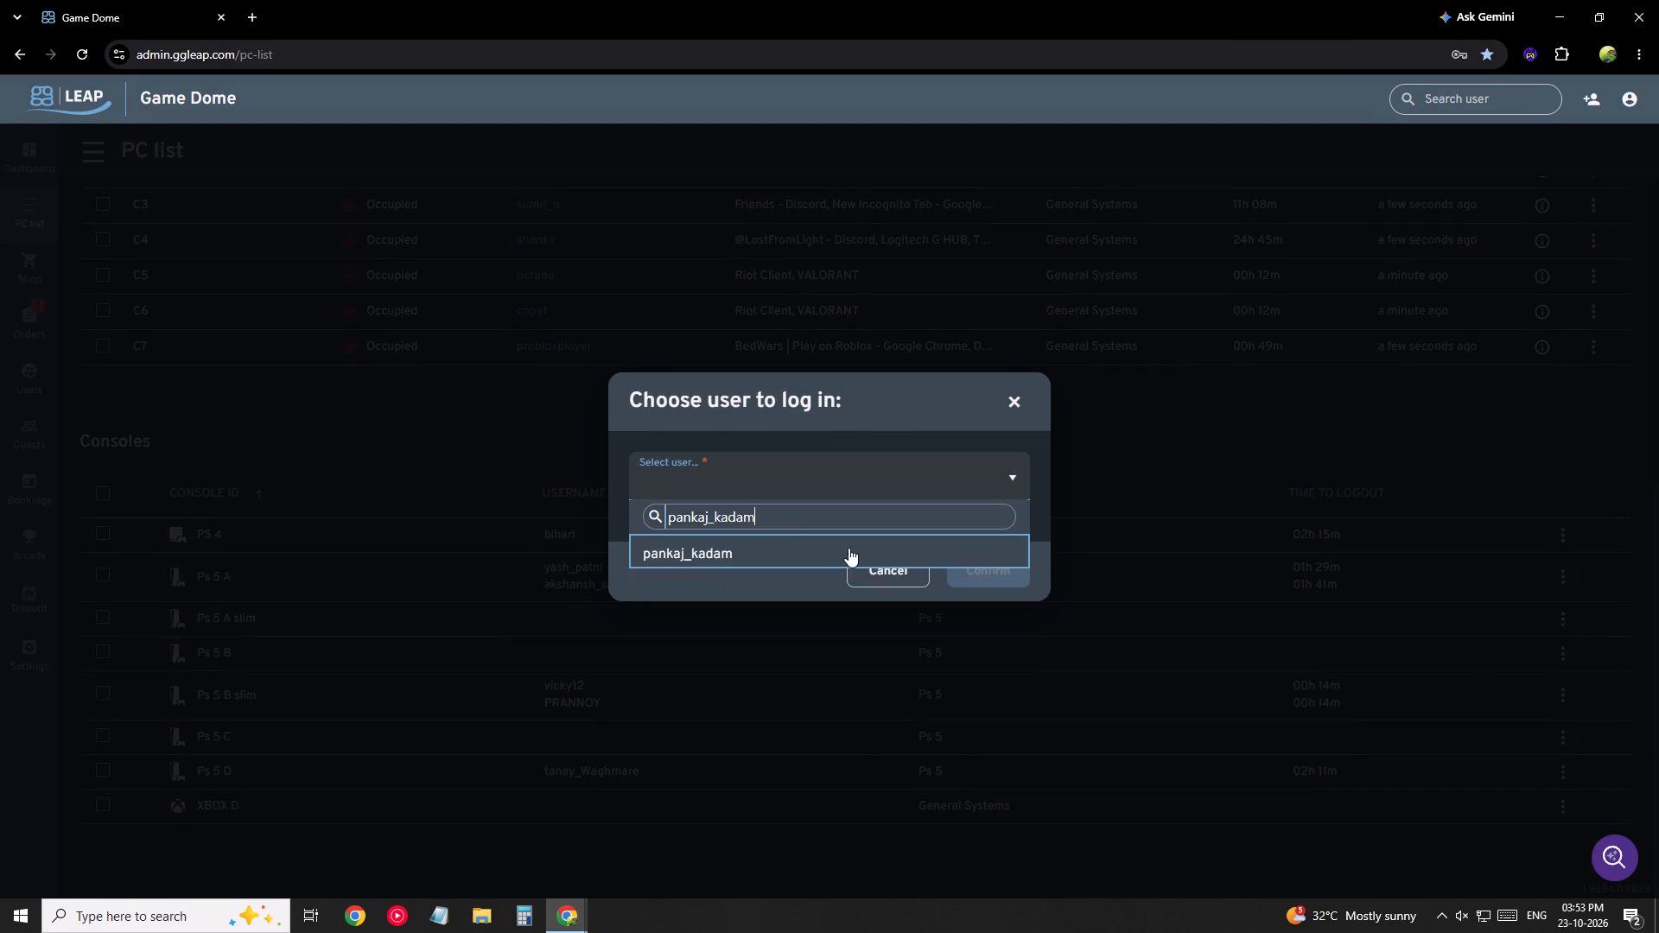
click(980, 573)
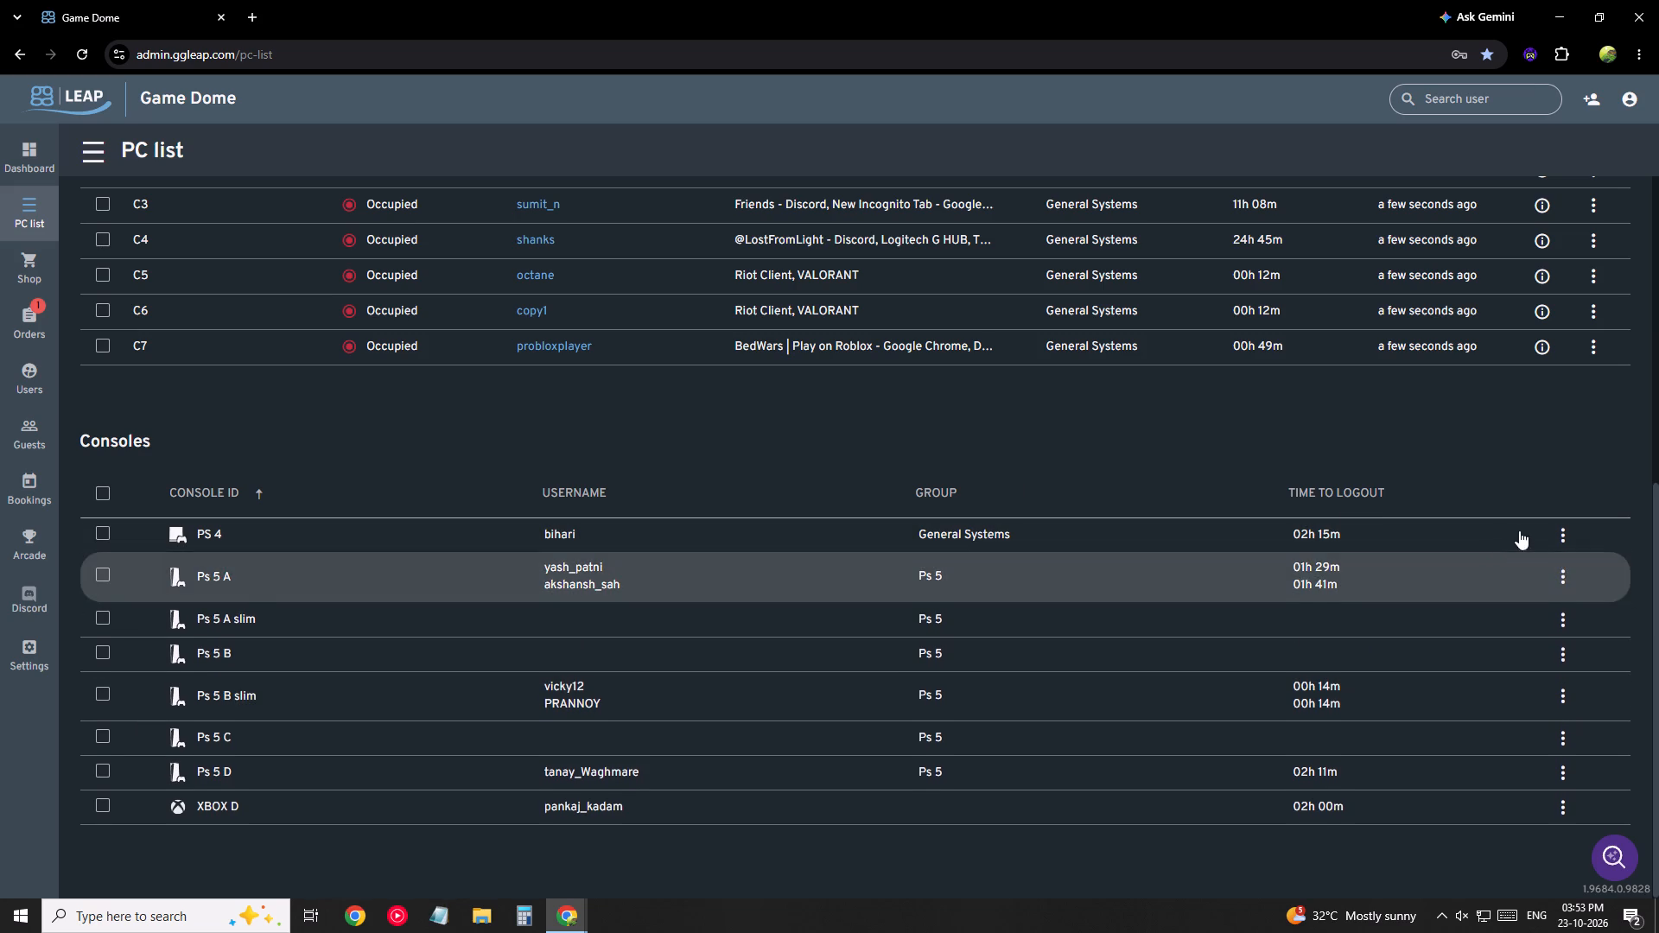
Log bihari out of console PS 4.
click(1559, 539)
click(1576, 593)
Sell two 1 hr Ps5 Console rental passes to bihari, charging ₹200 to credit card.
click(1524, 86)
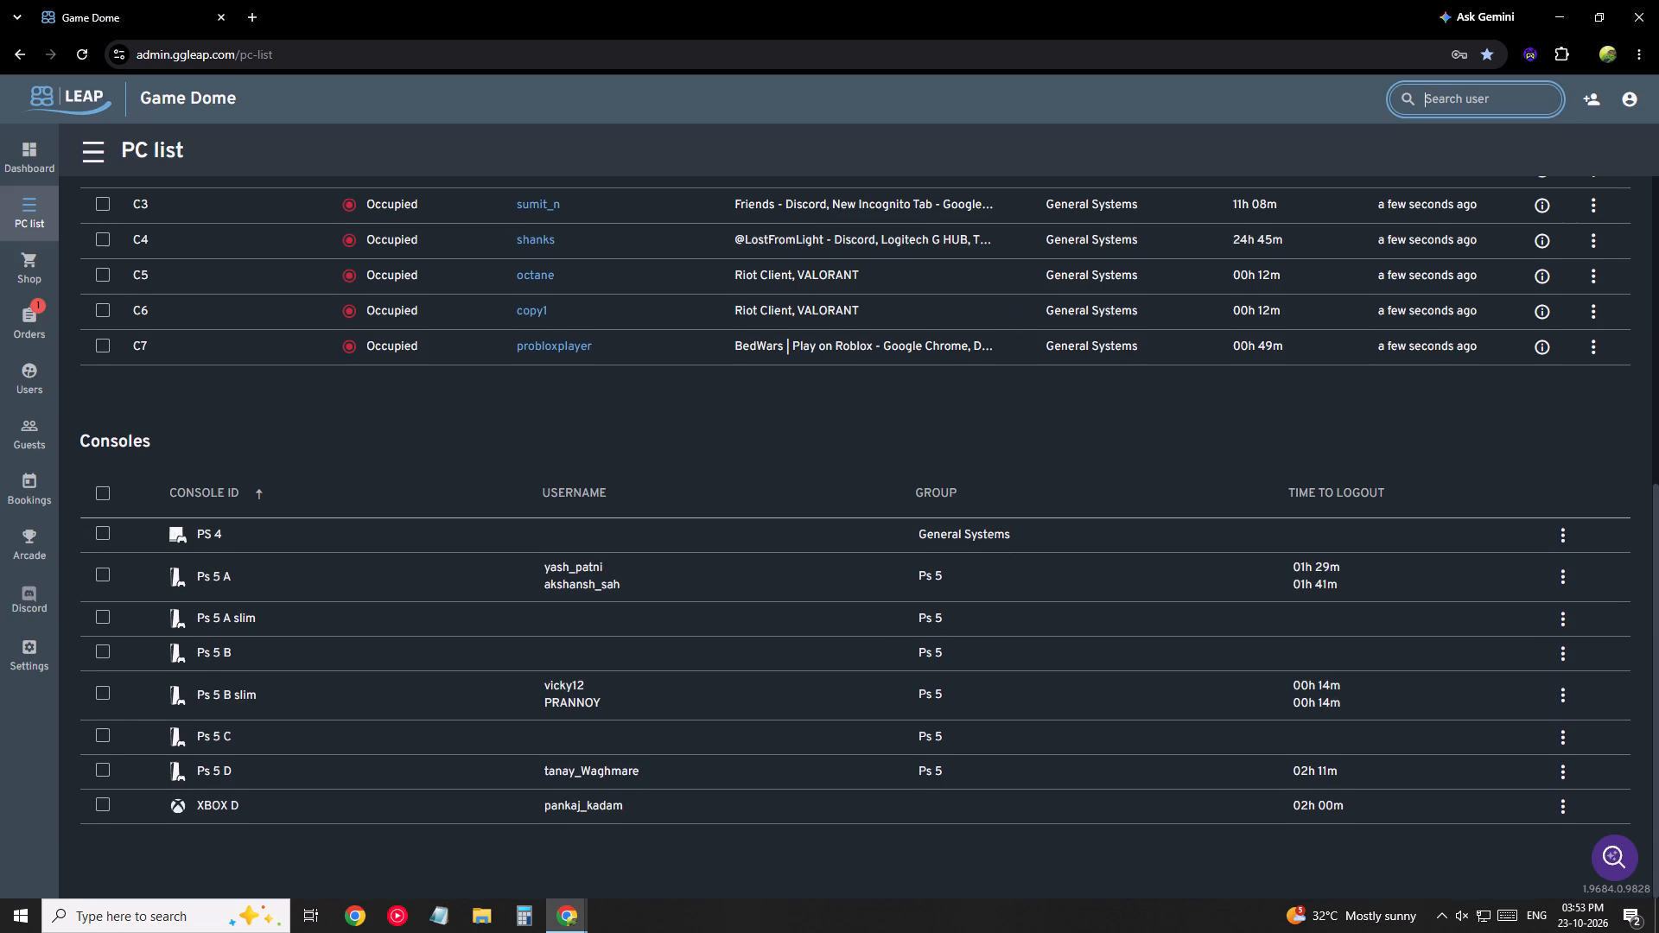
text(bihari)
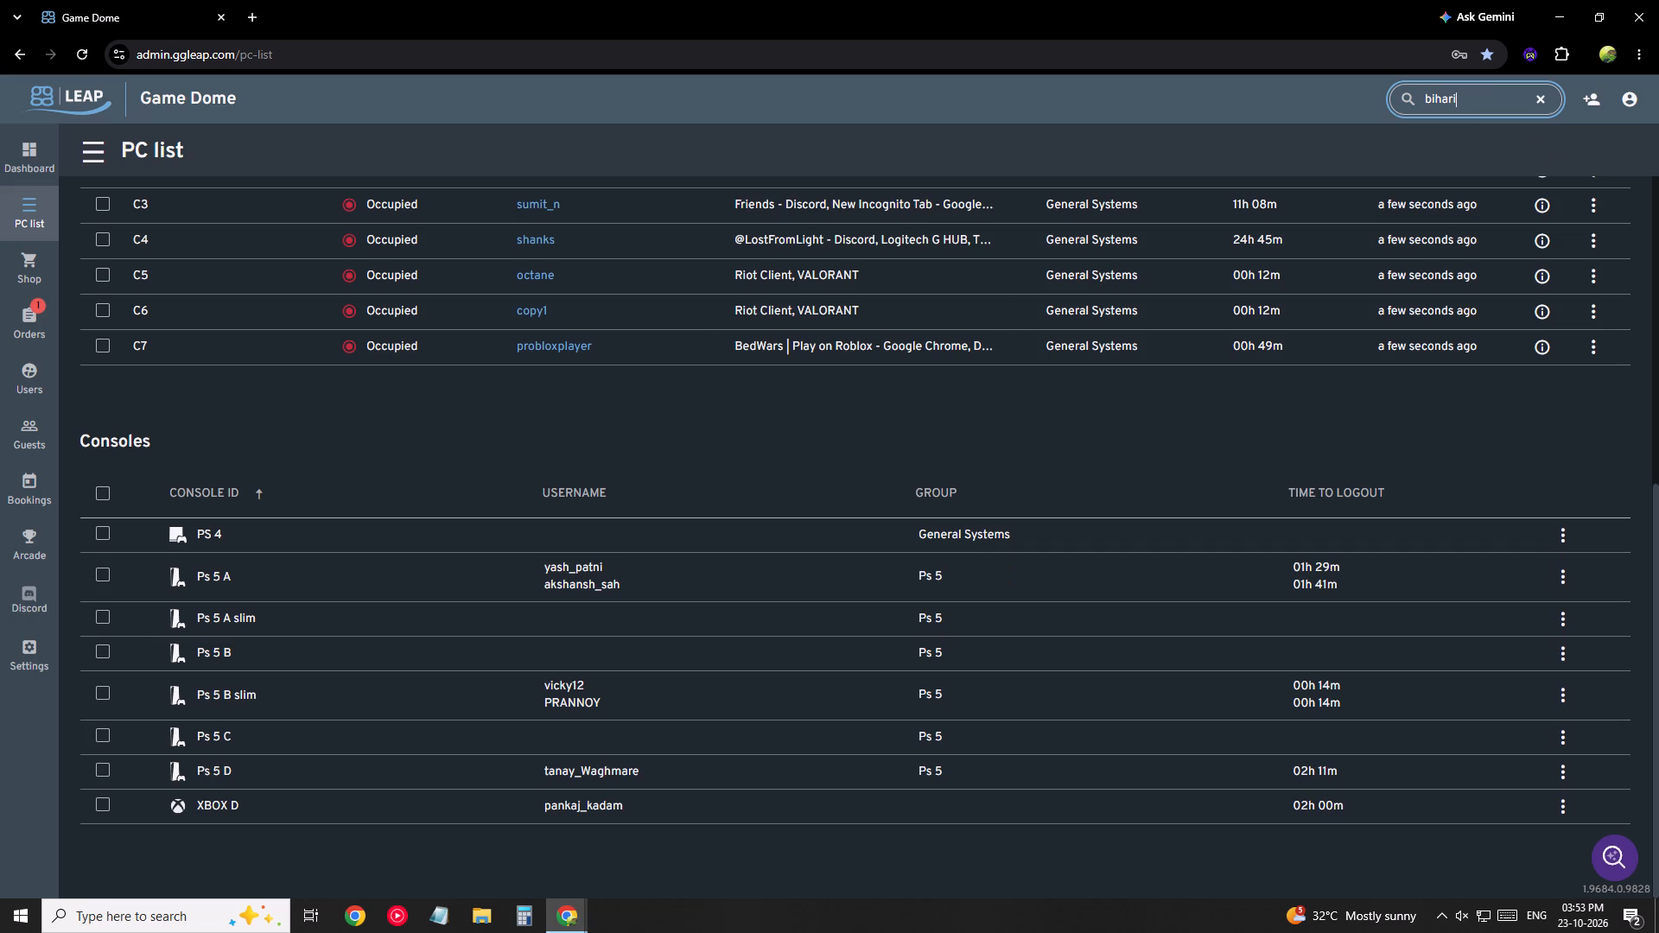
click(1599, 130)
click(1637, 145)
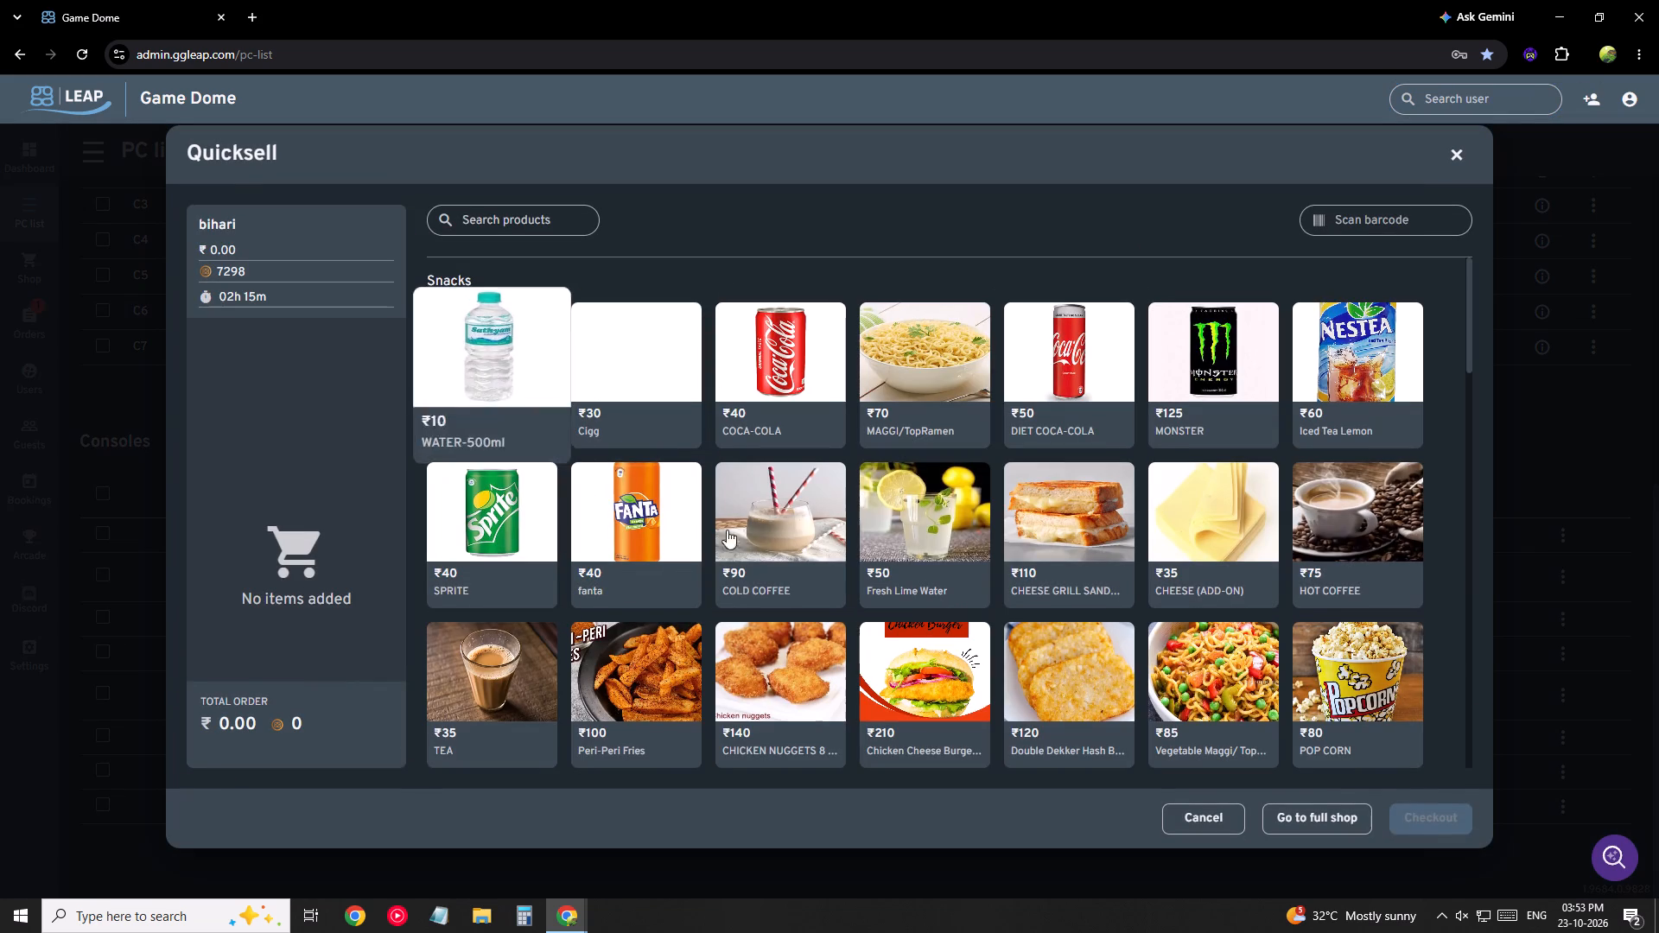
click(1319, 814)
click(567, 265)
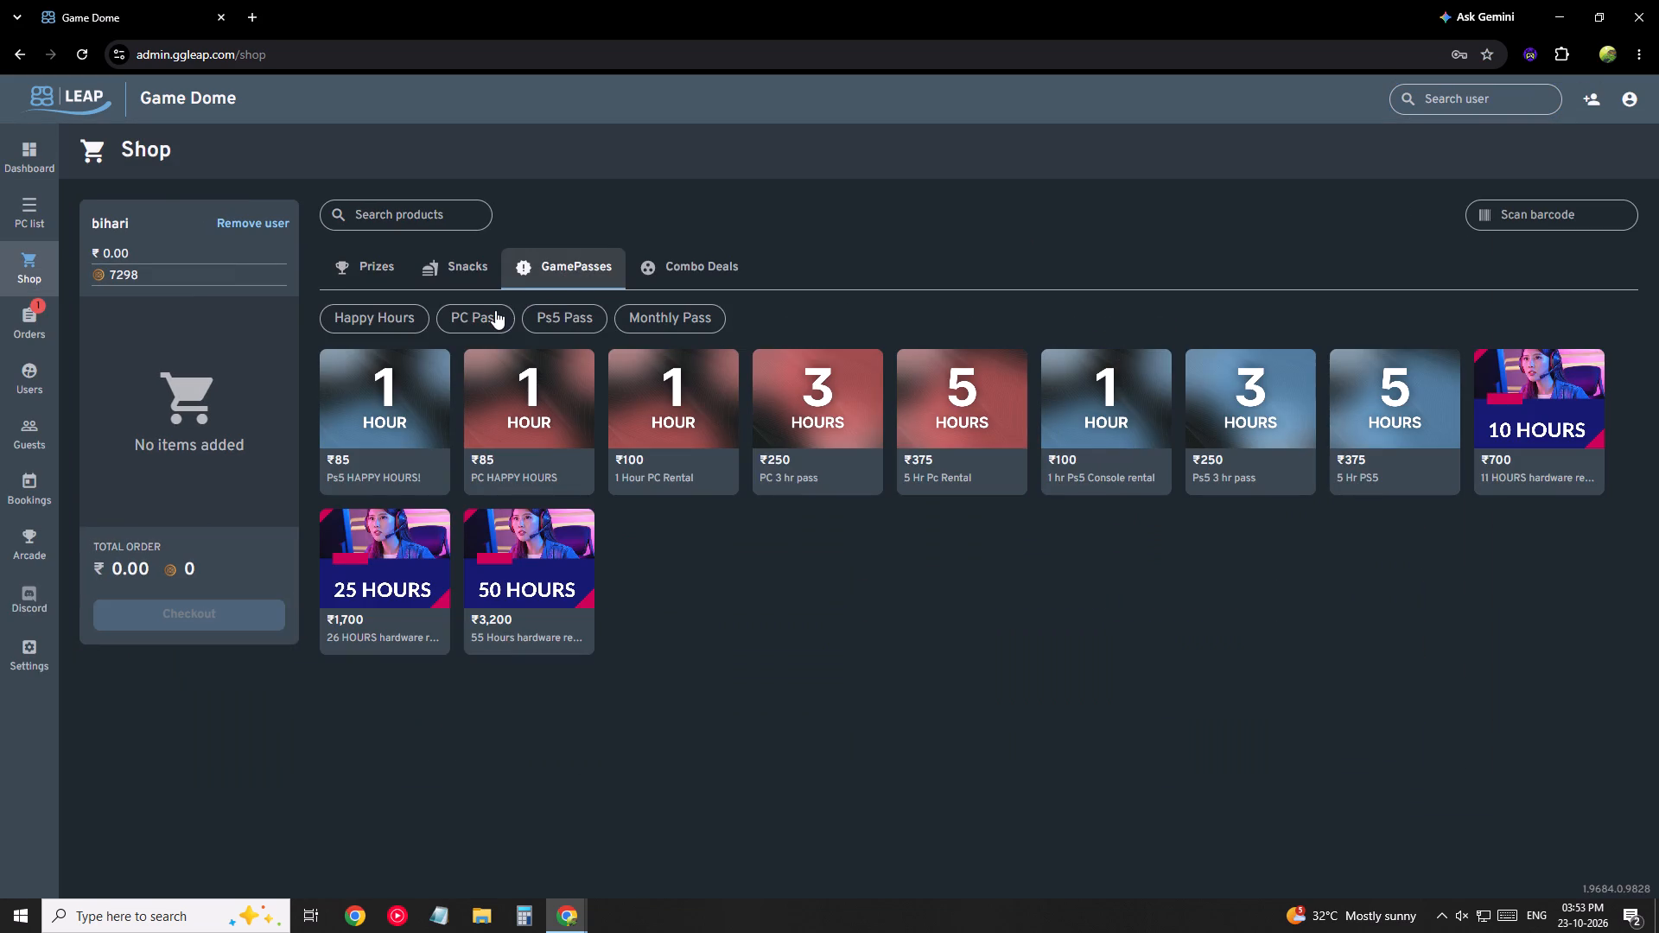
click(544, 311)
double_click(413, 394)
click(212, 612)
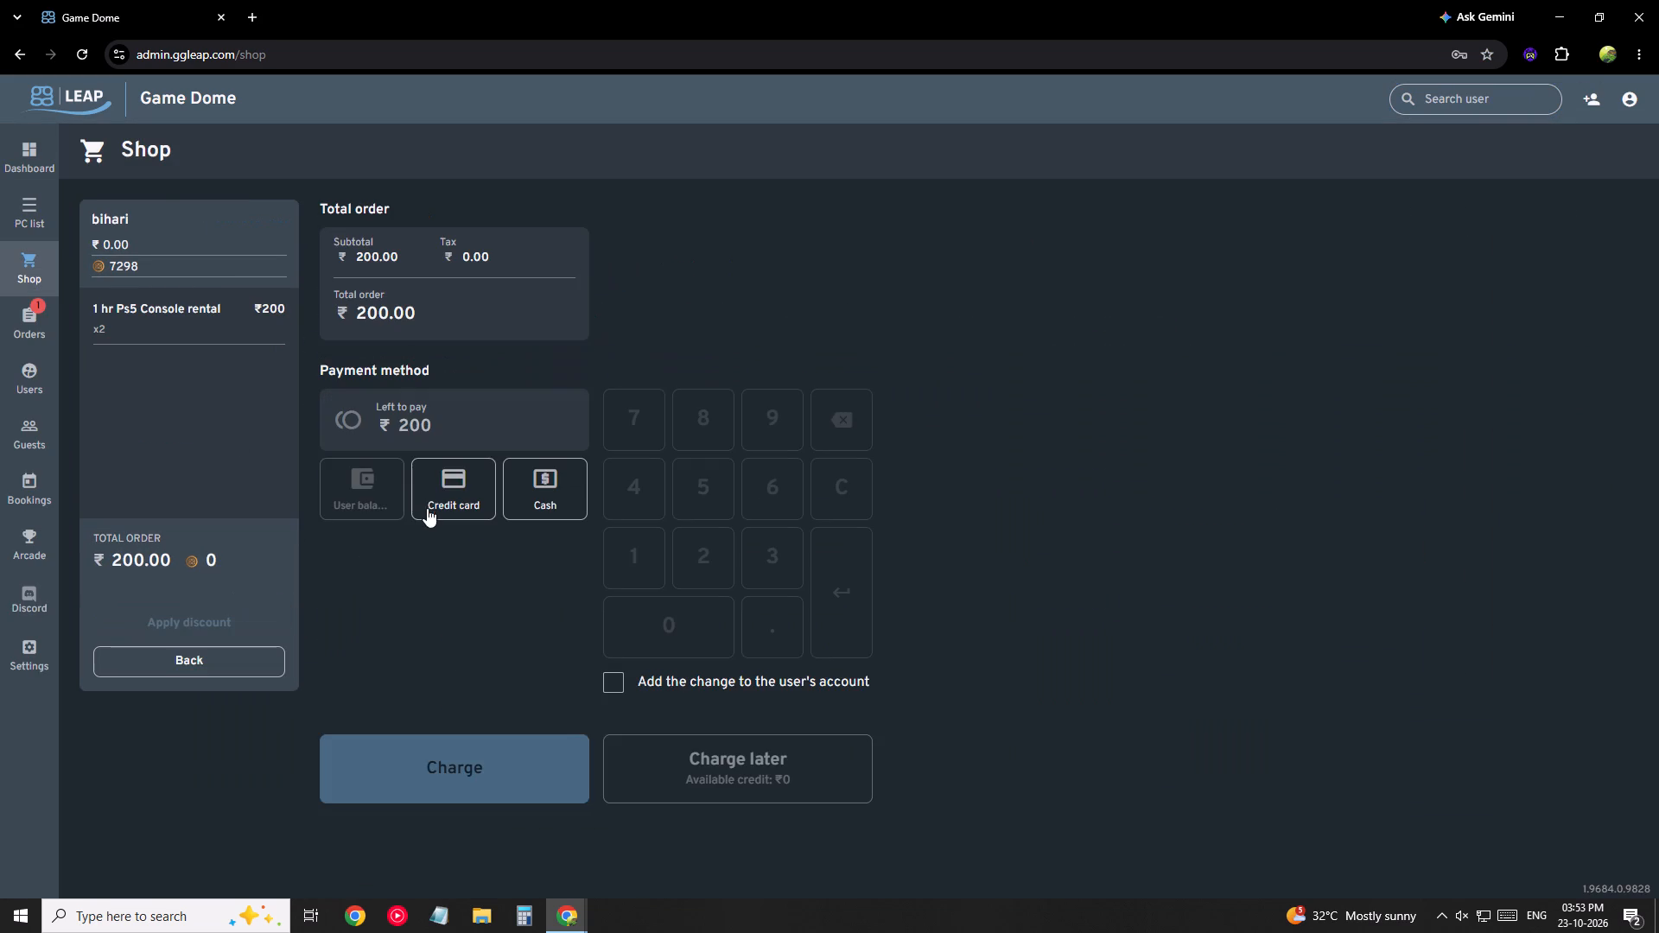
click(429, 502)
click(454, 760)
Log bihari in on console Ps 5 B.
click(4, 183)
click(26, 236)
scroll(601, 642, down, 3)
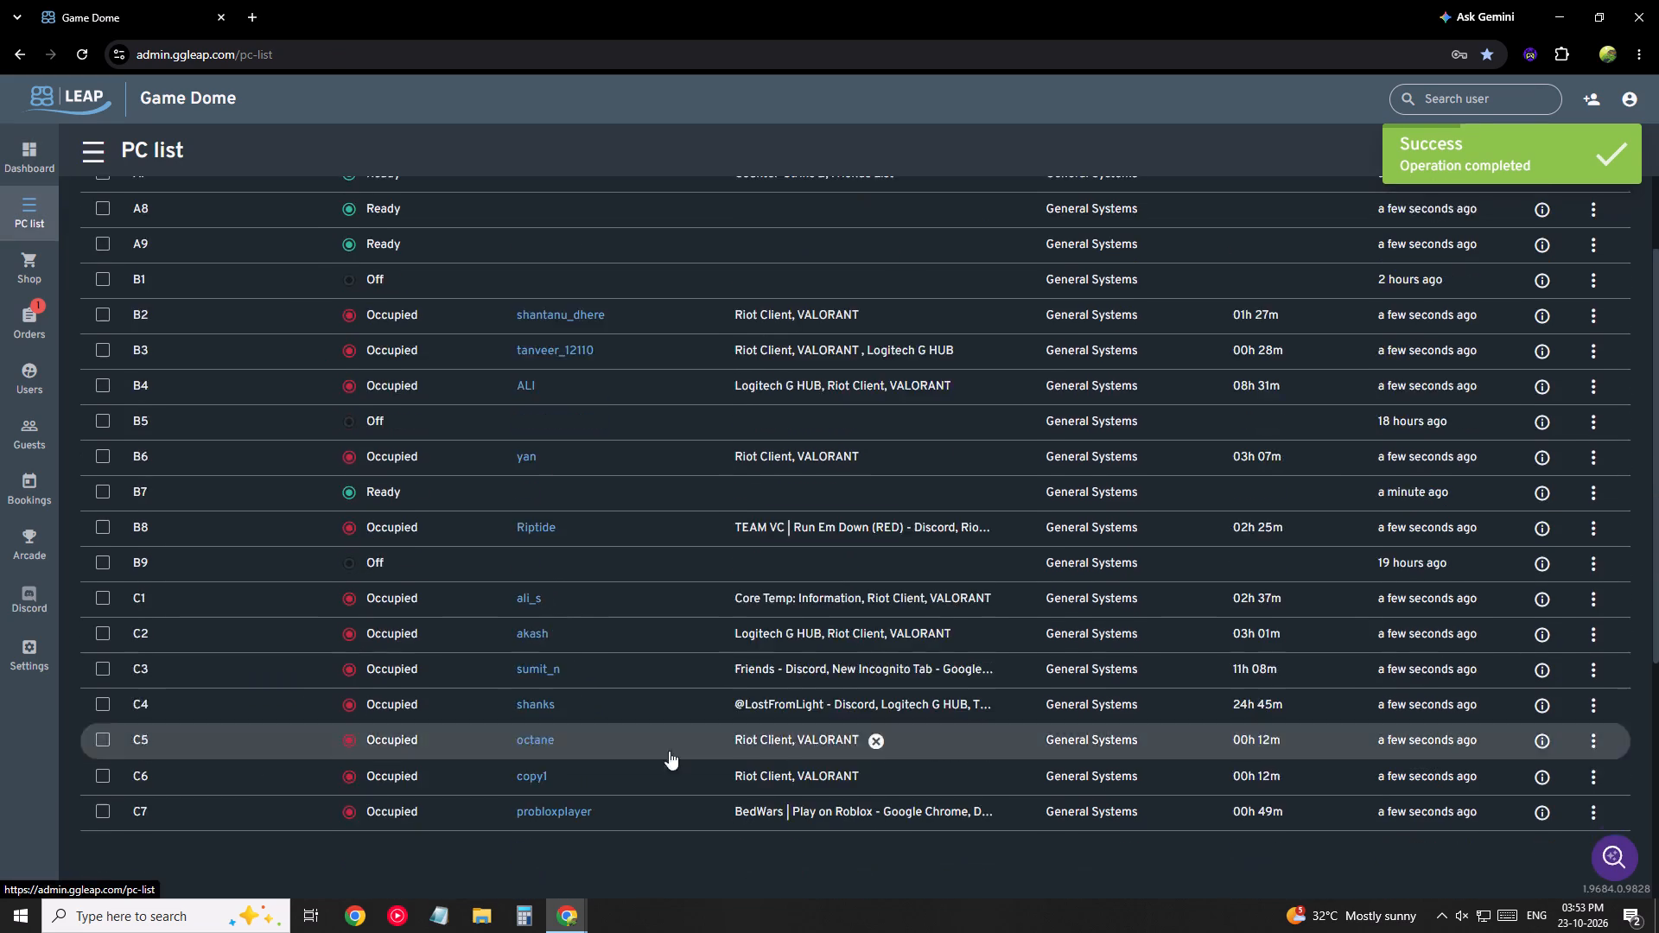
scroll(669, 751, down, 11)
click(1567, 618)
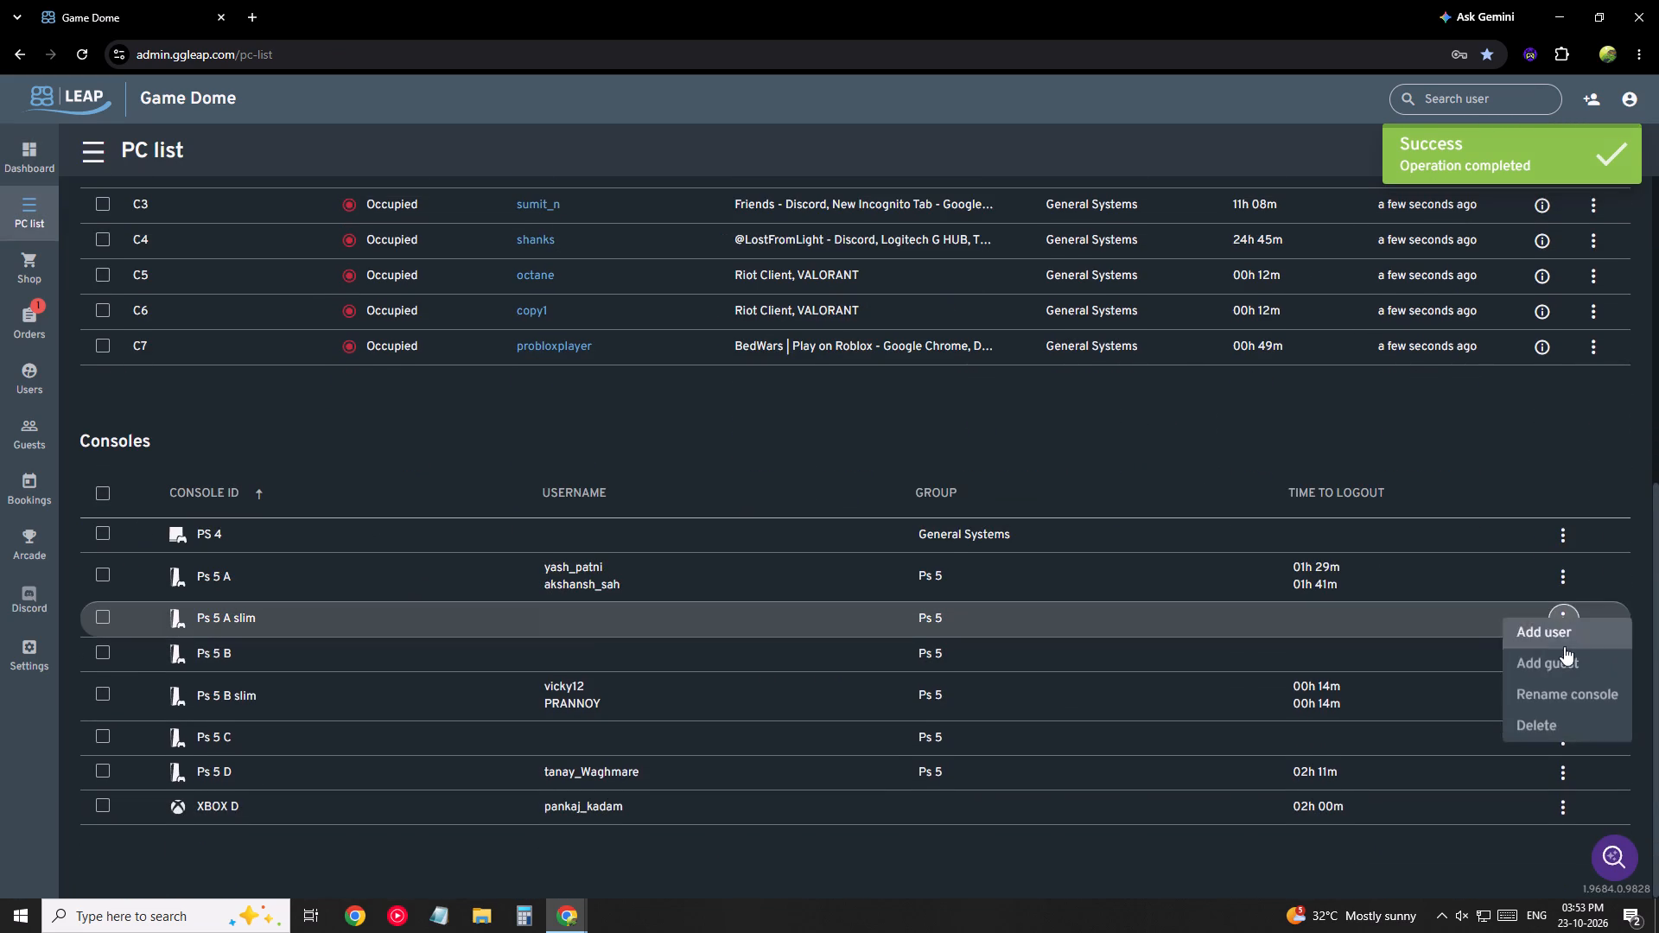
click(1228, 812)
click(1564, 651)
click(1589, 666)
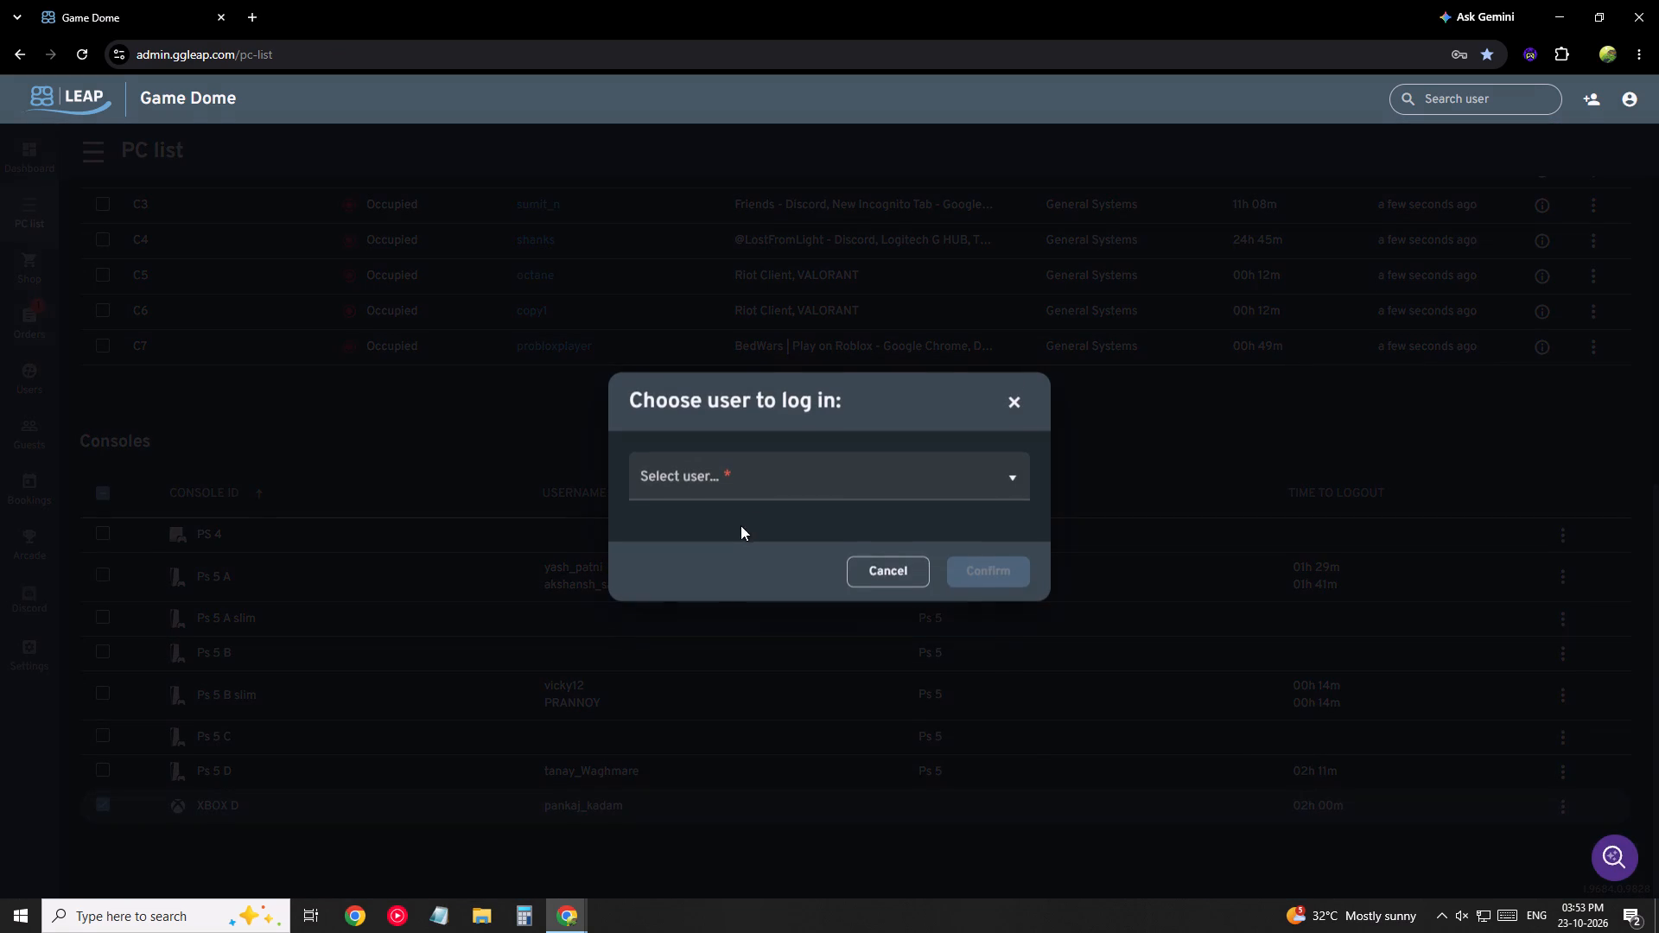
click(753, 489)
key(ctrl+v)
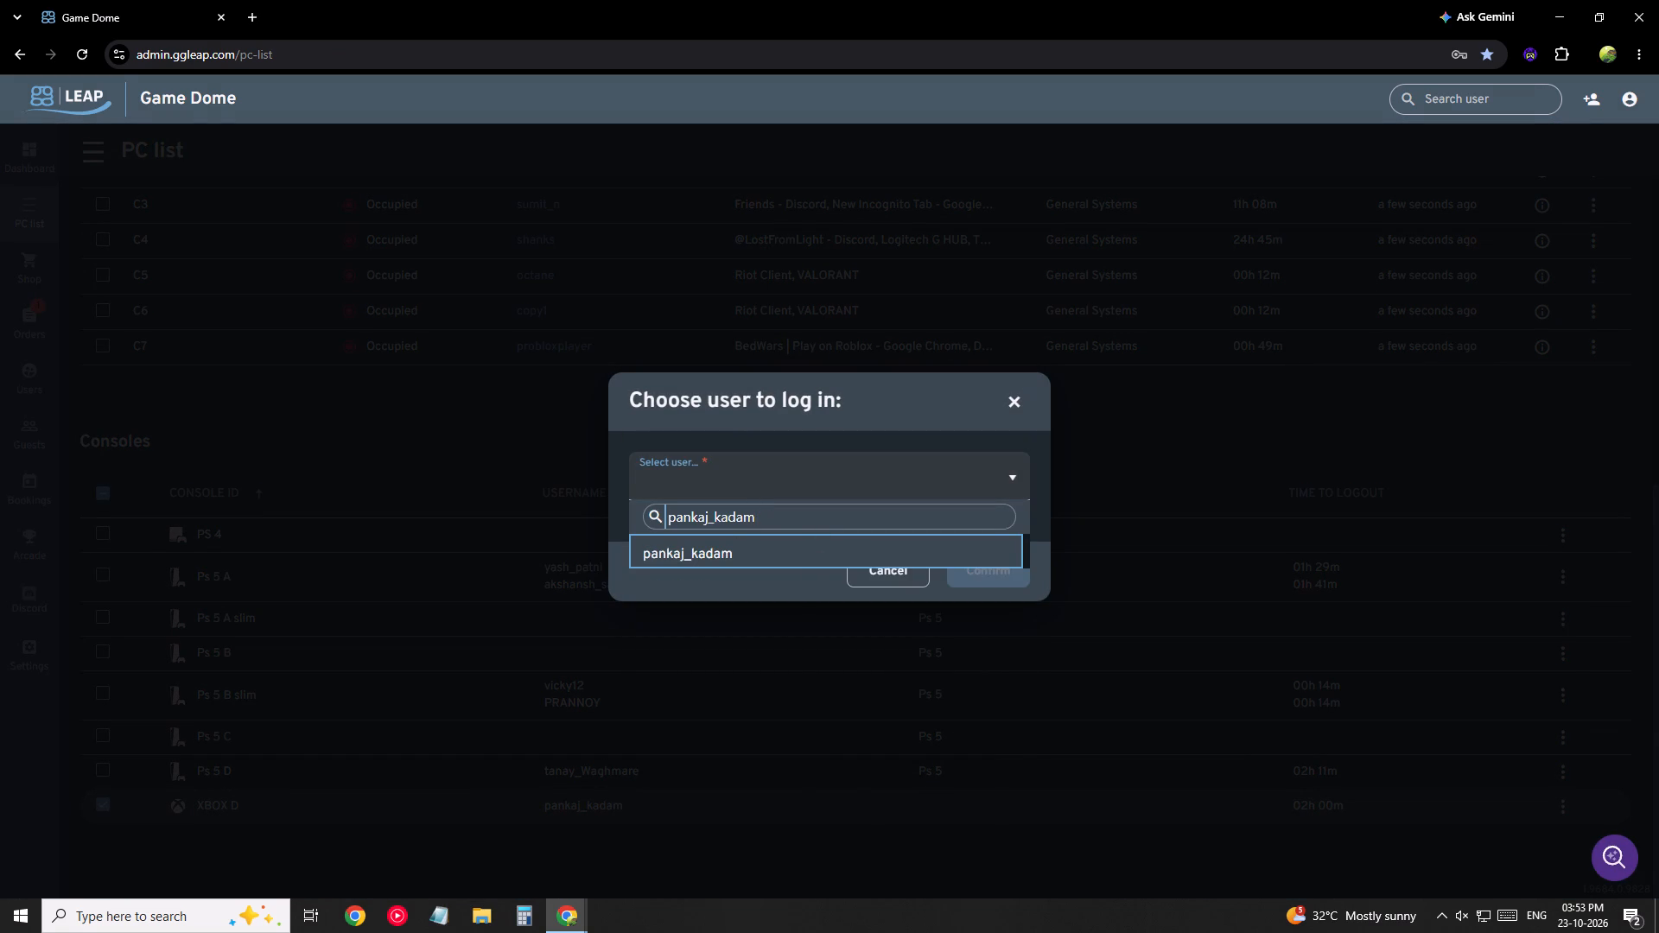
drag(811, 521, 505, 497)
key(BackSpace)
key(BackSpace)
key(BackSpace)
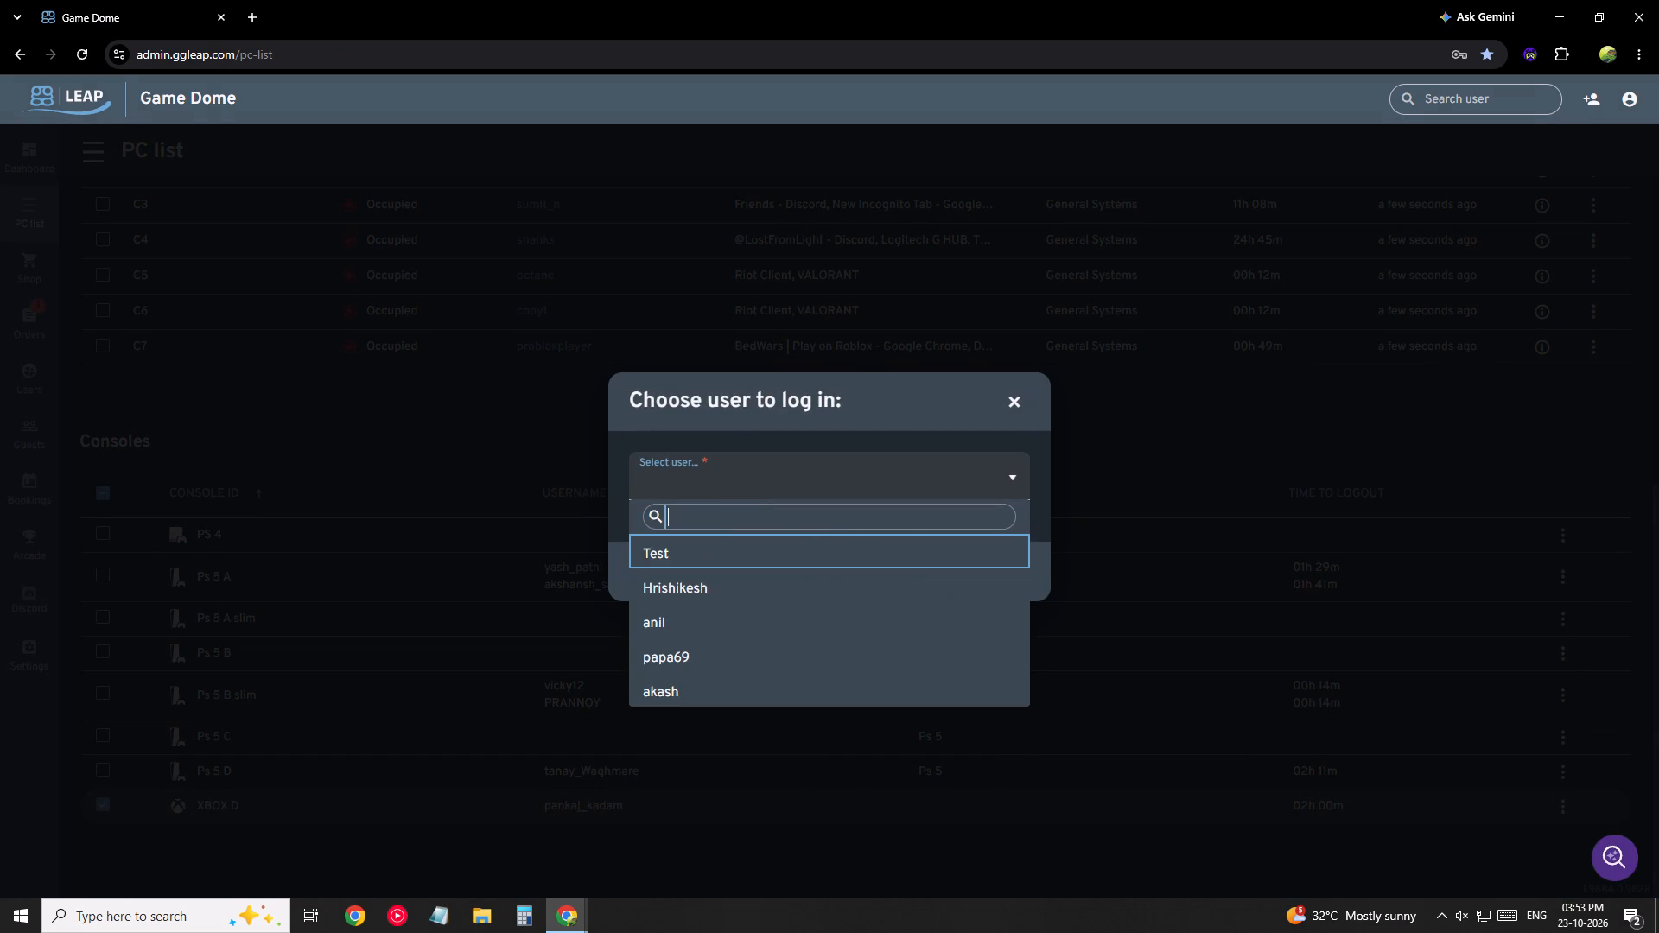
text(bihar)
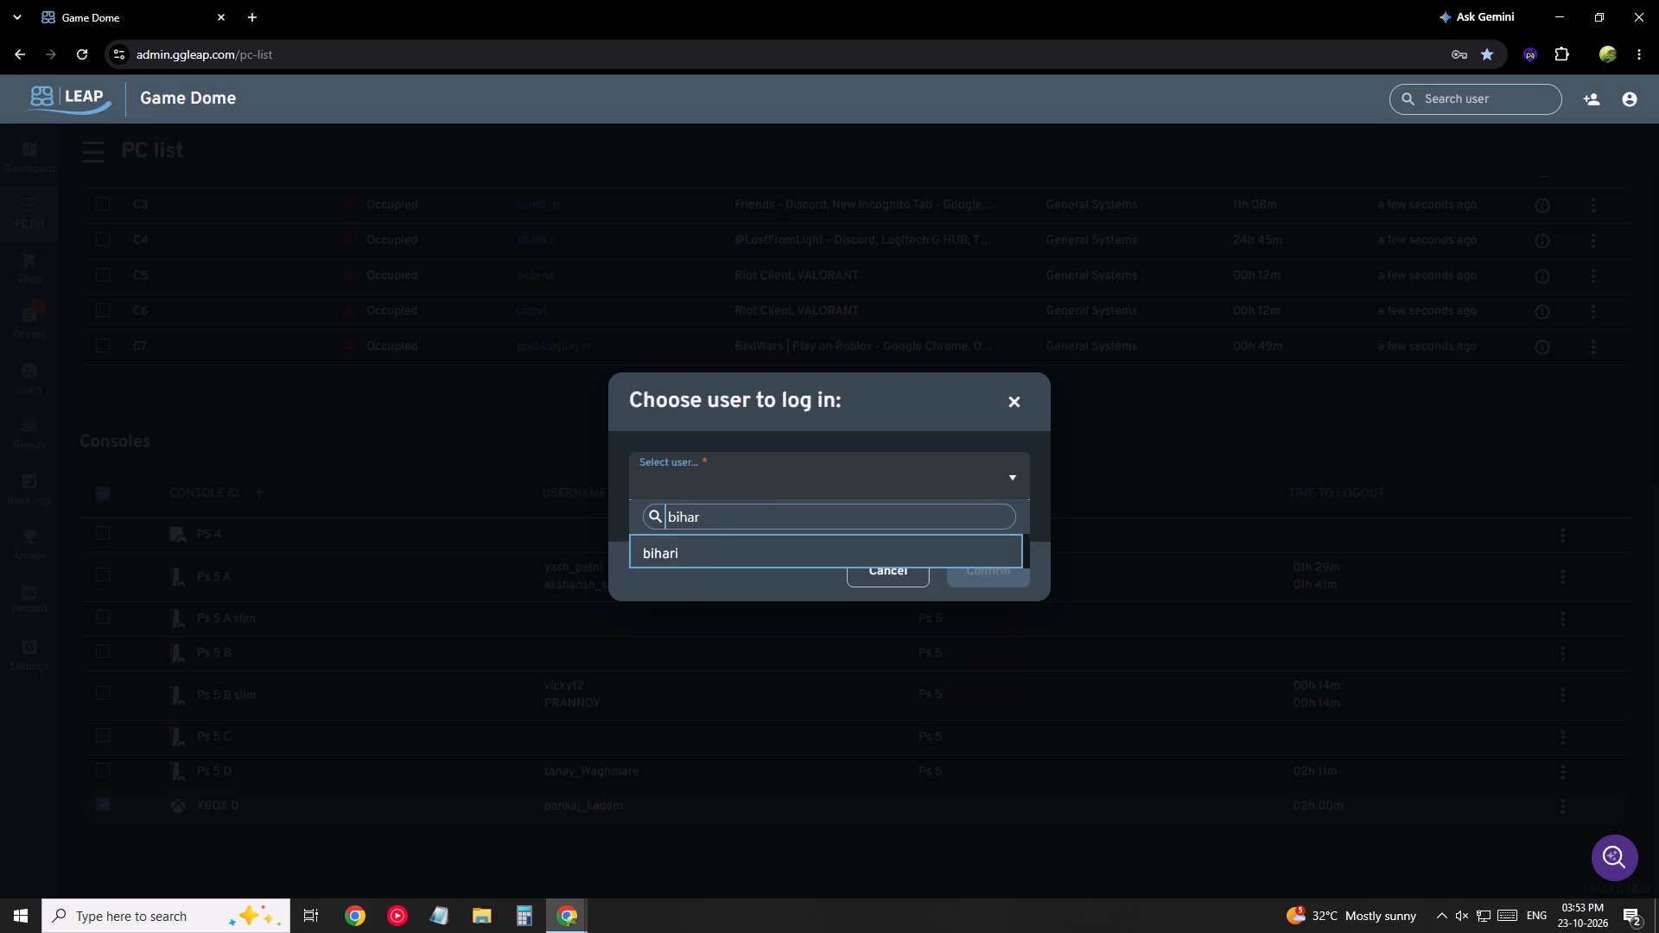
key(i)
click(685, 562)
click(984, 557)
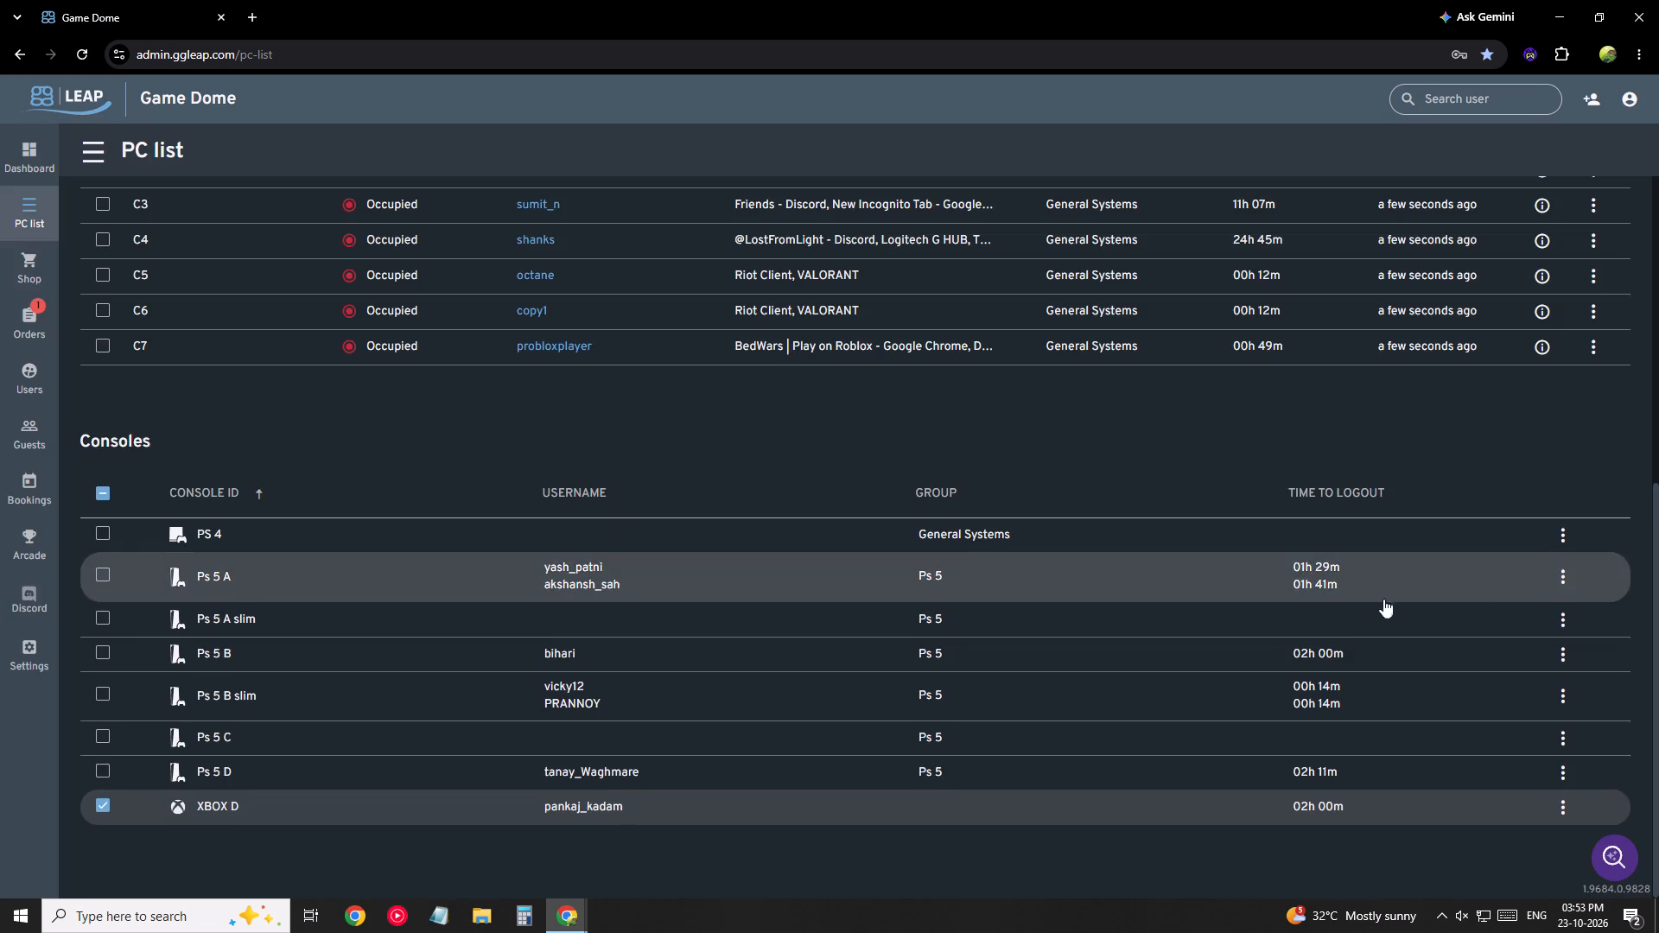
Open bihari's profile and examine the active, expired and stored game passes.
click(554, 657)
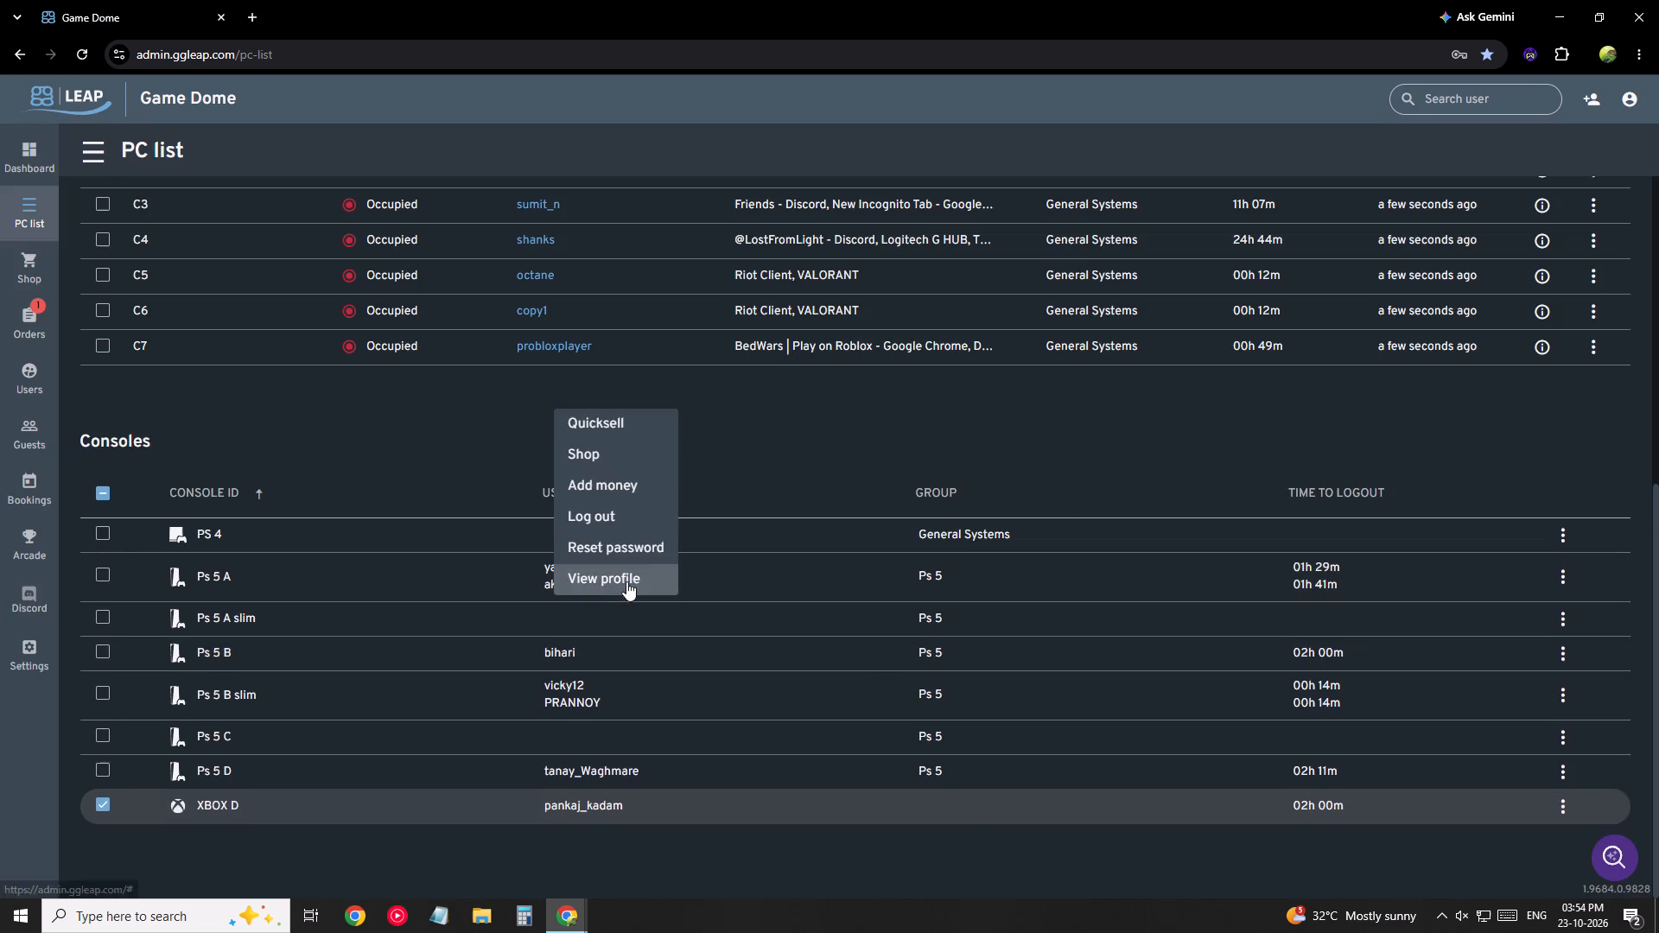
click(626, 581)
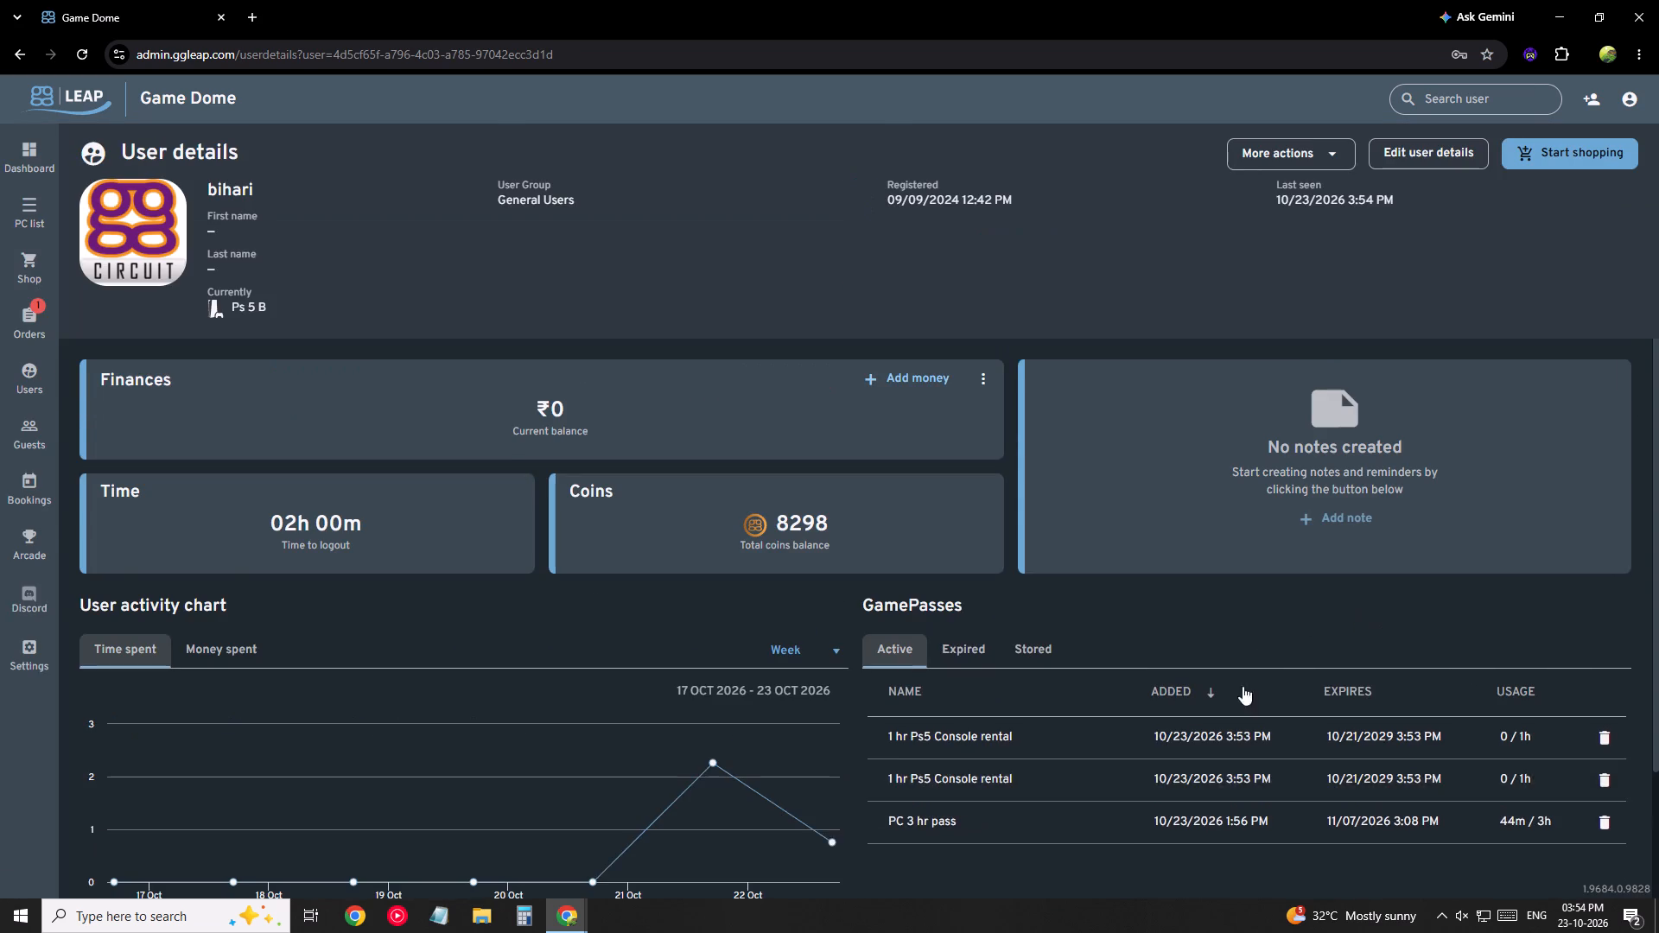
scroll(1071, 752, down, 2)
click(940, 504)
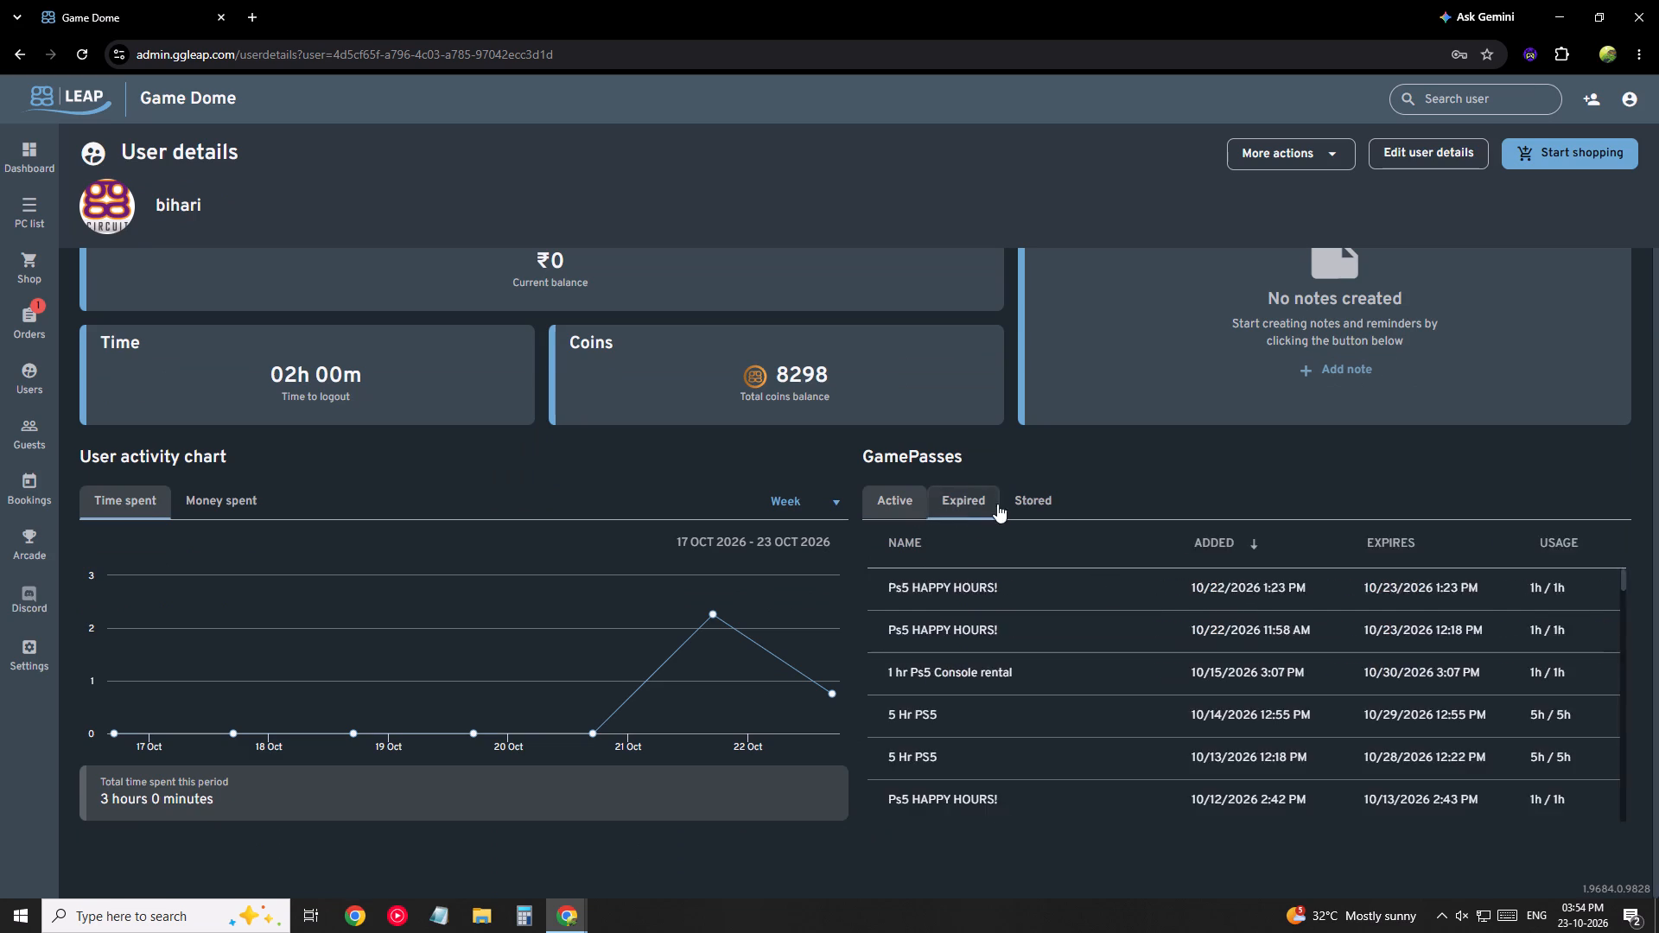
click(1032, 503)
click(849, 506)
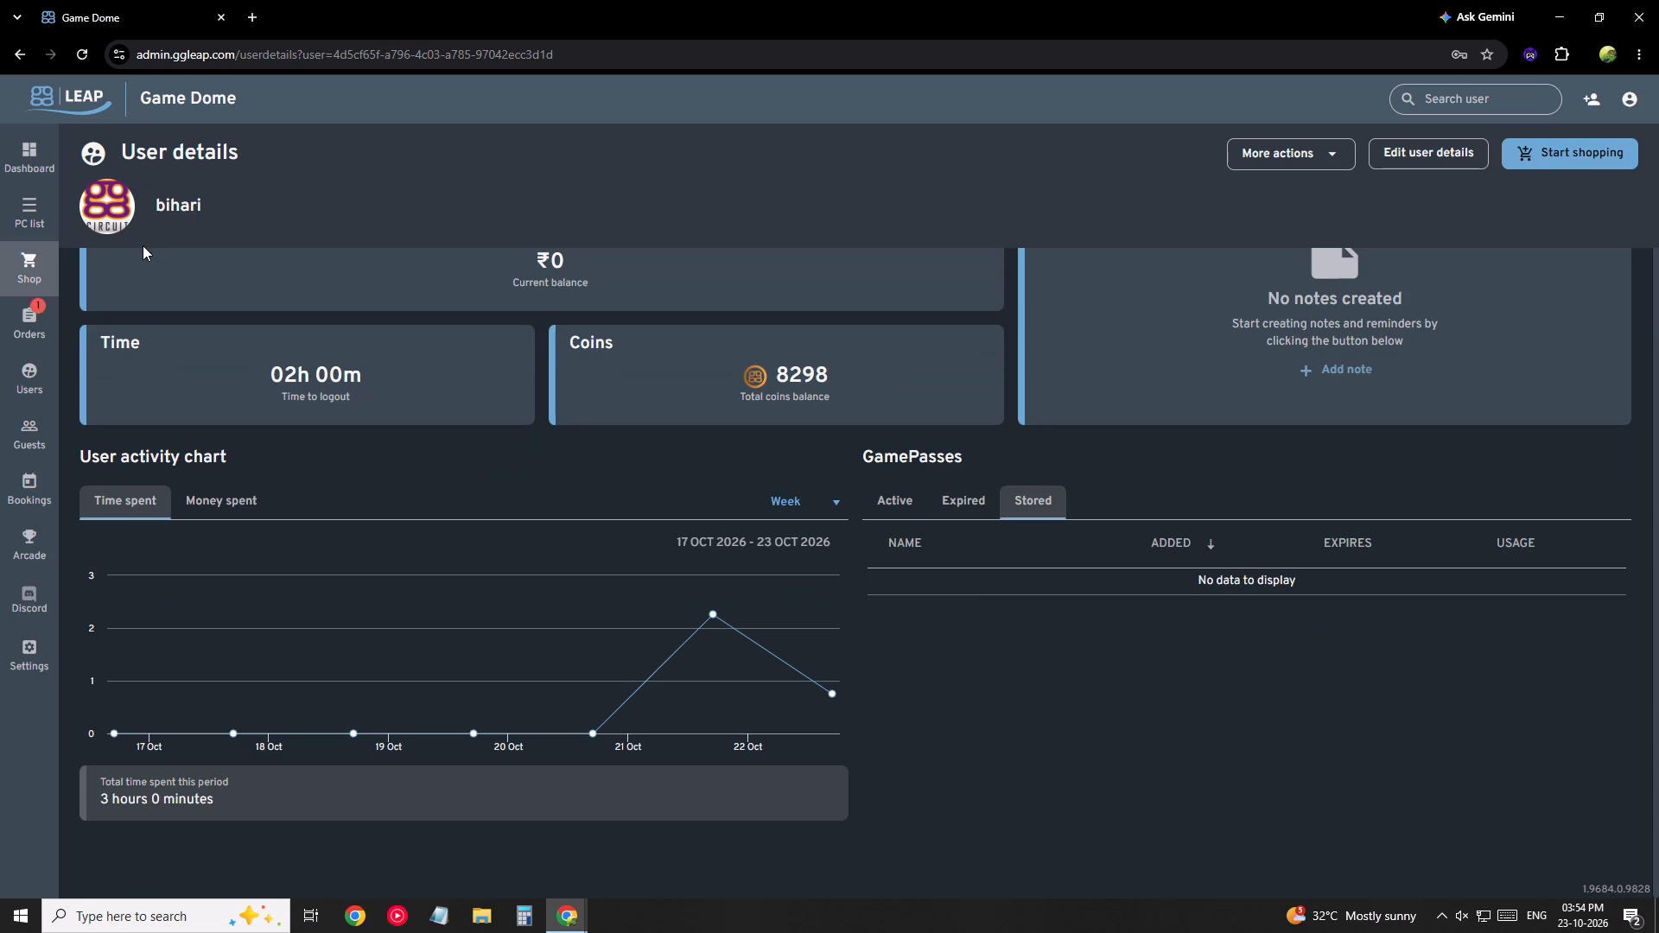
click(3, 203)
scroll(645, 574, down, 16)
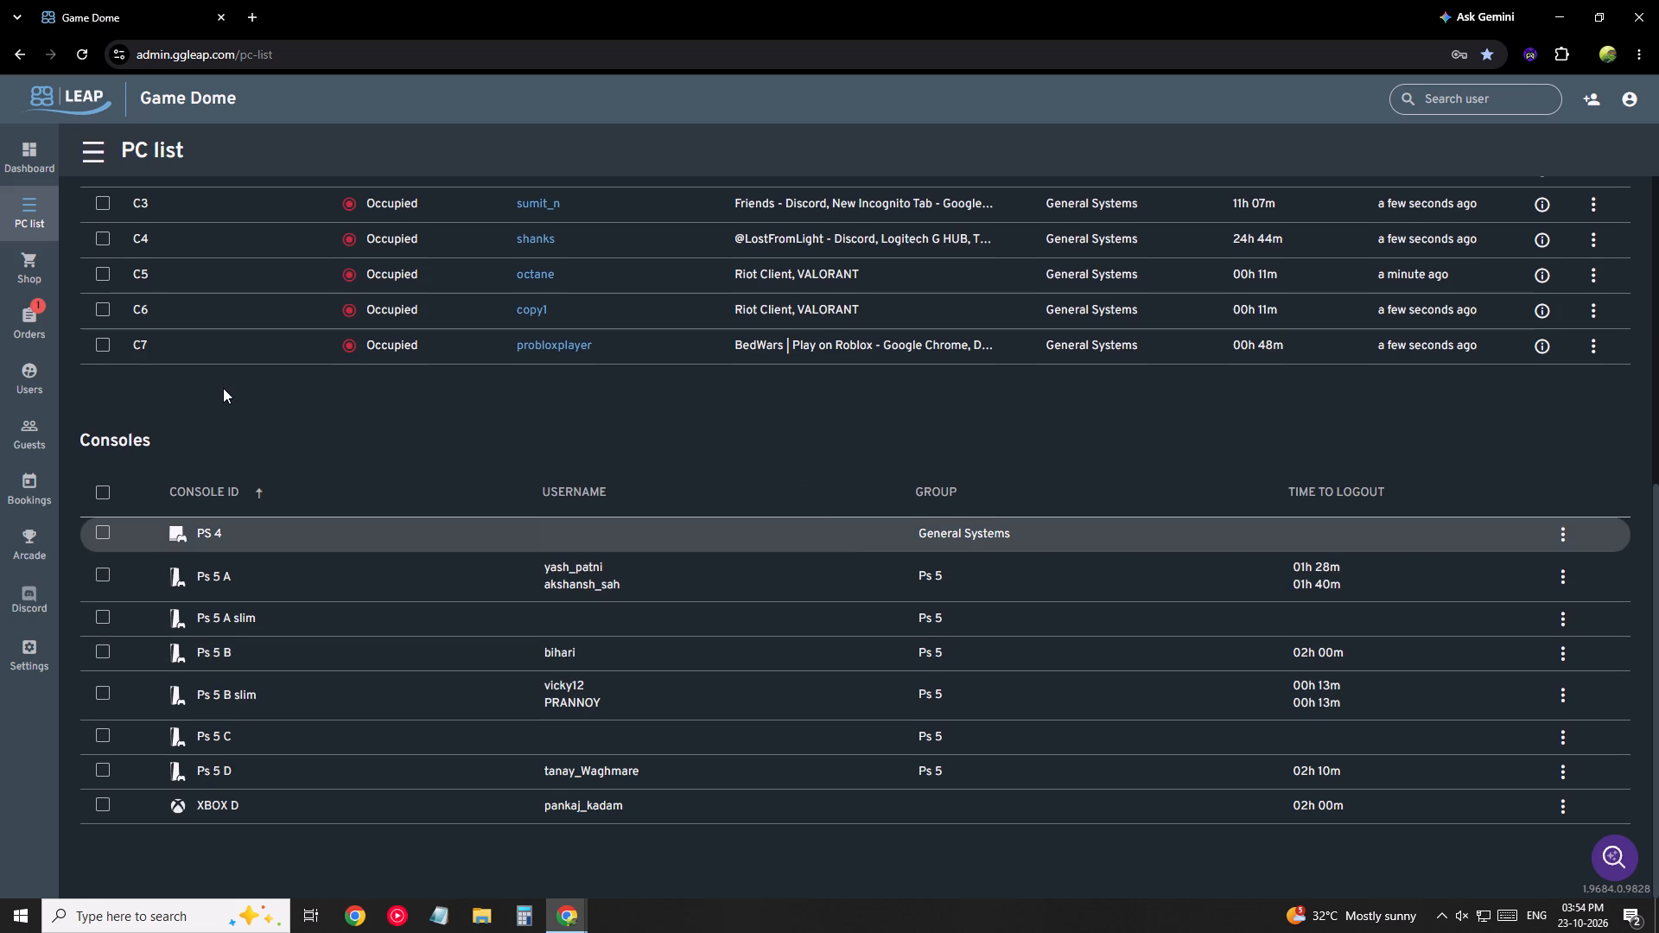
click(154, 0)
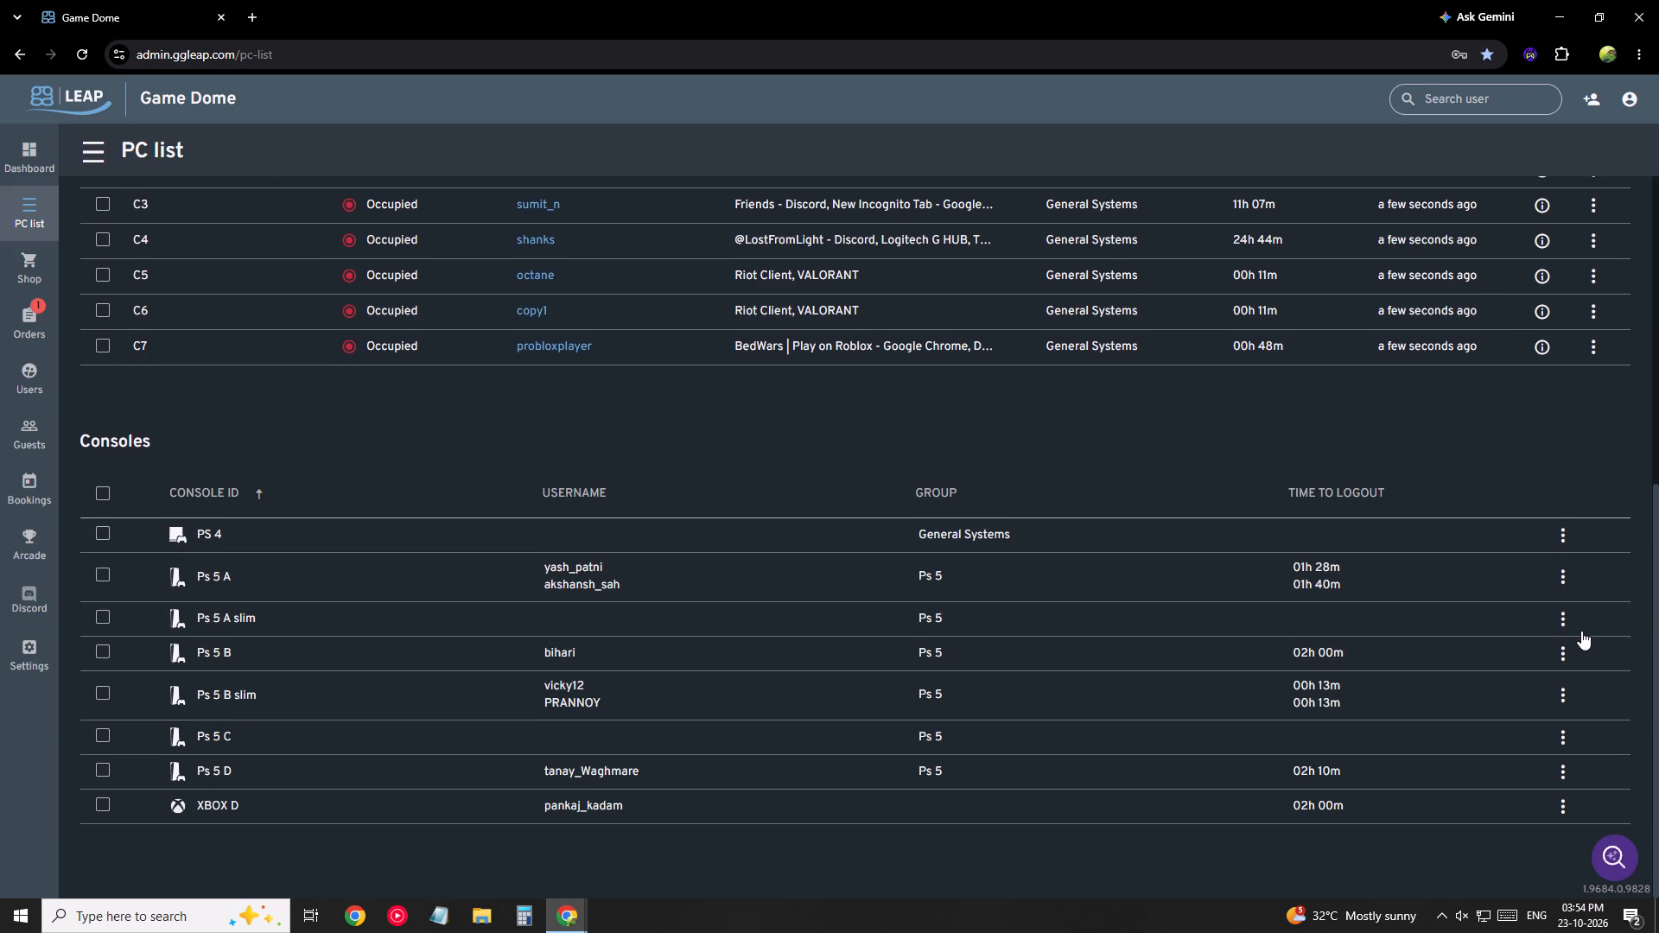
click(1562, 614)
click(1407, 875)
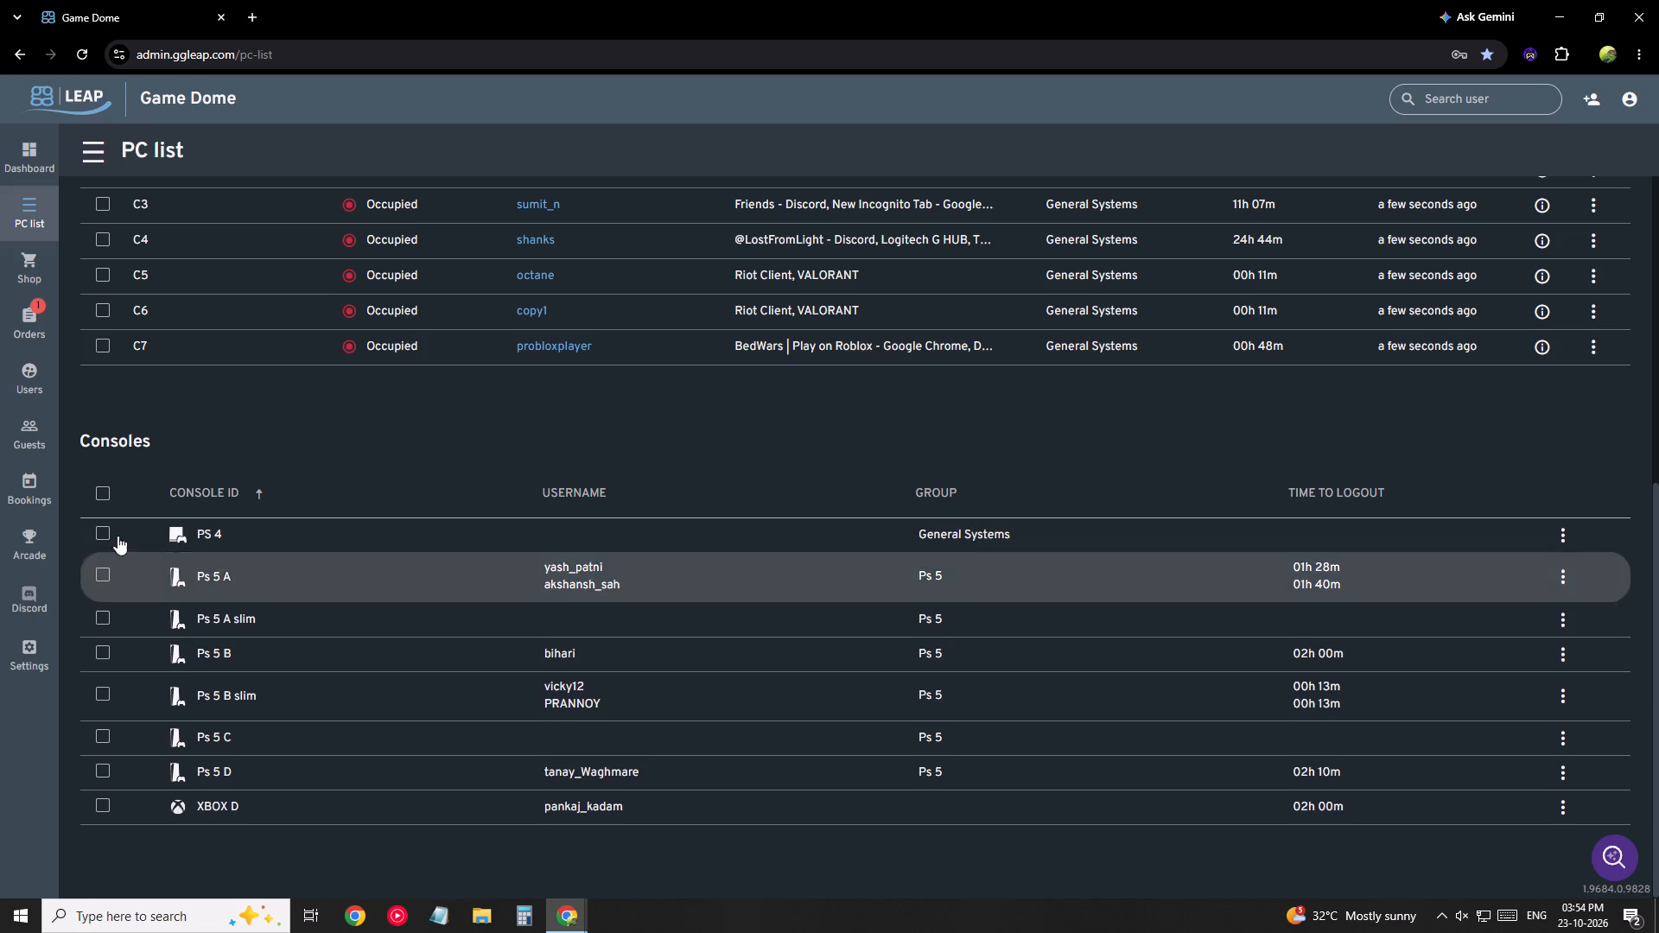
click(24, 299)
click(387, 210)
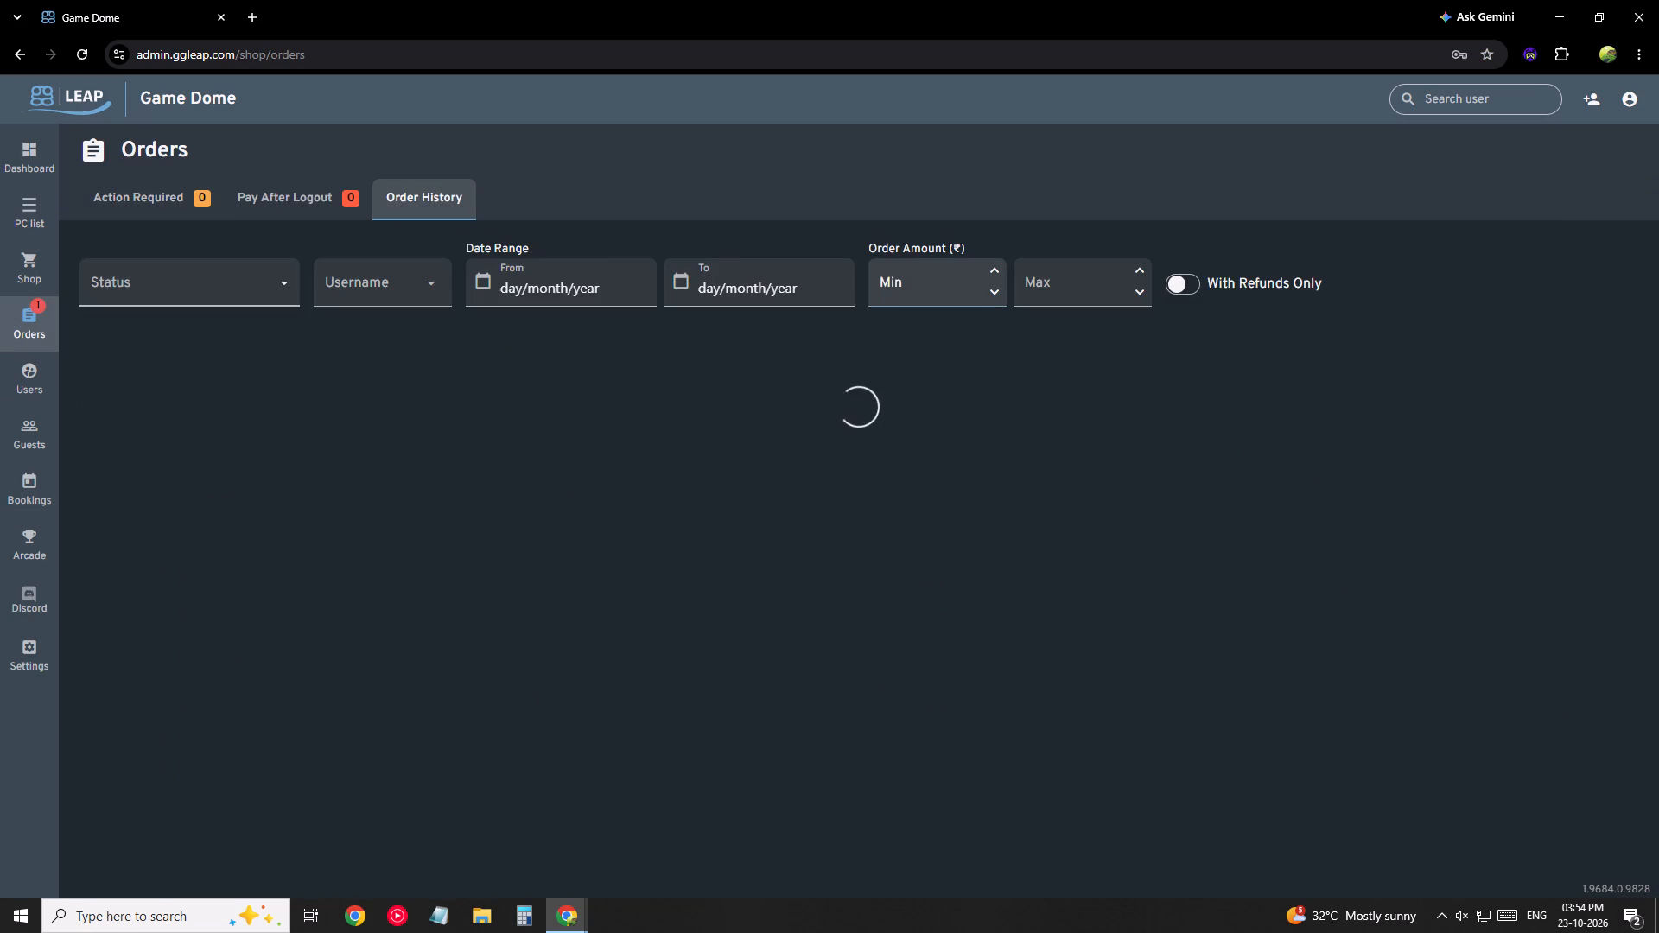
scroll(721, 579, down, 5)
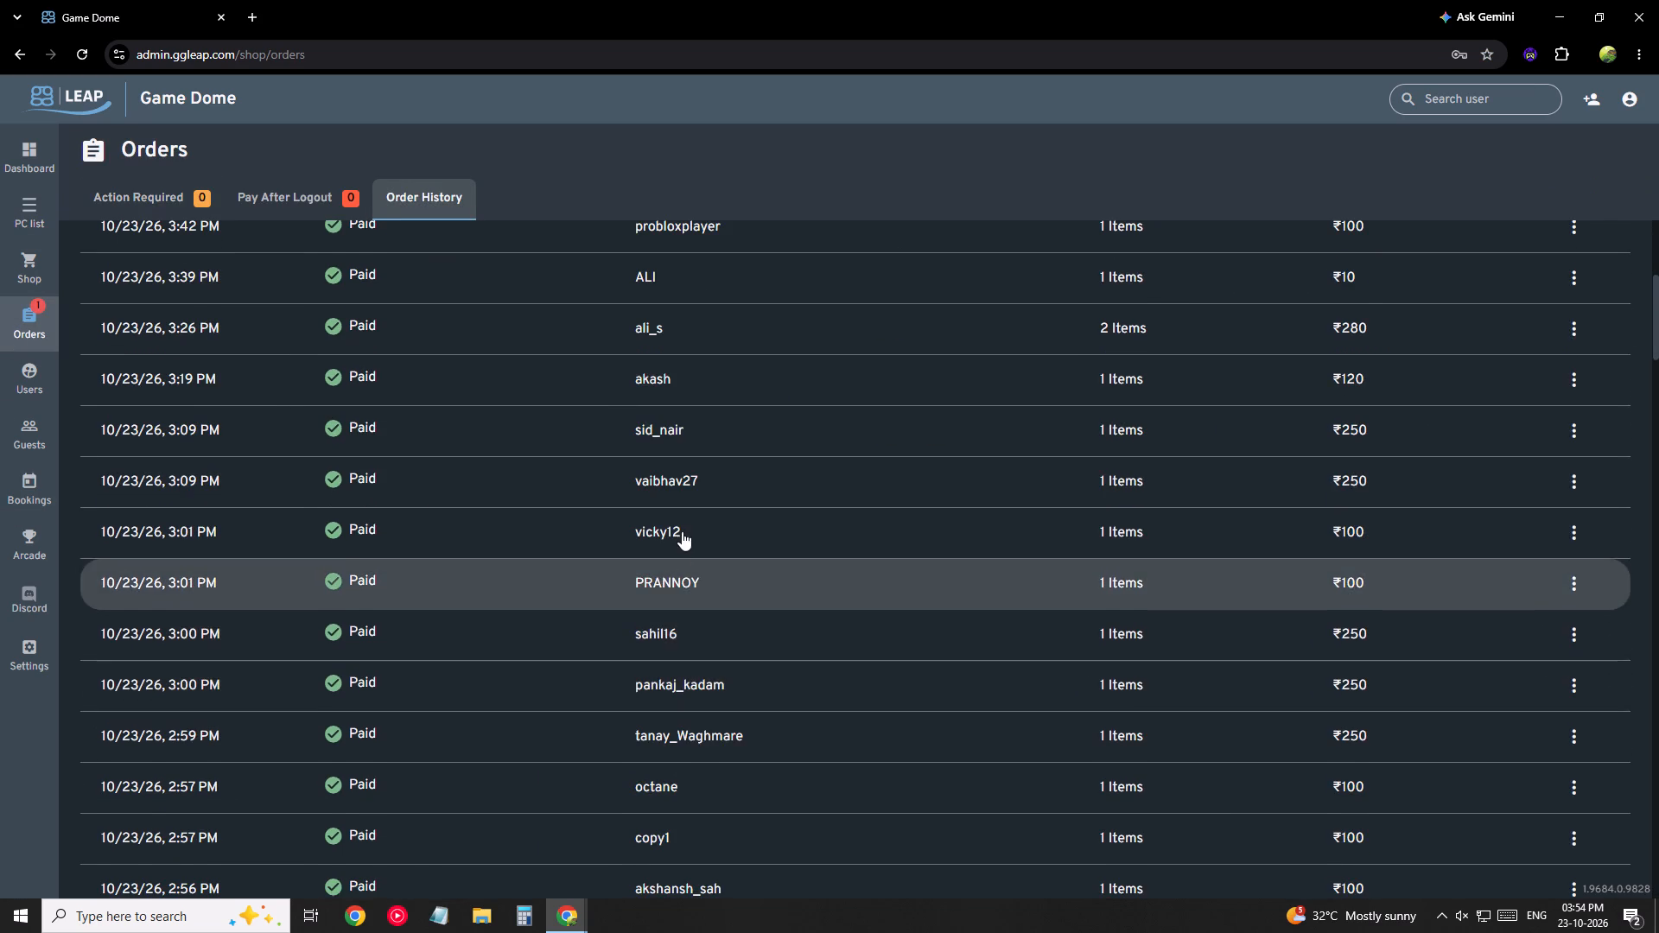
scroll(677, 580, down, 2)
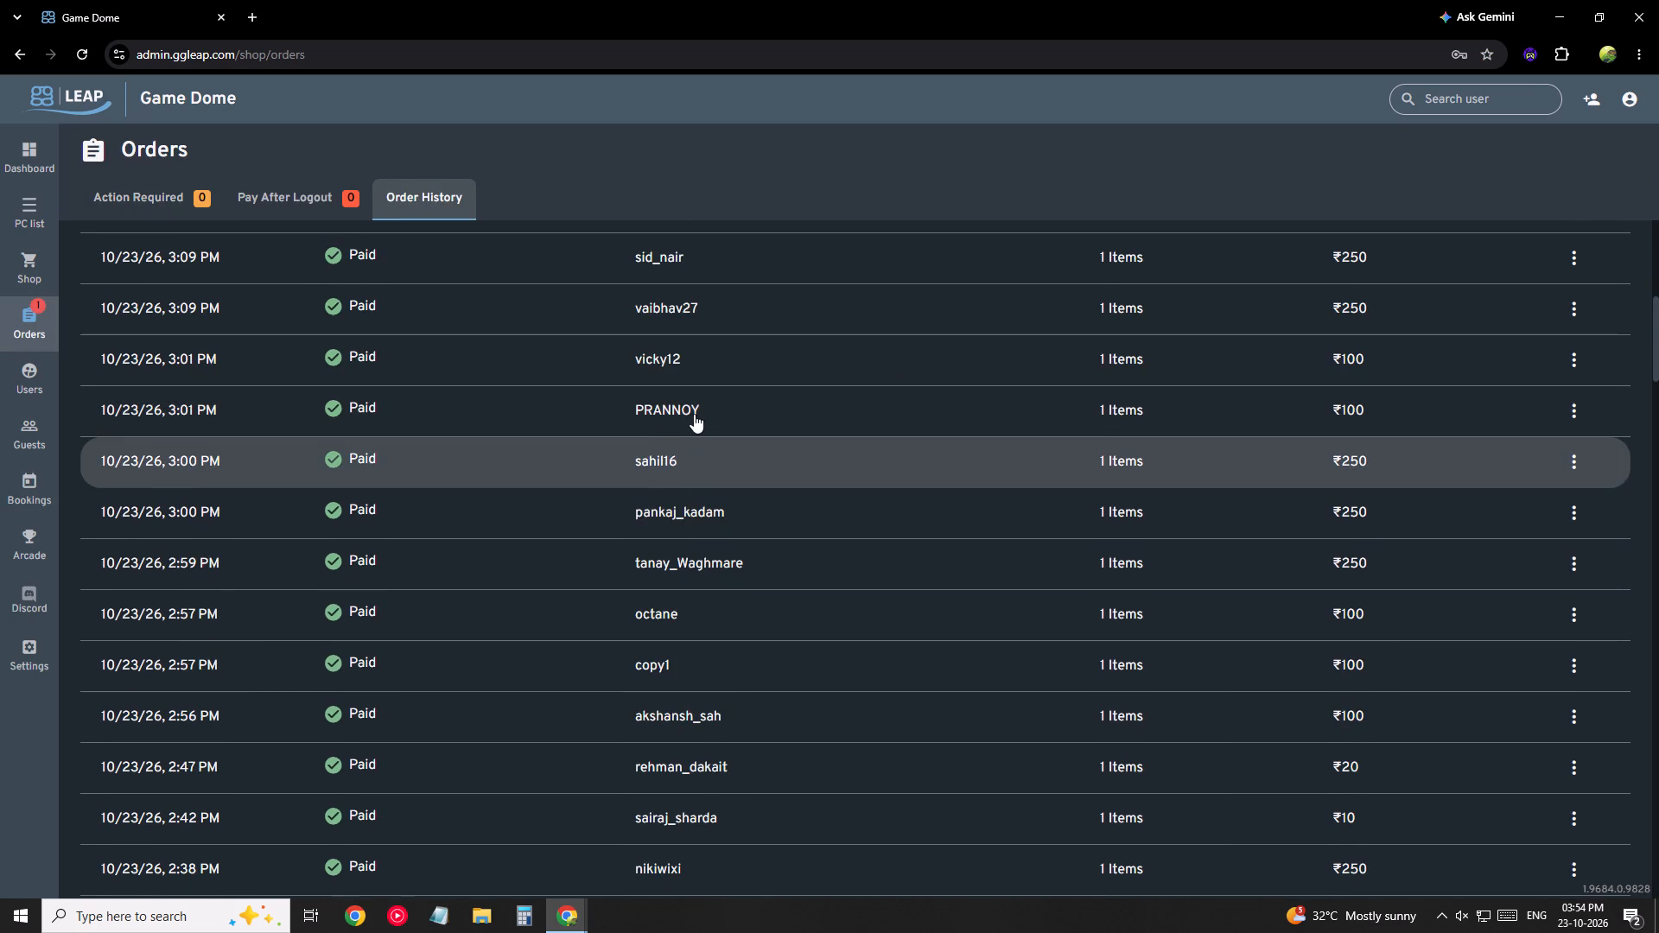
scroll(653, 415, up, 1)
click(671, 402)
double_click(127, 209)
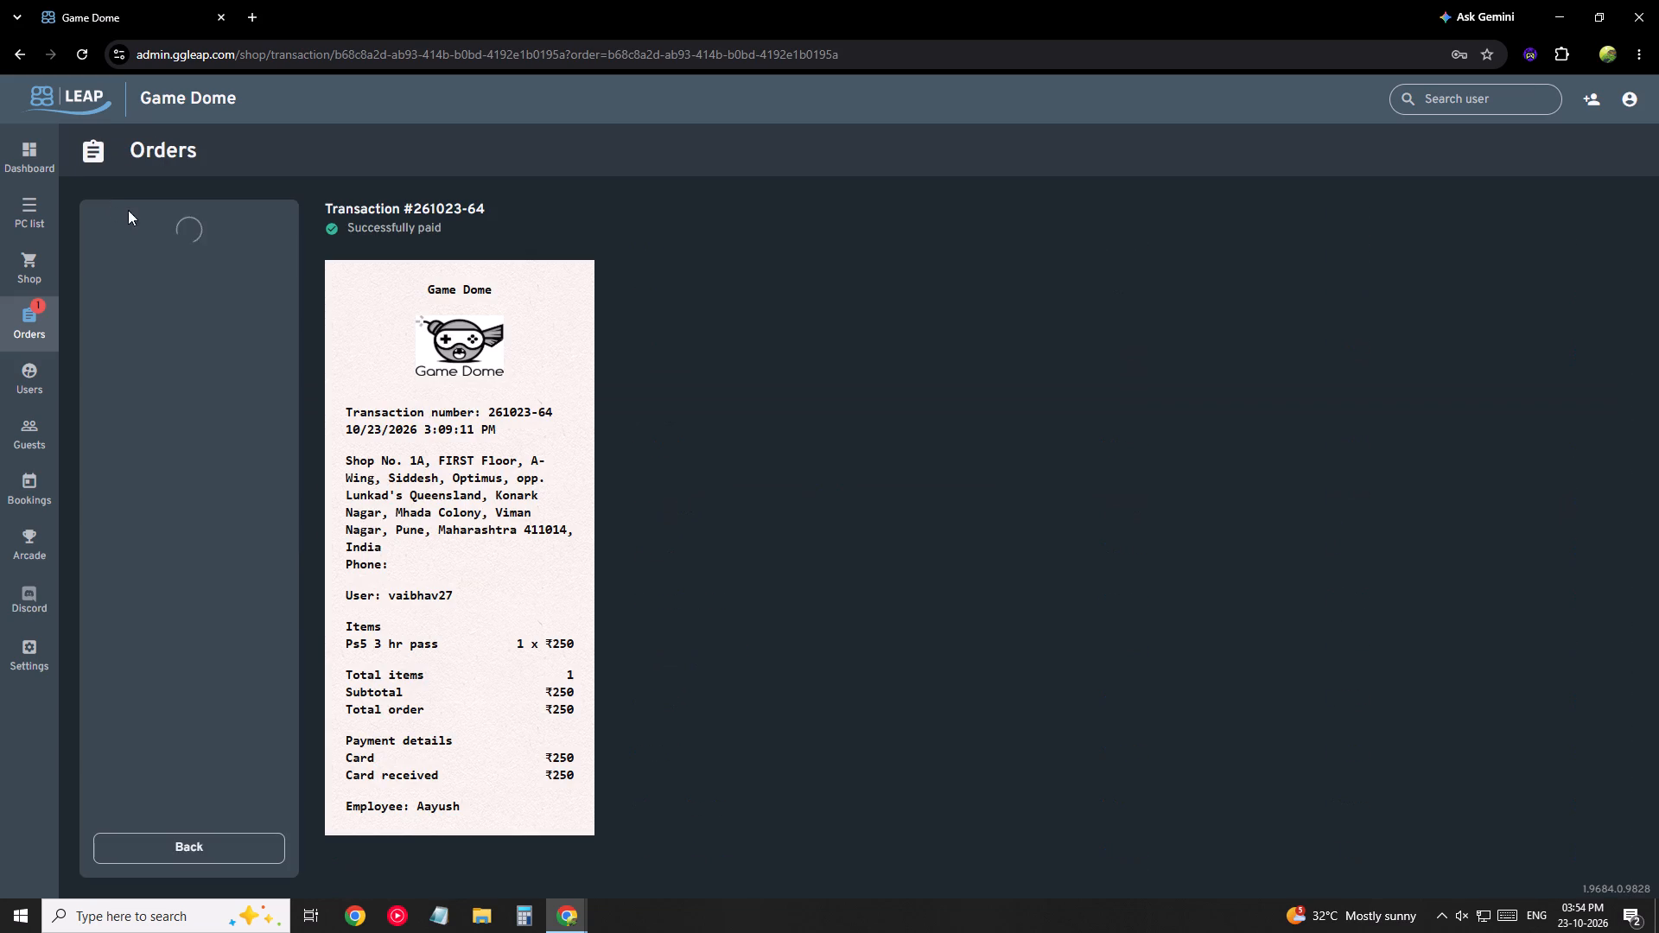
key(ctrl+c)
click(182, 836)
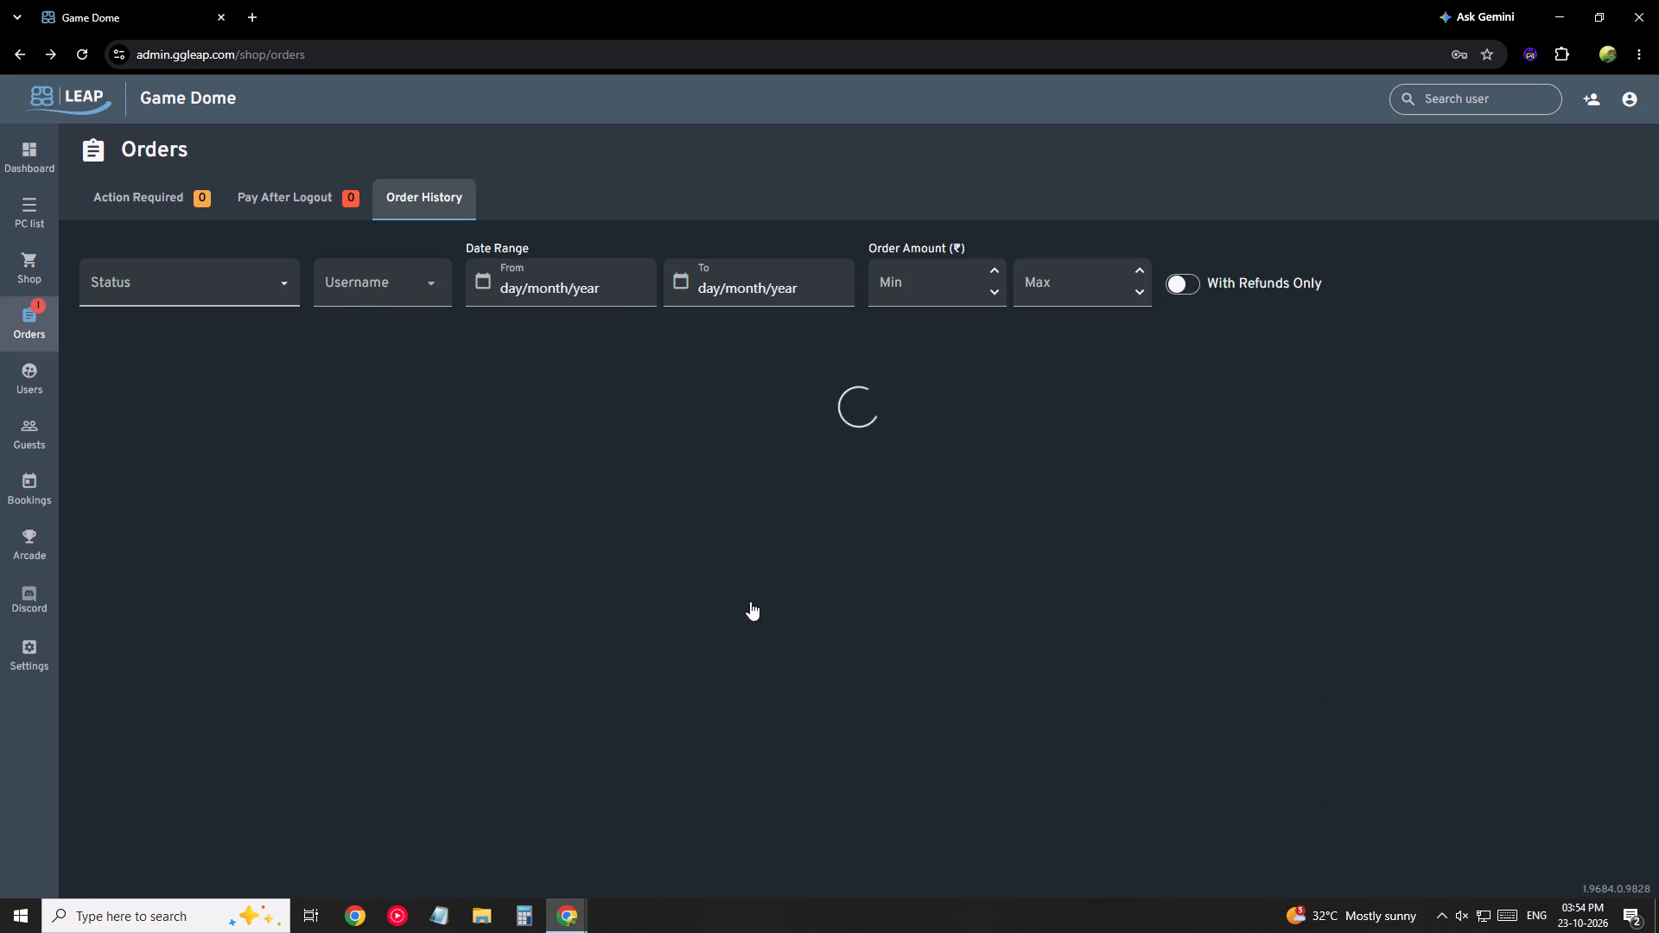
scroll(760, 601, down, 2)
scroll(715, 698, down, 2)
click(666, 616)
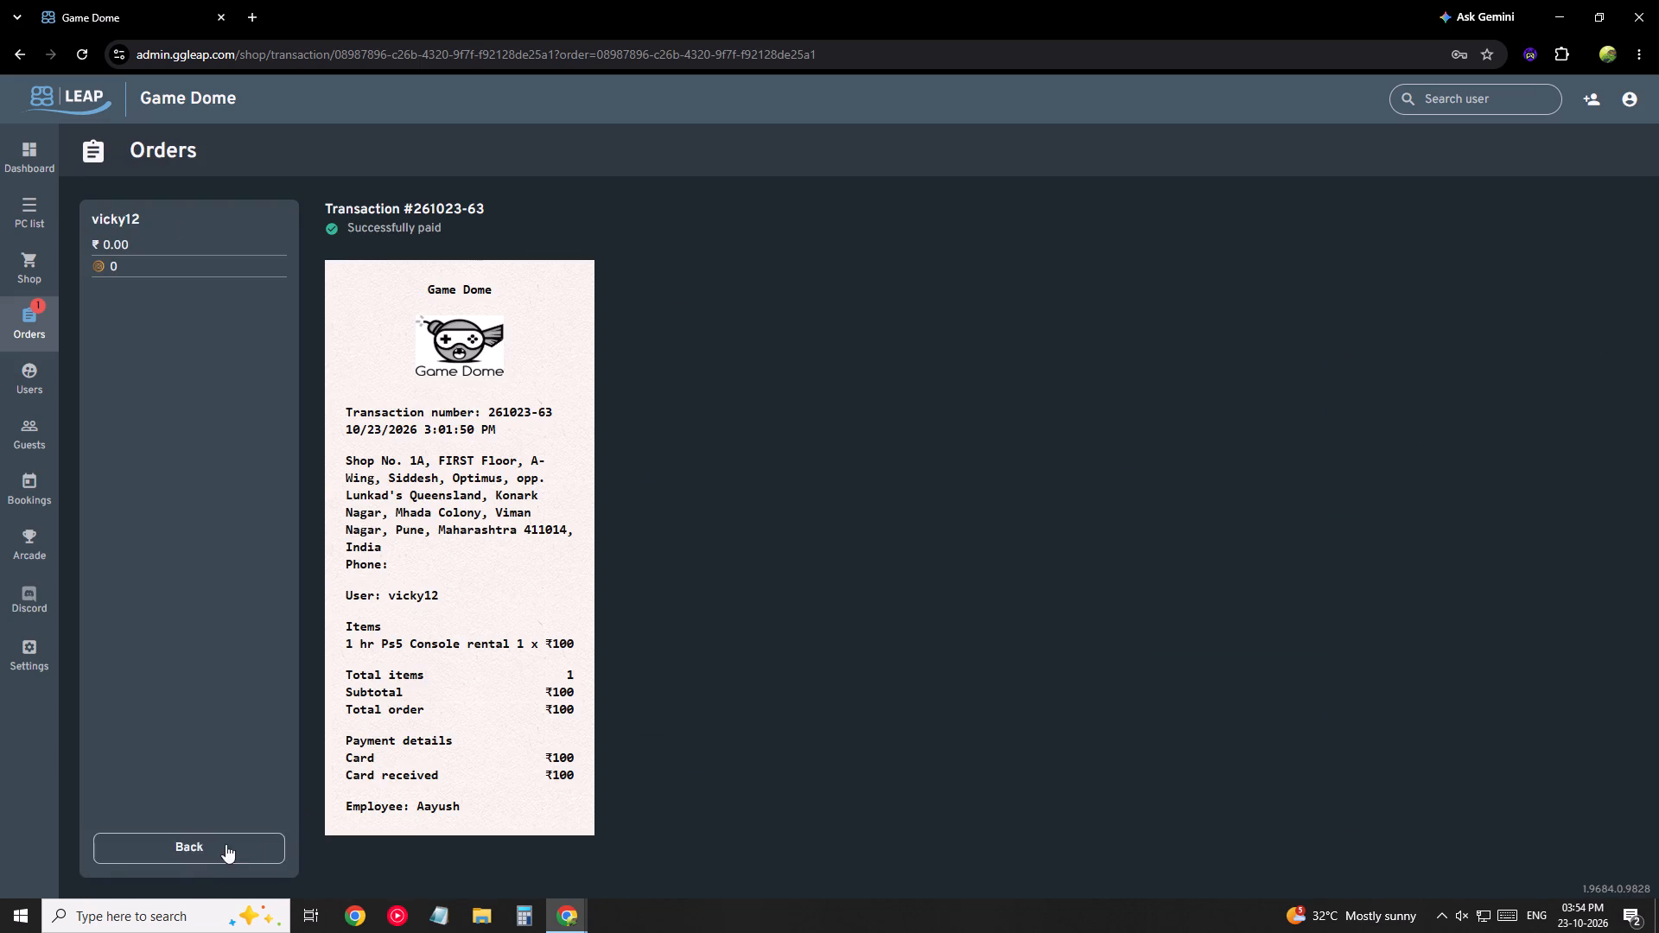
double_click(106, 224)
key(ctrl+c)
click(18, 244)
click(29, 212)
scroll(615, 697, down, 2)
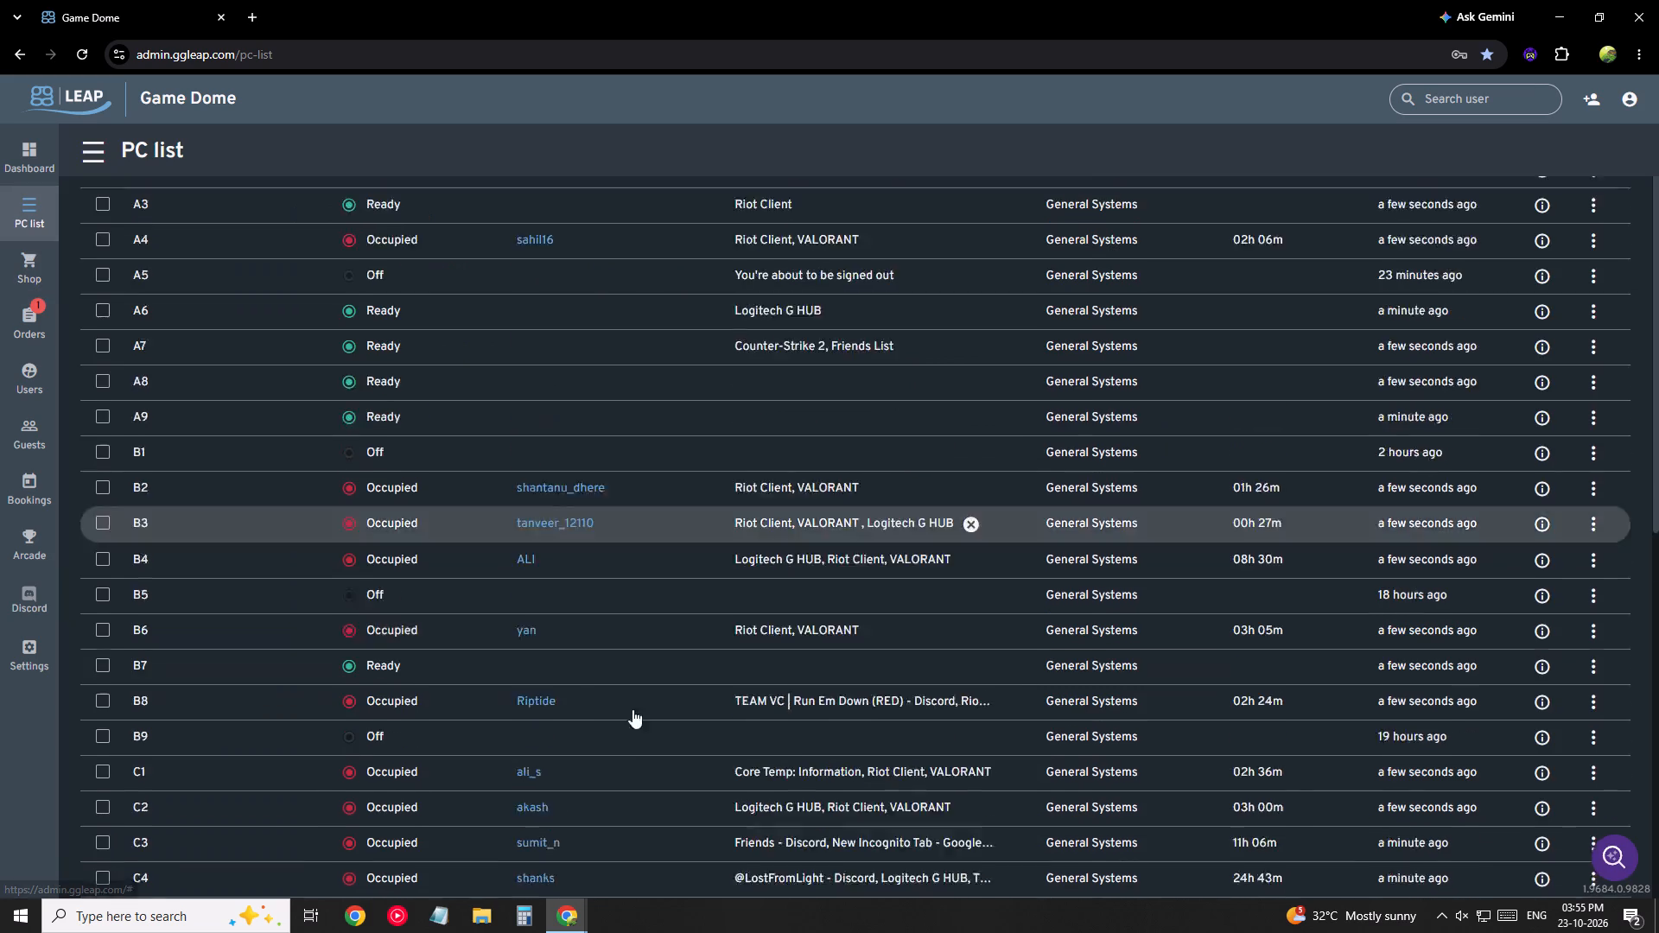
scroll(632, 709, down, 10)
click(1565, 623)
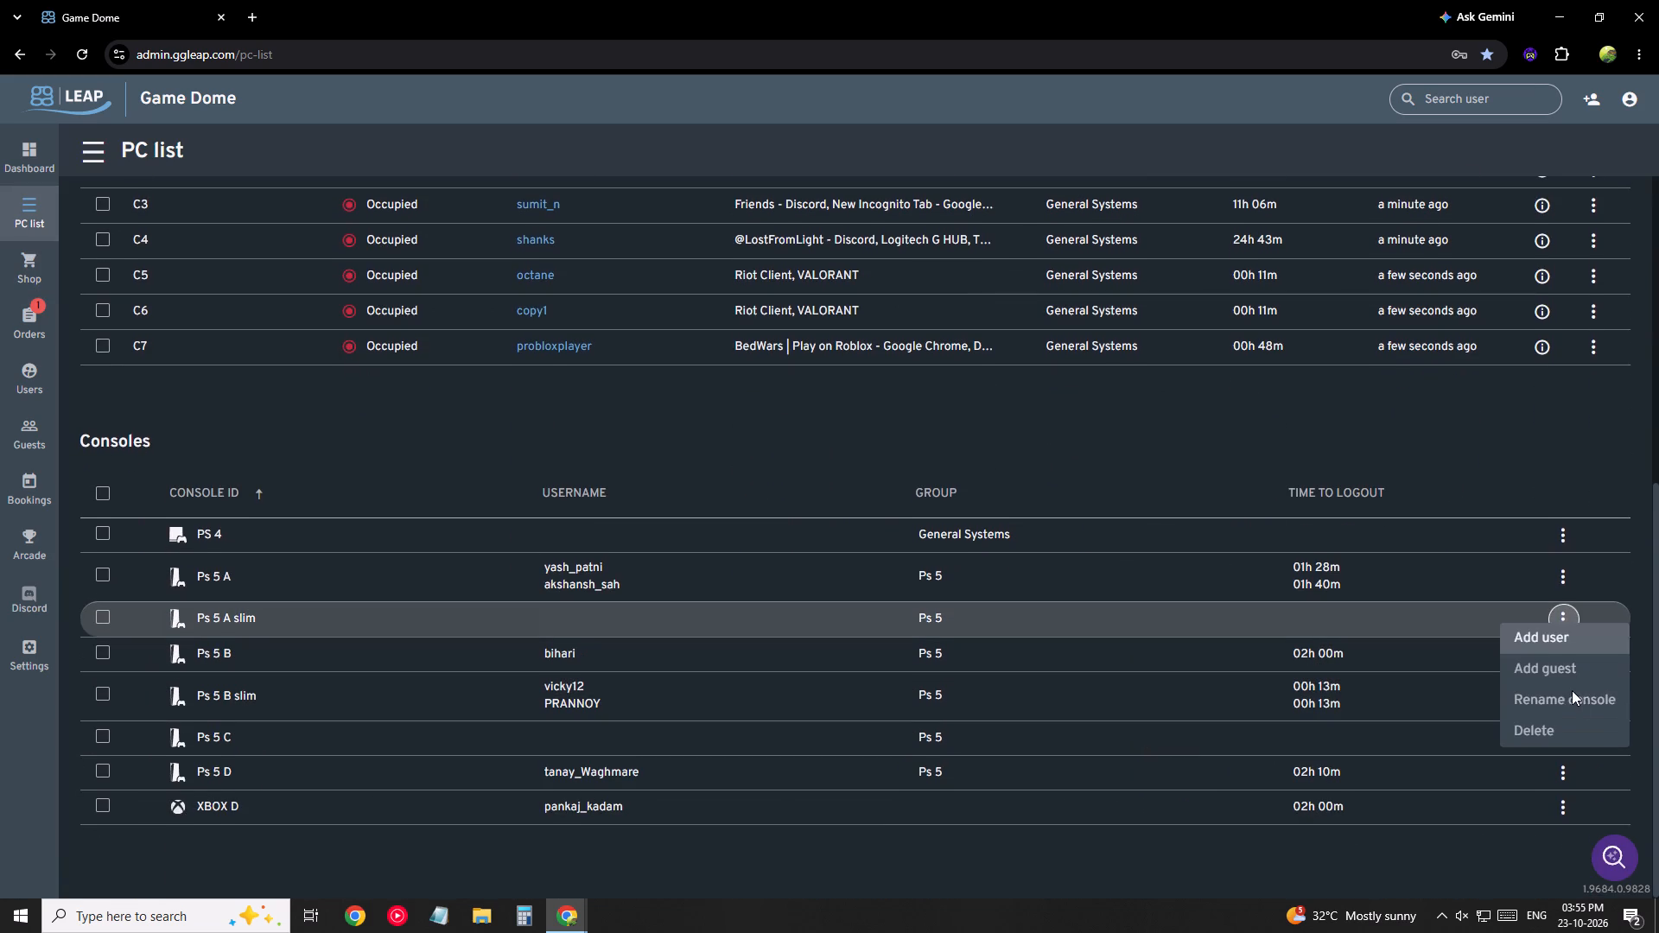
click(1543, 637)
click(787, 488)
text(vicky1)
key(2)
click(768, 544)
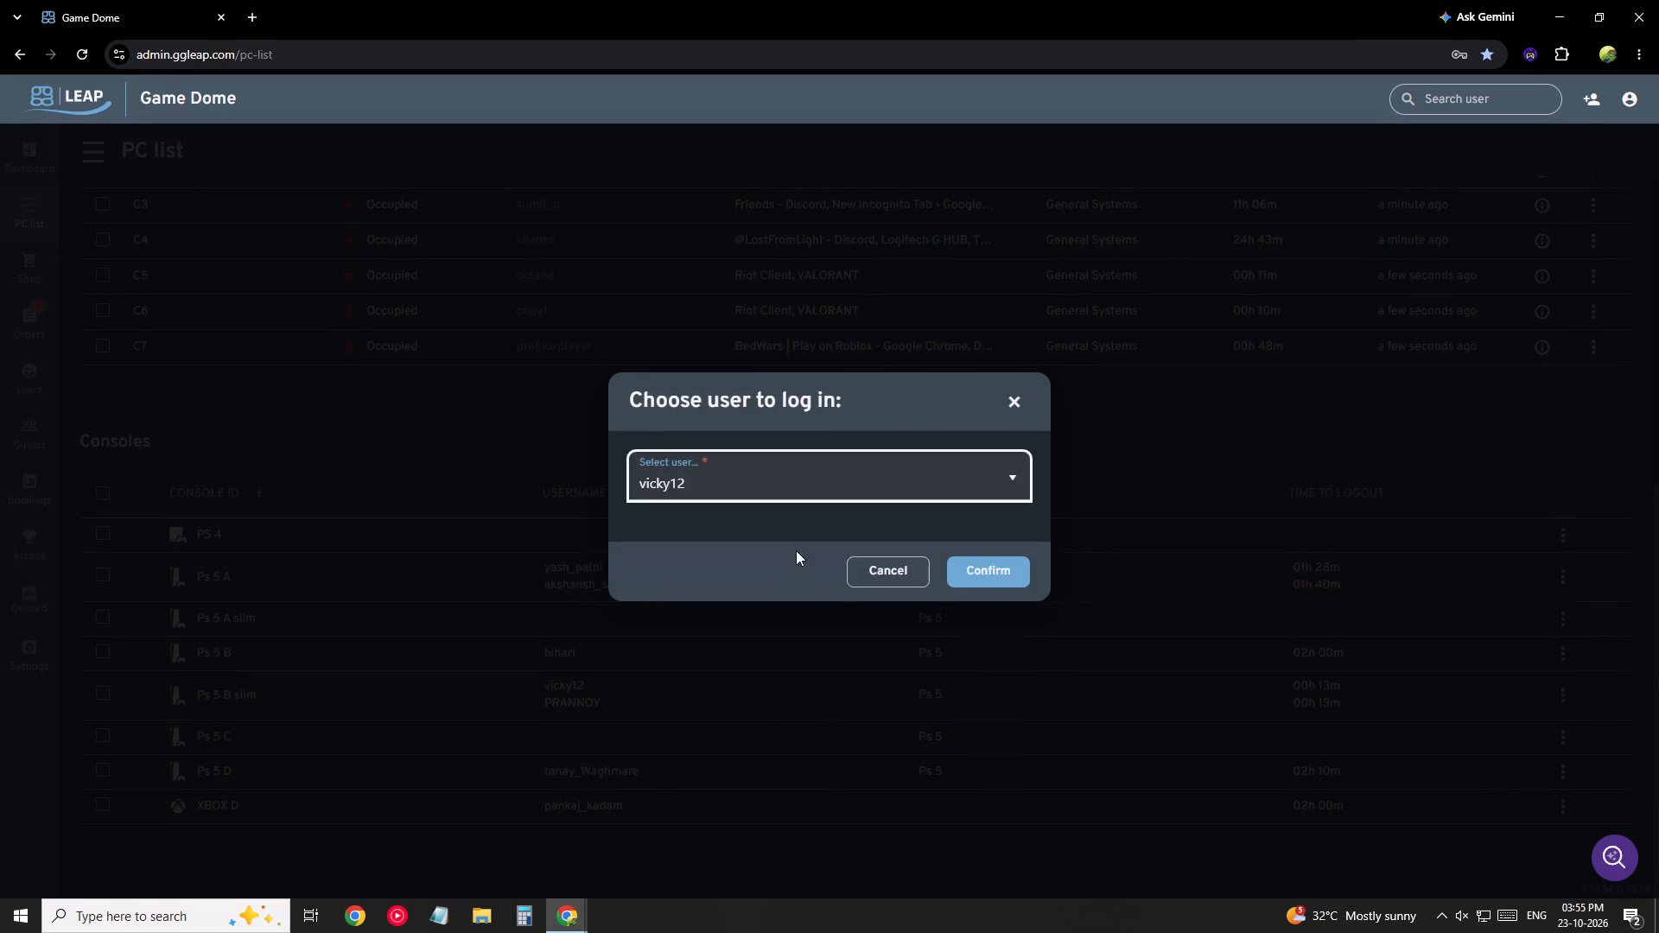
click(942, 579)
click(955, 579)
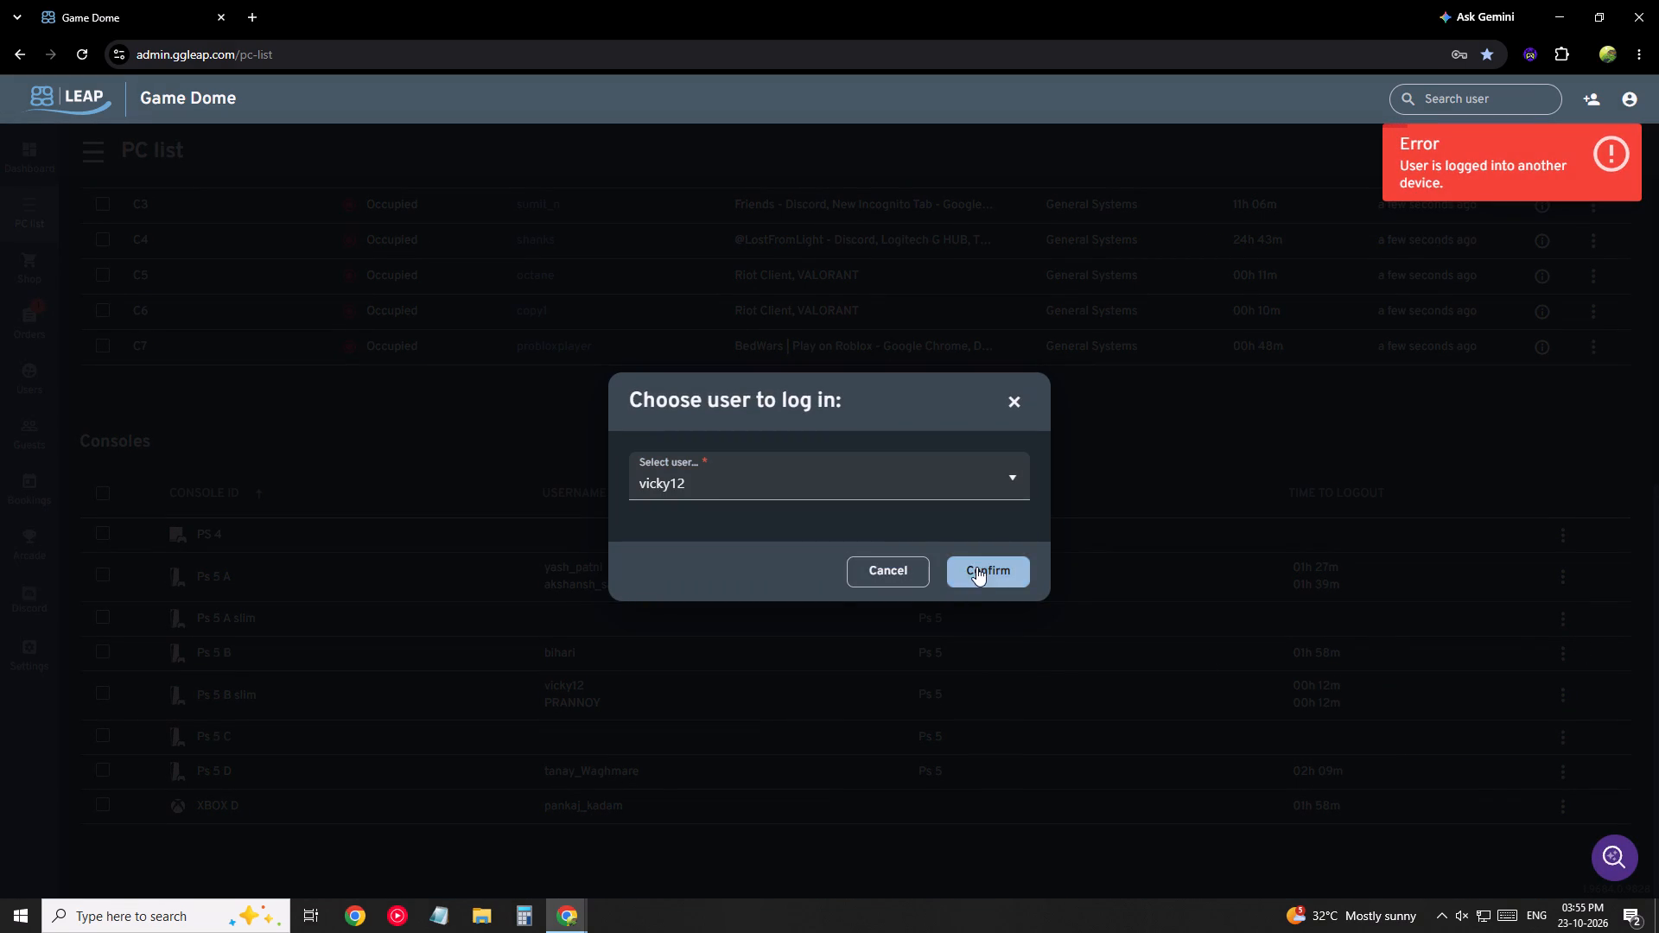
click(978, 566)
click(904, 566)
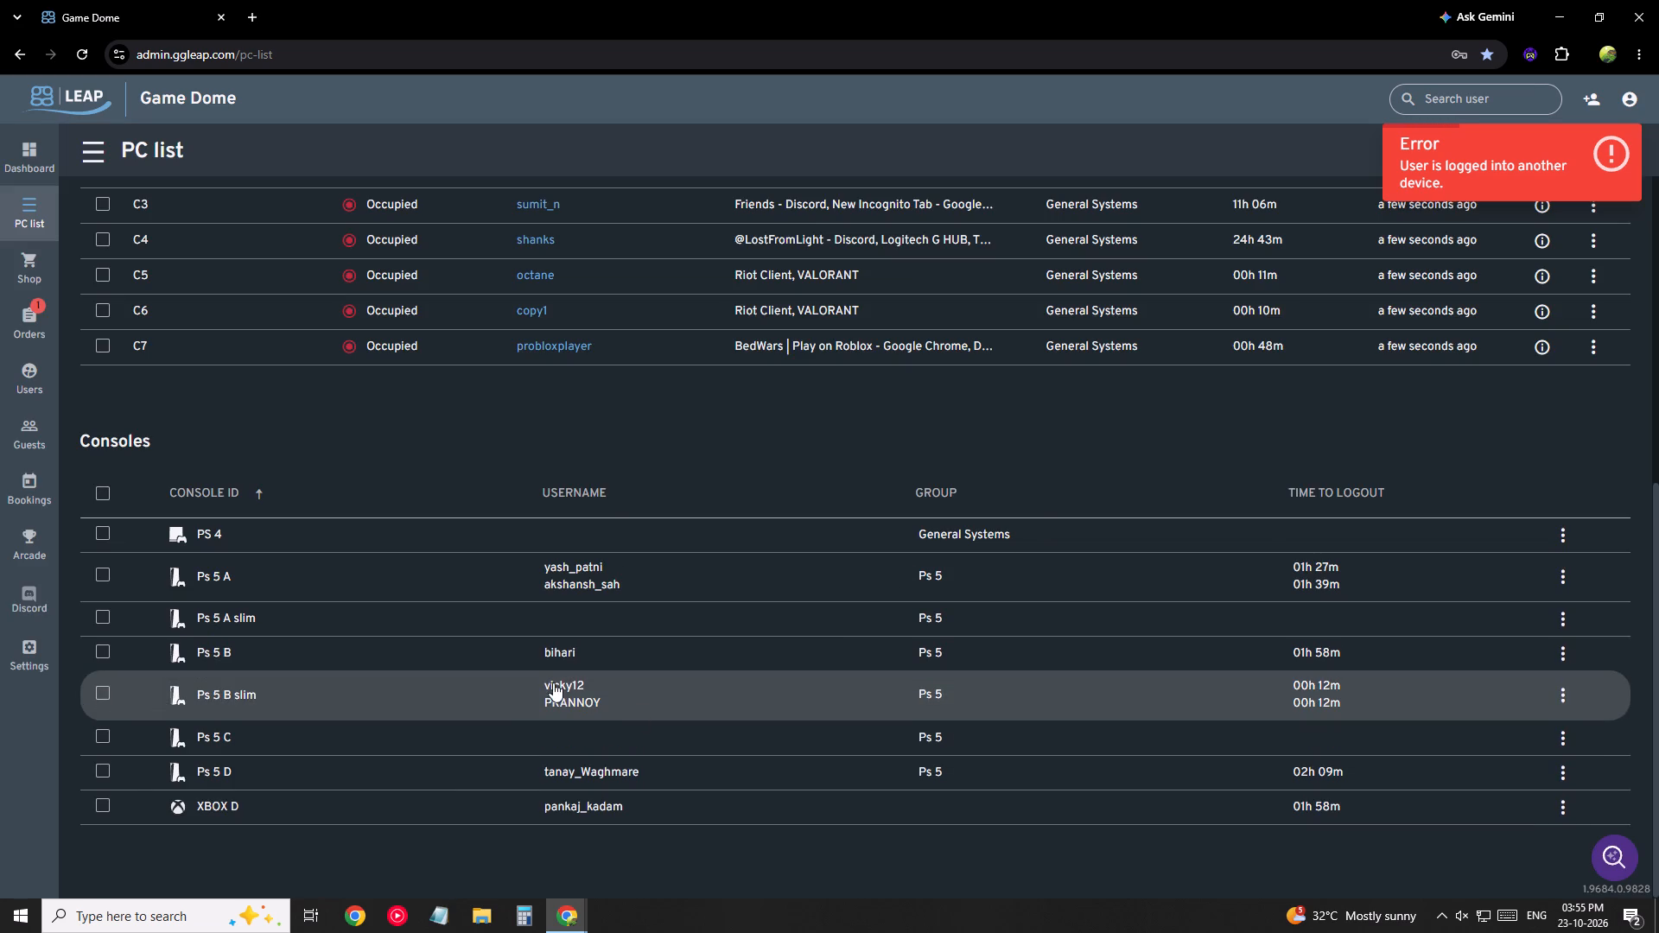
click(8, 312)
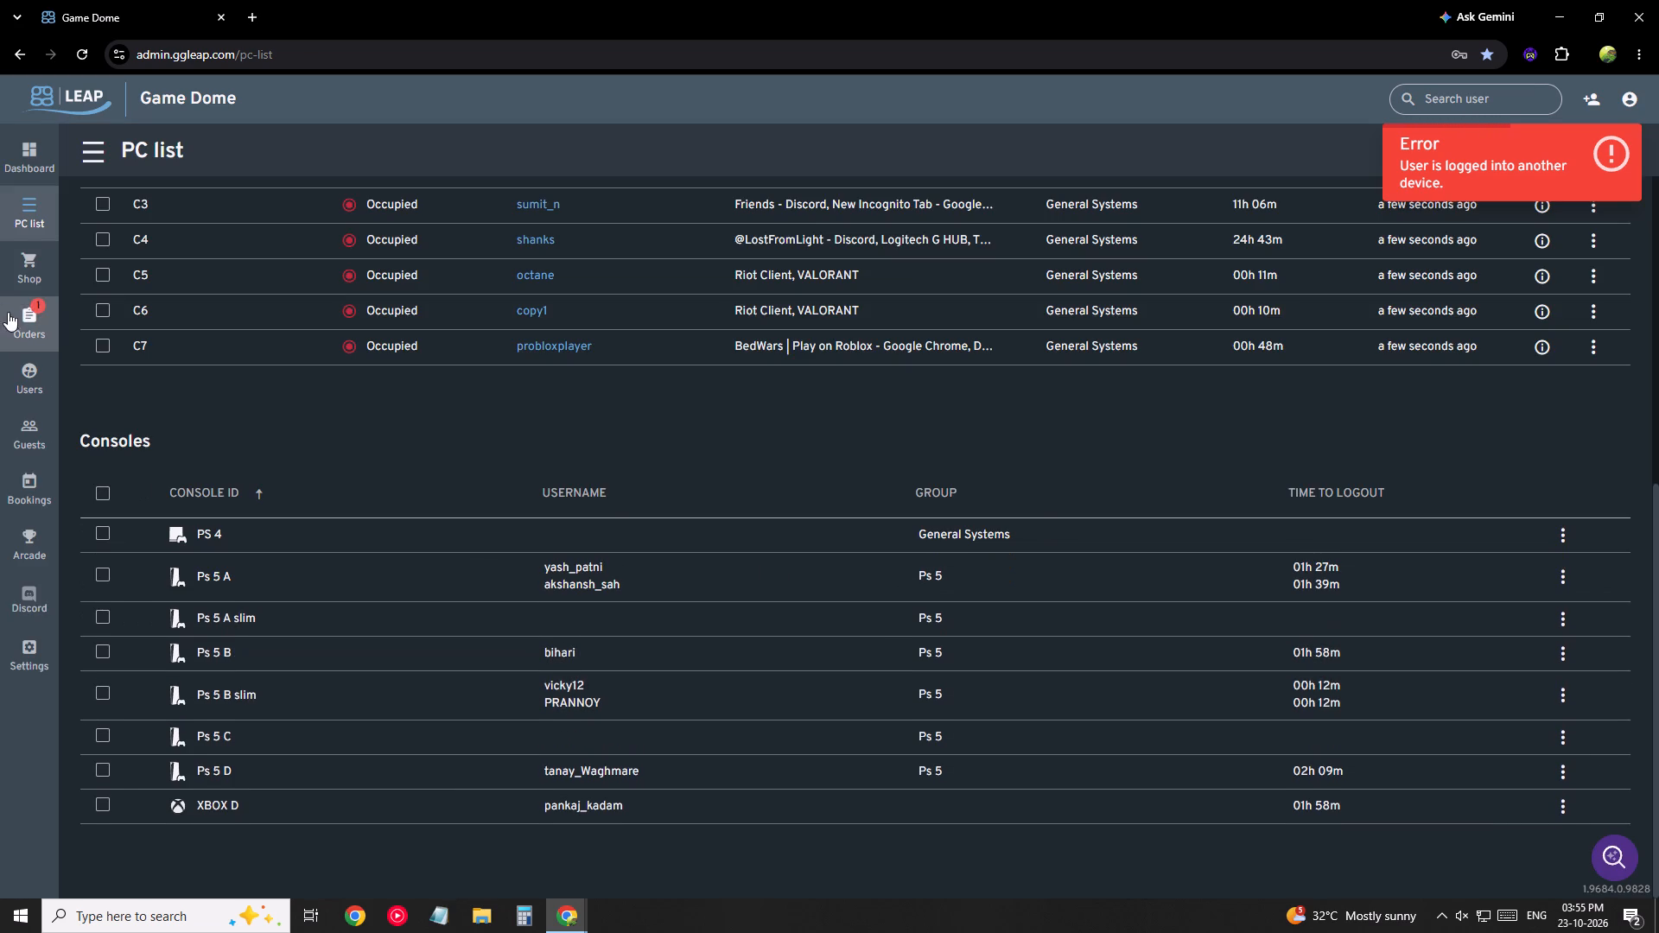
click(452, 206)
scroll(666, 555, down, 2)
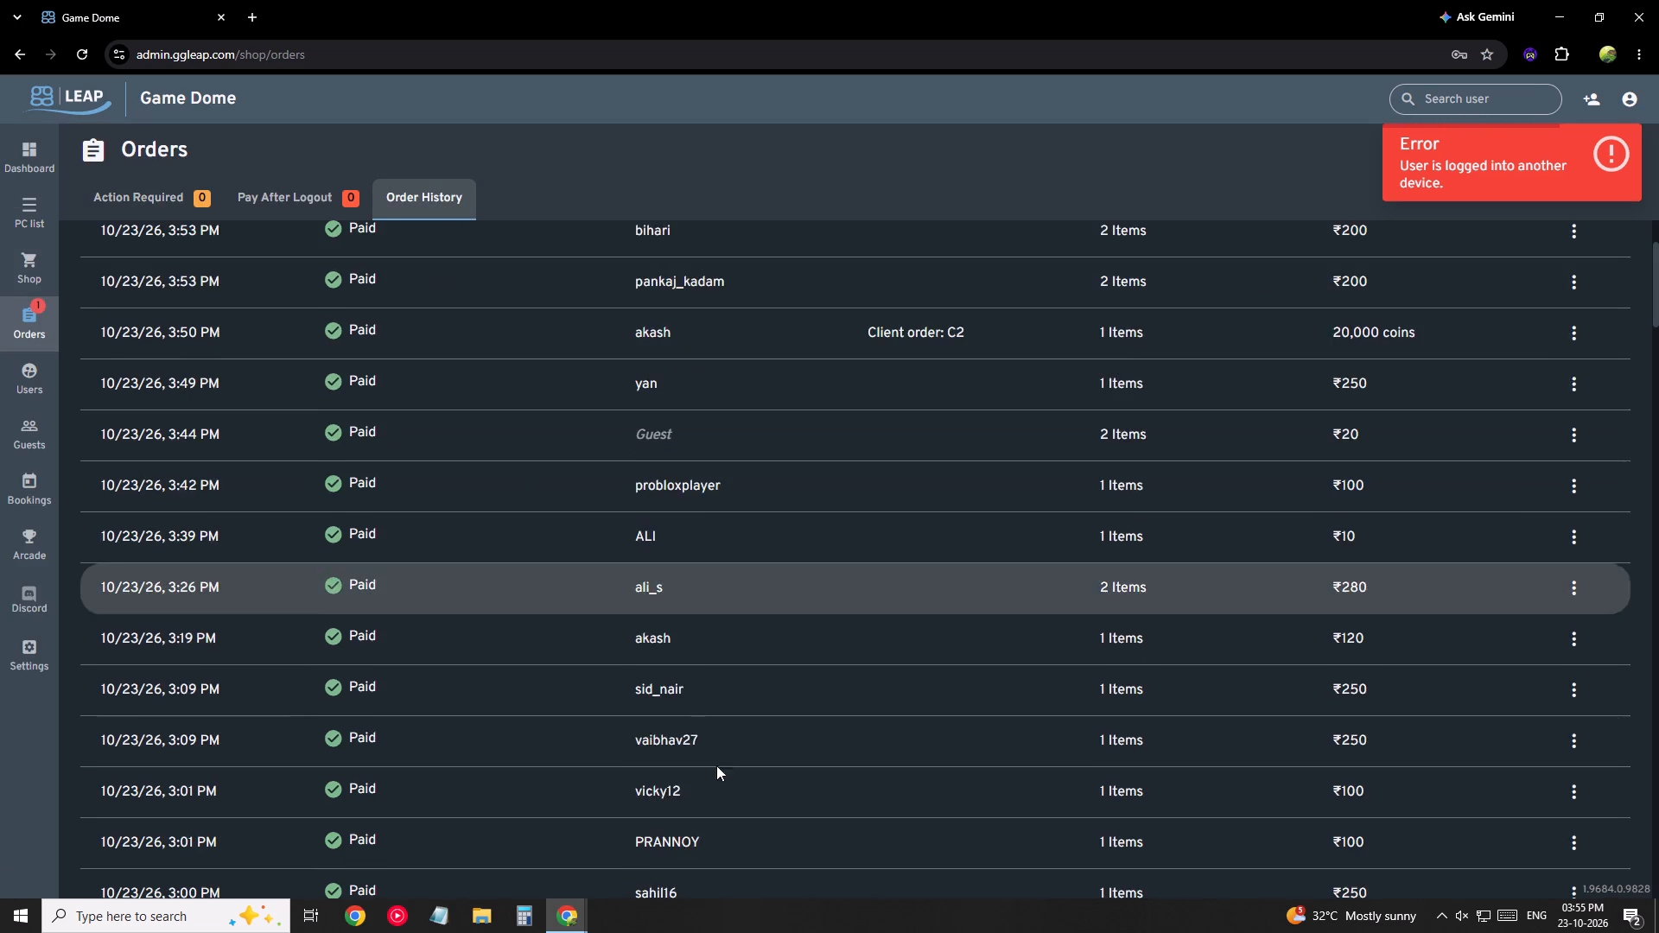
scroll(709, 695, down, 2)
click(20, 219)
scroll(906, 606, down, 2)
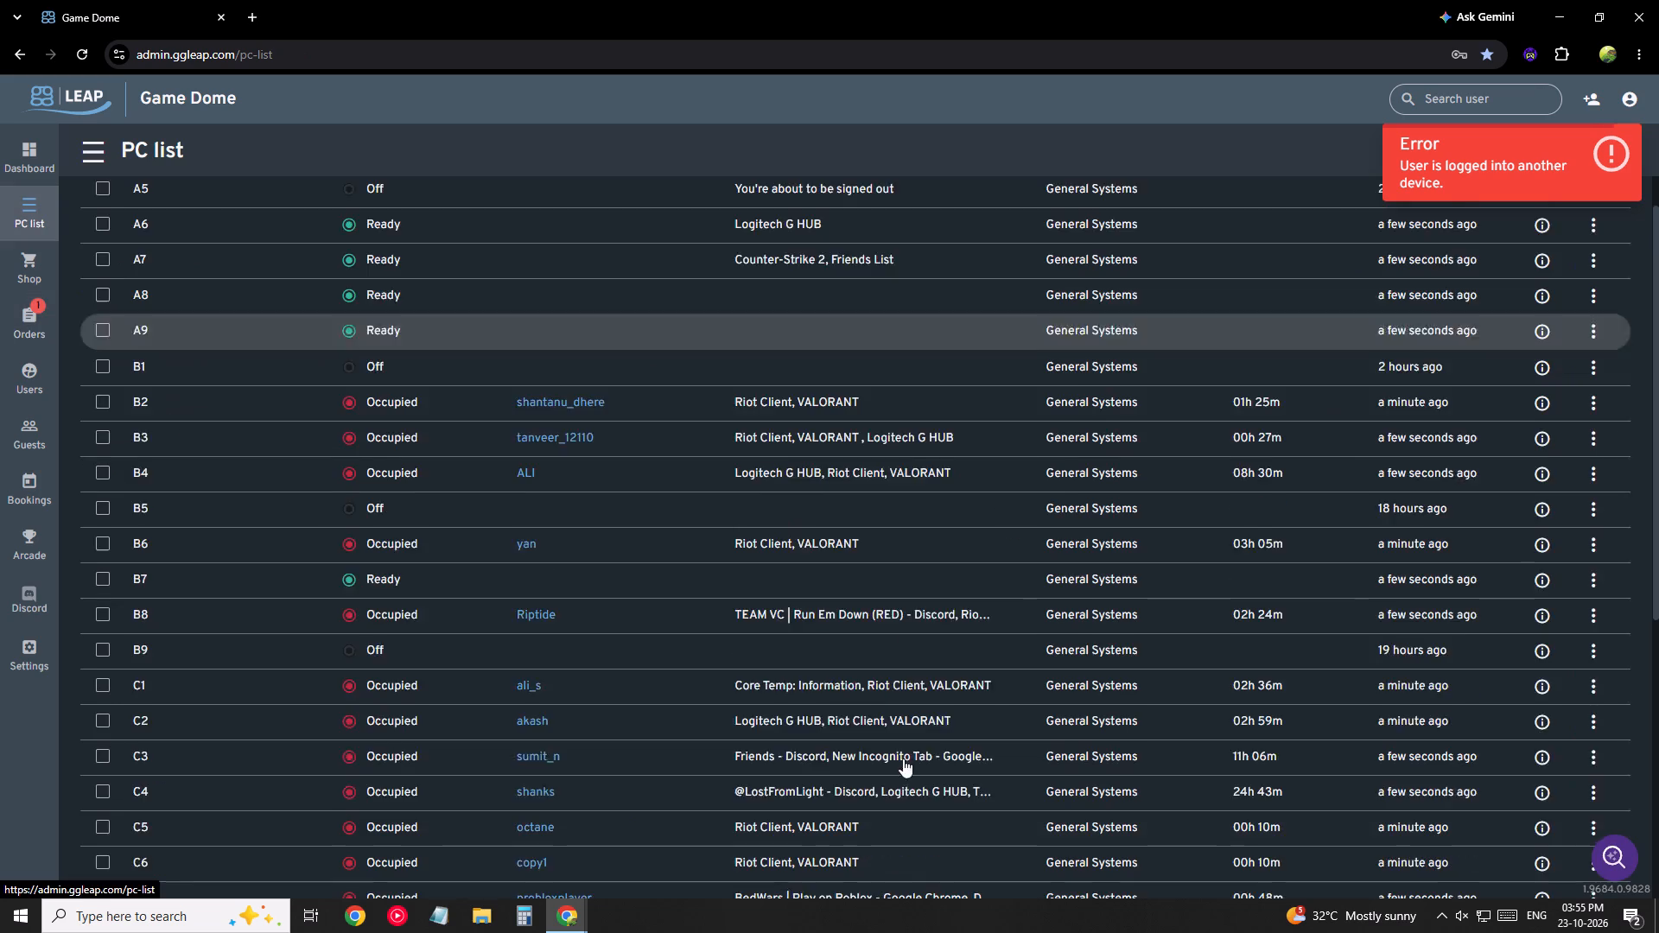
scroll(903, 758, down, 9)
click(1571, 613)
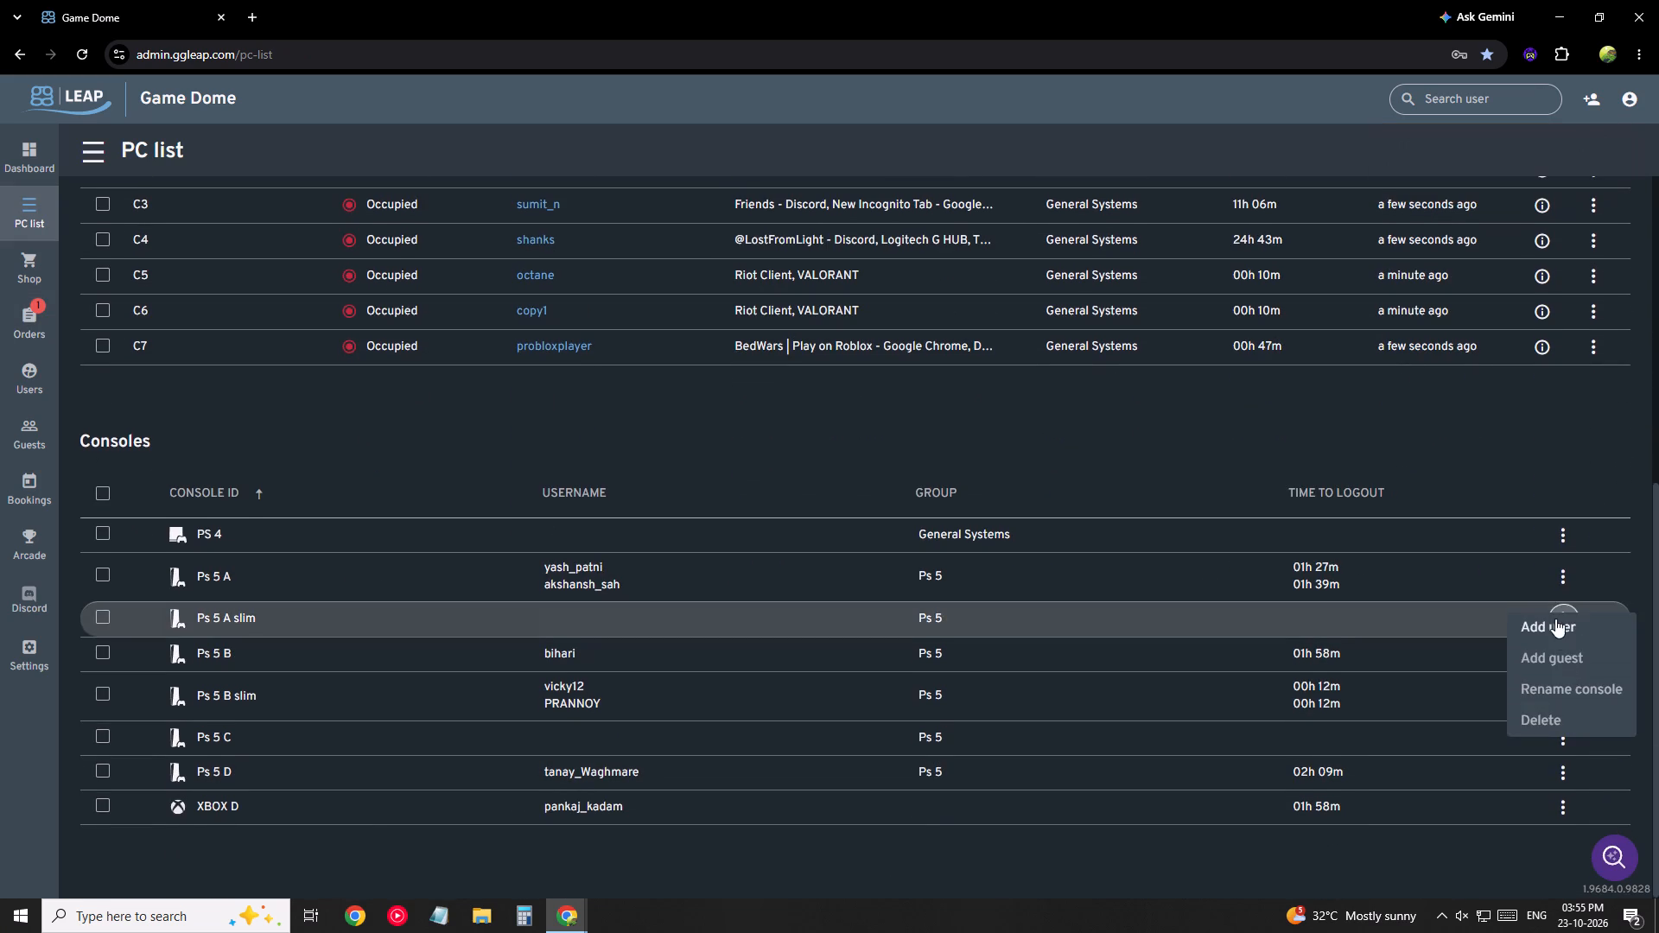
click(1555, 619)
click(758, 495)
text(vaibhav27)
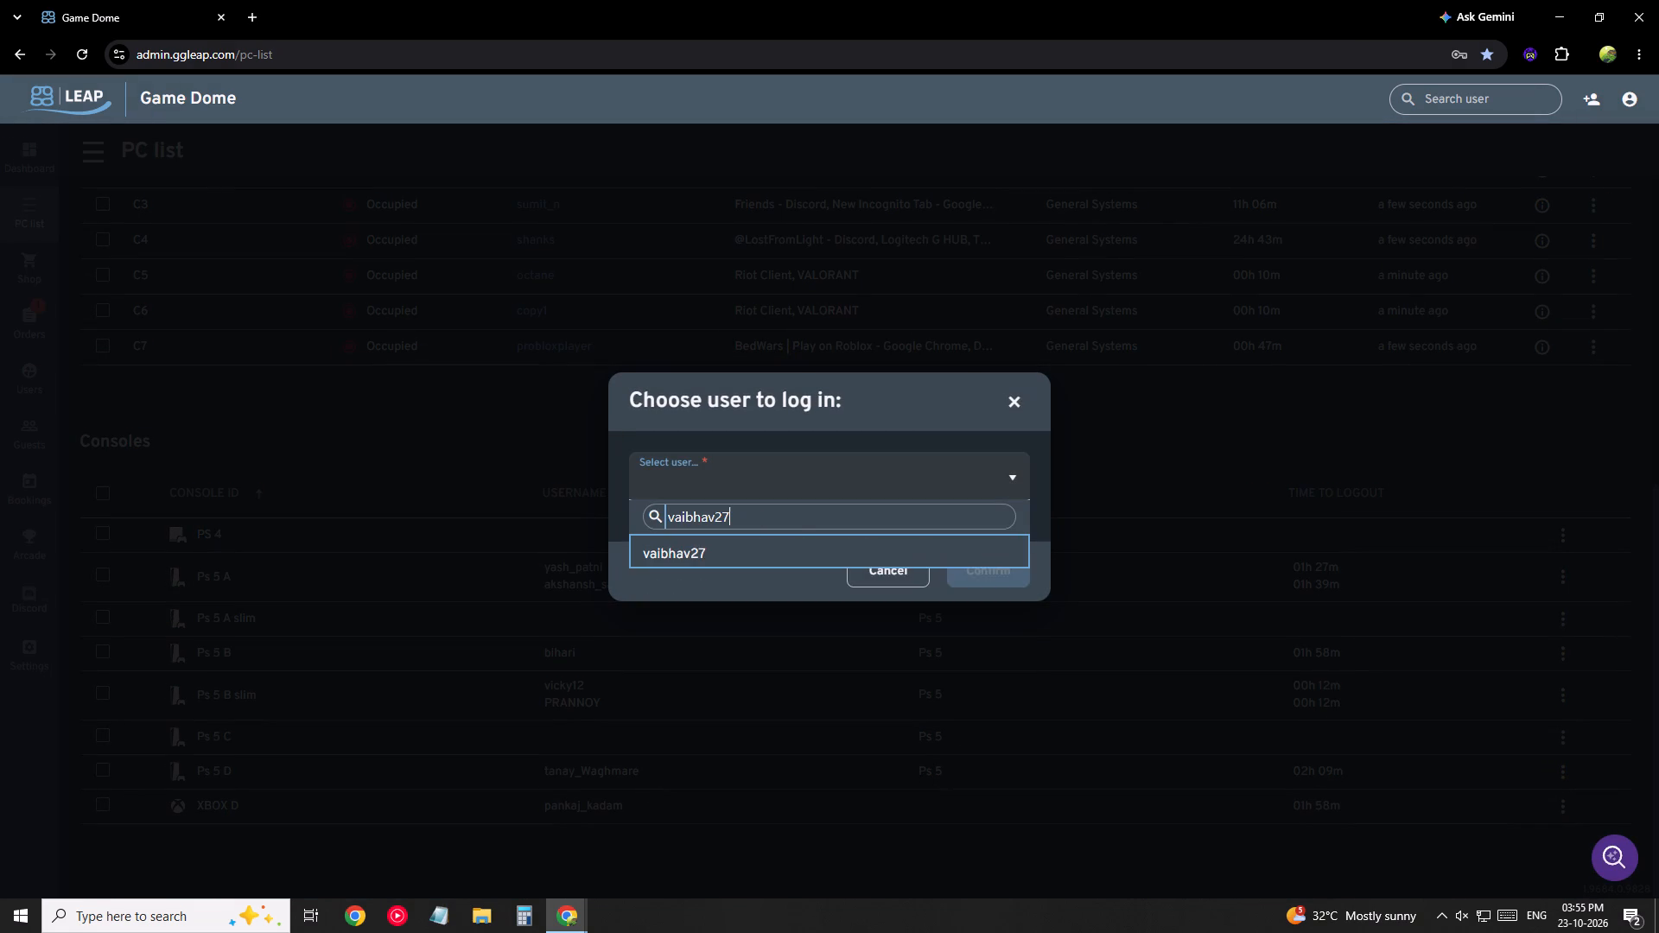
click(788, 511)
click(806, 545)
click(970, 571)
click(1571, 619)
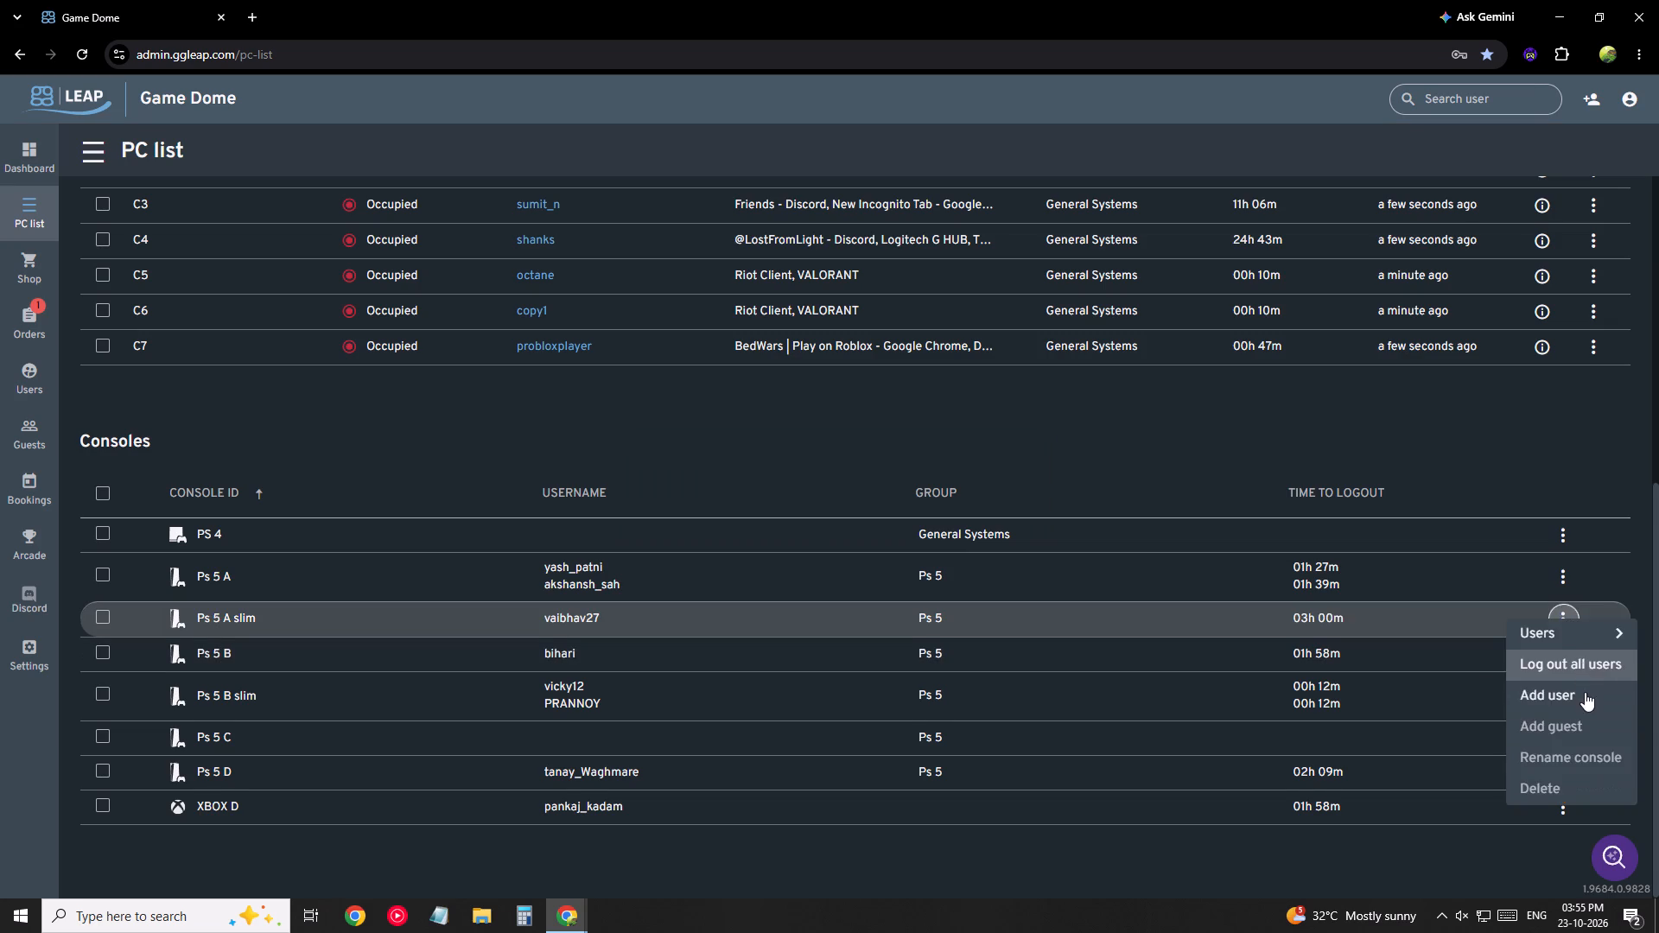
click(1585, 692)
click(734, 468)
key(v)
key(BackSpace)
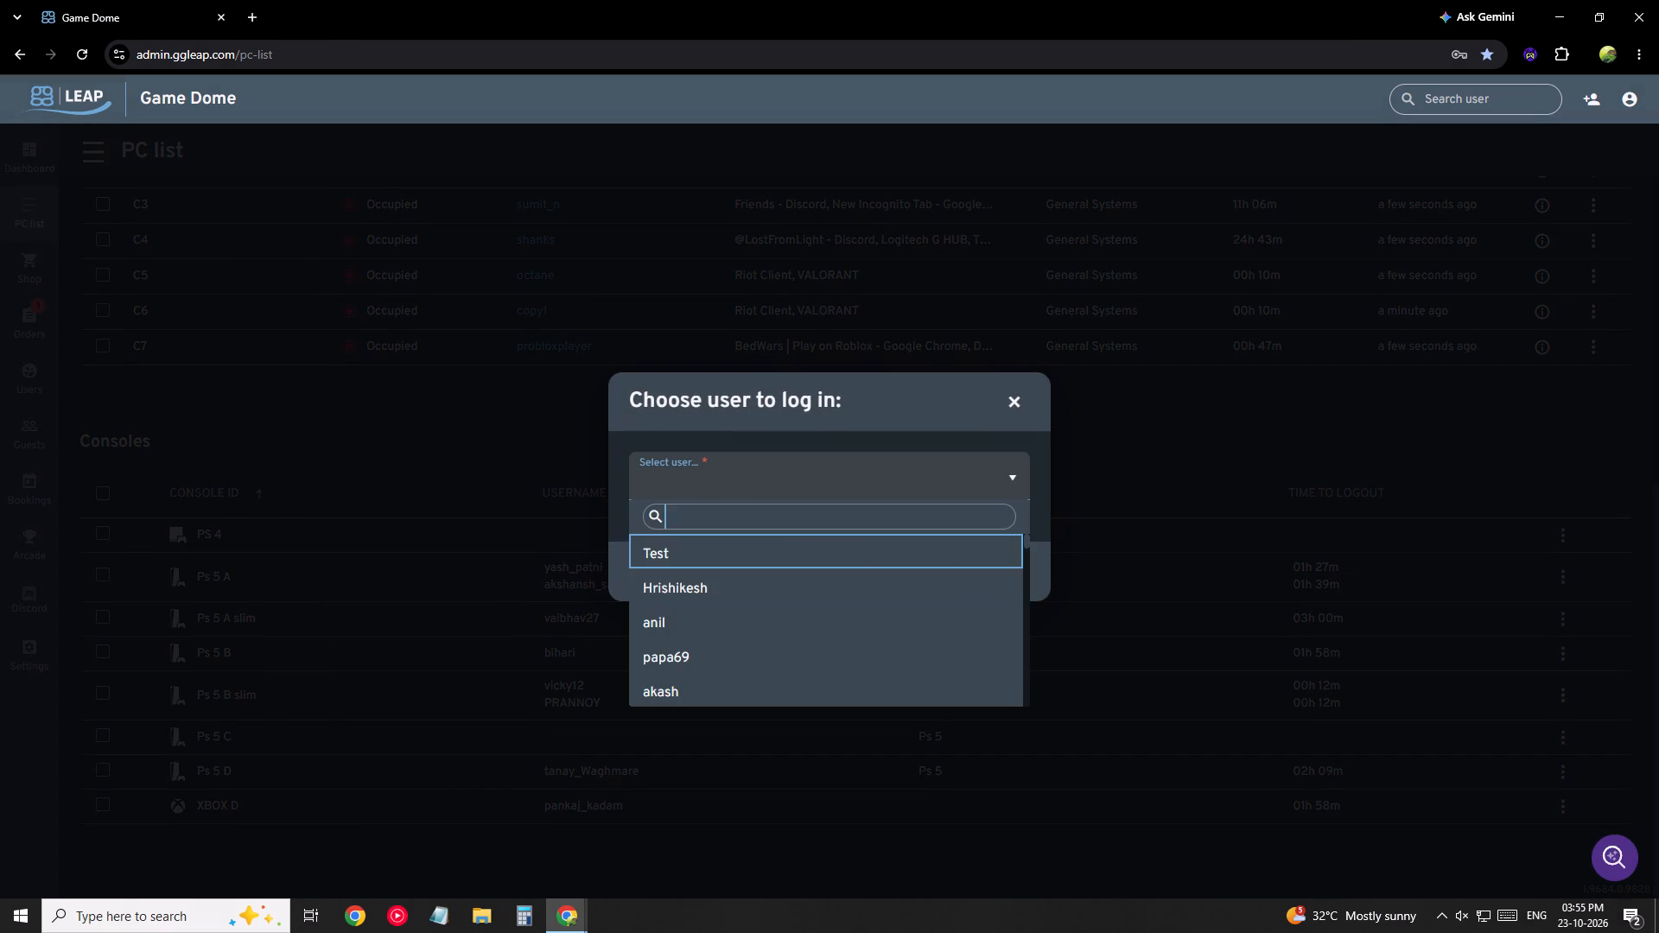
key(BackSpace)
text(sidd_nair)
click(690, 515)
key(BackSpace)
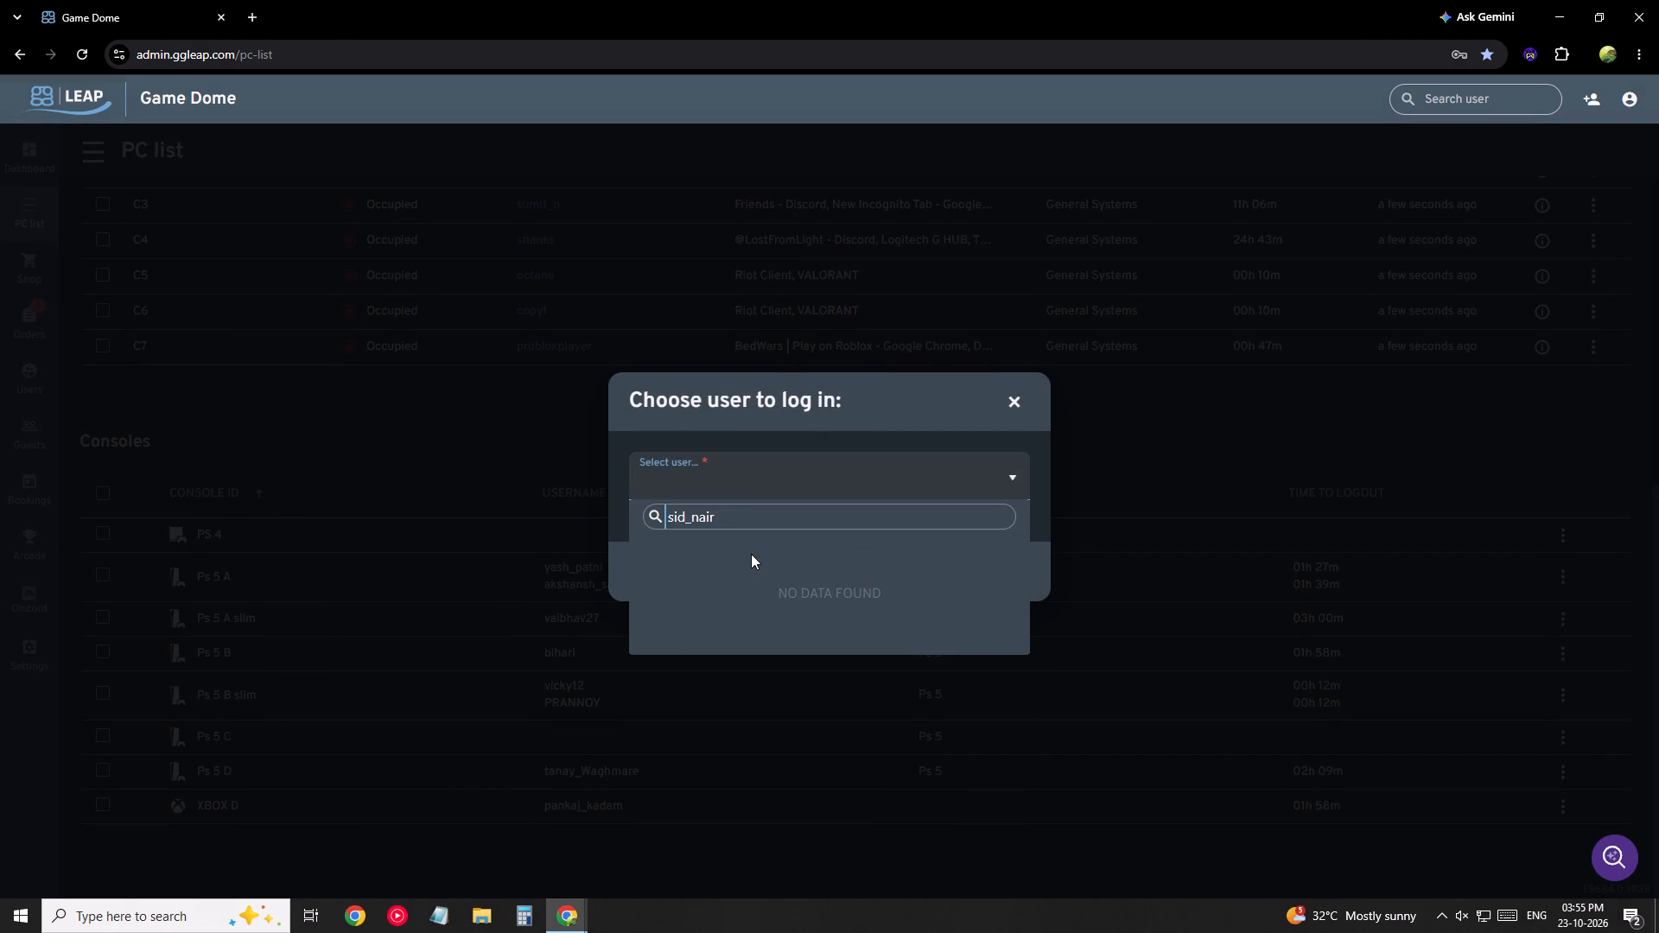
click(745, 514)
click(775, 545)
click(981, 568)
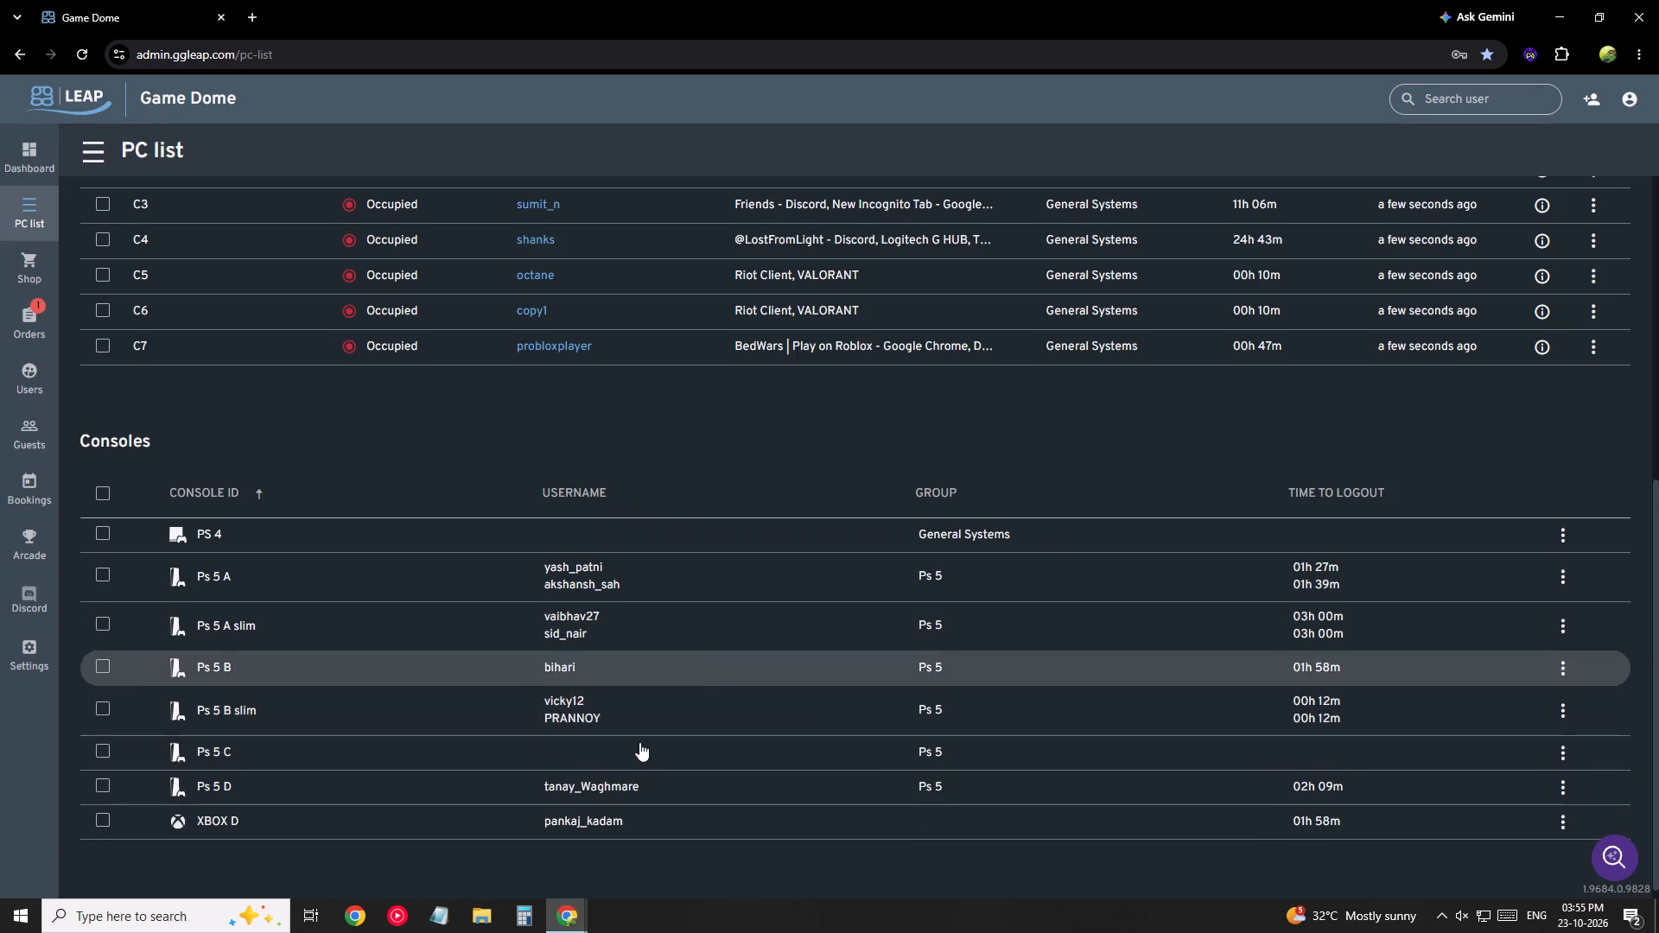
scroll(616, 771, down, 2)
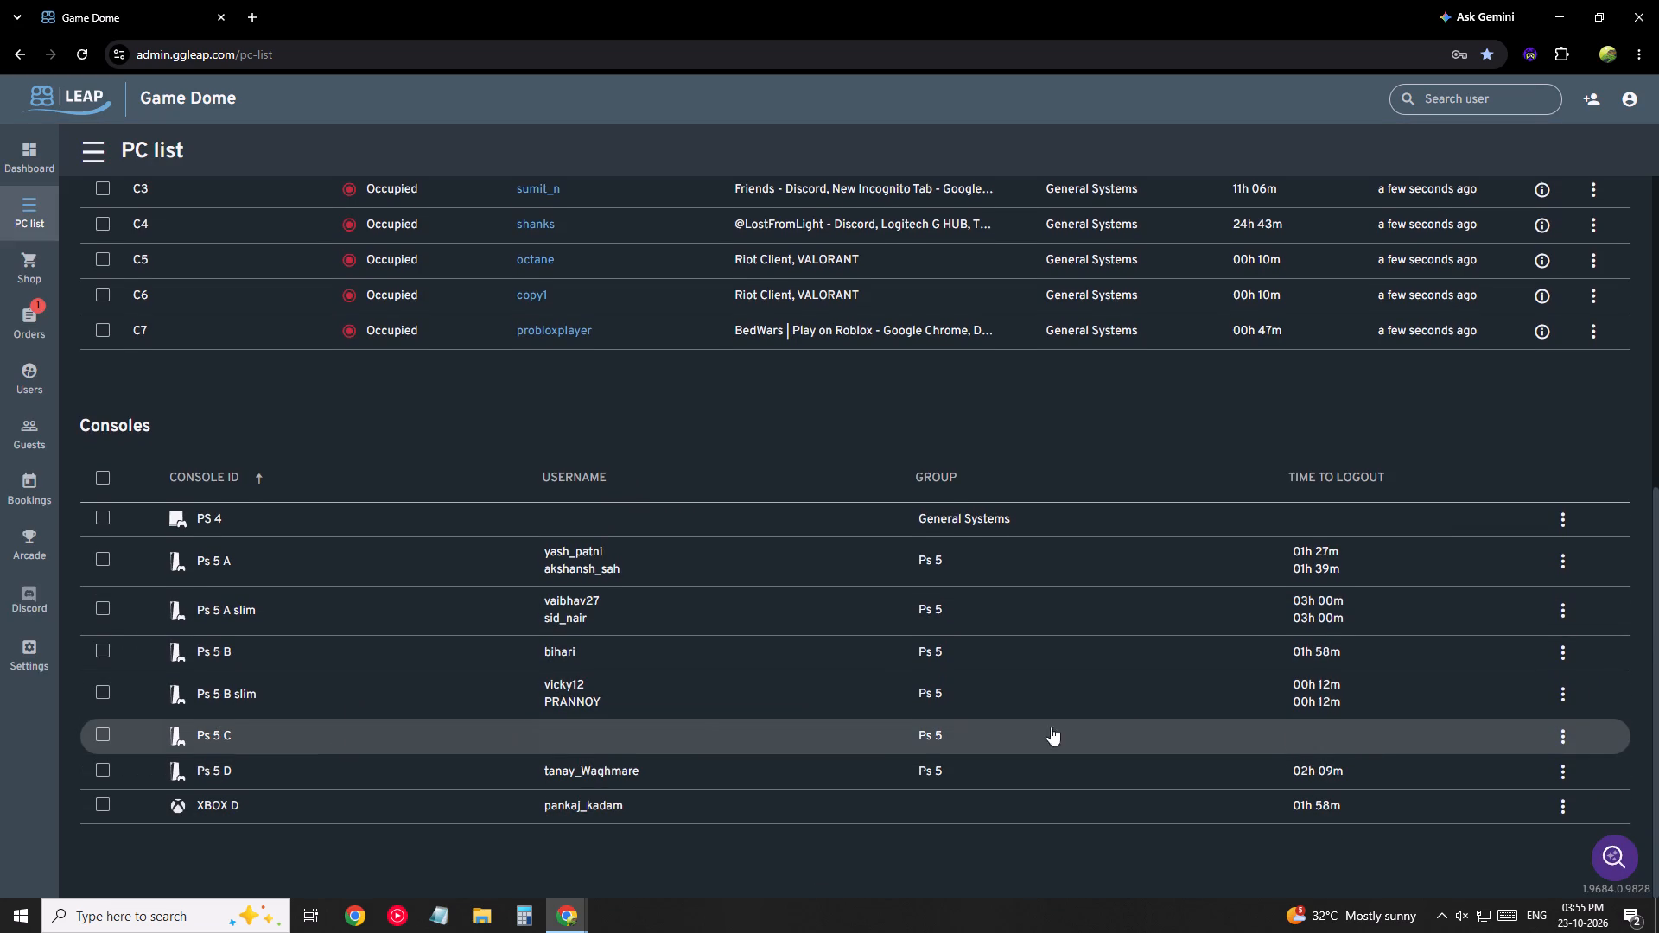
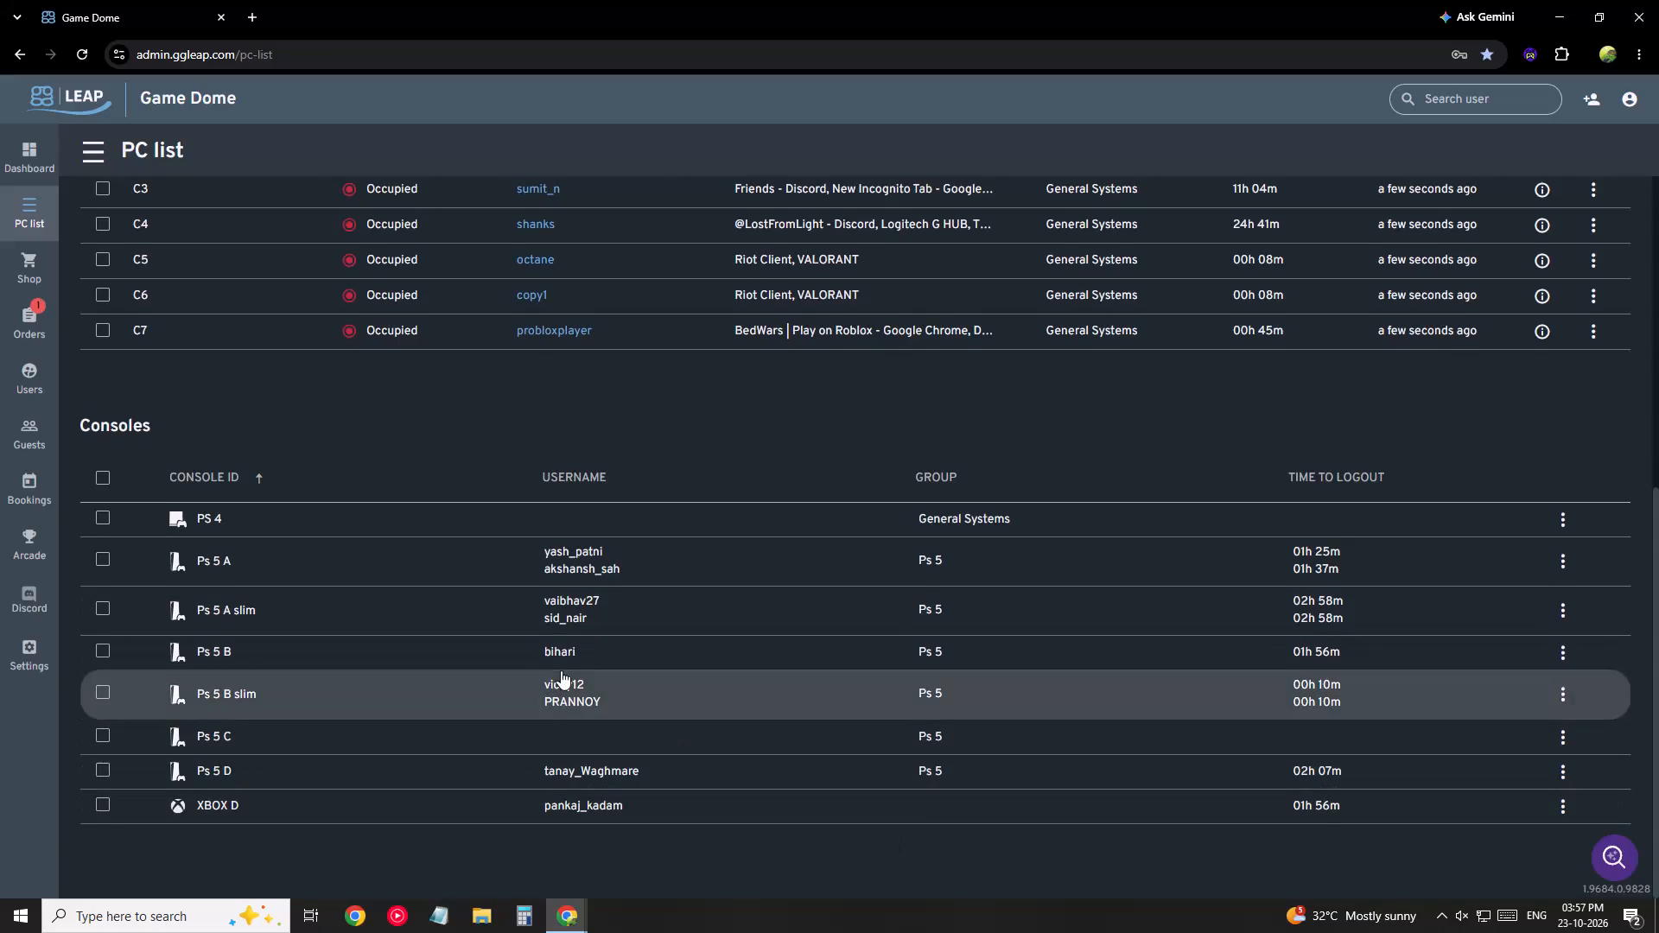
click(546, 612)
click(587, 633)
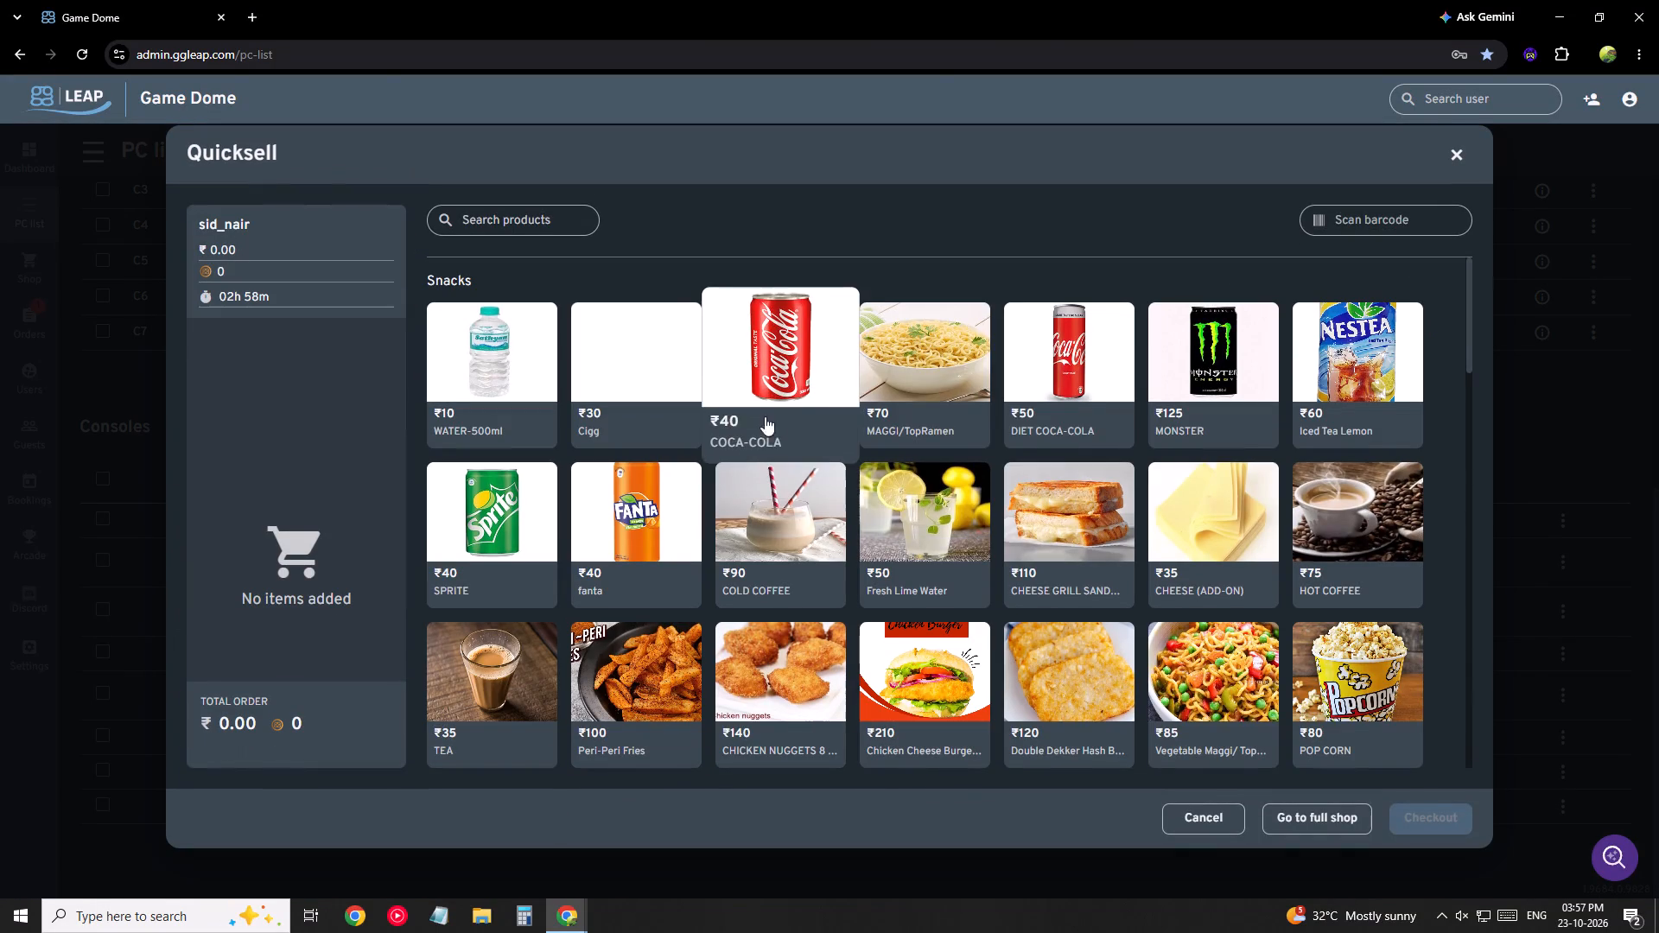
click(1218, 560)
scroll(767, 777, down, 3)
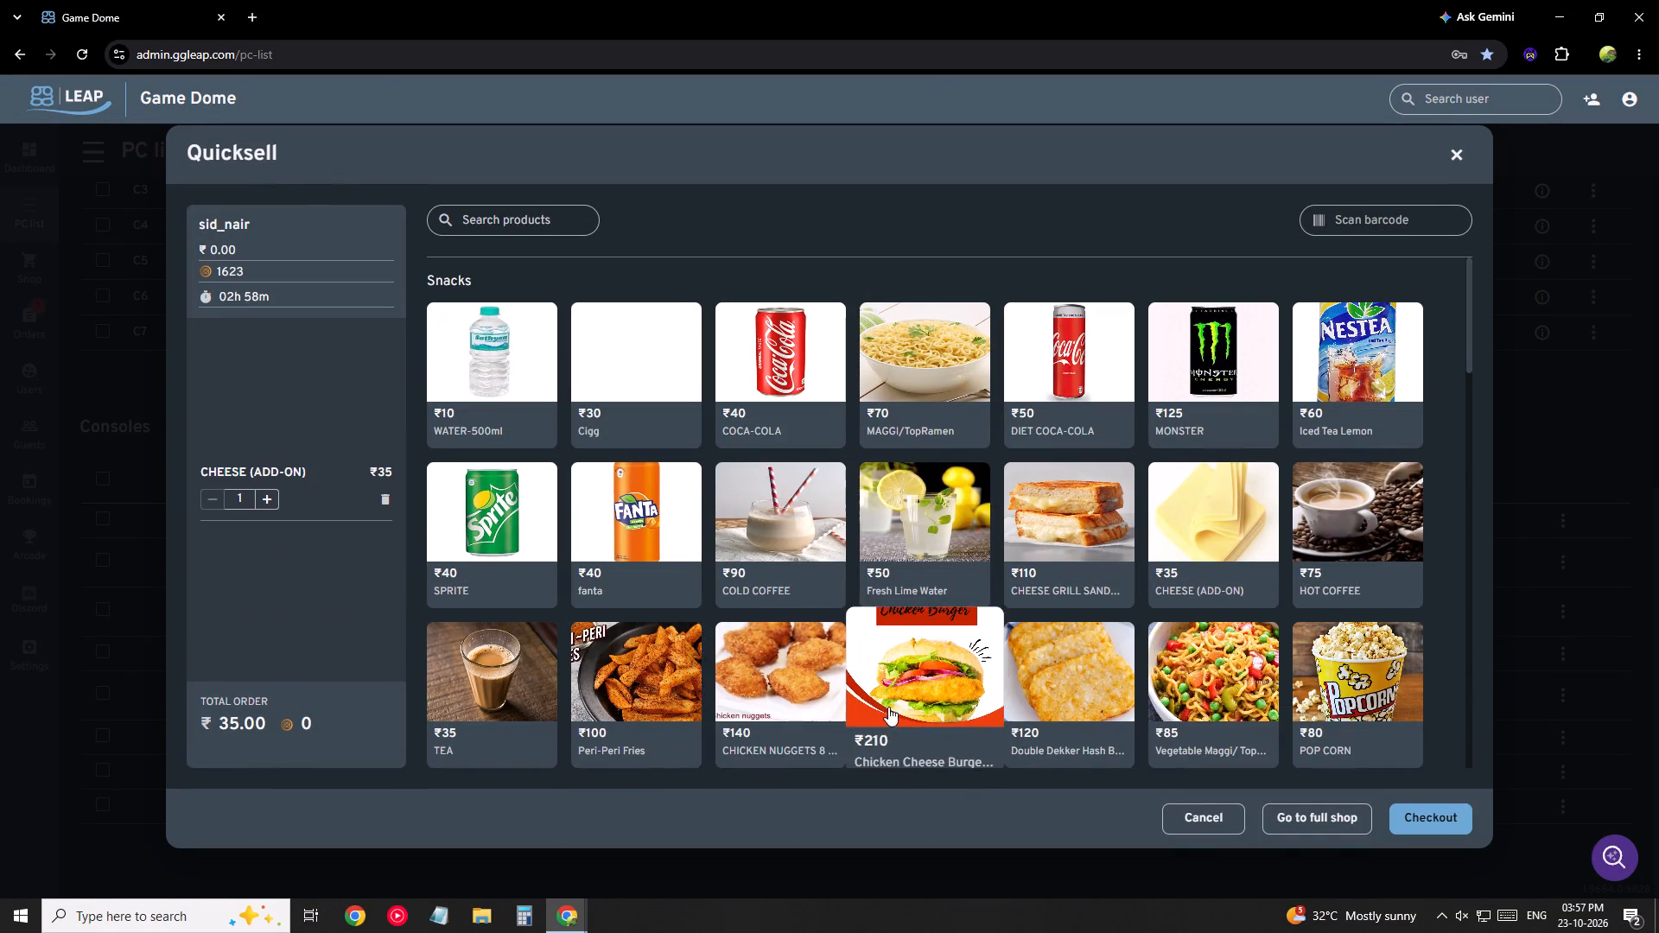
scroll(1064, 709, down, 2)
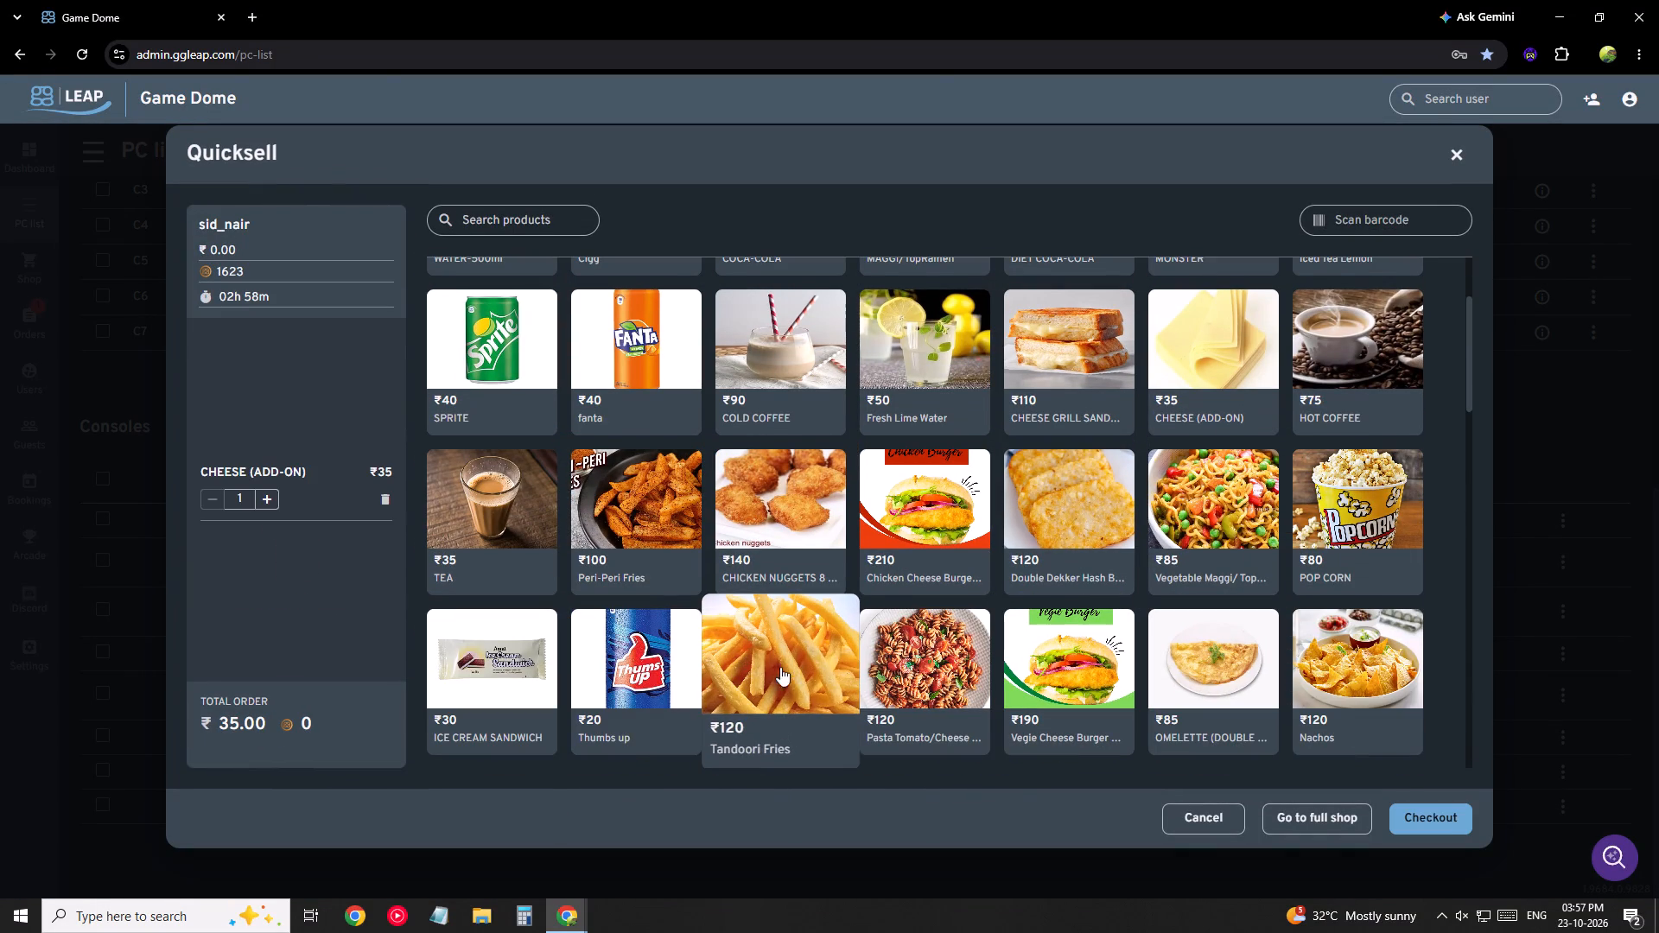
click(780, 667)
scroll(647, 499, up, 5)
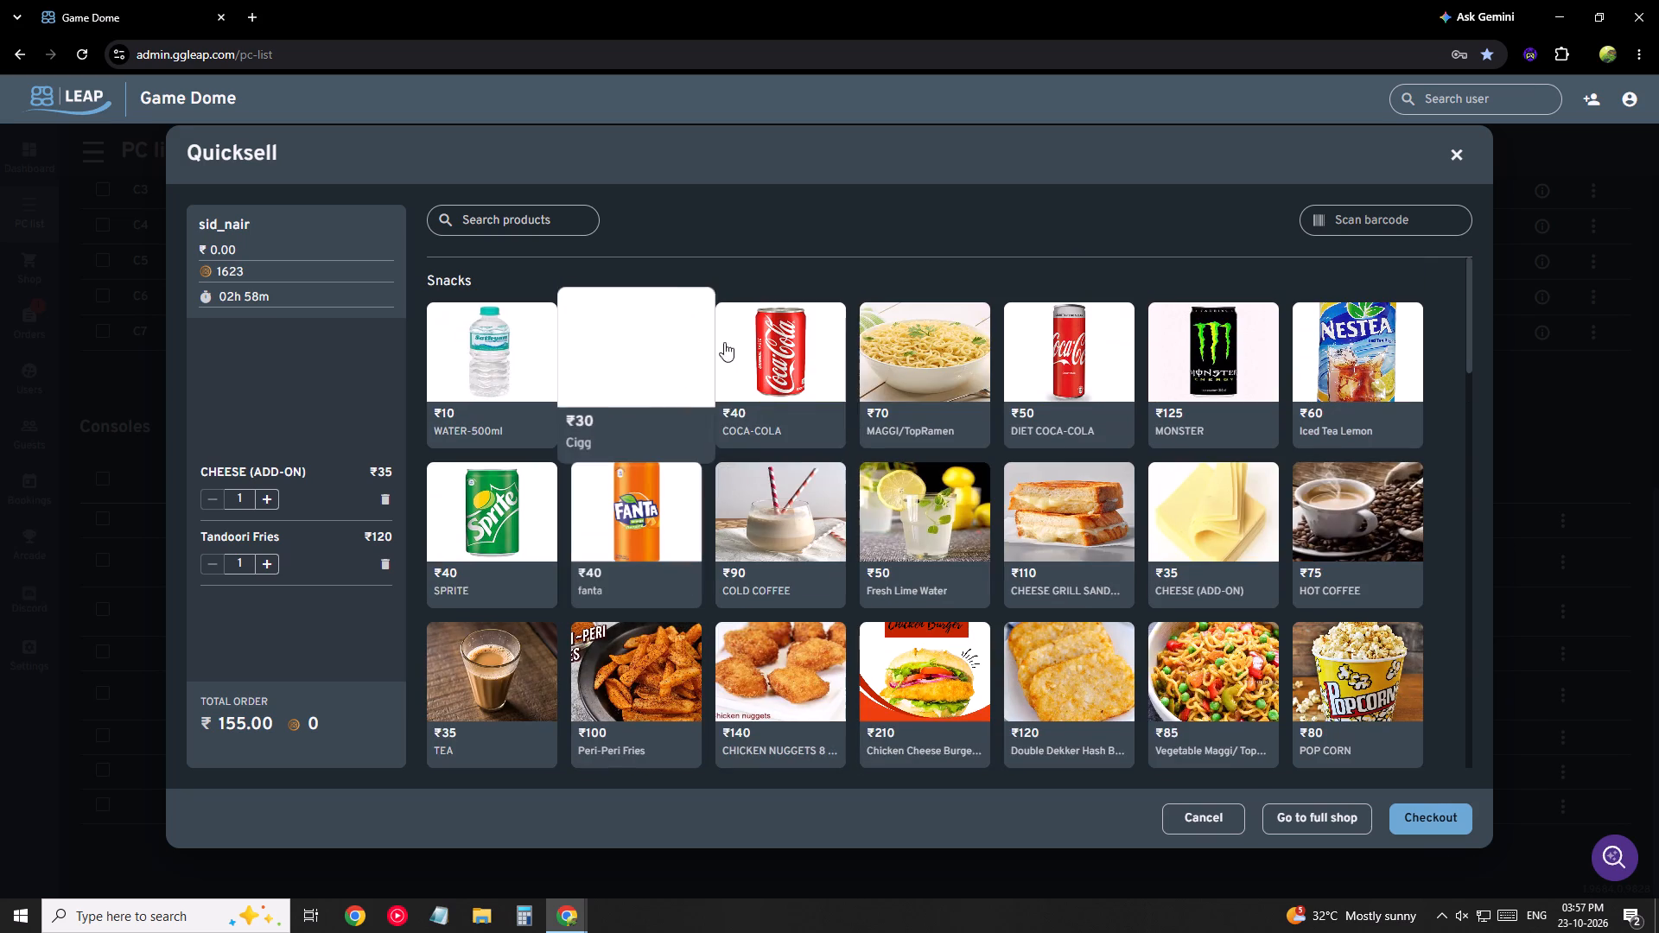
click(1099, 381)
click(1445, 813)
click(478, 495)
click(498, 745)
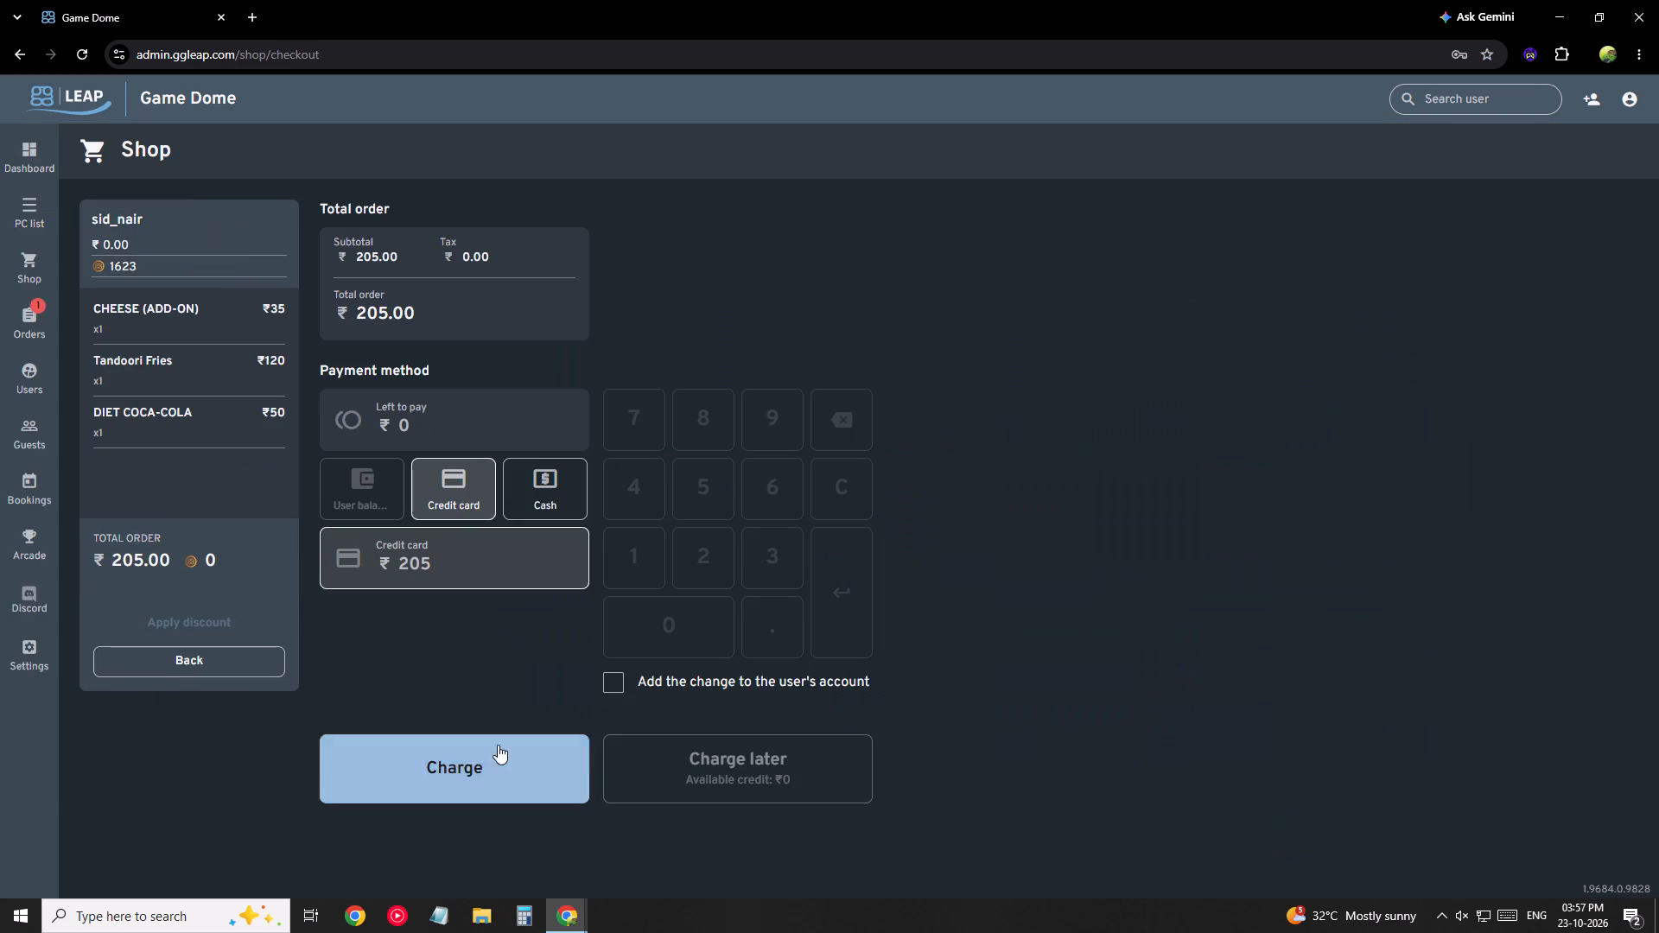
click(12, 199)
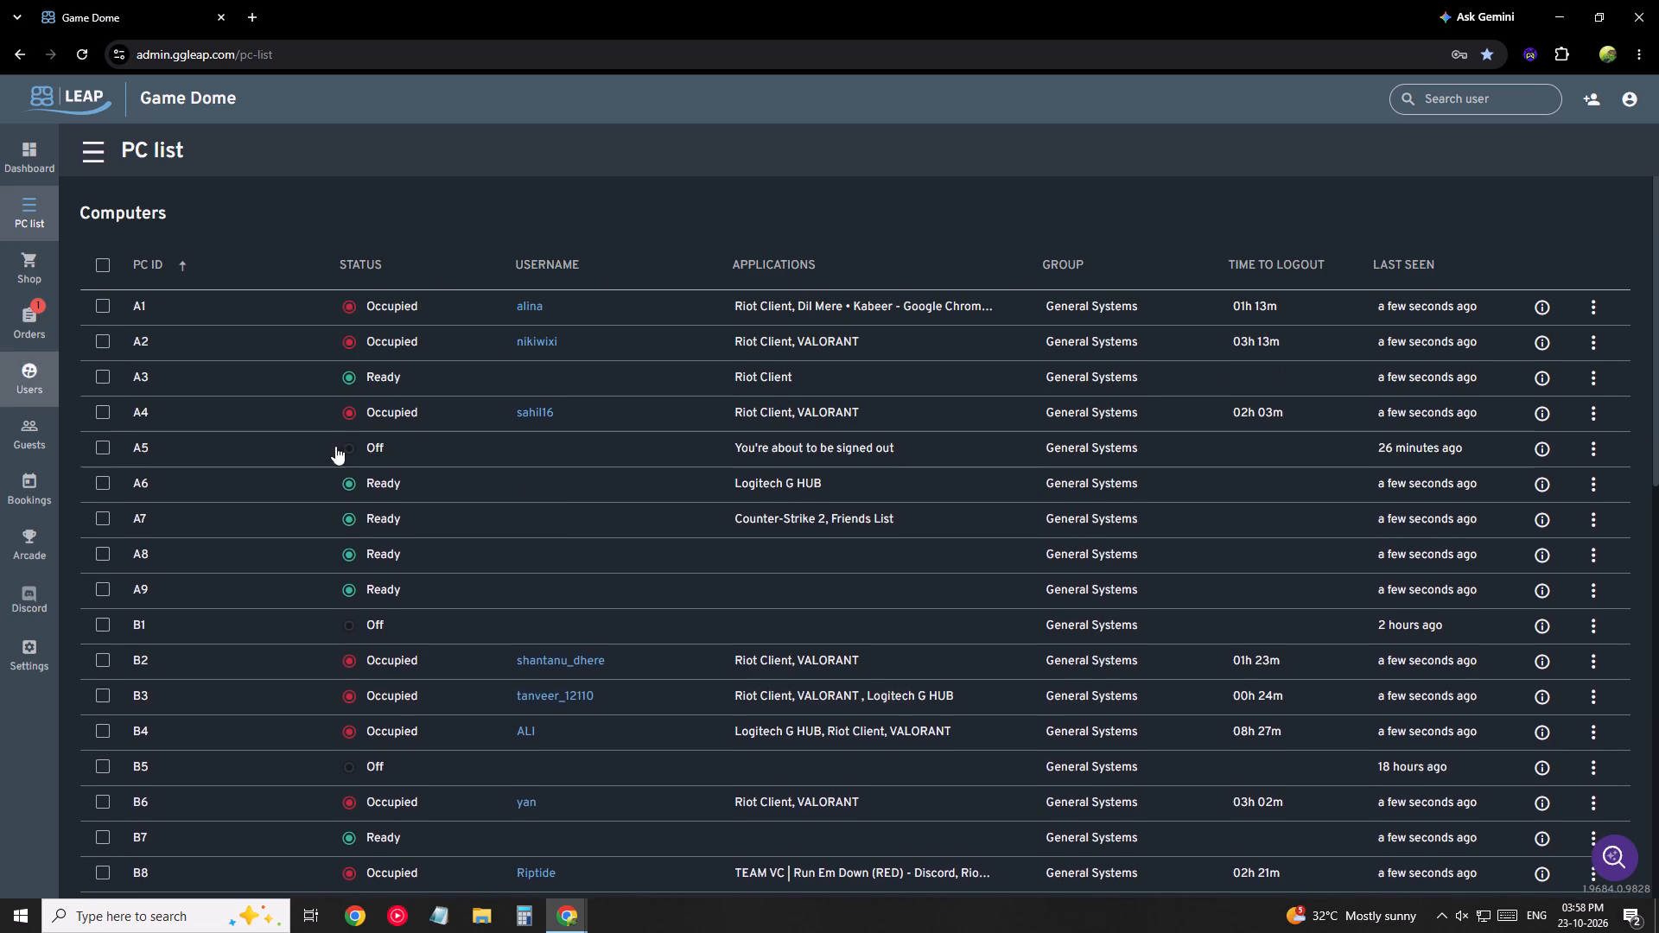
scroll(612, 652, down, 9)
Switch to the expense spreadsheet and add a daily expense "ciggs" with 1440 in cash under 10/23/26.
key(alt+Tab)
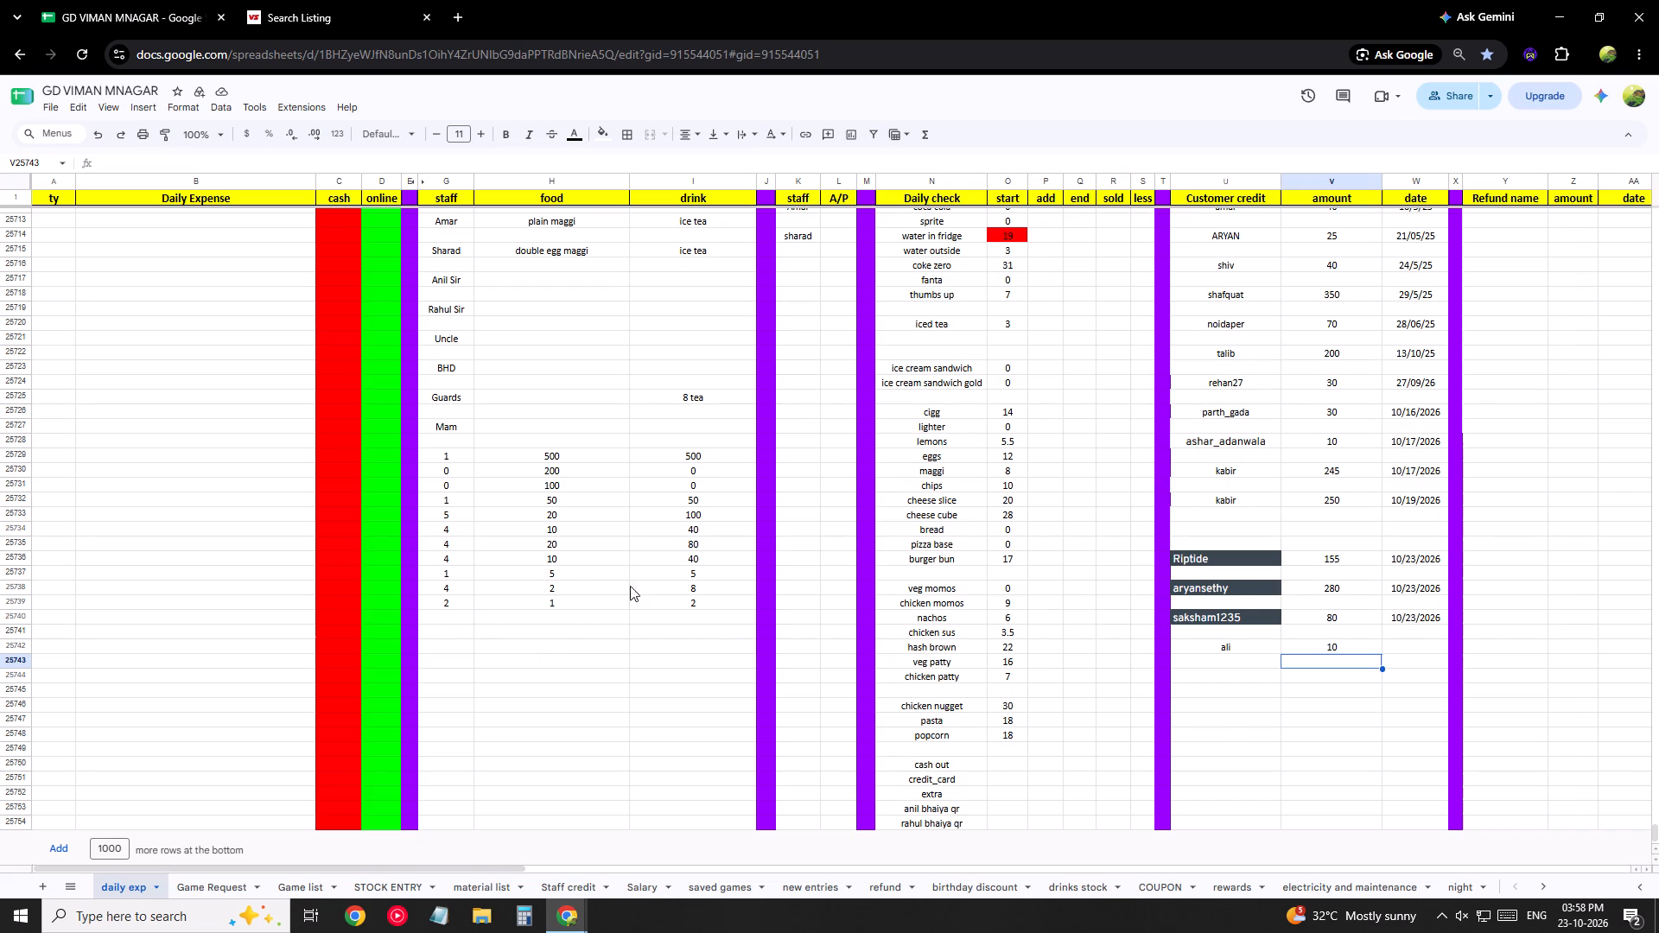
scroll(570, 555, up, 4)
click(224, 514)
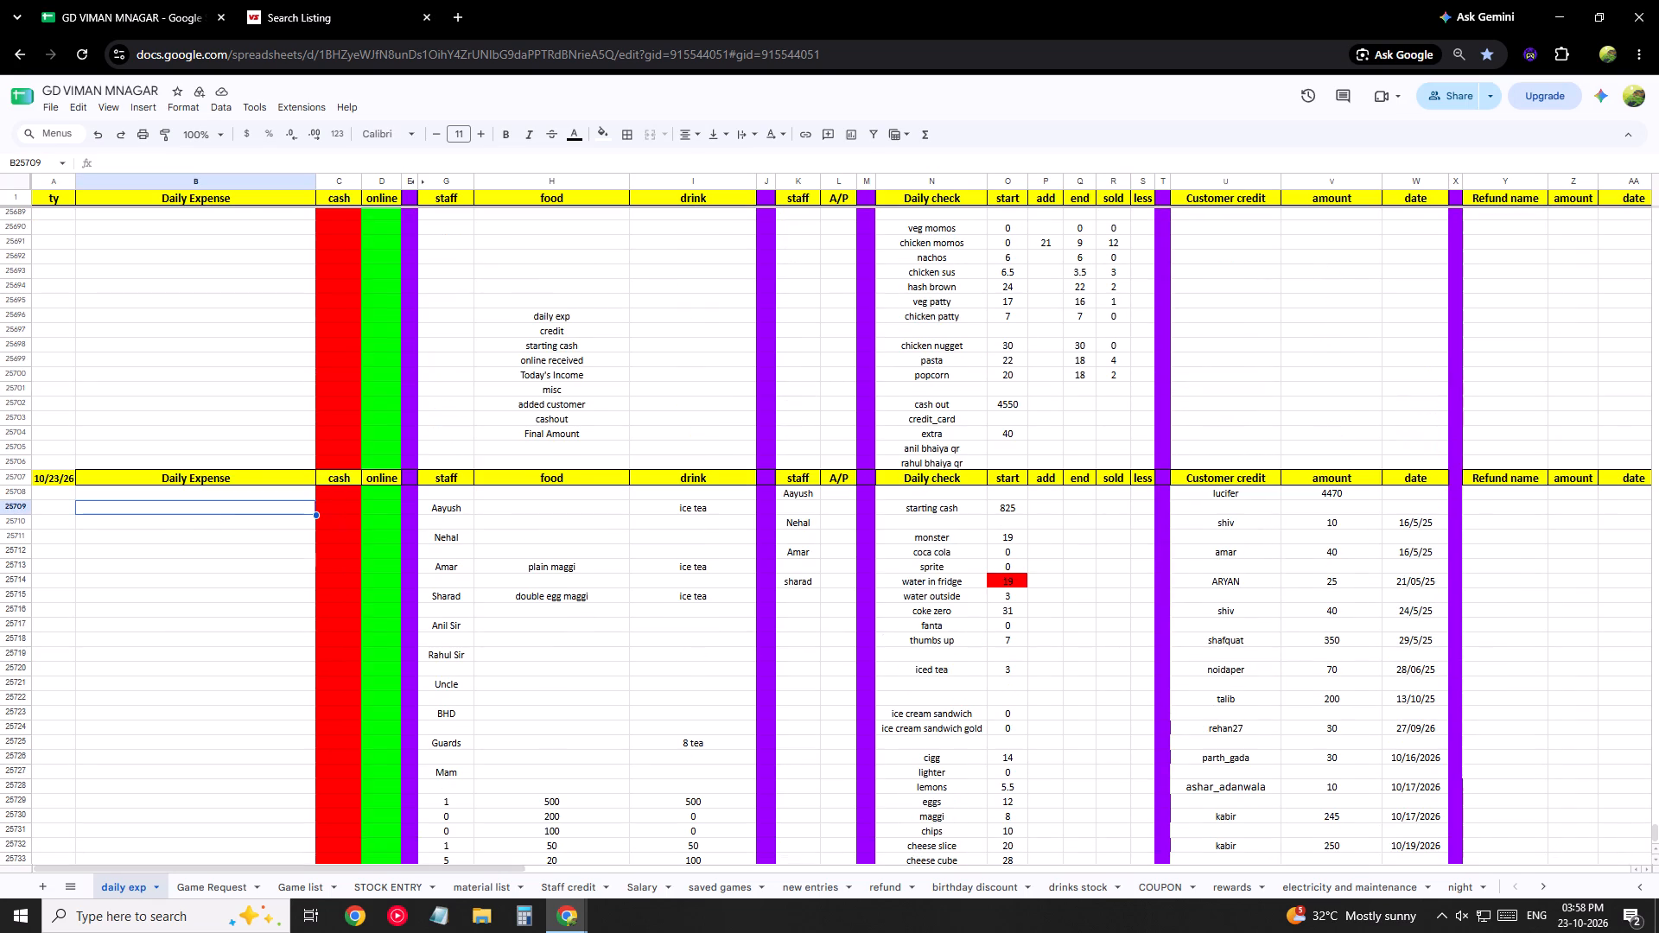
text(che)
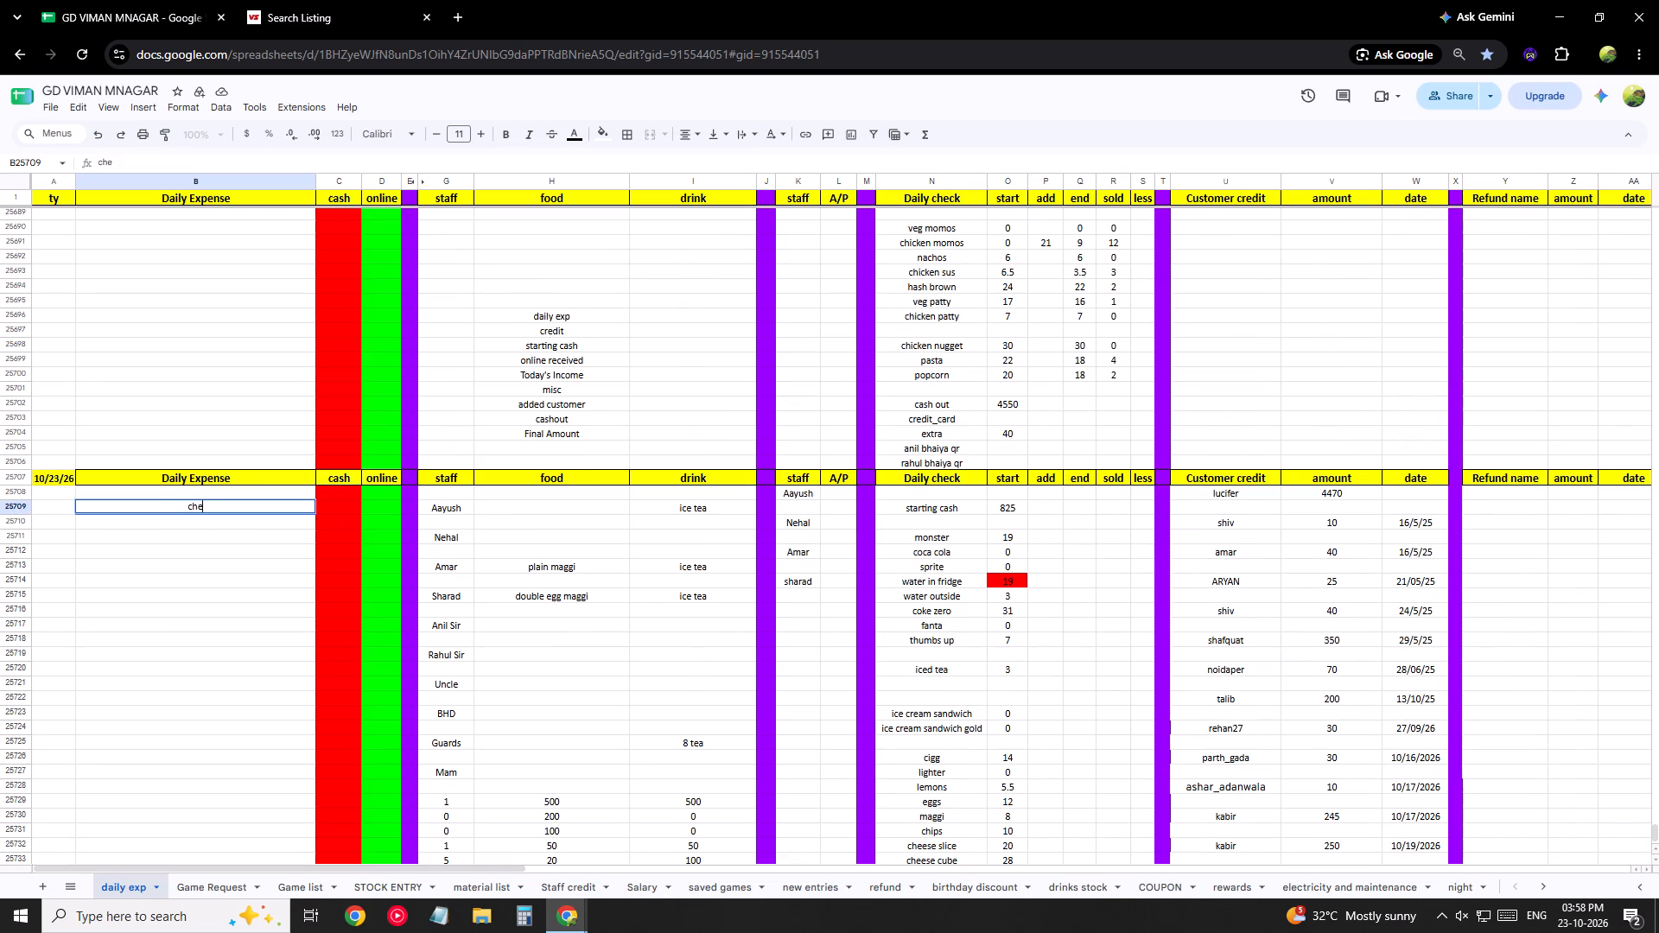
key(BackSpace)
key(BackSpace)
key(BackSpace)
key(BackSpace)
text(hc)
key(BackSpace)
key(BackSpace)
key(BackSpace)
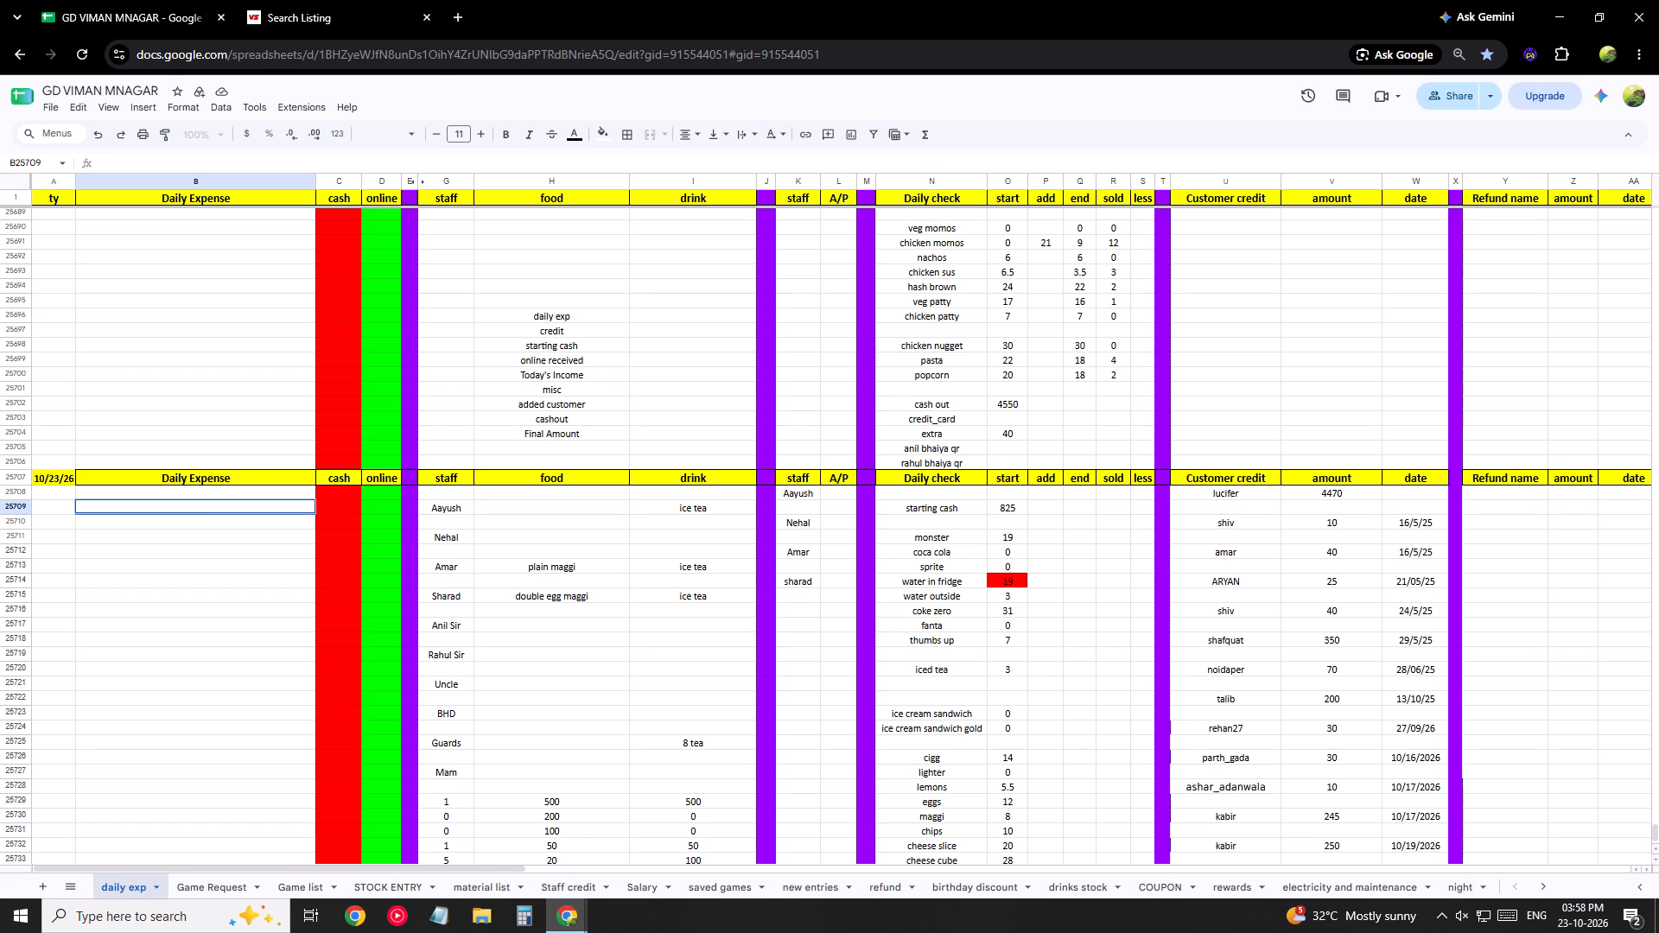
text(ciggs)
key(Return)
key(Right)
key(Up)
text(11)
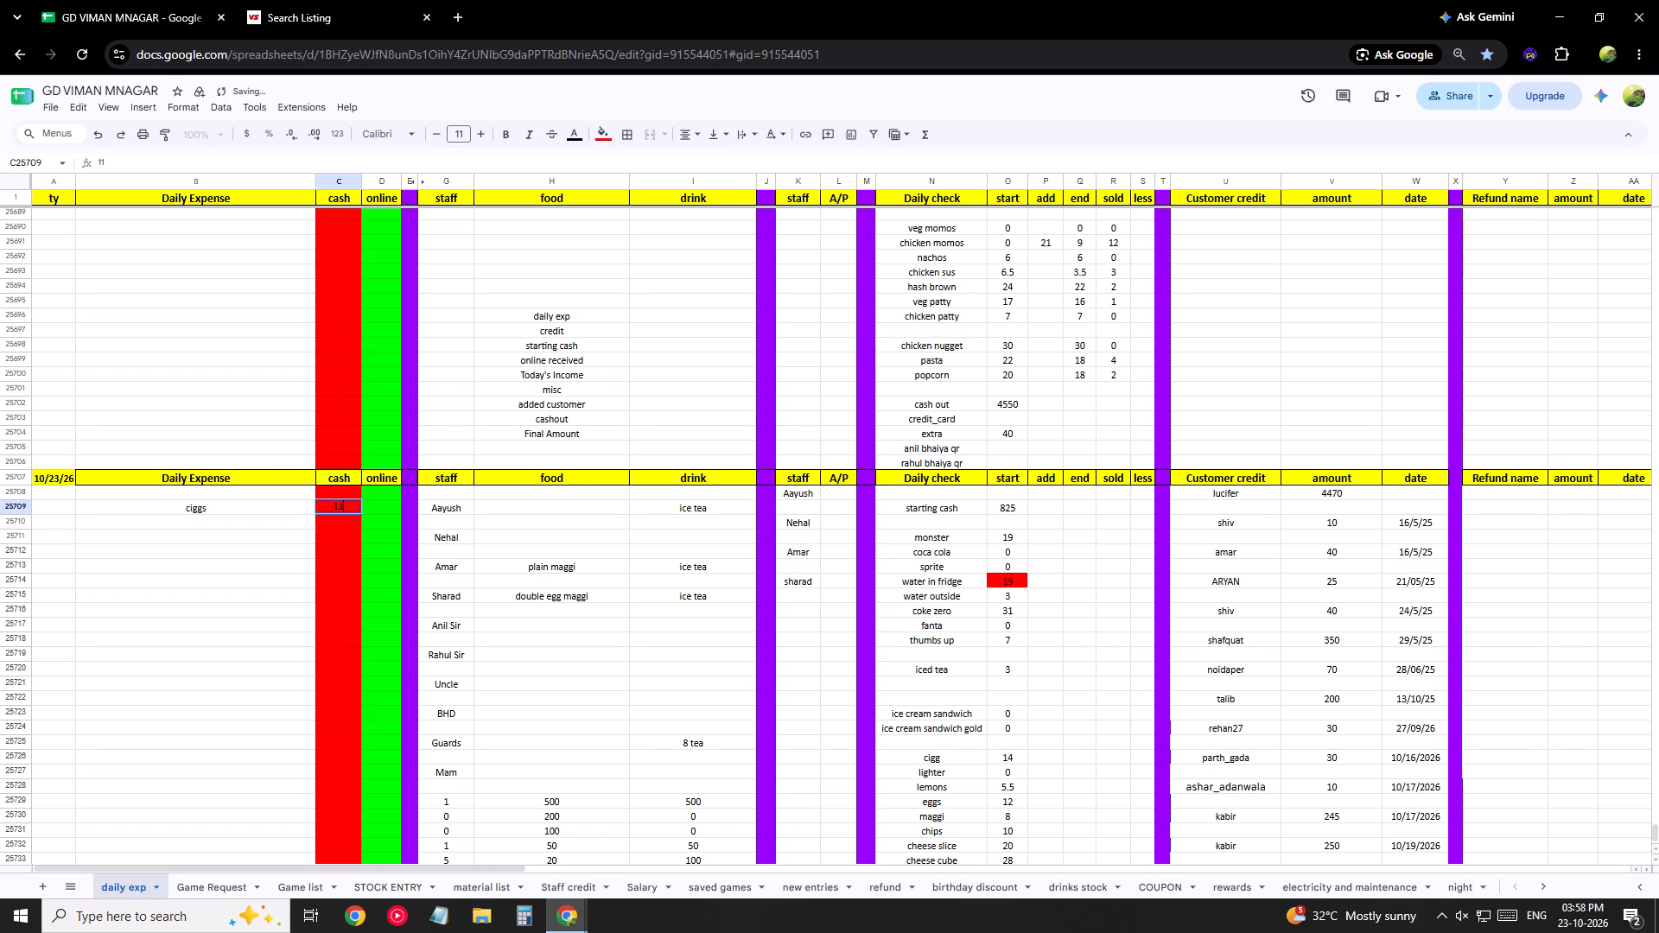
key(BackSpace)
text(440)
key(Return)
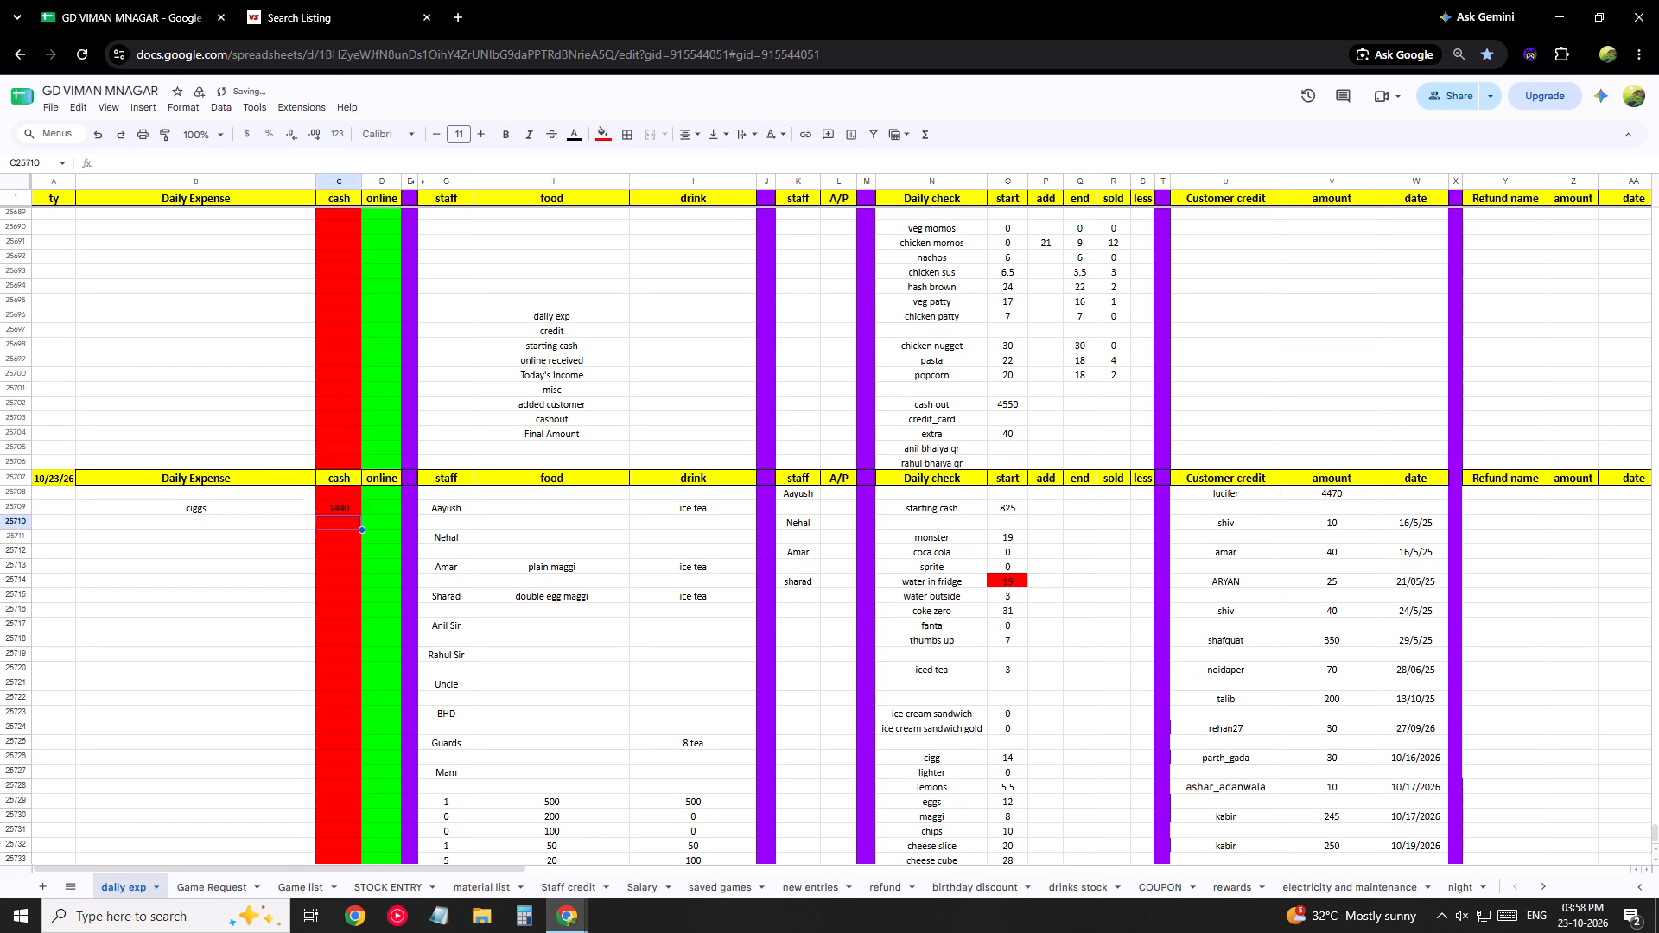
Prefix the ciggs expense description with the quantity so it reads "60 x ciggs".
key(Left)
key(Up)
key(Return)
key(Left)
key(Left)
key(Left)
key(Left)
key(Left)
key(Left)
key(Left)
key(Left)
key(Left)
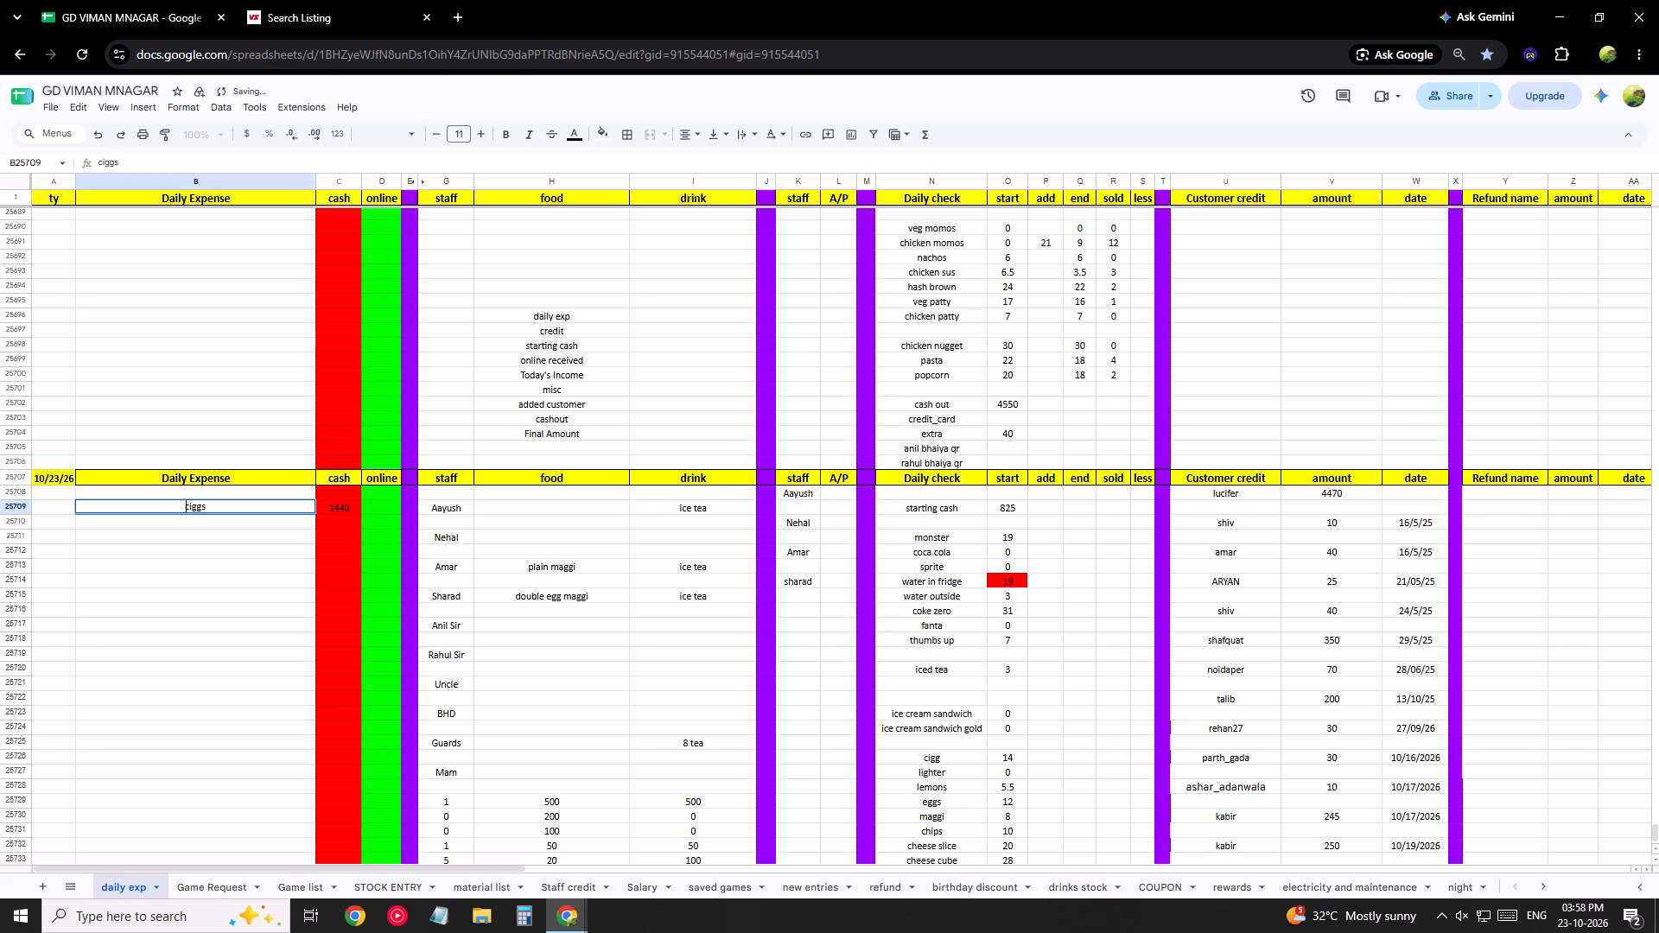
text(60 x)
key(space)
key(Return)
Enter 60 in the add column of the cigg row in the 10/23/26 daily check.
key(Right)
key(Right)
key(Right)
key(Right)
key(Right)
key(Right)
key(Right)
key(Right)
key(Right)
key(Right)
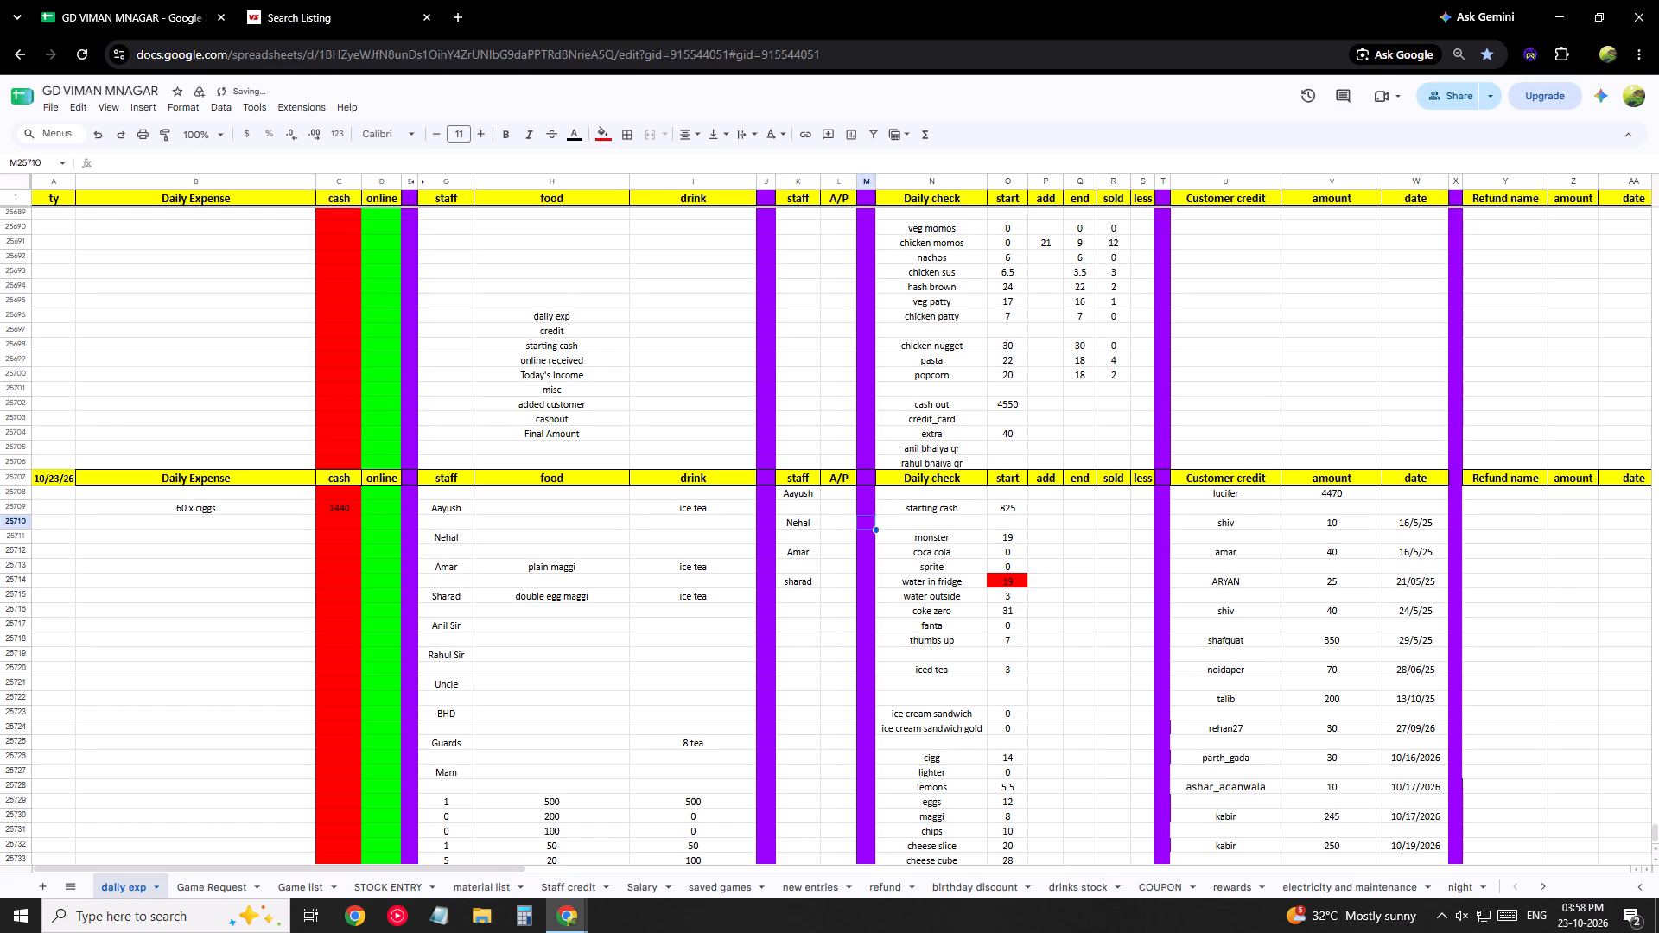
key(Down)
key(Down)
key(Down)
key(Down)
key(Down)
key(Down)
key(Down)
key(Down)
key(Down)
key(Down)
key(Down)
key(Down)
key(Down)
key(Down)
key(Down)
key(Down)
key(Down)
key(Down)
key(Down)
key(Down)
key(Right)
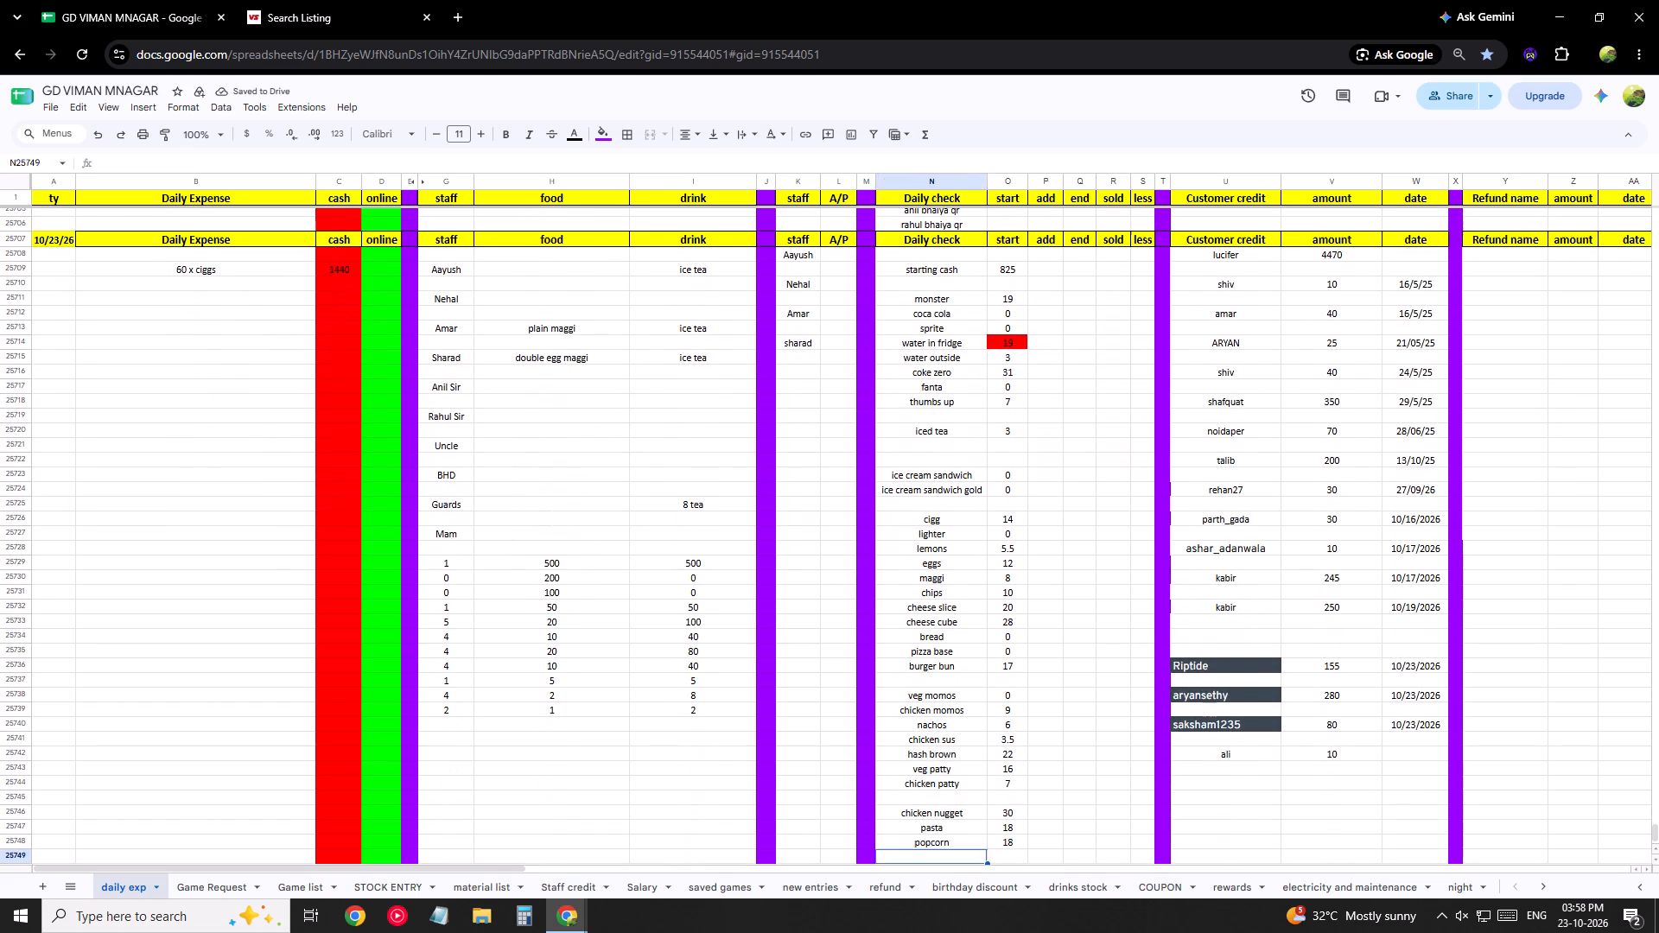
key(Right)
key(Right)
key(Right)
key(Up)
key(Up)
key(Up)
key(Up)
key(Up)
key(Up)
key(Up)
key(Up)
key(Up)
key(Up)
key(Up)
key(Up)
key(Up)
key(Up)
key(Up)
key(Up)
key(Up)
key(Up)
key(Up)
key(Up)
key(Up)
key(Up)
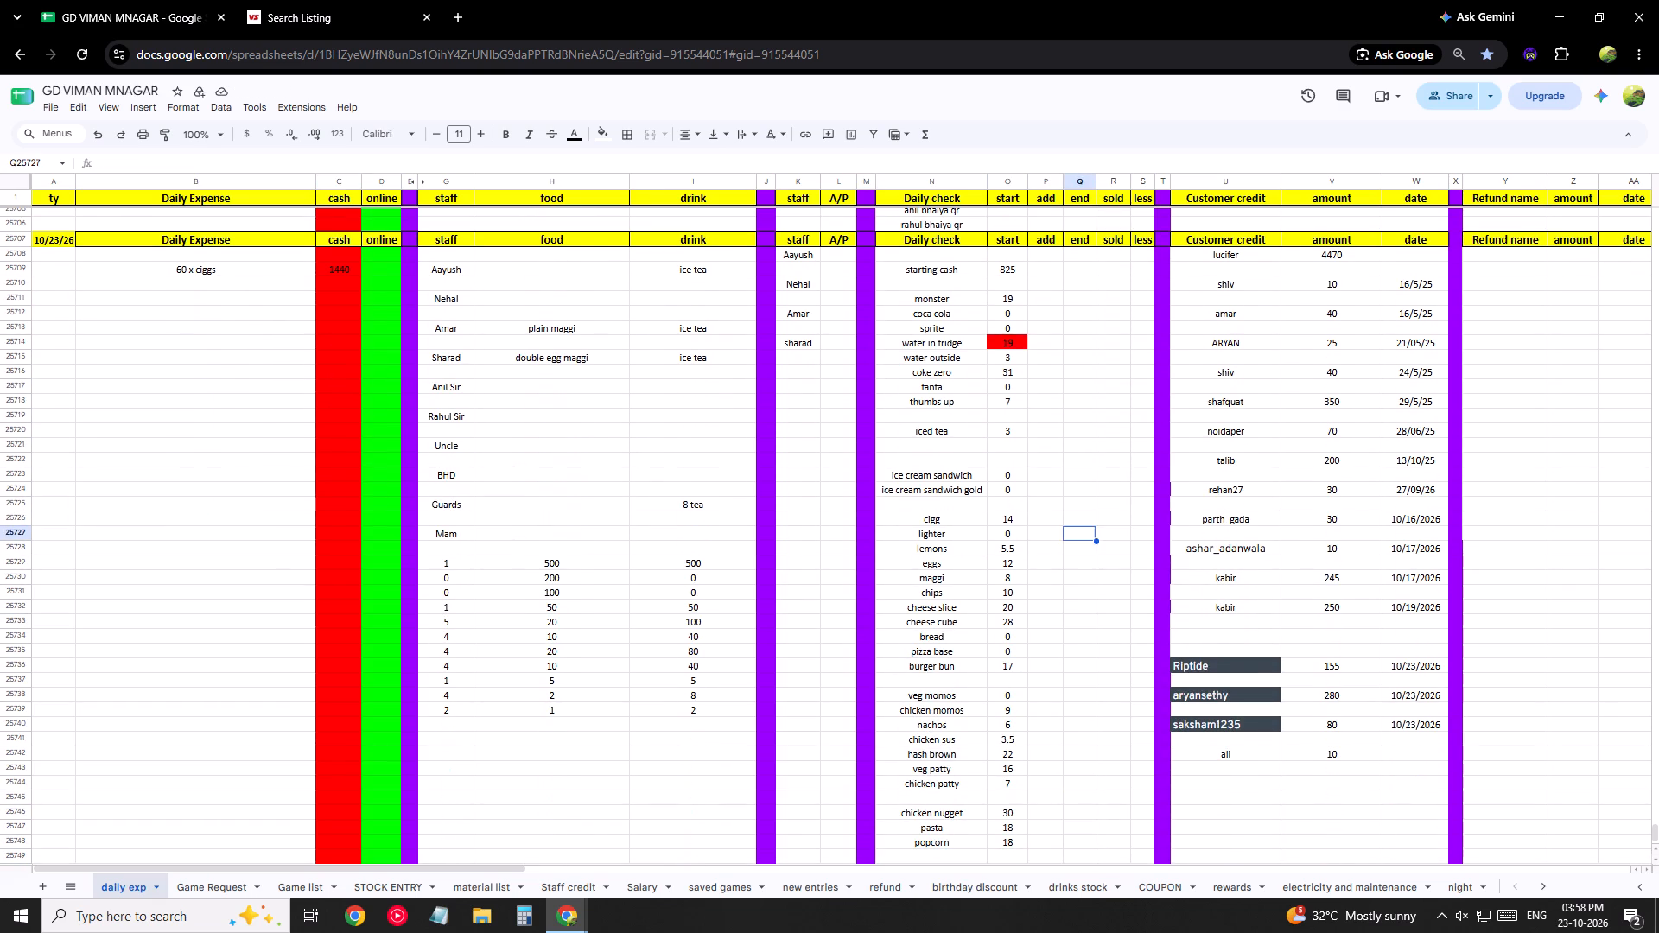
key(Left)
key(Up)
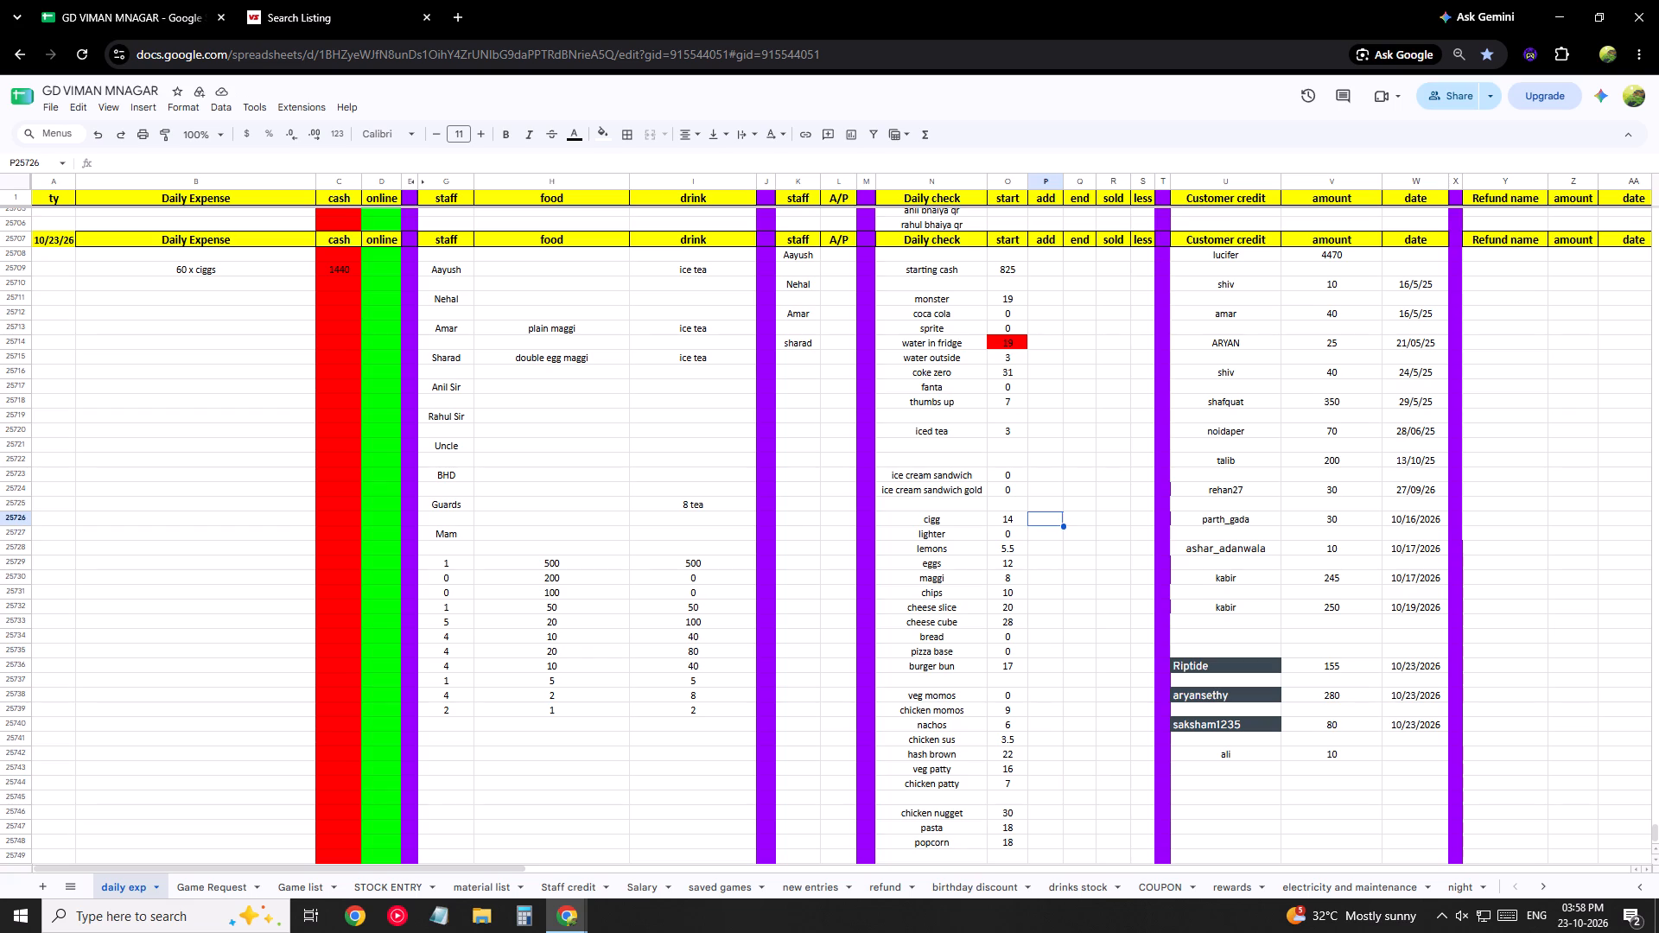
text(60)
key(Return)
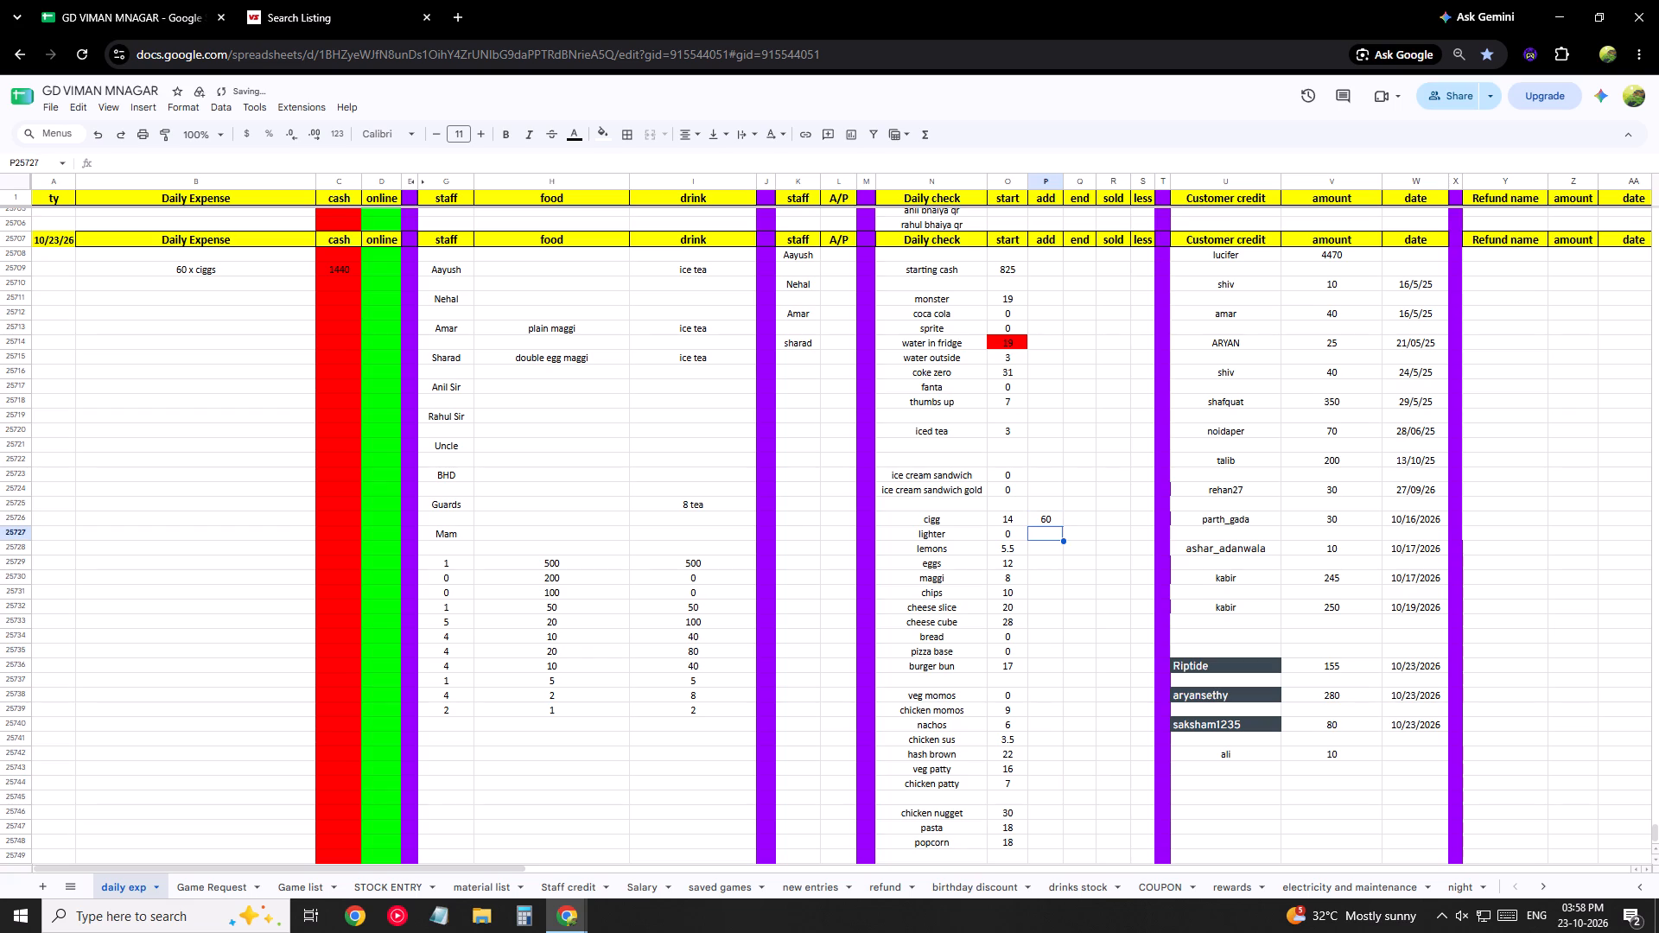
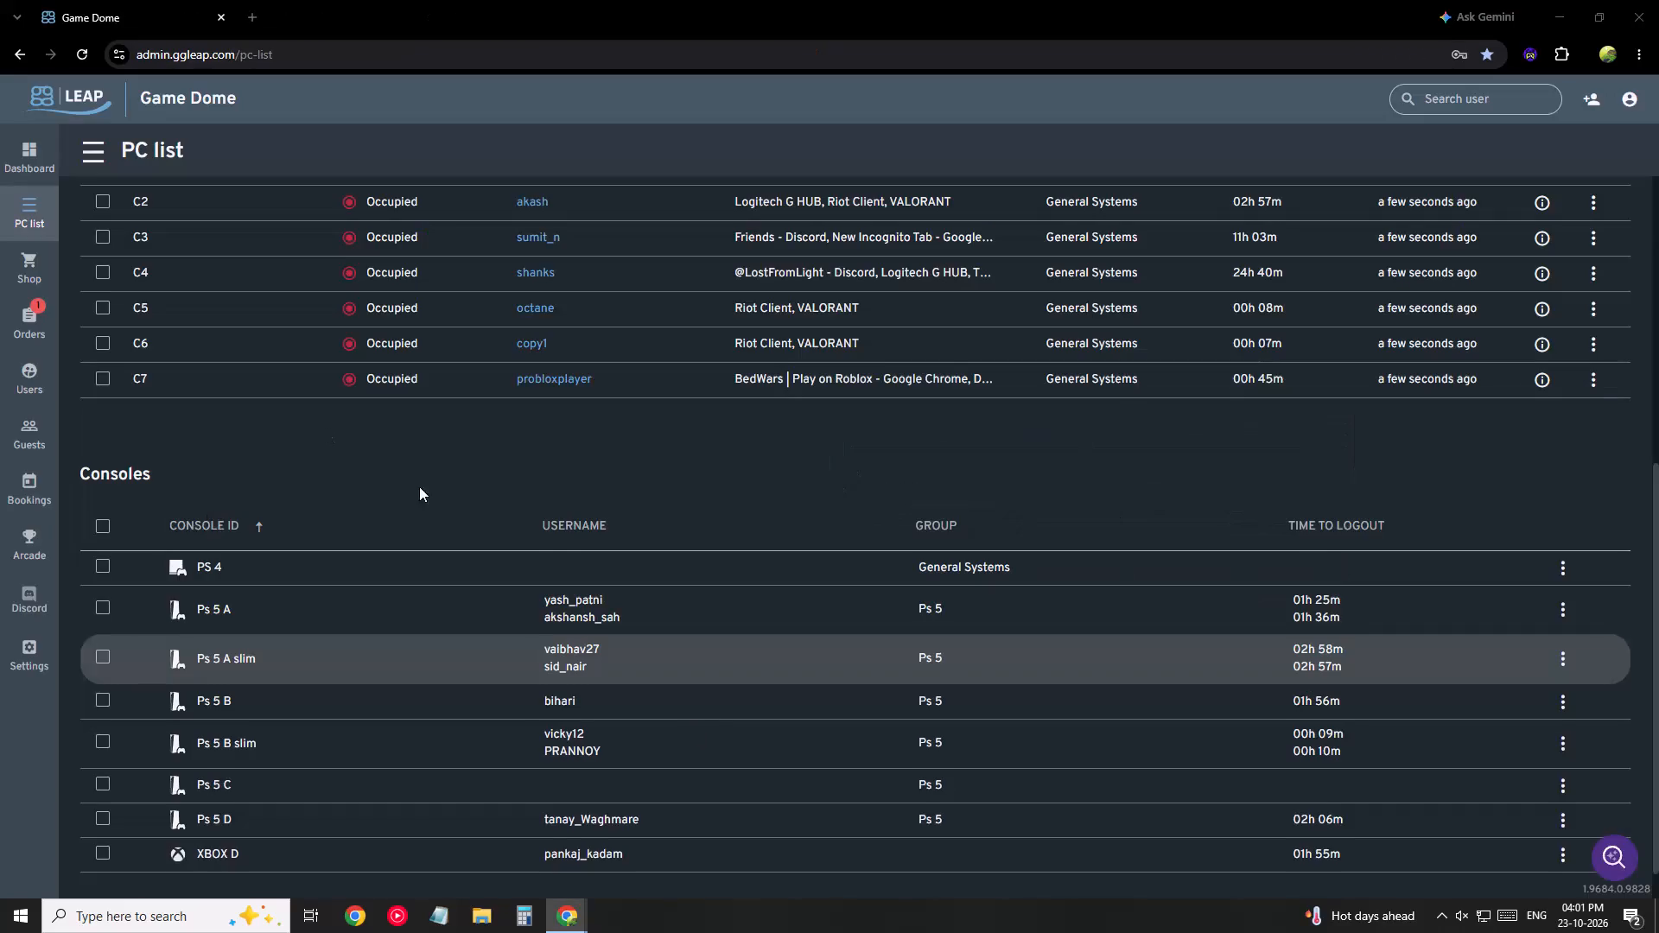
Open the user details of the player on XBOX D and check their expired and active game passes.
scroll(789, 745, down, 5)
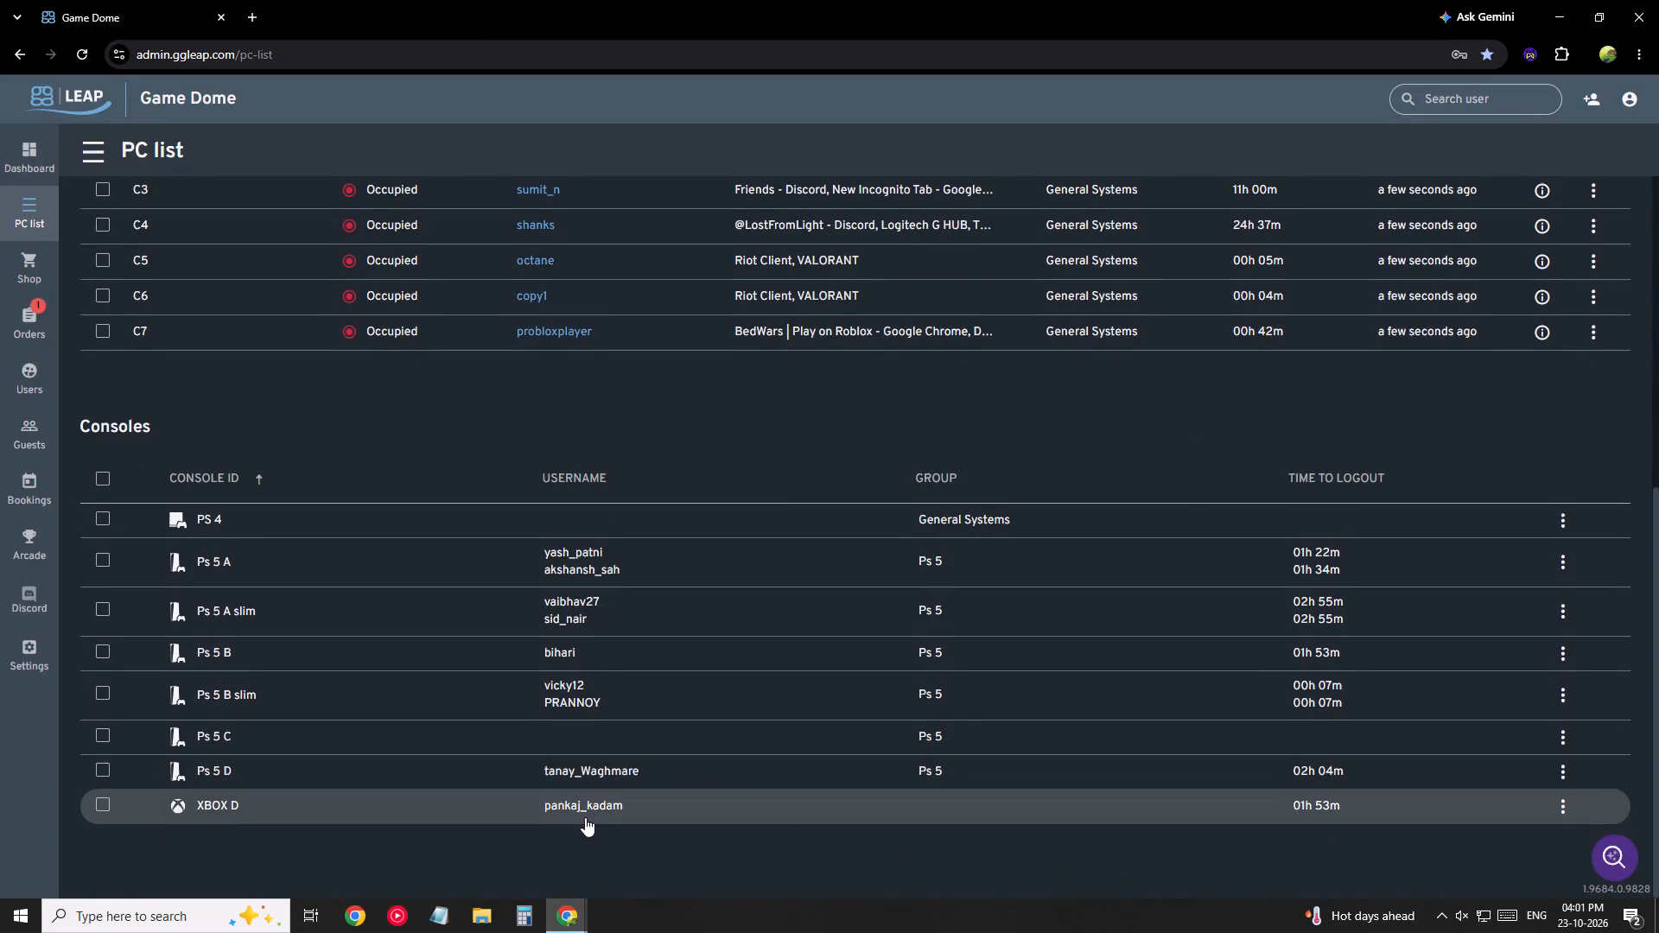
click(585, 817)
click(600, 804)
click(642, 729)
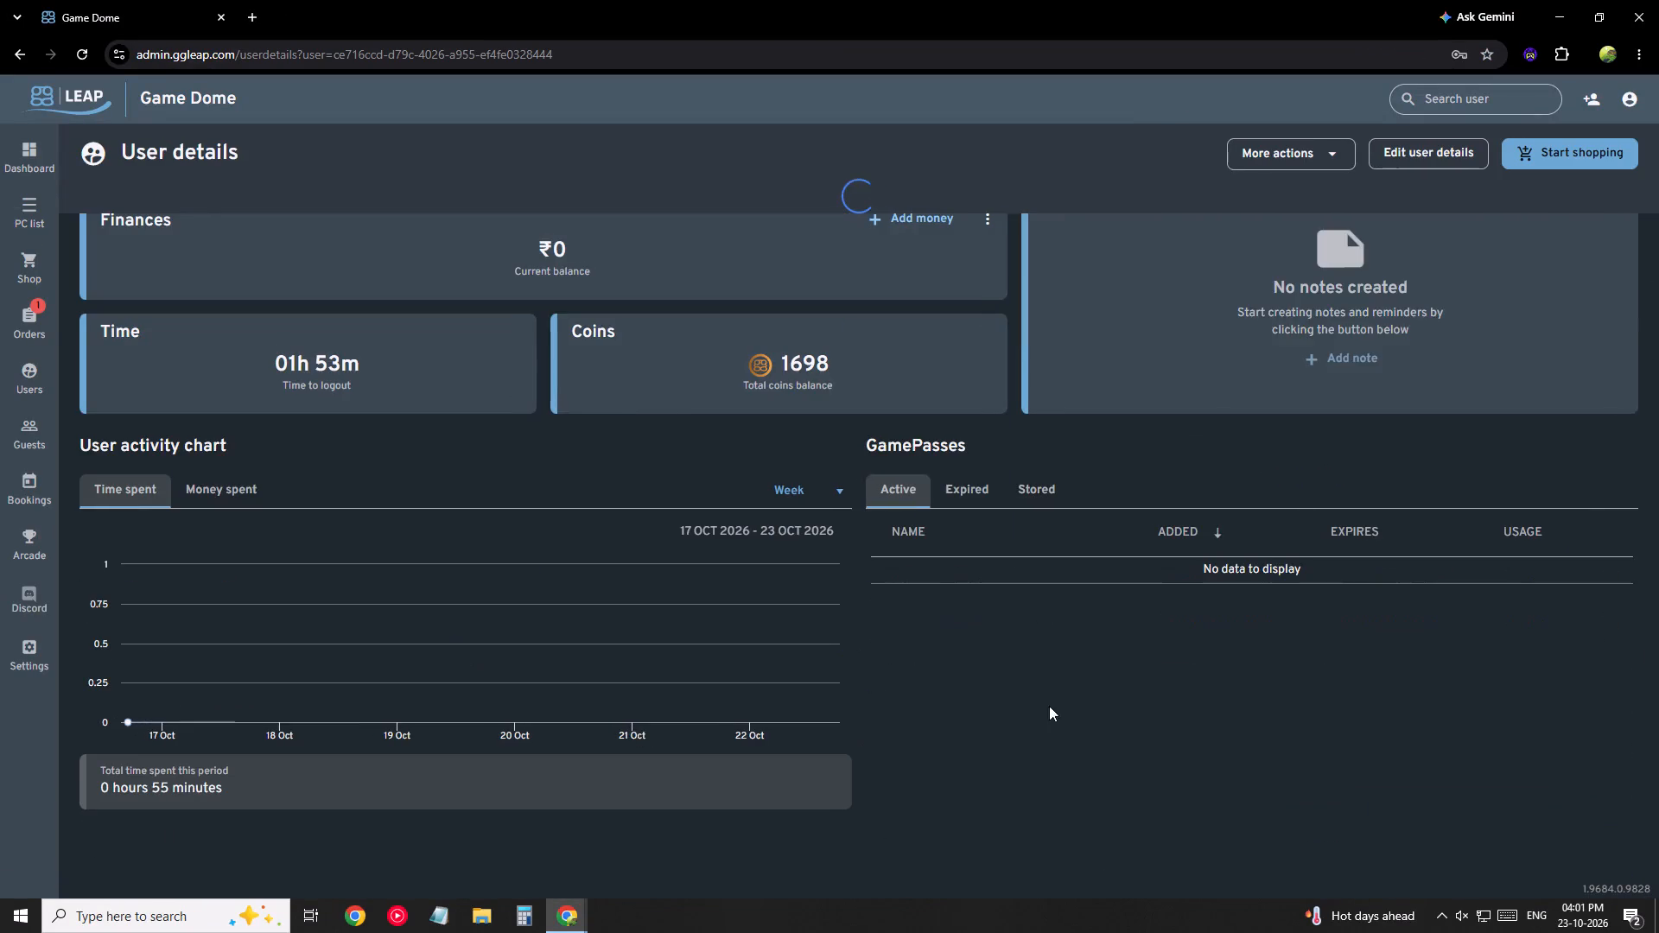
click(967, 651)
click(897, 647)
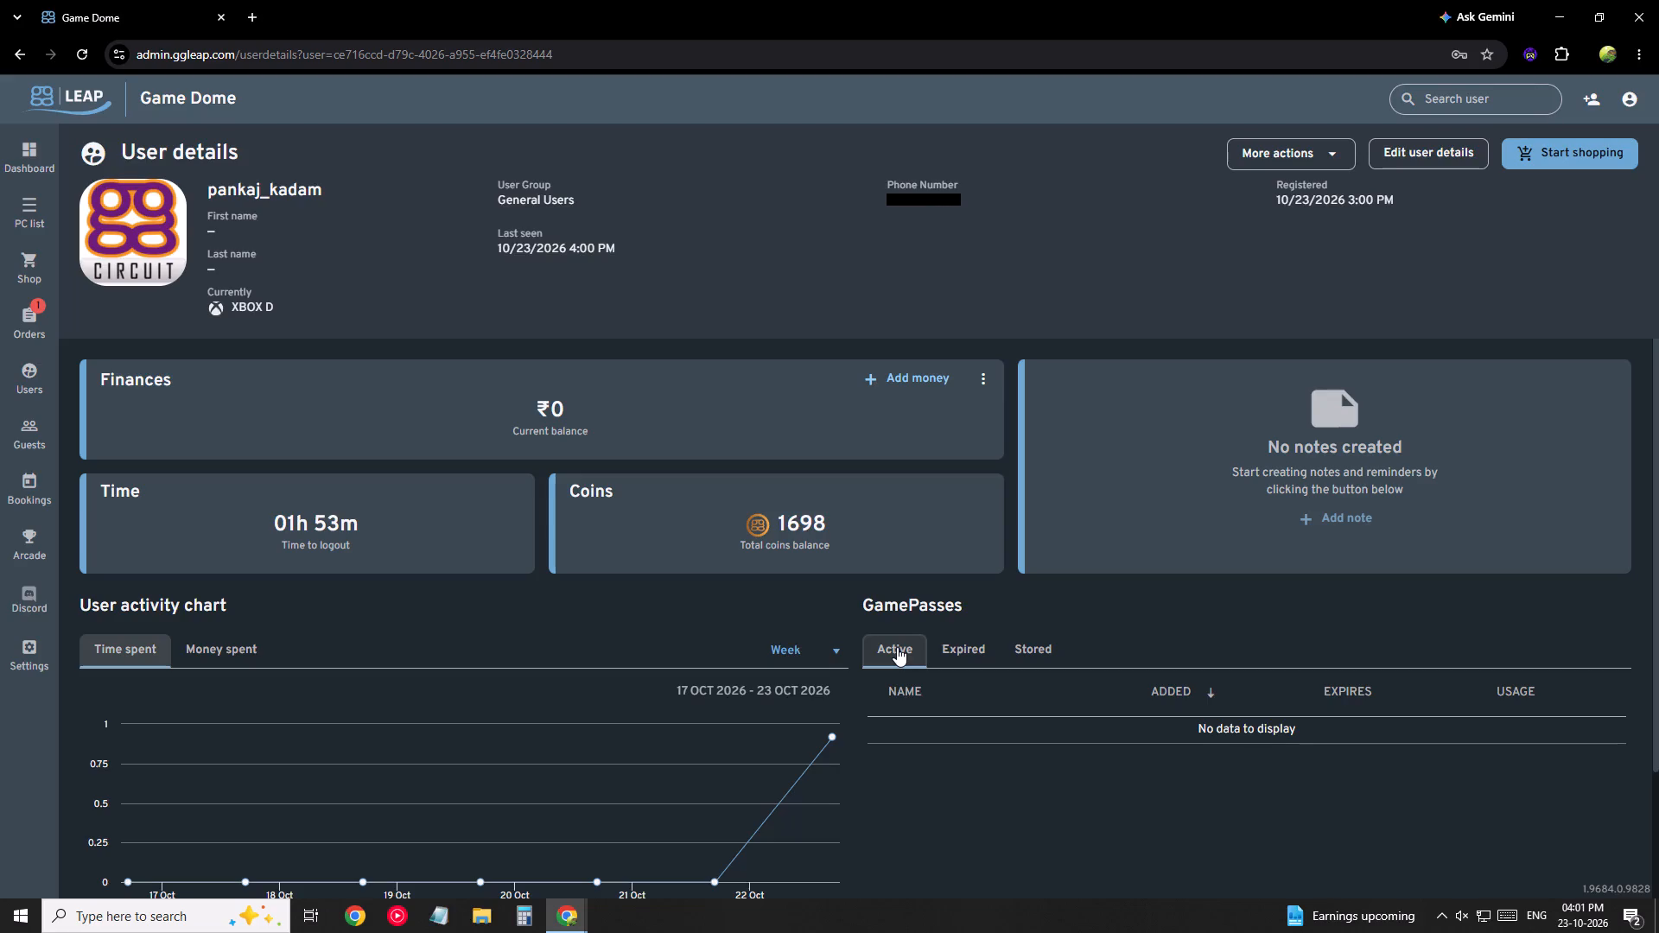
Sell the XBOX D player one PC 3 hr pass, charge it to credit card, and return to the PC list.
click(1604, 136)
click(1567, 149)
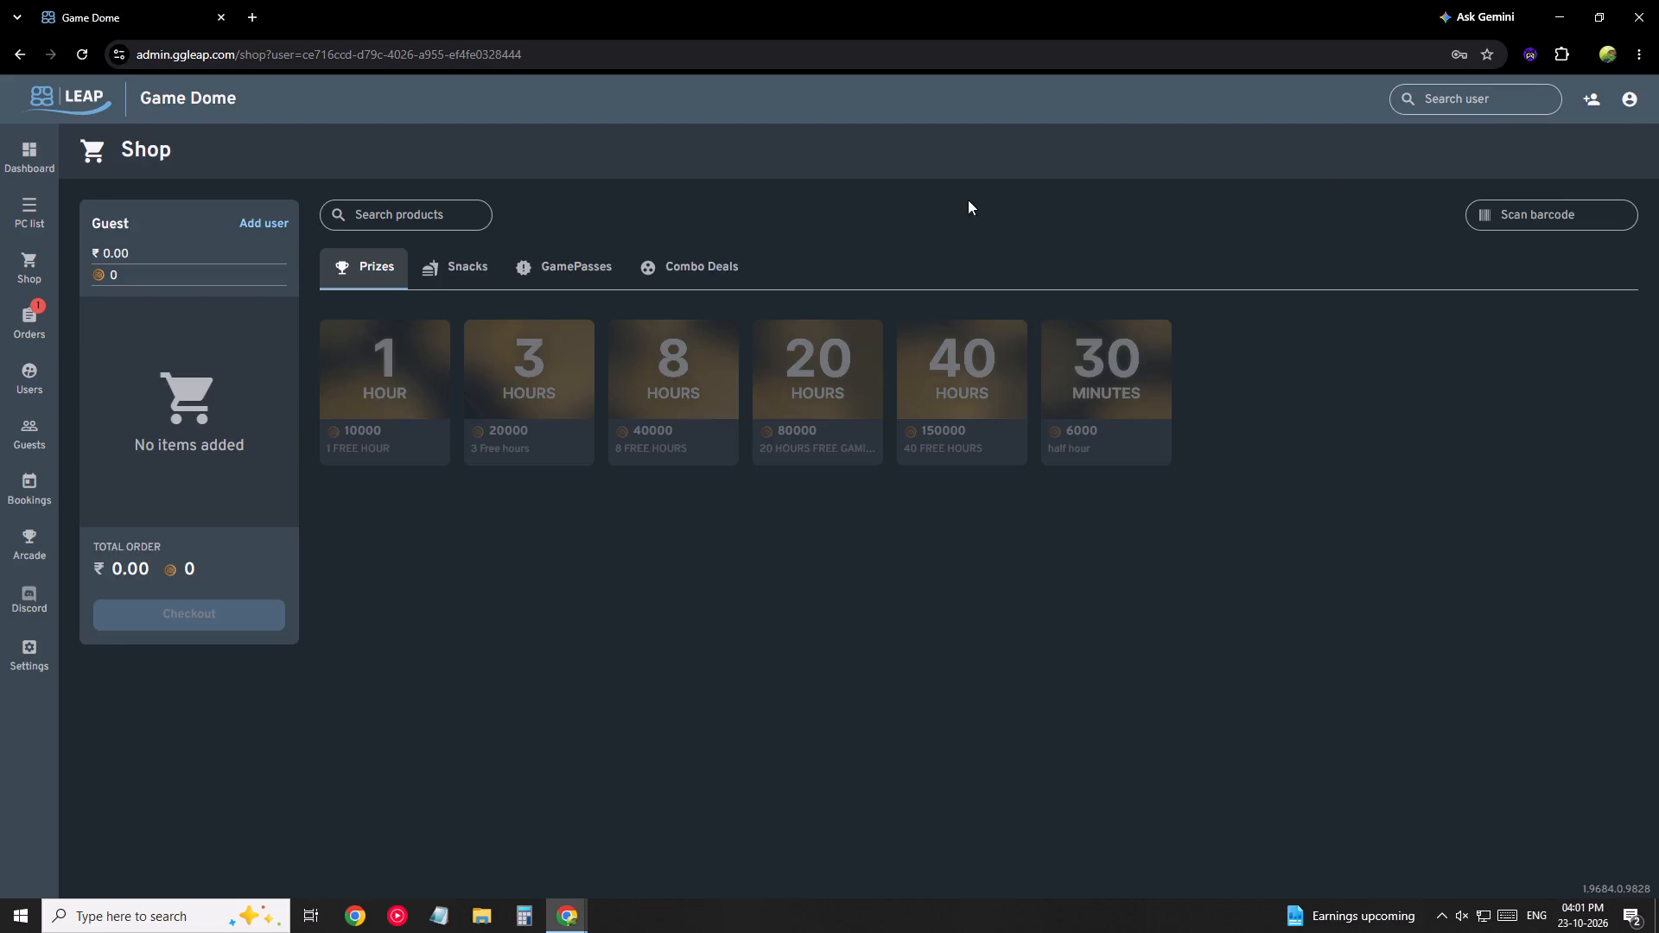
click(570, 285)
click(486, 313)
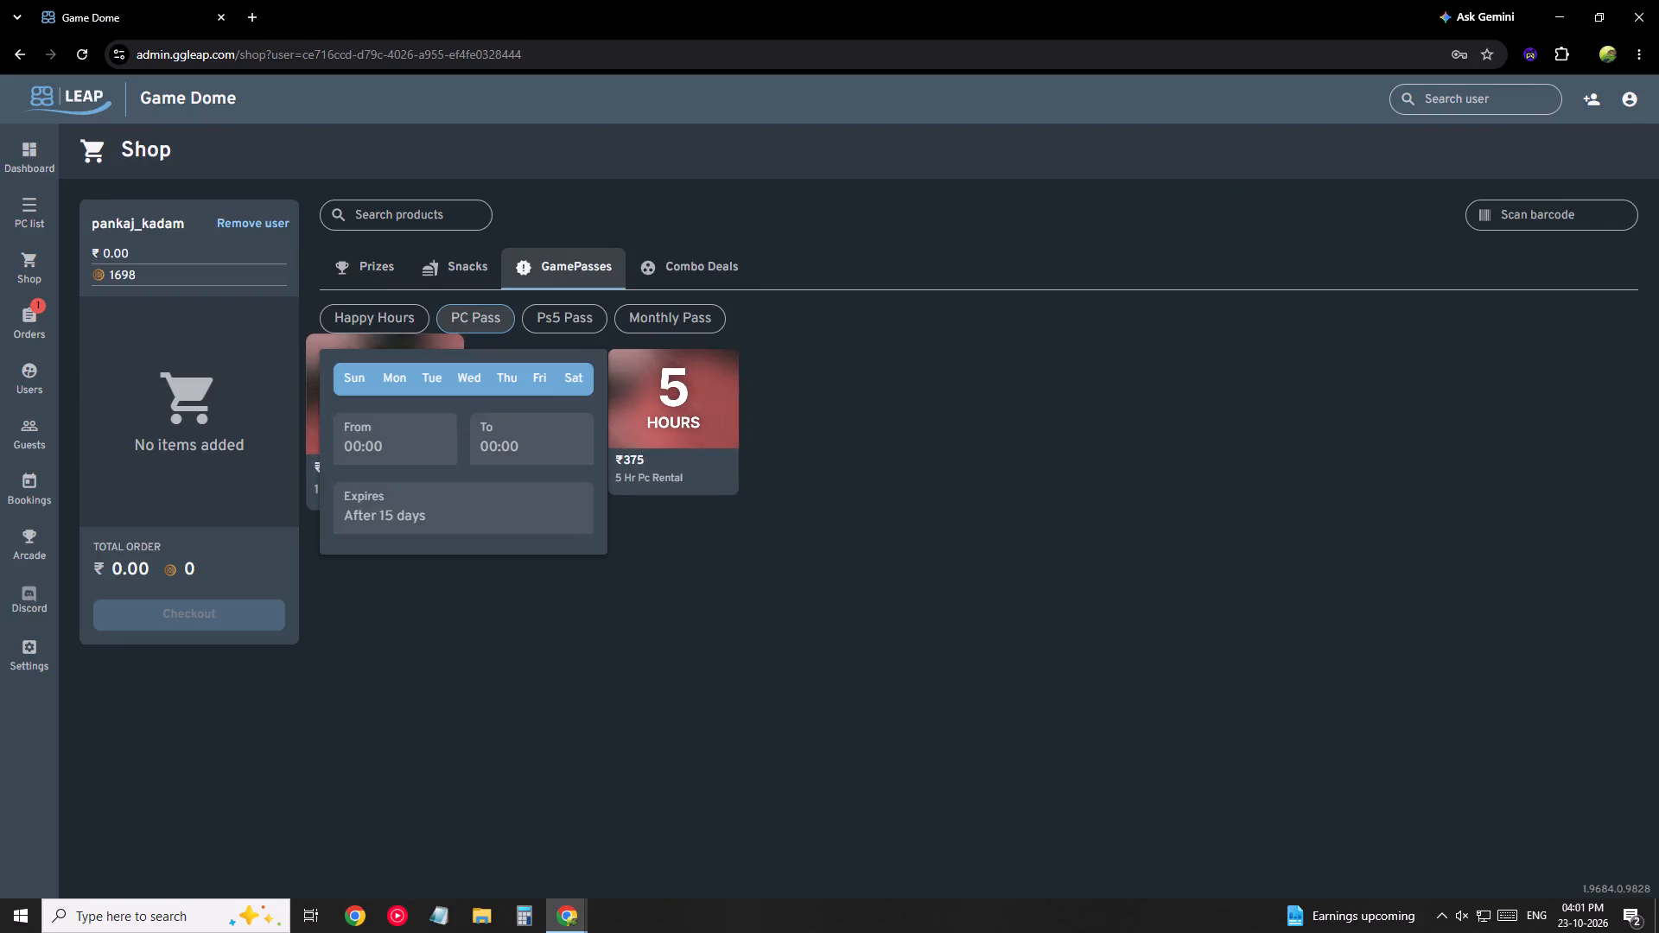
click(527, 432)
click(213, 624)
click(491, 500)
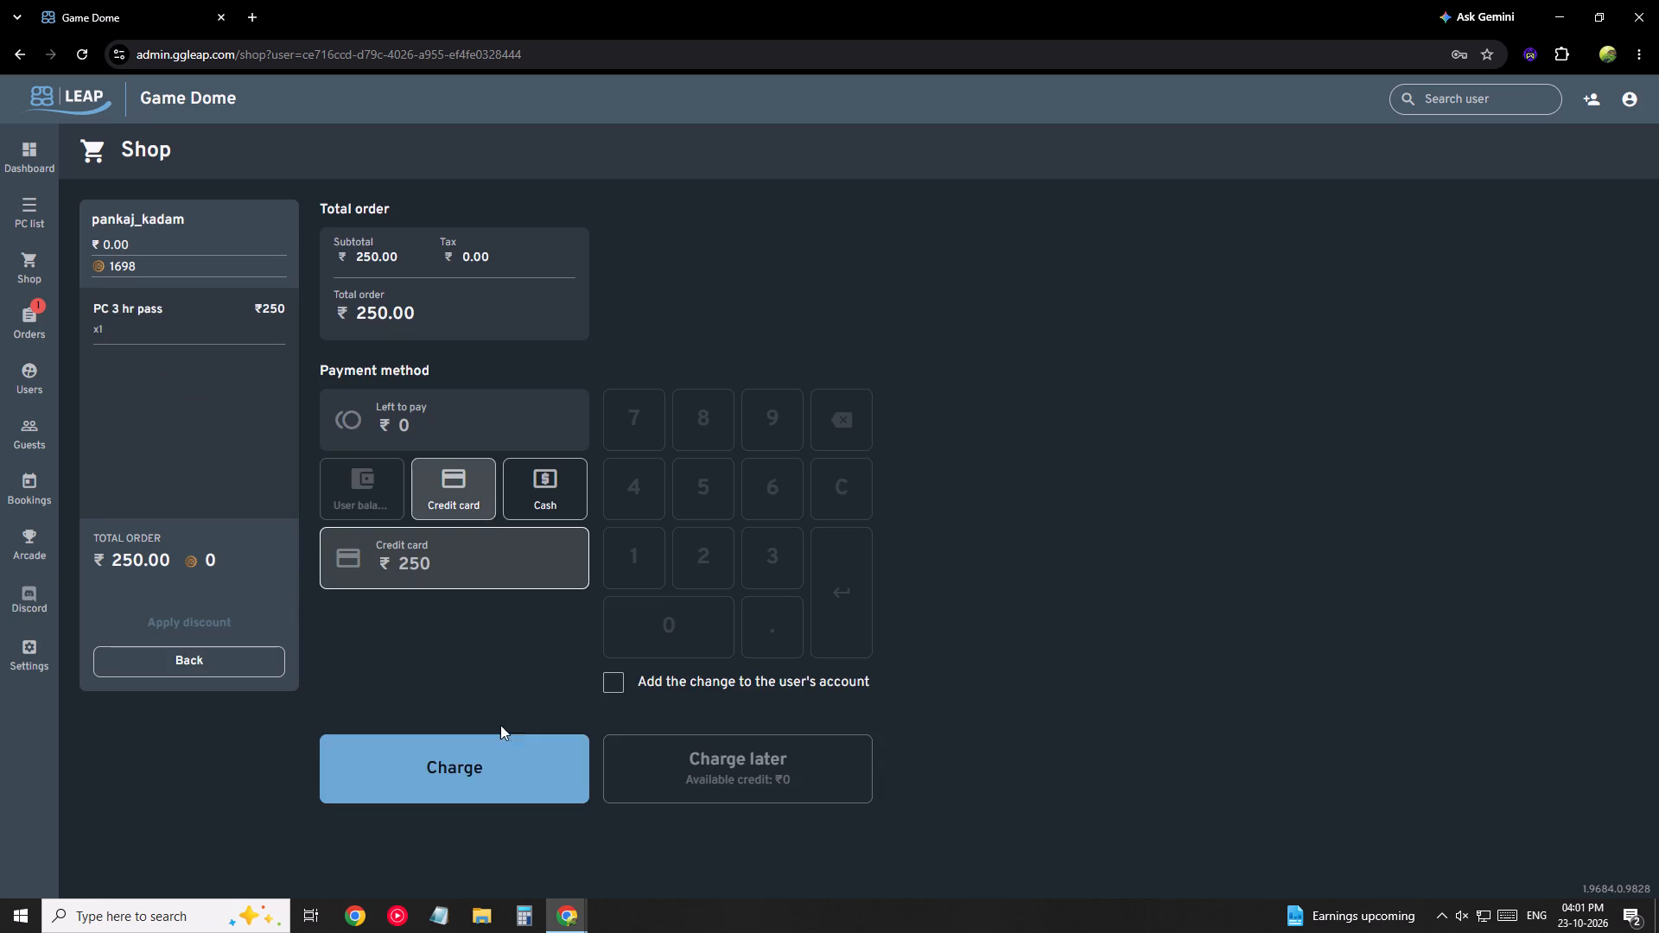
click(510, 756)
click(22, 206)
Sell bihari on Ps 5 B one Ps5 3 hr pass through the full shop, charge it to credit card, and return to the PC list.
scroll(413, 606, down, 7)
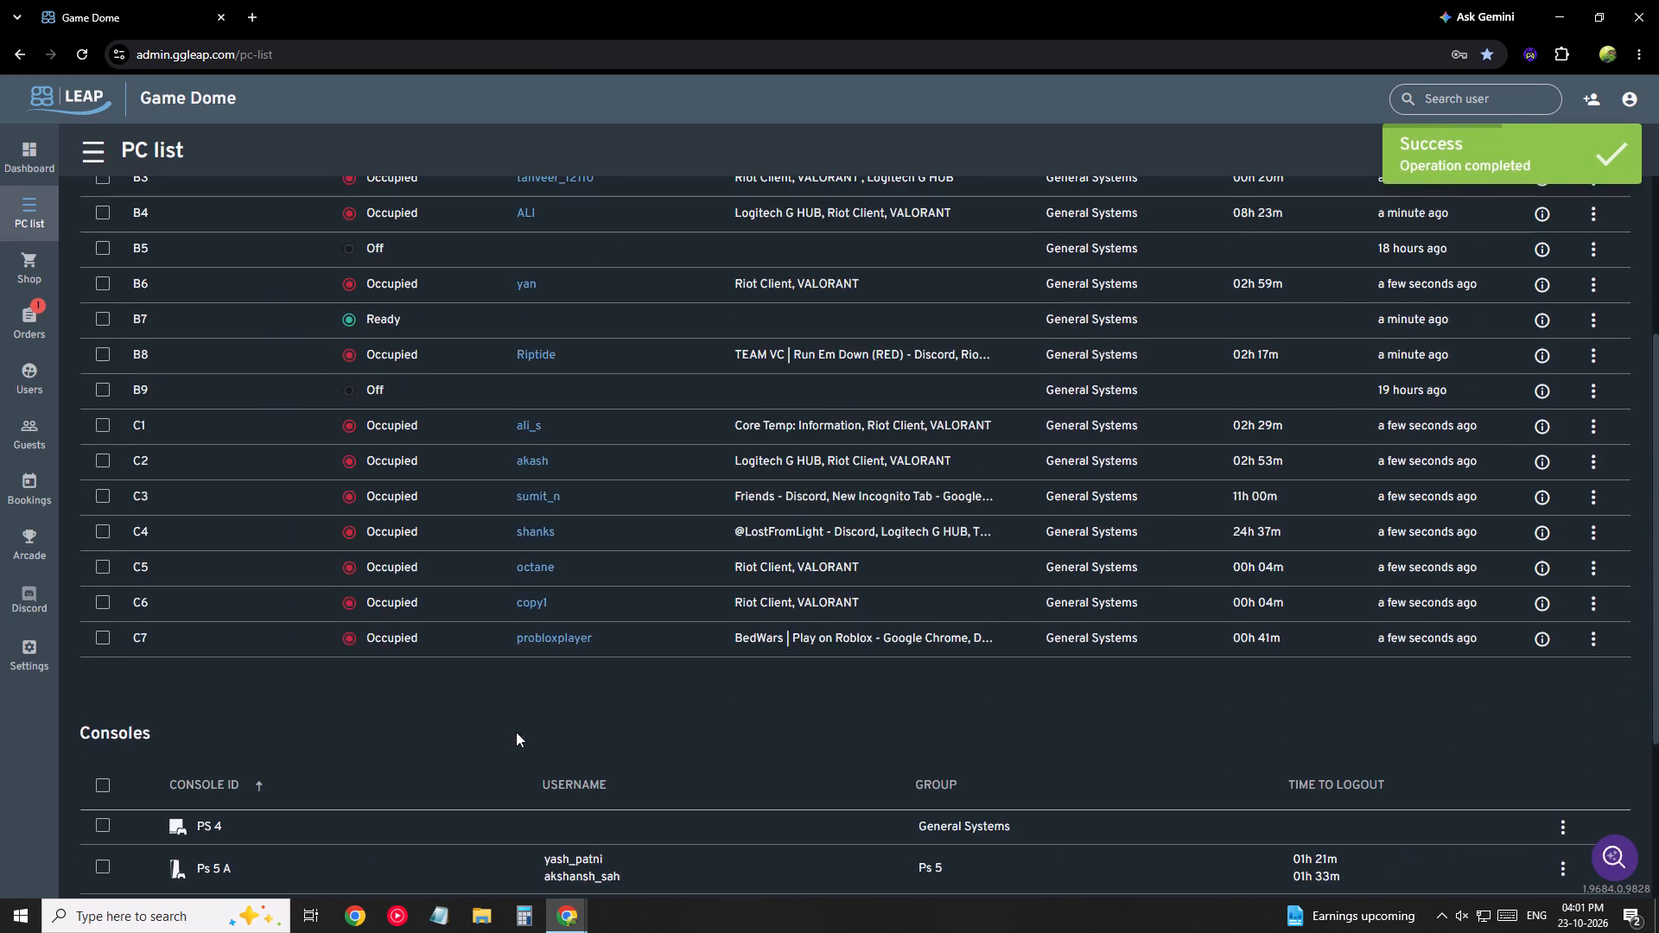
scroll(516, 732, down, 4)
click(569, 652)
click(617, 423)
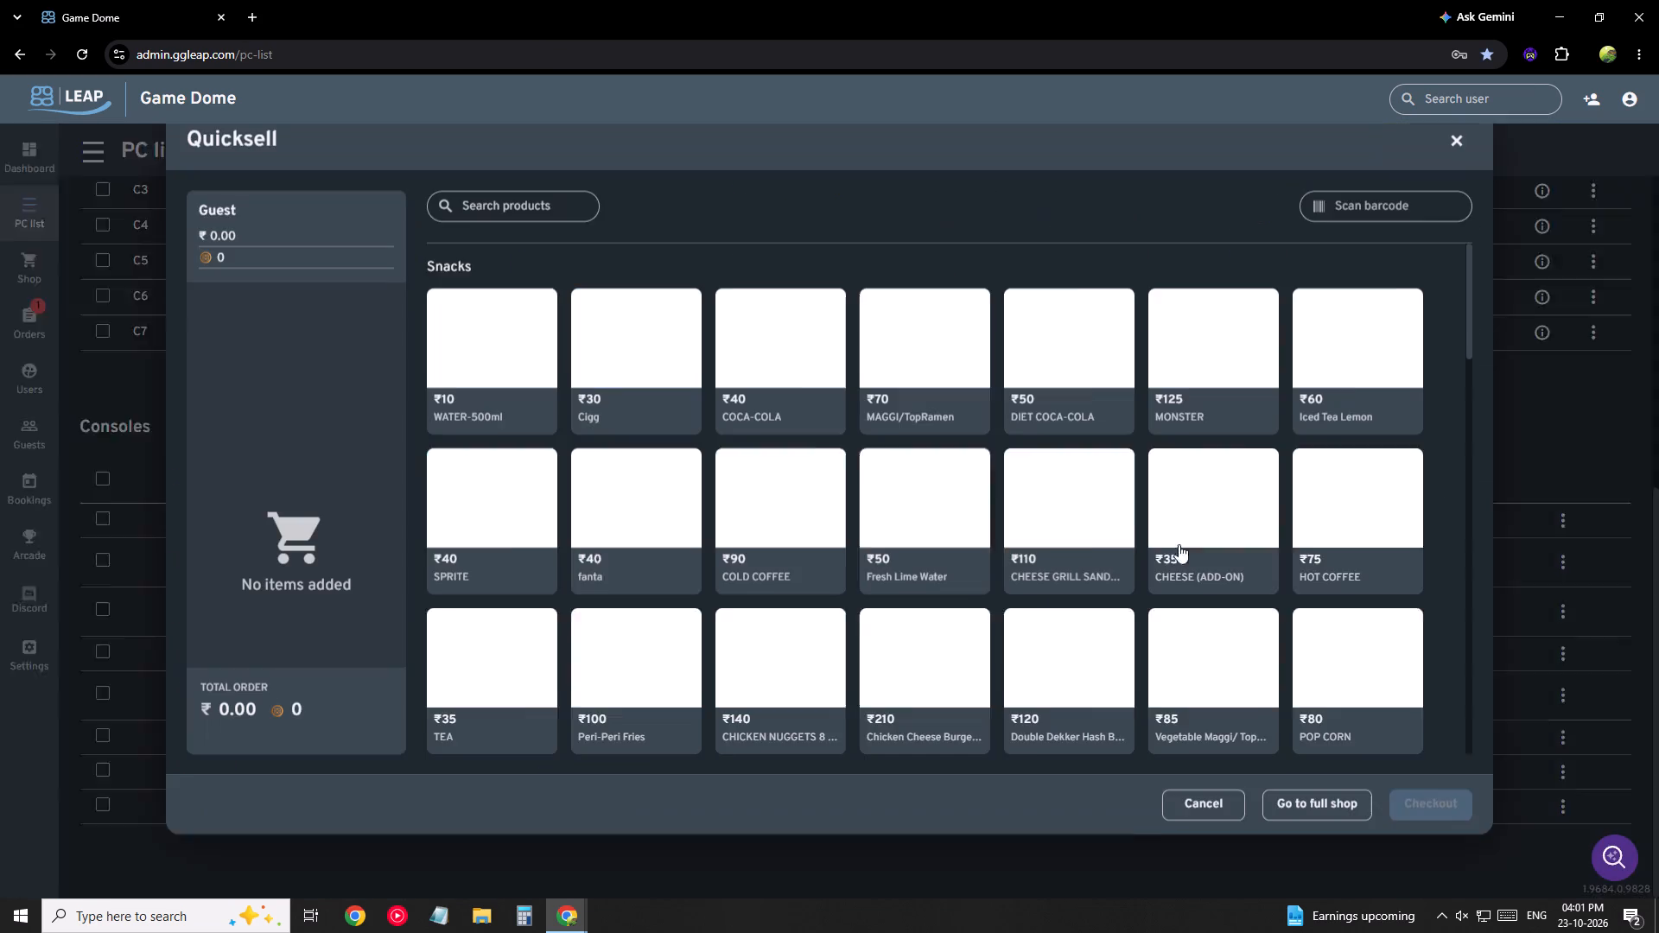
click(1274, 808)
click(552, 255)
click(564, 307)
click(387, 408)
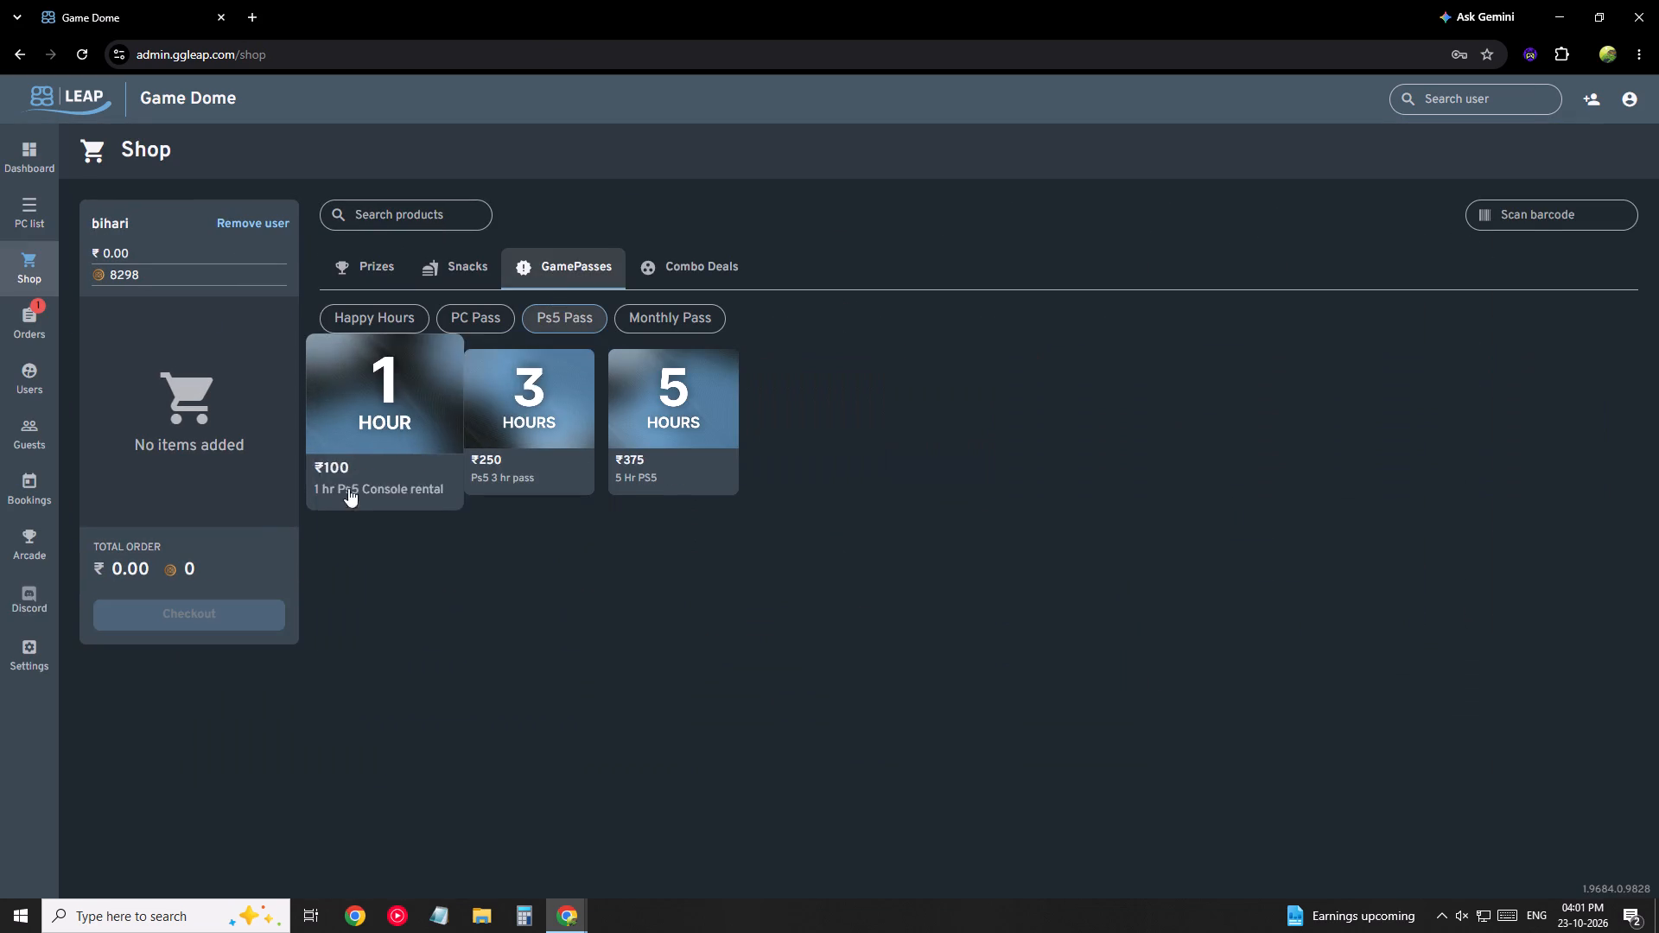
click(545, 443)
double_click(276, 339)
click(205, 618)
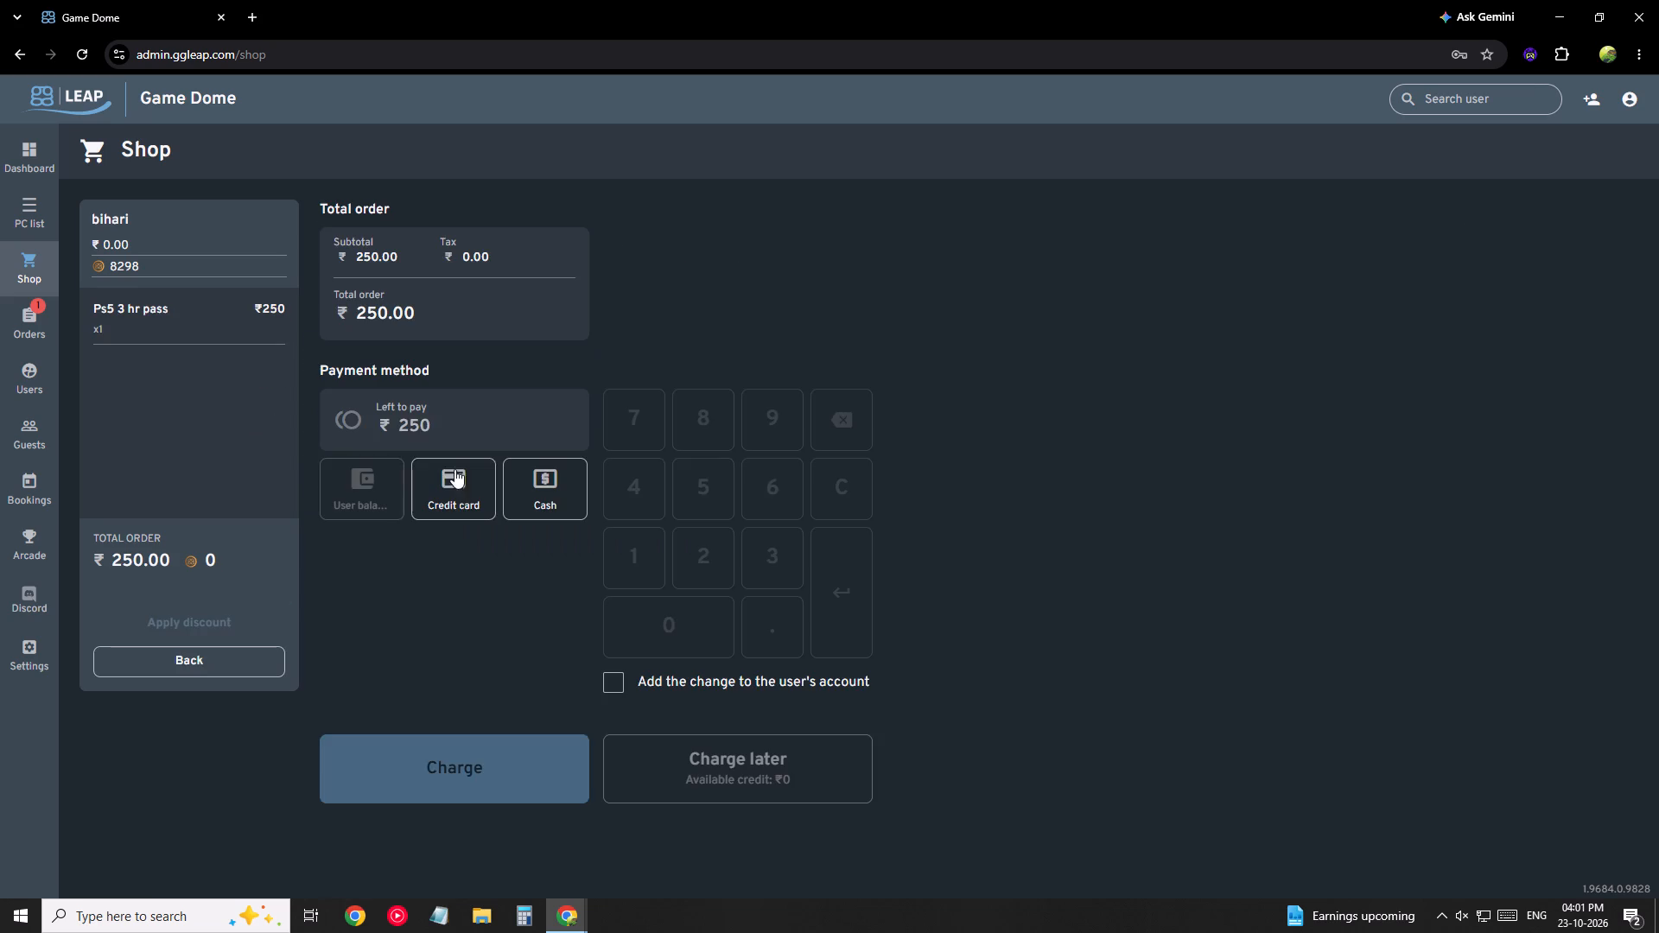
click(454, 469)
click(480, 784)
click(11, 235)
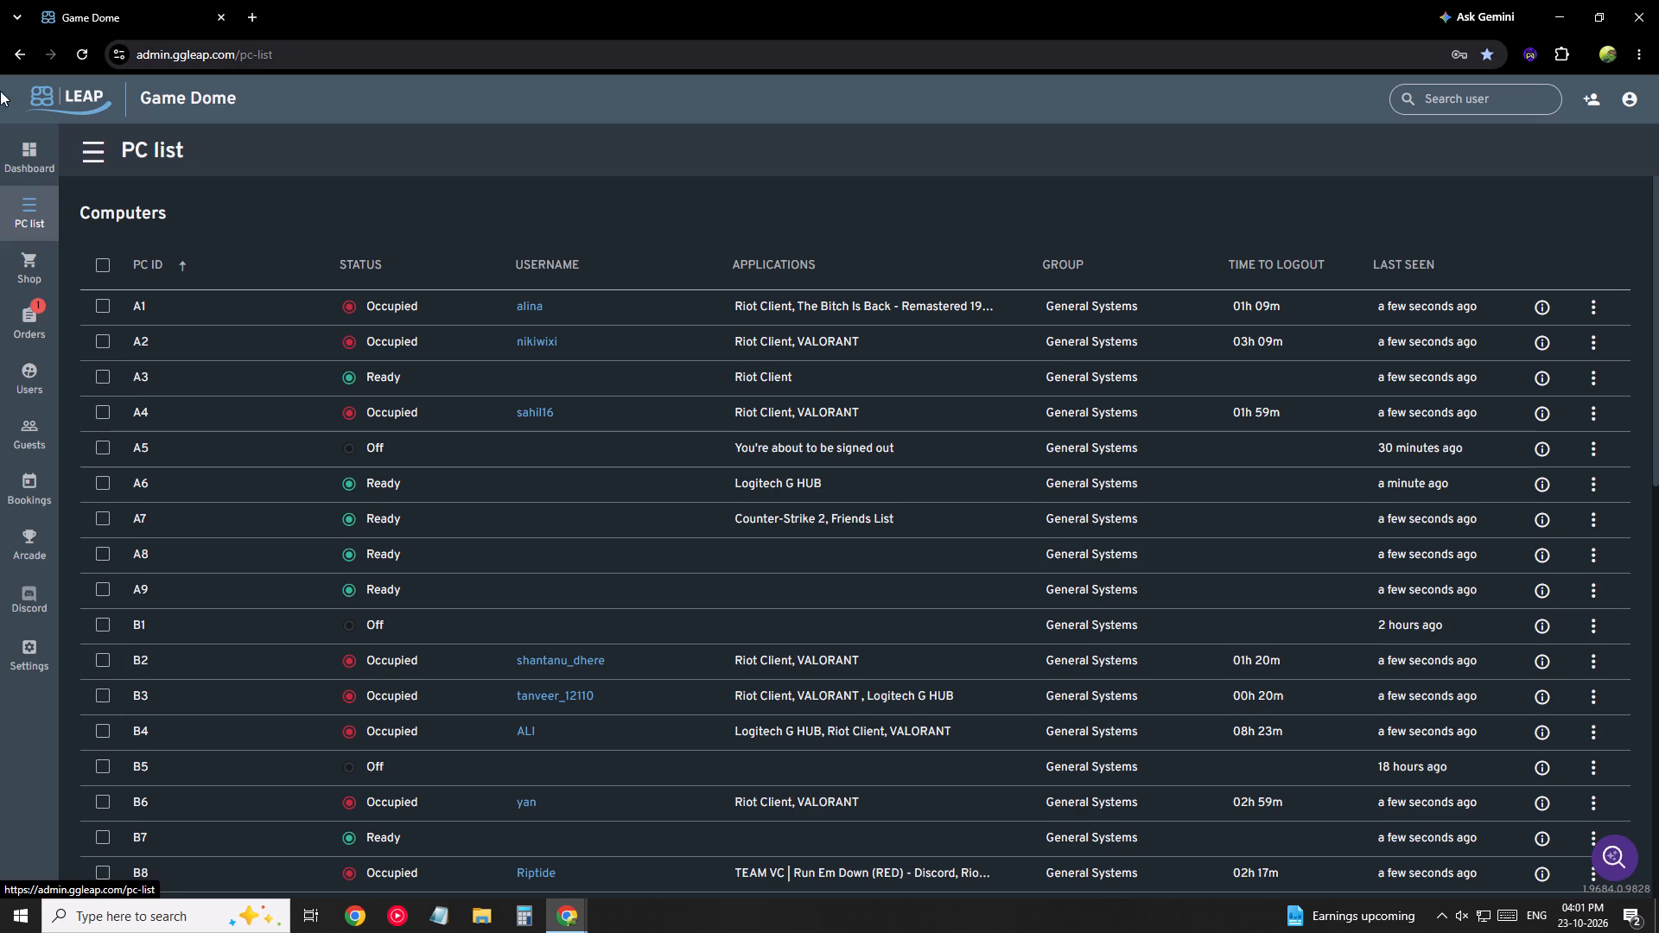
Examine the players and times to logout of the console sessions in the PC list.
scroll(612, 613, down, 6)
scroll(608, 746, up, 1)
scroll(607, 755, down, 1)
scroll(607, 768, up, 1)
scroll(607, 768, down, 5)
scroll(613, 776, up, 1)
scroll(614, 776, down, 4)
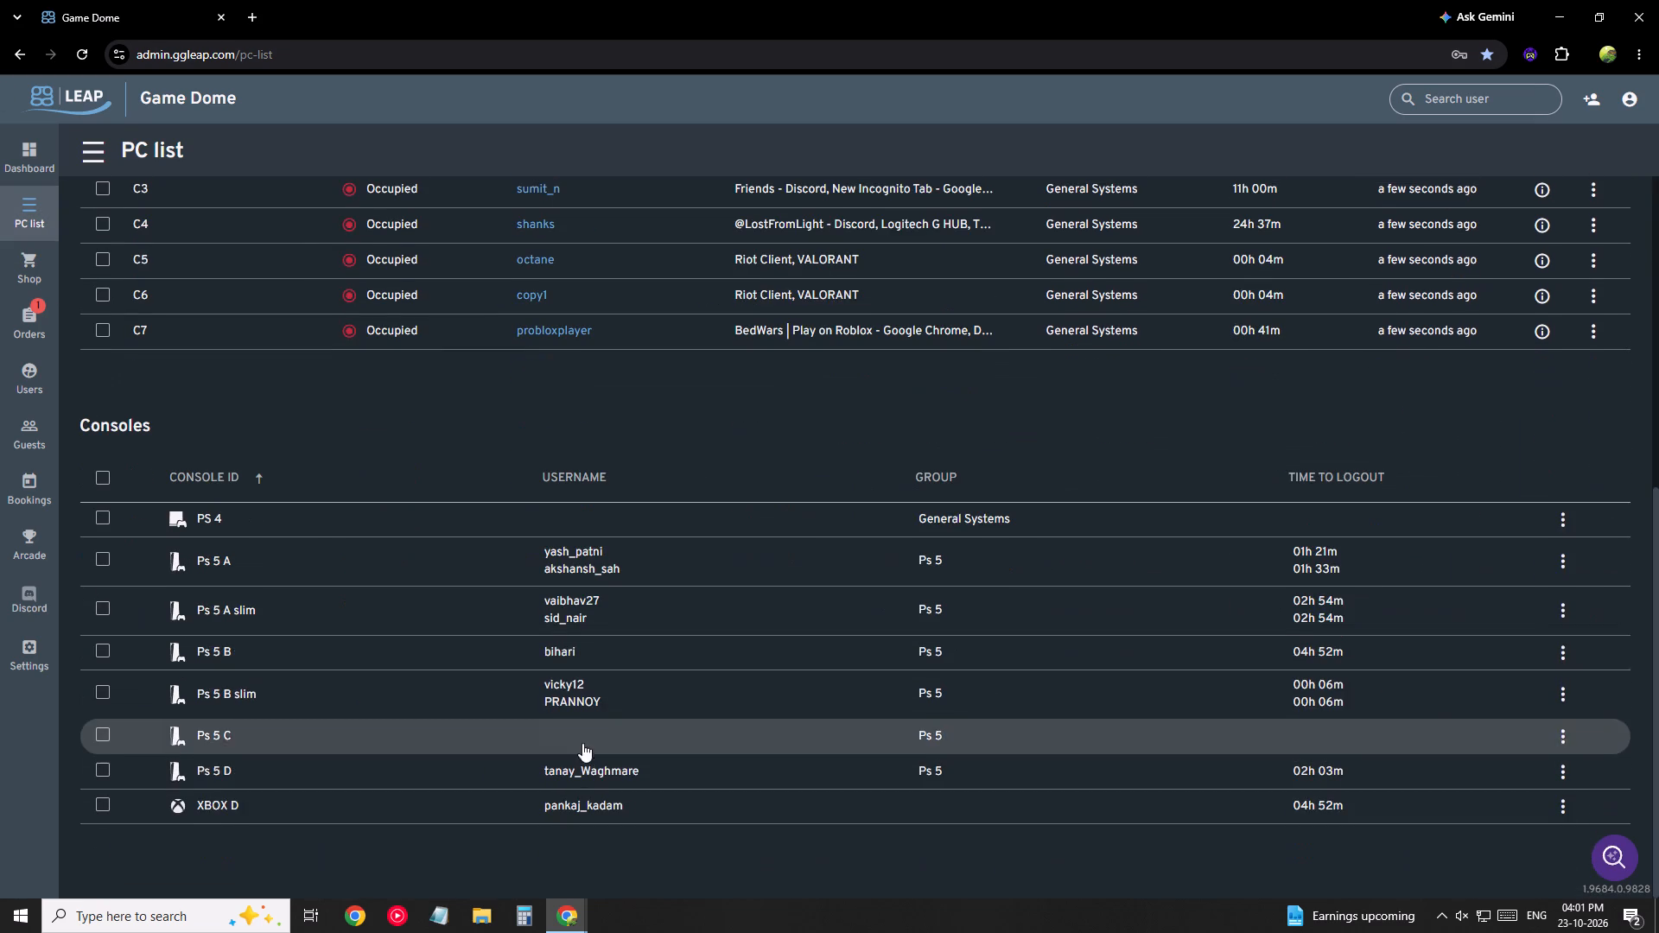
scroll(582, 743, down, 1)
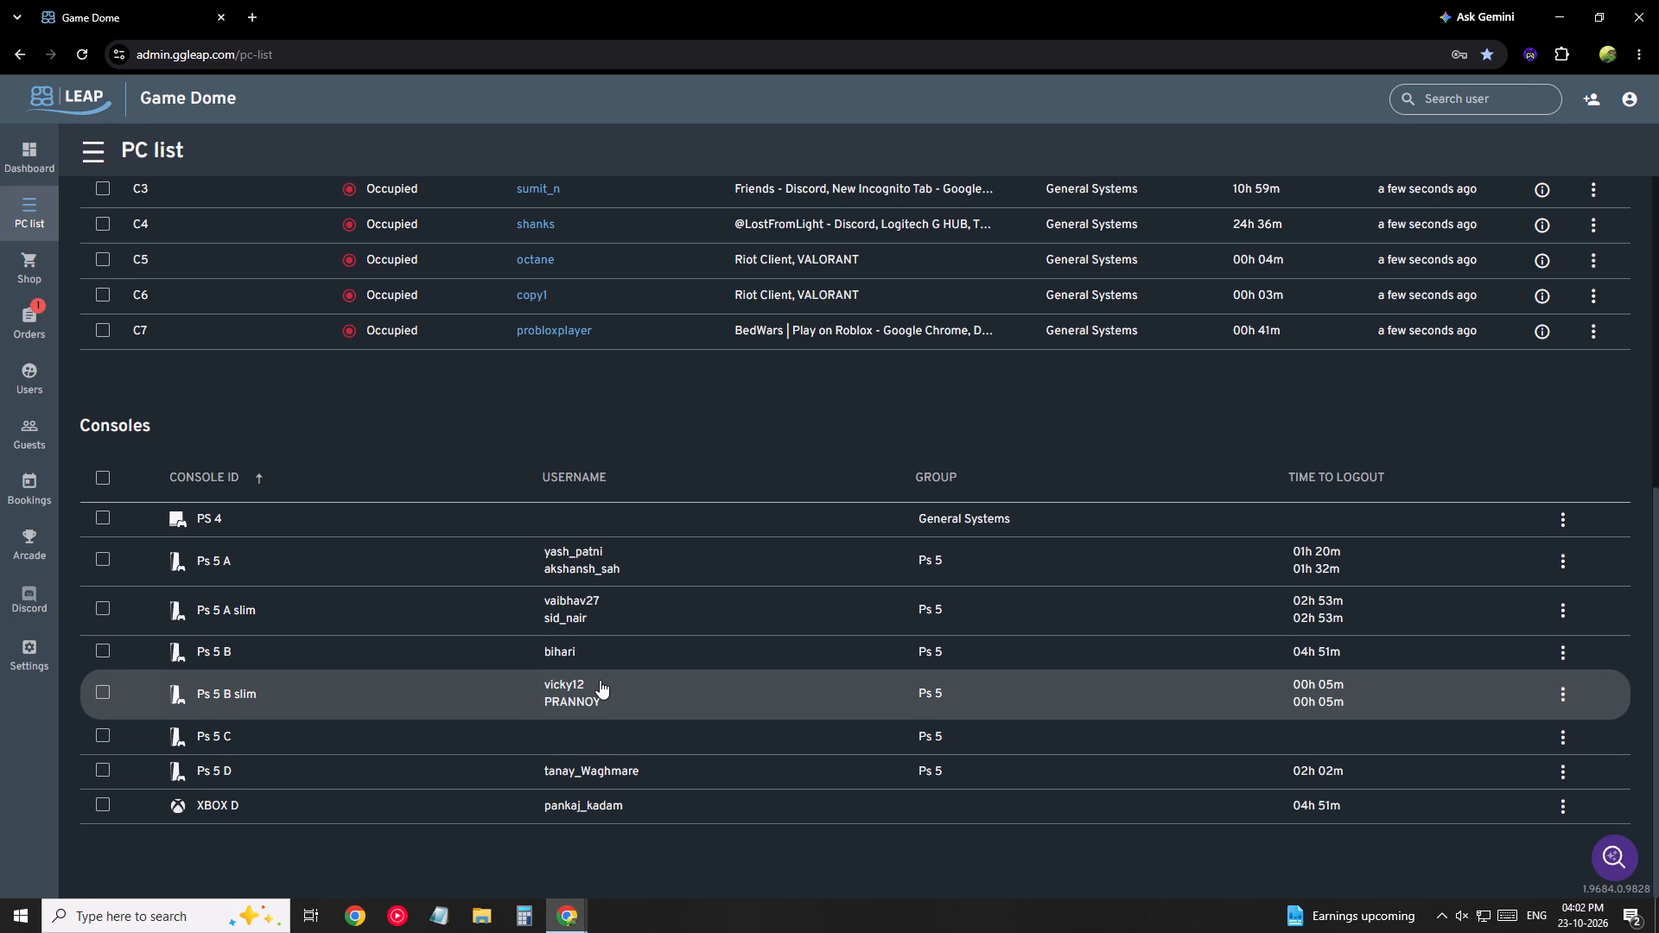
Search users for "prithviraj" and sell the match with 13111 coins one 1 hr Ps5 Console rental, paid in cash.
click(1494, 92)
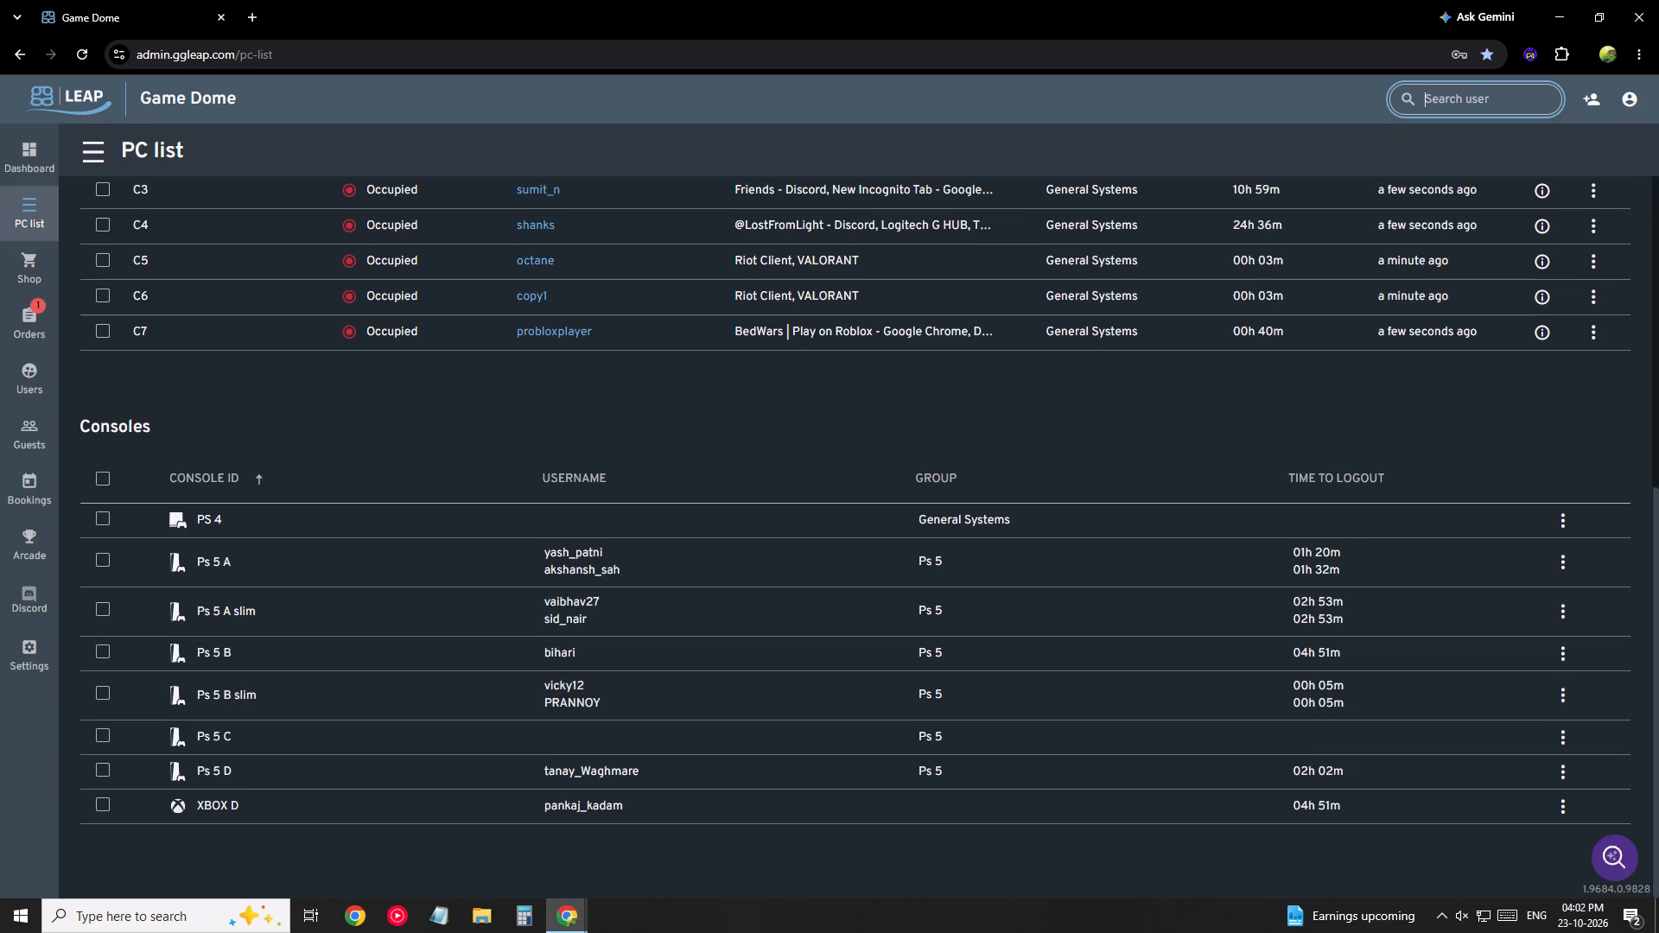
text(pri)
text(thvi)
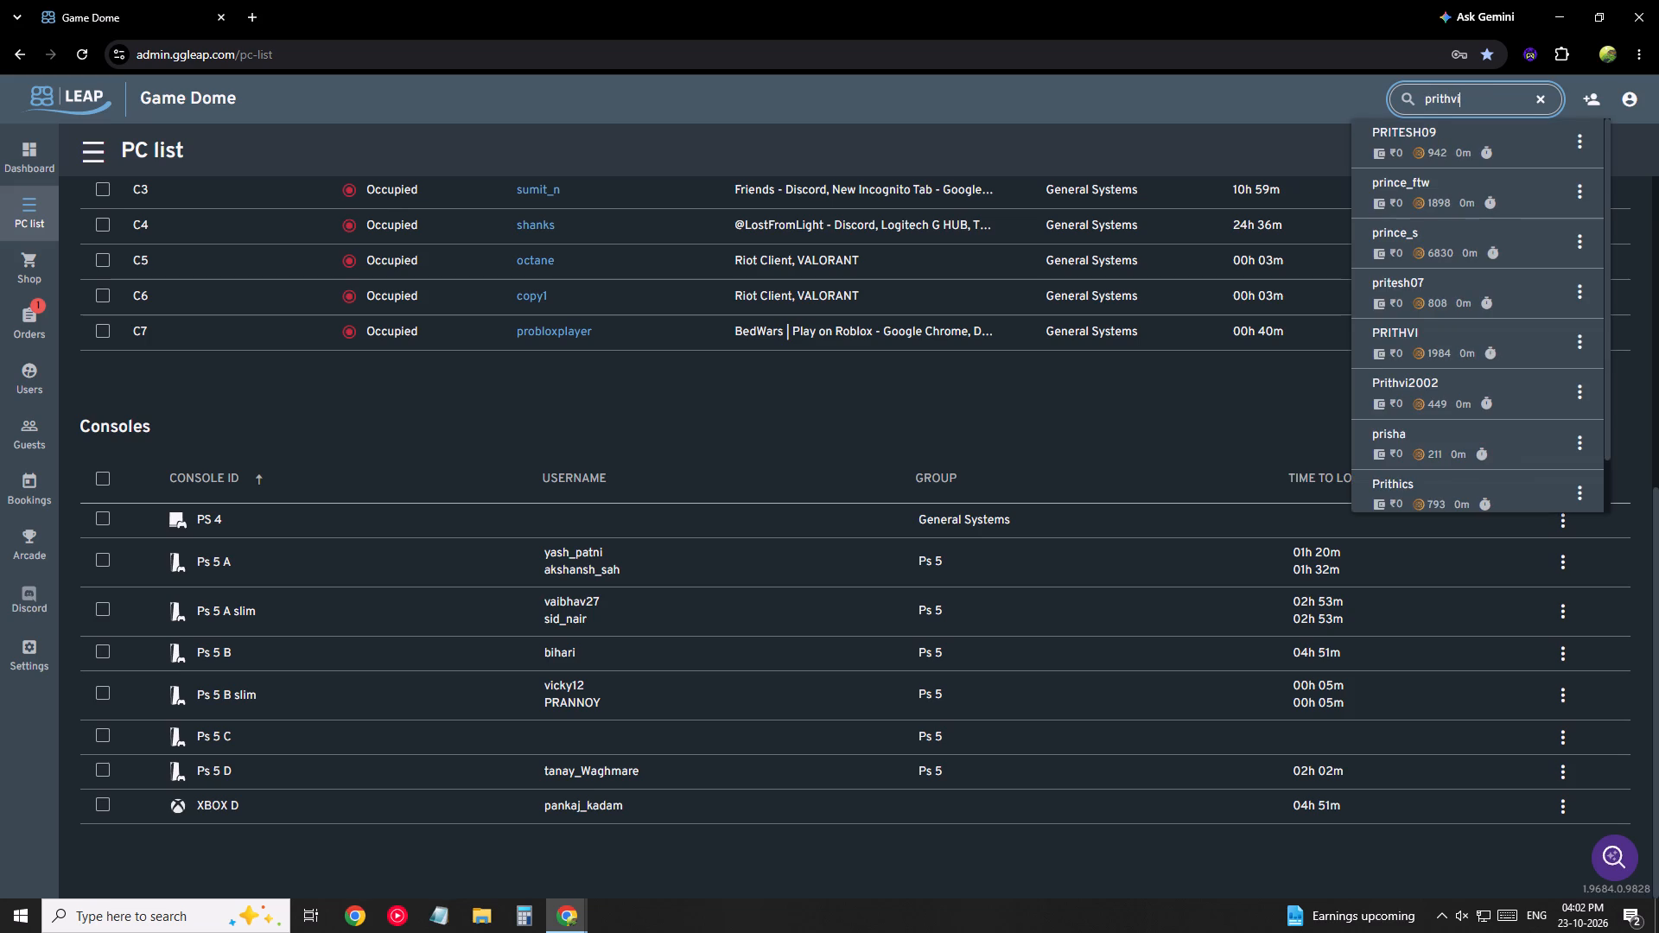
text(raj)
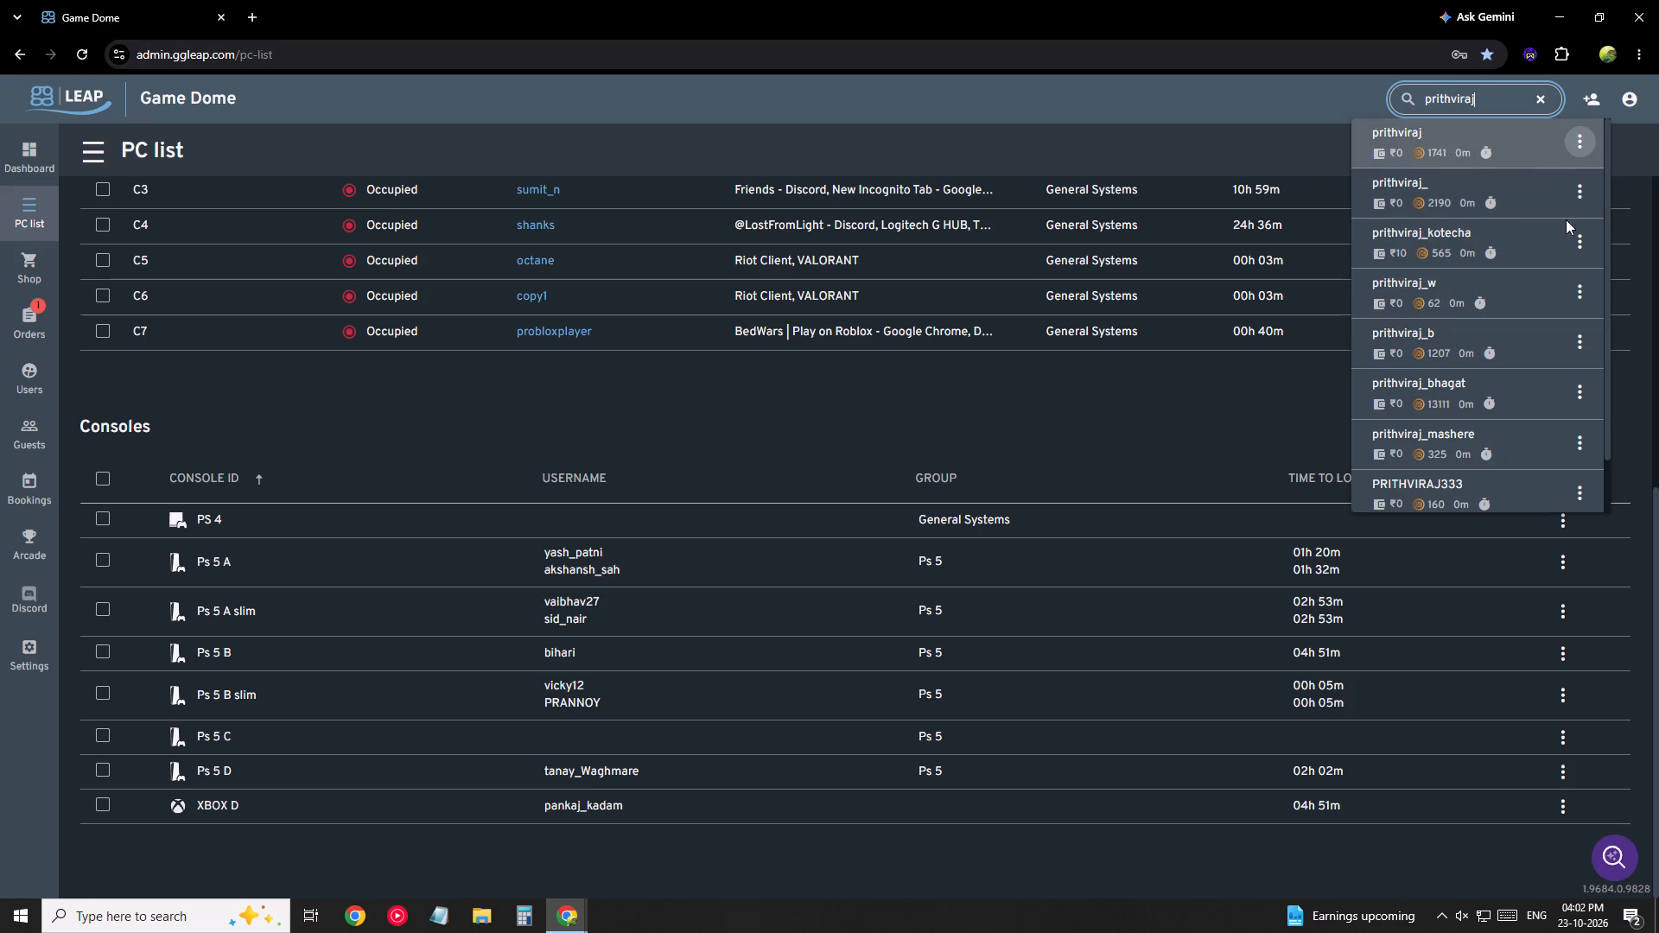
click(1567, 384)
click(1577, 391)
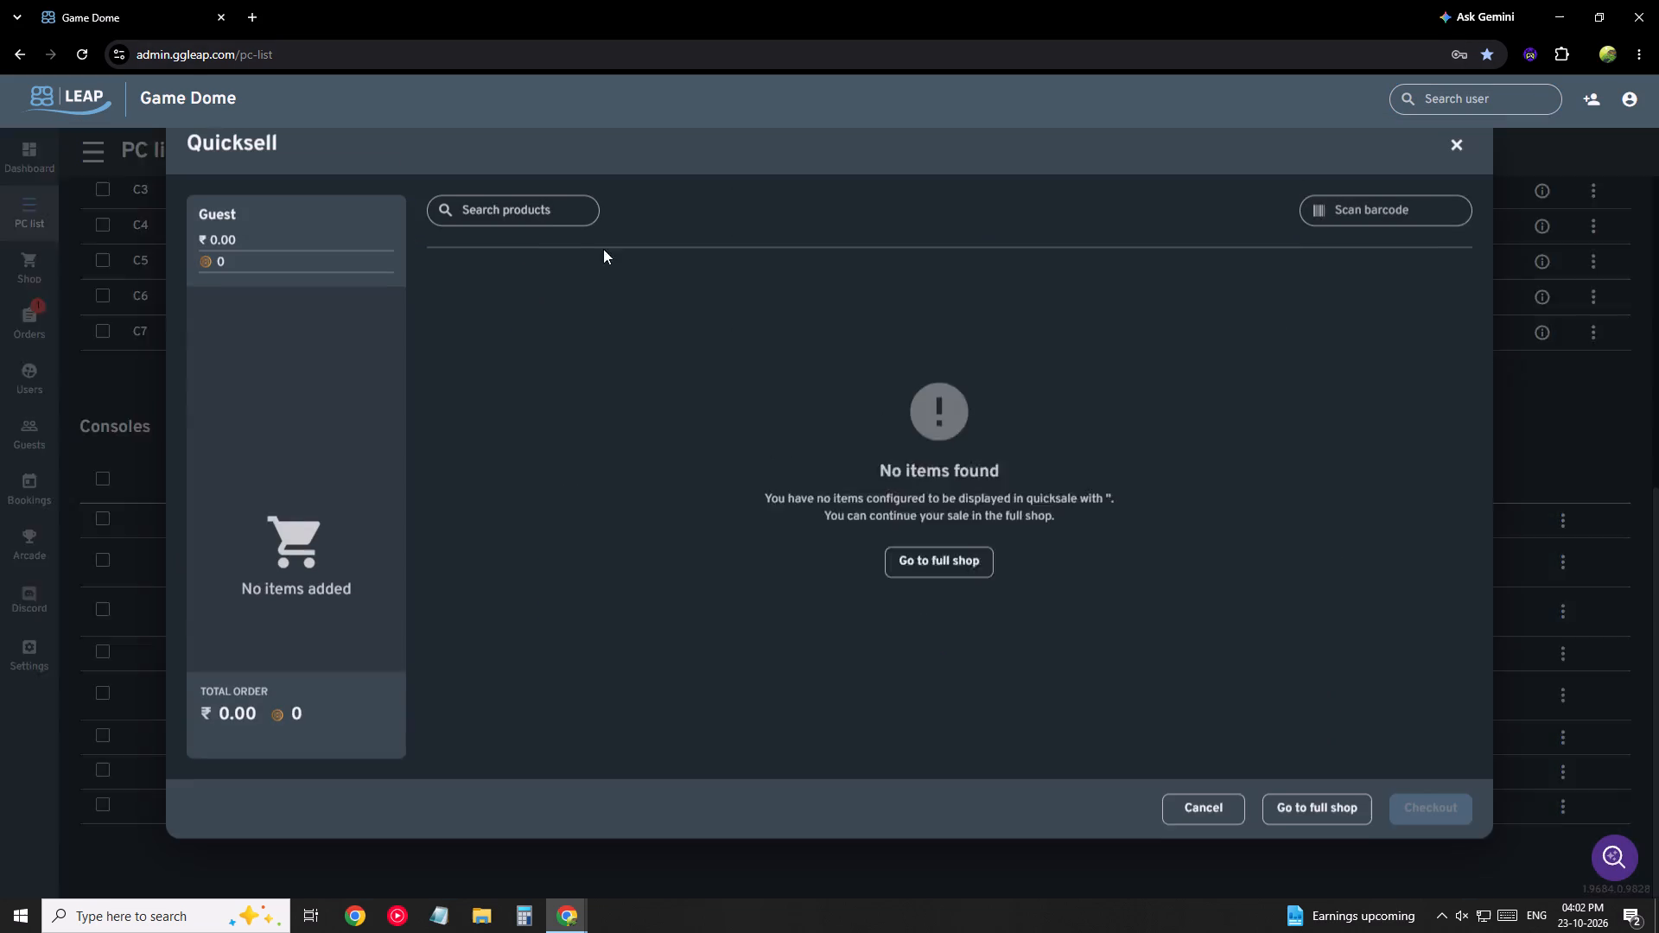
click(1320, 796)
click(1326, 817)
click(568, 255)
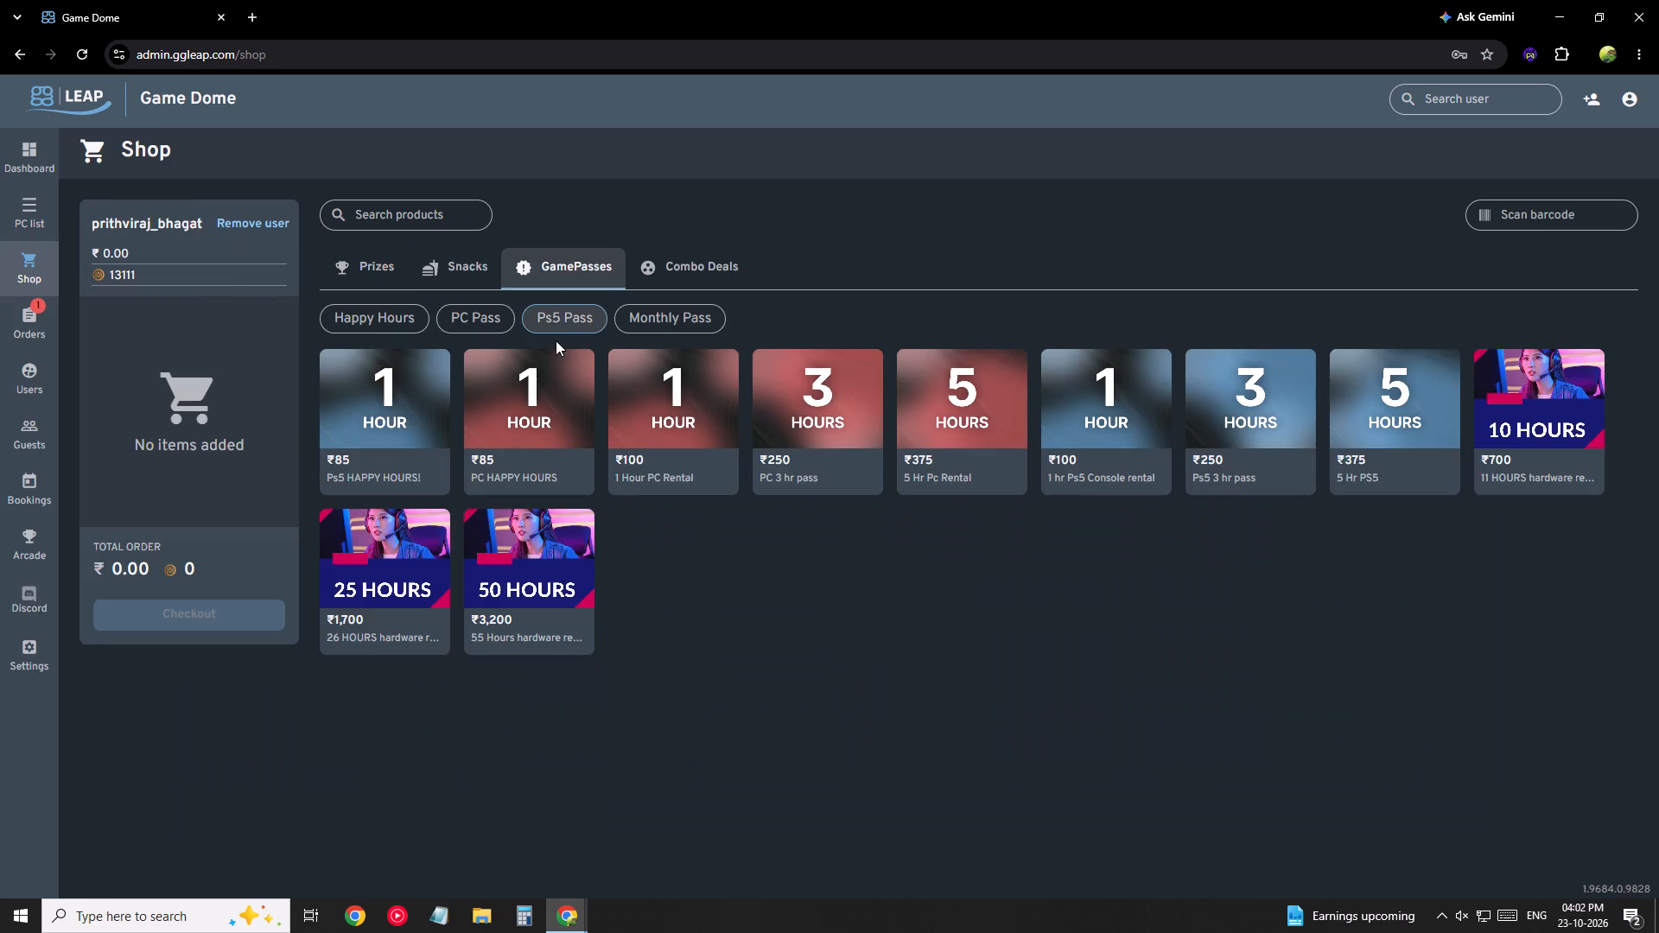
click(563, 318)
click(372, 361)
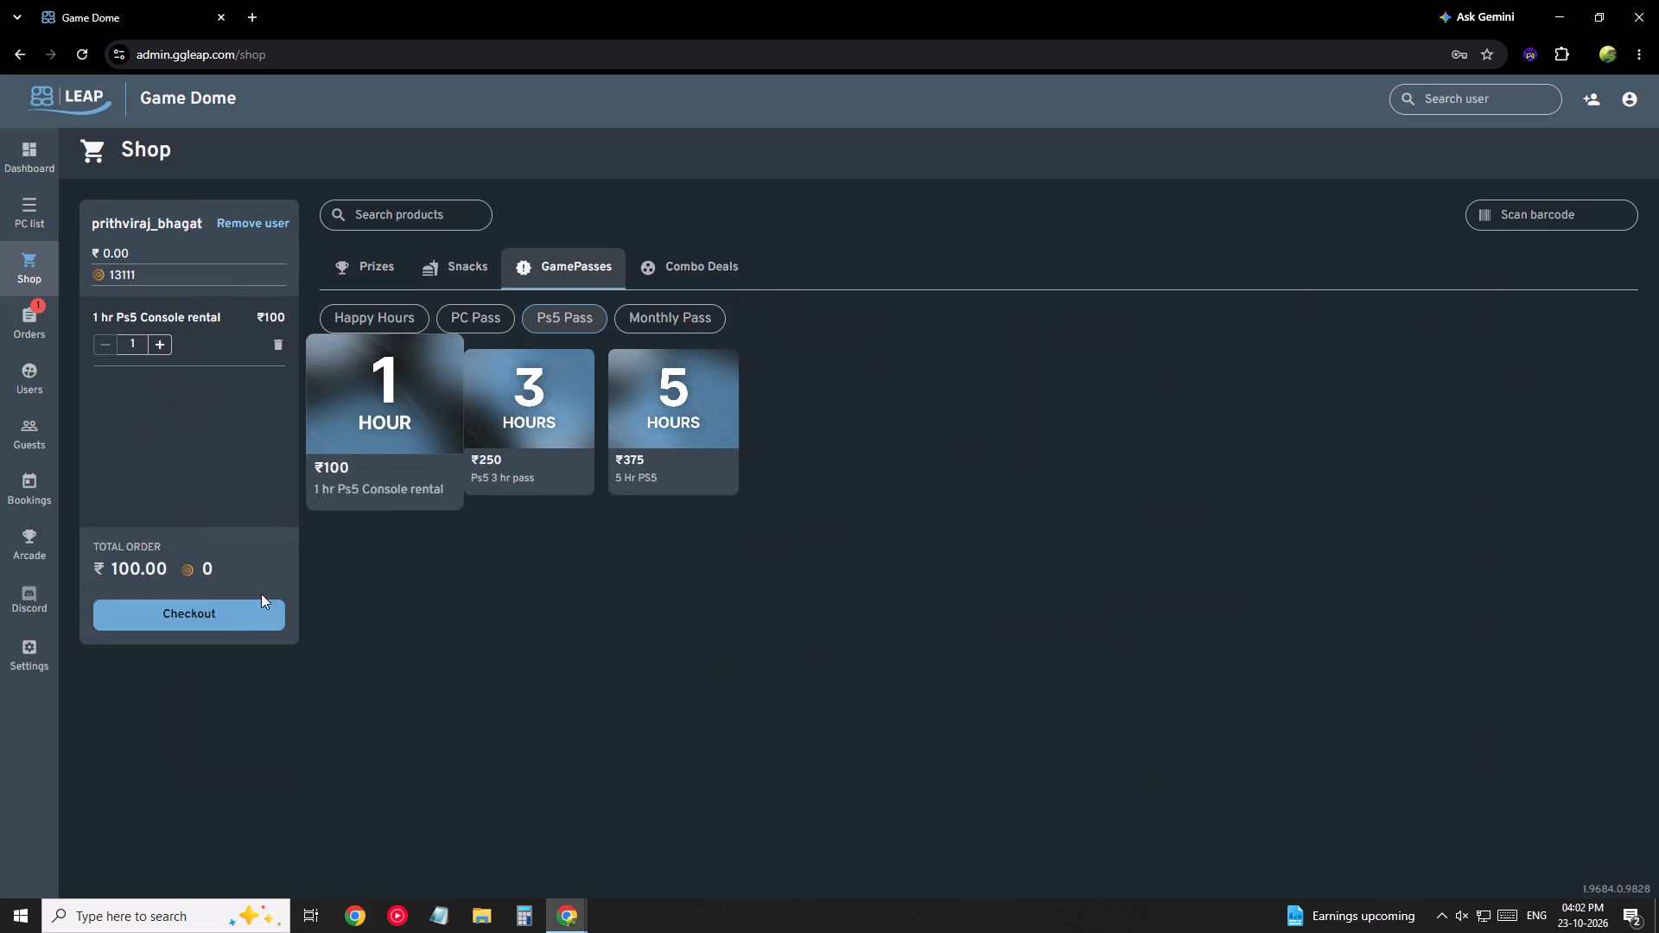
click(231, 612)
click(564, 504)
click(475, 770)
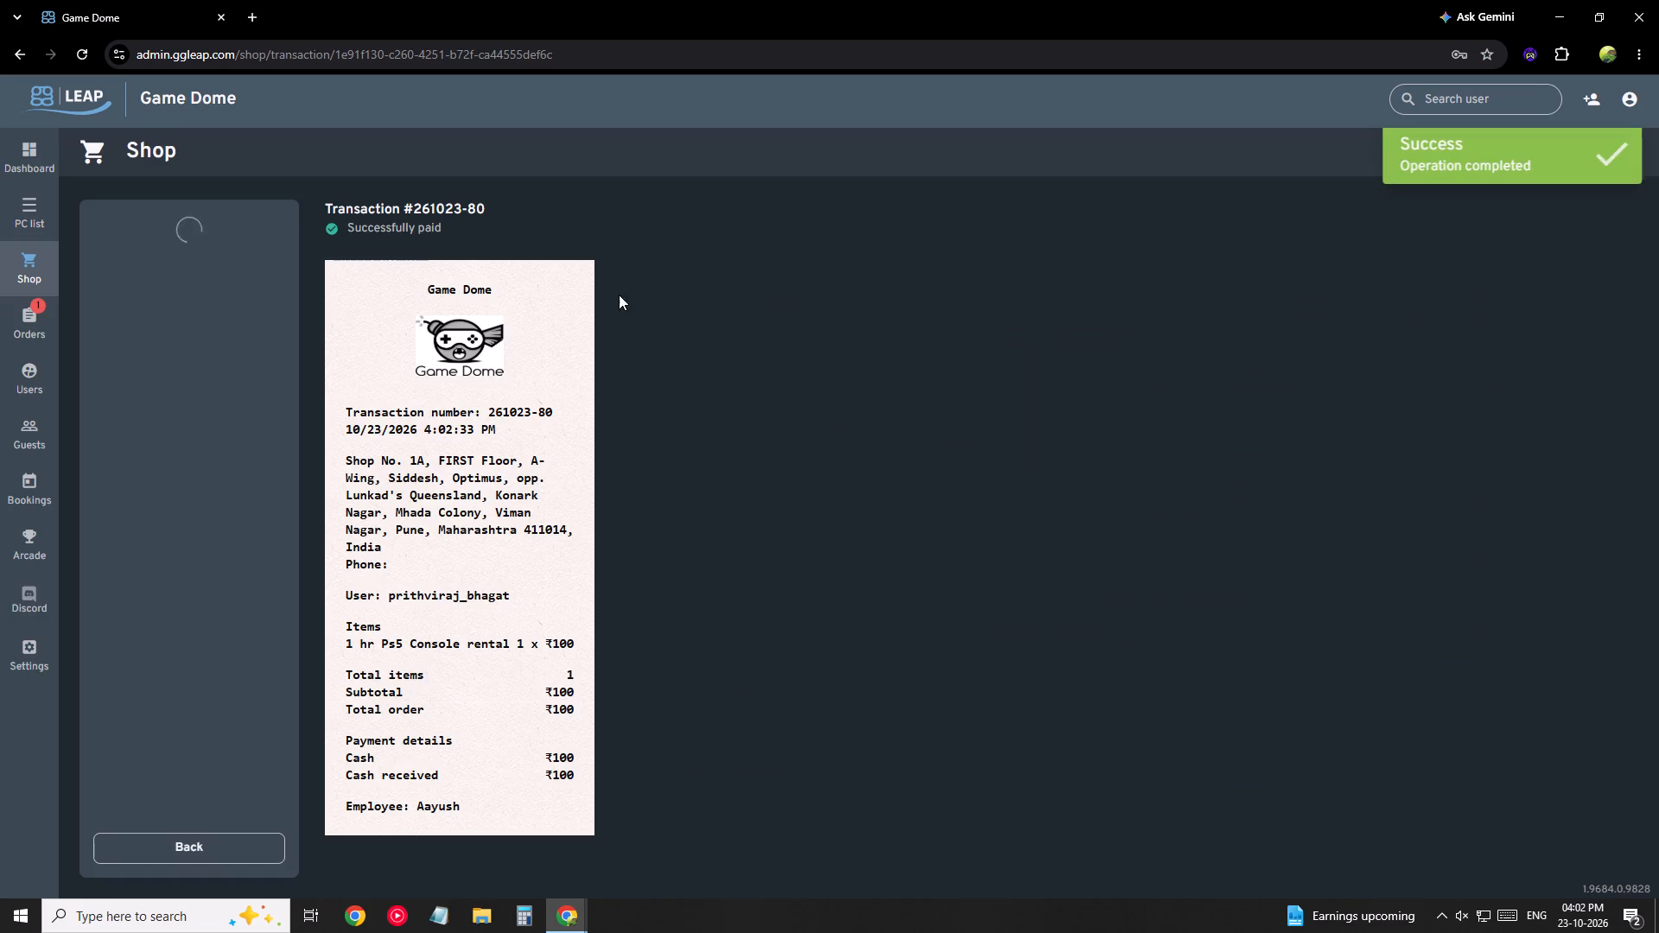
click(1476, 108)
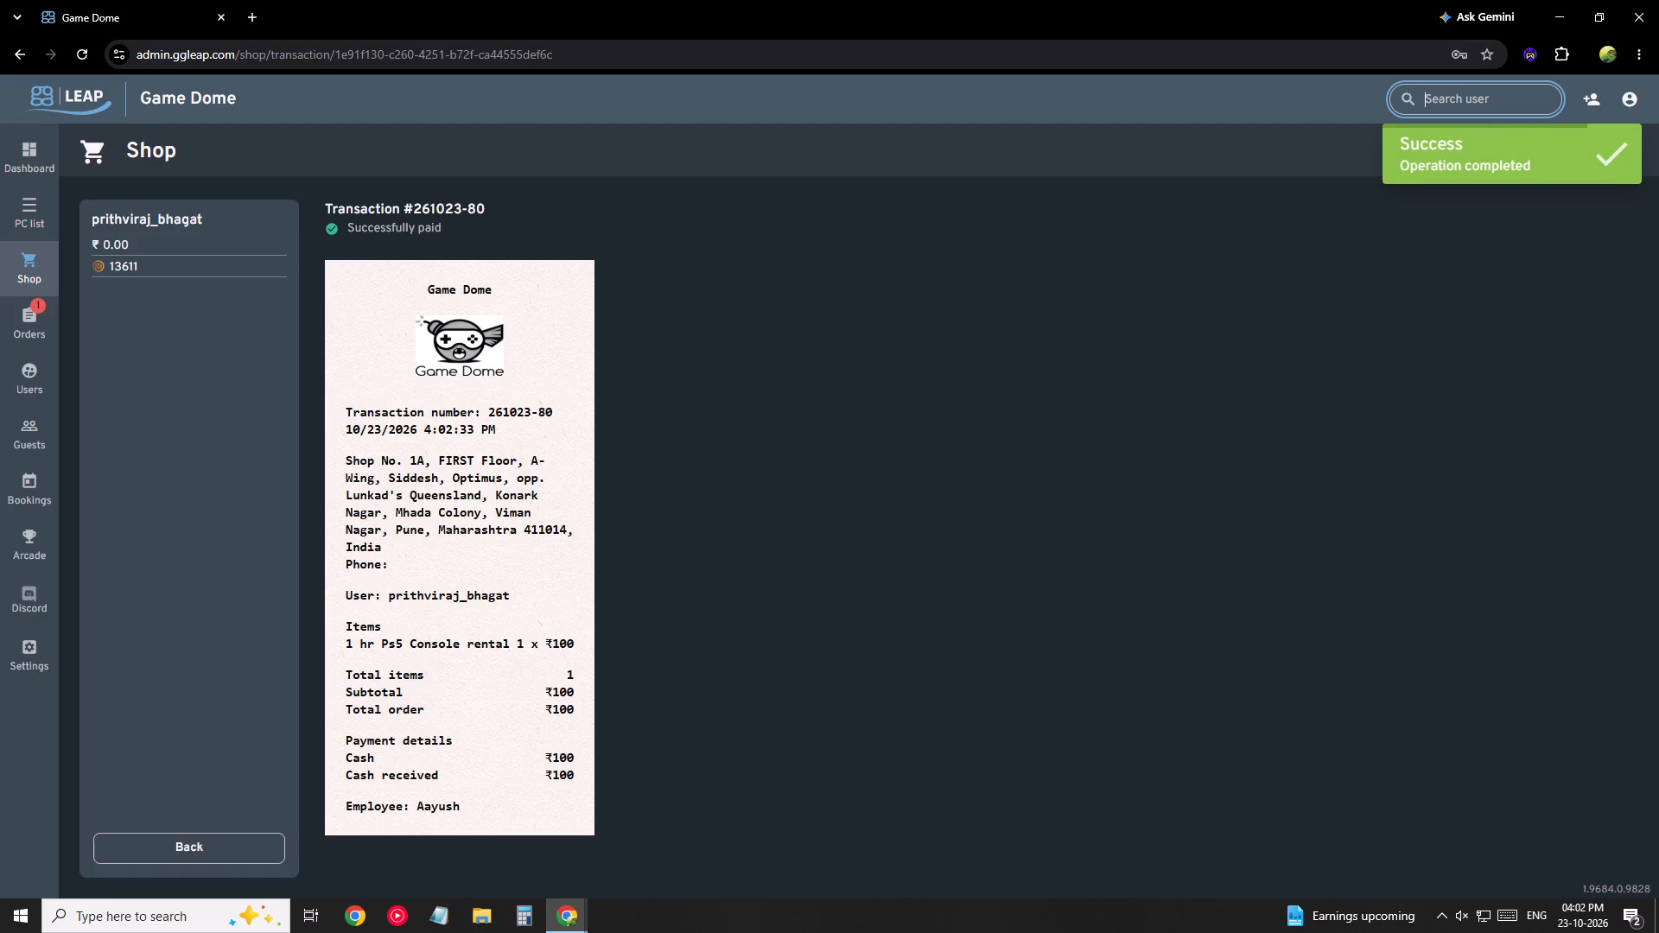
text(killback)
click(1588, 146)
click(1623, 156)
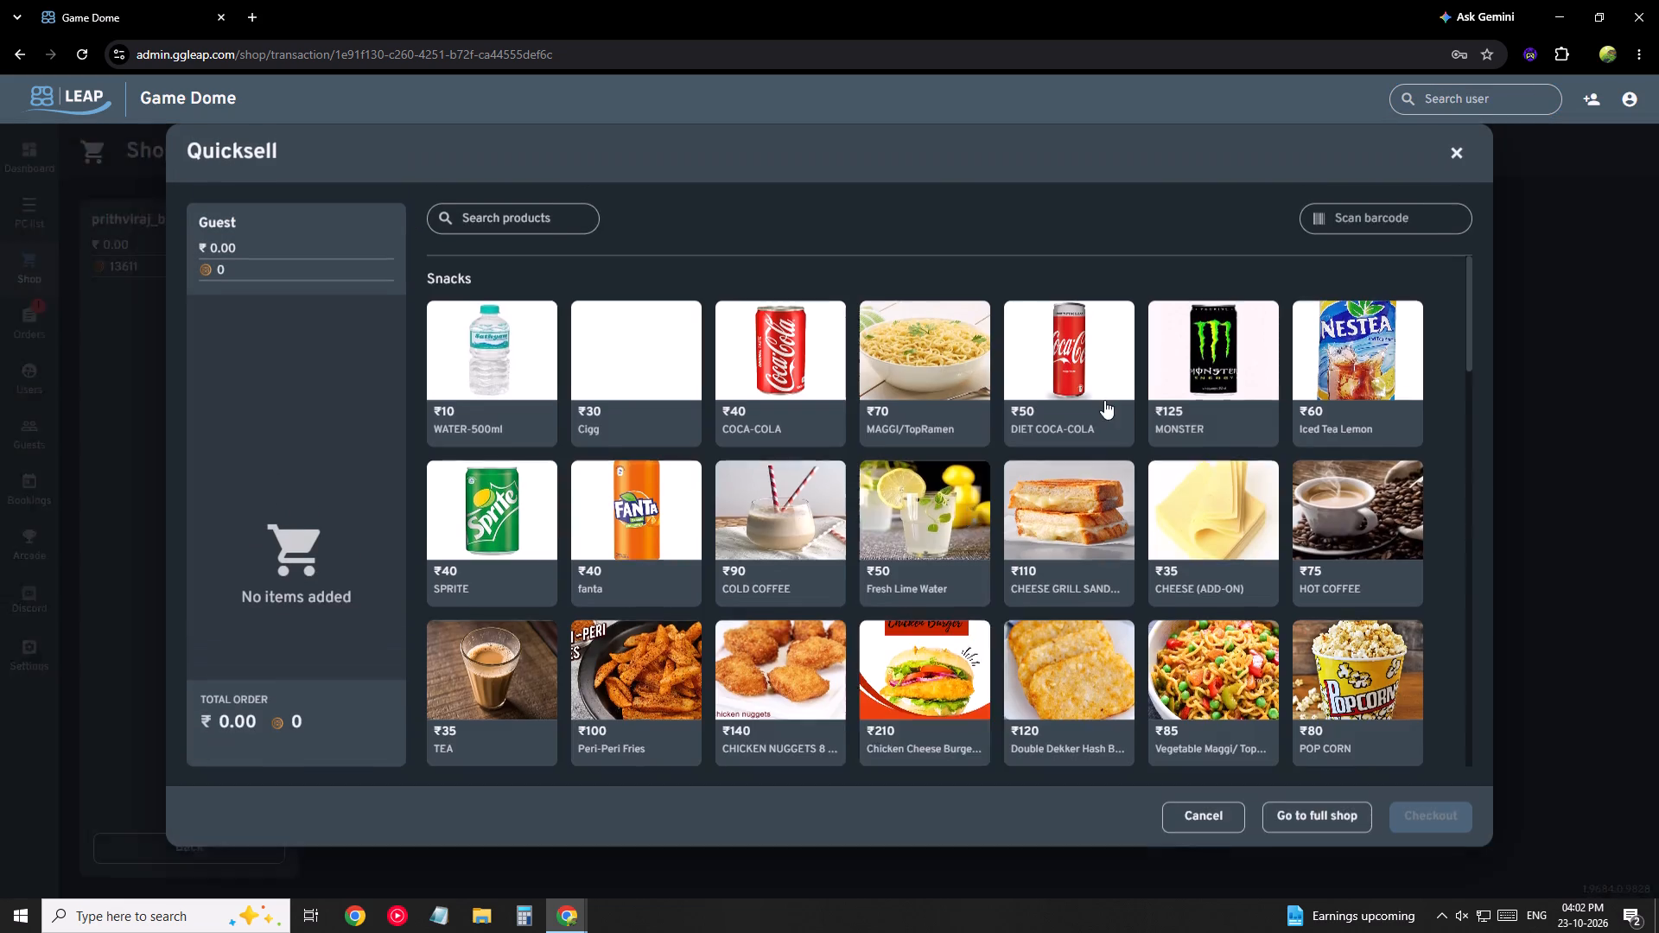
drag(1358, 821, 1337, 816)
click(537, 263)
click(560, 312)
click(370, 416)
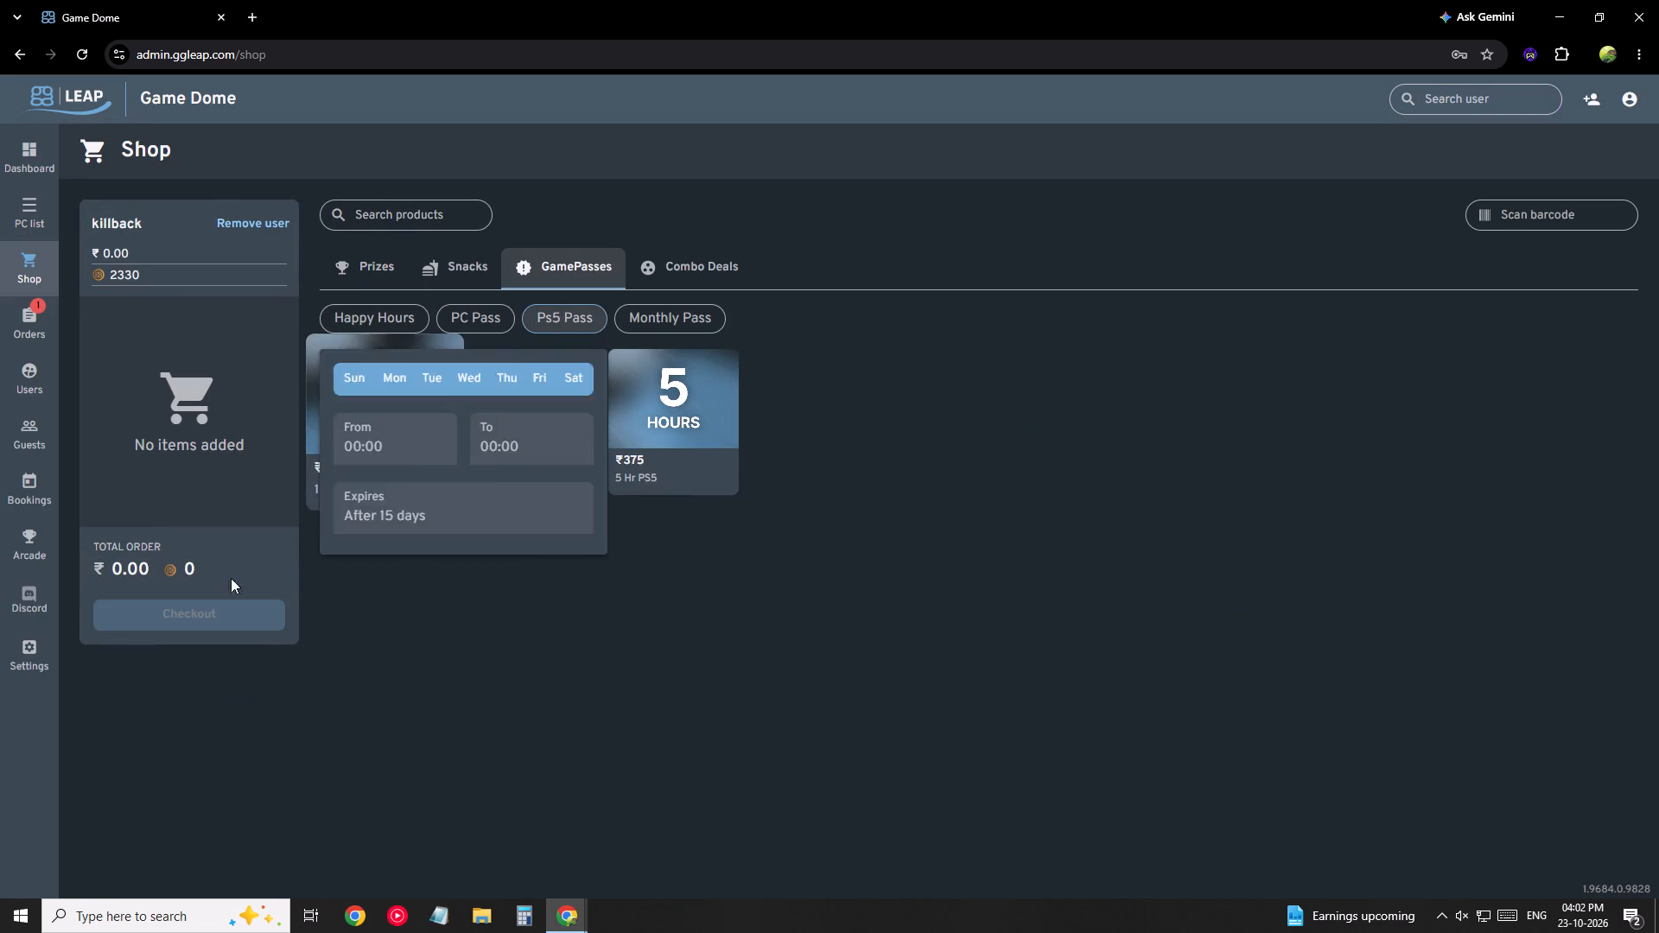
click(203, 603)
click(550, 486)
click(455, 756)
click(0, 220)
scroll(601, 398, down, 2)
scroll(603, 416, up, 1)
scroll(606, 421, down, 13)
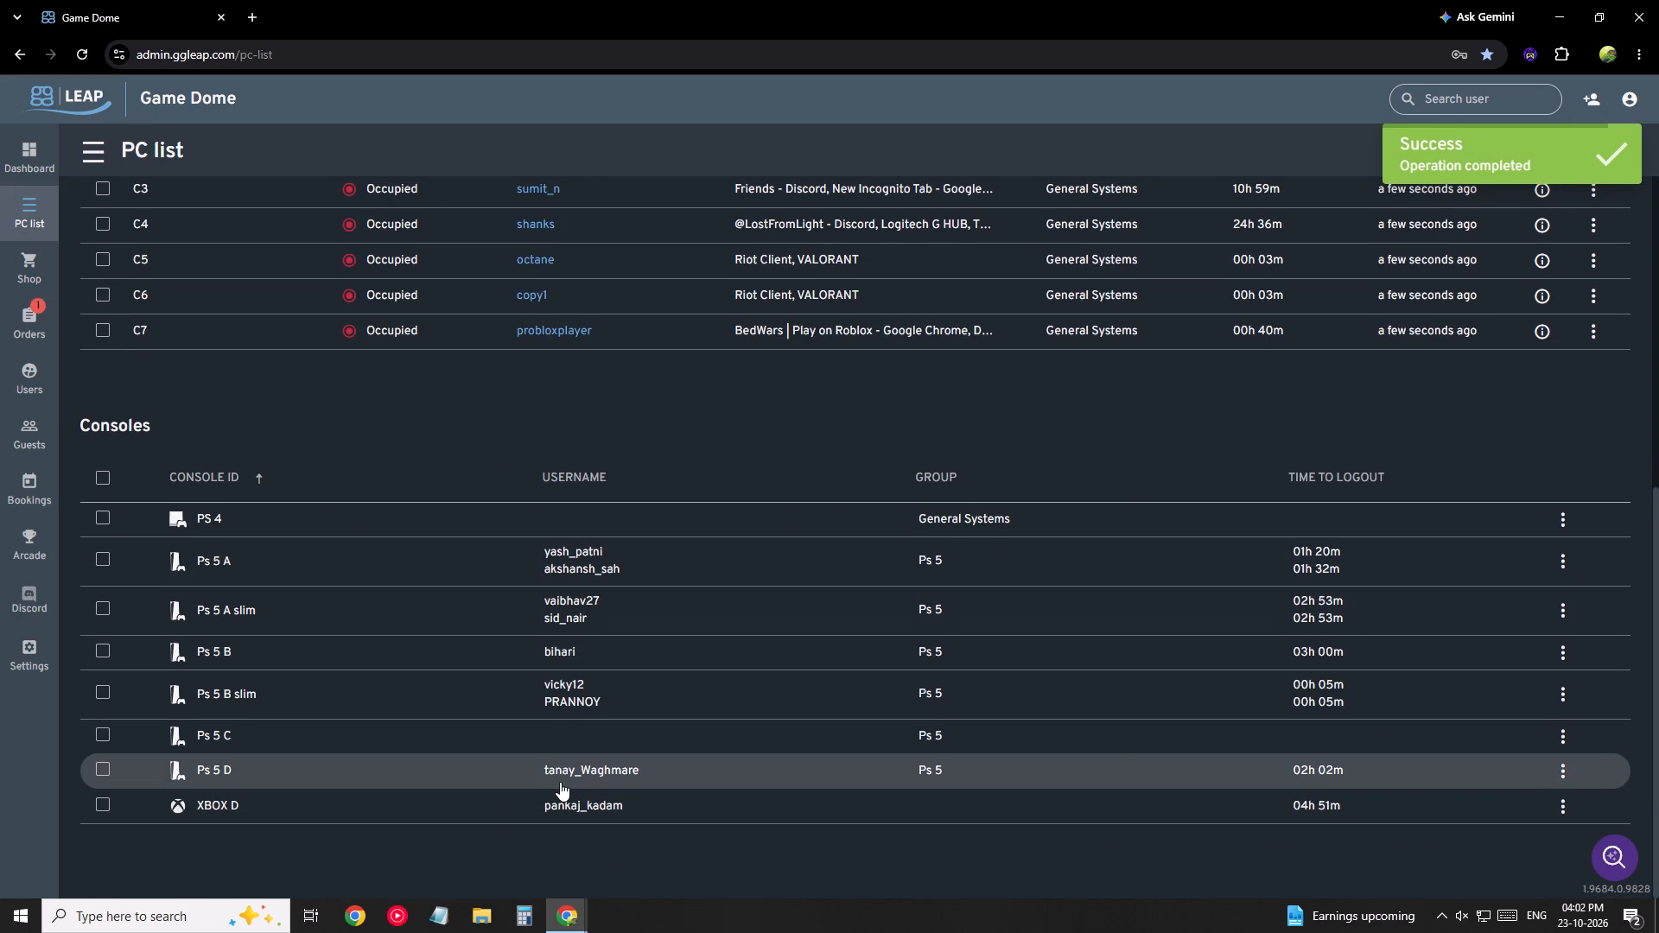
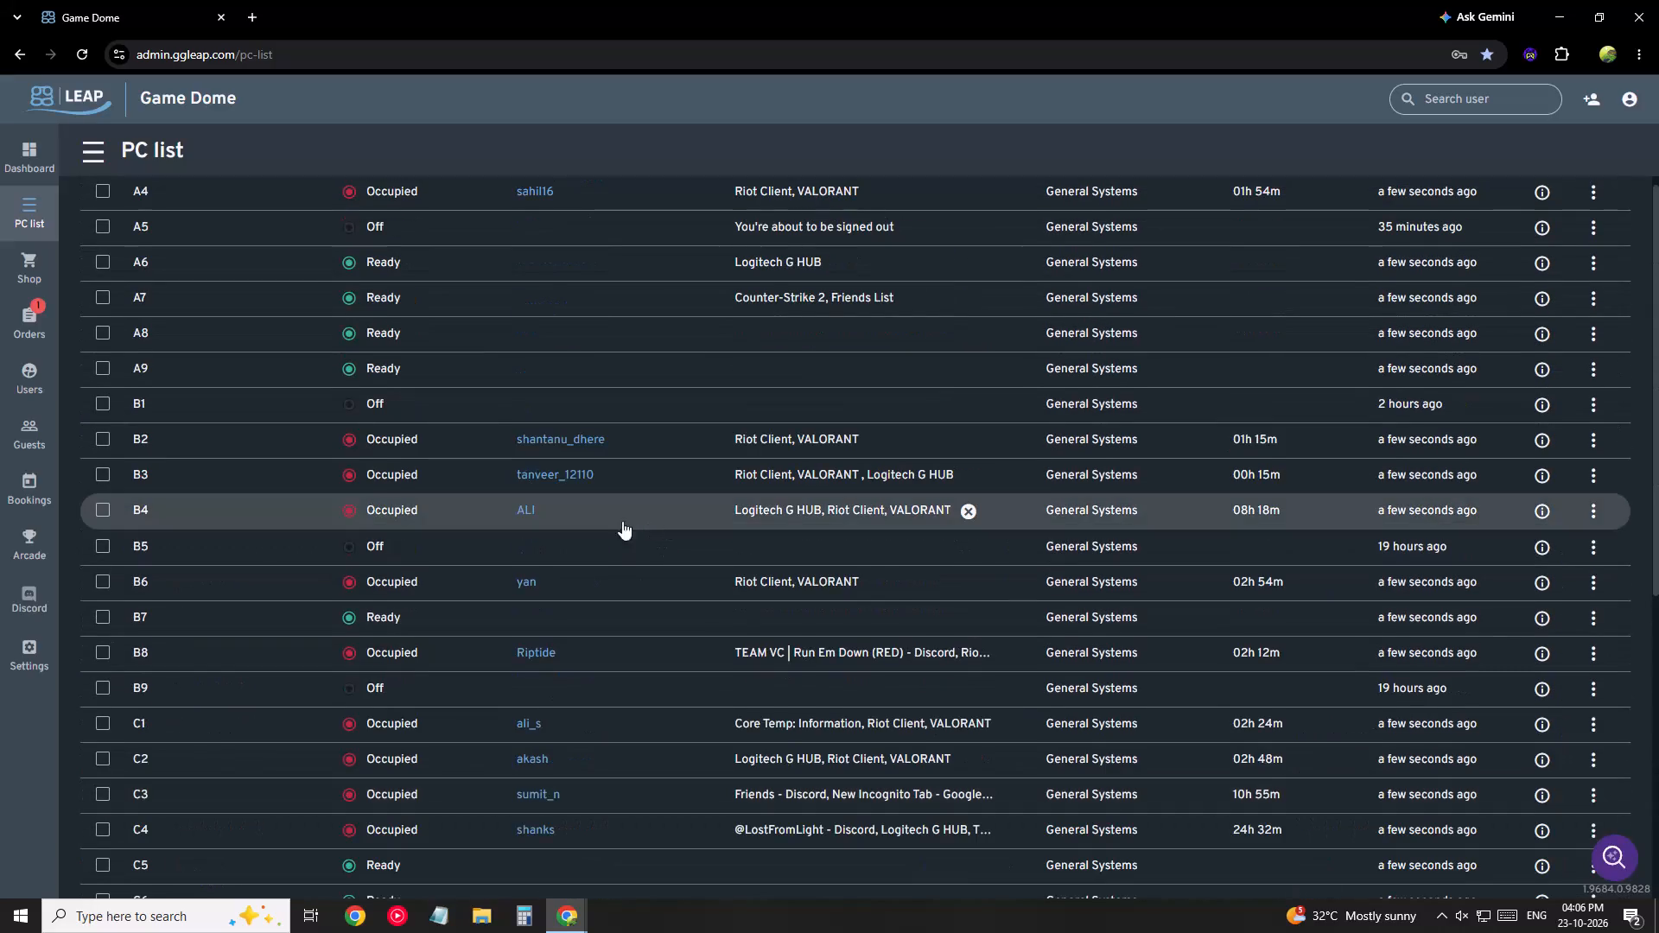
Search users for "sugat" and quicksell the matching user one Cigg, charged to credit card.
click(1516, 118)
click(1514, 108)
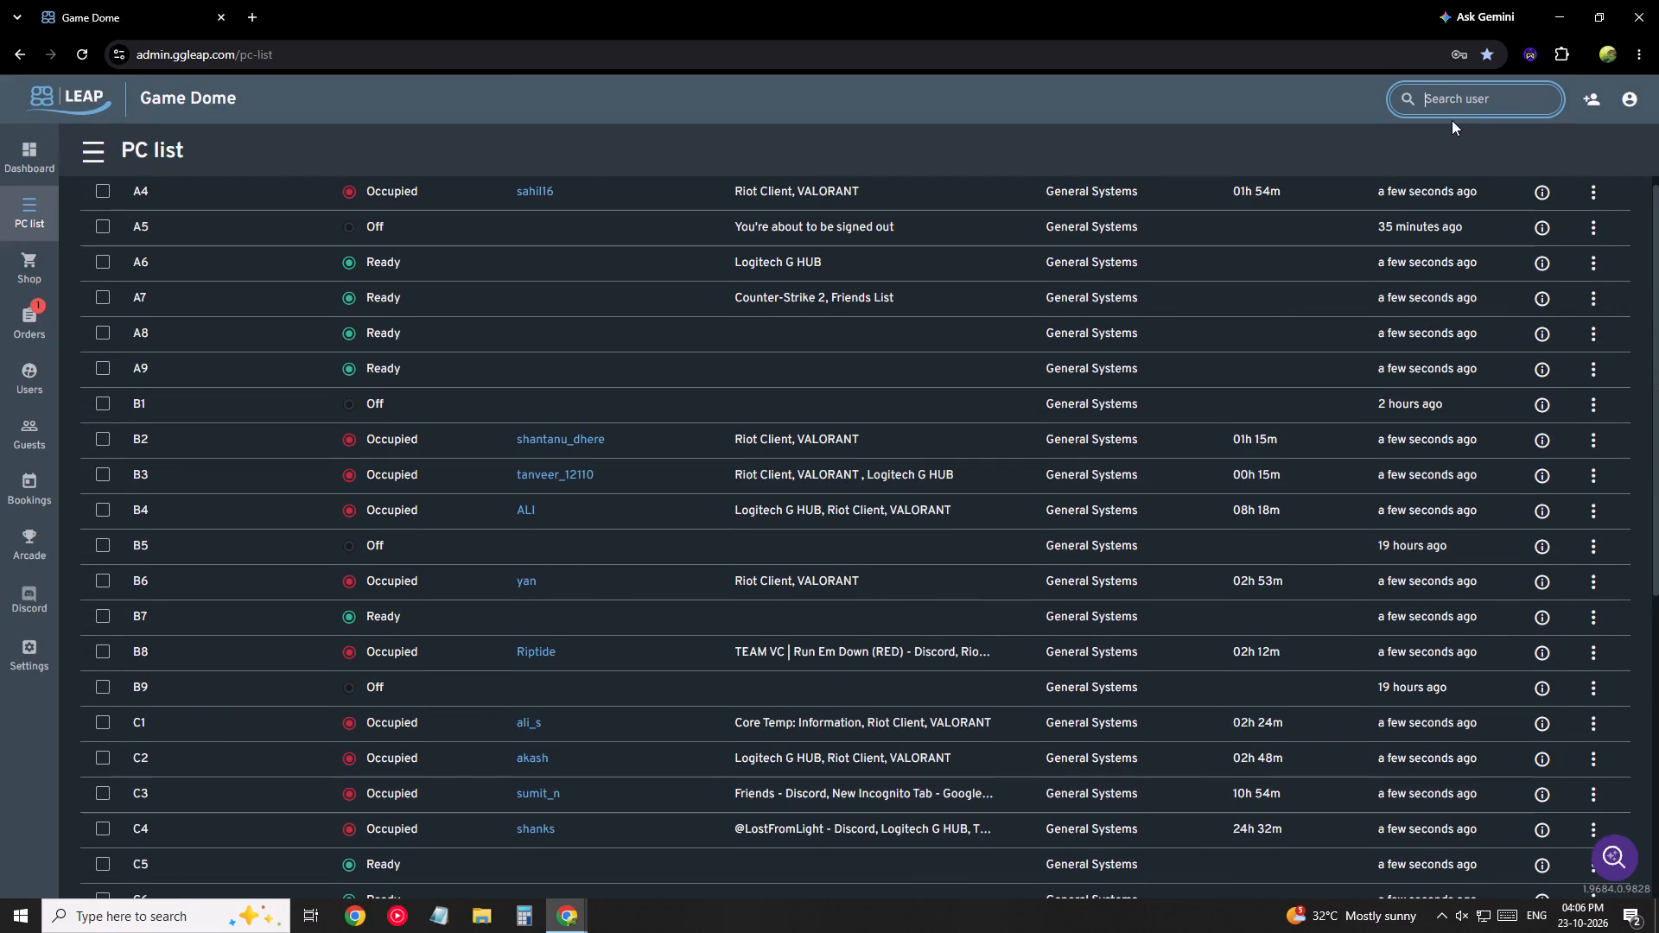
key(s)
key(u)
key(g)
key(a)
key(r)
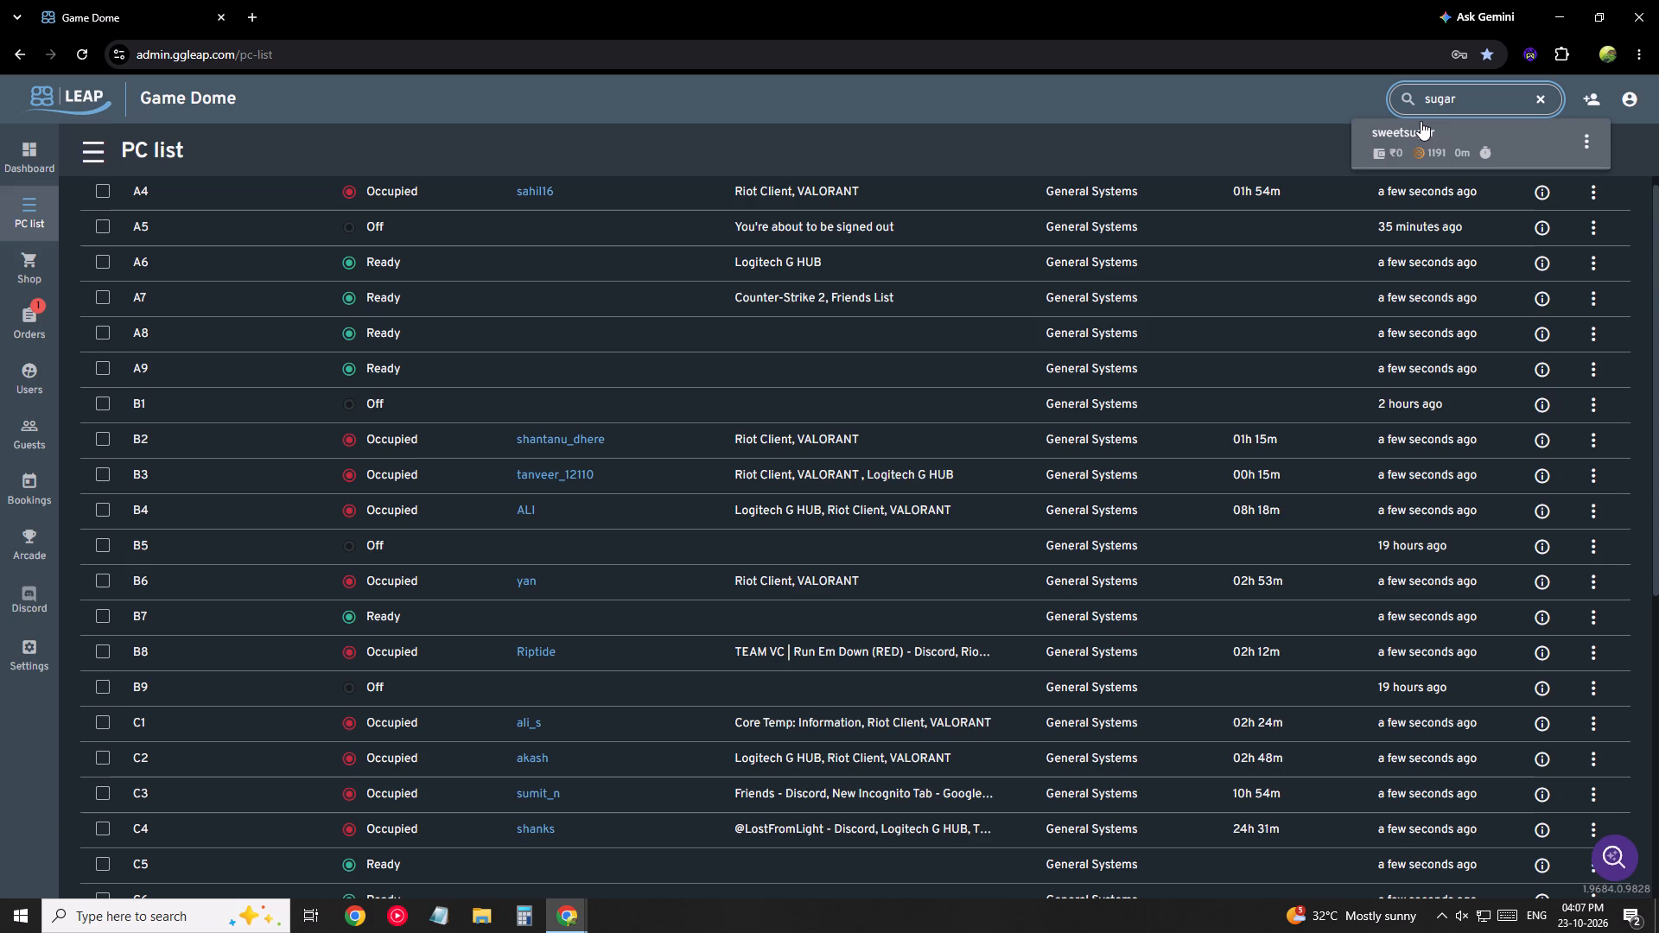
key(BackSpace)
key(t)
scroll(1421, 121, up, 1)
click(1590, 139)
click(1612, 146)
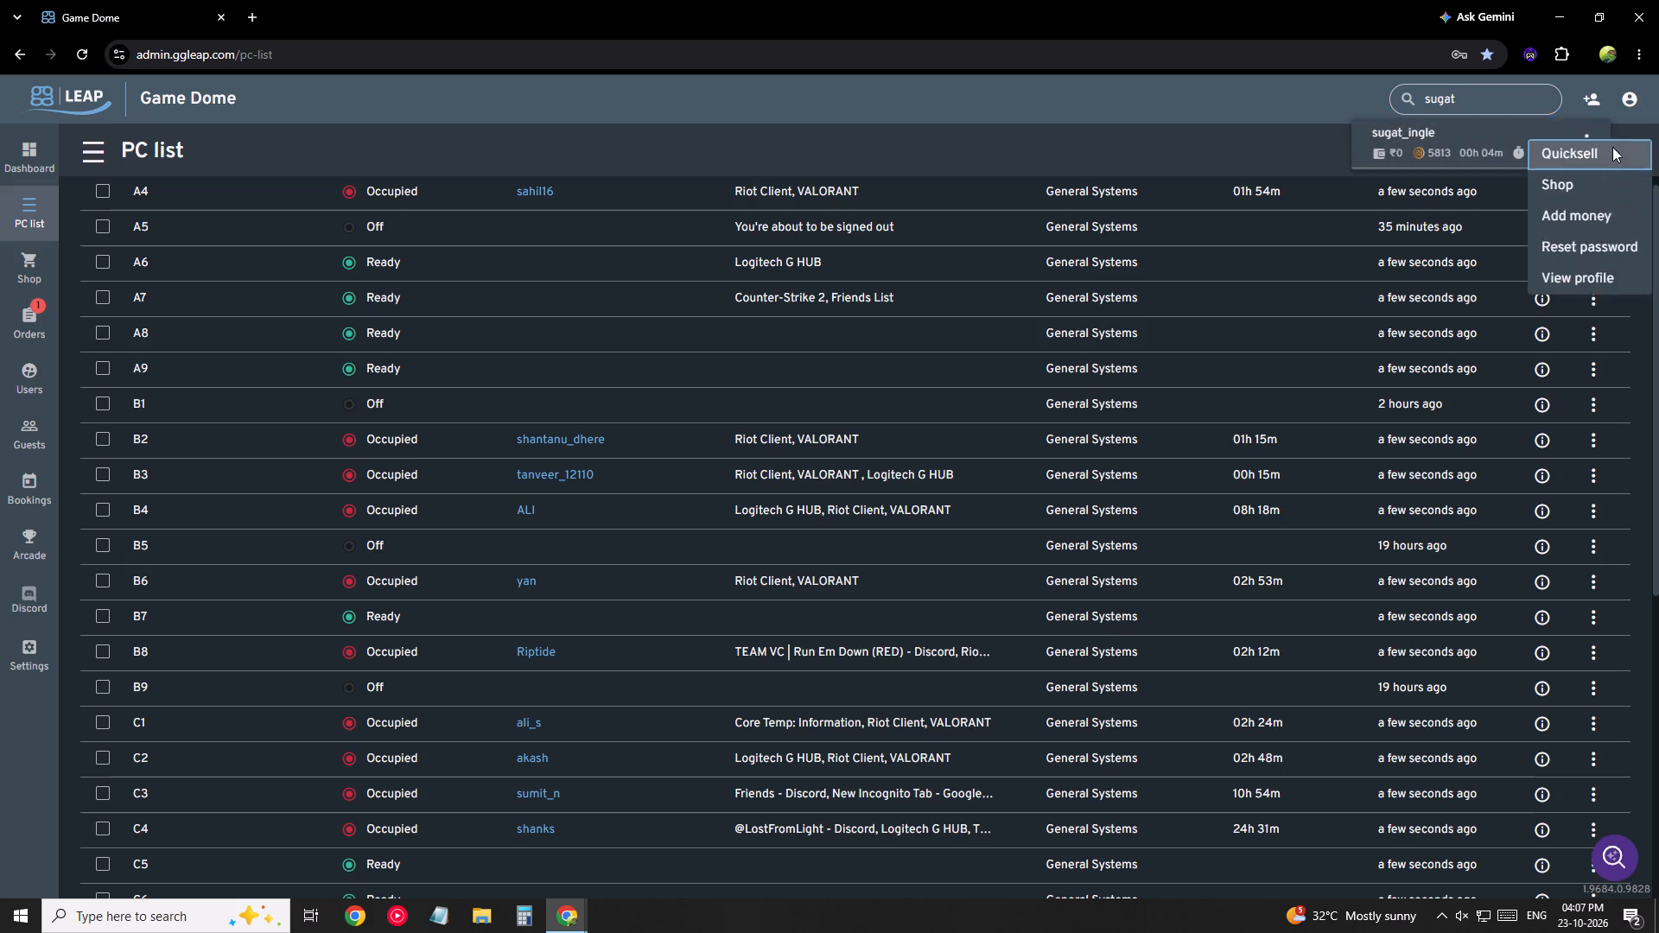
click(620, 387)
click(1459, 807)
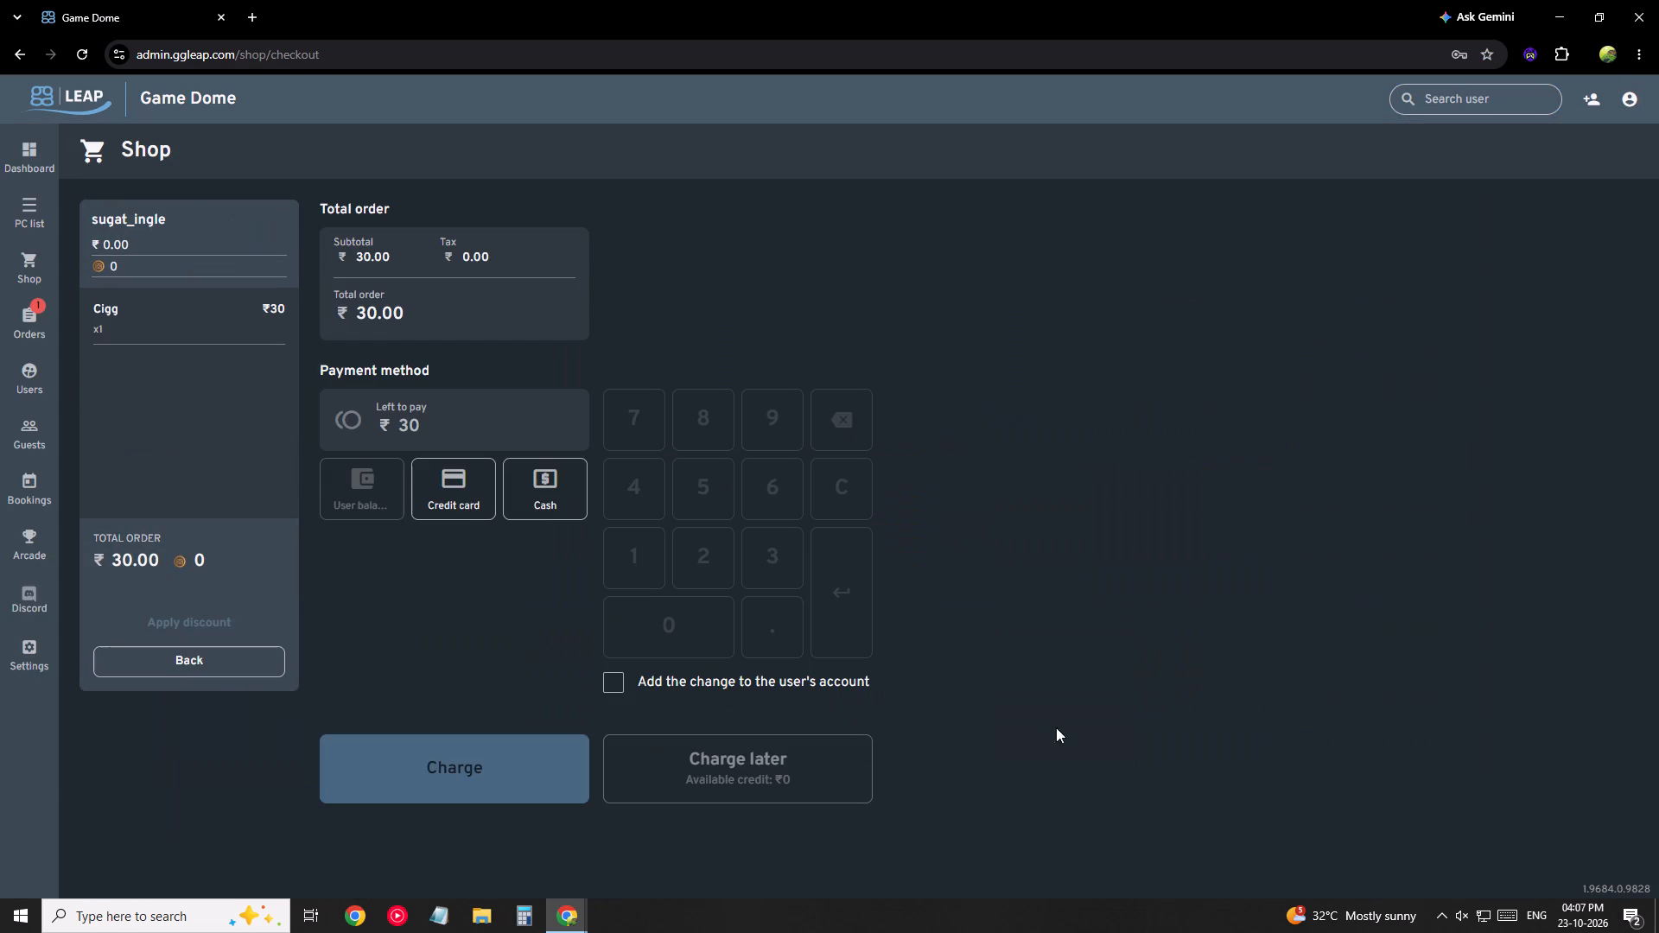
click(461, 489)
drag(474, 787, 474, 800)
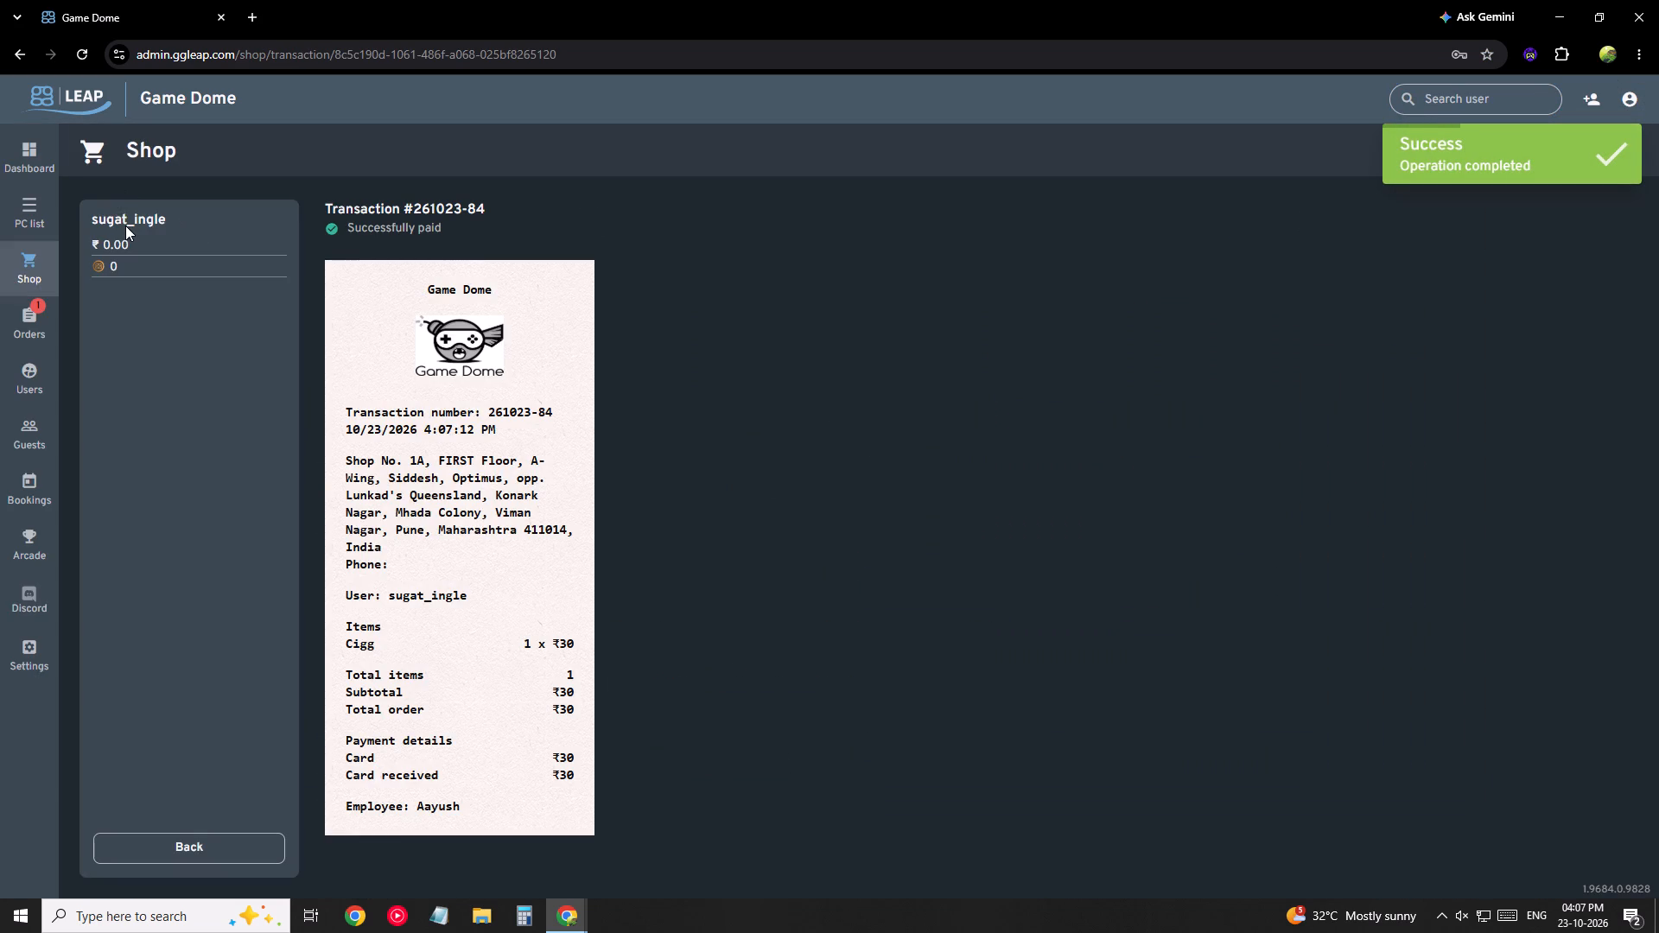
Copy the buyer's username into the next free Customer credit row of the daily exp sheet, enter amount 30, and return to the shop.
double_click(125, 225)
key(ctrl+c)
key(alt+Tab)
click(1239, 786)
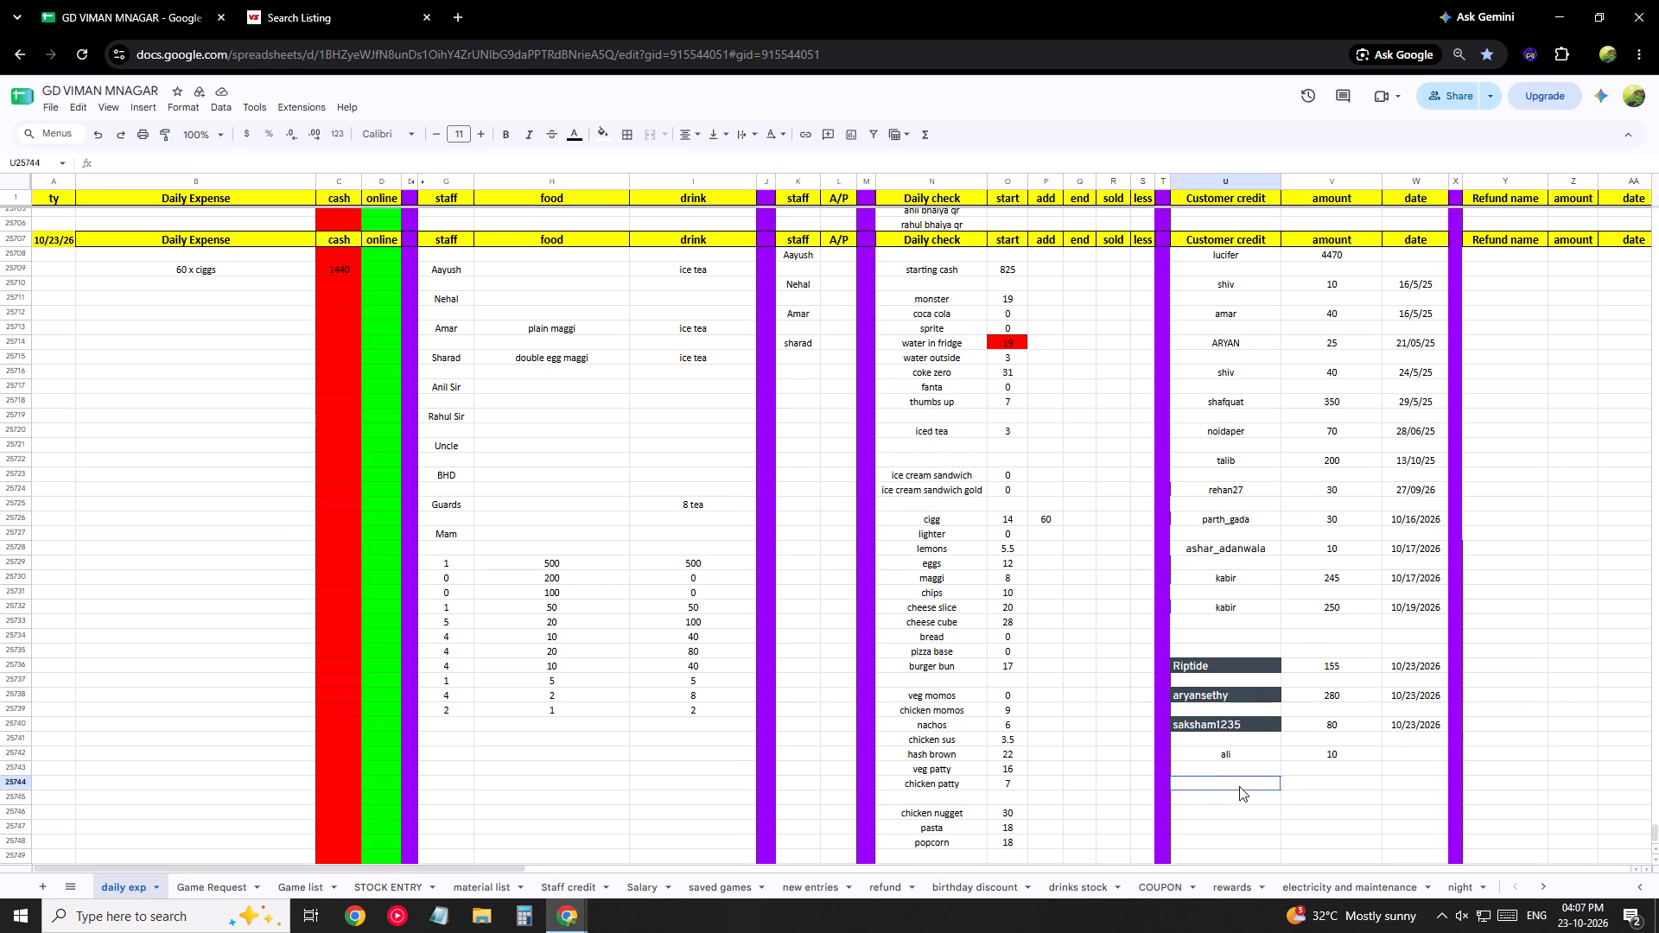
key(ctrl+v)
scroll(1352, 784, down, 2)
click(1347, 683)
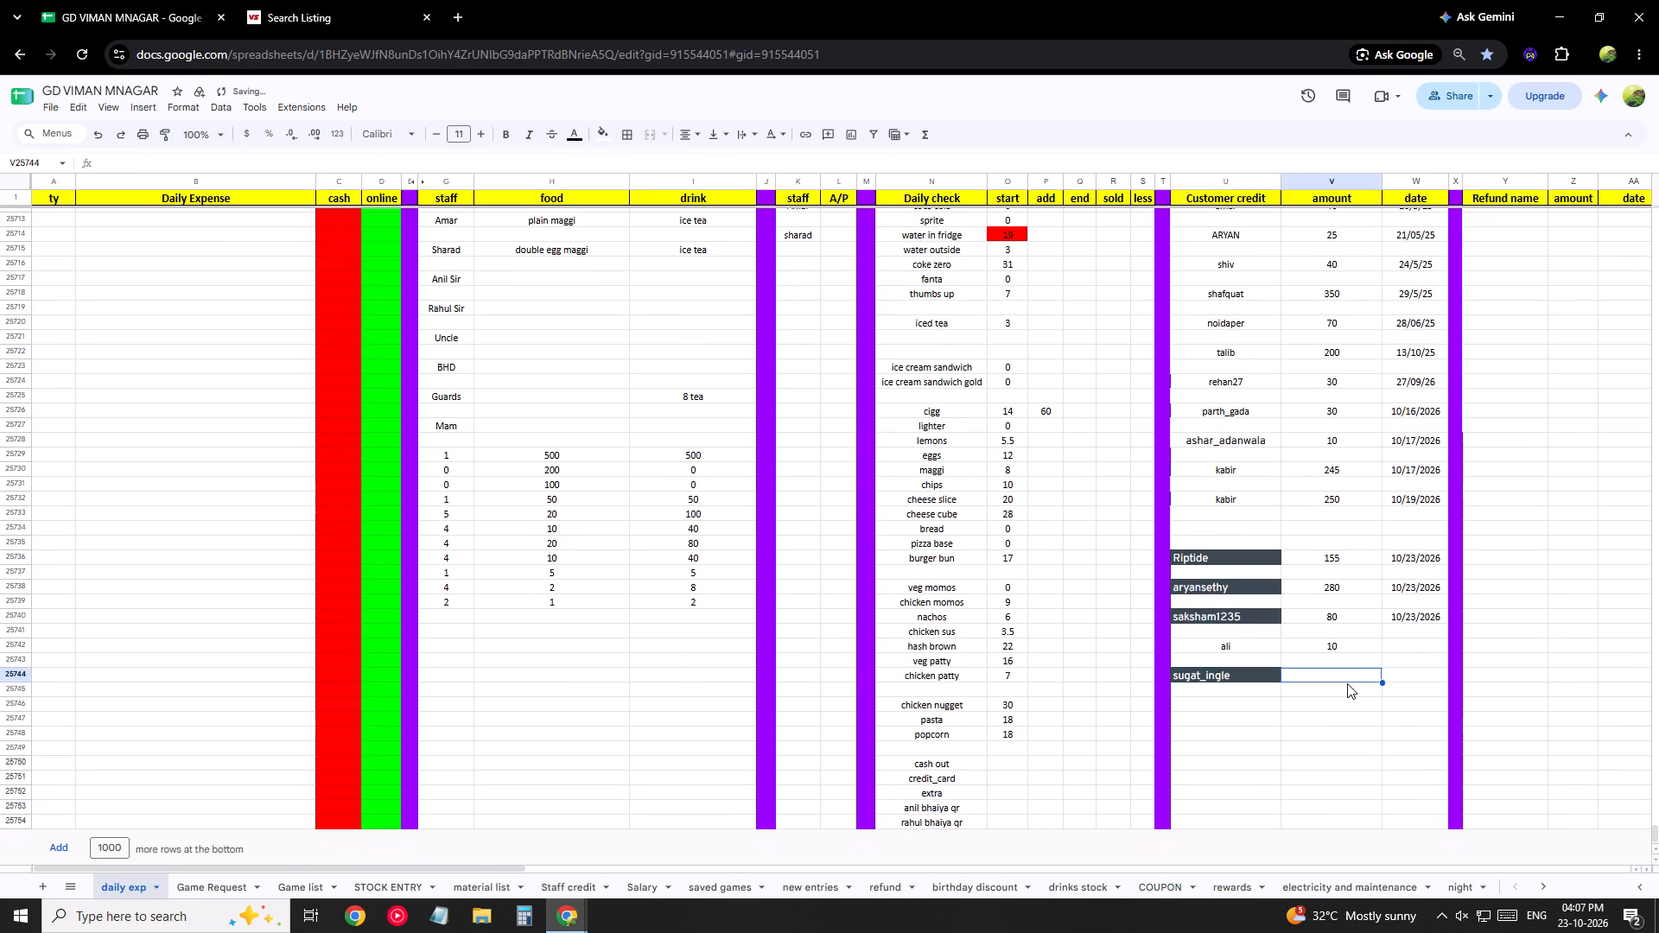
text(30)
key(Return)
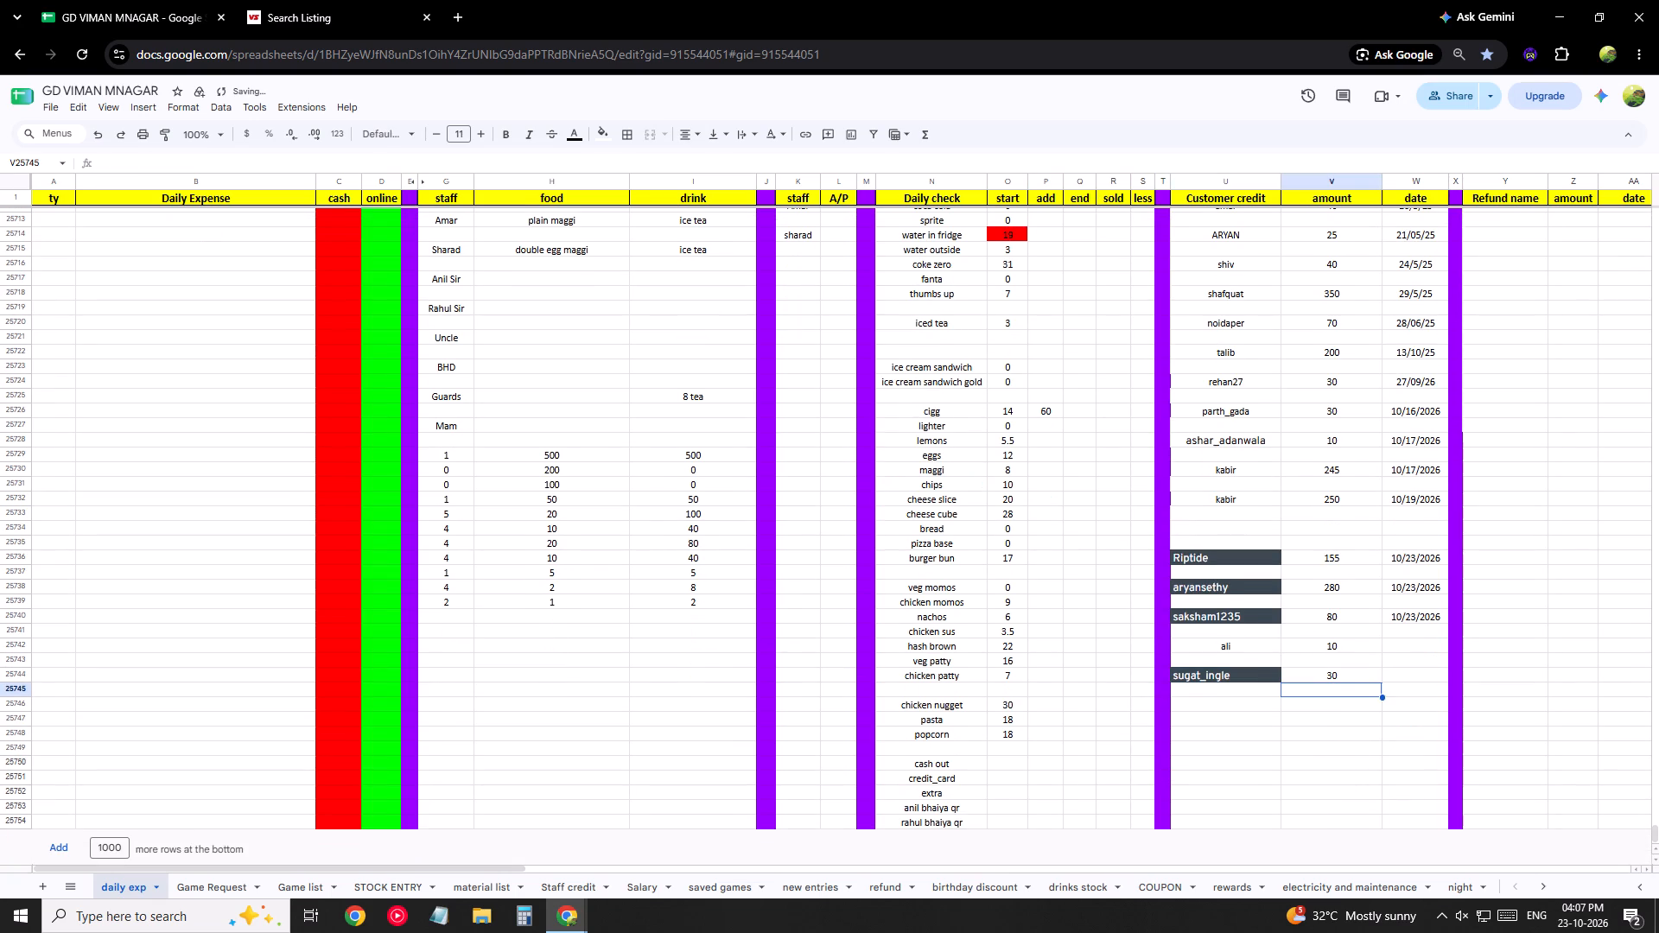
key(alt+Tab)
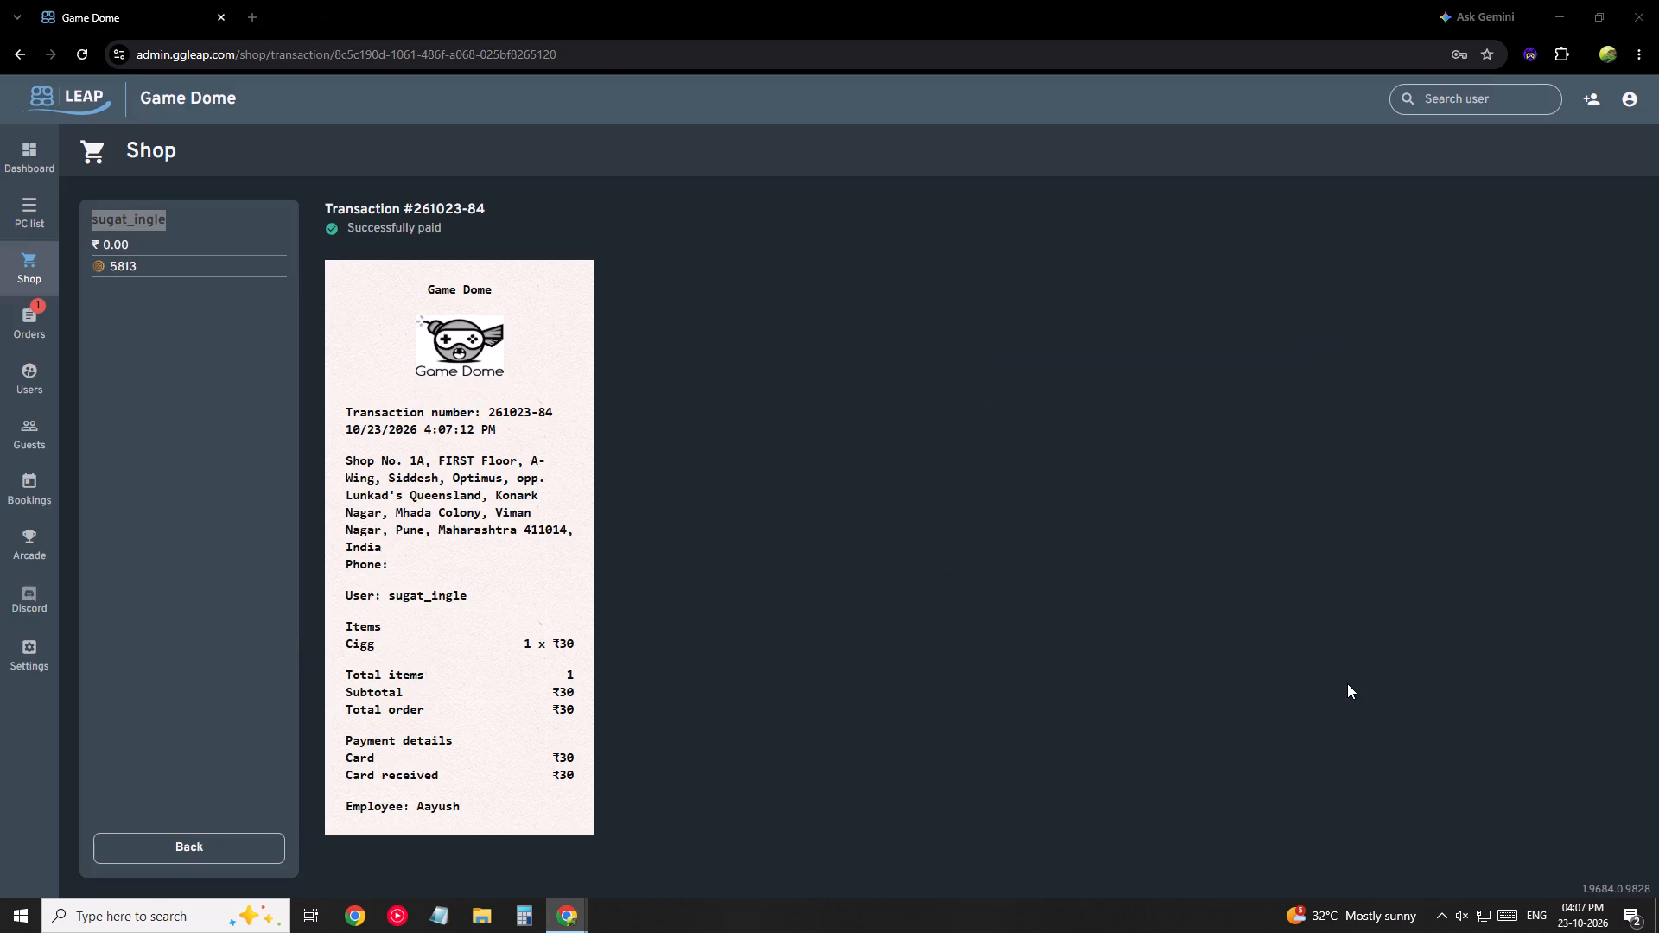
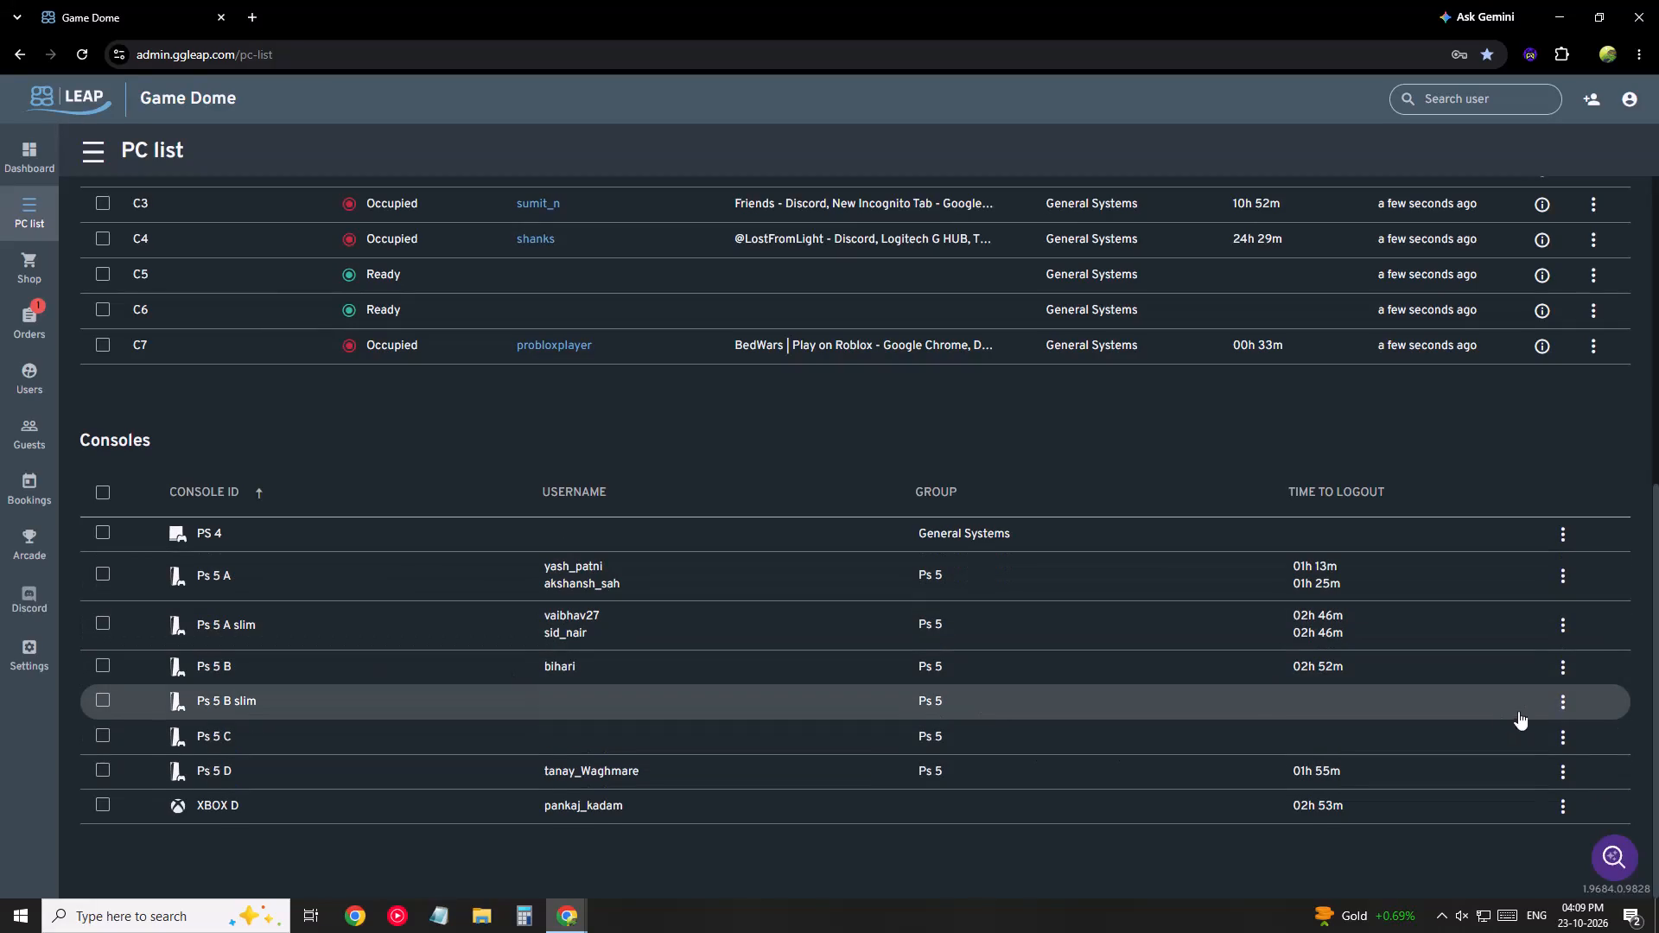
Log out all users from the Ps 5 A slim console.
click(1581, 629)
click(1561, 624)
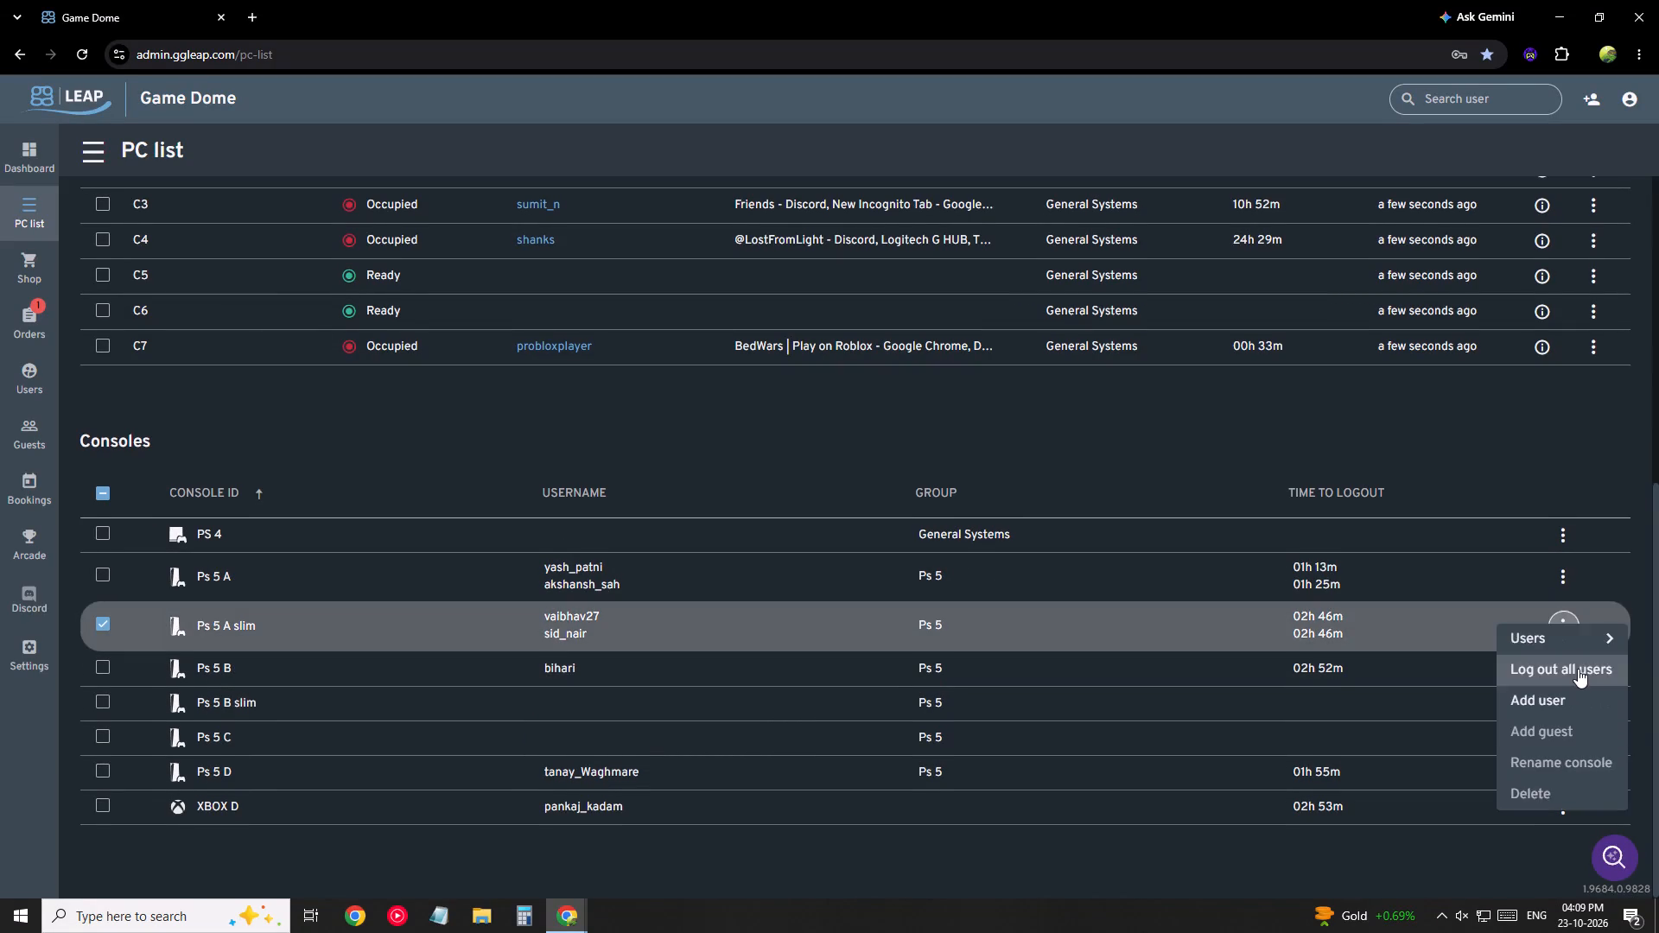
click(1578, 669)
click(1561, 700)
click(1581, 706)
click(804, 453)
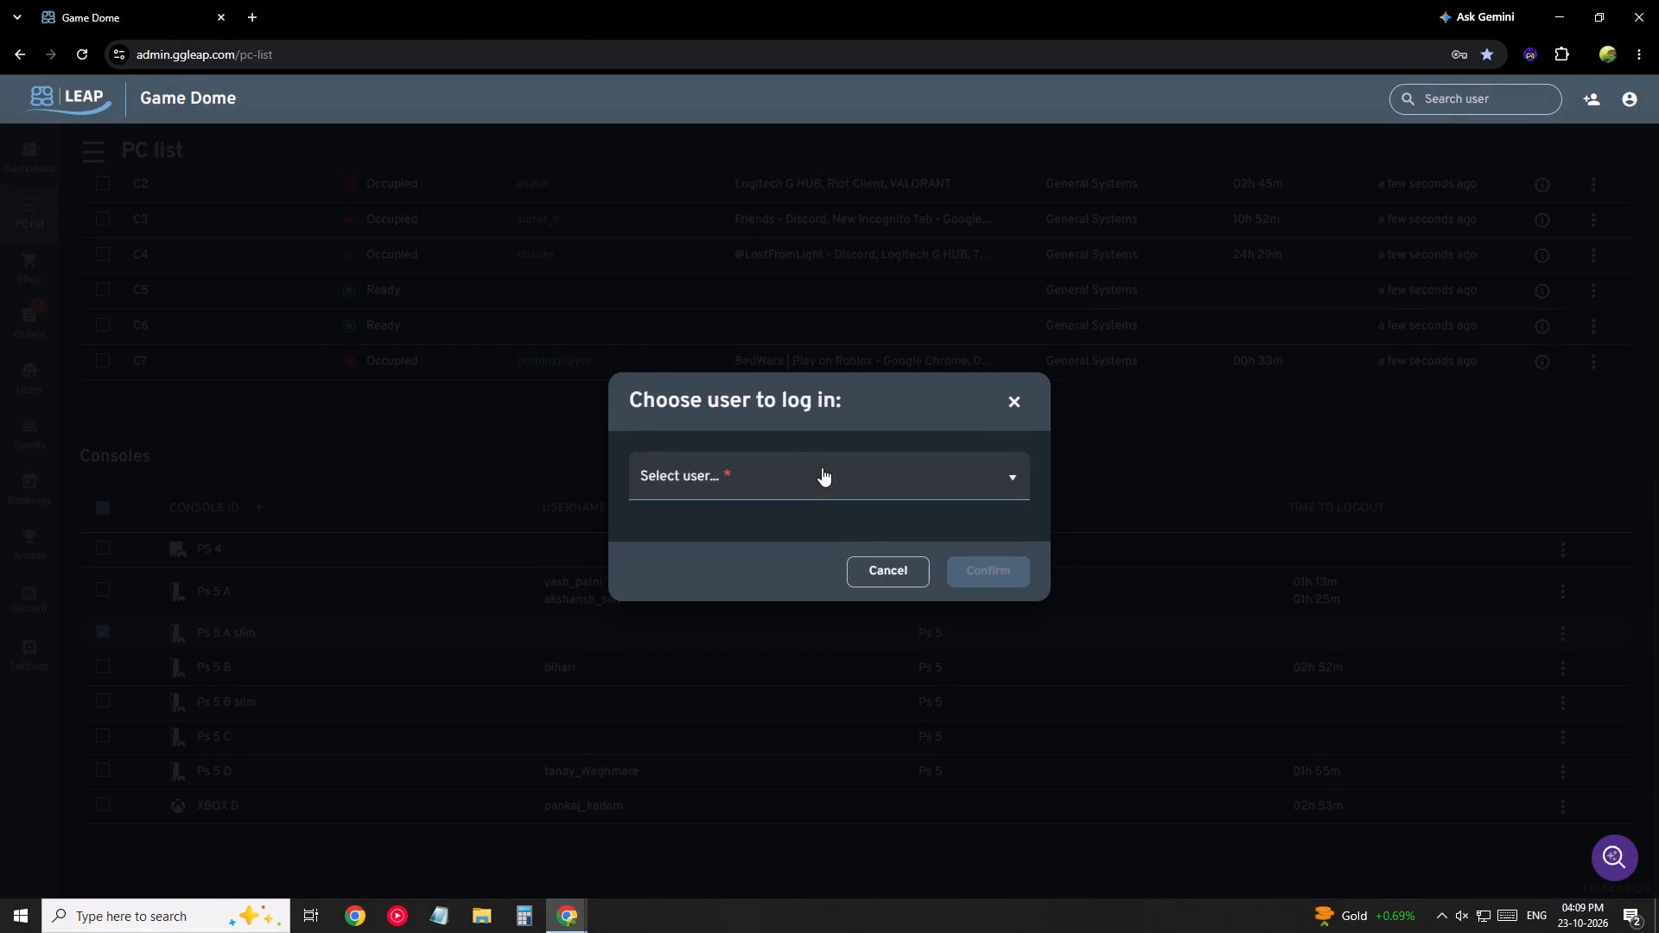
click(825, 469)
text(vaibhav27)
click(783, 545)
click(1003, 568)
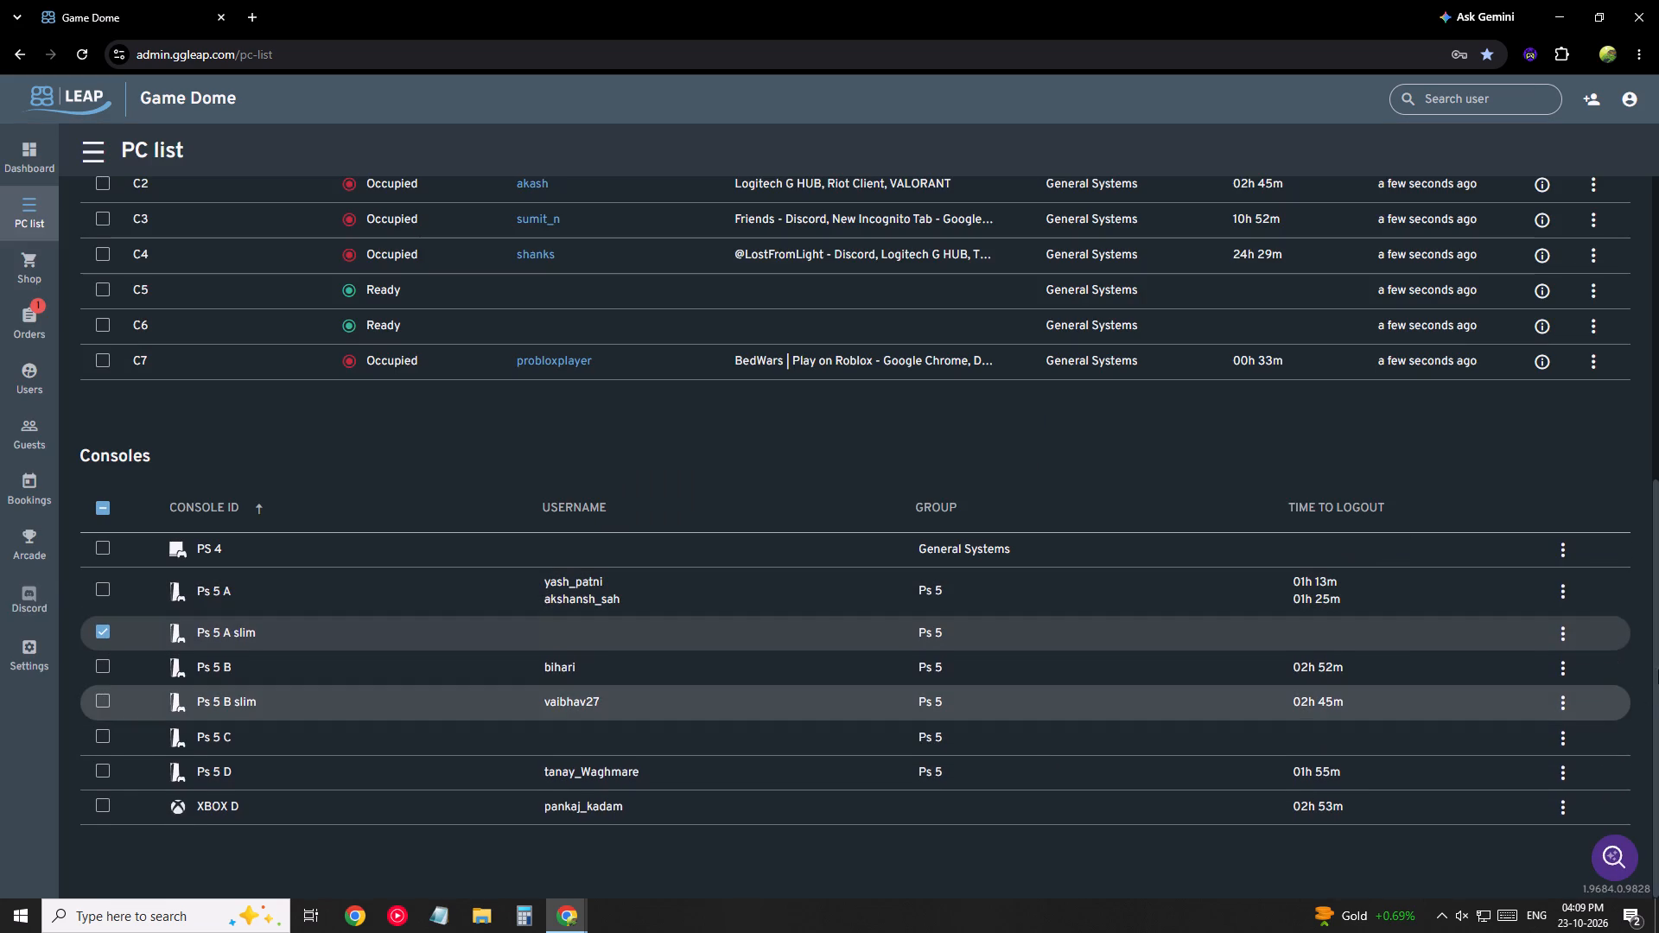
click(1564, 700)
click(1566, 776)
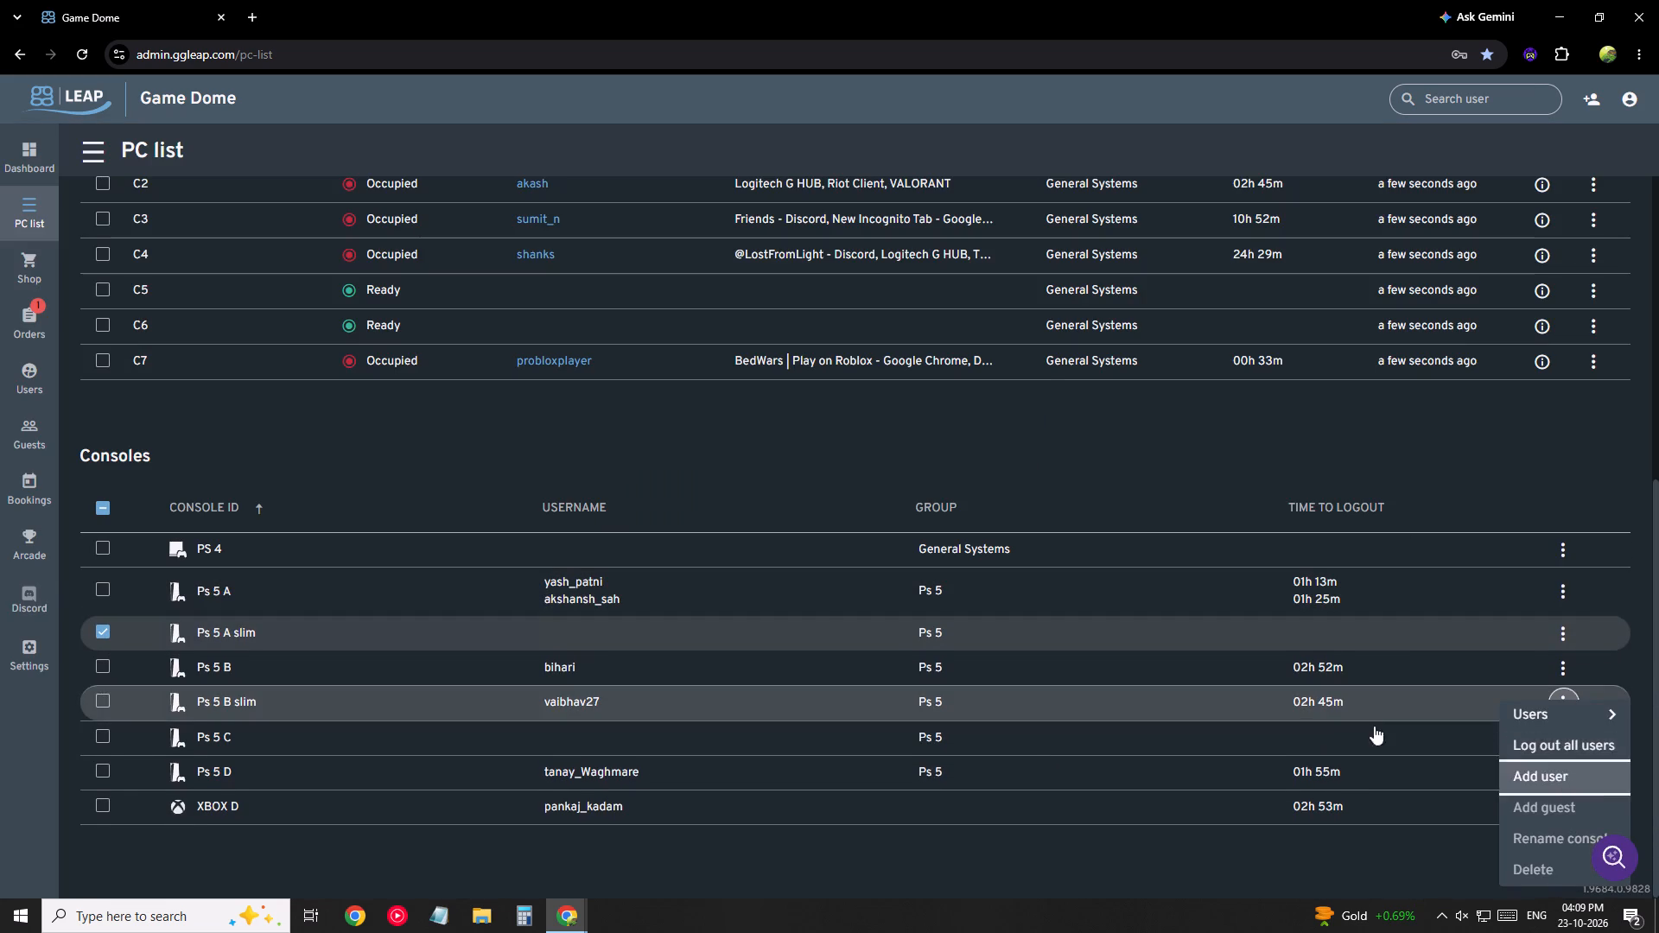
click(702, 482)
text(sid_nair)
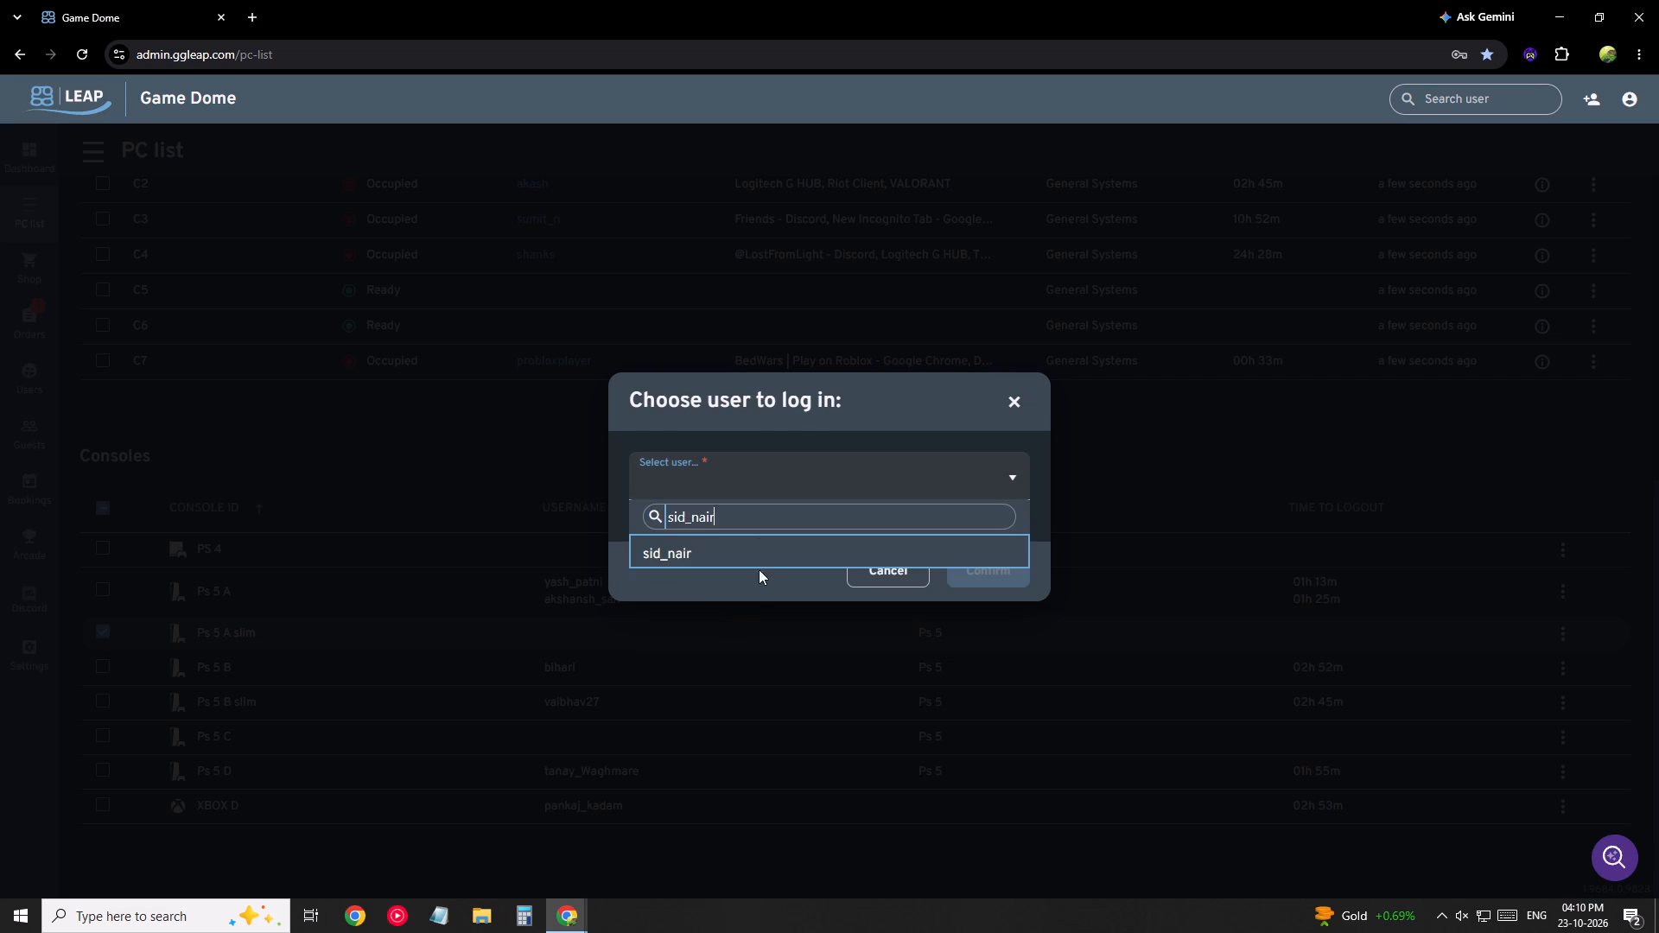
click(759, 535)
click(995, 572)
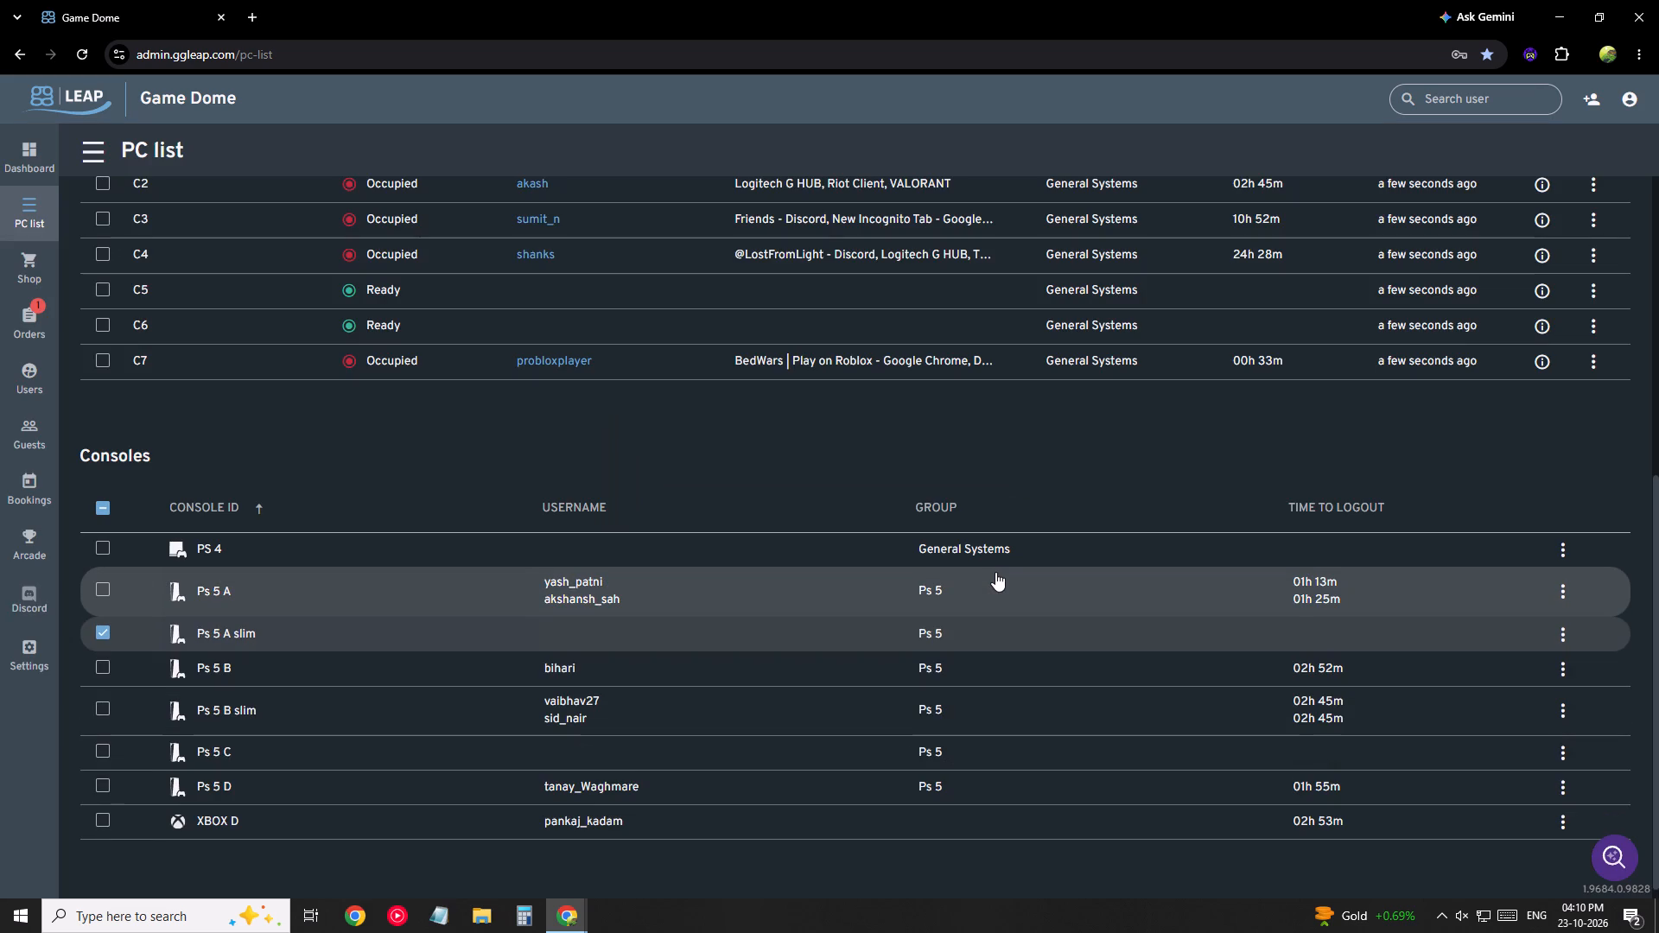
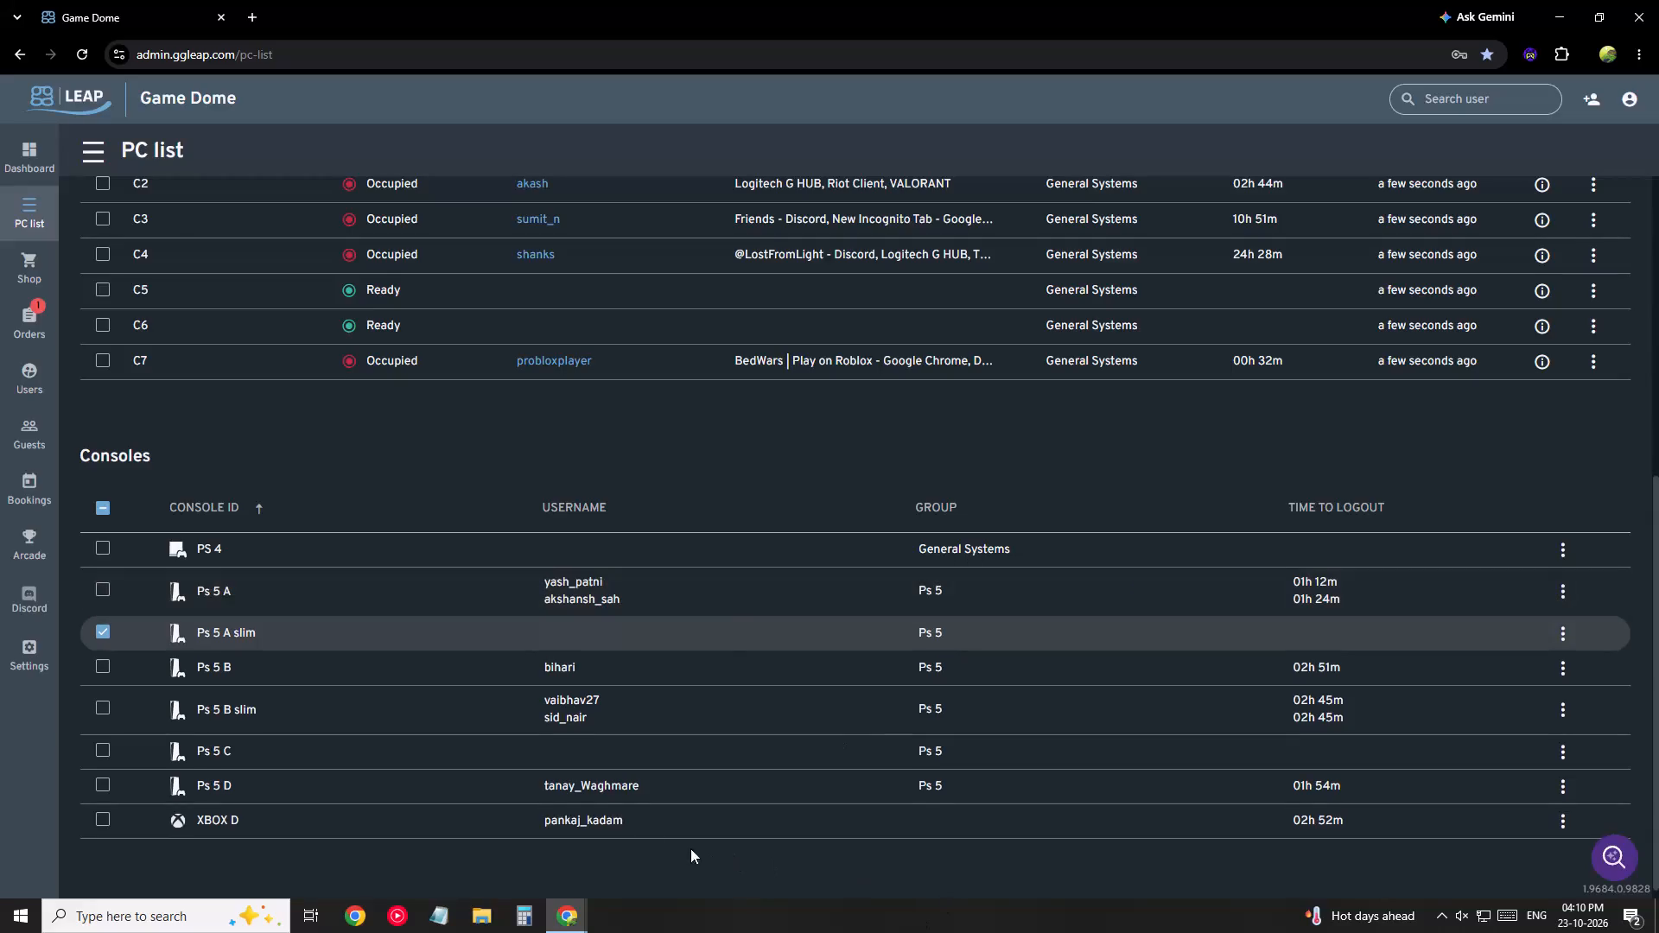
click(594, 821)
click(670, 749)
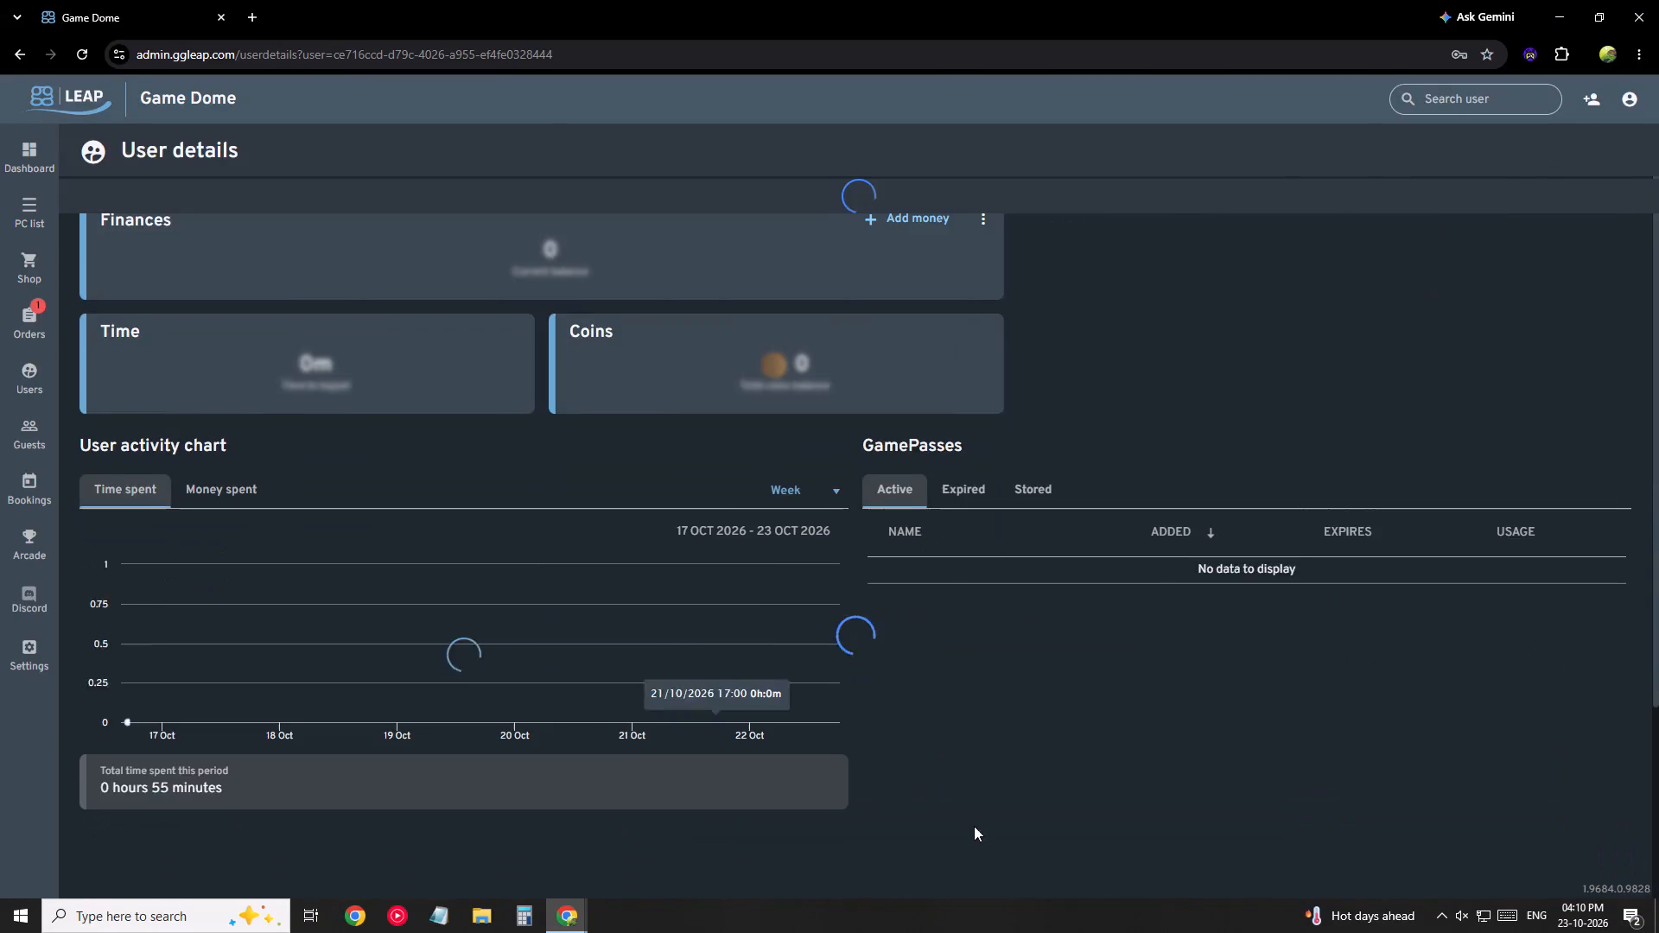
click(0, 205)
click(39, 314)
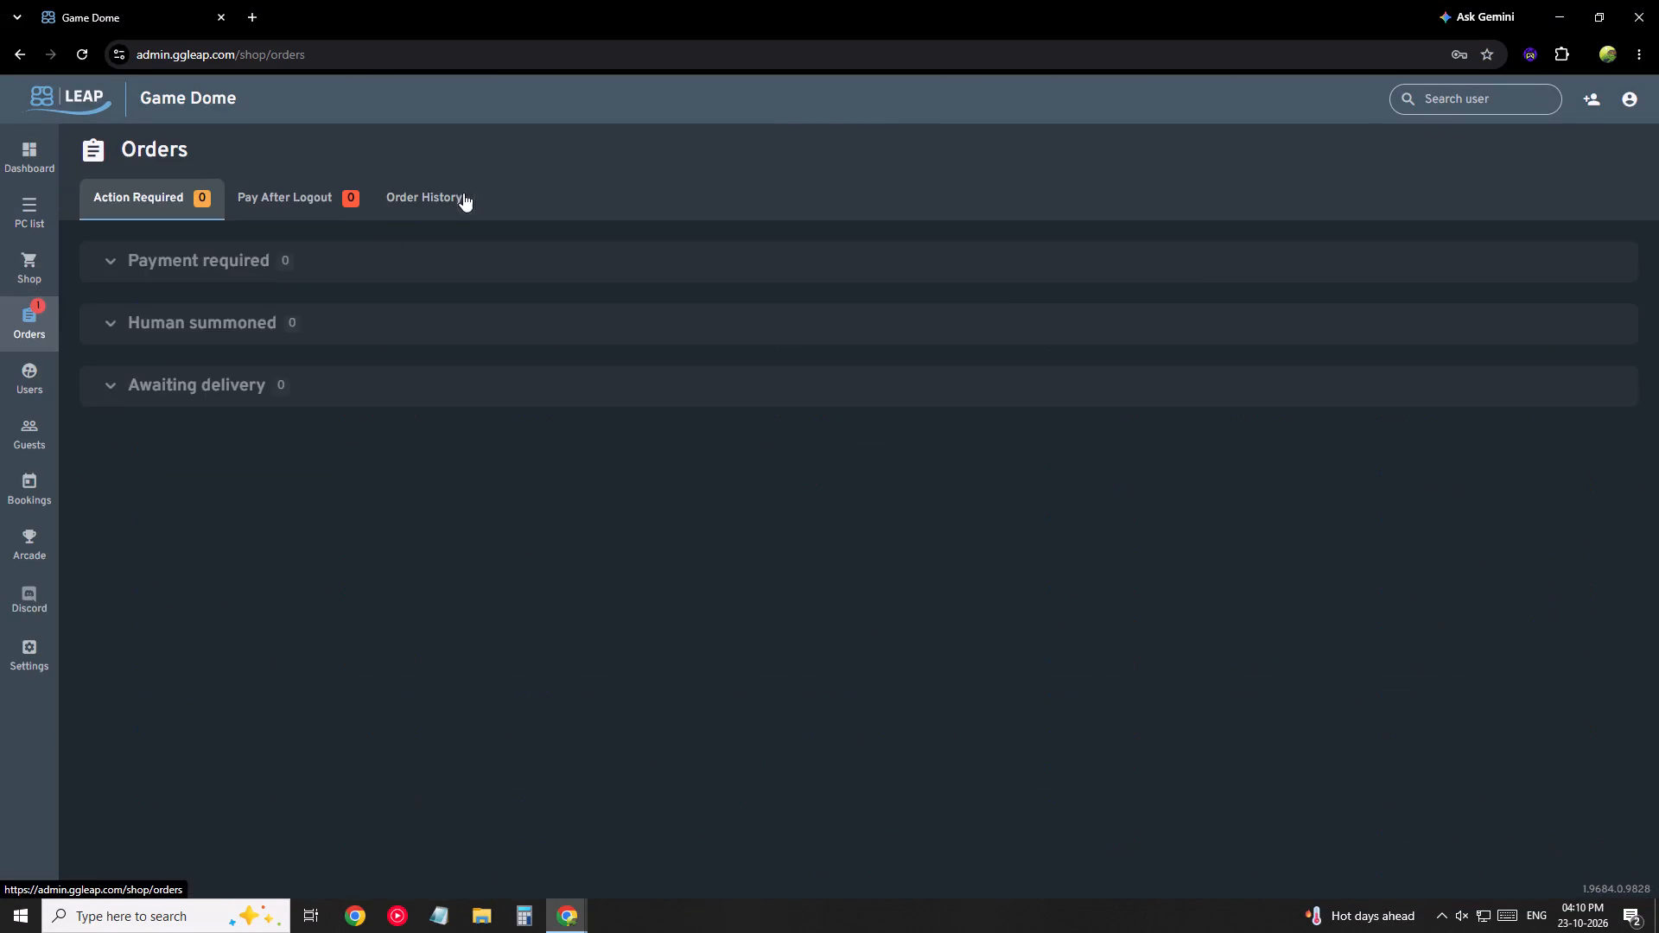
click(466, 188)
Review the PC list for computer and console occupancy, logged-in users and time to logout.
click(0, 218)
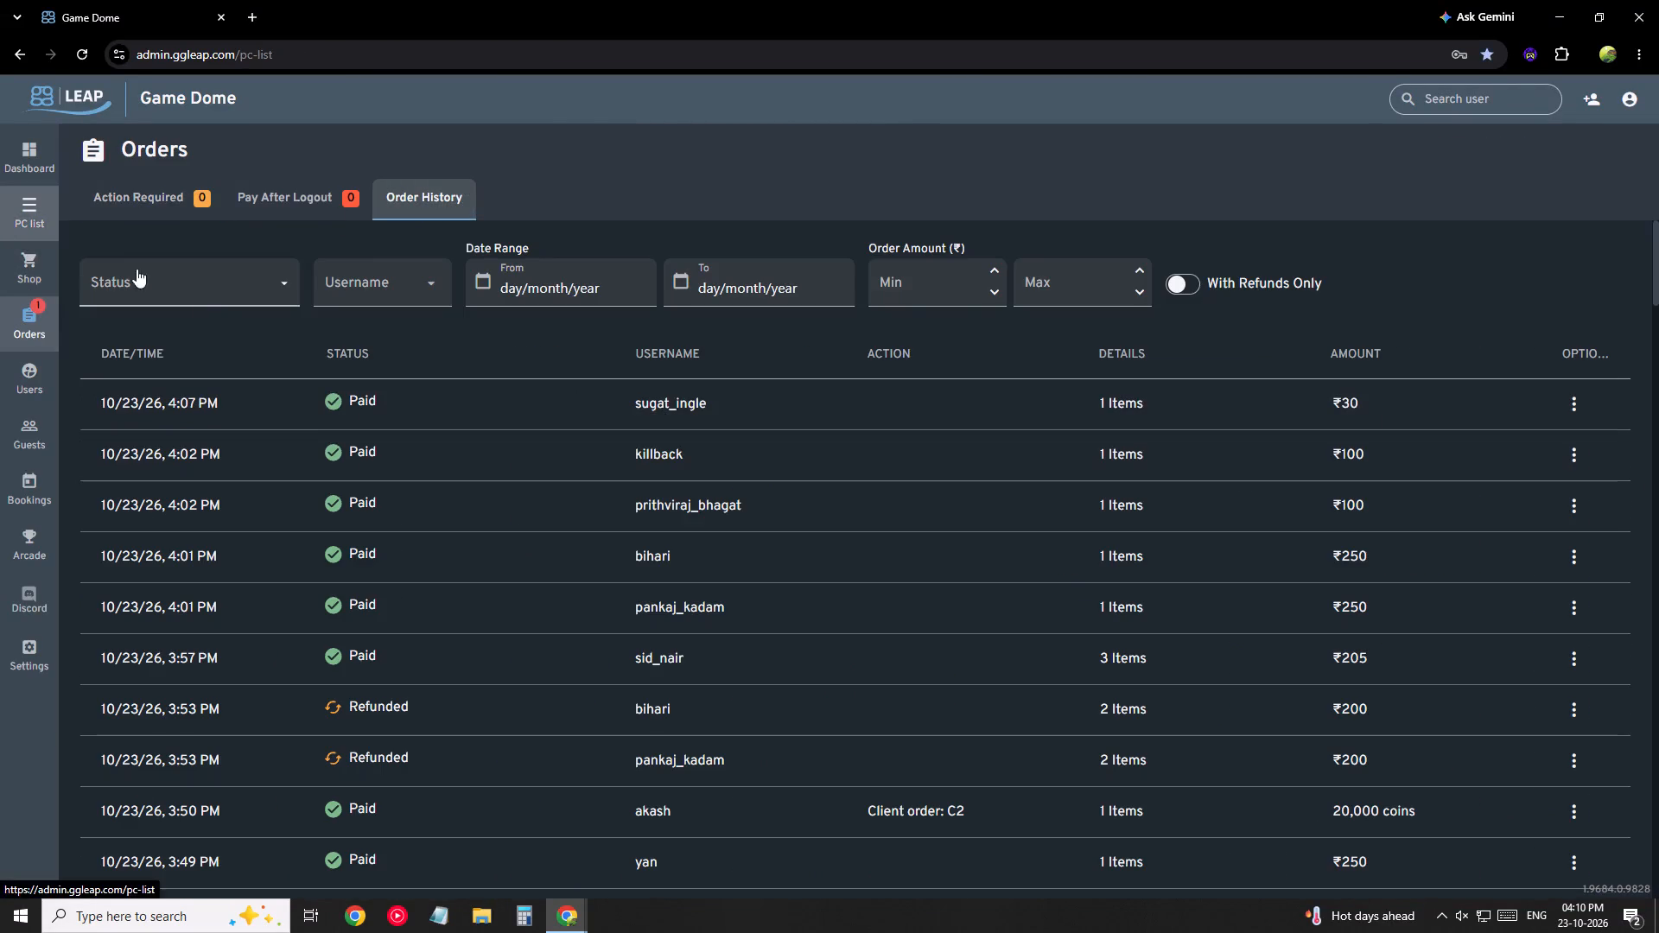
scroll(643, 498, down, 12)
scroll(550, 611, down, 1)
scroll(394, 530, up, 9)
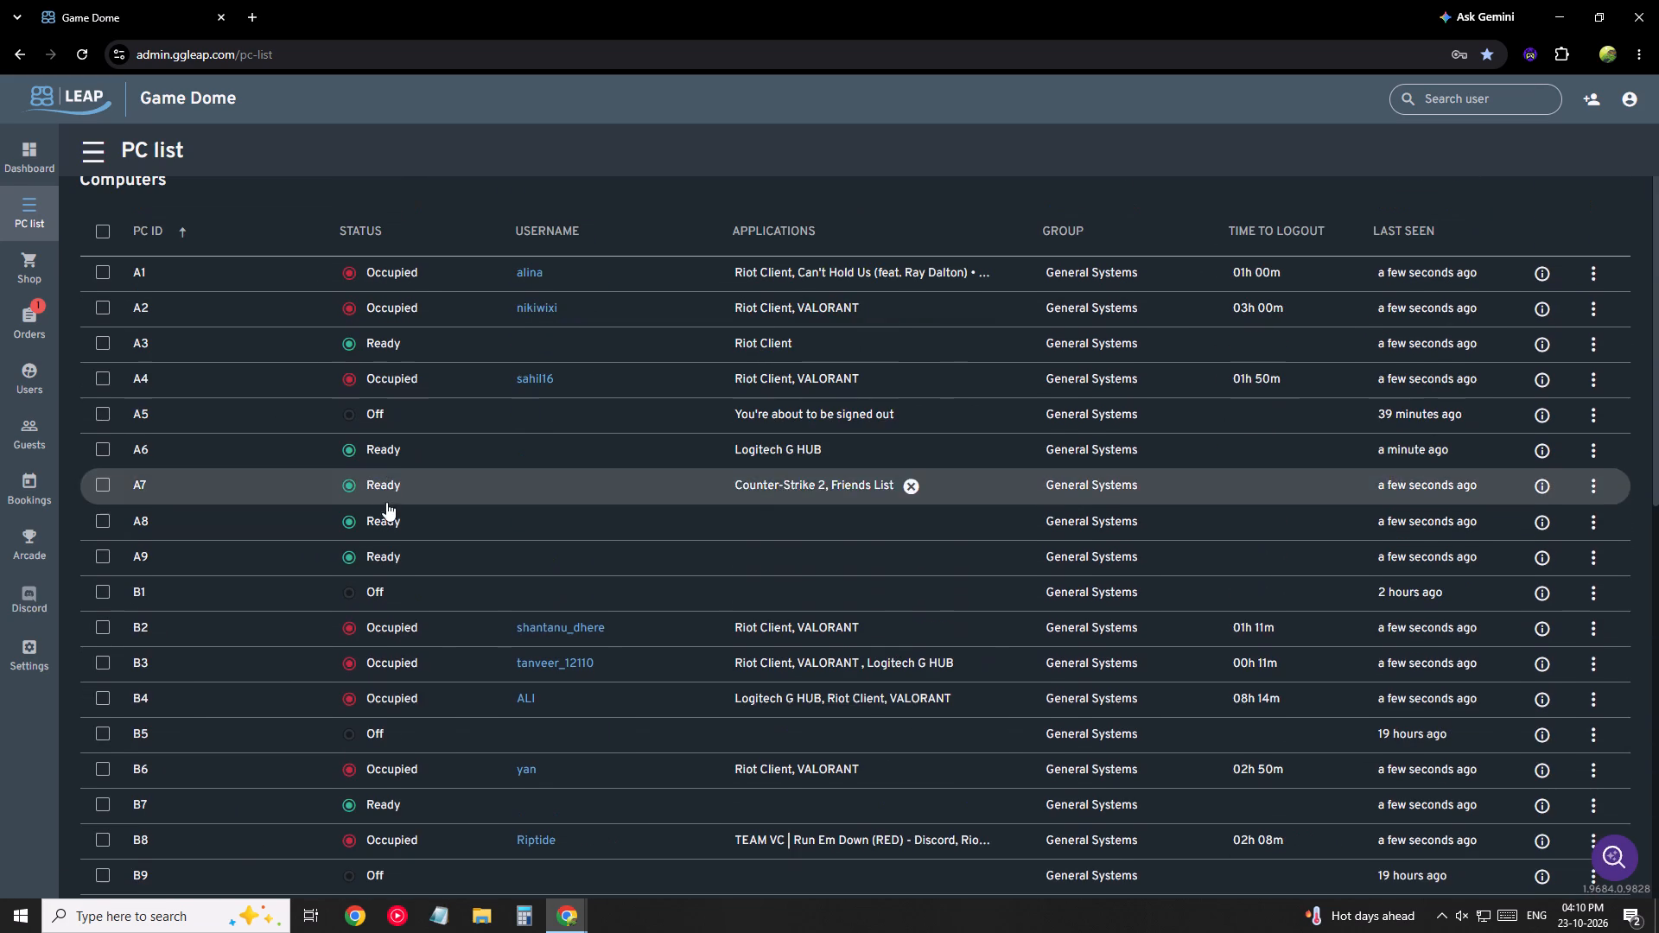
scroll(247, 337, up, 3)
click(188, 275)
click(181, 274)
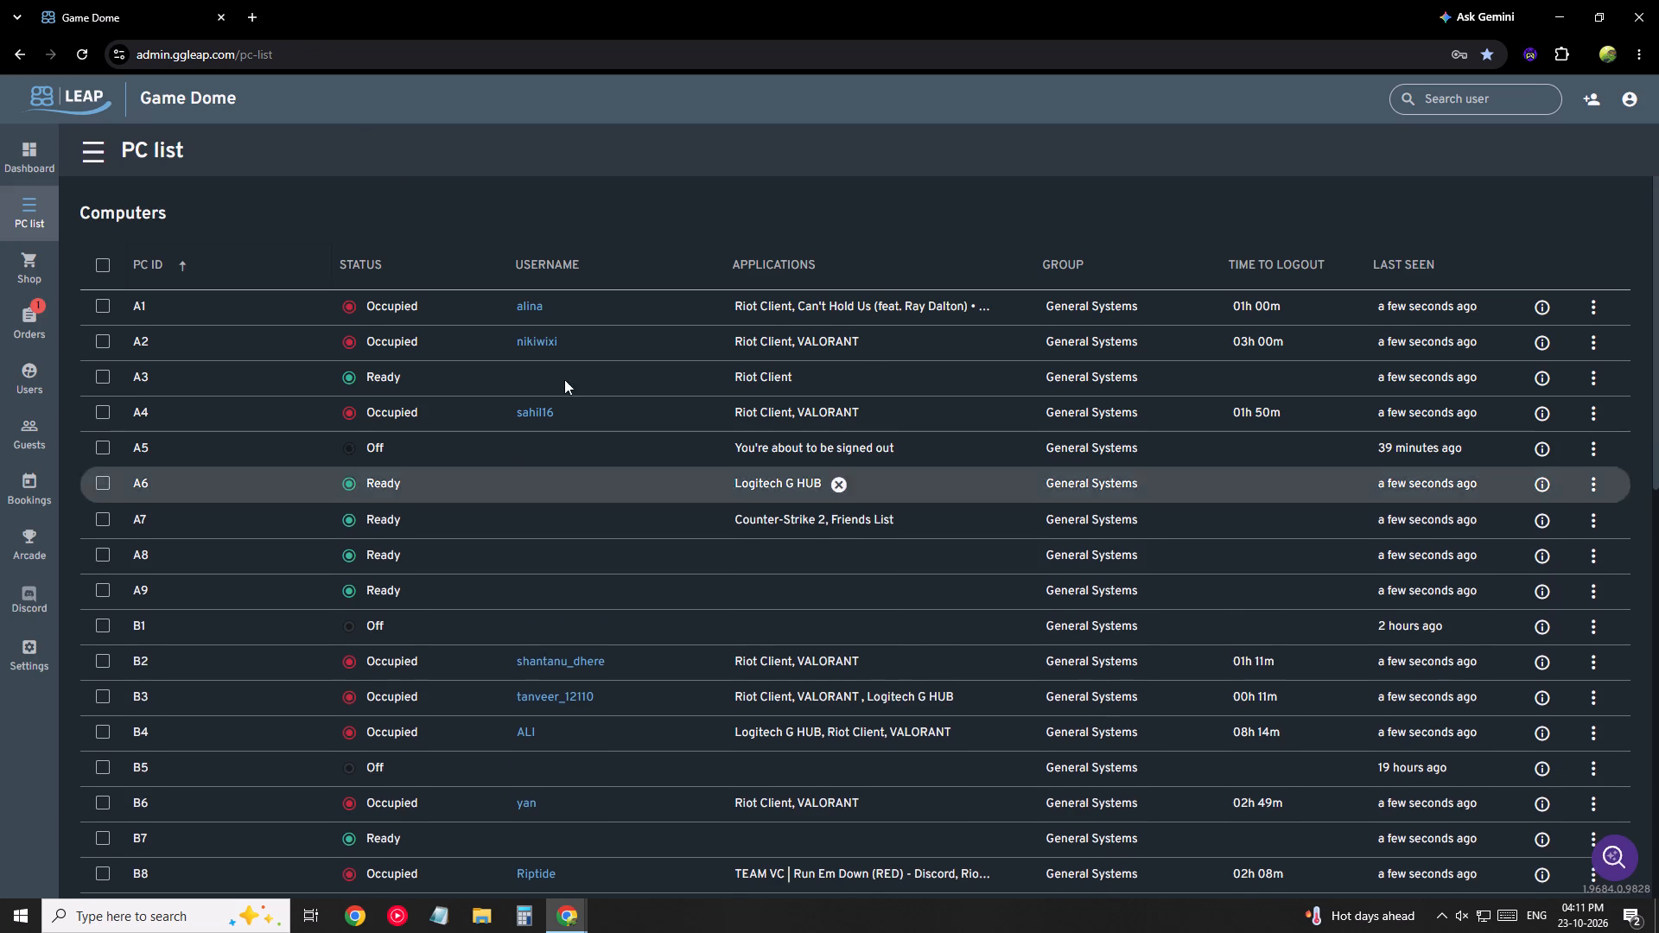
scroll(569, 373, down, 13)
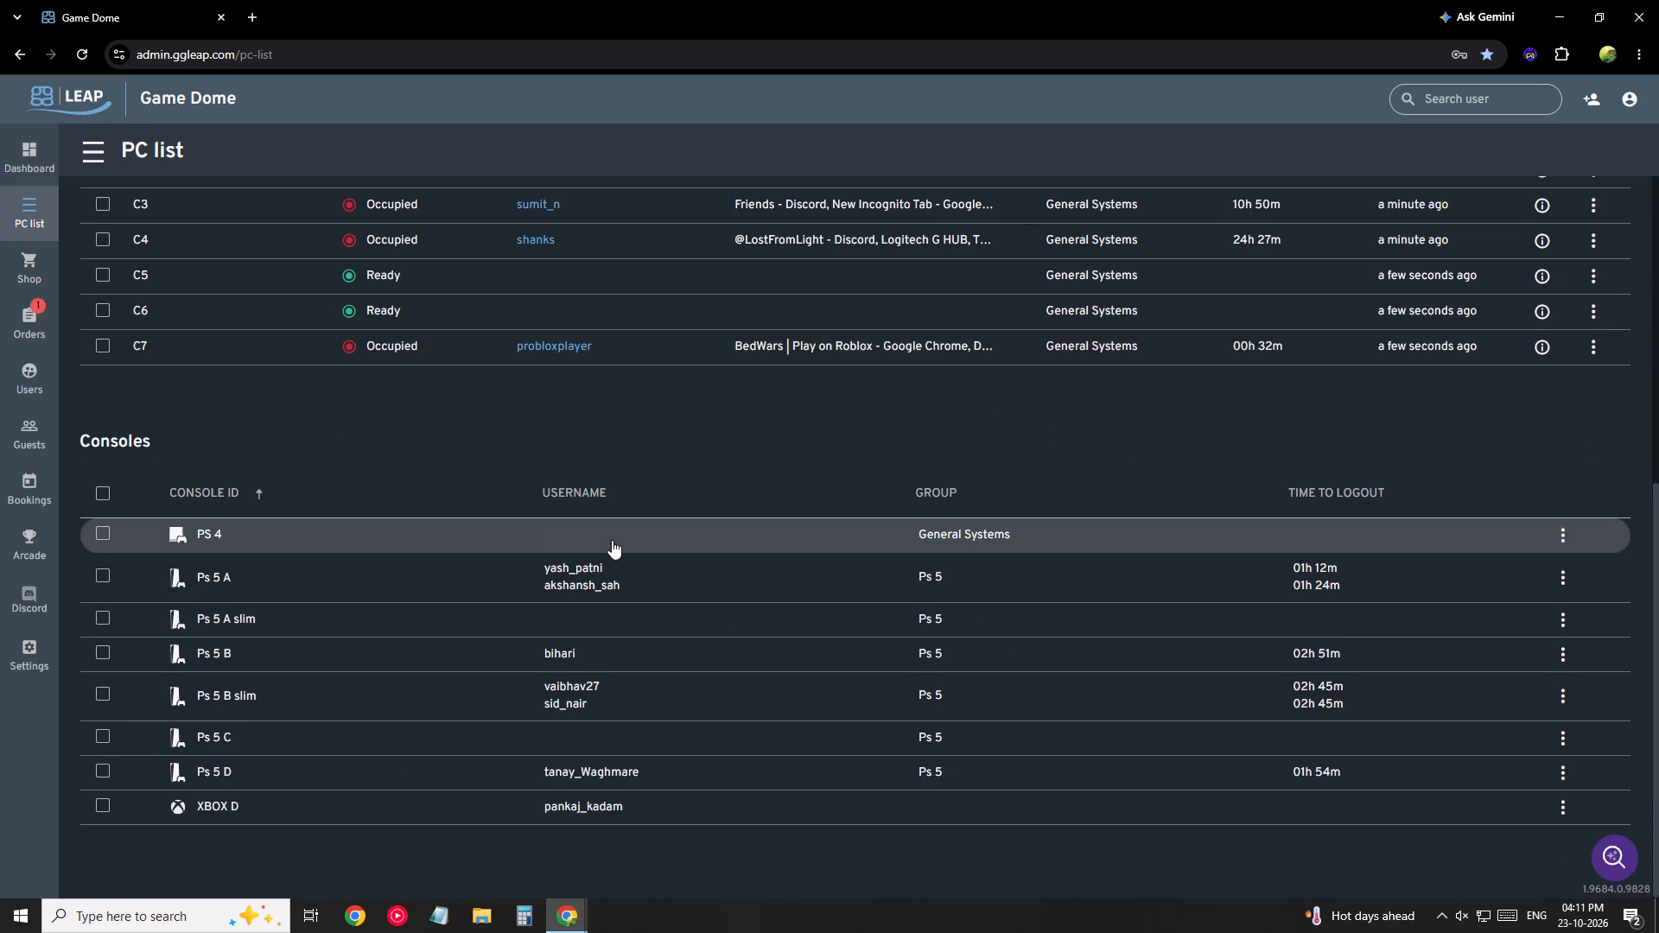
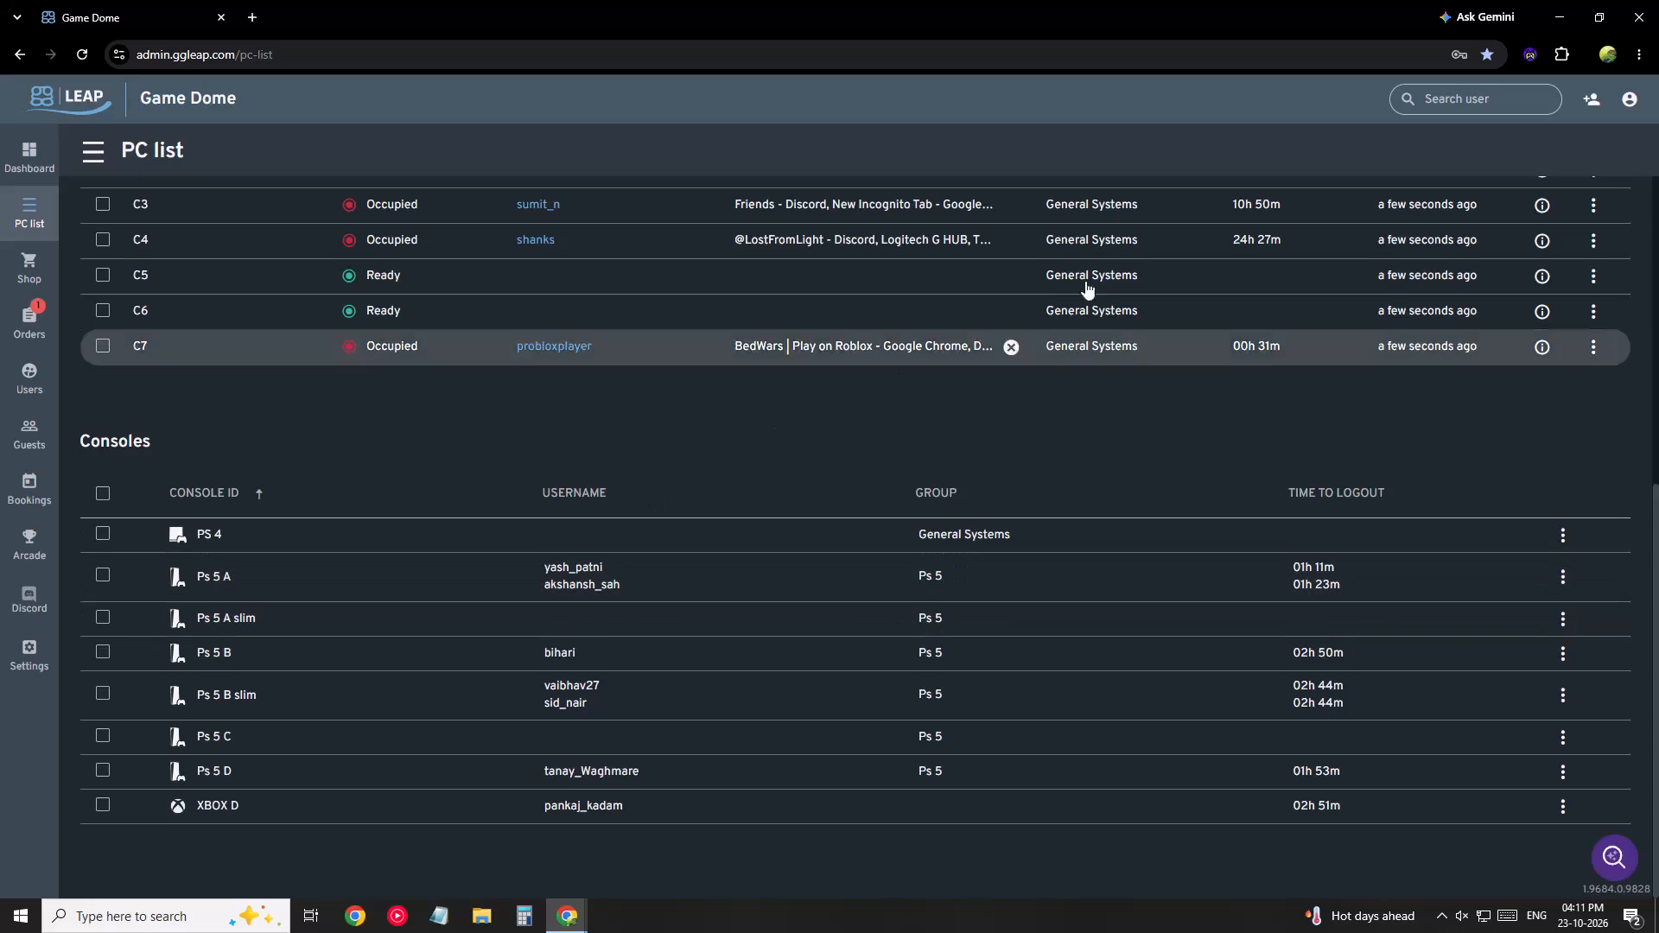
click(1443, 105)
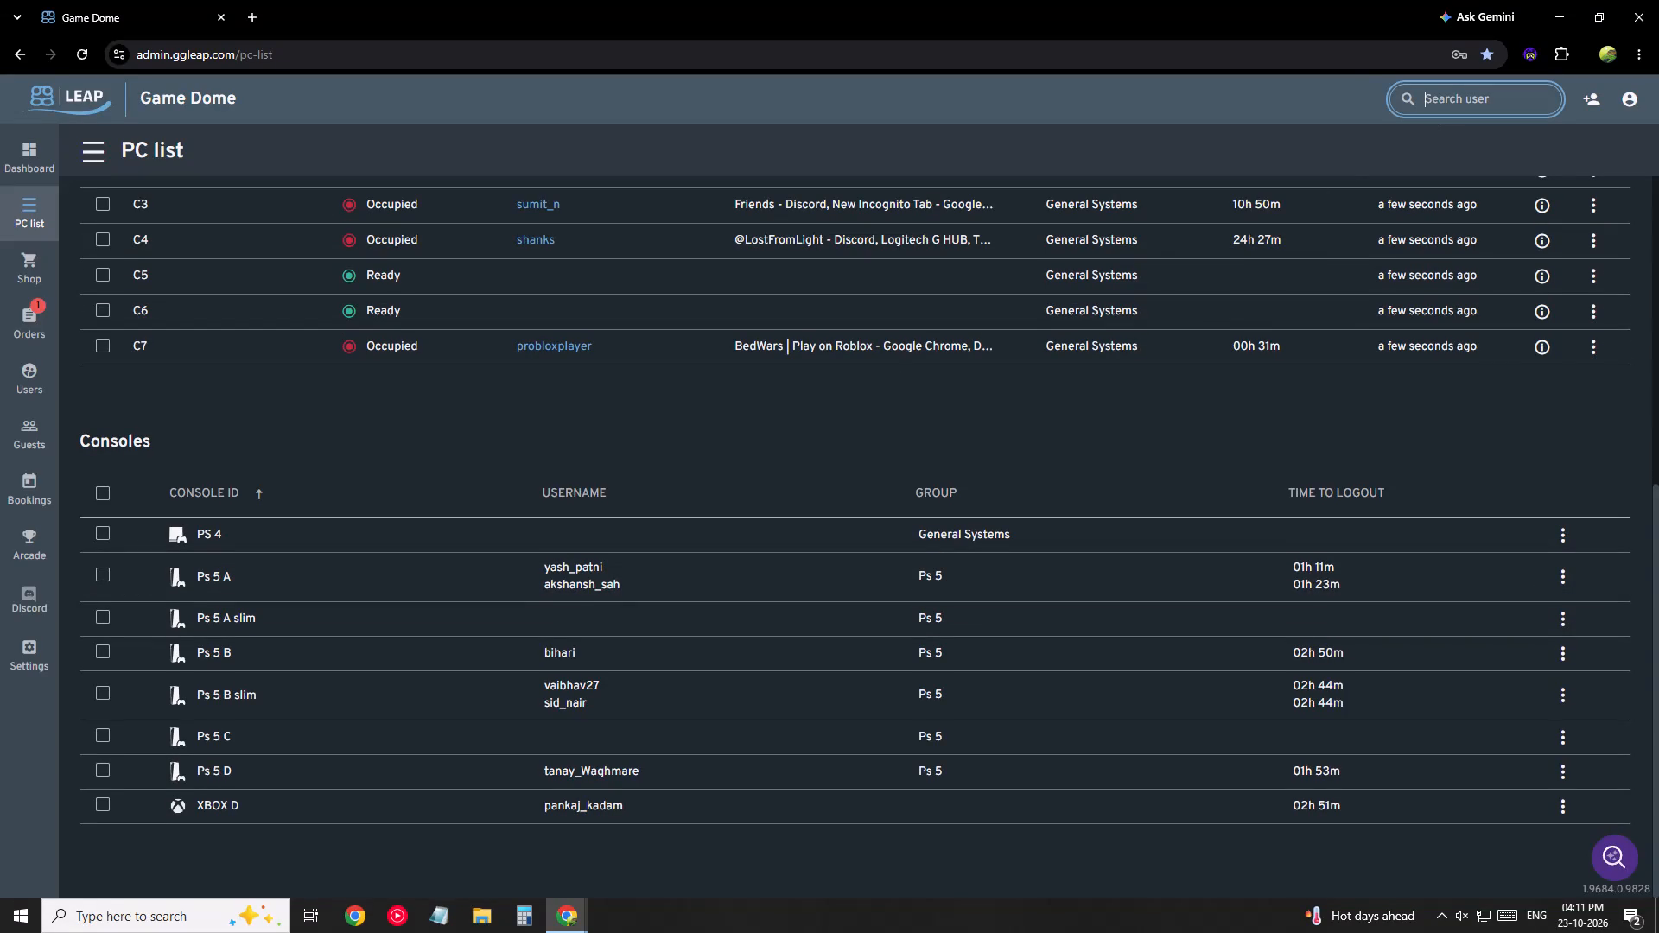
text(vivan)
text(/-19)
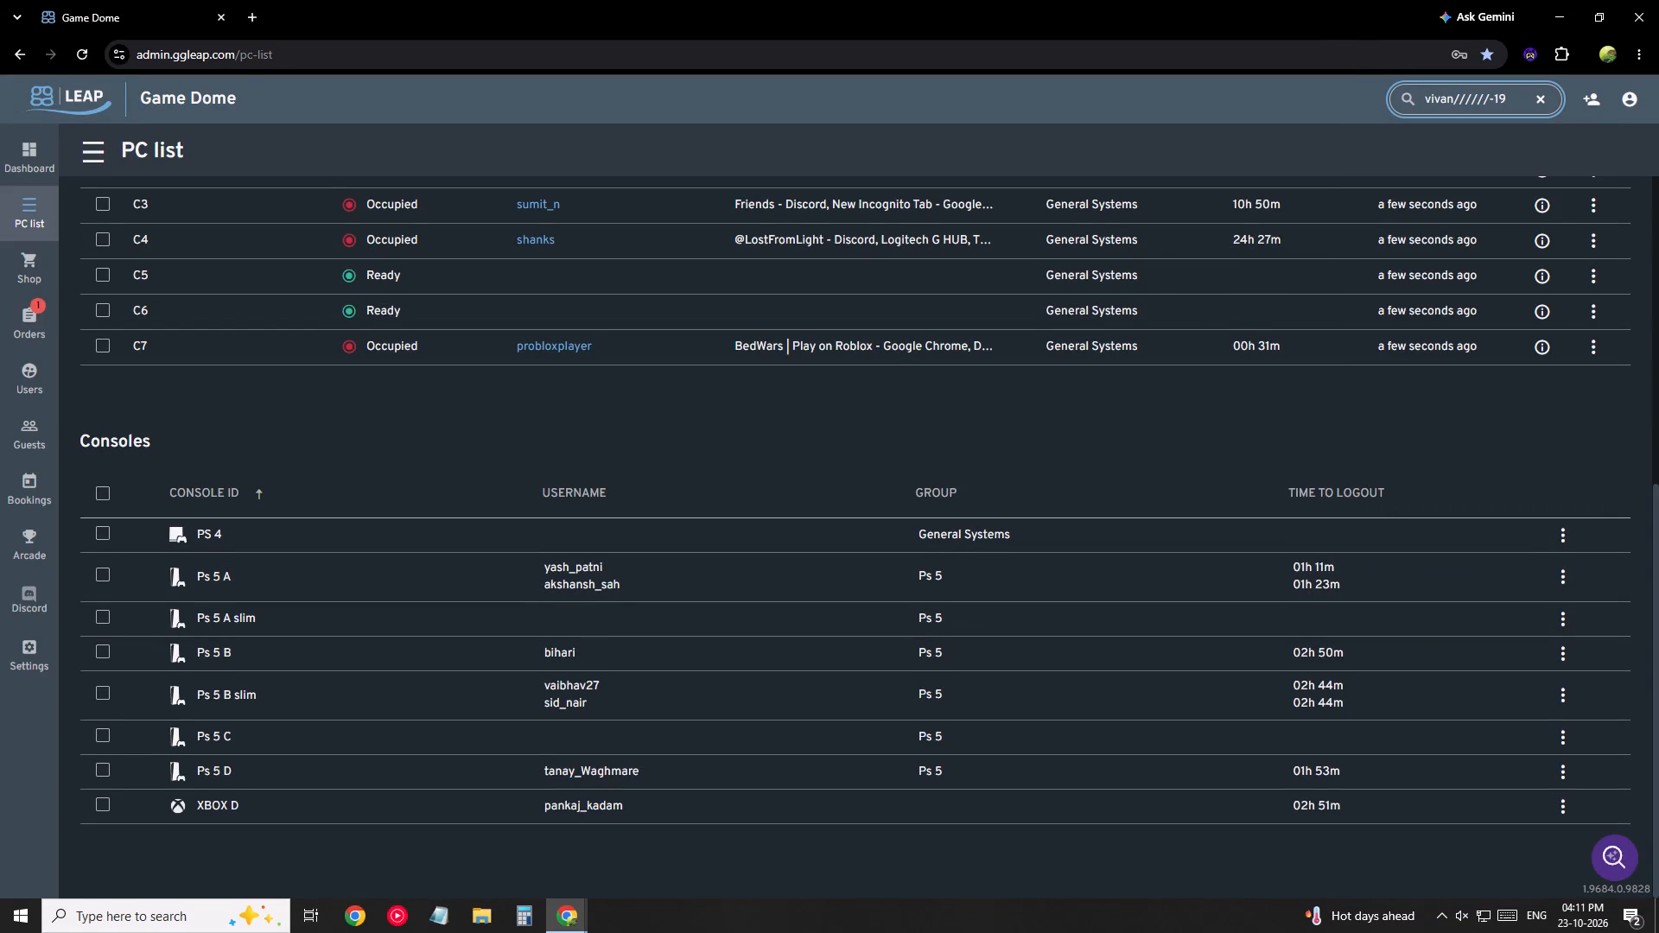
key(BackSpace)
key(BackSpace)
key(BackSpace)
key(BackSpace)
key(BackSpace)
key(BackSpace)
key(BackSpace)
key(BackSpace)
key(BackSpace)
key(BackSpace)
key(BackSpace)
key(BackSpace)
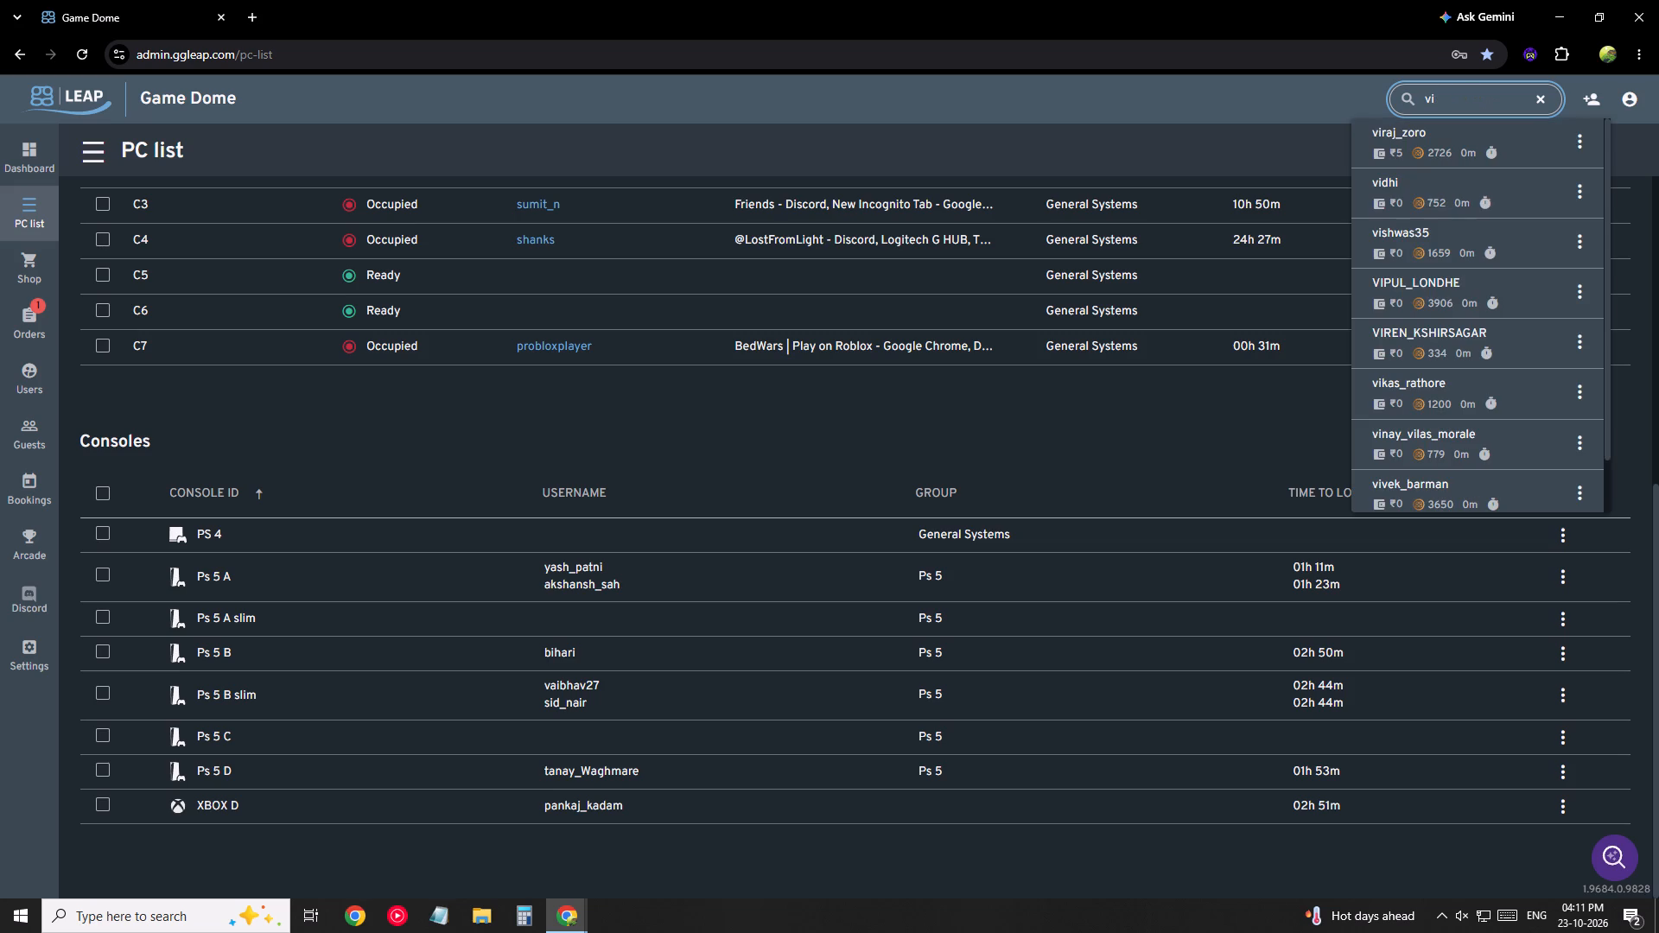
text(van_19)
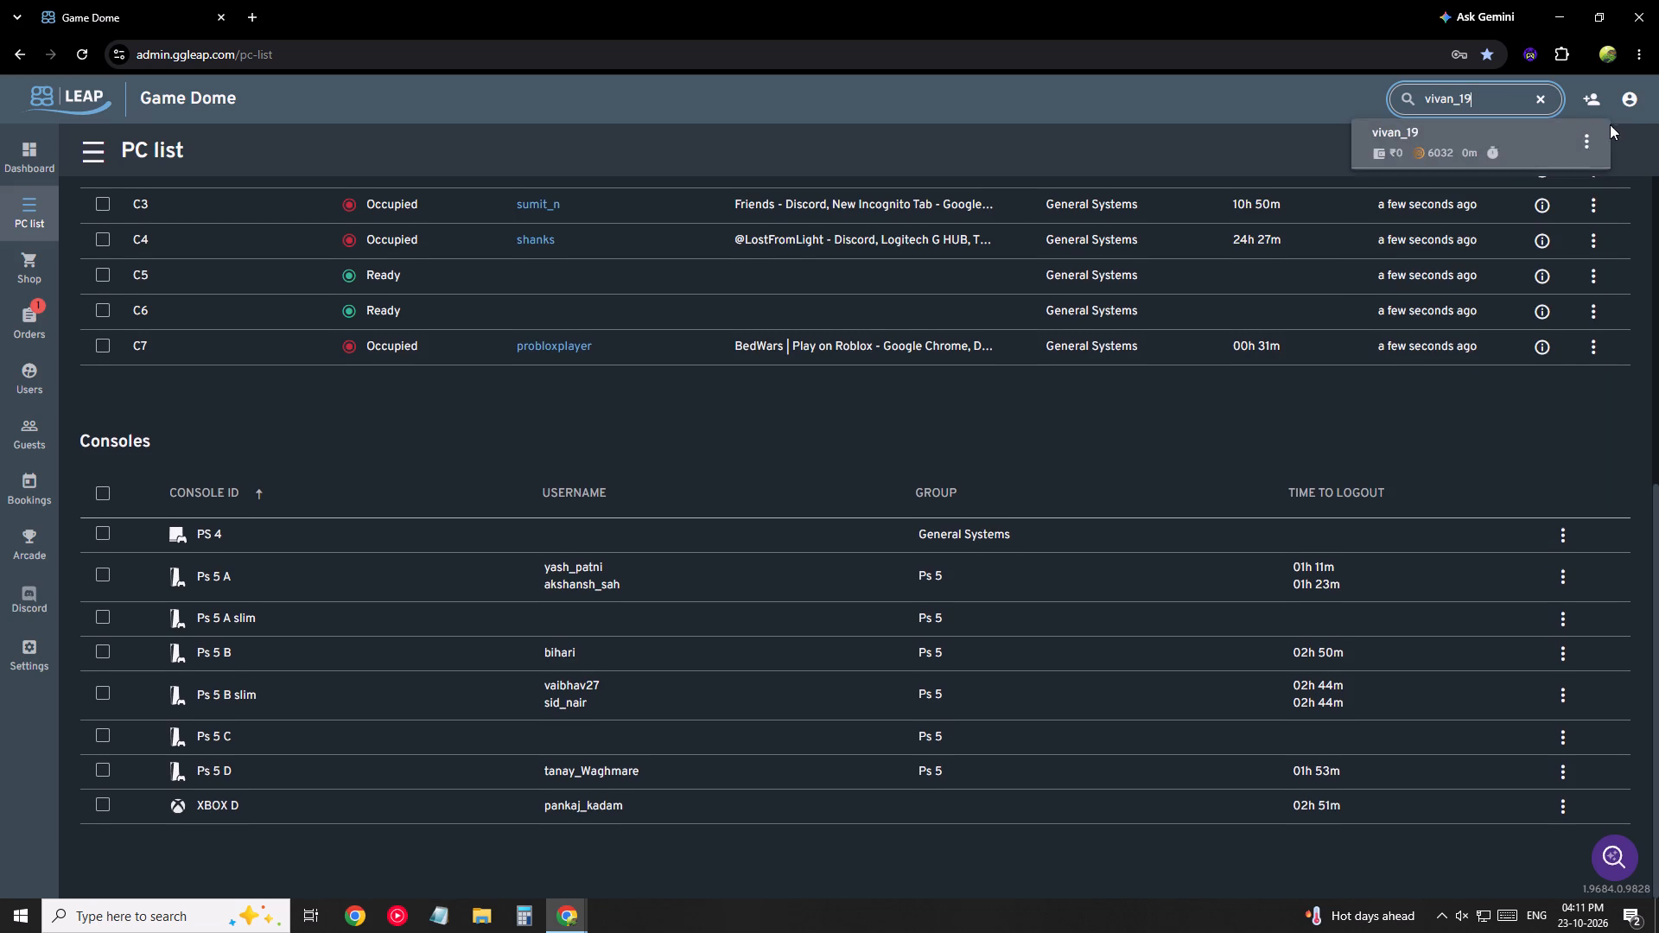
click(1588, 139)
click(1611, 154)
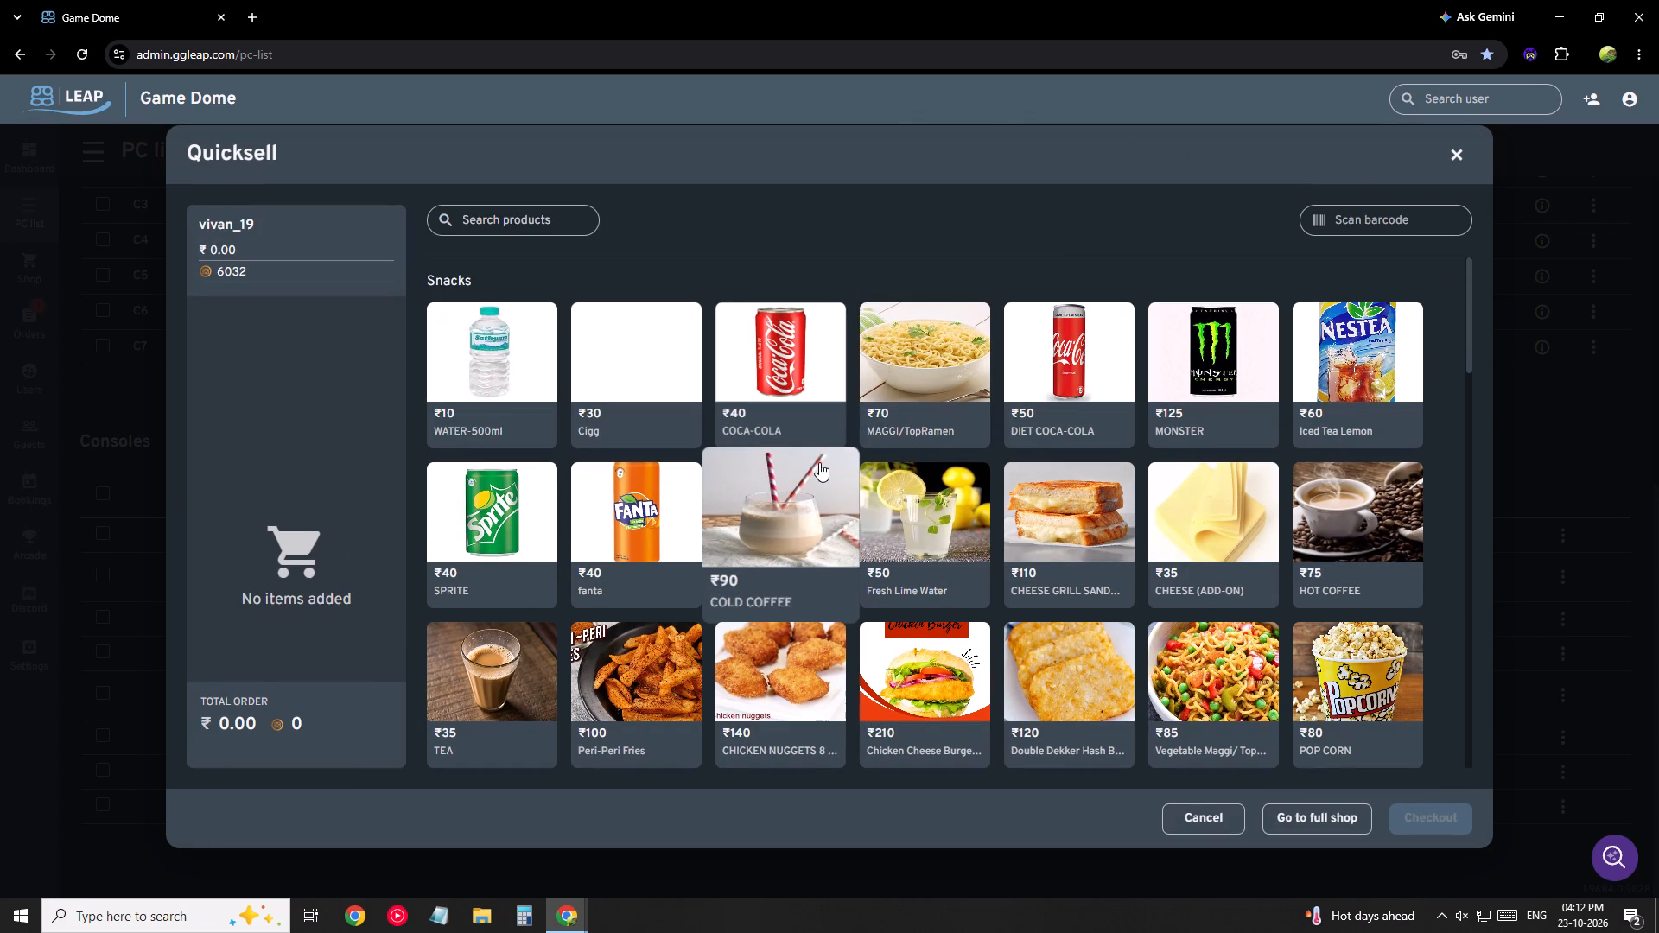
click(1277, 827)
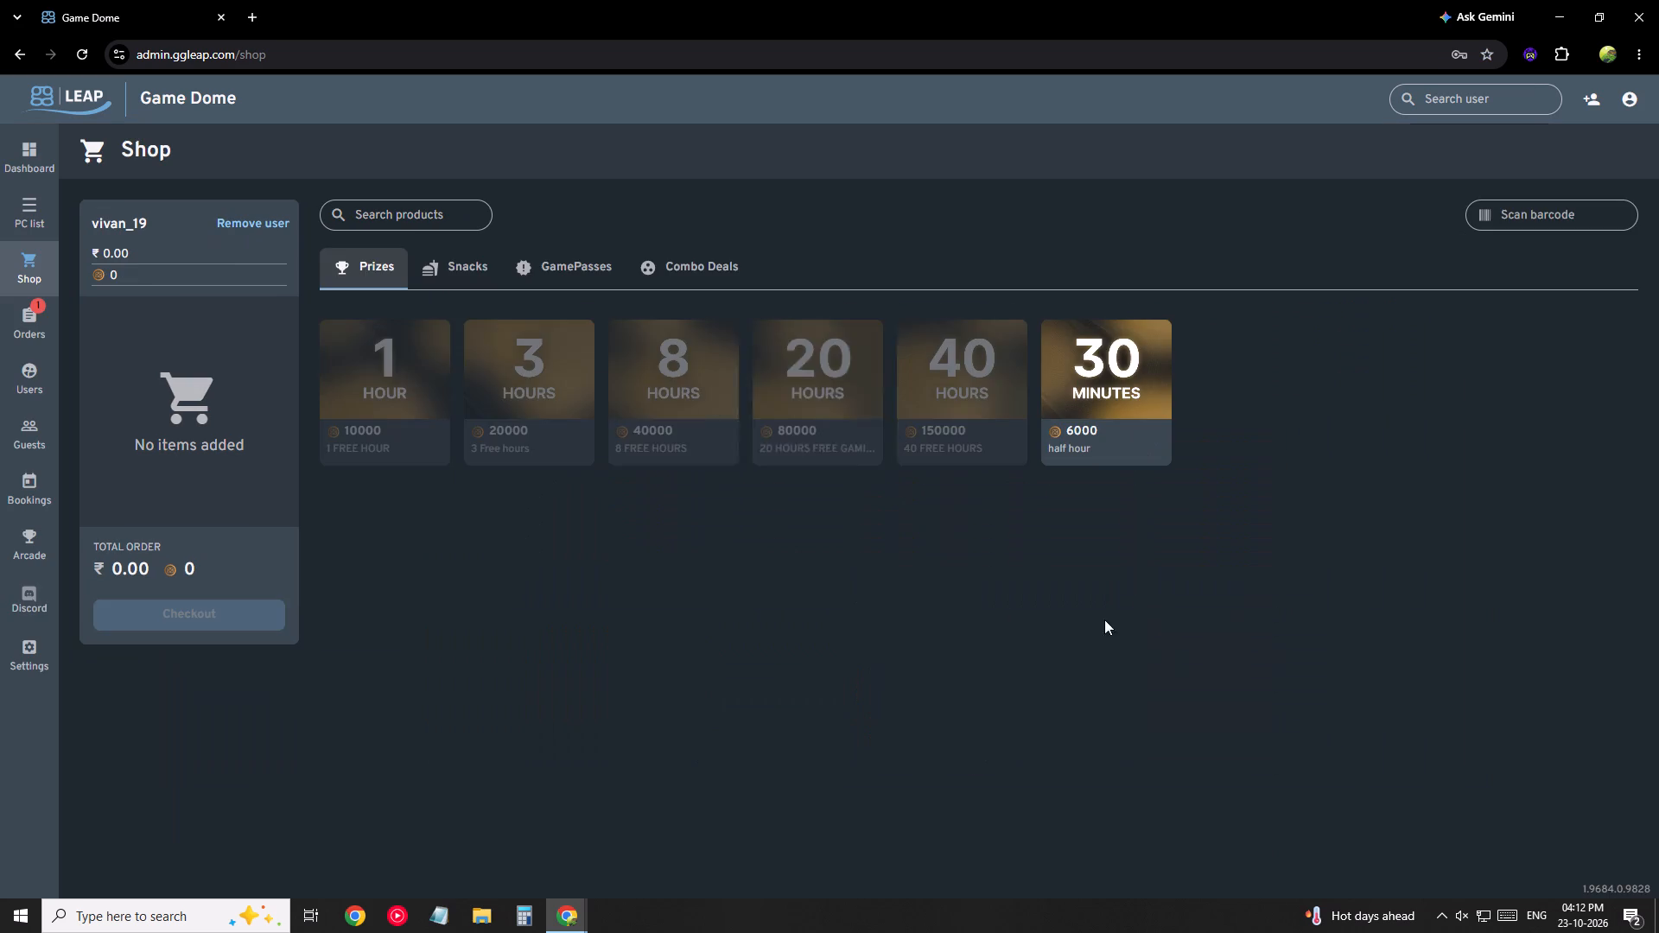
click(567, 263)
click(551, 307)
click(418, 462)
click(208, 605)
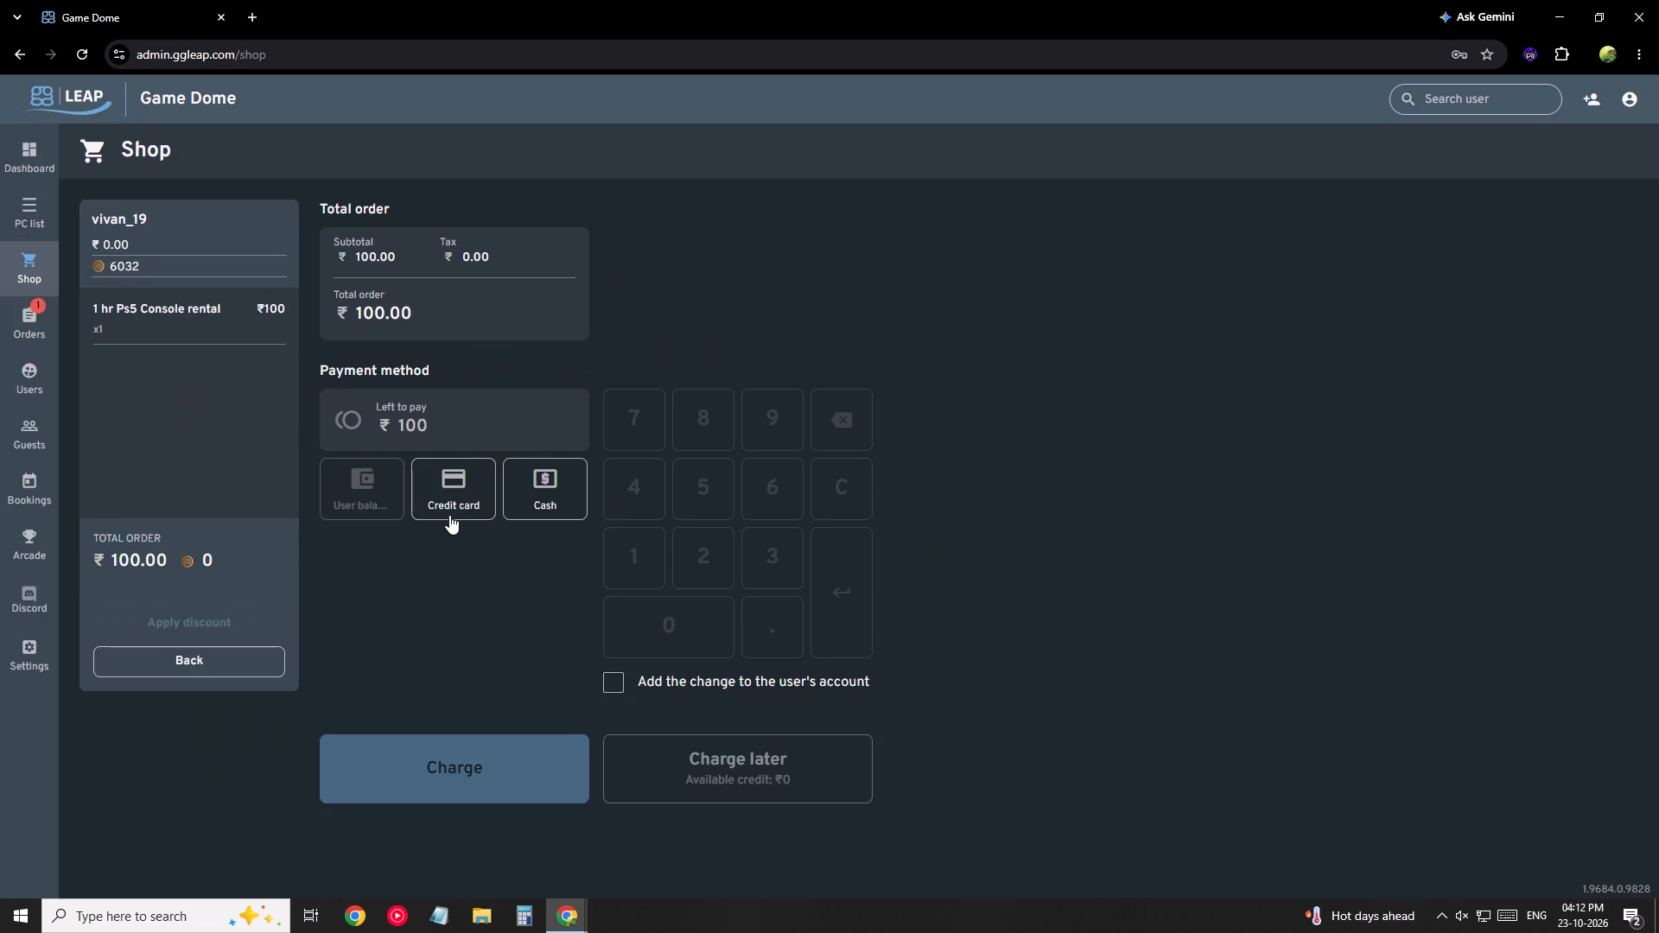
click(449, 515)
click(472, 496)
click(472, 498)
click(472, 773)
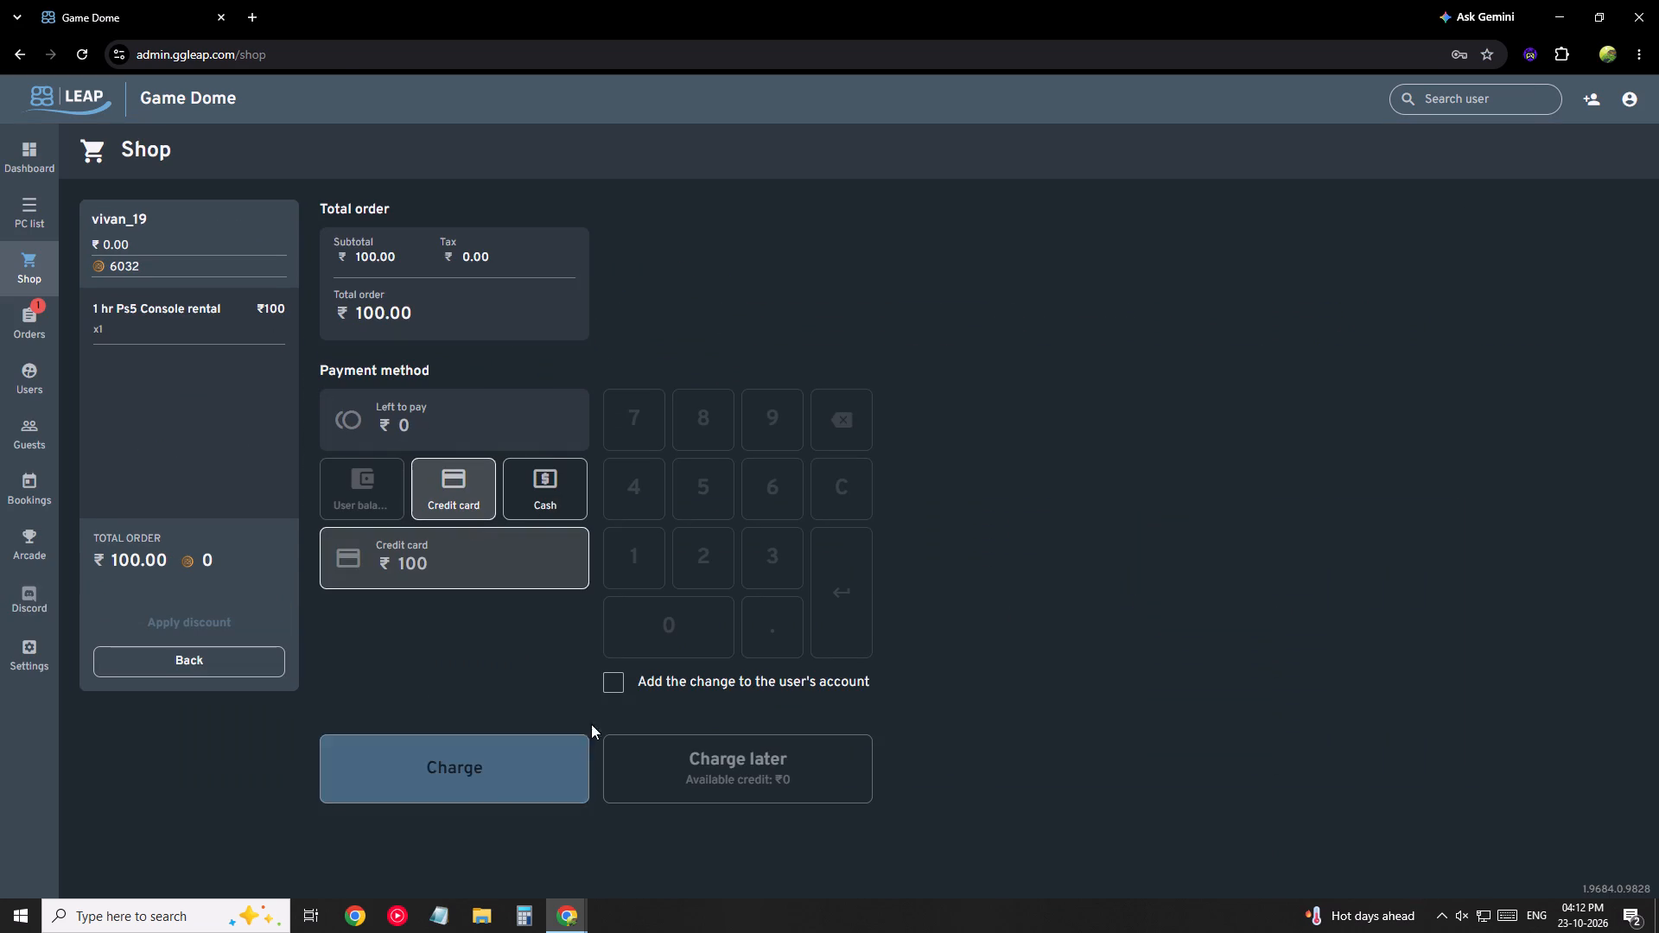
click(1471, 103)
key(a)
key(a)
key(r)
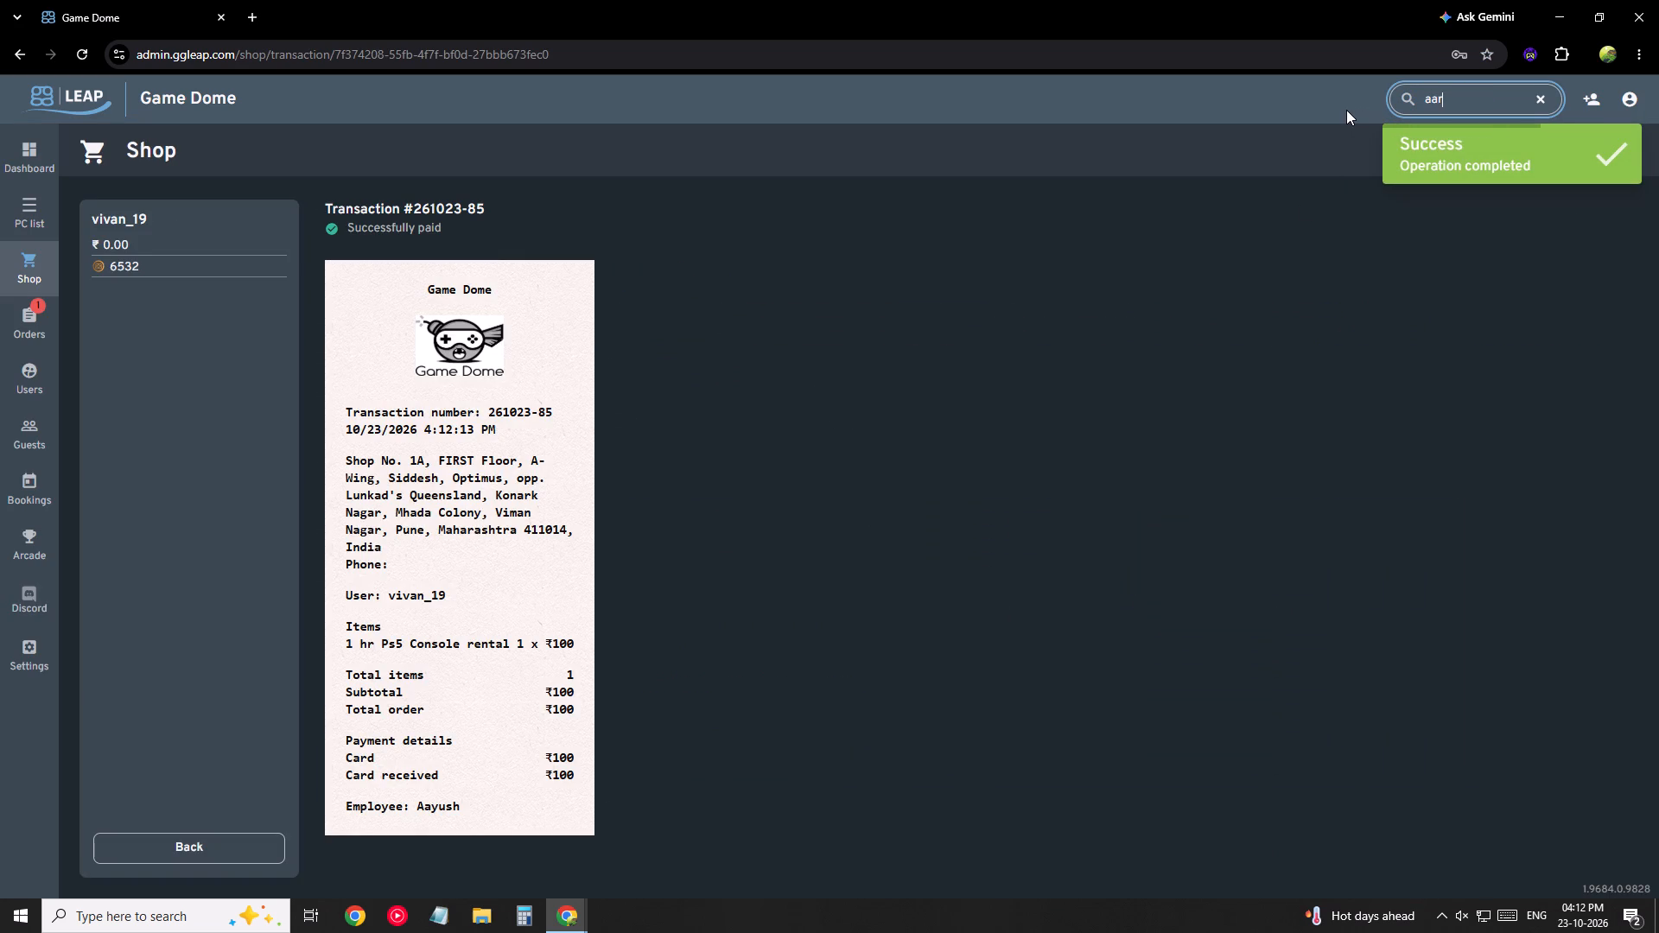
key(o)
key(n)
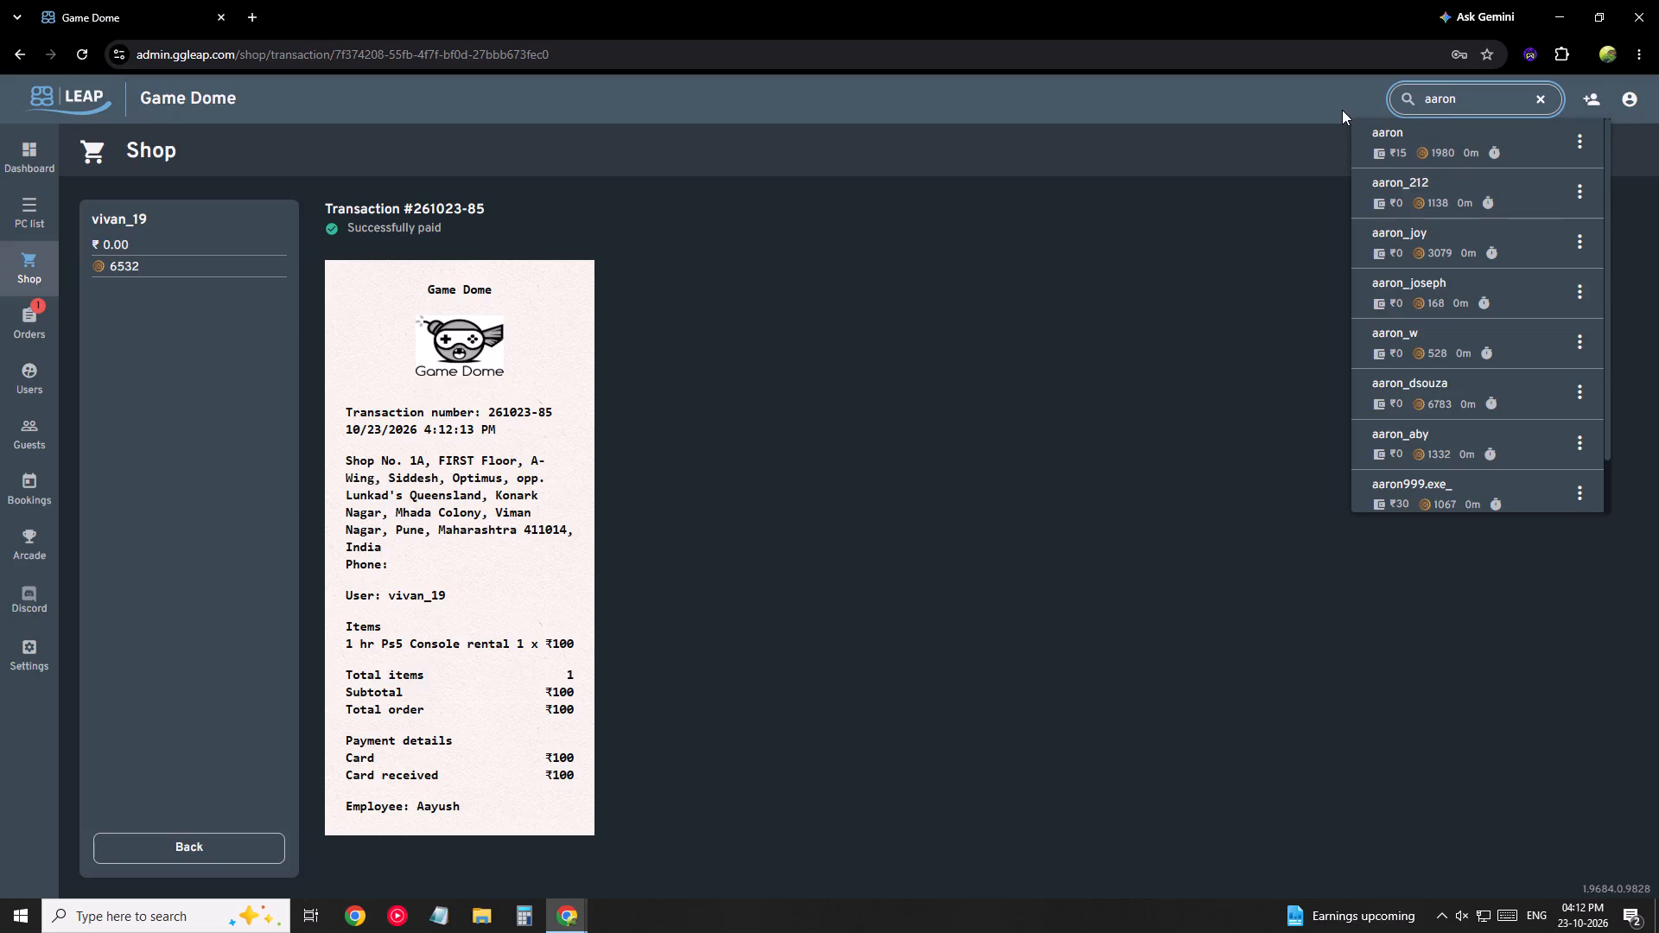
click(1580, 498)
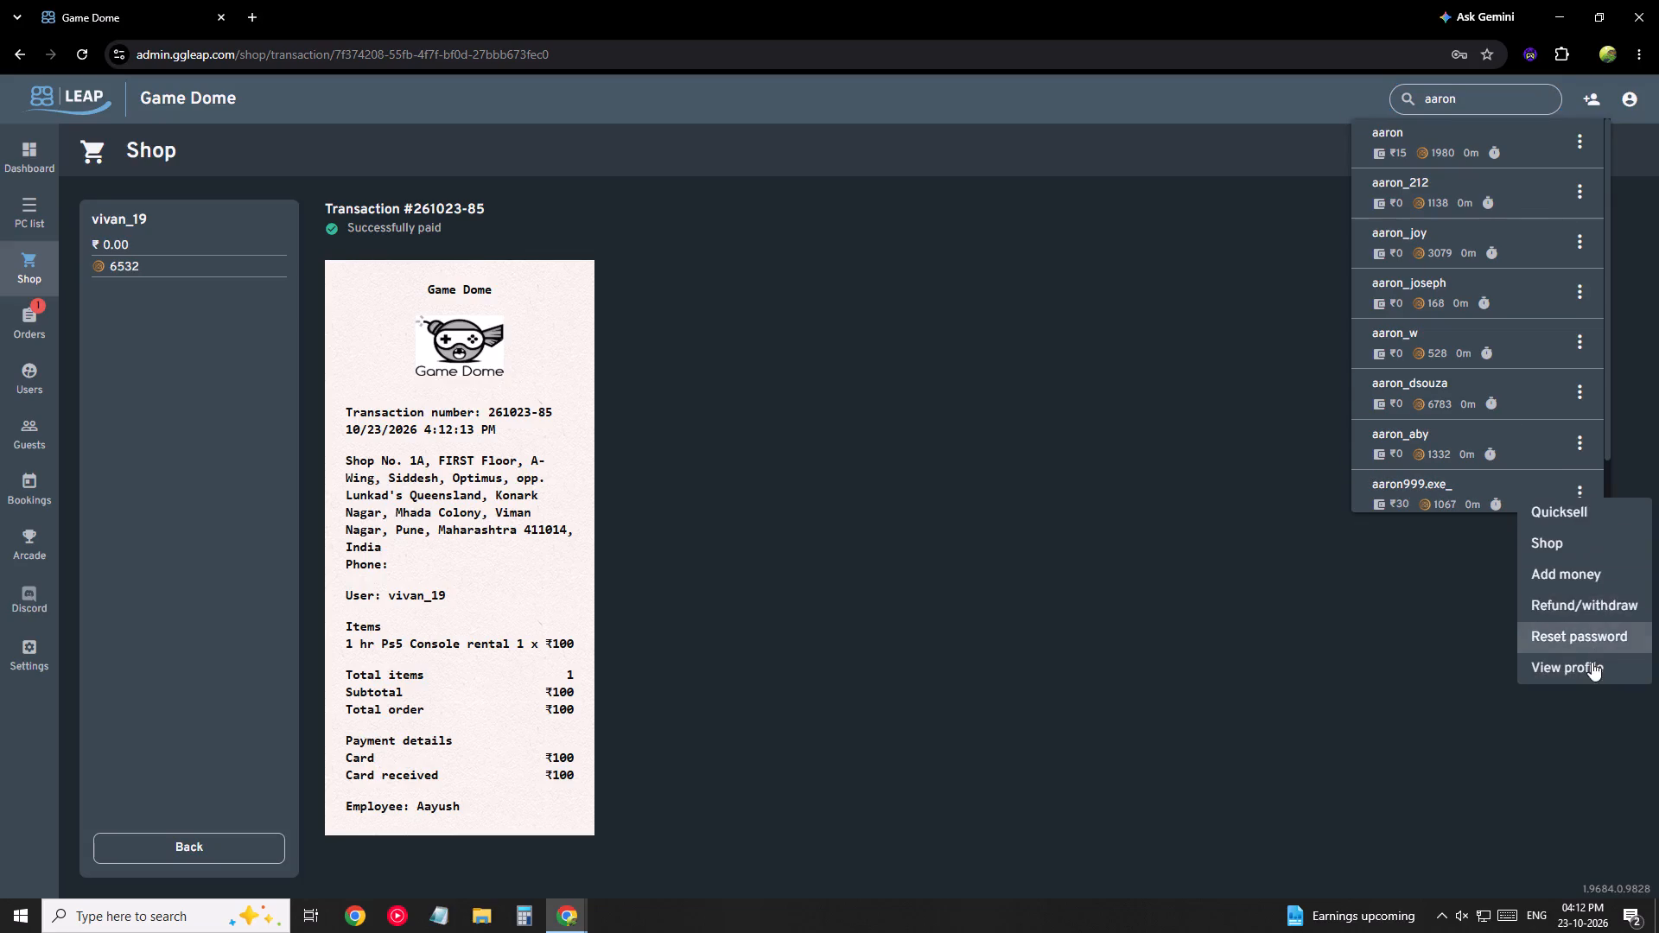
click(1592, 662)
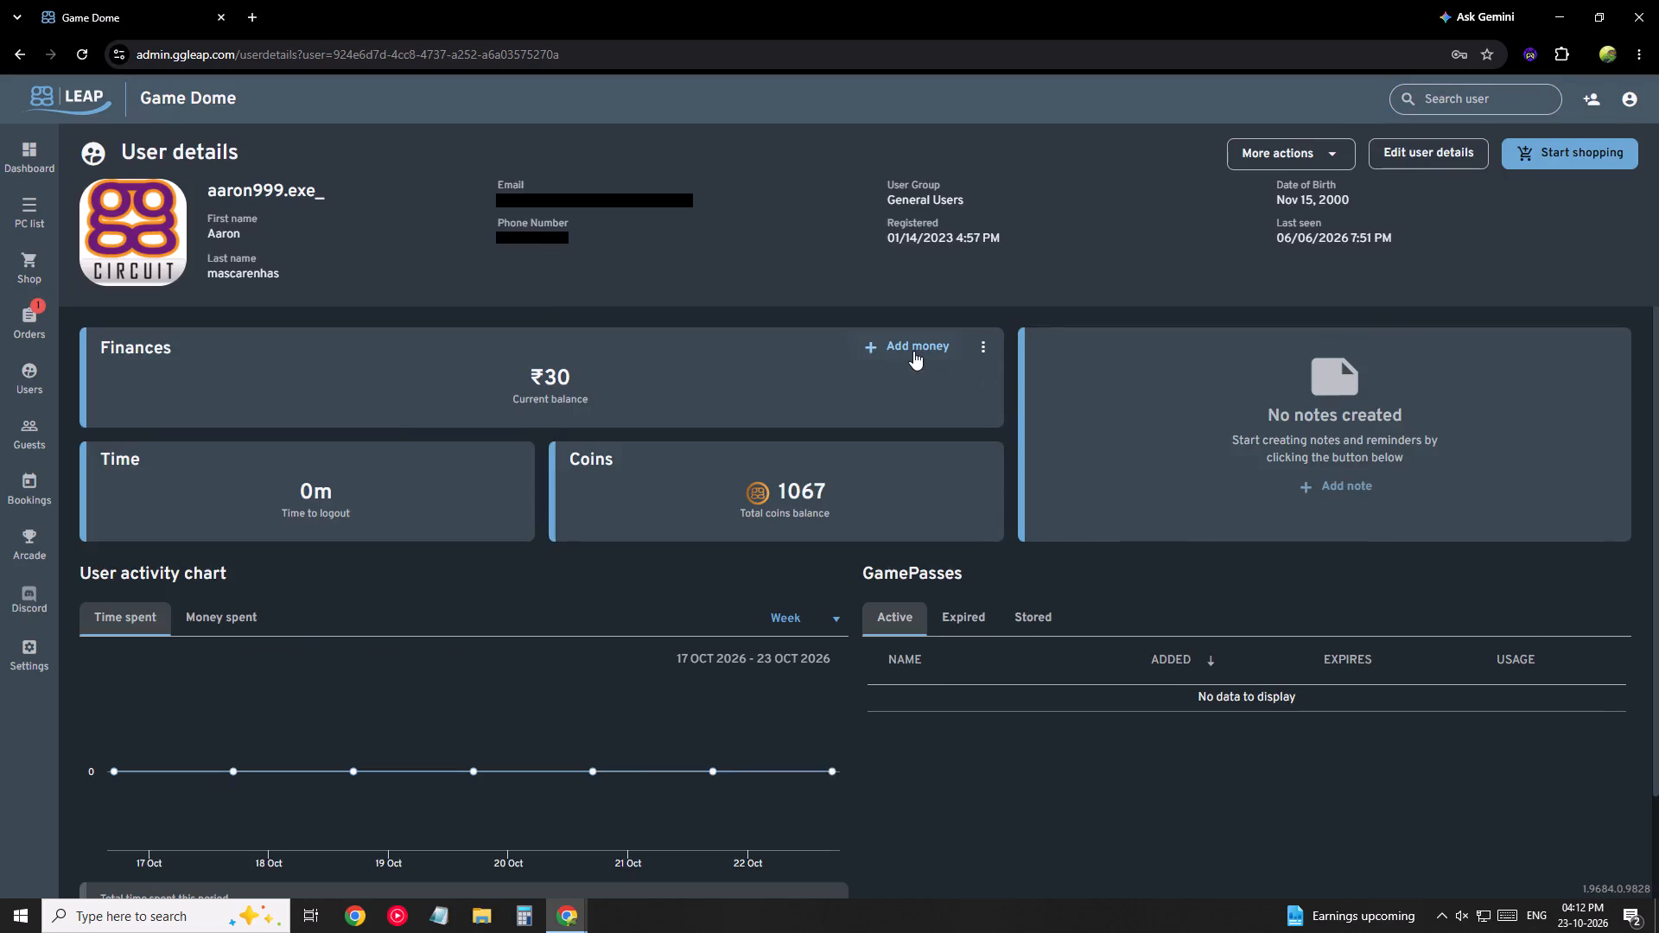
click(913, 351)
click(1025, 374)
click(1554, 142)
click(591, 245)
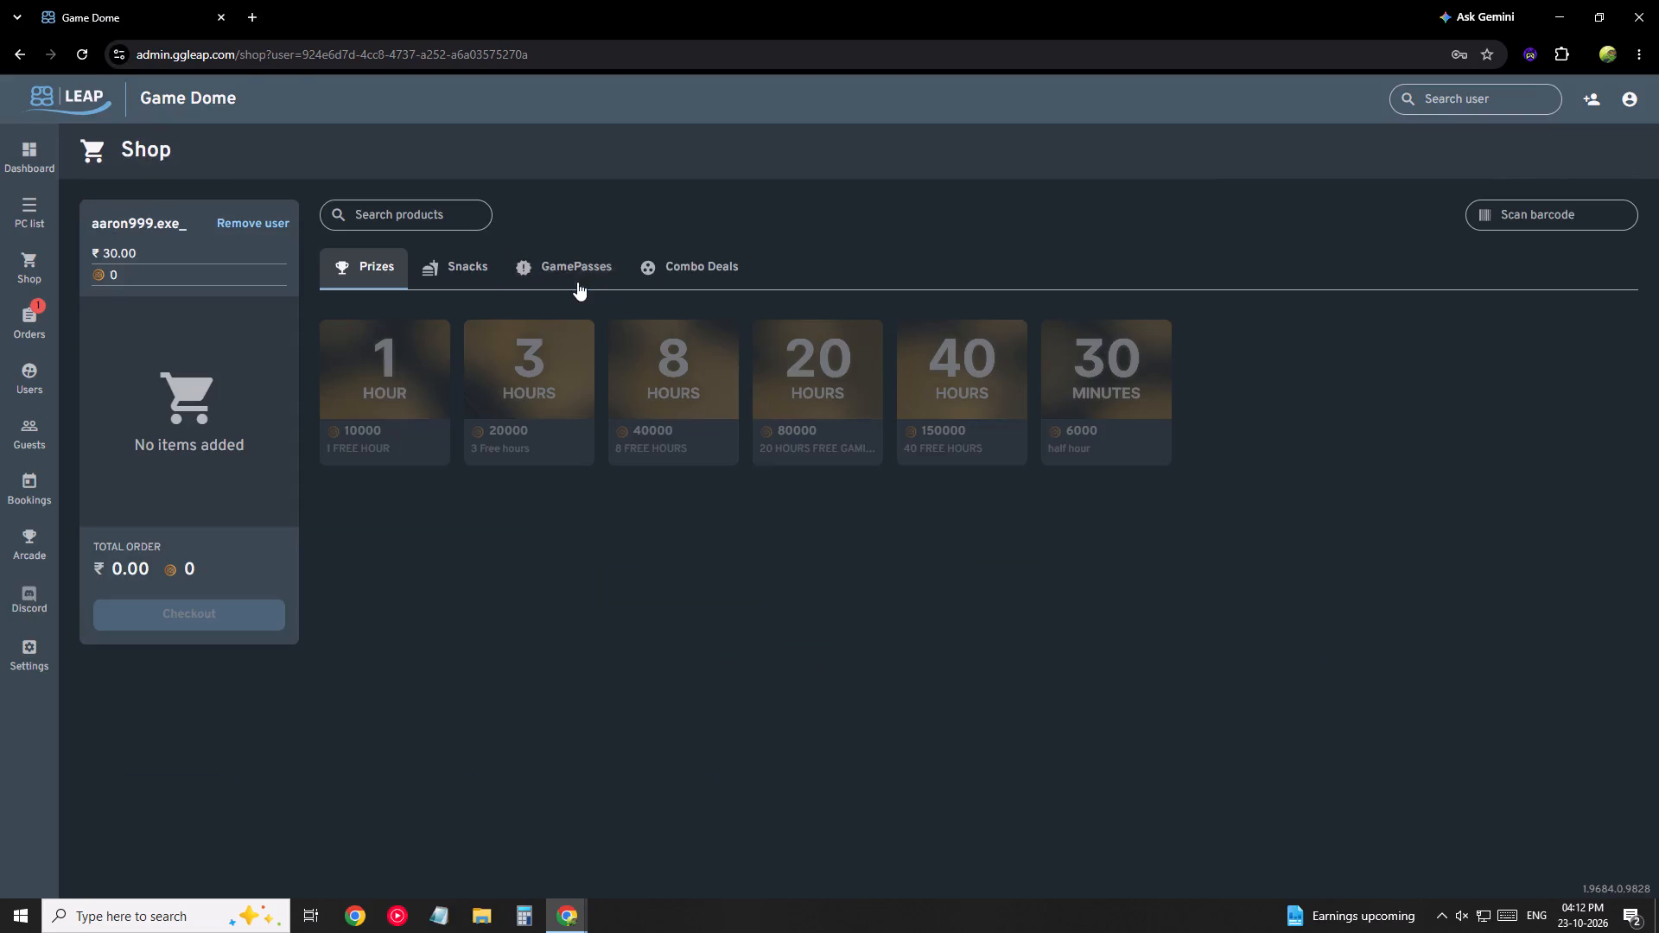
click(577, 282)
click(550, 330)
click(416, 419)
click(187, 614)
click(561, 481)
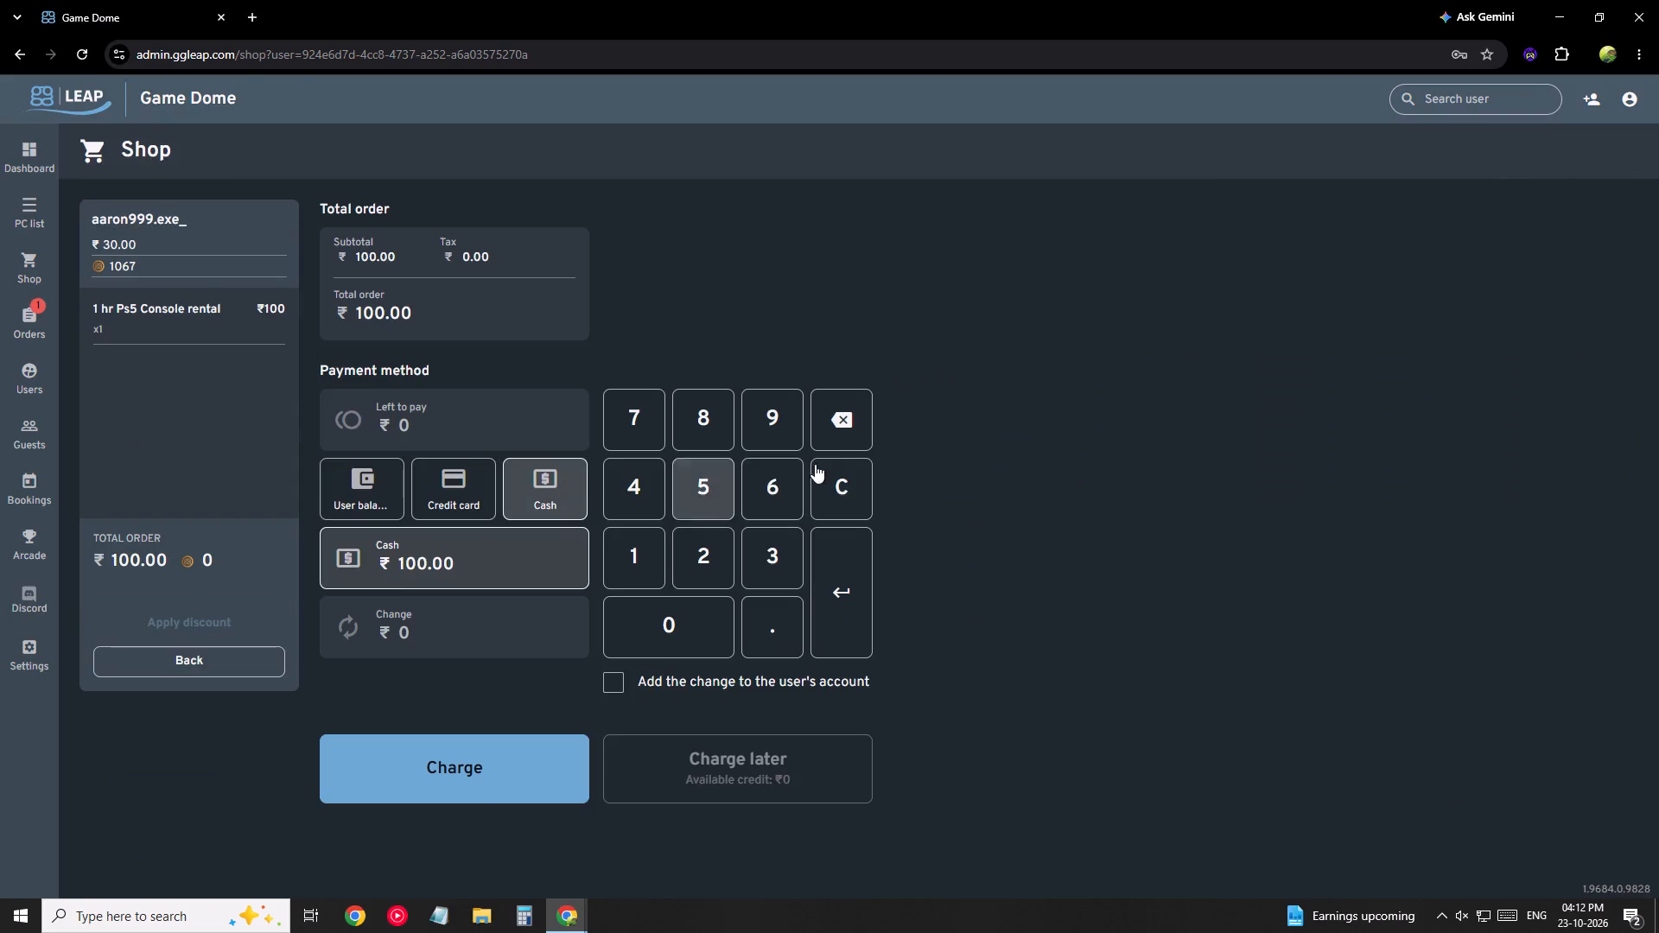
double_click(870, 476)
click(703, 507)
double_click(661, 606)
click(610, 675)
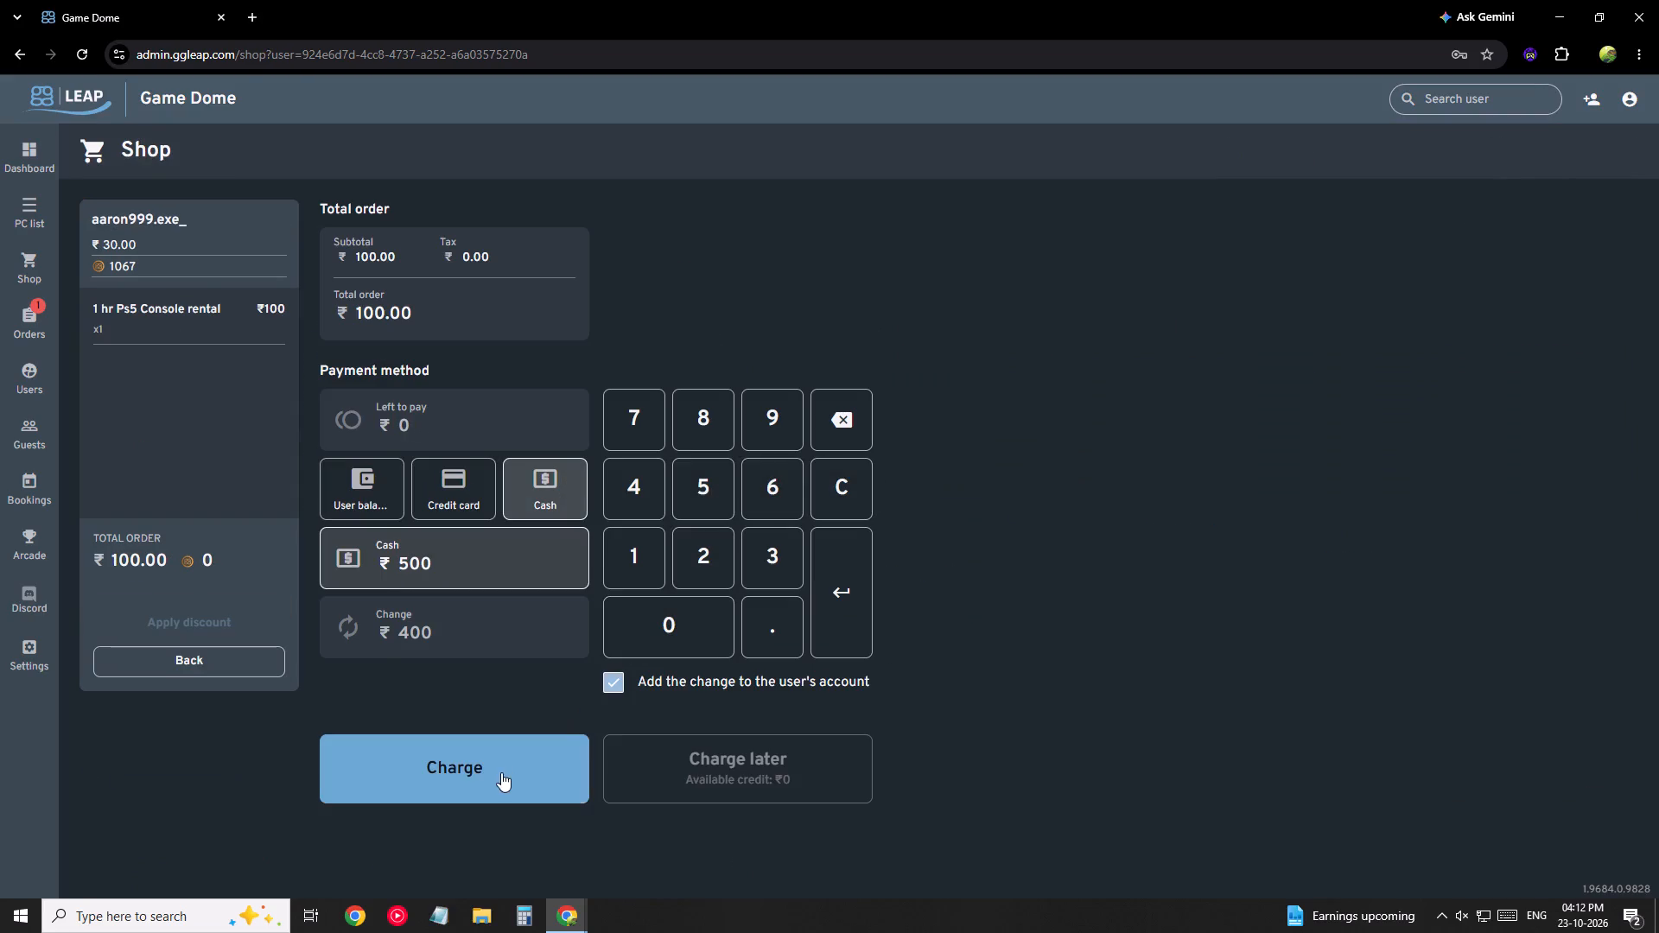
click(501, 772)
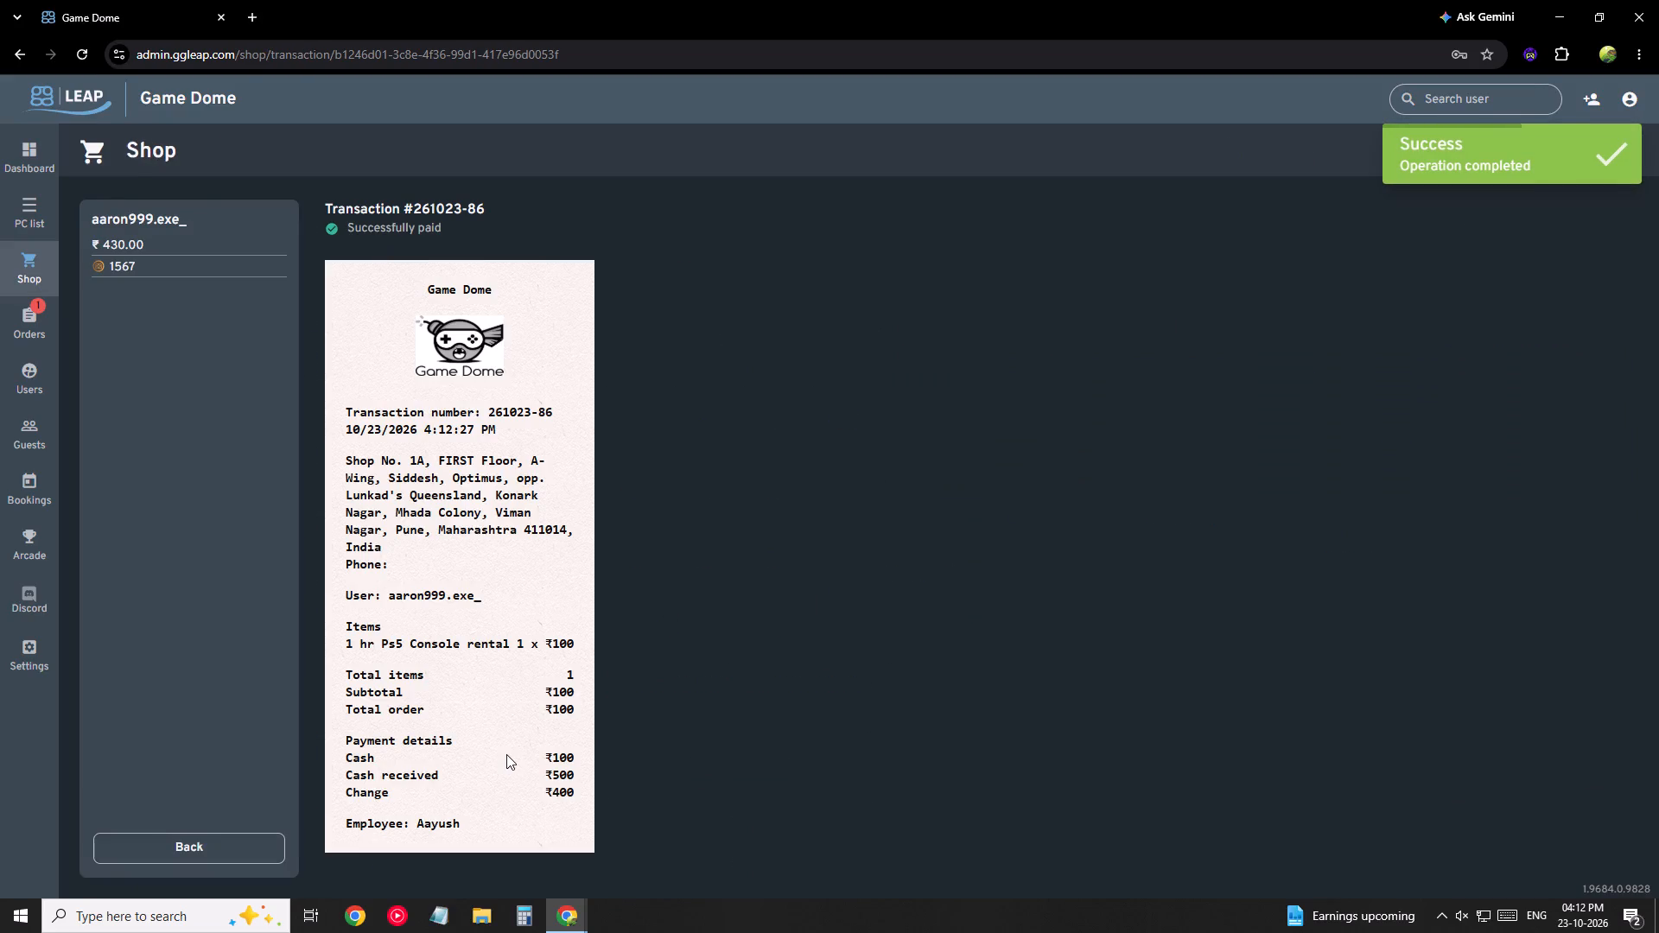
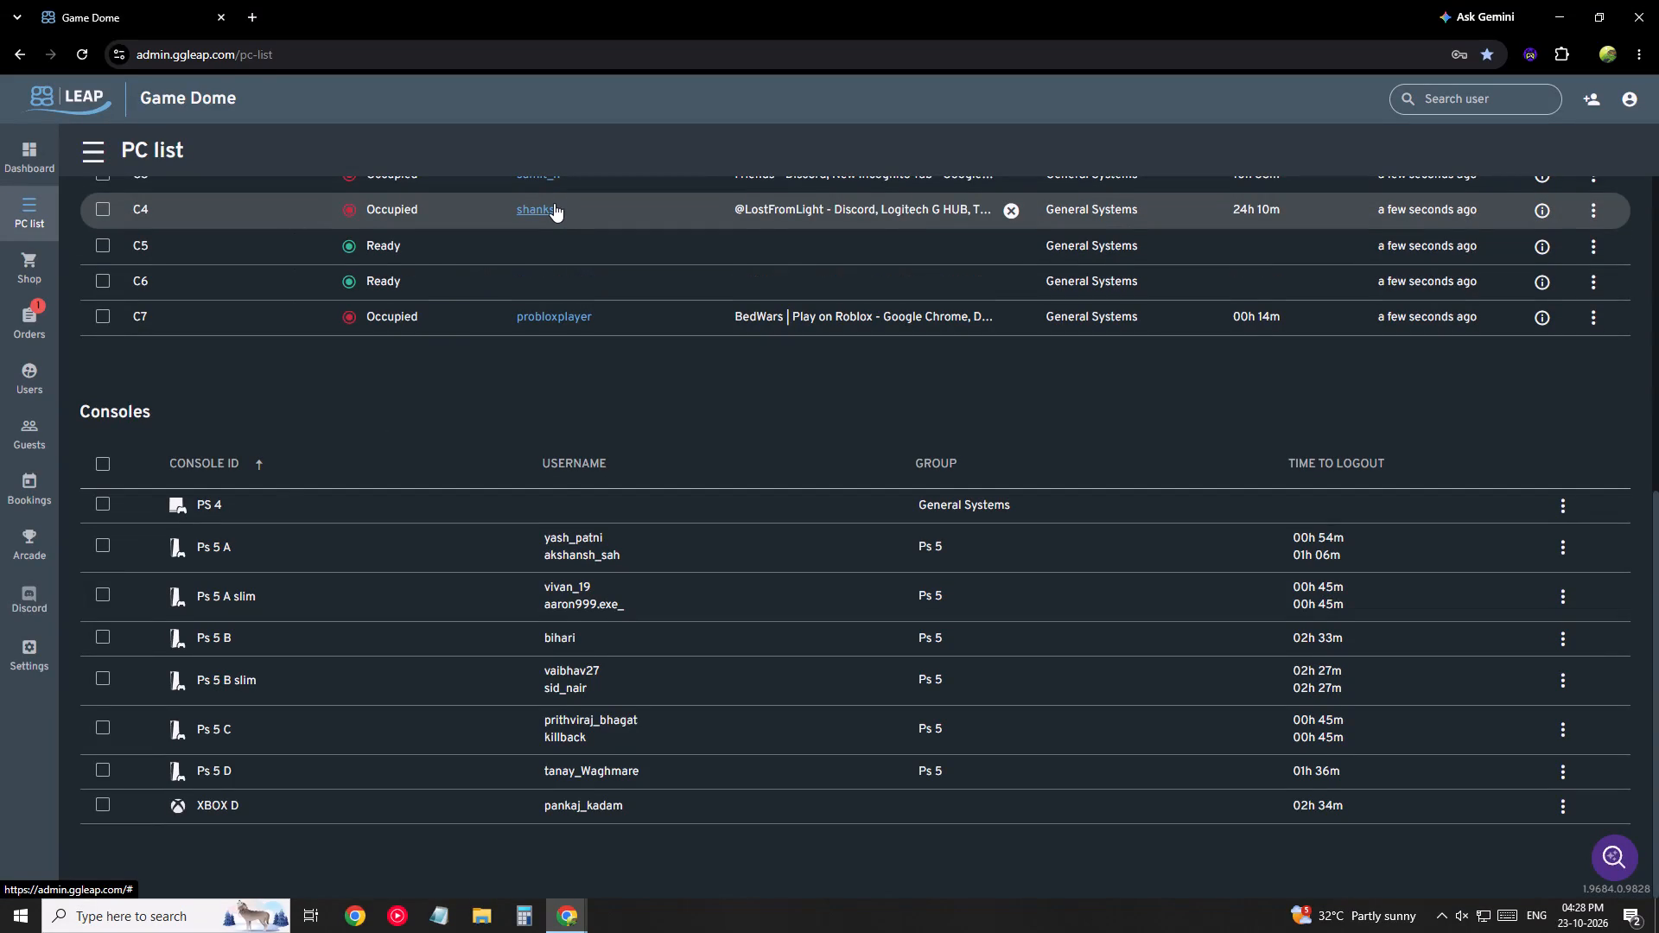
Open the user details of the player on PC B3 and review their expired, stored and active game passes.
scroll(582, 431, up, 6)
scroll(566, 421, down, 1)
scroll(563, 421, up, 1)
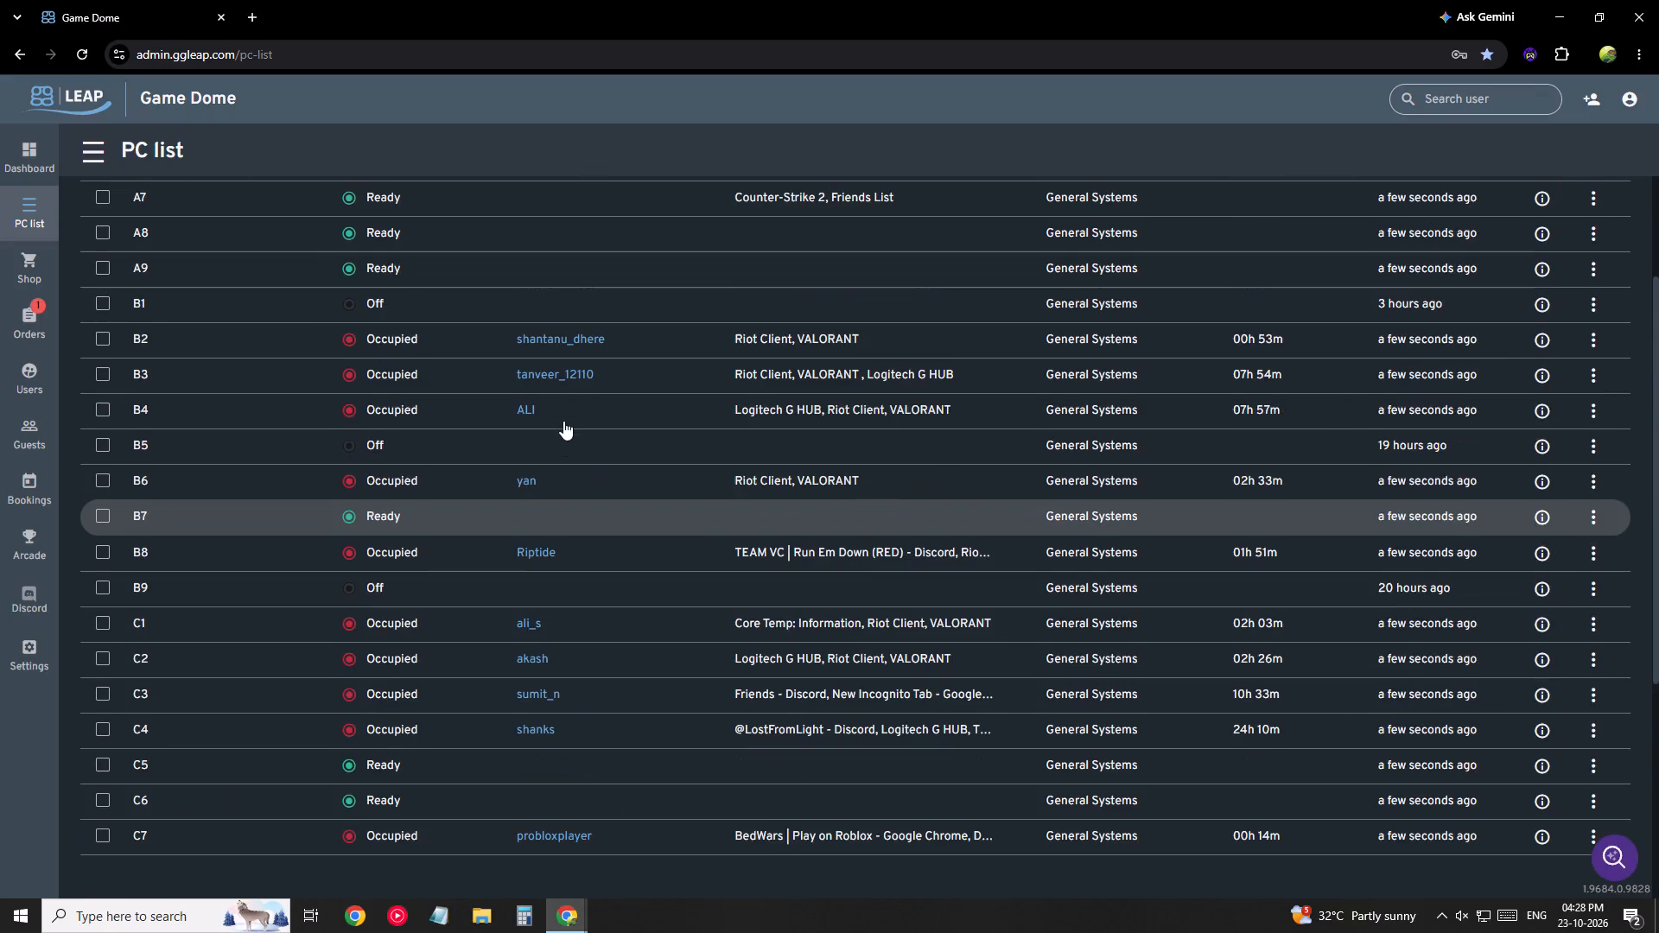
click(568, 362)
click(556, 371)
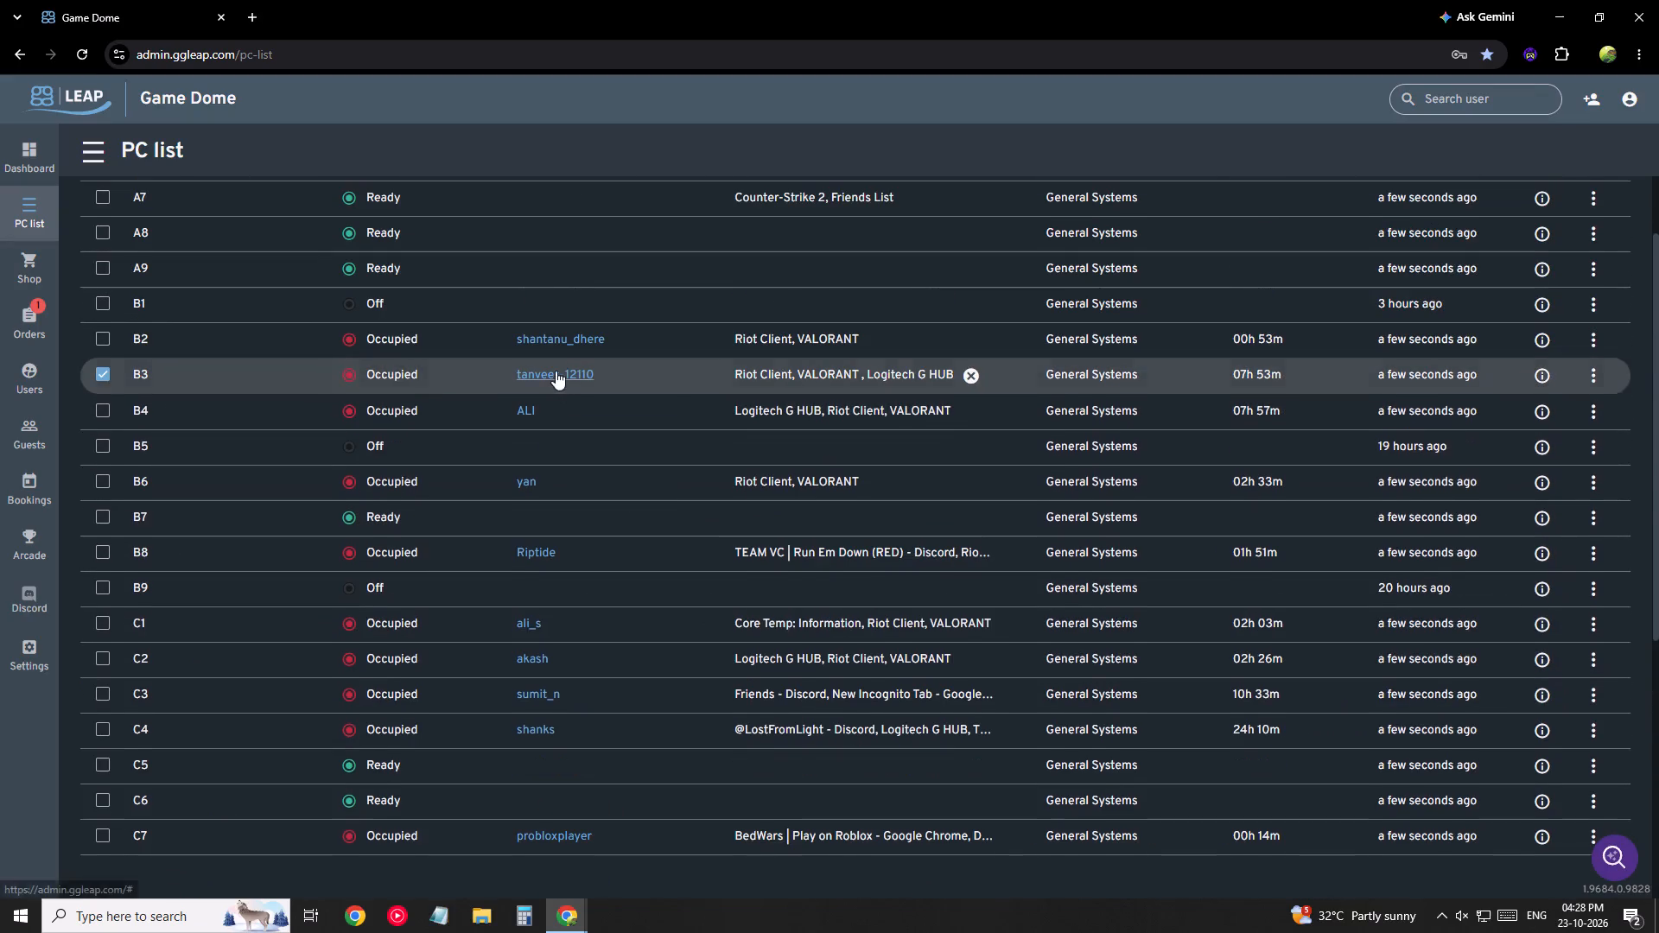
click(593, 536)
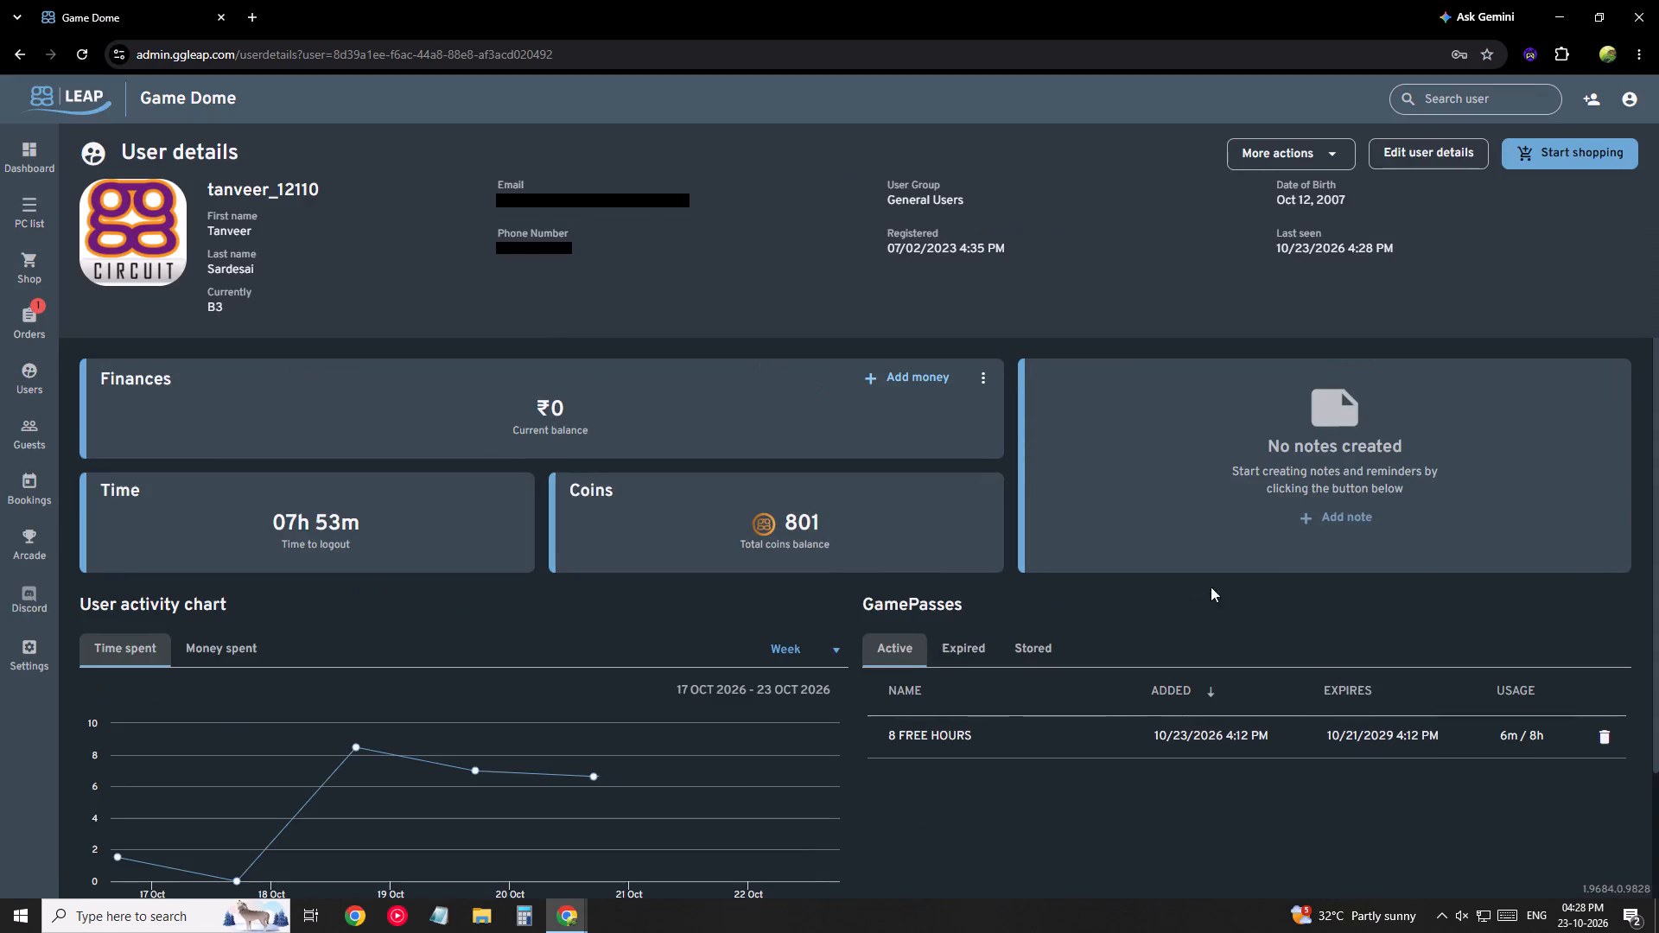
click(953, 664)
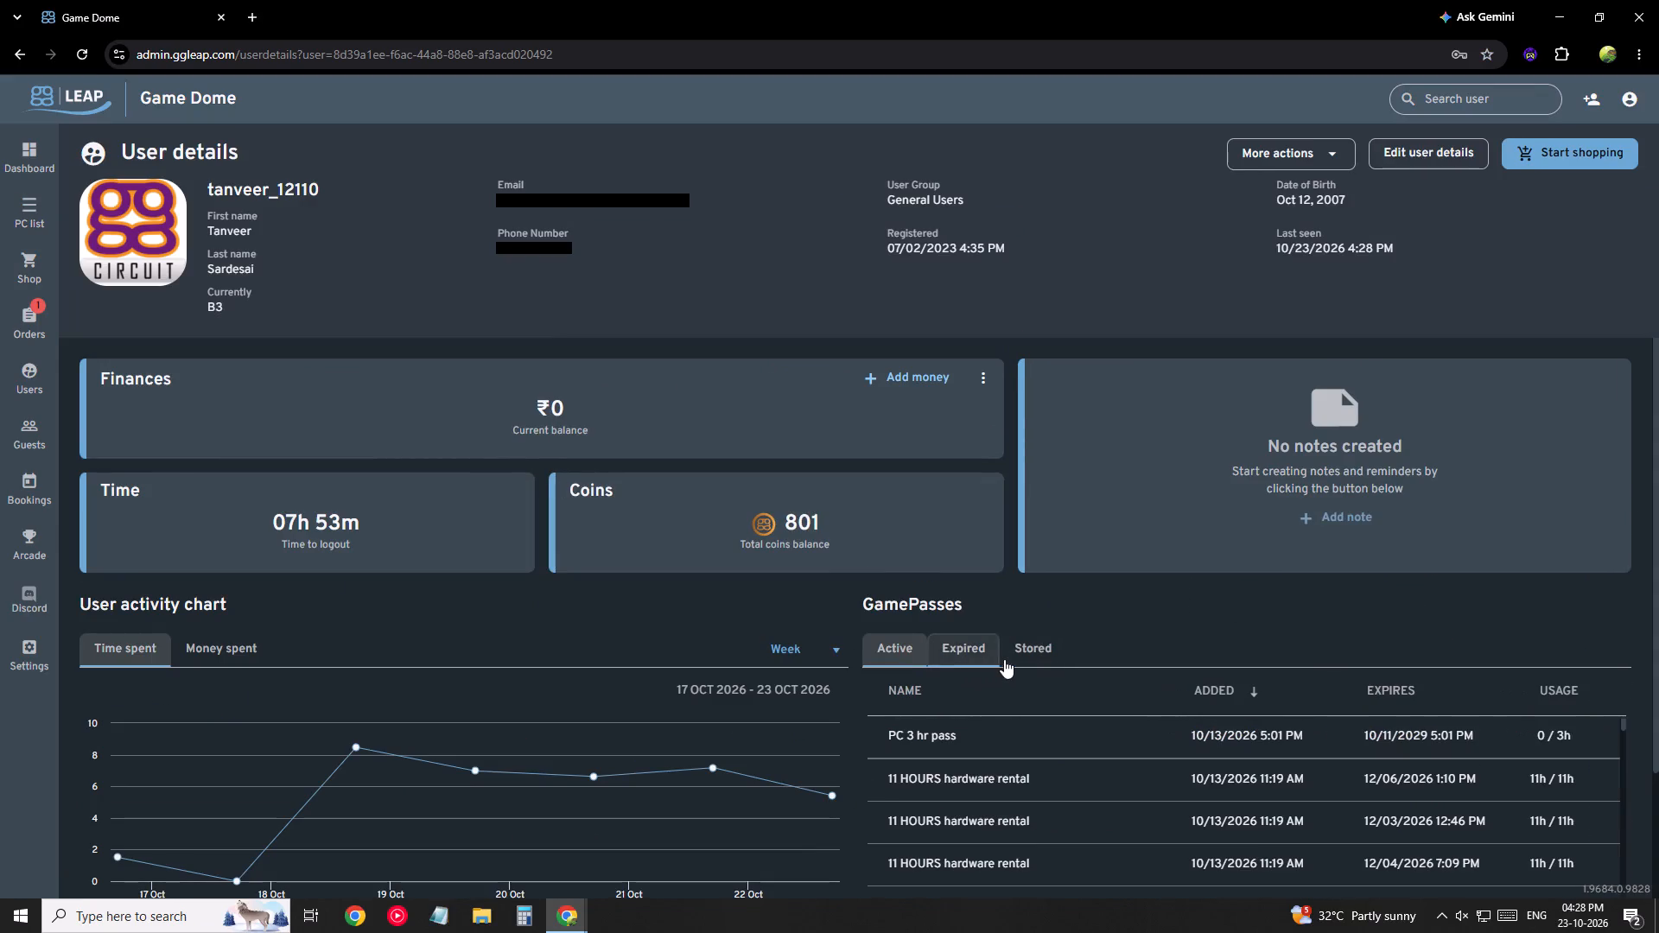
scroll(1364, 637, down, 4)
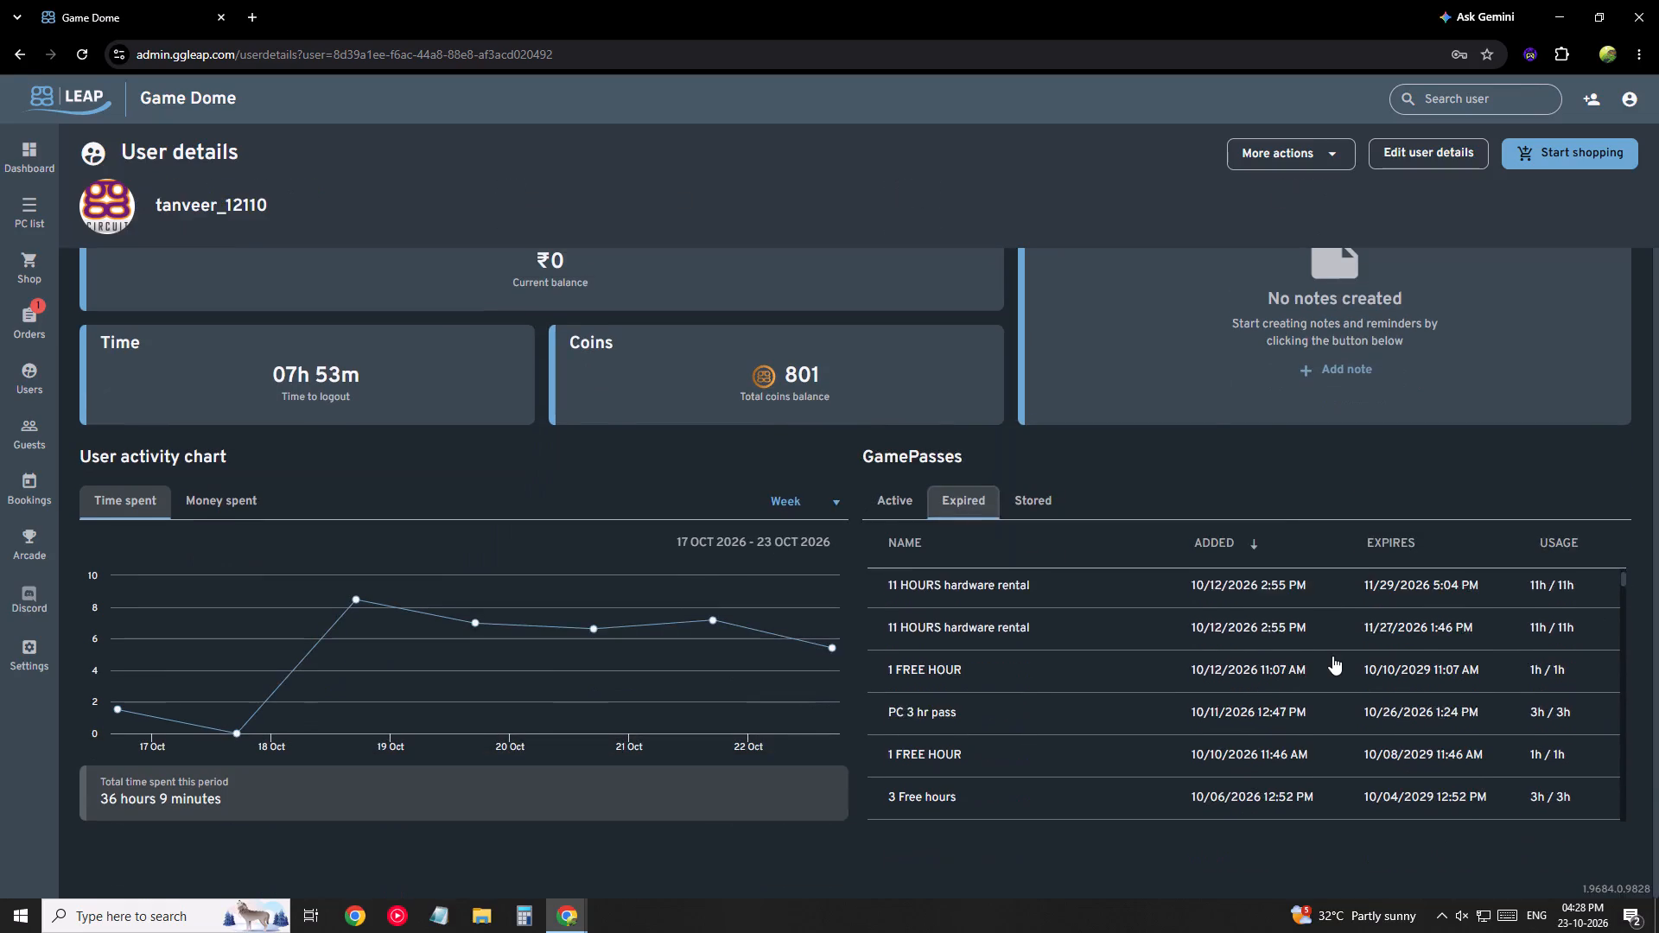
scroll(1331, 654, down, 2)
scroll(1338, 704, up, 7)
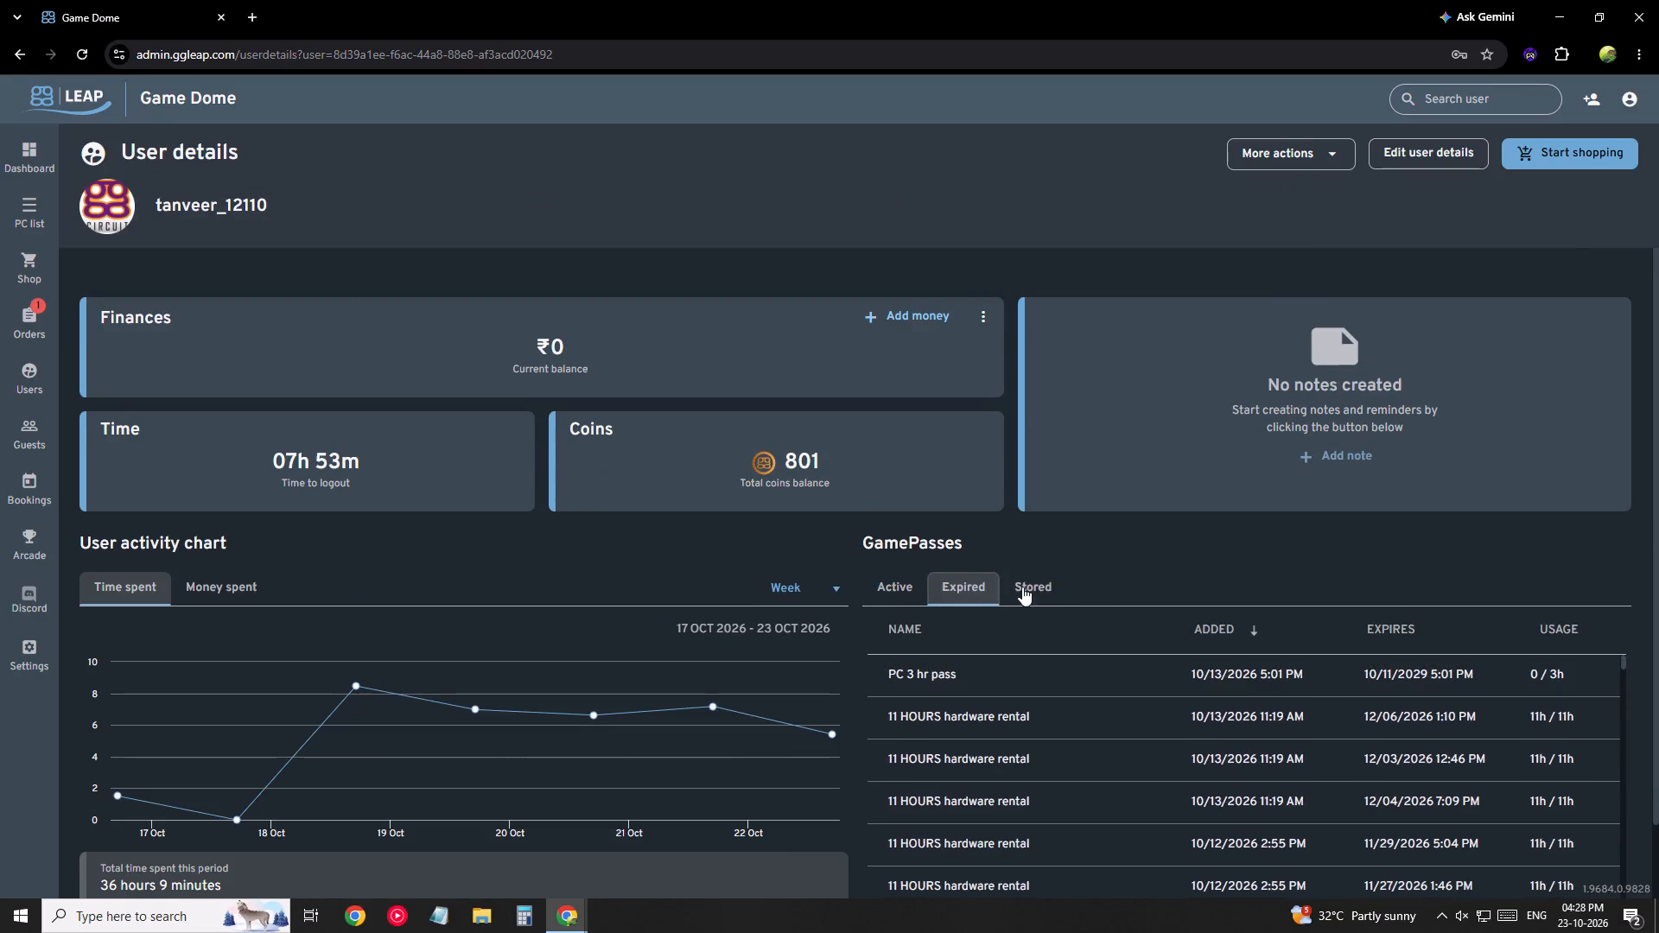
click(1023, 586)
click(924, 587)
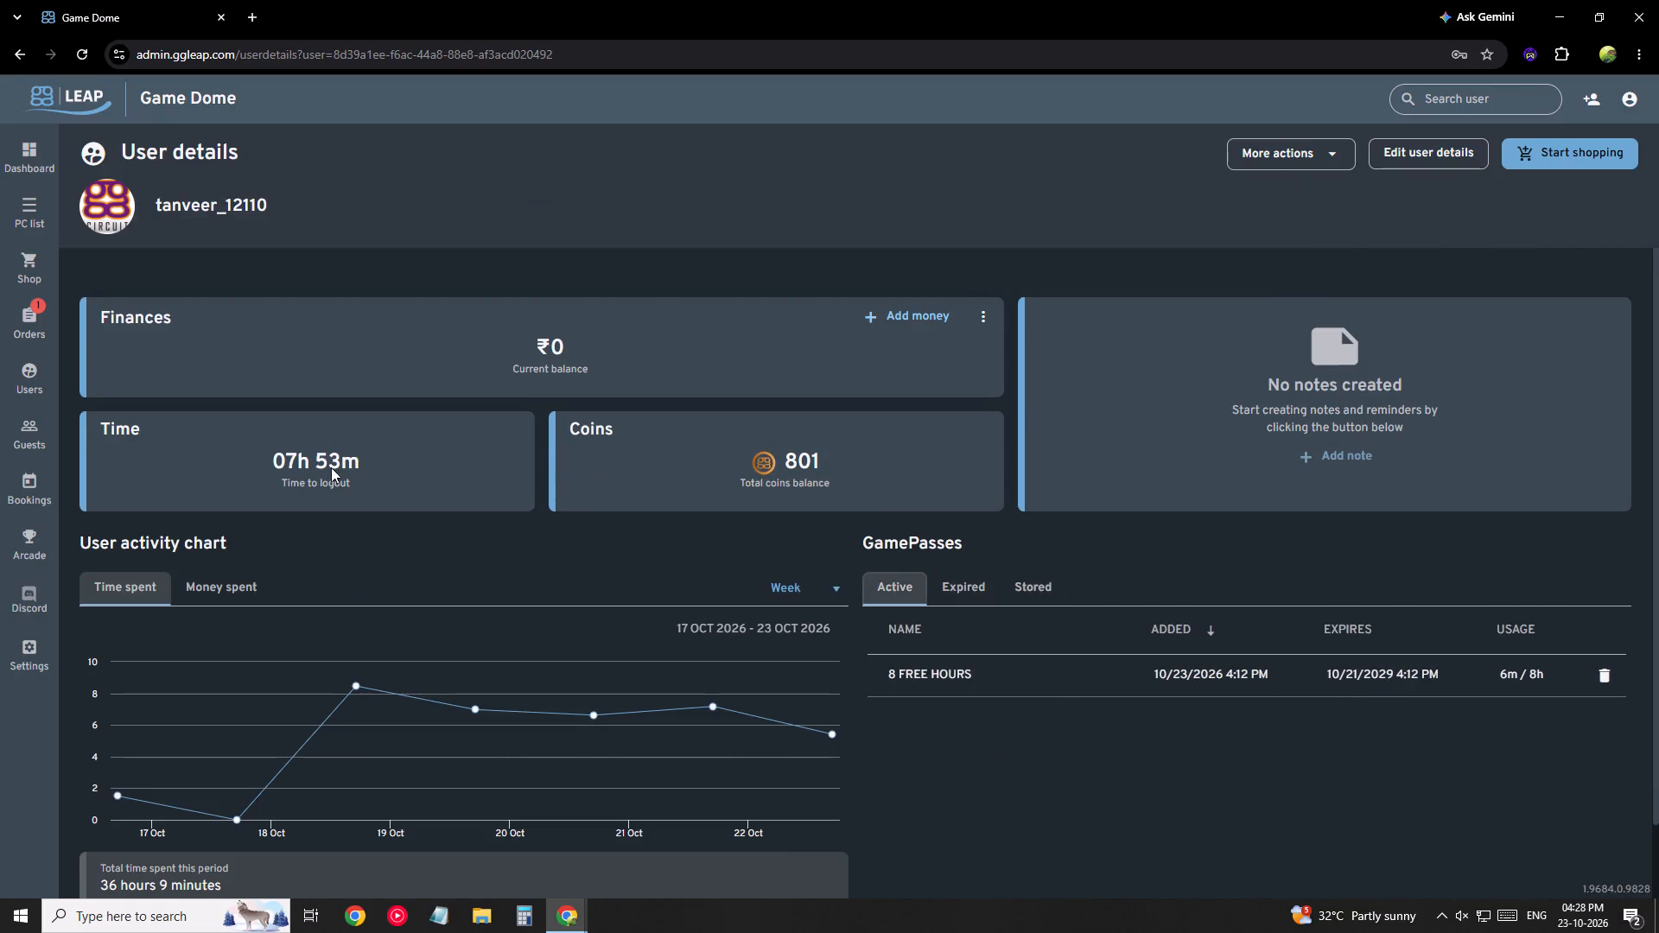
Return to the PC list and check the computer and console sessions and their time to logout.
click(10, 224)
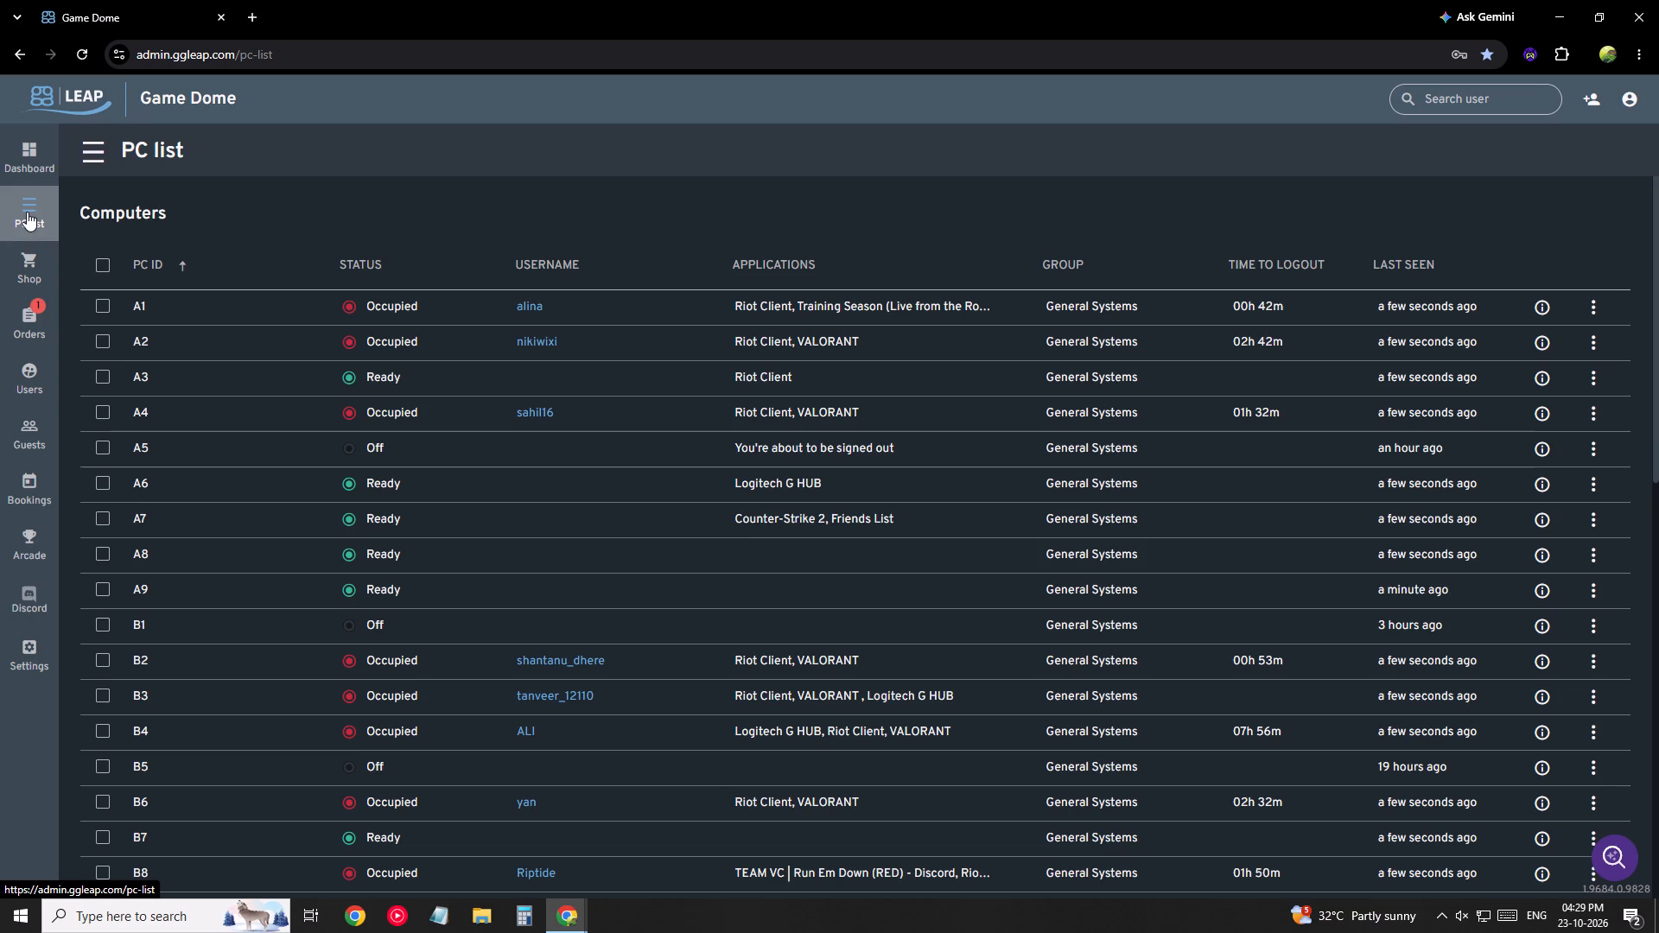
scroll(27, 212, up, 1)
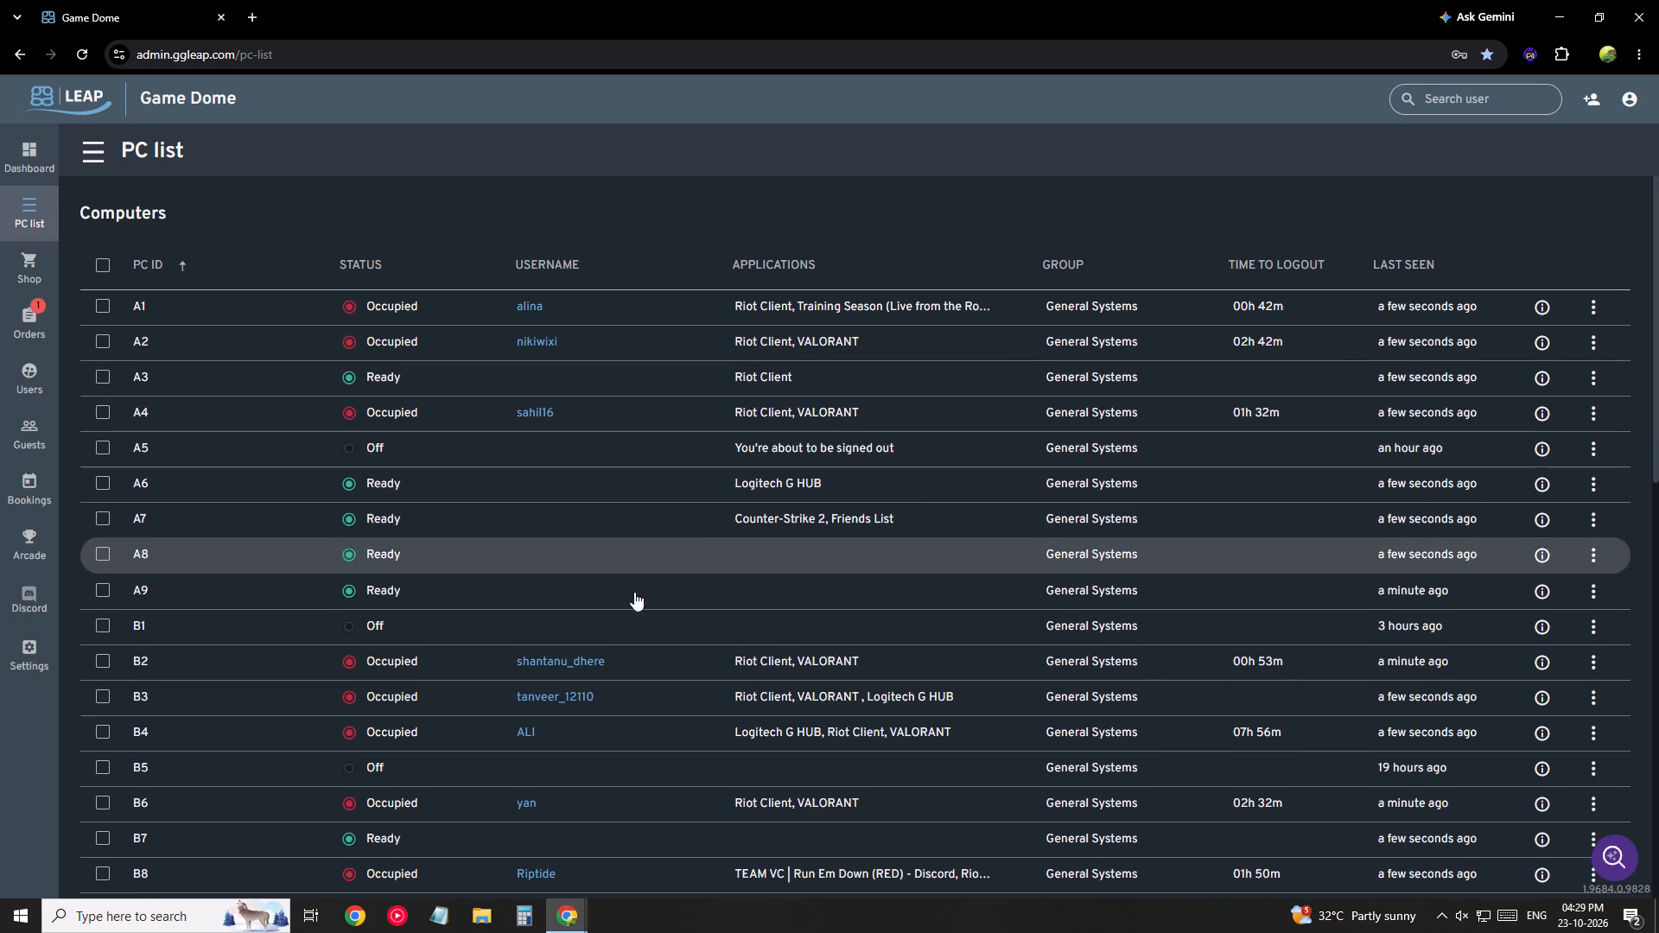
scroll(532, 466, down, 6)
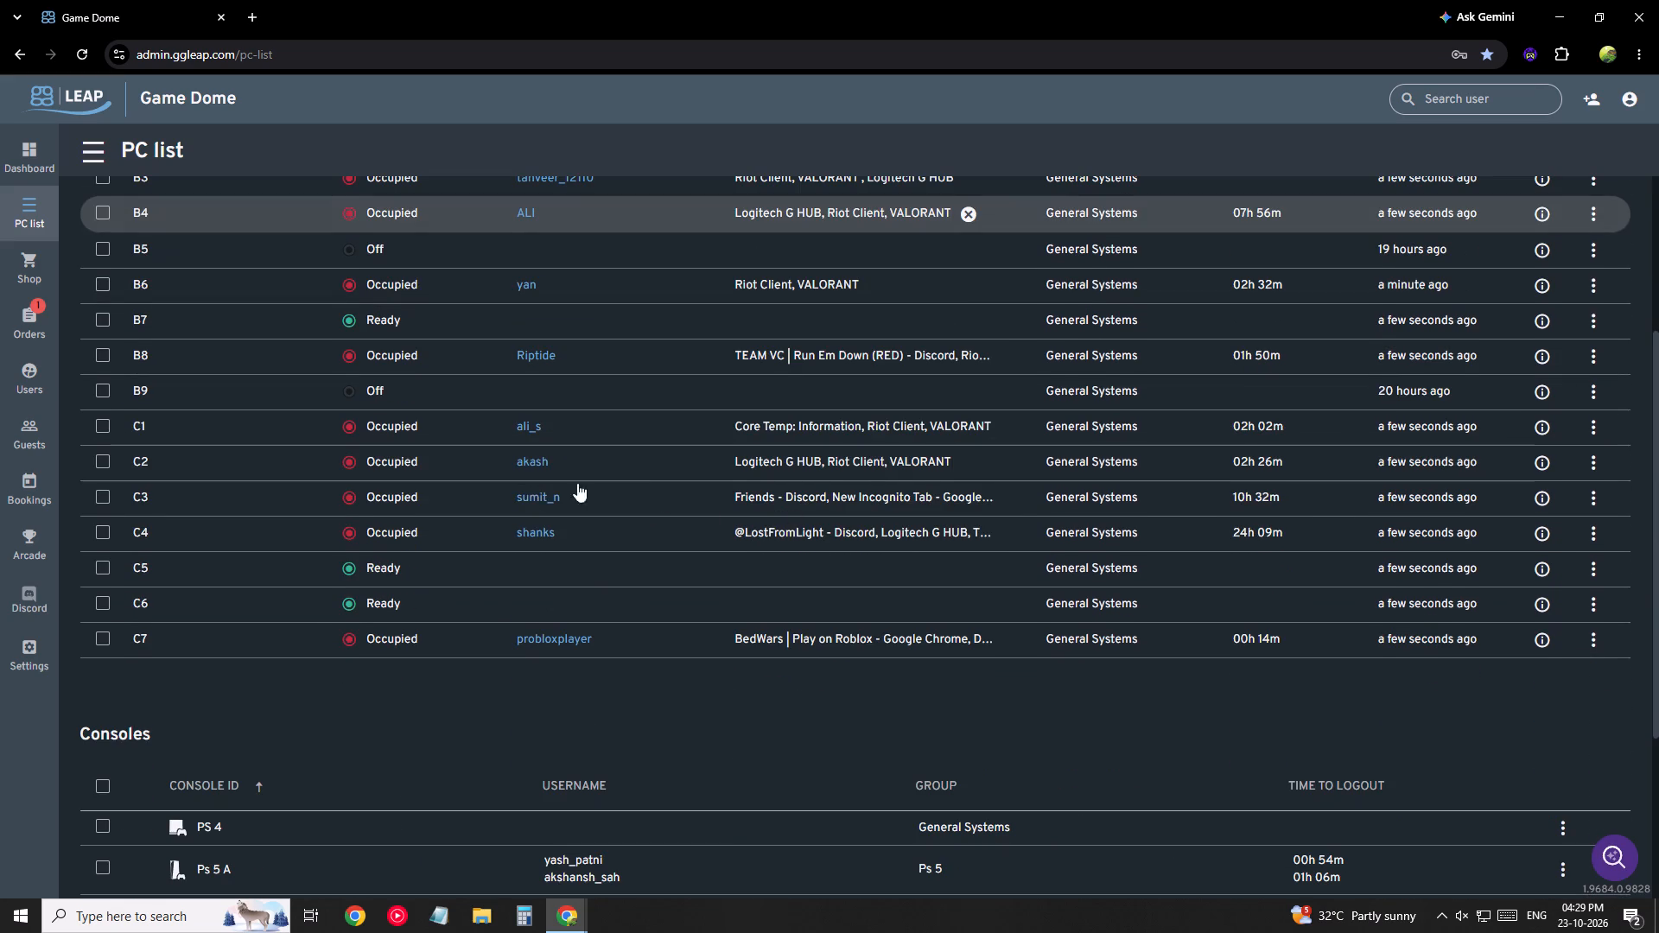
scroll(1047, 512, down, 2)
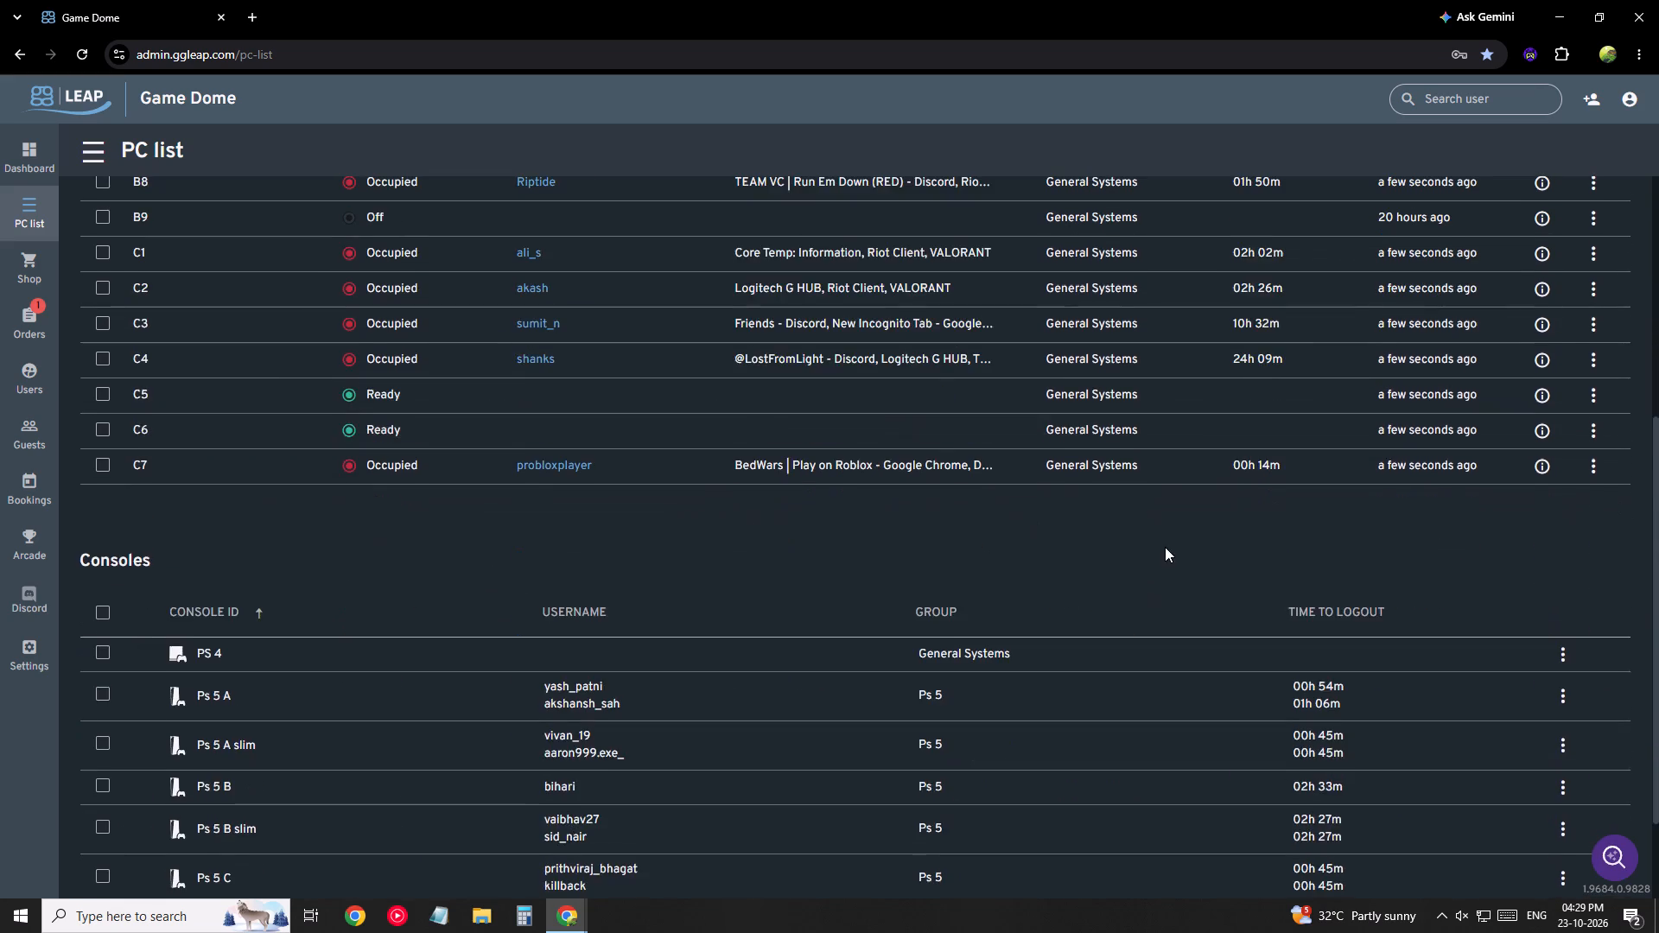
scroll(1165, 547, down, 4)
scroll(1019, 514, down, 2)
scroll(763, 425, up, 6)
scroll(633, 651, down, 2)
scroll(633, 651, up, 1)
scroll(633, 651, down, 1)
scroll(638, 651, up, 1)
scroll(643, 651, down, 3)
scroll(660, 663, up, 1)
scroll(660, 663, down, 1)
scroll(660, 663, up, 1)
scroll(664, 681, down, 4)
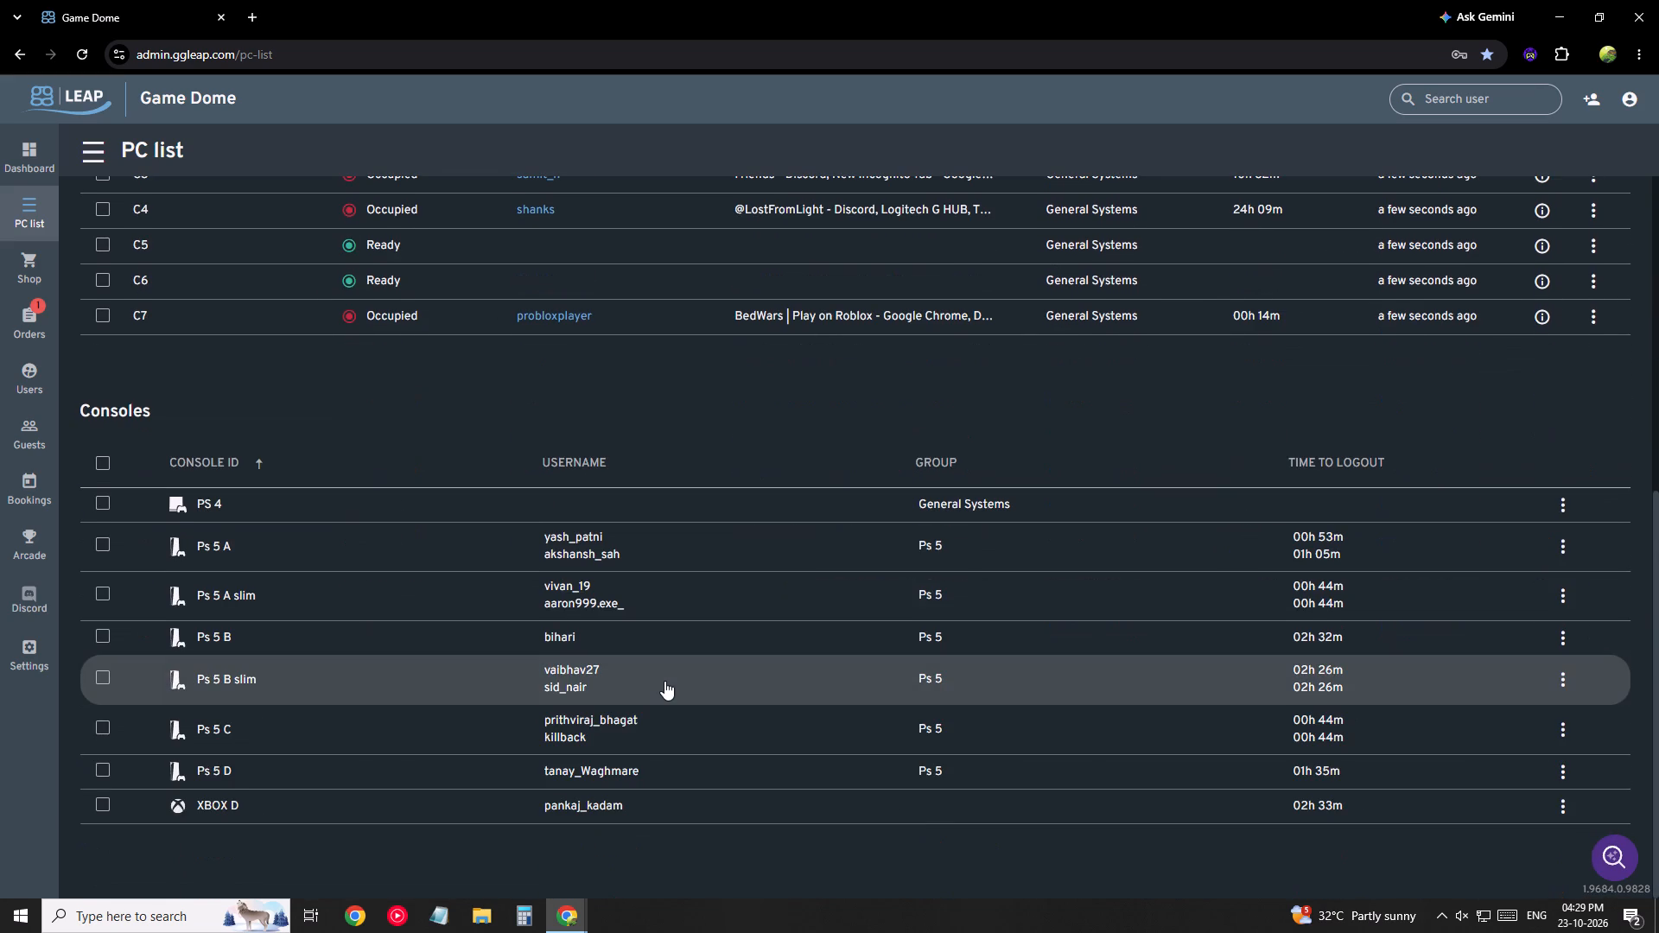
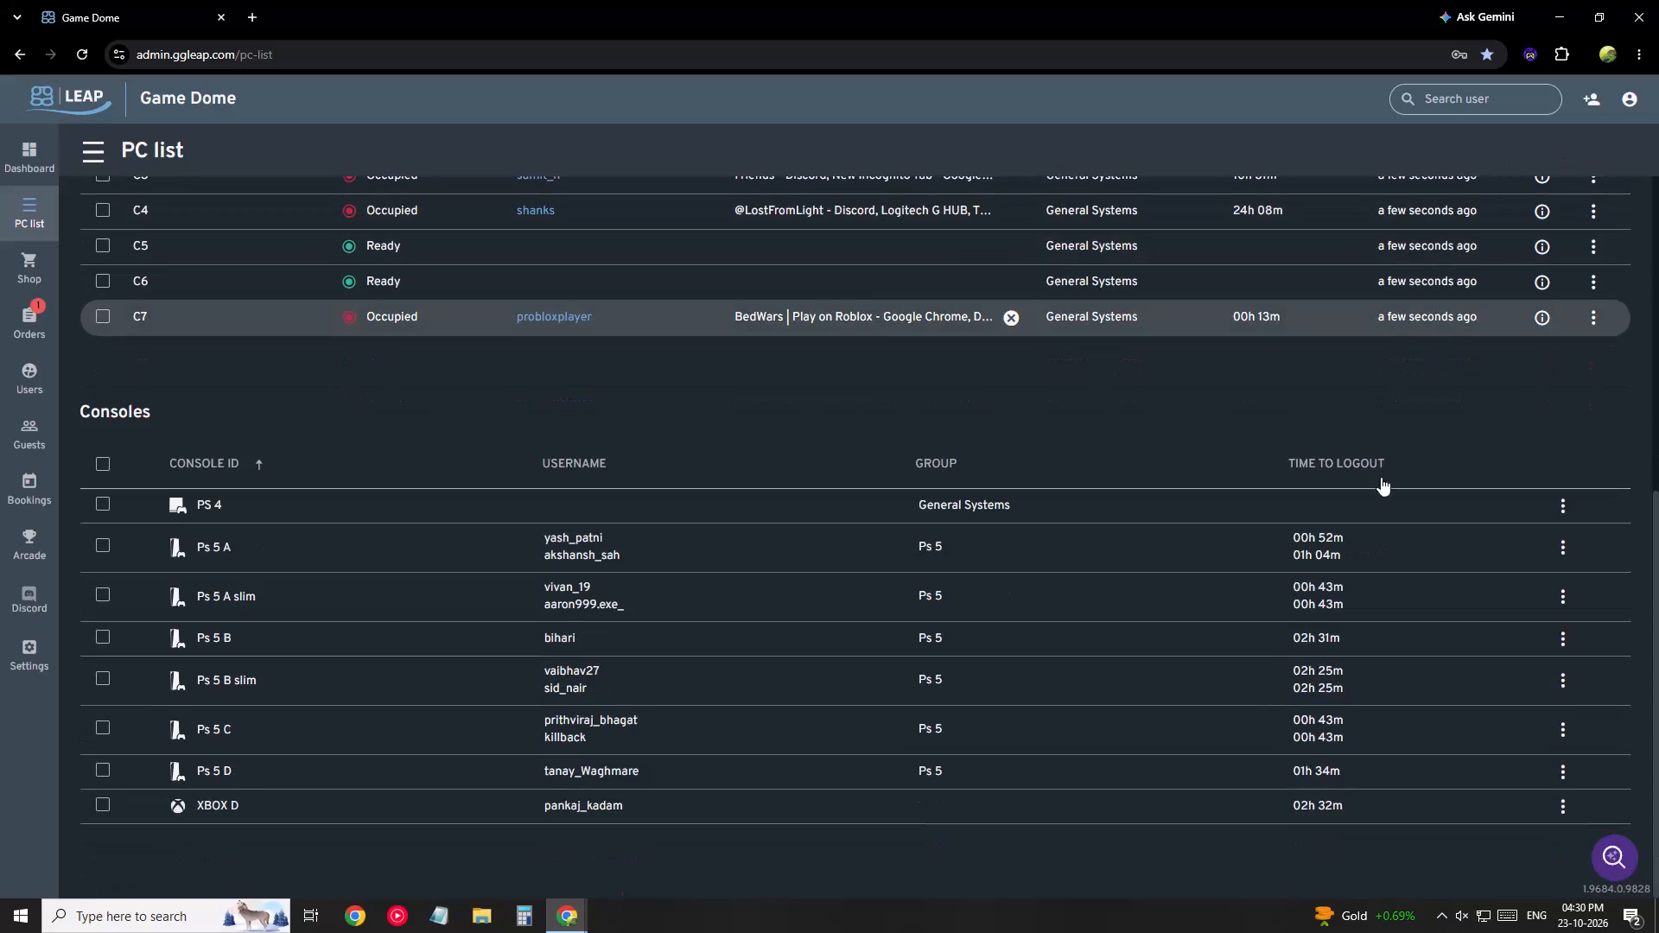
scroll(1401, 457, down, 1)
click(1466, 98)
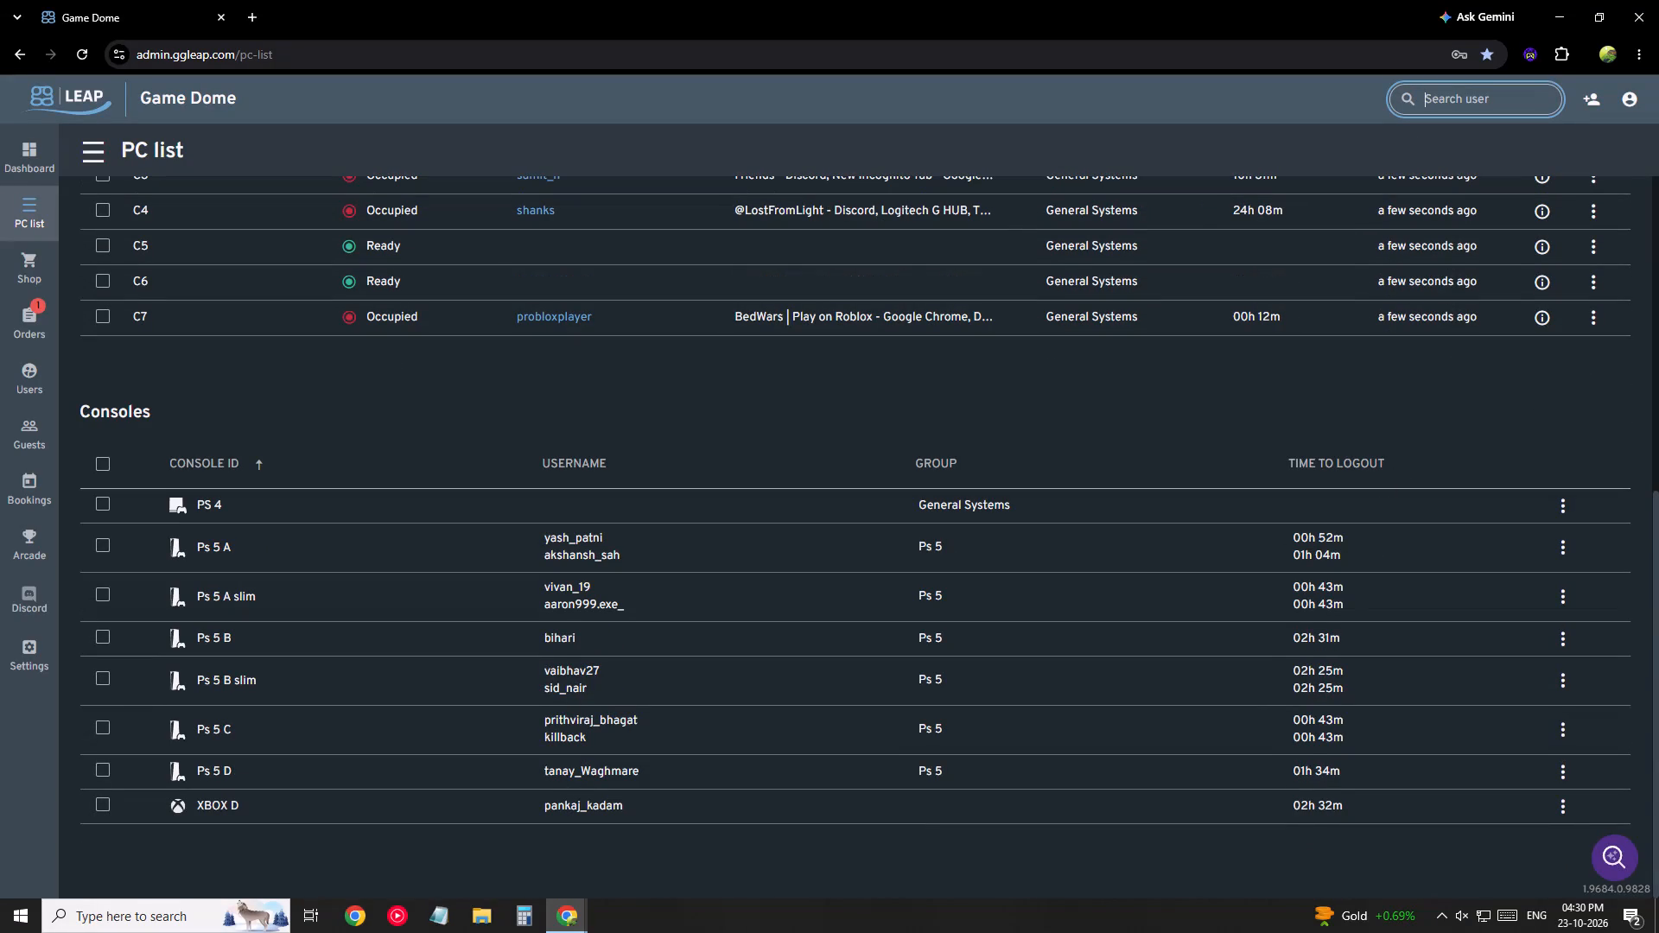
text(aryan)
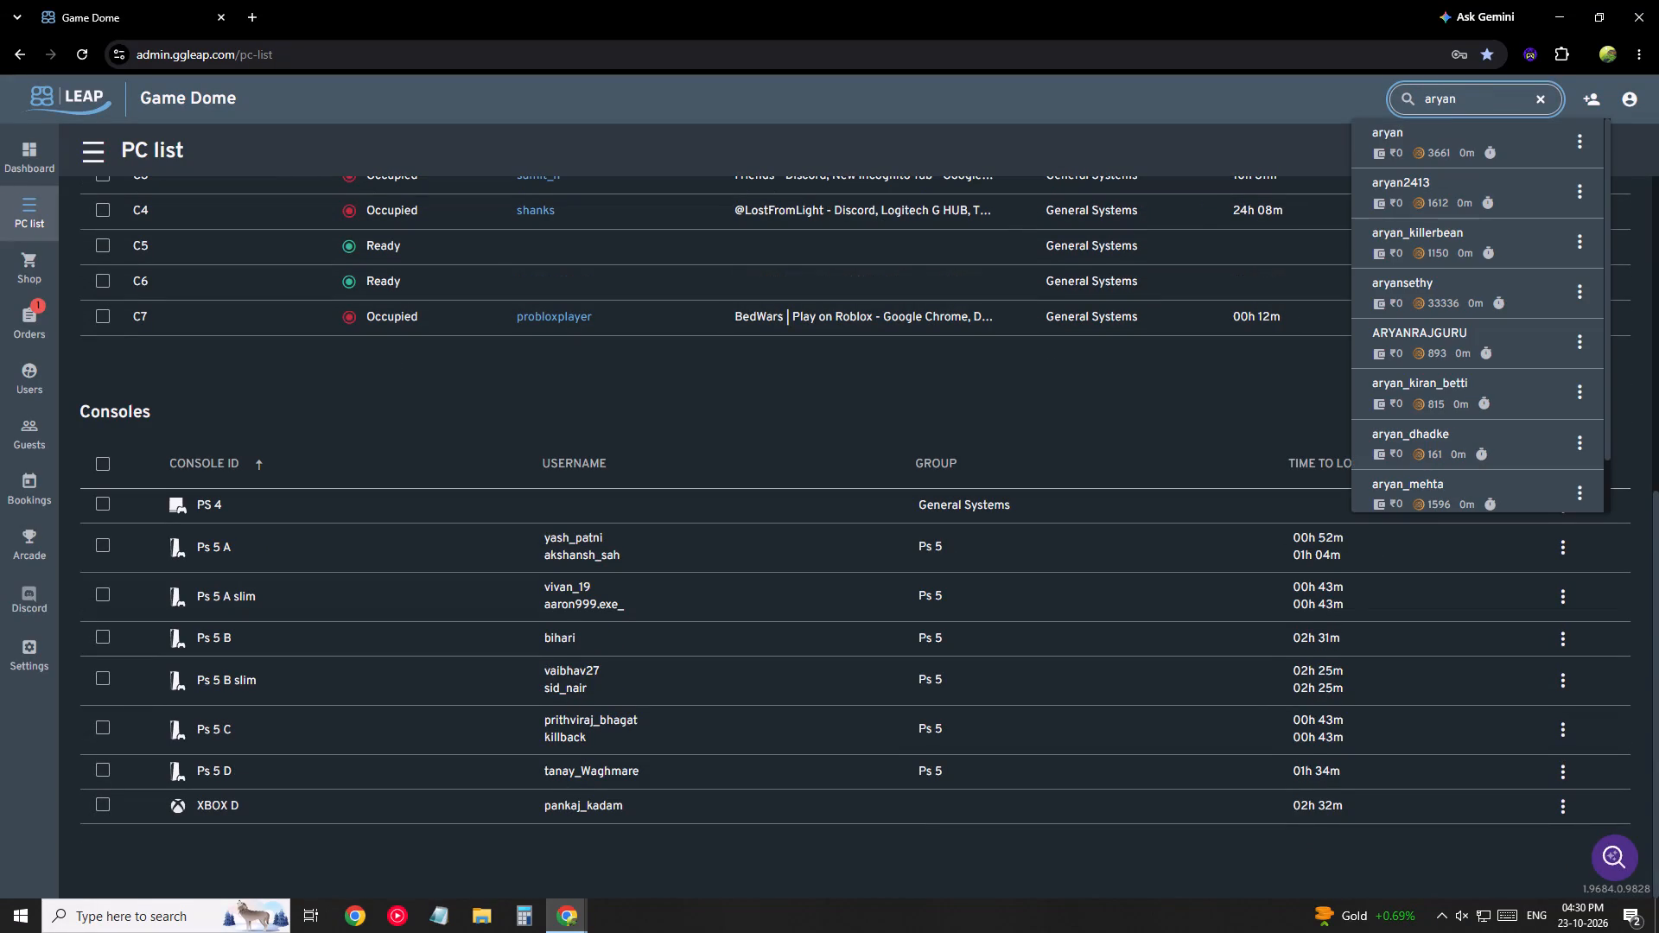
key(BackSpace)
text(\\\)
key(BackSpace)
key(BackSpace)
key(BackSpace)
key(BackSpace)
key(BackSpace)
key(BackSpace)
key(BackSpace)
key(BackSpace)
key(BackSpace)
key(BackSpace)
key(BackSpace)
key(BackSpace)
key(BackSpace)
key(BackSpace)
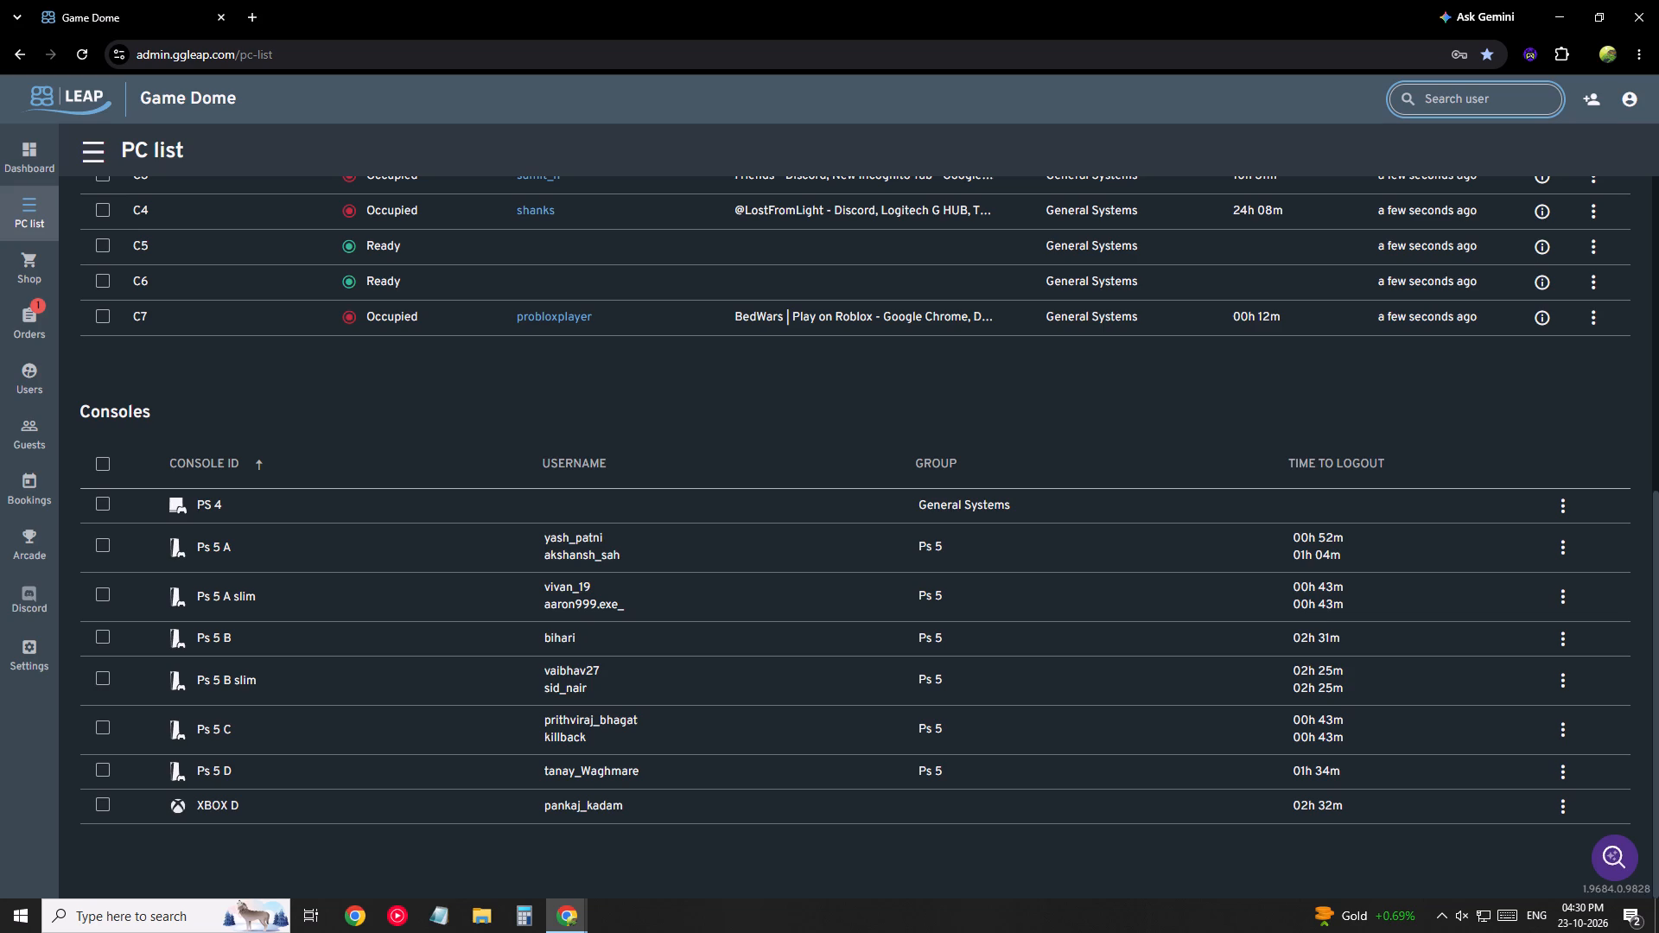
Find the first customer's account by phone number and open the shop for that user.
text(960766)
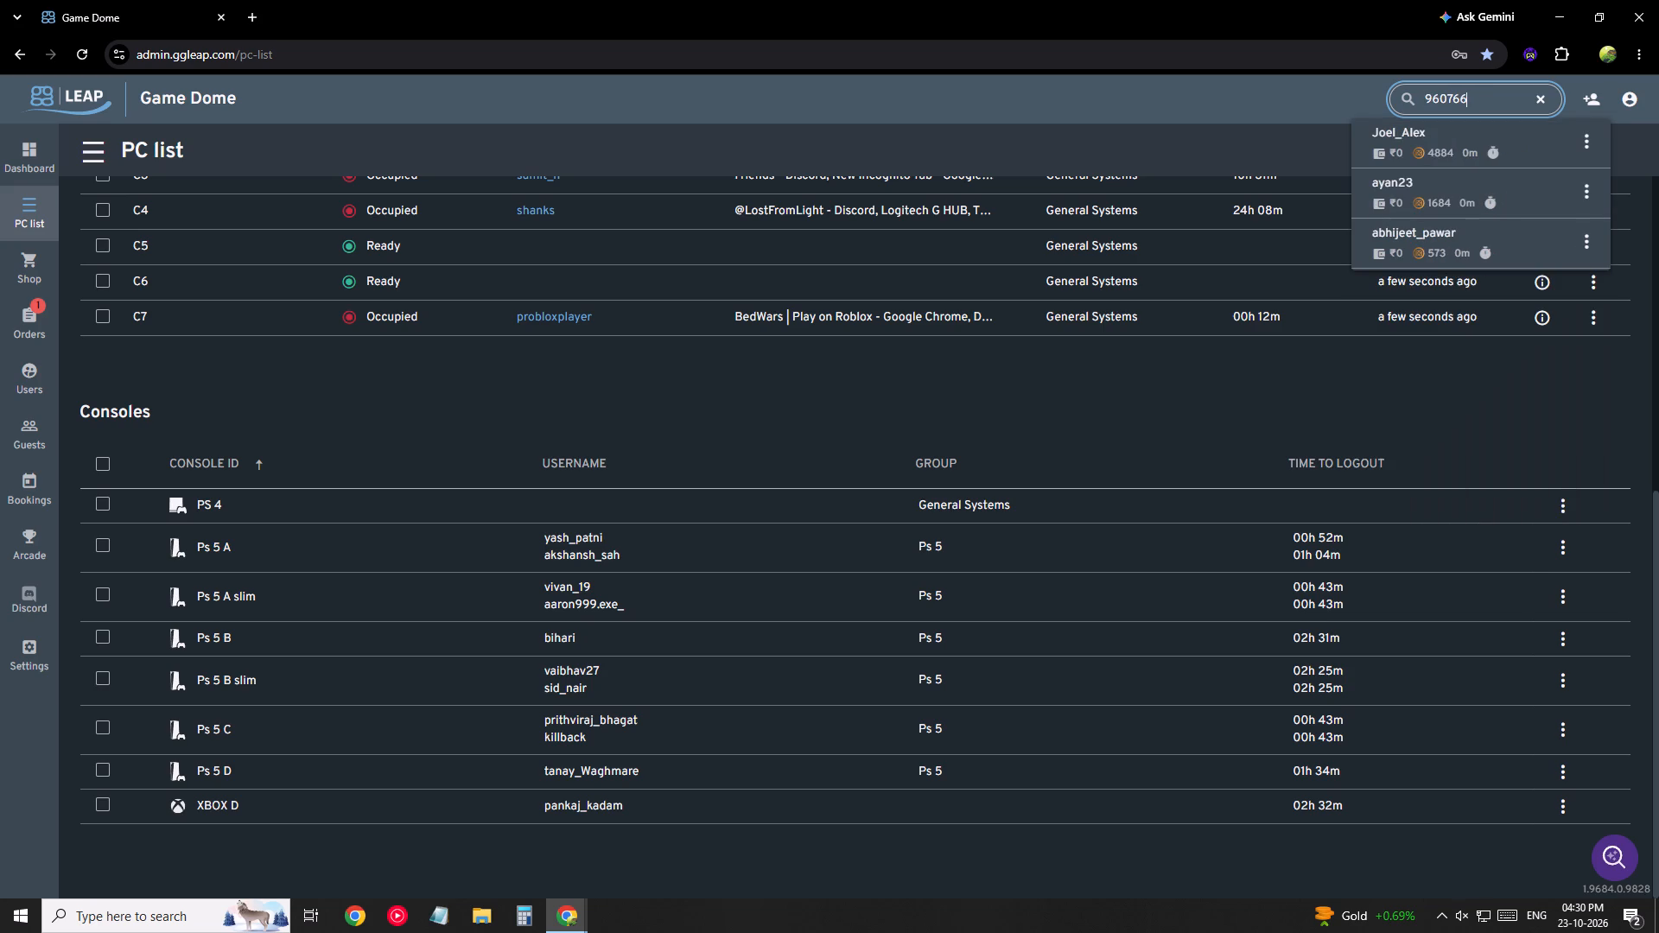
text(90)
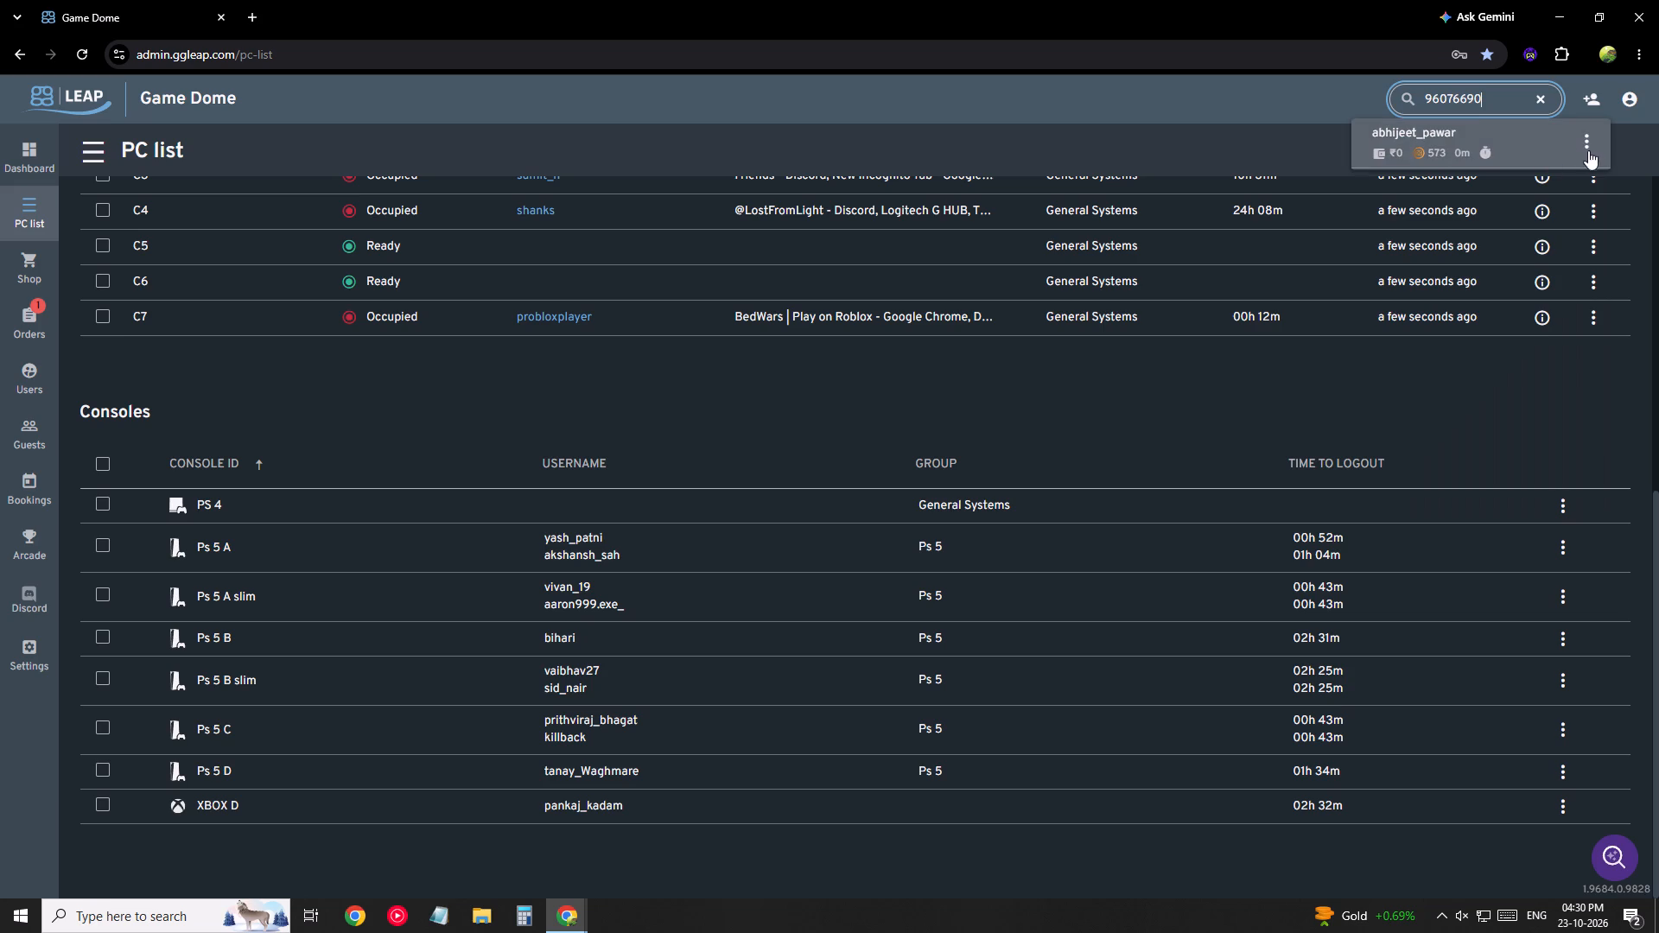
click(1591, 149)
click(1603, 152)
click(1311, 814)
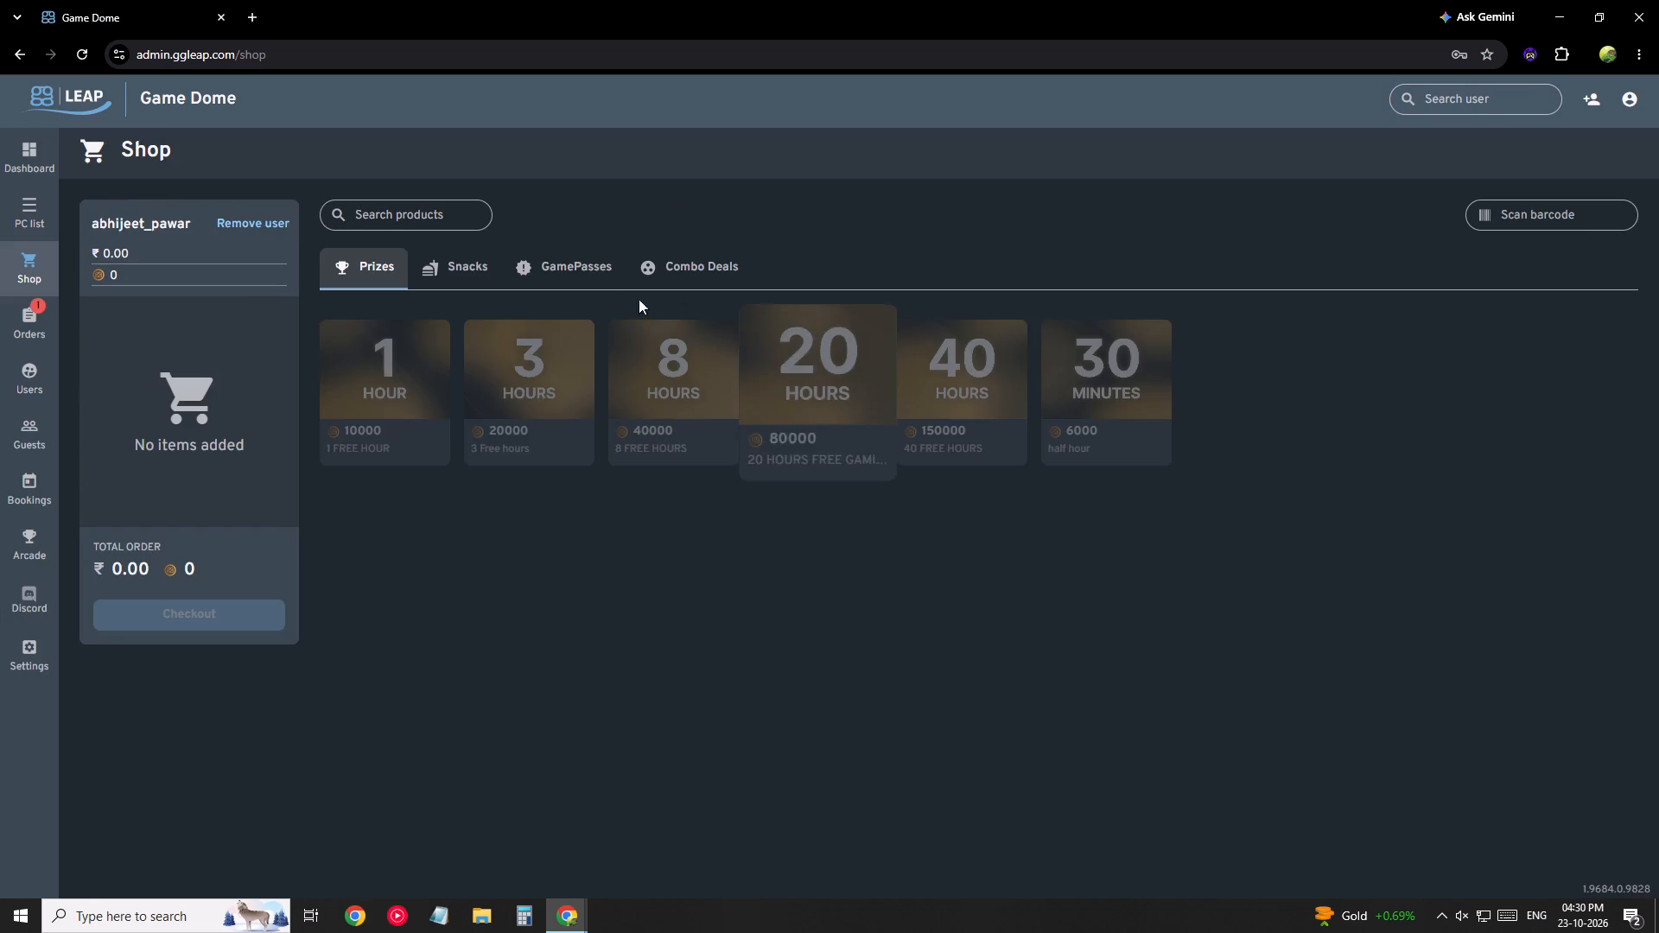
Sell this customer one 1 hr Ps5 Console rental pass for ₹100 and charge it to credit card.
click(601, 279)
click(594, 307)
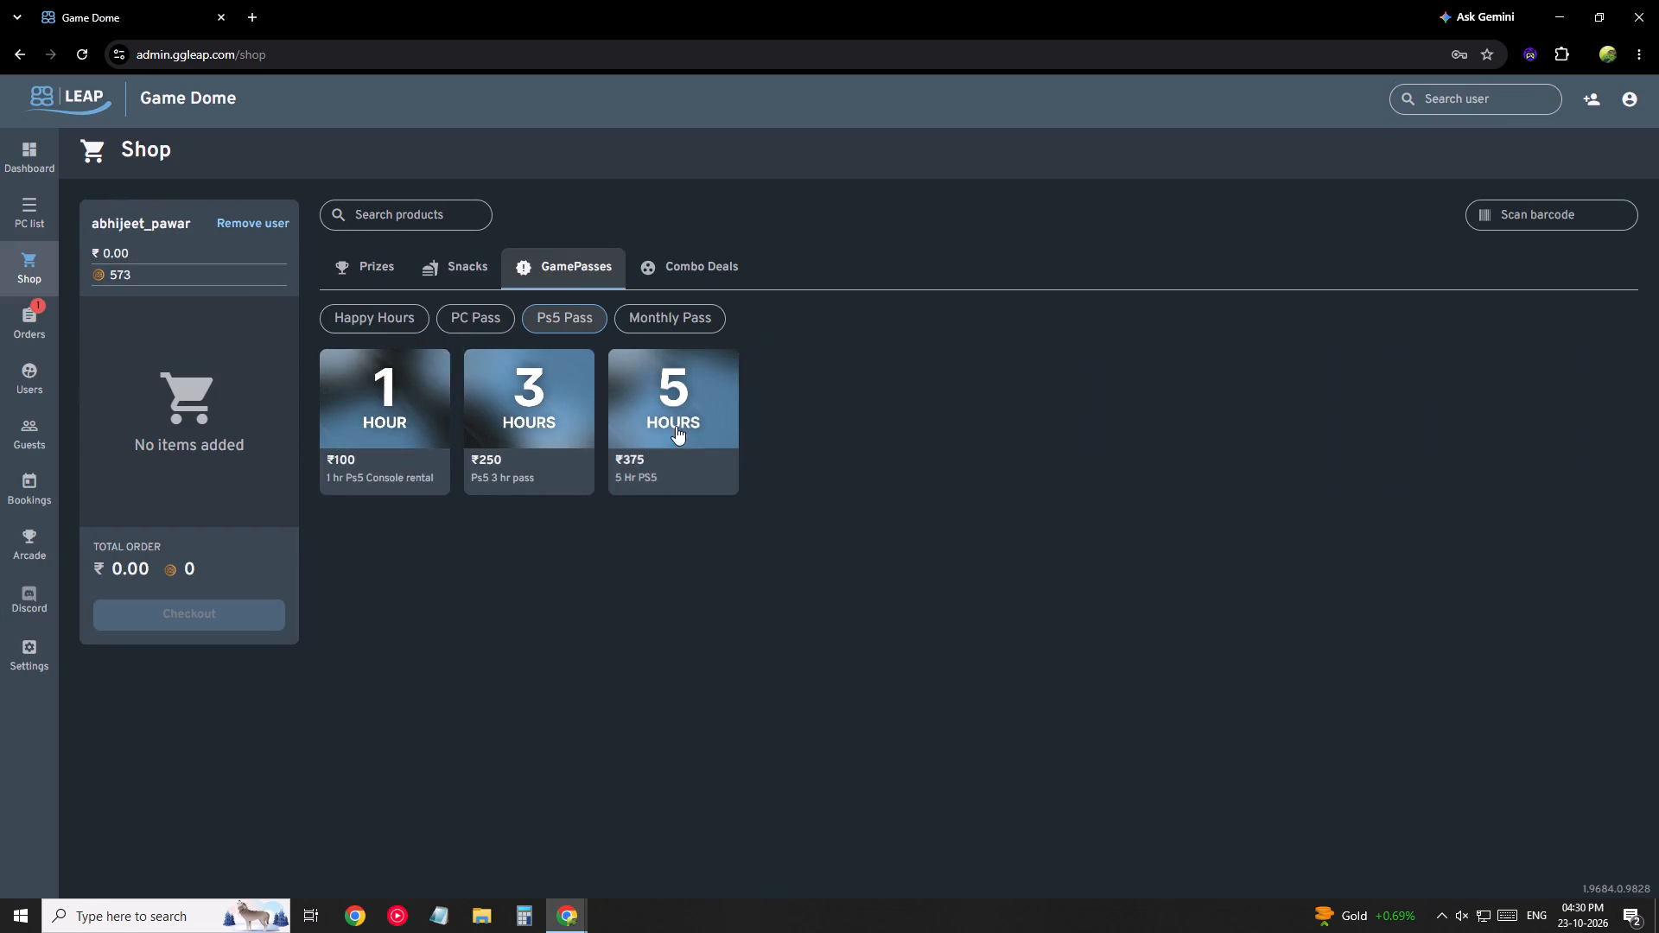
click(364, 423)
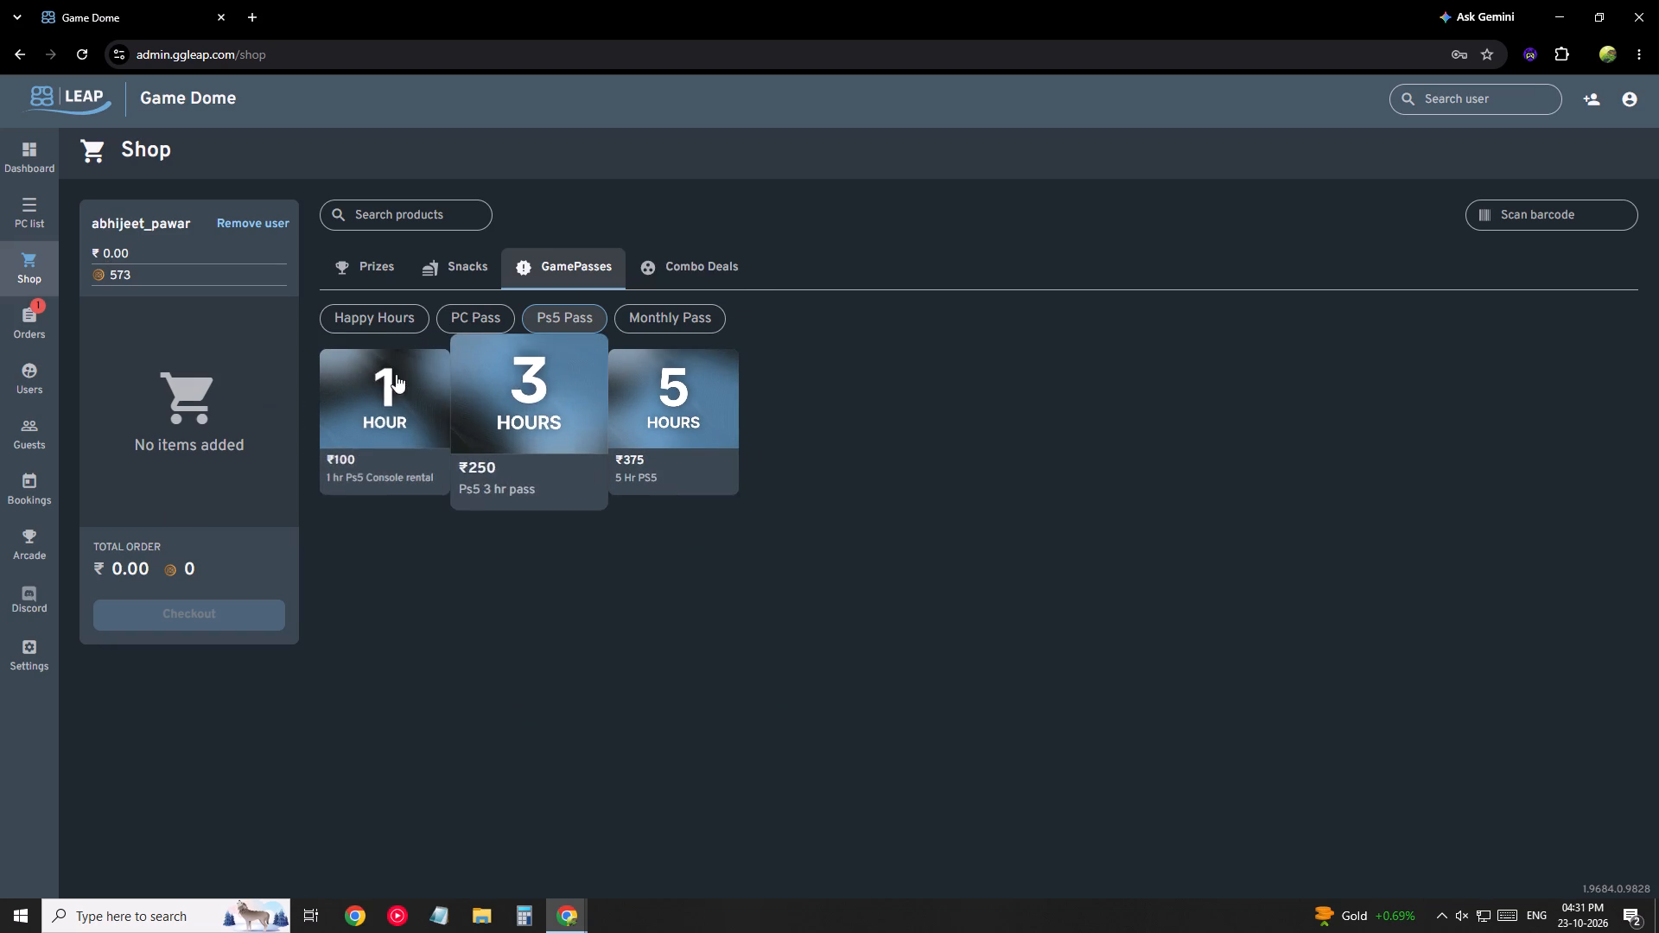
click(368, 403)
drag(142, 619, 149, 616)
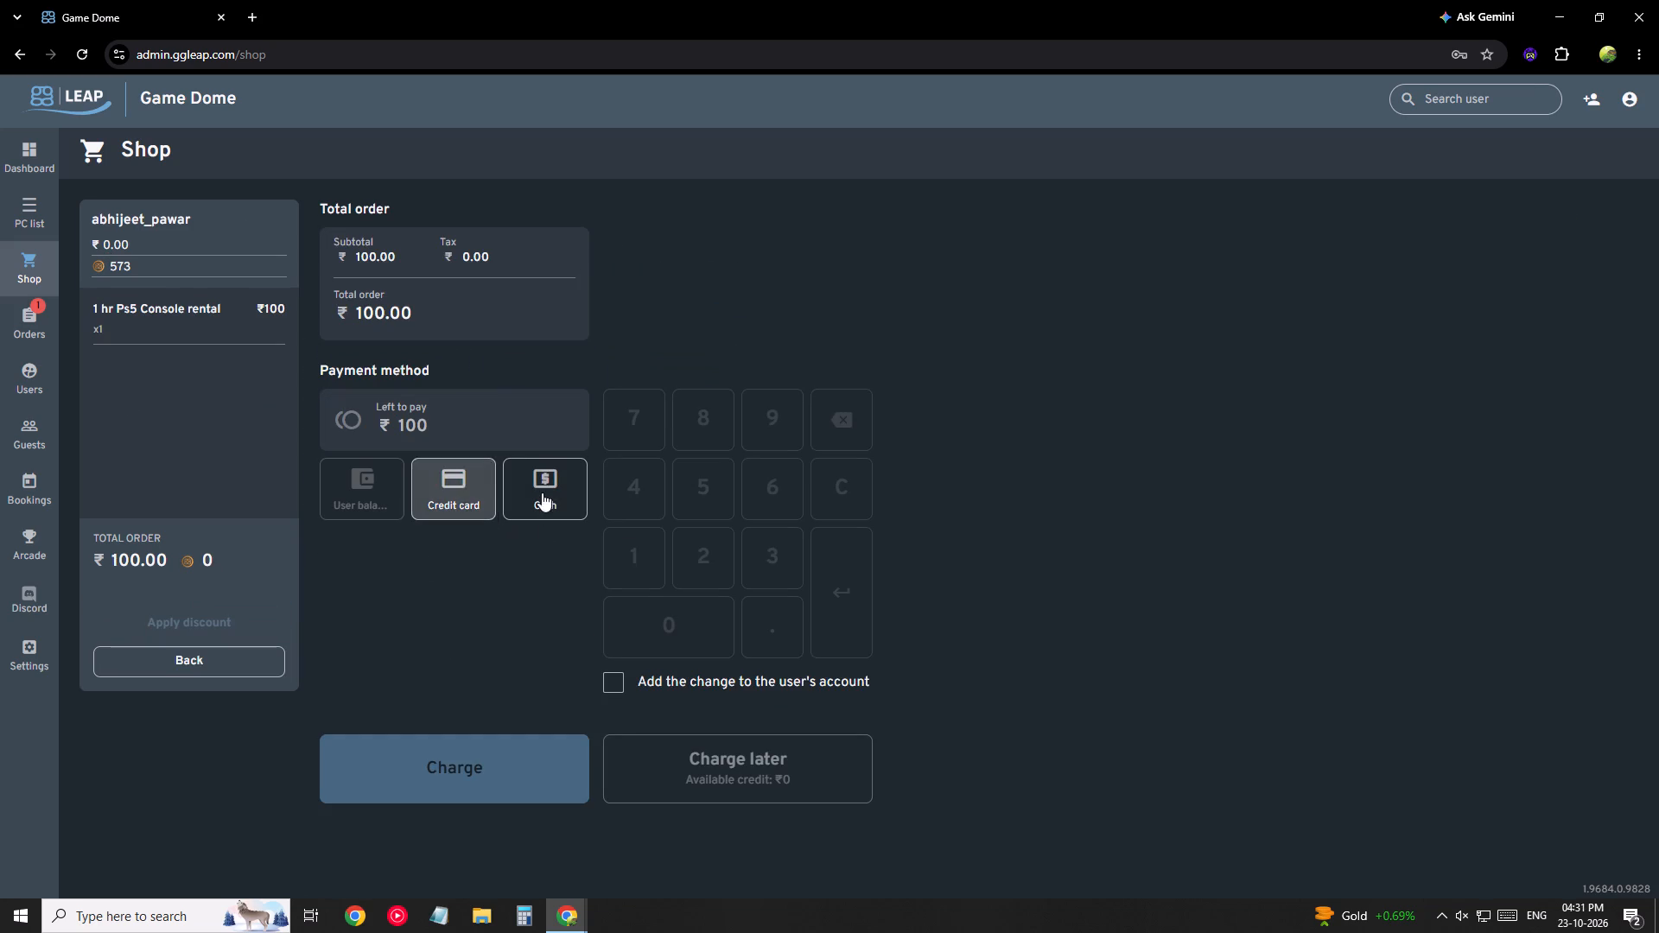
click(463, 466)
click(443, 782)
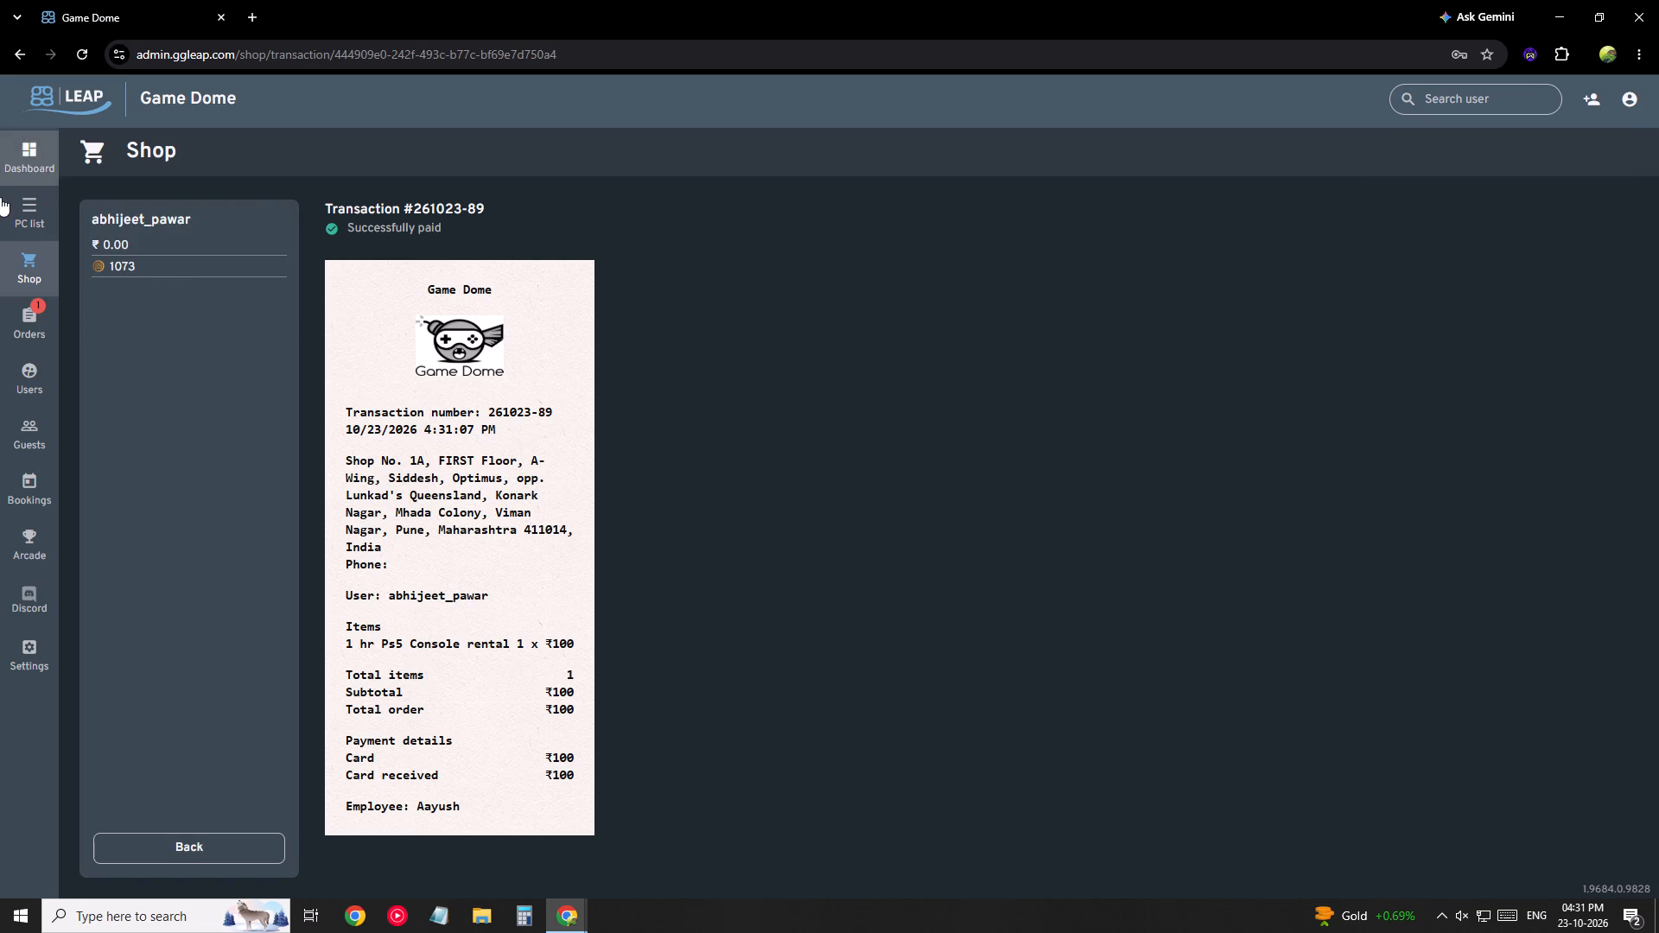
Find the second customer, Aryan, by username and open the shop for that account.
click(1448, 99)
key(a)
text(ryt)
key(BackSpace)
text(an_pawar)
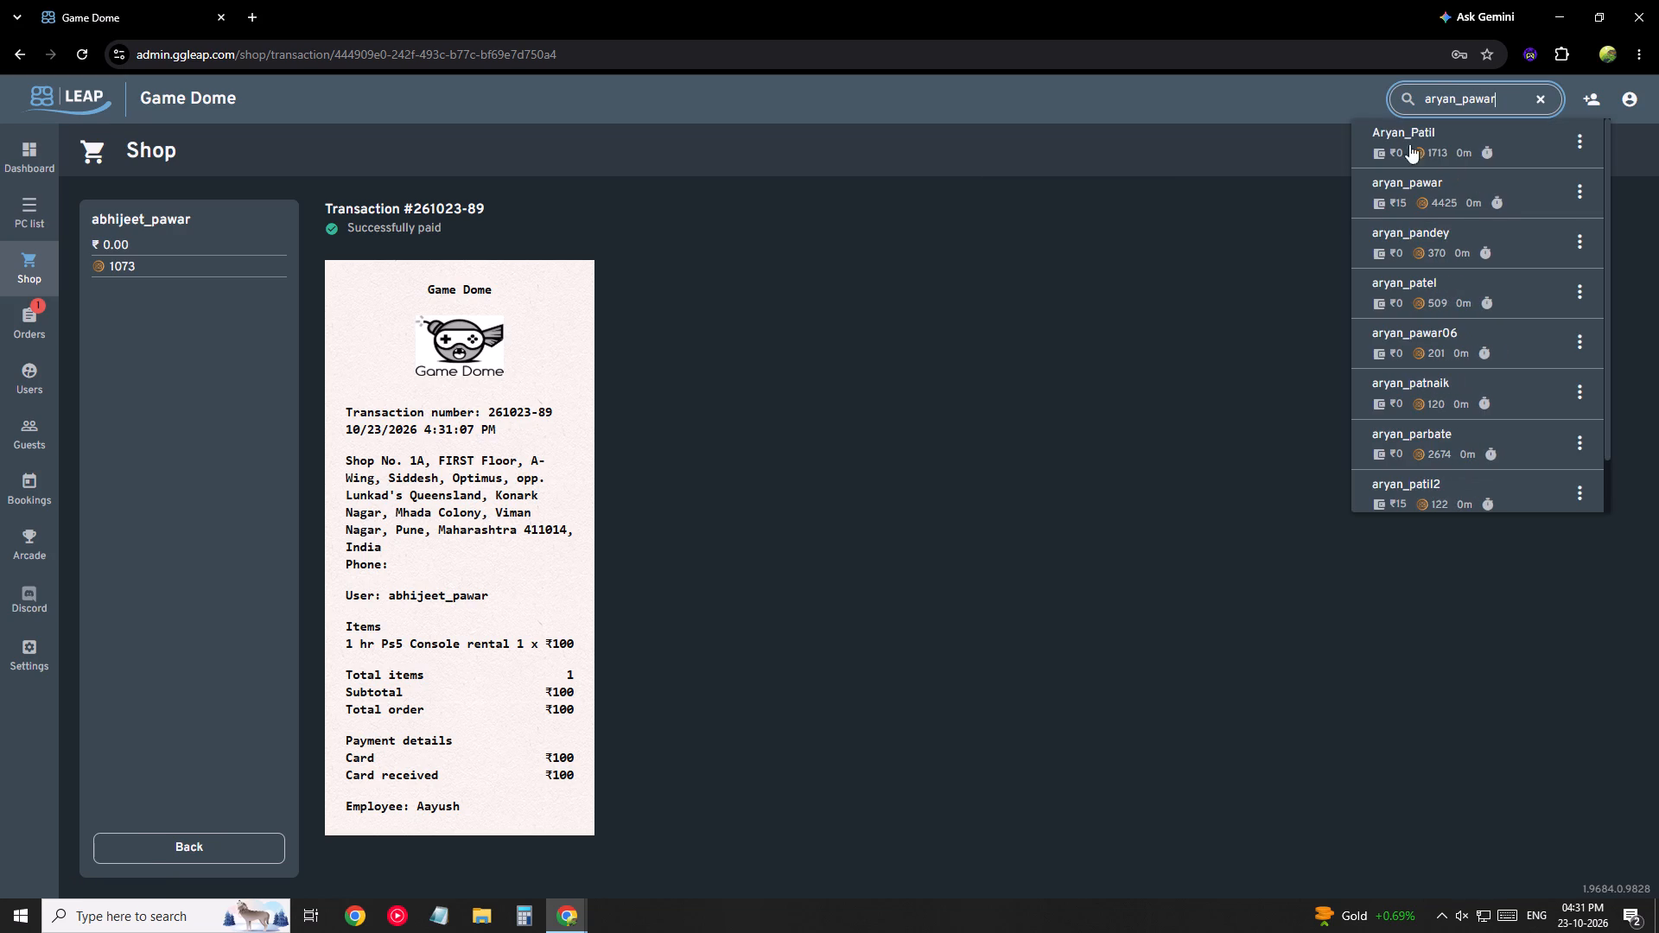
click(1581, 130)
click(1605, 137)
click(1335, 818)
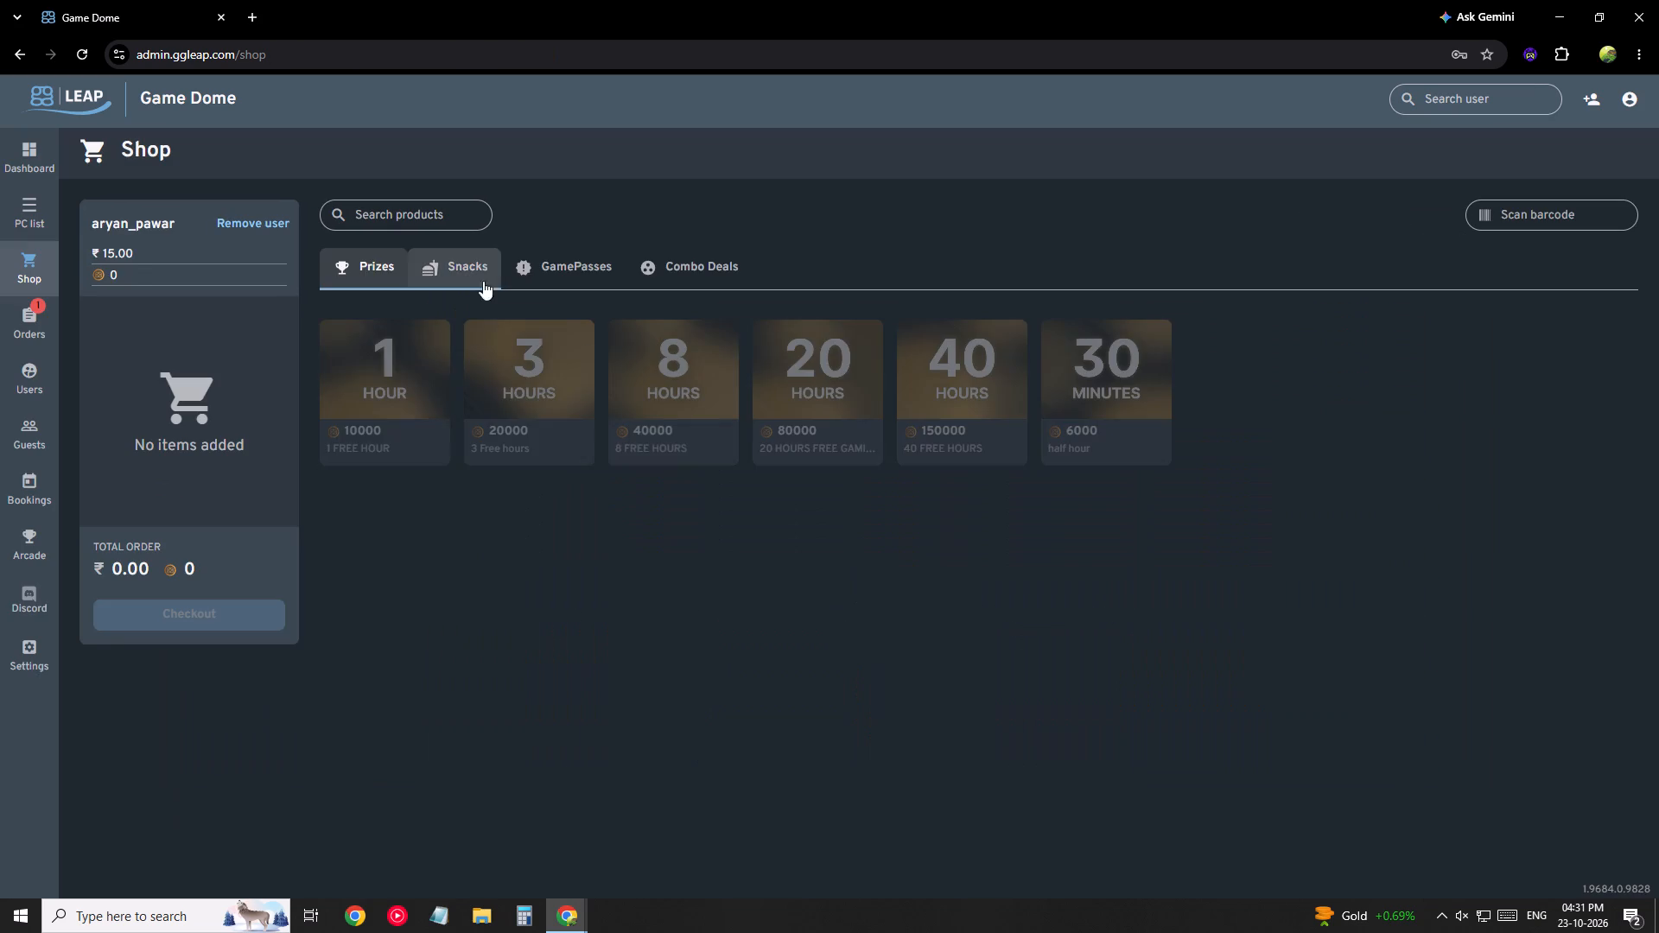
Sell Aryan one 1 hr Ps5 Console rental pass for ₹100 and charge it to credit card.
click(554, 258)
click(557, 346)
click(550, 313)
click(432, 423)
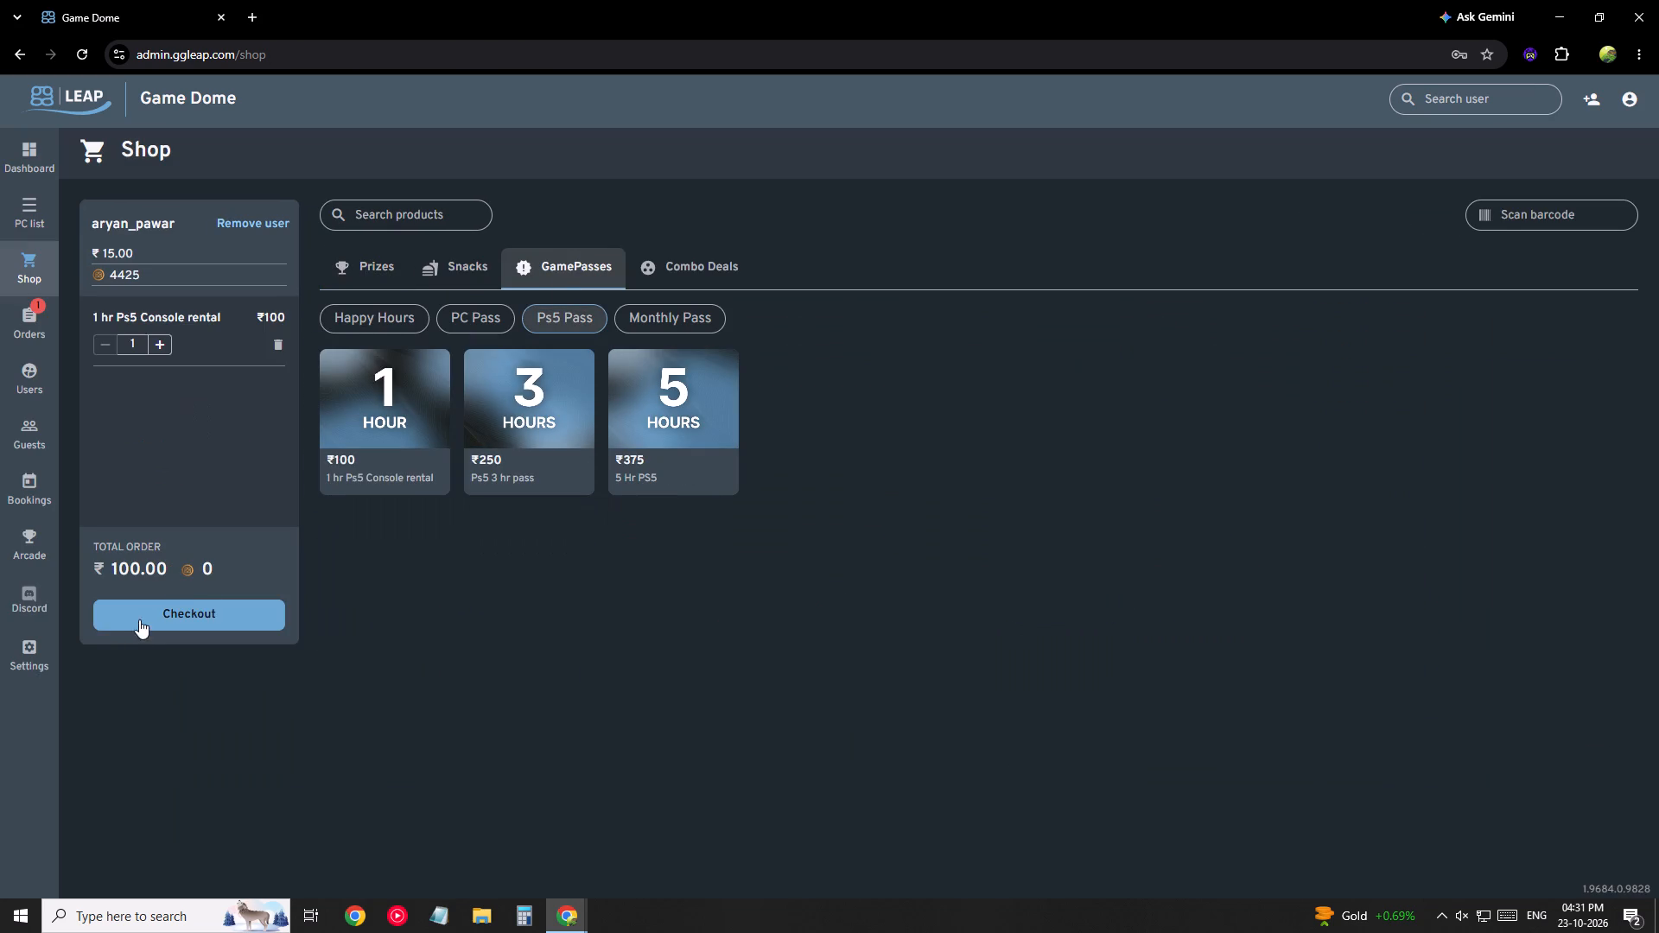
click(179, 623)
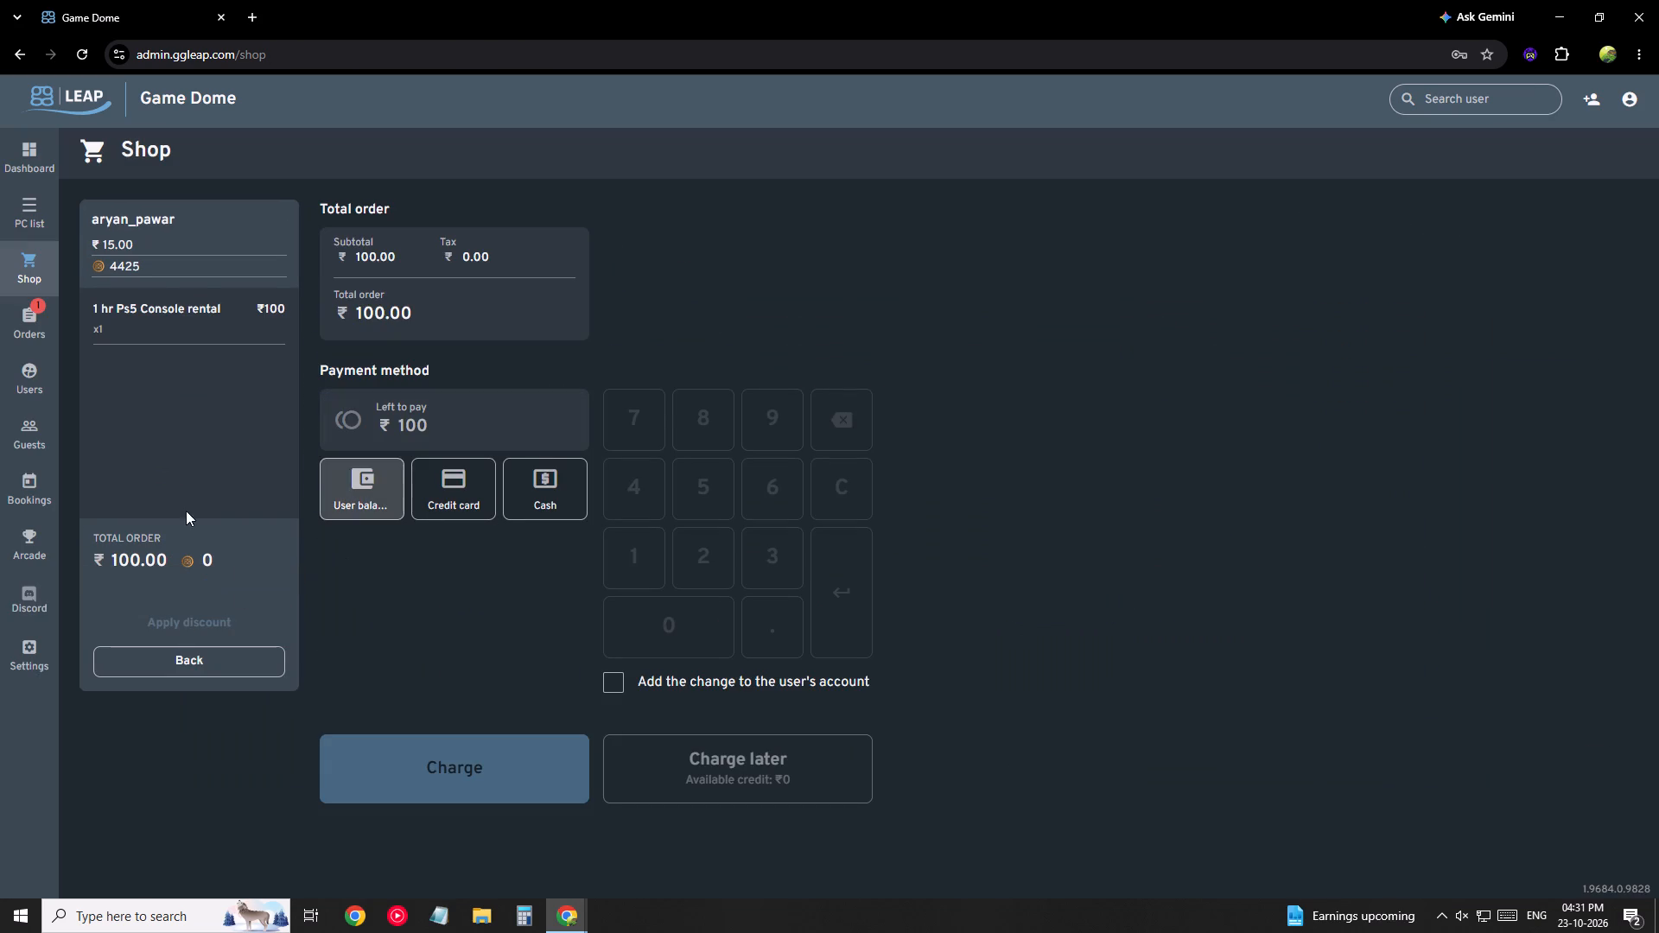
click(413, 466)
click(412, 771)
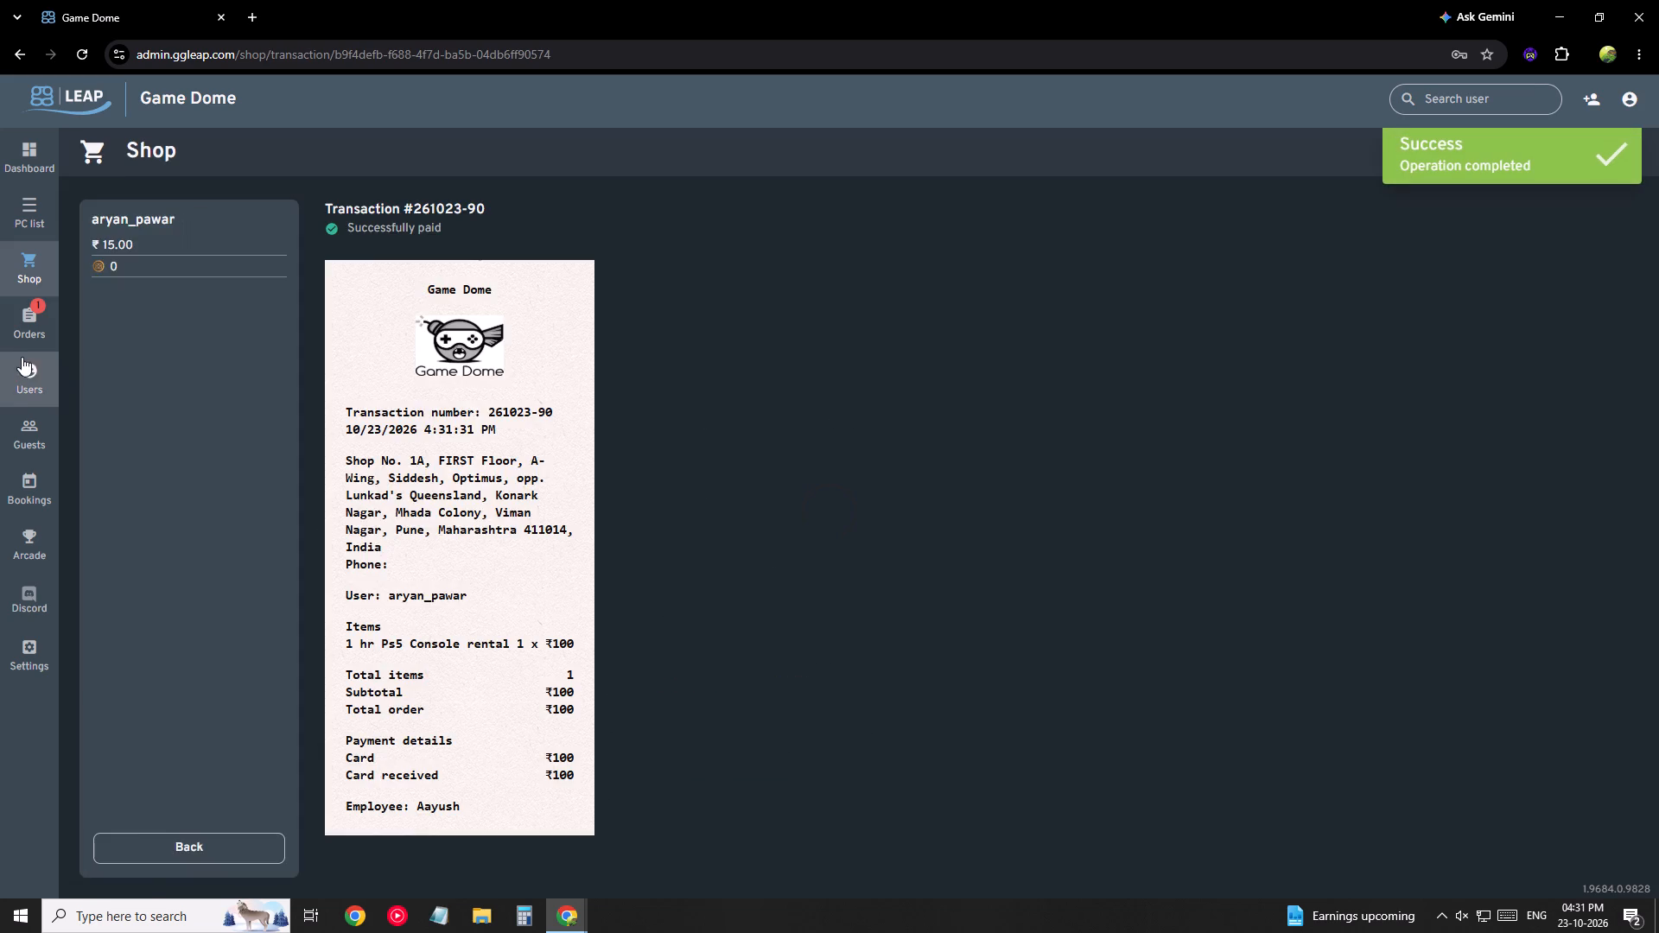
Open the order history and review the most recent orders.
click(9, 316)
click(403, 212)
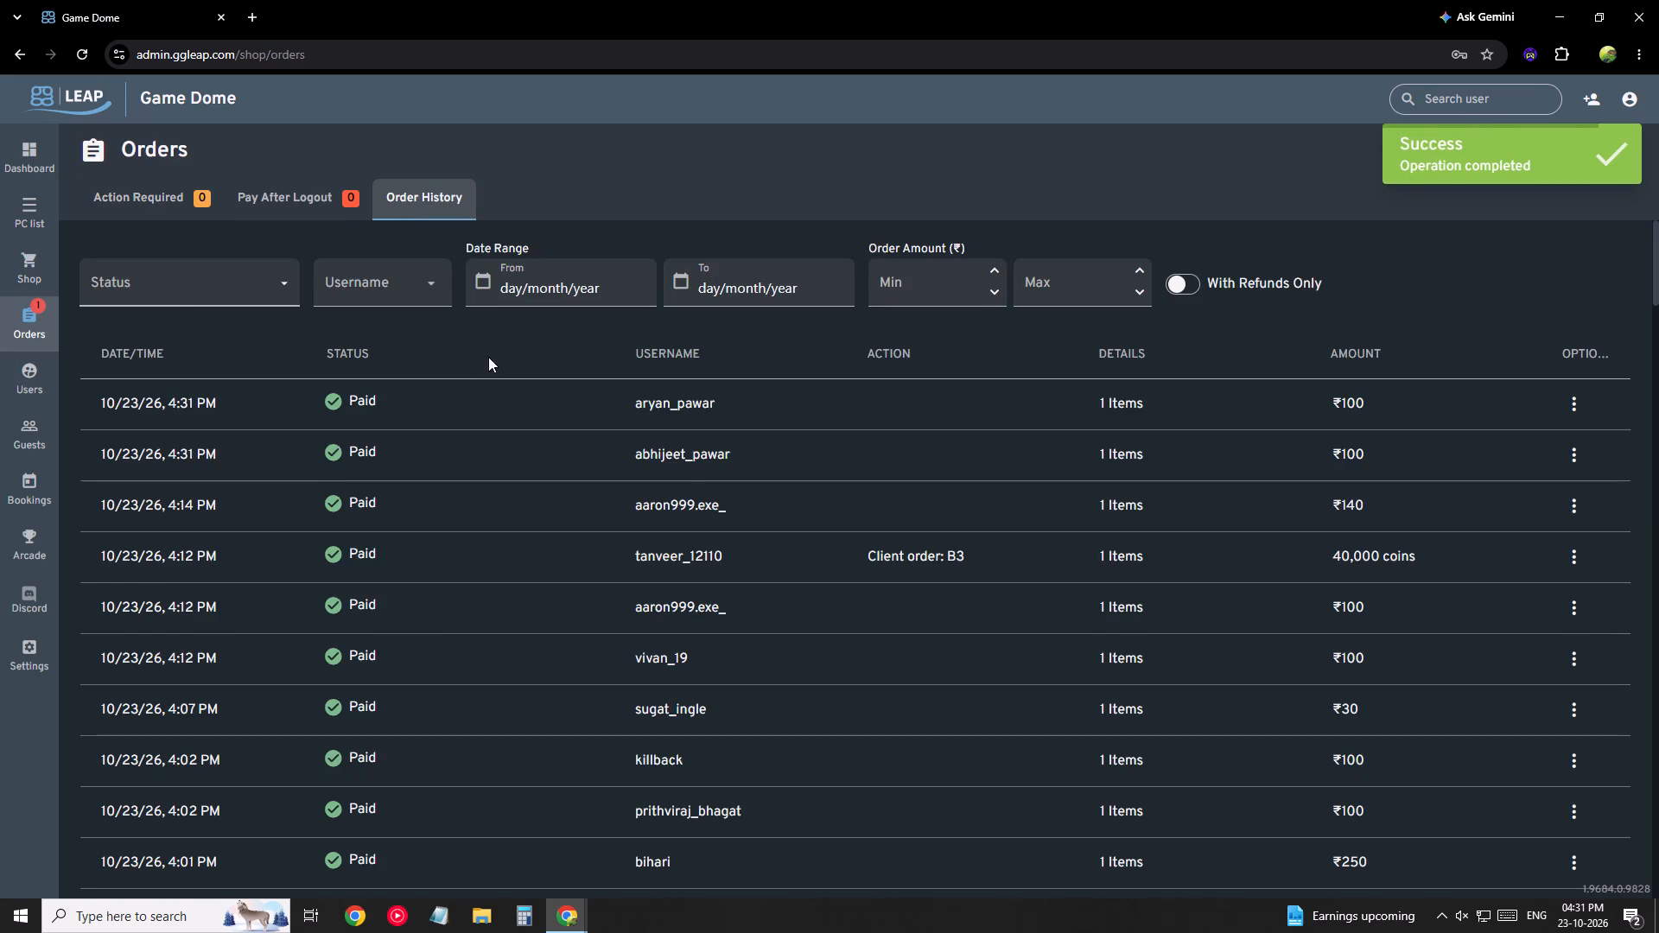
scroll(755, 533, down, 2)
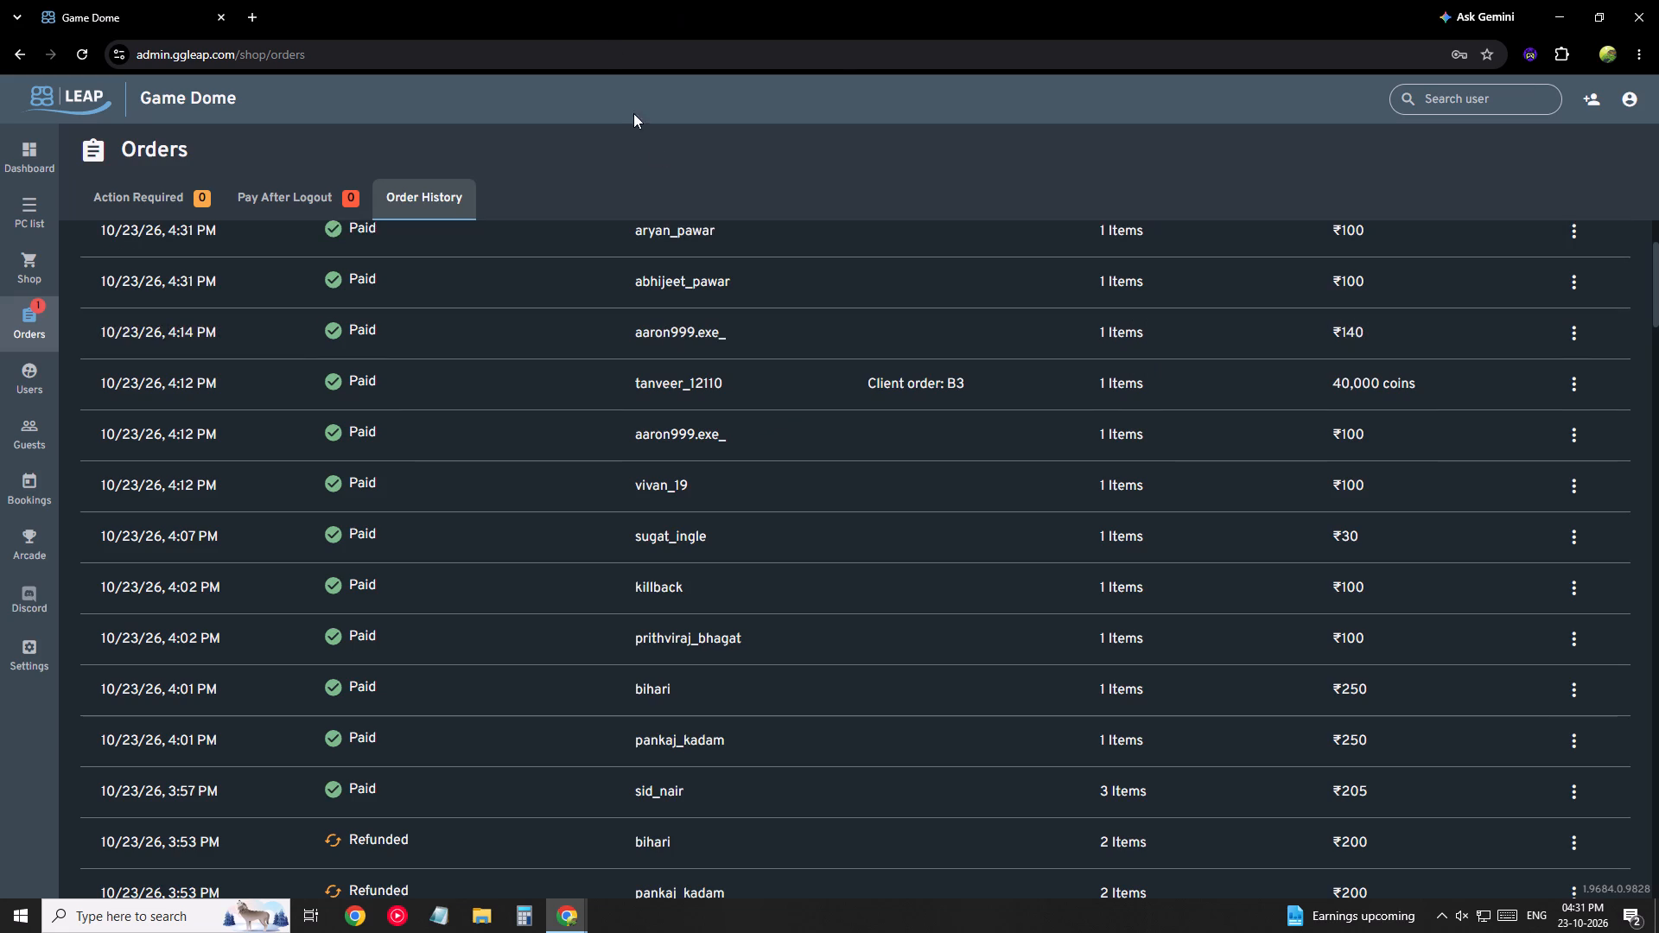
scroll(661, 159, up, 6)
Return to the PC list and check which consoles are in use and their time to logout.
click(0, 201)
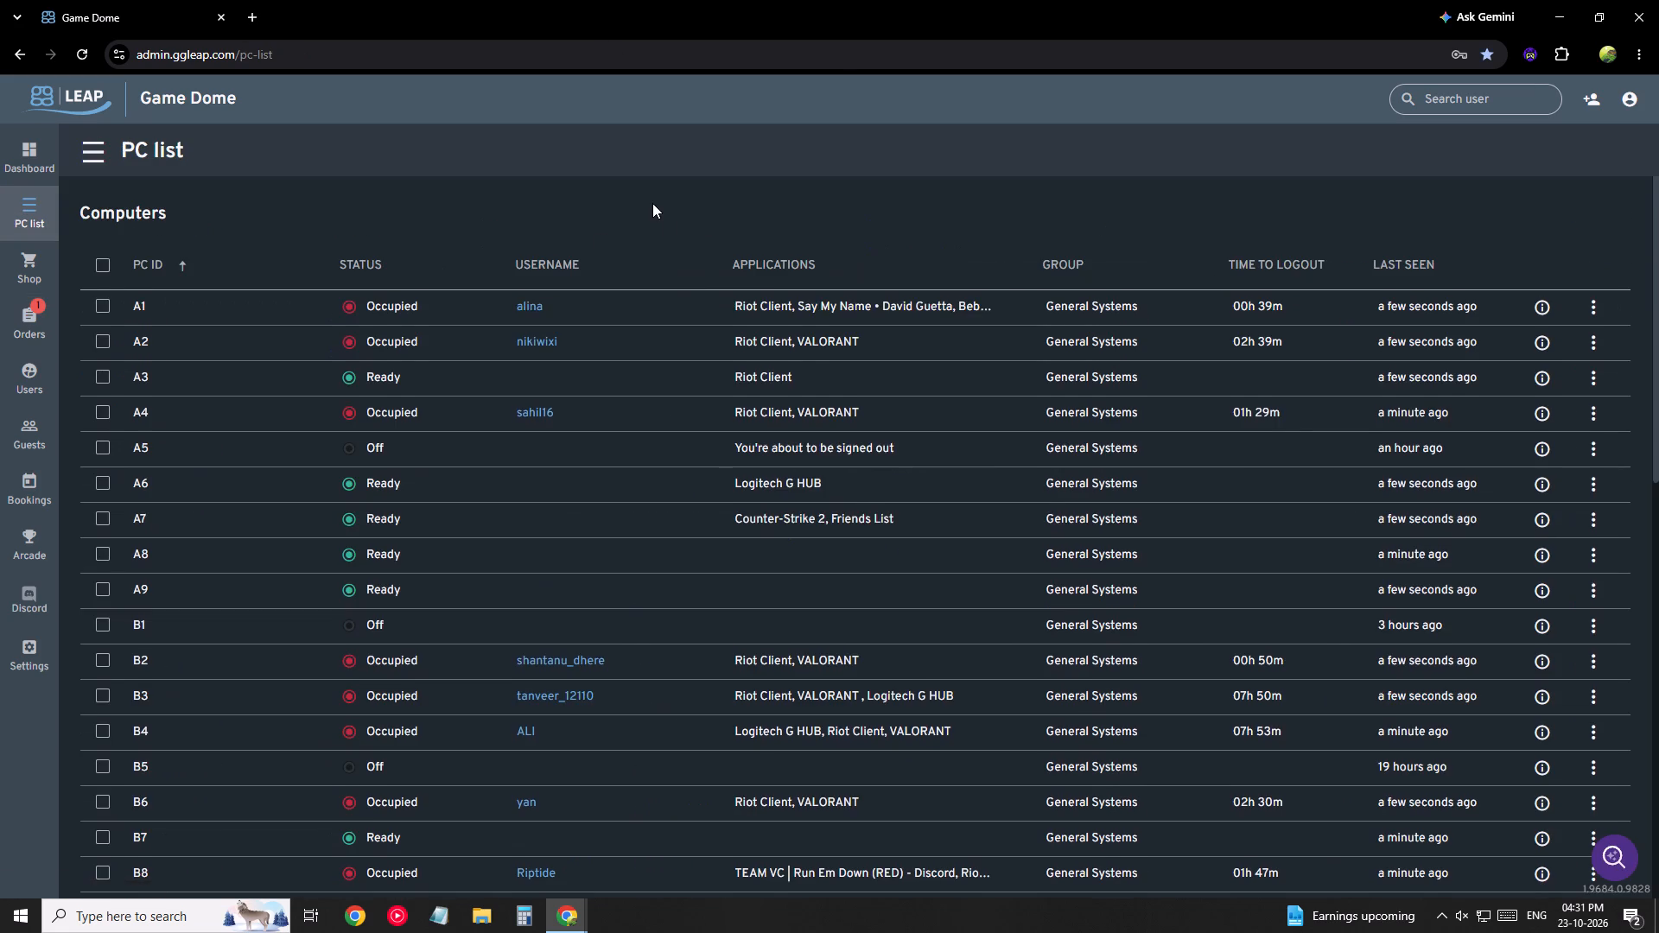
scroll(652, 203, down, 6)
scroll(582, 467, down, 5)
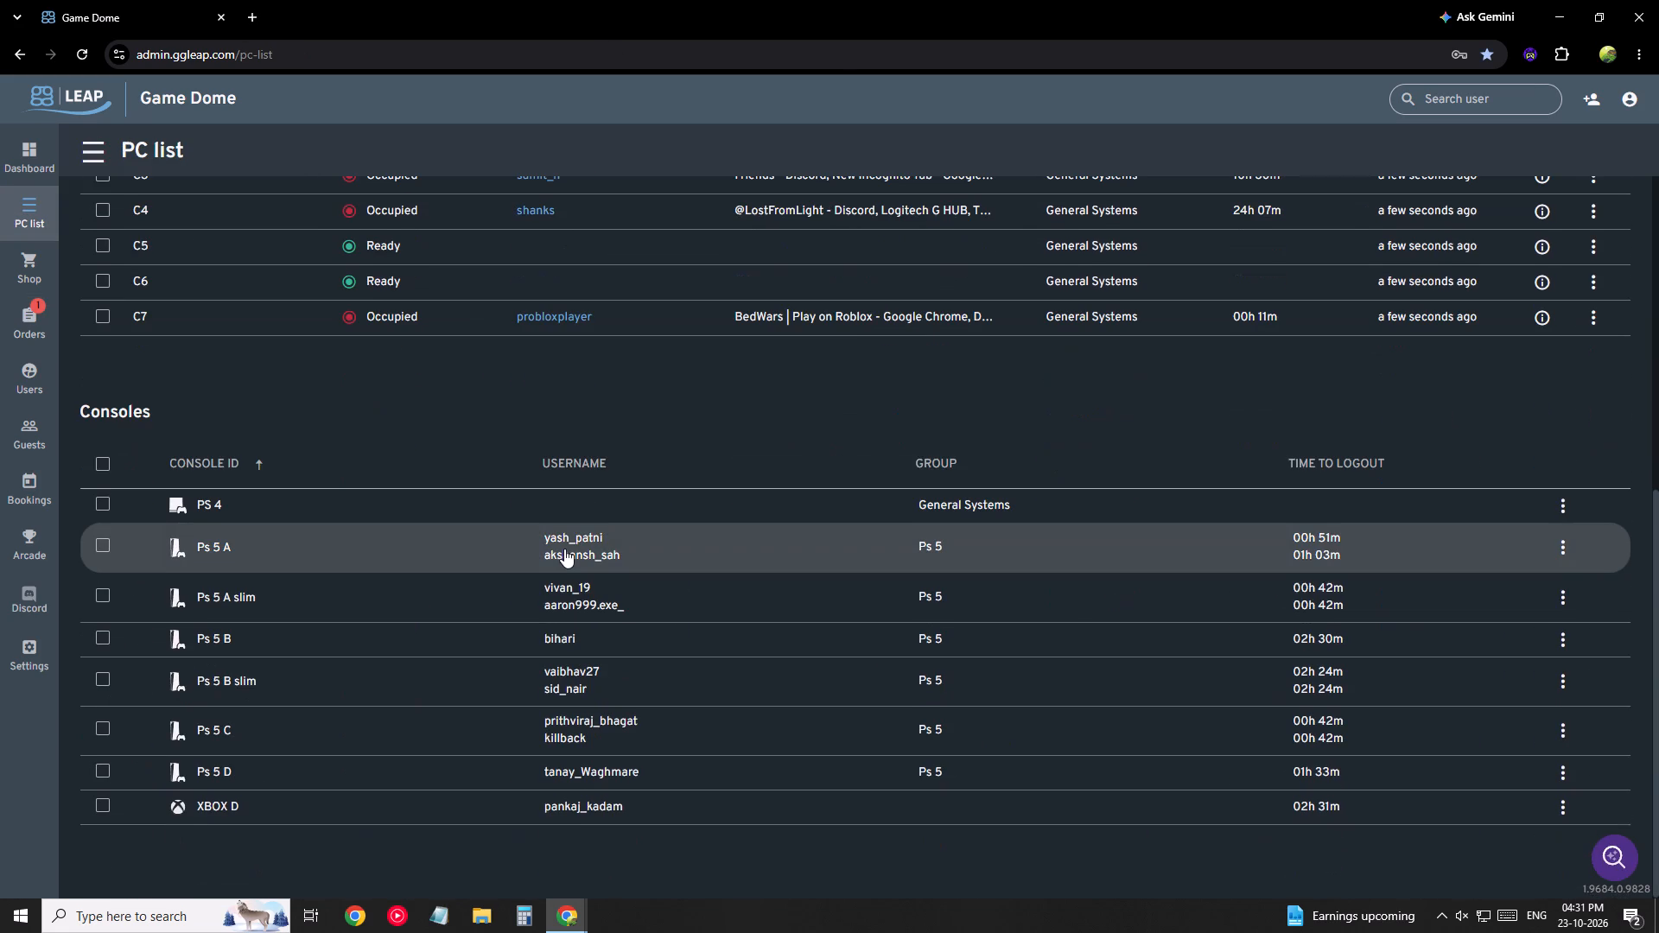
scroll(564, 549, down, 3)
scroll(564, 549, up, 1)
scroll(564, 549, down, 1)
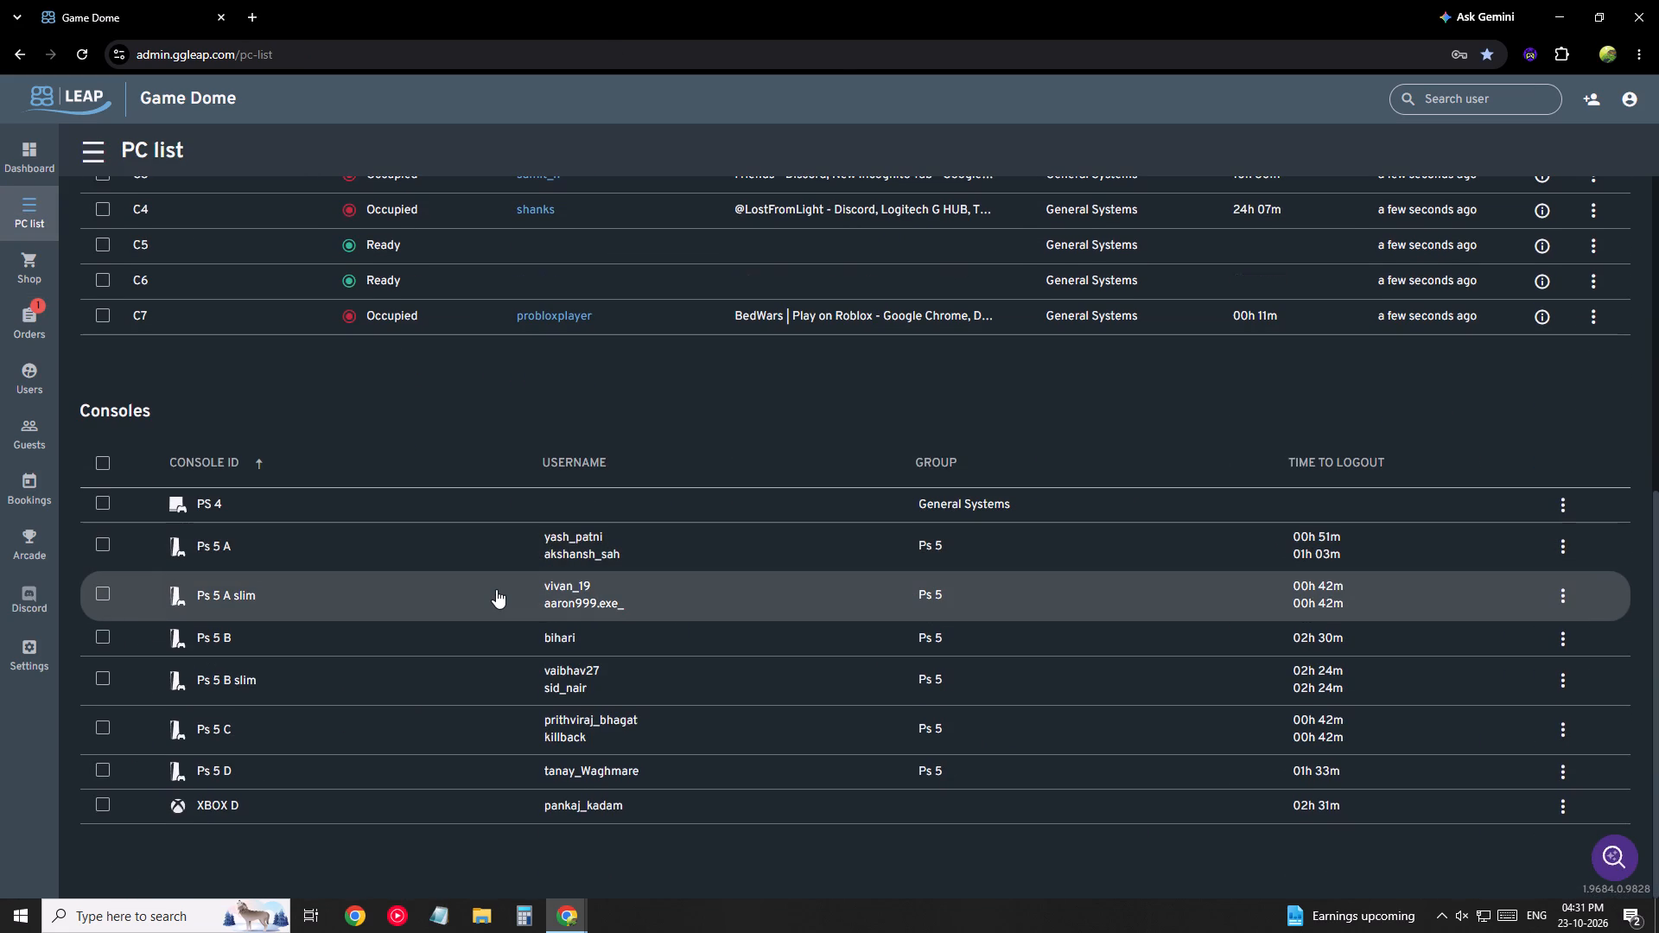
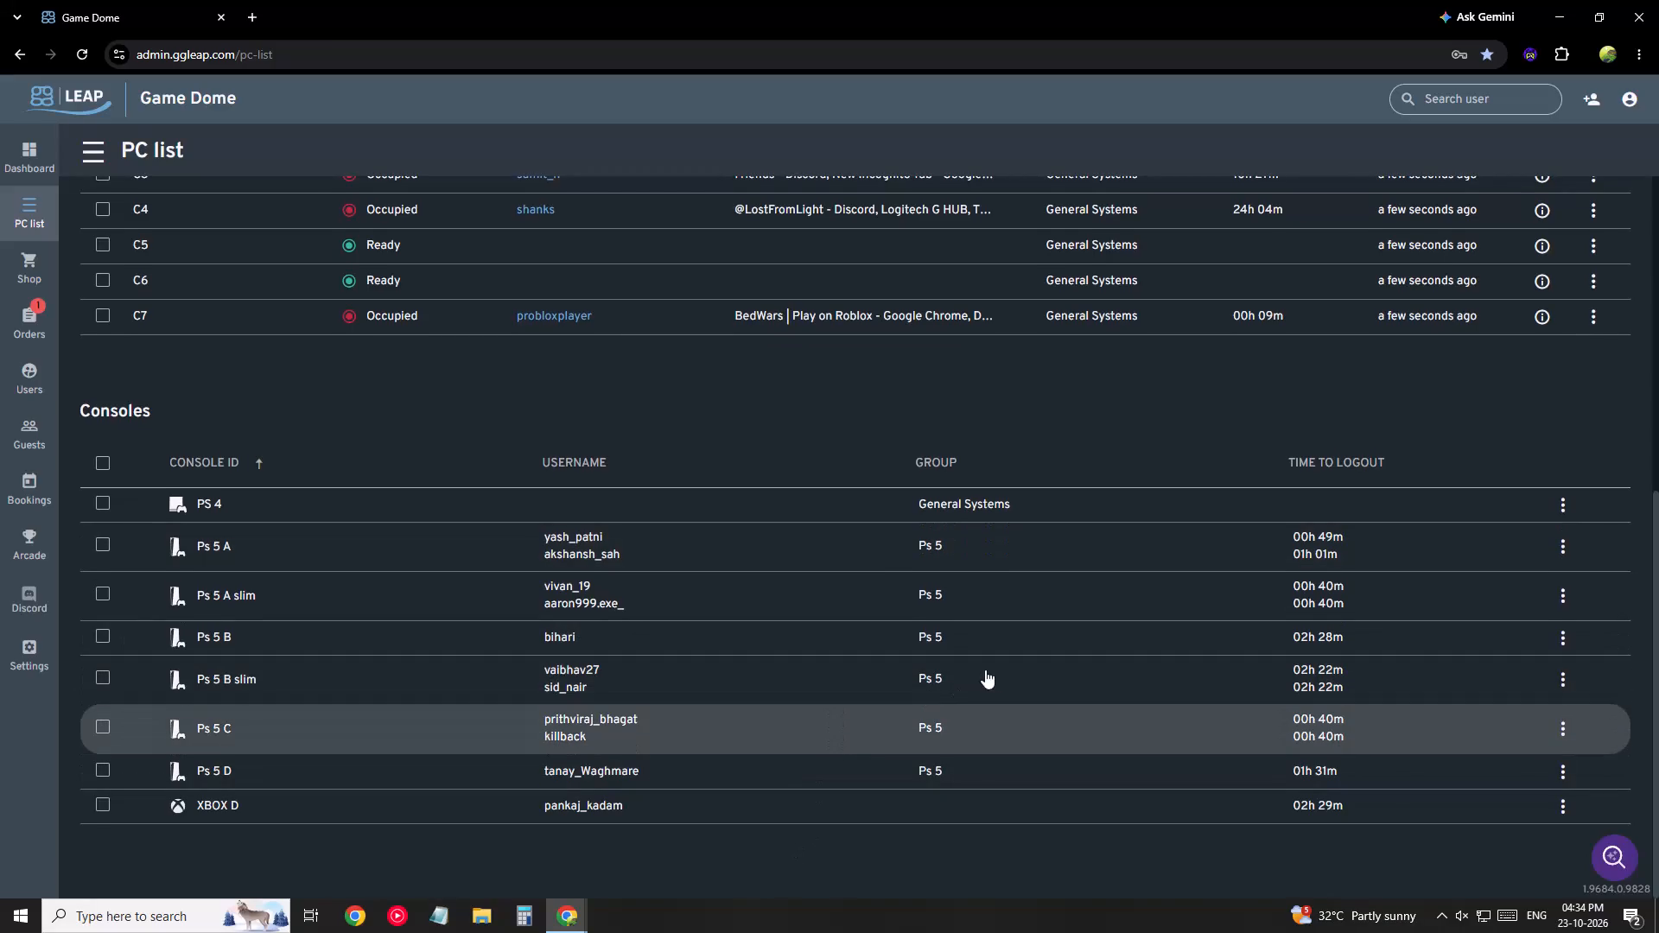
Add the customer Aryan to console Ps 5 B, finding the account by username and logging it in.
click(1567, 639)
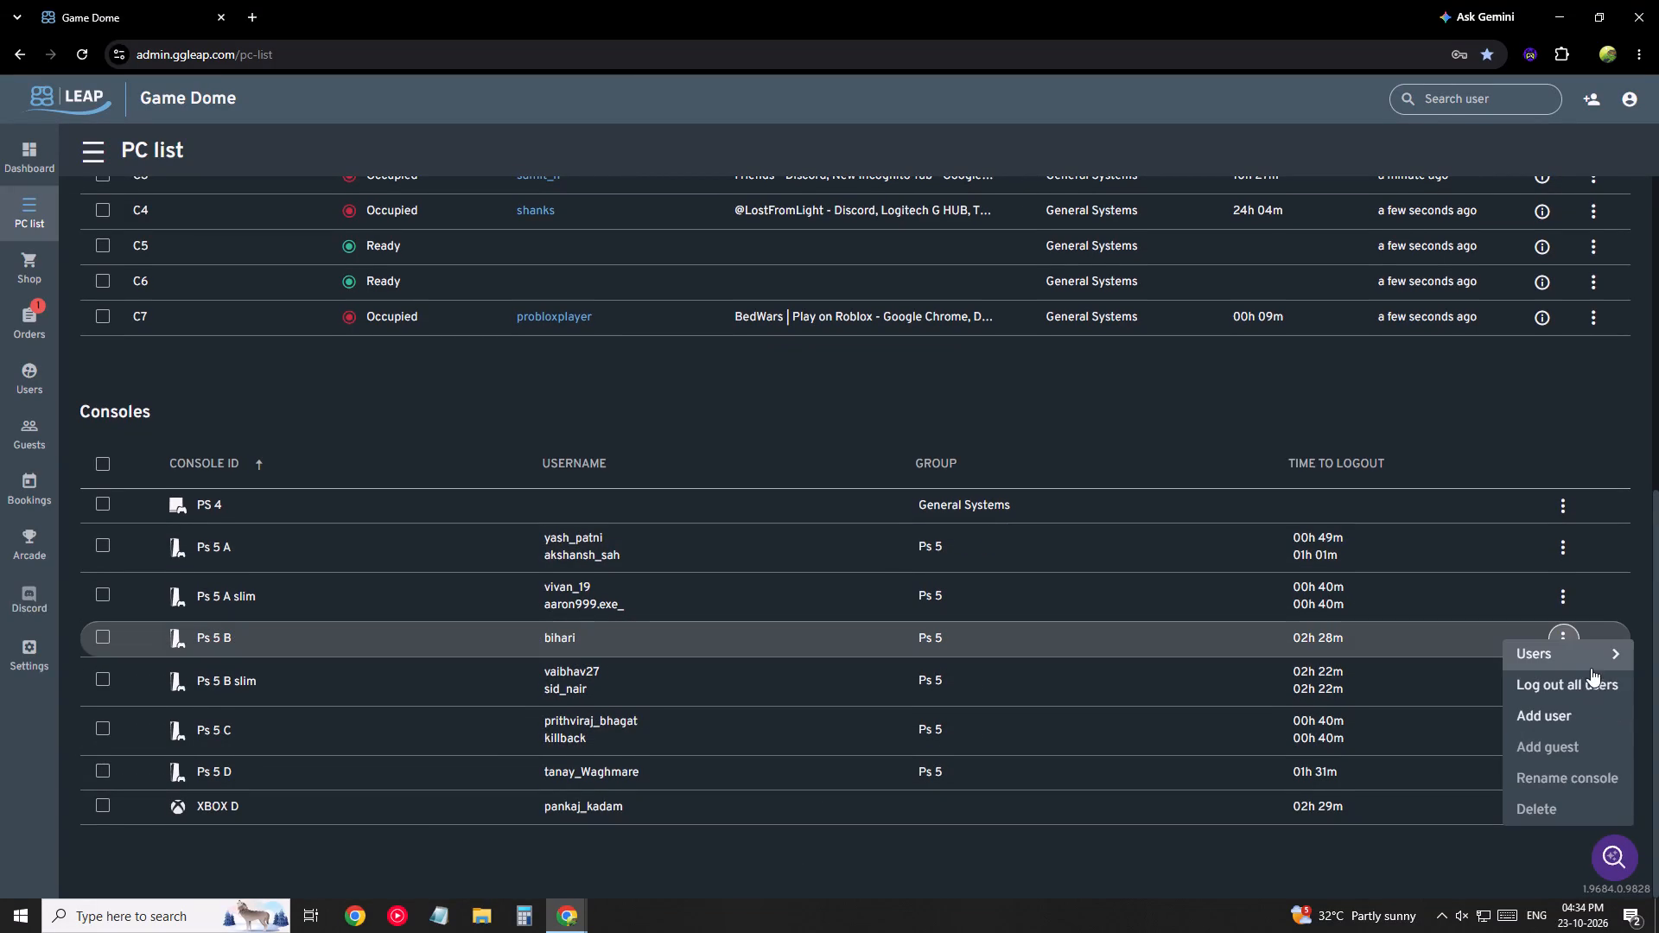
click(1579, 714)
click(861, 461)
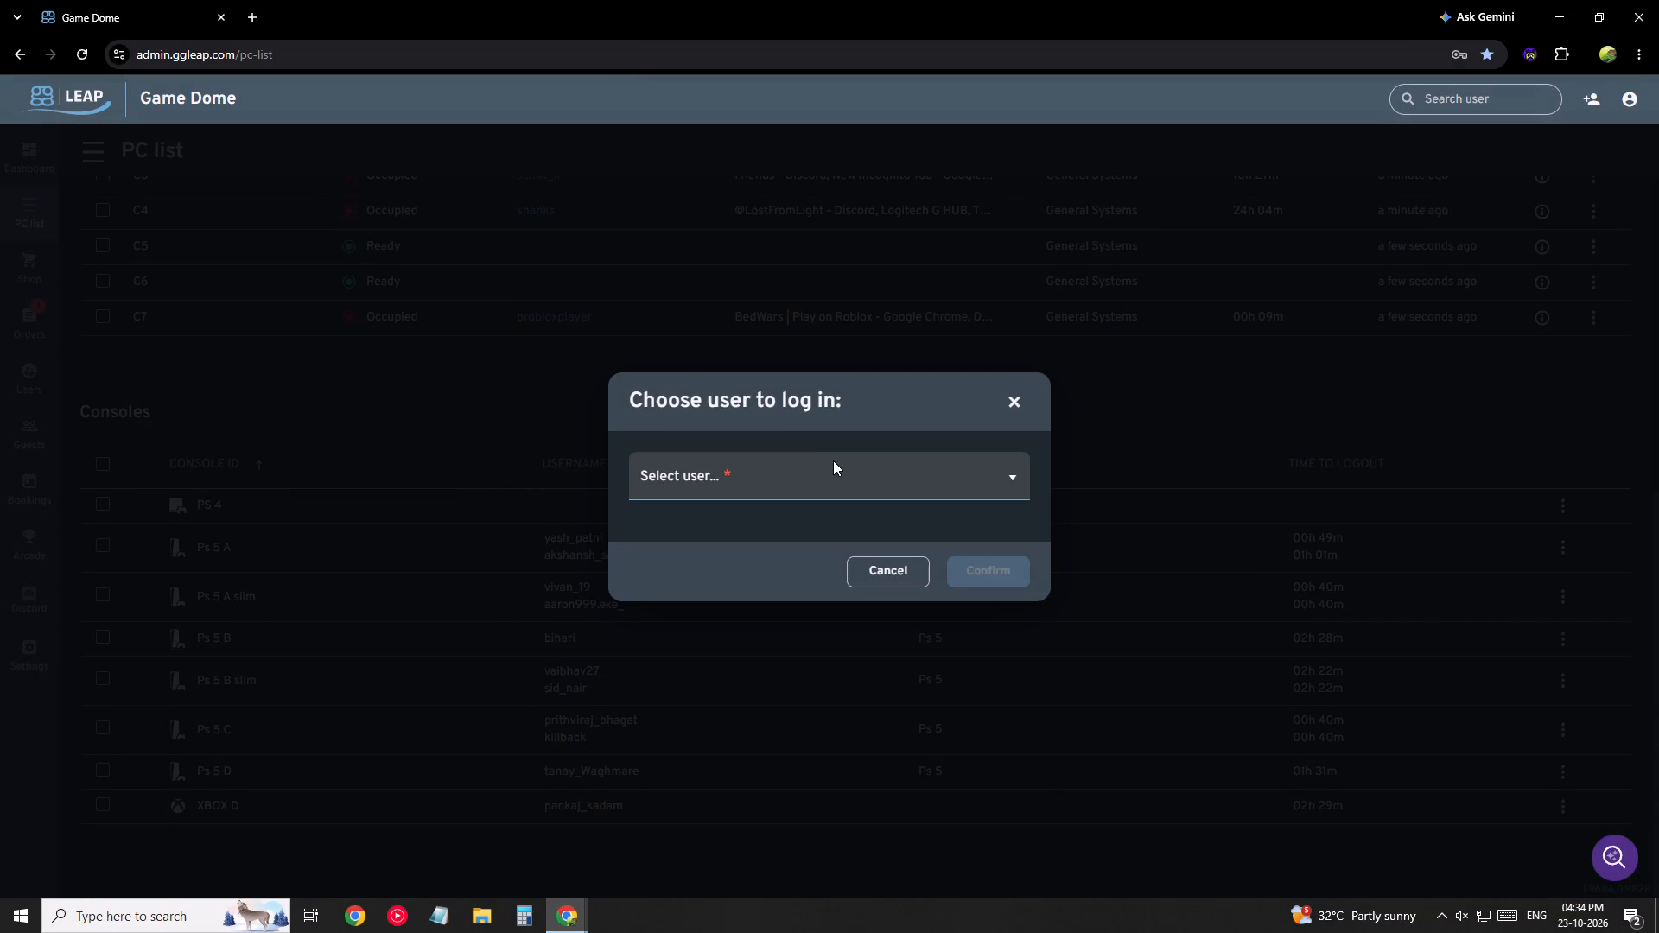
click(822, 461)
click(814, 478)
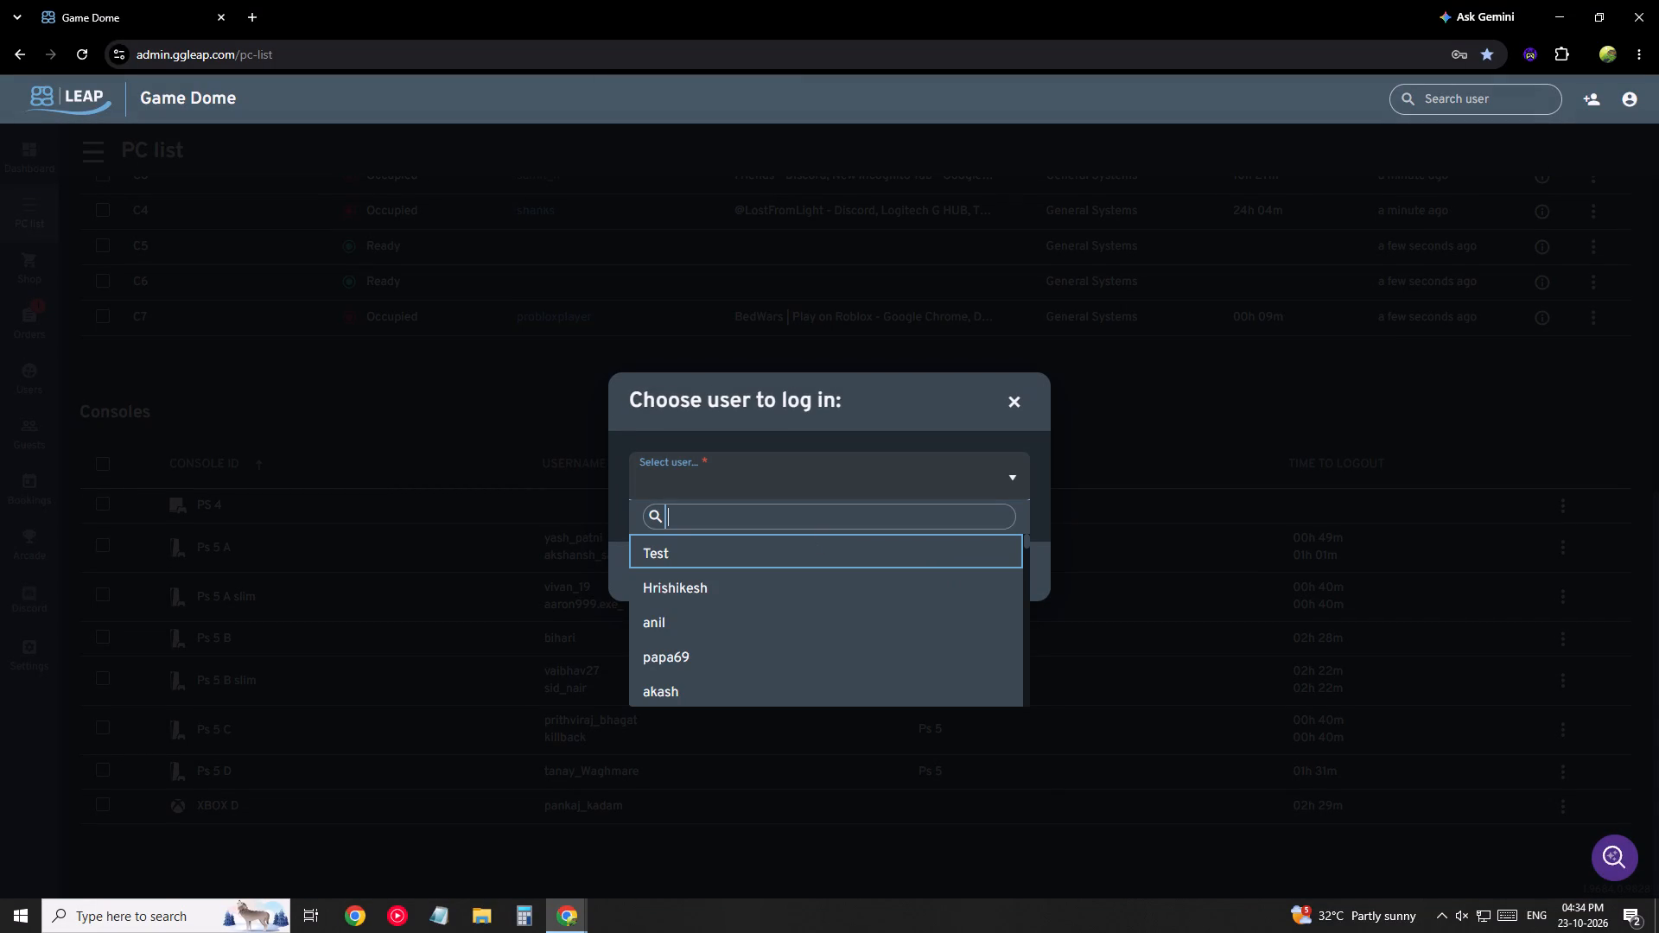
click(793, 518)
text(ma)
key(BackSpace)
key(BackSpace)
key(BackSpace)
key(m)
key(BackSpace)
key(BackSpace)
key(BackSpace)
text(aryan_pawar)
scroll(818, 499, up, 1)
click(826, 559)
click(990, 571)
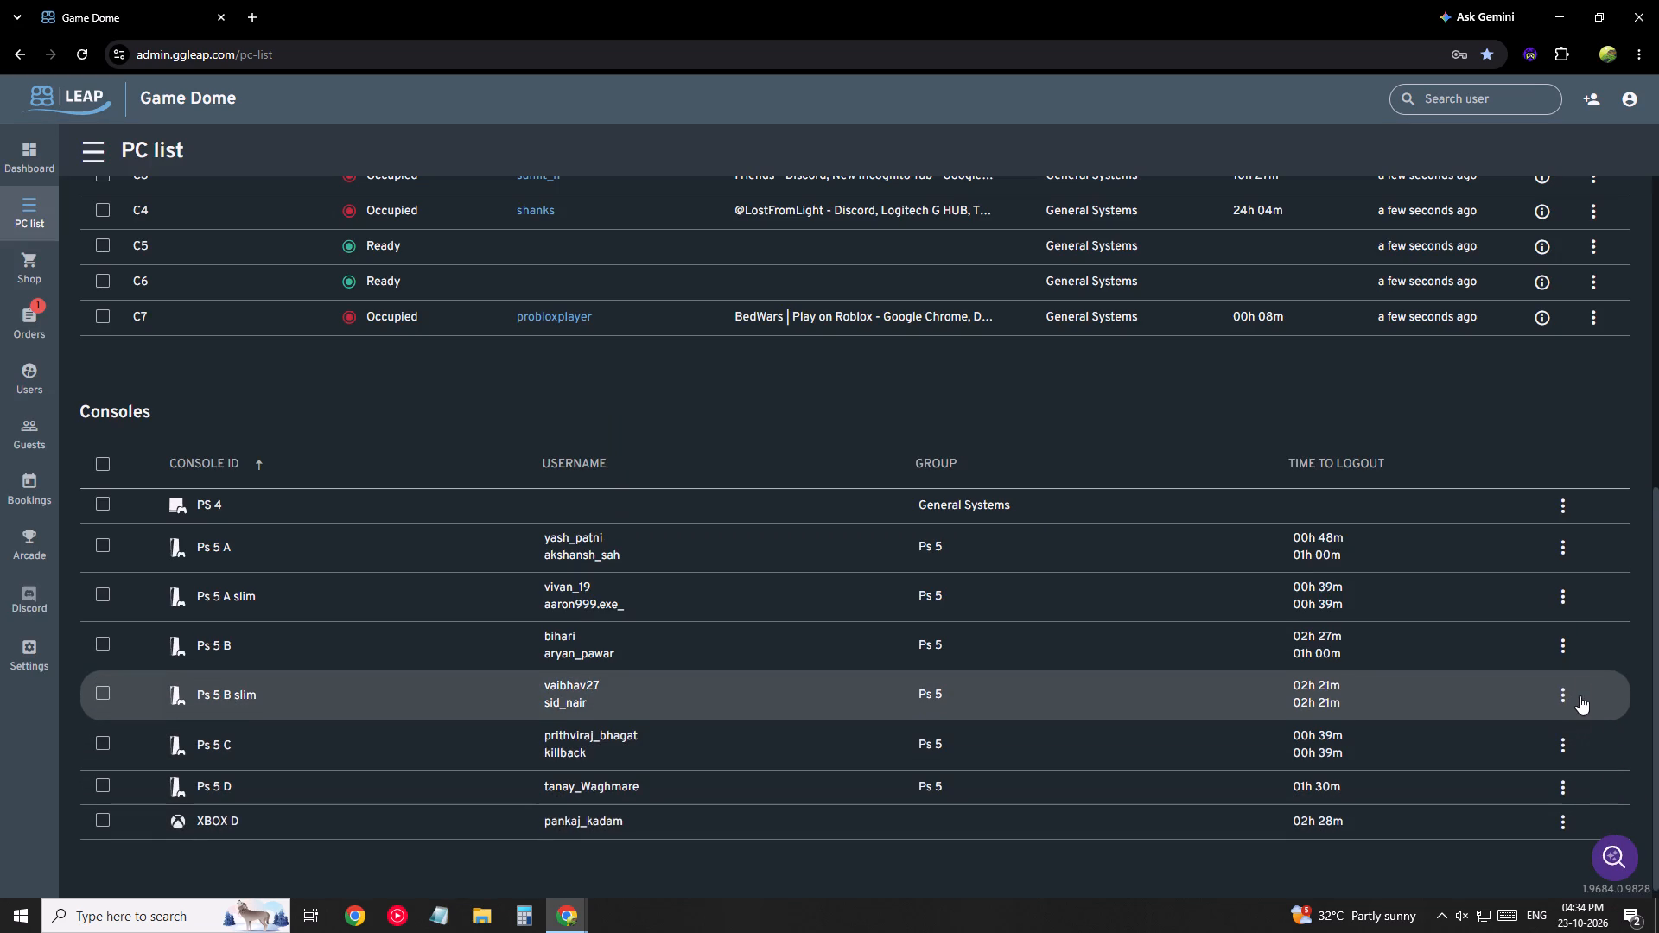
Add the customer Abhijeet to the same Ps 5 B console, finding the account by username and logging it in.
click(1559, 645)
click(1576, 730)
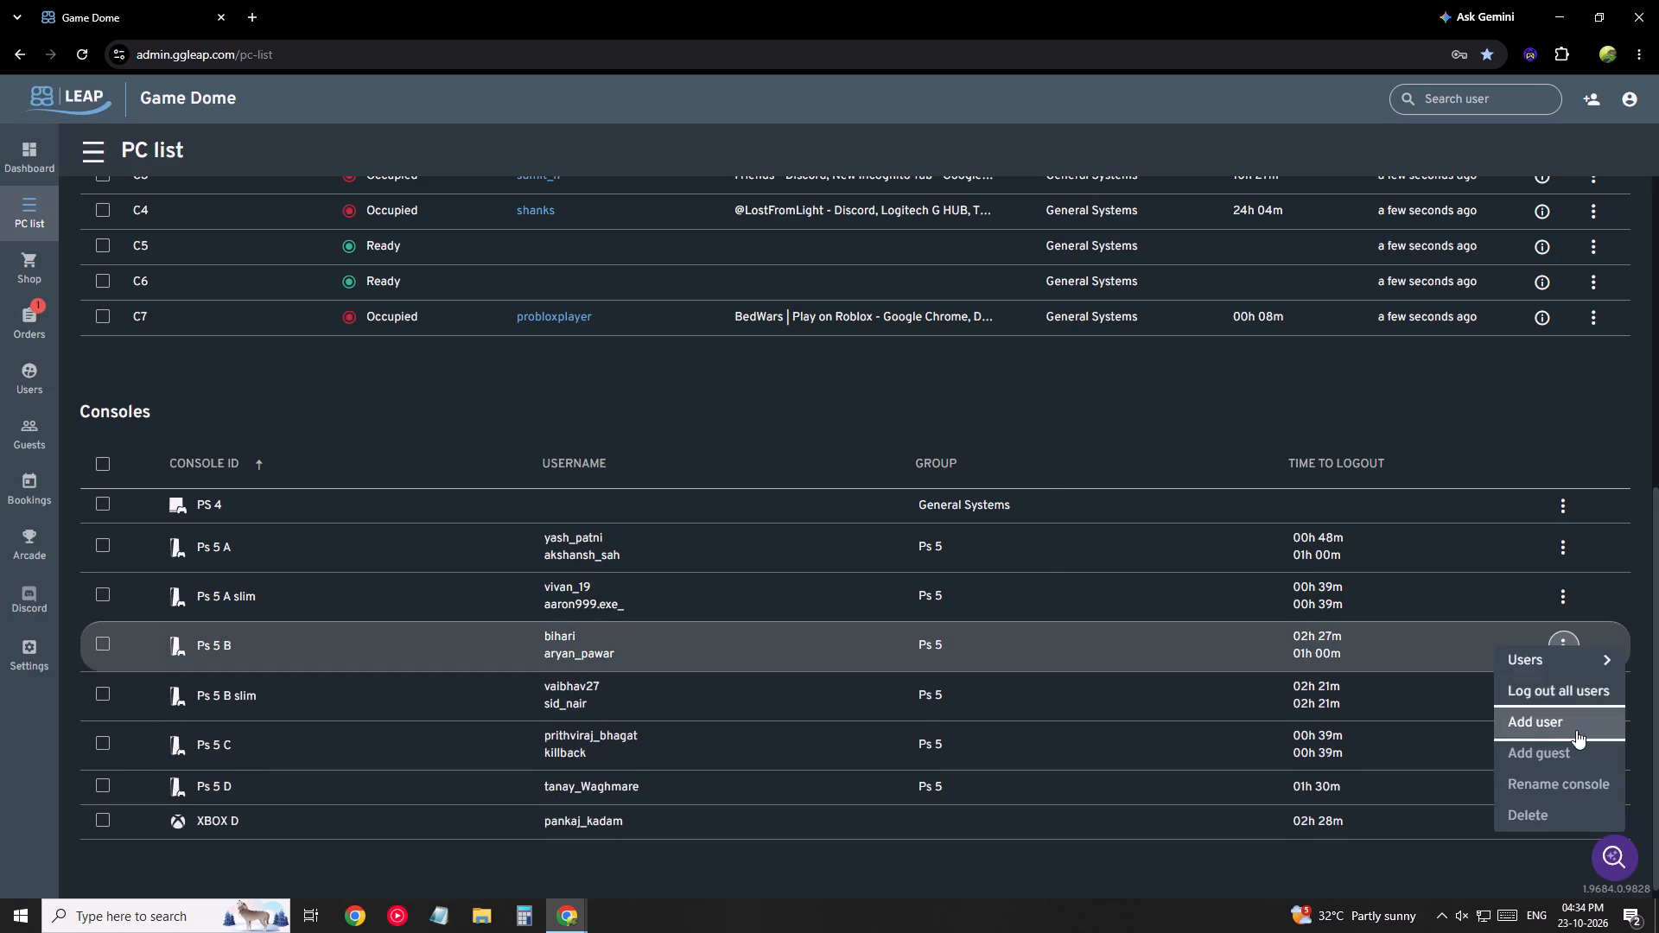
click(861, 472)
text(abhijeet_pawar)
click(860, 551)
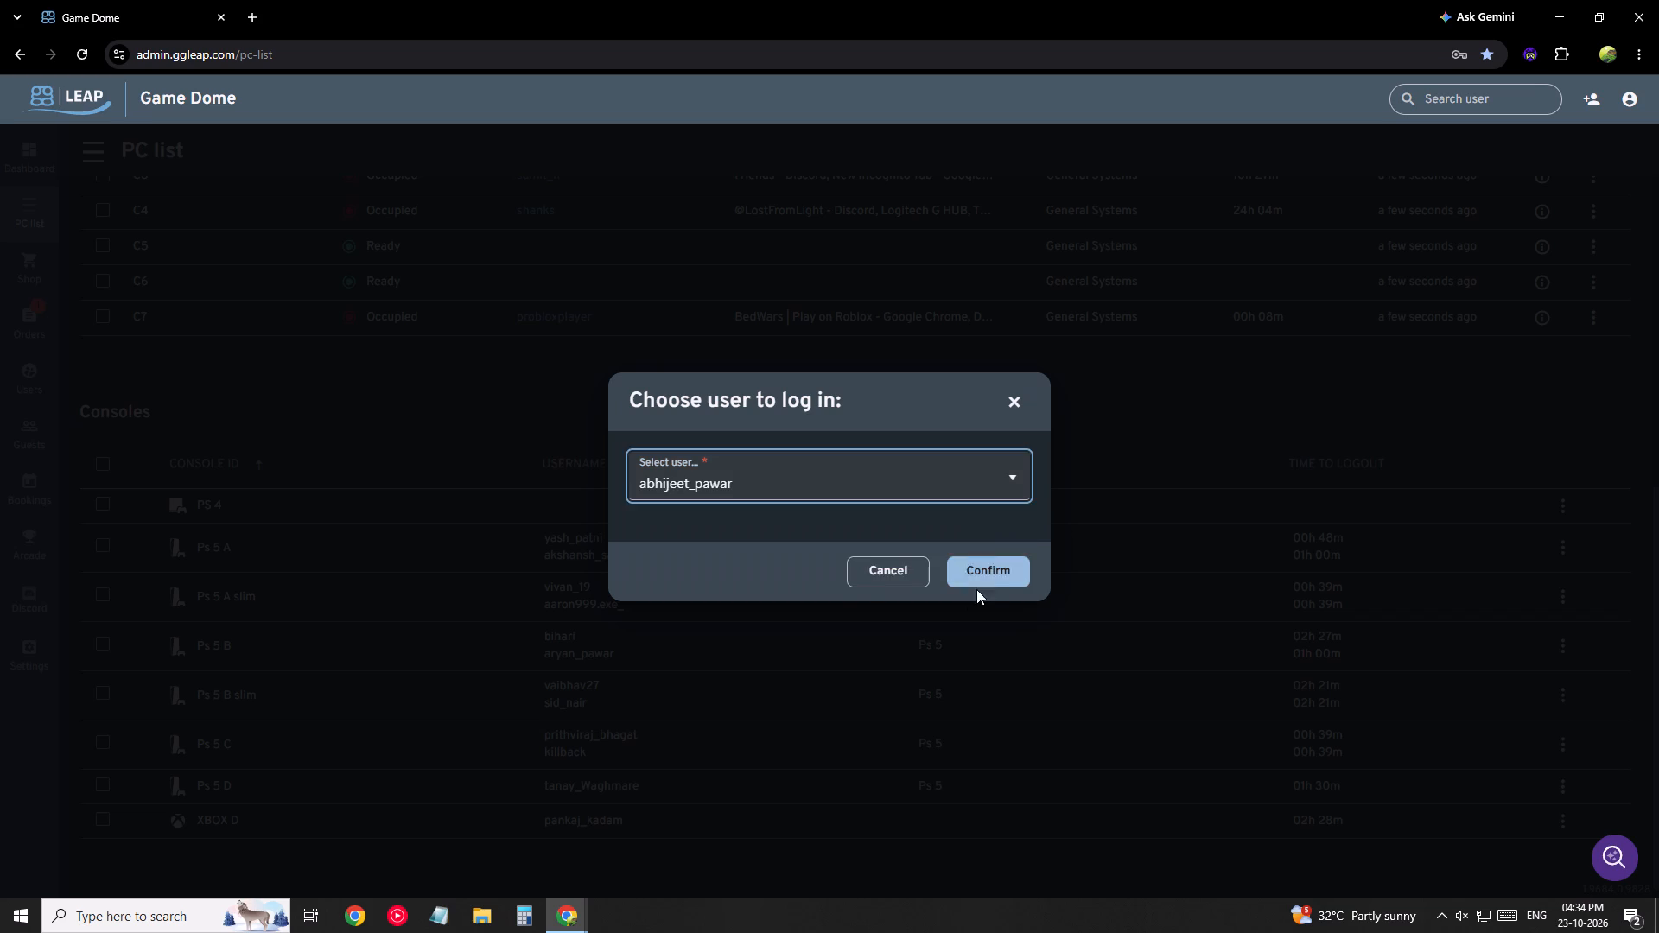
click(976, 589)
click(979, 565)
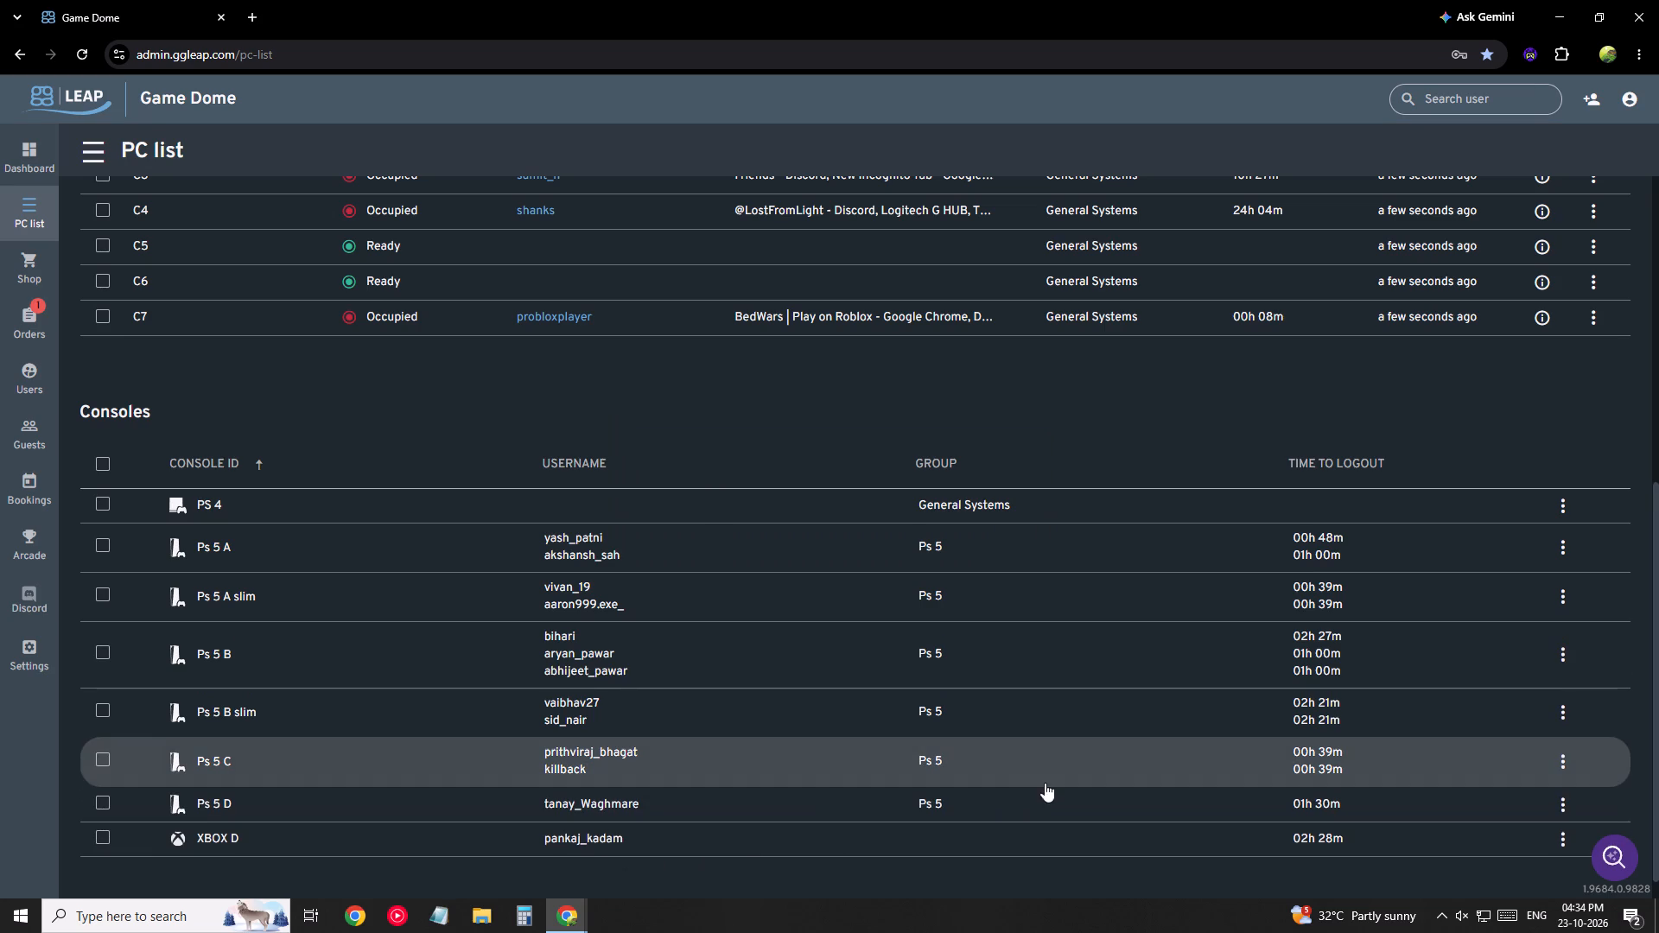
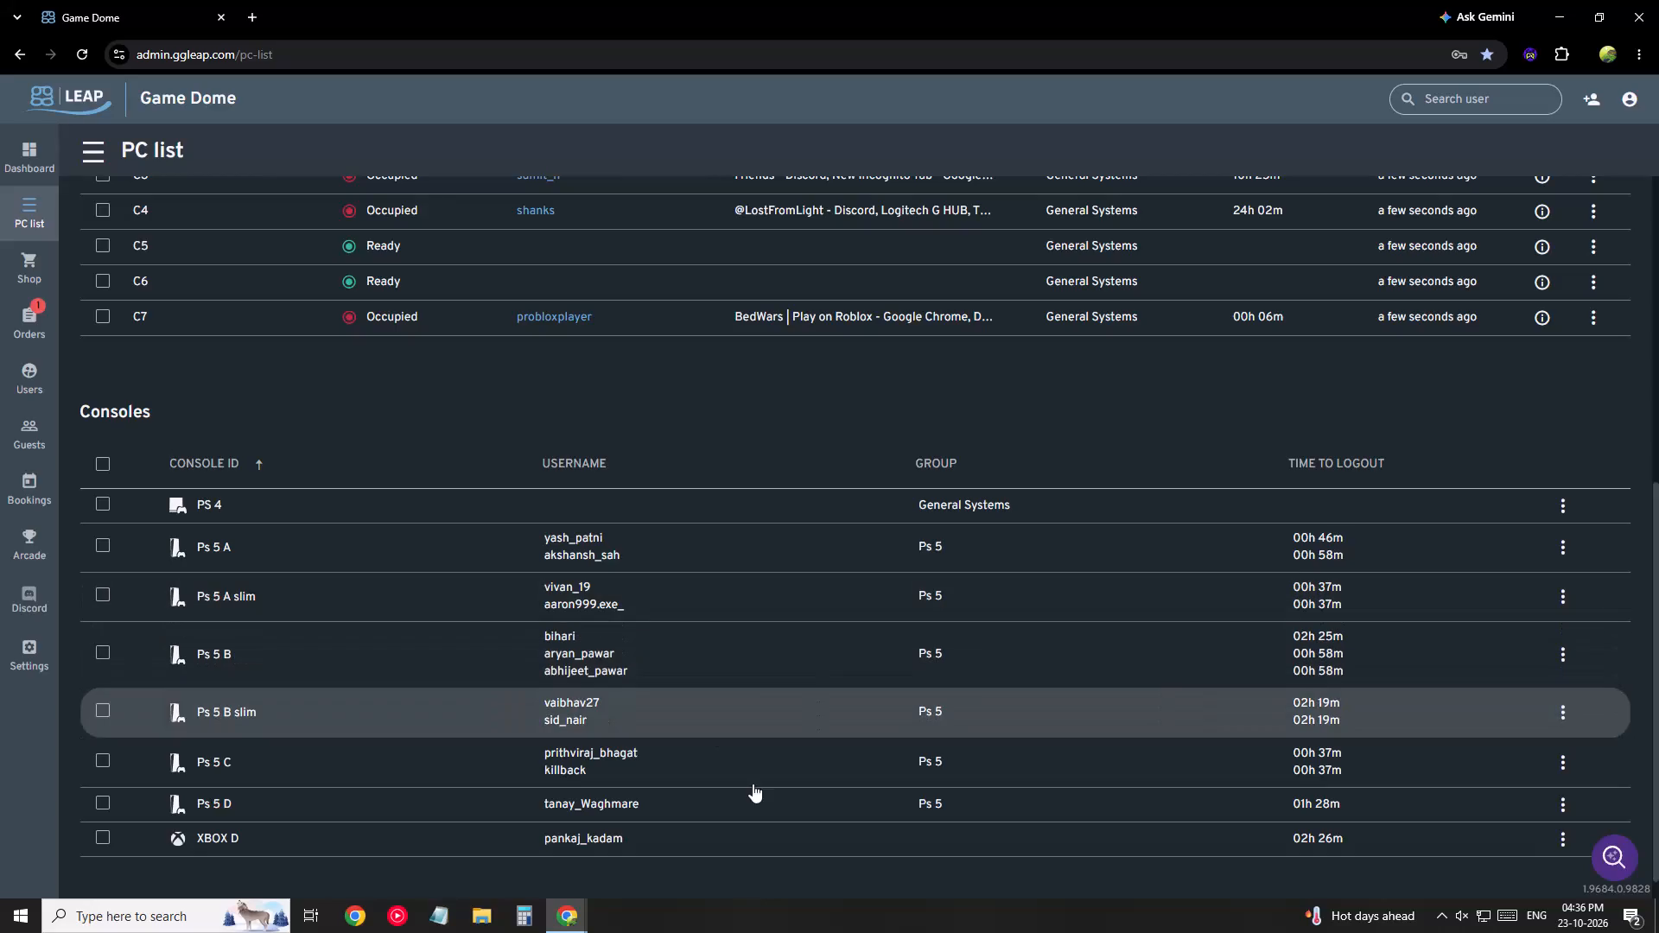
Quicksell two WATER-500ml bottles to customer Aryan on console Ps 5 B and complete the checkout.
click(577, 650)
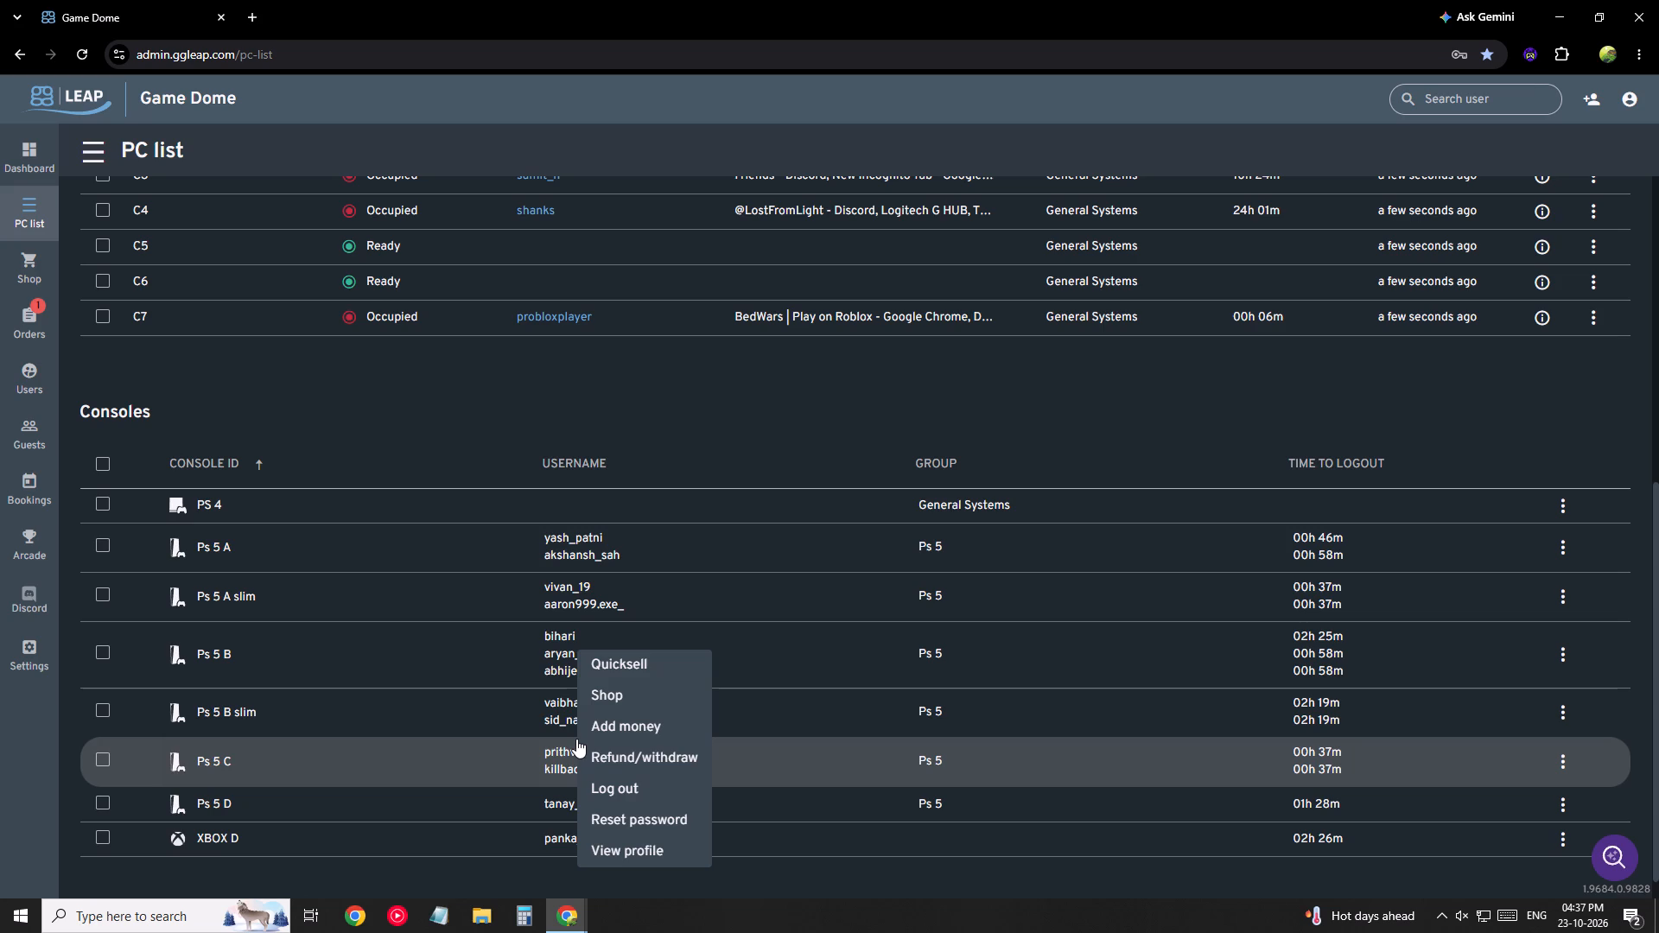
click(647, 658)
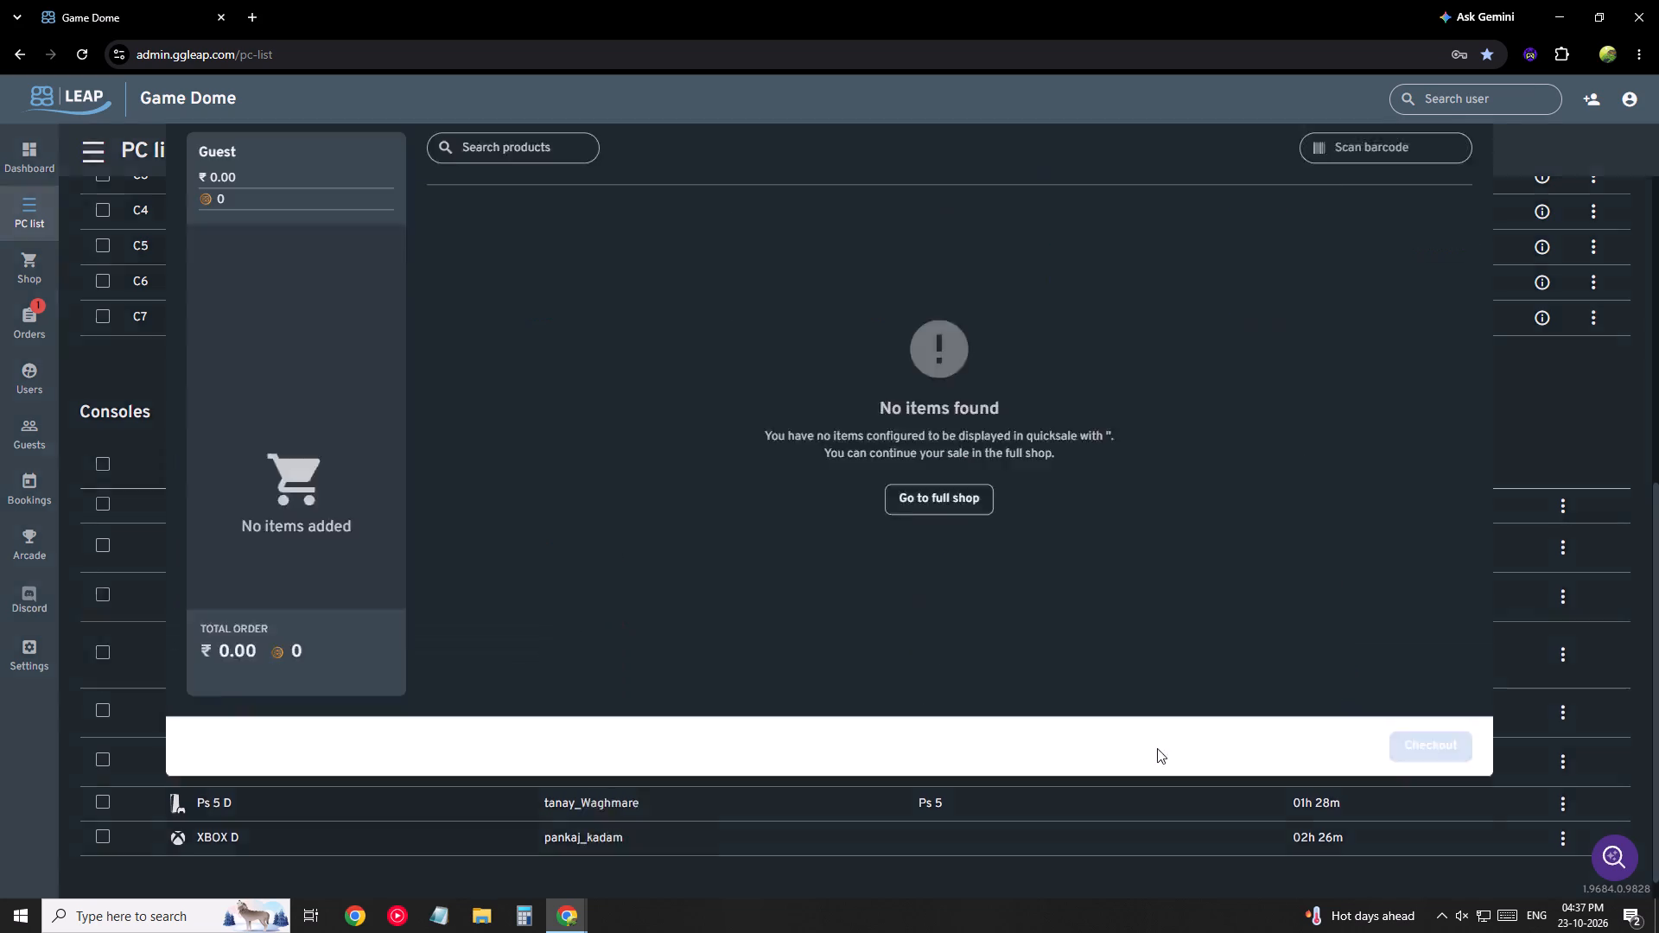
double_click(485, 358)
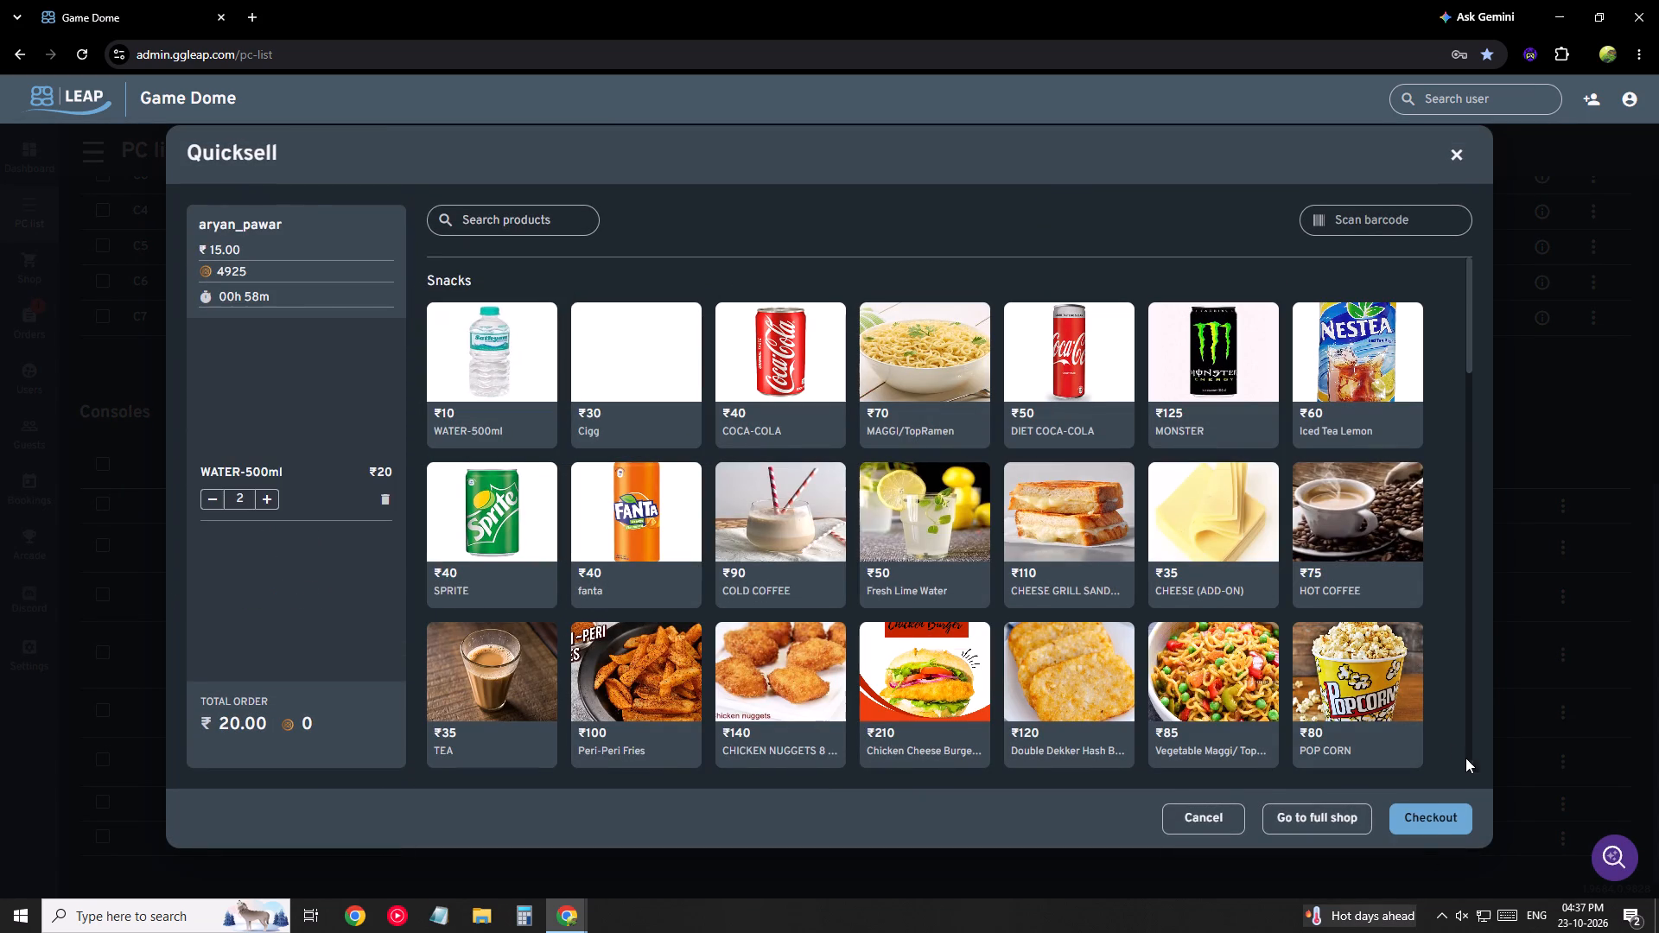
click(1422, 826)
click(450, 506)
click(475, 837)
click(505, 767)
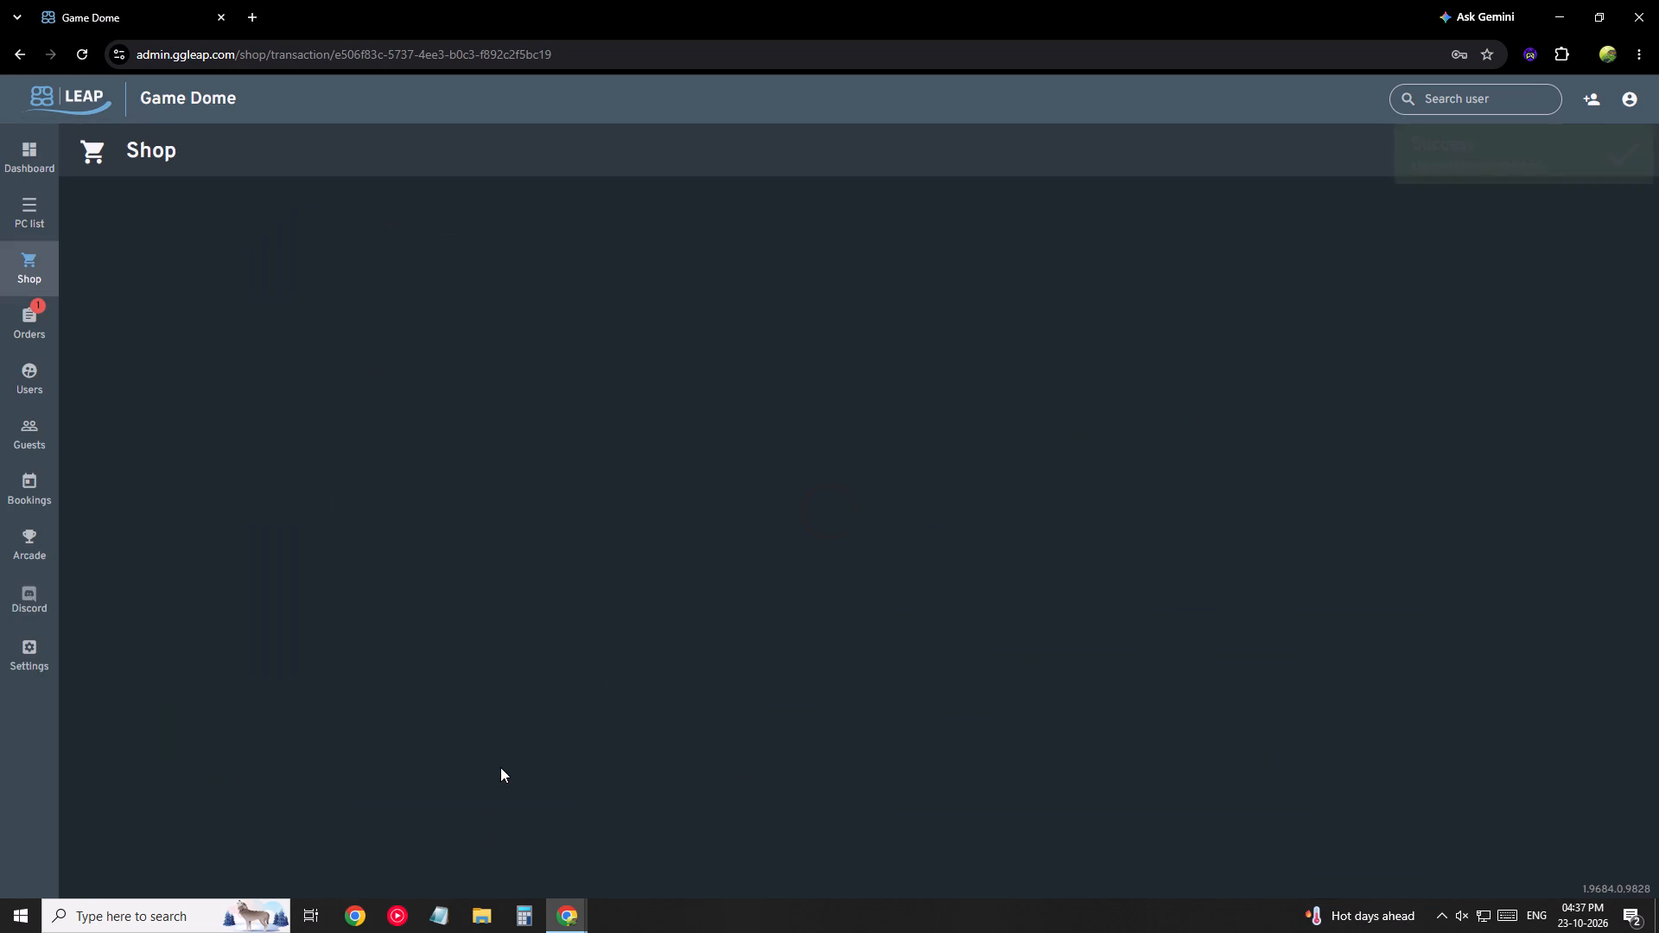
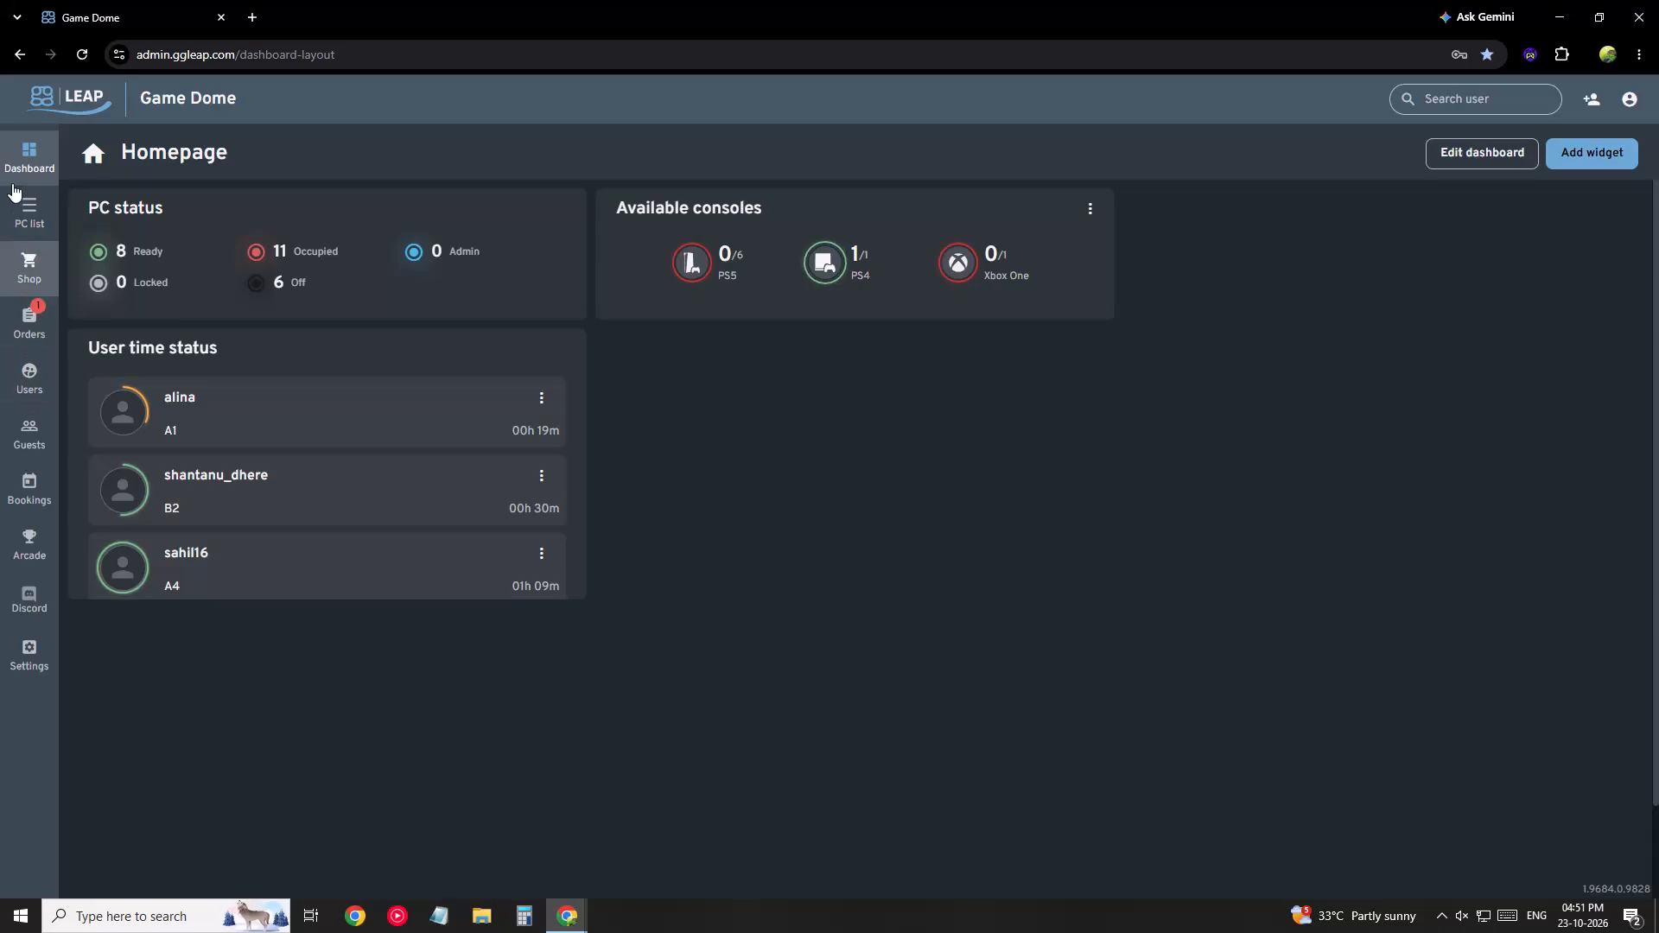
Log out all users from the Ps 5 A slim console in the PC list.
click(12, 182)
scroll(488, 653, down, 7)
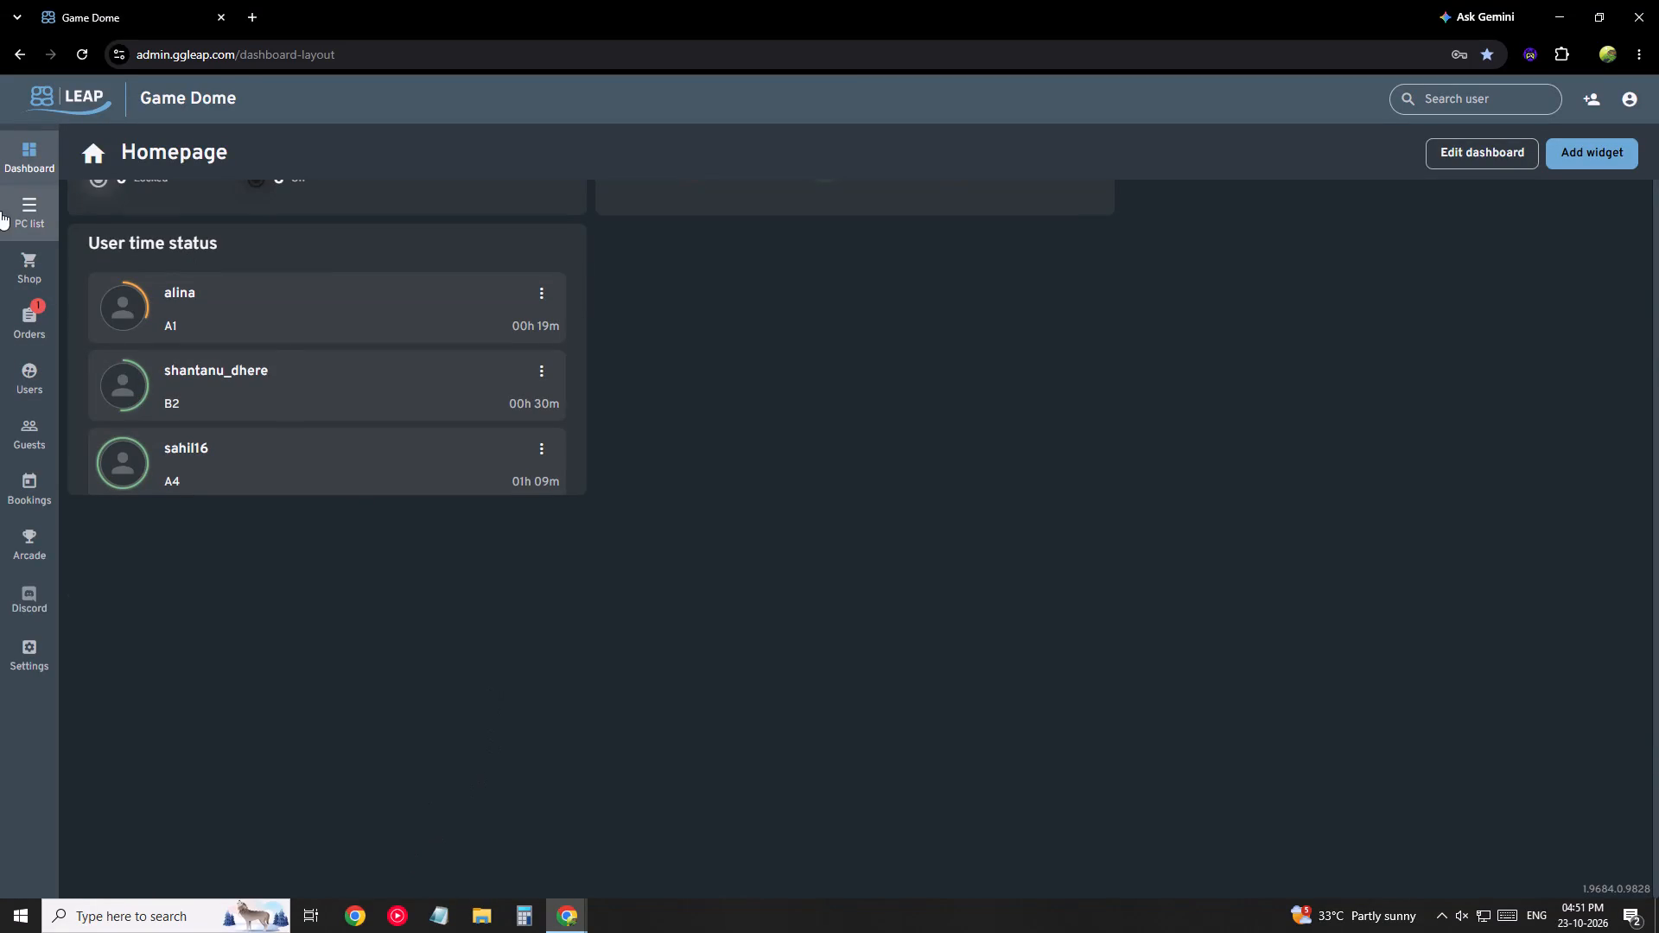
click(12, 208)
scroll(581, 655, down, 11)
scroll(598, 794, up, 1)
scroll(614, 795, down, 2)
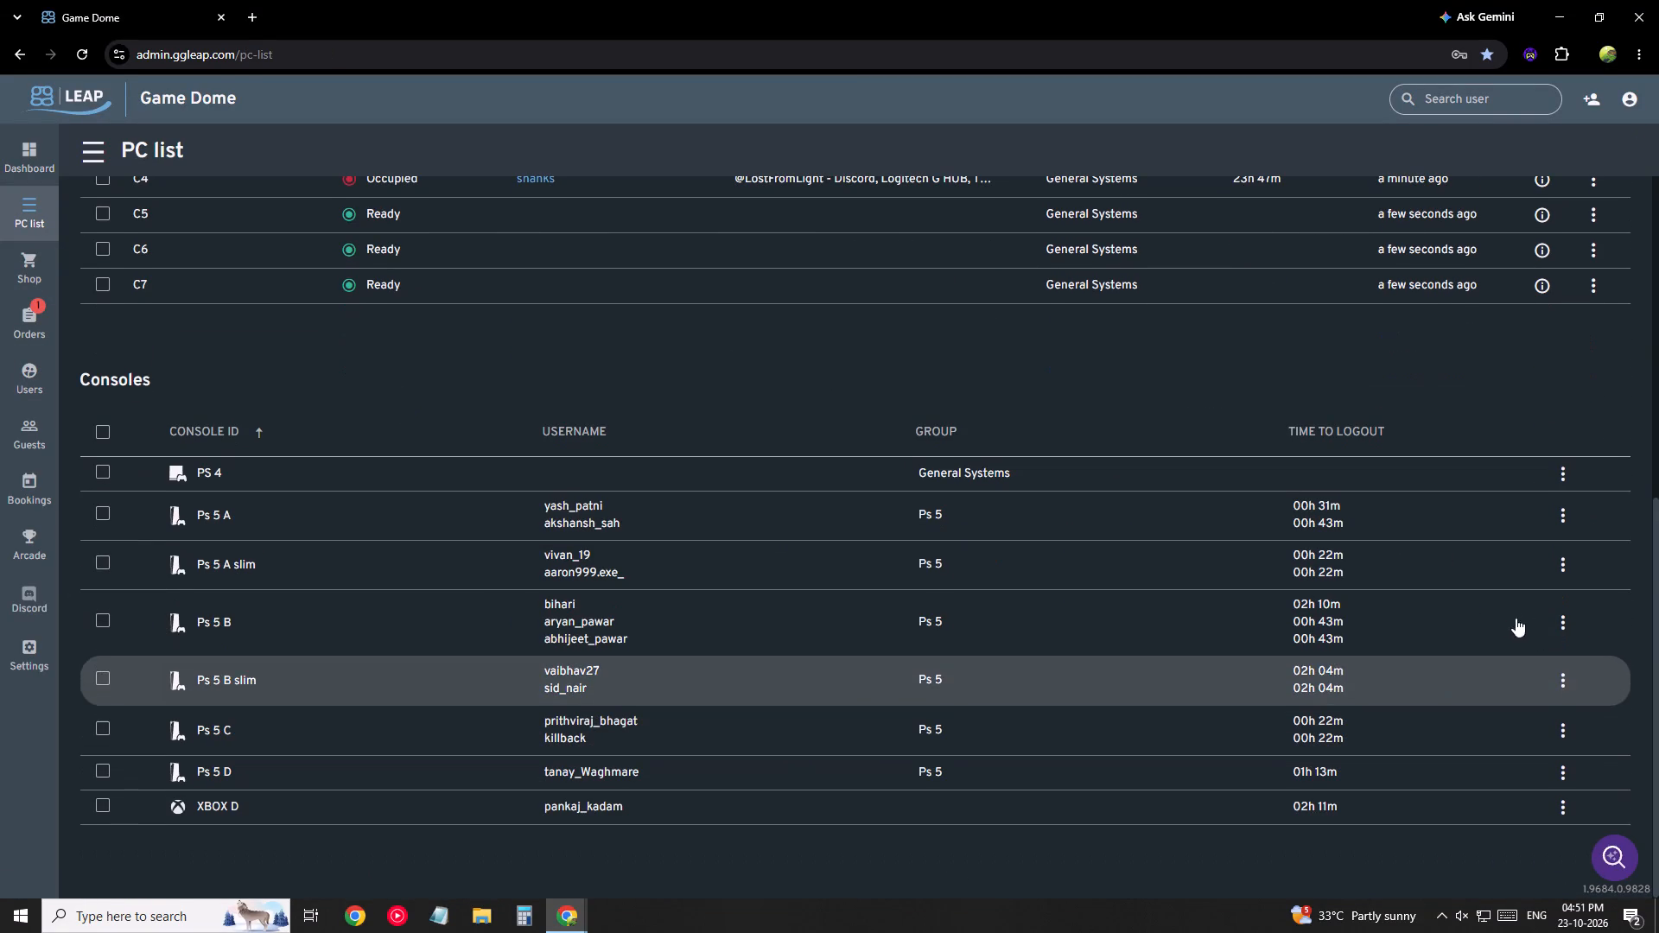
click(1571, 563)
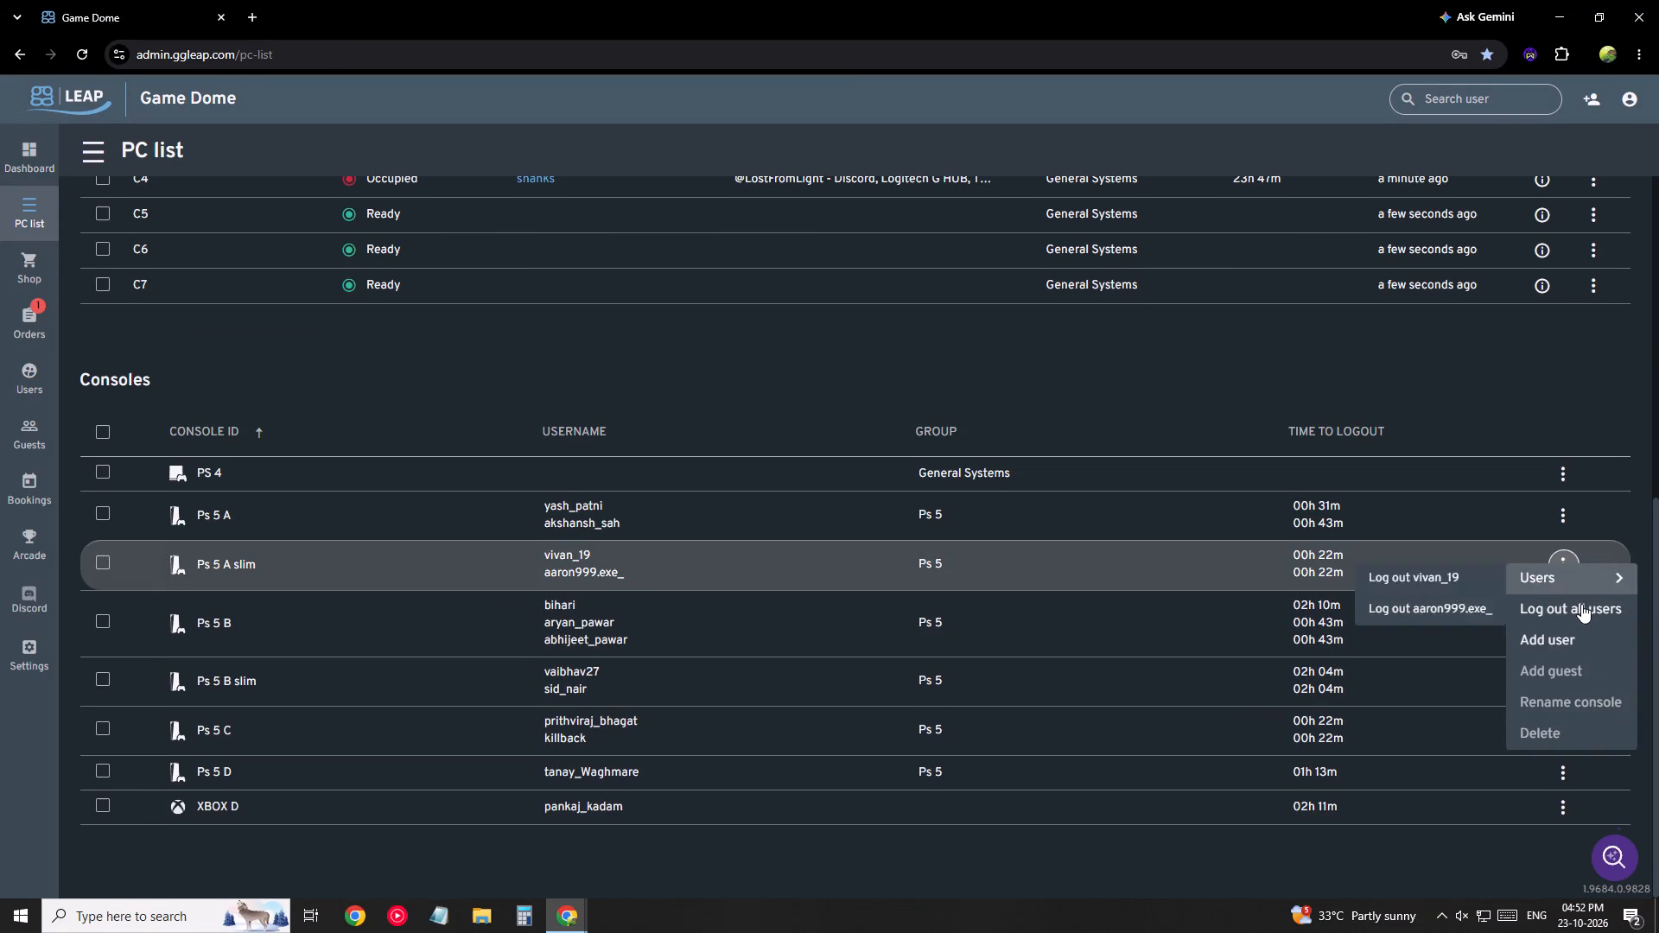
click(1581, 607)
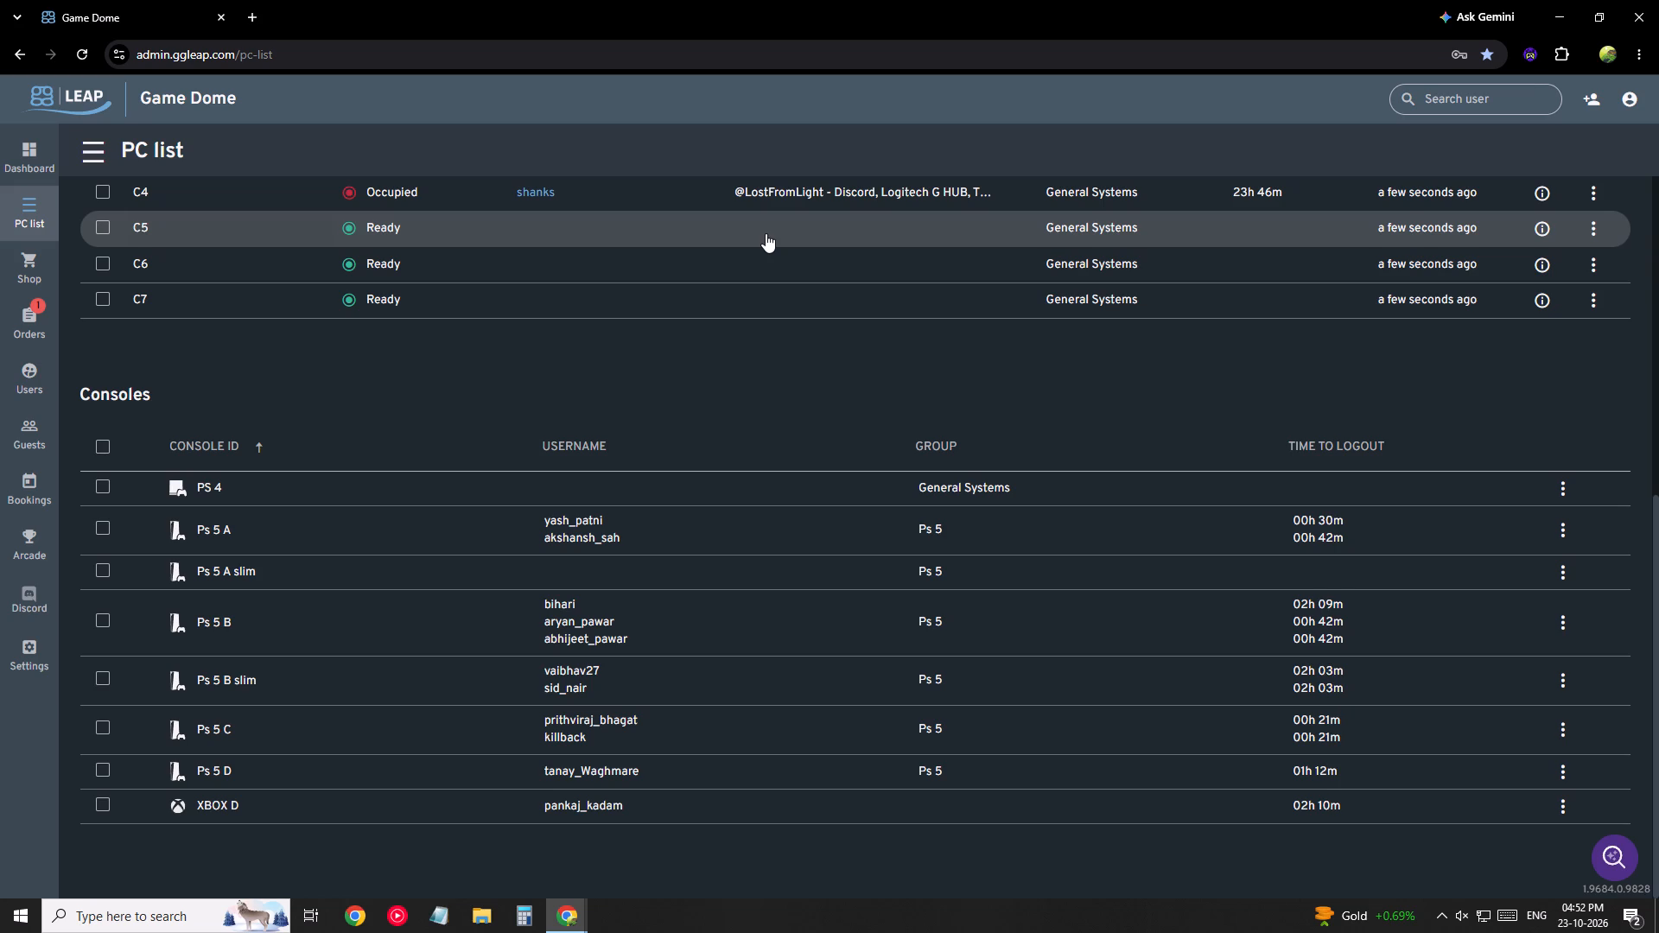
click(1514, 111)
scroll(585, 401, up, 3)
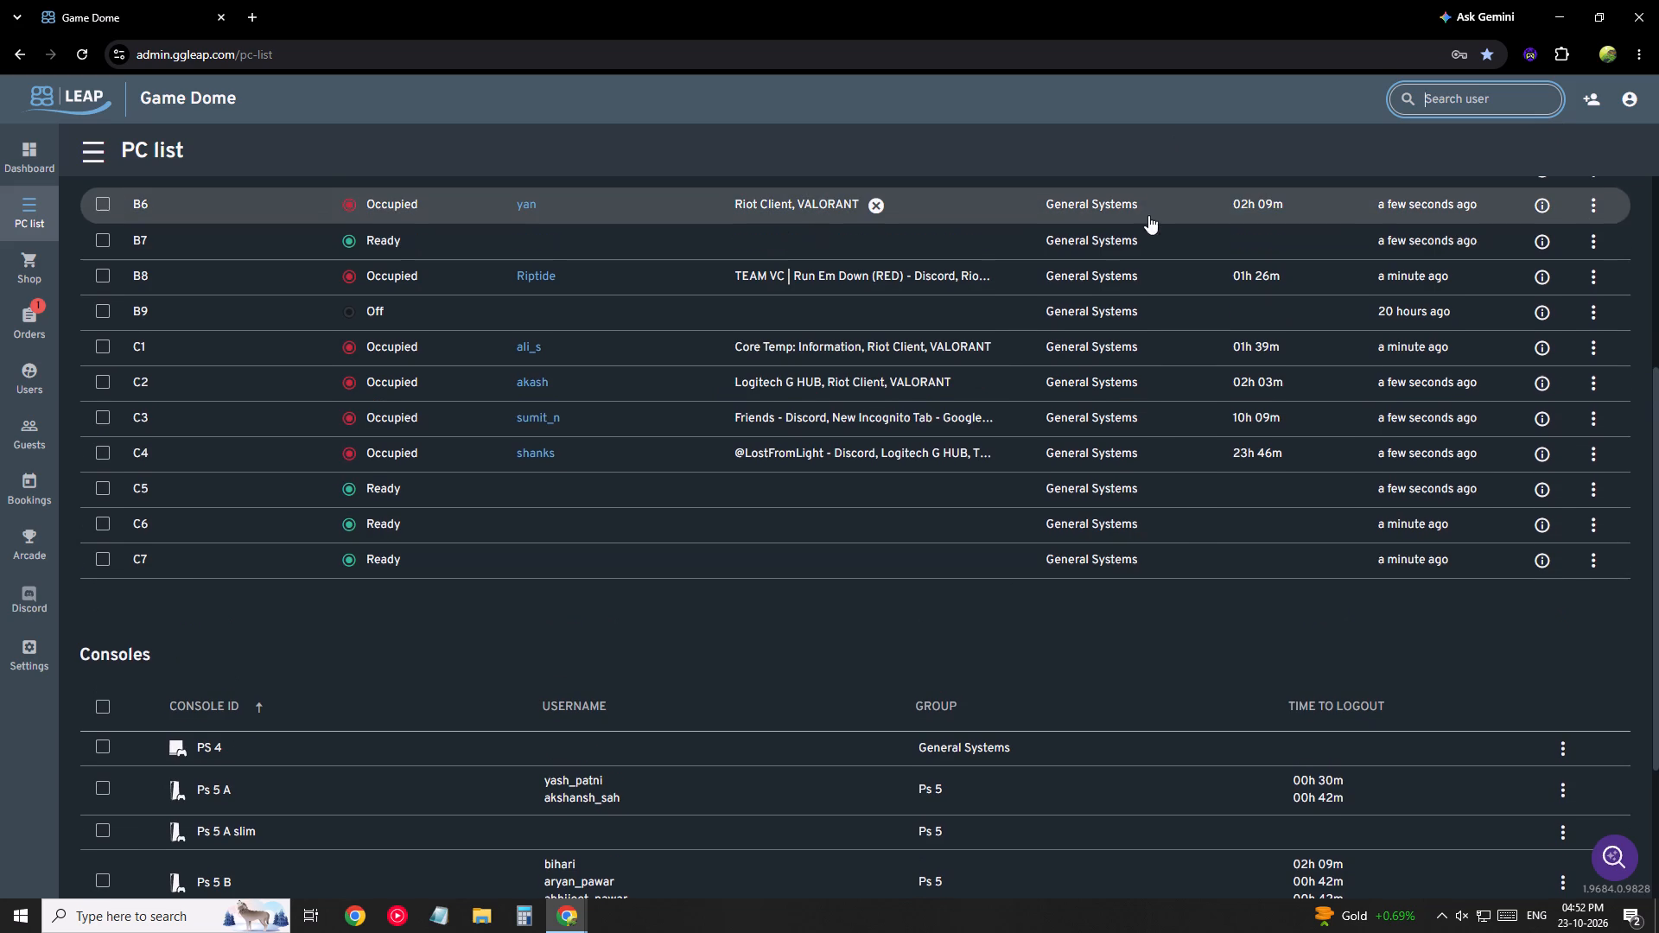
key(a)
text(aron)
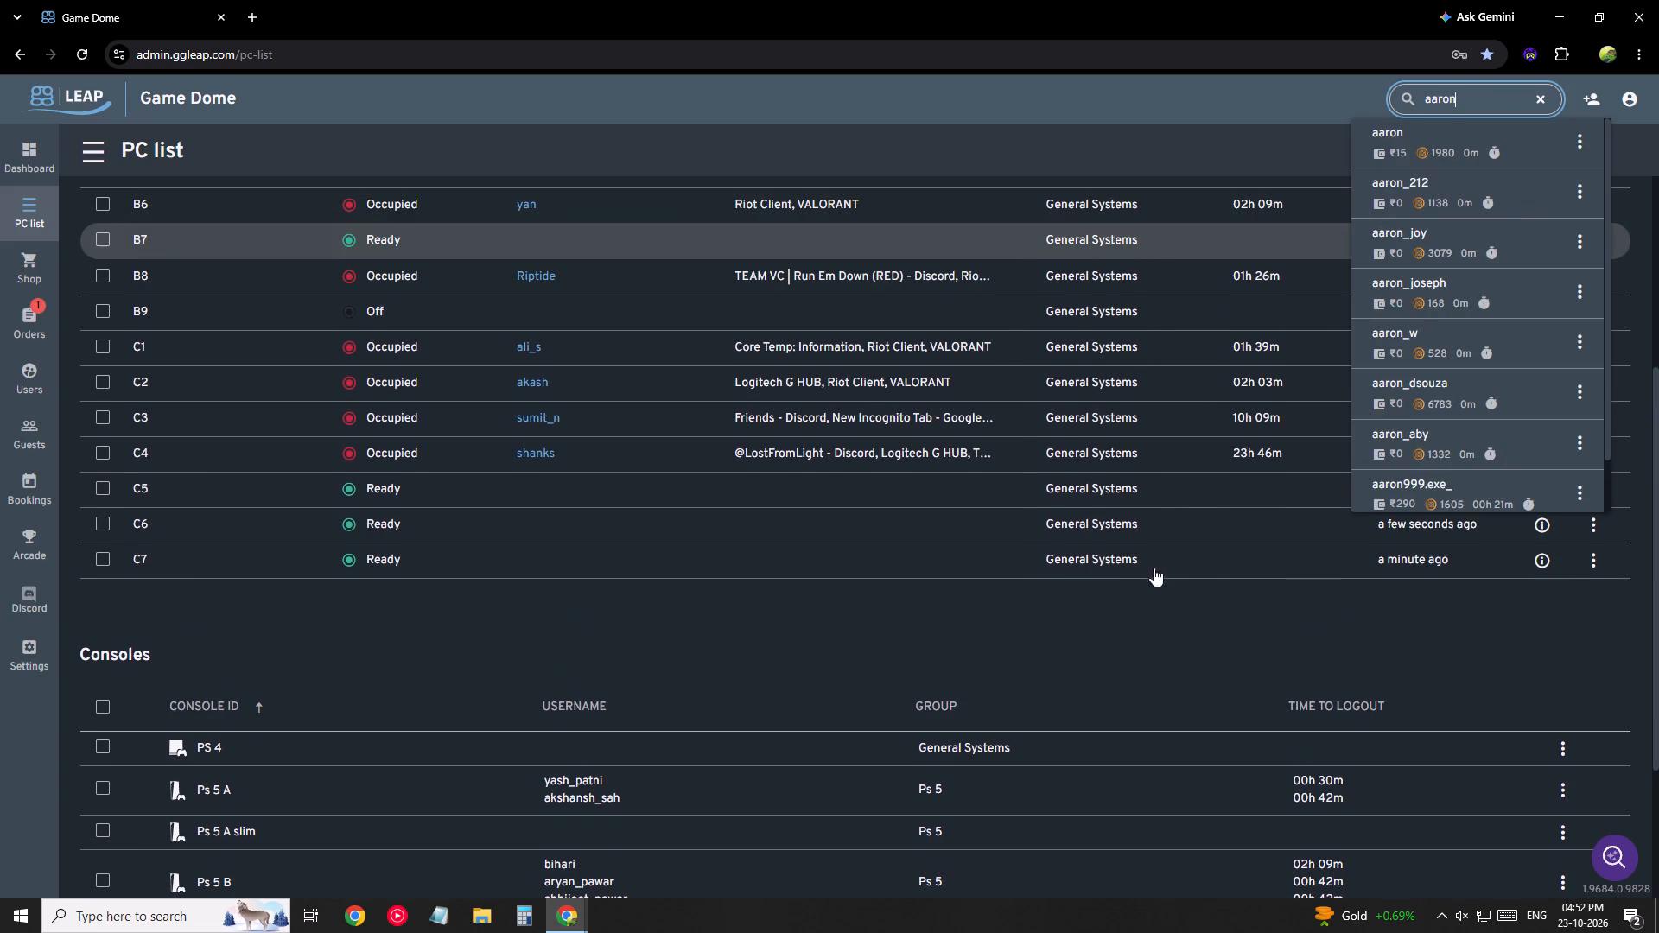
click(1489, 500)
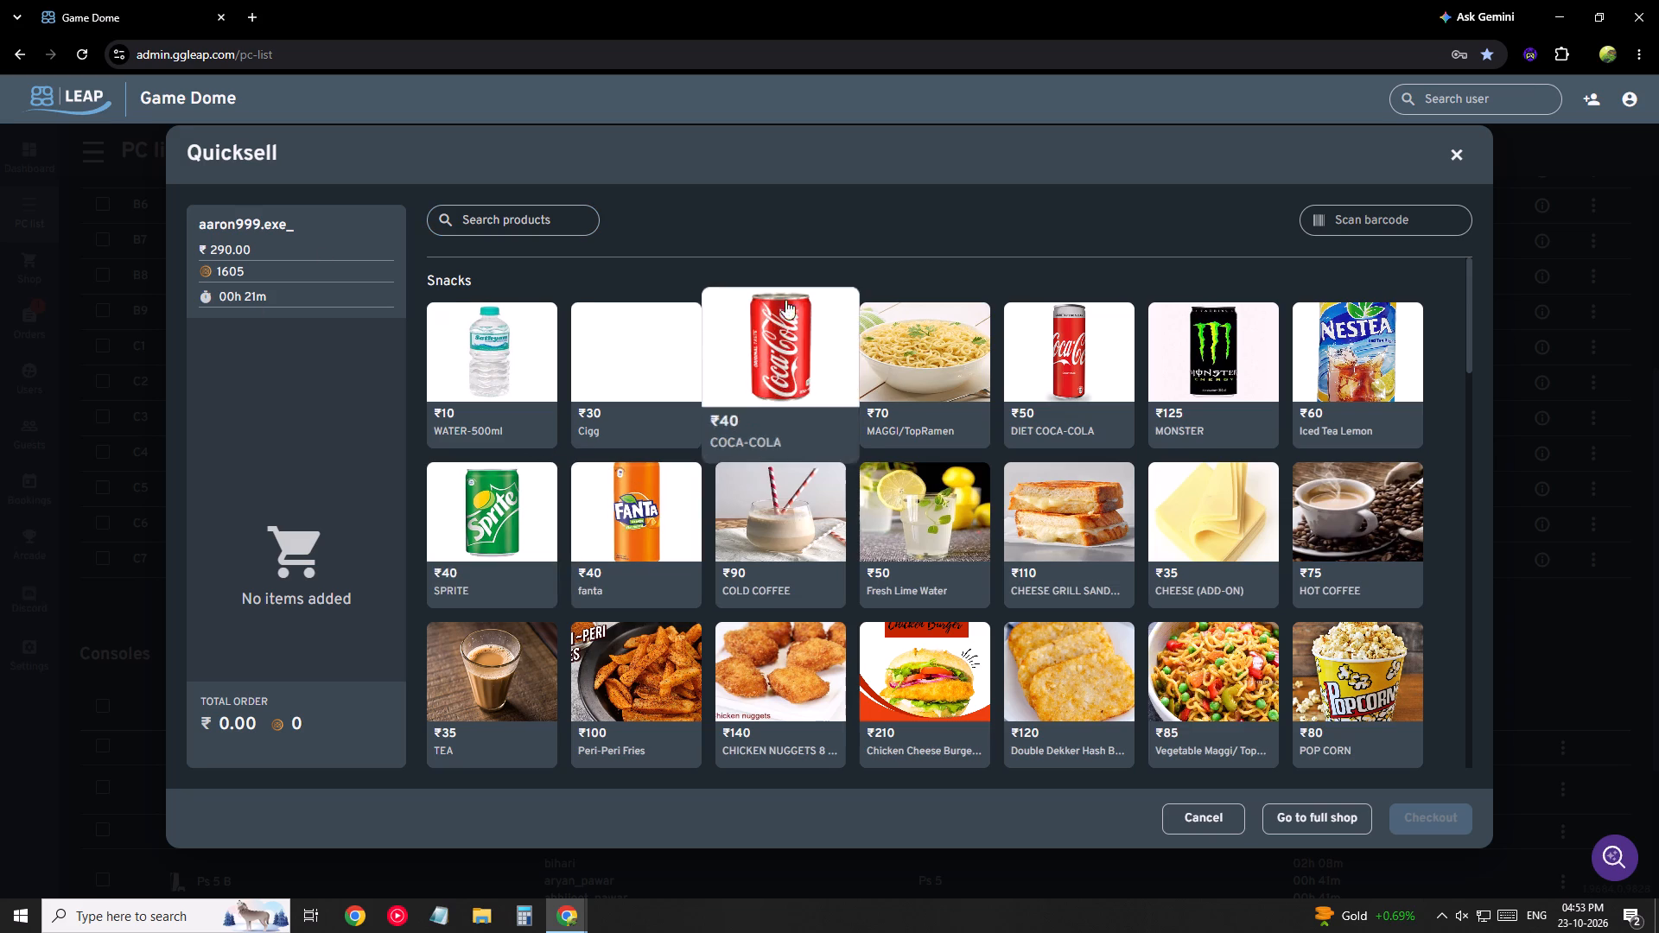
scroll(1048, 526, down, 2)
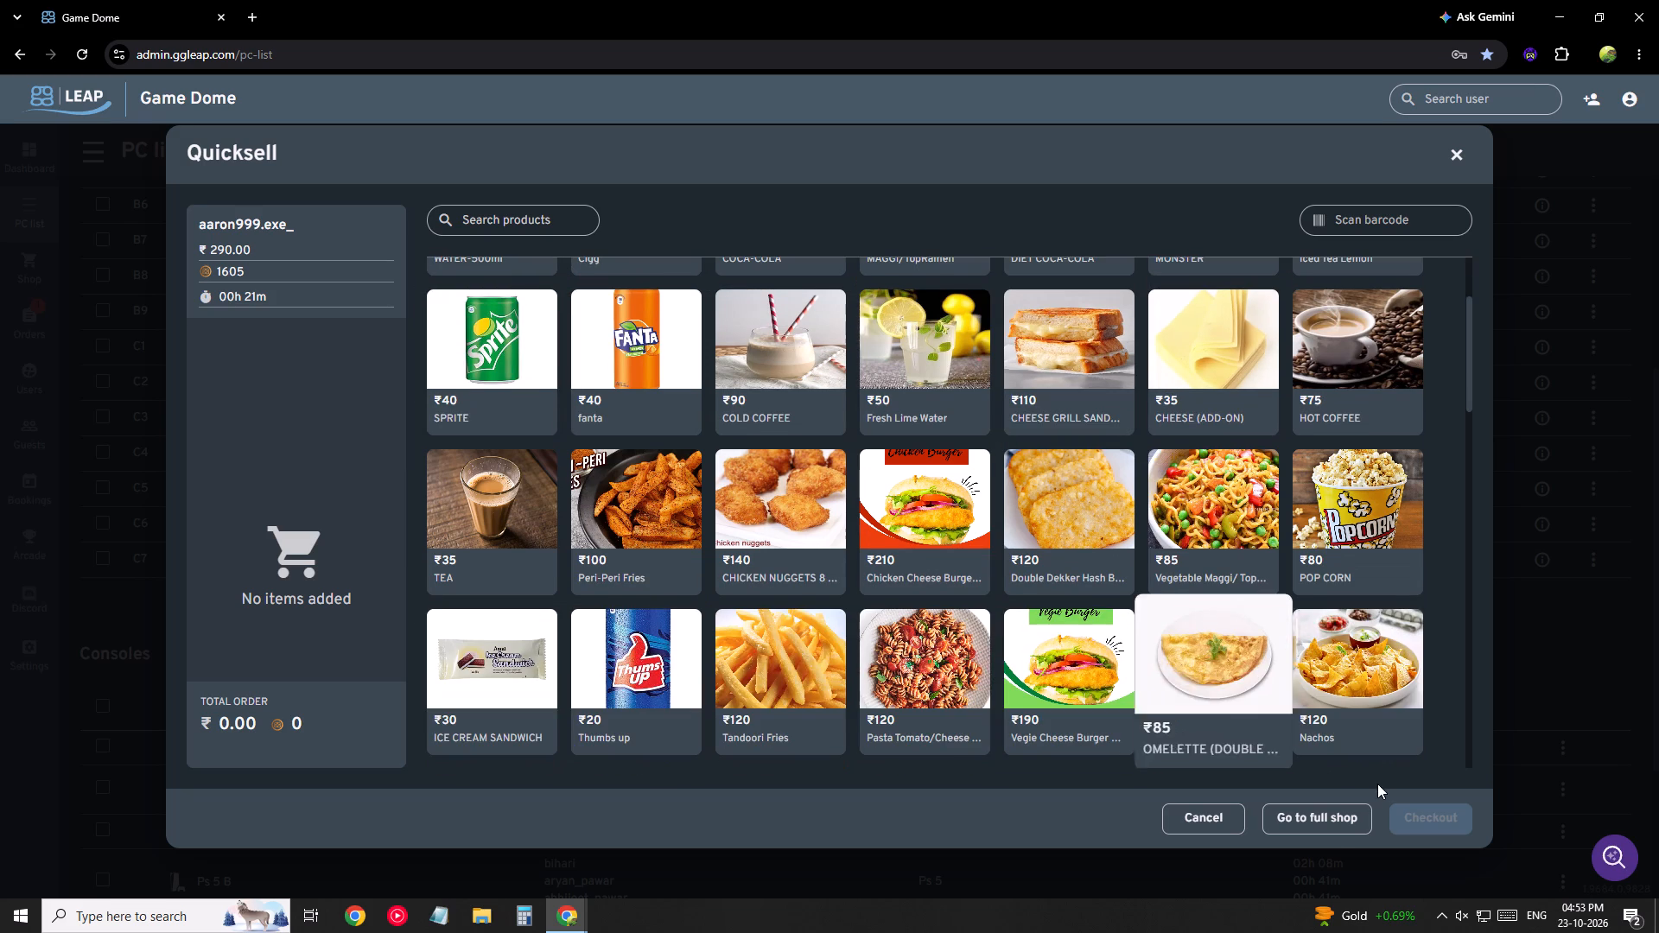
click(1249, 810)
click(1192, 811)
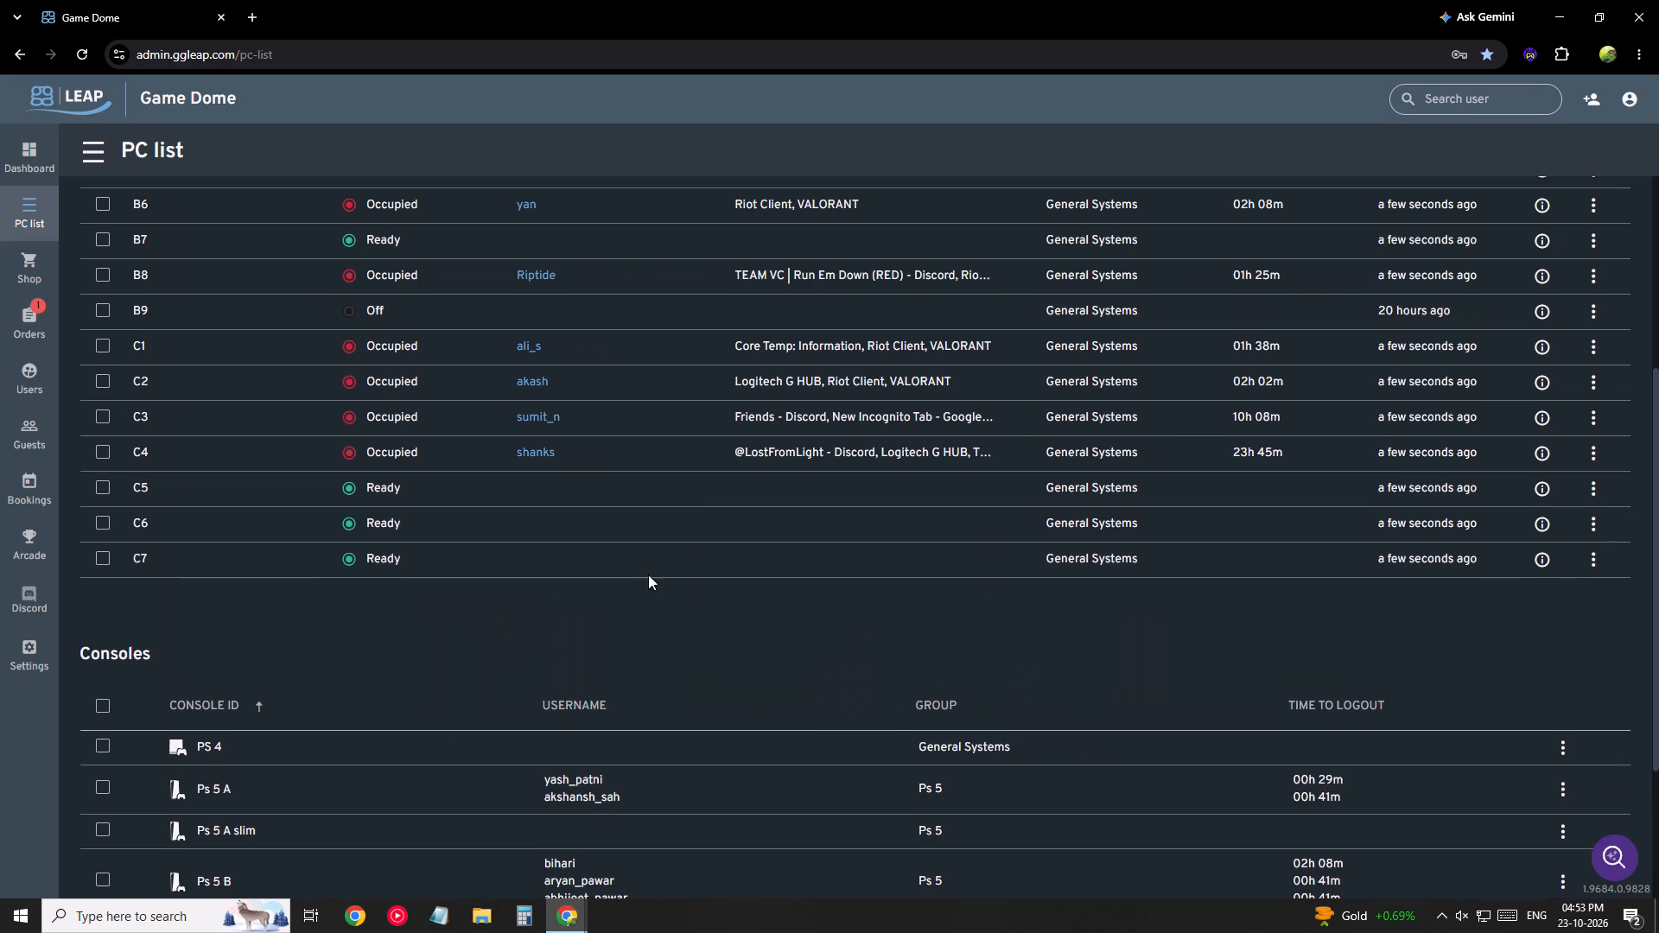
scroll(583, 783, down, 3)
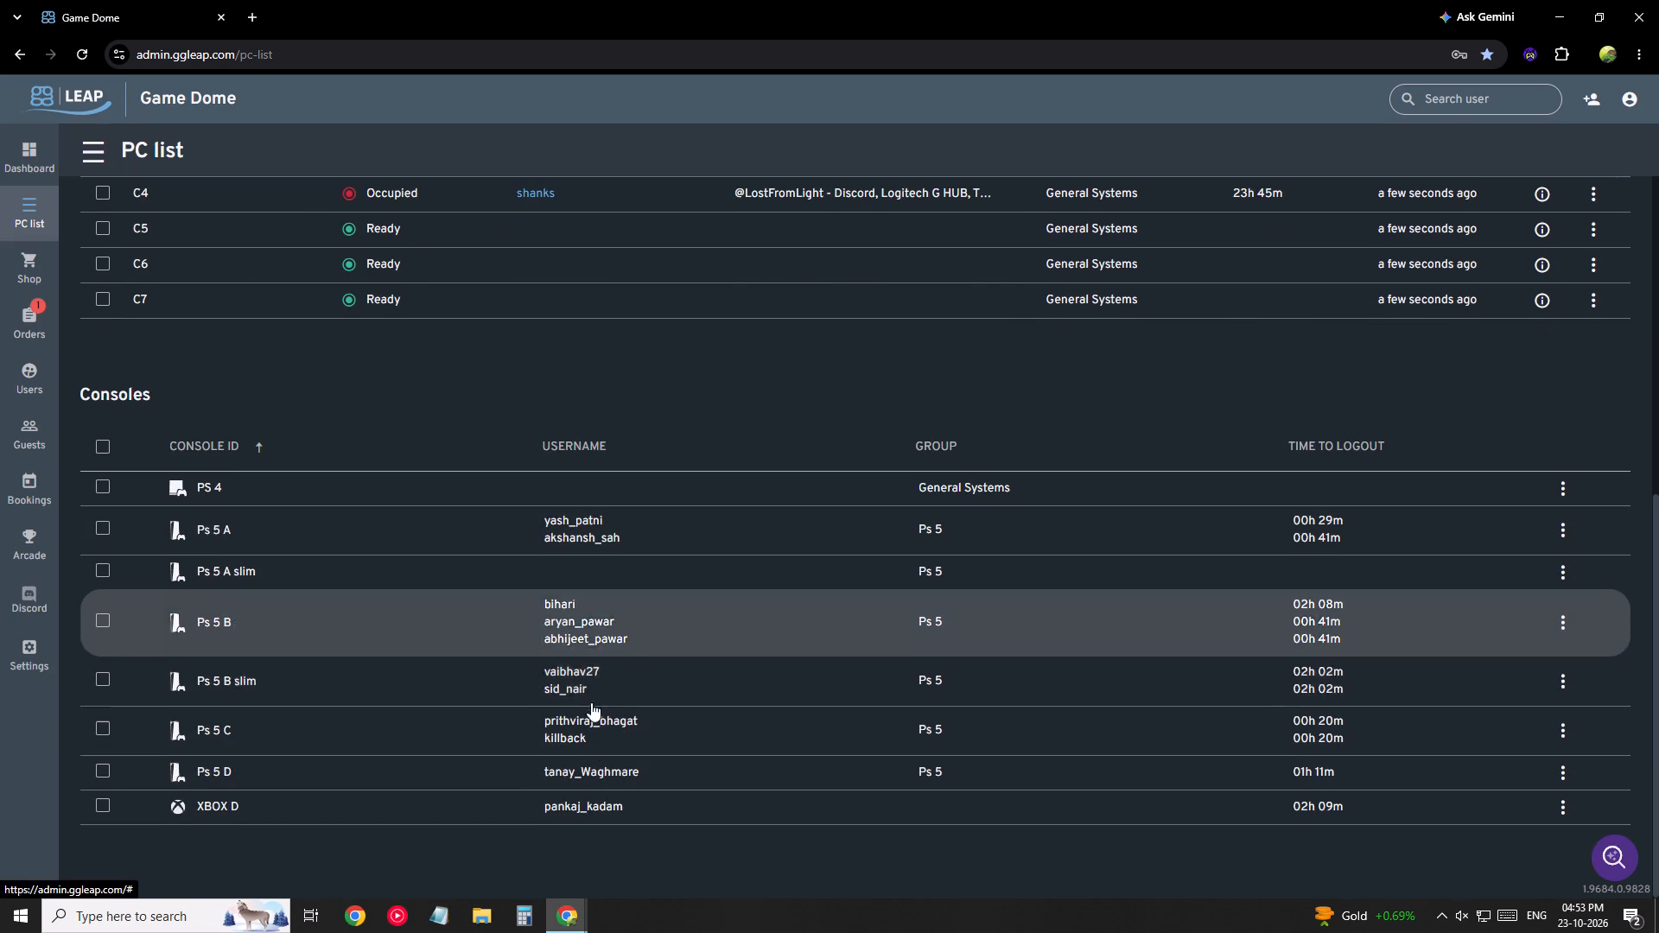
click(1458, 95)
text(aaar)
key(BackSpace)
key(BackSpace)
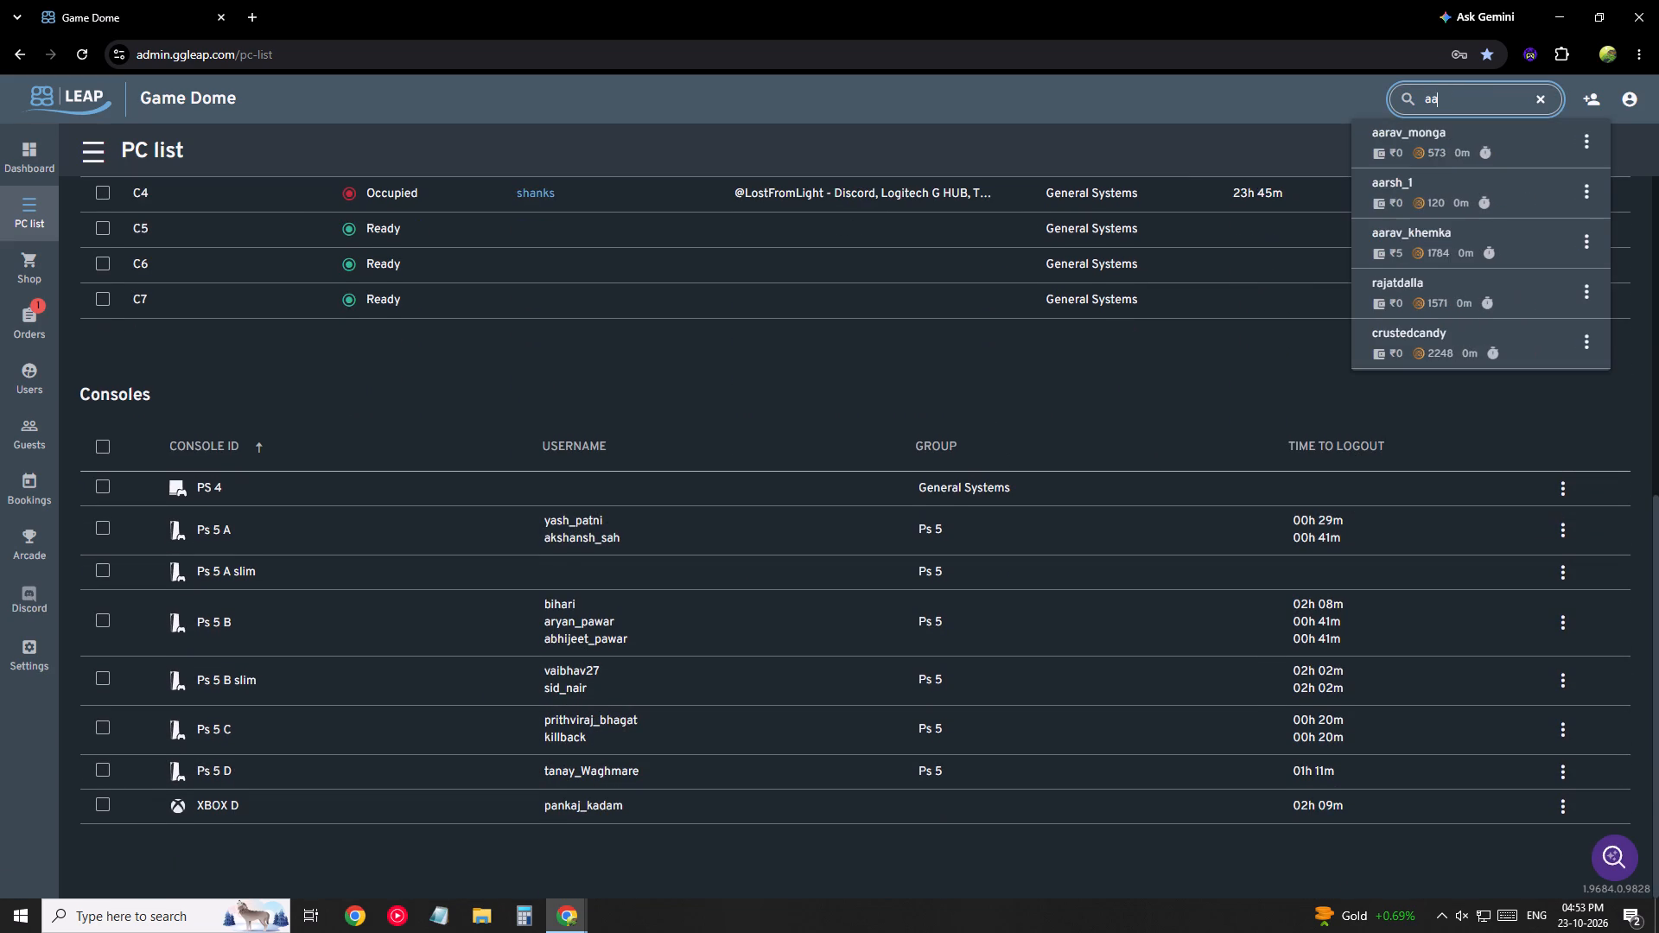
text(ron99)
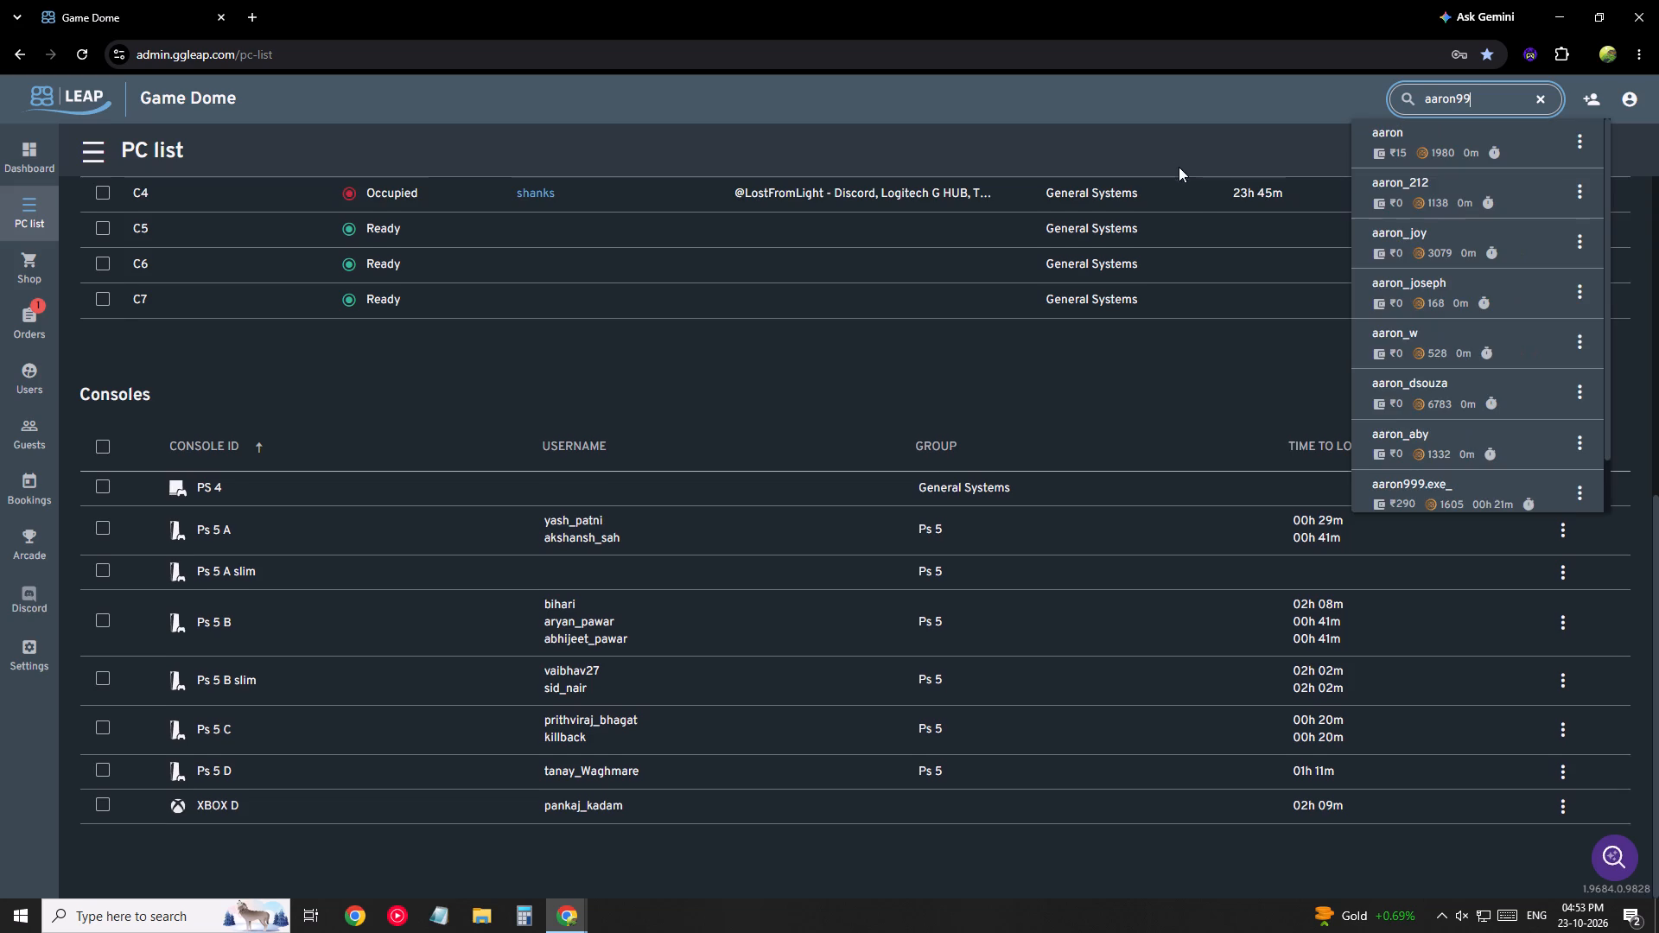
click(1596, 147)
click(1611, 257)
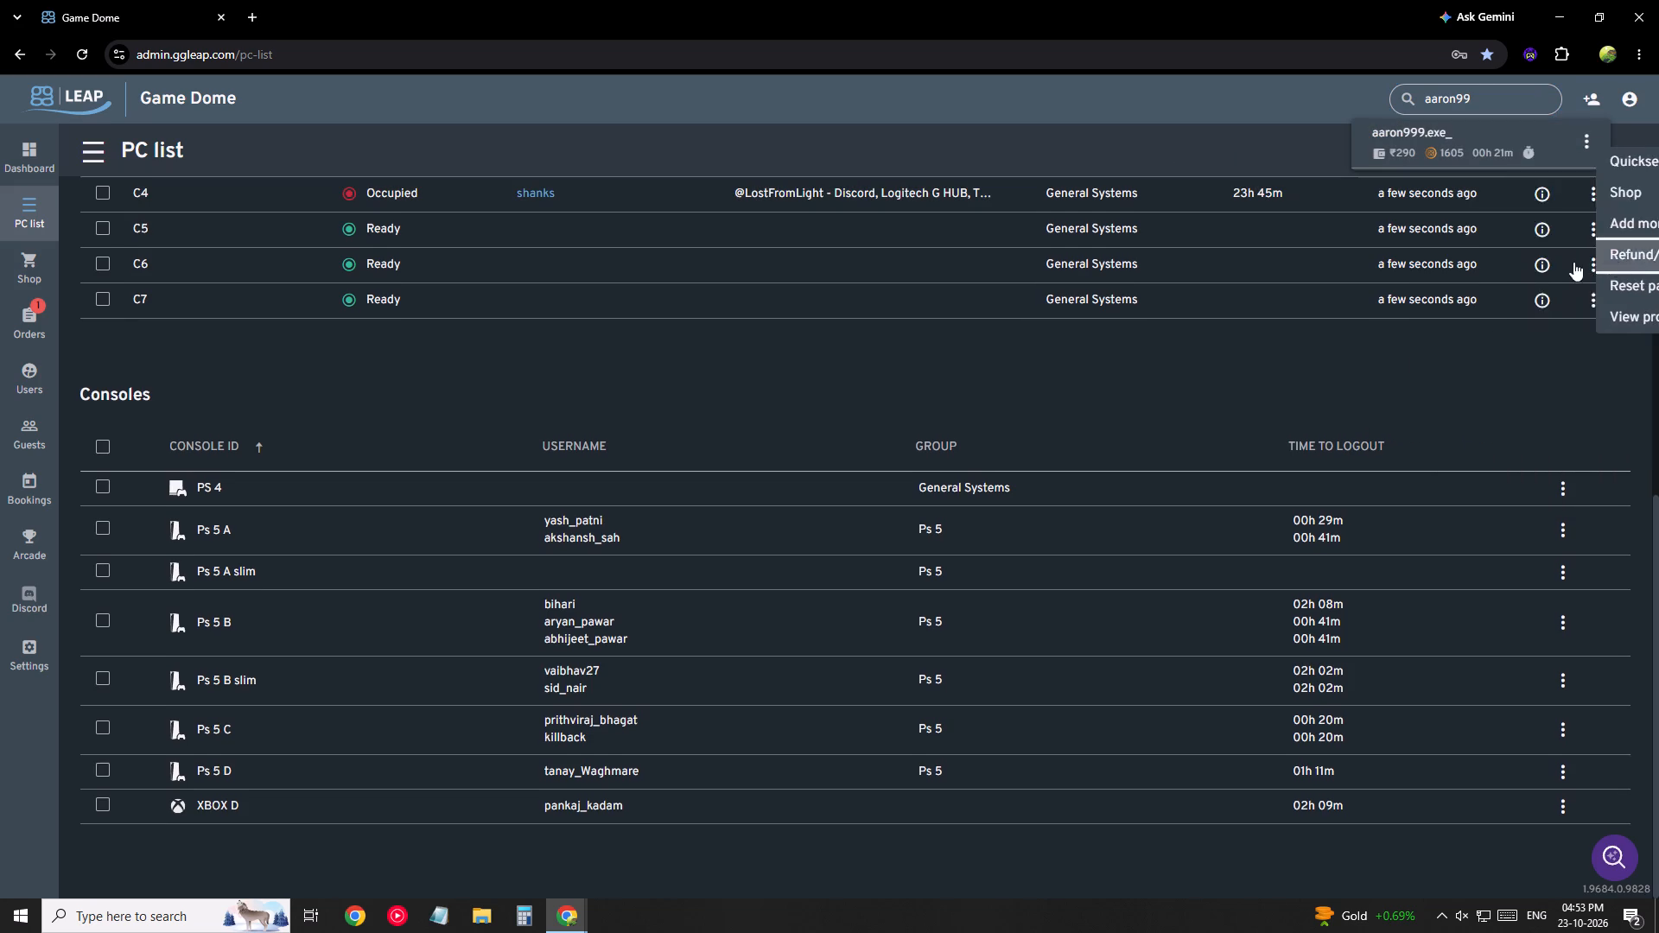
click(768, 457)
text(200)
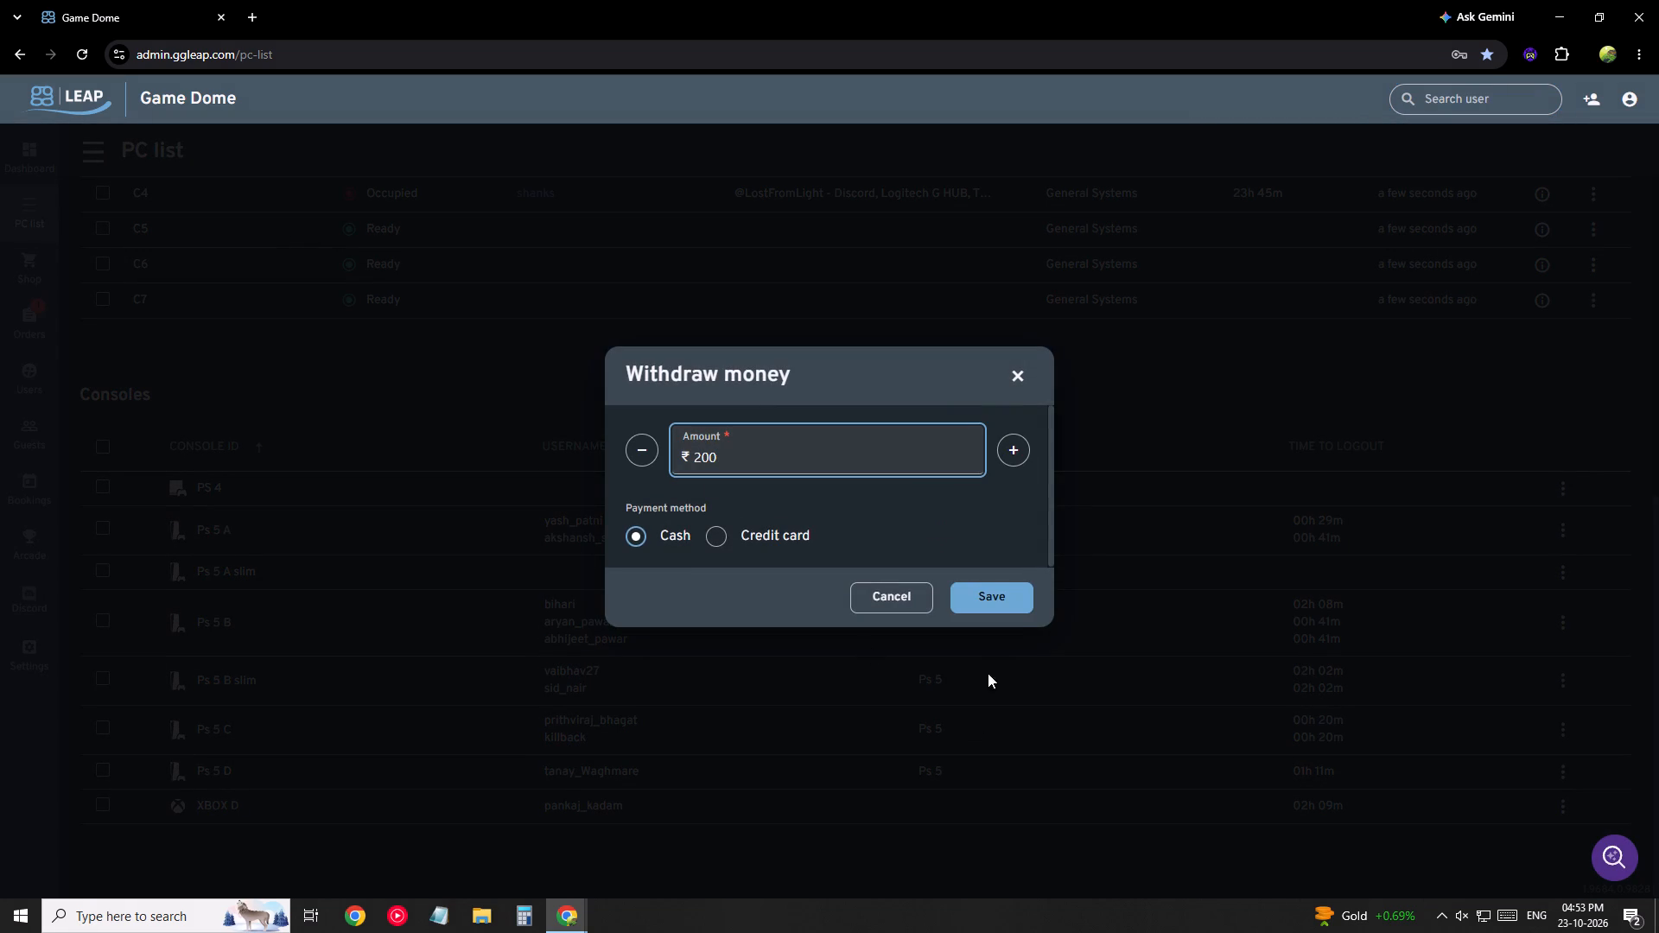
click(1014, 606)
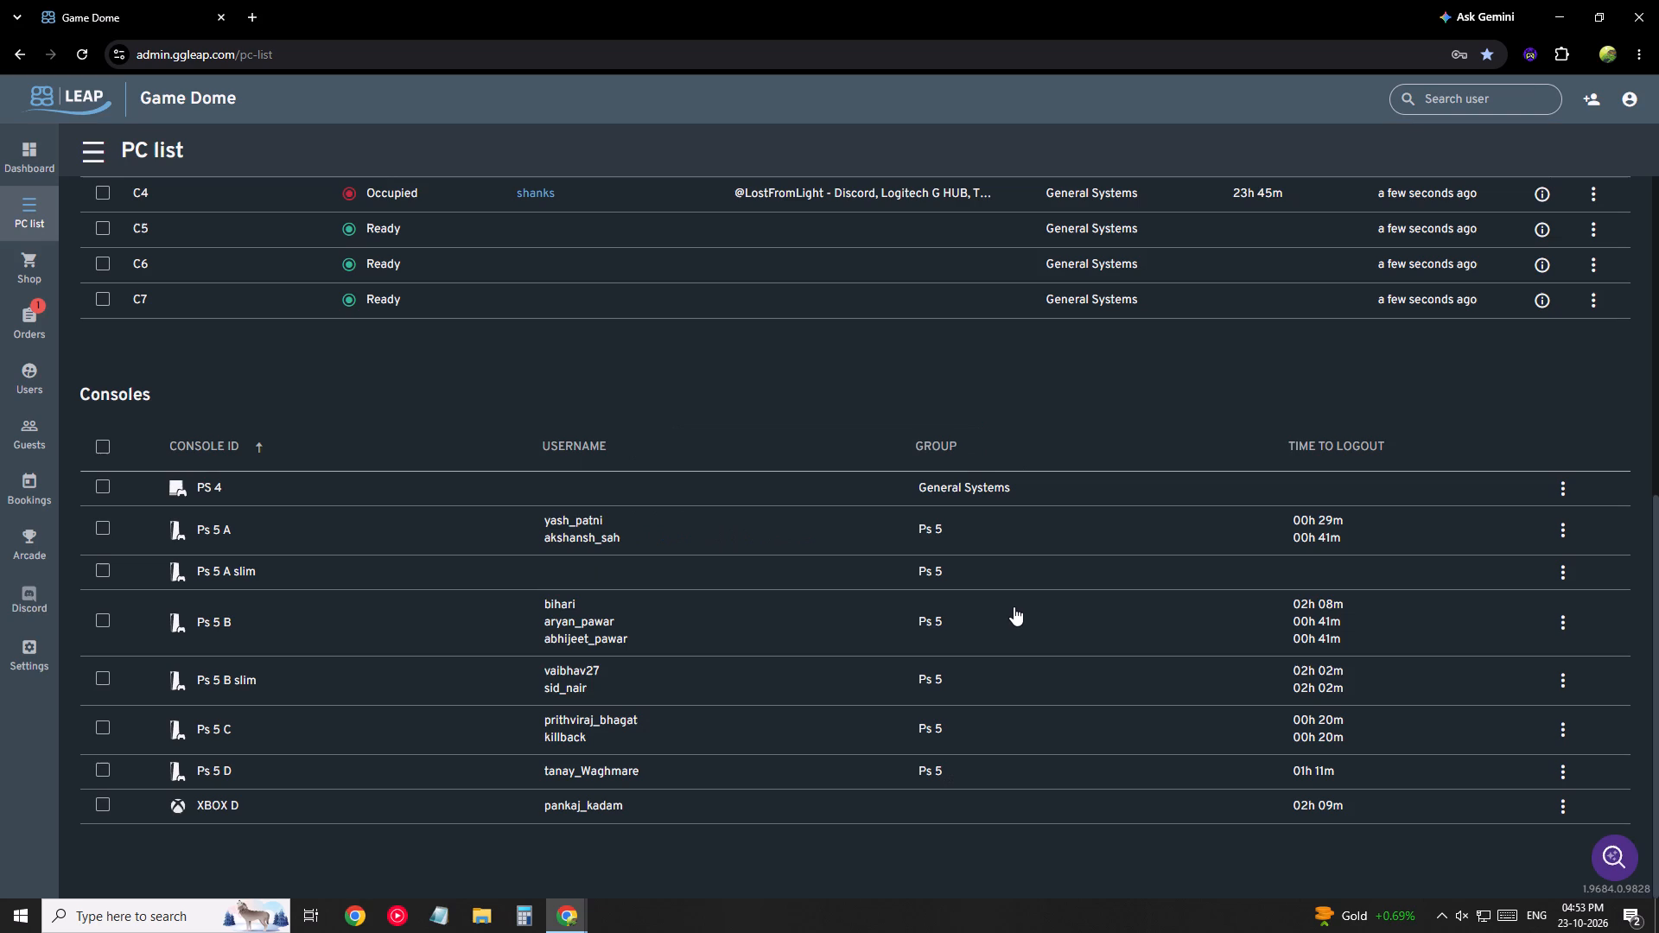
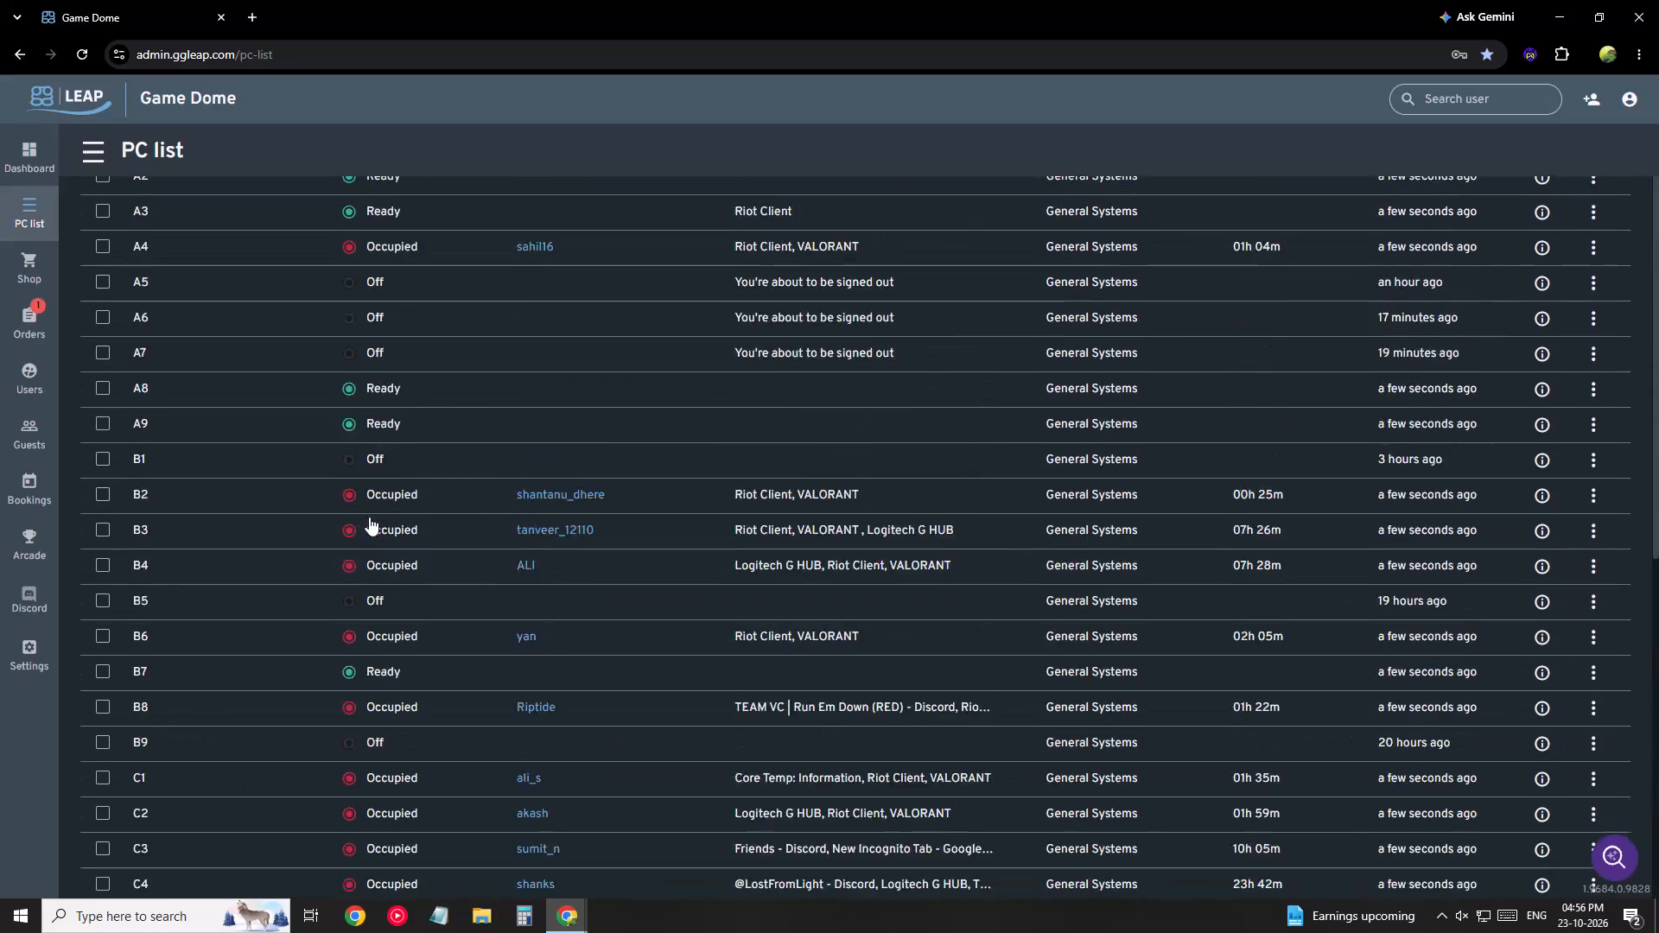
Open the full shop for alina on PC A1 and sell them the ₹250 PC 3 hr pass, completing the checkout.
click(528, 297)
click(542, 312)
click(592, 331)
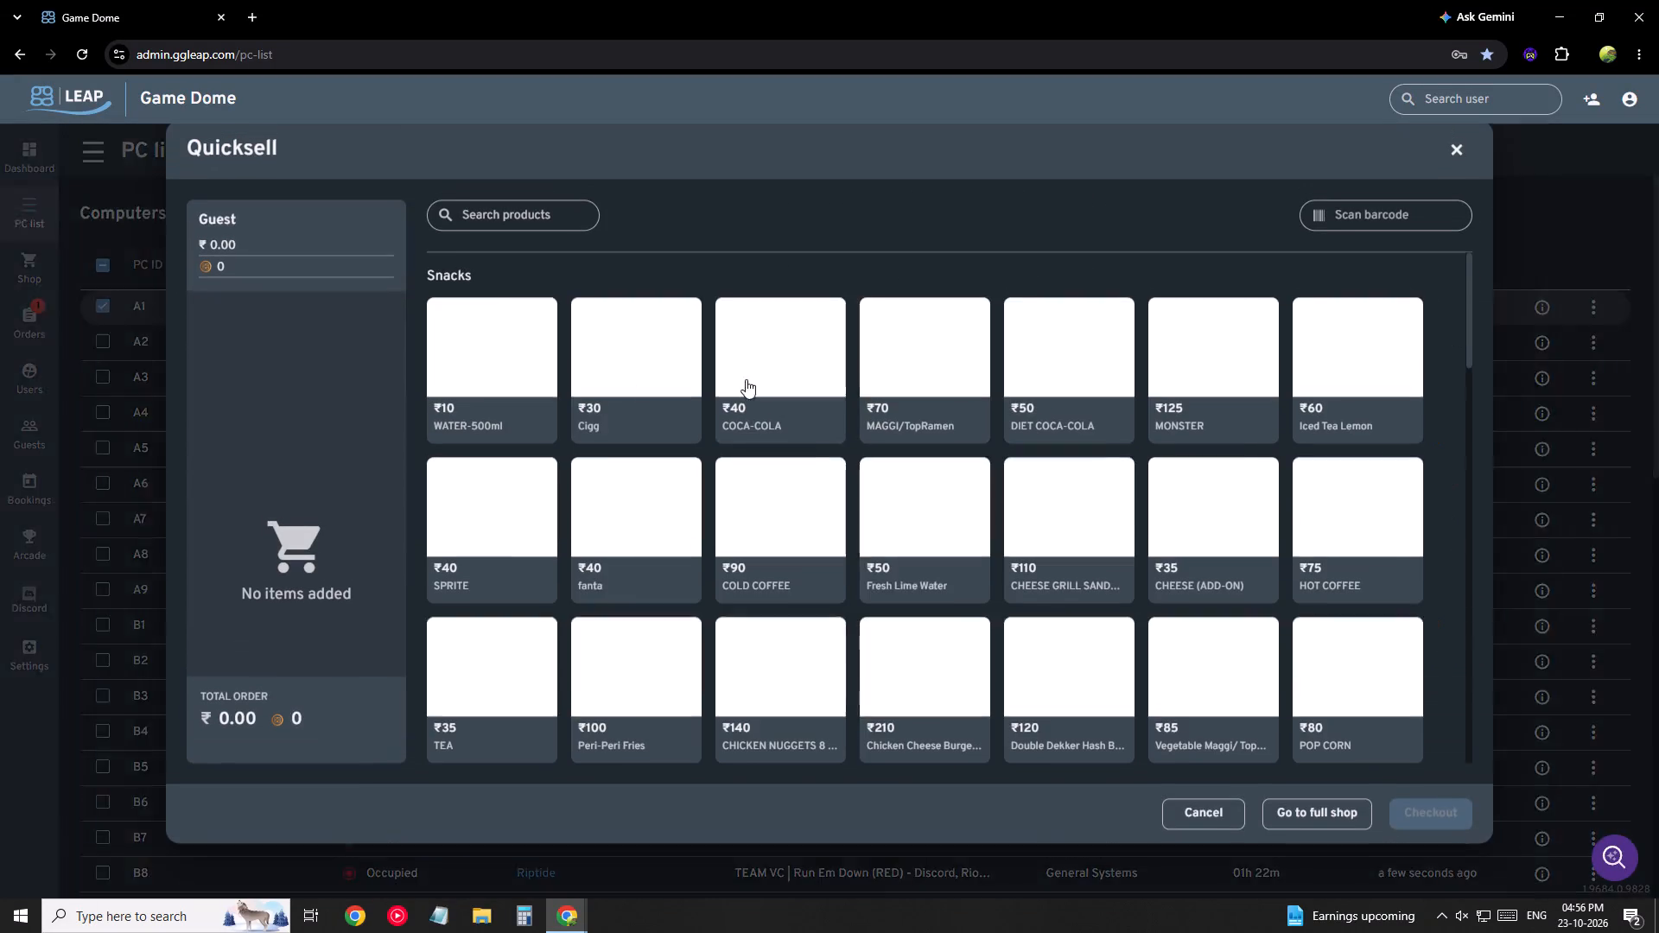
click(1303, 824)
click(557, 258)
click(485, 314)
click(553, 371)
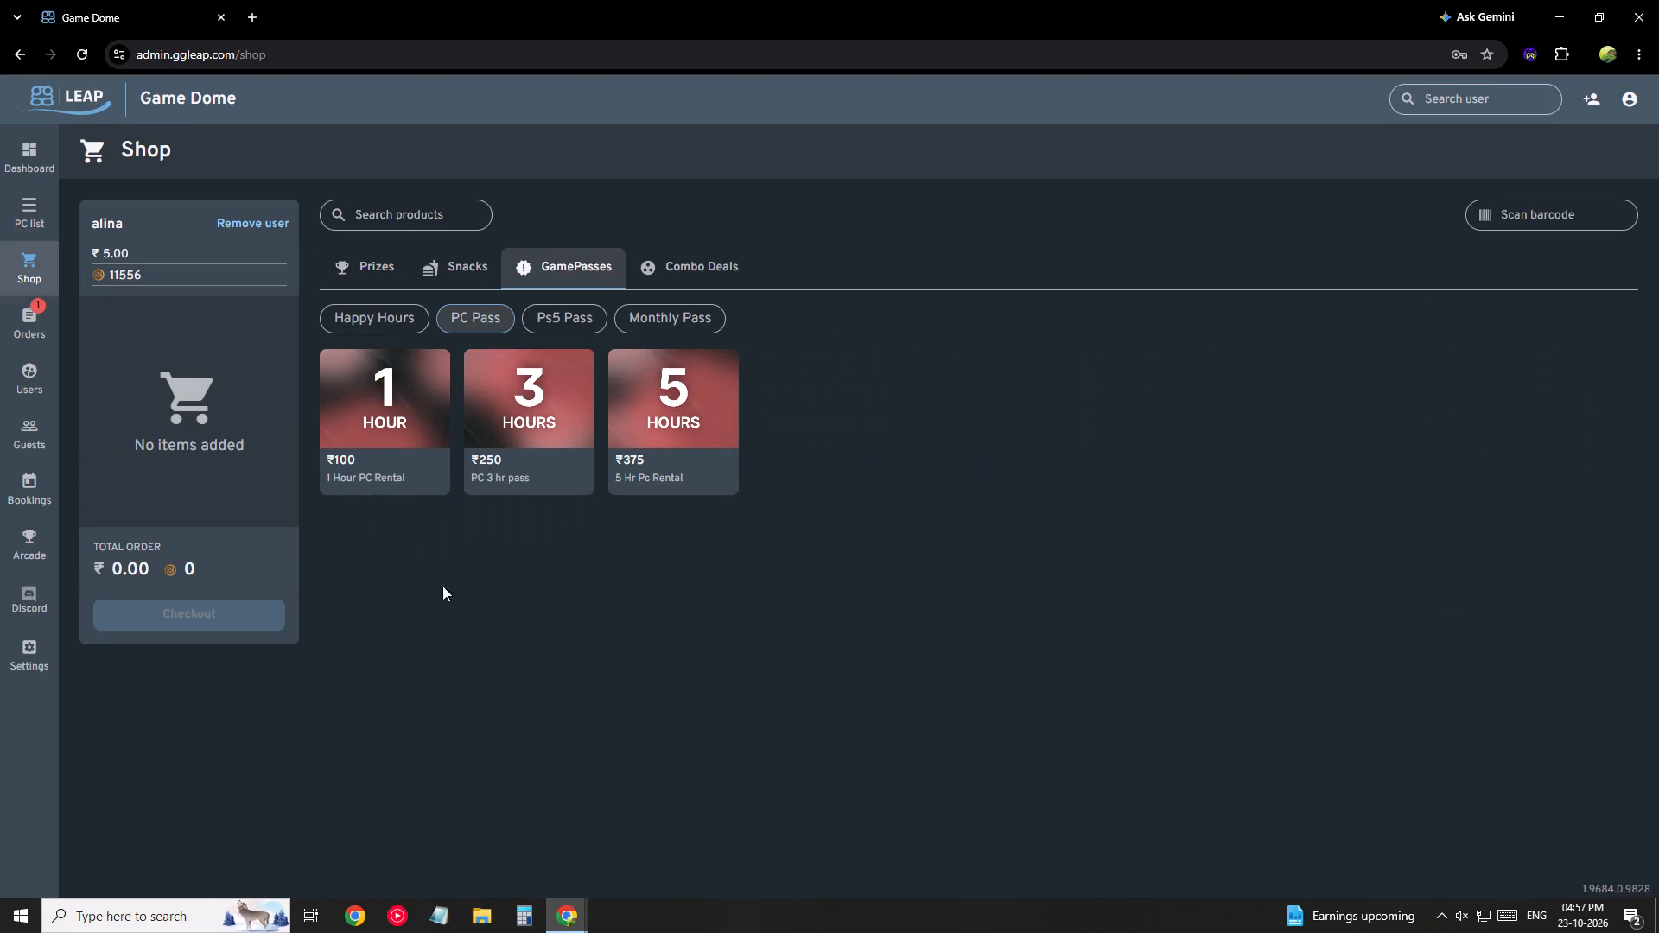
click(177, 592)
click(200, 623)
click(428, 480)
click(433, 780)
key(alt+Tab)
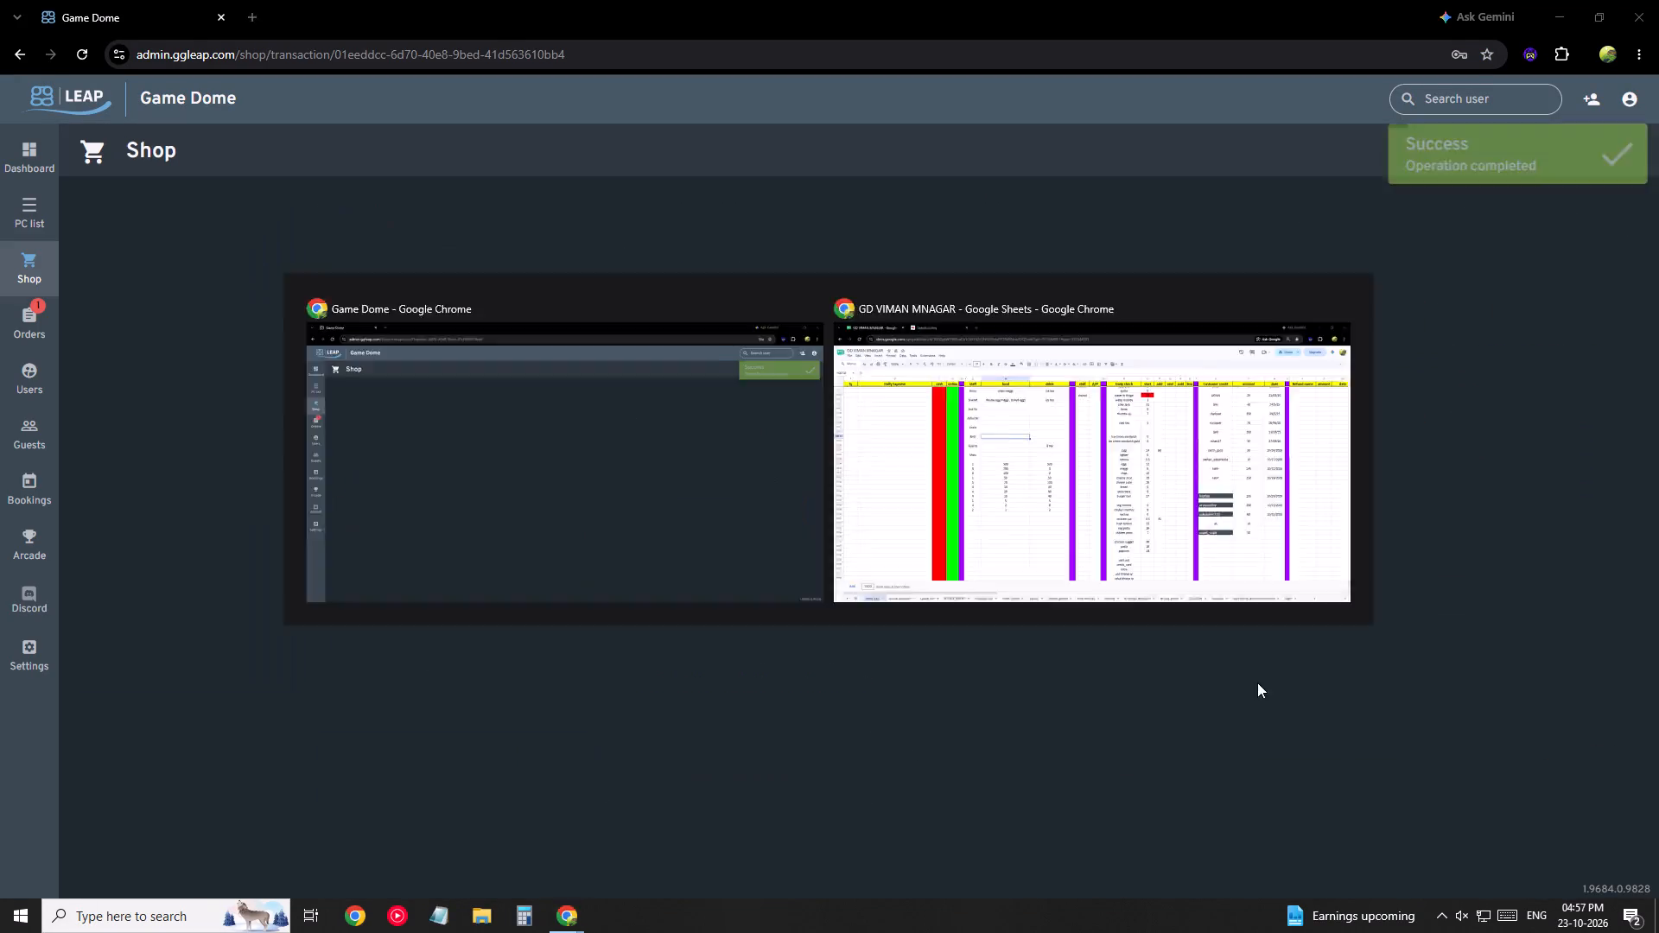
drag(1210, 719, 1225, 711)
click(1231, 708)
key(a)
key(l)
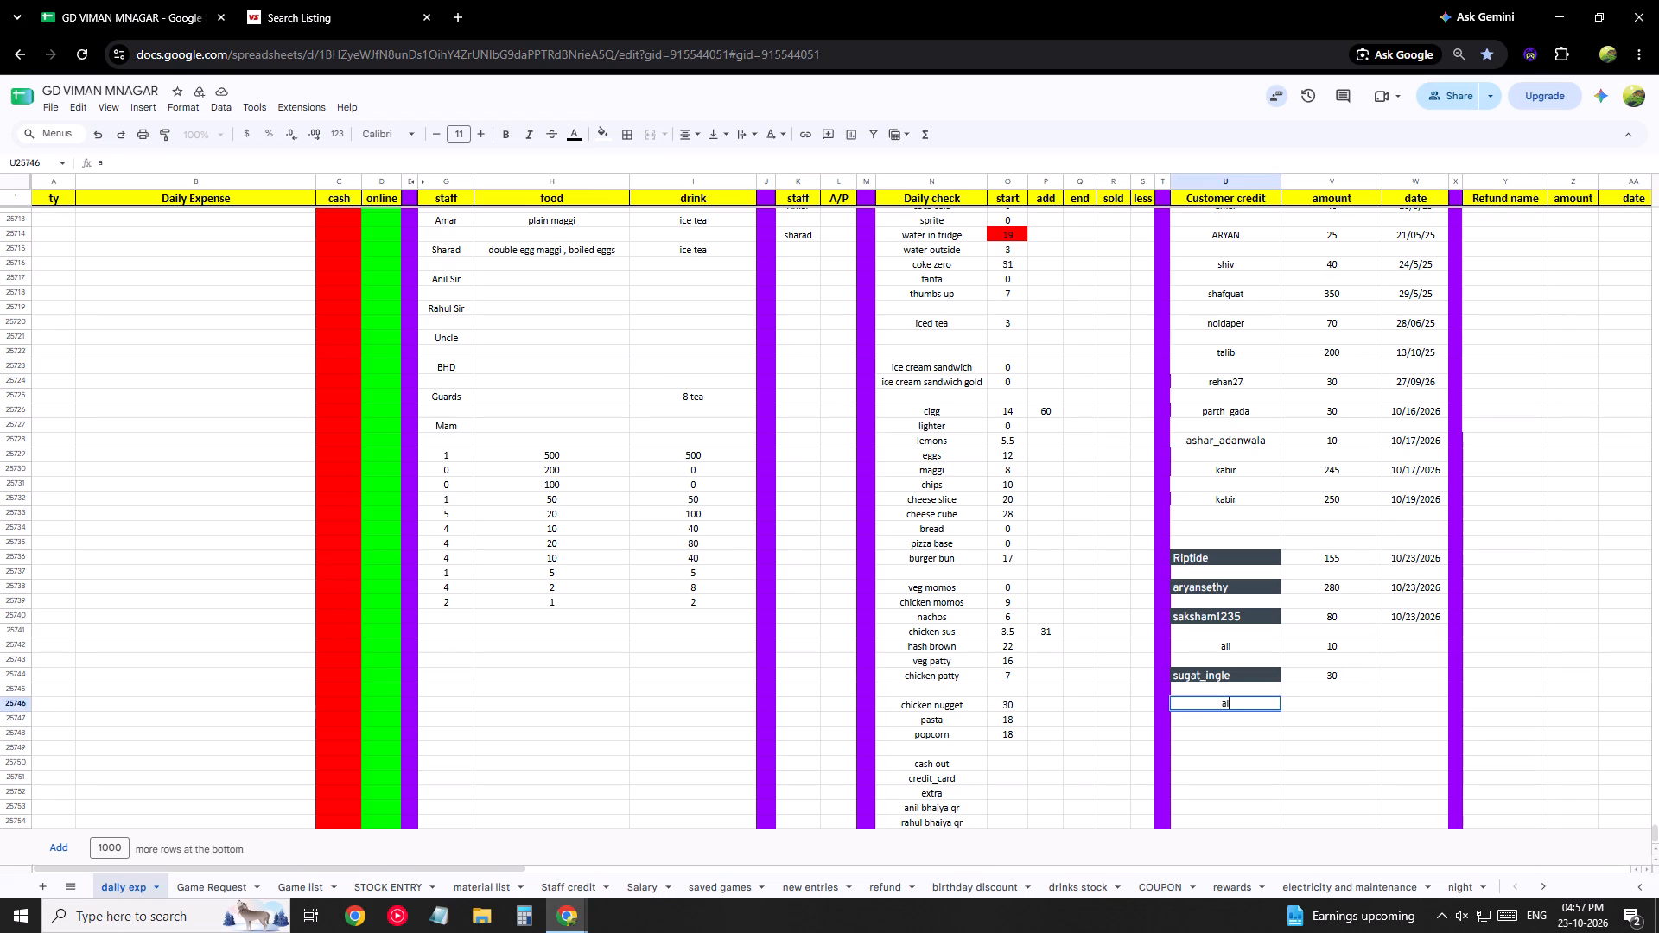
key(i)
text(na)
key(space)
key(Return)
key(Right)
key(Up)
text(250)
key(Return)
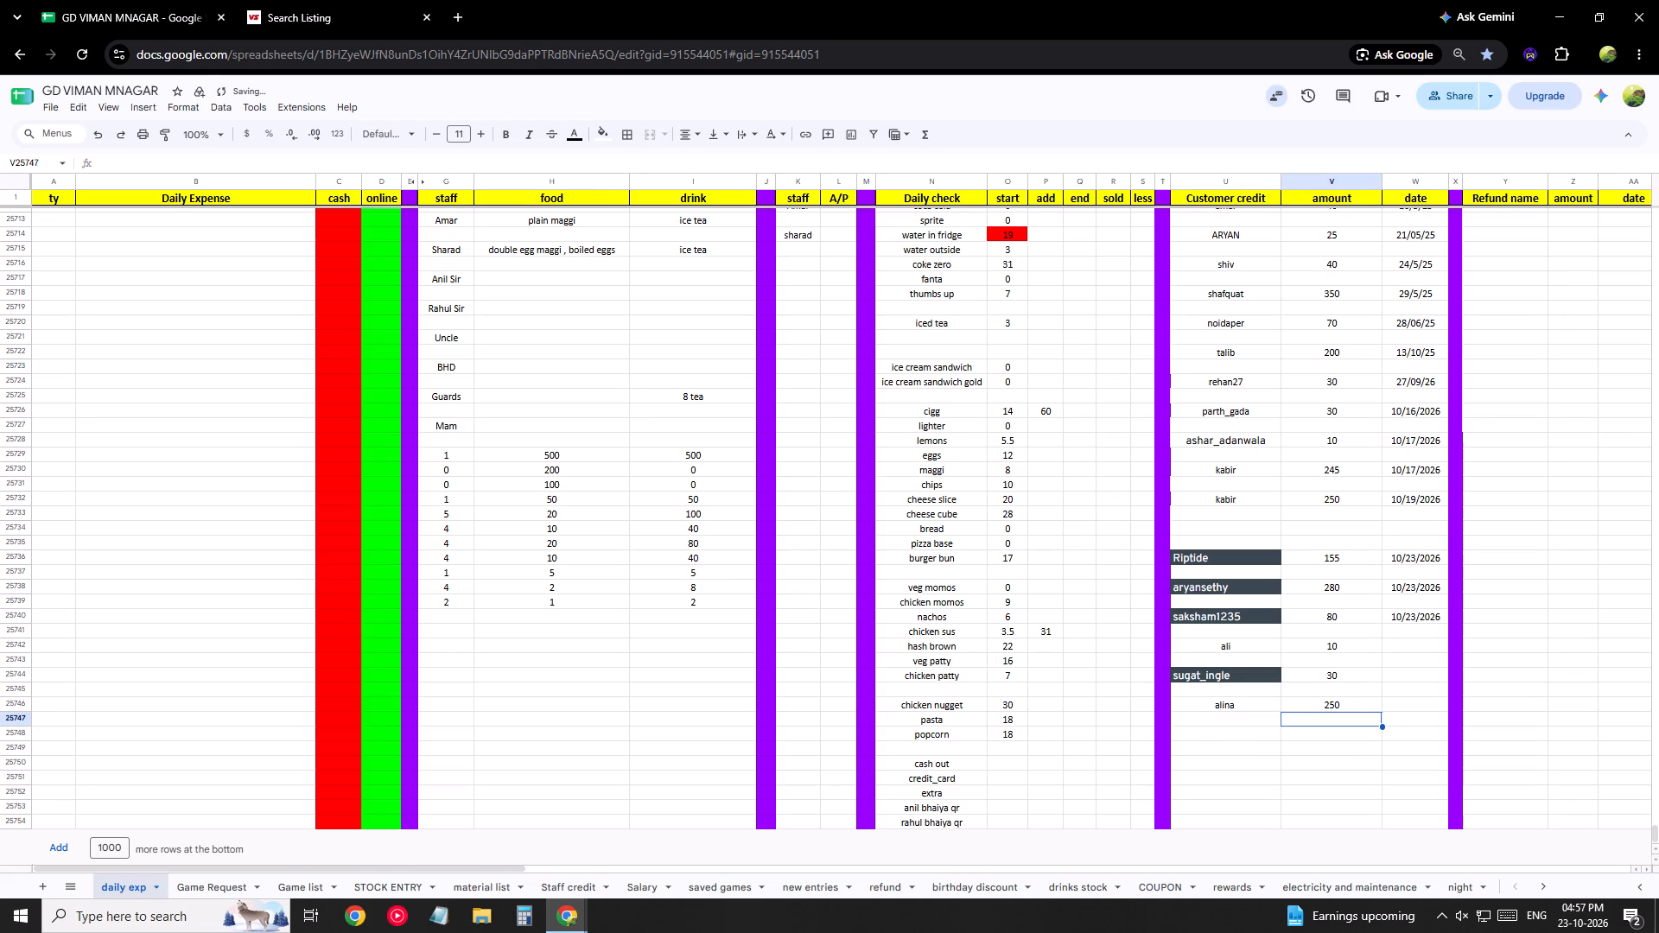
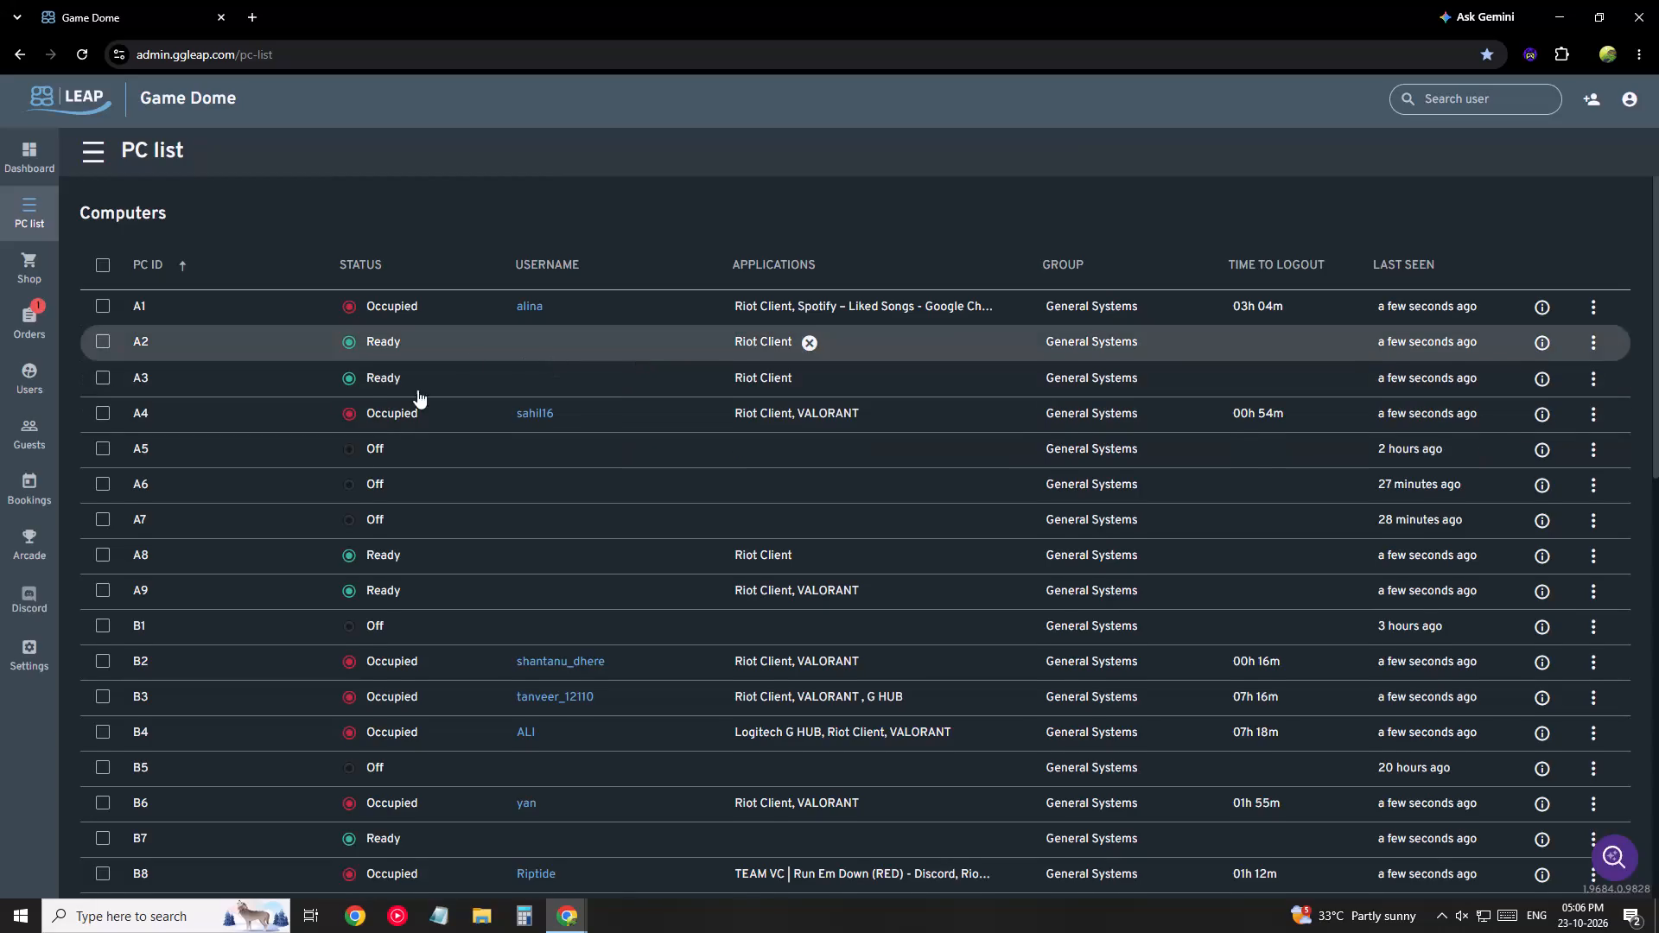
Review the computer and console sessions in the PC list, checking who is logged in and their time to logout.
scroll(546, 649, down, 4)
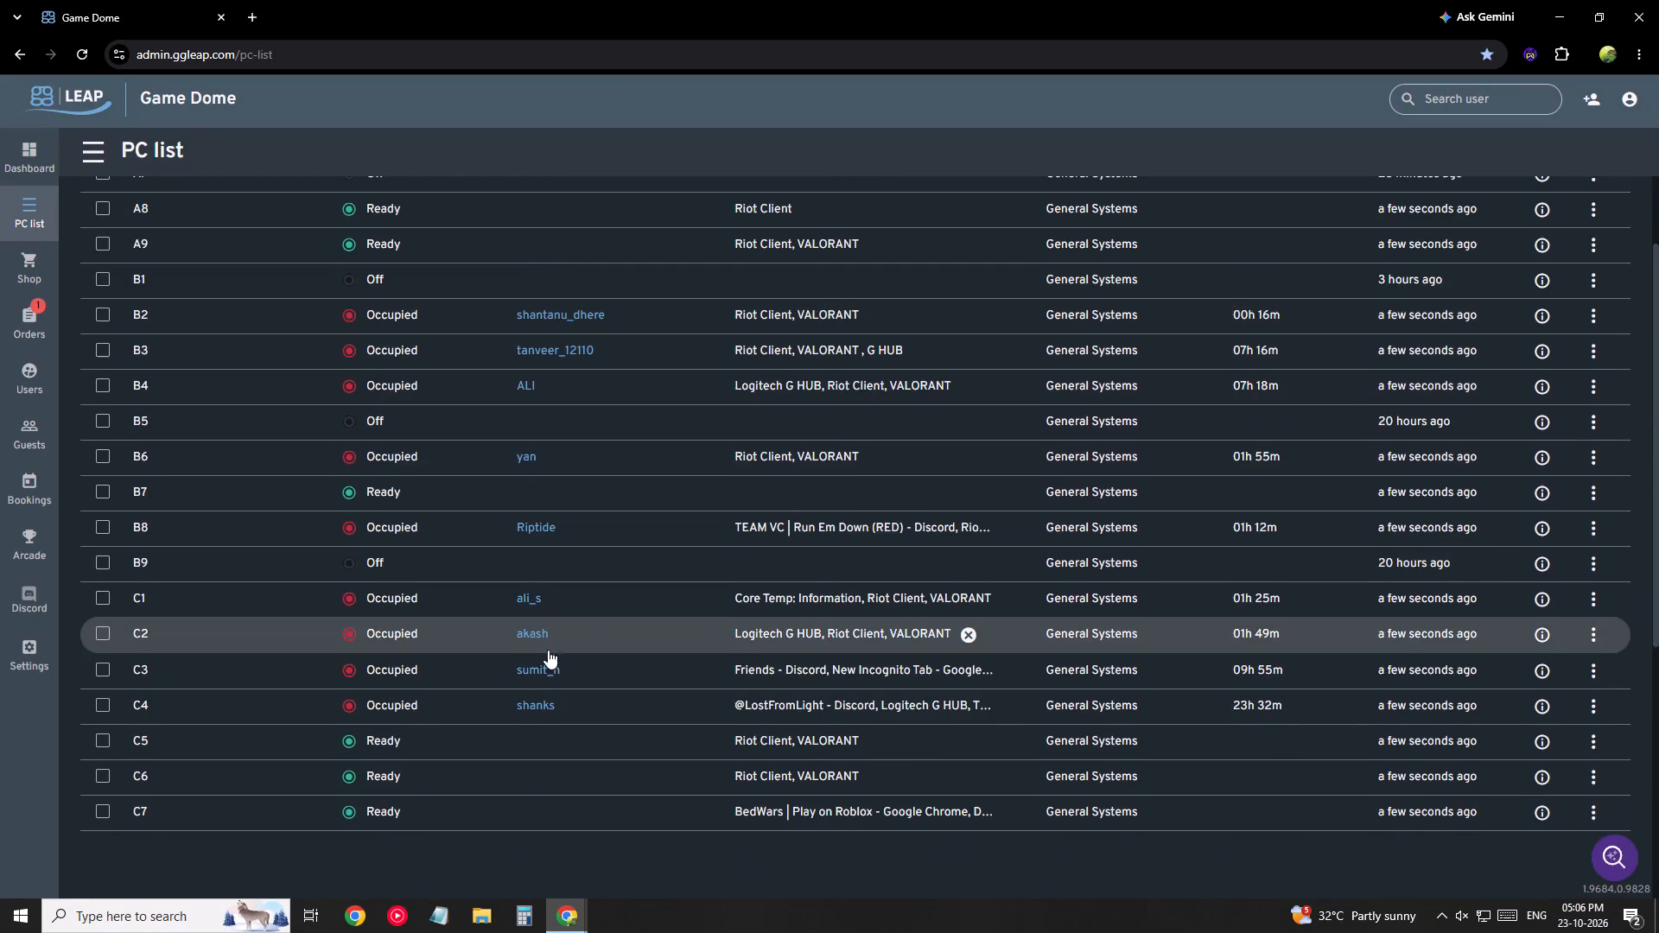
scroll(567, 637, down, 10)
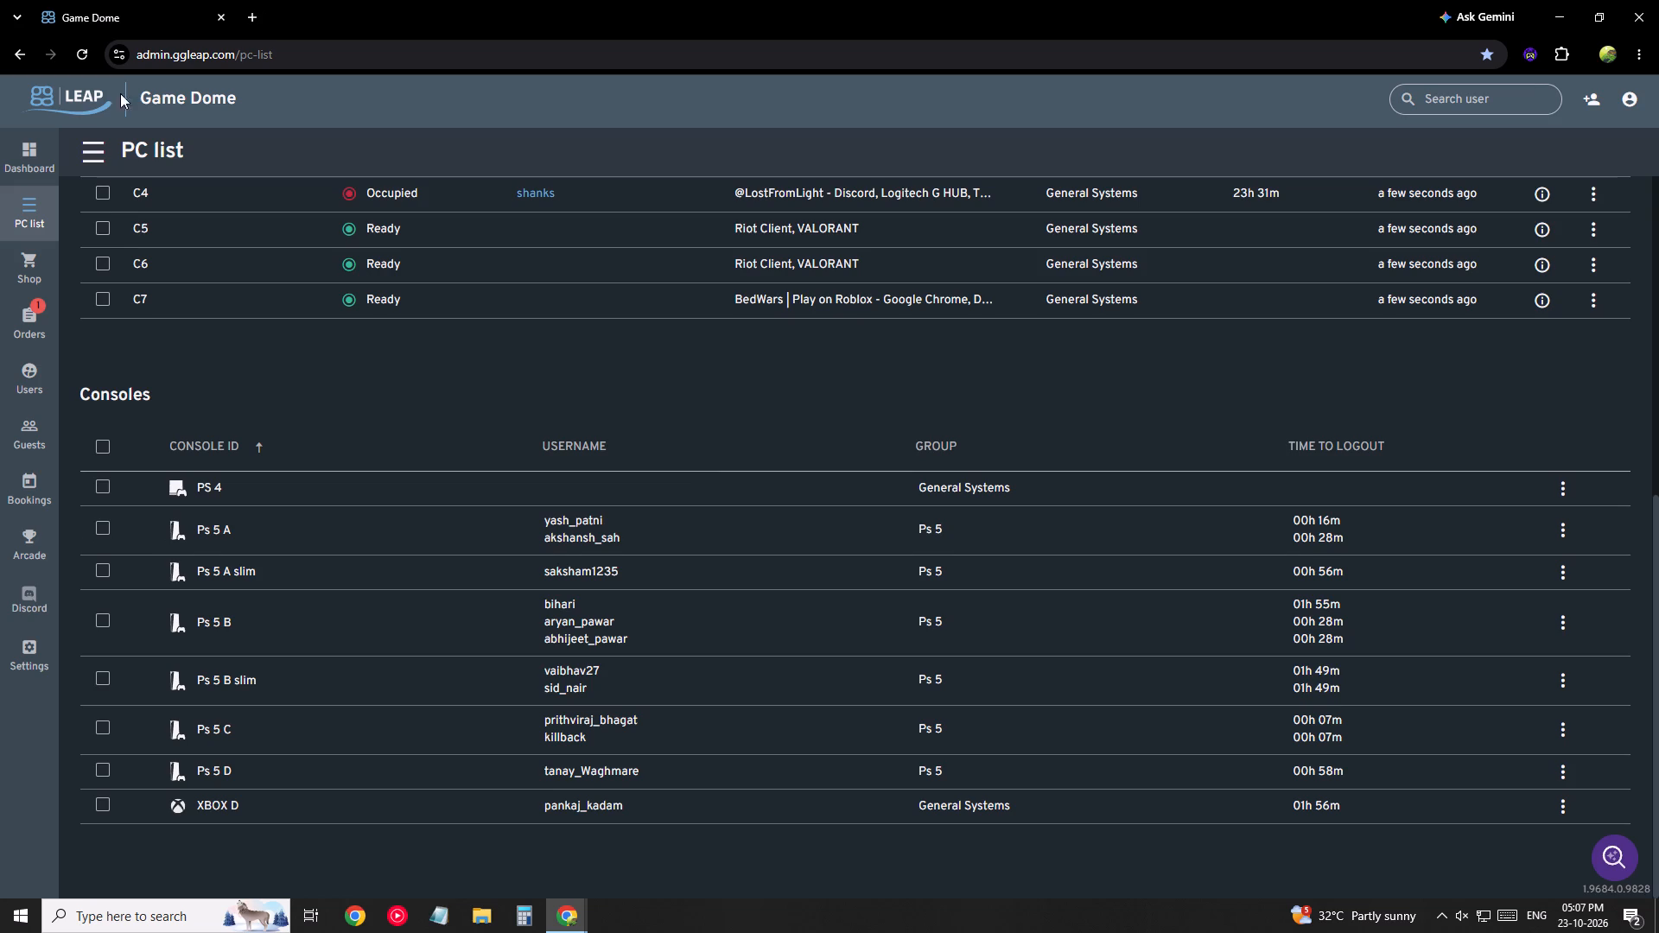
scroll(336, 619, up, 7)
scroll(413, 505, up, 3)
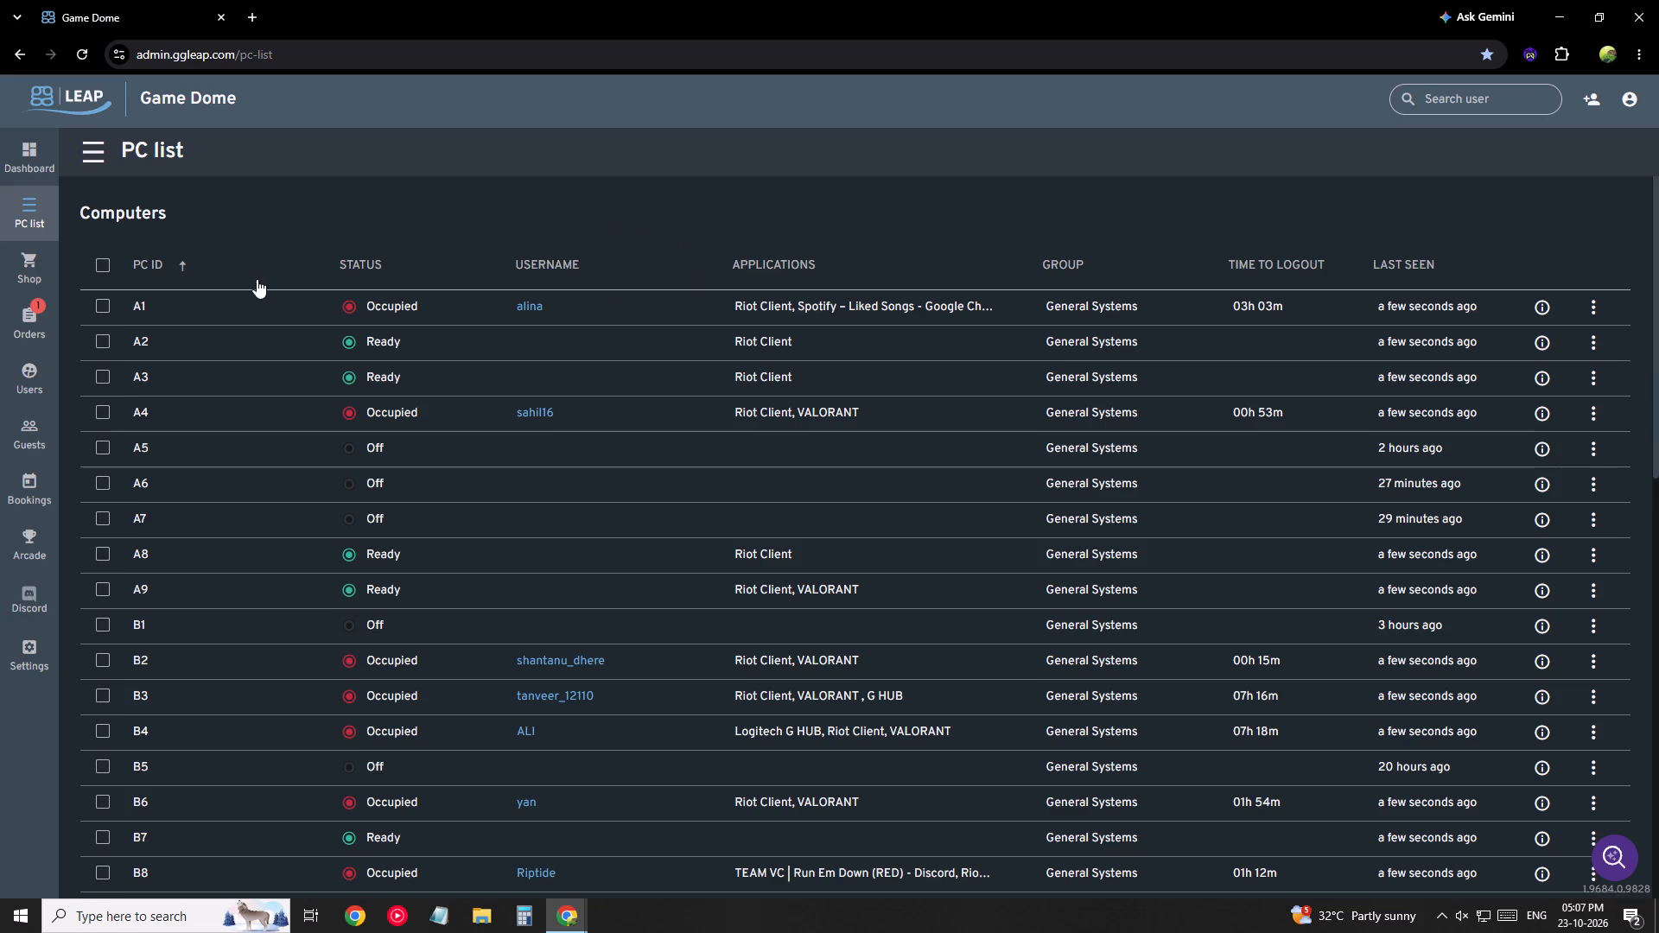
Sort the computers by username and by status in both directions, and return them to ascending PC ID order.
click(520, 268)
double_click(552, 267)
click(348, 267)
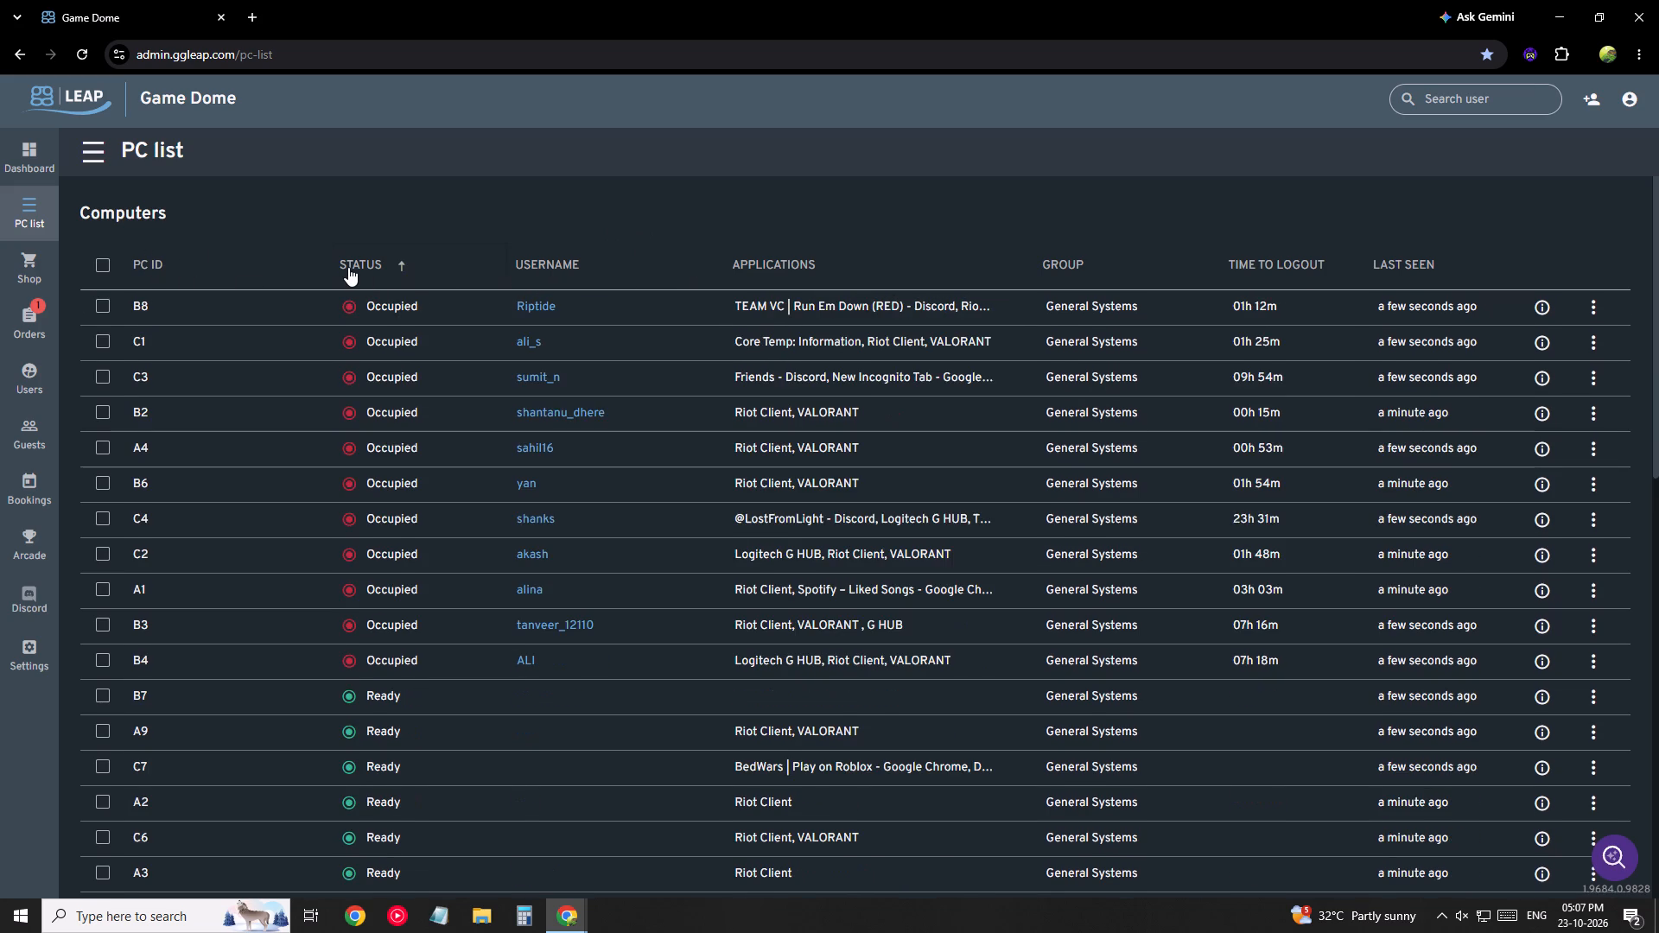
click(349, 266)
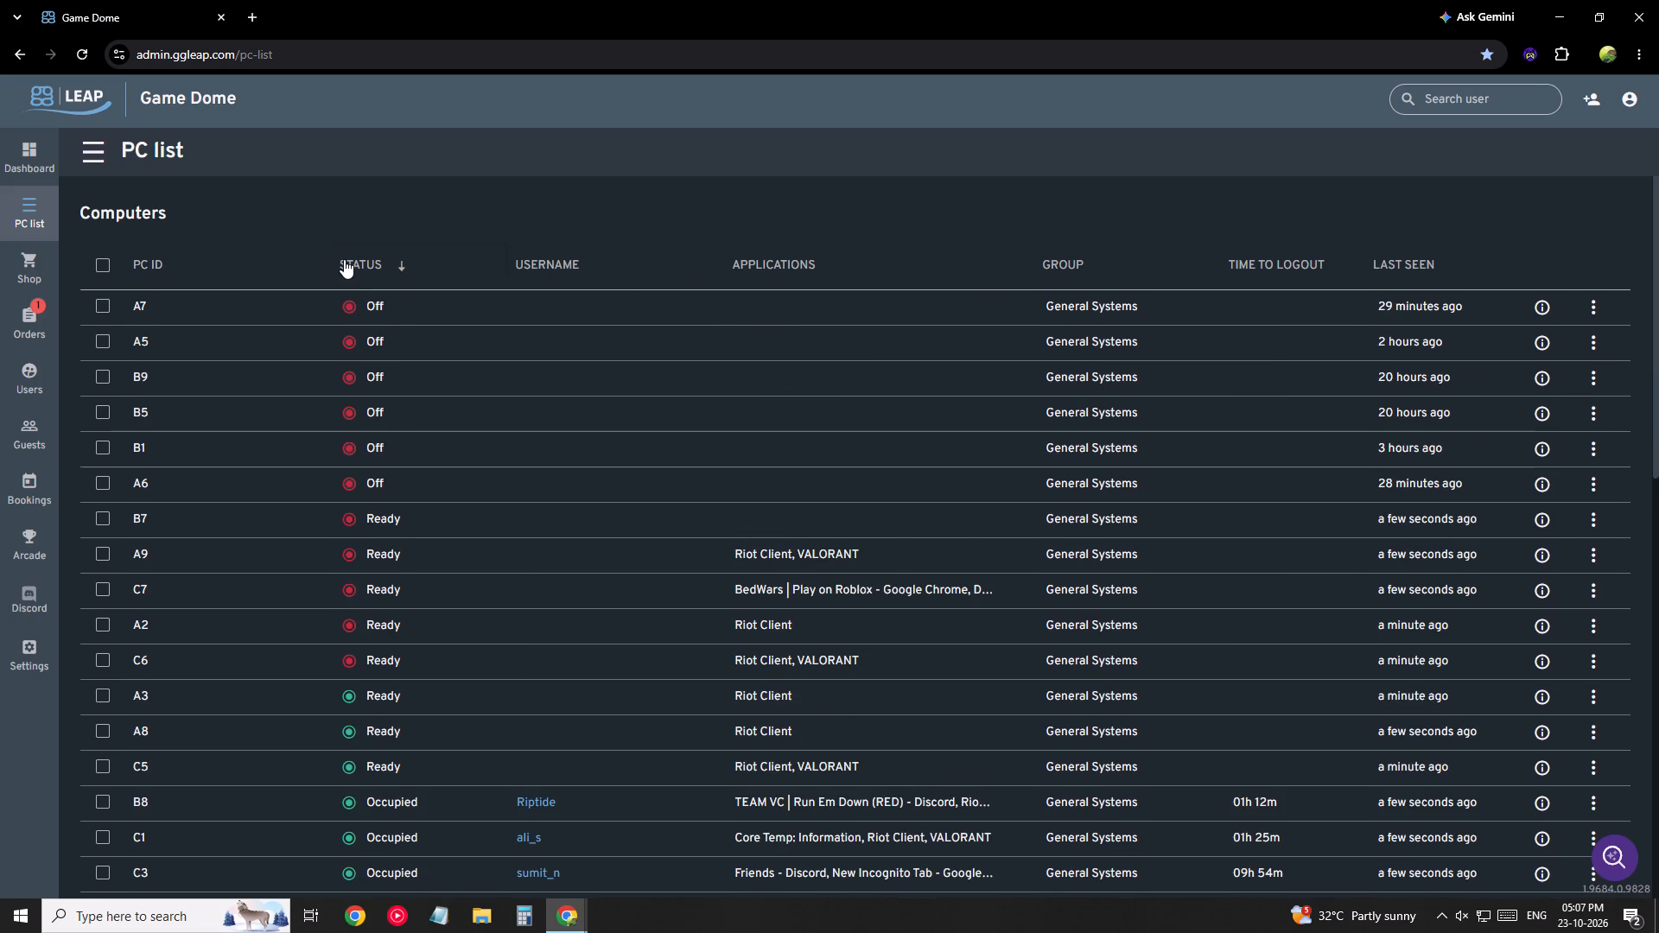
click(168, 263)
Examine the computer statuses and the console users with their time to logout once more in the PC list.
scroll(608, 676, down, 2)
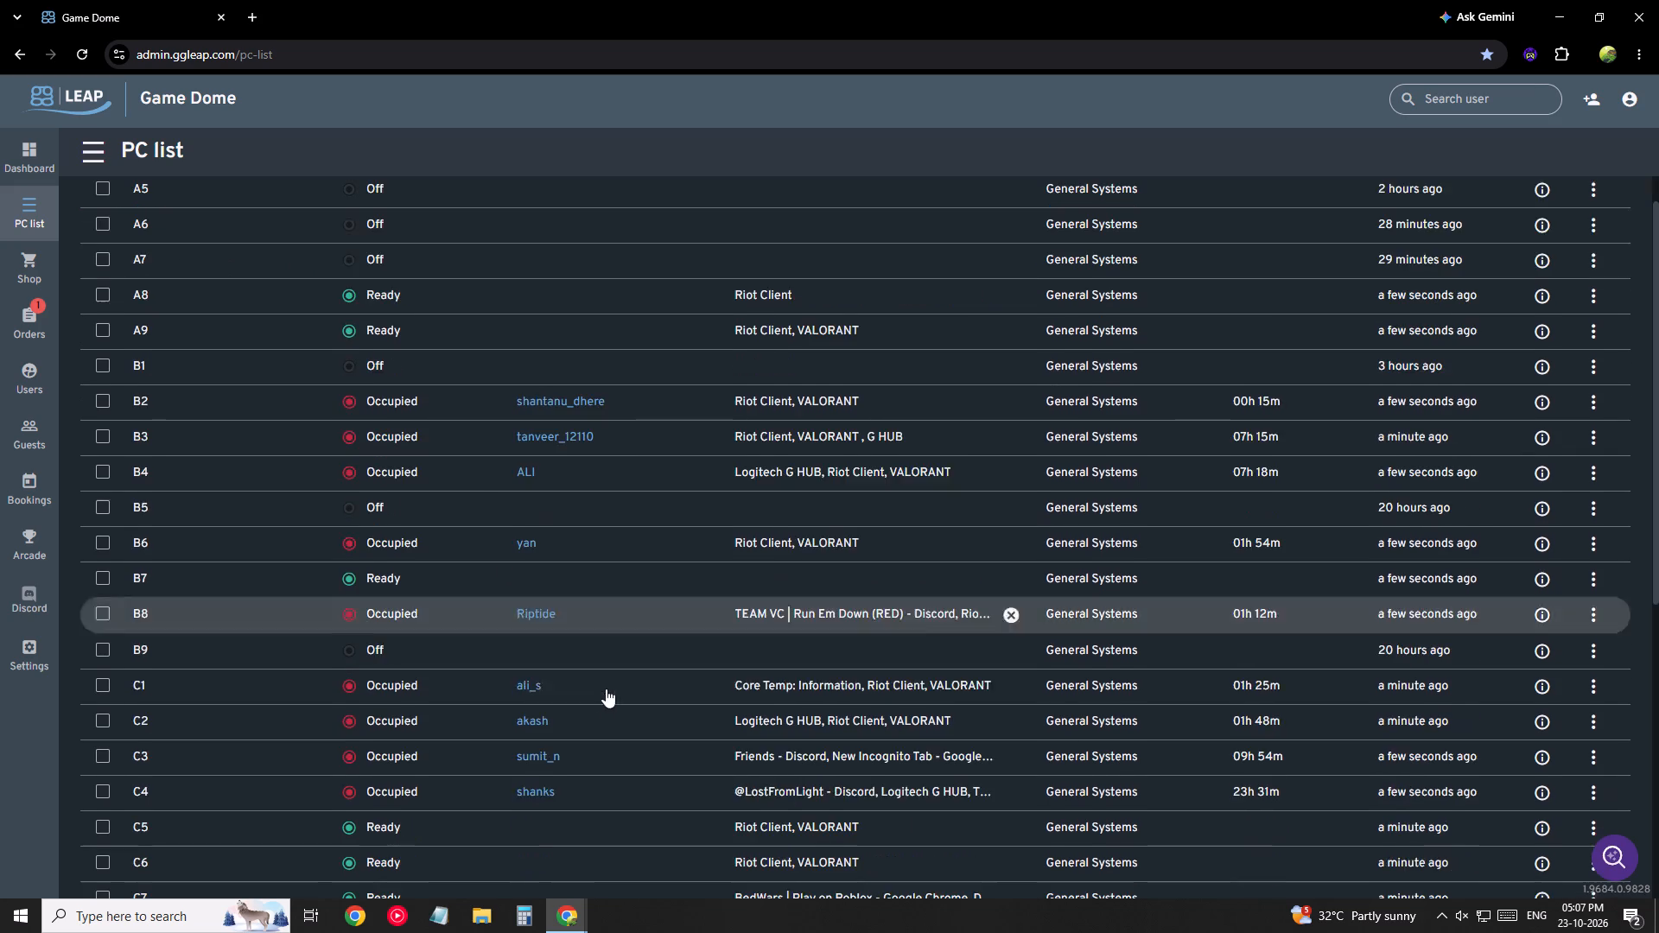
scroll(606, 689, down, 3)
scroll(588, 746, up, 1)
scroll(587, 749, down, 4)
scroll(557, 800, up, 1)
scroll(557, 800, down, 1)
scroll(556, 803, up, 1)
scroll(556, 805, down, 4)
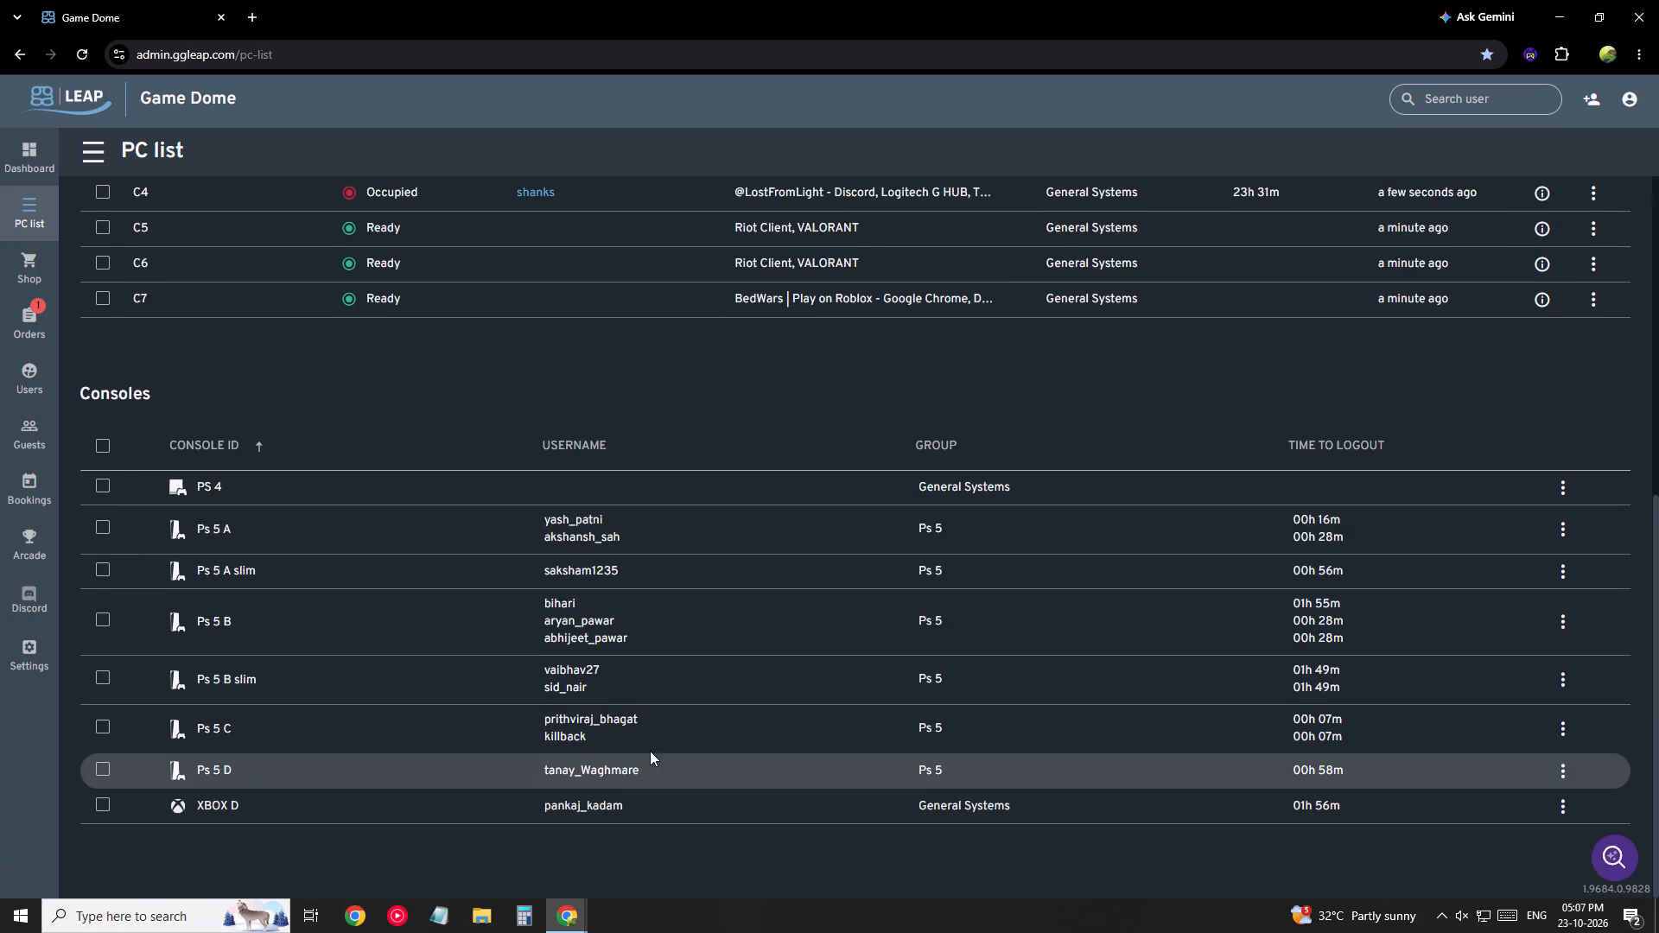
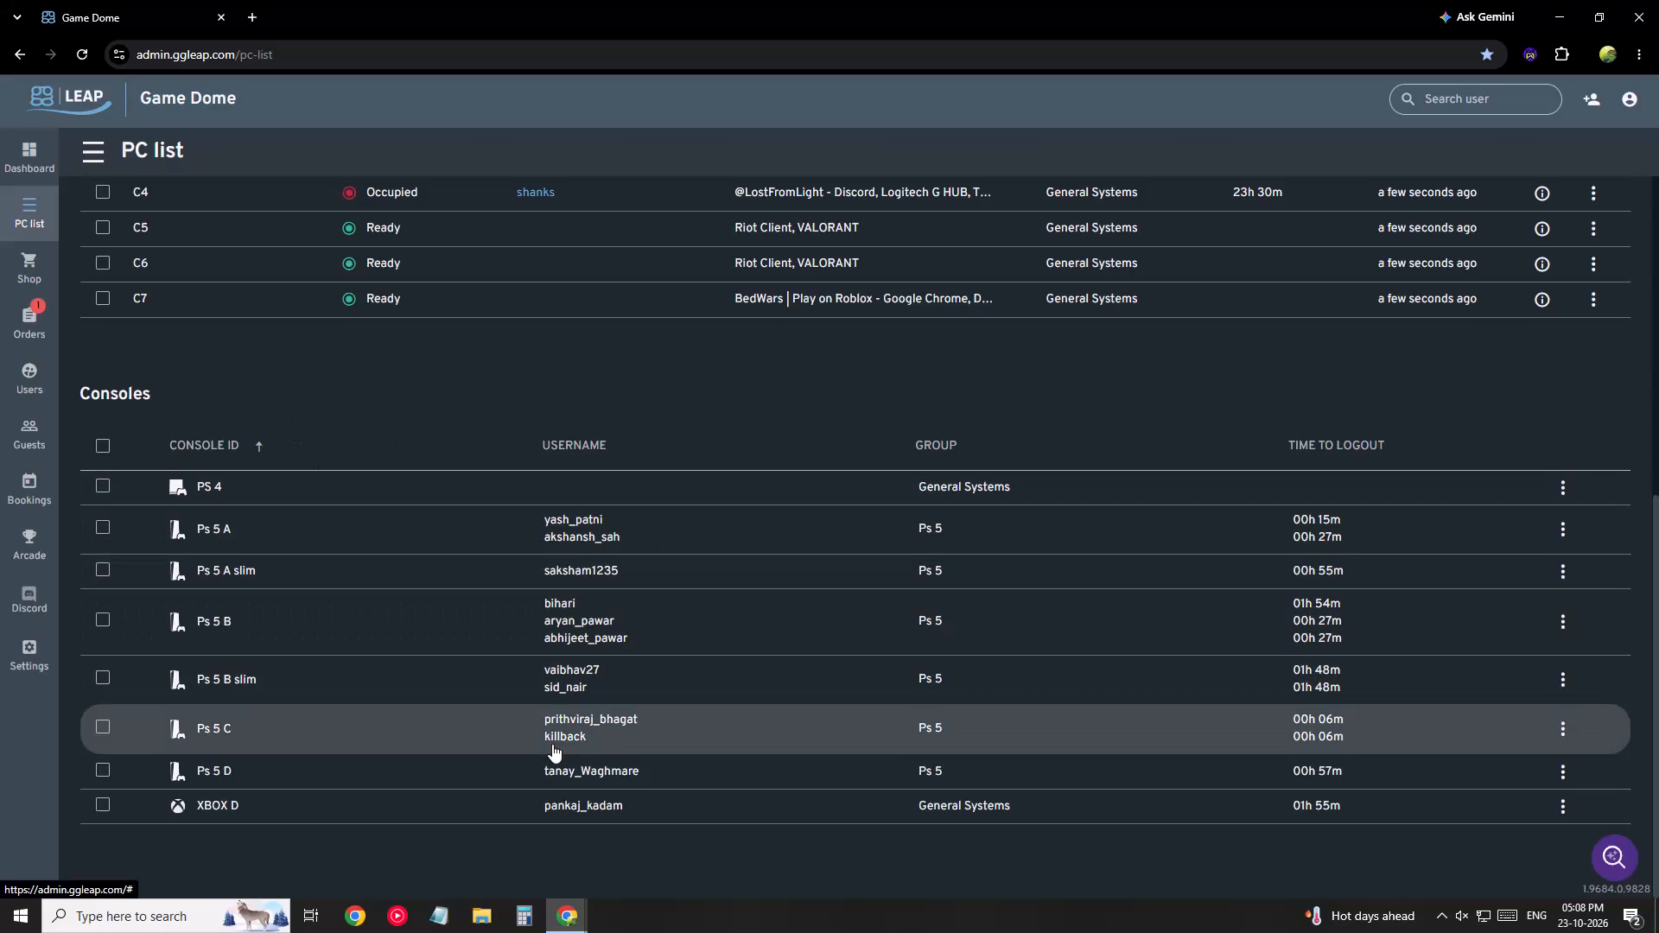
click(571, 733)
click(642, 500)
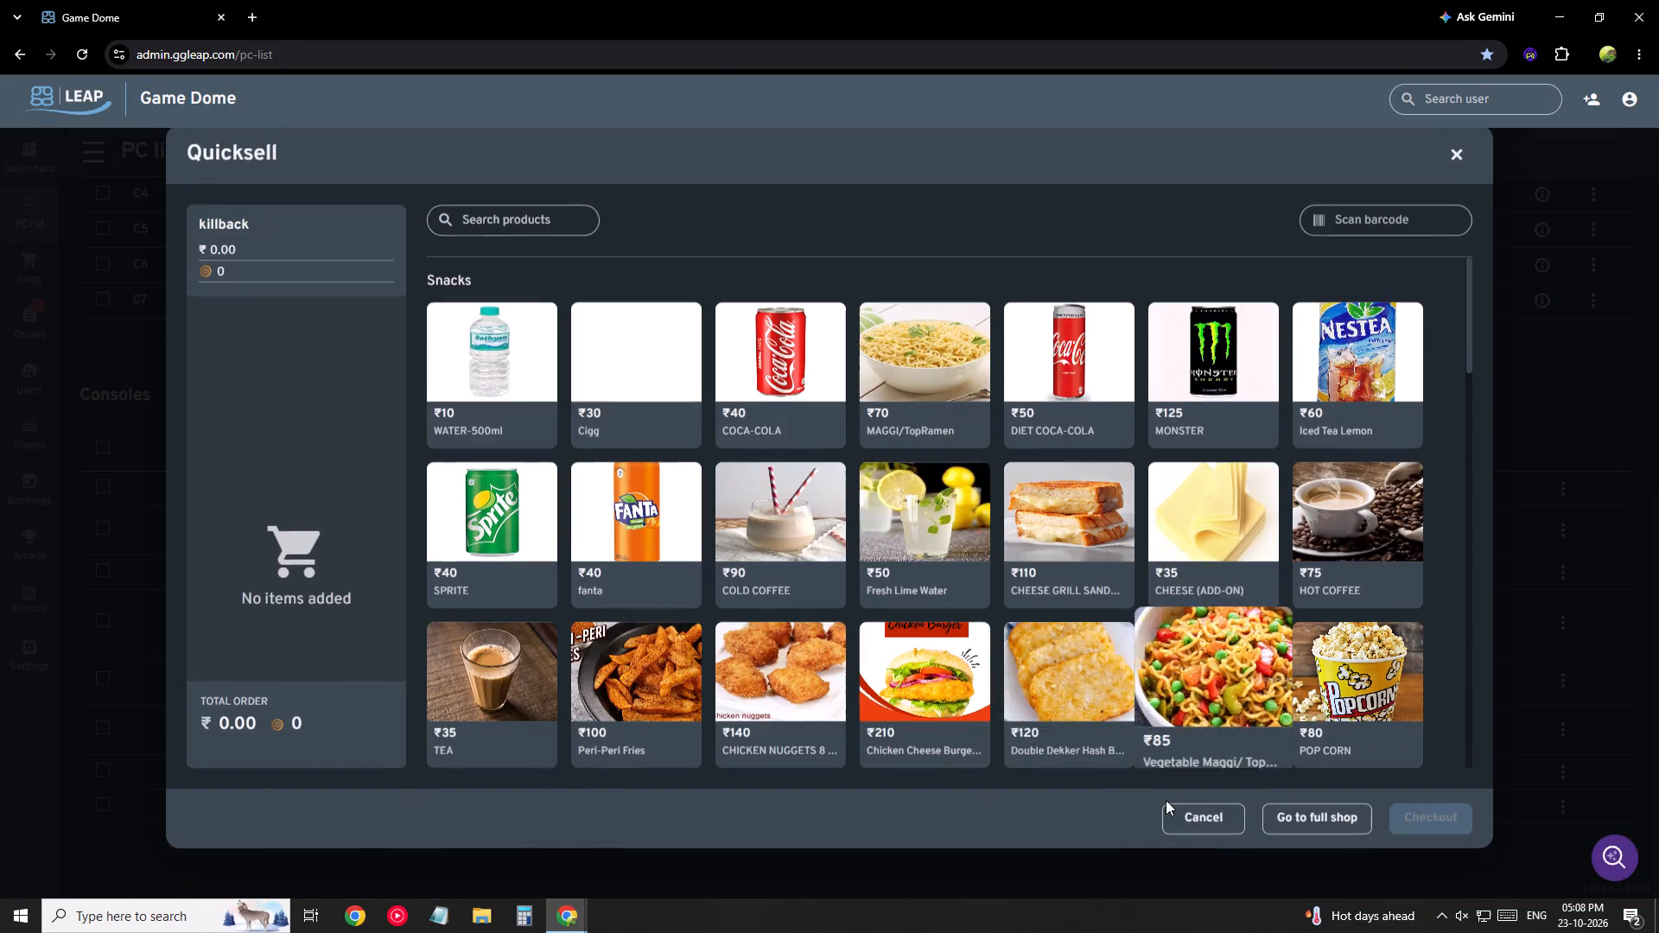
click(1368, 834)
click(556, 295)
click(560, 274)
click(561, 311)
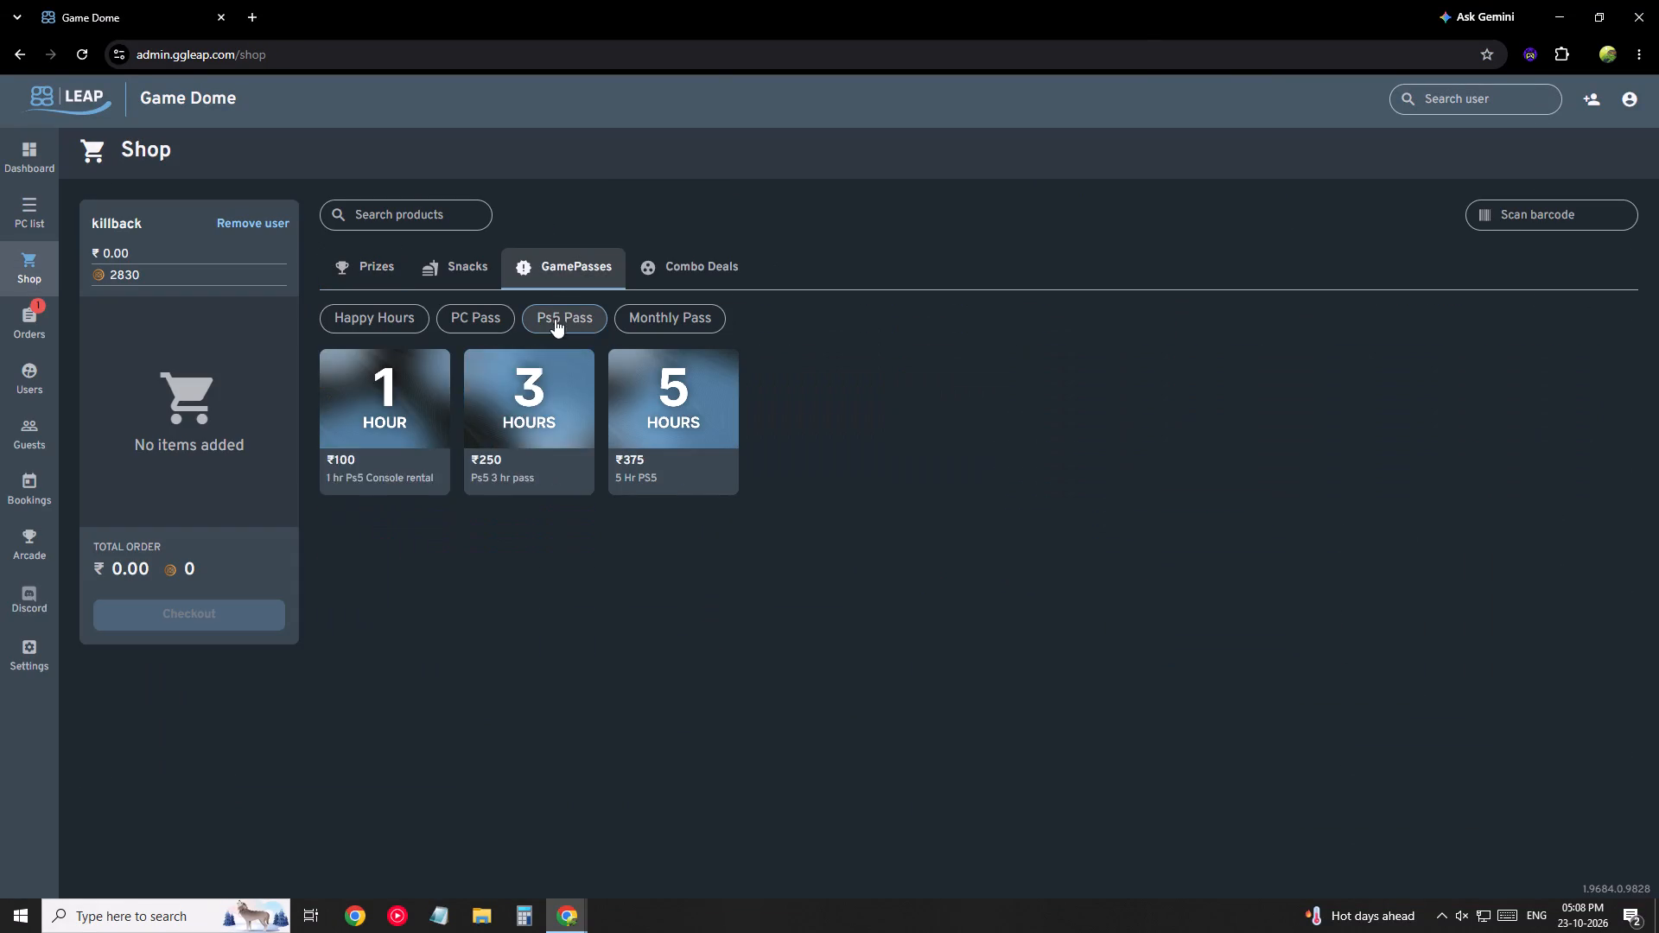
click(325, 479)
click(199, 614)
click(569, 511)
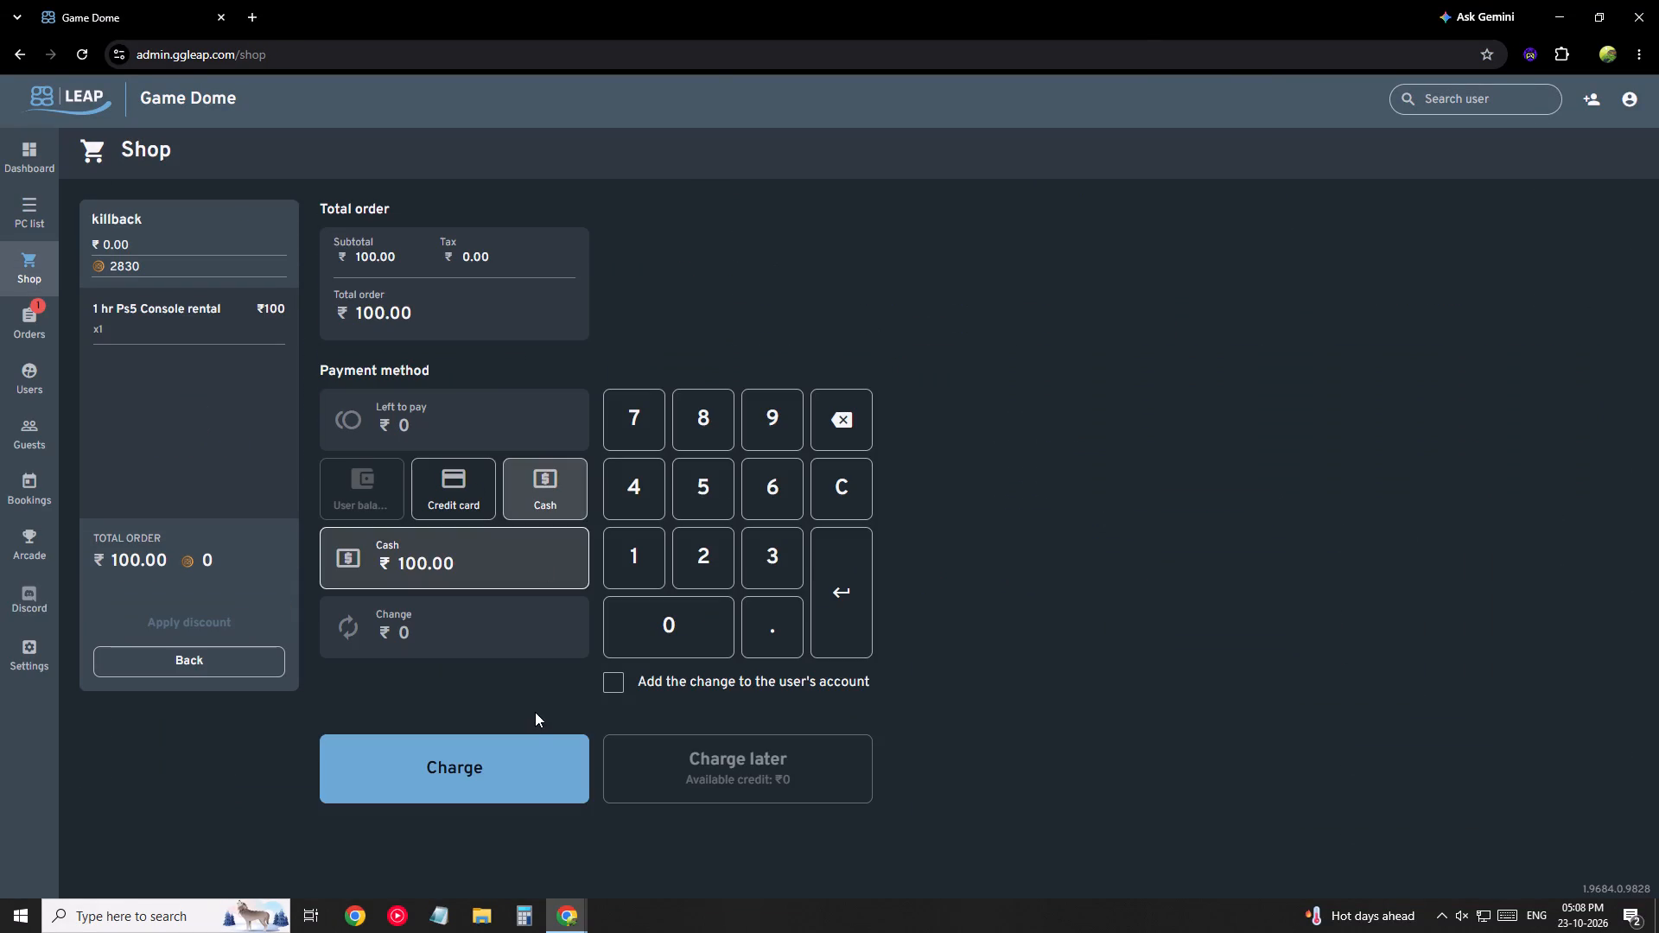
click(535, 712)
click(512, 755)
click(9, 200)
scroll(642, 684, down, 9)
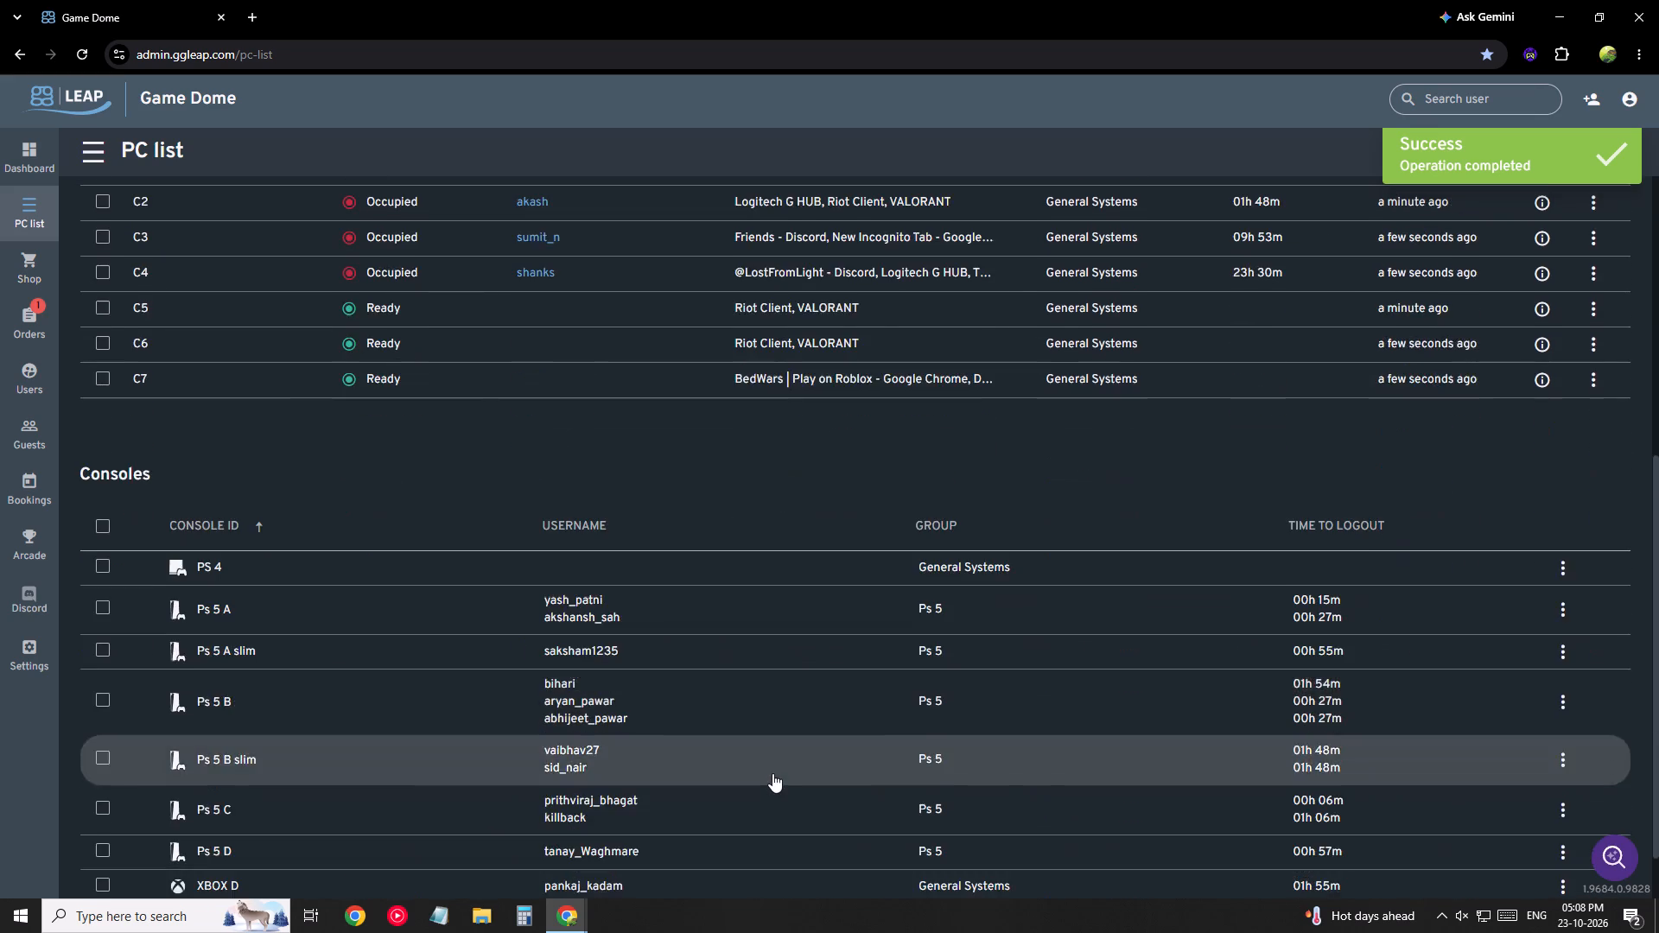
scroll(772, 773, down, 3)
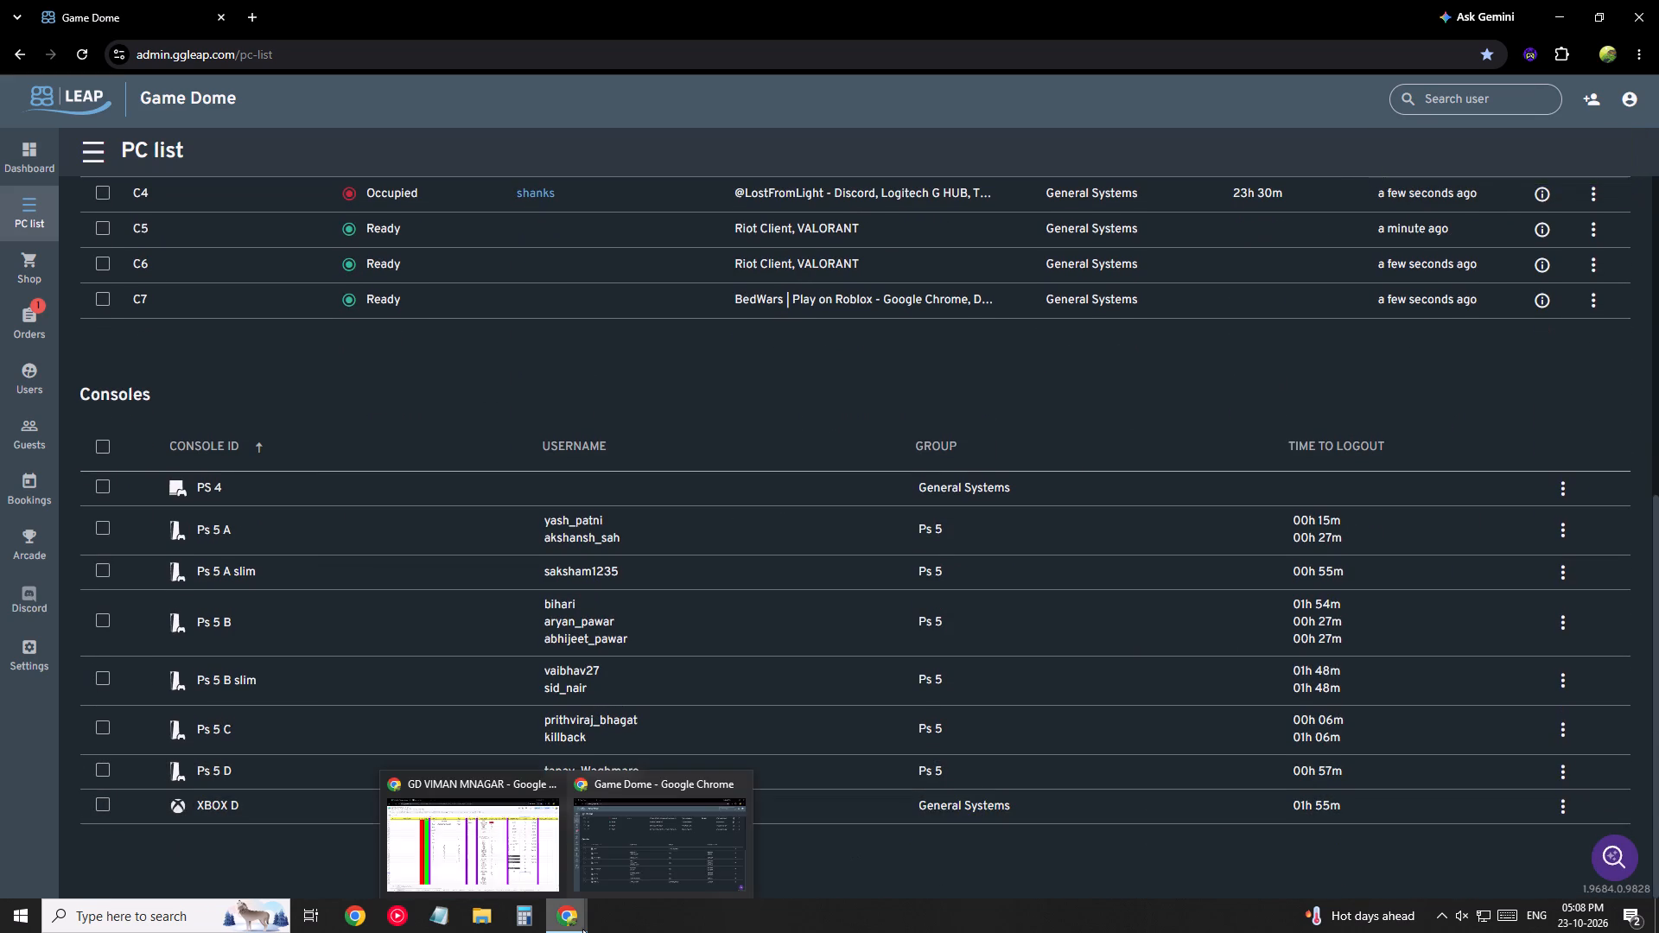
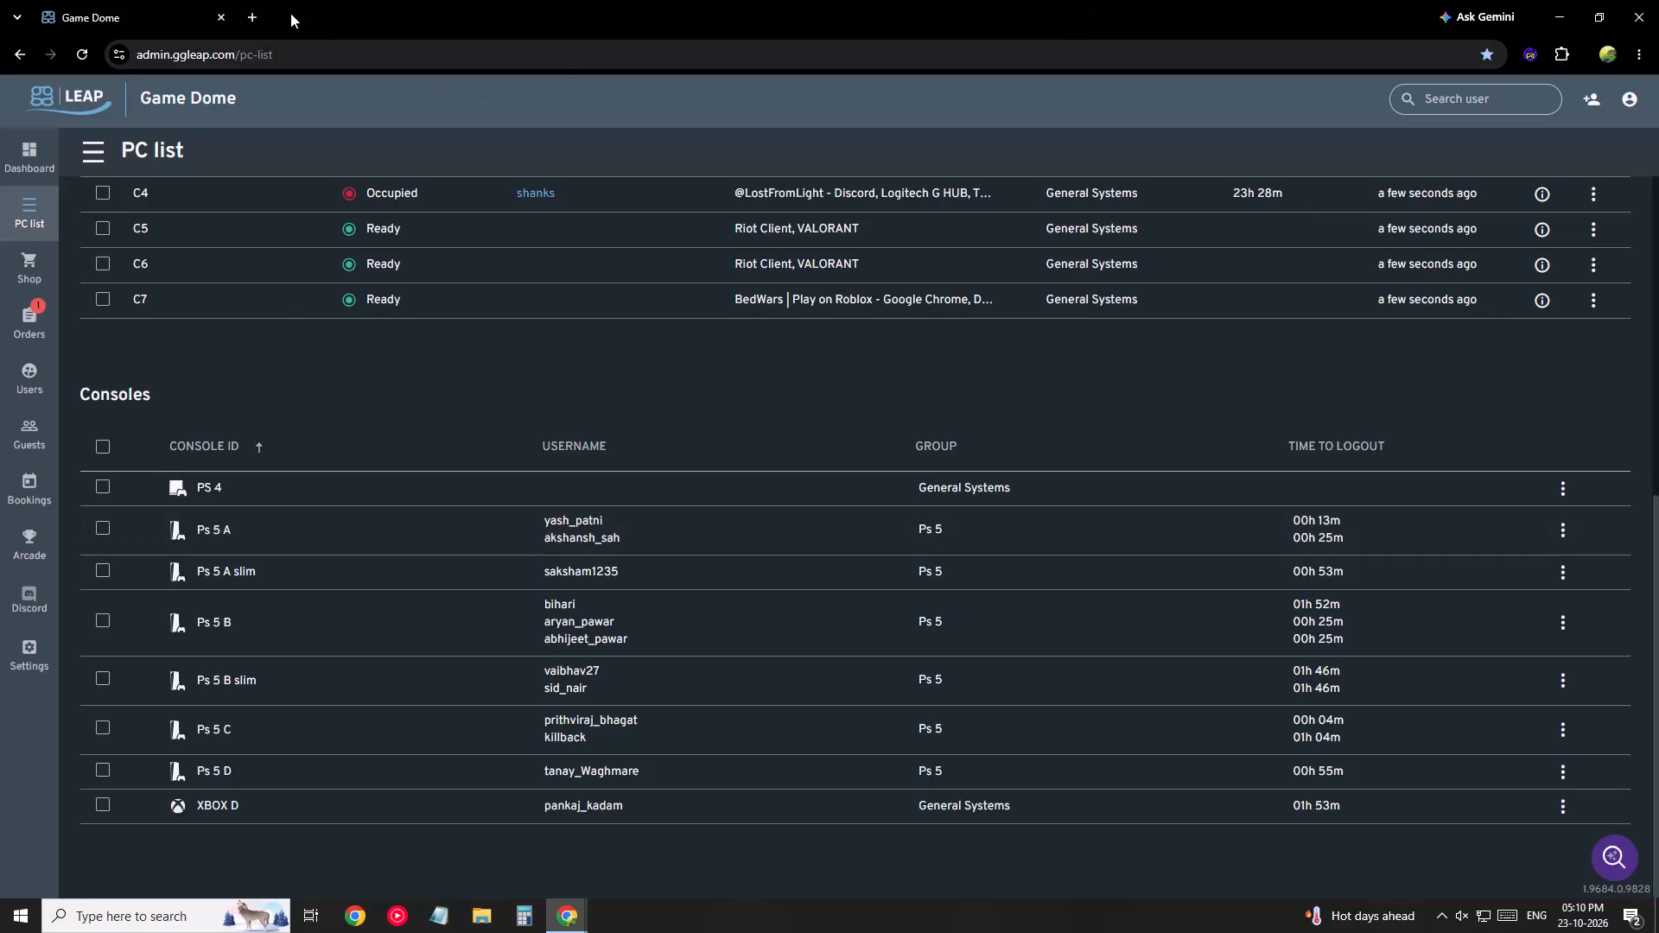
Search the web for "mw4 ps5" in a new tab and look through the prices and game details in the results.
click(262, 9)
text(mw4)
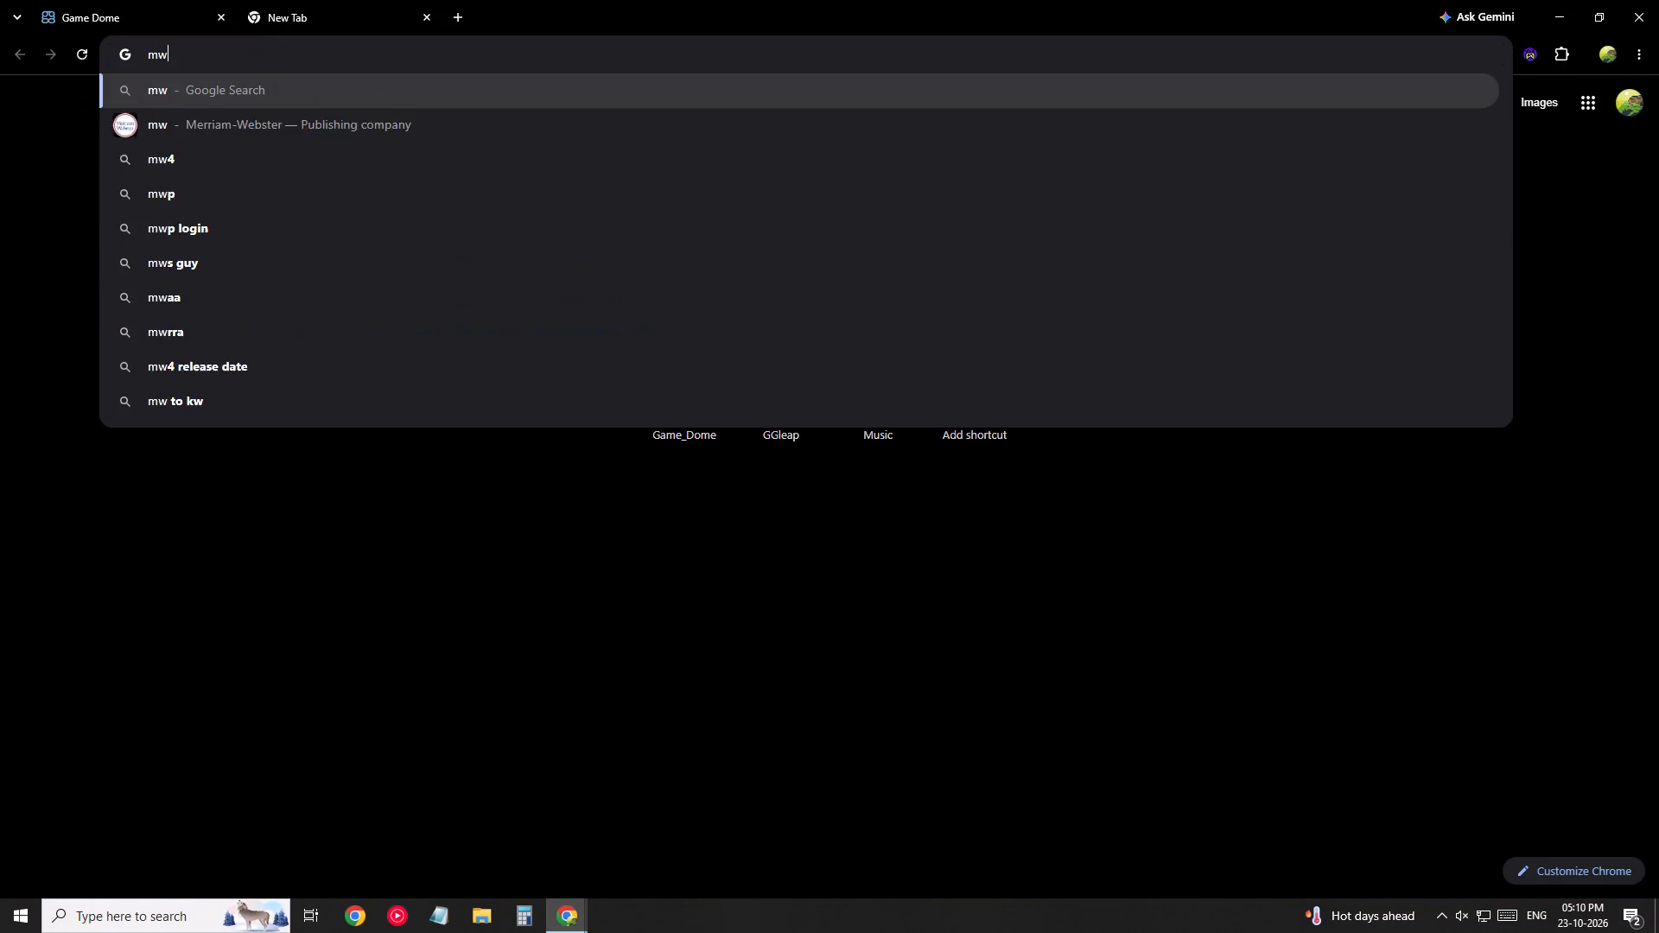
key(space)
text(pd)
key(BackSpace)
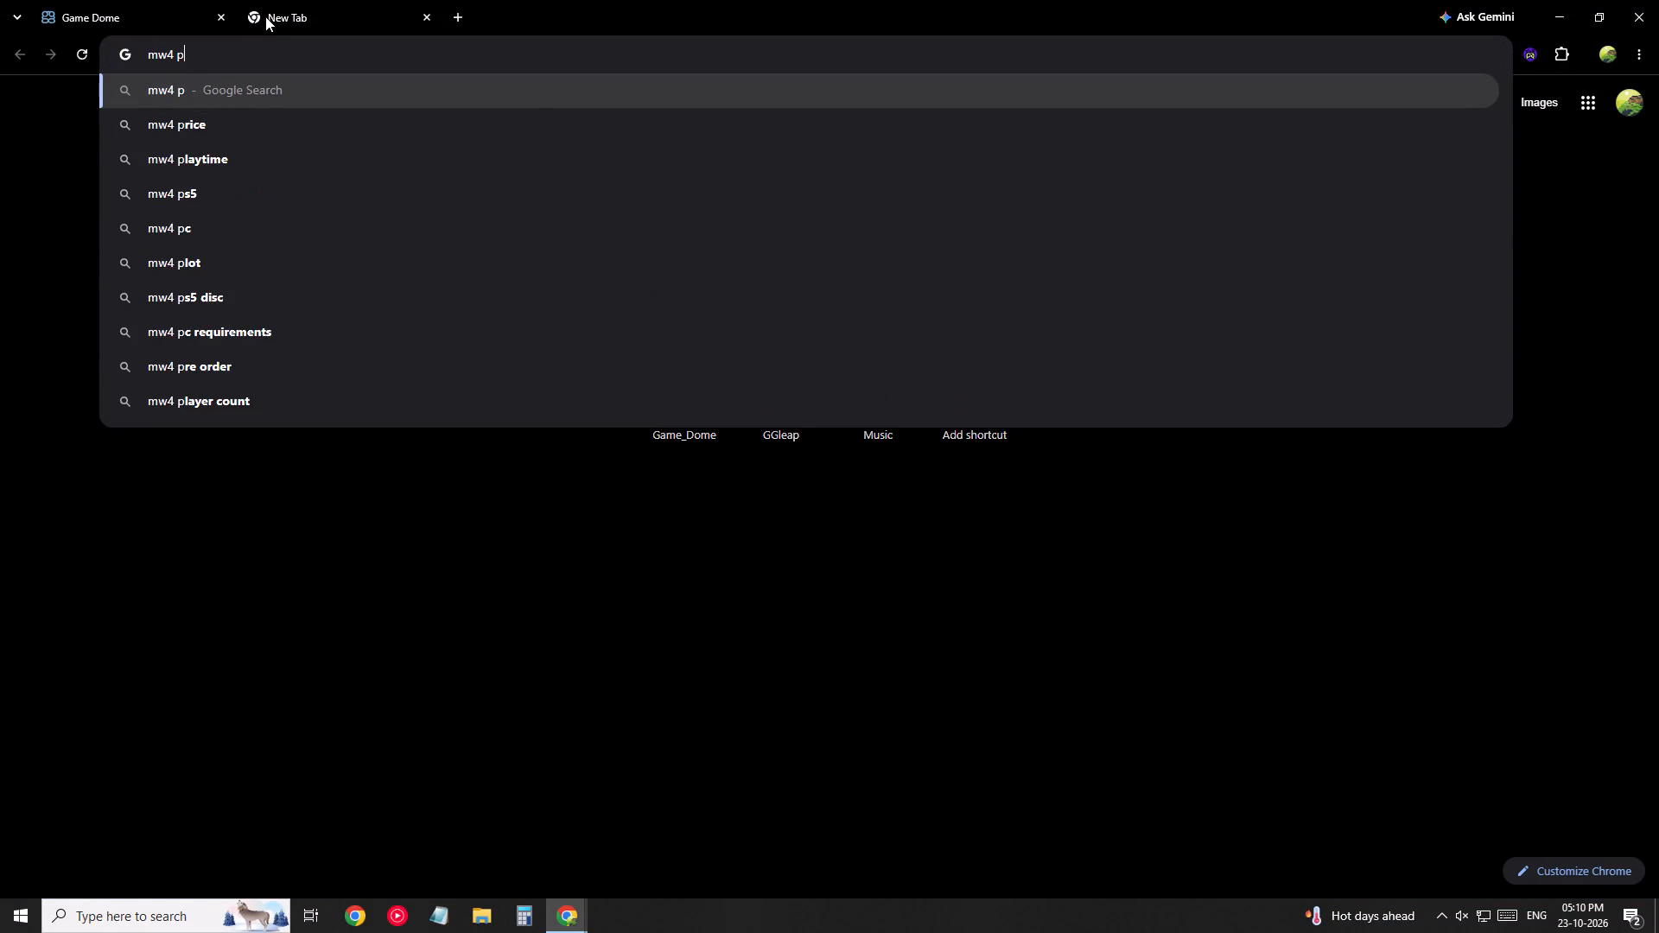
key(d)
key(BackSpace)
text(s5)
key(Return)
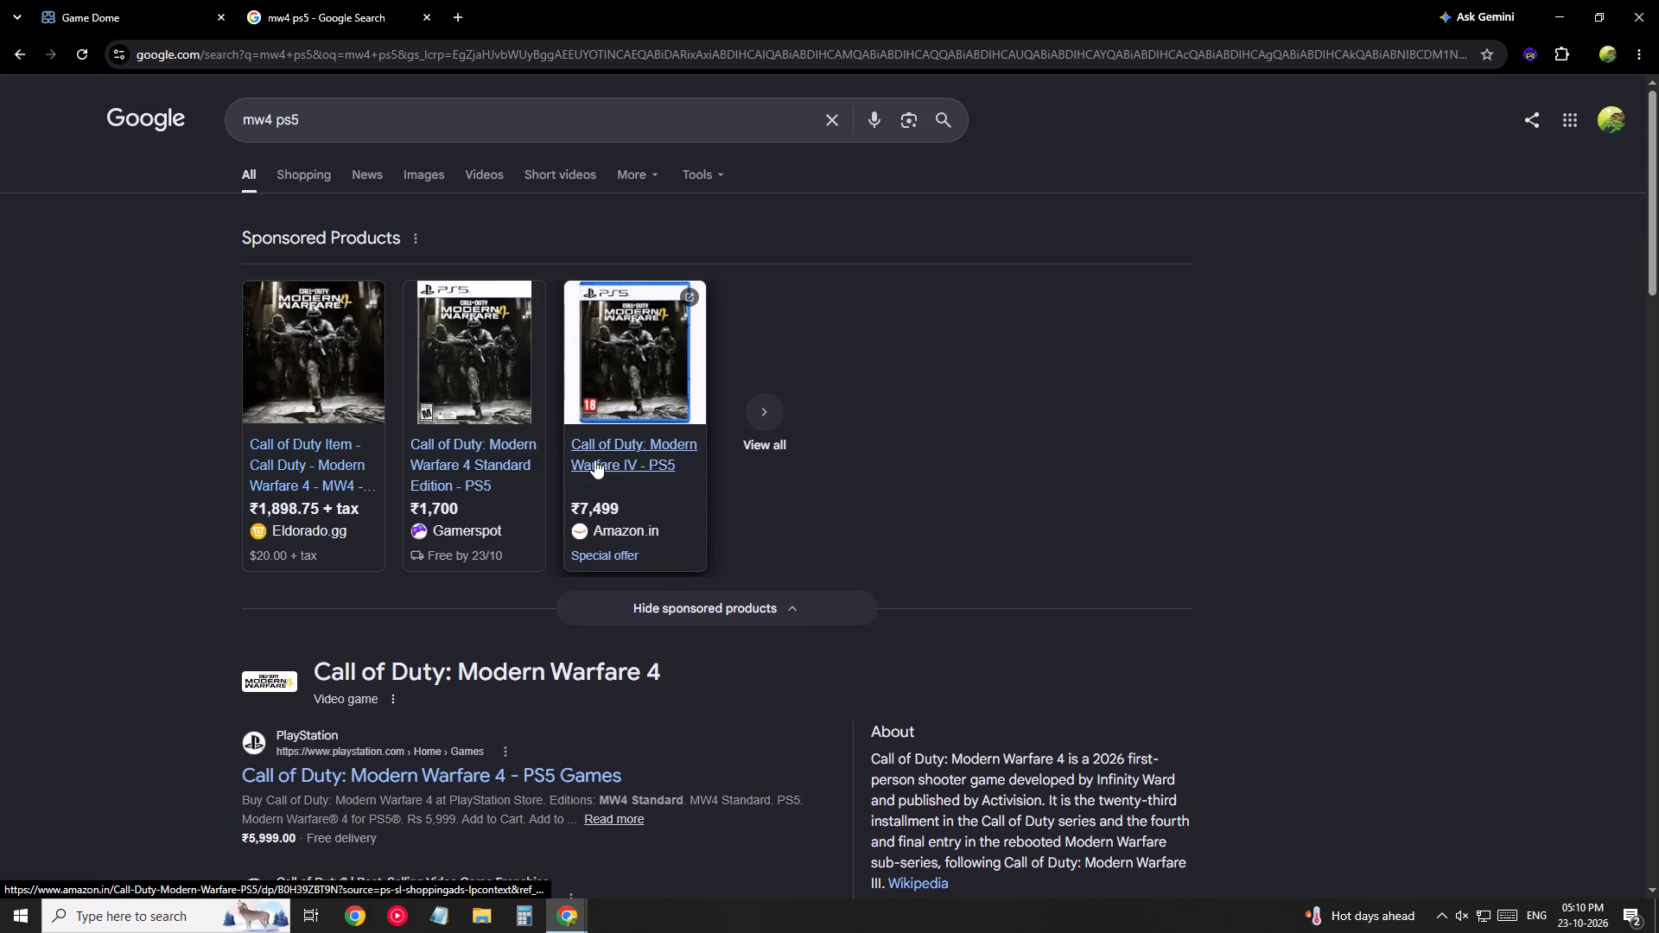
scroll(507, 795, down, 2)
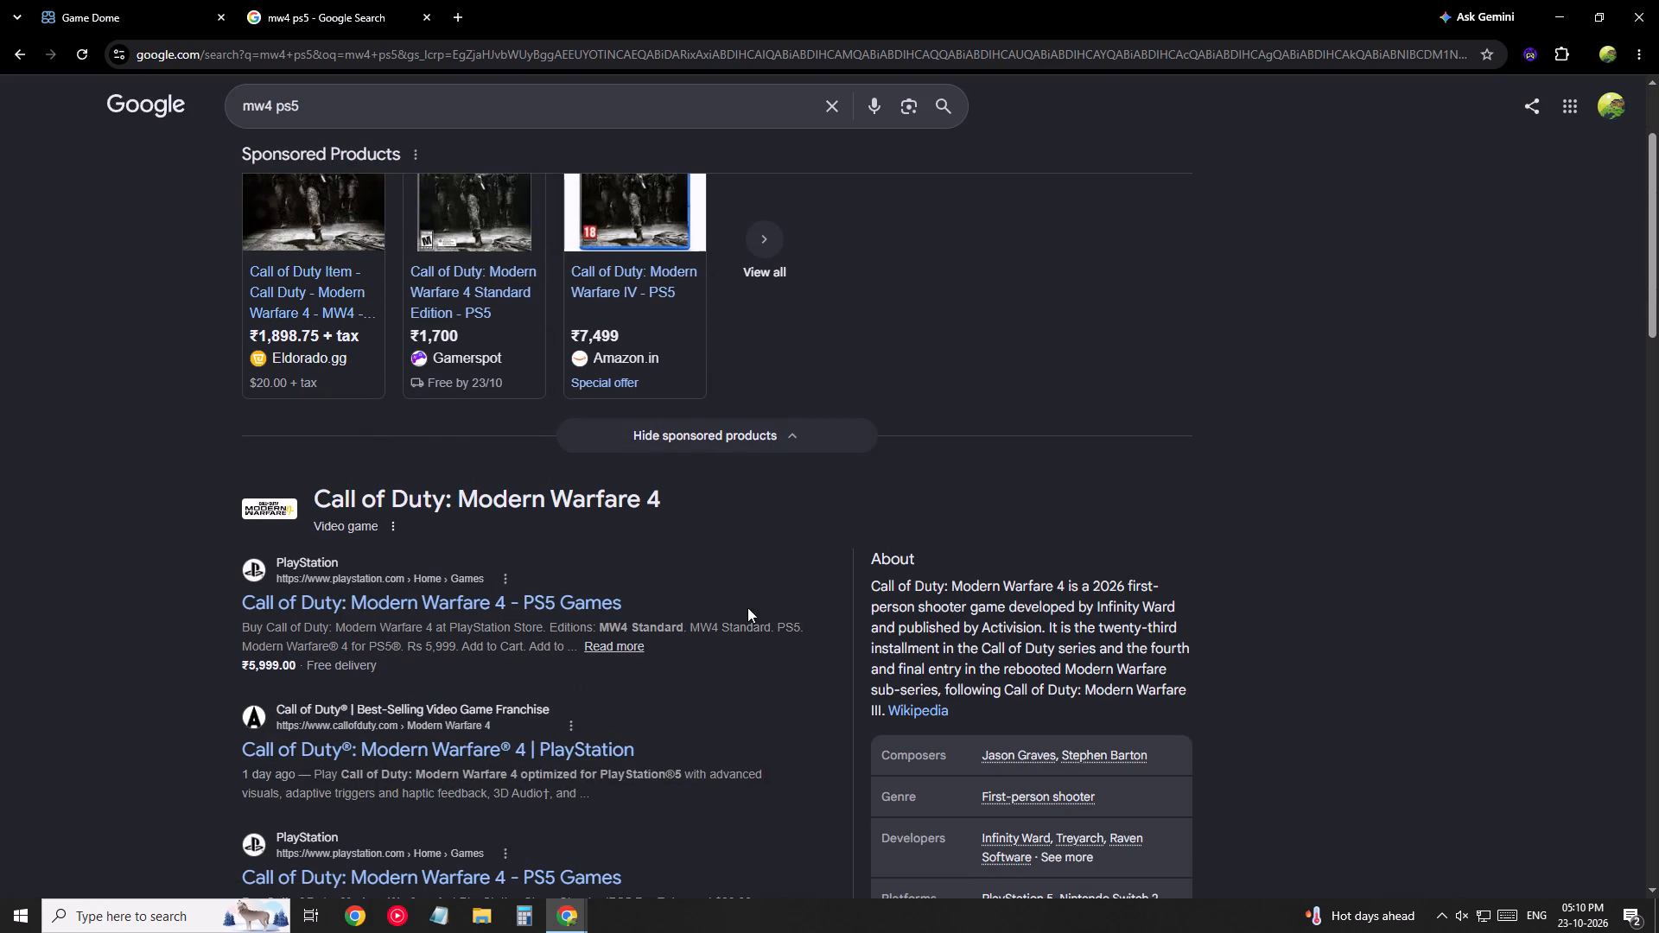
scroll(938, 699, down, 1)
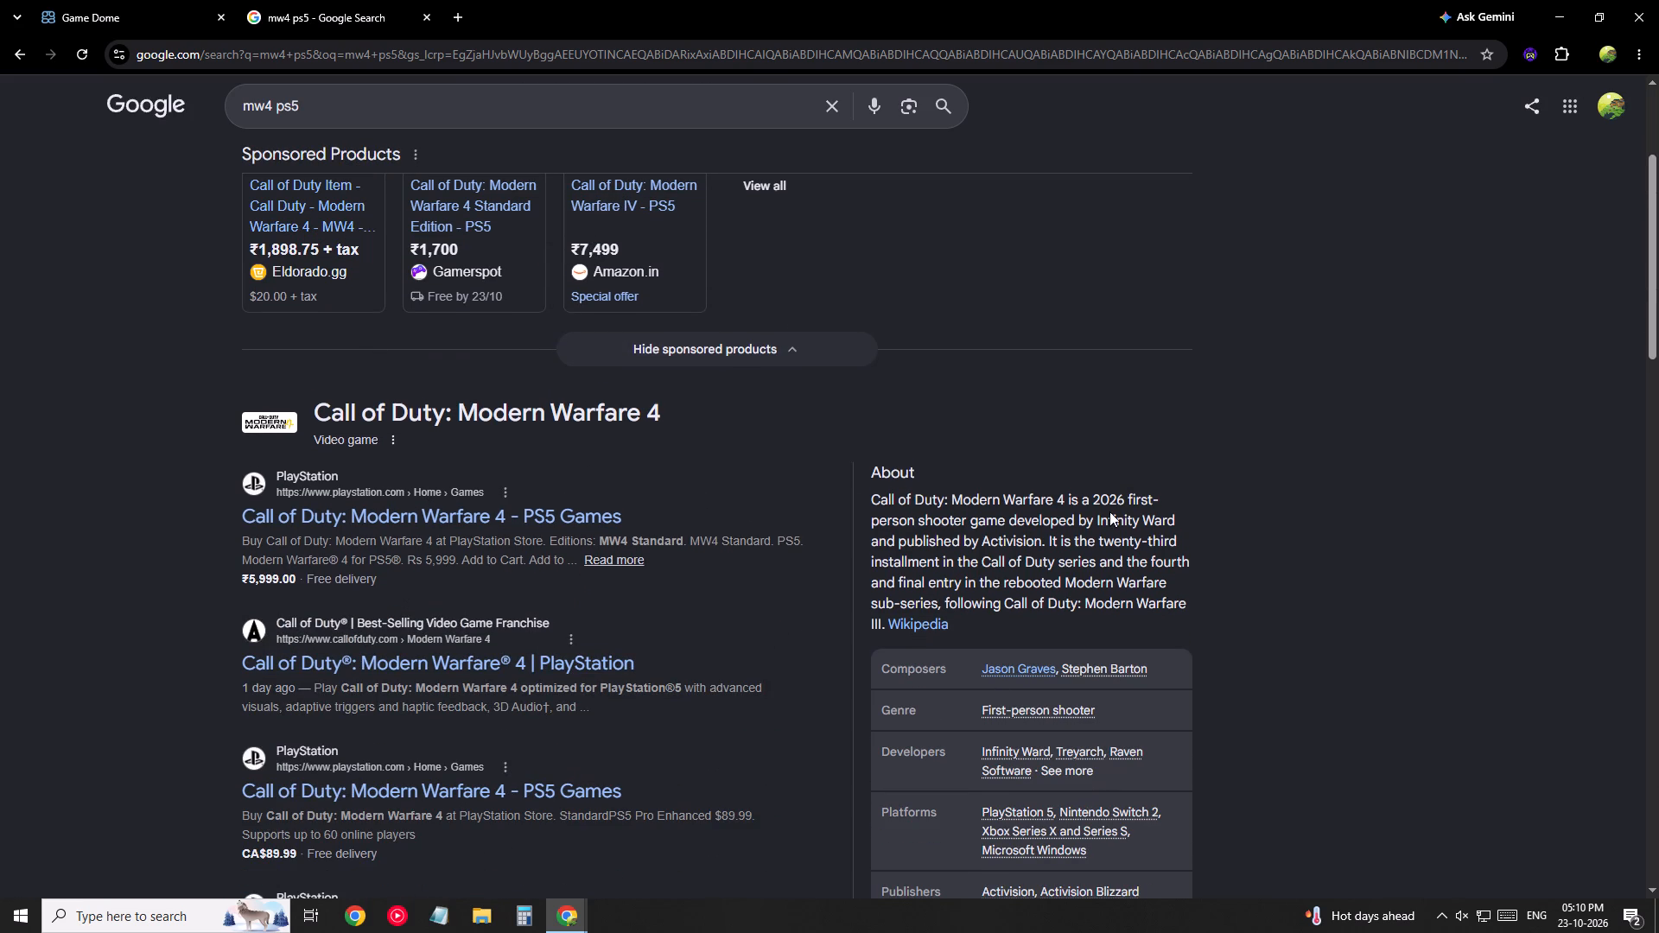
scroll(1013, 751, down, 2)
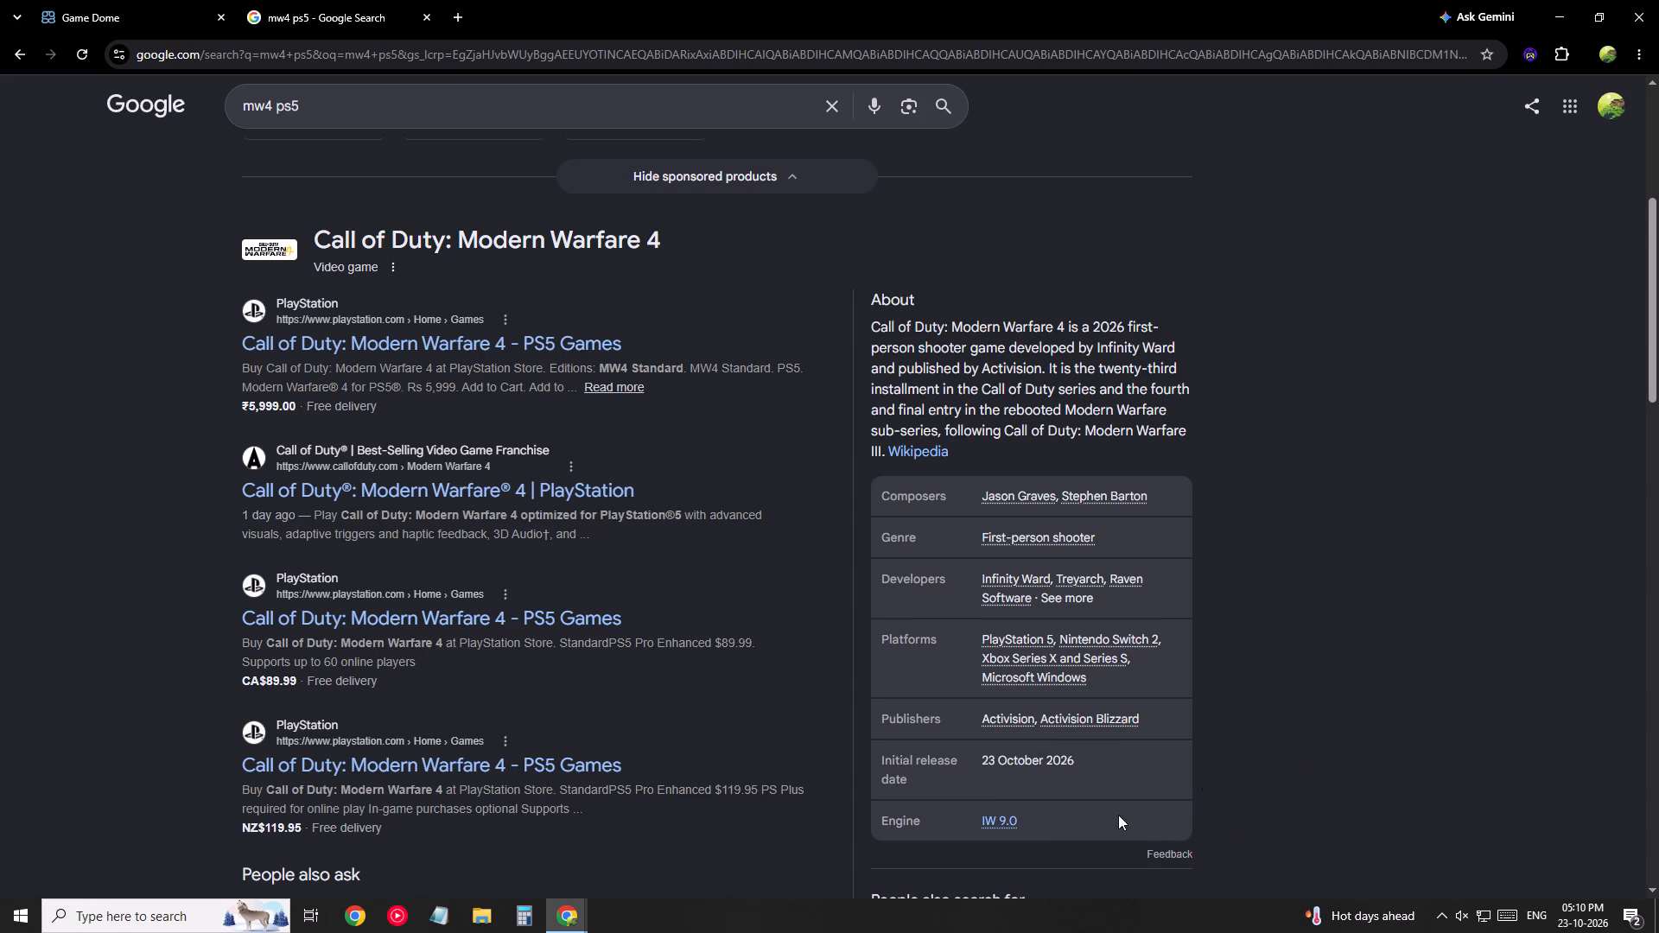
click(1595, 930)
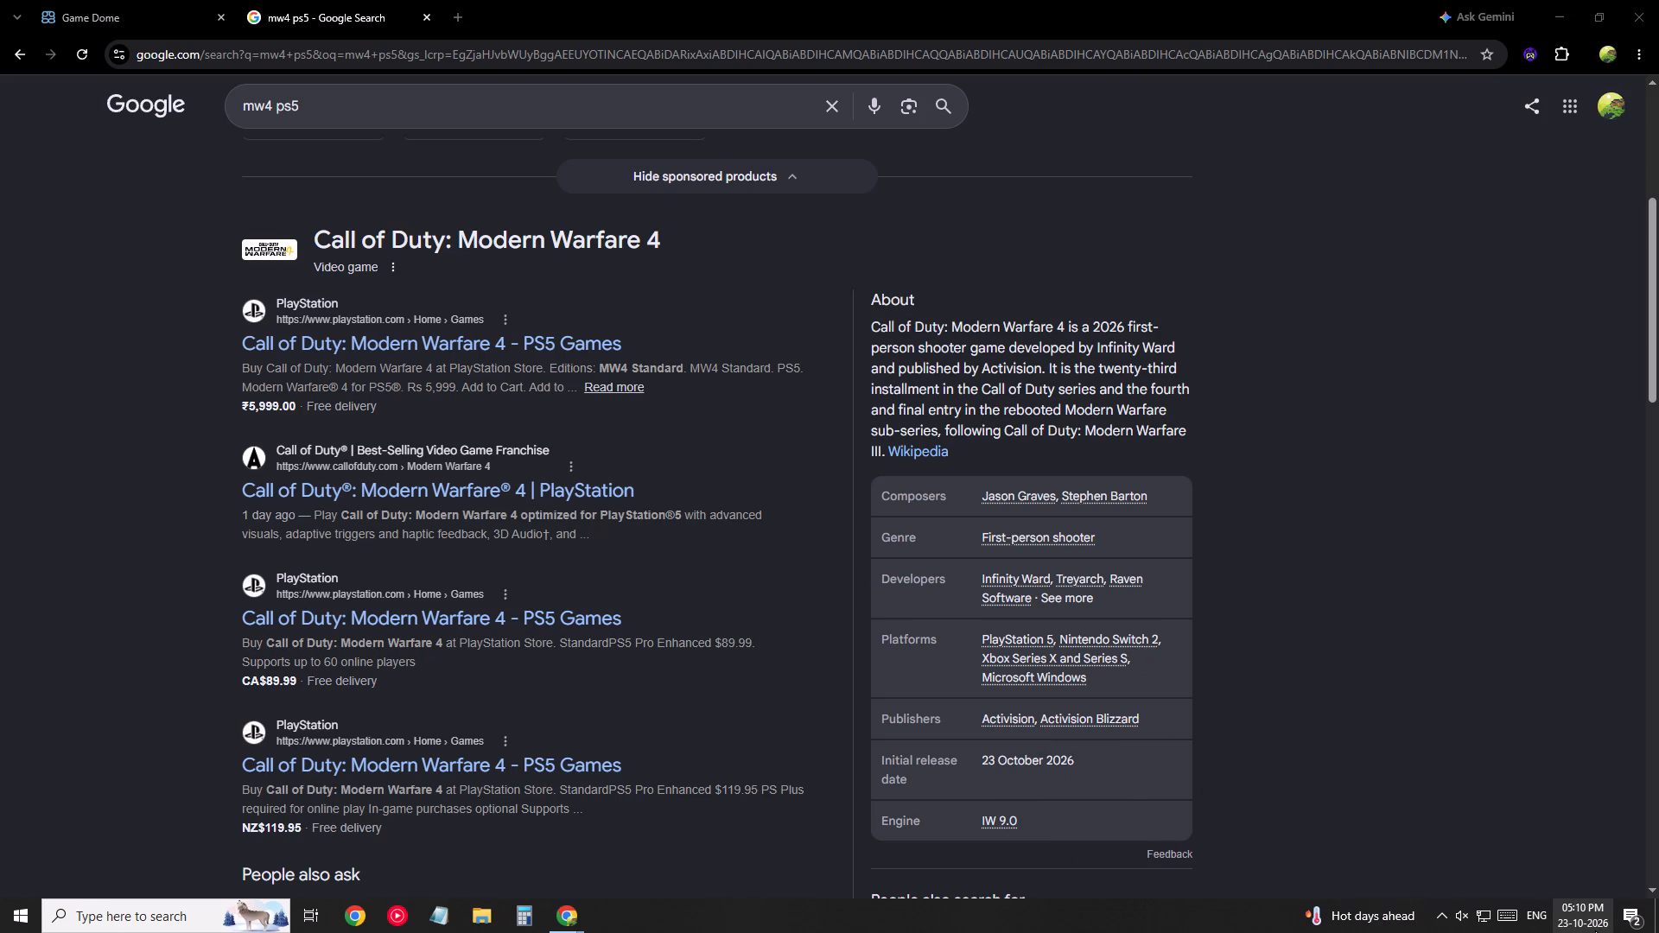
click(170, 614)
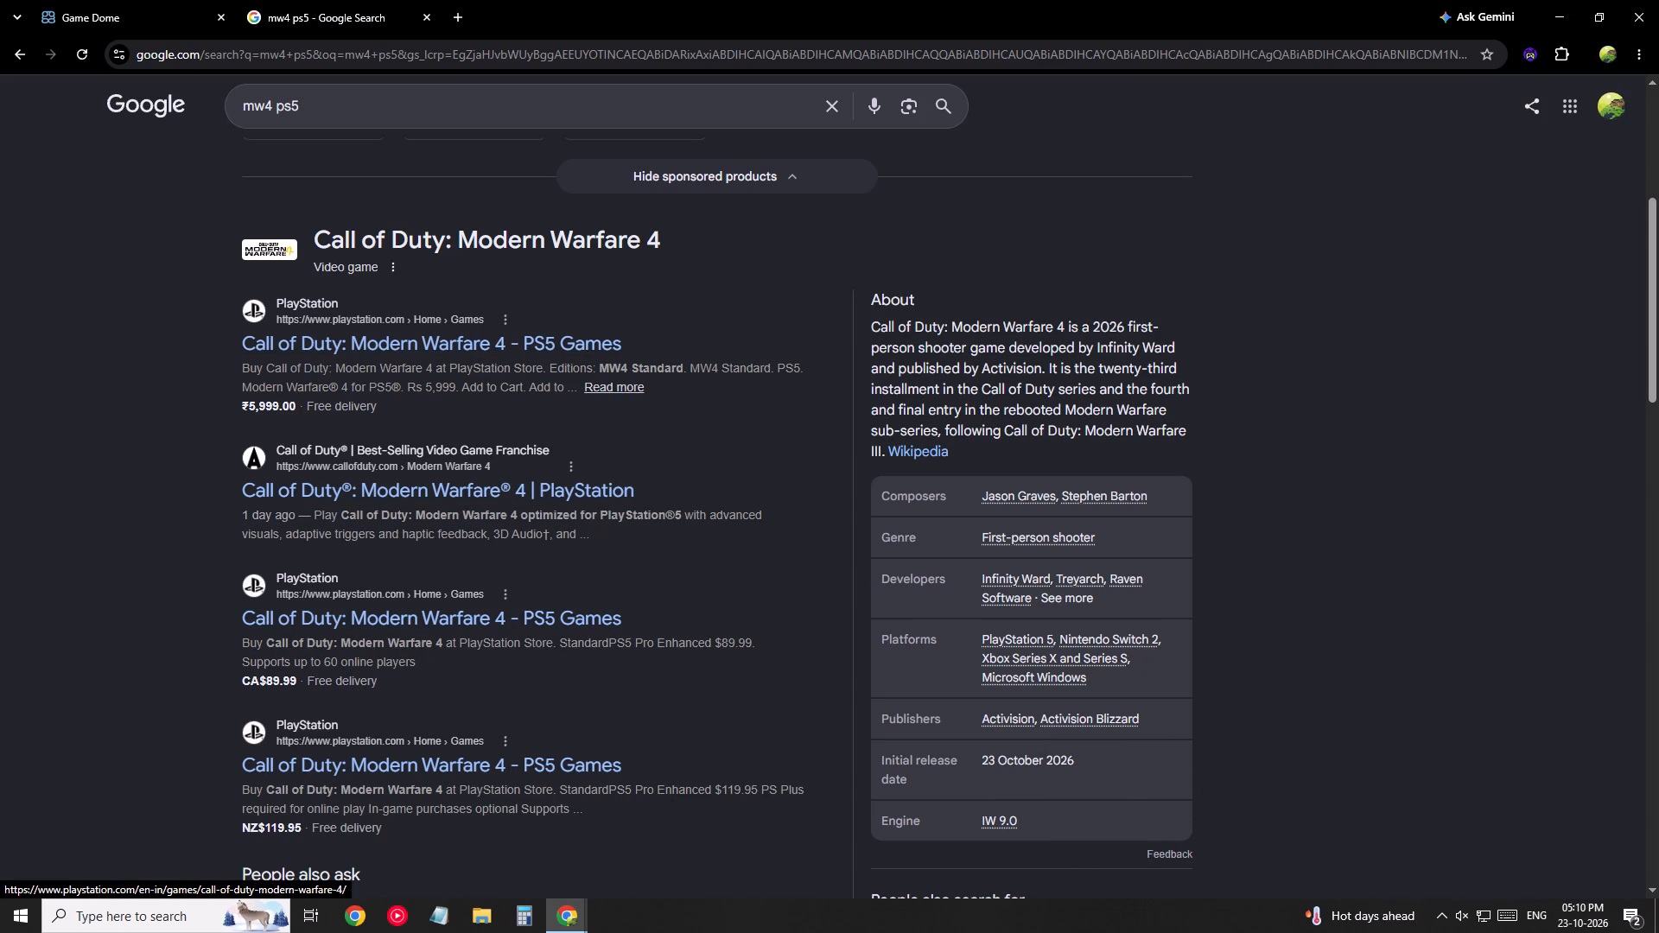
Open PlayStation's Call of Duty: Modern Warfare 4 result, examine the editions and their prices, and return to the search results.
click(558, 333)
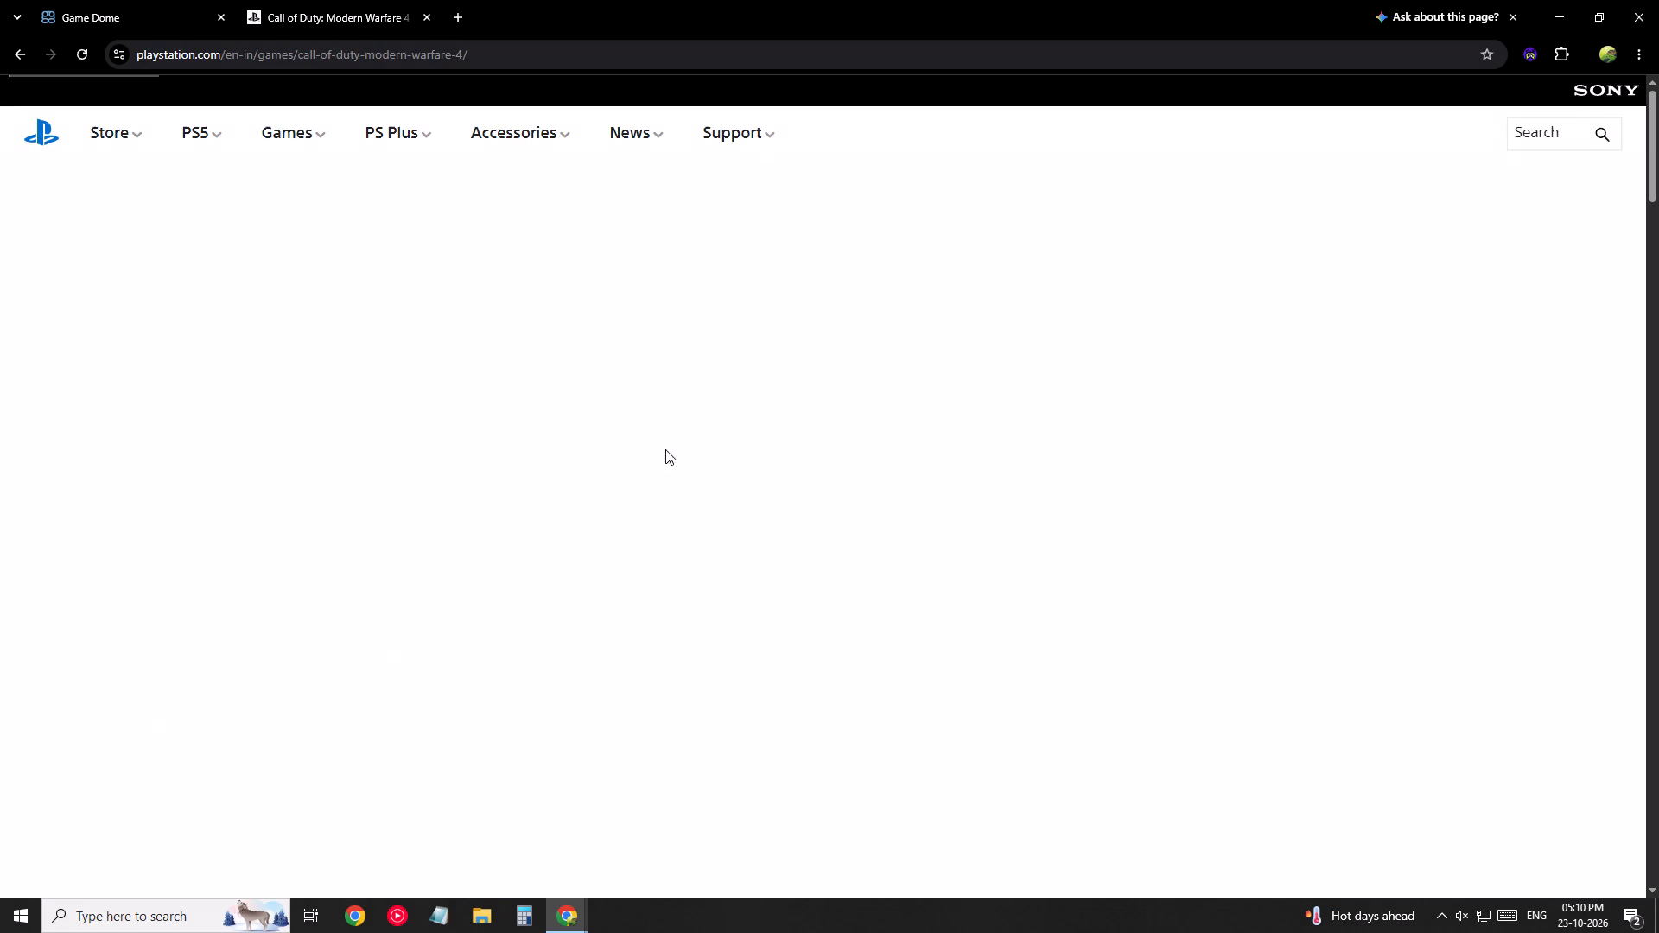
scroll(673, 499, down, 1)
scroll(543, 498, down, 2)
scroll(340, 439, up, 3)
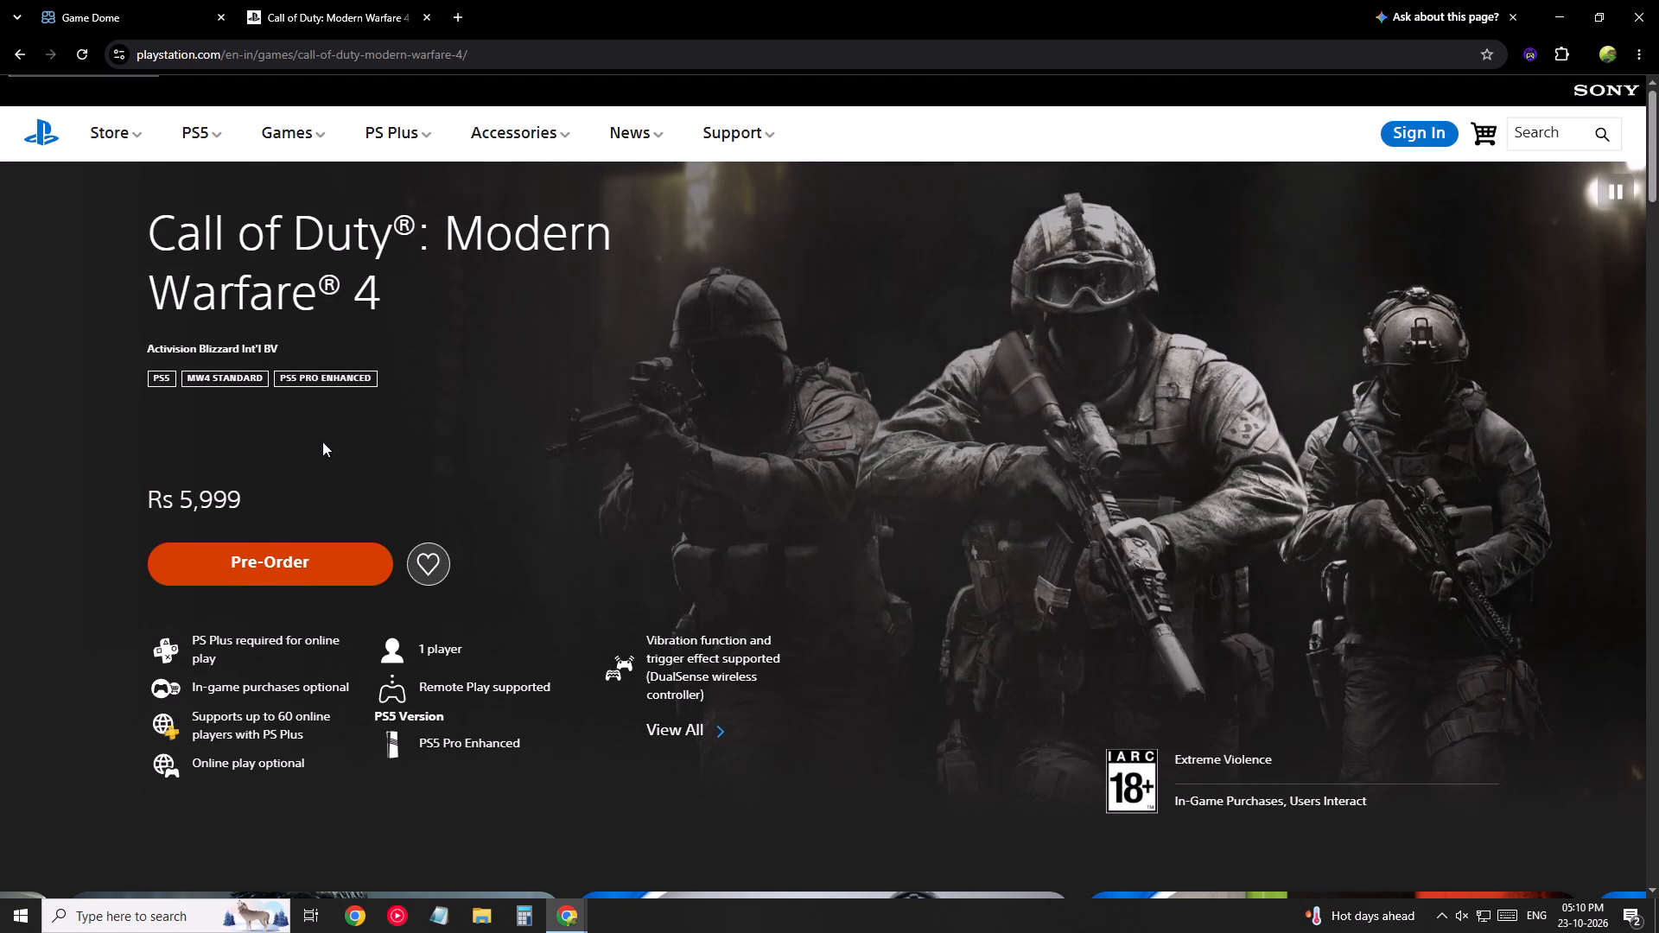
scroll(818, 562, down, 15)
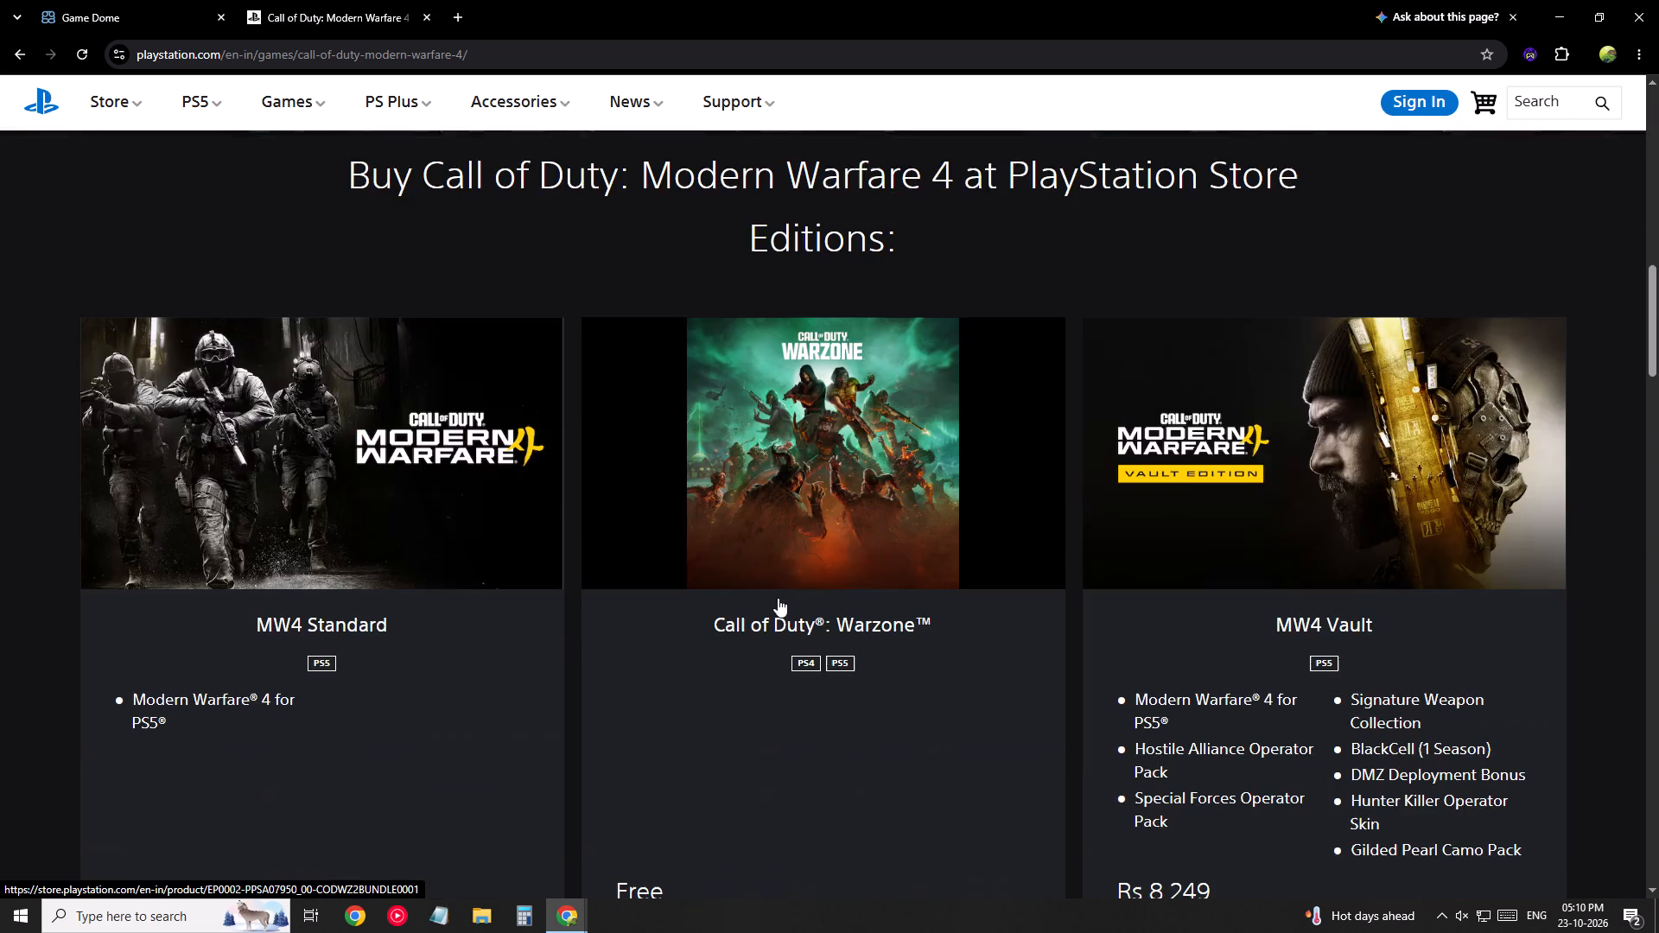
scroll(778, 598, down, 4)
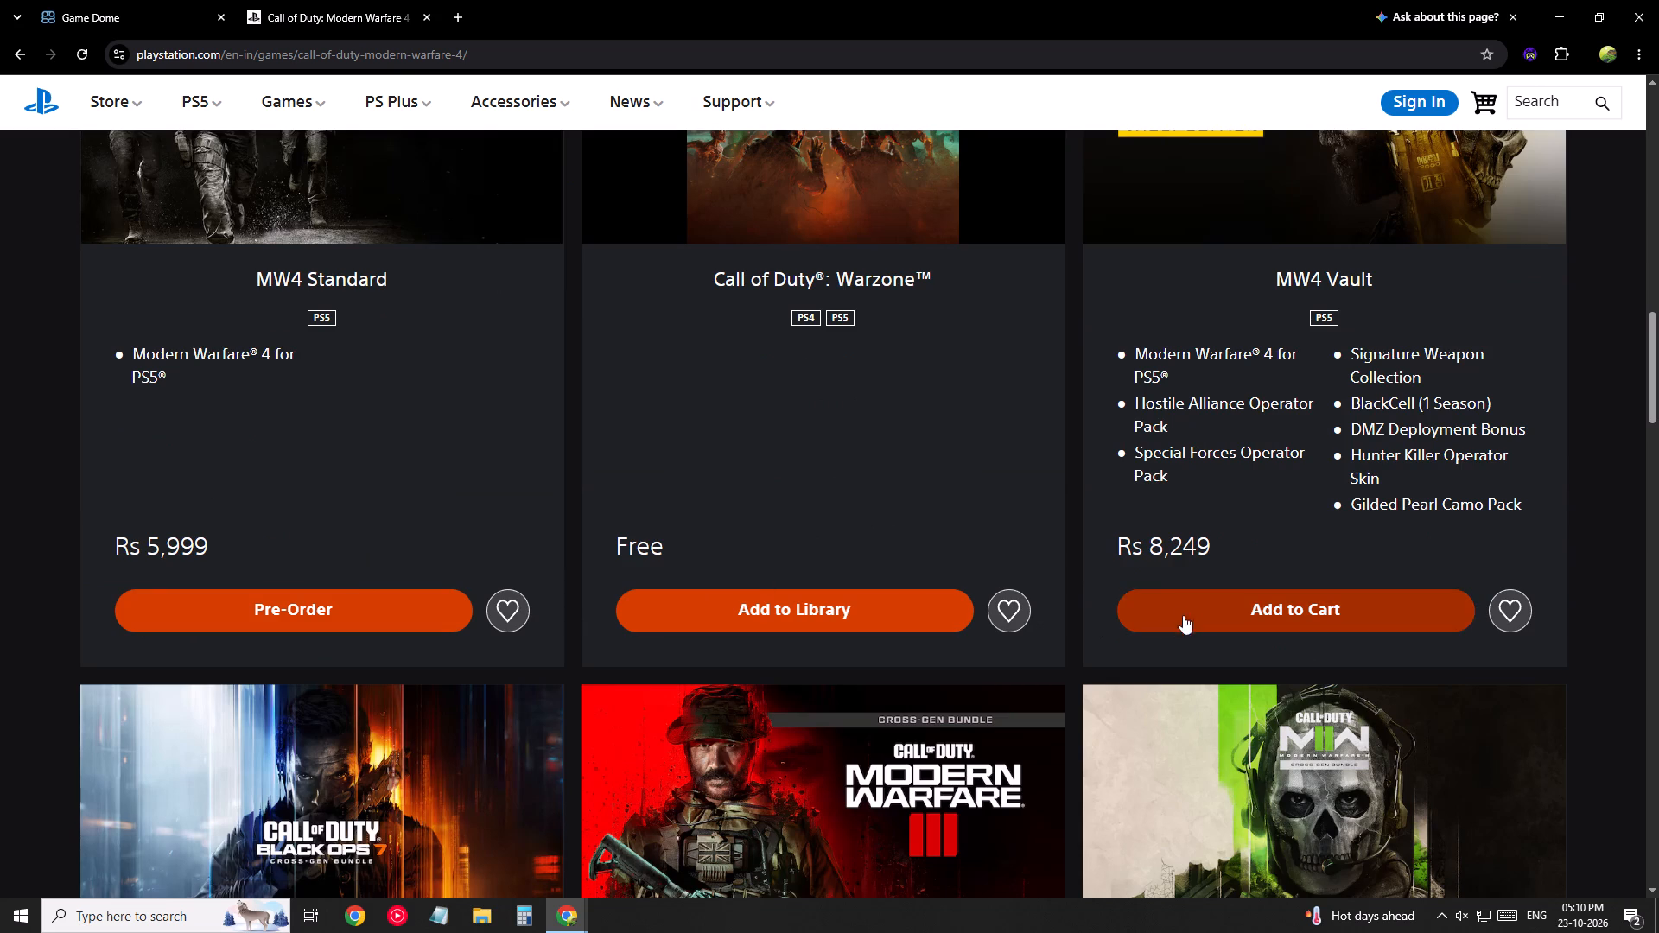
scroll(1138, 610, down, 5)
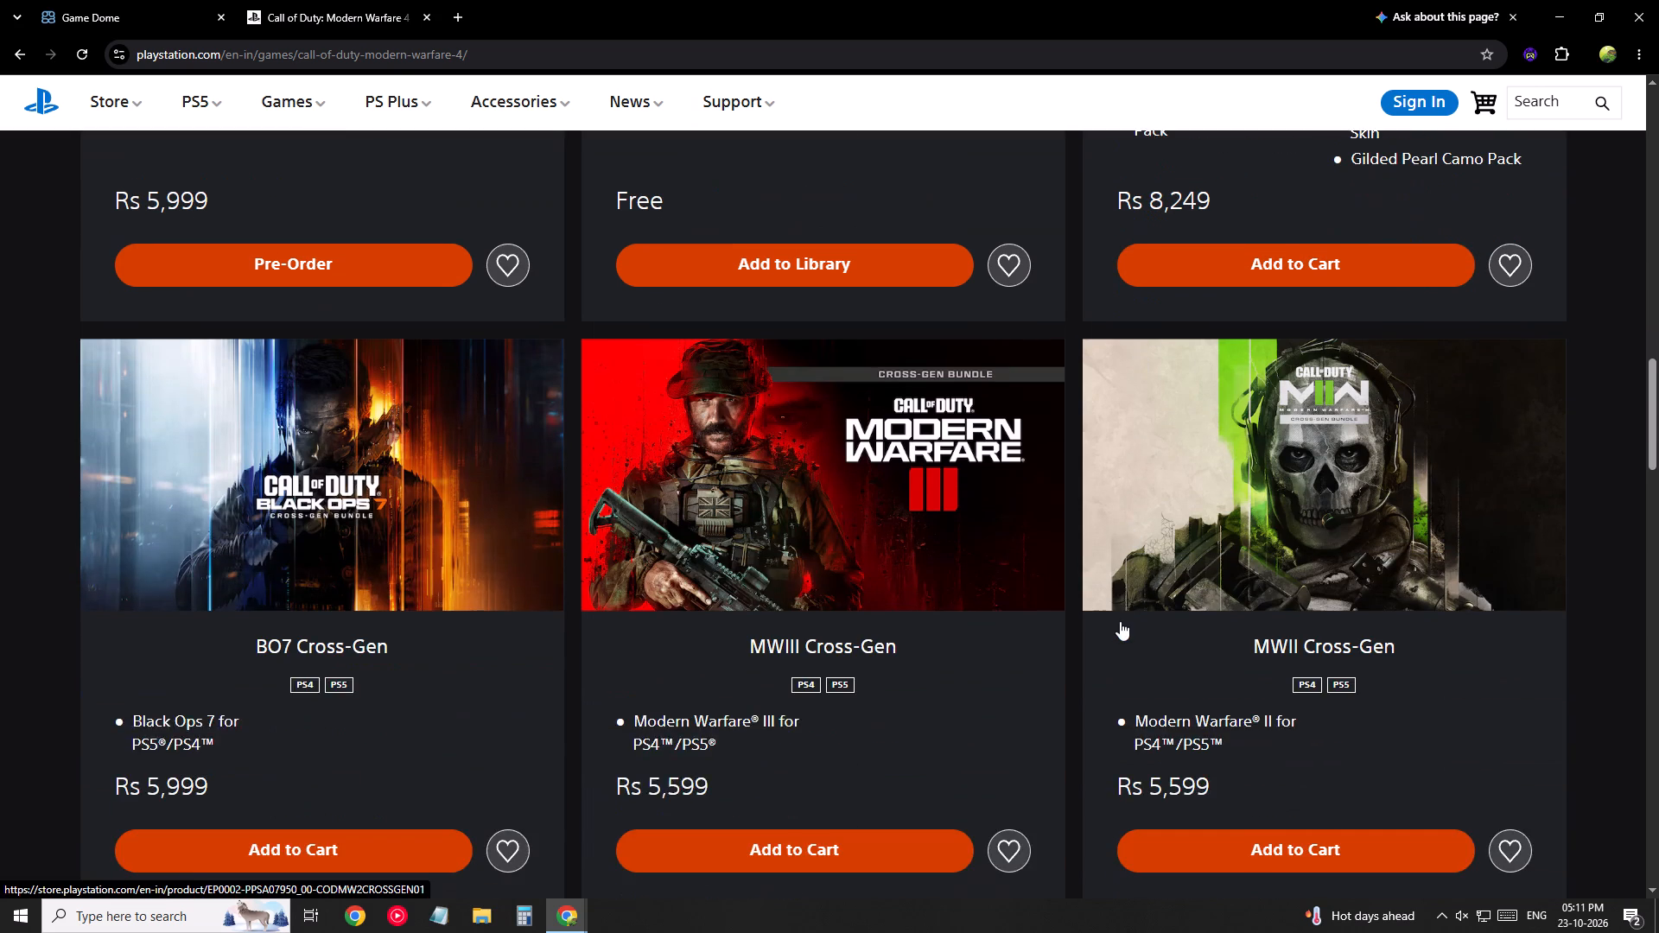
scroll(1120, 621, down, 5)
scroll(682, 623, up, 2)
scroll(670, 620, down, 6)
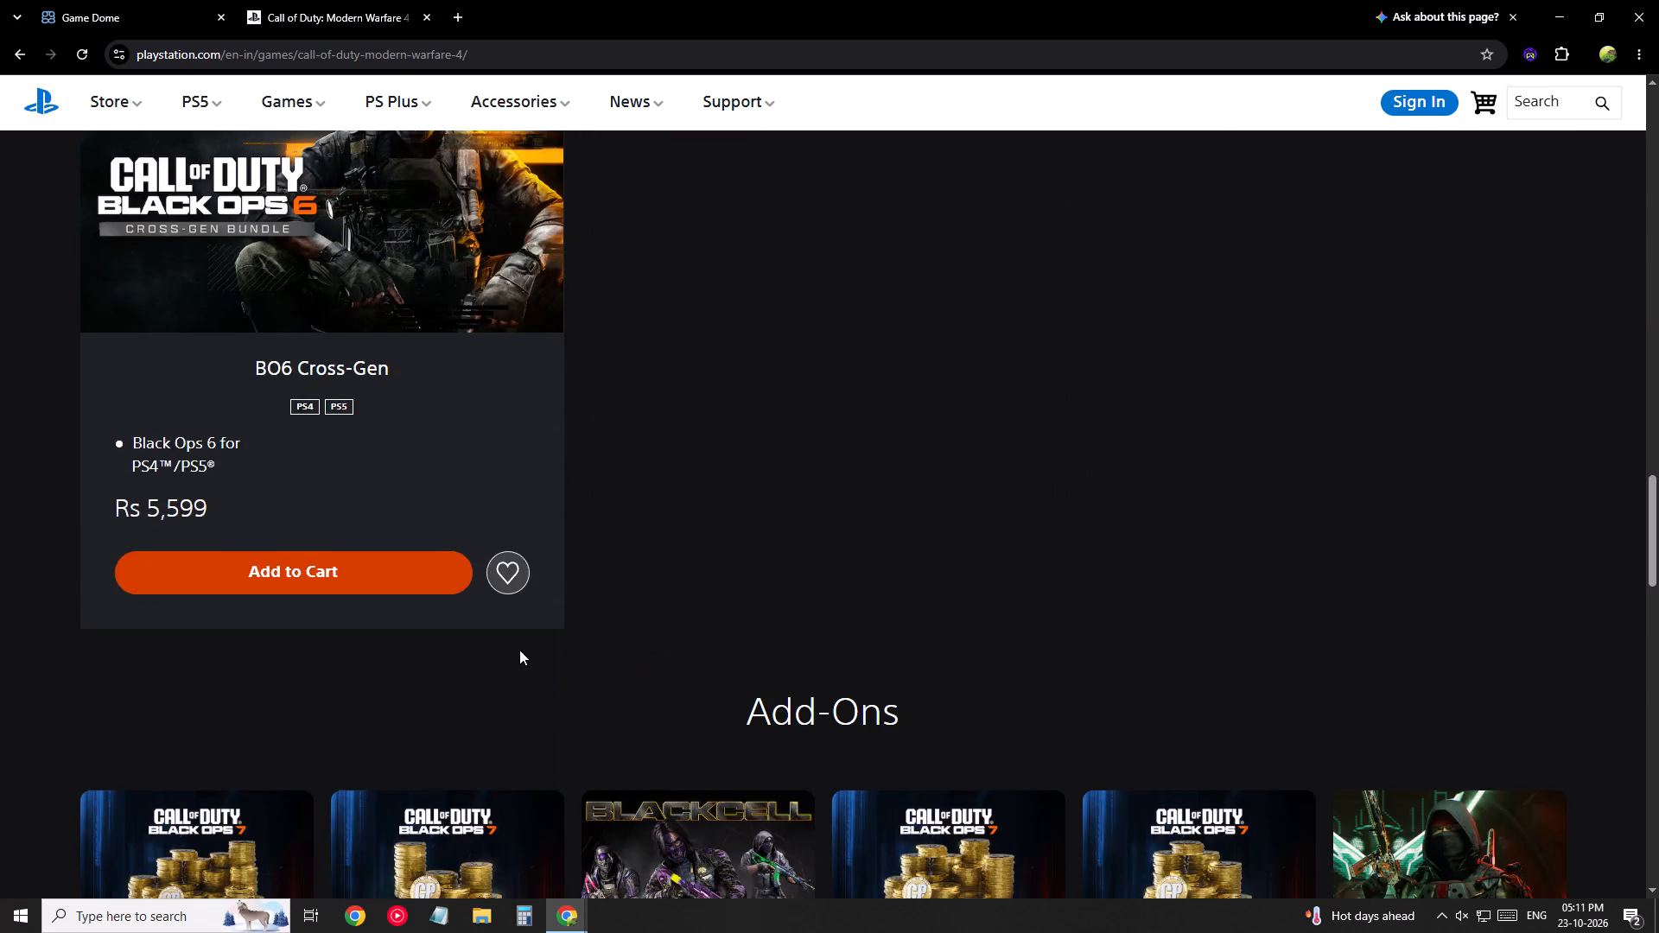
scroll(819, 713, up, 11)
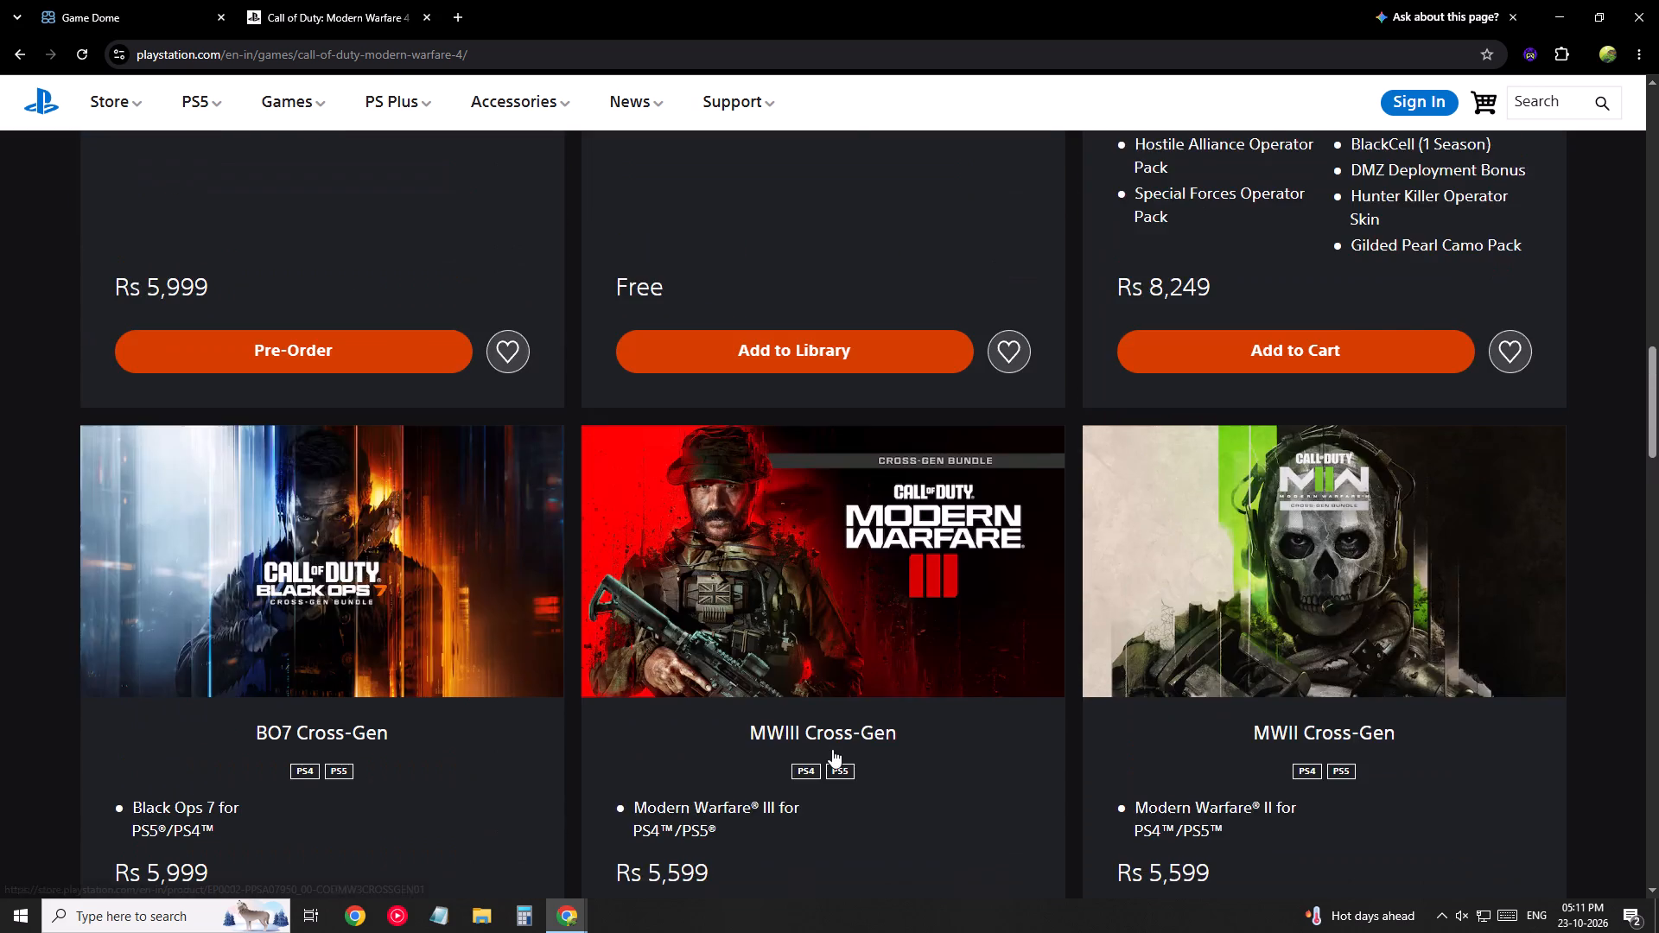
scroll(832, 749, up, 3)
scroll(823, 771, down, 4)
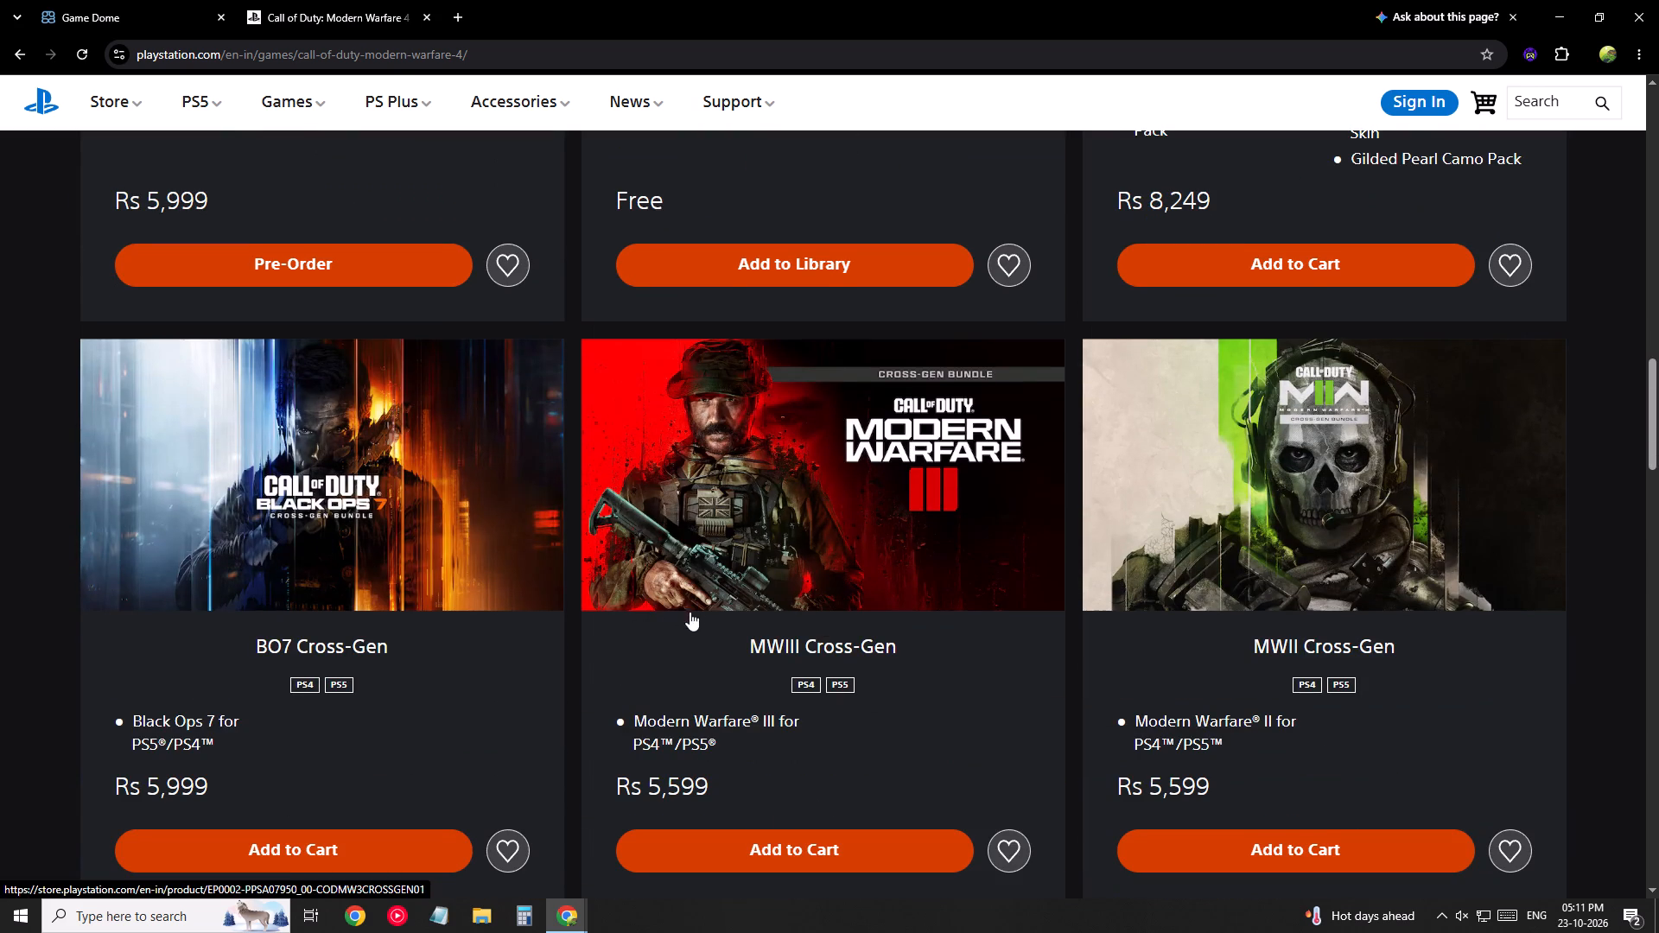
scroll(784, 644, up, 3)
scroll(804, 658, down, 2)
scroll(806, 660, up, 1)
scroll(811, 660, down, 1)
scroll(719, 646, up, 7)
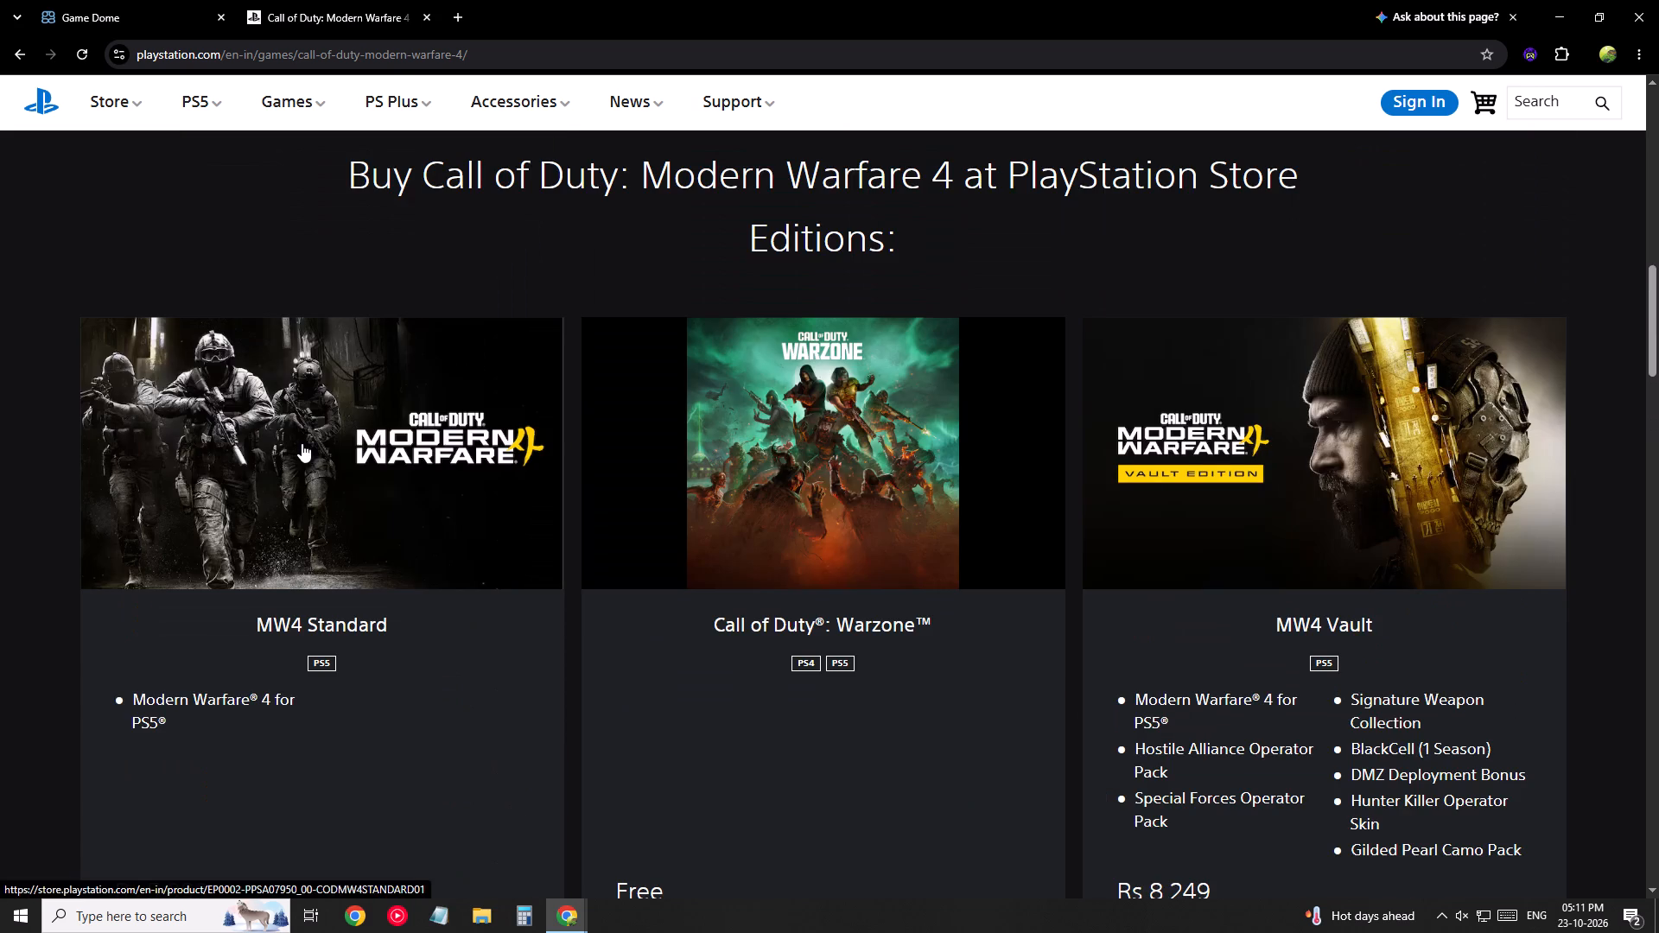
scroll(385, 445, up, 6)
scroll(520, 509, up, 2)
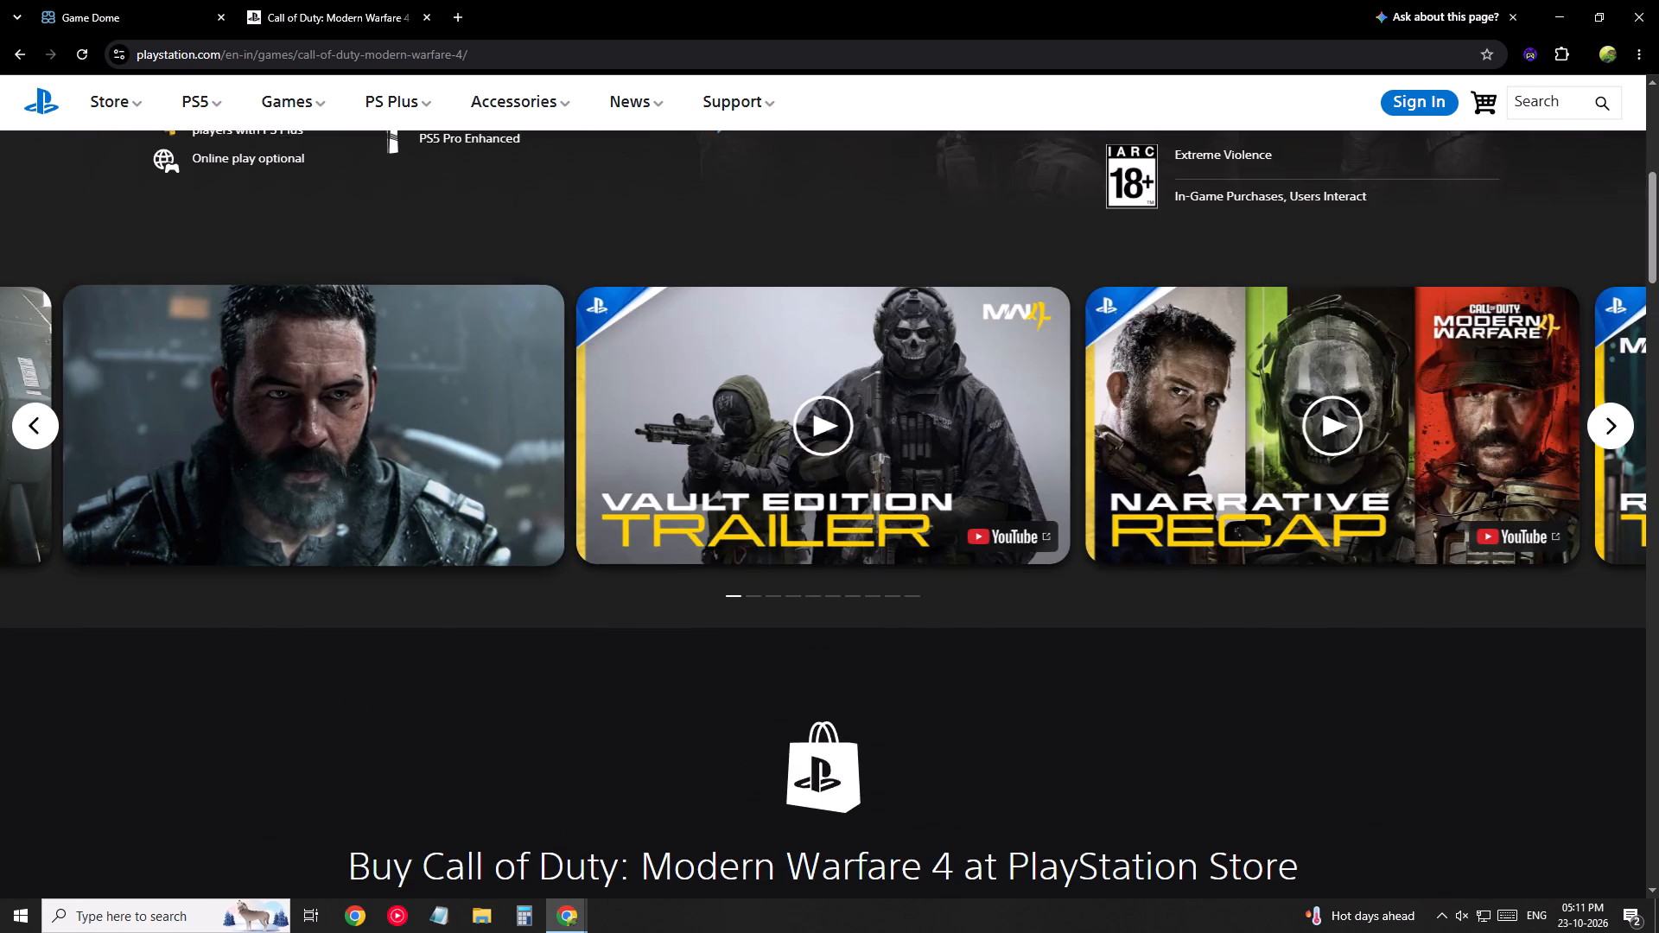
scroll(672, 513, up, 5)
scroll(676, 535, down, 1)
scroll(619, 637, down, 3)
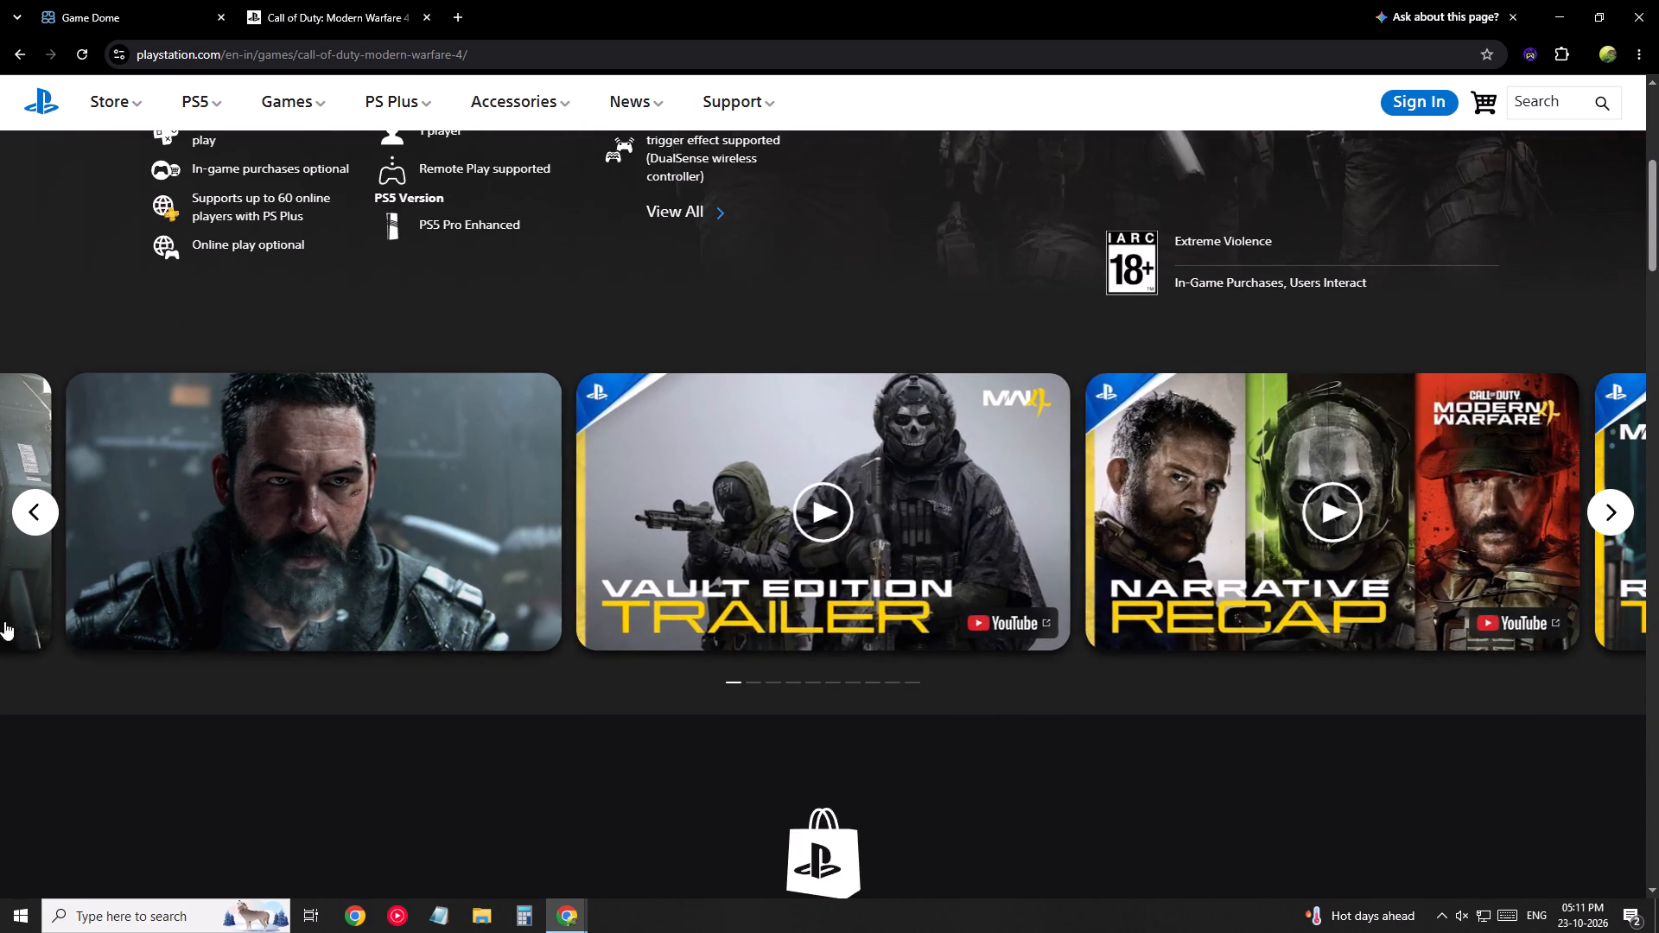
scroll(97, 505, up, 7)
click(20, 54)
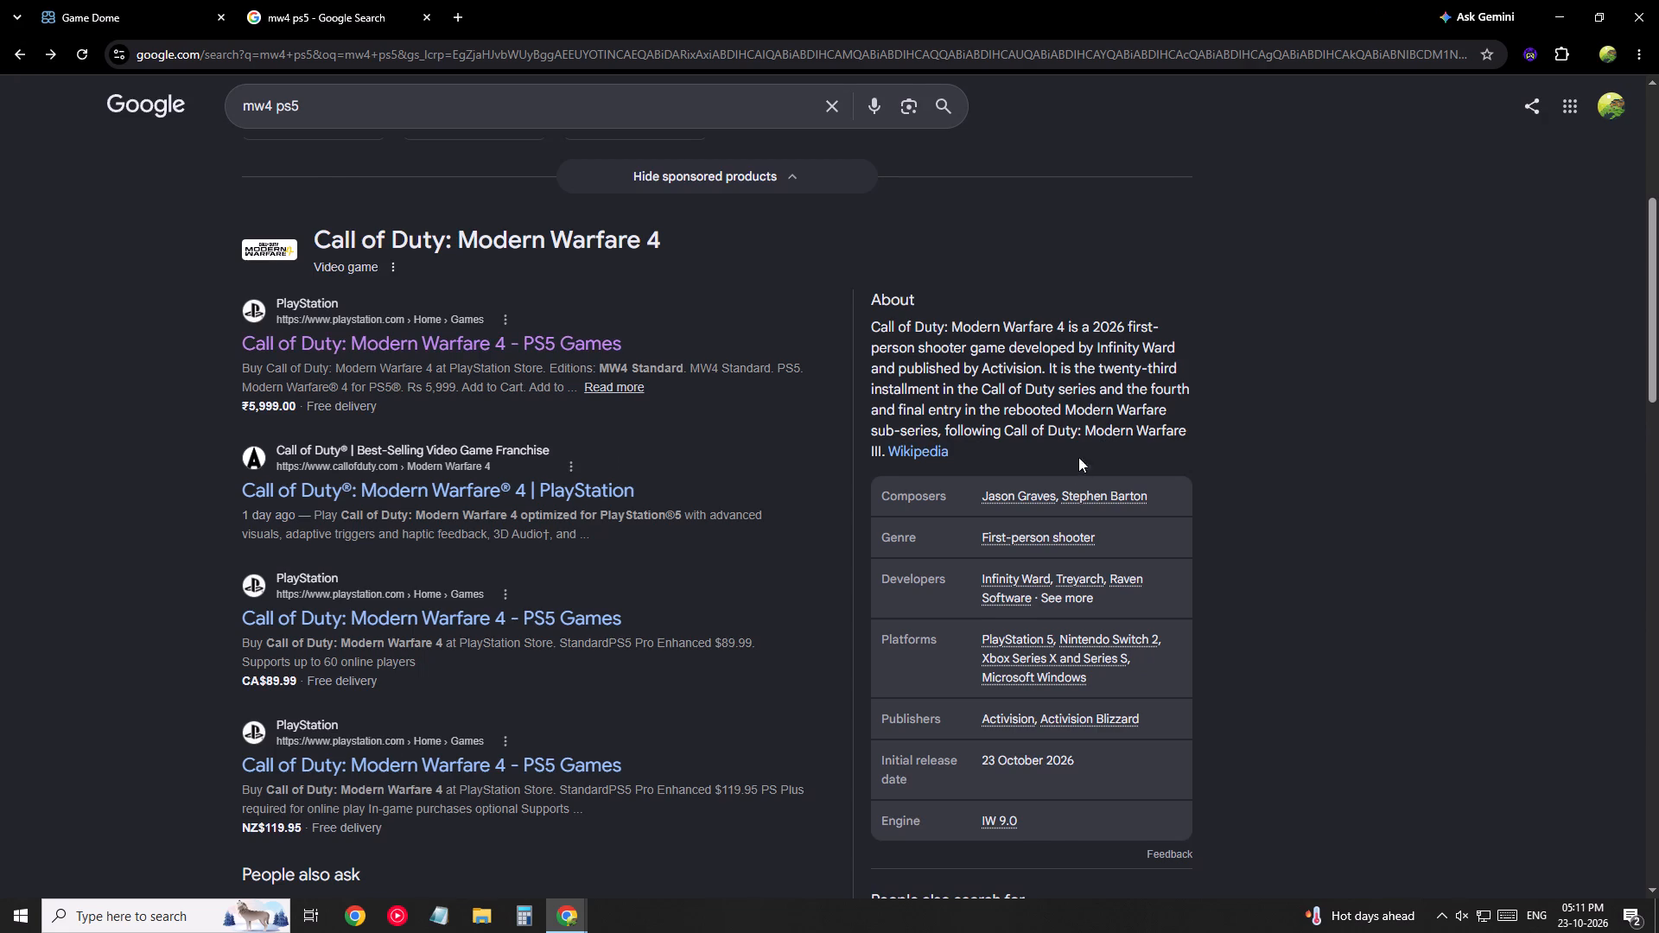
Open the Amazon.in listing for Call of Duty: Modern Warfare IV - PS5 from the search results and examine its price and offers.
scroll(1071, 498, down, 1)
scroll(949, 536, down, 2)
scroll(1039, 587, down, 2)
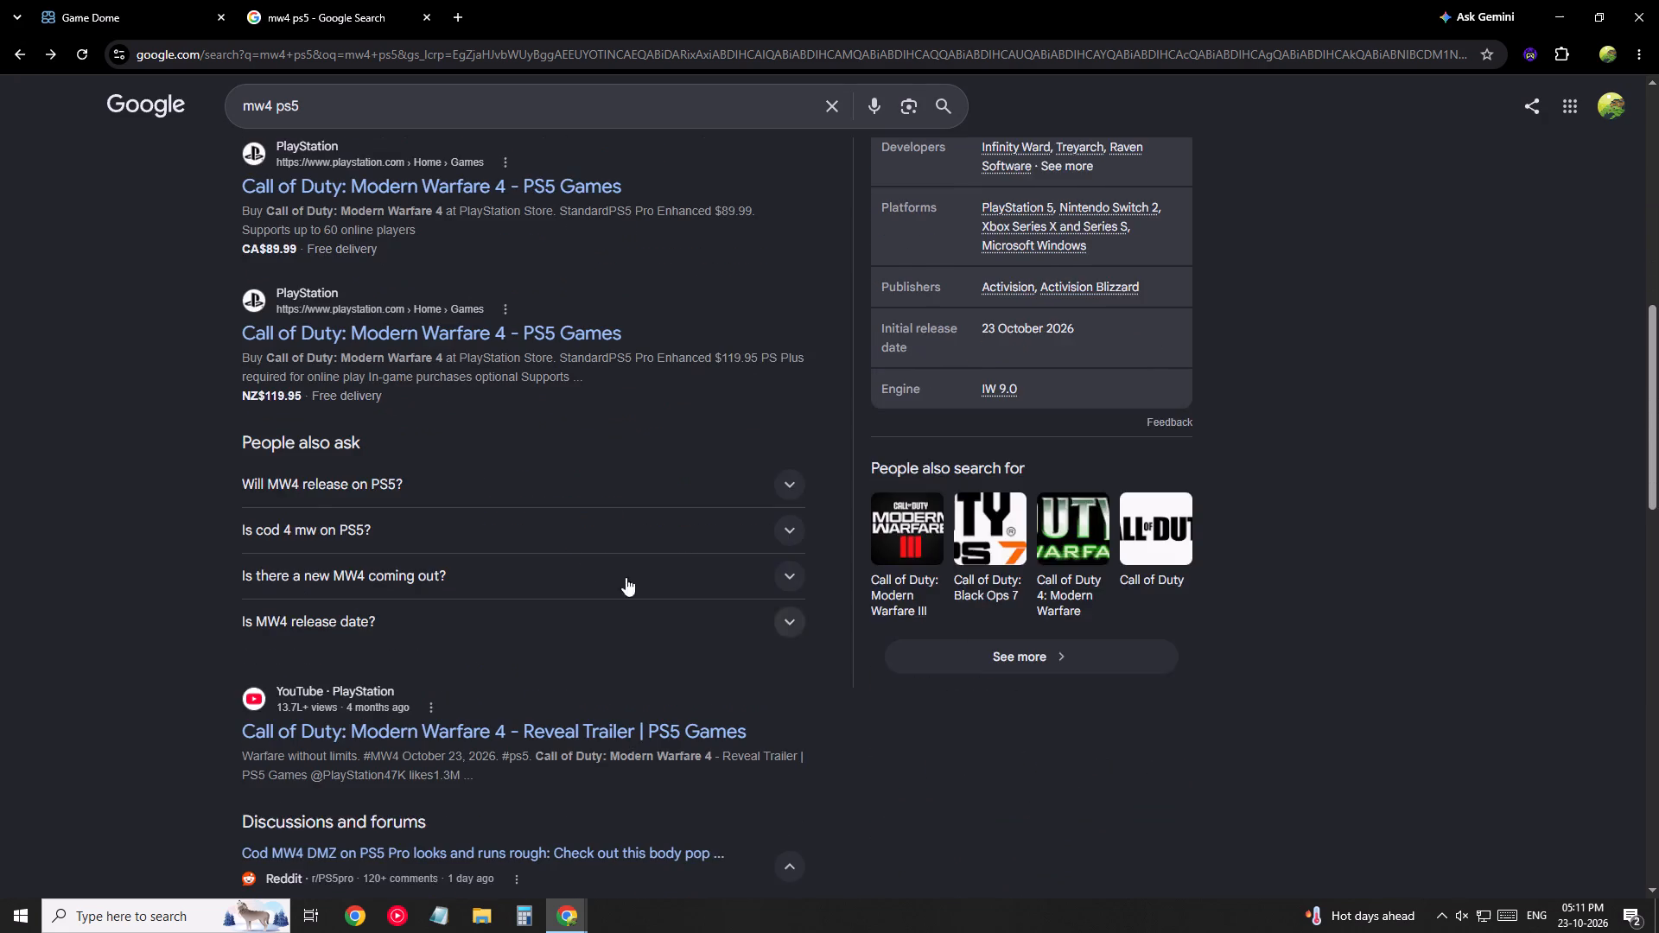
scroll(521, 538, up, 7)
scroll(582, 408, up, 2)
click(610, 374)
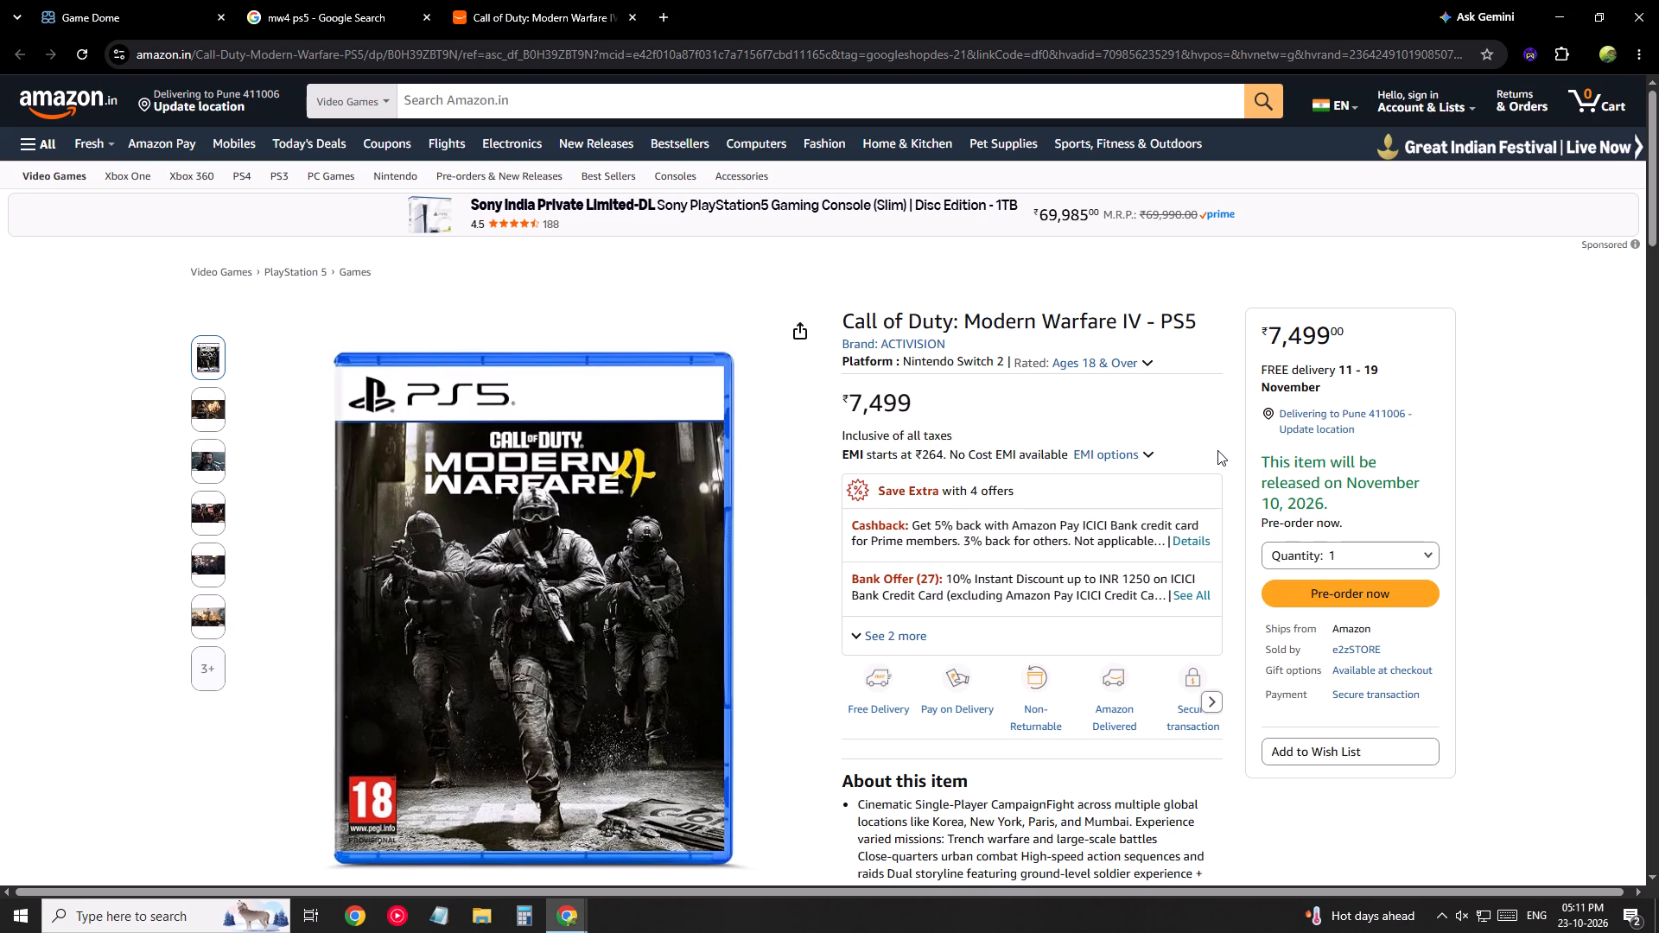
scroll(1180, 666, down, 2)
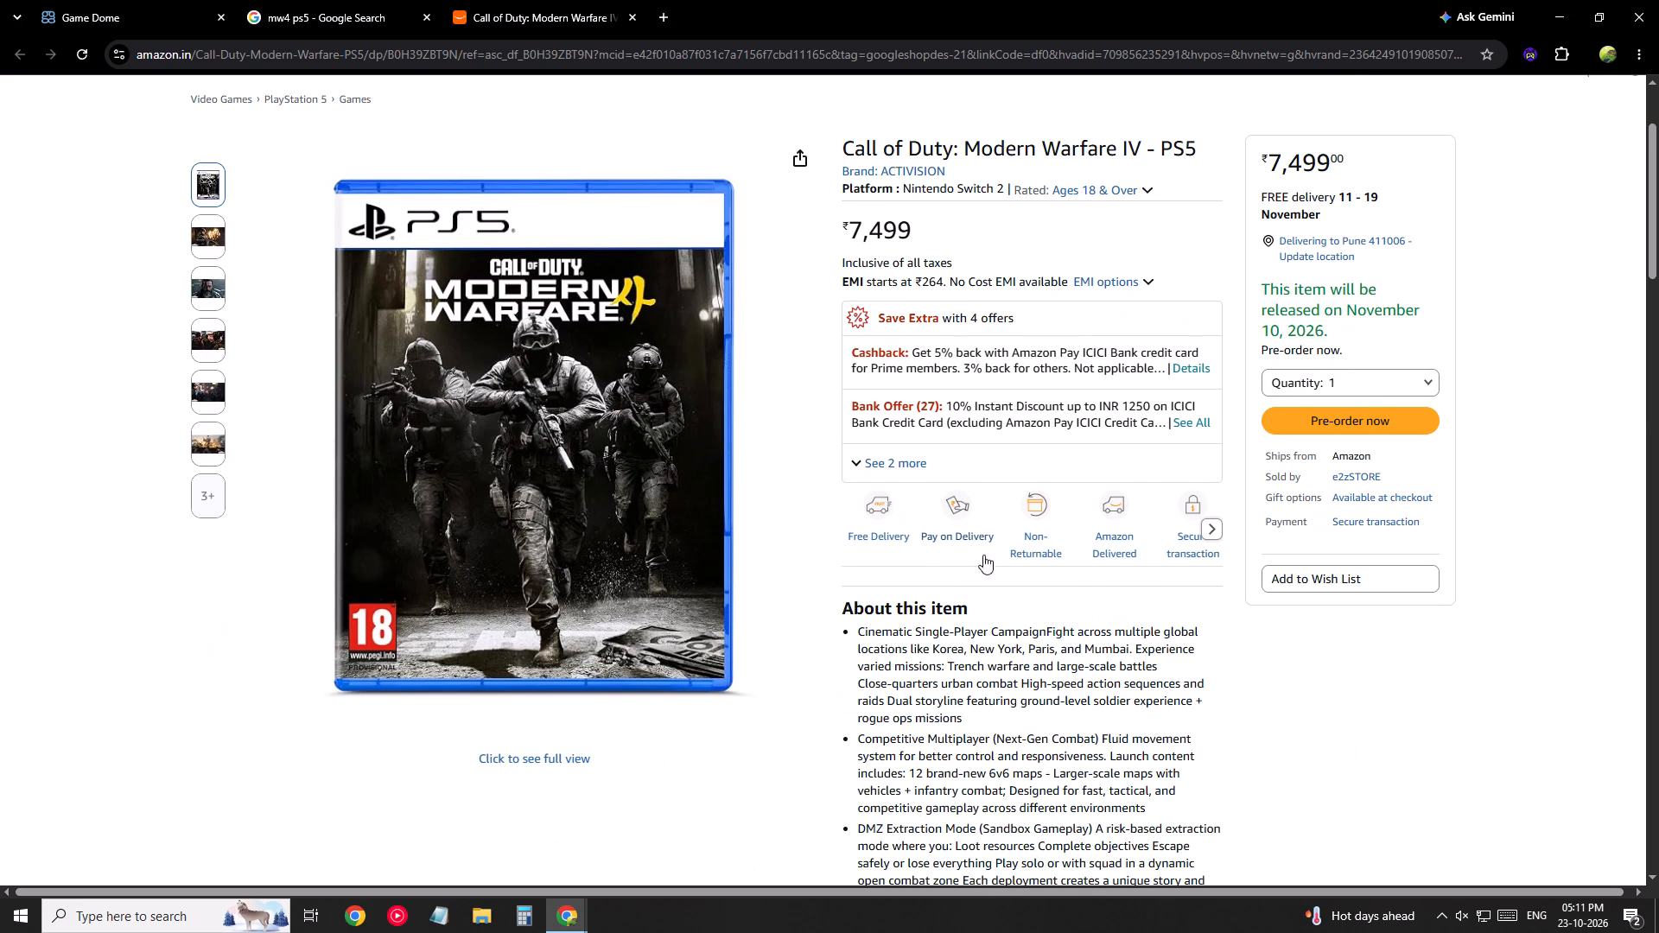
scroll(1062, 520, down, 3)
scroll(1241, 698, up, 9)
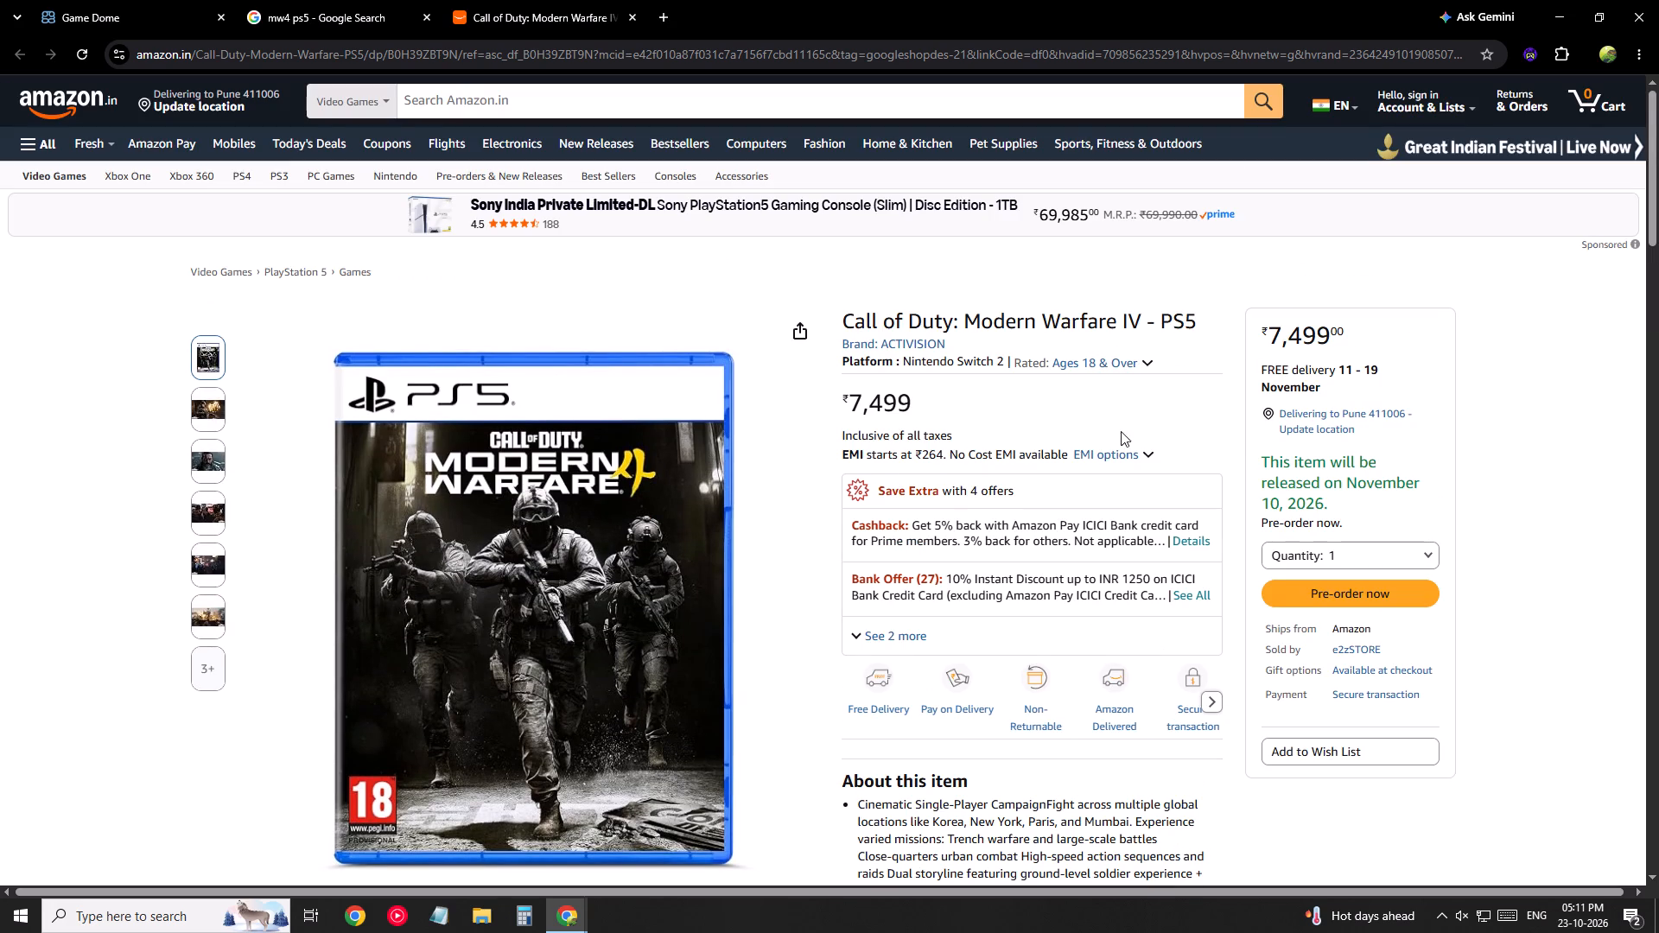
drag(927, 413, 825, 409)
click(1109, 402)
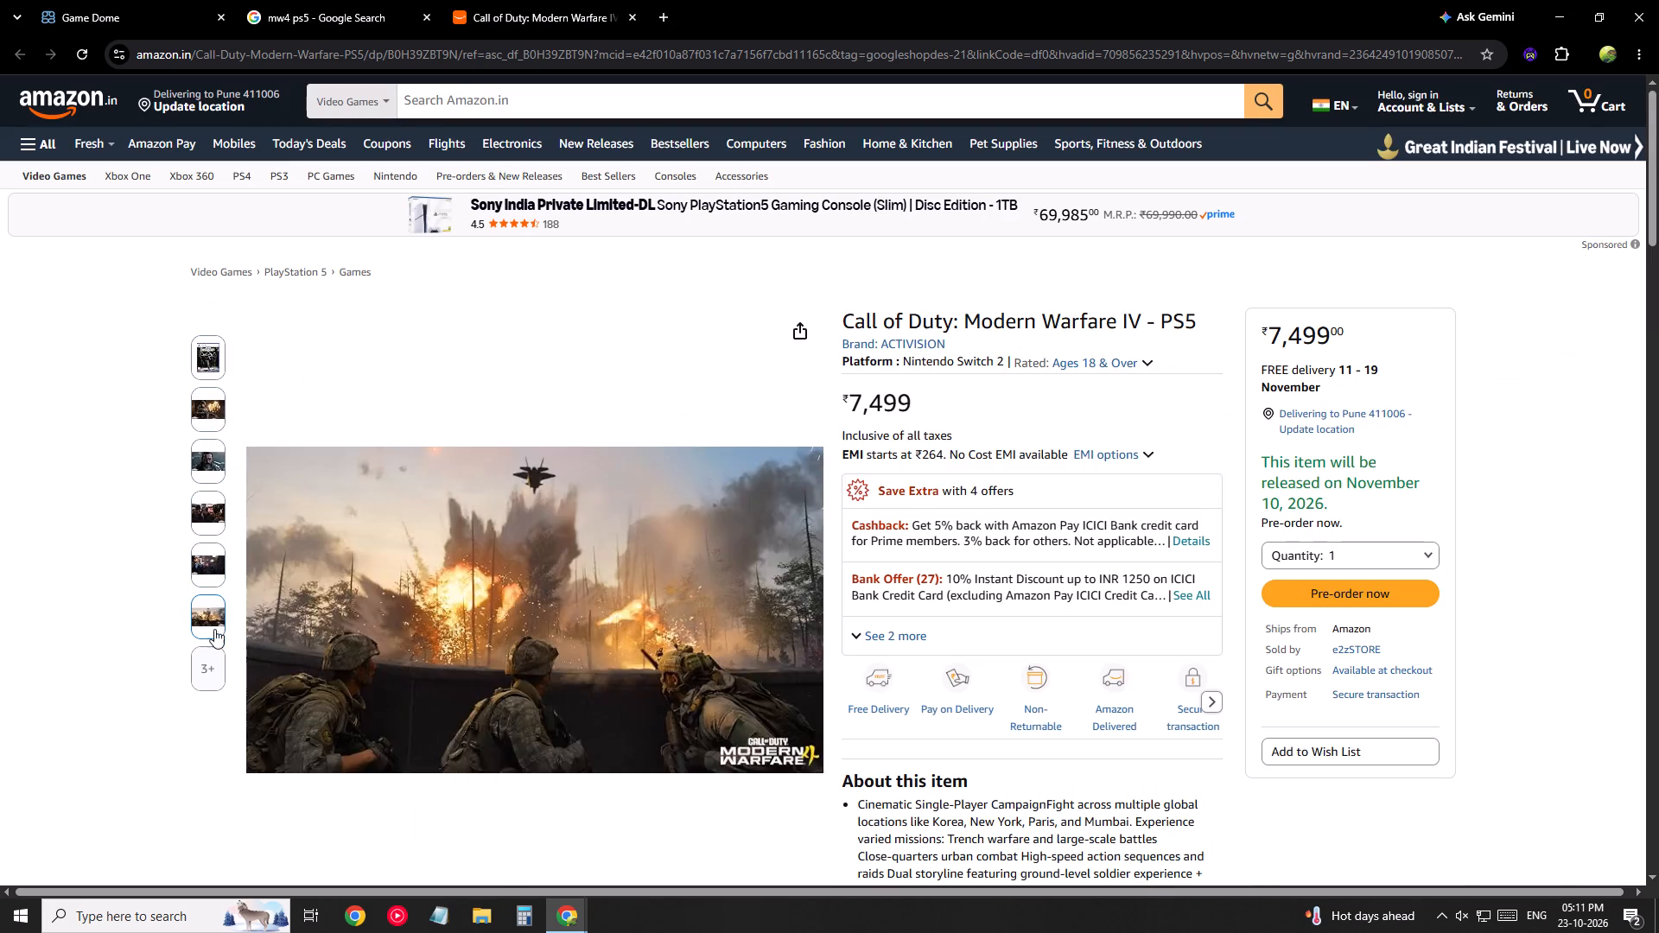
View the remaining Modern Warfare IV product images in the full-size gallery, including the last one, and close the gallery.
click(211, 684)
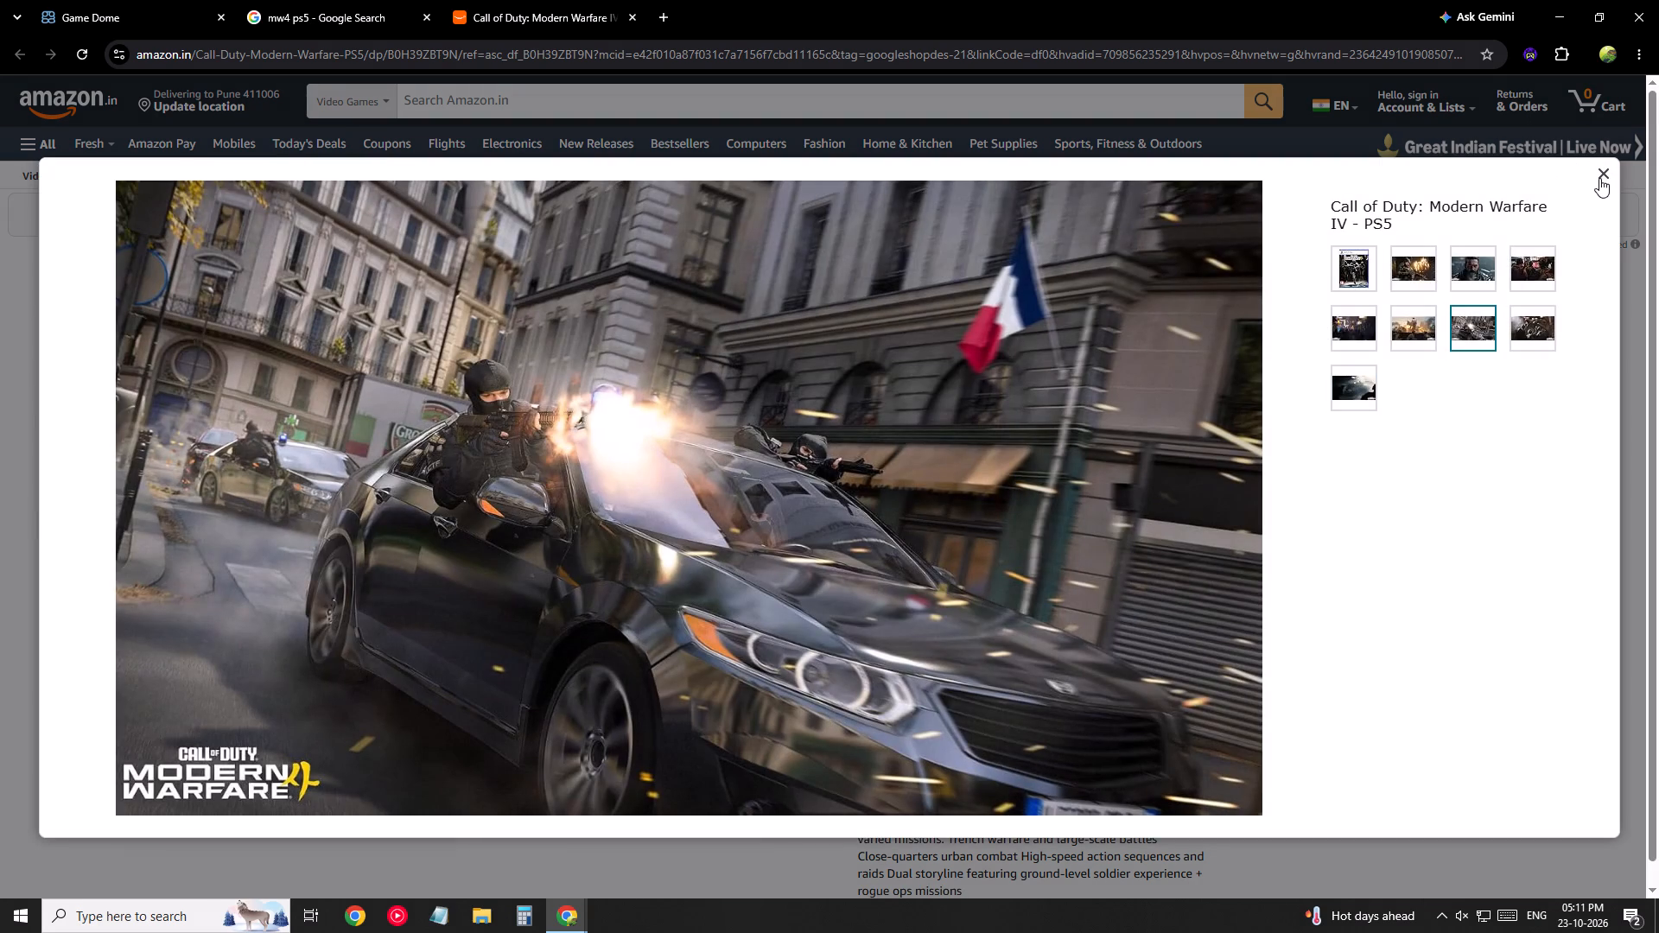
click(1529, 306)
click(1361, 396)
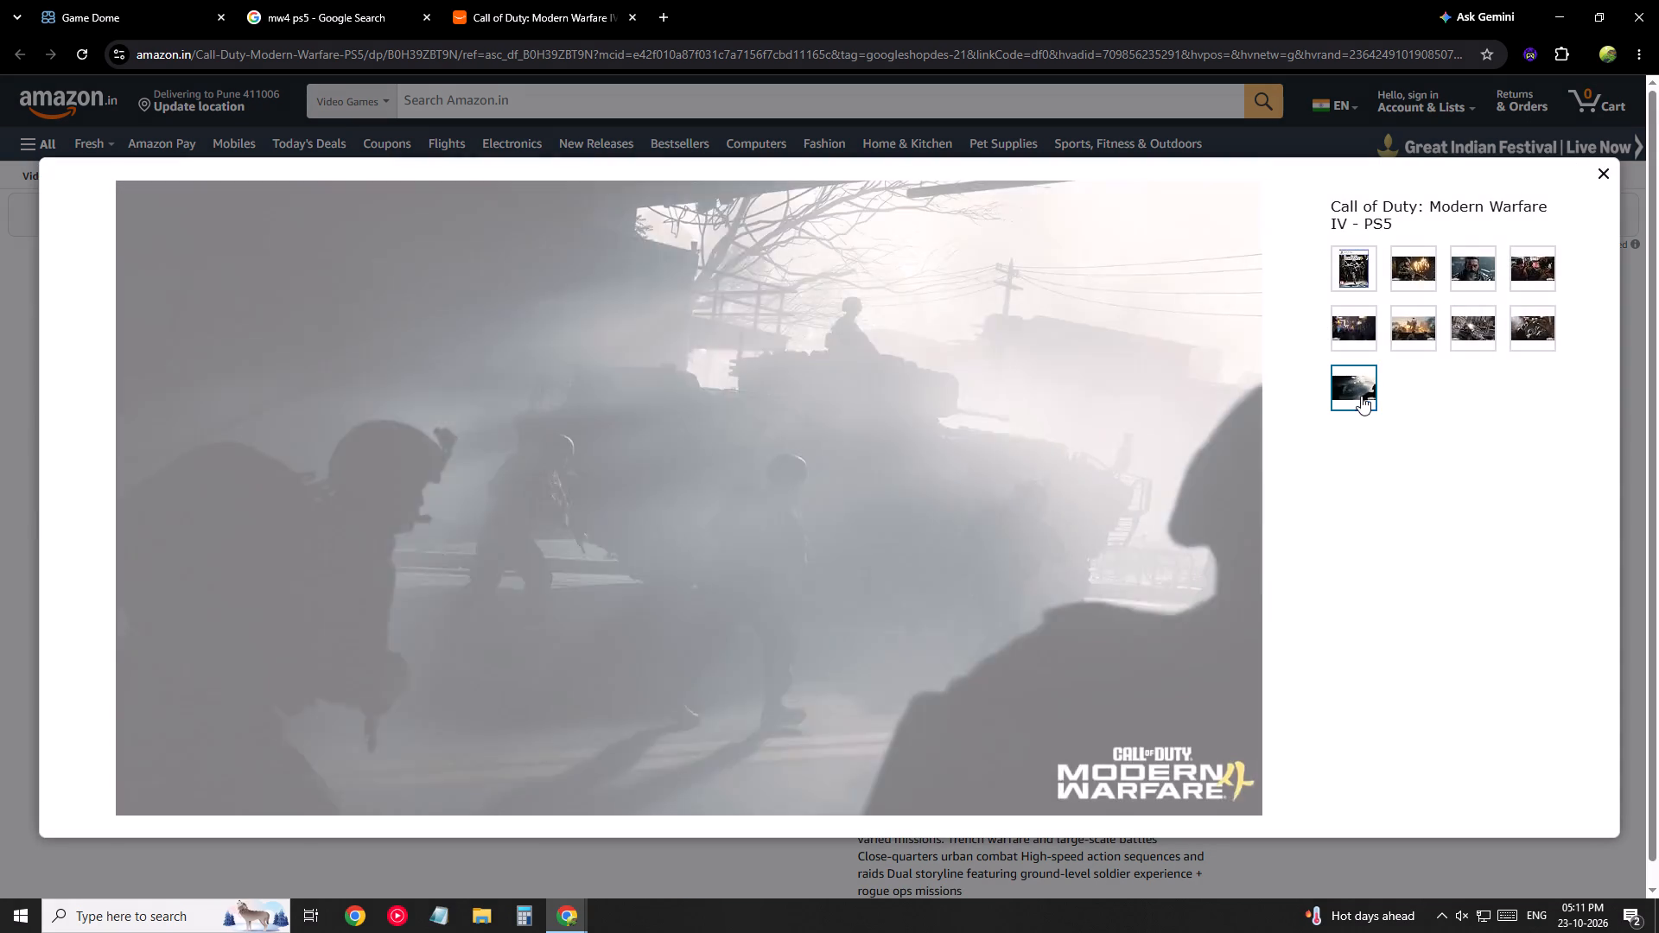
click(1611, 178)
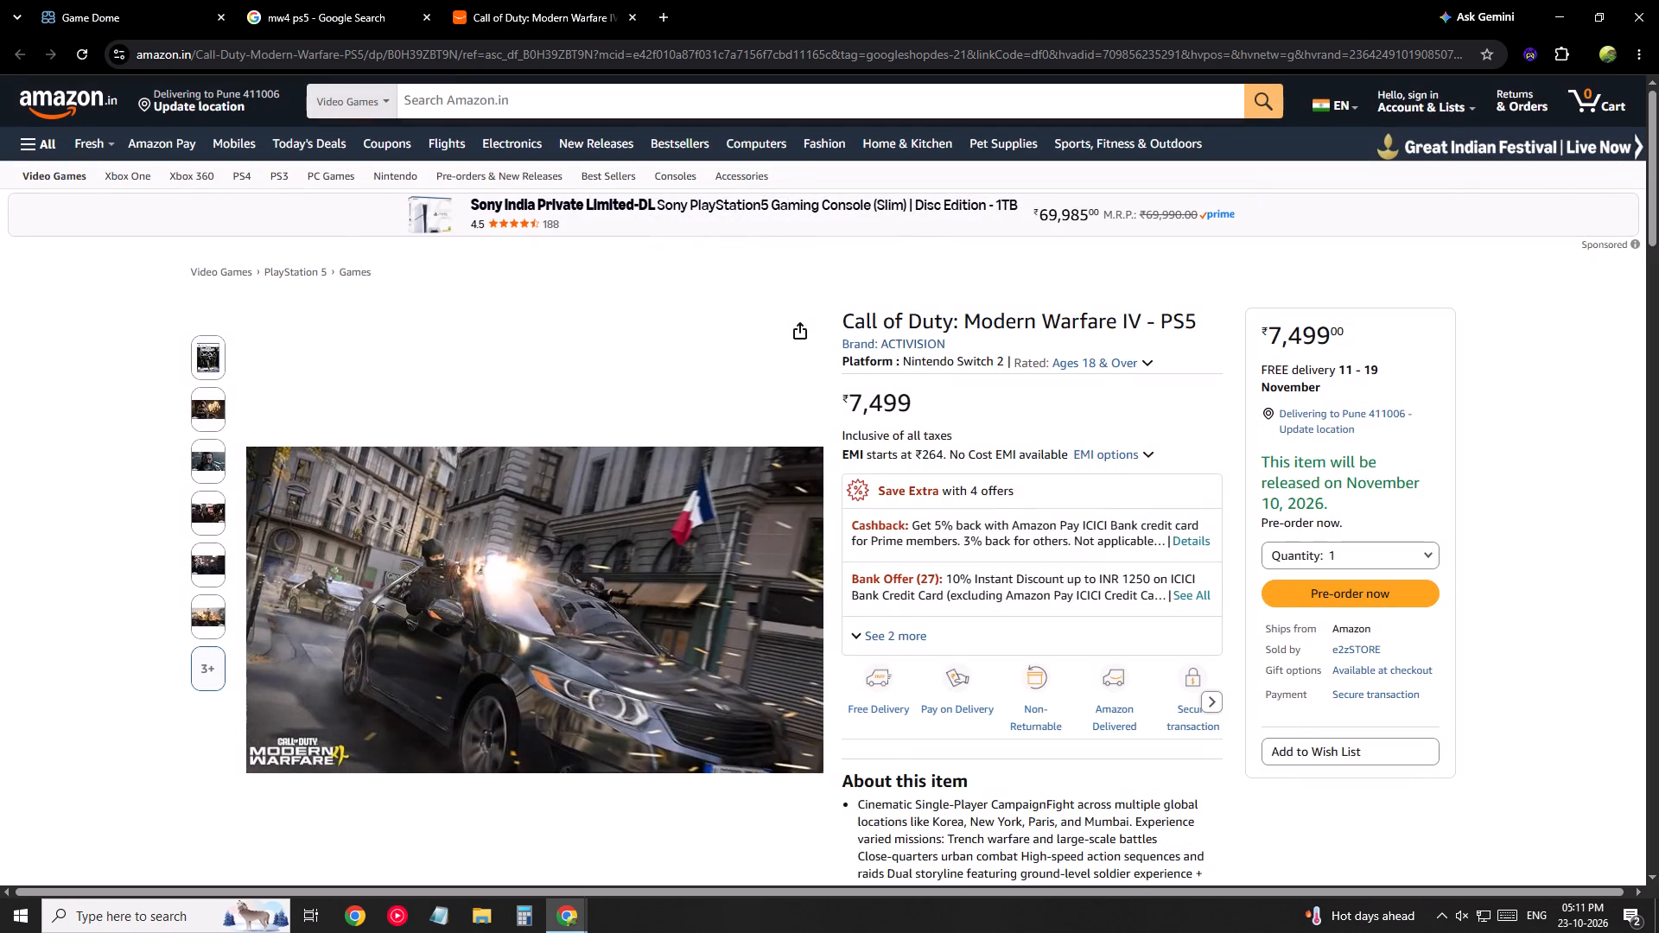
Open the sponsored Sony PlayStation5 Gaming Console (Slim) listing and examine its details and the related products.
click(919, 204)
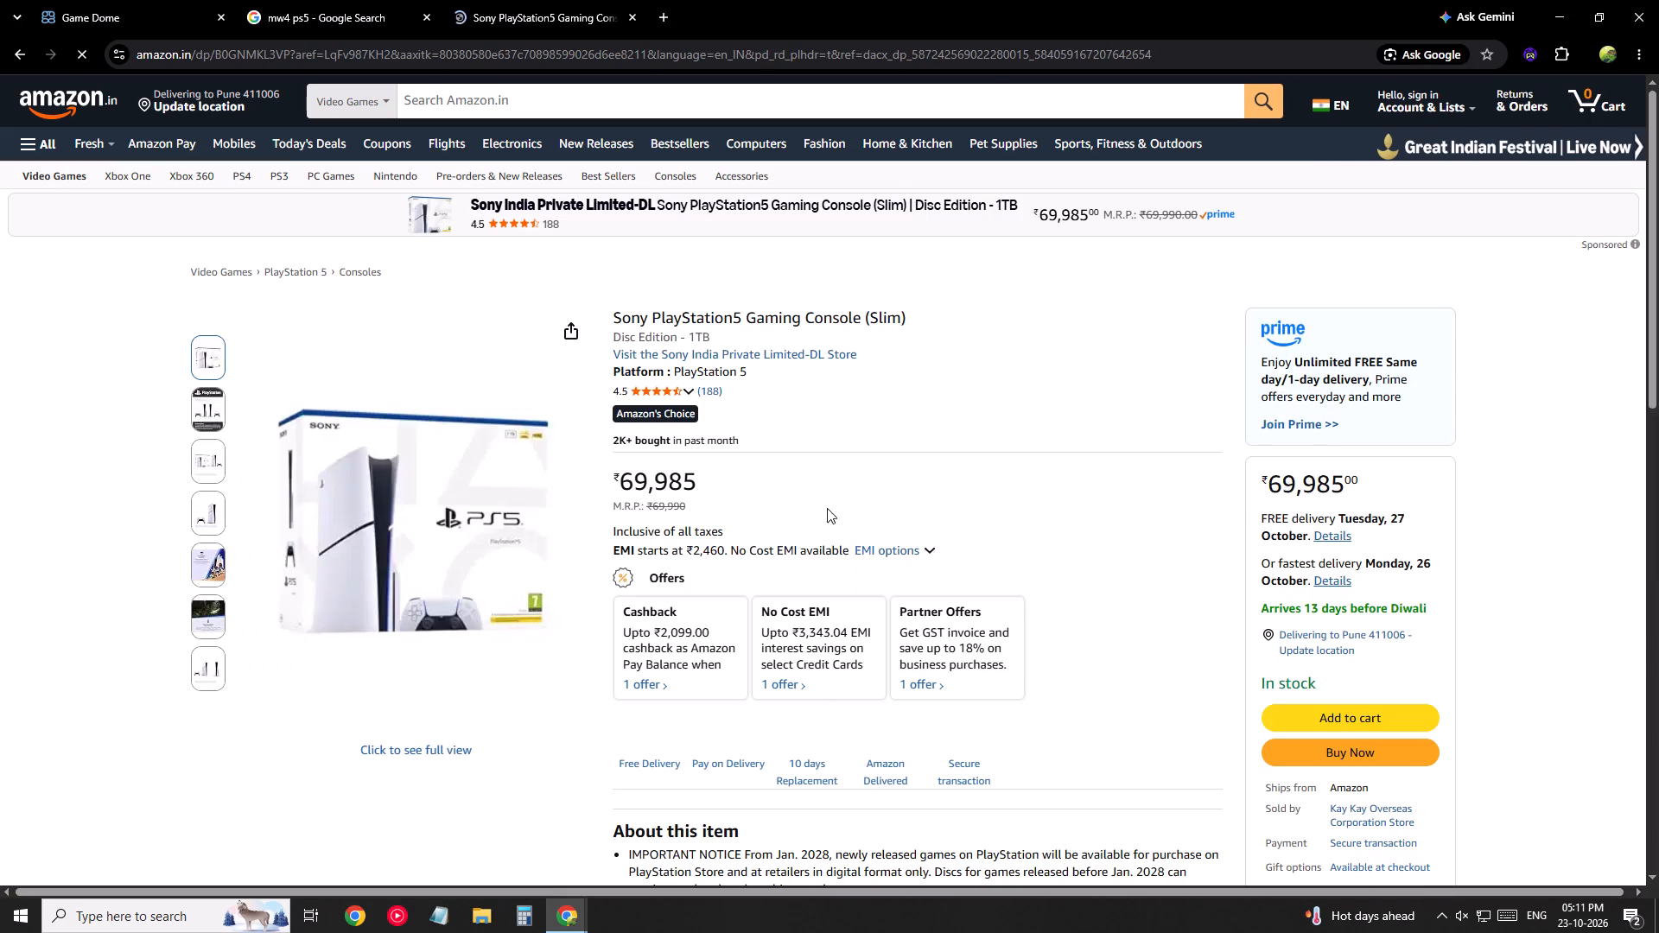
scroll(1069, 600, down, 2)
scroll(791, 741, down, 3)
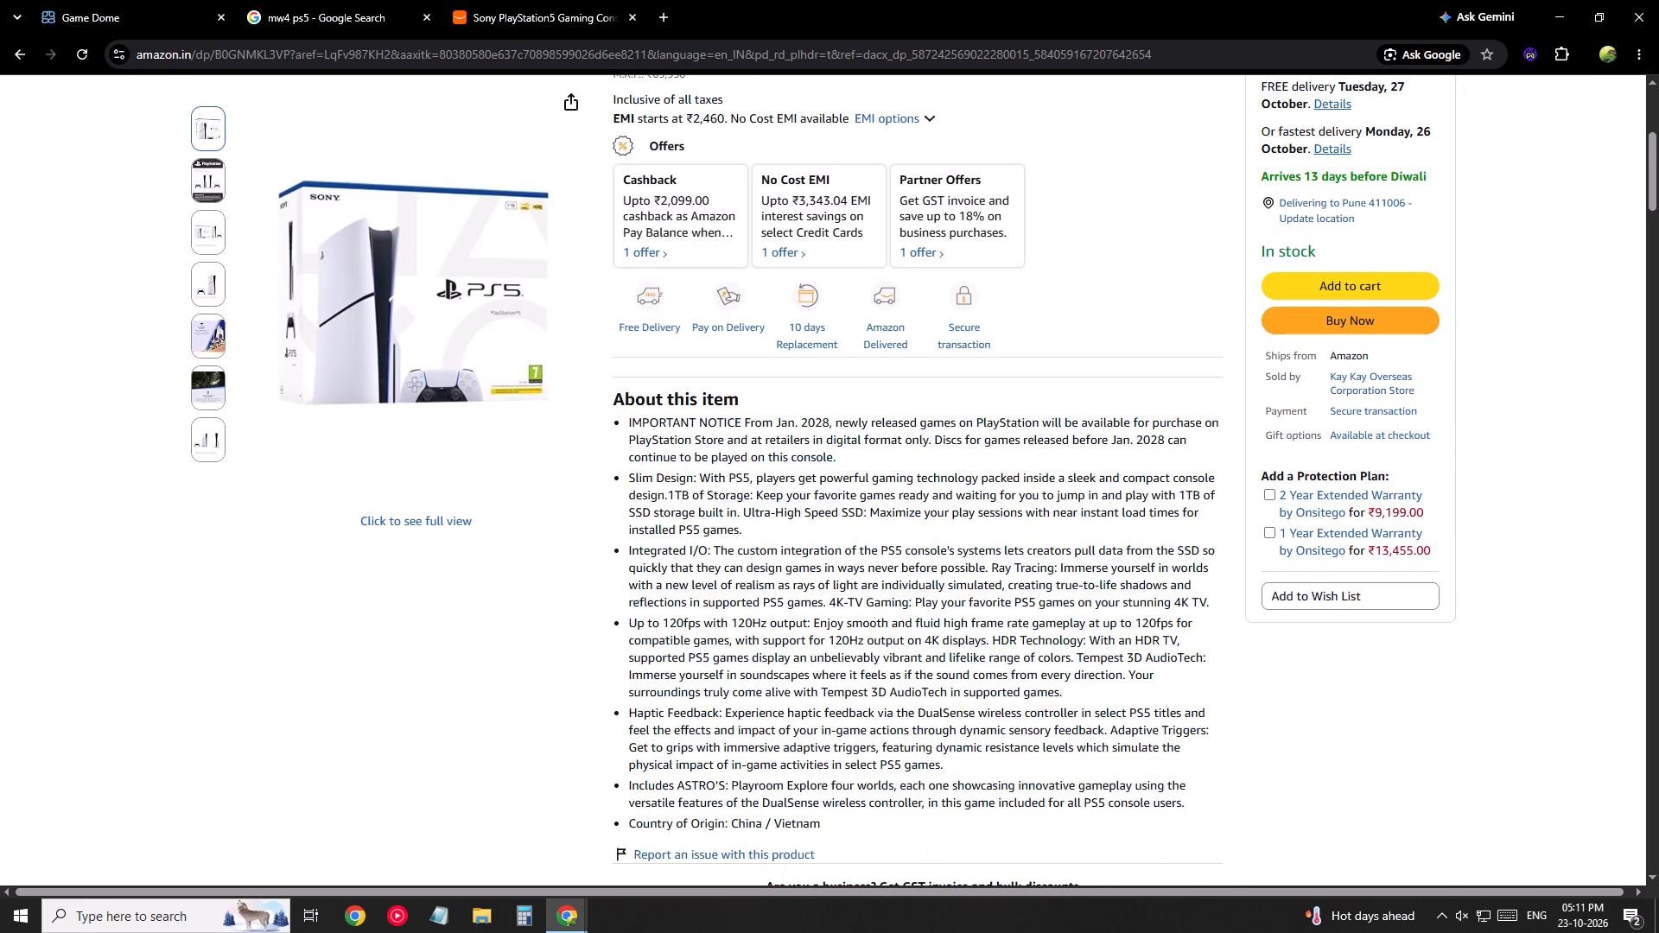
scroll(815, 481, down, 2)
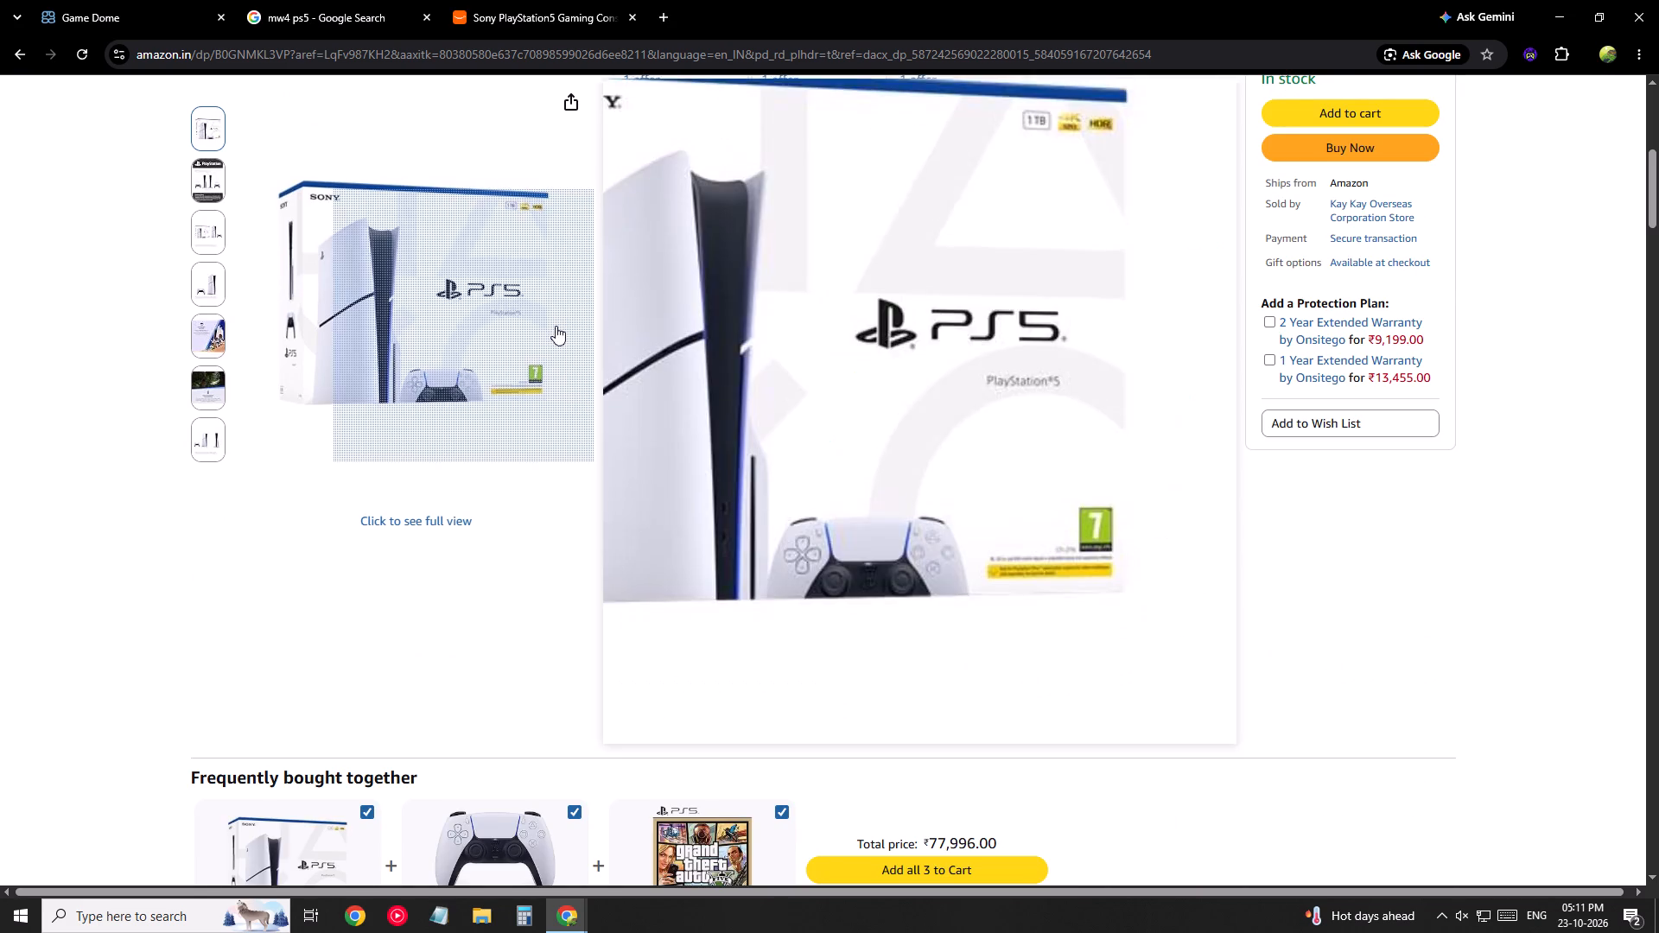
scroll(550, 473, down, 2)
scroll(550, 474, up, 1)
scroll(470, 498, down, 8)
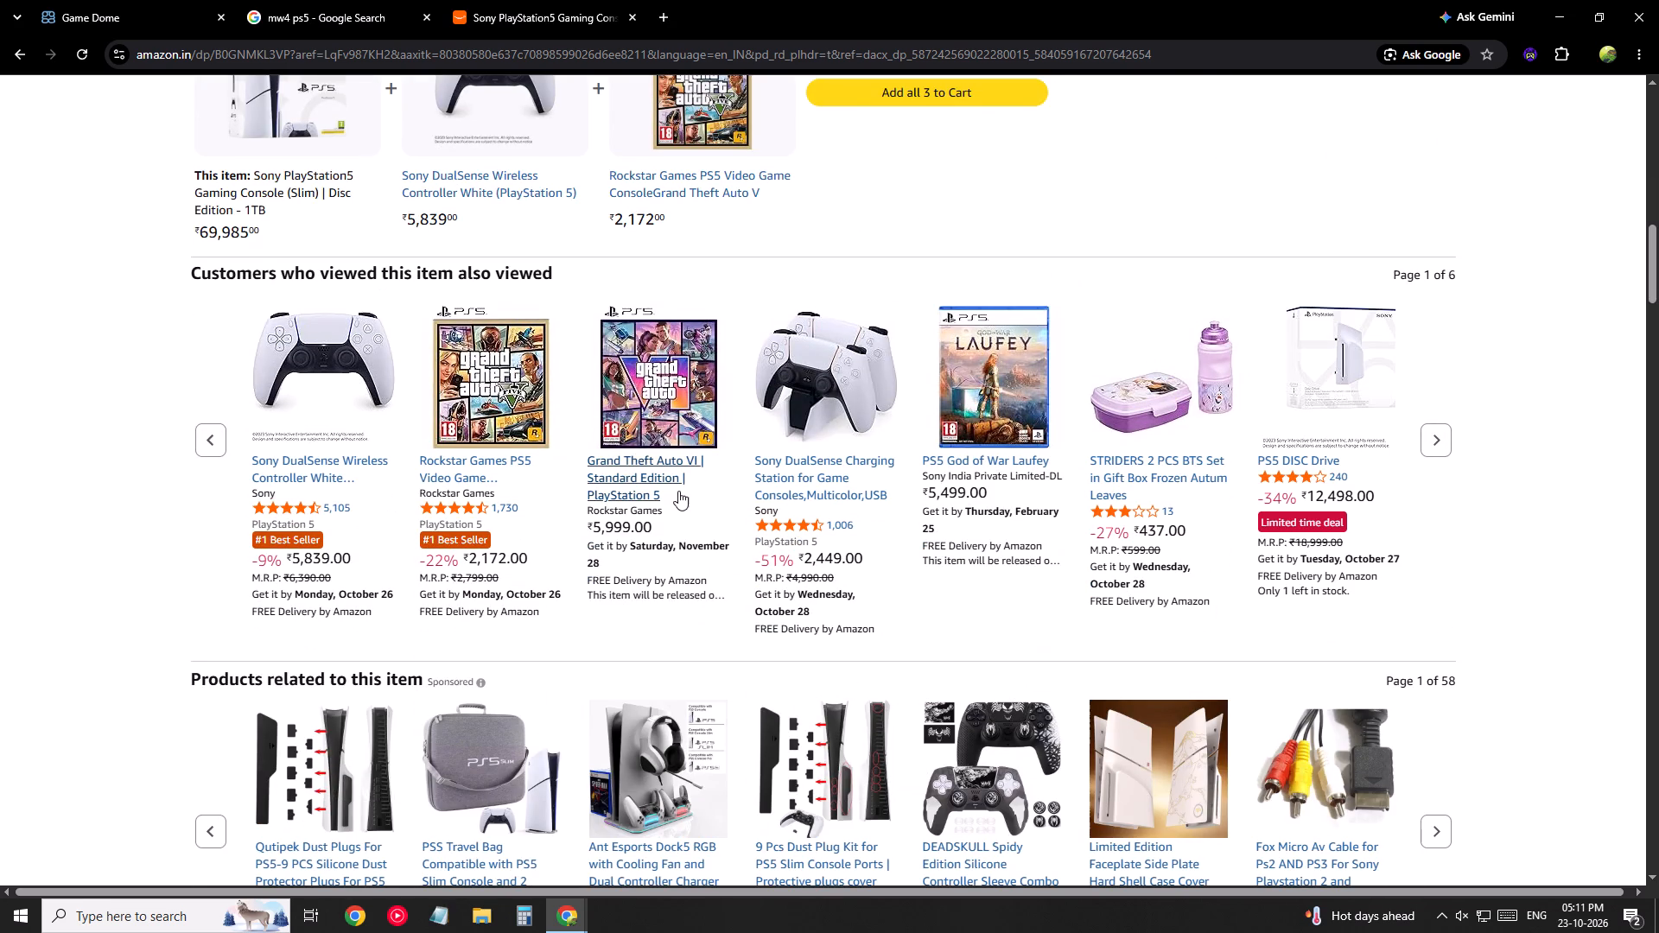
Open the Grand Theft Auto VI Standard Edition PlayStation 5 listing from the also-viewed items and examine its price and product details.
click(661, 482)
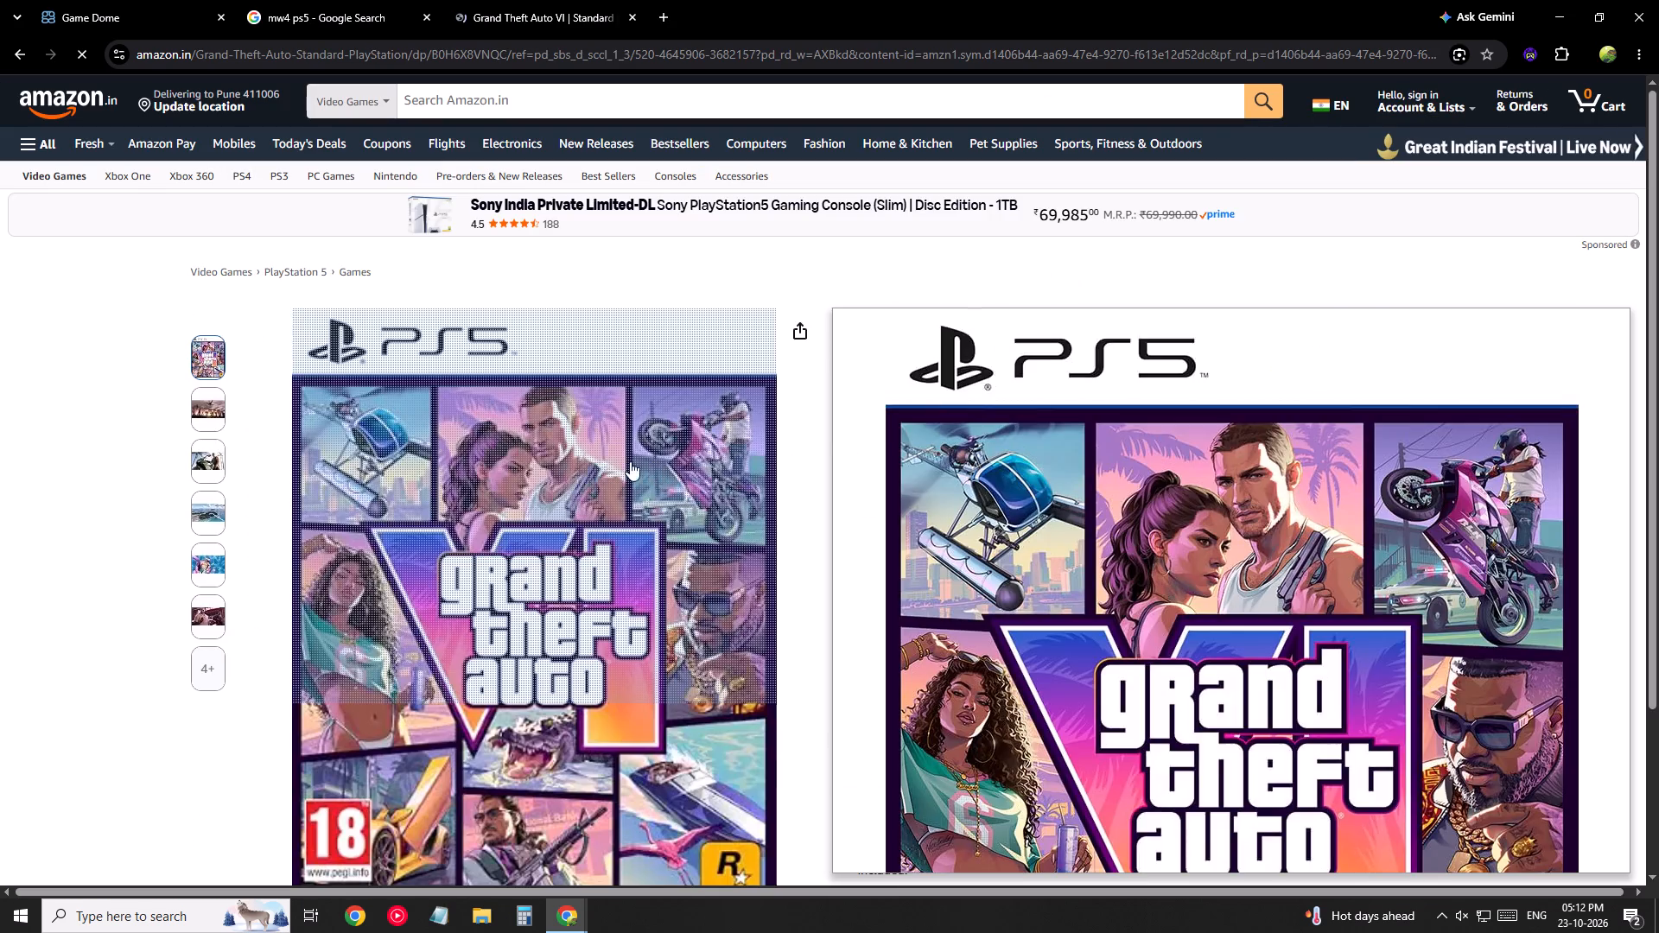
scroll(558, 546, down, 8)
scroll(1251, 601, up, 3)
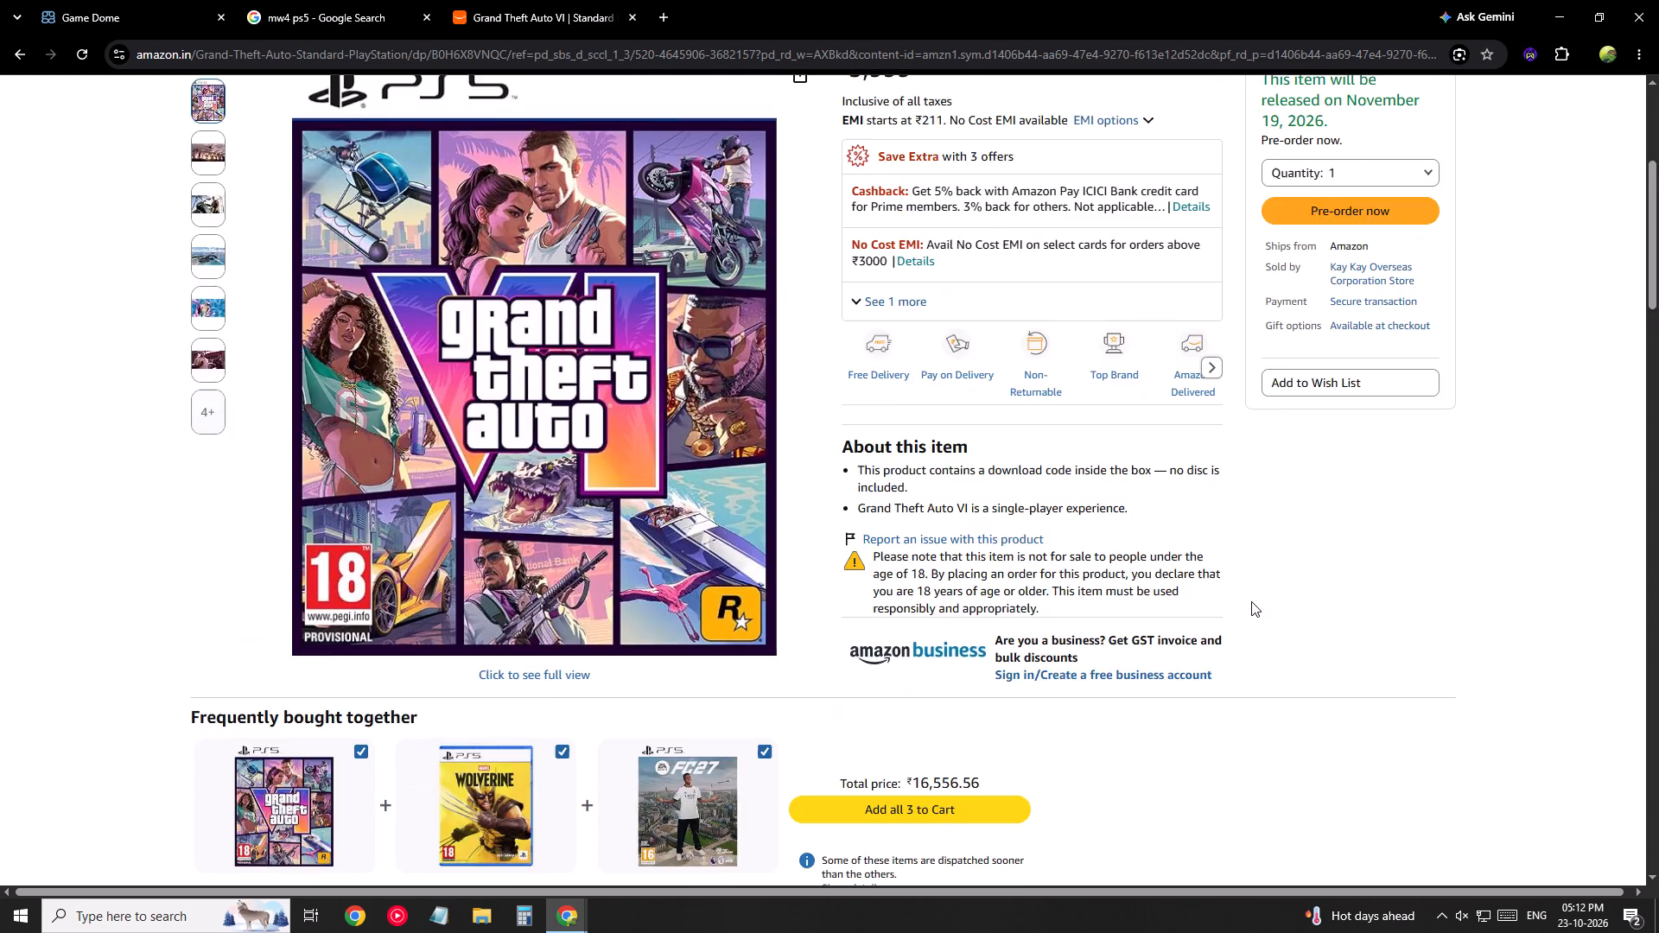
scroll(1251, 601, up, 1)
scroll(1252, 601, down, 1)
scroll(1252, 601, up, 1)
scroll(1195, 443, up, 2)
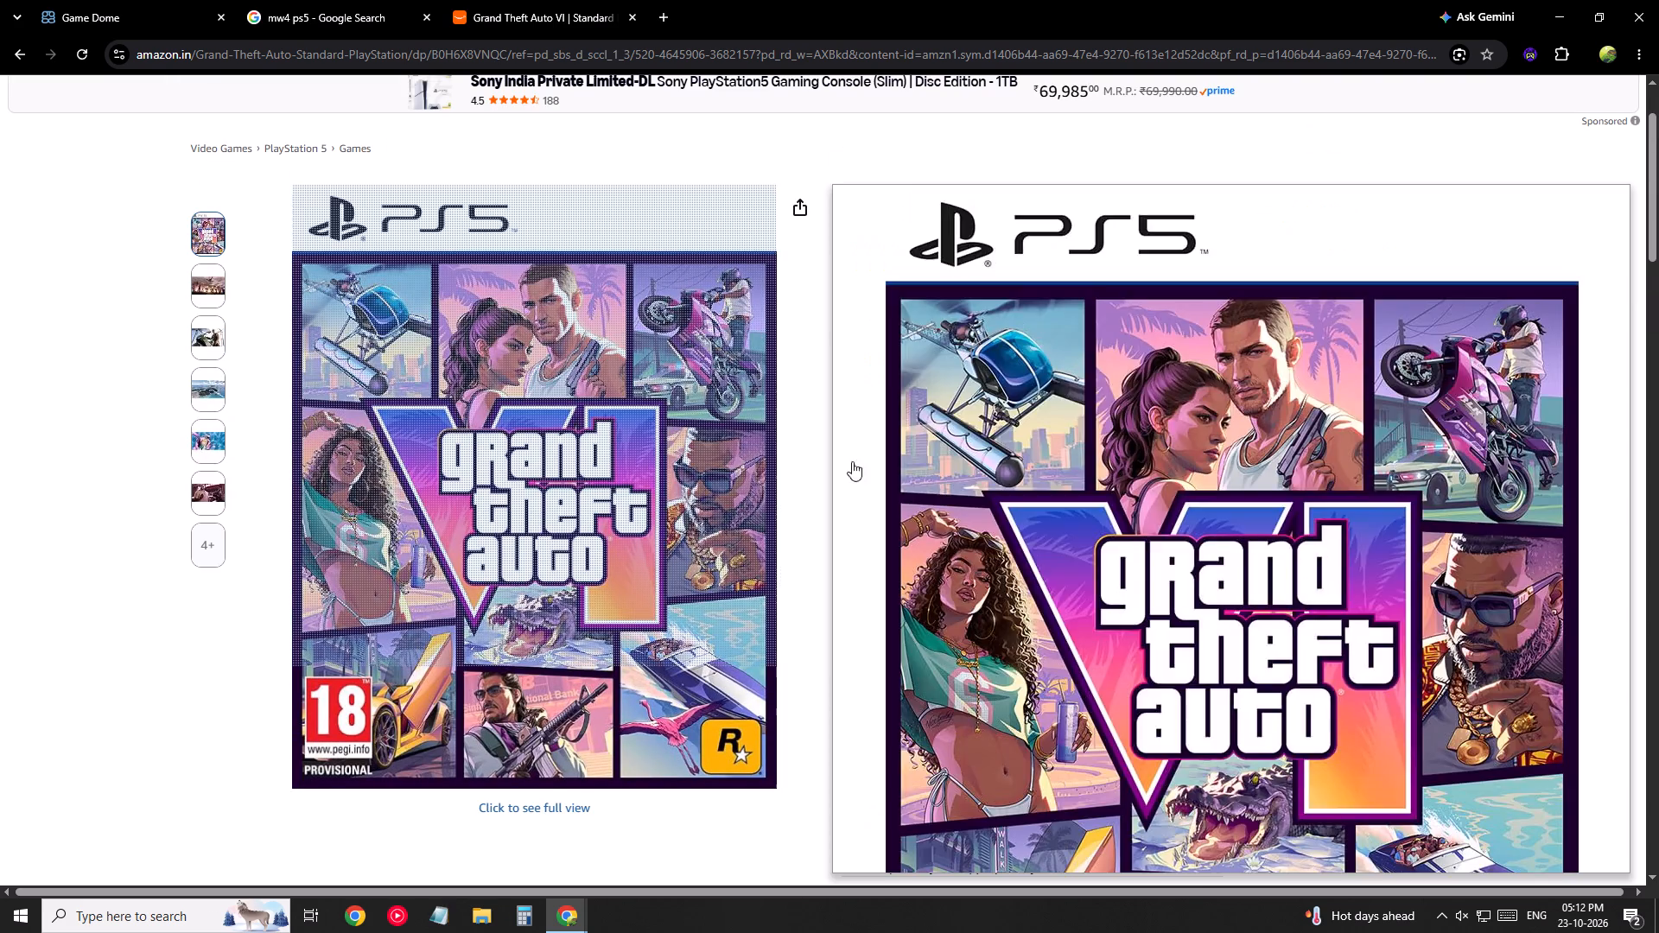
Examine the Grand Theft Auto VI listing's frequently bought together bundle, also-viewed items, related products and product details.
scroll(120, 492, down, 6)
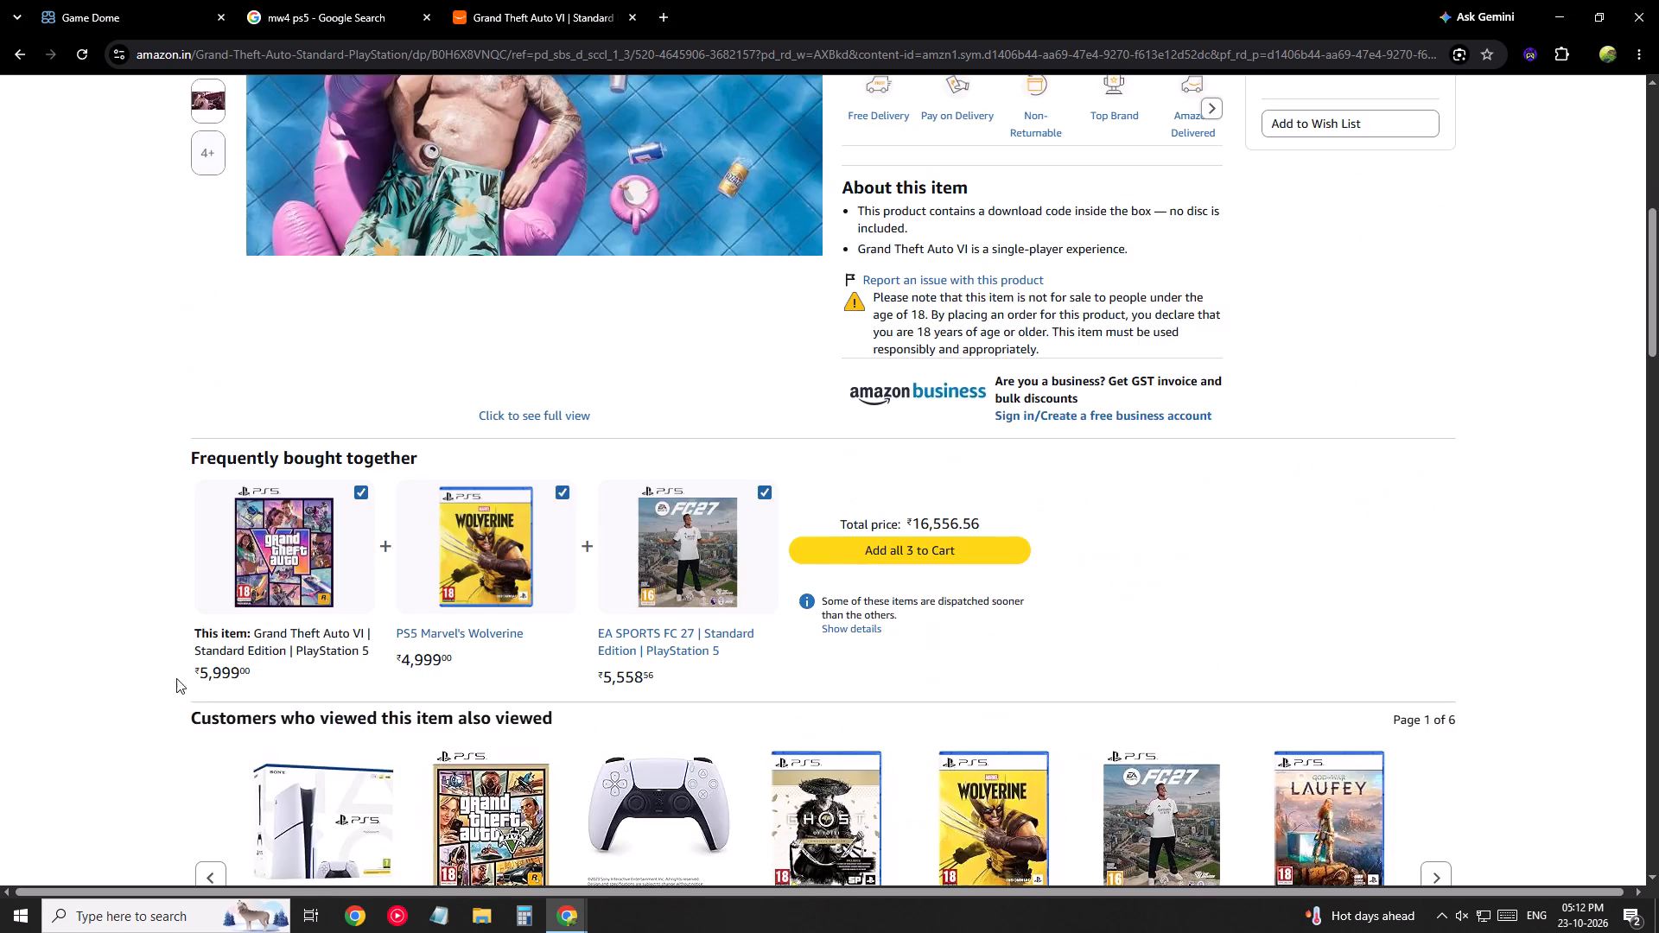
scroll(417, 653, down, 4)
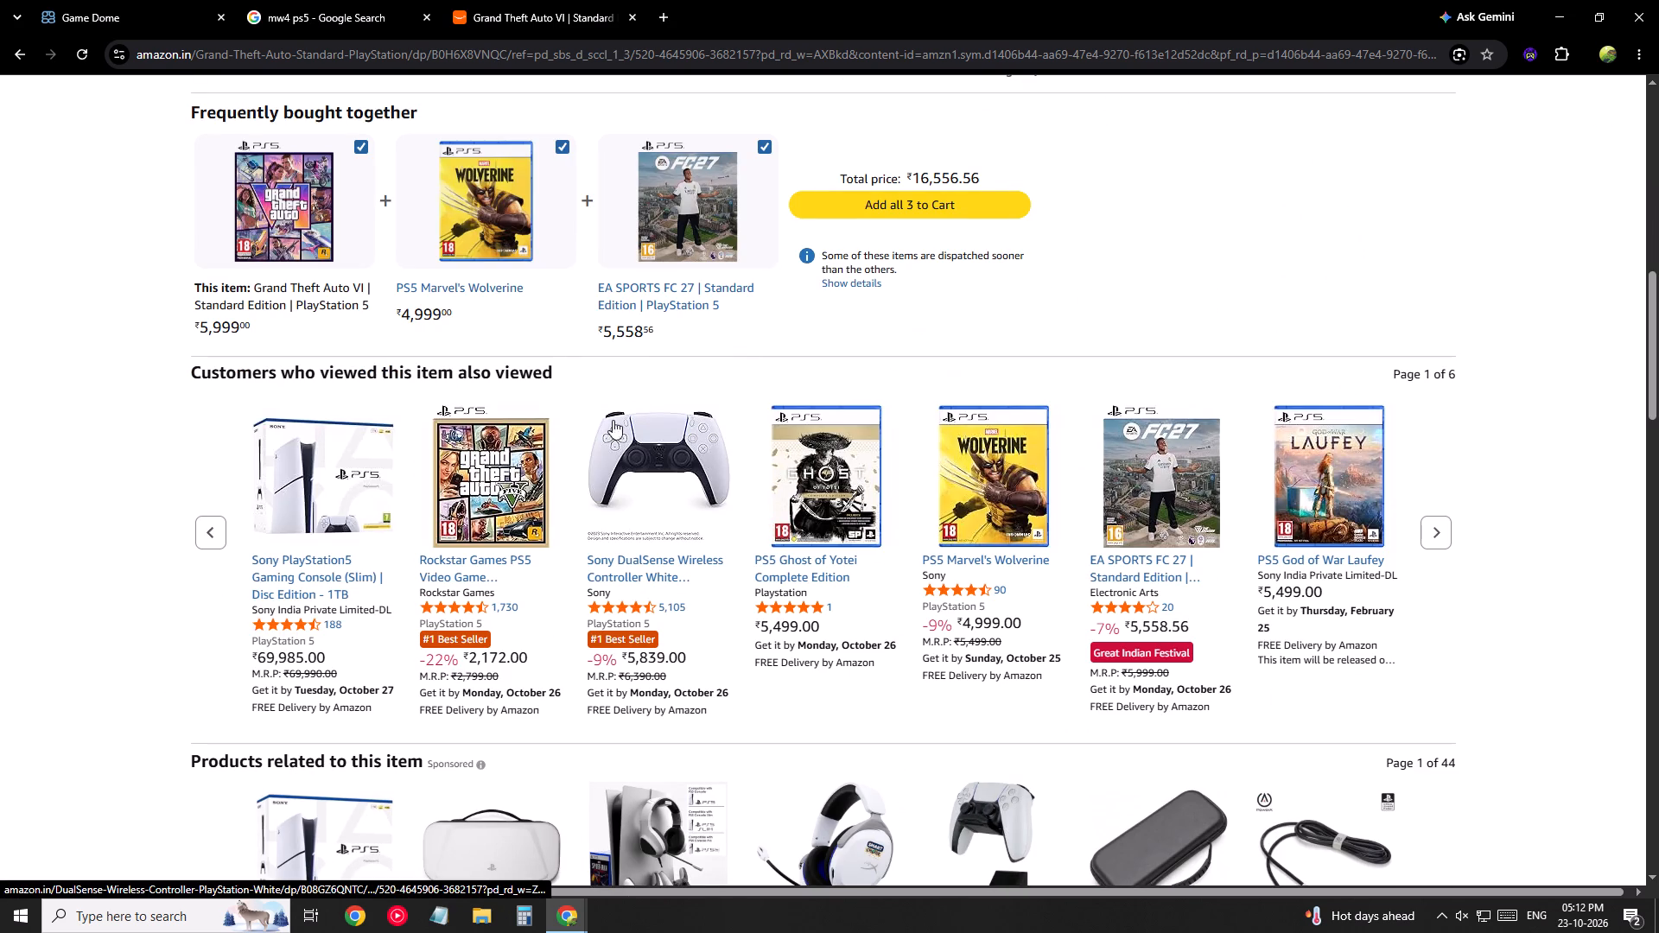
scroll(677, 375, up, 1)
scroll(850, 444, up, 2)
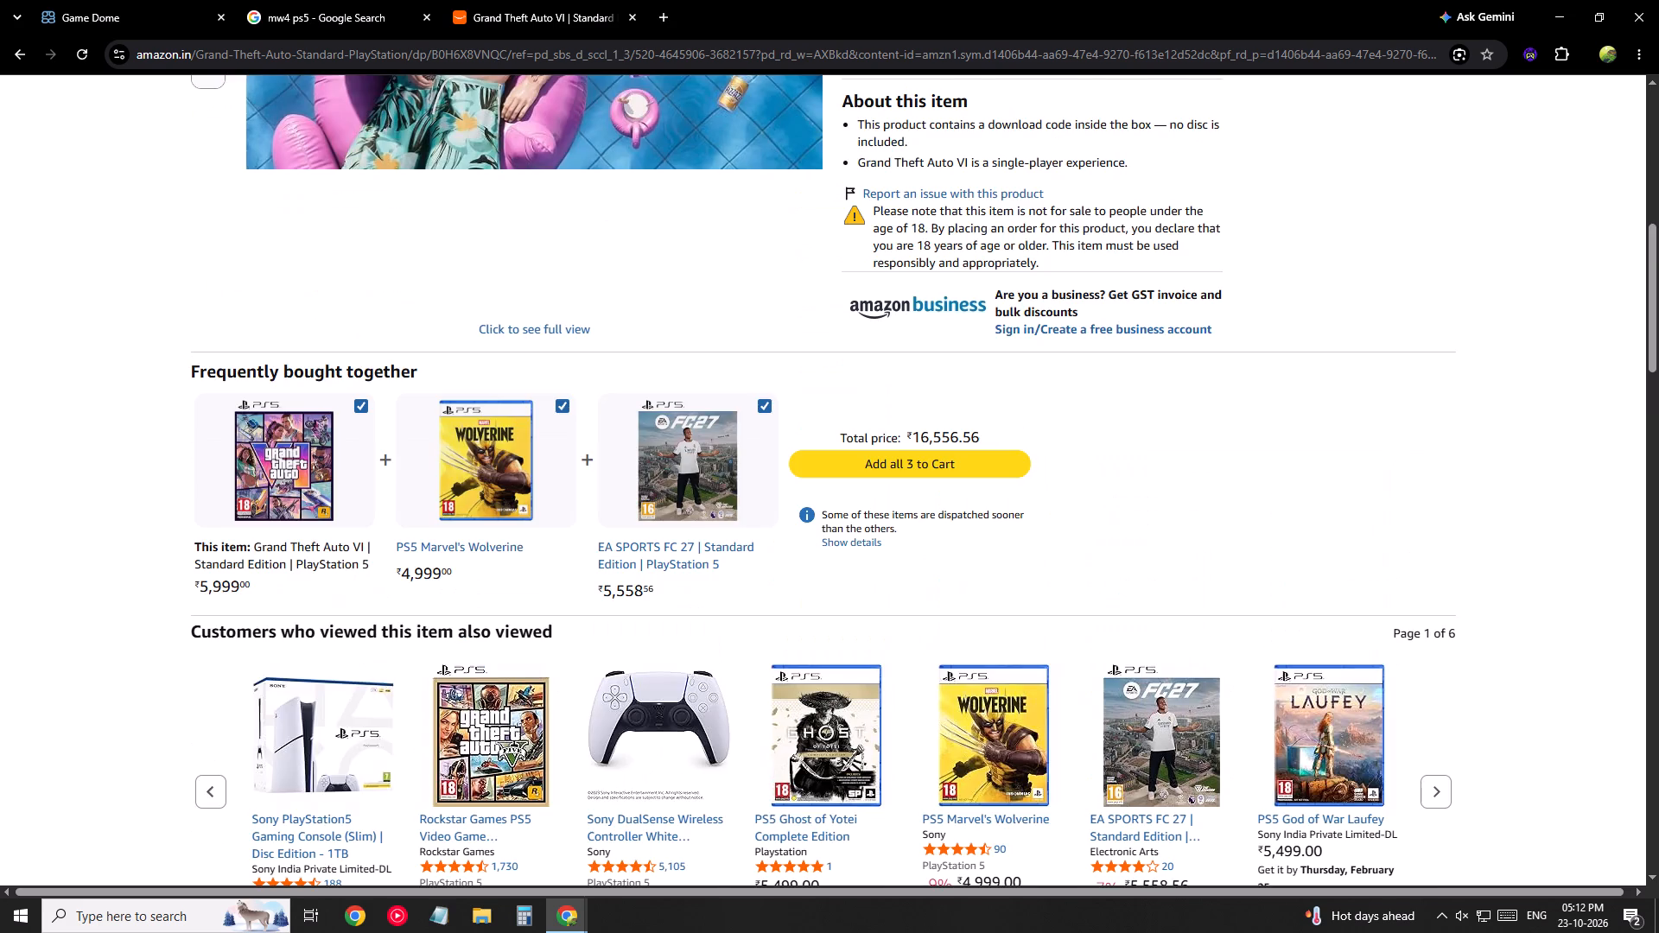
scroll(785, 340, up, 3)
scroll(744, 365, down, 11)
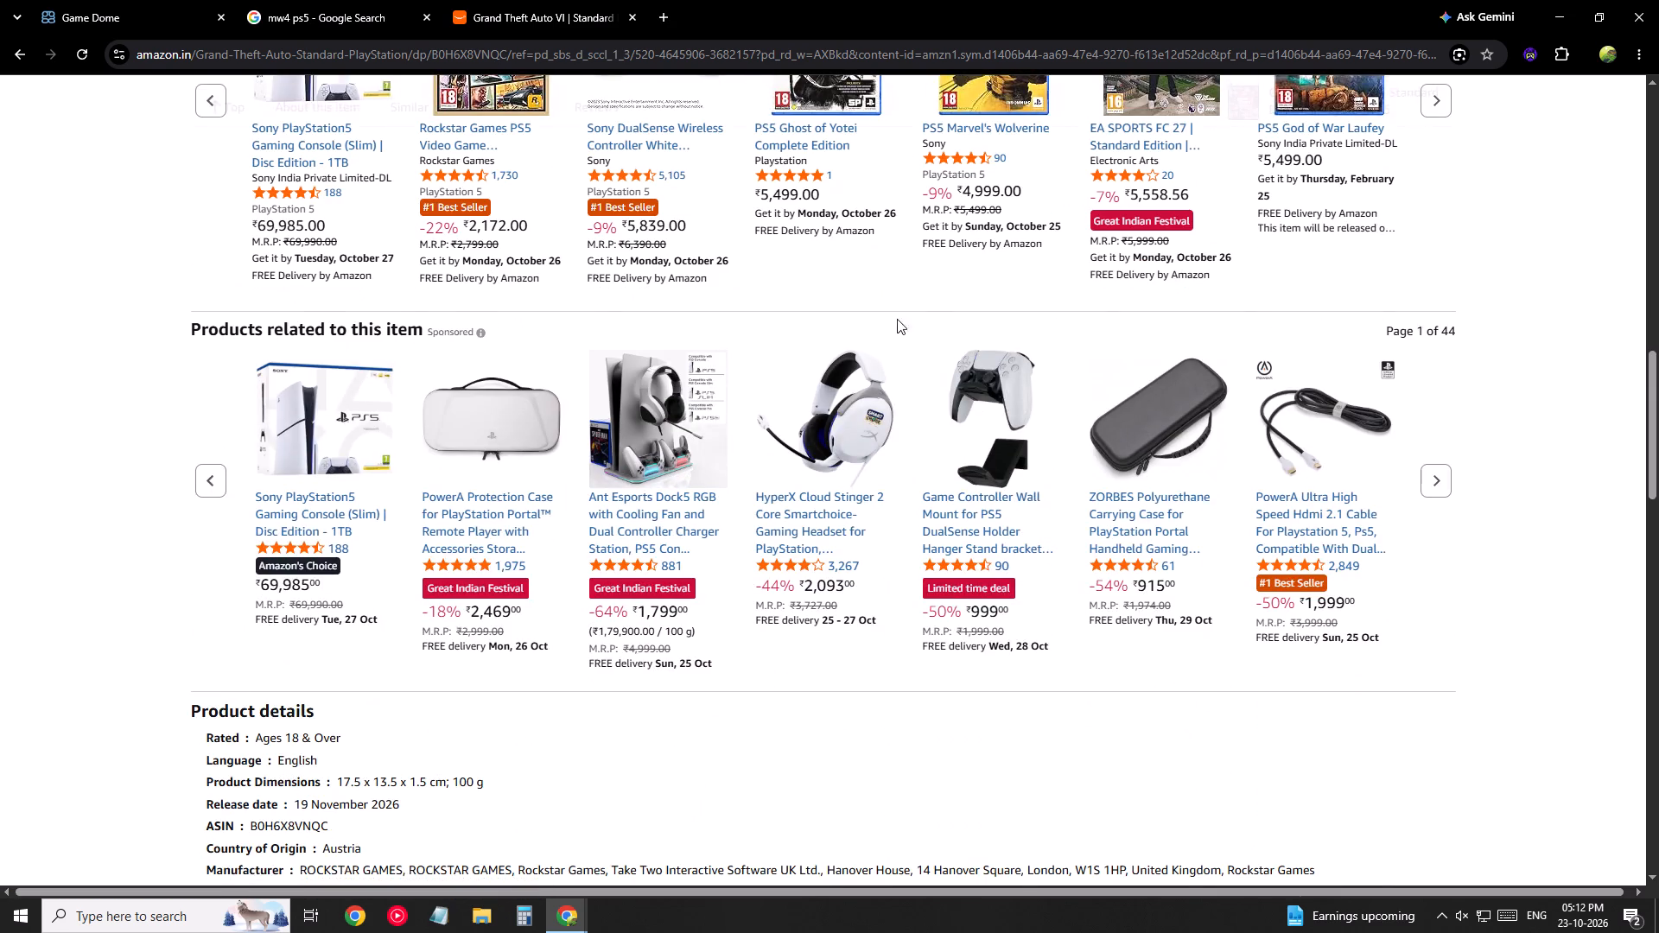
scroll(900, 327, up, 5)
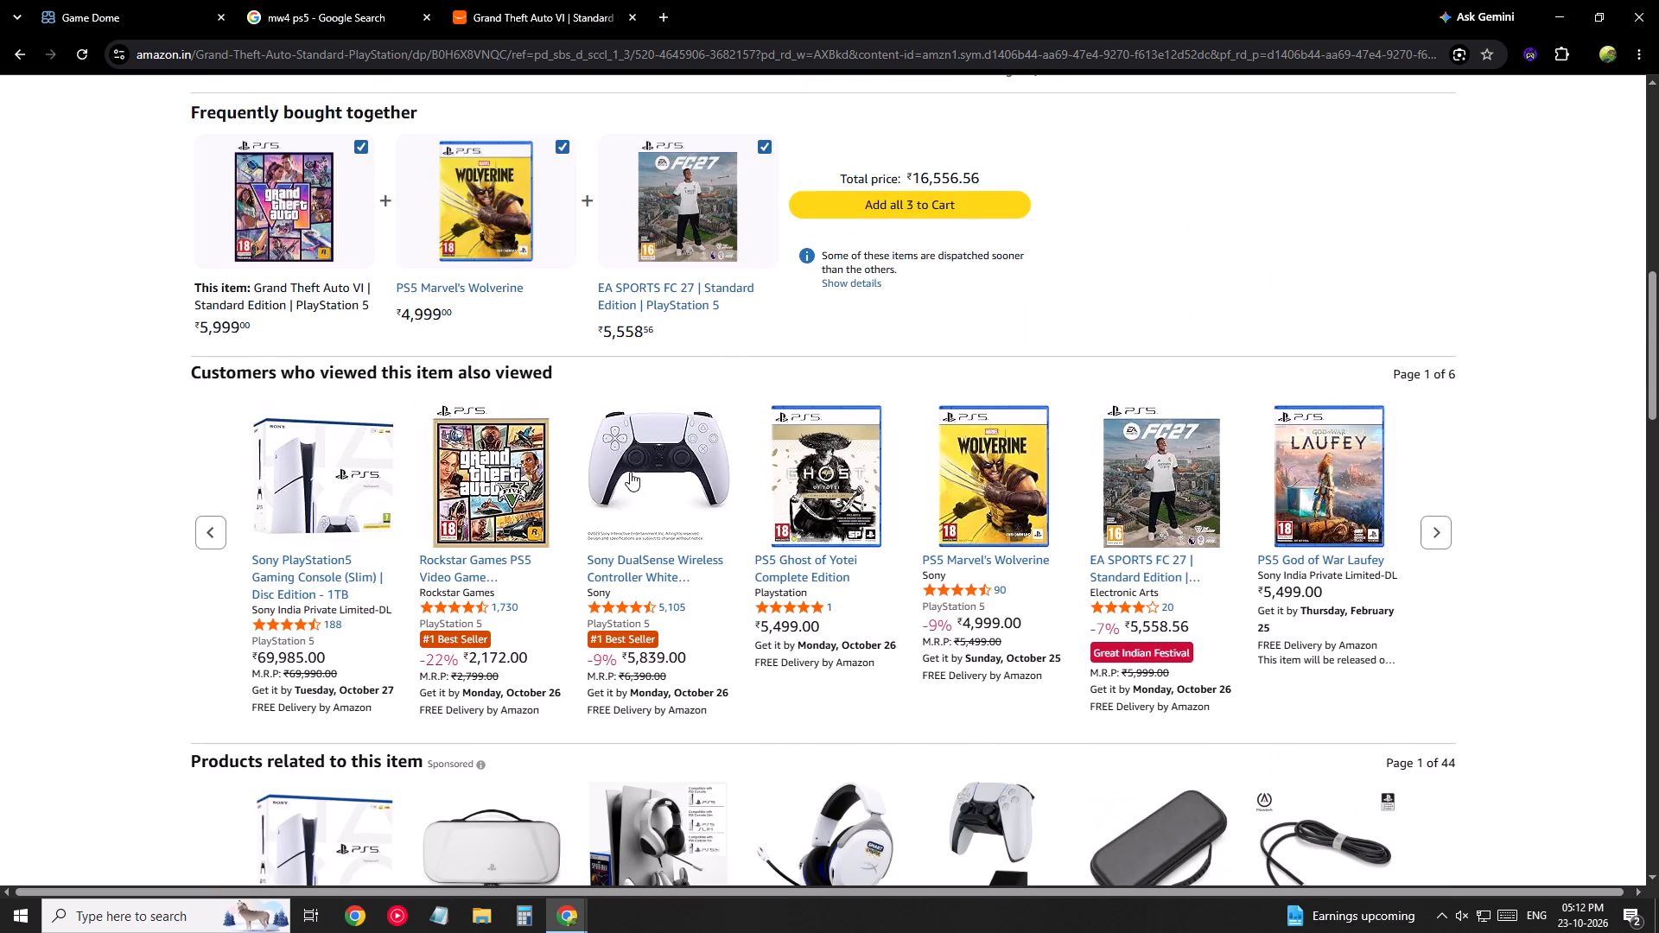
Open the Sony PlayStation5 Gaming Console (Slim) Disc Edition listing from the also-viewed items and examine its price, offers and item description.
click(297, 591)
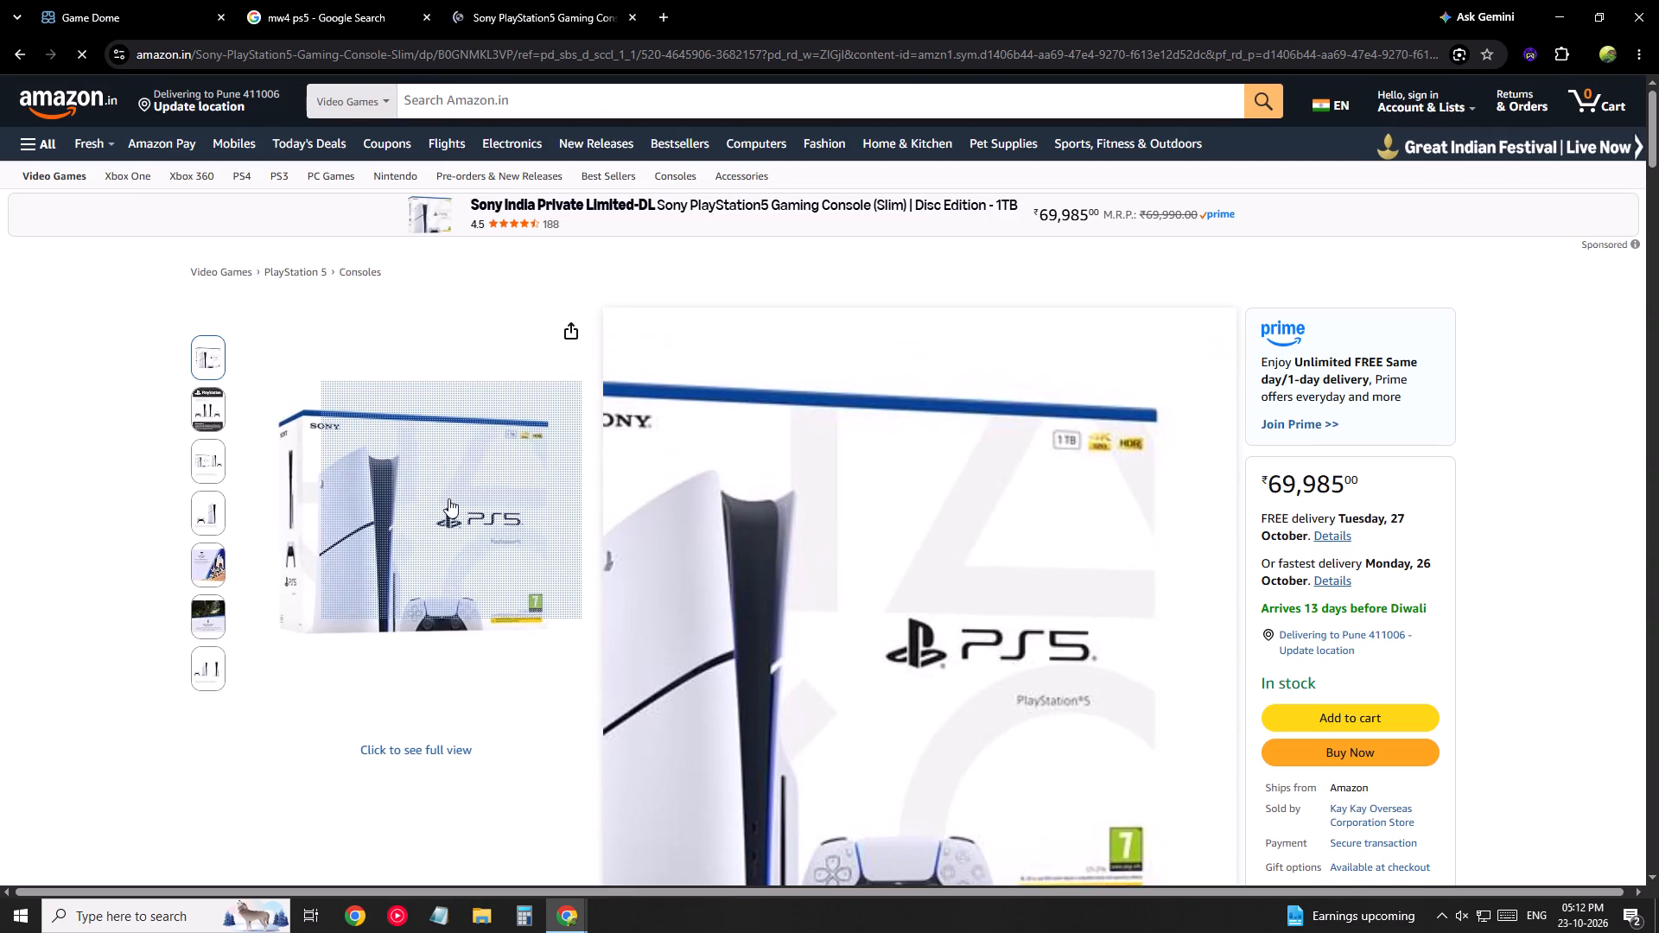
scroll(956, 667, down, 4)
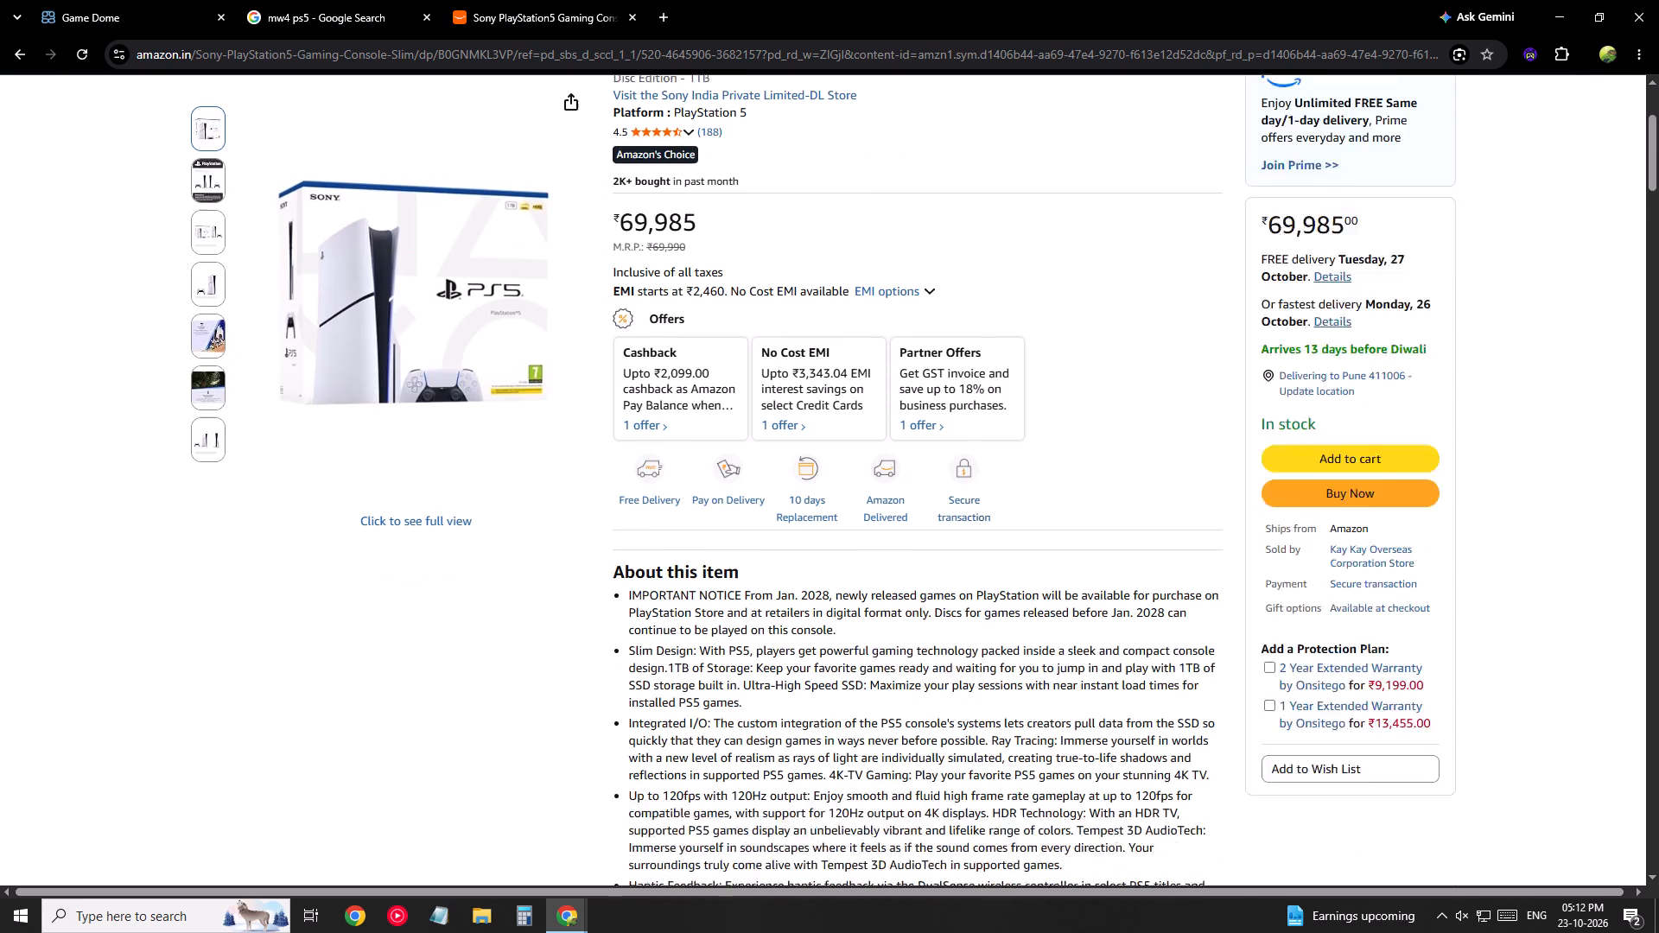
scroll(1029, 700, down, 1)
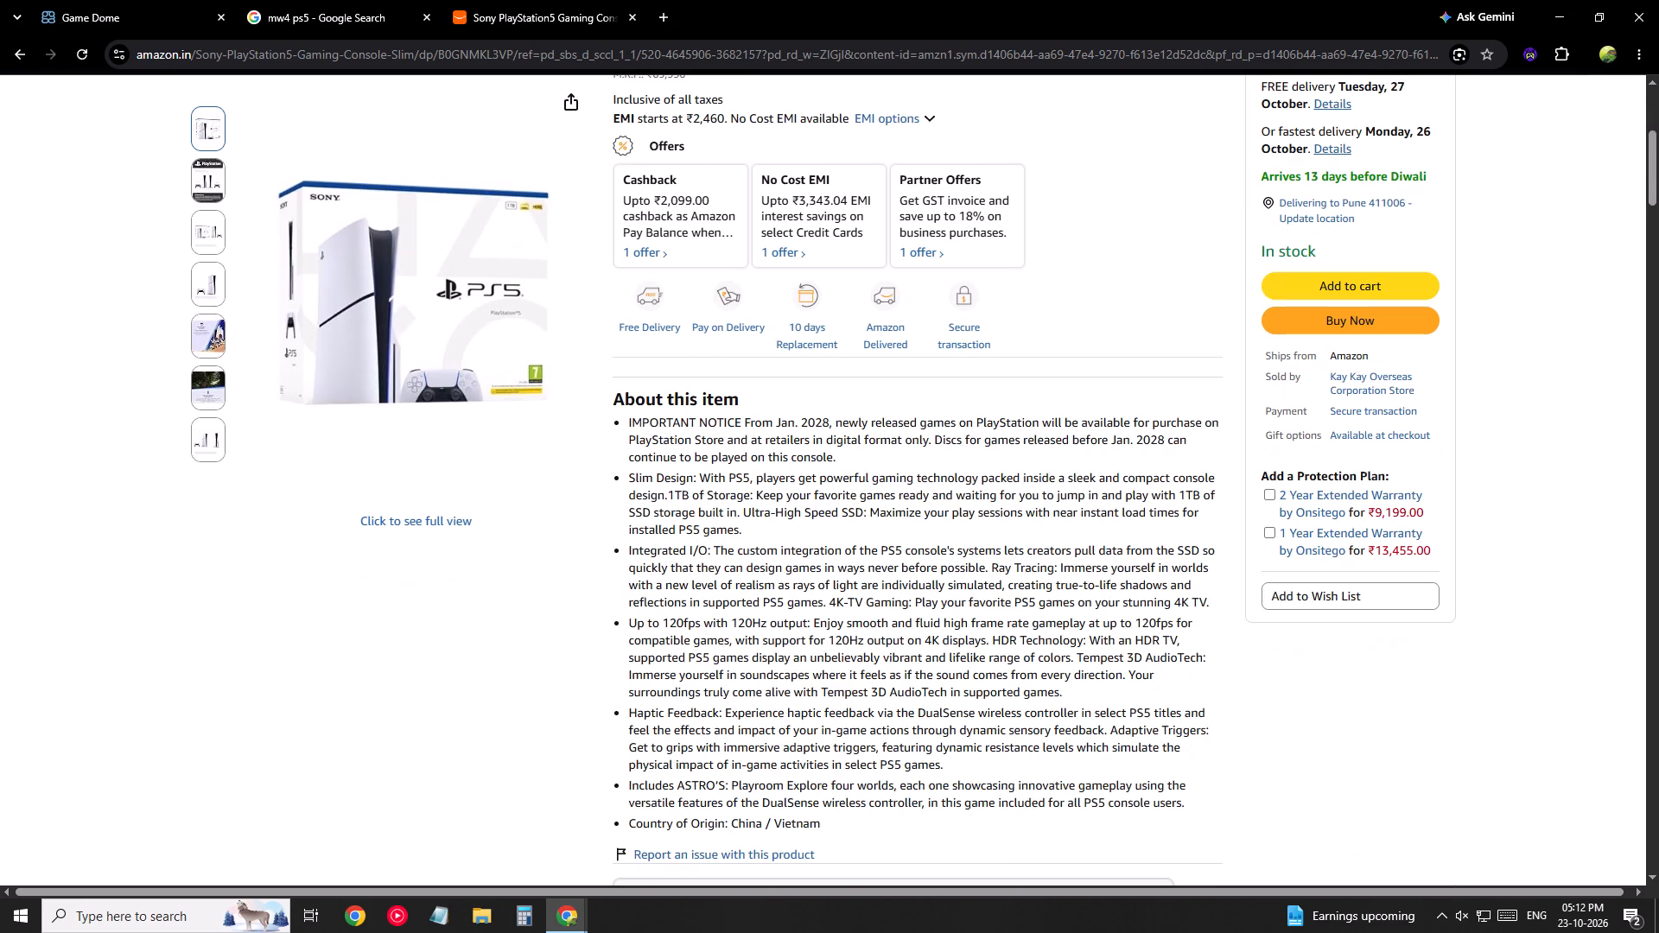
Switch to the Game Dome PC list and check the consoles' logged-in users and remaining time to logout.
click(85, 0)
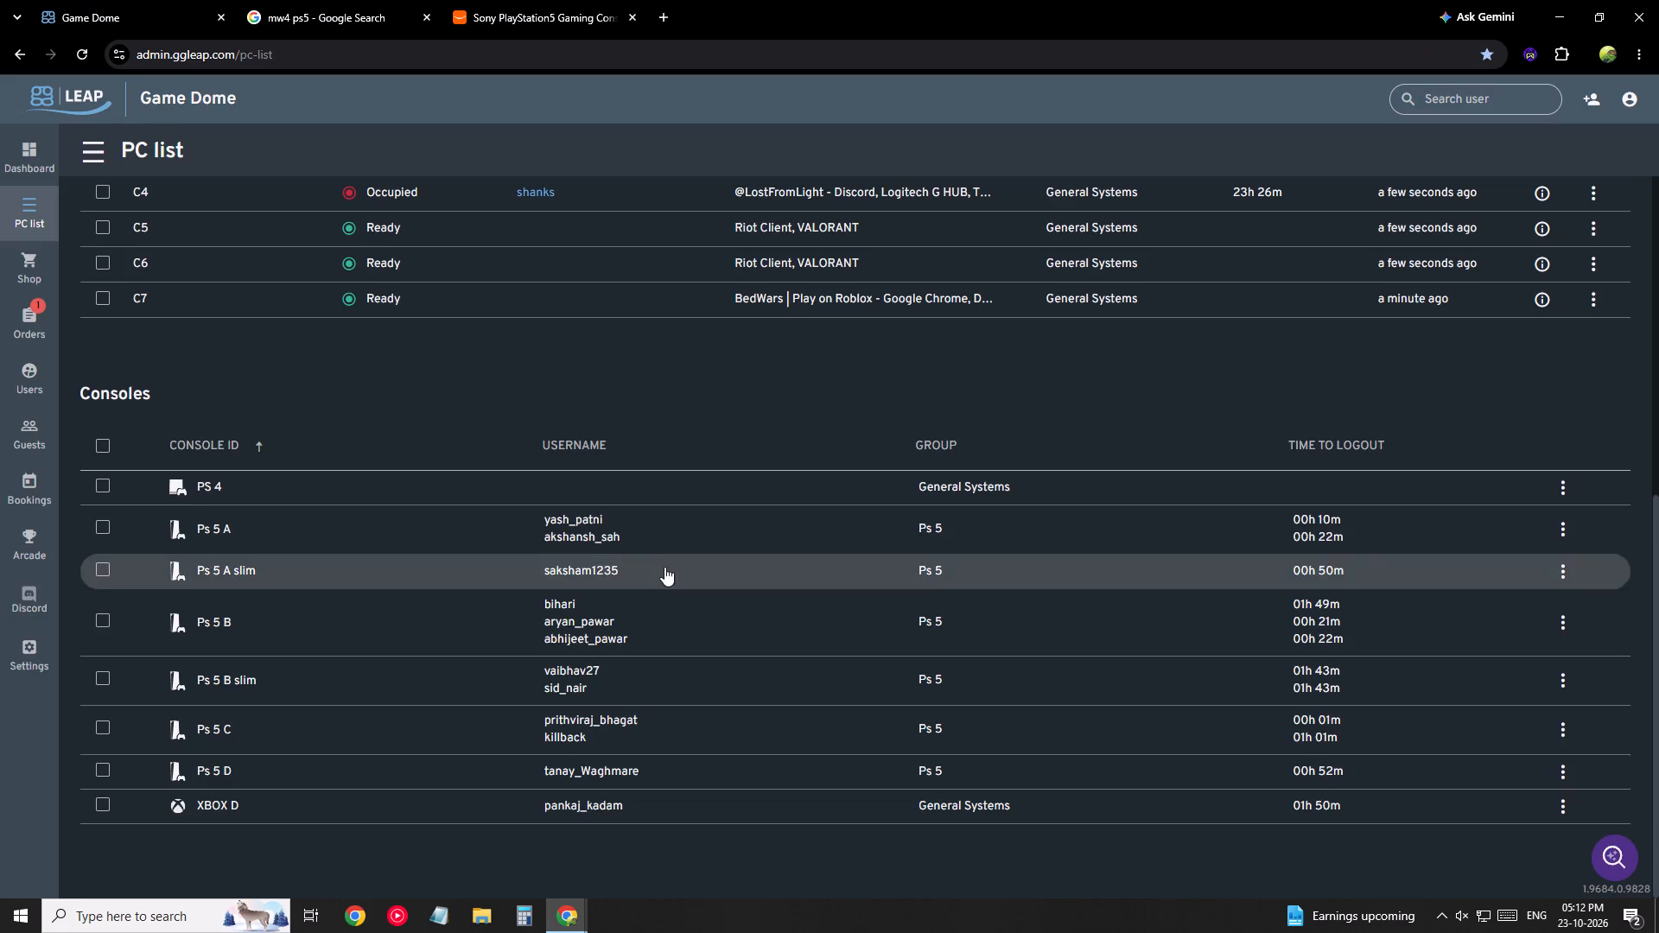
scroll(666, 576, down, 1)
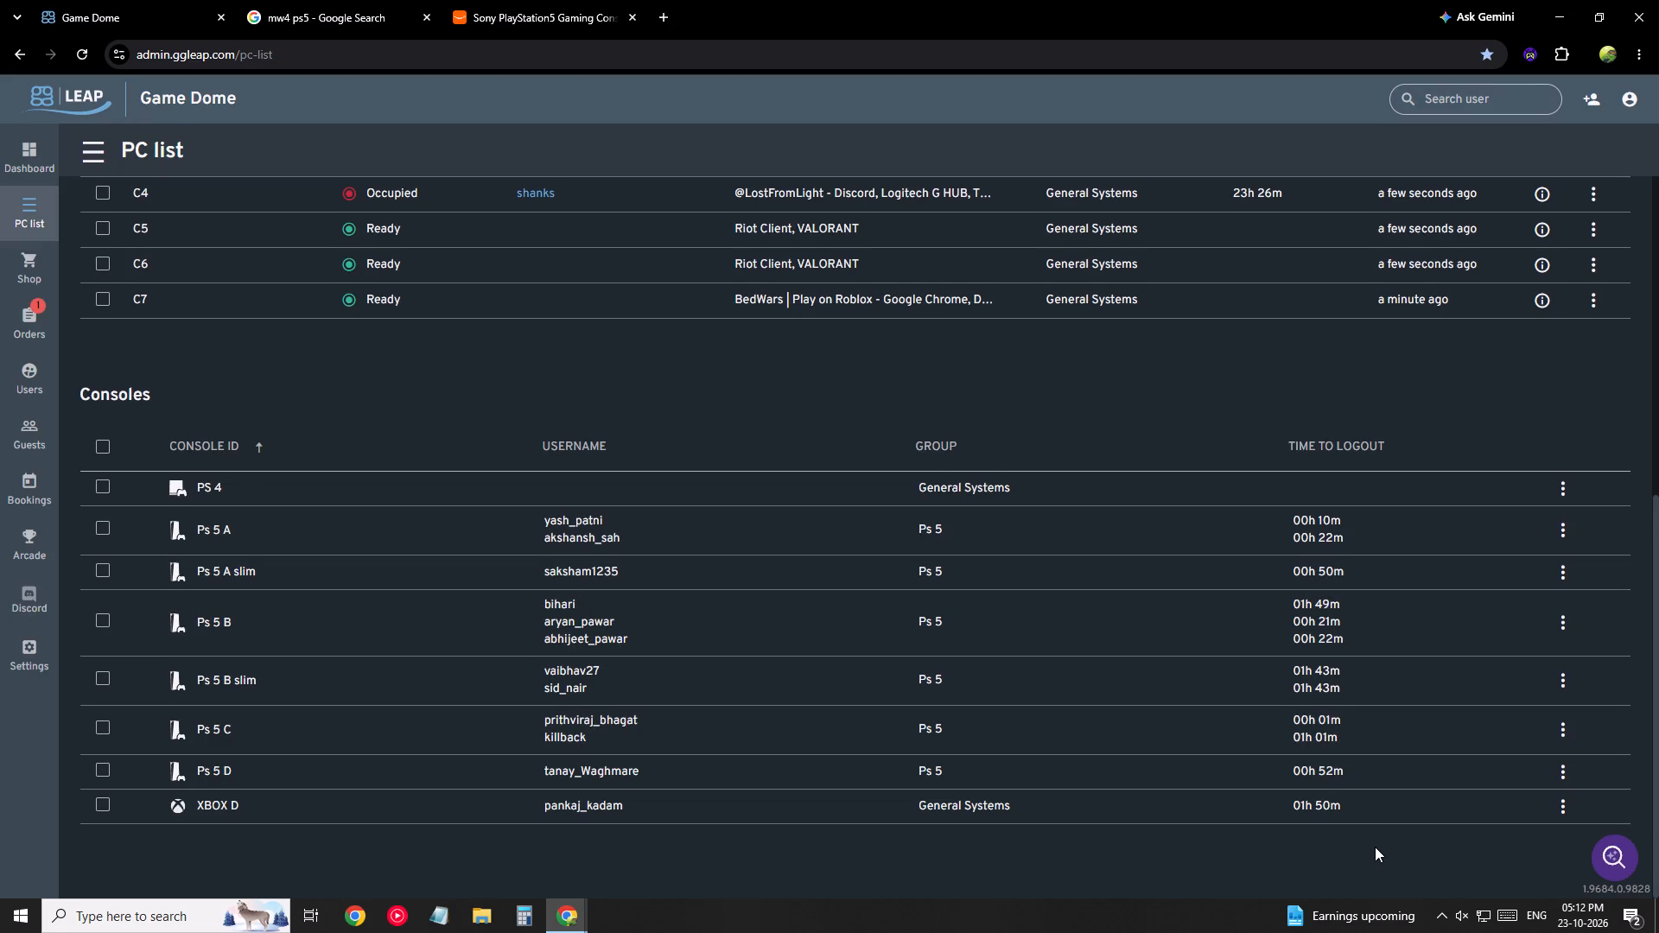
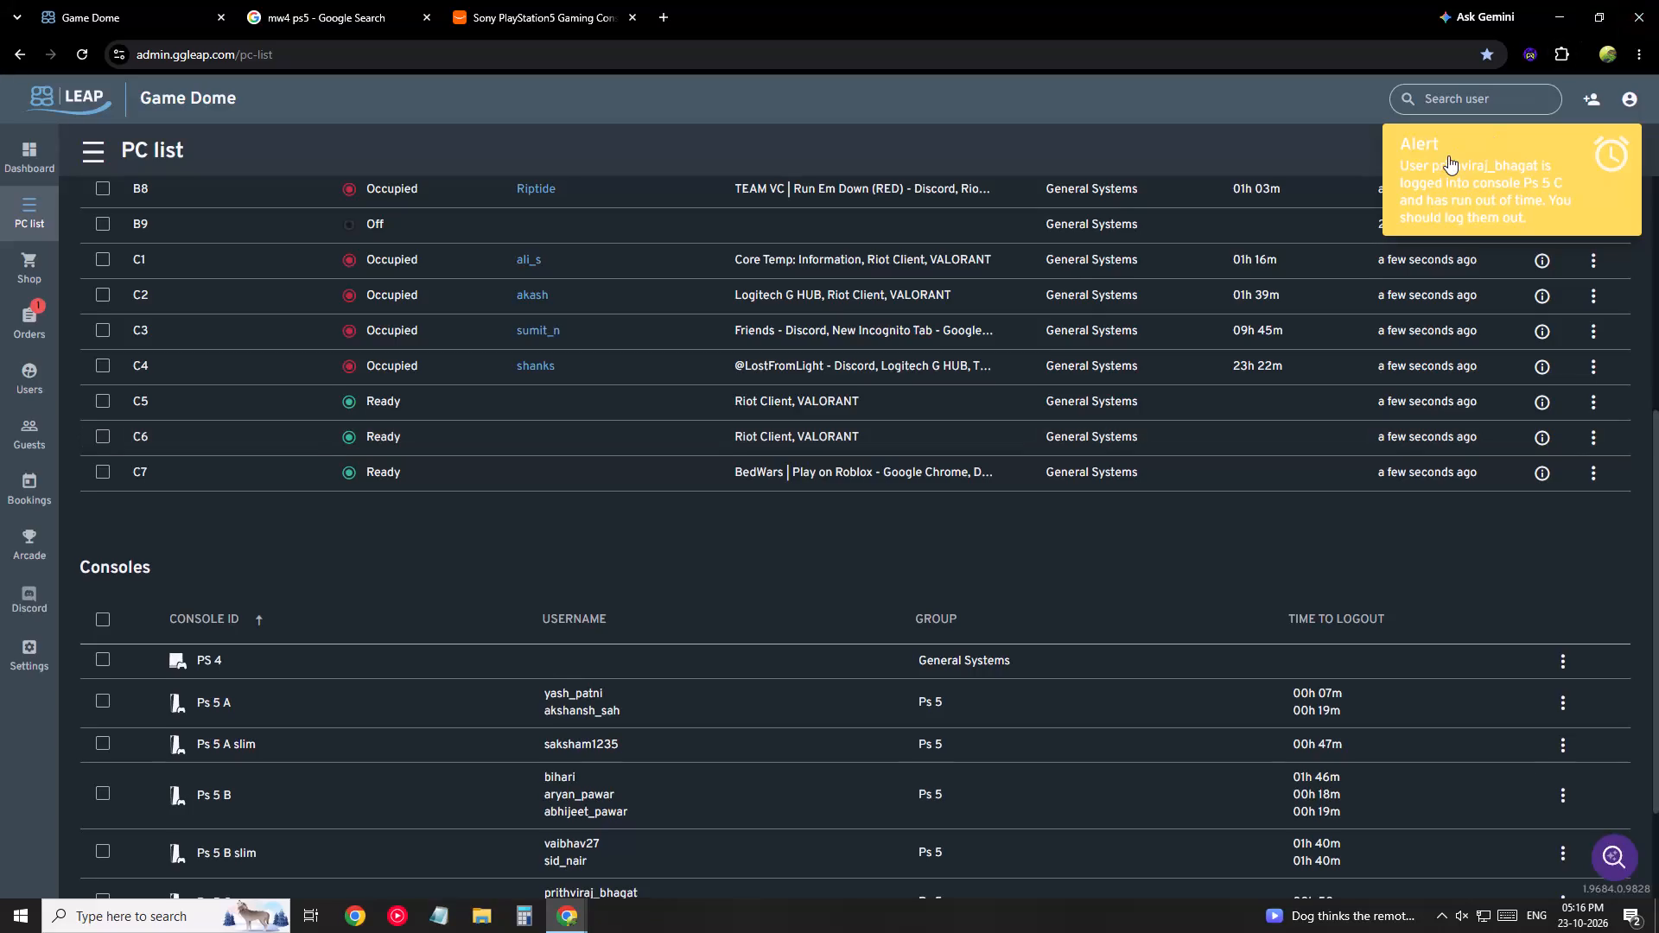
Dismiss the time alert and log out the user whose time has run out on console Ps 5 C.
click(1448, 155)
scroll(746, 699, down, 4)
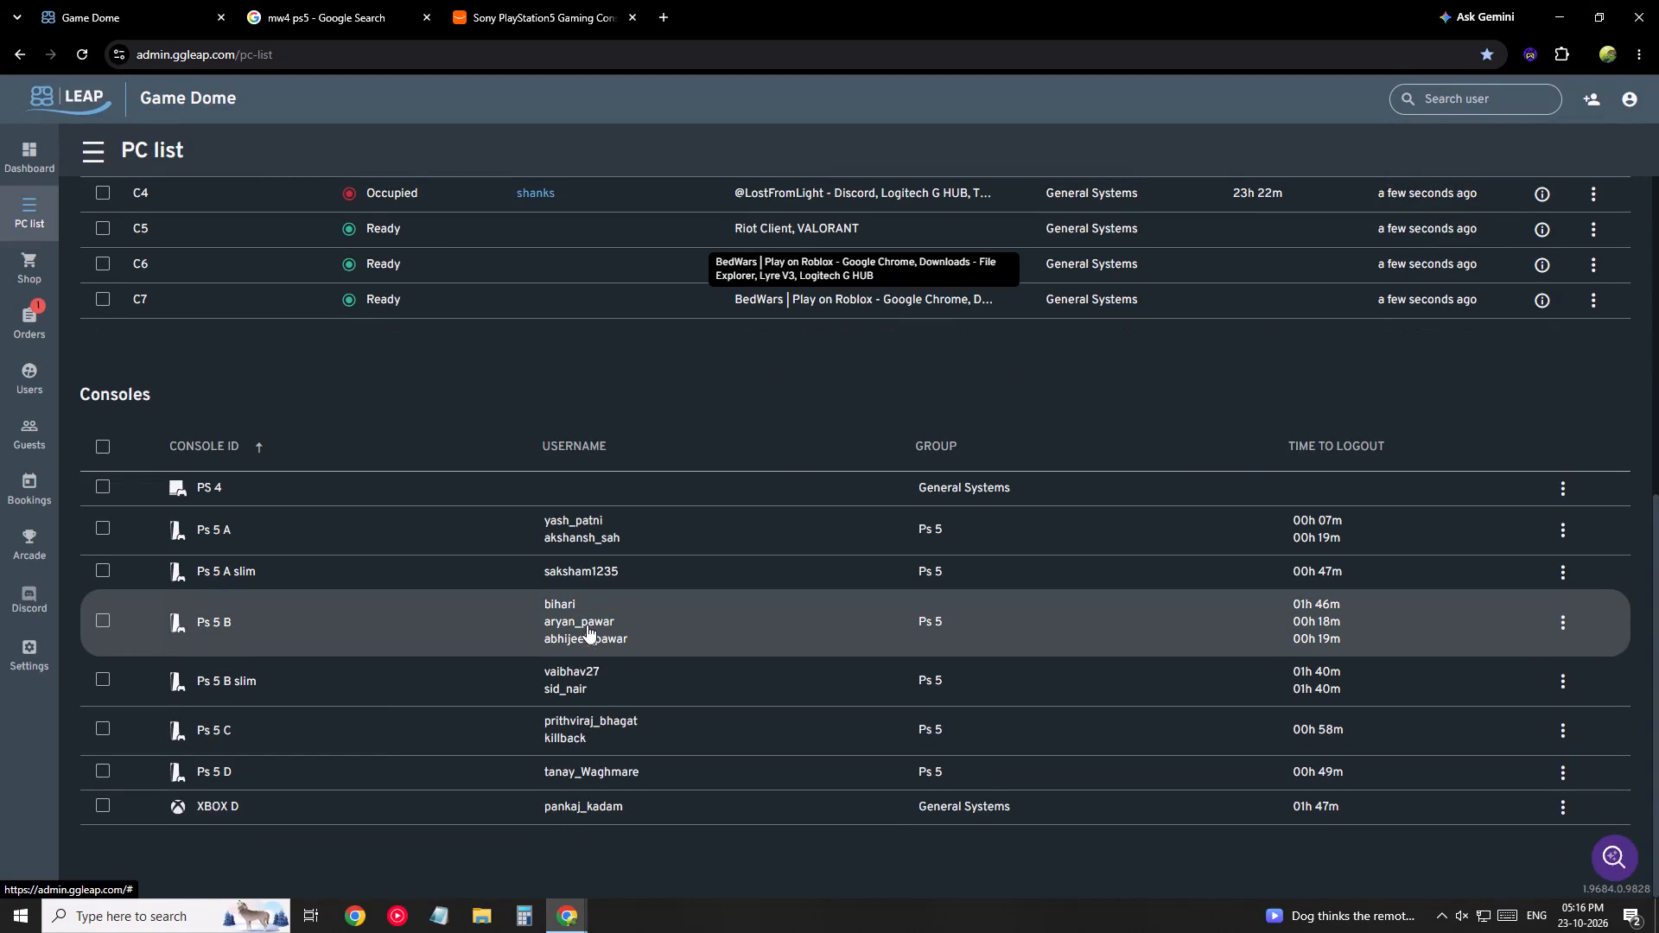
scroll(570, 681, down, 1)
click(613, 720)
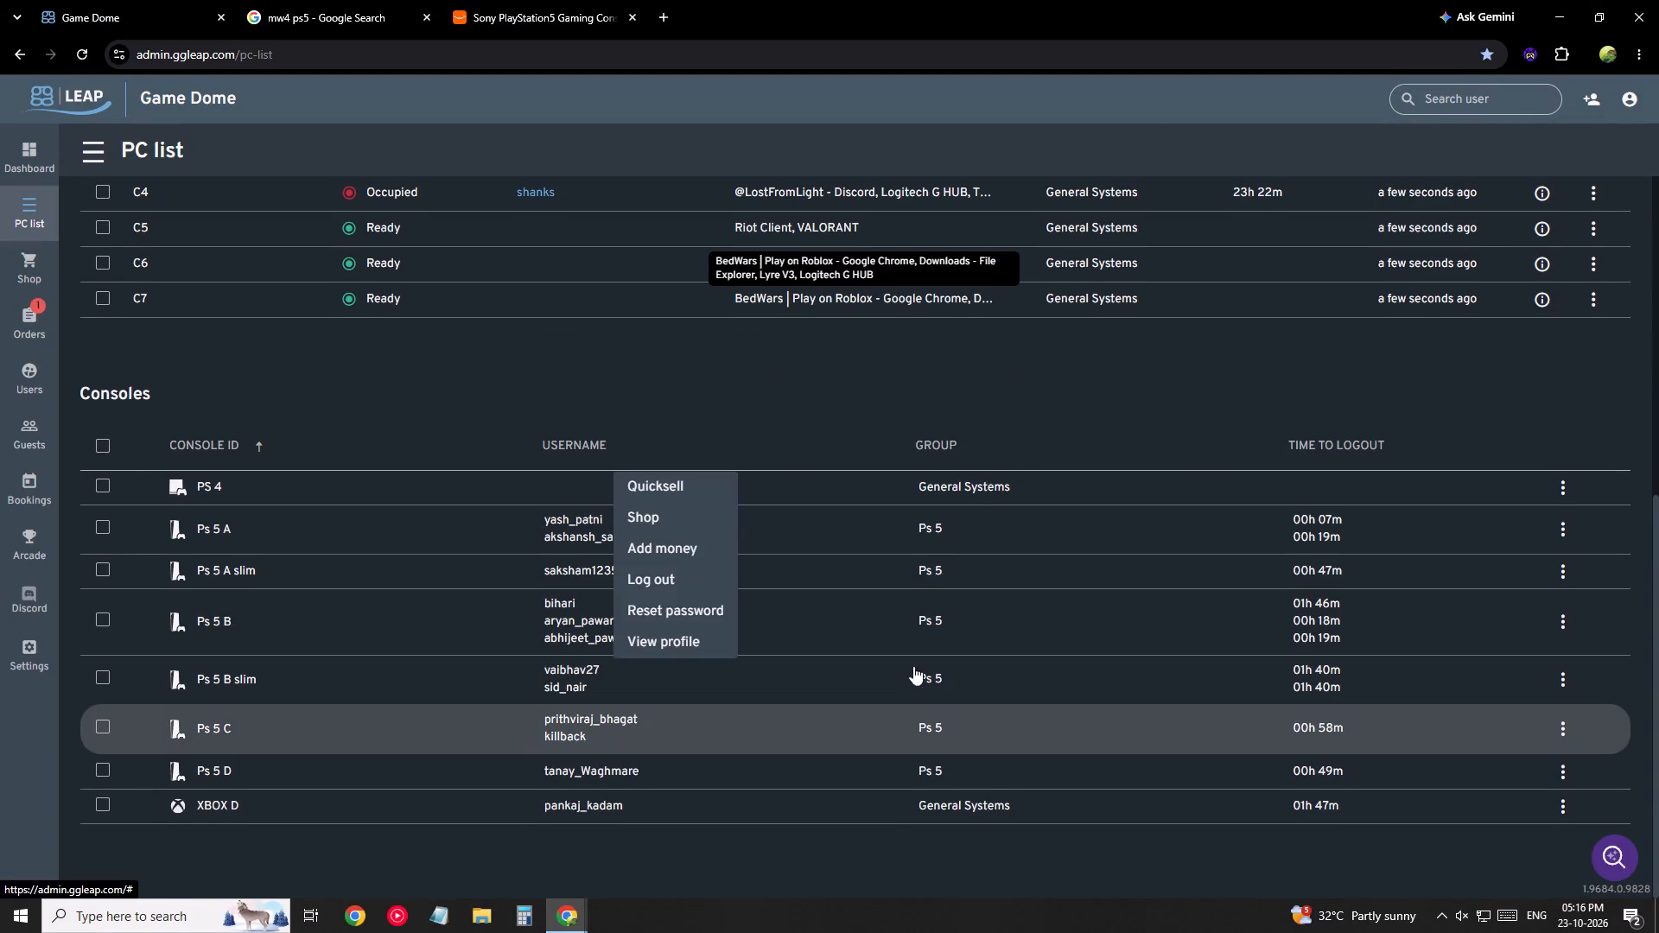
click(651, 569)
Look up the user bhoomi, open the shop for that account and add two 1 Hour PC Rental passes to the order.
click(1491, 92)
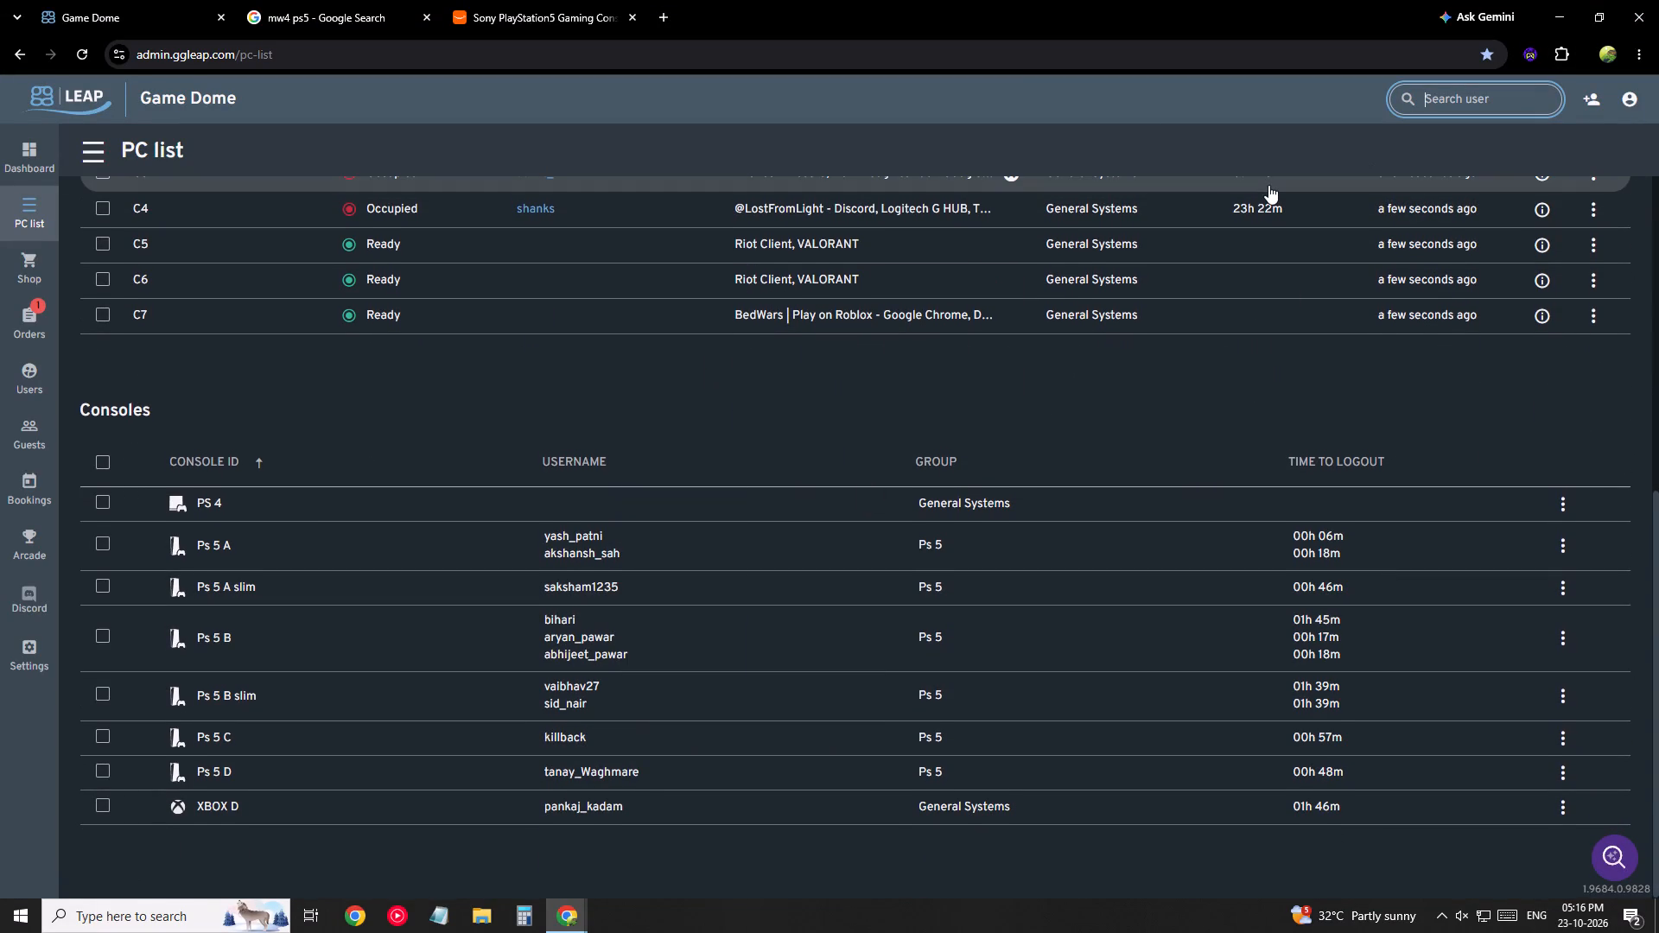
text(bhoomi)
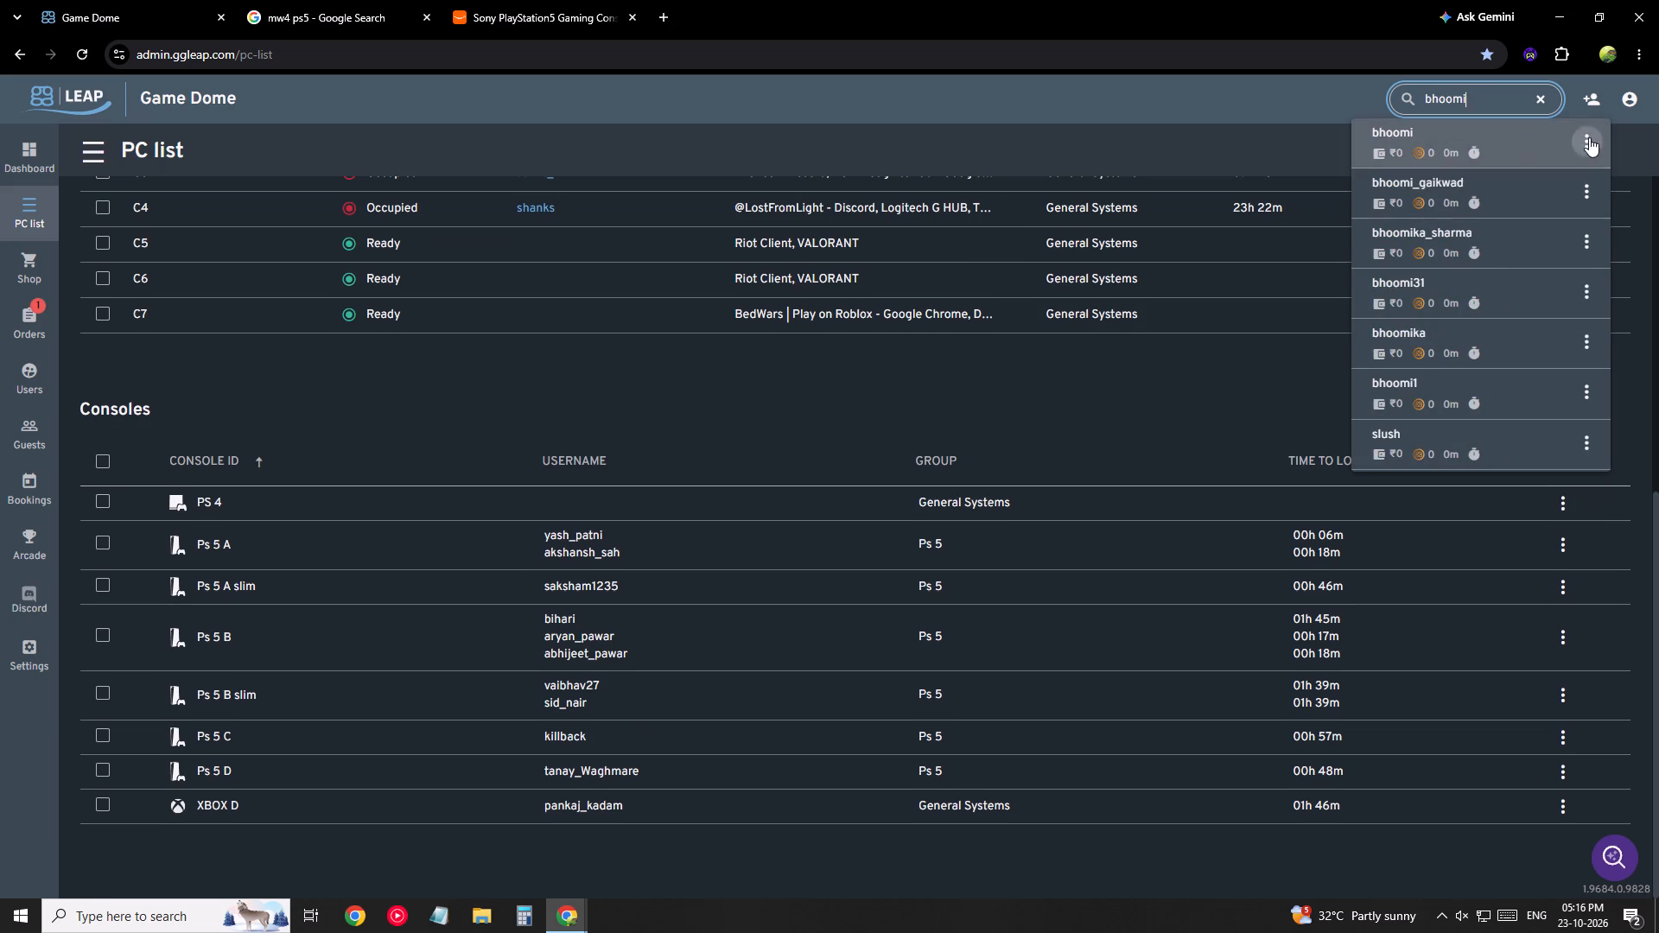
click(1589, 137)
click(1615, 154)
click(1358, 786)
click(1330, 822)
click(536, 289)
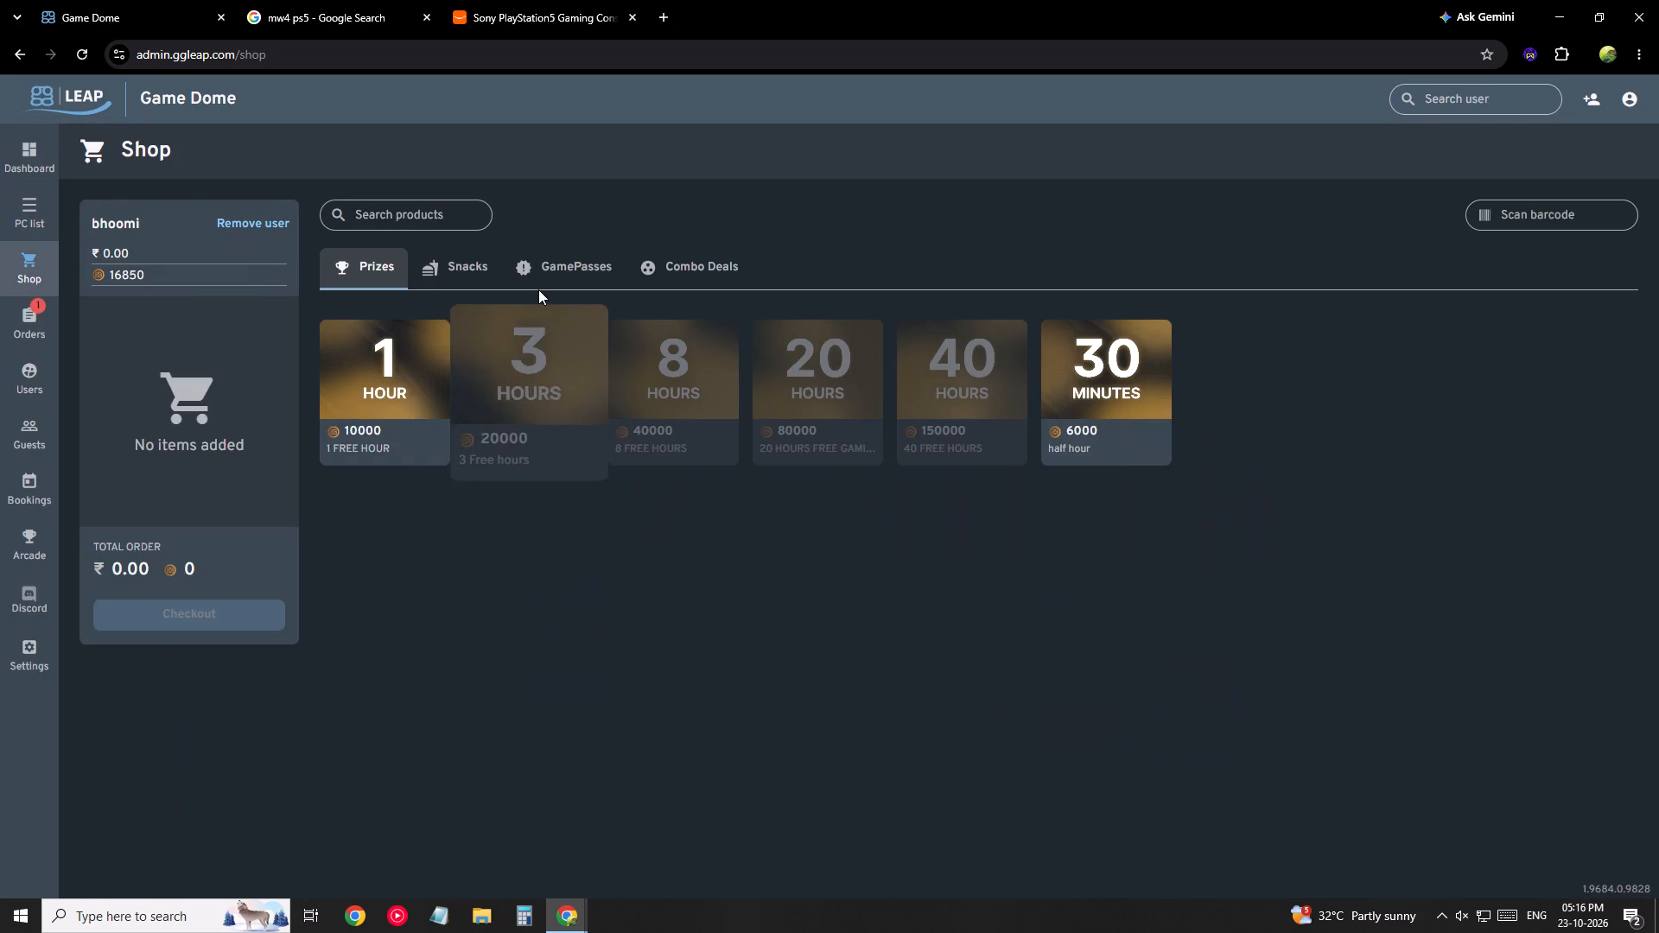
click(543, 261)
click(473, 306)
double_click(352, 455)
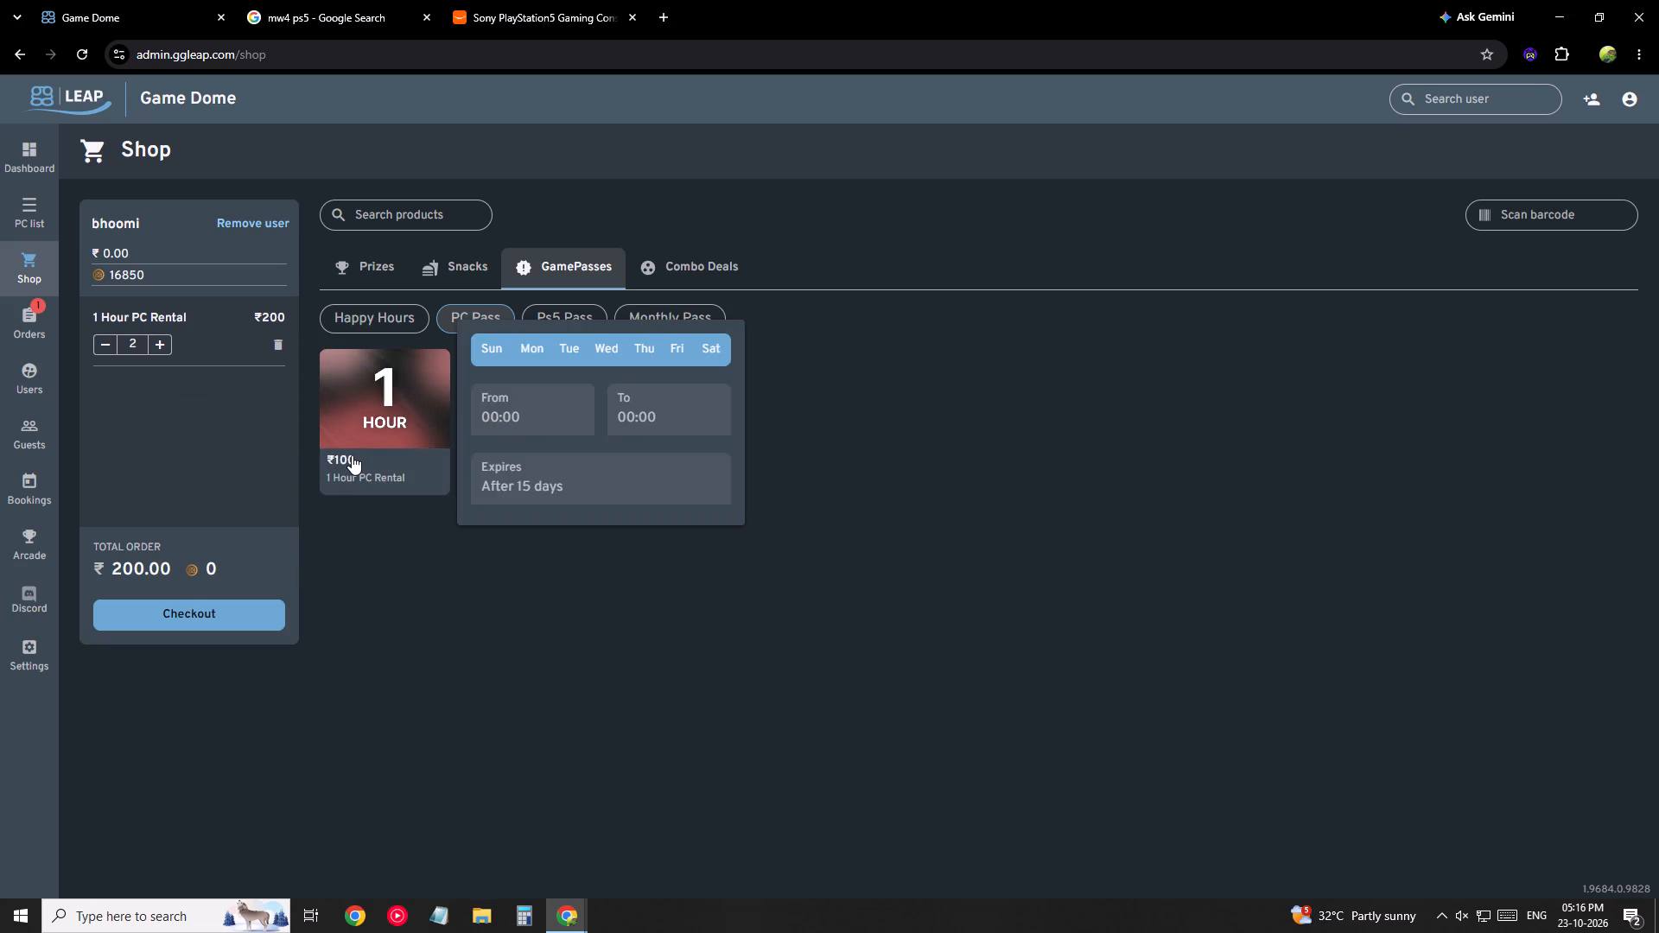
Check out bhoomi's ₹200 order and charge it to credit card.
click(245, 606)
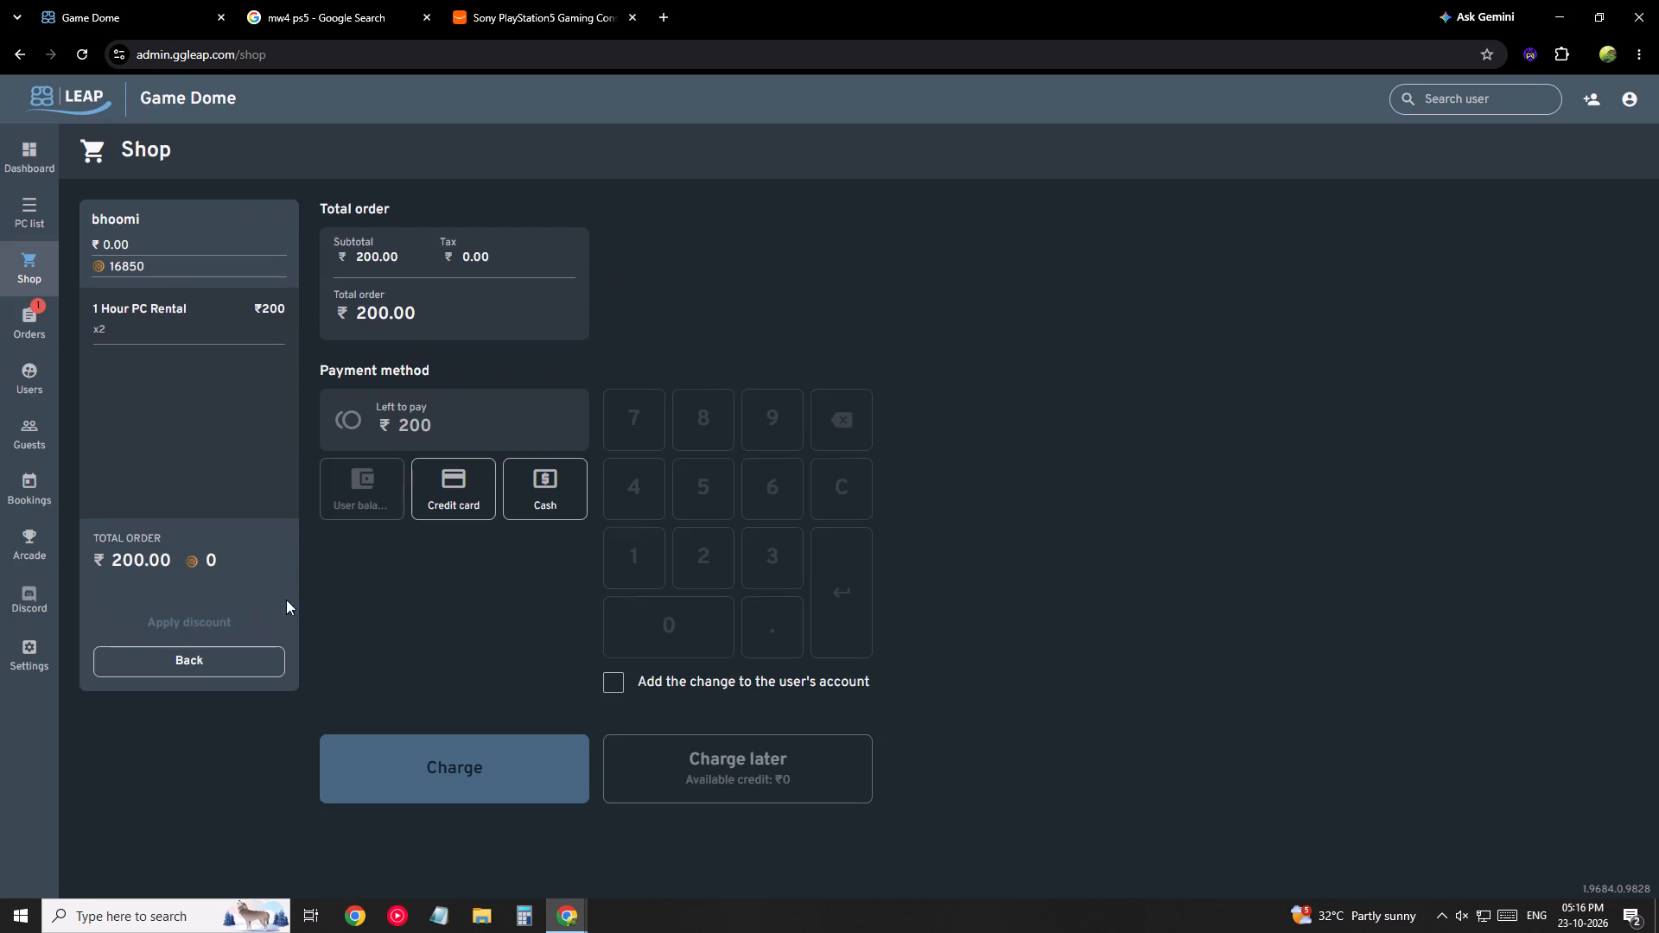
click(489, 465)
drag(466, 785, 474, 785)
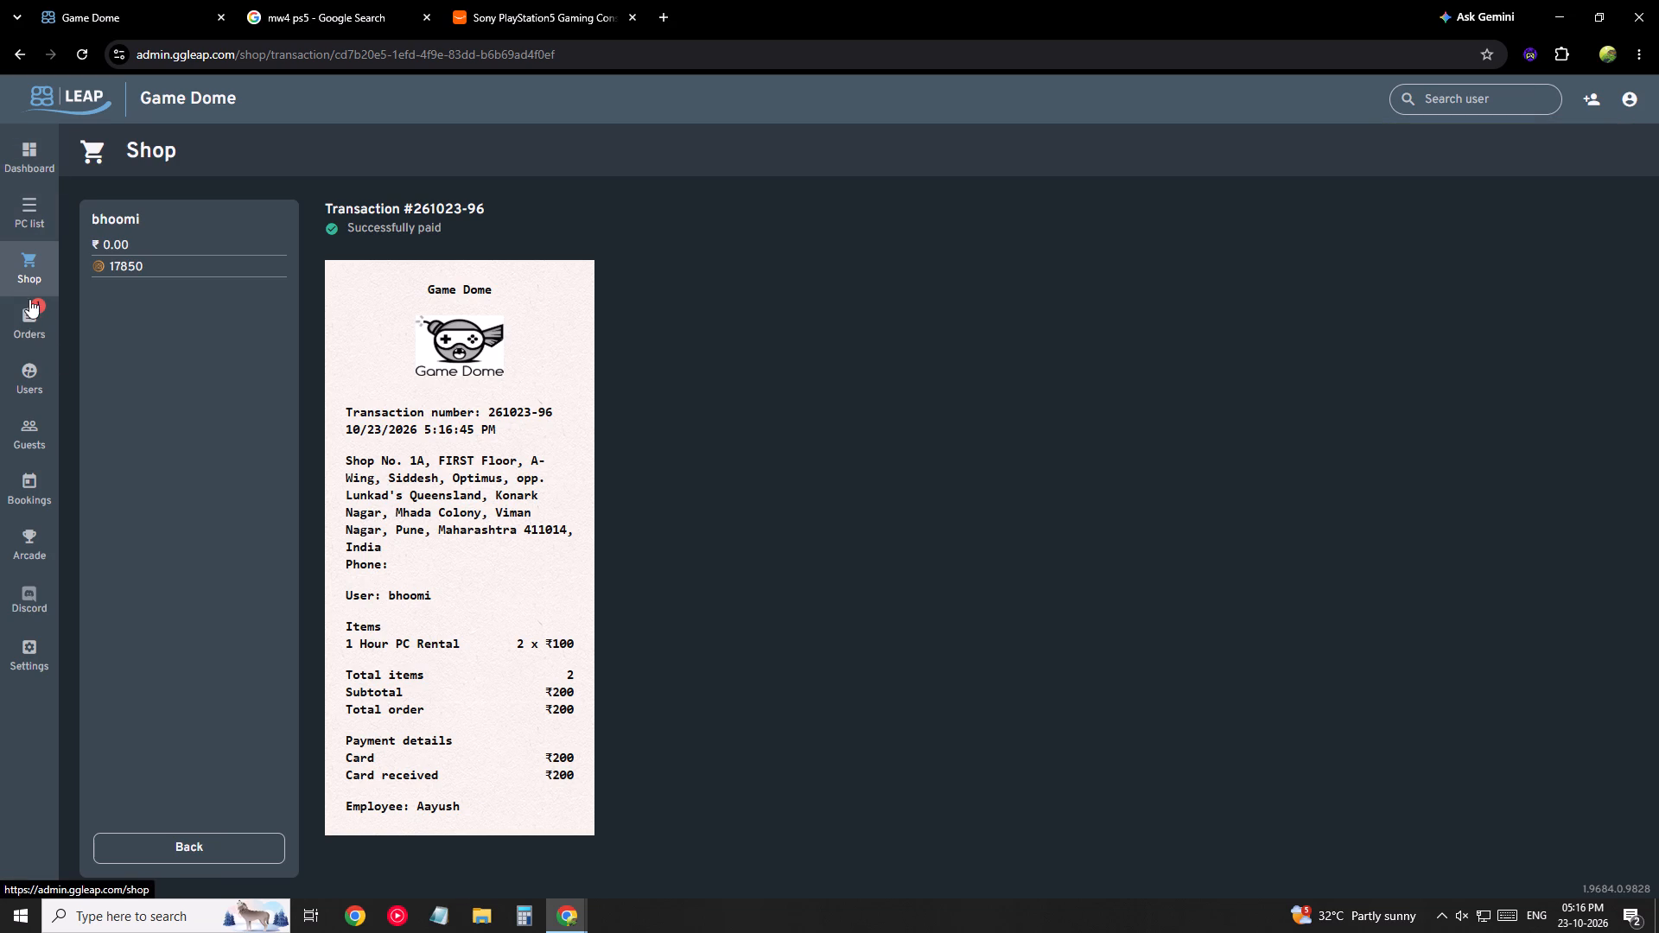
click(30, 222)
scroll(461, 487, down, 3)
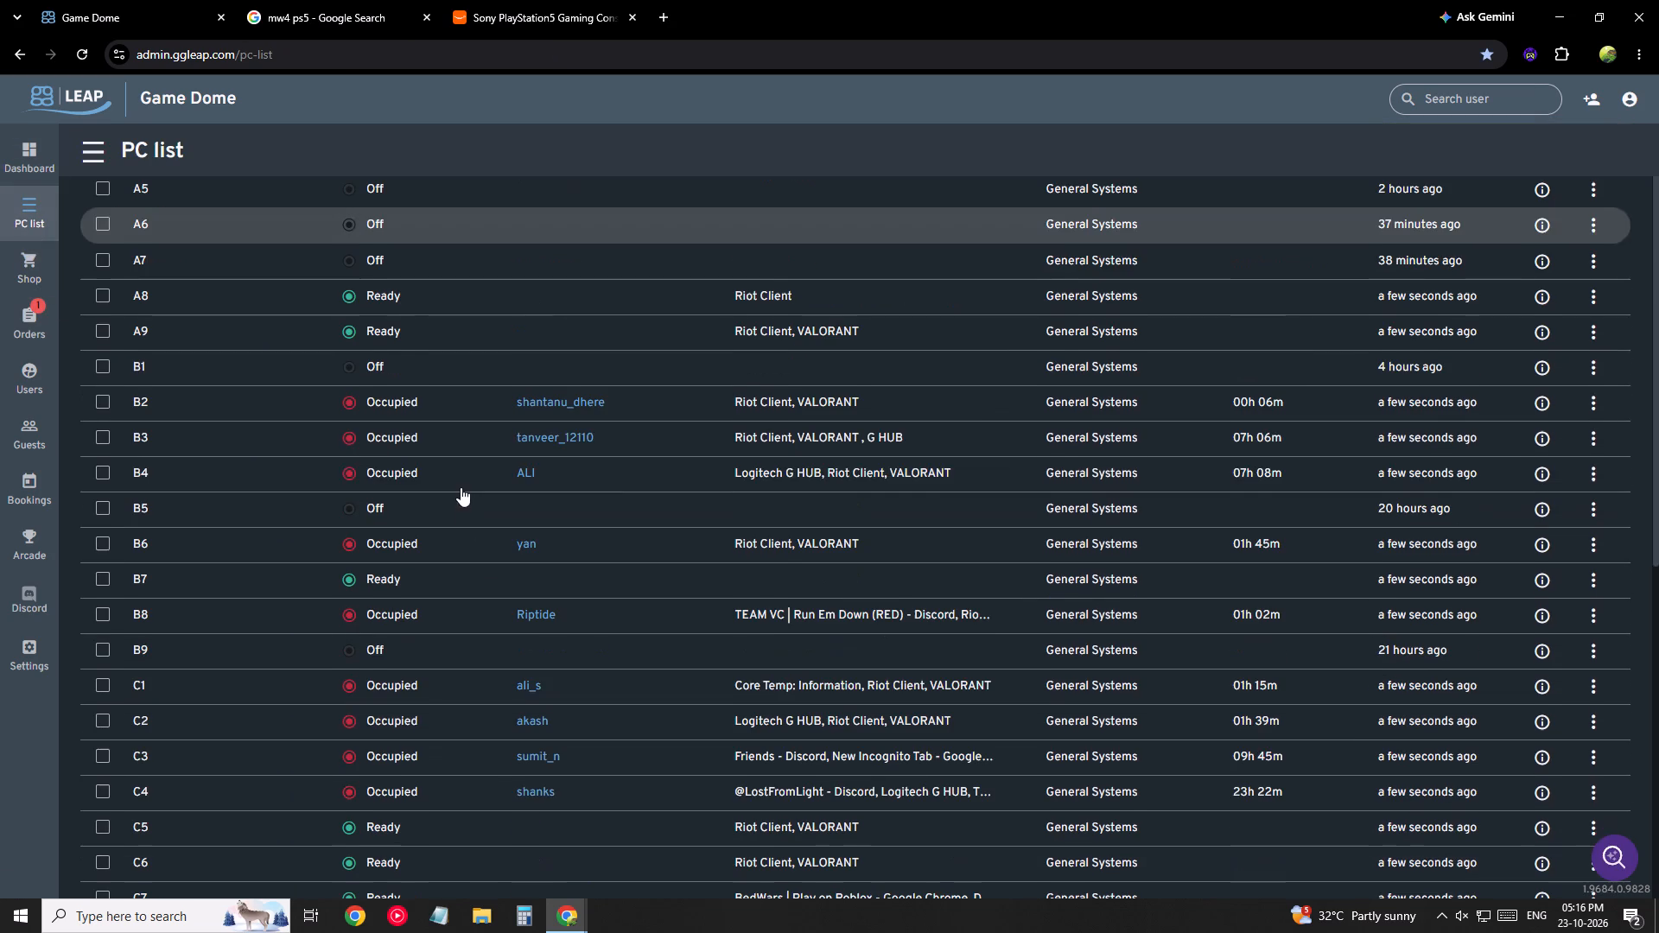
click(1491, 96)
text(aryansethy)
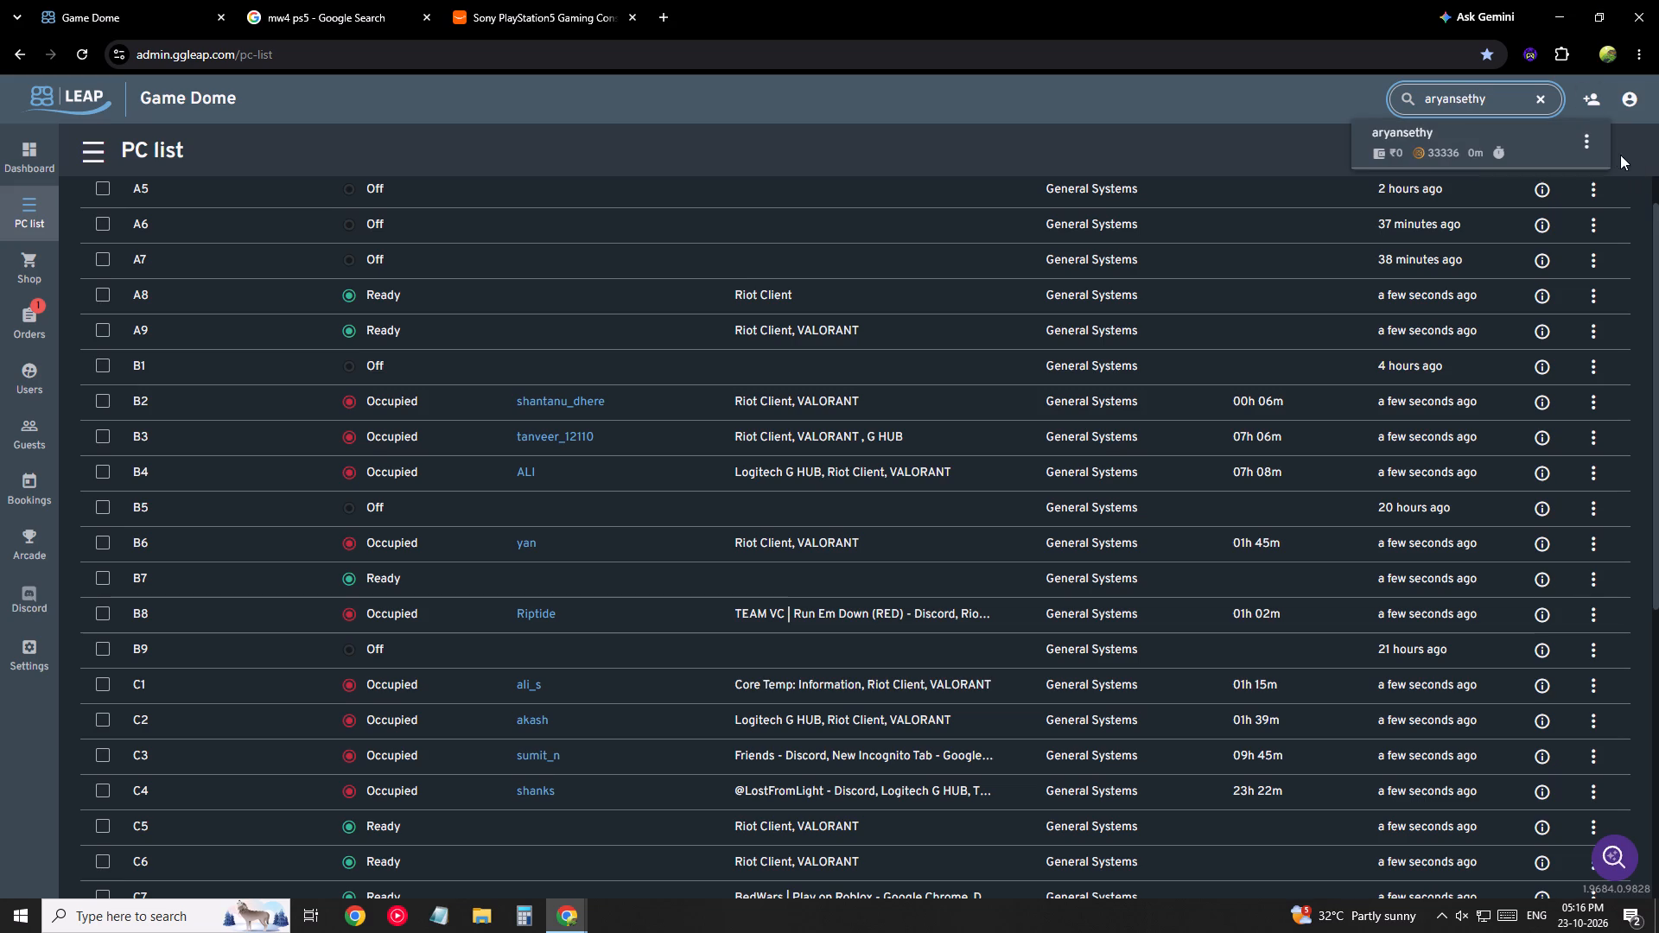
click(1591, 137)
click(1543, 265)
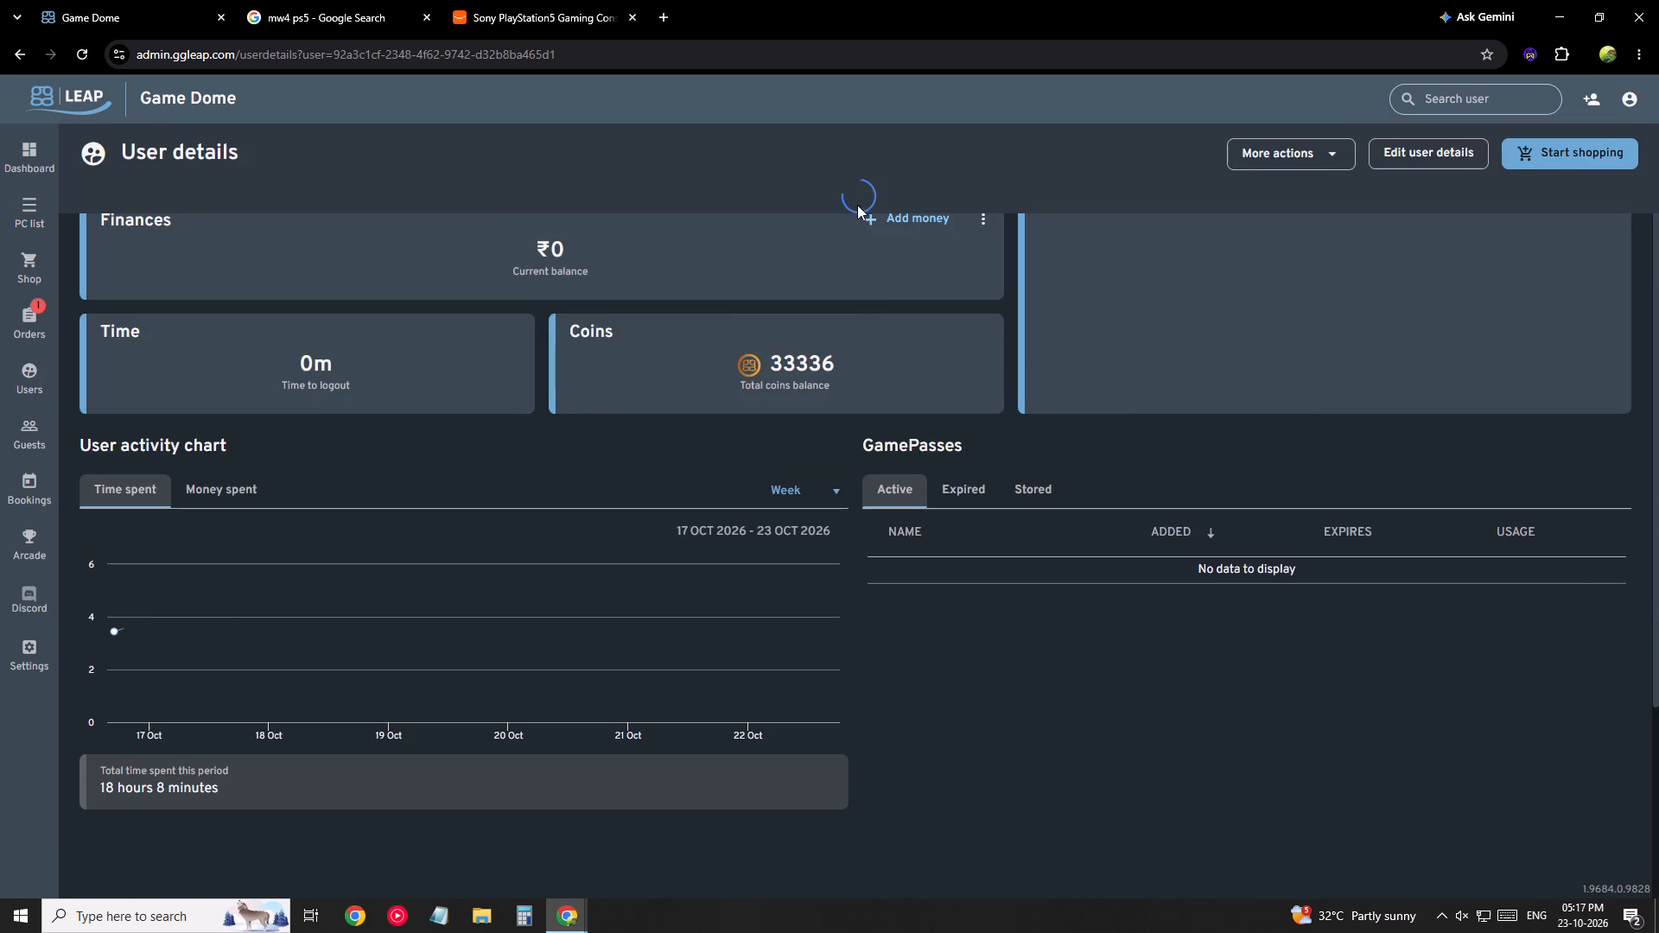
click(1534, 149)
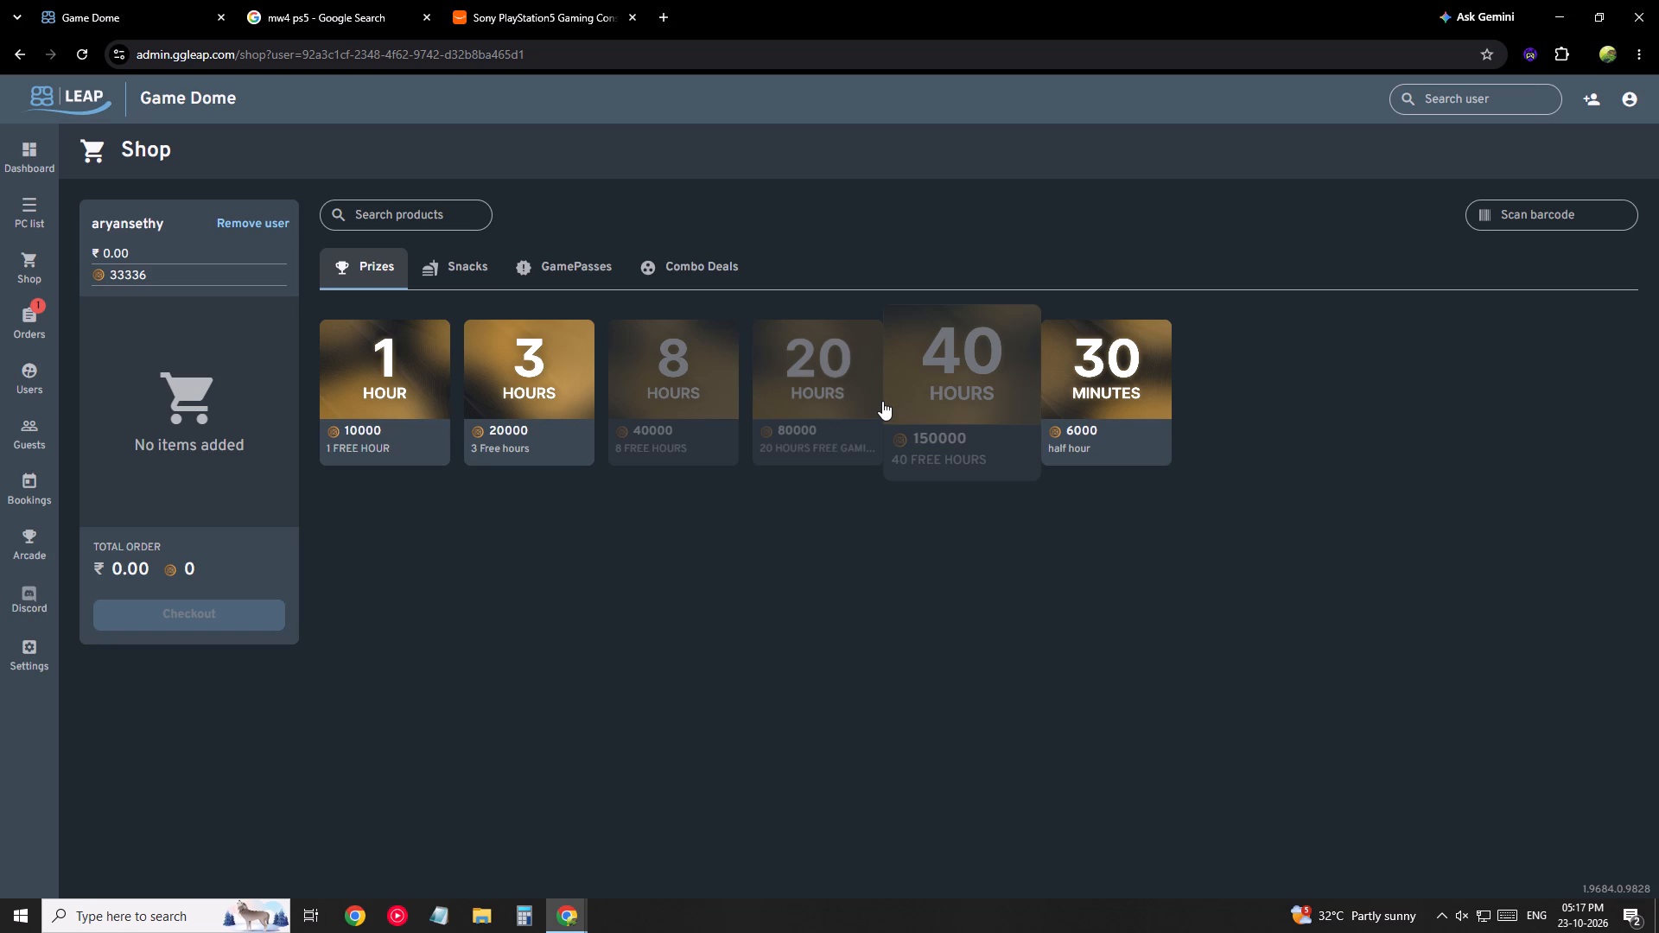
Open the order history and check the most recent order's items and amount.
click(4, 208)
click(2, 316)
click(410, 209)
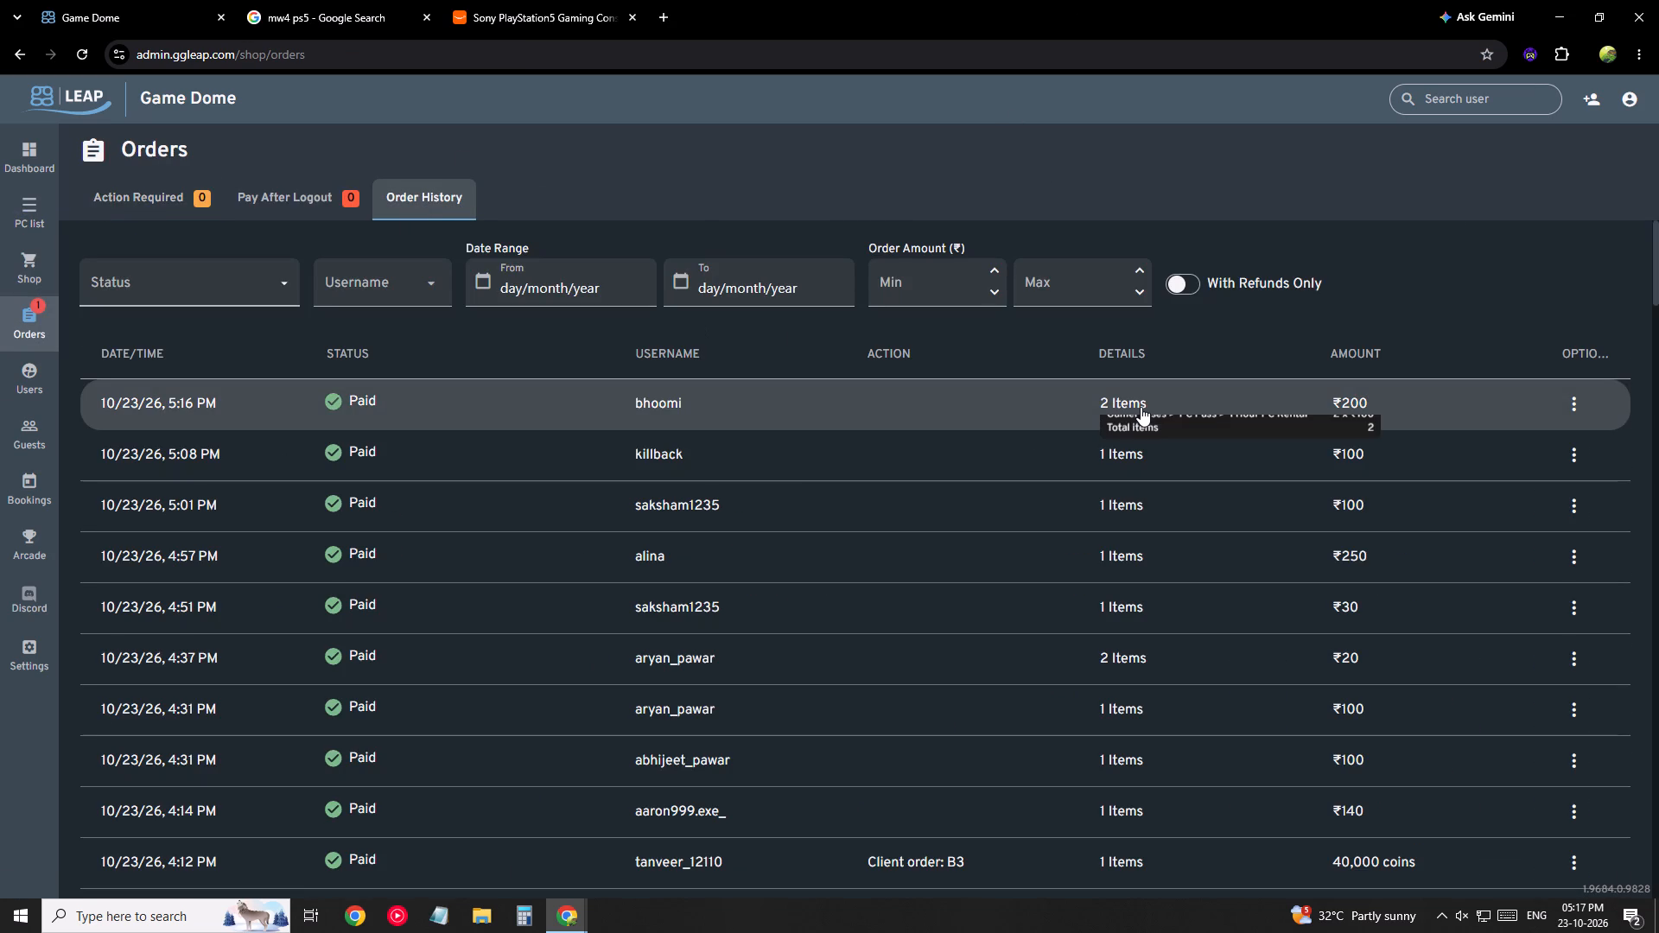
Switch to the Sony PlayStation5 Gaming Console (Slim) listing on Amazon and examine its price, delivery estimate and product images.
click(344, 0)
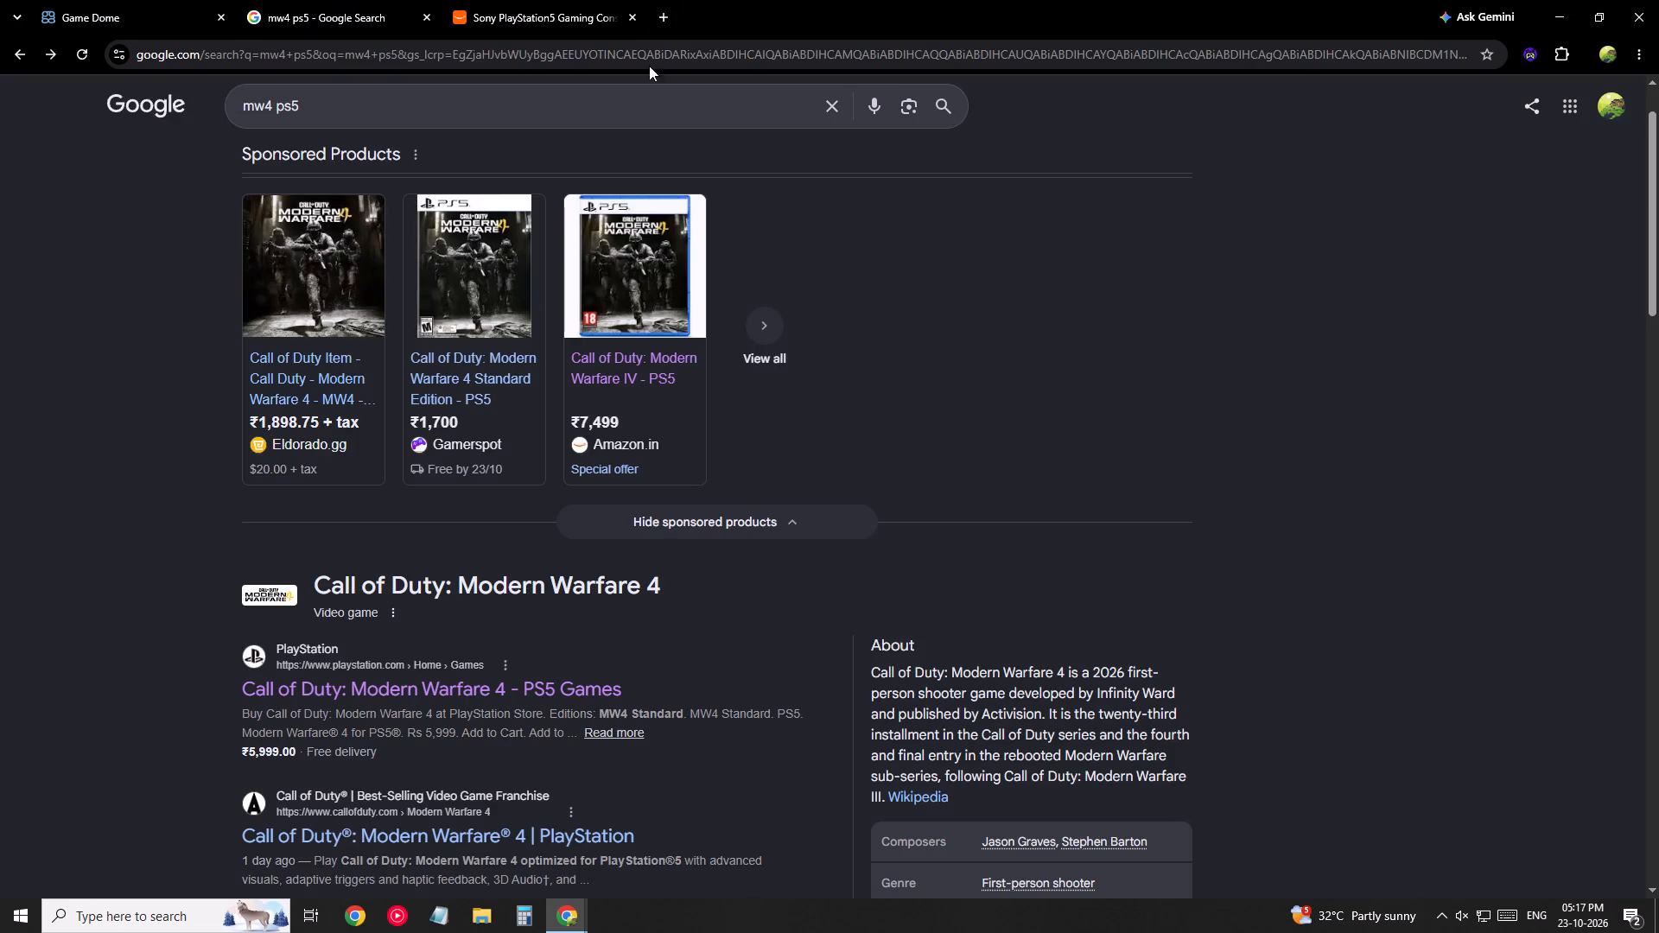
click(561, 0)
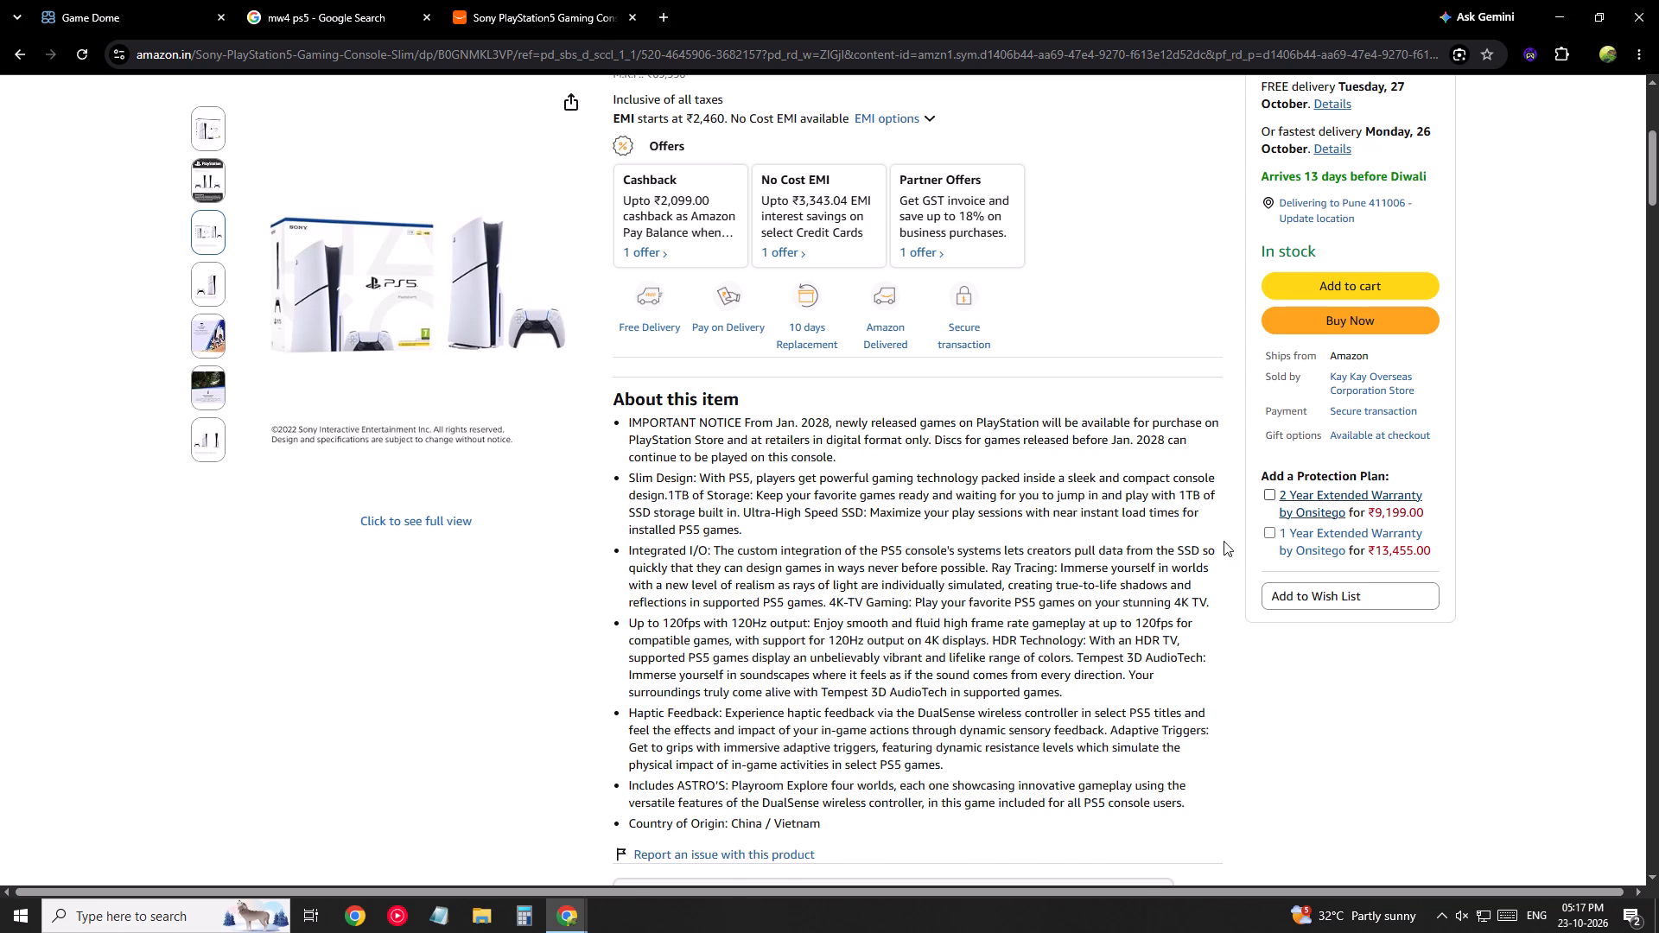
scroll(1153, 543, up, 2)
drag(1427, 348, 1259, 334)
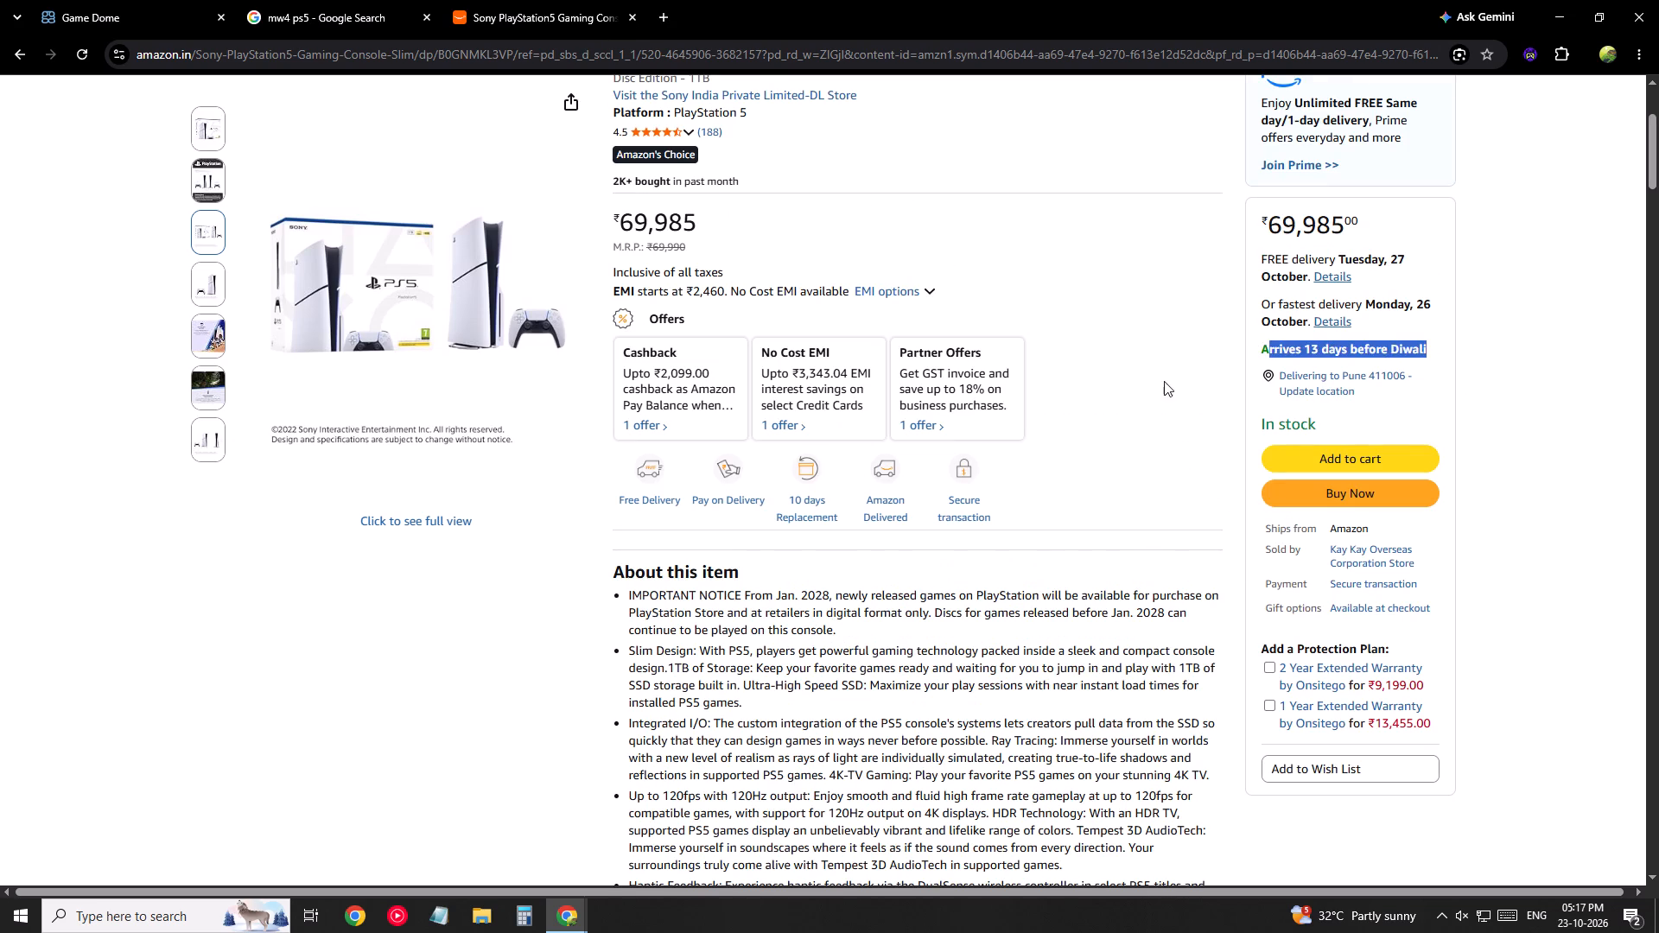
click(1164, 381)
scroll(1471, 430, up, 2)
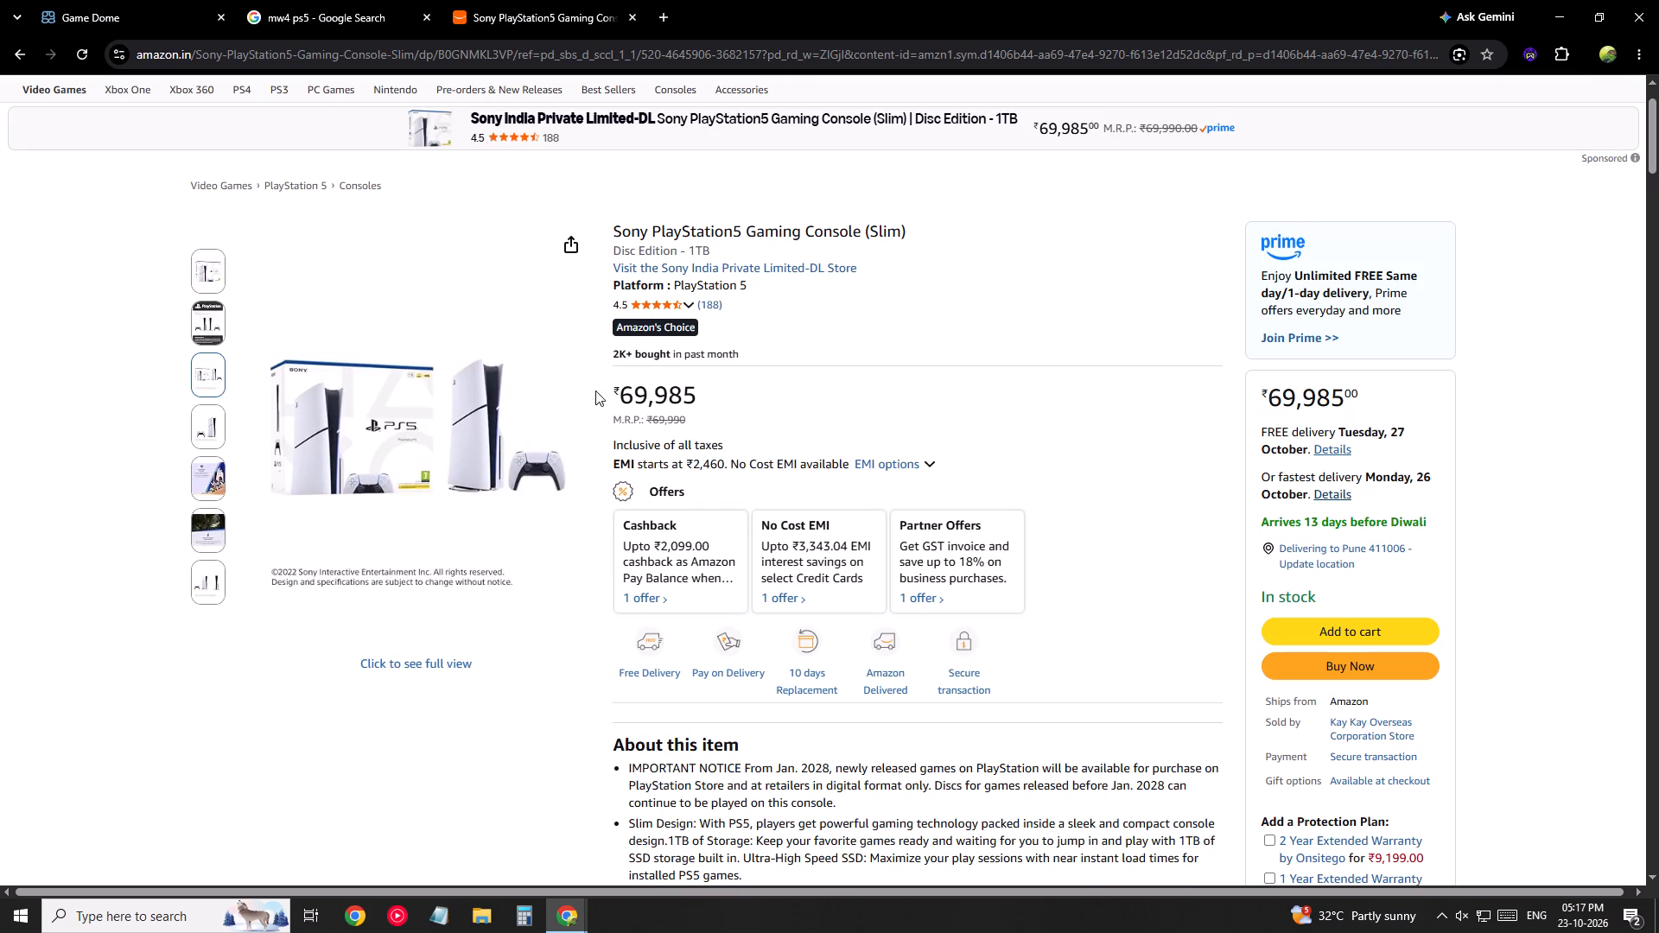
click(192, 378)
click(206, 424)
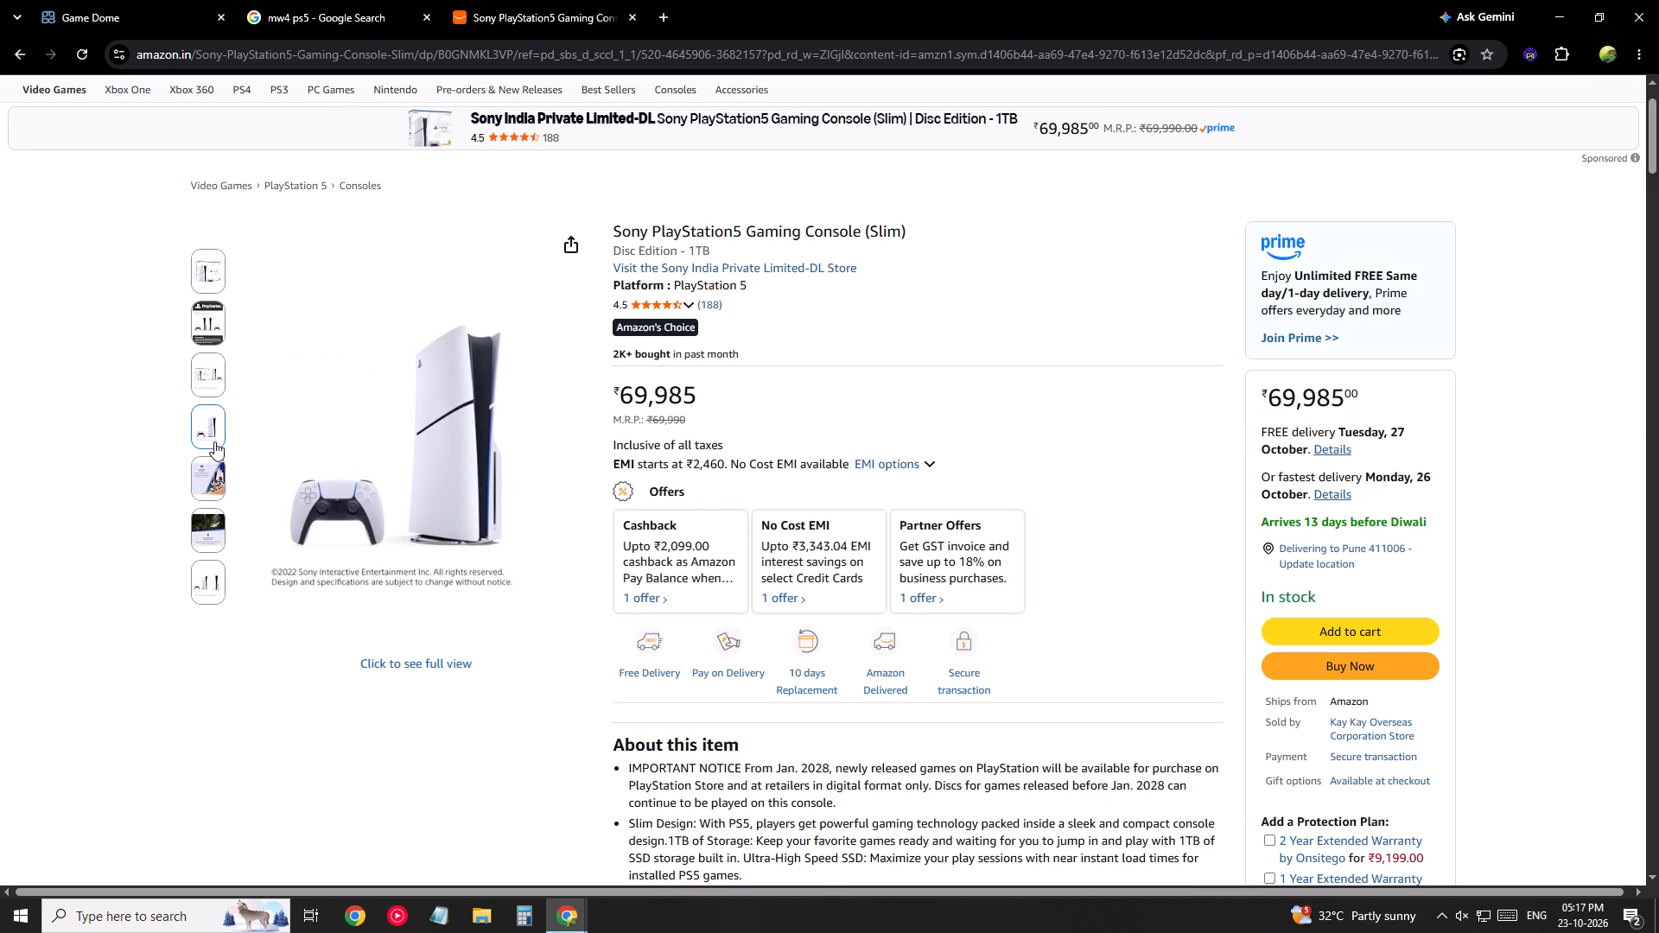
click(205, 292)
click(208, 327)
click(214, 289)
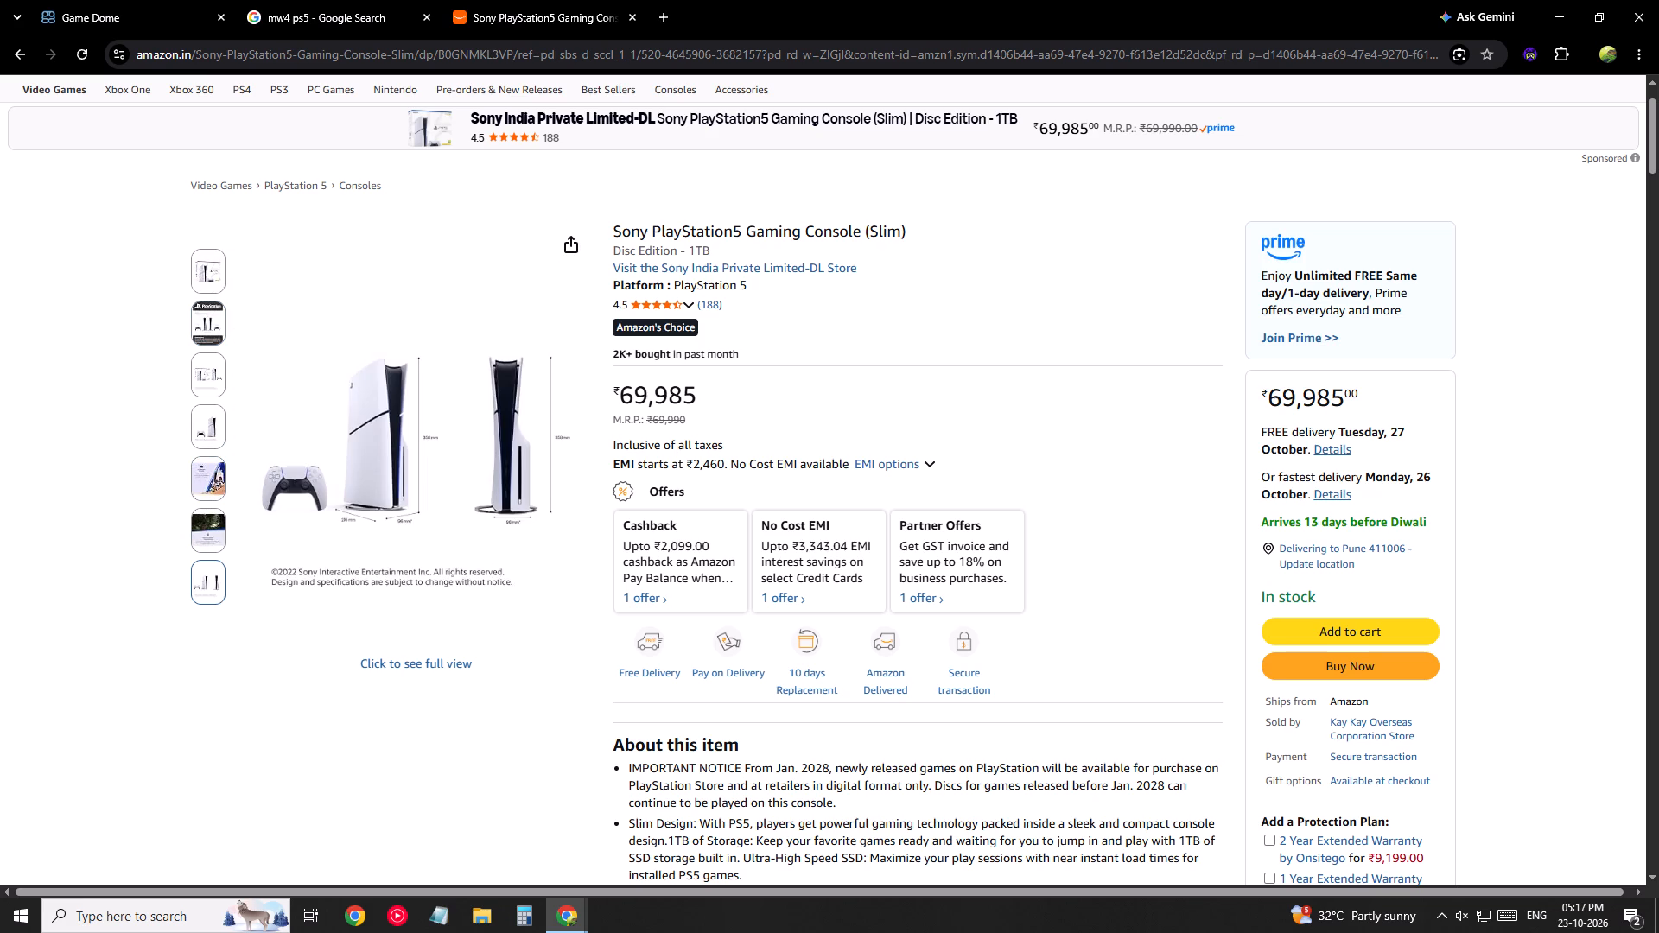
drag(694, 416, 619, 409)
click(870, 413)
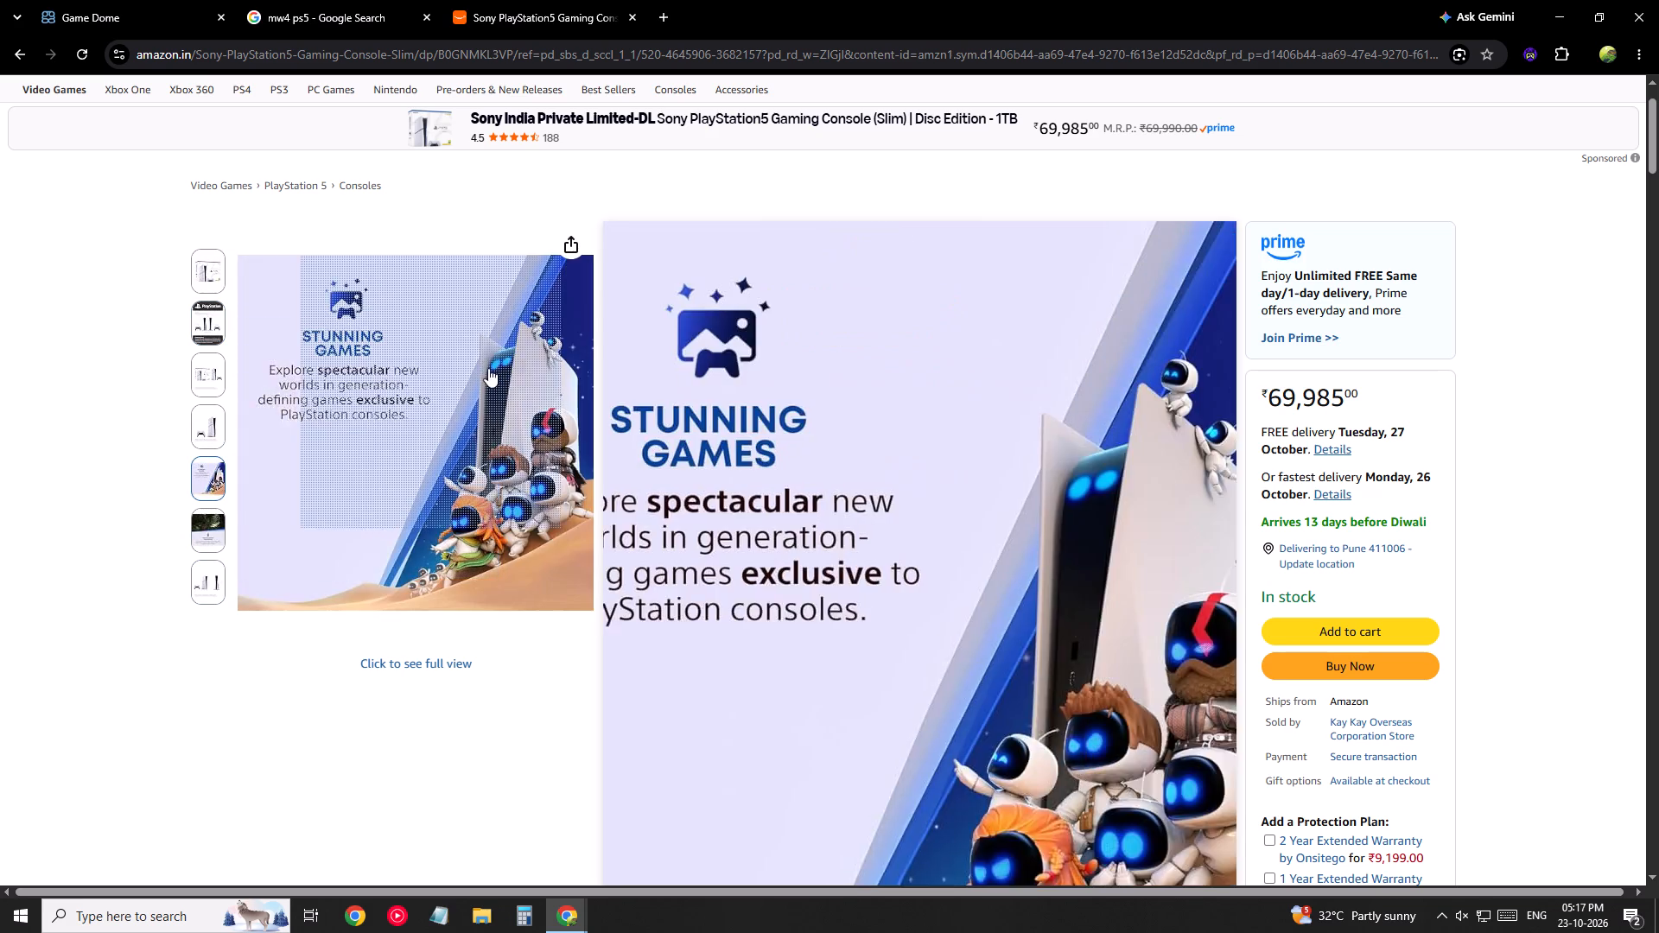
Go back to the Grand Theft Auto VI listing and browse all pages of its also-viewed items and prices.
click(22, 56)
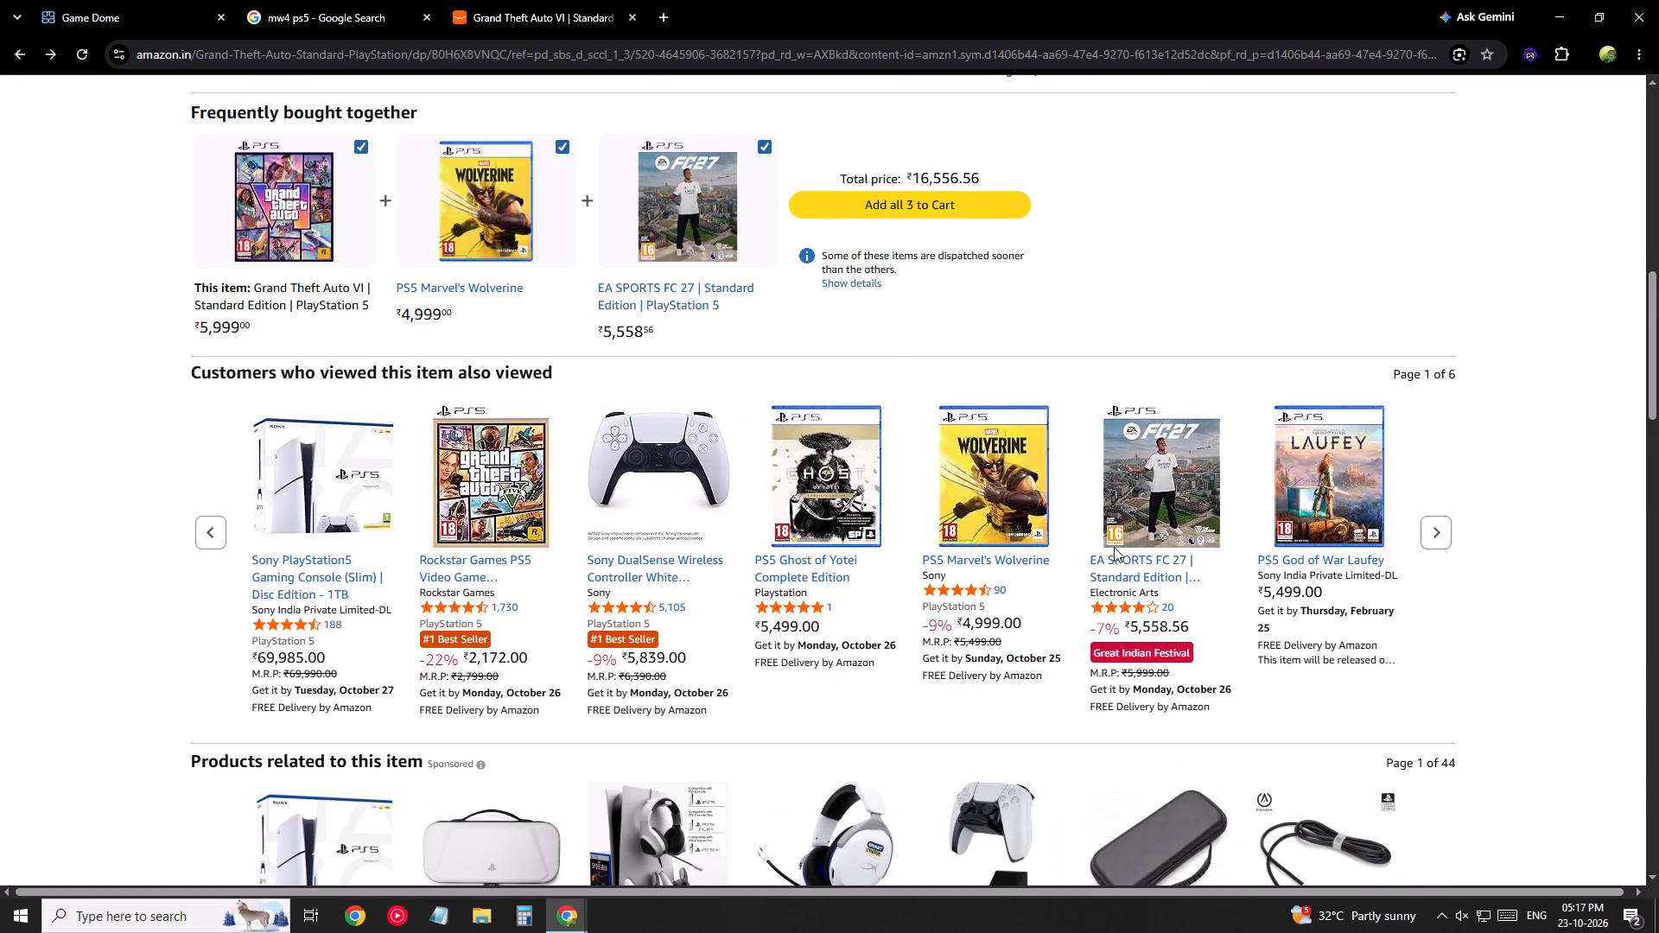
click(1454, 524)
click(1440, 527)
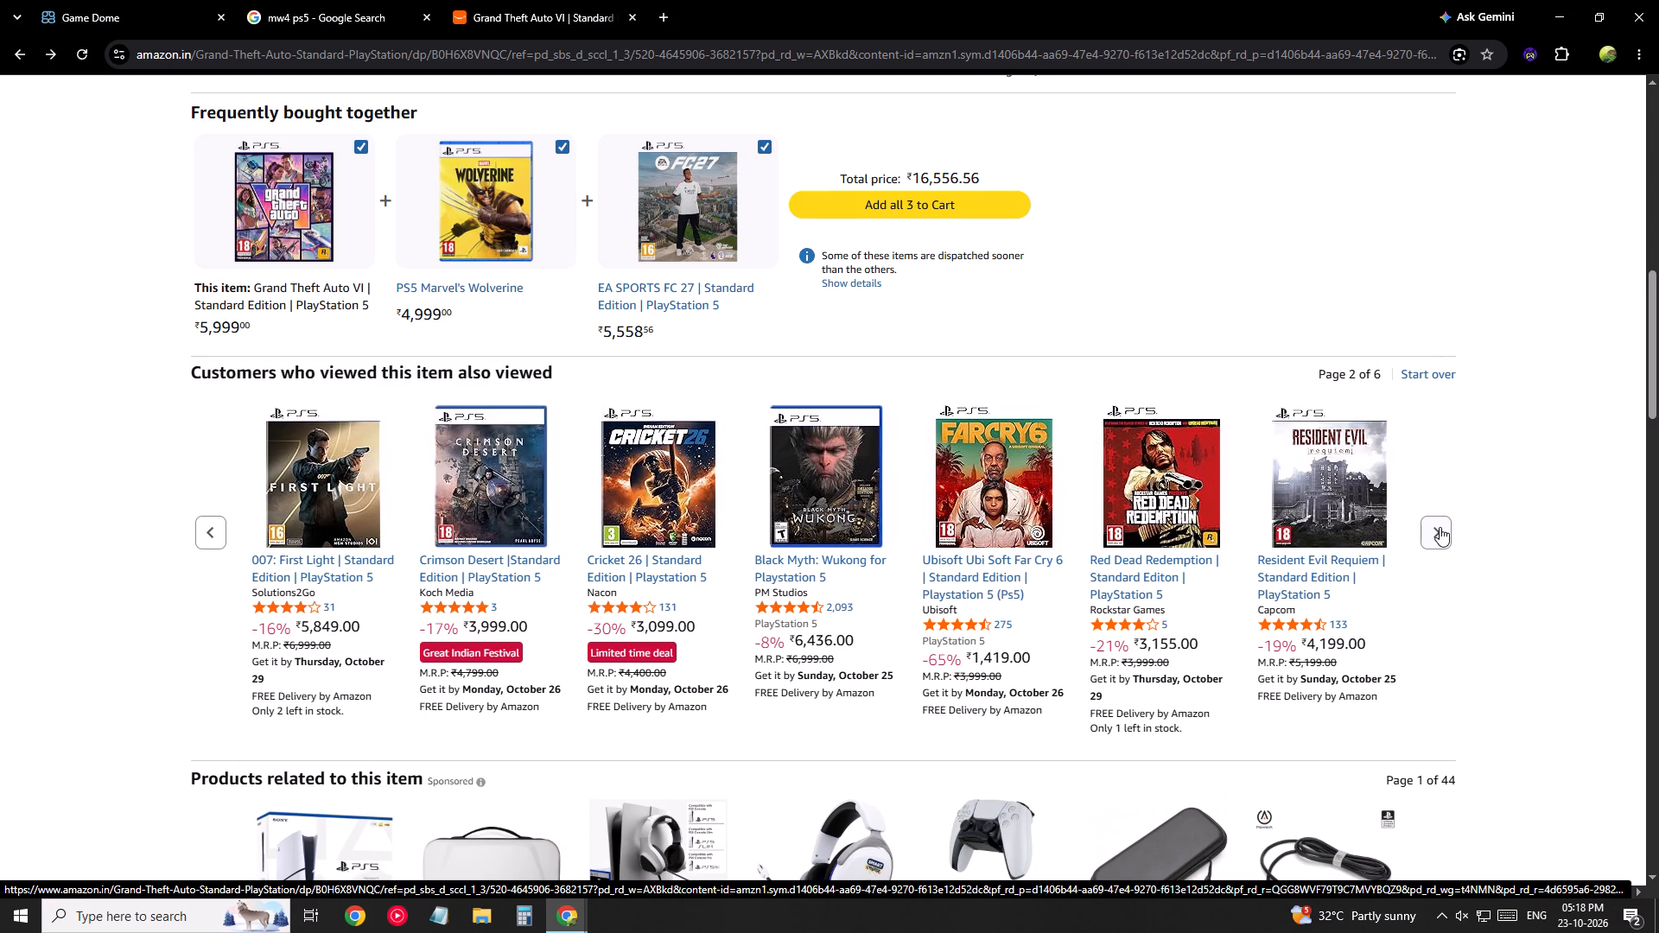
click(1440, 527)
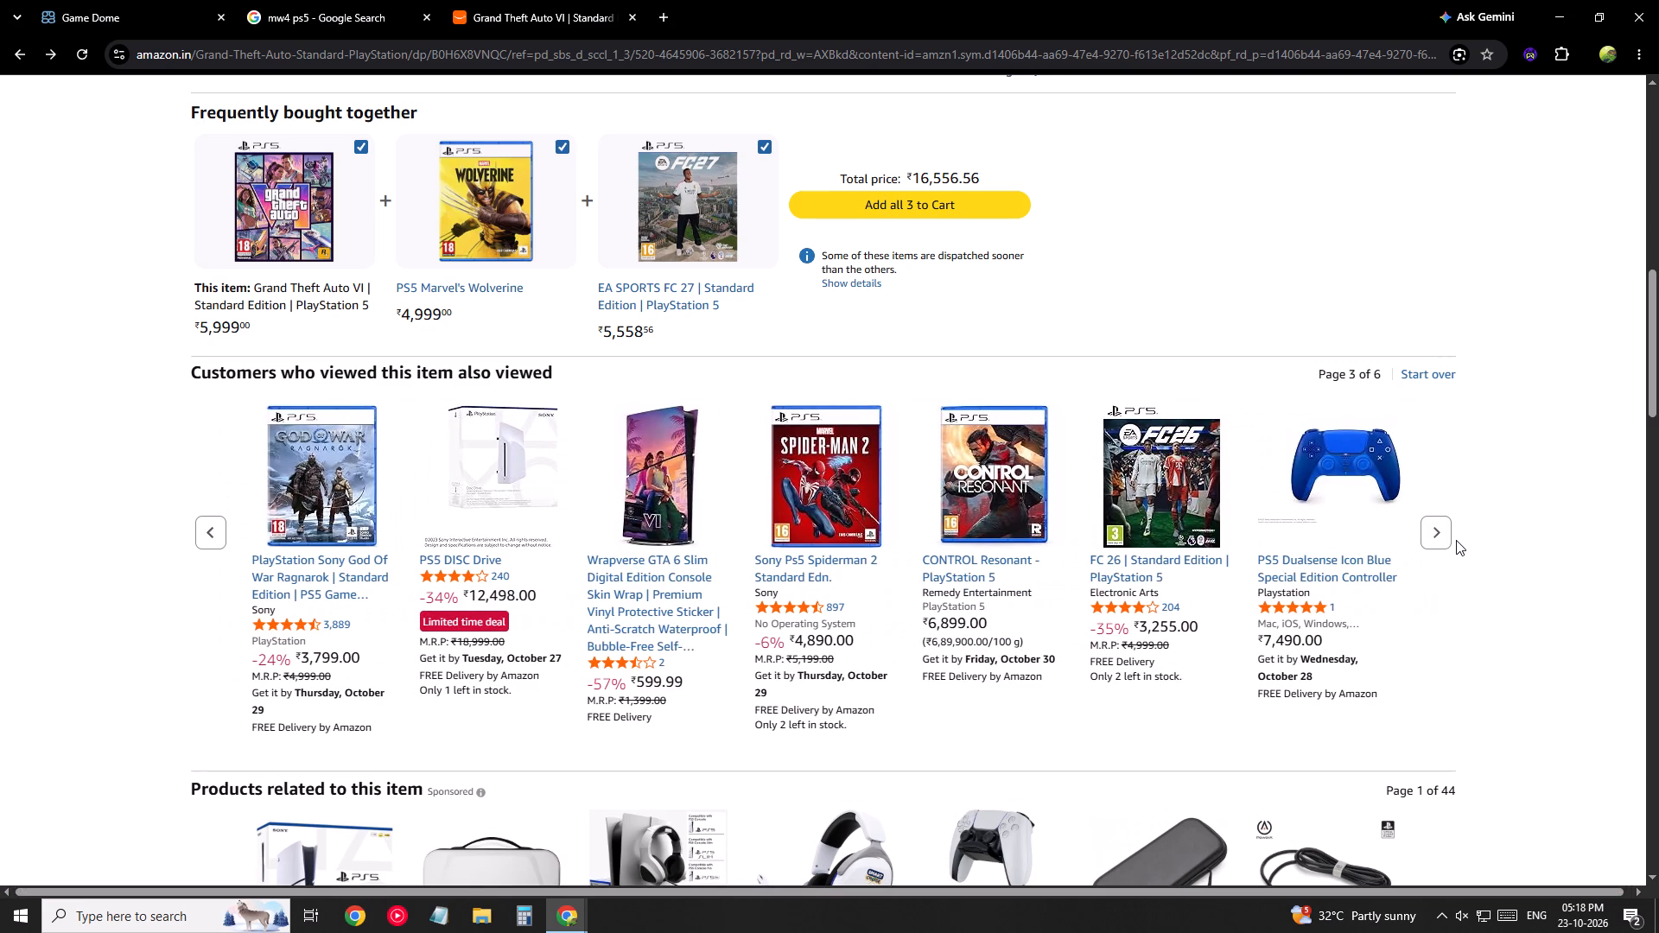
click(1443, 531)
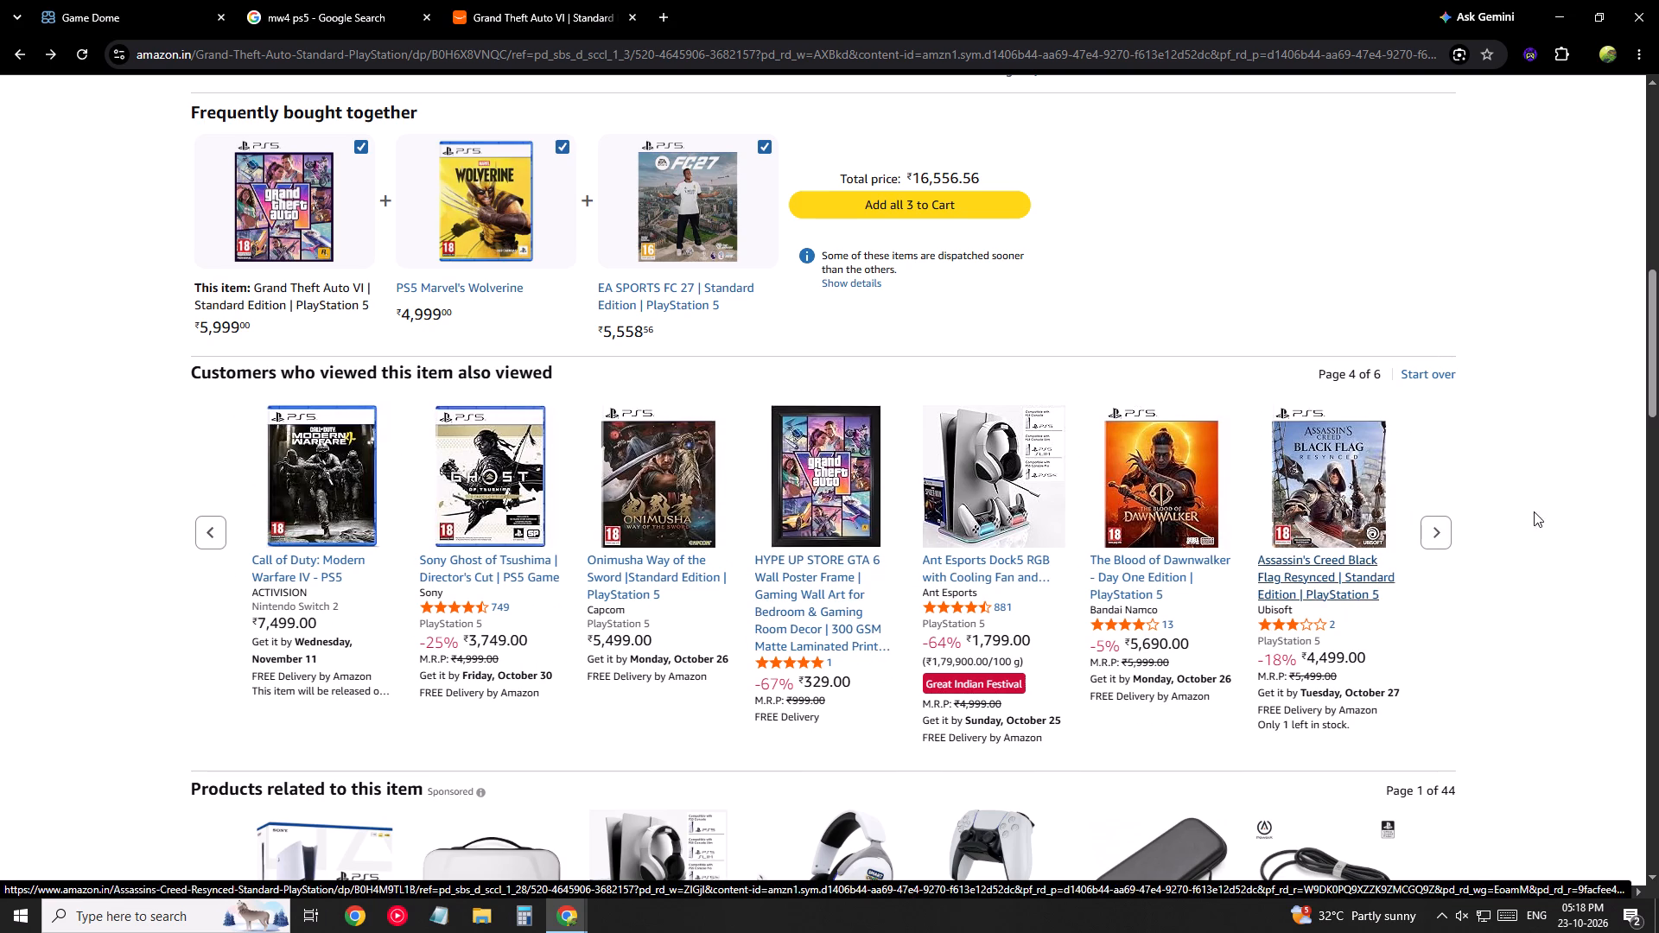
click(1444, 531)
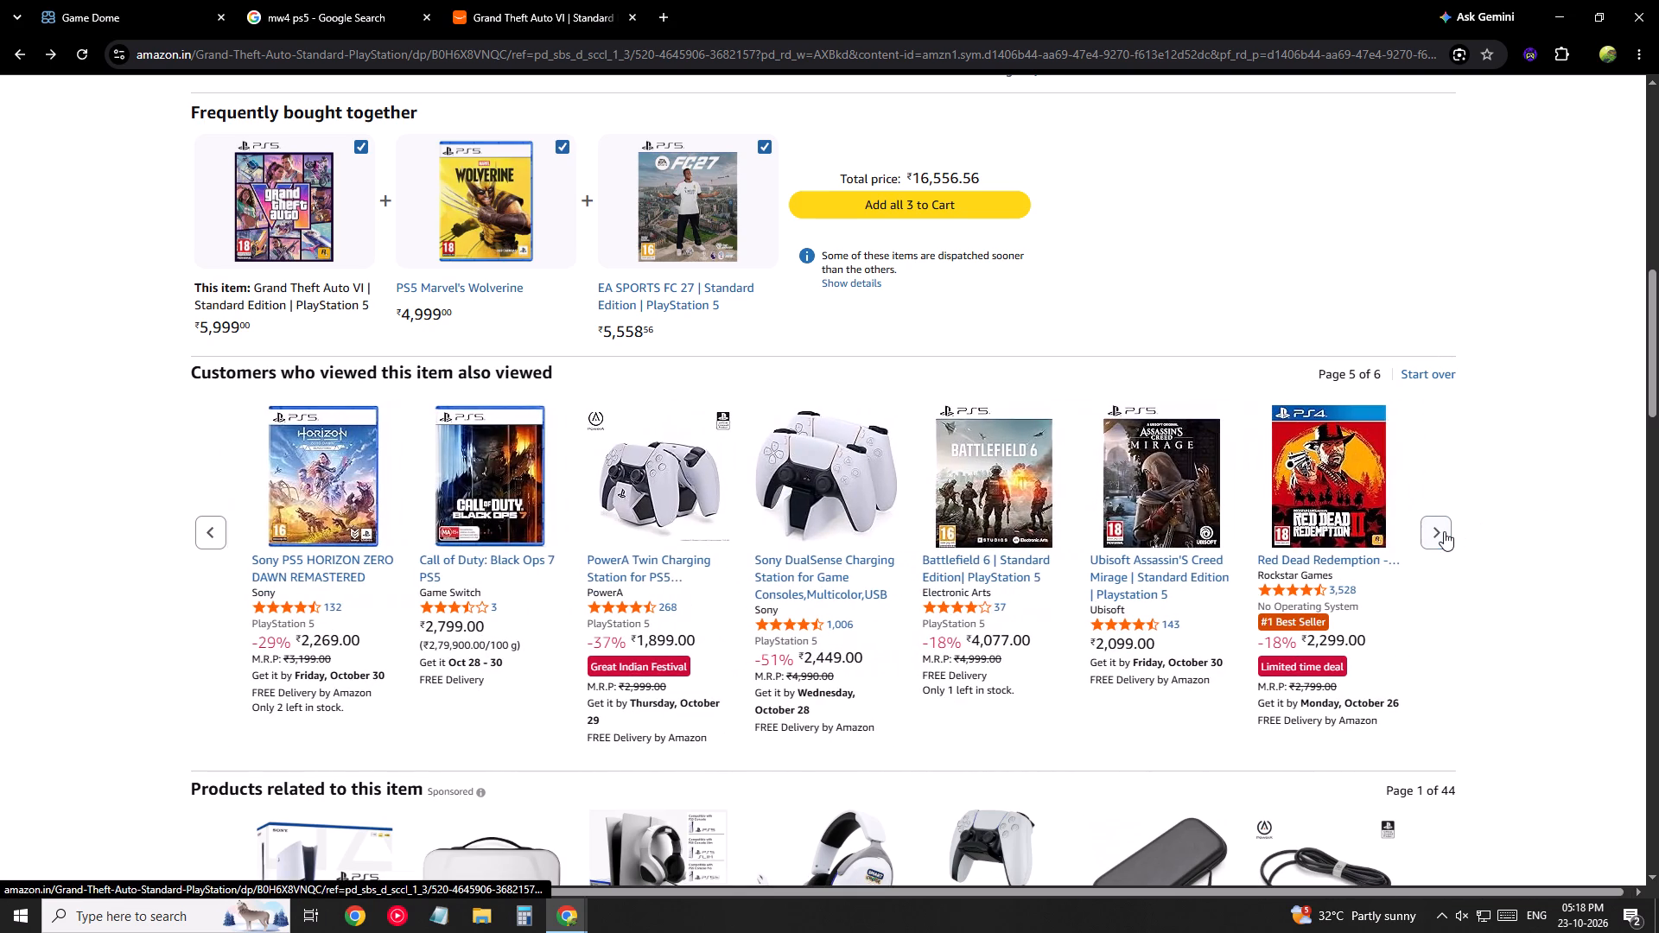
click(1444, 531)
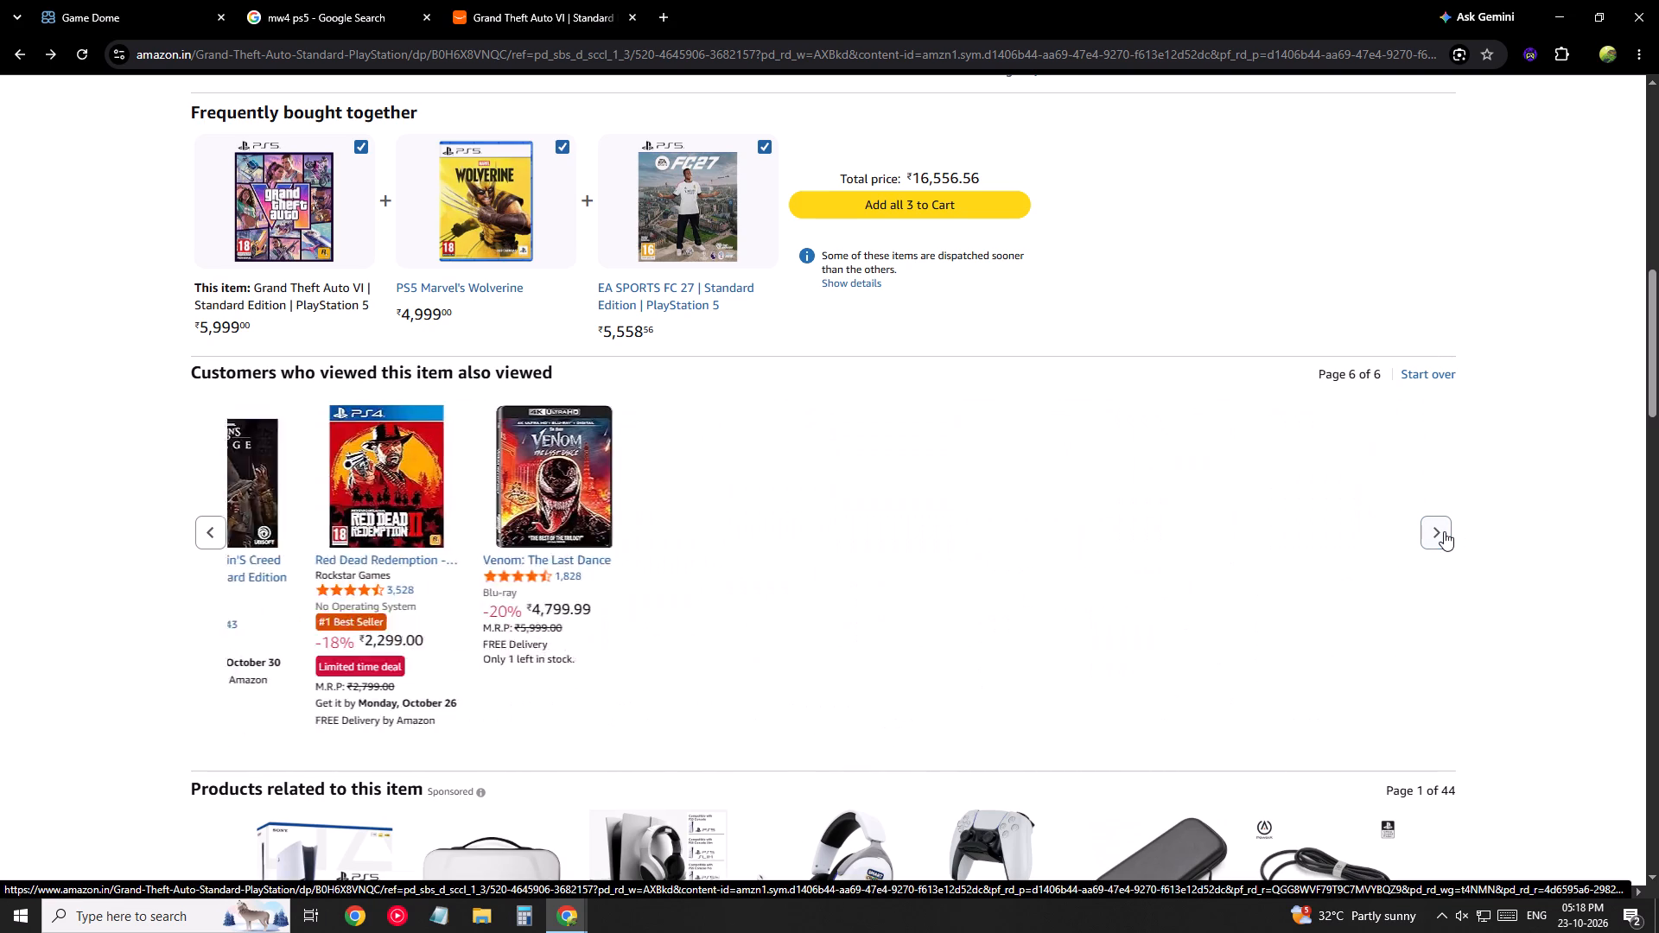
click(200, 534)
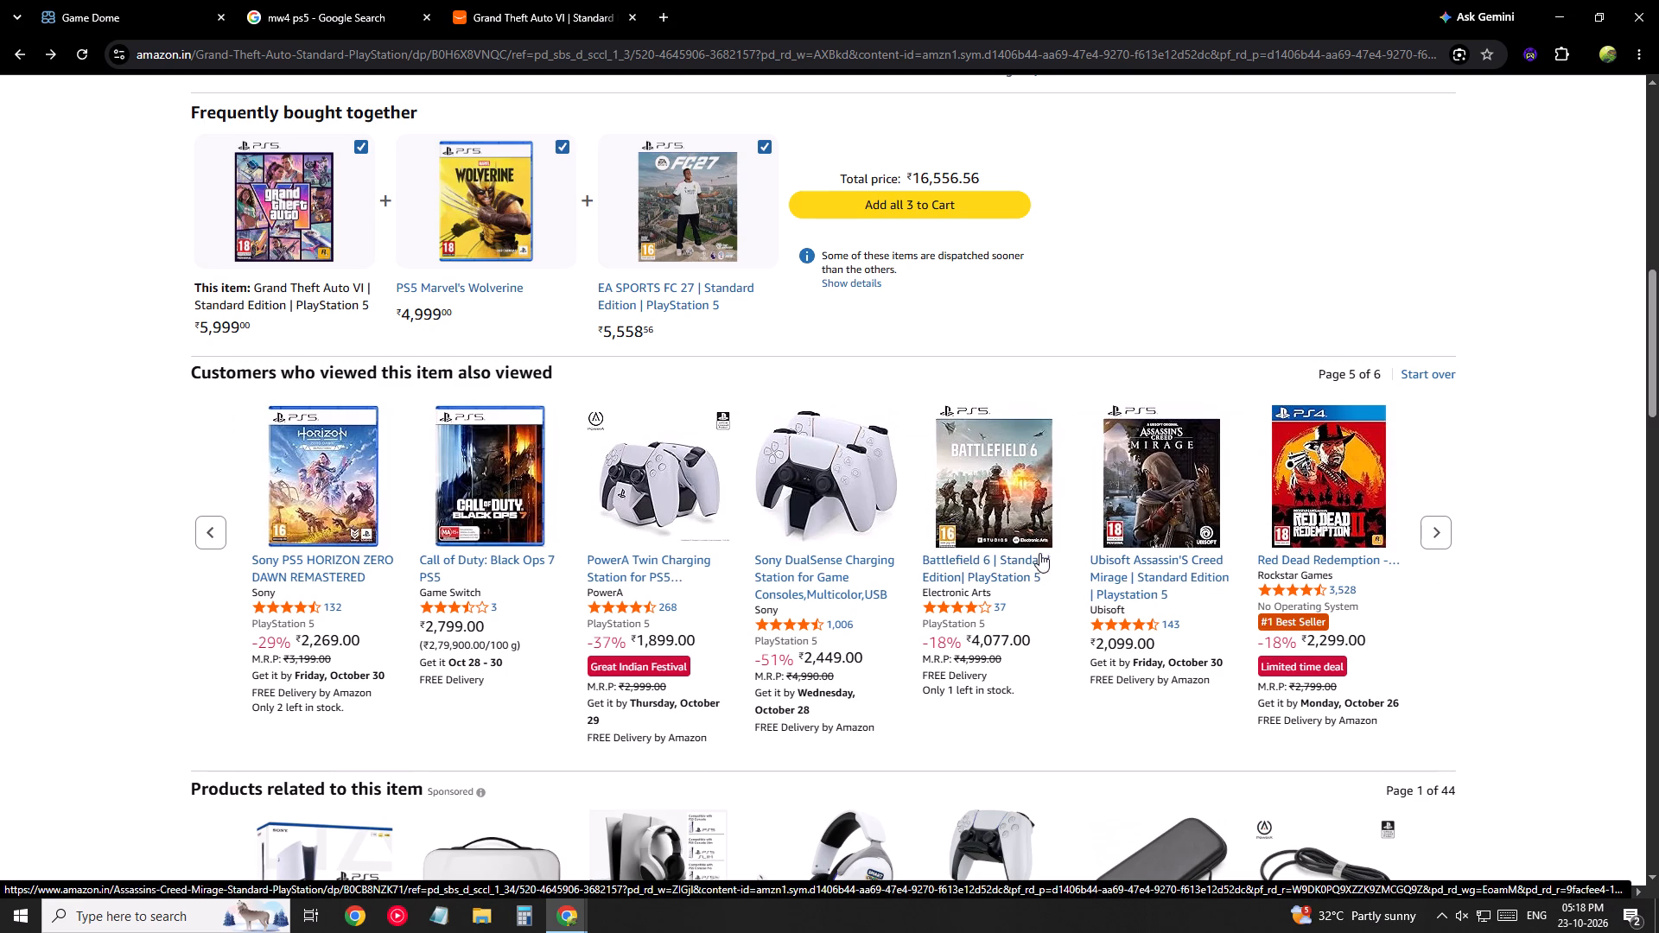
Examine the Grand Theft Auto VI listing's related products, product details and also-bought items.
scroll(549, 658, down, 3)
scroll(374, 689, down, 2)
scroll(374, 689, up, 1)
scroll(374, 689, down, 3)
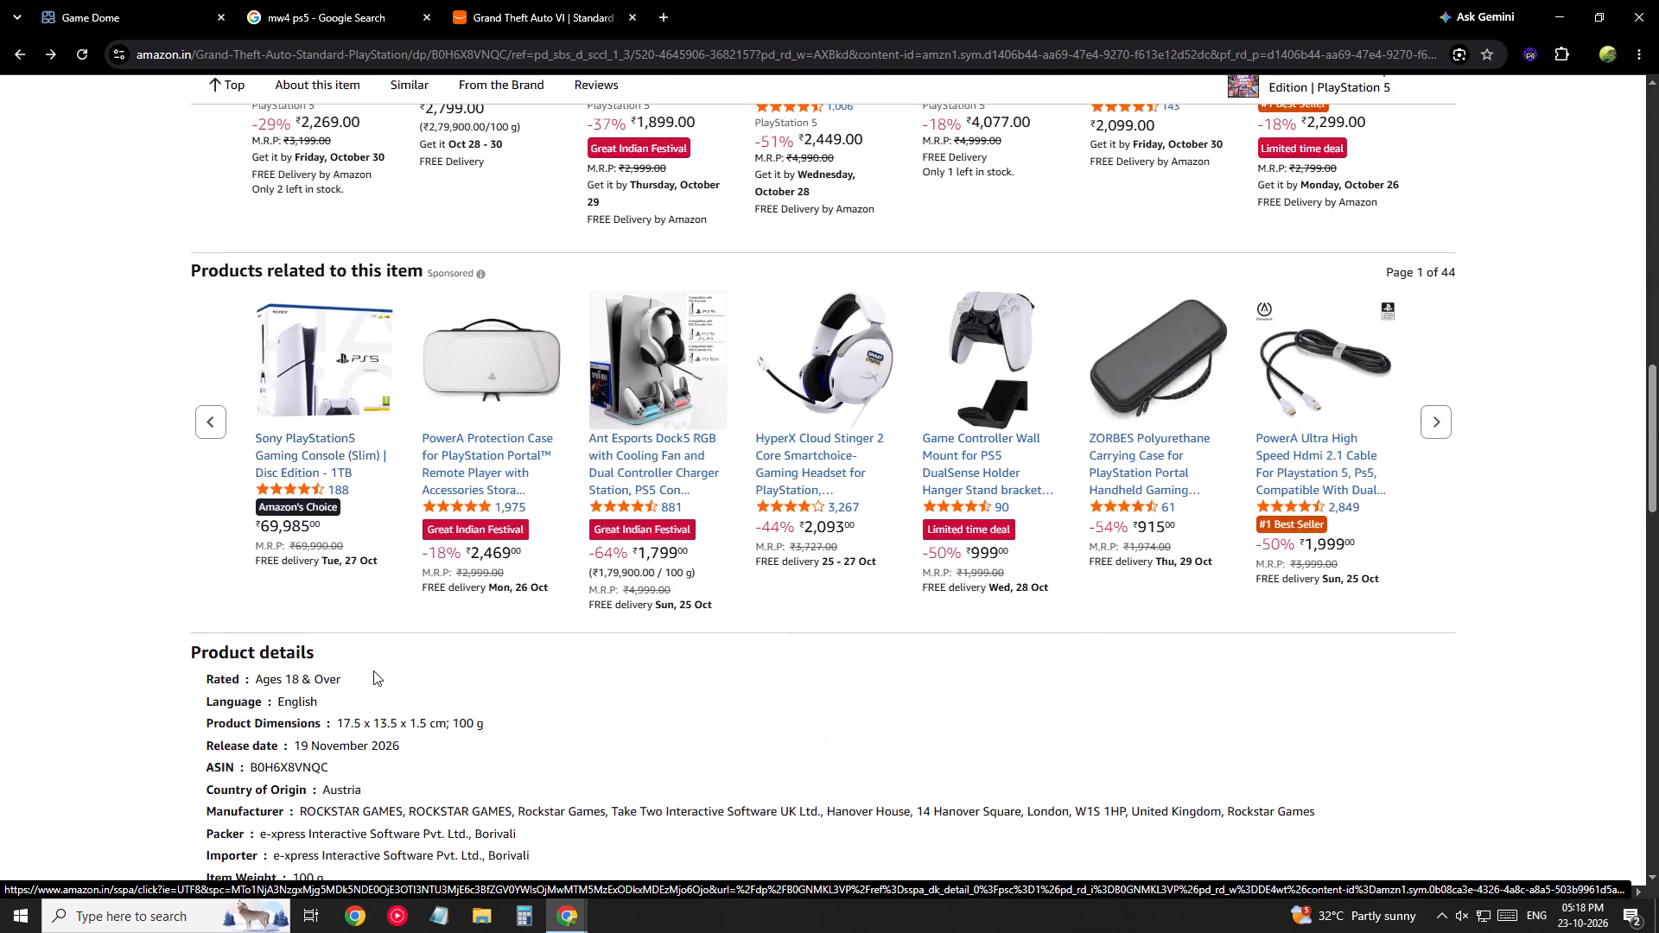
scroll(373, 670, down, 3)
scroll(377, 631, up, 4)
scroll(465, 659, down, 11)
scroll(382, 624, up, 1)
scroll(368, 615, down, 1)
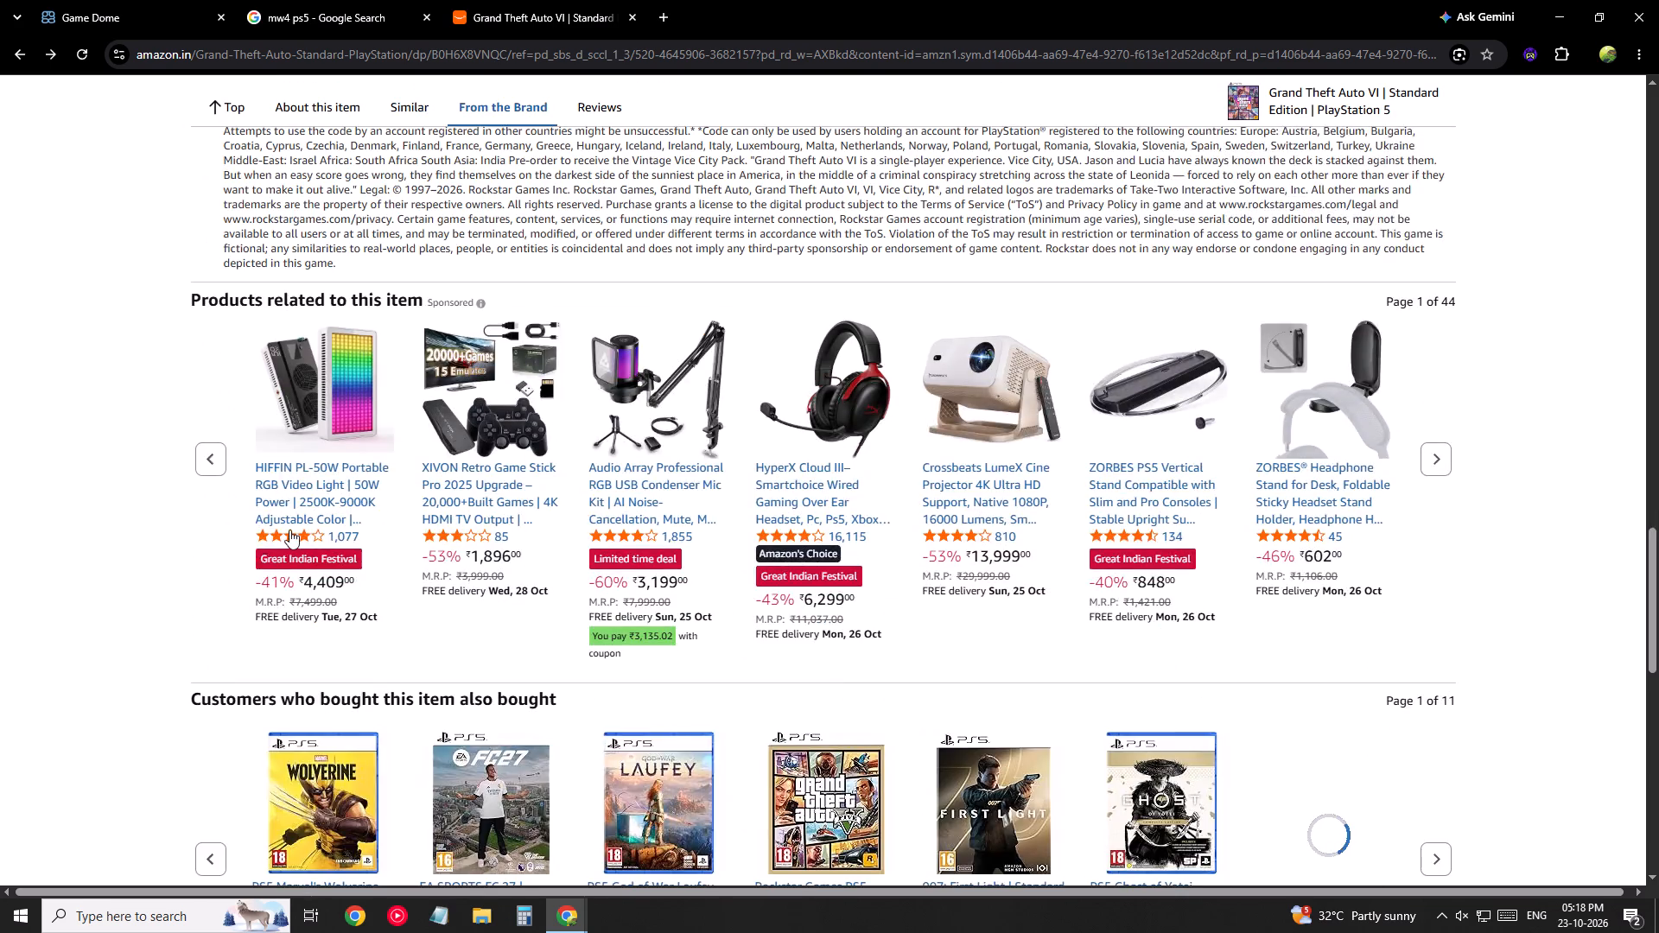
scroll(289, 530, down, 5)
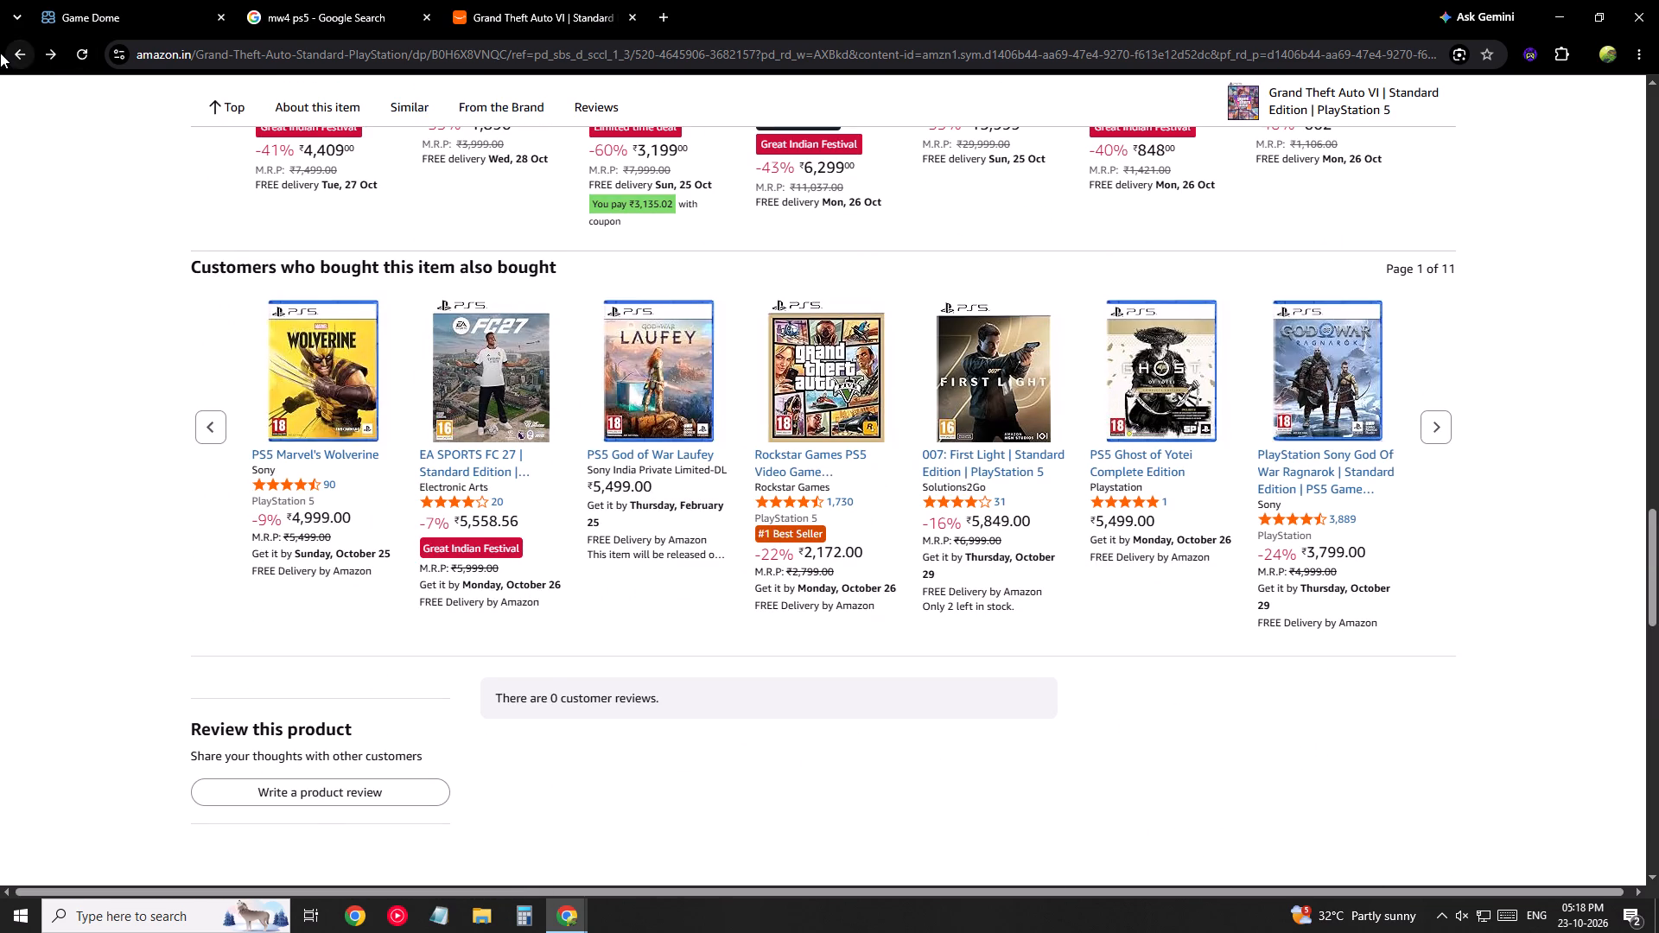
Go back to the Call of Duty: Modern Warfare IV PS5 listing and examine its description, gallery images and suggested store items.
click(0, 53)
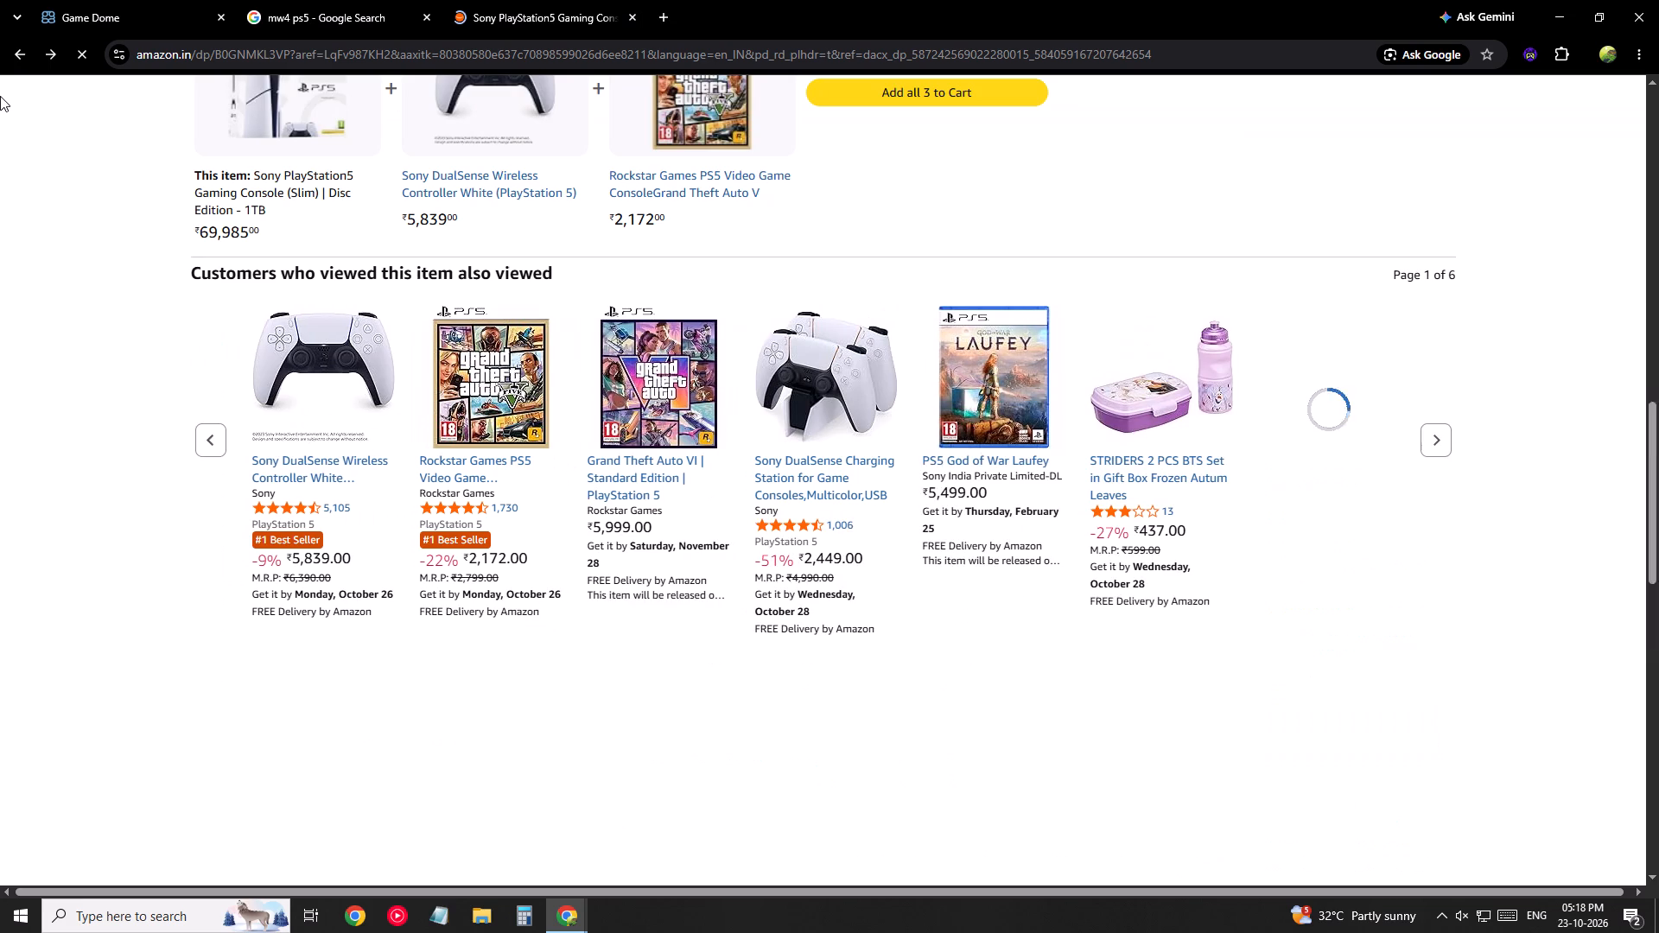
click(17, 43)
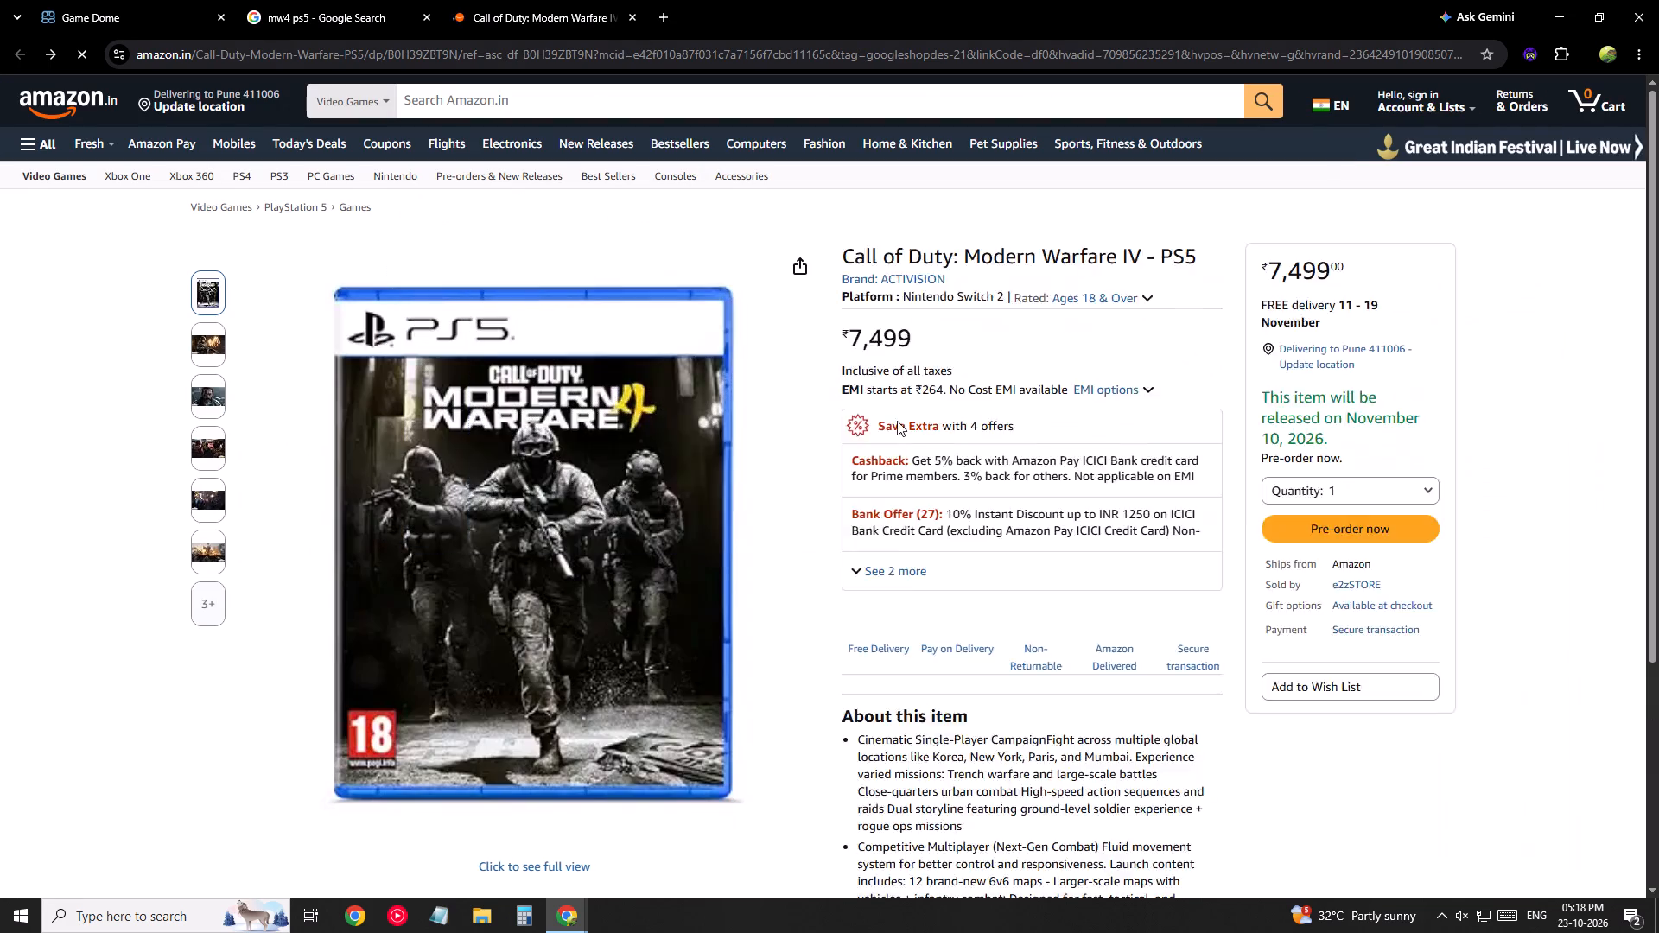
scroll(958, 479, down, 7)
scroll(881, 483, down, 1)
scroll(829, 482, up, 1)
scroll(786, 480, down, 1)
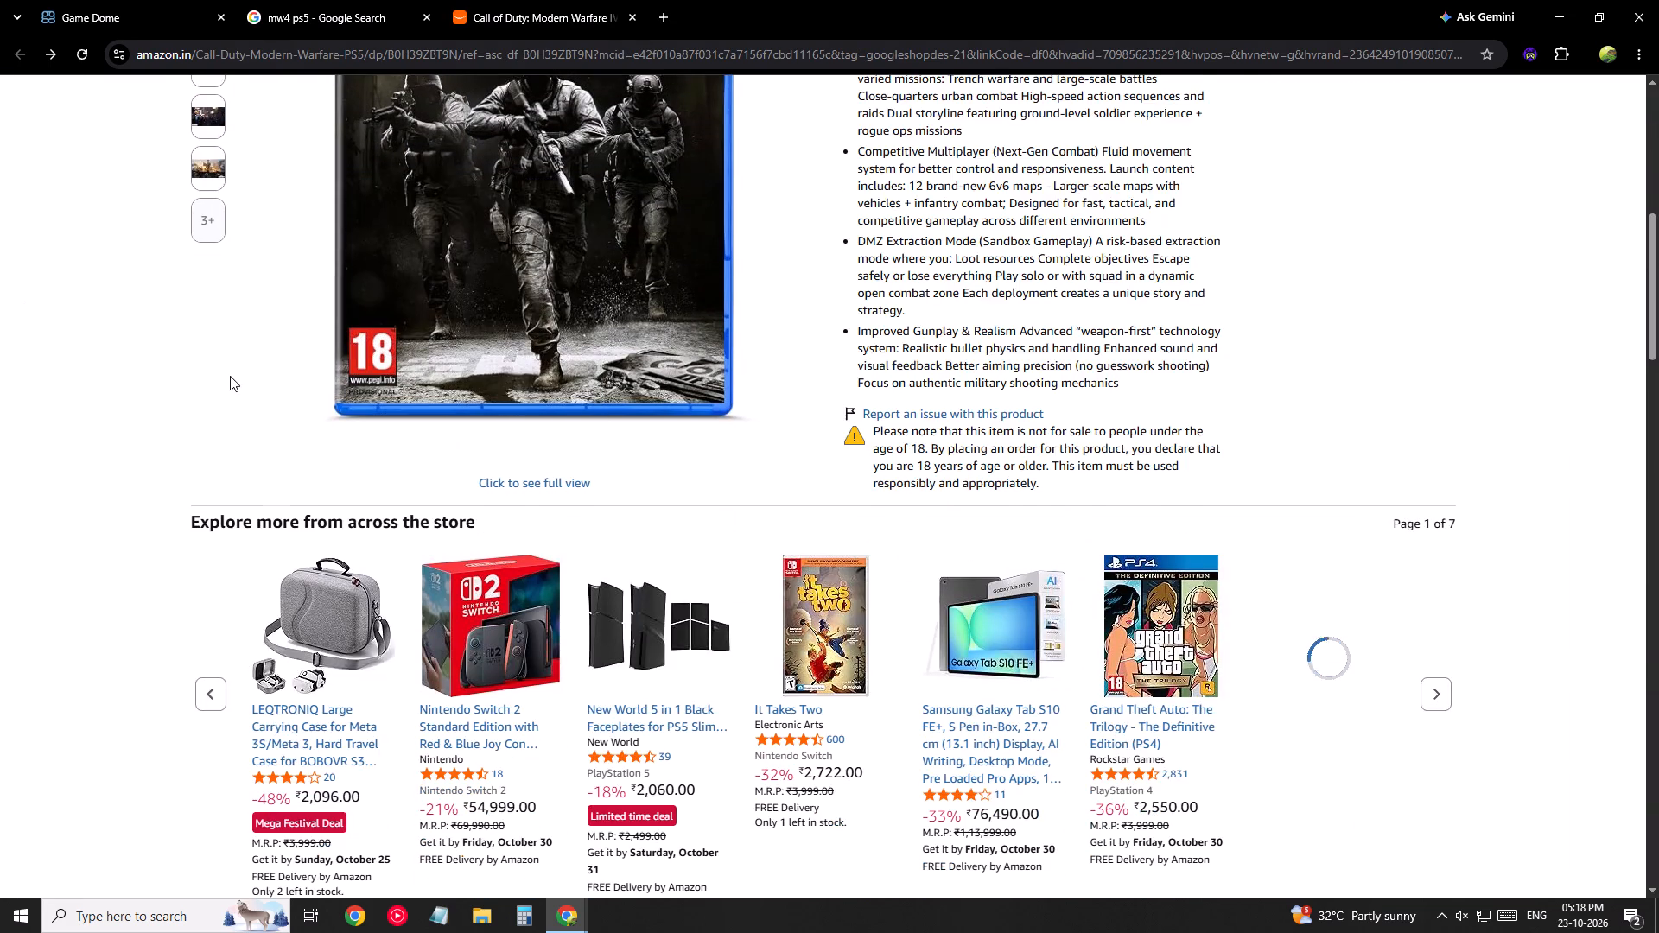
scroll(230, 376, up, 3)
click(210, 457)
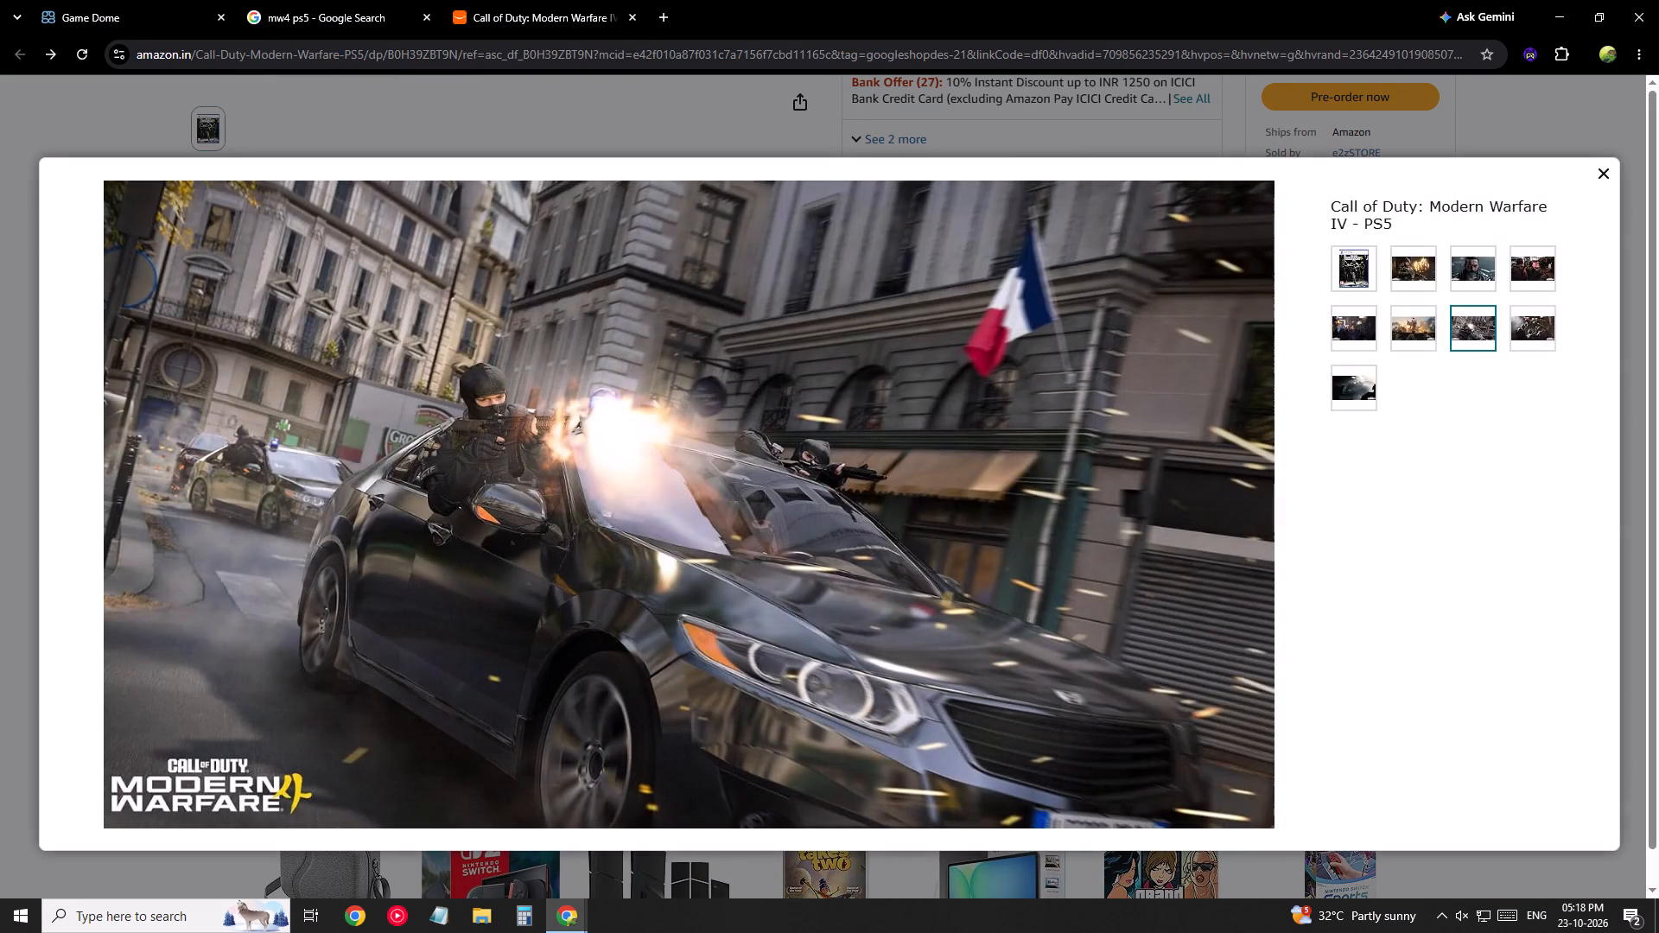
click(1346, 370)
click(1605, 174)
scroll(872, 542, down, 6)
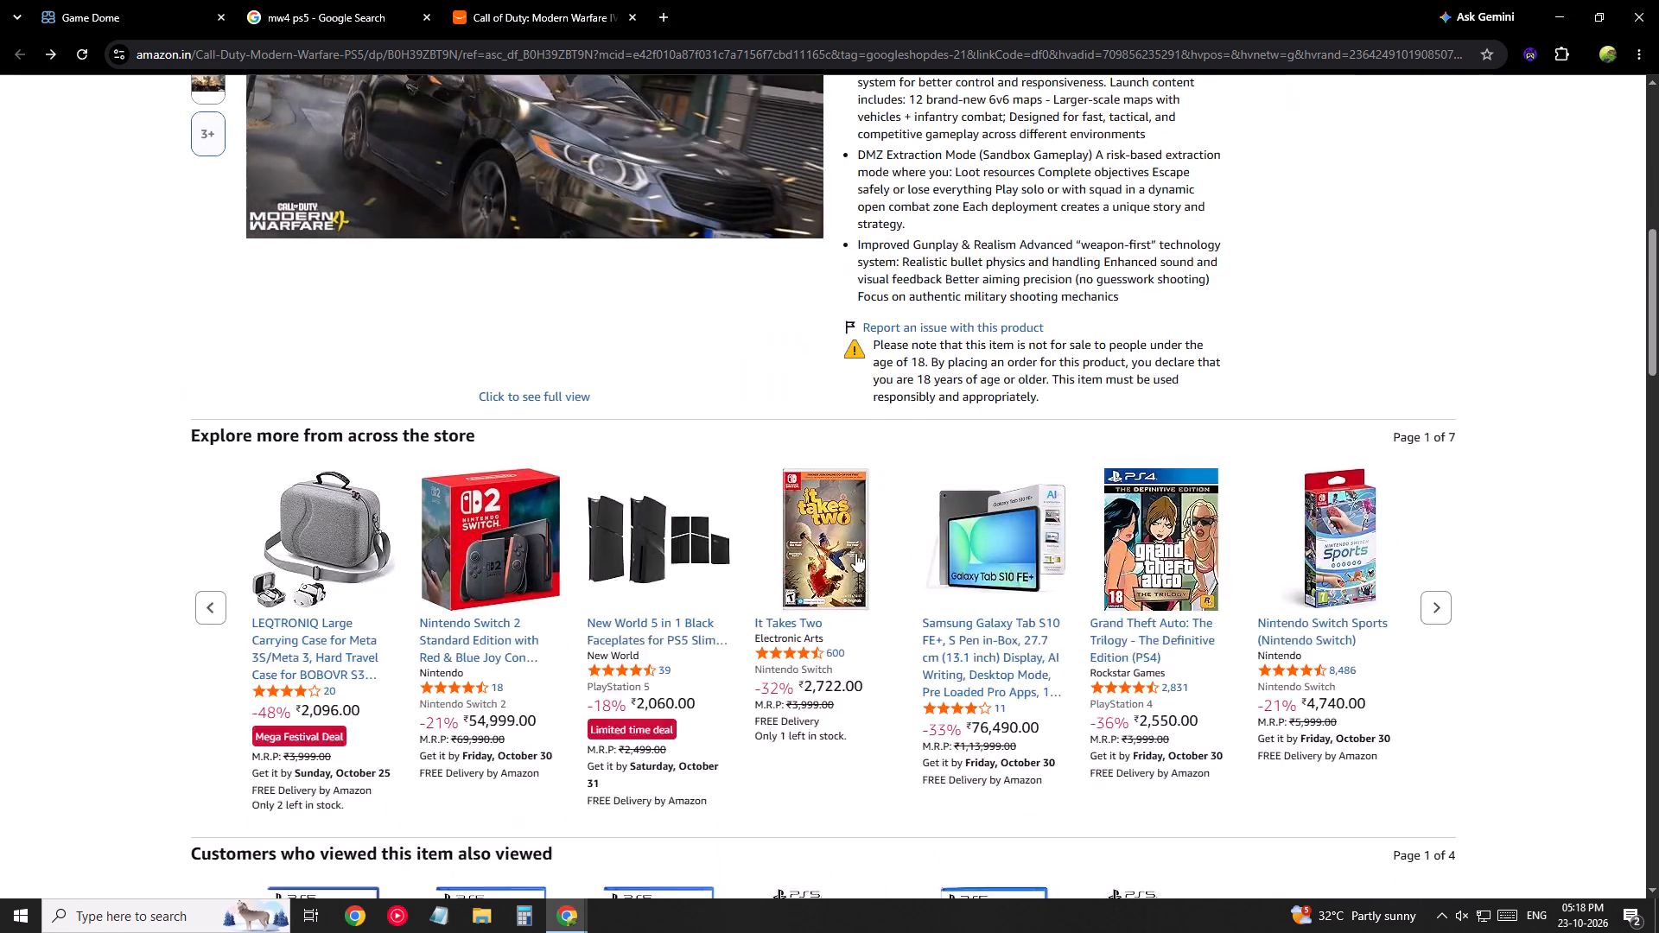
Examine the Call of Duty: Modern Warfare IV PS5 listing's suggested store items, also-viewed items, product details and gallery images.
scroll(855, 553, down, 2)
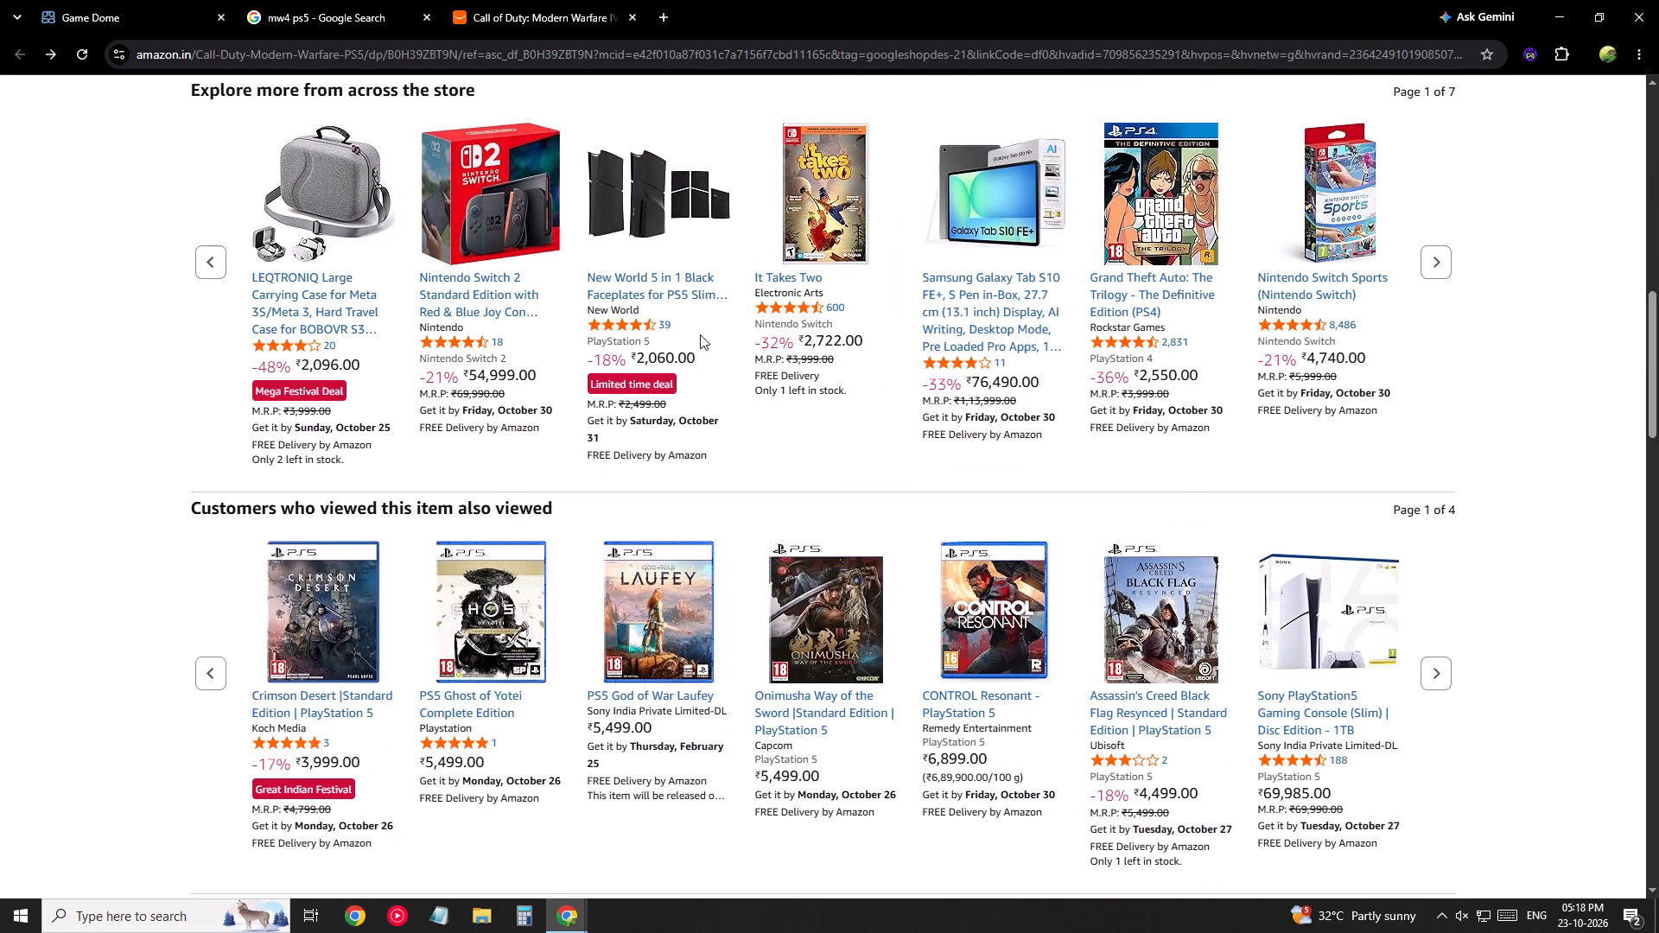
scroll(860, 586, up, 3)
scroll(309, 468, up, 8)
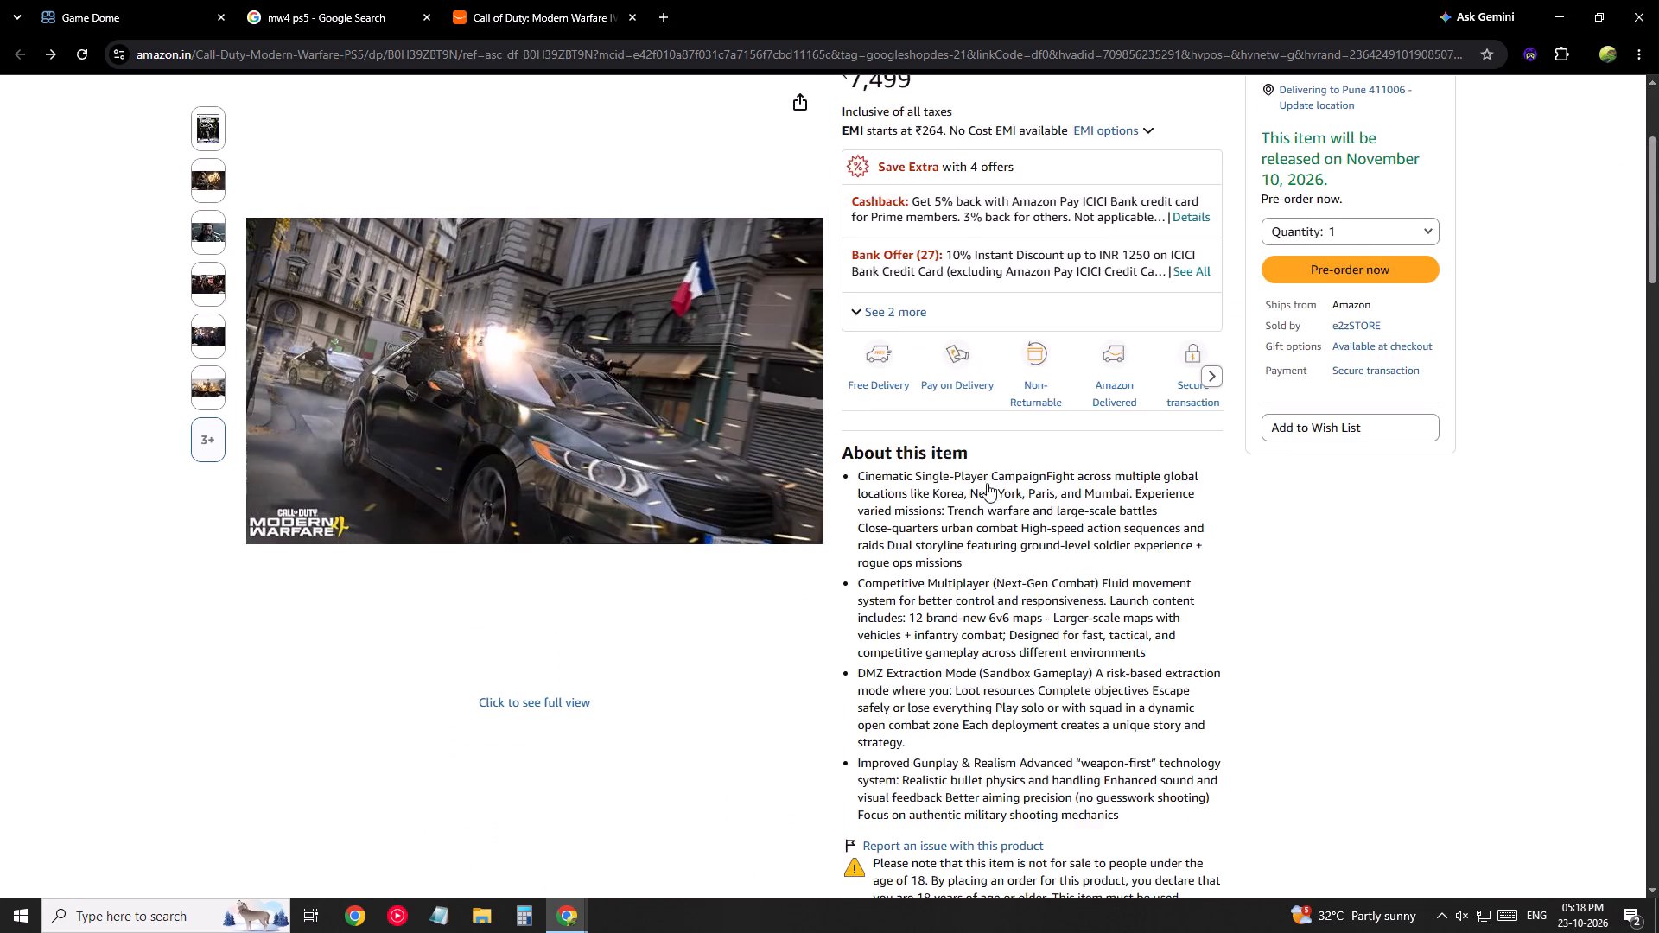
scroll(977, 274, up, 2)
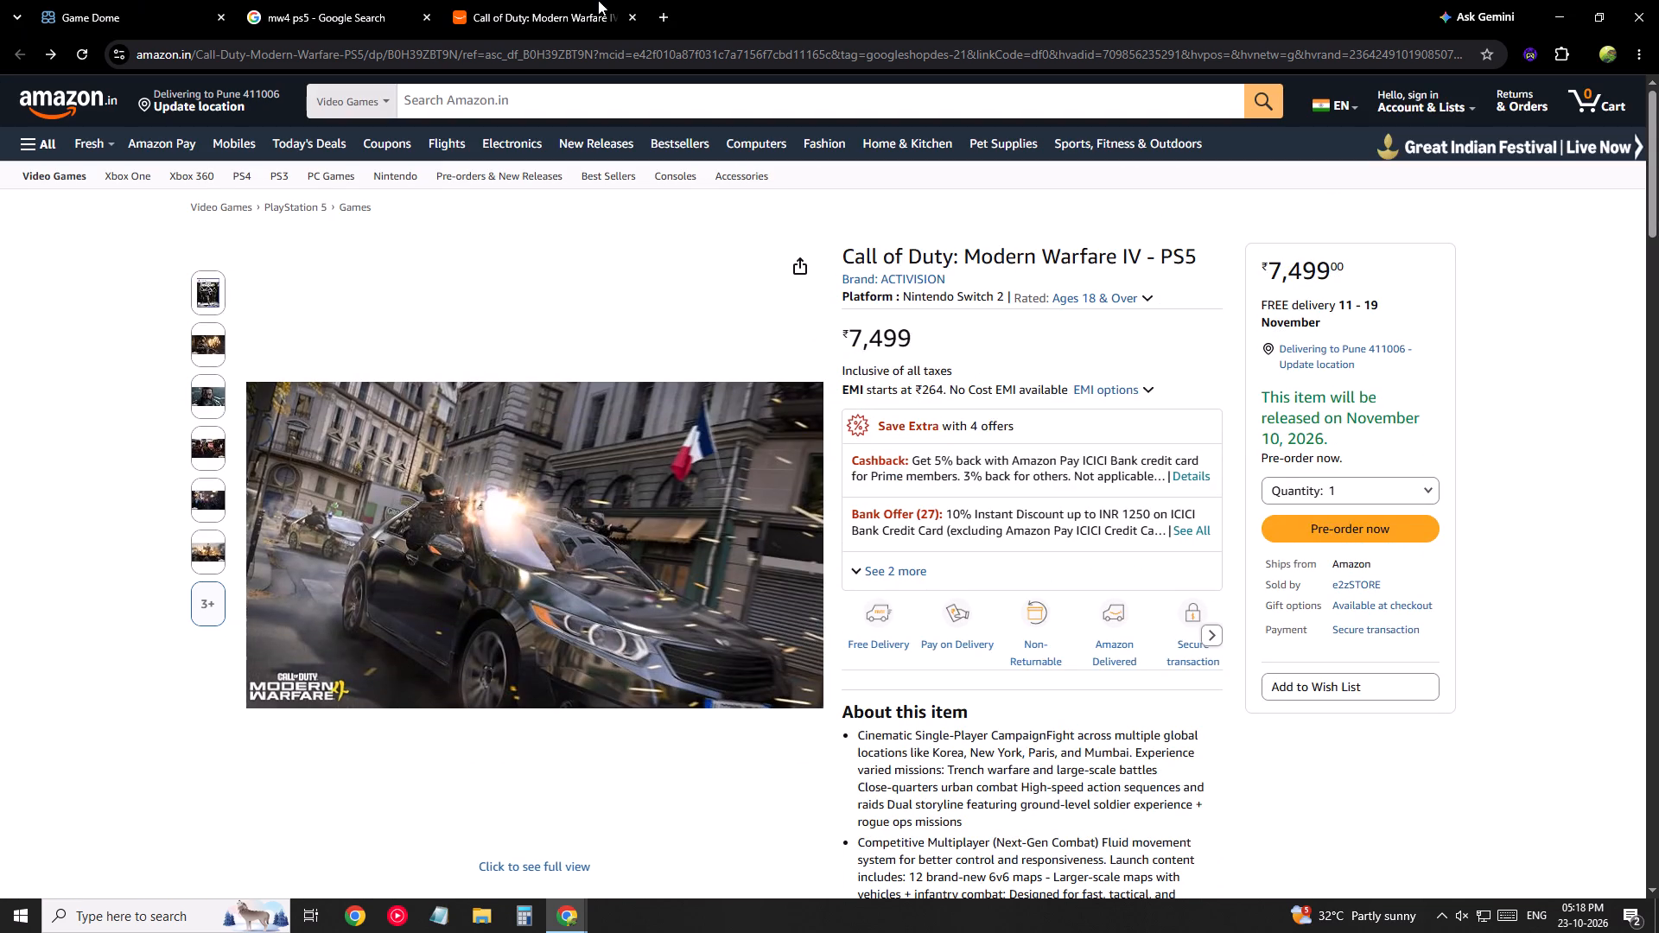
scroll(979, 441, down, 17)
scroll(1097, 389, up, 2)
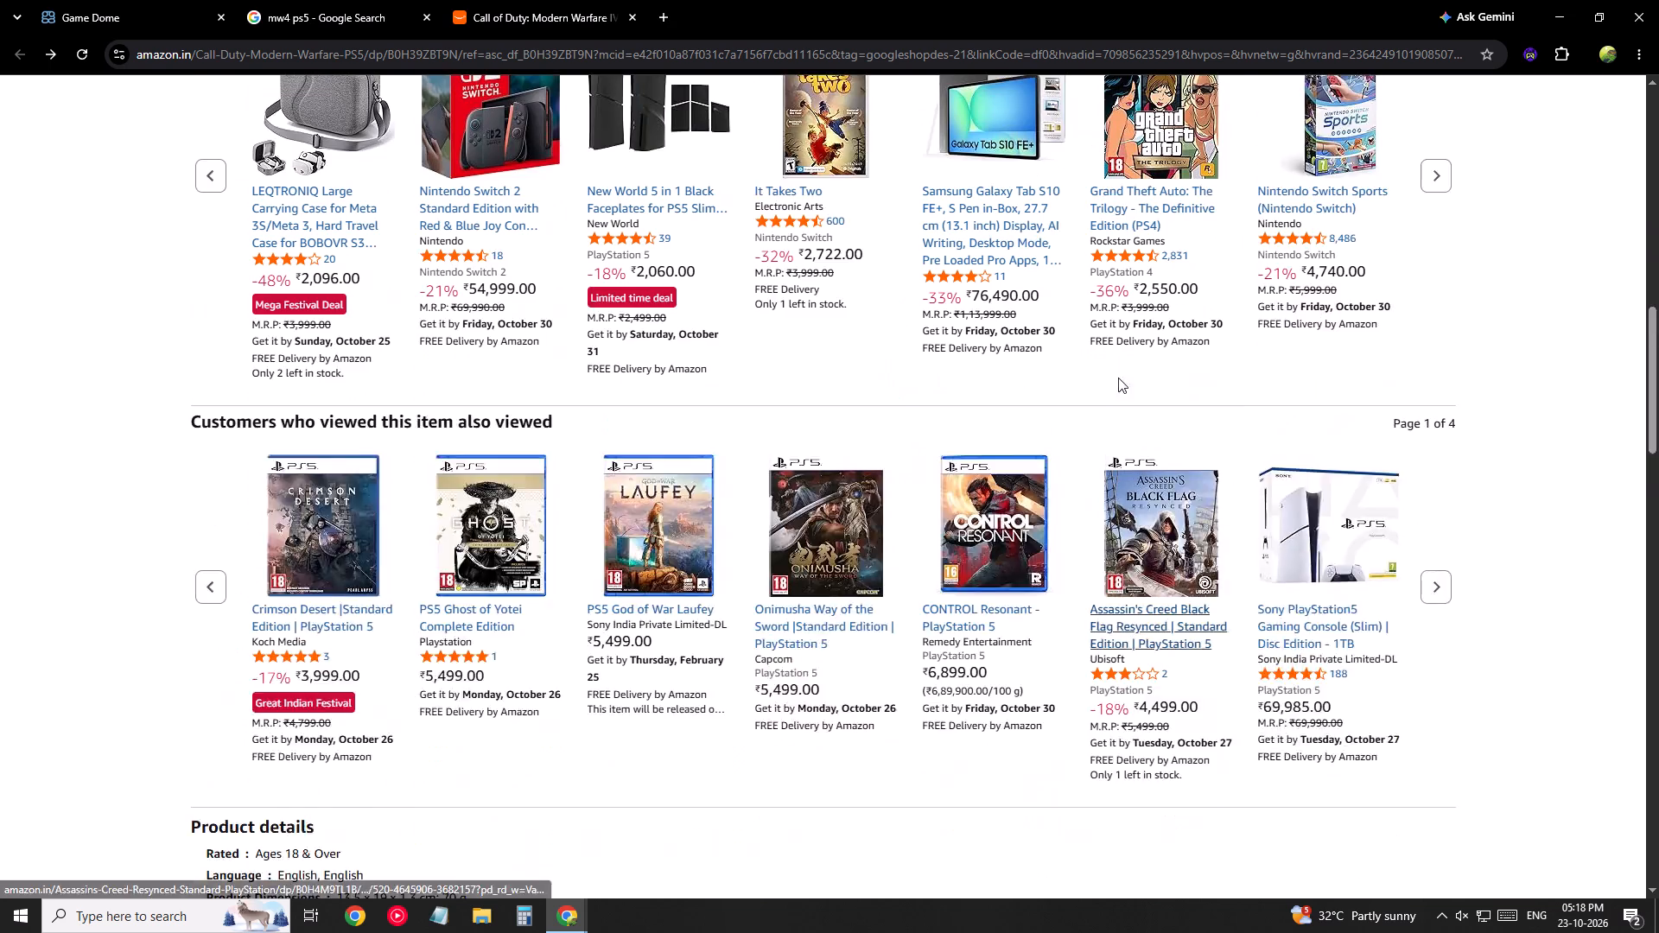
scroll(1118, 378, up, 3)
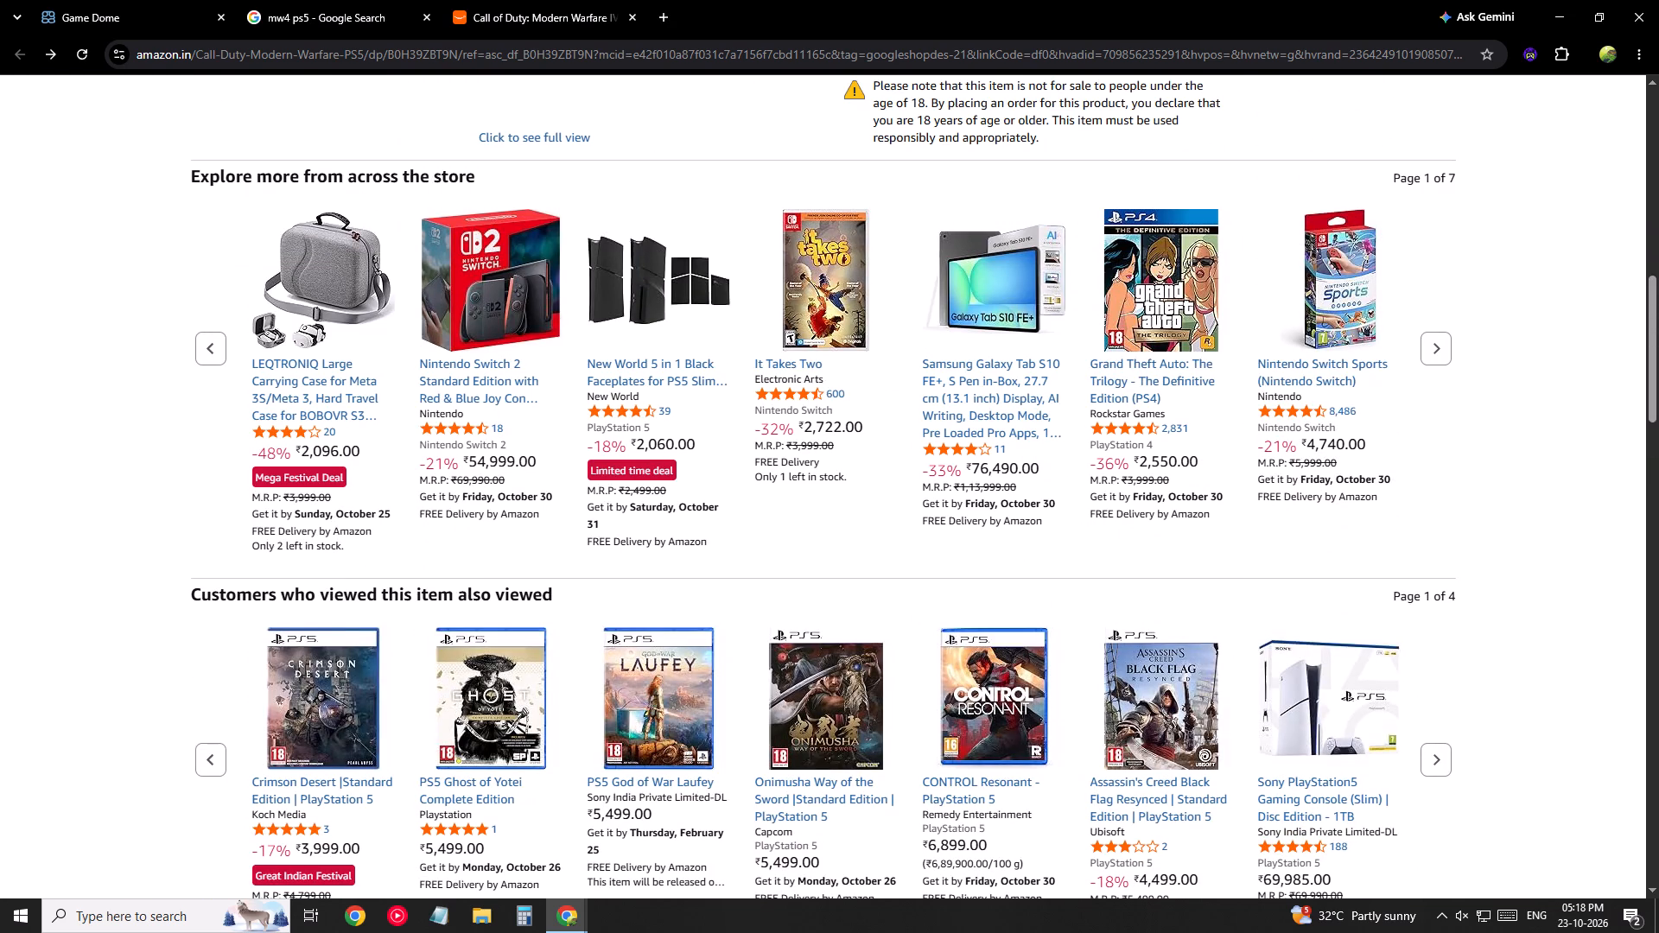
scroll(727, 293, down, 8)
scroll(0, 162, up, 3)
click(11, 48)
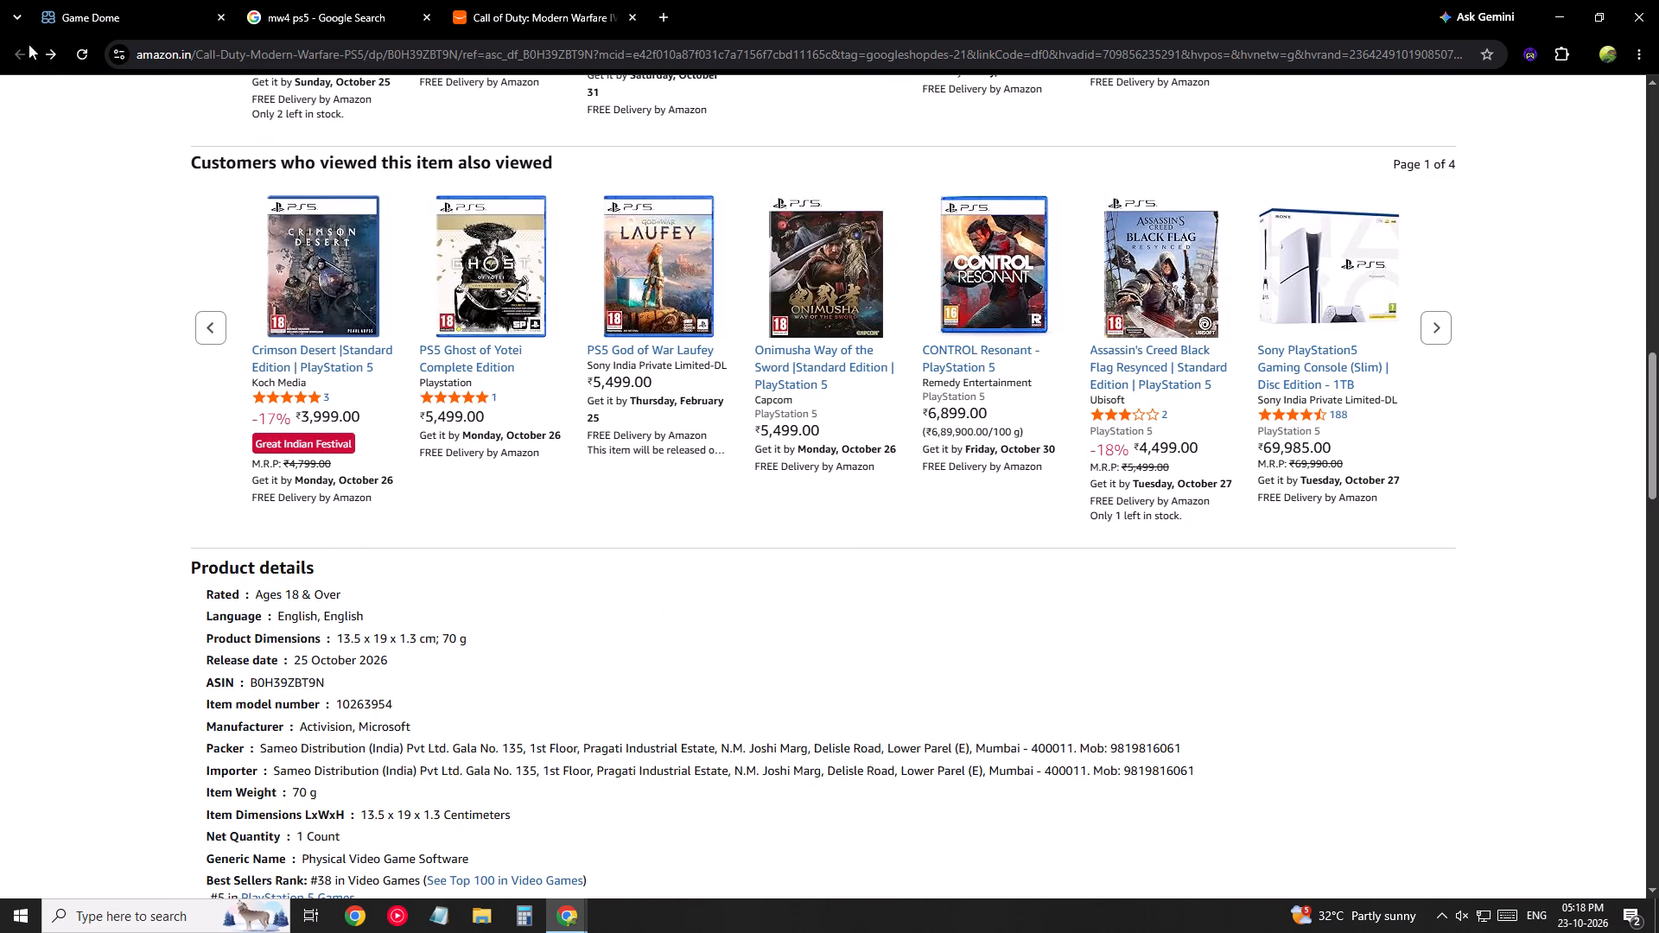
scroll(671, 413, up, 5)
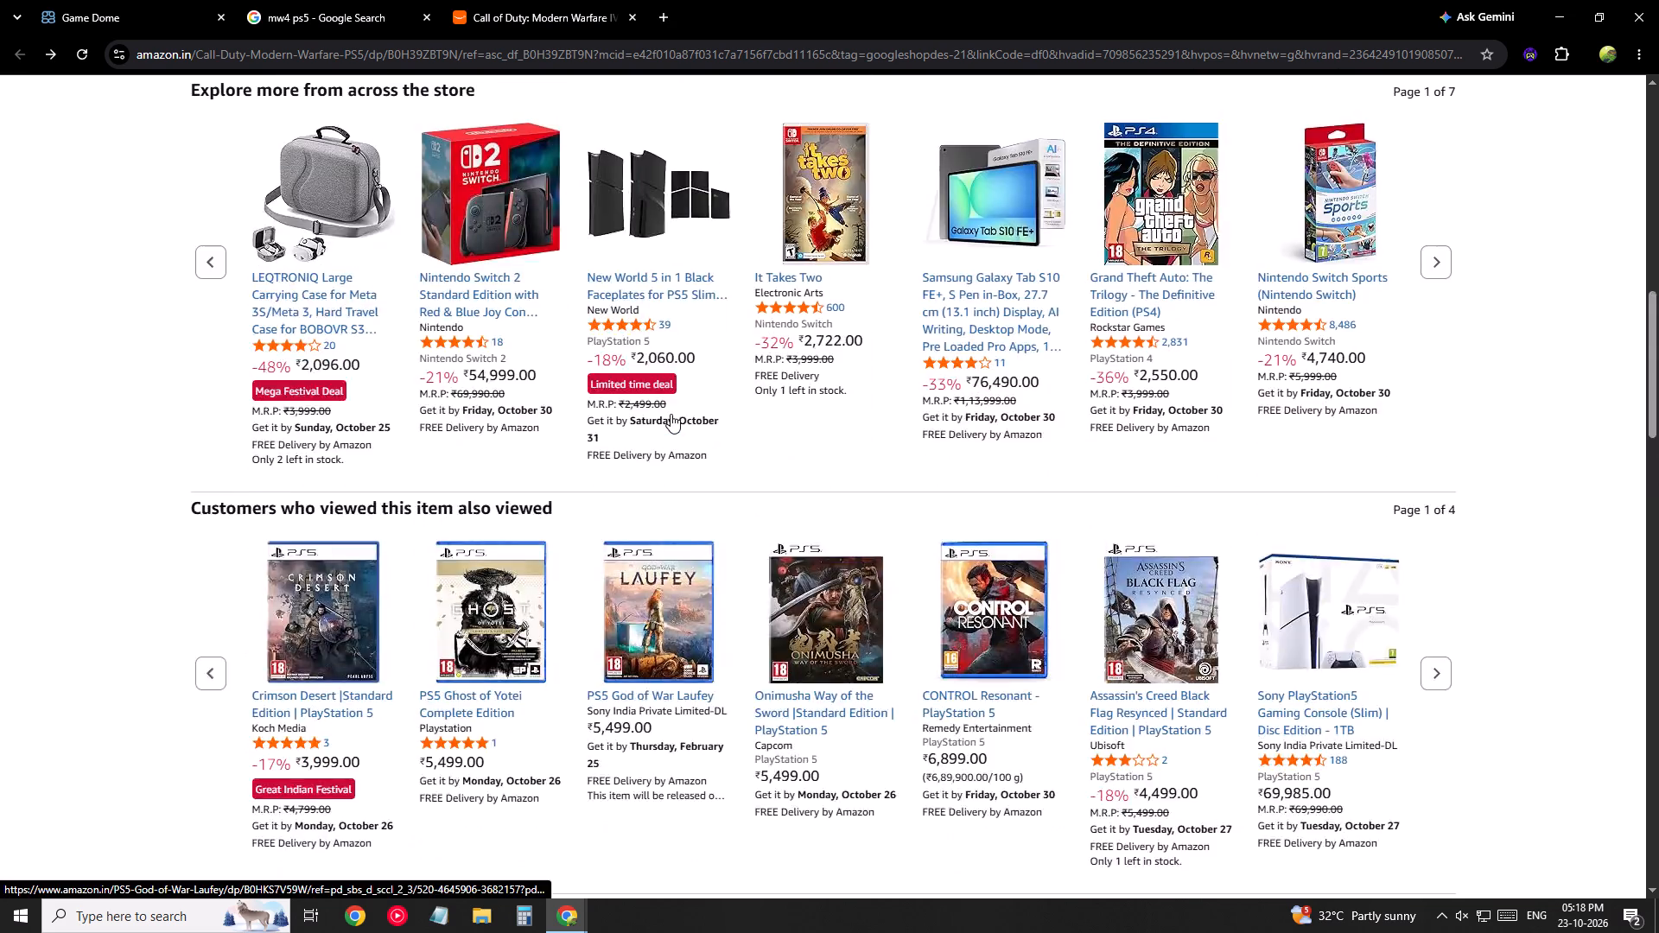
scroll(671, 414, up, 4)
scroll(671, 414, down, 1)
scroll(671, 414, up, 16)
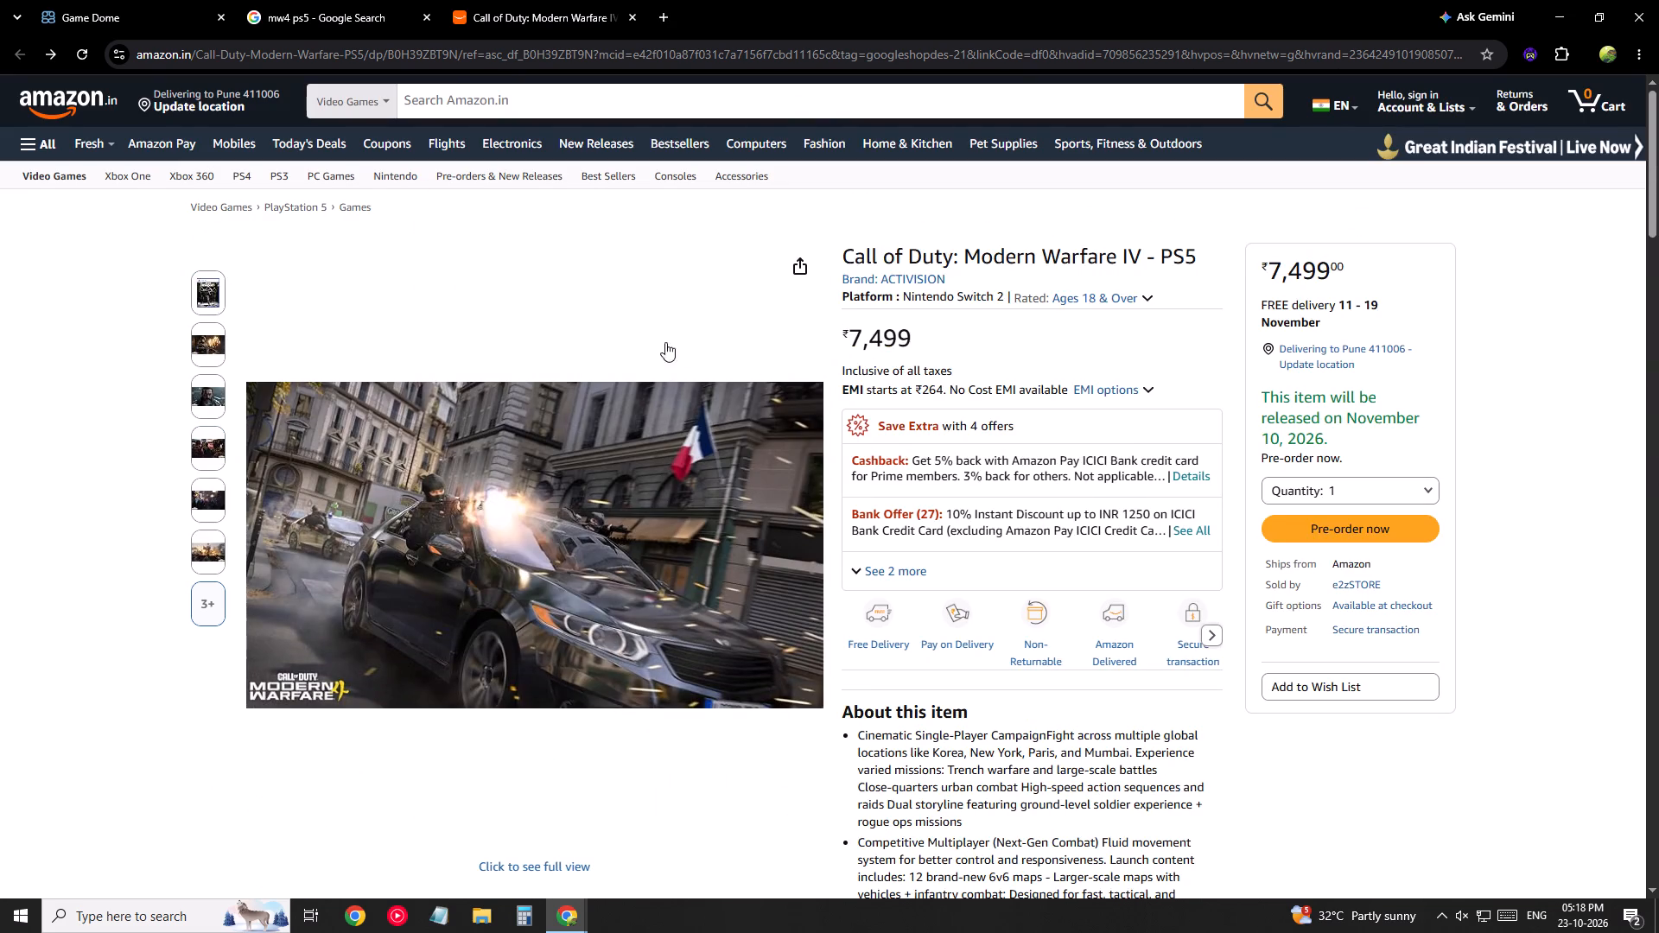
click(219, 289)
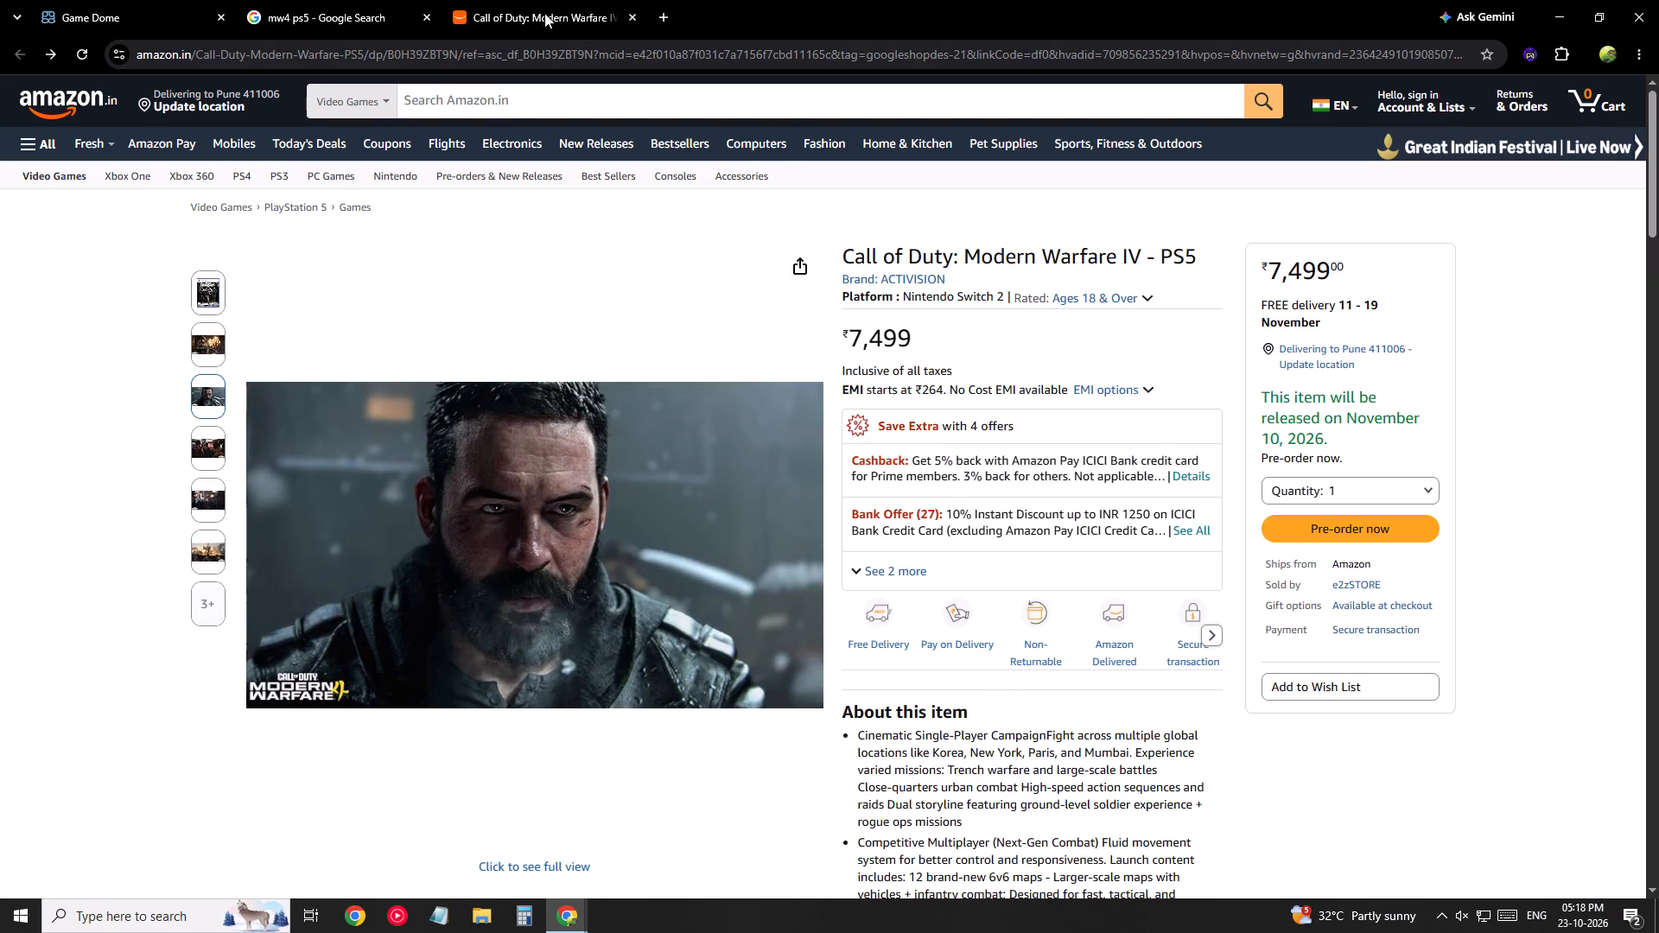
Search Google for "modern warfare 1 cd" and expand the overview of purchase options and pricing.
click(410, 57)
key(BackSpace)
key(BackSpace)
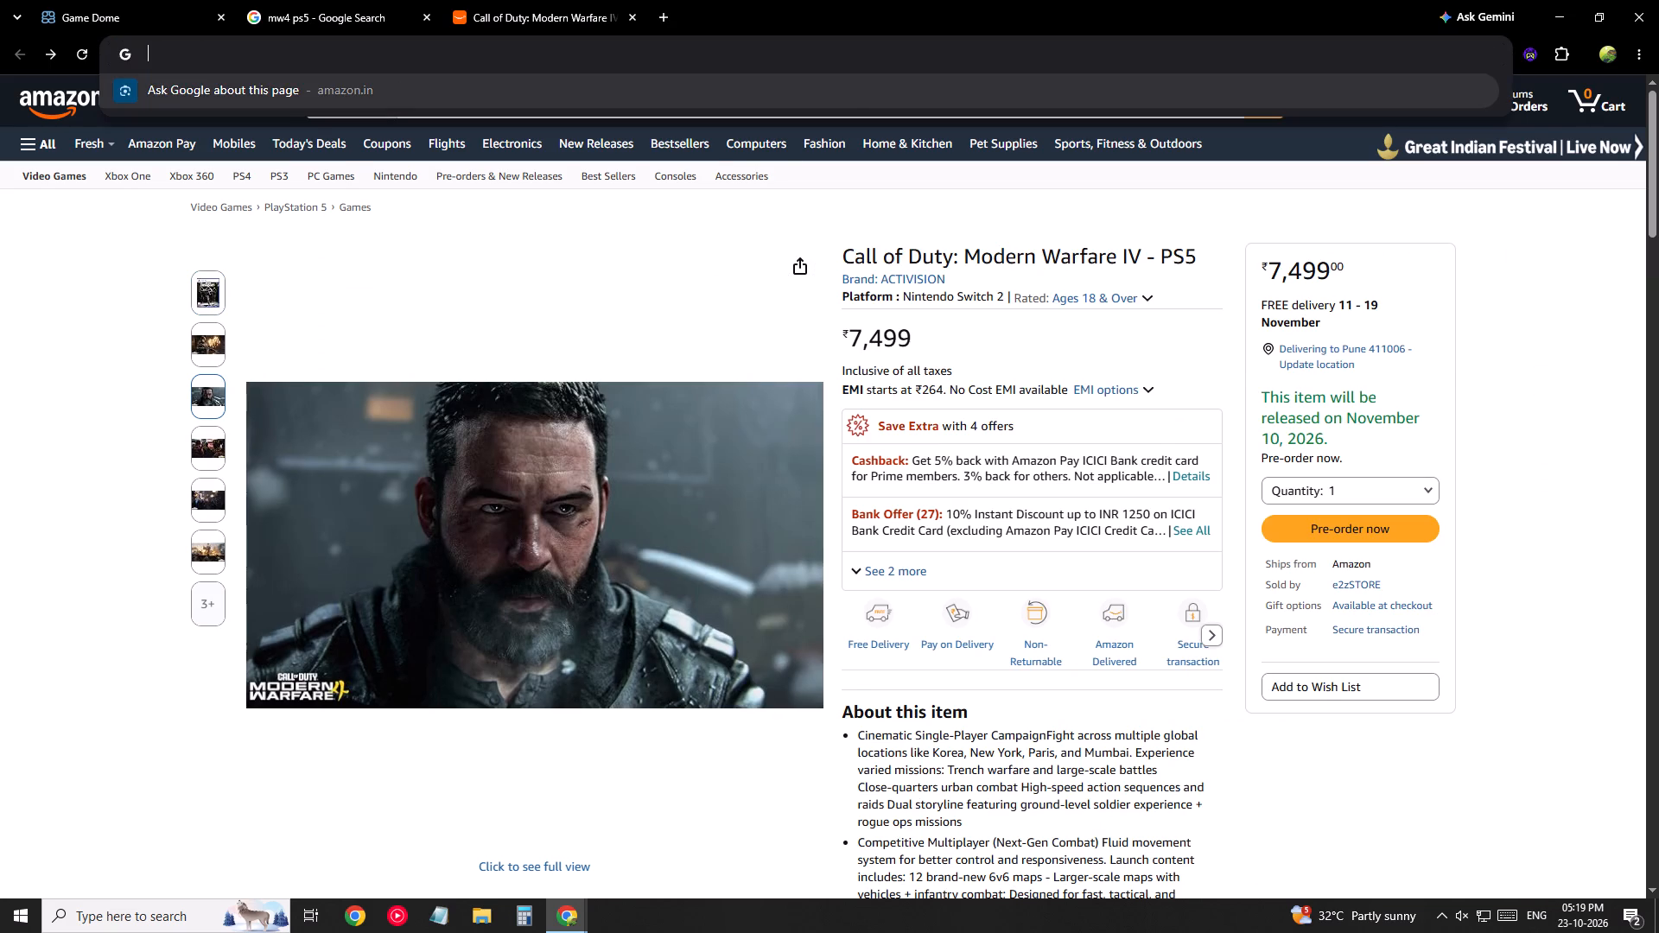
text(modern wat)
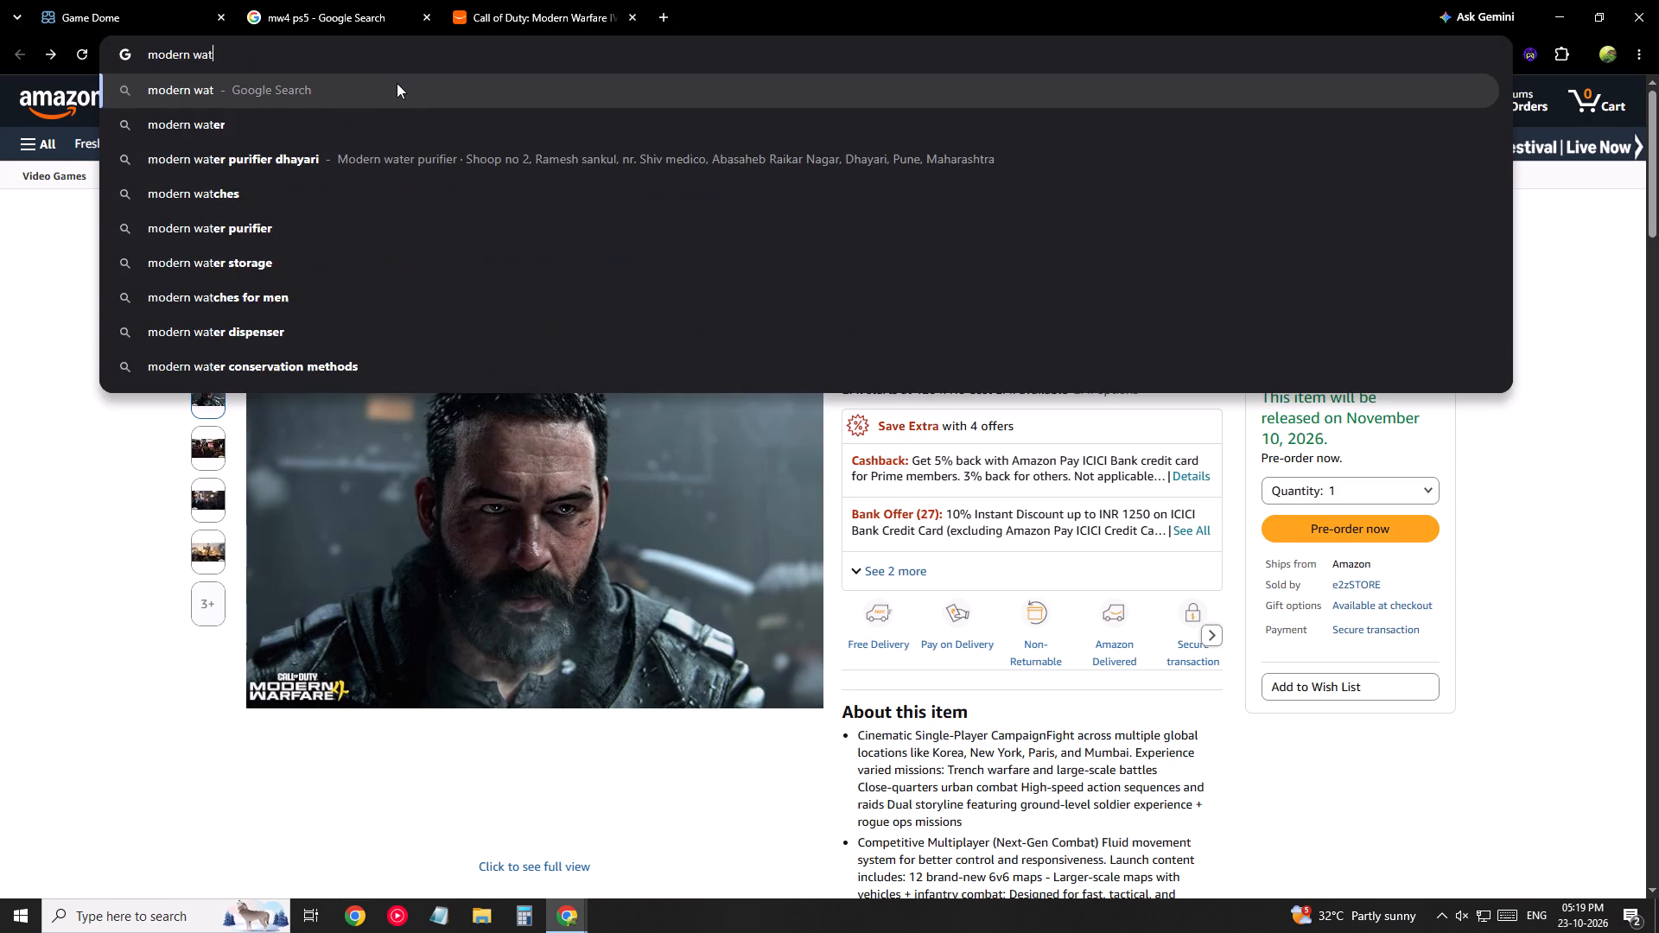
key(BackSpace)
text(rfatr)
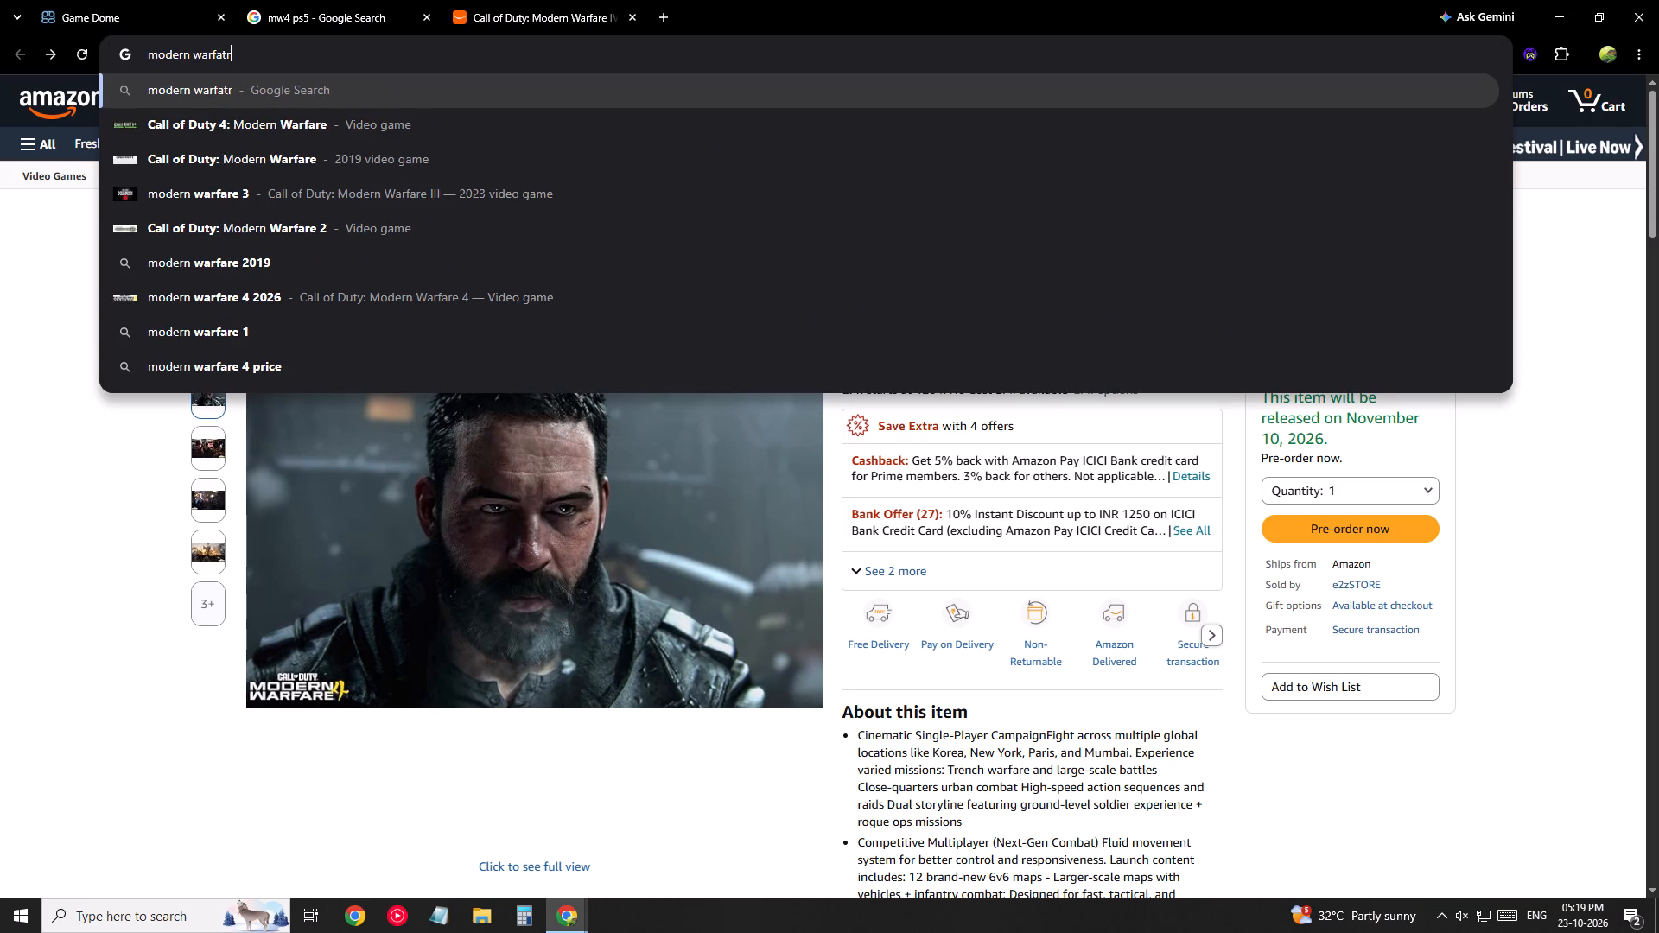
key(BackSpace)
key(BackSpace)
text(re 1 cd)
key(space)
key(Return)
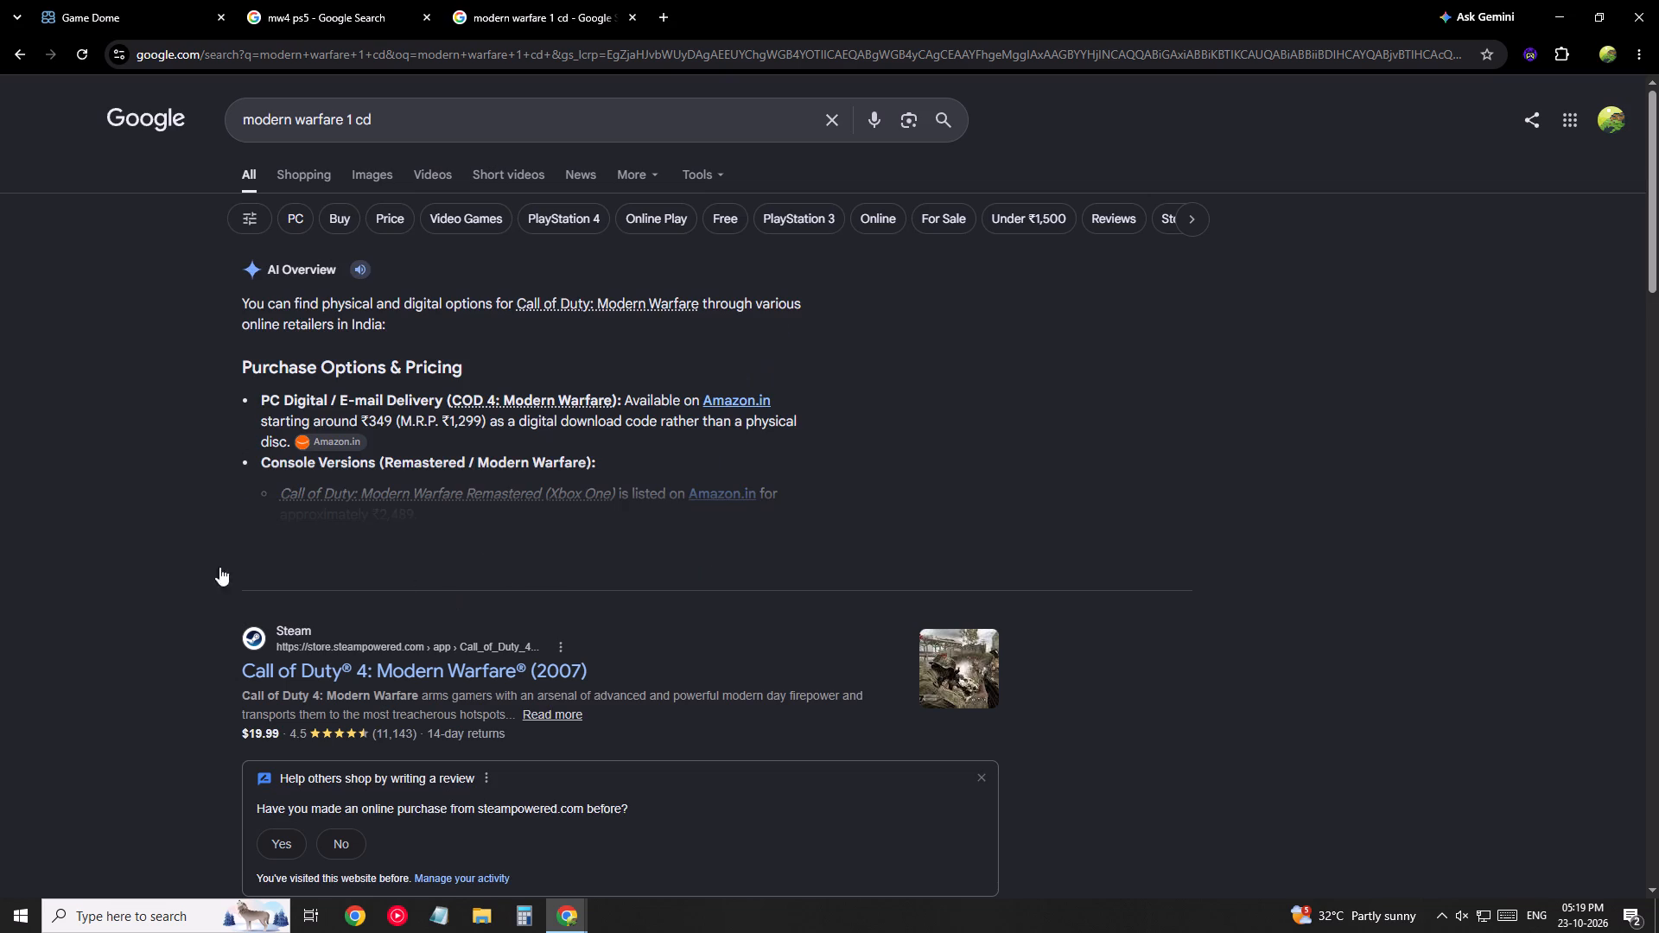
click(425, 551)
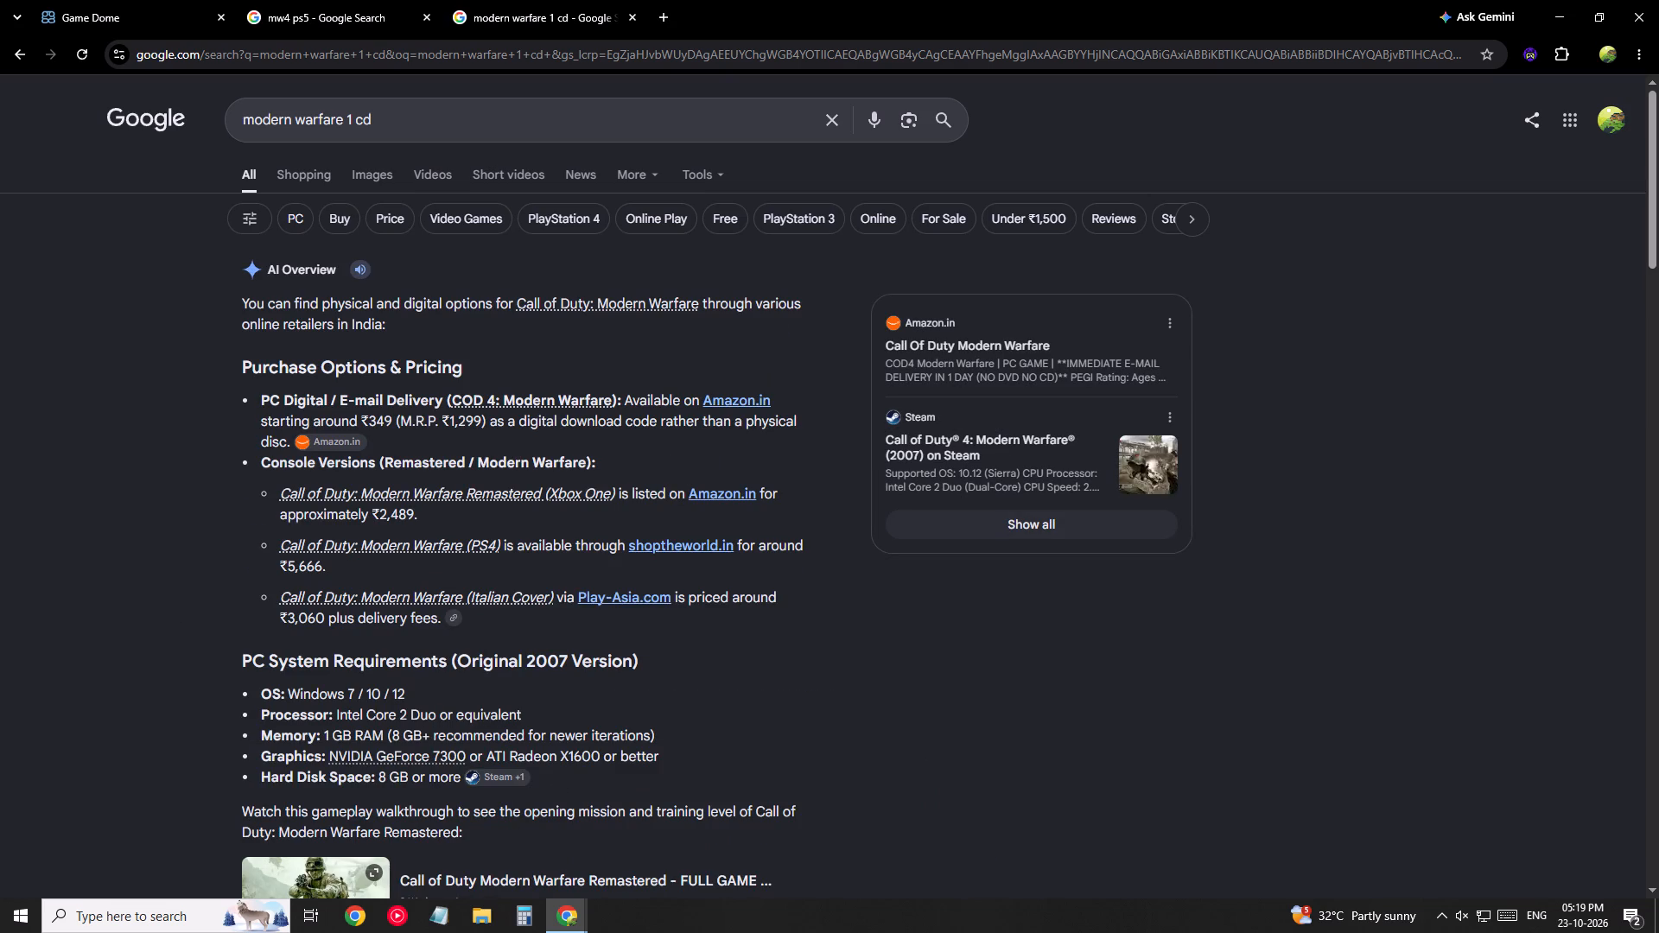
Open the overview's Amazon.in link for the PC edition and browse the Call of Duty: Modern Warfare results and prices.
click(747, 397)
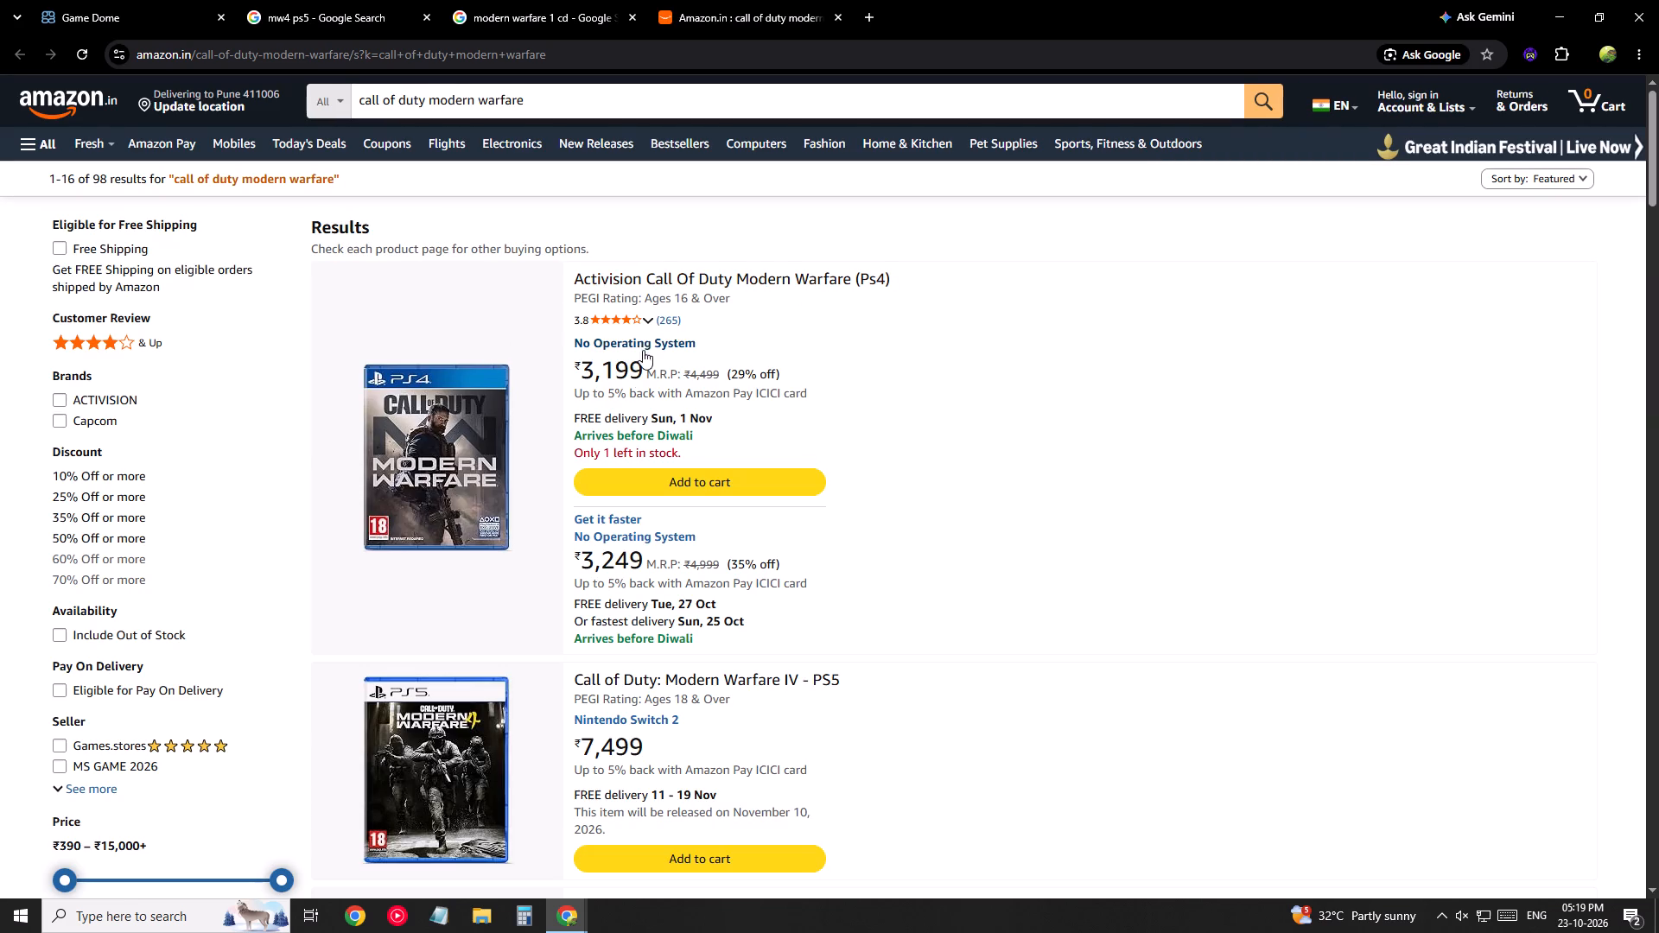
scroll(658, 443, down, 1)
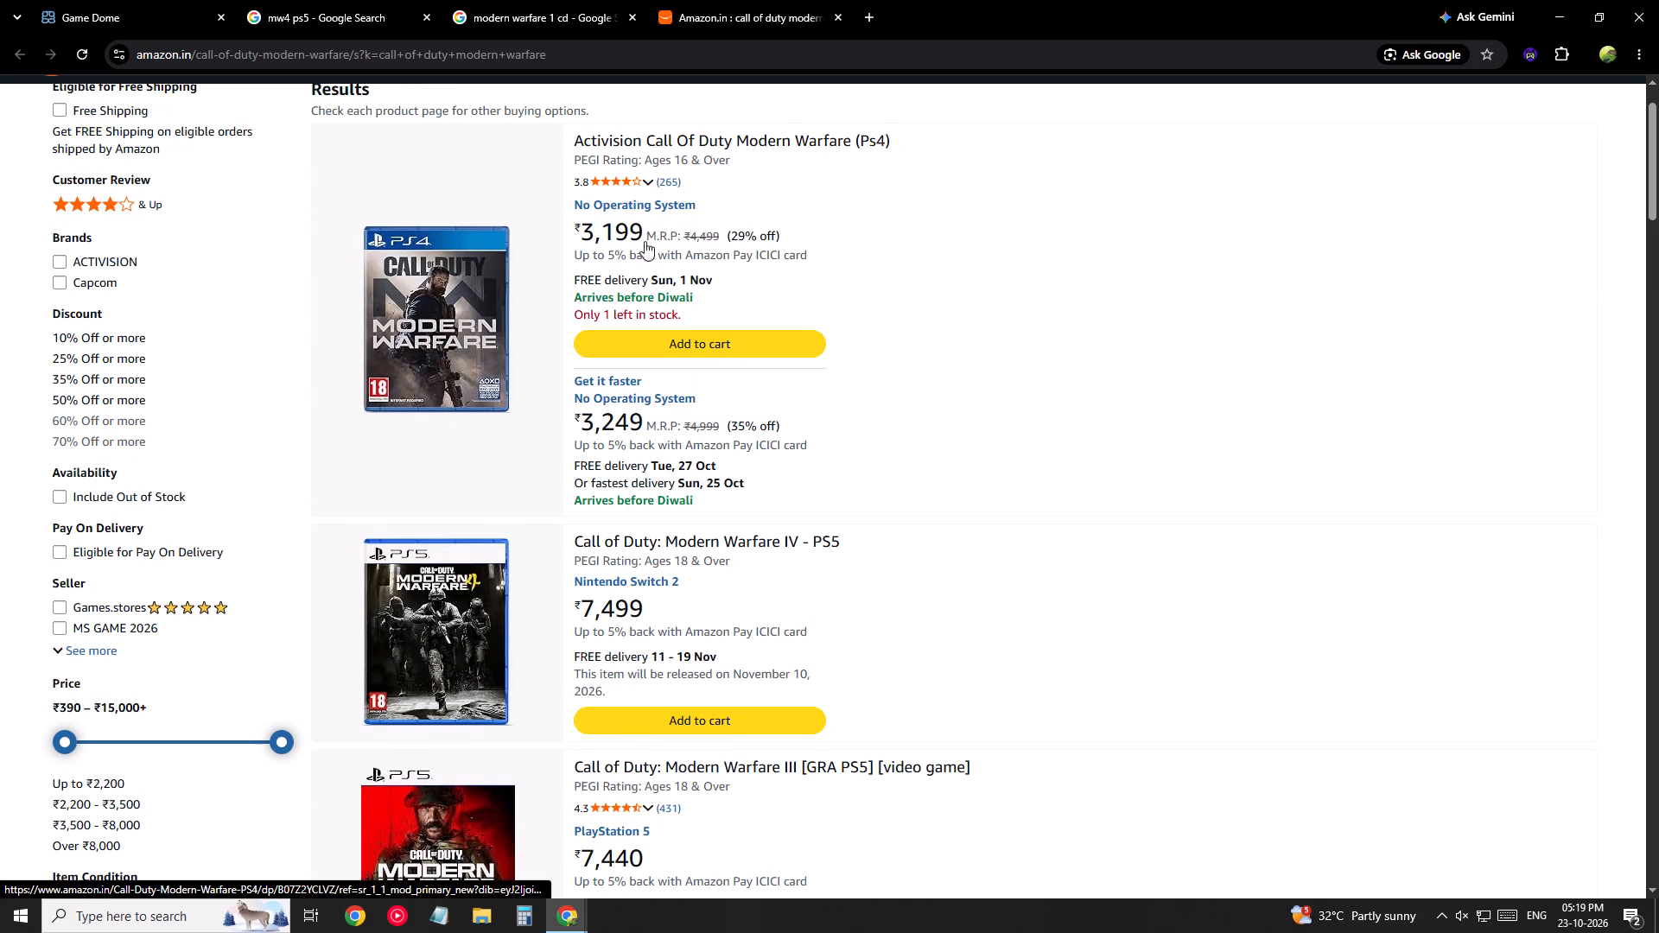
scroll(546, 394, down, 4)
scroll(790, 454, down, 3)
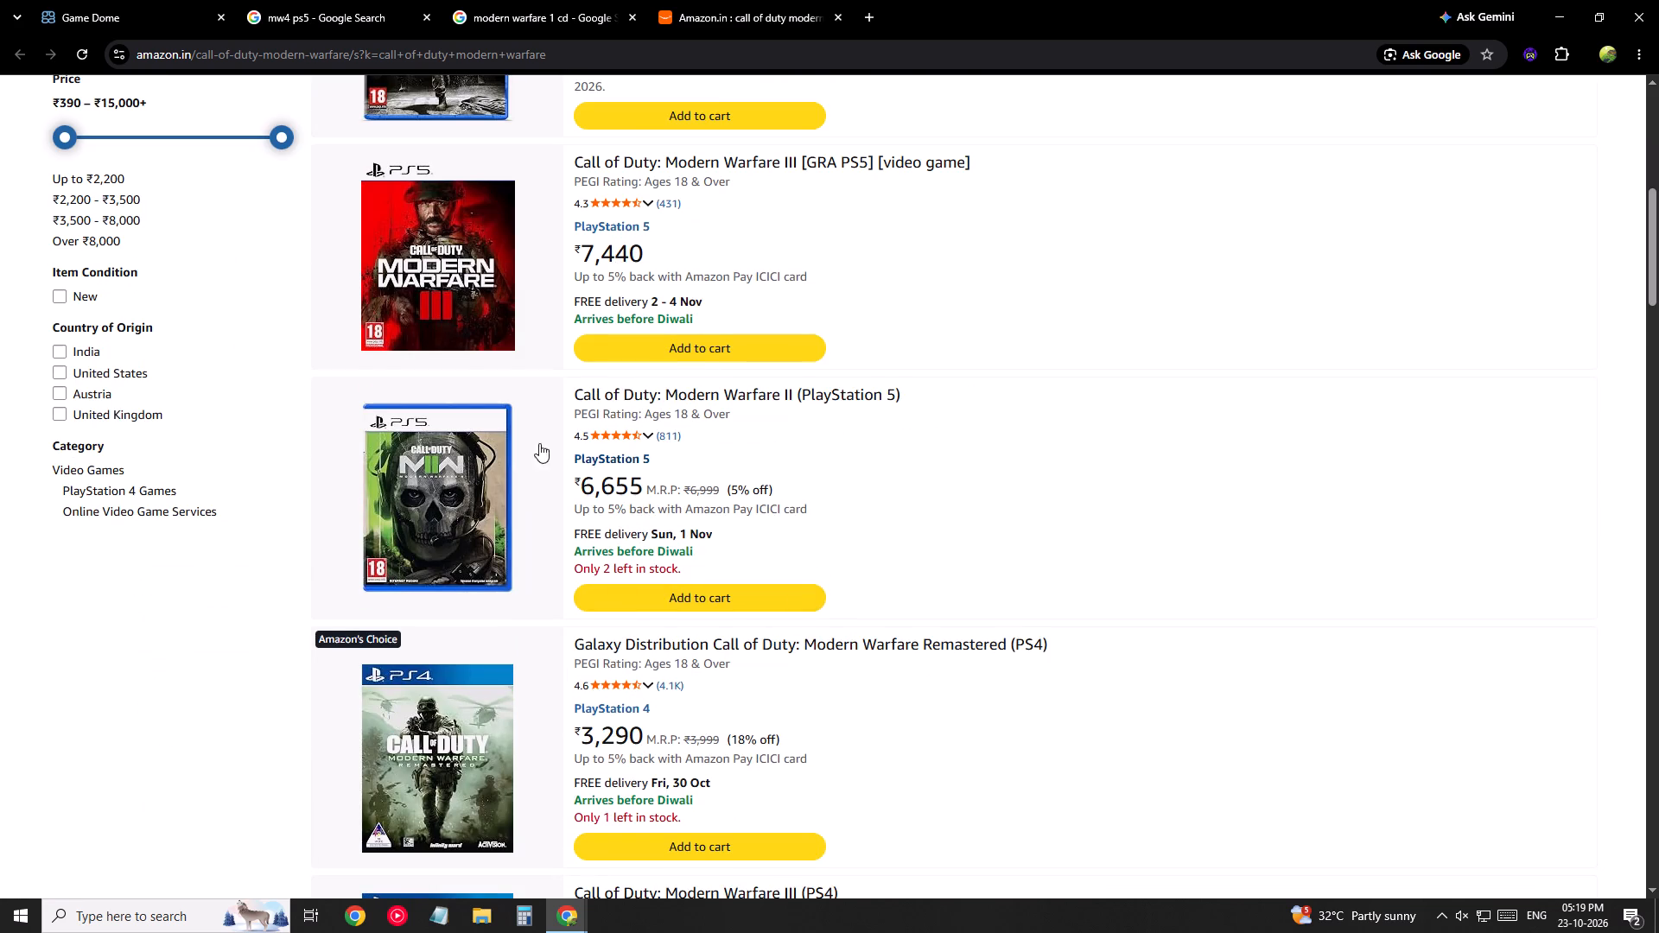
scroll(658, 517, down, 2)
scroll(609, 574, down, 2)
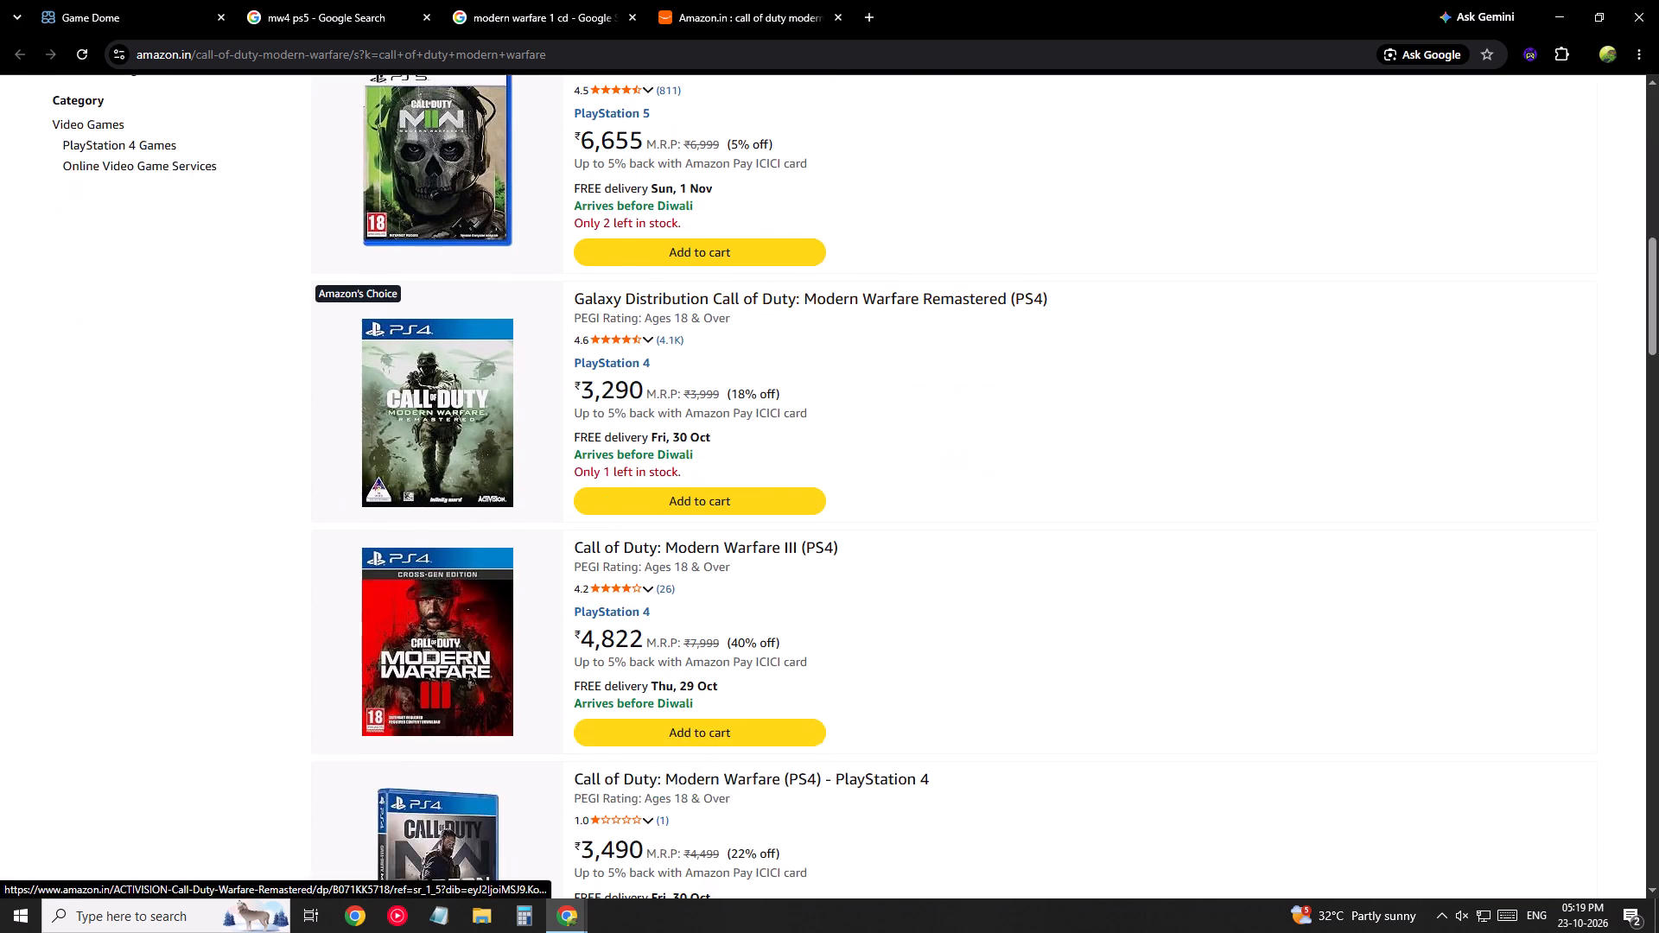
scroll(621, 561, down, 7)
scroll(486, 509, down, 4)
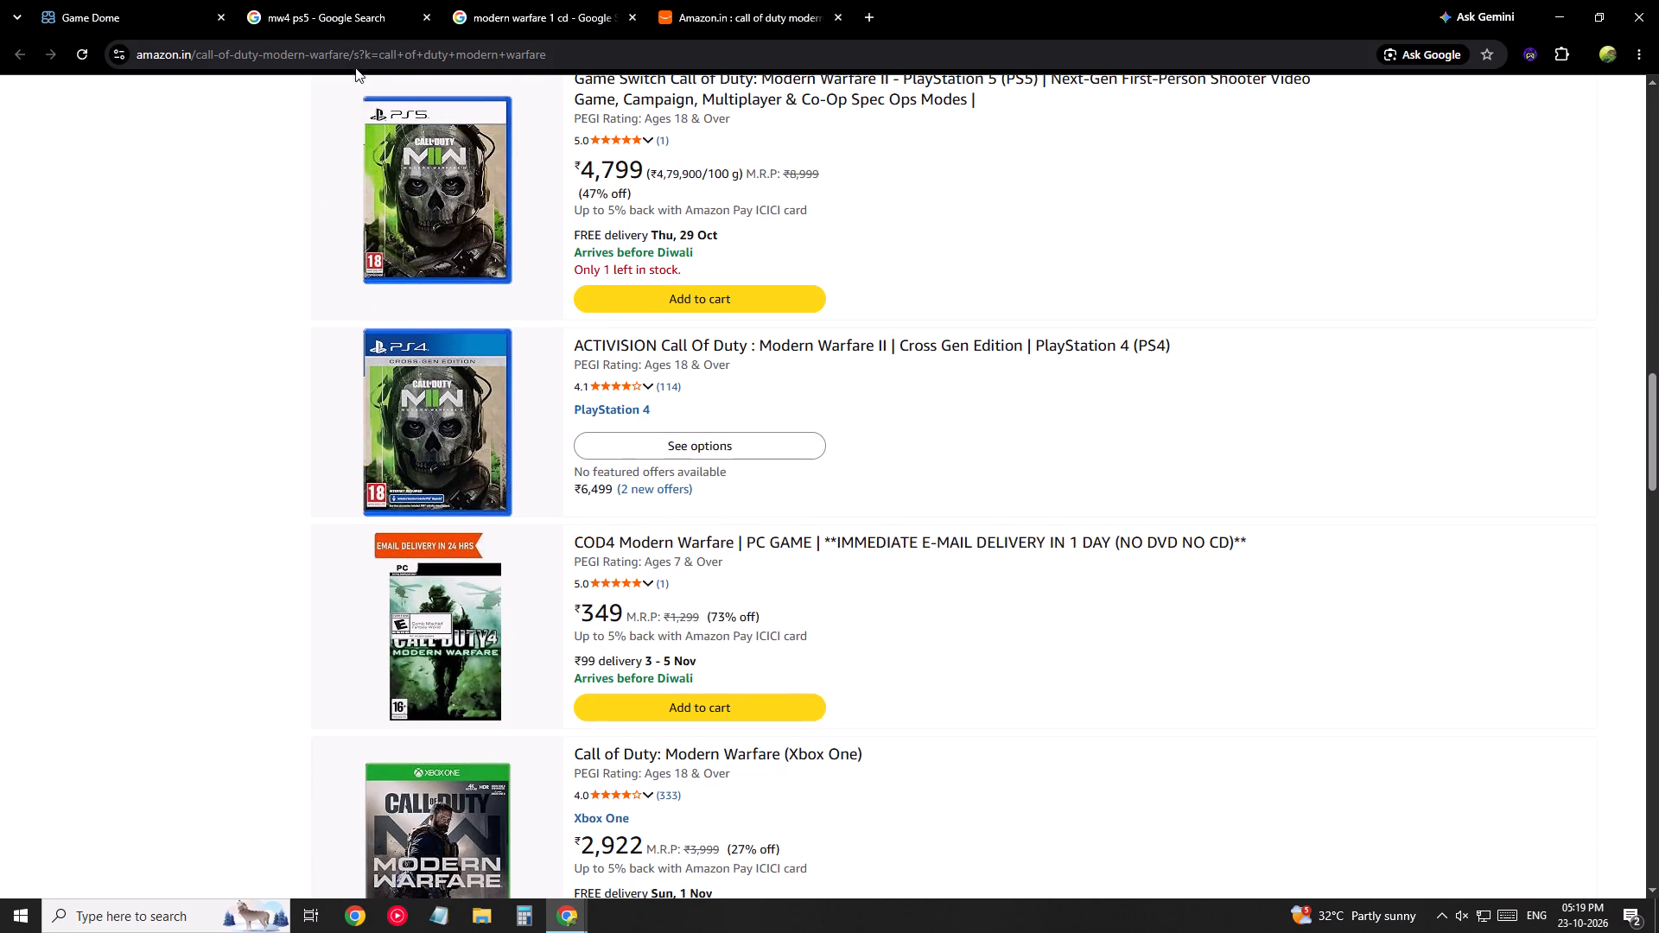
Search Google for "modern warfare 1 steam" and open the Steam store page for Call of Duty: Modern Warfare.
click(391, 57)
key(BackSpace)
key(BackSpace)
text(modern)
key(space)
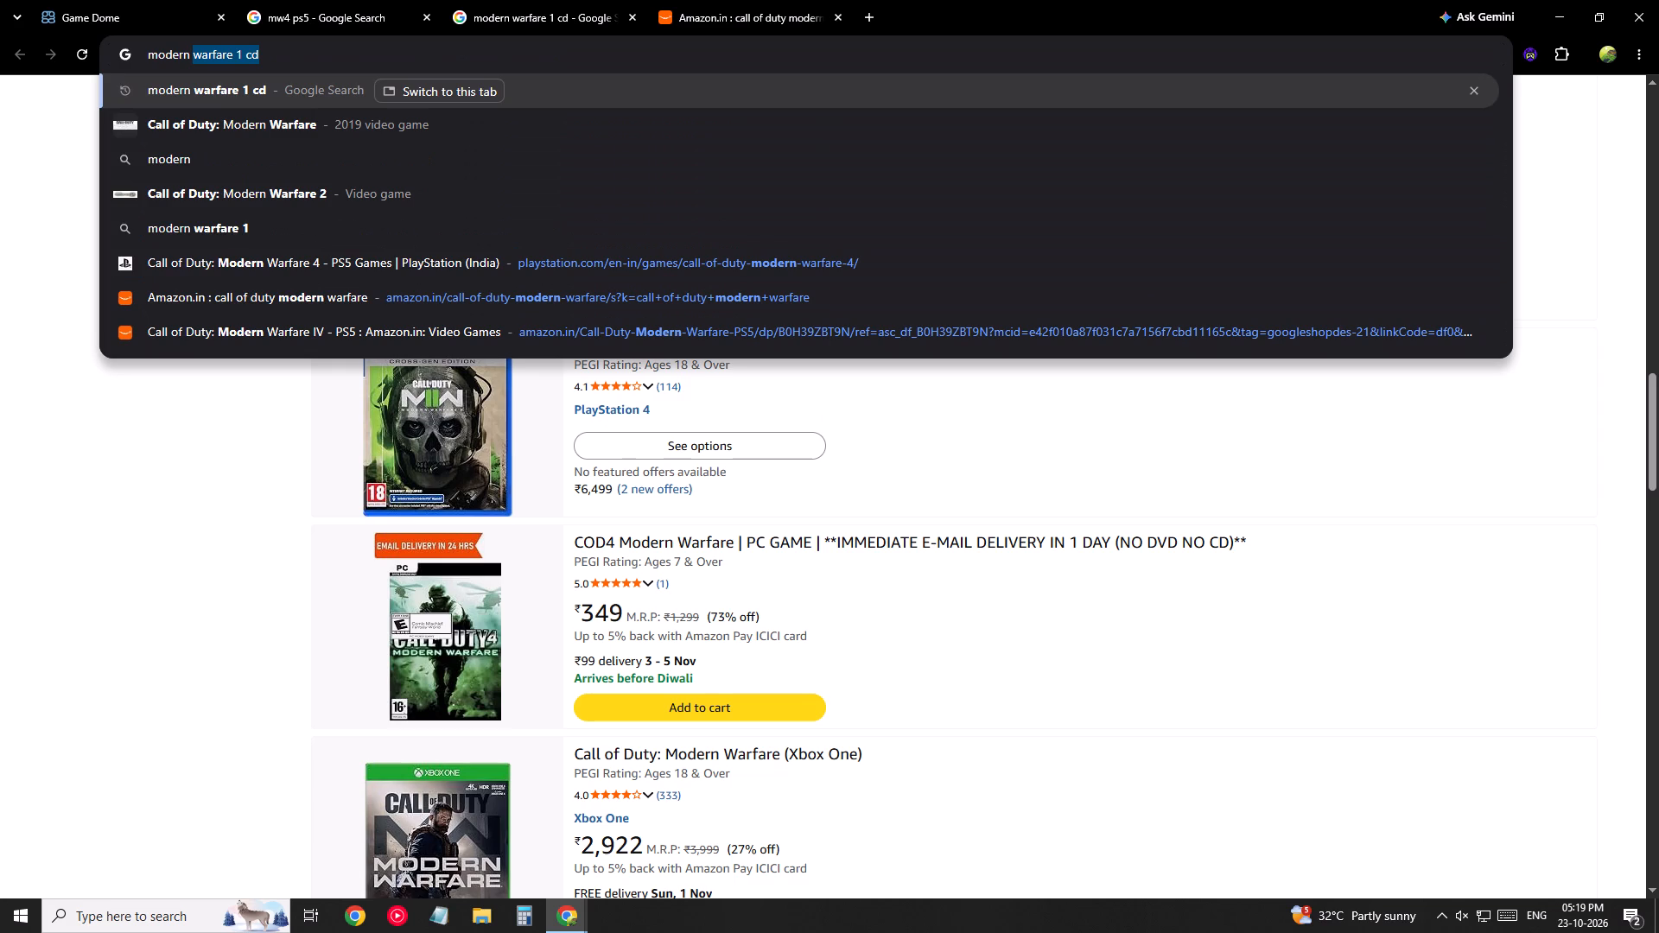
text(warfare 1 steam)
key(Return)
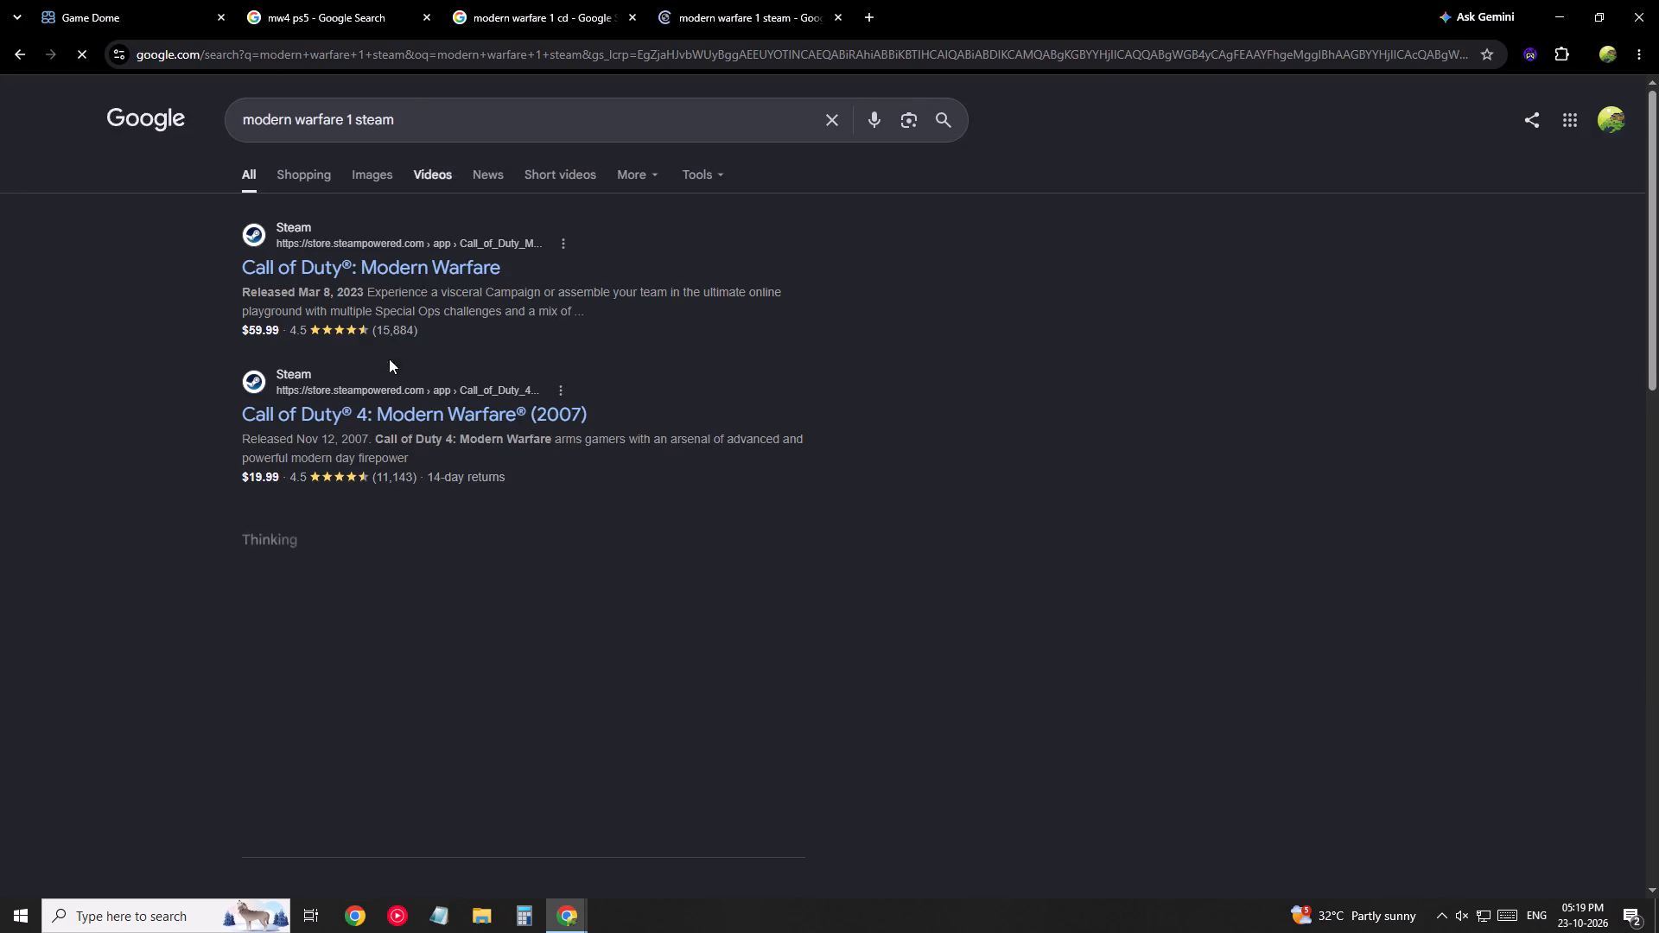
click(419, 258)
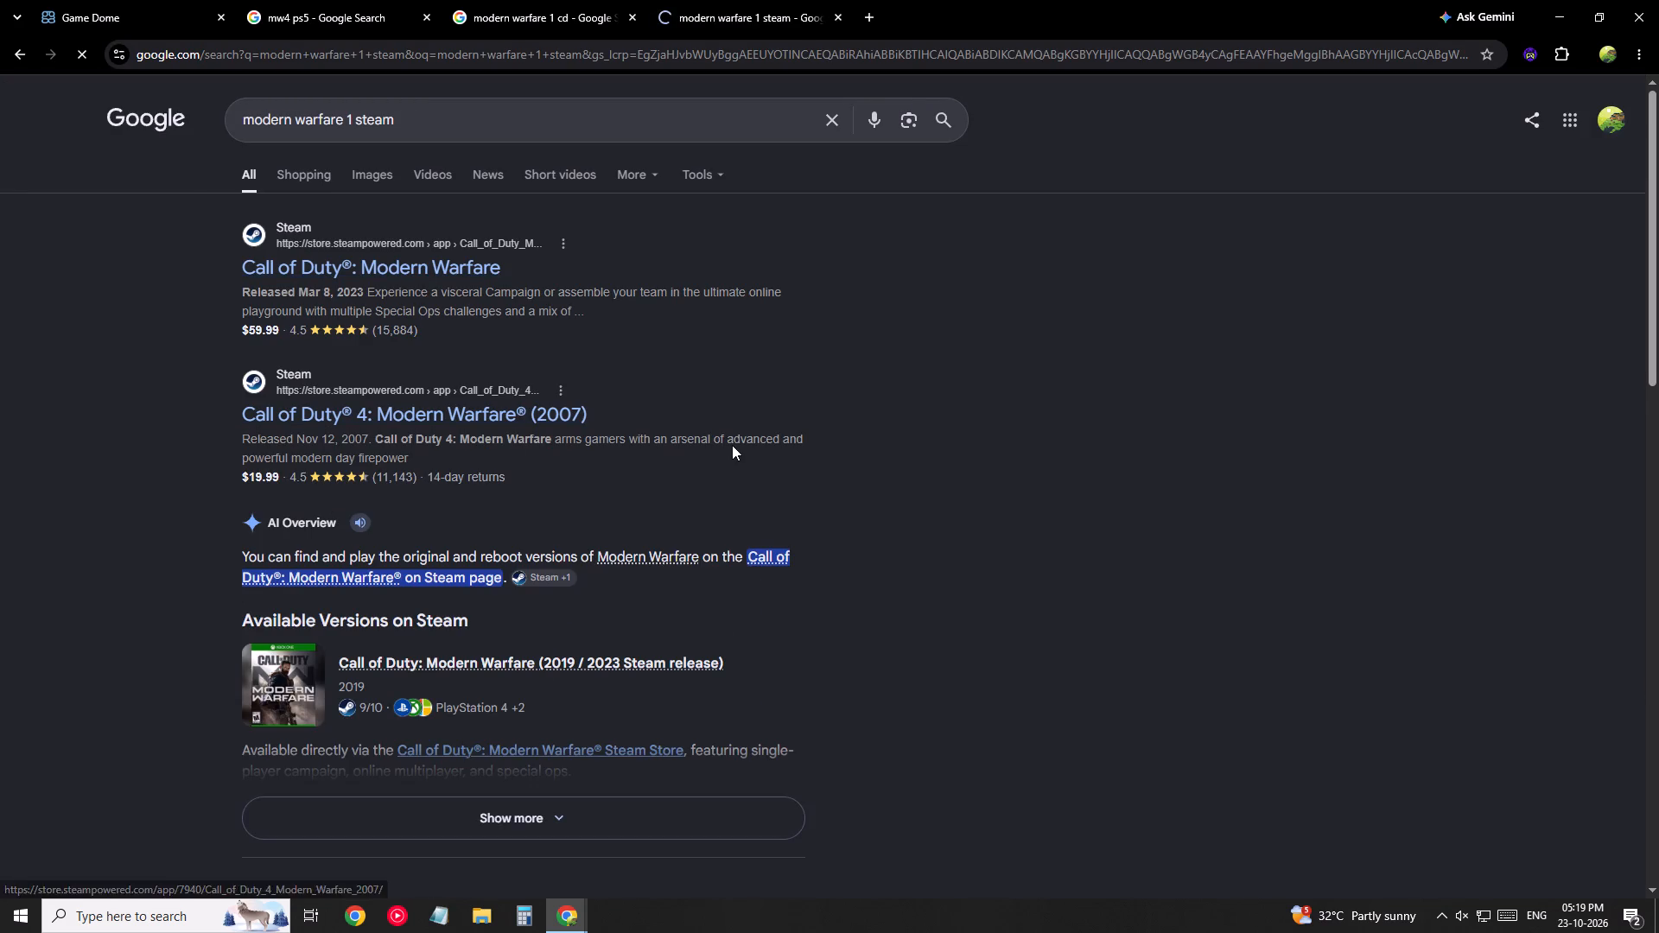
Examine the Steam page's Standard Edition price, CoD Points, add-on content, game description and system requirements.
scroll(631, 562, down, 5)
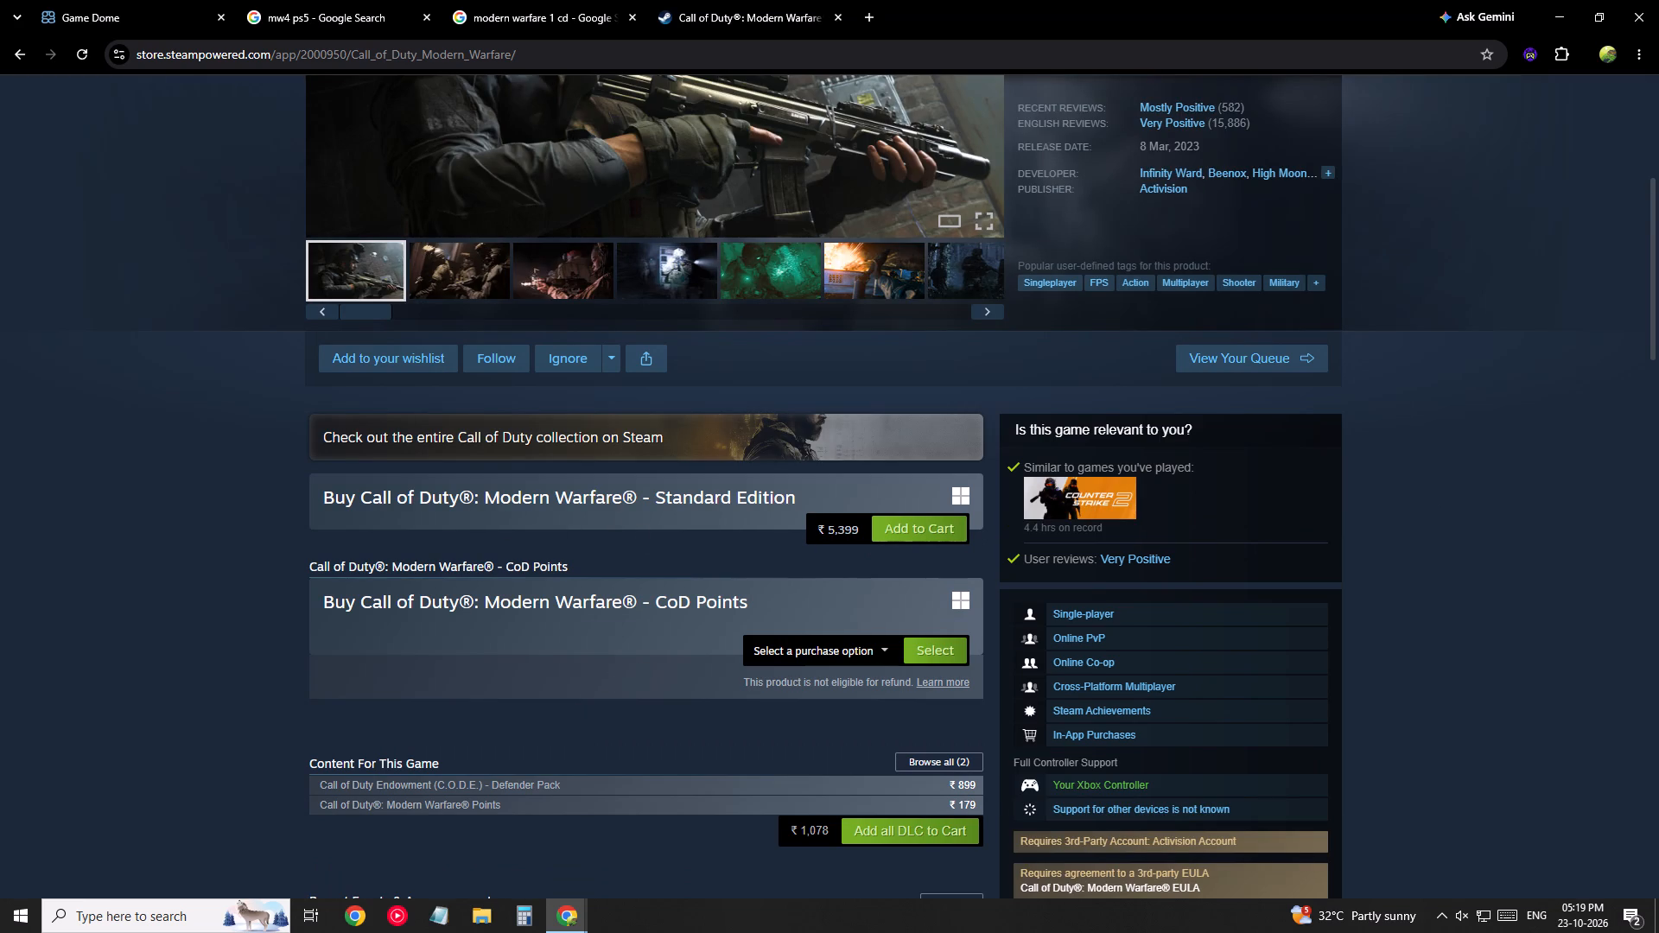
drag(863, 532, 815, 536)
click(752, 611)
scroll(680, 661, down, 2)
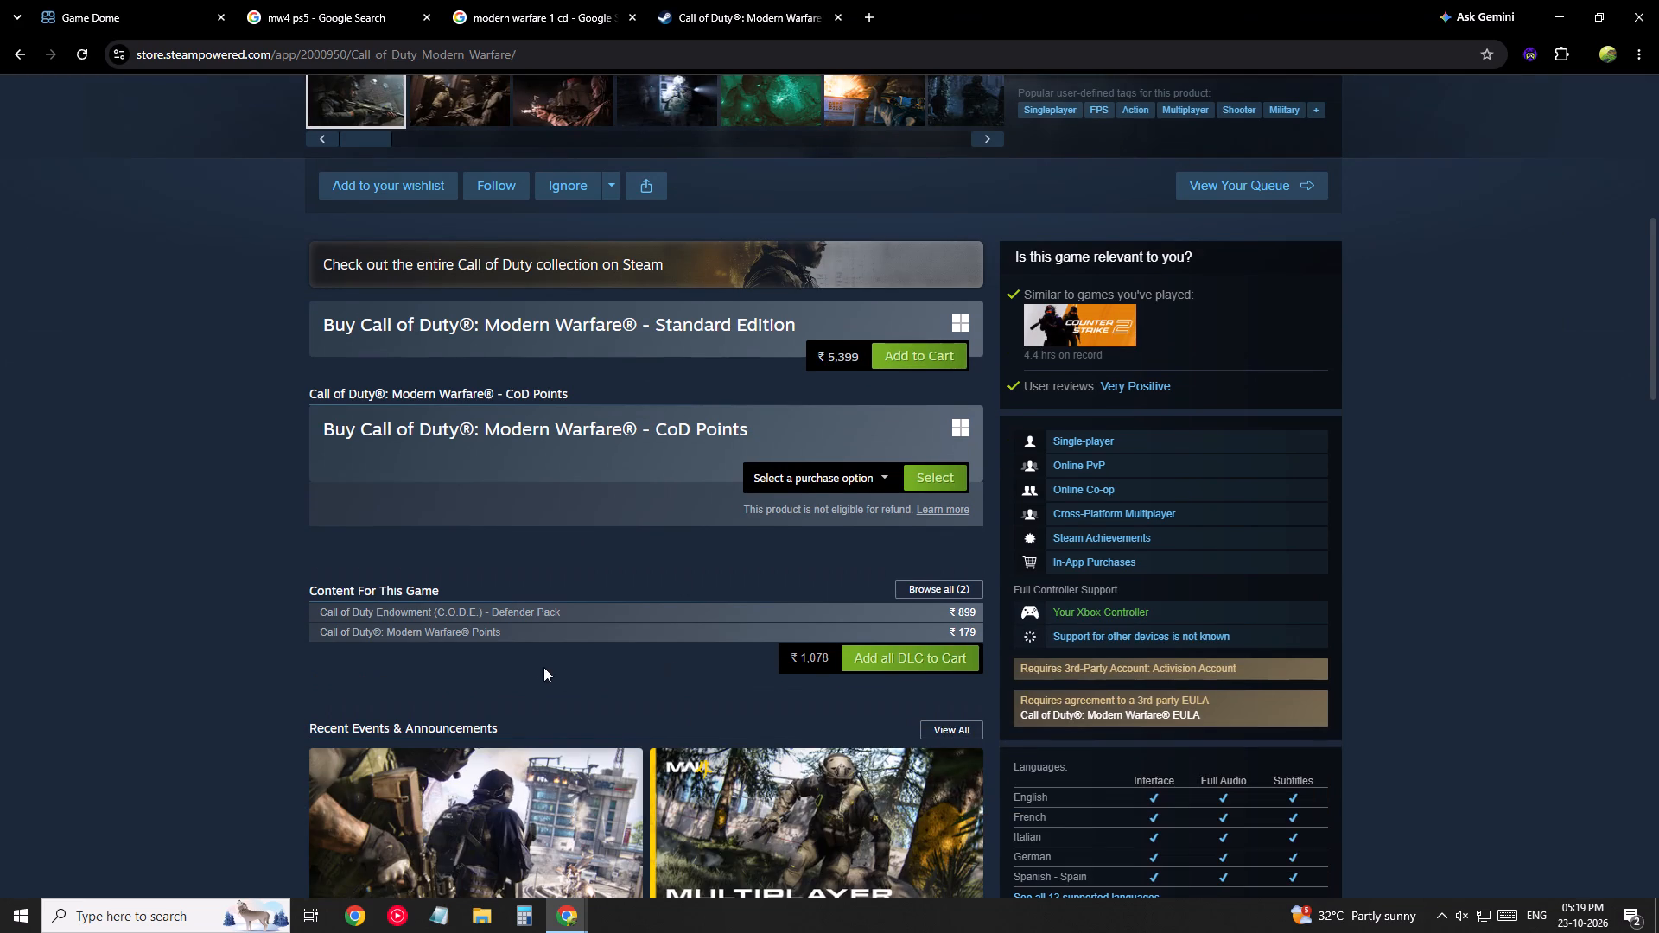
scroll(516, 634, down, 3)
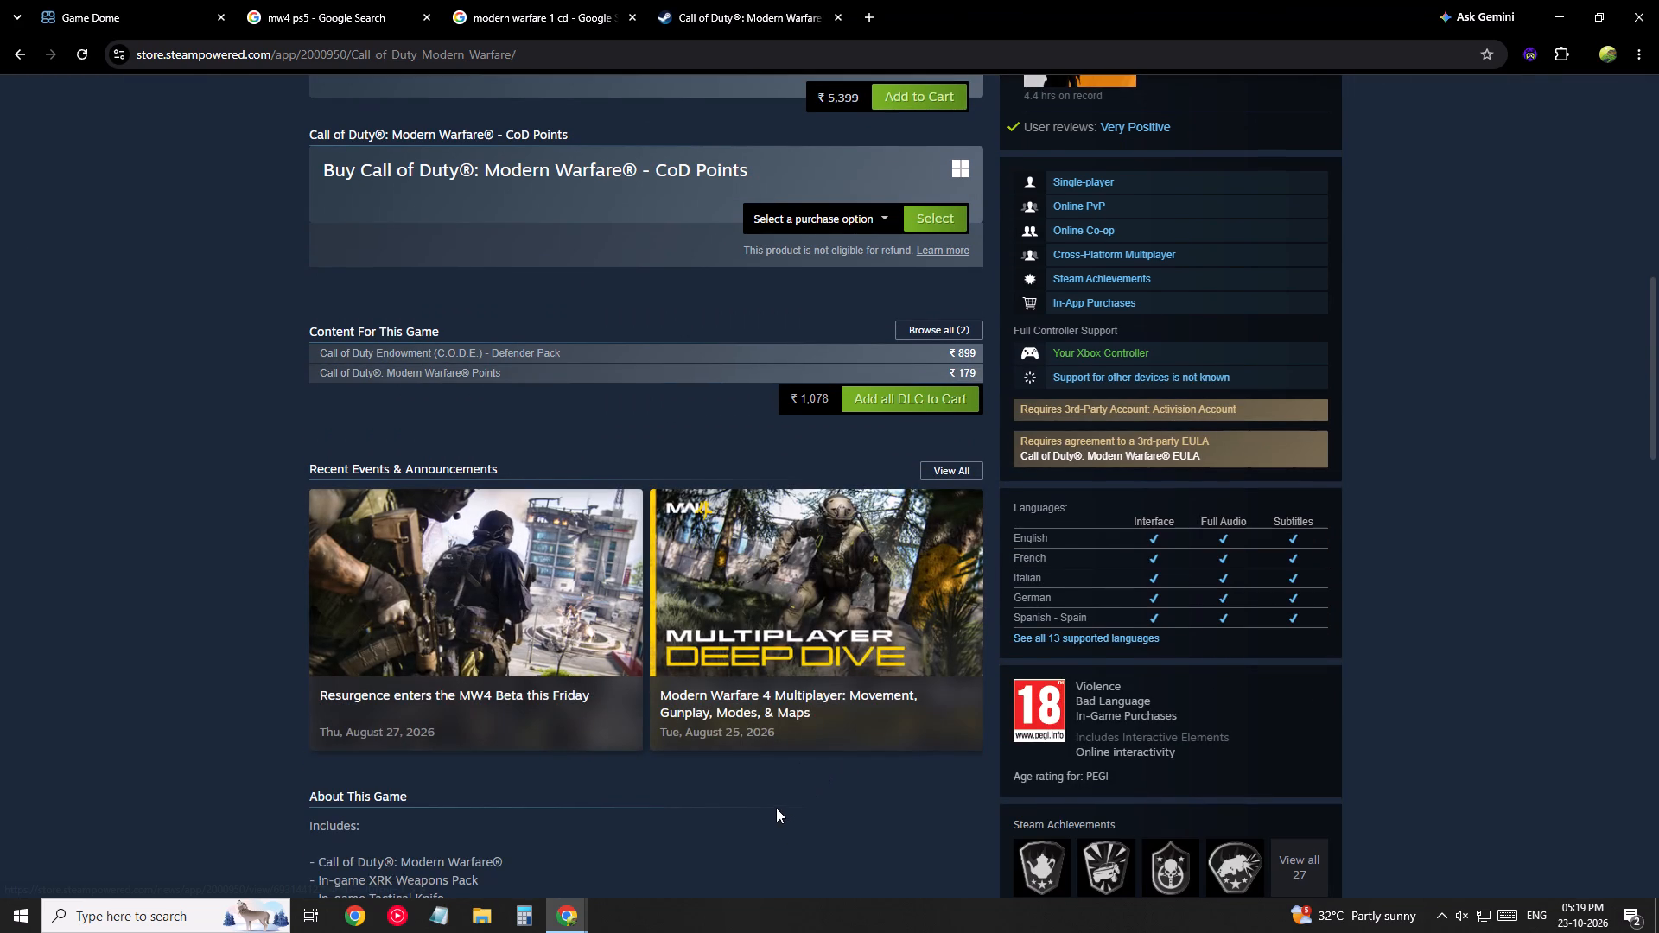
scroll(776, 808, up, 13)
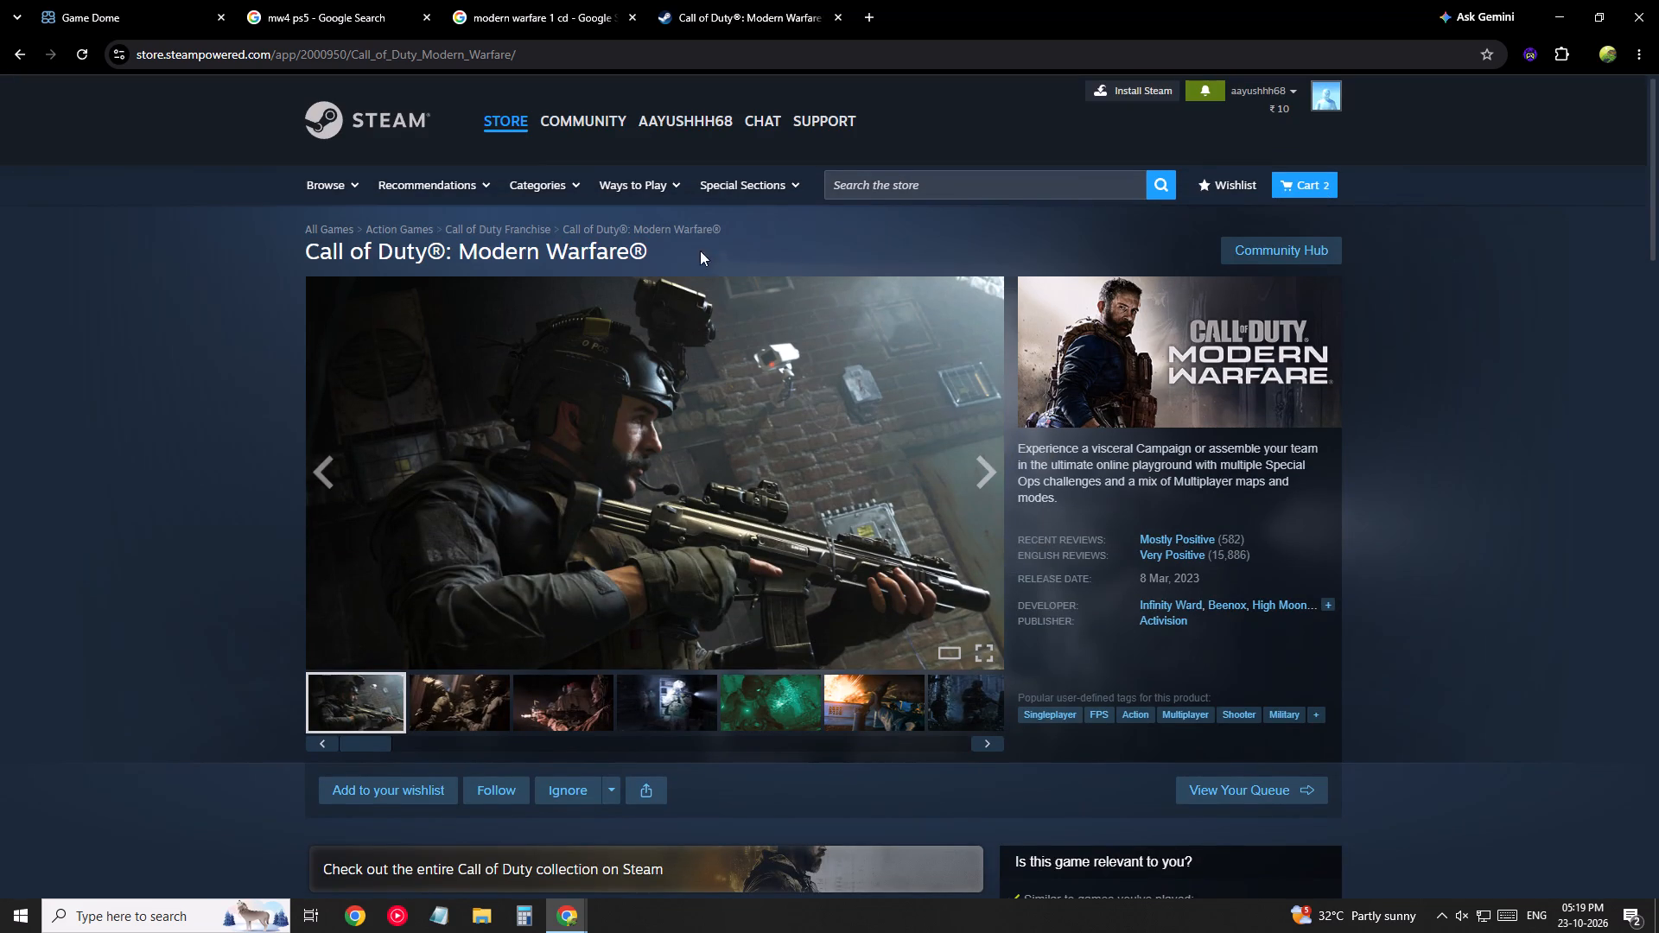
scroll(1066, 533, down, 4)
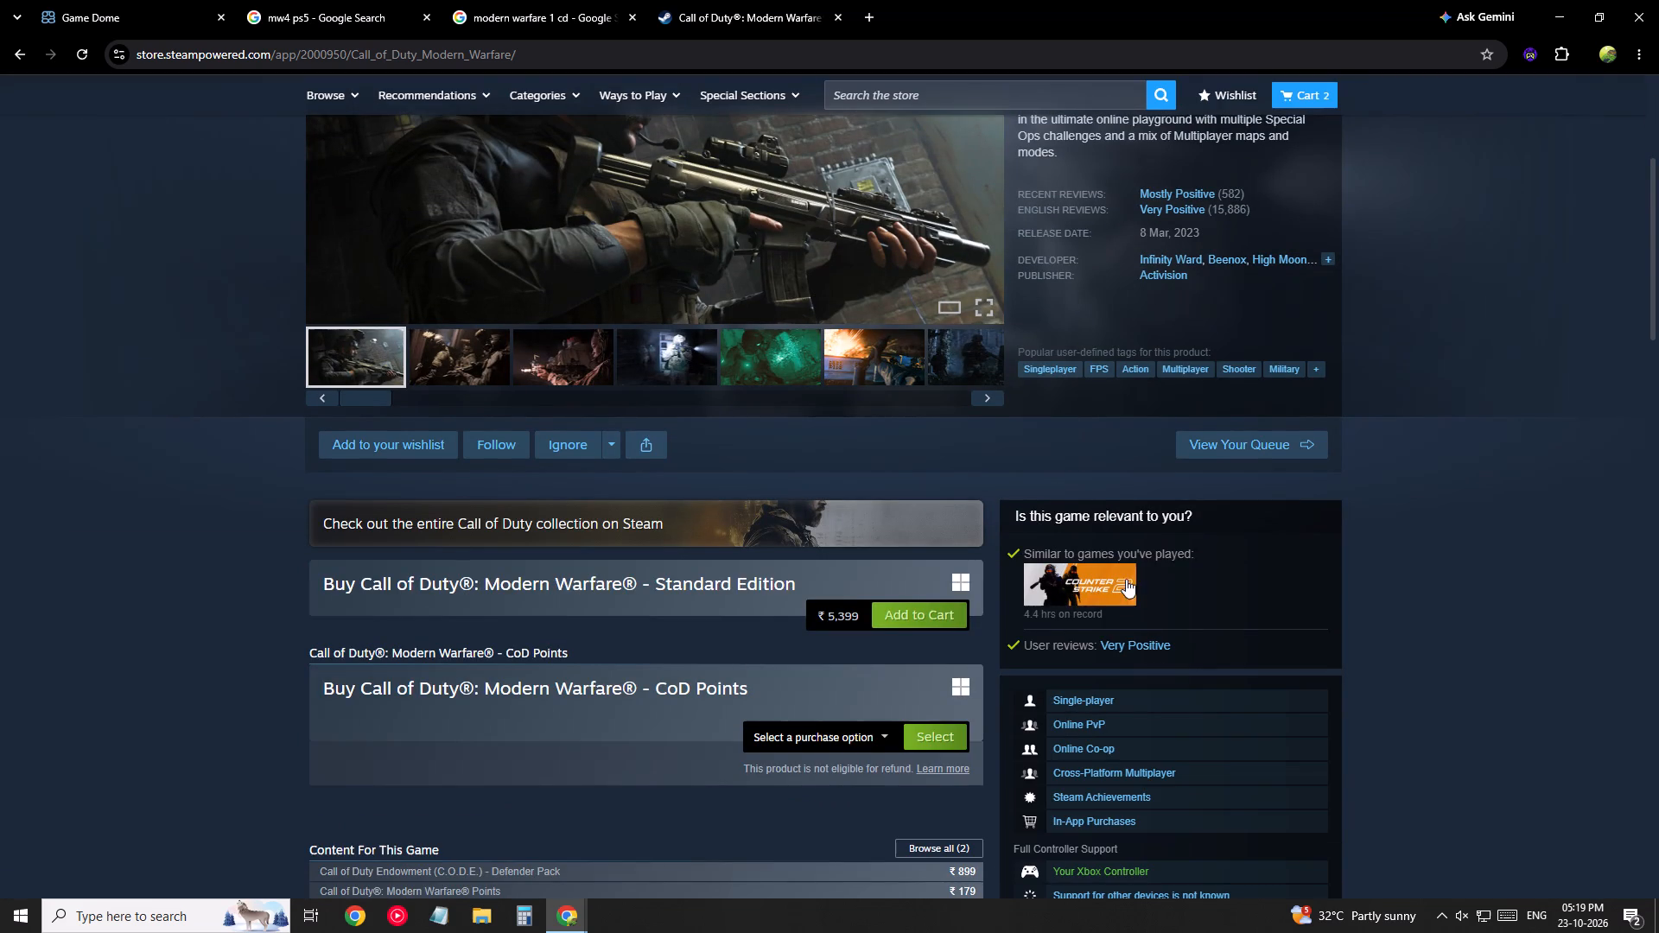
scroll(486, 584, down, 2)
scroll(625, 491, down, 4)
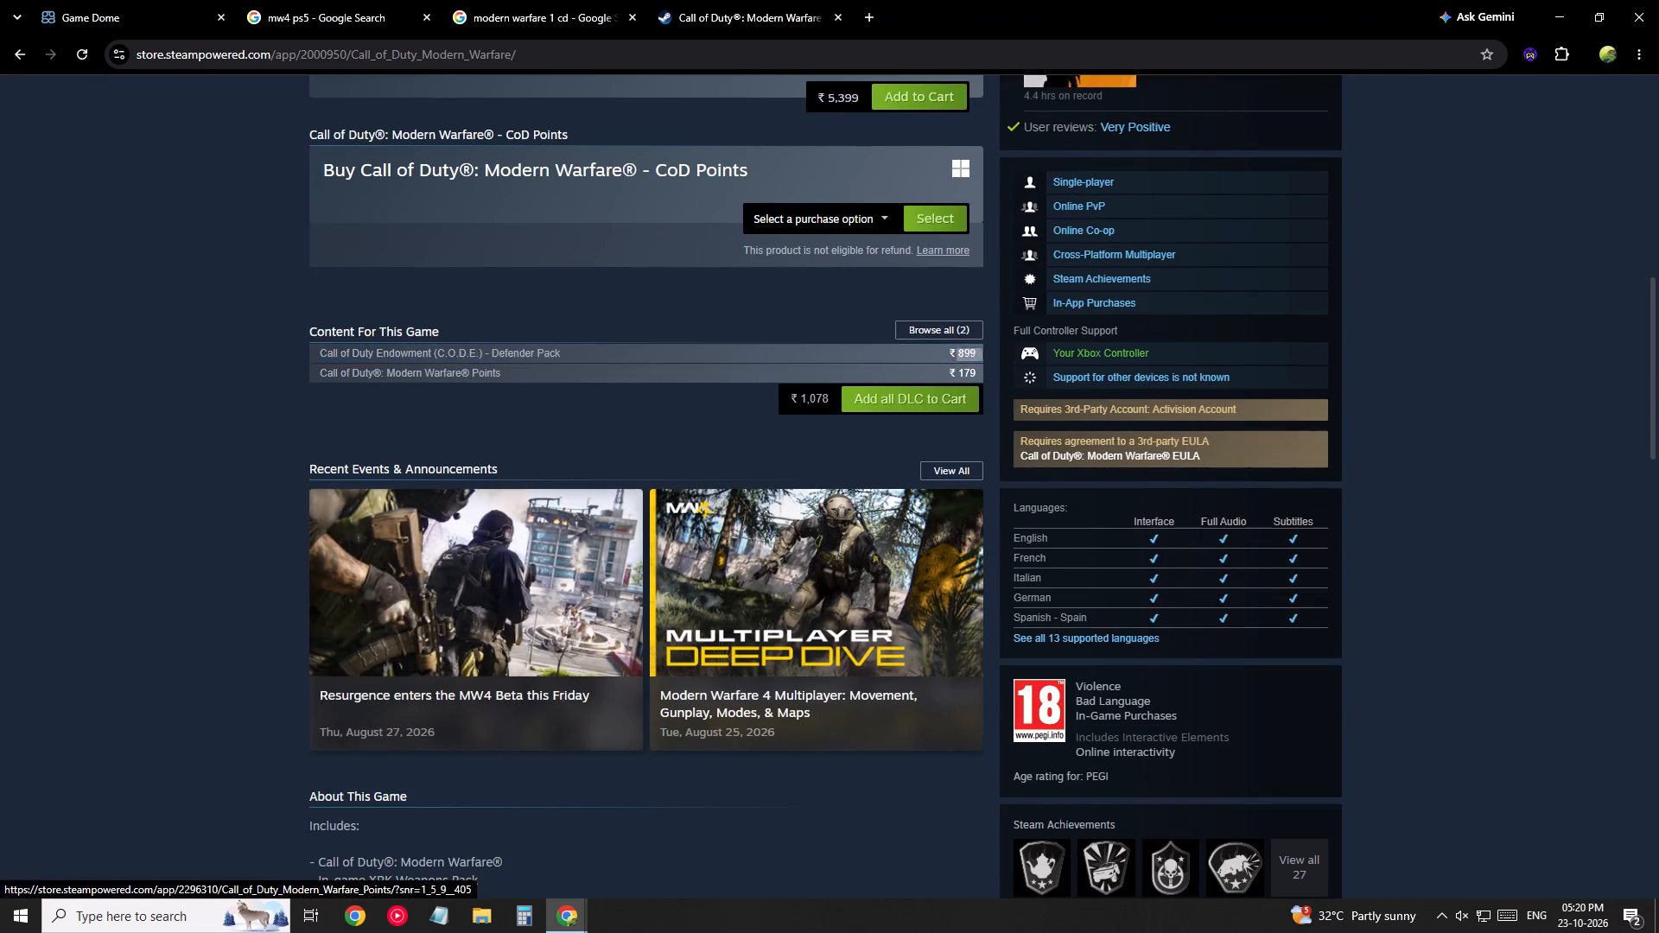
scroll(480, 528, down, 4)
scroll(514, 447, down, 3)
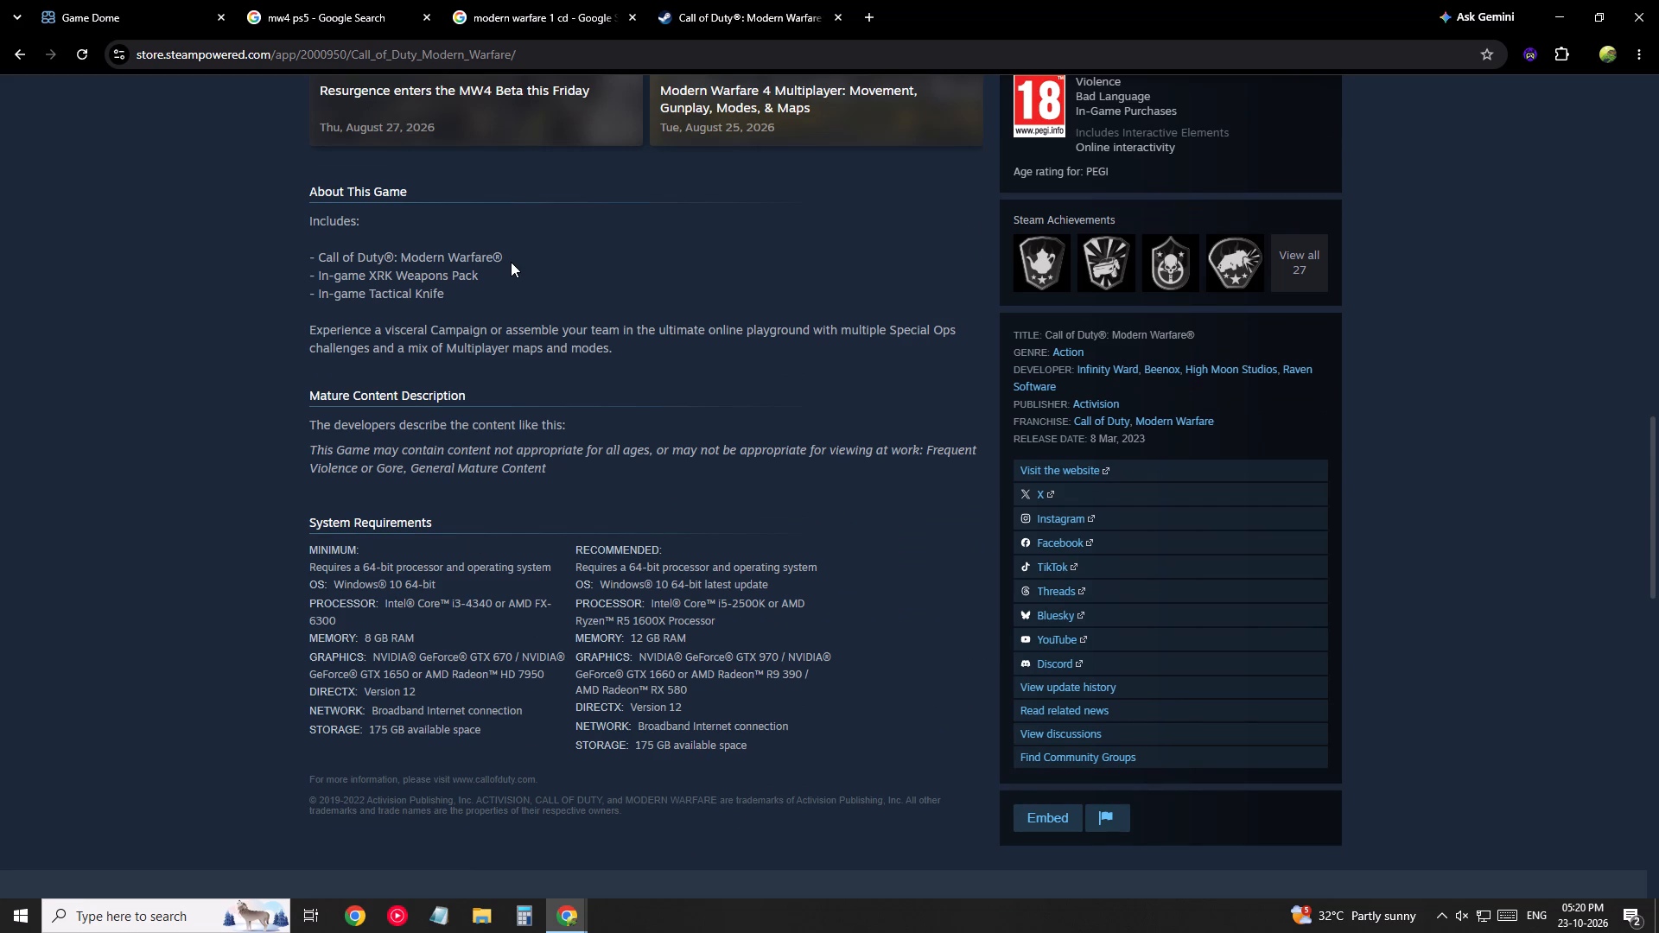
scroll(899, 656, up, 8)
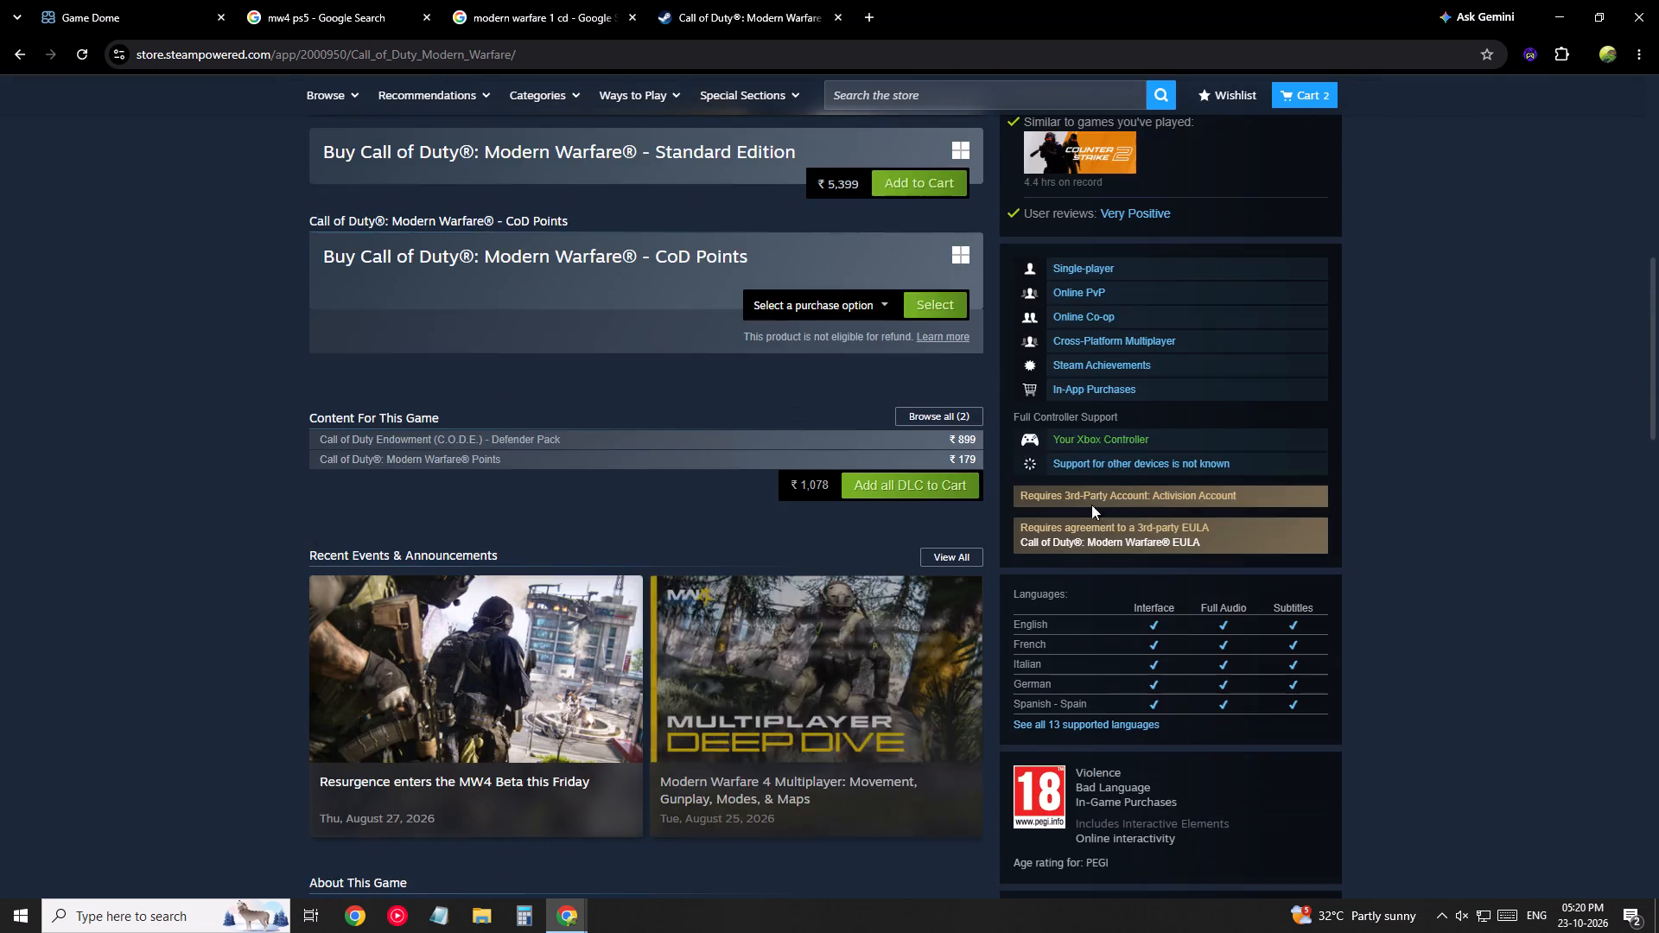
Search the Steam store for "modern war" and open the full list of results.
scroll(1105, 235, up, 2)
click(1088, 103)
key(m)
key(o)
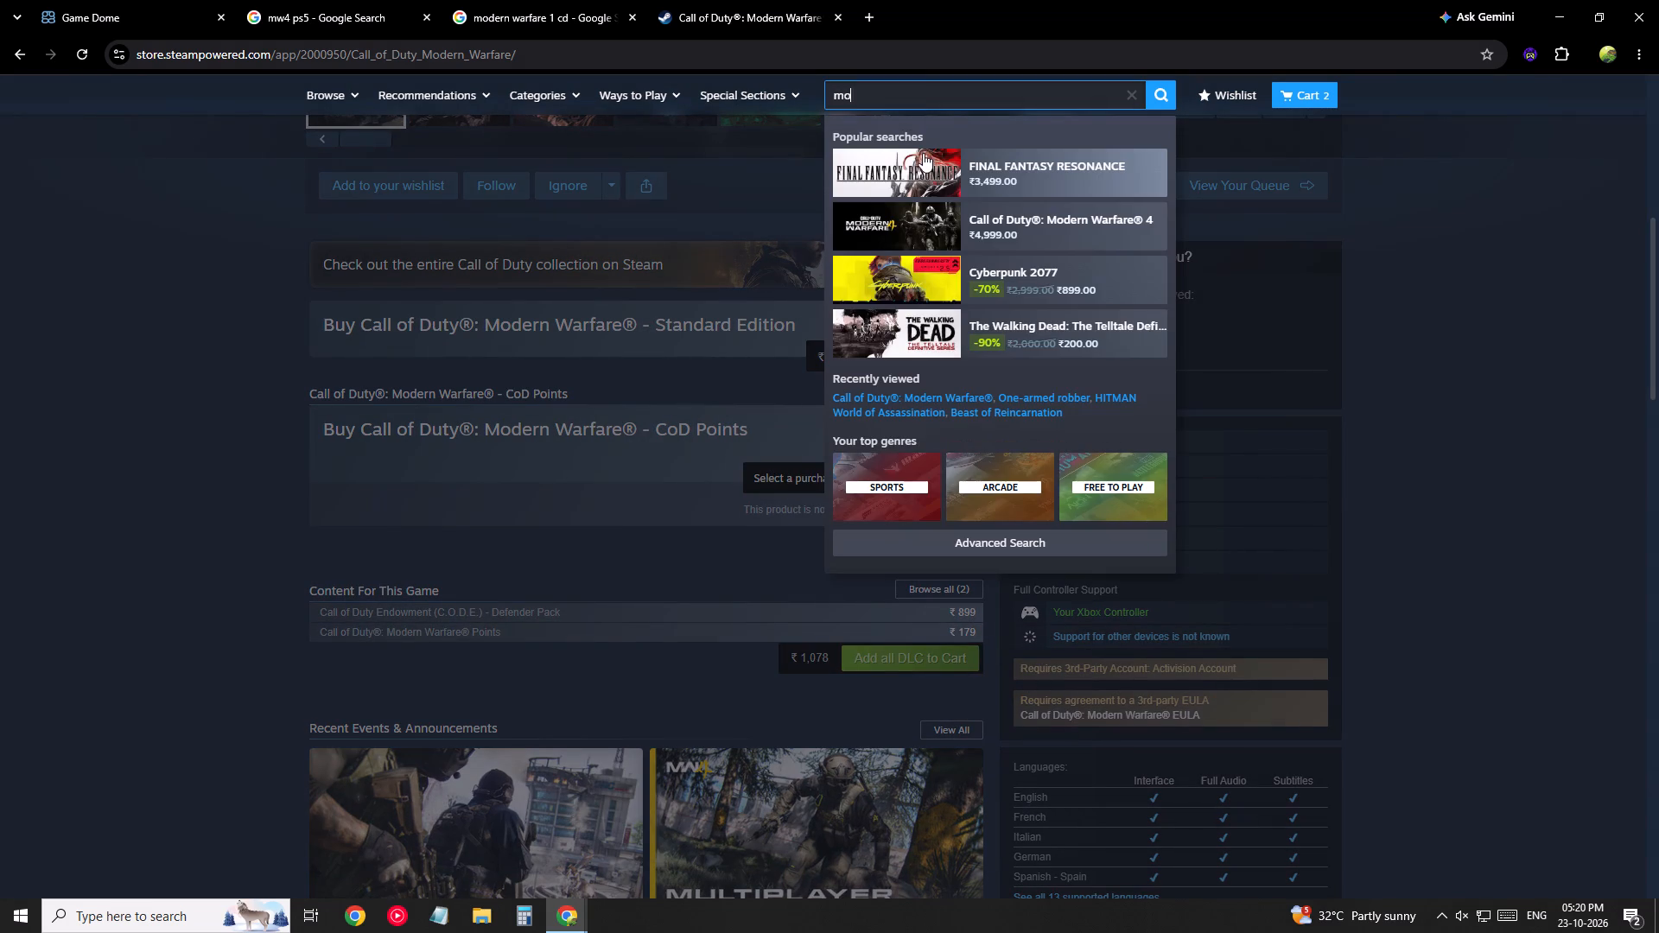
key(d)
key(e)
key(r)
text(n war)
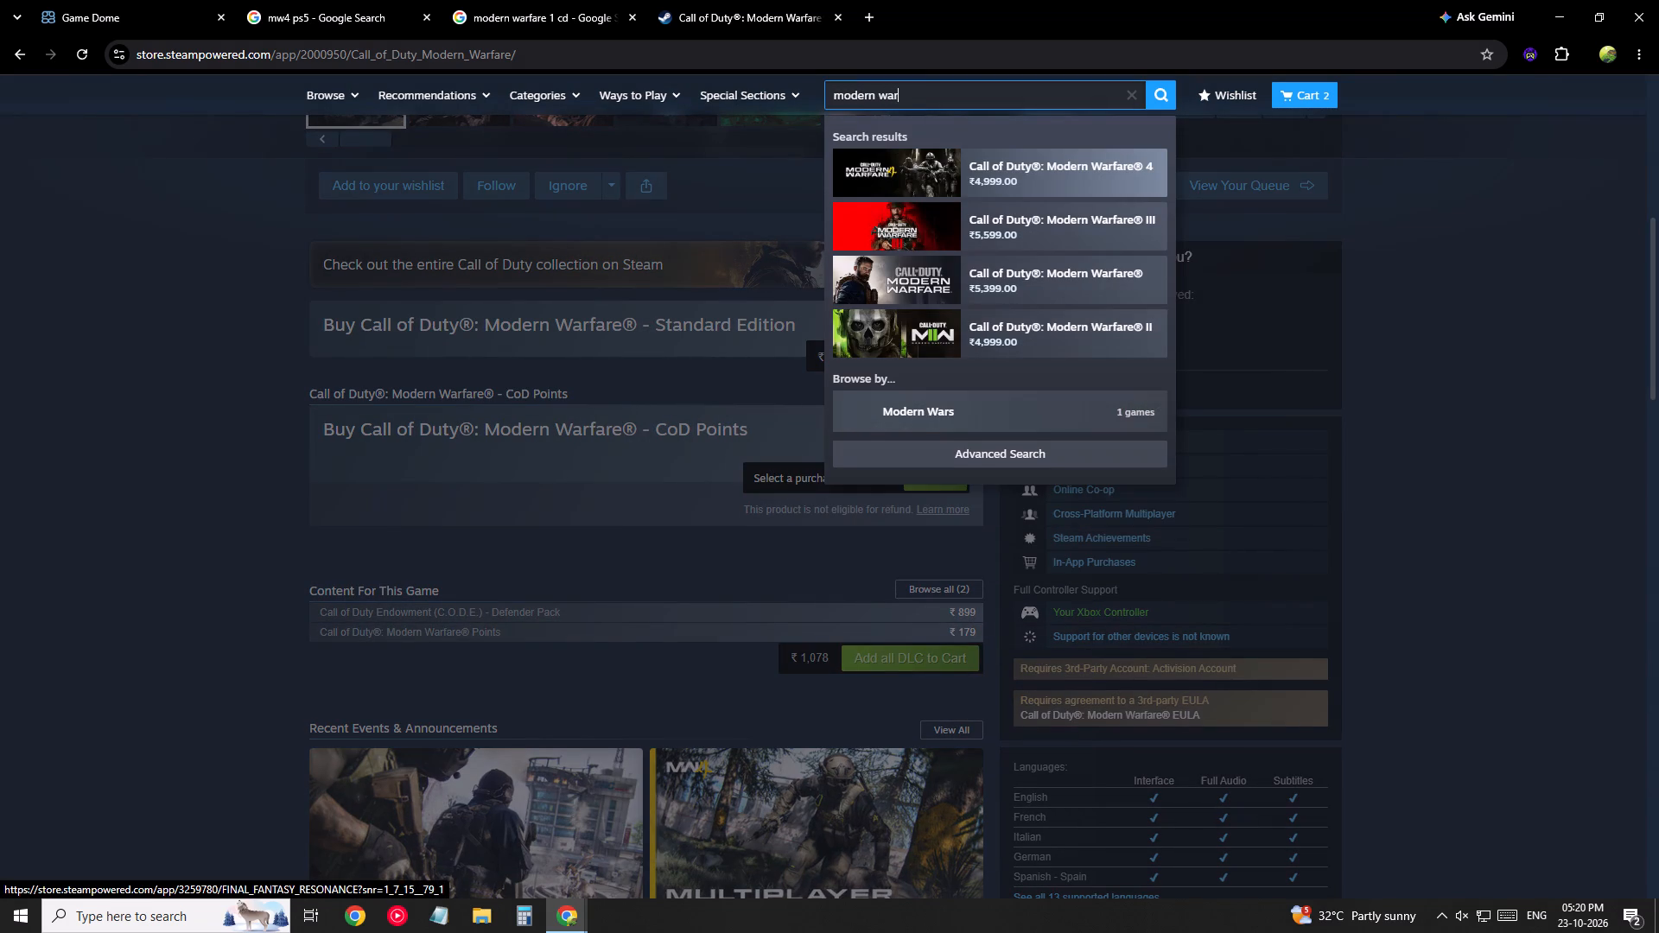
click(1025, 454)
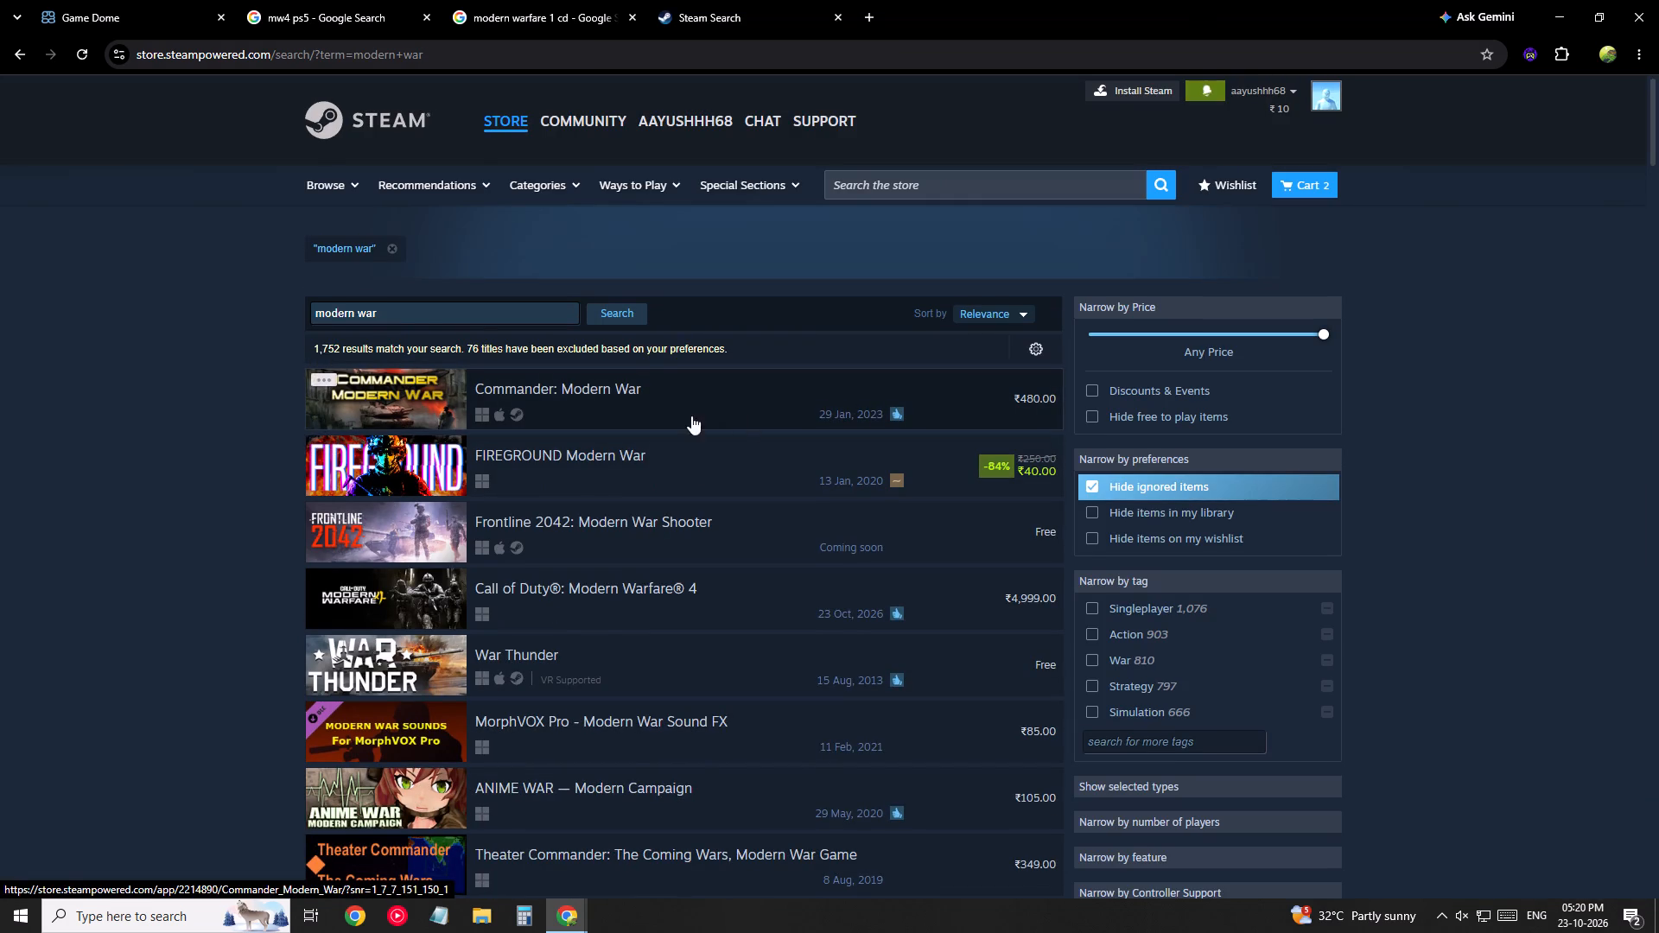
Extend the Steam search term to "modern warfare" and choose the "Call of Duty: Modern Warfare" suggestion.
click(462, 316)
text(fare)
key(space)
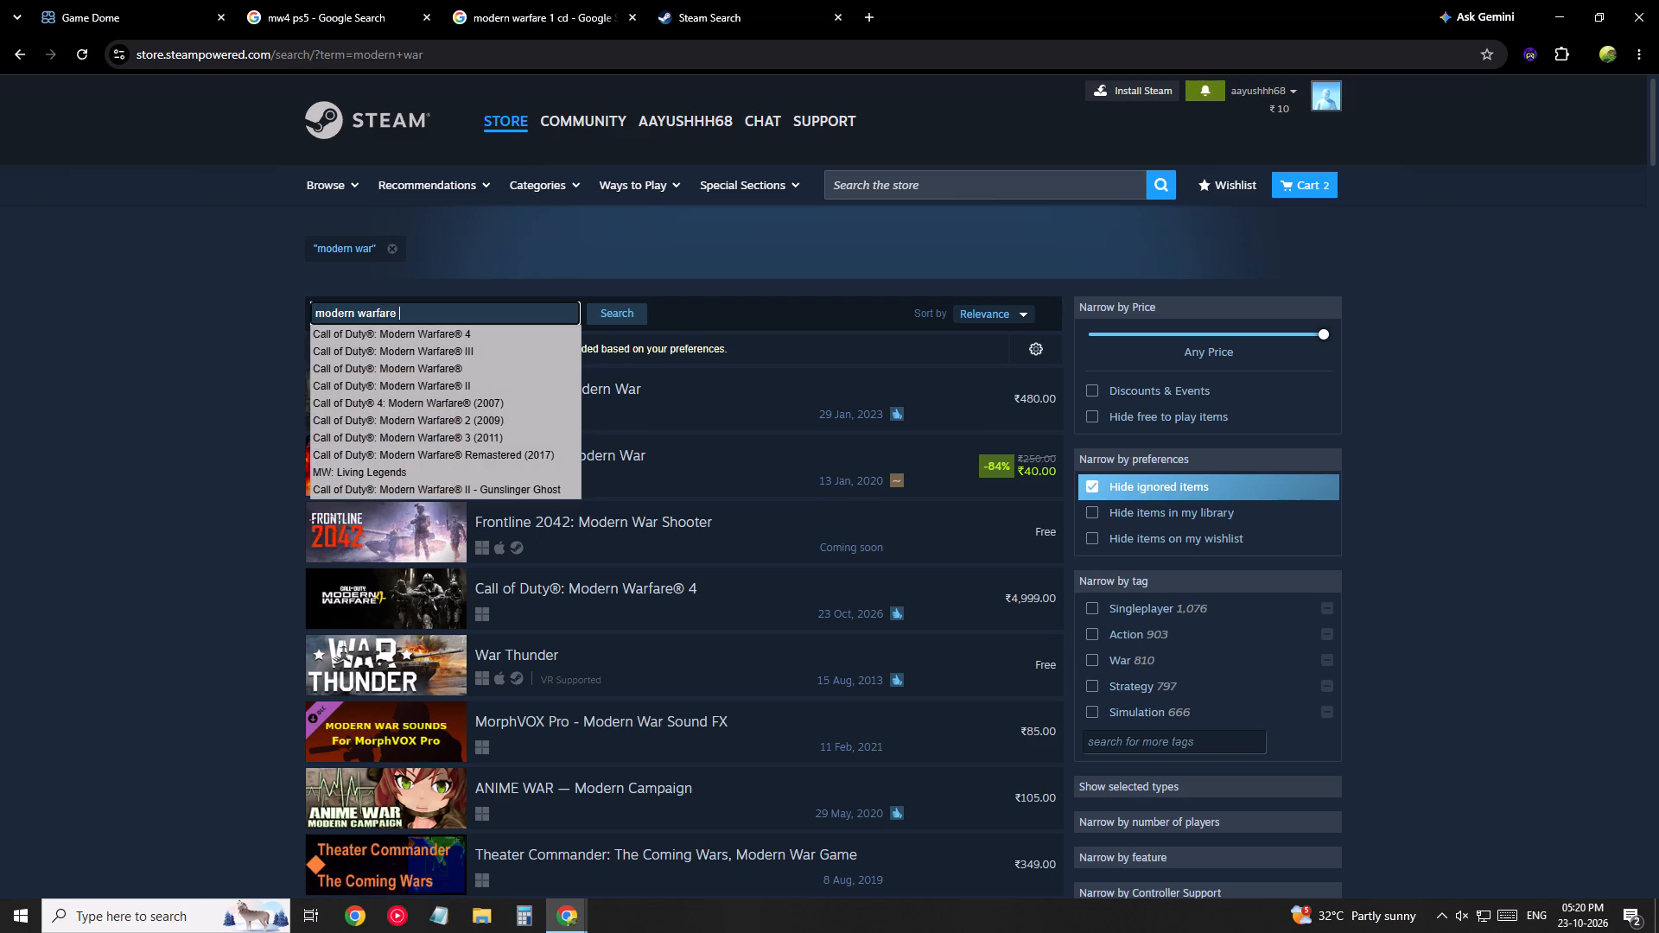
click(460, 361)
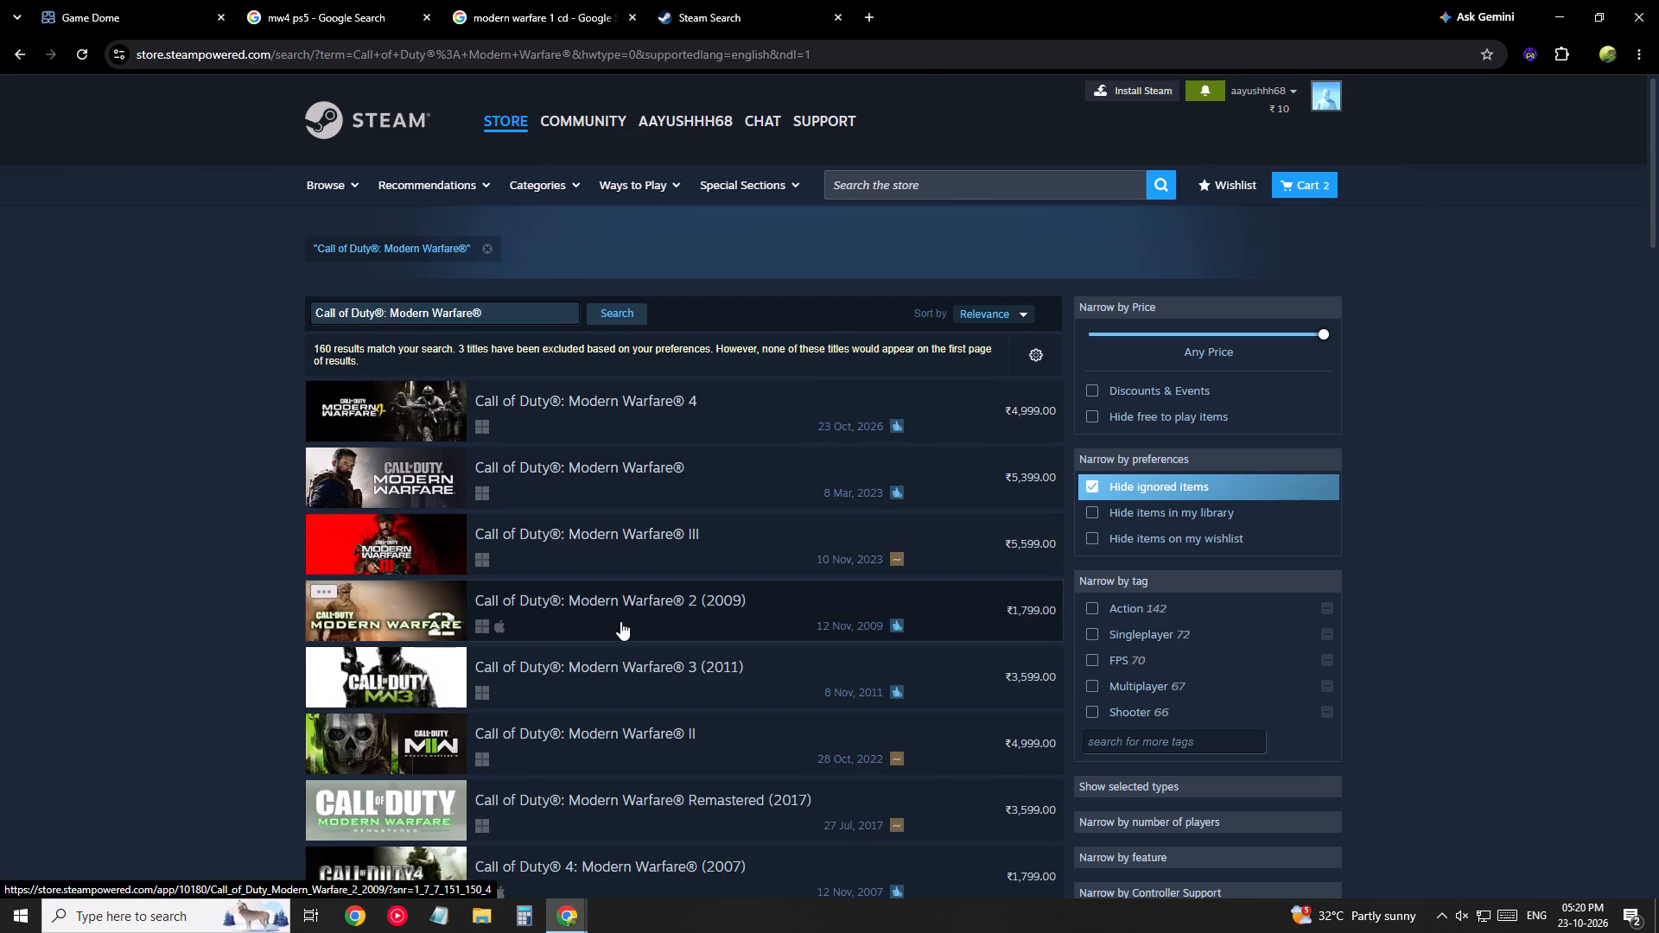
Examine the Steam results for Call of Duty: Modern Warfare titles and their prices.
scroll(164, 661, down, 1)
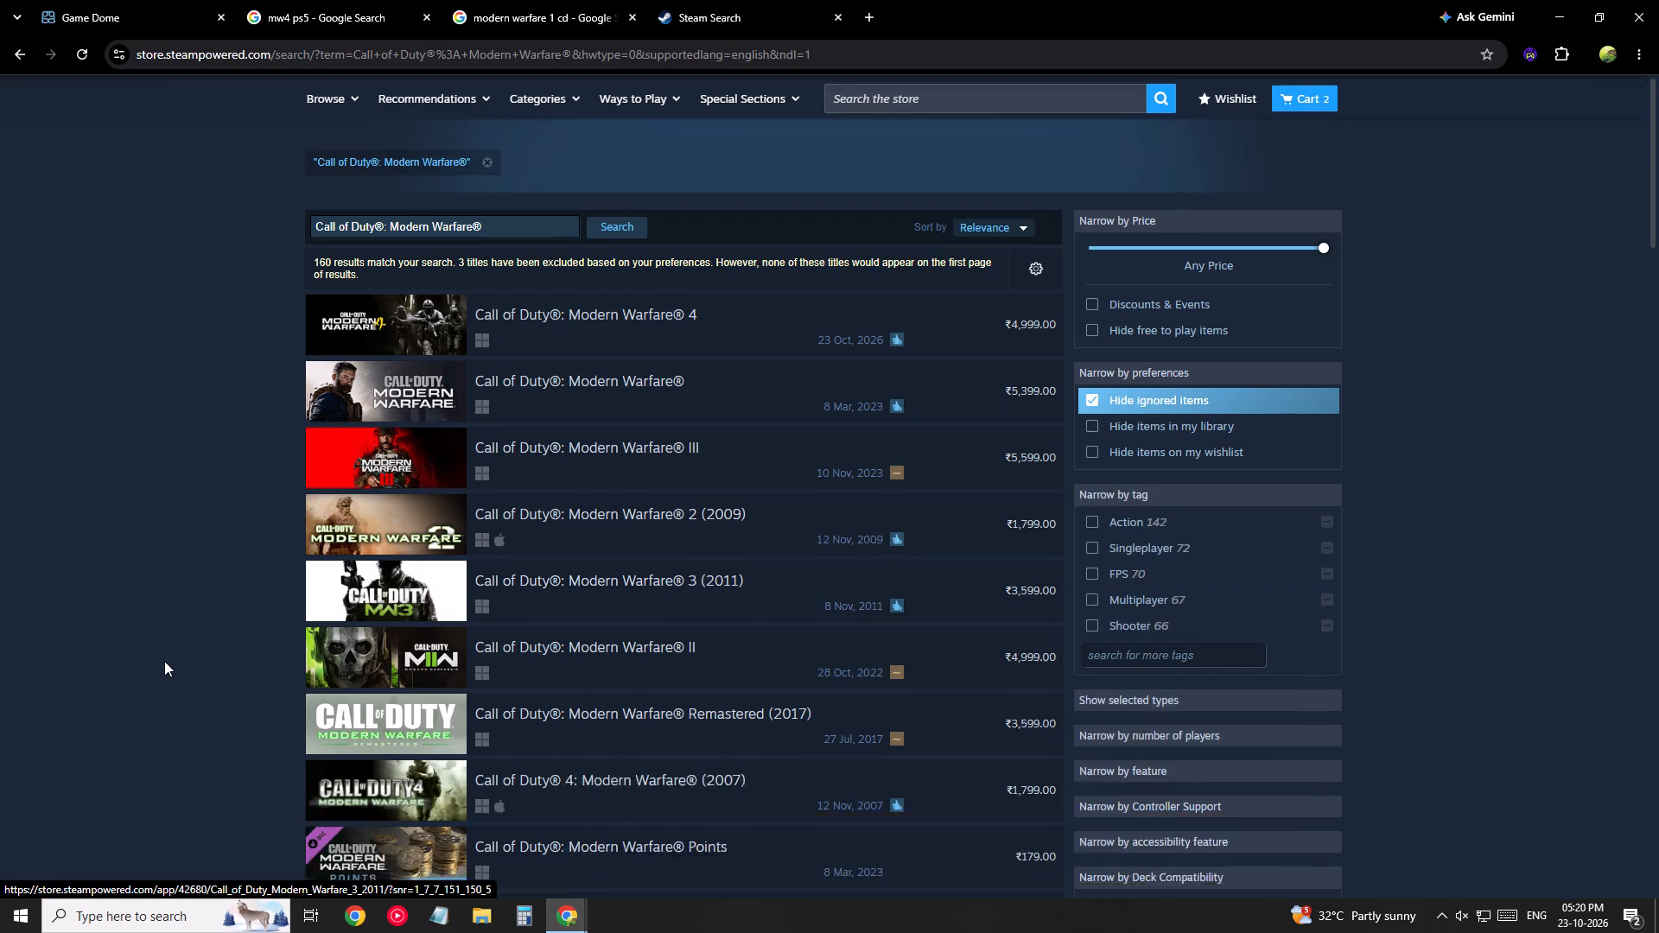
scroll(164, 661, down, 1)
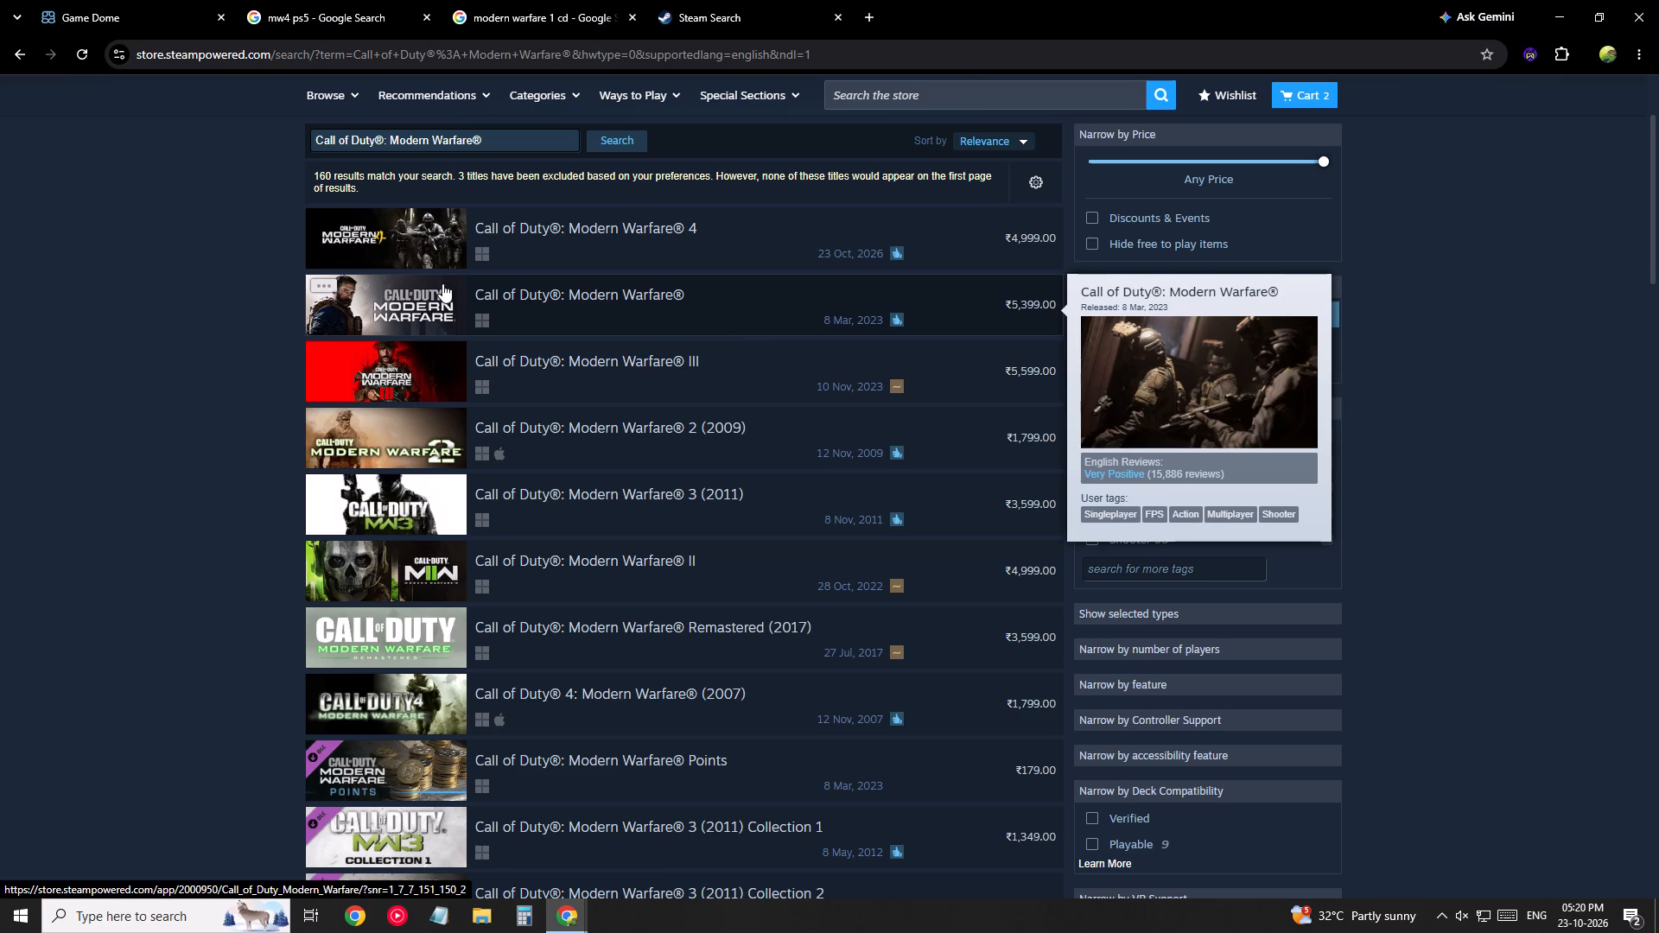
From the PC list, quick-sell one MAGGI/TopRamen and one CHEESE (ADD-ON) to alina on A1, charging it to credit card.
click(160, 0)
click(3, 205)
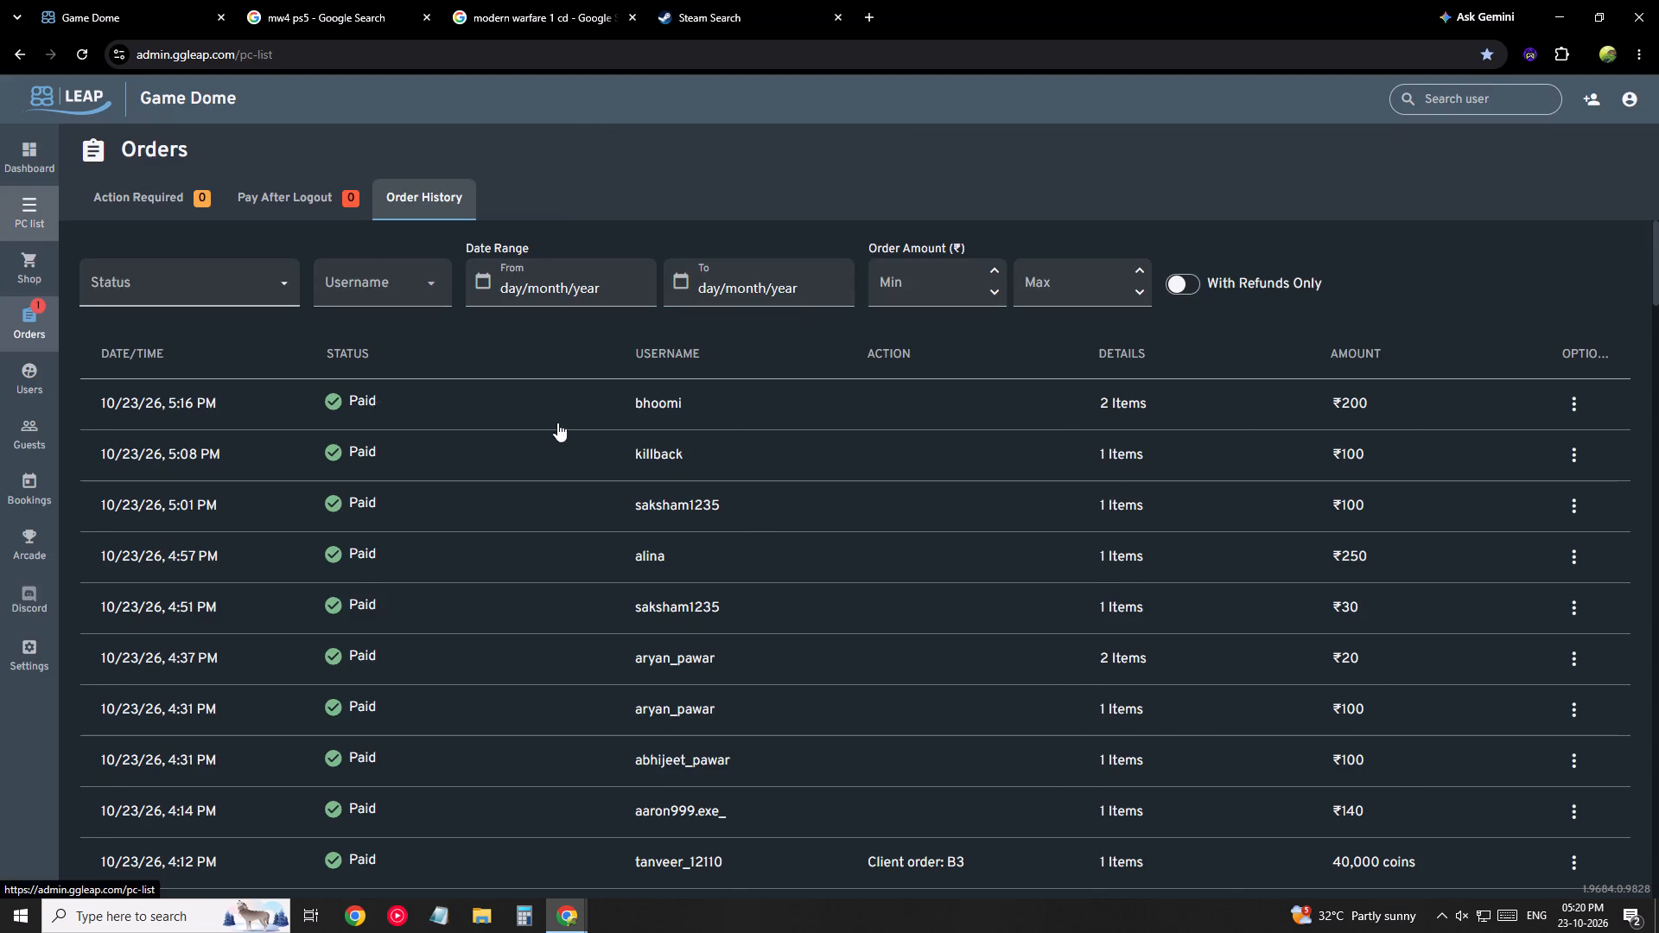
click(538, 304)
click(572, 317)
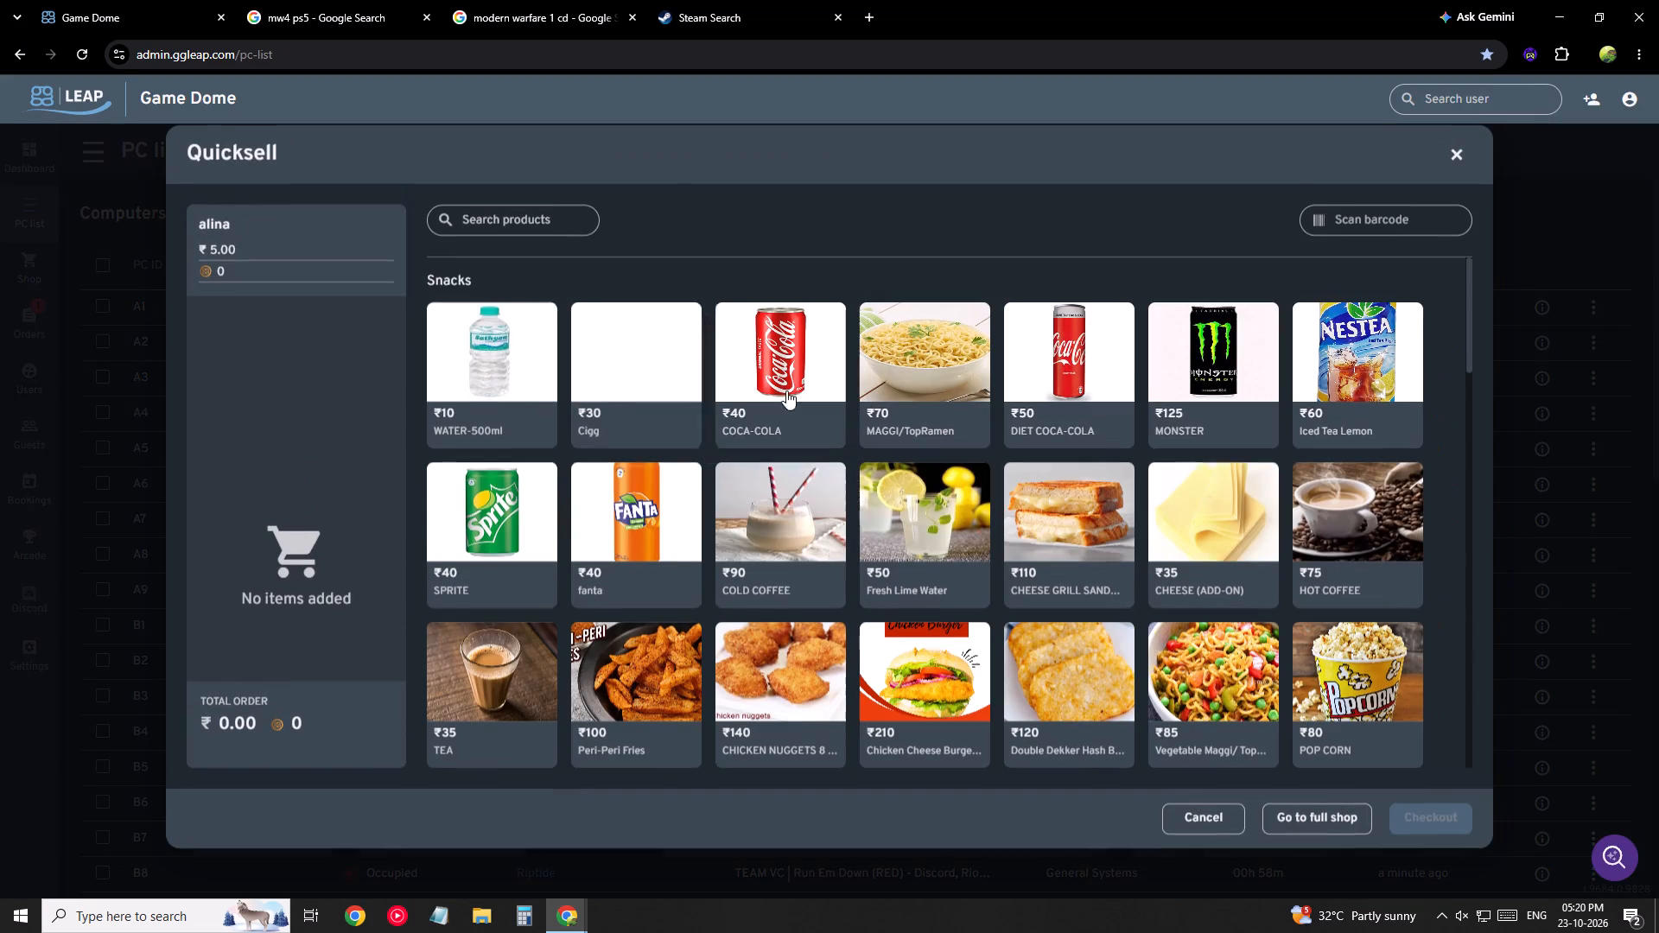
click(950, 308)
click(1202, 548)
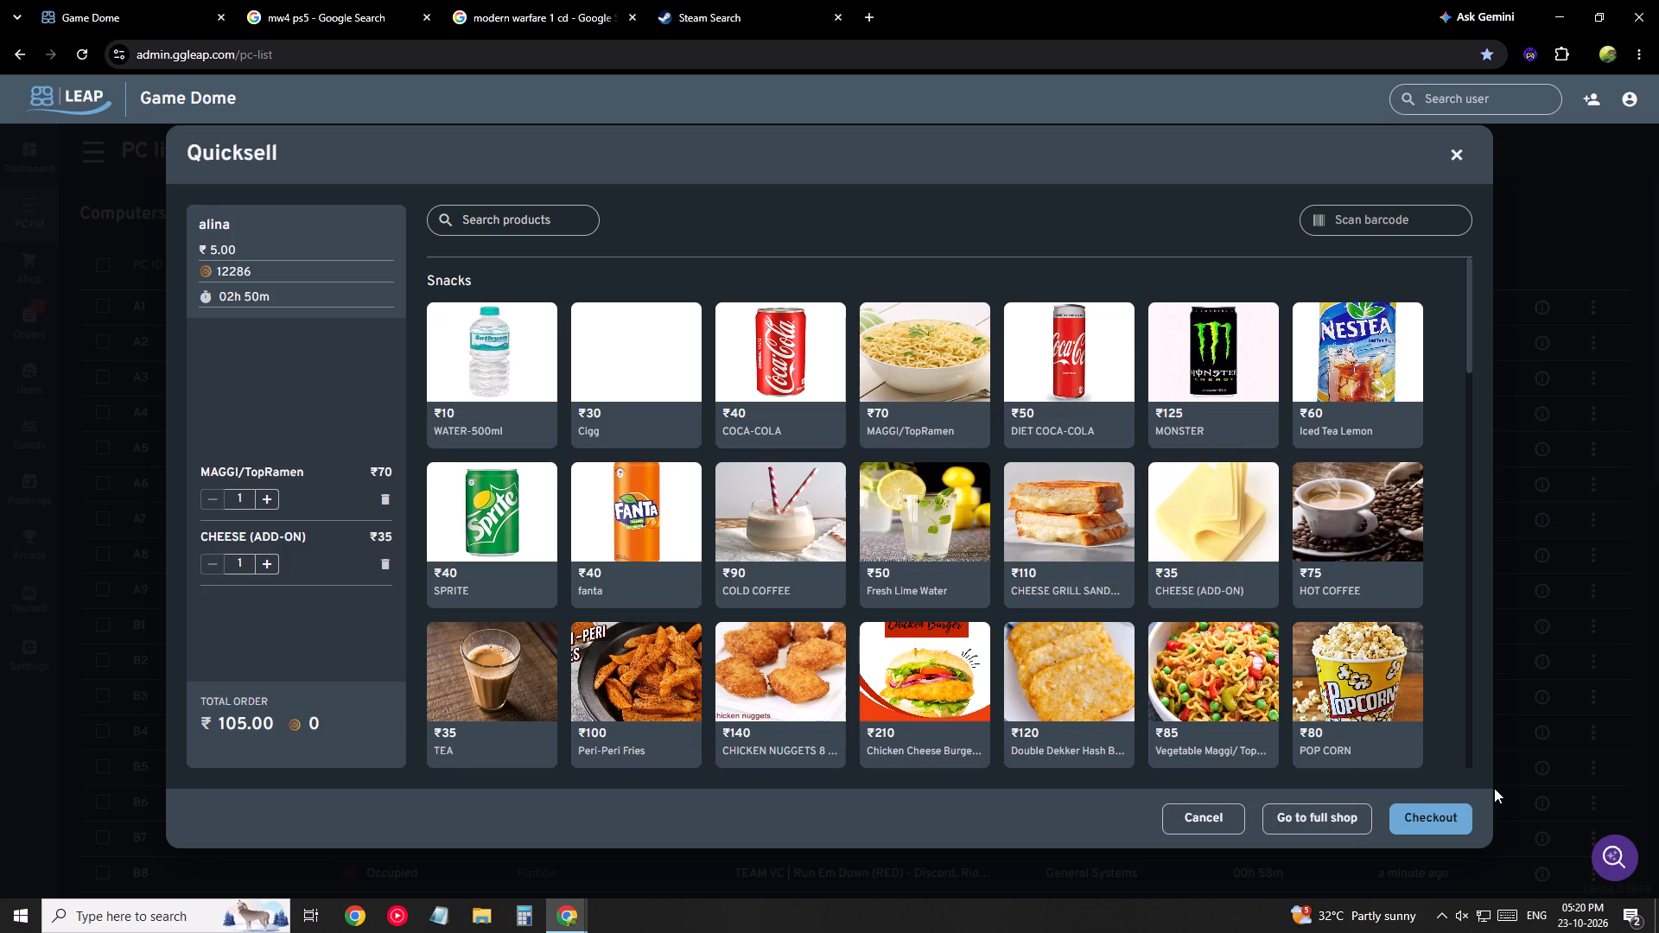
click(1447, 812)
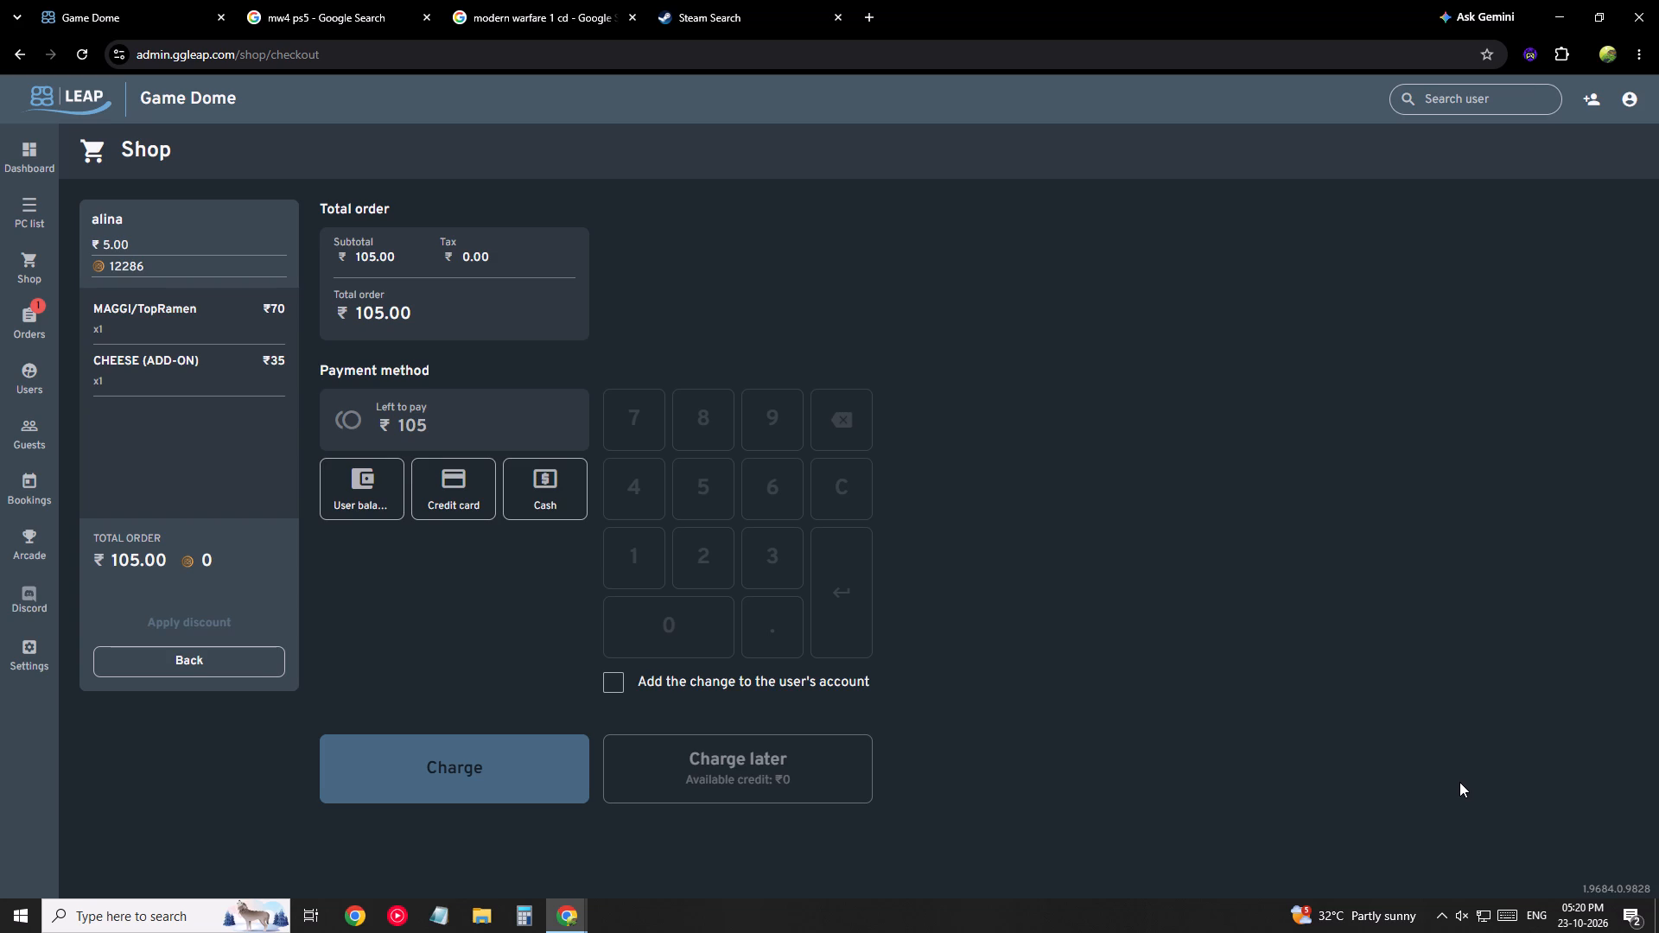
click(480, 472)
click(460, 760)
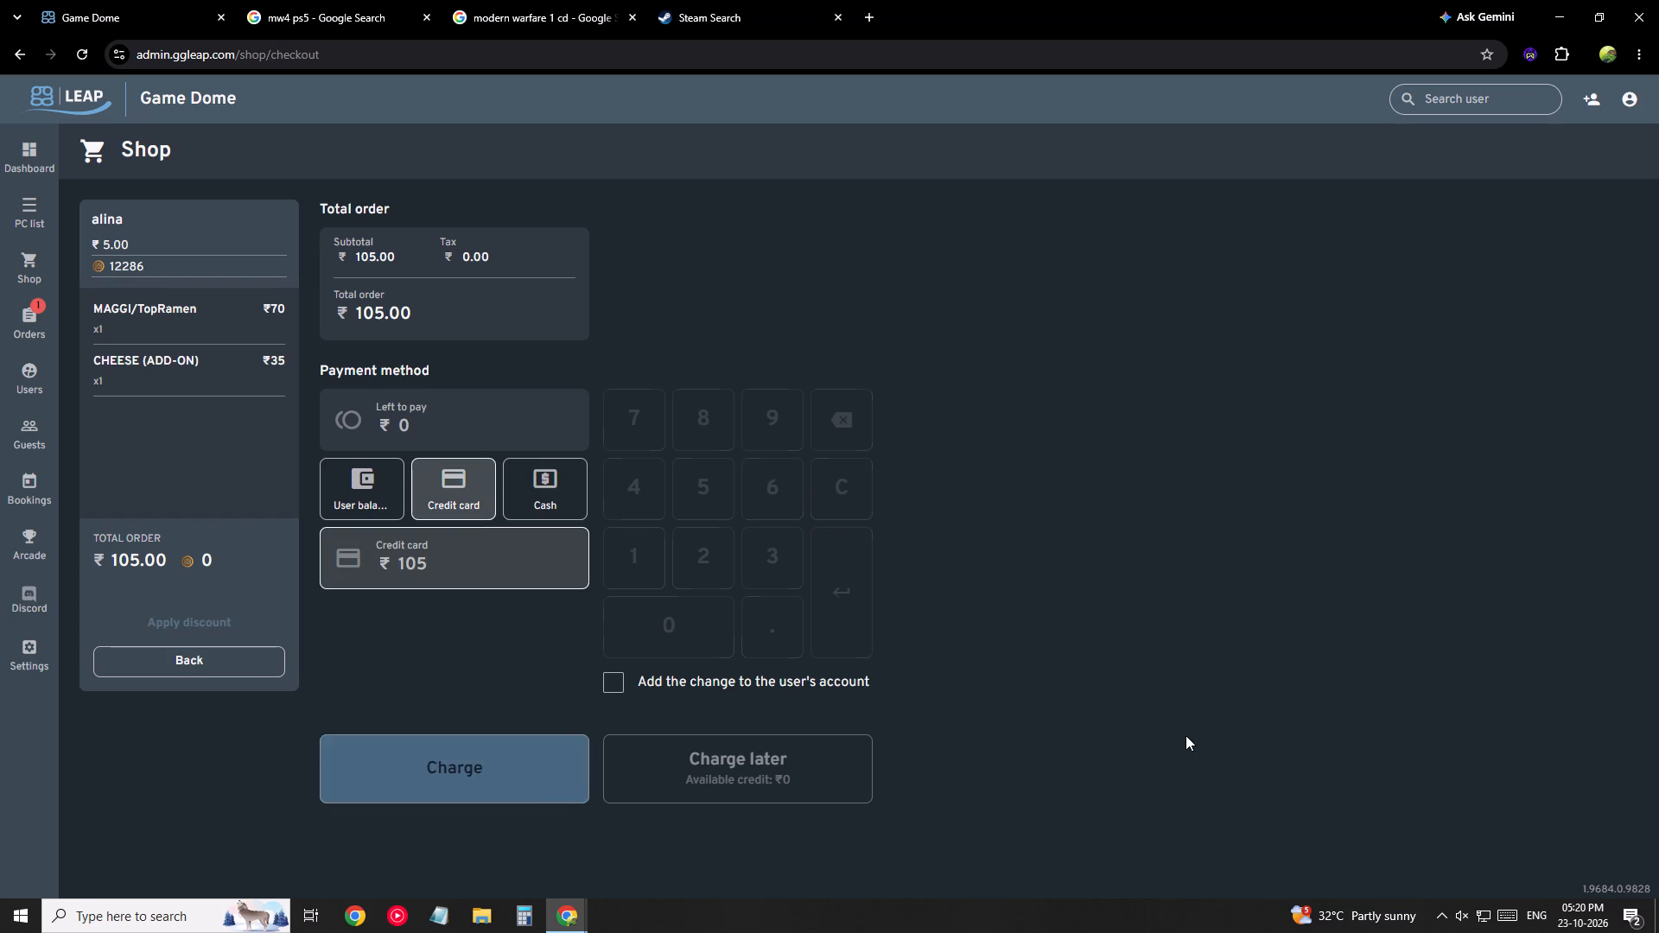
In the daily exp sheet, set alina's customer credit amount to 355.
key(alt+Tab)
double_click(1363, 703)
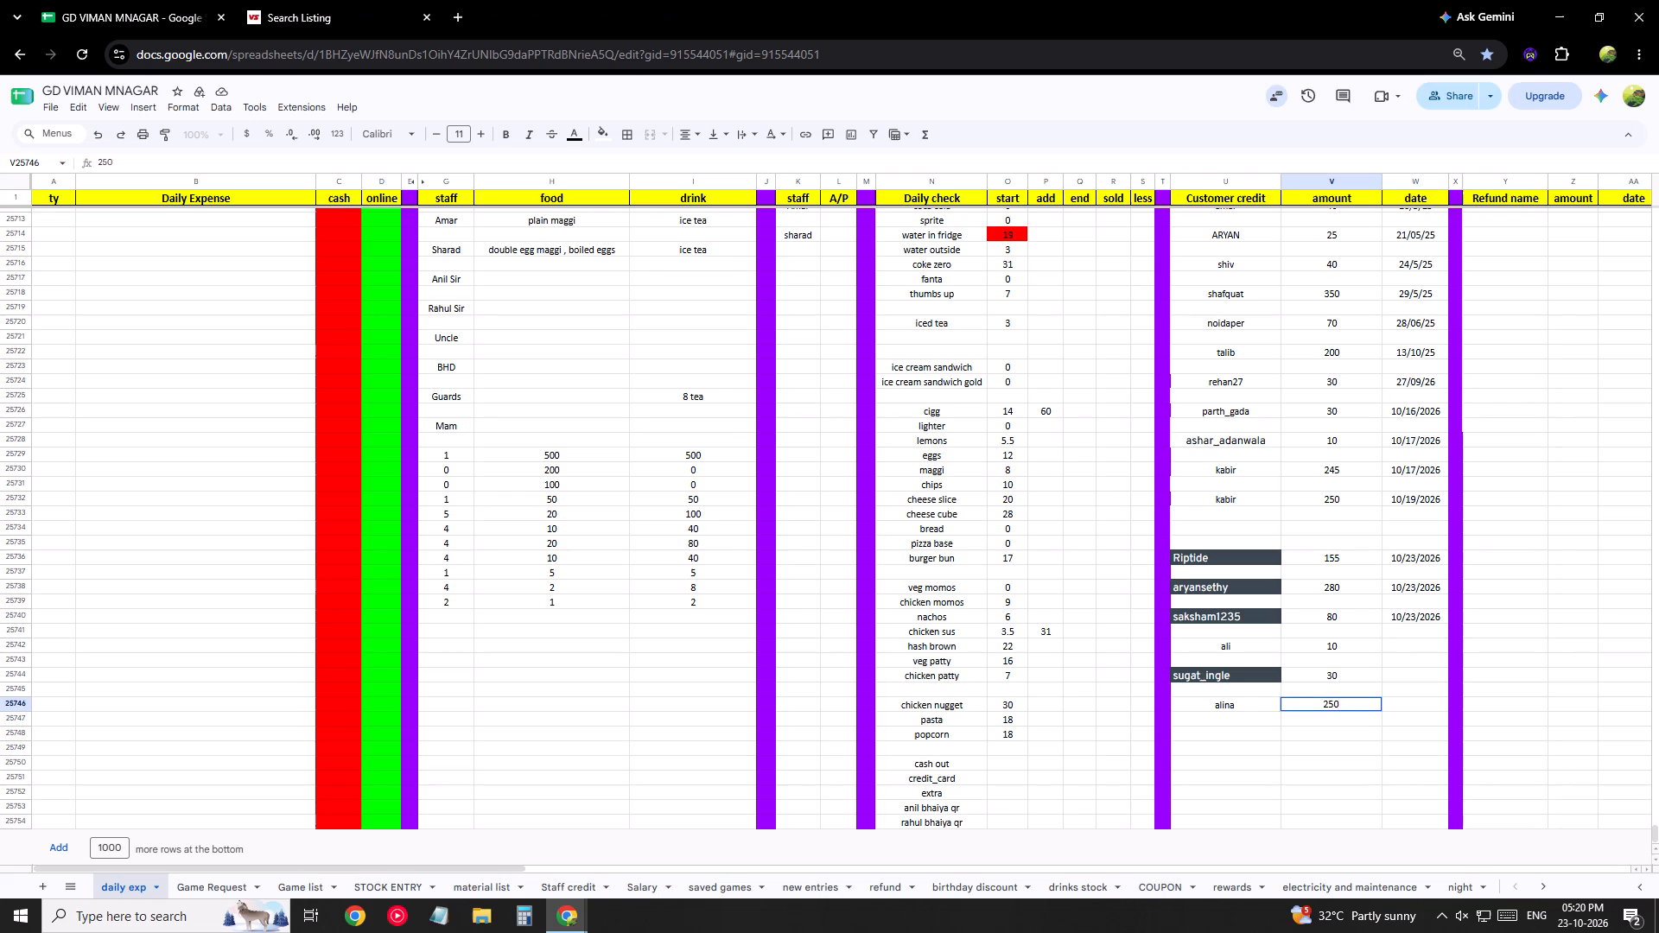
key(BackSpace)
key(BackSpace)
key(BackSpace)
key(BackSpace)
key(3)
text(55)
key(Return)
Return to the Game Dome admin site and open the PC list.
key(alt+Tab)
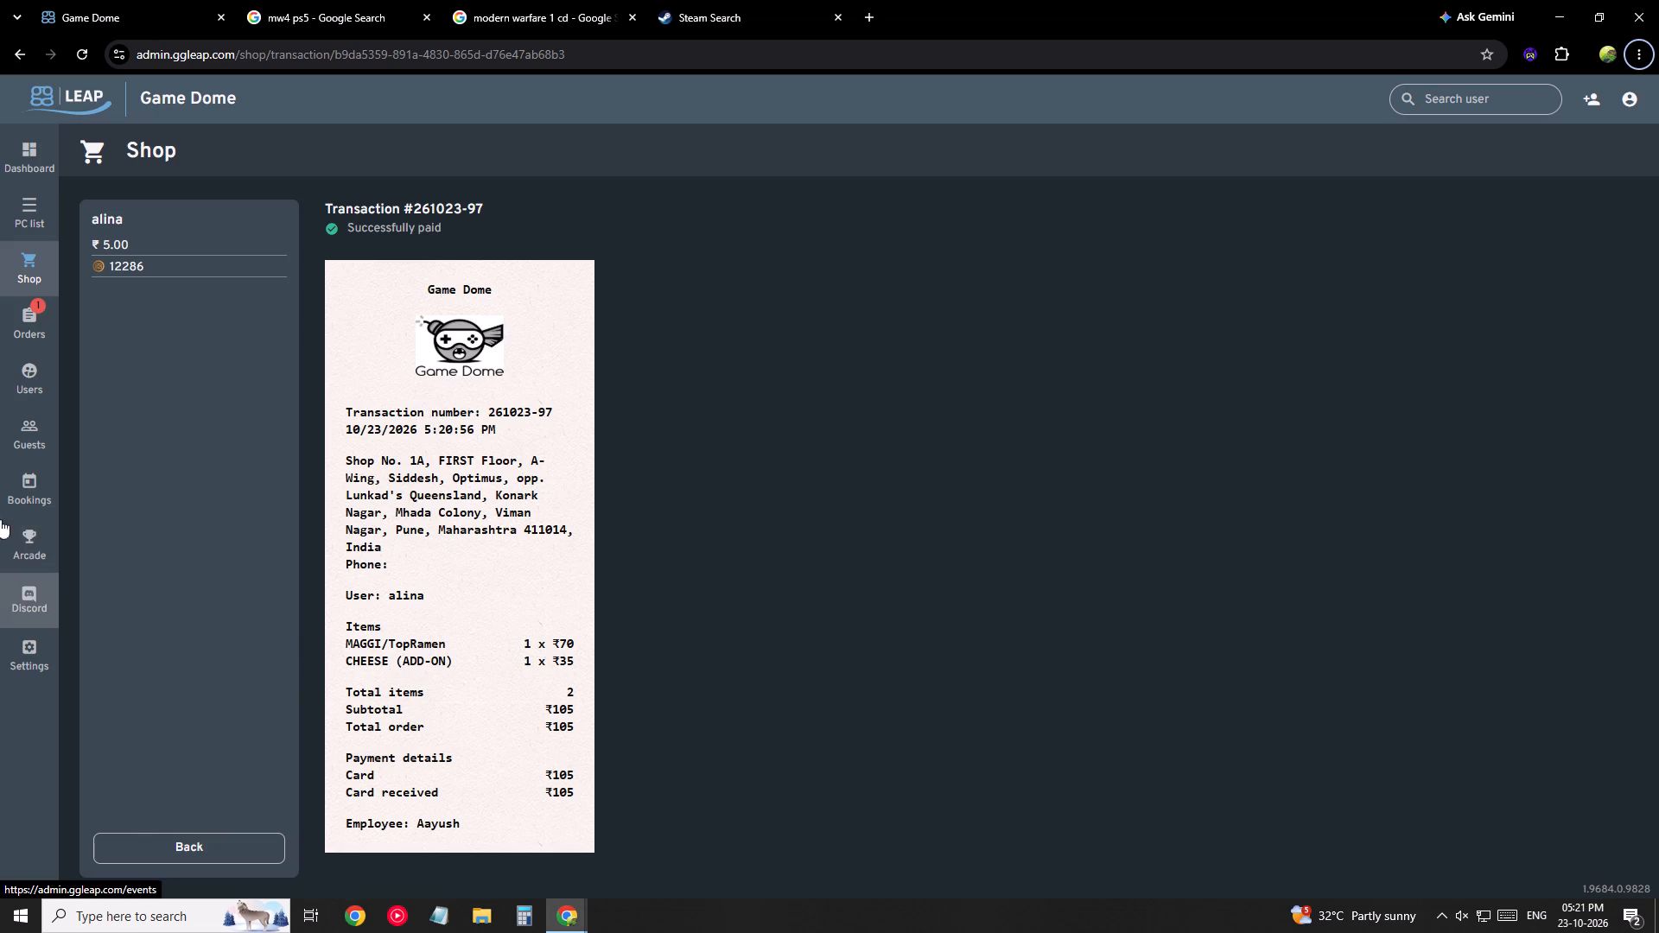
click(42, 179)
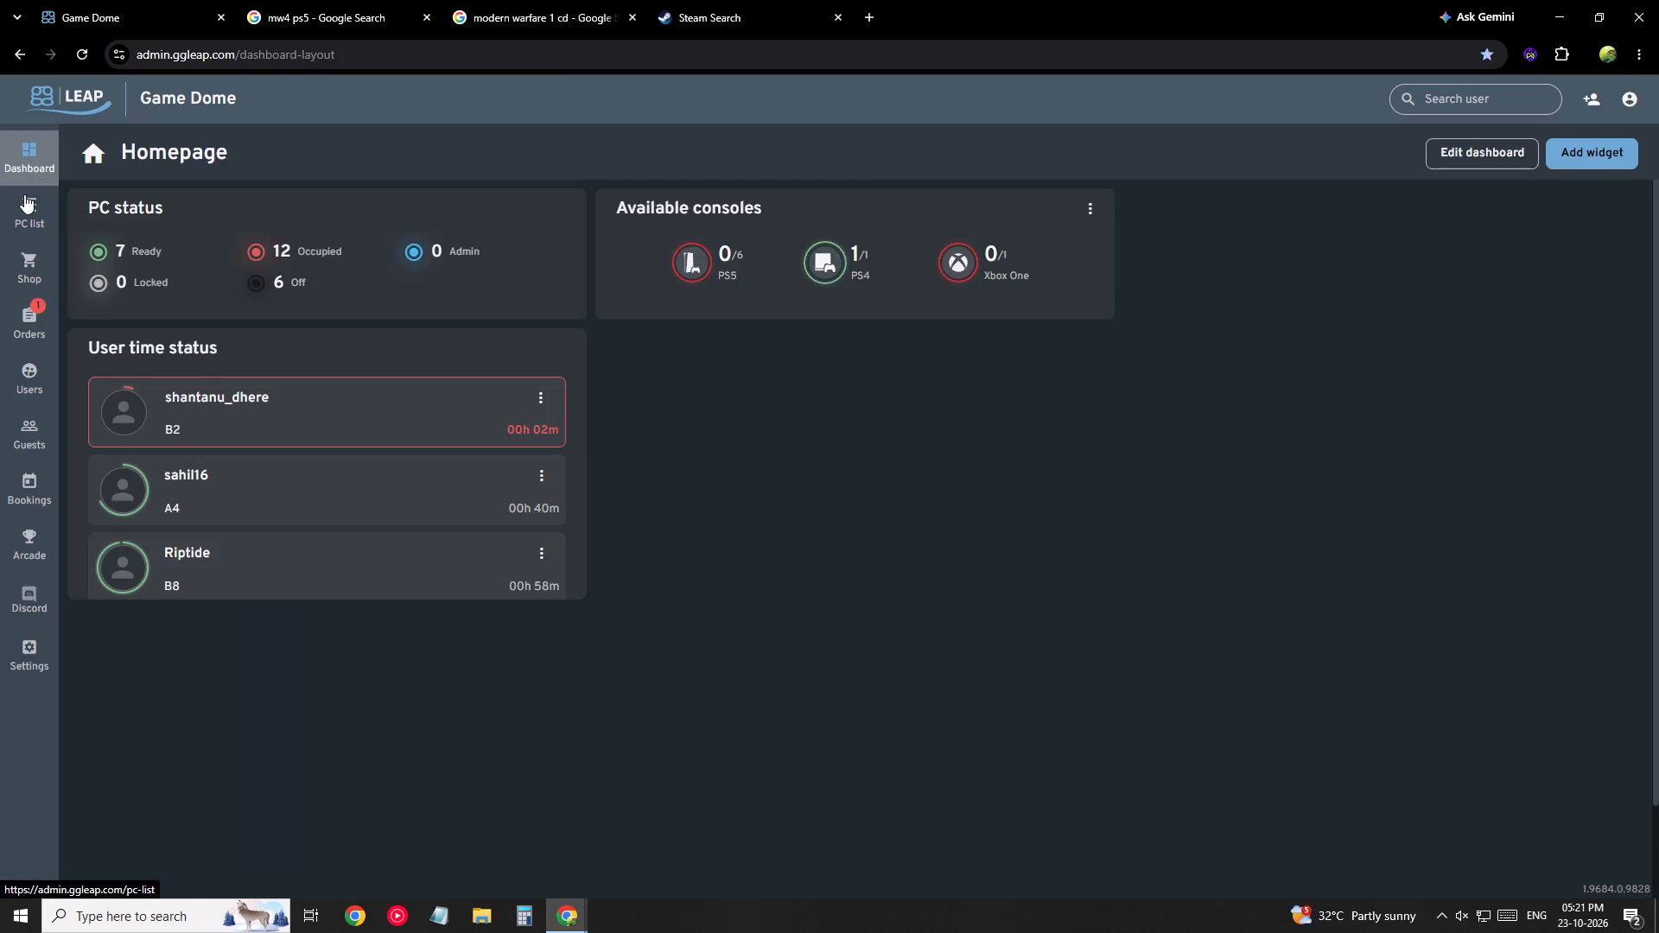
click(16, 213)
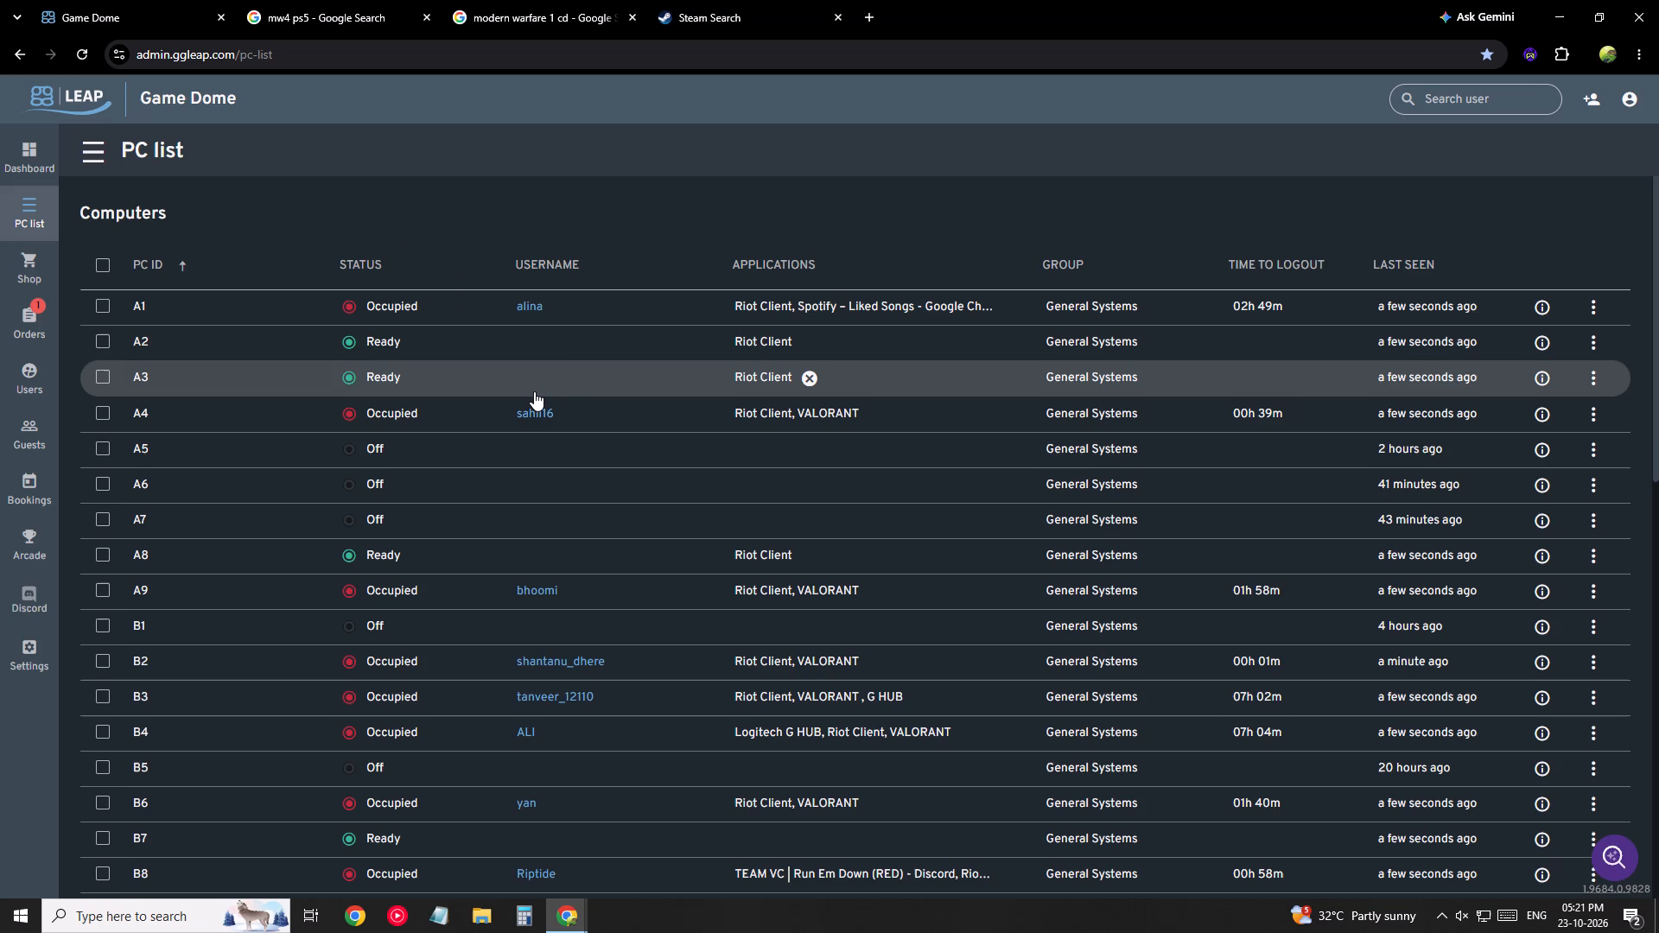
Look further down the Steam results, then close the Steam tab and both Google search tabs for Modern Warfare.
click(692, 0)
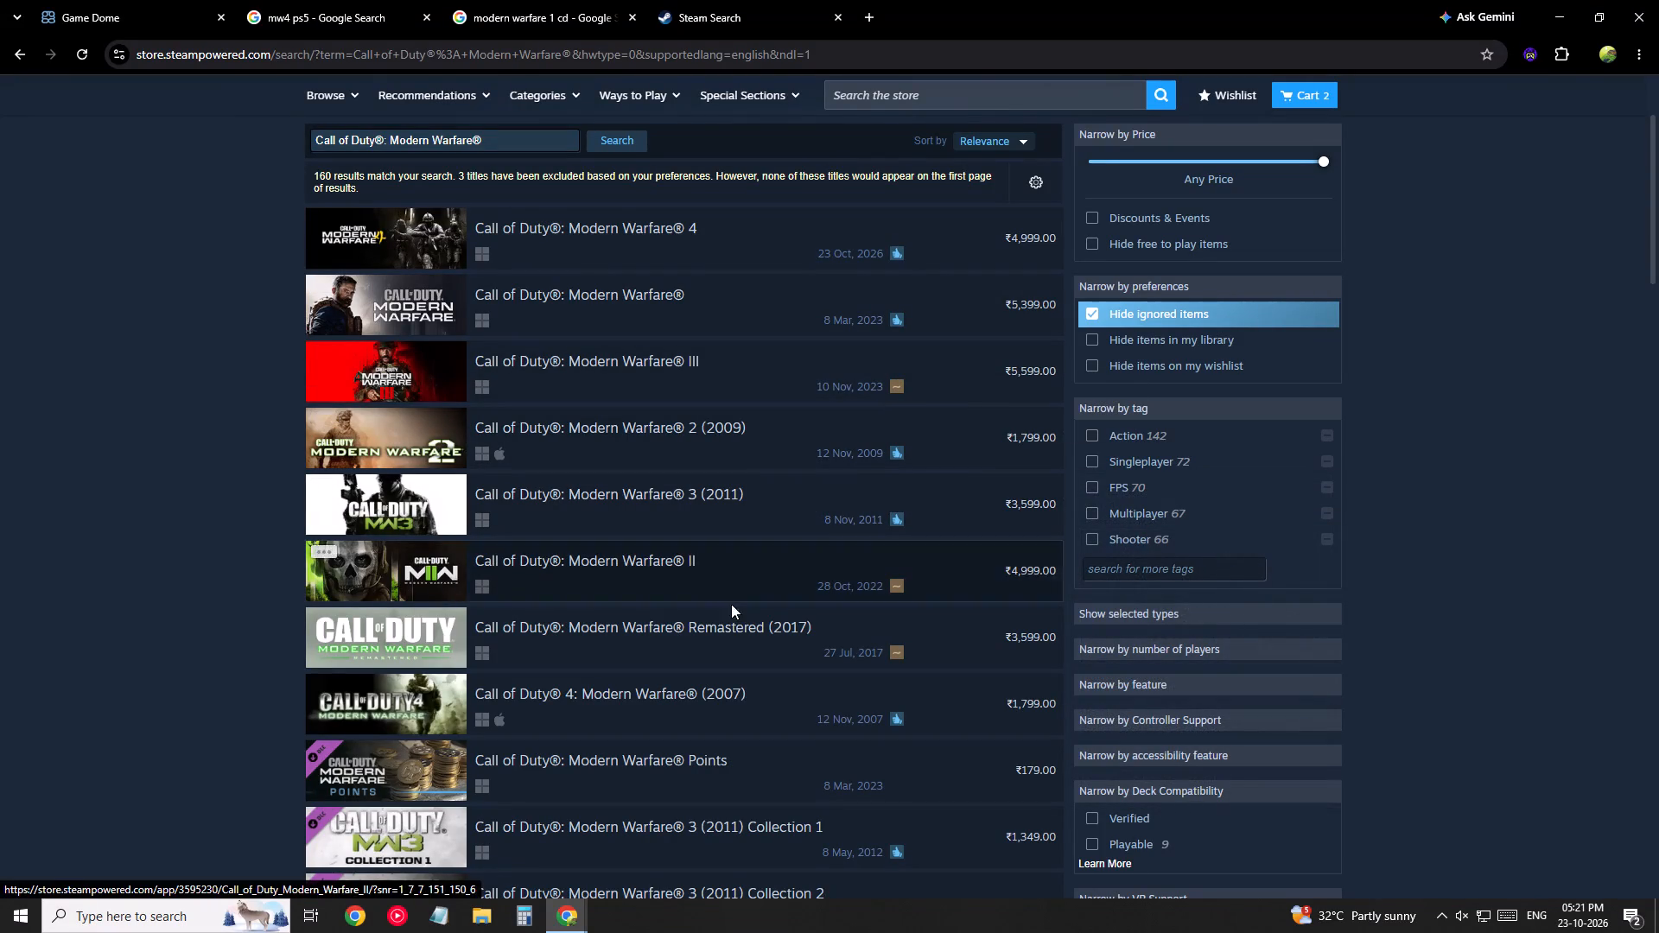
scroll(664, 701, down, 2)
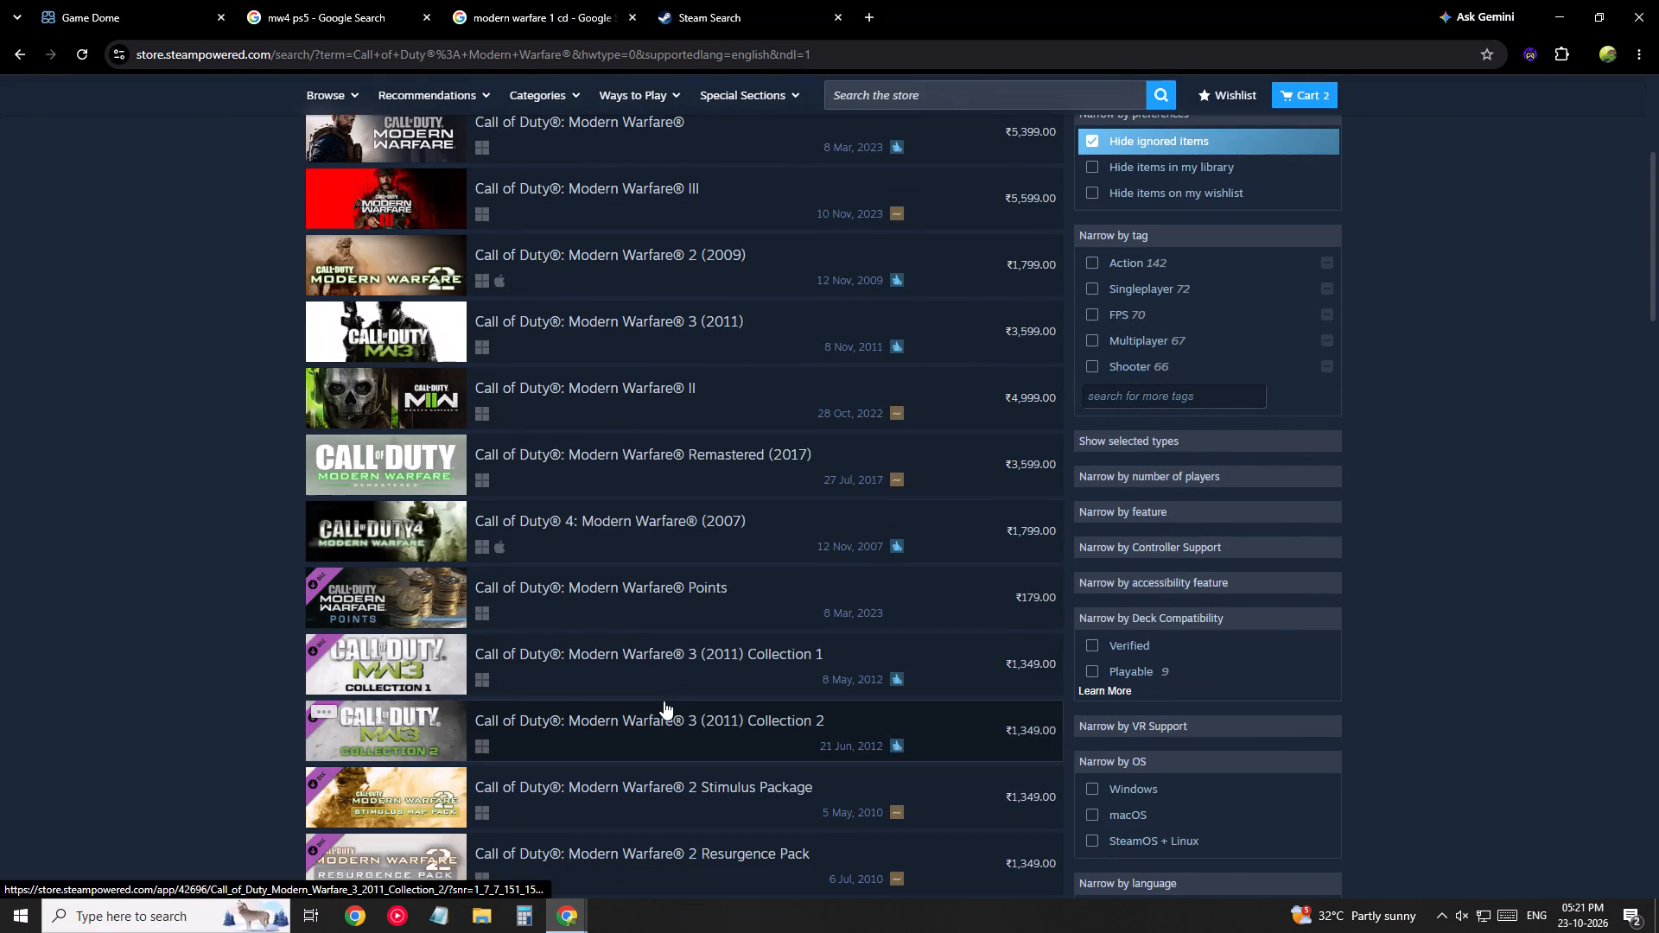
scroll(592, 508, down, 3)
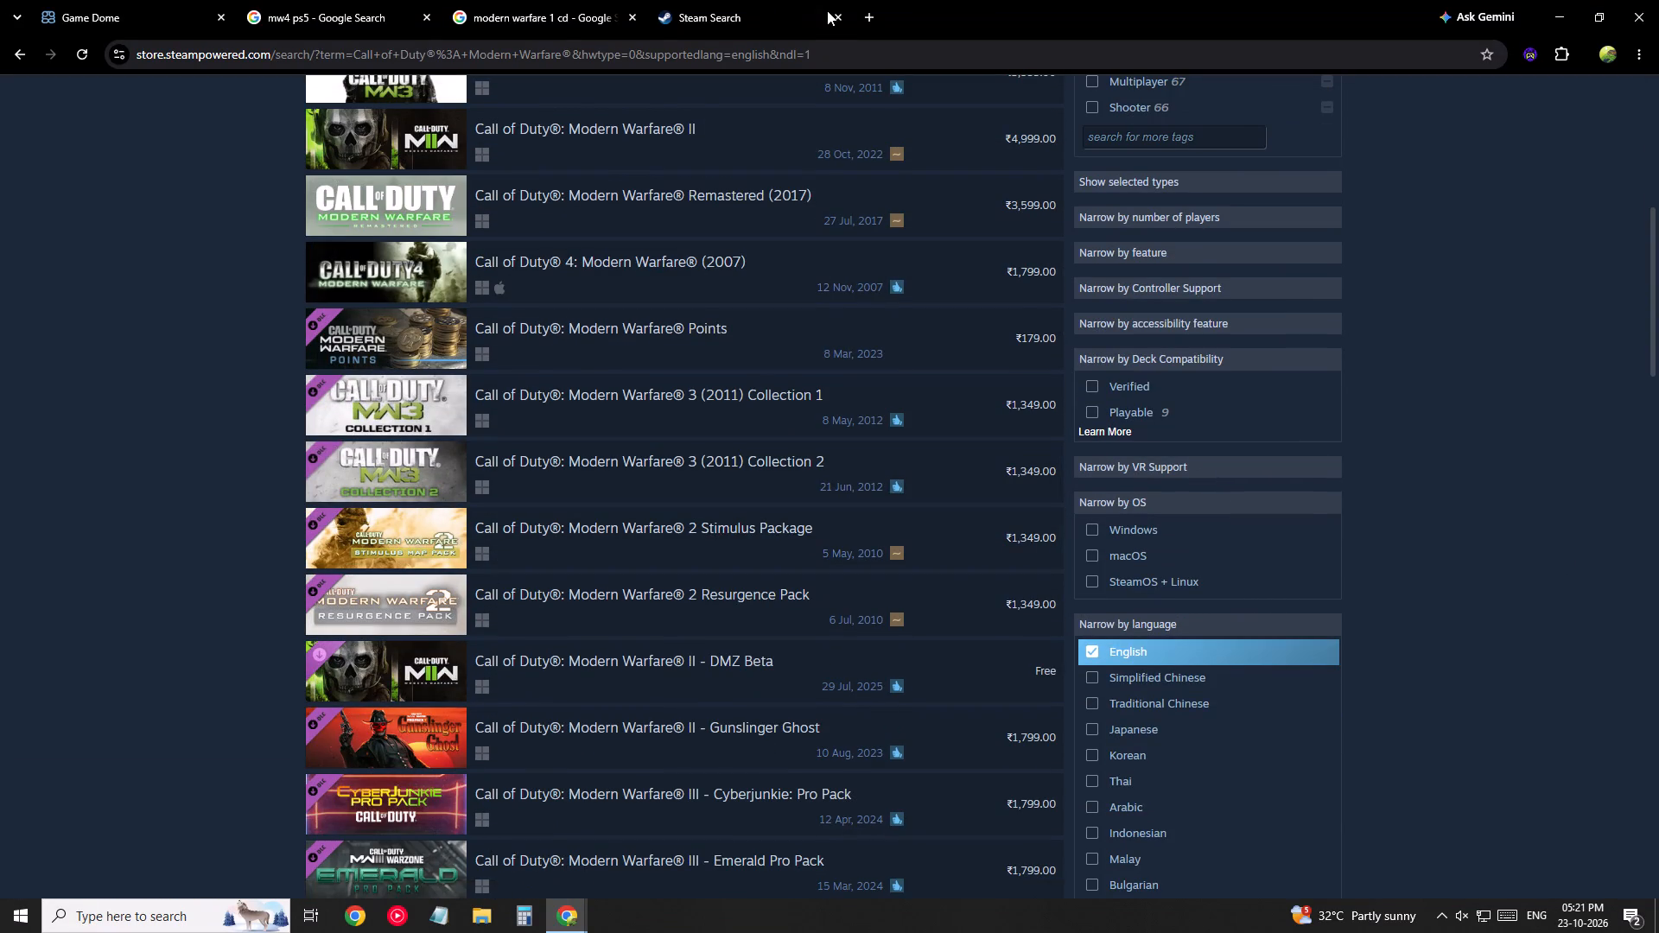
click(832, 16)
click(631, 16)
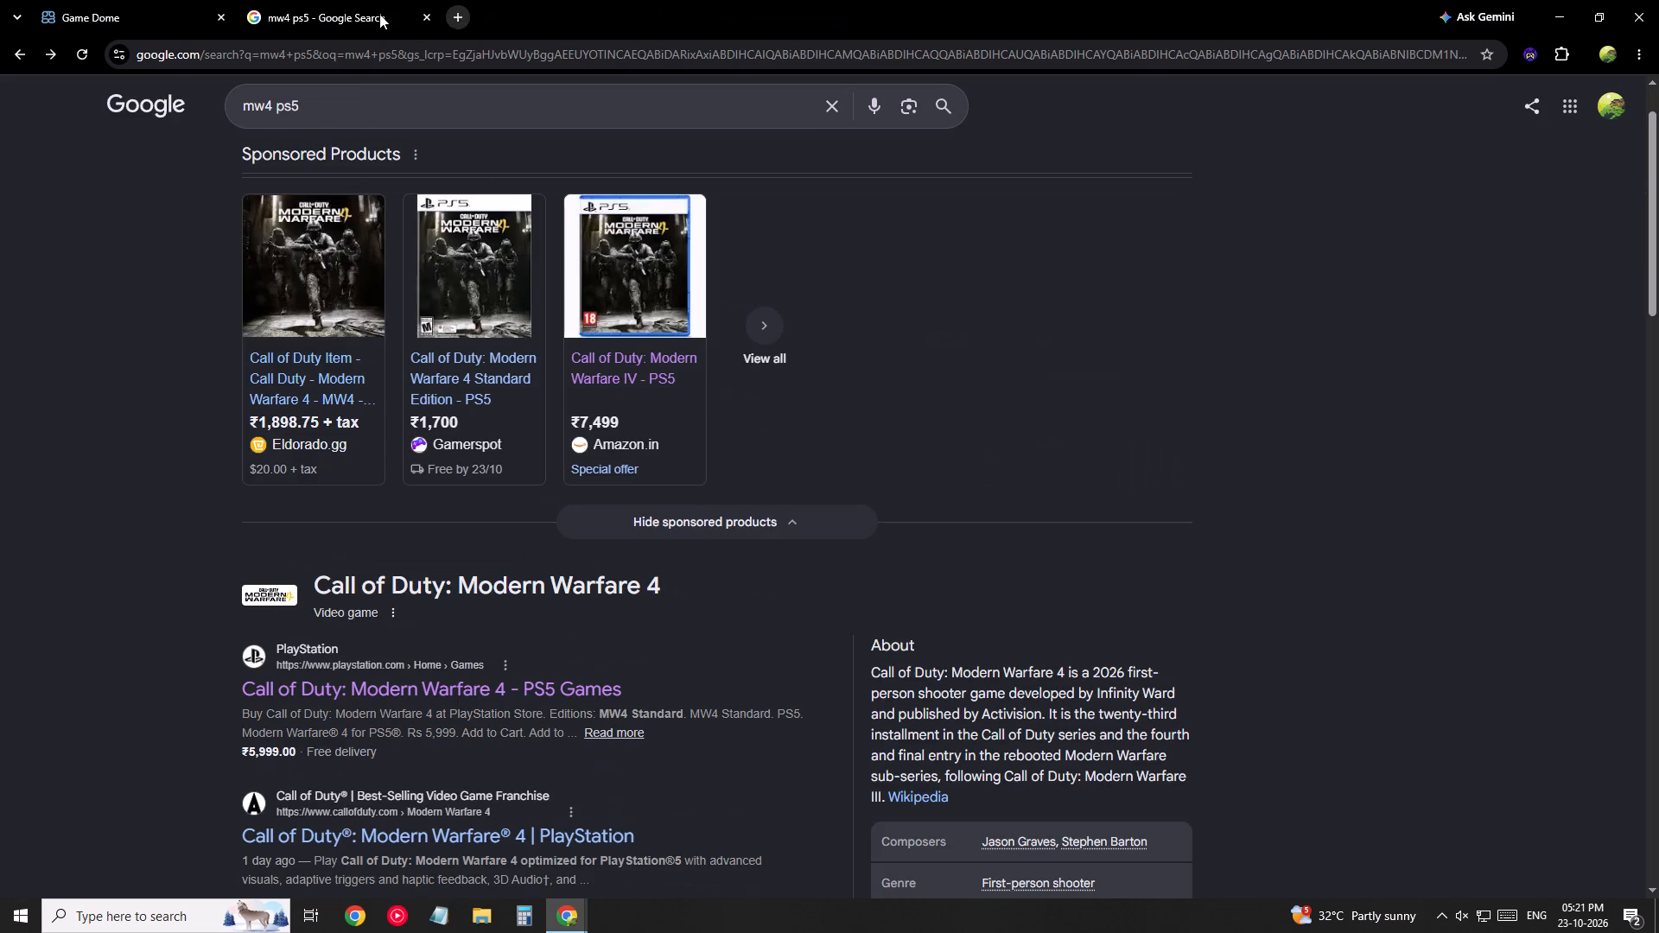
click(433, 21)
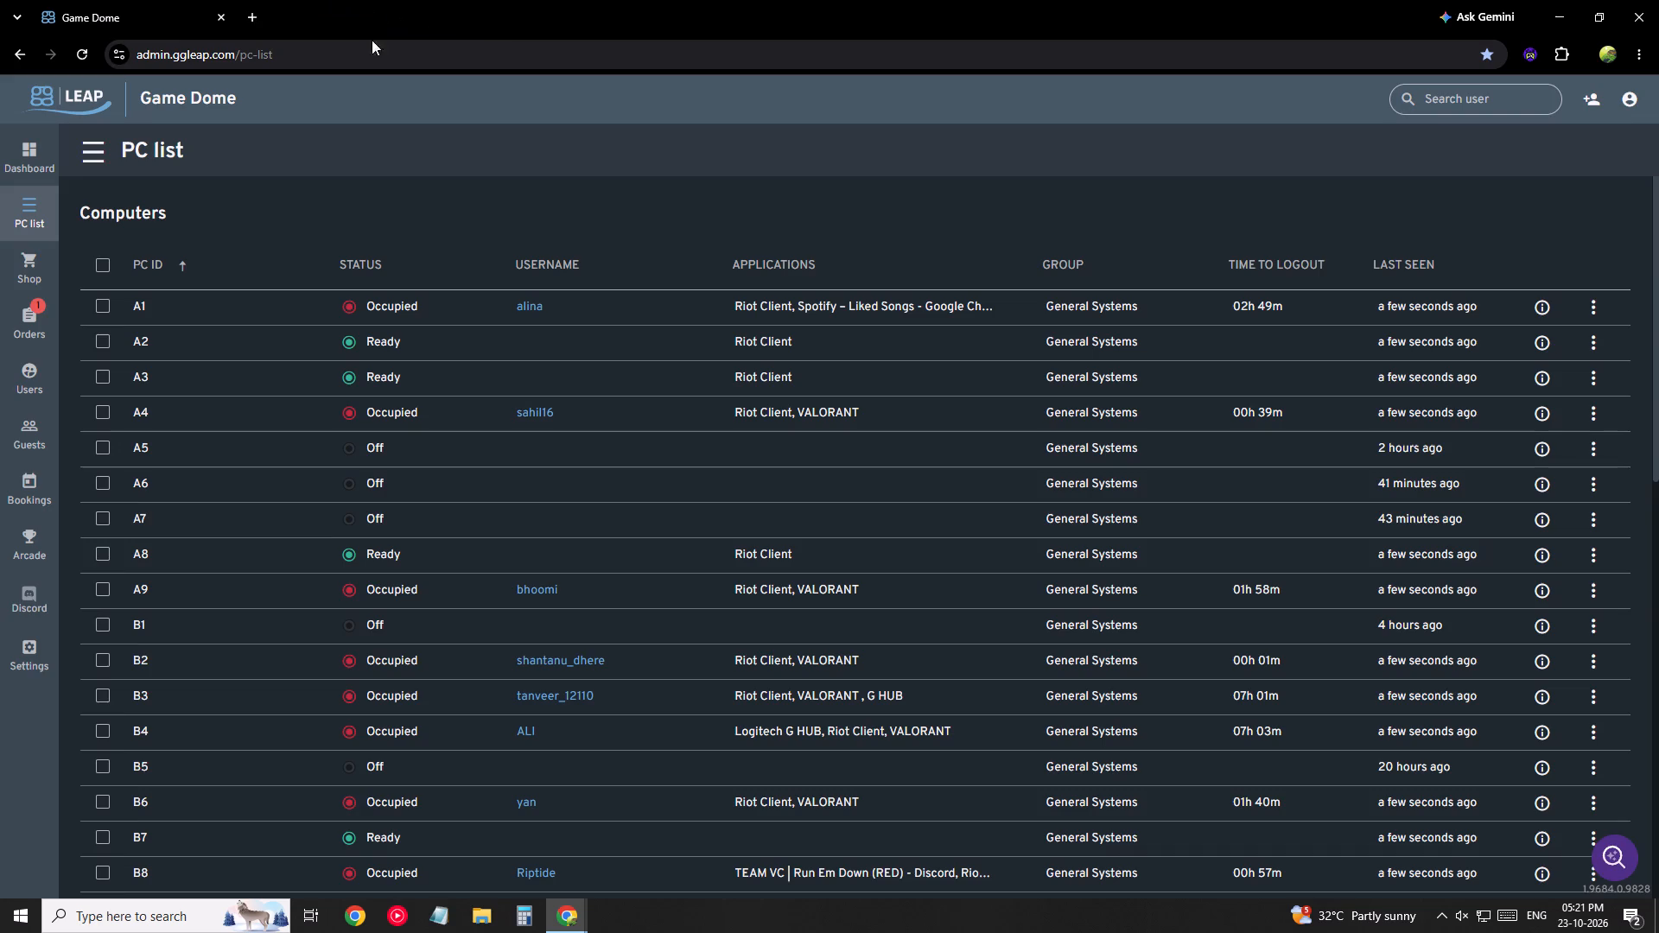
Open a new browser tab.
click(251, 18)
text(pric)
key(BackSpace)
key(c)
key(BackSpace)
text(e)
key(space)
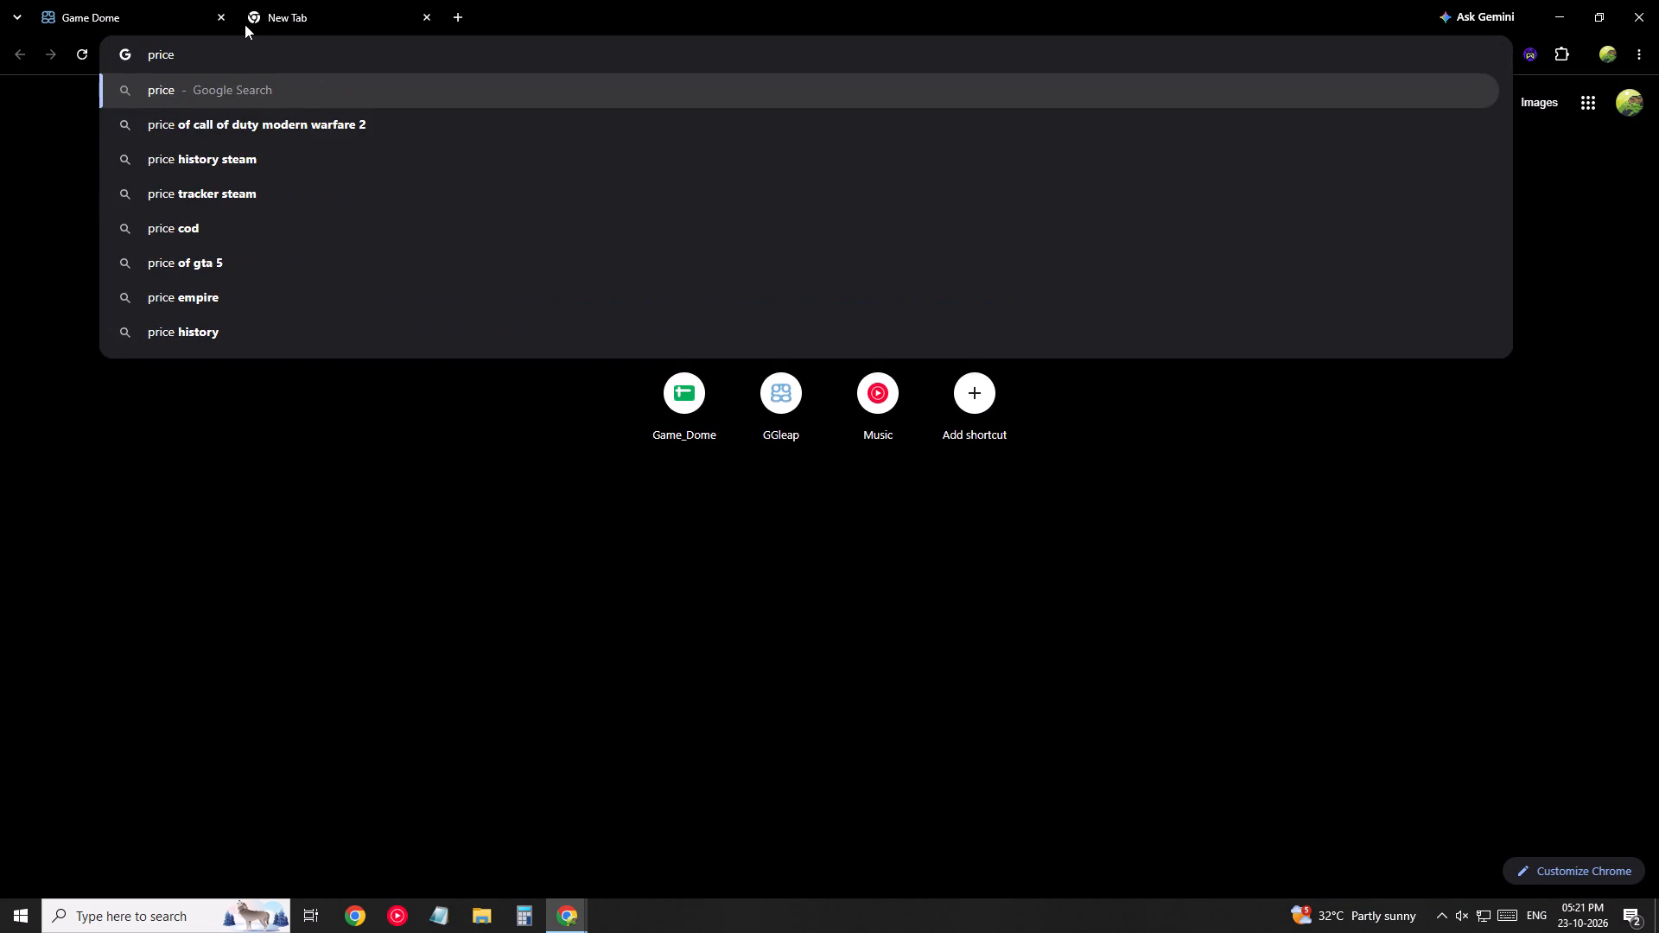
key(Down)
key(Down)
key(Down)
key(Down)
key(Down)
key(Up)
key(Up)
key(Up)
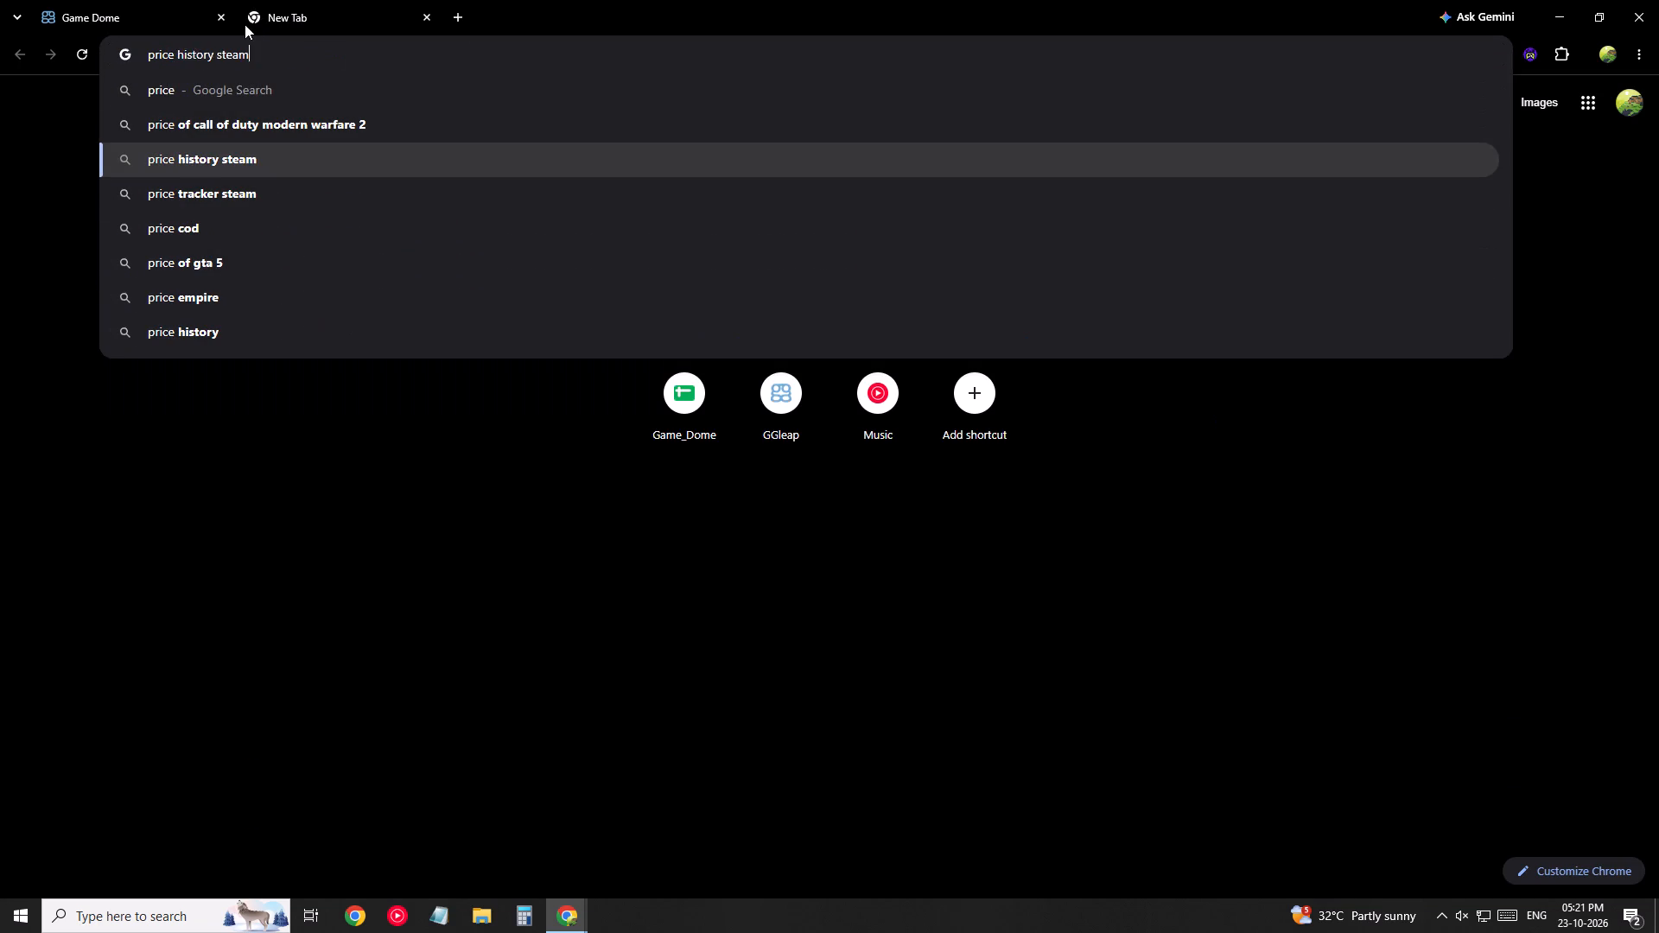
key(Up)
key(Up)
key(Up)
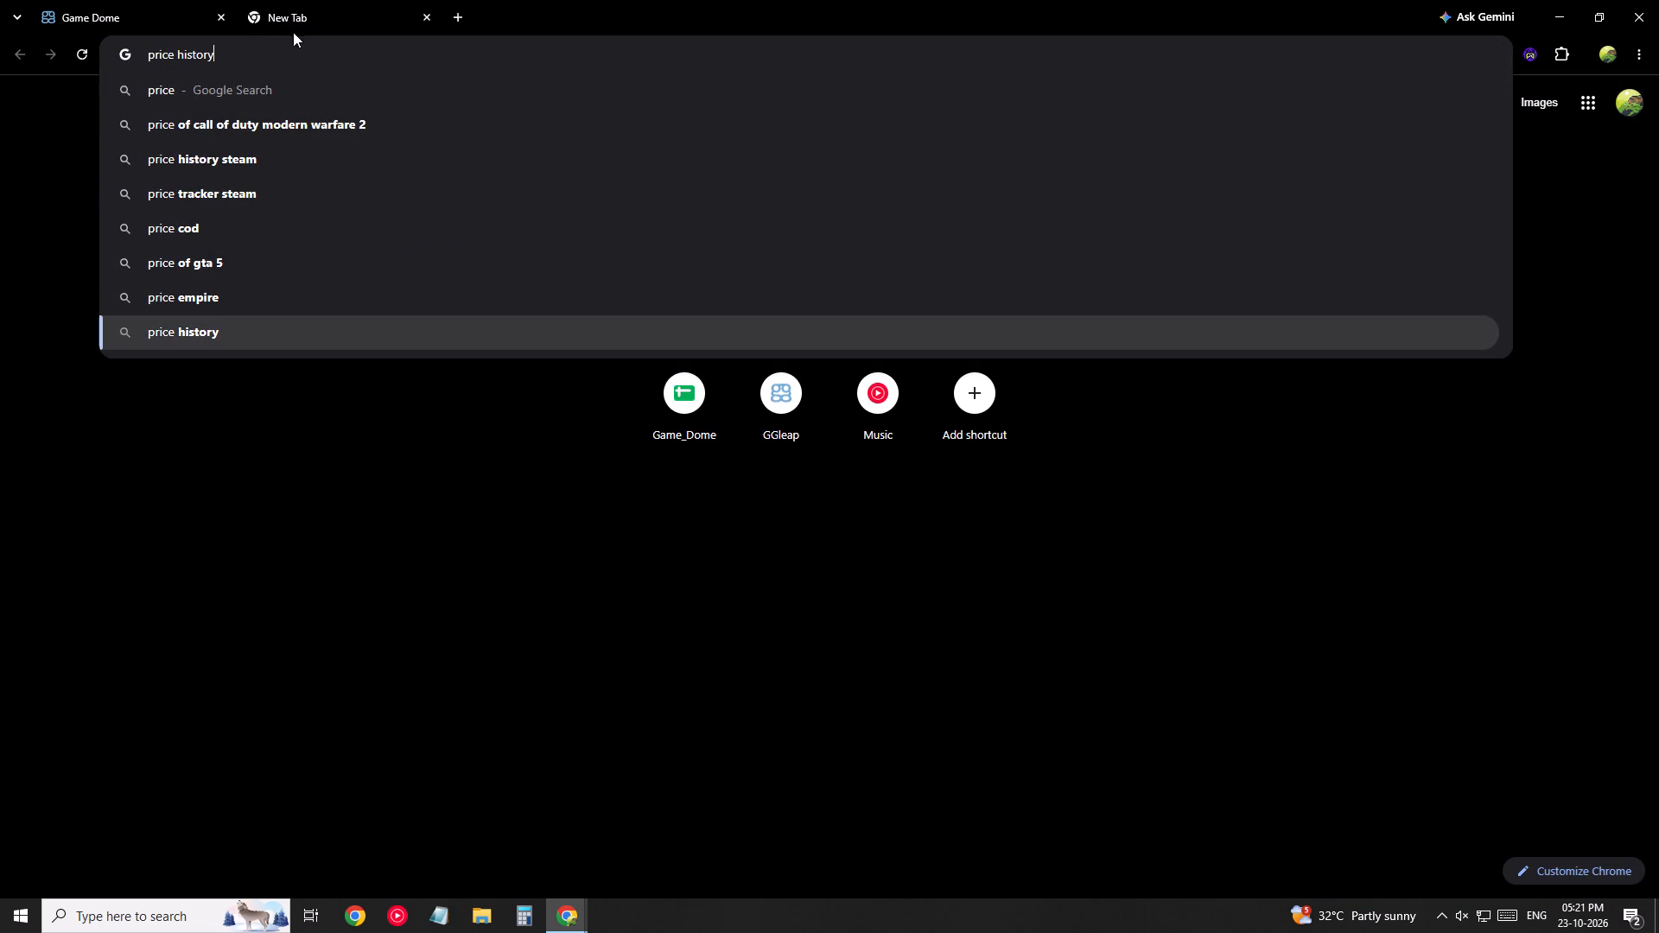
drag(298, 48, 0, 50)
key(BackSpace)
Search Google for "buy hatke" and open the buyhatke.com website.
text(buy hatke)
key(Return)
click(278, 324)
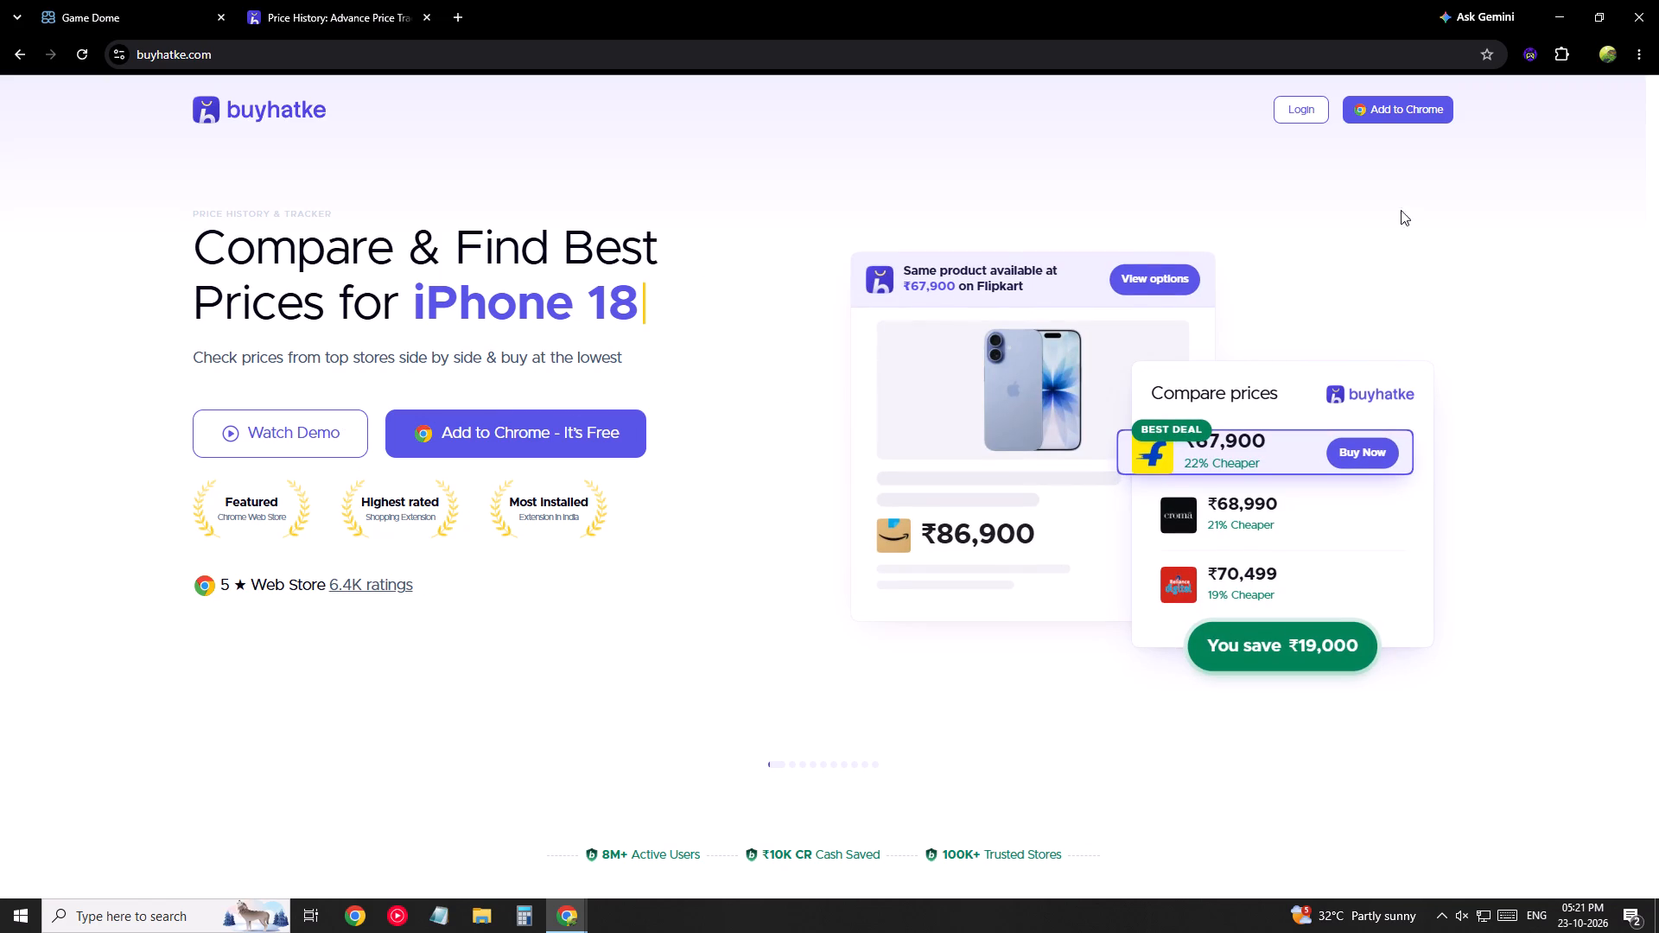
Add the "Buyhatke: Price History & Tracker, Spend Lens" extension to Chrome from the Chrome Web Store.
scroll(1004, 418, down, 8)
click(1380, 111)
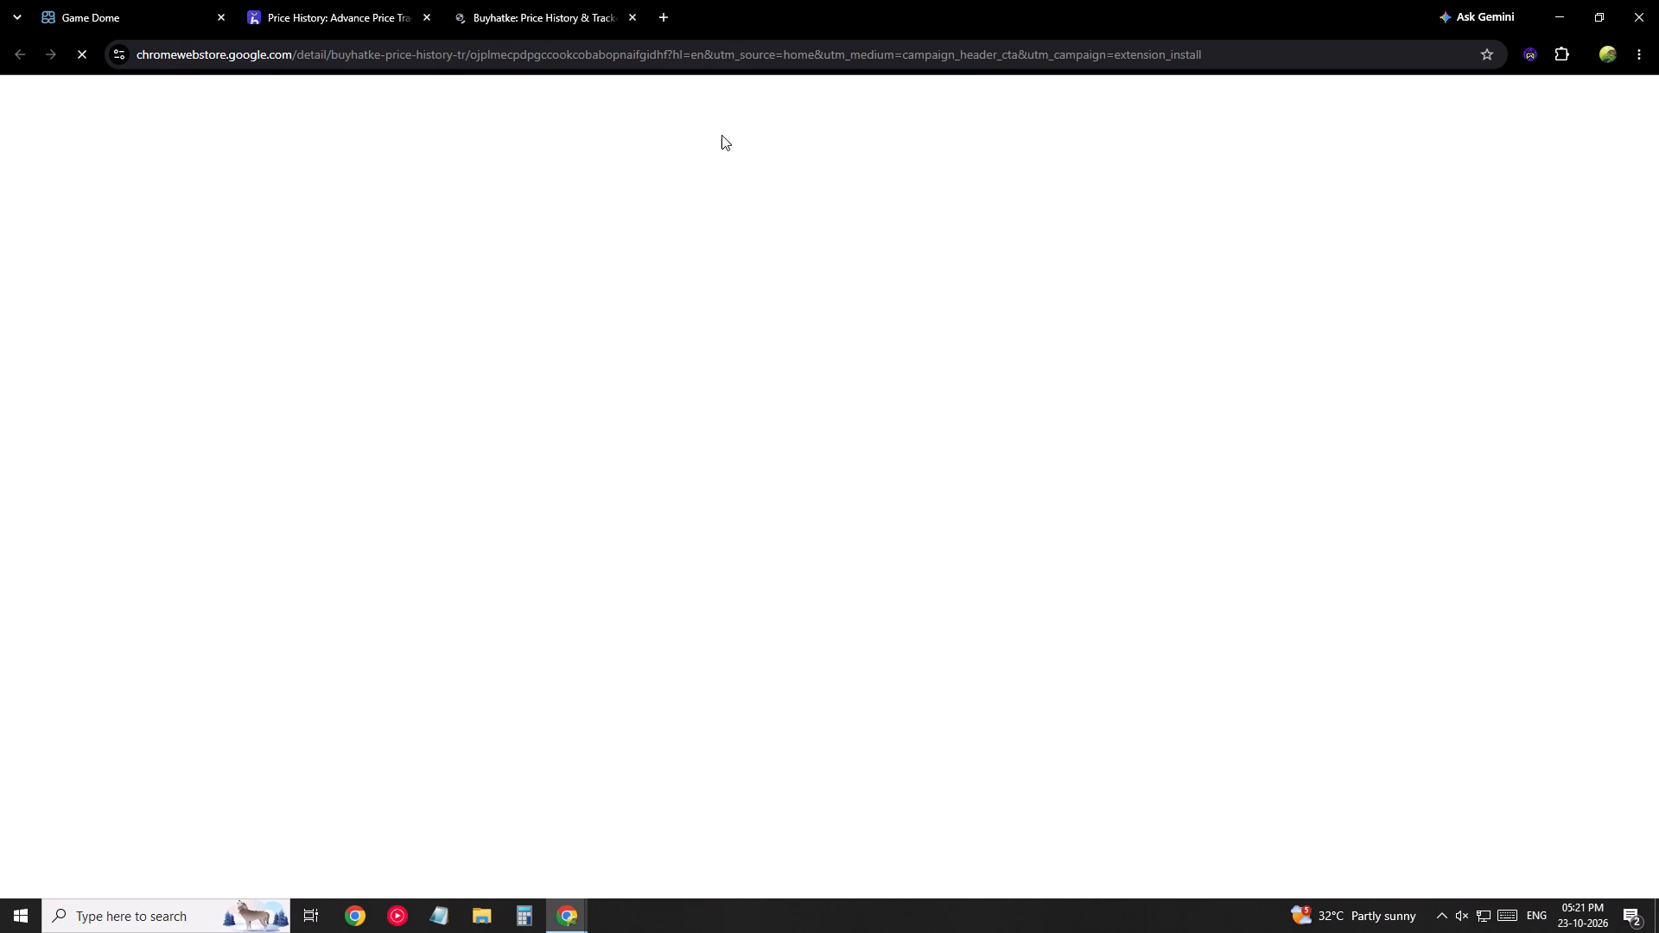
click(1215, 205)
click(903, 239)
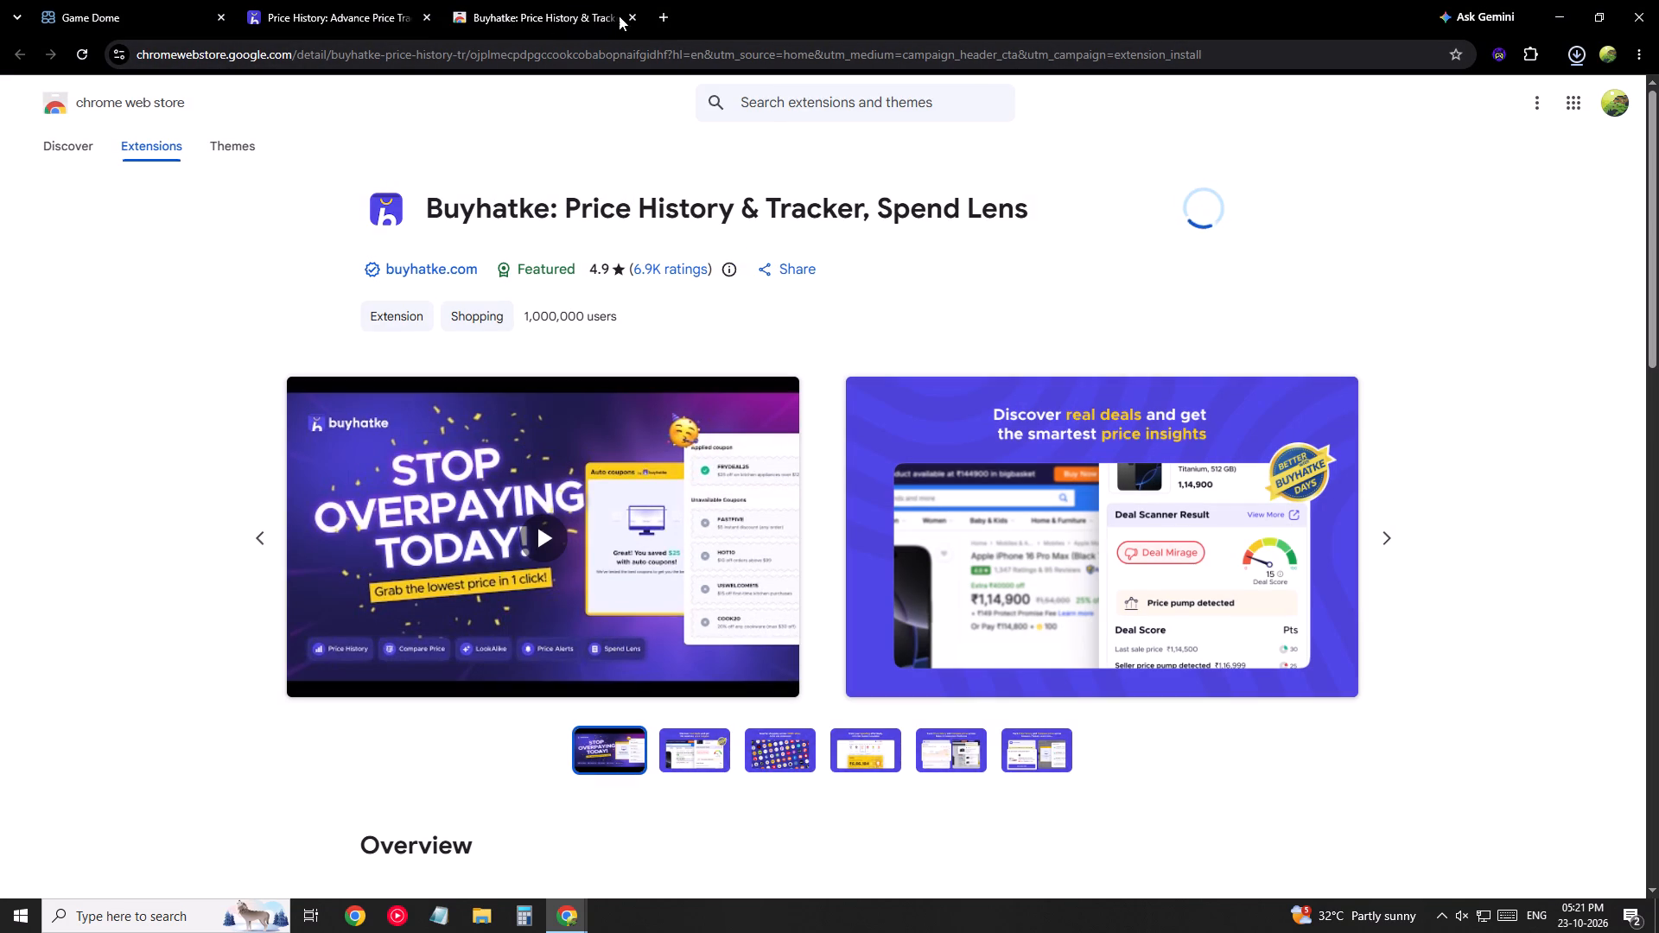
Close the Buyhatke website tab.
click(358, 0)
click(426, 19)
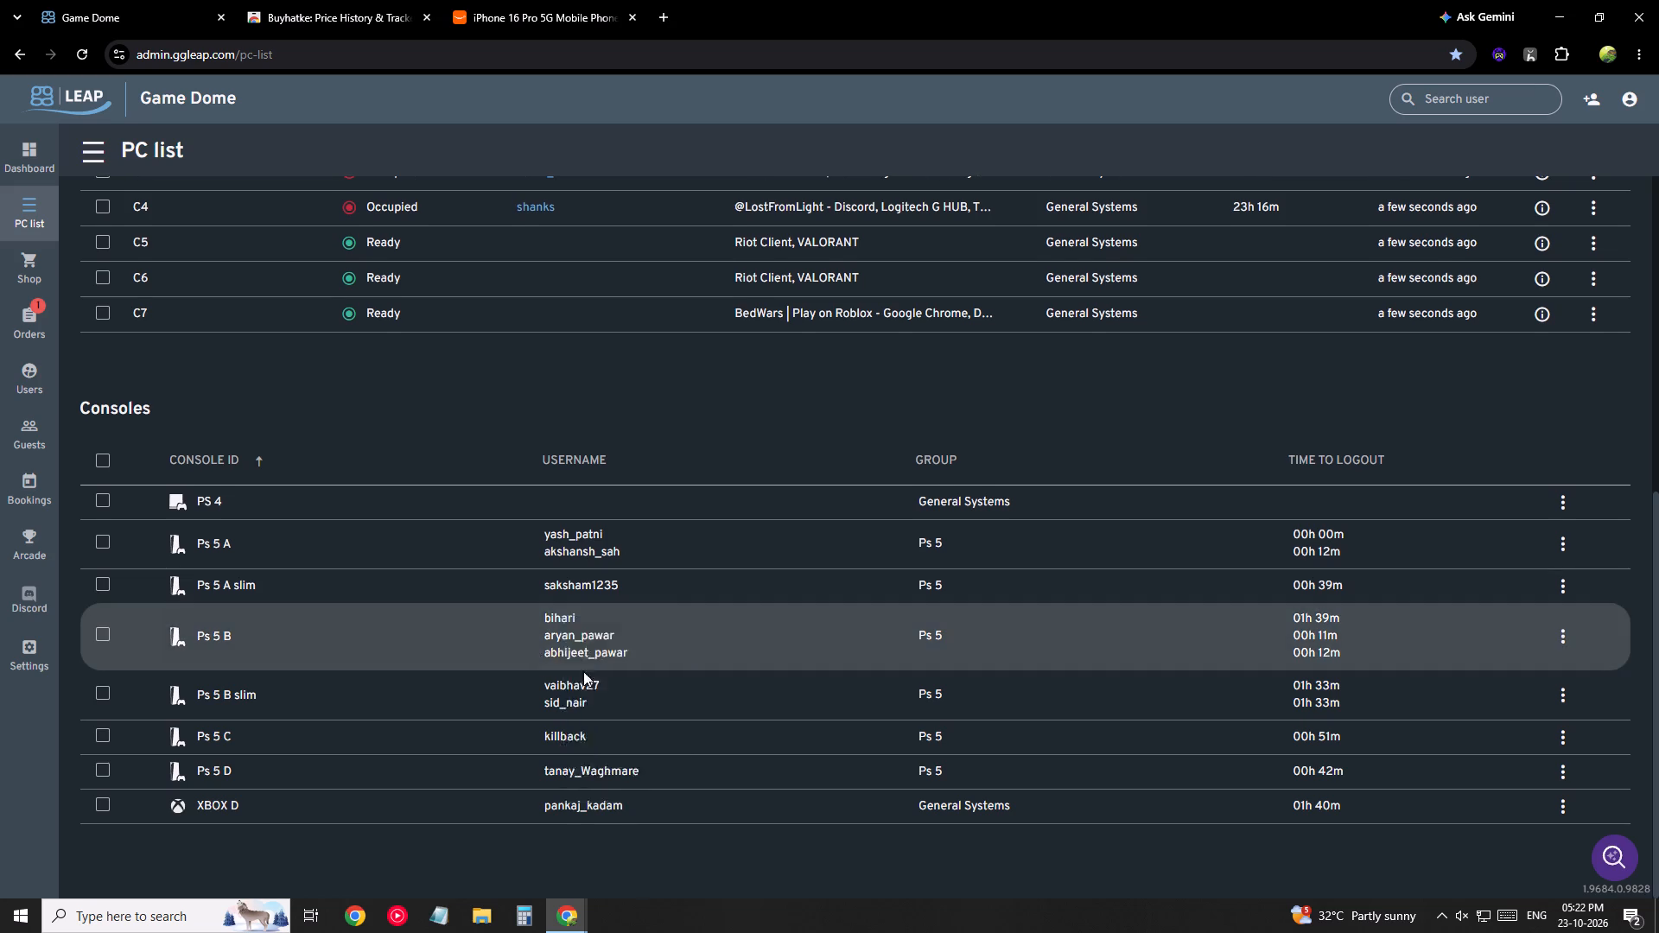
Clear ali's name and amount from the customer credit list in the daily exp sheet, and return to the PC list.
drag(1236, 643, 1380, 644)
key(Delete)
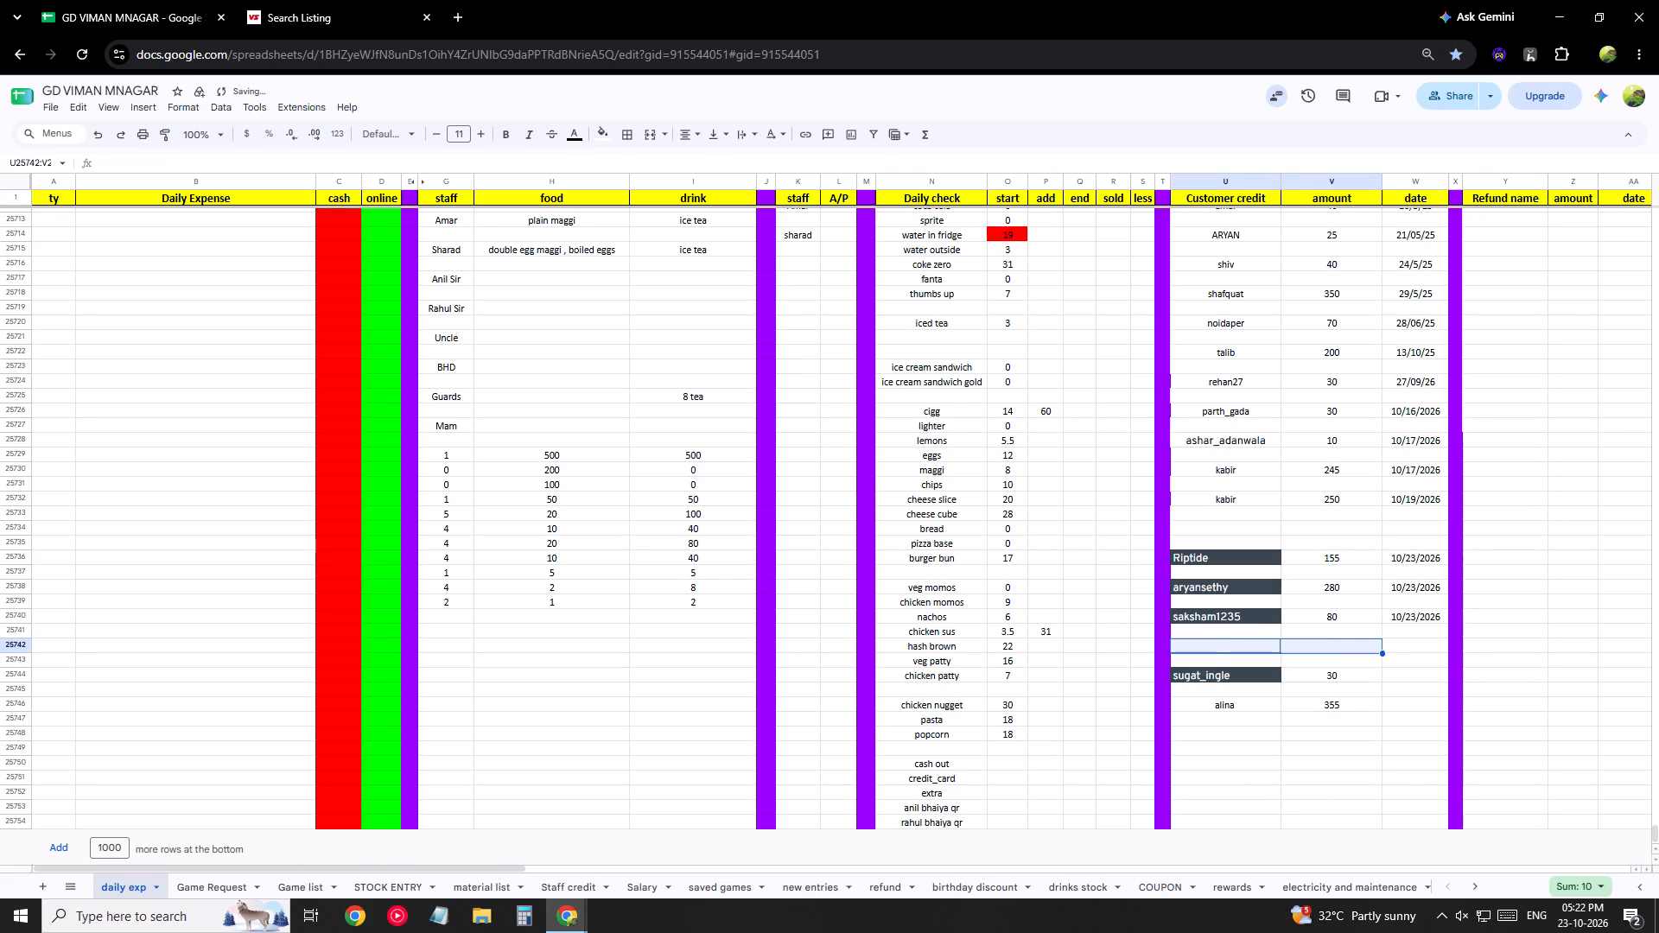
key(alt+Tab)
Search for the user jeck and open a quick sale for that account.
scroll(507, 600, up, 2)
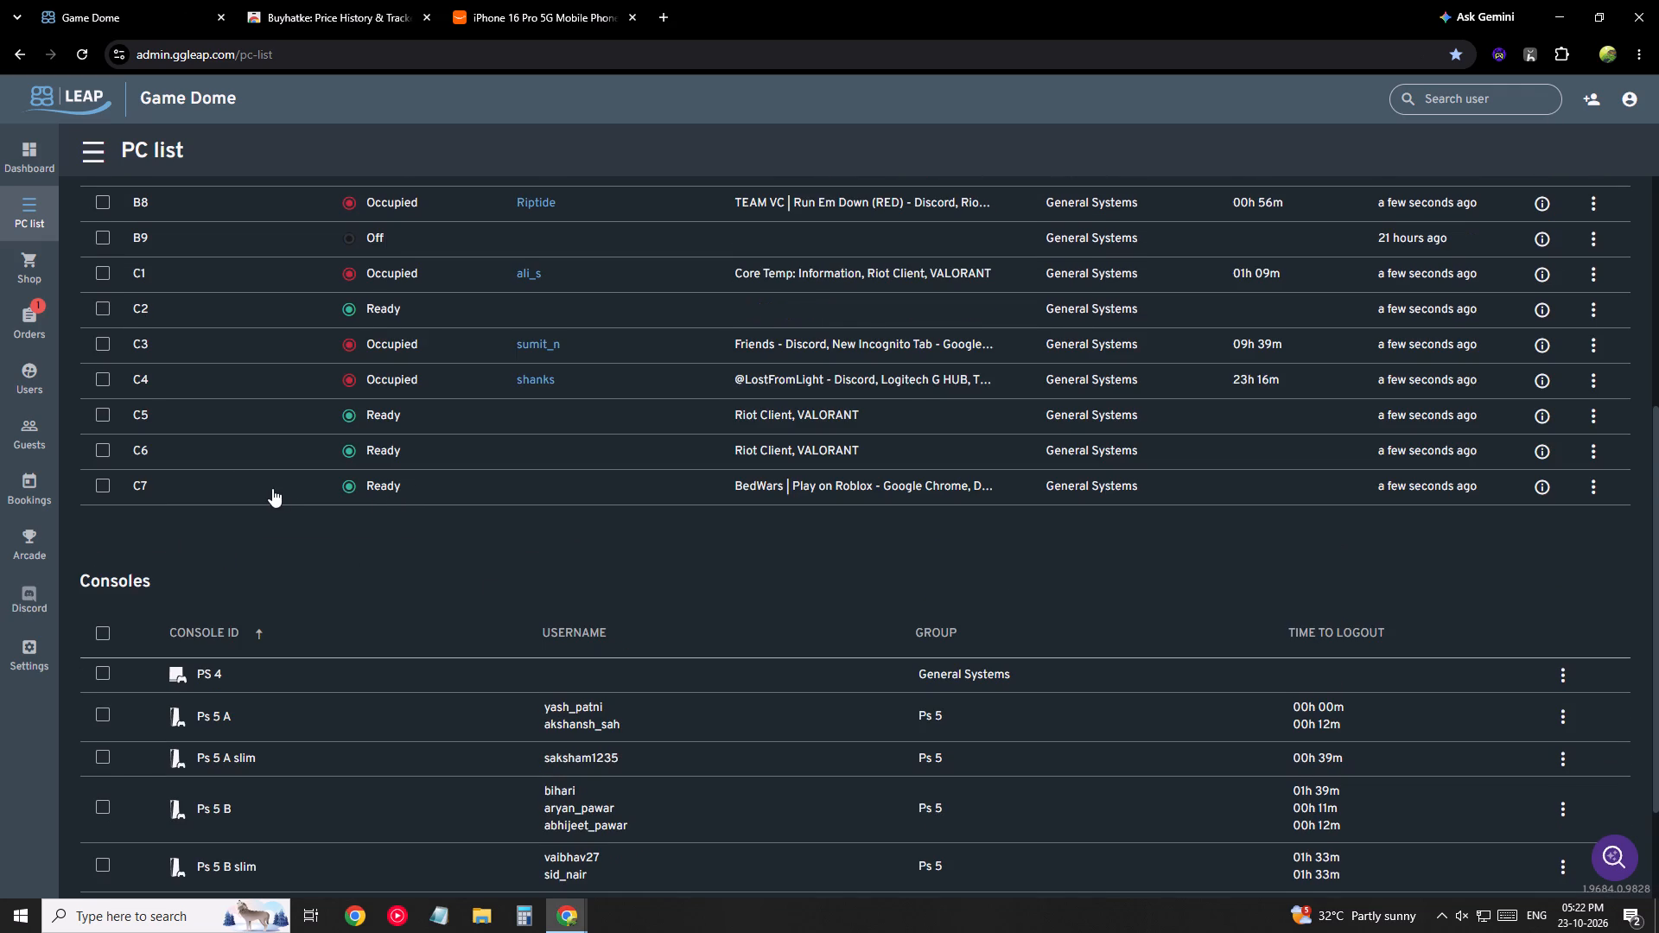
scroll(1112, 475, up, 4)
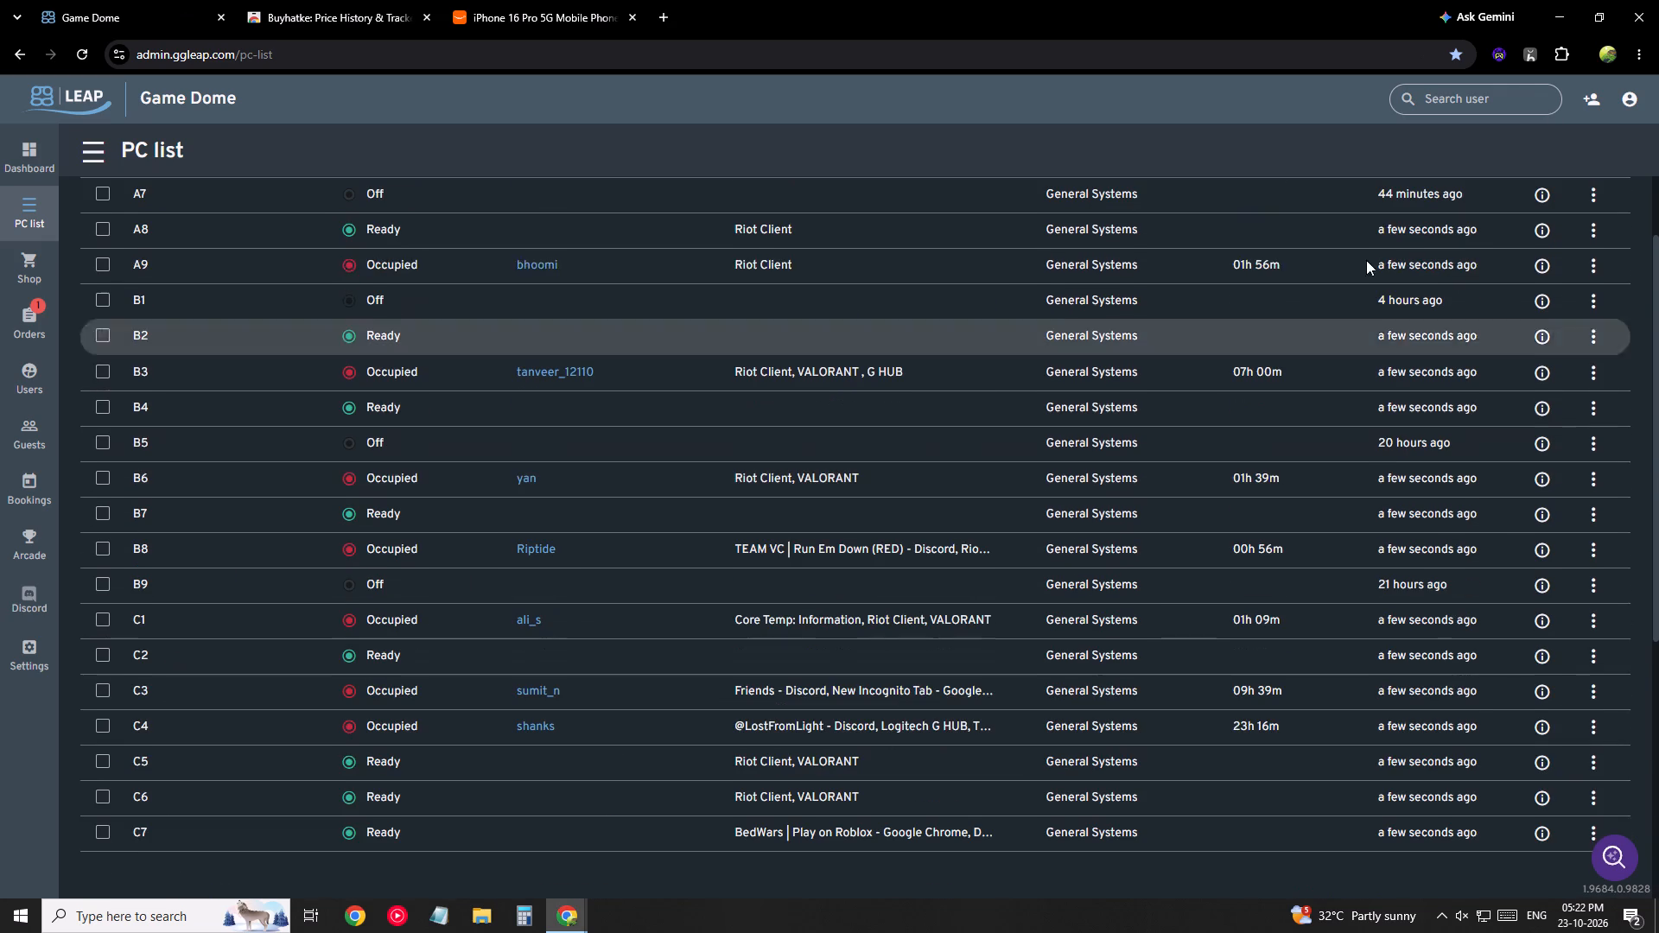
click(1465, 89)
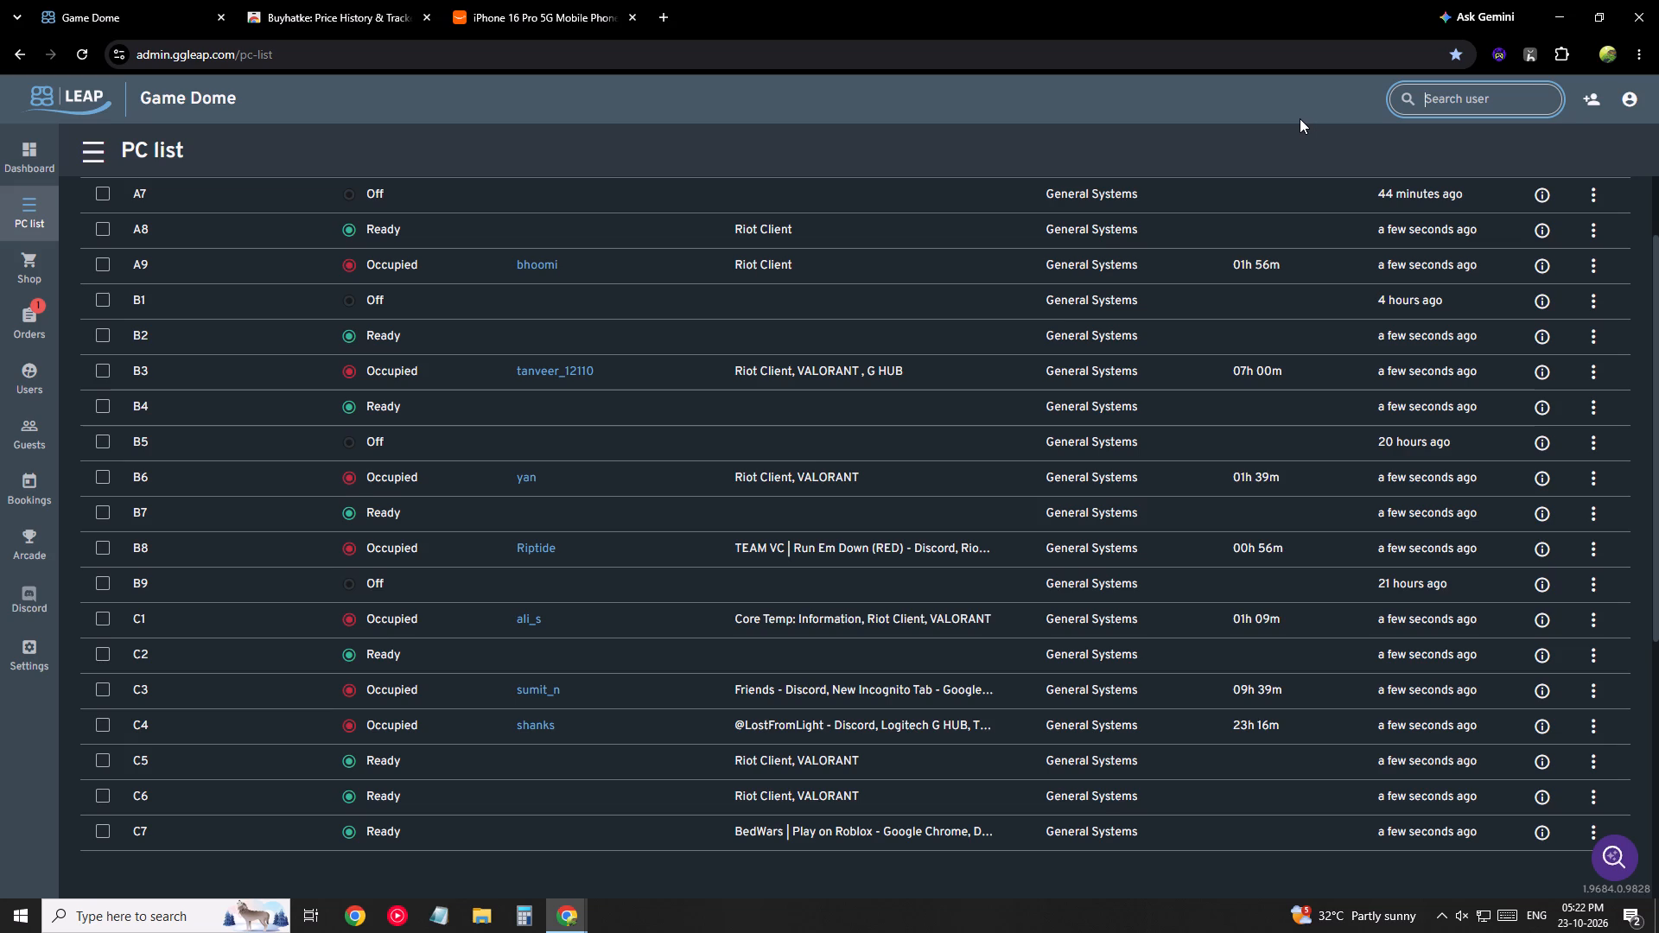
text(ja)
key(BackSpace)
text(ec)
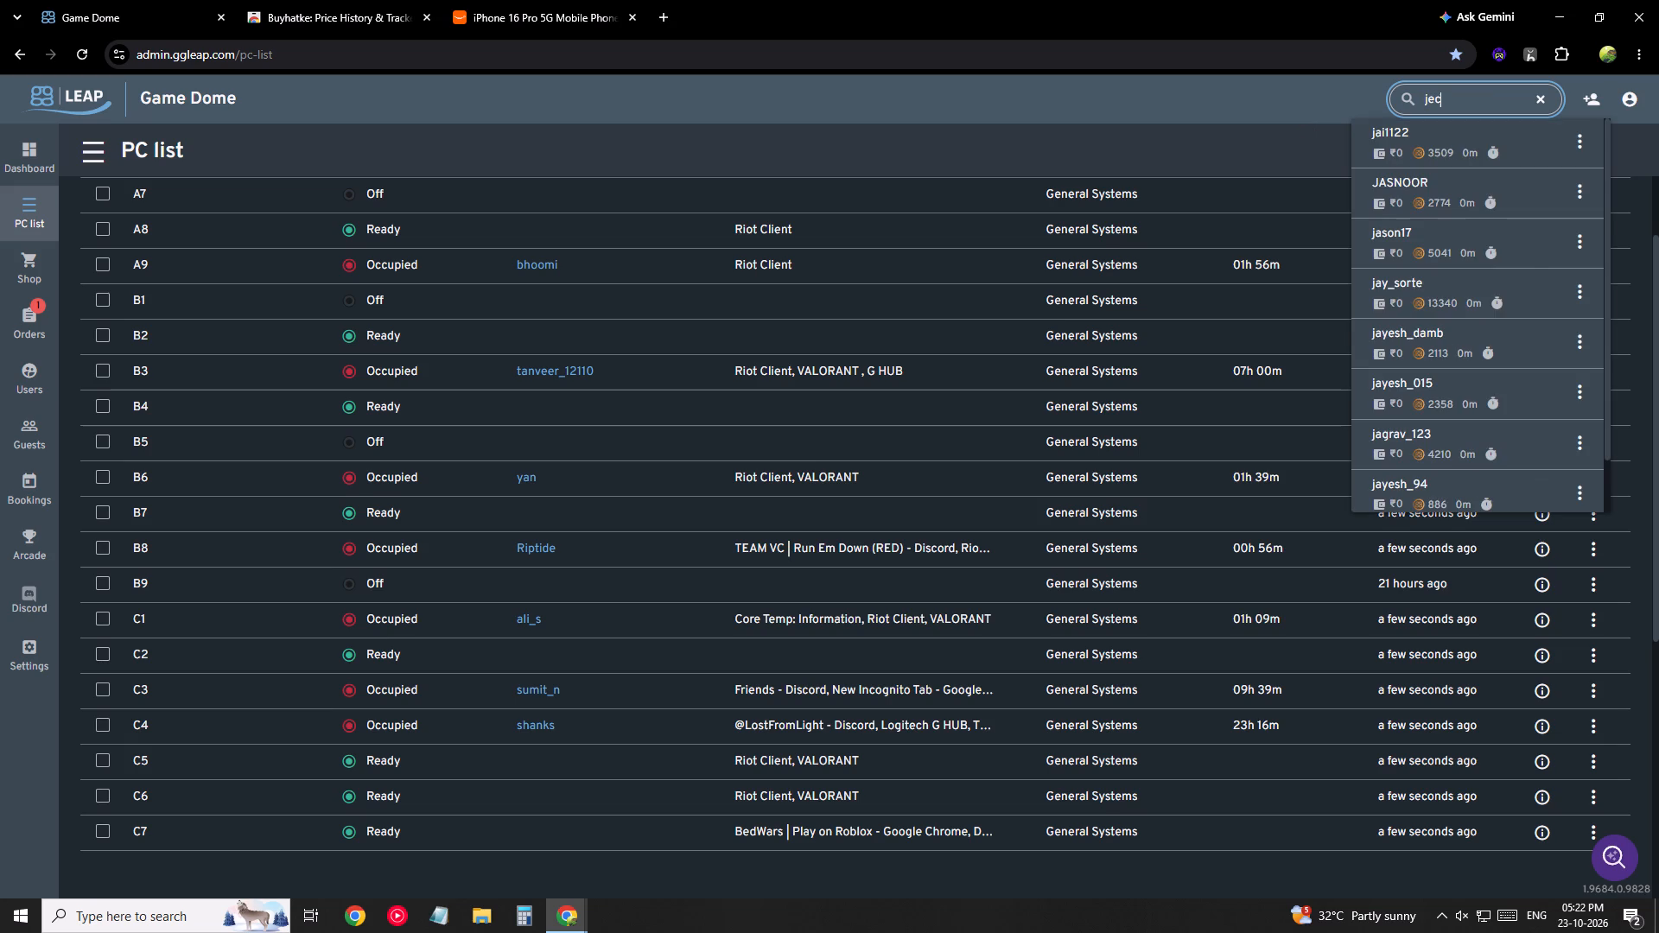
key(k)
click(1587, 147)
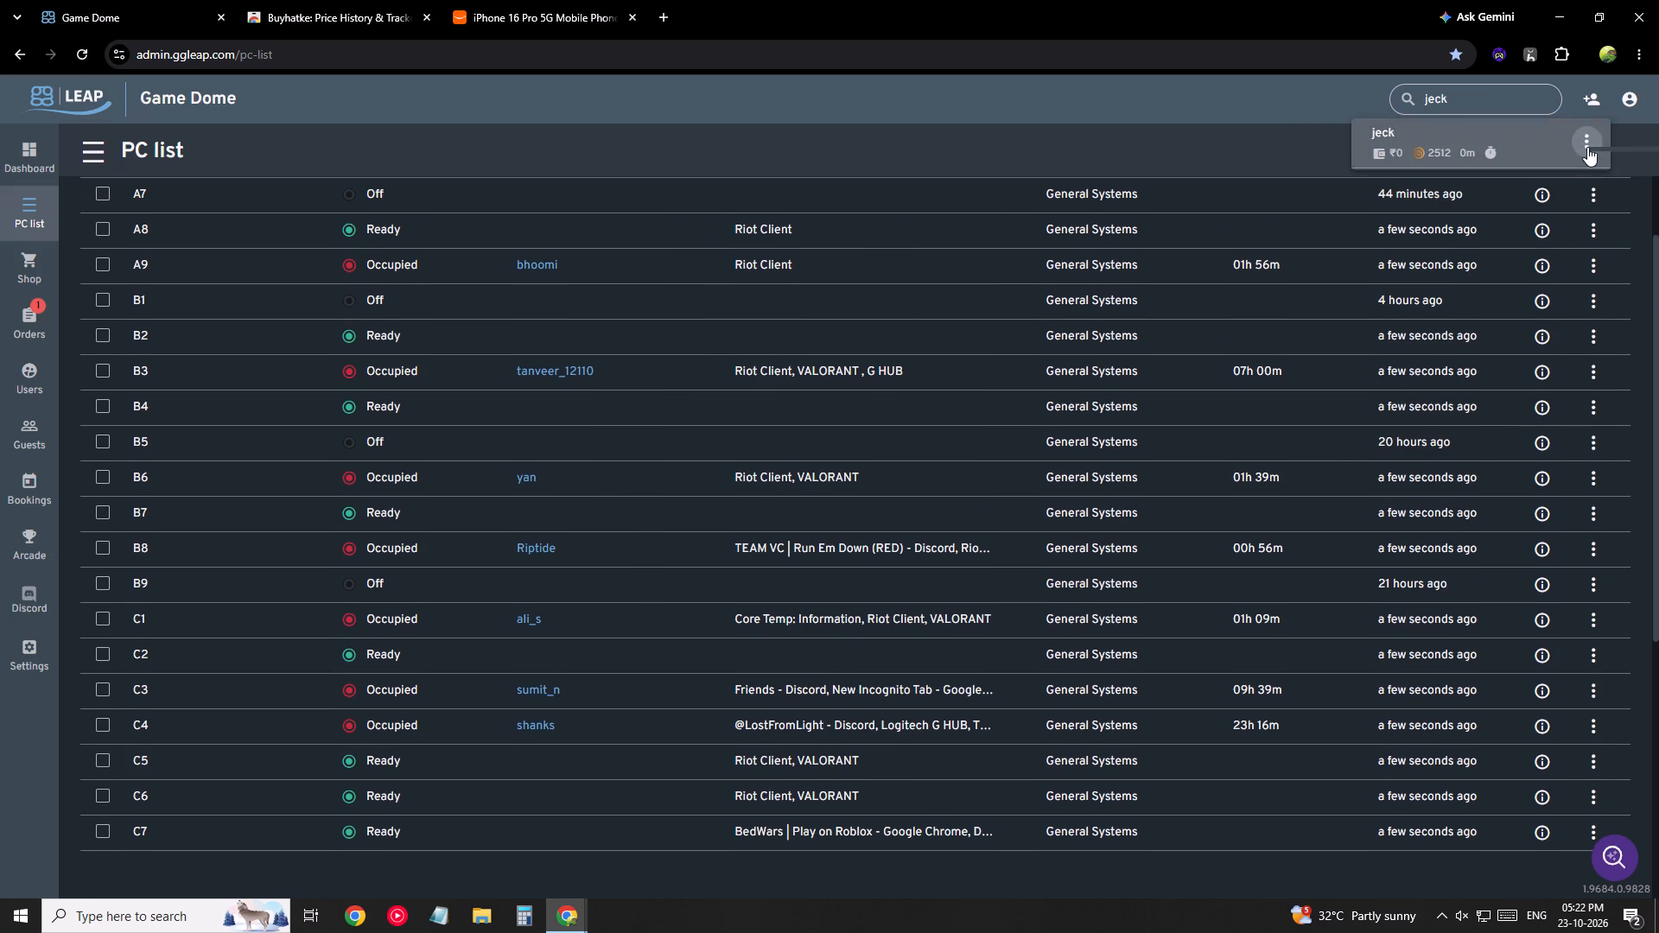
click(1608, 166)
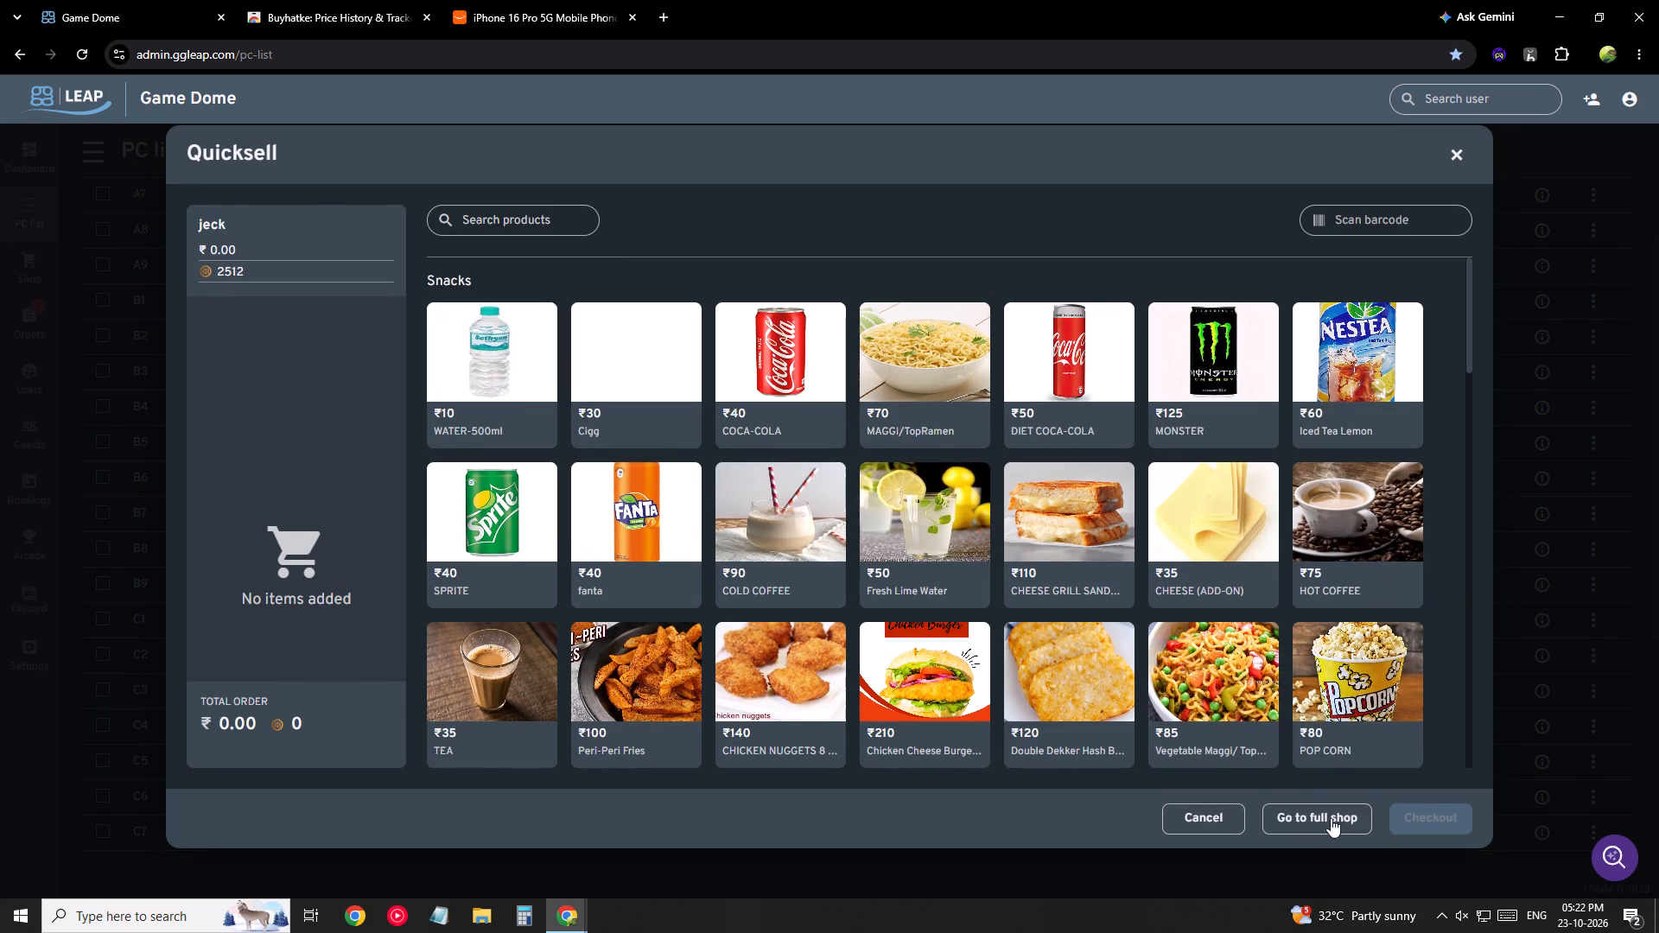
In the full shop, sell jeck one PC 3 hr pass for ₹250, charging it to credit card.
click(1321, 820)
click(531, 296)
click(531, 261)
click(488, 327)
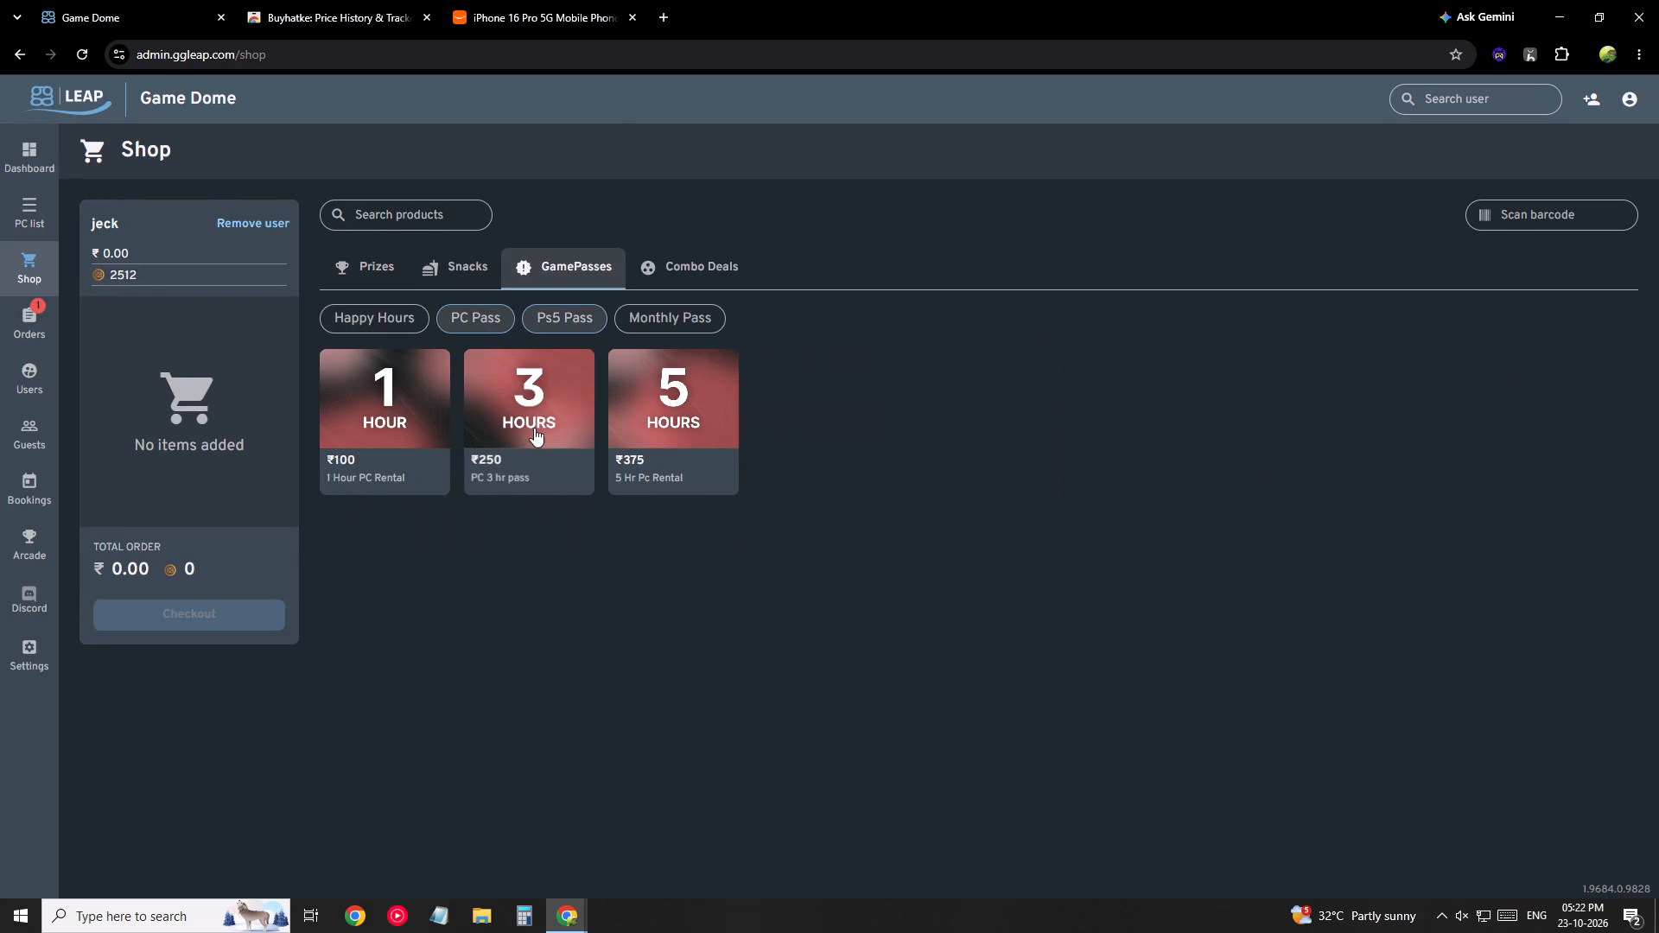
click(534, 428)
click(181, 616)
click(431, 489)
click(444, 748)
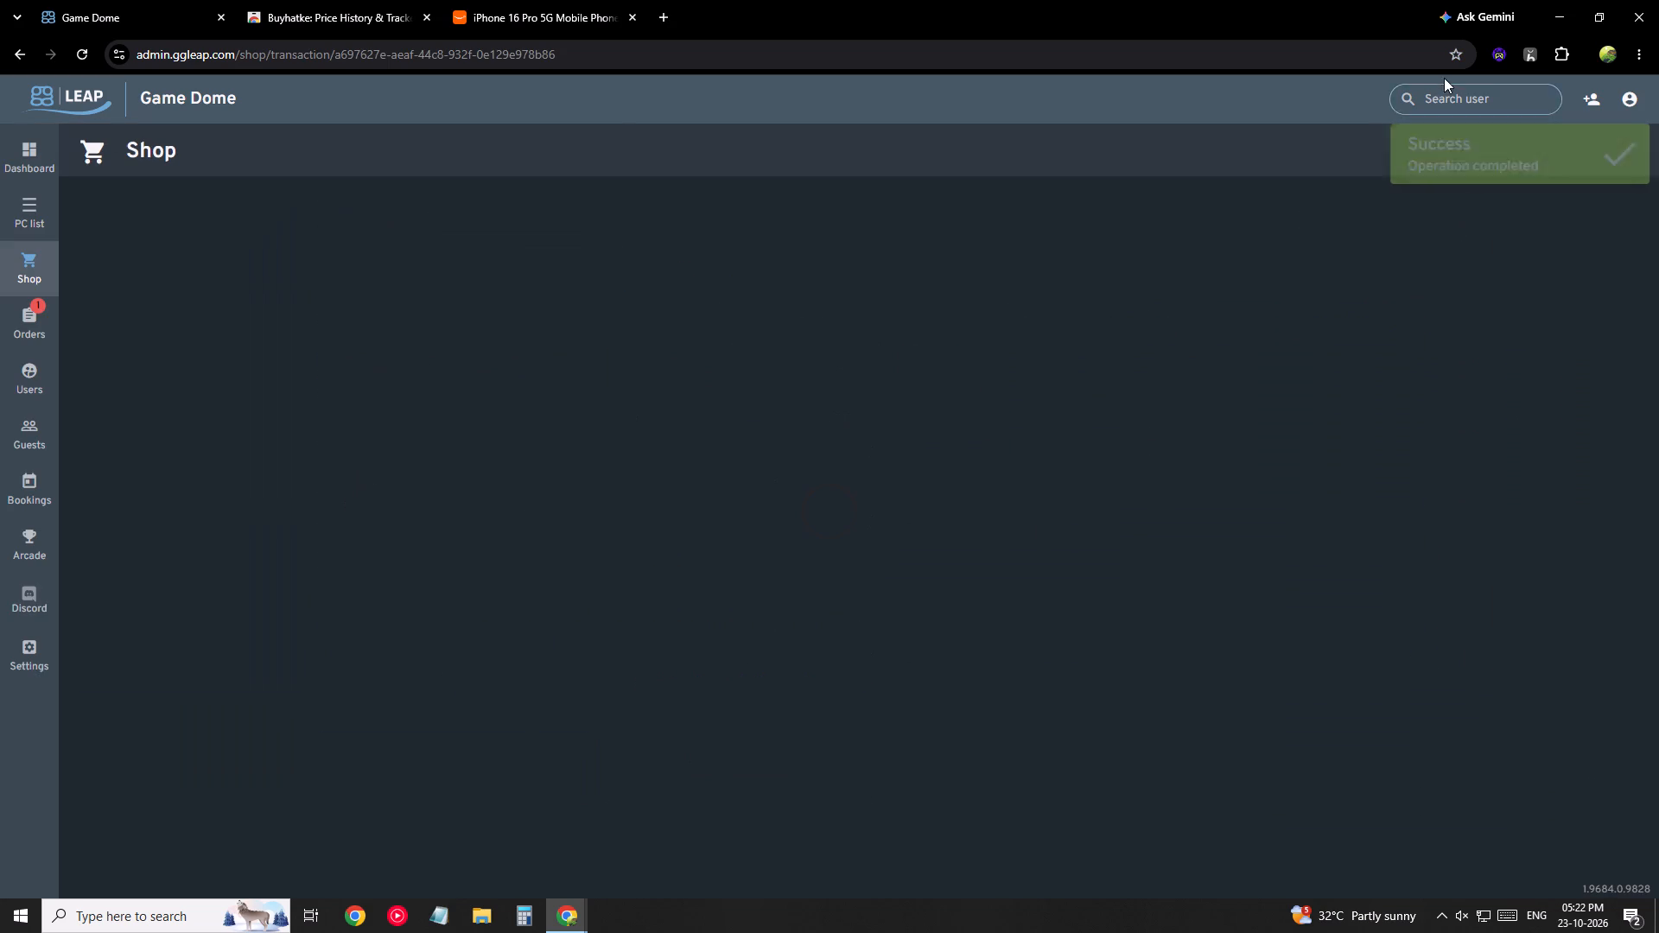
click(1444, 78)
click(1466, 110)
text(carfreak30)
click(1570, 143)
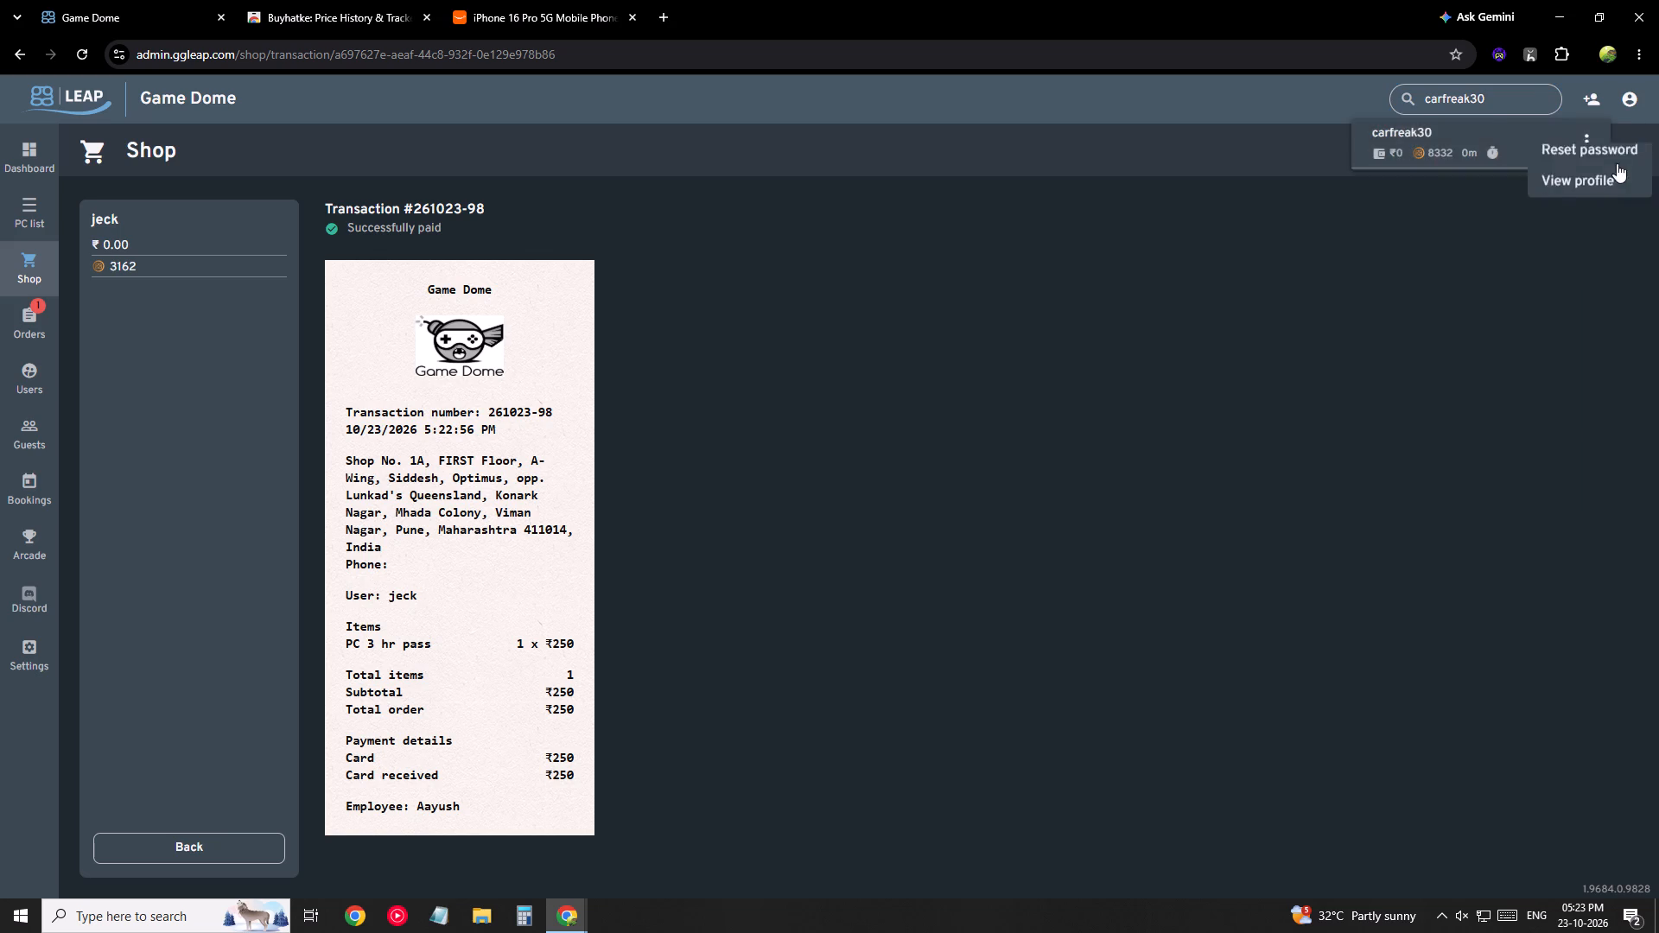
click(1617, 163)
click(1325, 814)
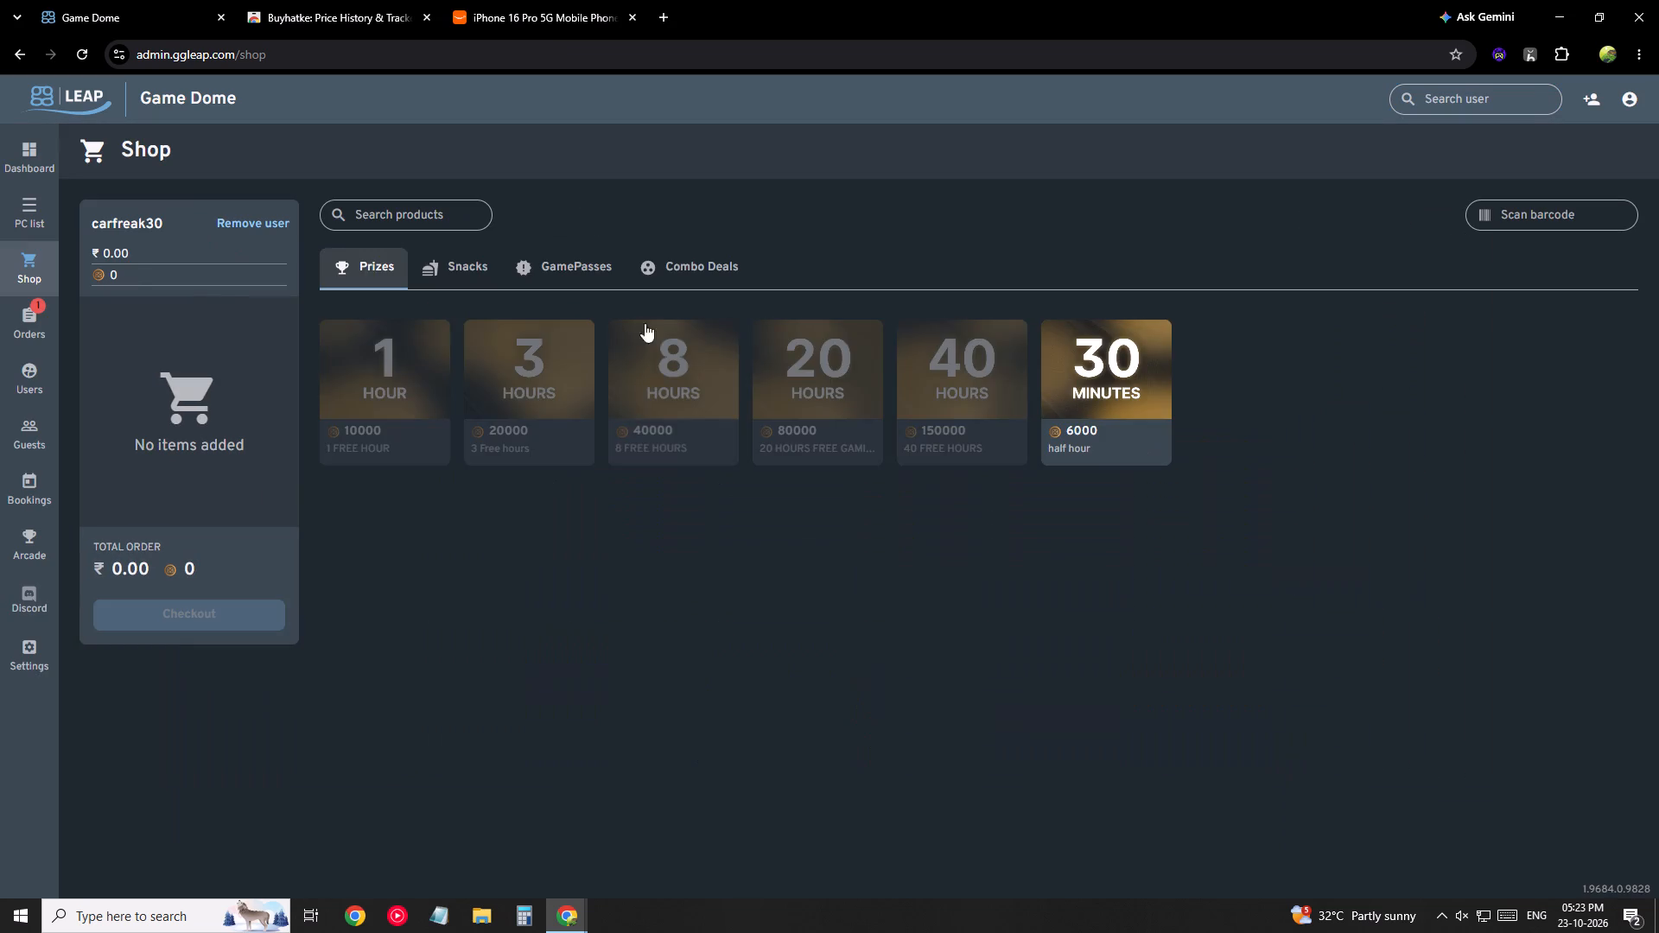
click(575, 274)
click(474, 322)
click(512, 409)
click(164, 617)
click(428, 505)
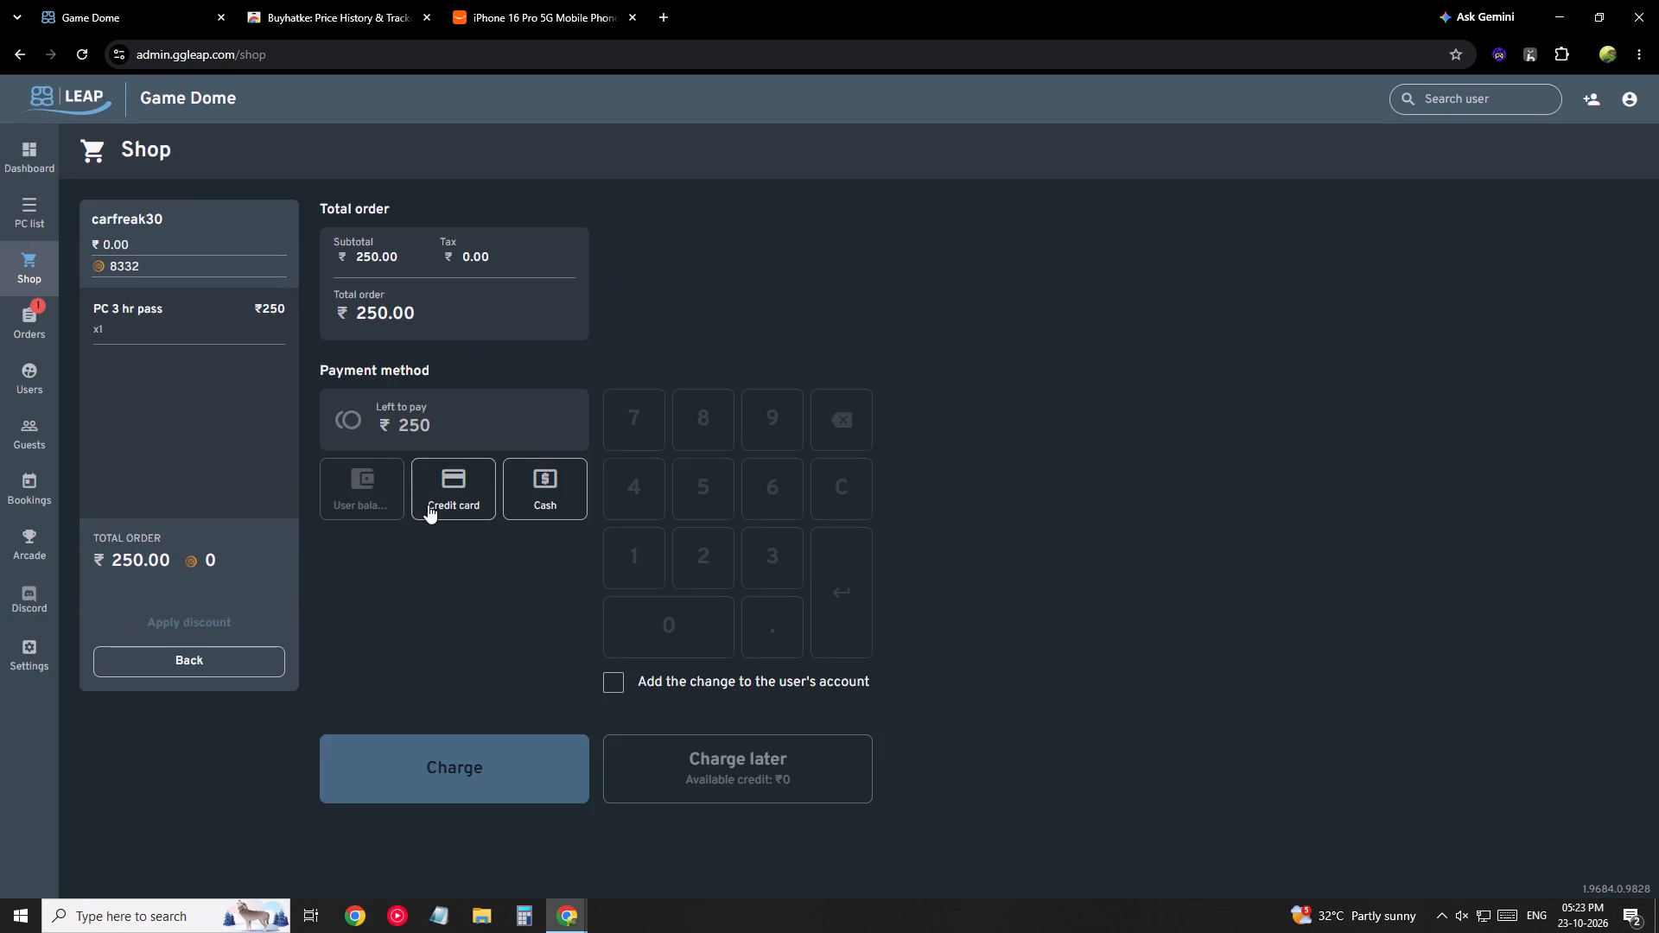
click(493, 805)
click(534, 753)
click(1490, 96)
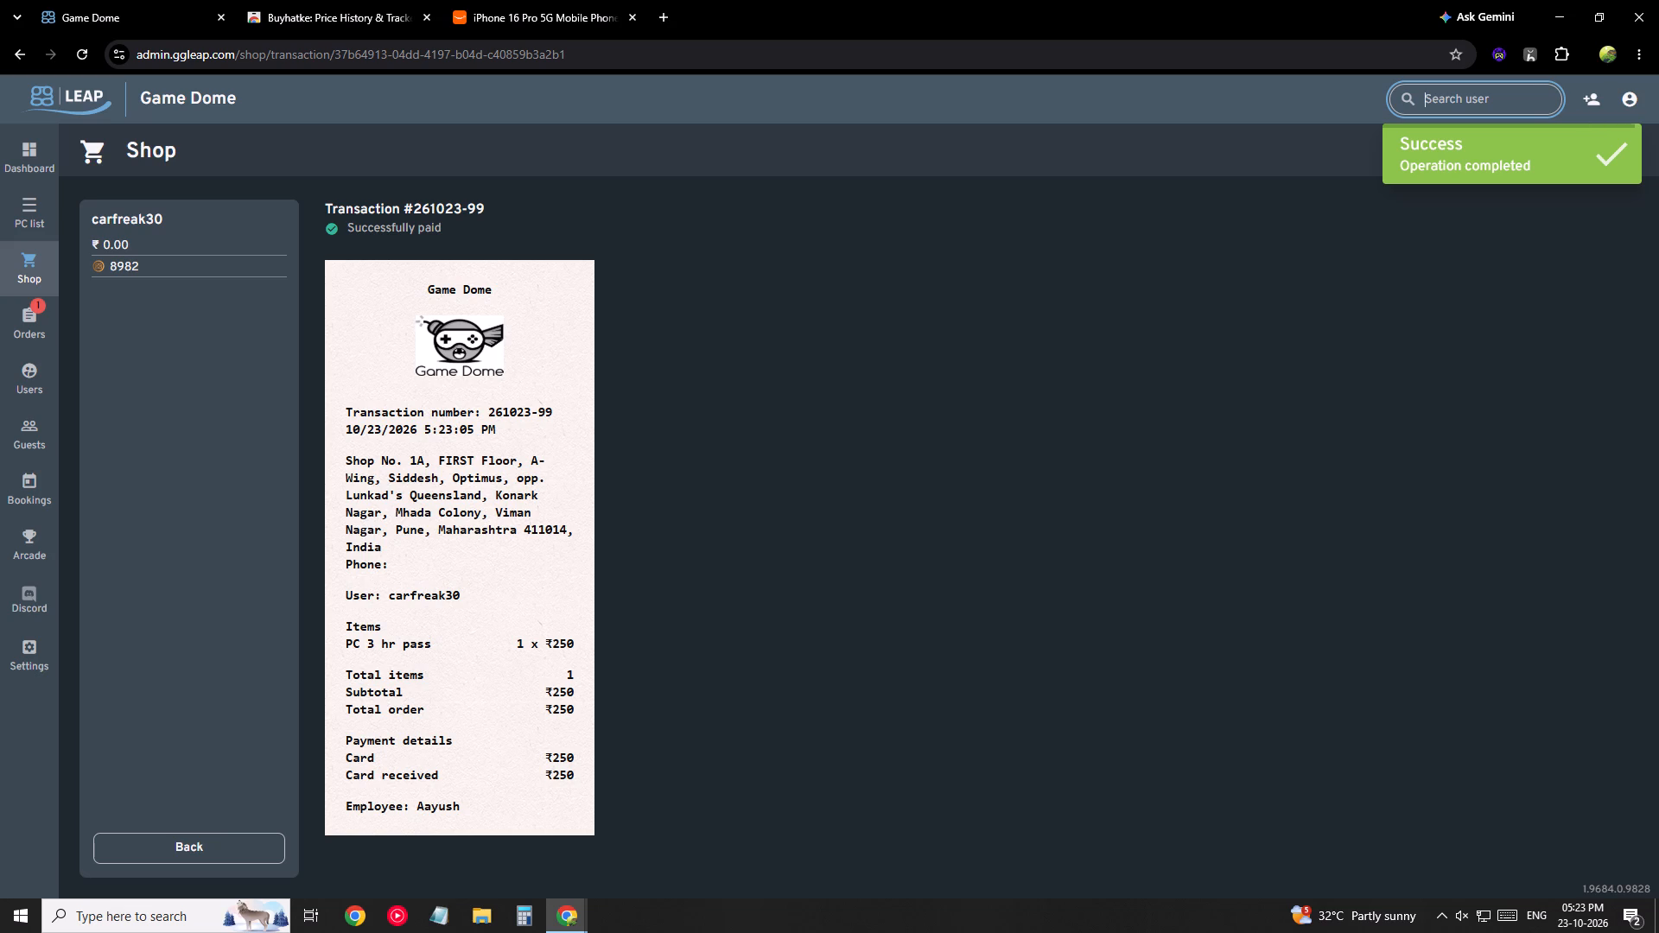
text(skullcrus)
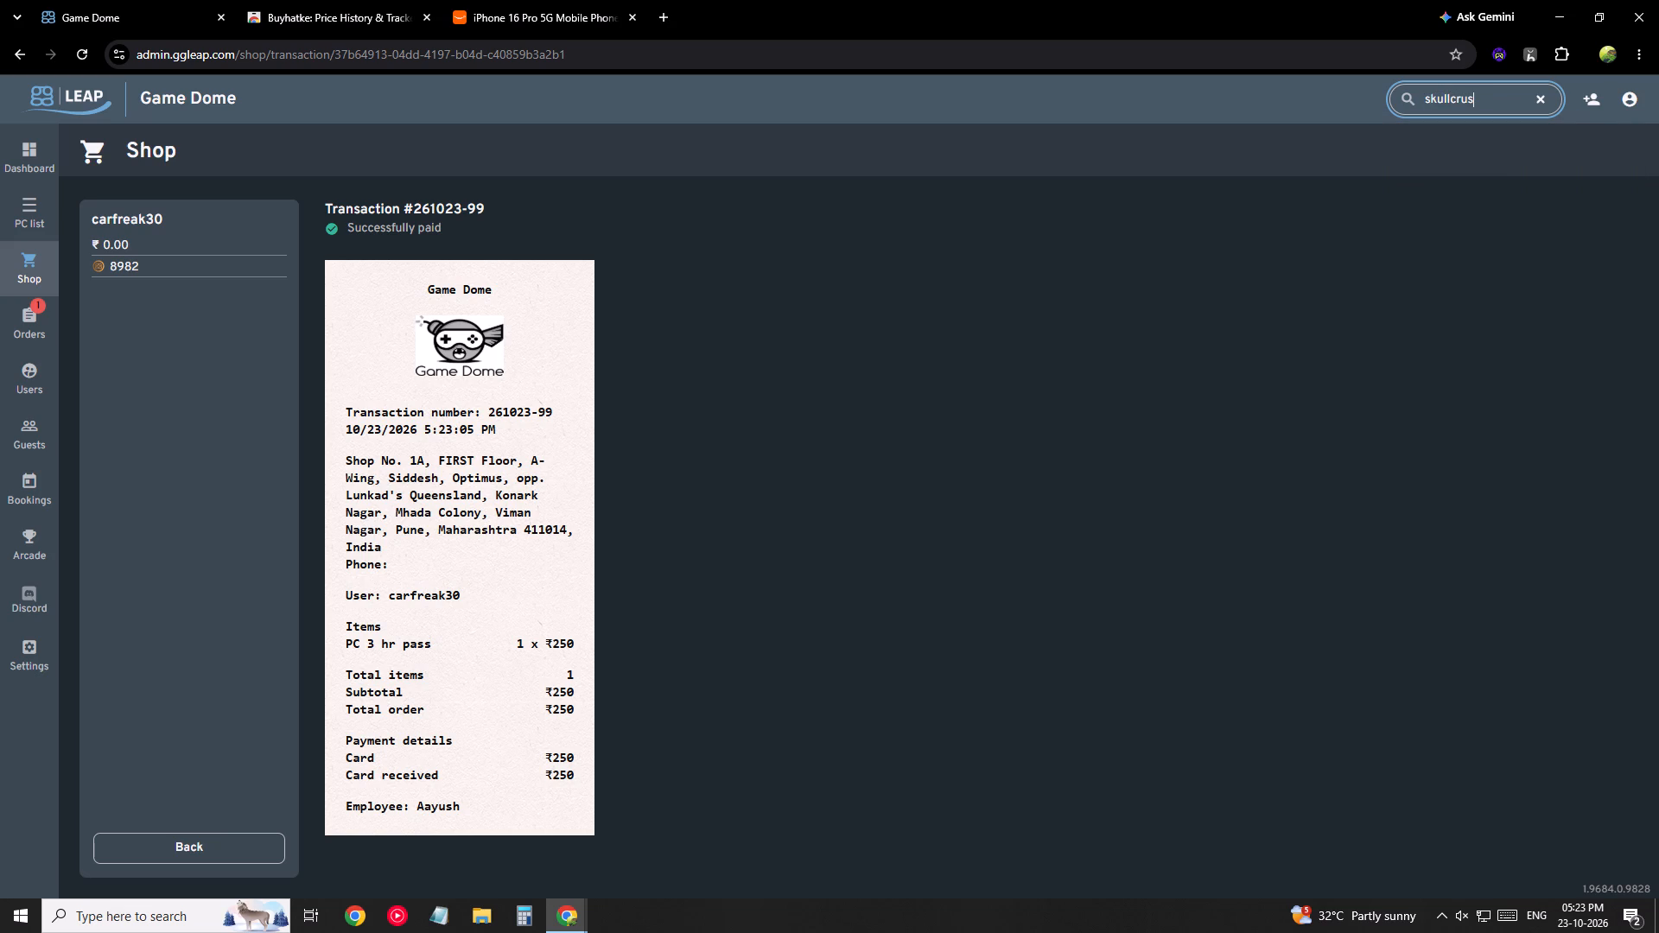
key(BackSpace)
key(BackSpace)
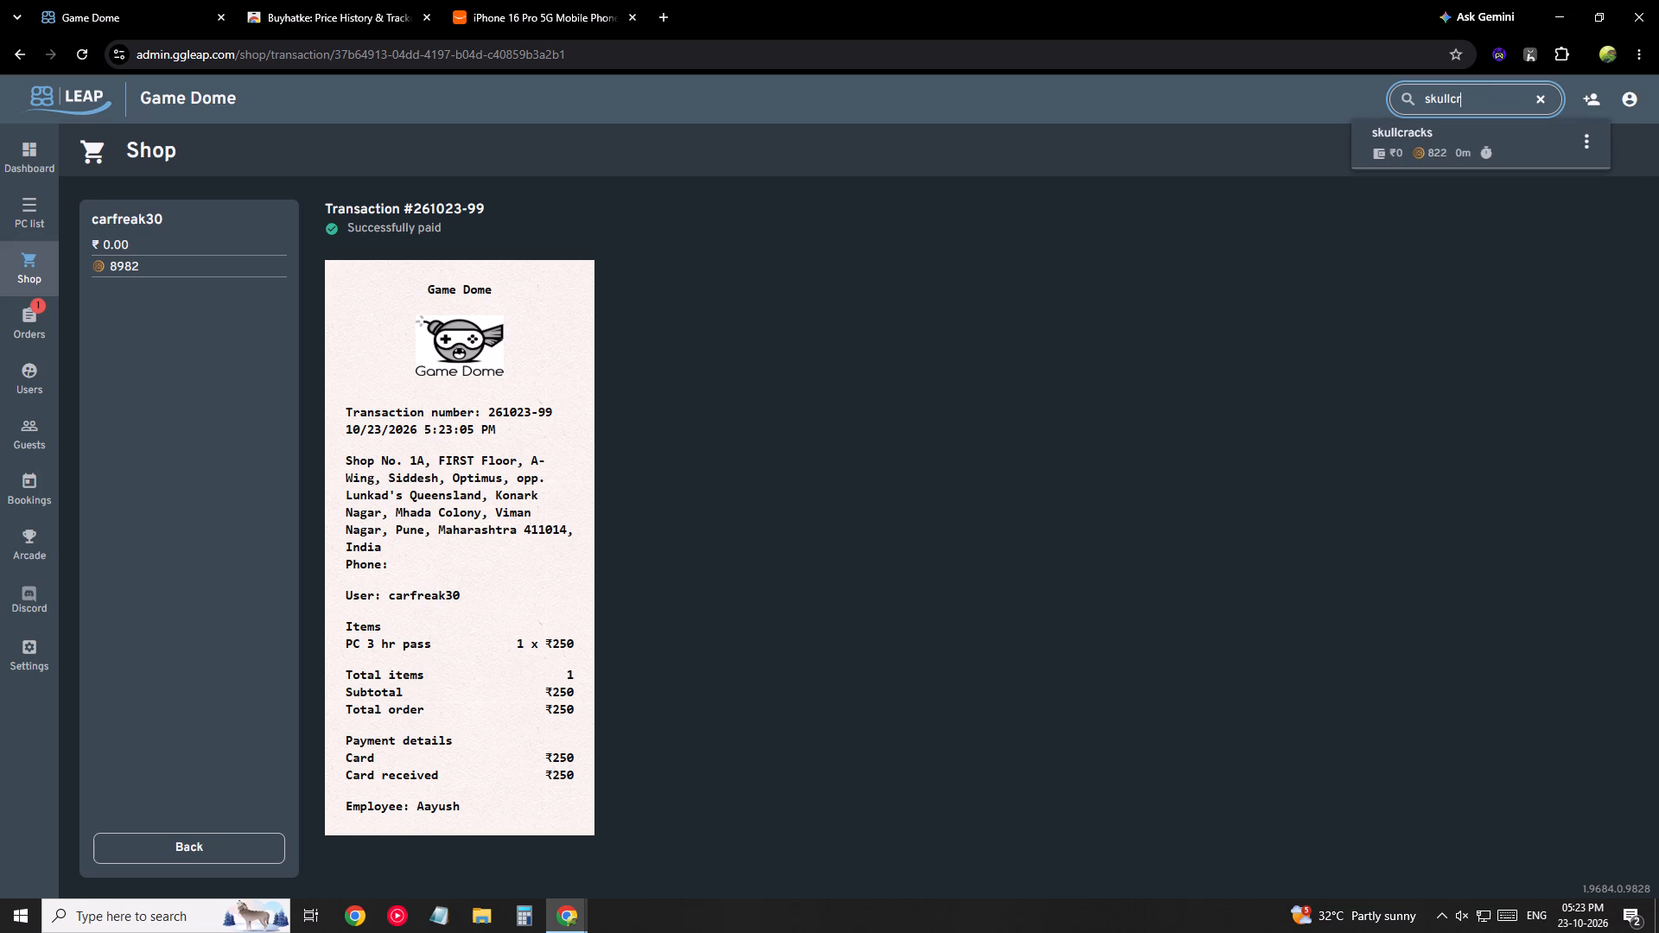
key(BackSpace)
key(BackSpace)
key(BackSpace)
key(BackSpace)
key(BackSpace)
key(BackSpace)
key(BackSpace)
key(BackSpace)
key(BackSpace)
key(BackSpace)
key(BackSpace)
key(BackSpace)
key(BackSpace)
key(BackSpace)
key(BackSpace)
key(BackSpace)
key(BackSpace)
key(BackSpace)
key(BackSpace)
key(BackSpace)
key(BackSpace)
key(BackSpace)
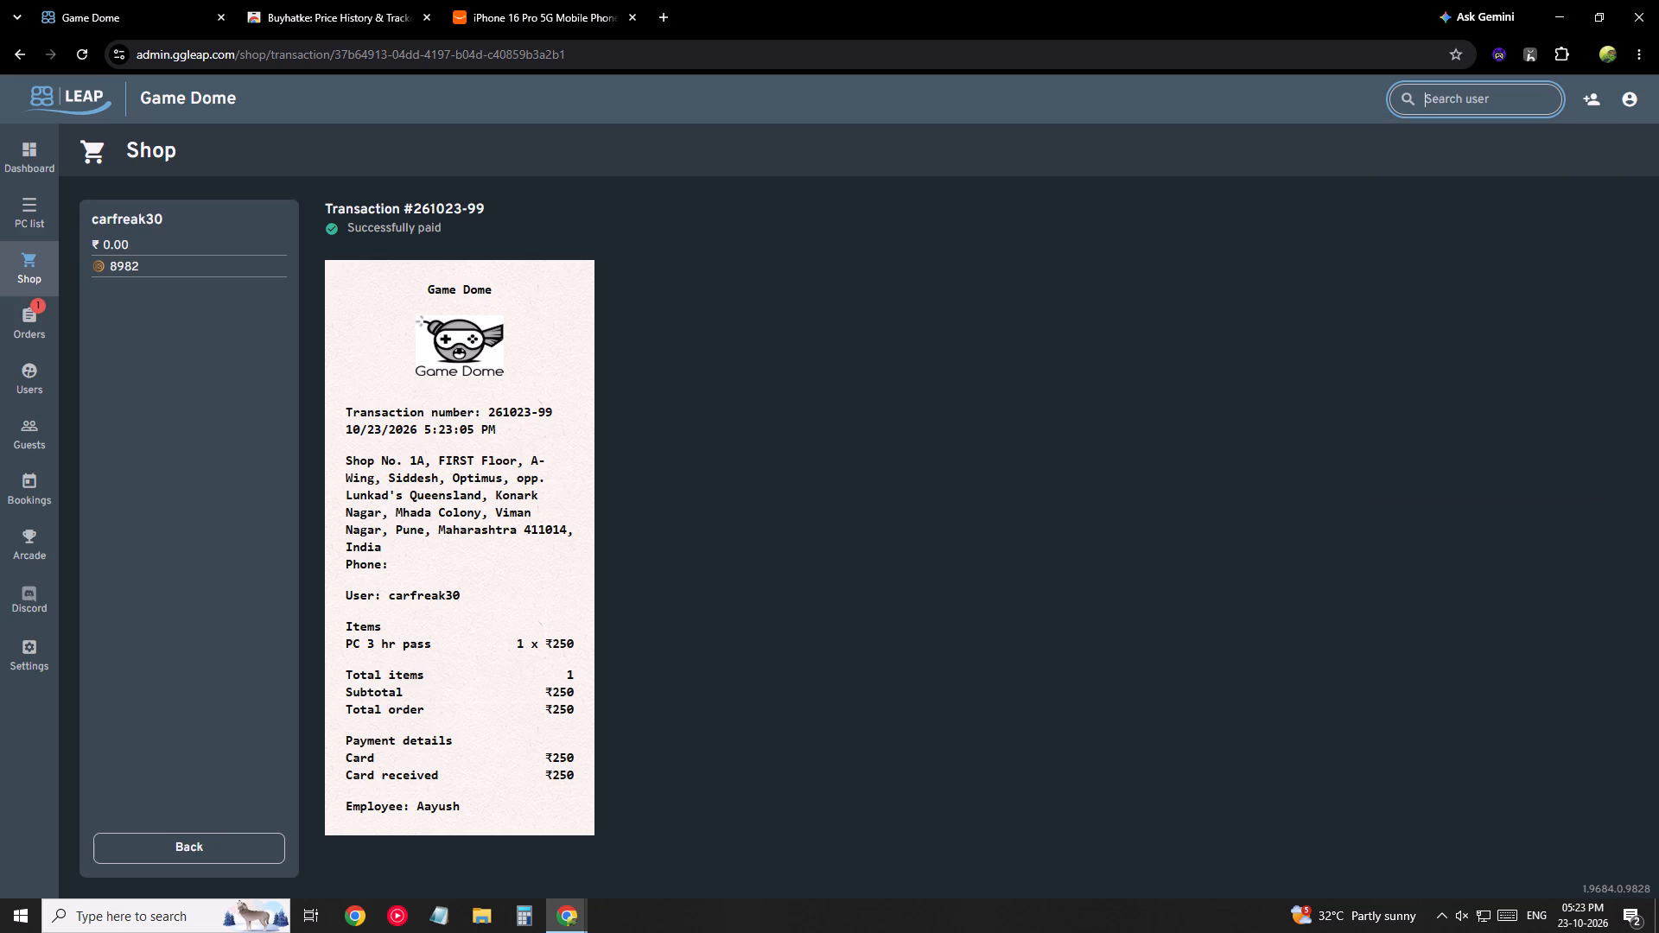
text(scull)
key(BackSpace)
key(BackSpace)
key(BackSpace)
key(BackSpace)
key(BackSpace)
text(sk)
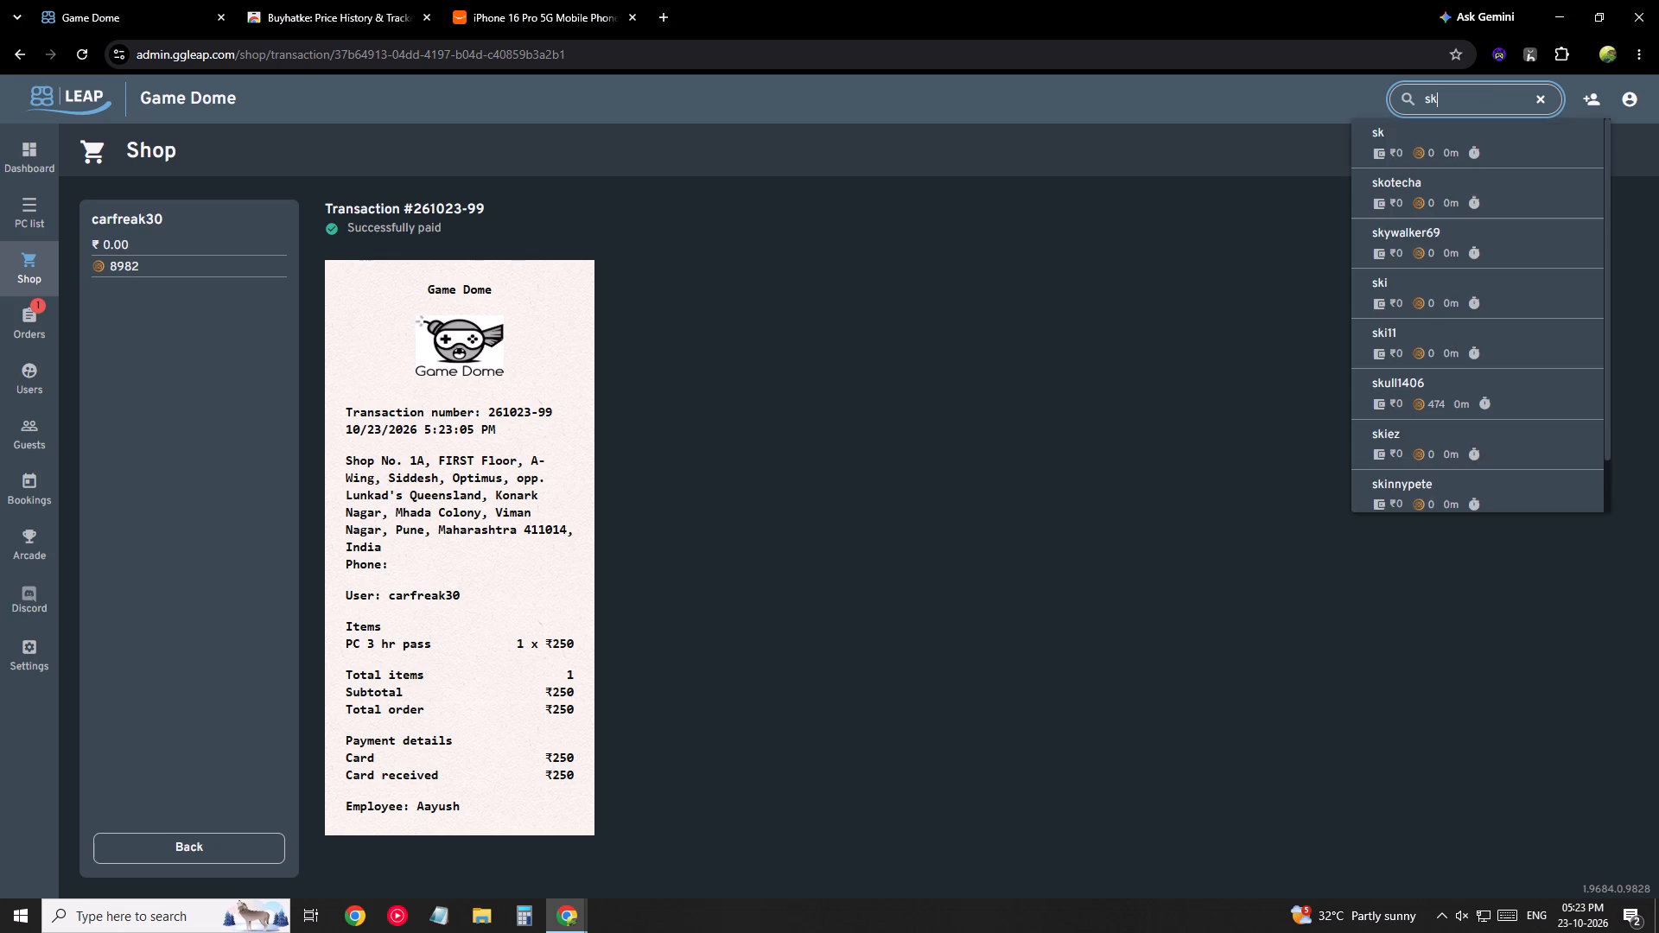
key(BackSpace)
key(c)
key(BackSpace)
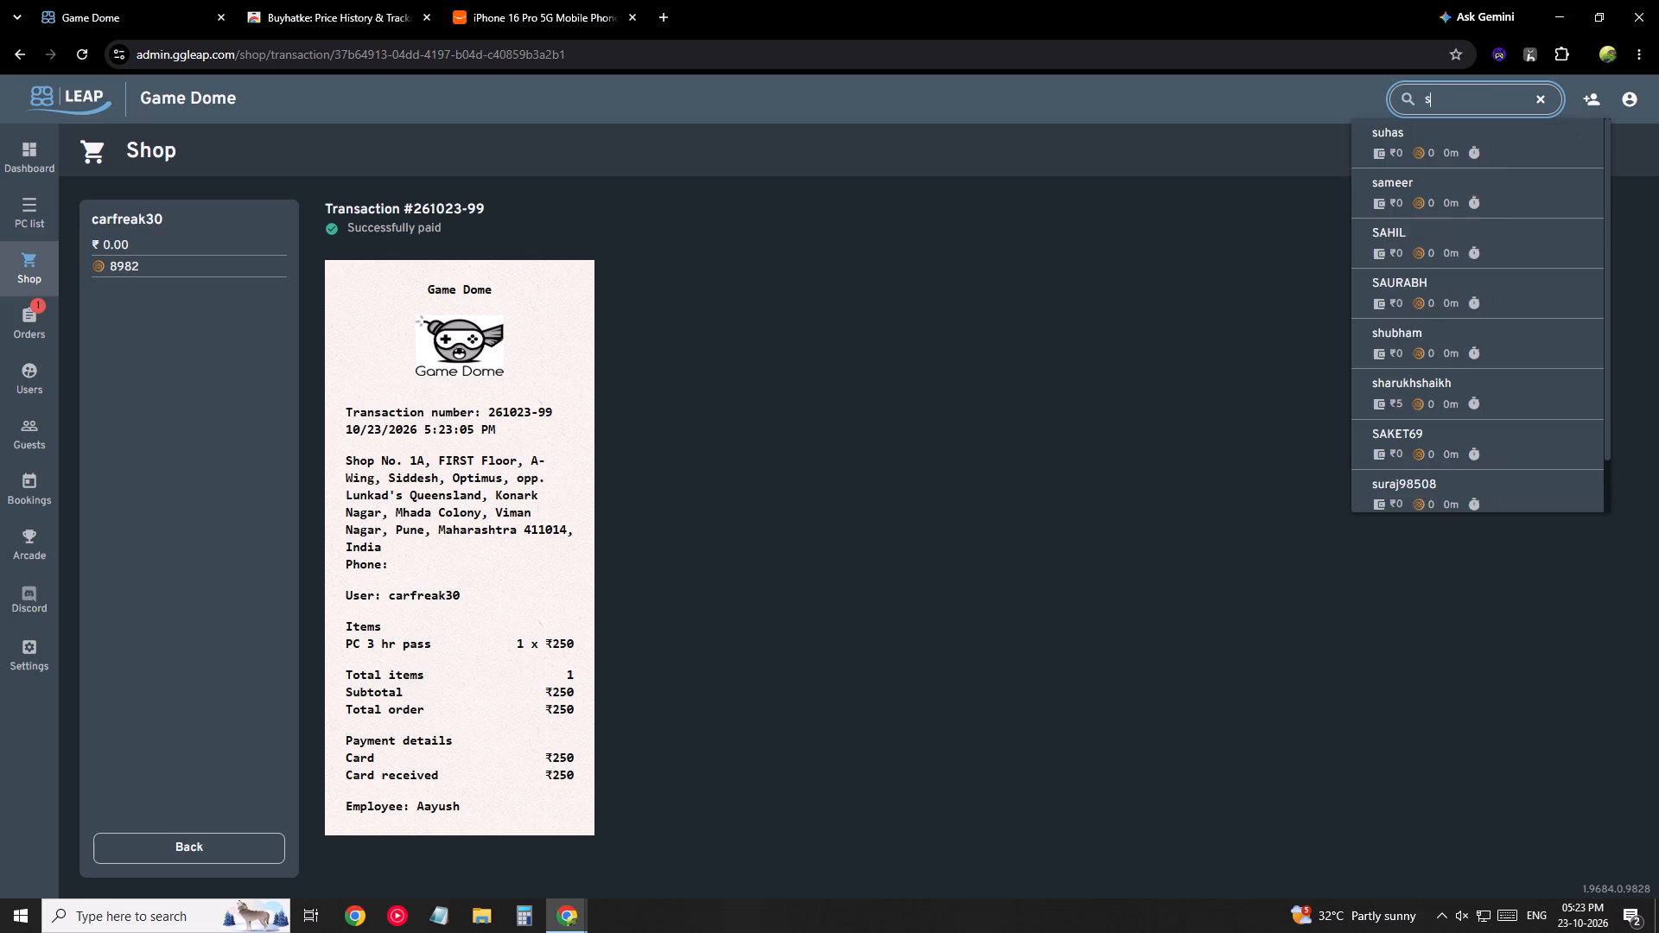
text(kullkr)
click(1589, 139)
click(1612, 146)
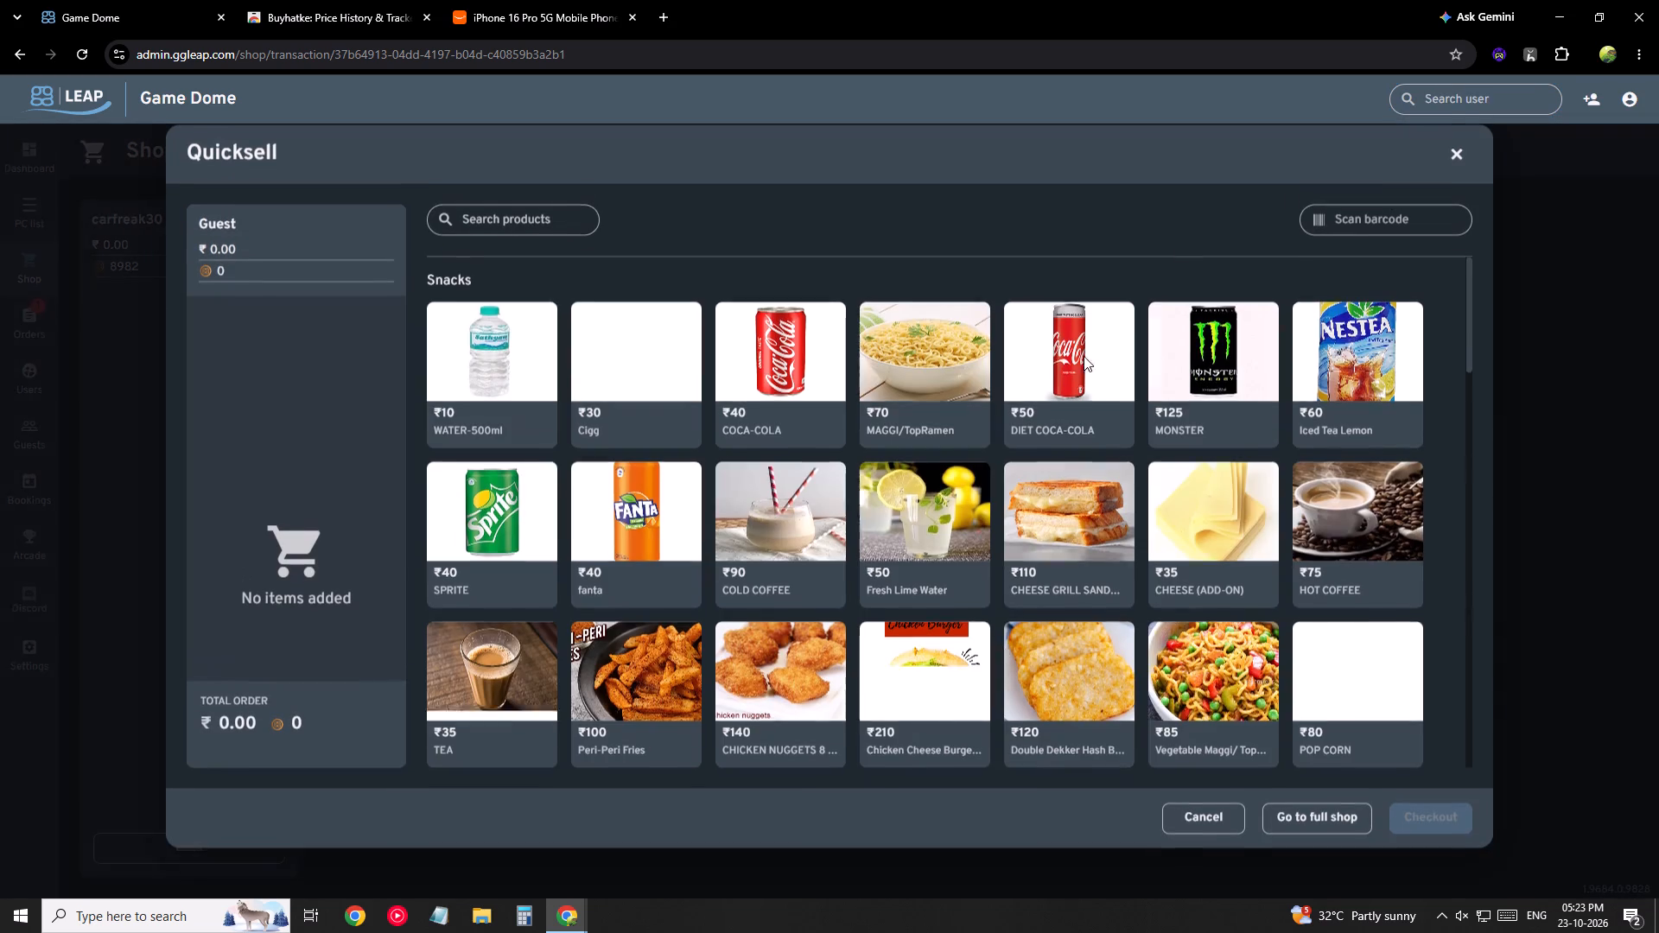
click(1312, 832)
click(586, 276)
click(459, 335)
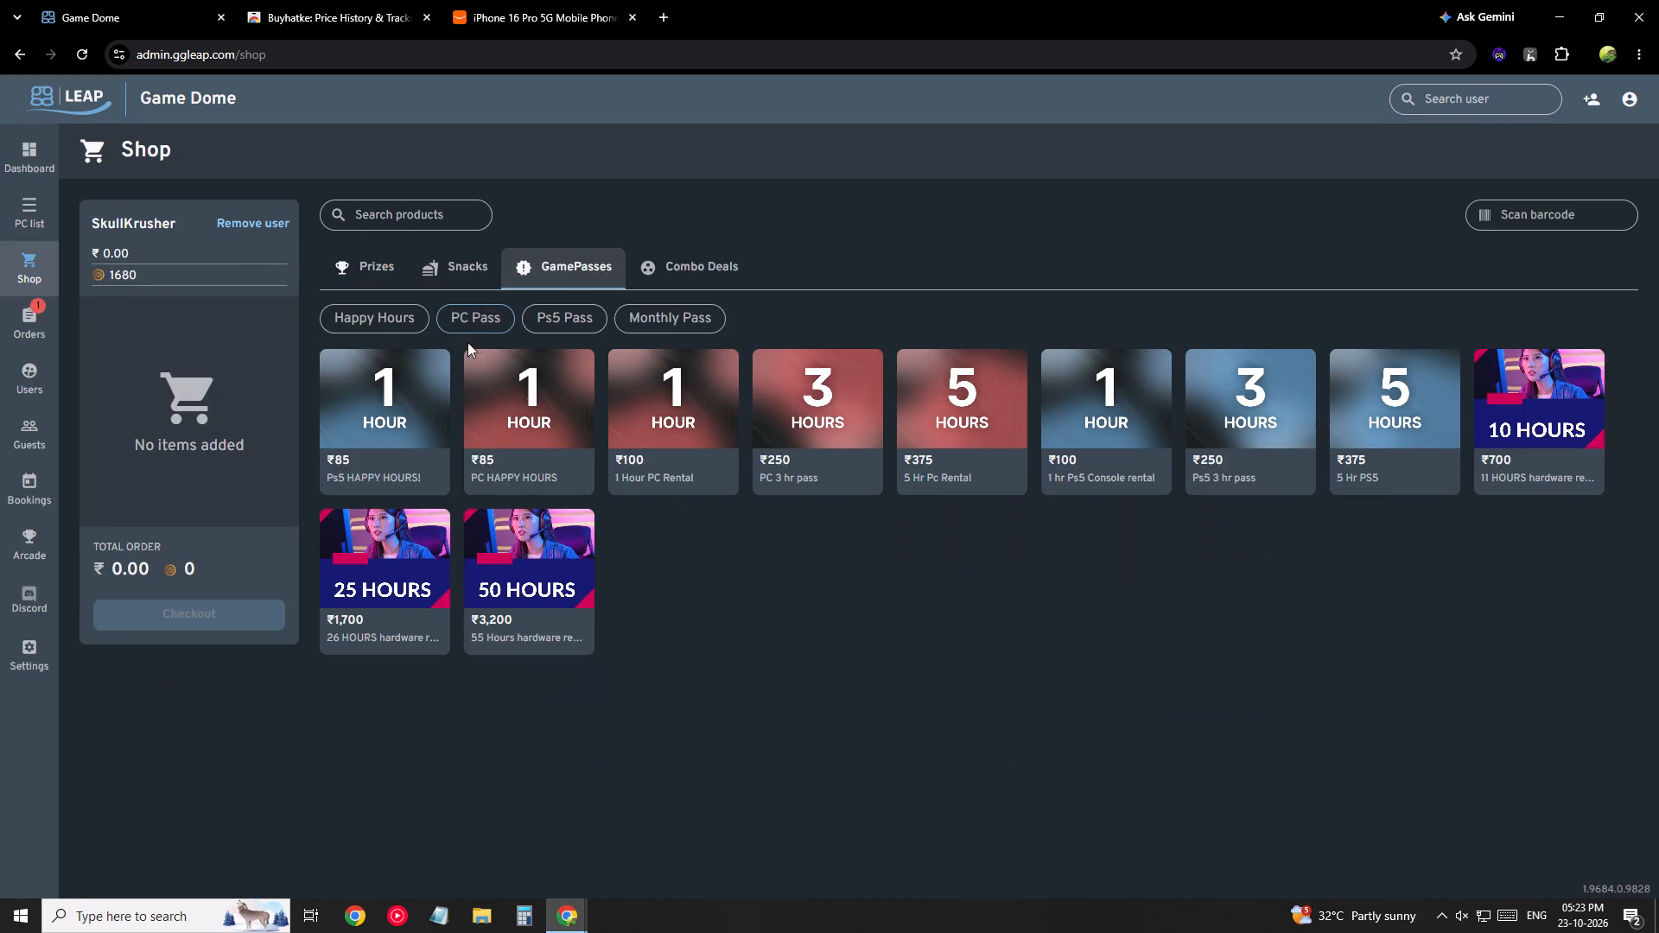
drag(469, 297, 497, 323)
click(473, 311)
click(493, 350)
click(162, 606)
click(457, 470)
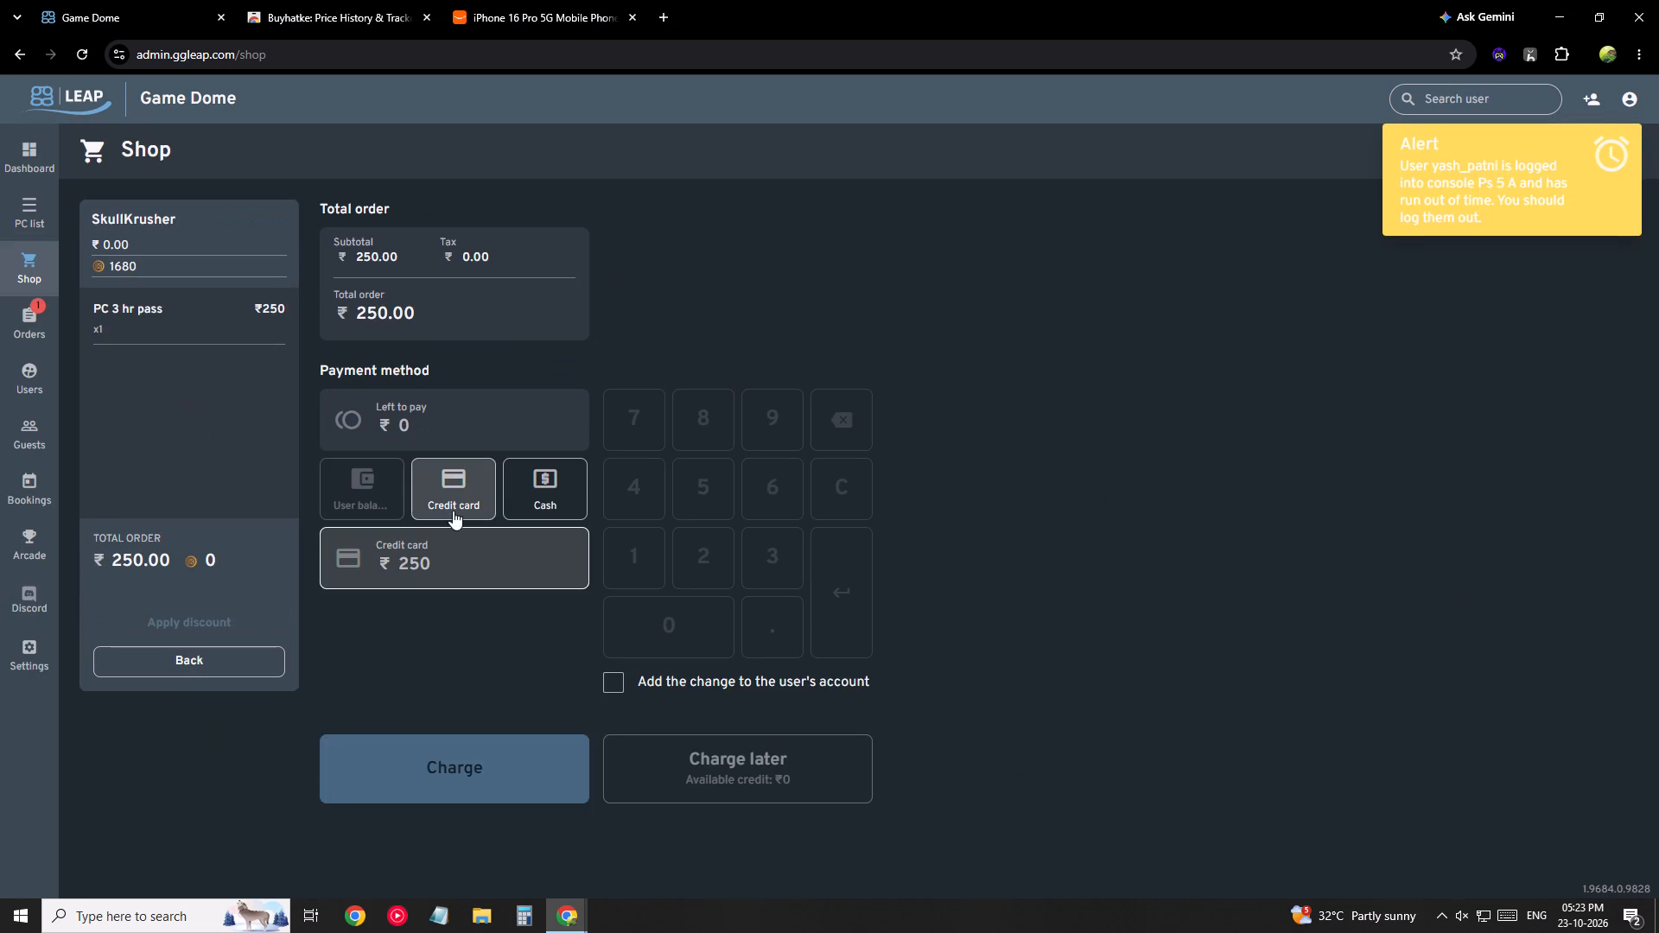
click(421, 790)
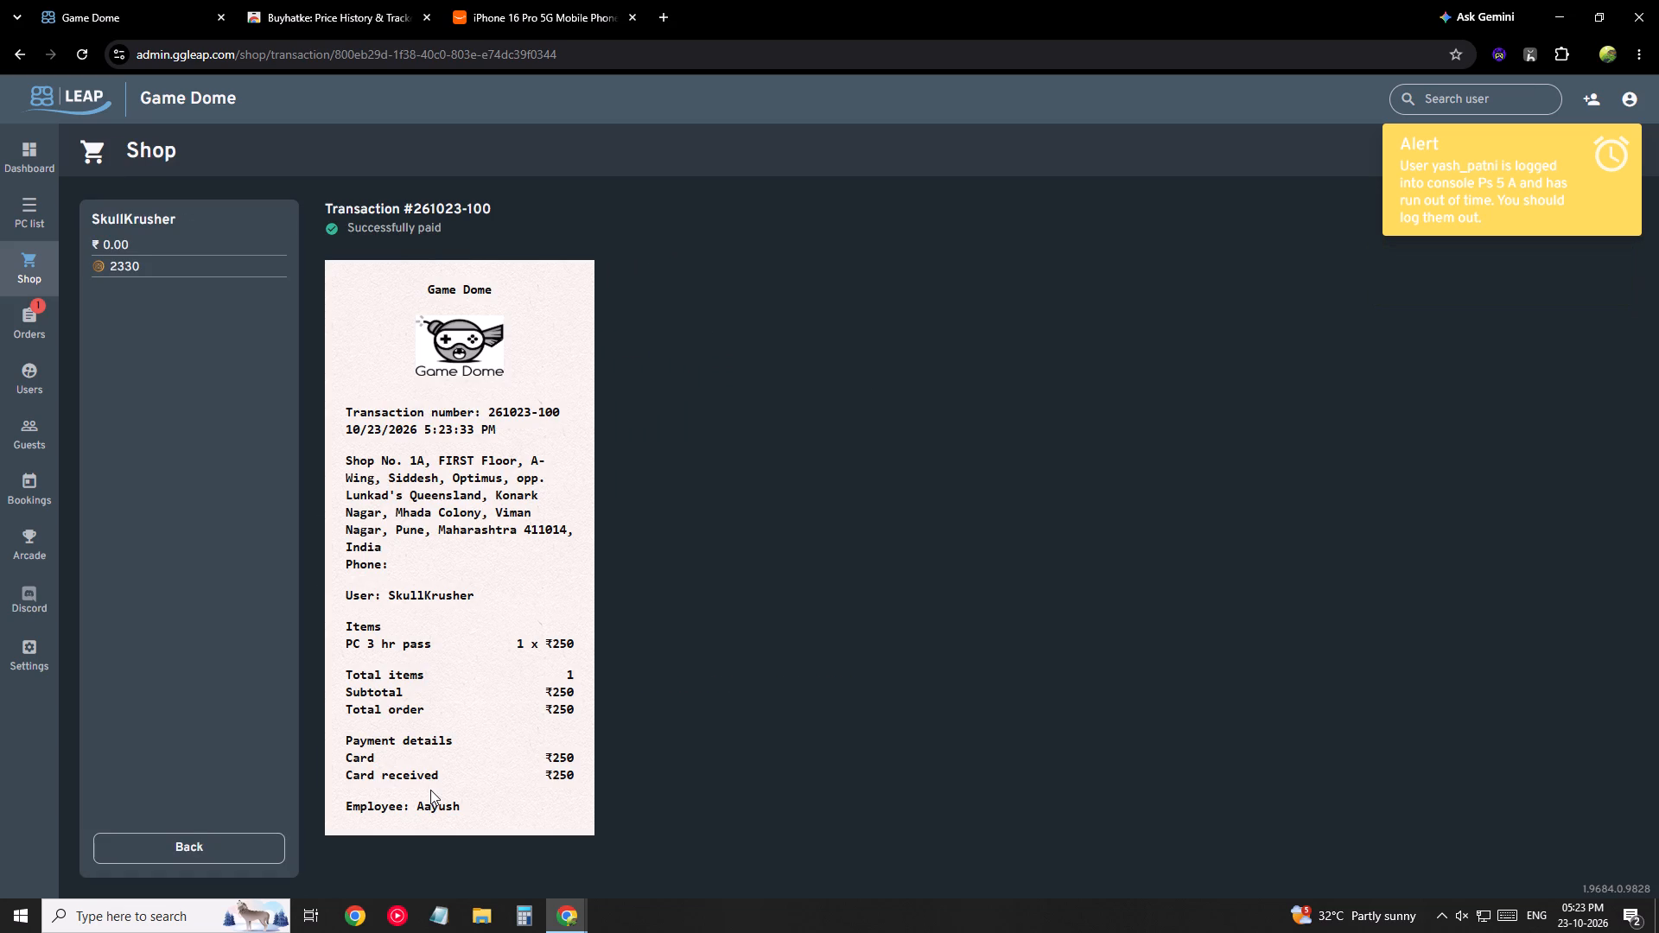
Open the PC list and examine which computers are occupied or ready and their remaining session times.
click(0, 218)
scroll(400, 603, down, 6)
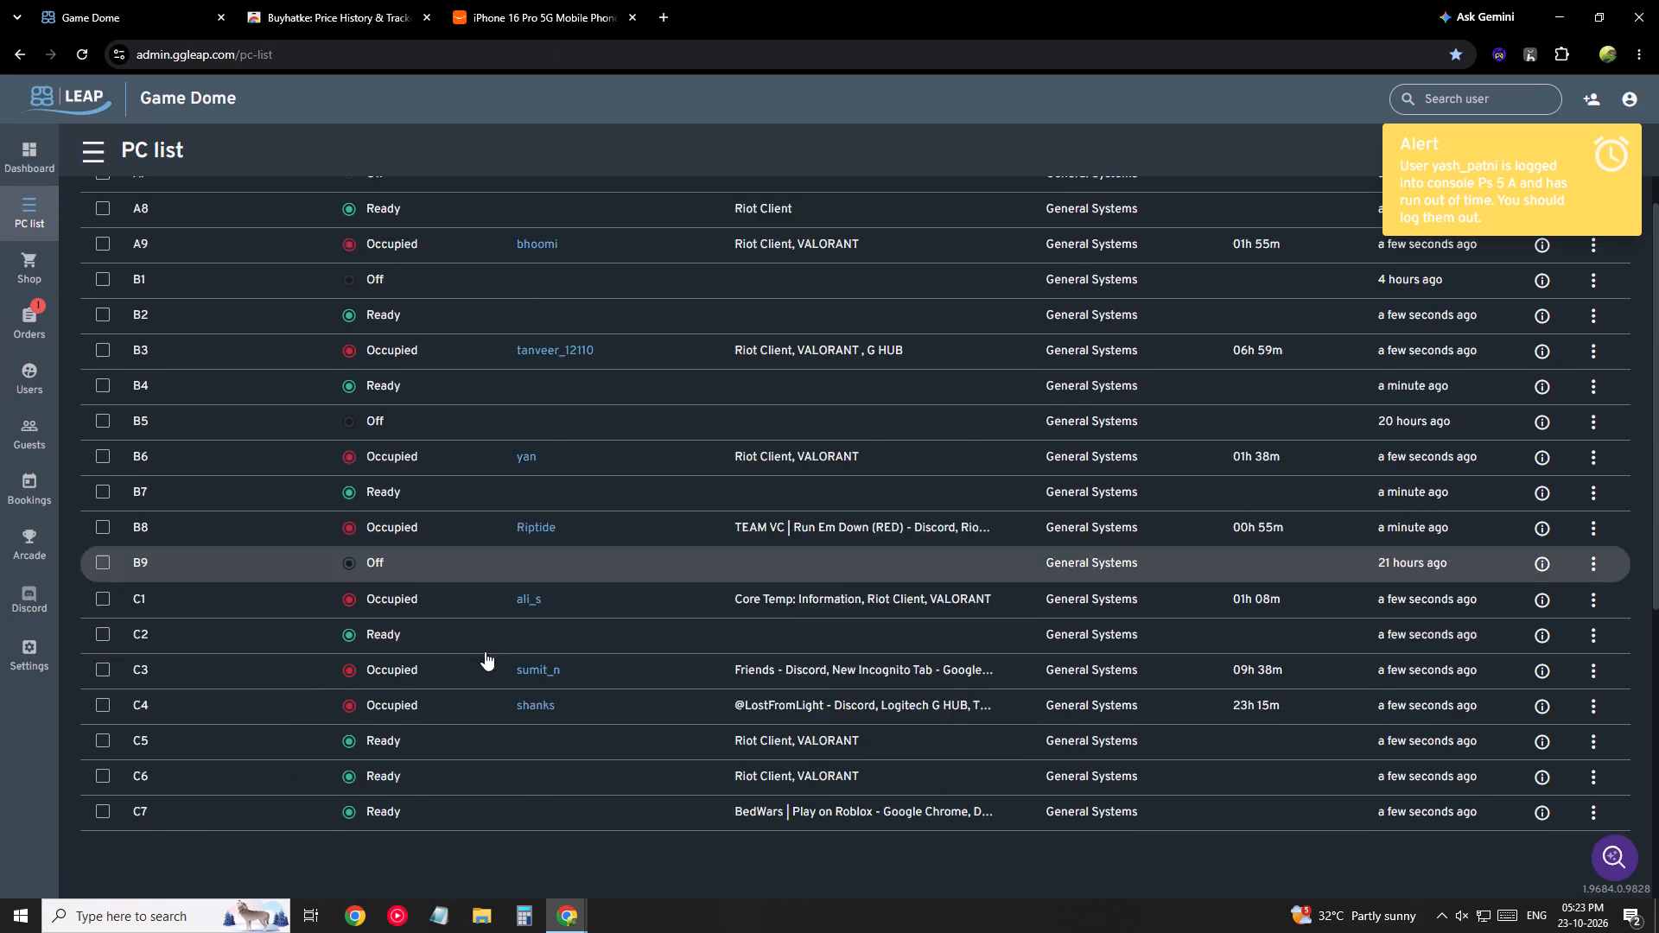
scroll(291, 698, up, 2)
scroll(366, 685, up, 3)
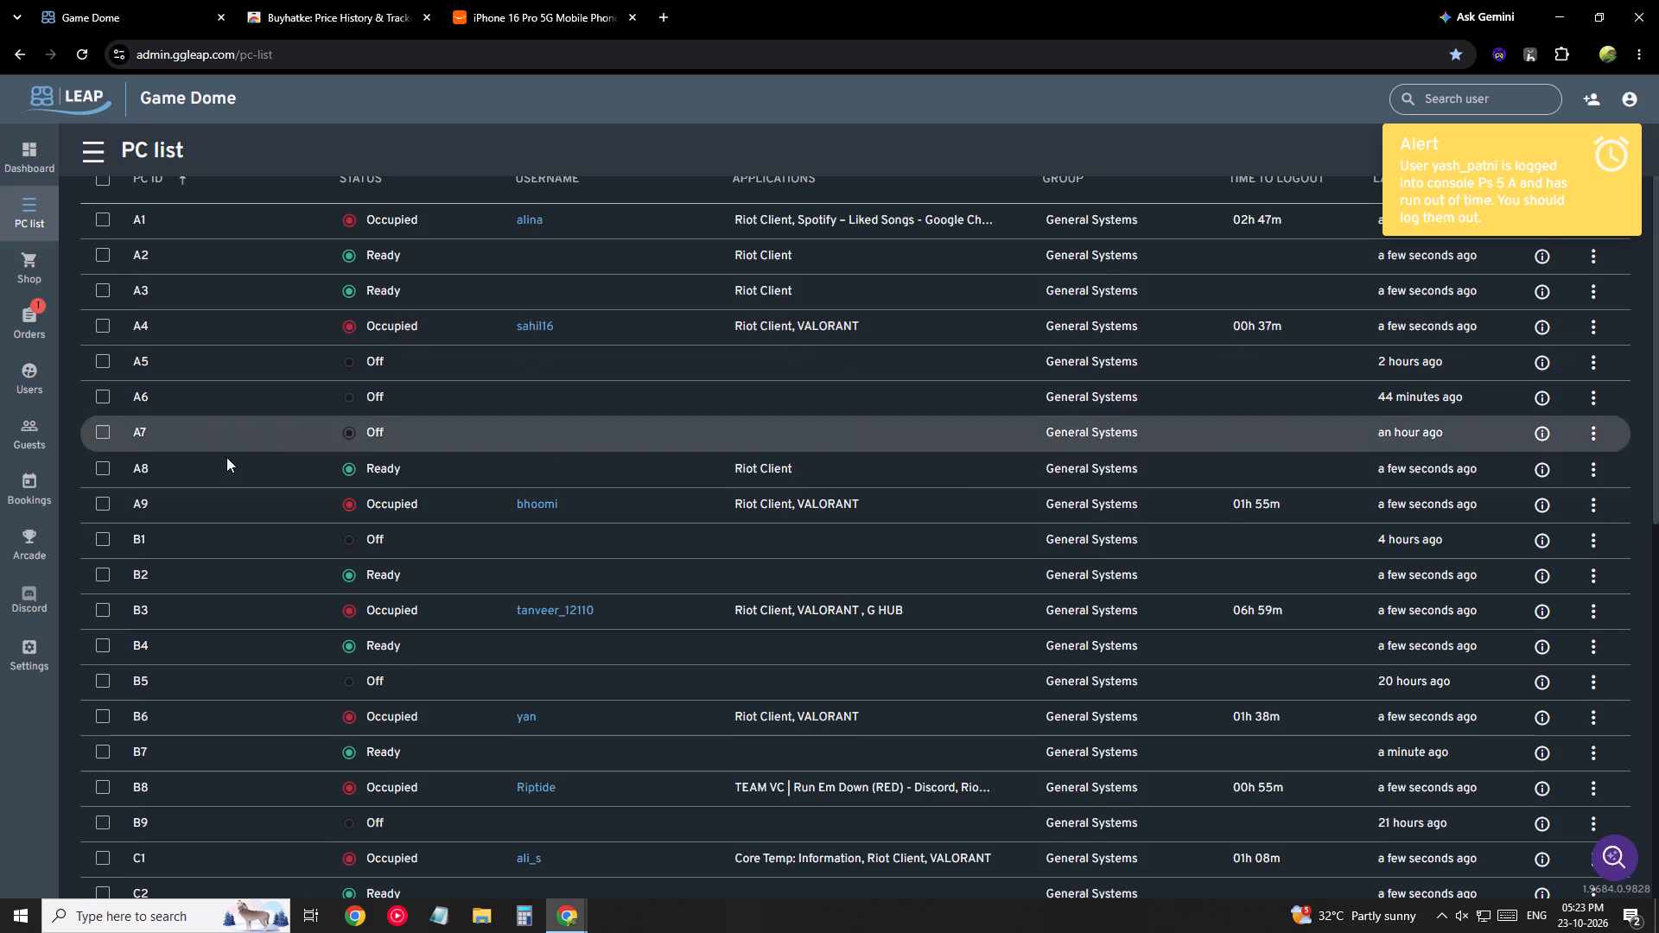
scroll(321, 519, down, 1)
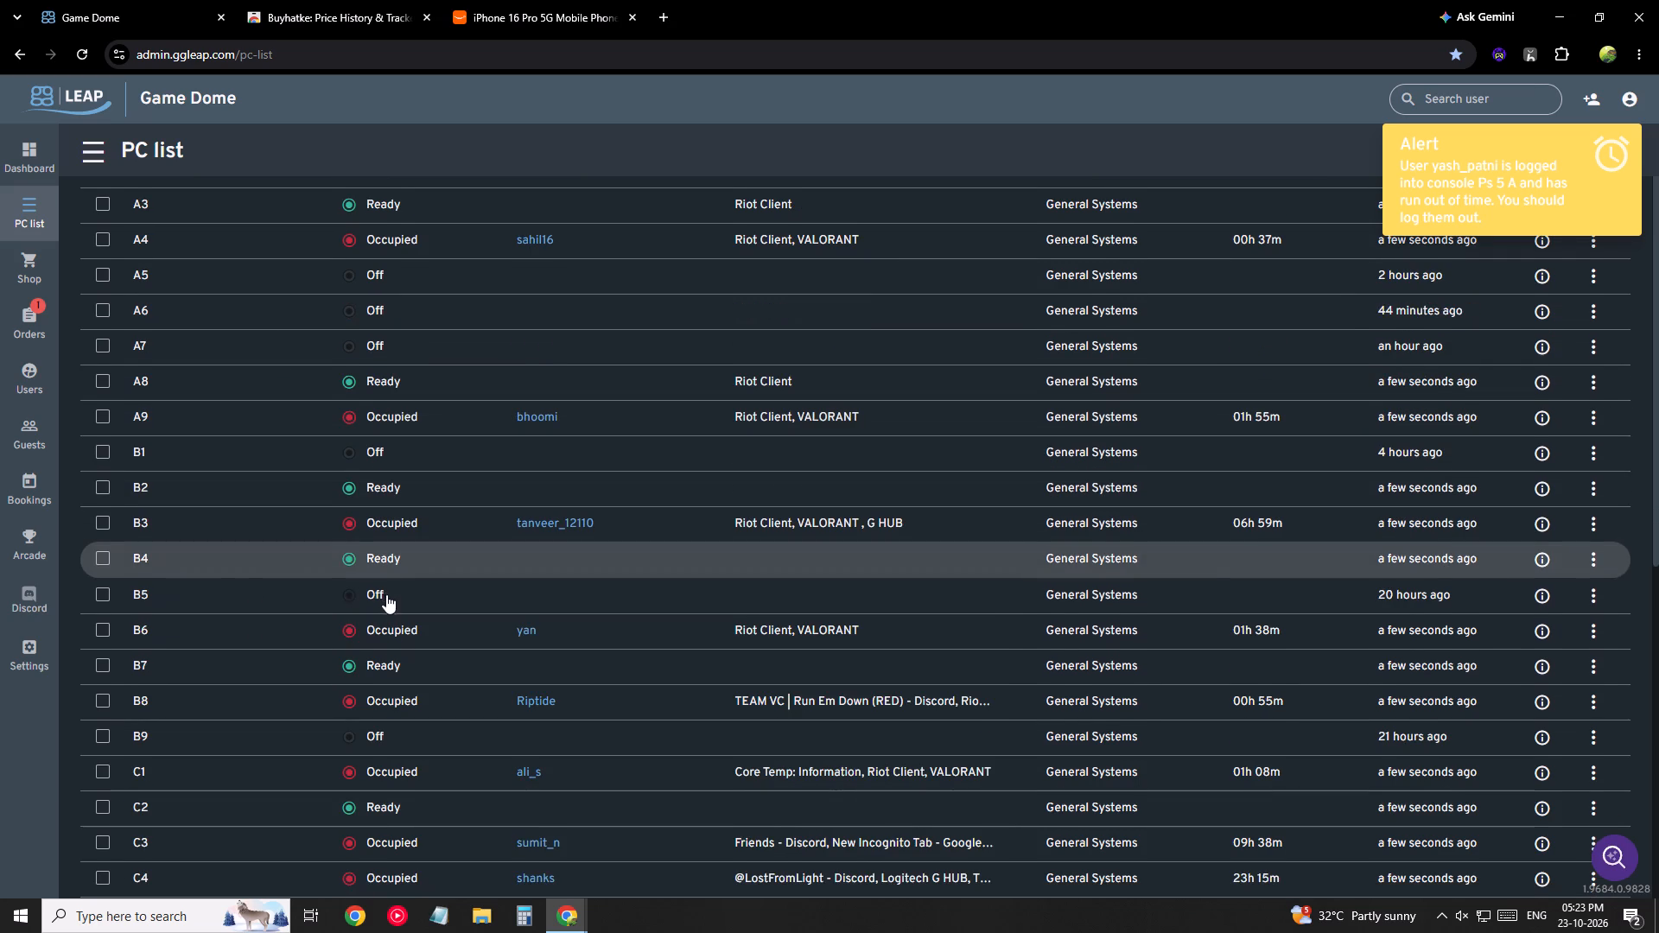
scroll(395, 653, down, 2)
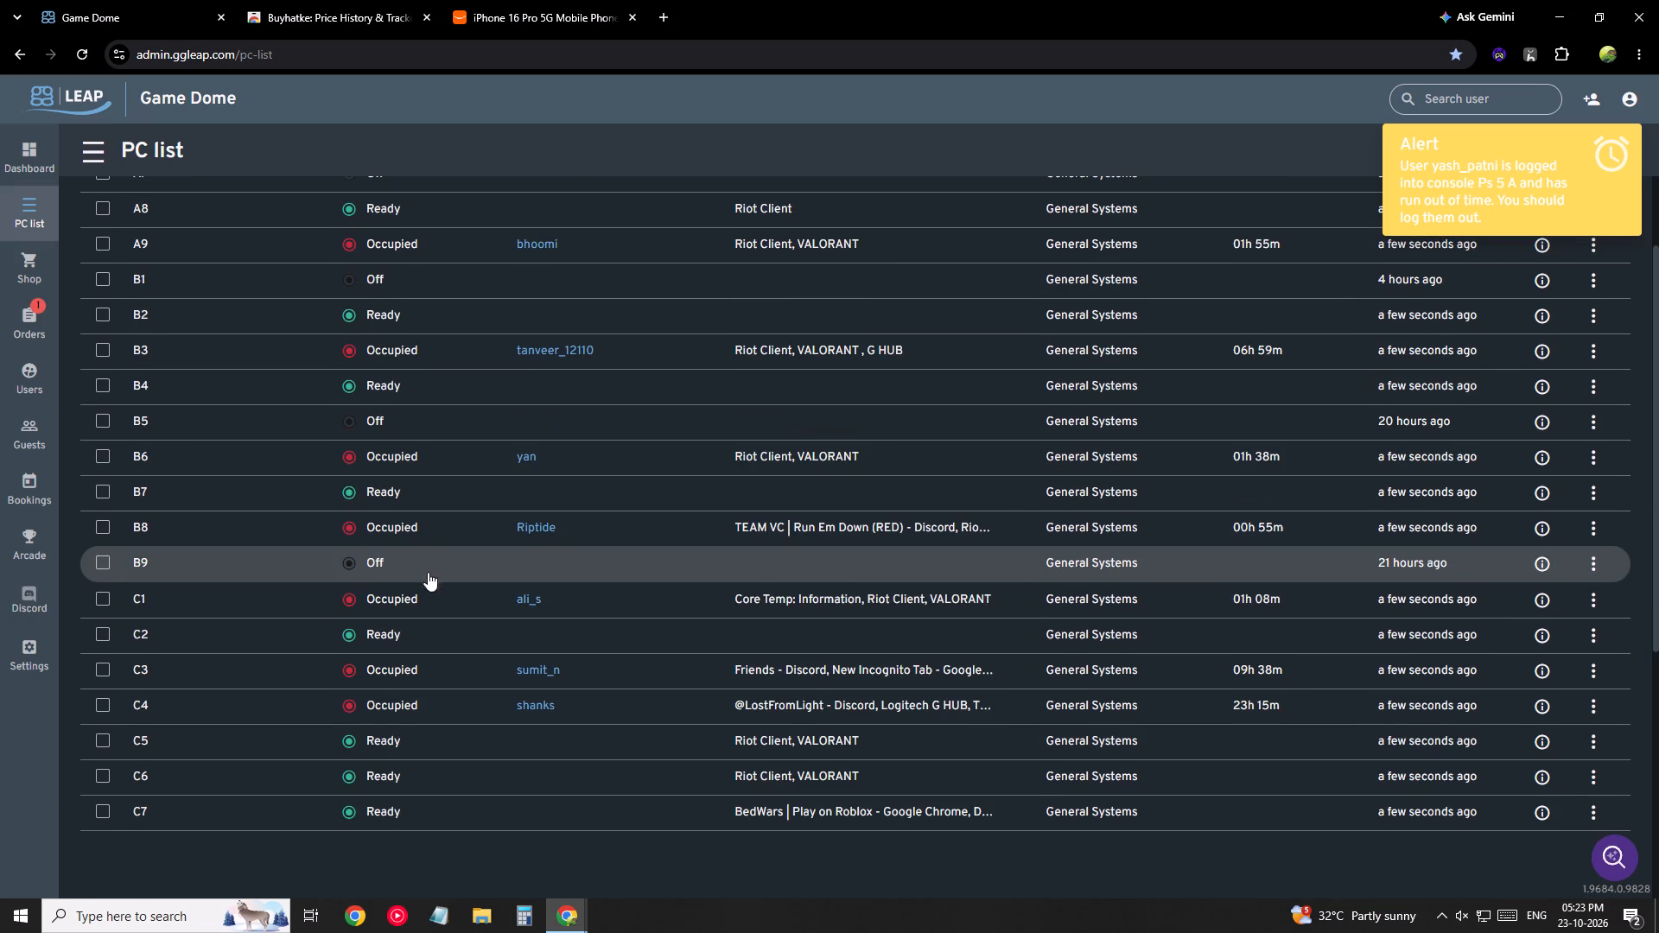
scroll(293, 521, up, 3)
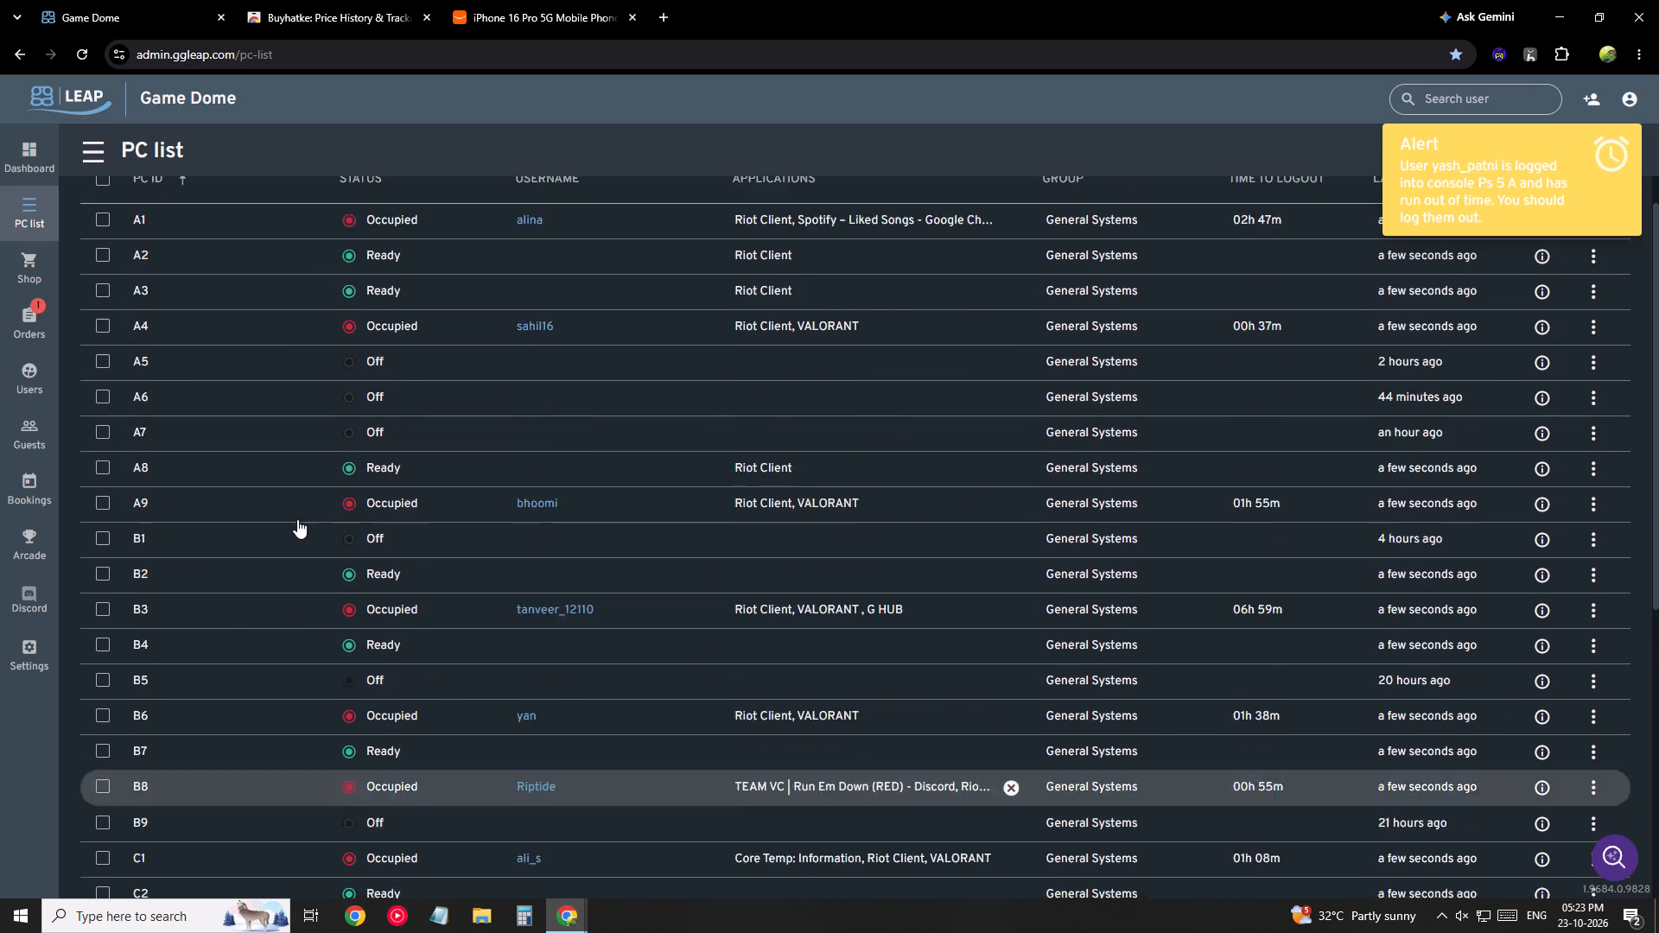
scroll(297, 519, up, 3)
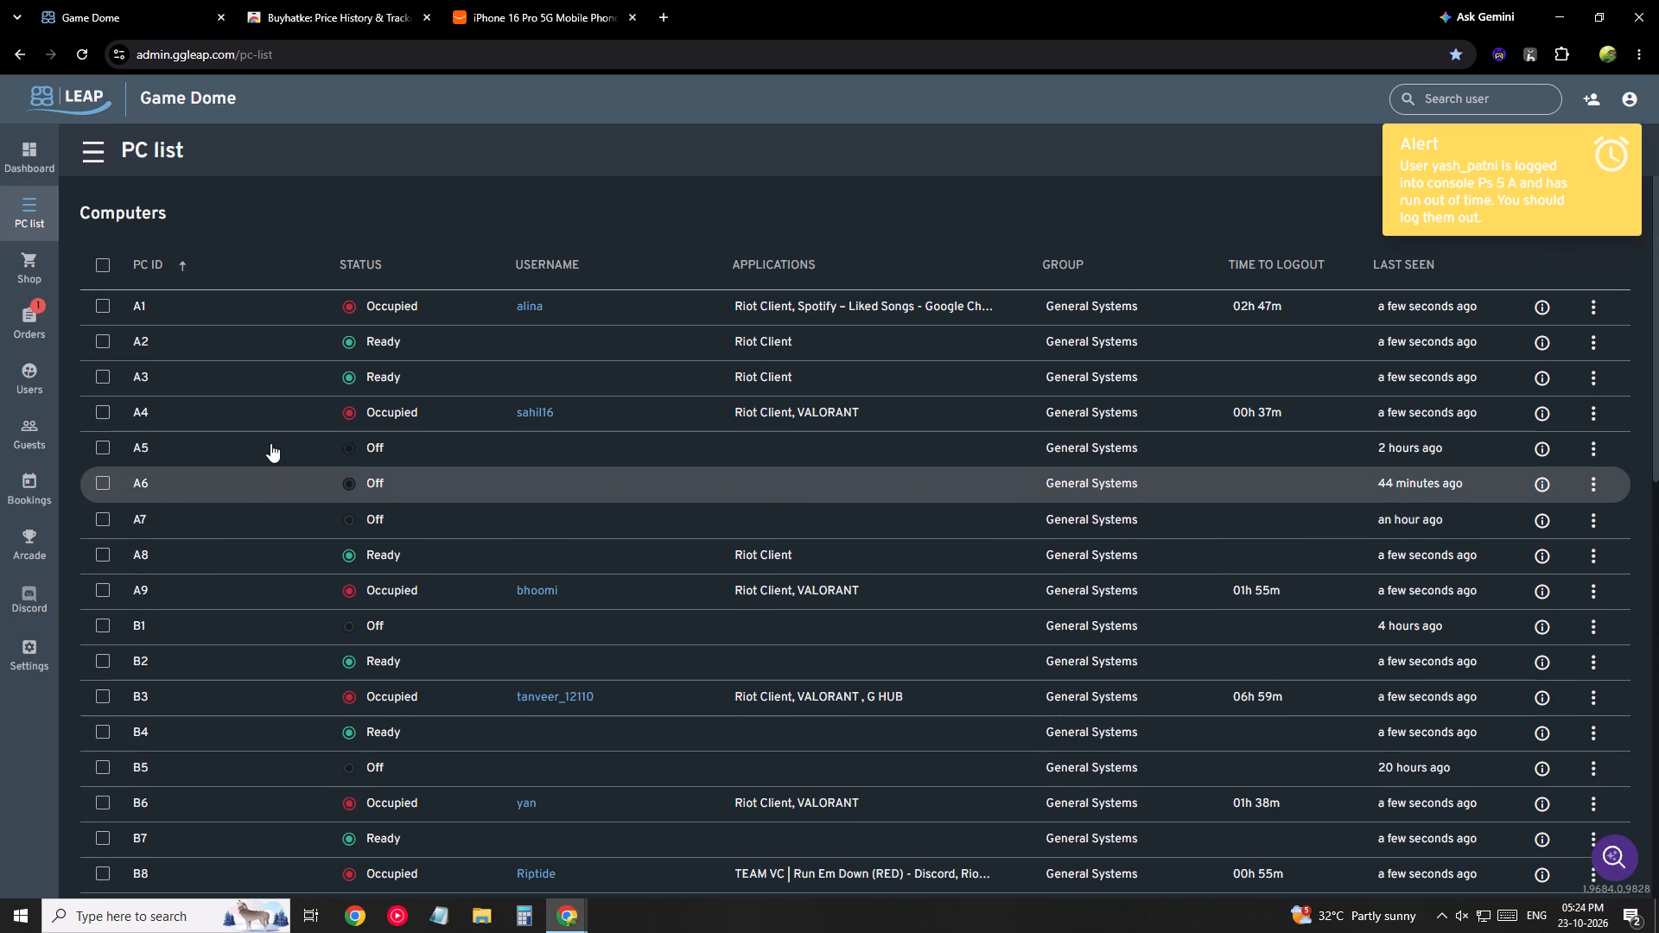
scroll(290, 433, up, 1)
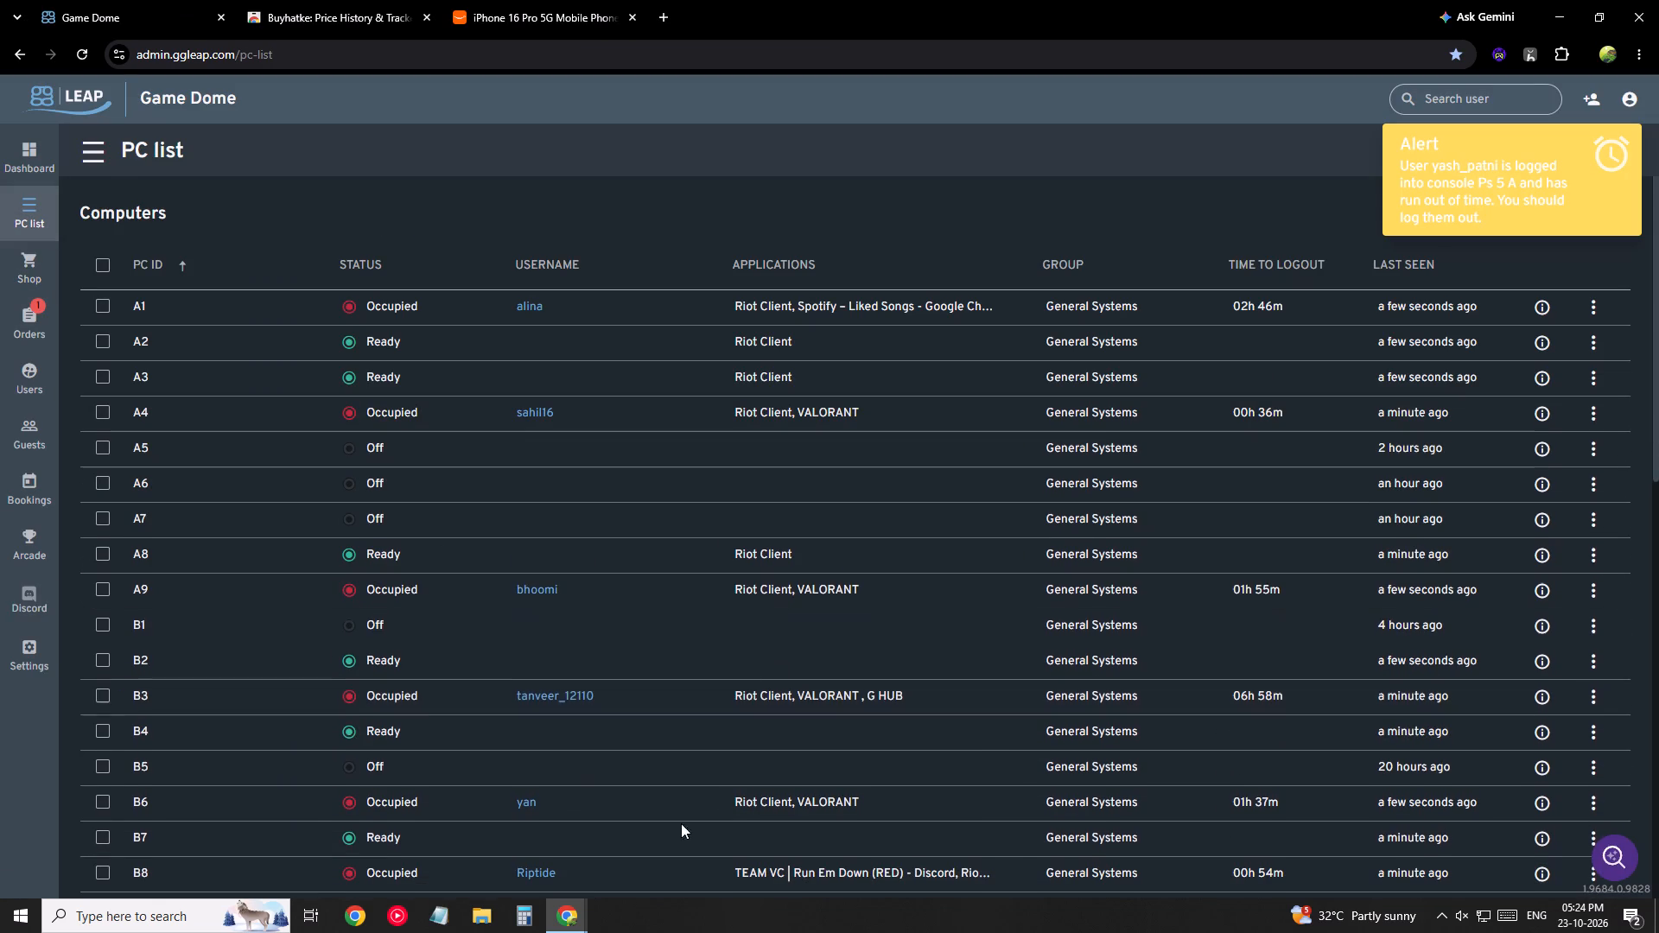
Dismiss the out-of-time alert and log the user it names out of console Ps 5 A.
click(1484, 202)
scroll(526, 598, down, 2)
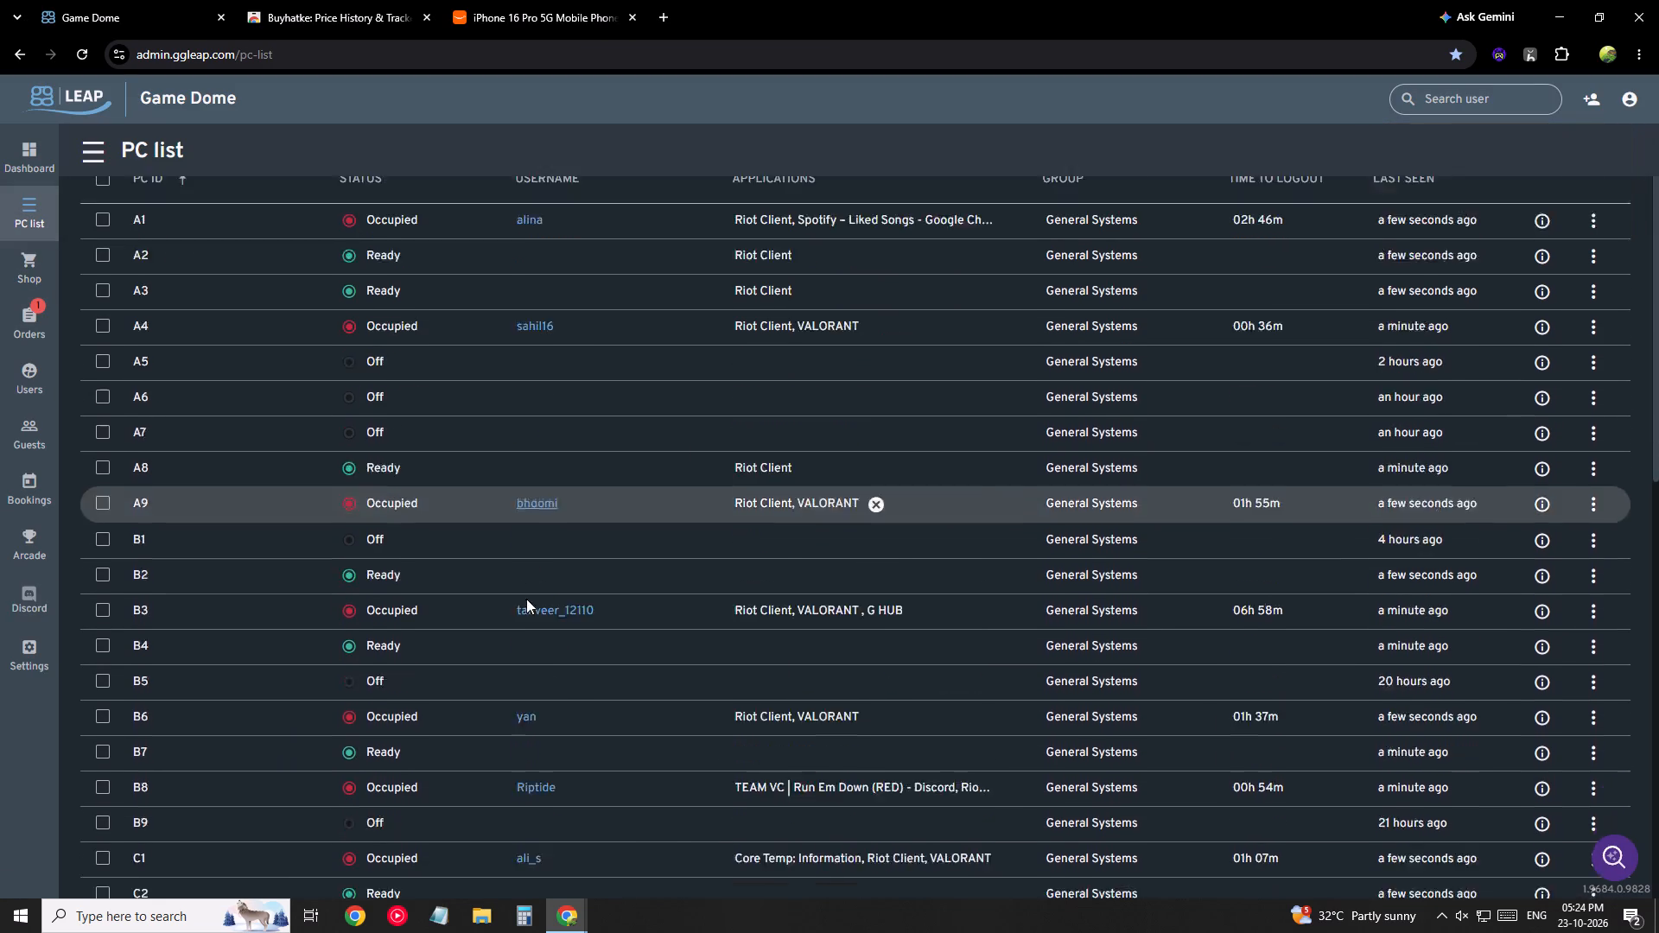
scroll(526, 599, down, 10)
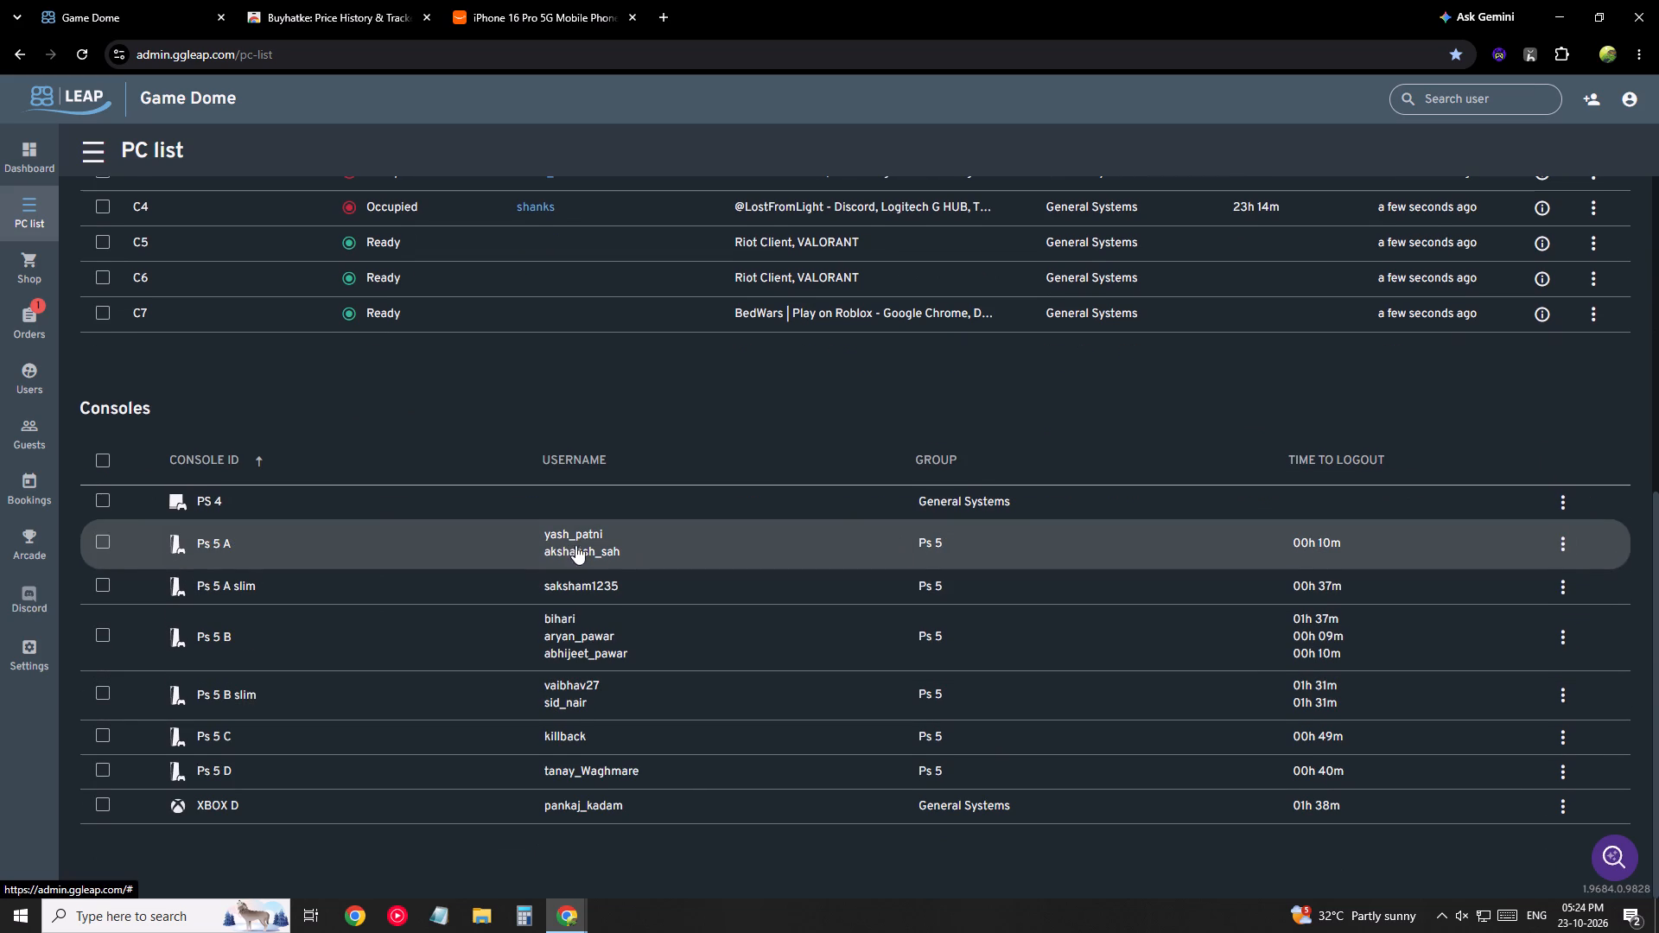
click(595, 530)
click(695, 667)
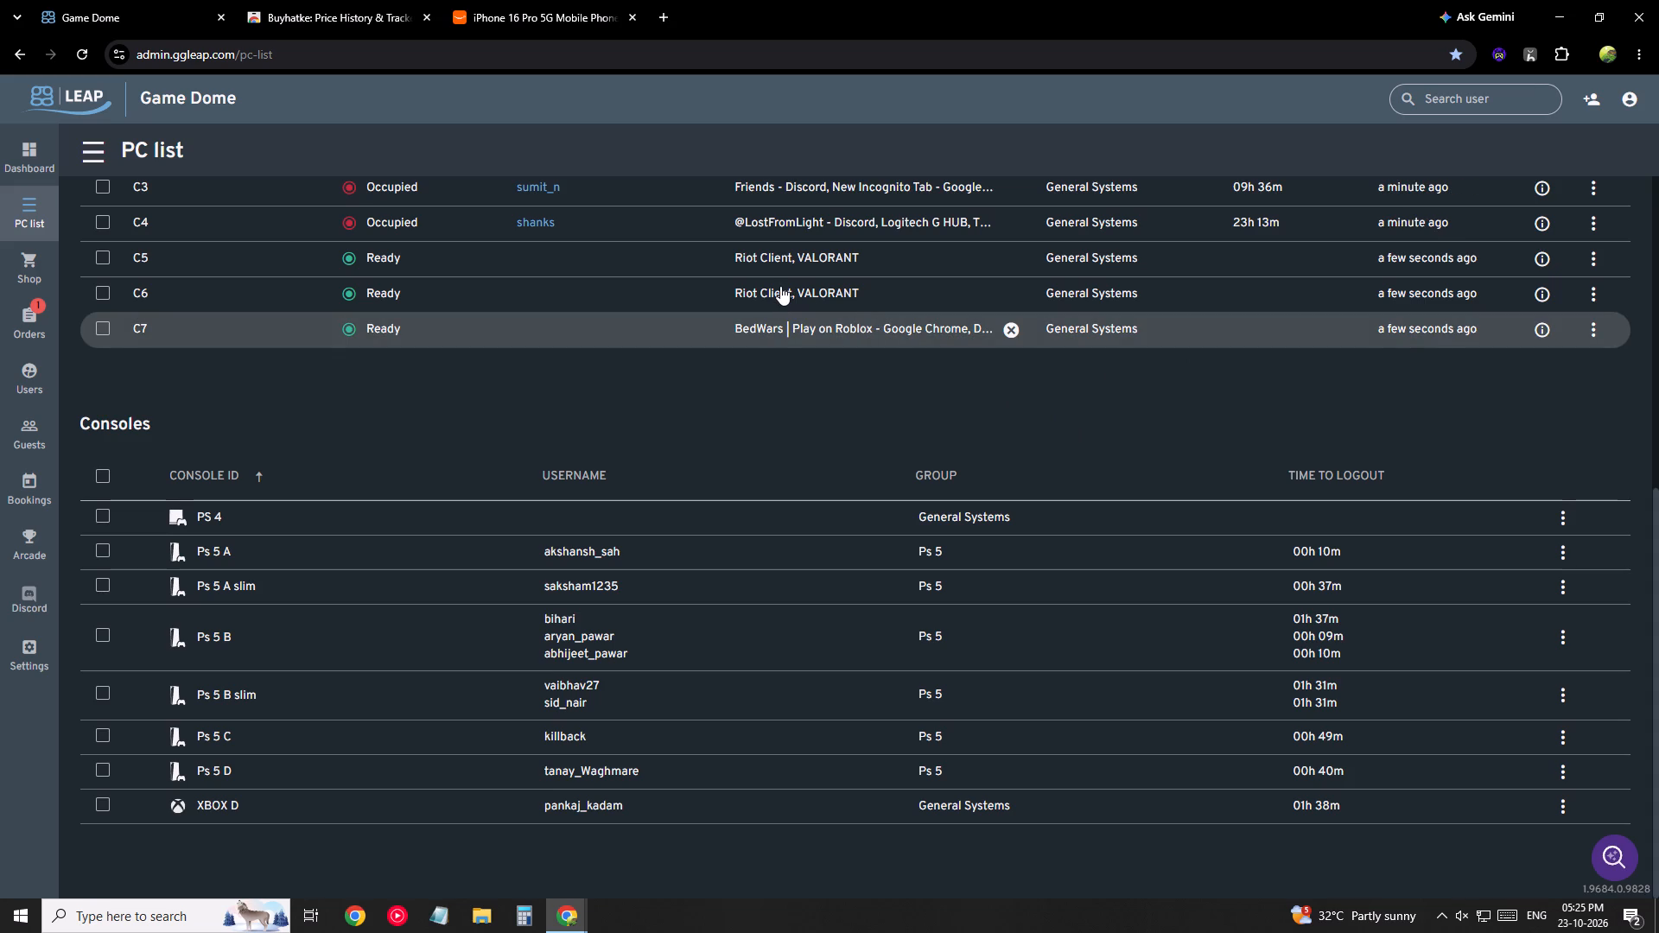
Search for the account just logged out of Ps 5 A and open its profile.
click(1477, 91)
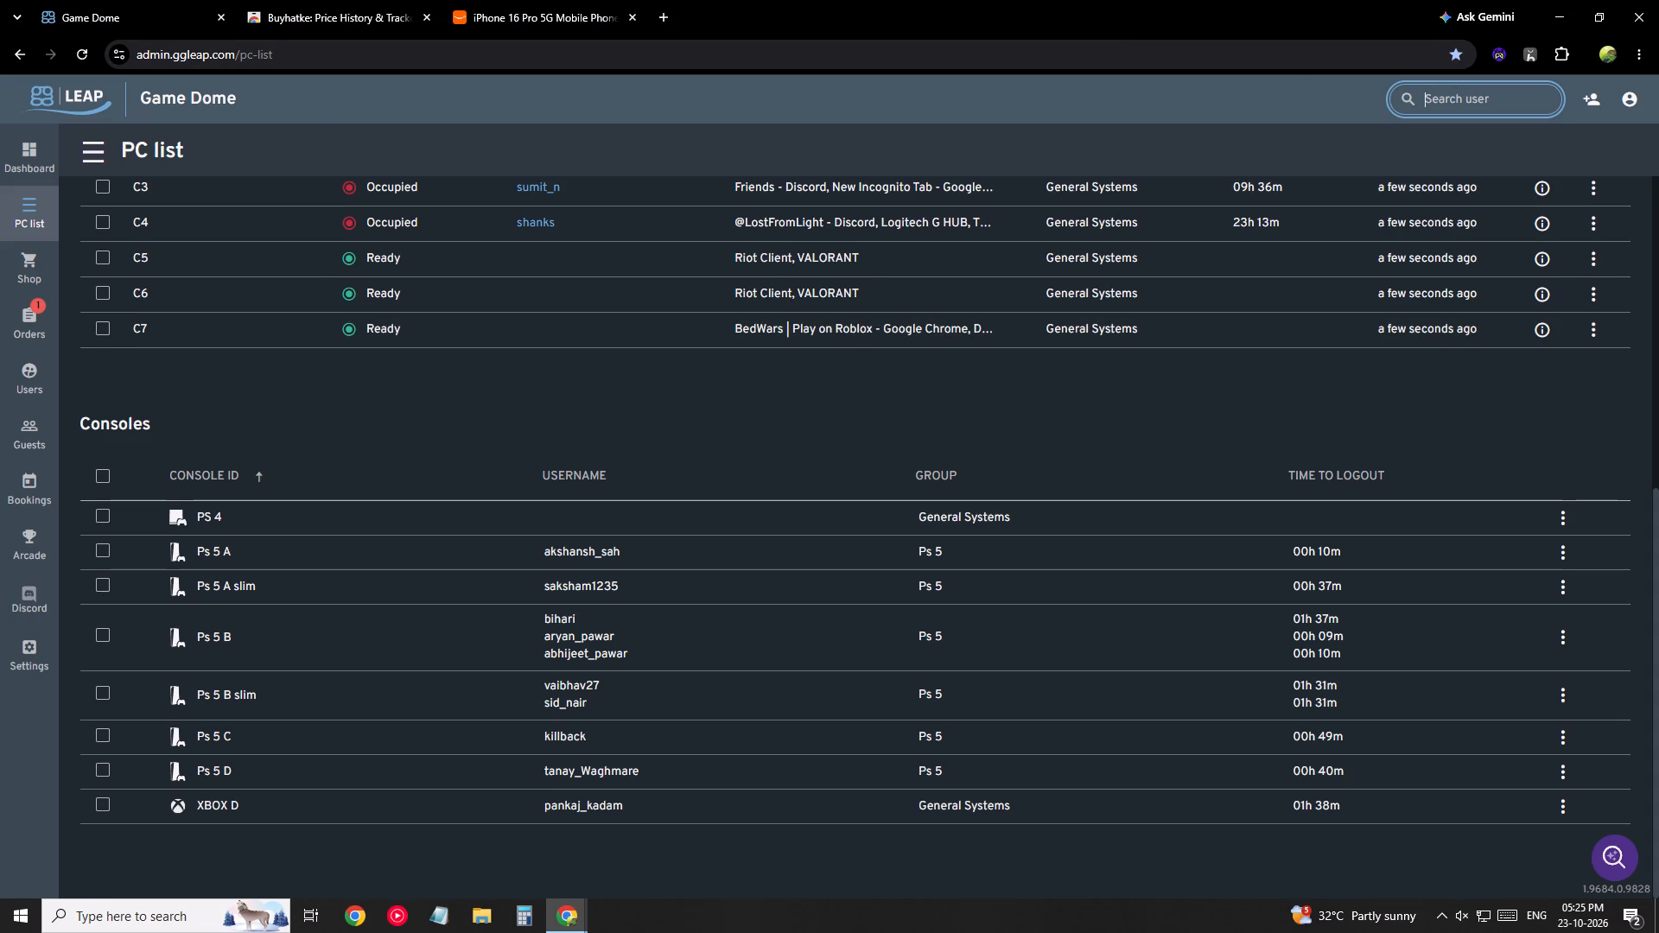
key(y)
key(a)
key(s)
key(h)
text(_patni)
click(1584, 147)
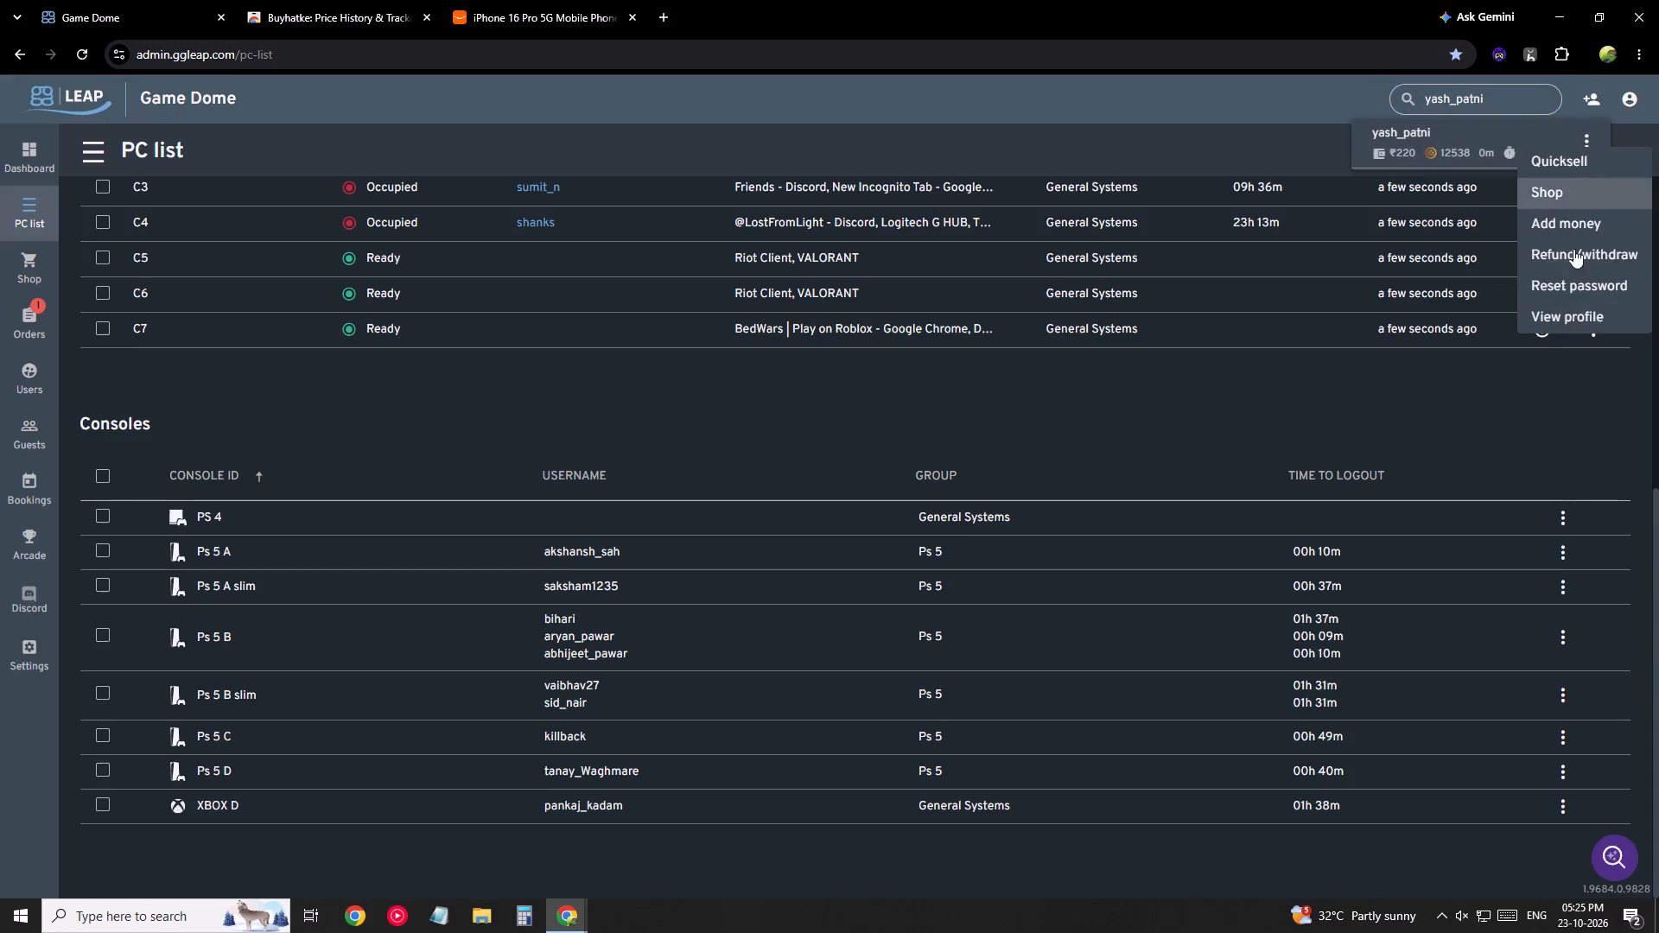
click(1573, 308)
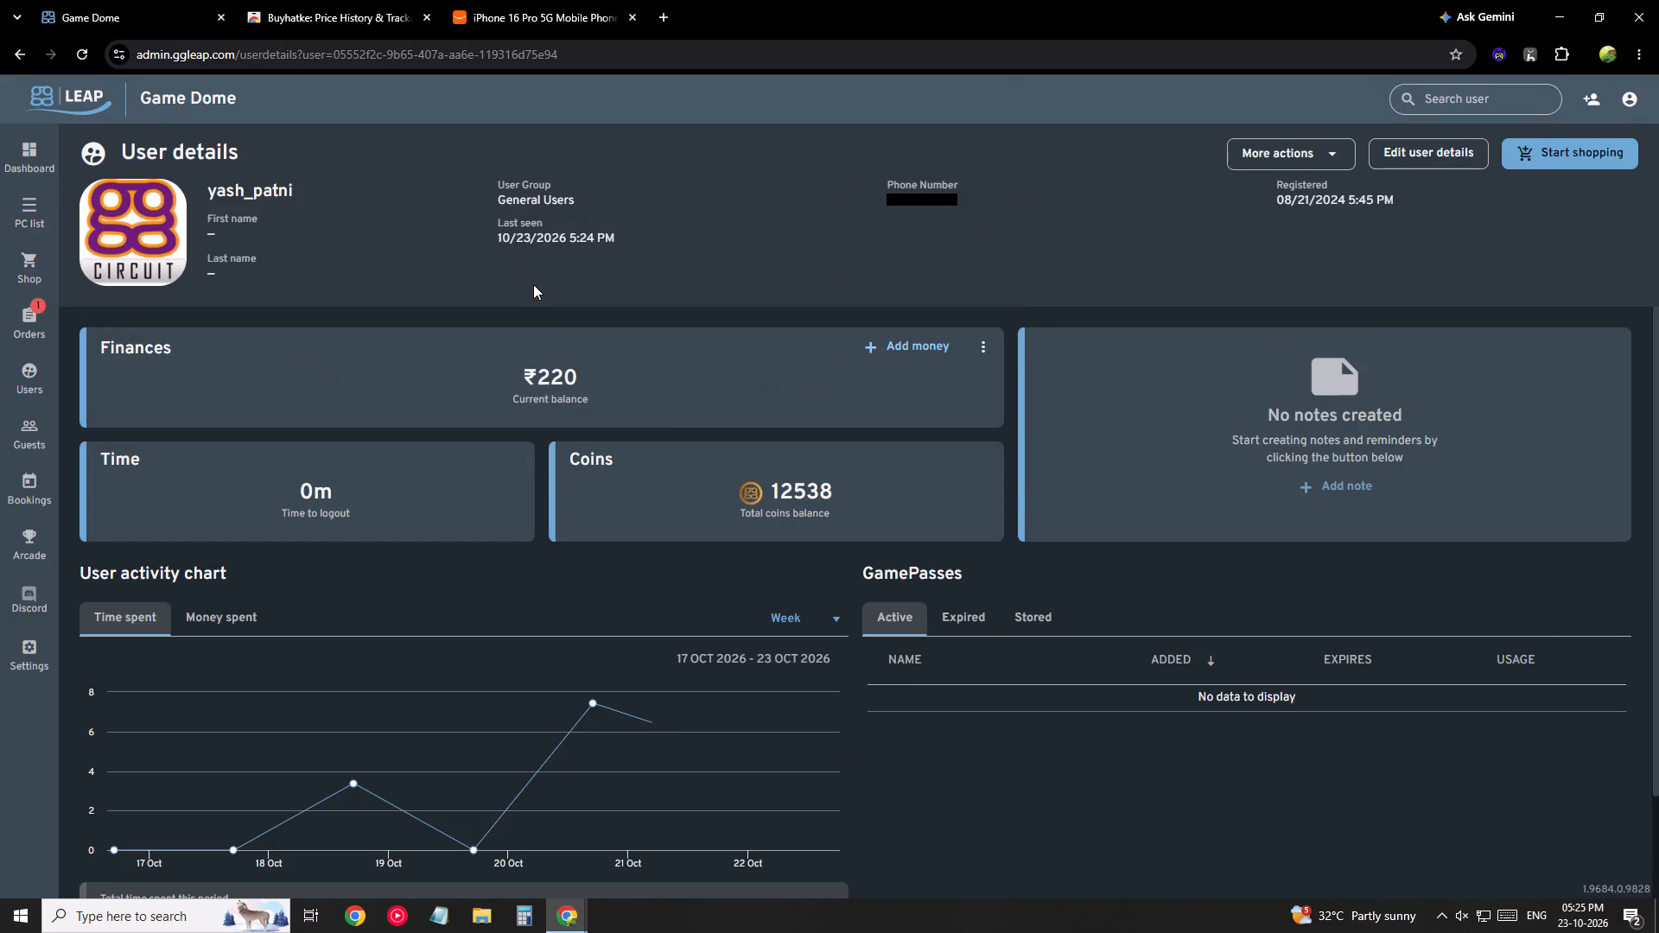
Withdraw ₹200 in cash from the account's balance and save the withdrawal.
click(965, 347)
click(980, 359)
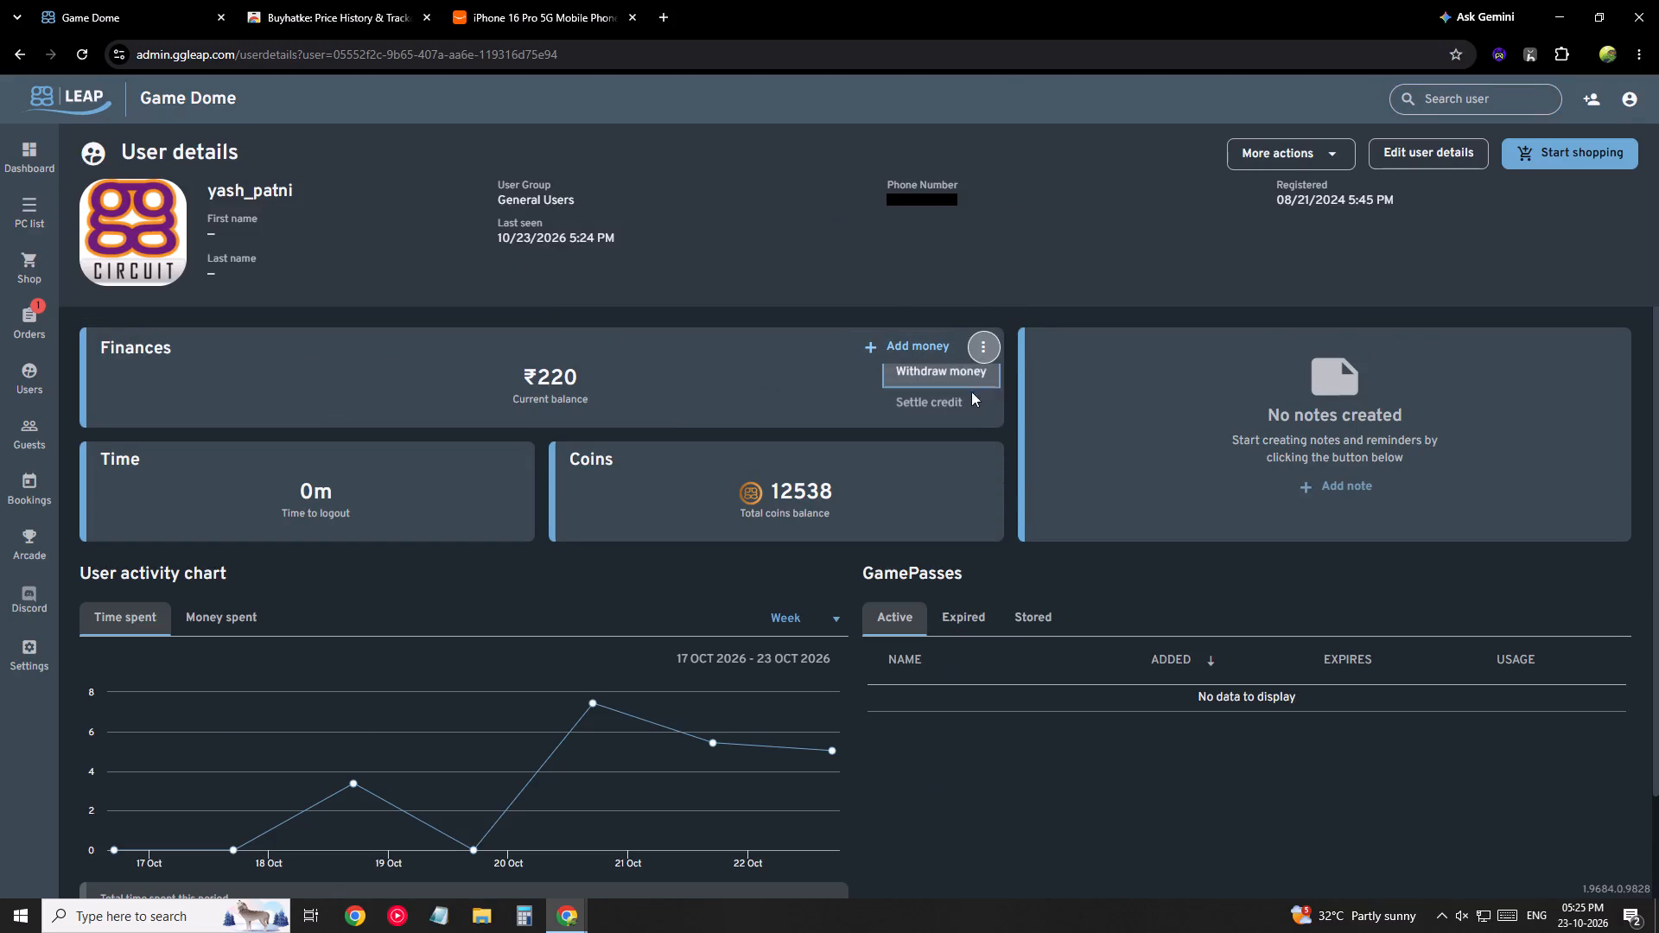
click(959, 380)
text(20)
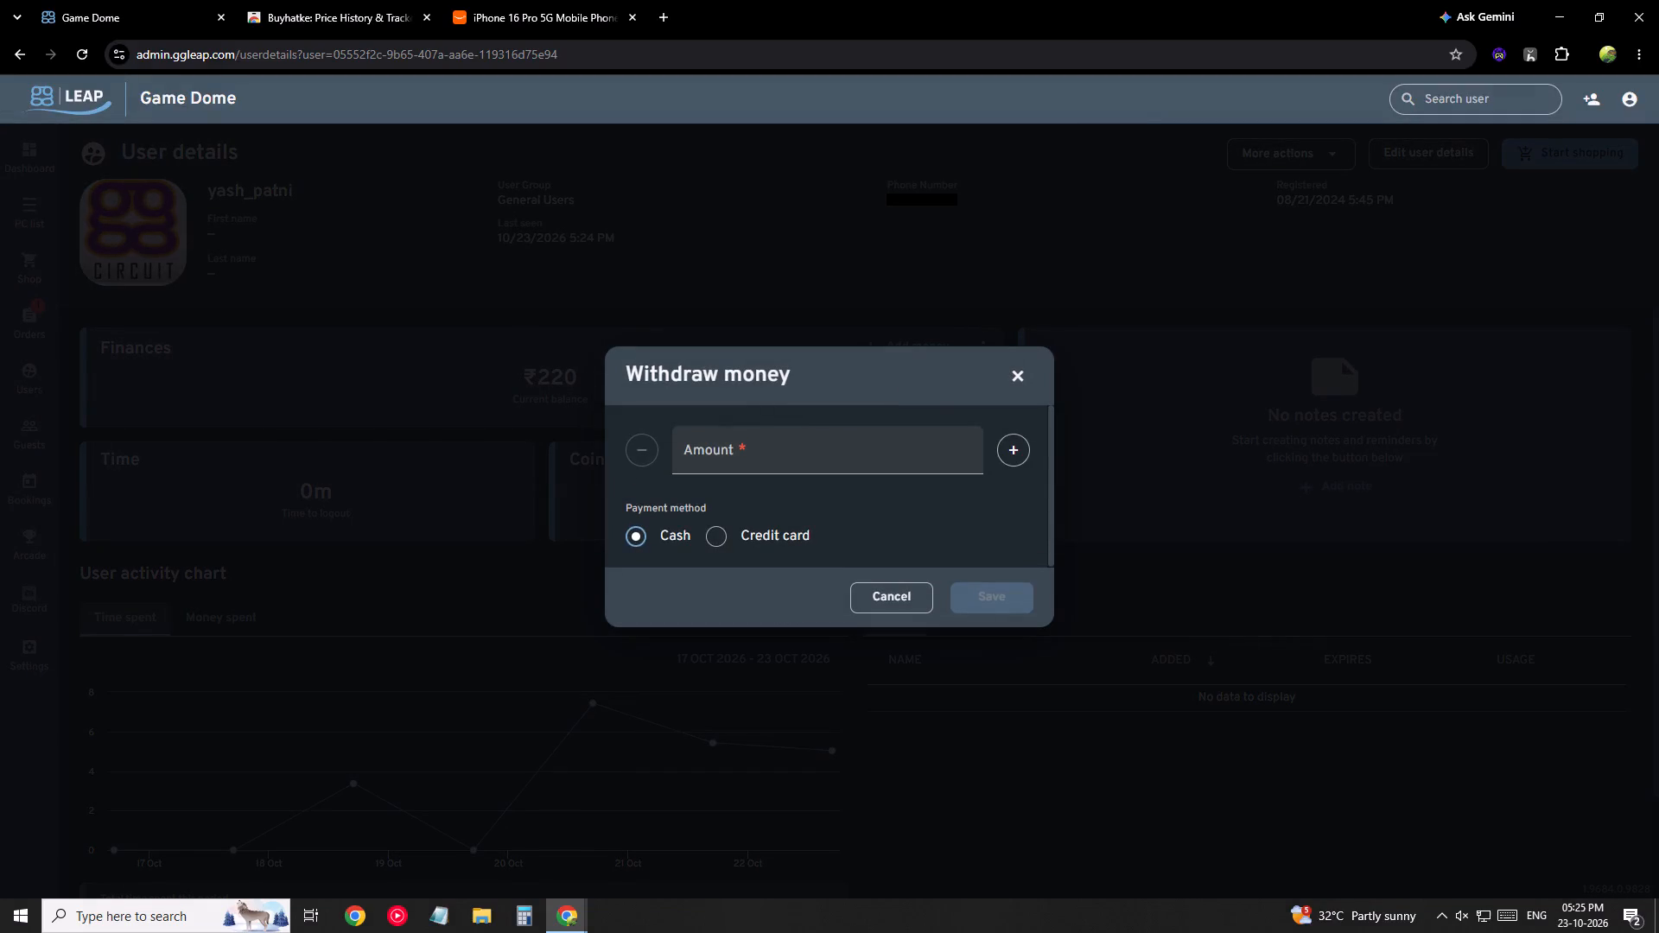
click(800, 469)
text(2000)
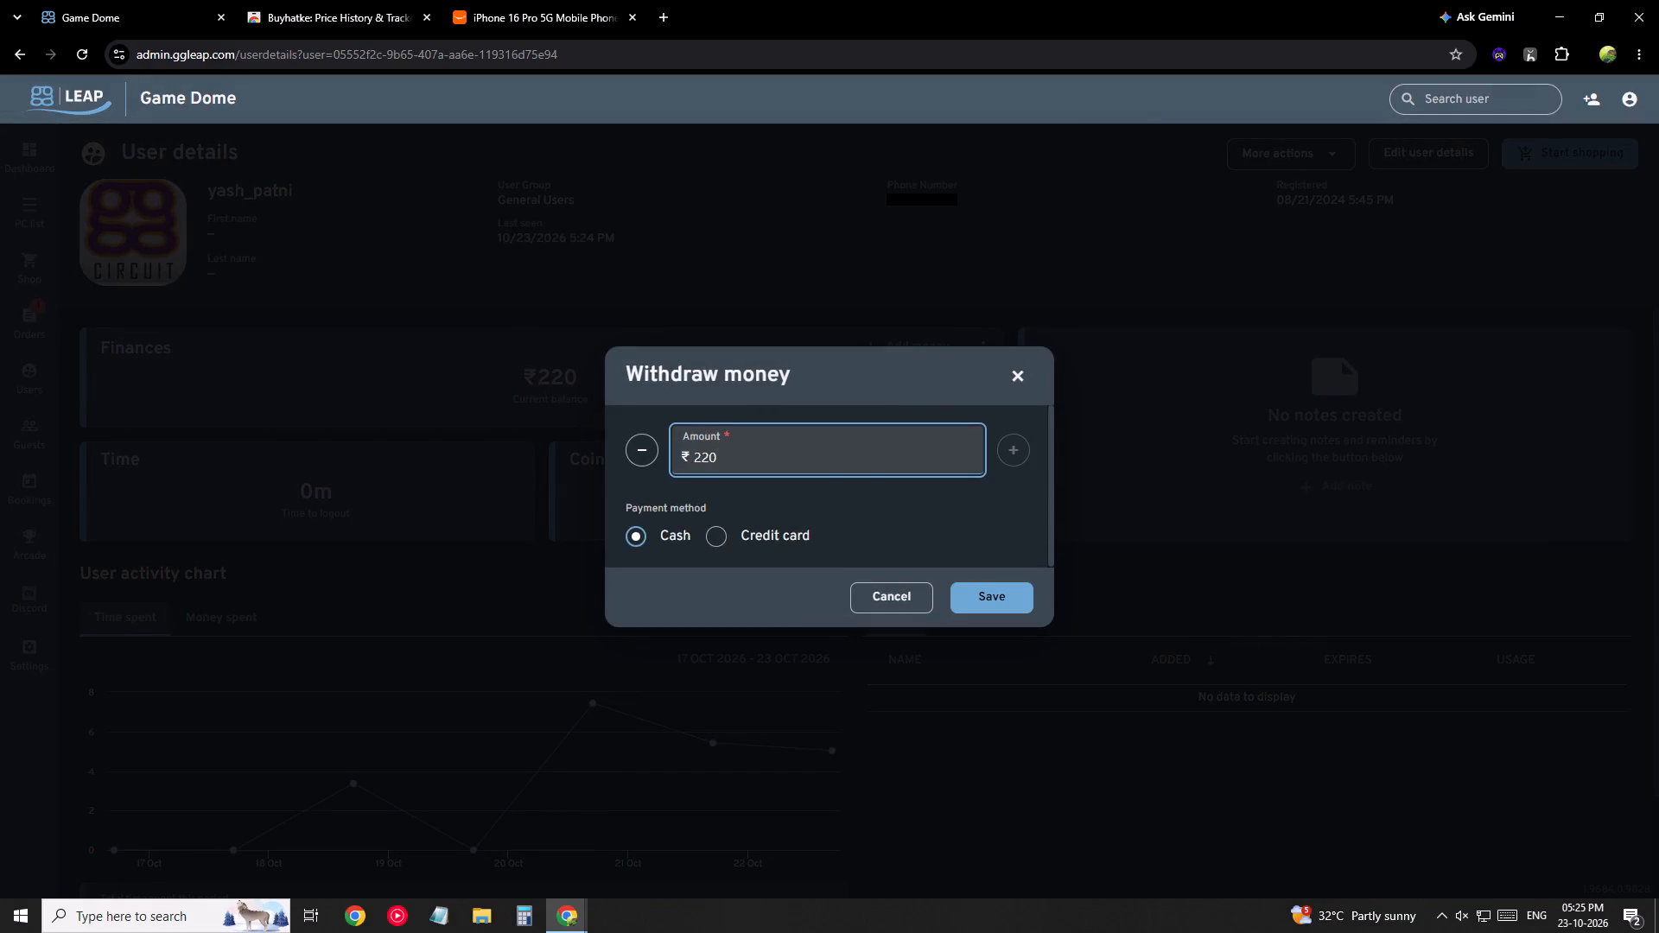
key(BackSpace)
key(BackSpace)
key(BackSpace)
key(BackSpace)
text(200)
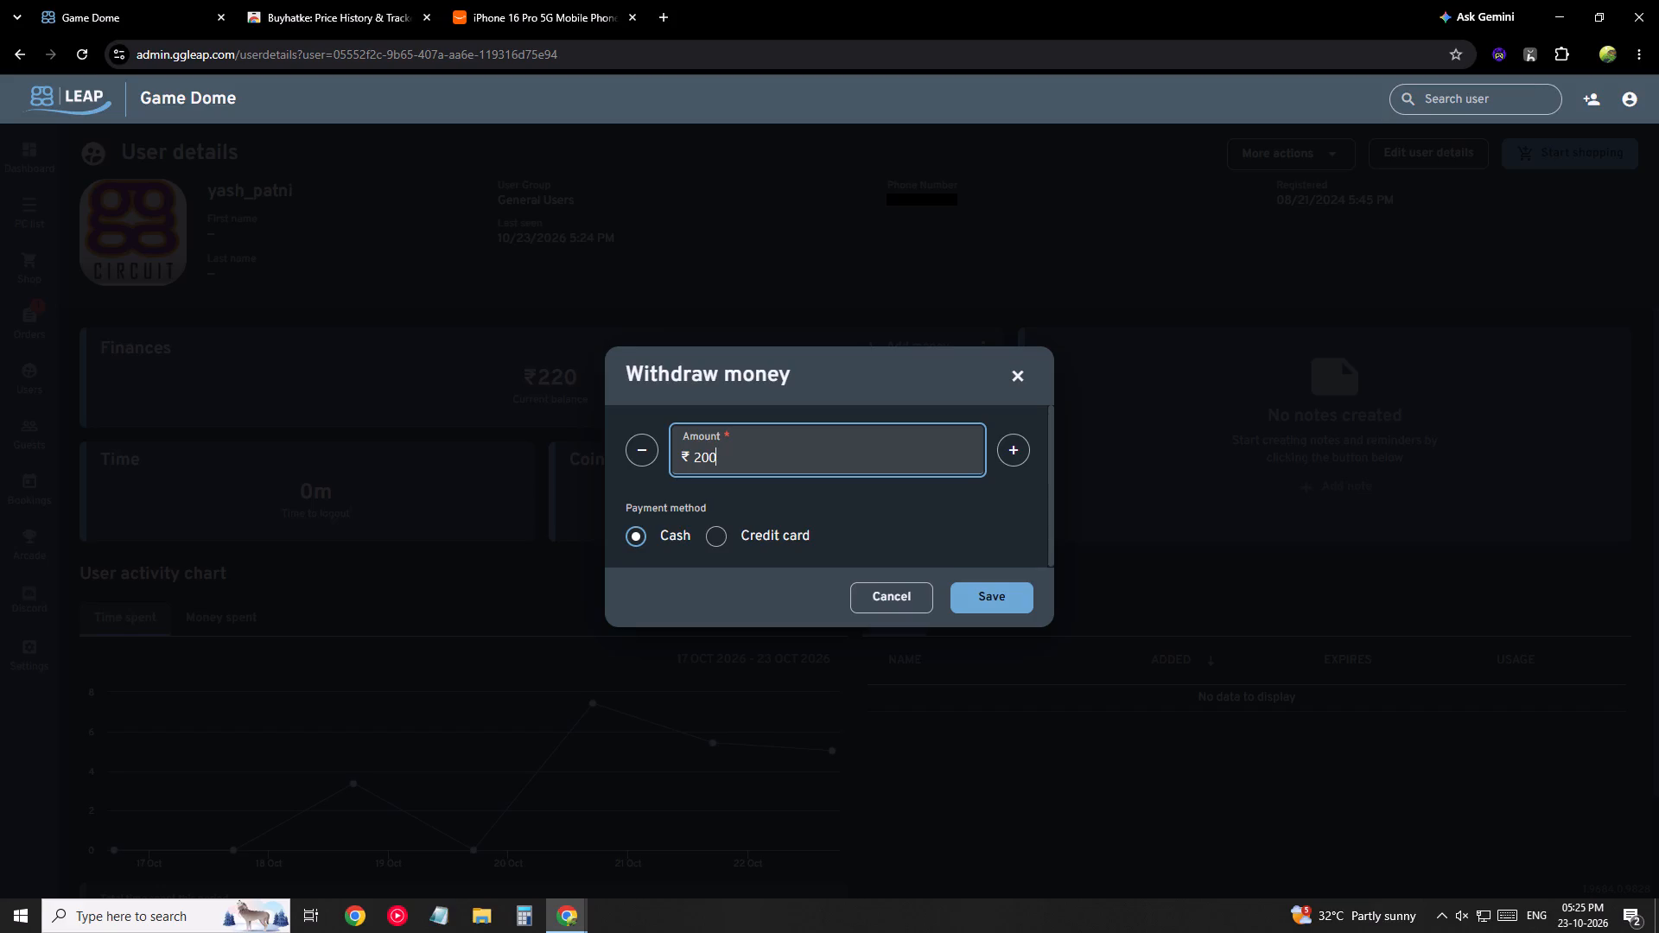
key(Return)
click(985, 577)
click(965, 612)
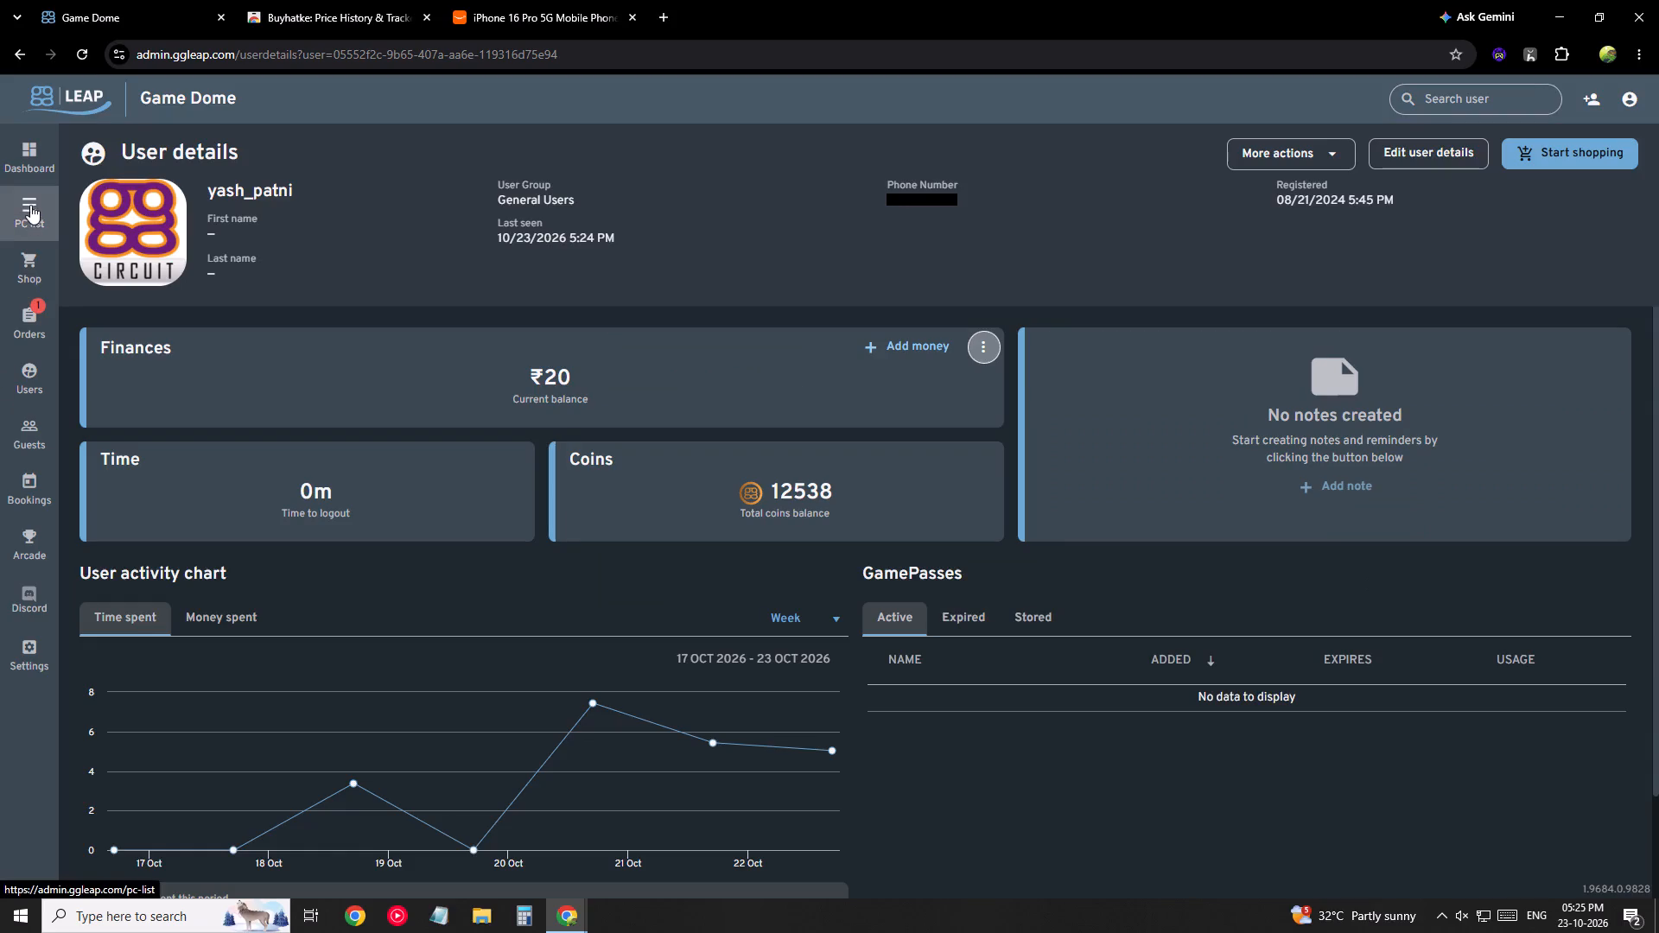
Review the account's editable user details through to the phone number field, close them without saving, and return to the PC list.
click(1434, 157)
scroll(732, 629, down, 3)
scroll(929, 686, down, 1)
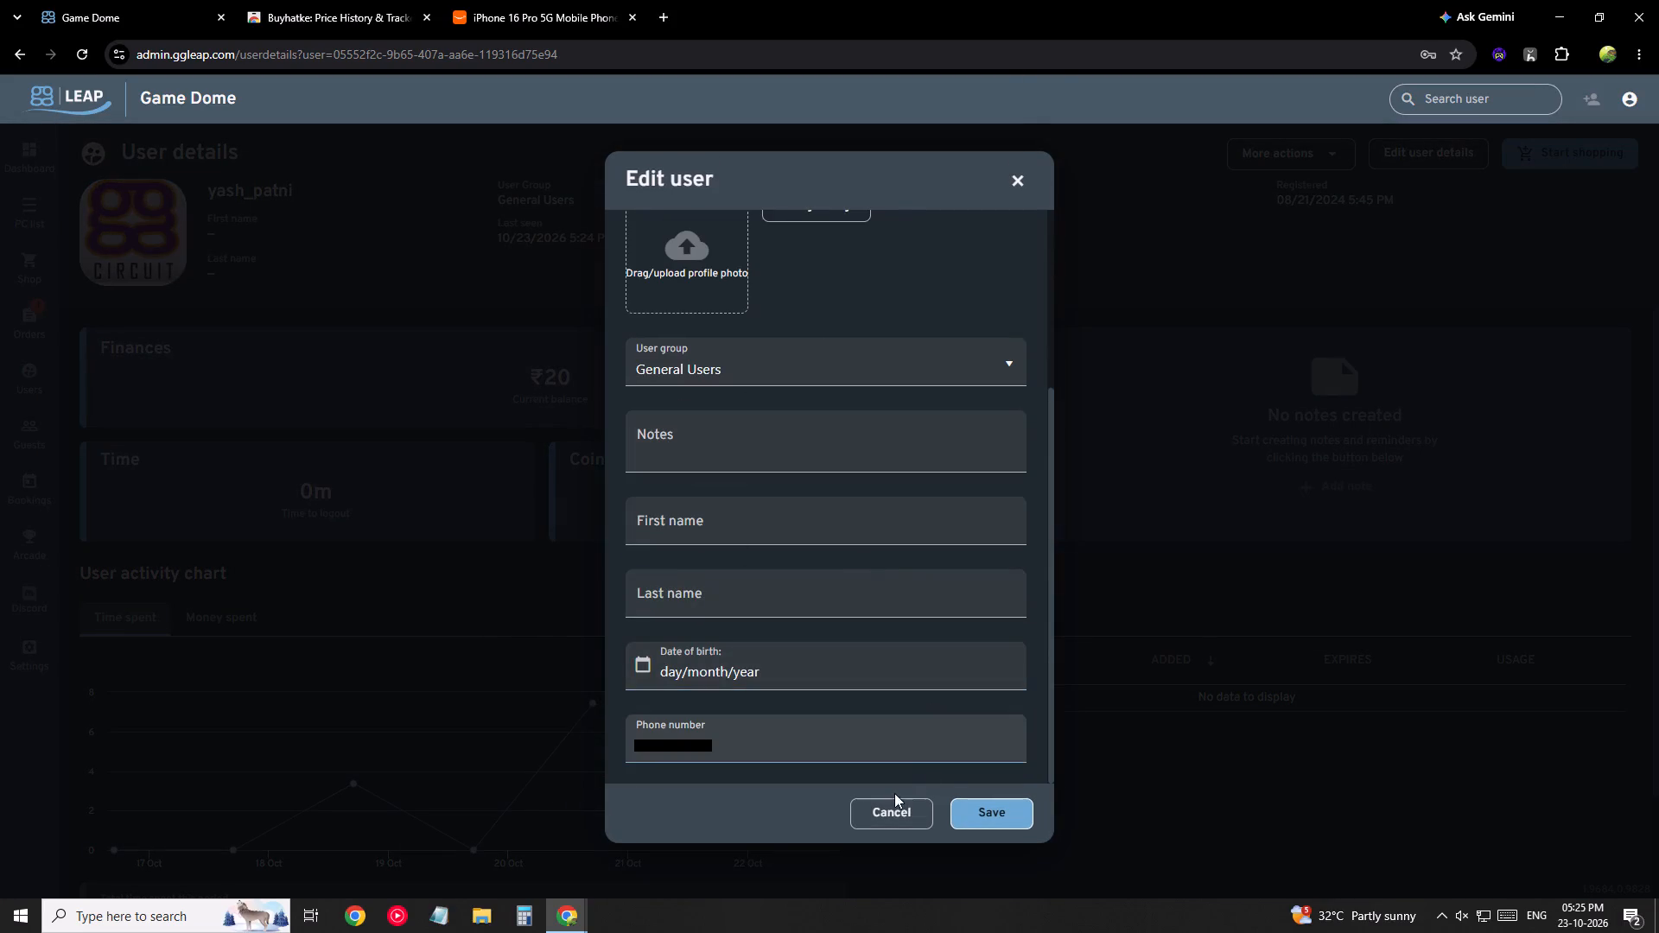
drag(893, 793, 876, 802)
click(876, 802)
click(30, 201)
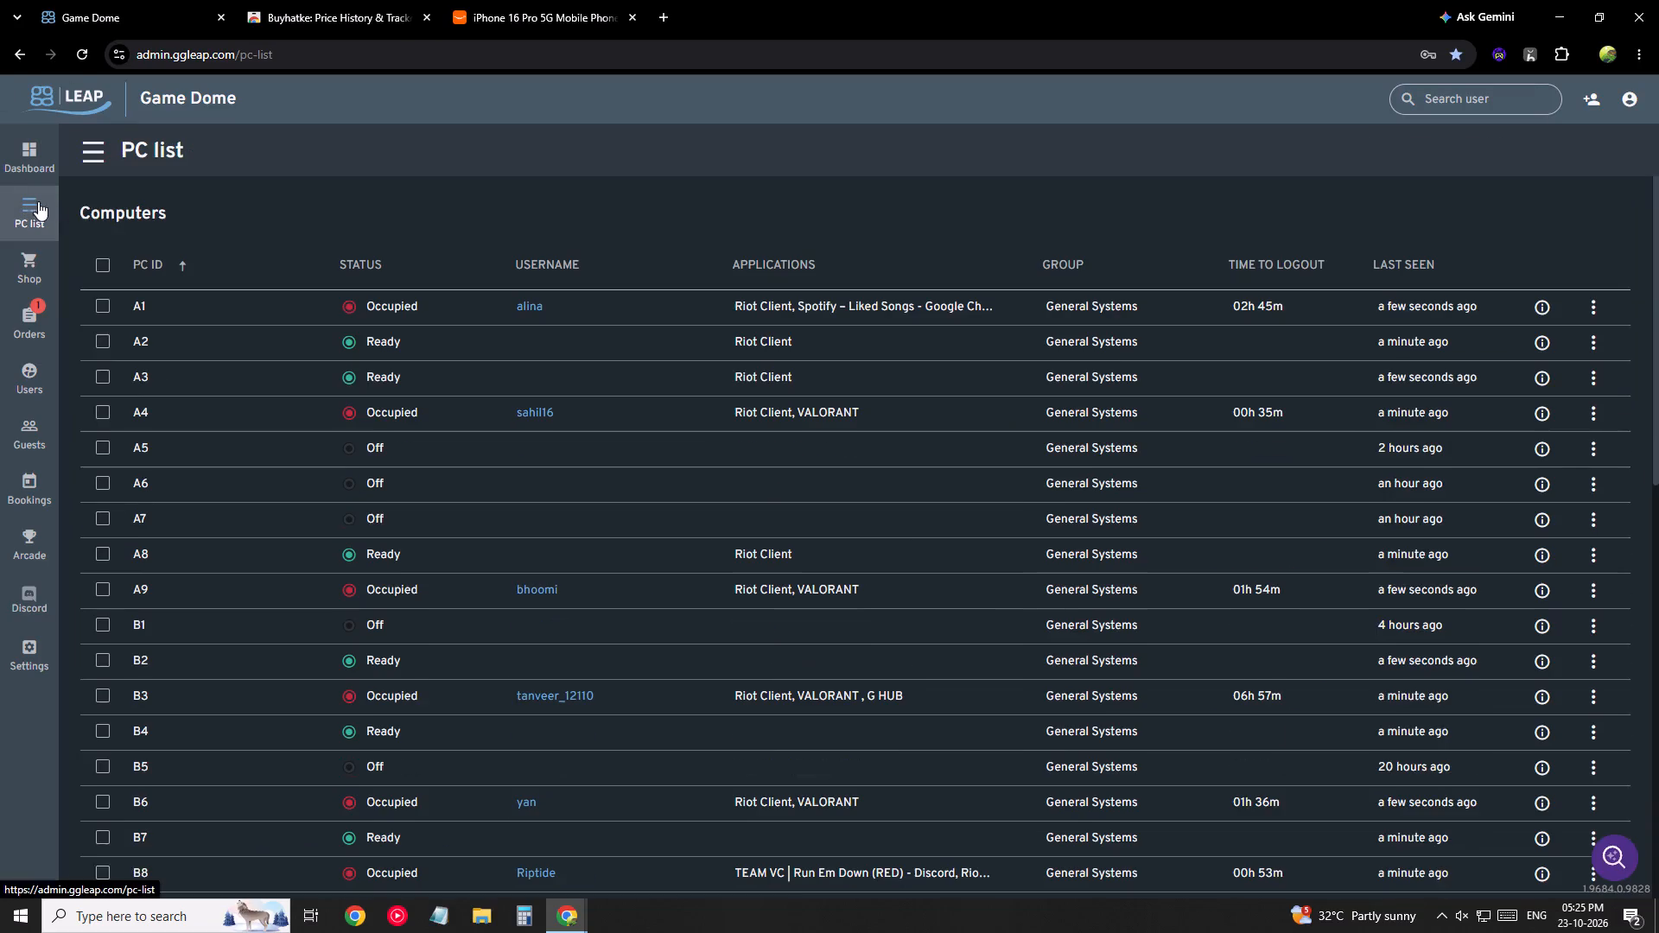
Examine the Consoles section of the PC list for each console's logged-in users and time to logout.
scroll(782, 378, down, 3)
scroll(719, 437, down, 7)
scroll(607, 483, down, 3)
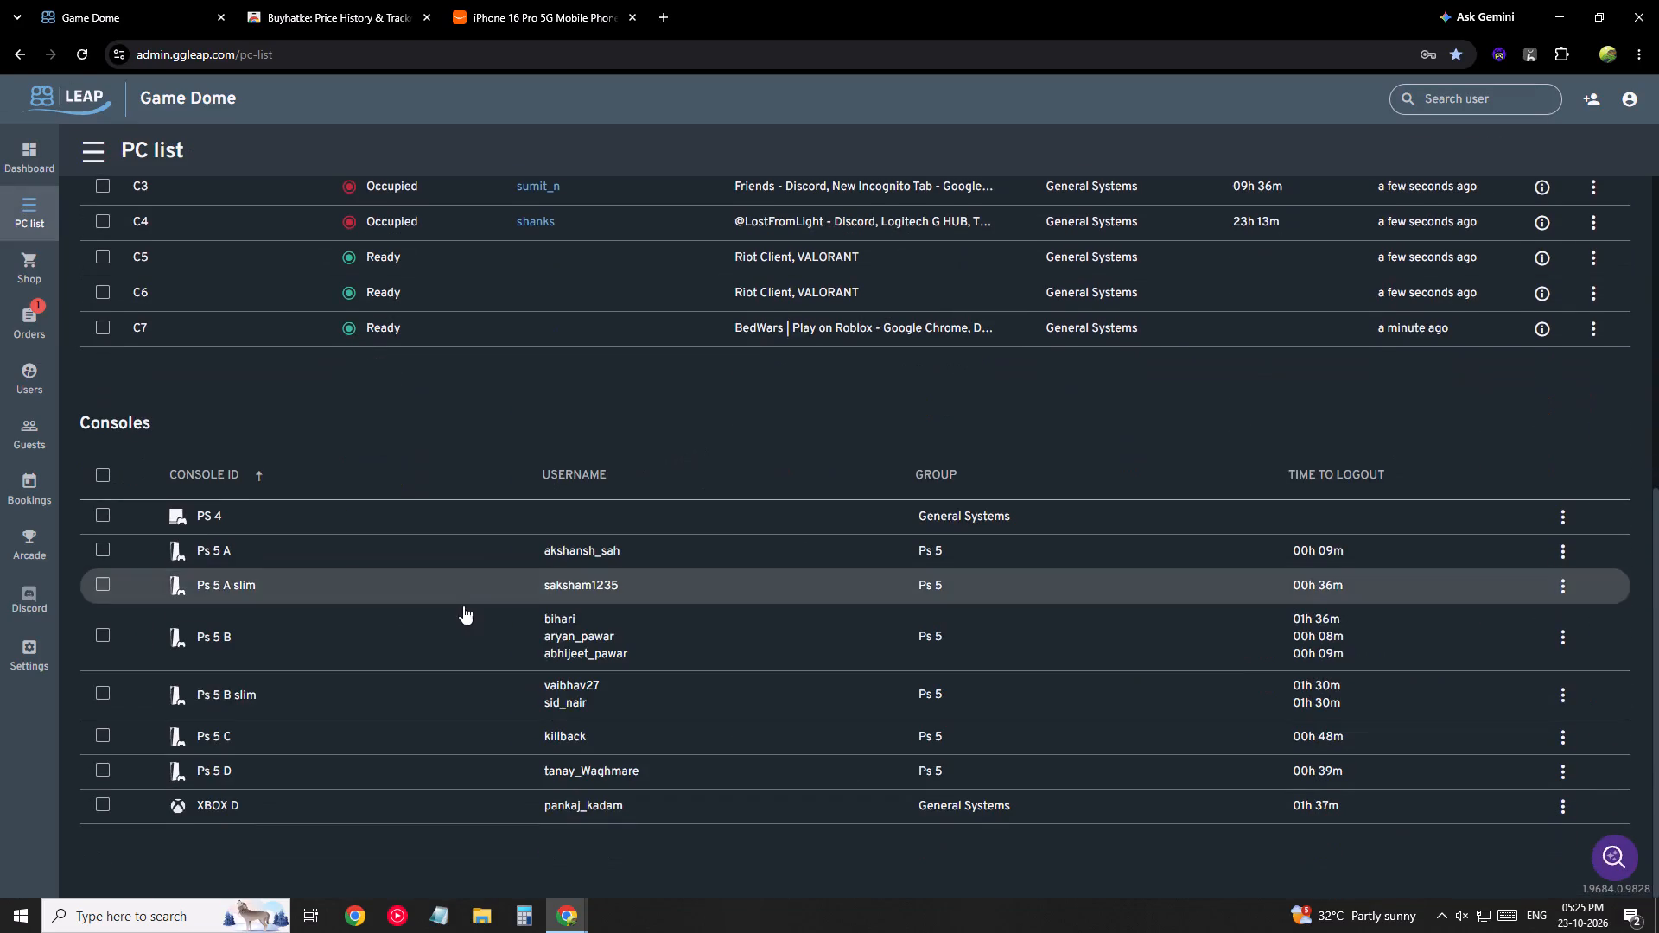
click(1549, 551)
click(1557, 592)
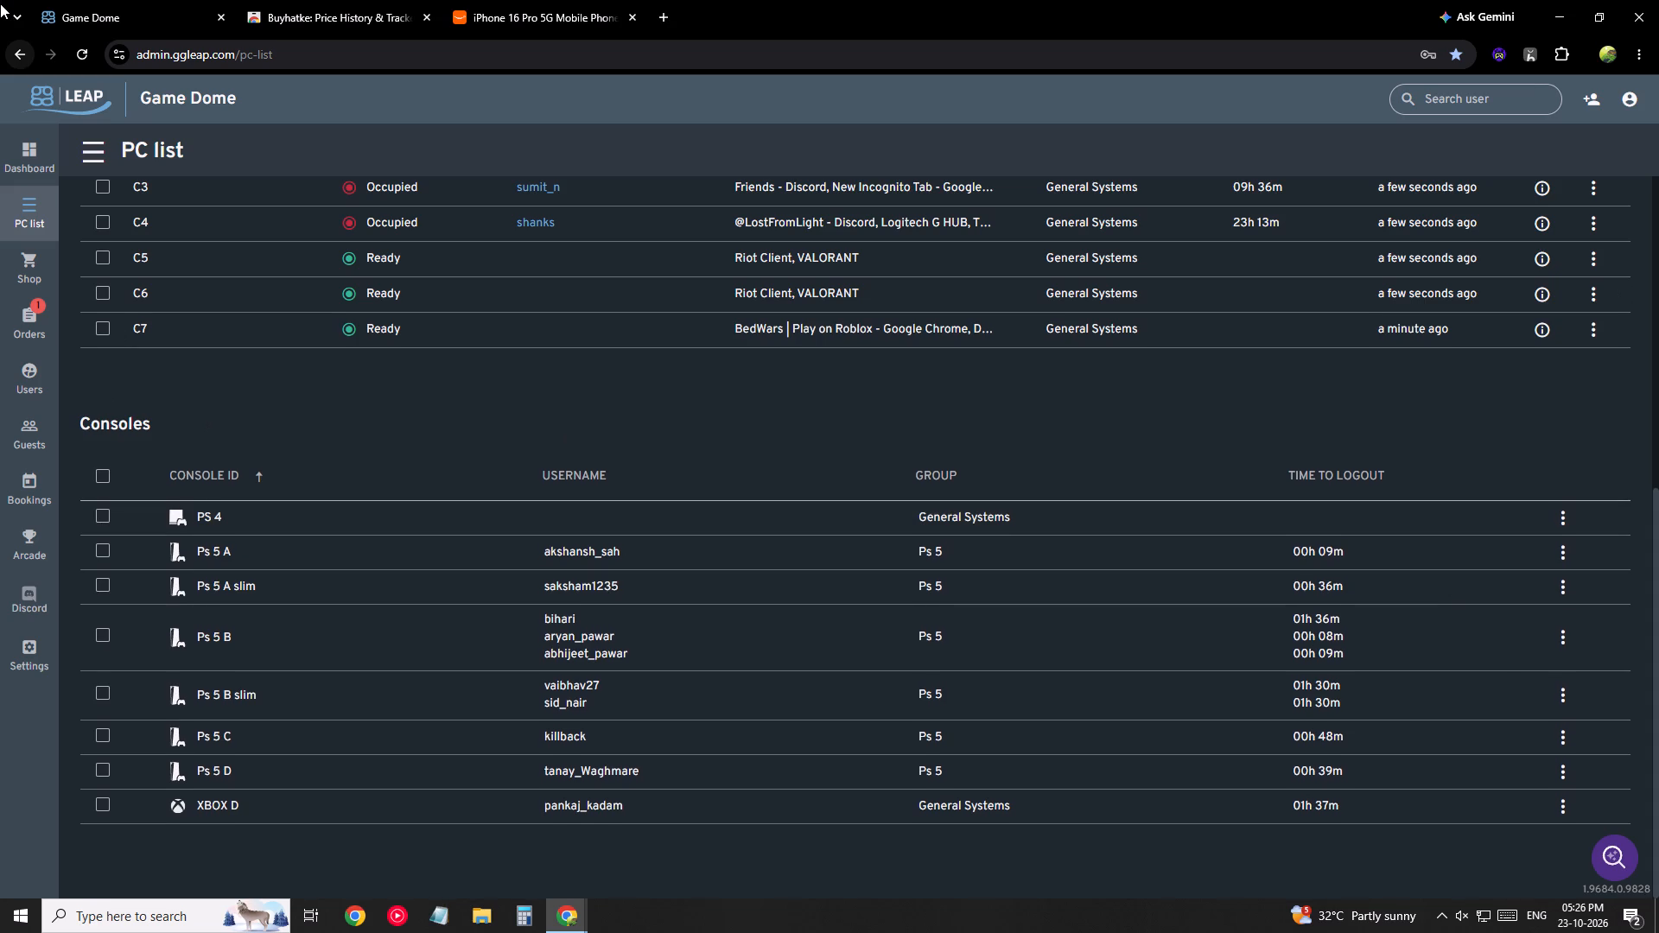
click(3, 198)
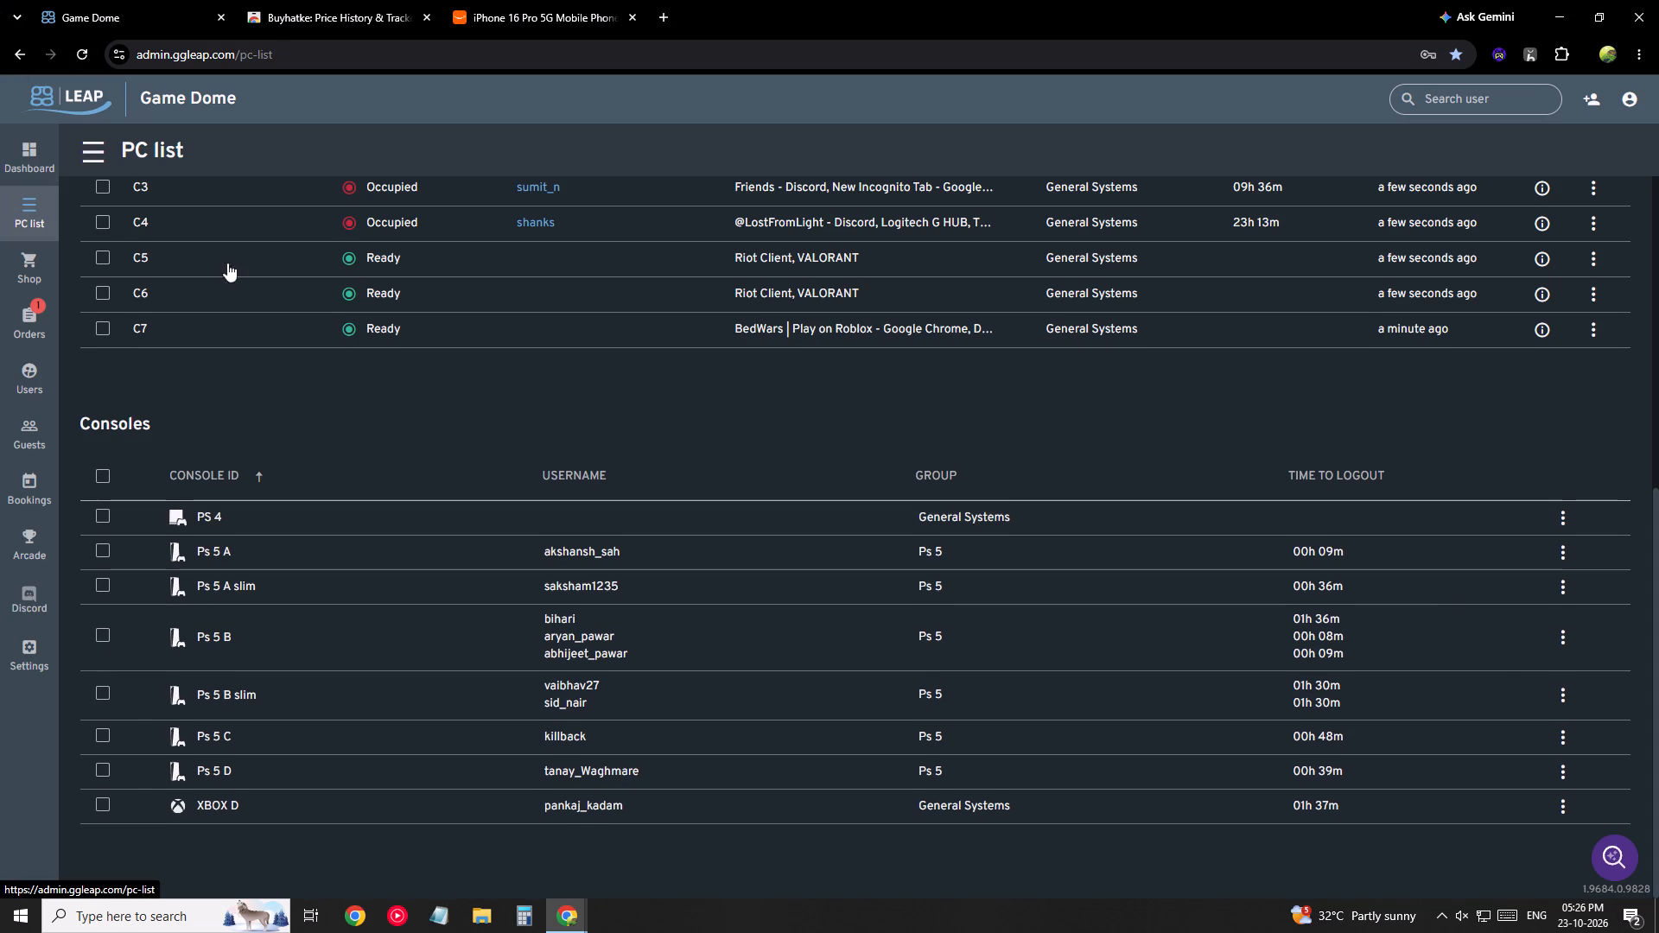
scroll(321, 345, down, 3)
scroll(581, 630, down, 2)
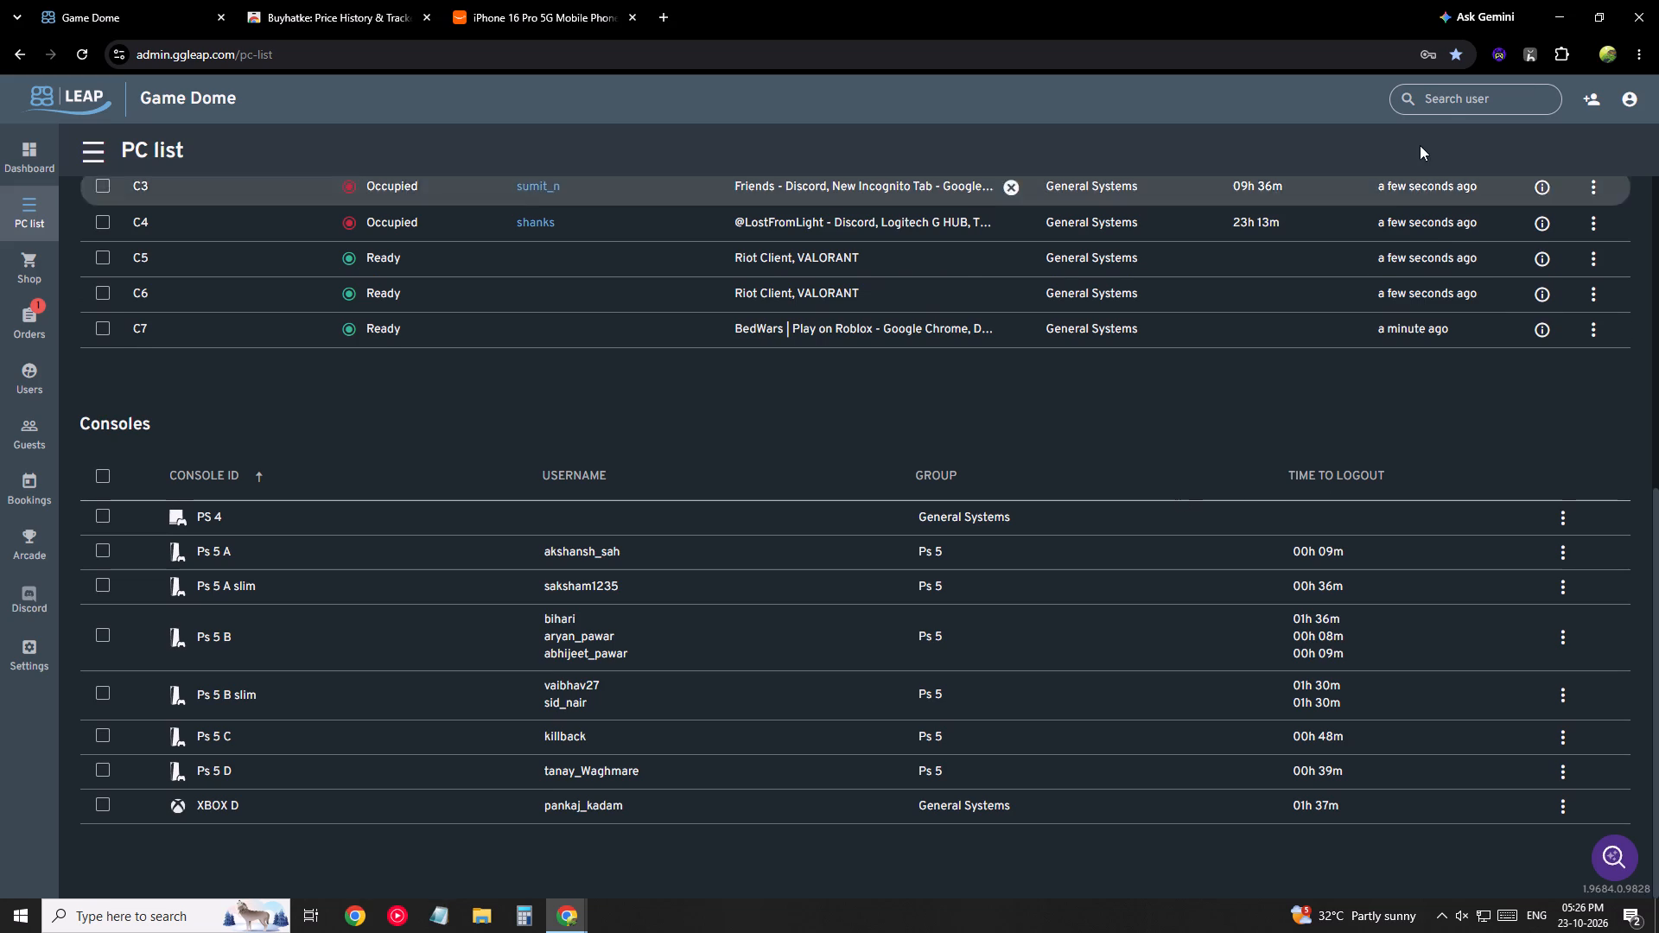
Search users for "nasif", start a quick sale for the matching account, and continue to the full shop.
double_click(1446, 117)
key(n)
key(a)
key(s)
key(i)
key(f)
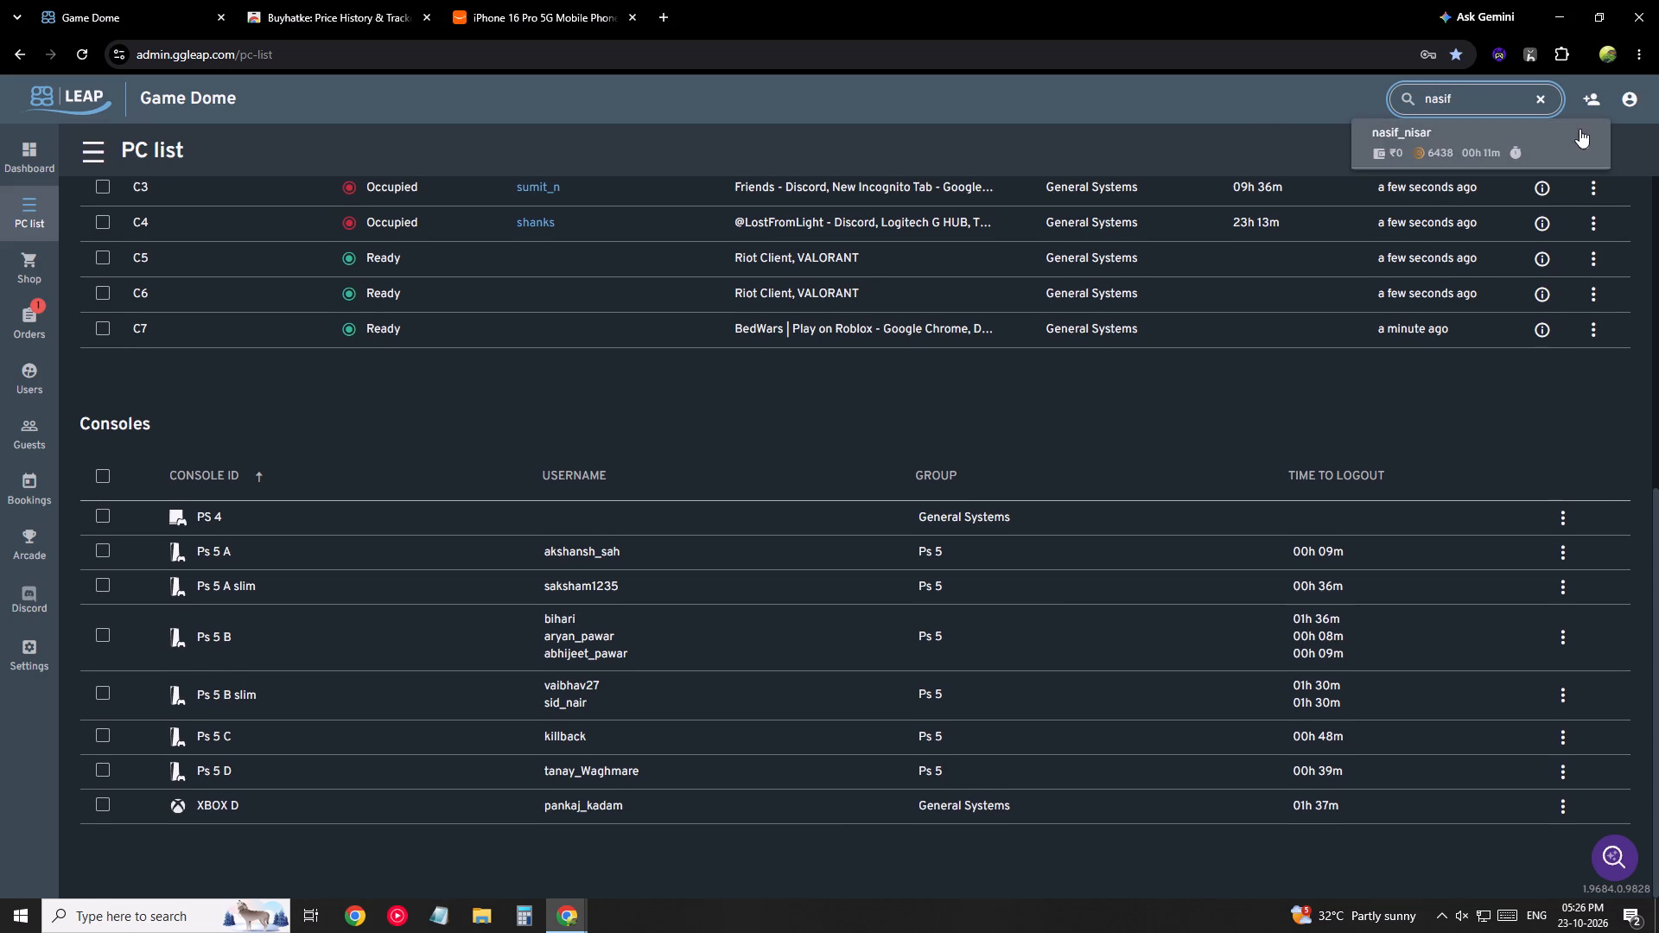
click(1580, 129)
click(1599, 143)
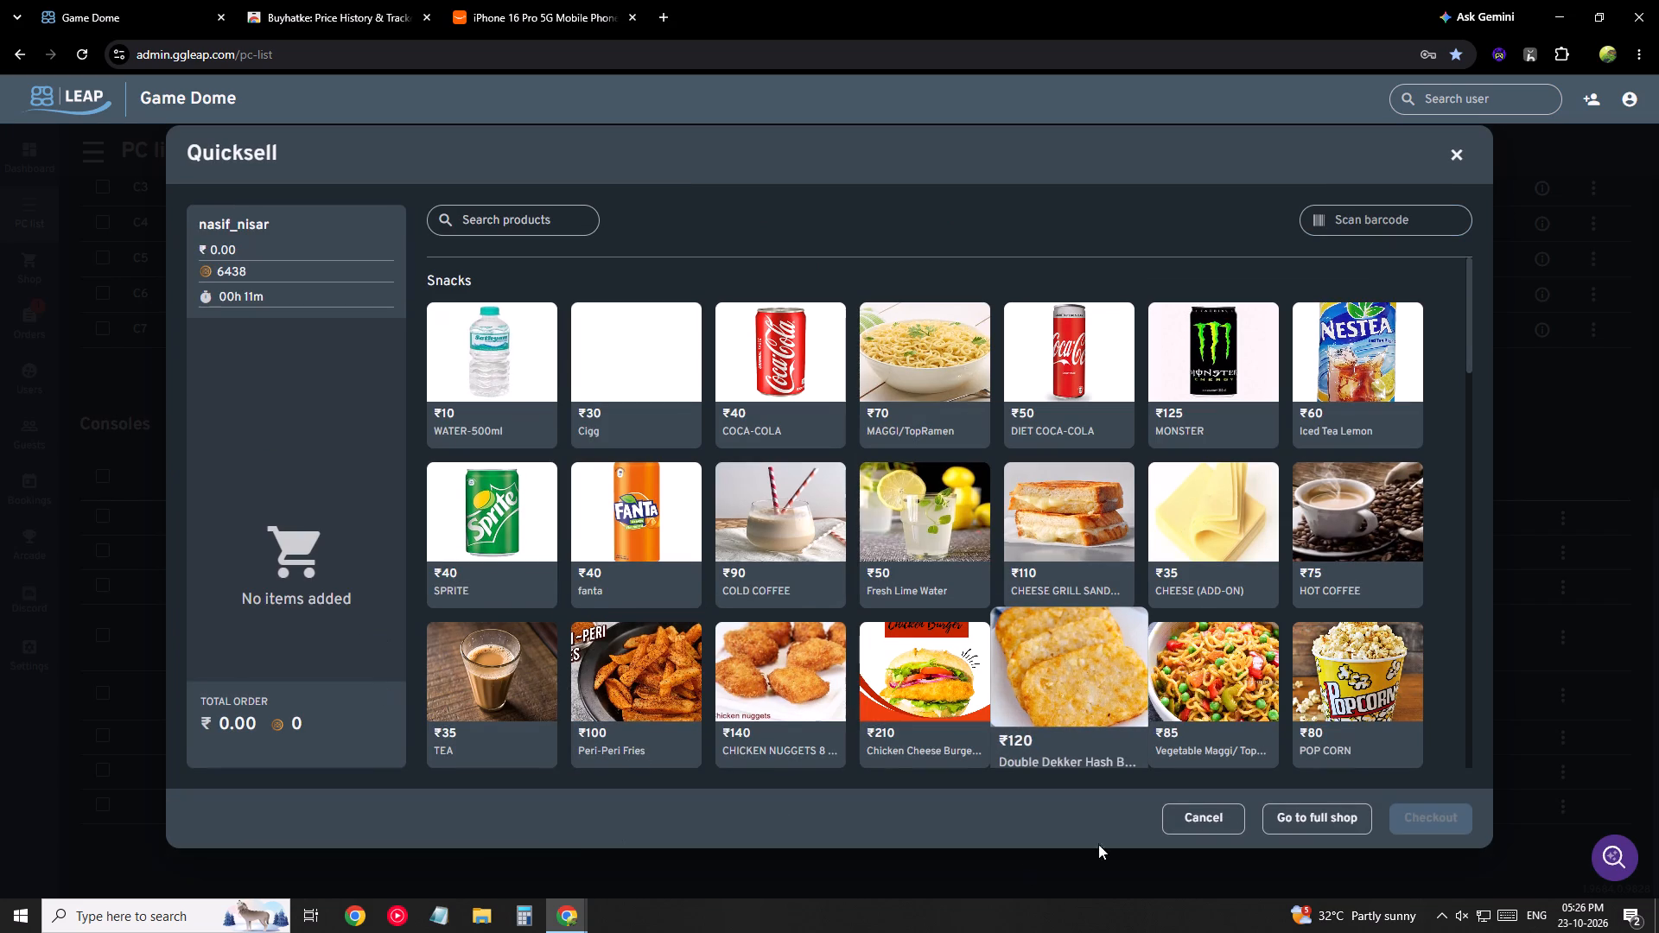
click(1318, 835)
click(1319, 822)
Add one Ps5 3 hr pass and one DIET COCA-COLA to the account's order.
click(582, 251)
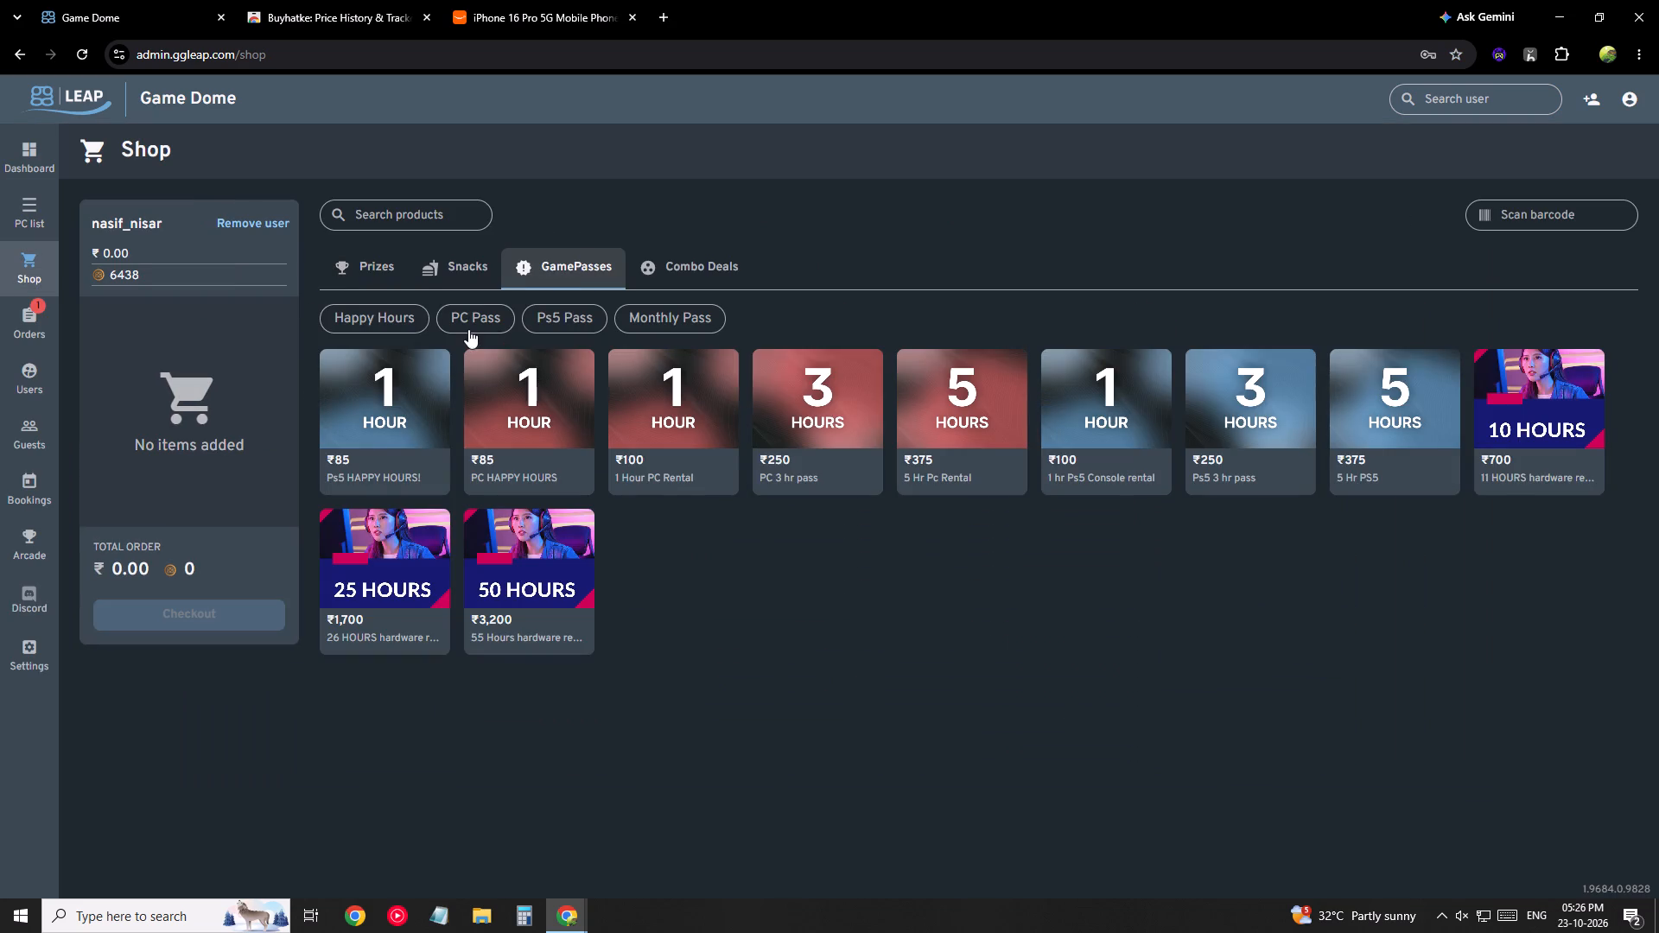
click(468, 329)
click(543, 312)
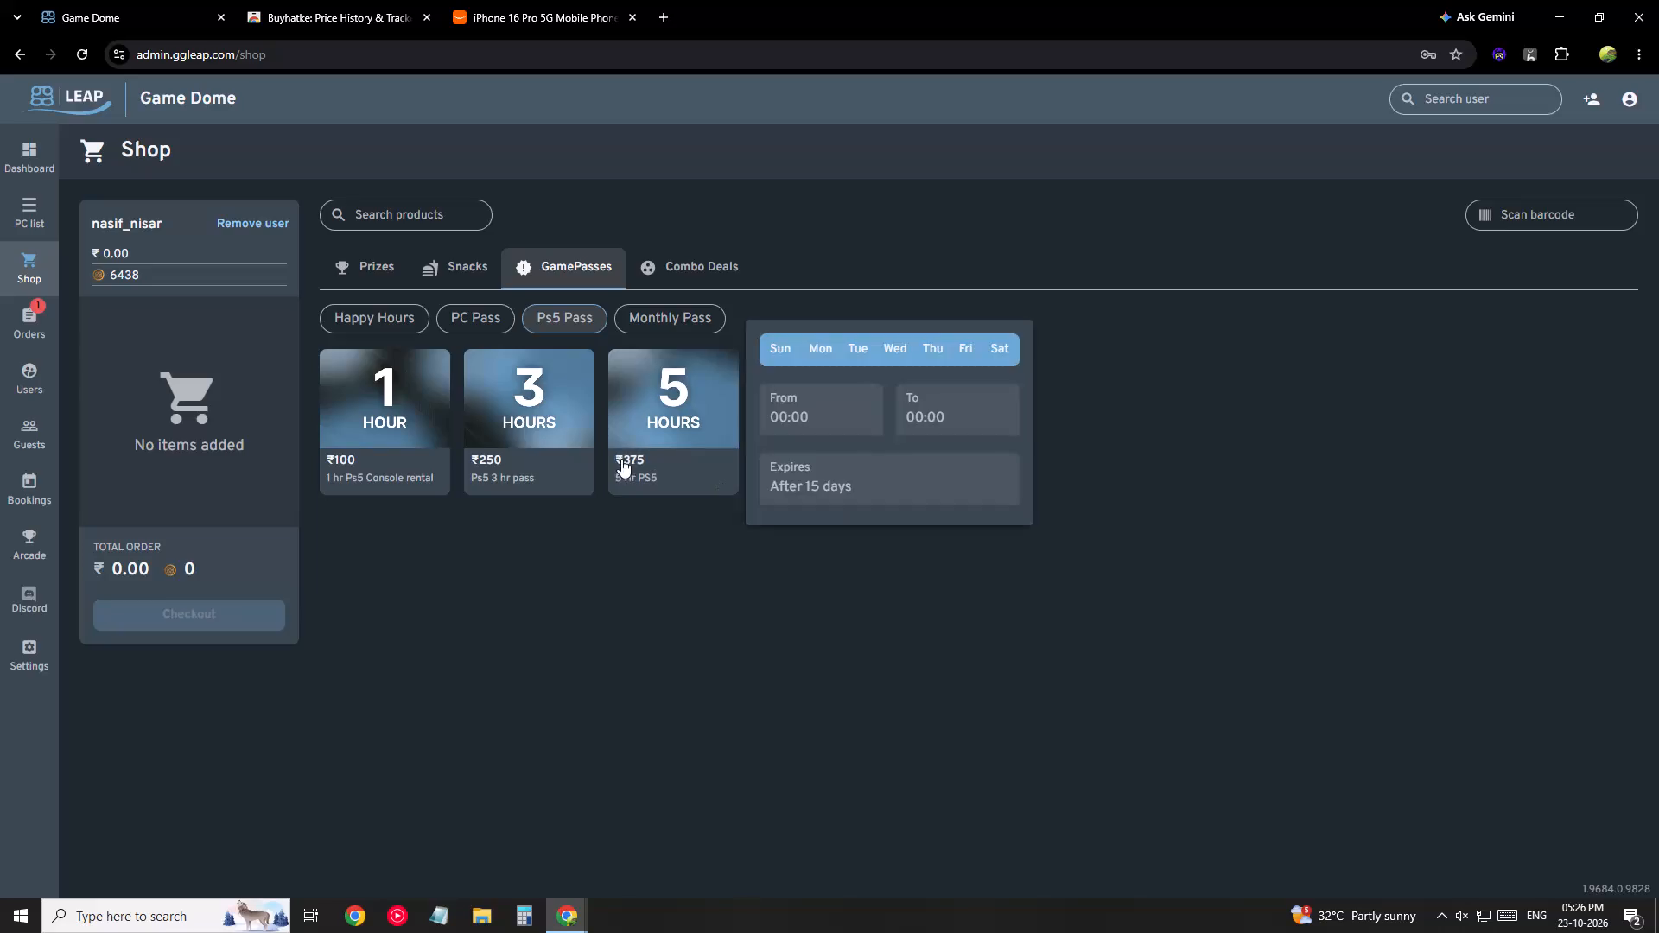
click(563, 425)
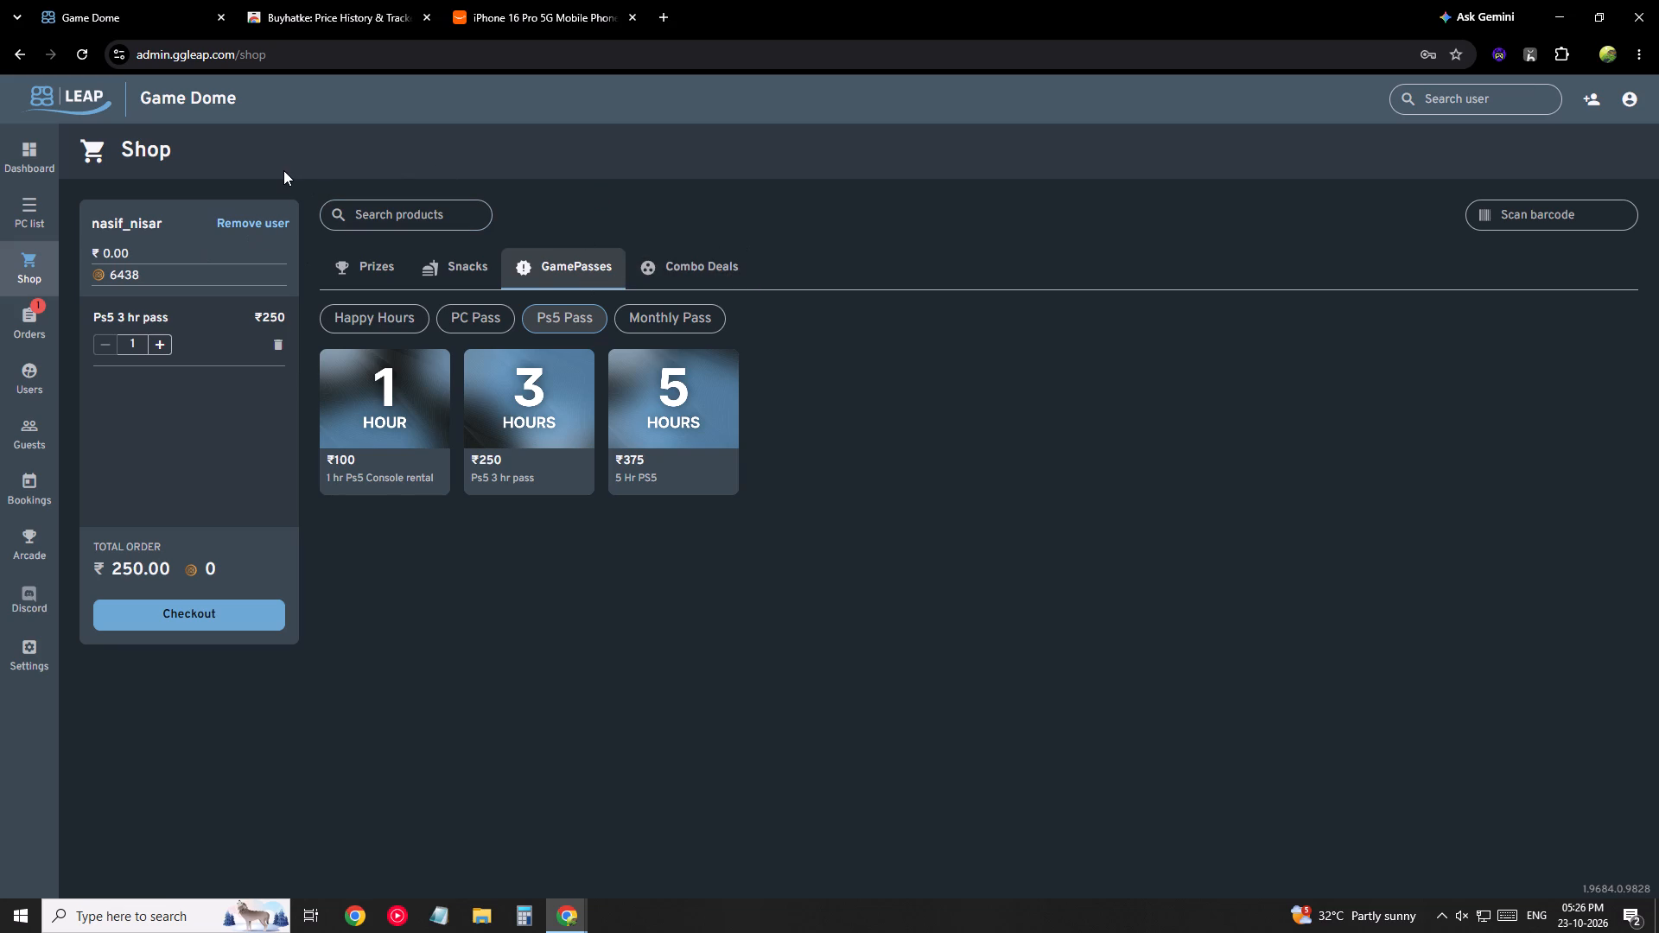
click(480, 277)
click(558, 324)
click(987, 428)
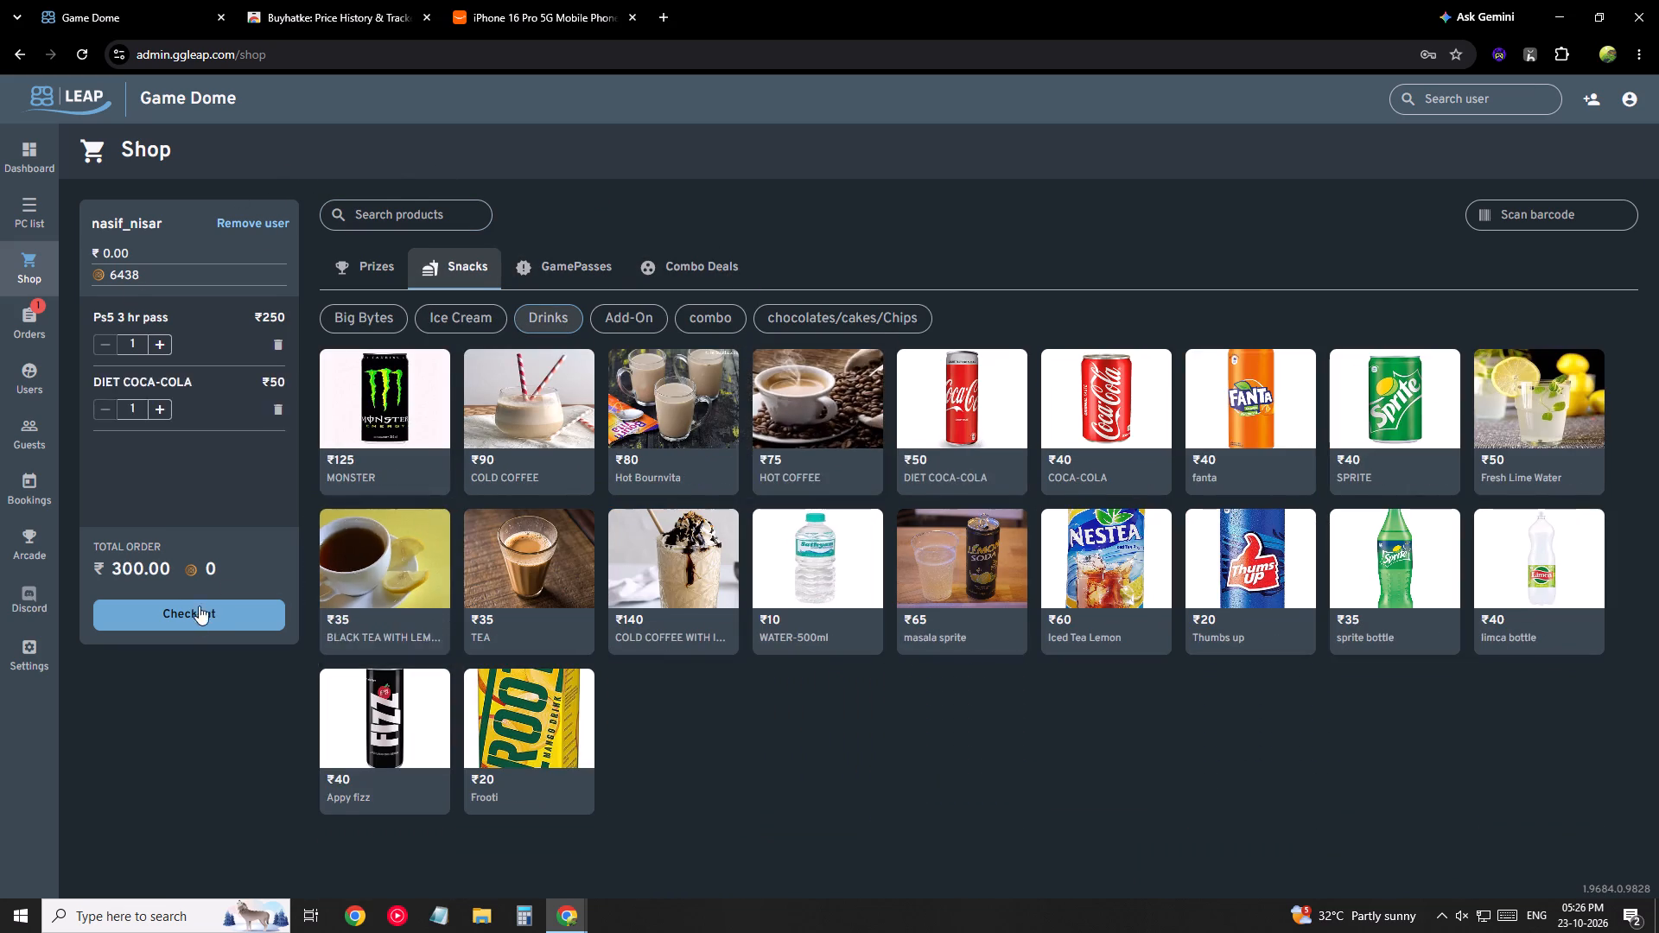
Check out the order for the pass and drink with card as the payment method.
click(194, 616)
click(421, 491)
click(438, 777)
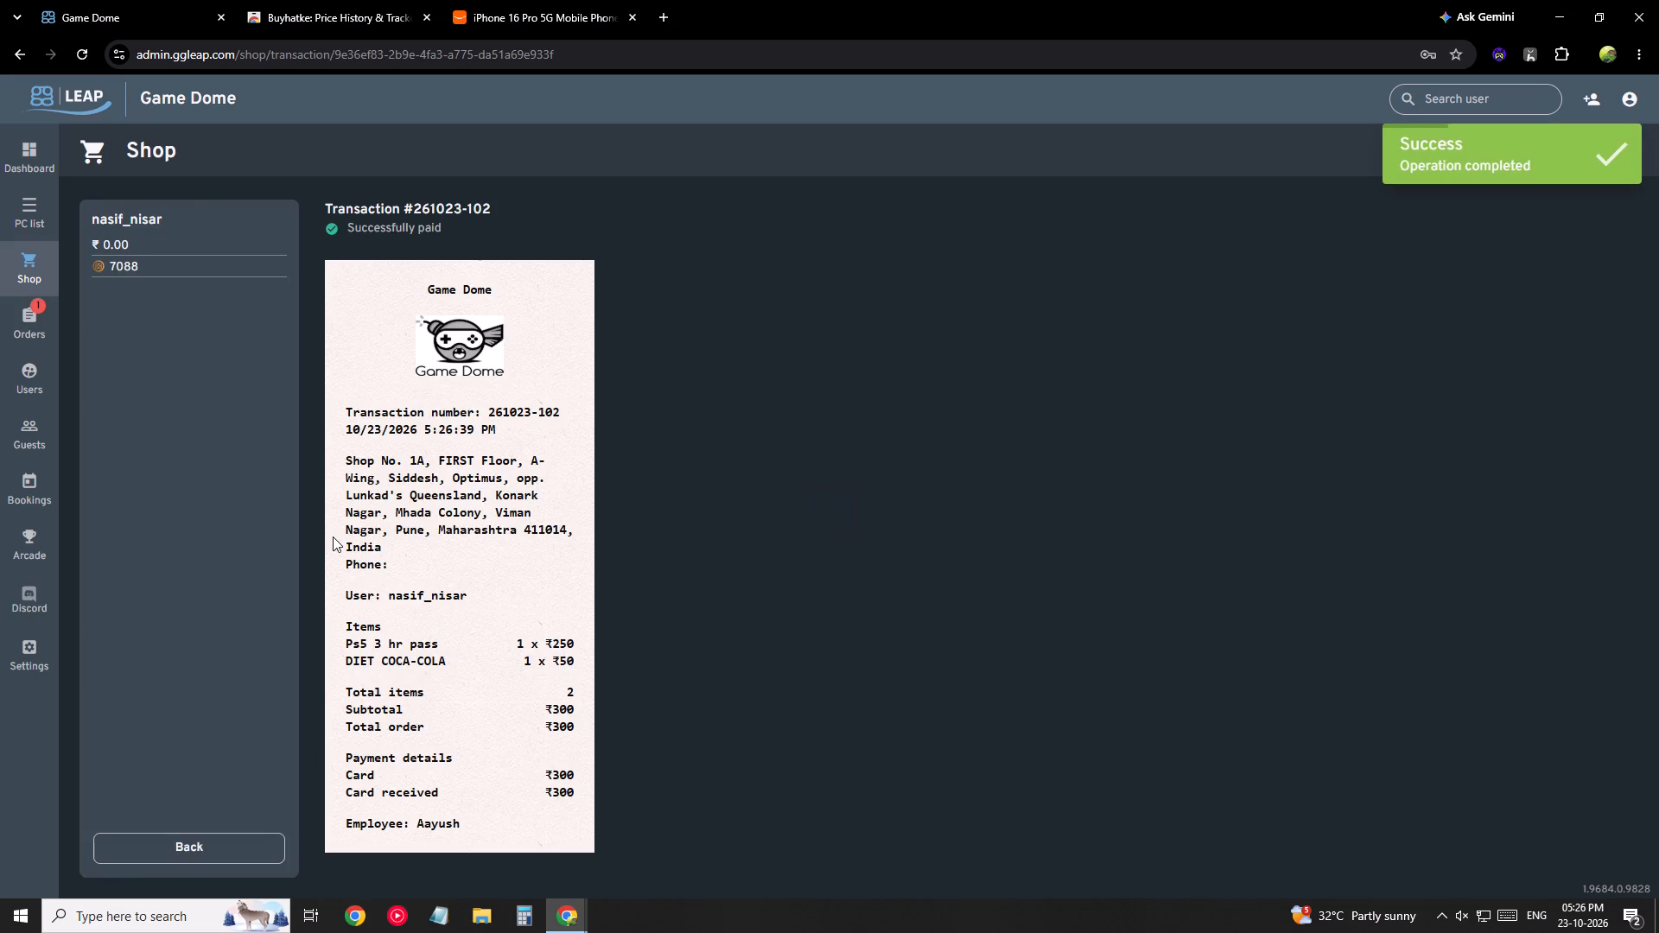
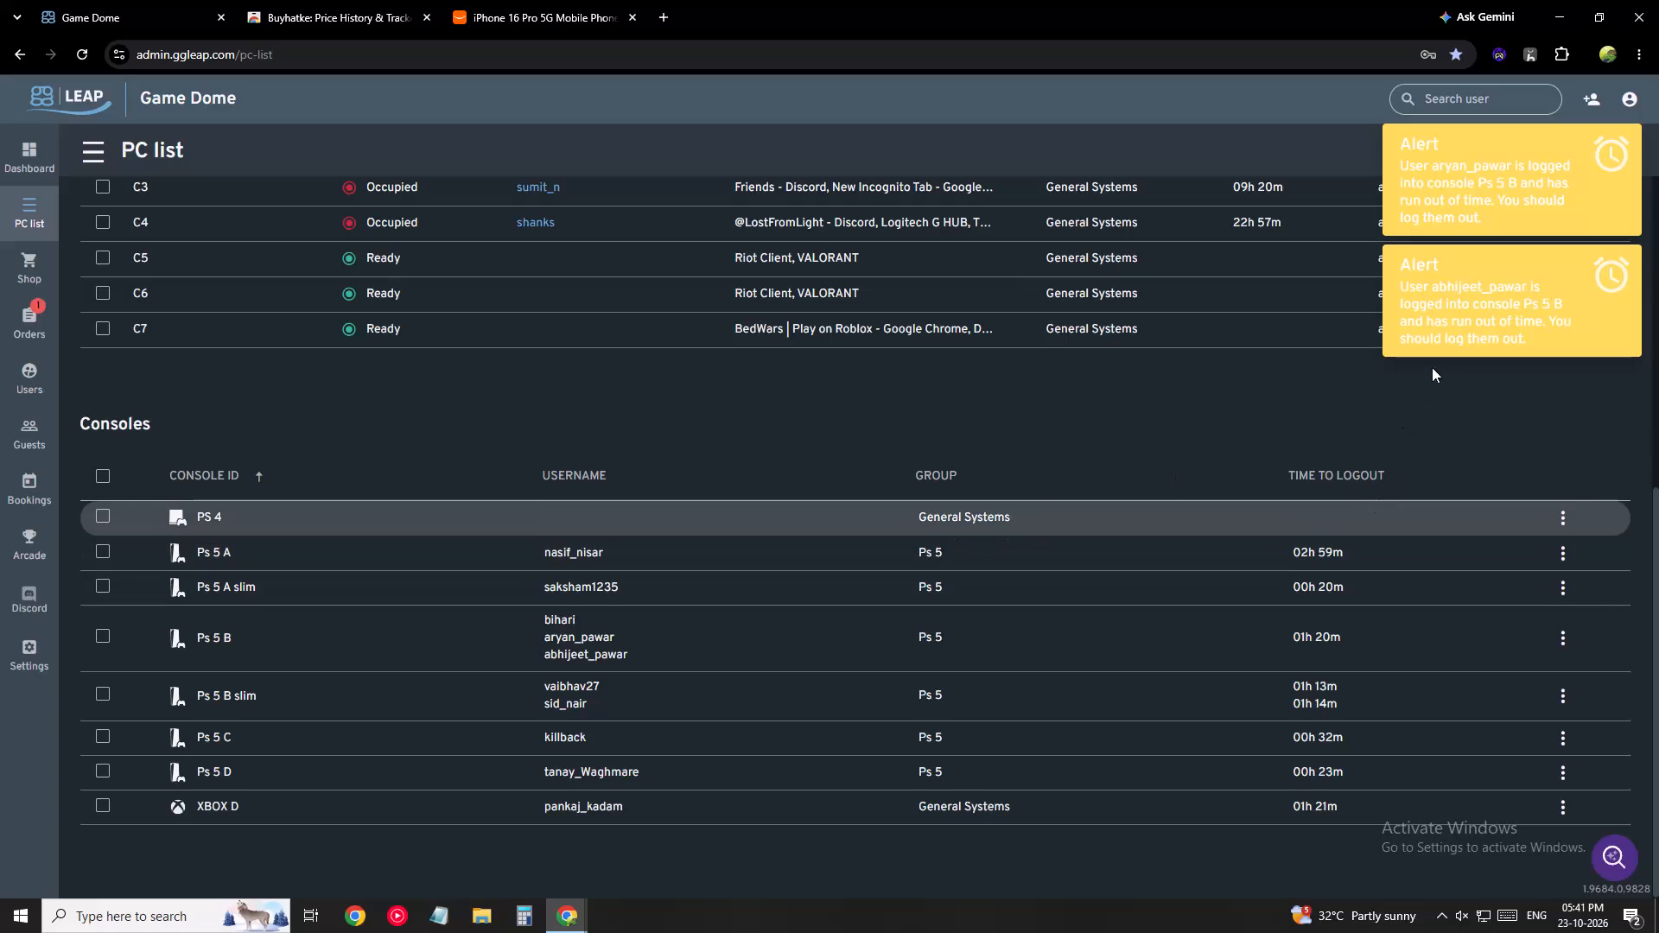
drag(1432, 367, 1433, 365)
drag(1433, 365, 1439, 359)
click(1475, 280)
click(1478, 236)
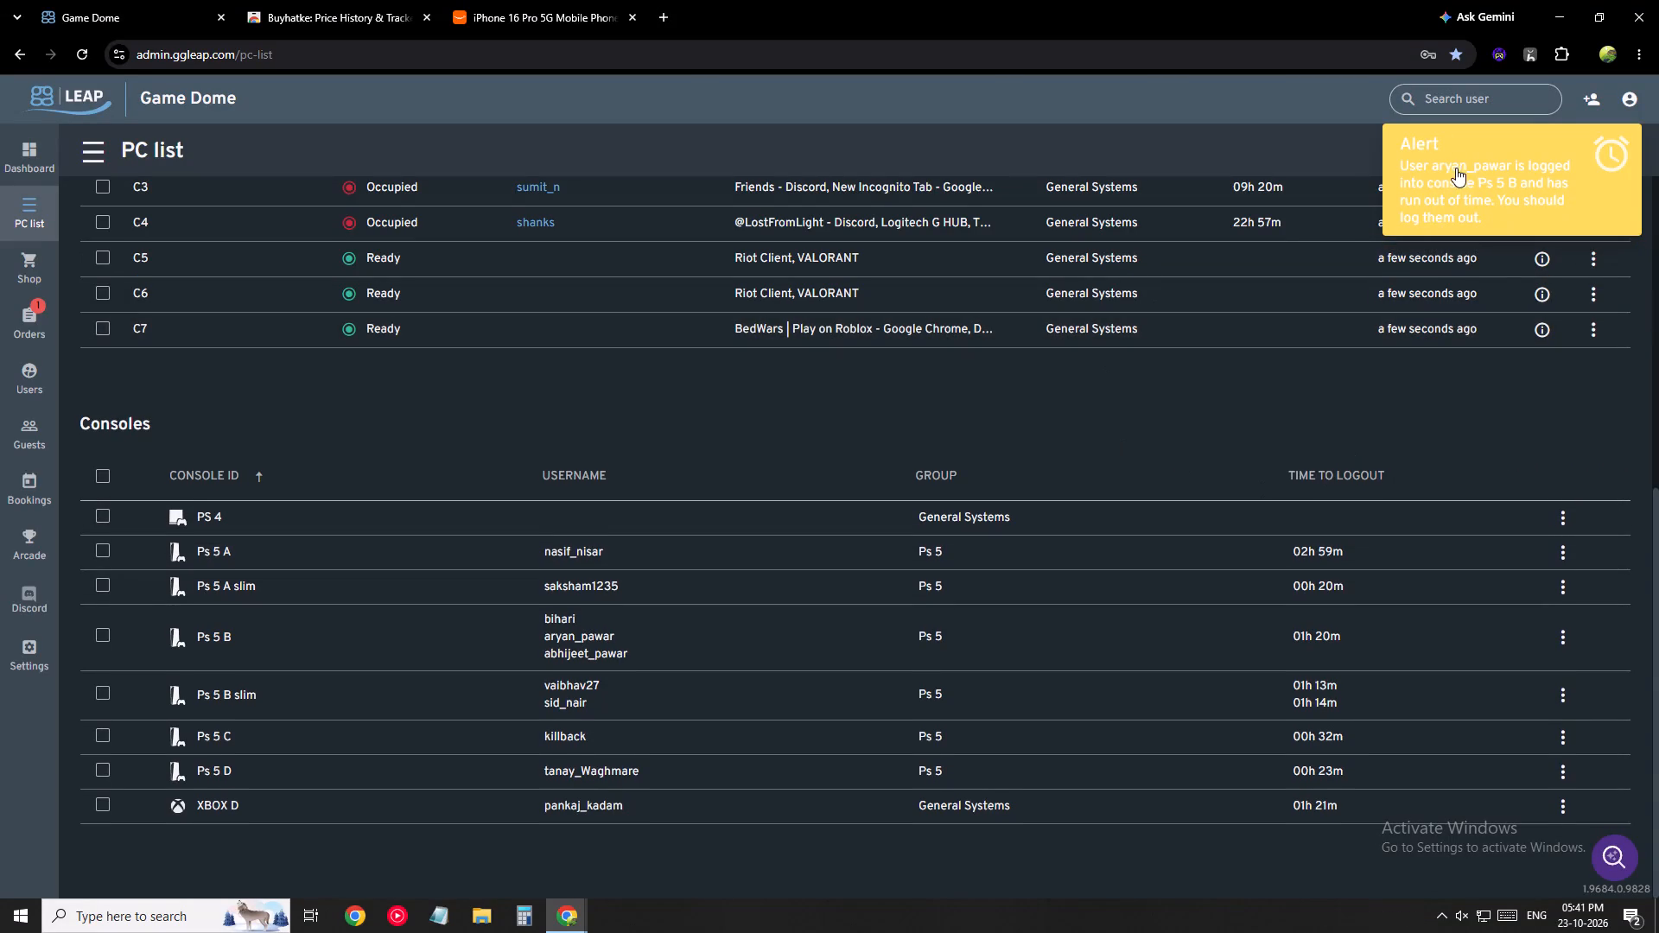
click(1458, 168)
Open the available actions for console Ps 5 B in the Consoles list.
click(1560, 624)
click(1565, 676)
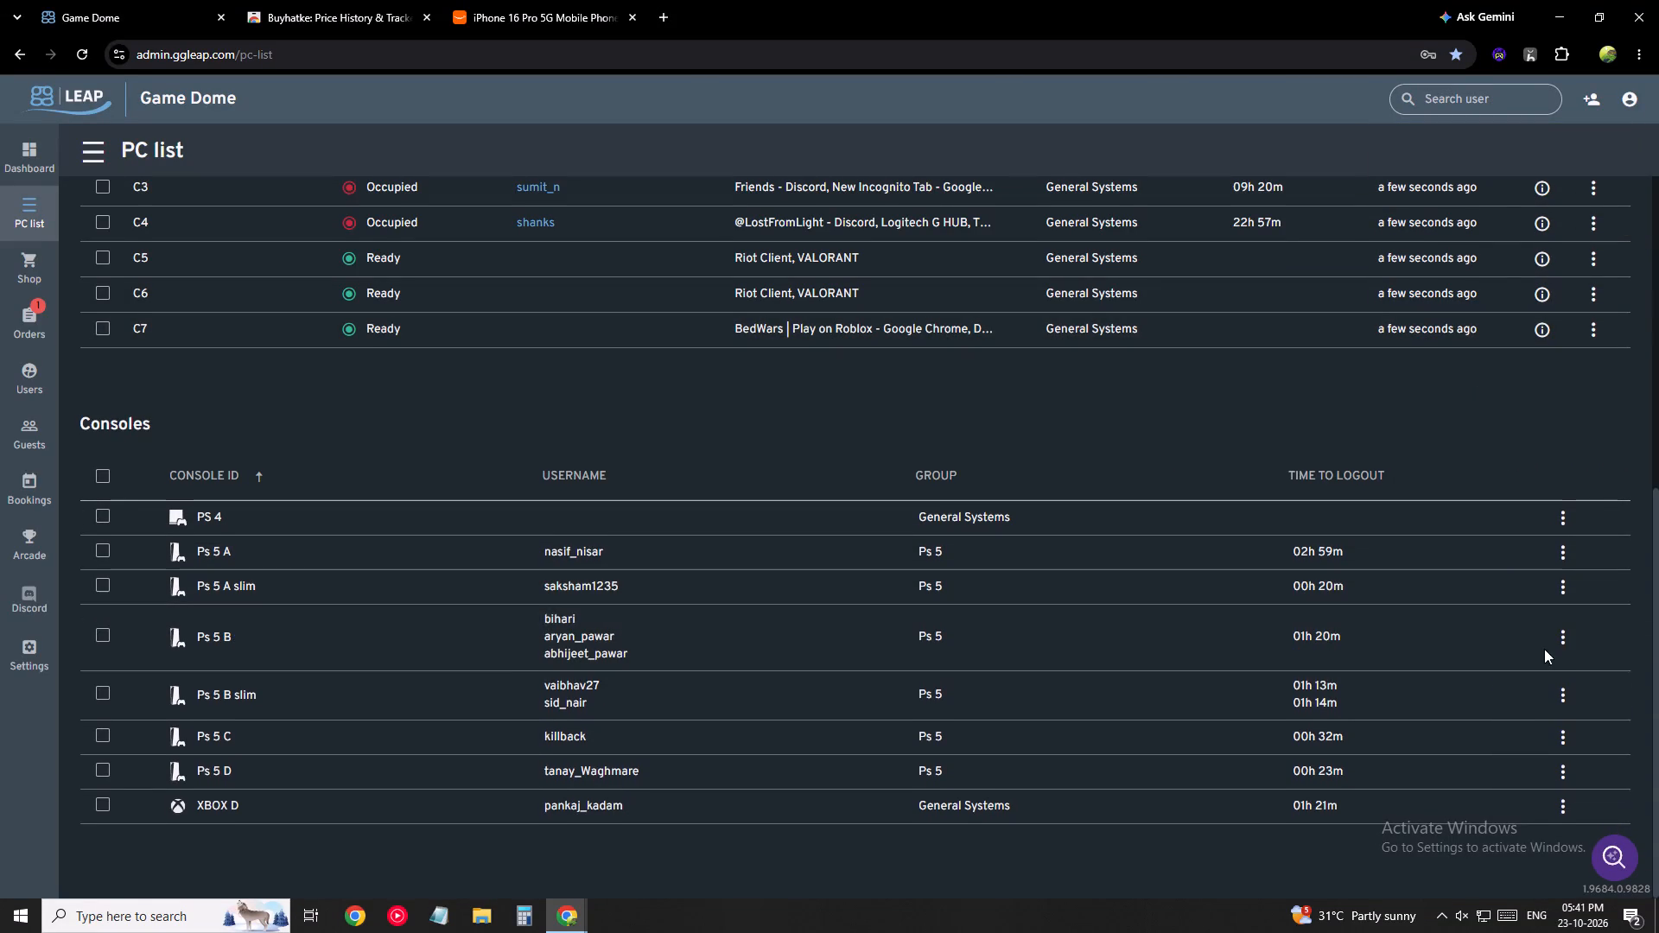
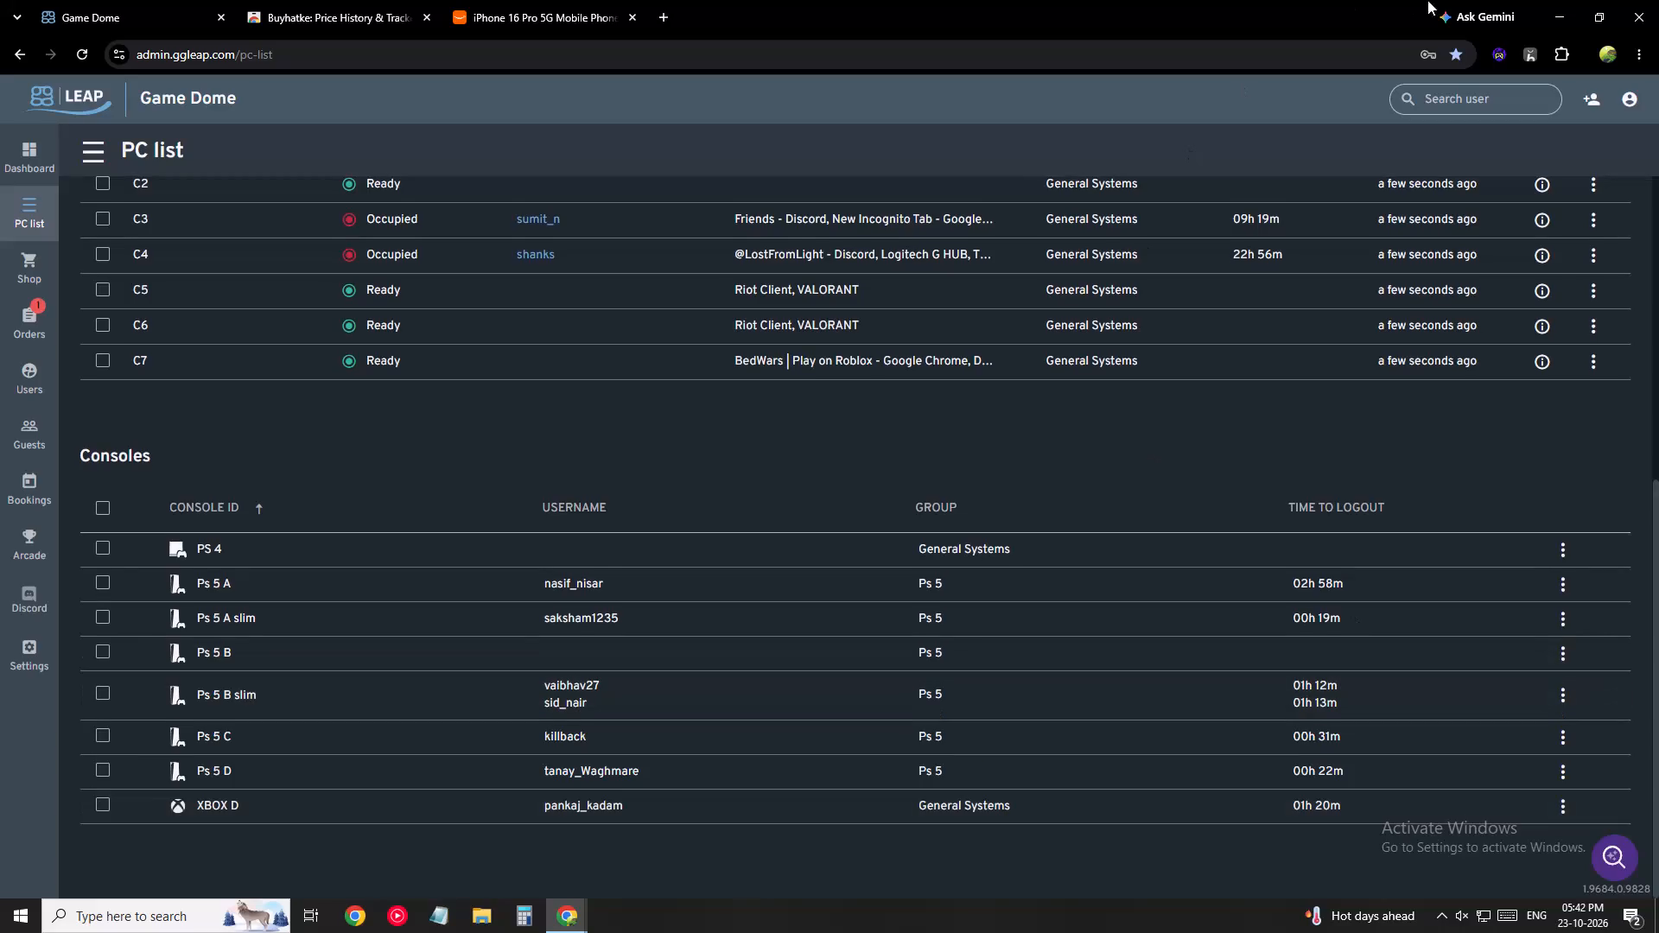
Switch to the GD VIMAN MNAGAR spreadsheet and delete the Customer credit entry in row 25748, including its amount and date cells.
click(320, 3)
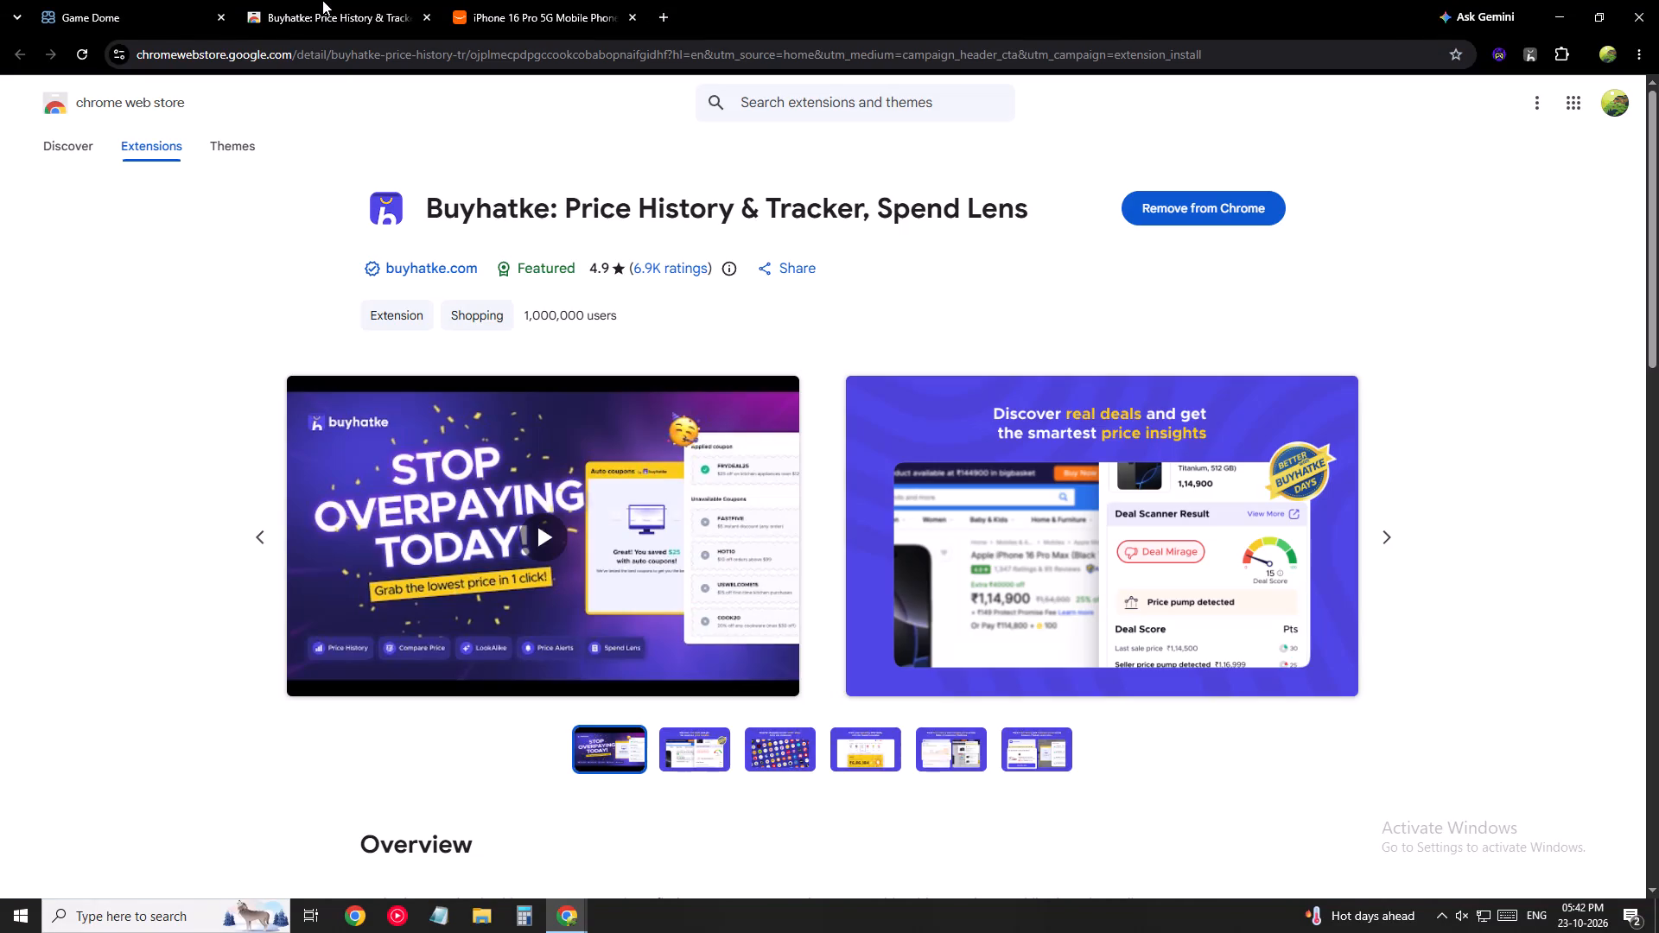
click(556, 924)
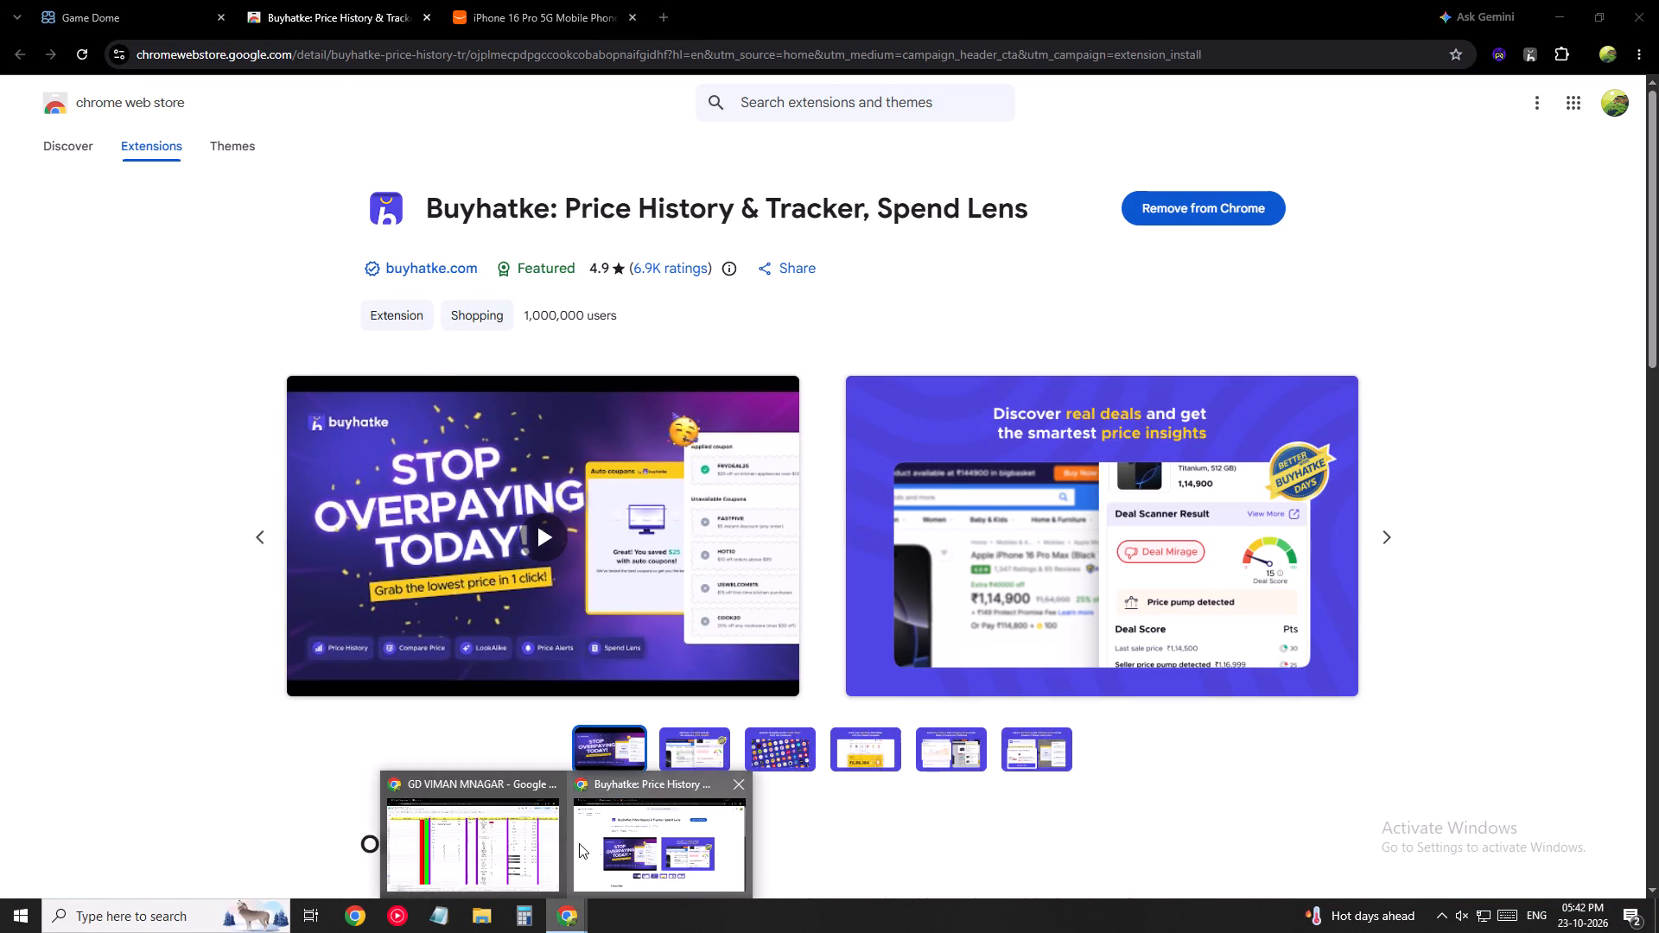
click(509, 849)
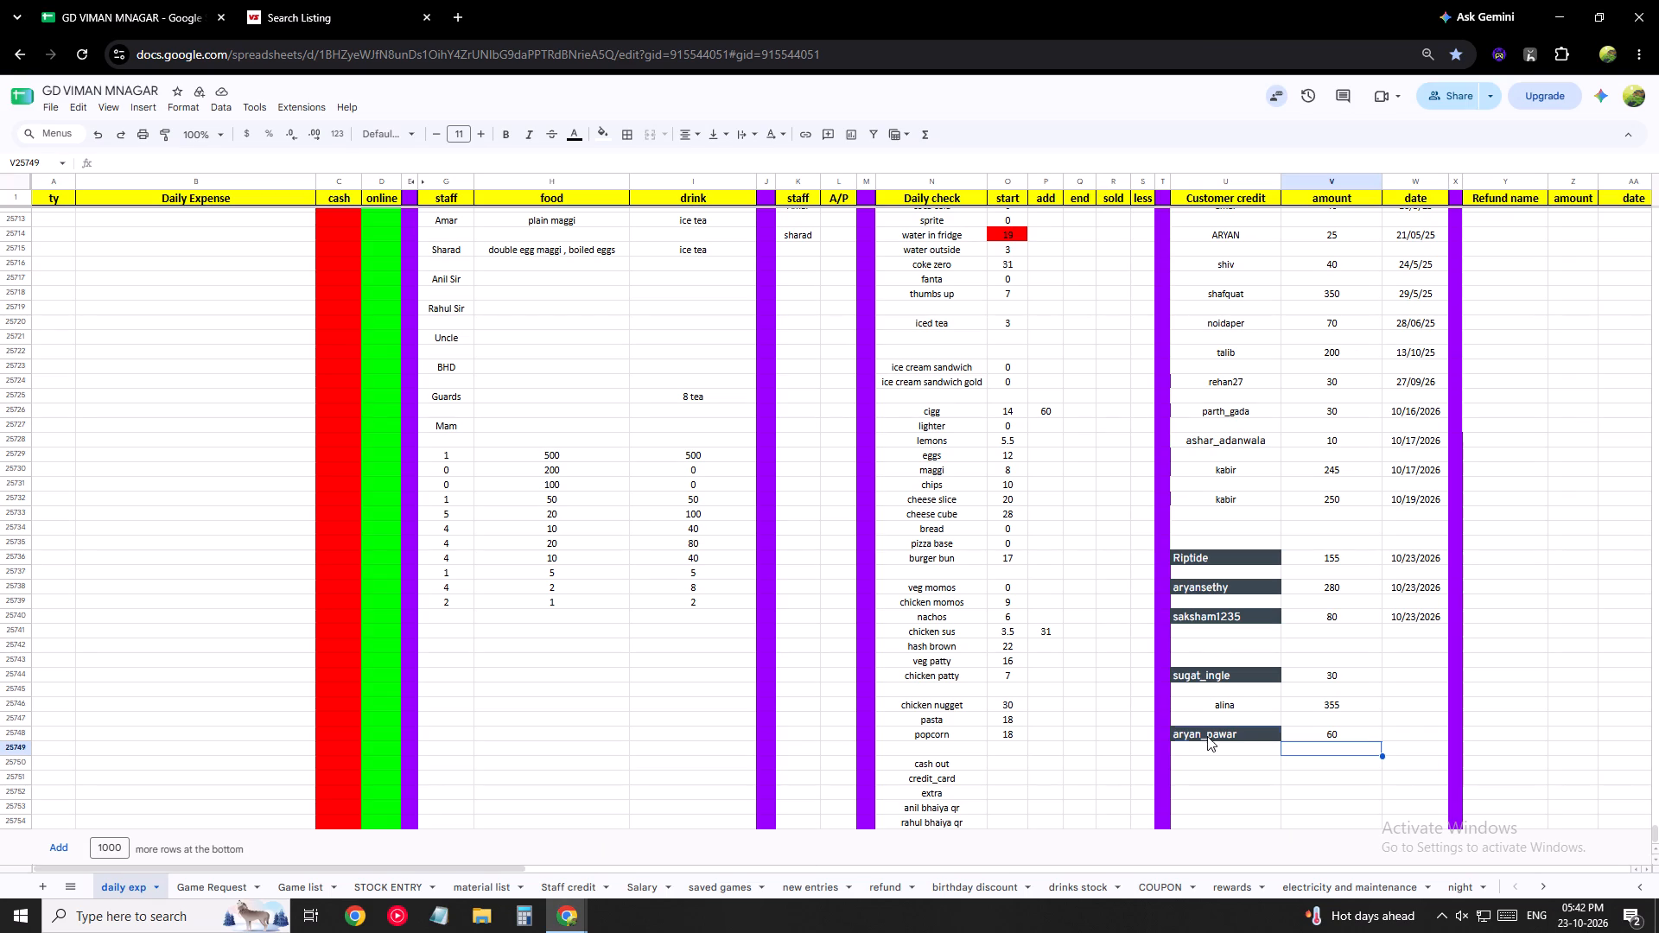
drag(1207, 736, 1418, 736)
key(Delete)
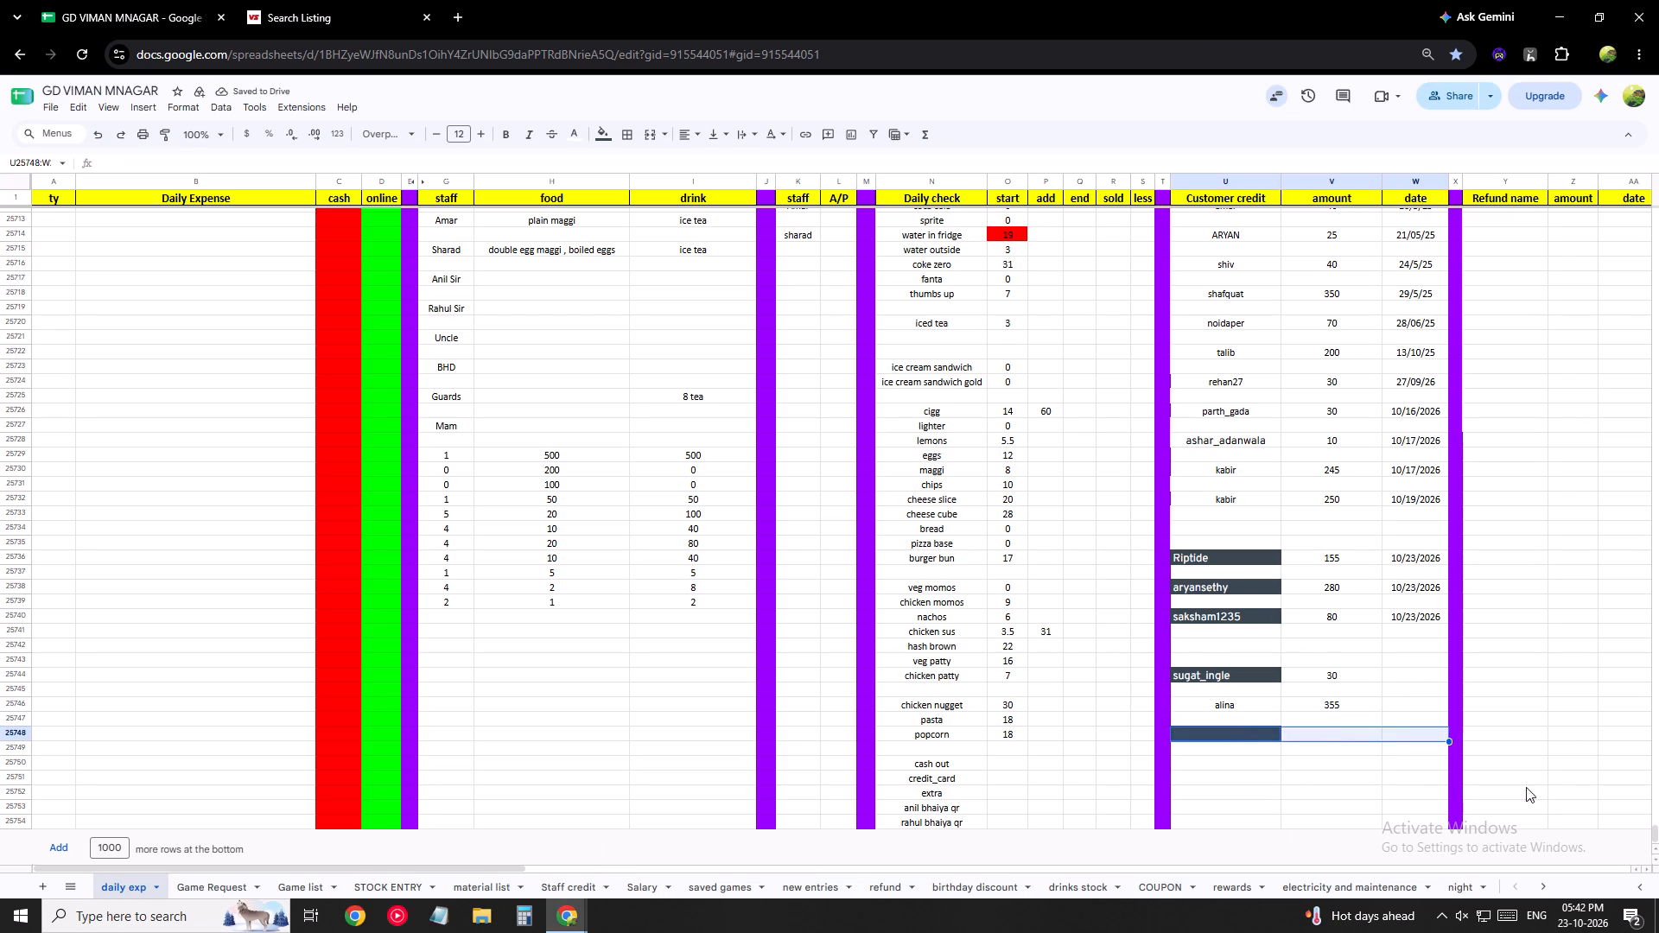
Remove the dark fill colour from the emptied Customer credit name cell U25748.
click(1393, 697)
click(1393, 707)
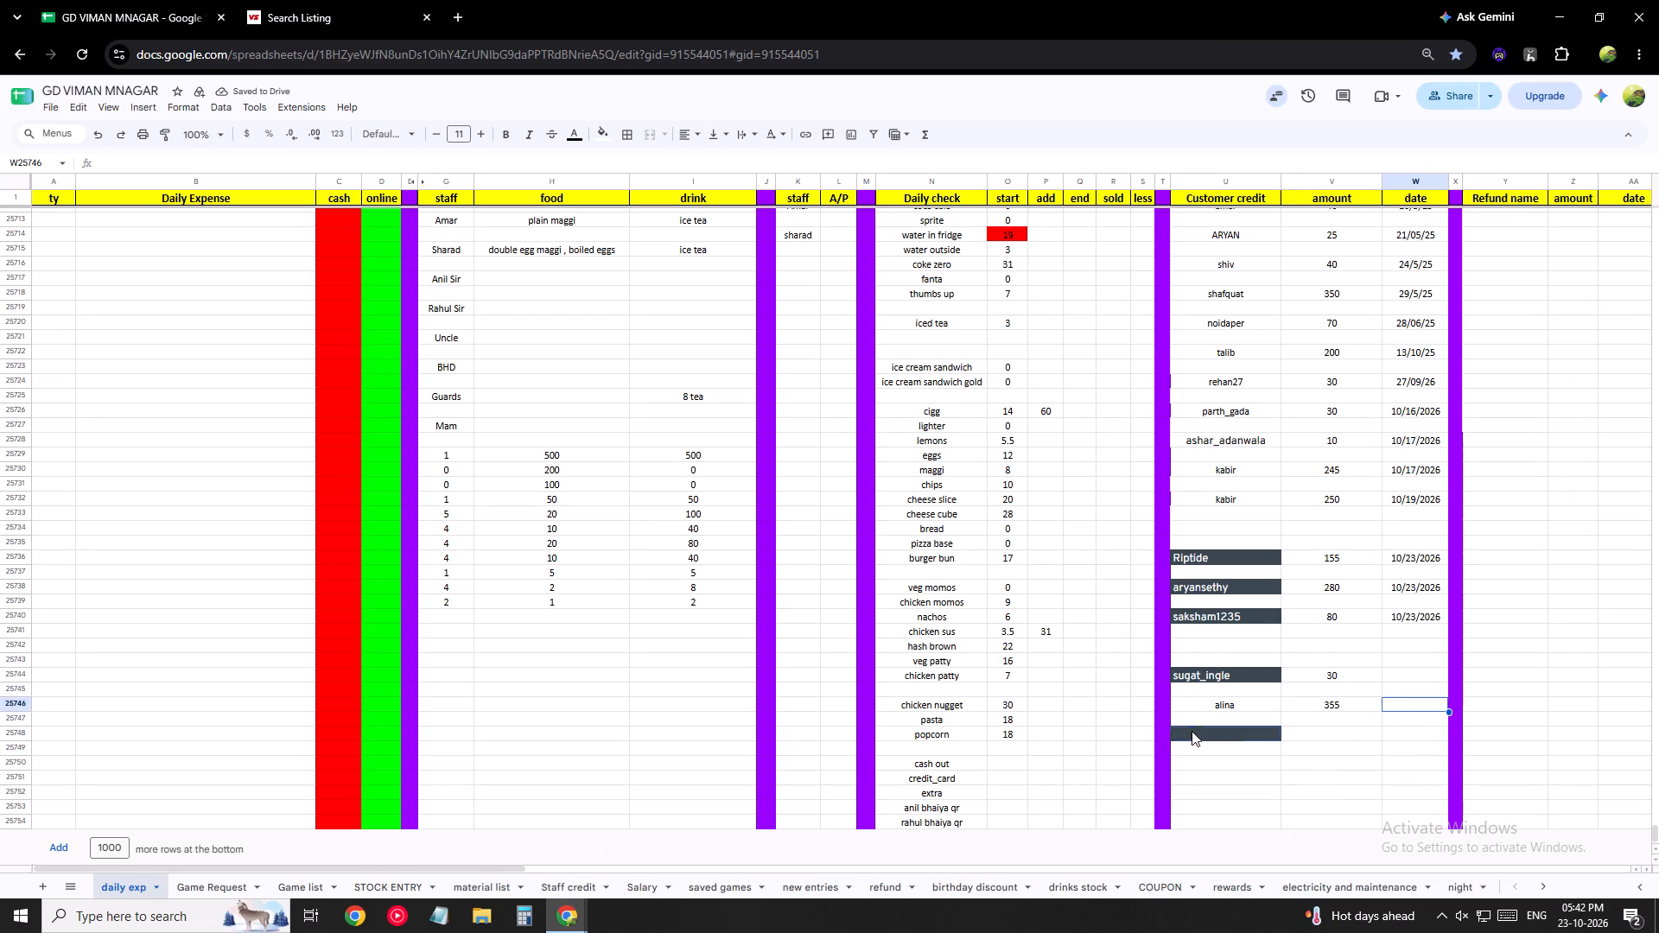
click(1192, 731)
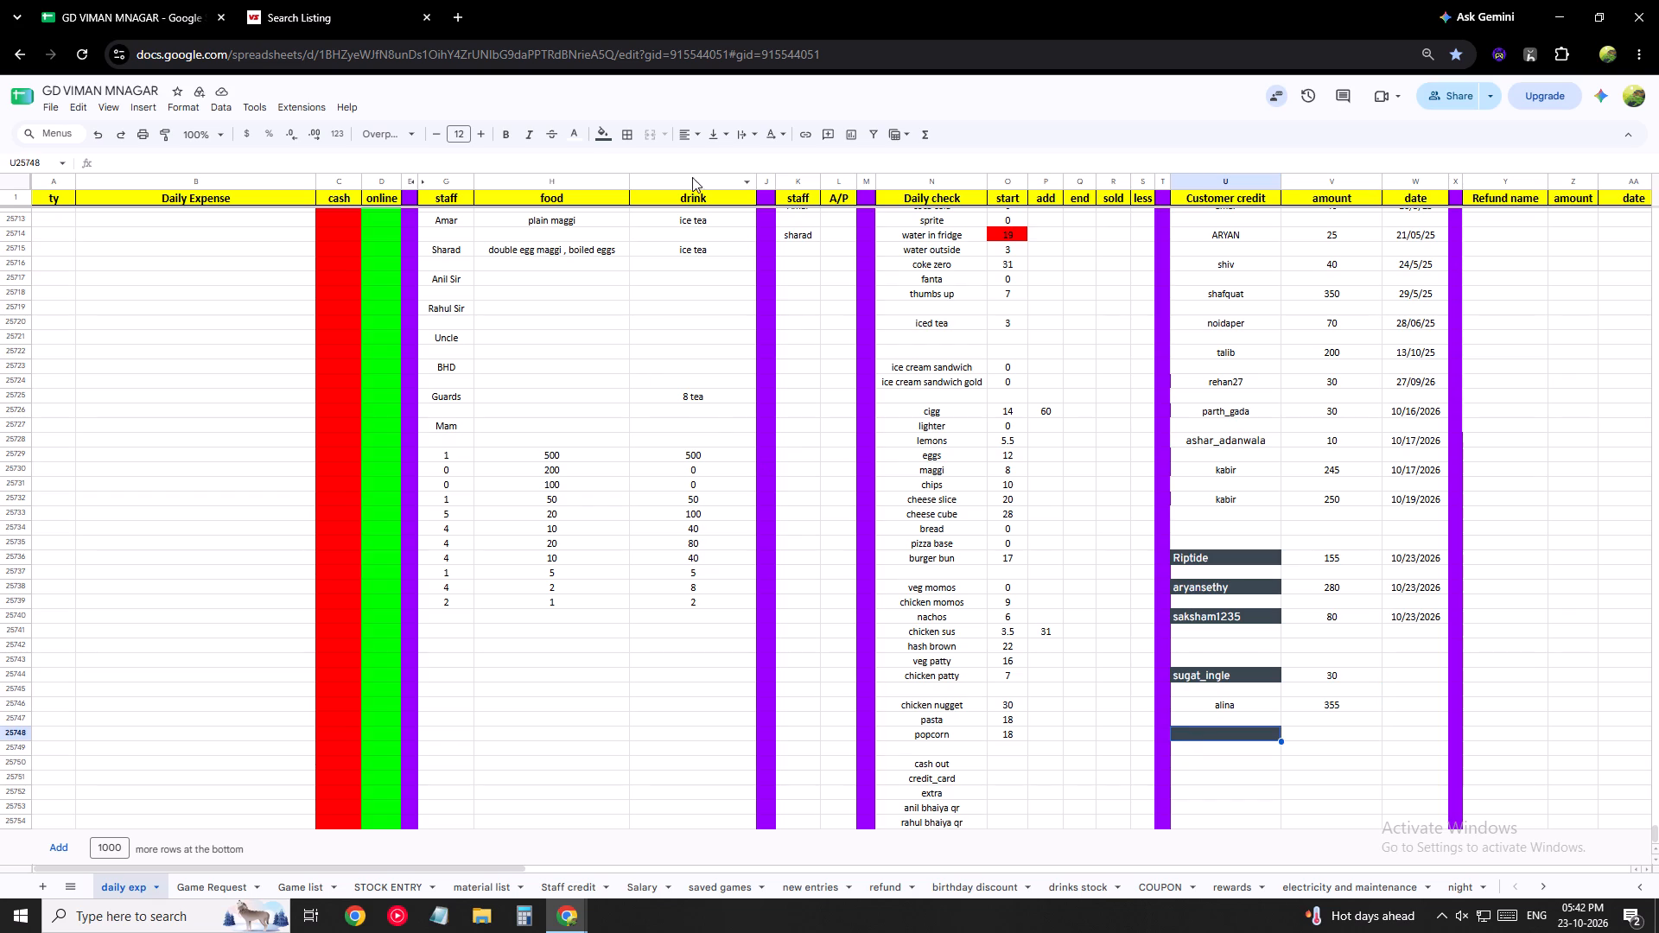
click(606, 139)
click(736, 181)
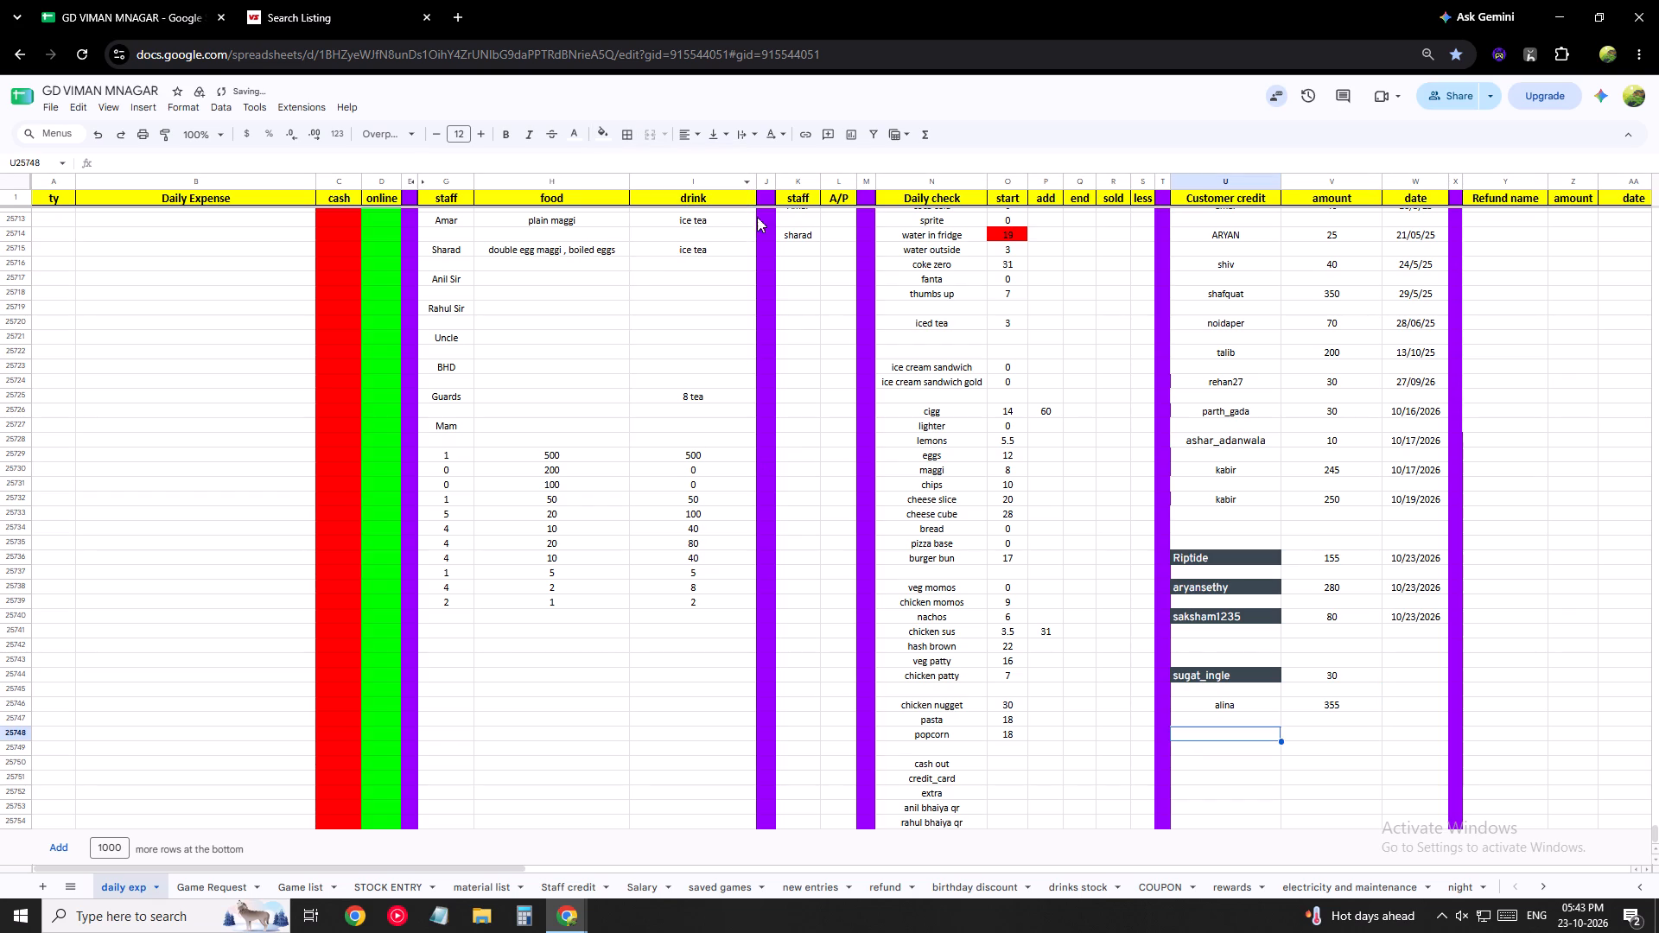
Switch to the Amazon product page in the other browser window and search for "ssd 1tb".
key(alt+Tab)
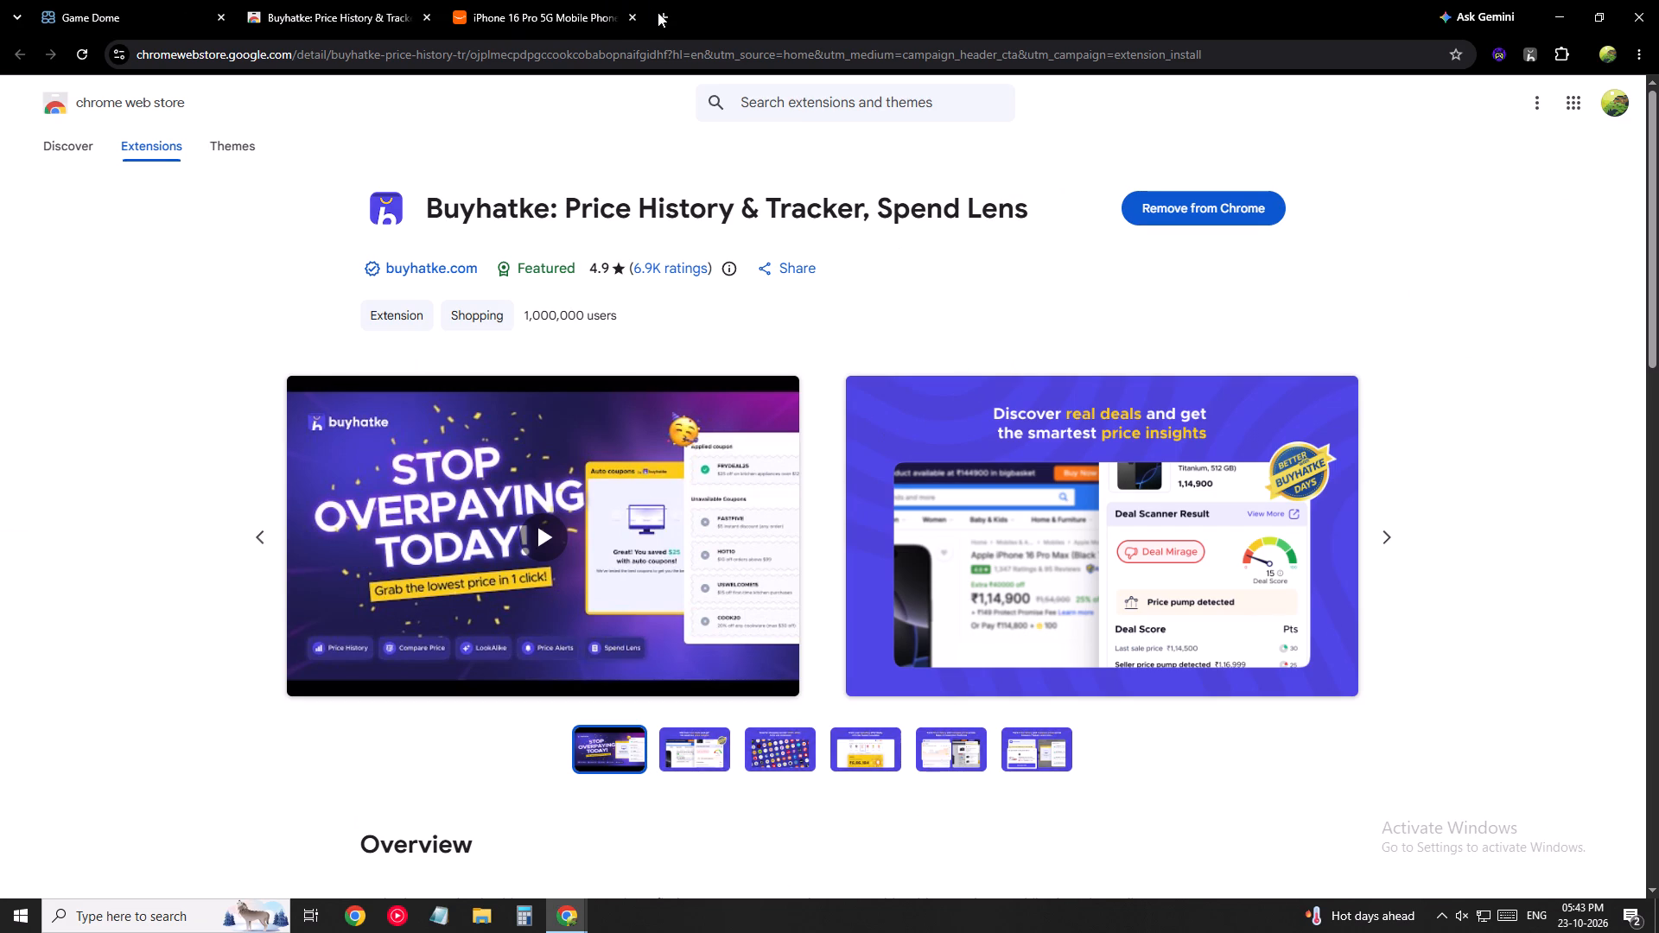
click(568, 4)
click(546, 149)
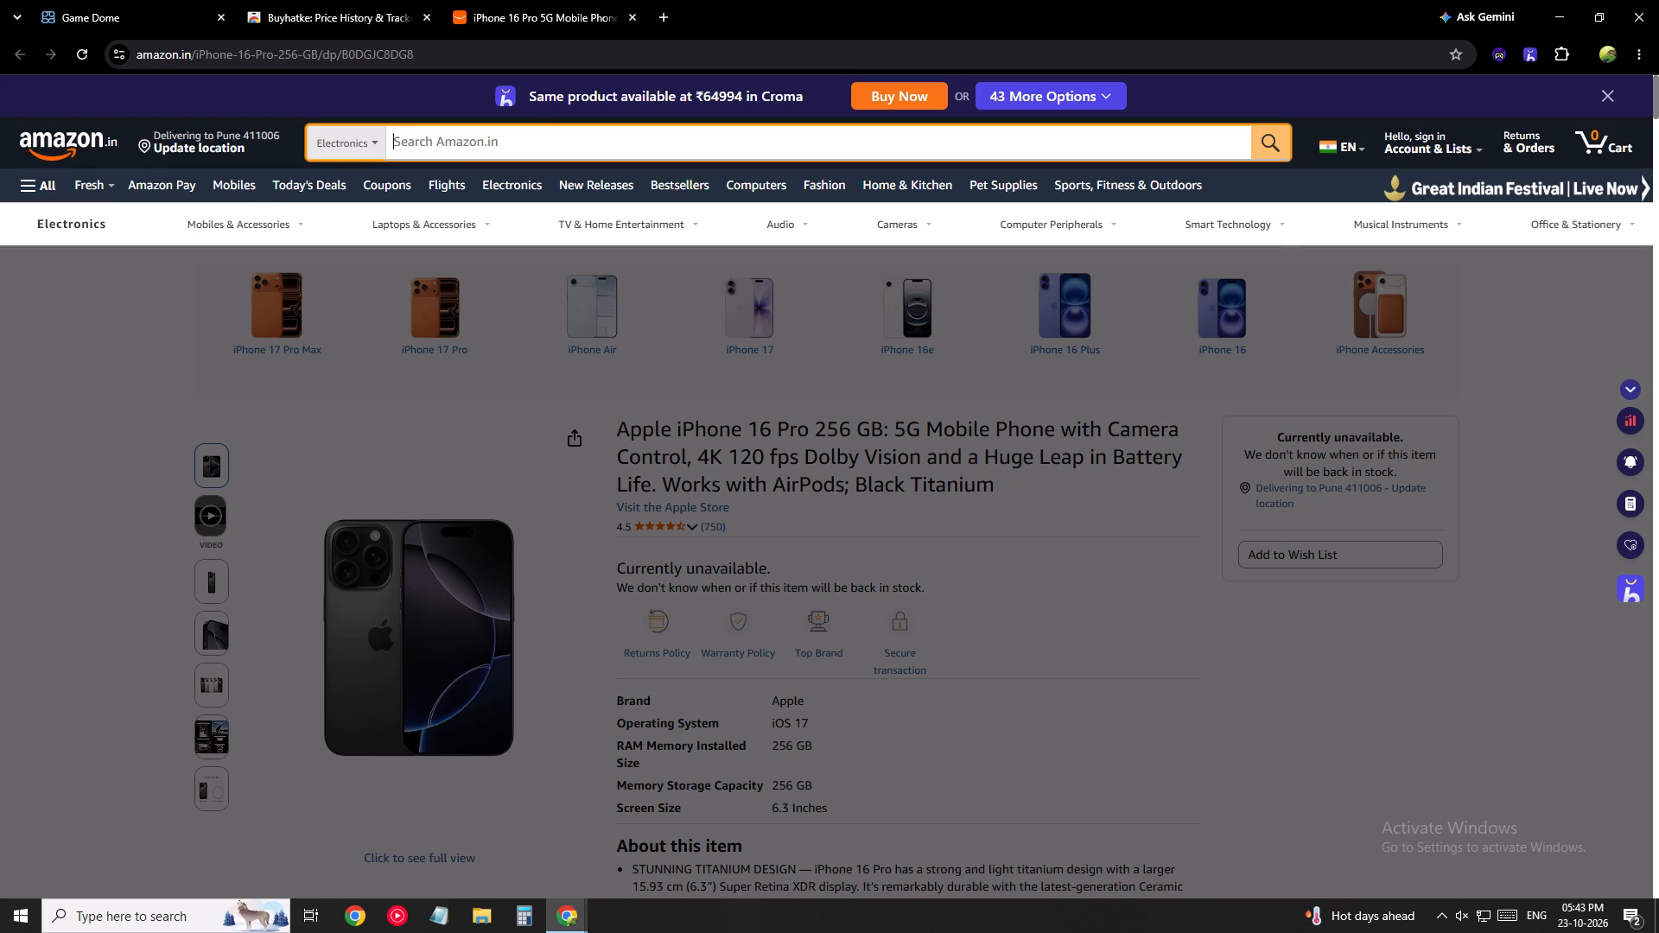
text(ssd)
key(space)
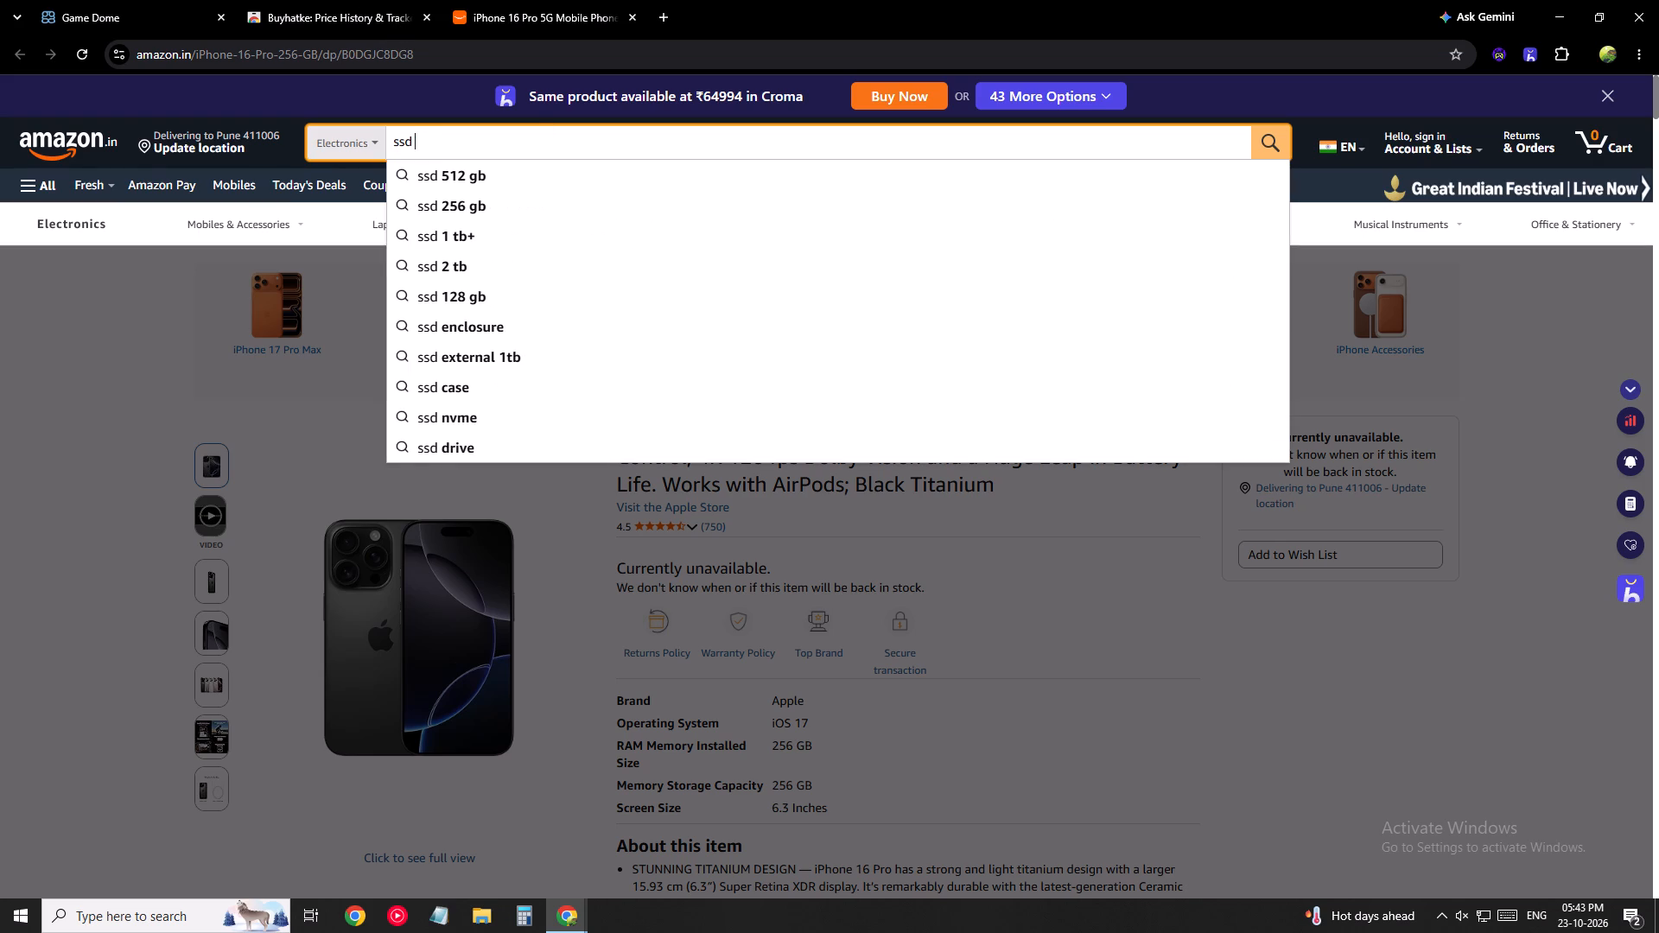
text(1tb)
key(Return)
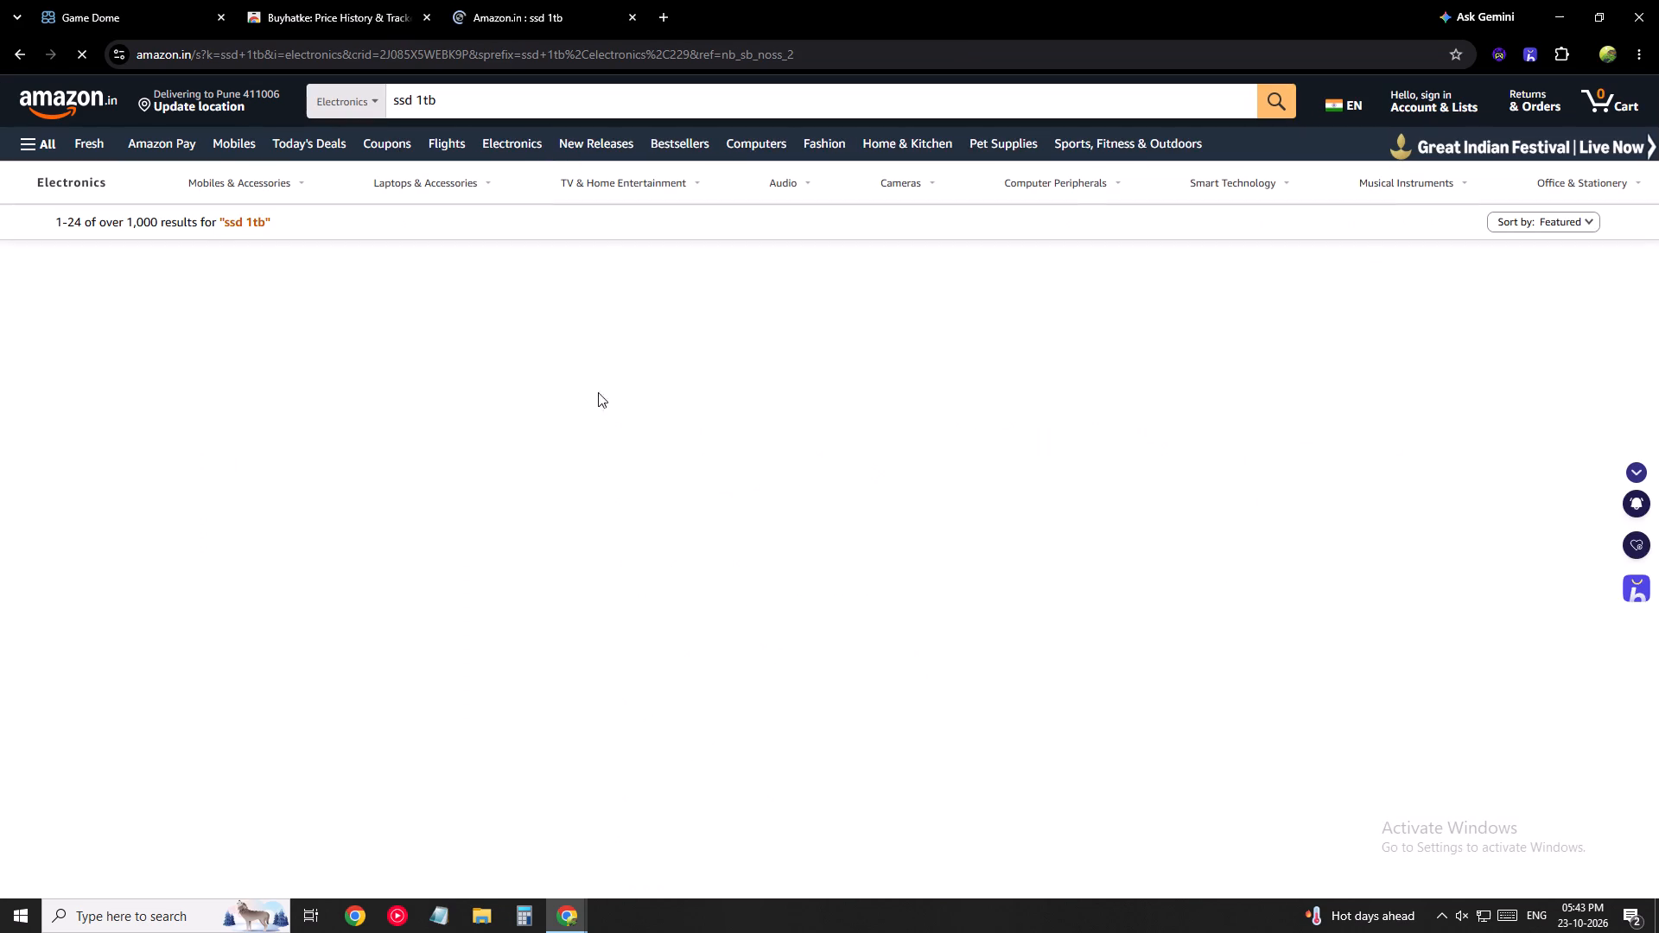
Examine the 1 TB SSD search results, comparing models, internal and portable types, and prices.
scroll(602, 671, down, 14)
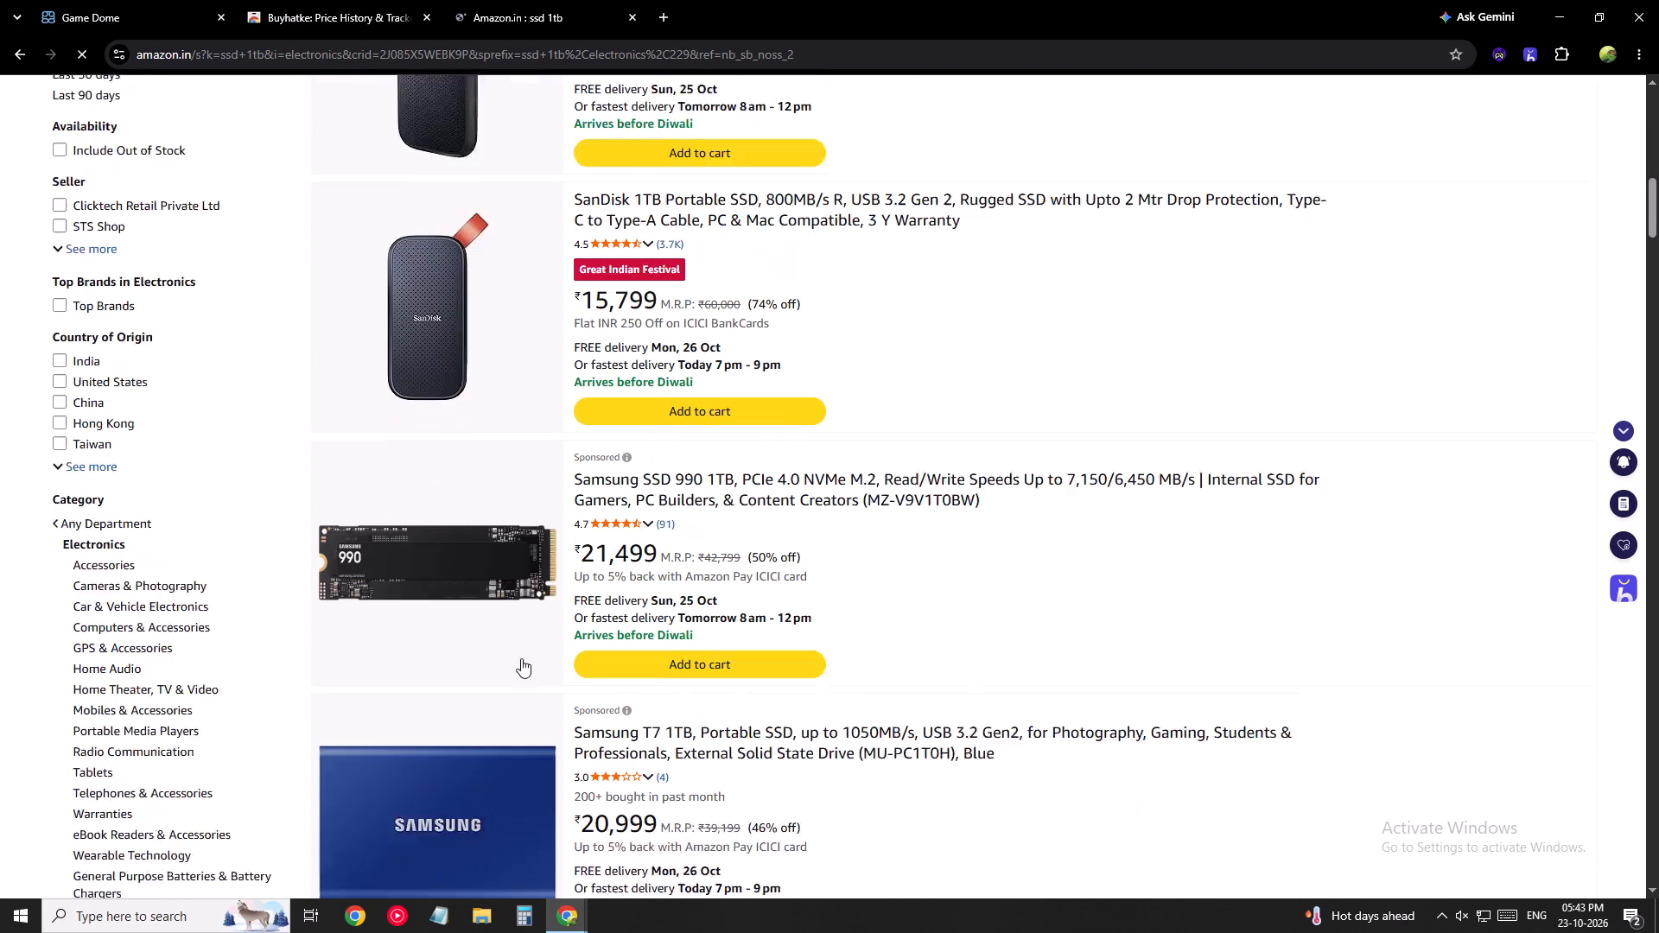
scroll(521, 658, down, 1)
scroll(791, 705, down, 17)
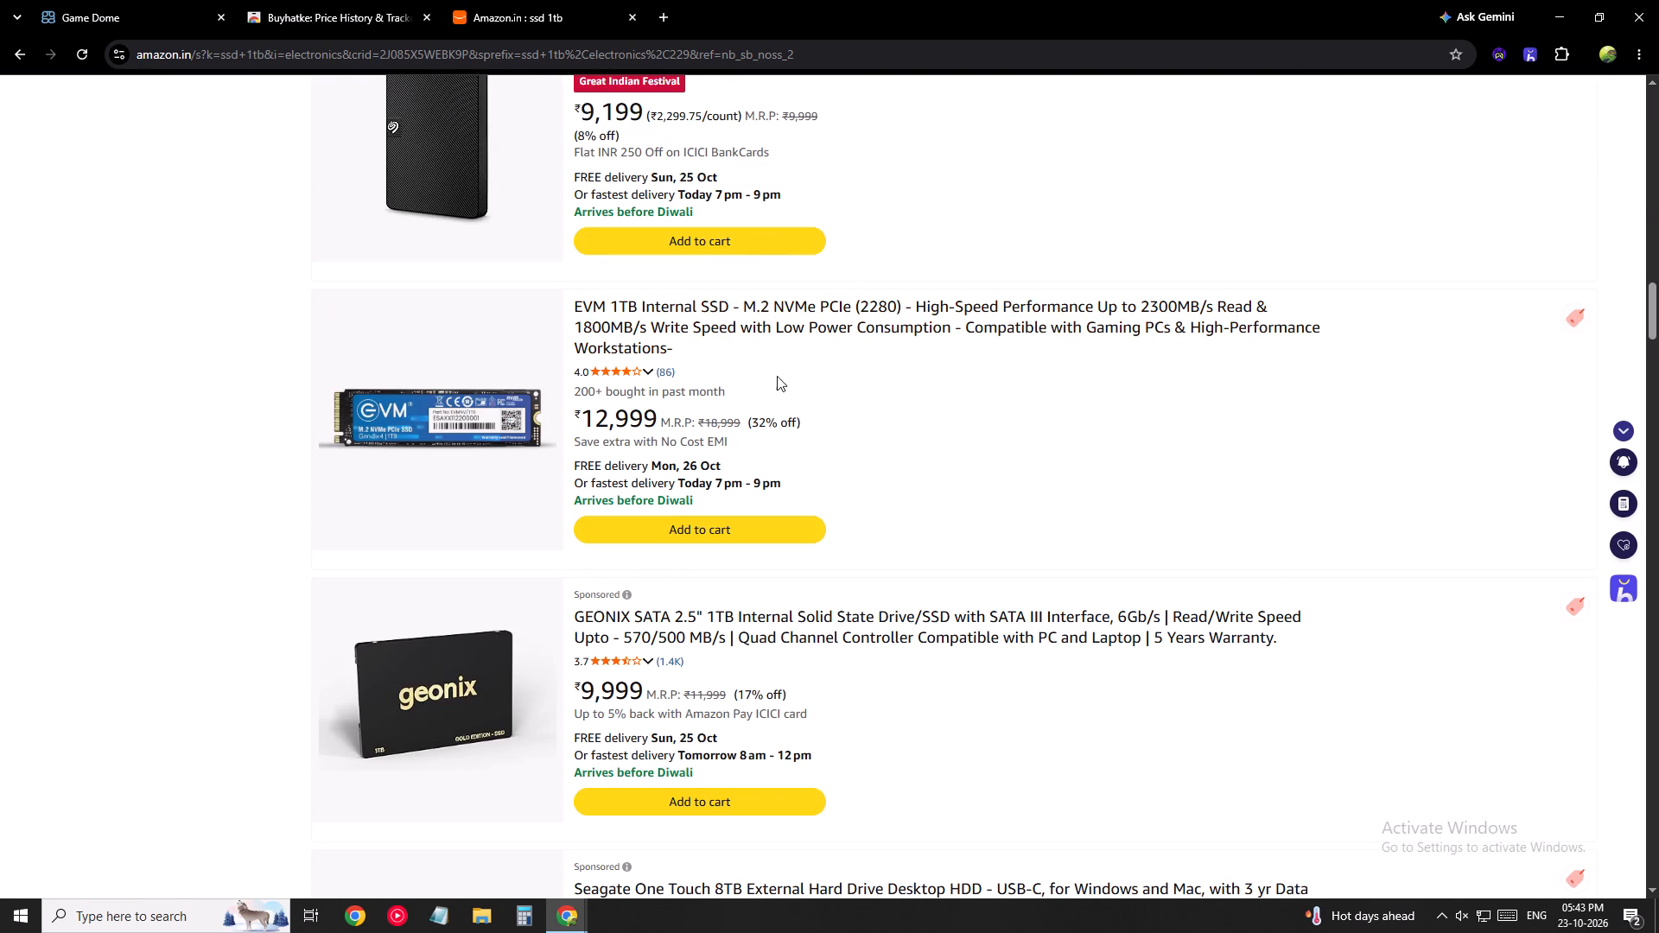
scroll(1138, 465, down, 13)
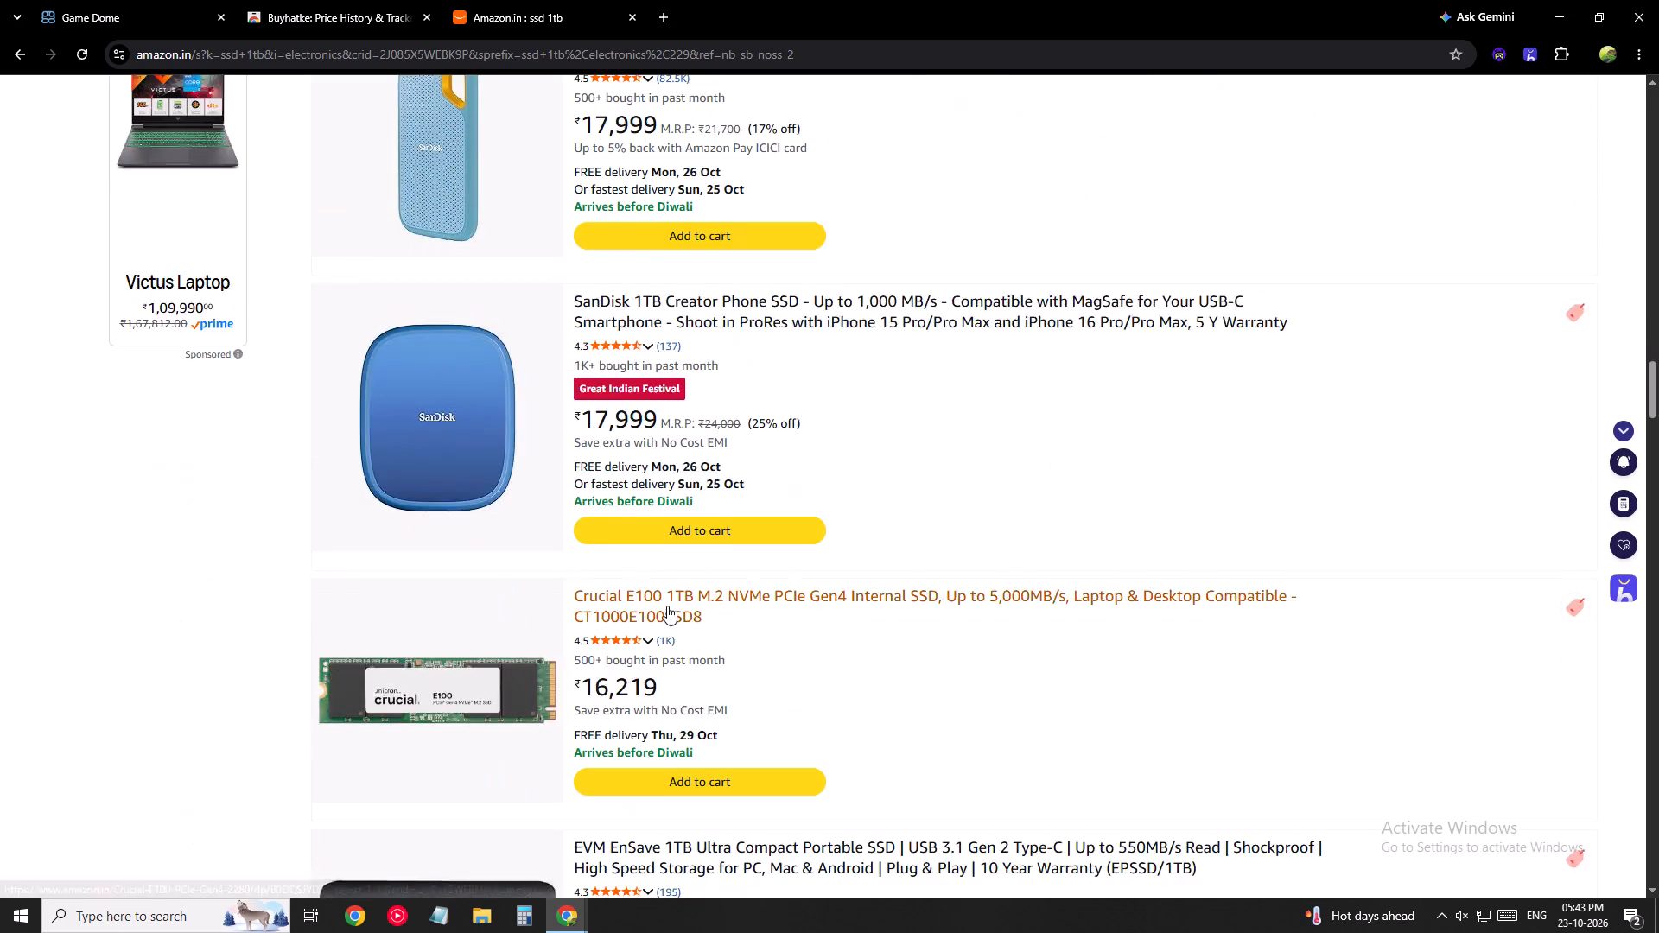
scroll(667, 606, down, 3)
scroll(874, 443, down, 3)
scroll(853, 572, down, 2)
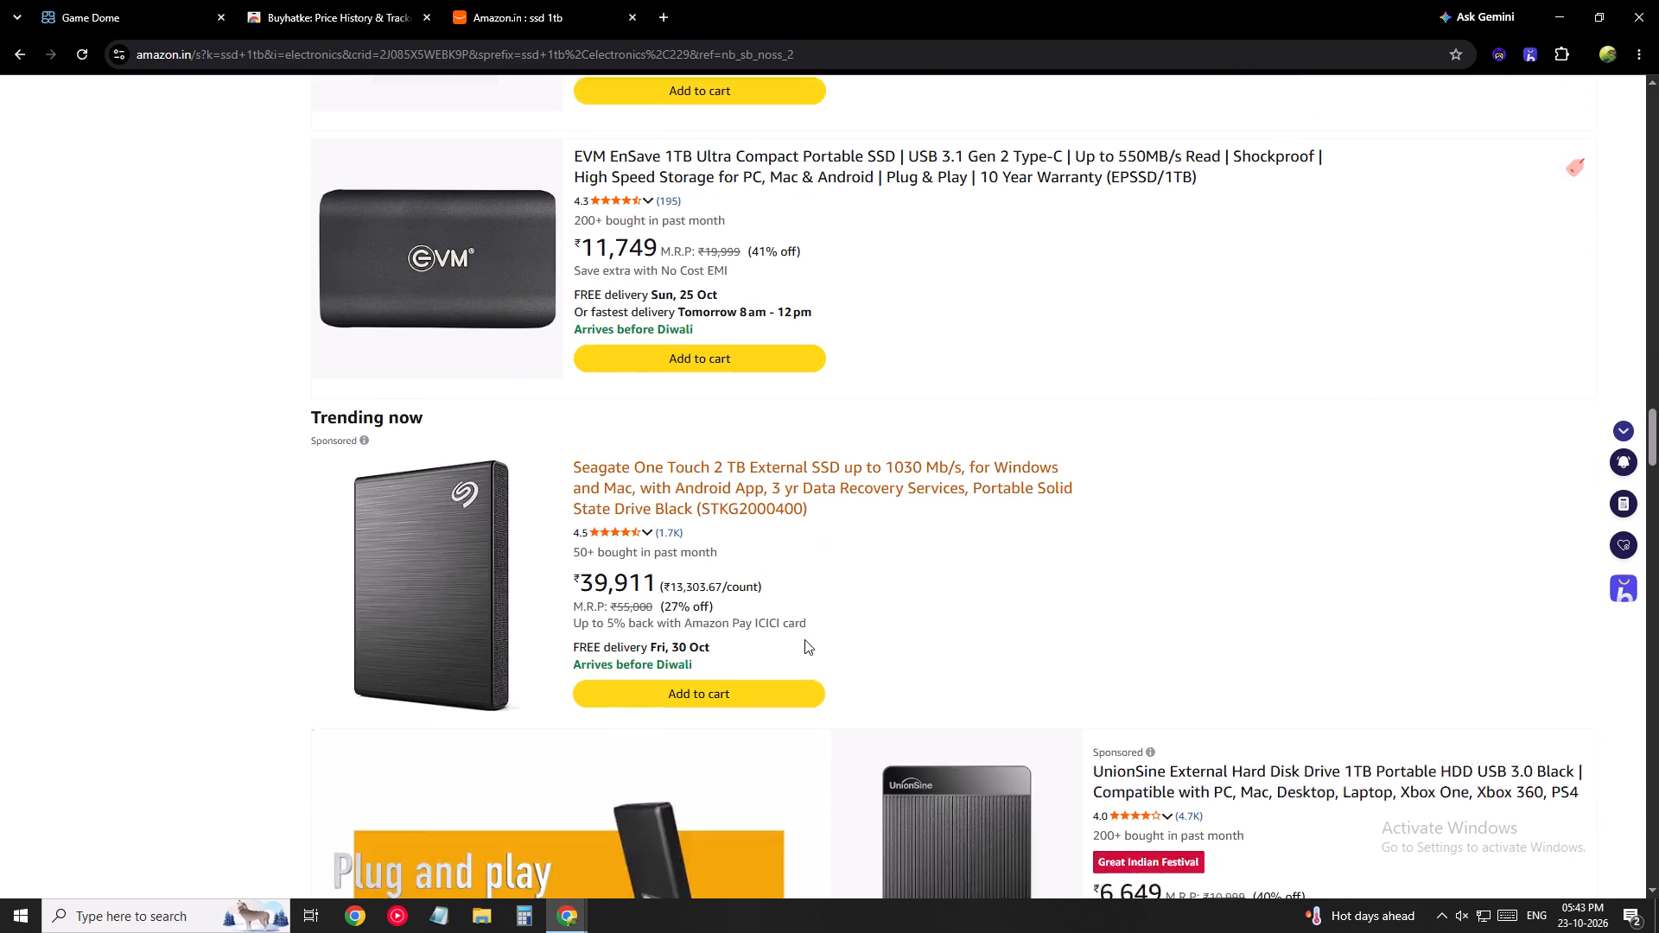
scroll(804, 639, down, 3)
scroll(763, 648, up, 1)
scroll(760, 650, down, 5)
scroll(672, 575, down, 8)
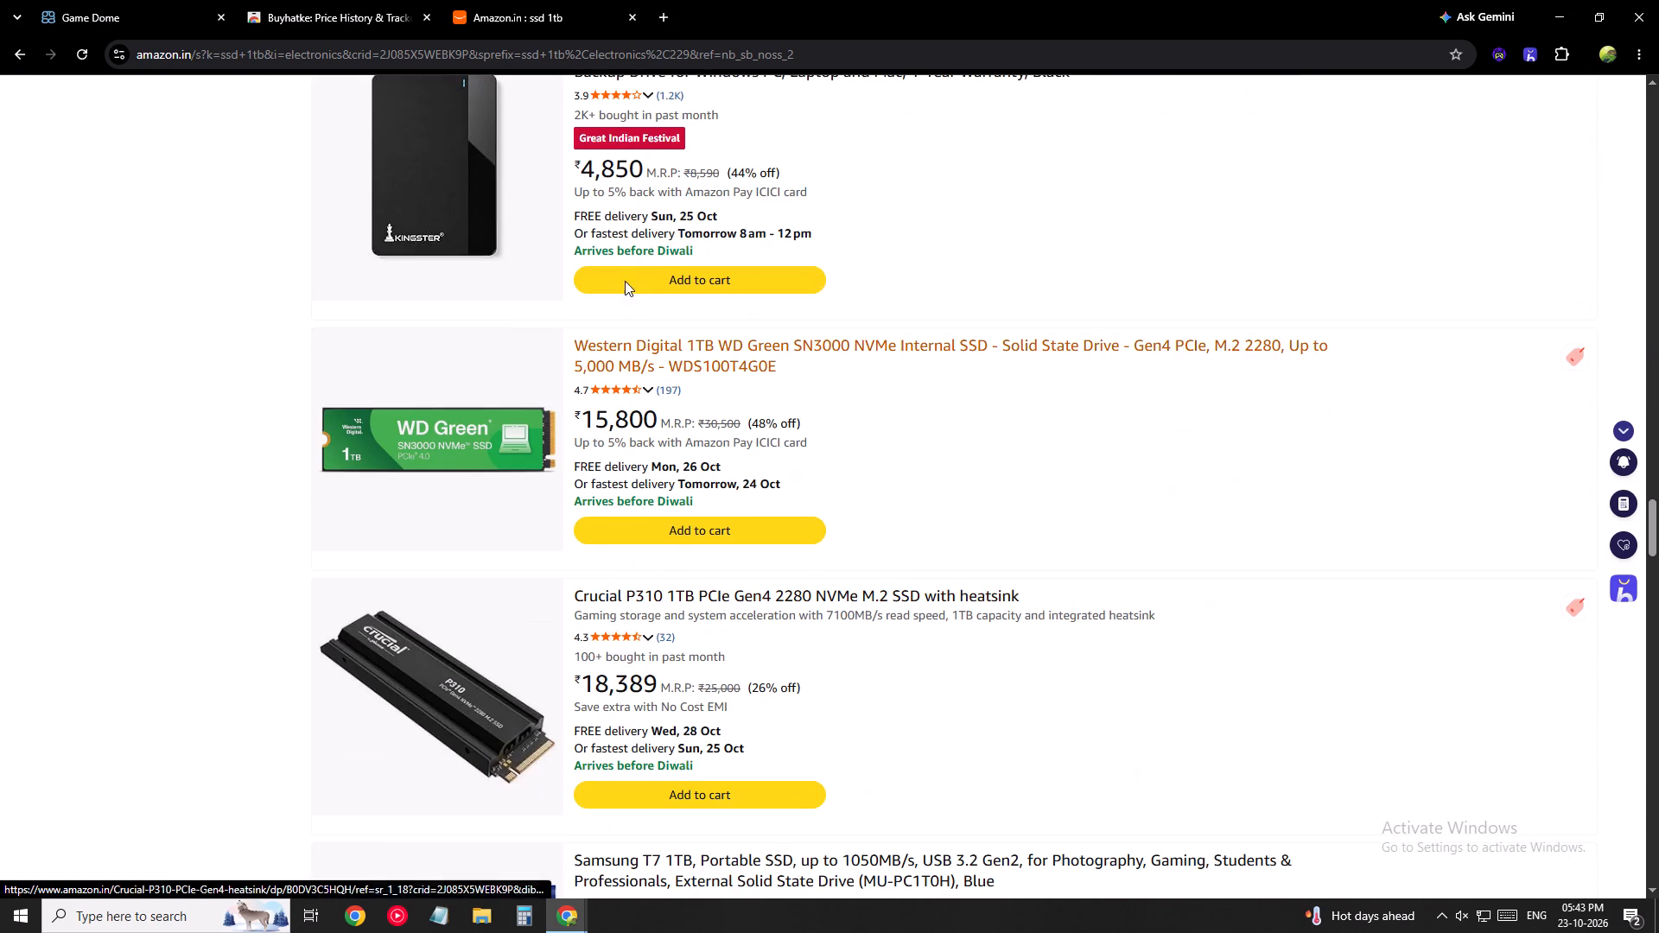
scroll(786, 461, down, 3)
scroll(732, 588, down, 8)
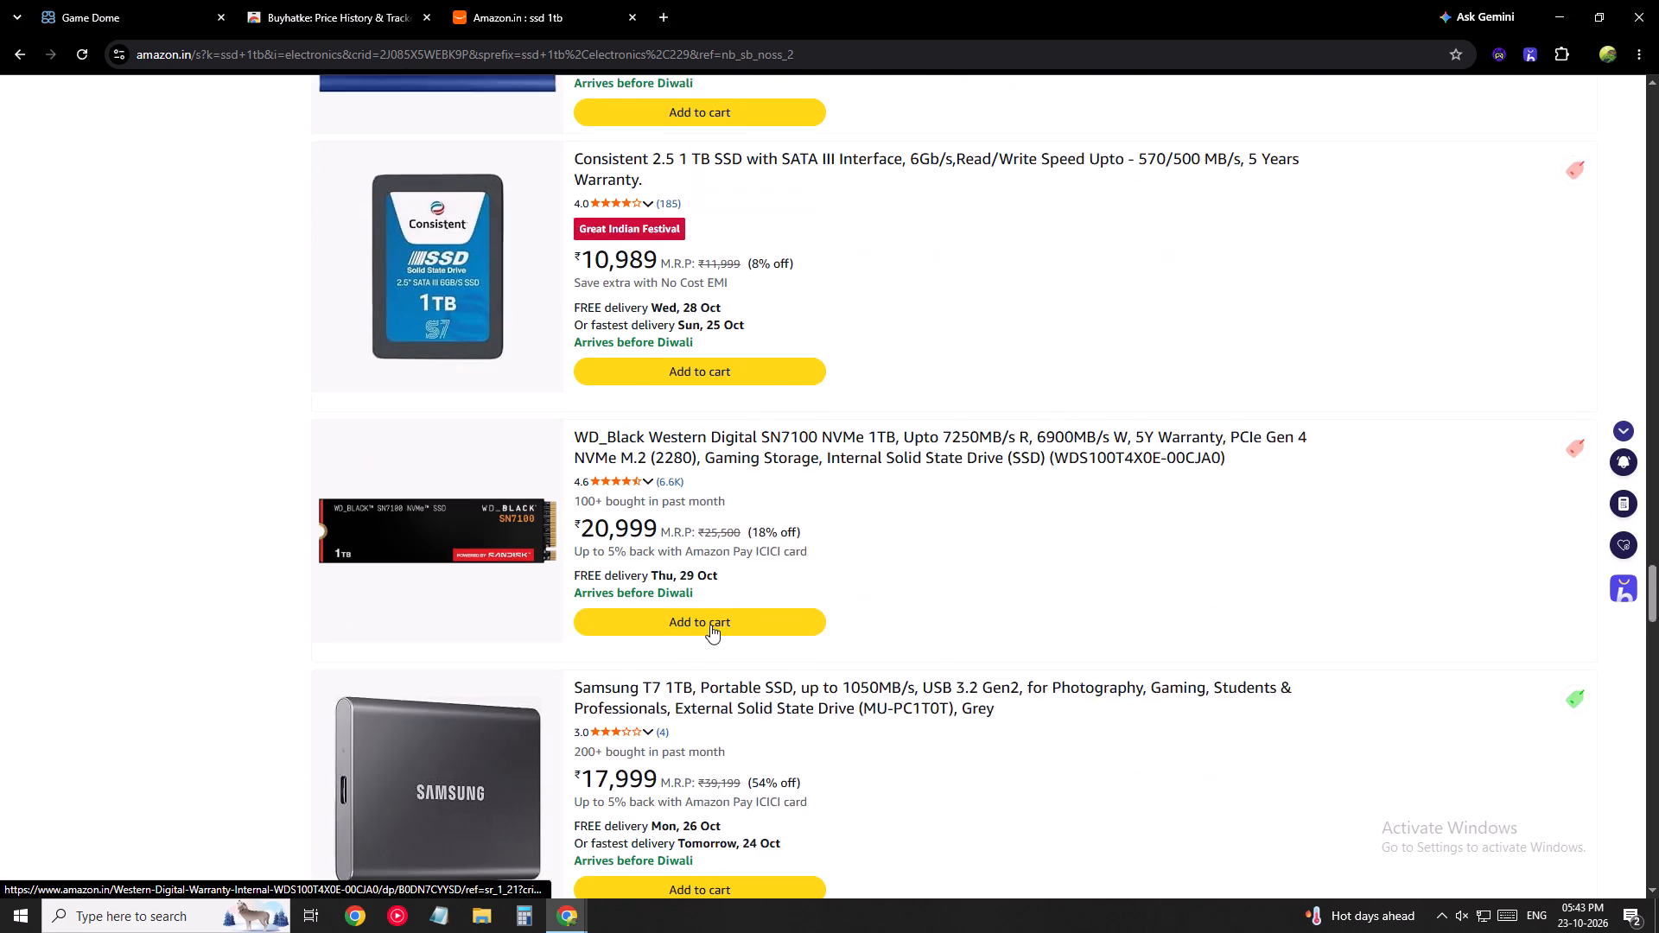
scroll(710, 625, down, 8)
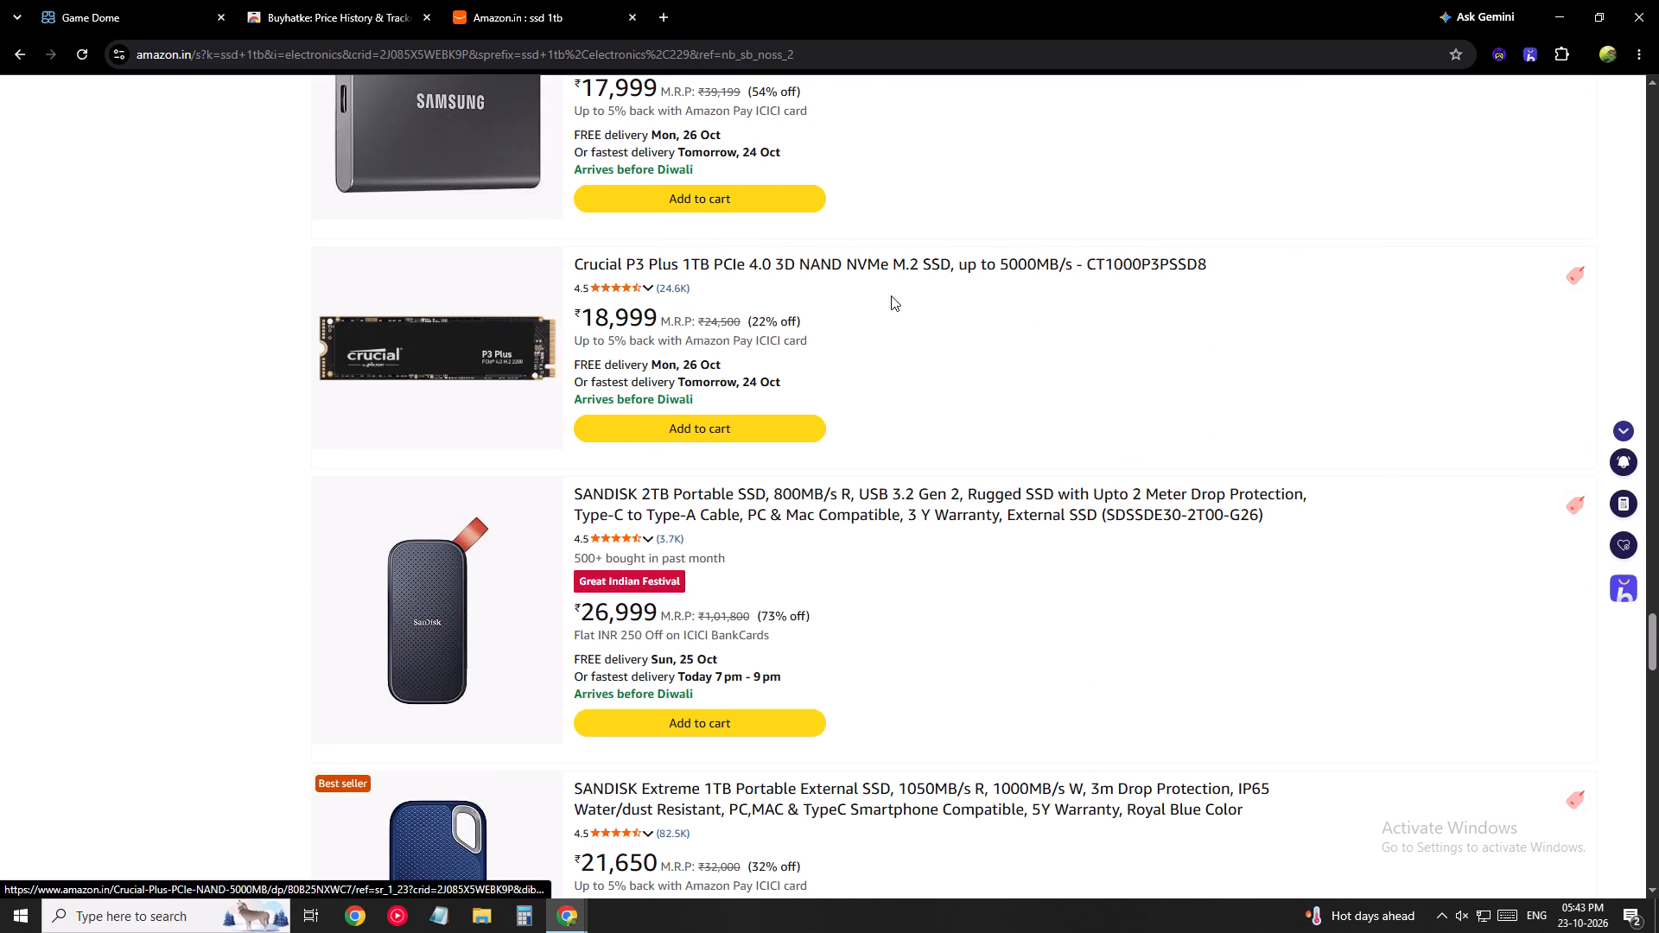
scroll(961, 473, down, 11)
scroll(644, 635, up, 1)
scroll(638, 634, down, 2)
scroll(567, 652, up, 4)
scroll(575, 647, down, 2)
scroll(576, 647, up, 1)
scroll(580, 648, down, 1)
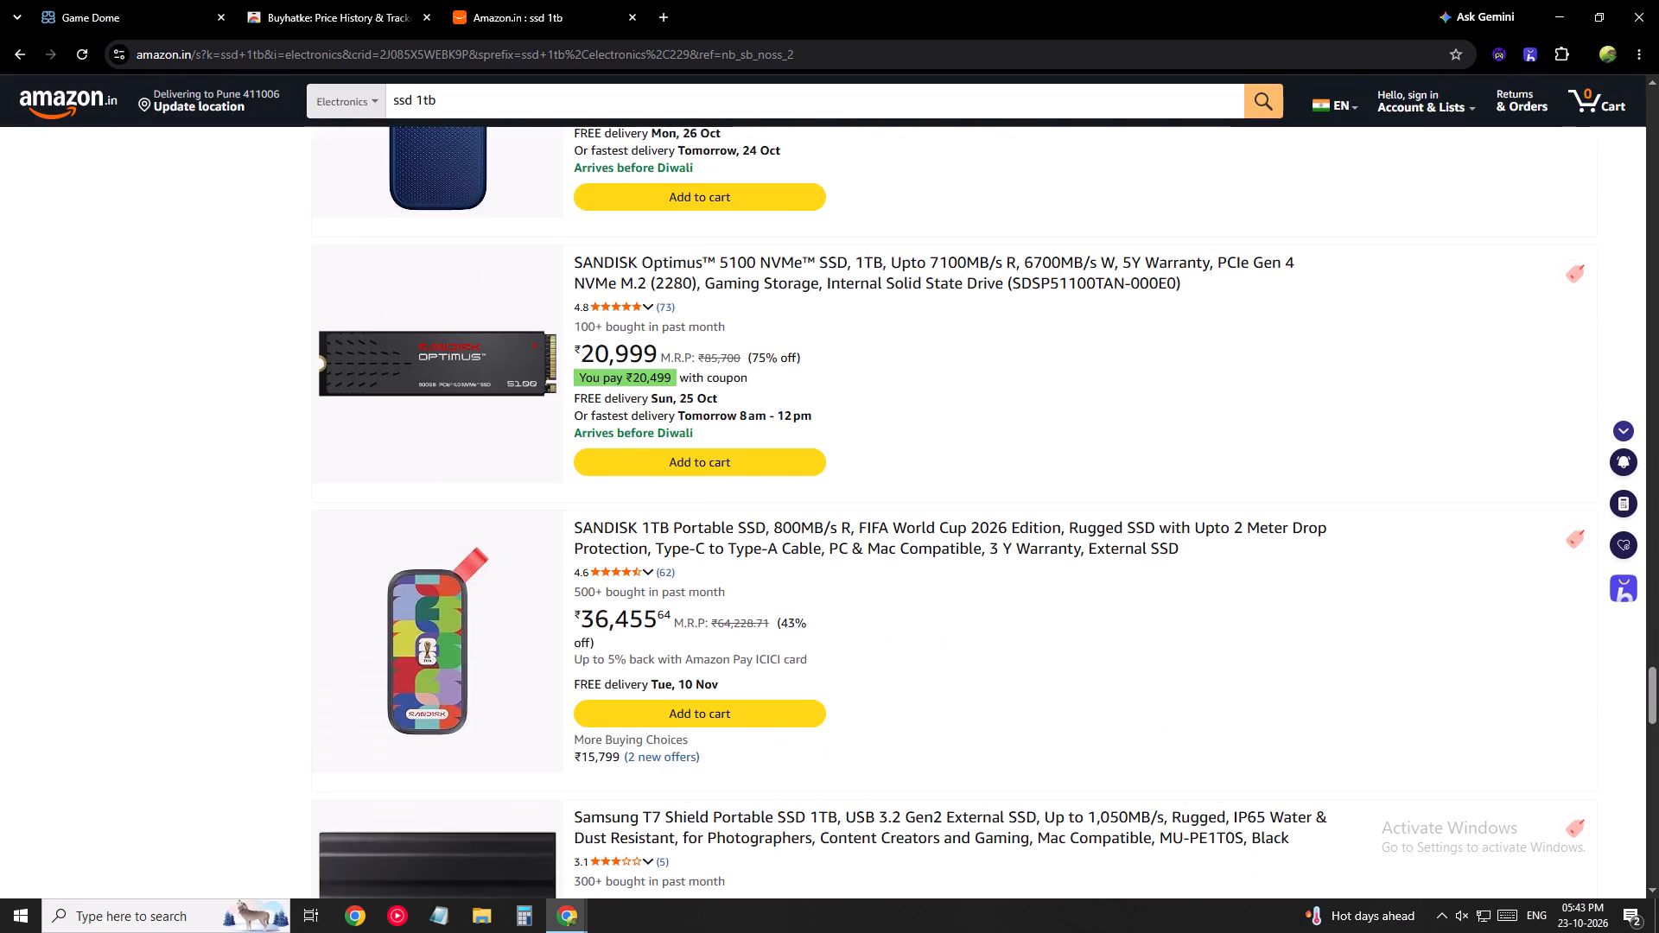
scroll(598, 670, down, 2)
scroll(603, 665, up, 1)
scroll(604, 664, down, 6)
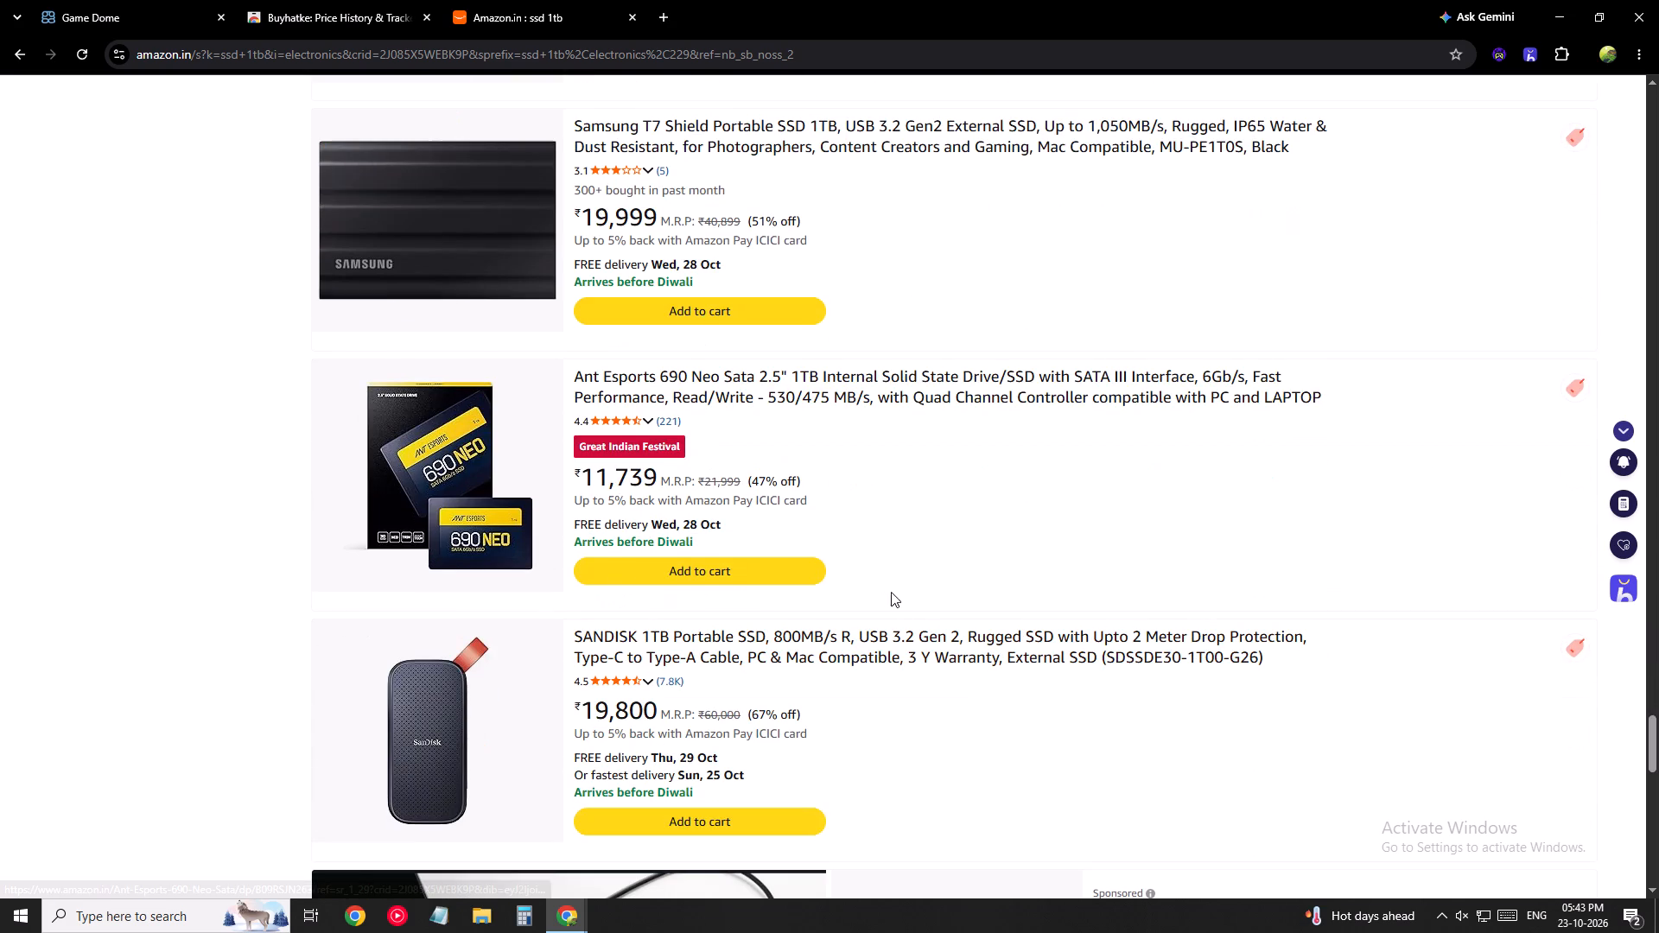
scroll(819, 710, down, 6)
scroll(634, 670, up, 1)
scroll(630, 667, down, 2)
scroll(550, 584, up, 5)
scroll(546, 581, down, 1)
scroll(546, 581, up, 8)
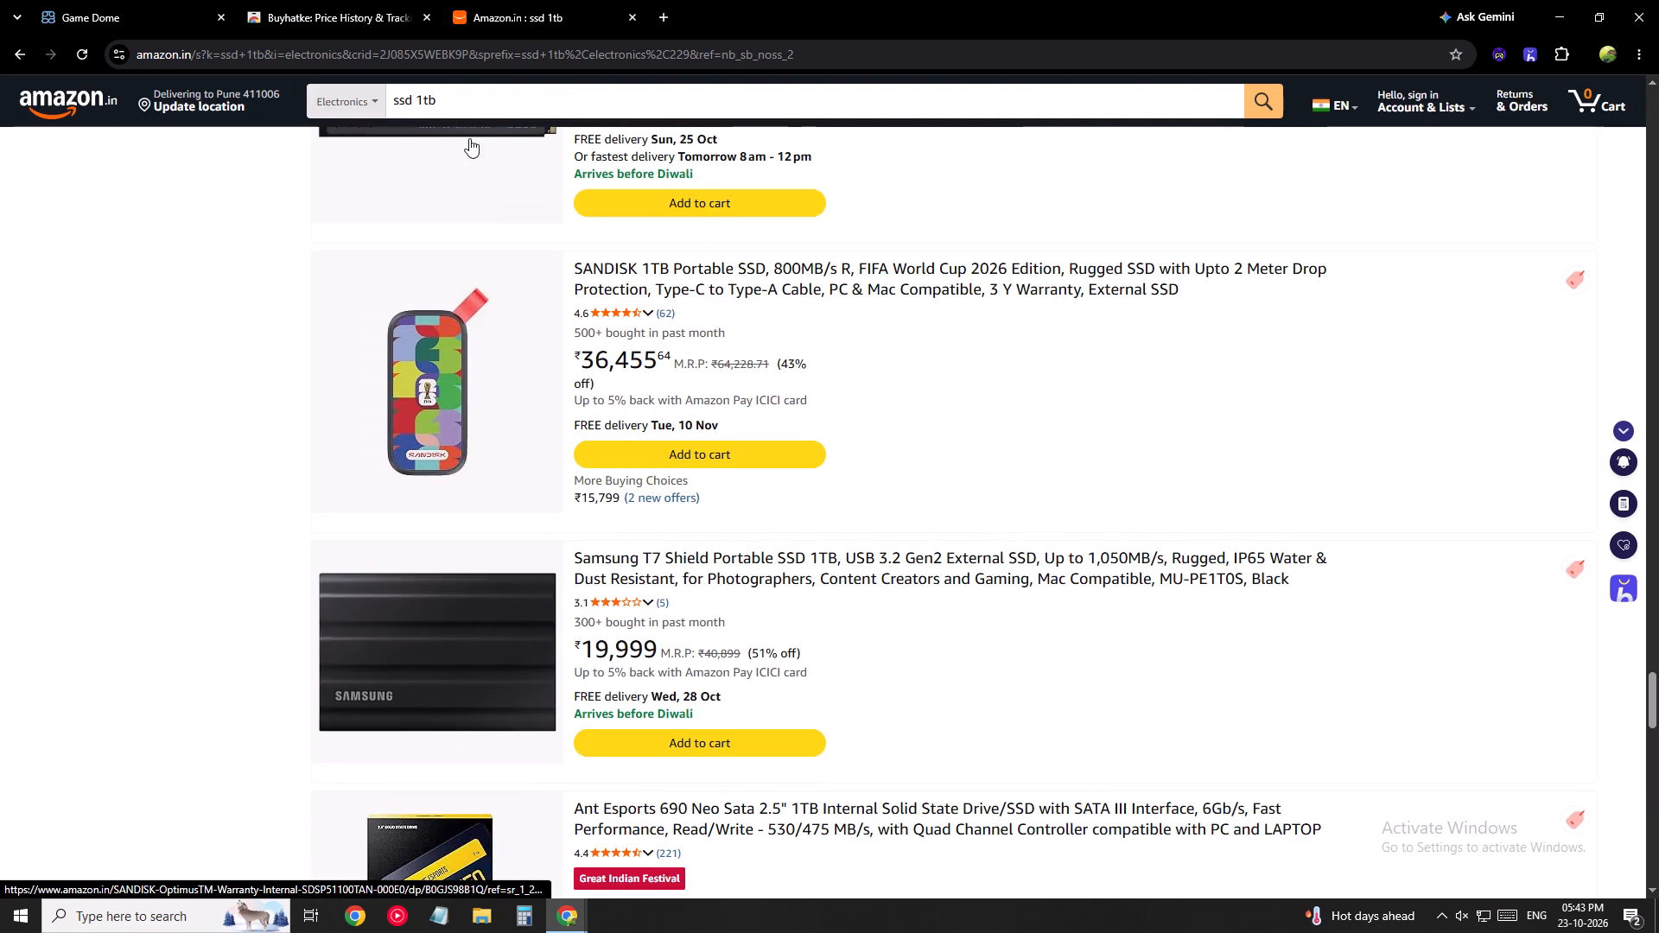
Refine the Amazon search to "ssd 1tb nvme".
click(488, 87)
key(space)
text(nvme)
key(Return)
Open the EVM 1TB M.2 NVMe PCIe internal SSD listing and examine its variants, prices and specifications.
scroll(678, 431, down, 2)
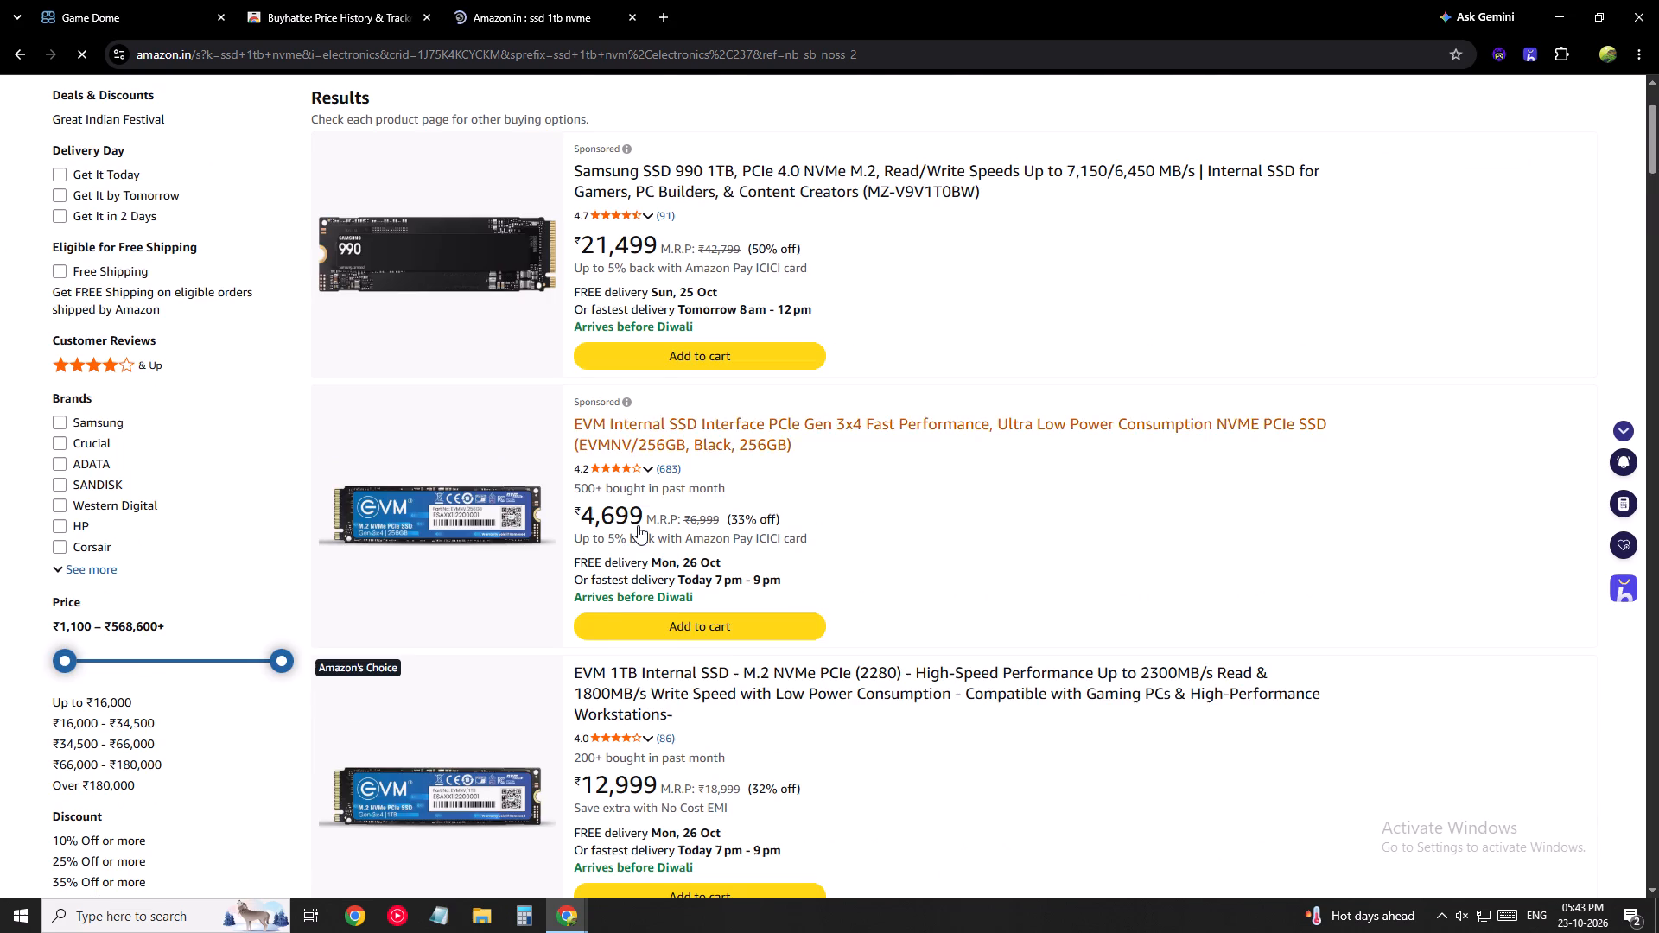
scroll(638, 526, down, 2)
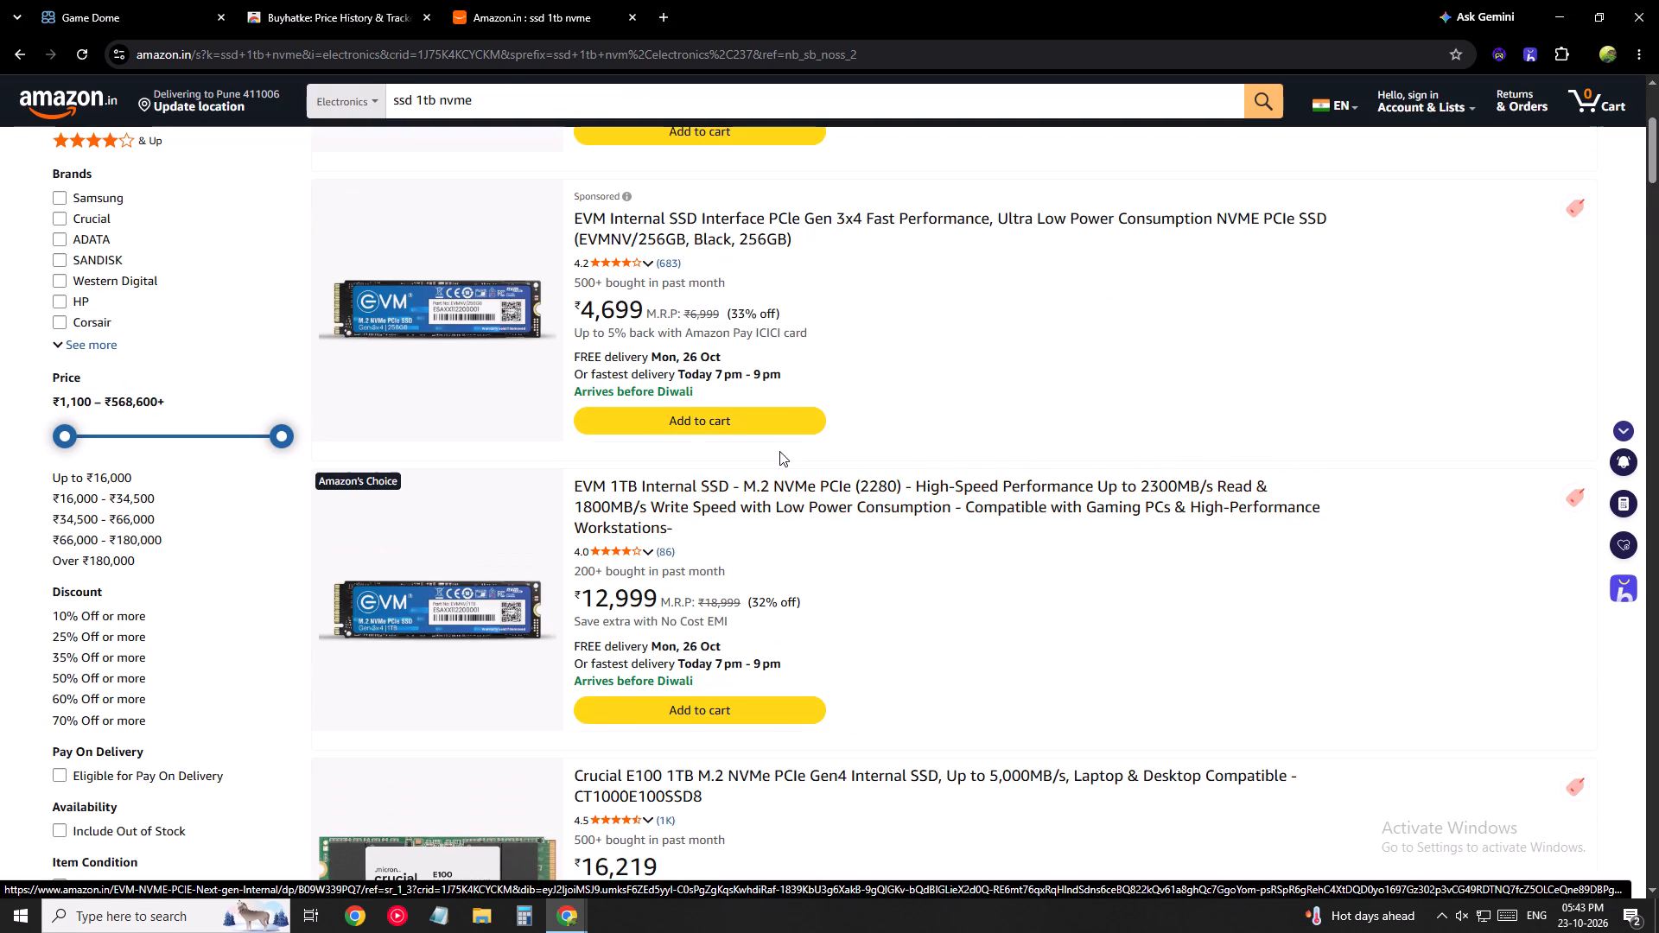
click(855, 498)
scroll(602, 360, down, 5)
scroll(602, 360, up, 1)
scroll(602, 360, down, 1)
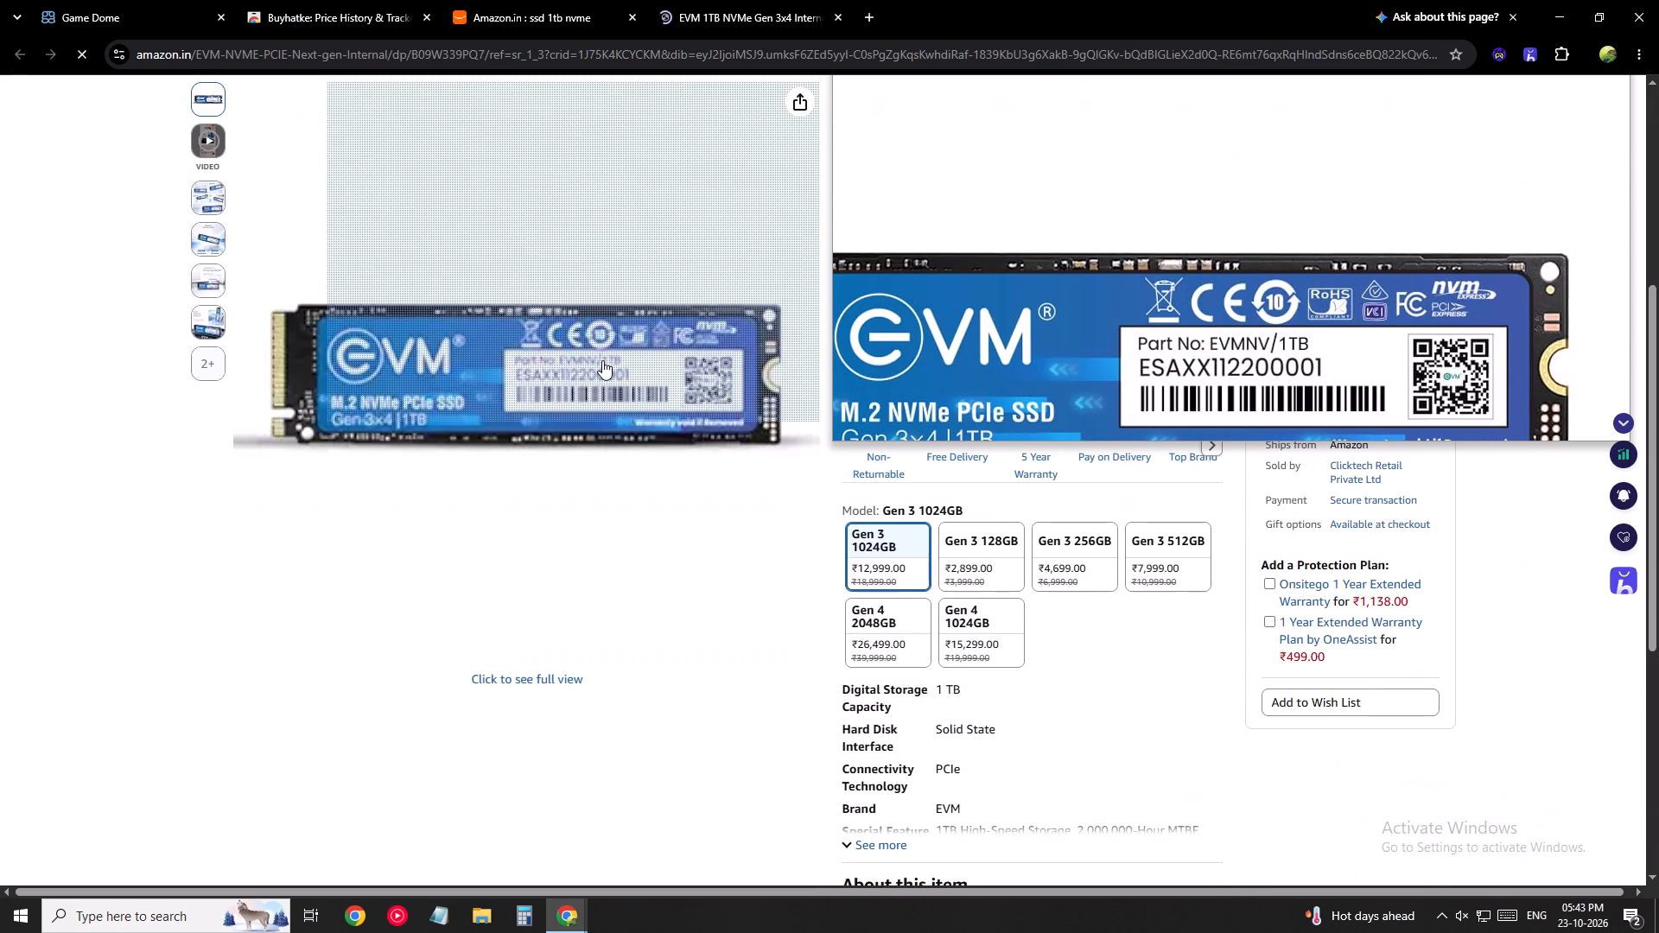
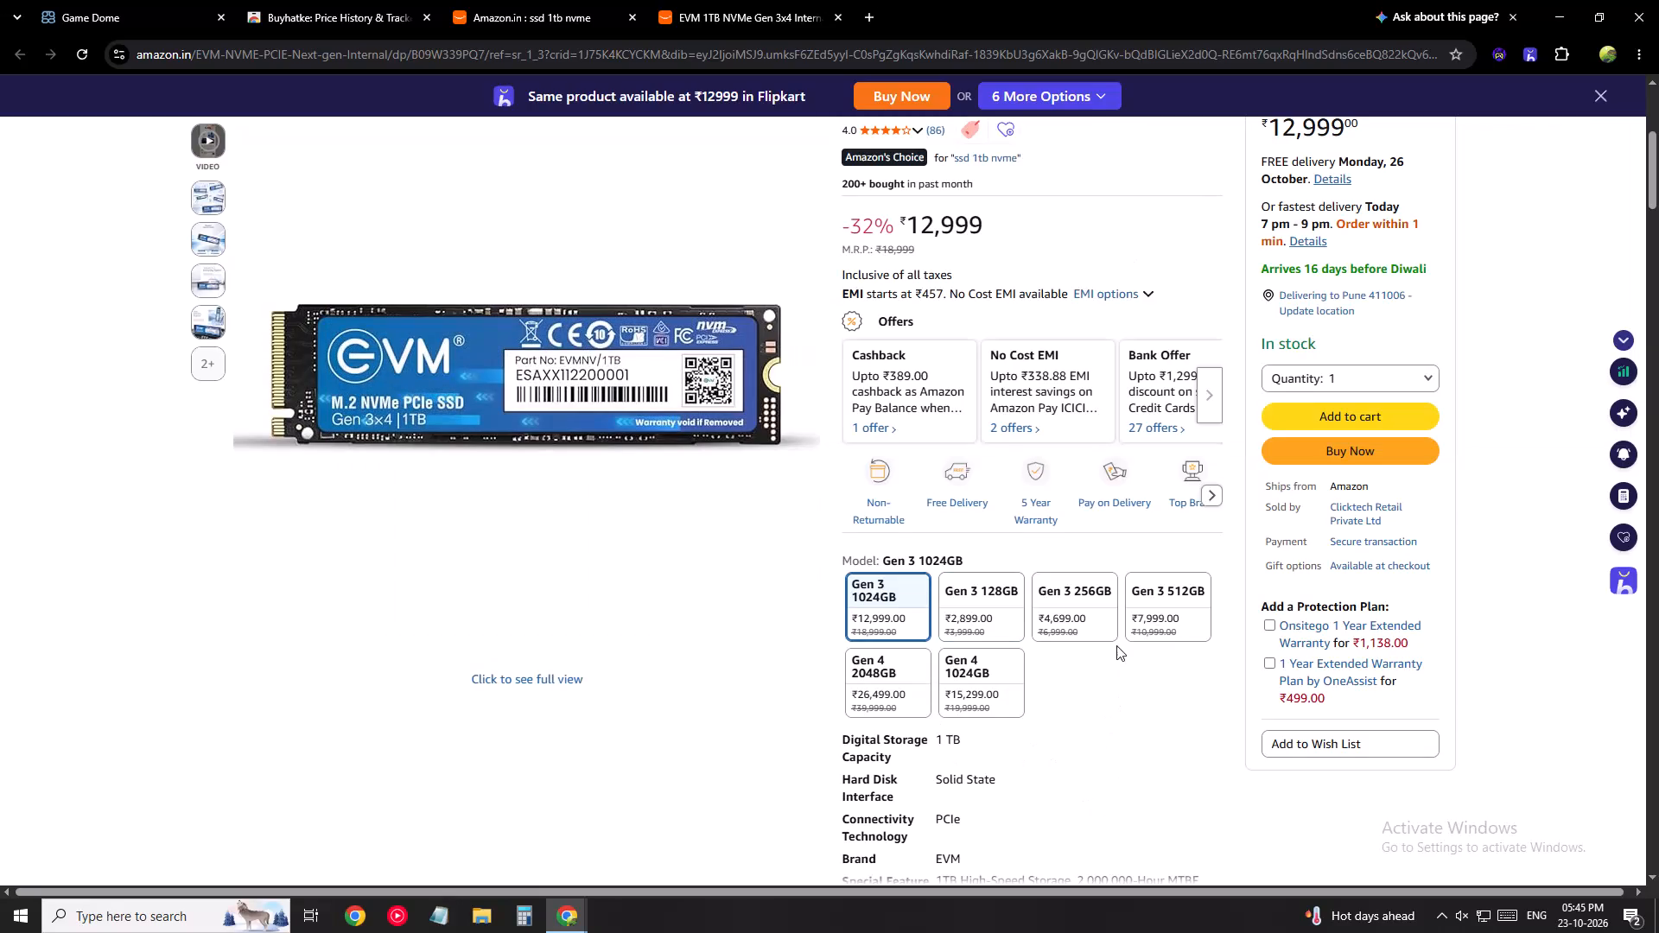
Open the Deals Scanner for the EVM 1TB SSD, dismiss its introduction and examine the deal score breakdown.
scroll(882, 323, up, 2)
scroll(1126, 341, up, 2)
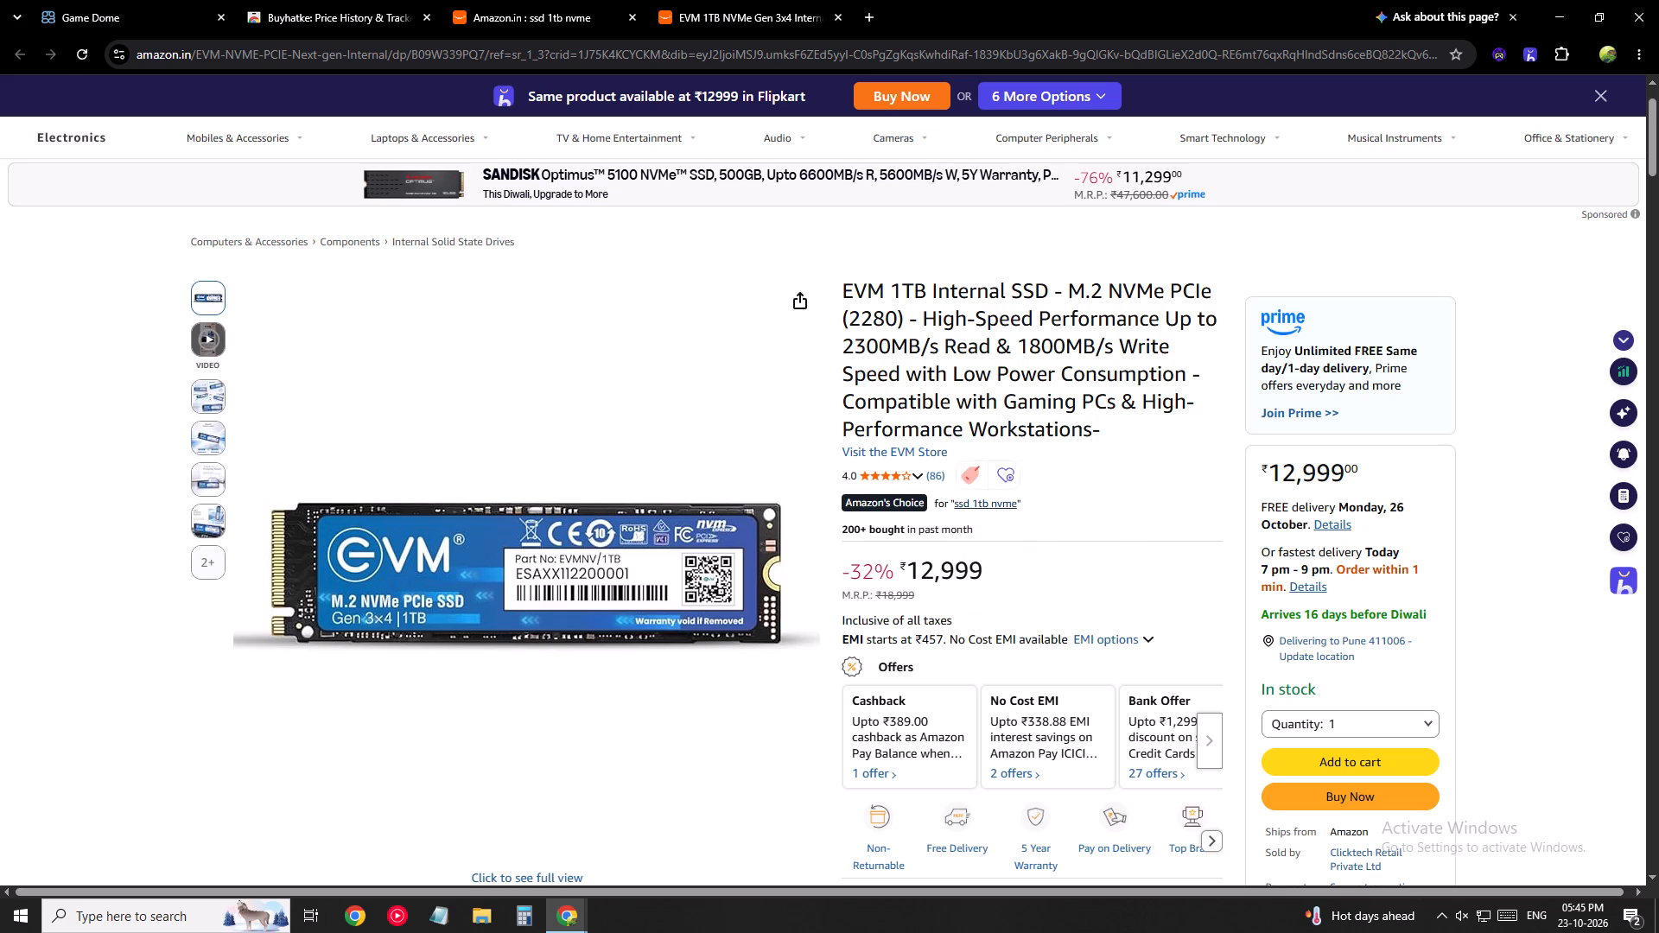
click(1027, 587)
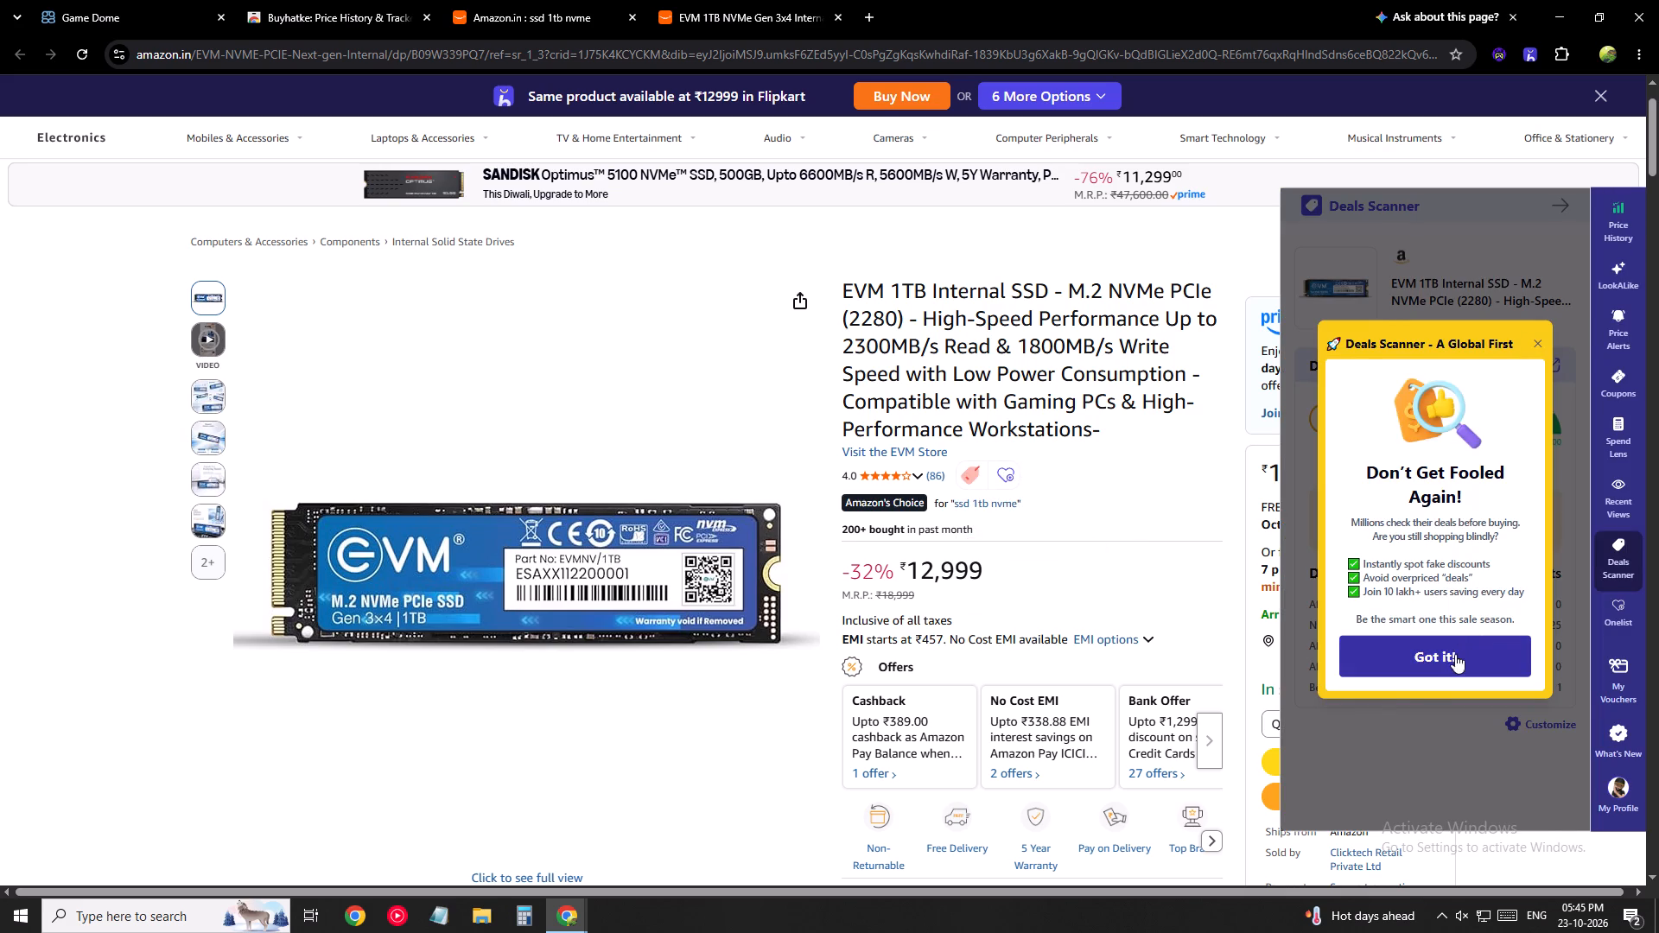
click(1454, 655)
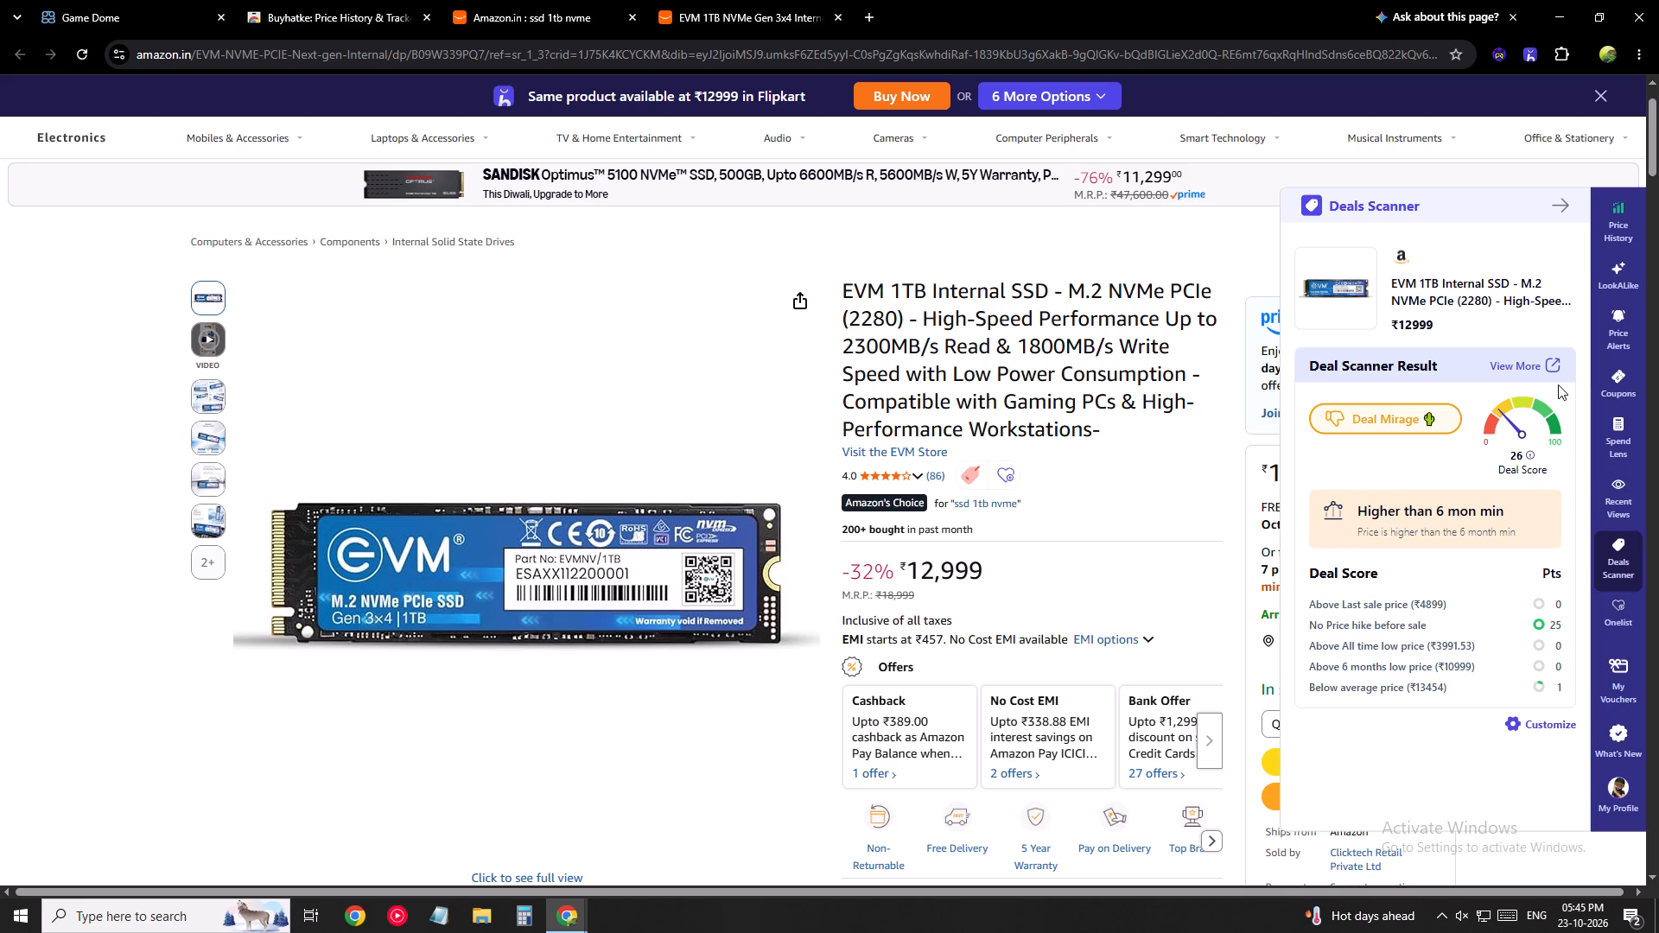
click(1569, 457)
click(1509, 428)
click(1492, 405)
click(1520, 419)
click(1548, 469)
Examine the EVM 1TB SSD's Buyhatke price history, deals, card offers and buying recommendation, and close the overlay.
click(1615, 220)
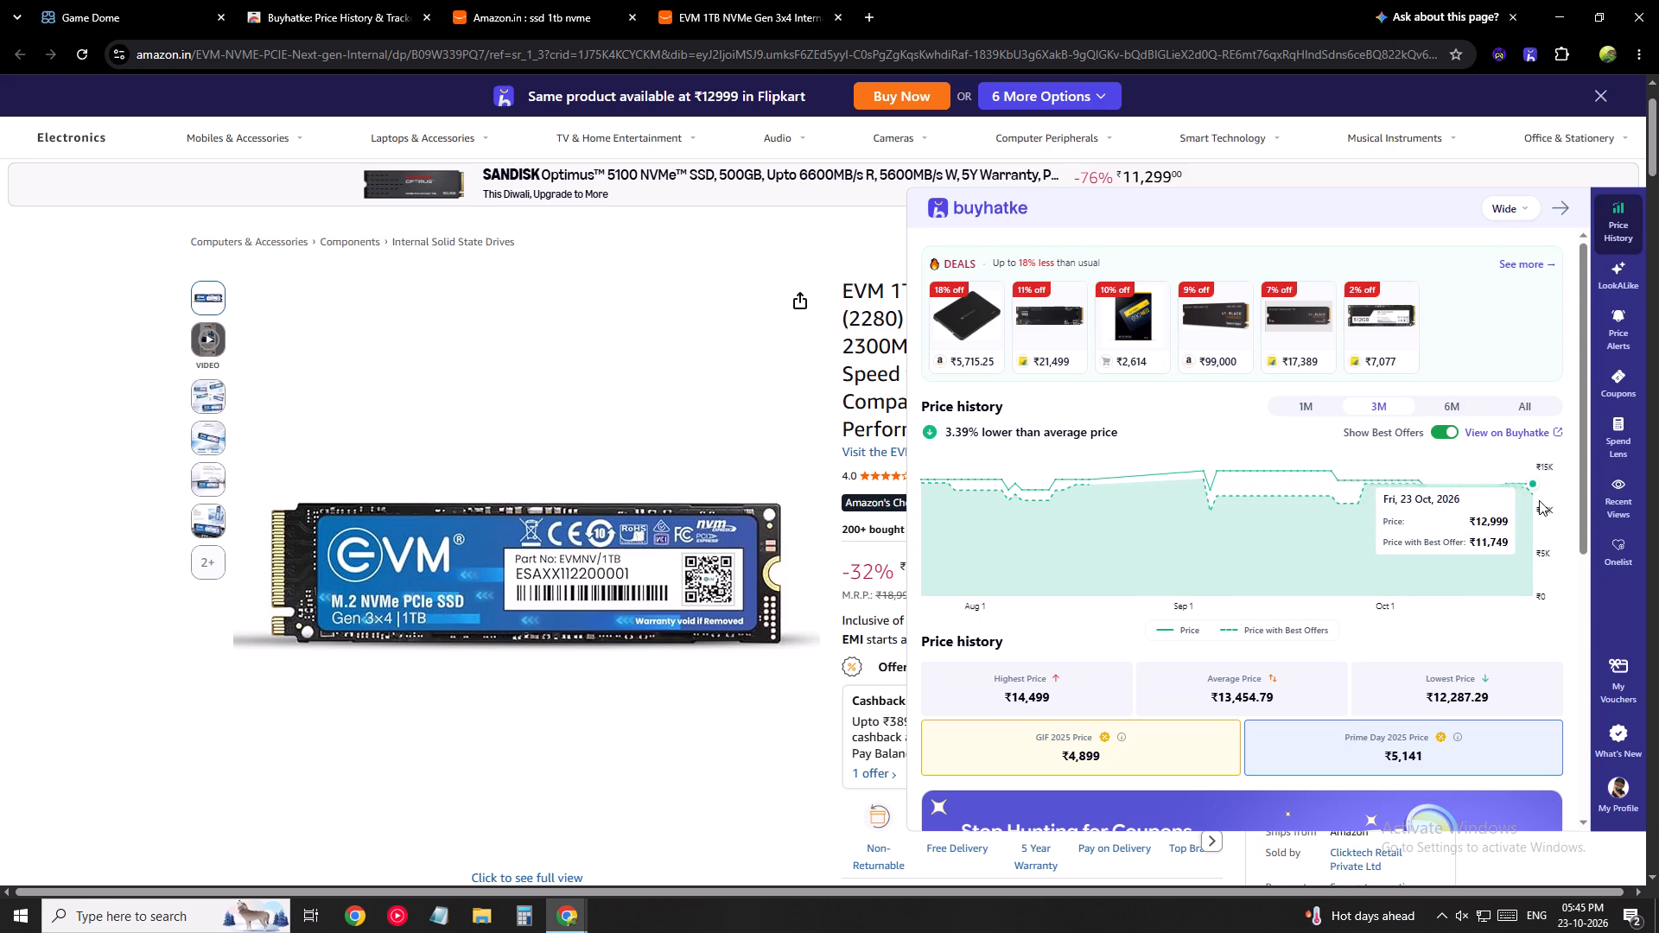
click(1560, 200)
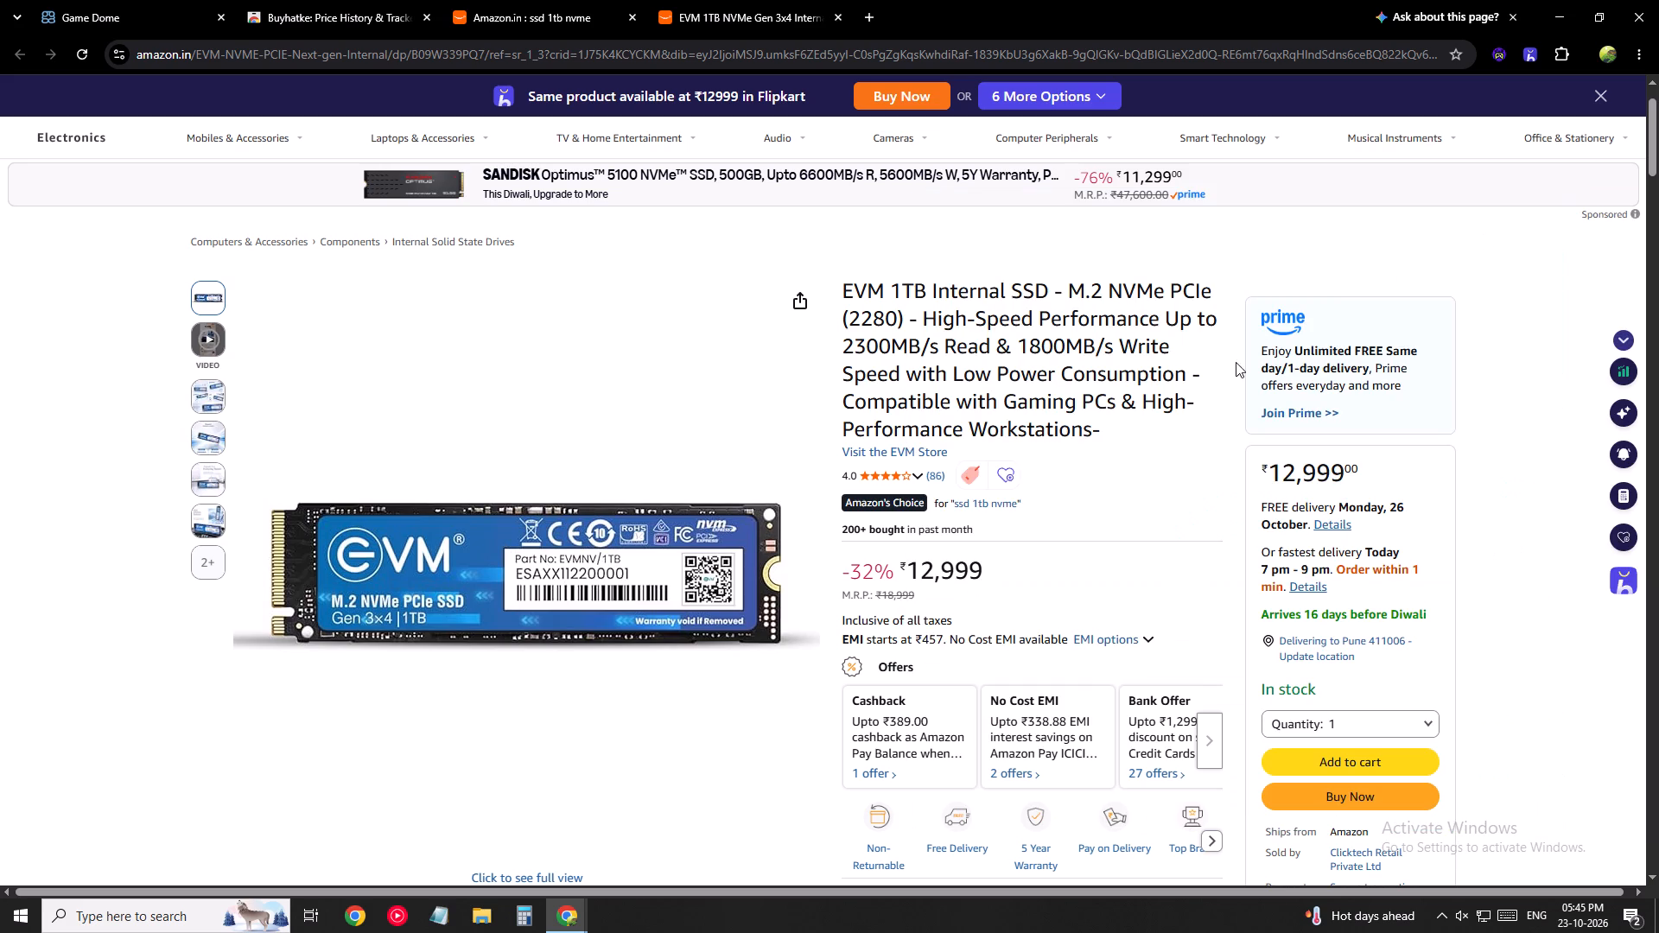
click(1615, 367)
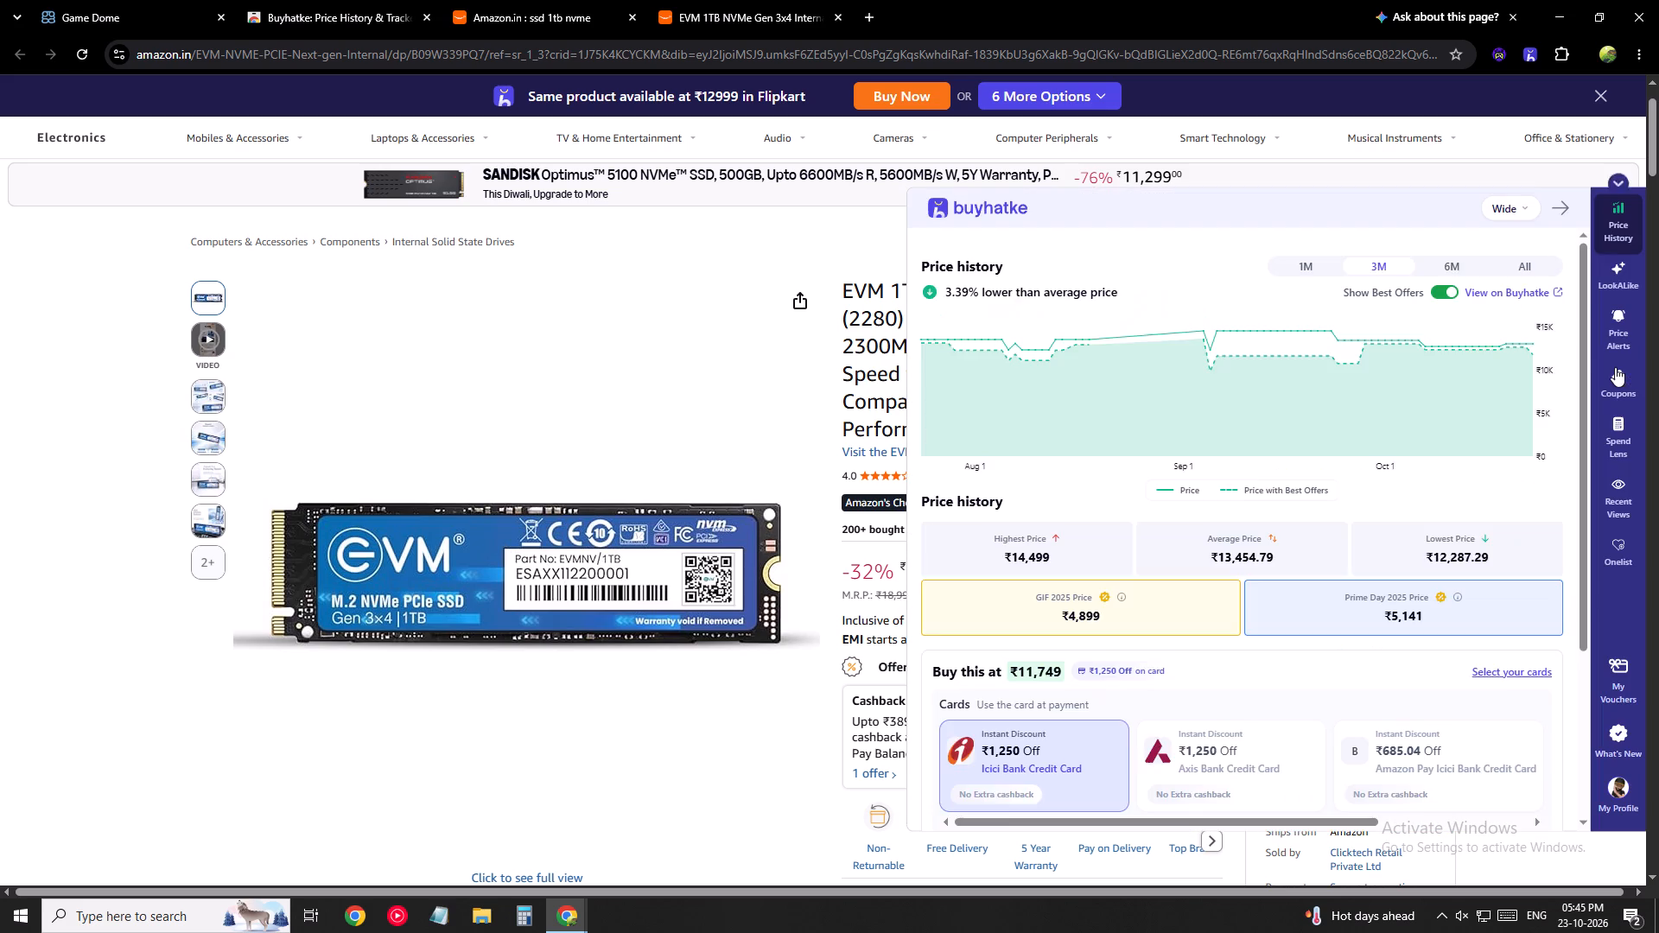
click(1407, 327)
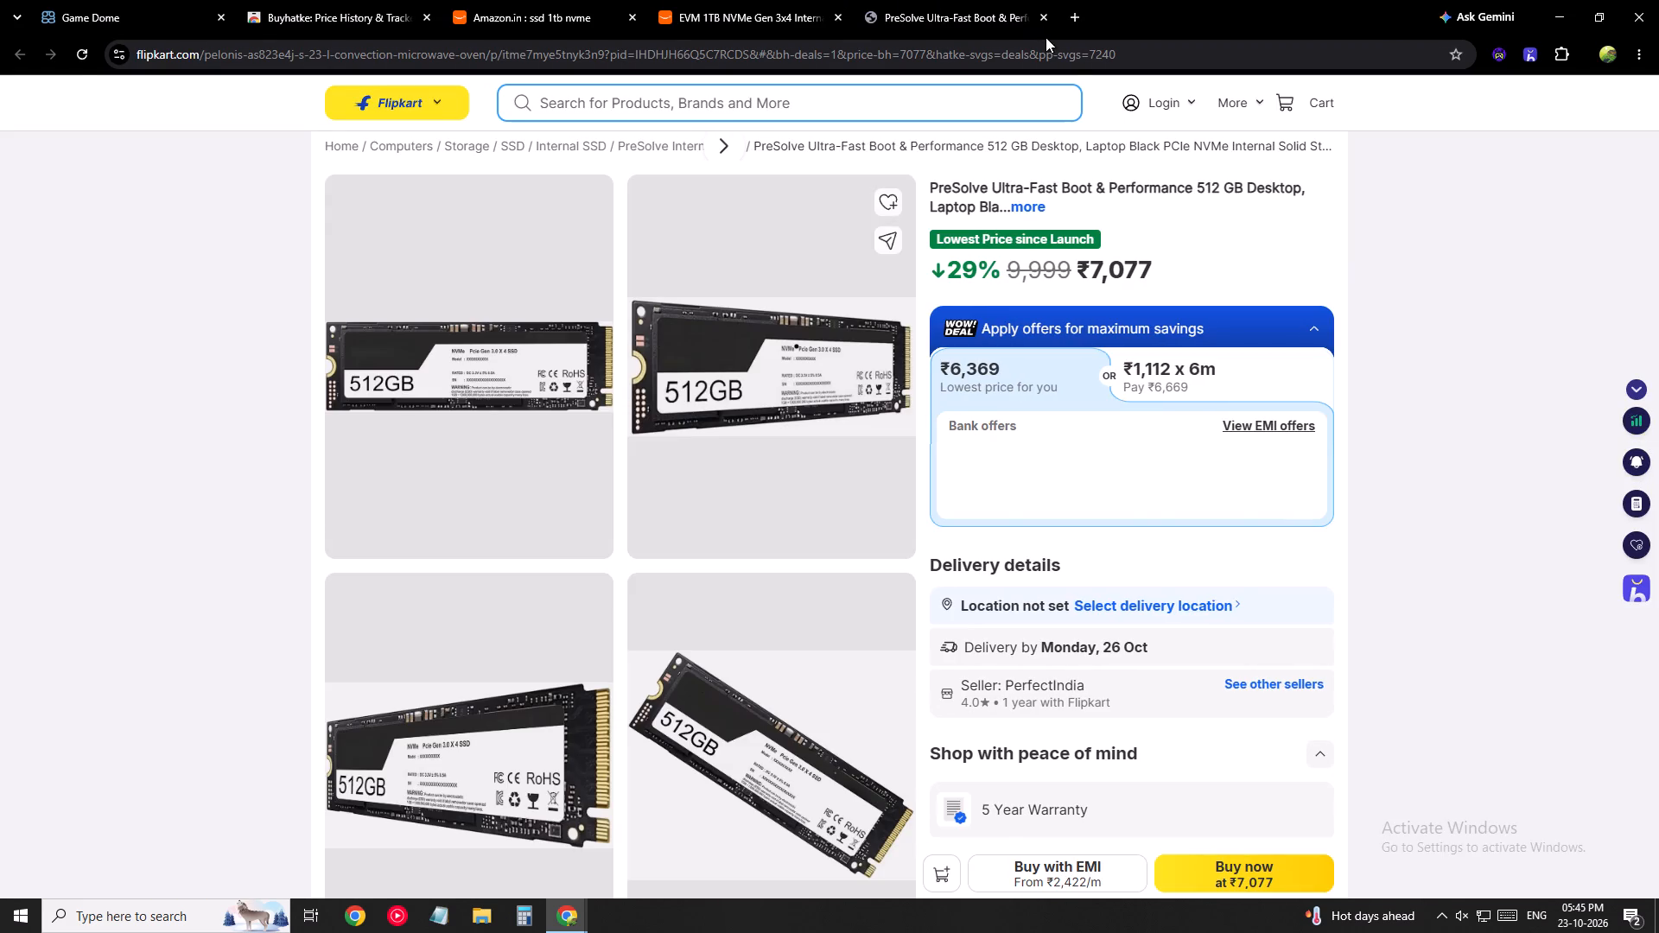
click(1041, 18)
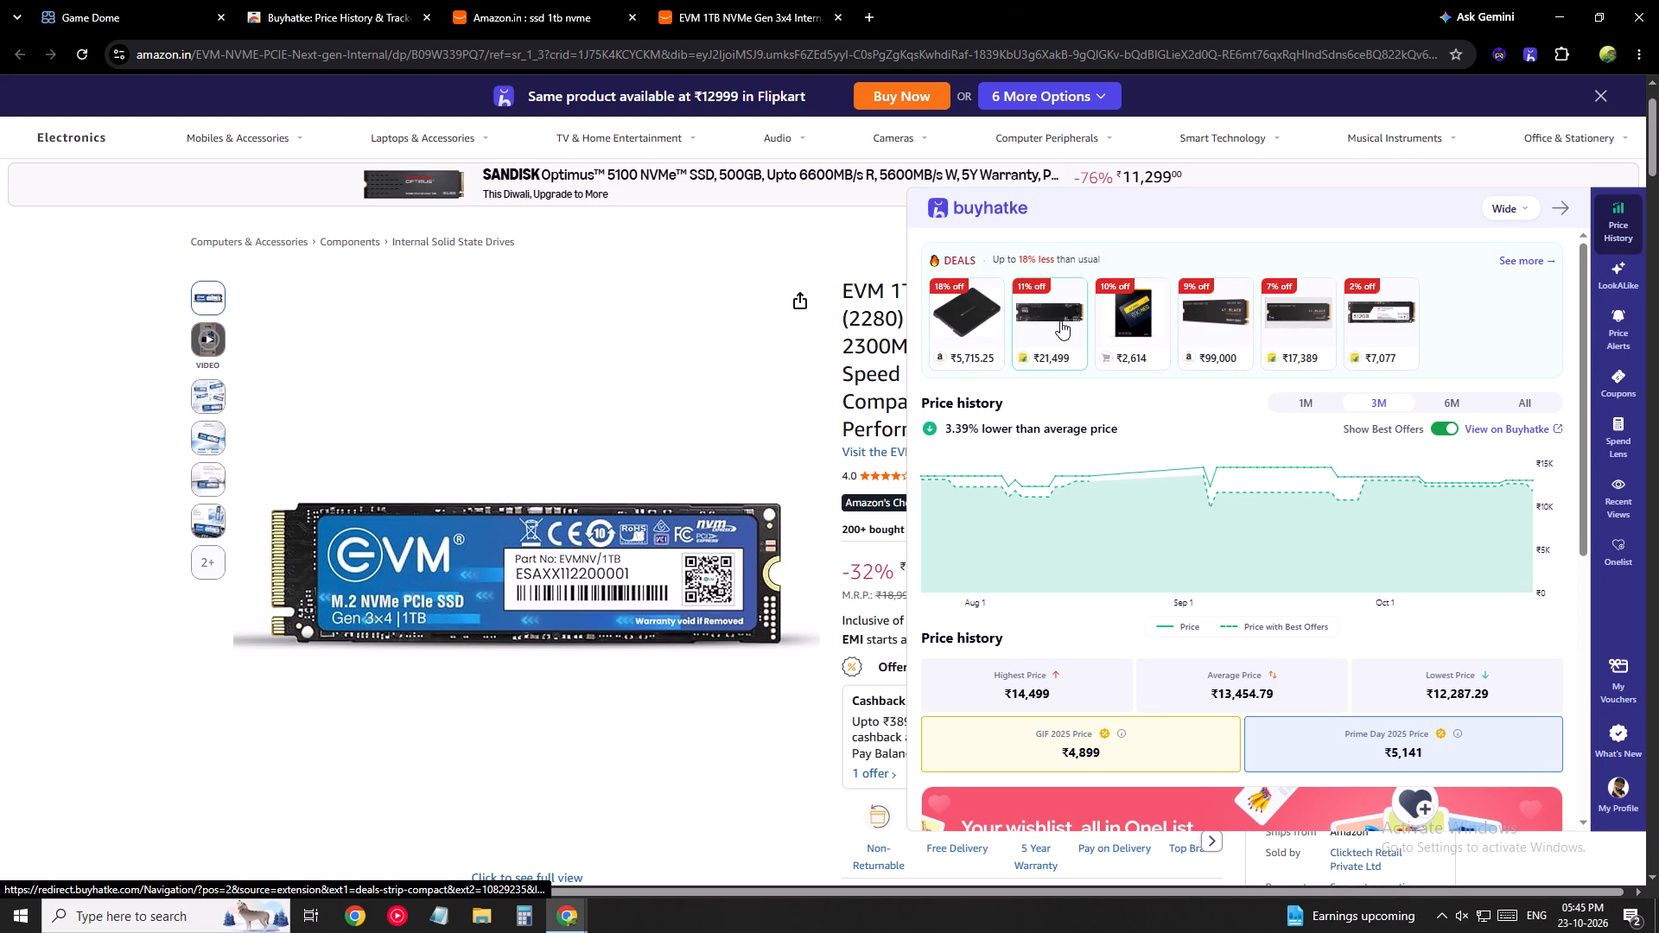
scroll(1246, 593, down, 2)
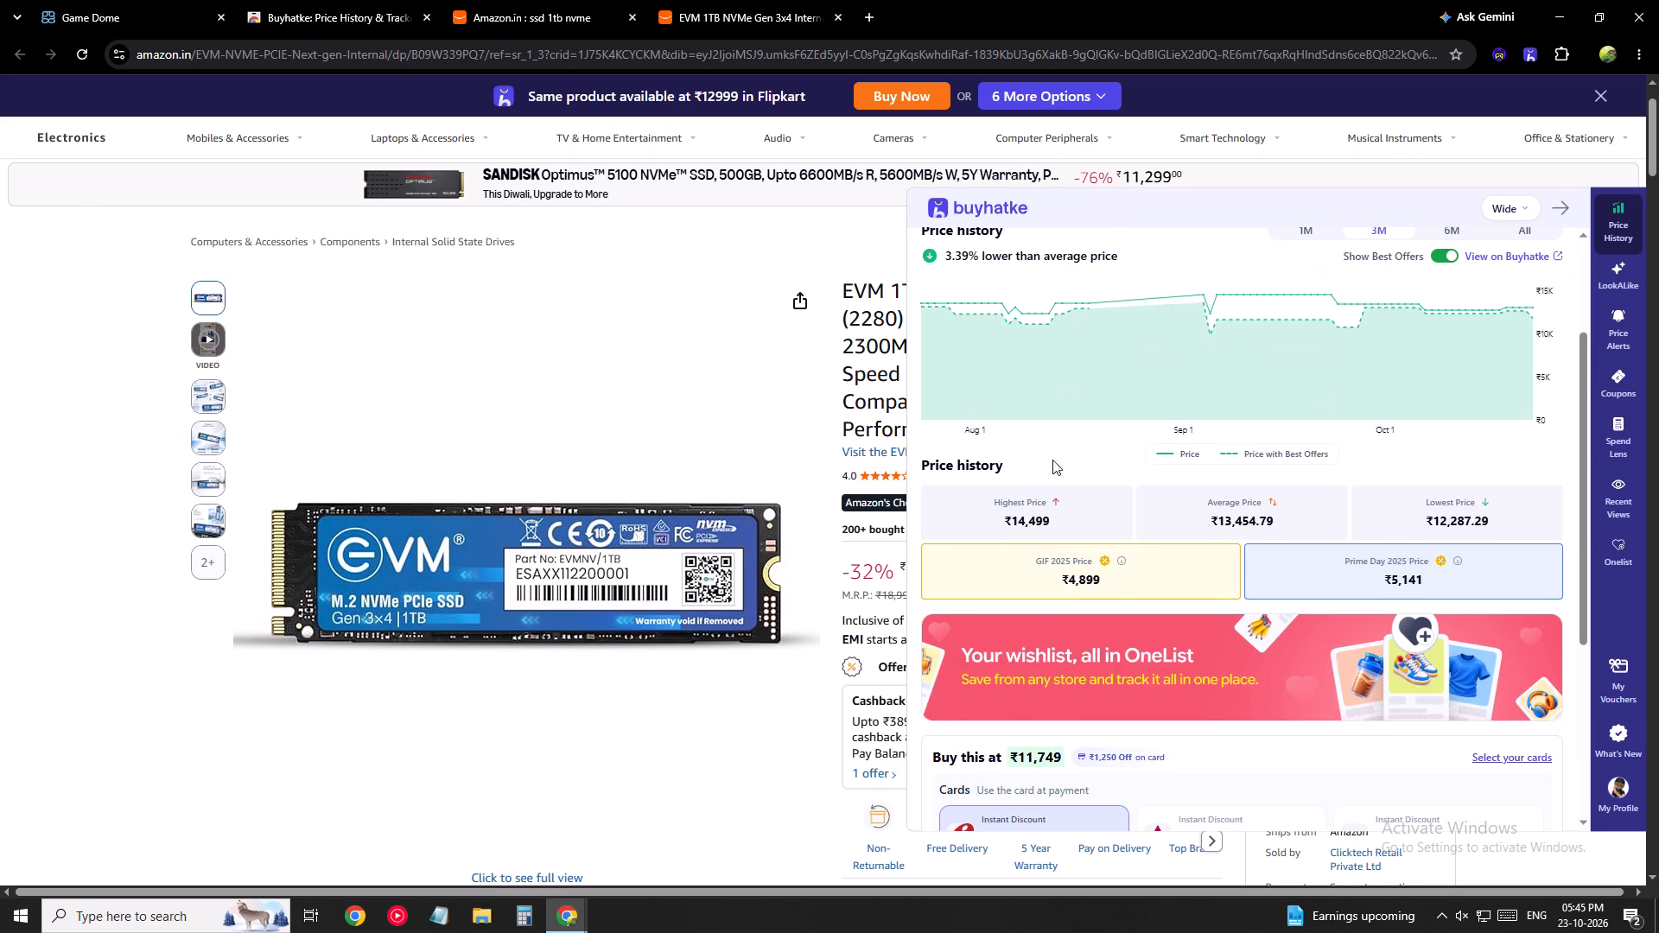
scroll(1313, 562, down, 1)
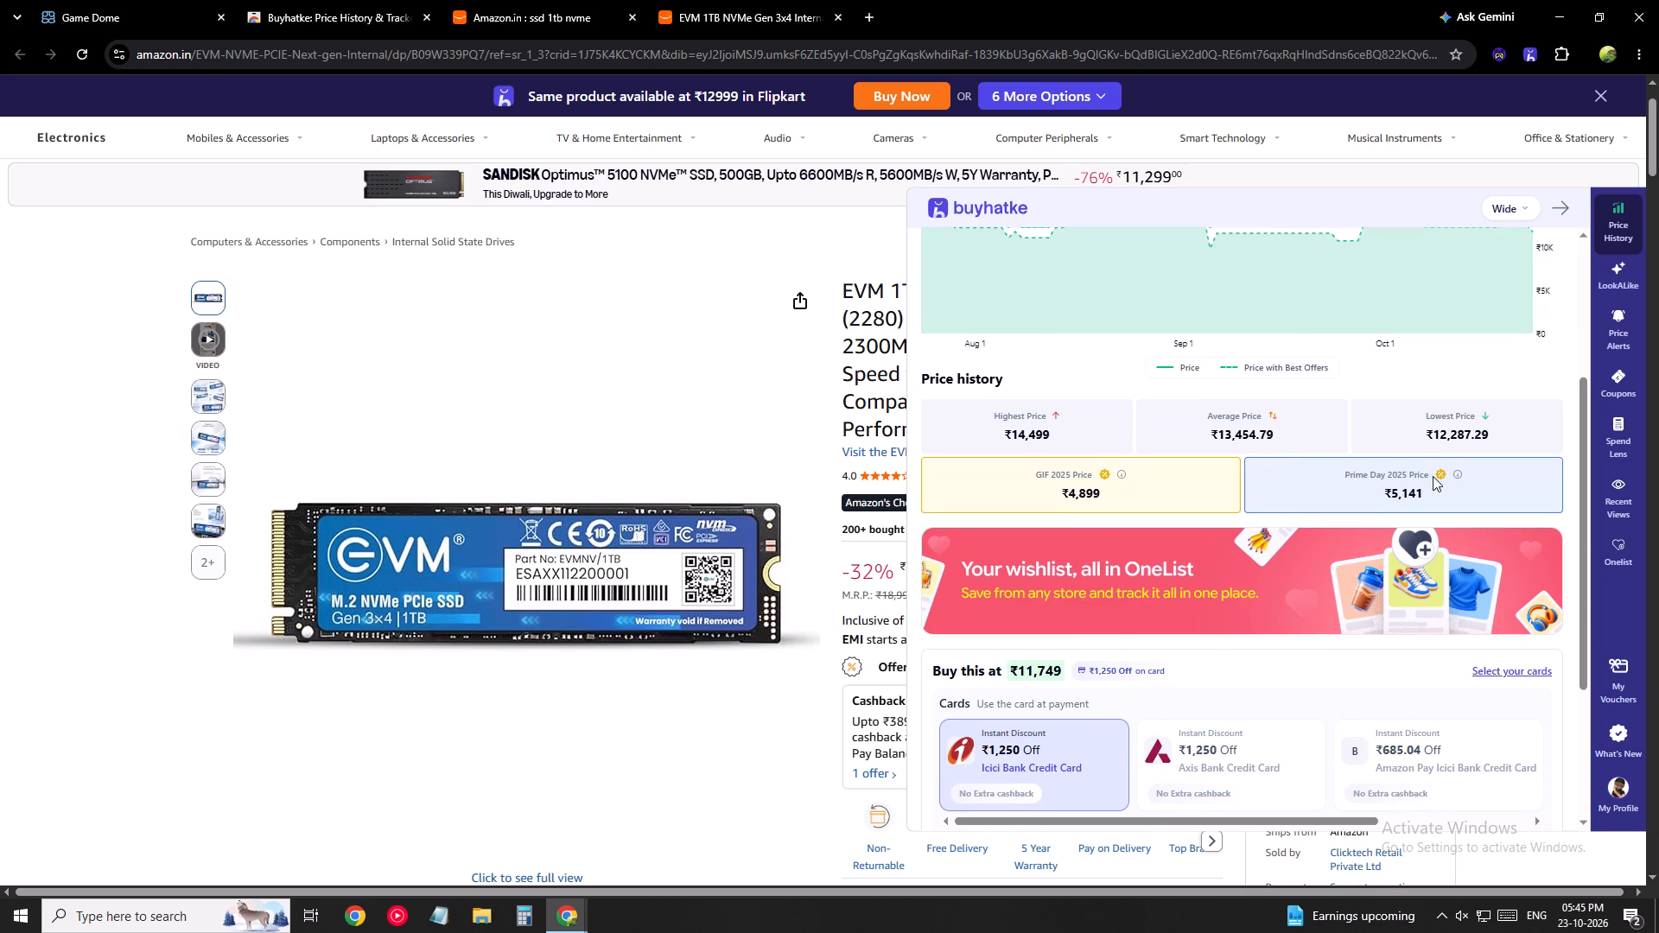
scroll(1108, 545, down, 3)
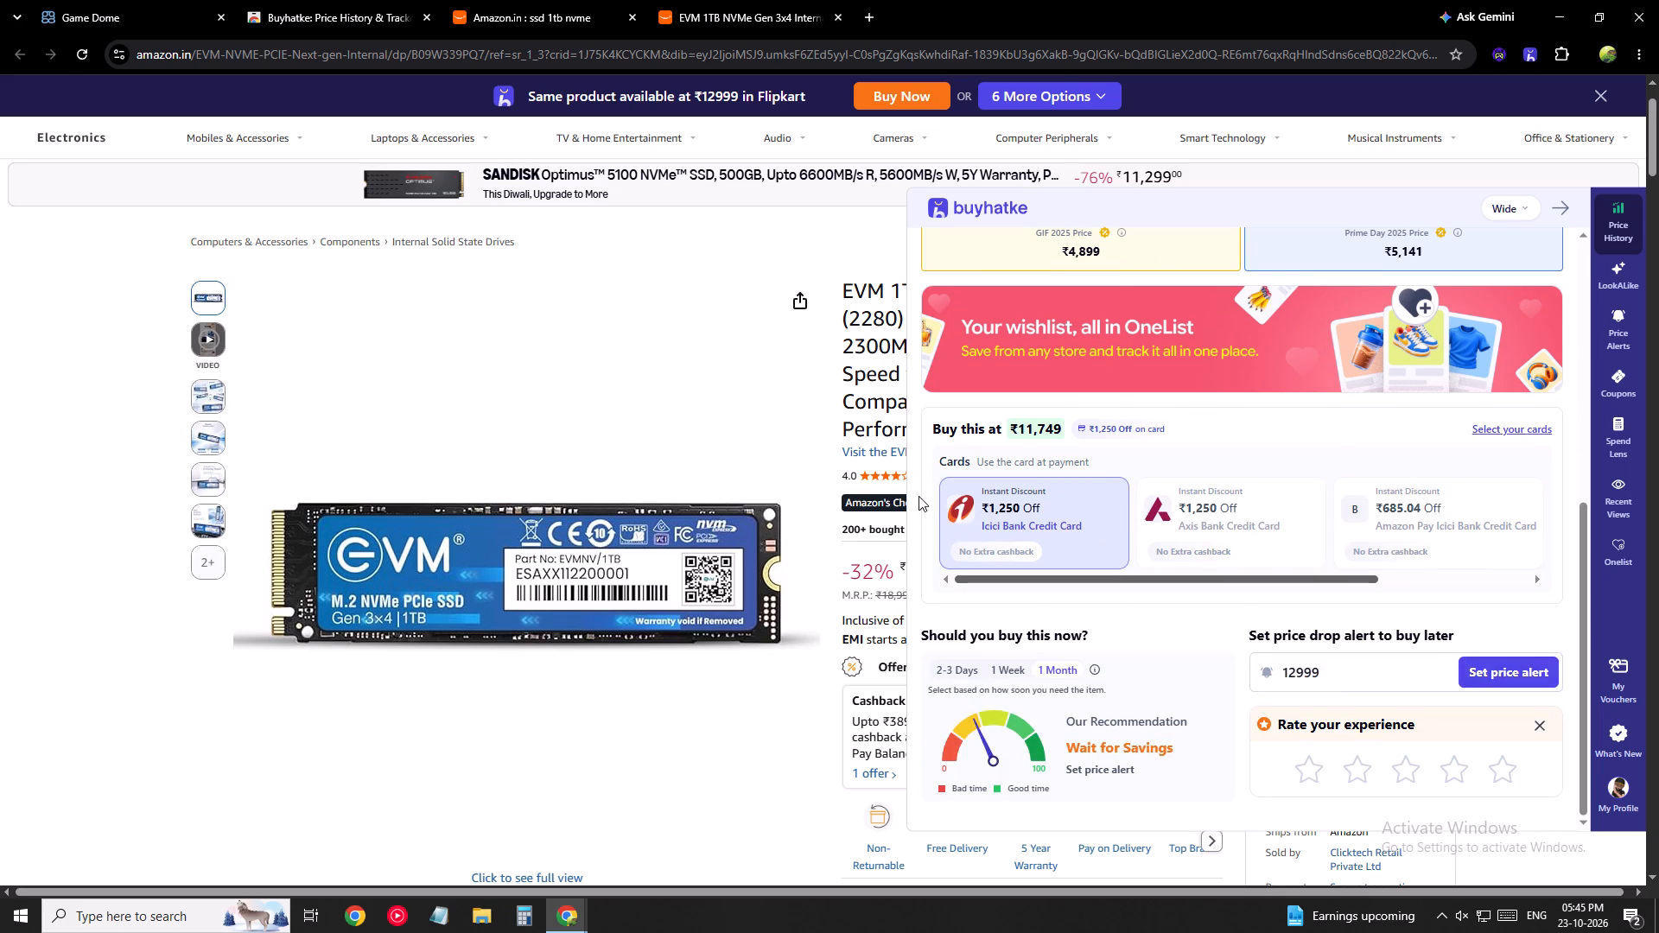
click(861, 254)
Review the EVM SSD listing's model variants, prices, offers and product description.
scroll(1012, 680, down, 3)
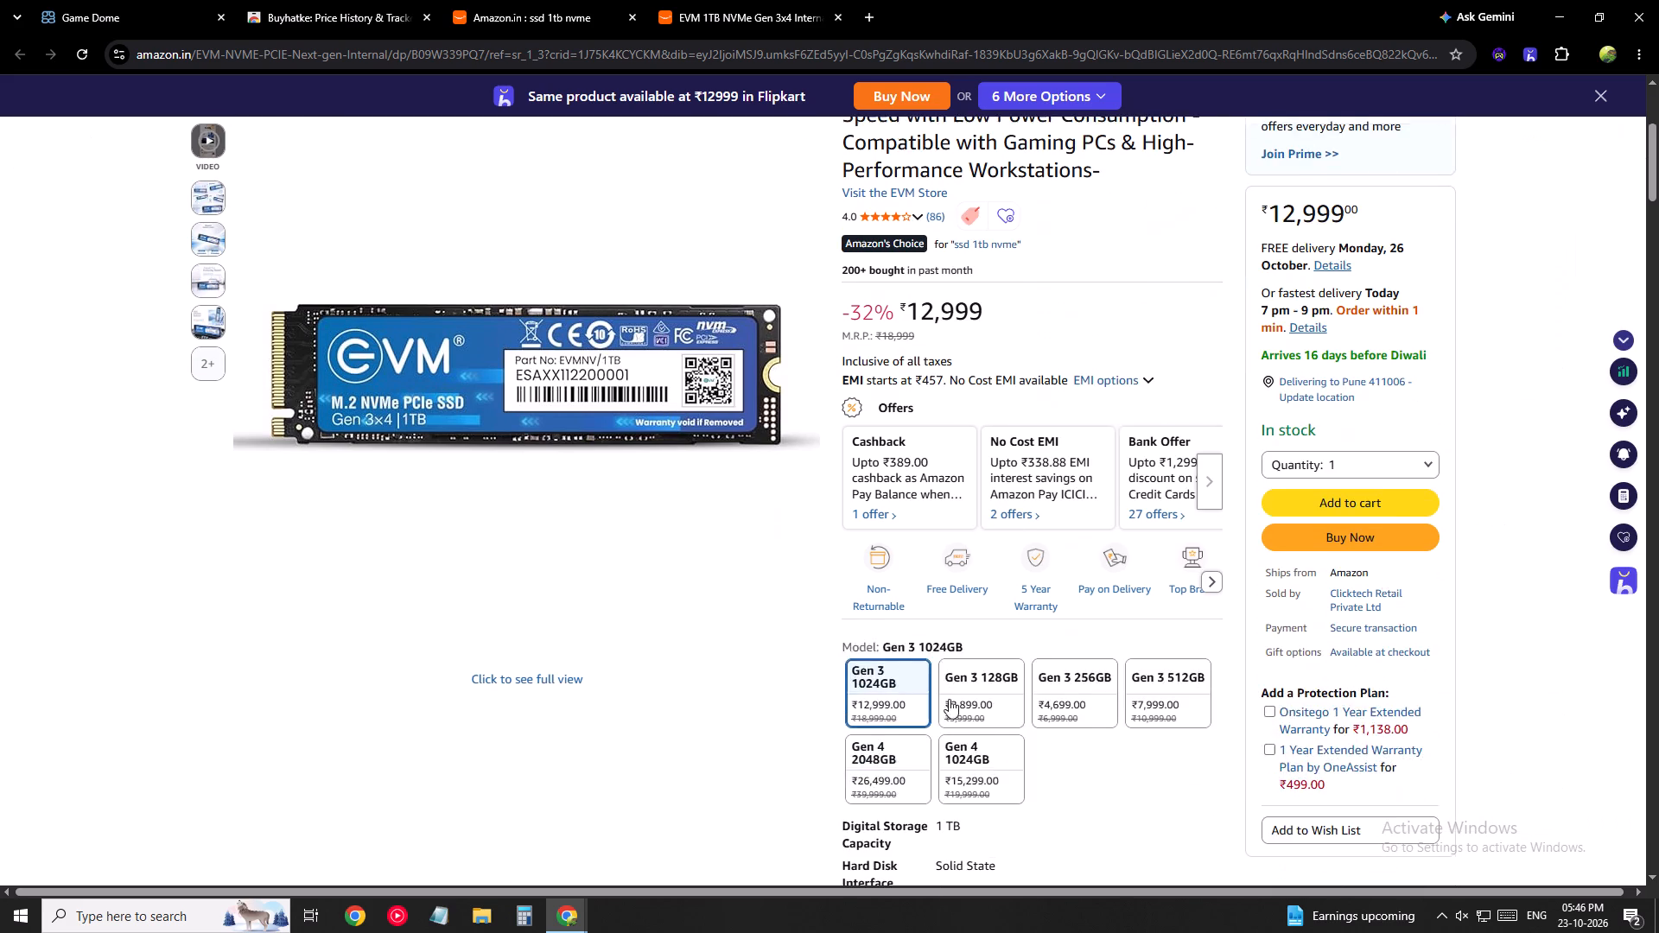
scroll(896, 592, down, 2)
scroll(943, 682, down, 3)
scroll(1014, 663, down, 4)
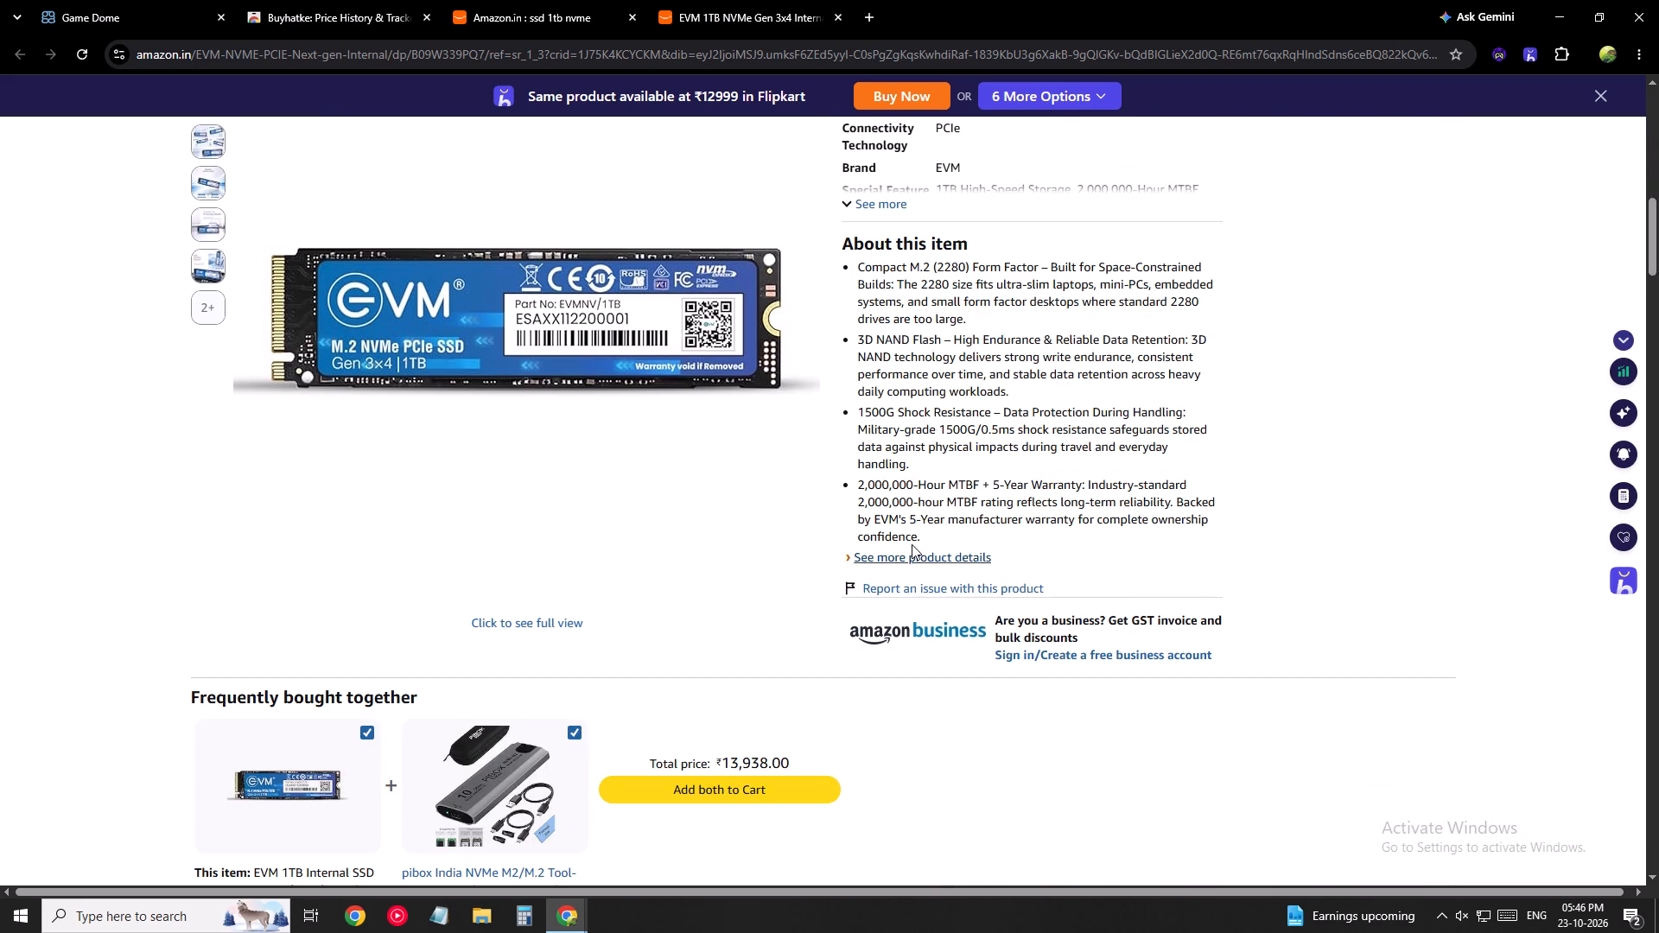
scroll(1285, 632, up, 6)
scroll(1287, 632, down, 1)
scroll(1294, 626, up, 3)
scroll(1298, 622, down, 1)
scroll(1355, 533, up, 2)
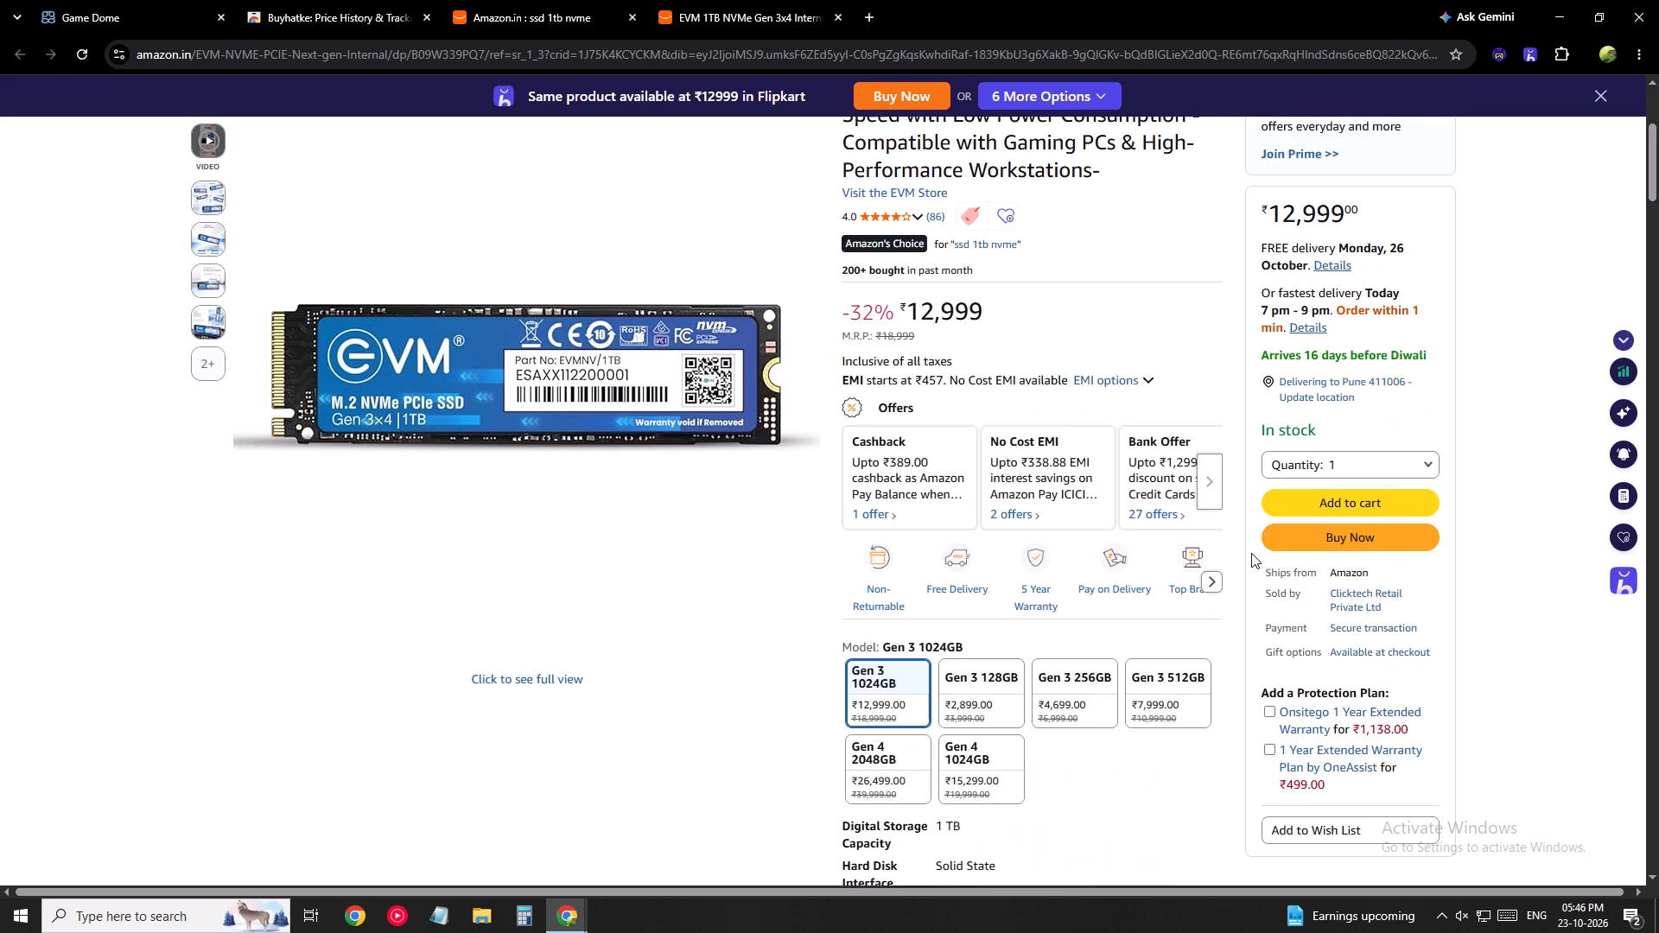
scroll(1255, 550, down, 1)
scroll(1255, 550, up, 2)
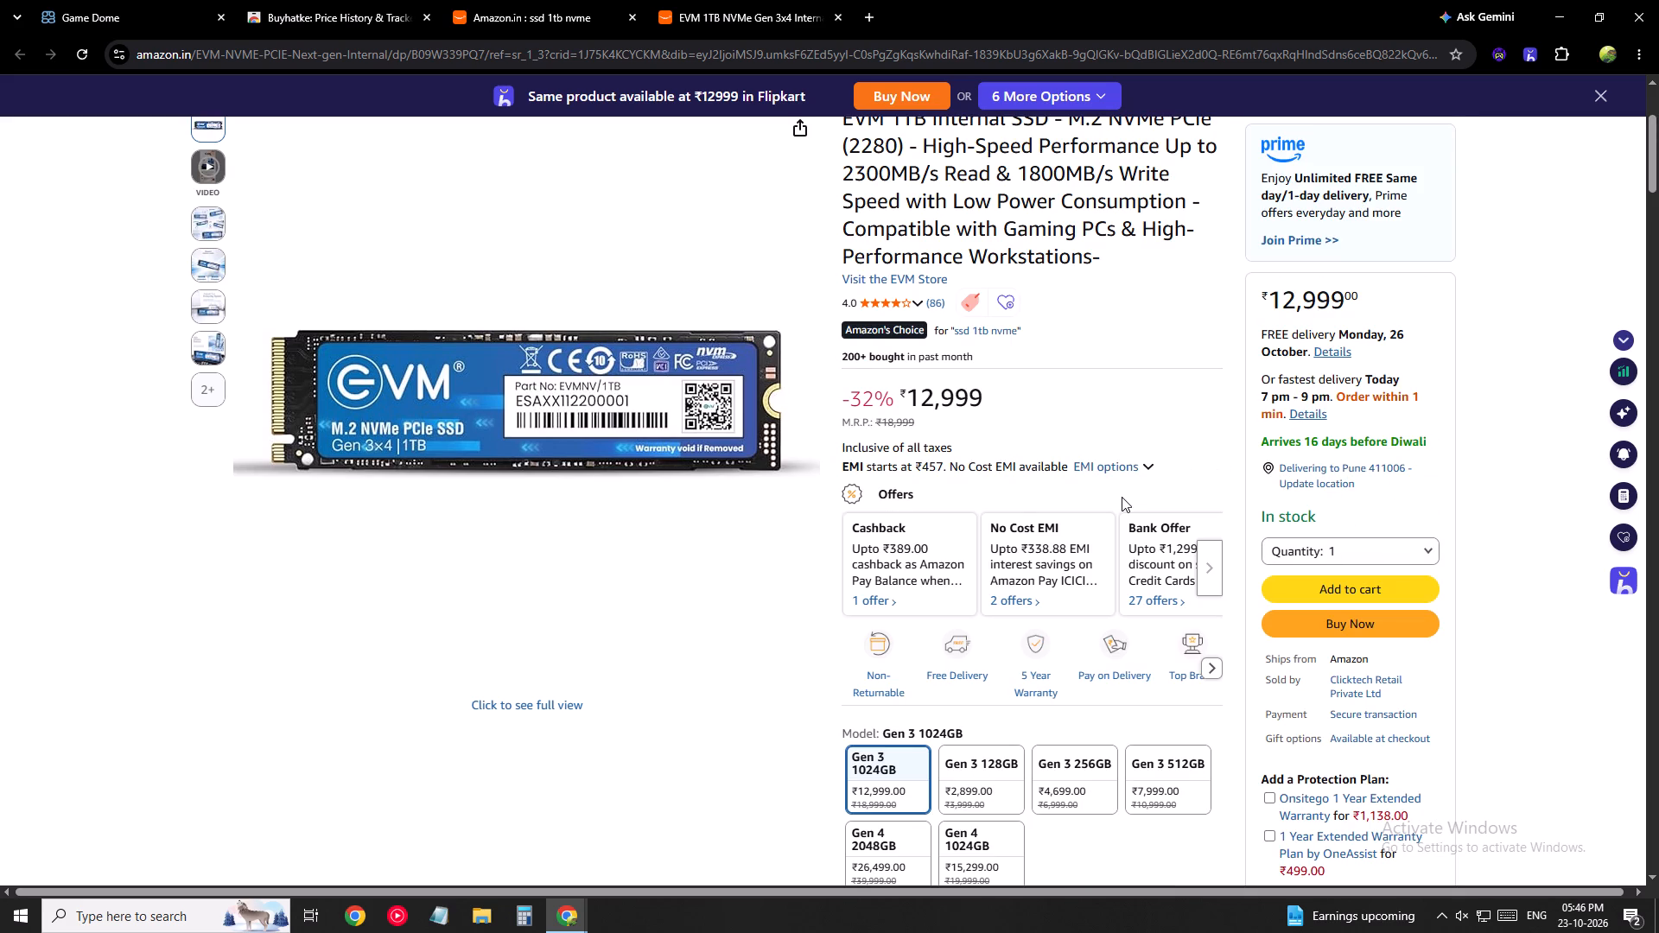
scroll(982, 535, down, 3)
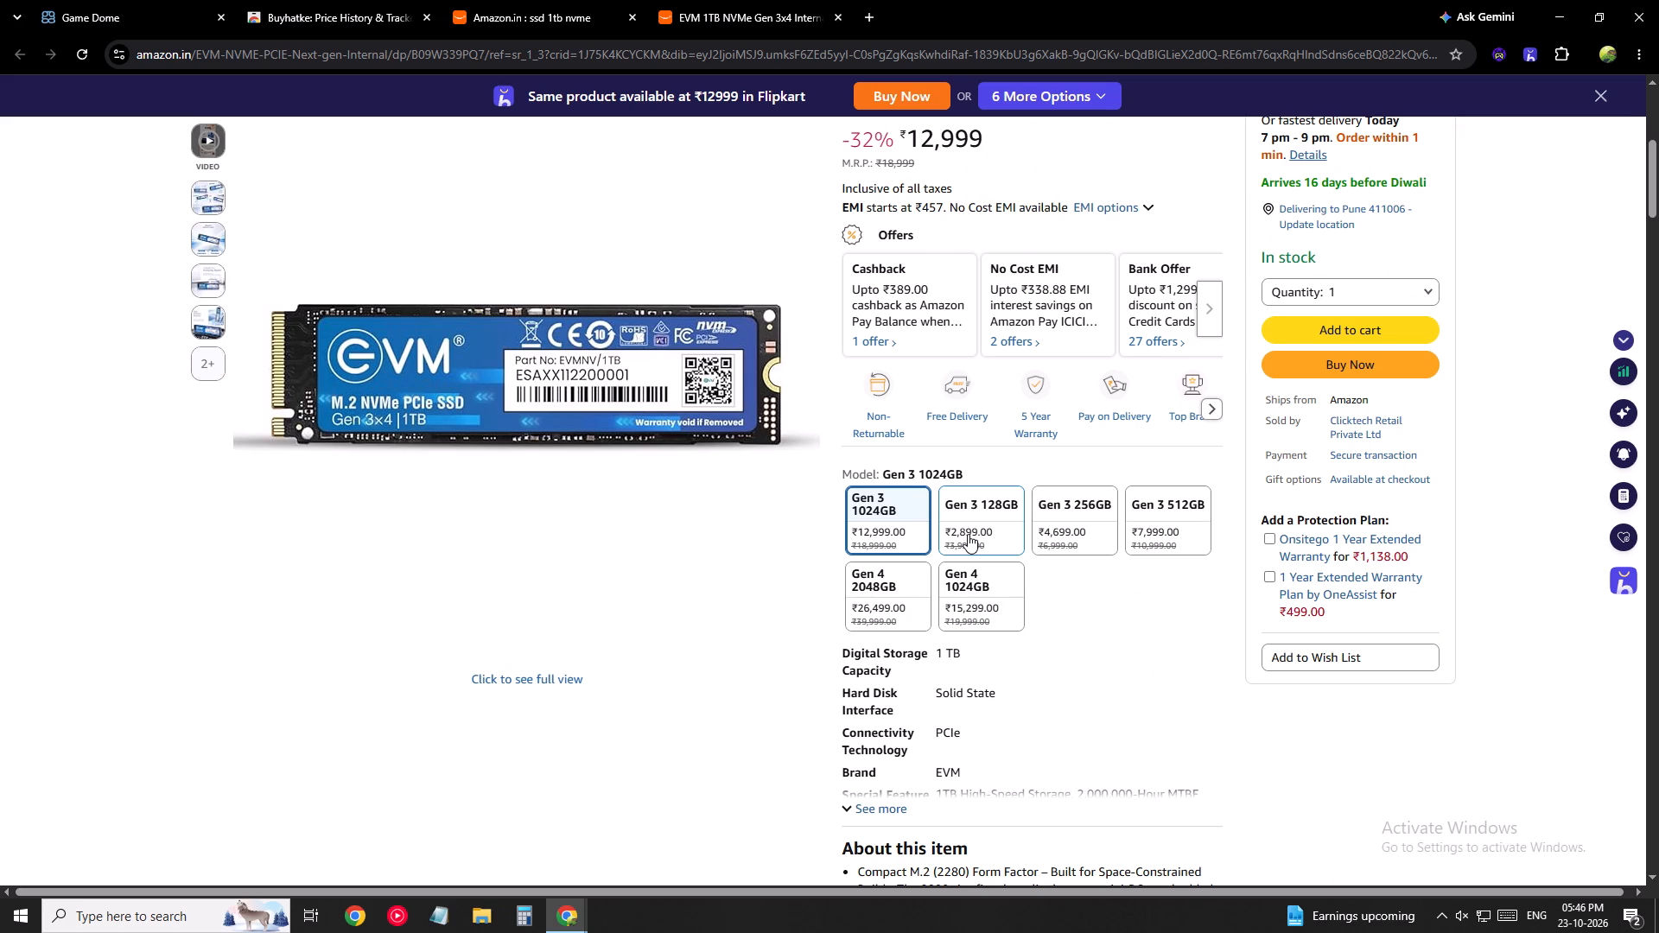
Return to the Game Dome PC list and log out all users from the Ps 5 A slim console.
click(104, 3)
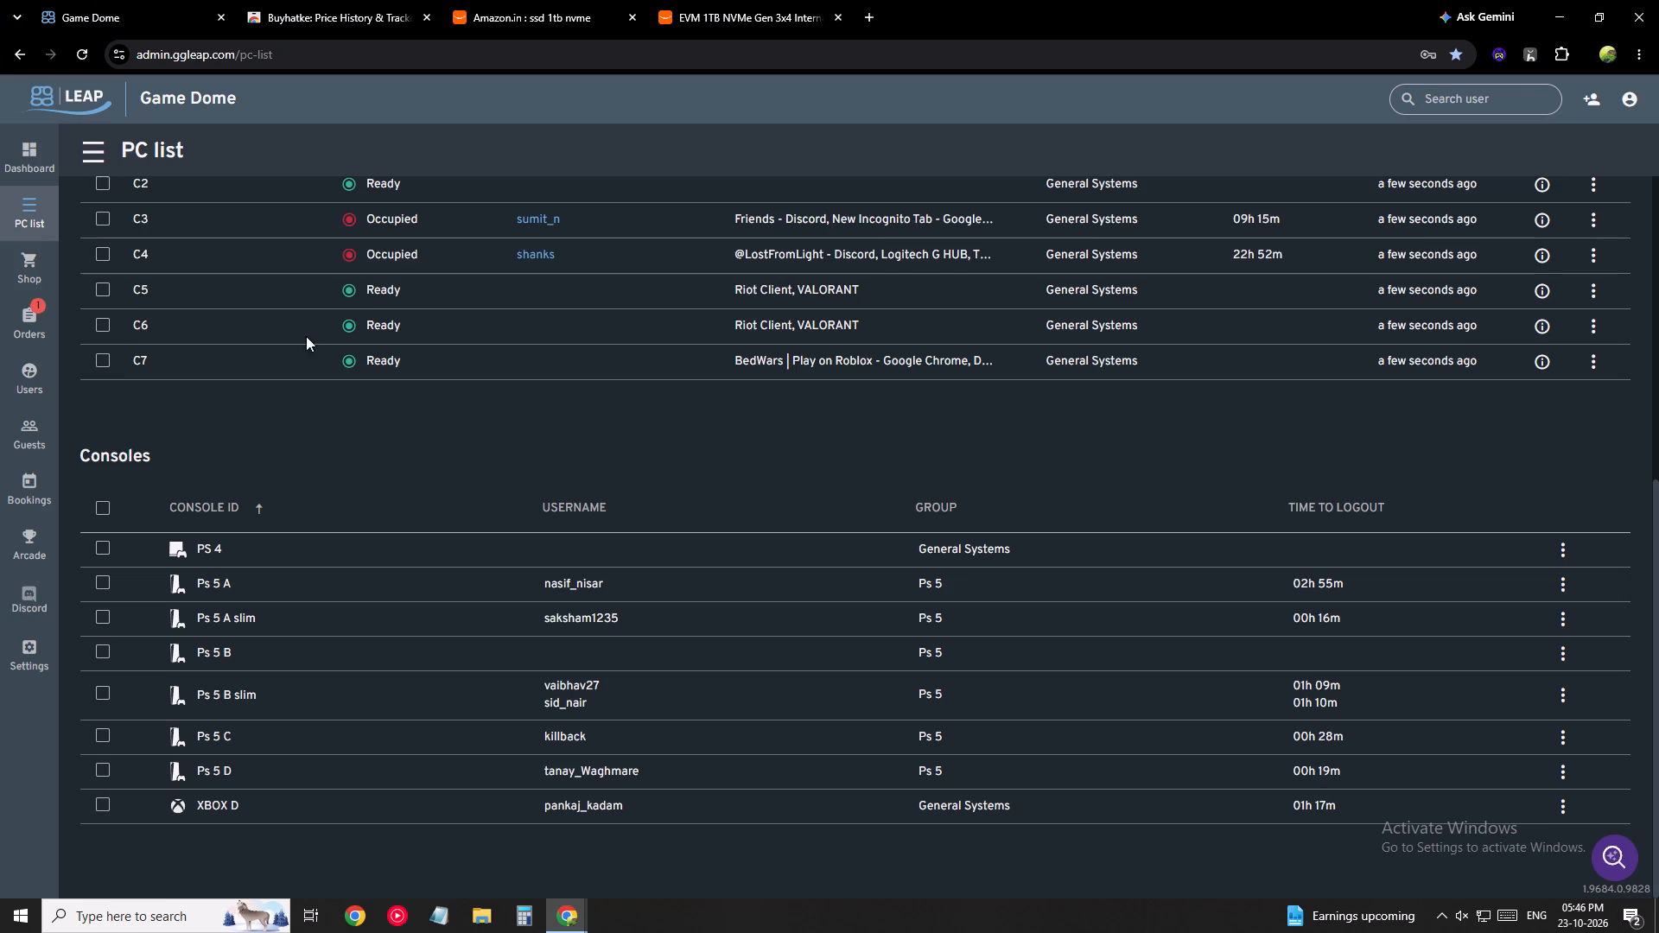
scroll(492, 534, down, 4)
click(1564, 617)
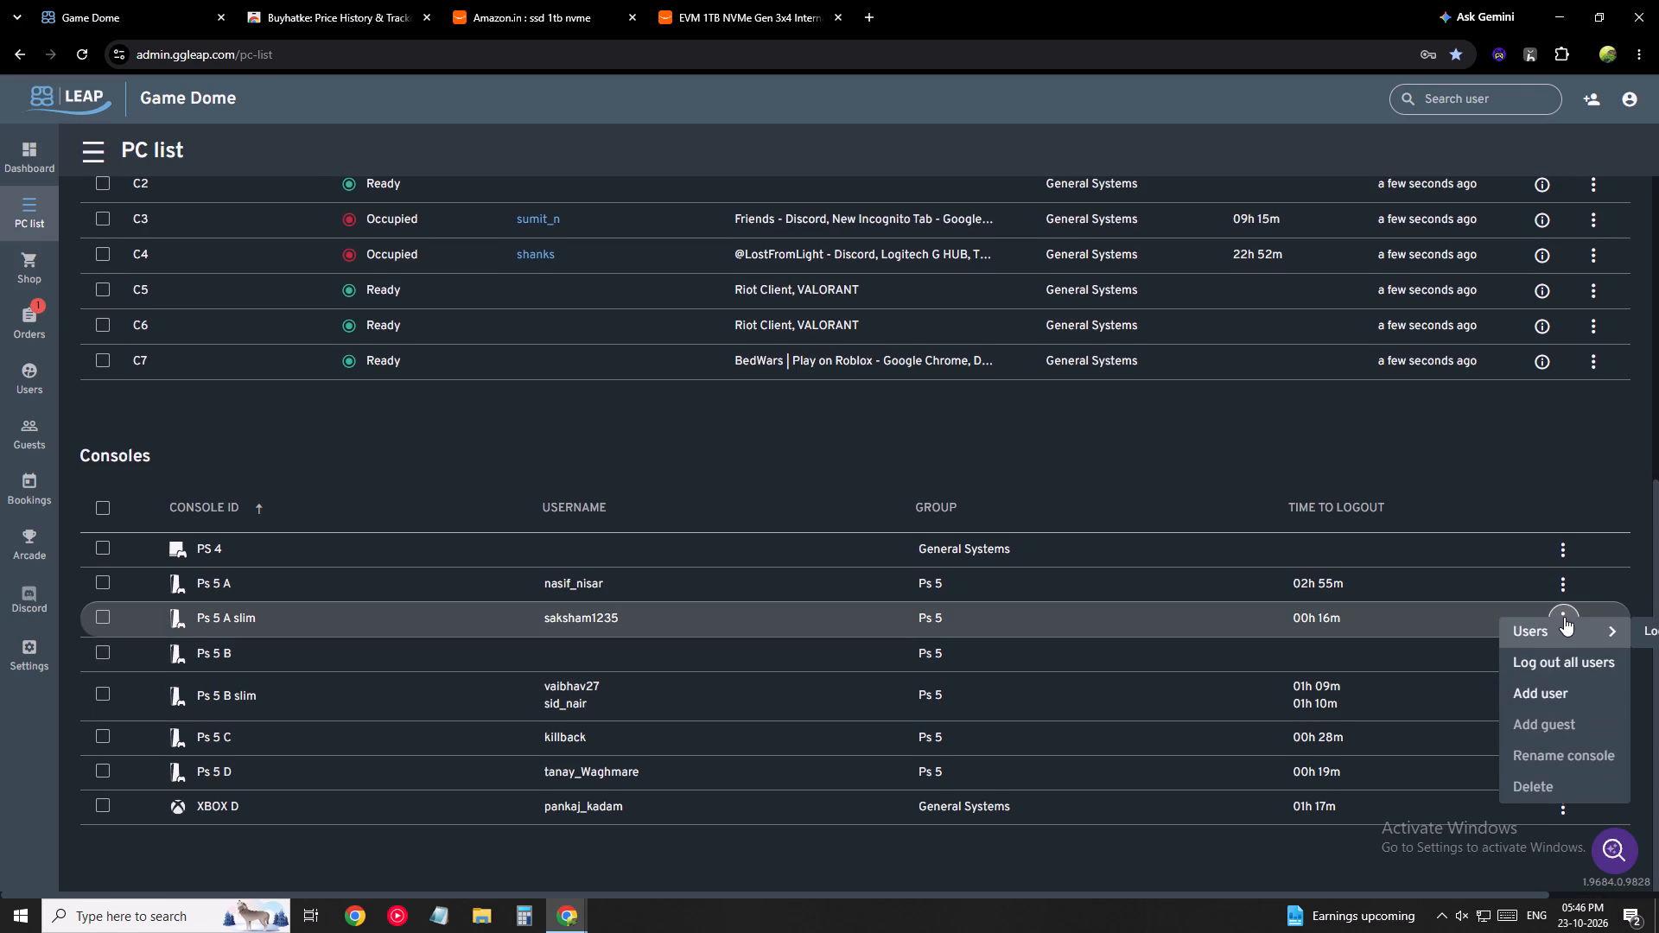
click(1568, 665)
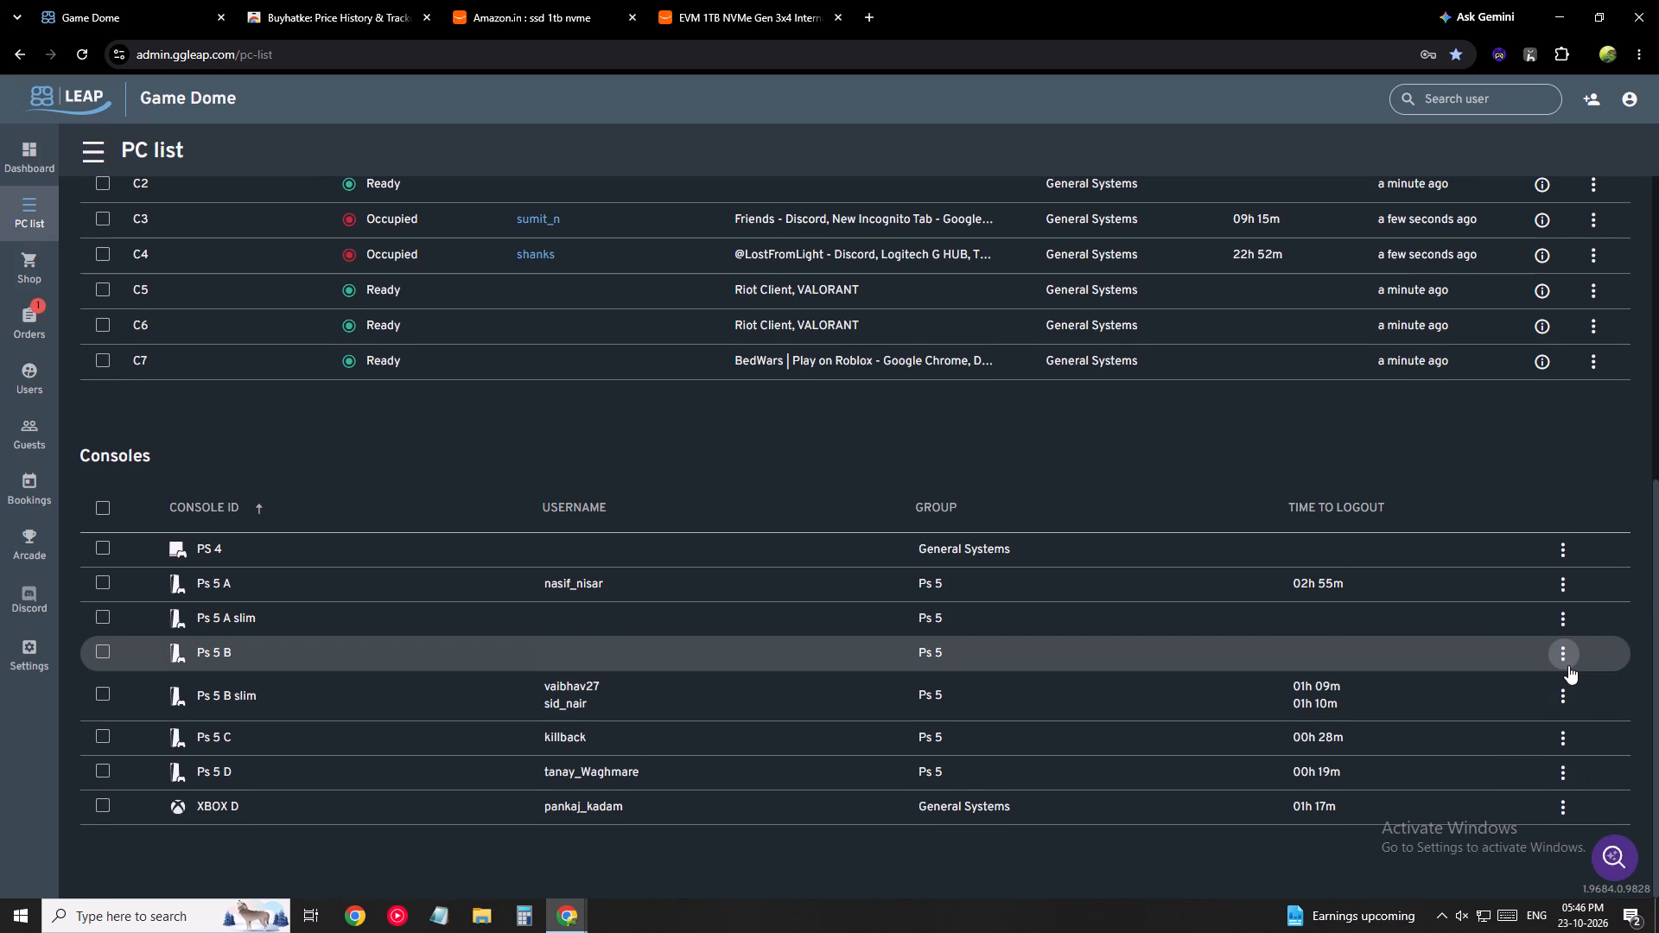
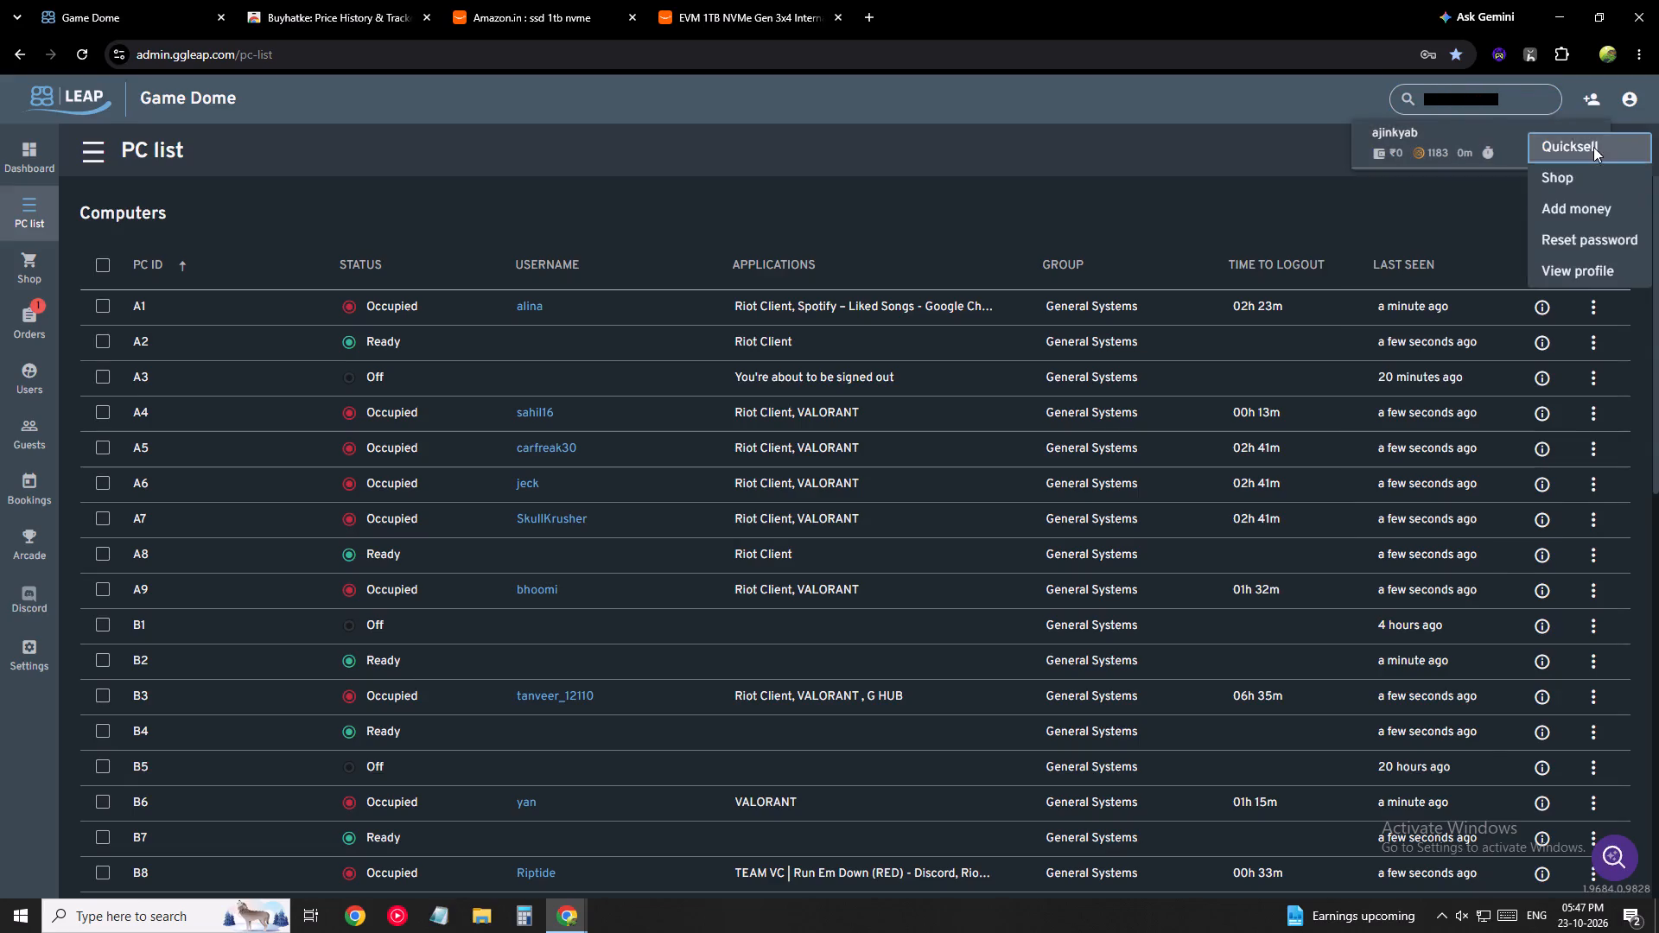
click(1331, 816)
click(589, 257)
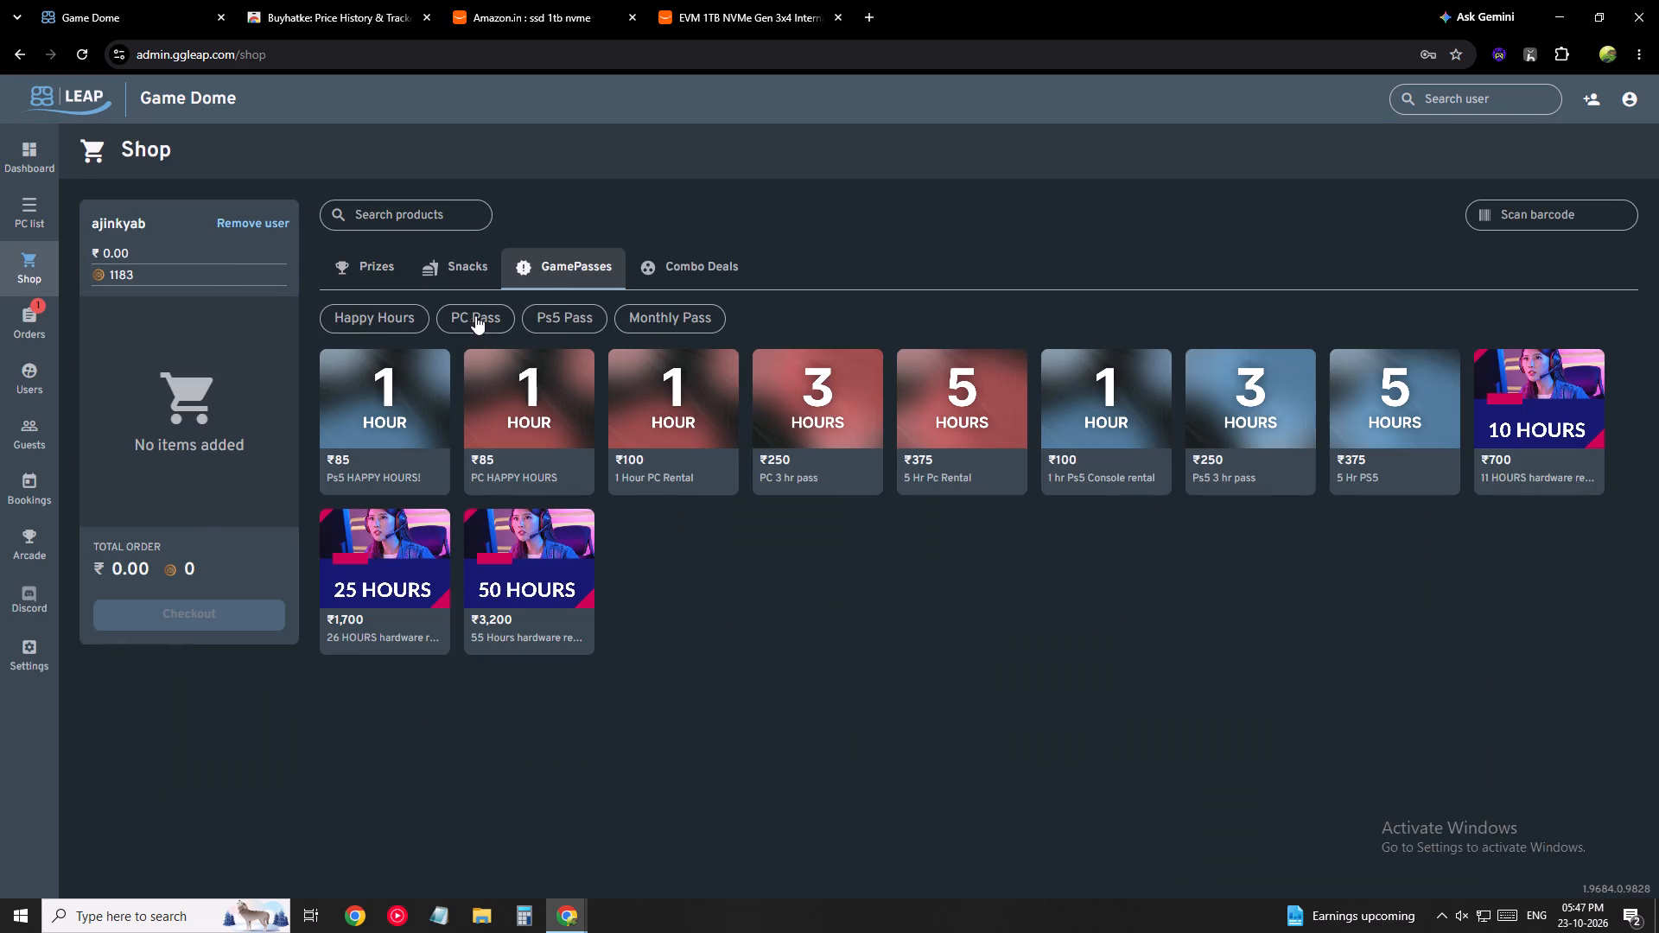
click(464, 317)
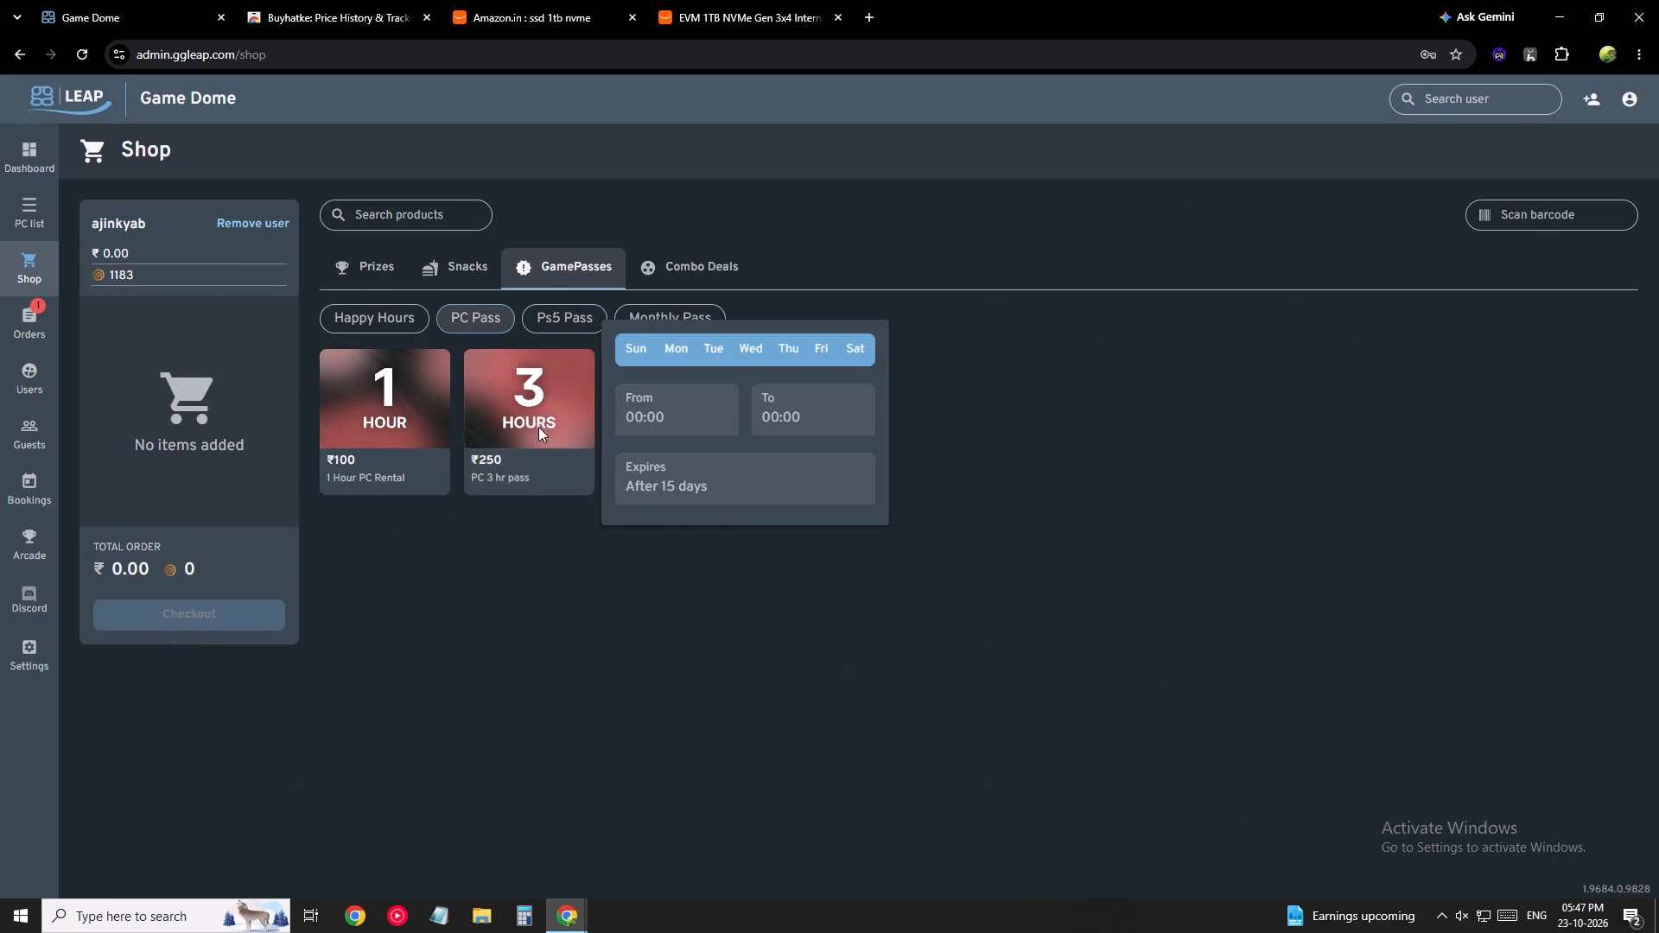
click(342, 461)
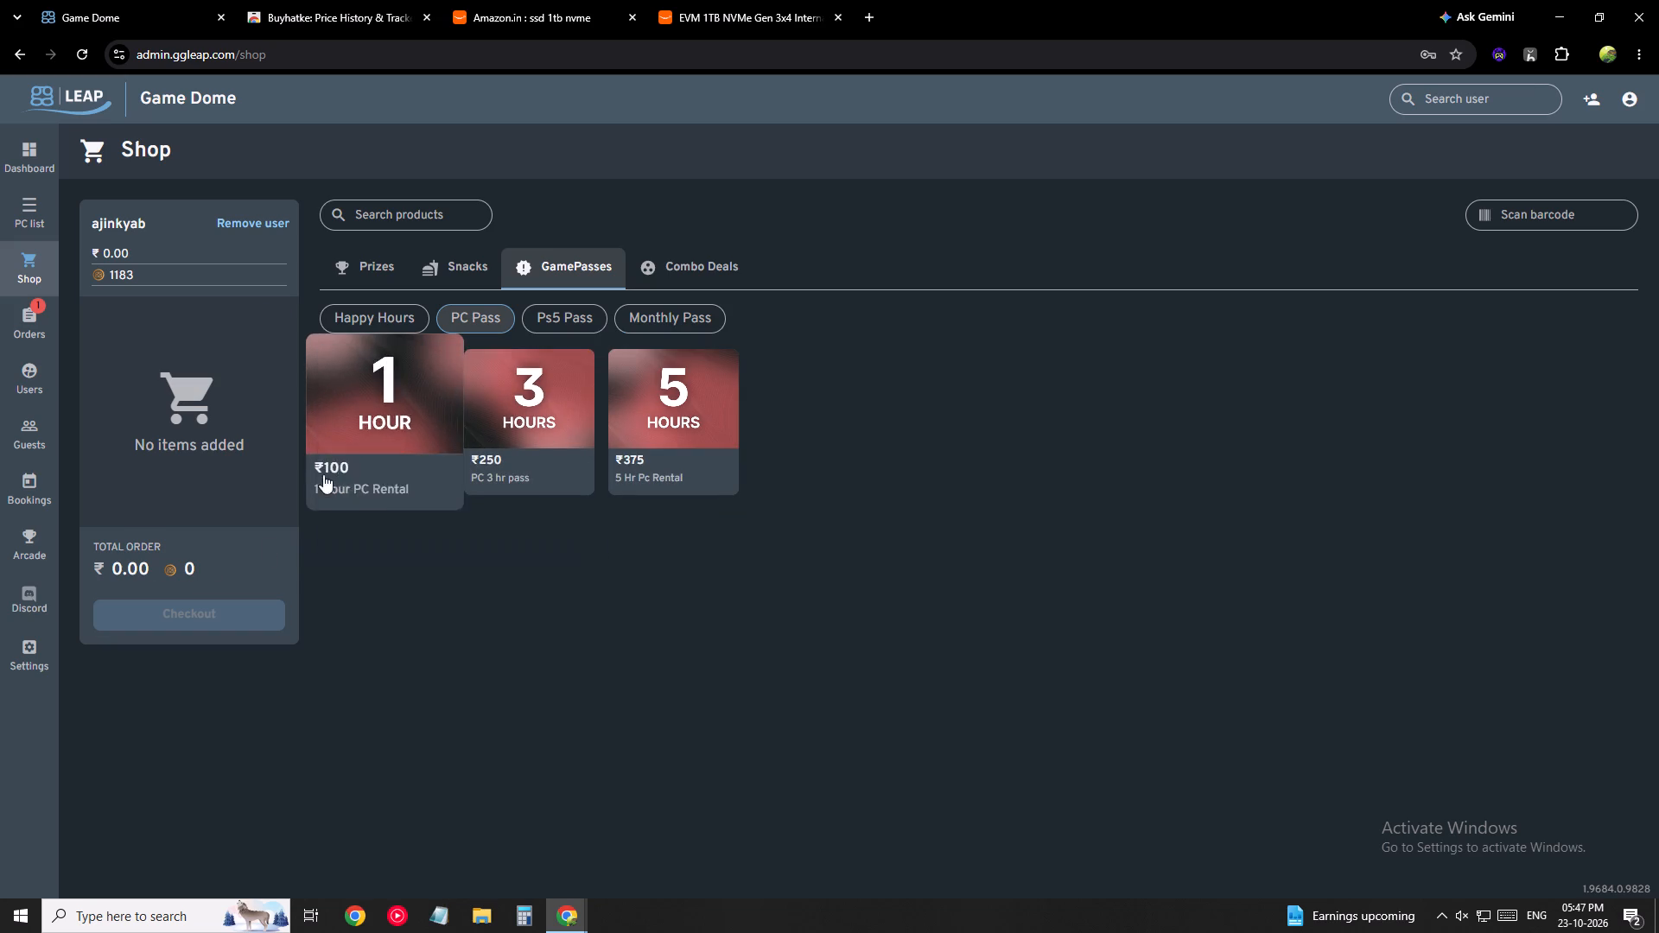
click(160, 615)
click(430, 500)
click(442, 730)
click(441, 750)
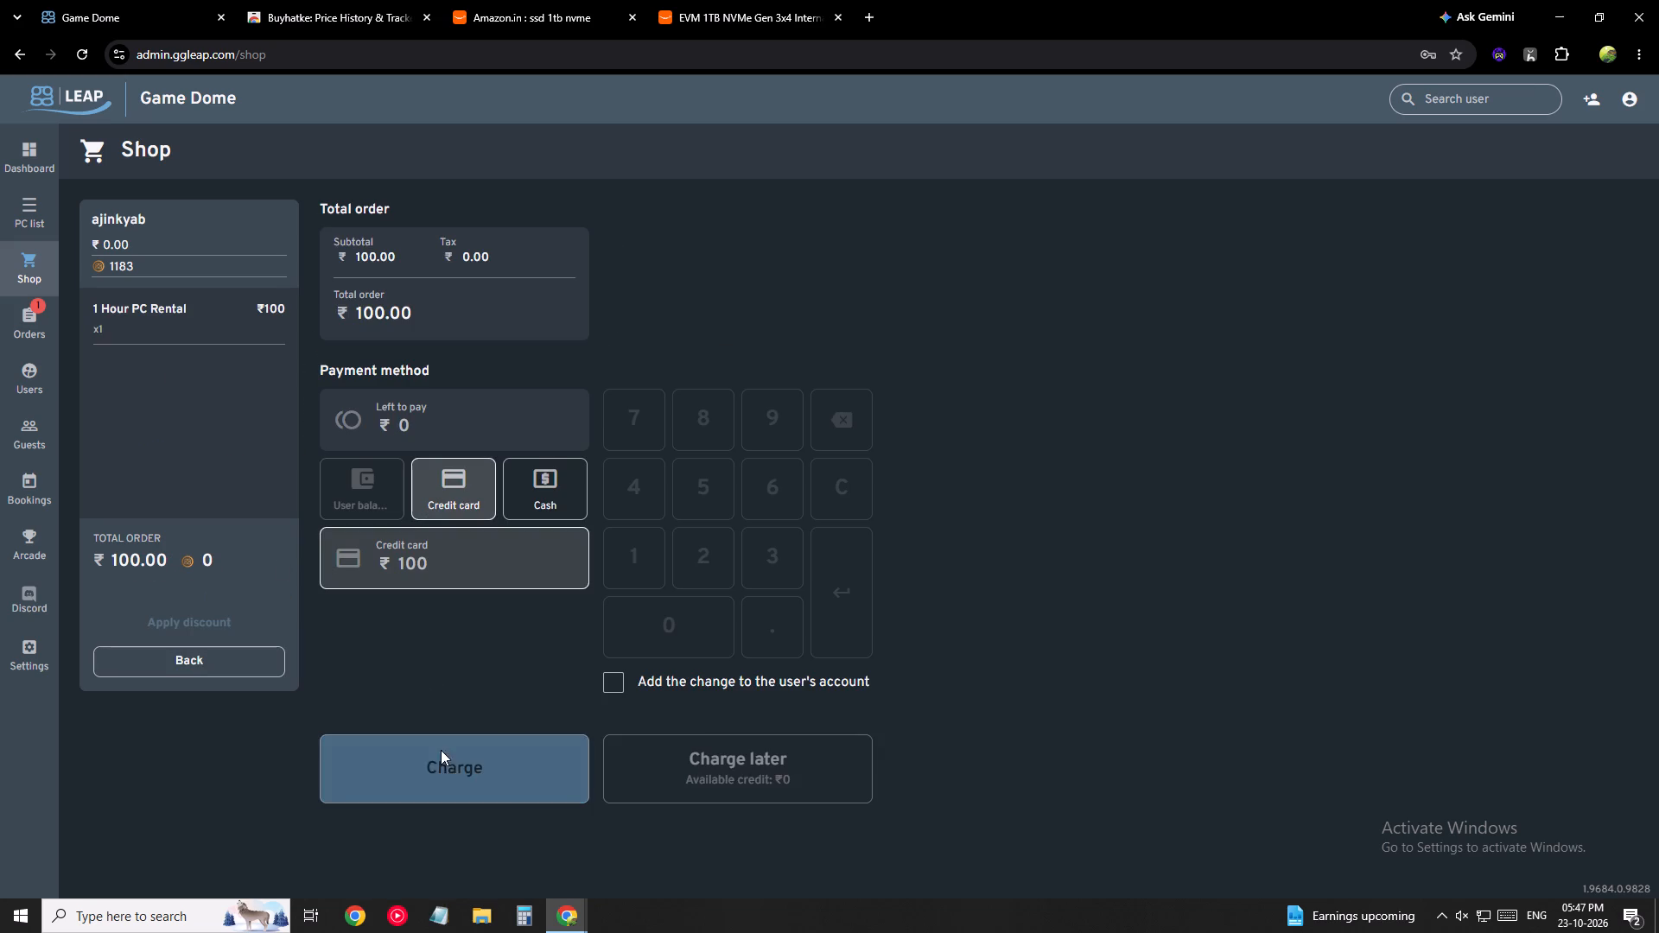
click(1514, 86)
key(n)
key(s)
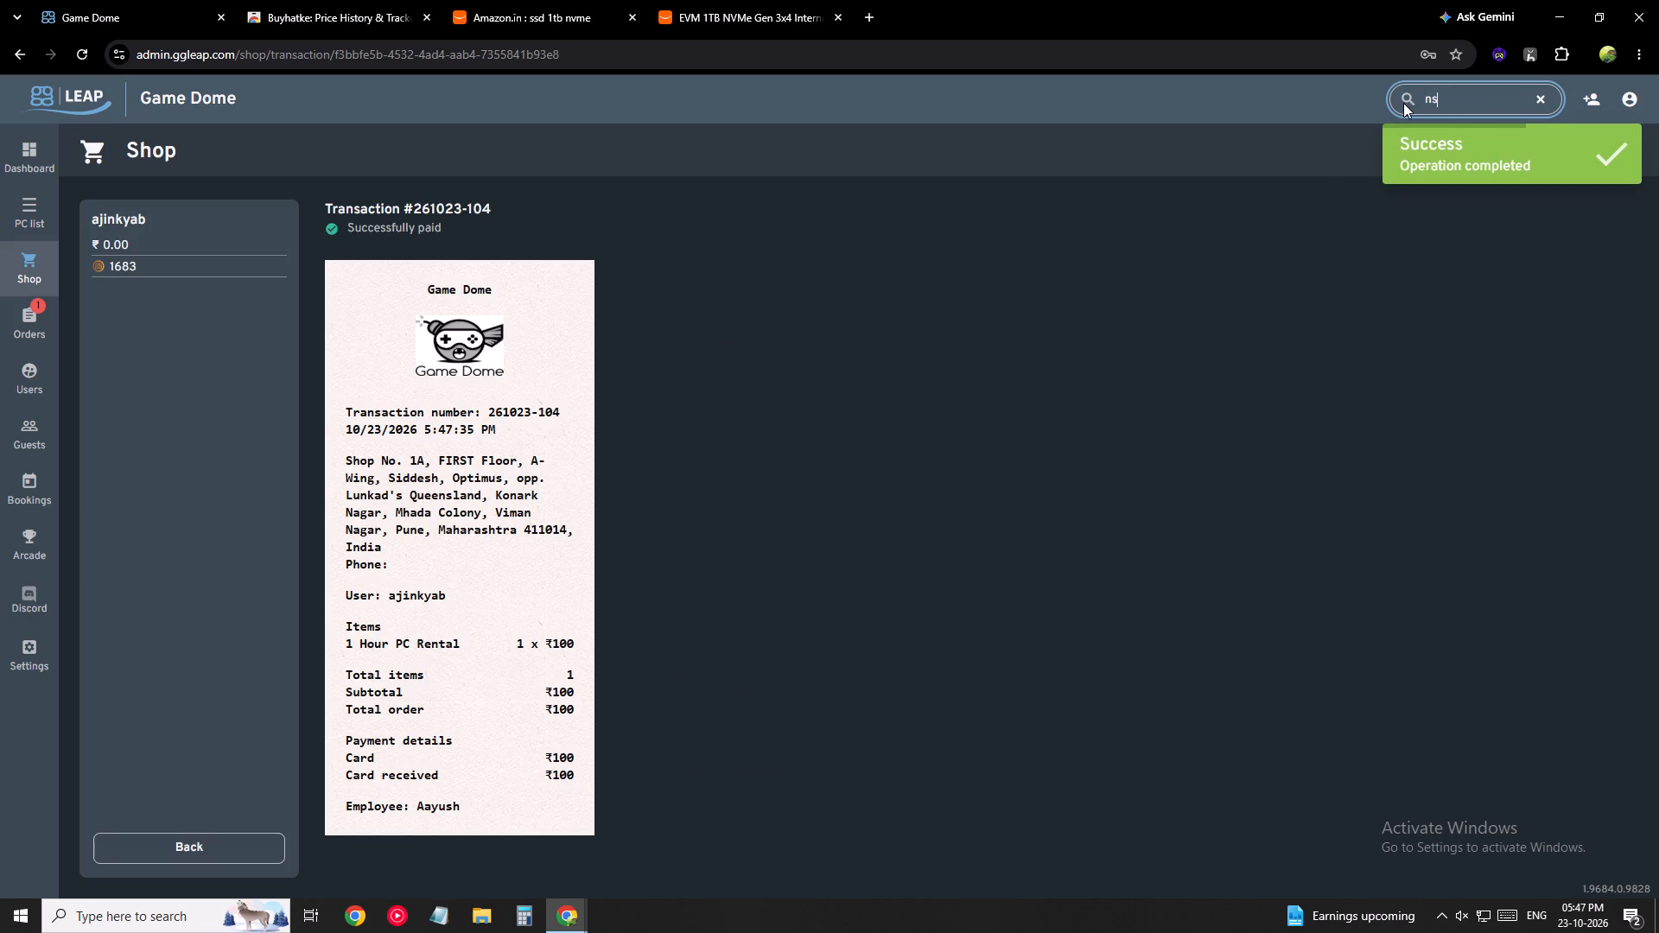
key(BackSpace)
text(asr)
key(BackSpace)
text(tik)
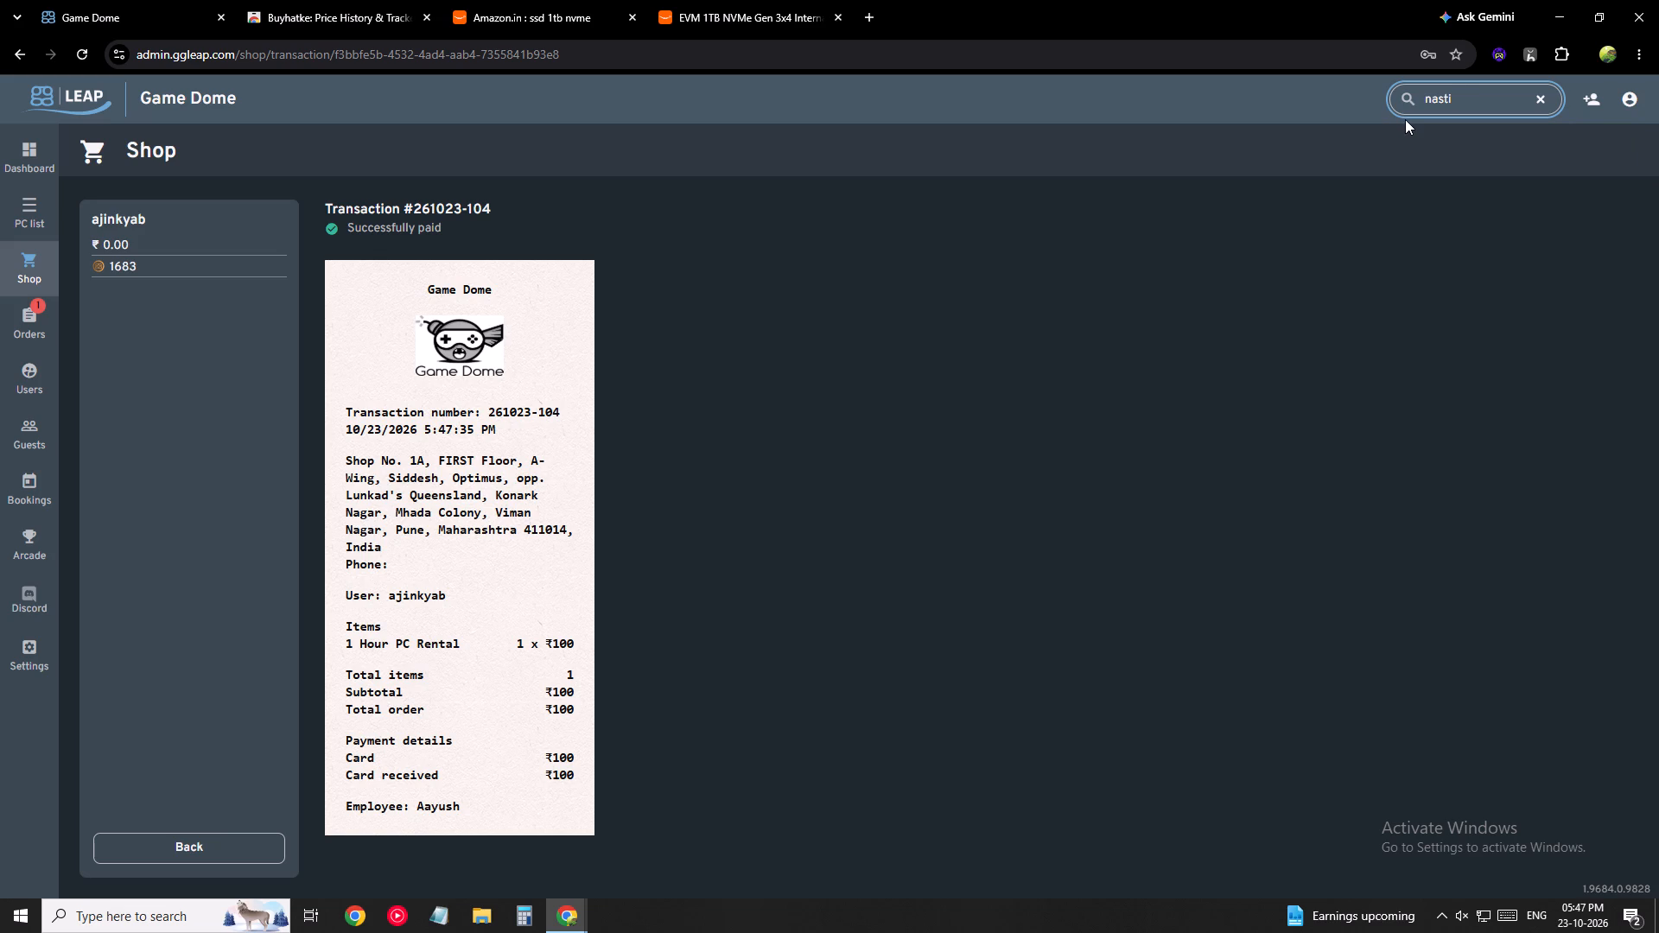
key(BackSpace)
key(BackSpace)
key(BackSpace)
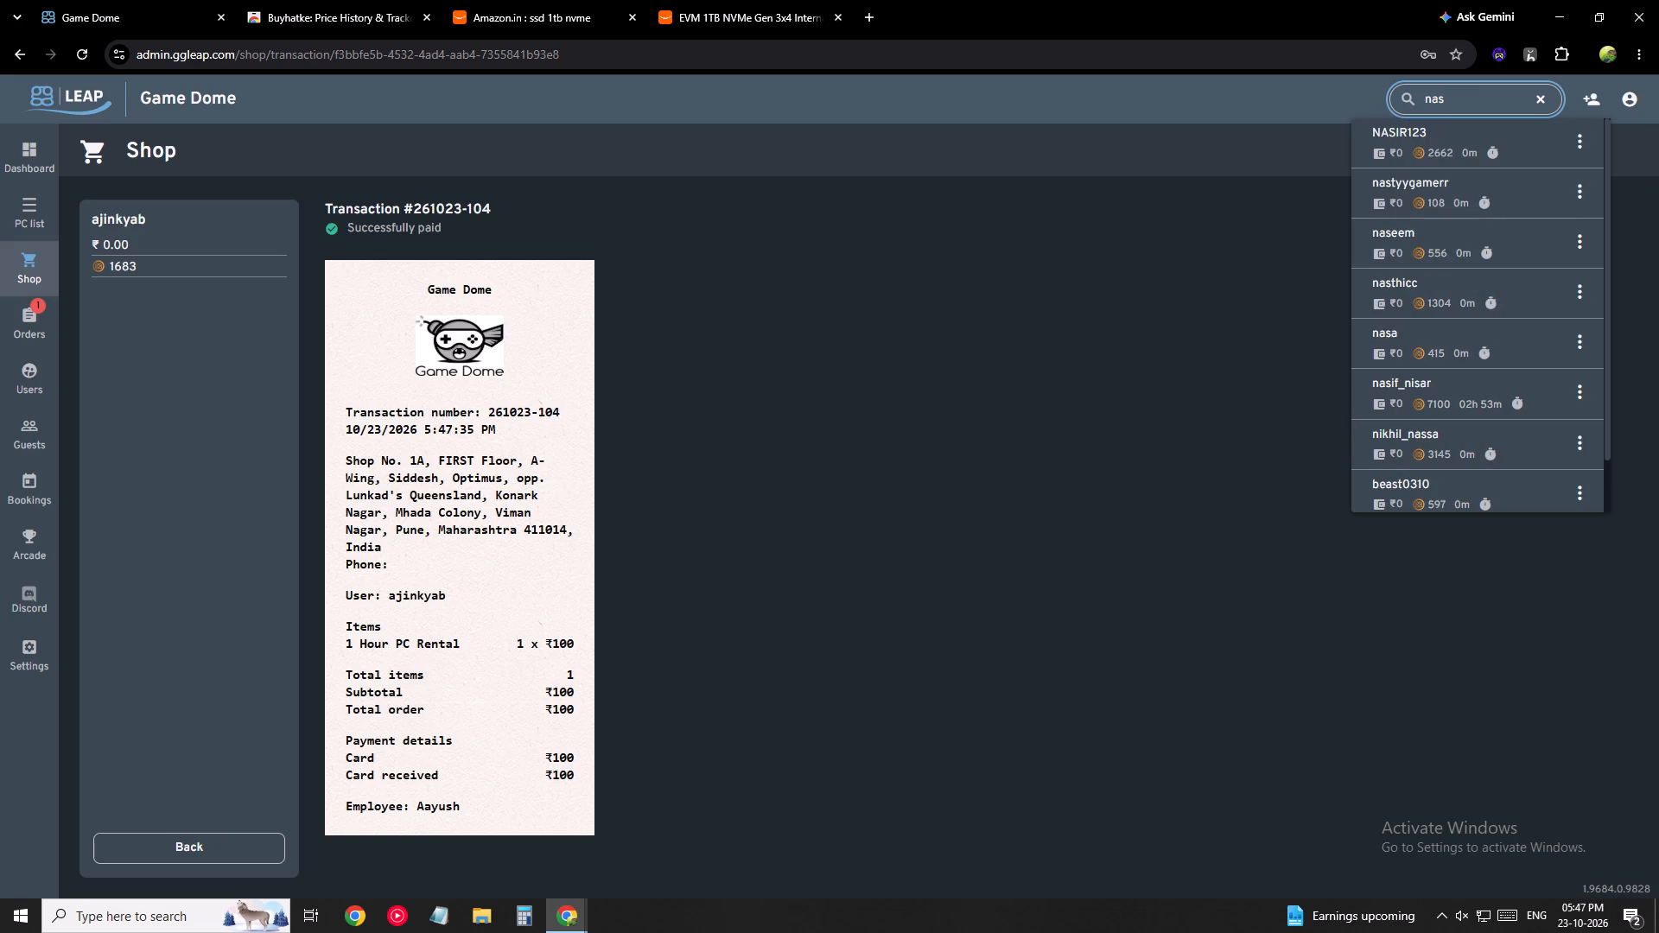
key(t)
key(i)
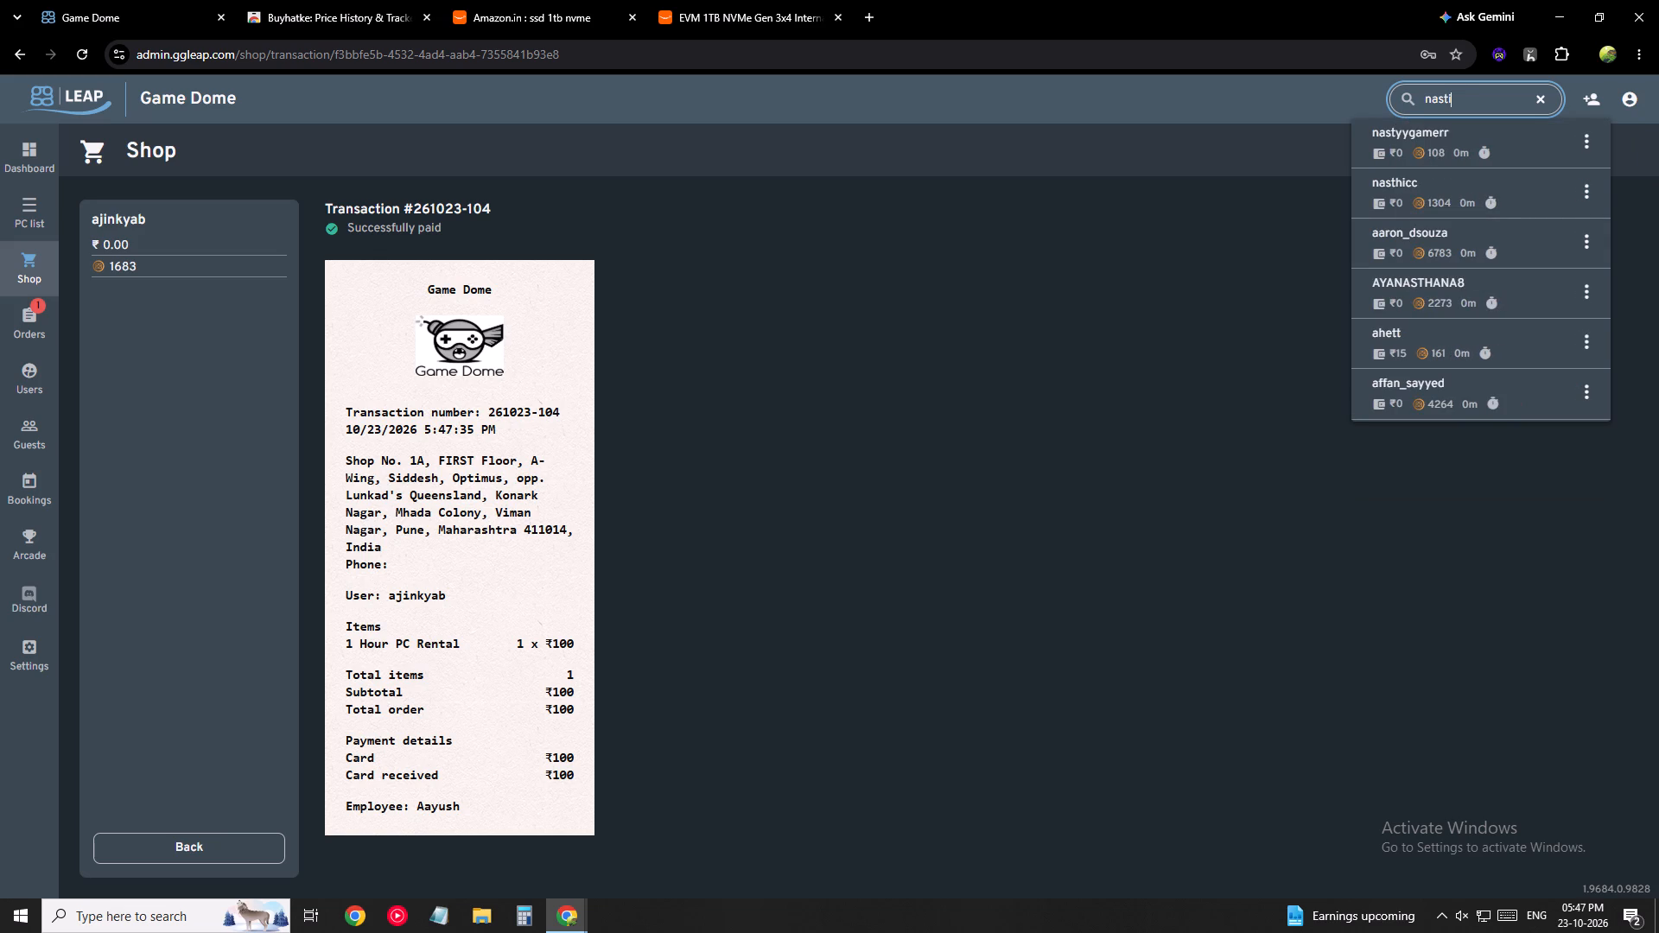
key(BackSpace)
text(hi)
key(k)
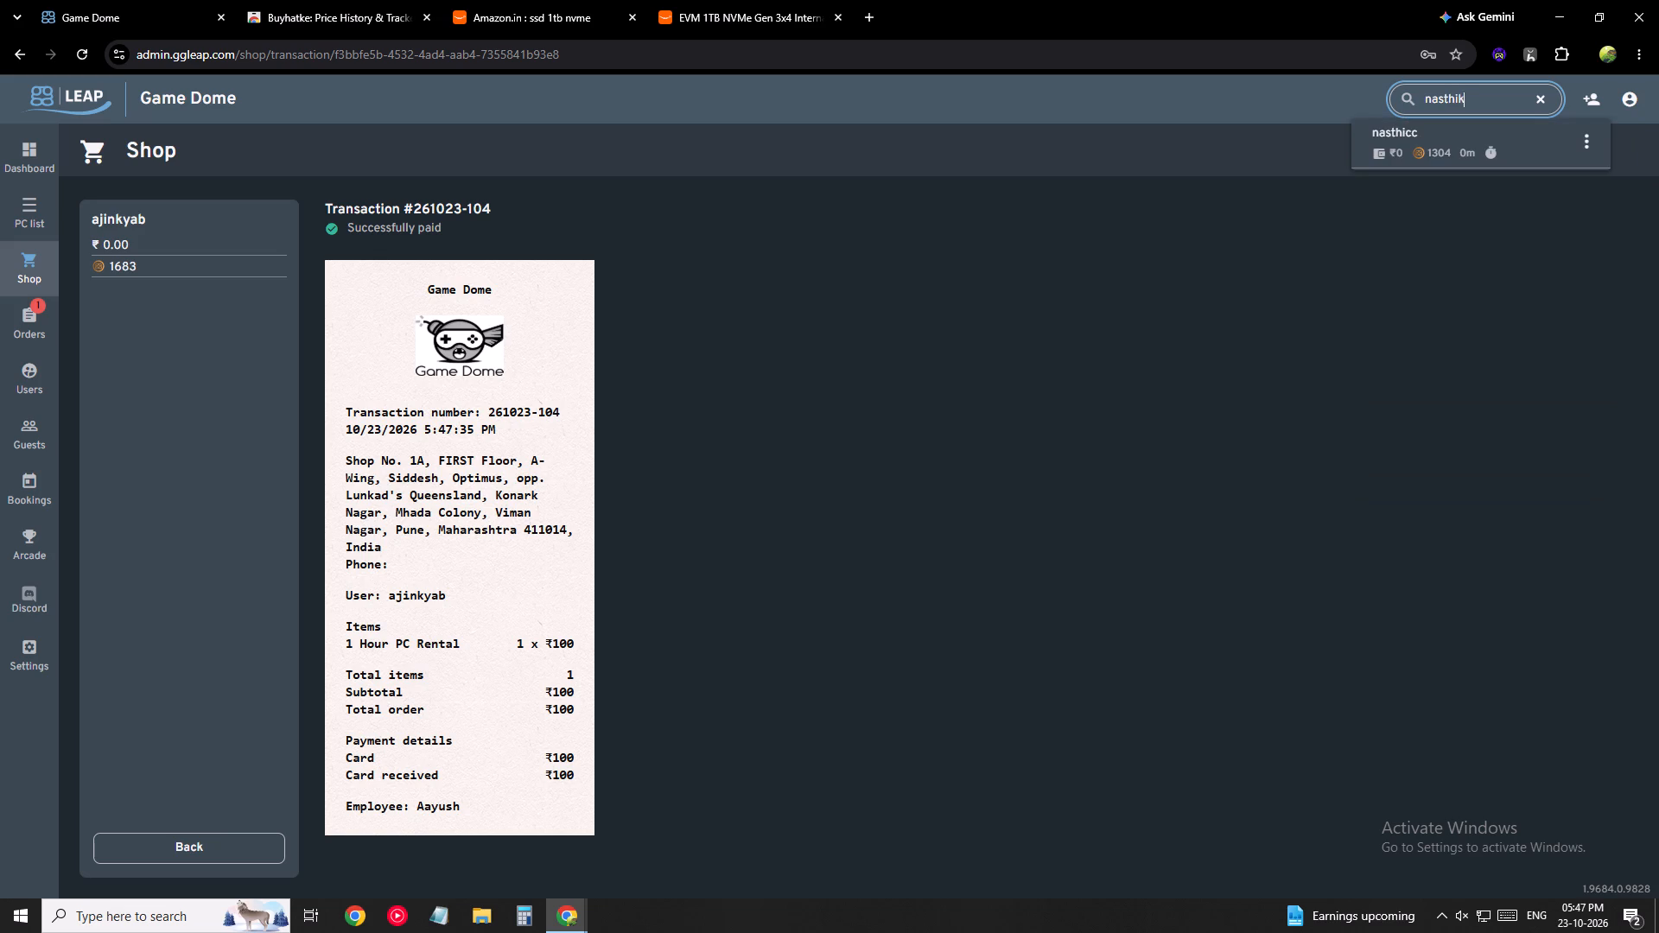
key(BackSpace)
text(cc)
click(1587, 124)
click(1588, 139)
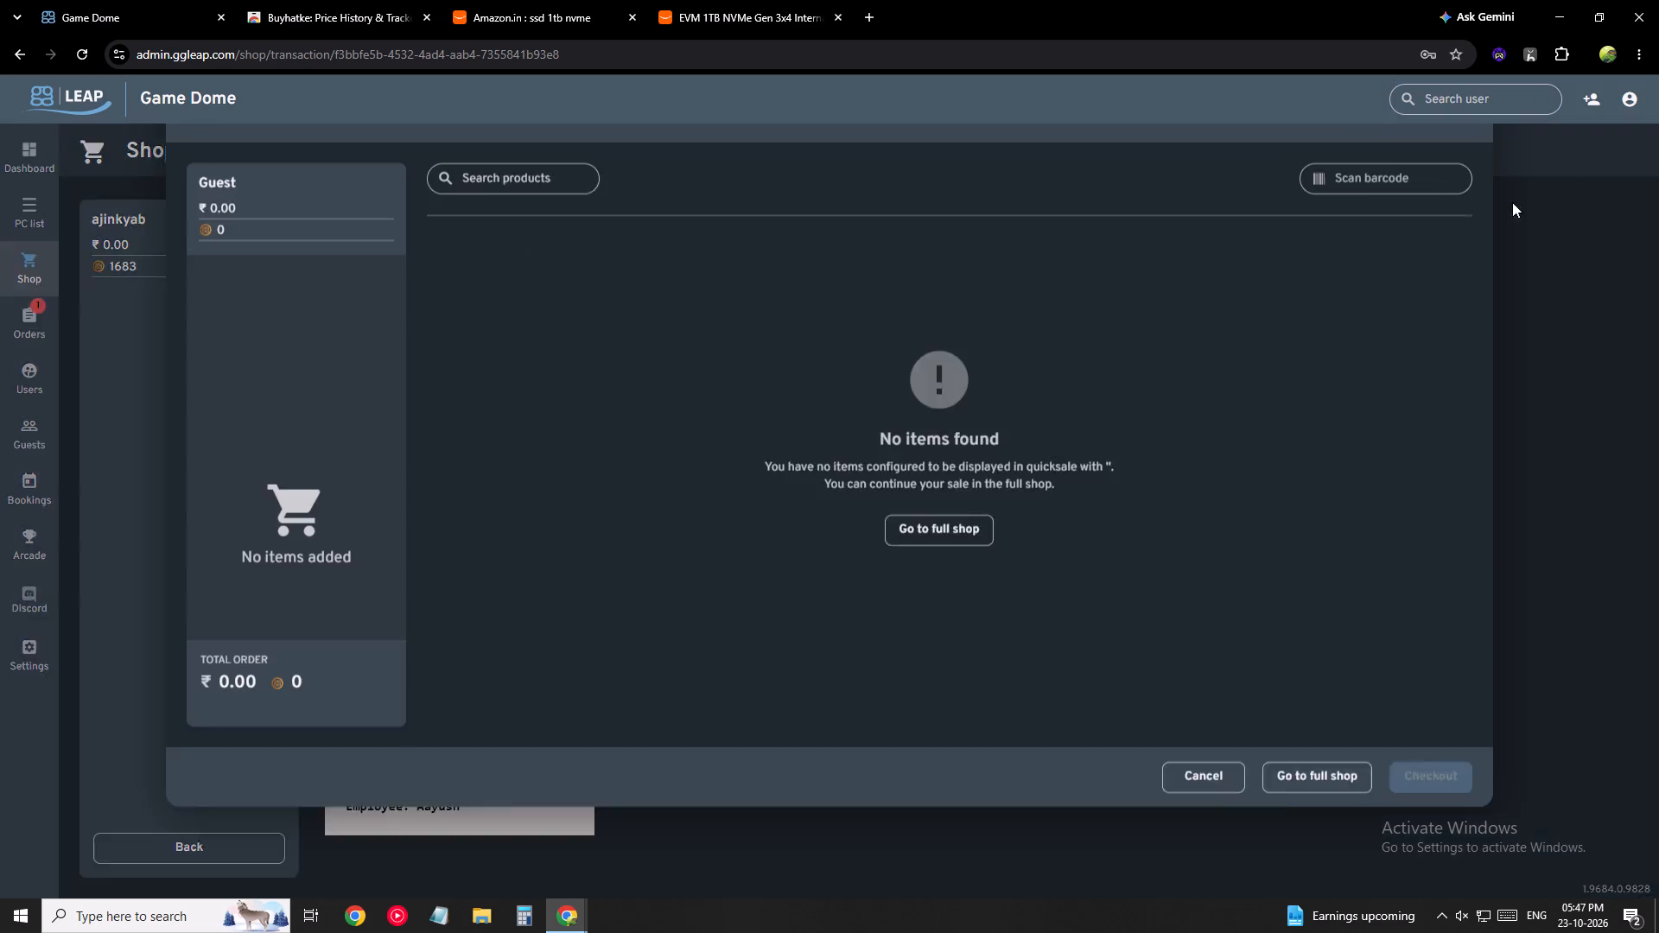
click(1287, 816)
click(582, 270)
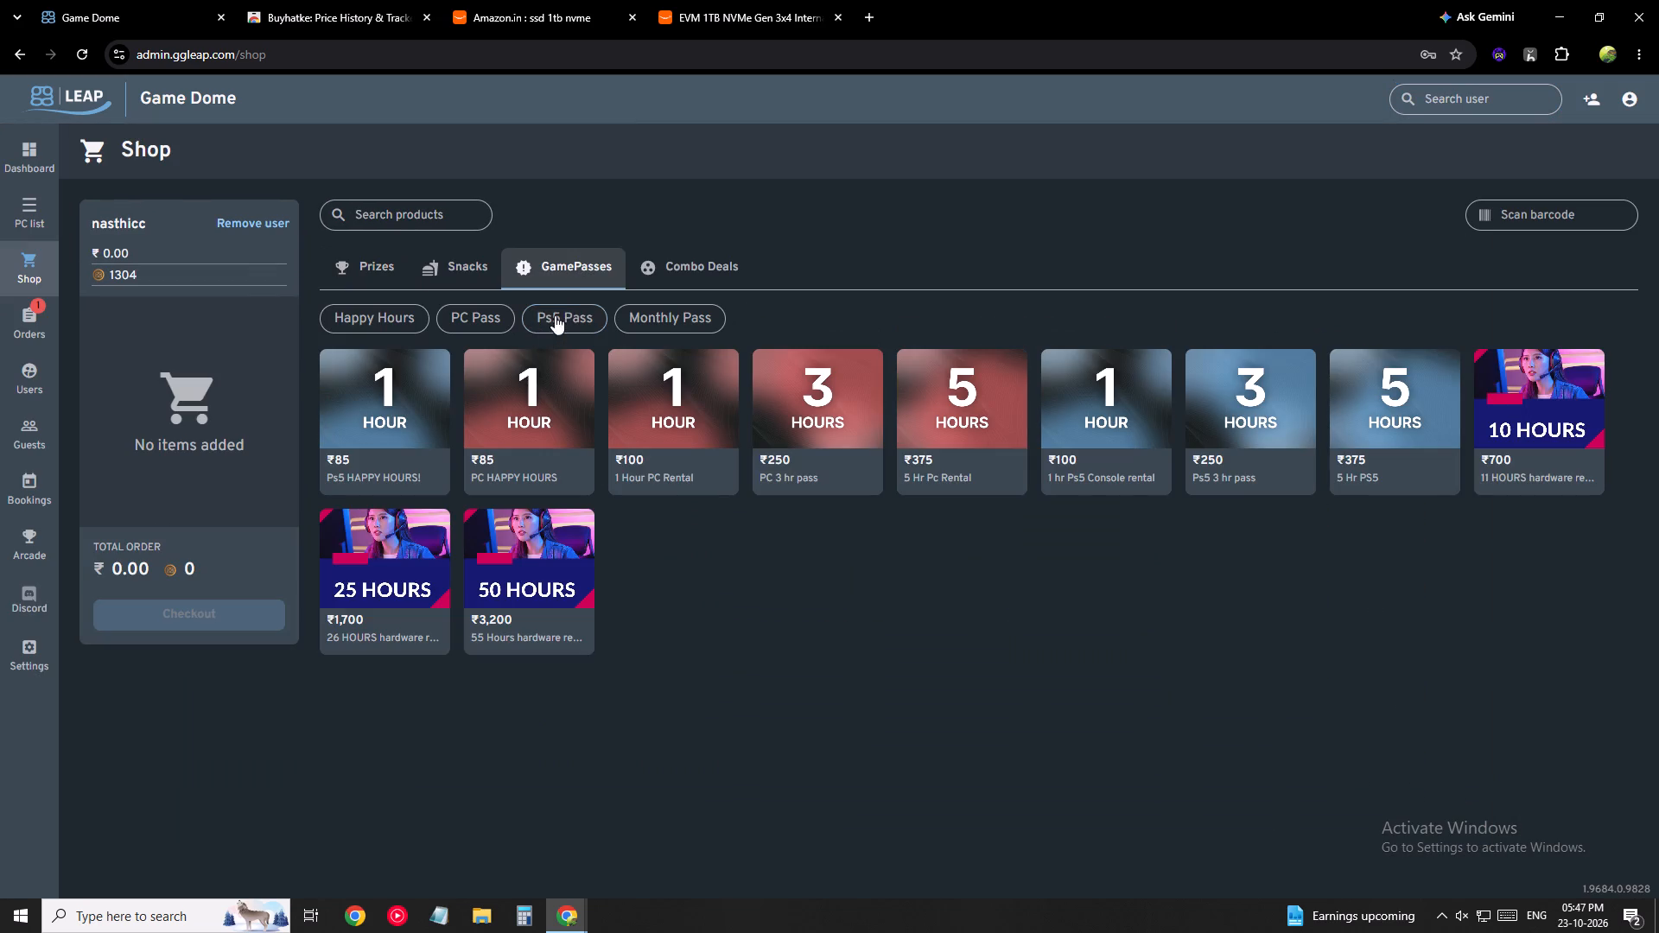
click(496, 324)
click(405, 416)
click(157, 629)
click(446, 508)
click(466, 737)
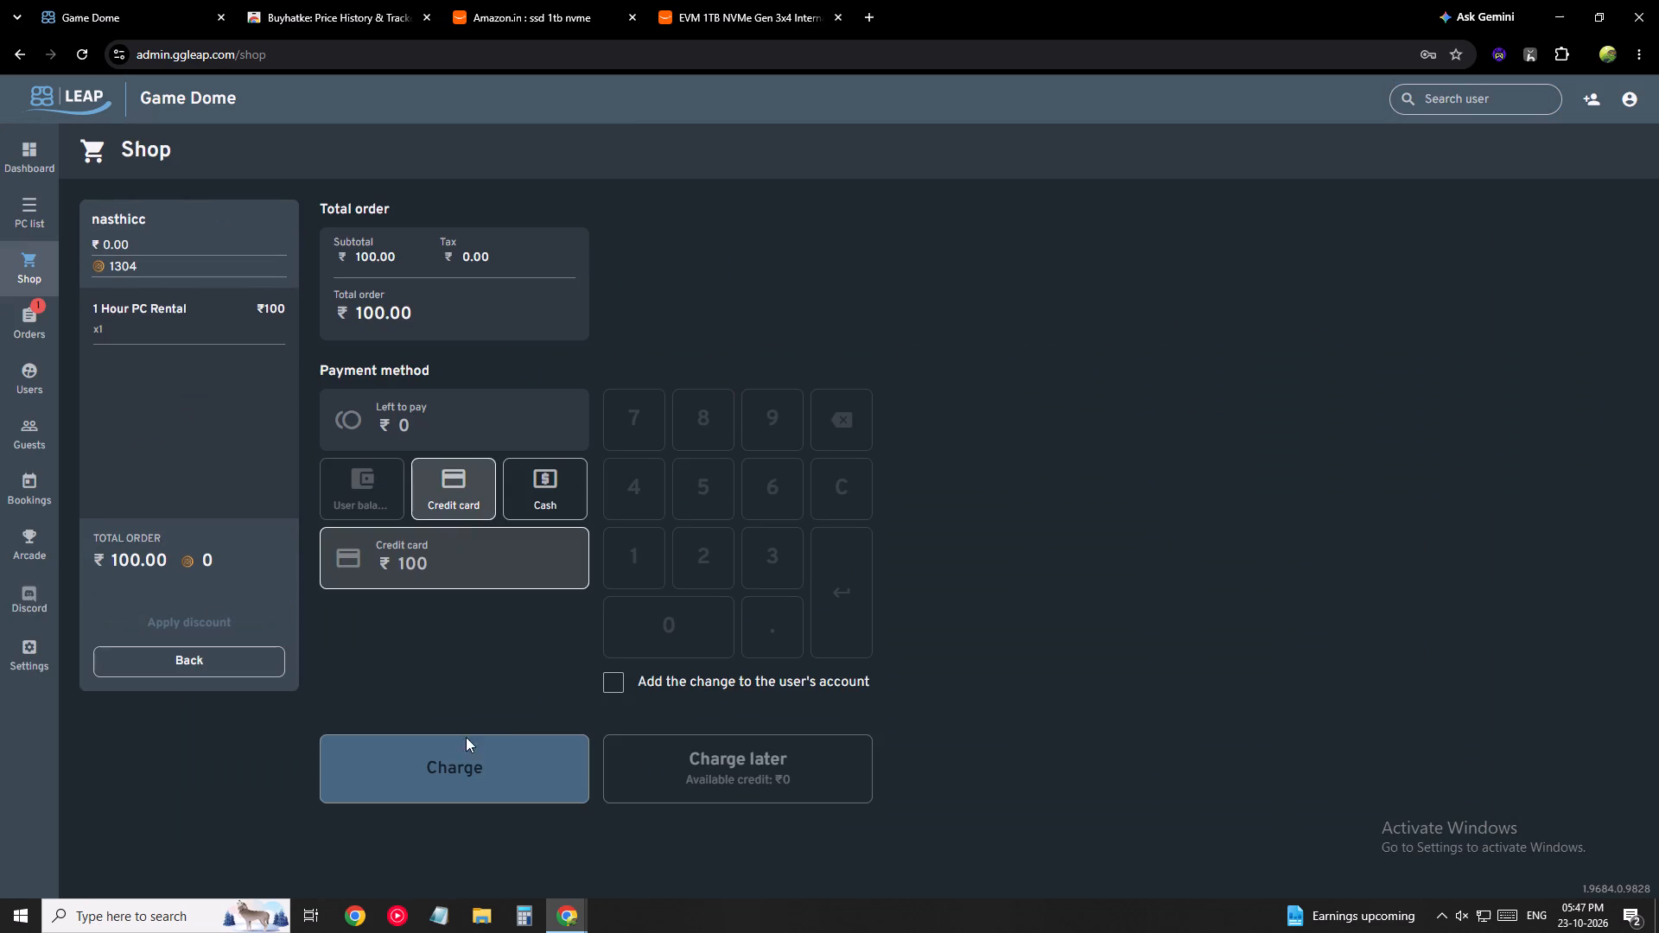
Look up the next customer by phone number and take their Quicksell order to the full shop.
click(1510, 88)
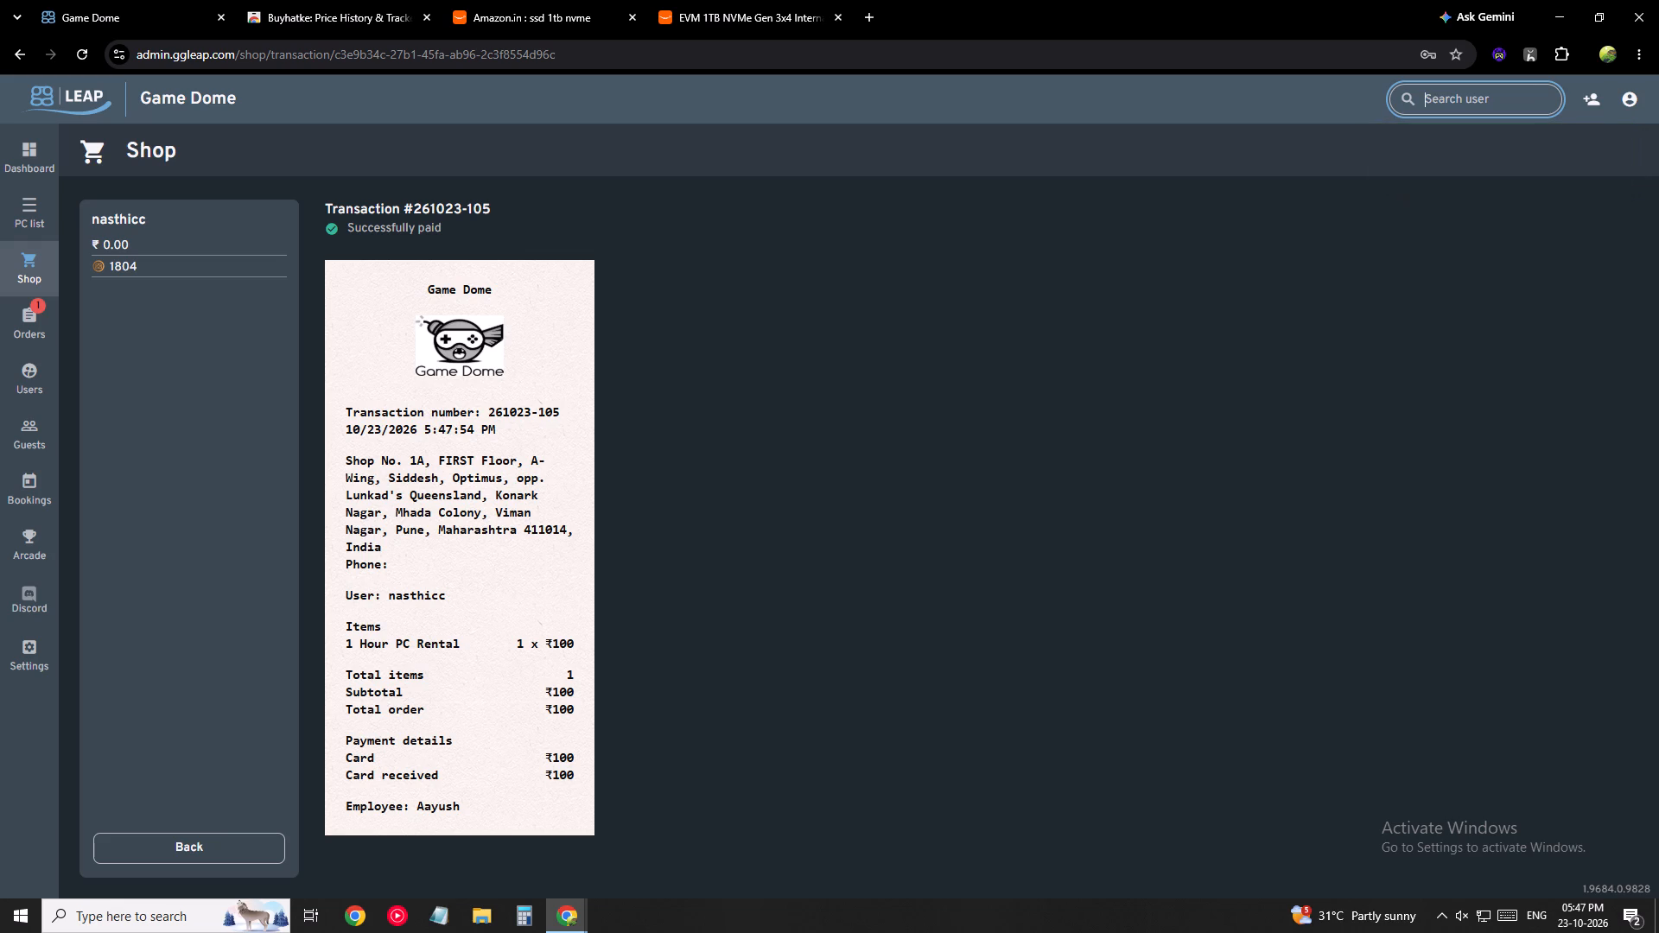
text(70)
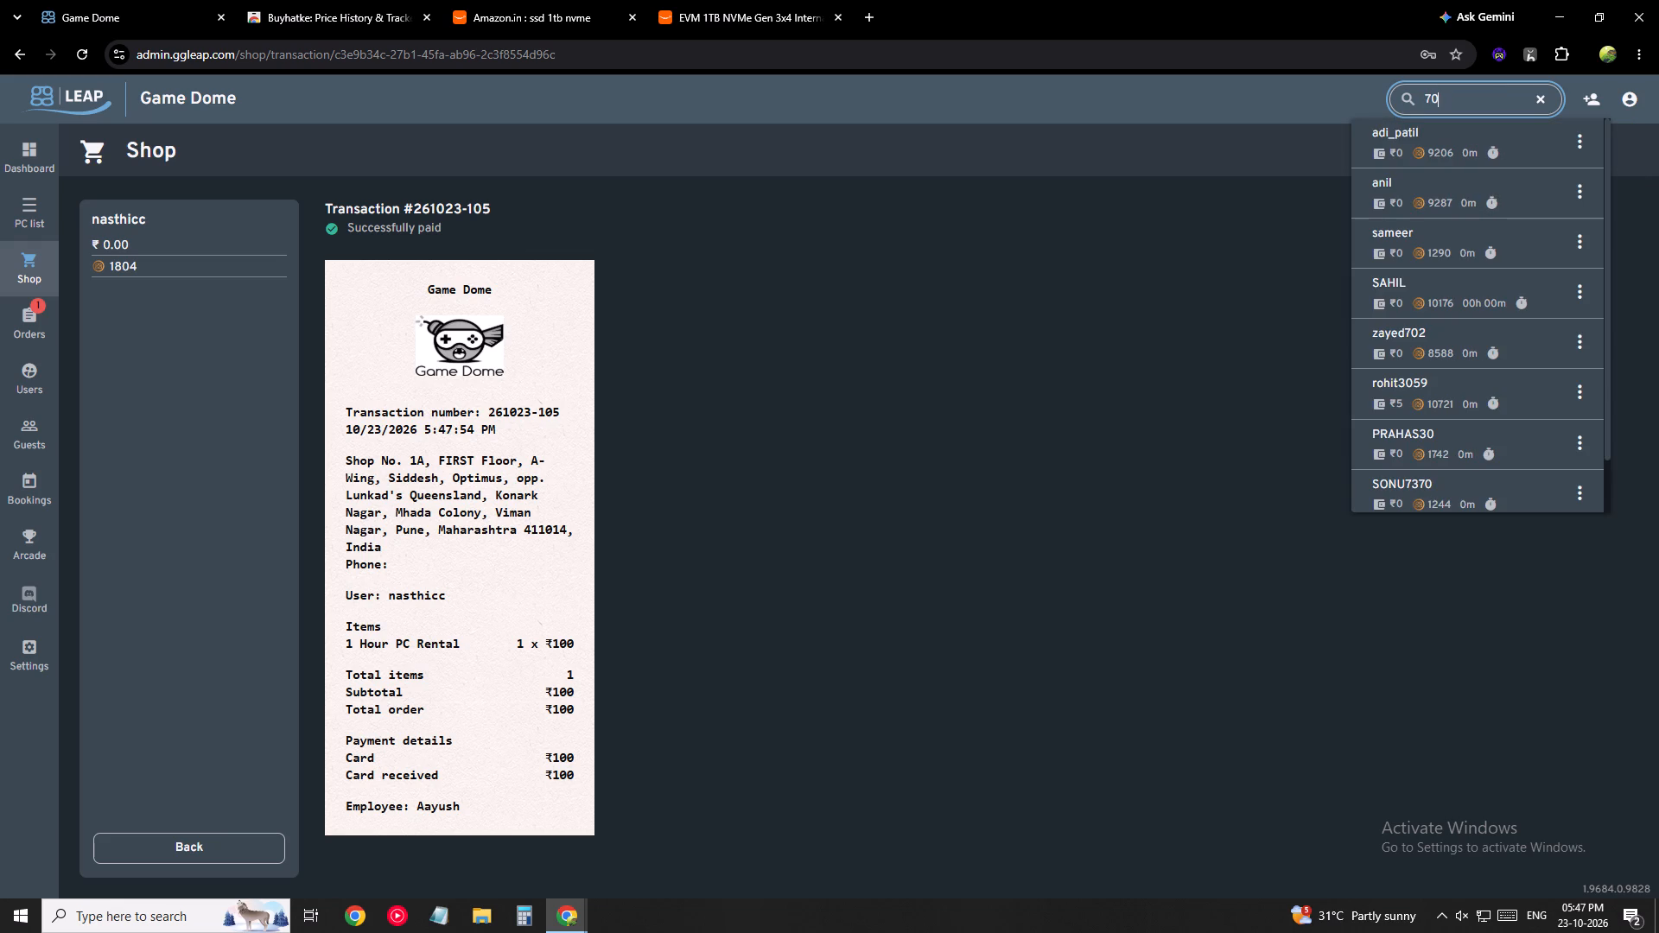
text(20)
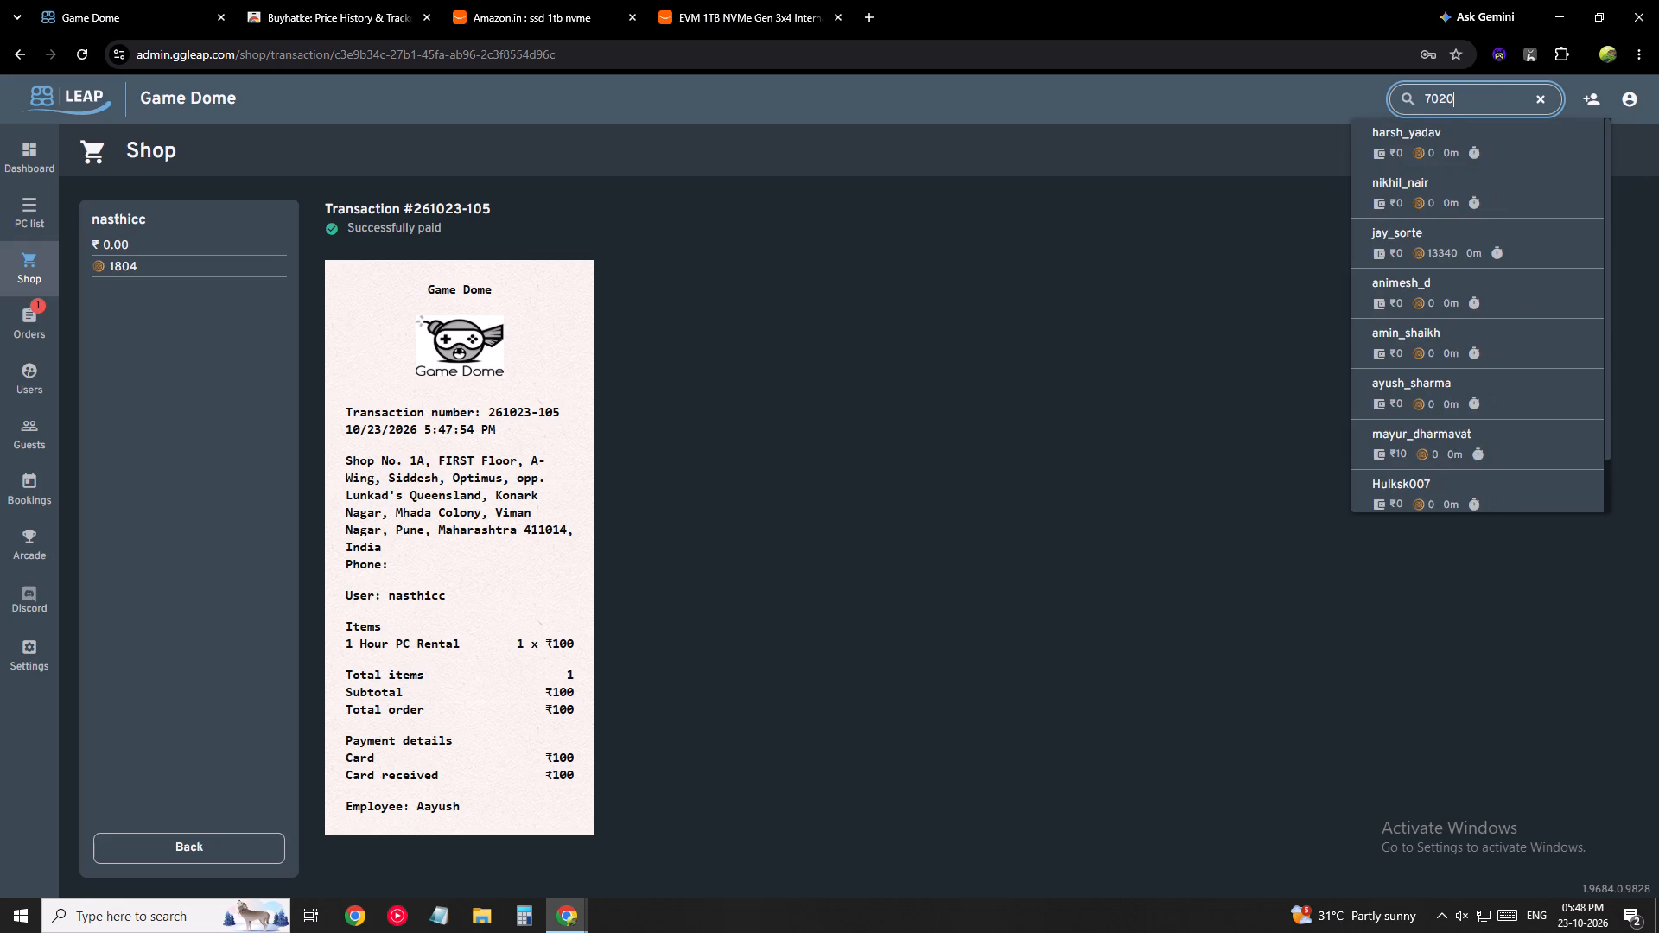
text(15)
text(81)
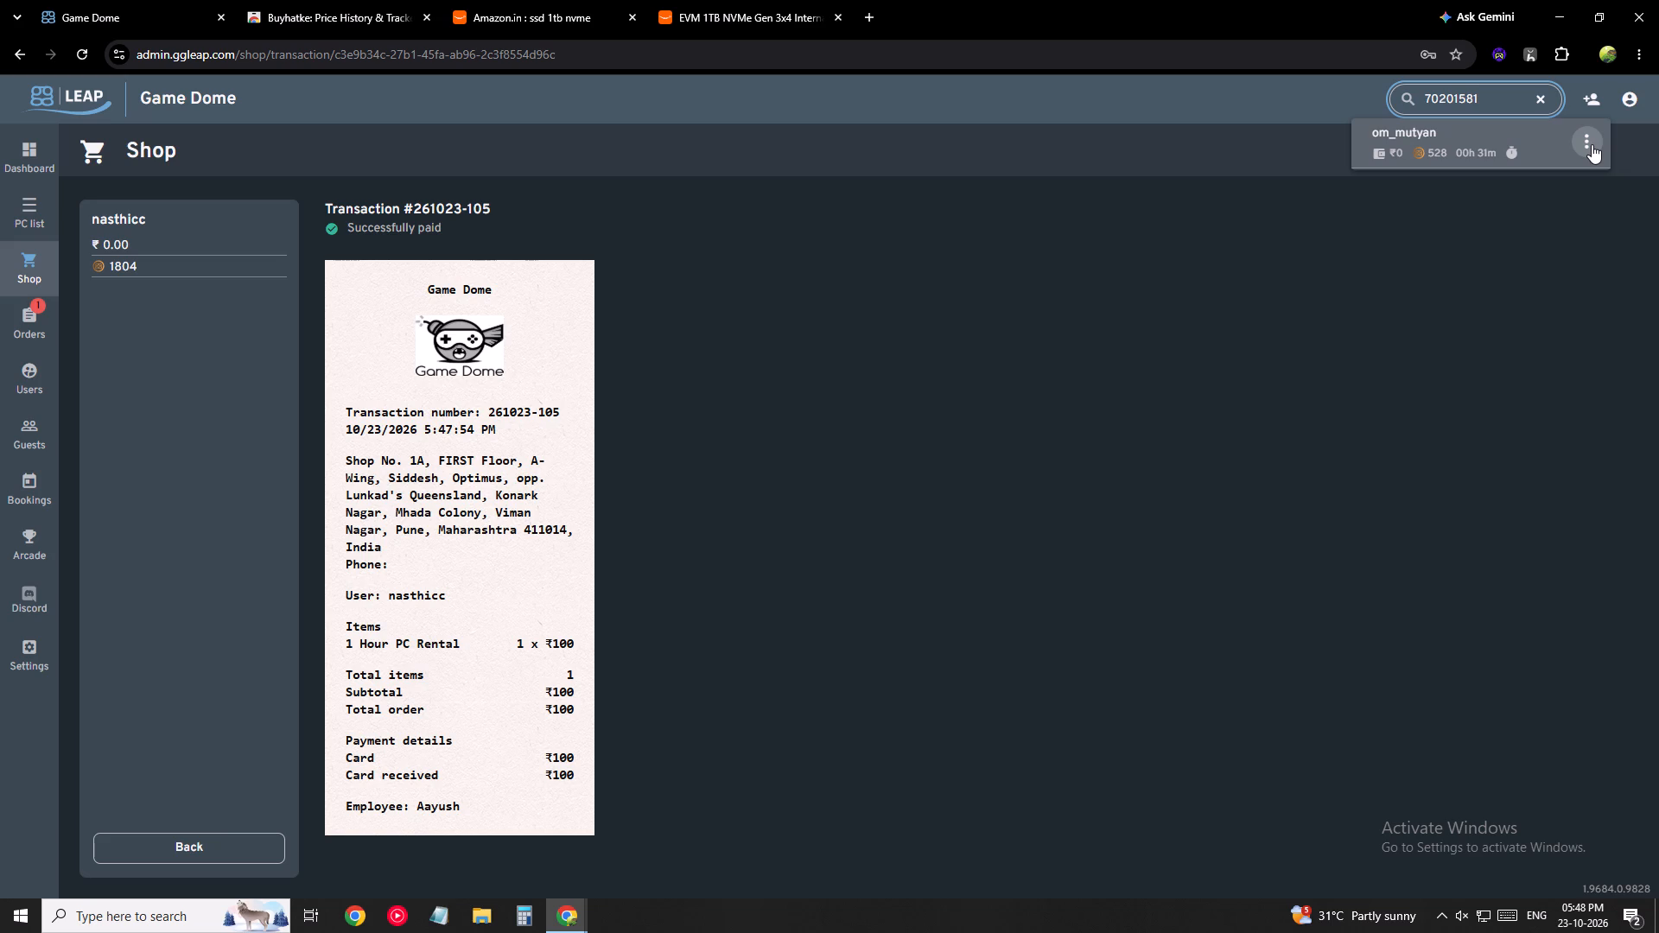
click(1592, 144)
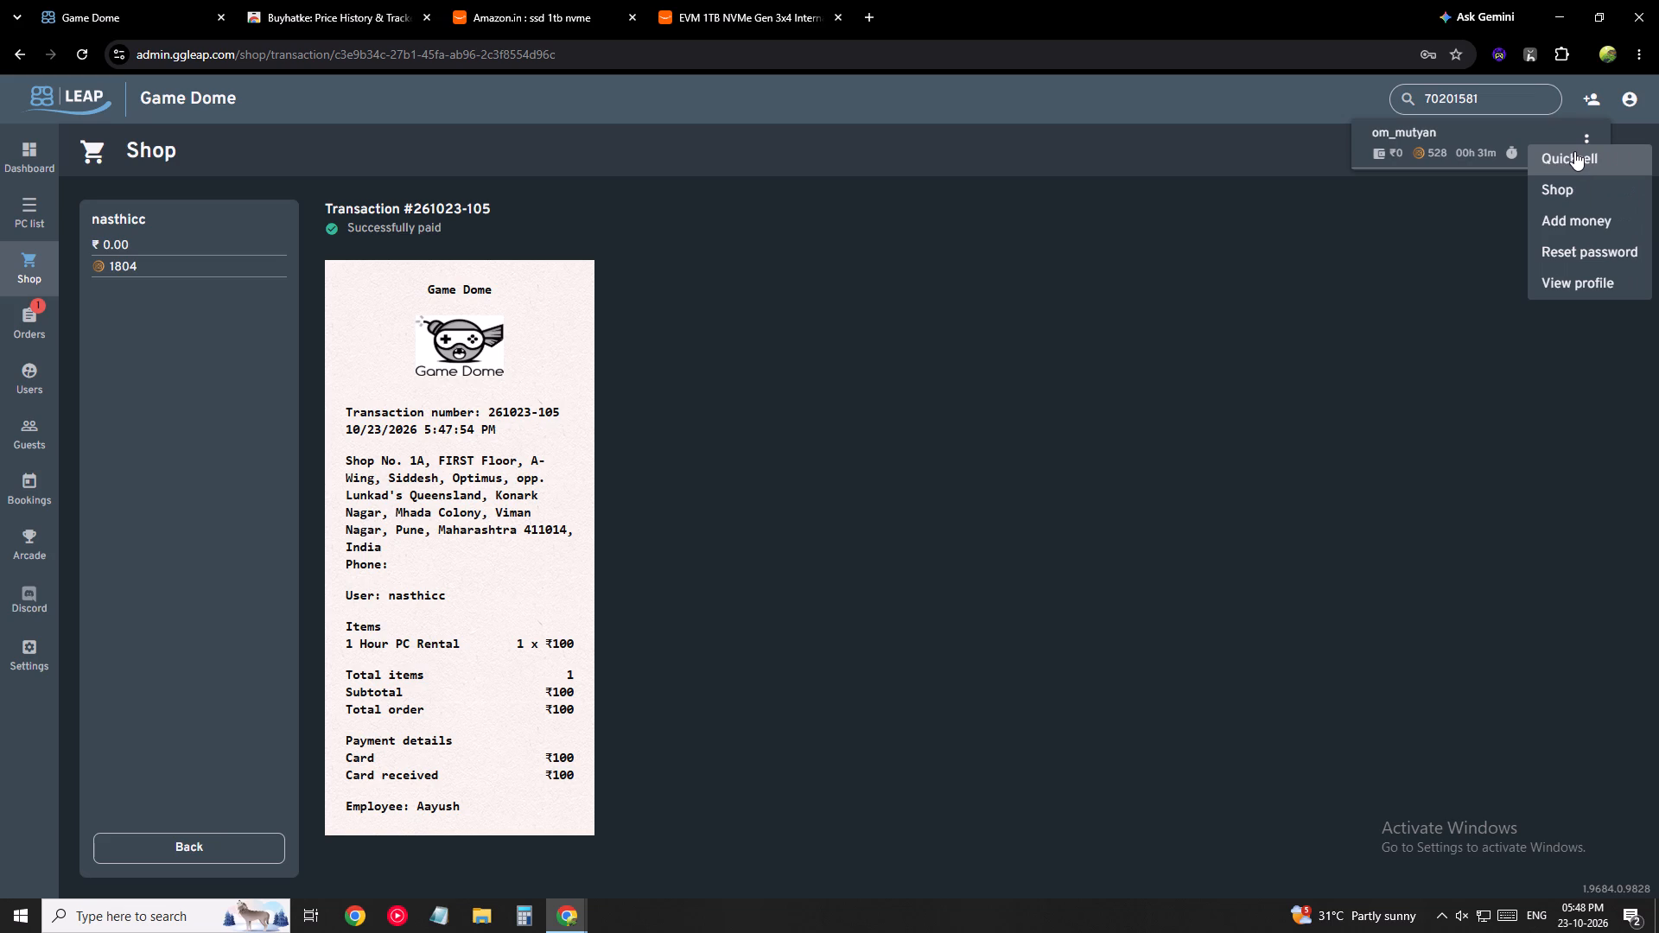
click(1574, 151)
click(1345, 821)
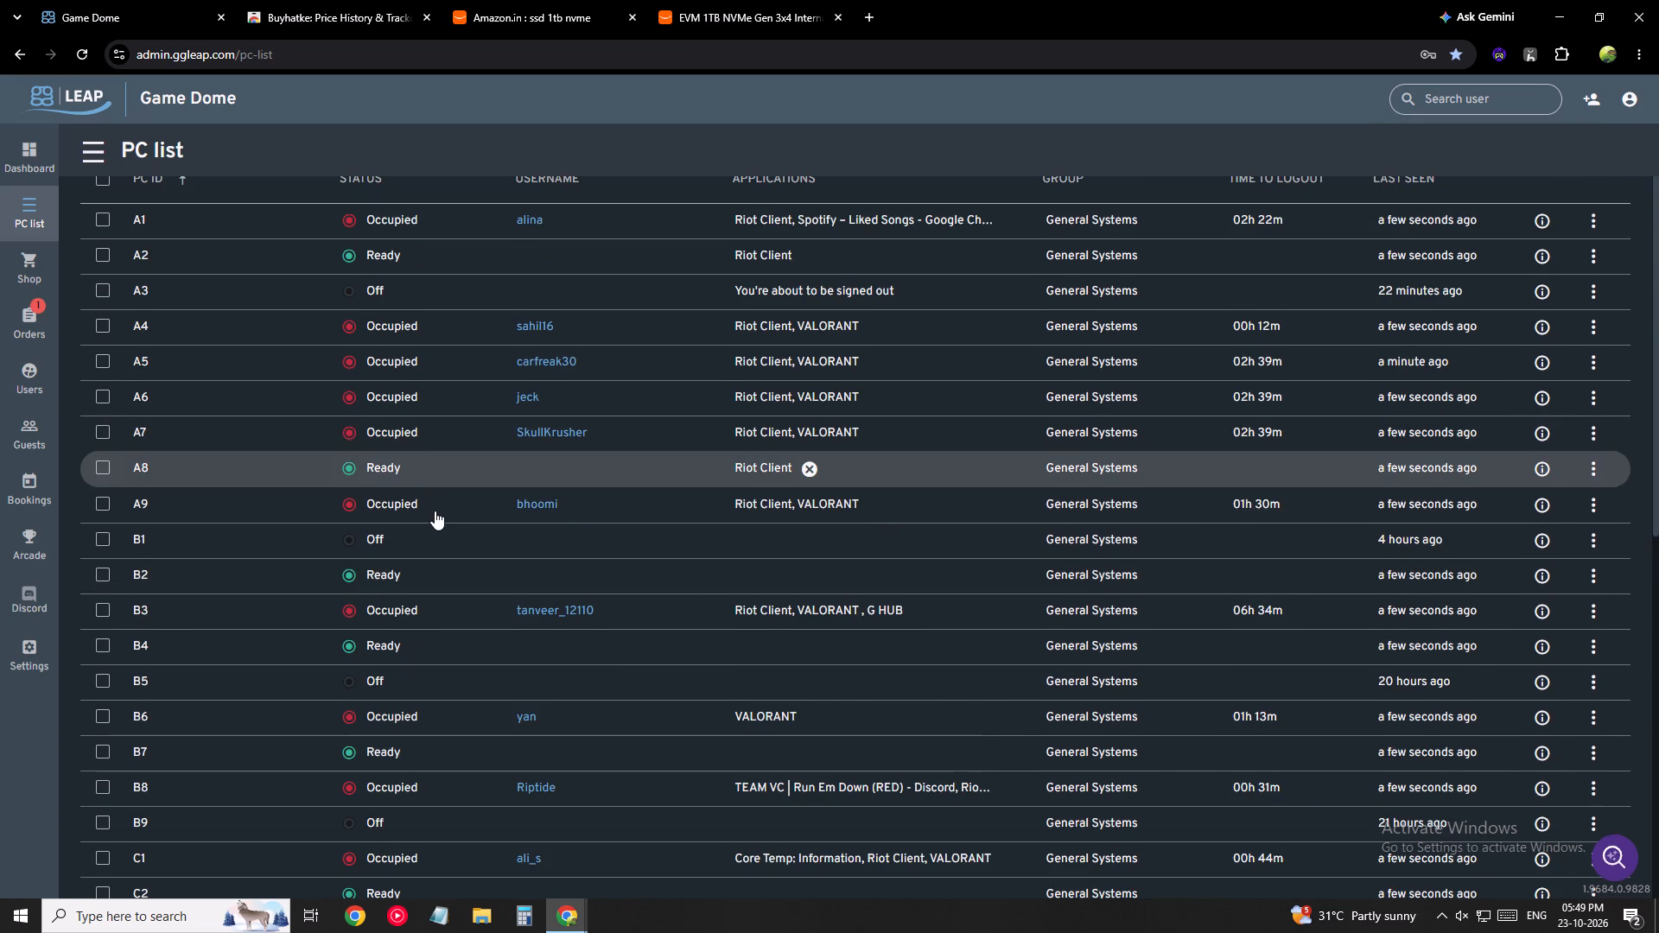
Review the PC list for the status, username and time to logout of the computers and consoles.
scroll(408, 526, down, 7)
scroll(492, 637, up, 1)
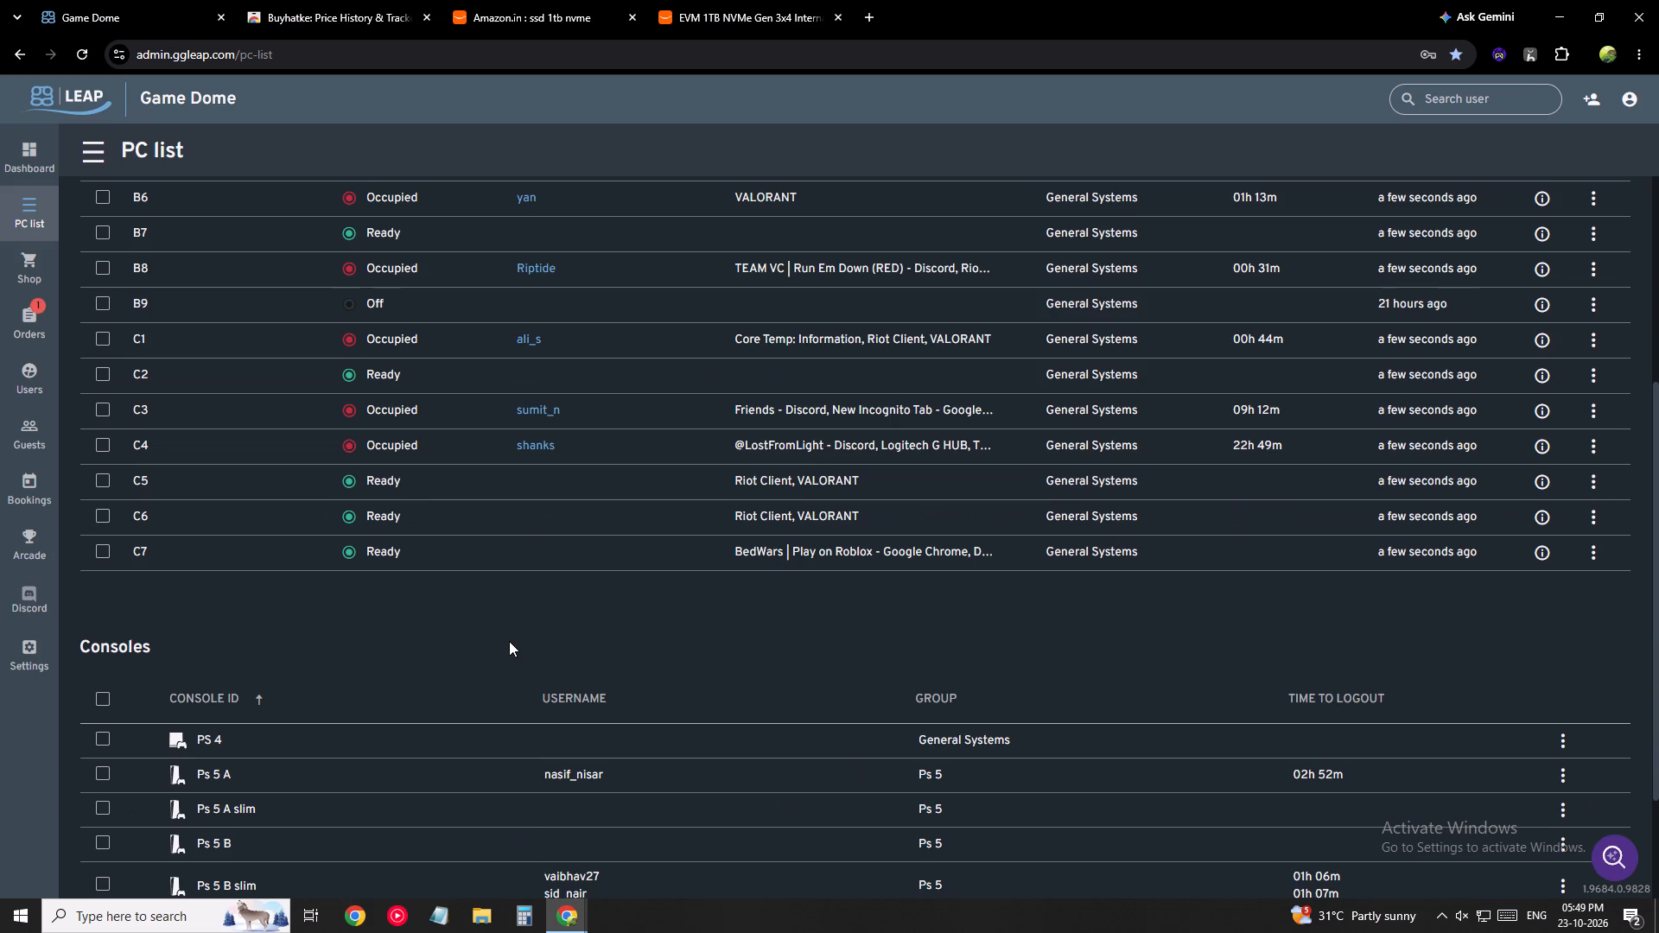
scroll(559, 608, up, 3)
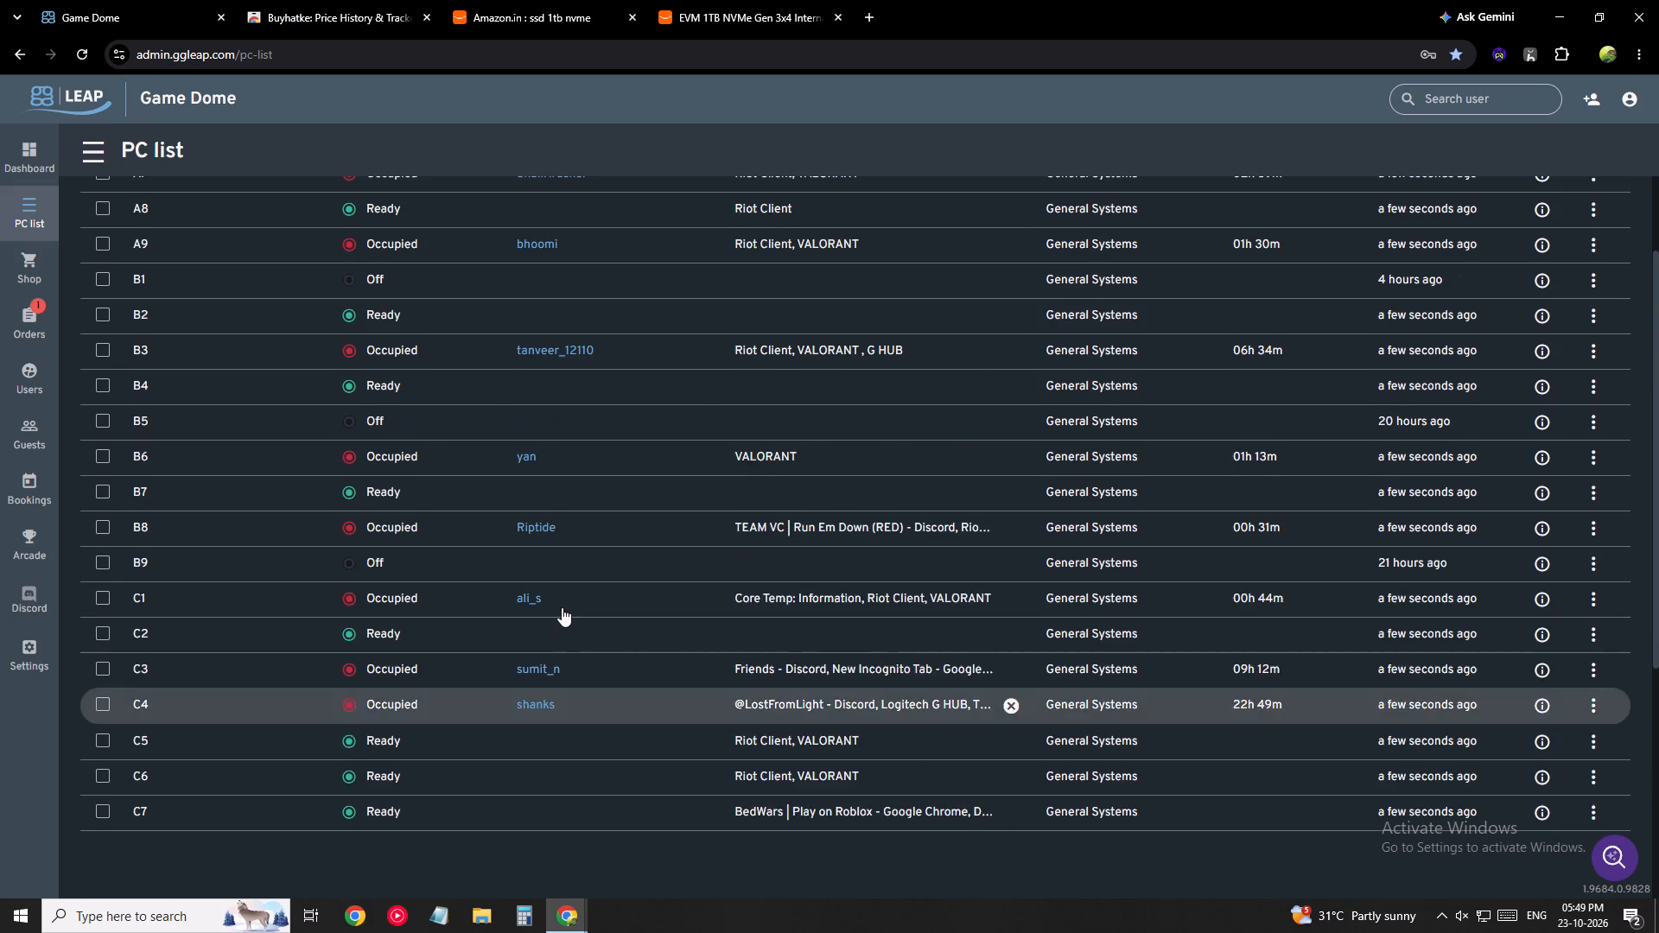
scroll(562, 608, up, 2)
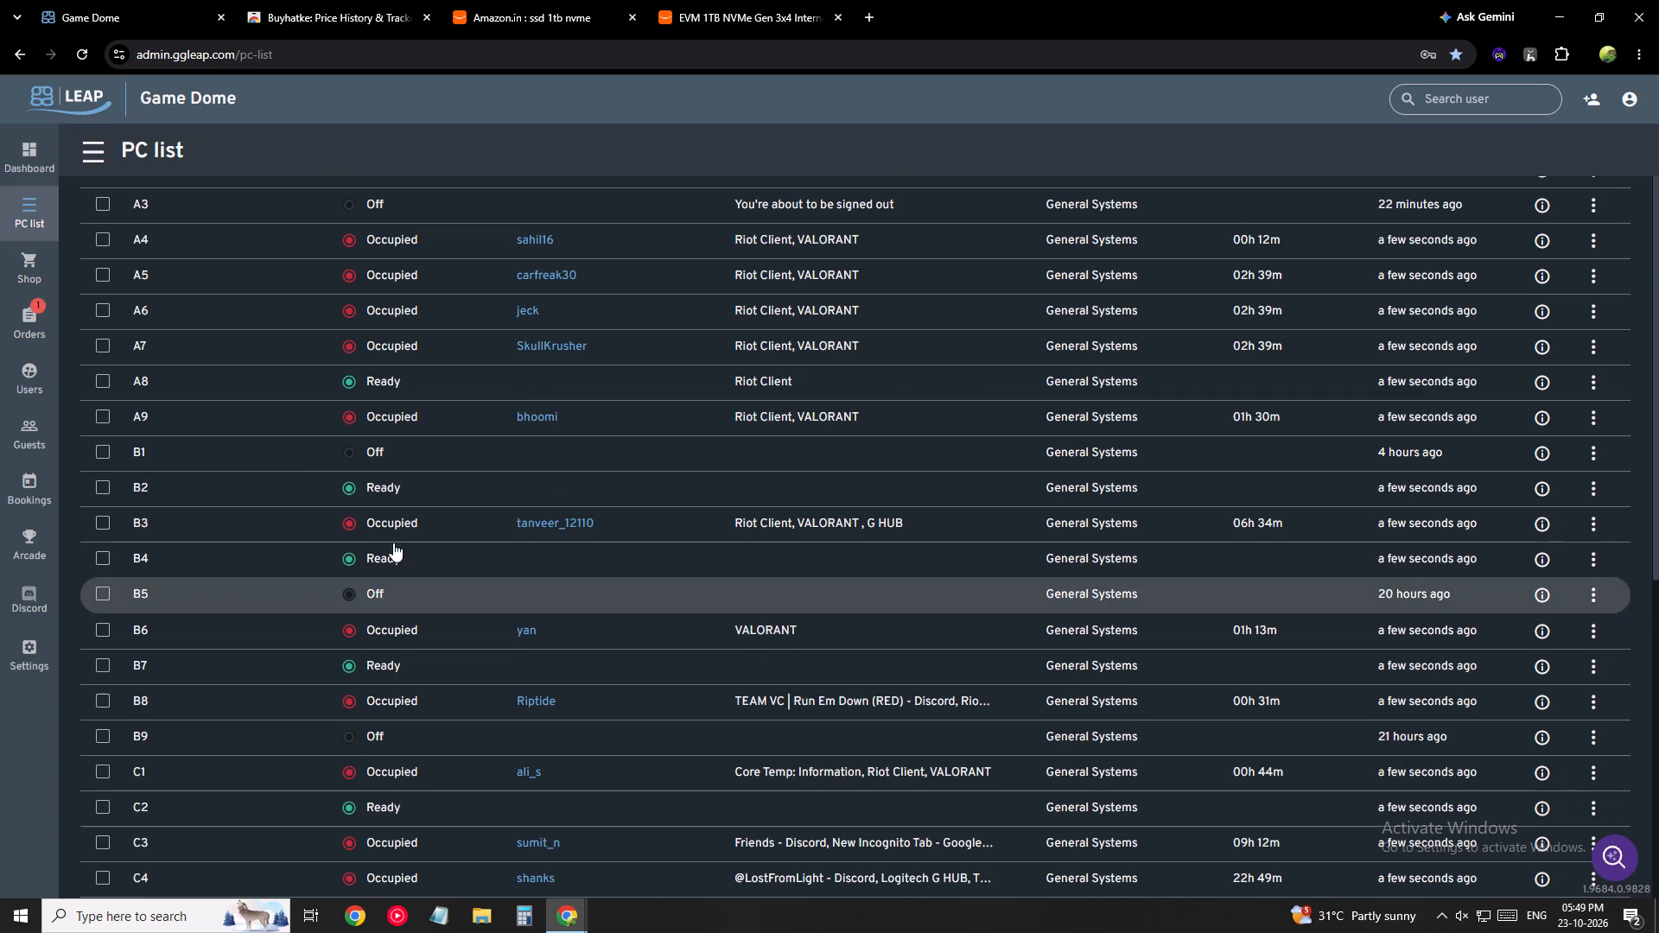
scroll(426, 663, down, 3)
scroll(341, 664, up, 3)
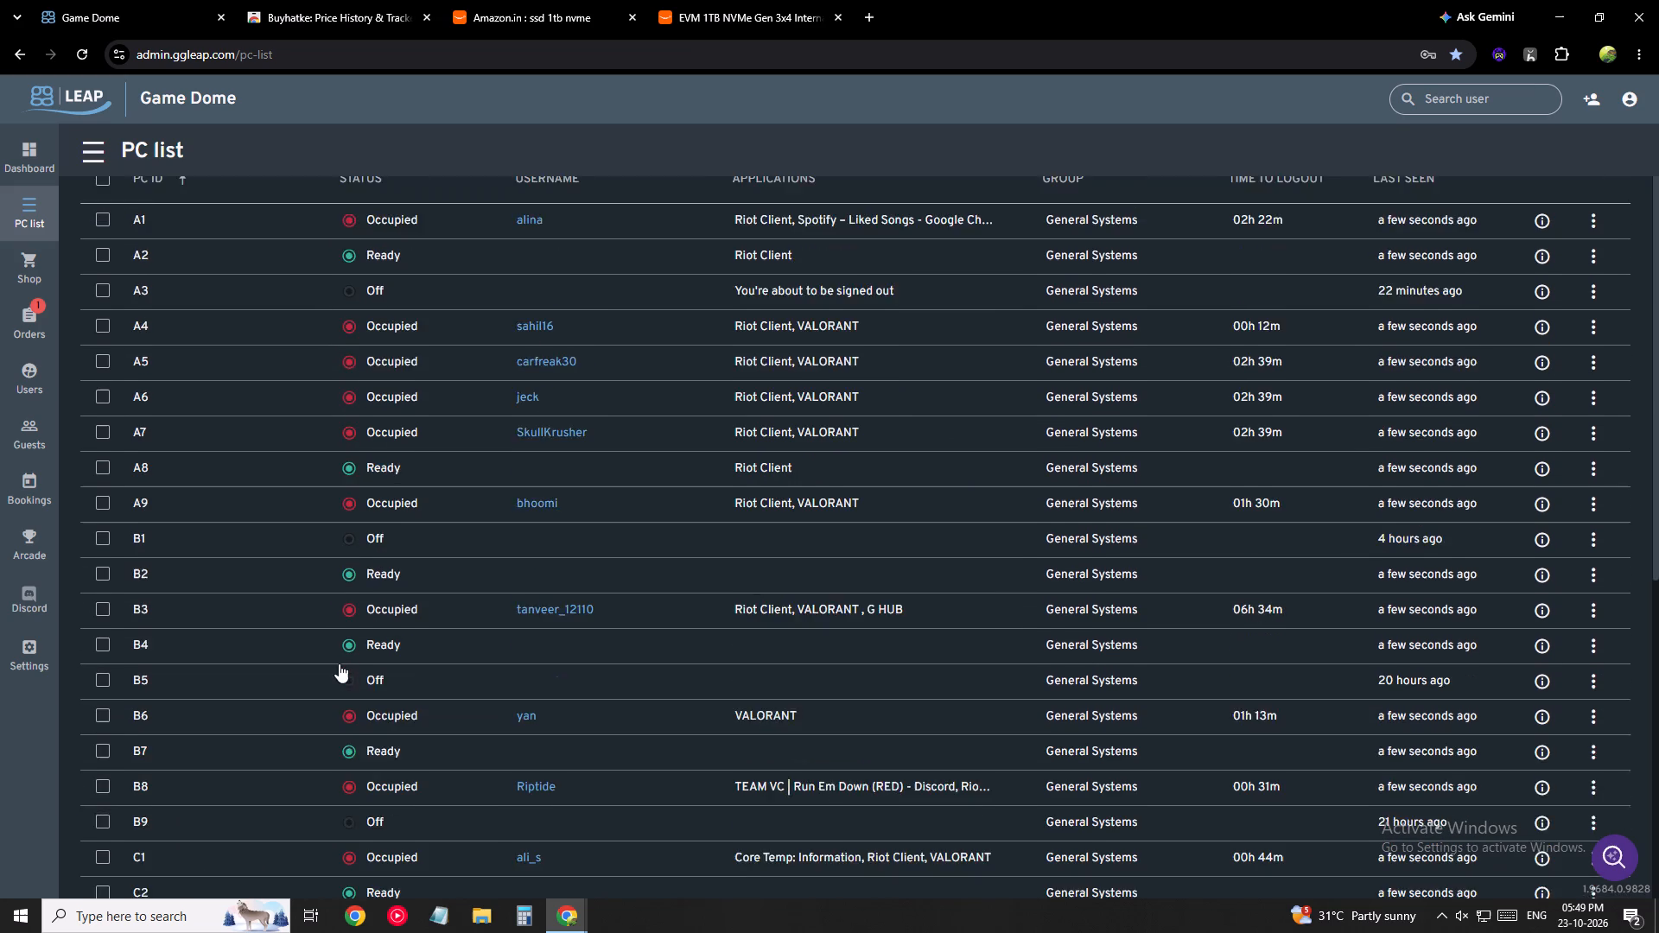
scroll(339, 663, up, 4)
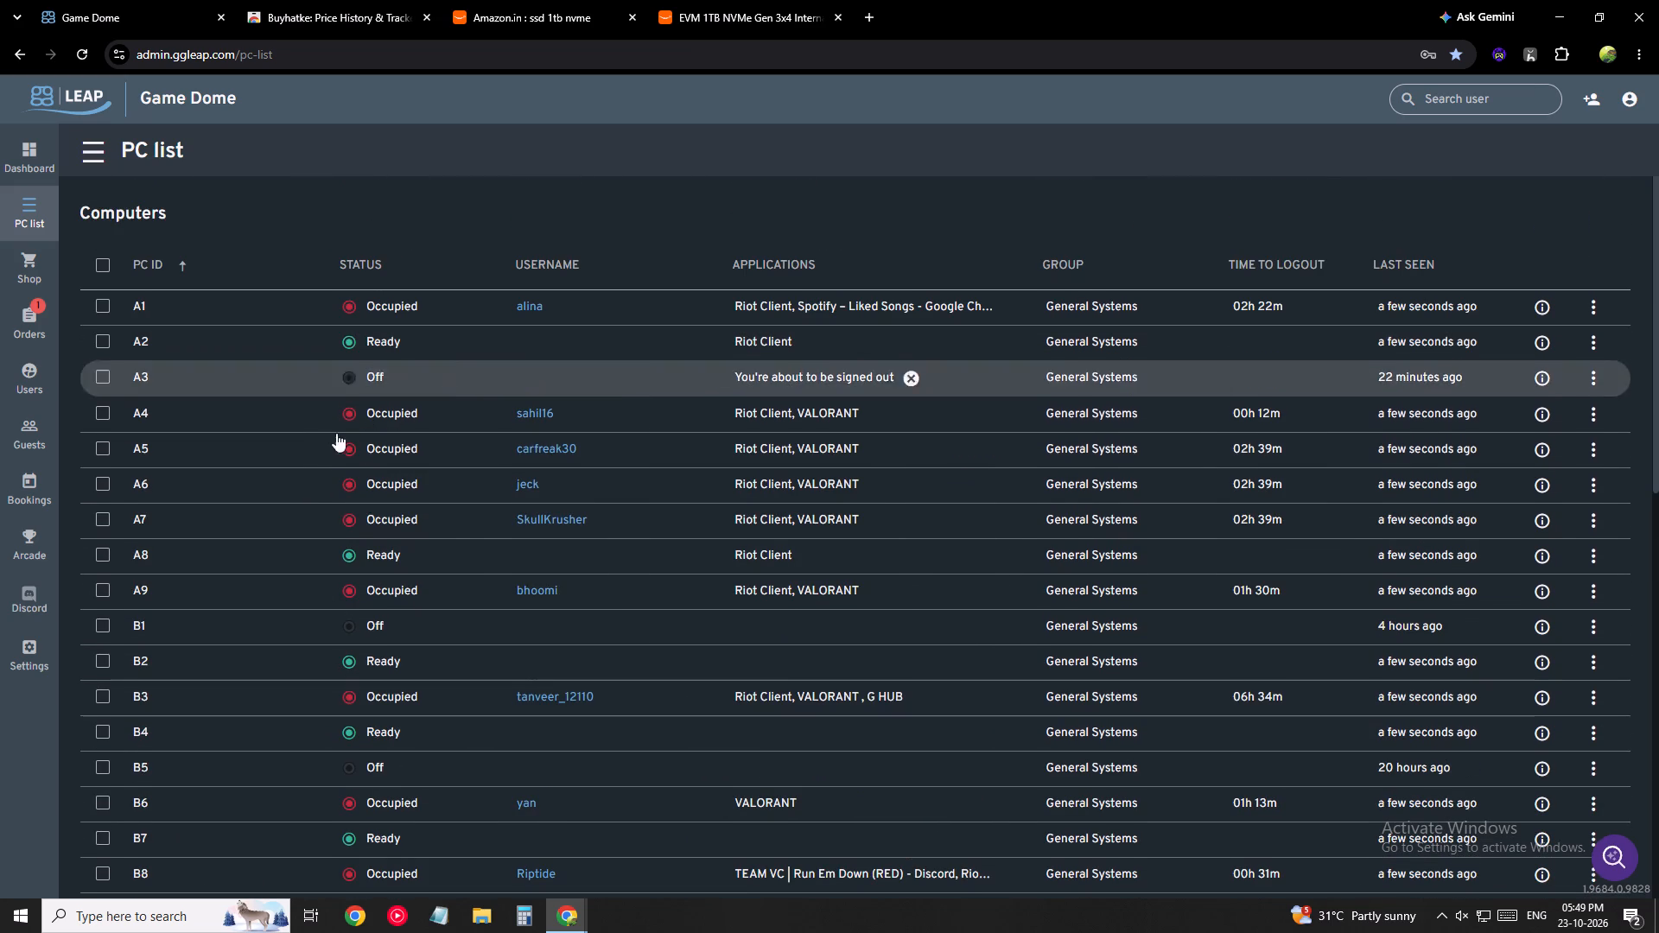
scroll(447, 656, down, 2)
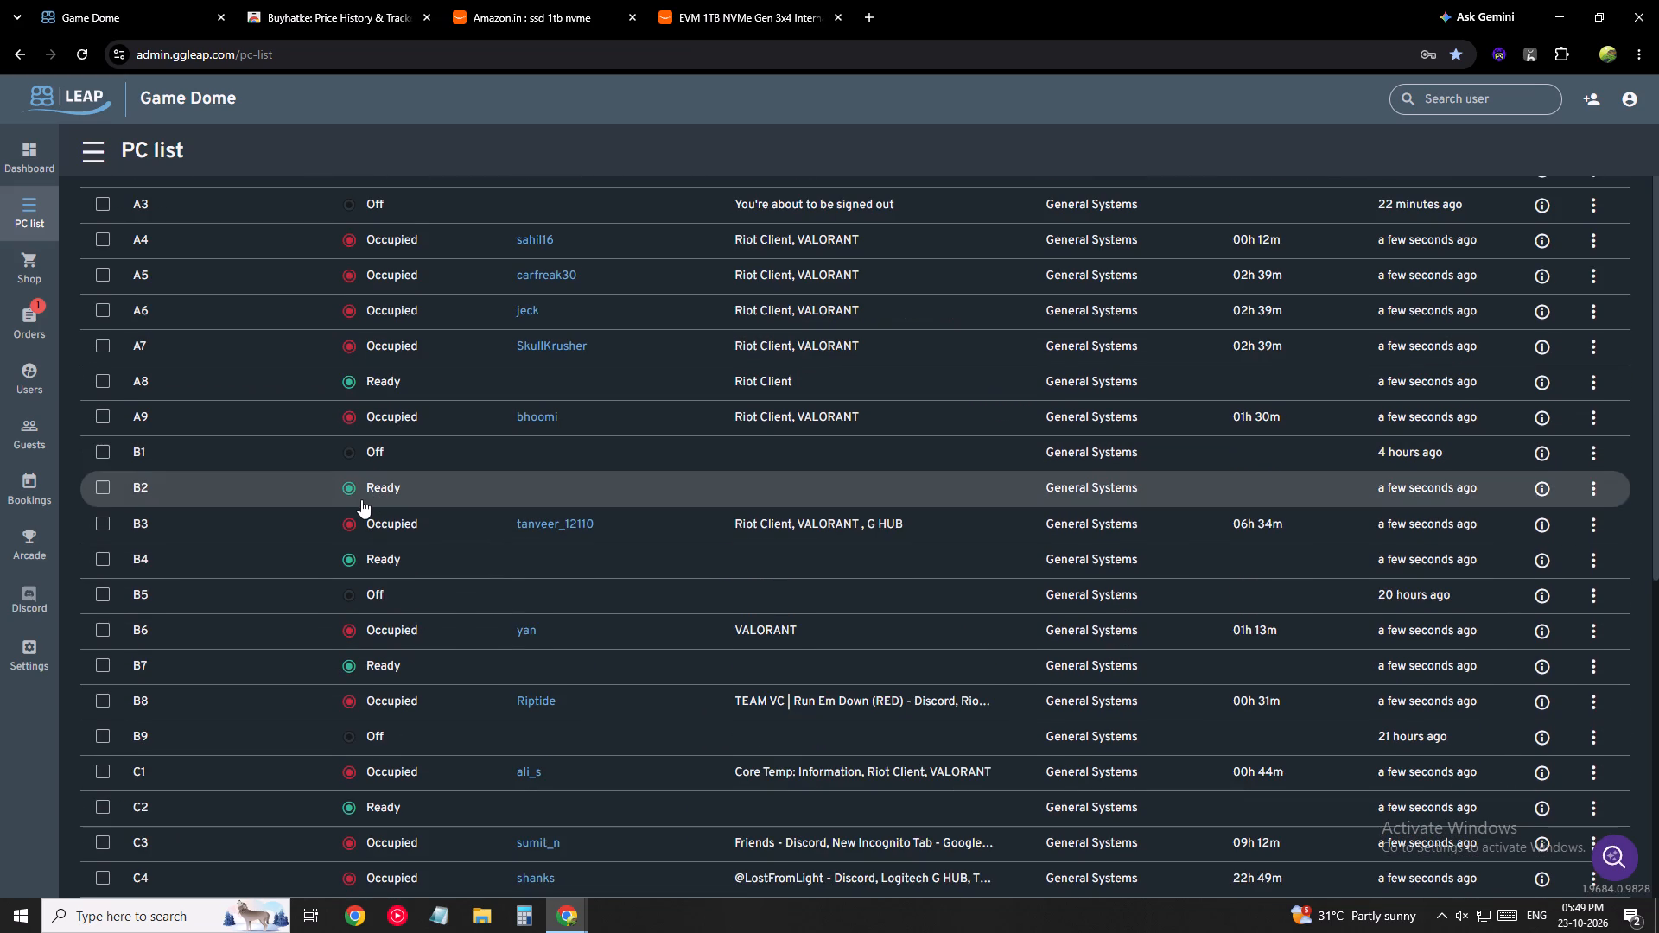
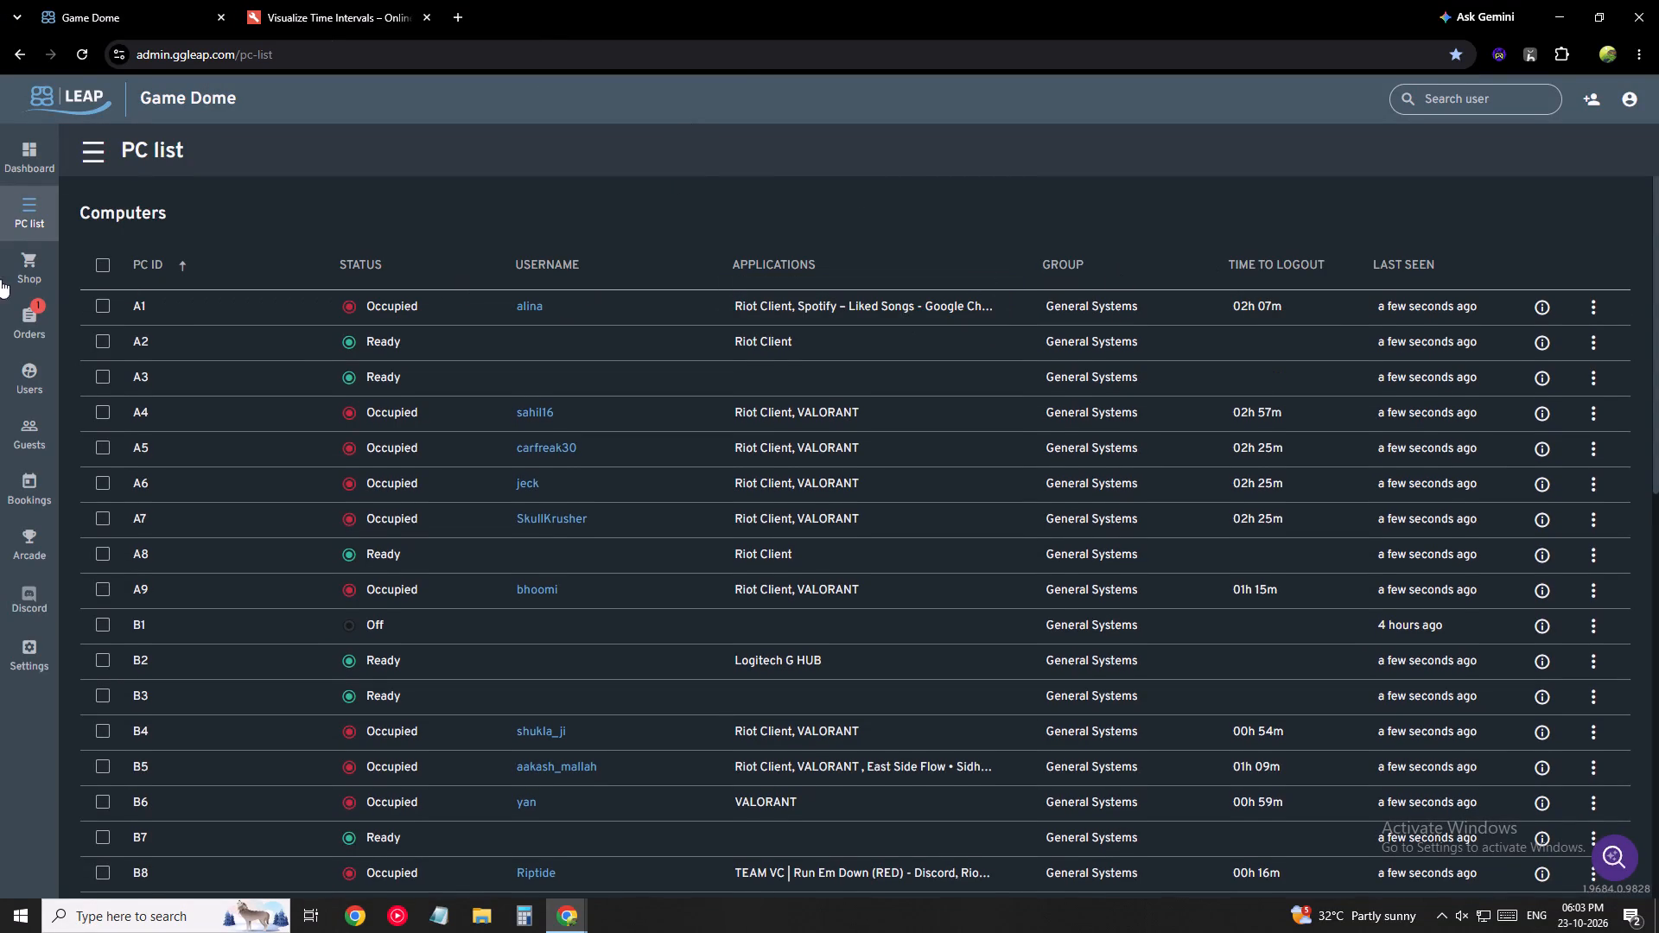
Switch to the Time Interval Visualizer page and dismiss its New Pricing pop-up and the Google sign-in prompt.
click(209, 0)
click(316, 0)
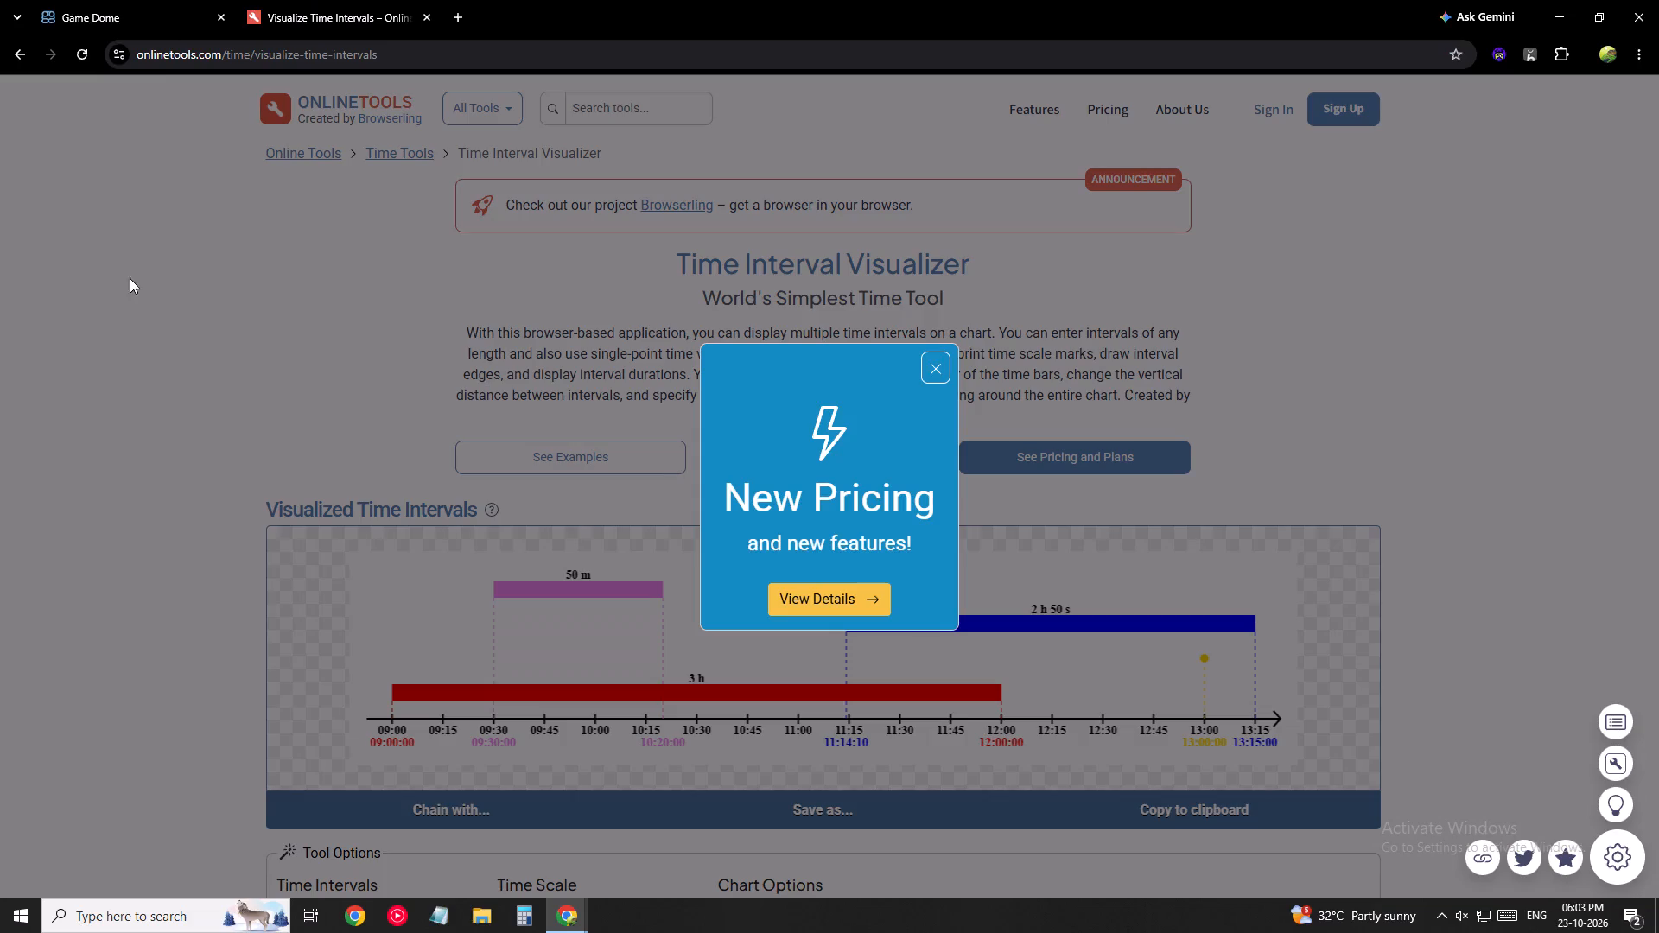
click(932, 365)
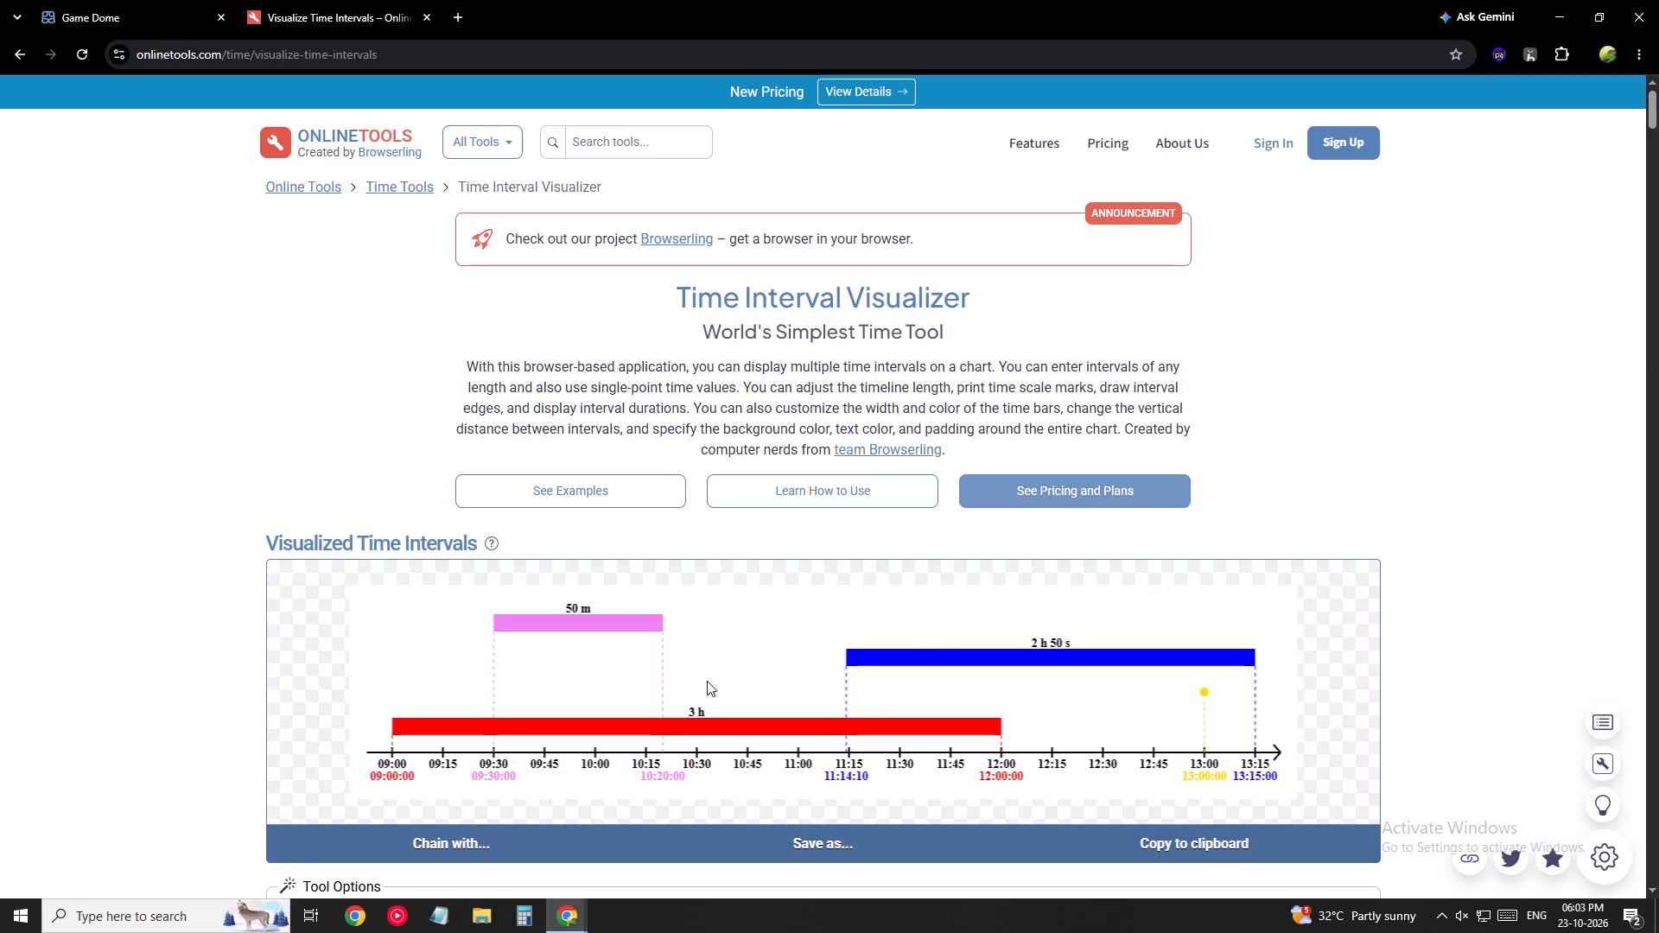
scroll(785, 618, down, 2)
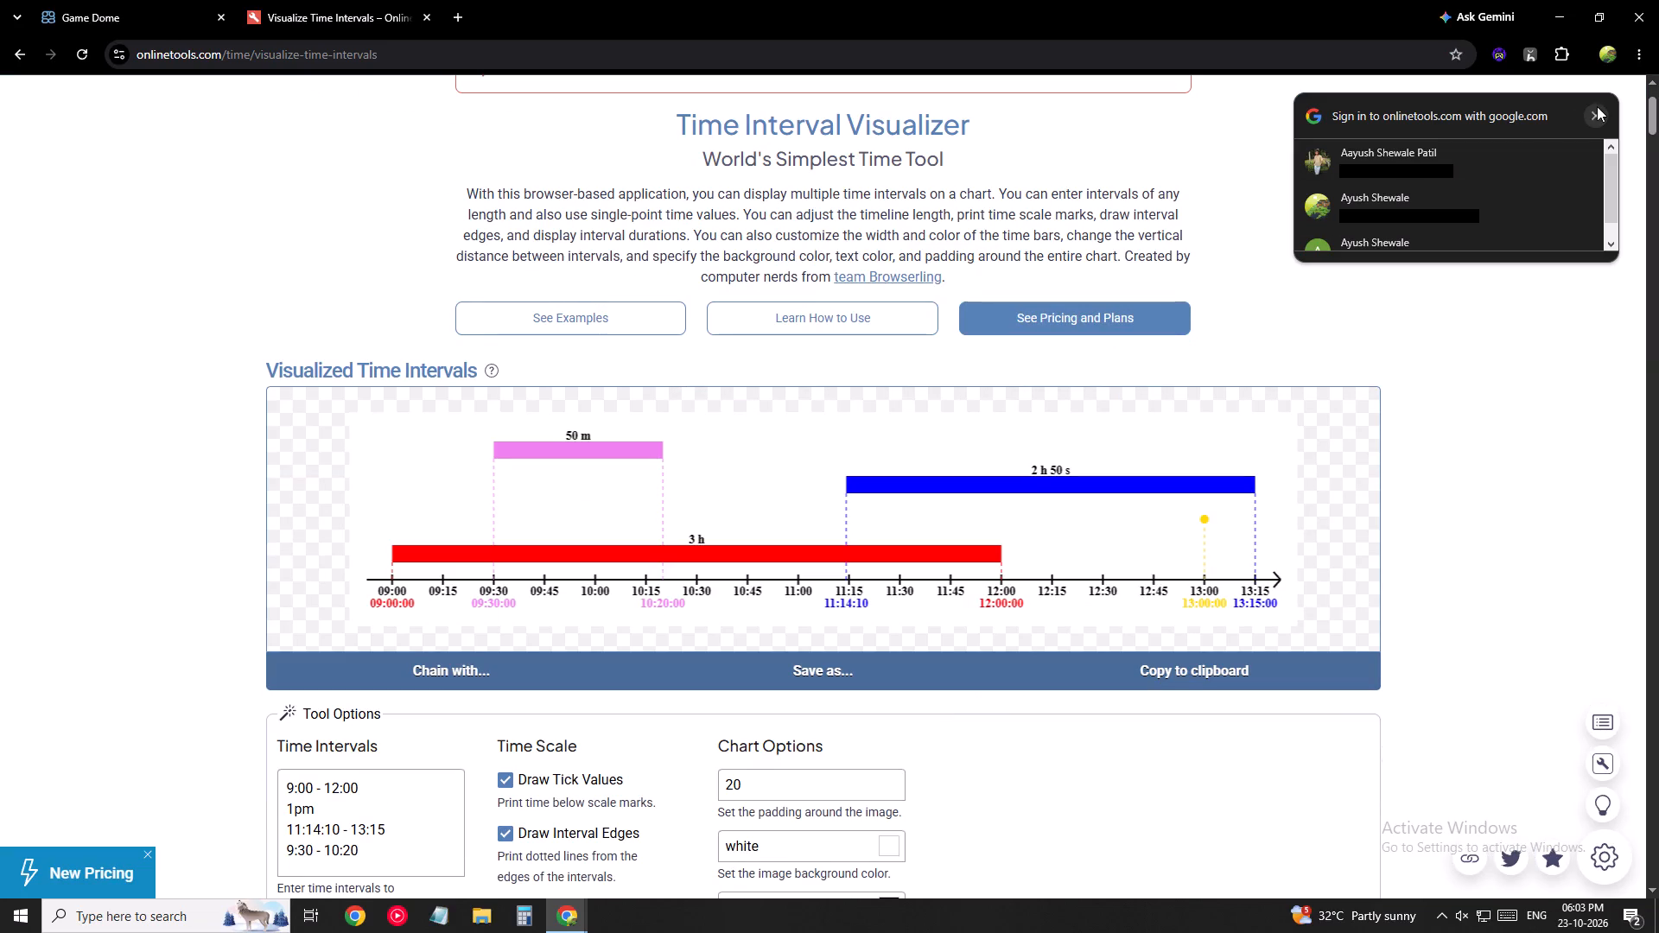
click(1597, 106)
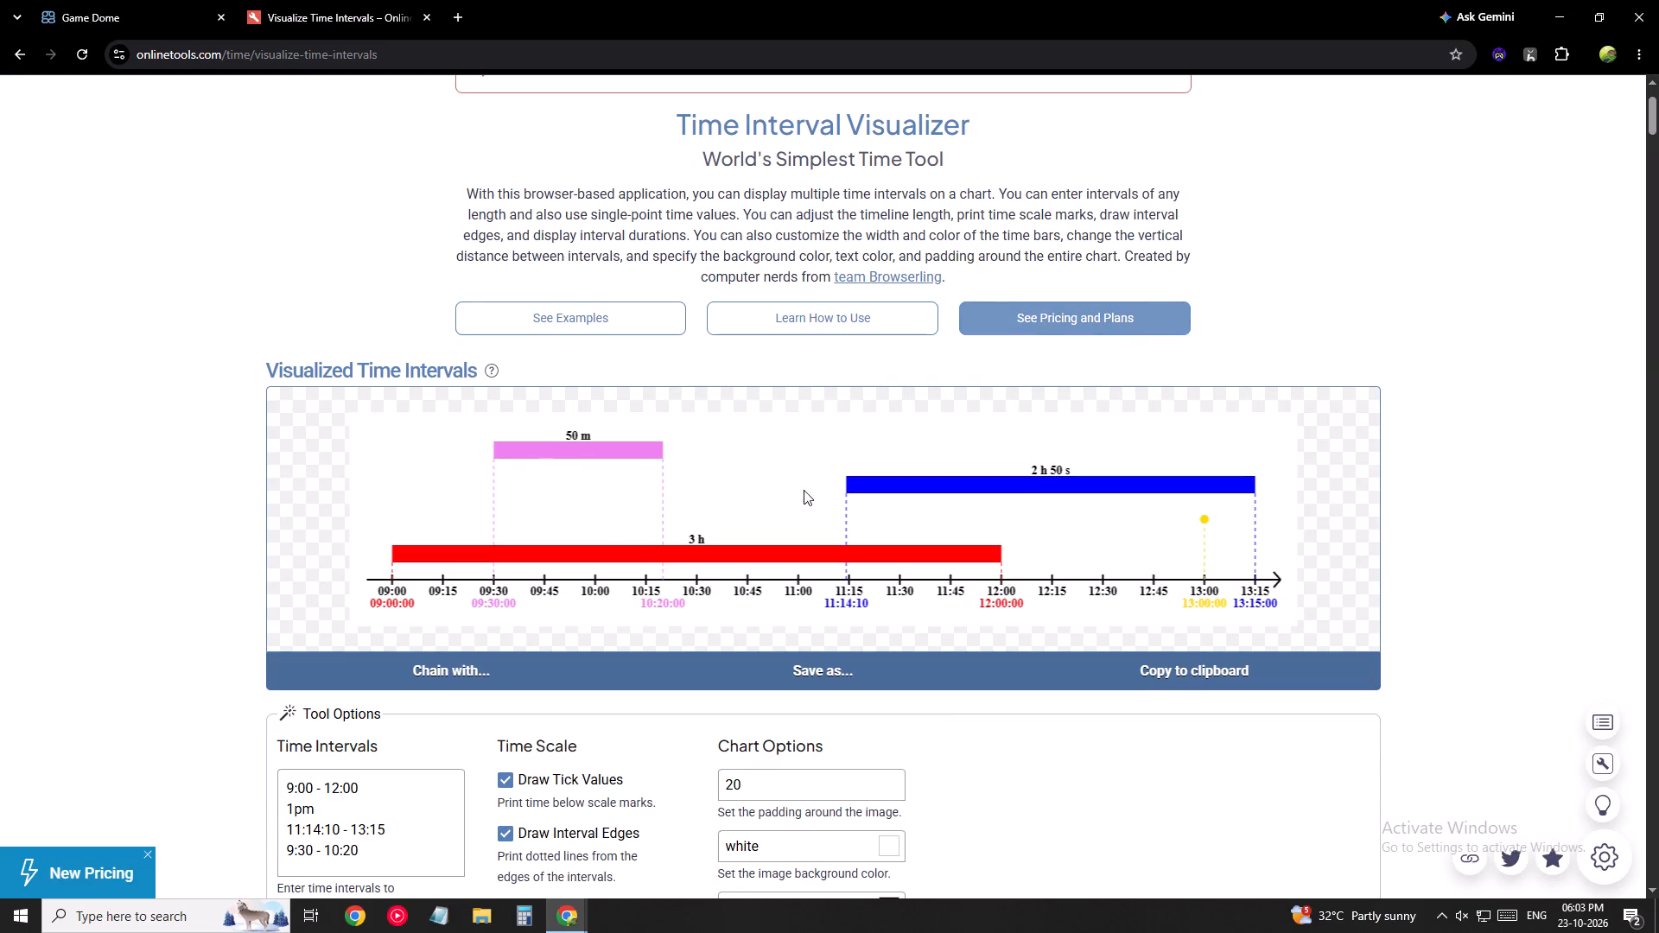
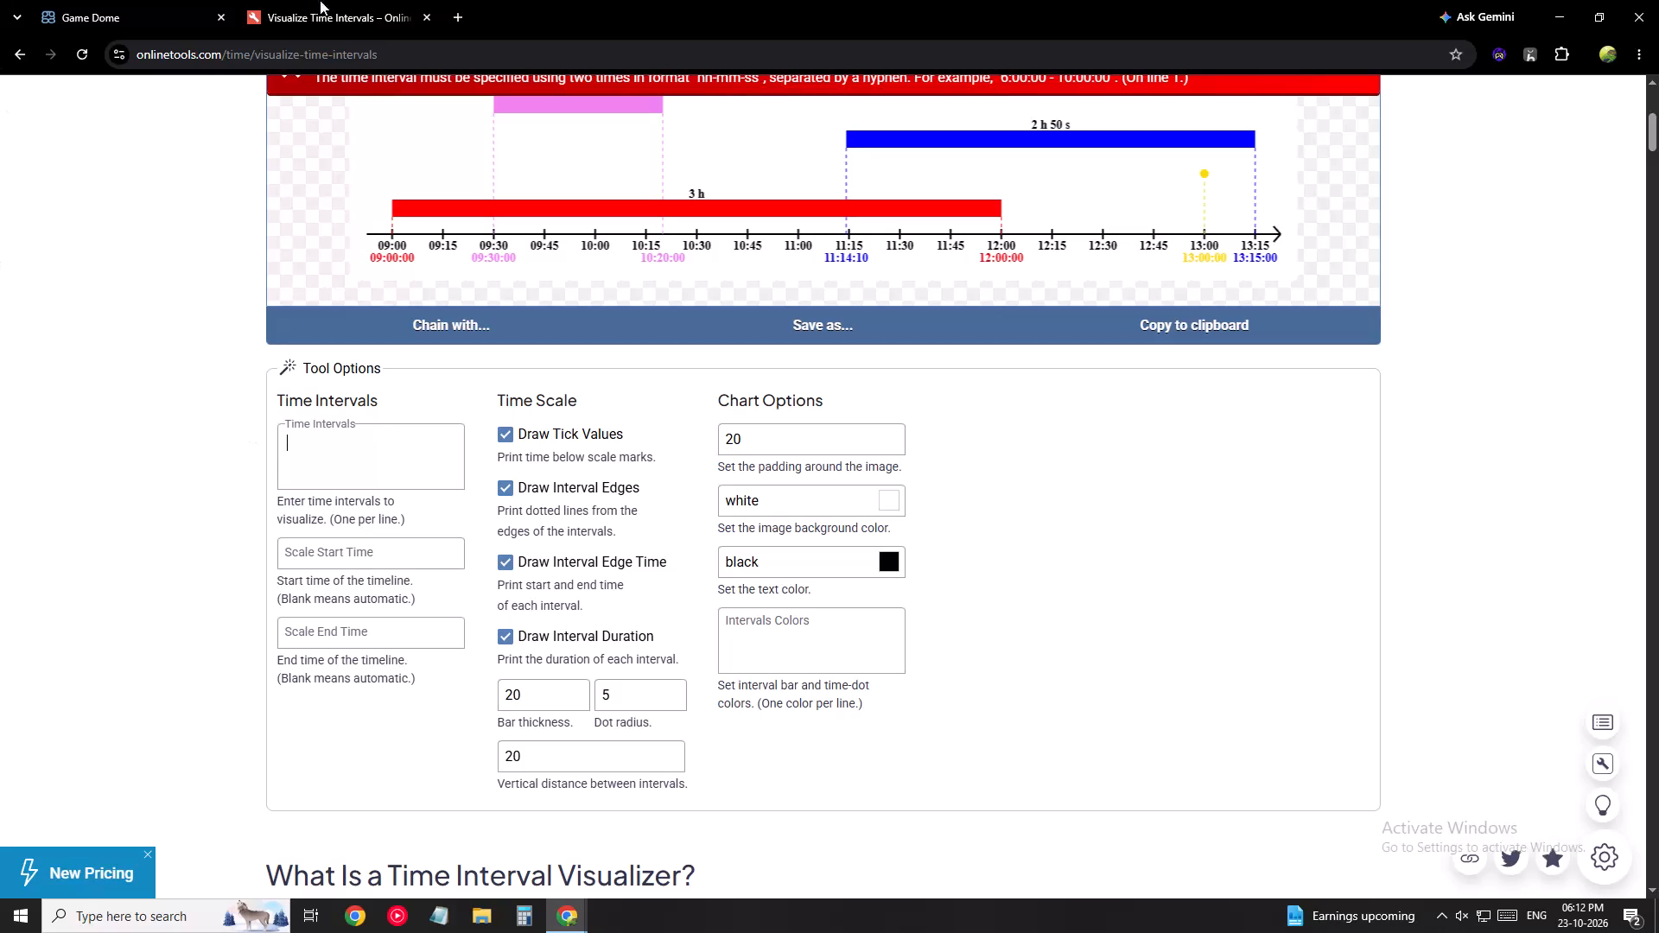
In the online Time Interval Visualizer, enter 10:00 am and 8:00pm on two separate lines of the time intervals.
click(327, 14)
click(402, 444)
scroll(264, 662, up, 6)
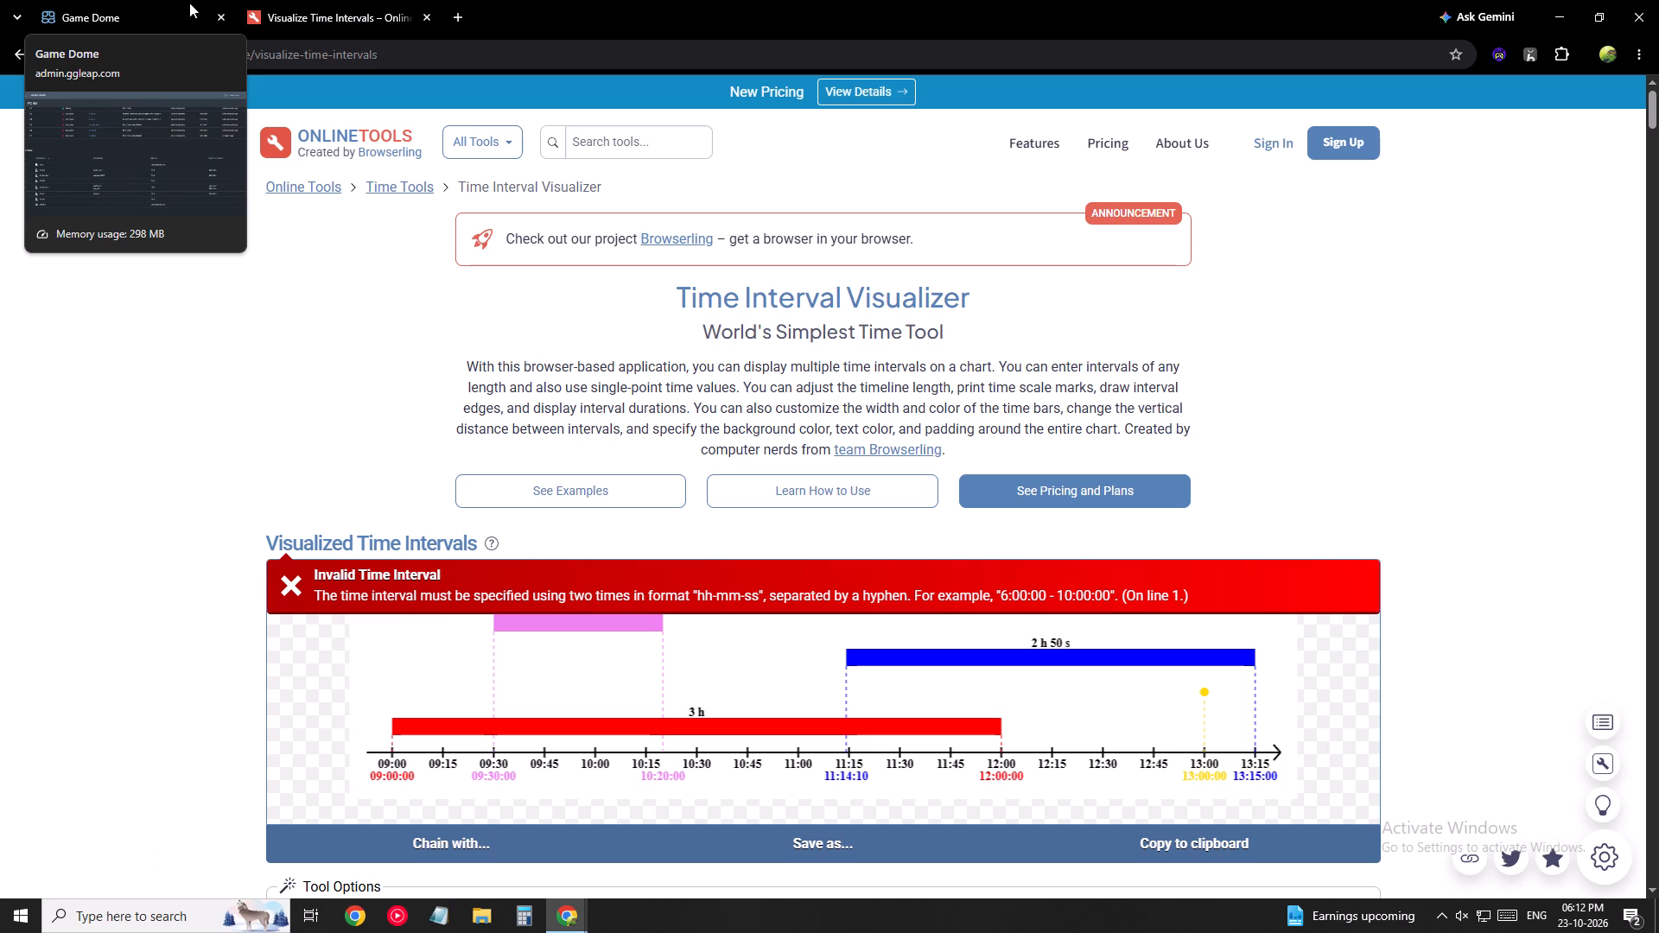
scroll(609, 679, down, 6)
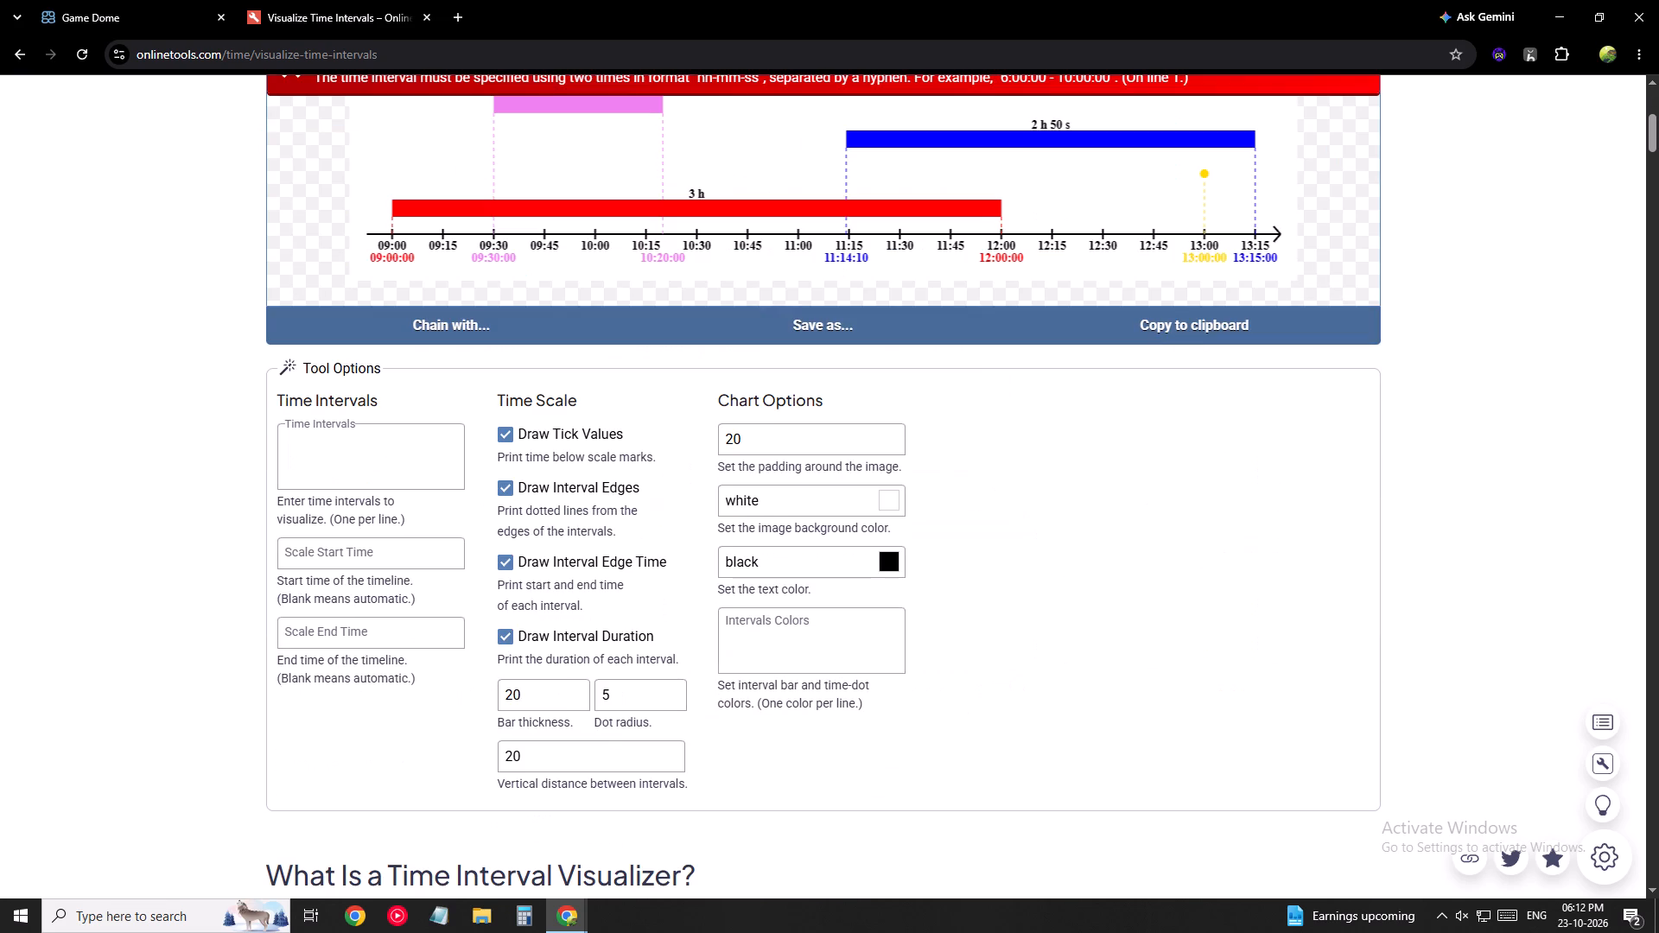
click(382, 447)
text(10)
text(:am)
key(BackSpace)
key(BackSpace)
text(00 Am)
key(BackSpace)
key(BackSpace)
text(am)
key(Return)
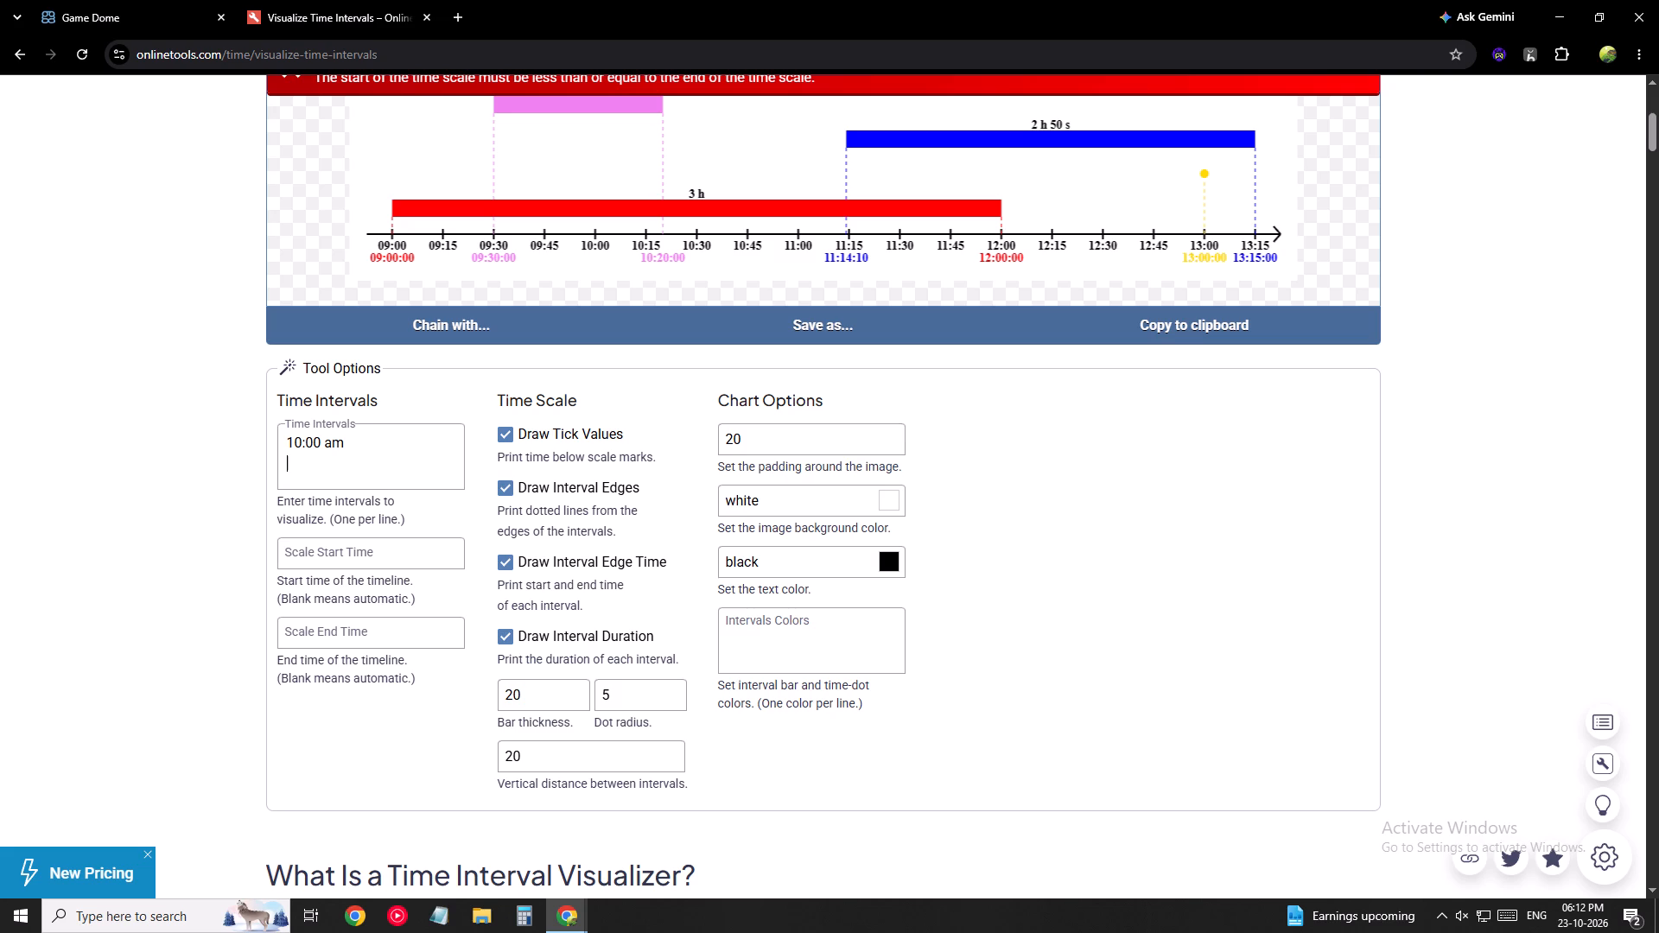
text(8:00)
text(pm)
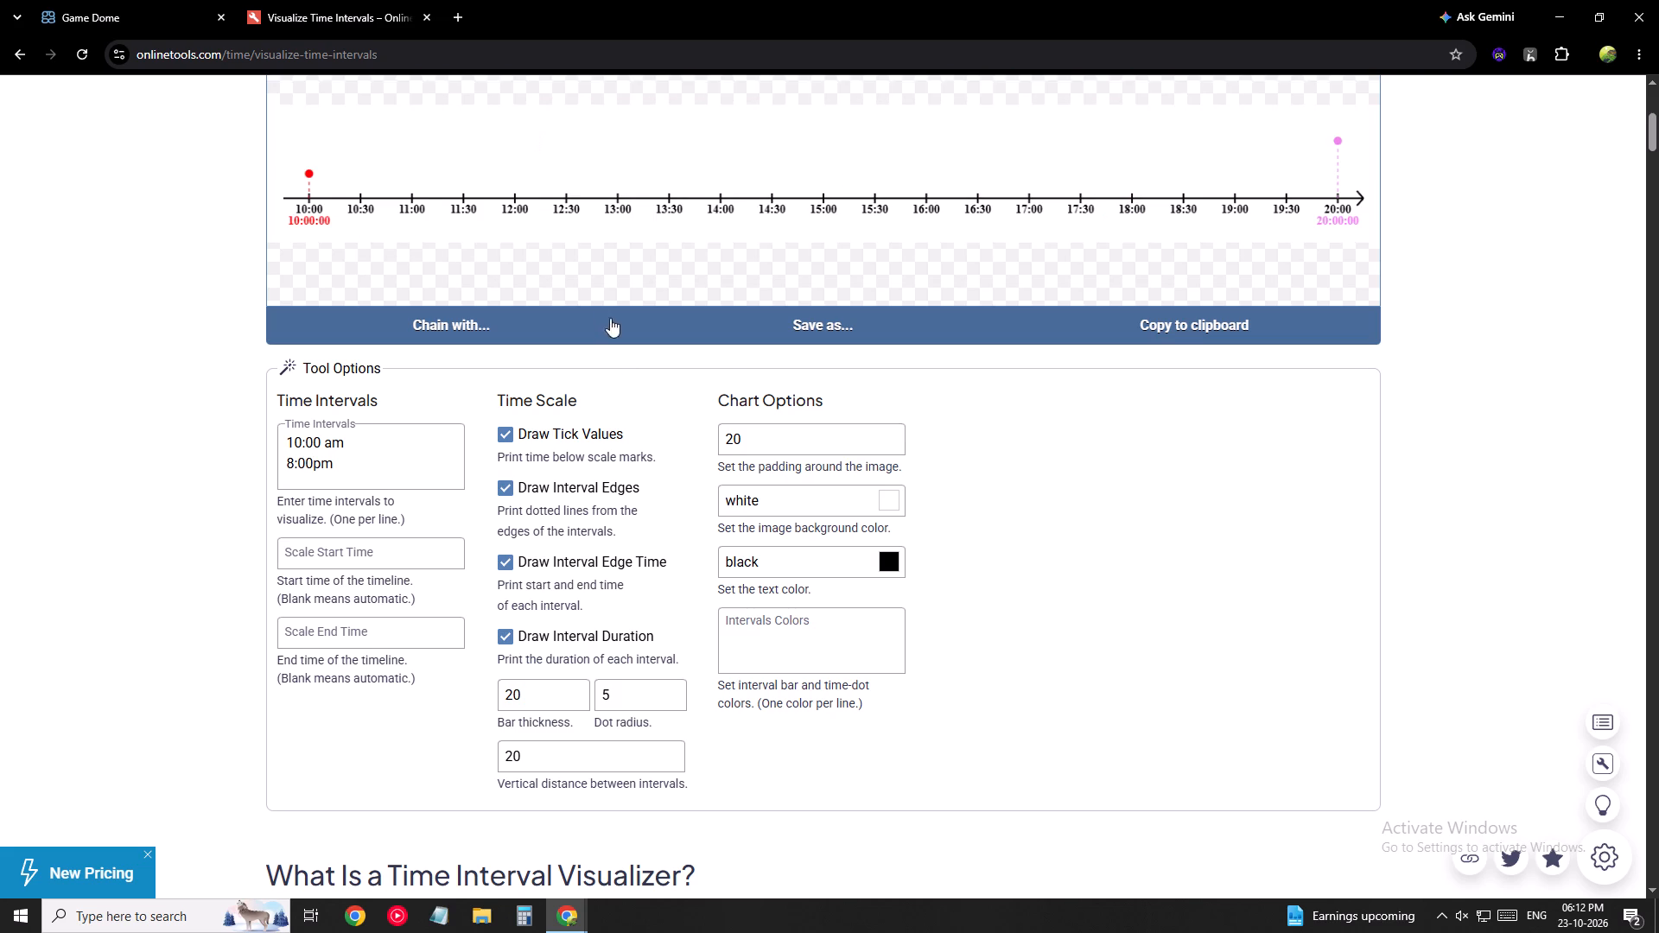
Join the two time entries into one hyphenated interval on a single line, 10:00 am- 8:00pm.
scroll(1173, 293, up, 2)
scroll(588, 415, down, 3)
click(355, 359)
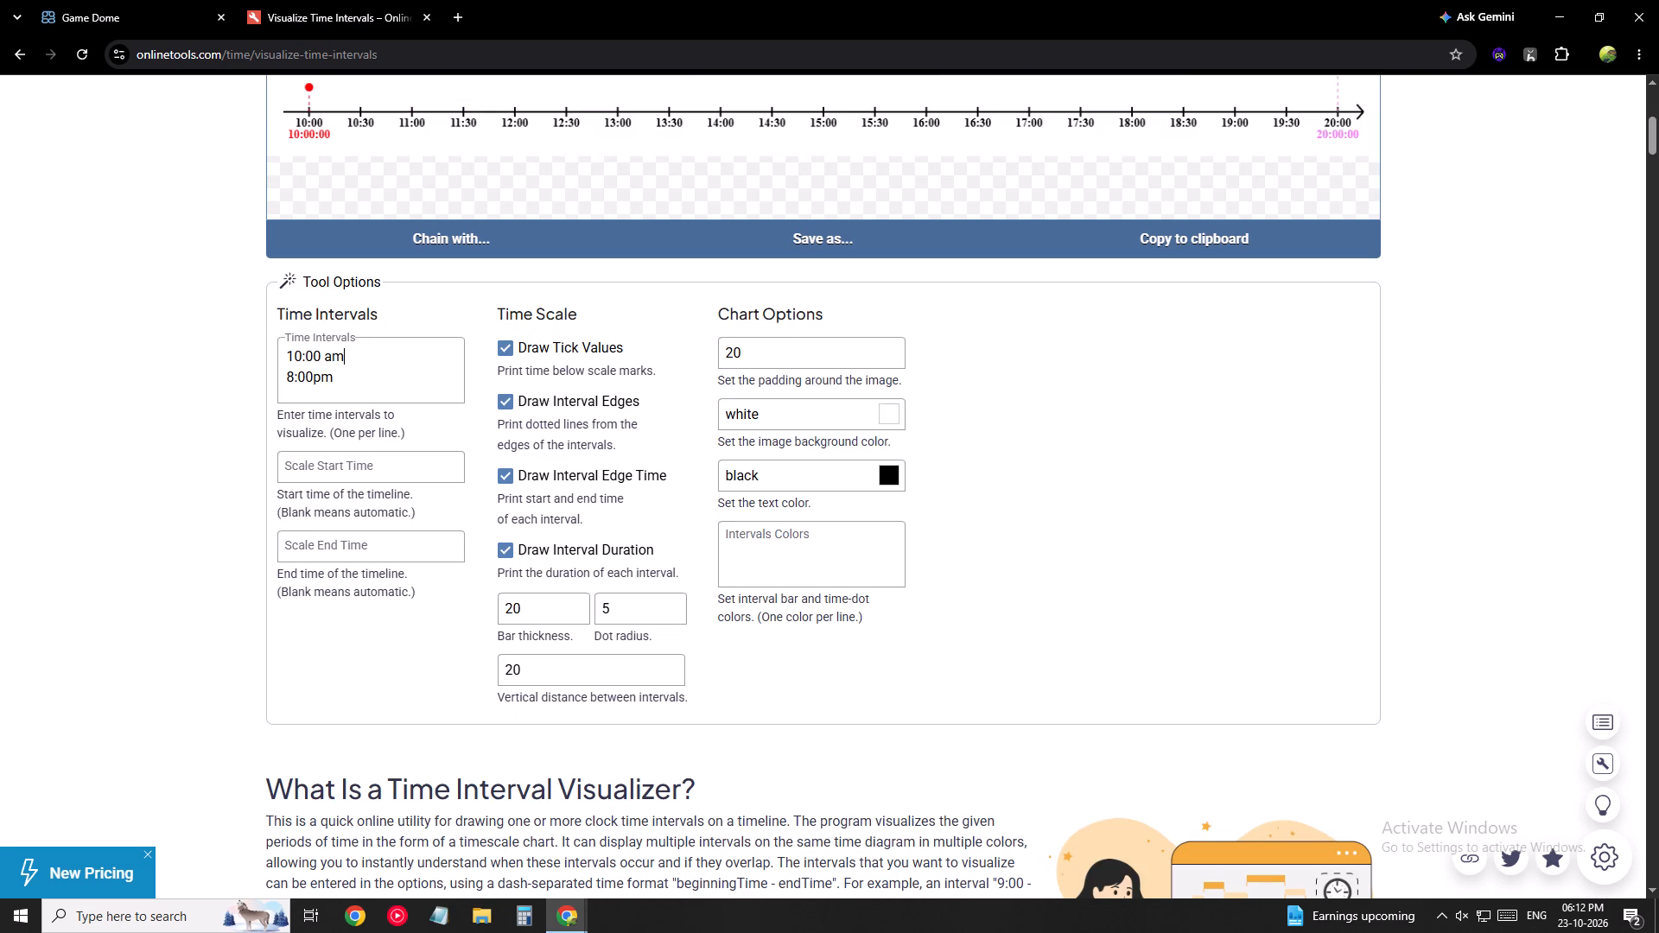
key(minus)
key(Left)
key(Left)
key(Left)
key(Right)
key(Right)
key(Right)
key(Right)
key(Down)
key(Left)
key(Left)
key(Left)
key(Left)
key(Left)
key(Left)
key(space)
key(BackSpace)
key(BackSpace)
key(BackSpace)
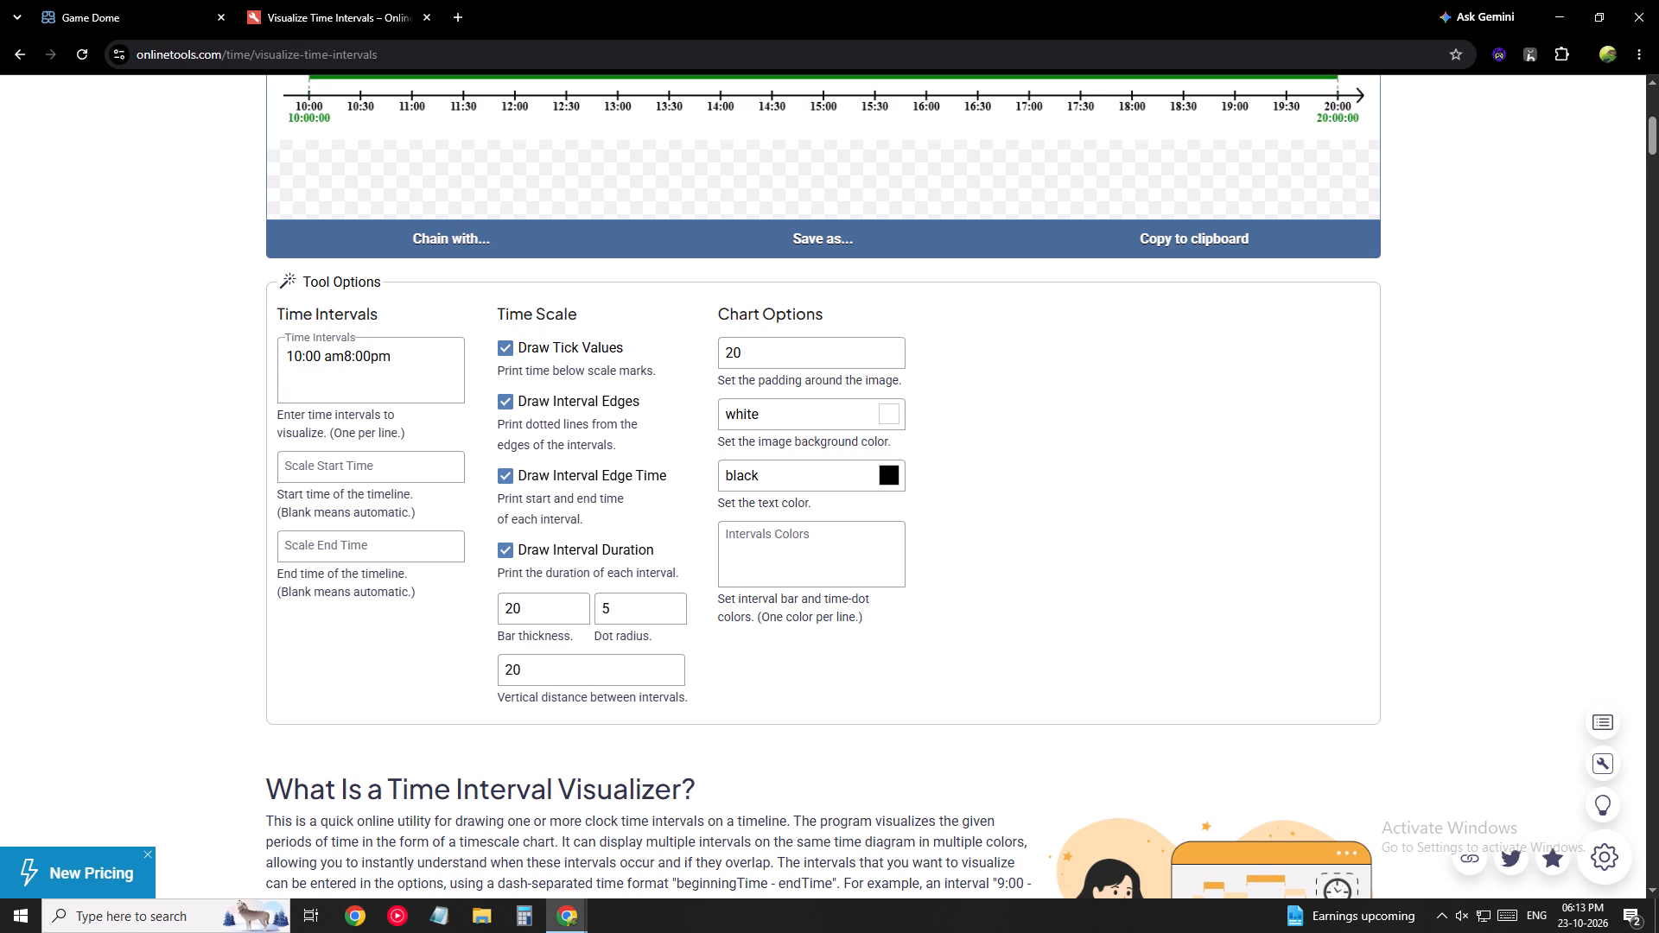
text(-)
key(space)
Set the timeline's scale start time to 0 and its scale end time to 24.
scroll(1366, 486, up, 2)
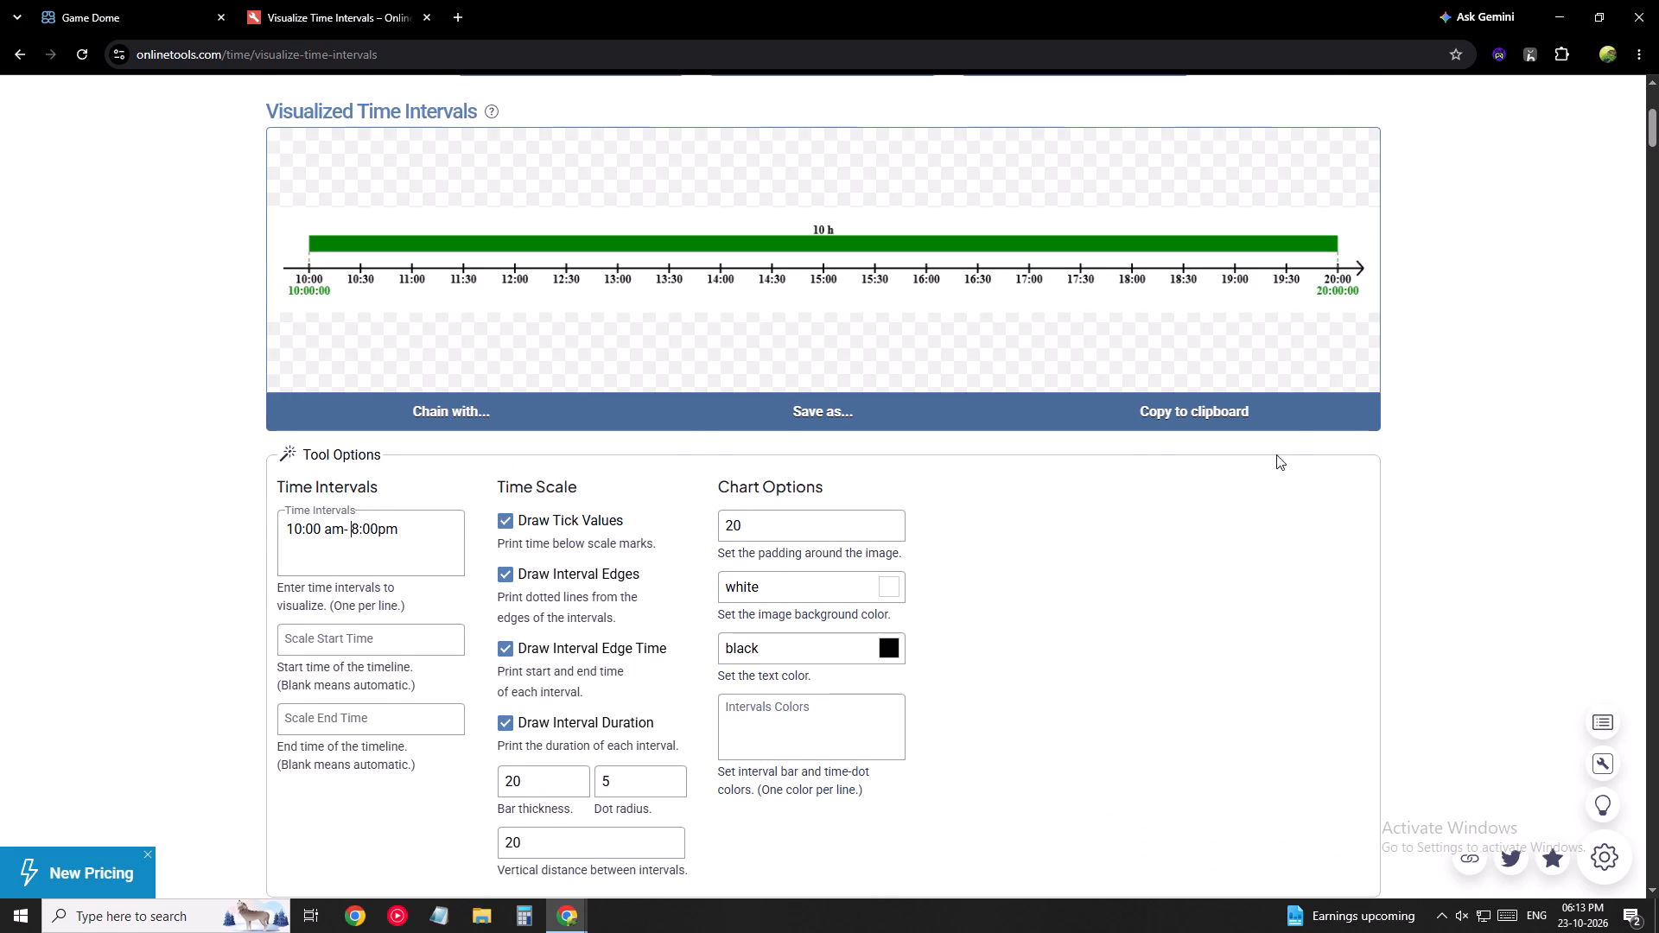
scroll(1249, 486, up, 2)
scroll(824, 511, down, 1)
scroll(838, 600, down, 1)
scroll(421, 581, down, 2)
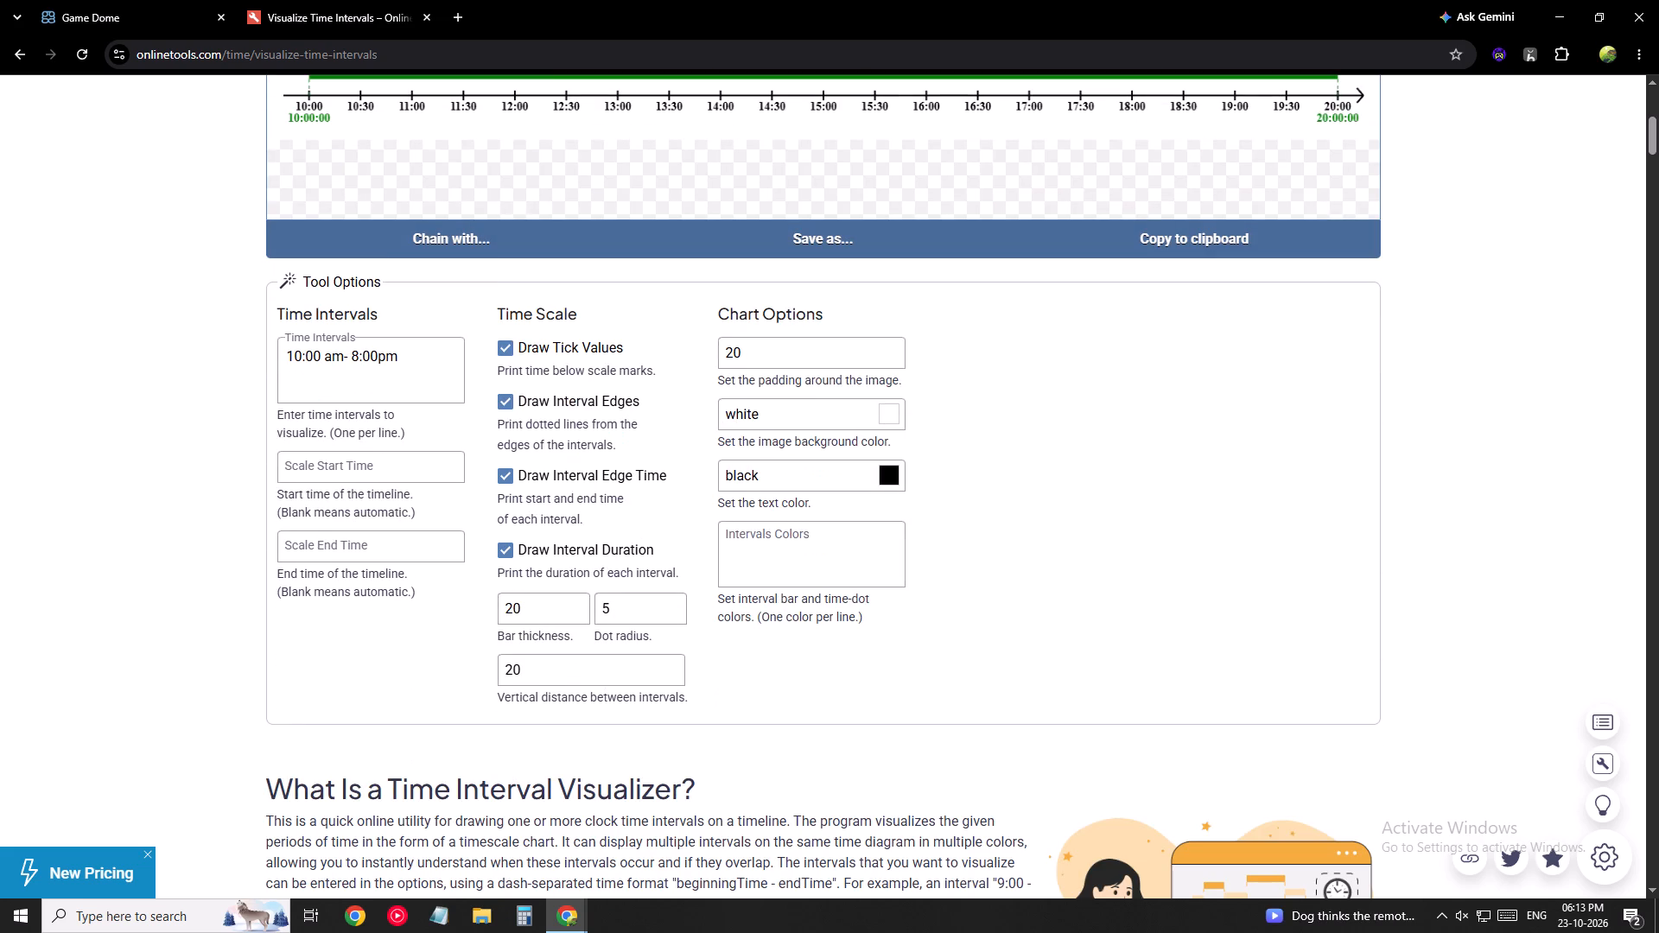
click(420, 476)
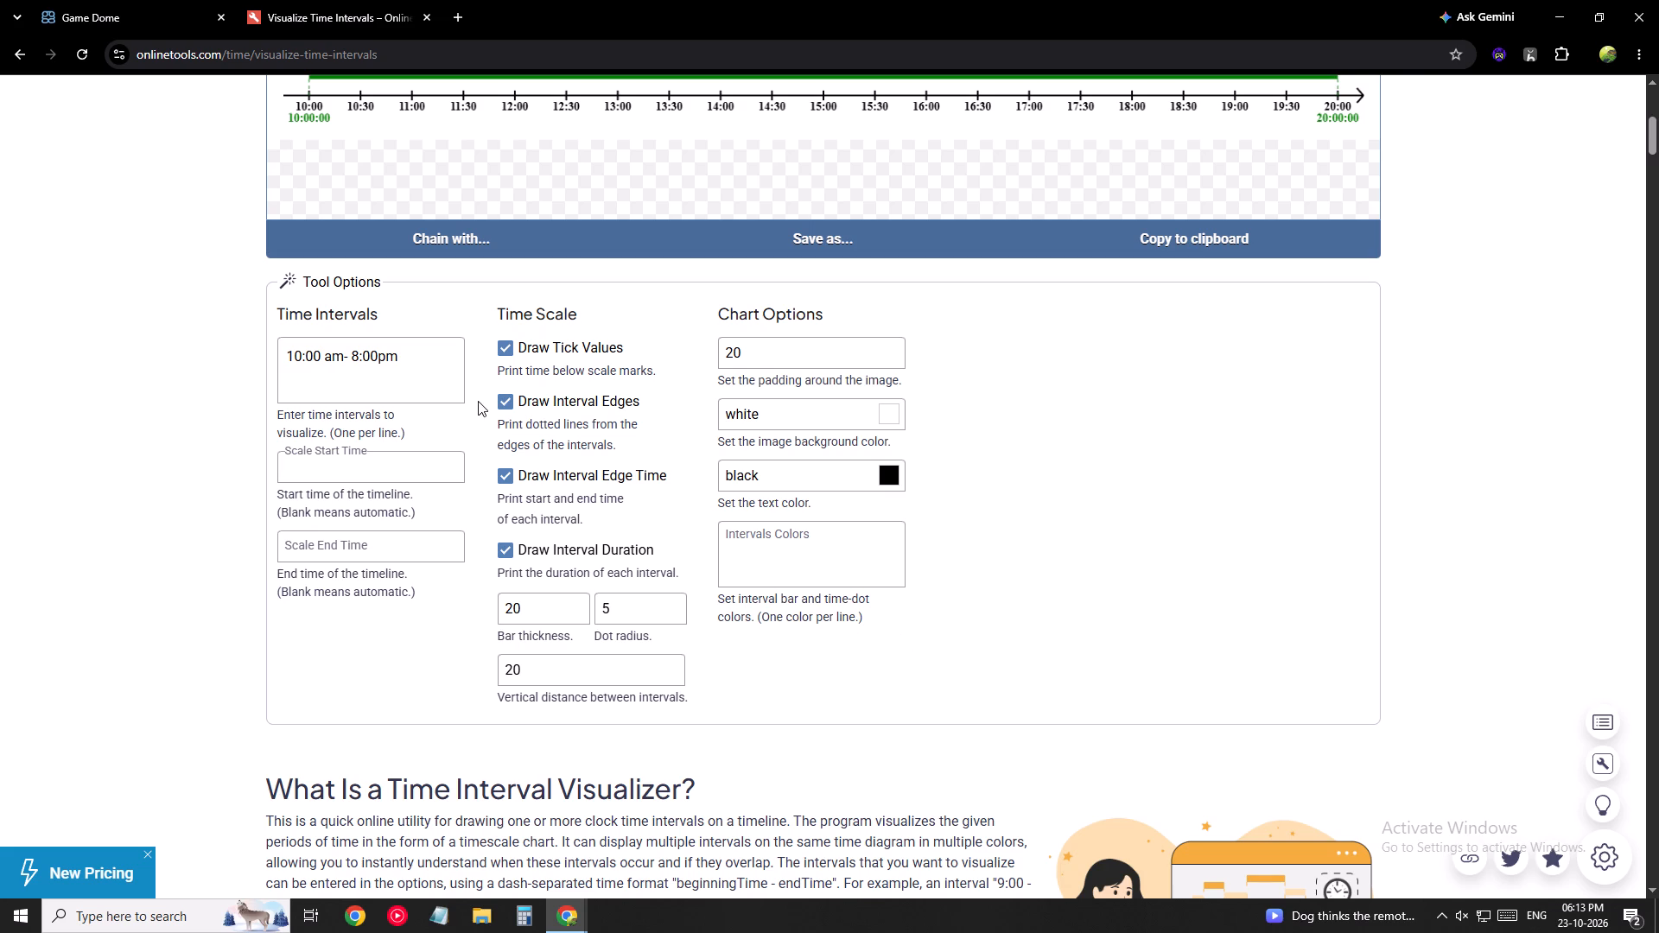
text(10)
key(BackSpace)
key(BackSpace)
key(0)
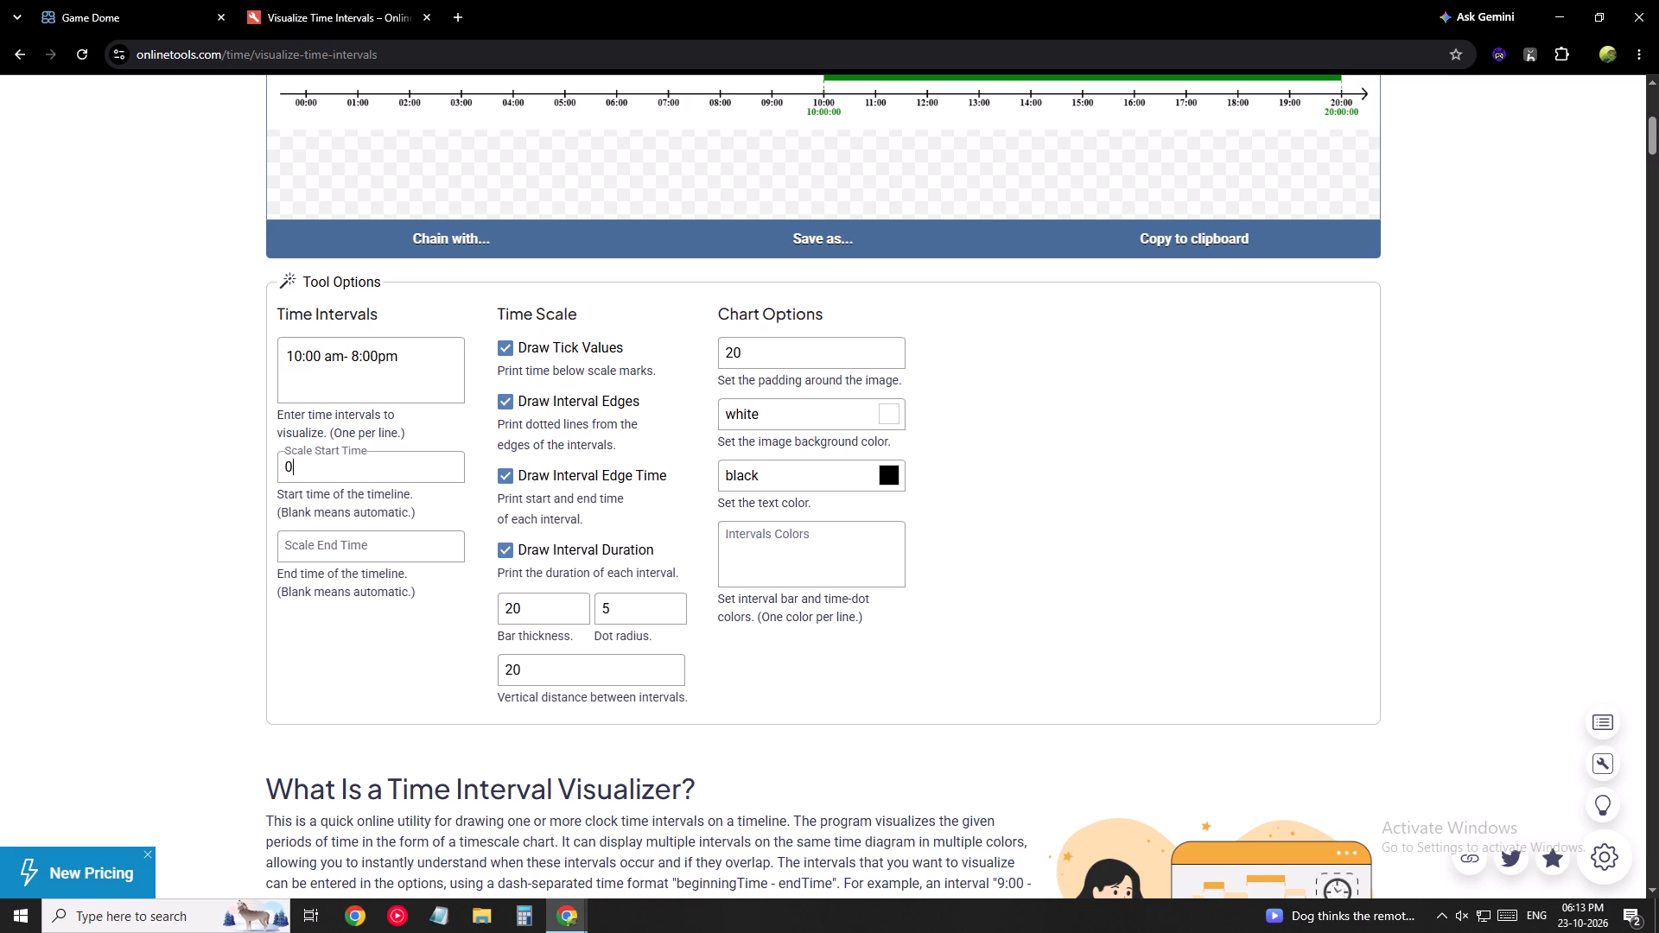
click(416, 548)
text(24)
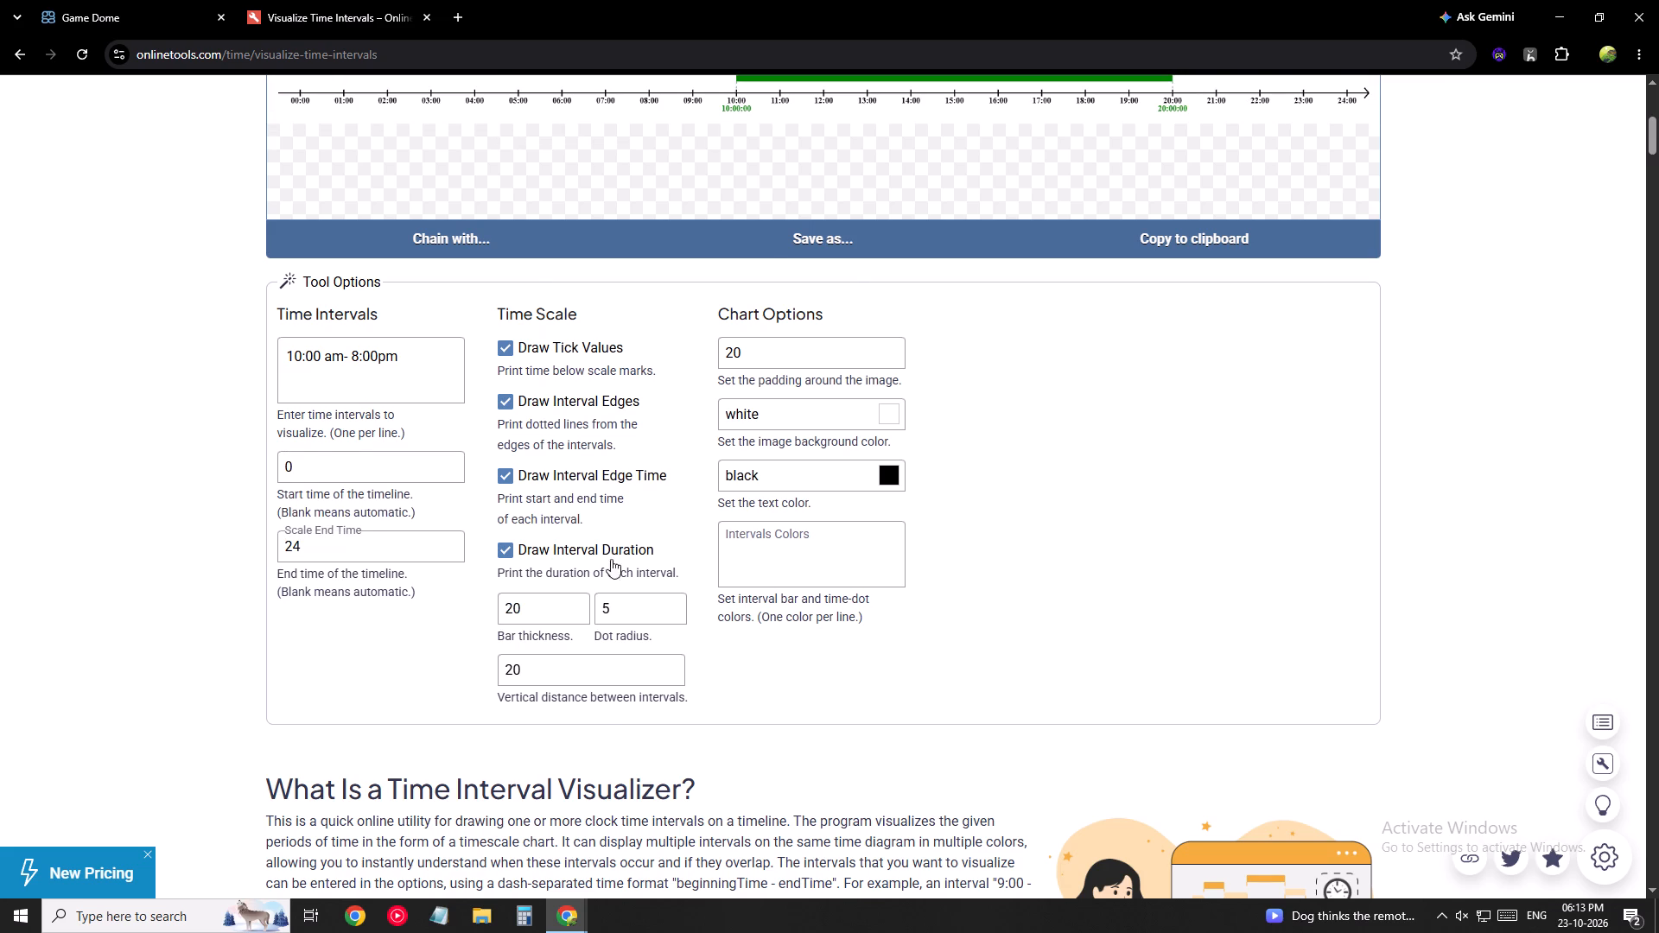
Add 12:00am on a new line below the 10:00 am- 8:00pm interval.
scroll(631, 601, up, 2)
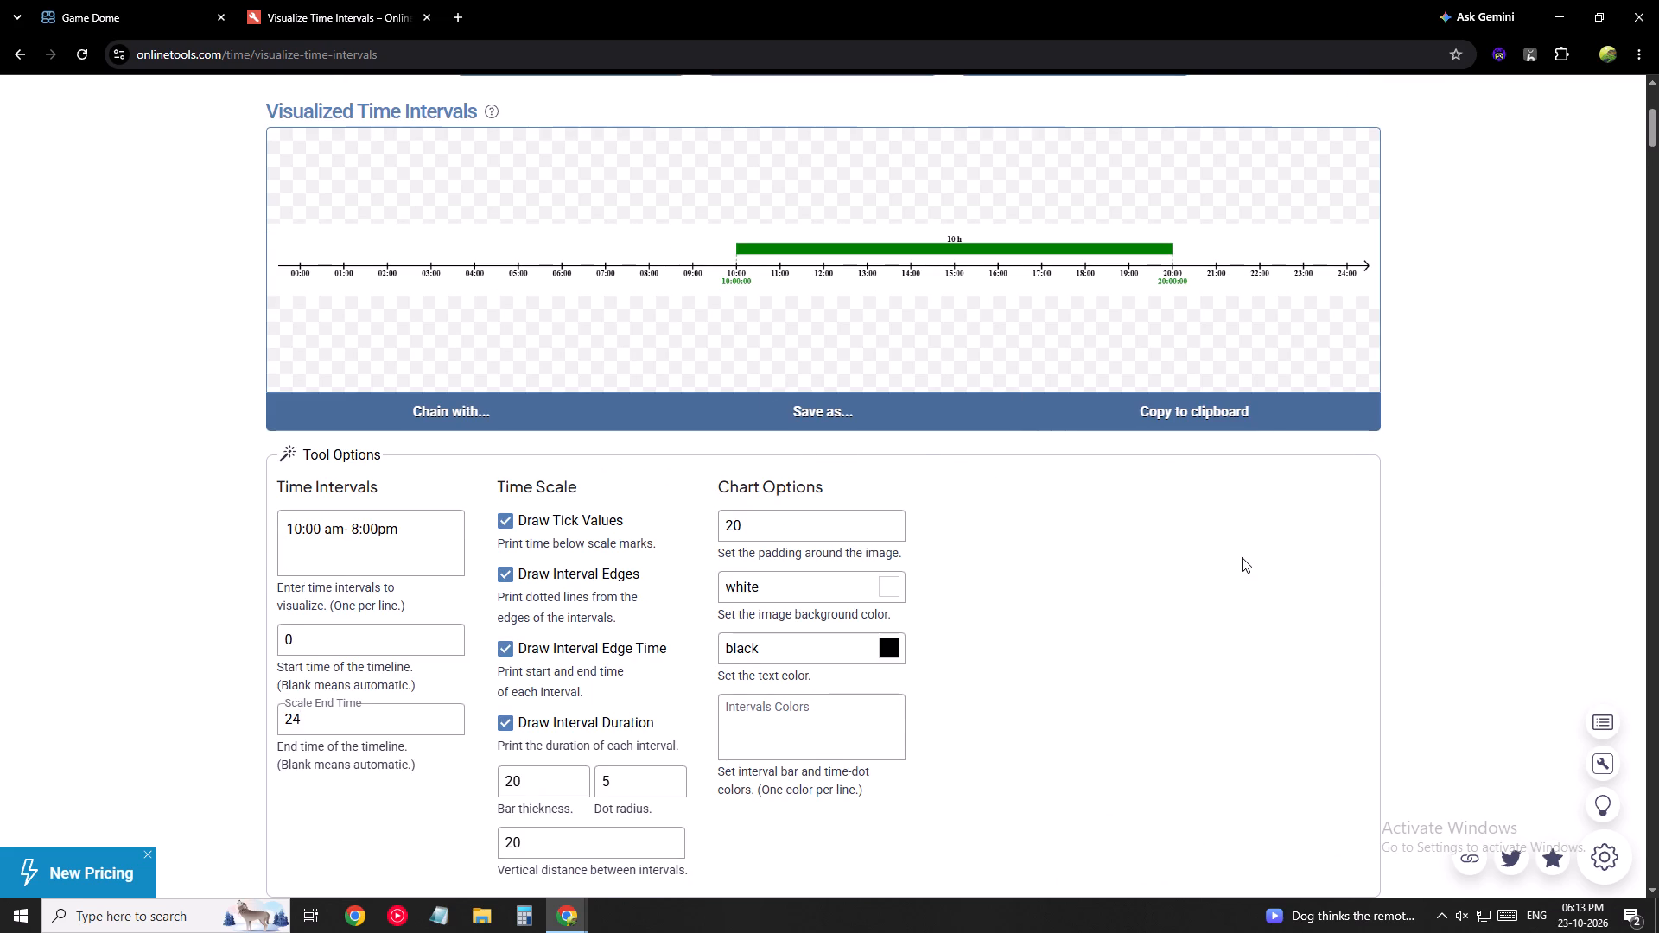
scroll(1242, 557, up, 2)
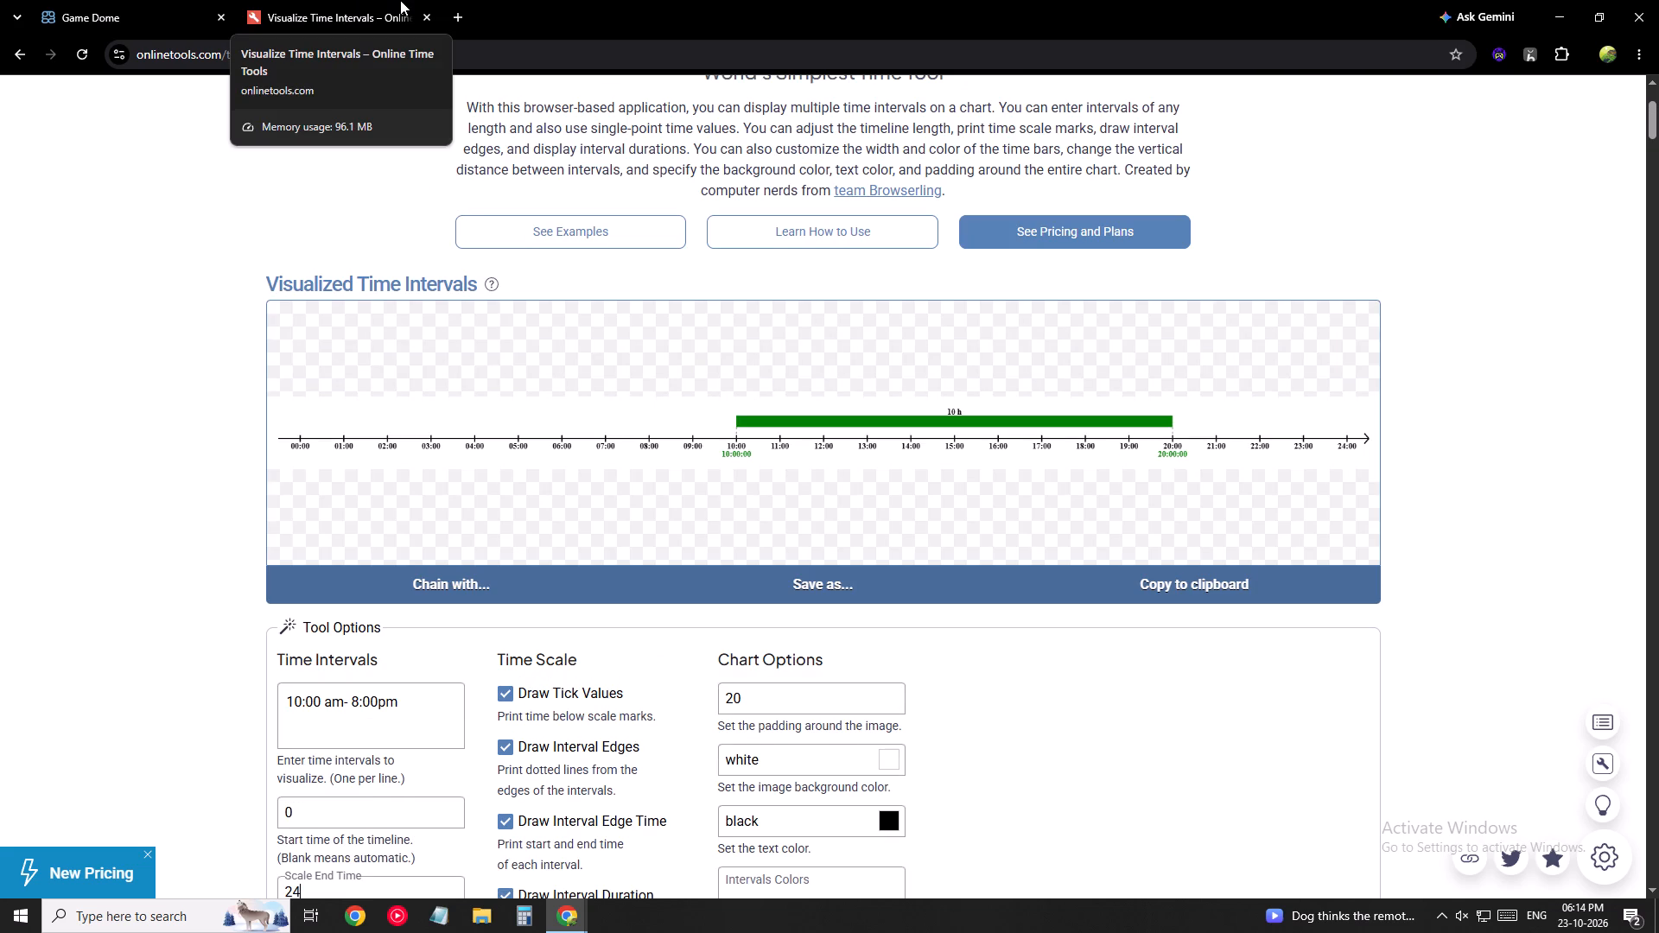
scroll(891, 737, down, 1)
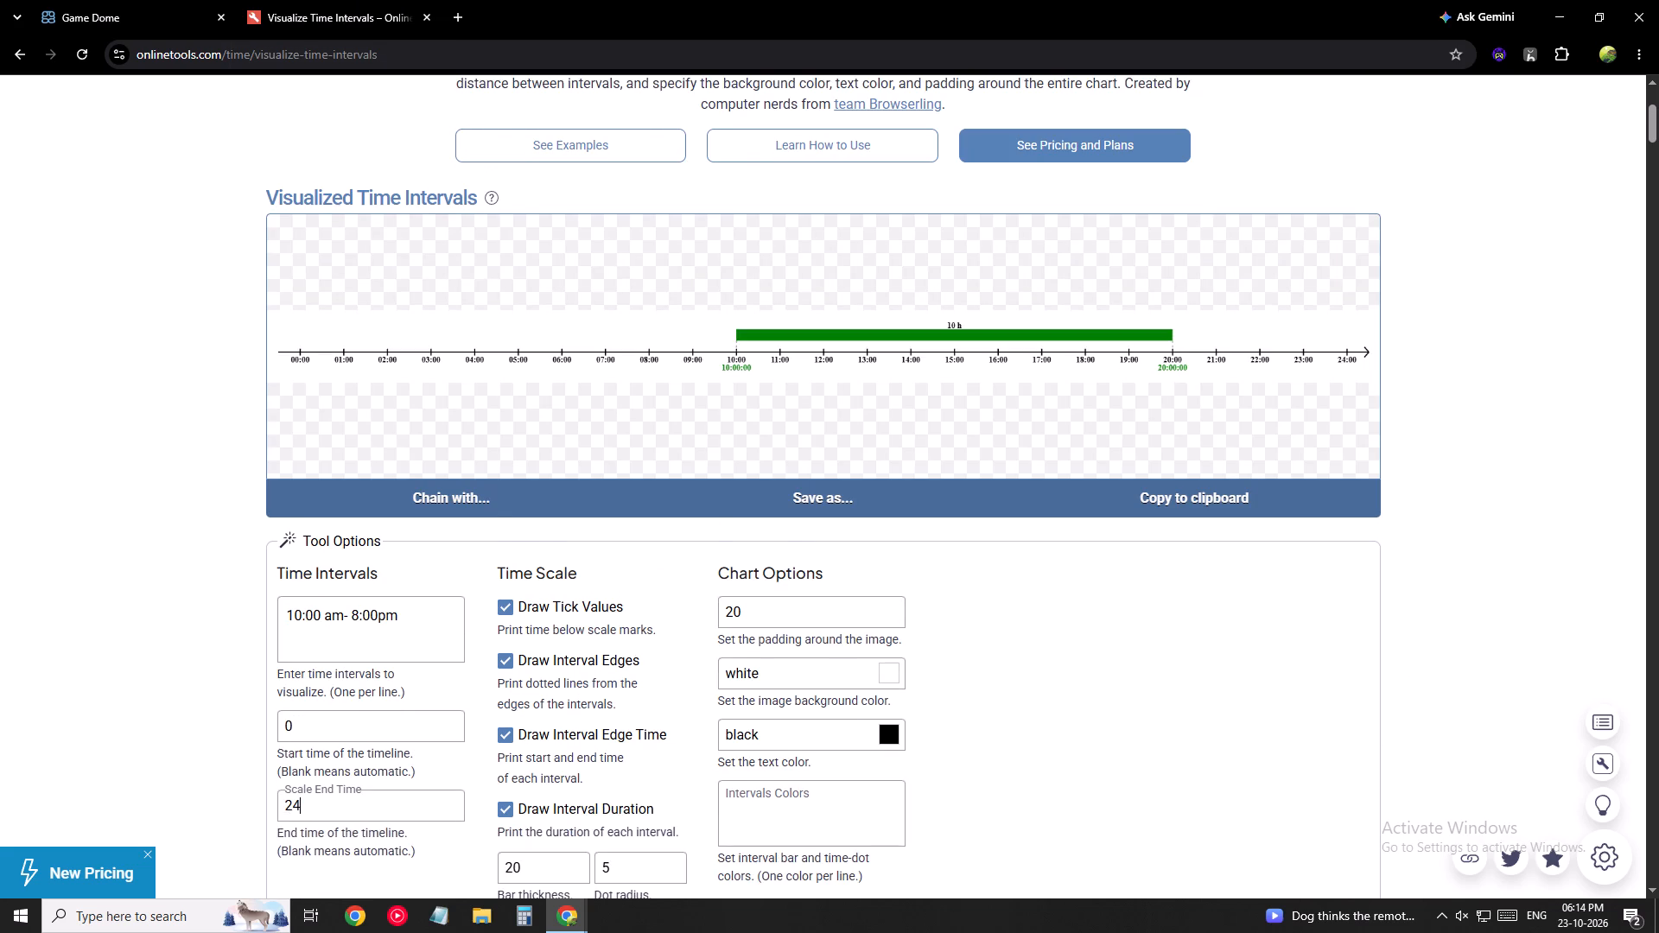
scroll(386, 625, down, 2)
click(417, 441)
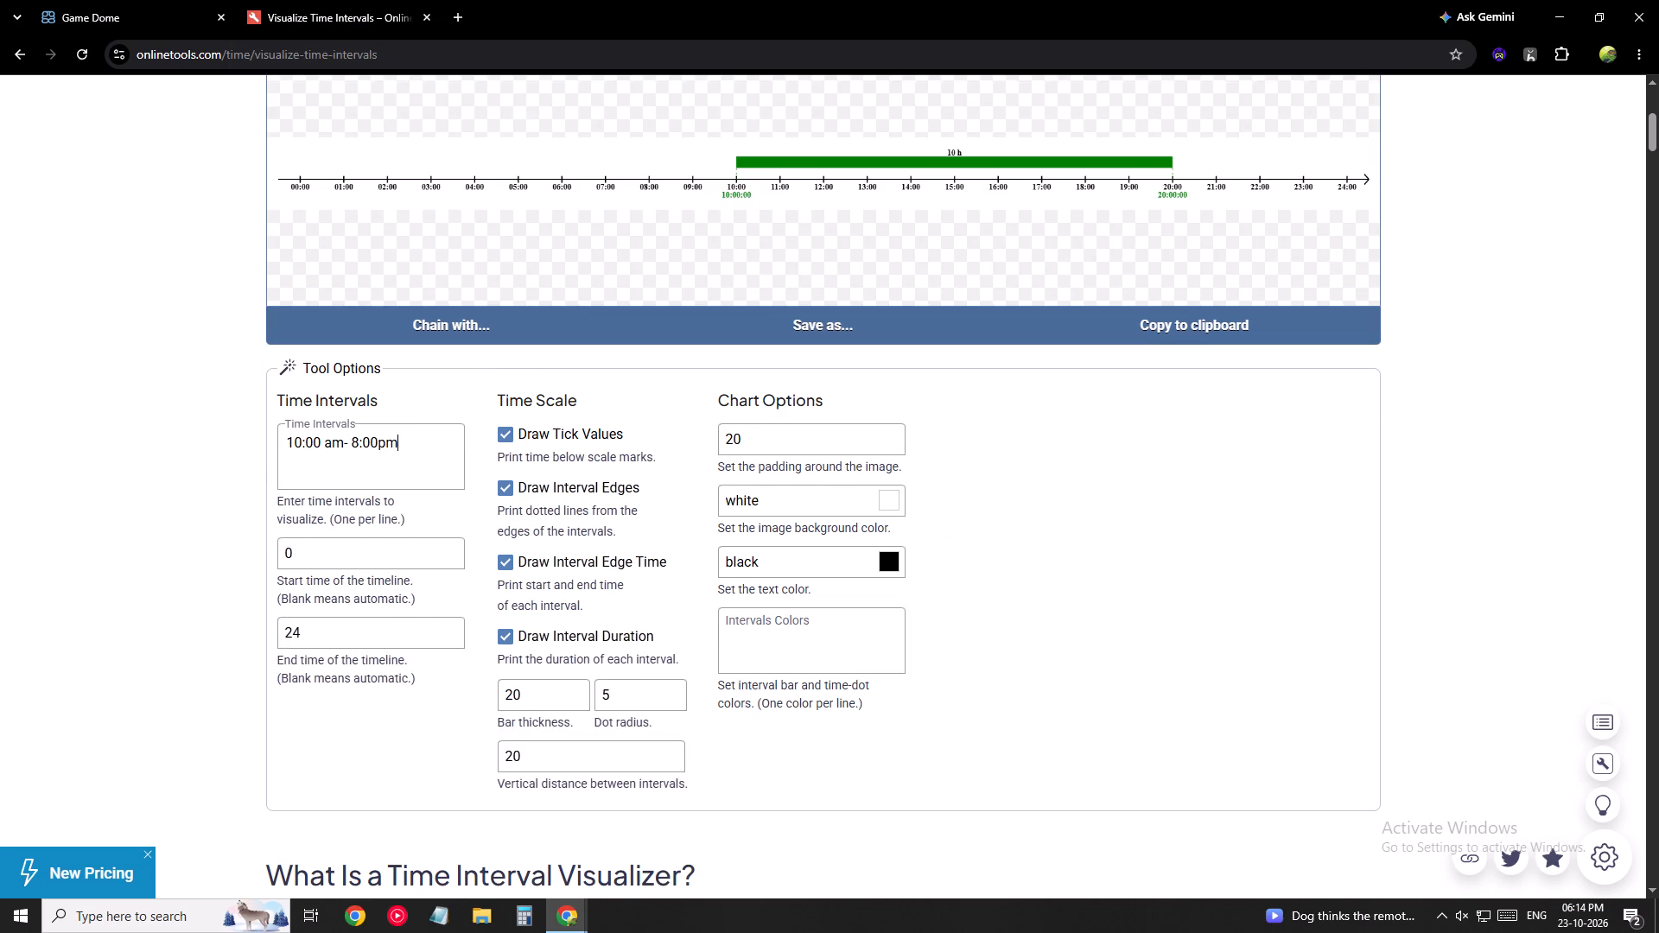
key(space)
key(Return)
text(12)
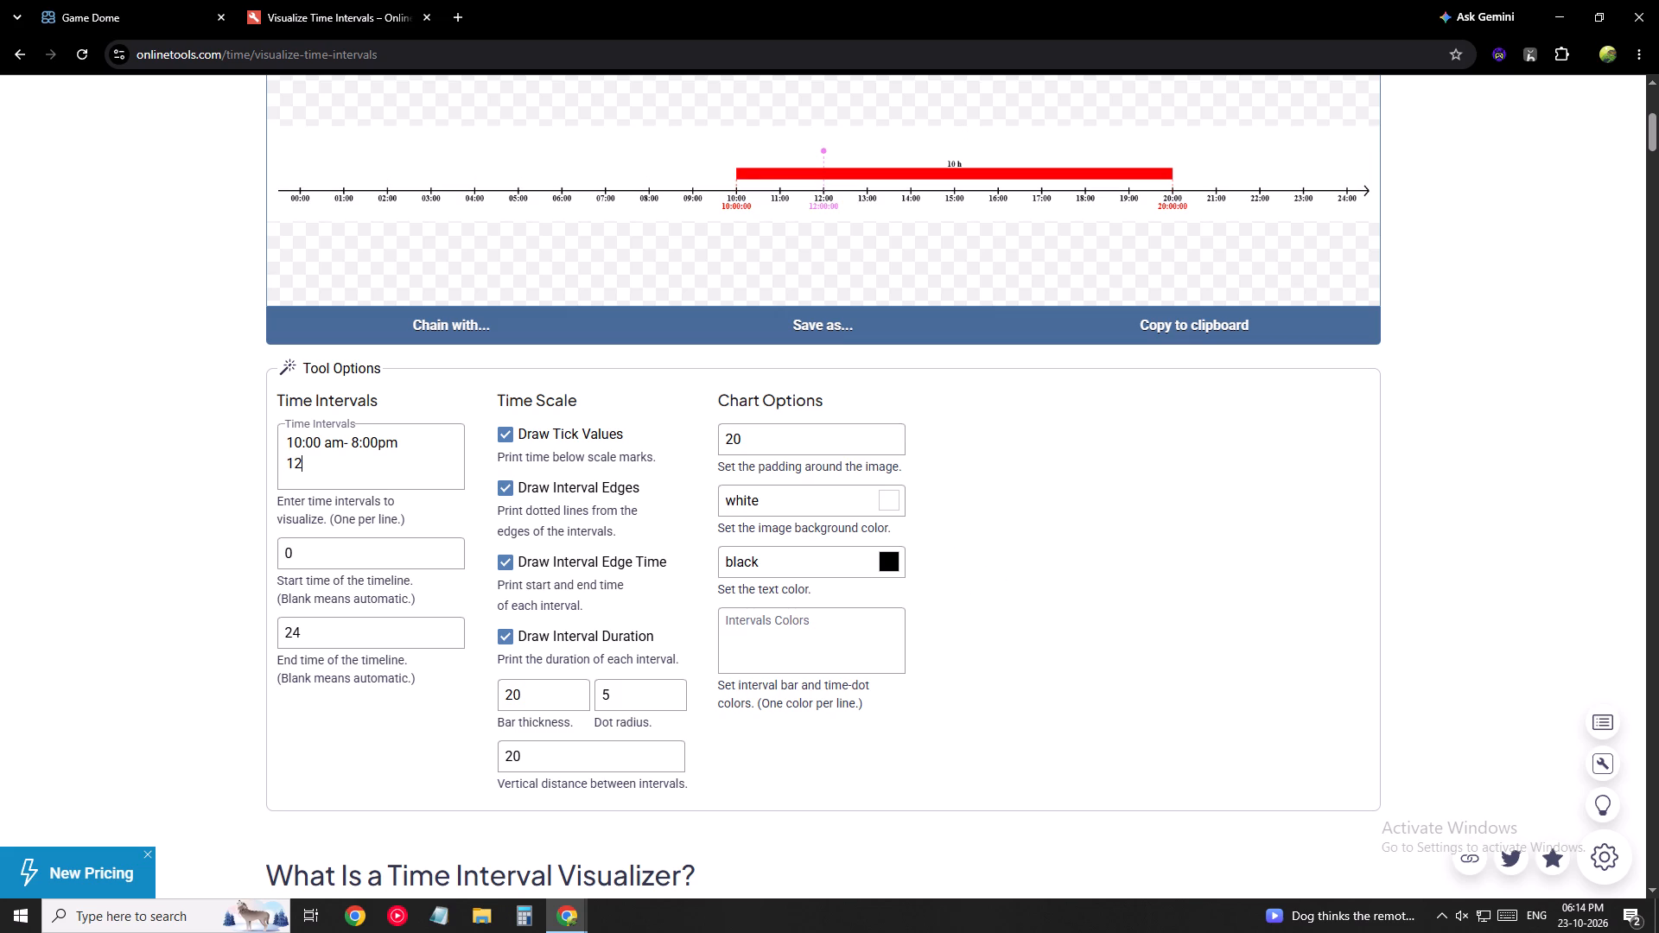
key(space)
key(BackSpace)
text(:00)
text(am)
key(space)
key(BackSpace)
Complete the second line as the interval 12:00am-9:00pm and start a new line below it.
scroll(950, 601, up, 3)
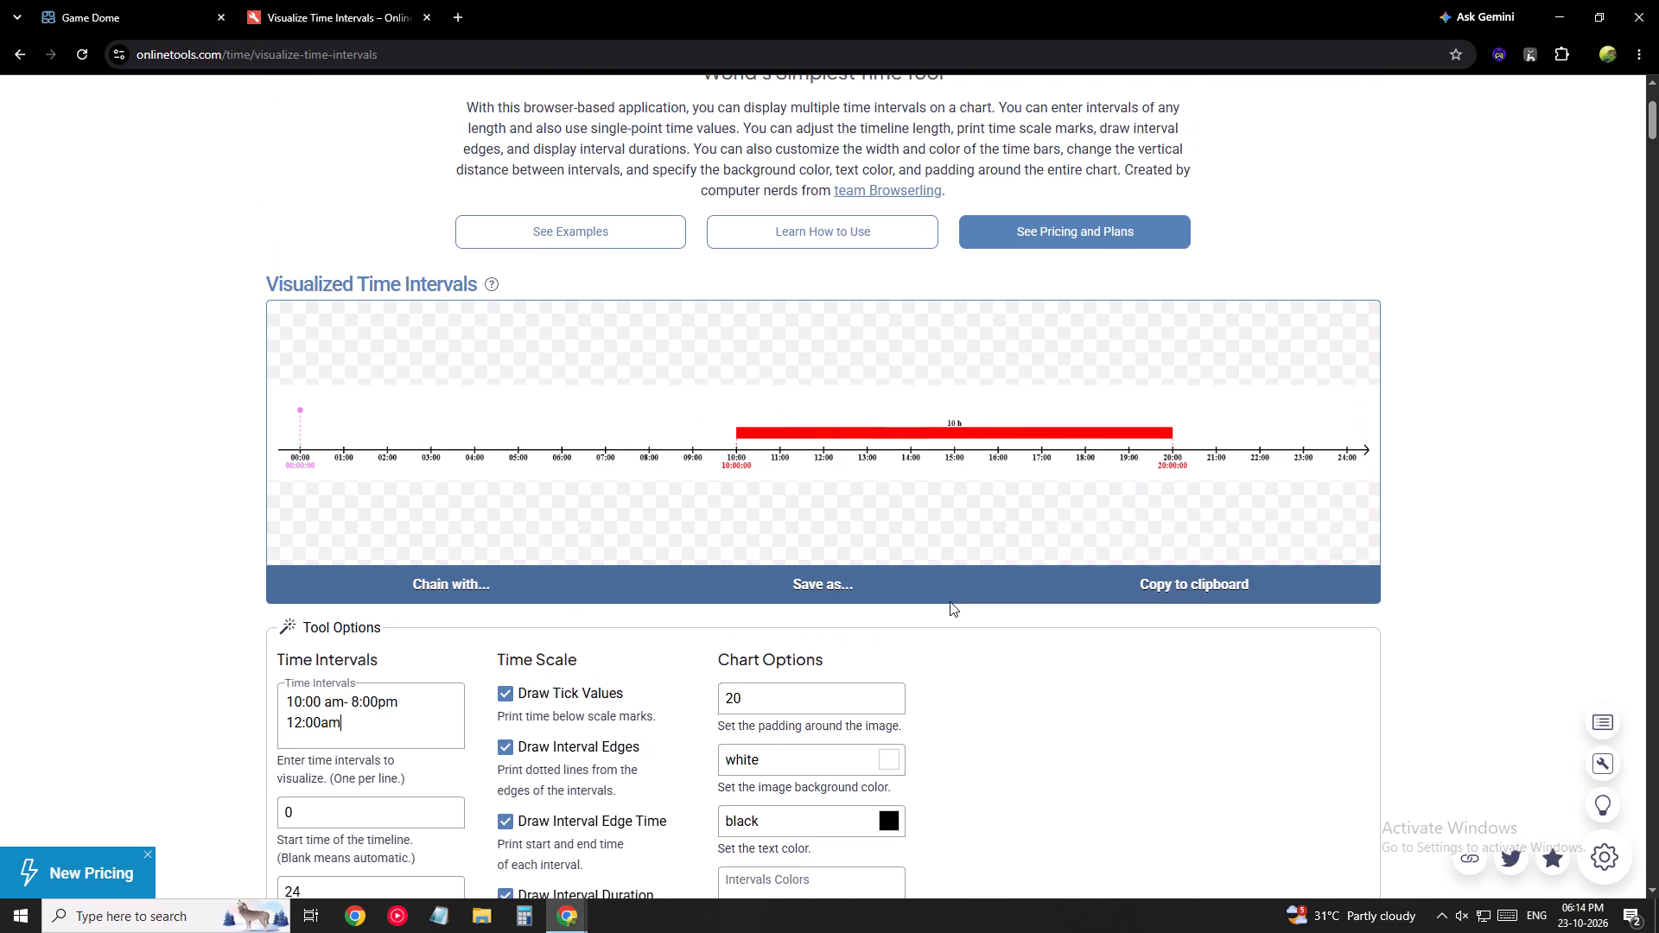
scroll(1117, 709, down, 2)
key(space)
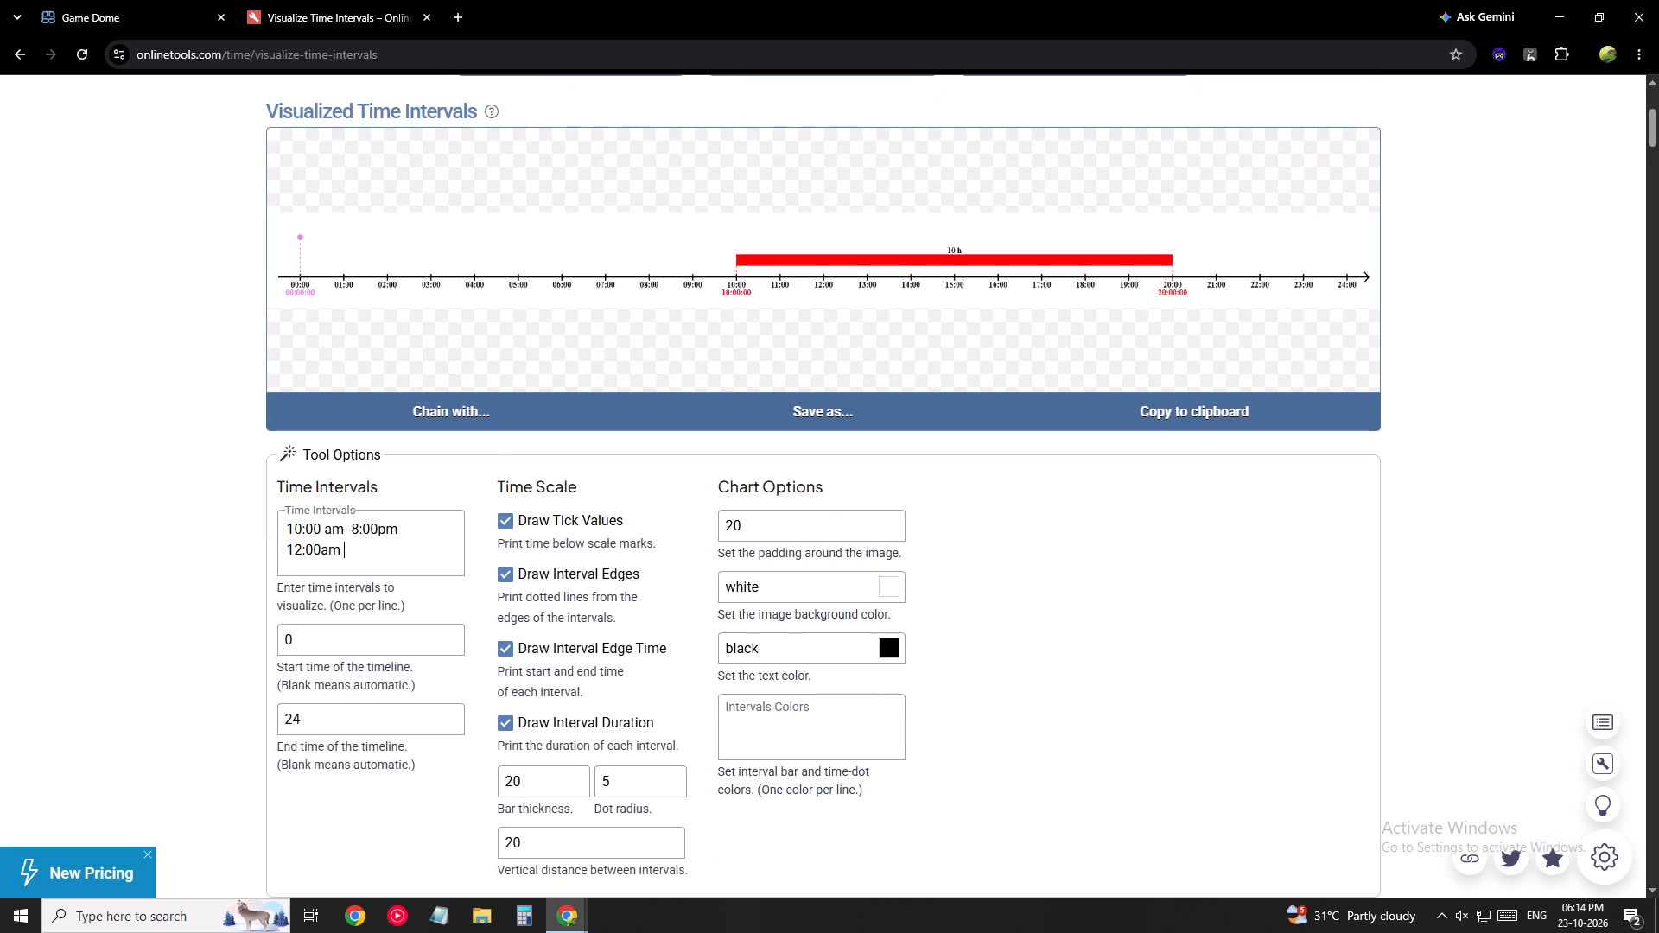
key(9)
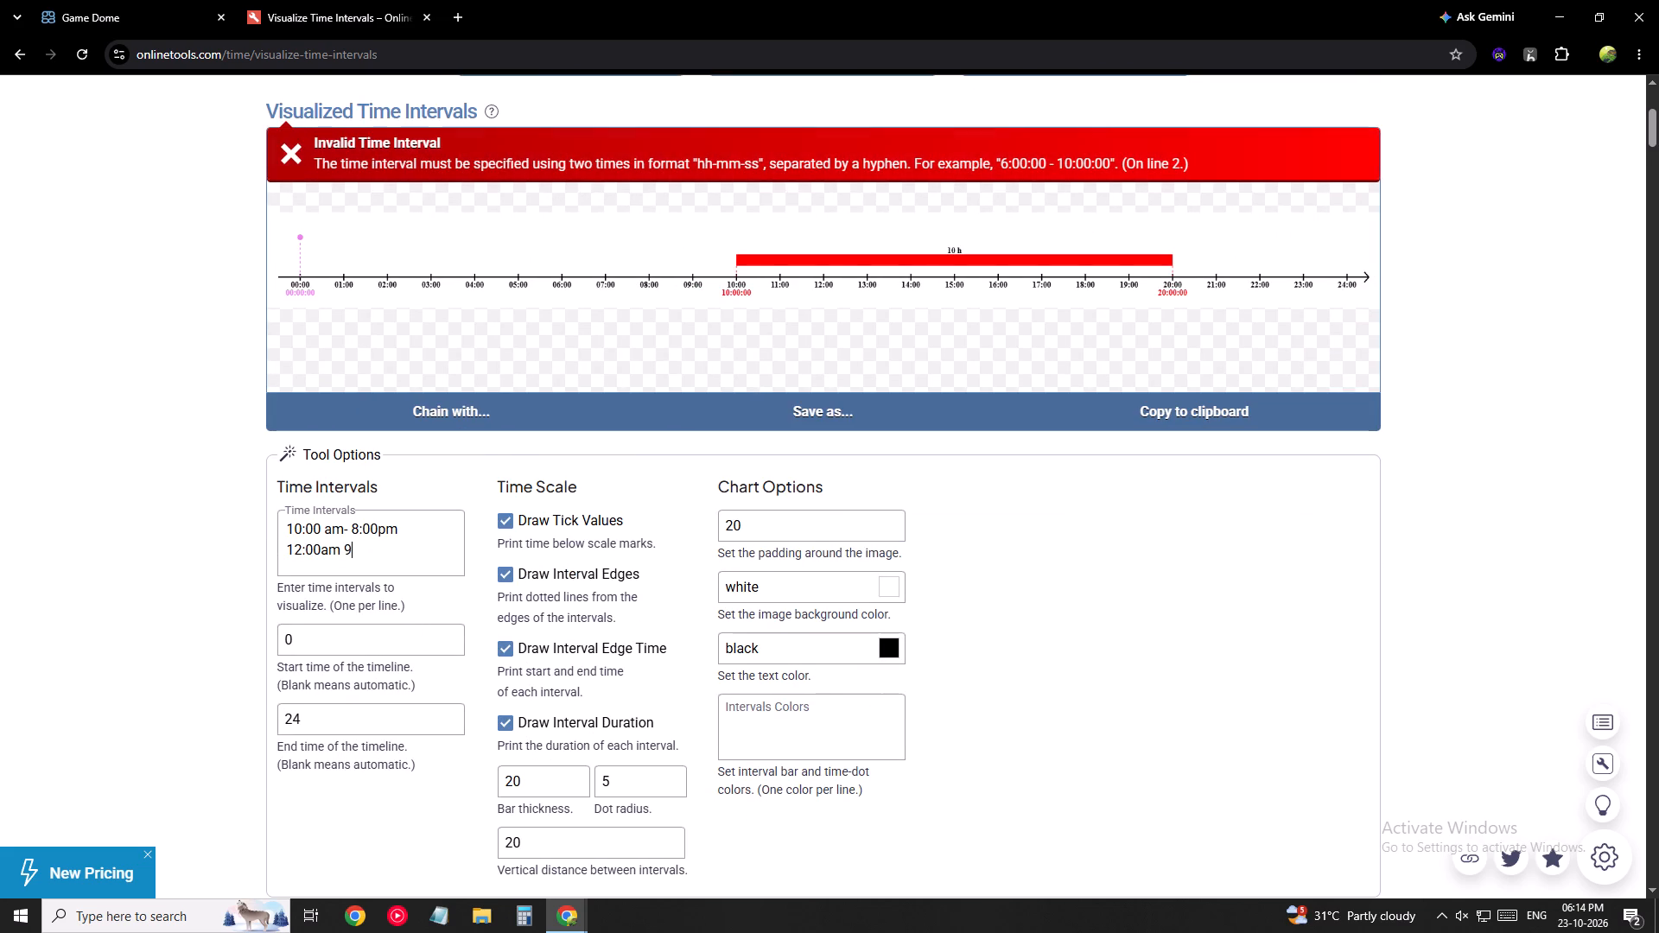
key(BackSpace)
key(BackSpace)
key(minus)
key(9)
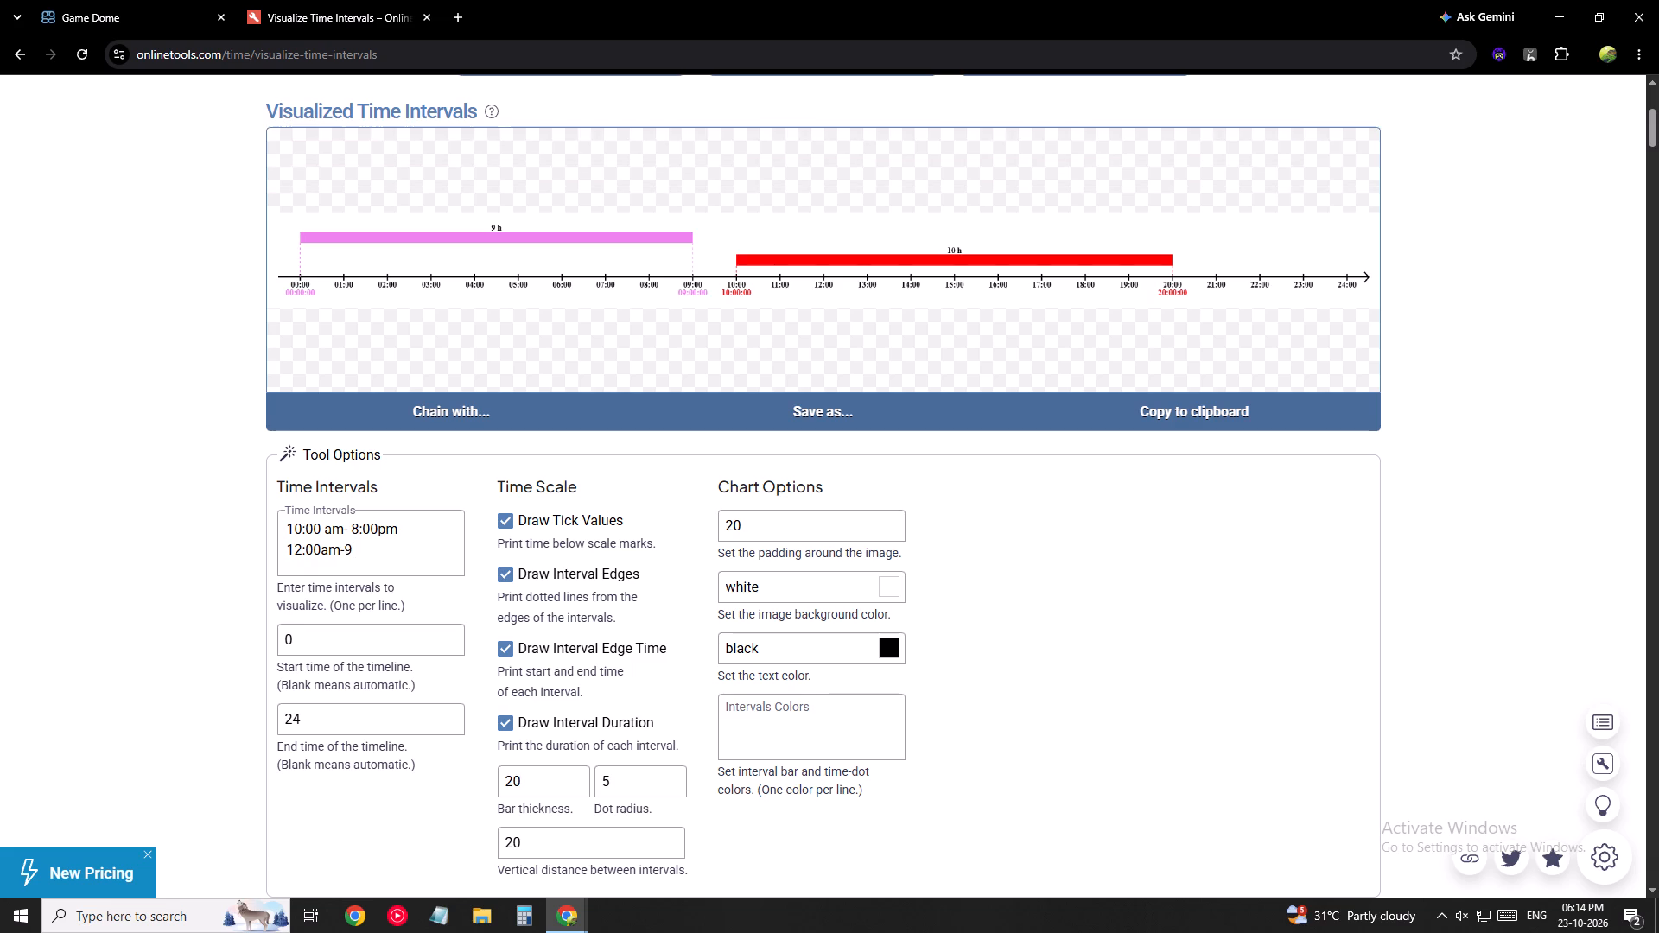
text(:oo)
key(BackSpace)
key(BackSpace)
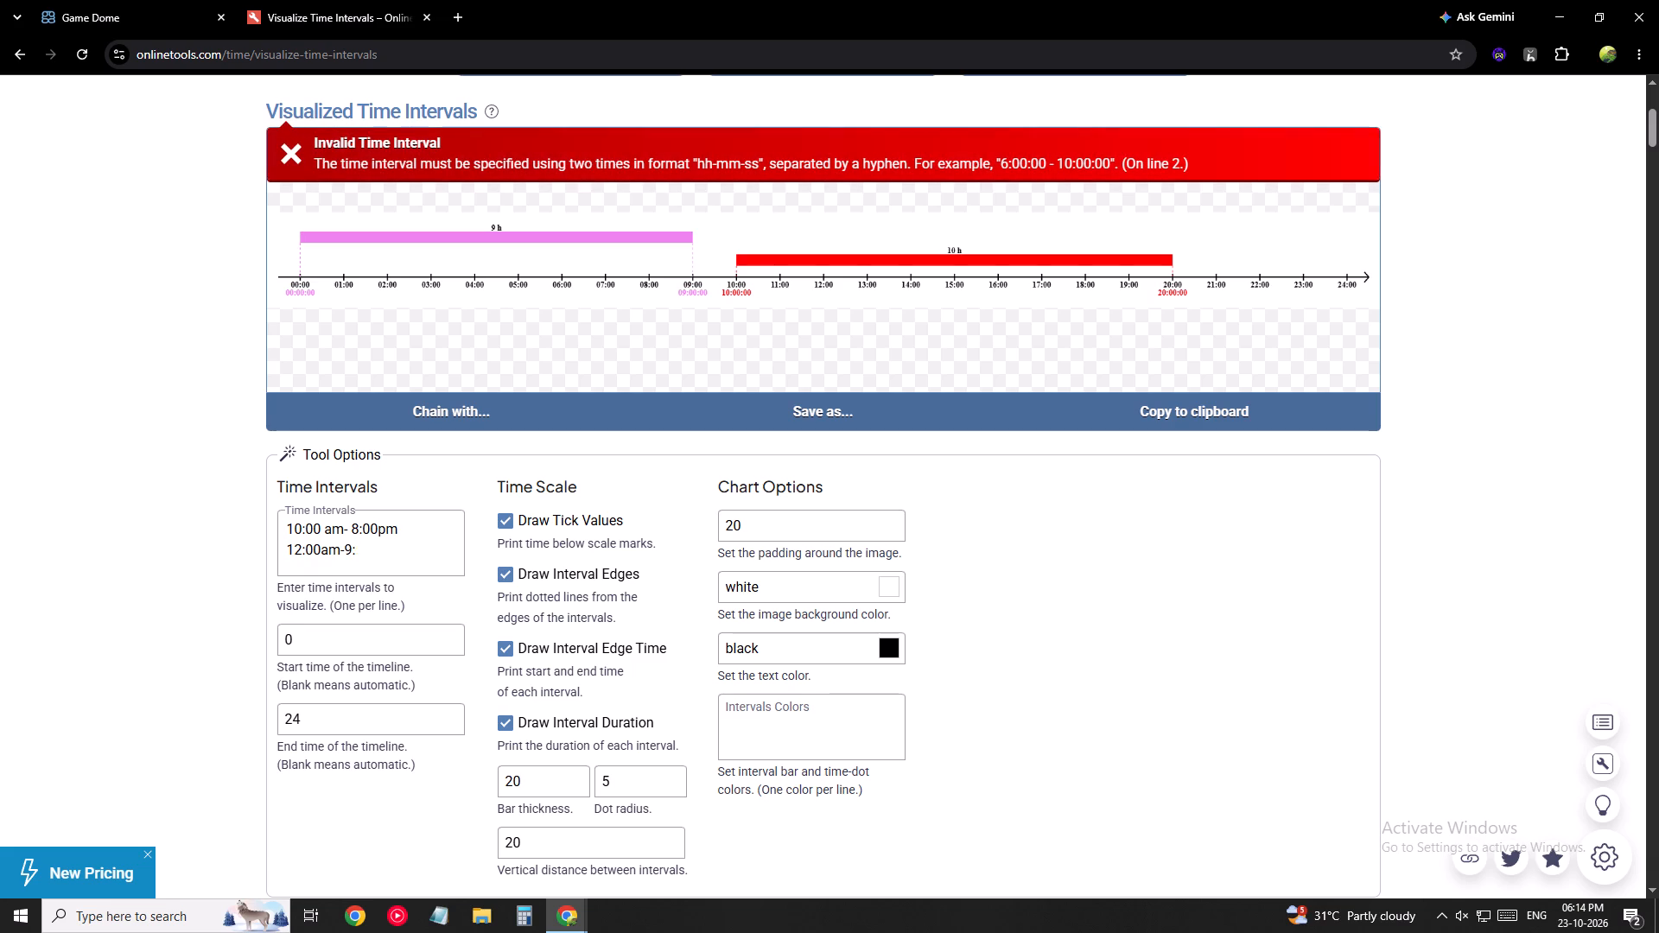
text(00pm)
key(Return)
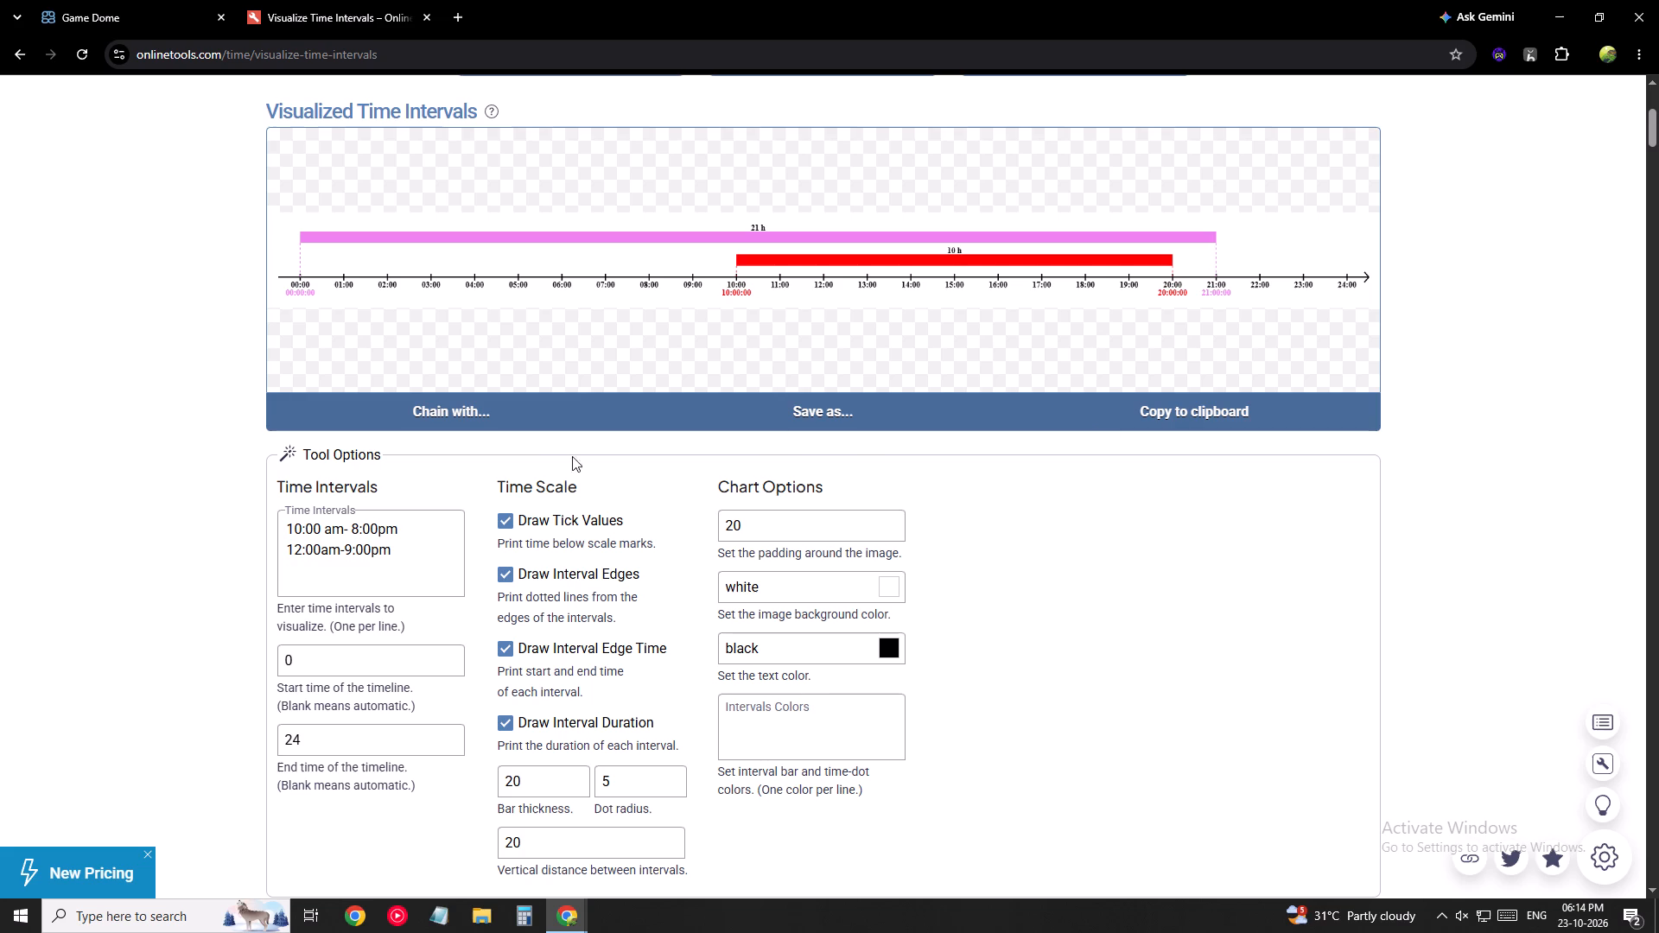
Change the second interval's end time to 9:00am and view the updated chart.
click(417, 547)
key(BackSpace)
key(BackSpace)
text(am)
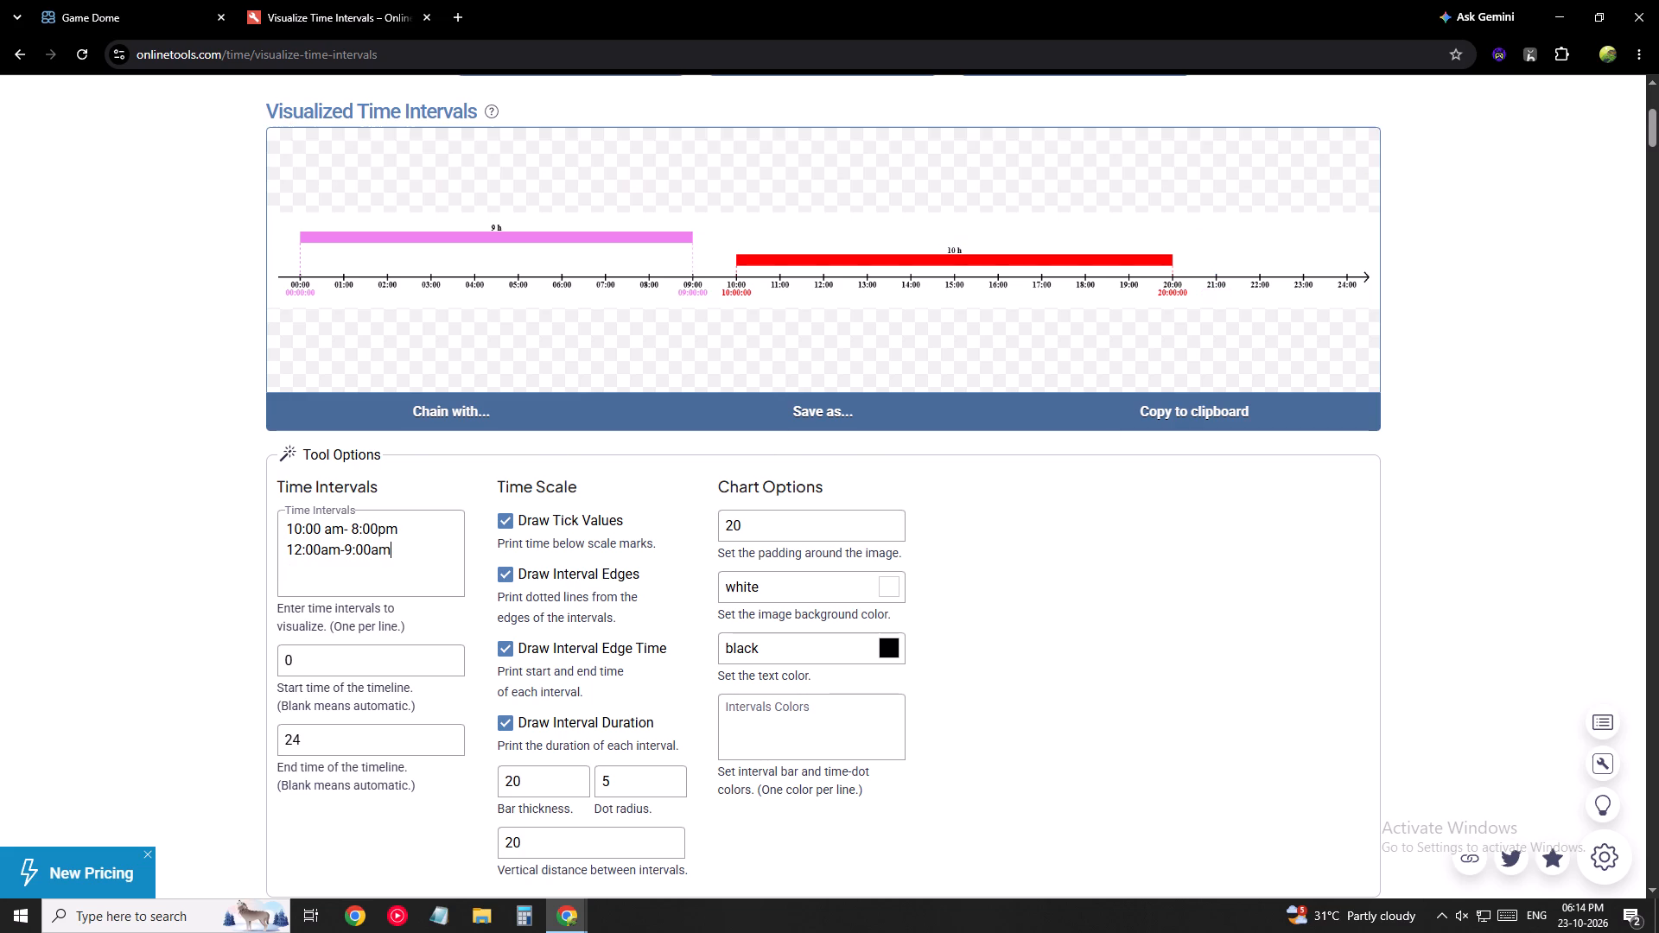
scroll(944, 561, up, 1)
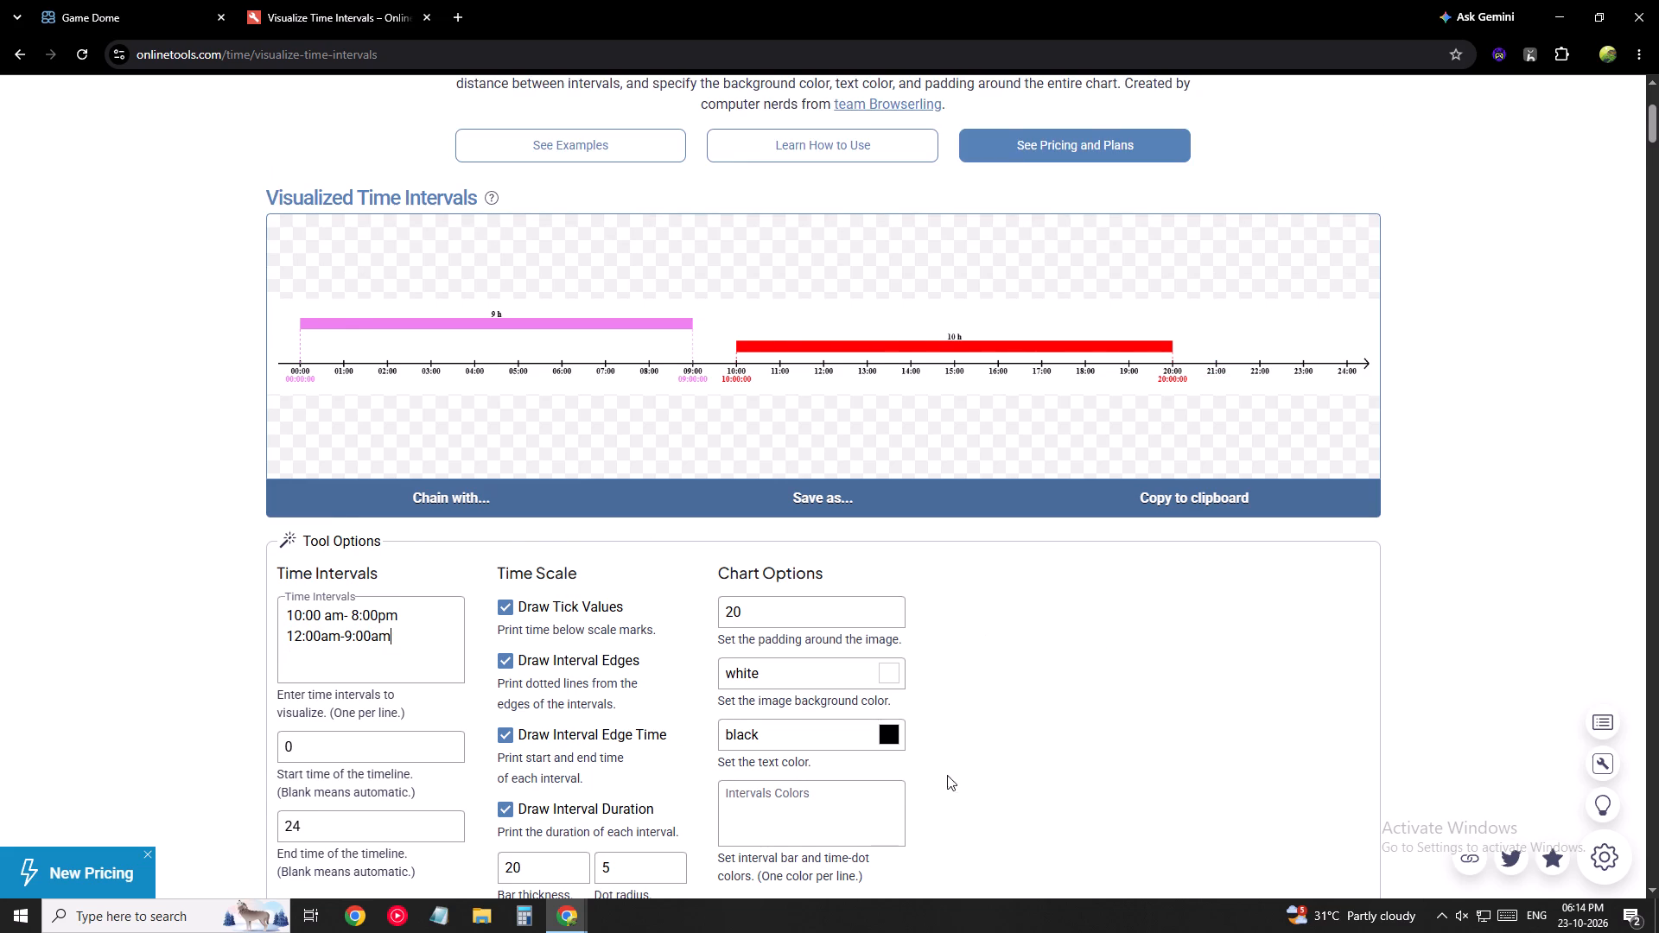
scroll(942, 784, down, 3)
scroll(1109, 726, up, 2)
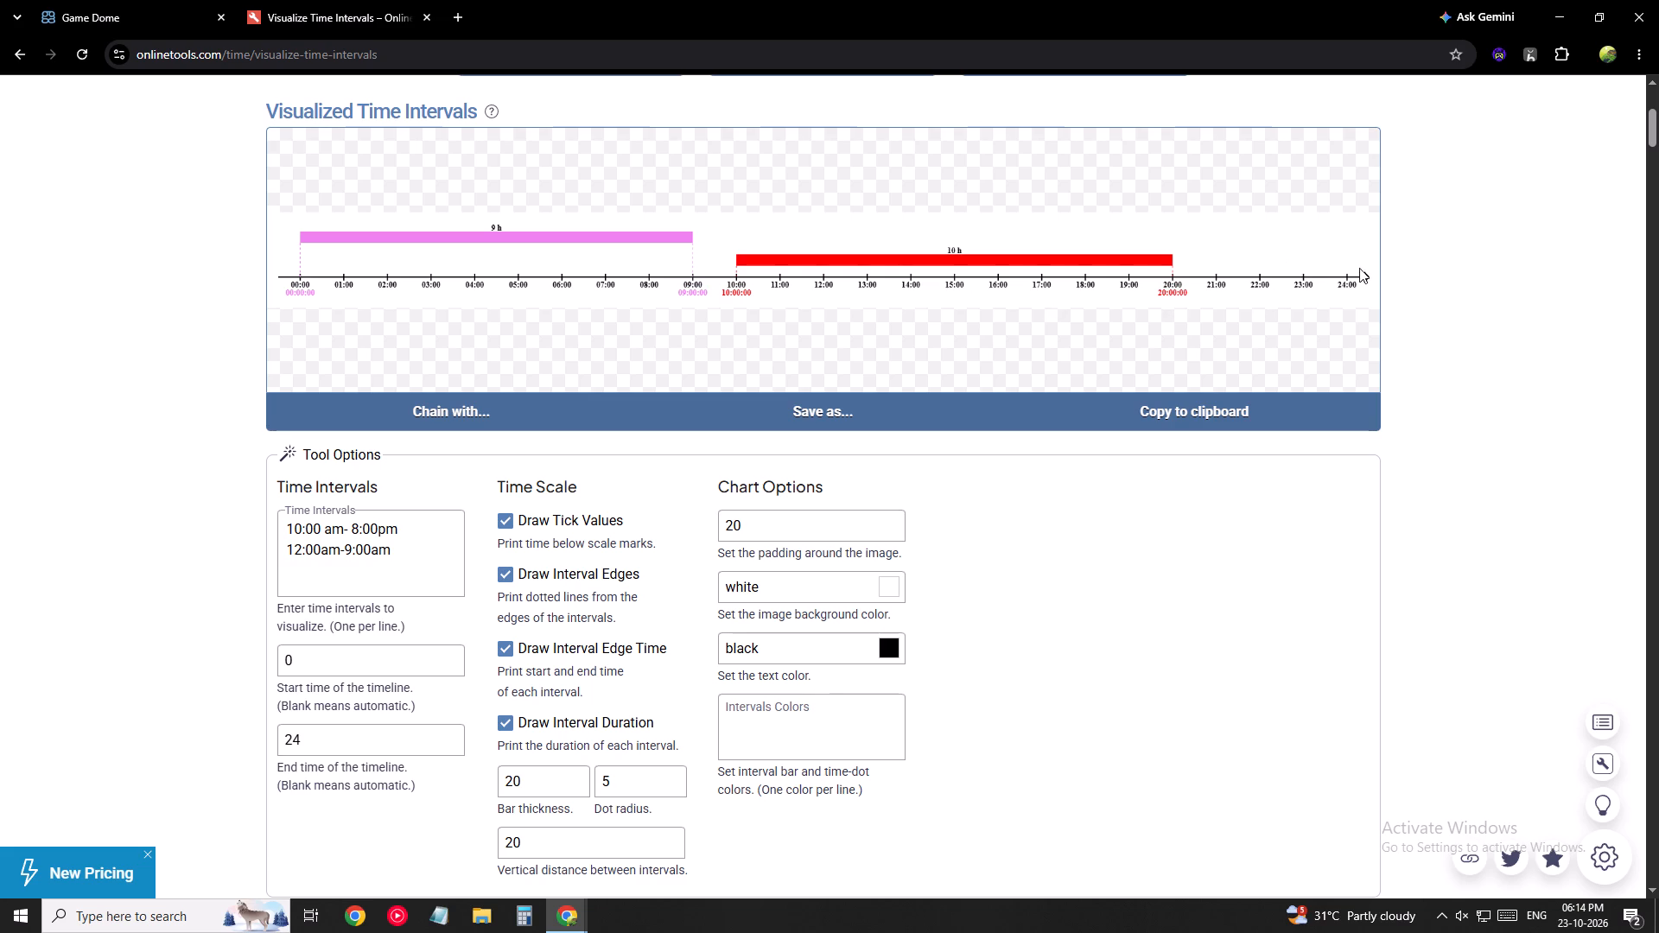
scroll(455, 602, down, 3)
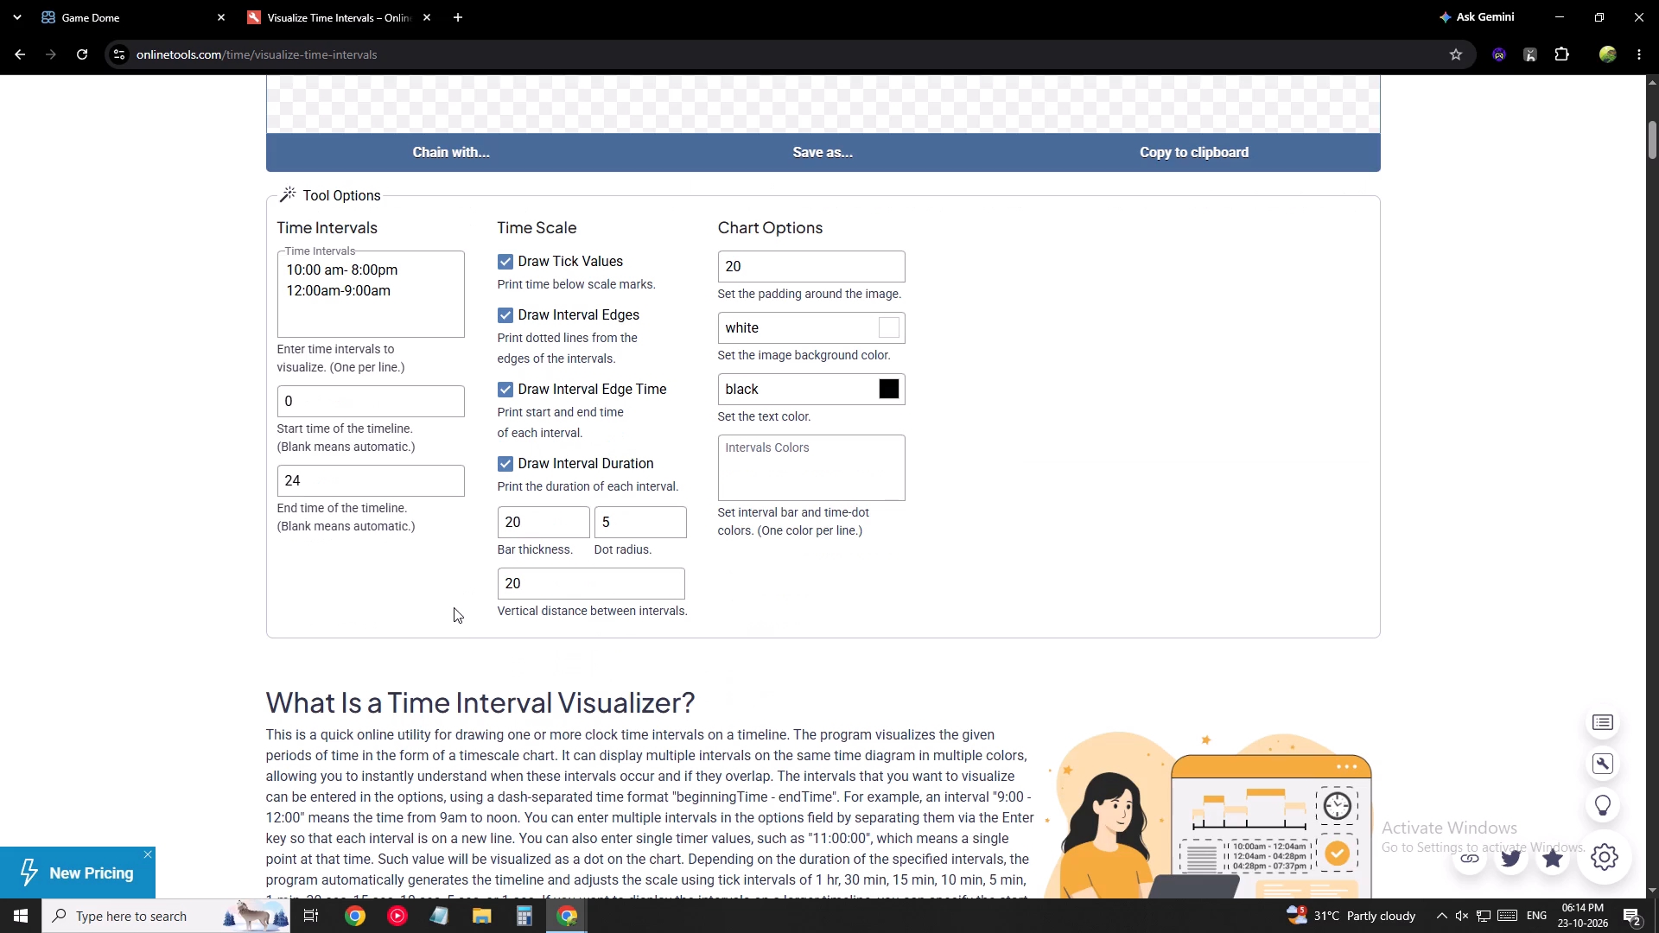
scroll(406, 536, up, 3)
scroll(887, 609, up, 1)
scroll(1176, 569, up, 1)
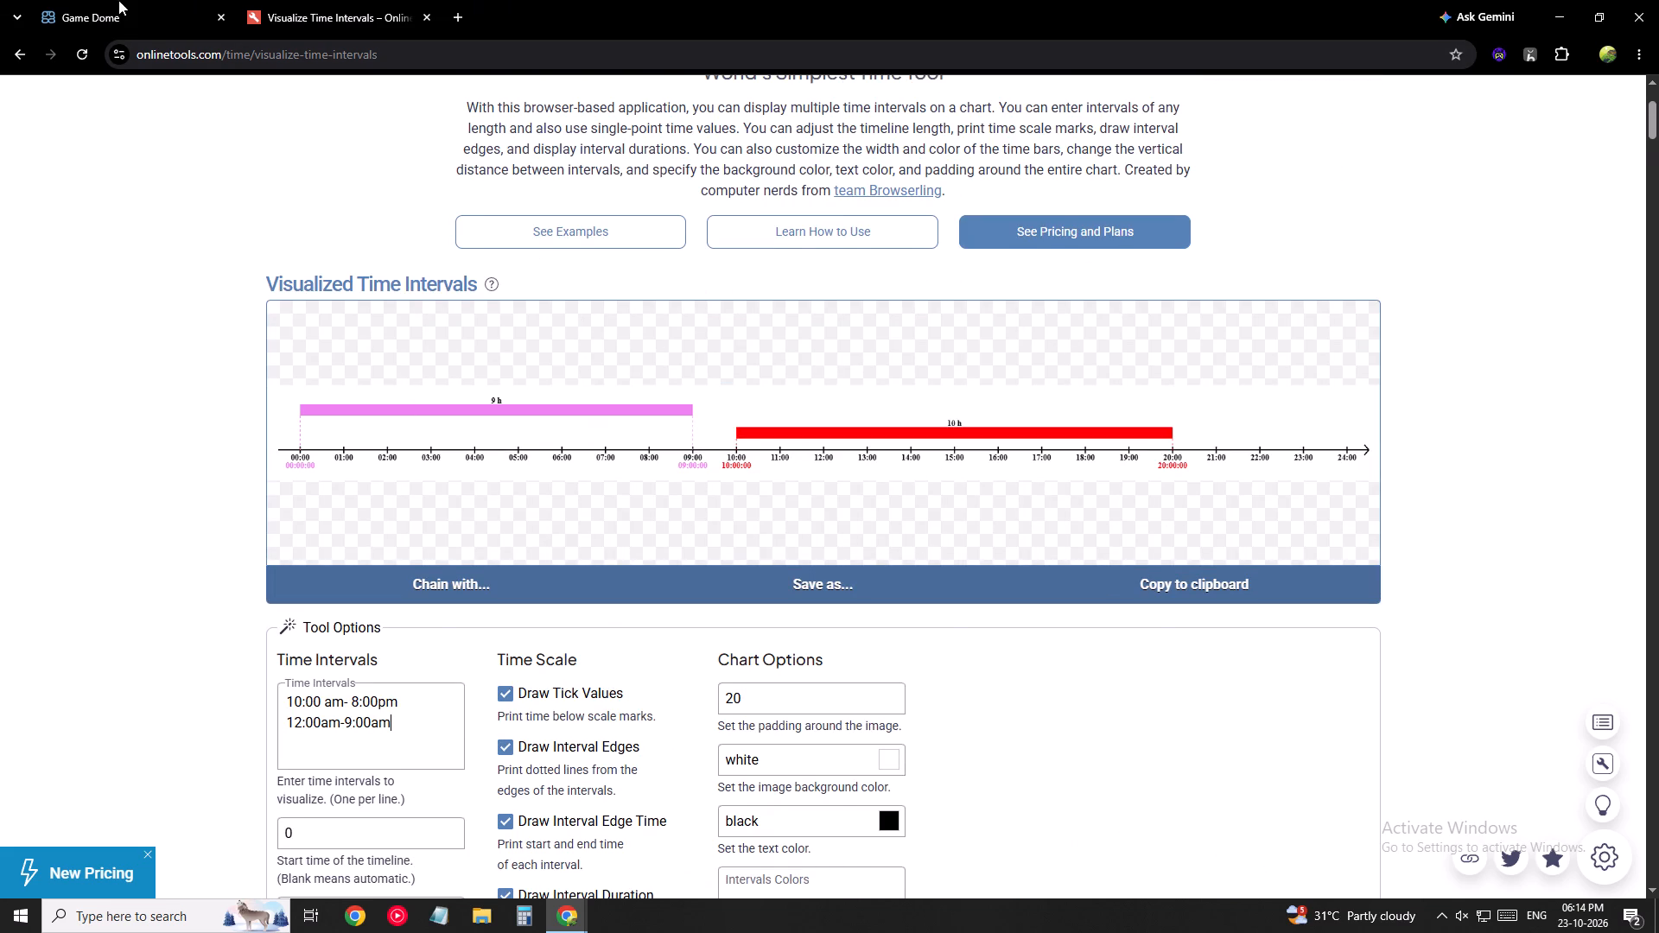
Switch to the Game Dome PC list and log the user out of console Ps 5 A slim.
click(188, 1)
click(1462, 276)
click(1492, 224)
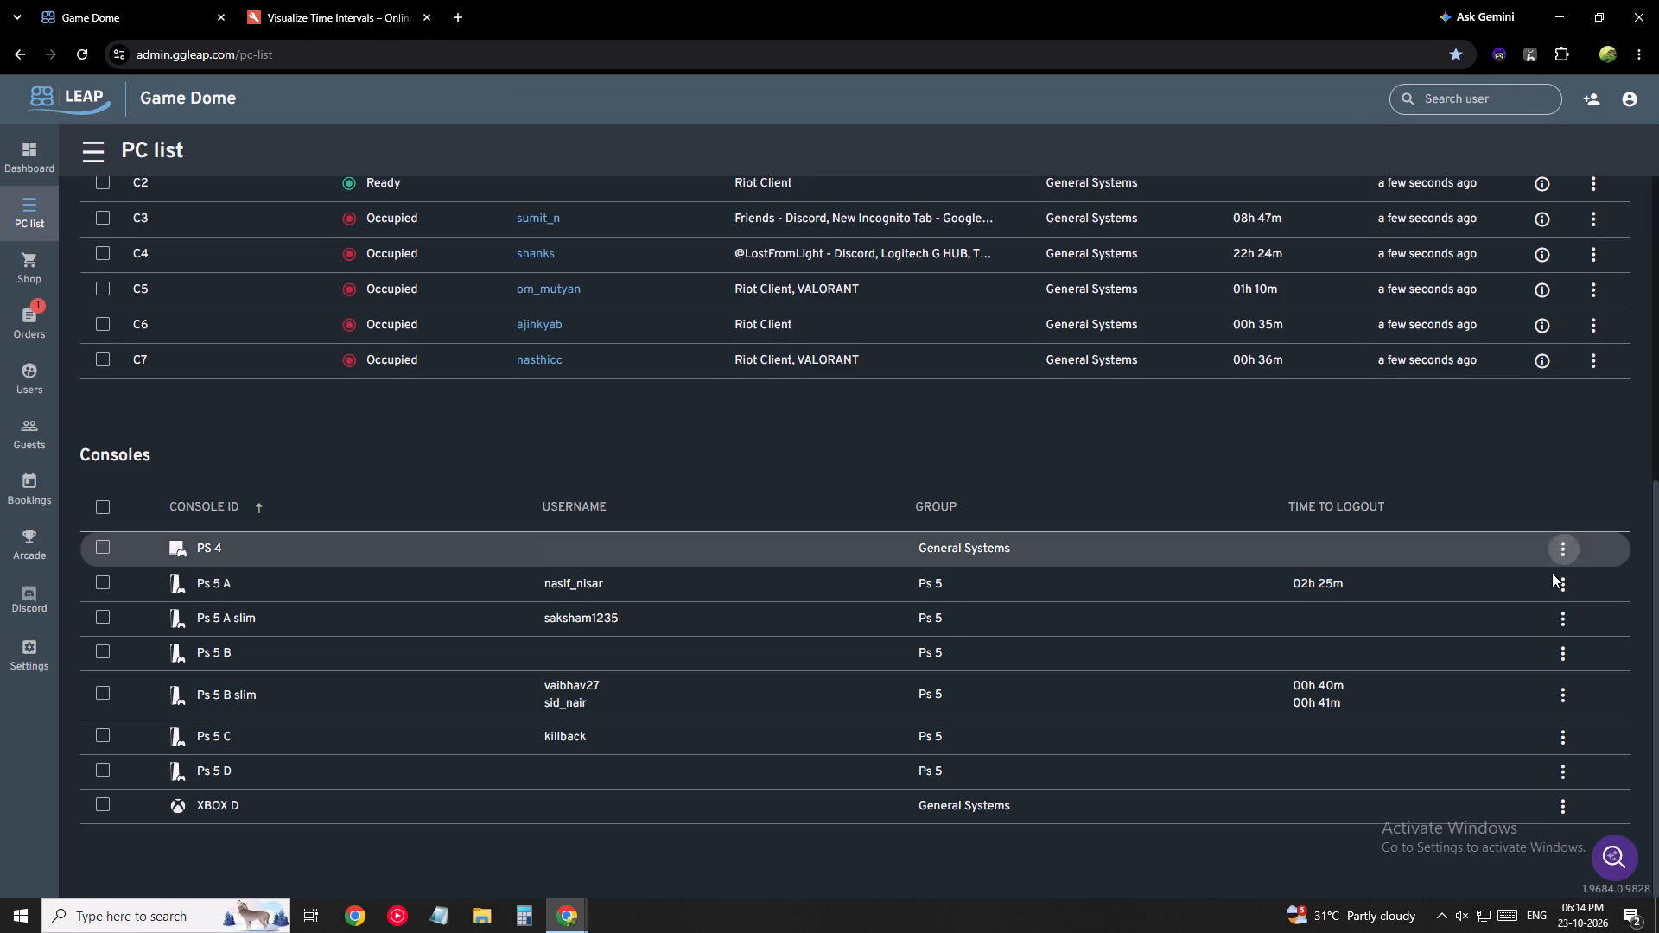
click(1560, 617)
click(1554, 668)
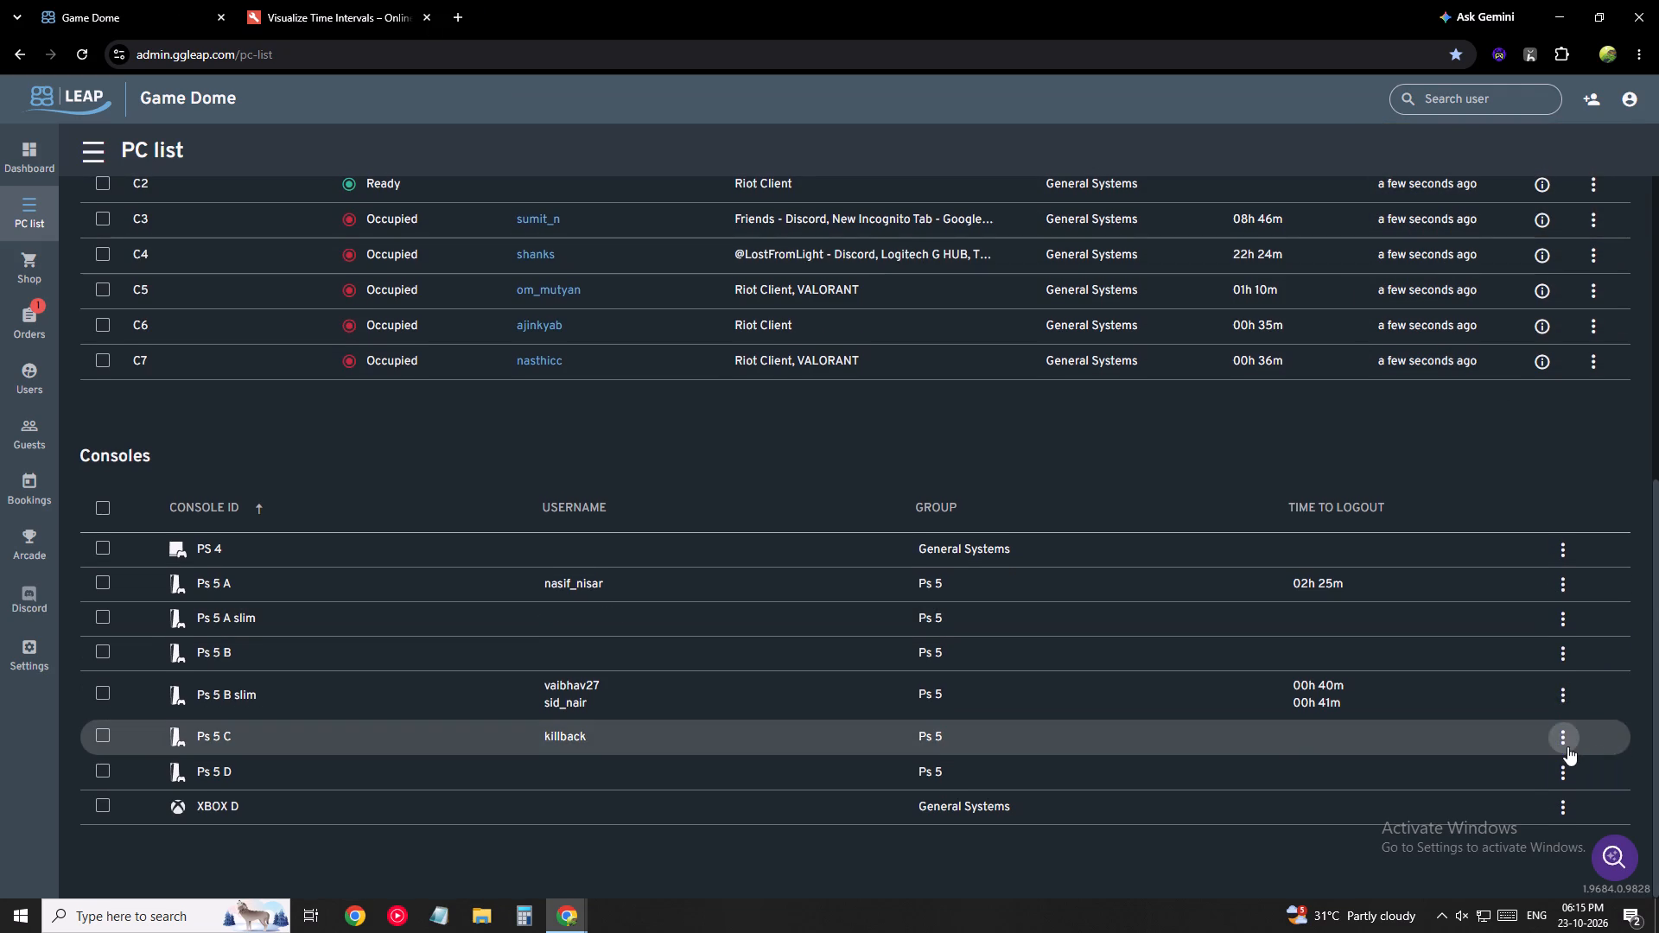
Log the user out of console Ps 5 C.
click(1567, 739)
click(1567, 596)
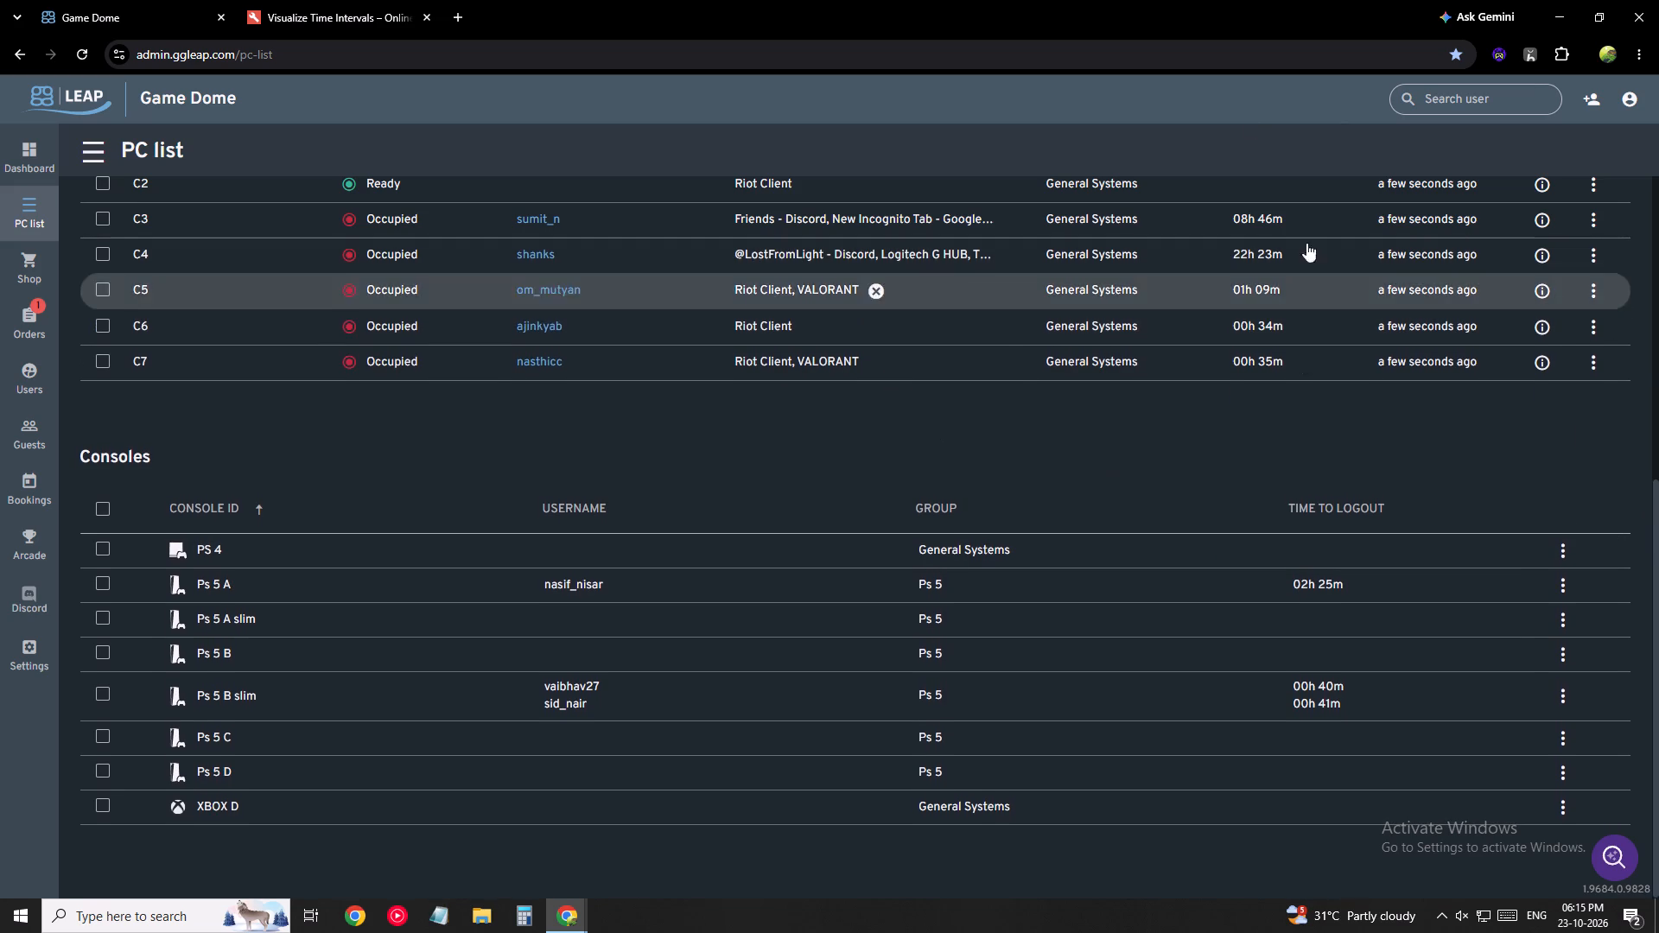
Look over the computers in the PC list, search the users for shashwat, and clear the search.
scroll(607, 829, up, 5)
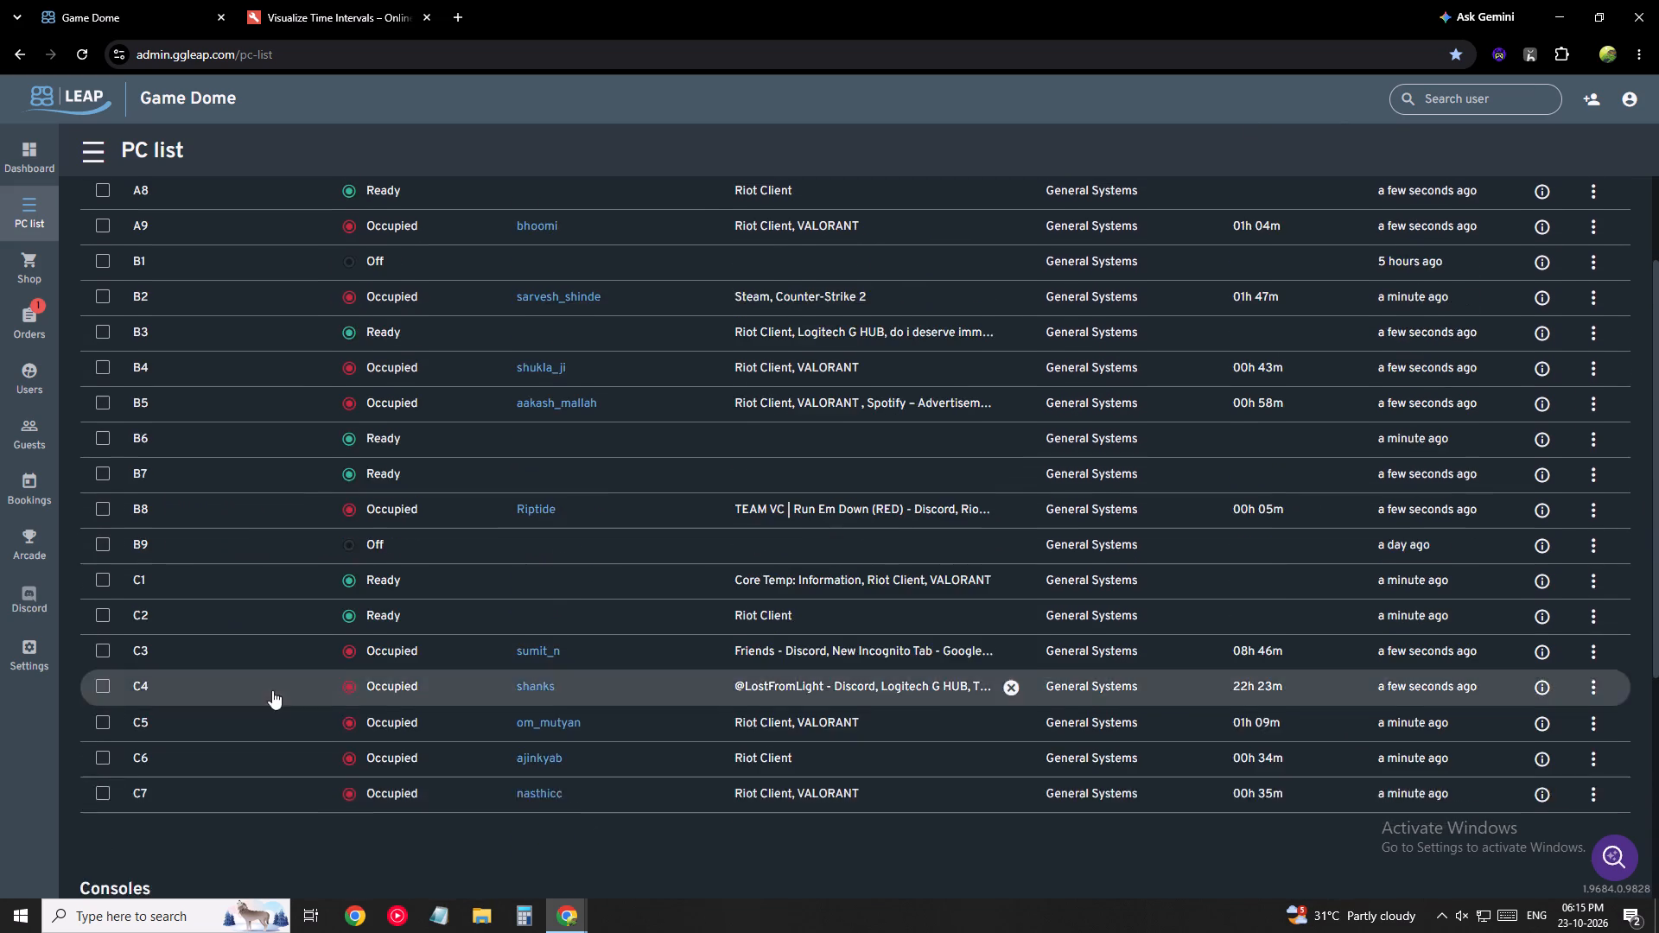
scroll(277, 690, up, 2)
scroll(324, 672, down, 1)
scroll(324, 672, up, 12)
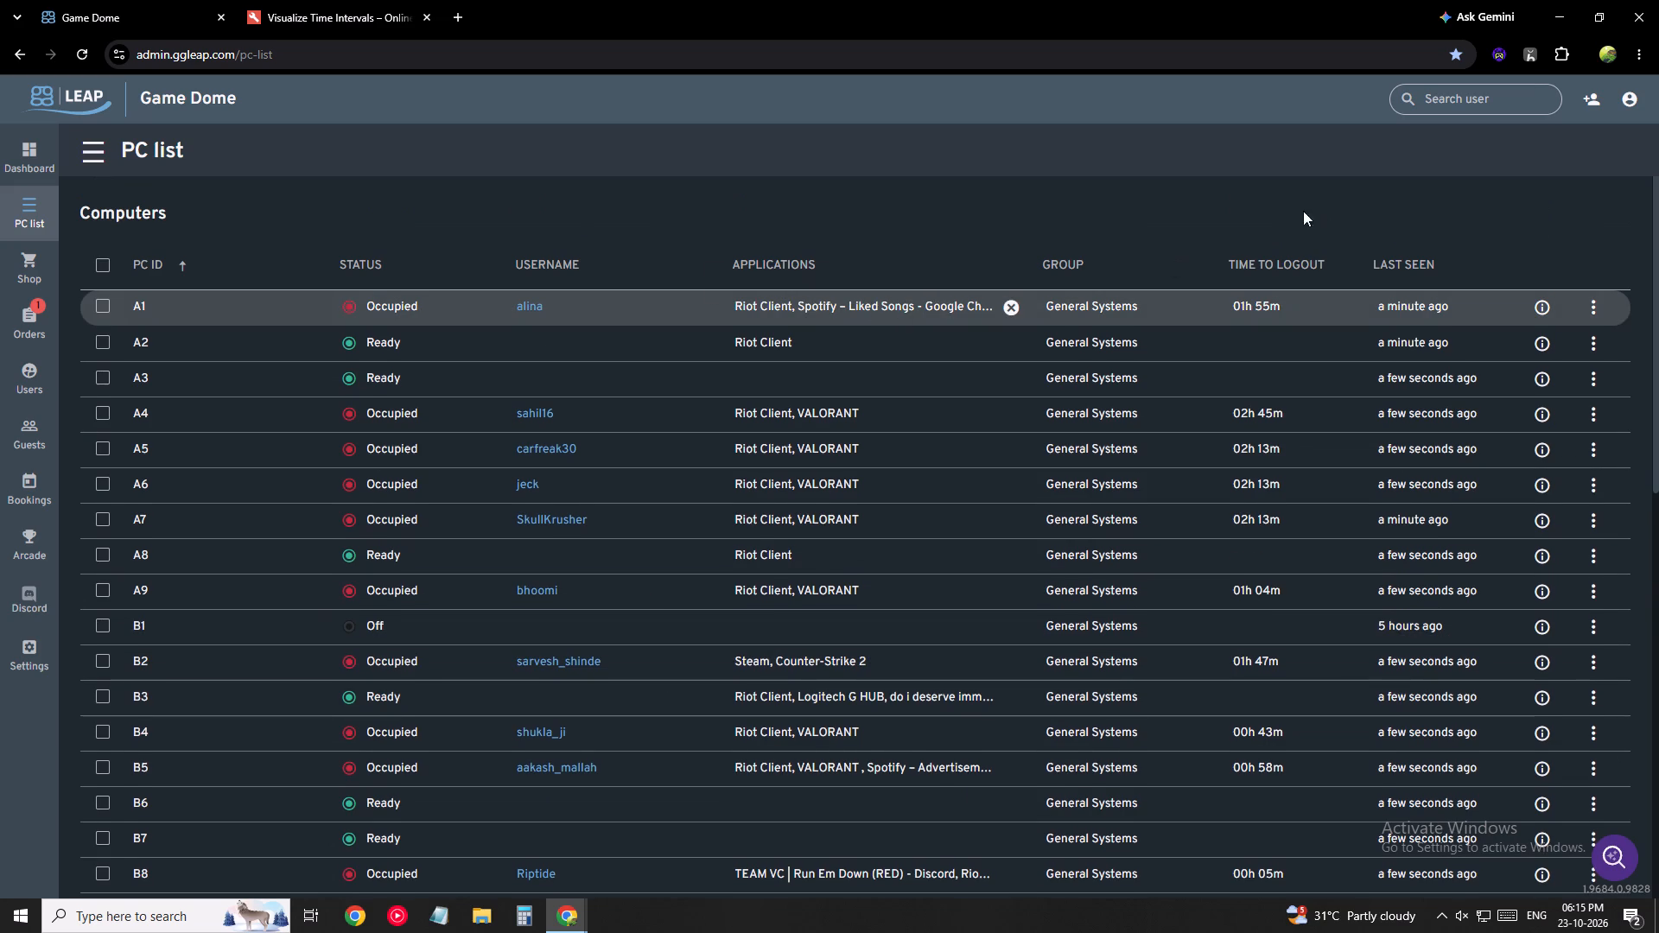
click(1503, 91)
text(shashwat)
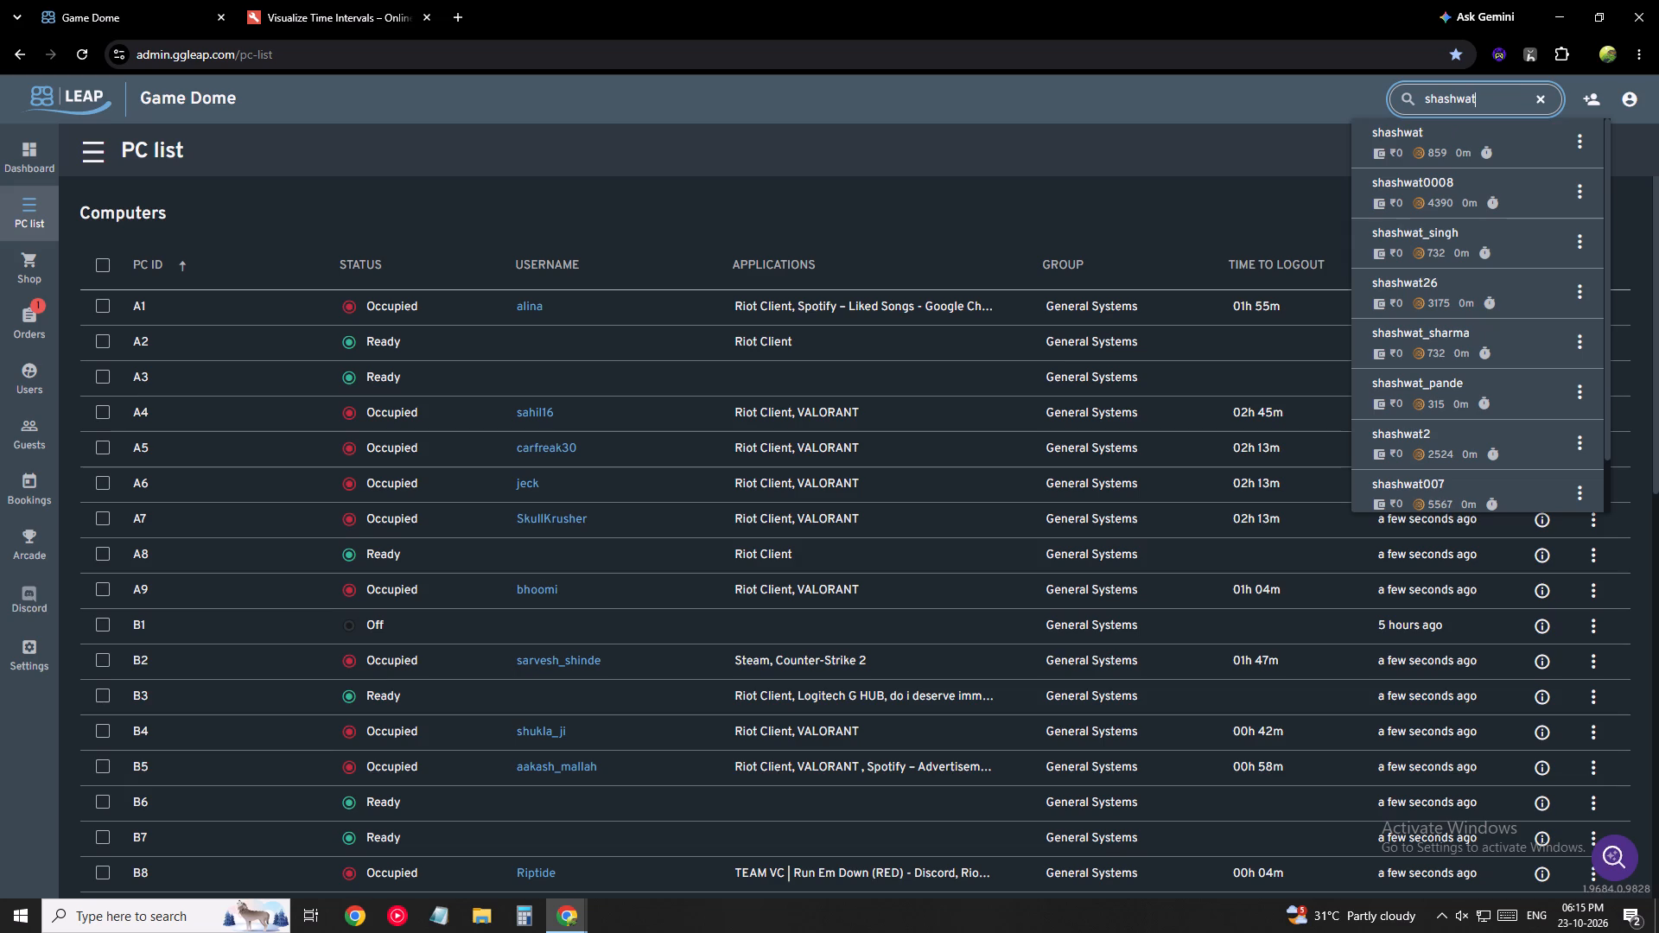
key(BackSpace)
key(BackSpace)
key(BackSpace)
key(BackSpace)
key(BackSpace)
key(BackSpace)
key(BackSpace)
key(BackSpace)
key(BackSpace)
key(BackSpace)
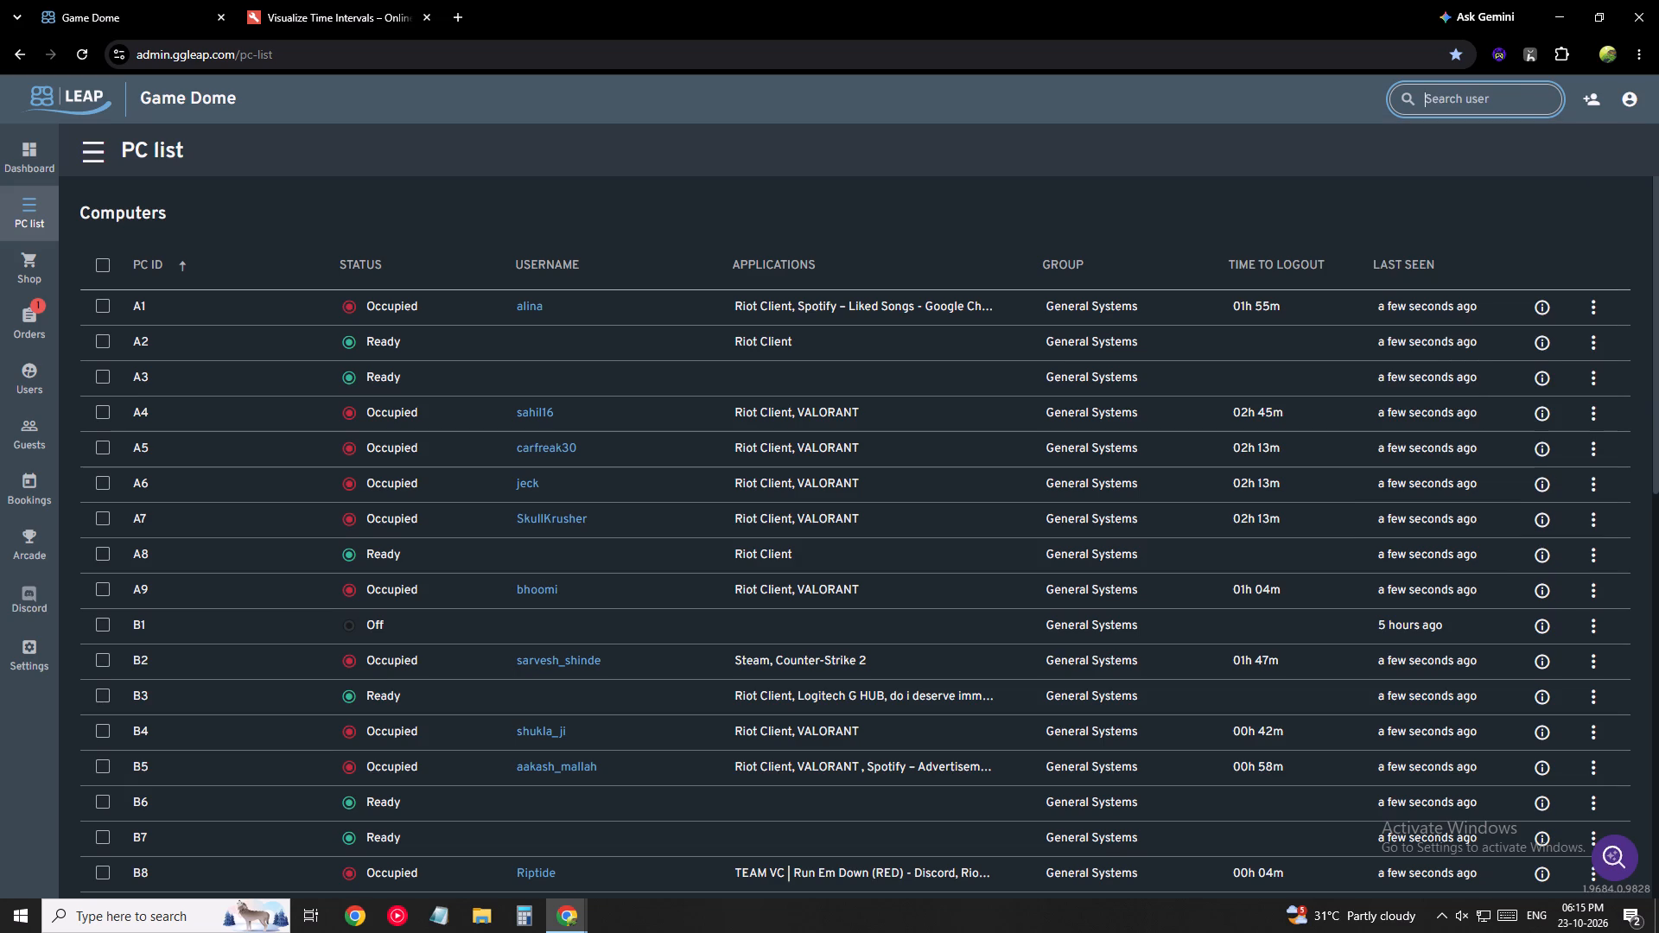
Look over the consoles, search the users for pankaj's account, and dismiss the search.
scroll(1199, 578, down, 9)
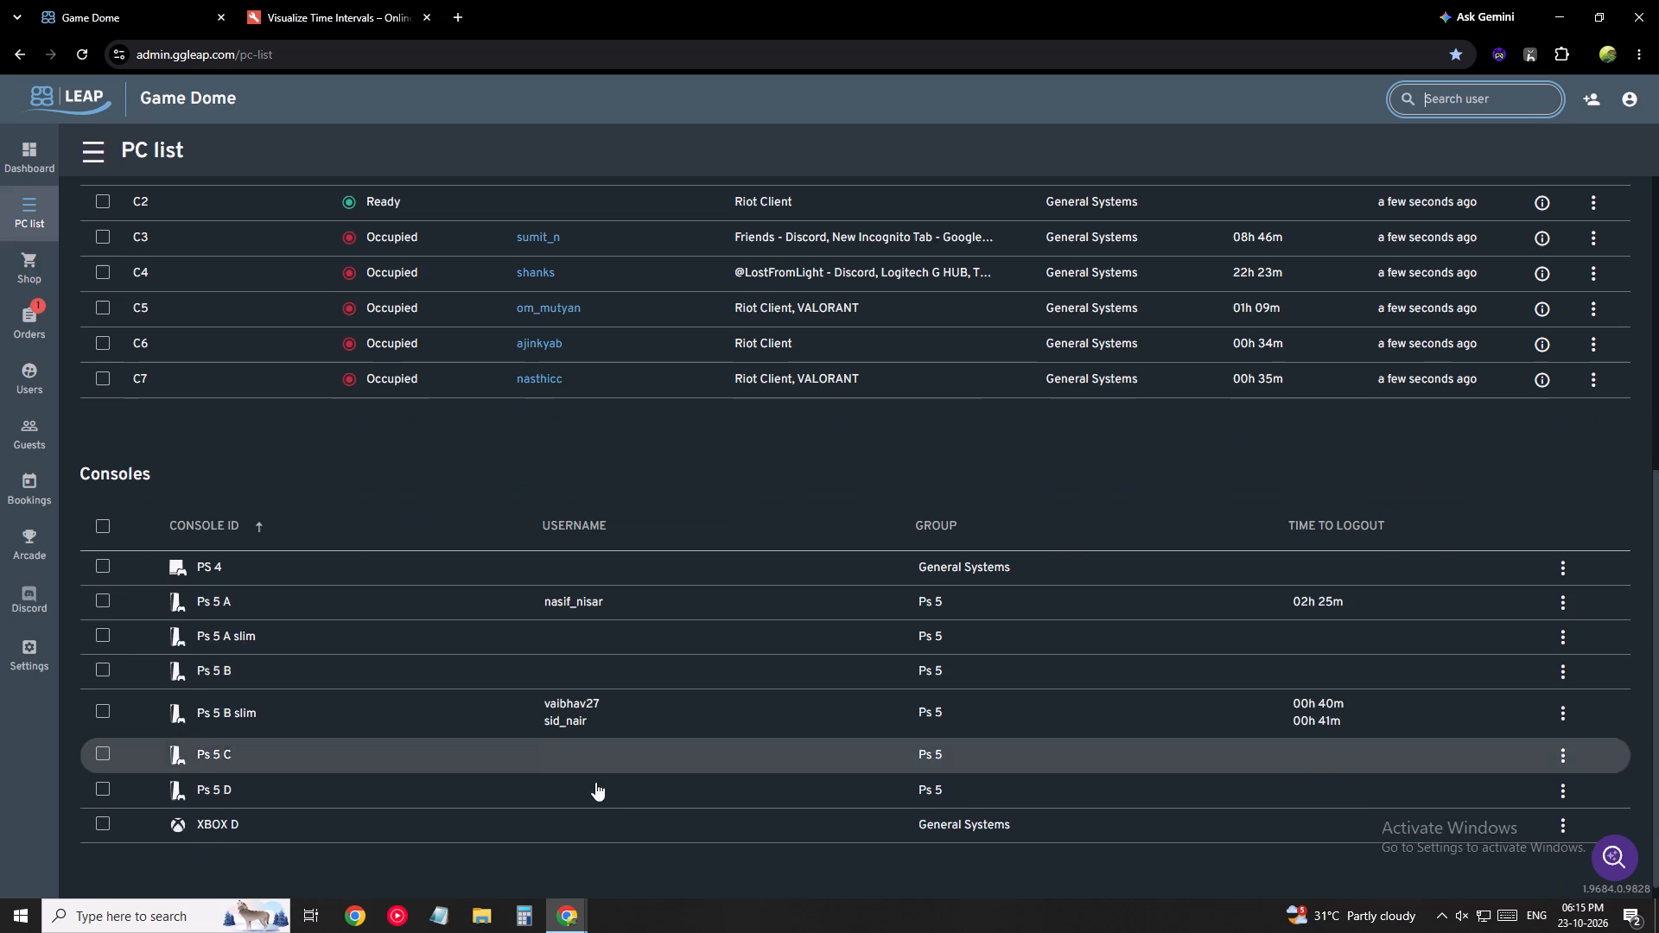
scroll(595, 782, down, 3)
click(1478, 95)
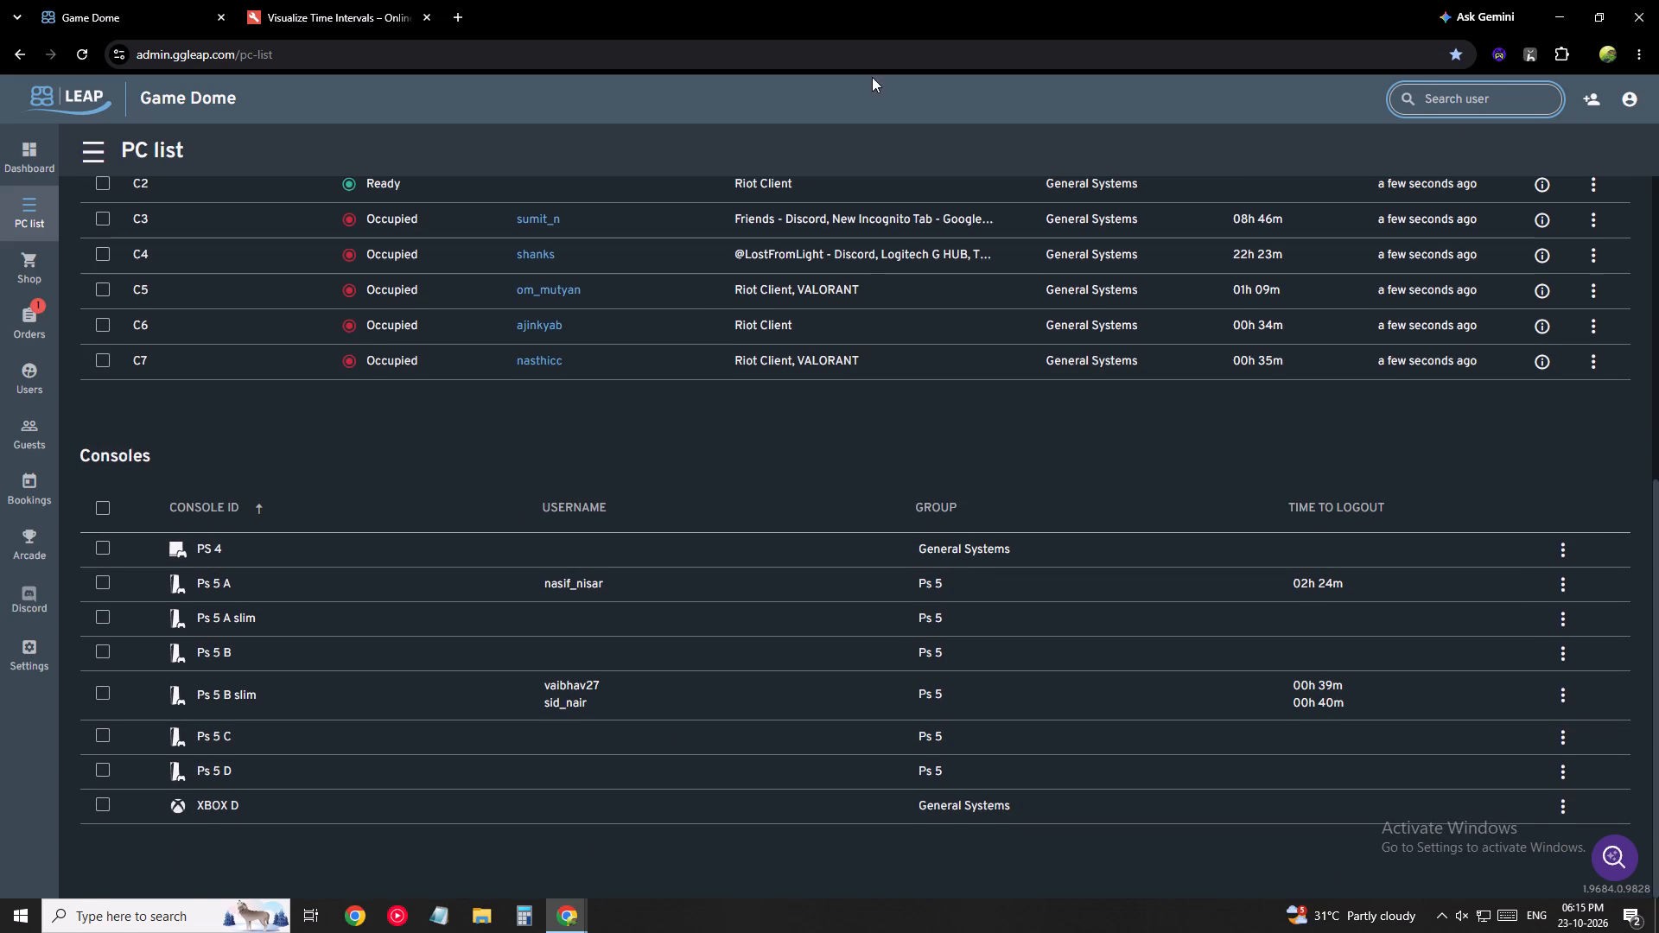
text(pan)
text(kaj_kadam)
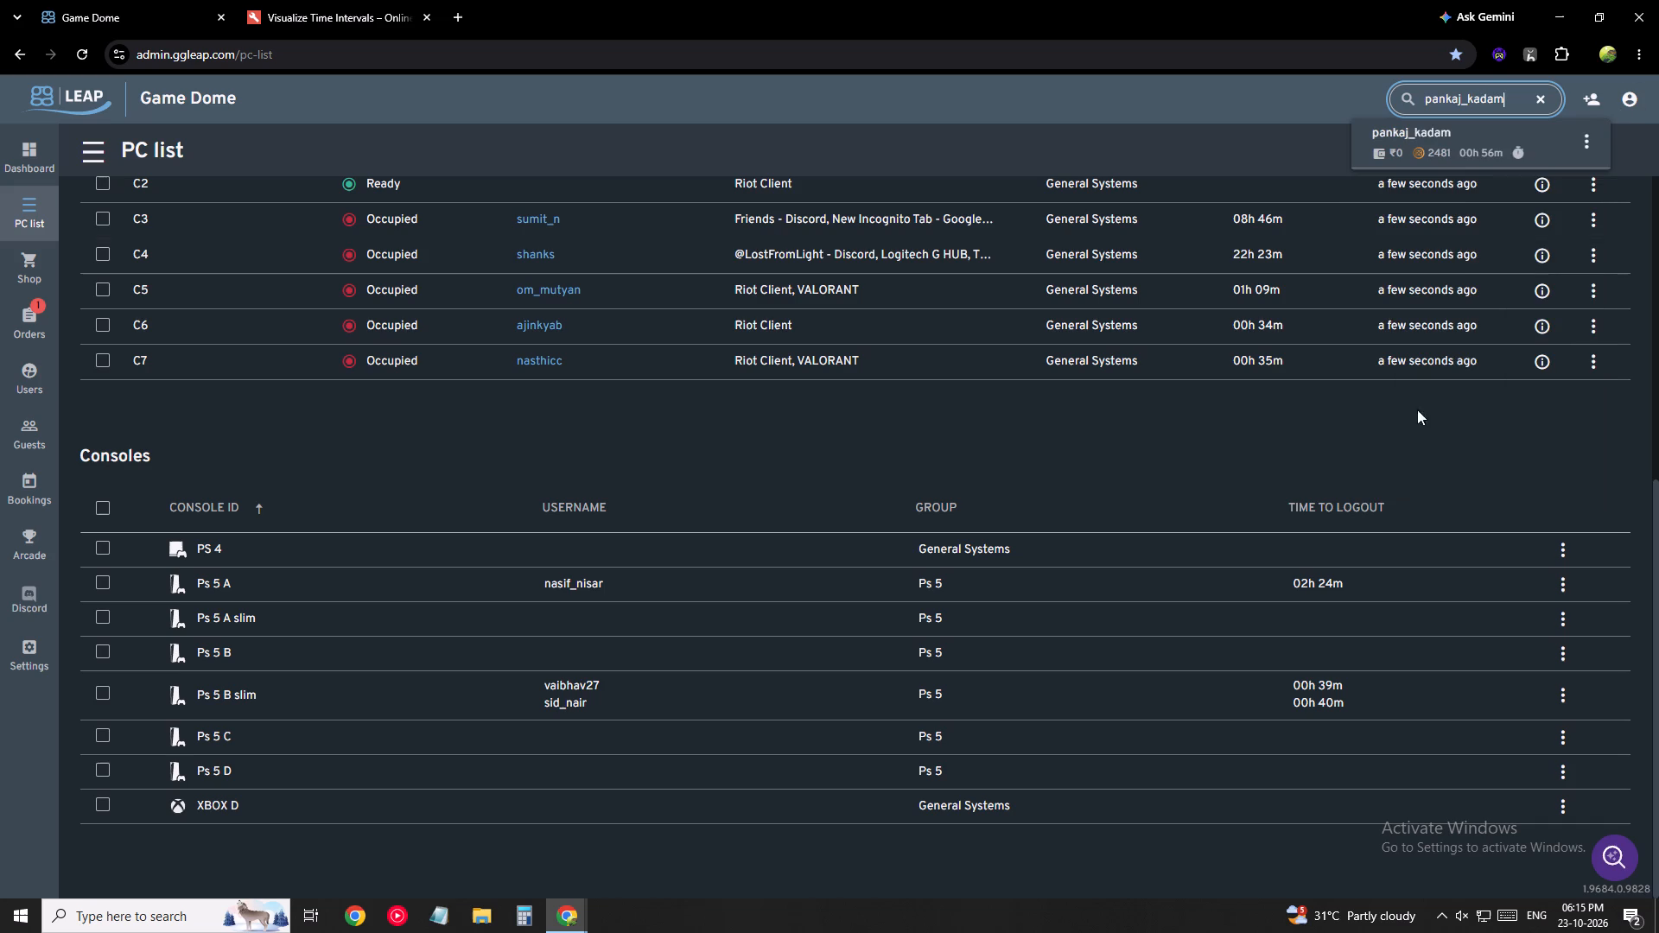
click(1437, 442)
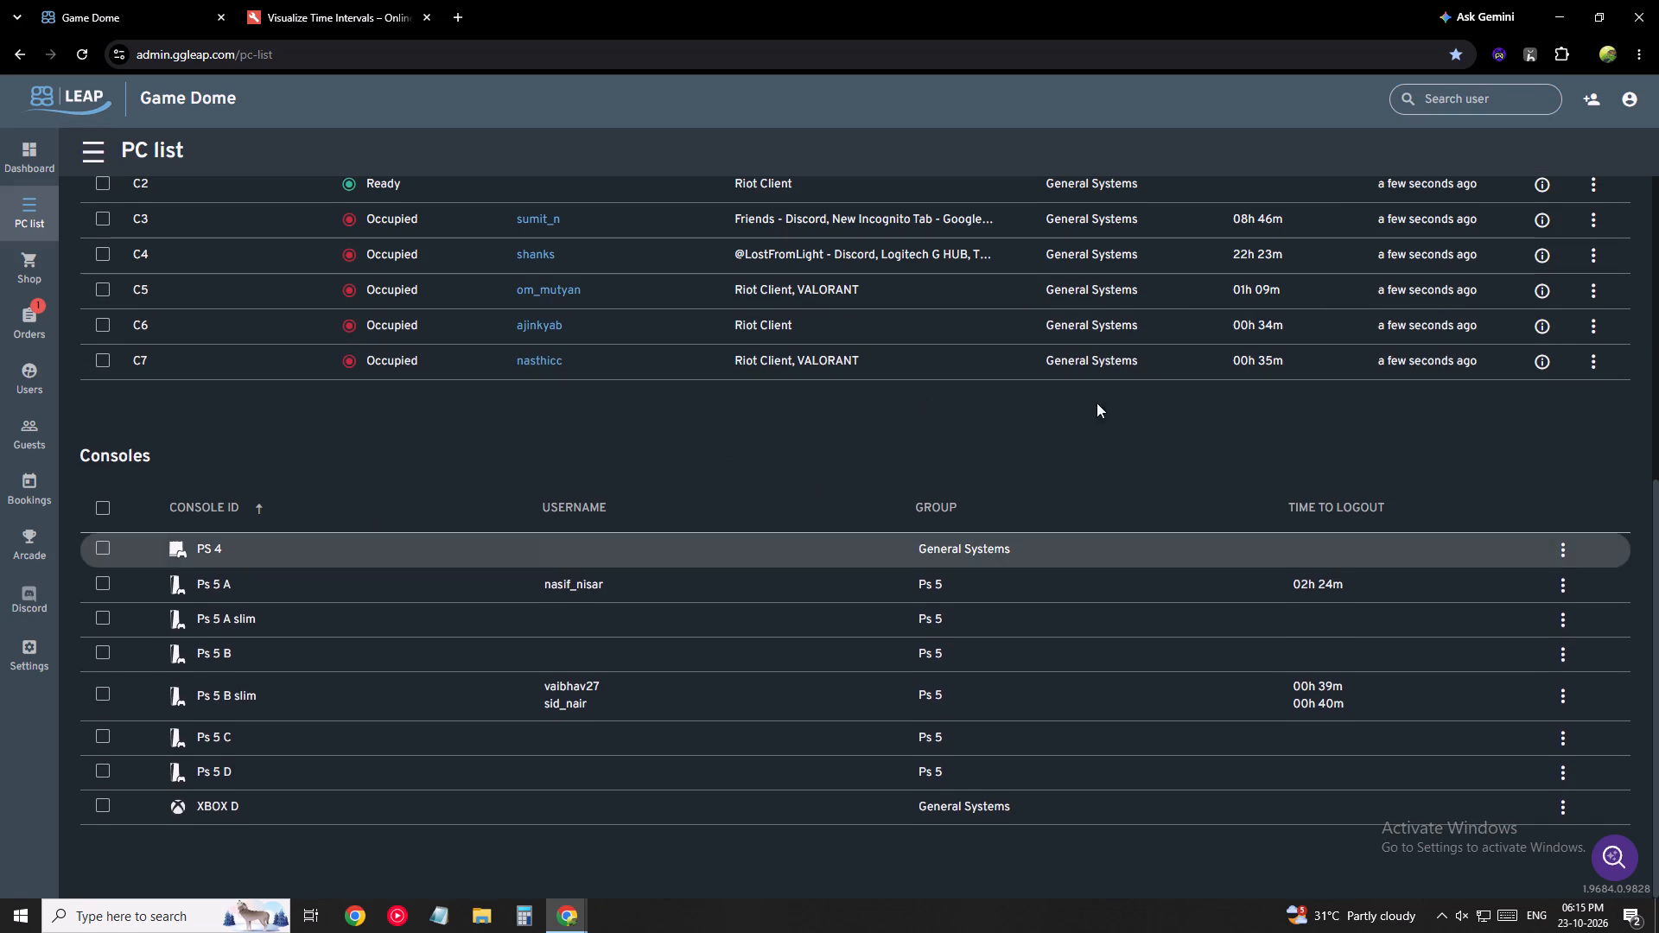
scroll(1323, 495, up, 2)
scroll(704, 612, down, 4)
click(1462, 84)
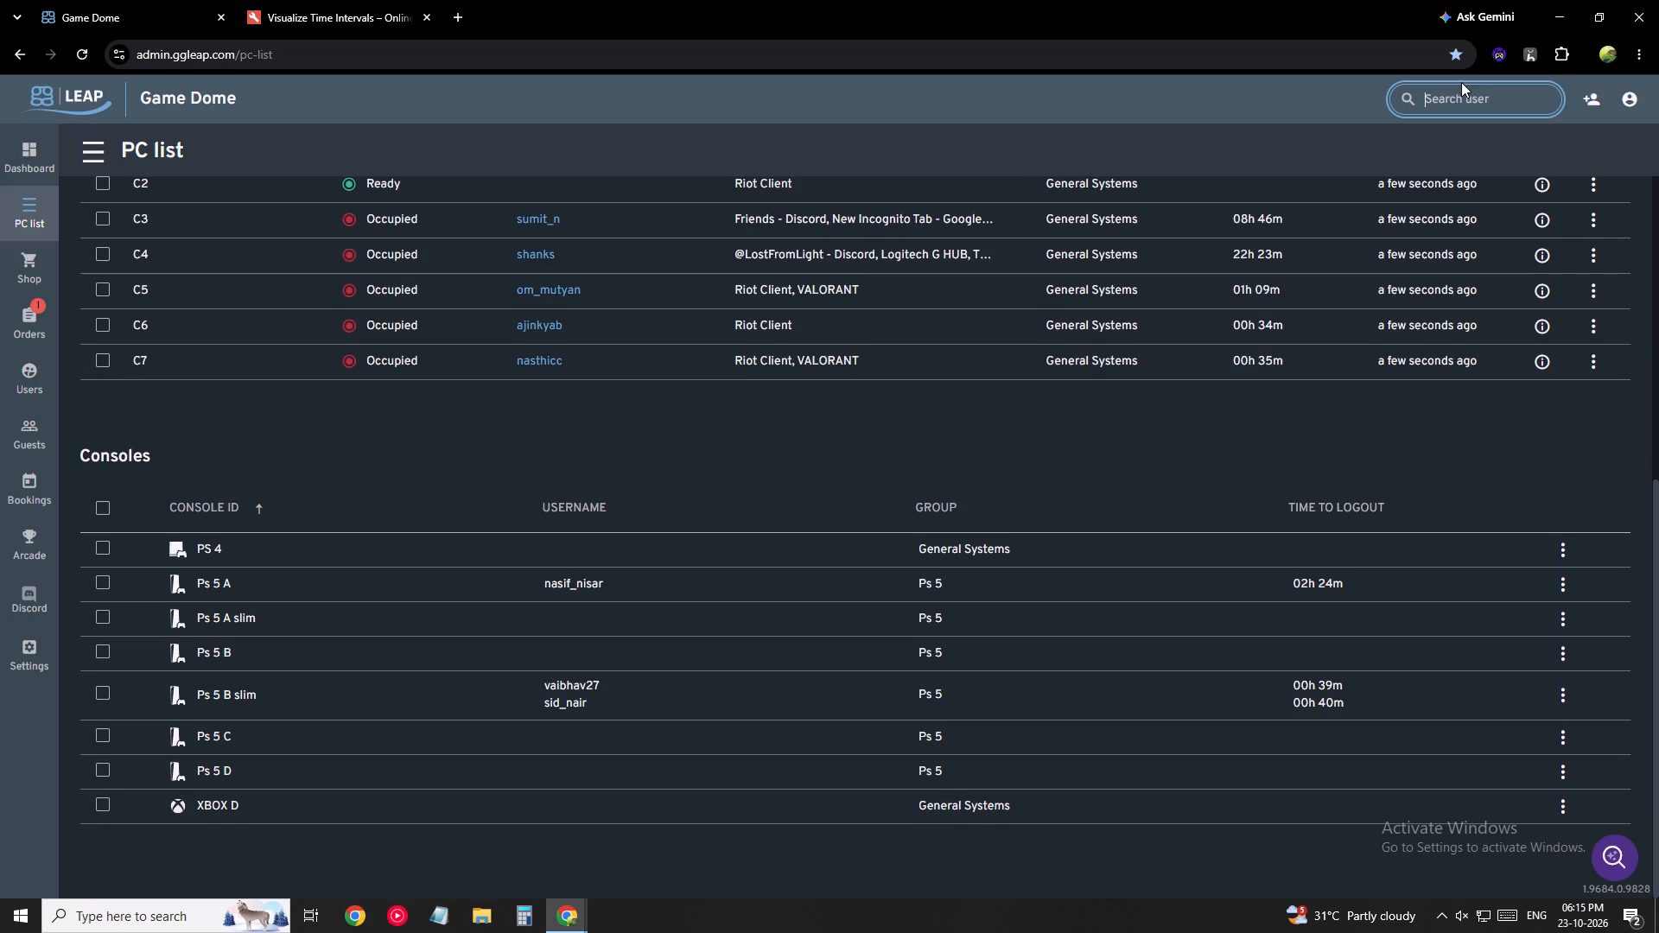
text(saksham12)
click(1019, 158)
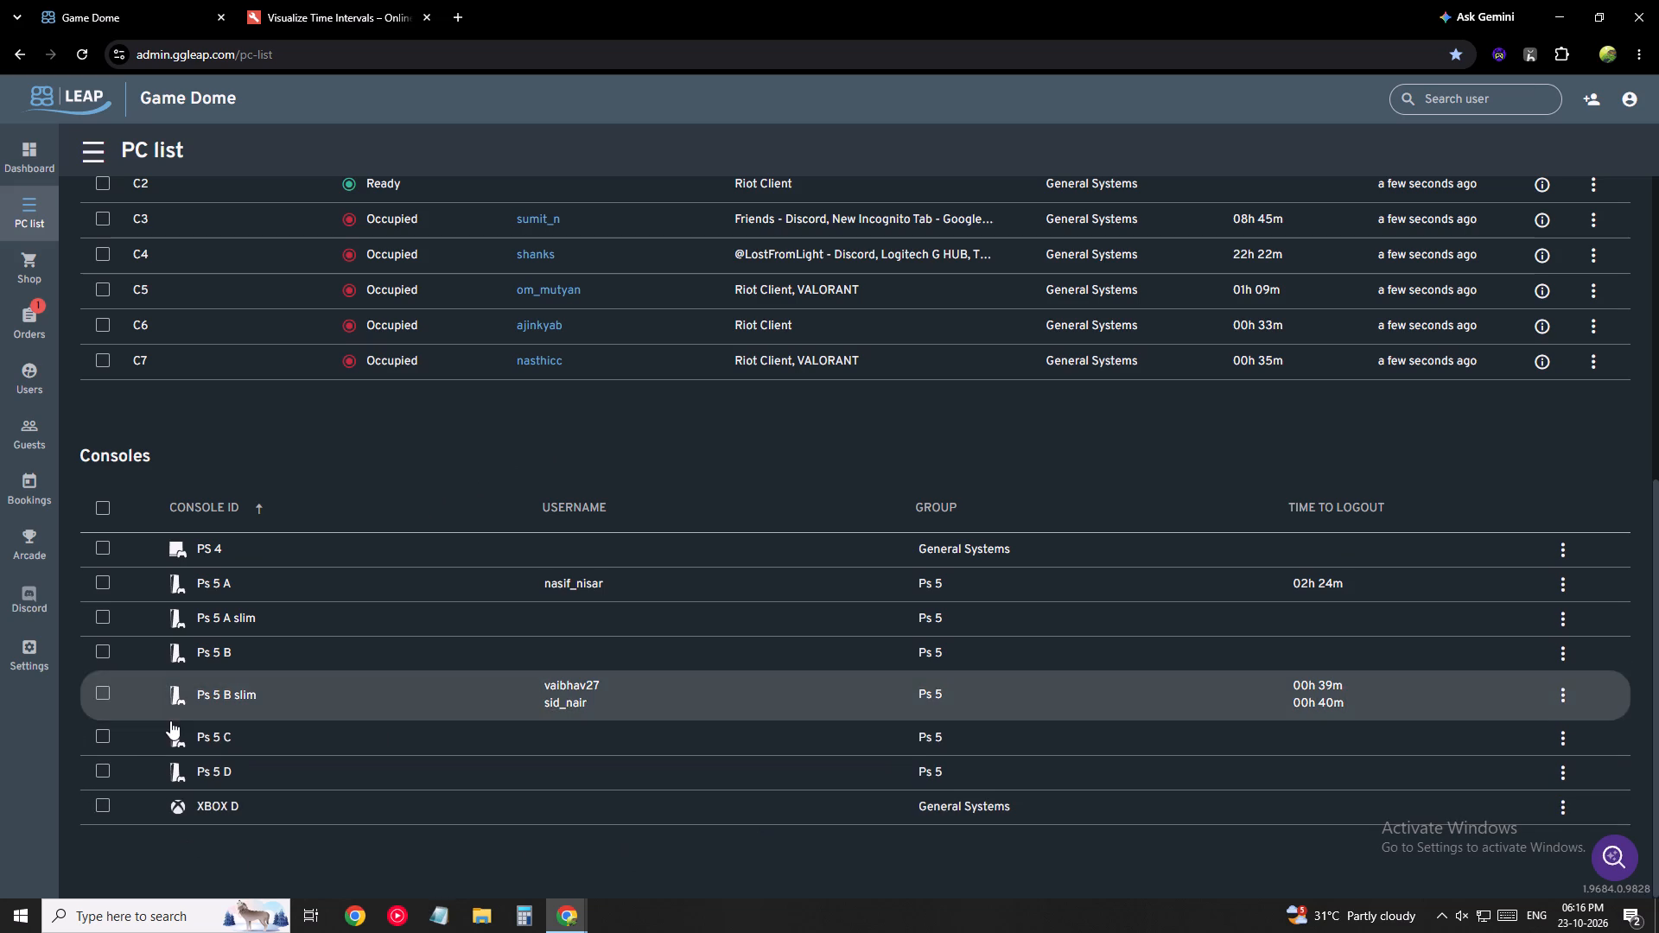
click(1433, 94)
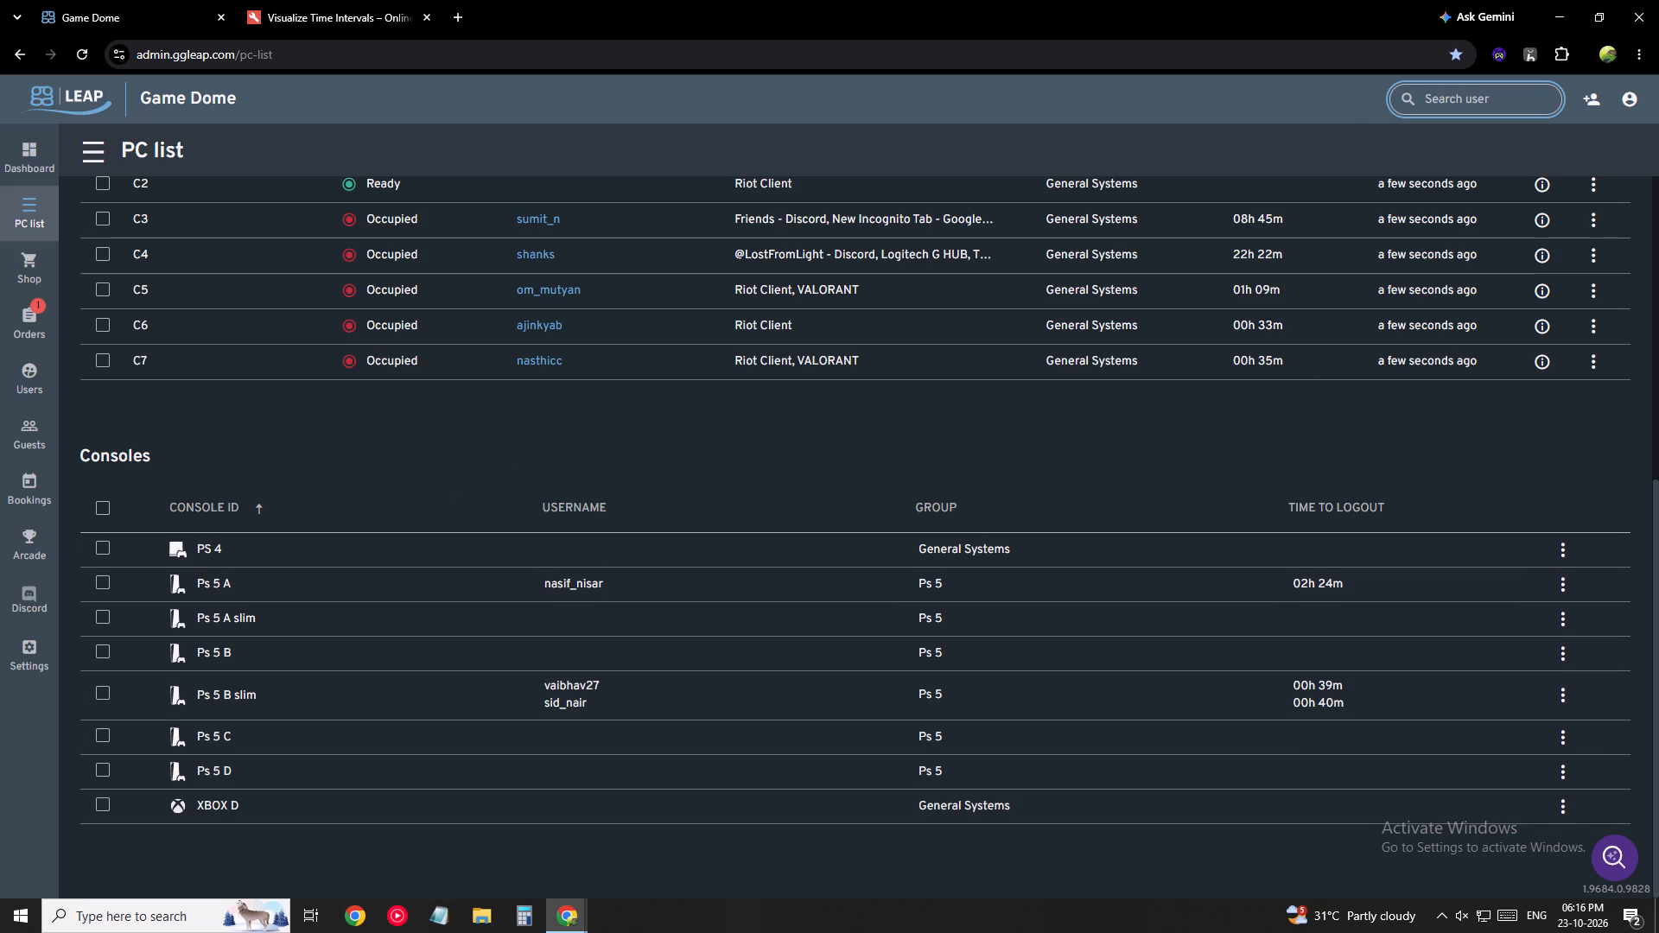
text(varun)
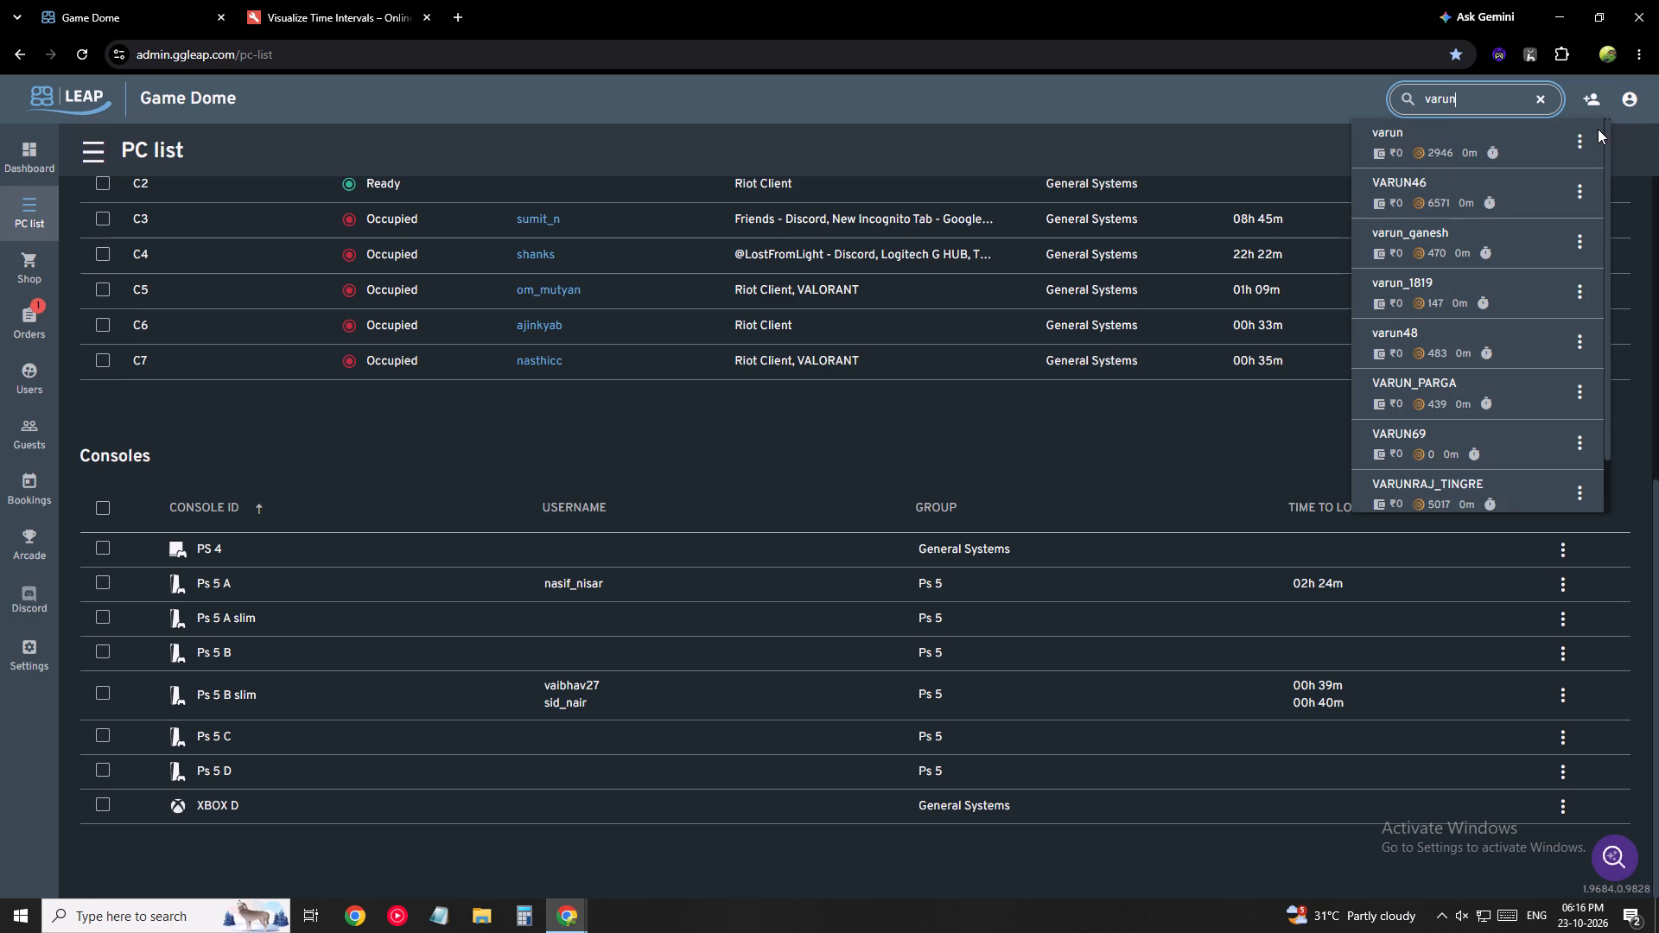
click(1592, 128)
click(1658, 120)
Find user varun and sell them one 1 hr Ps5 Console rental, charging ₹100 to credit card.
click(1464, 98)
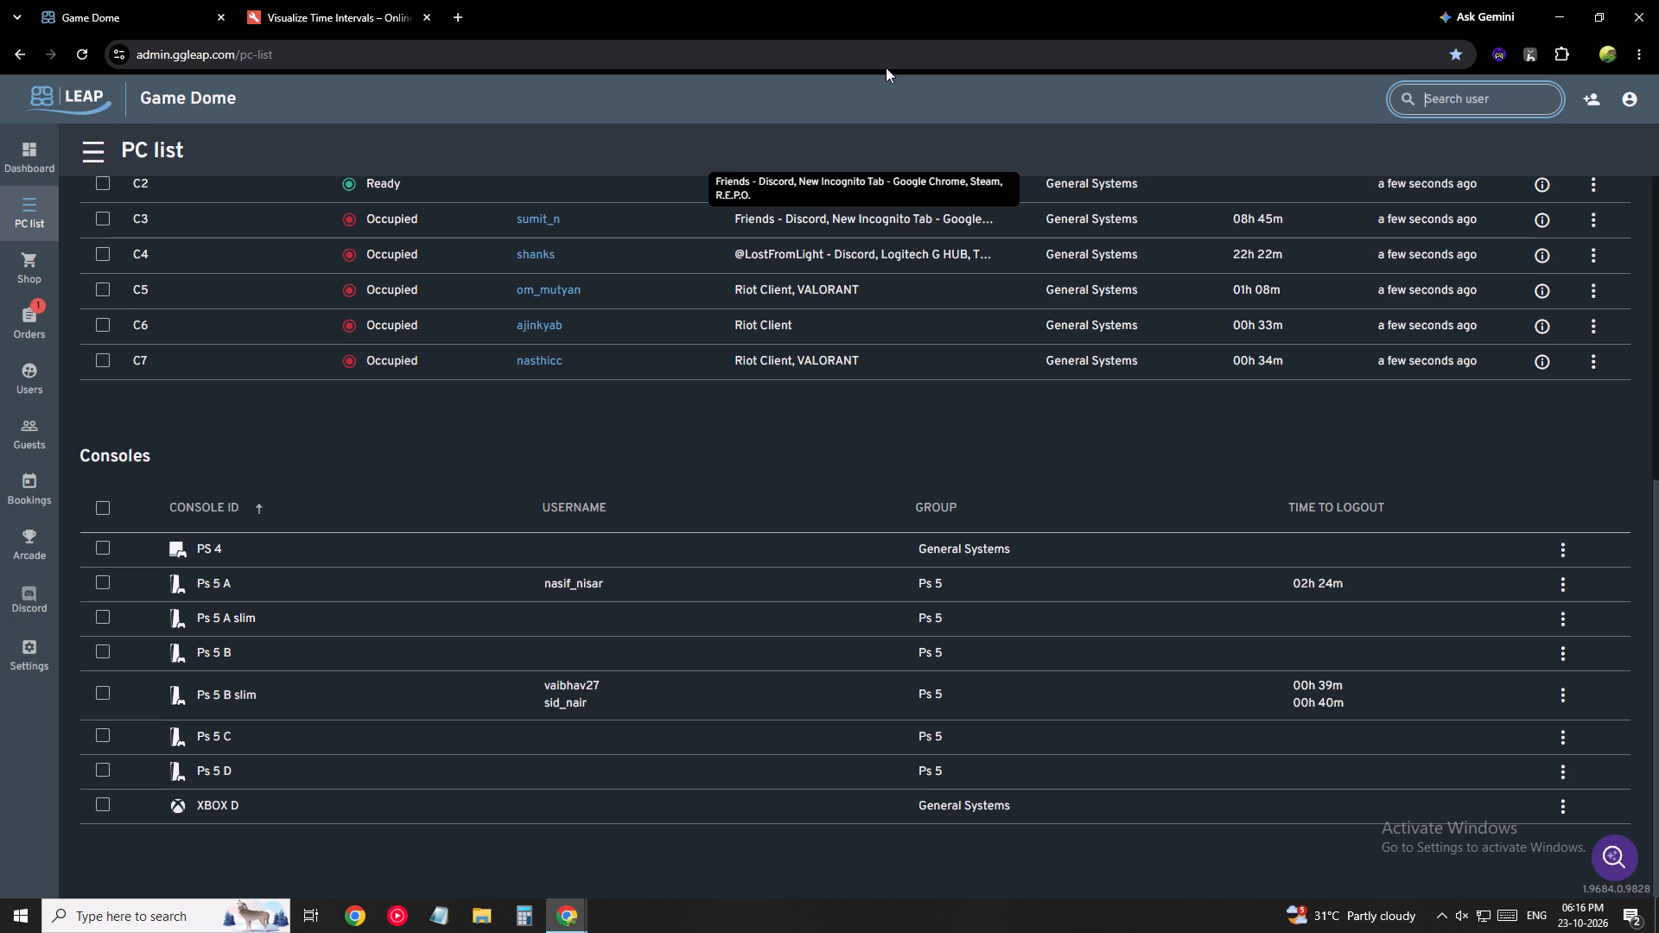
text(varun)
click(1580, 146)
click(1601, 150)
click(1303, 814)
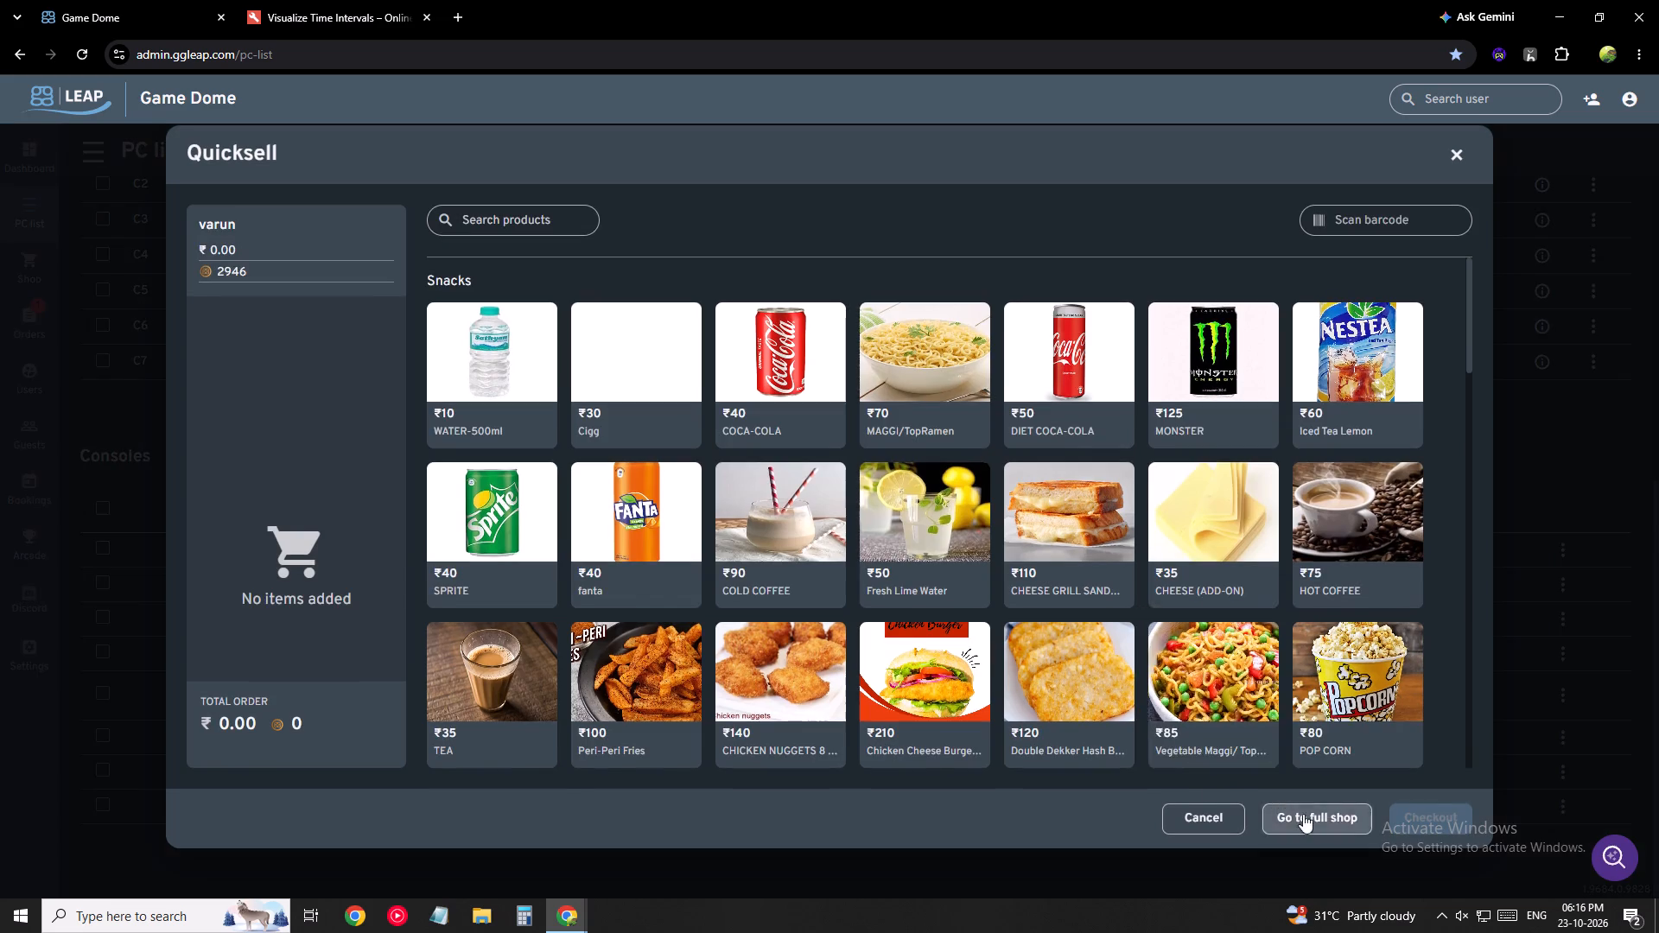
click(569, 269)
click(569, 301)
click(569, 320)
click(423, 401)
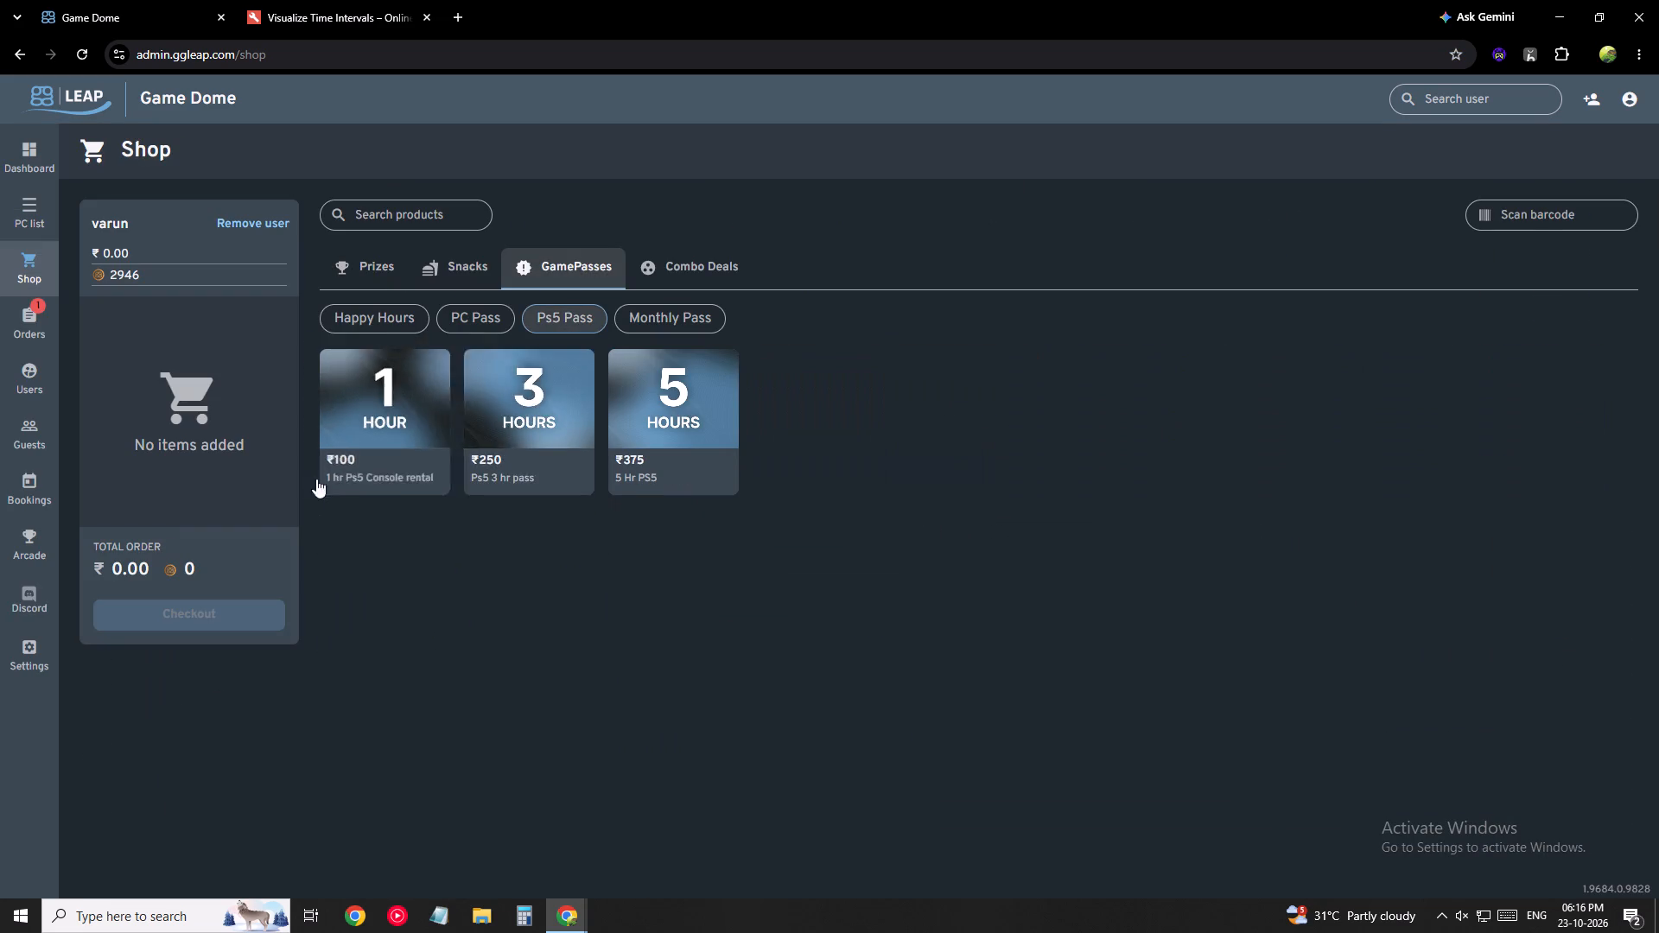
click(212, 624)
click(421, 505)
click(419, 756)
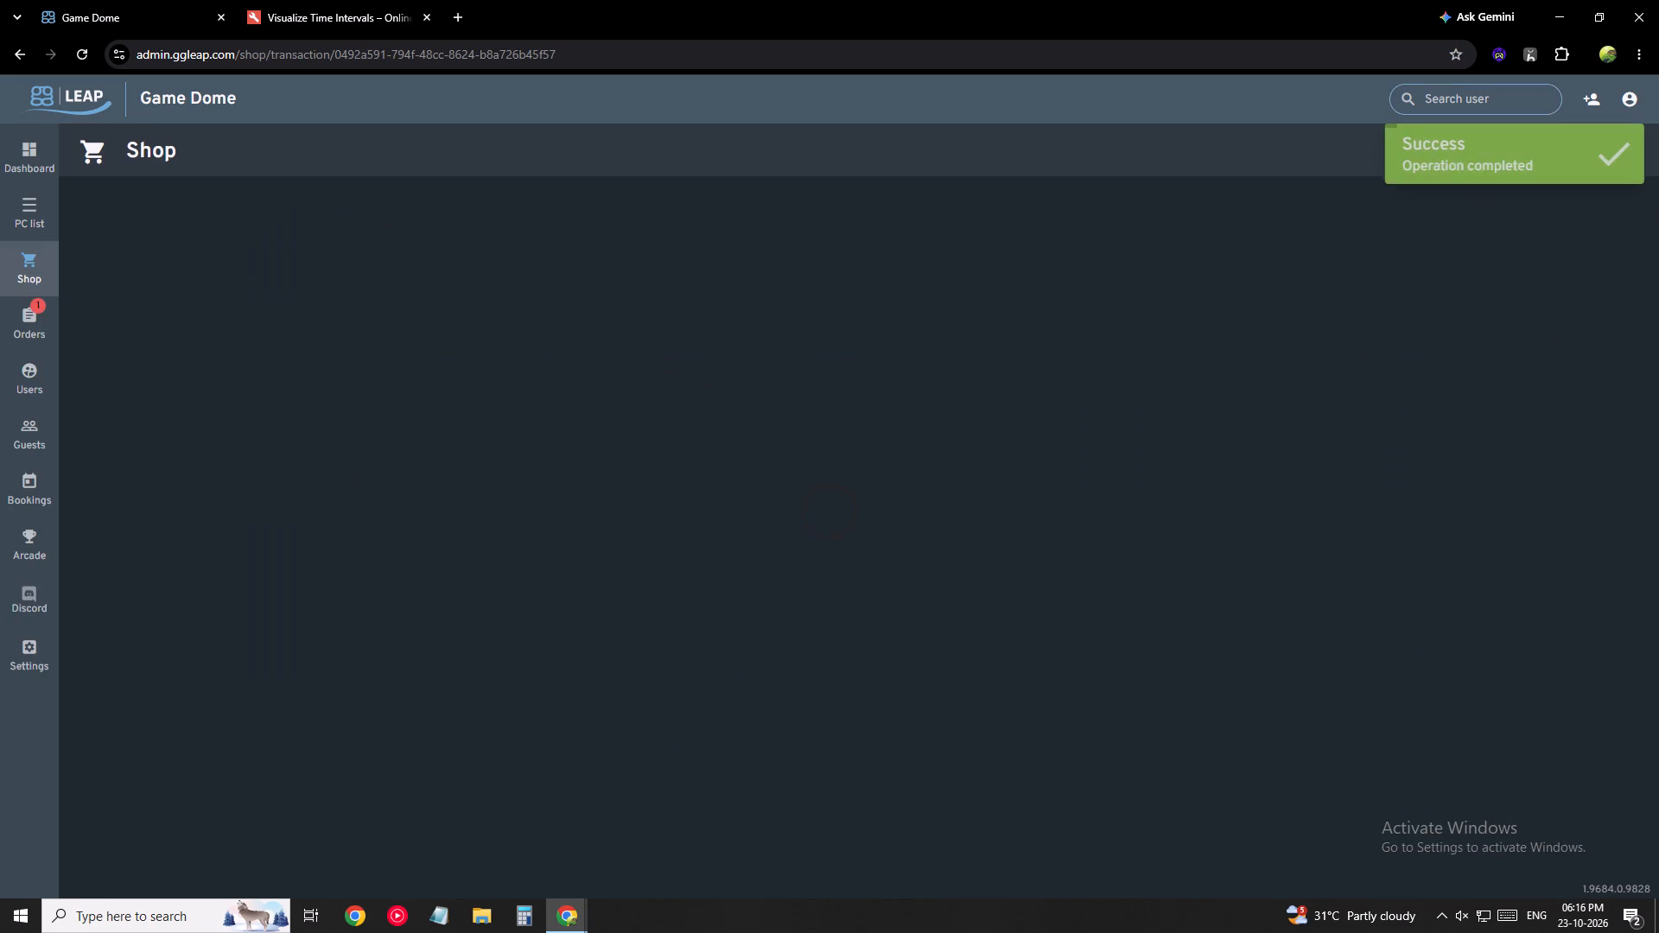
click(1478, 105)
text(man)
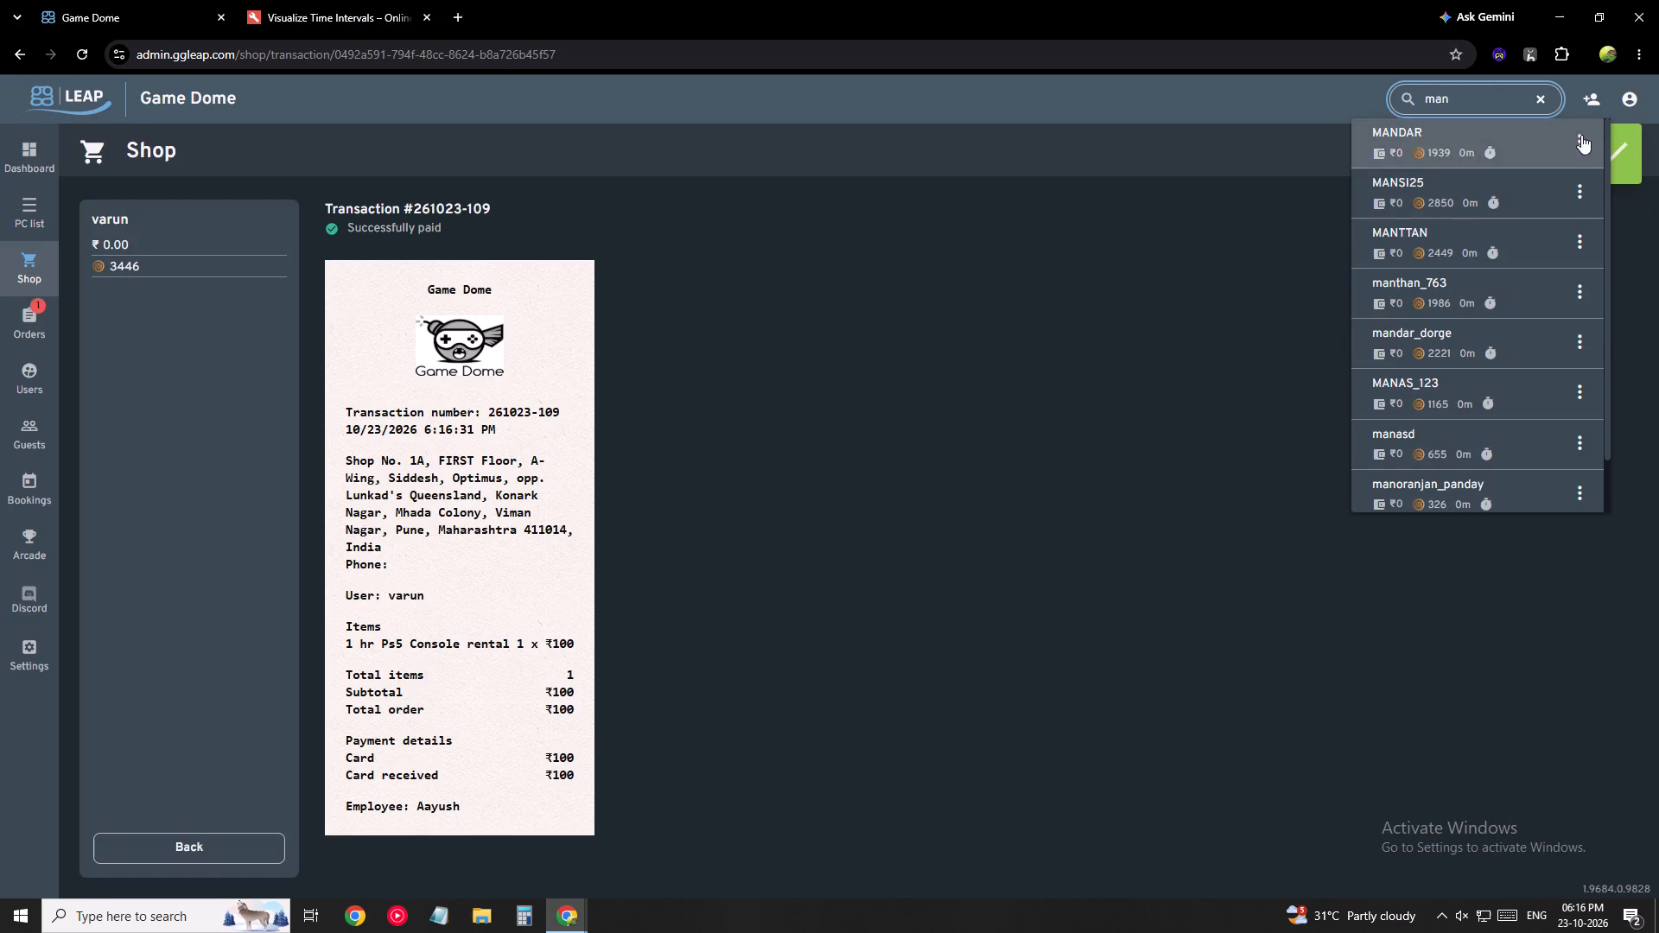
click(1585, 191)
click(1607, 216)
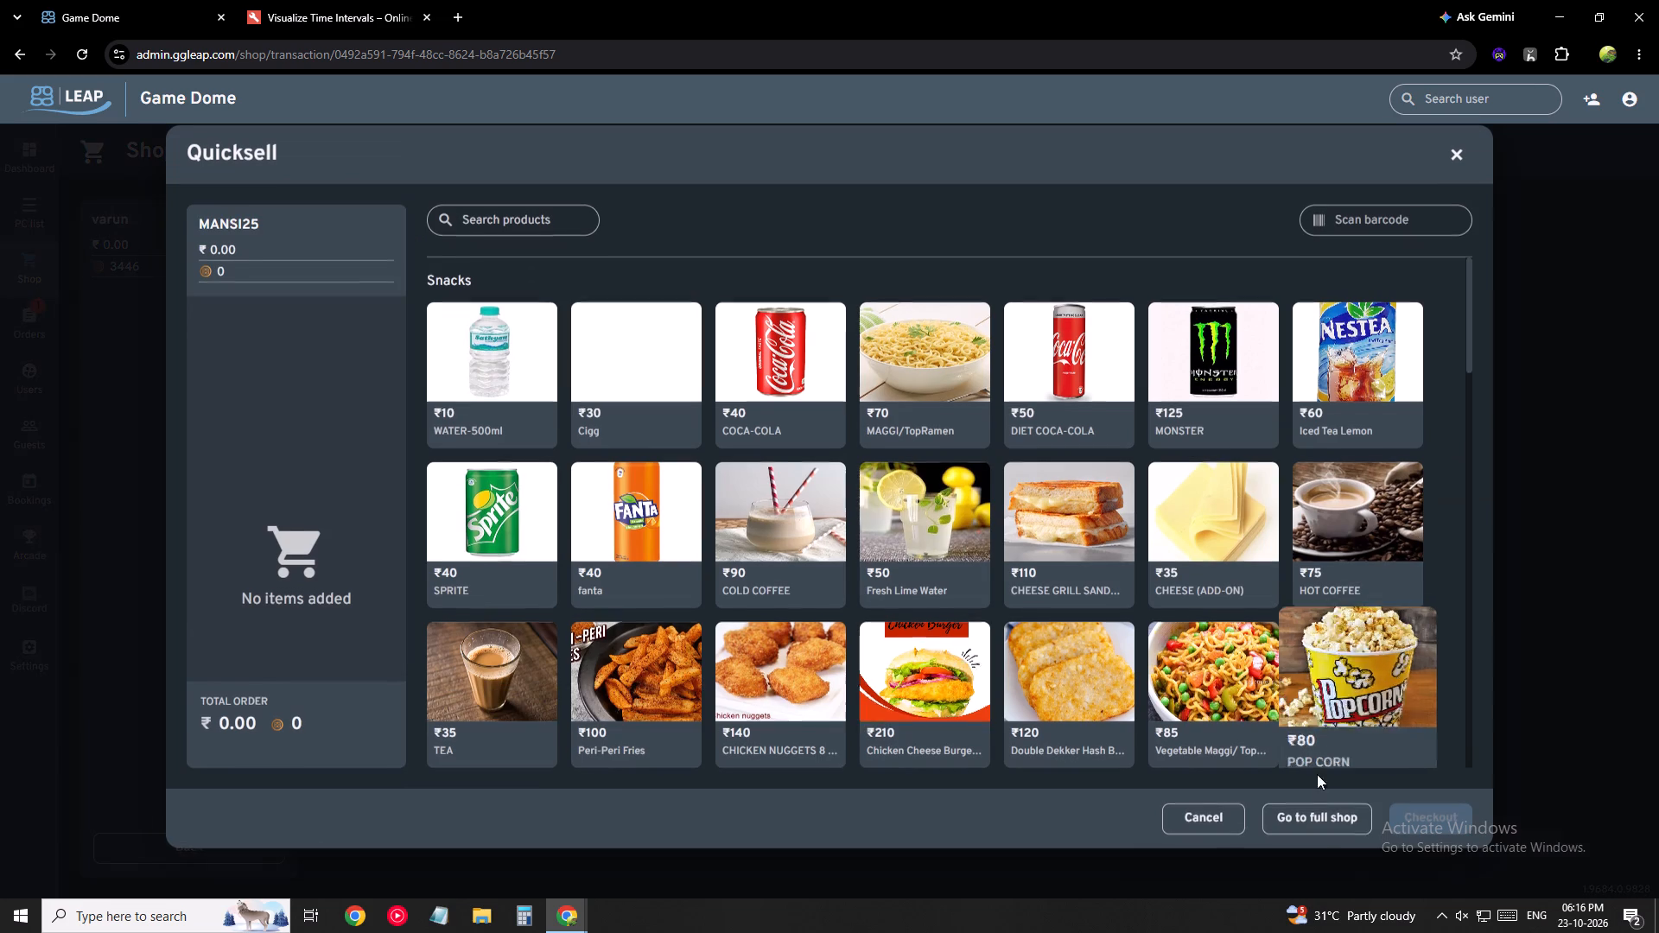
click(1333, 838)
click(1302, 822)
click(551, 257)
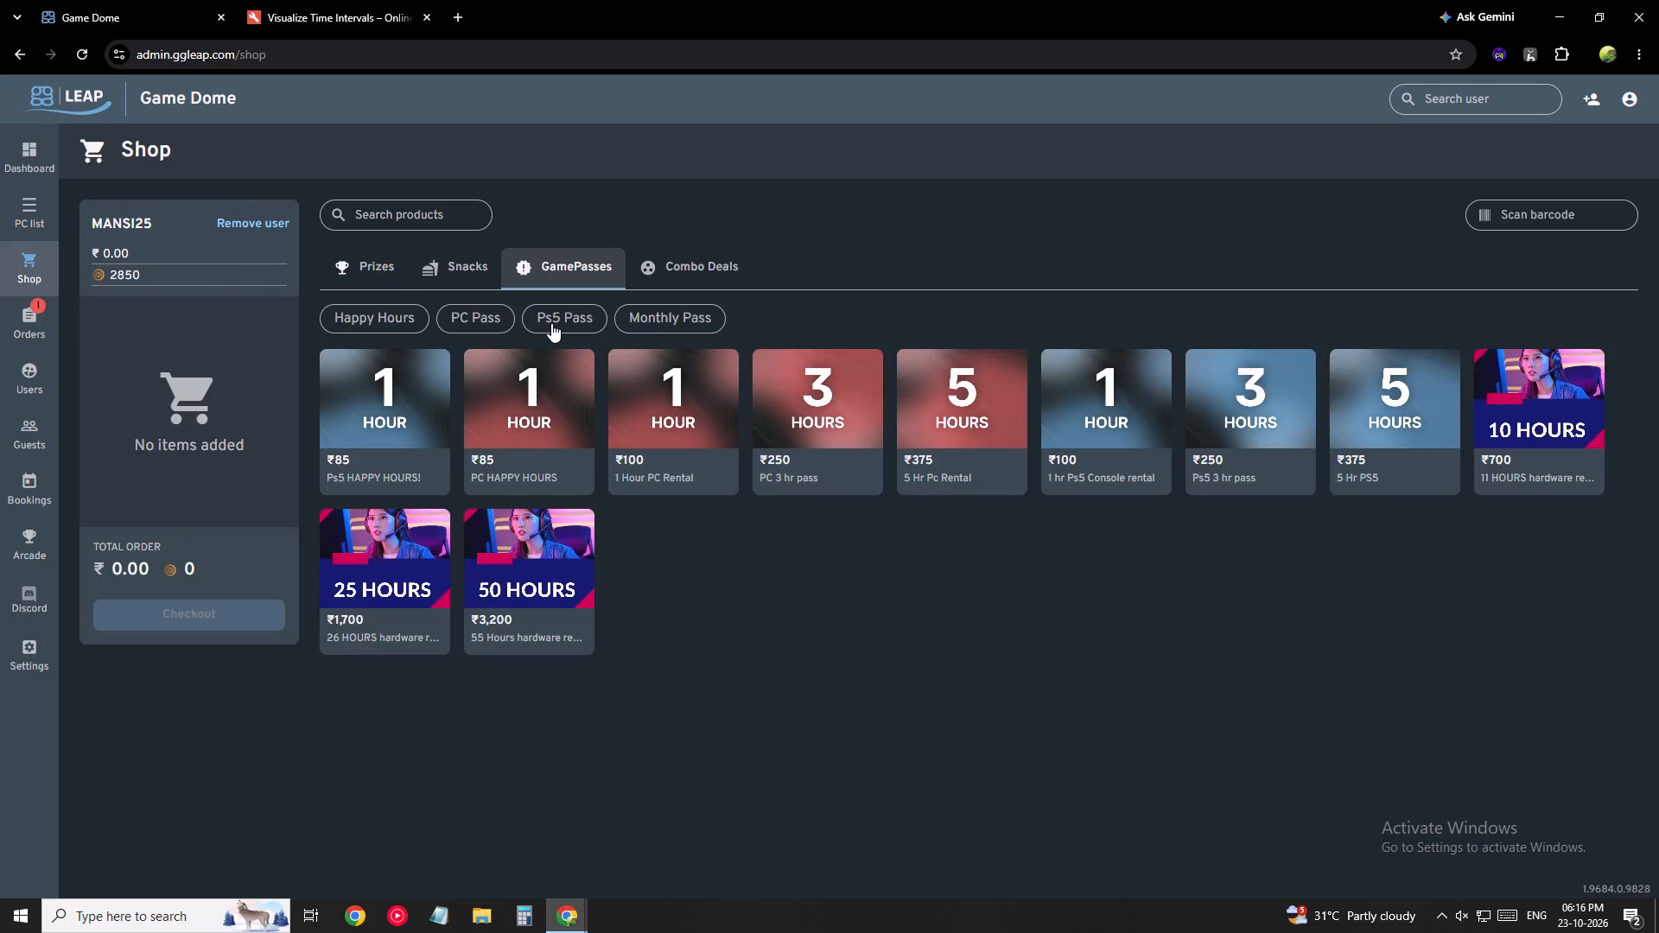
click(551, 323)
click(351, 433)
click(194, 608)
click(494, 501)
click(482, 753)
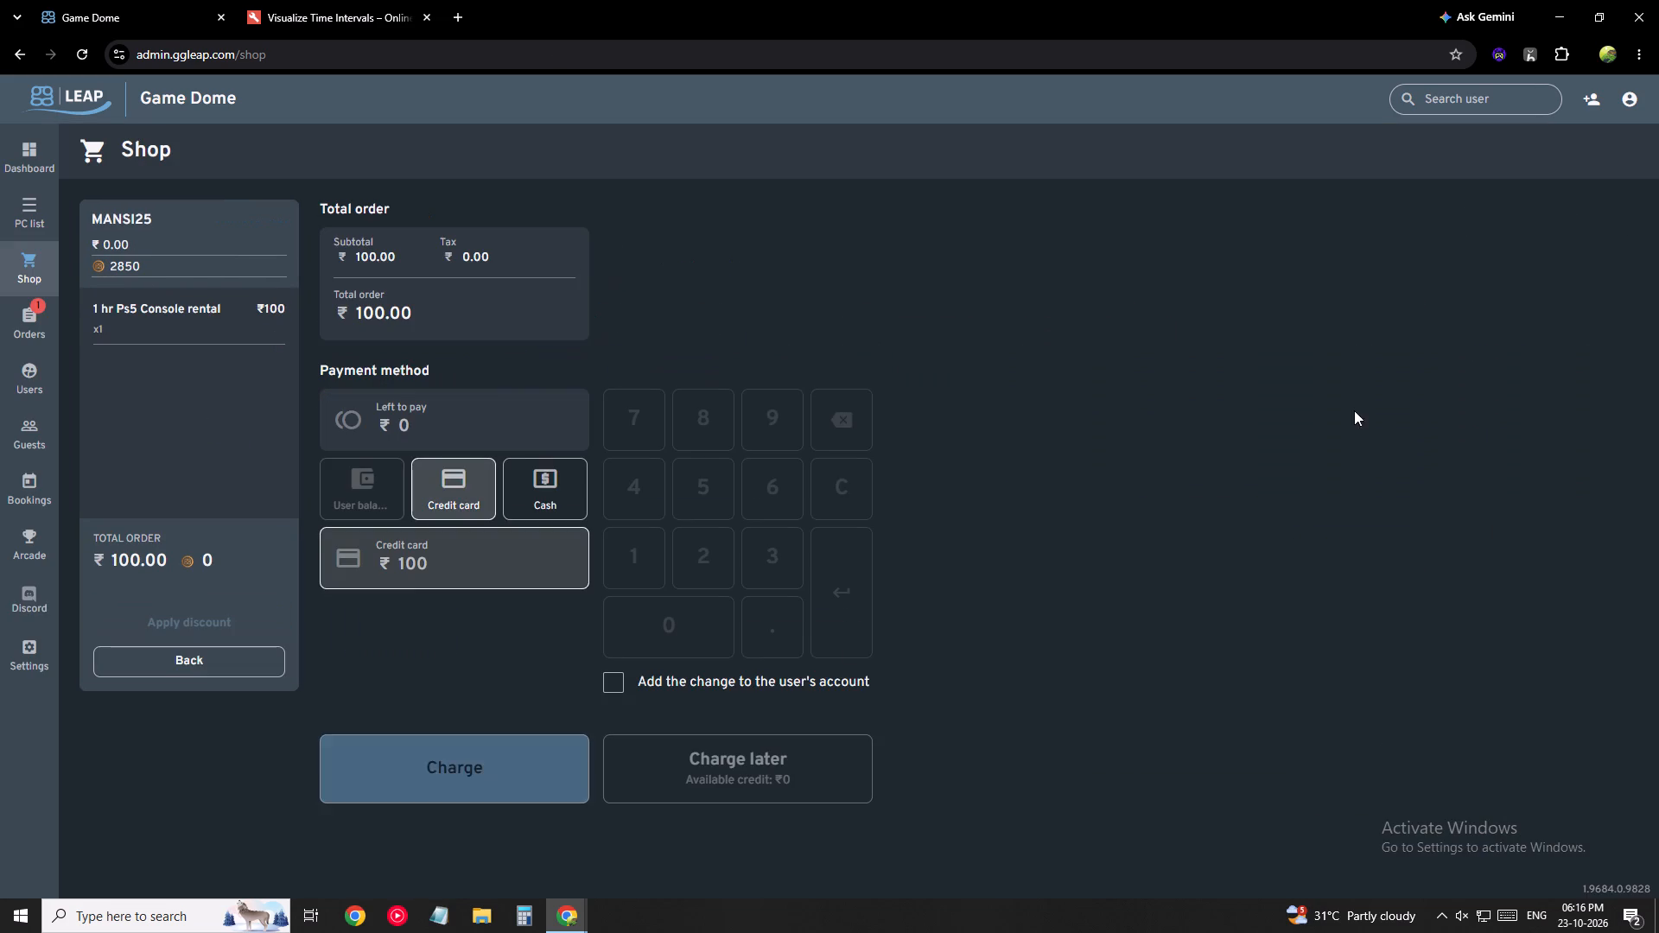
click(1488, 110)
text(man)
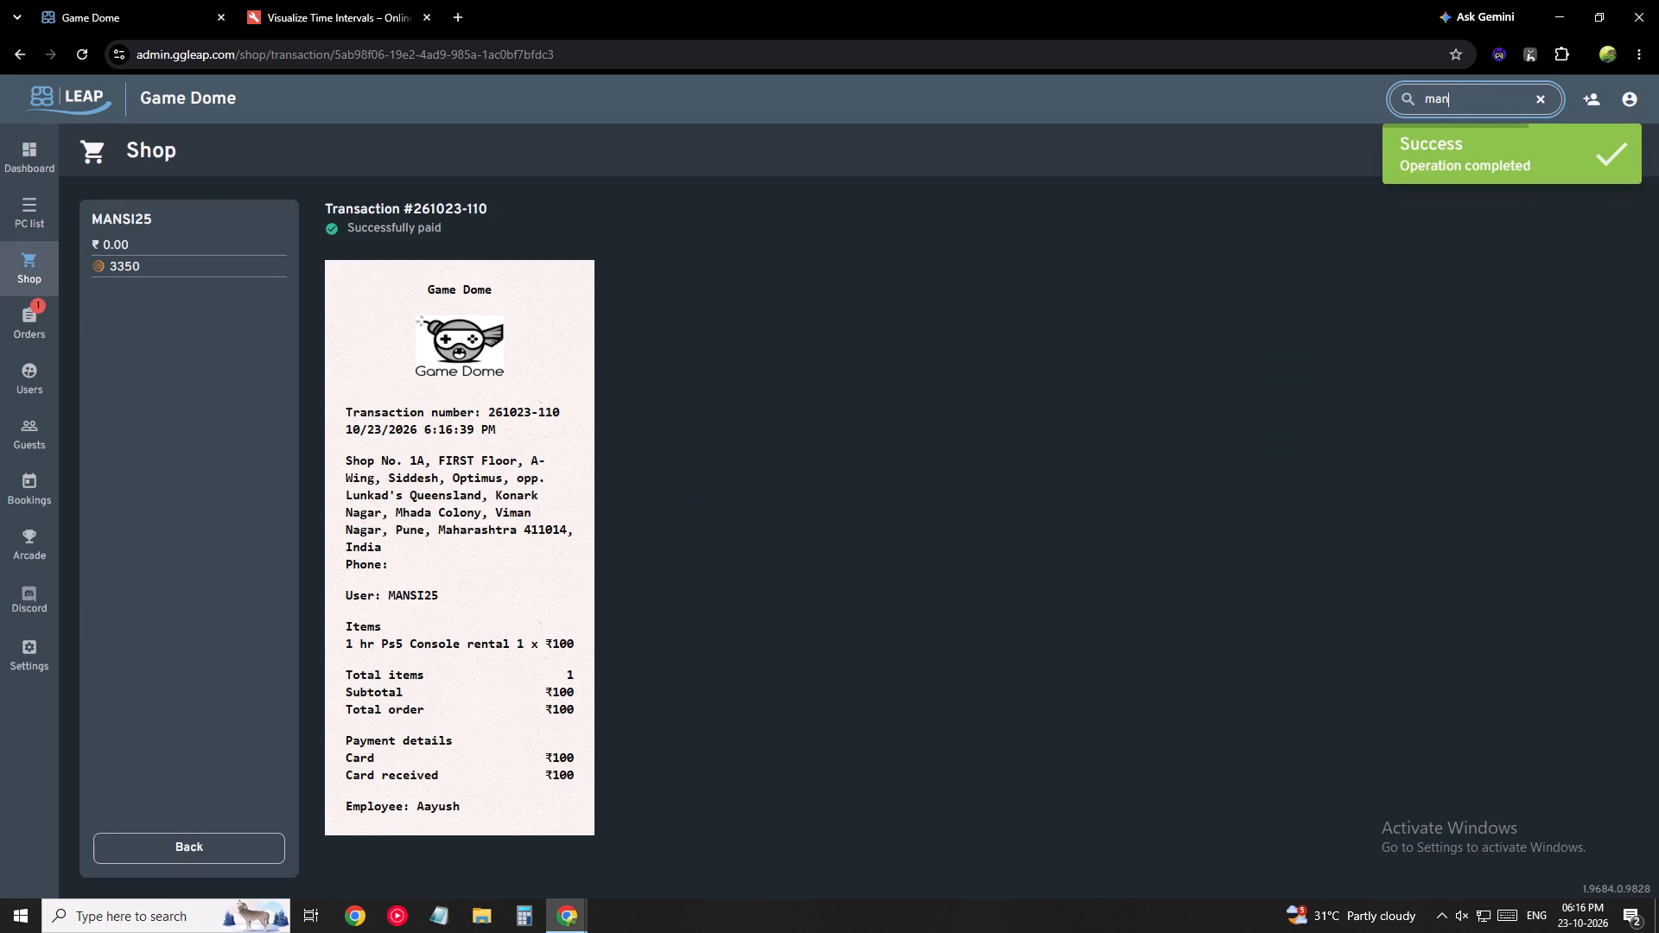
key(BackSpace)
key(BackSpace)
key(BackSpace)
Search users for ka and sell the kartikay account one 1 hr Ps5 Console rental, charging ₹100 to credit card.
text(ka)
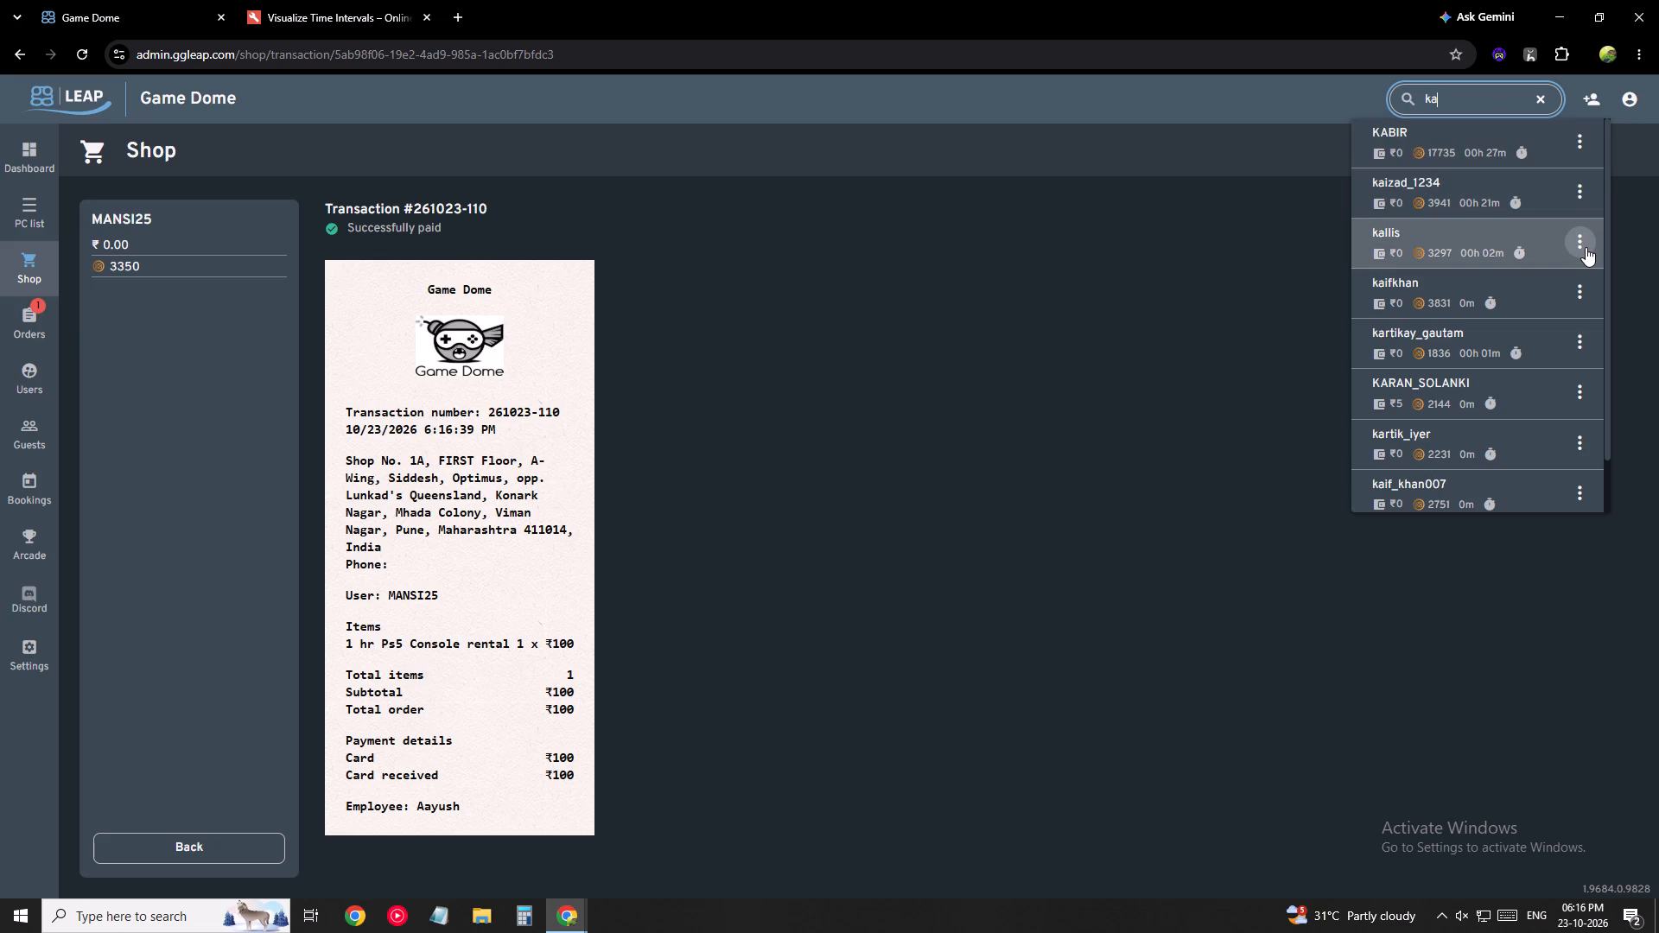
click(1588, 340)
click(1619, 351)
click(1351, 803)
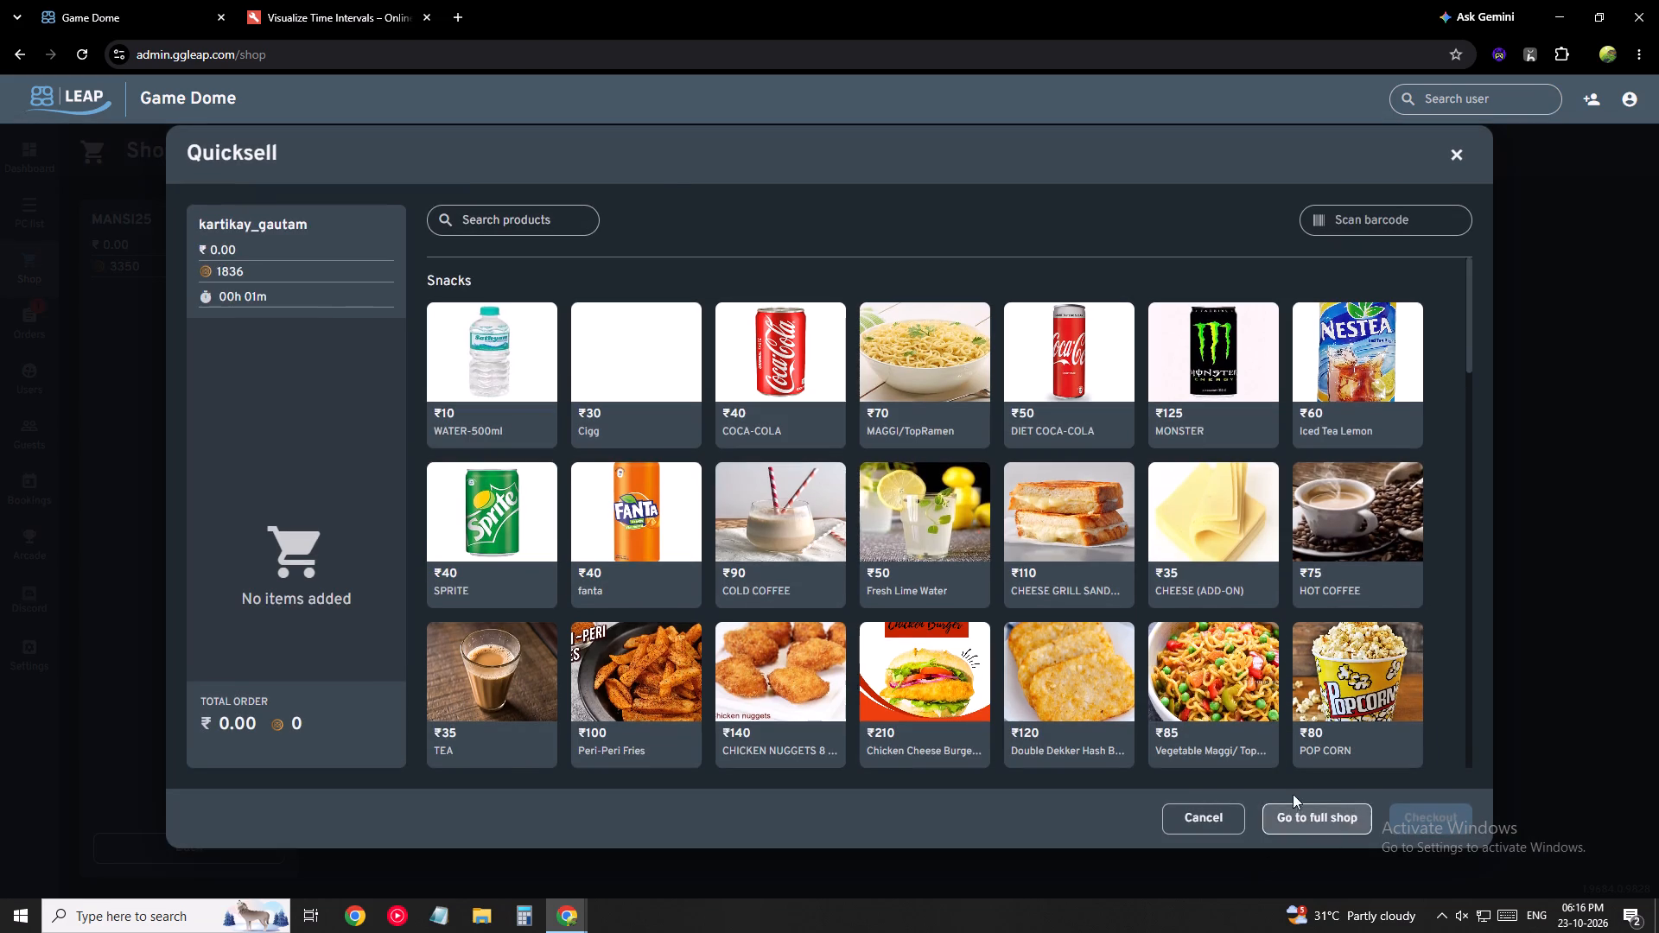
drag(593, 282, 592, 272)
click(563, 320)
click(390, 424)
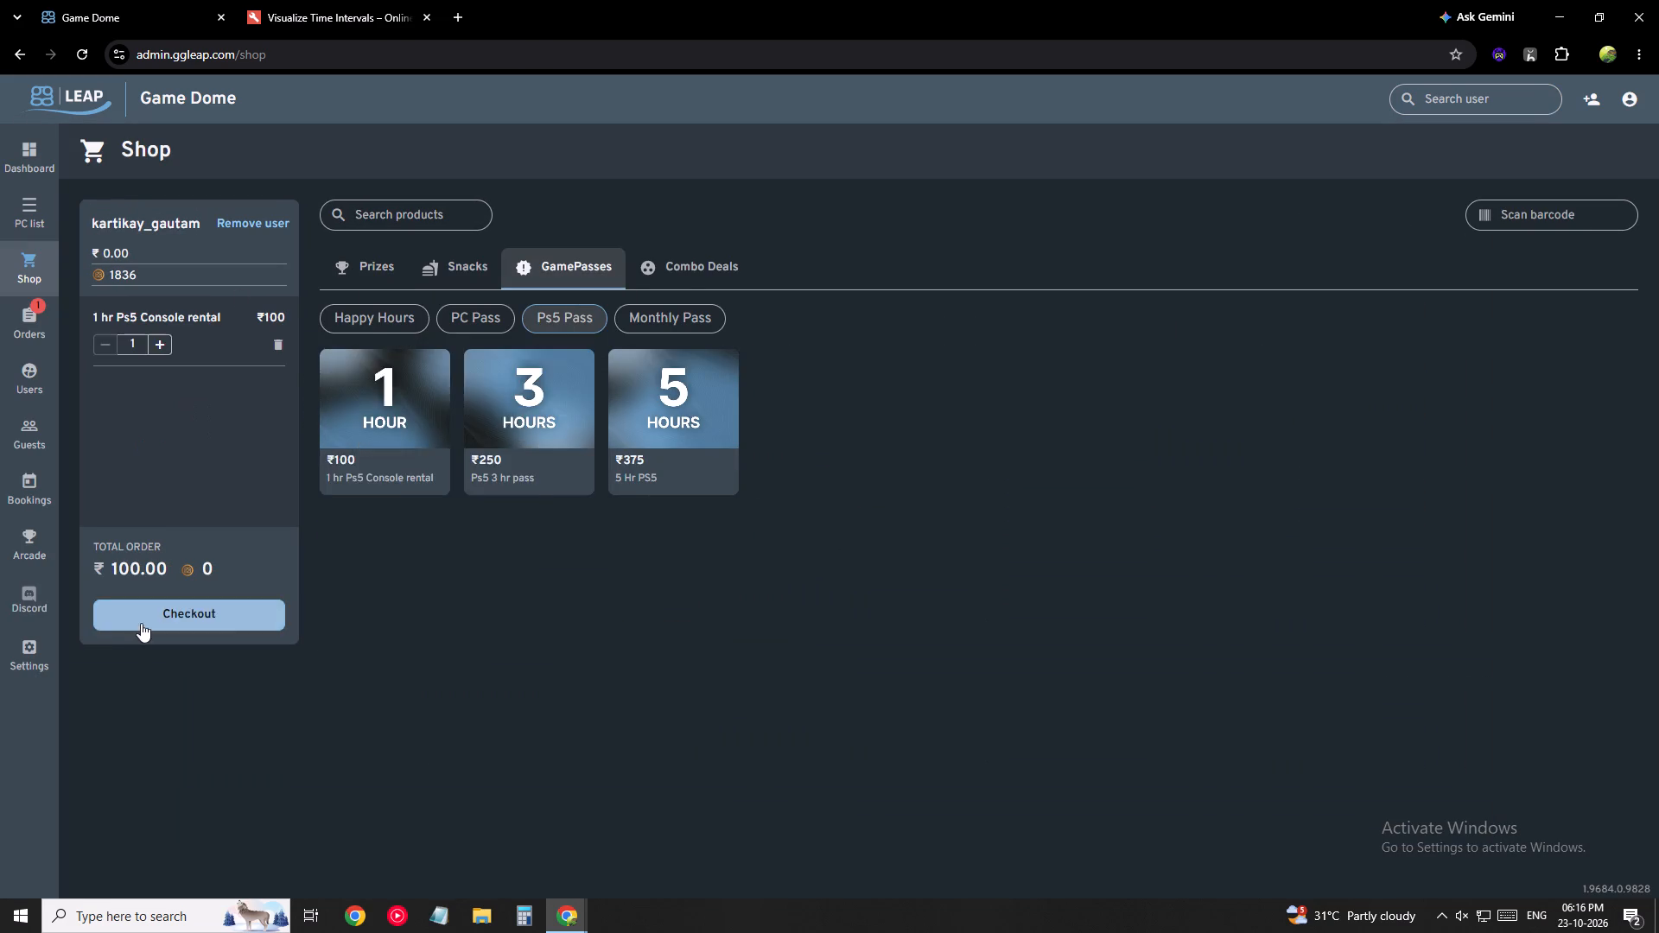
click(136, 629)
click(205, 604)
click(397, 523)
click(418, 505)
click(418, 740)
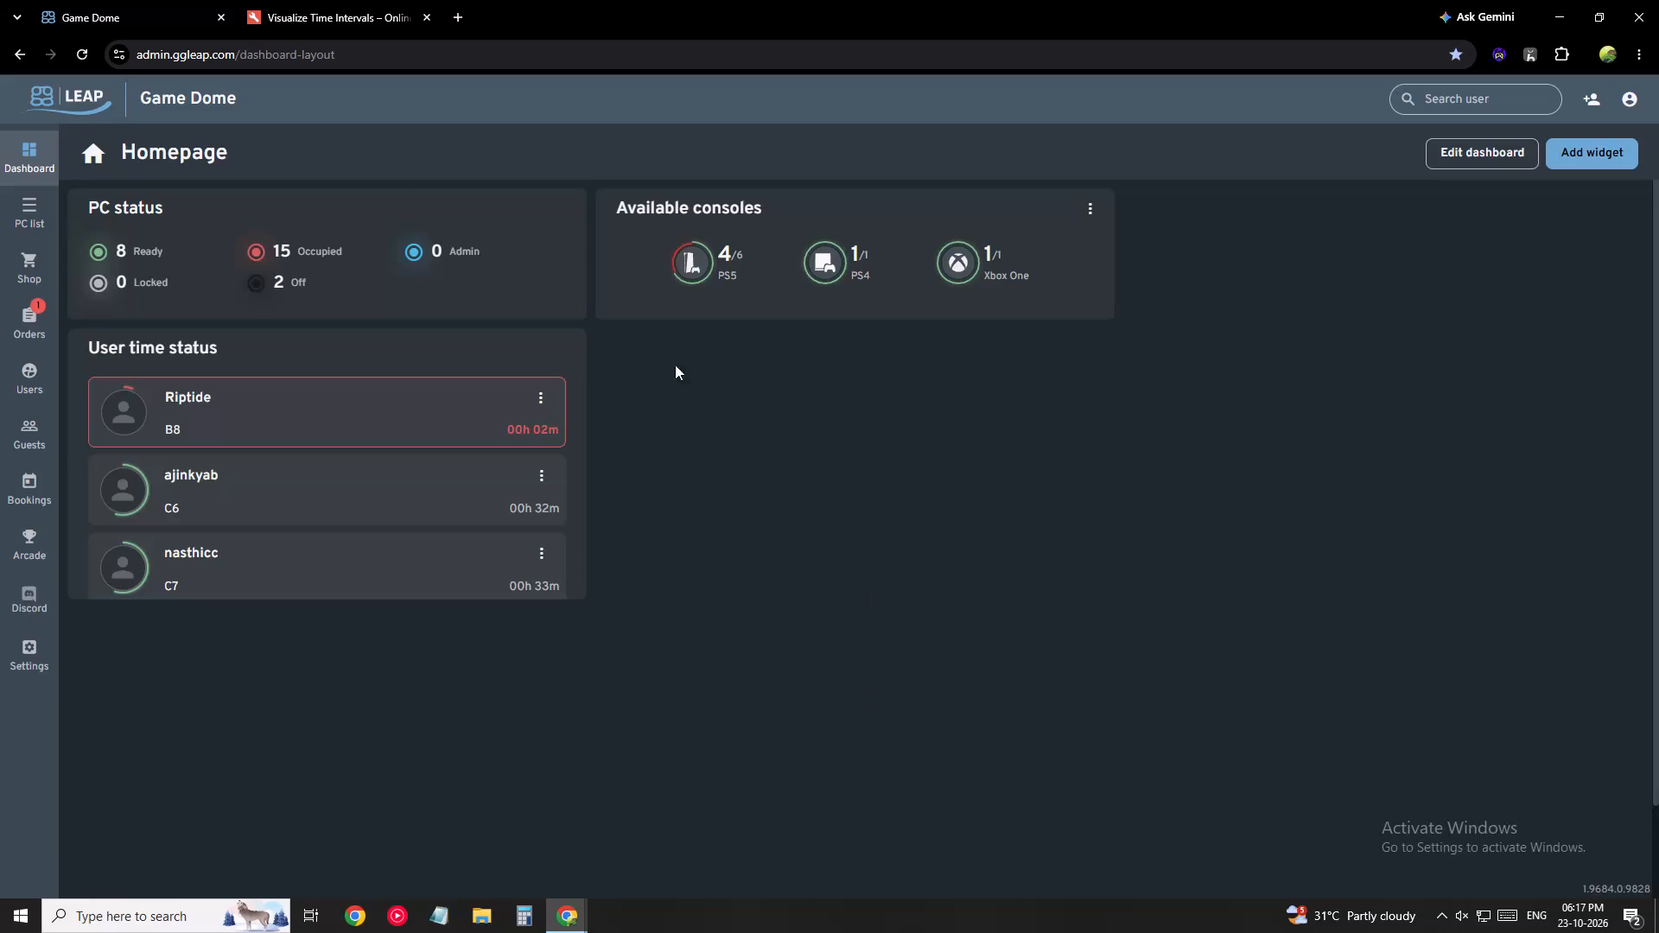
Open the order history to review the recent orders.
click(8, 283)
click(8, 321)
click(455, 198)
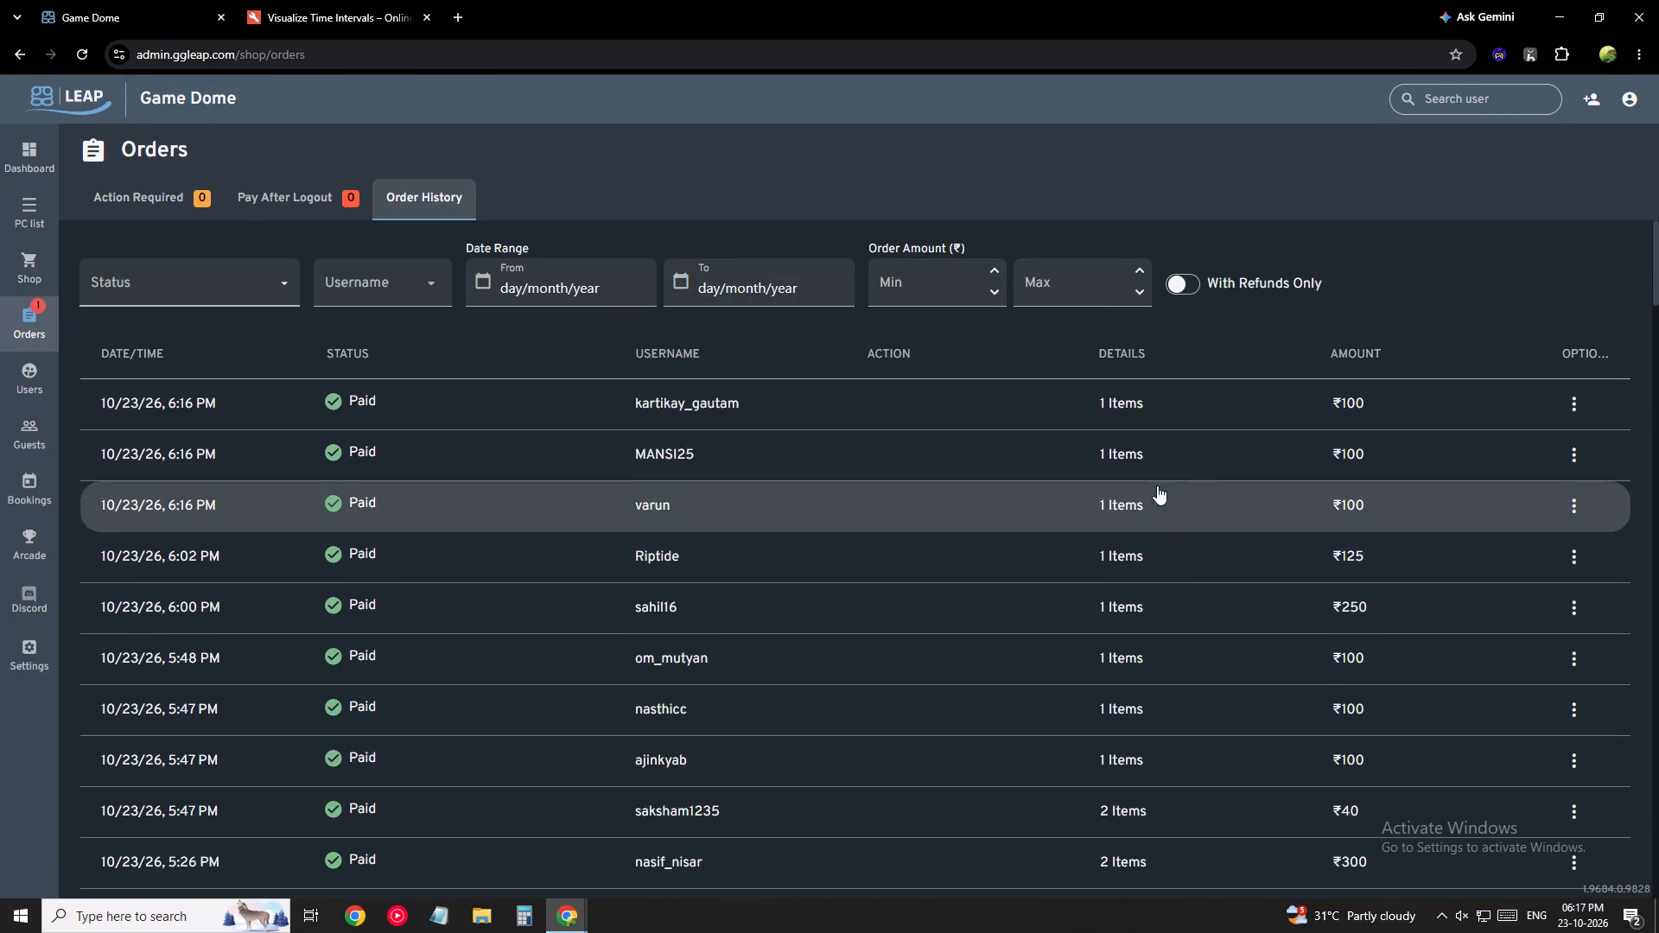
Search users for va and sell the first listed varad account one 1 hr Ps5 Console rental, charging ₹100 to credit card.
click(1506, 119)
click(1505, 111)
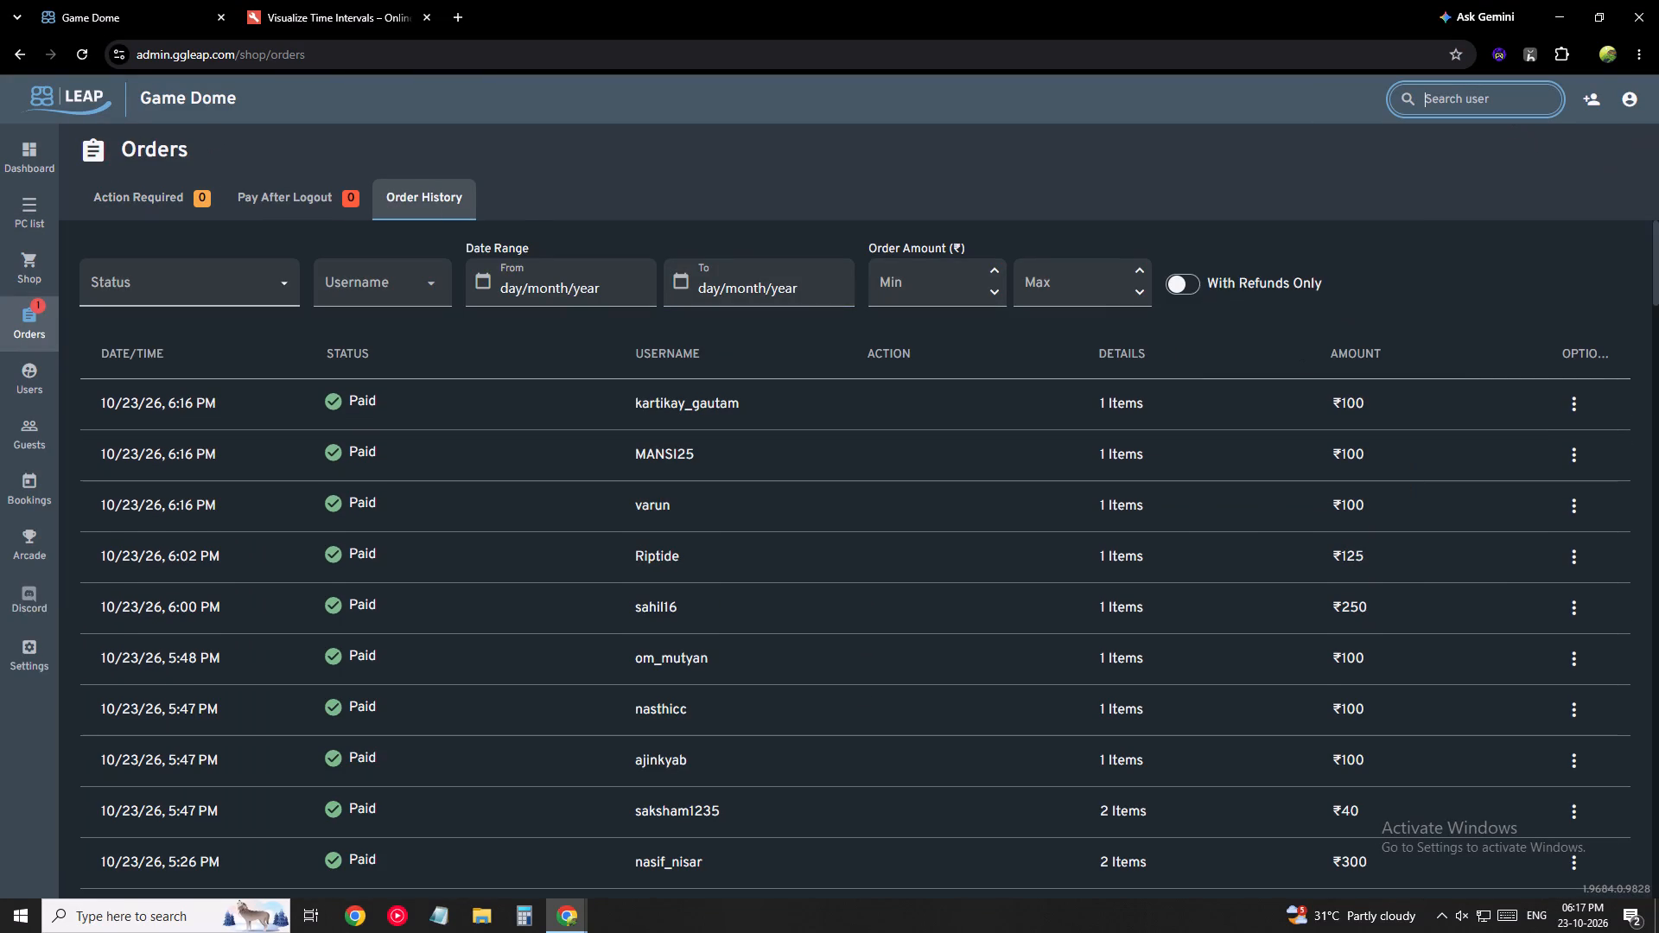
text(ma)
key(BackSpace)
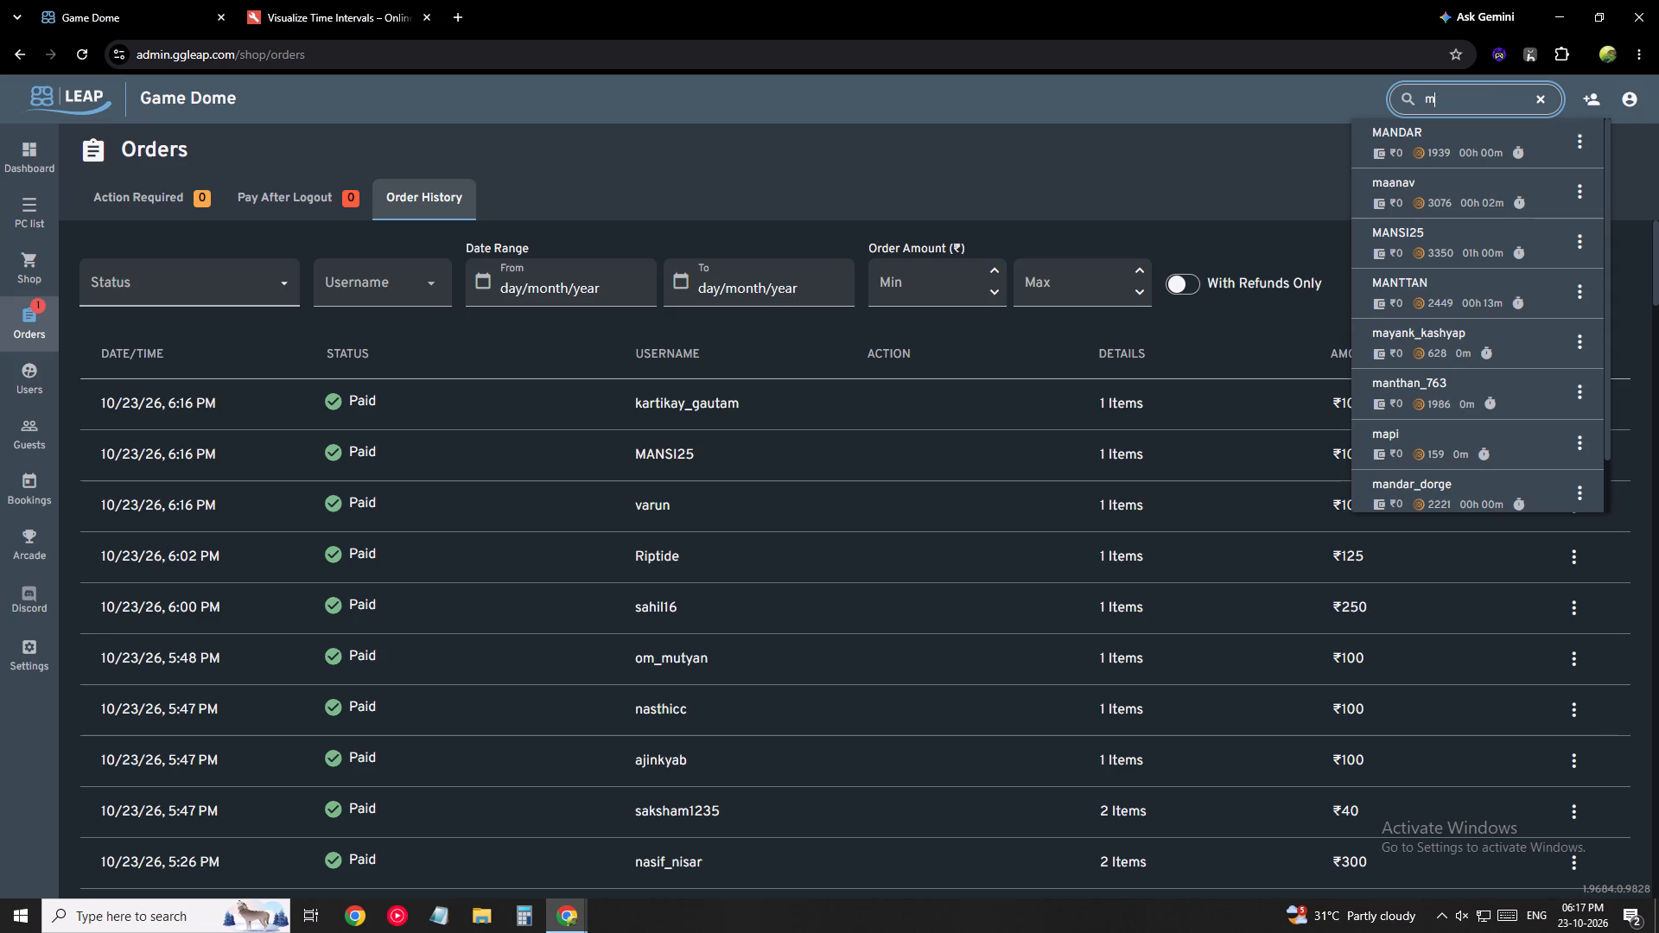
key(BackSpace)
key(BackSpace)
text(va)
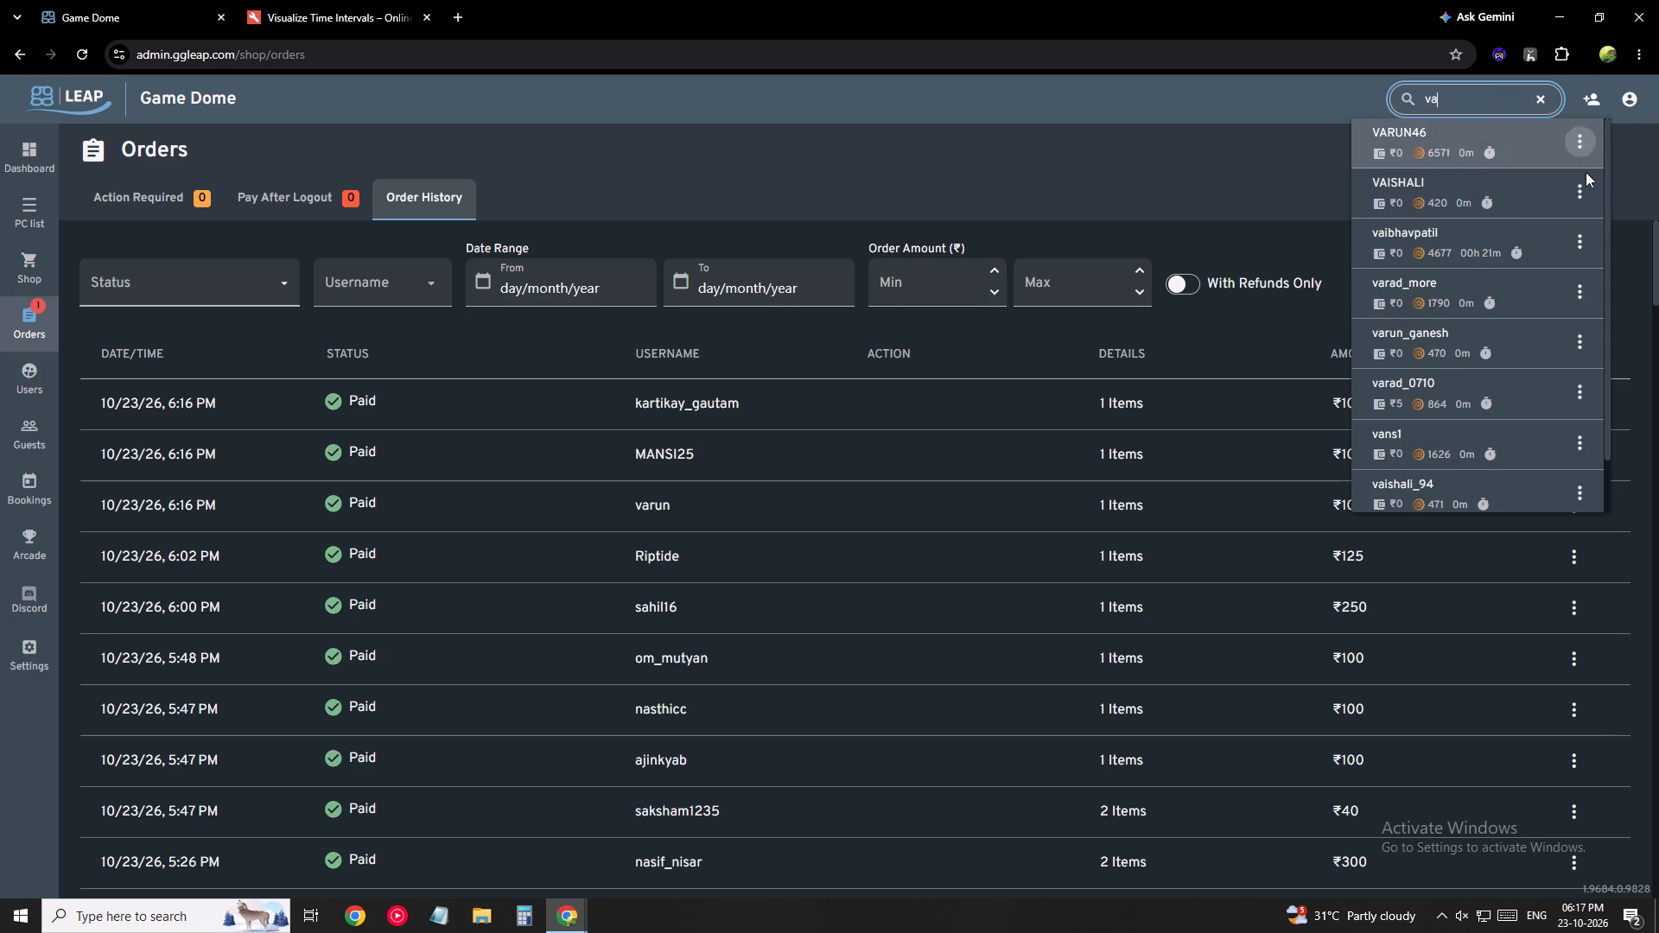
click(1582, 289)
click(1595, 299)
click(1279, 829)
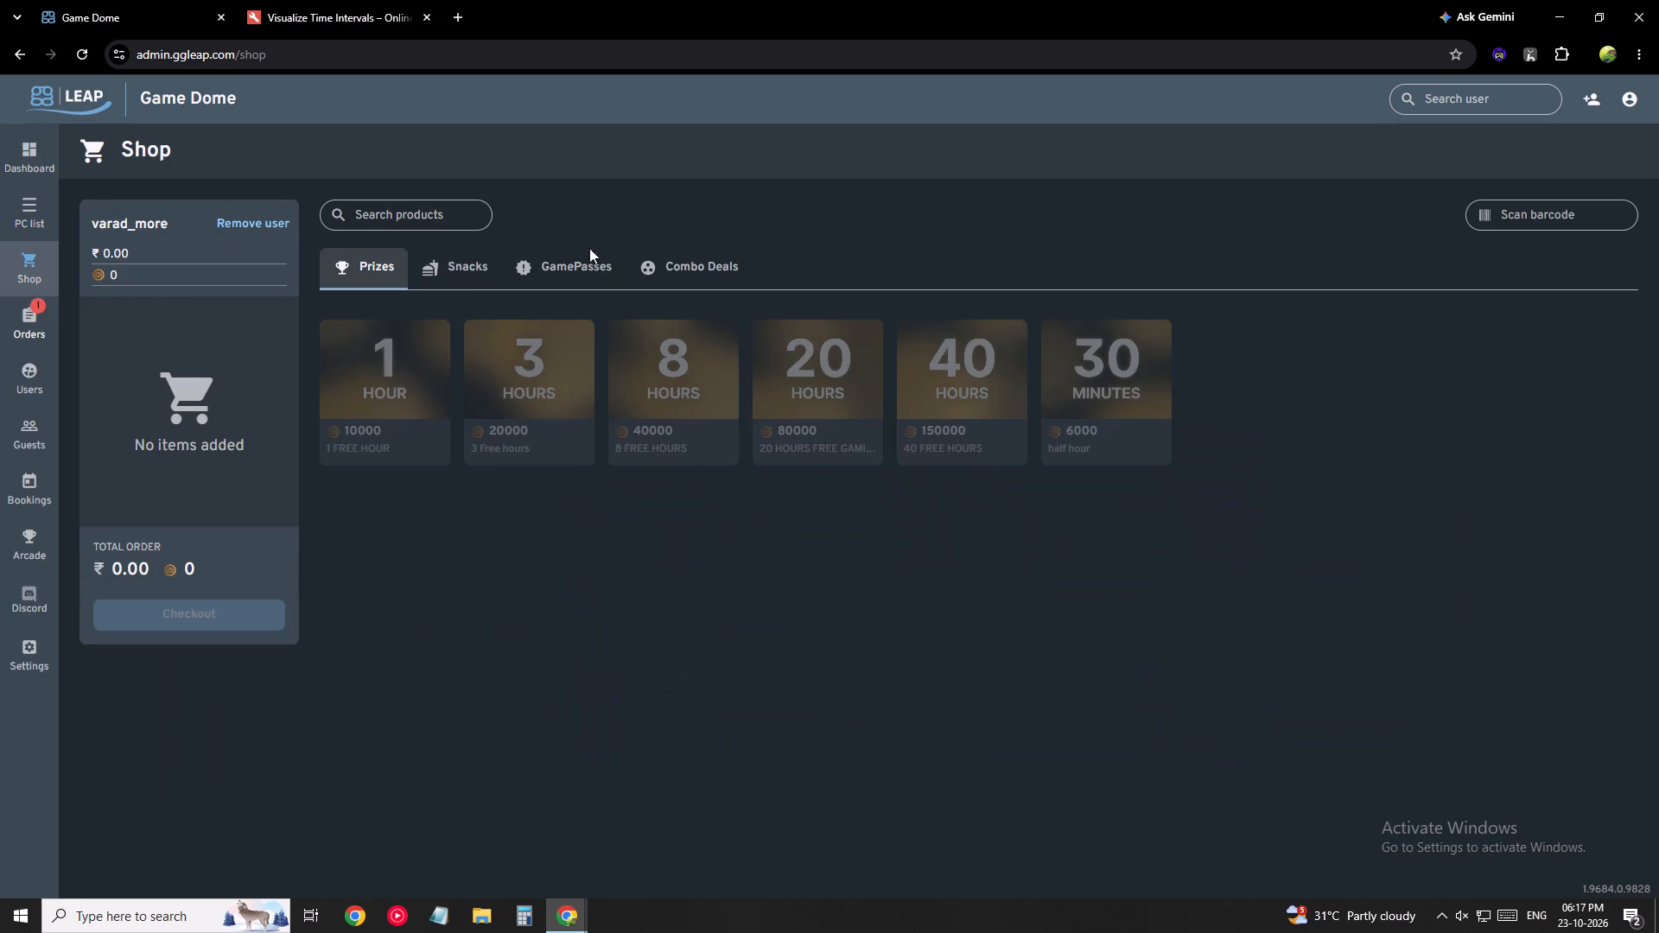
click(581, 288)
click(555, 322)
click(386, 420)
click(162, 617)
click(448, 493)
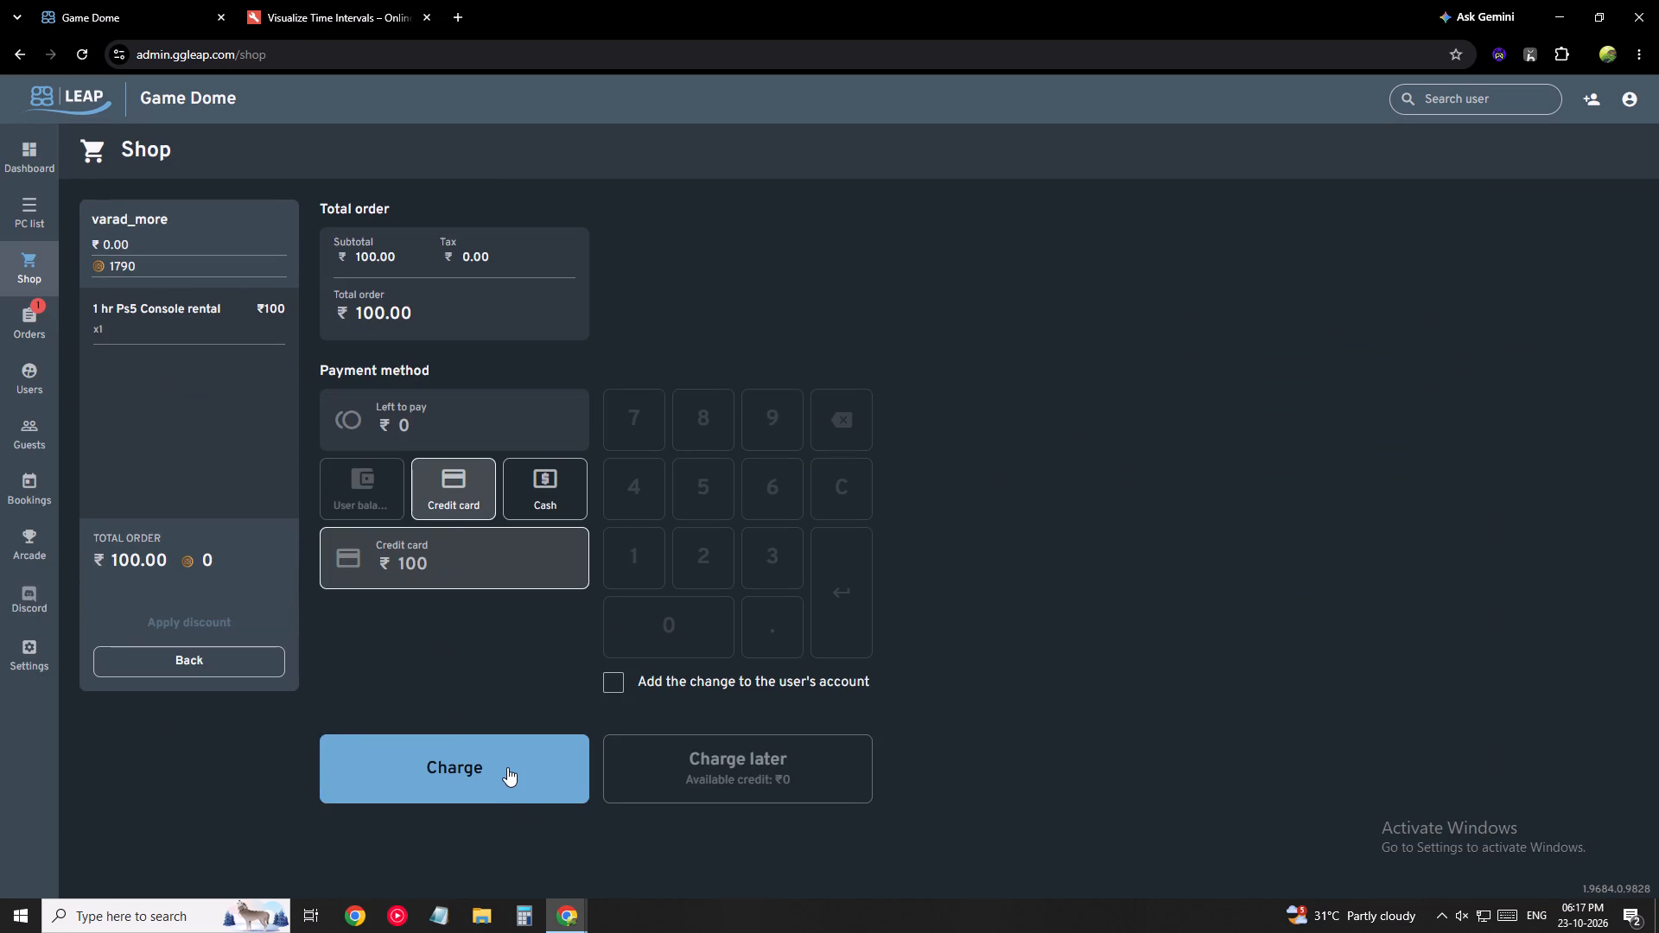
click(506, 766)
Open the order history to check the latest orders.
click(0, 323)
click(435, 203)
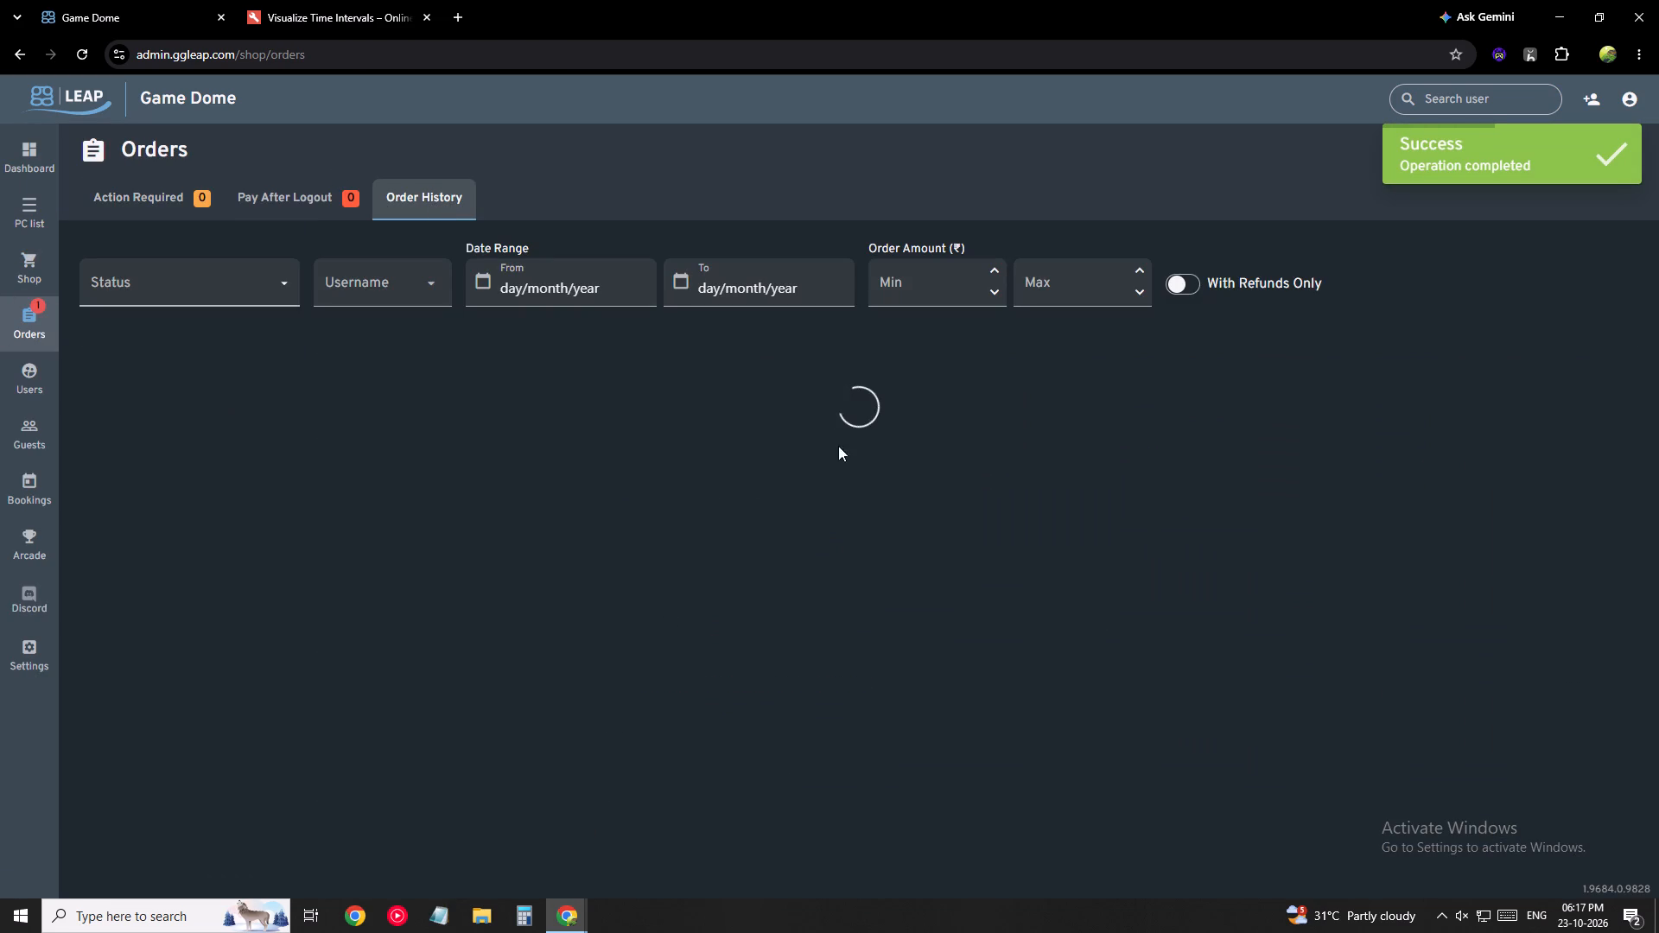
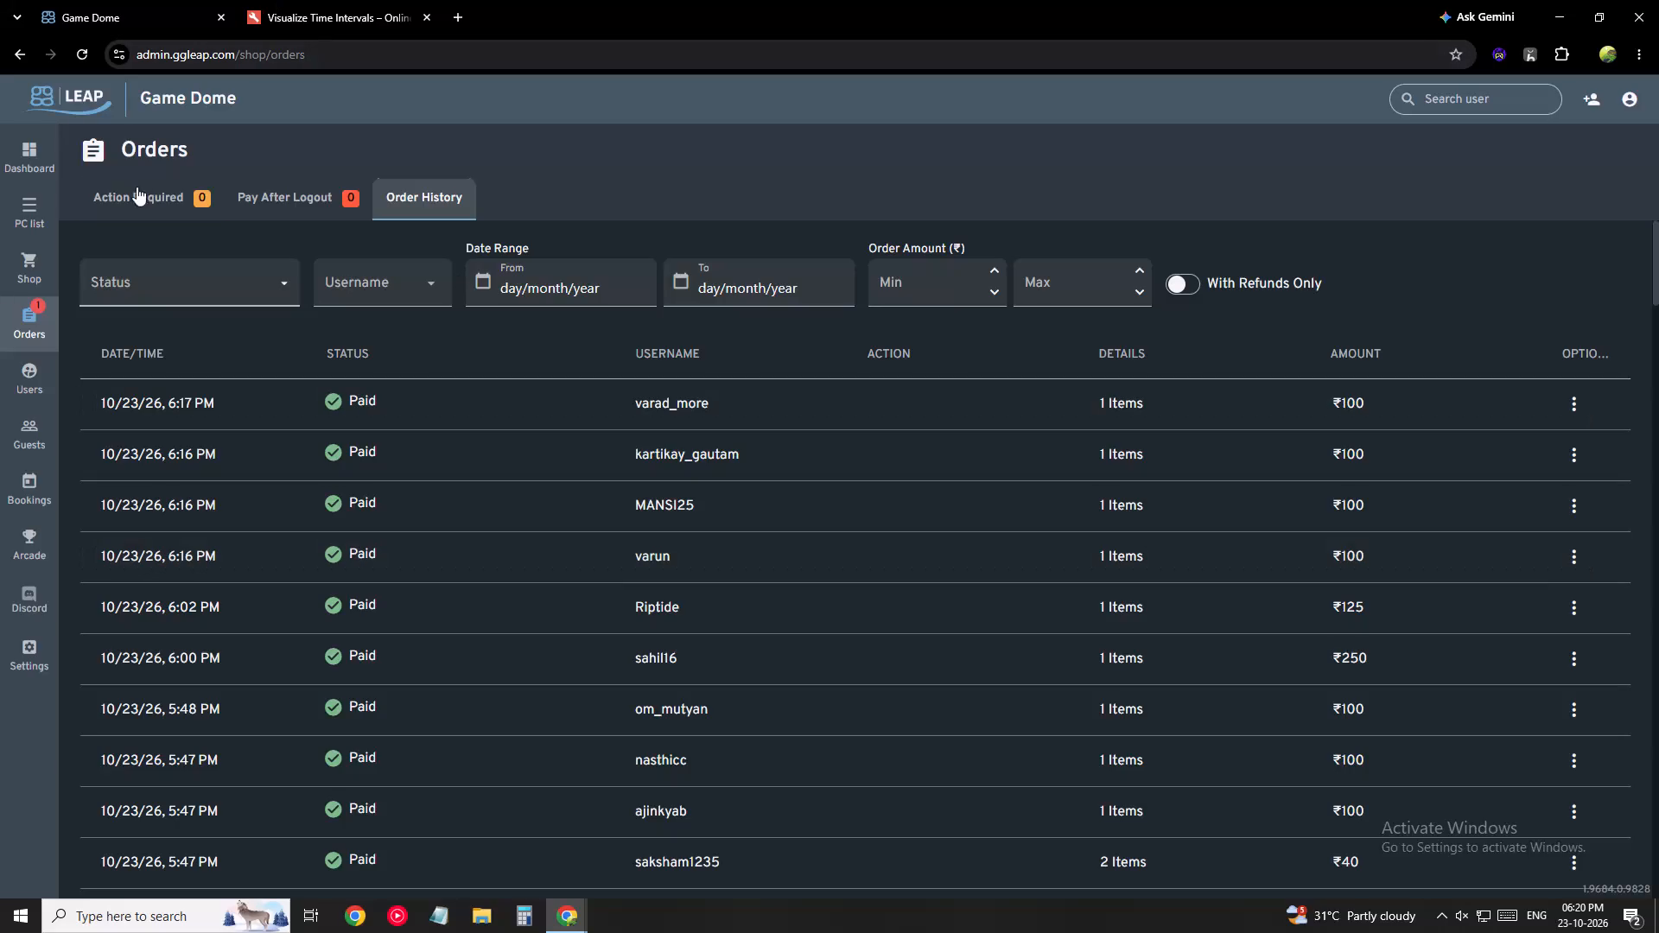
Open the PC list and check which stations are occupied and their time to logout.
click(20, 210)
scroll(652, 689, down, 2)
scroll(549, 682, down, 3)
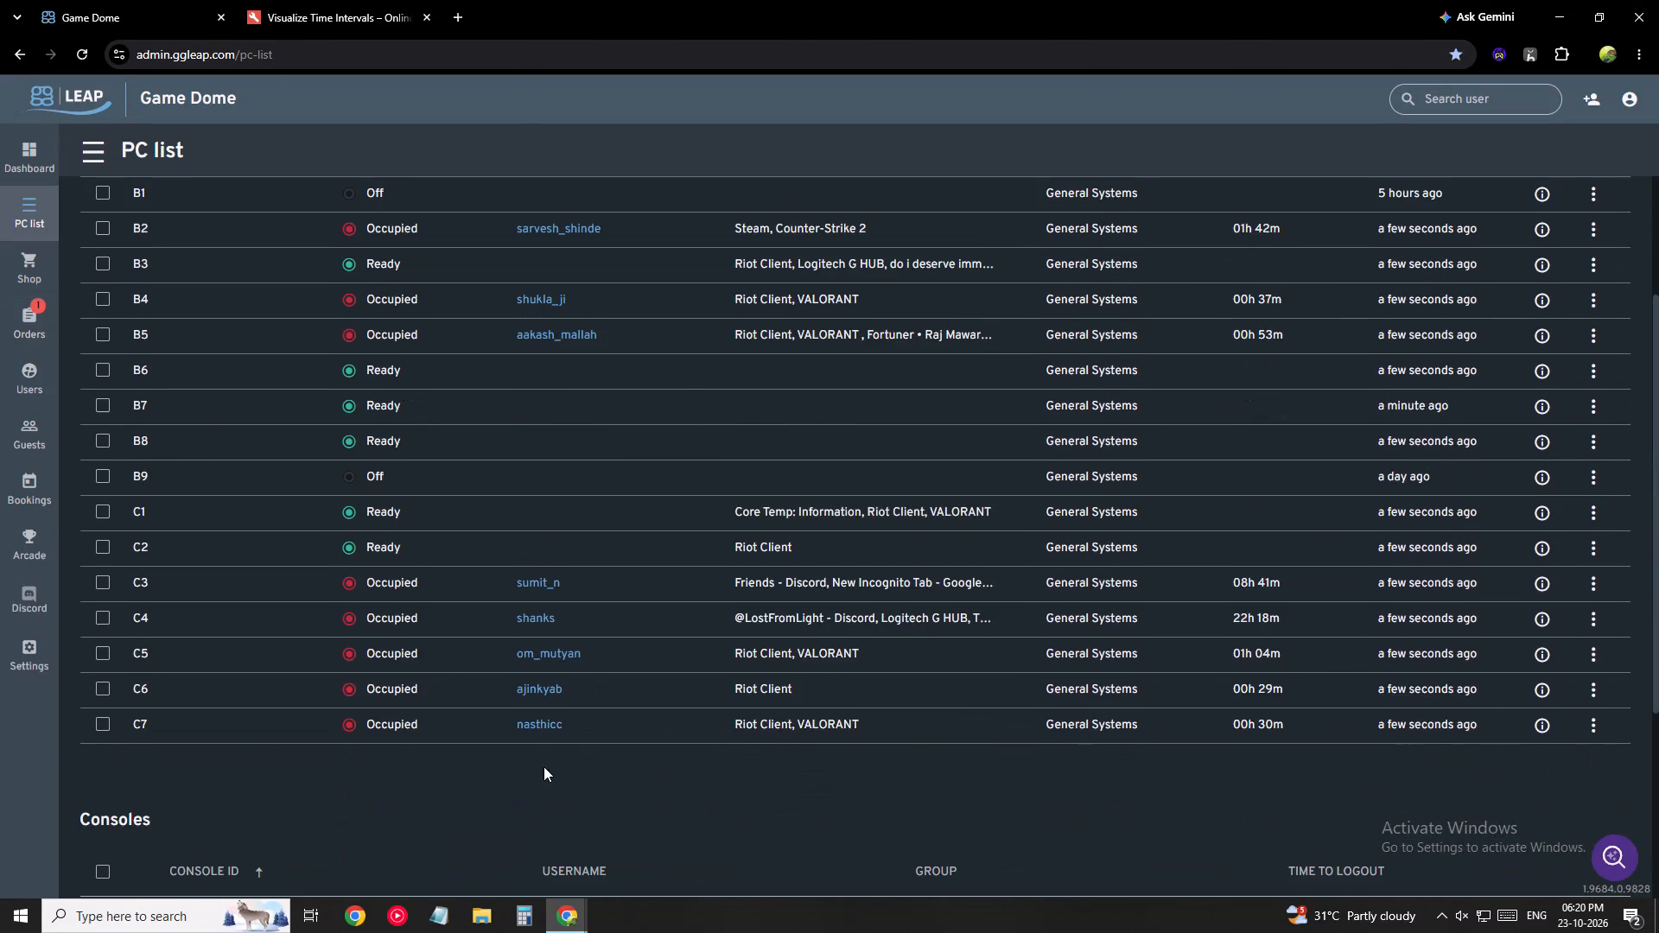
scroll(540, 554, up, 2)
scroll(543, 538, down, 1)
scroll(536, 537, up, 3)
Search users for riptide, open the Riptide account's details and view its expired GamePasses.
click(1438, 100)
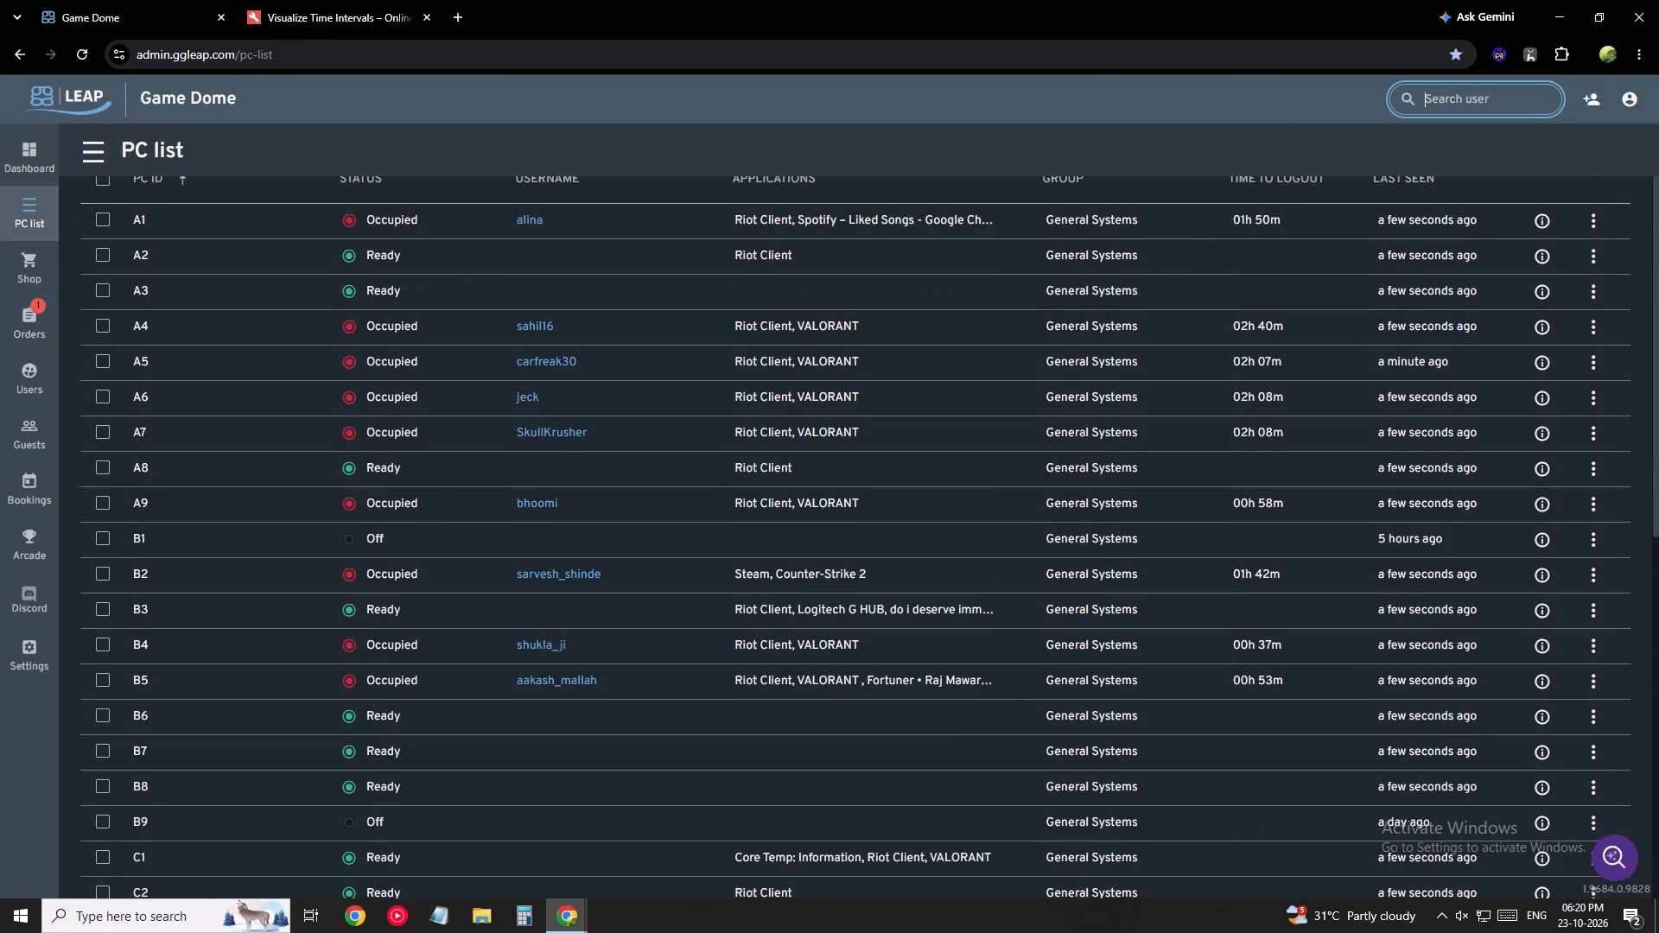
text(riptide)
click(1586, 137)
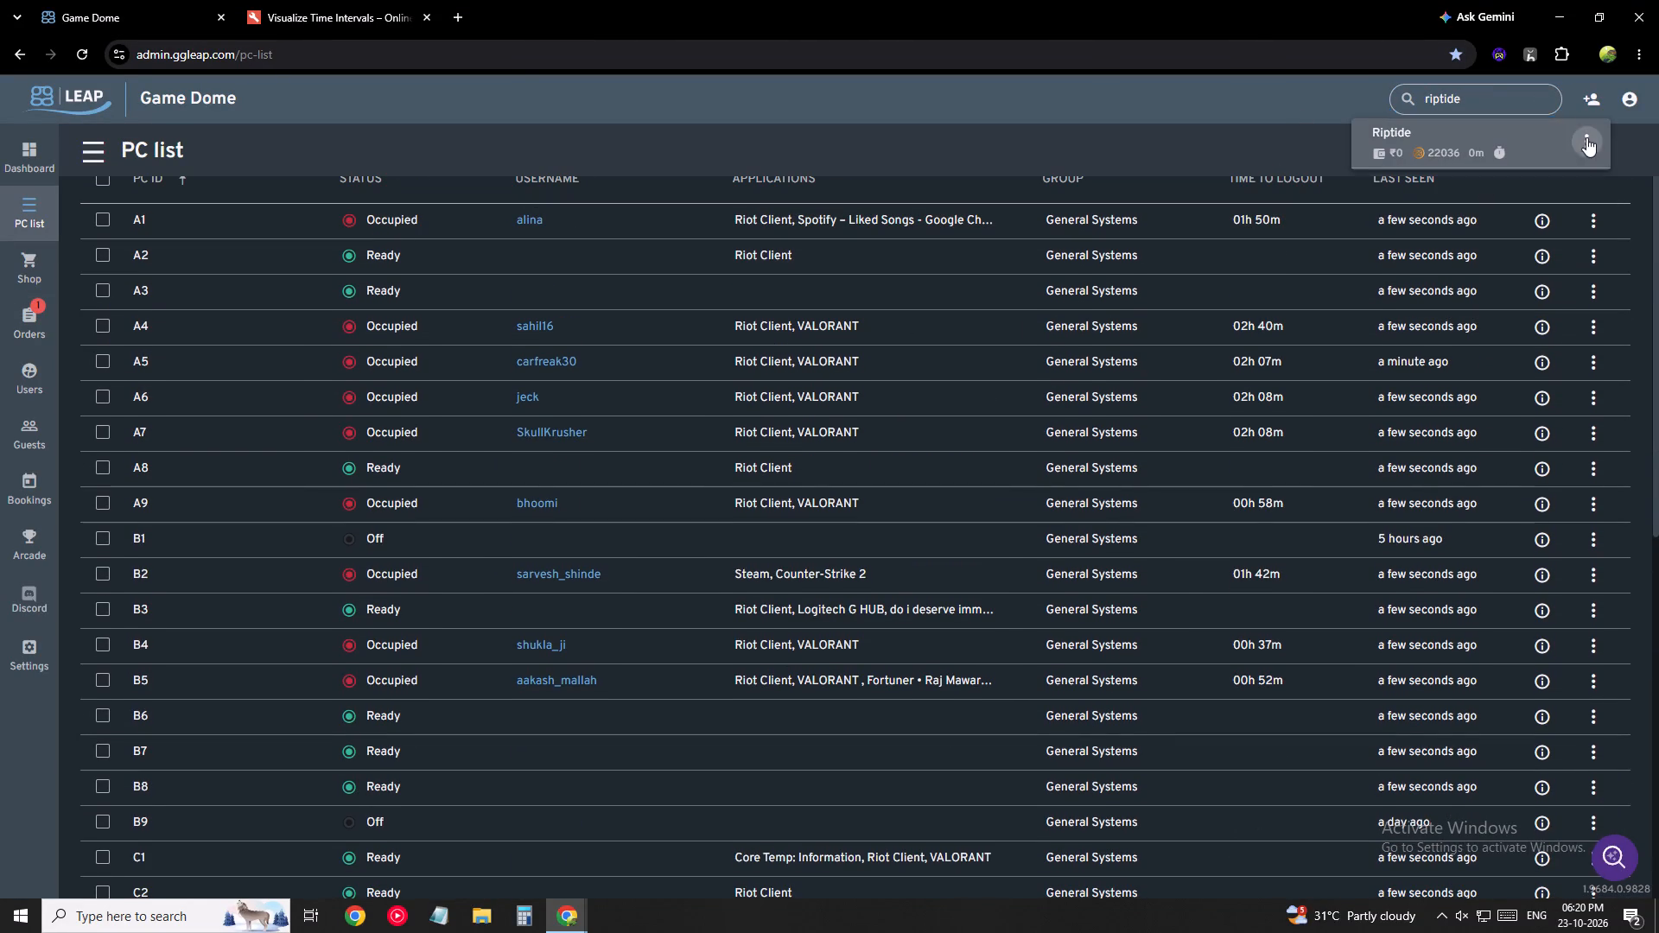
click(1611, 274)
click(973, 476)
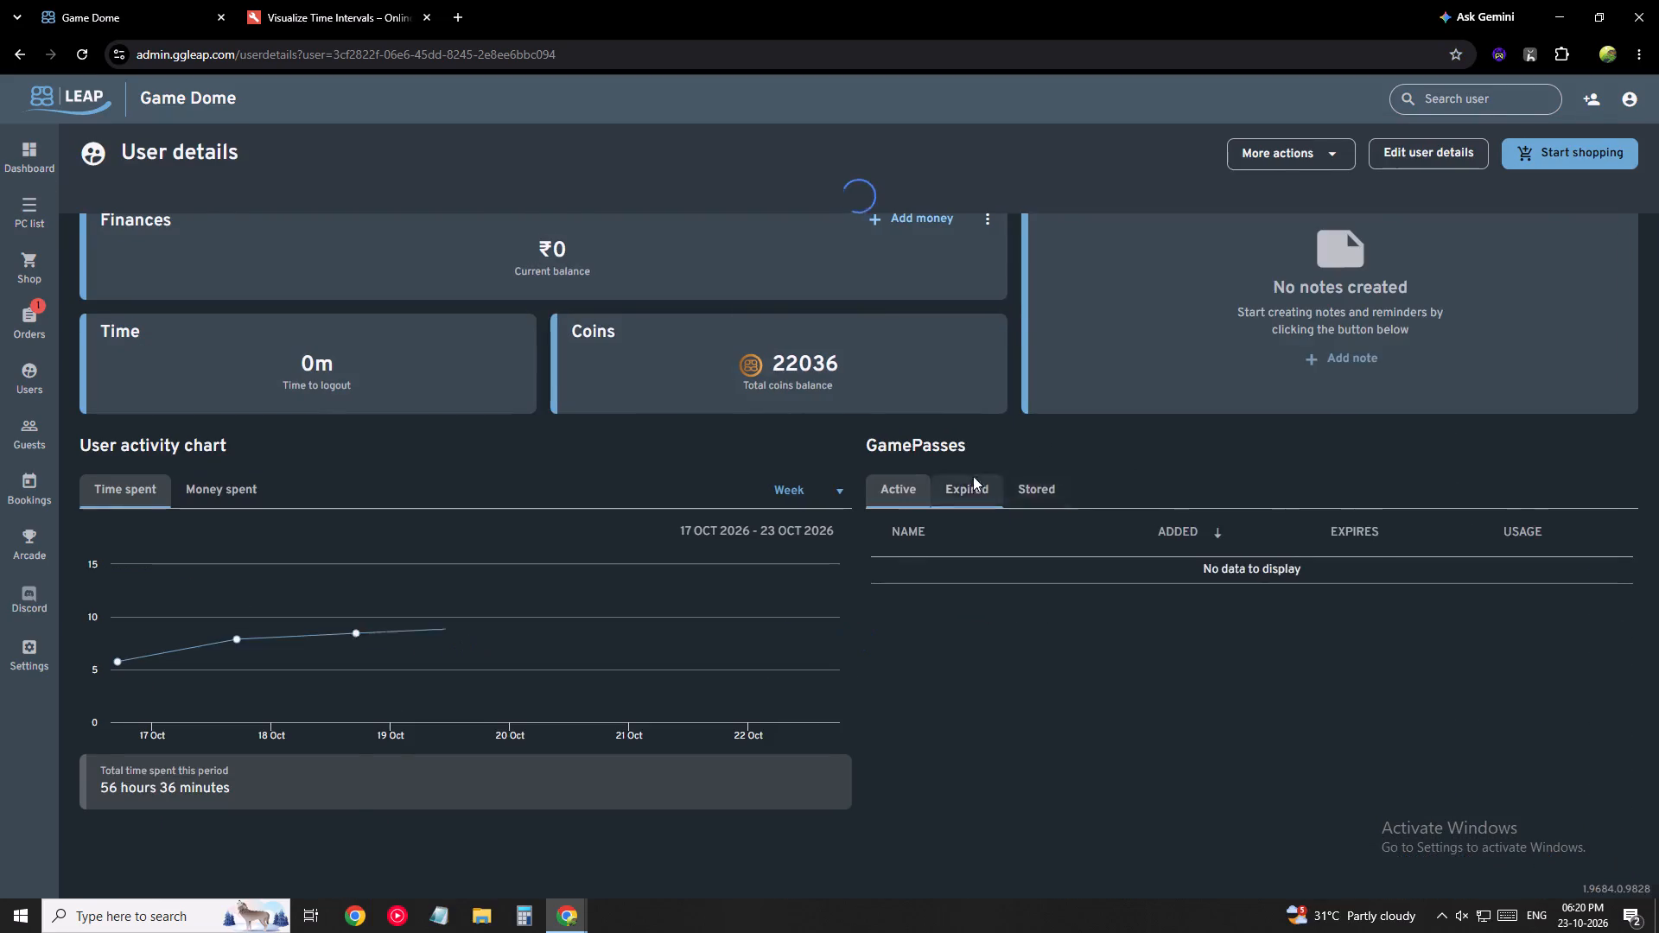
click(976, 638)
click(977, 606)
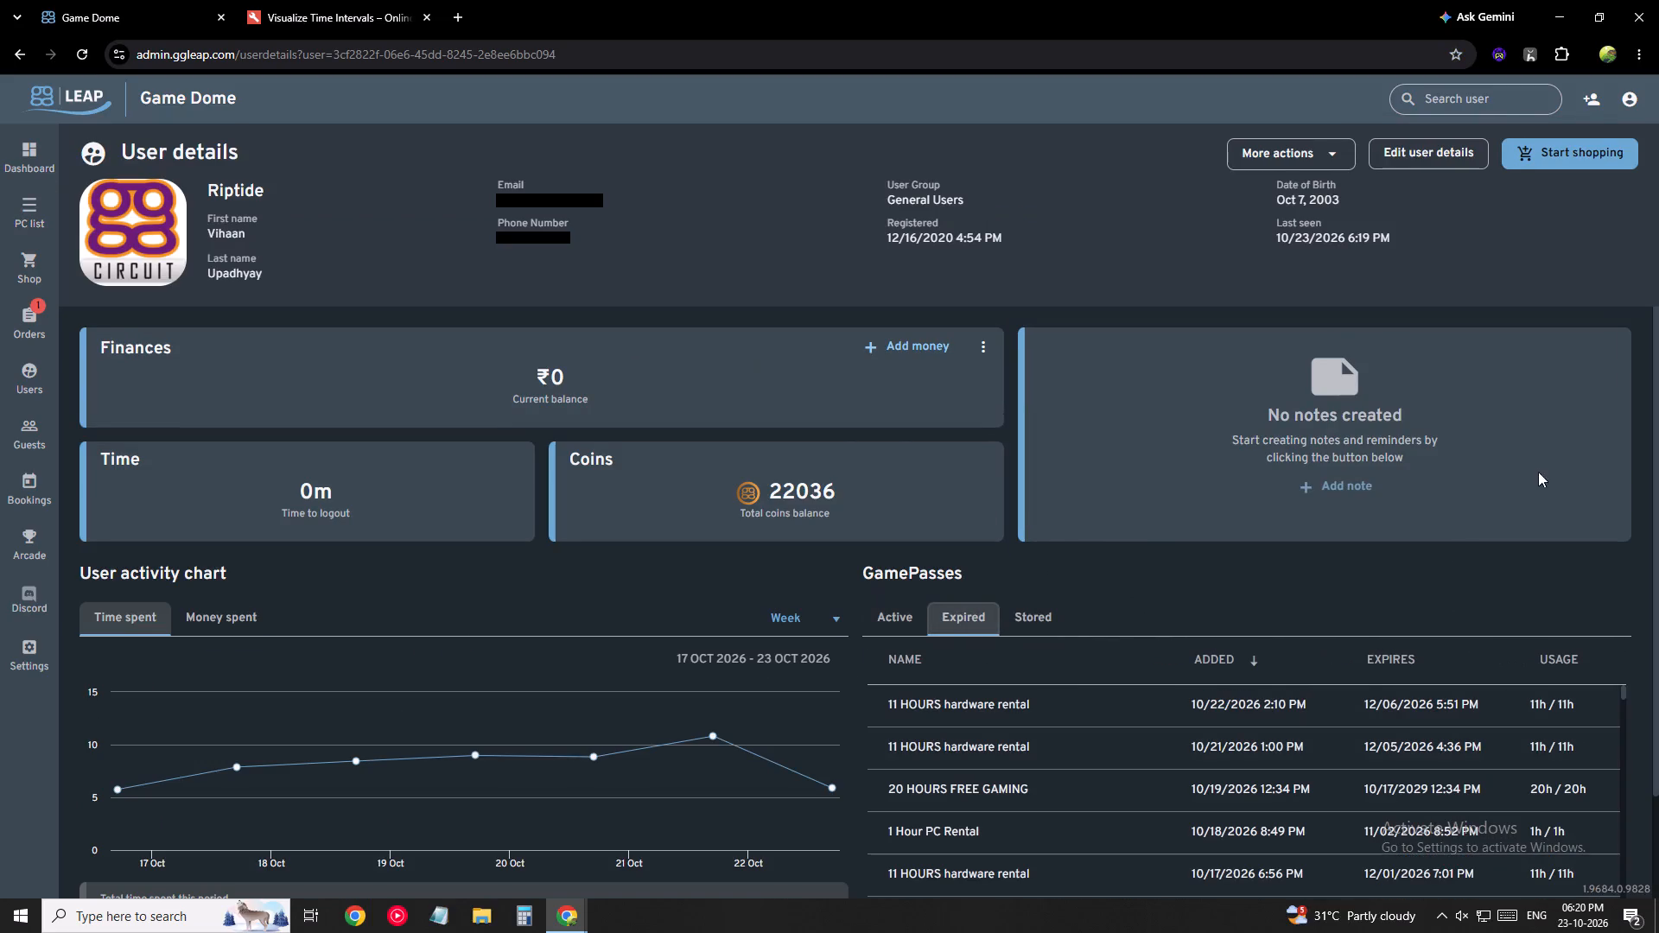
Start shopping for the Riptide account and add one PC 3 hr pass to the cart.
click(1595, 157)
click(611, 266)
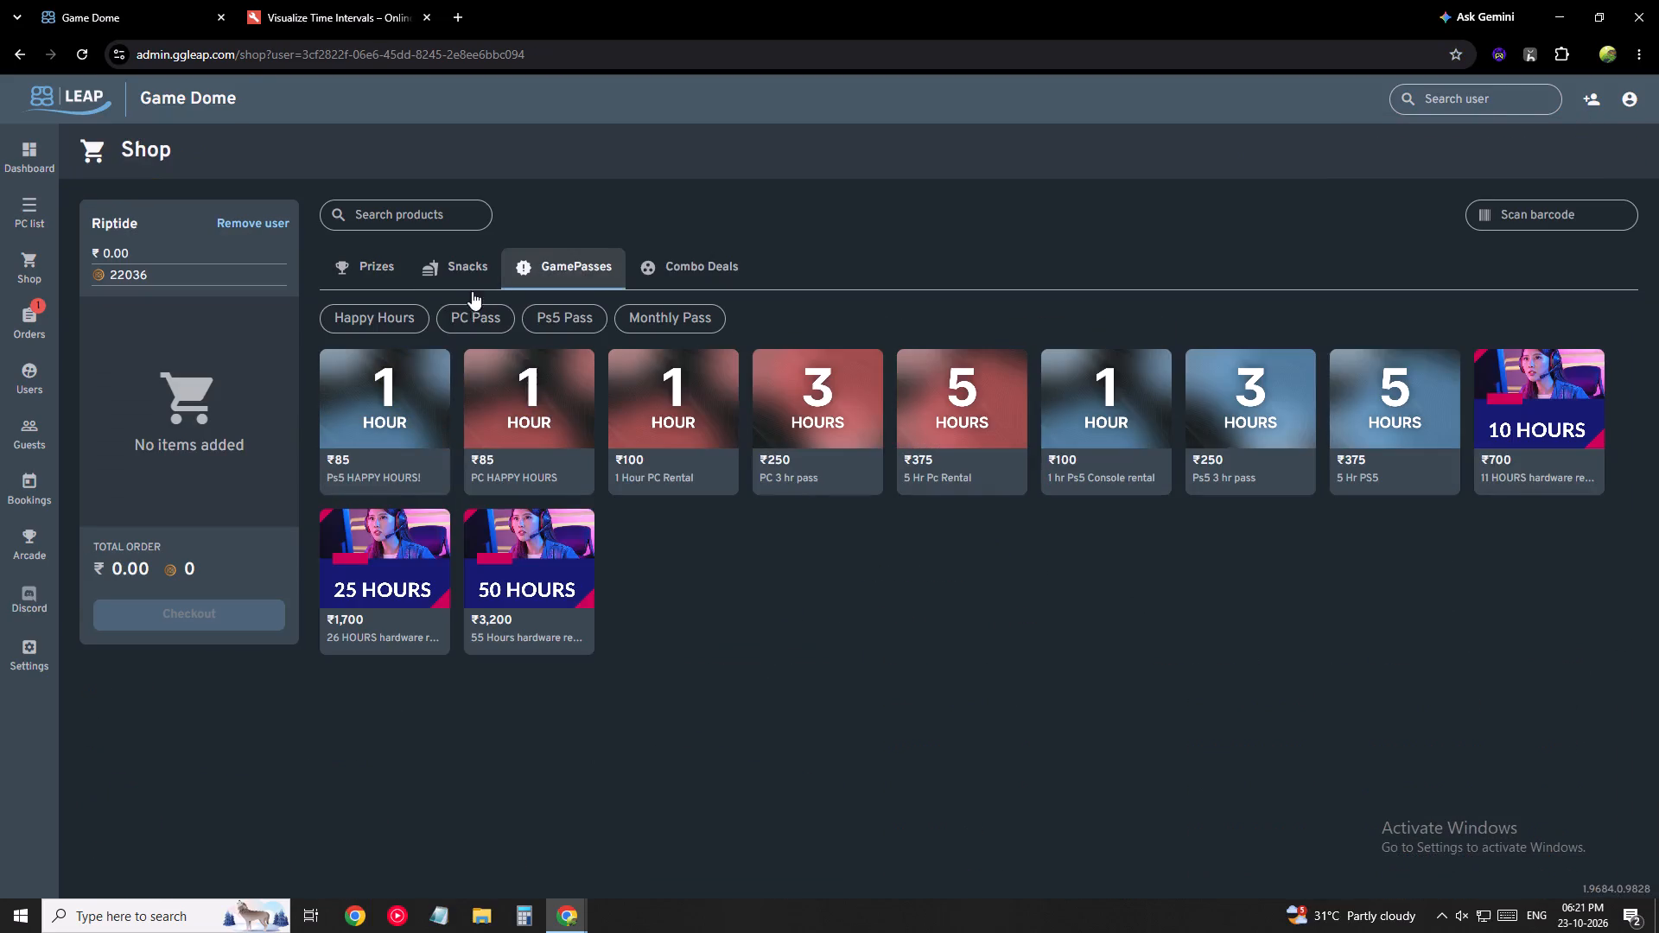
click(478, 320)
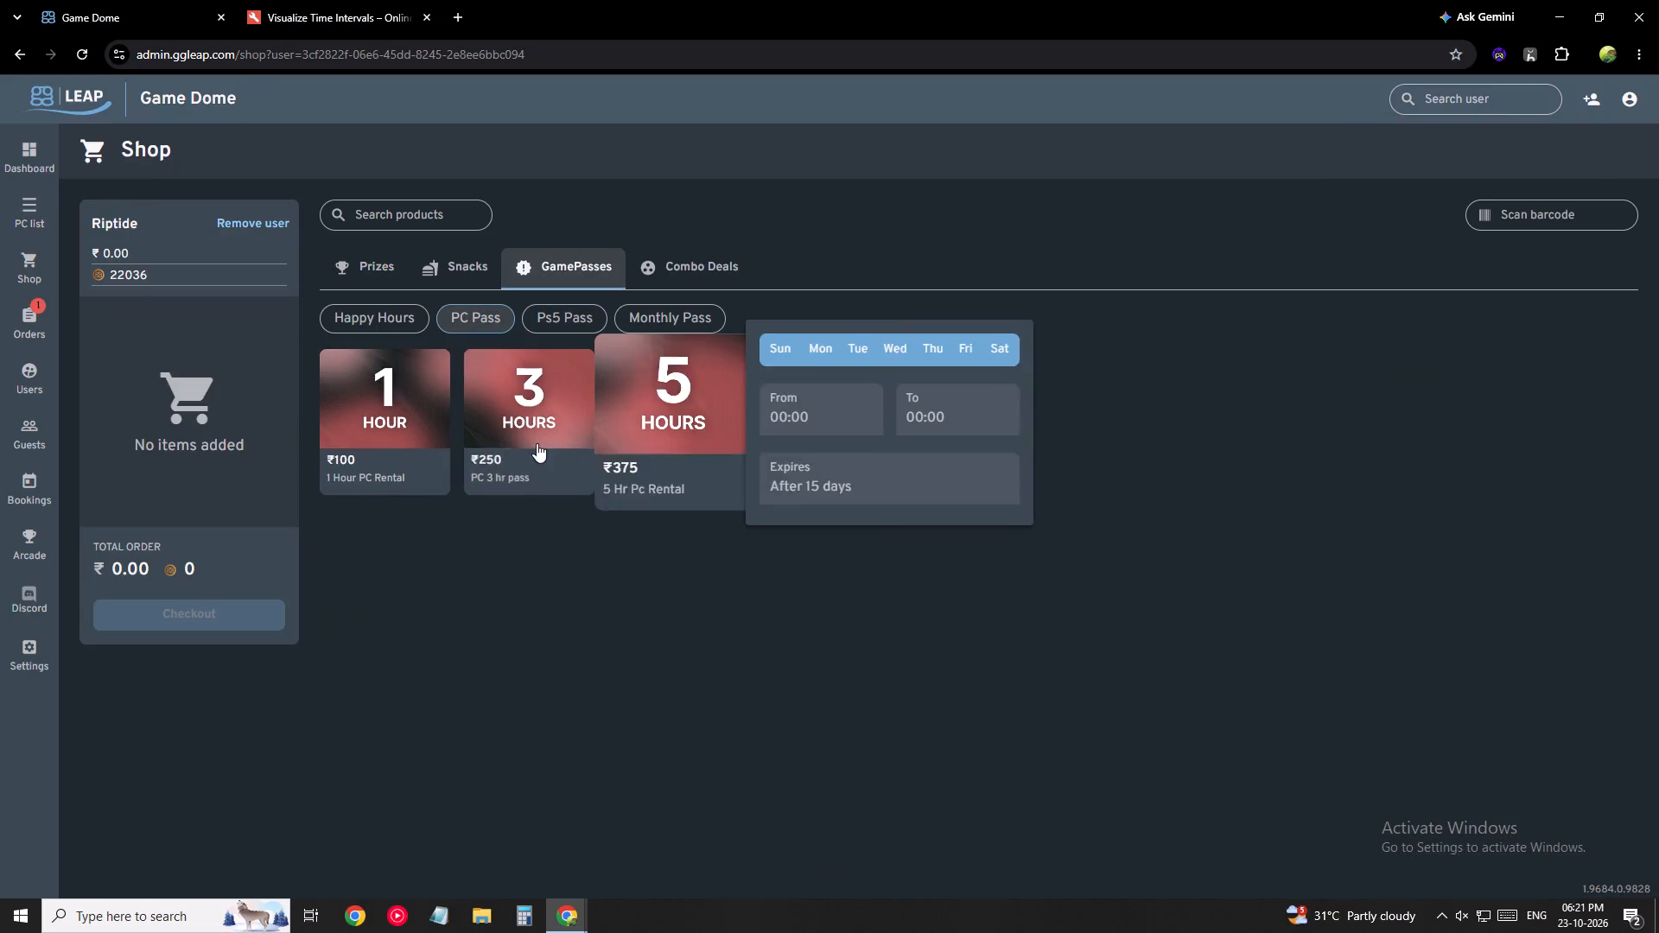
click(518, 436)
click(192, 611)
click(187, 651)
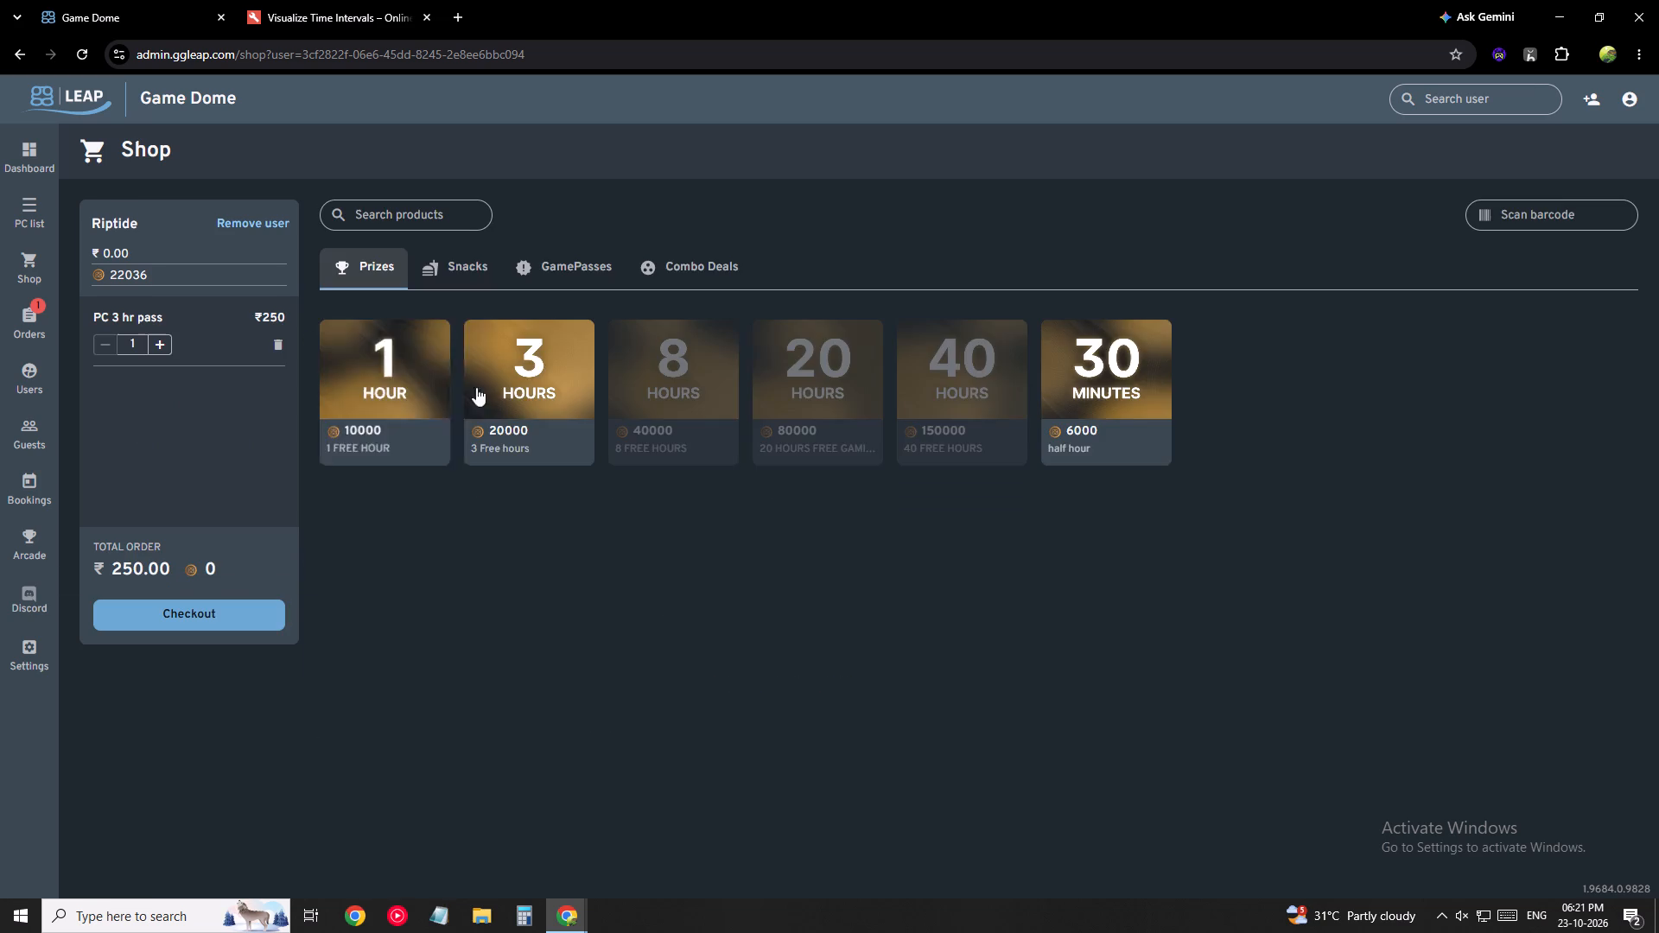
Add one Cigg from the snacks to Riptide's cart.
click(489, 297)
click(479, 270)
click(390, 390)
click(182, 611)
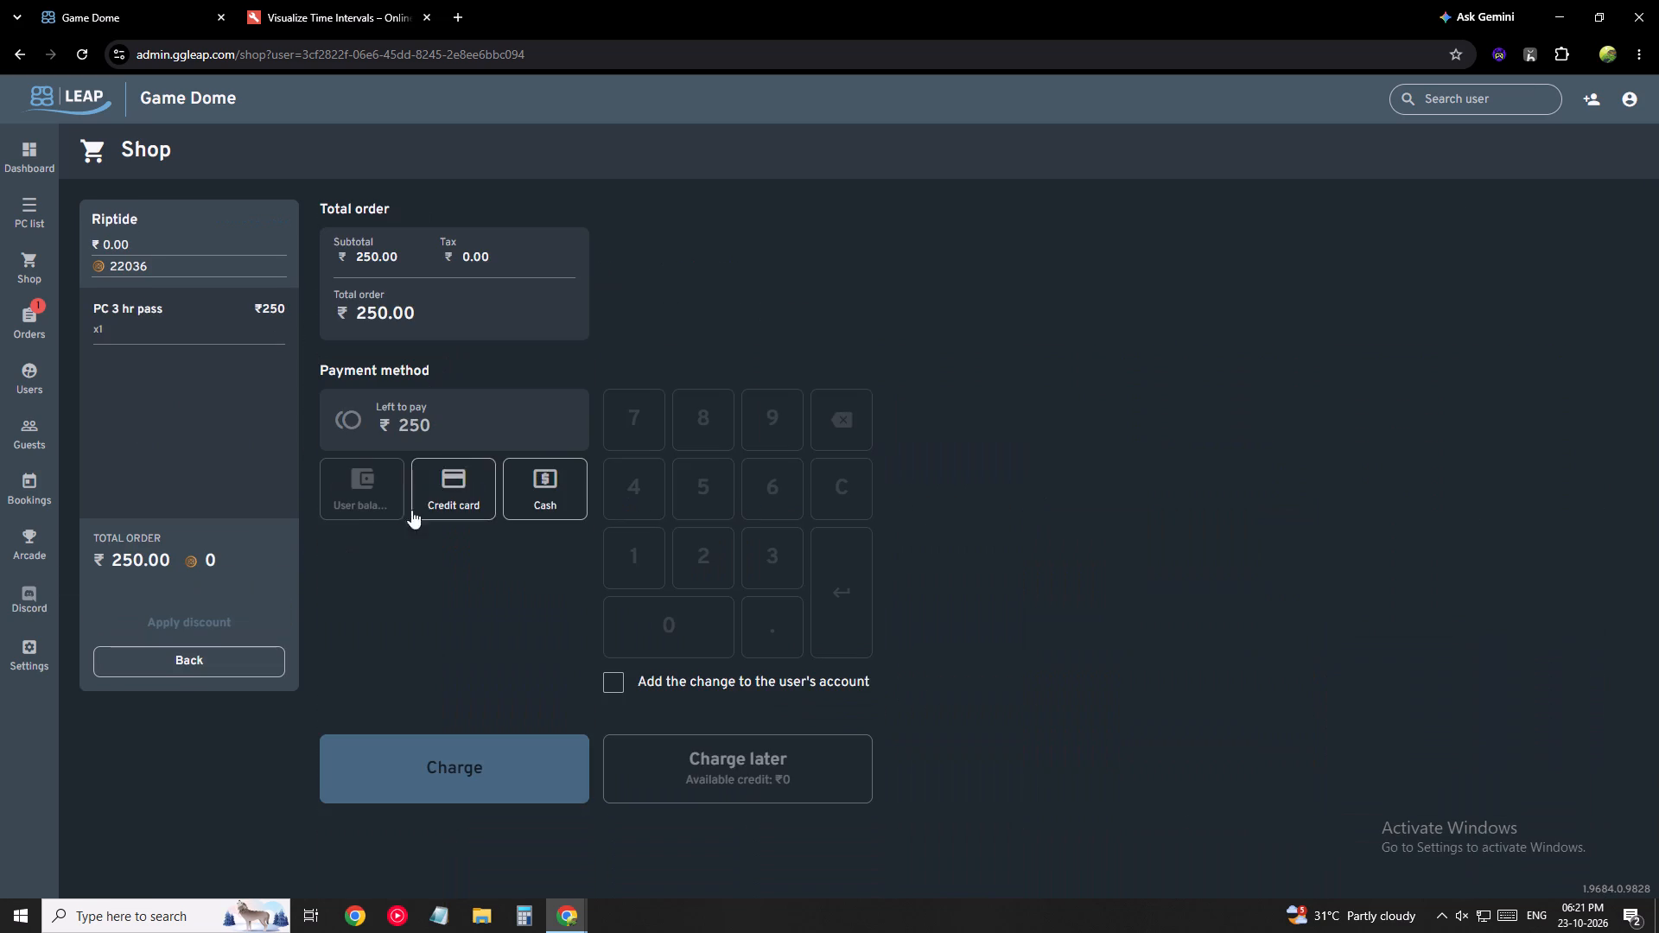
click(171, 685)
click(180, 657)
click(432, 244)
click(439, 254)
click(374, 383)
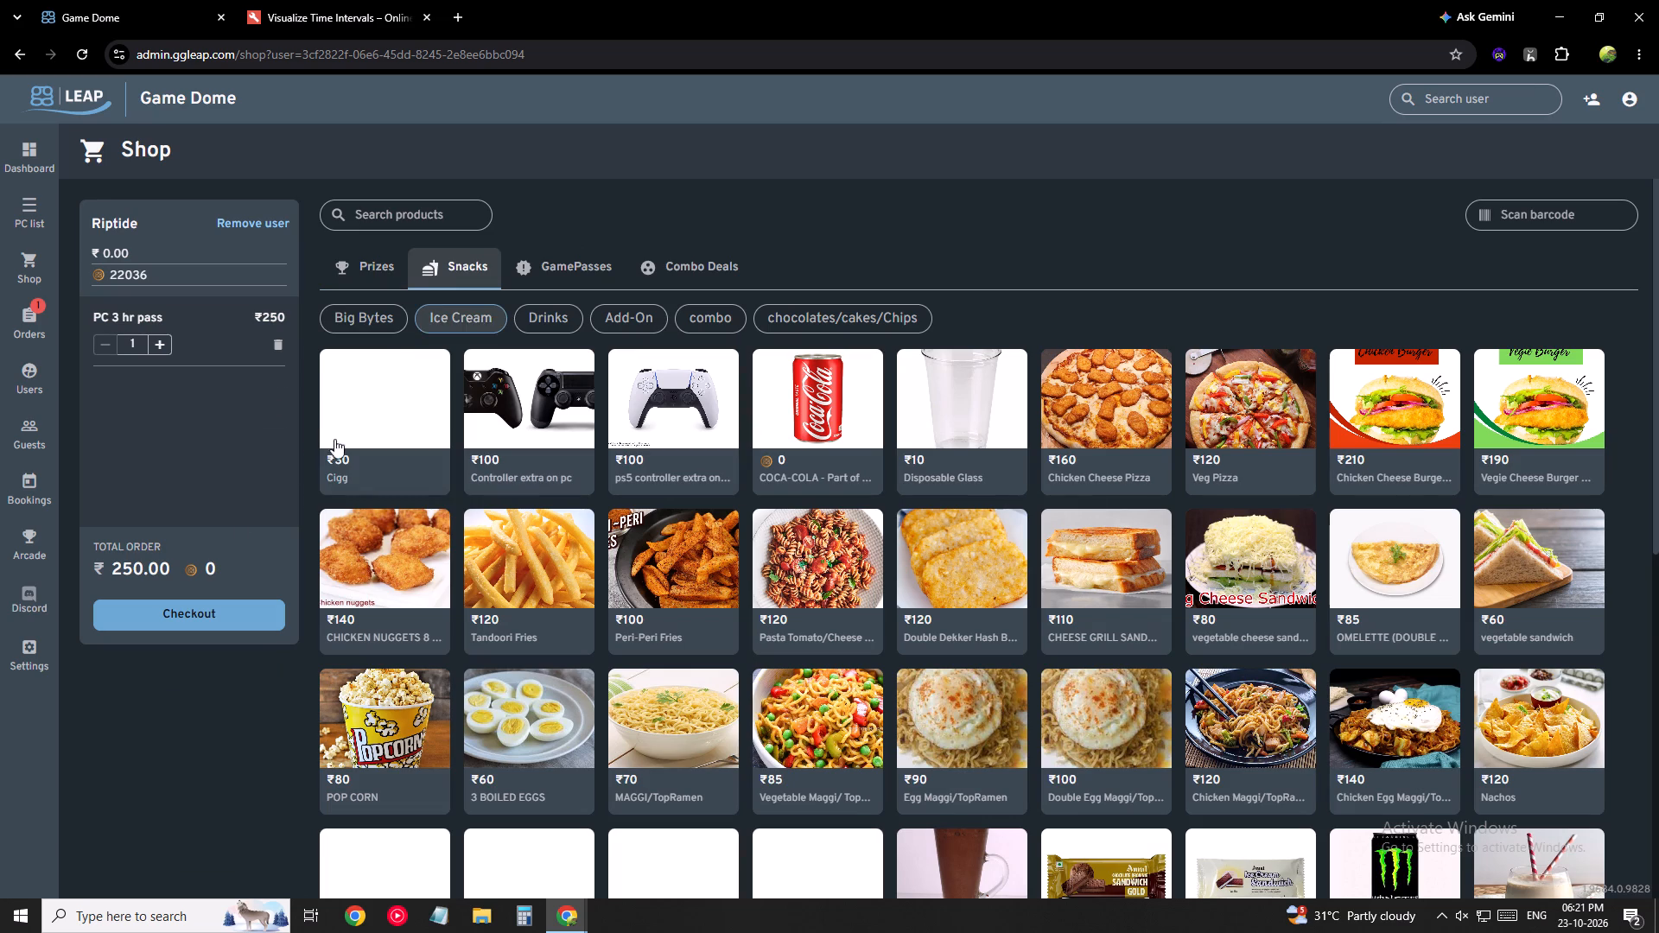
Check out Riptide's order and charge ₹280 to credit card.
click(183, 619)
click(462, 469)
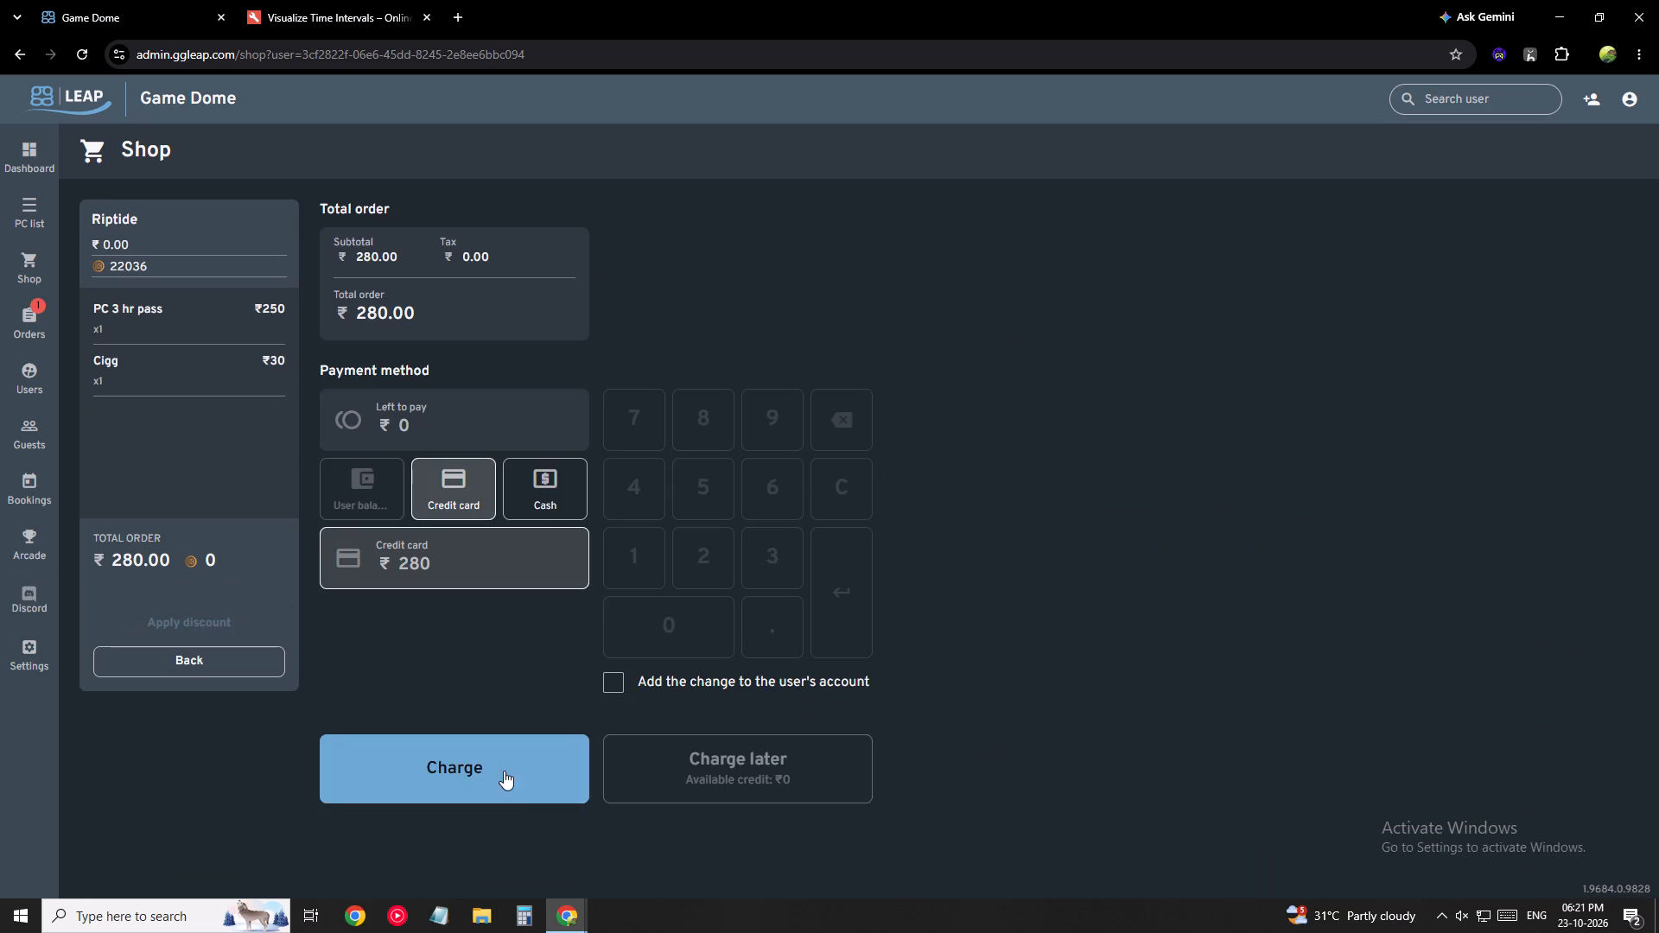
click(504, 771)
Switch to the daily exp sheet and add 280 to Riptide's customer credit, setting the amount to 435.
key(alt+Tab)
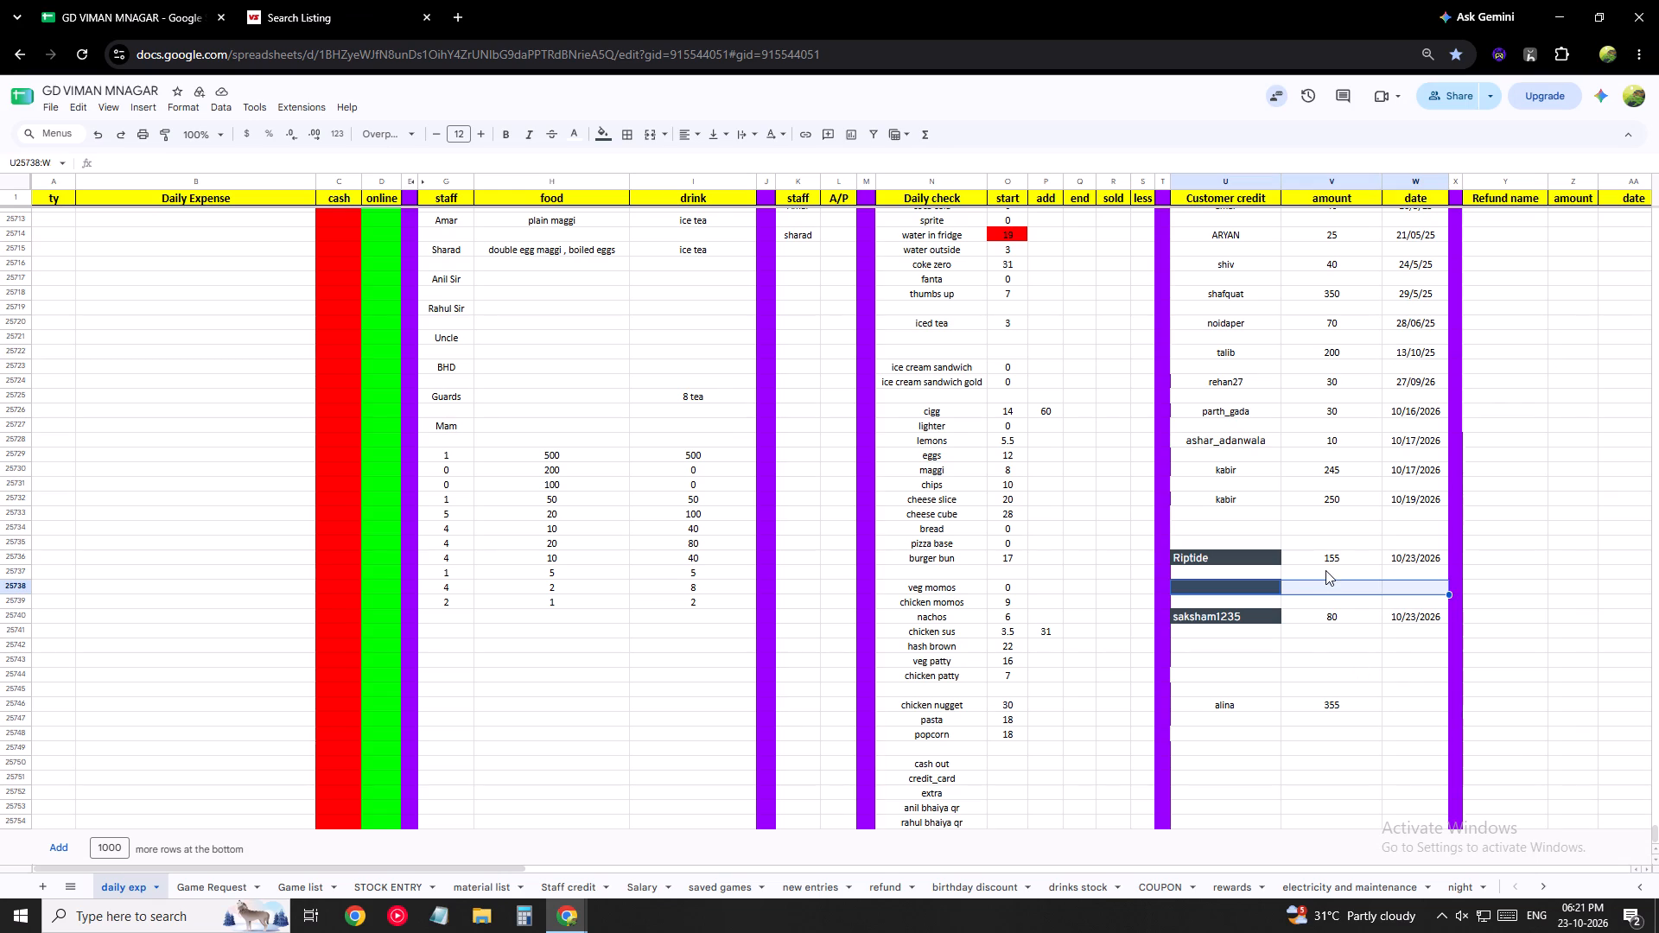
click(1336, 576)
text(280)
key(Return)
key(Up)
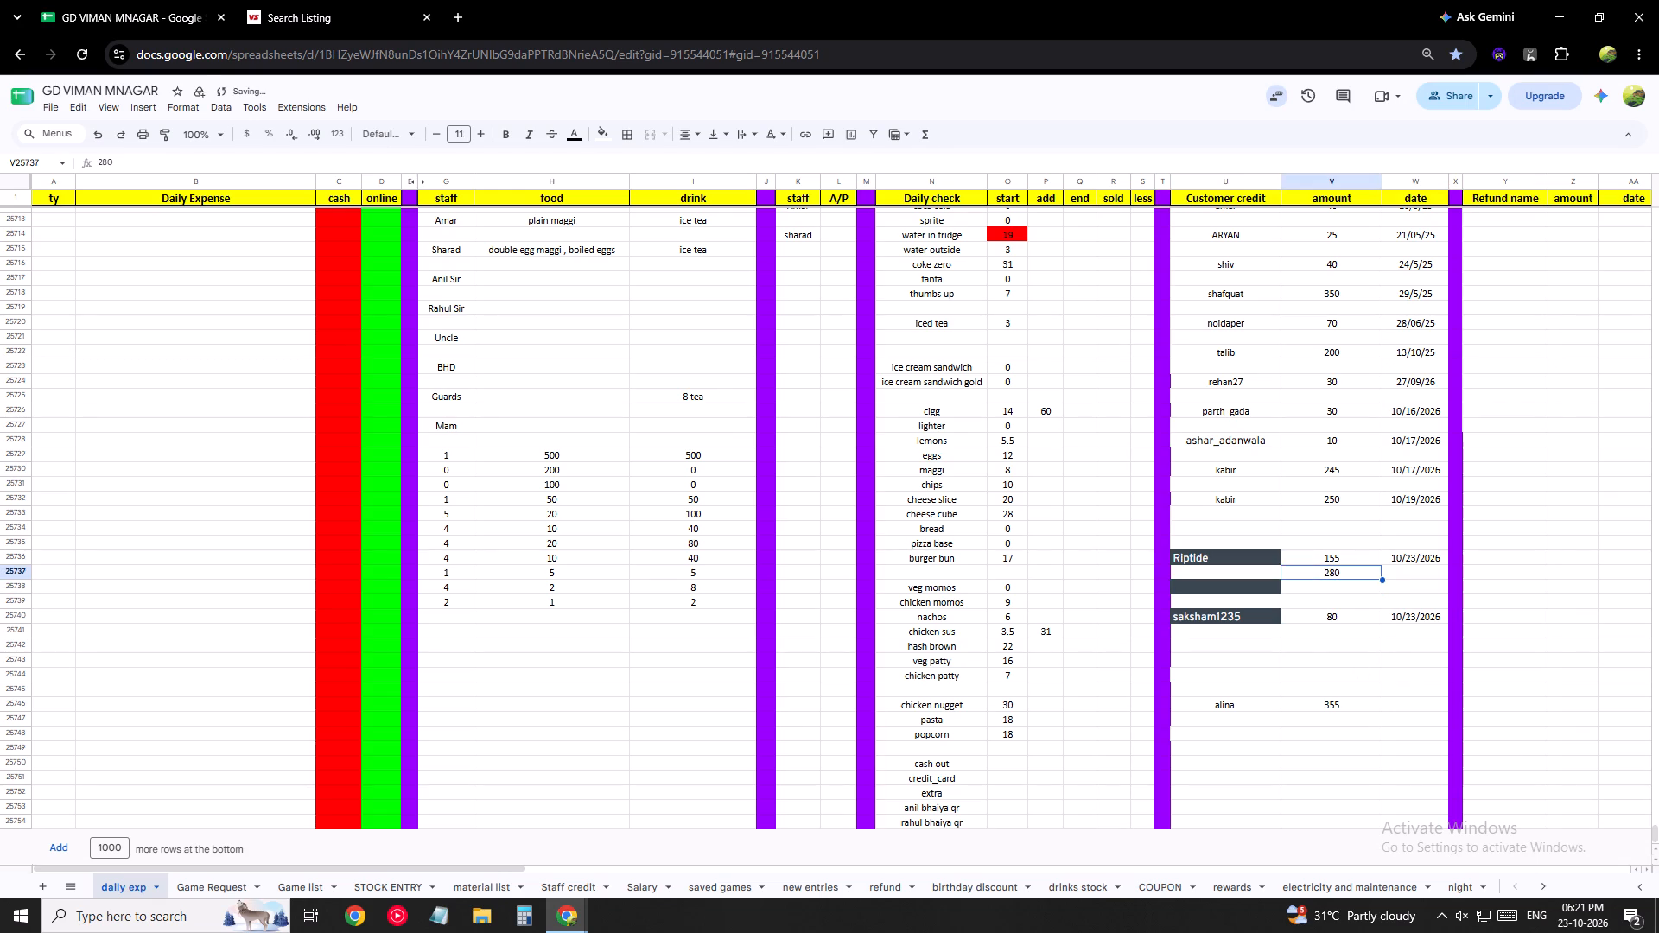
key(shift+Up)
key(Delete)
key(Up)
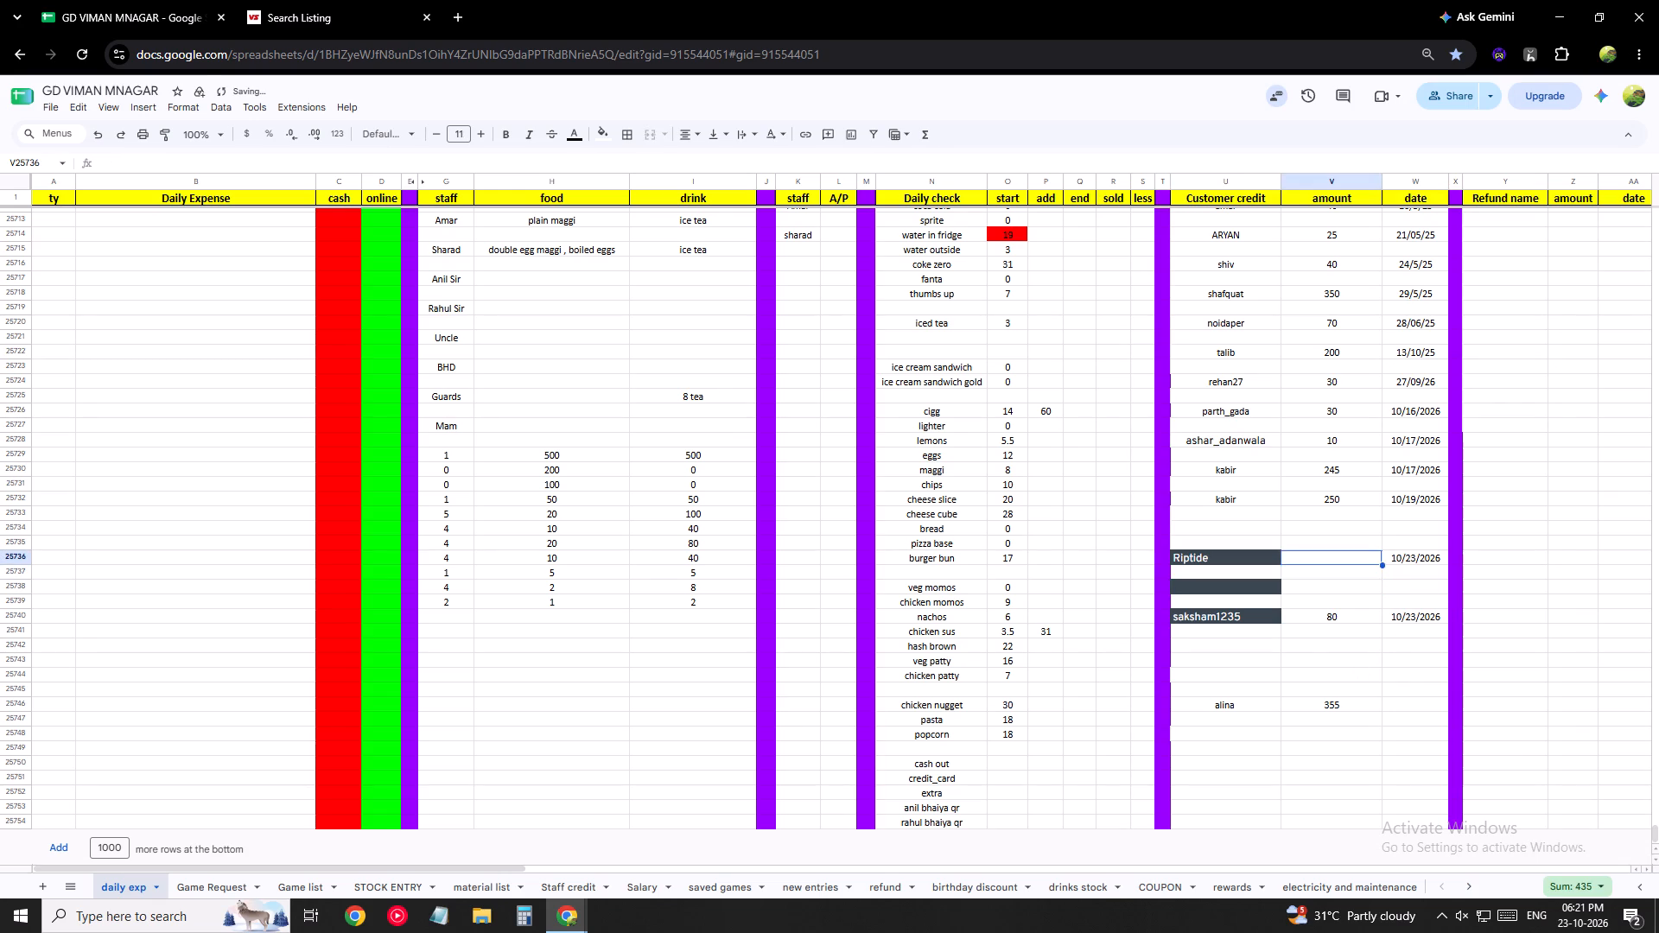
text(435)
key(Return)
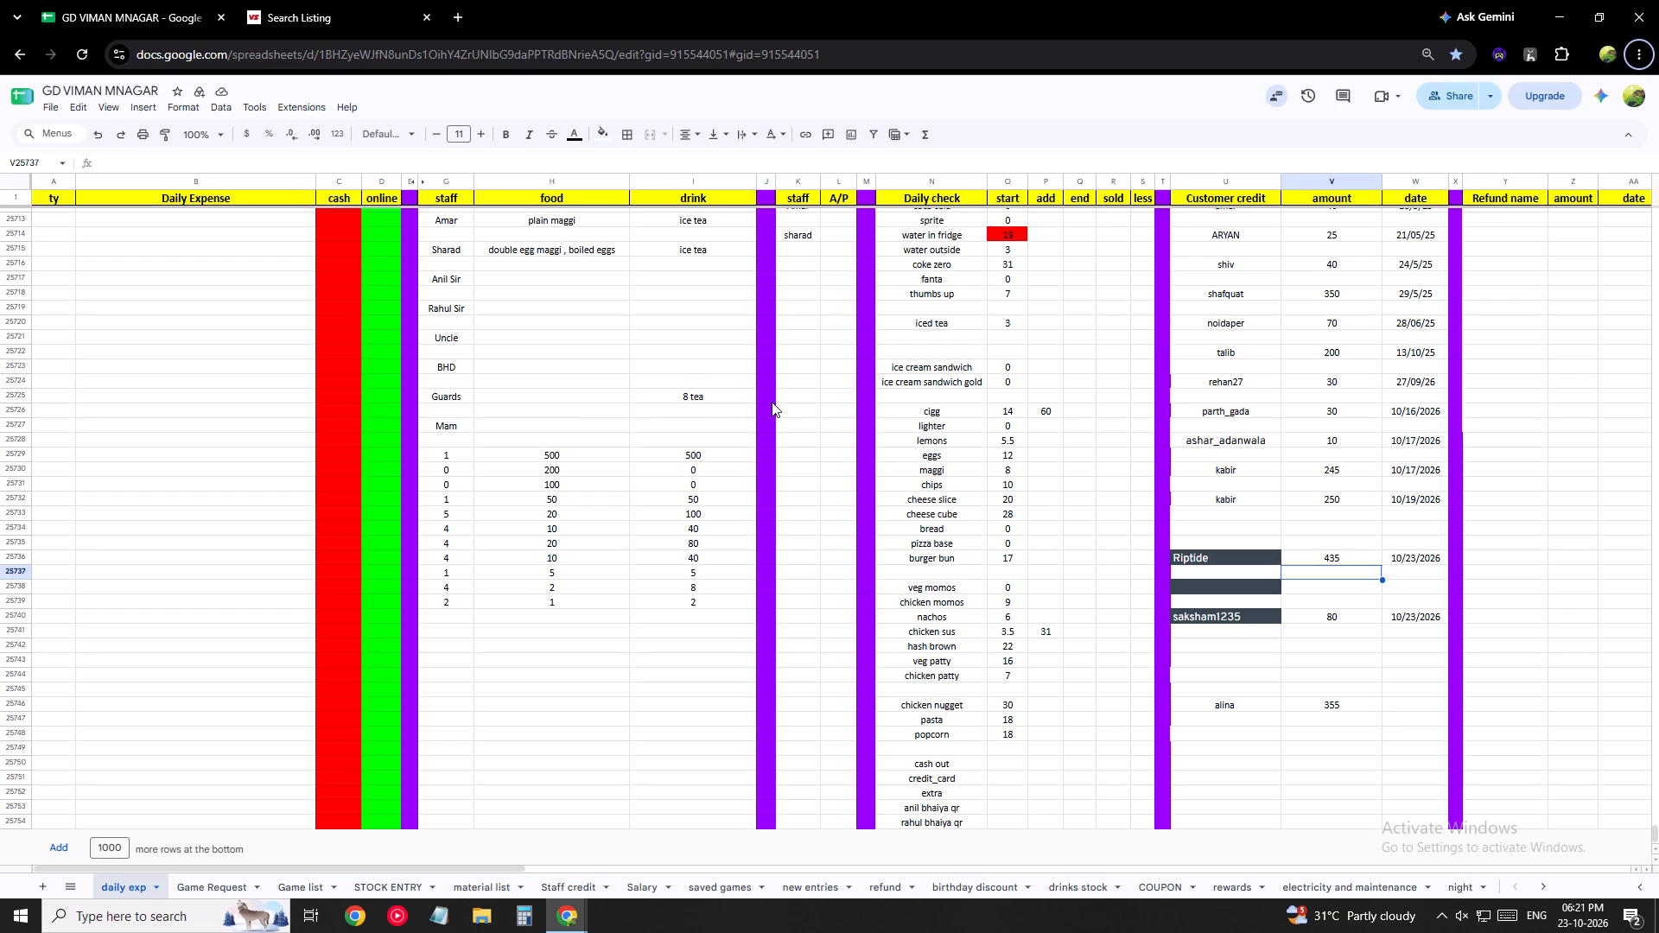
Switch back to the Game Dome admin site and open the PC list to check the stations.
key(alt+grave)
key(alt+Tab)
click(30, 213)
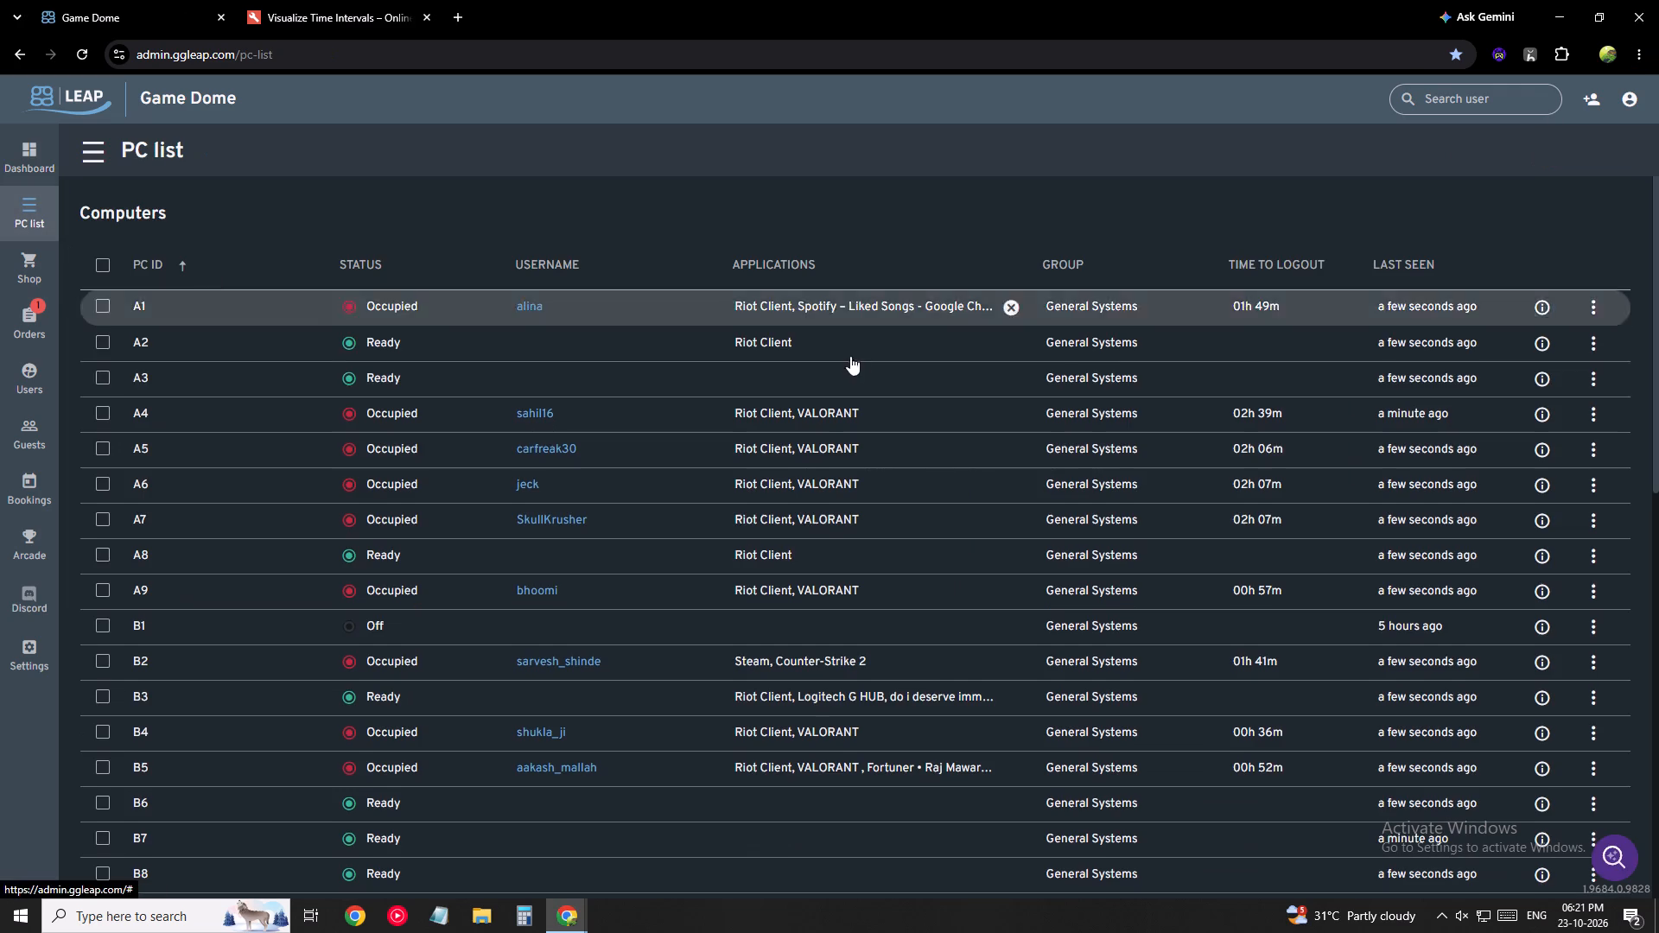
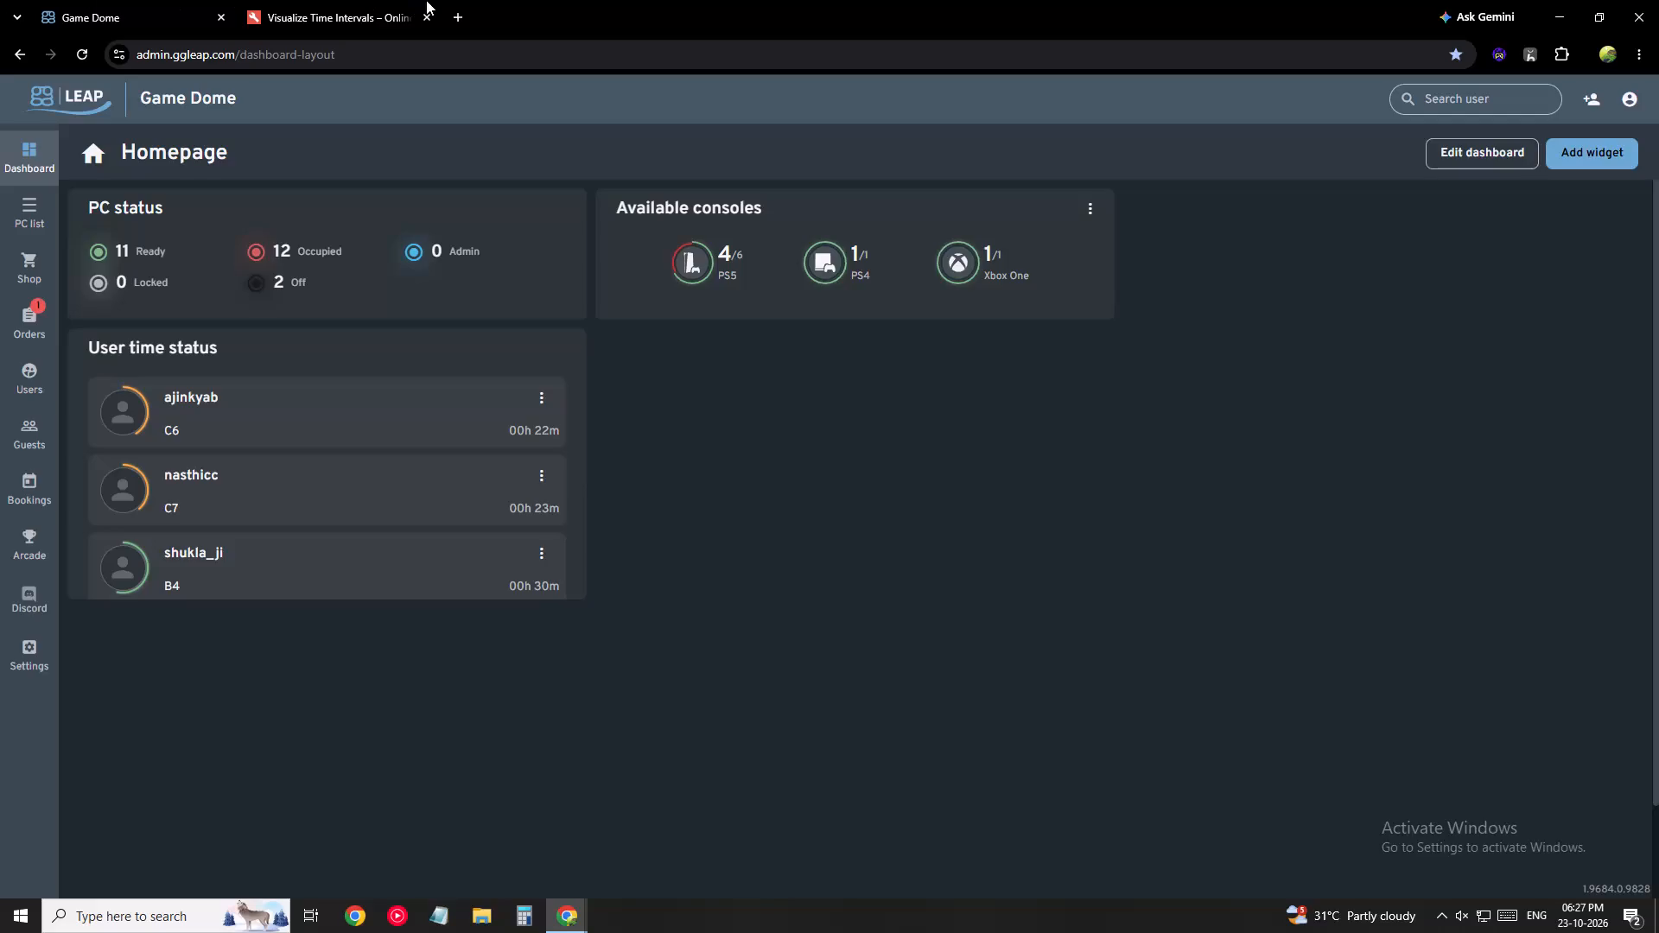
Search the web for Phasmophobia, open its Steam store page and examine the purchase options.
click(448, 5)
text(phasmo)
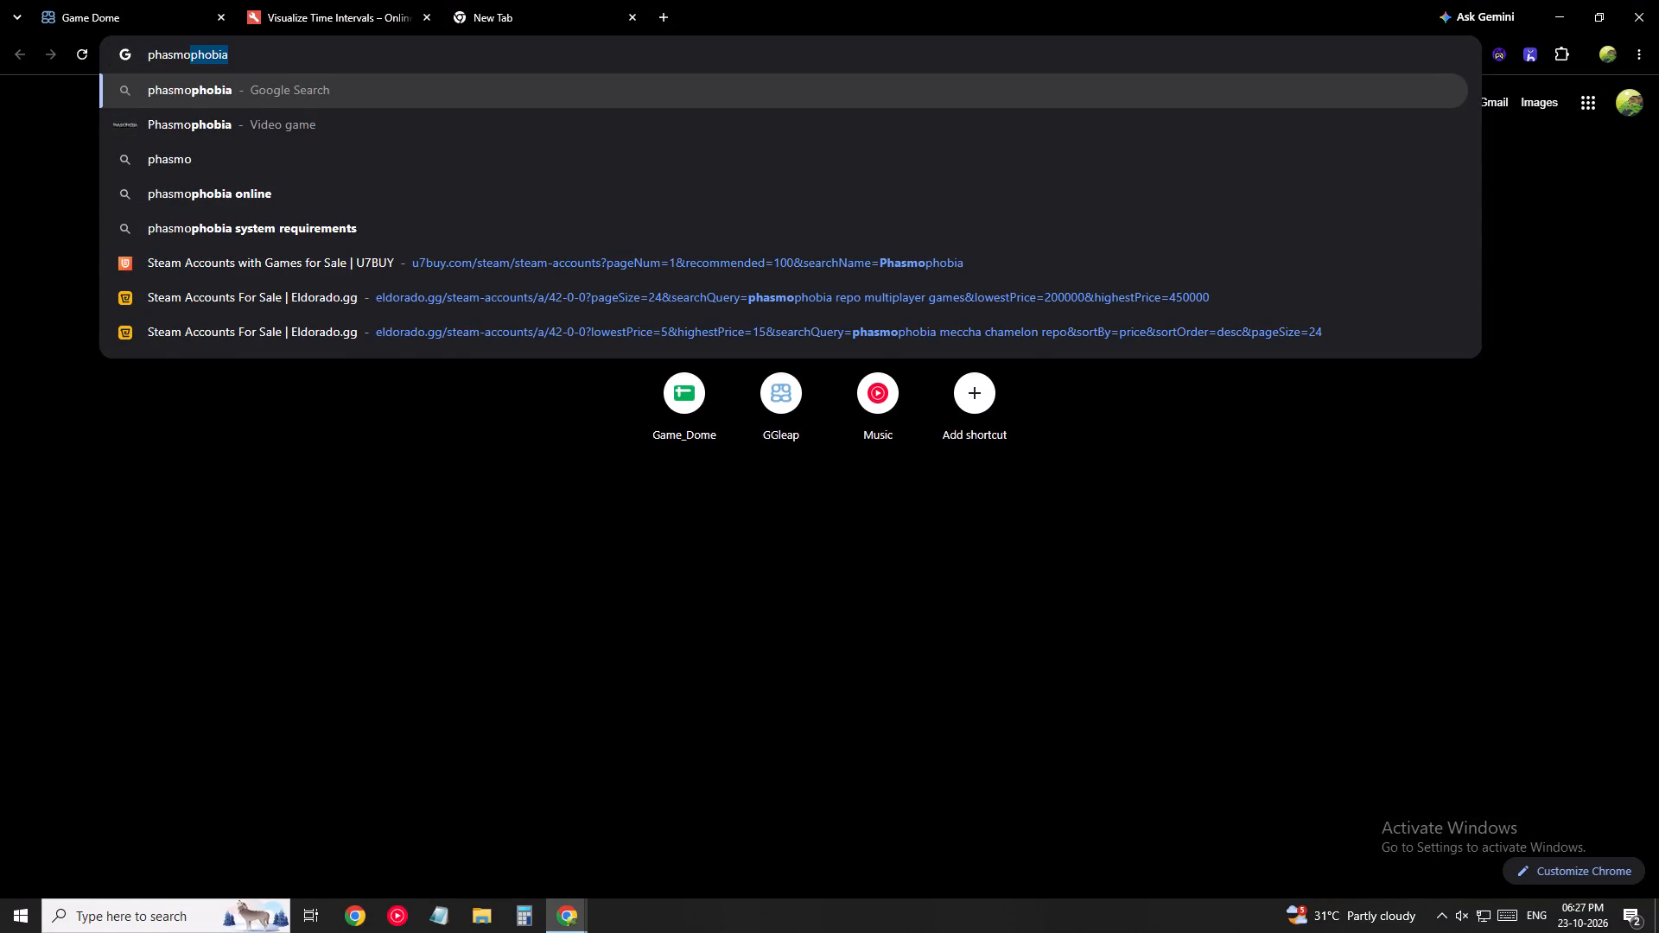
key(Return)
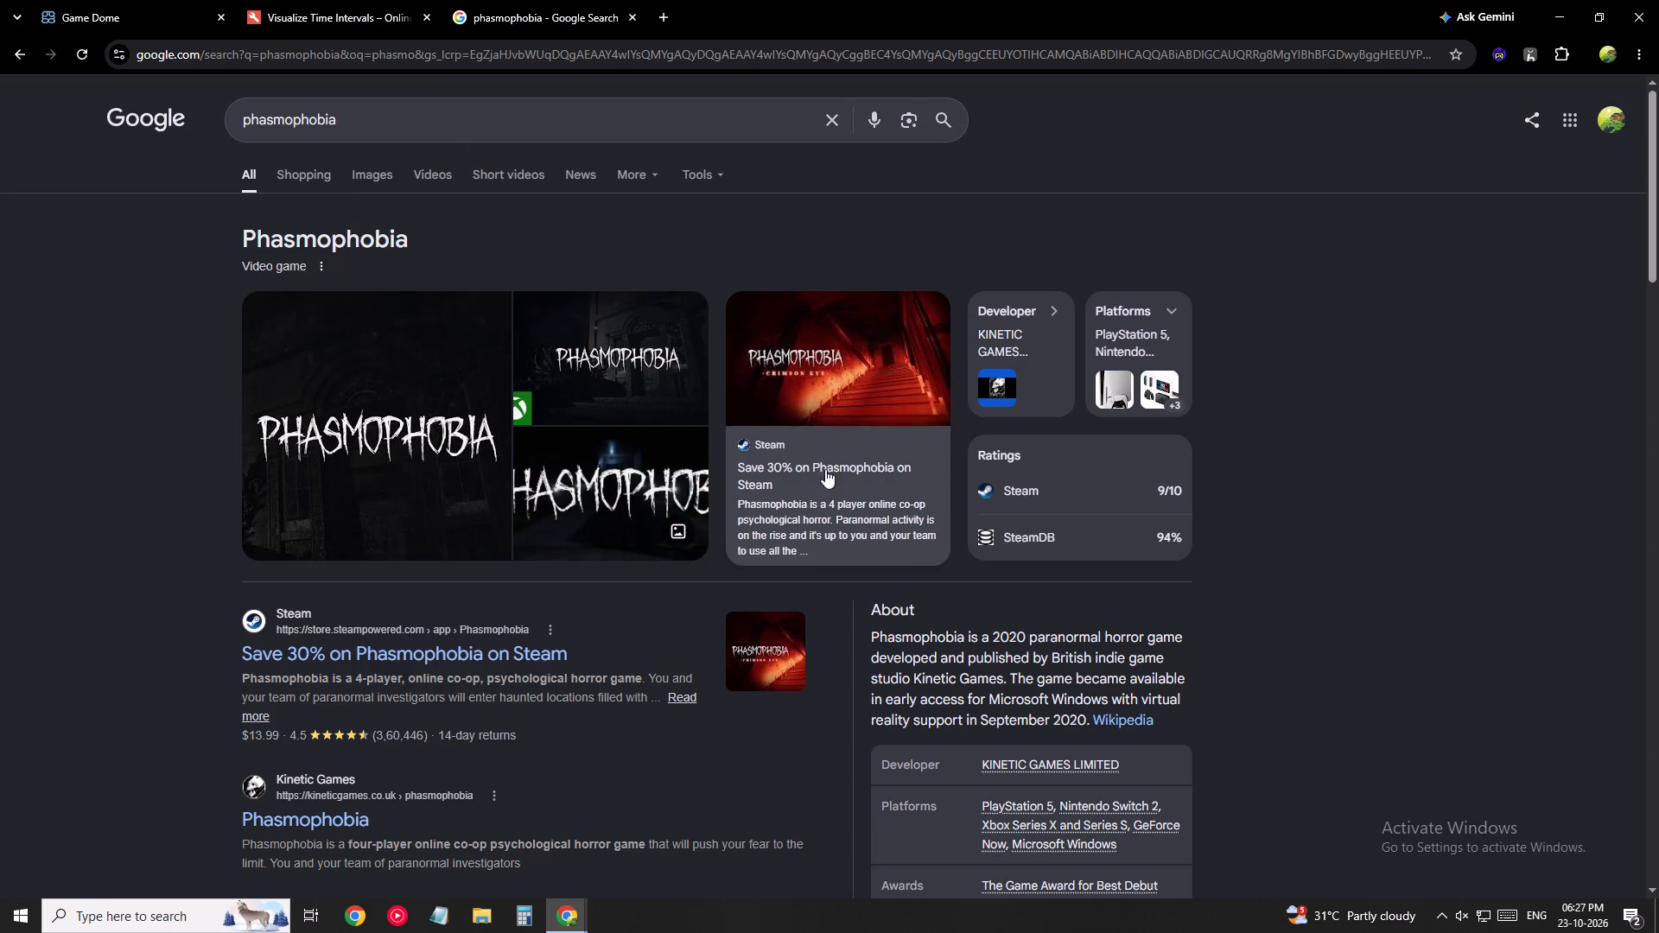
click(806, 470)
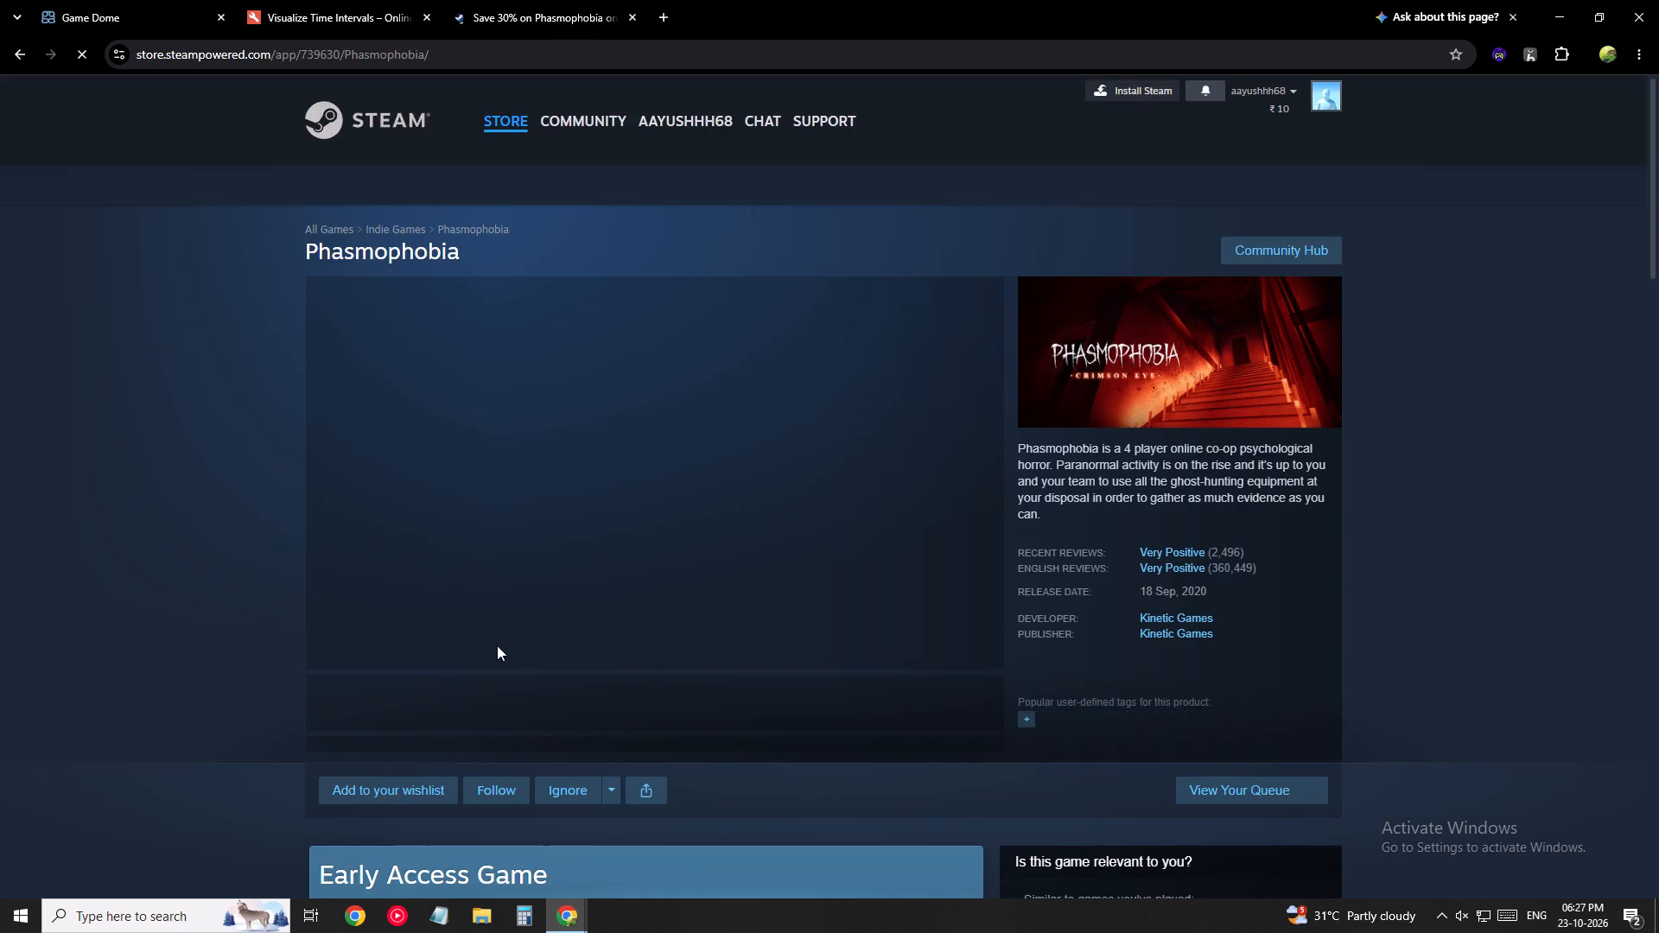
scroll(721, 531, down, 3)
scroll(856, 649, down, 2)
scroll(751, 750, down, 2)
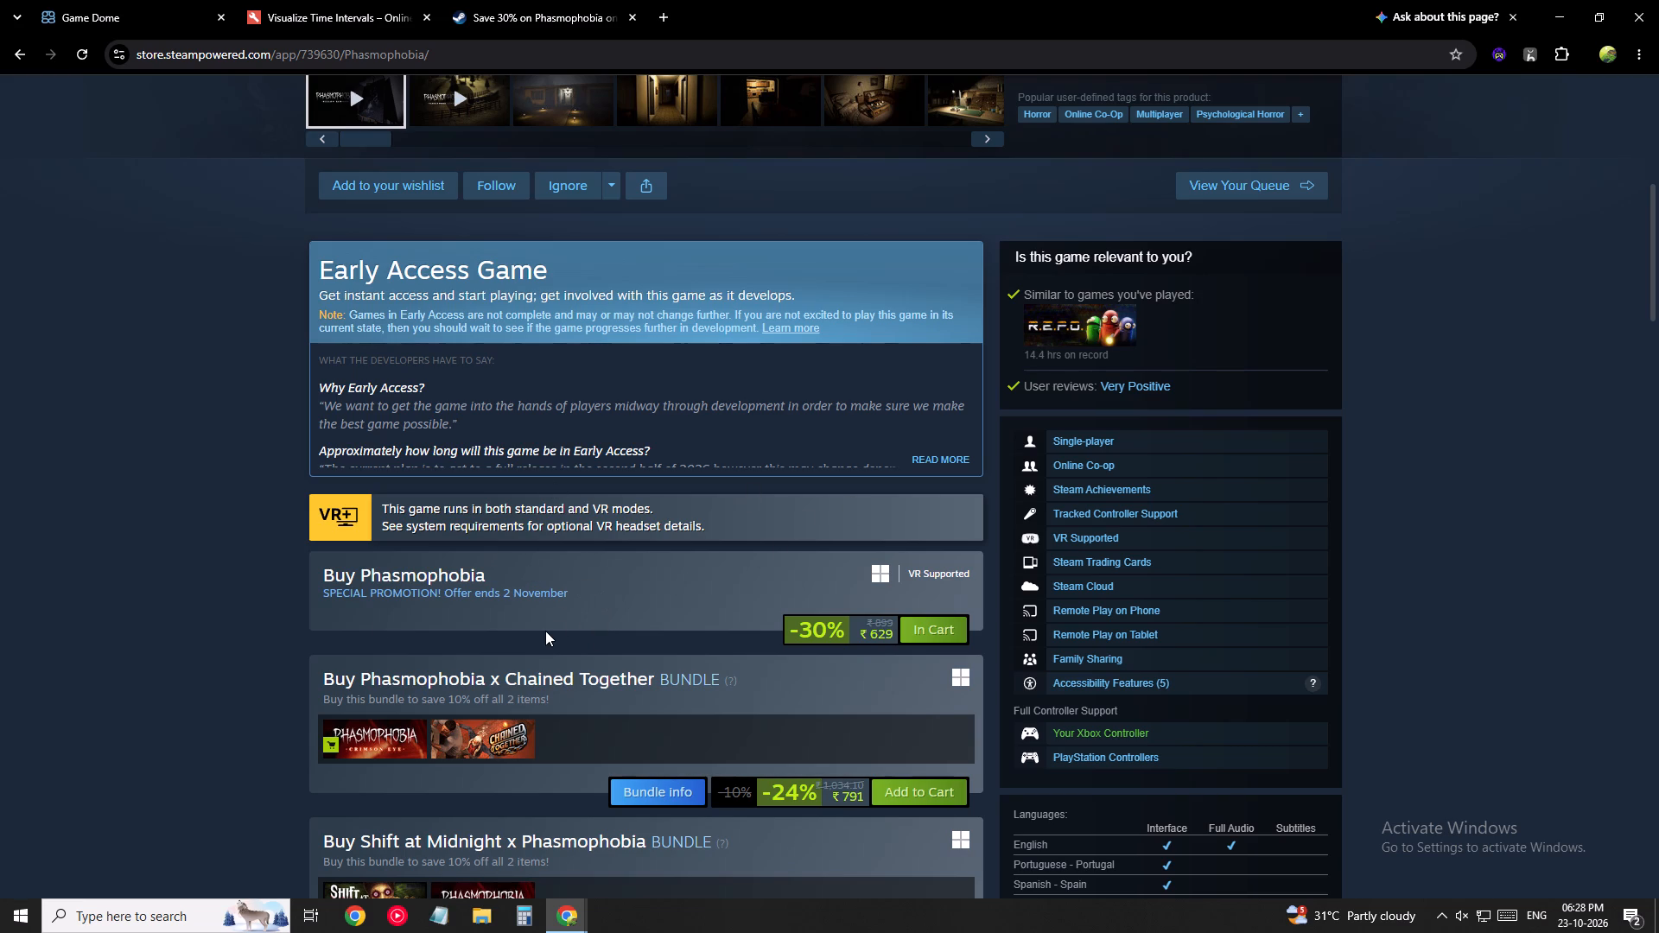
scroll(468, 452, up, 6)
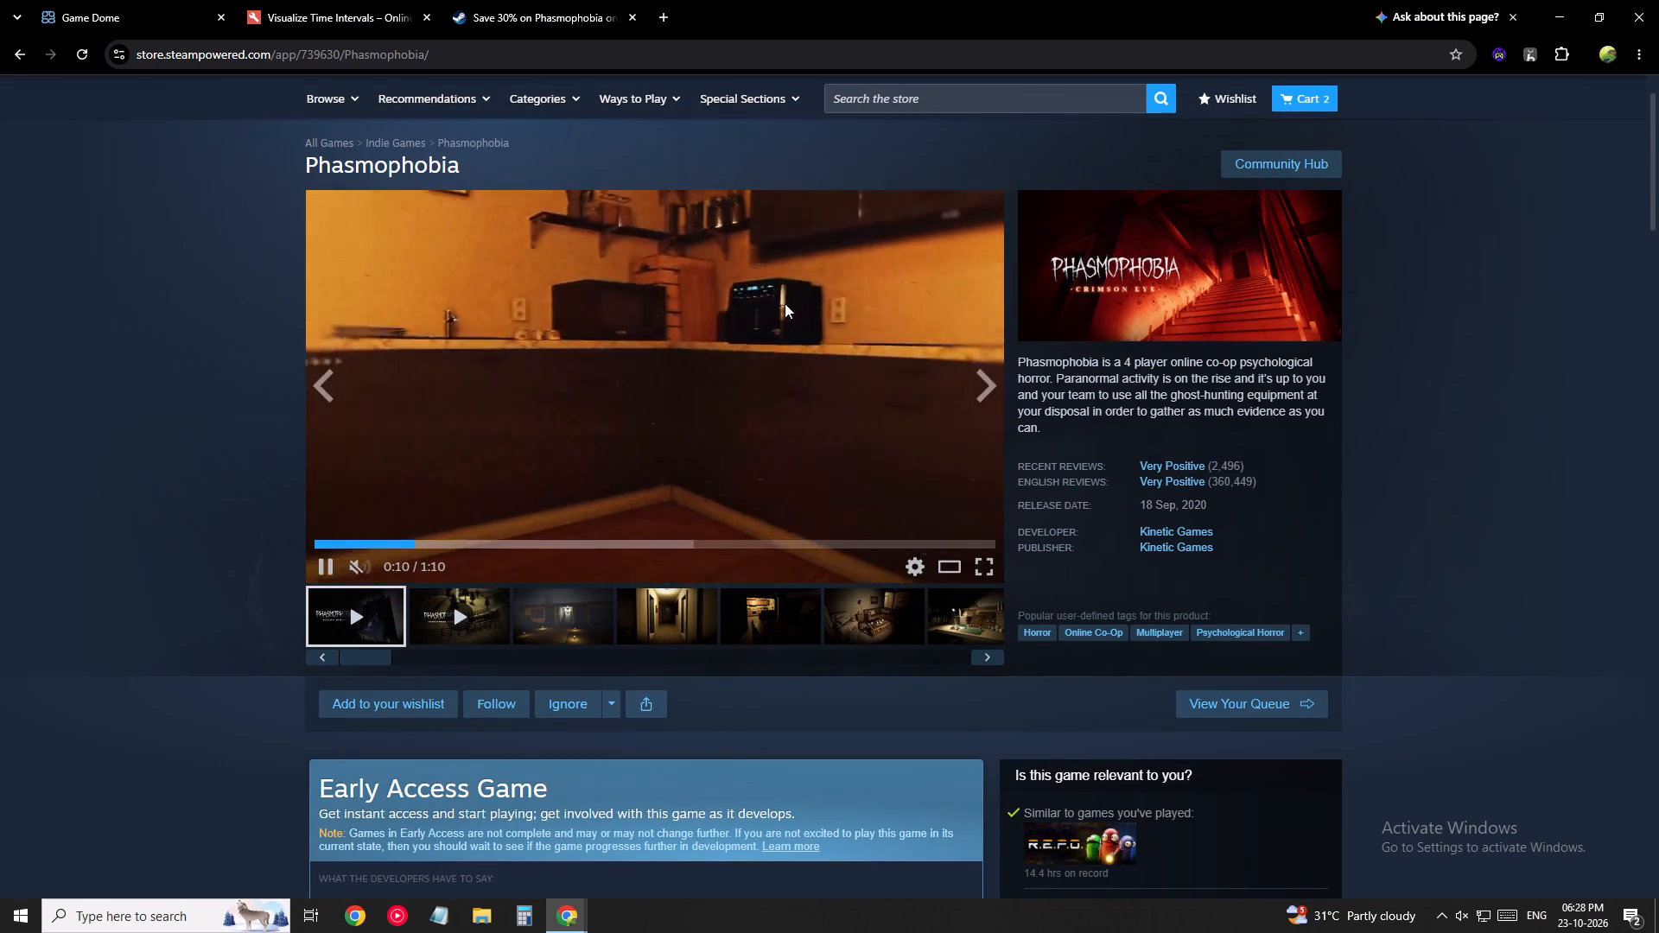
Copy the game's title, look up Phasmophobia on SteamDB and examine its lowest recorded price in Indian rupees.
double_click(340, 154)
right_click(340, 154)
click(433, 176)
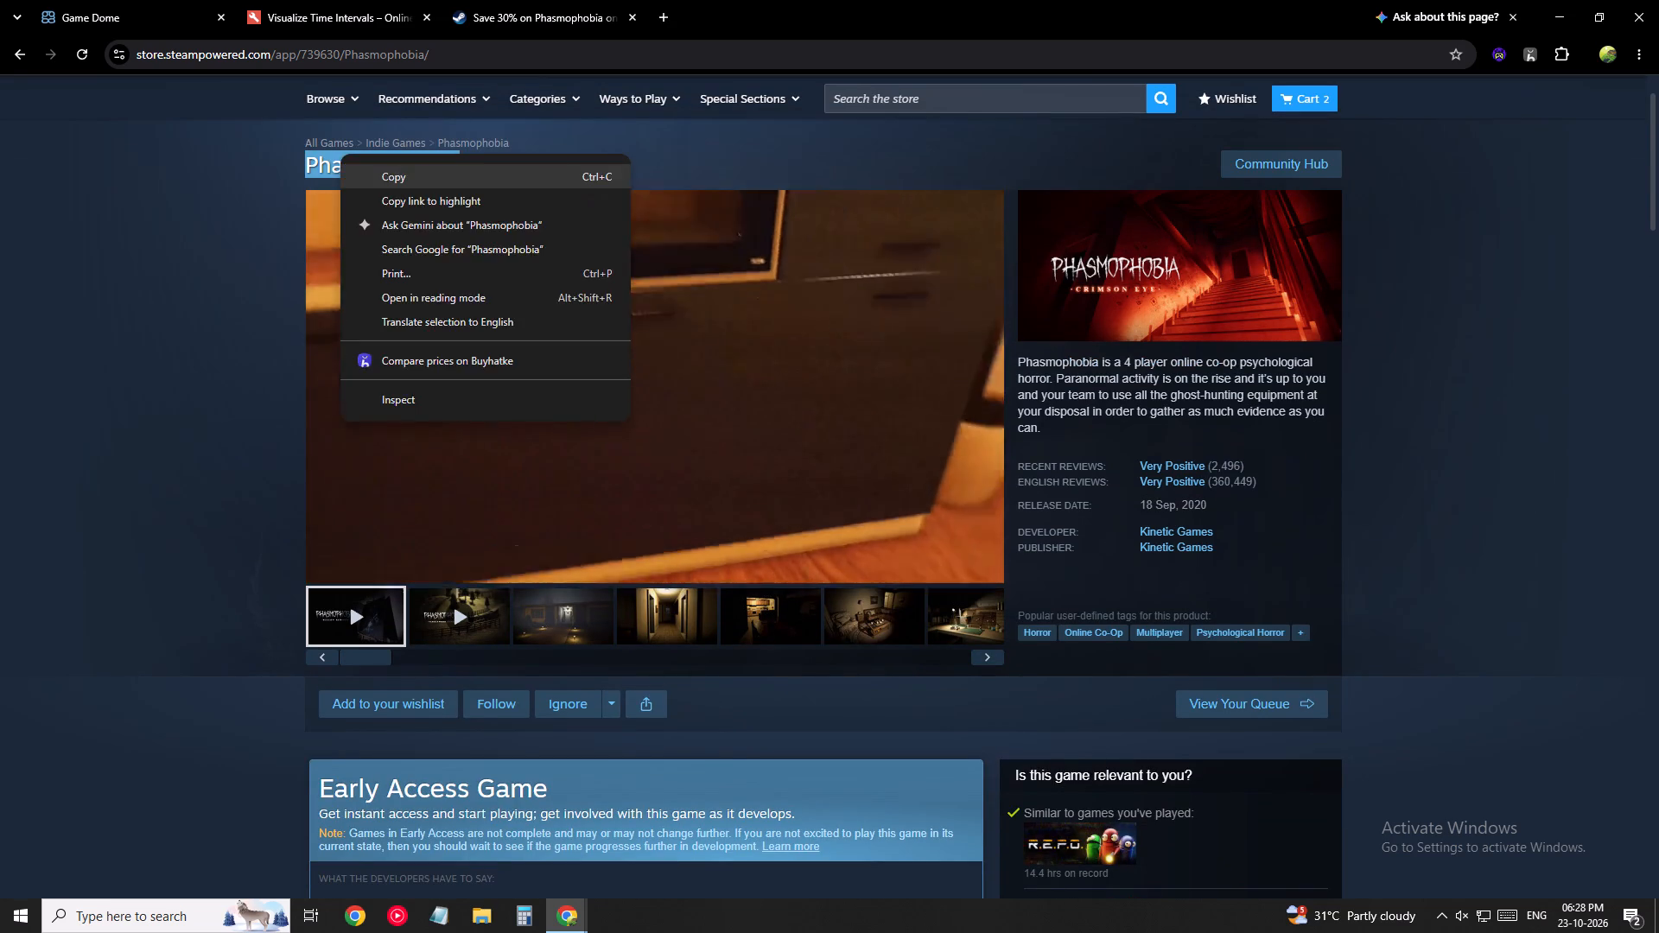
click(657, 10)
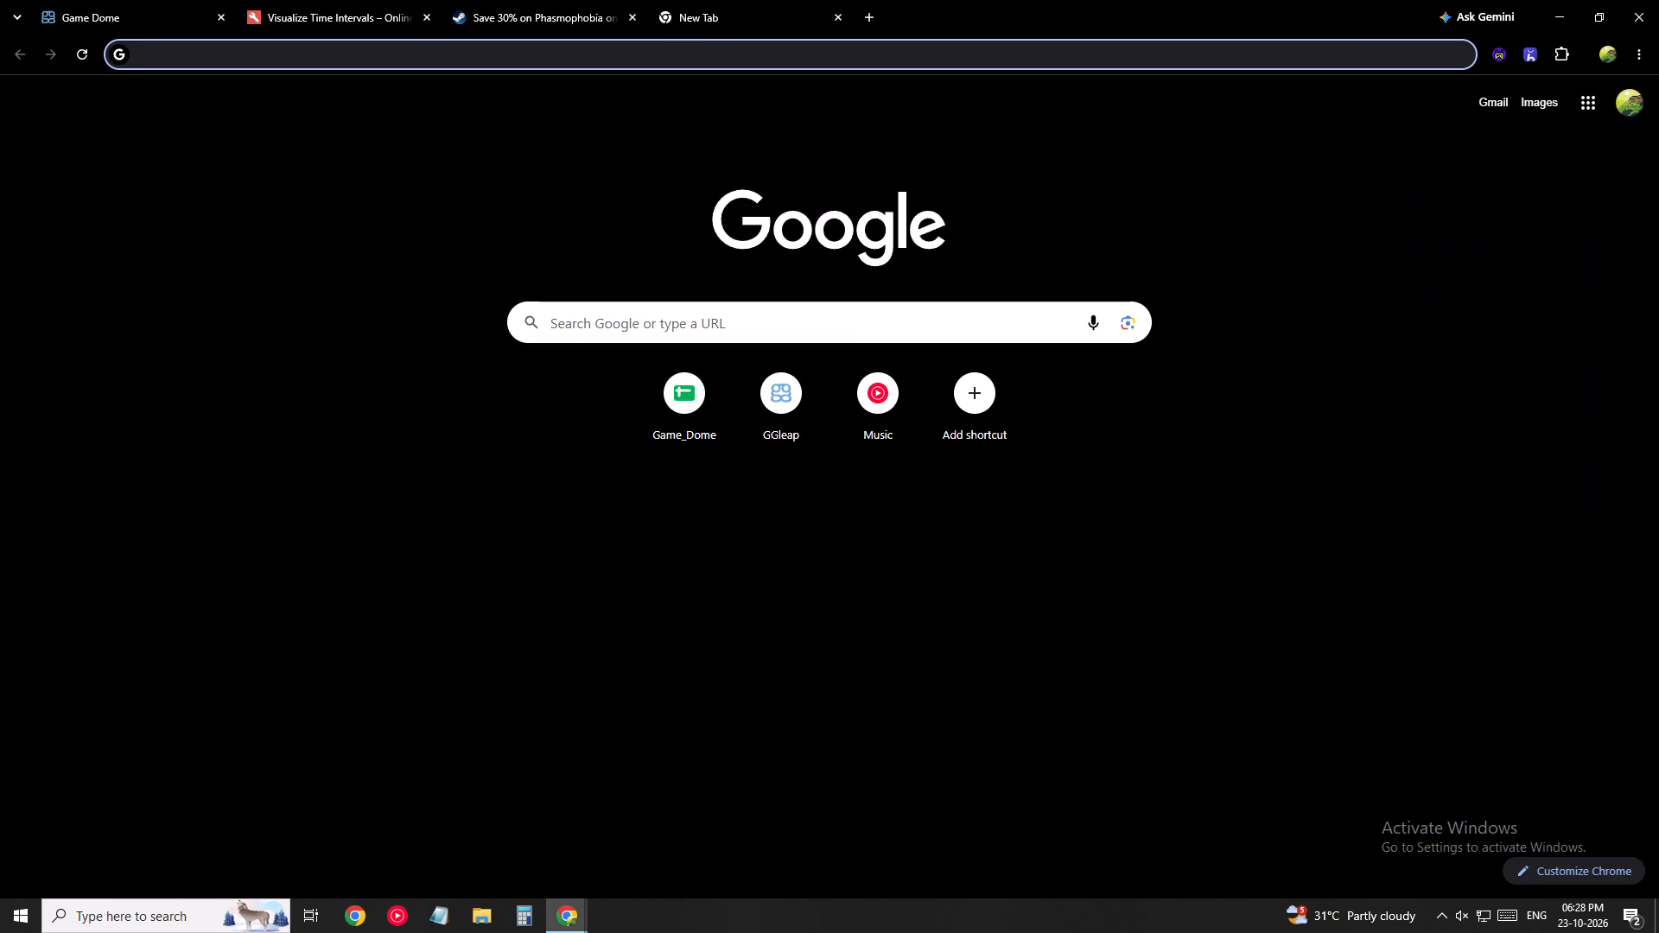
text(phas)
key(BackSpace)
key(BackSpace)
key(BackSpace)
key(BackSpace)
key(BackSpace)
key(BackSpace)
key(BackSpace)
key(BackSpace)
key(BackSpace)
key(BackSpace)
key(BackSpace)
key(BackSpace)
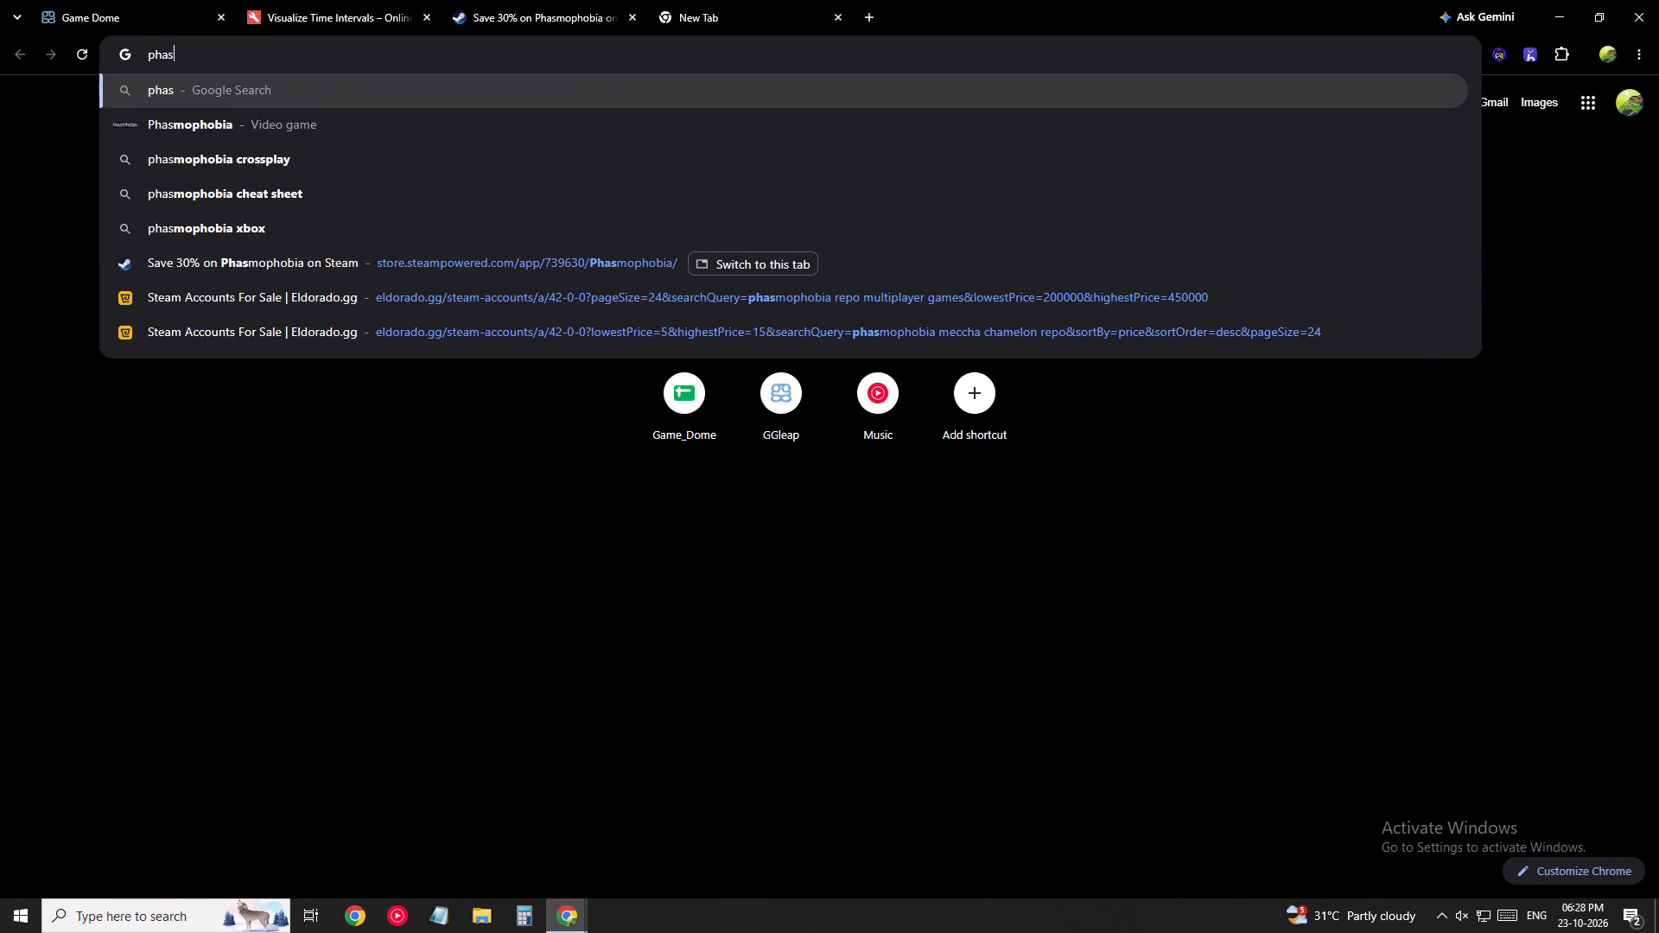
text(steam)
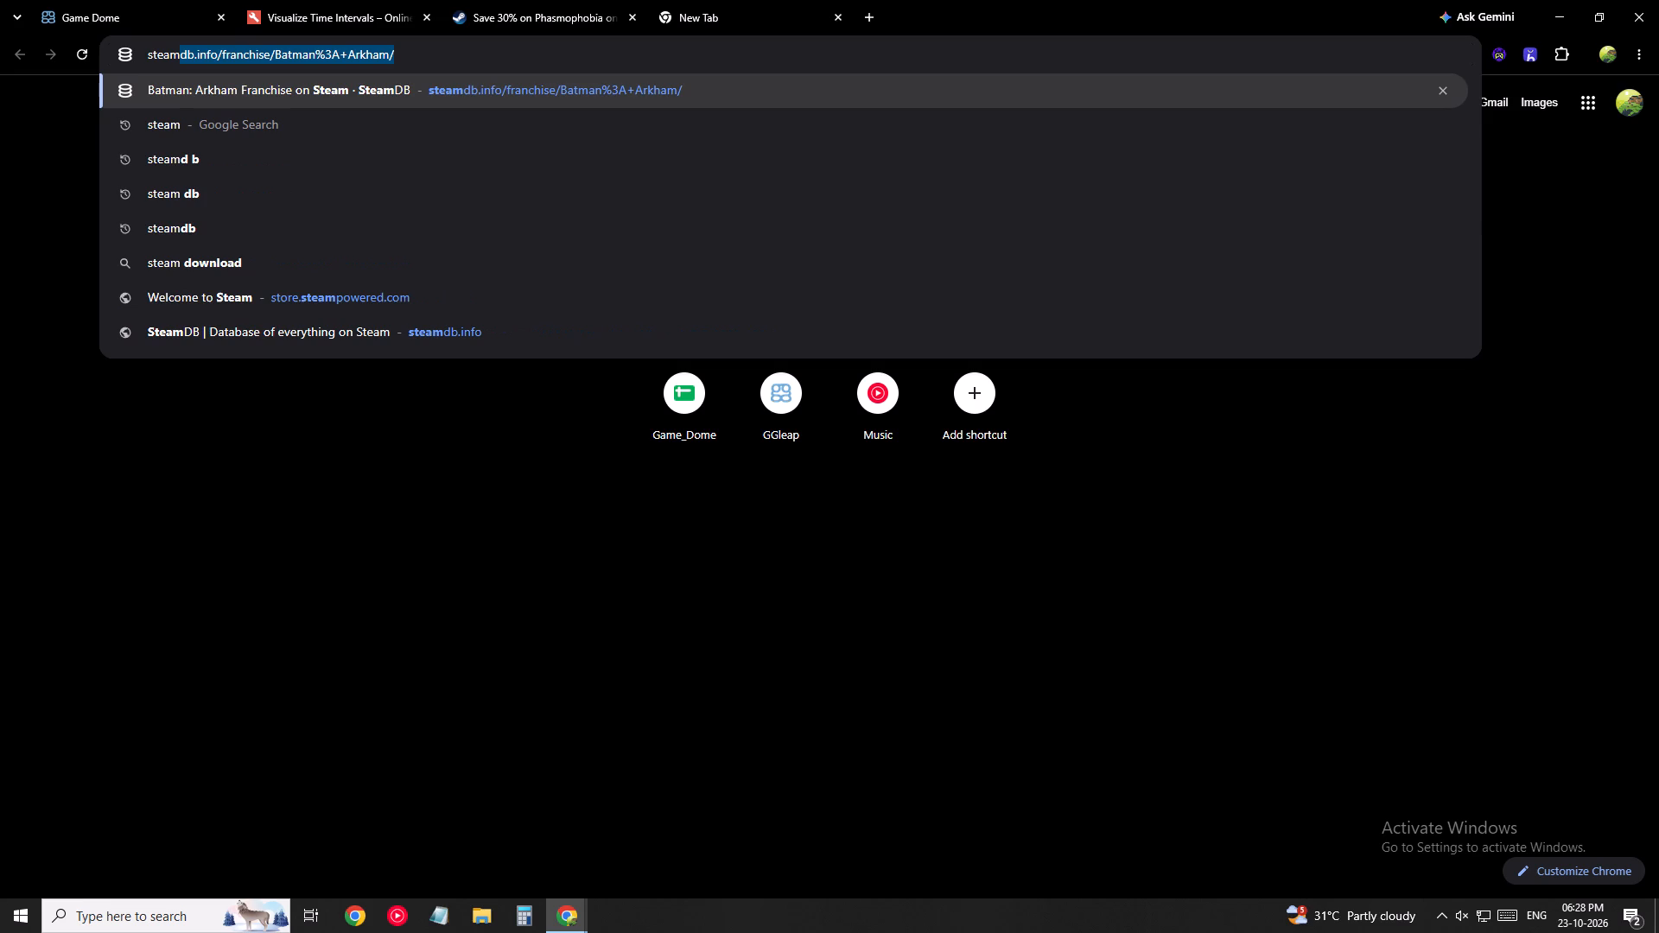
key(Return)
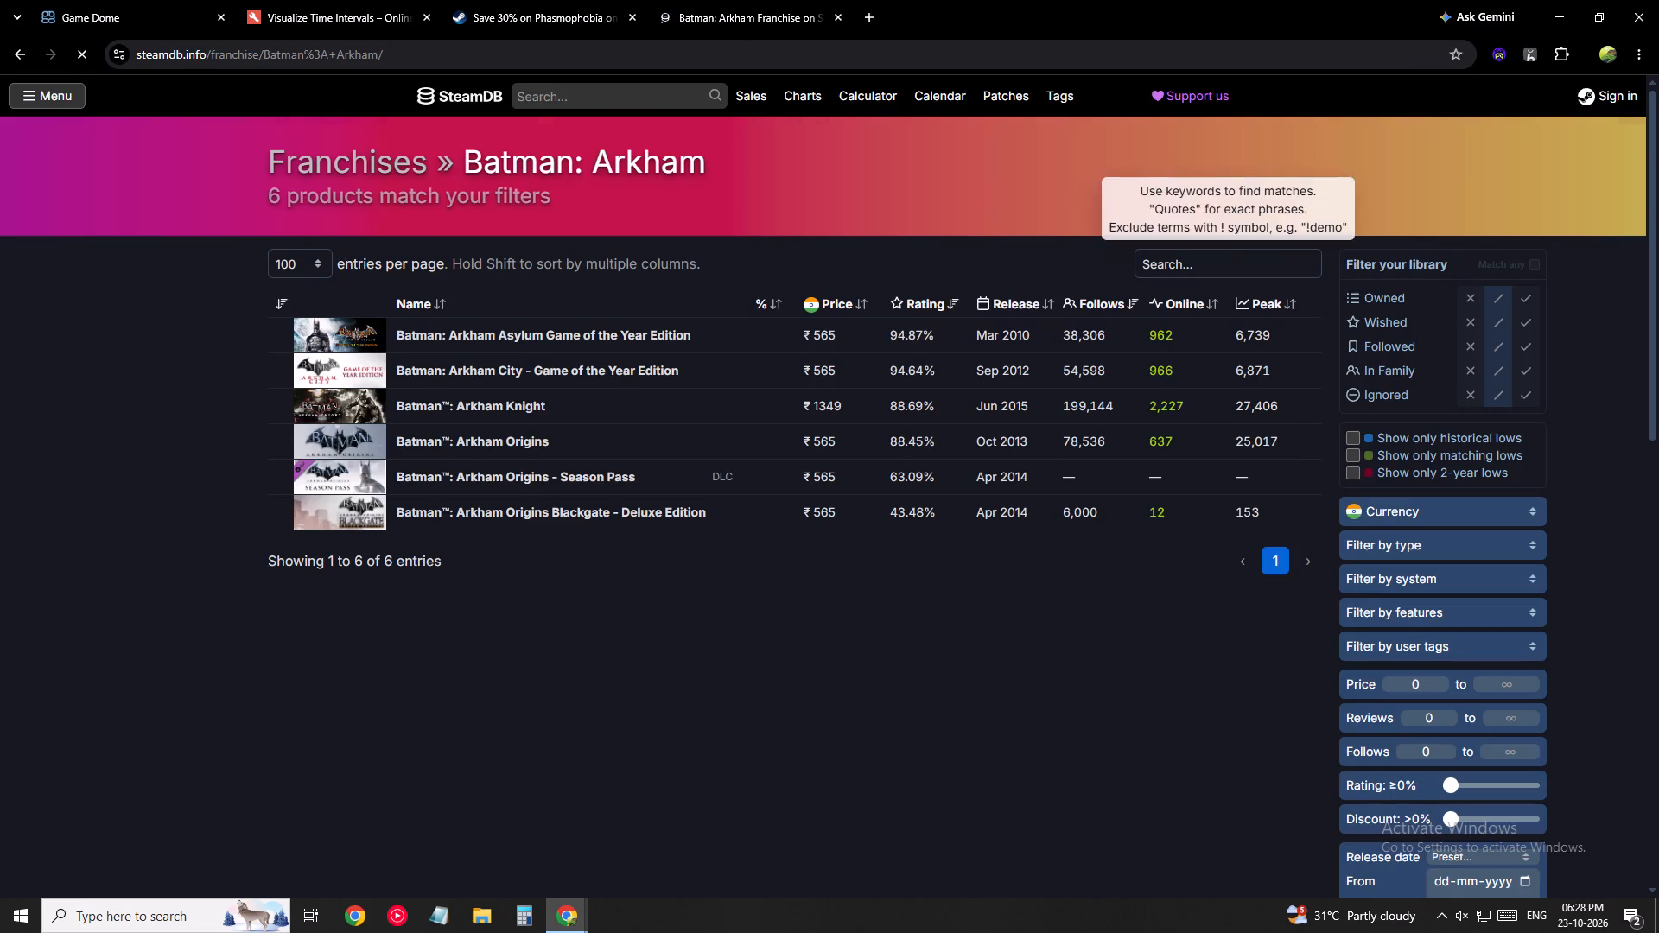
click(594, 91)
key(ctrl+v)
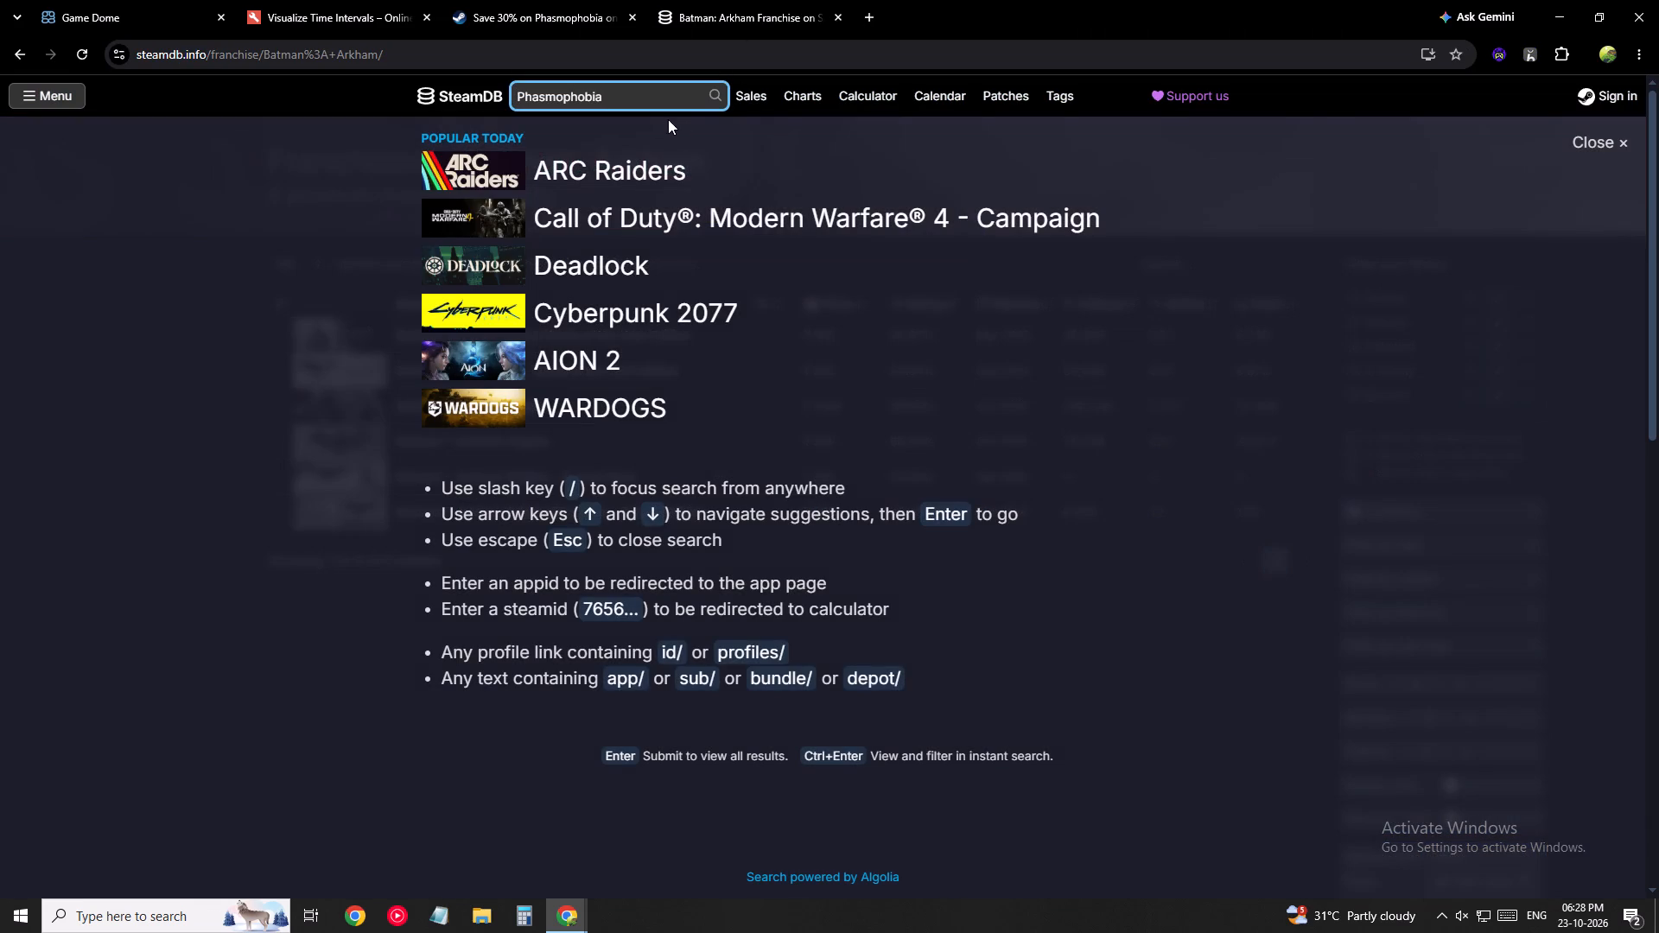
click(659, 160)
scroll(967, 540, down, 3)
click(1014, 428)
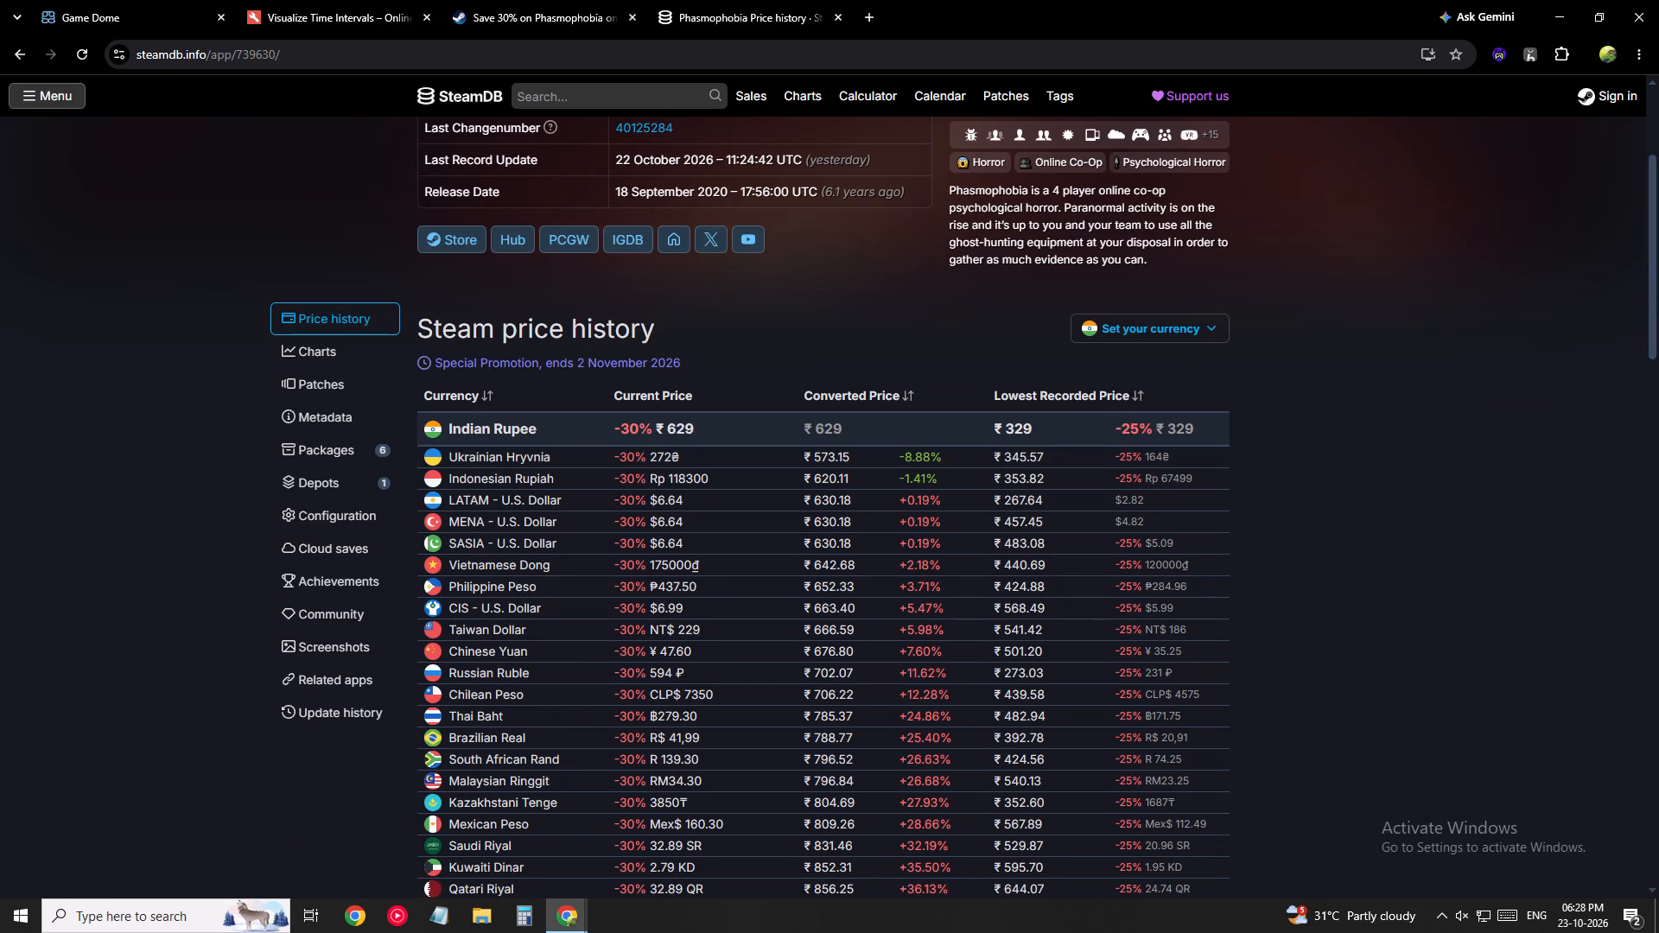
double_click(1016, 428)
click(677, 332)
Look through Phasmophobia's packages, depots, configuration, cloud saves, community, screenshots and update history, and return to the price history.
click(364, 457)
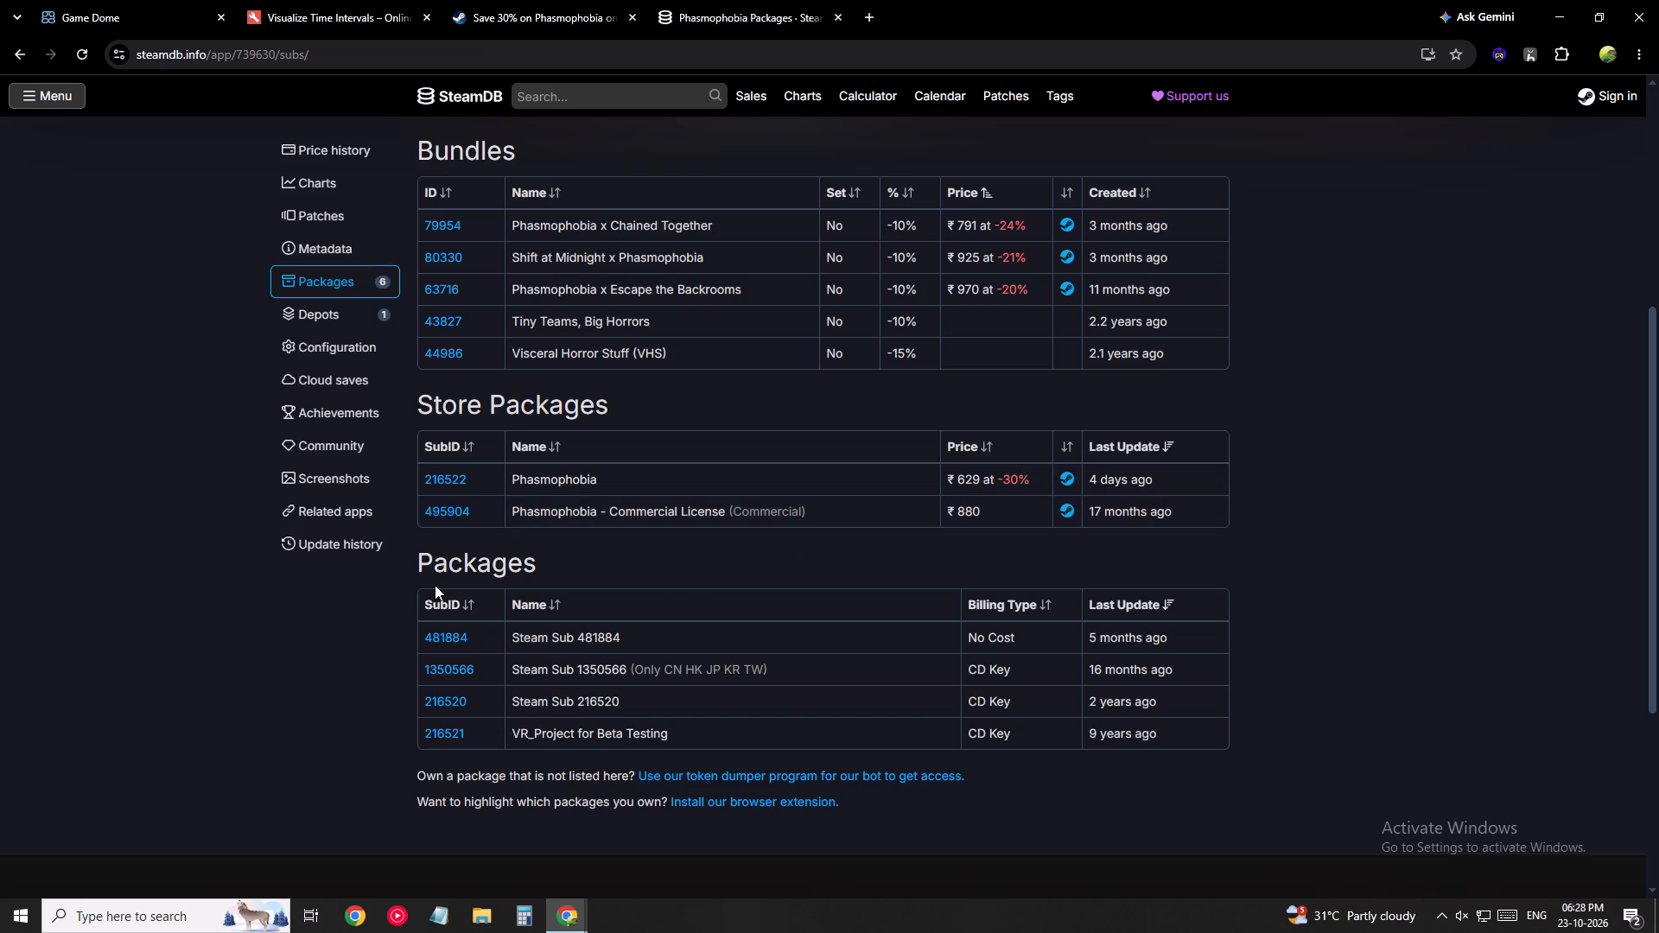
click(337, 317)
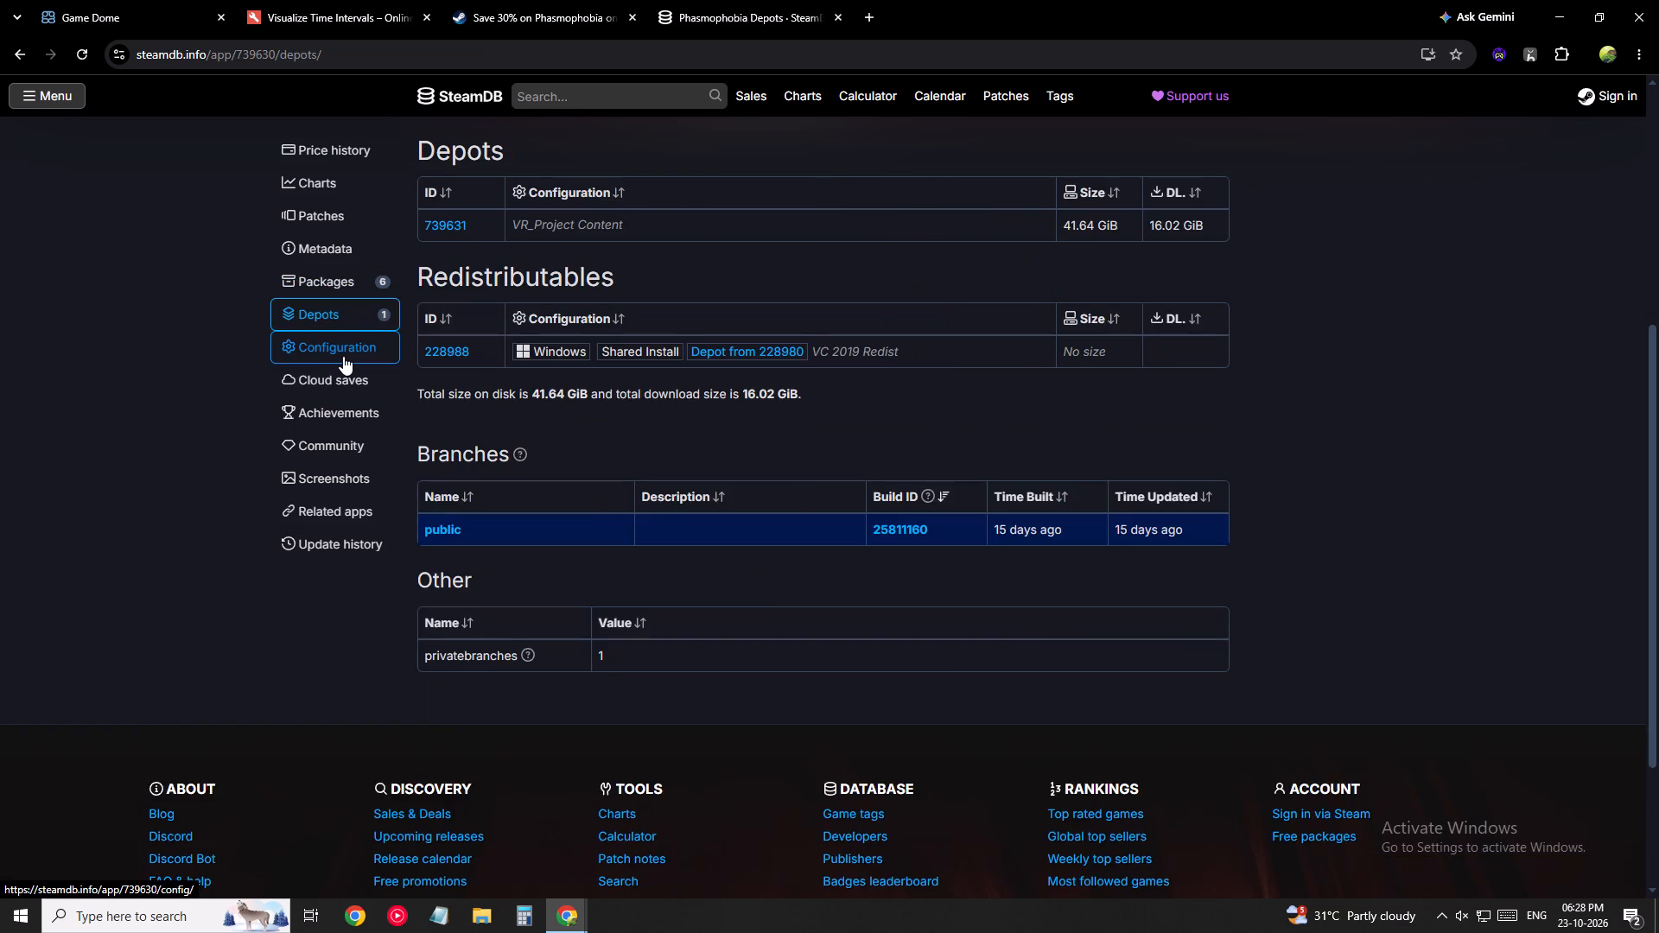
click(343, 356)
scroll(816, 517, down, 3)
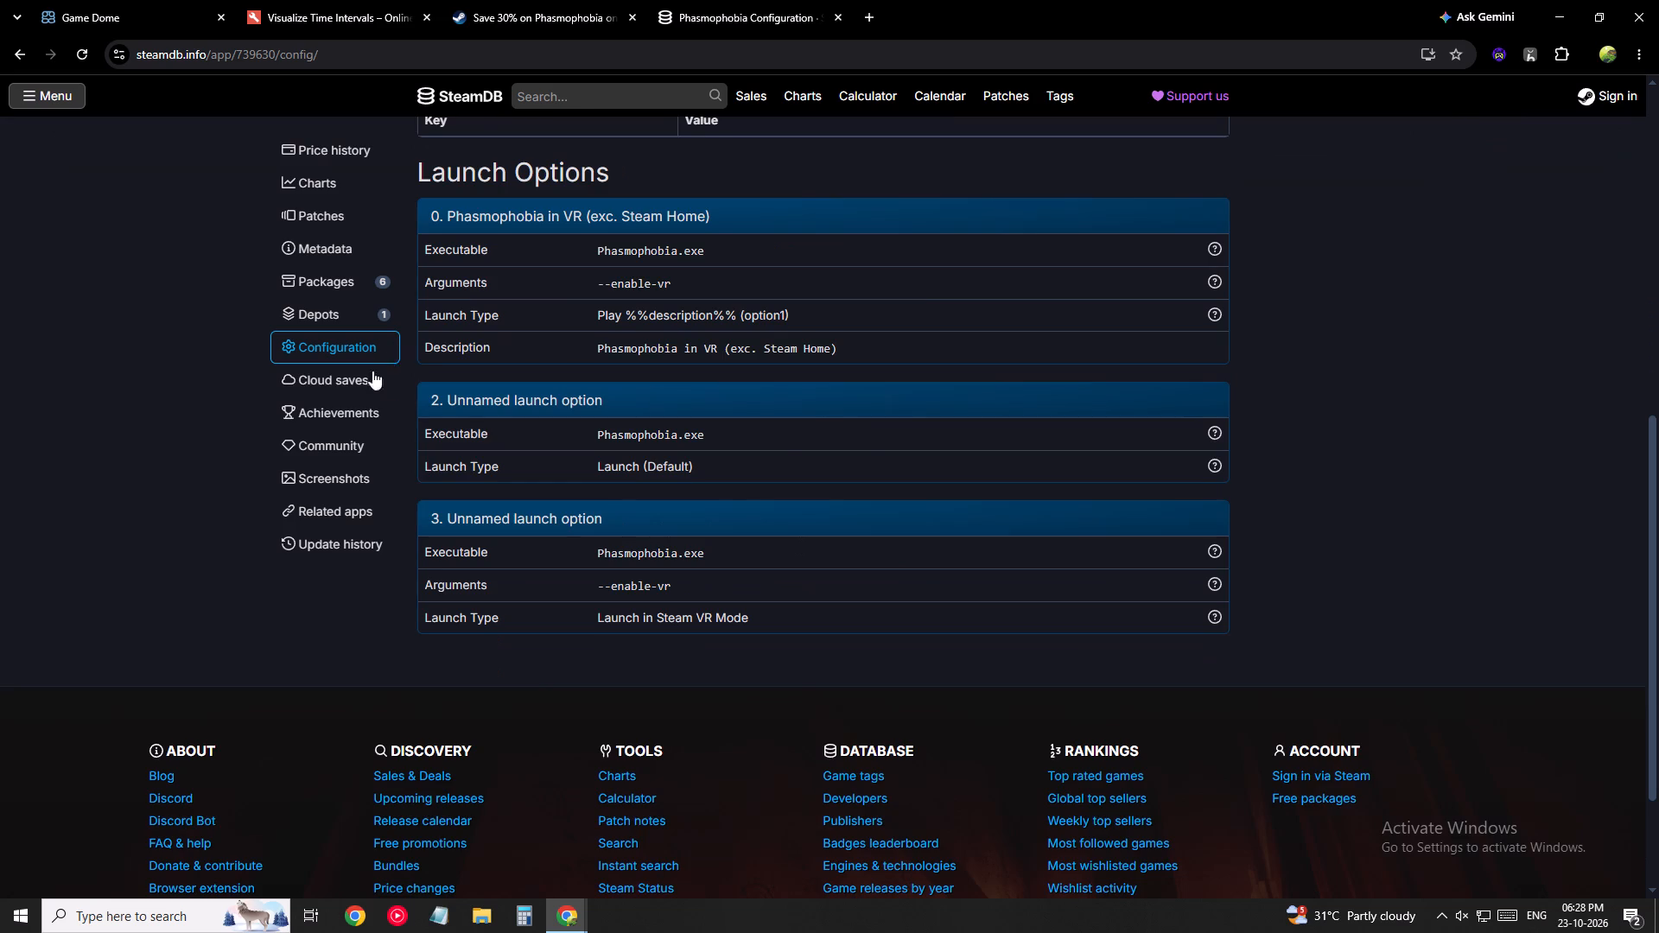
click(361, 389)
click(358, 420)
click(349, 394)
click(344, 453)
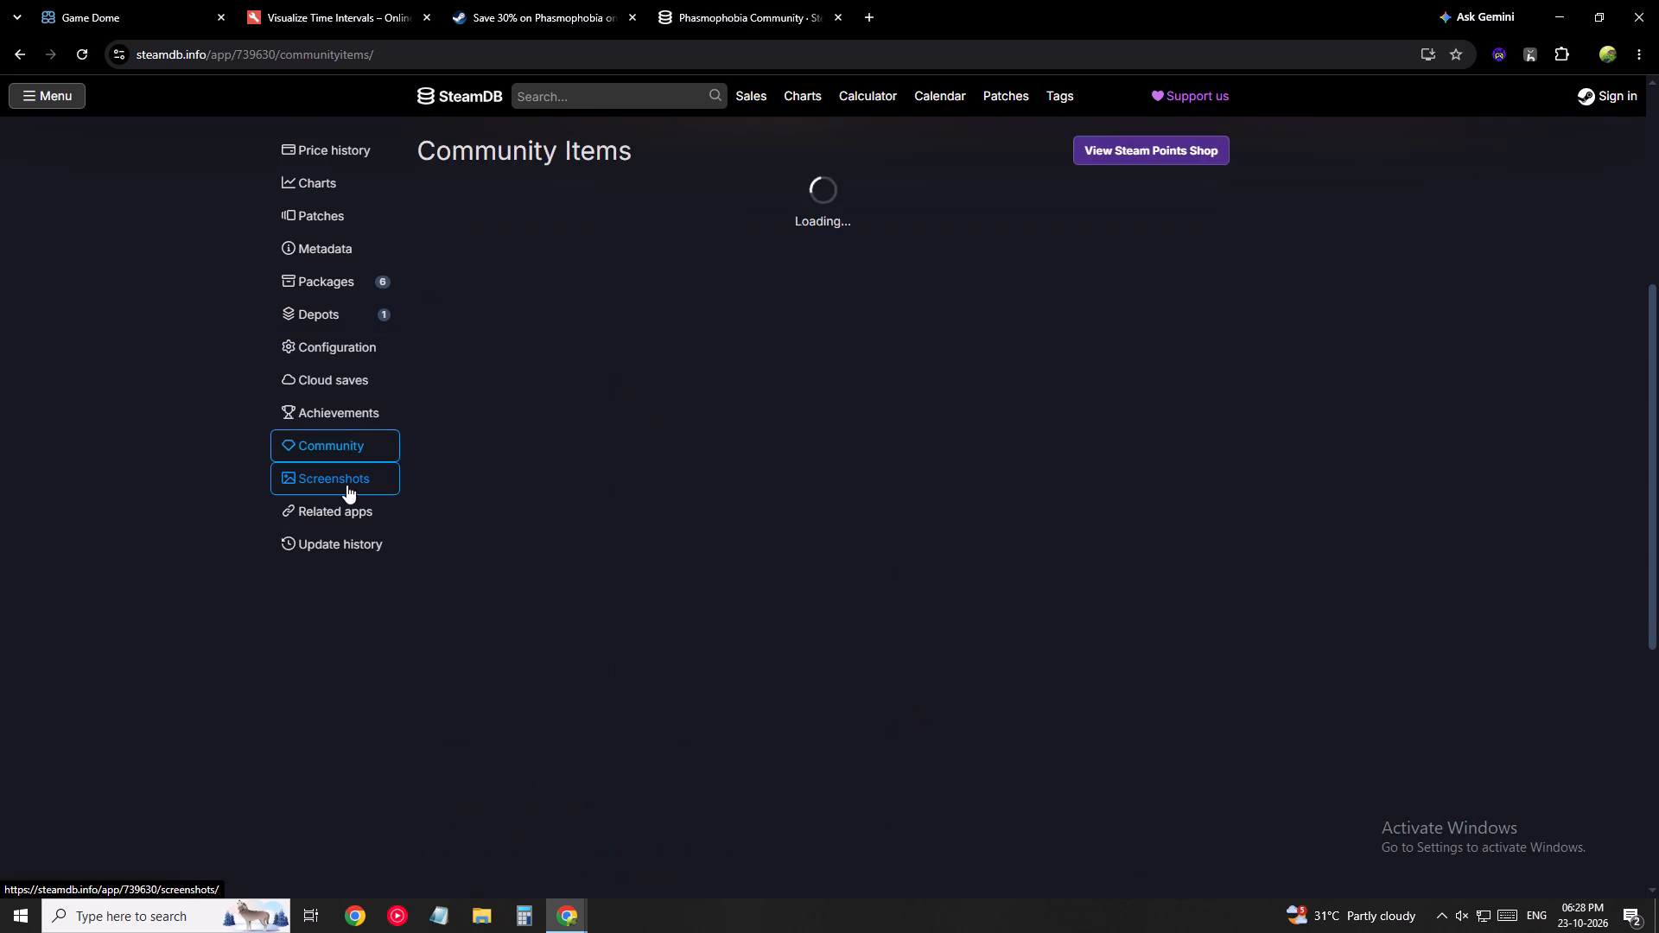
click(347, 486)
click(358, 539)
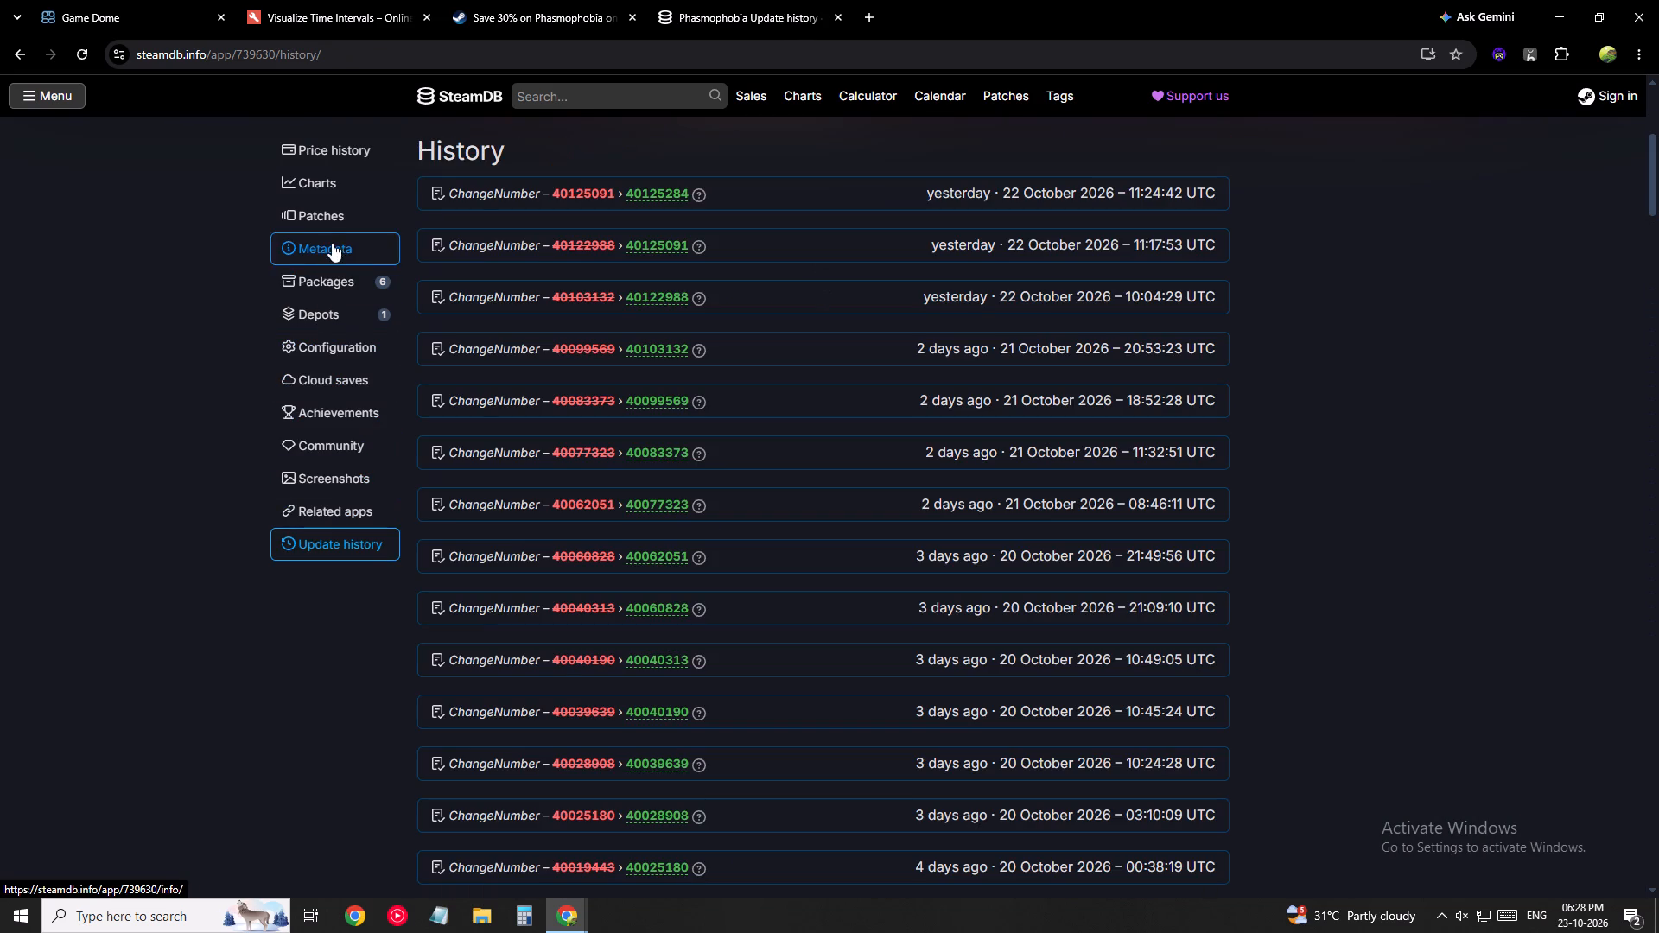
click(342, 205)
click(335, 178)
click(339, 152)
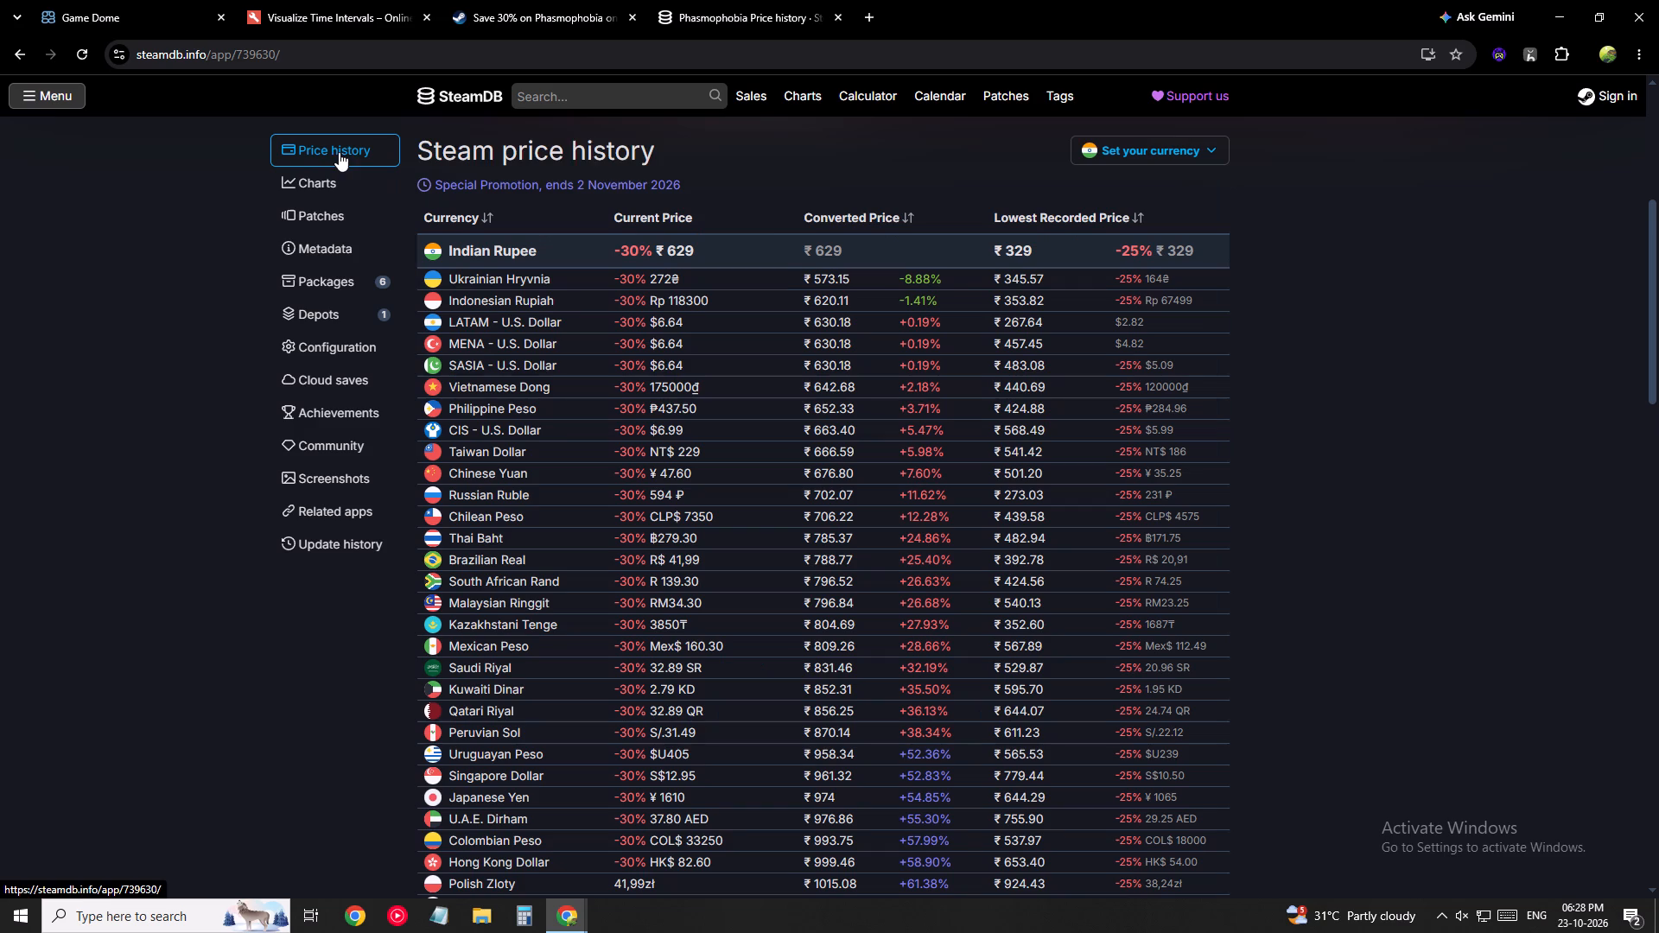
Examine the lowest recorded price in the Indian Rupee row of the Steam price history.
triple_click(1028, 252)
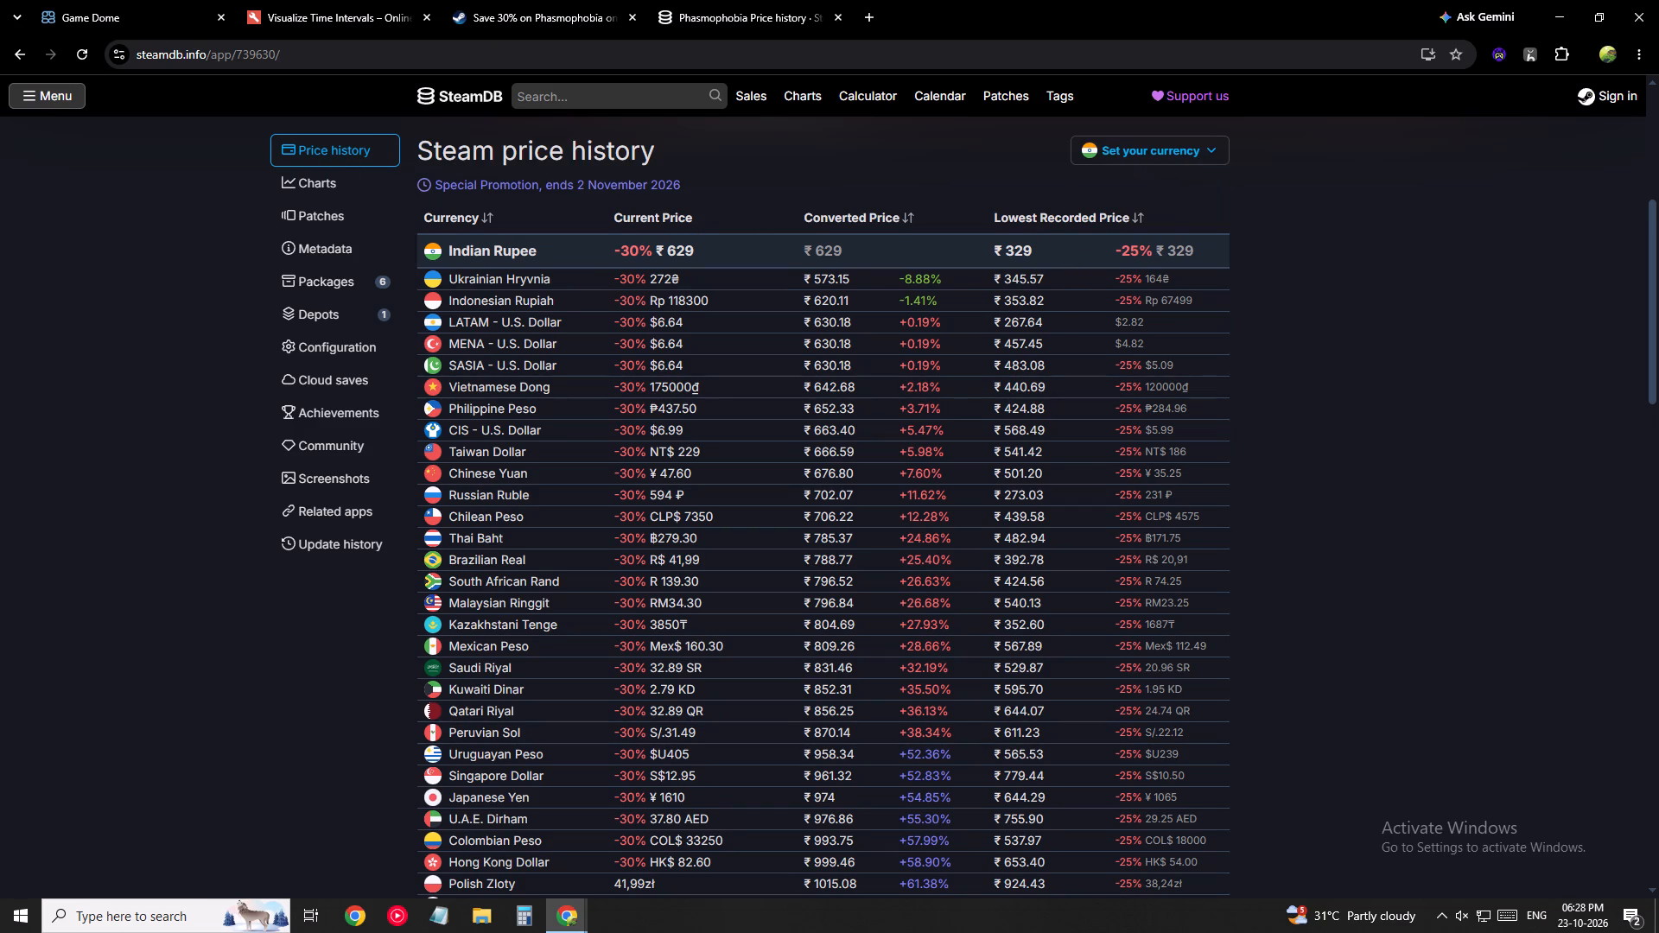
right_click(1027, 251)
click(1014, 250)
click(933, 195)
click(754, 61)
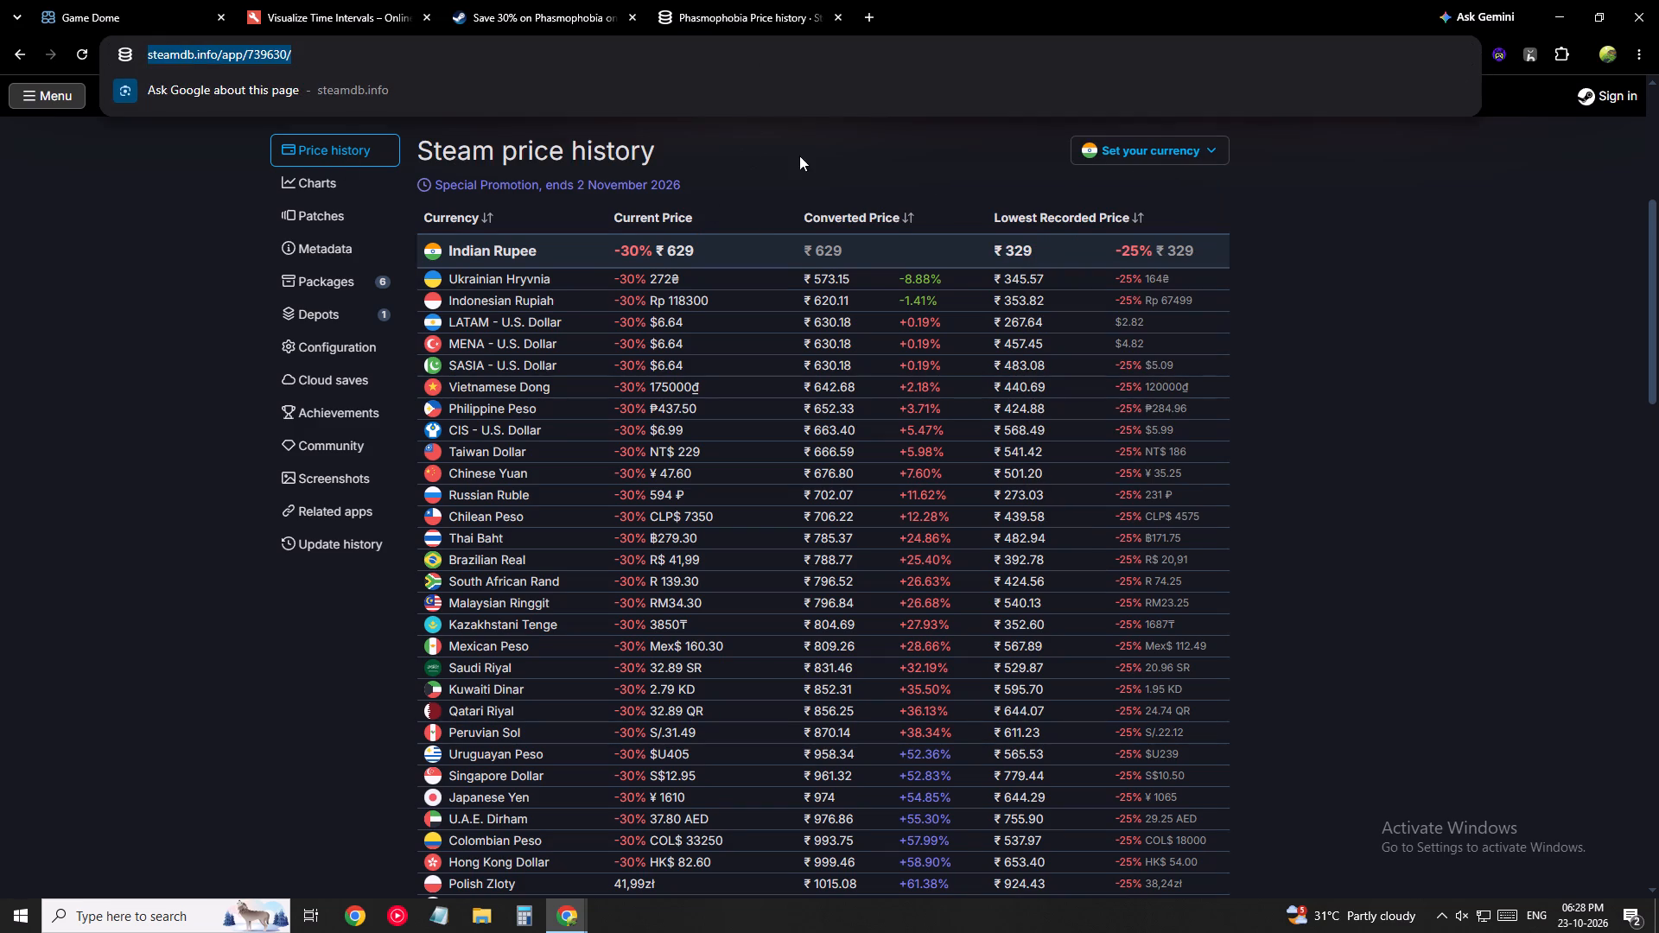
Return to the Game Dome shop, add the ₹100 1 Hour PC Rental for customer Gaurav, and charge it to credit card.
click(51, 0)
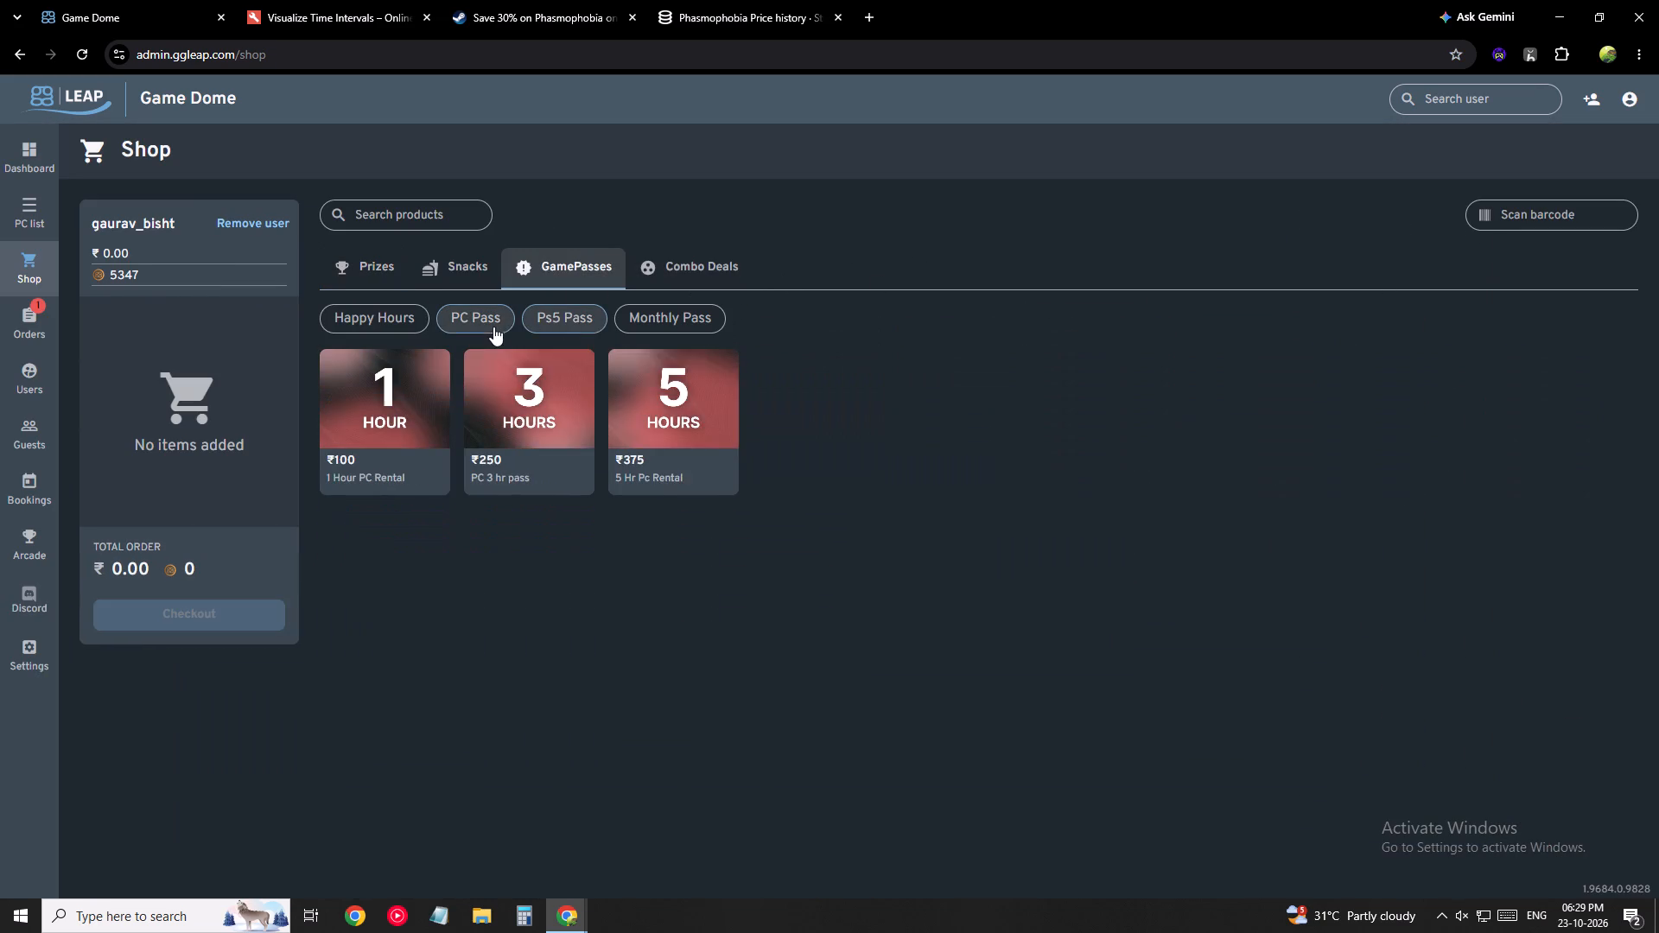
click(390, 419)
click(189, 603)
click(468, 492)
click(472, 755)
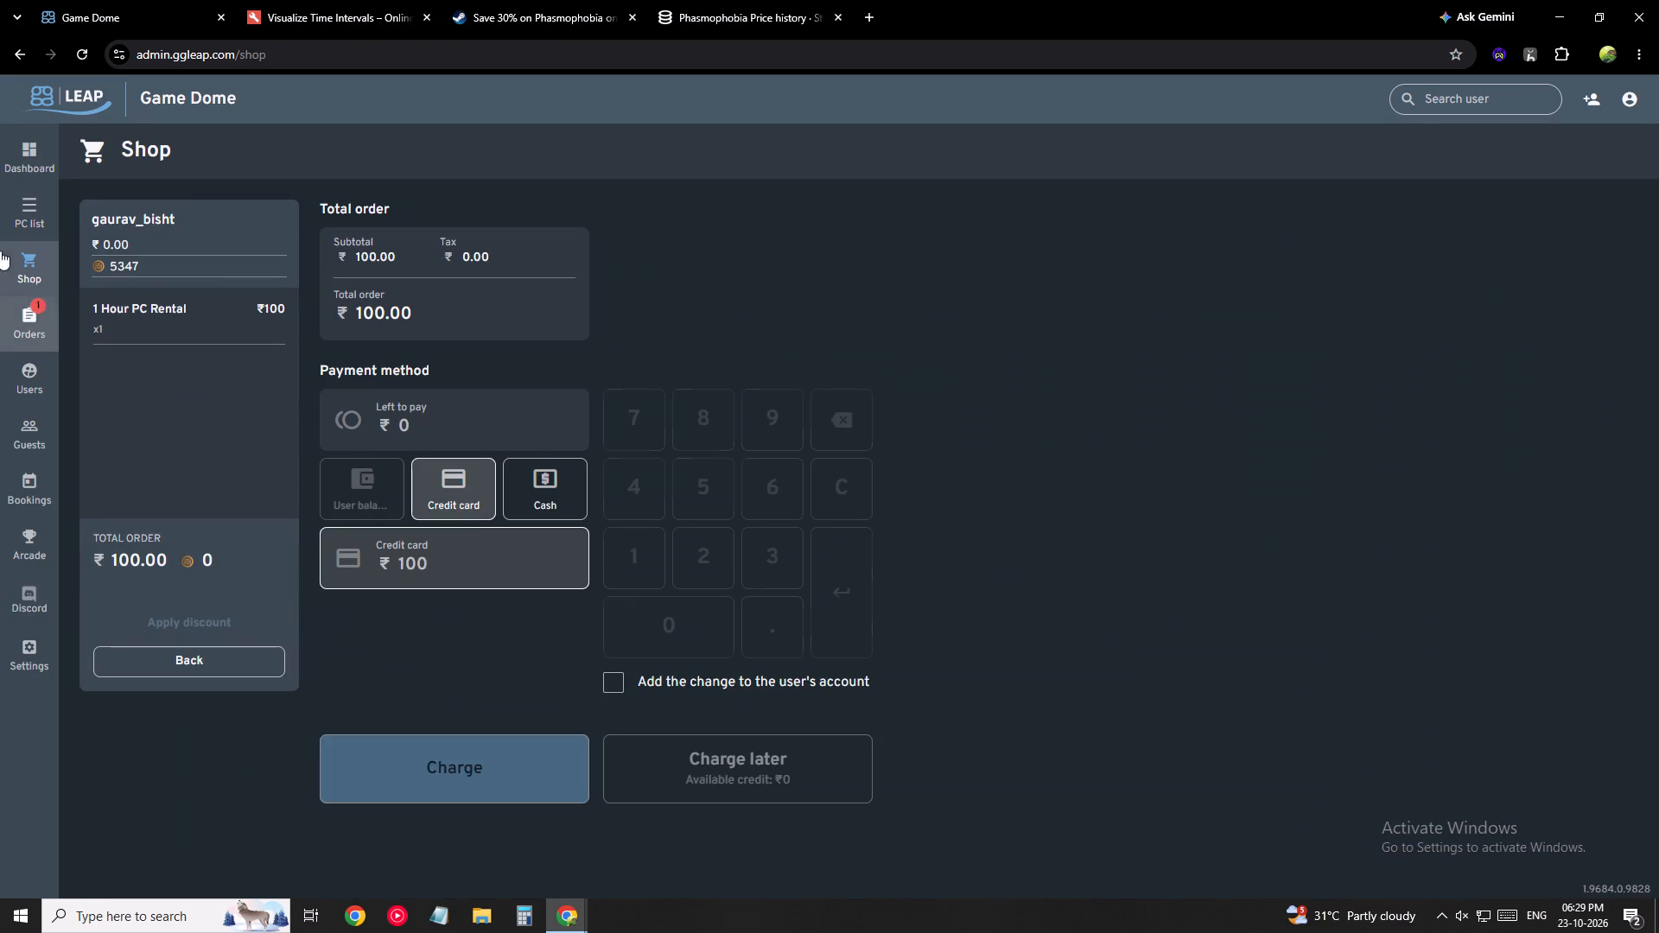
Check the PC list for station occupancy and remaining times, looking at the customer on B4.
click(0, 160)
click(3, 220)
scroll(490, 684, down, 4)
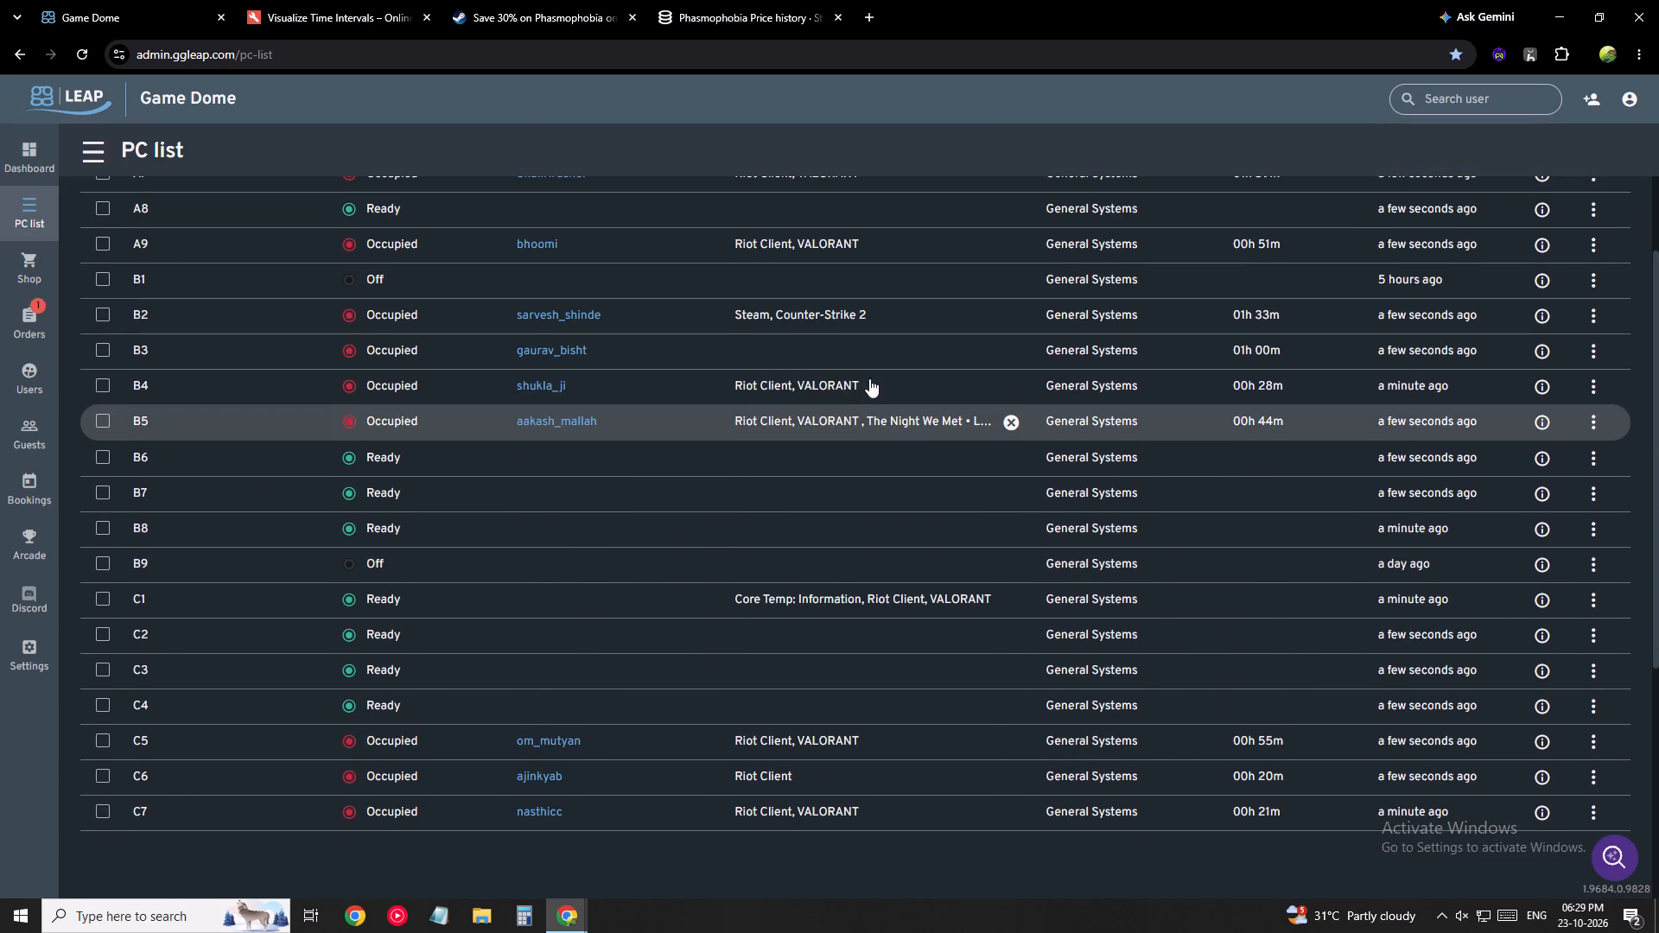
double_click(549, 377)
click(548, 385)
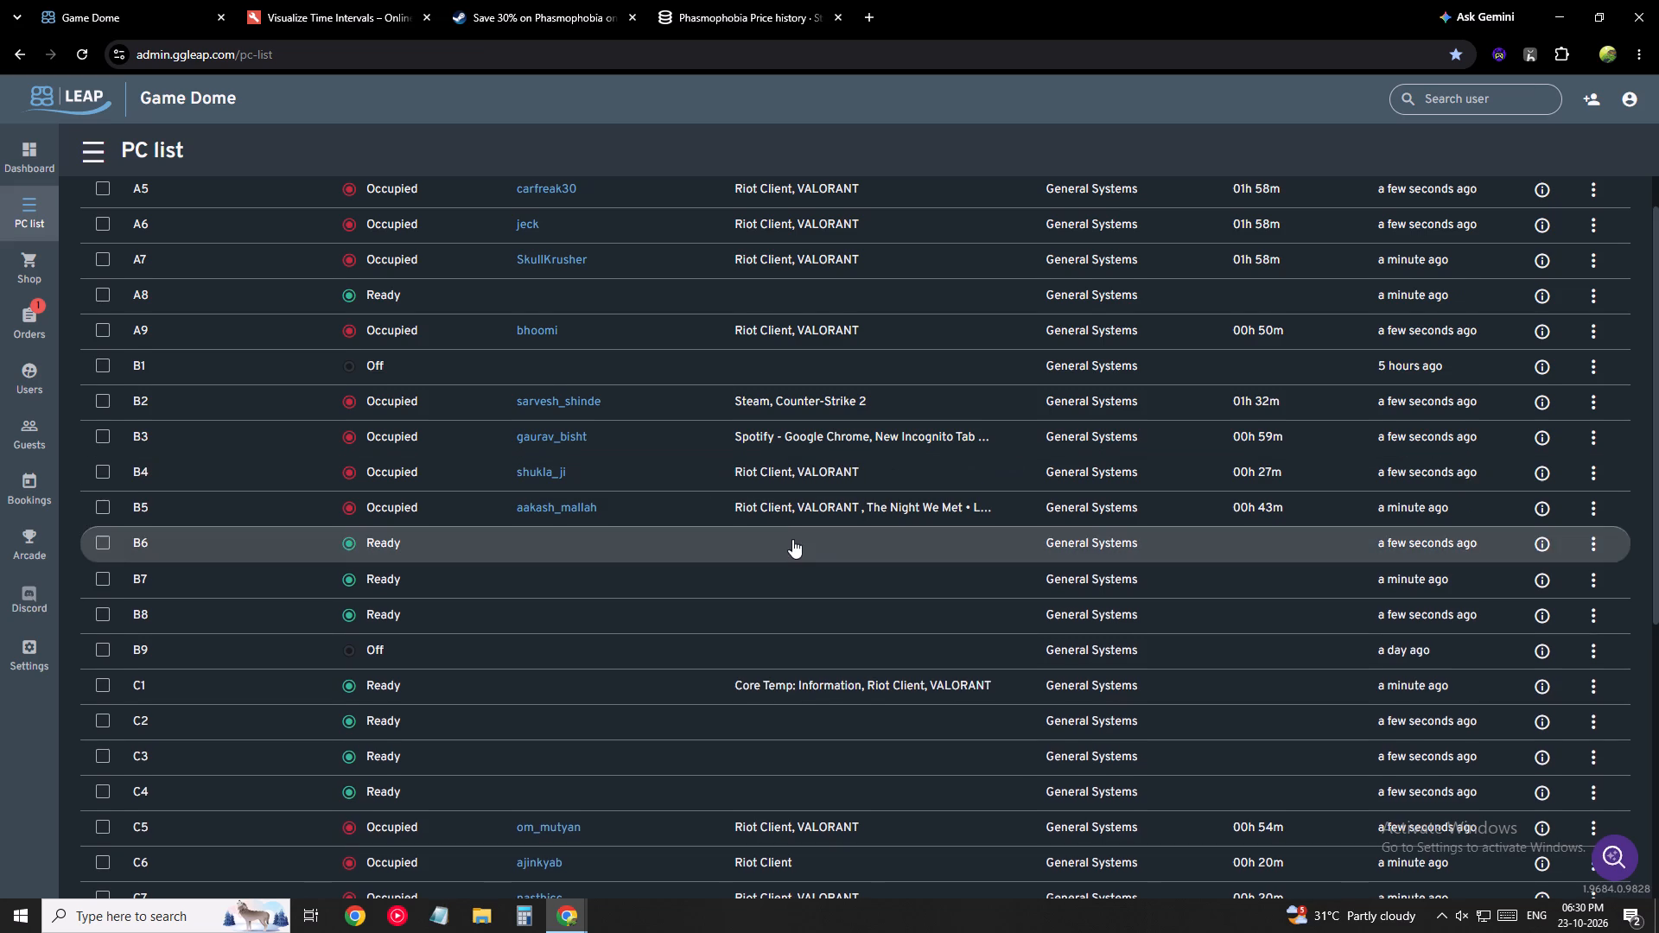
click(1494, 111)
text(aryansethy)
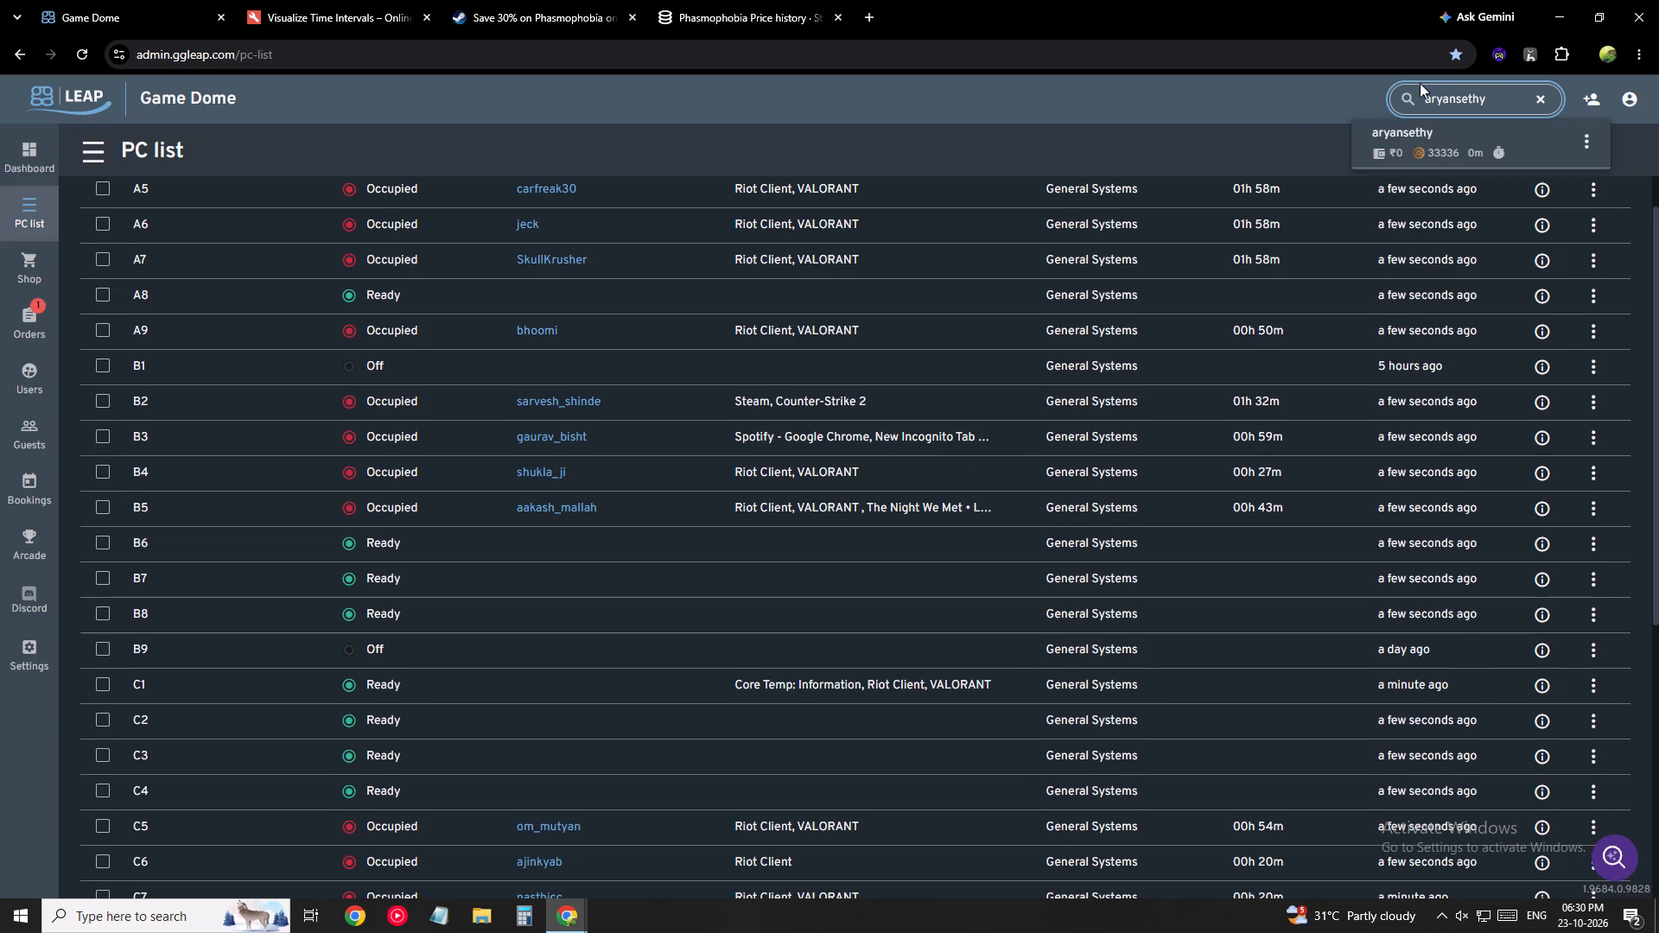
double_click(1602, 141)
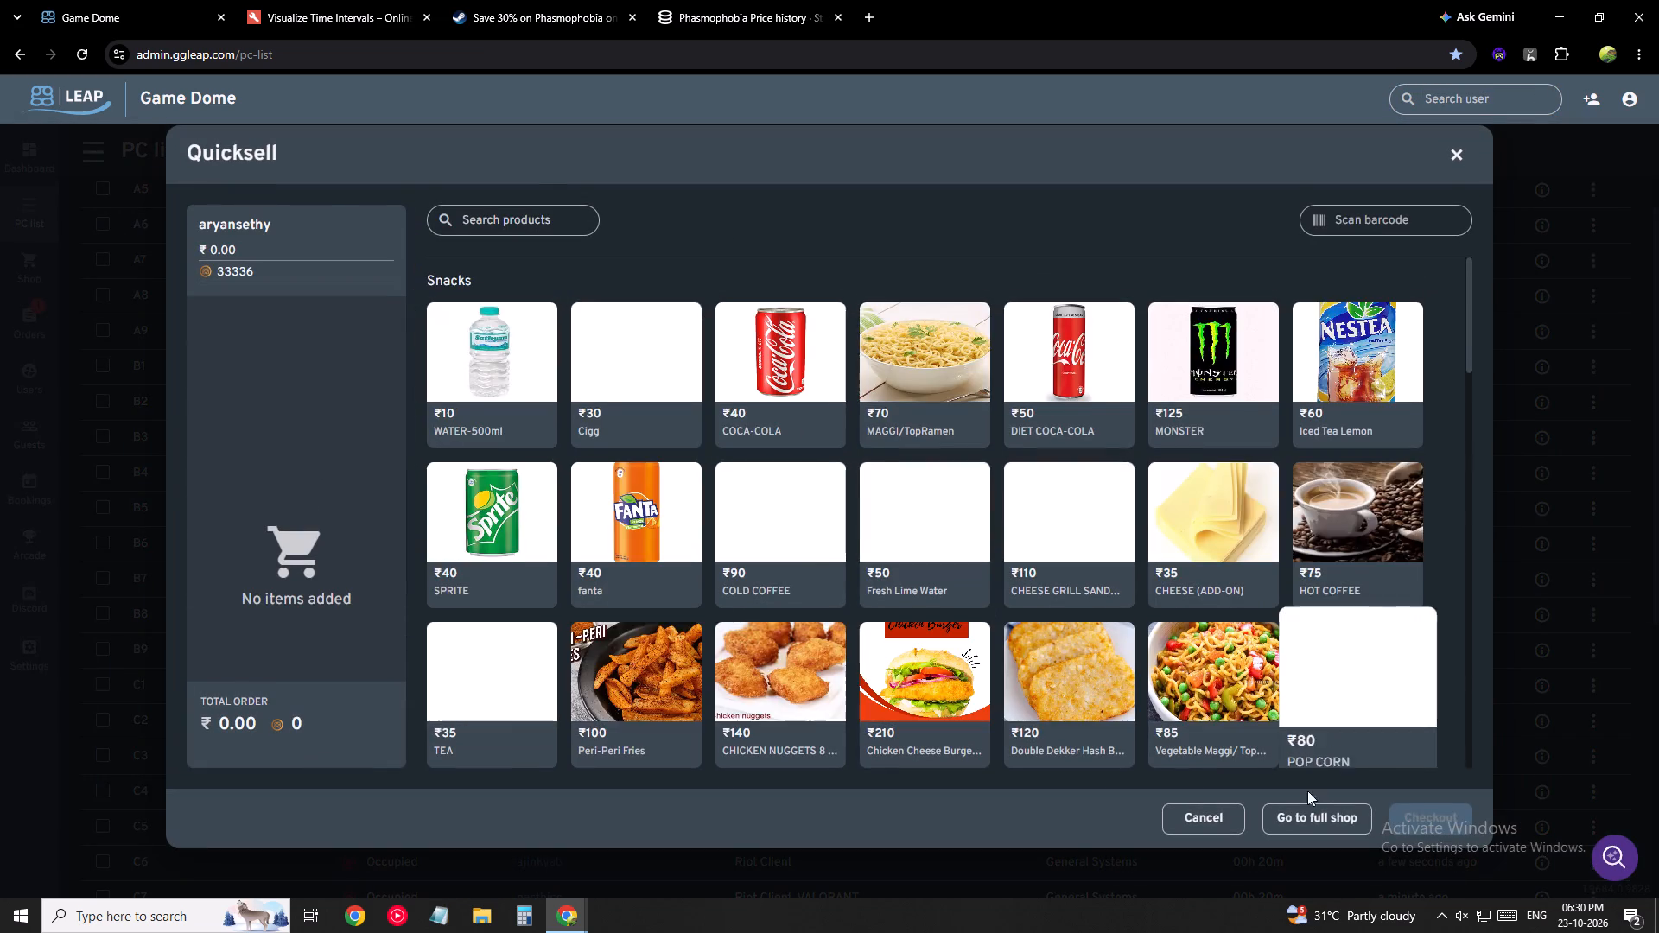
click(1295, 809)
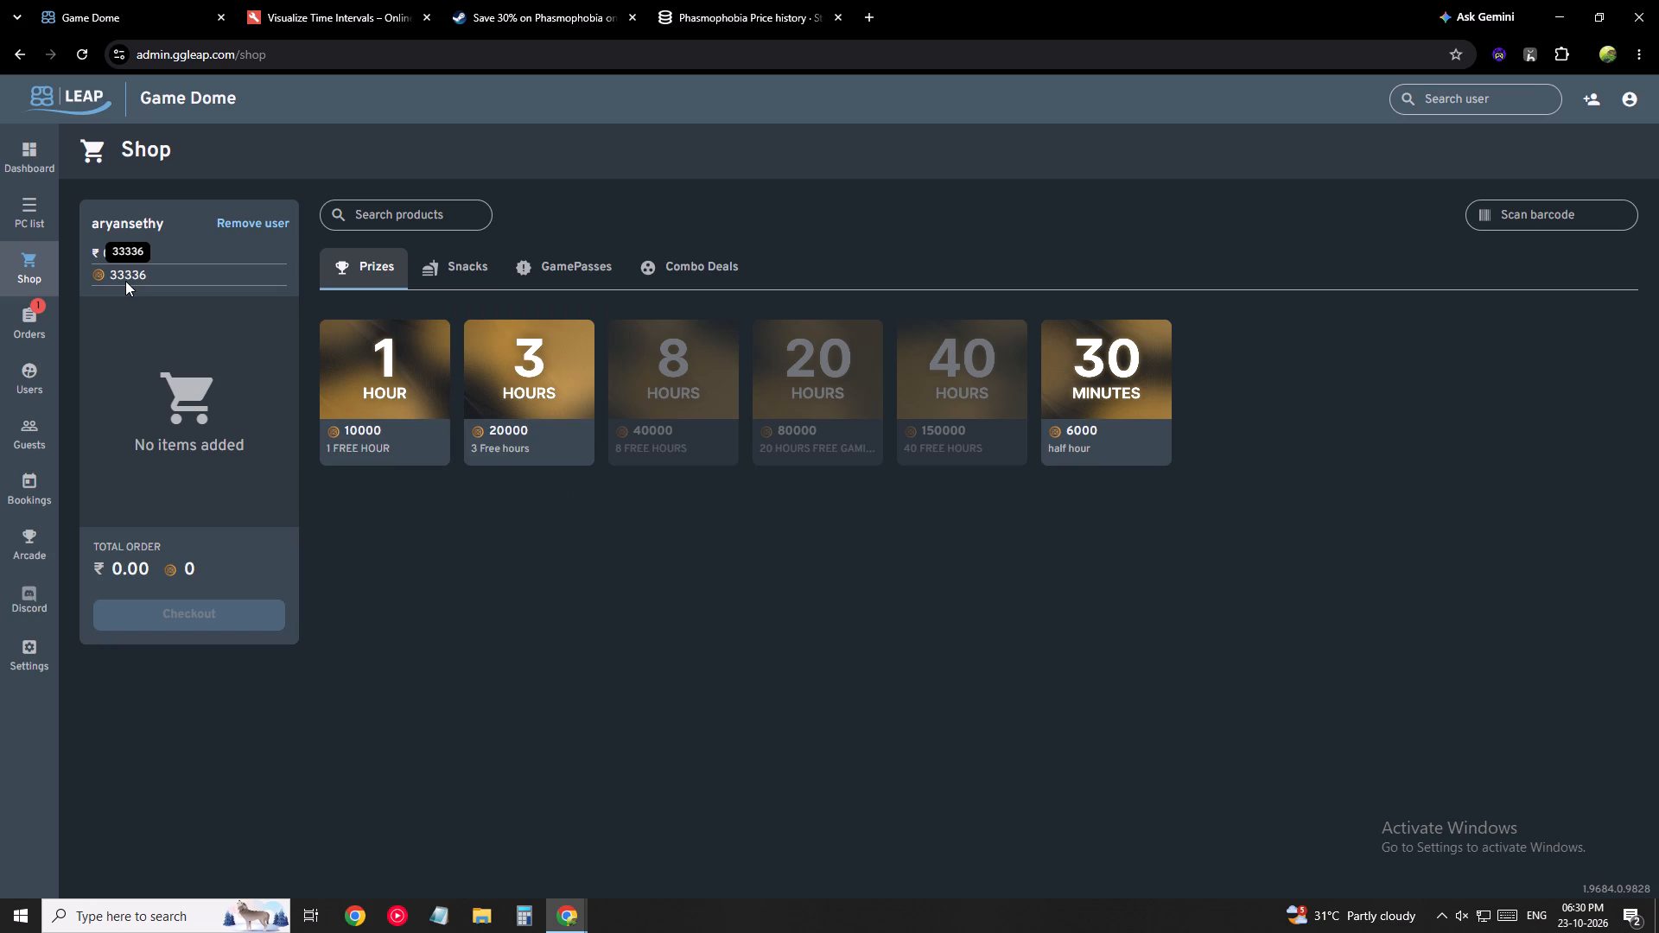
click(380, 390)
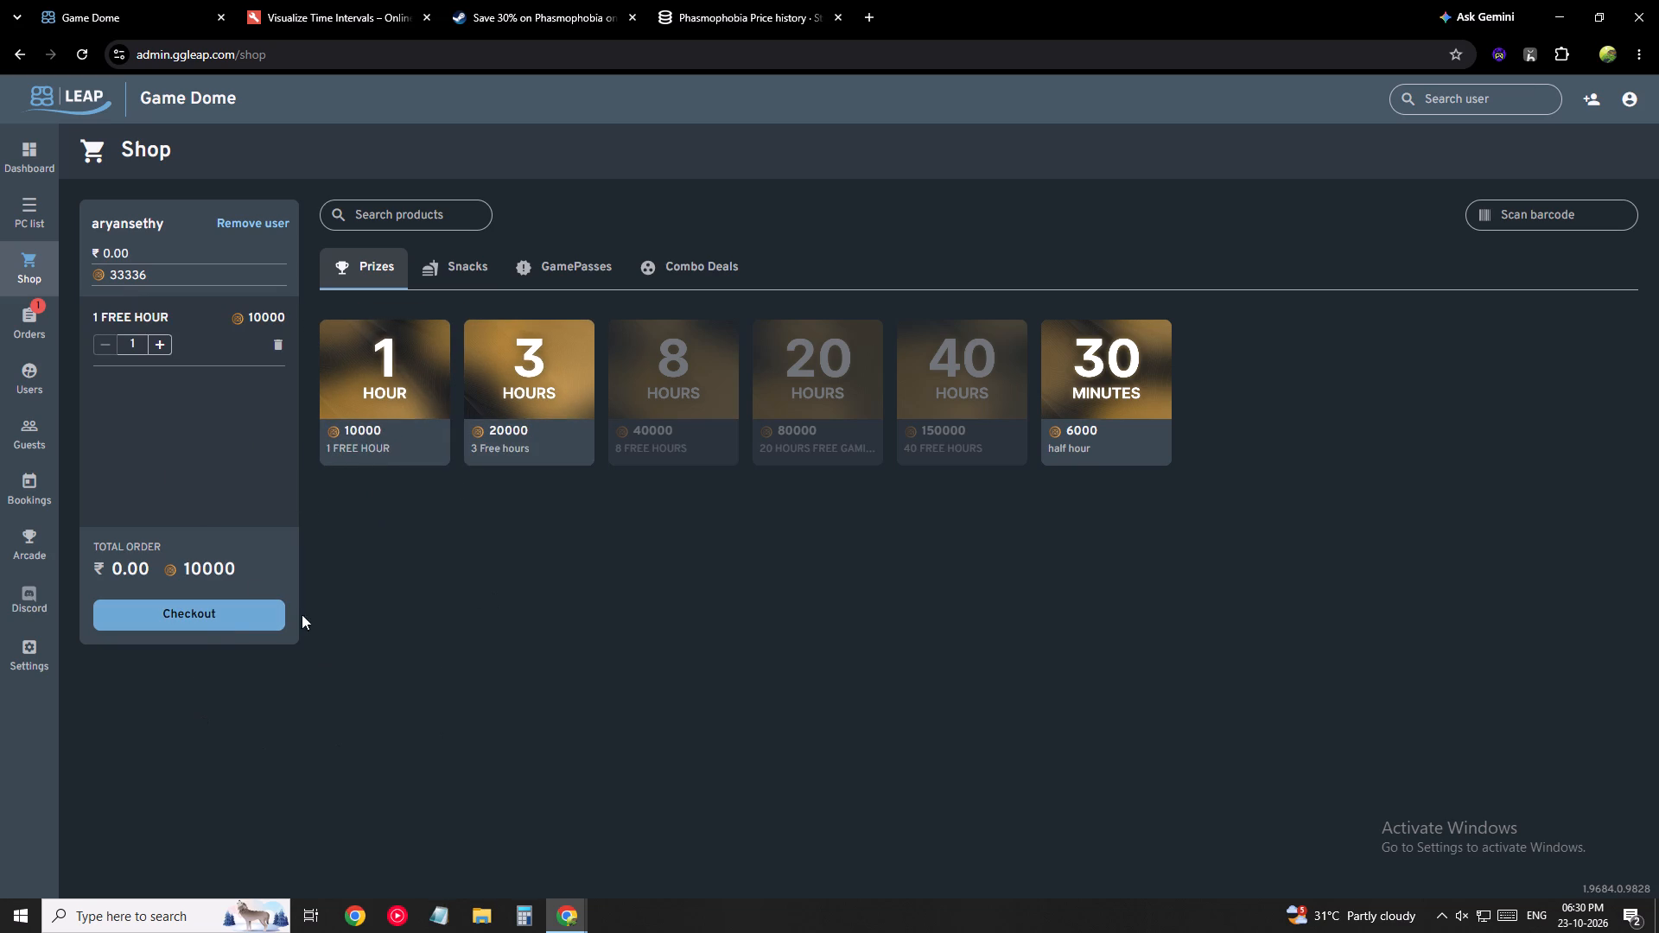
click(213, 620)
click(516, 758)
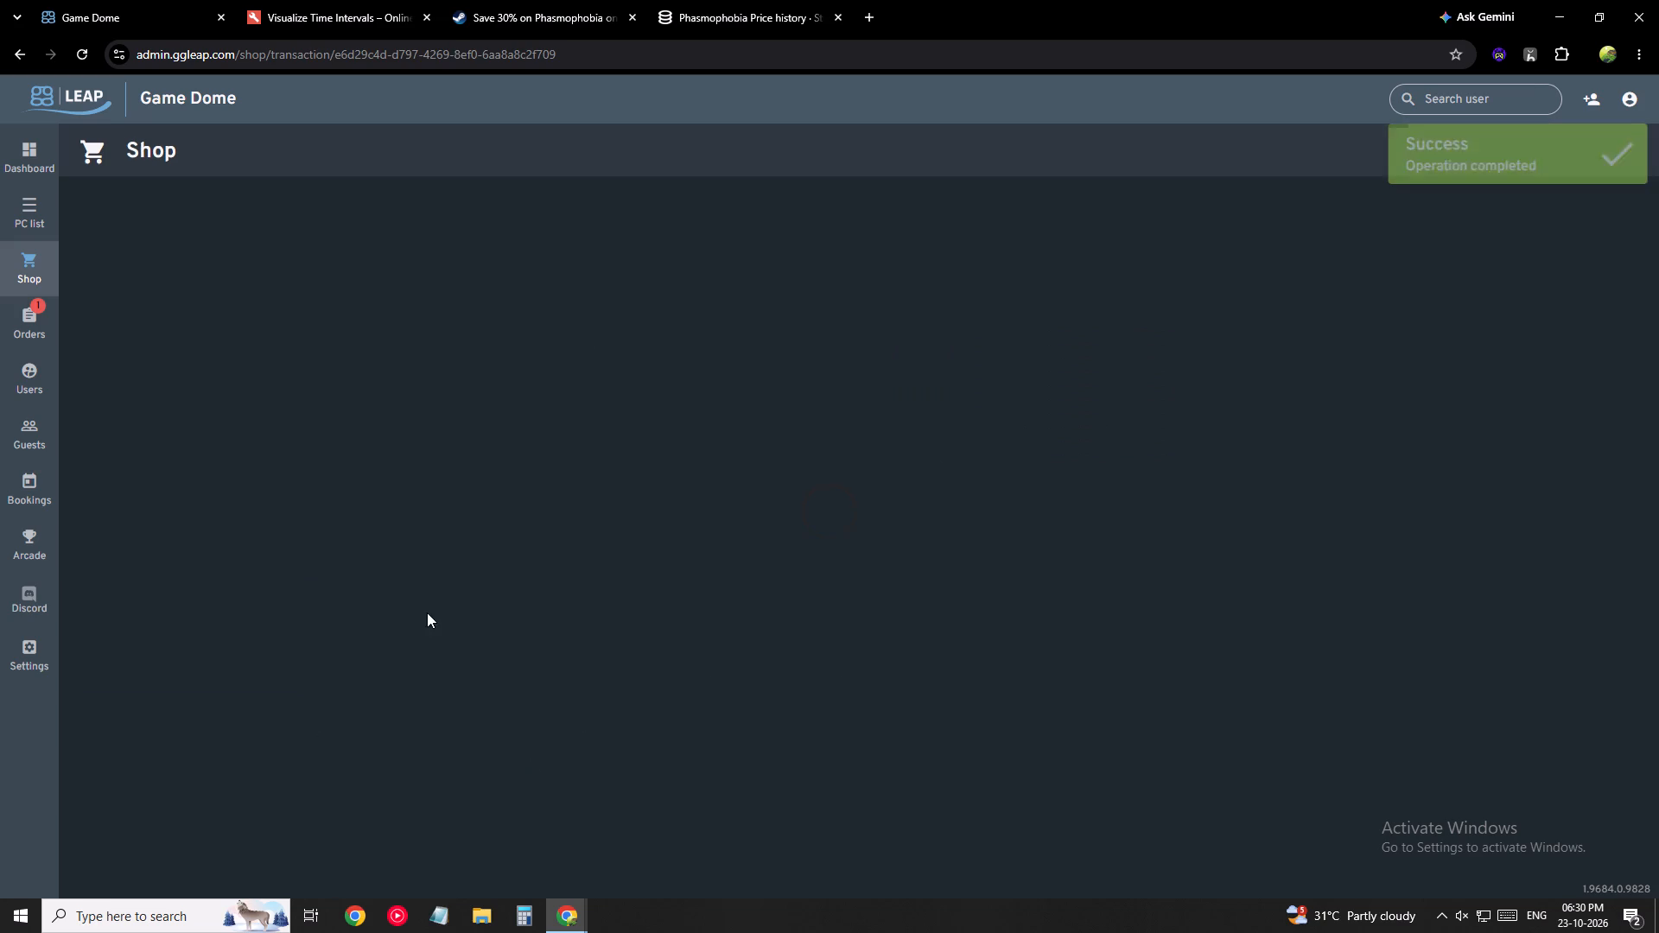
click(1, 218)
scroll(559, 580, down, 9)
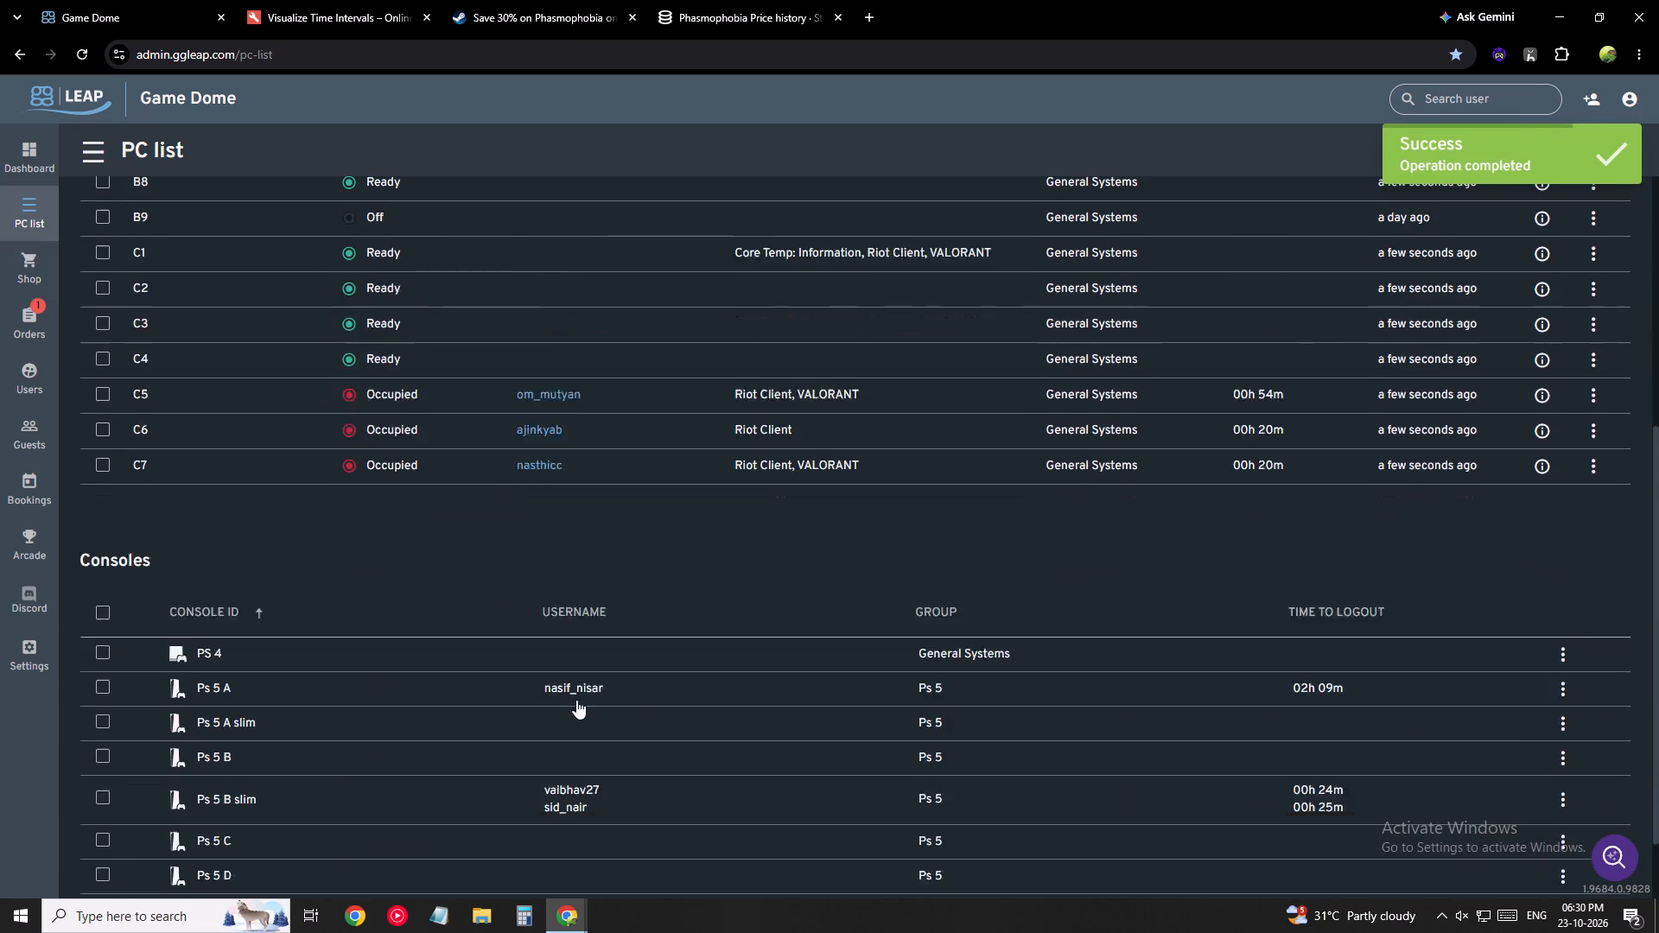
scroll(576, 700, down, 4)
click(1563, 618)
click(1581, 624)
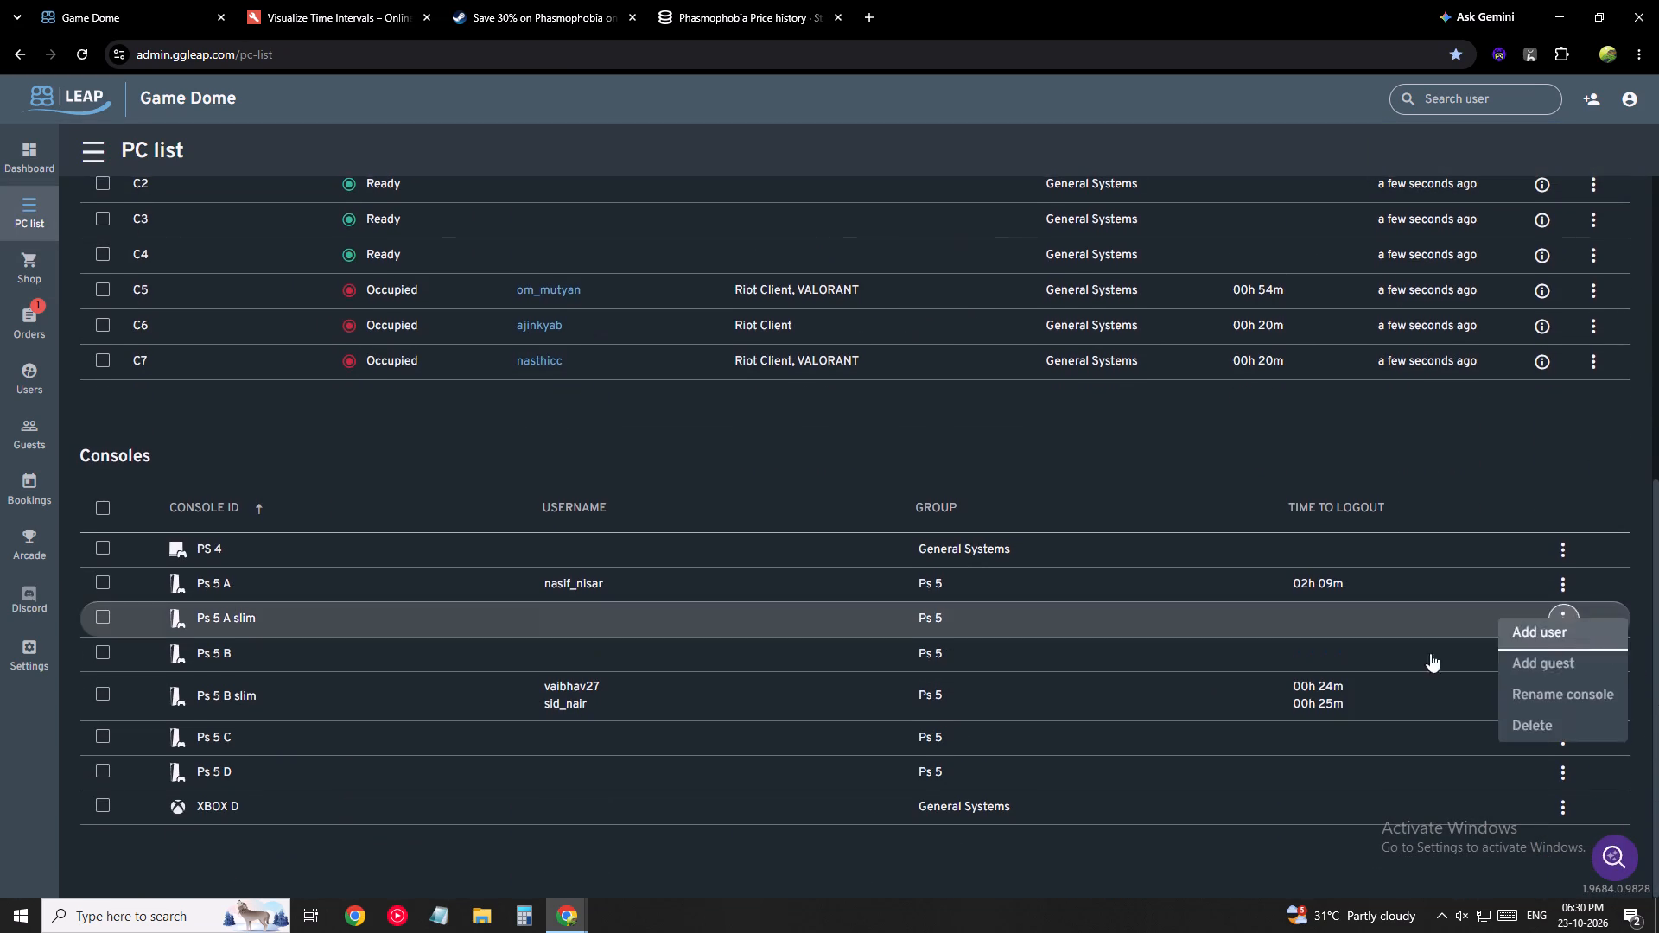
click(772, 500)
click(778, 488)
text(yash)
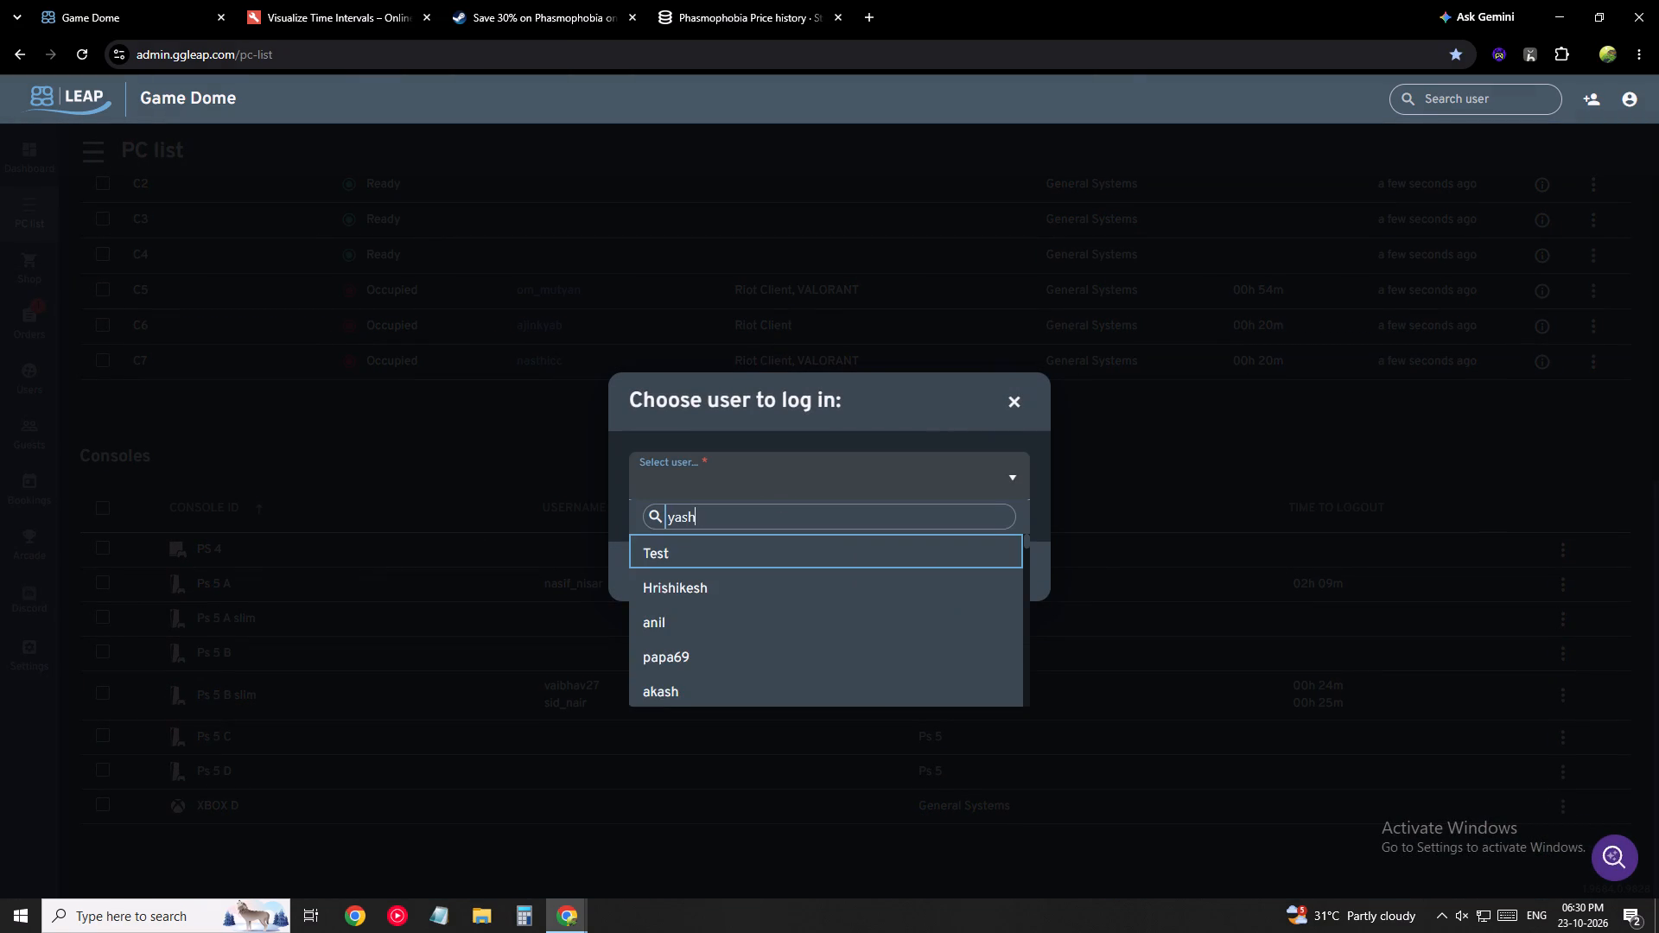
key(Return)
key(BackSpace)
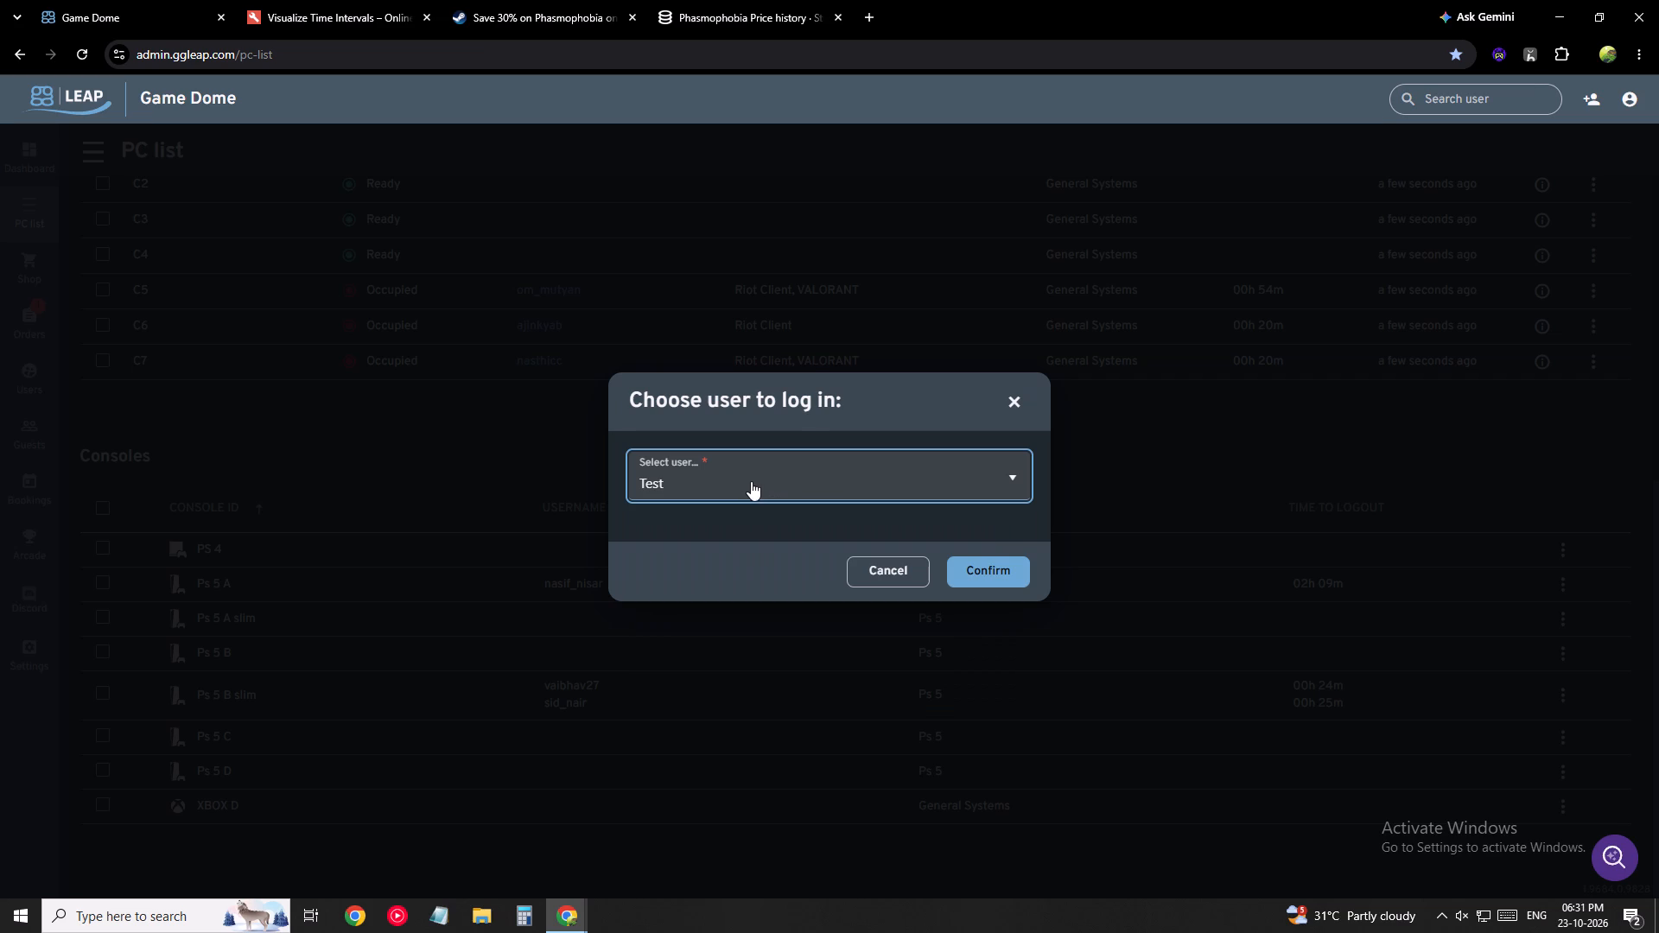
click(751, 481)
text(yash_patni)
click(787, 551)
click(943, 566)
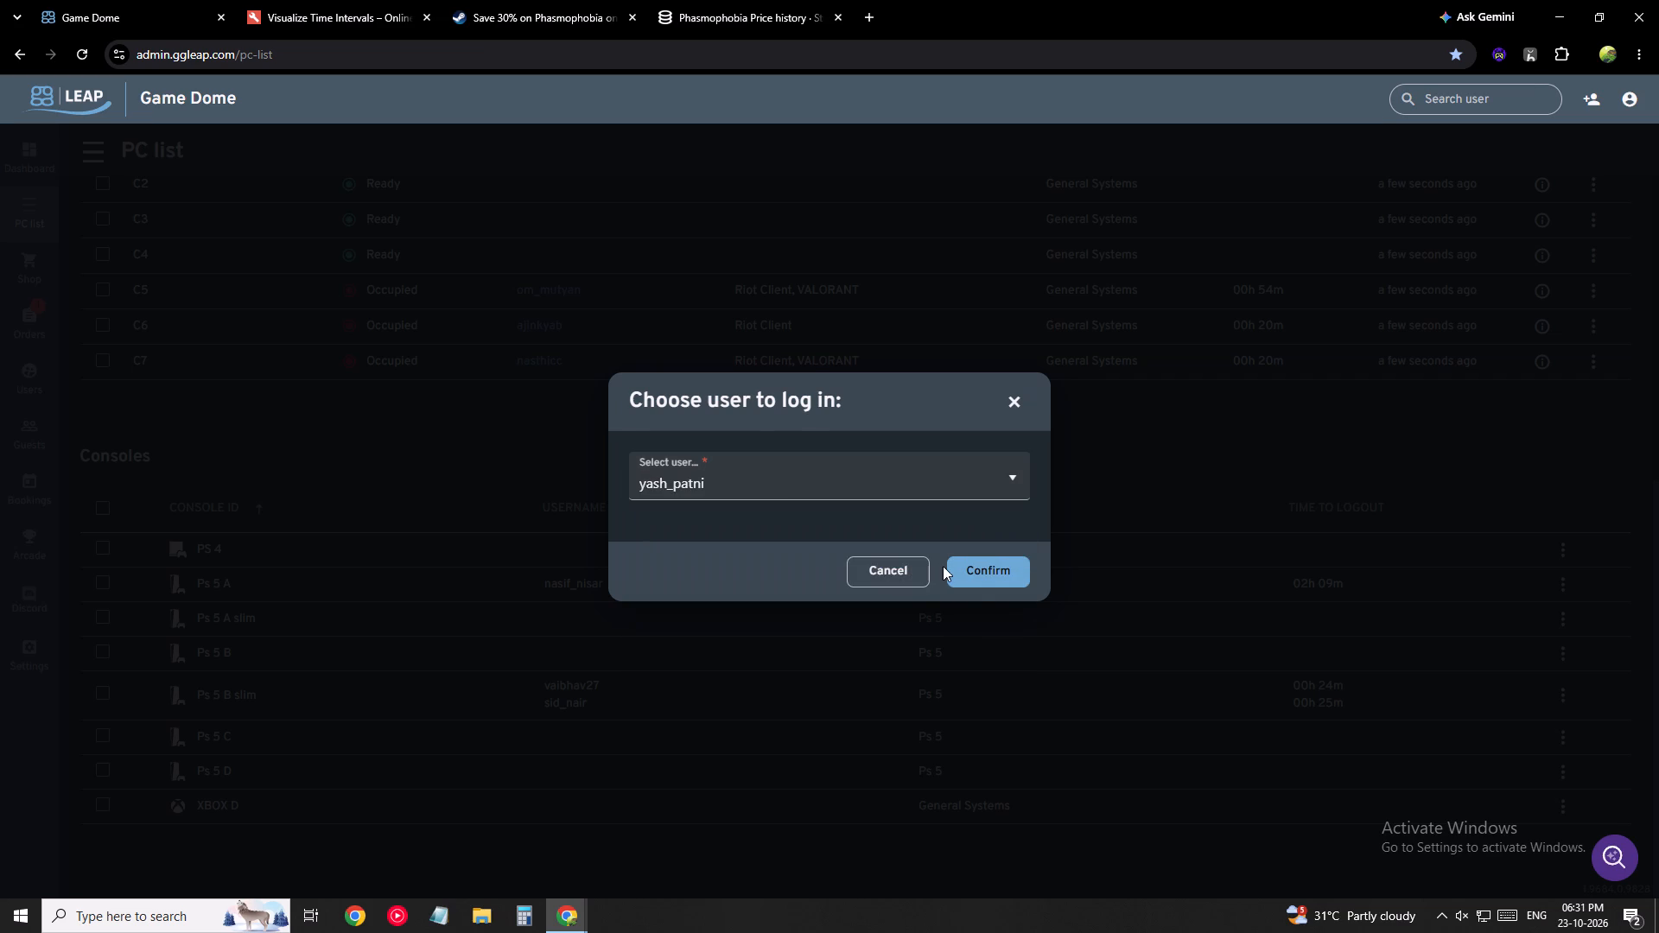
click(972, 579)
Open the full shop for customer Aakash on B5, add the ₹375 5 Hr Pc Rental and charge it as cash.
scroll(499, 682, up, 5)
click(562, 394)
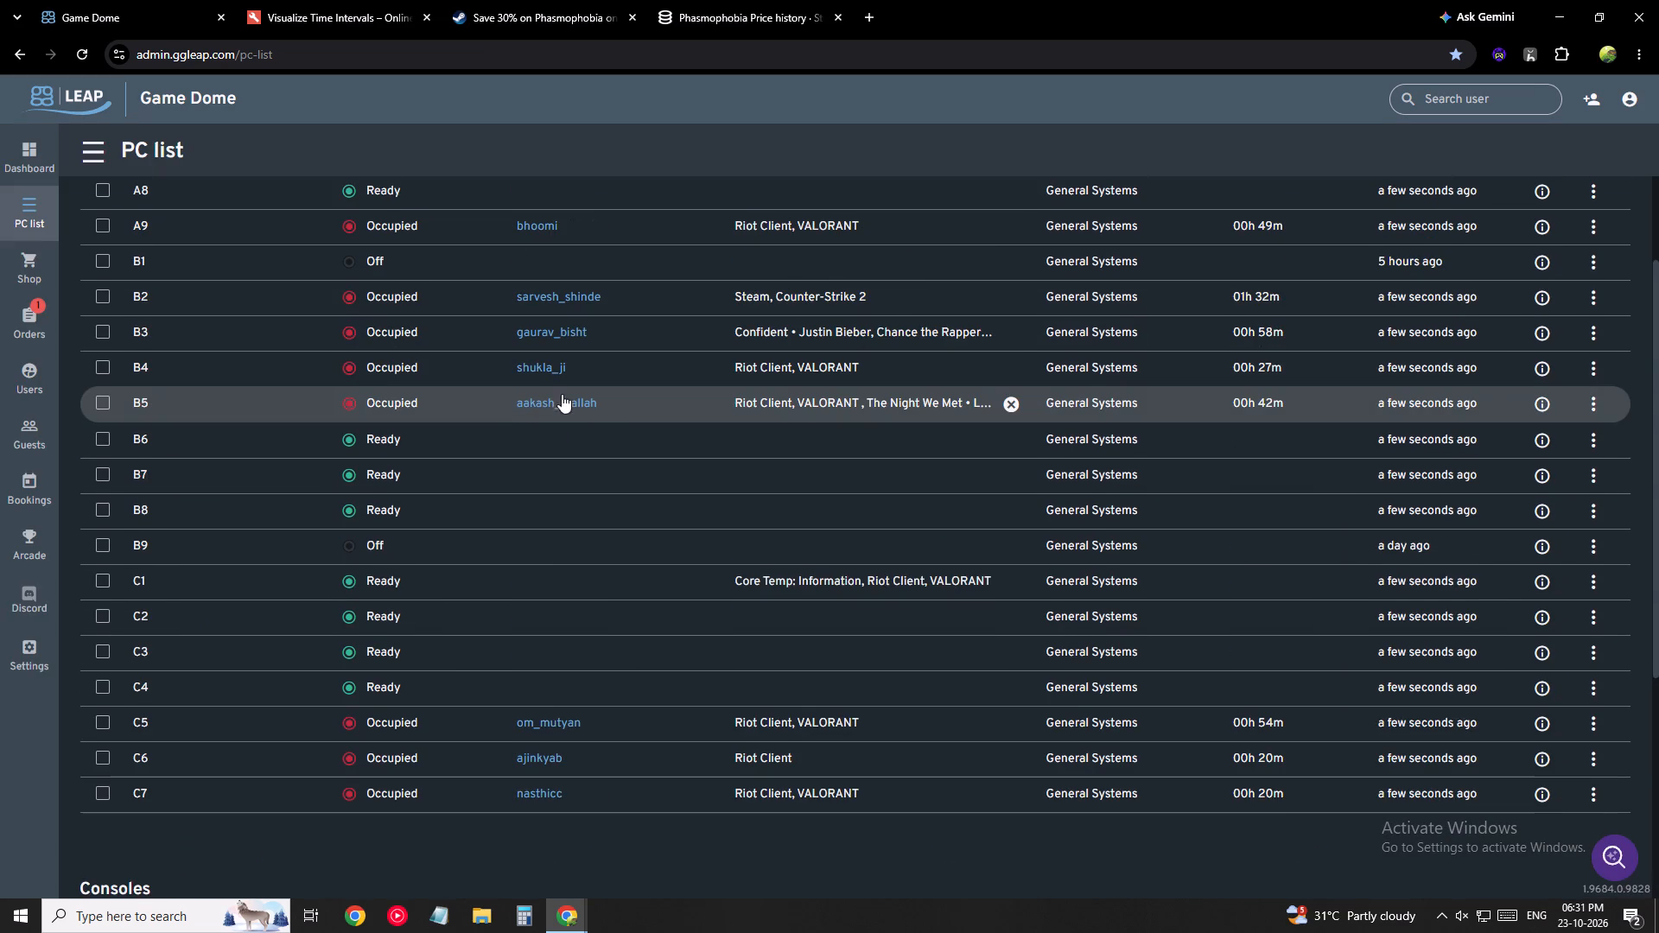
click(589, 407)
click(612, 407)
click(1291, 806)
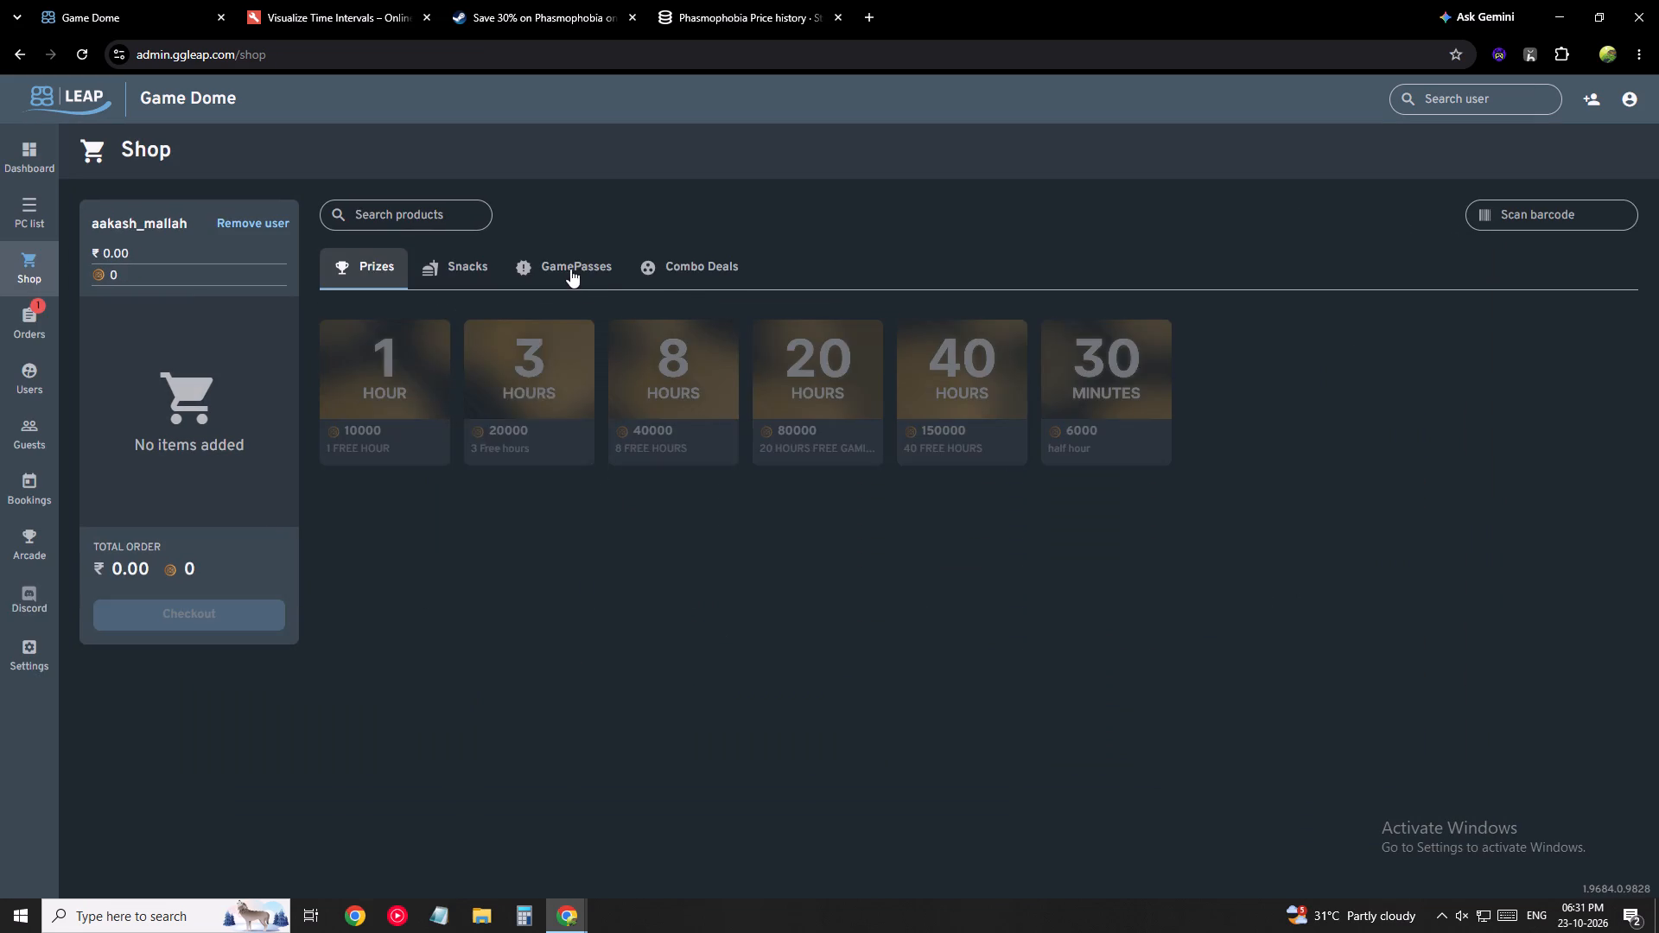
click(571, 255)
click(551, 317)
click(466, 319)
click(703, 463)
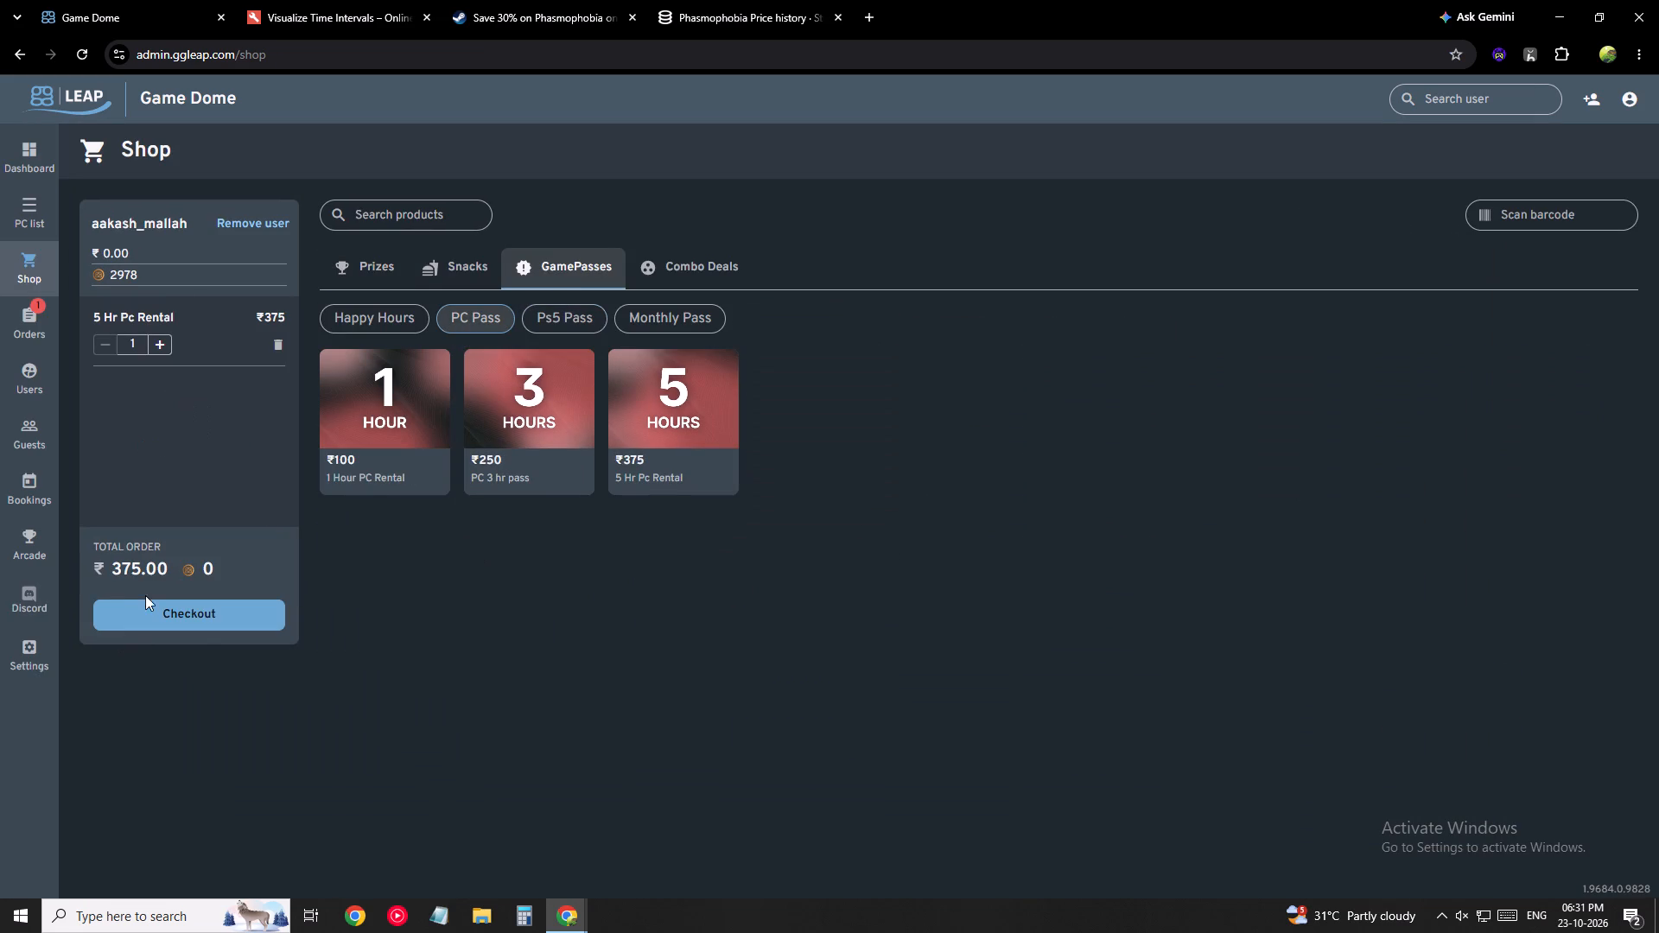
click(149, 594)
click(244, 596)
click(238, 619)
click(587, 490)
click(577, 790)
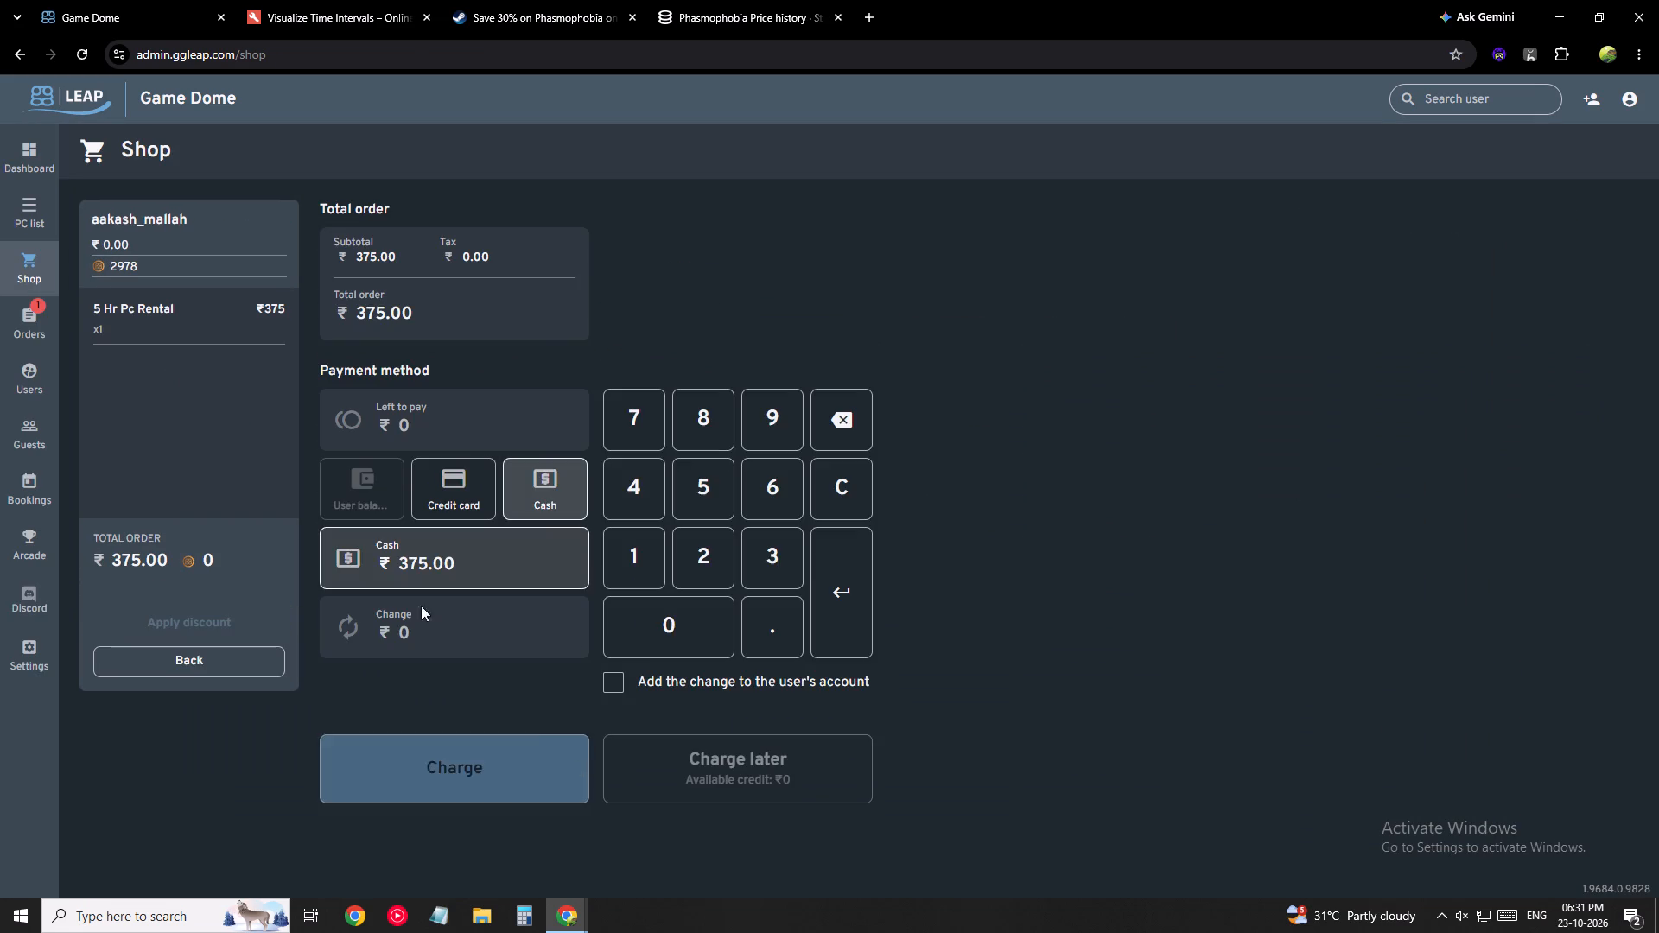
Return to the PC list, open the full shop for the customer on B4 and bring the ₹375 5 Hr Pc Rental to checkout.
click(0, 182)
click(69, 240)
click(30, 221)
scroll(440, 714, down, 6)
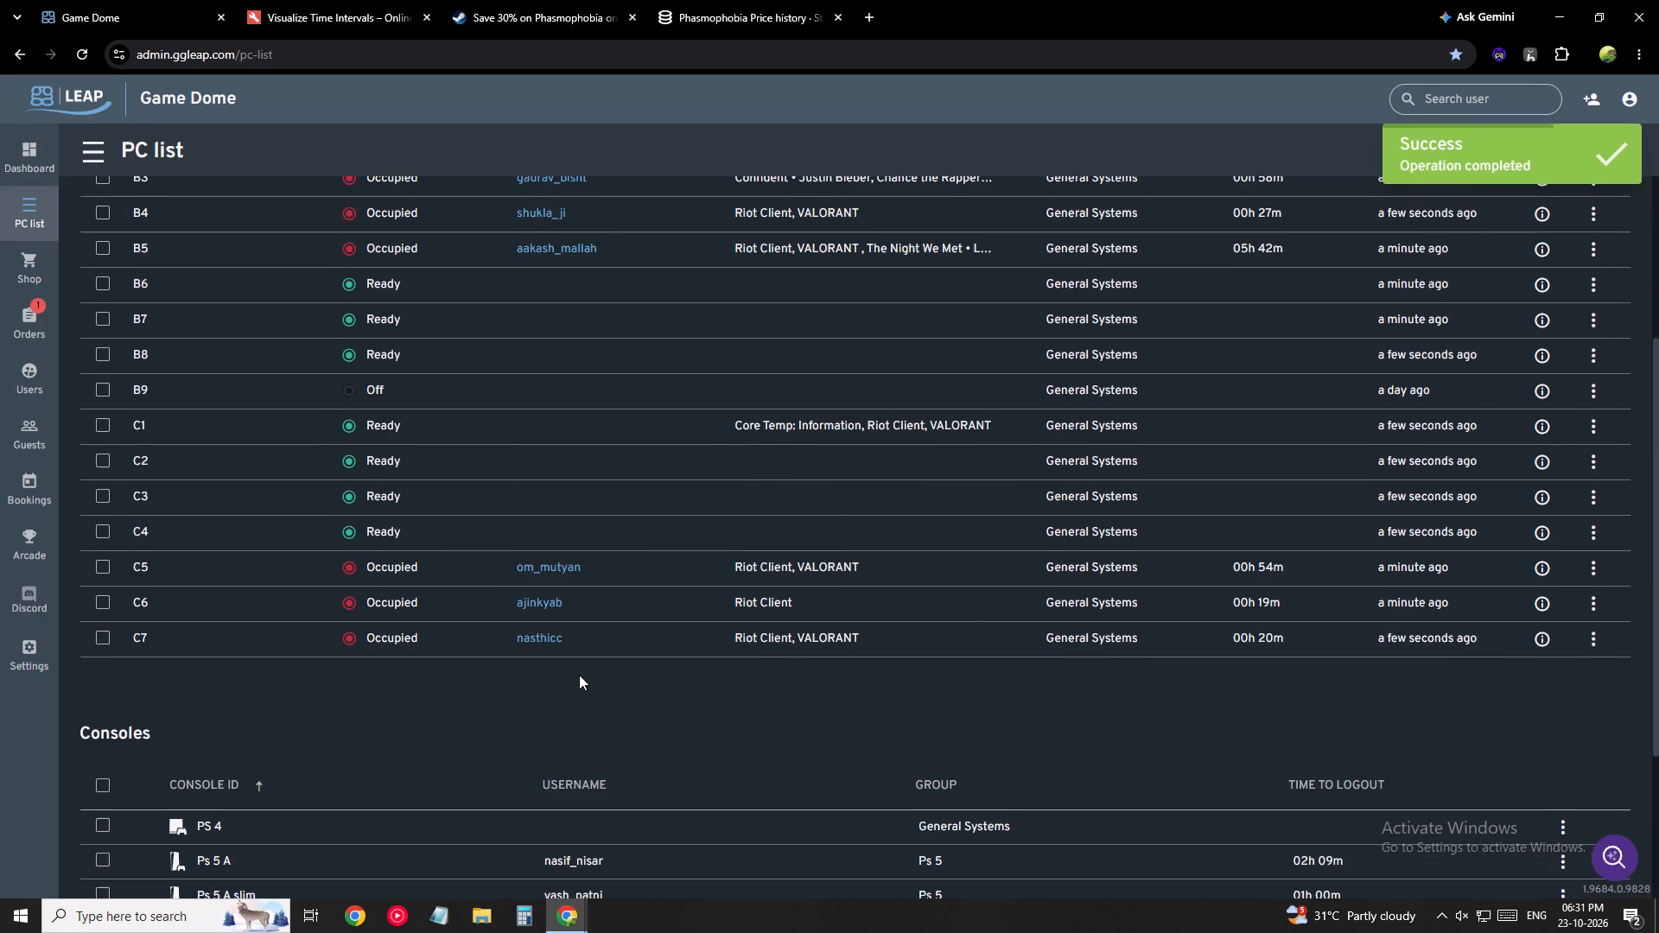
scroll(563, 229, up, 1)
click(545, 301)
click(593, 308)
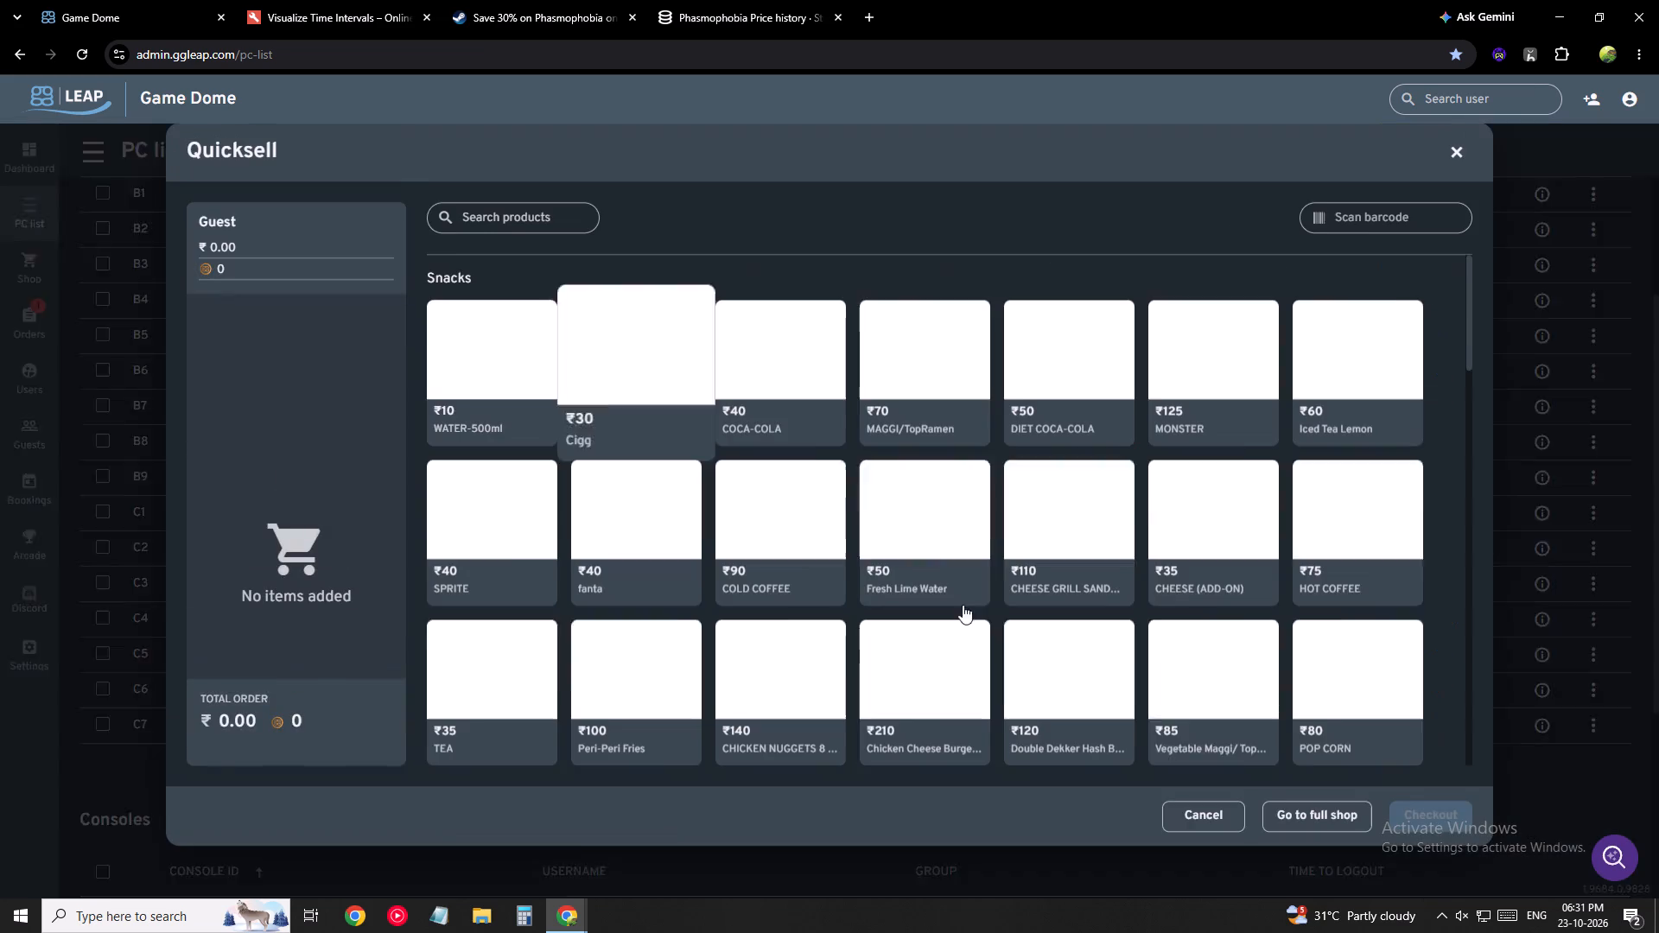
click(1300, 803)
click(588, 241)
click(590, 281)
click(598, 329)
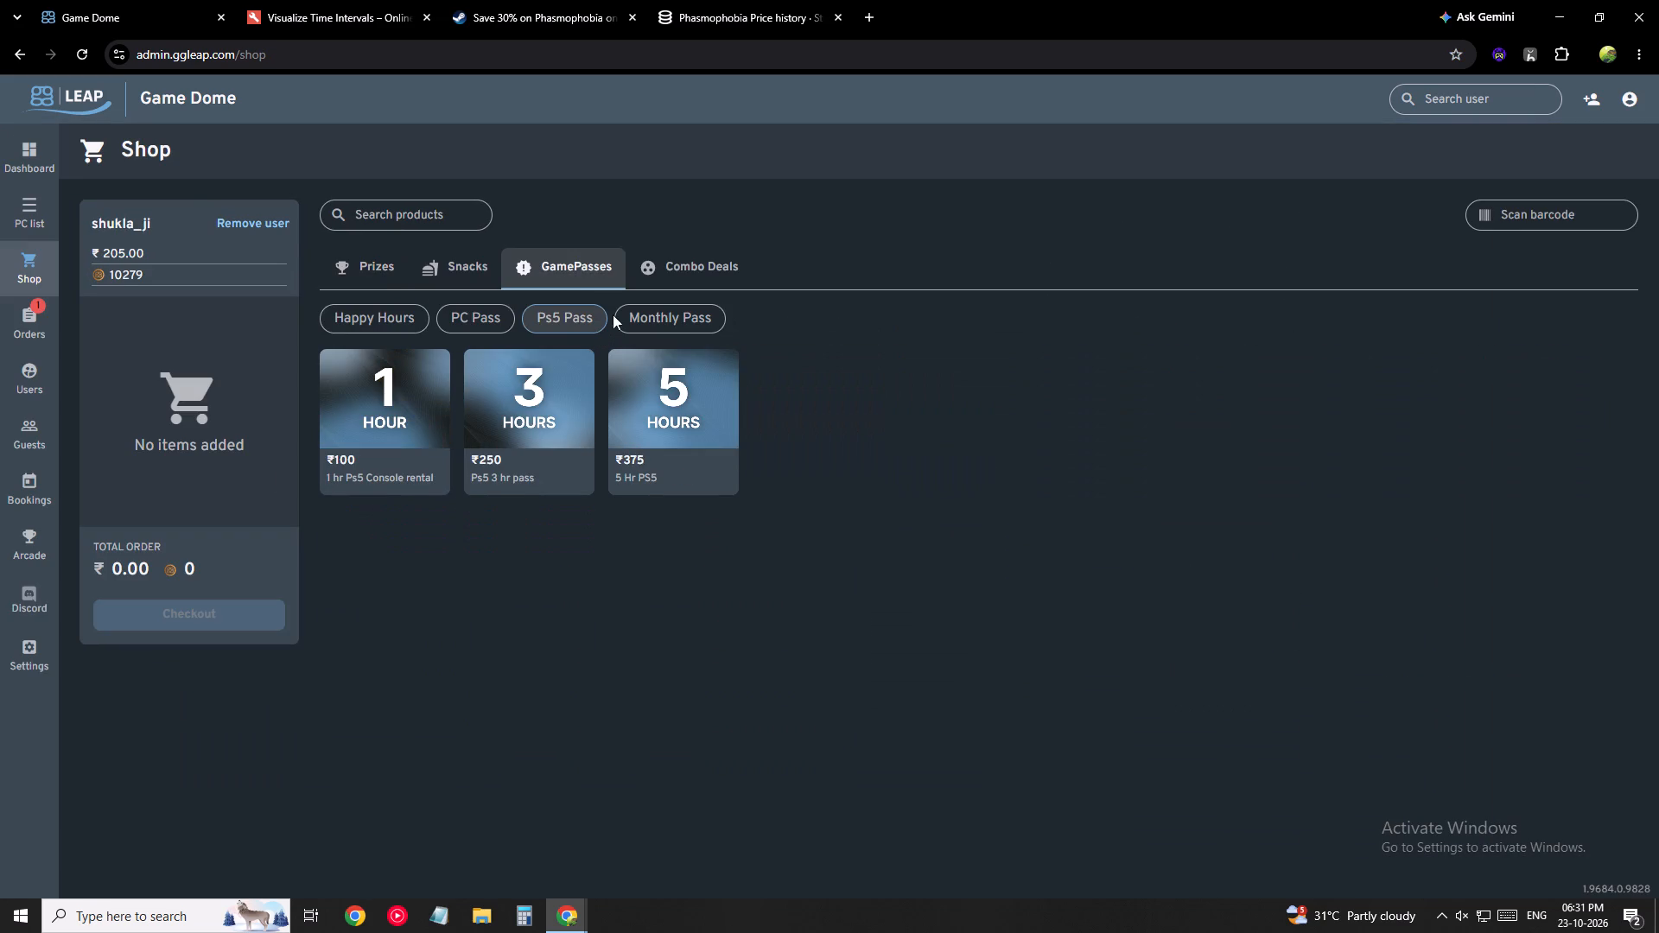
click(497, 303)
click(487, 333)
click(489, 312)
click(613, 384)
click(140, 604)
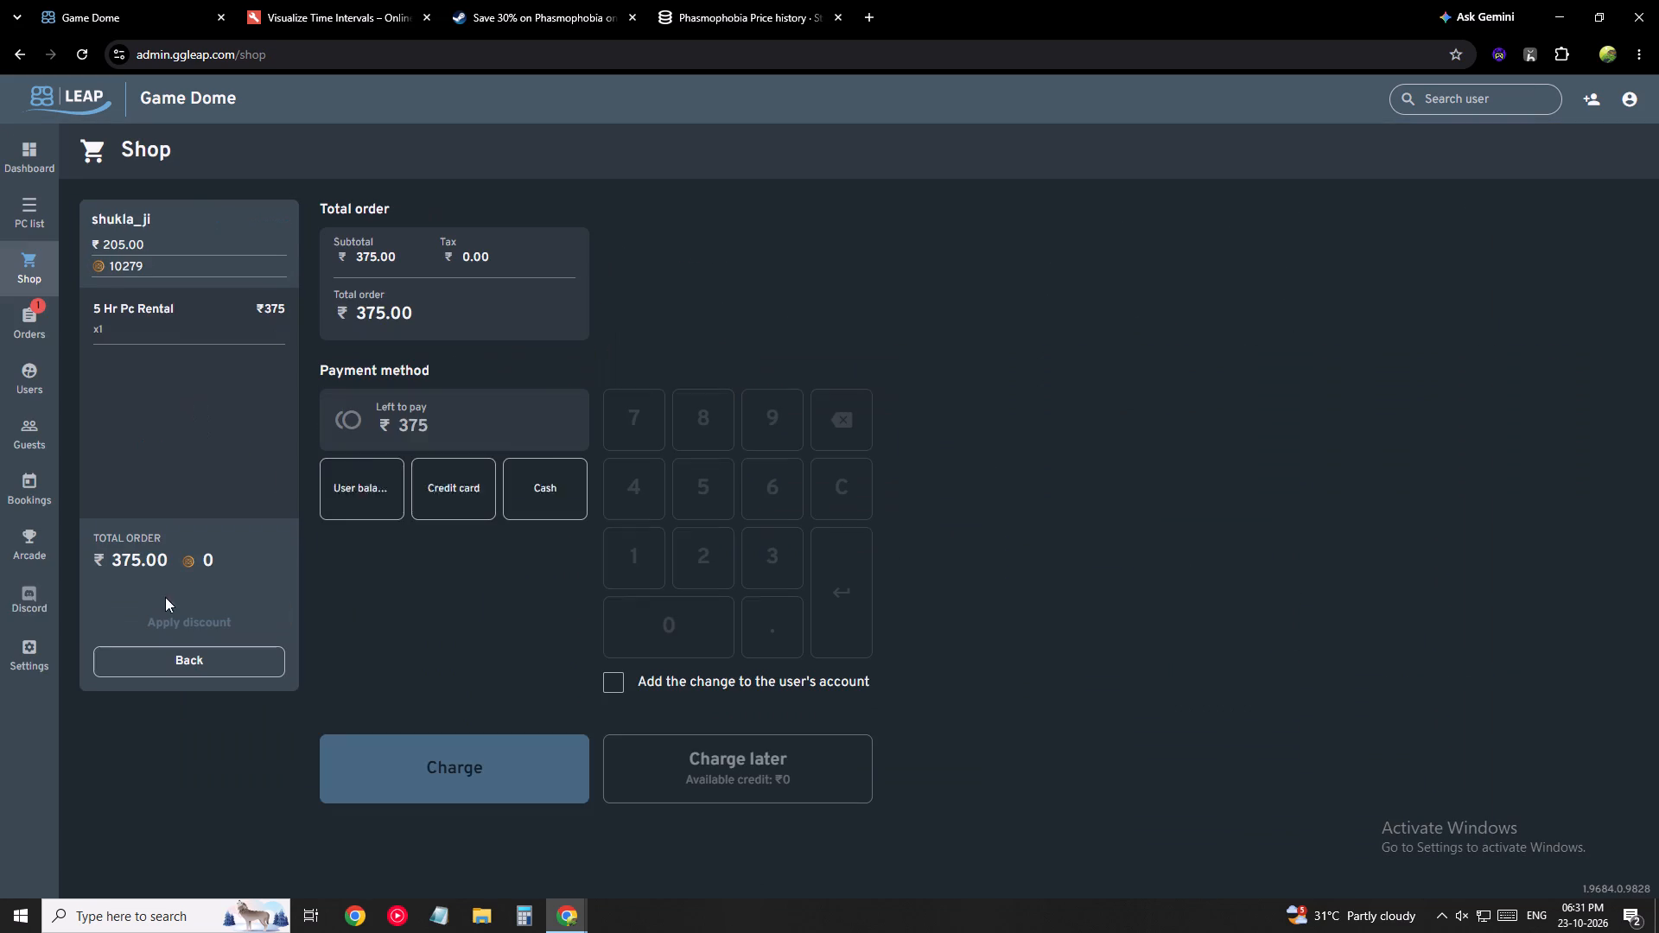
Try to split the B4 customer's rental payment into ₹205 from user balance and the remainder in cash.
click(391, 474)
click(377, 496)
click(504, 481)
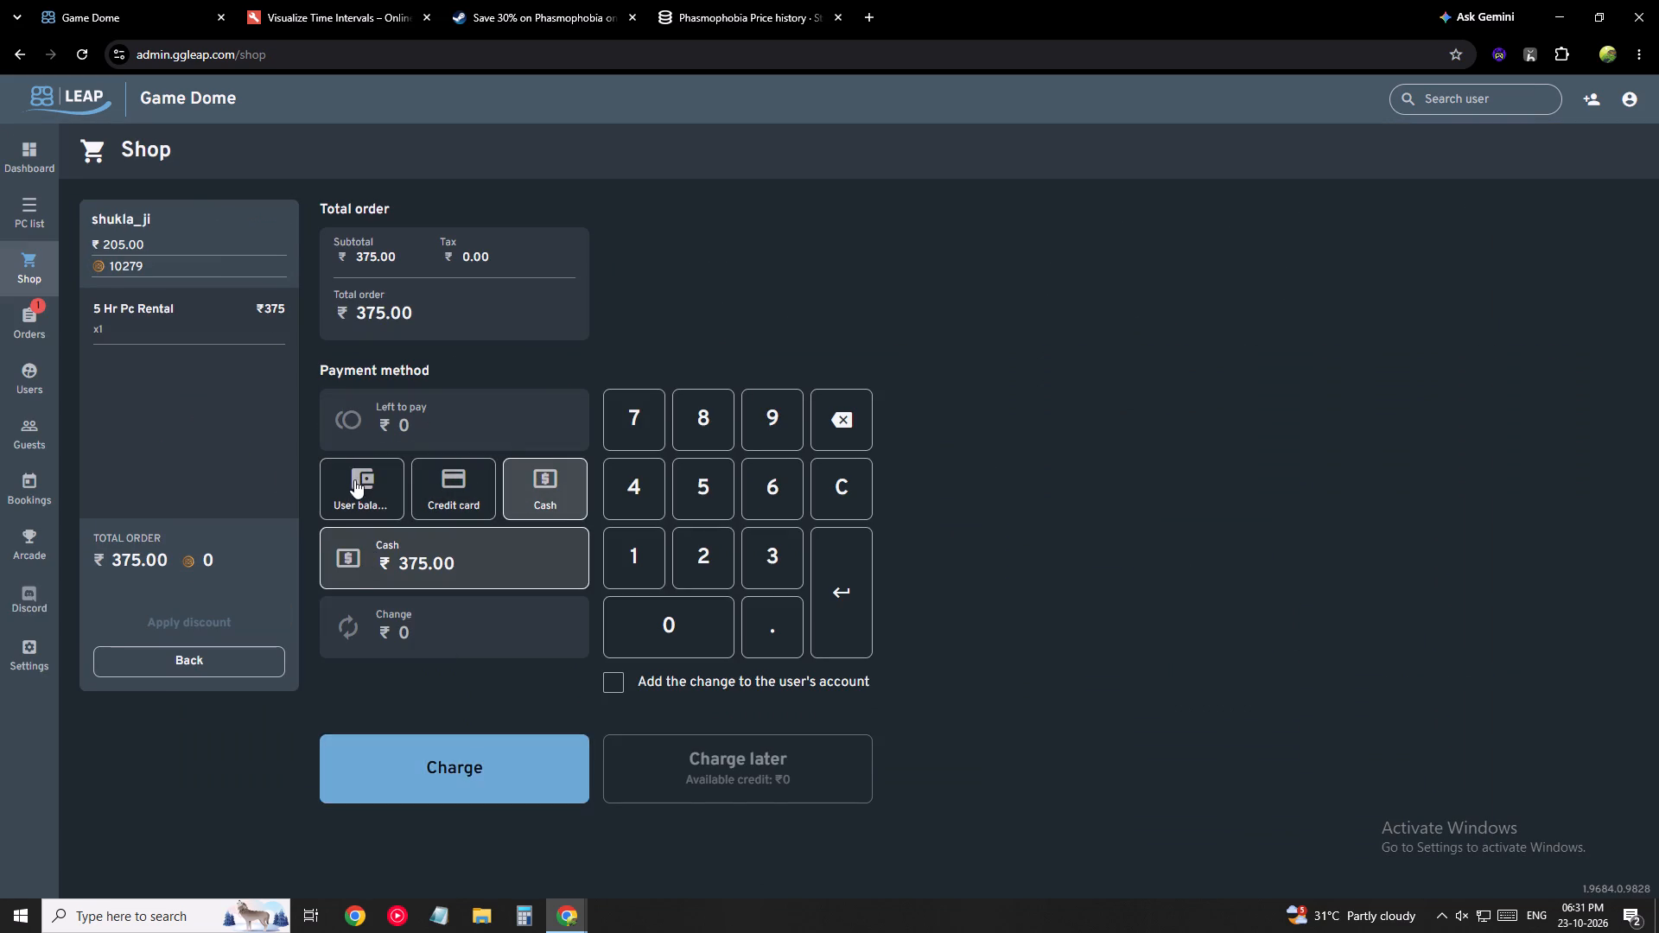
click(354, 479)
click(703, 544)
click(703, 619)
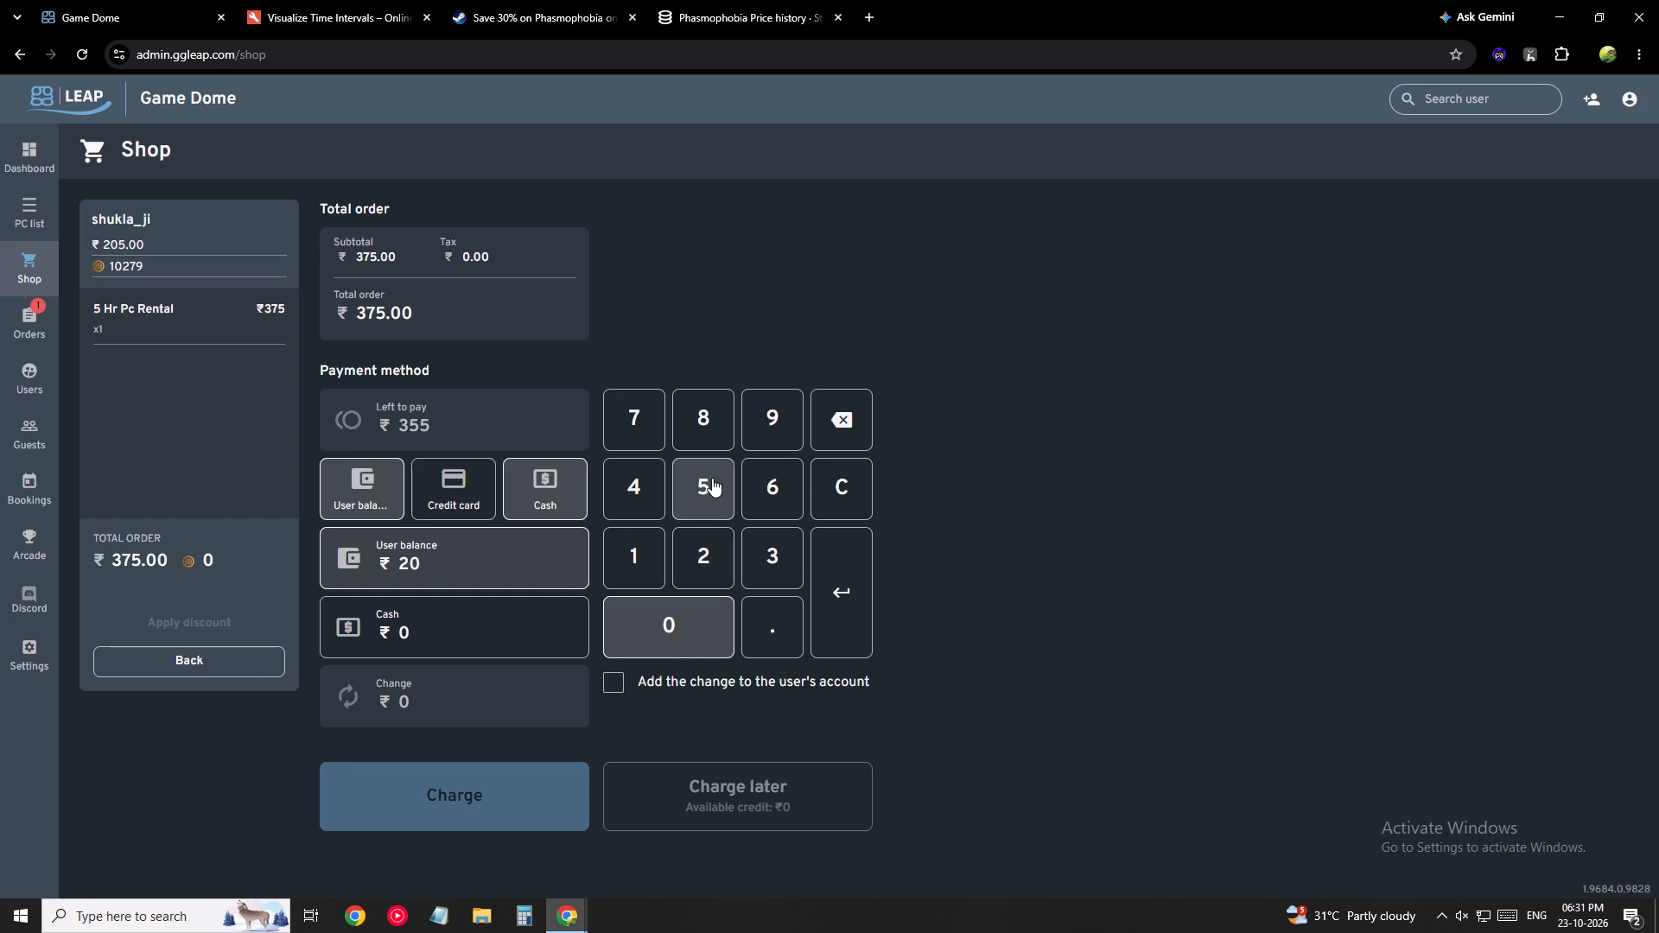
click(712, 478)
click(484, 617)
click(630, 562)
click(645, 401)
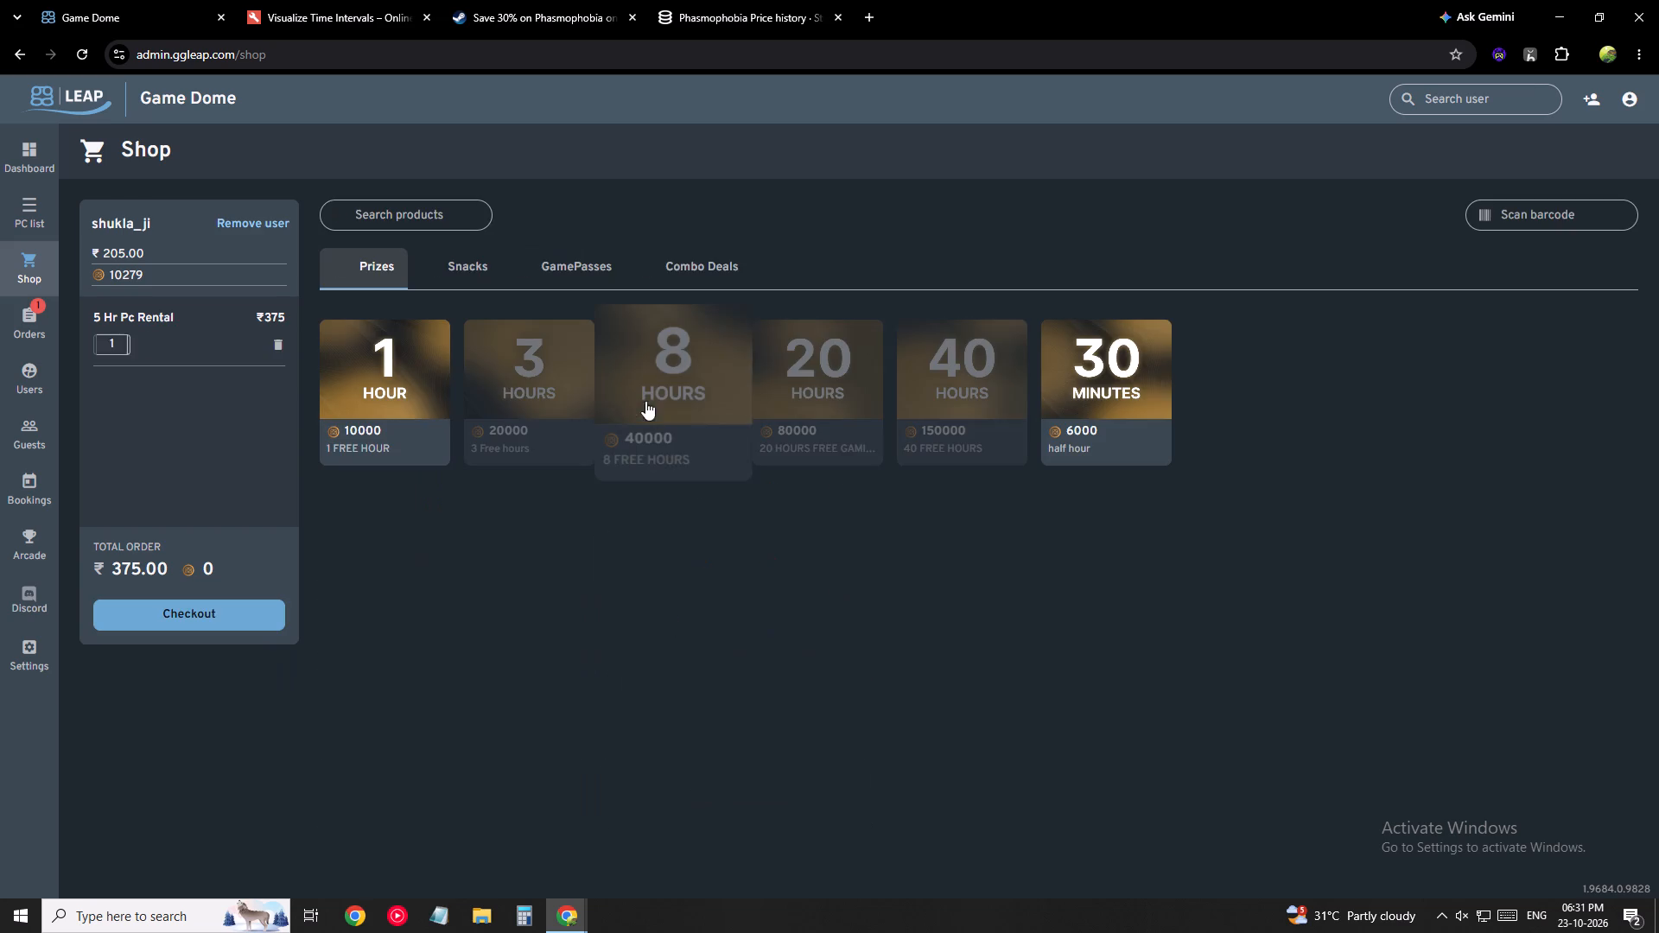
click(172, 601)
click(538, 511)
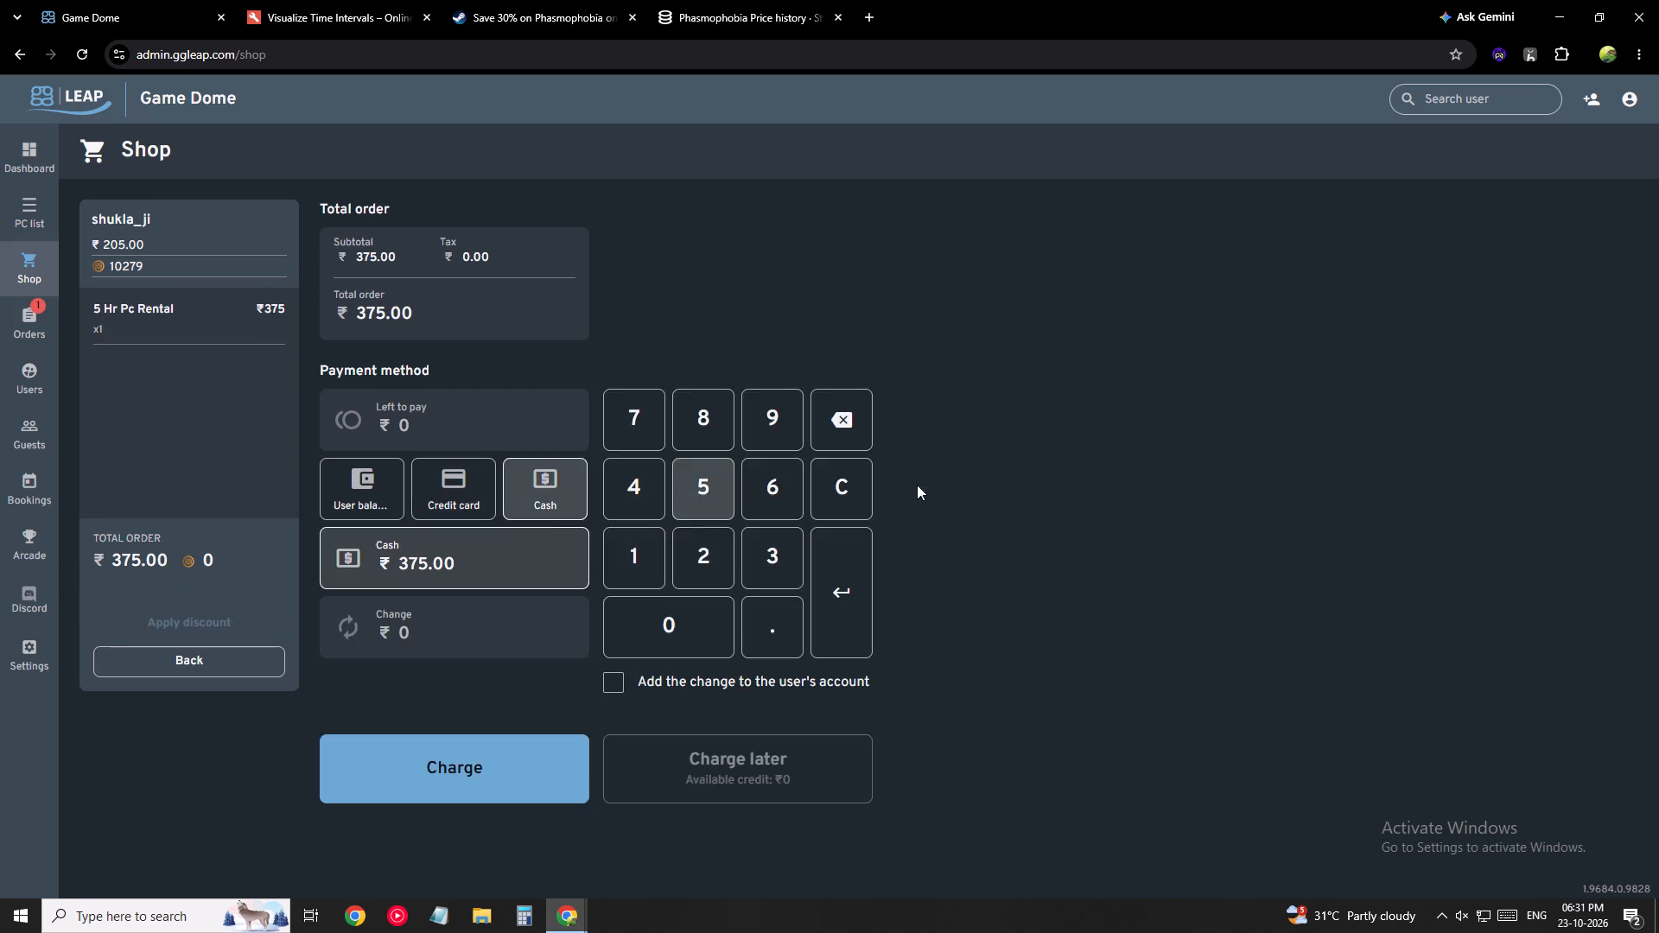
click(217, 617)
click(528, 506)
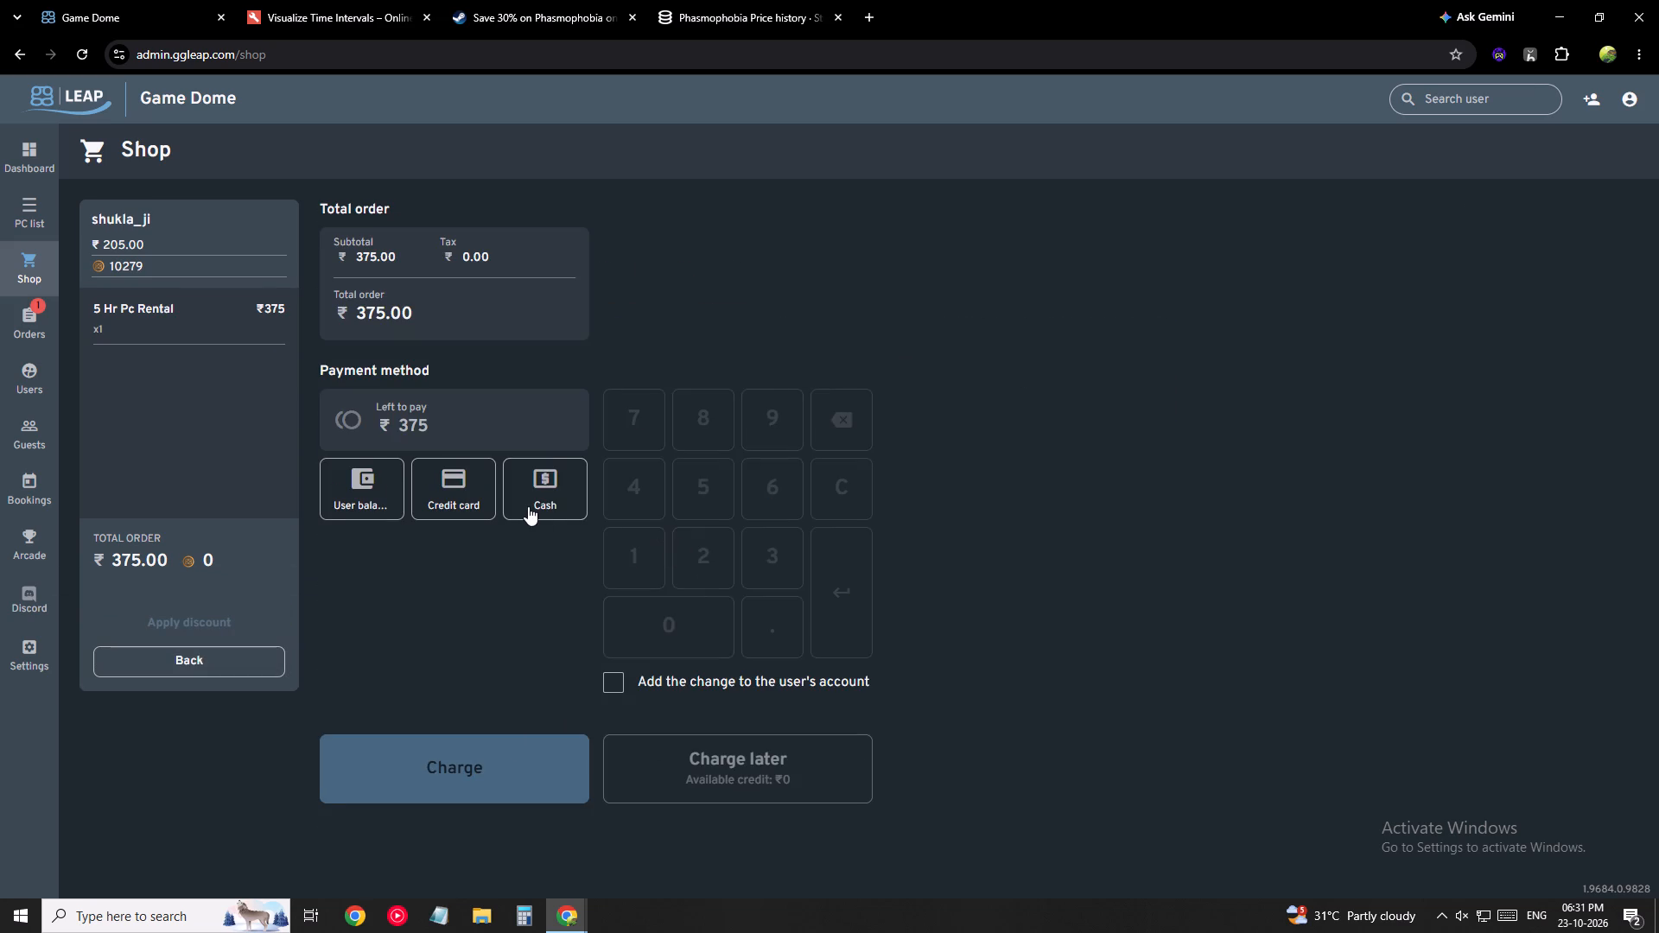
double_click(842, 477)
Switch to Calculator and compute 140 minus 25.
click(528, 919)
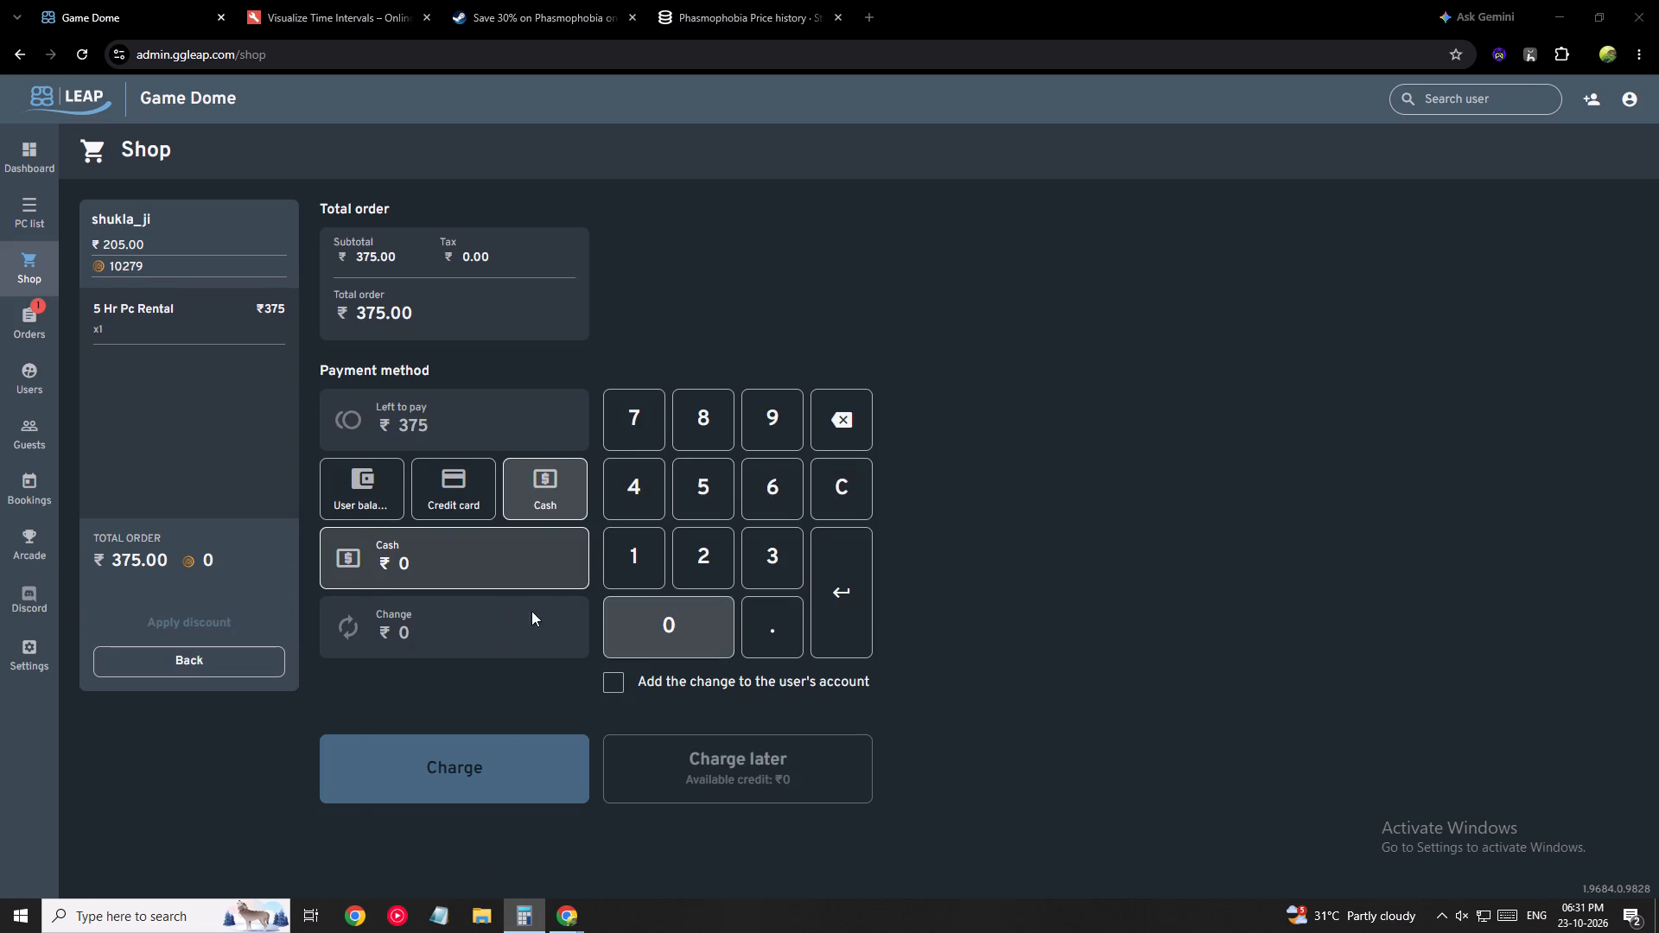
click(85, 752)
click(99, 697)
click(148, 785)
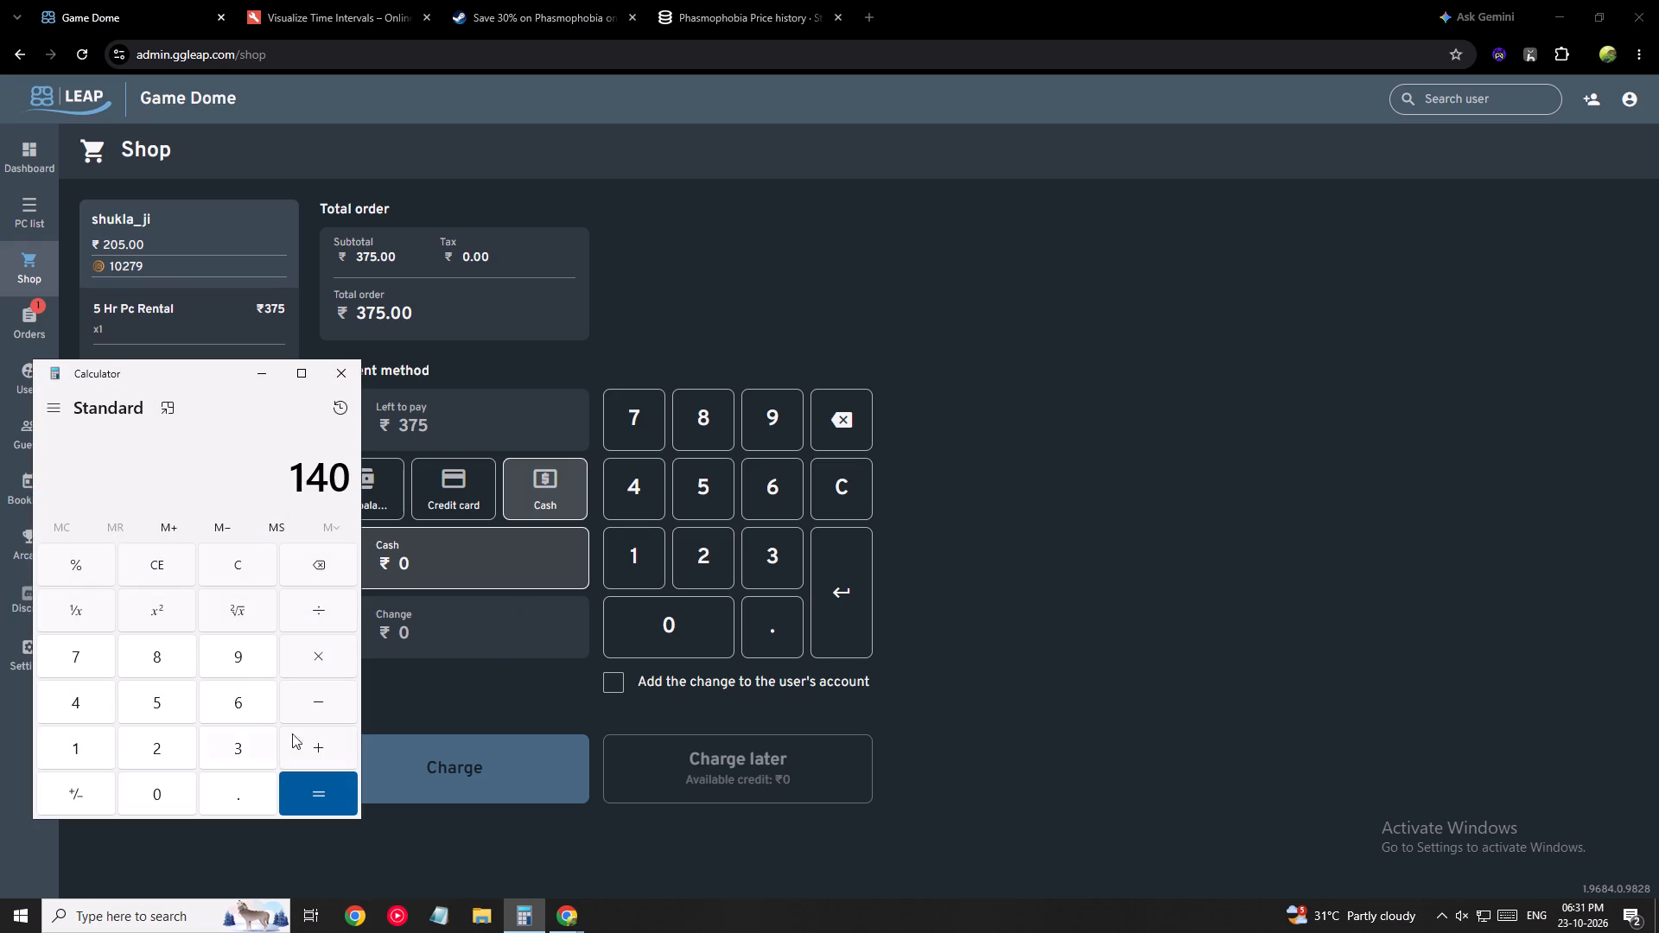
click(326, 701)
click(145, 746)
click(154, 712)
click(295, 804)
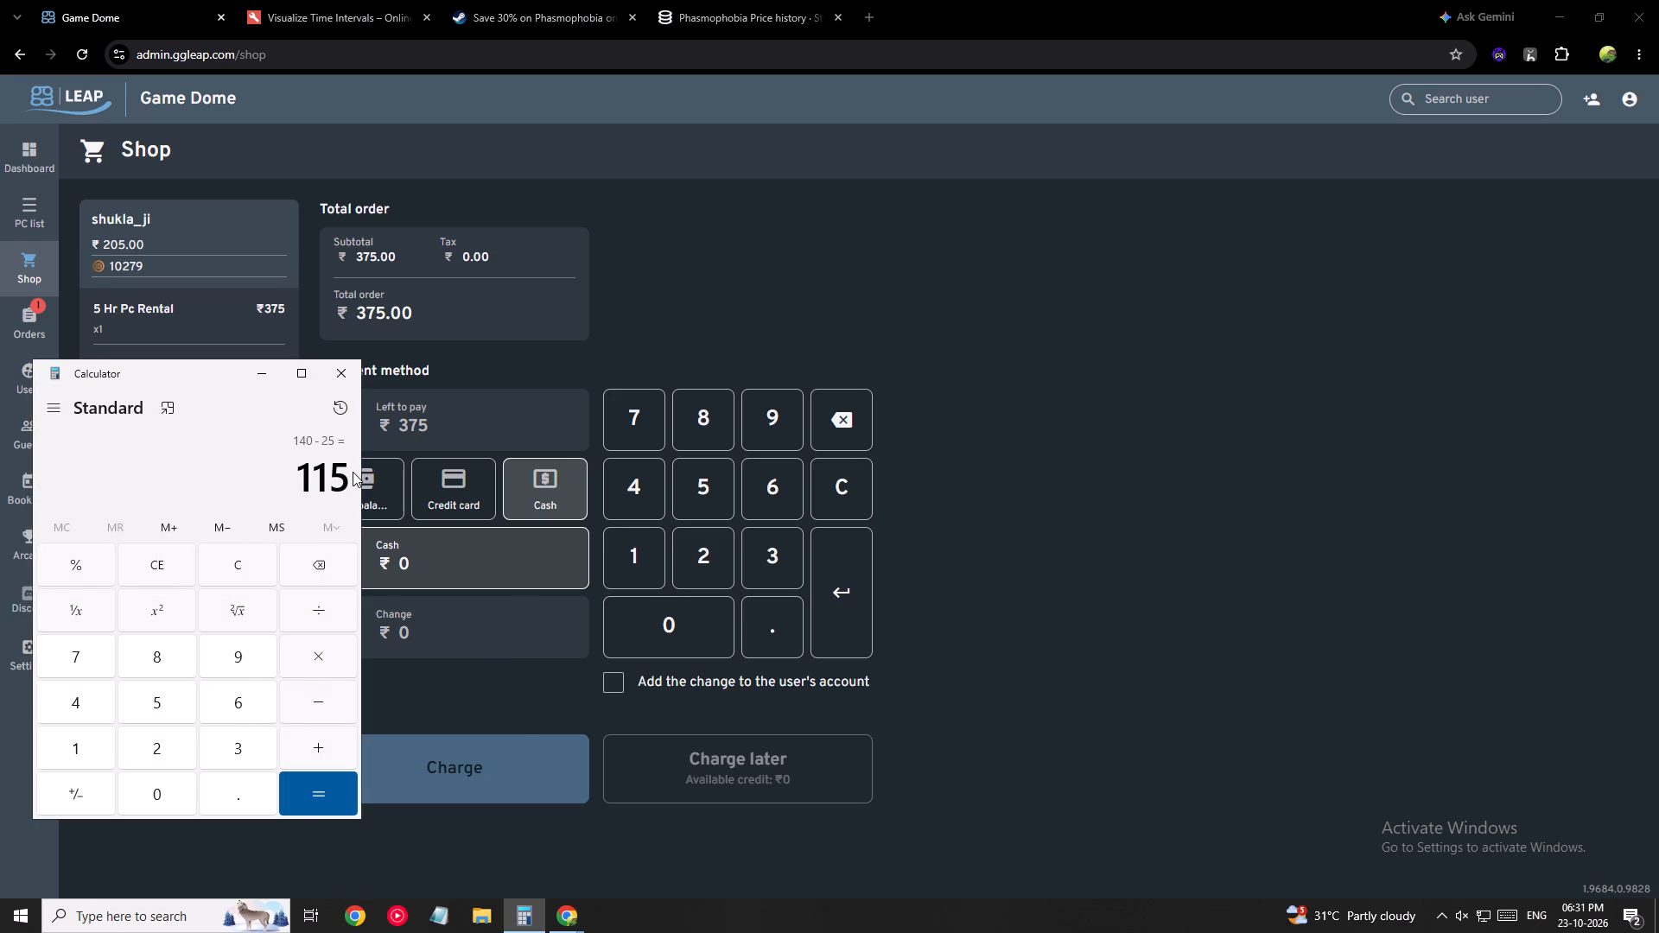
drag(335, 472, 308, 474)
click(264, 362)
click(358, 366)
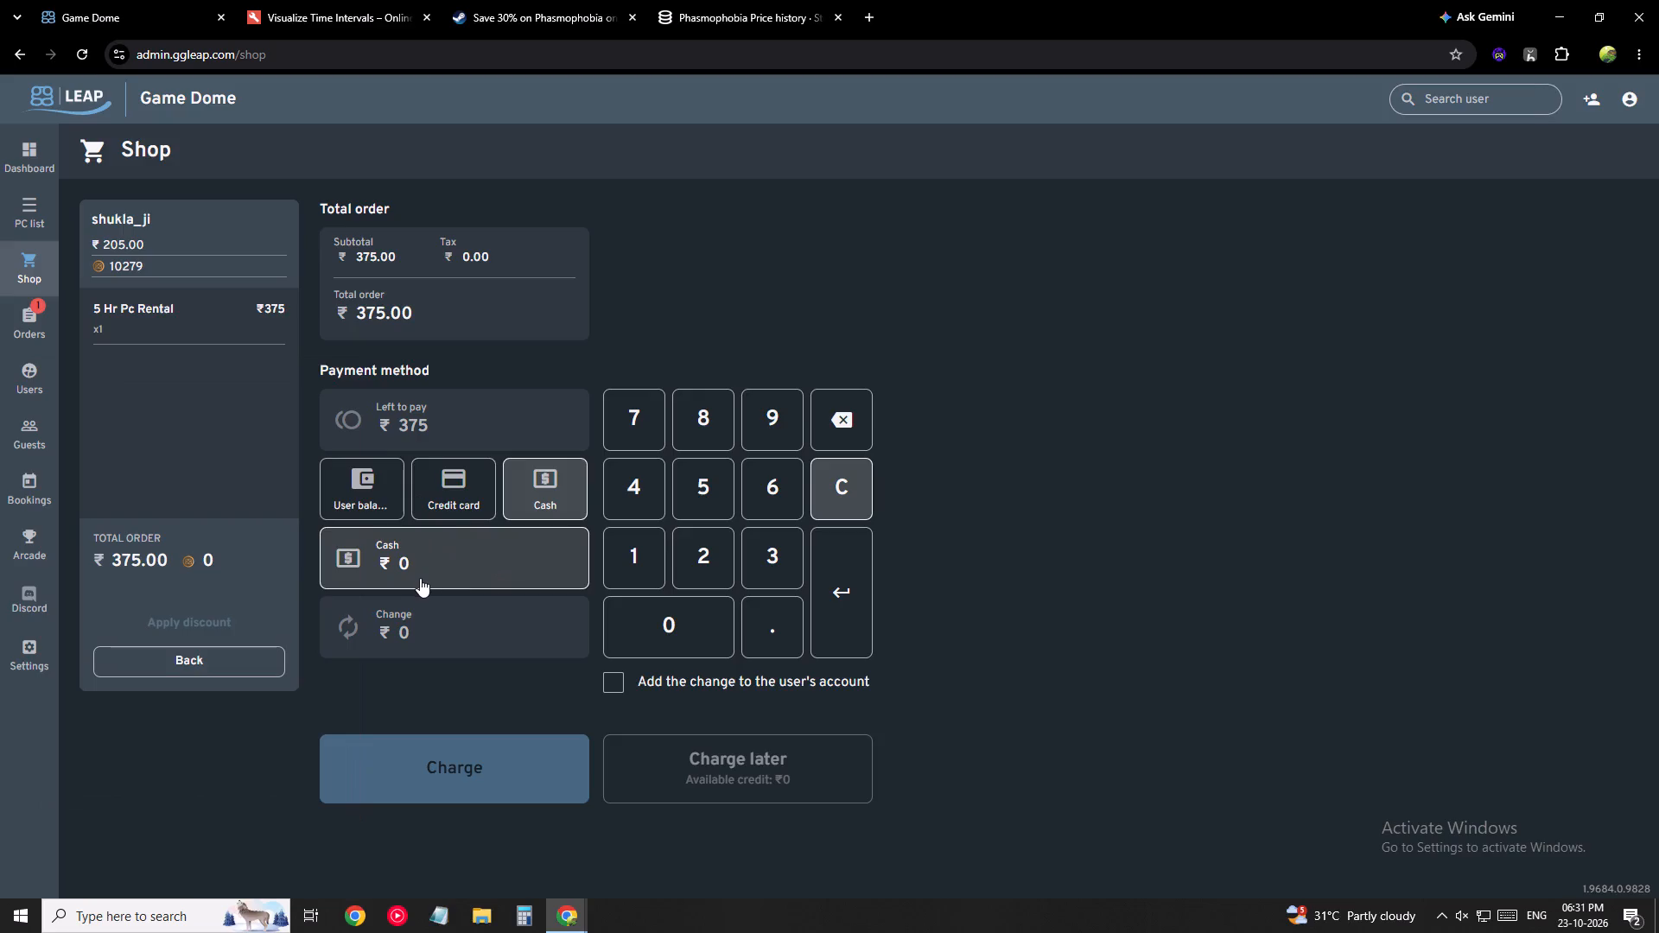
click(2, 188)
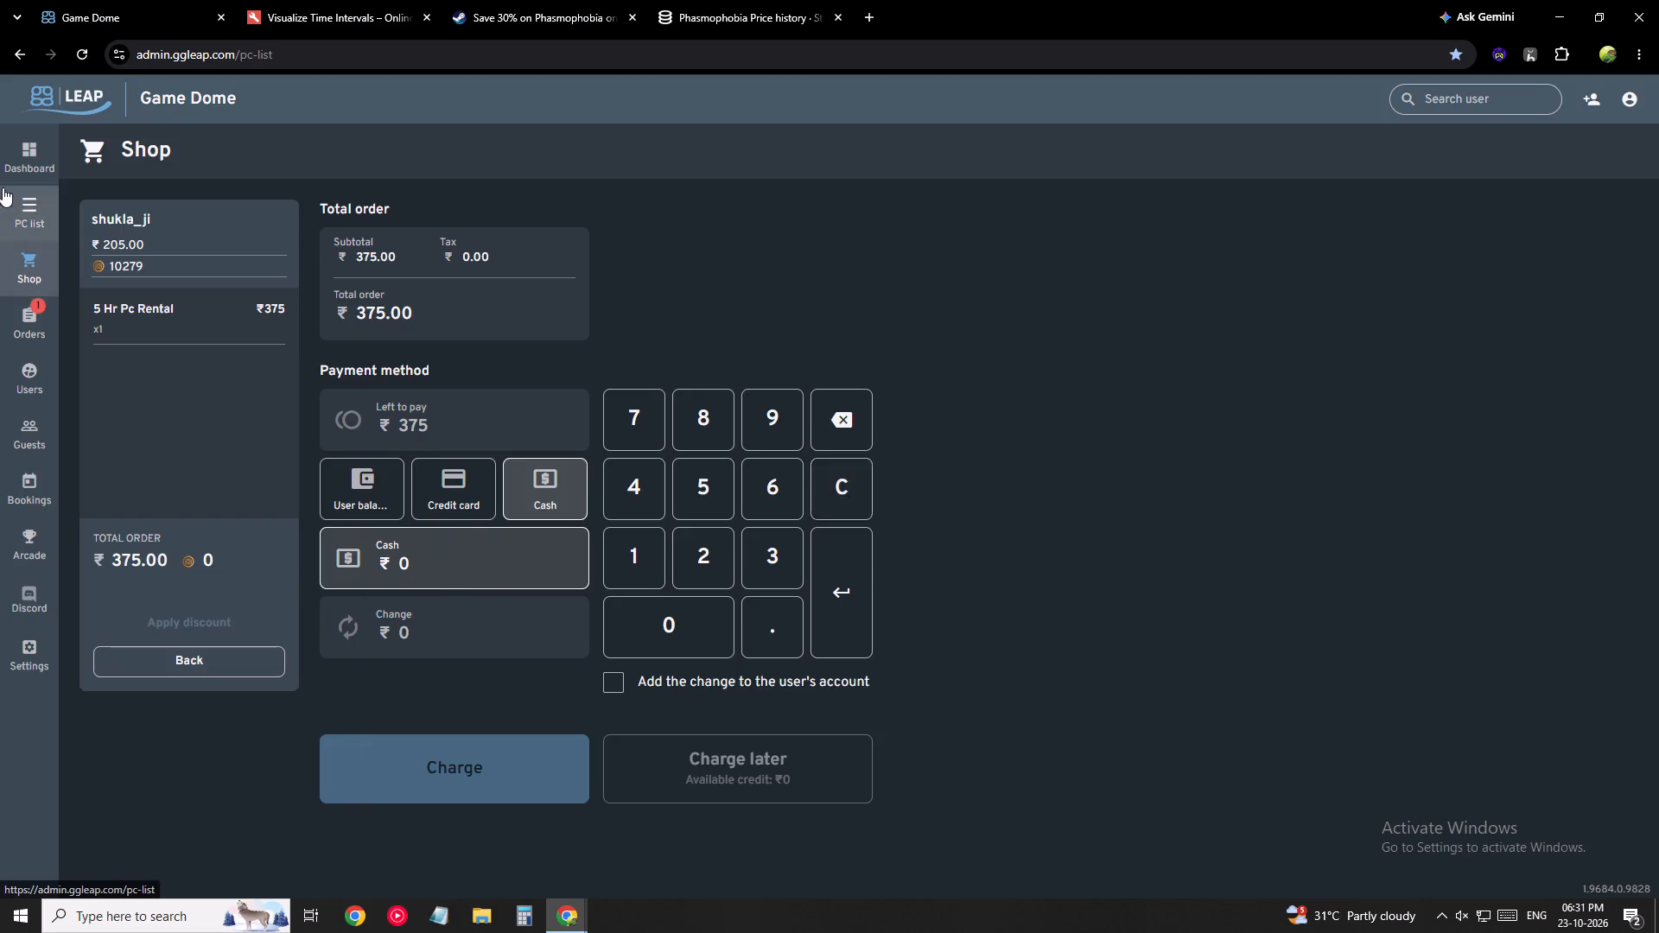
scroll(535, 593, down, 4)
click(536, 524)
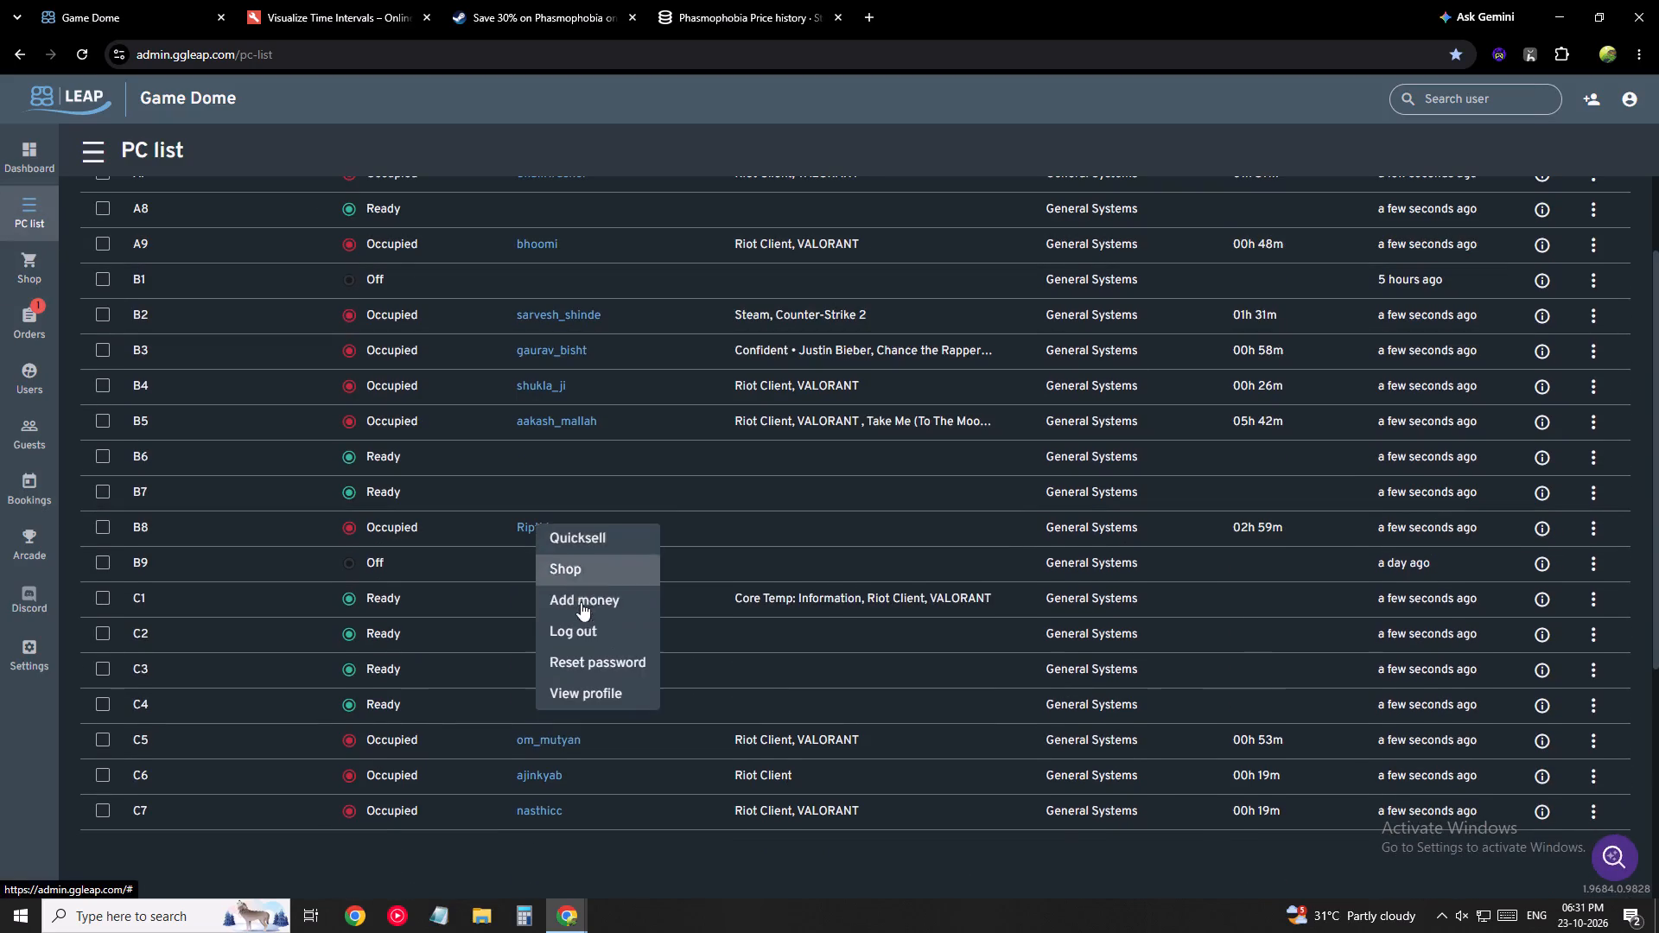
click(606, 695)
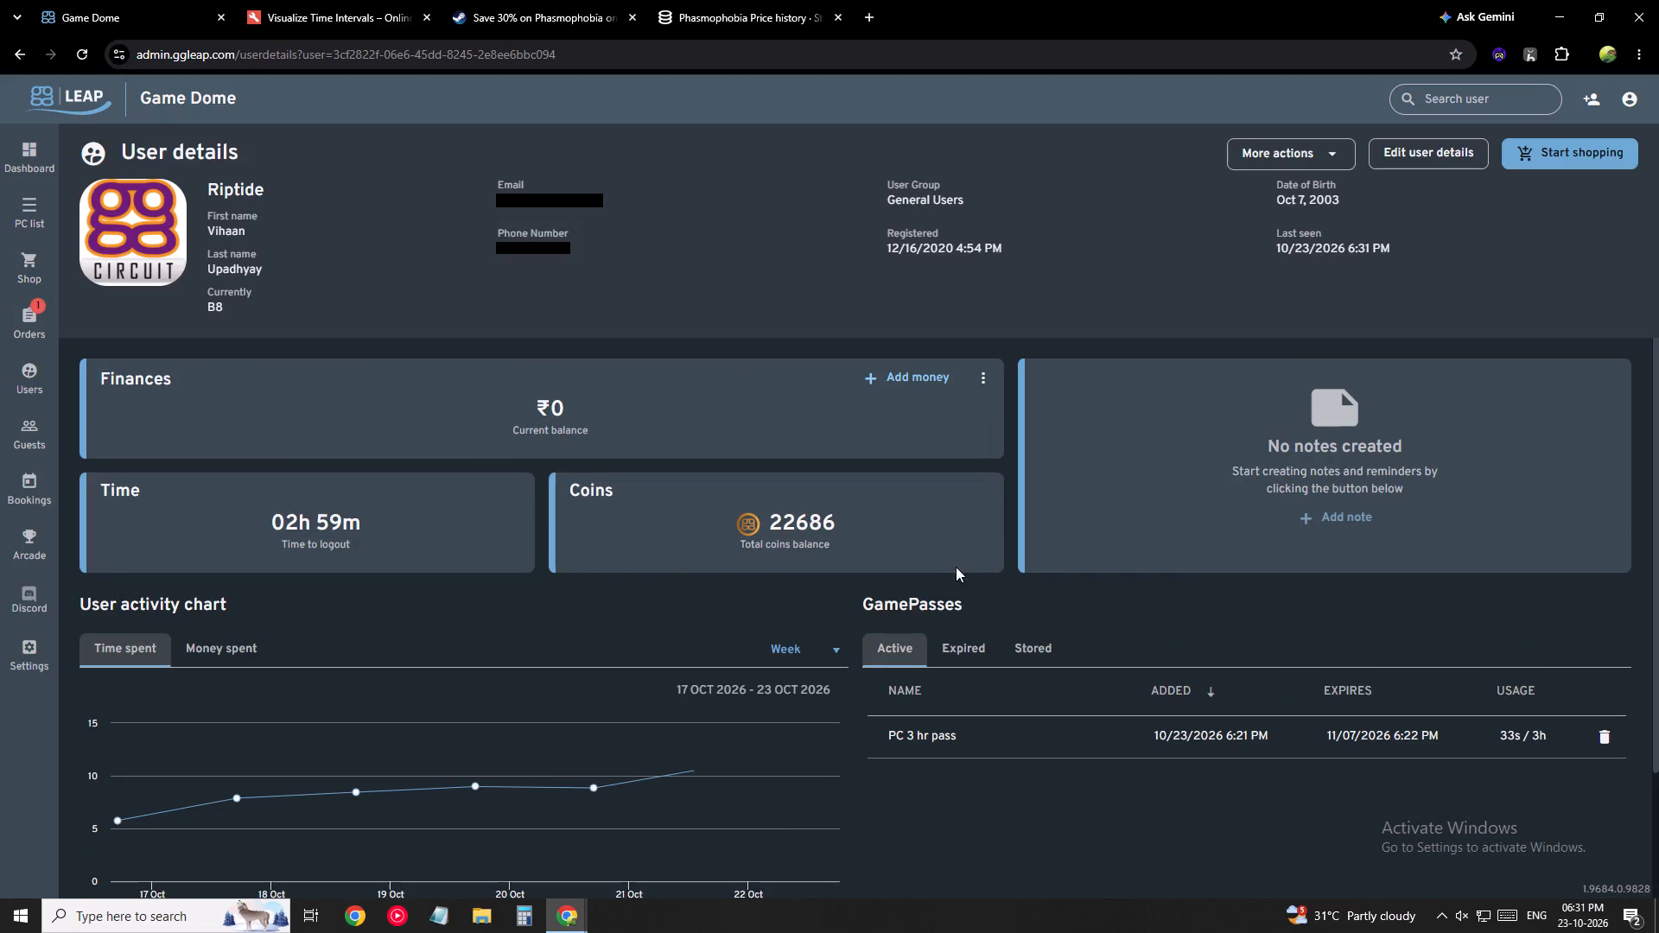
drag(358, 524, 267, 527)
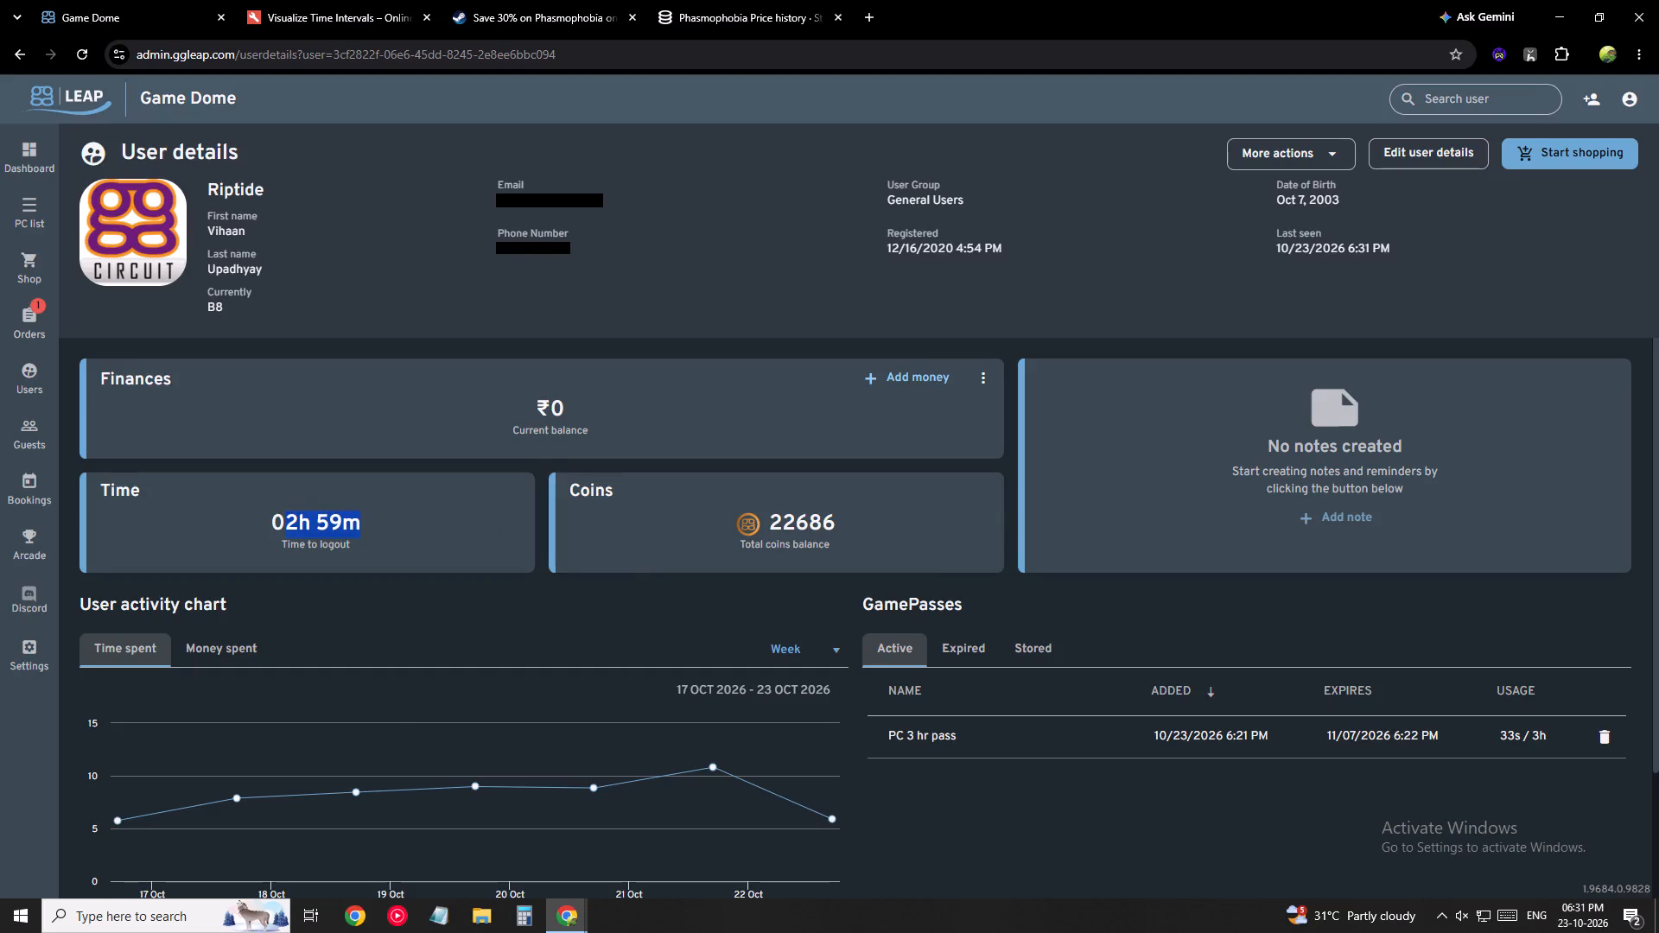
Review the PC list and the consoles for occupancy and remaining times.
click(19, 220)
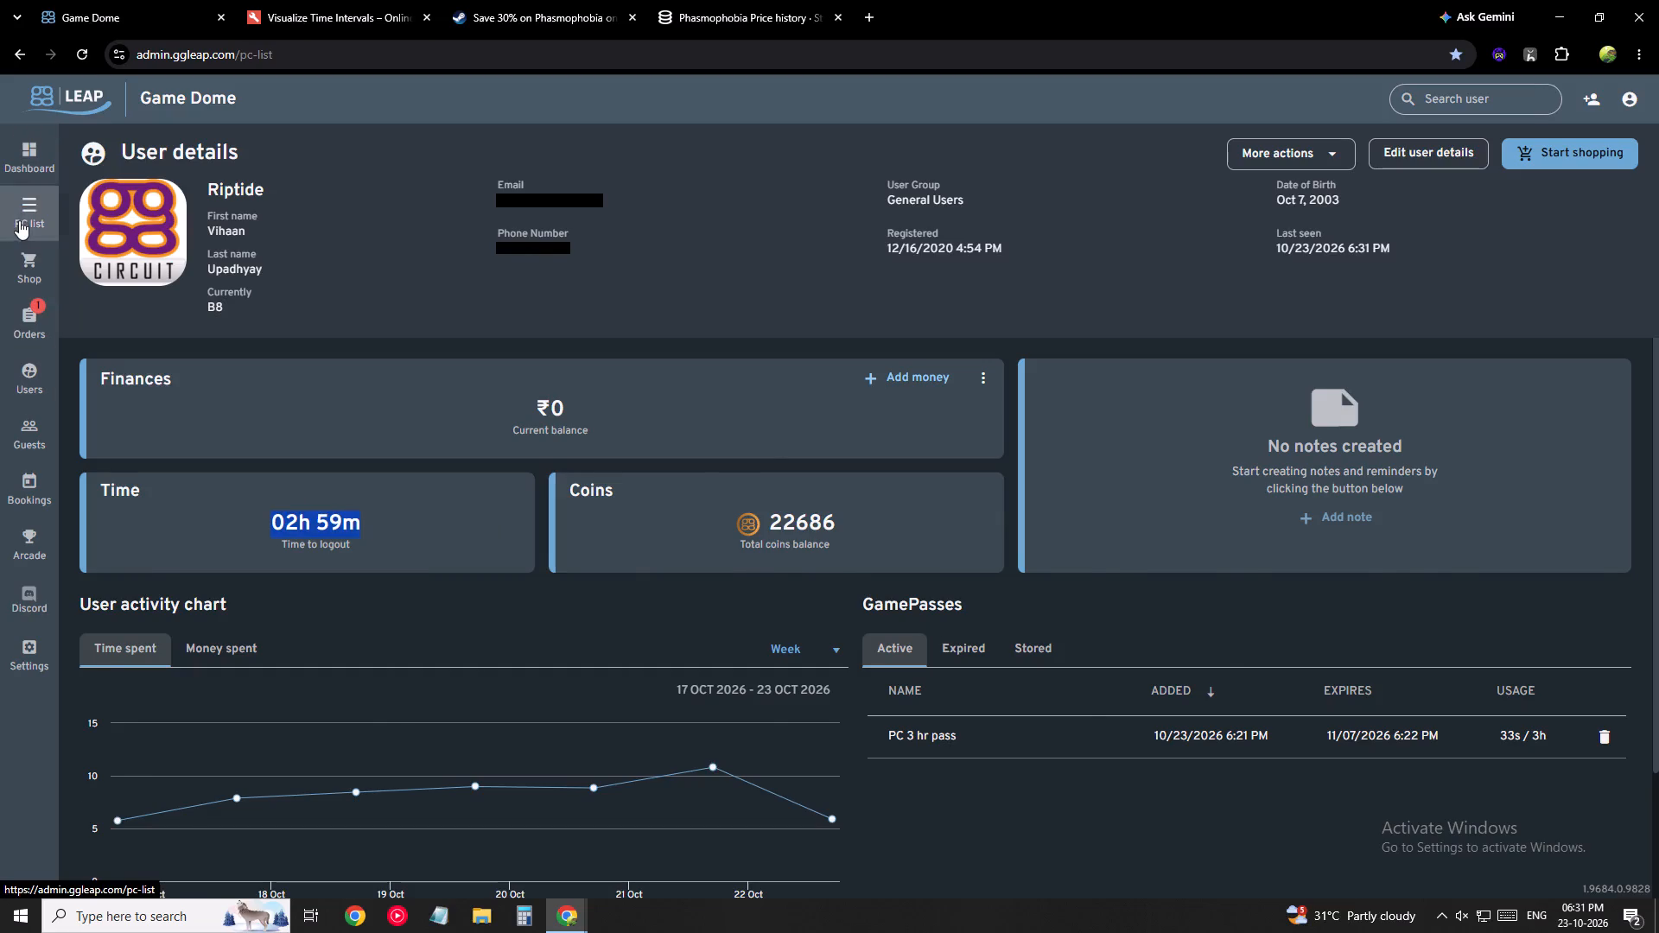
scroll(653, 688, down, 3)
scroll(509, 729, down, 2)
scroll(519, 376, up, 2)
scroll(453, 425, up, 2)
click(1478, 97)
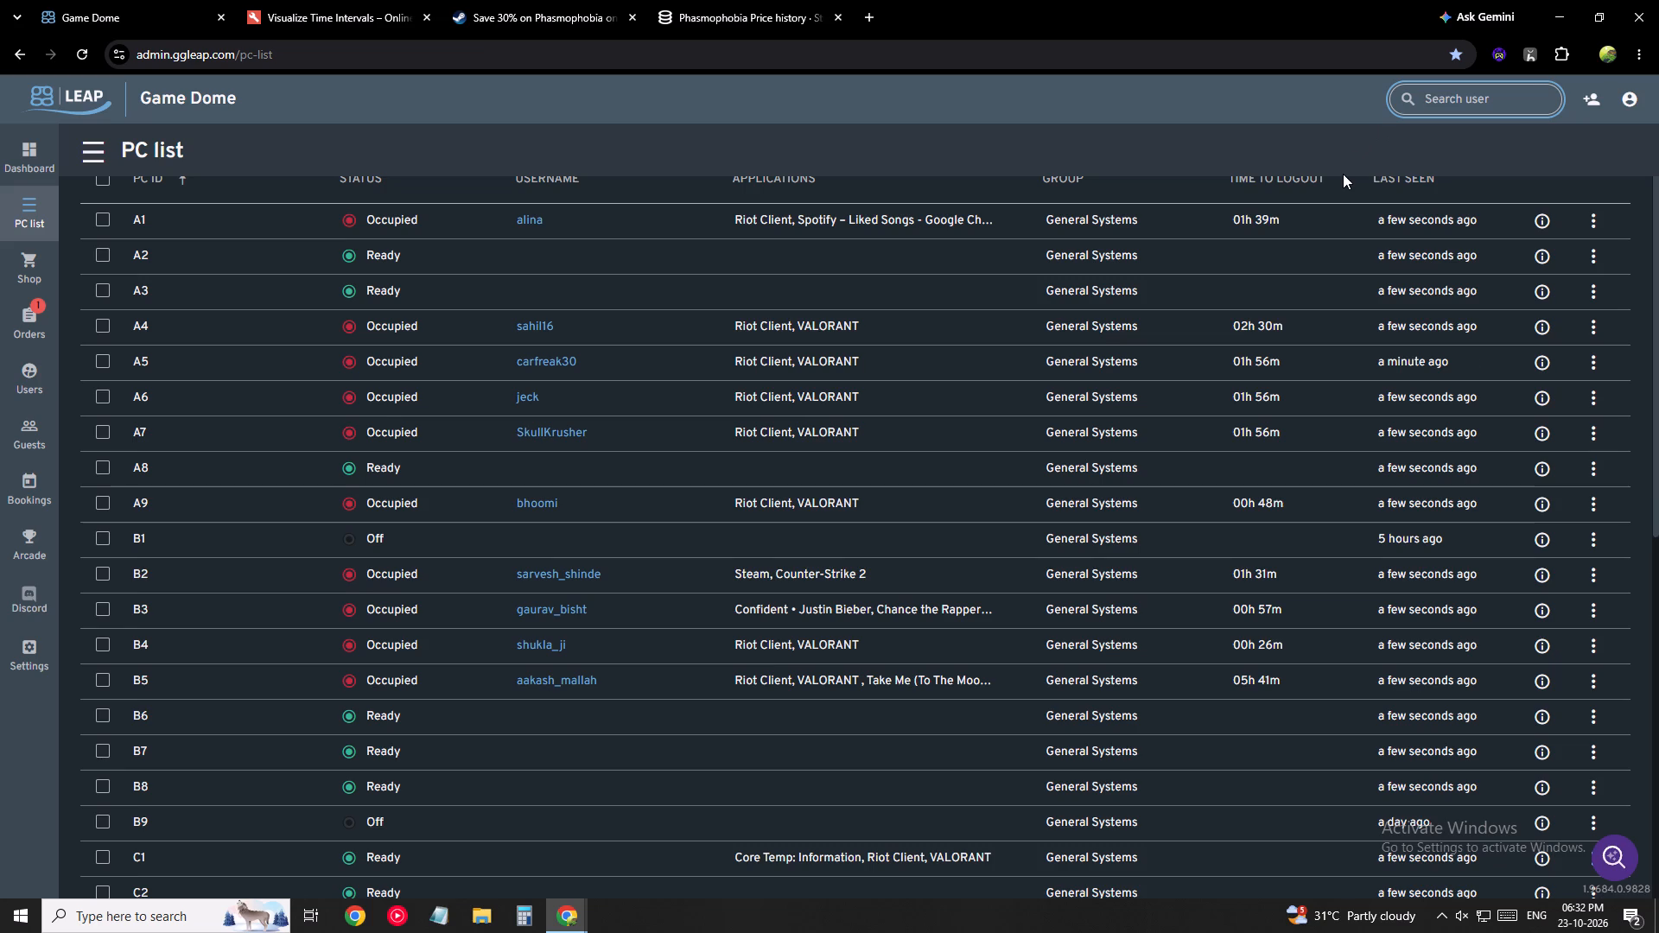
scroll(1371, 573, down, 10)
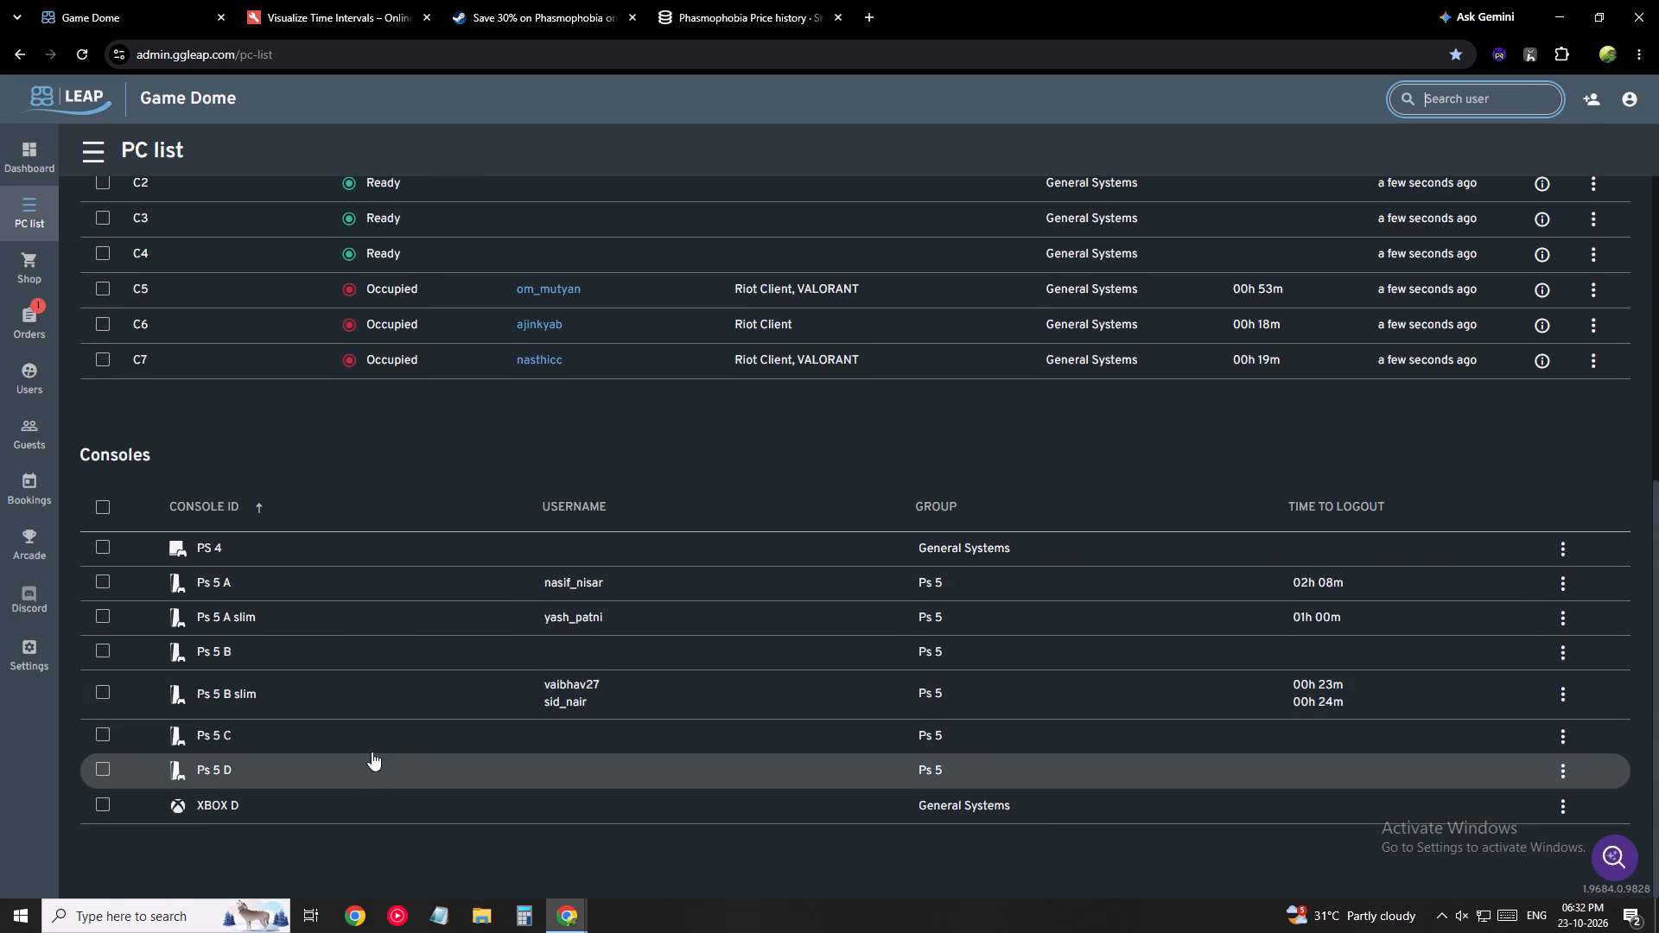
Open customer Varad's ₹100 order from 6:17 PM in the order history and copy the username.
click(3, 319)
click(436, 177)
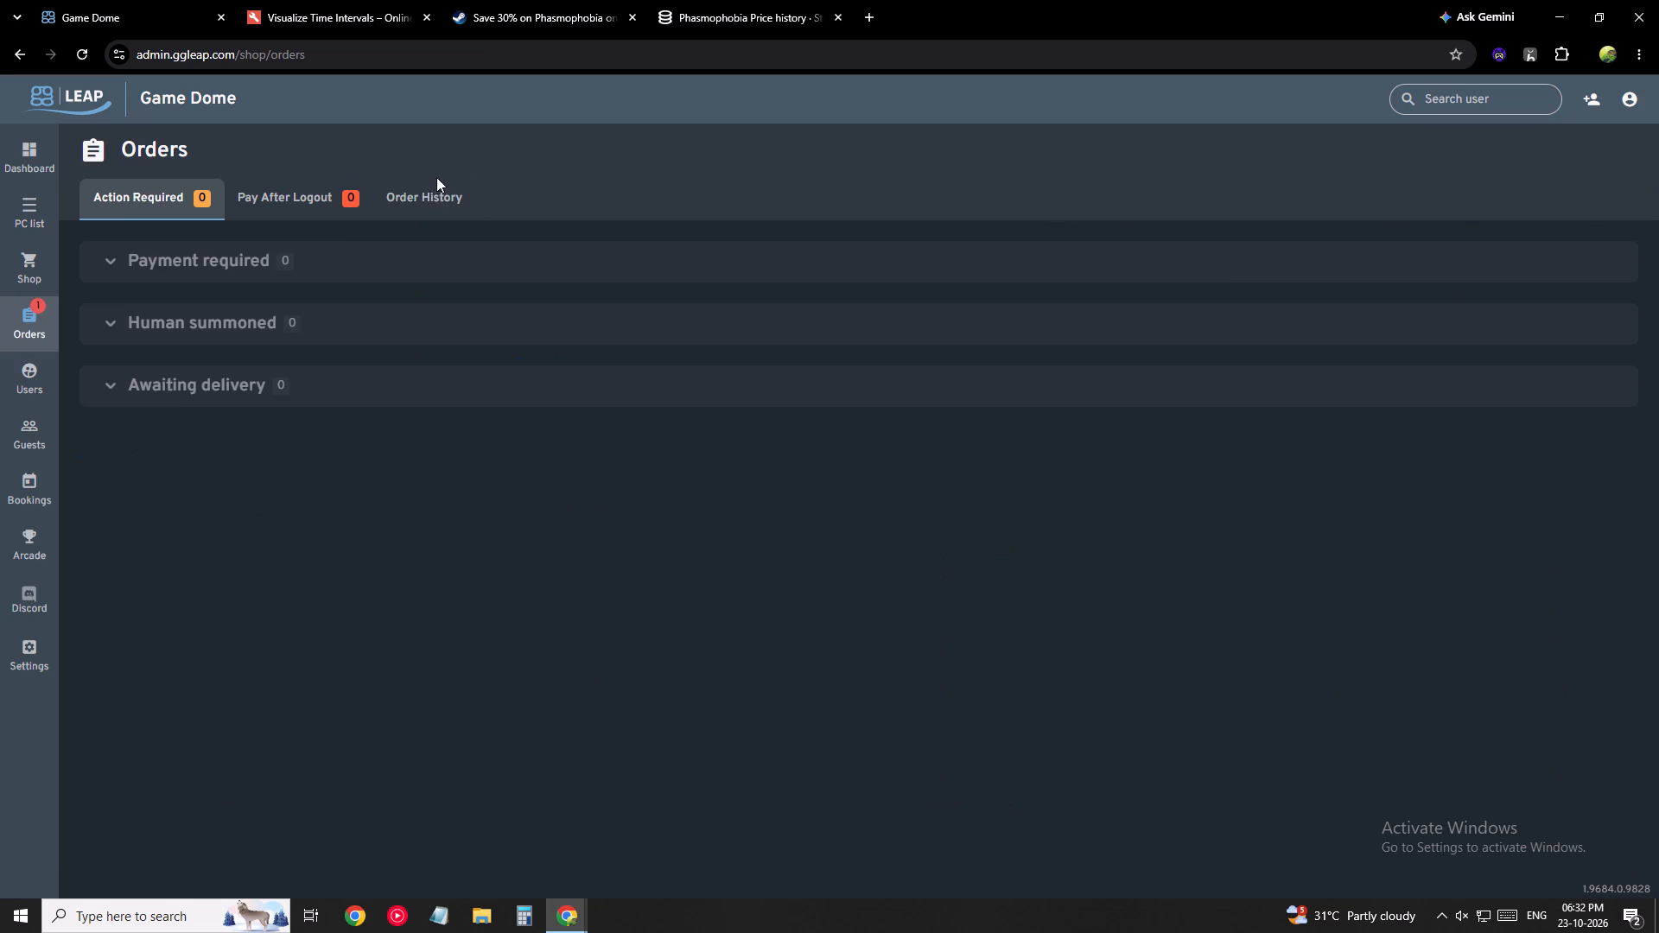
click(434, 187)
scroll(634, 597, down, 1)
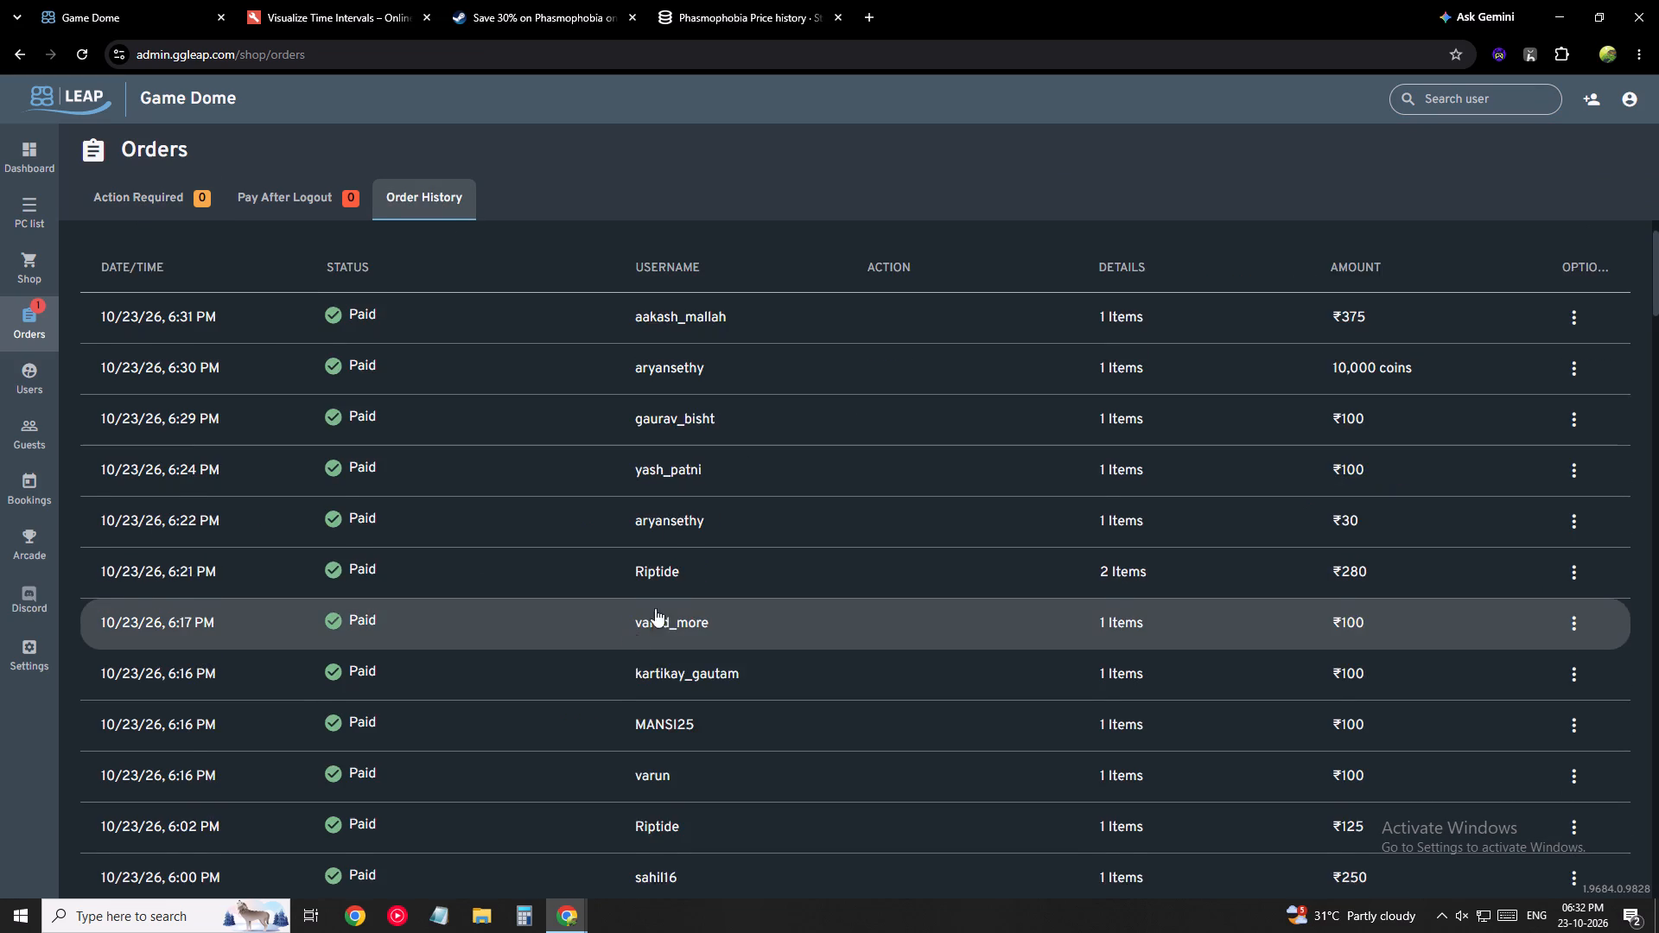
scroll(660, 596, down, 2)
click(684, 432)
double_click(143, 211)
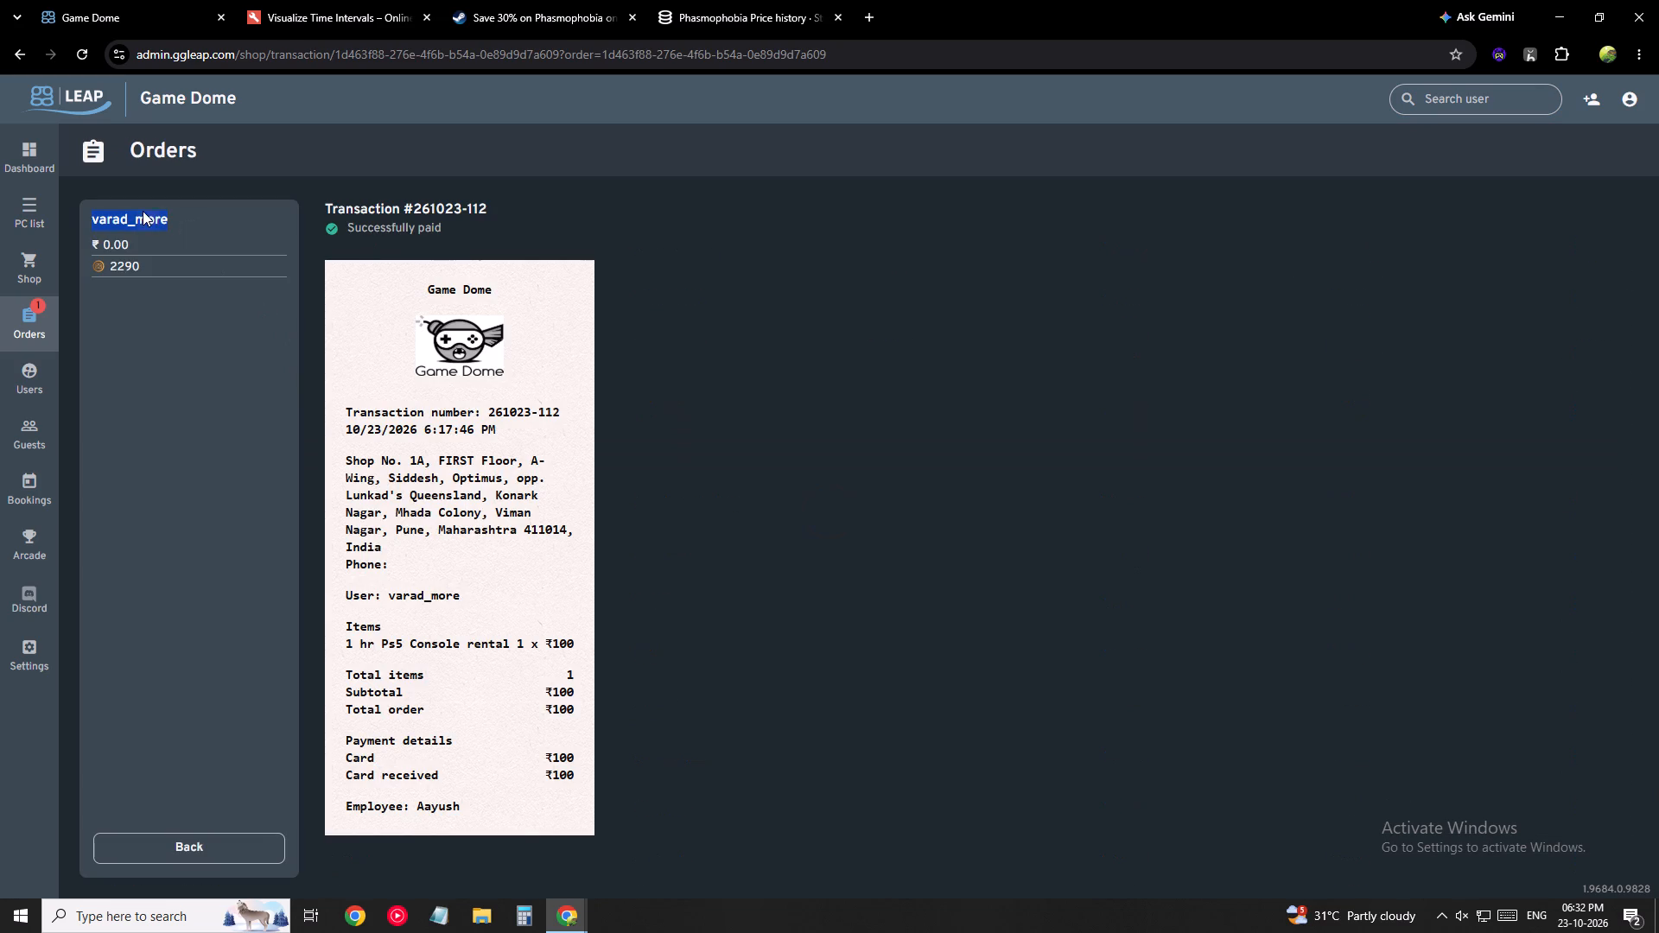
key(ctrl+c)
click(196, 851)
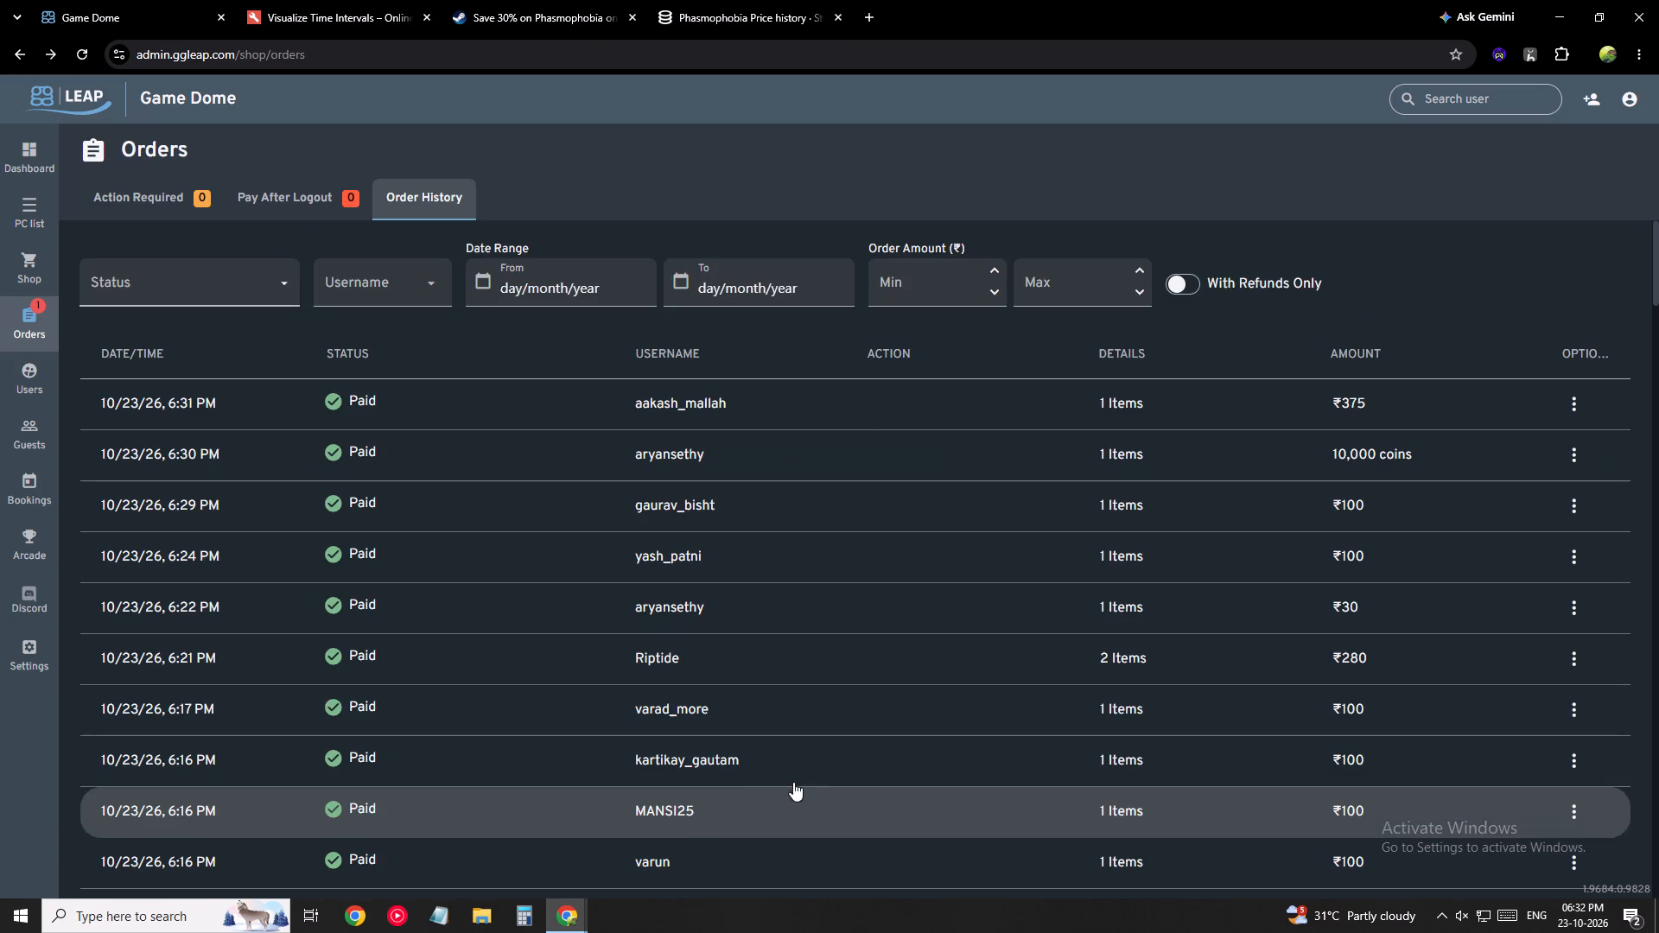
click(697, 752)
double_click(118, 225)
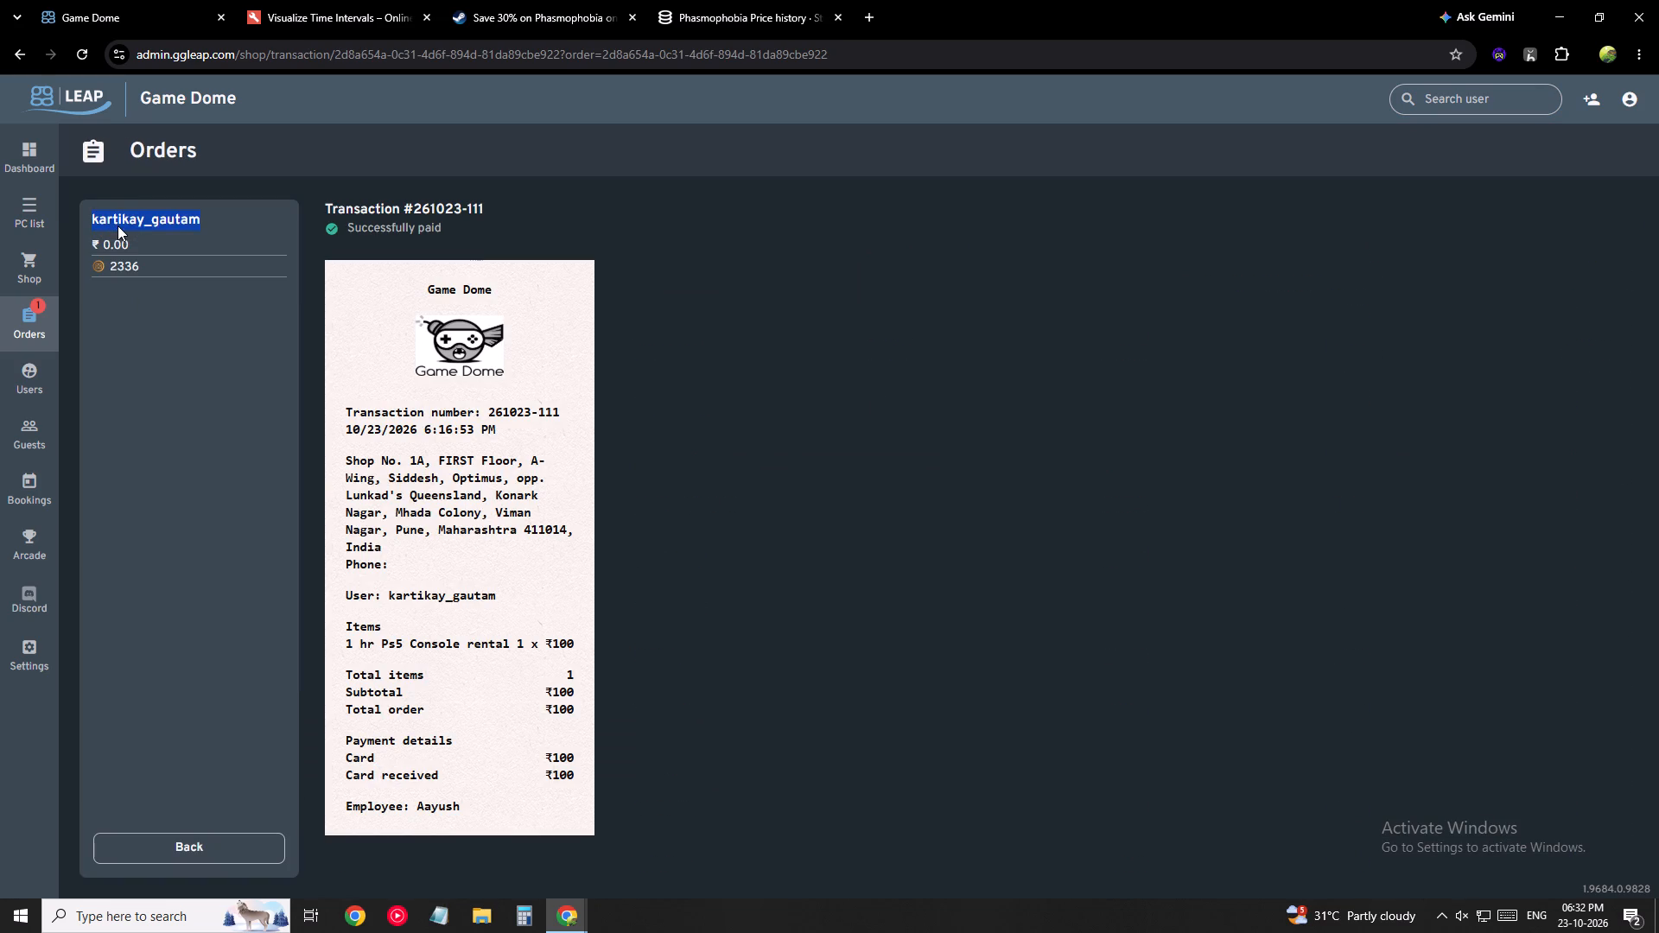
key(ctrl+c)
click(184, 841)
scroll(730, 714, down, 1)
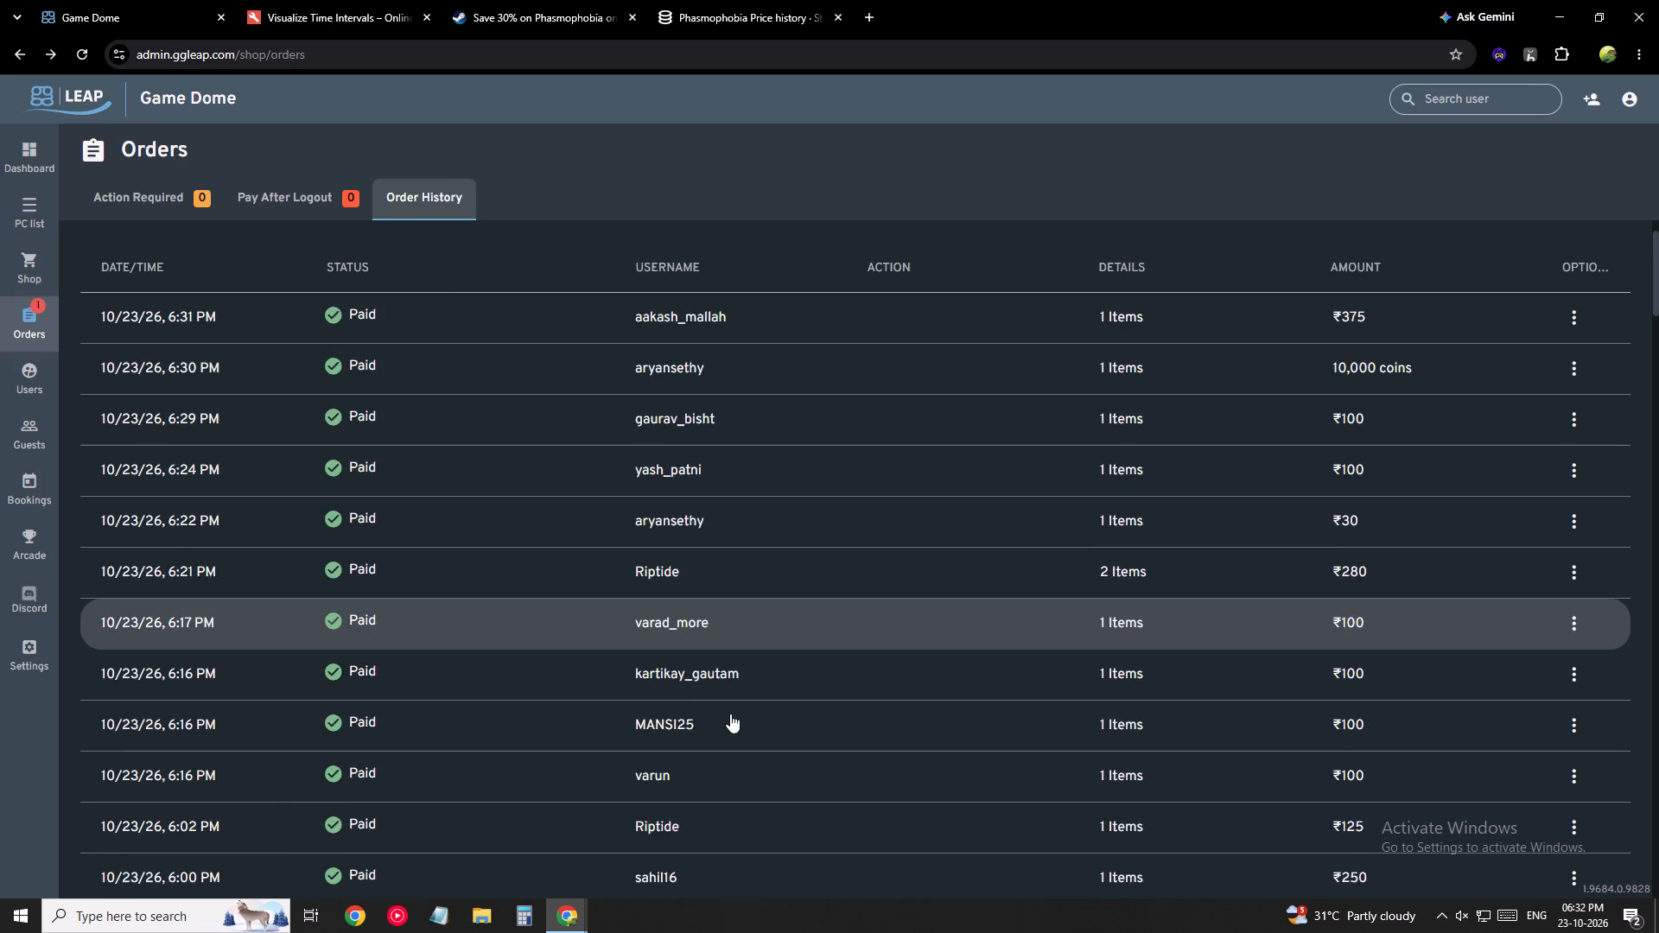
click(676, 723)
double_click(113, 228)
key(ctrl+c)
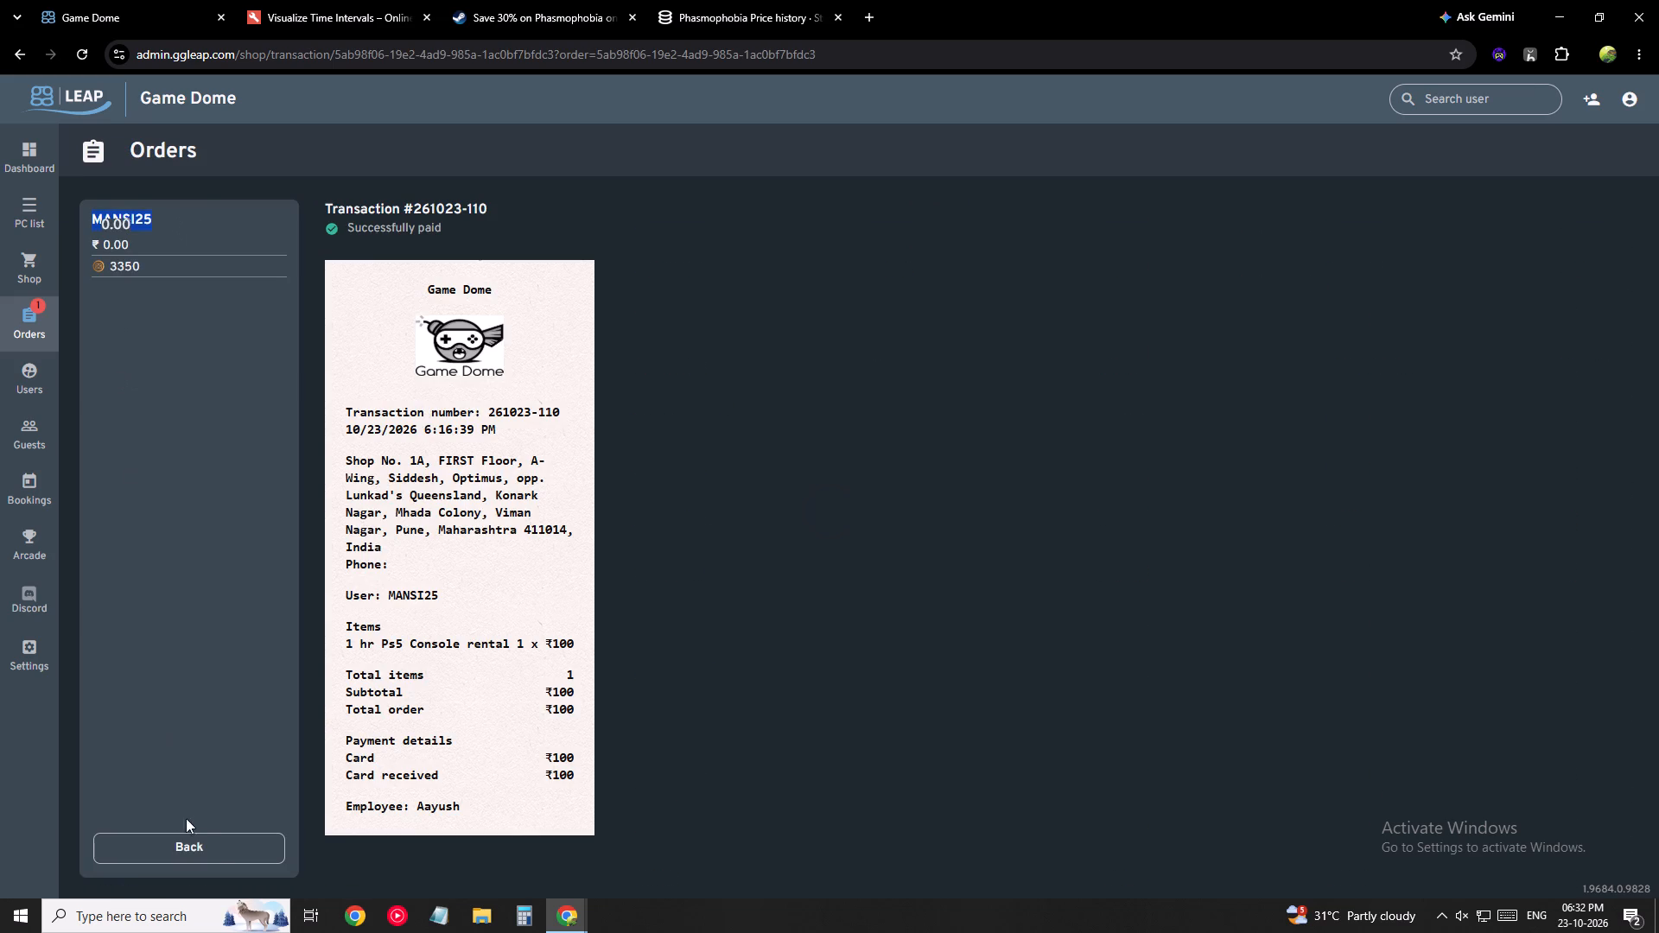
click(201, 832)
click(216, 860)
scroll(709, 729, down, 2)
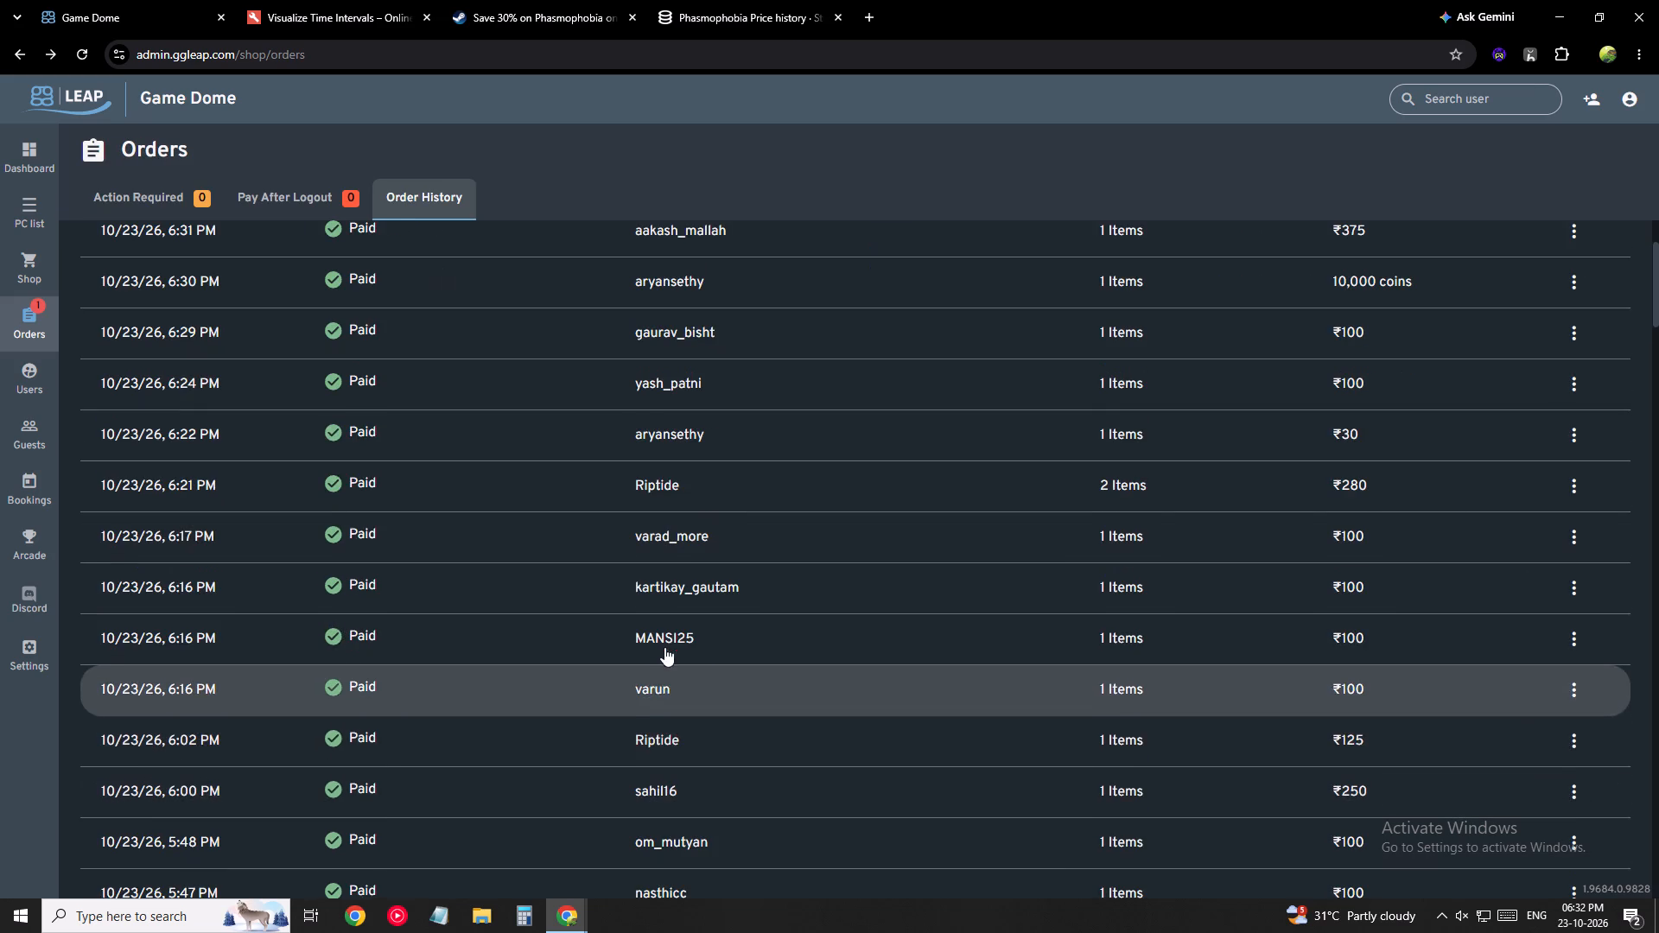
click(664, 638)
double_click(118, 213)
key(ctrl+c)
click(10, 214)
scroll(410, 472, down, 6)
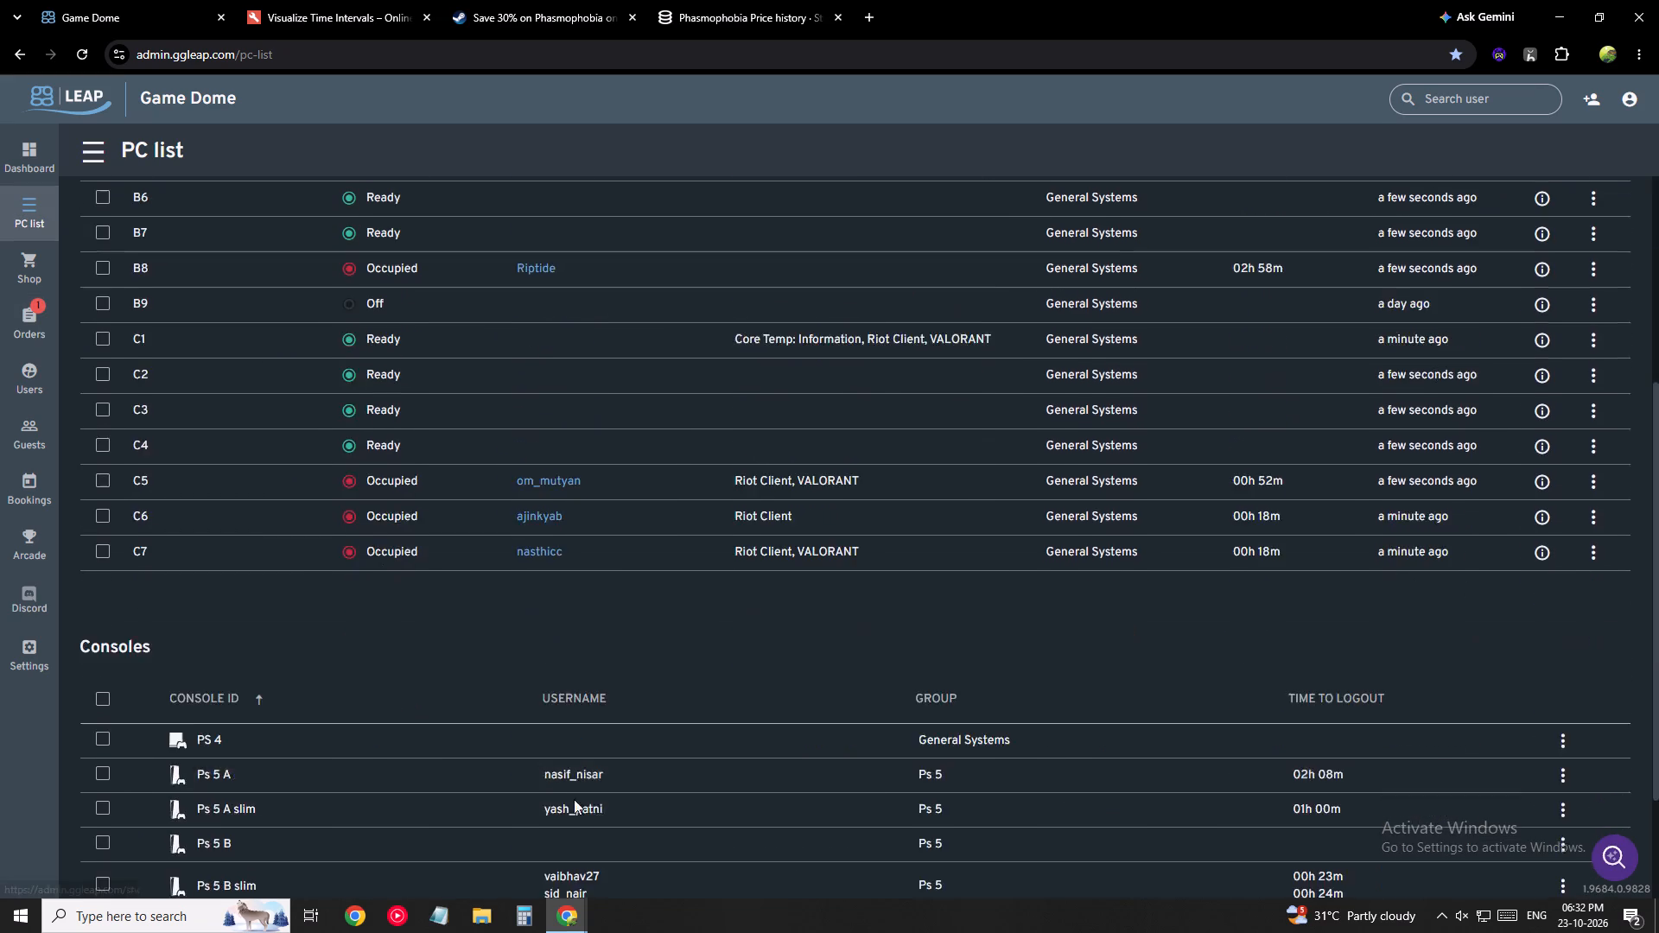
scroll(574, 799, down, 6)
click(1560, 736)
click(1583, 736)
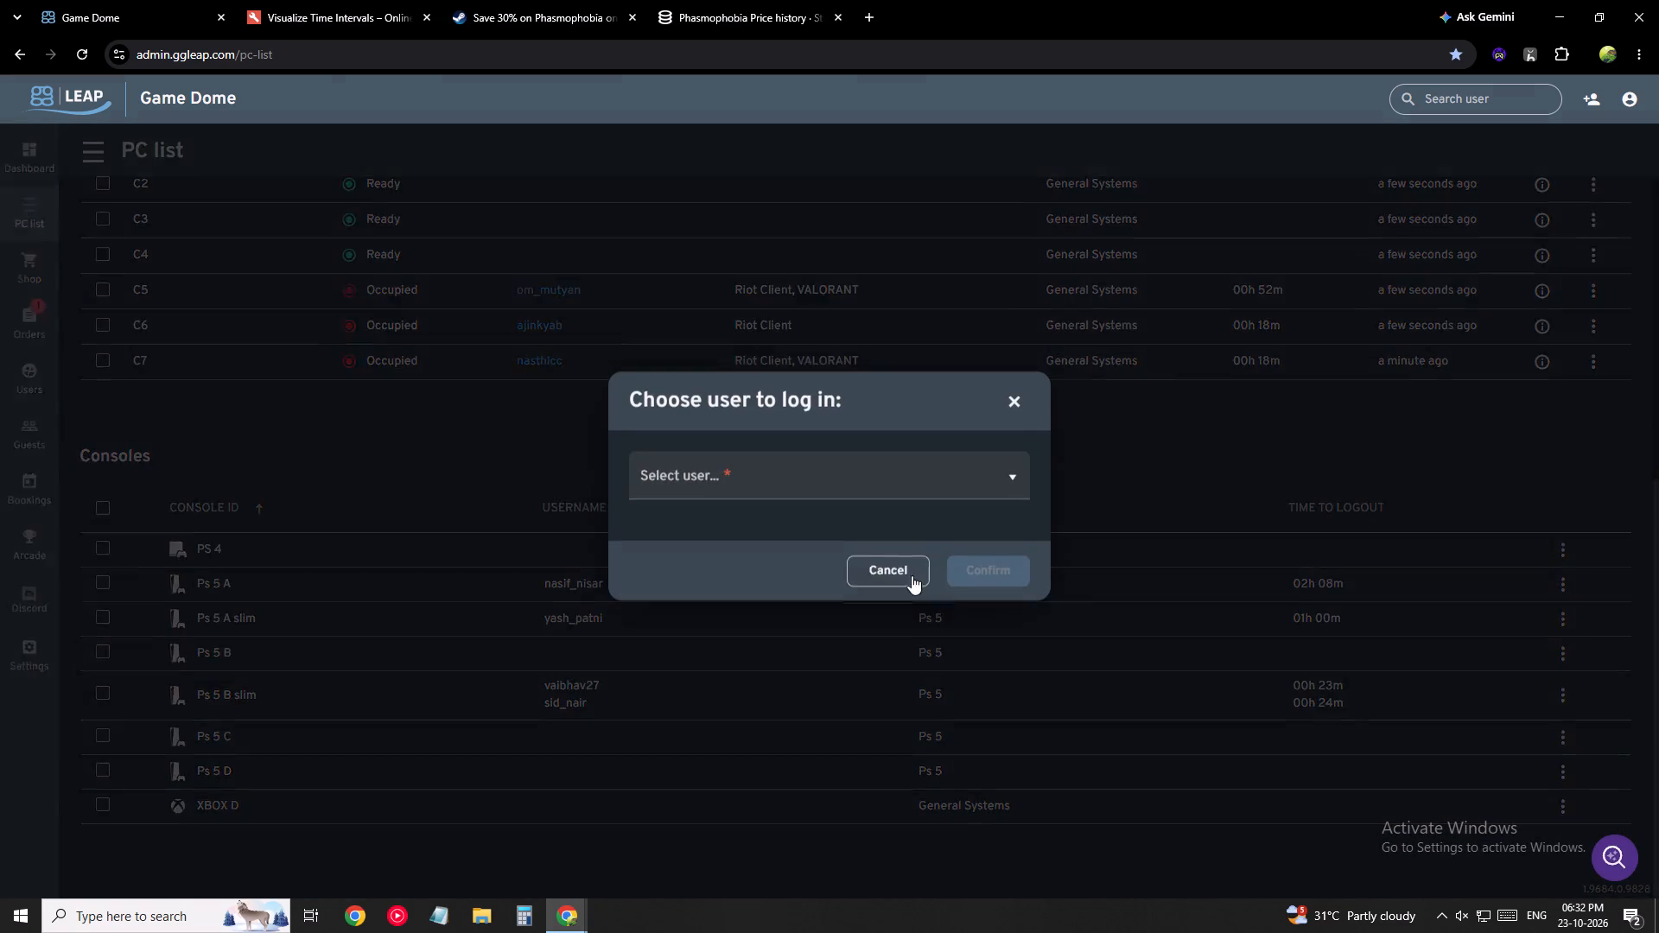
click(842, 479)
key(ctrl+v)
click(821, 551)
click(969, 554)
click(997, 571)
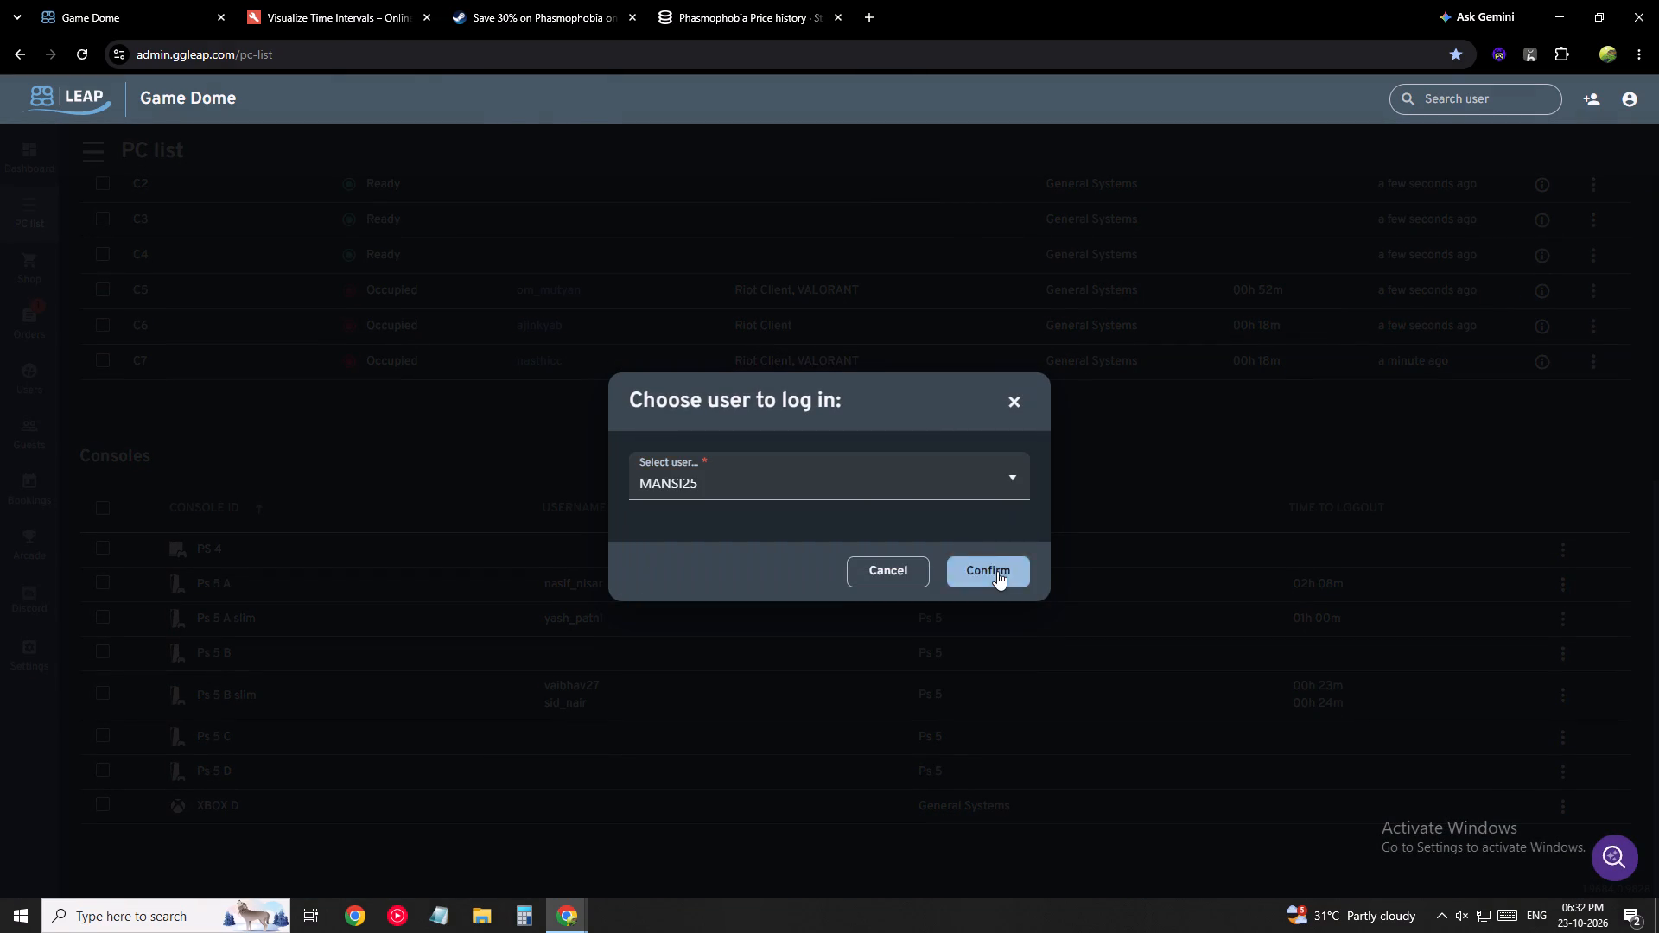
Add customer Kartikay to console Ps 5 C as a second user, using the earlier copied username.
click(1566, 742)
click(1530, 629)
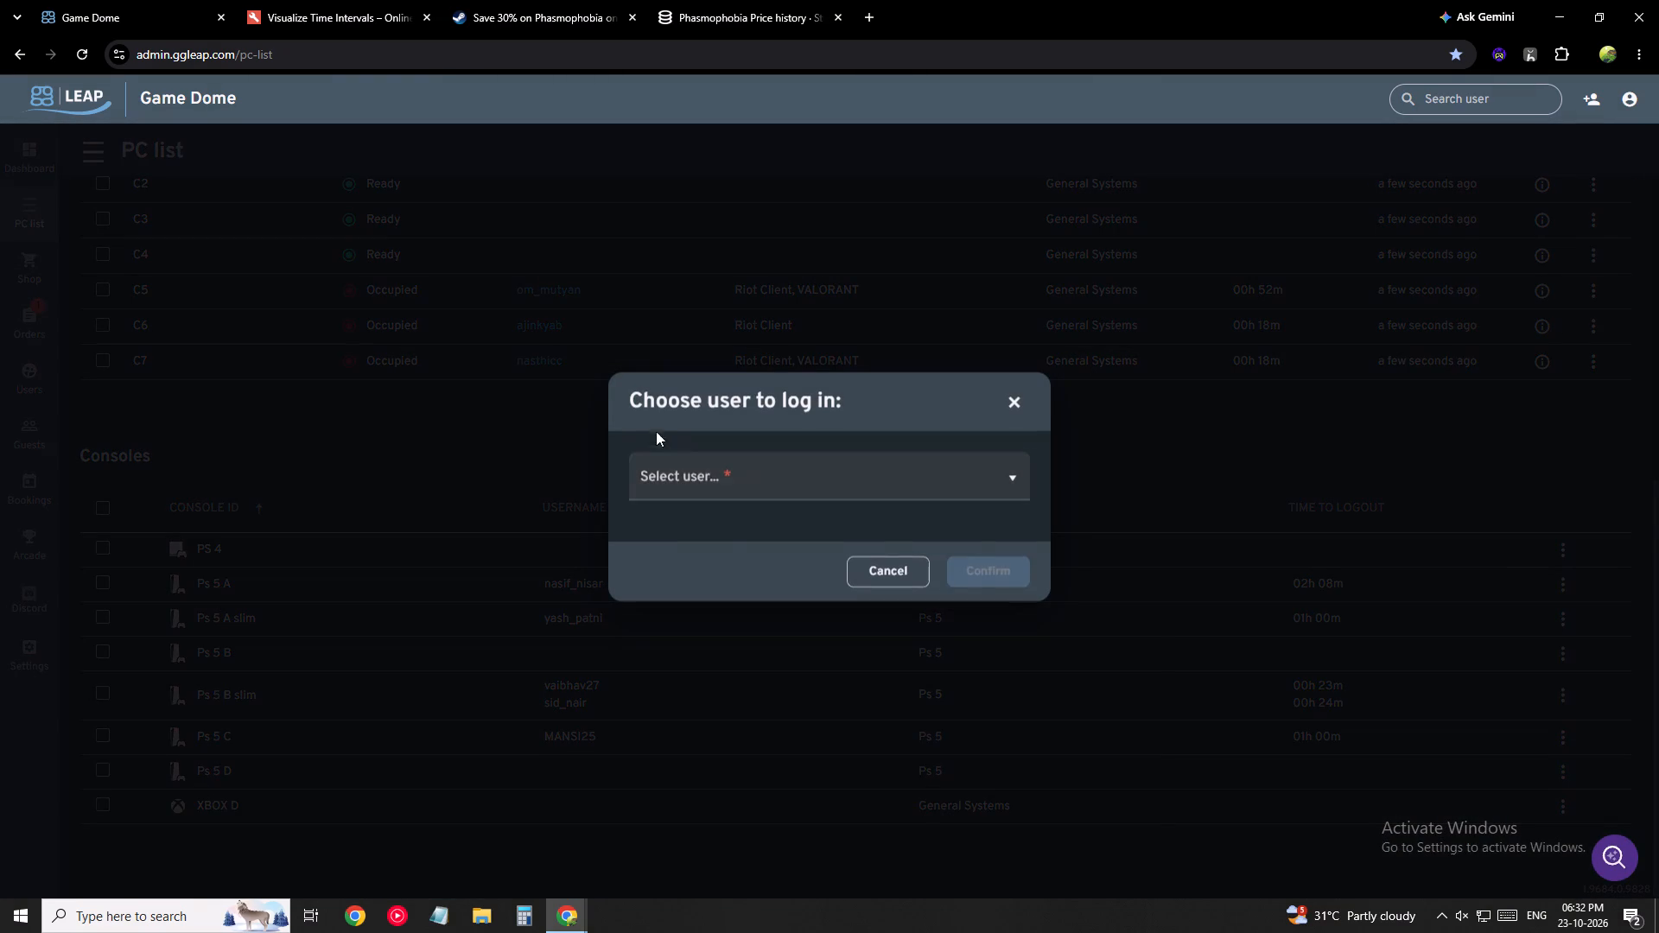
click(732, 485)
key(super+v)
click(755, 656)
key(ctrl+v)
click(749, 526)
click(806, 520)
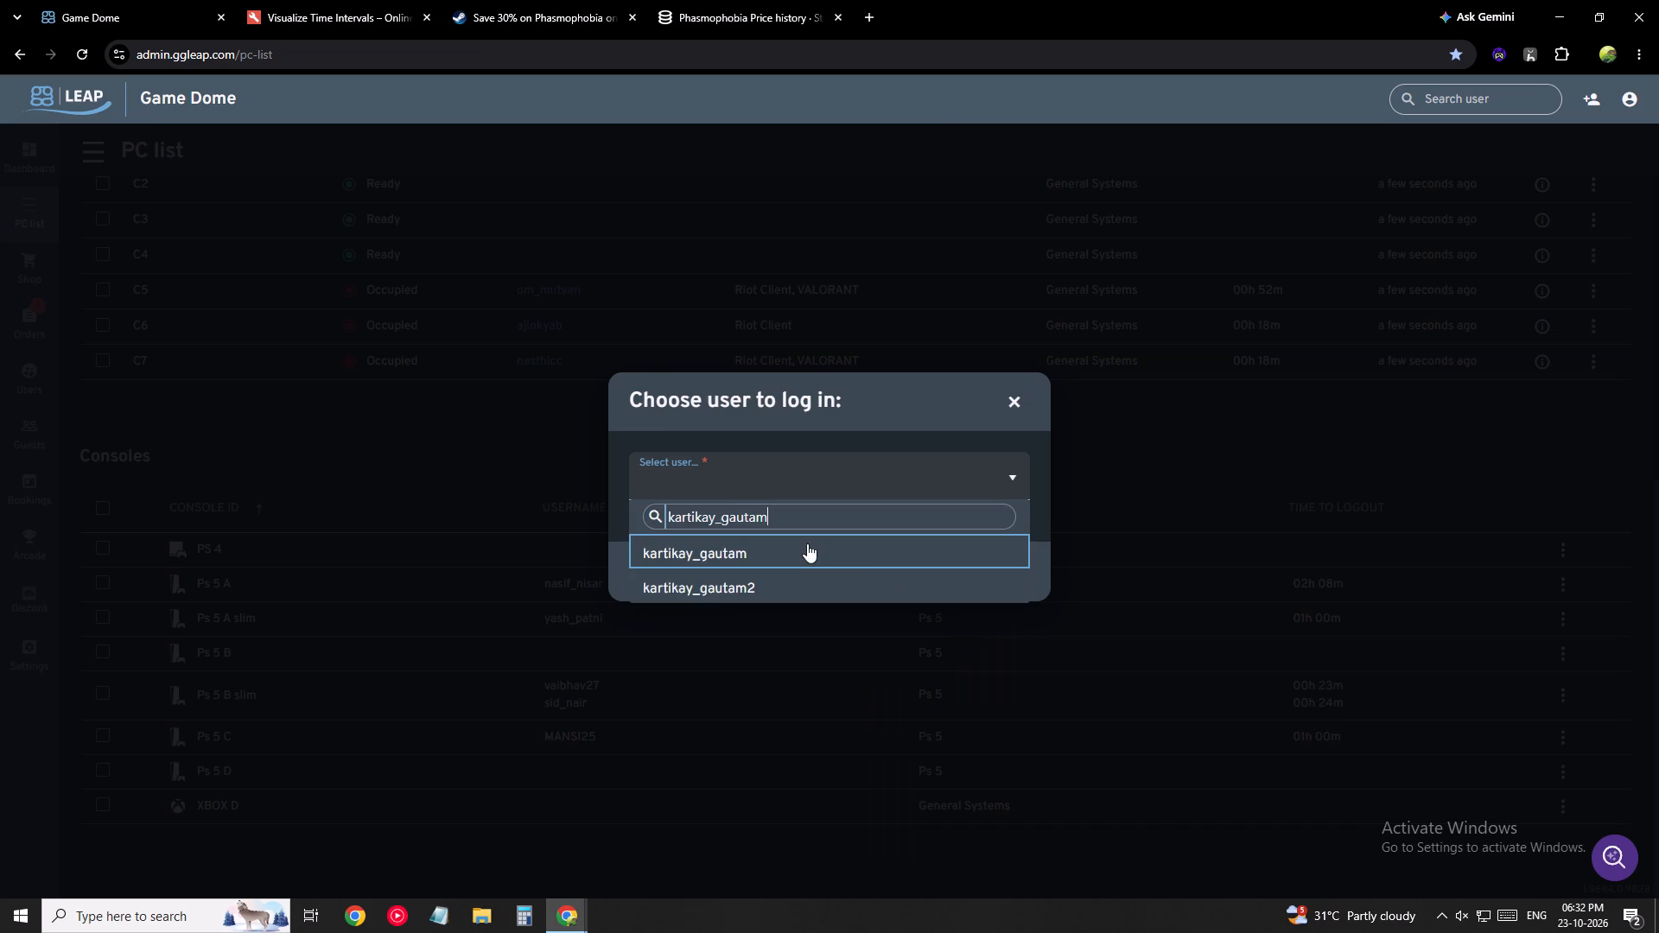
click(807, 543)
click(985, 568)
Log customer Varad in to console Ps 5 D using the earlier copied username.
click(1579, 788)
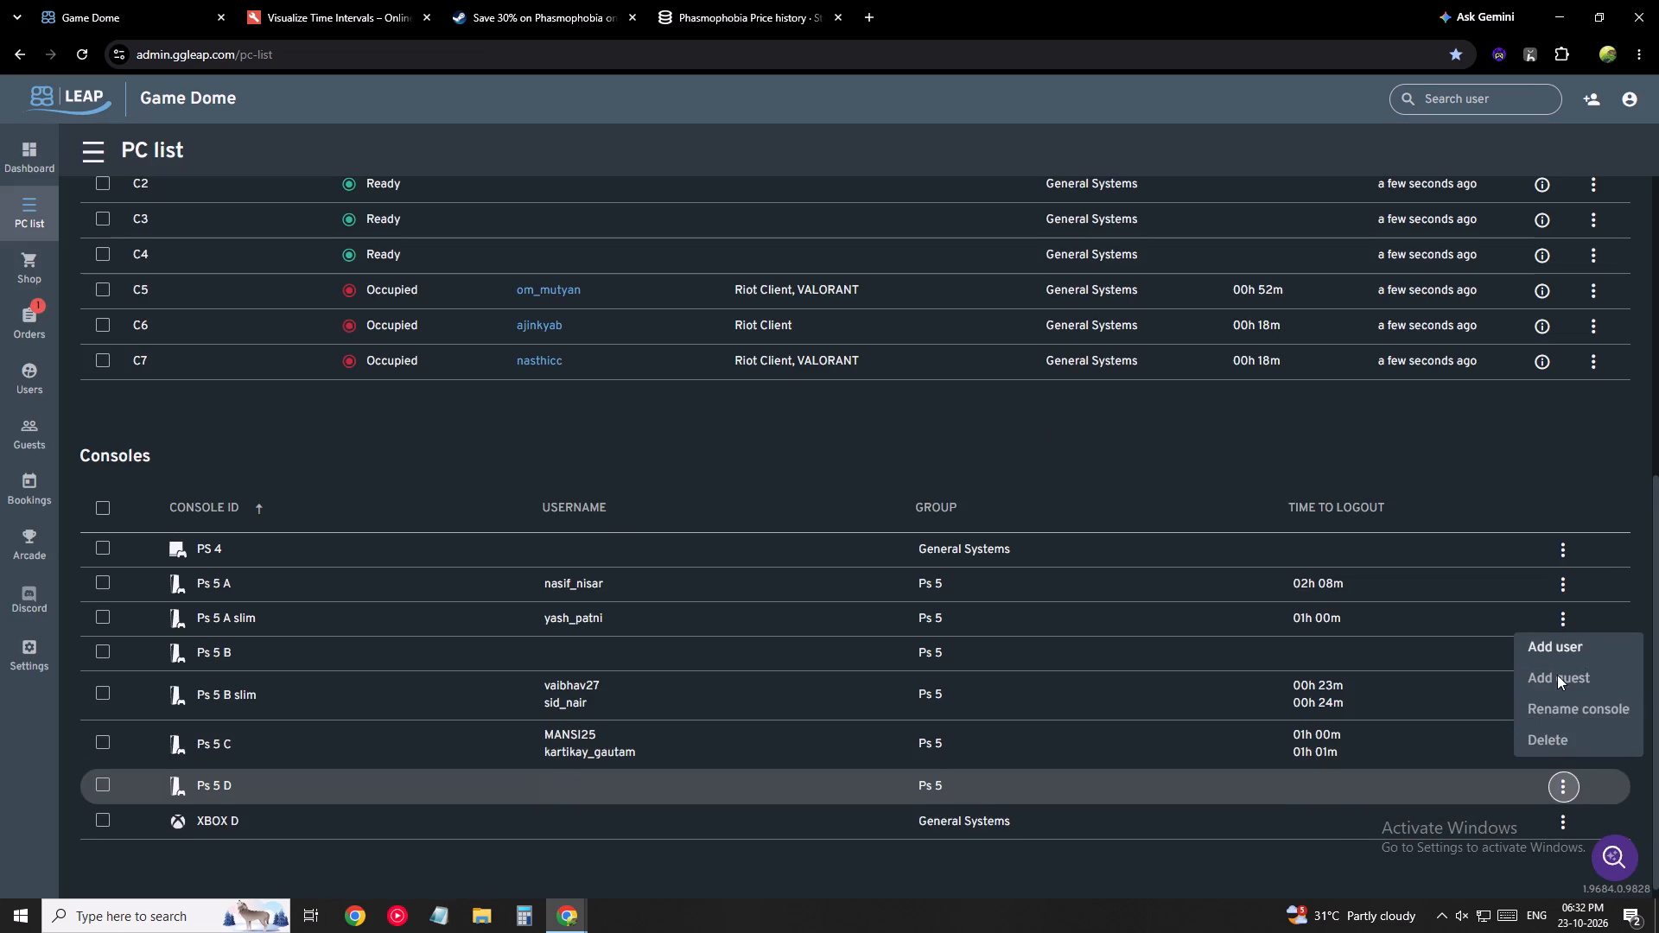
click(1560, 651)
click(730, 492)
key(super+v)
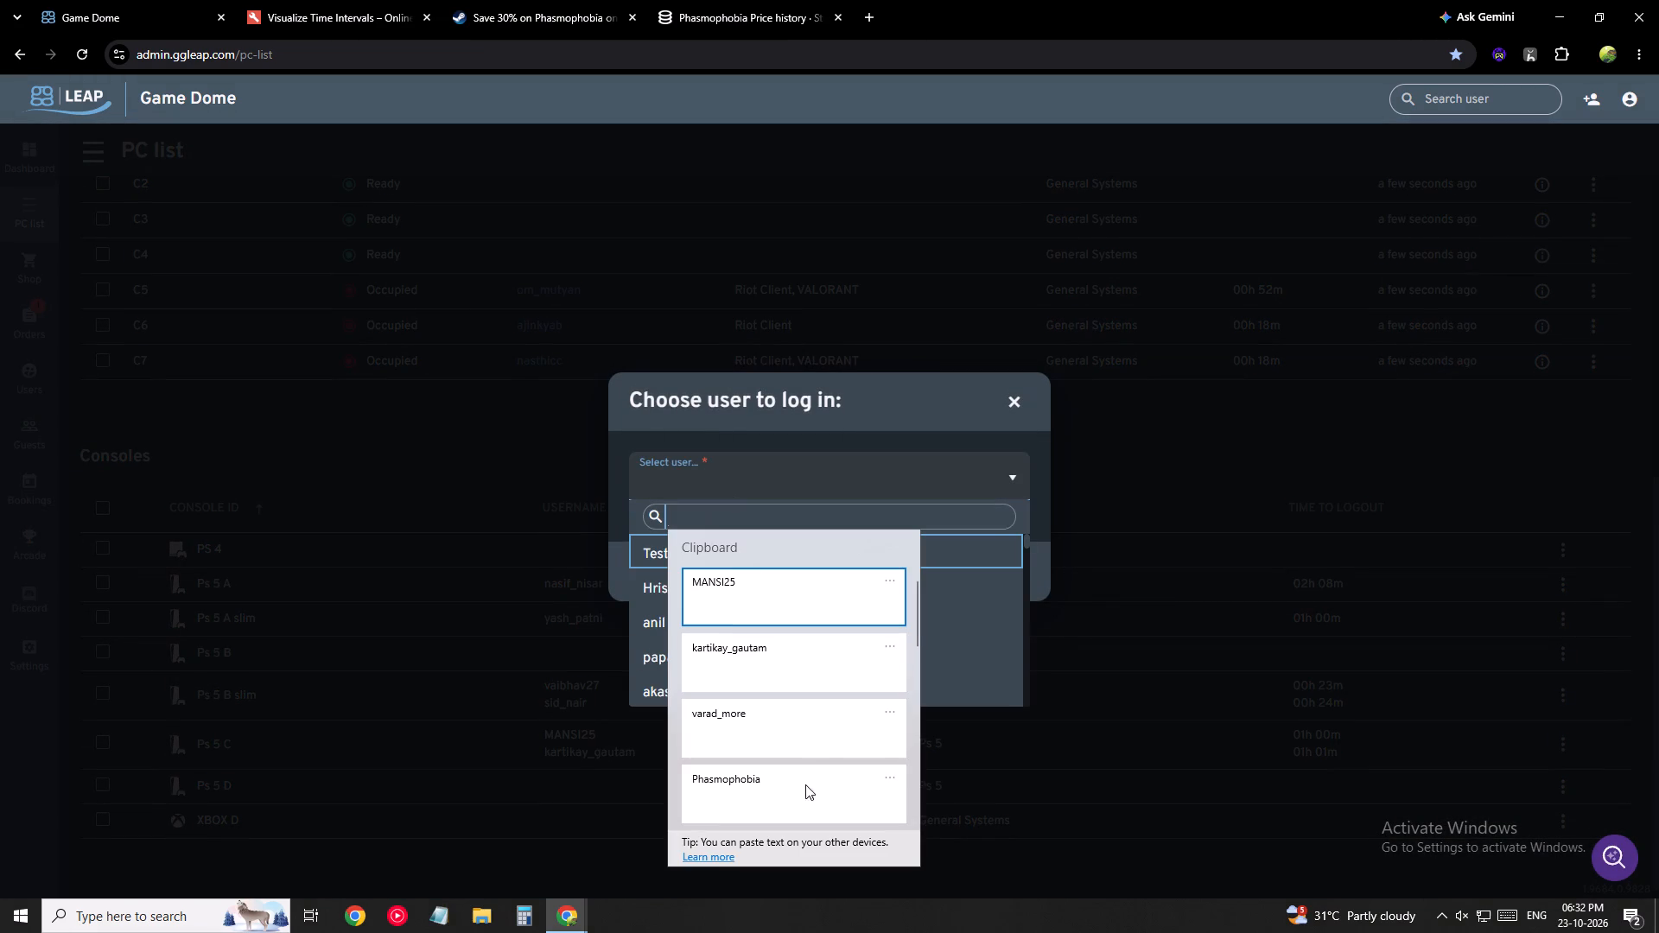
click(785, 722)
key(ctrl+v)
click(794, 546)
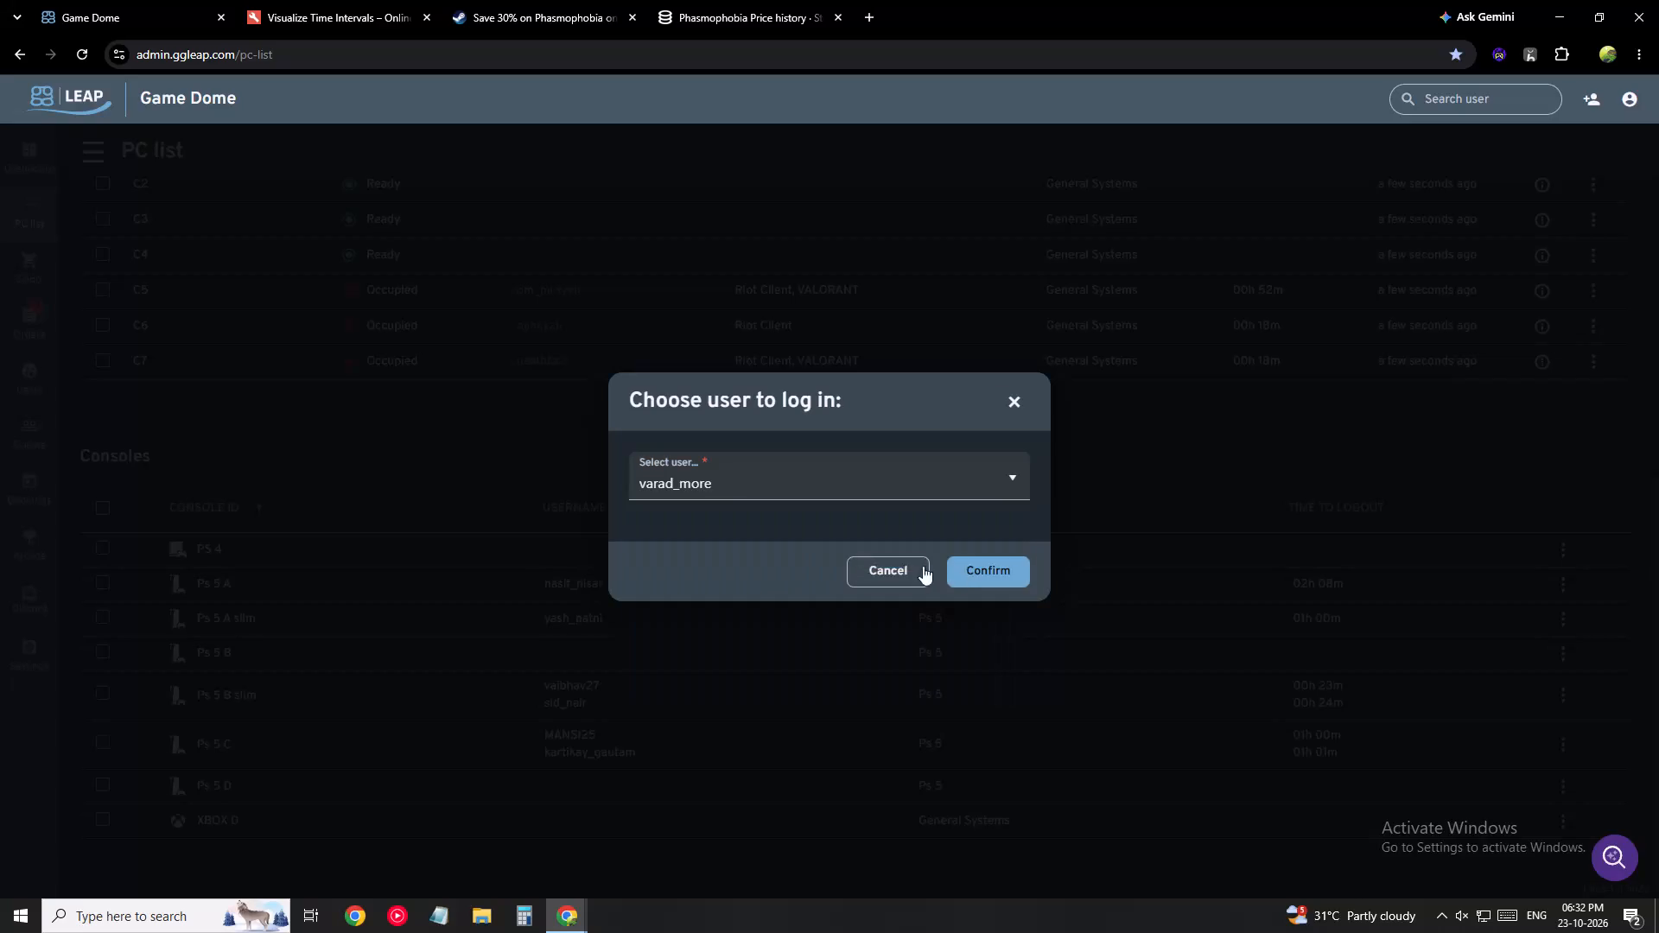
click(958, 571)
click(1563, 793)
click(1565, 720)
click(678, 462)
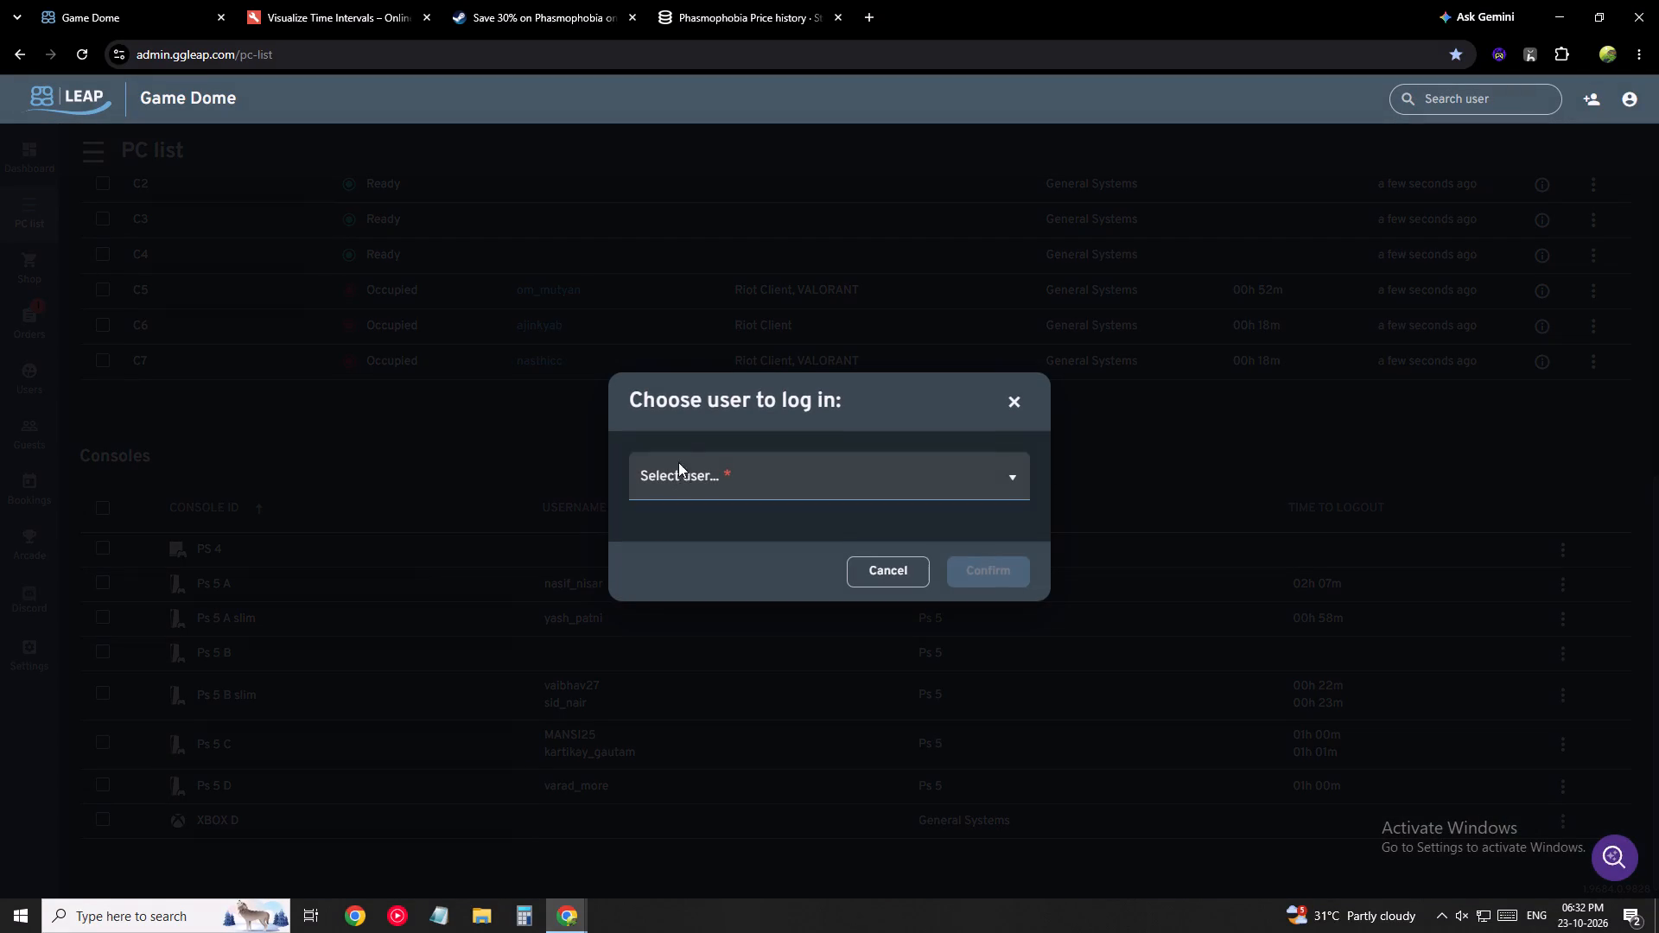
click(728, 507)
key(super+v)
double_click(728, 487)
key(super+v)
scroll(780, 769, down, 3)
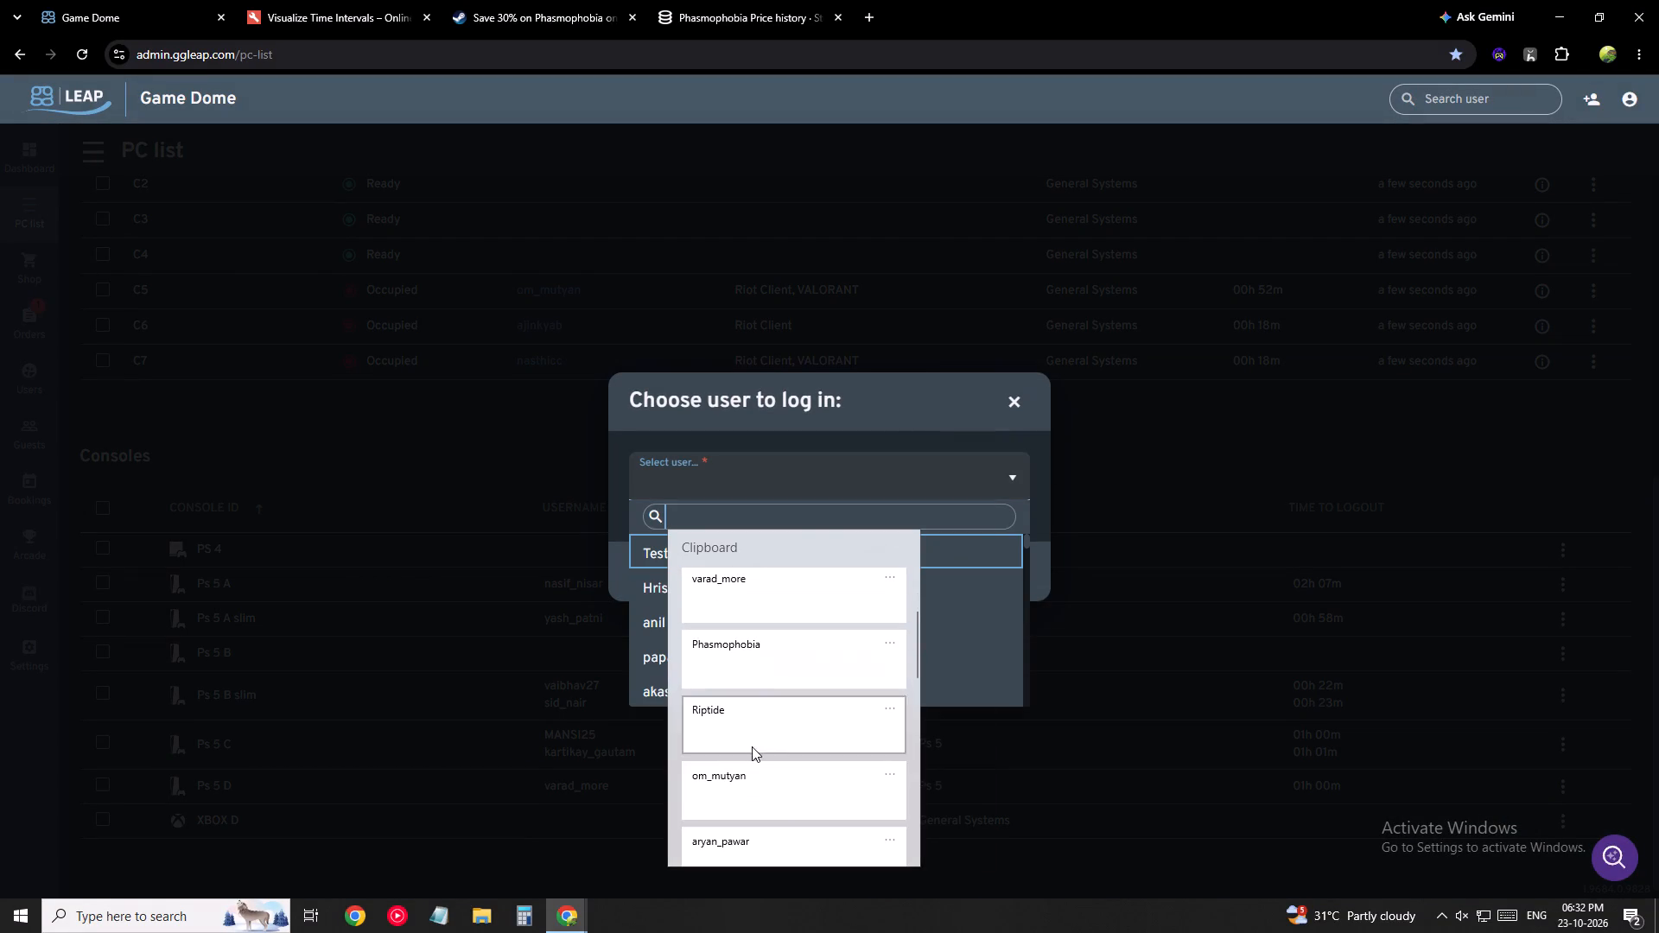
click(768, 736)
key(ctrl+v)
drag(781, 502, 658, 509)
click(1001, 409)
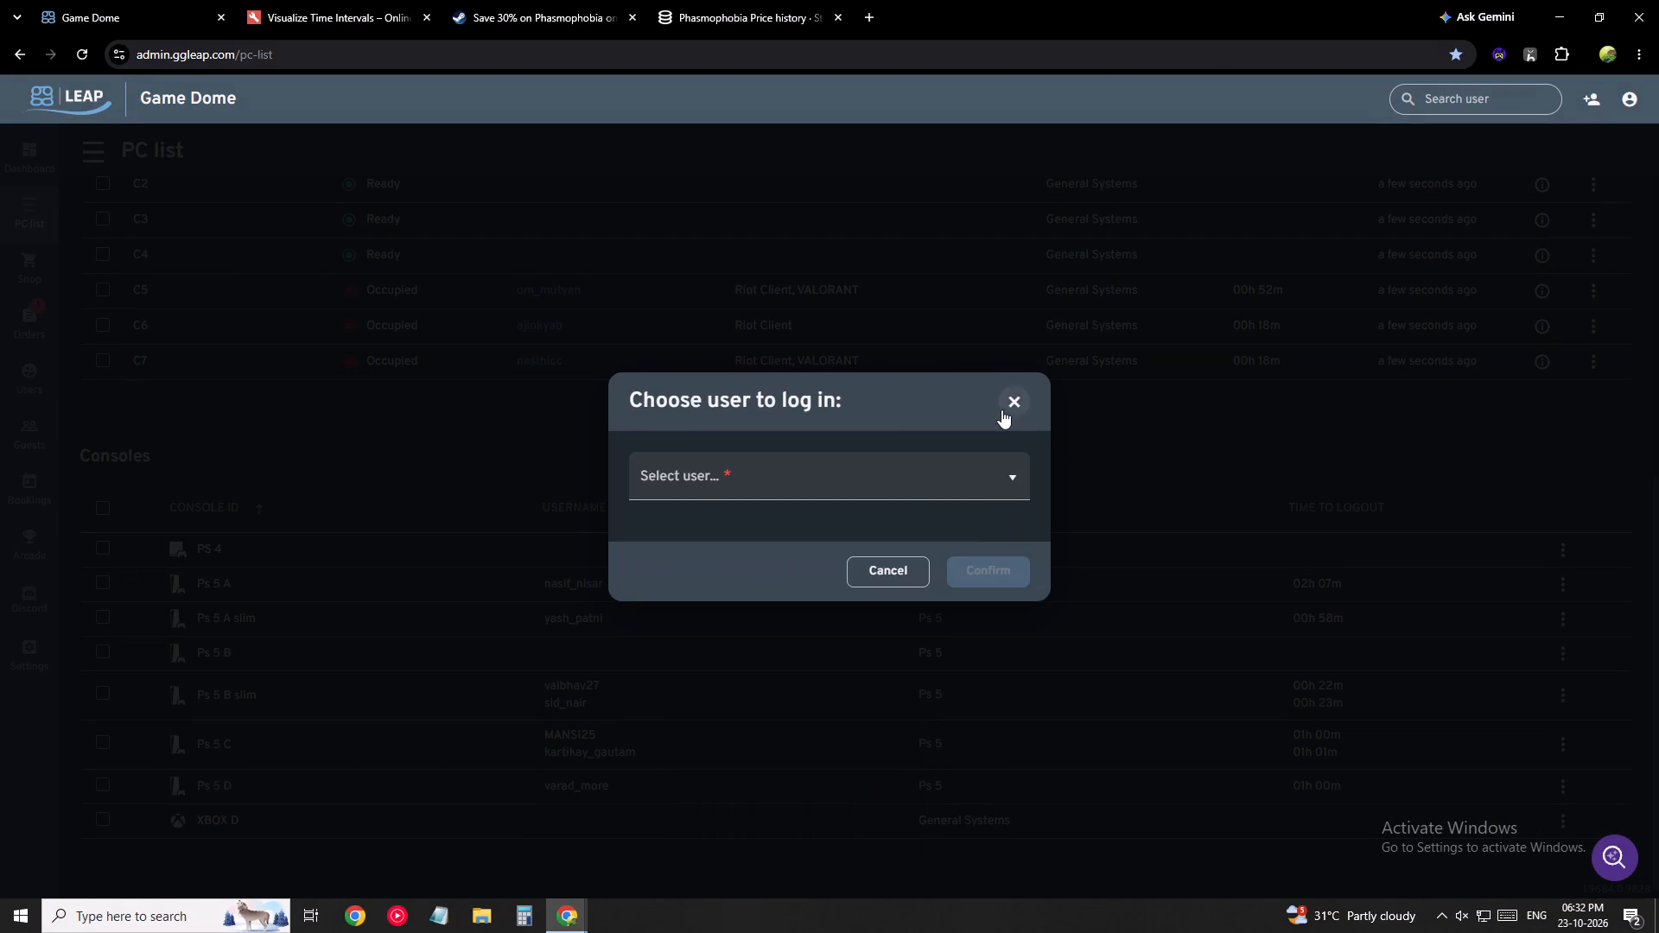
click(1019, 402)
Open customer Varun's ₹100 order from 6:16 PM in the order history and copy the username.
click(0, 384)
click(26, 305)
click(388, 206)
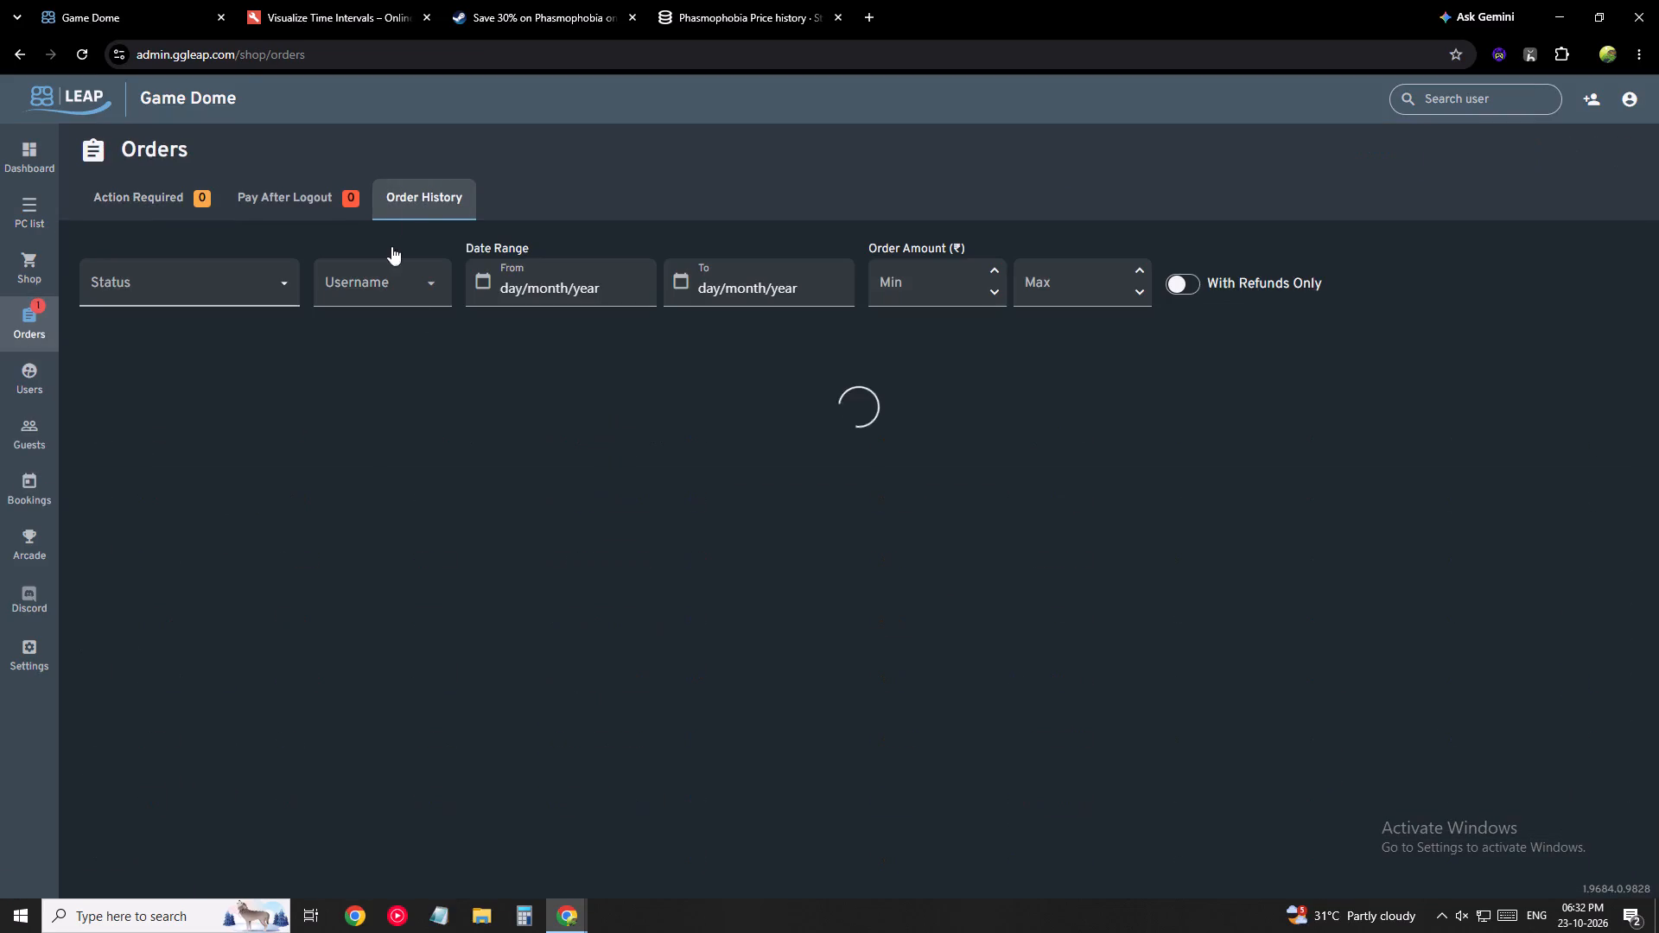
scroll(655, 583, down, 2)
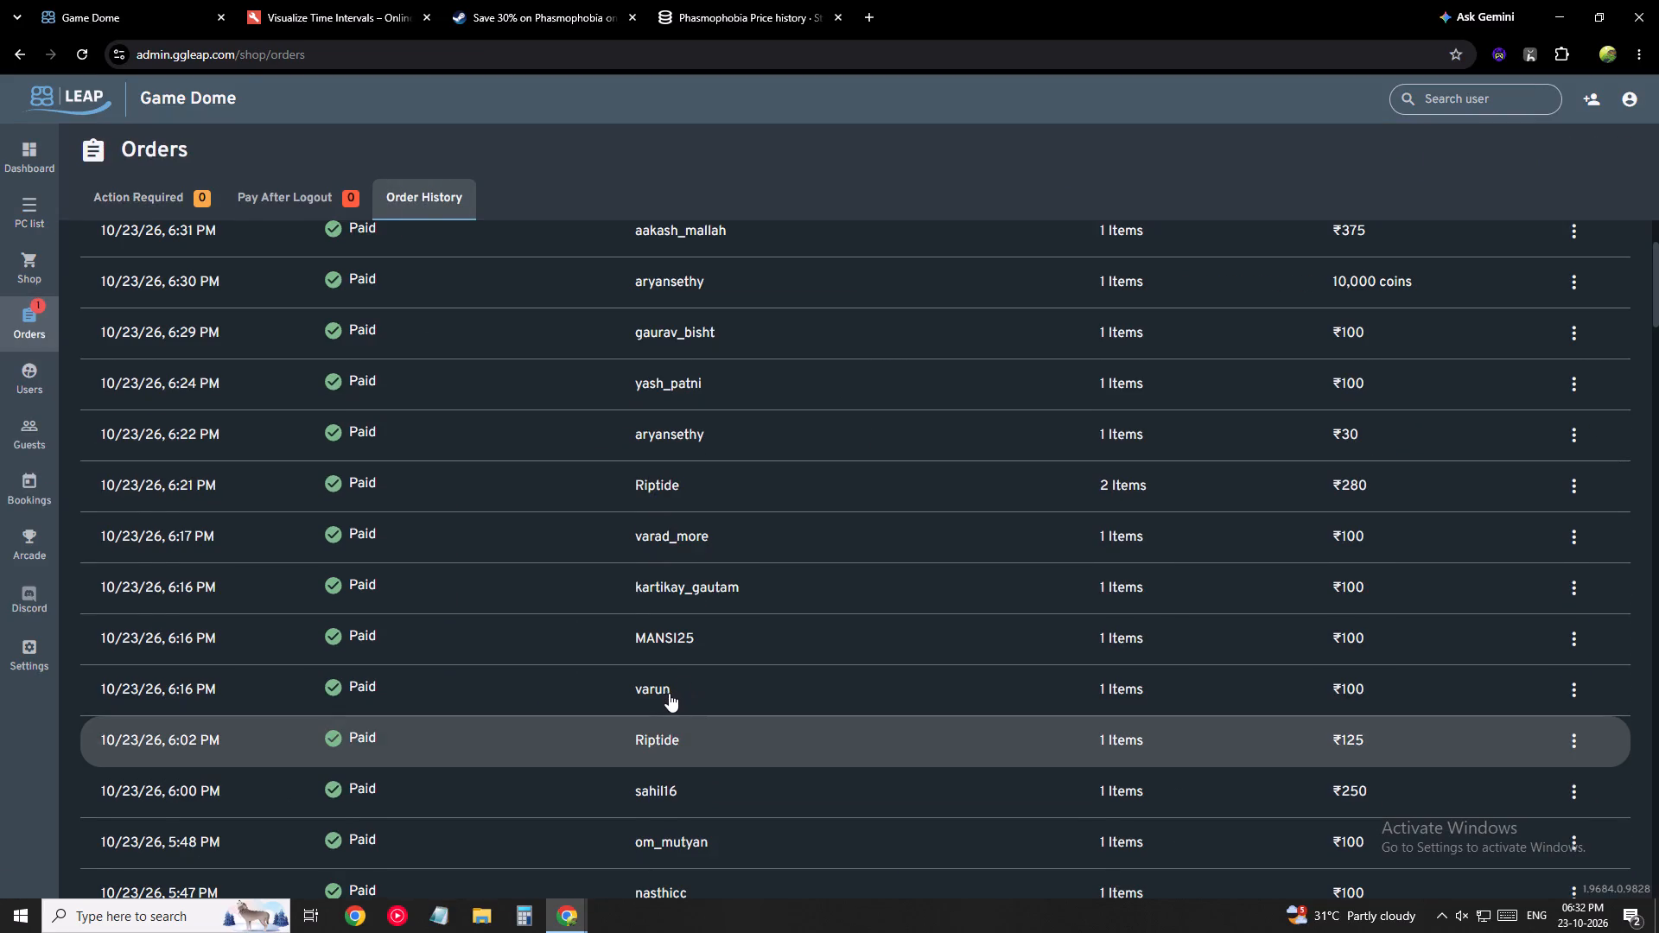
click(666, 692)
double_click(124, 213)
key(ctrl+c)
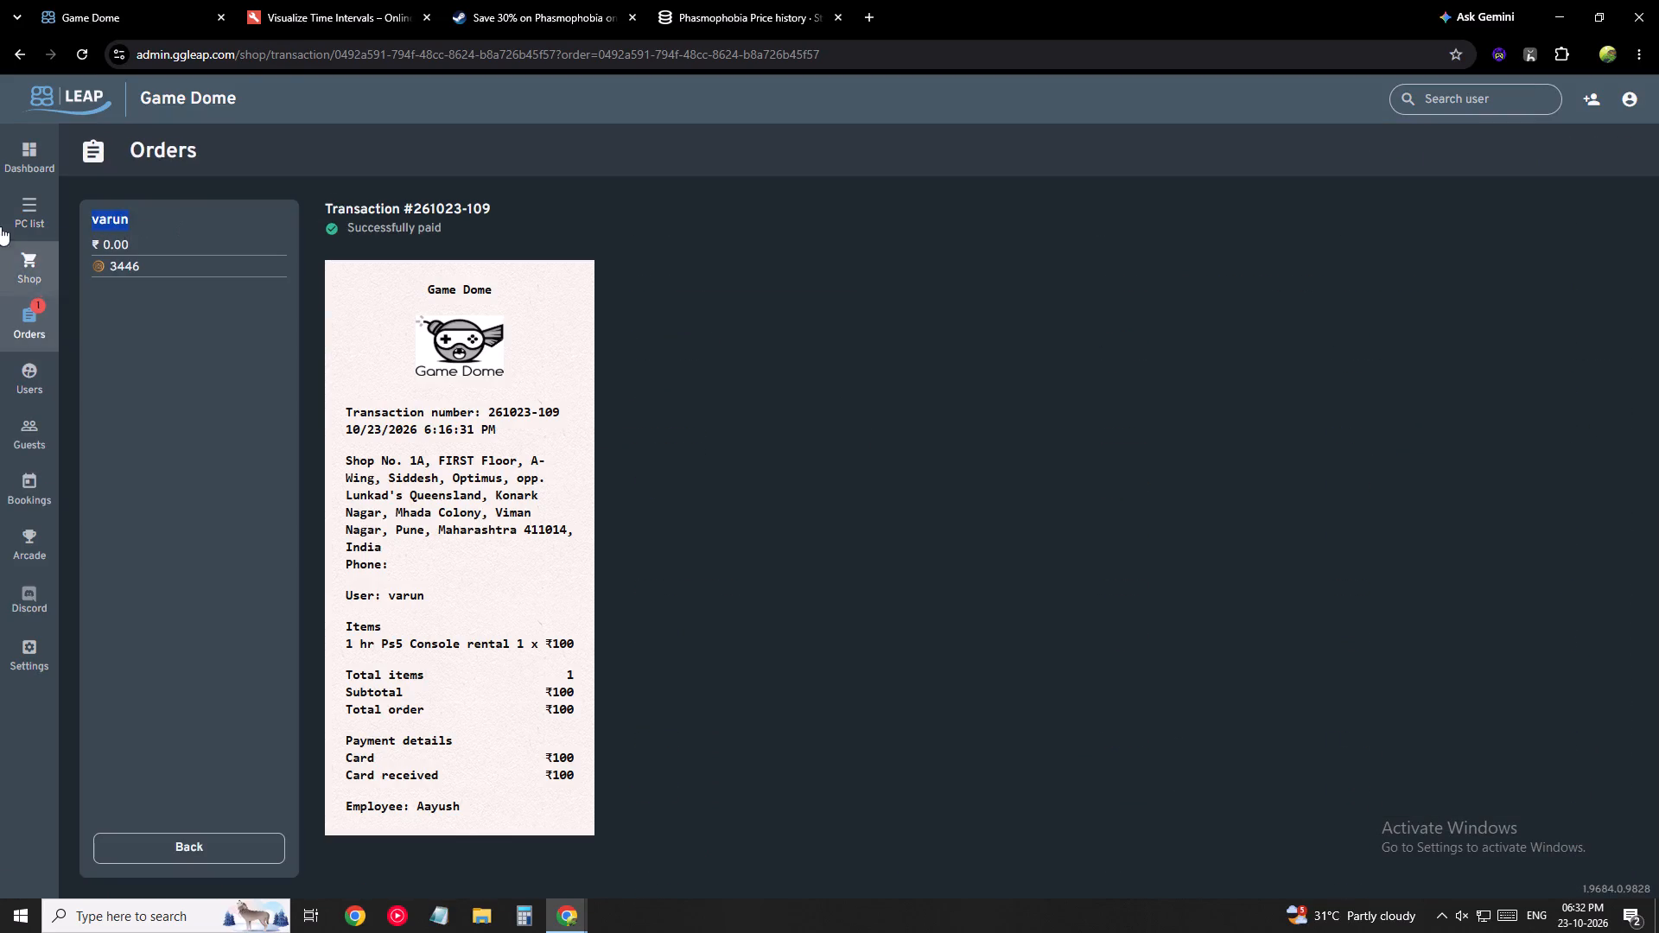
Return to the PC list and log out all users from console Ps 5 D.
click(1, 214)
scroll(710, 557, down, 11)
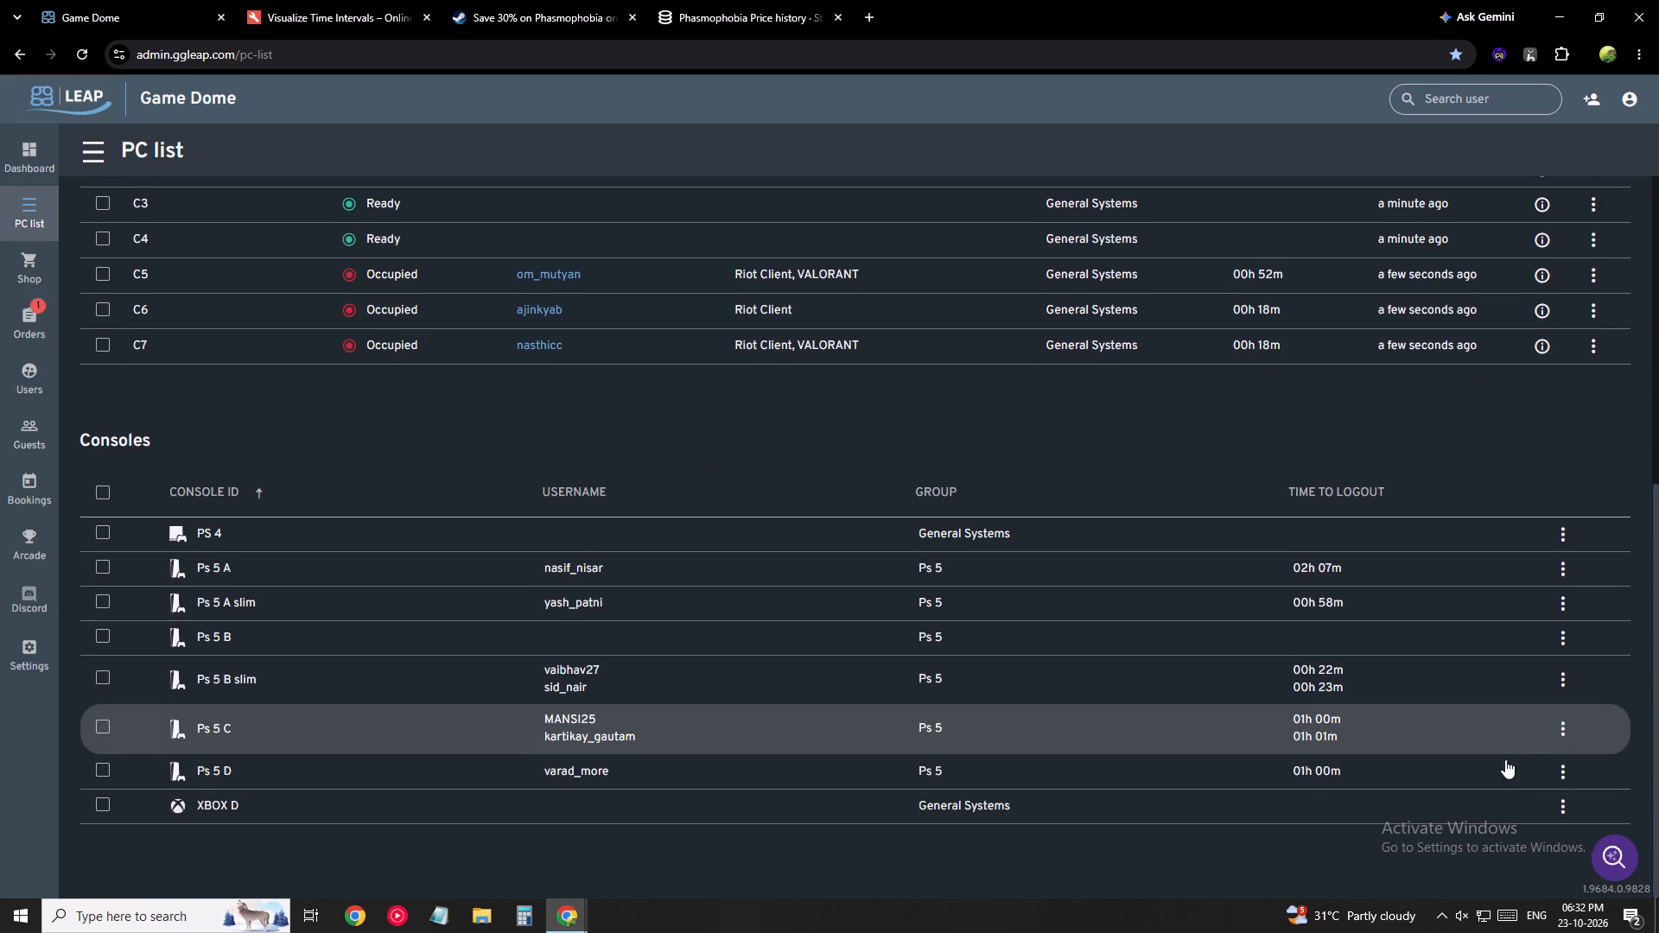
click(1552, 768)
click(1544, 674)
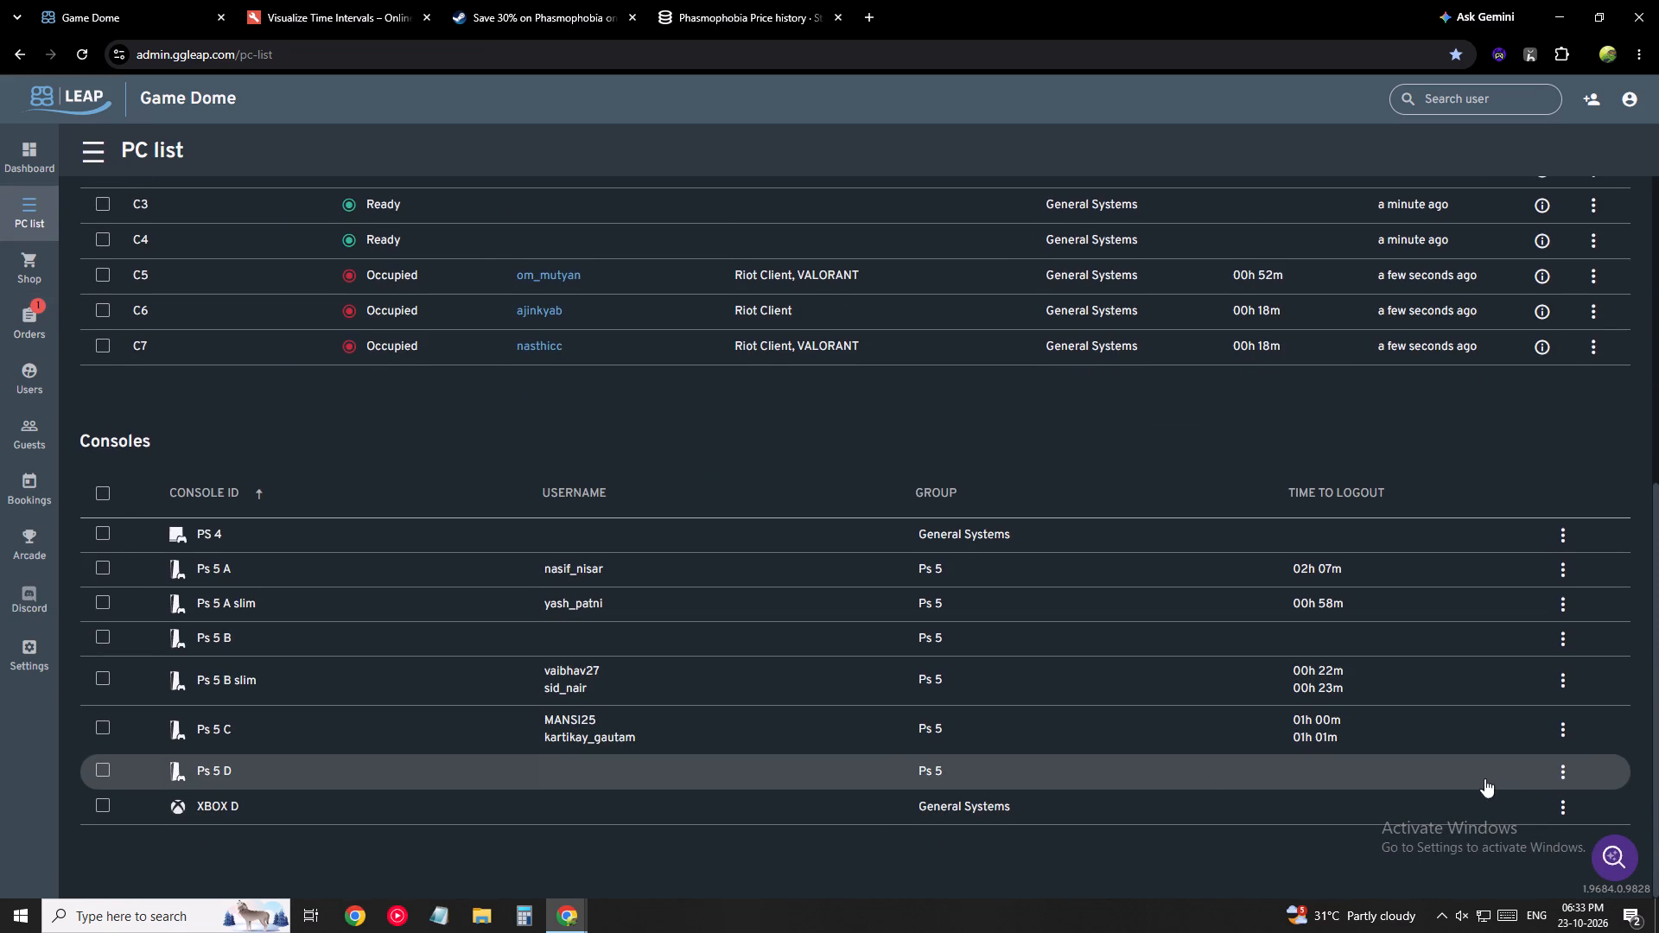
Log customer Varad back in to console Ps 5 D using the earlier copied username.
click(1556, 769)
click(1537, 628)
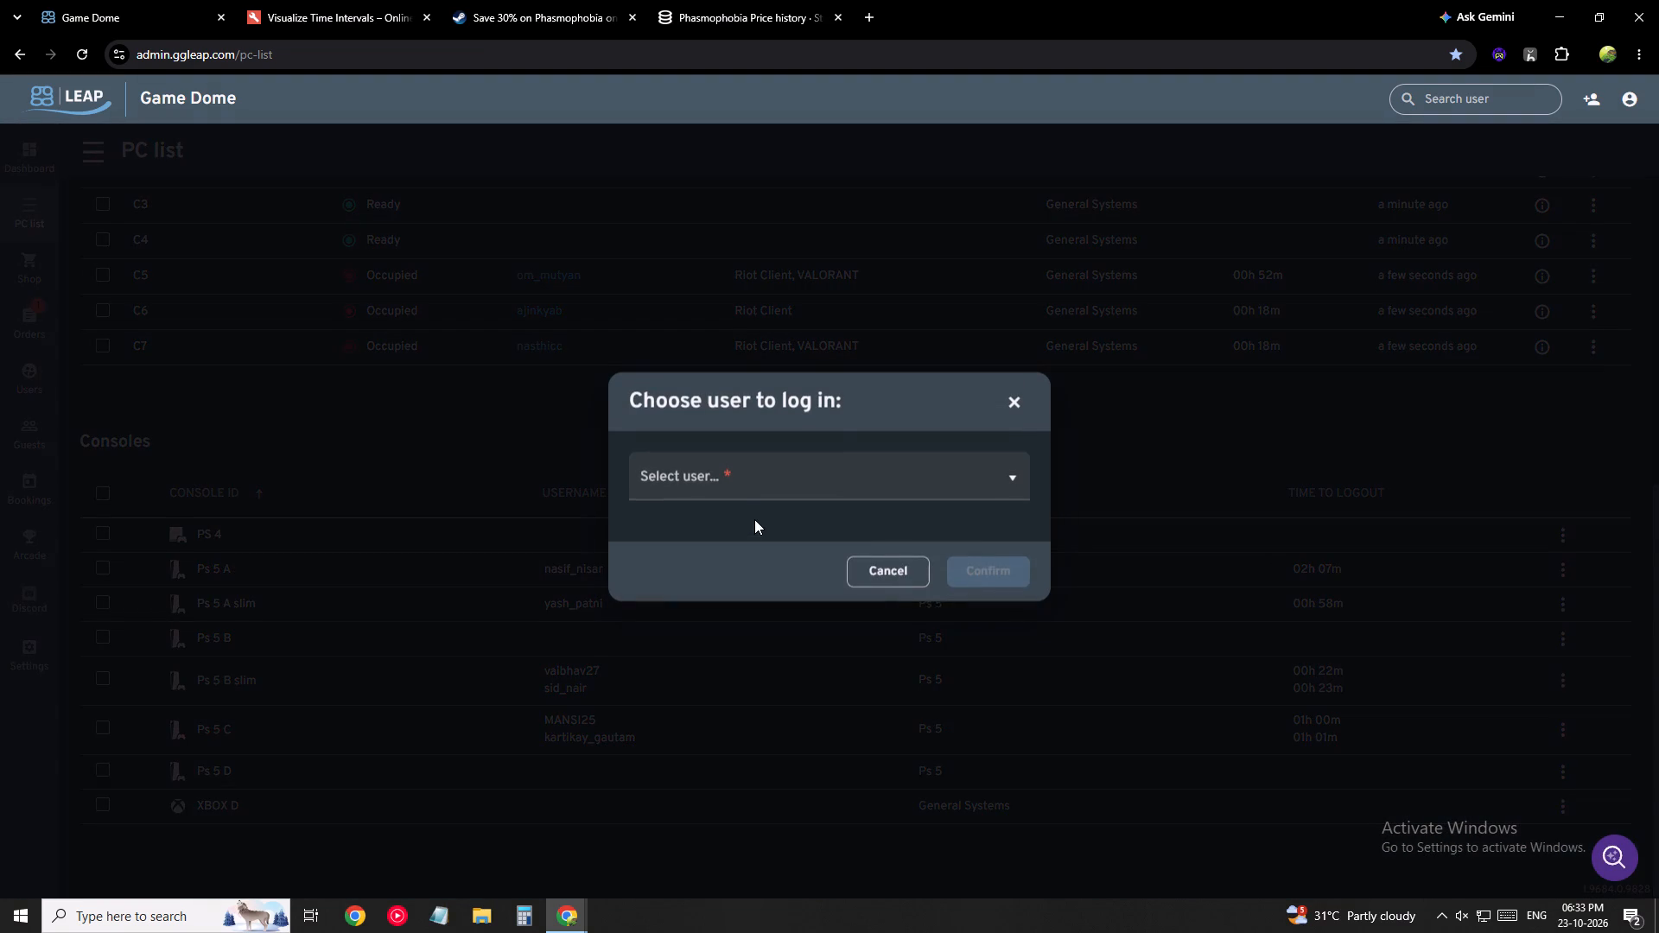
click(736, 497)
key(super+v)
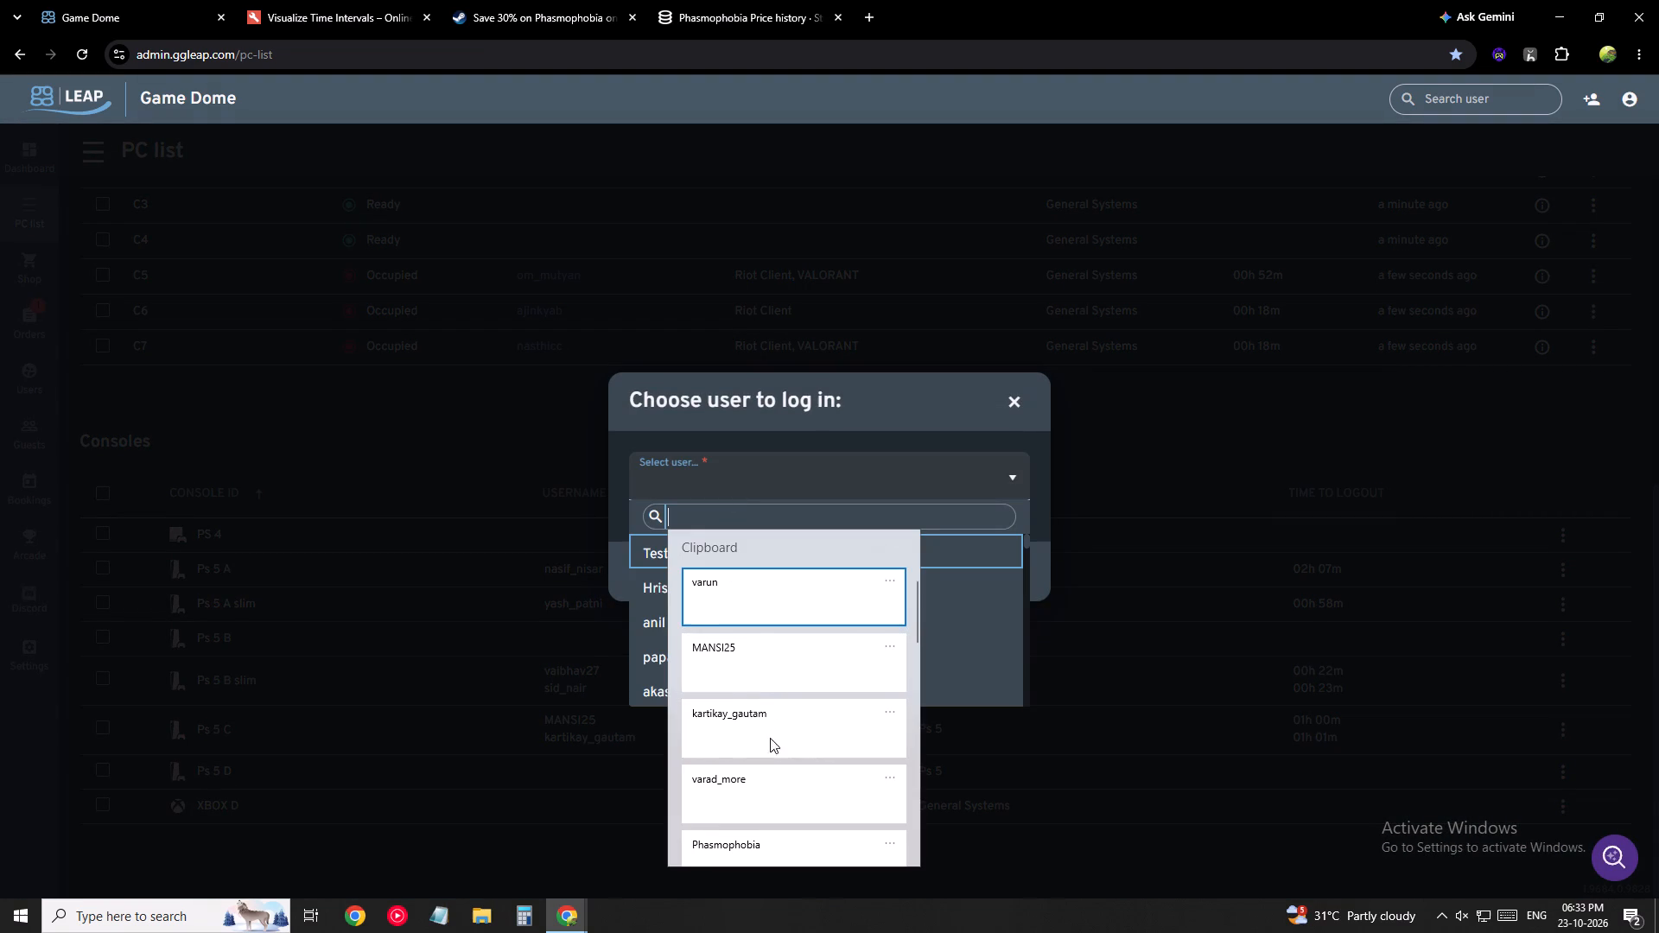
click(774, 730)
key(ctrl+v)
drag(820, 521, 604, 500)
key(super+v)
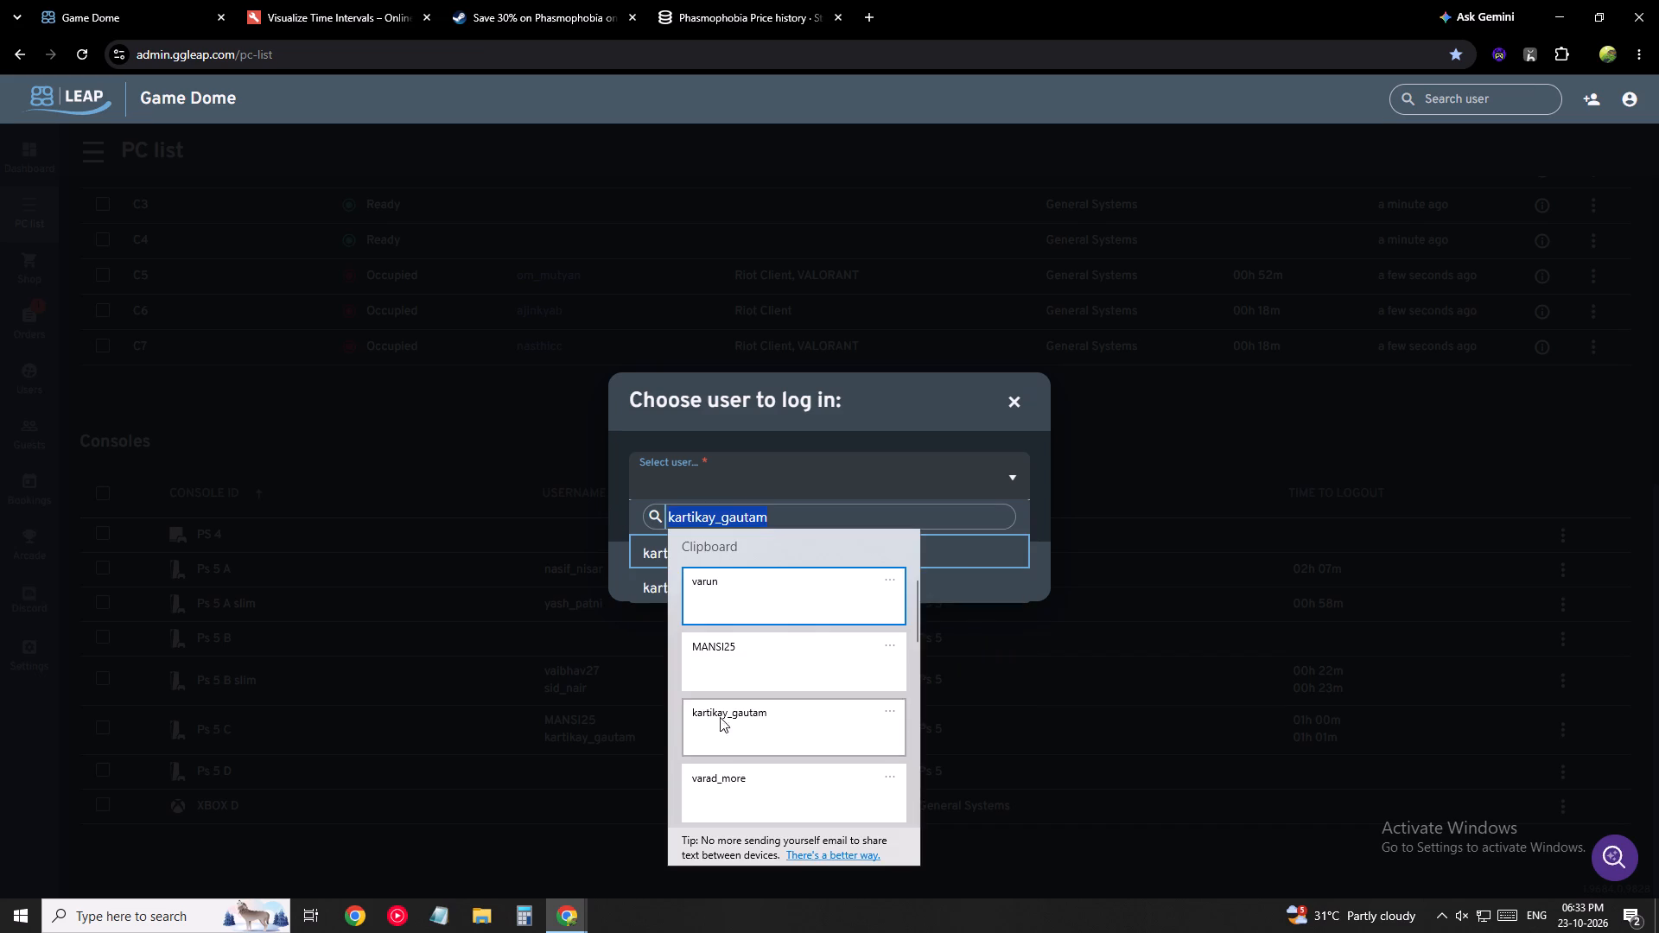
click(761, 803)
key(ctrl+v)
click(853, 516)
click(894, 552)
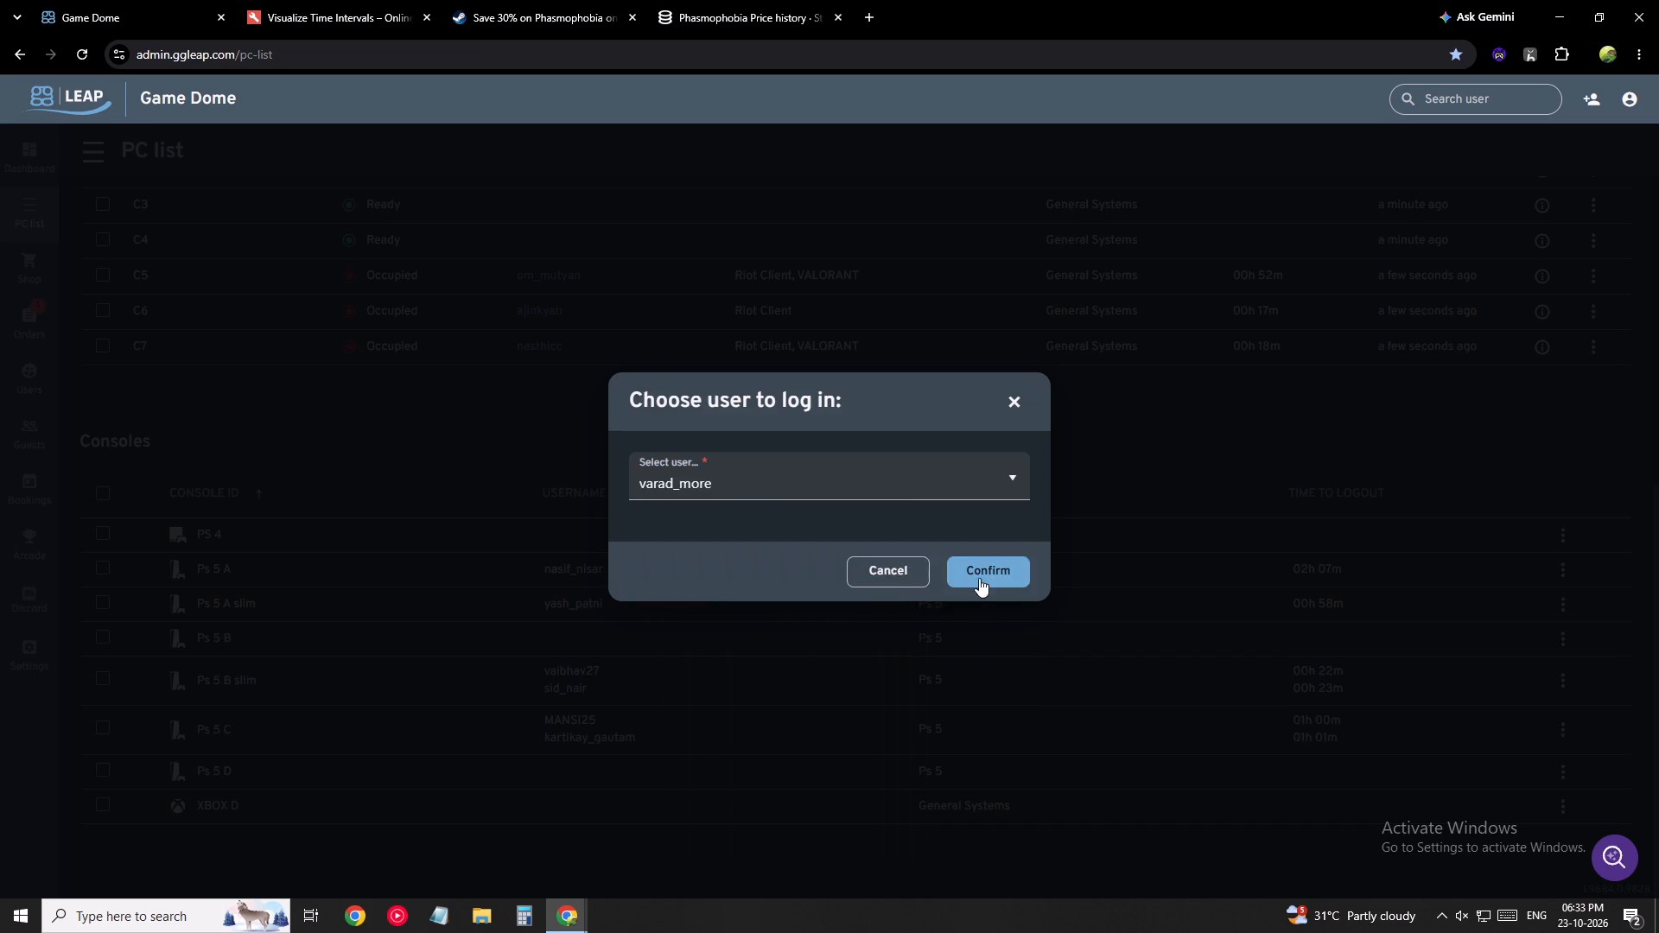
click(981, 579)
Add customer Varun to console Ps 5 D as a second user.
click(1567, 770)
click(1564, 707)
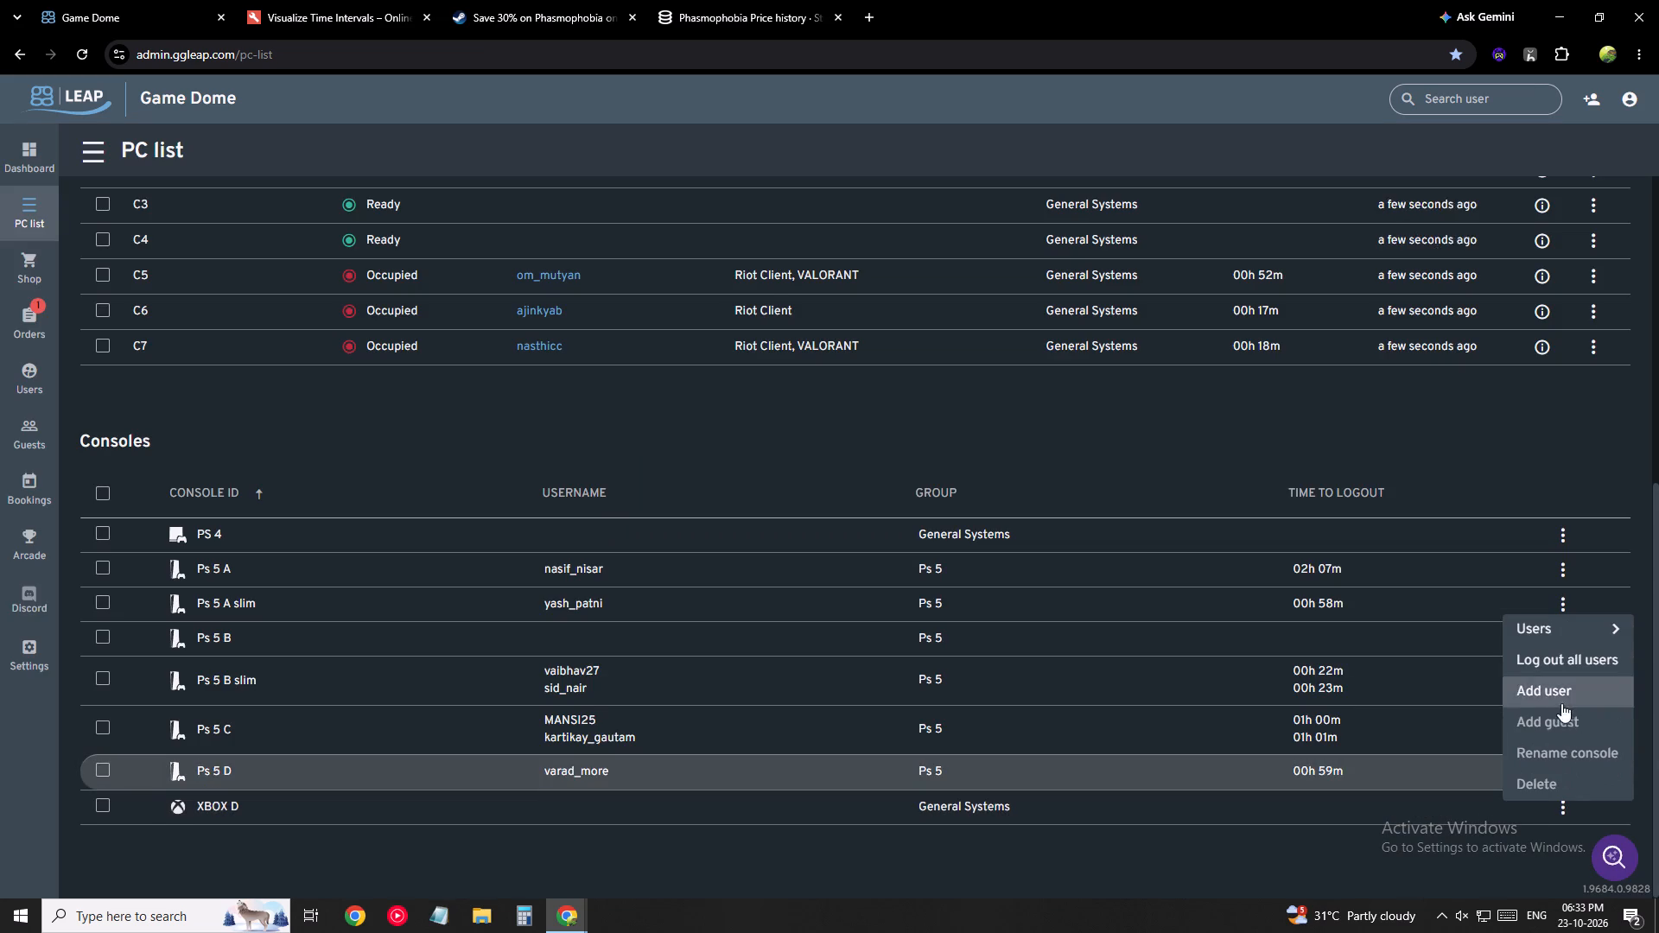
click(685, 486)
key(super+v)
click(757, 594)
key(ctrl+v)
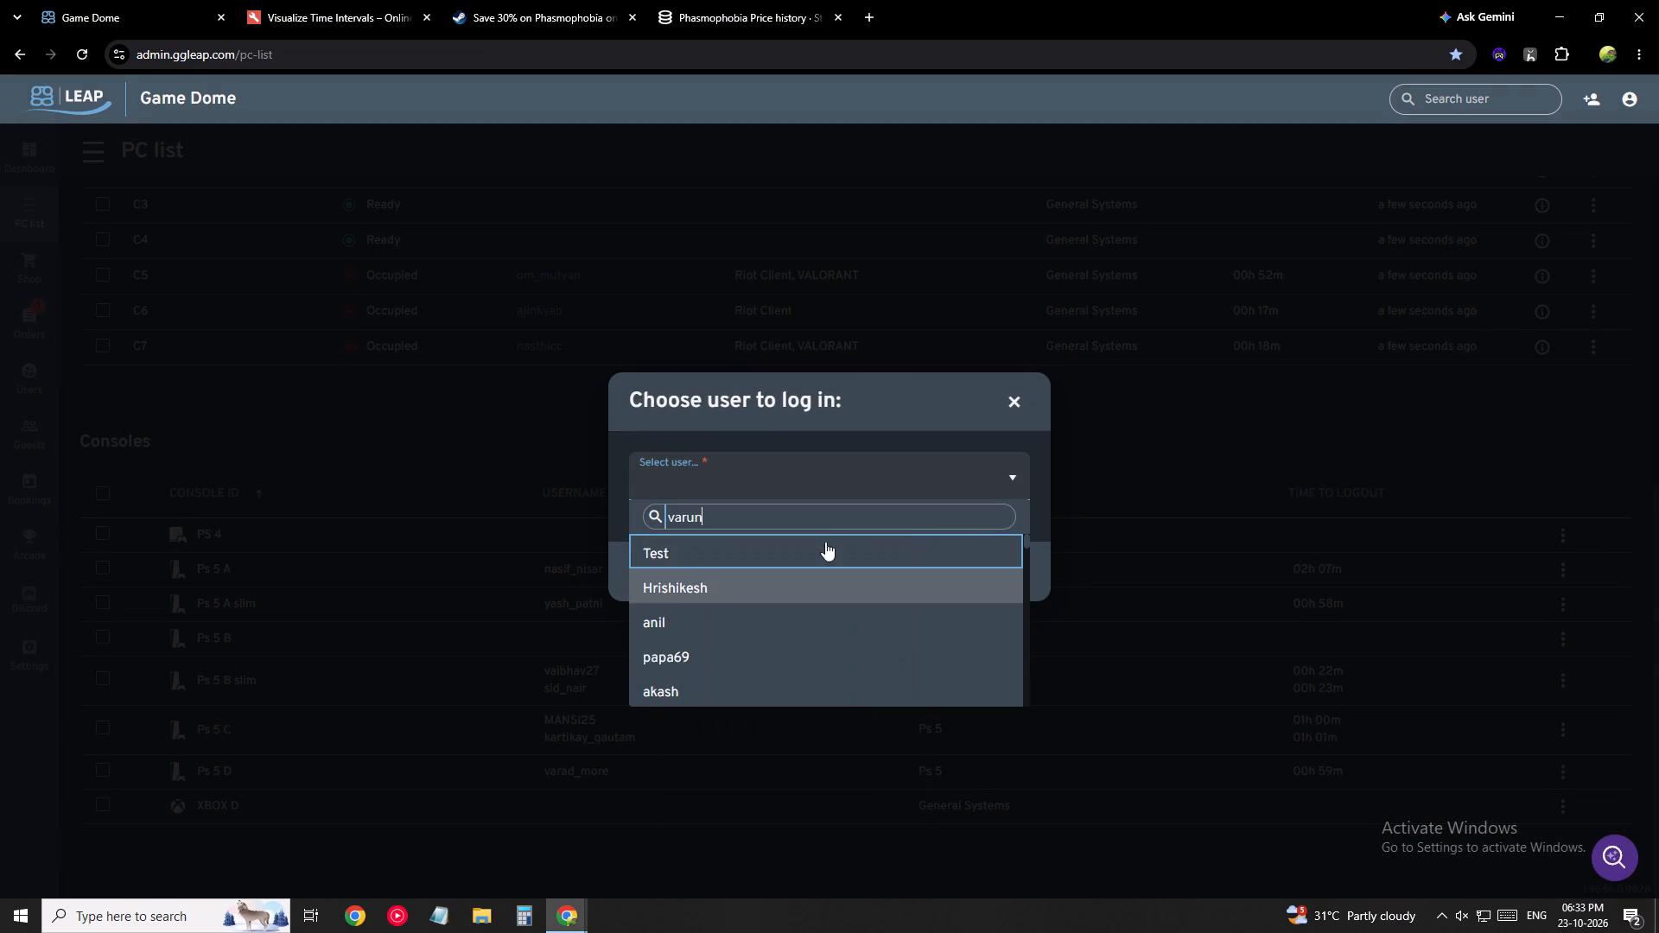
click(825, 518)
click(832, 511)
click(852, 538)
click(989, 579)
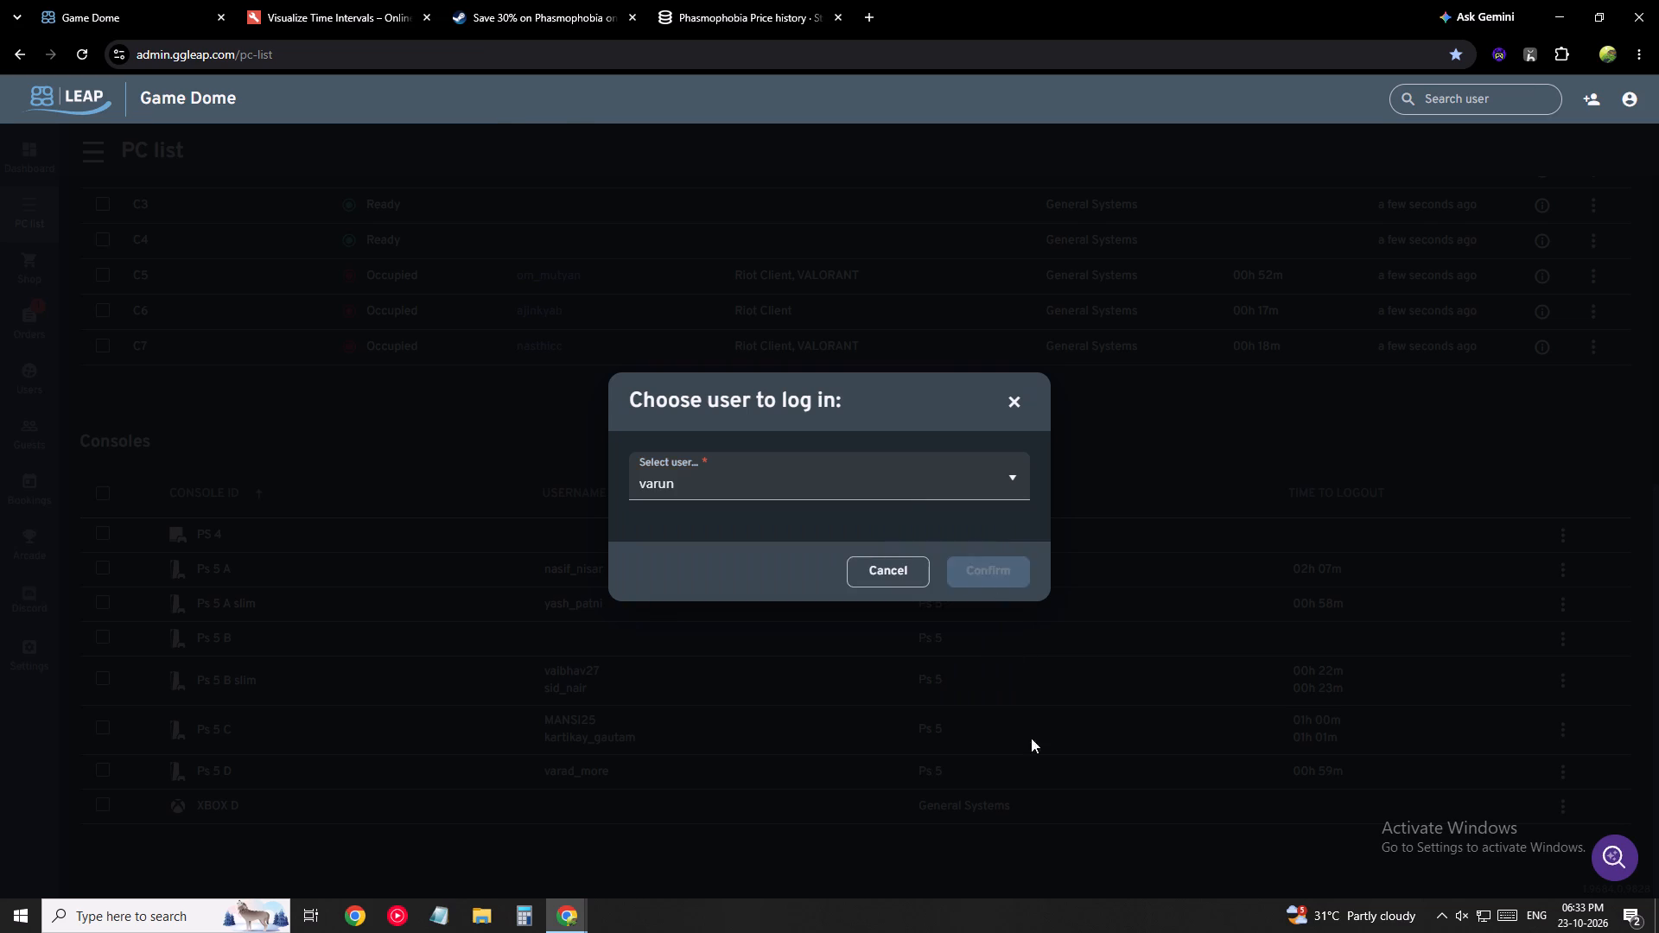
scroll(512, 706, up, 1)
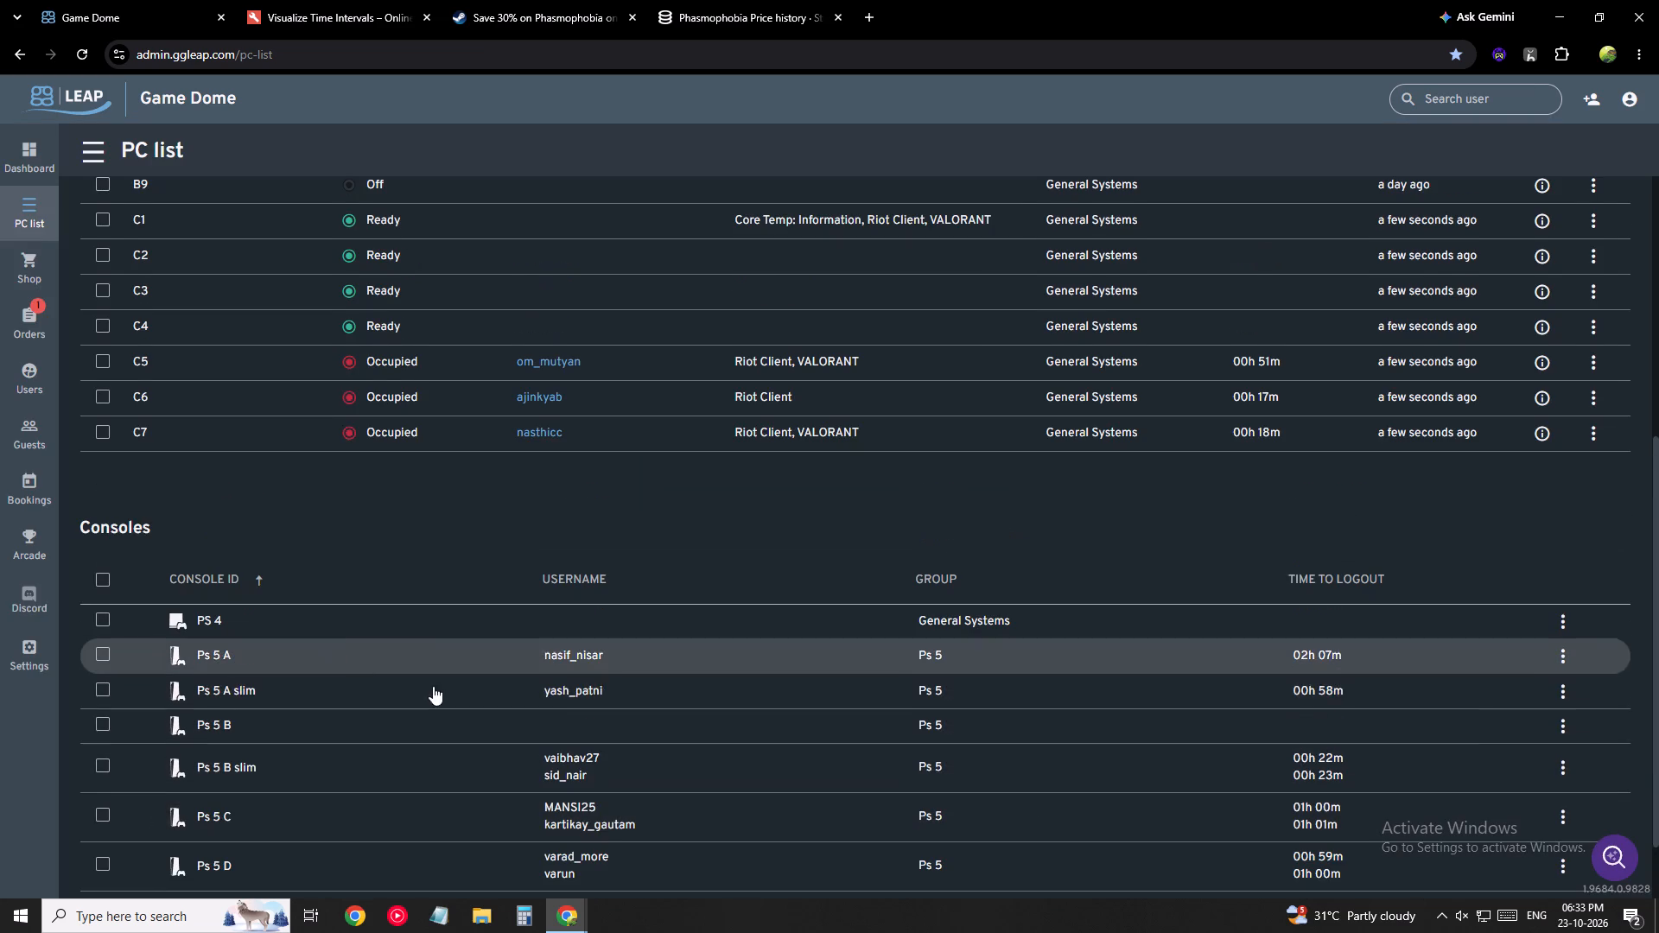
scroll(1307, 703, down, 1)
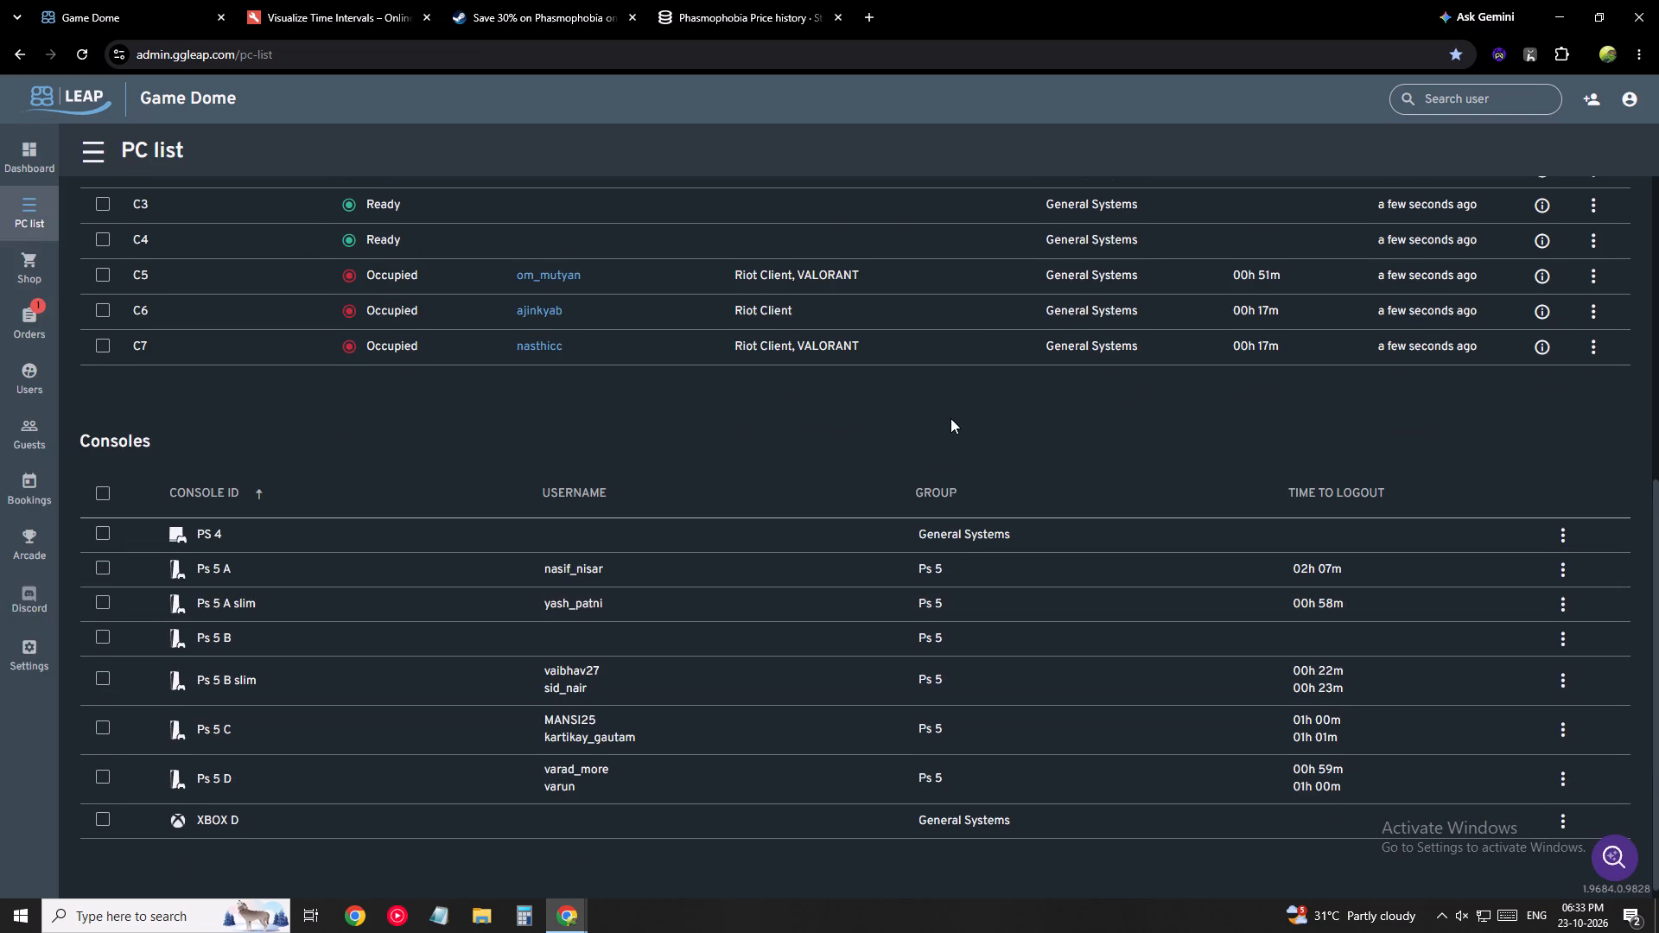
scroll(859, 381, up, 2)
scroll(549, 438, up, 2)
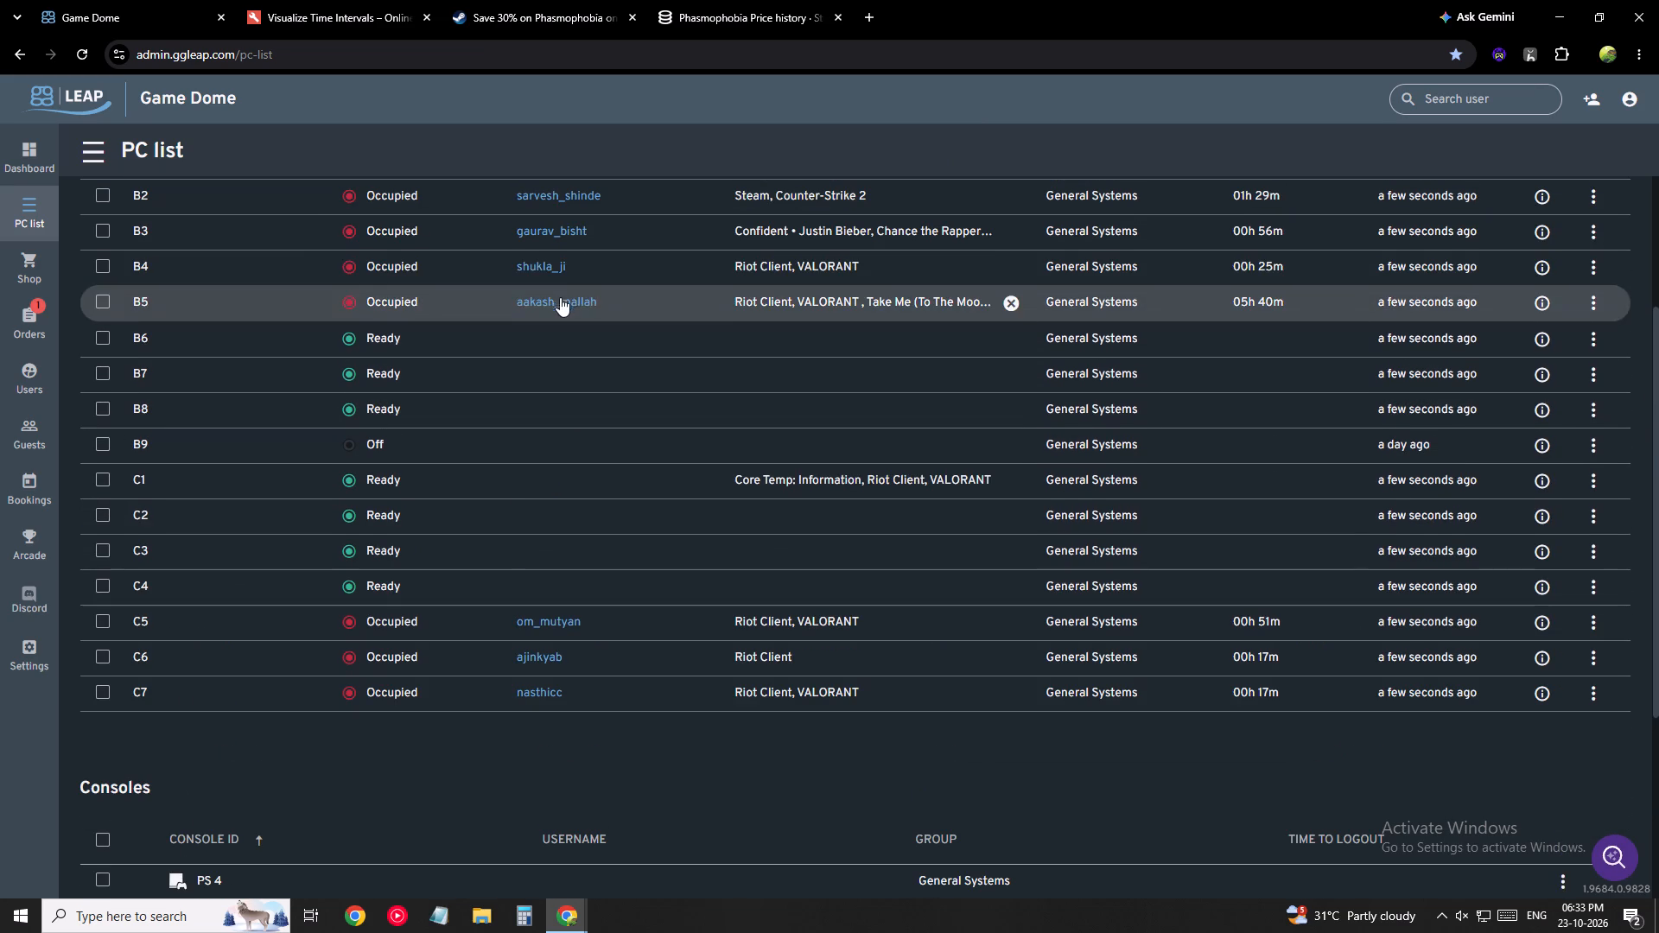
click(556, 263)
click(588, 282)
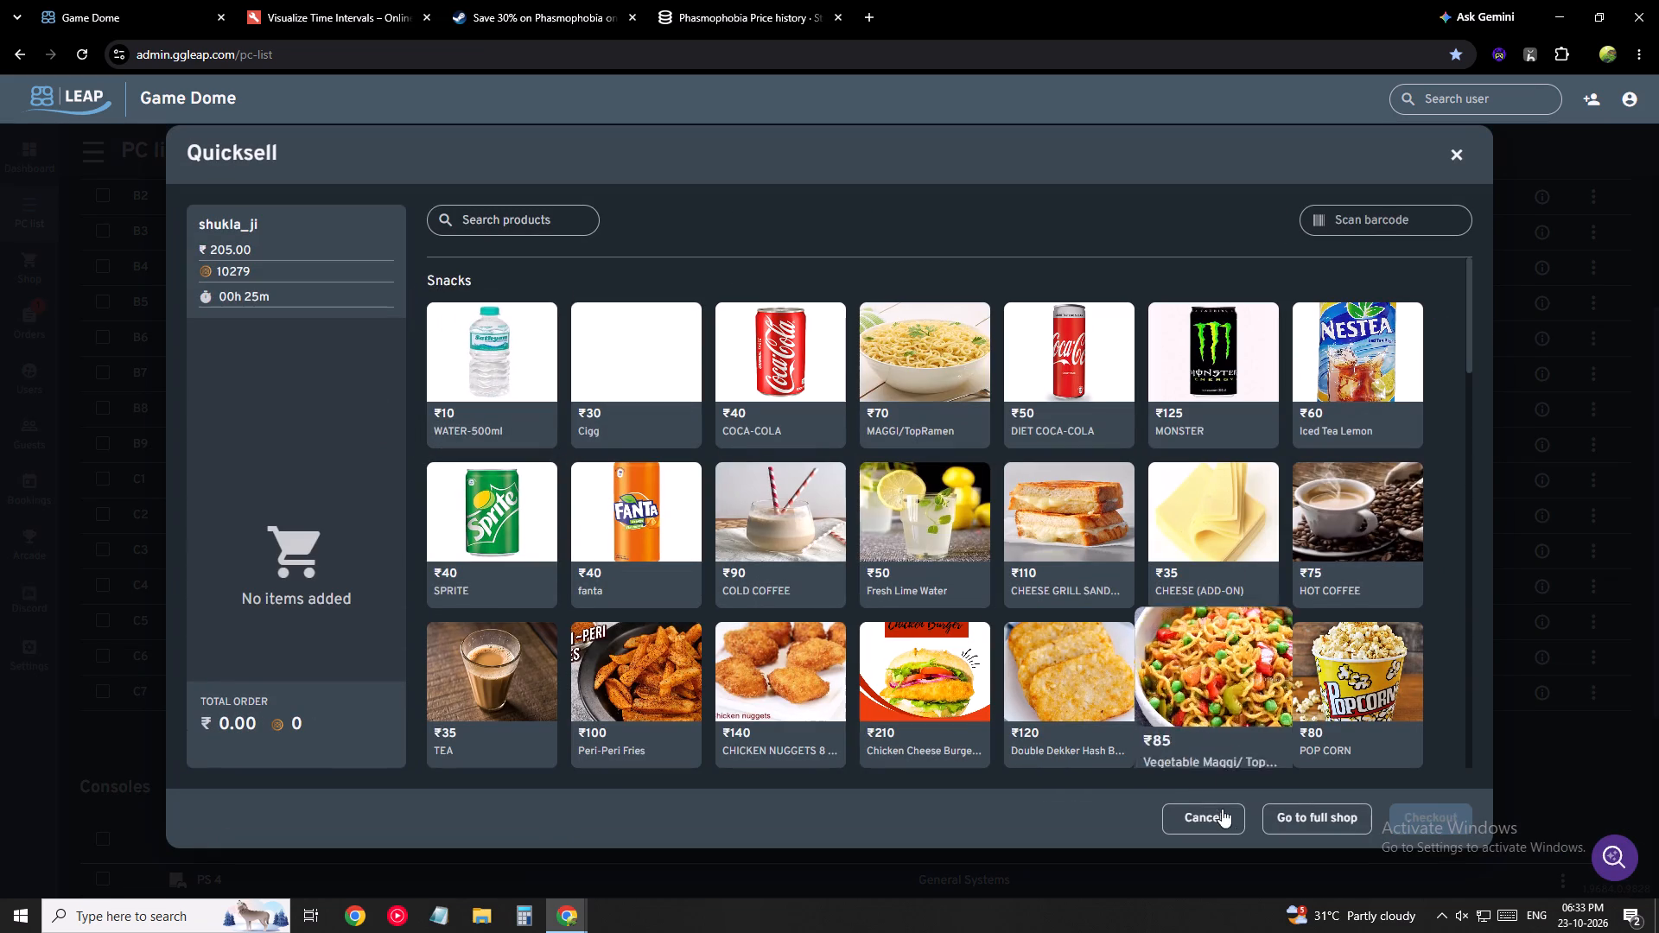
click(1335, 819)
click(594, 279)
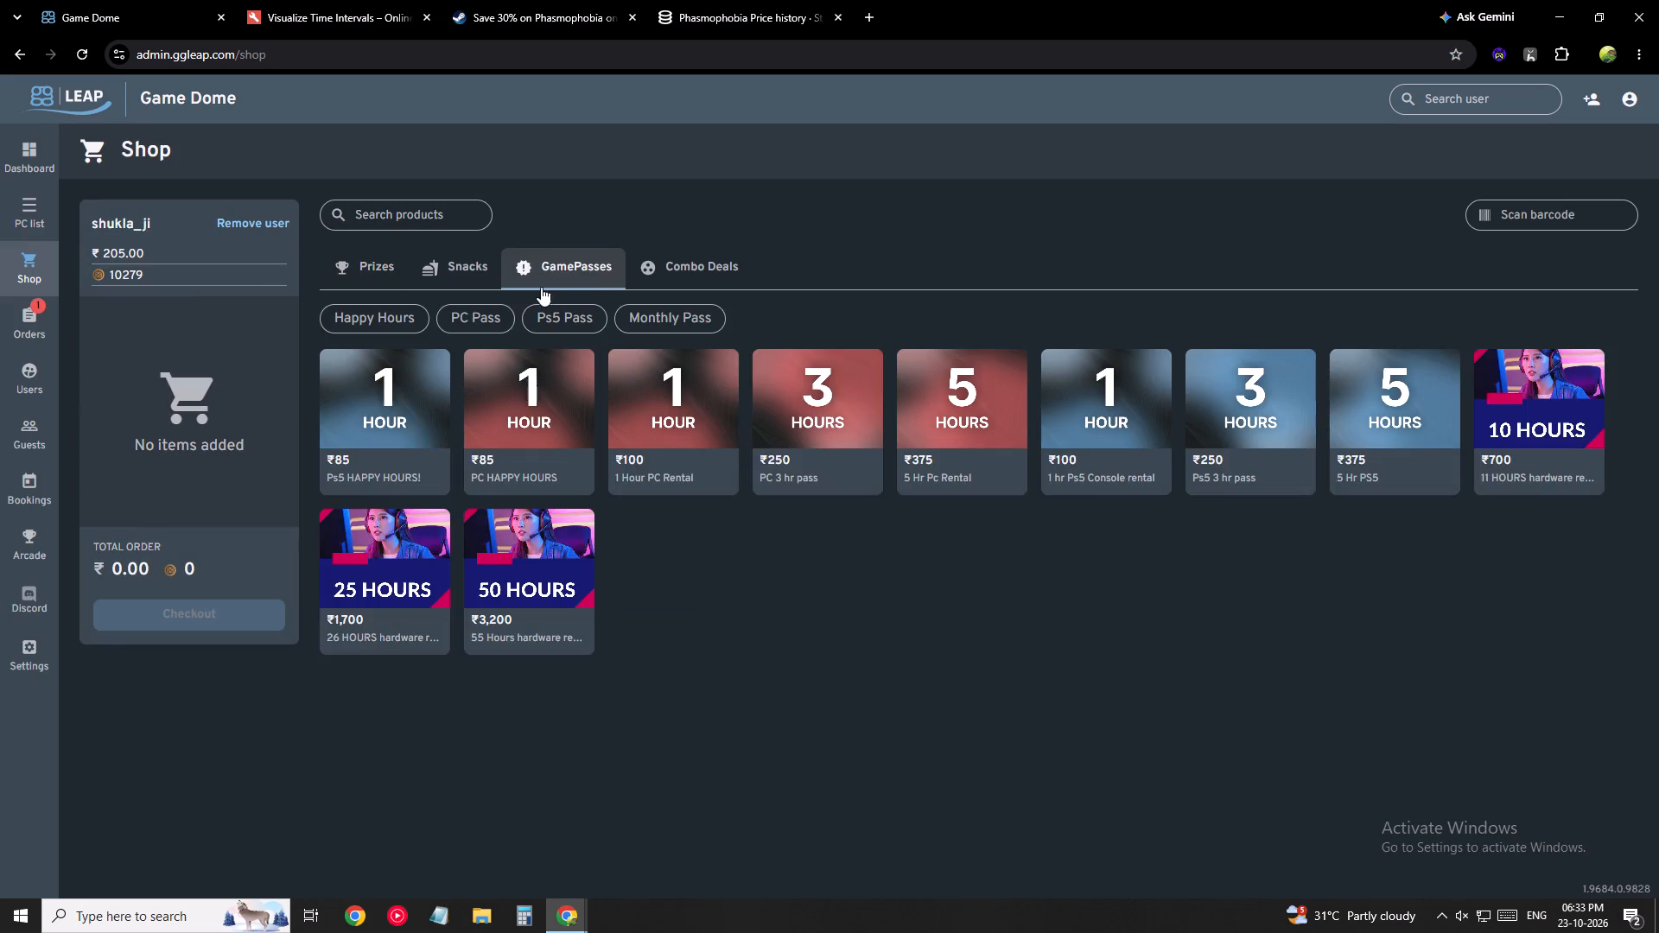
click(480, 326)
click(674, 472)
click(666, 416)
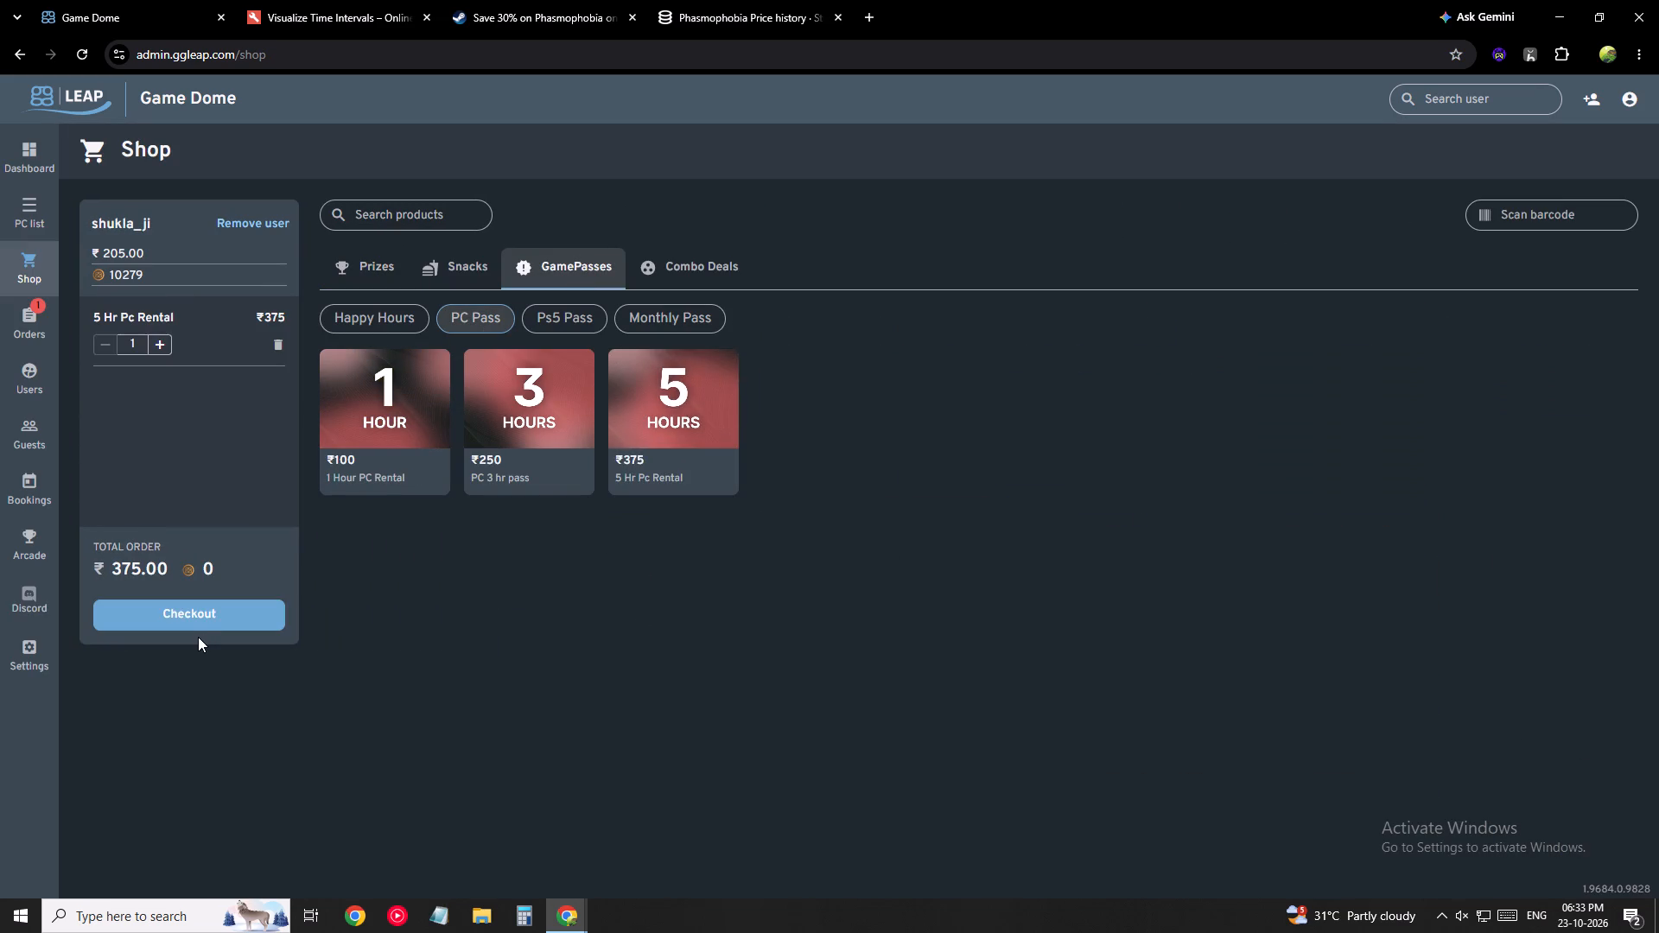
drag(209, 627, 217, 619)
click(429, 473)
click(459, 731)
click(482, 746)
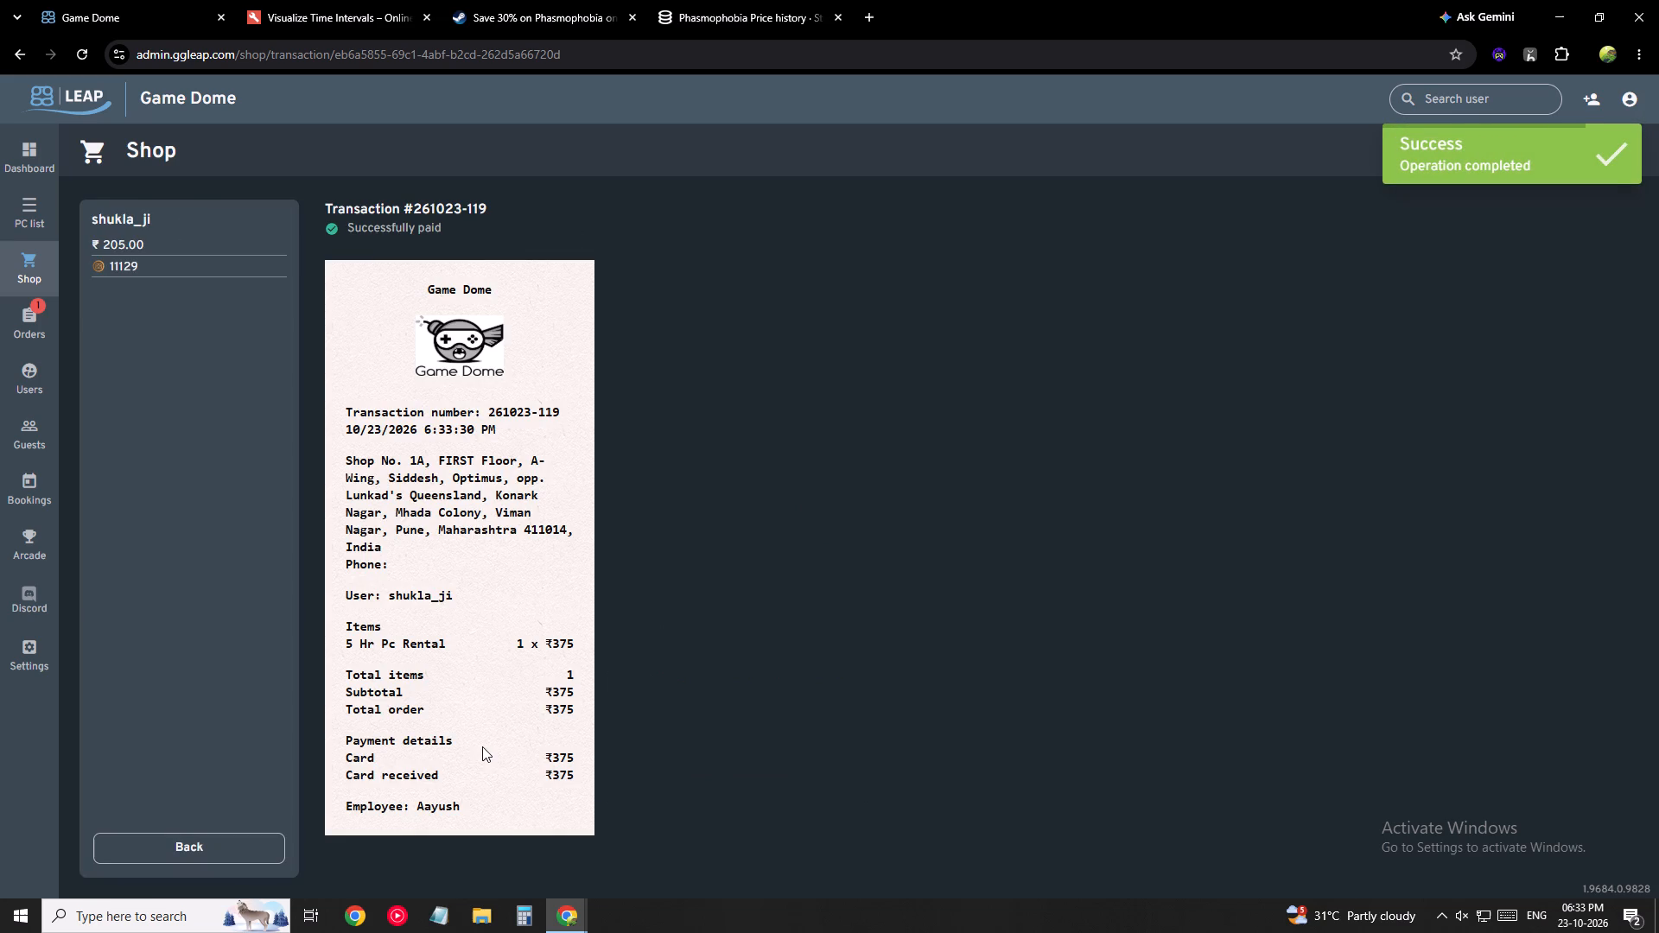
double_click(131, 212)
key(ctrl+c)
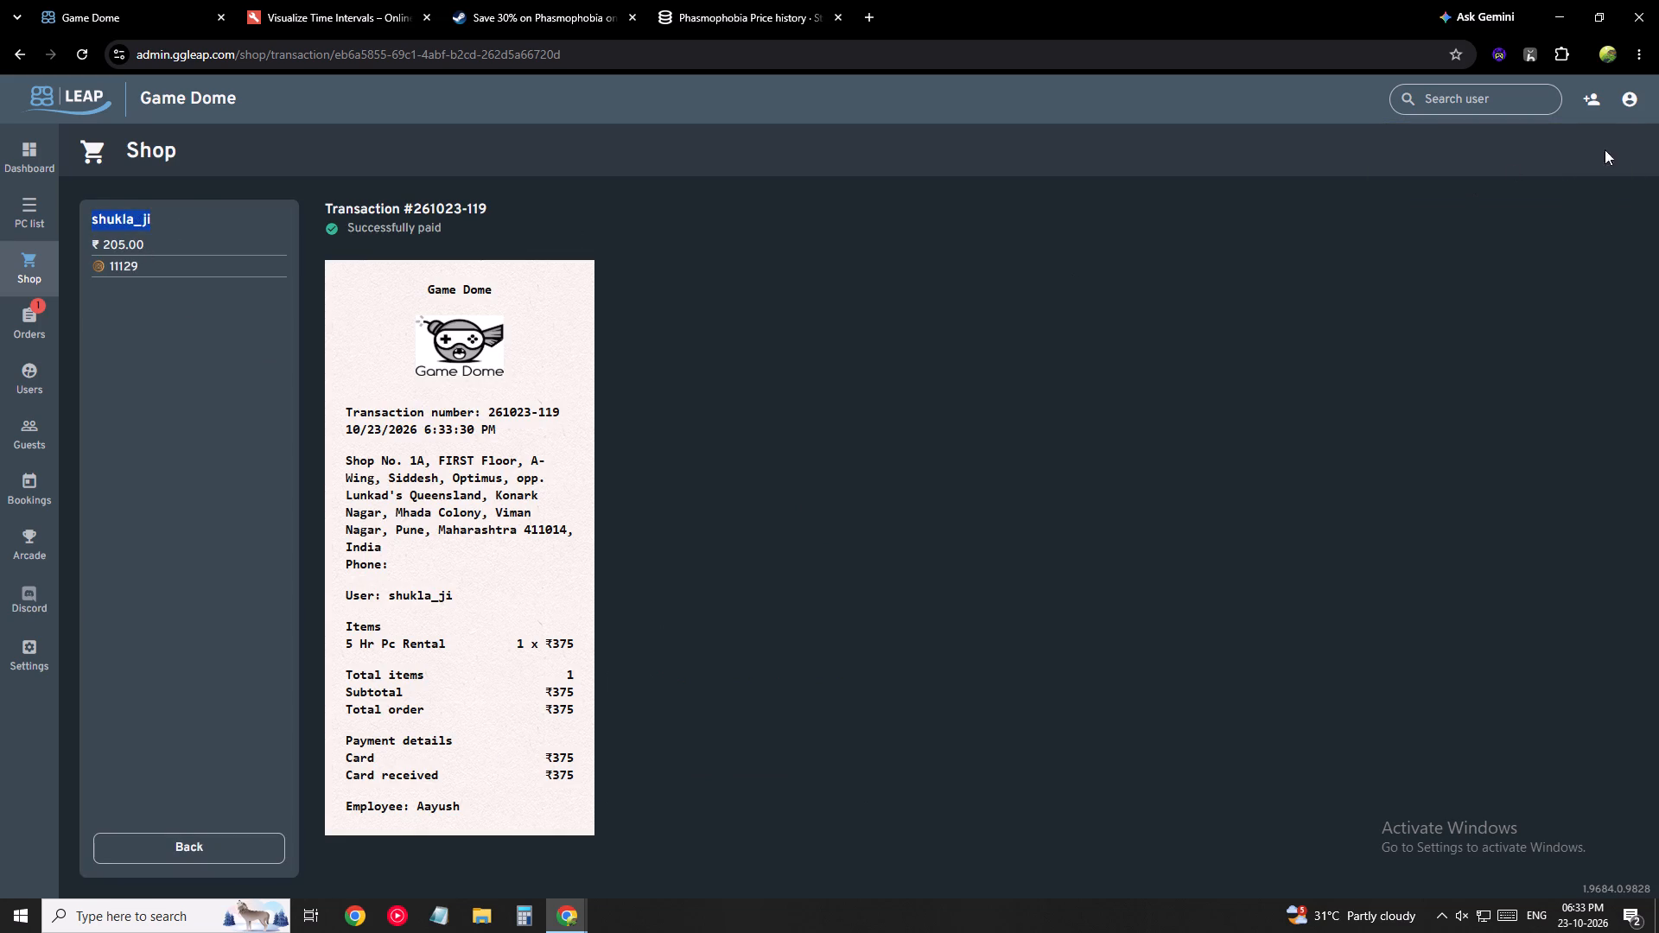
ctrl+click(1482, 98)
key(ctrl+v)
click(1595, 137)
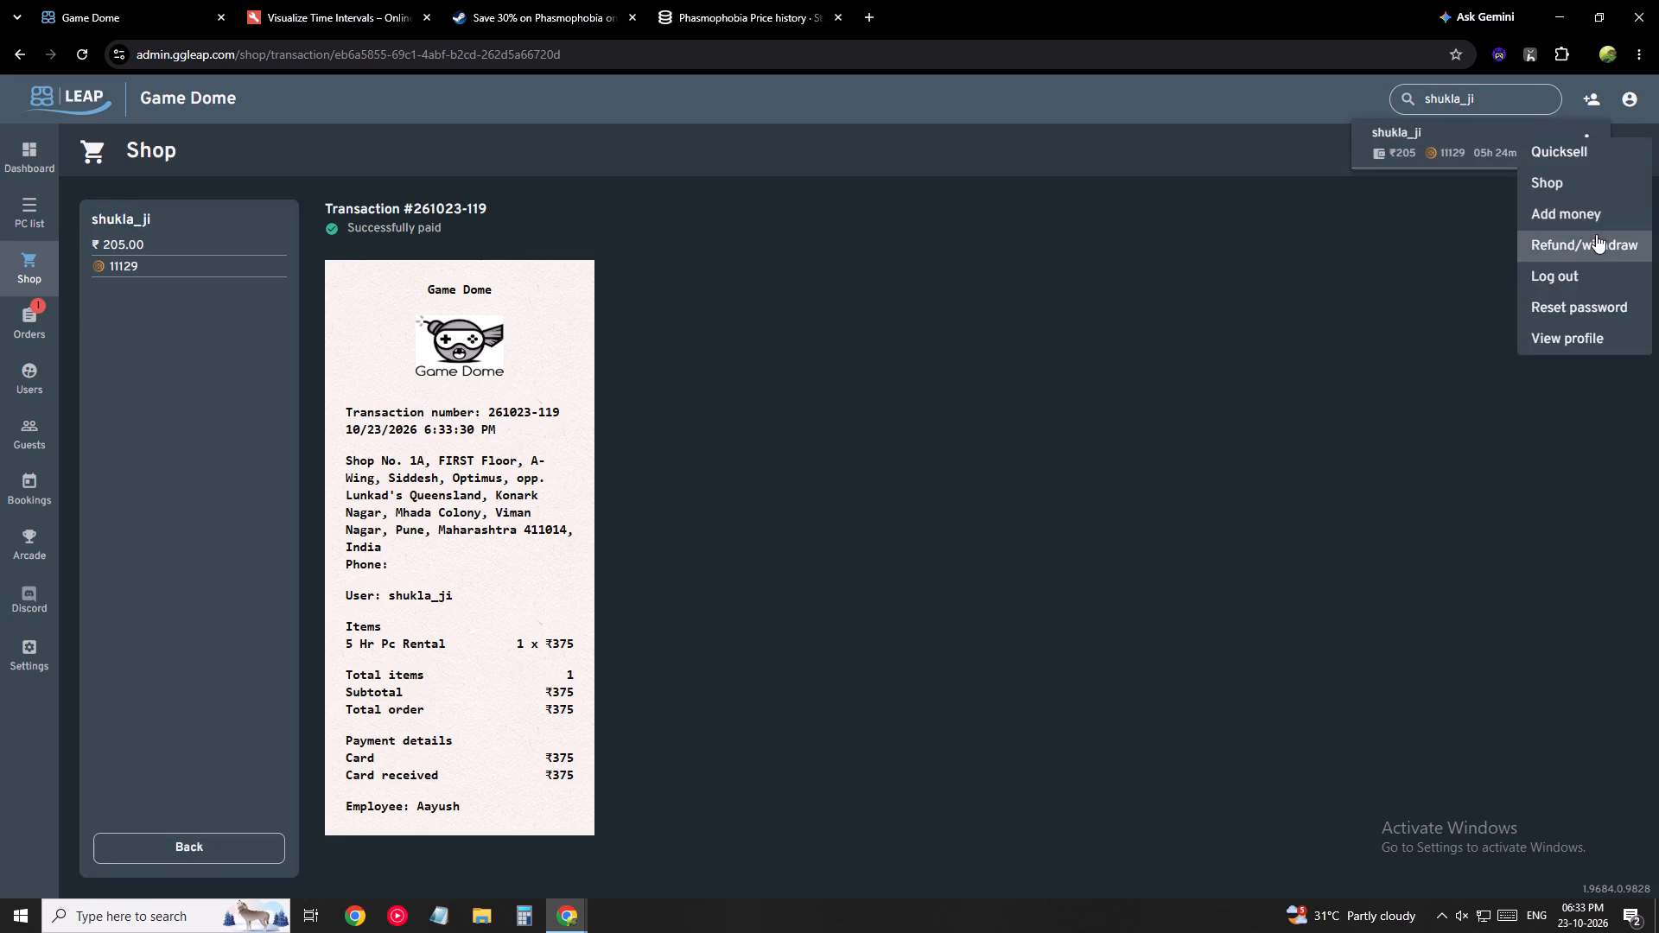
click(1600, 238)
click(785, 445)
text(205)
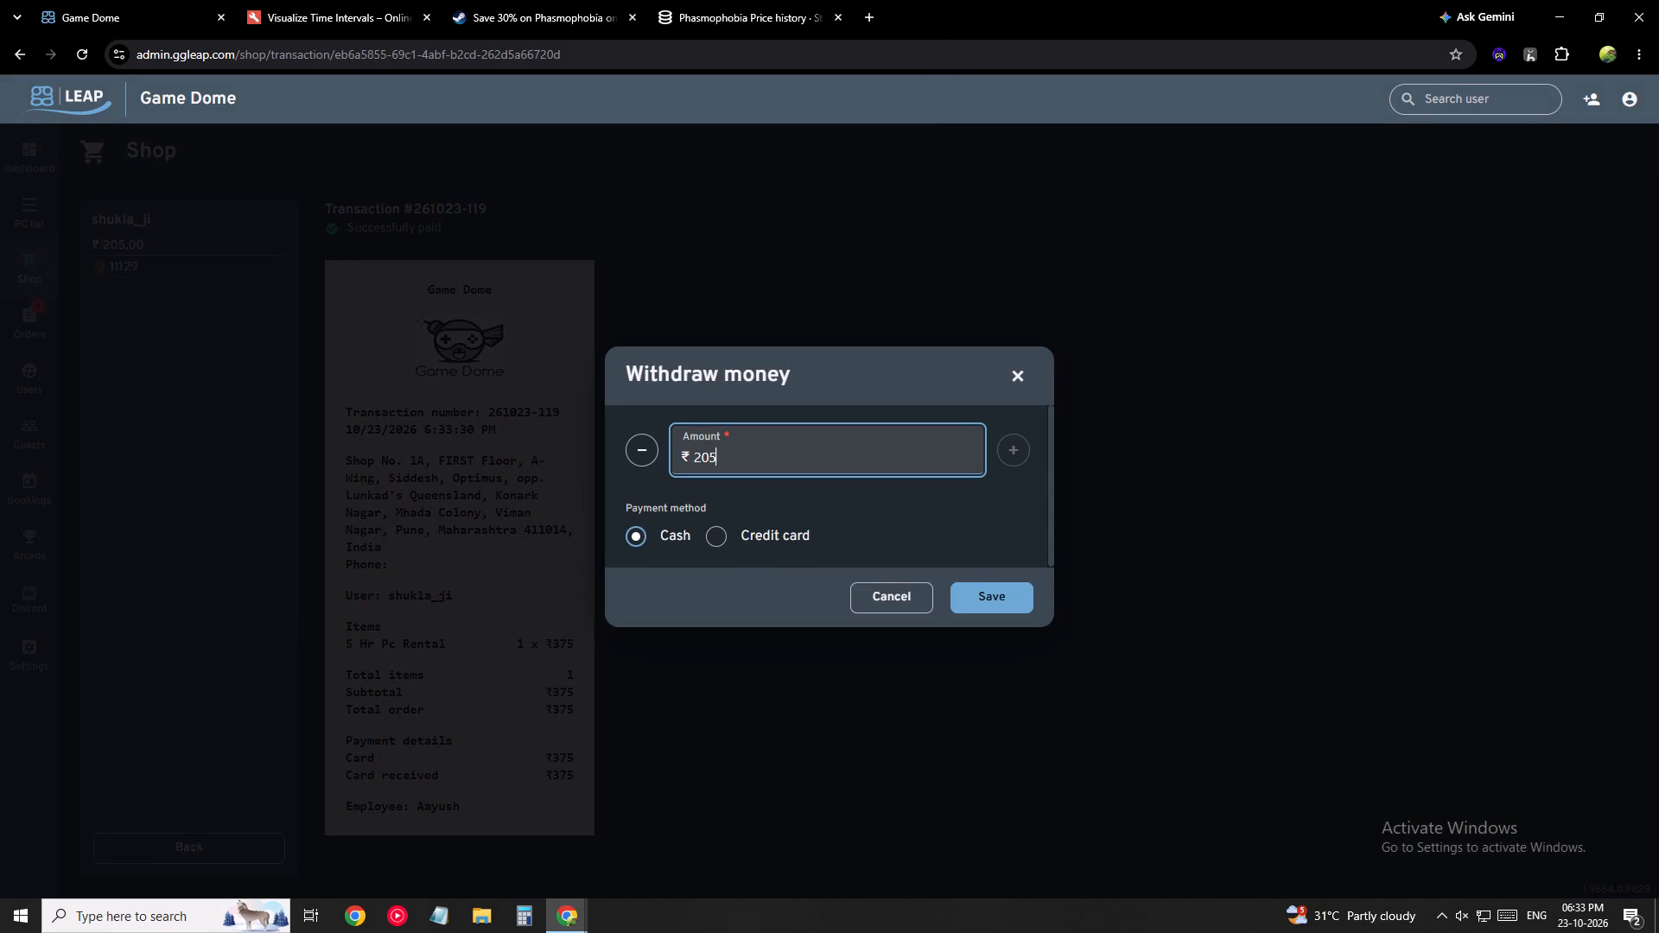
click(1004, 601)
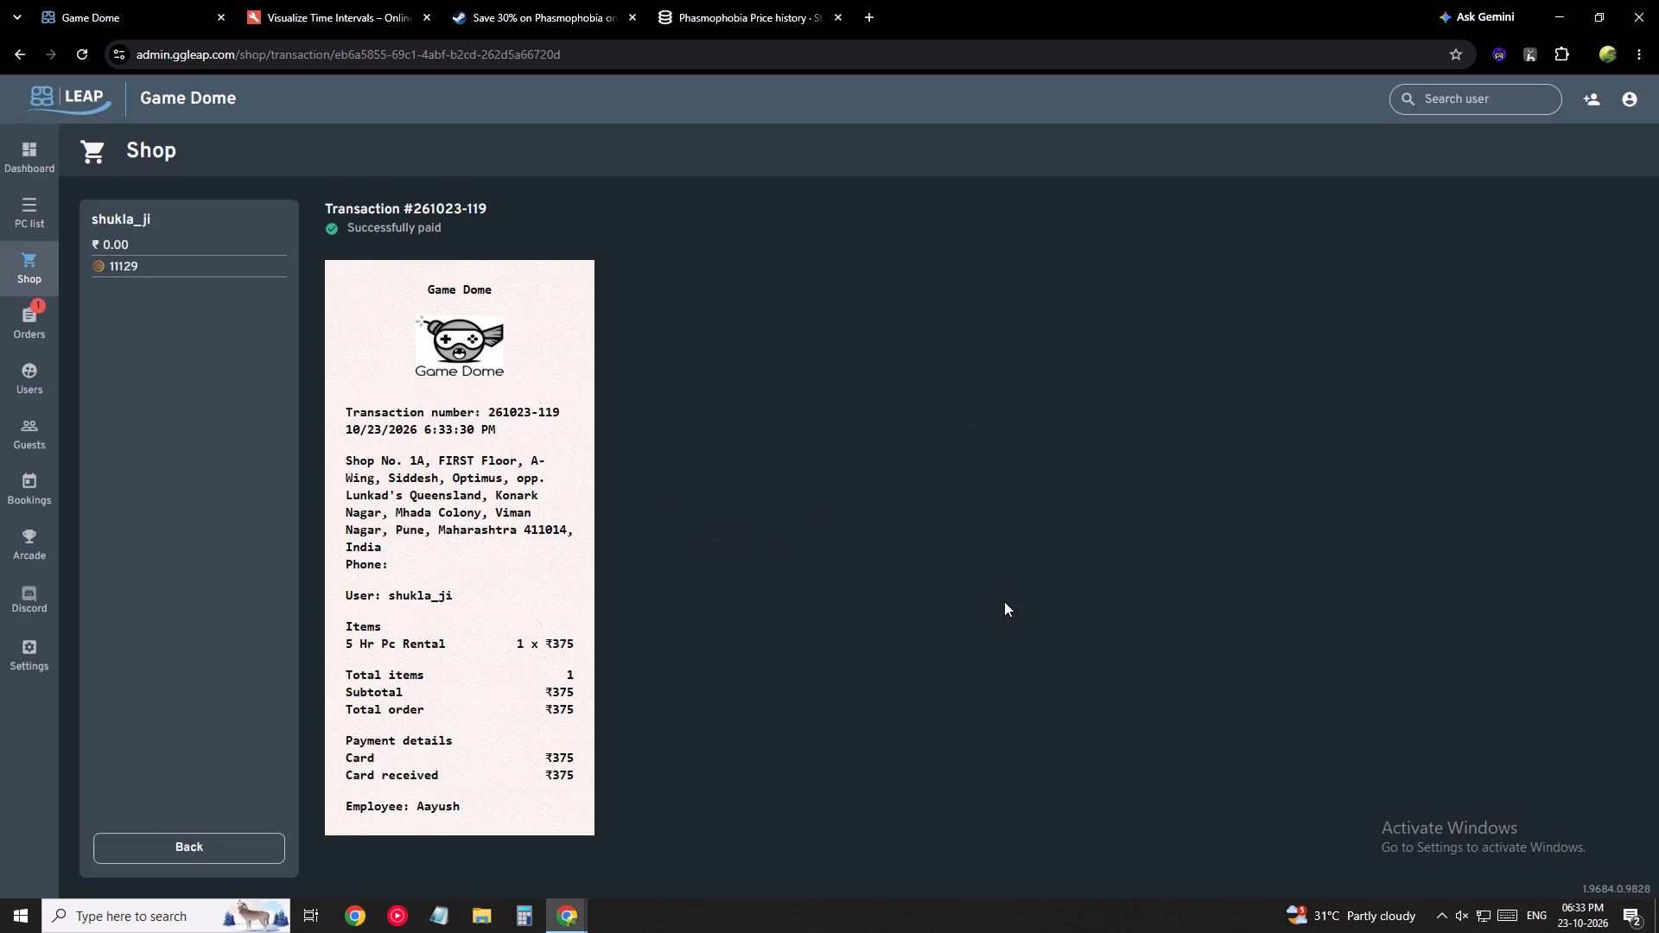
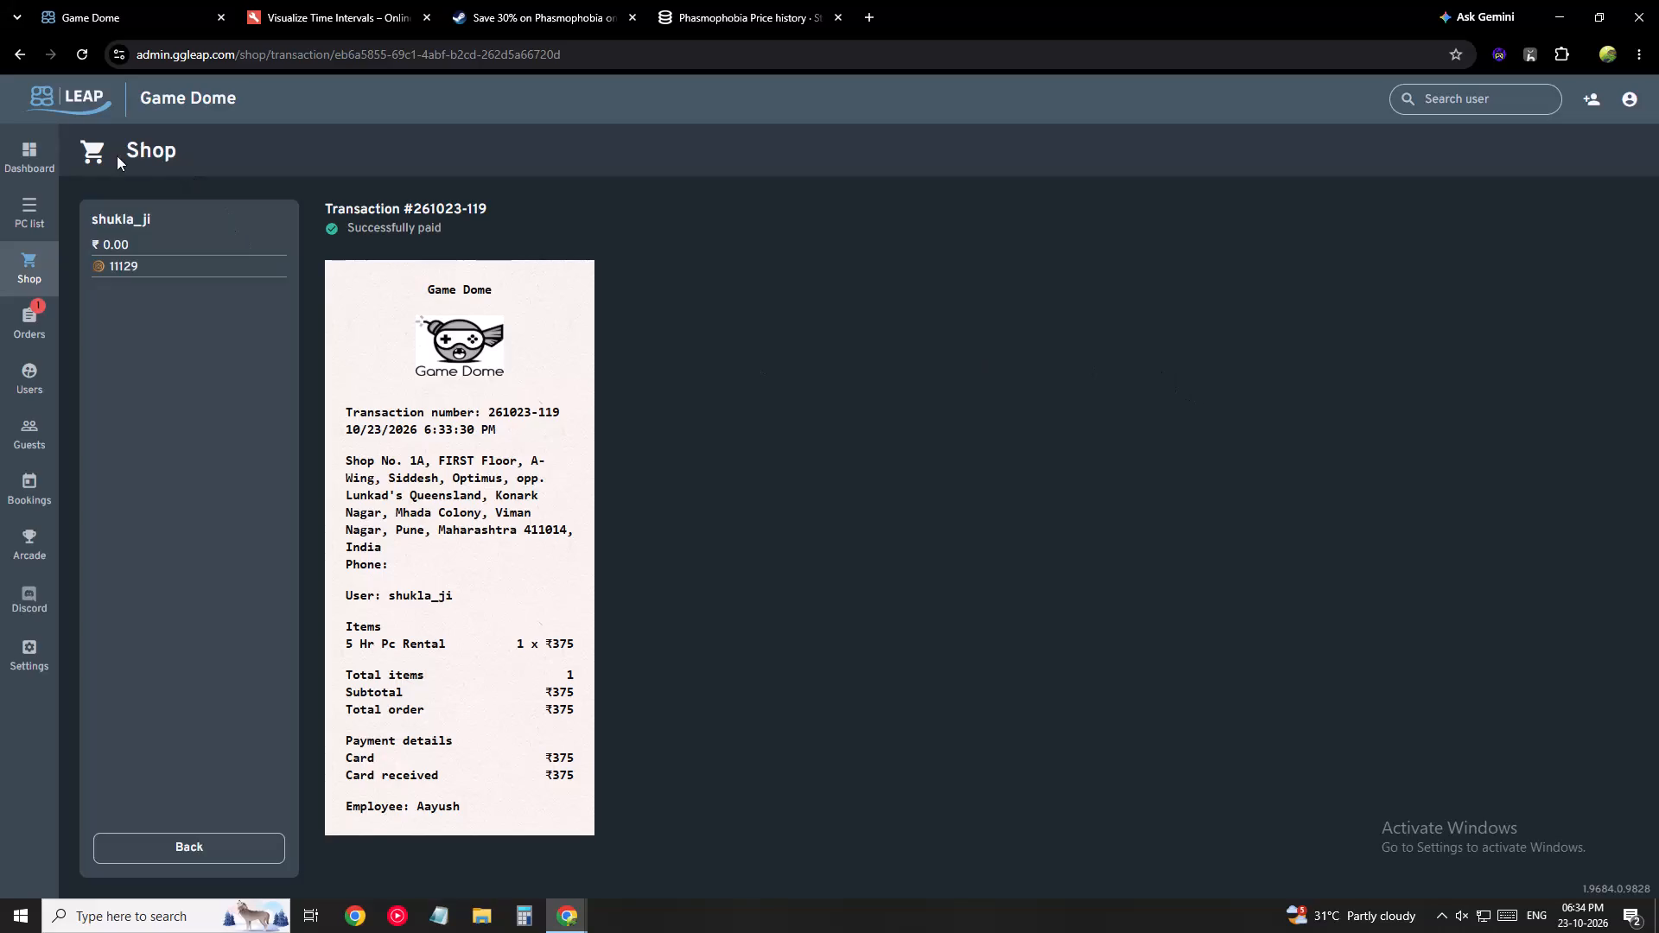
Log customer Aryan in to console Ps 5 A slim as a second user and clear the console selection.
click(0, 238)
scroll(675, 571, down, 9)
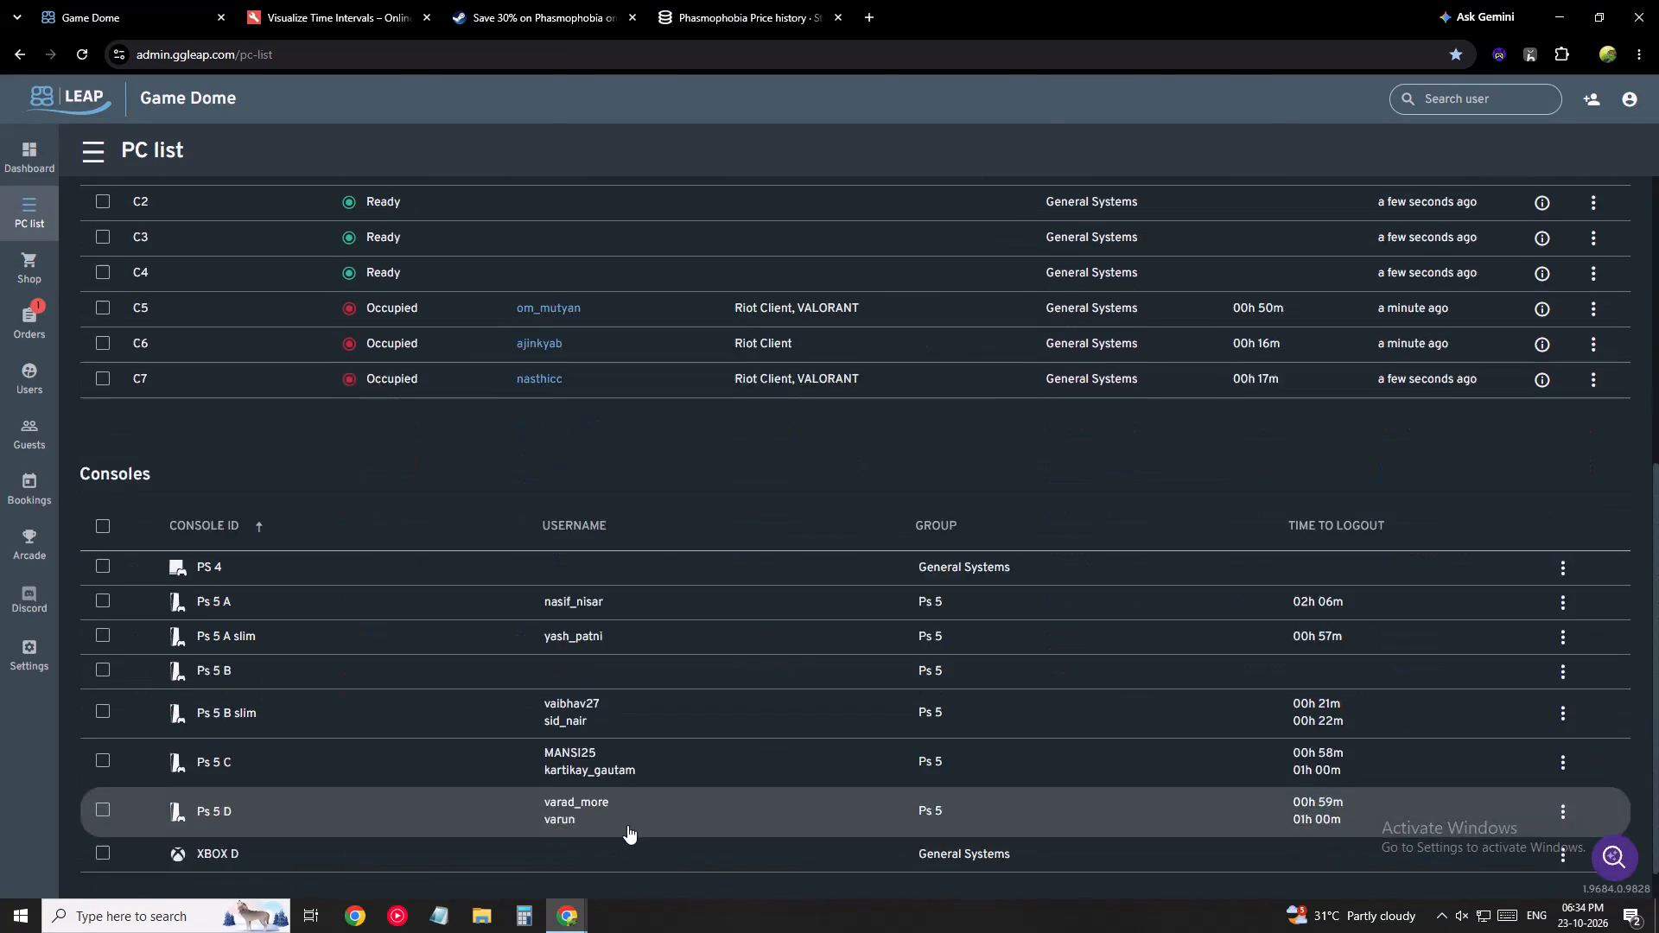
scroll(627, 825, down, 4)
click(1583, 564)
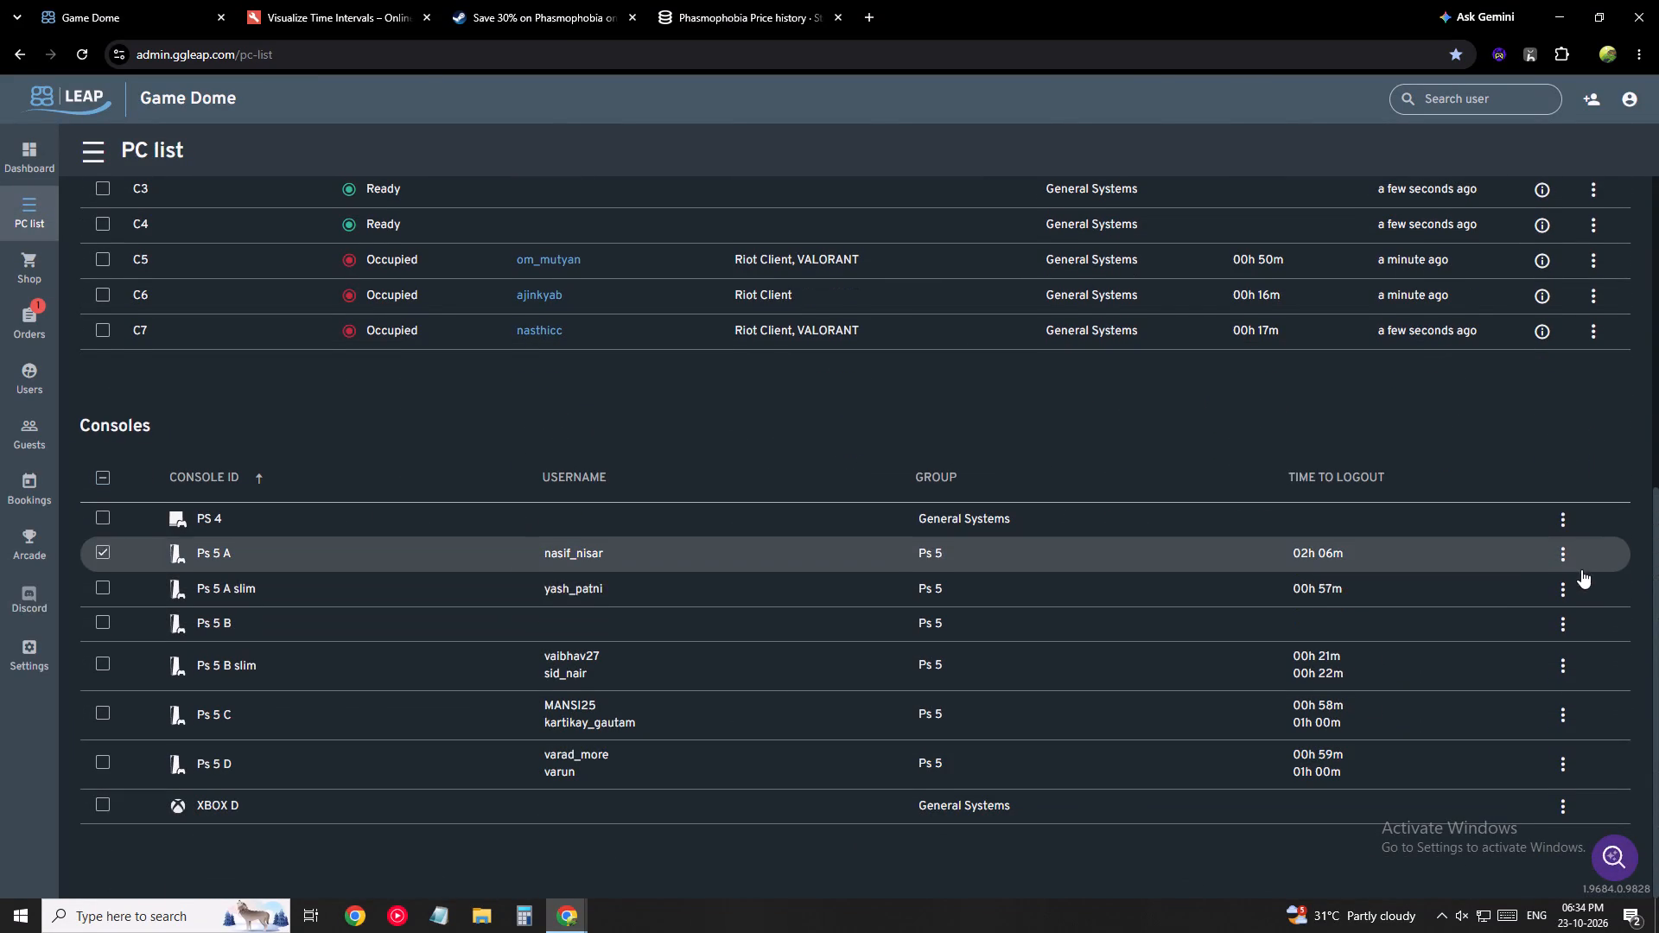
click(1573, 584)
click(1583, 606)
click(1582, 675)
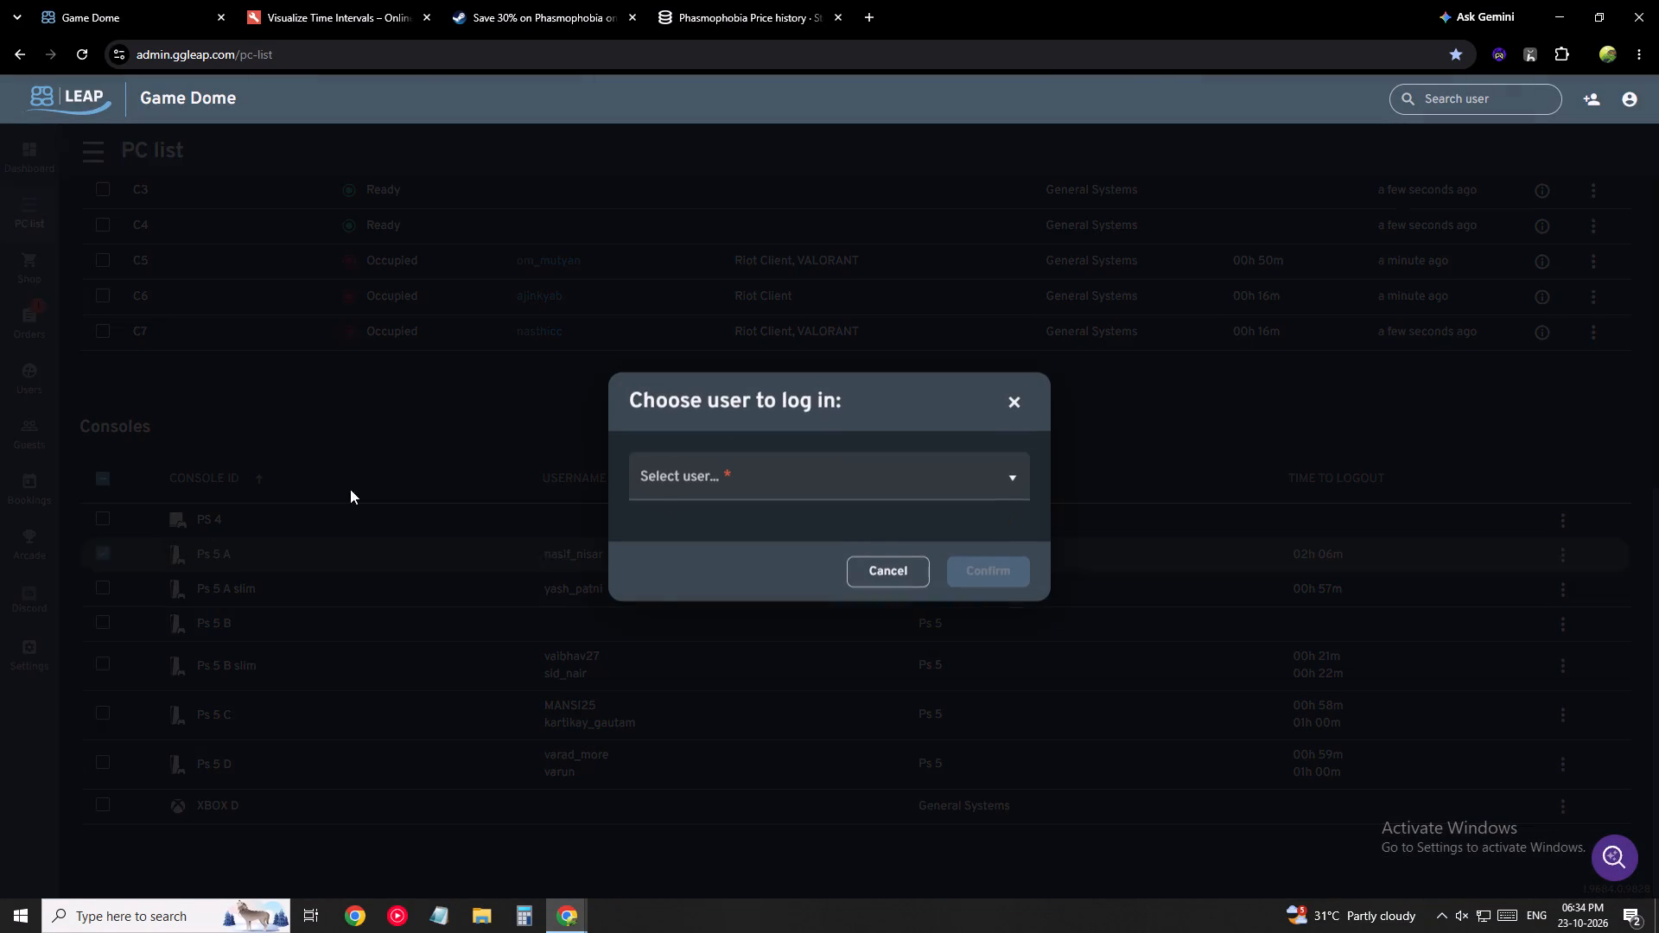
click(723, 477)
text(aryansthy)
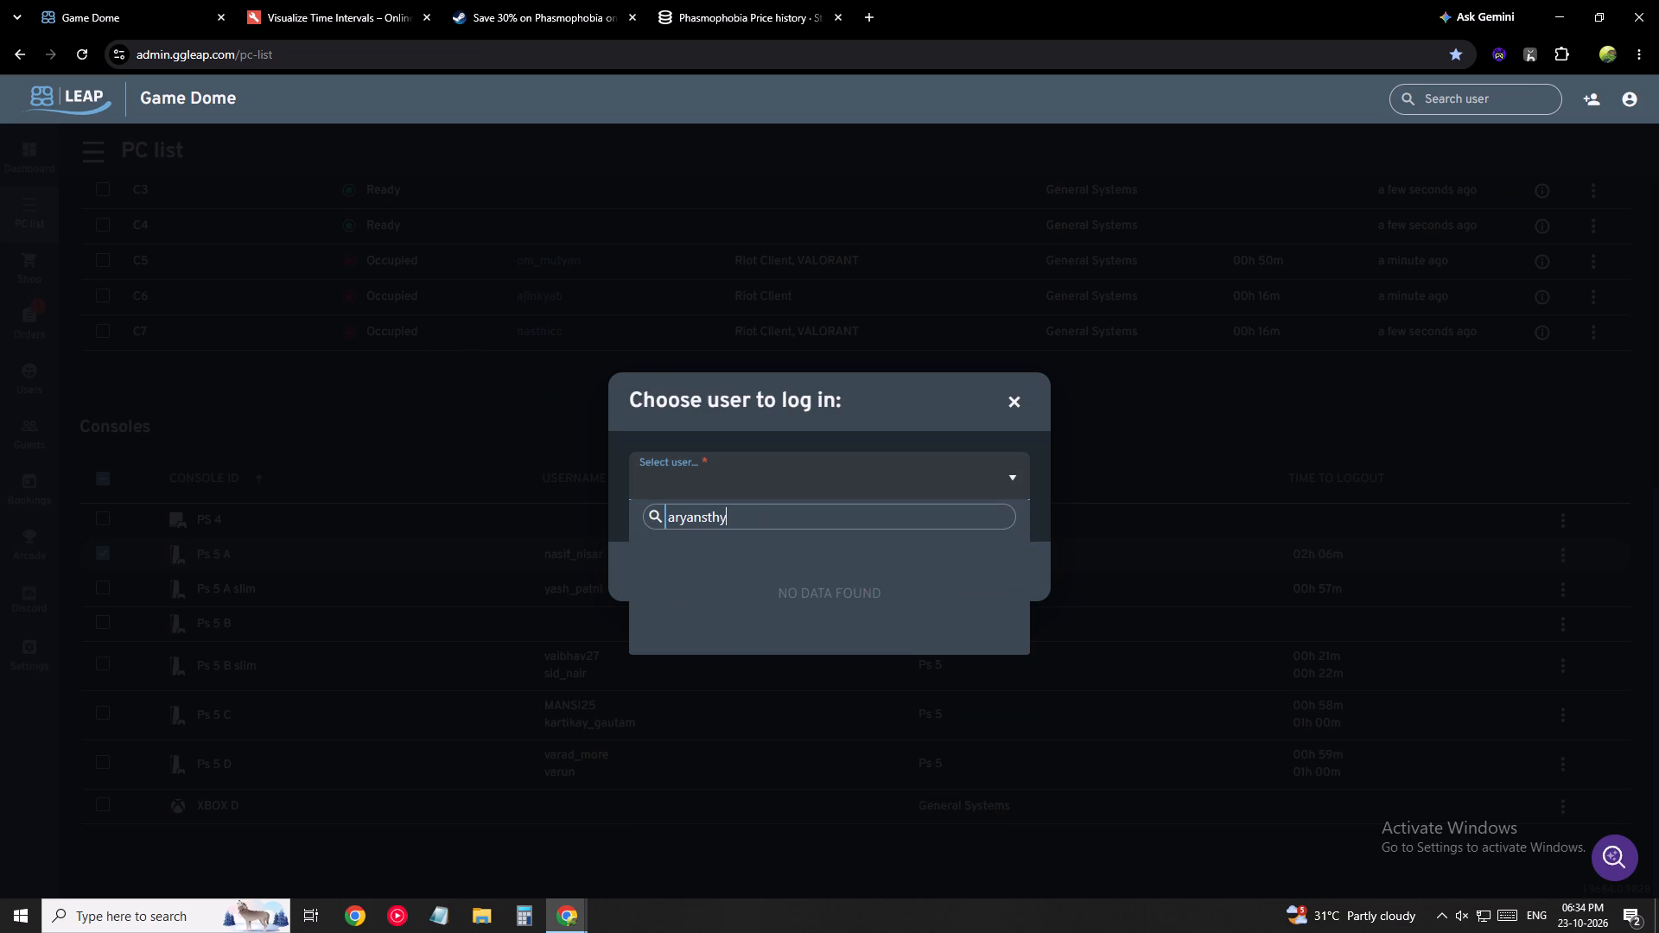
click(705, 515)
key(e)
click(817, 521)
click(829, 536)
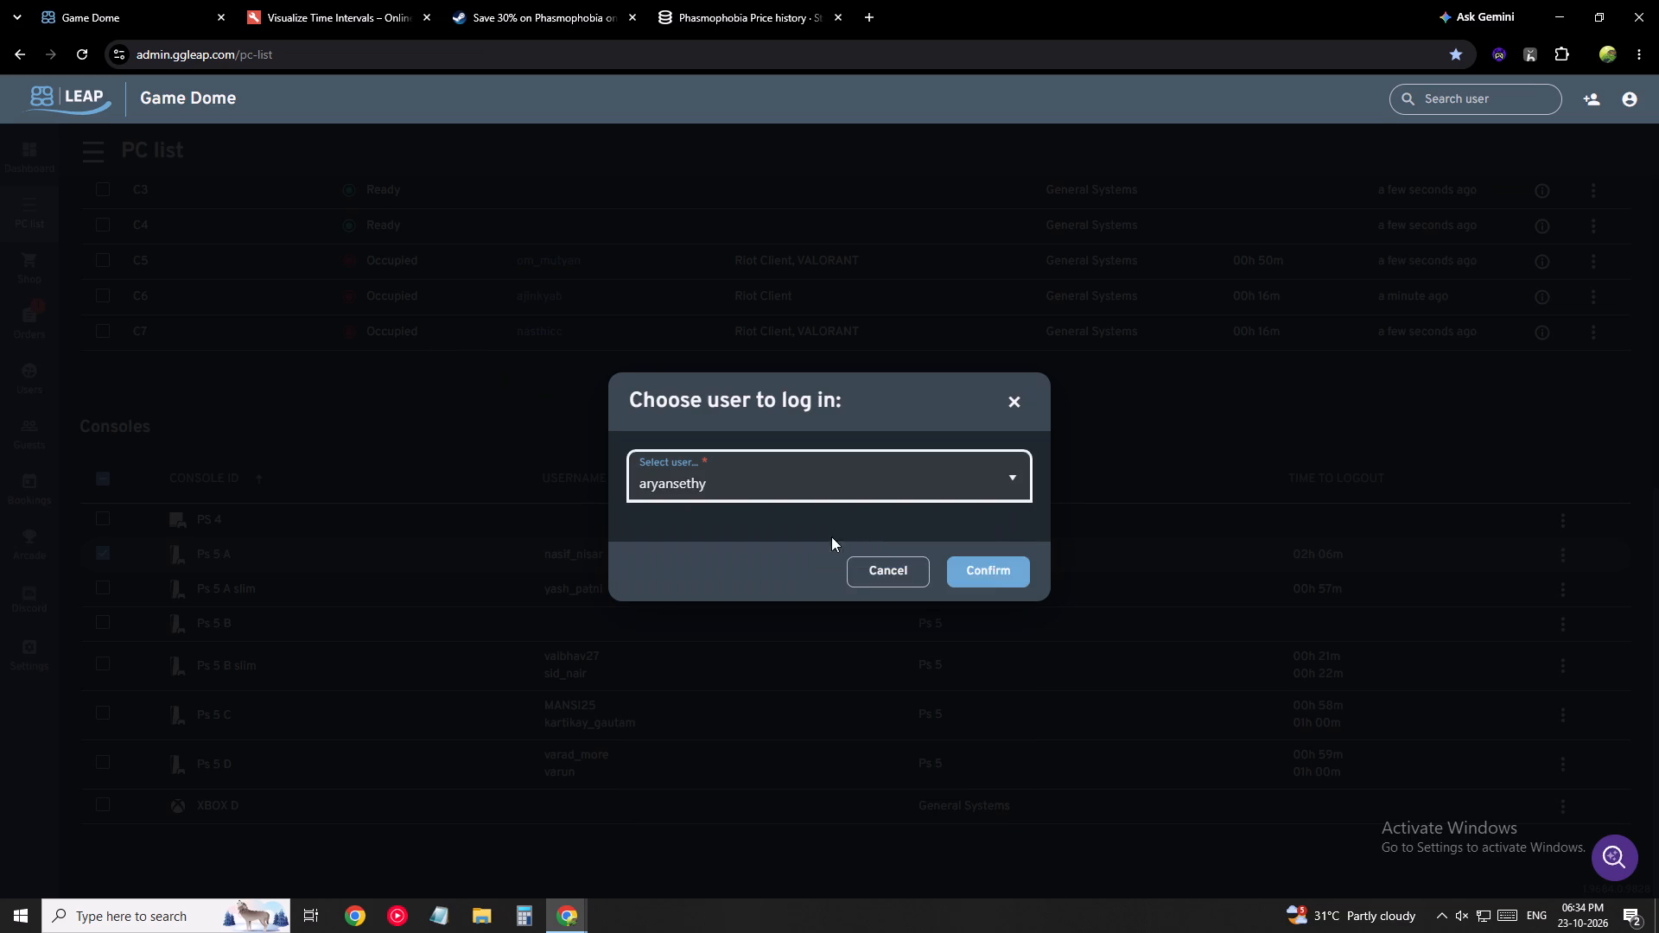
click(986, 562)
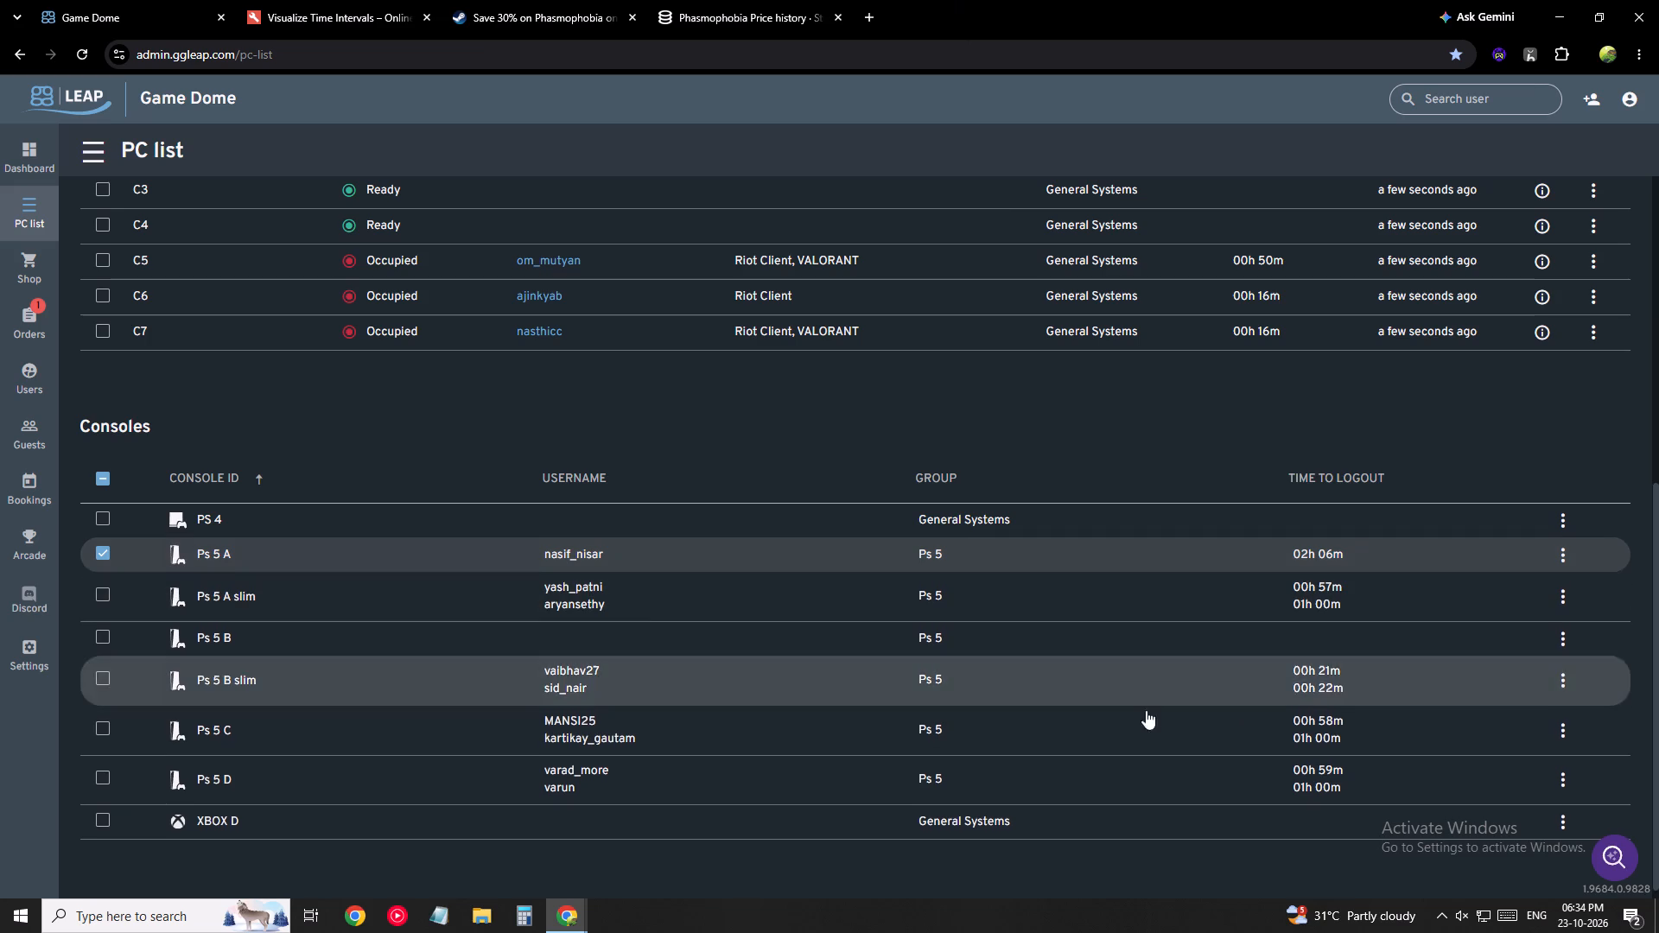
double_click(104, 475)
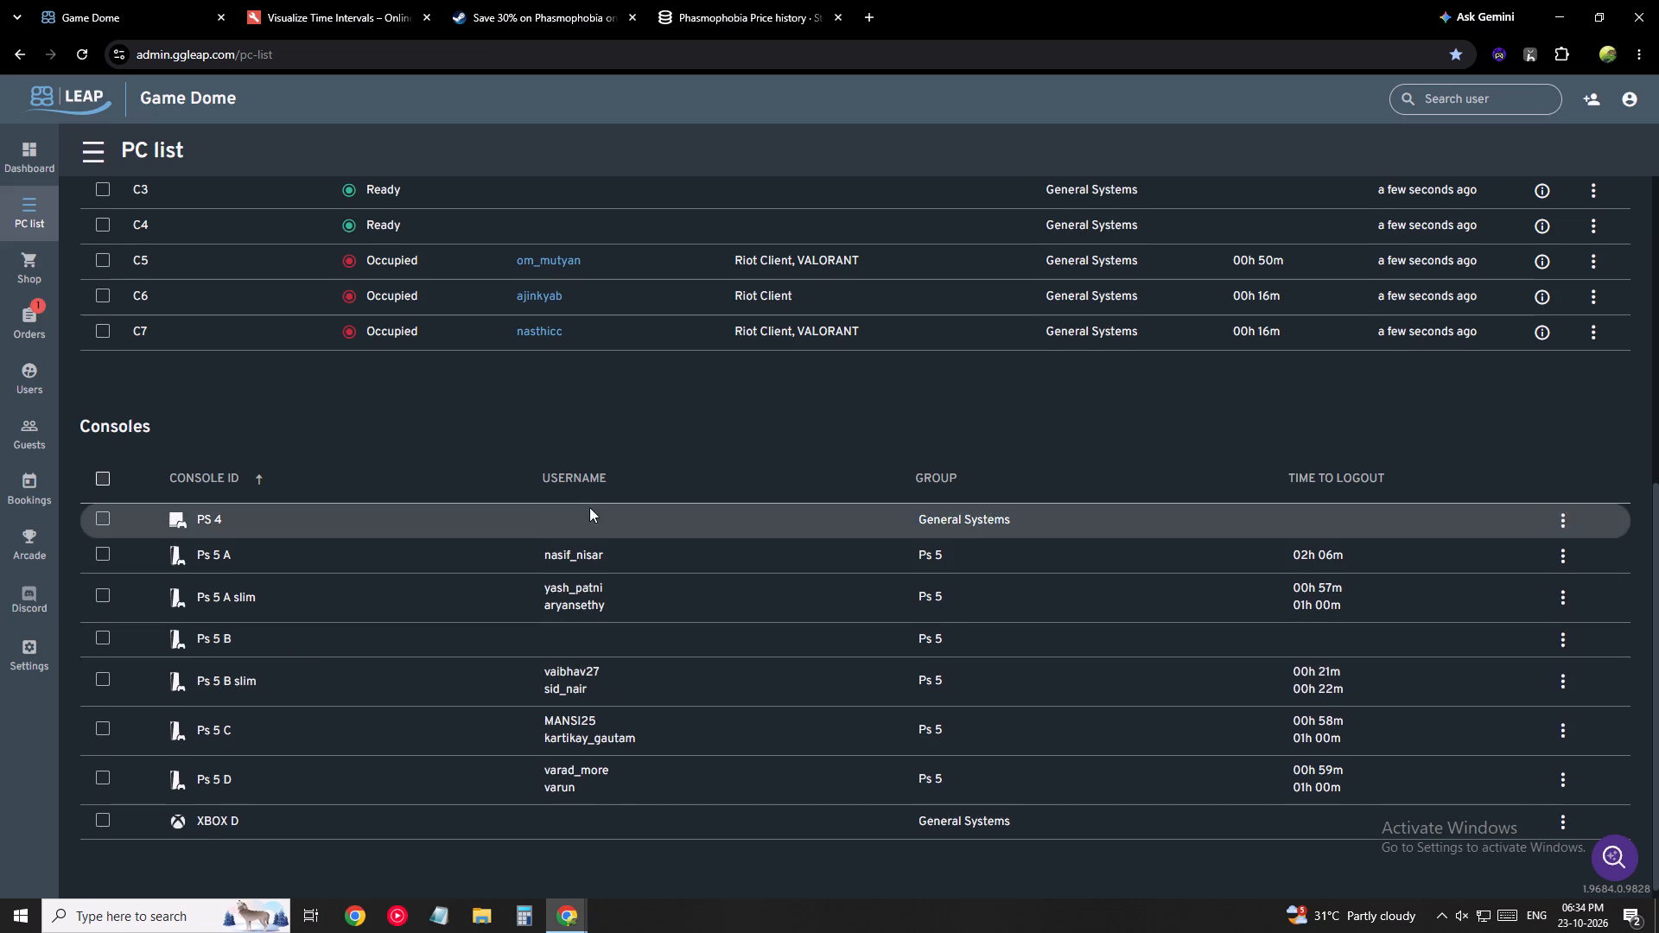
Check Phasmophobia's regional prices on SteamDB, view the Steam Charts page, and return to the game's page.
scroll(594, 516, up, 3)
scroll(594, 640, up, 5)
click(788, 0)
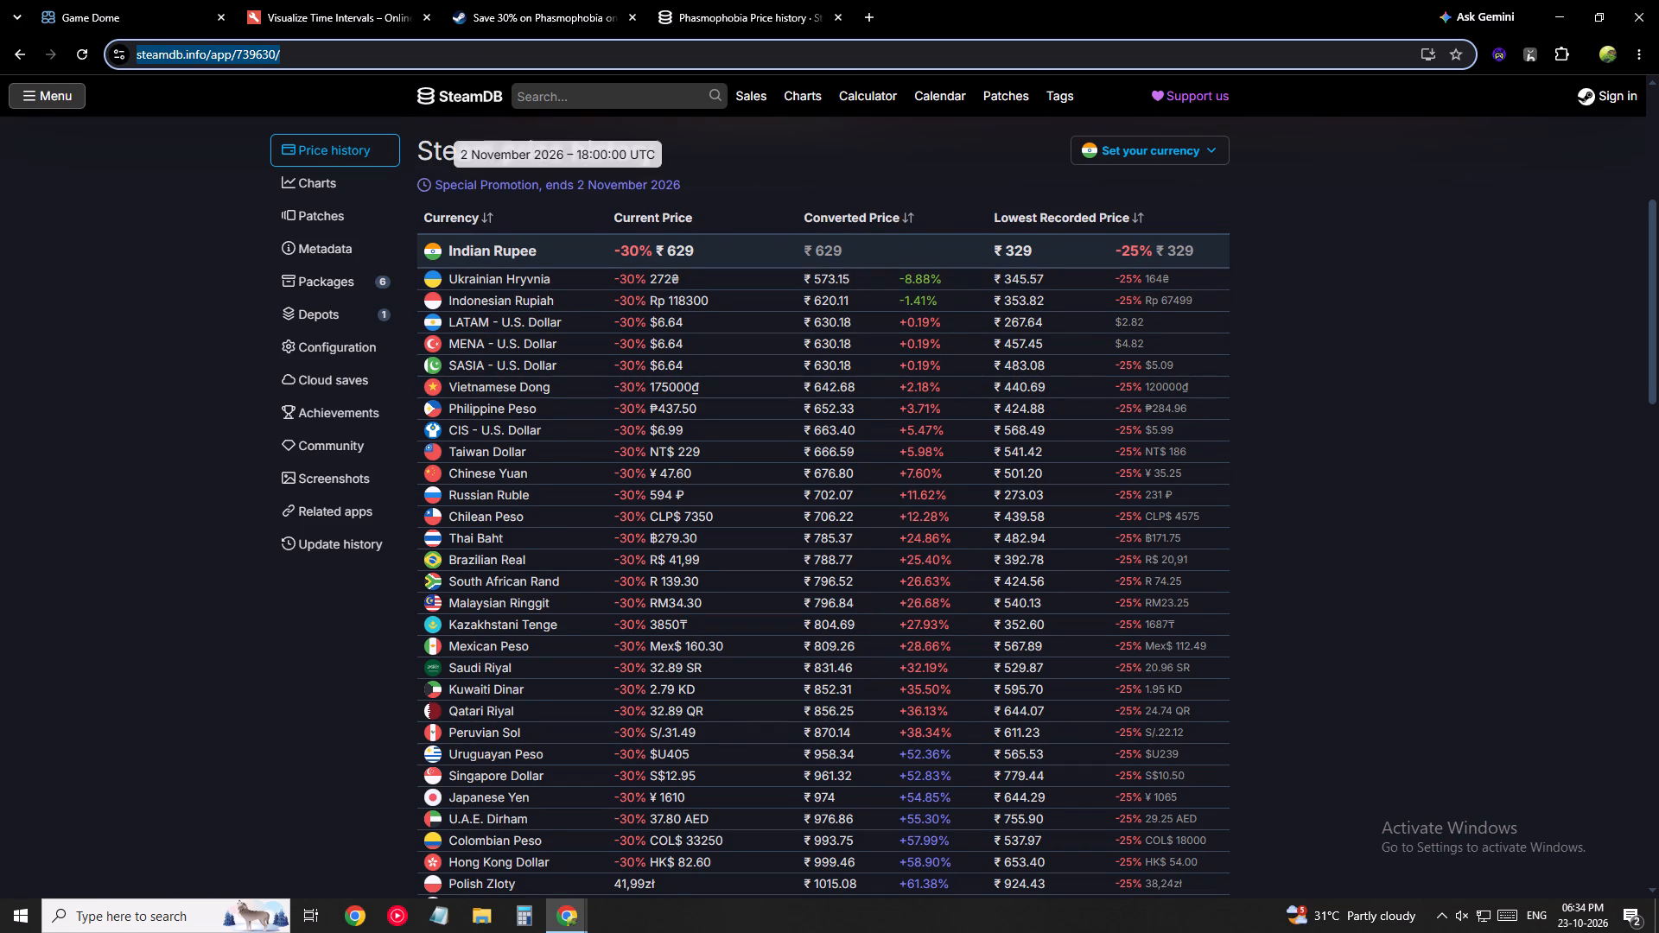
scroll(798, 177, up, 3)
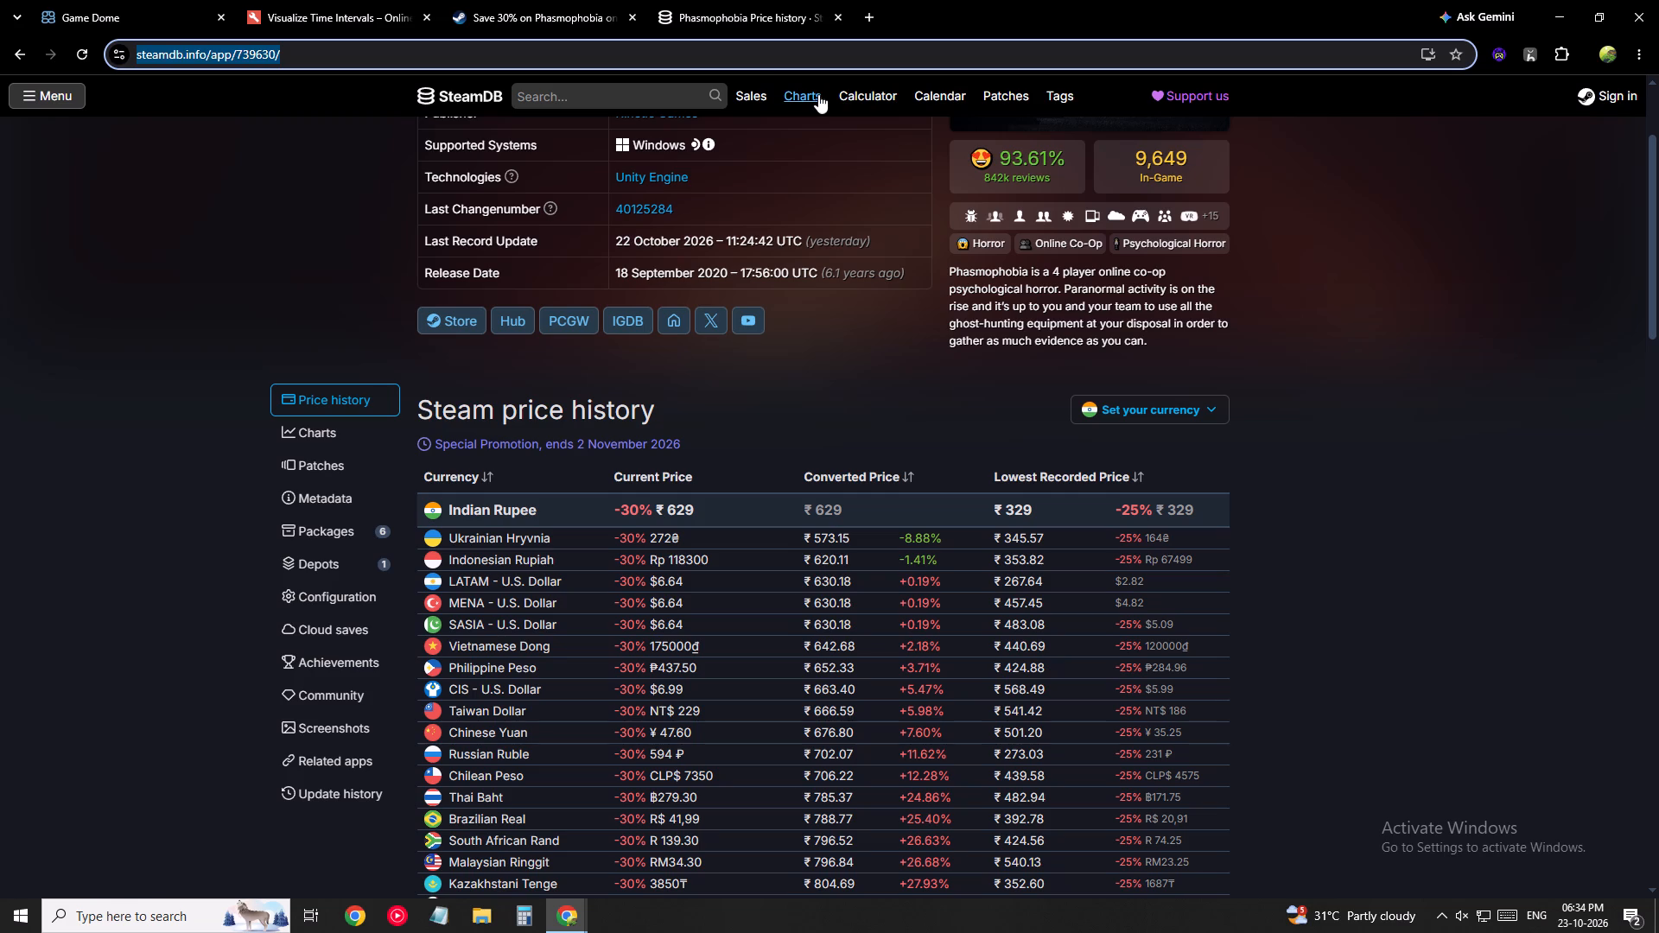
click(818, 94)
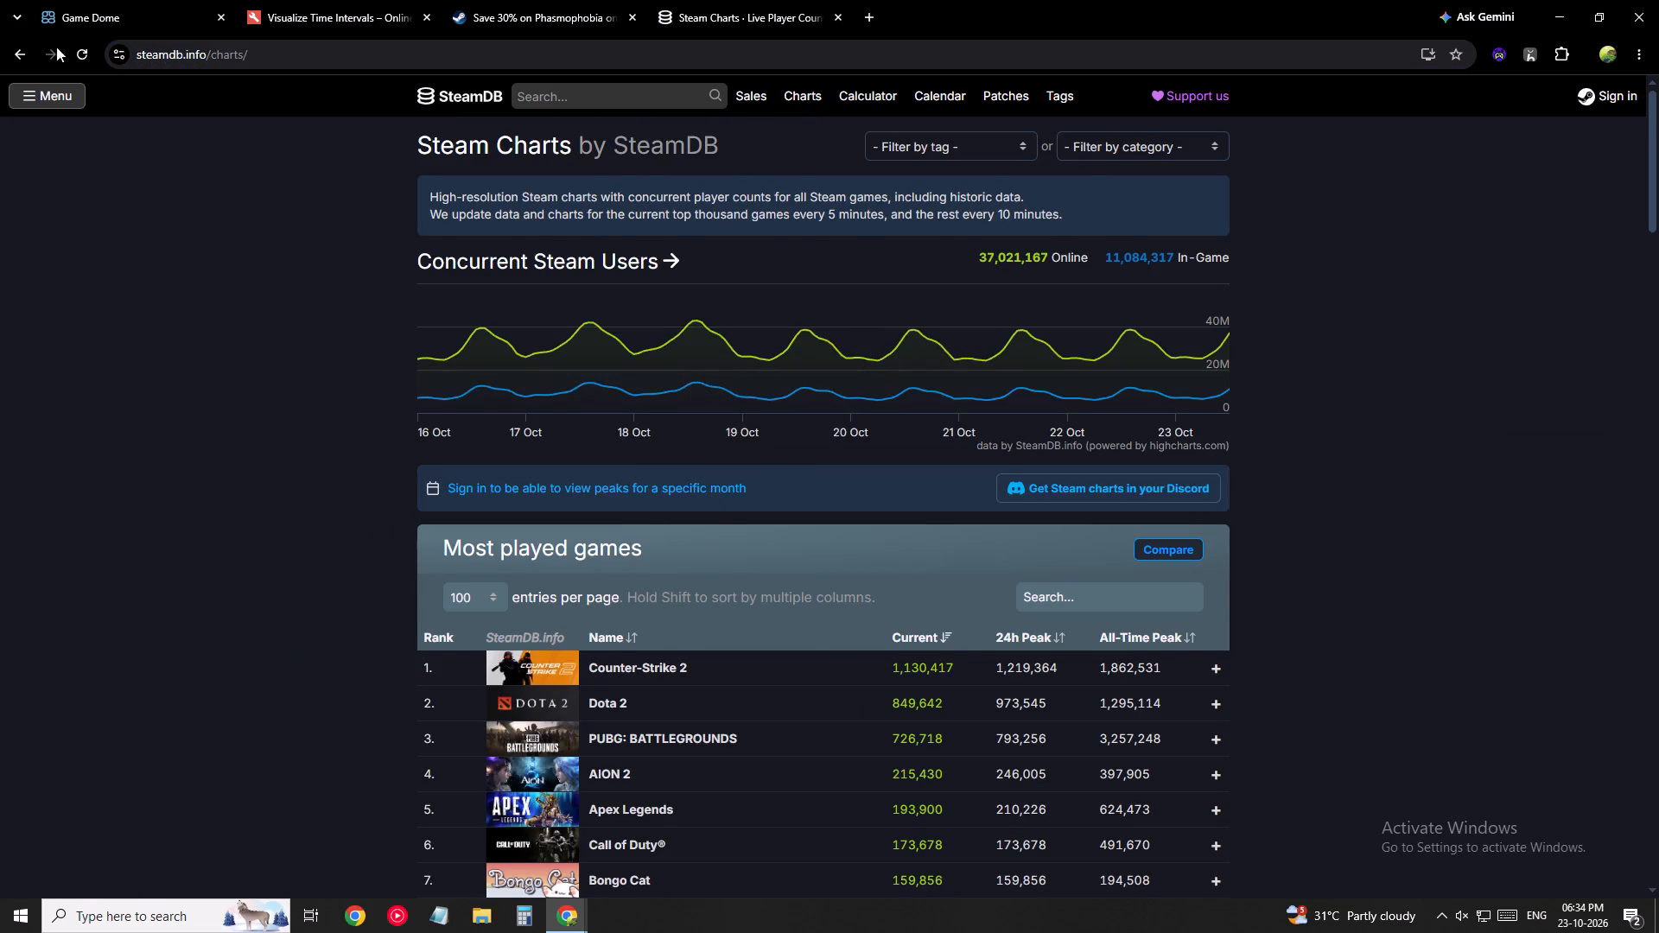
click(0, 44)
click(162, 0)
click(1460, 69)
click(1478, 111)
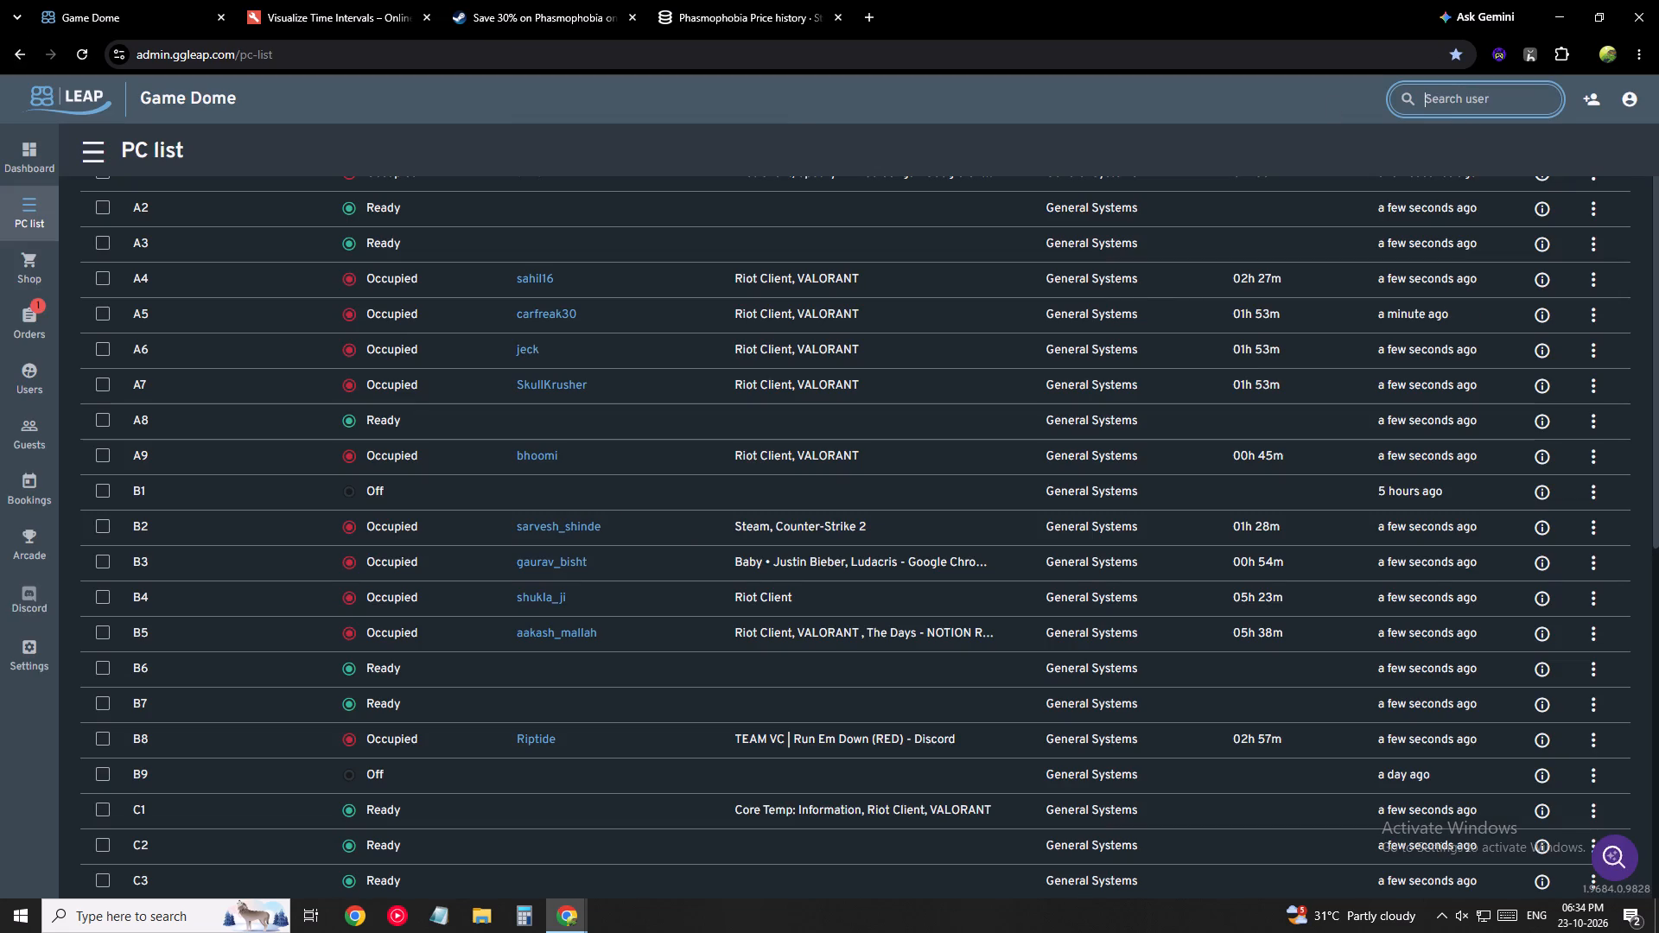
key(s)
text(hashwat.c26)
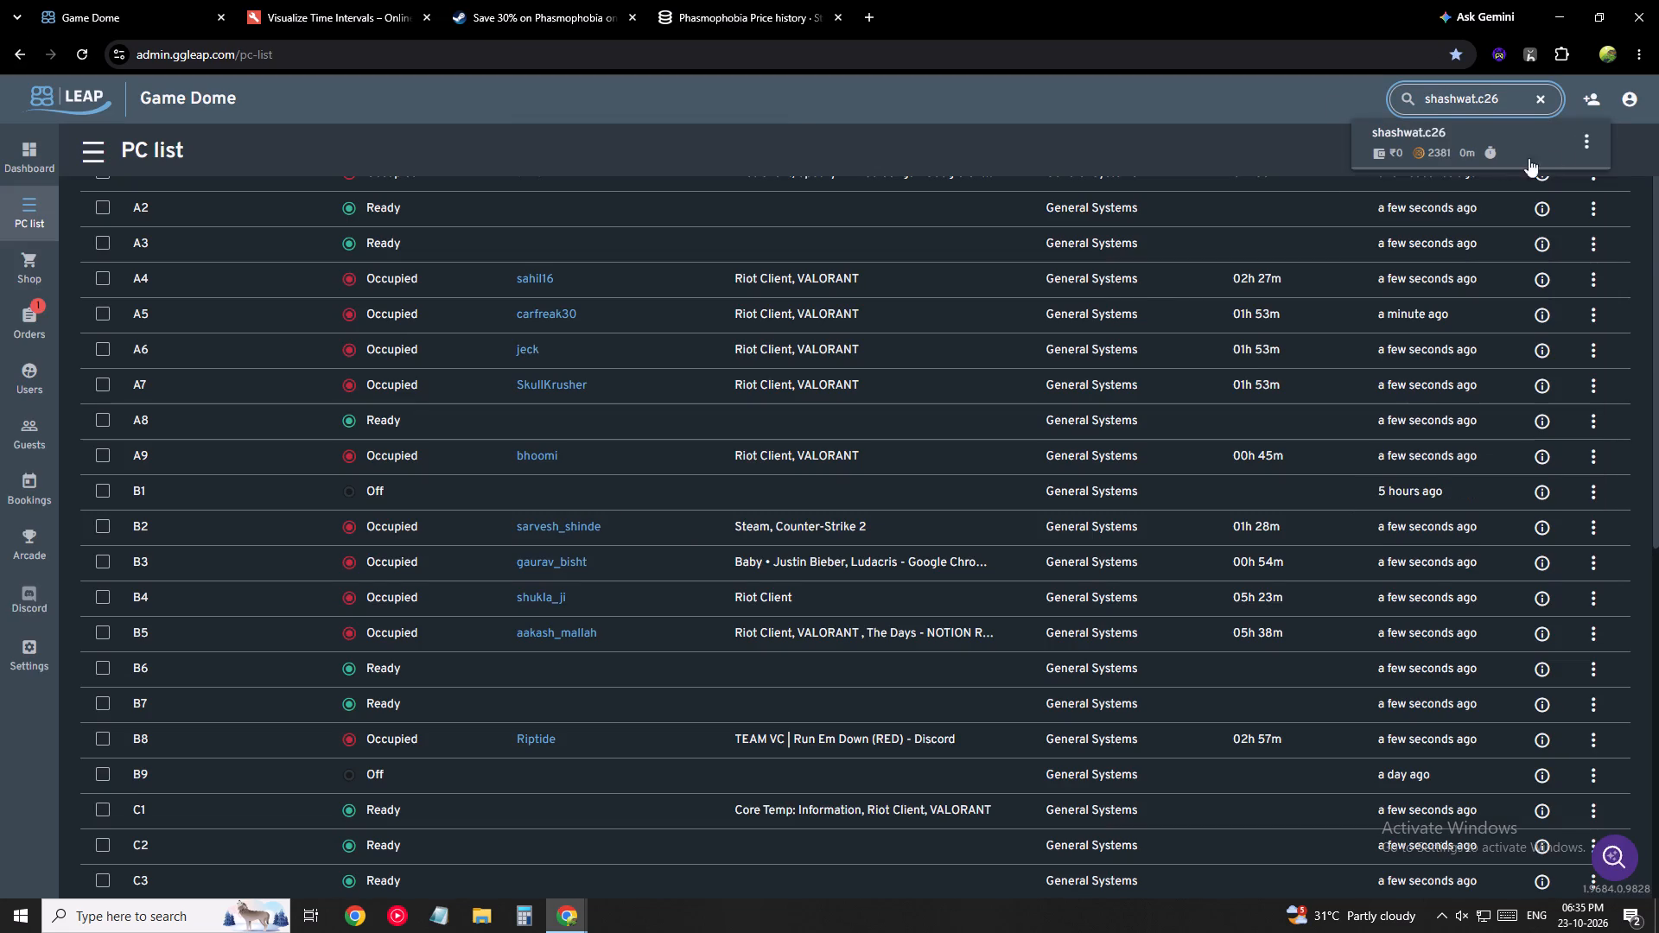
click(1586, 139)
click(1626, 251)
click(948, 533)
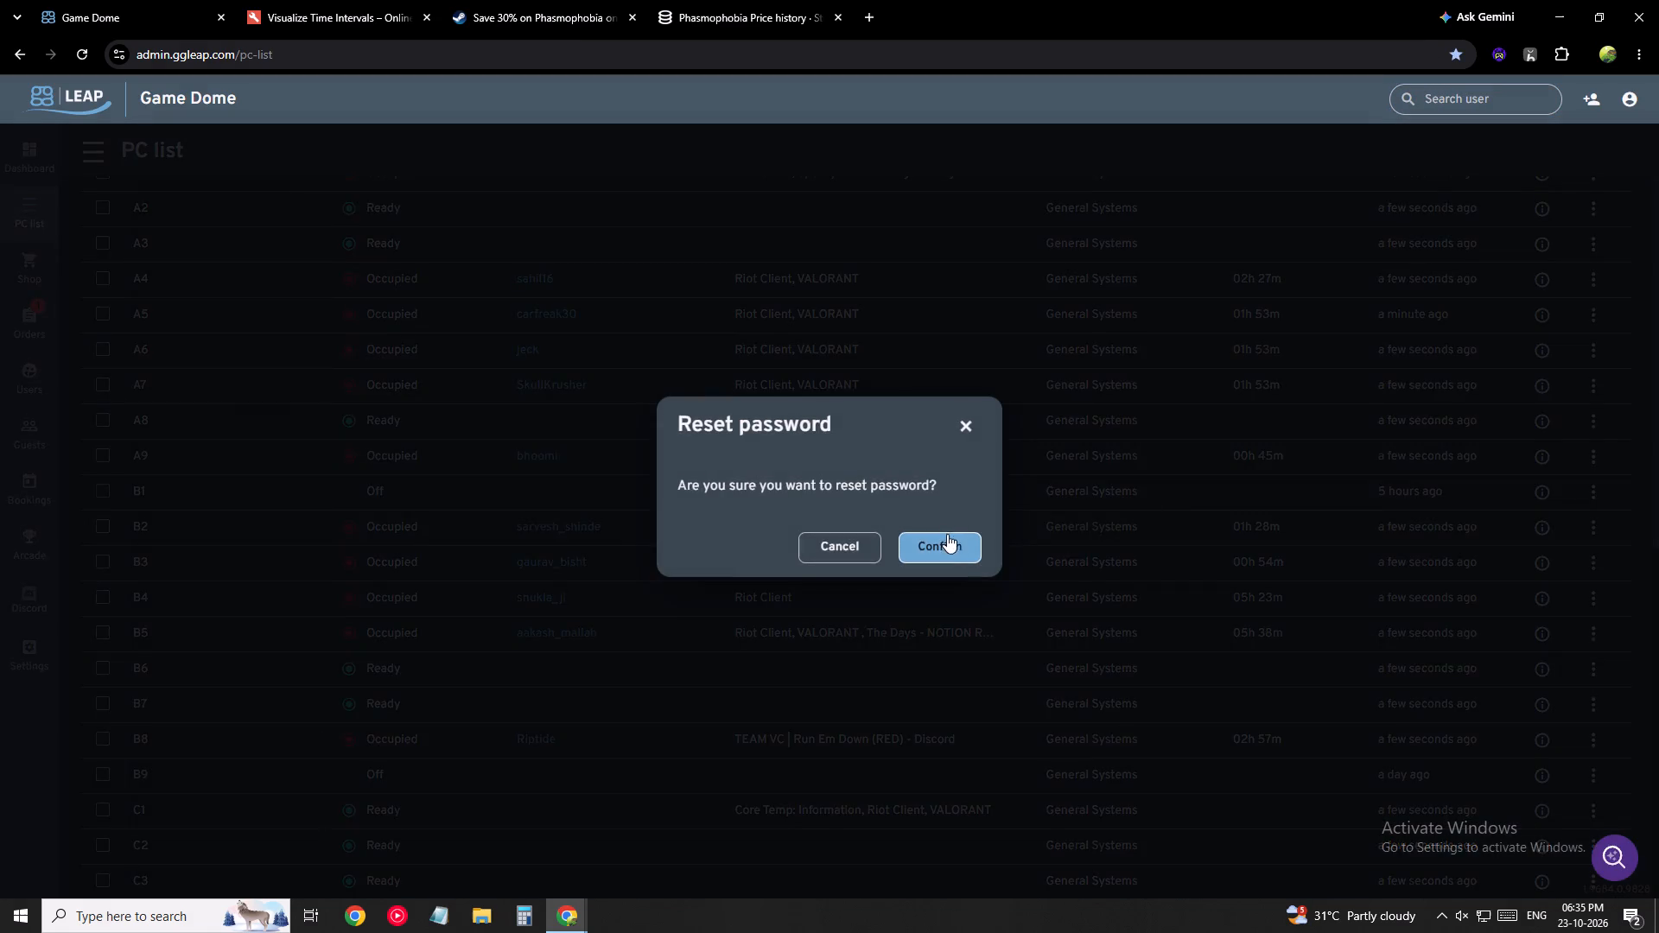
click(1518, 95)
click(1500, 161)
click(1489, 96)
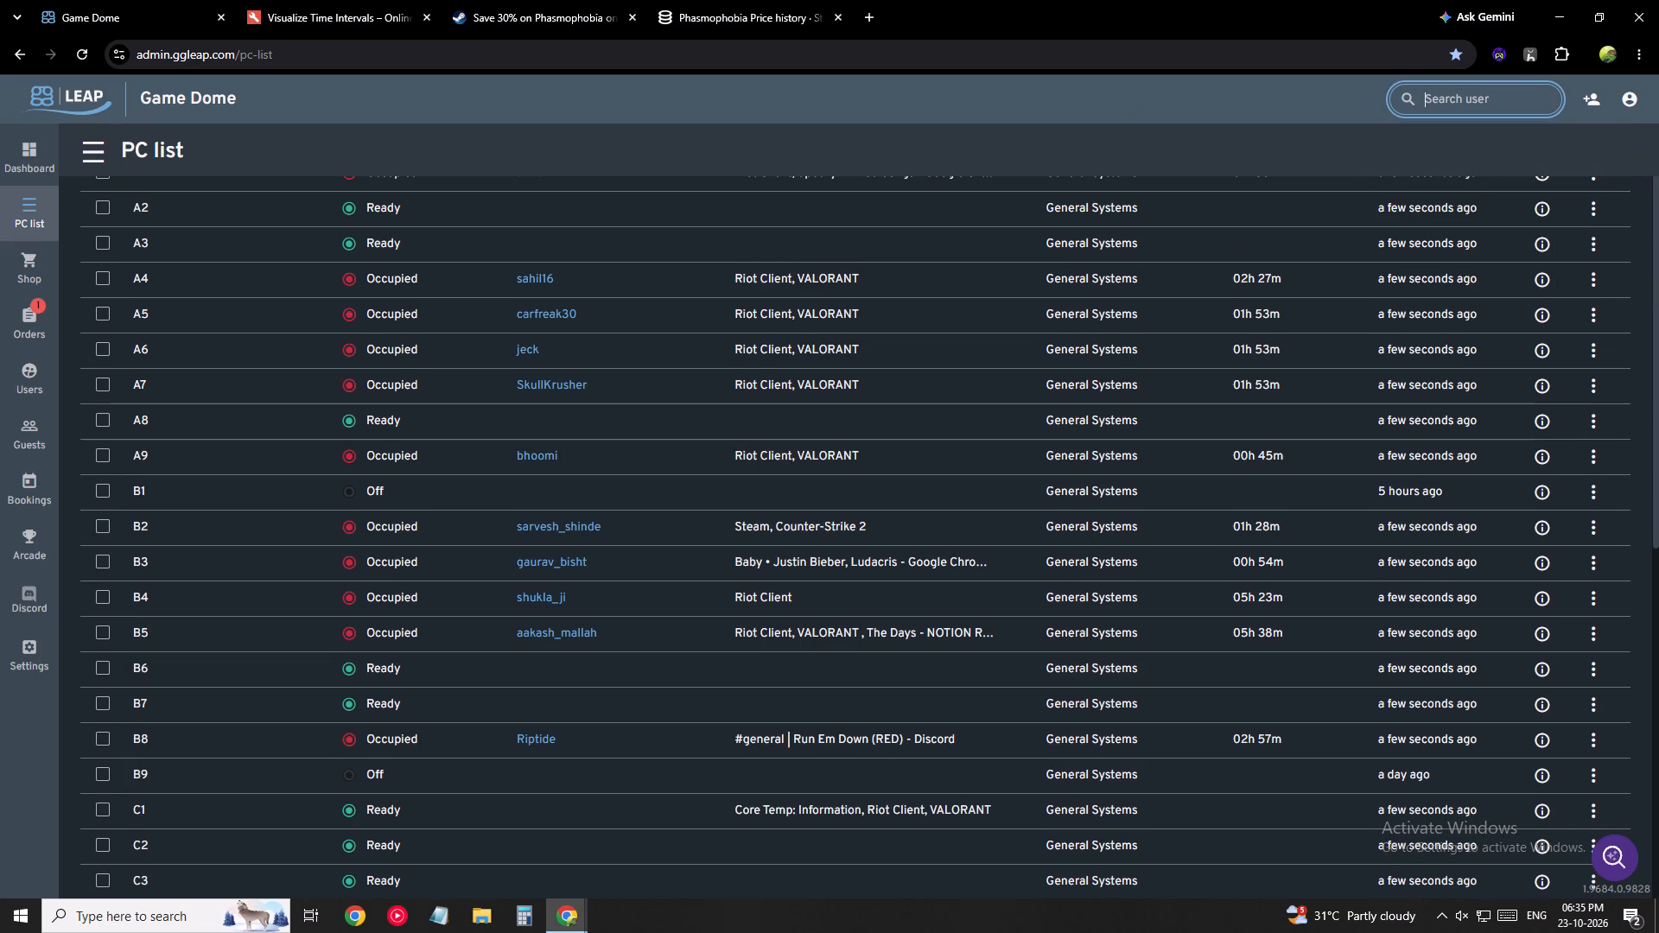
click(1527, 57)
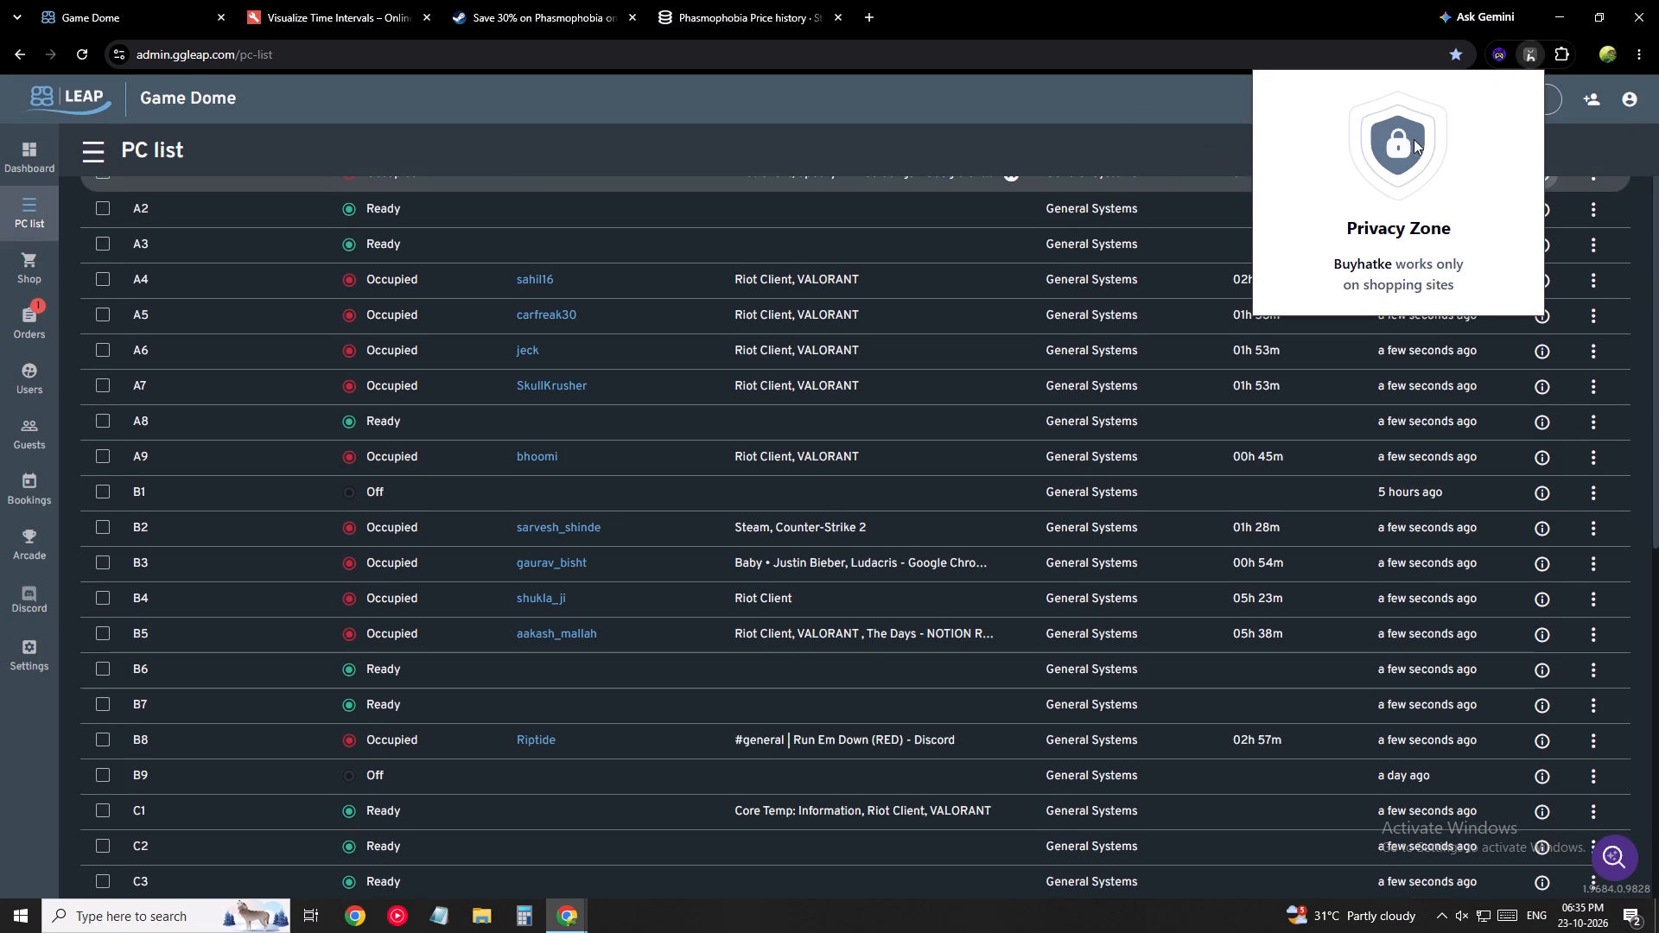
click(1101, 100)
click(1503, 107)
Examine Phasmophobia's Steam store page, from the purchase offers through the game description to the system requirements.
click(591, 0)
click(739, 0)
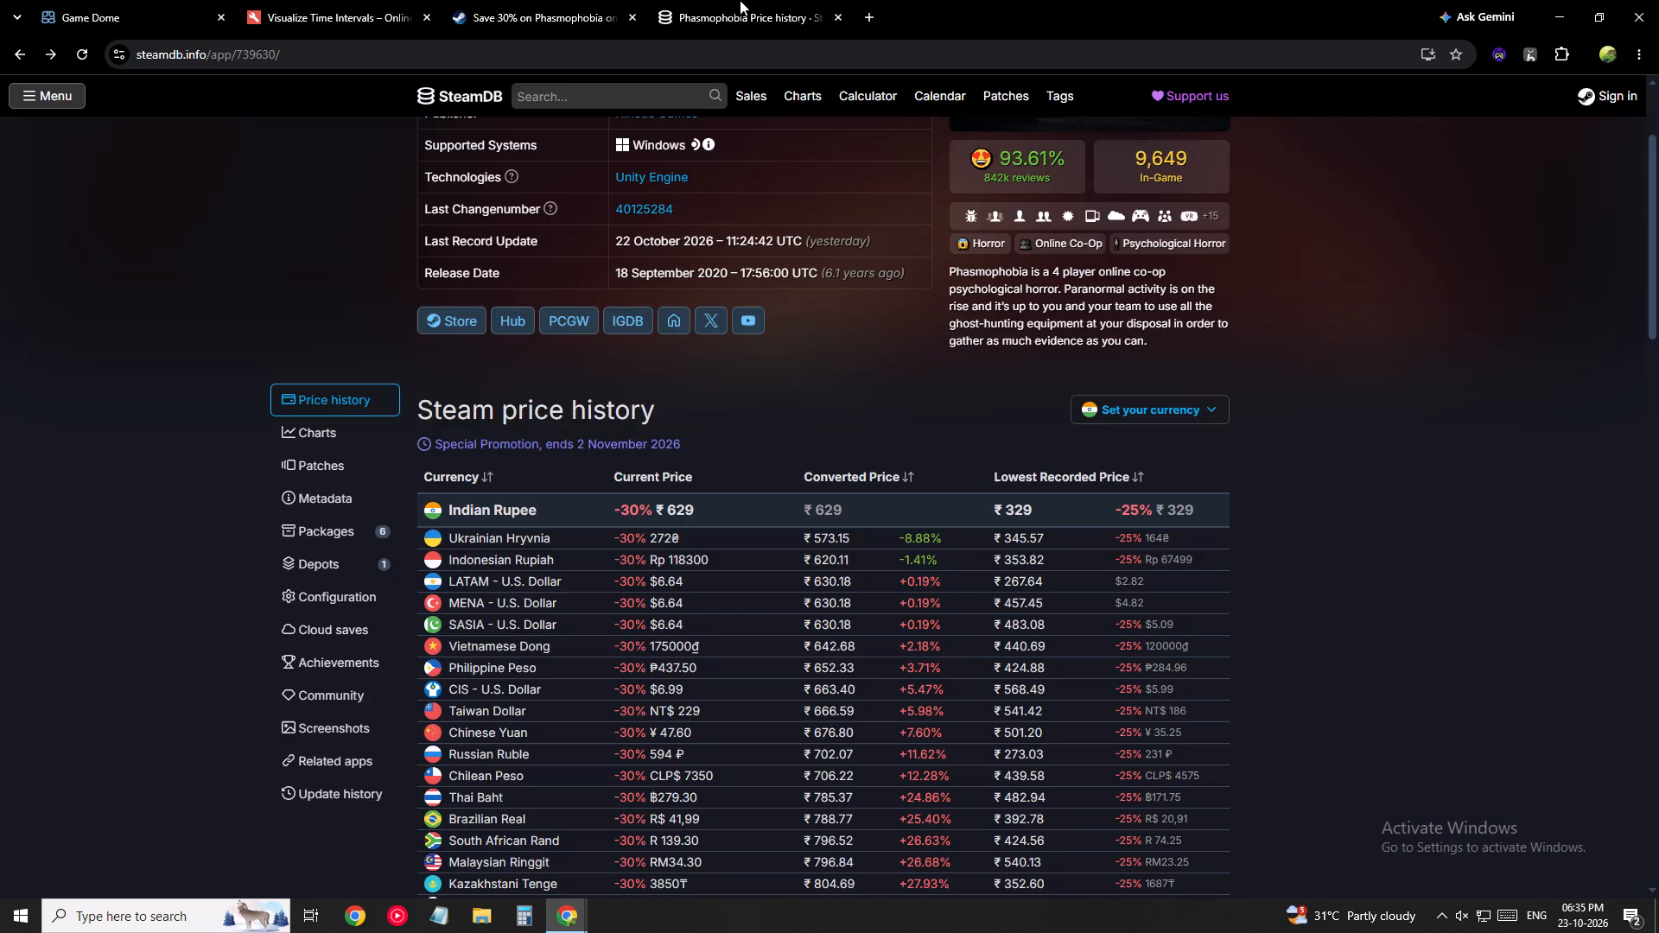
click(639, 0)
scroll(814, 693, down, 3)
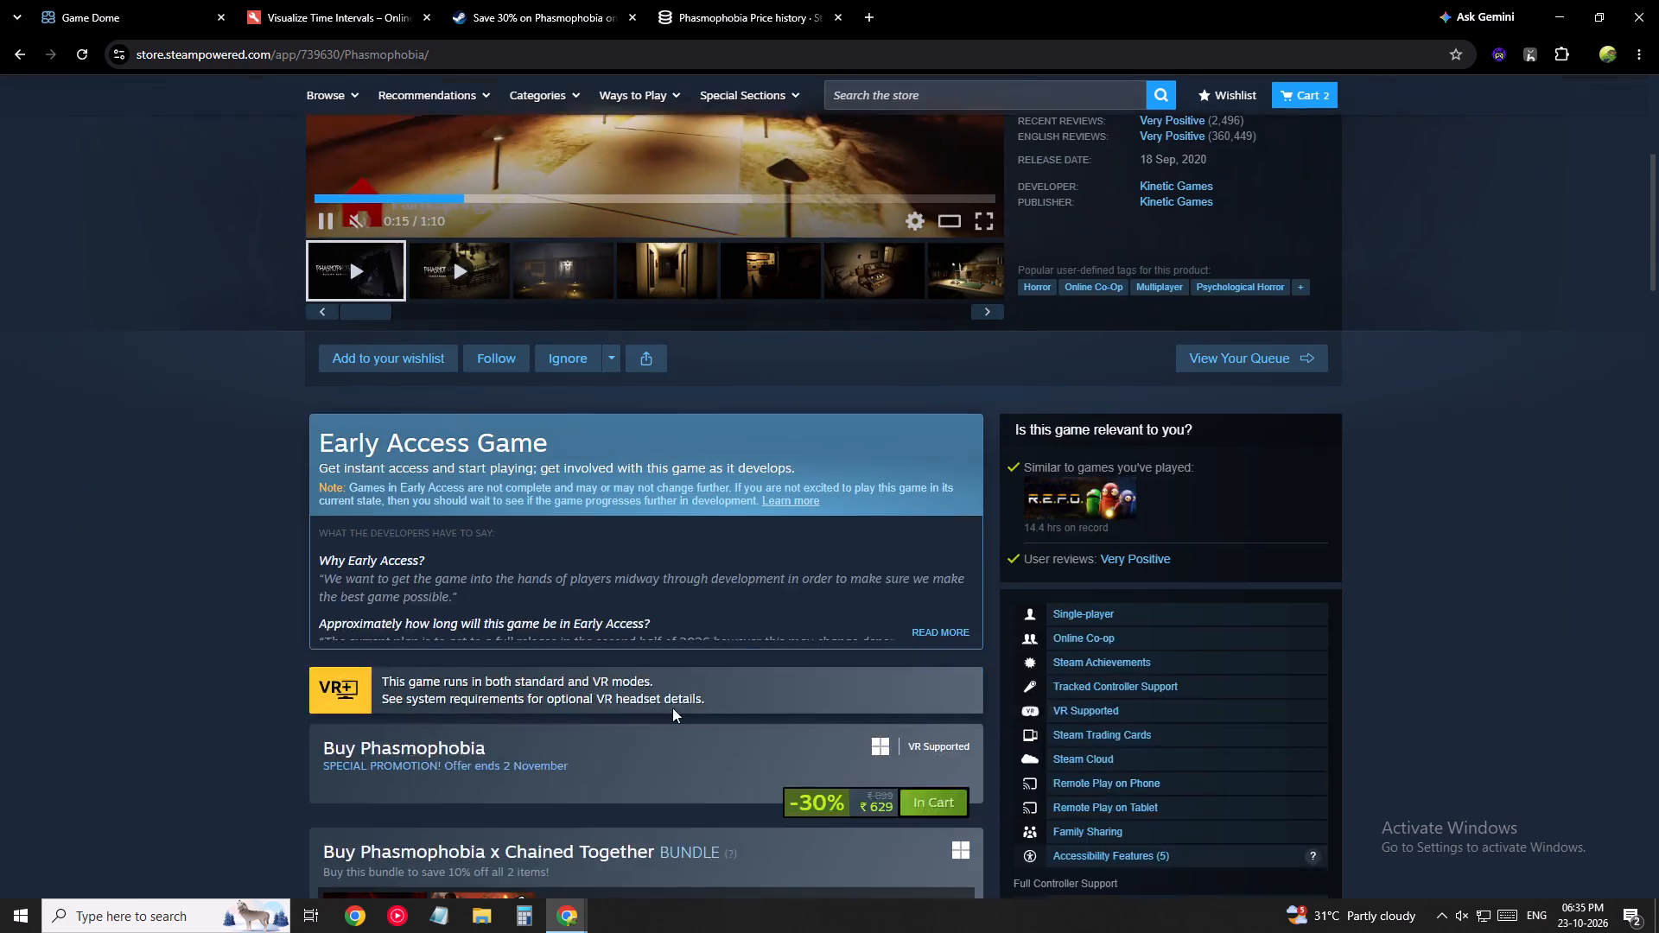
scroll(672, 708, down, 6)
scroll(810, 623, down, 7)
scroll(803, 517, down, 1)
scroll(803, 517, up, 1)
scroll(804, 517, down, 3)
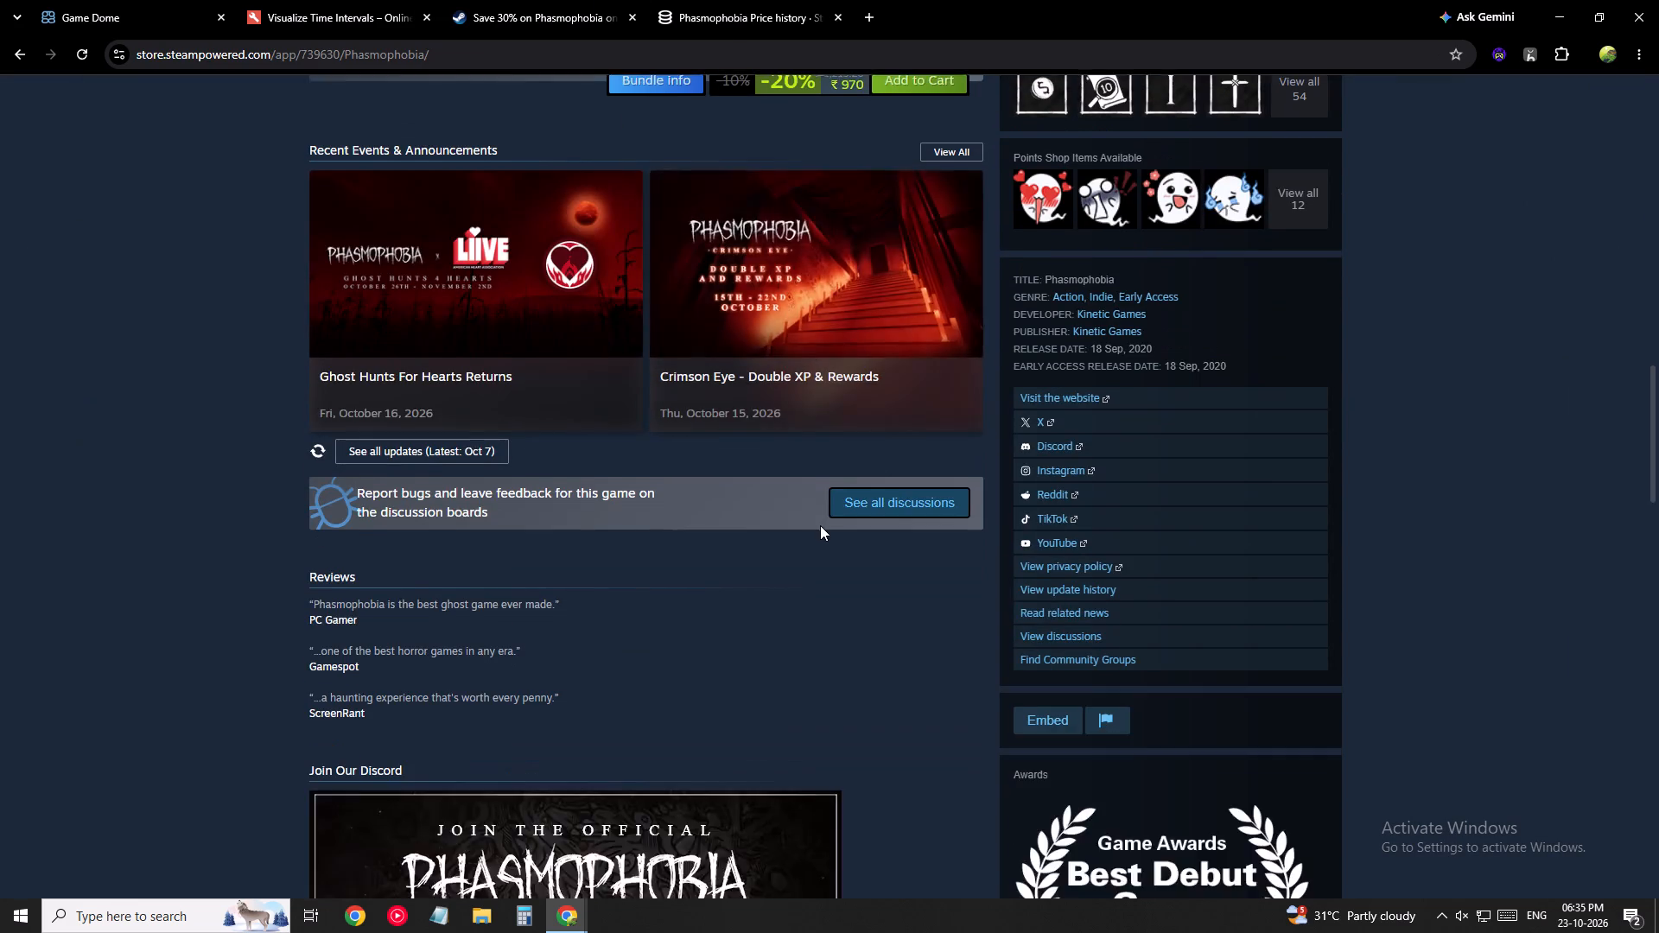
scroll(820, 525, down, 6)
scroll(938, 509, down, 3)
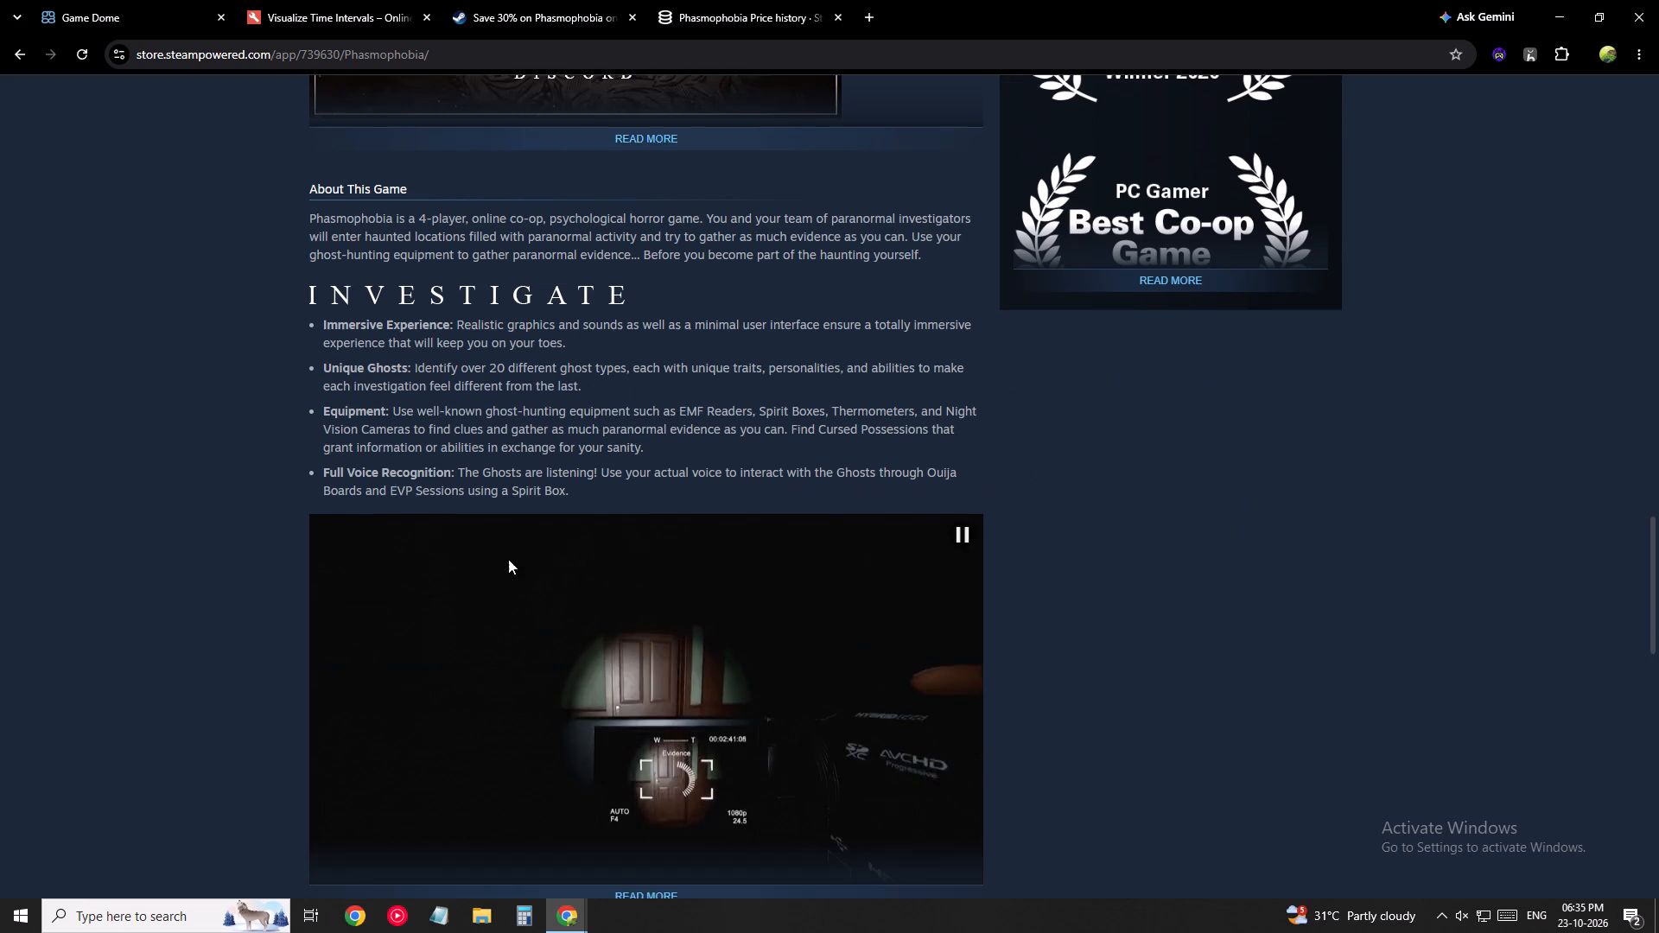
scroll(508, 559, down, 2)
scroll(508, 559, up, 1)
scroll(508, 559, down, 1)
scroll(790, 611, down, 5)
scroll(582, 555, down, 1)
scroll(582, 555, up, 1)
scroll(582, 555, down, 2)
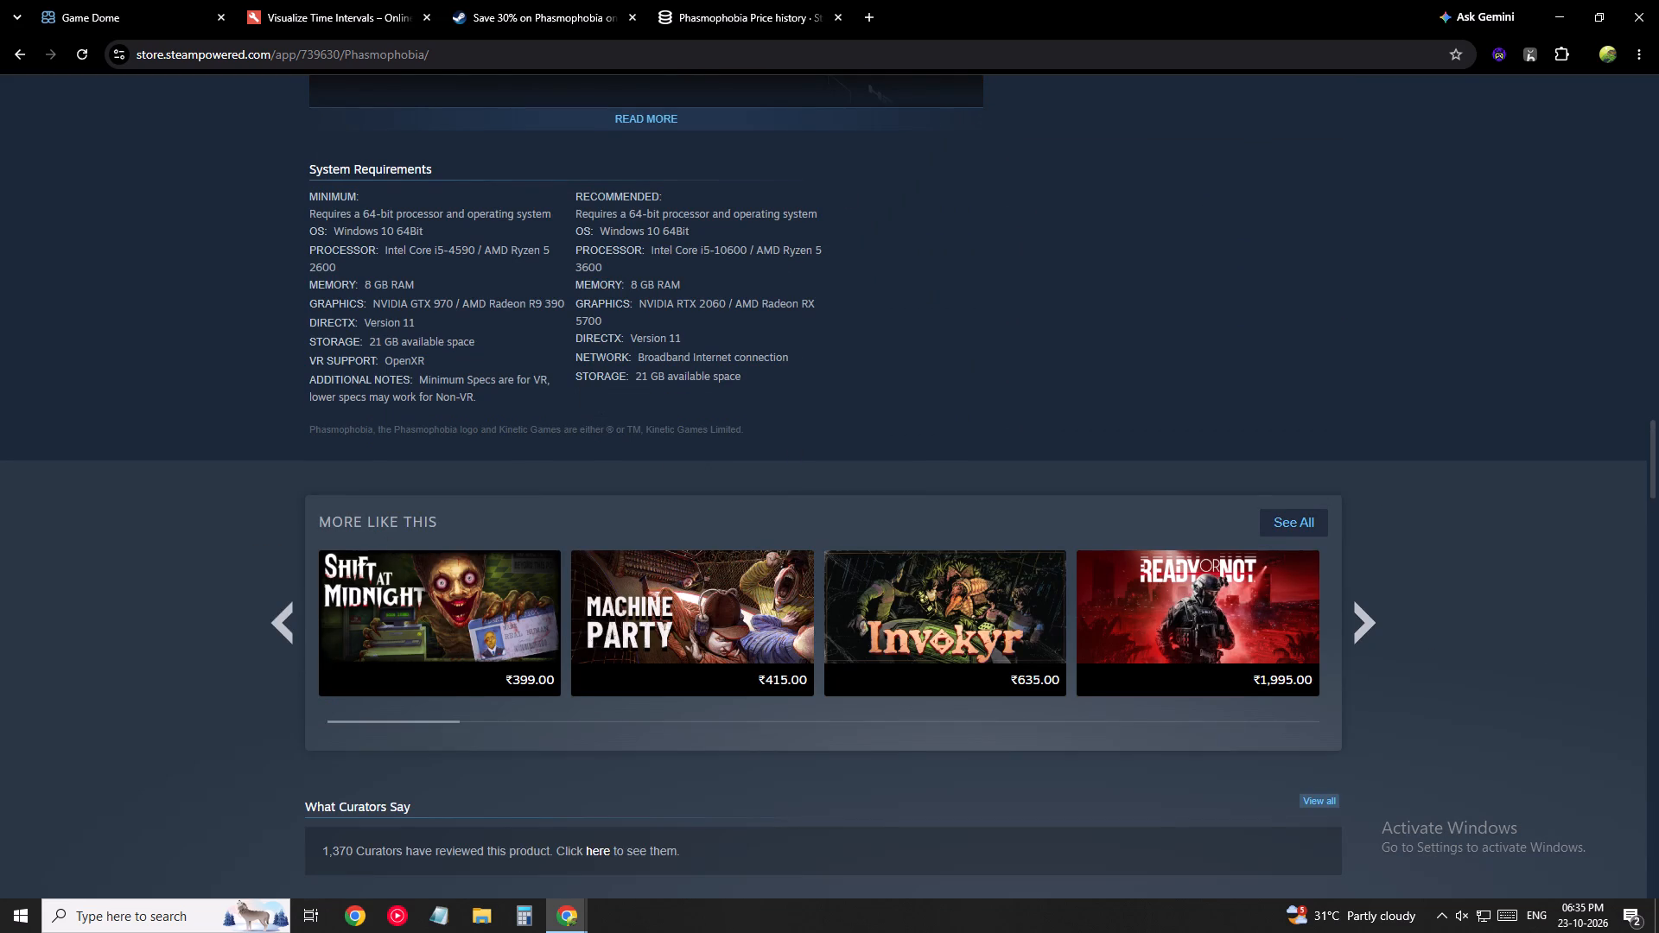
Search the web for "phasmophobia price history steam" and examine the SteamDB price history result.
click(666, 61)
key(BackSpace)
key(BackSpace)
key(BackSpace)
key(BackSpace)
key(BackSpace)
key(BackSpace)
key(BackSpace)
key(BackSpace)
key(BackSpace)
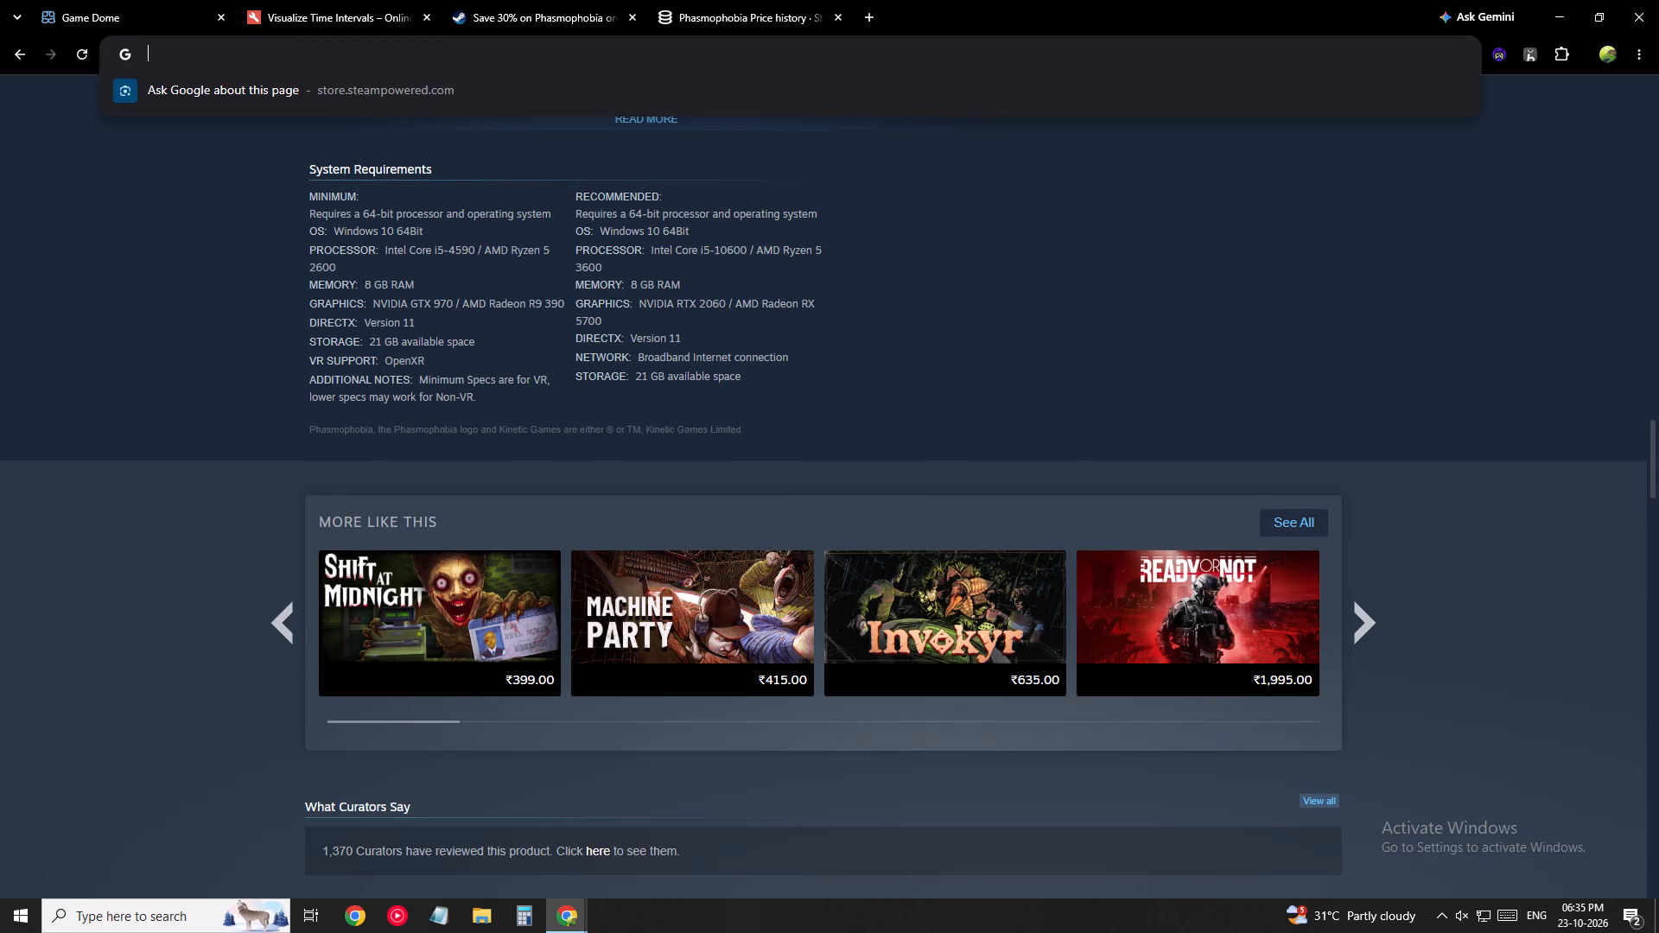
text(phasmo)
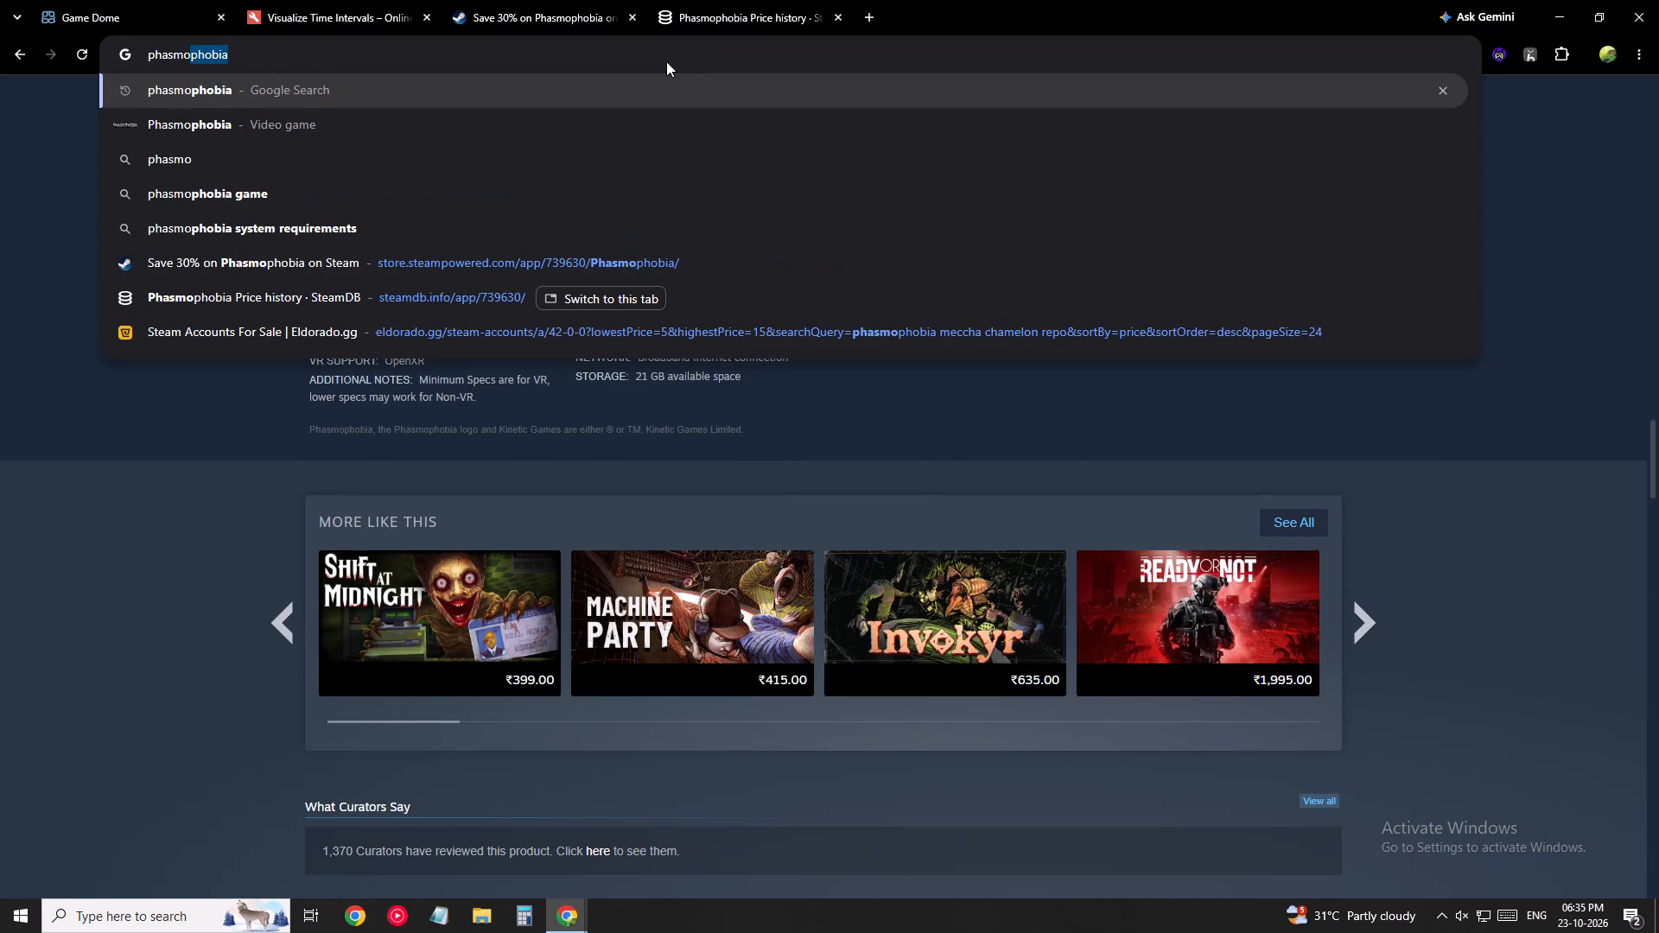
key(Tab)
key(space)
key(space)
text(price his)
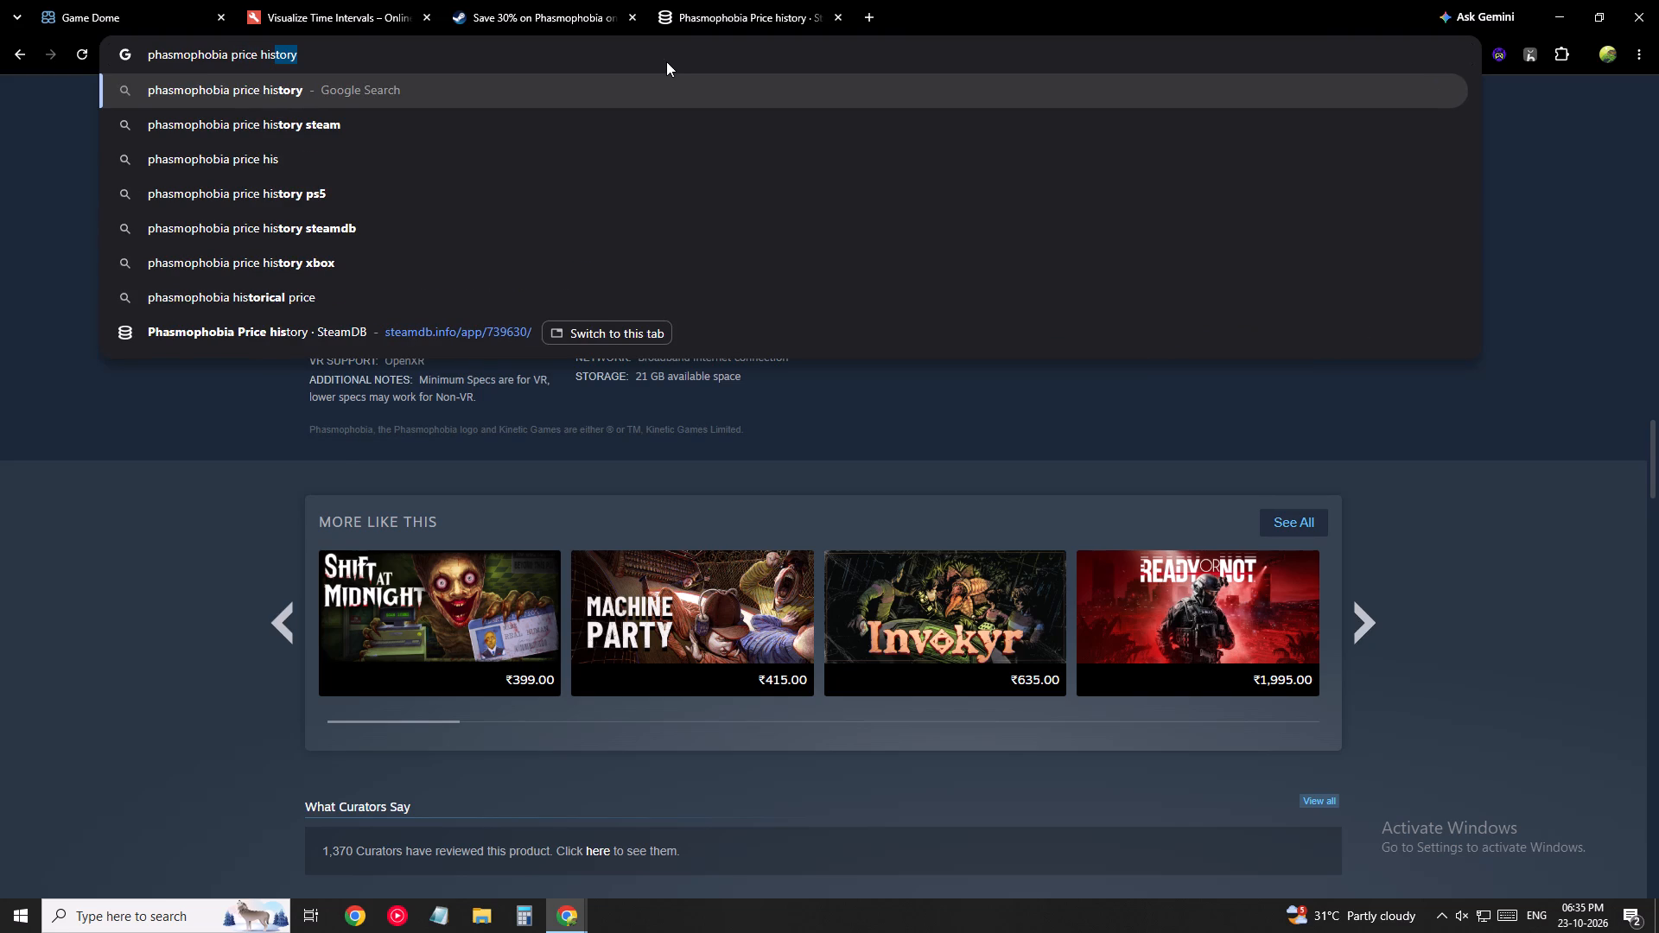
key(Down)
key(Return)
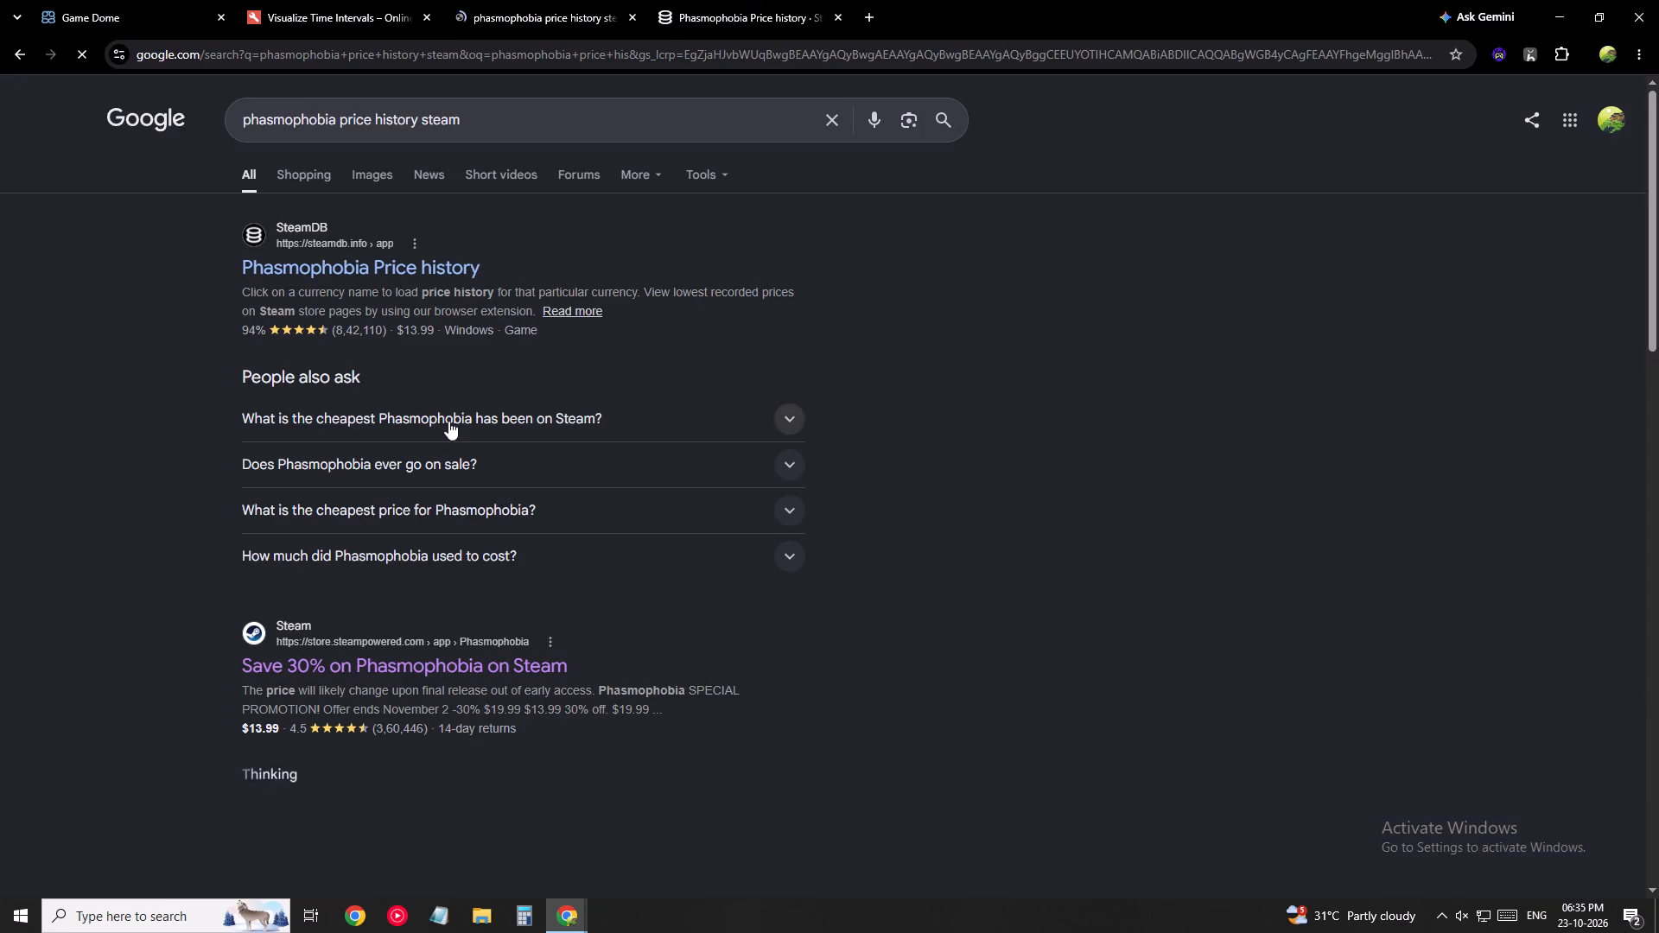
click(405, 258)
scroll(766, 608, down, 2)
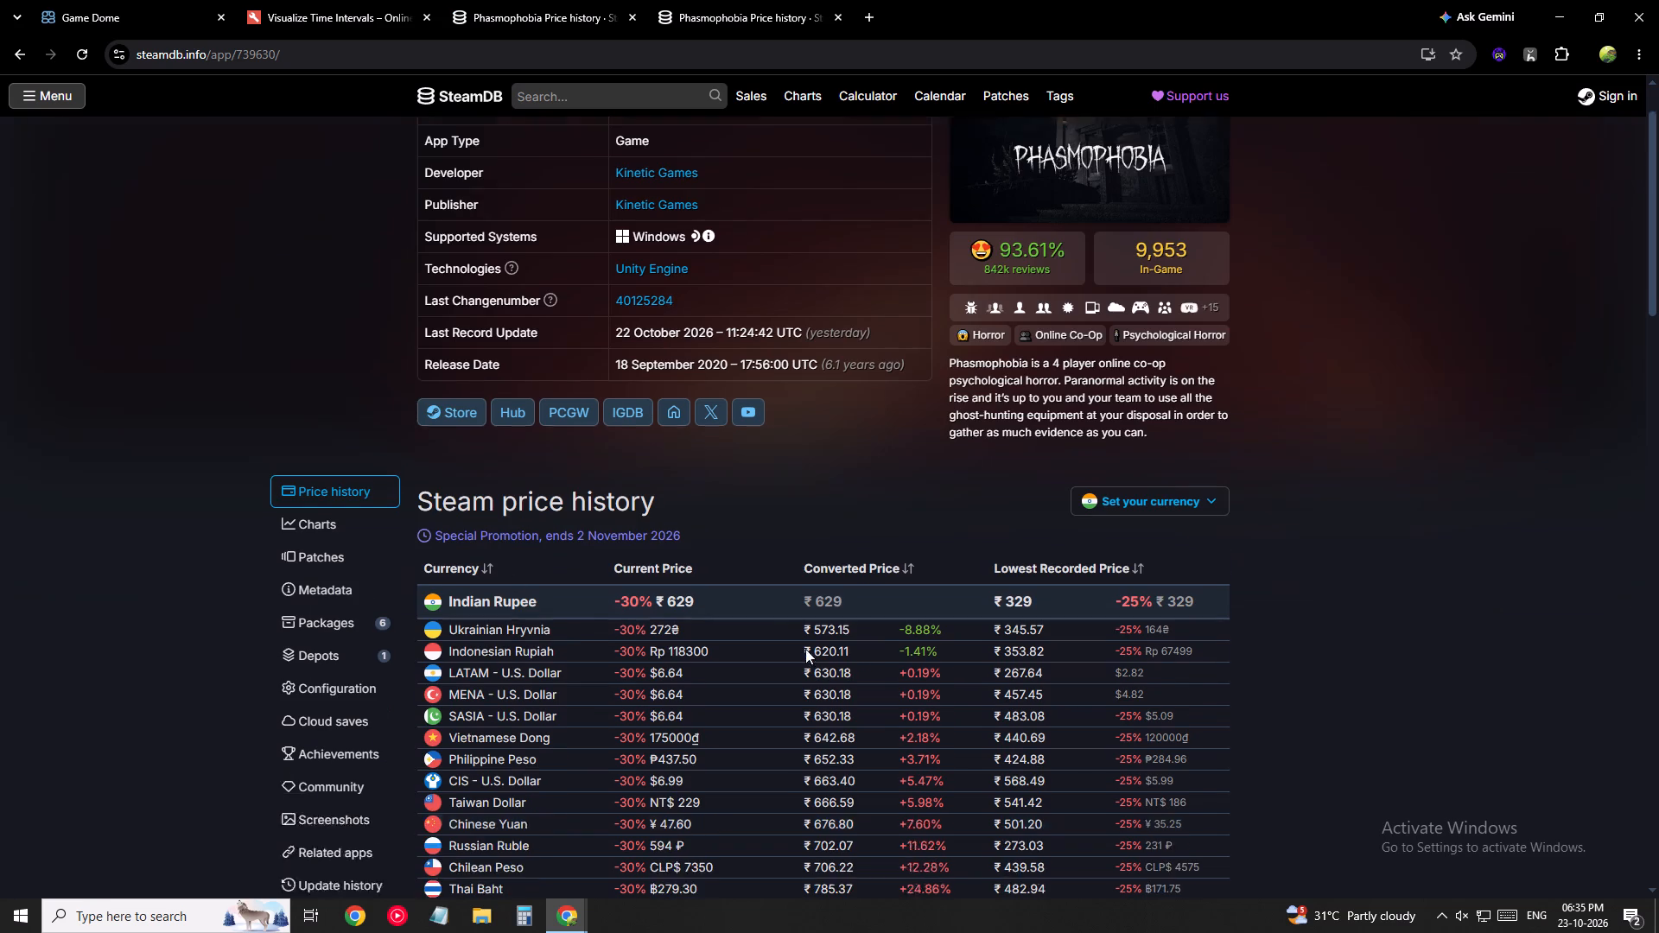
scroll(805, 649, down, 2)
Return to the search results and examine the Steam price history chart for Phasmophobia on Exophase.
click(2, 66)
scroll(326, 608, down, 7)
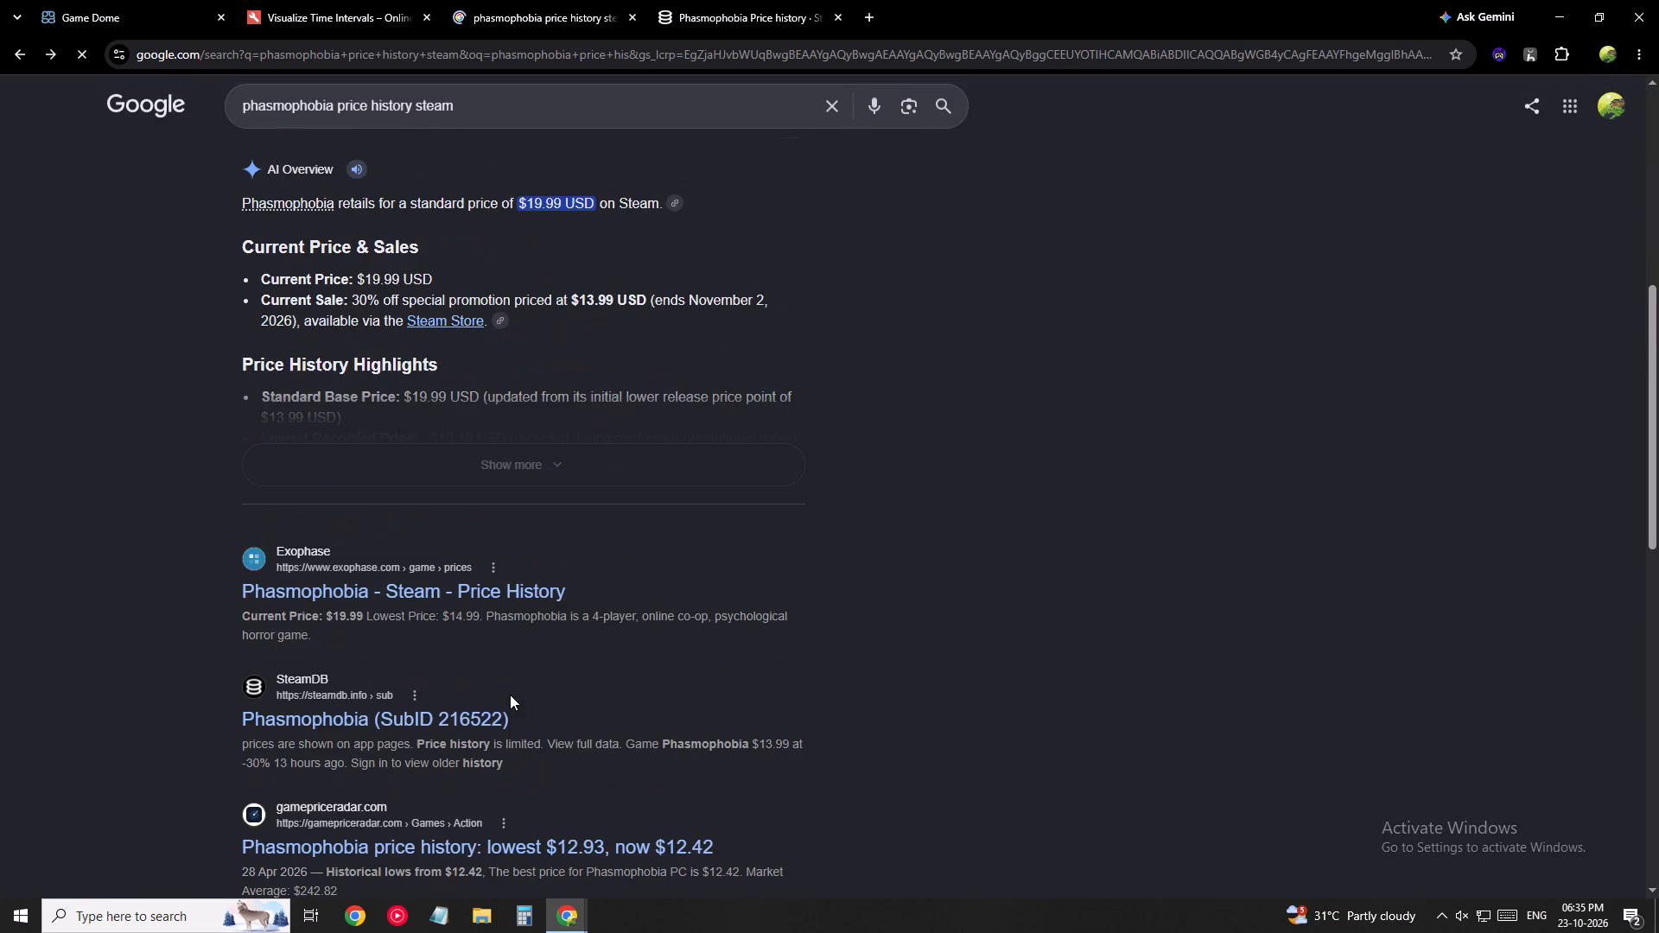
scroll(524, 593, down, 4)
click(448, 232)
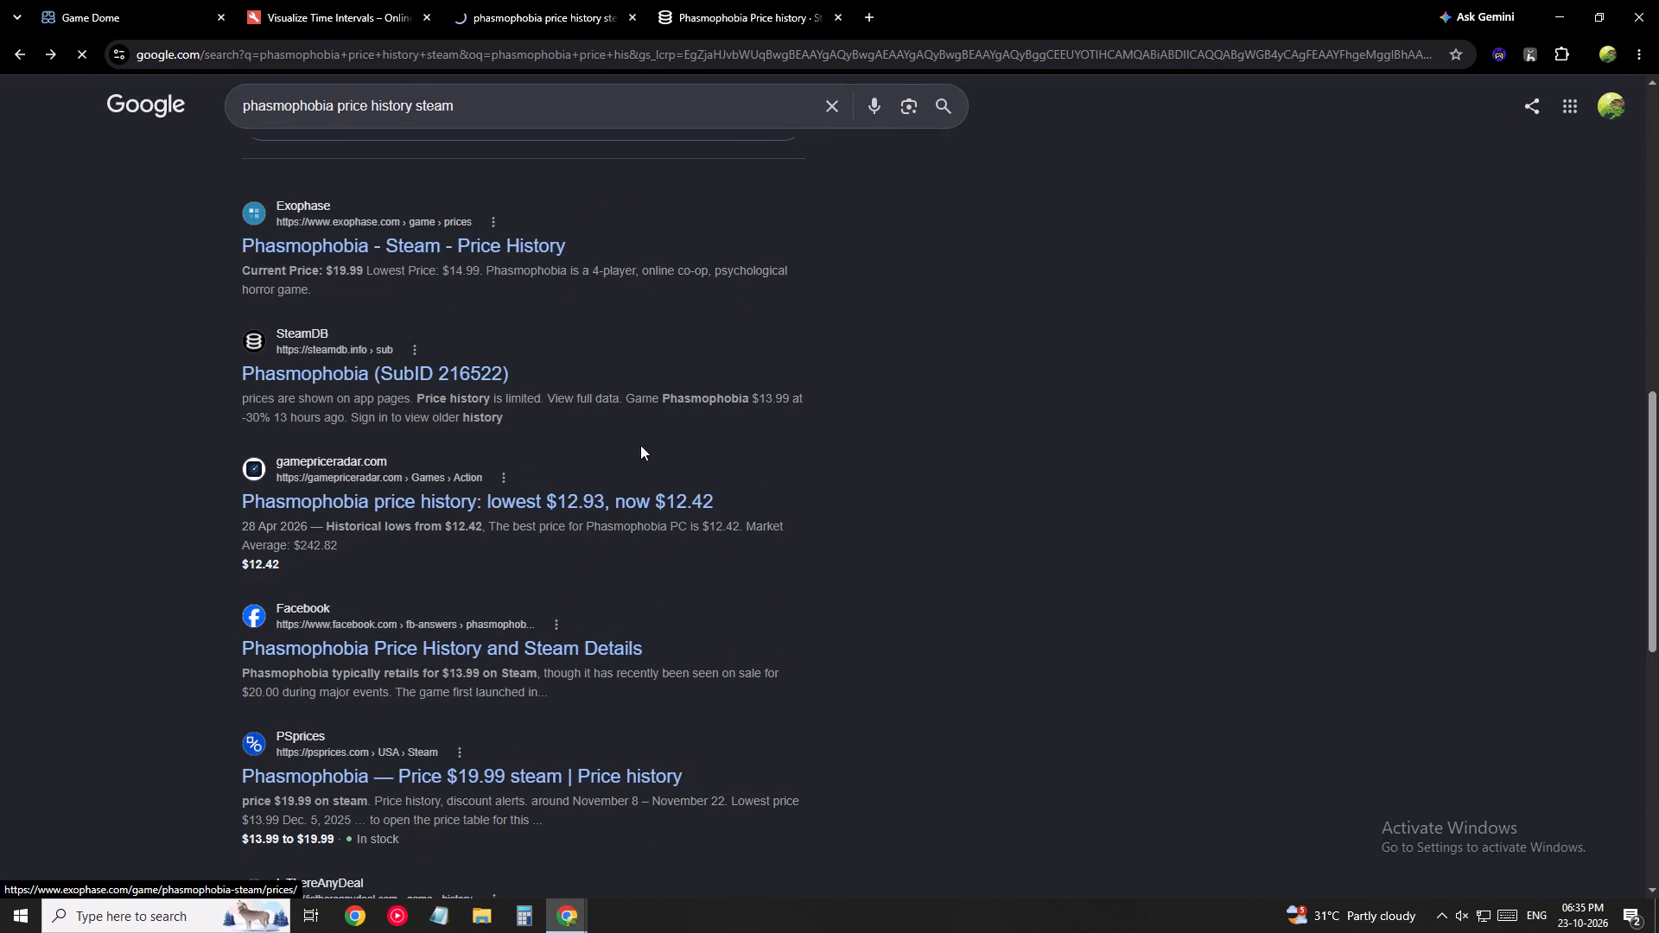
scroll(475, 505, down, 2)
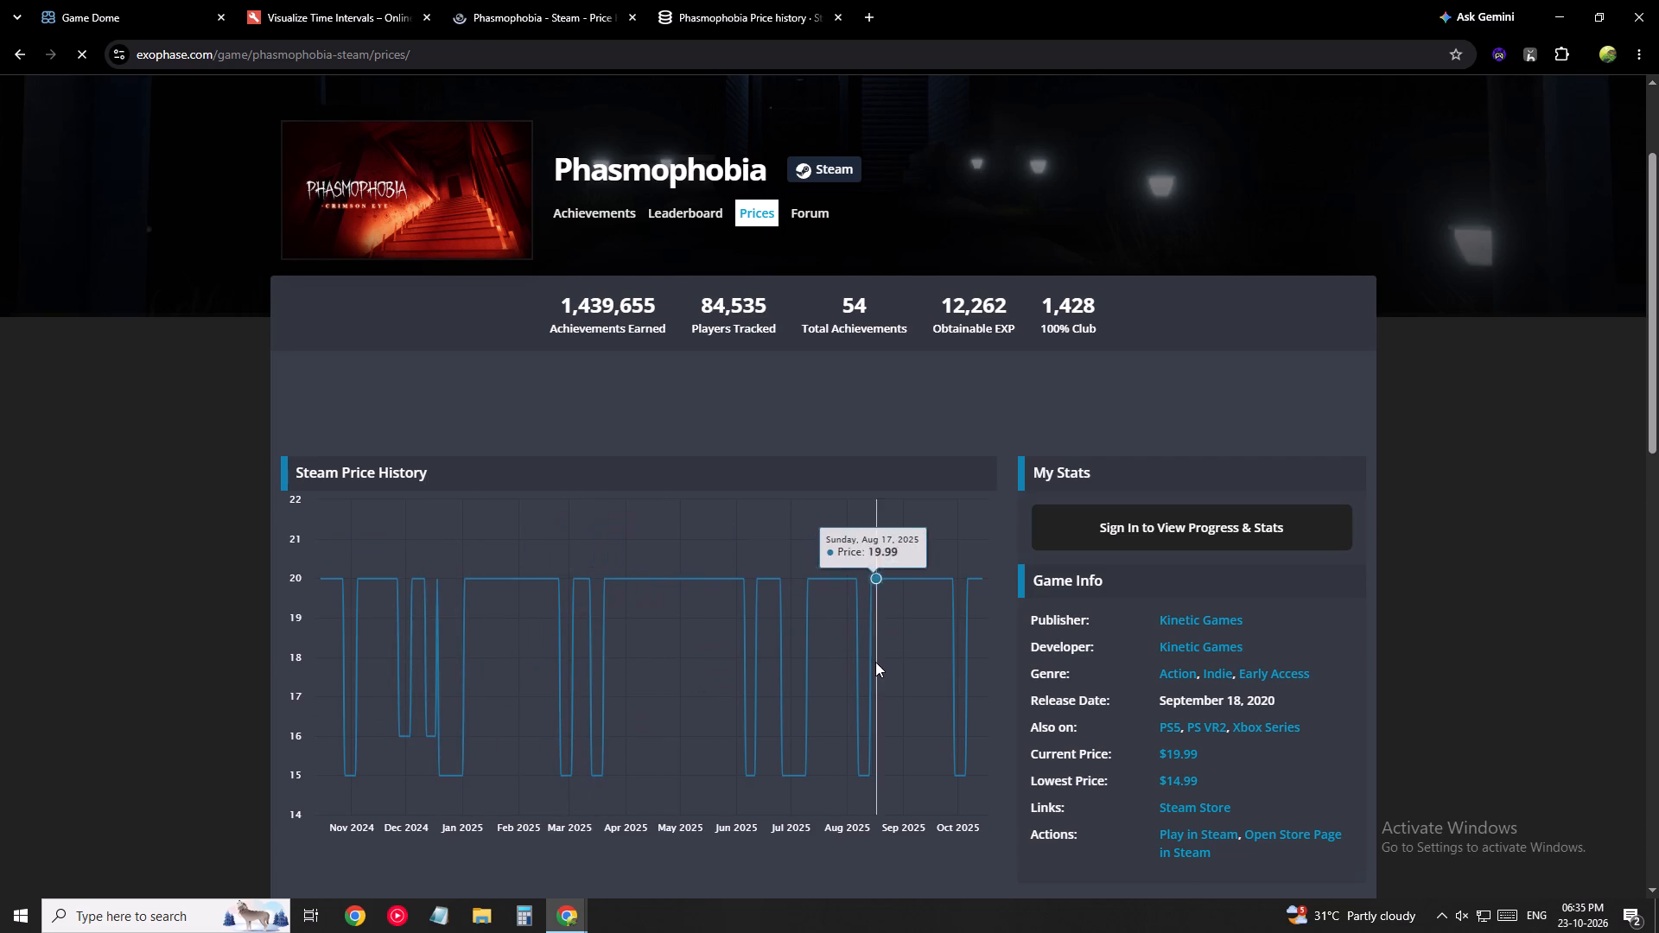
scroll(1036, 698, down, 5)
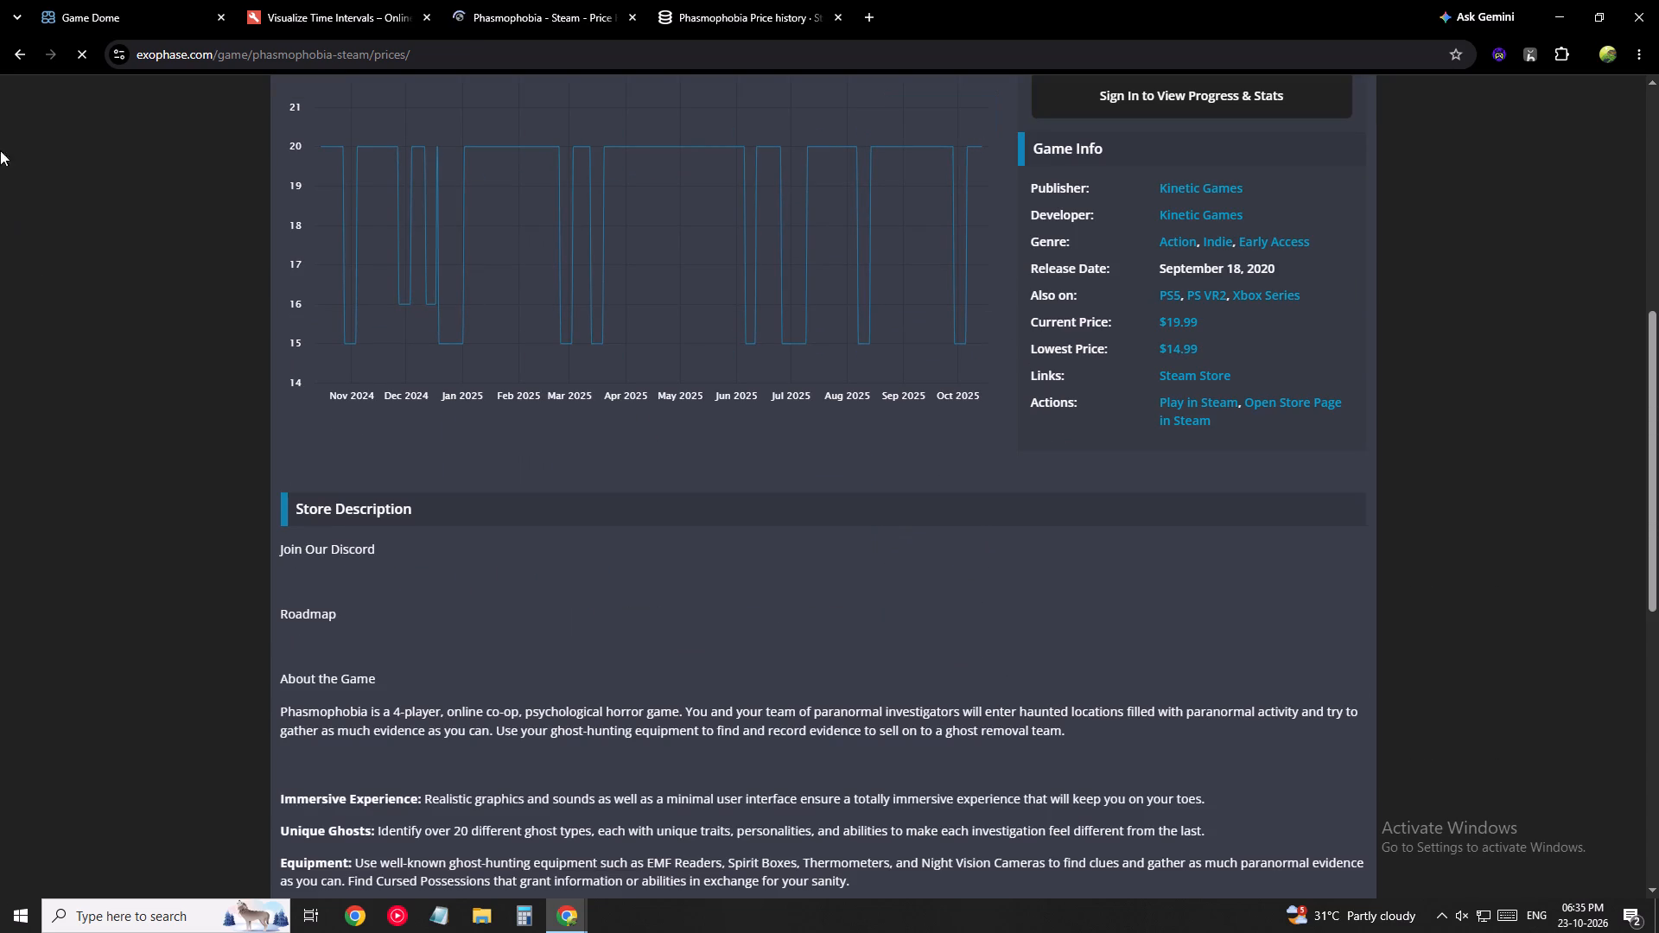
Refine the search to "phasmophobia price history steam inr price history", expand the AI overview, and browse the results.
click(2, 52)
scroll(655, 639, down, 3)
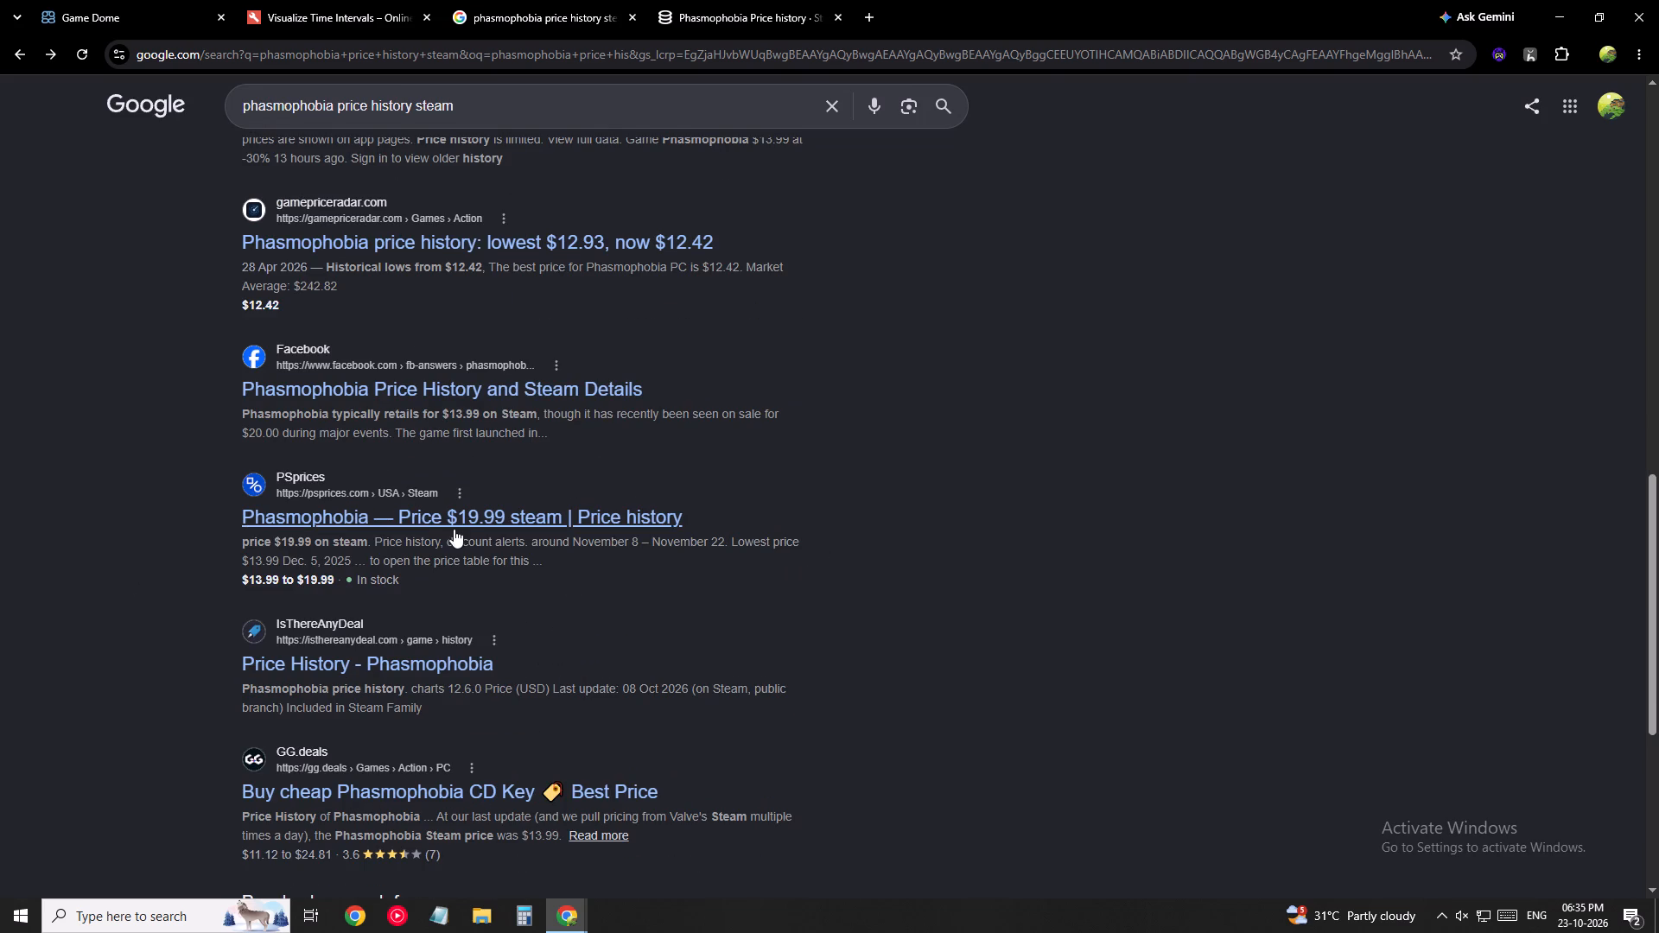
click(505, 113)
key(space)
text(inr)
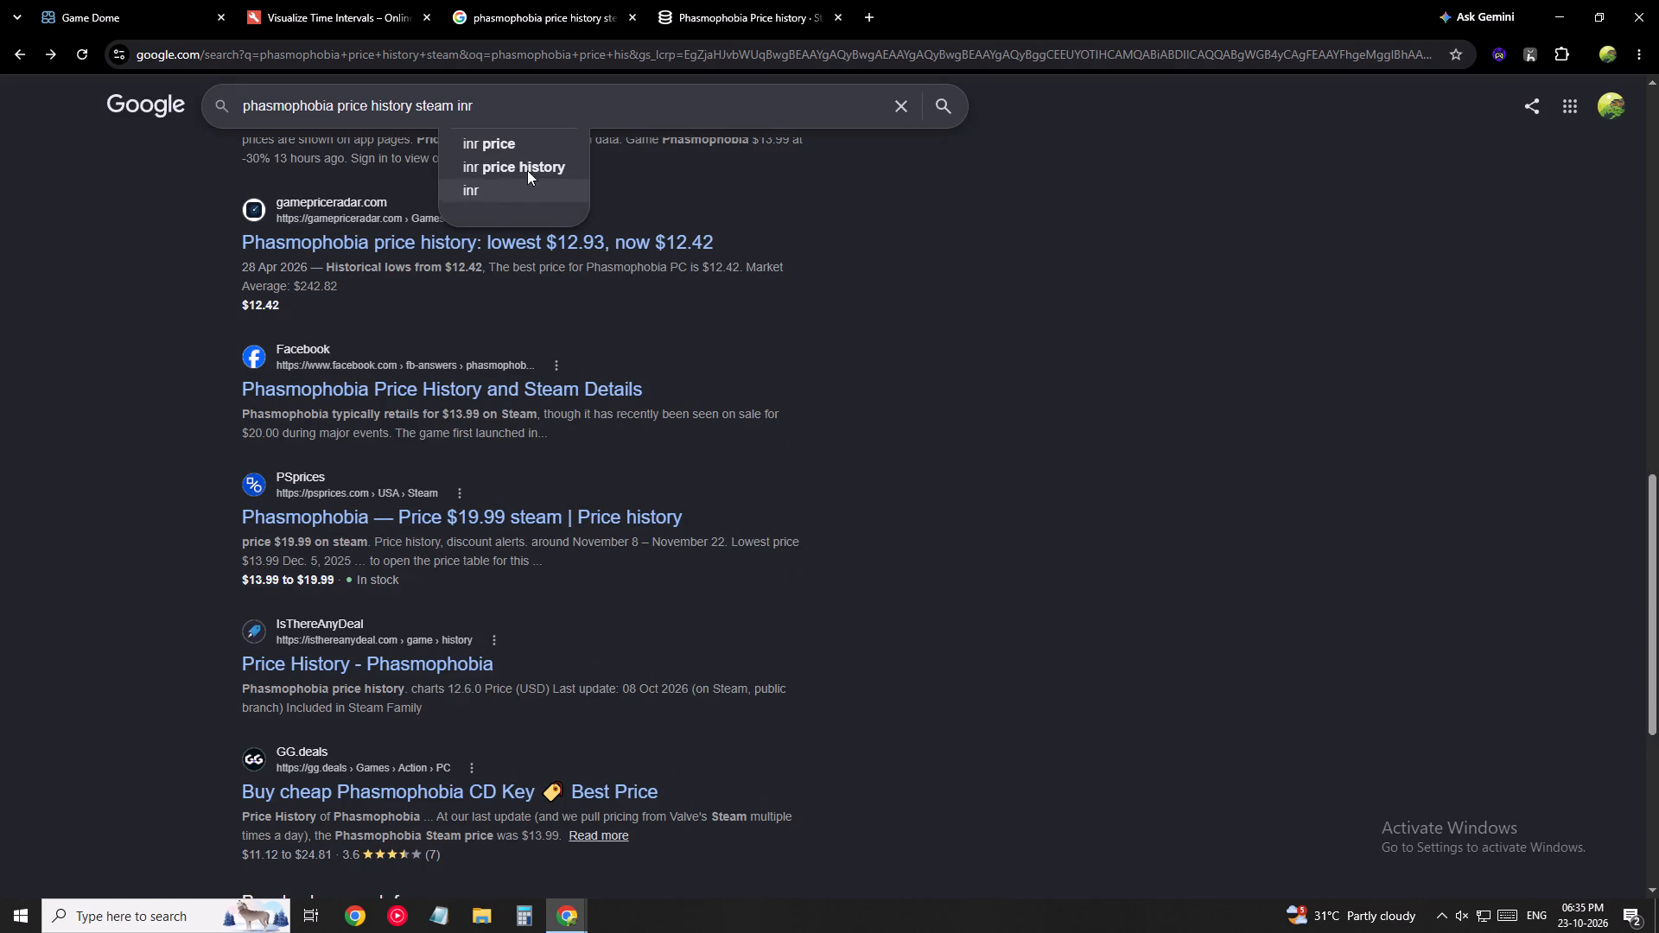
click(528, 168)
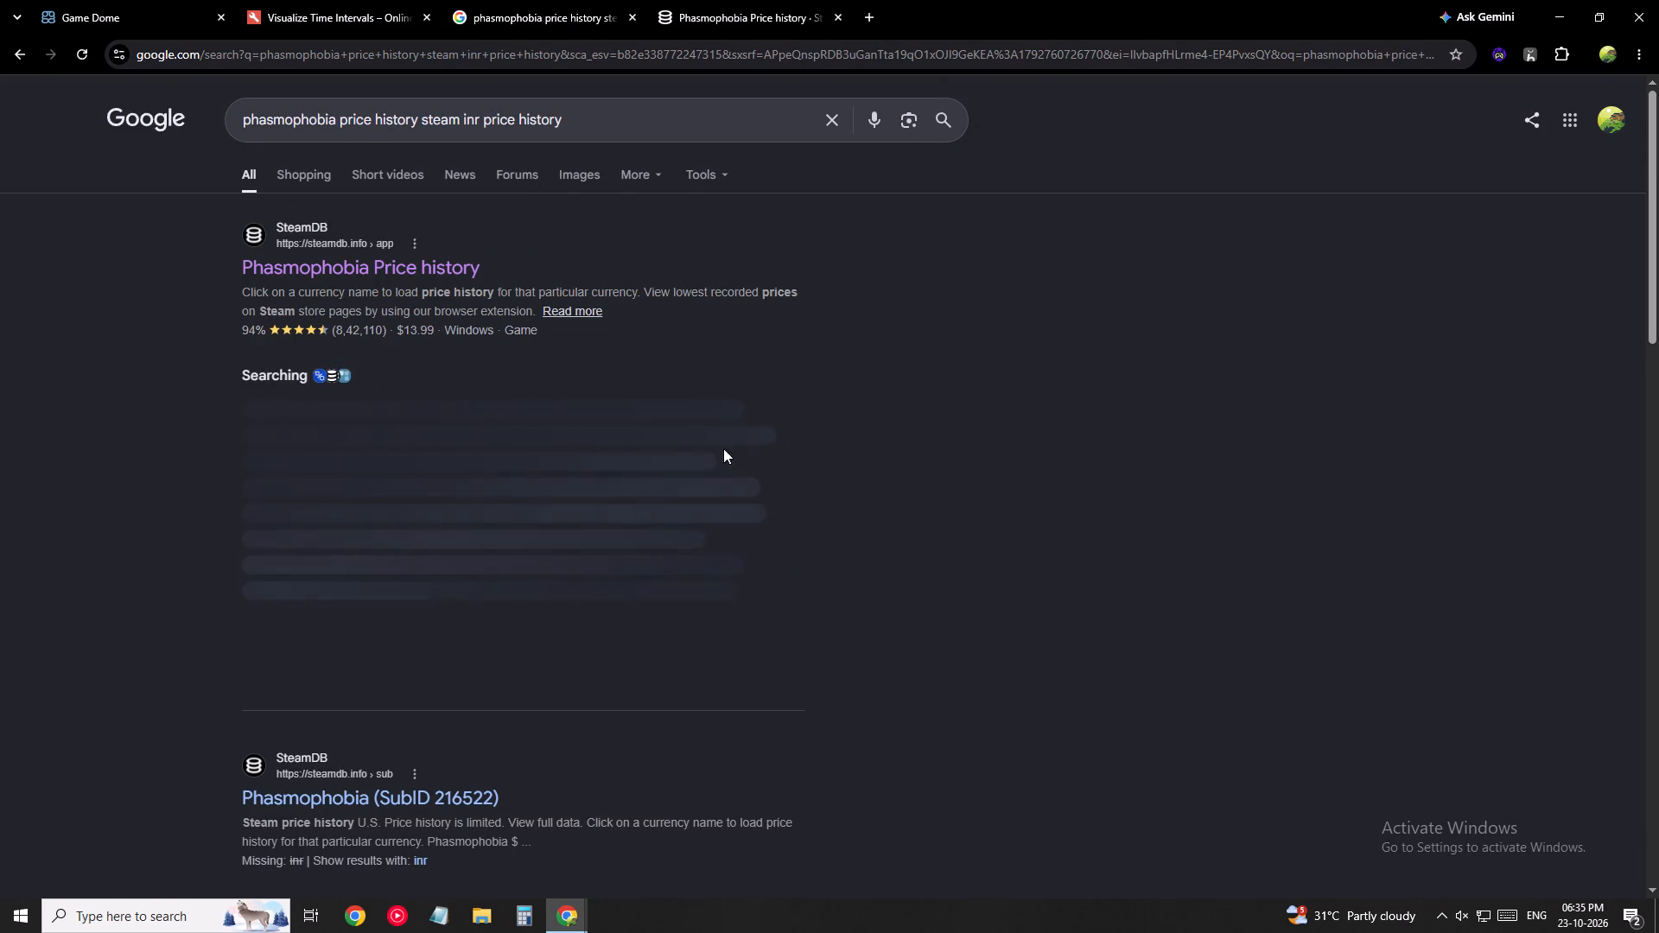
scroll(364, 663, down, 3)
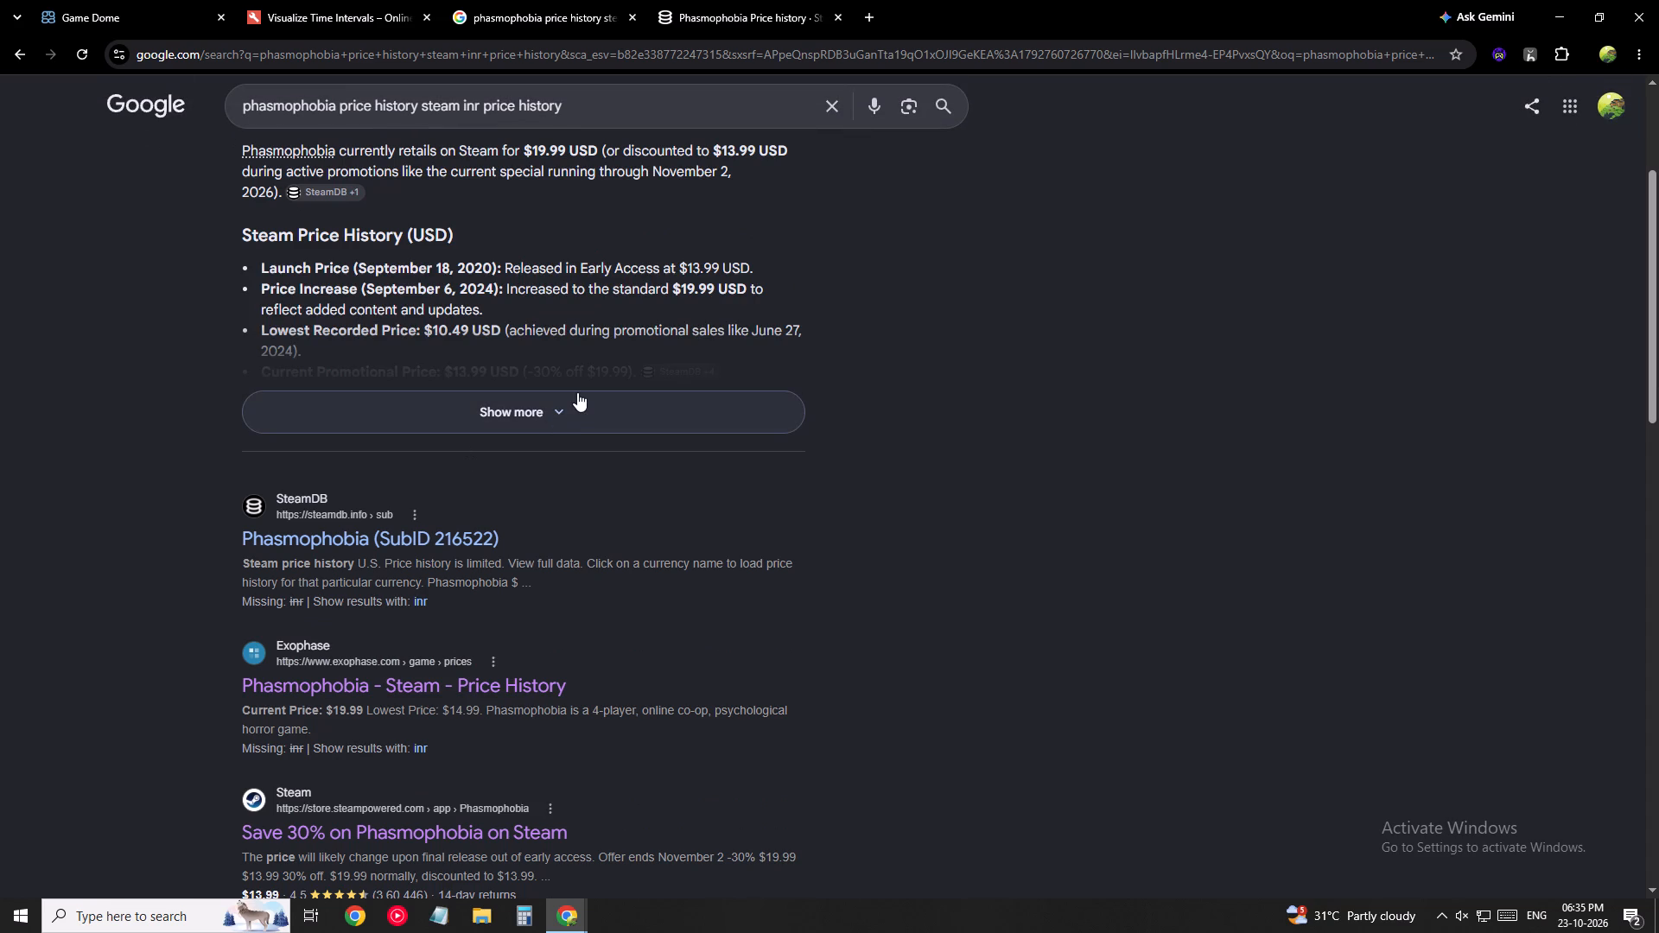
click(588, 394)
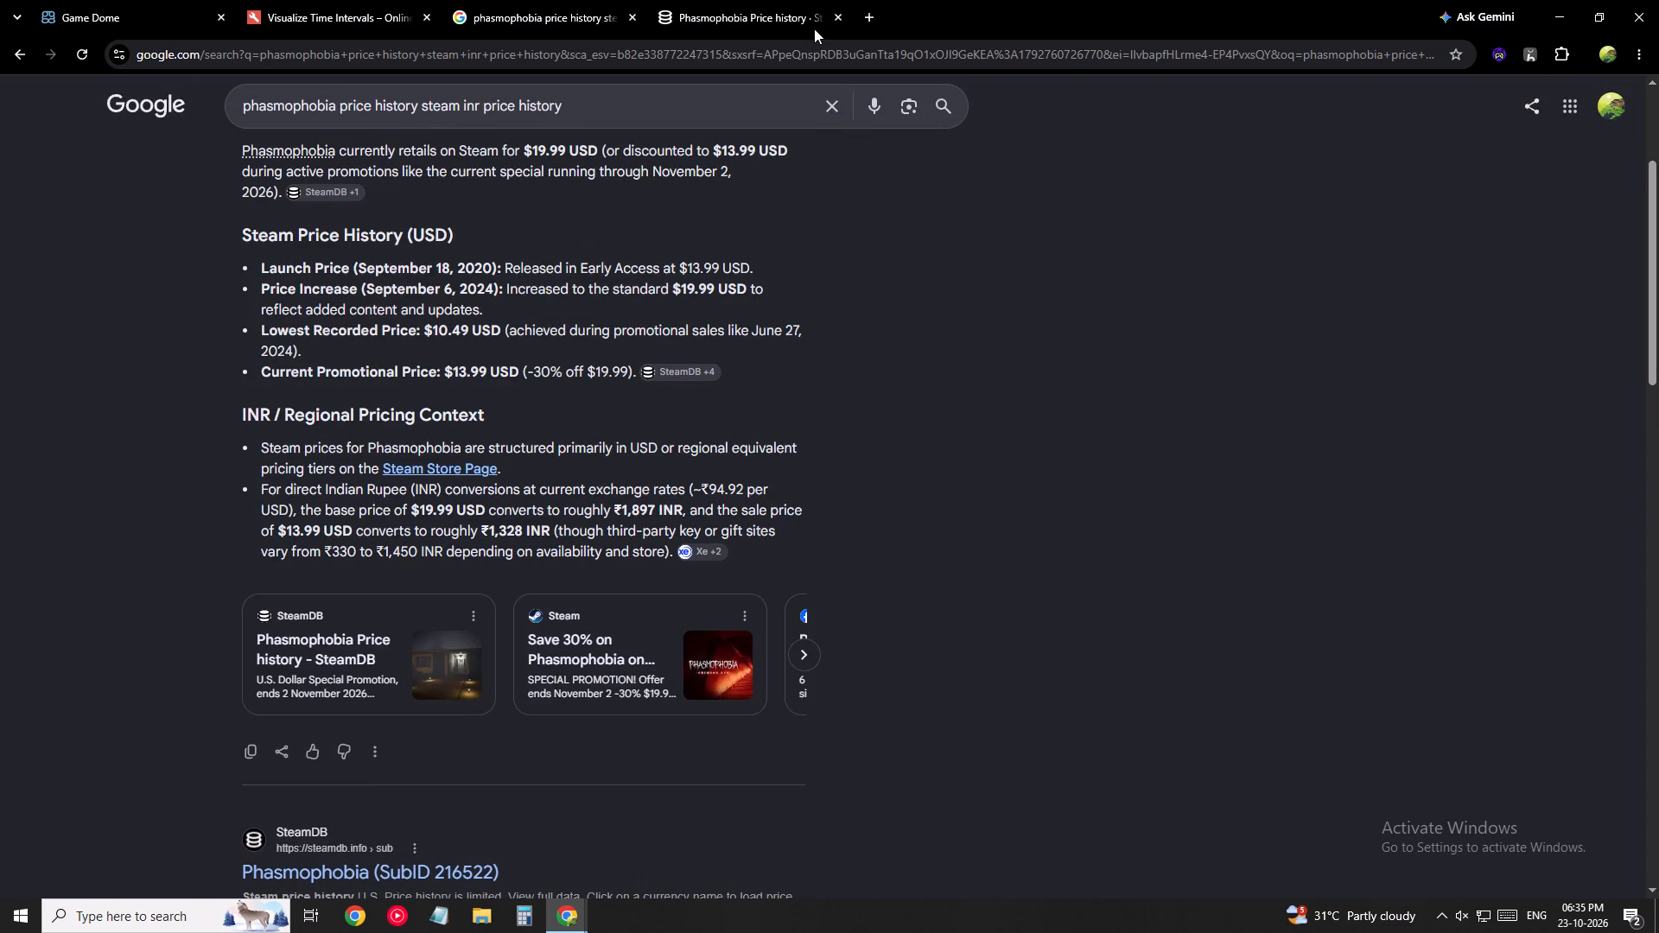
scroll(518, 425, down, 7)
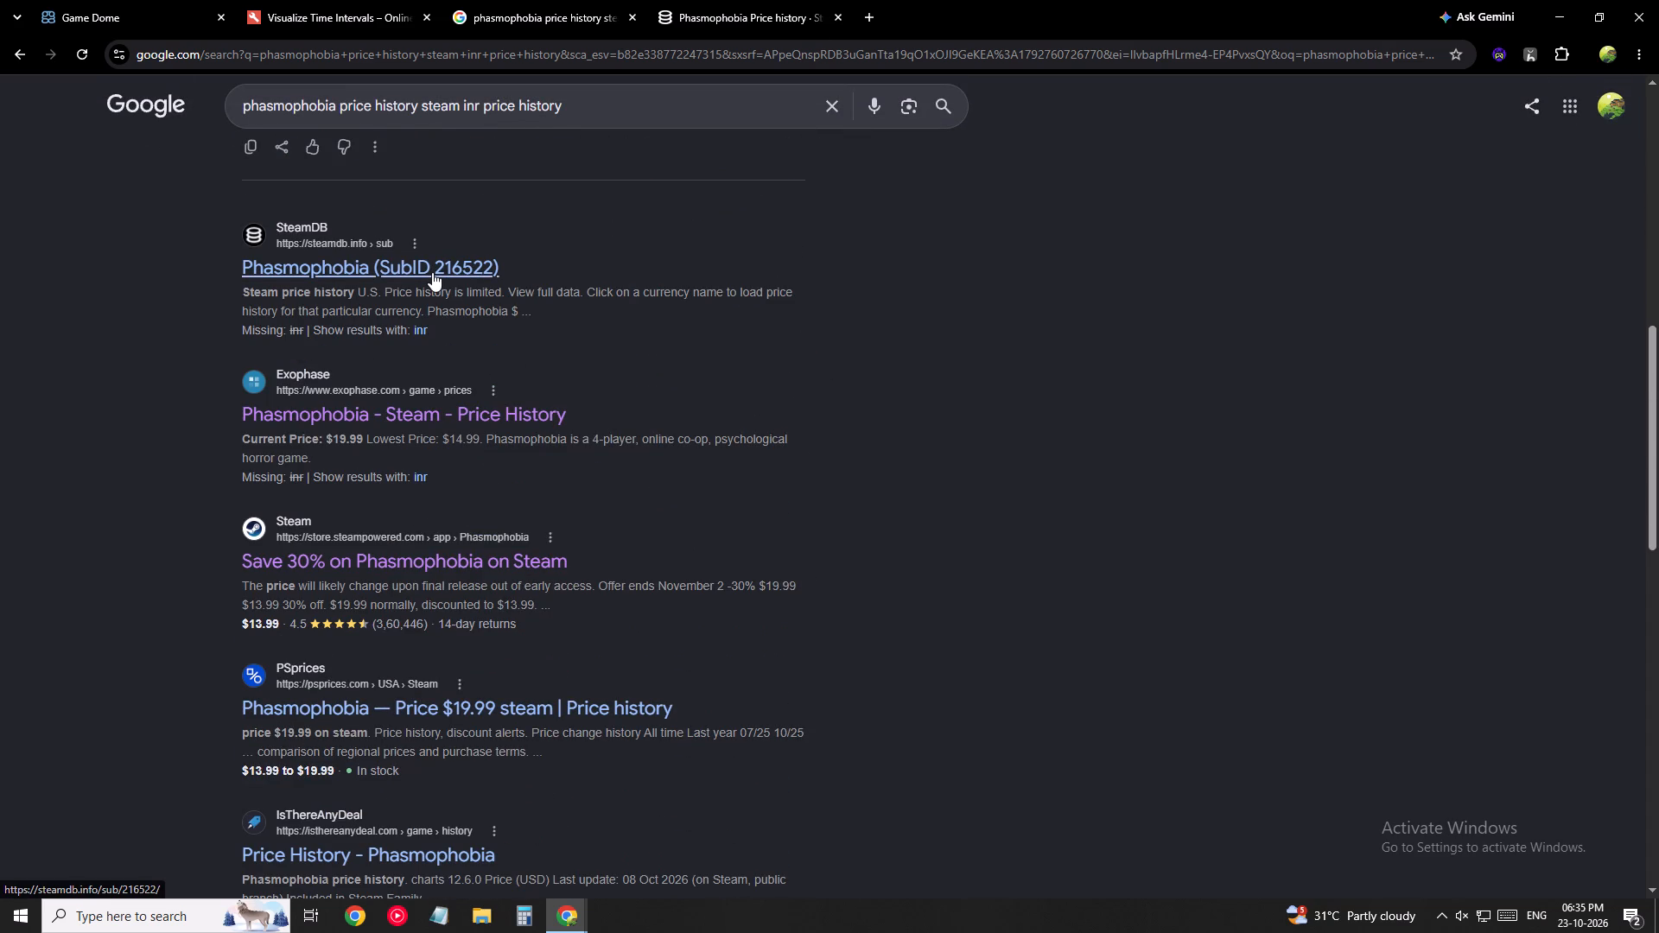
Open the SteamDB package result for Phasmophobia (SubID 216522) and examine its package details, rating and regional prices.
click(432, 272)
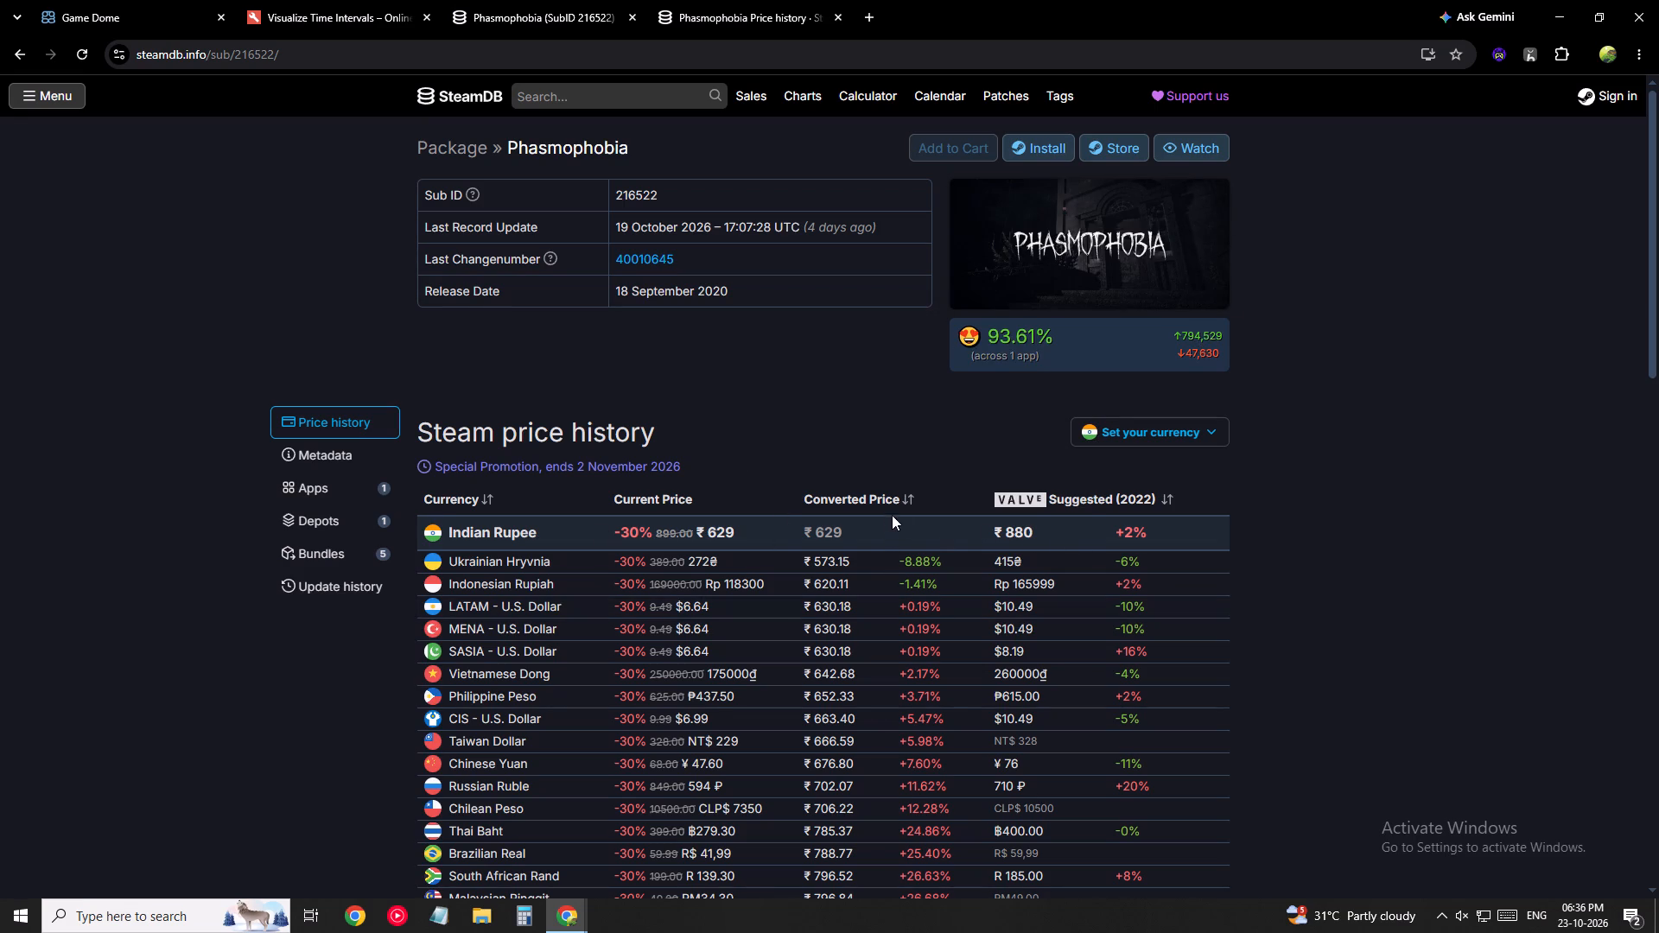
scroll(753, 563, up, 5)
click(608, 143)
click(577, 162)
click(648, 192)
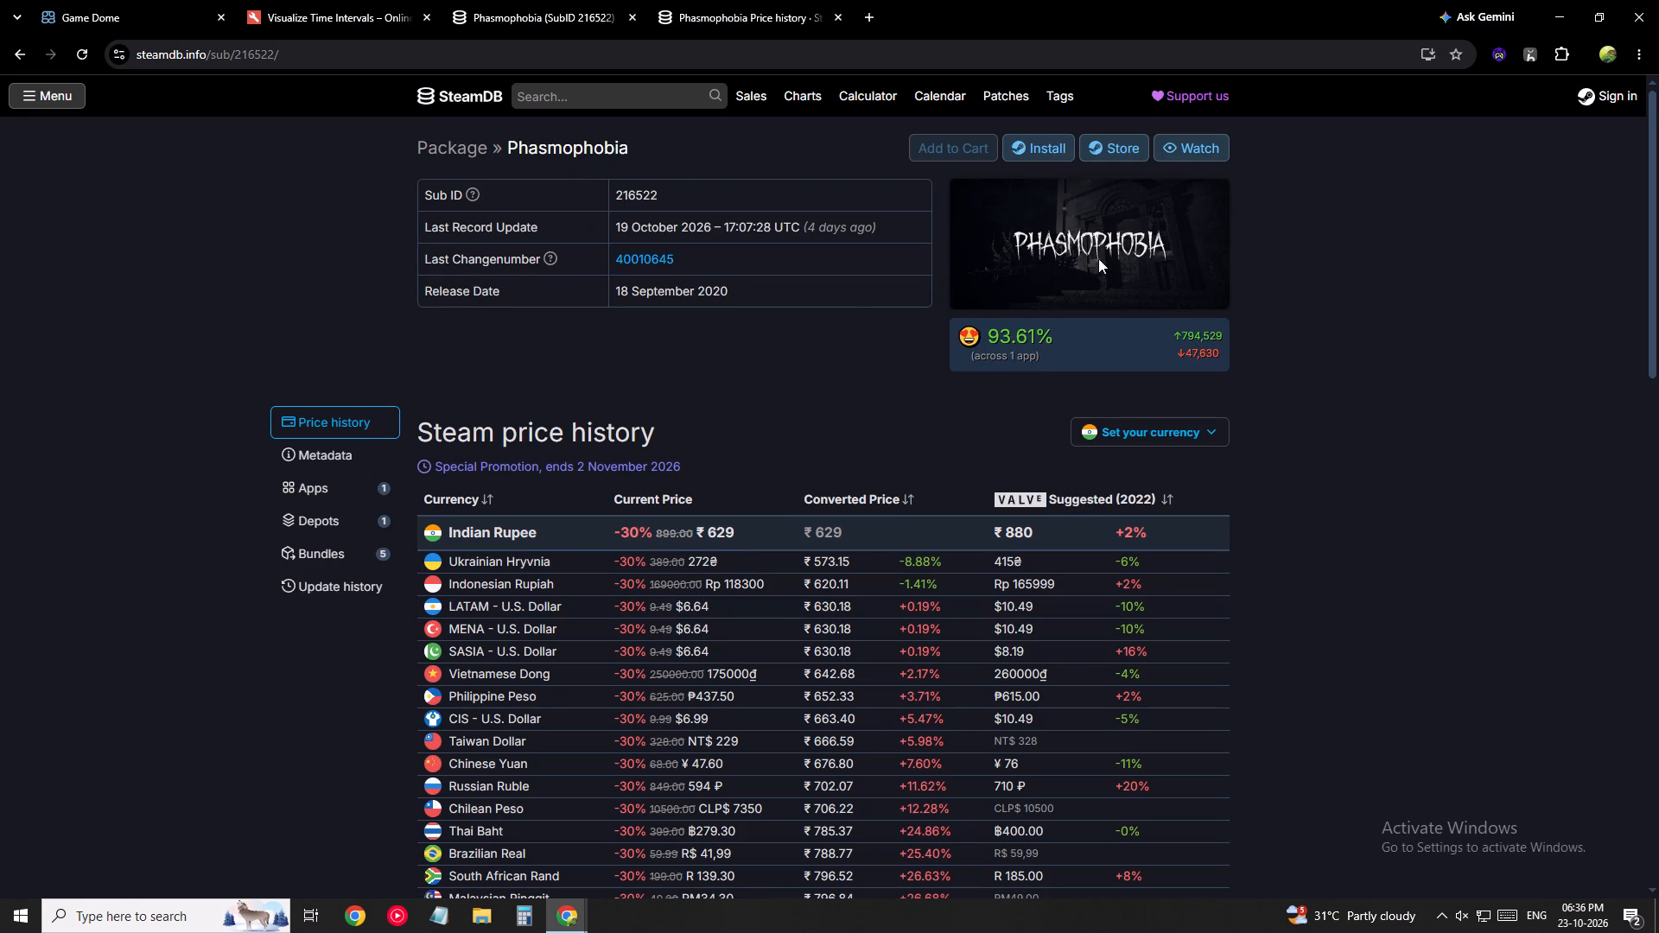
click(1100, 245)
click(1084, 302)
click(1083, 346)
click(1014, 338)
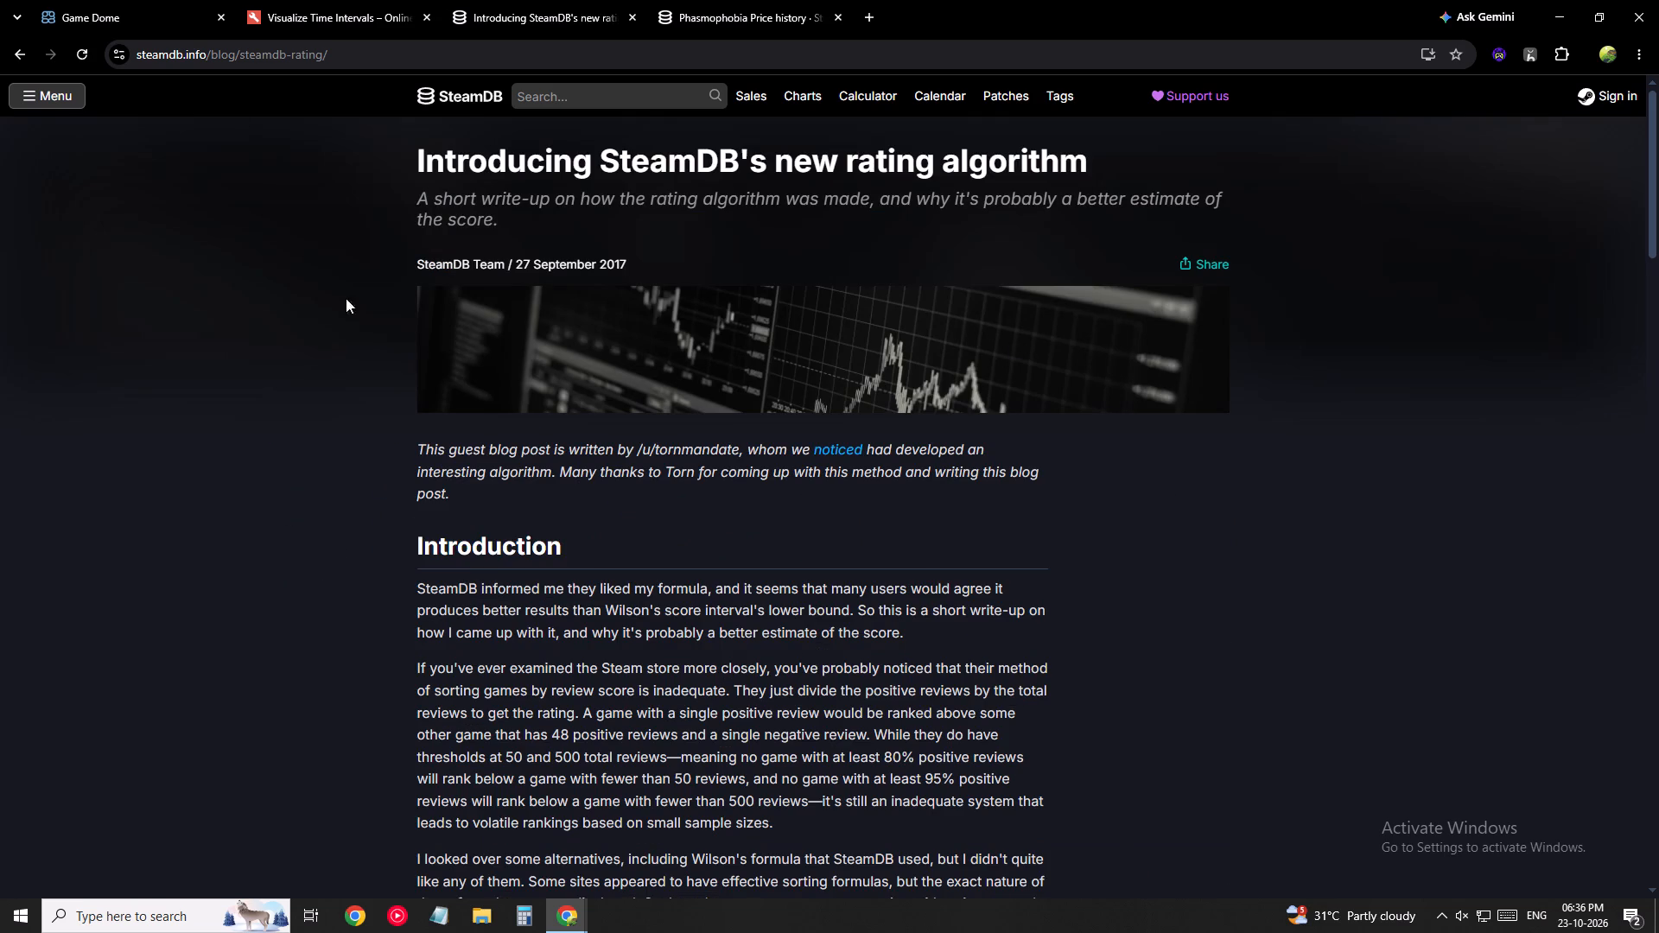
click(11, 44)
Search SteamDB for "phasmo", open the main Phasmophobia game entry, and examine its current and lowest recorded regional prices.
click(588, 106)
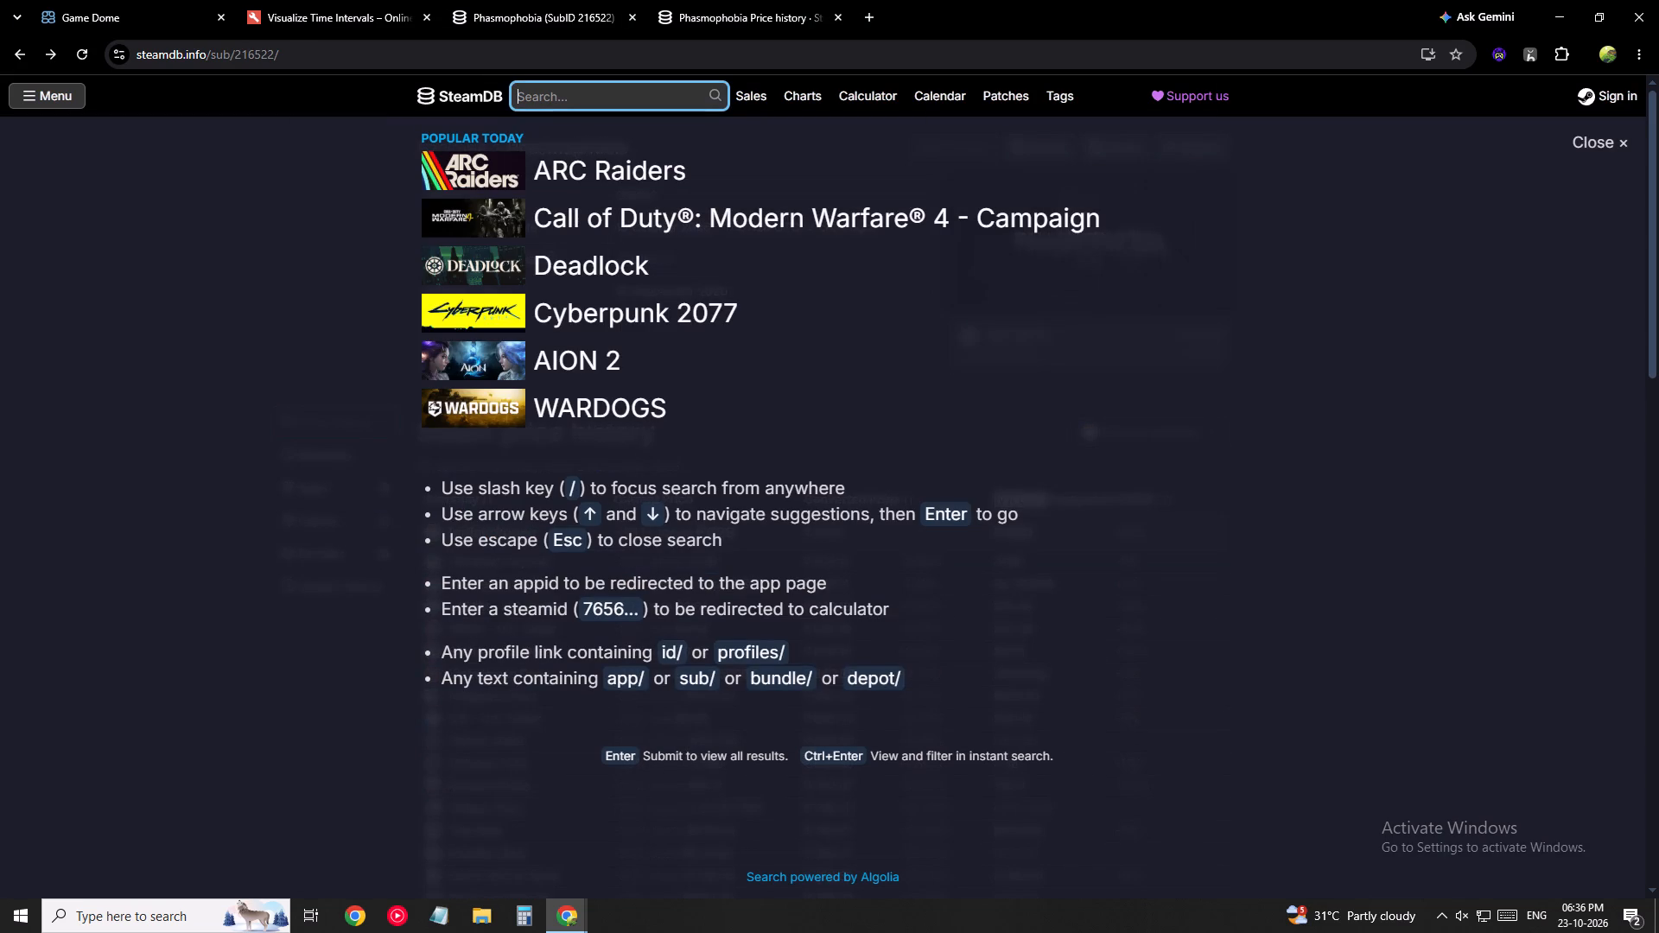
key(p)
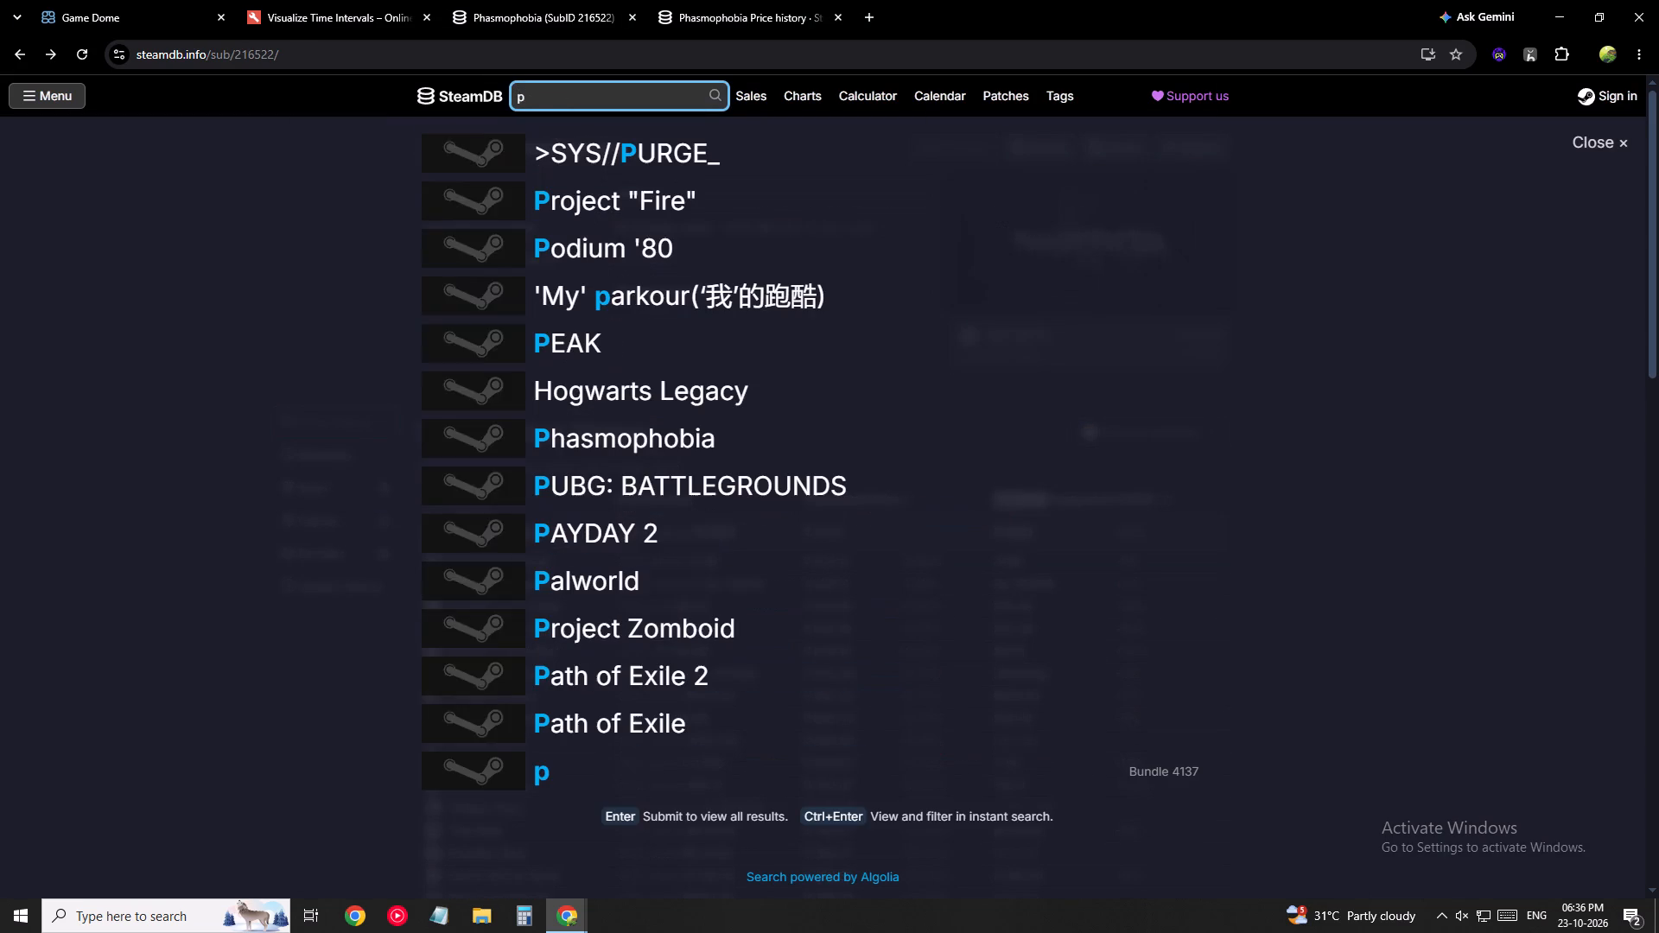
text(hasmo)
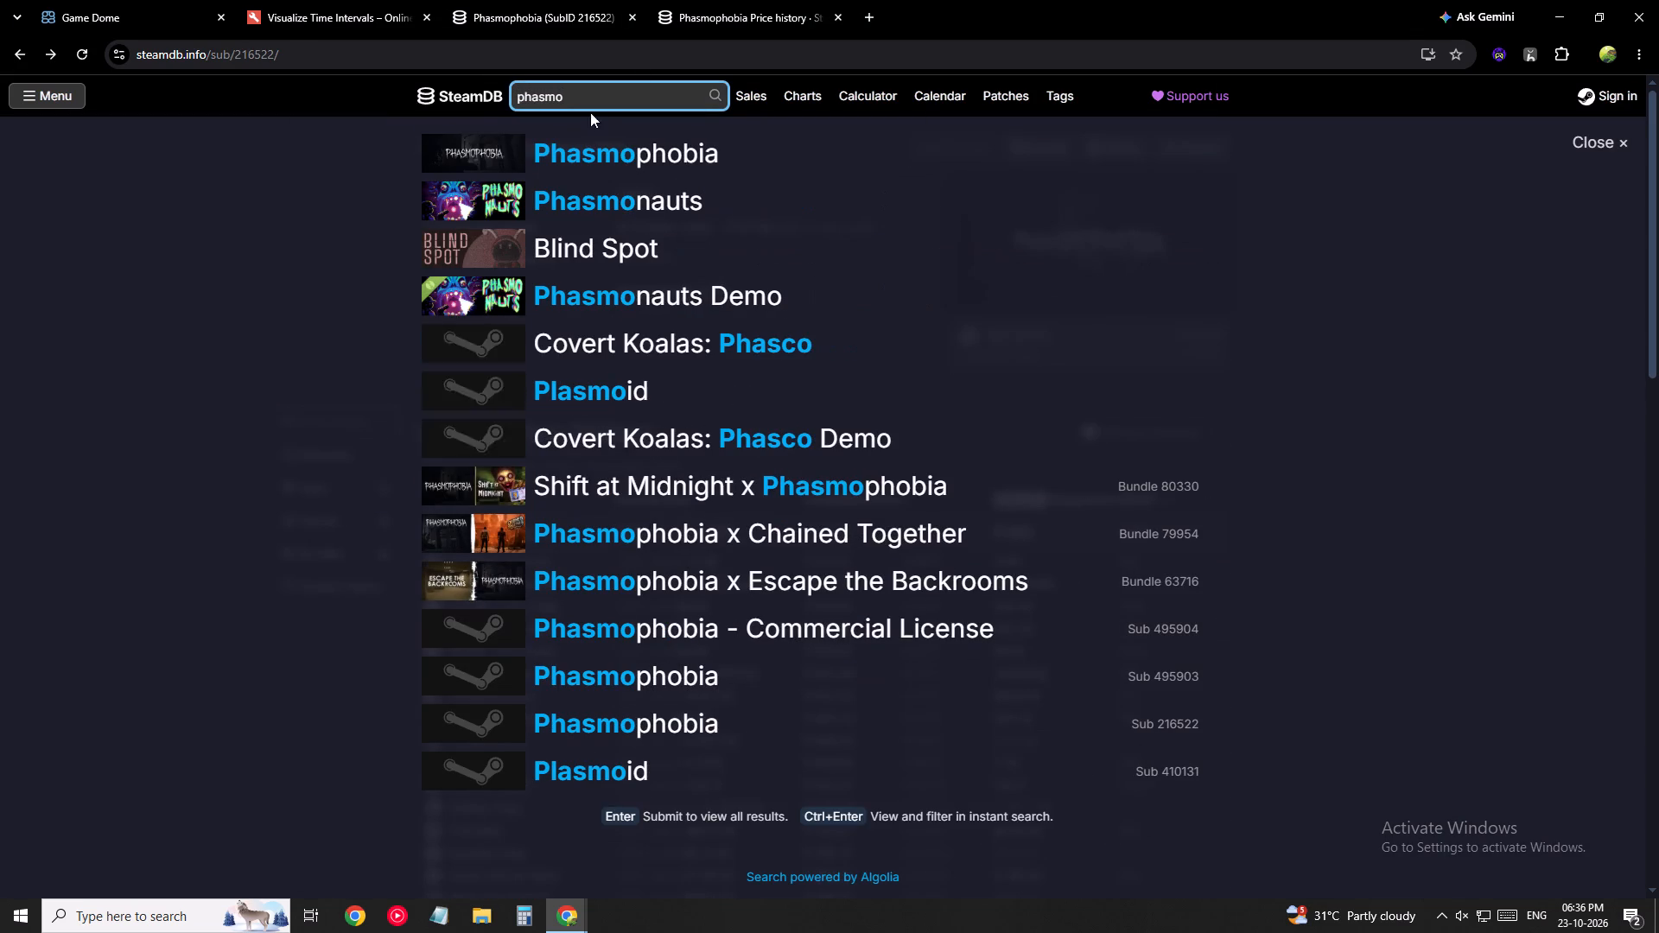
click(590, 167)
scroll(893, 602, down, 3)
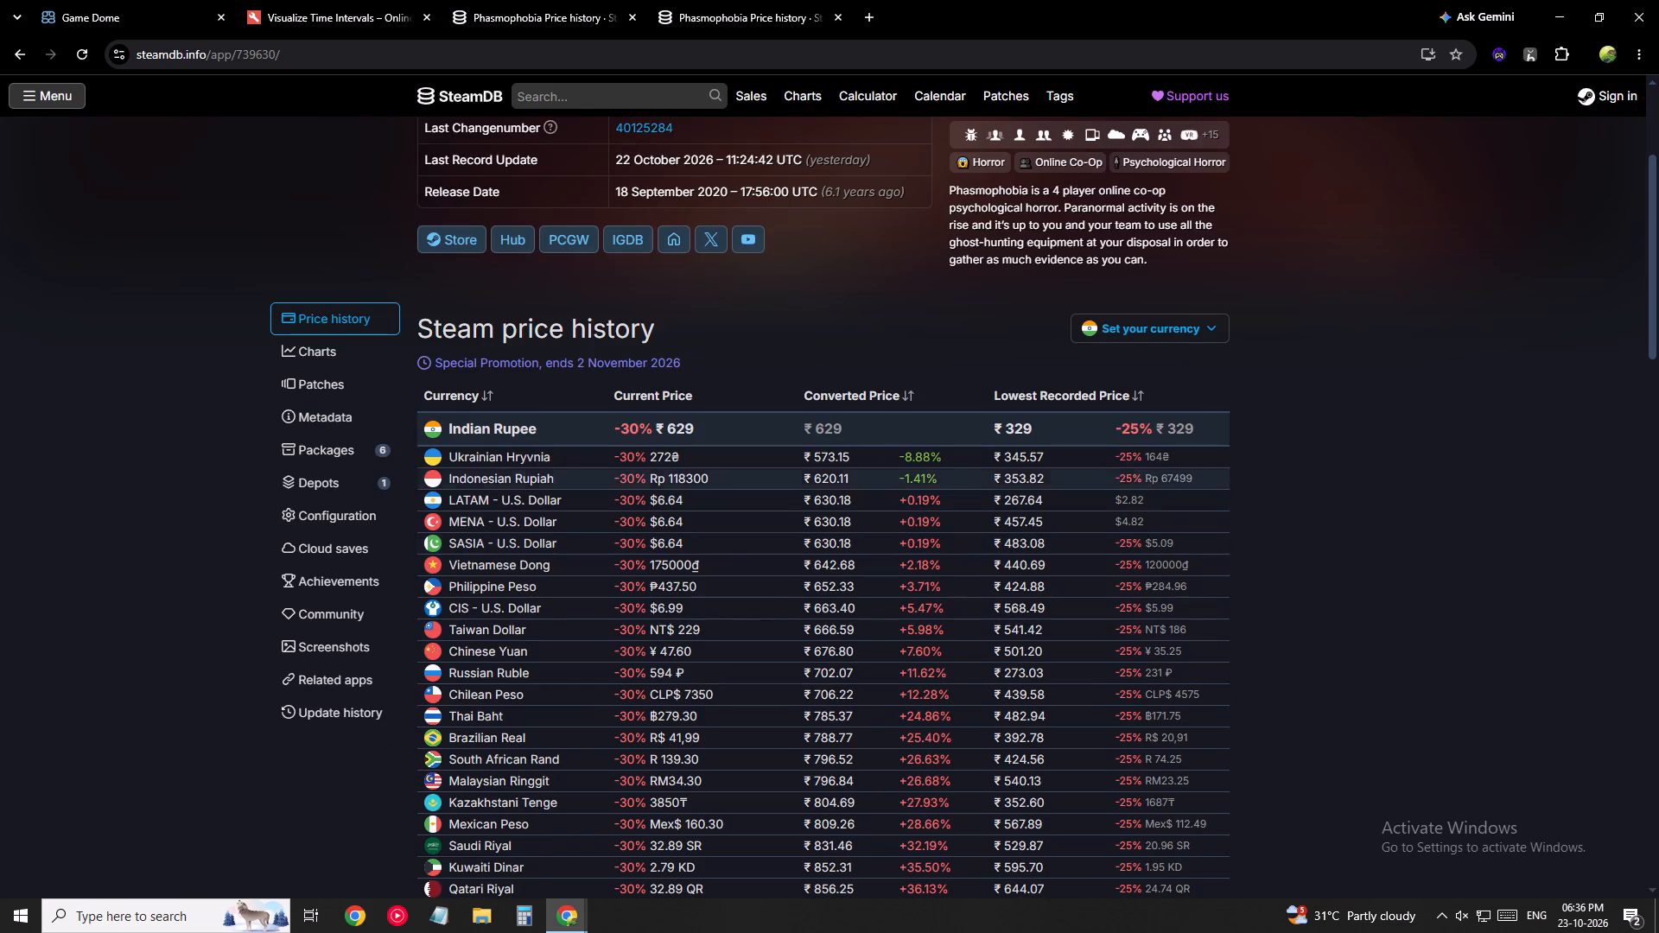
Switch to the Game Dome admin page, check the account details of the customer on B4, and return to the PC list.
key(alt+Tab)
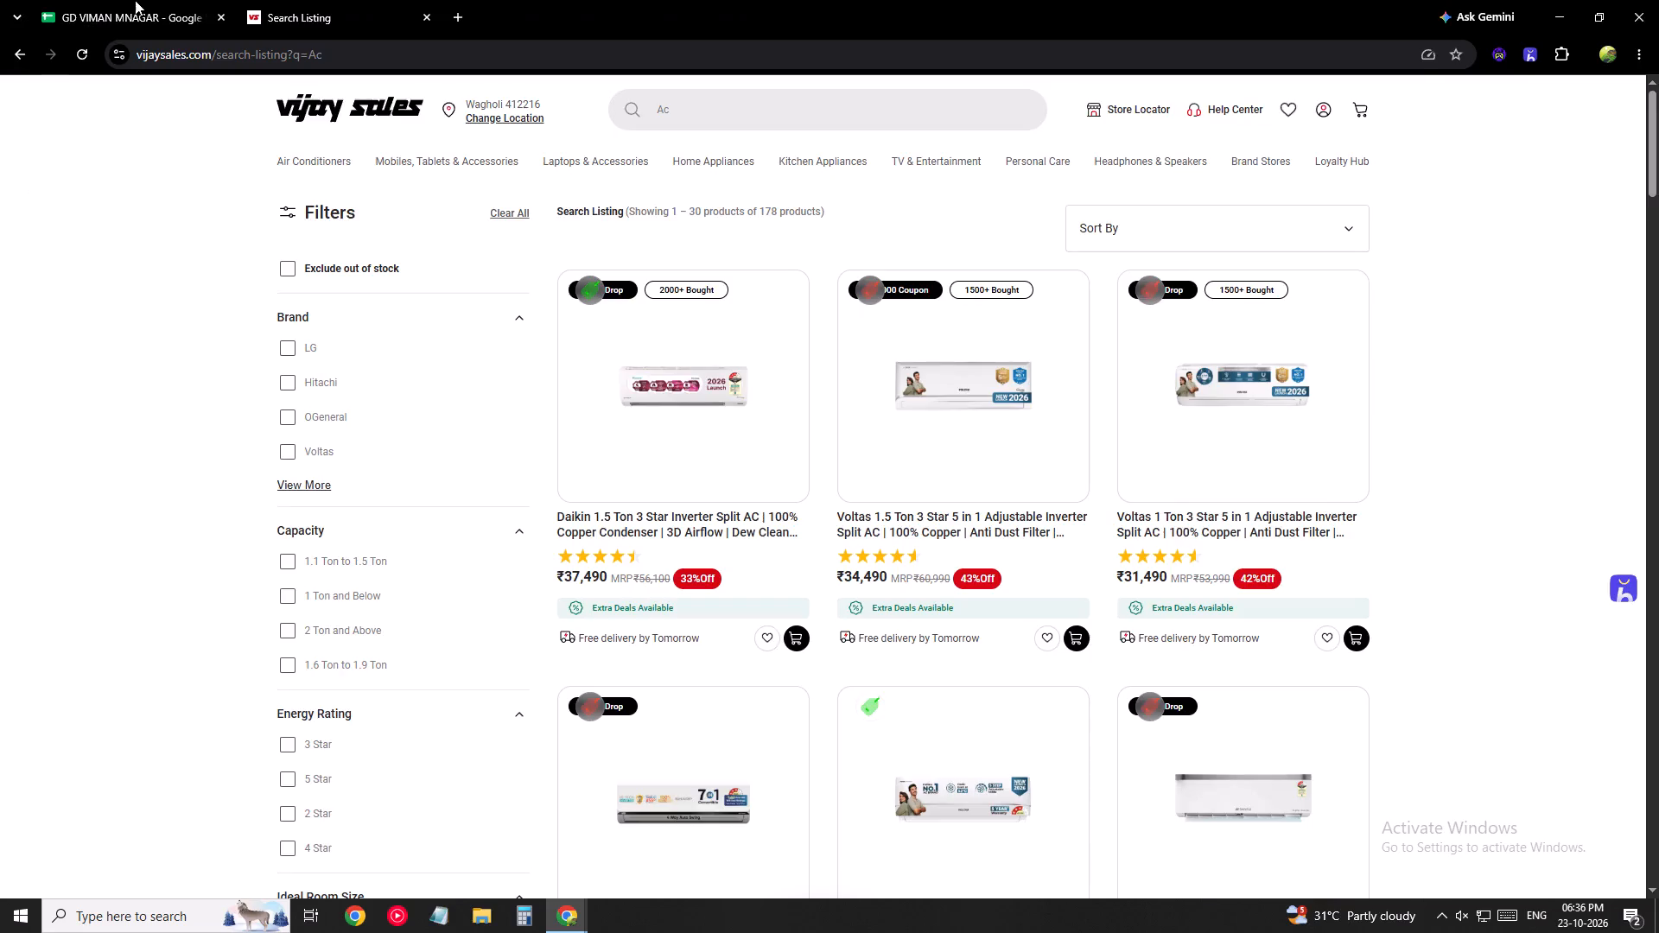
click(180, 0)
key(alt+Tab)
click(101, 0)
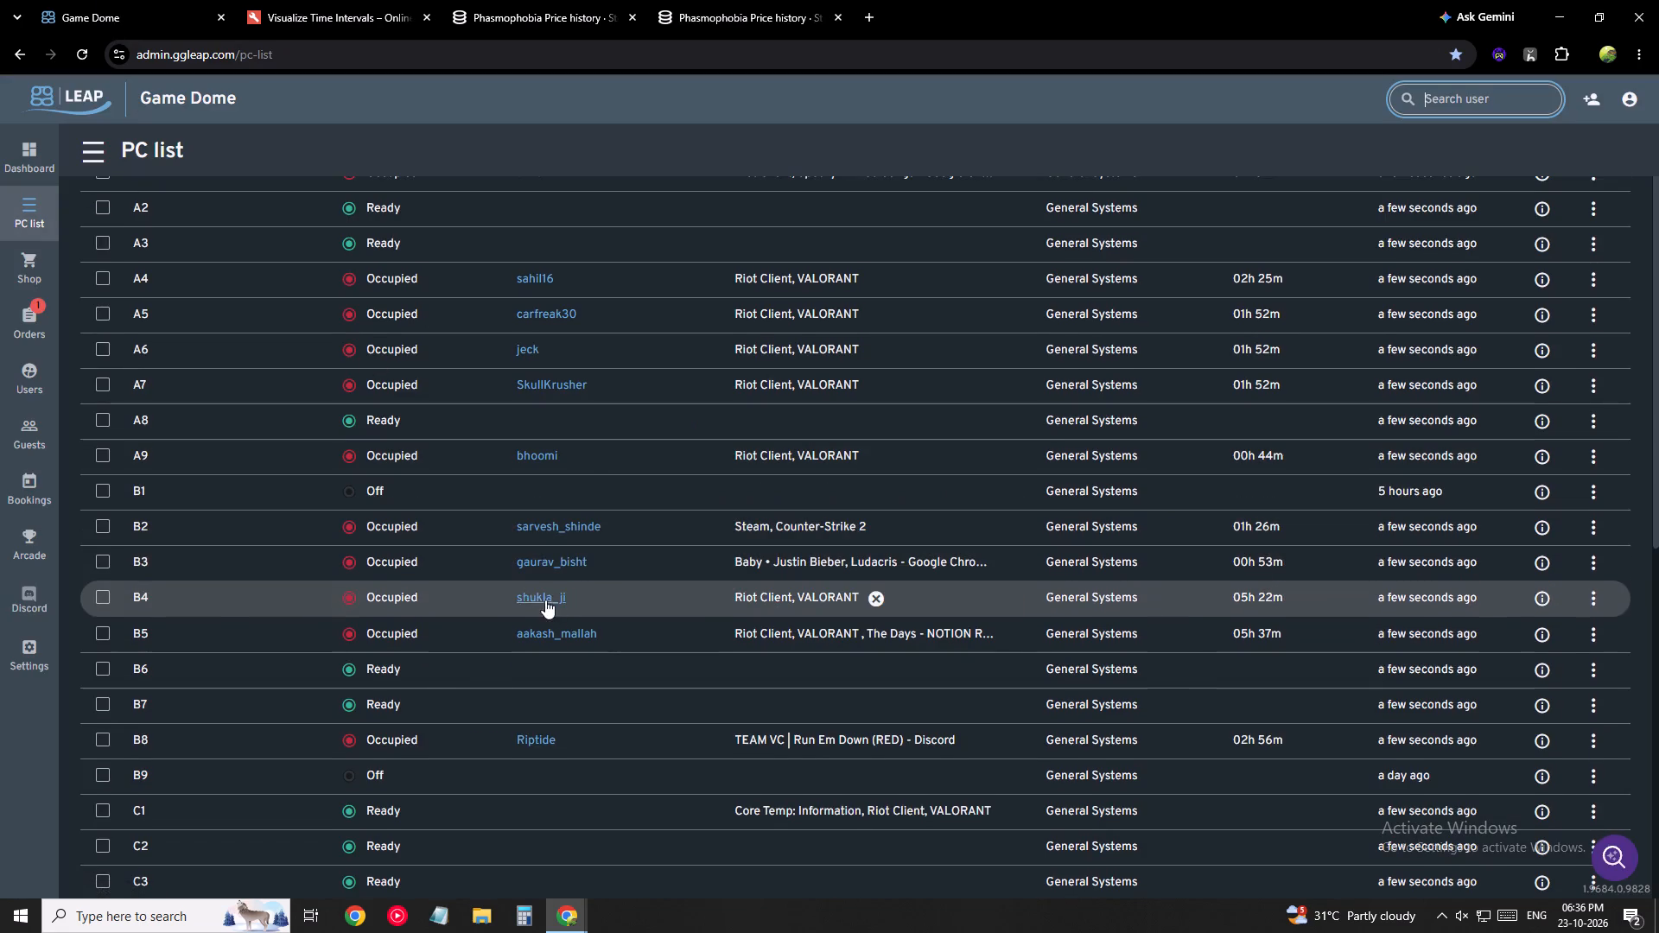
click(537, 595)
click(594, 773)
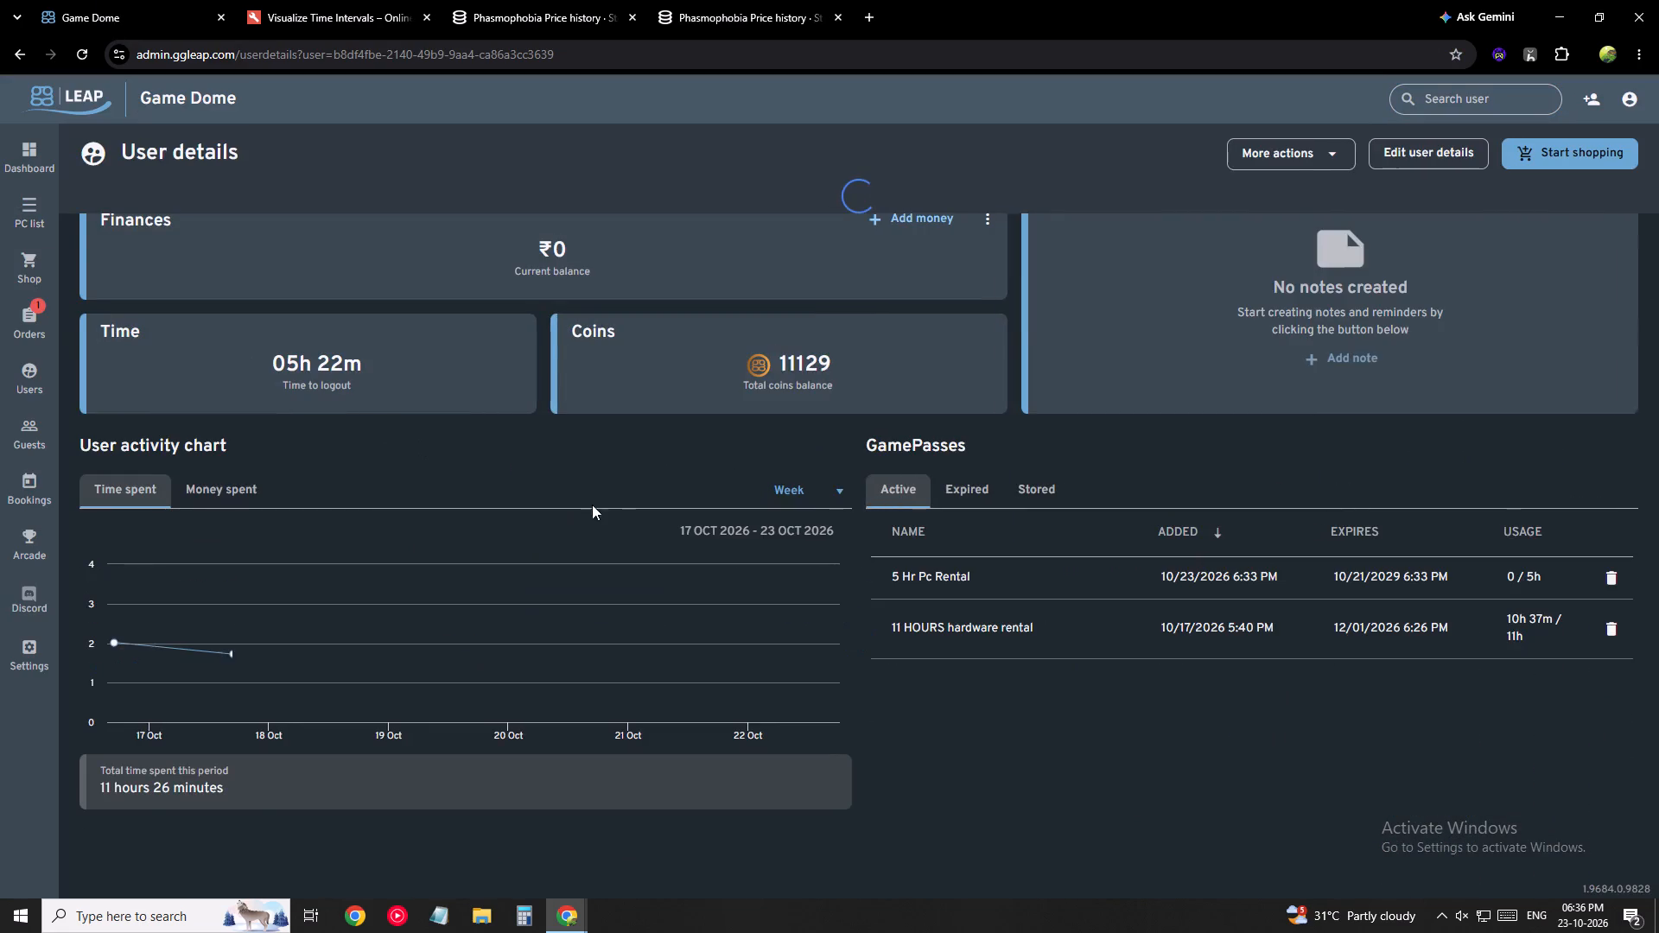
scroll(633, 496, up, 4)
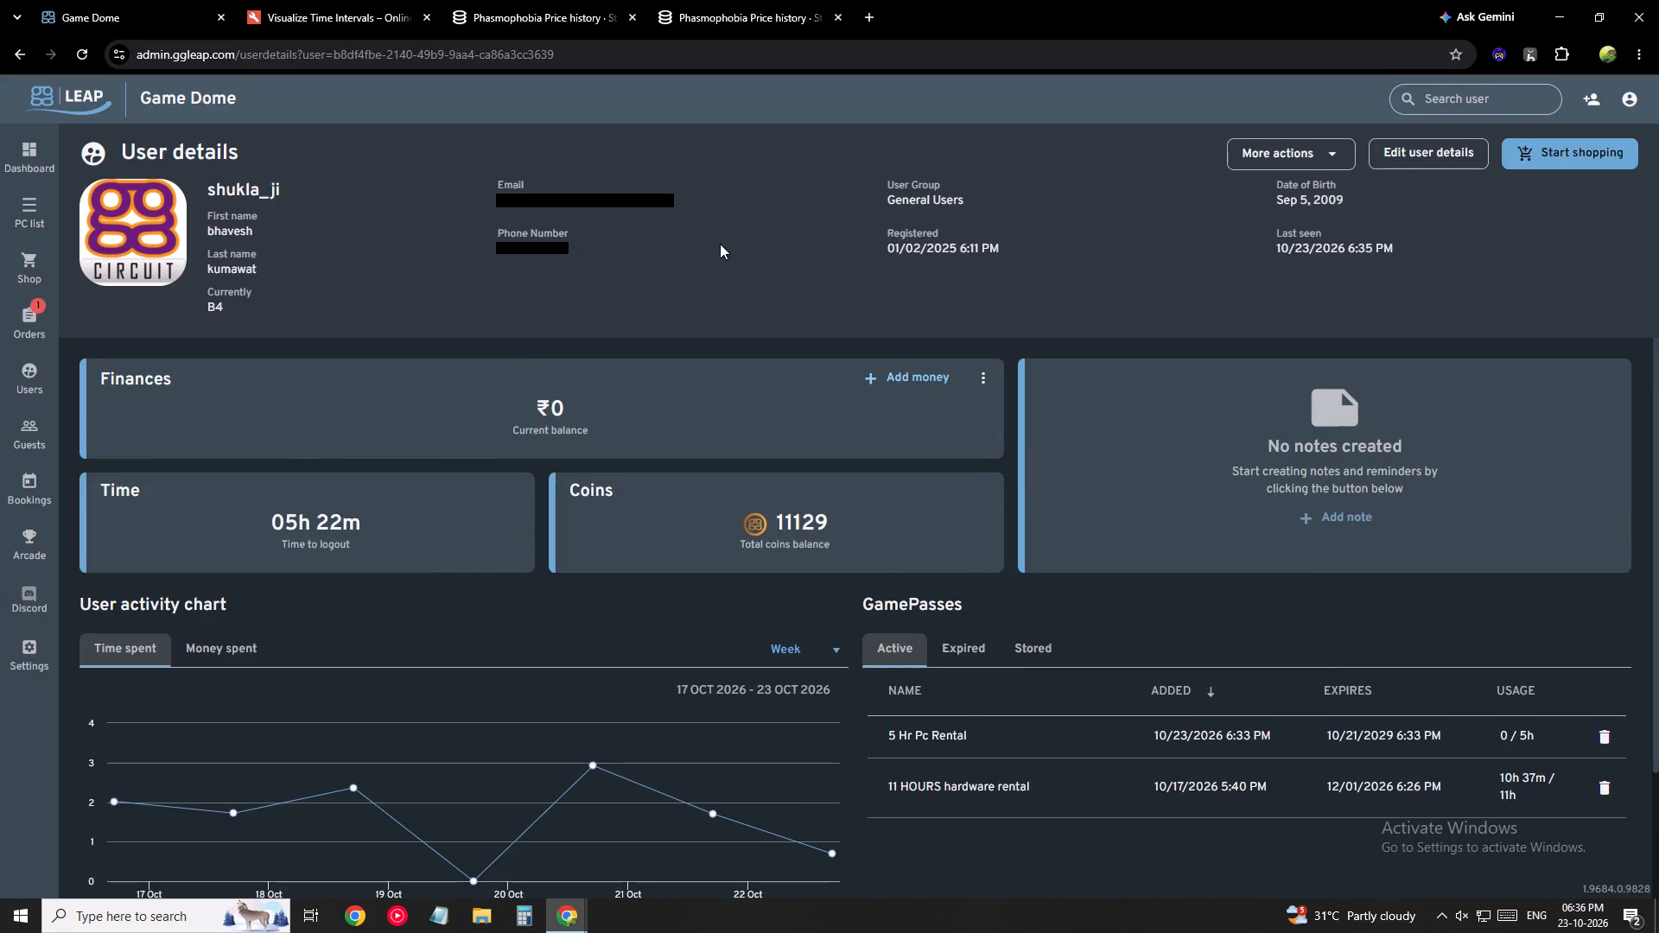
click(4, 214)
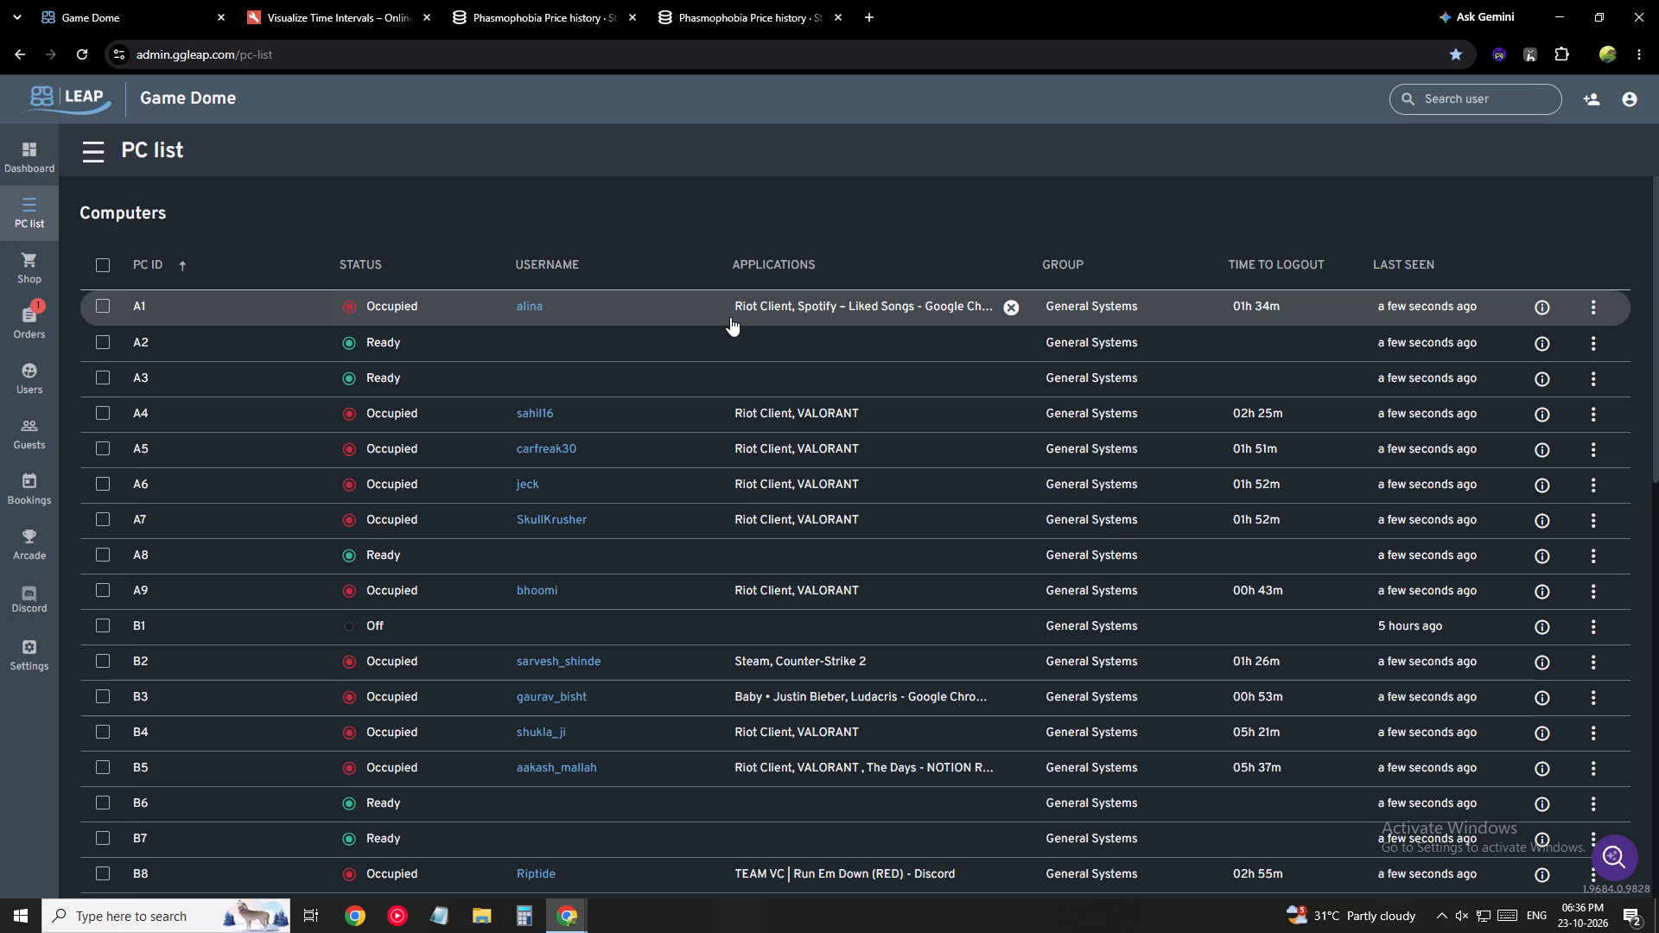
Open the Calculator app.
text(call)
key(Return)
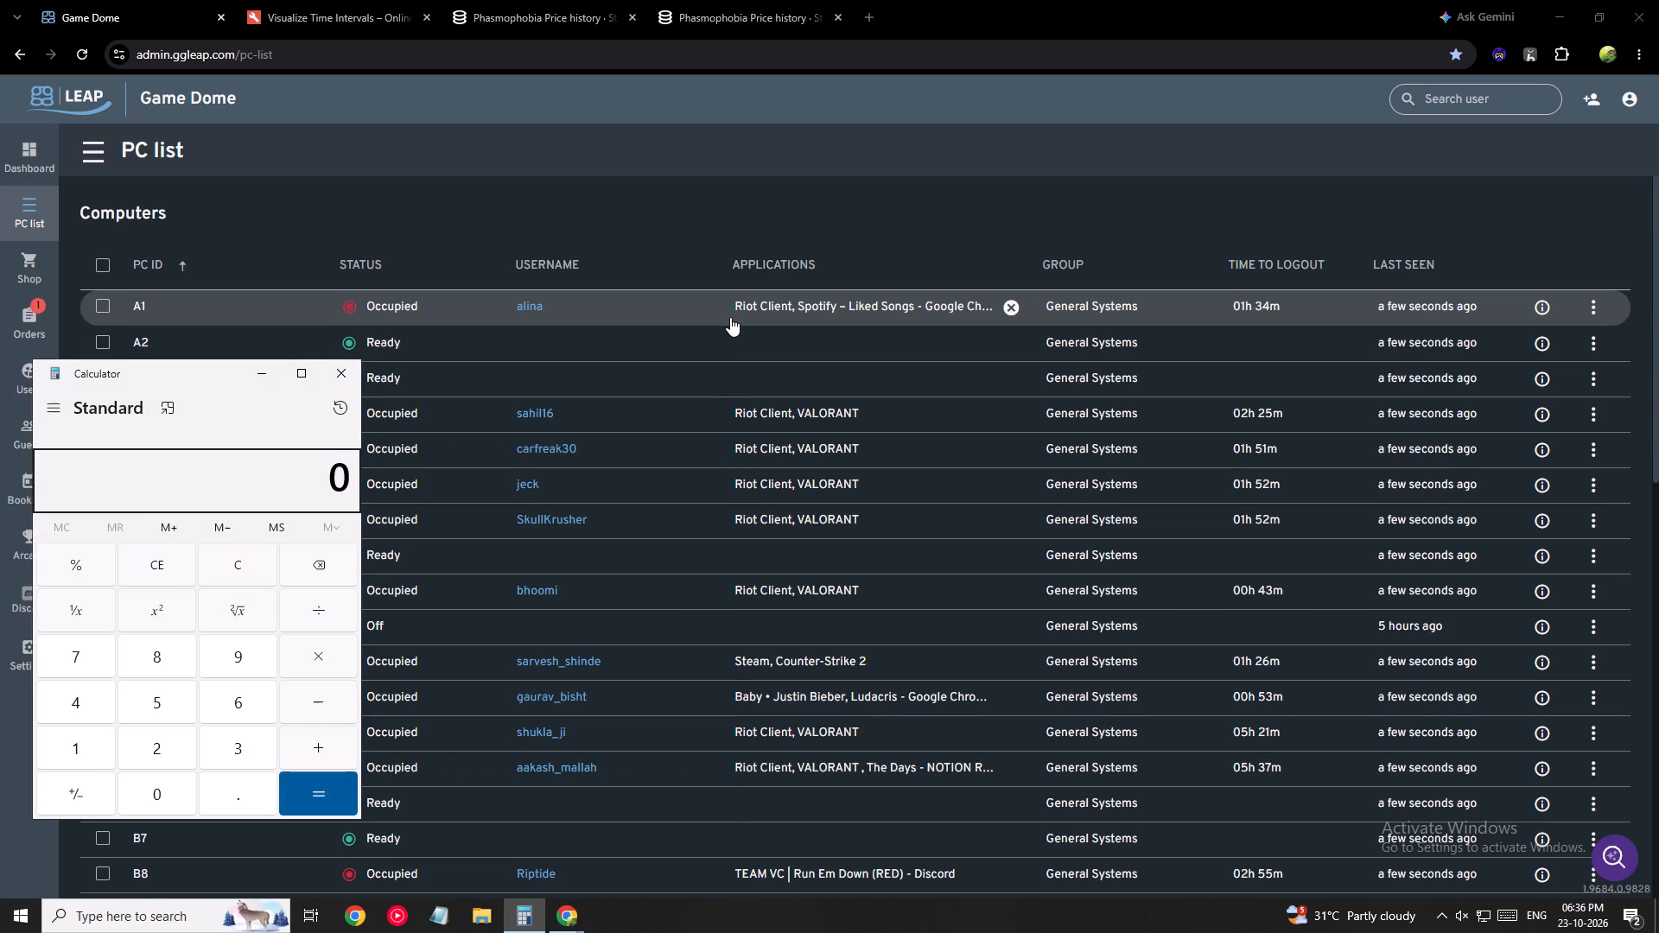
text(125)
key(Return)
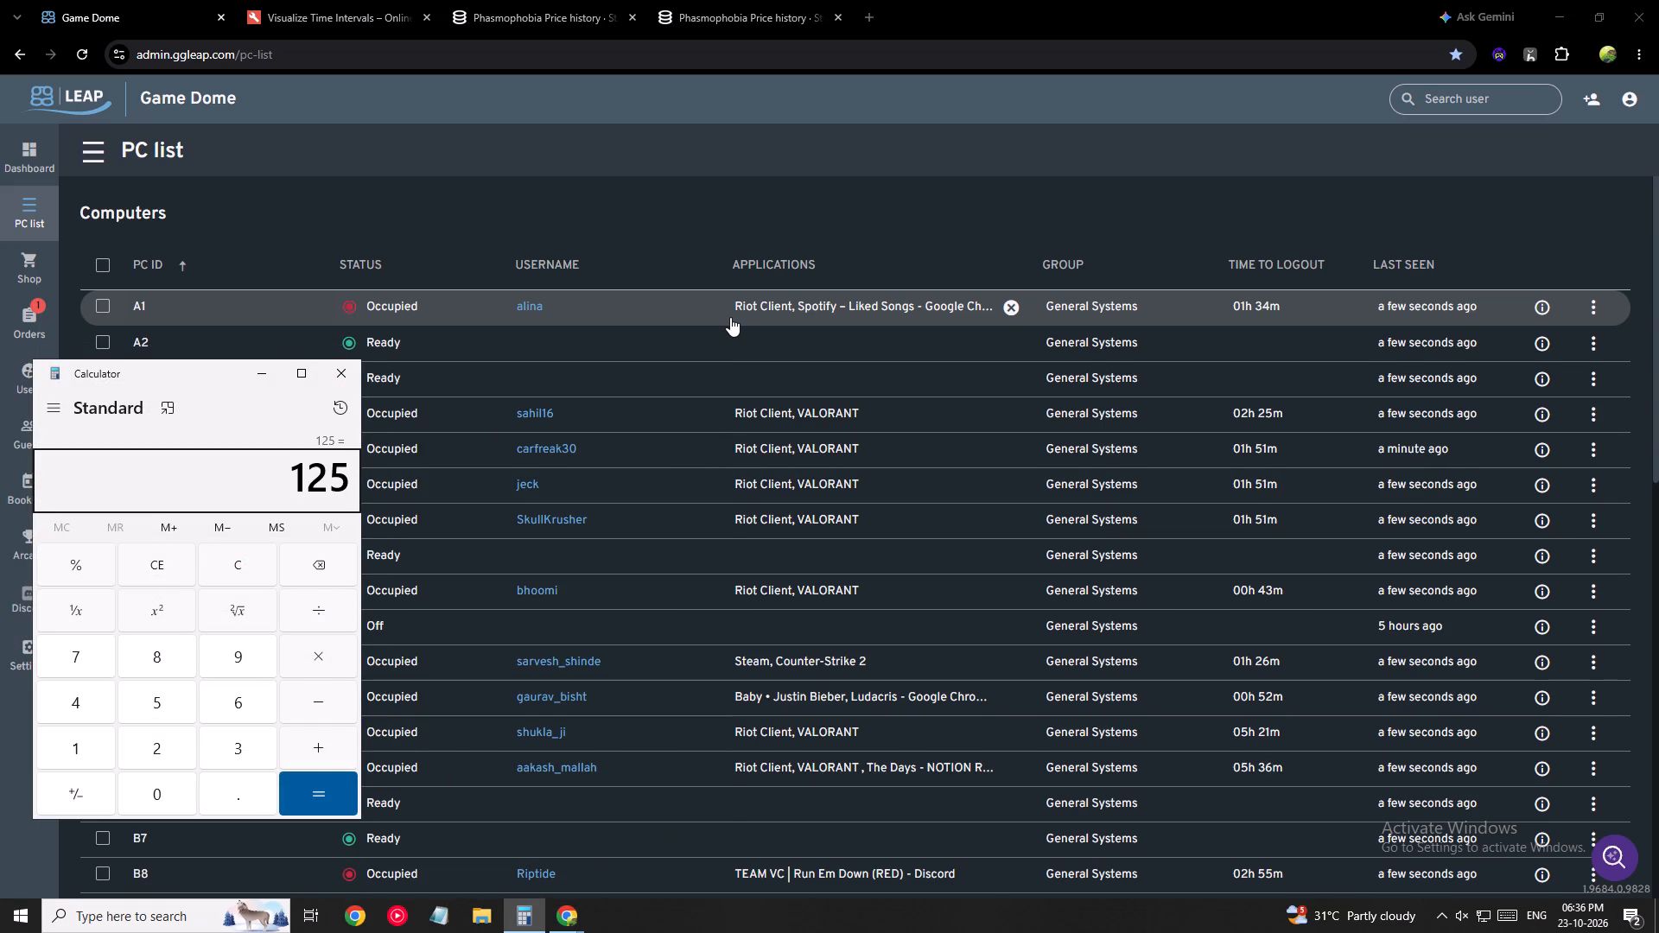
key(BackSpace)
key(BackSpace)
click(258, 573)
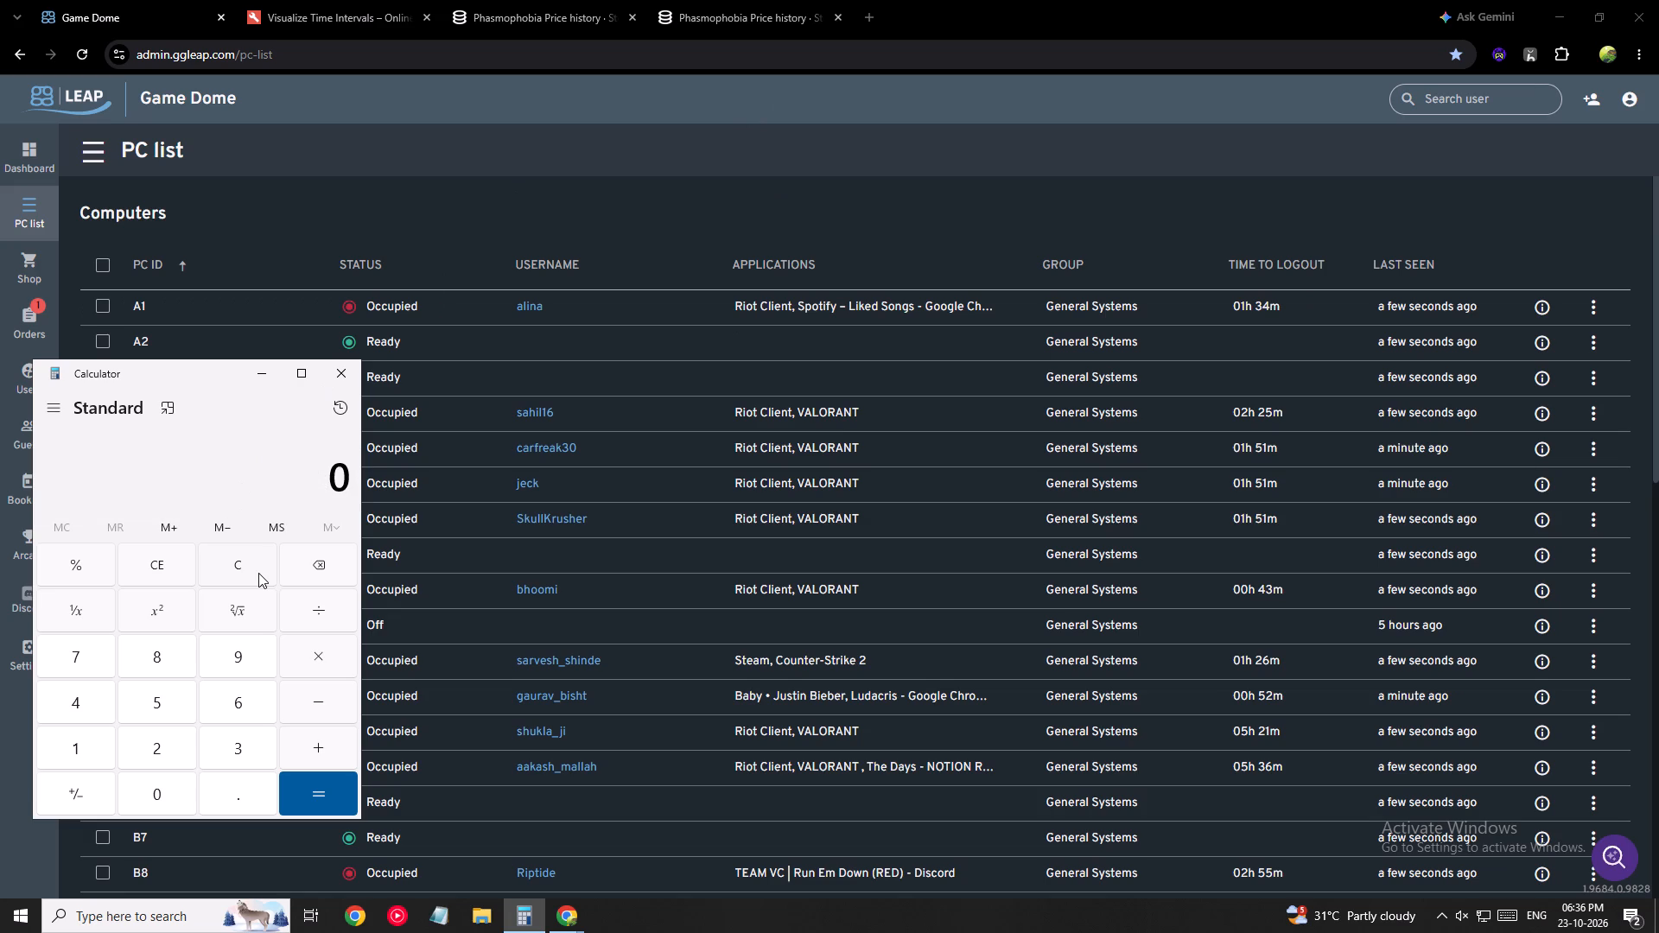
Calculate 500 - 375, add 205 and 15, subtract 375, and close the calculator.
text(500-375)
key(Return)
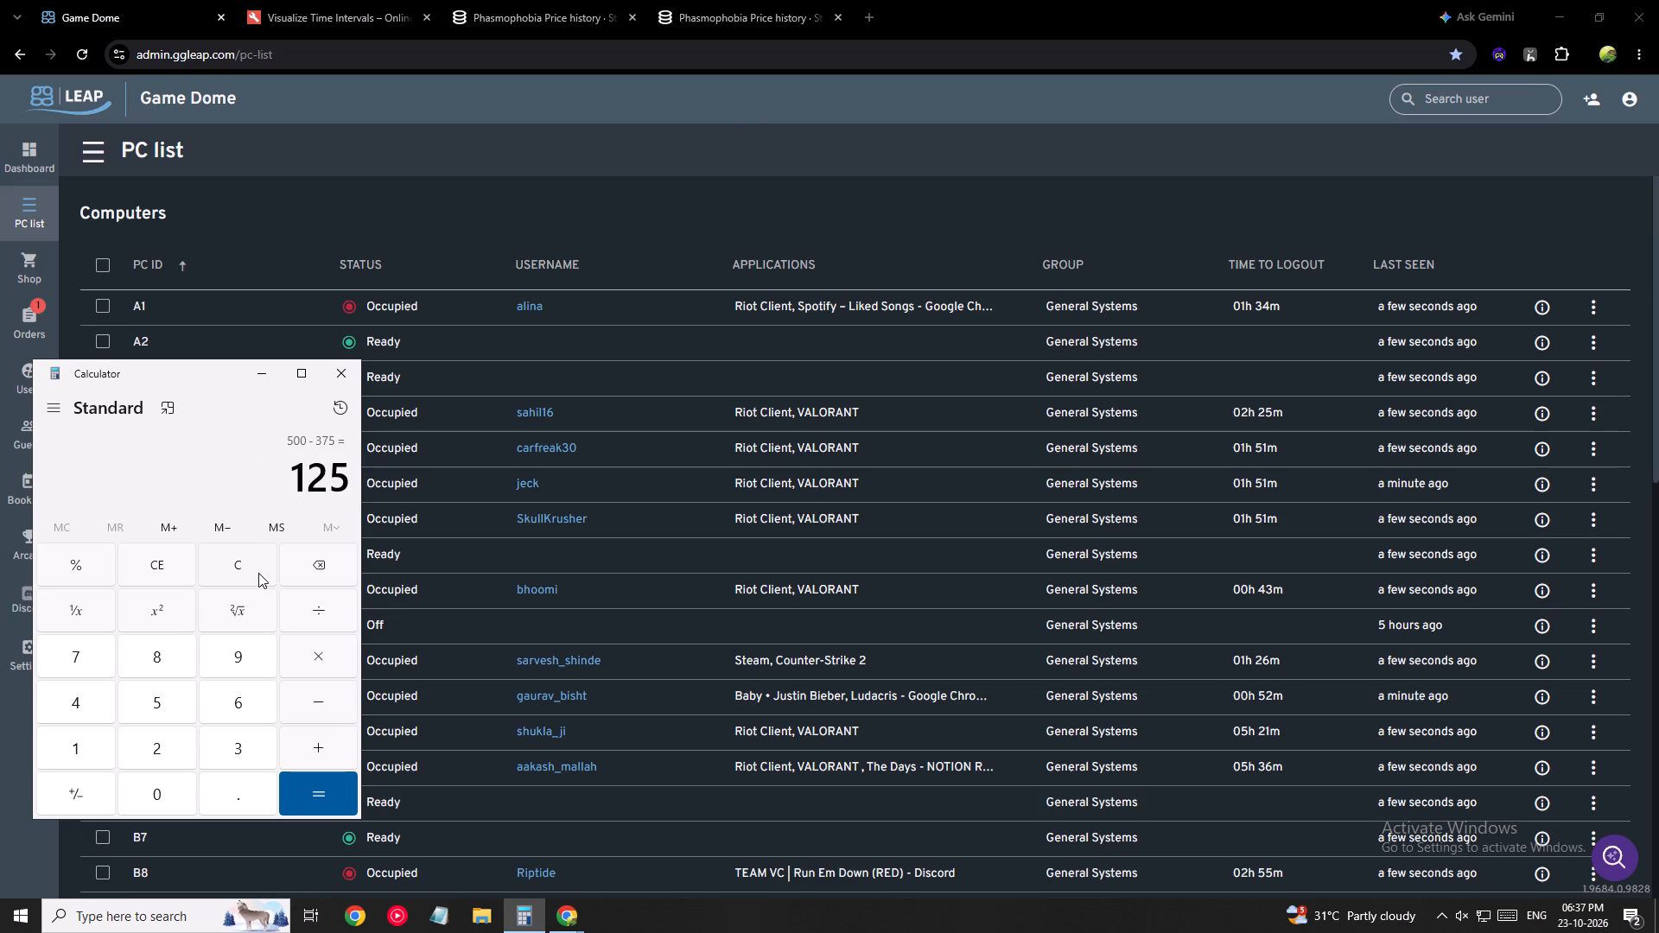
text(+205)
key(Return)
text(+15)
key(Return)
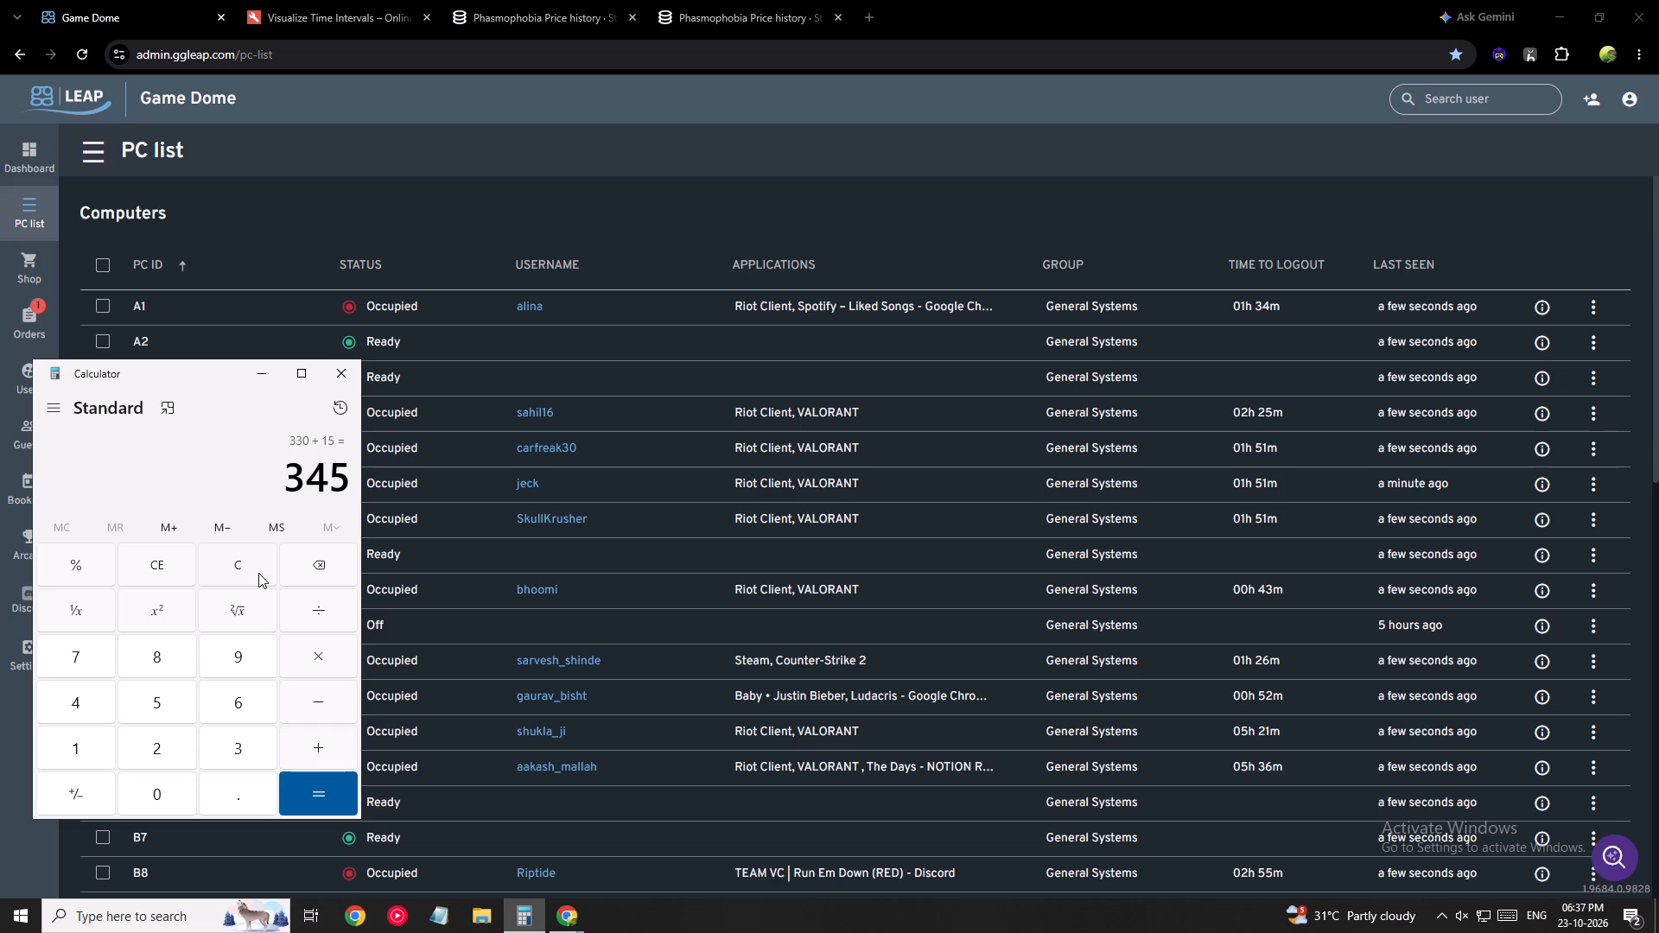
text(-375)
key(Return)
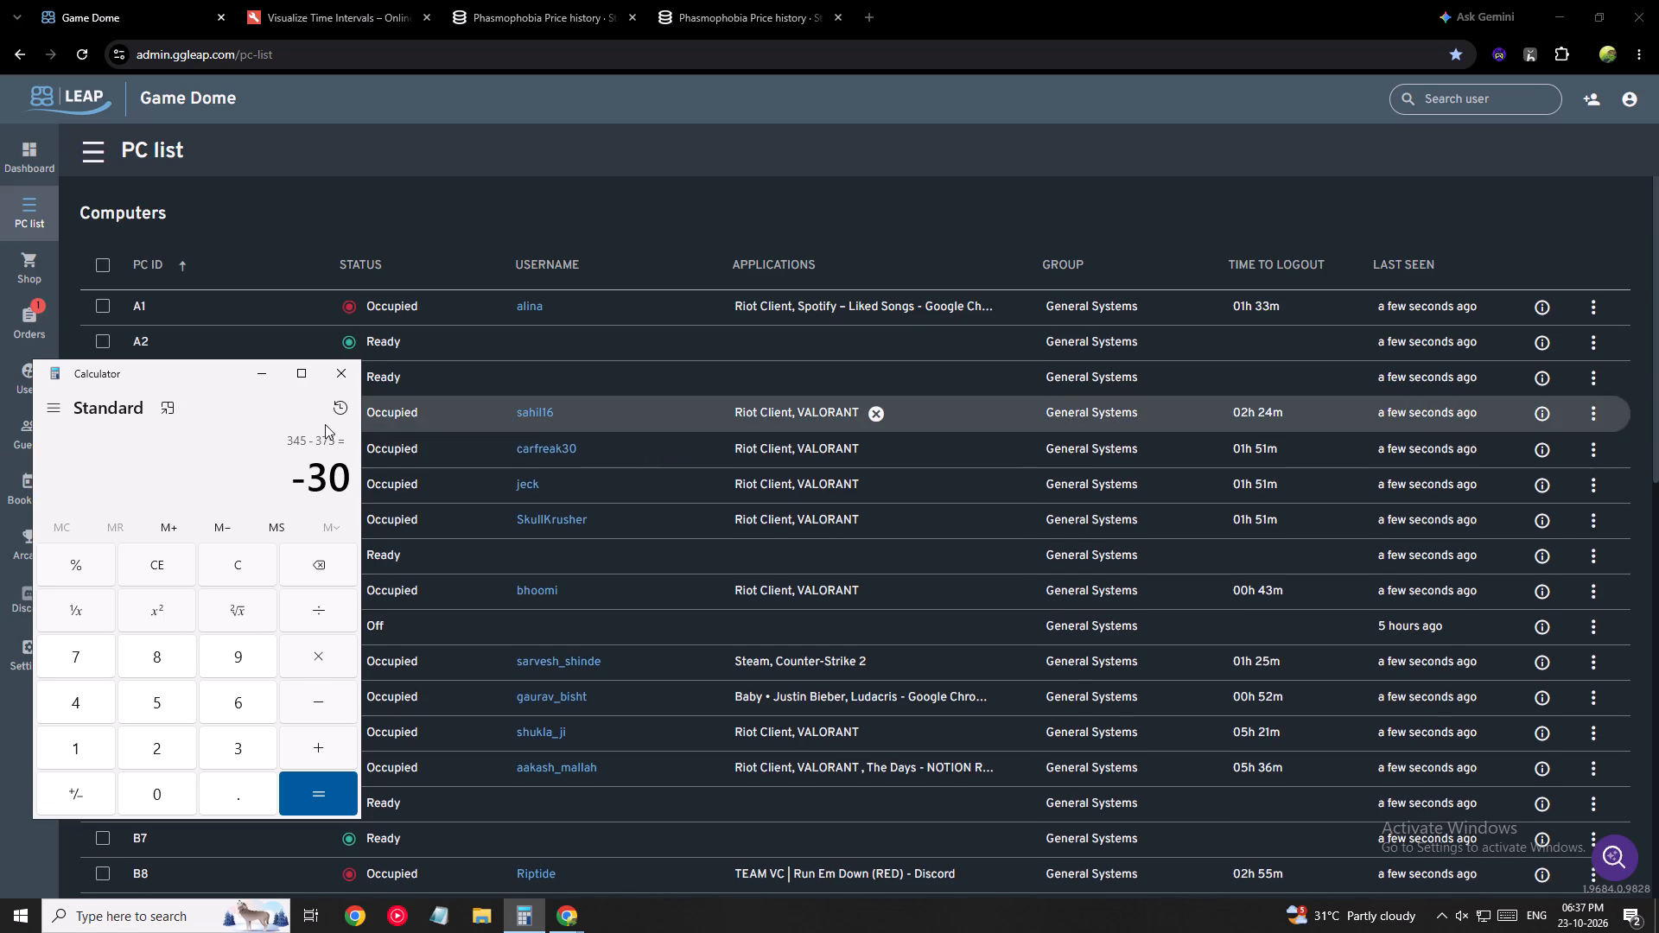
drag(151, 372, 429, 336)
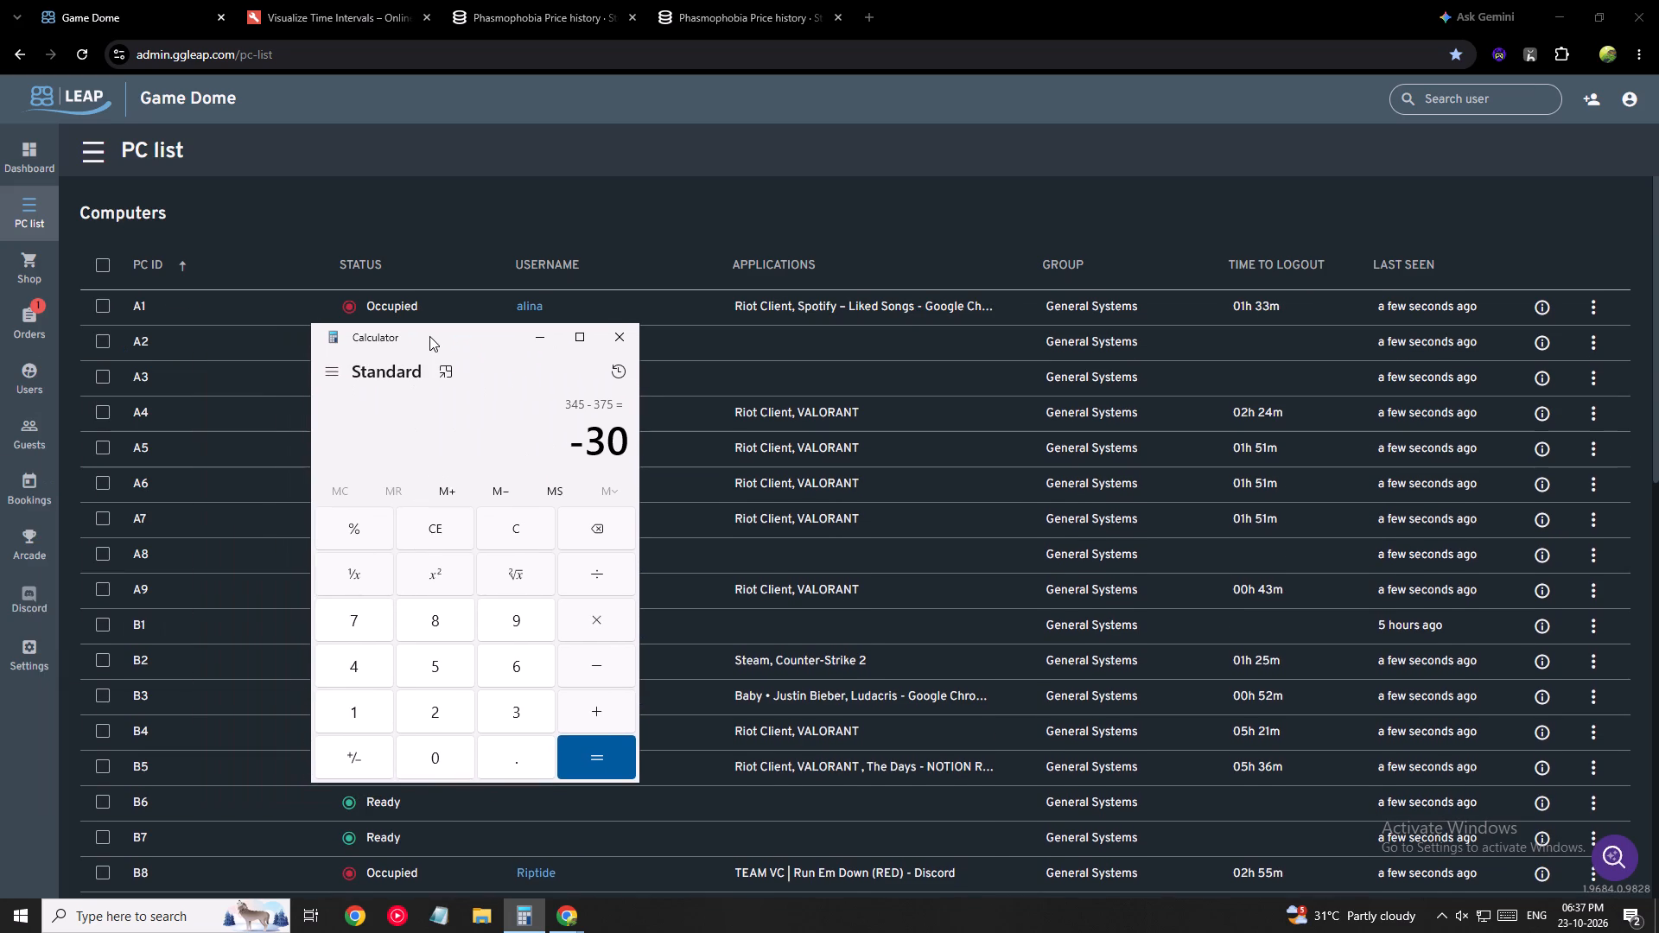
click(617, 343)
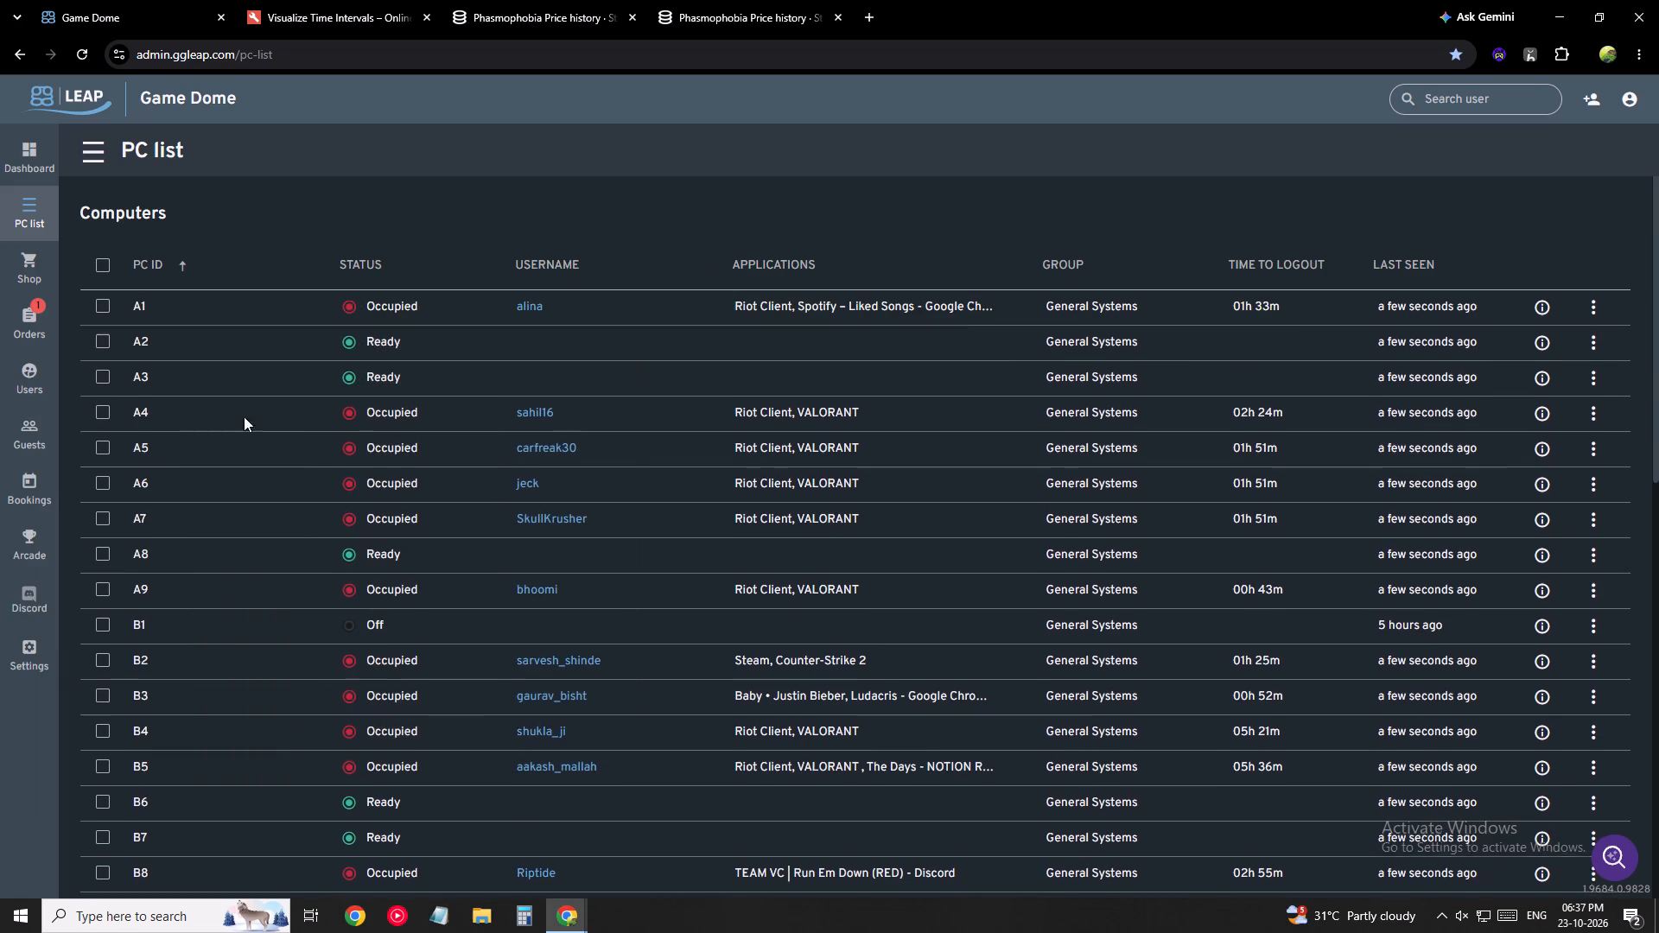
Check the remaining computers and the consoles in the PC list, and open the orders requiring action.
scroll(484, 651, down, 7)
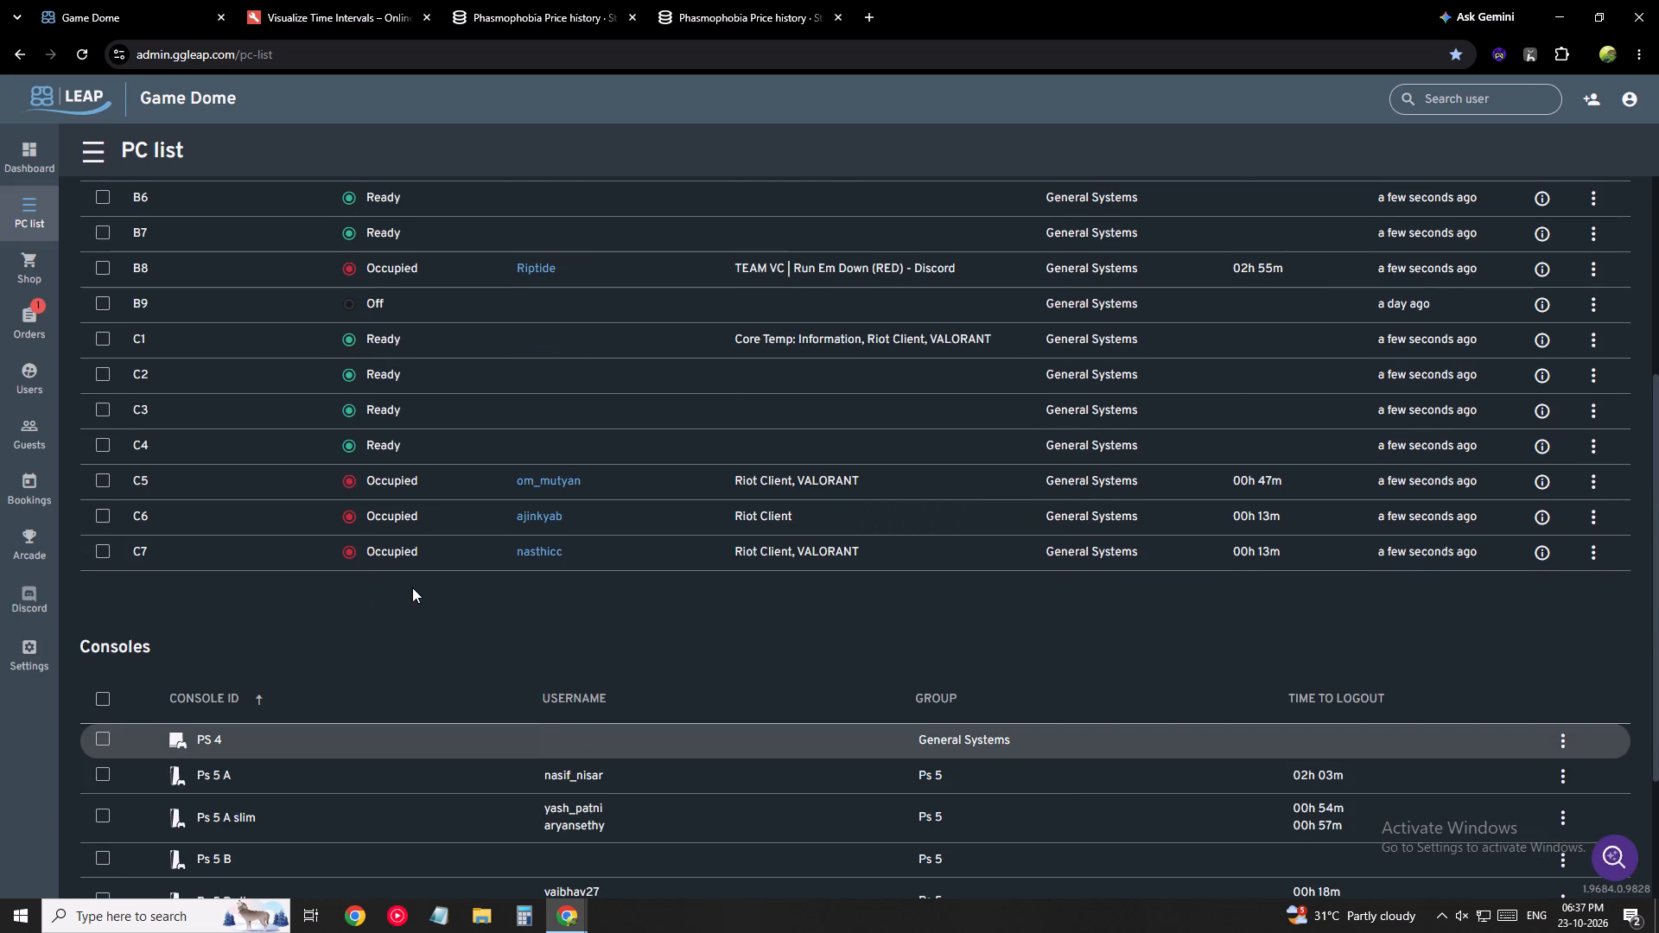
click(0, 310)
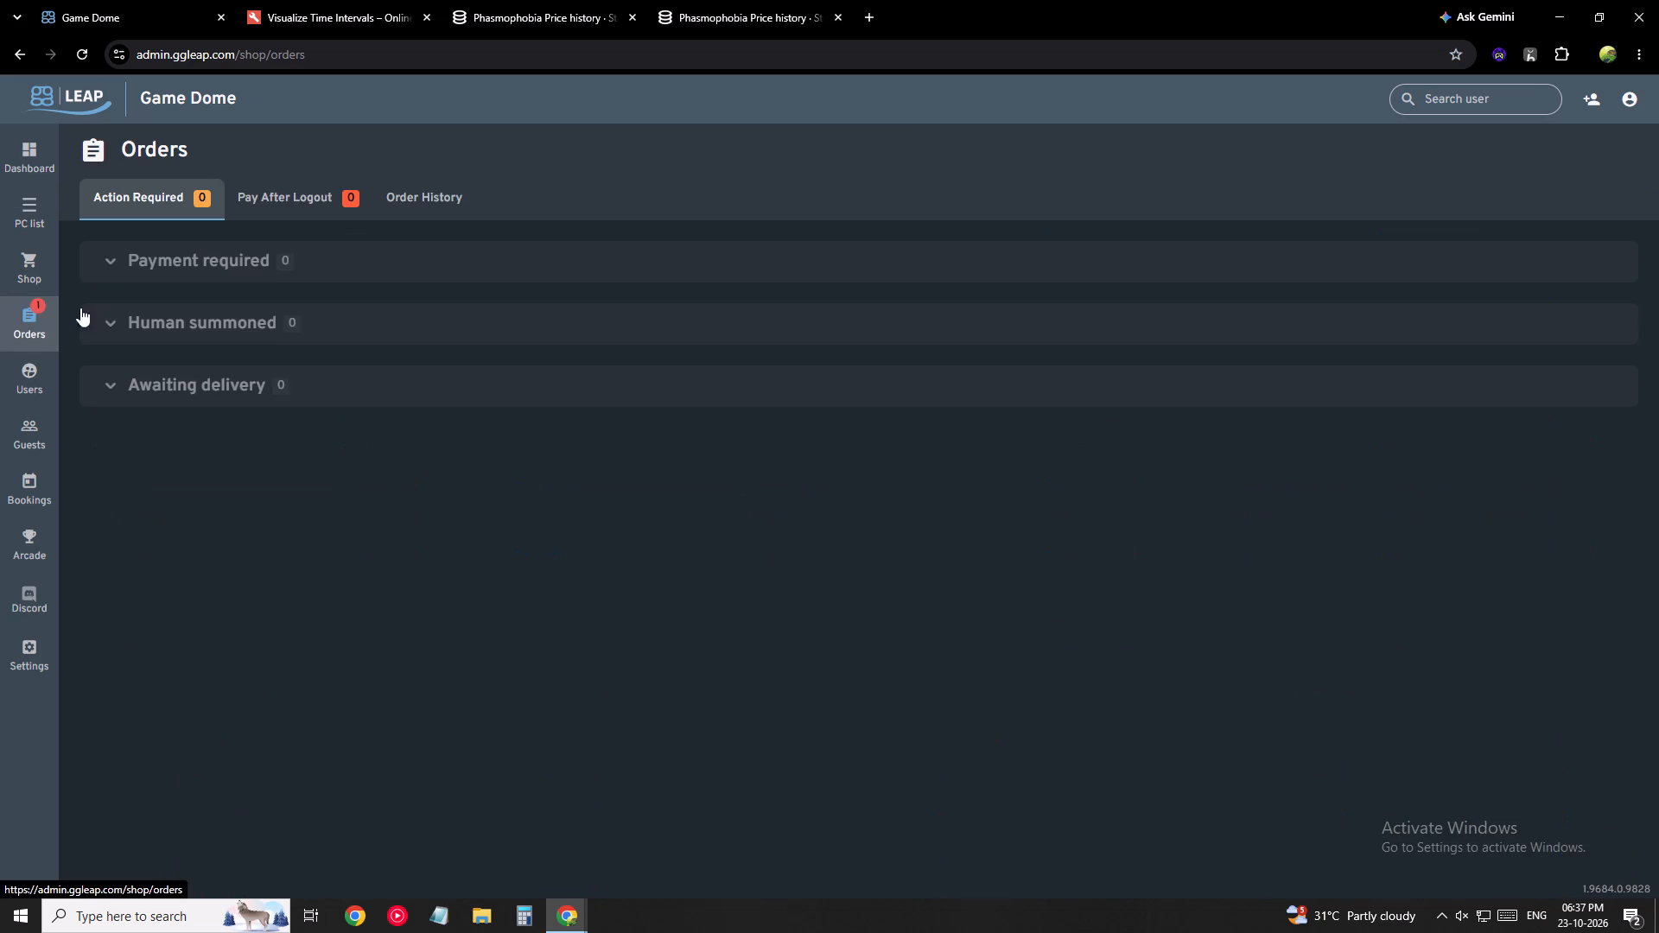
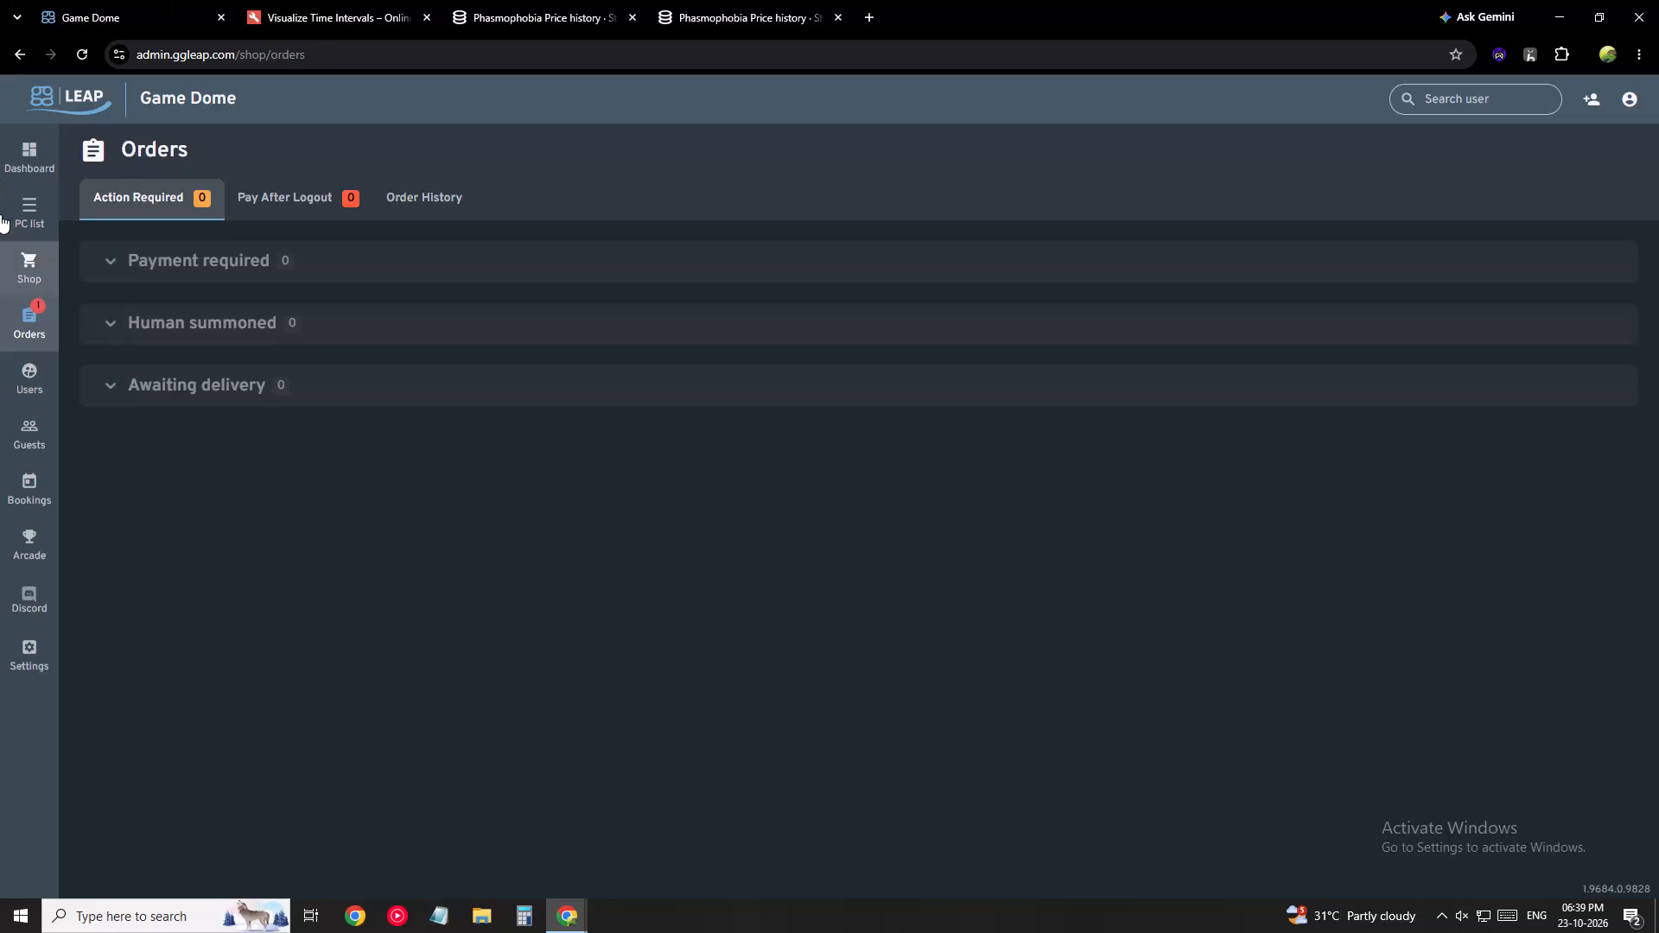
Sell one Cigg to the customer on B5 from the PC list and charge ₹30 to credit card.
click(0, 214)
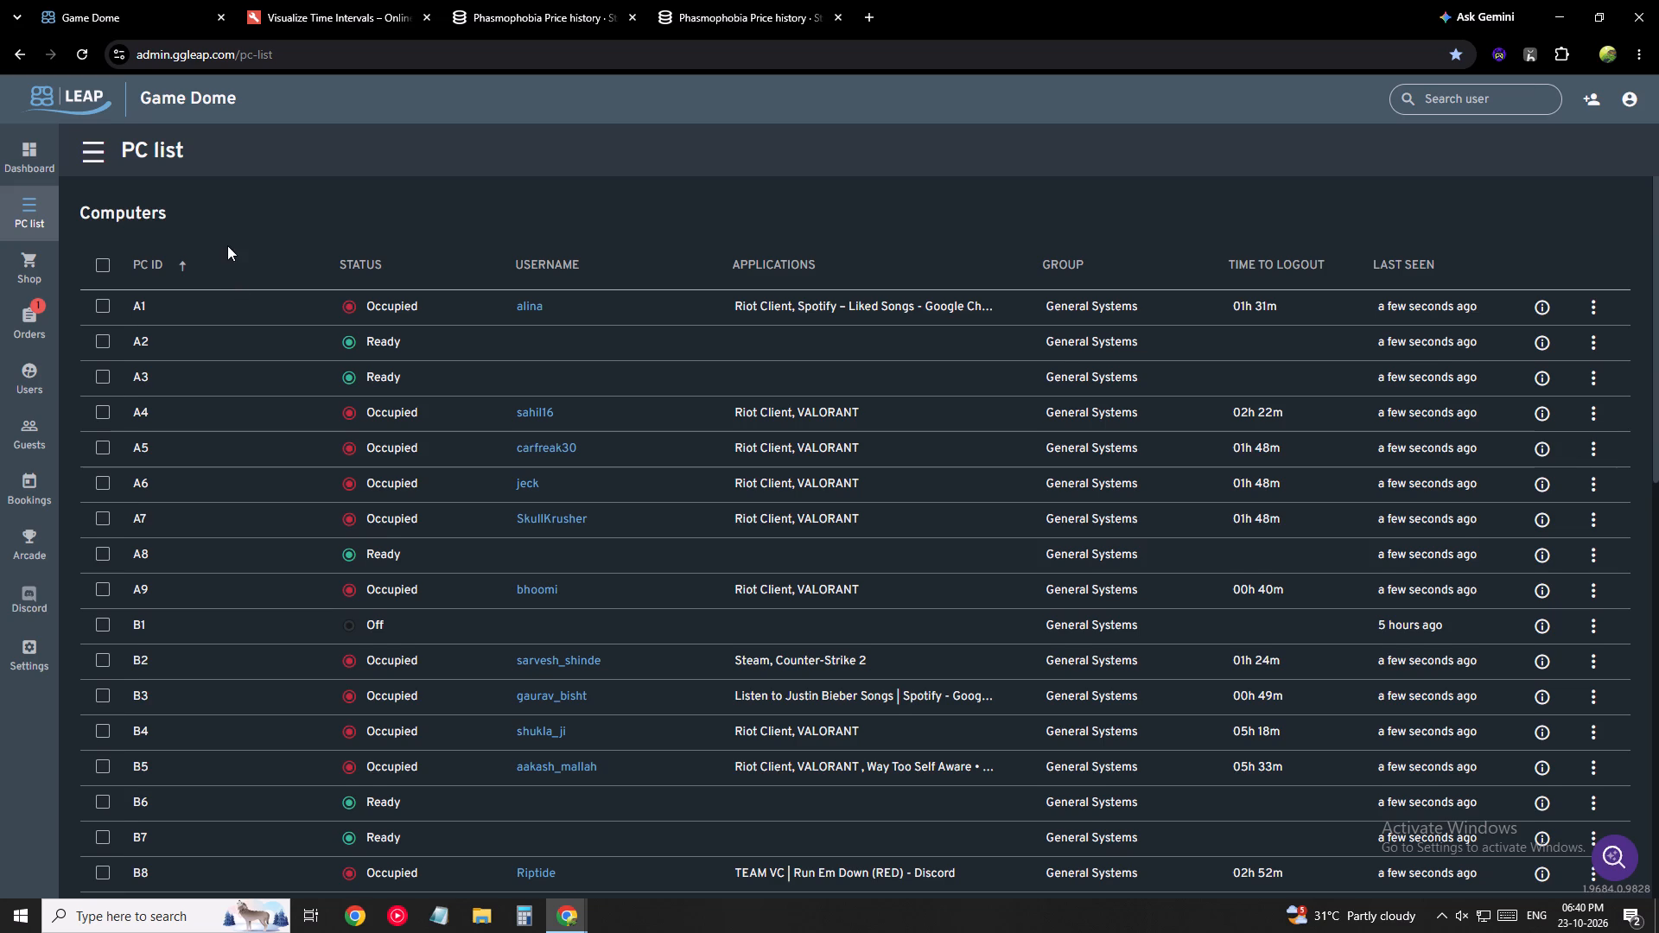
scroll(658, 772, down, 2)
scroll(632, 789, up, 1)
click(550, 682)
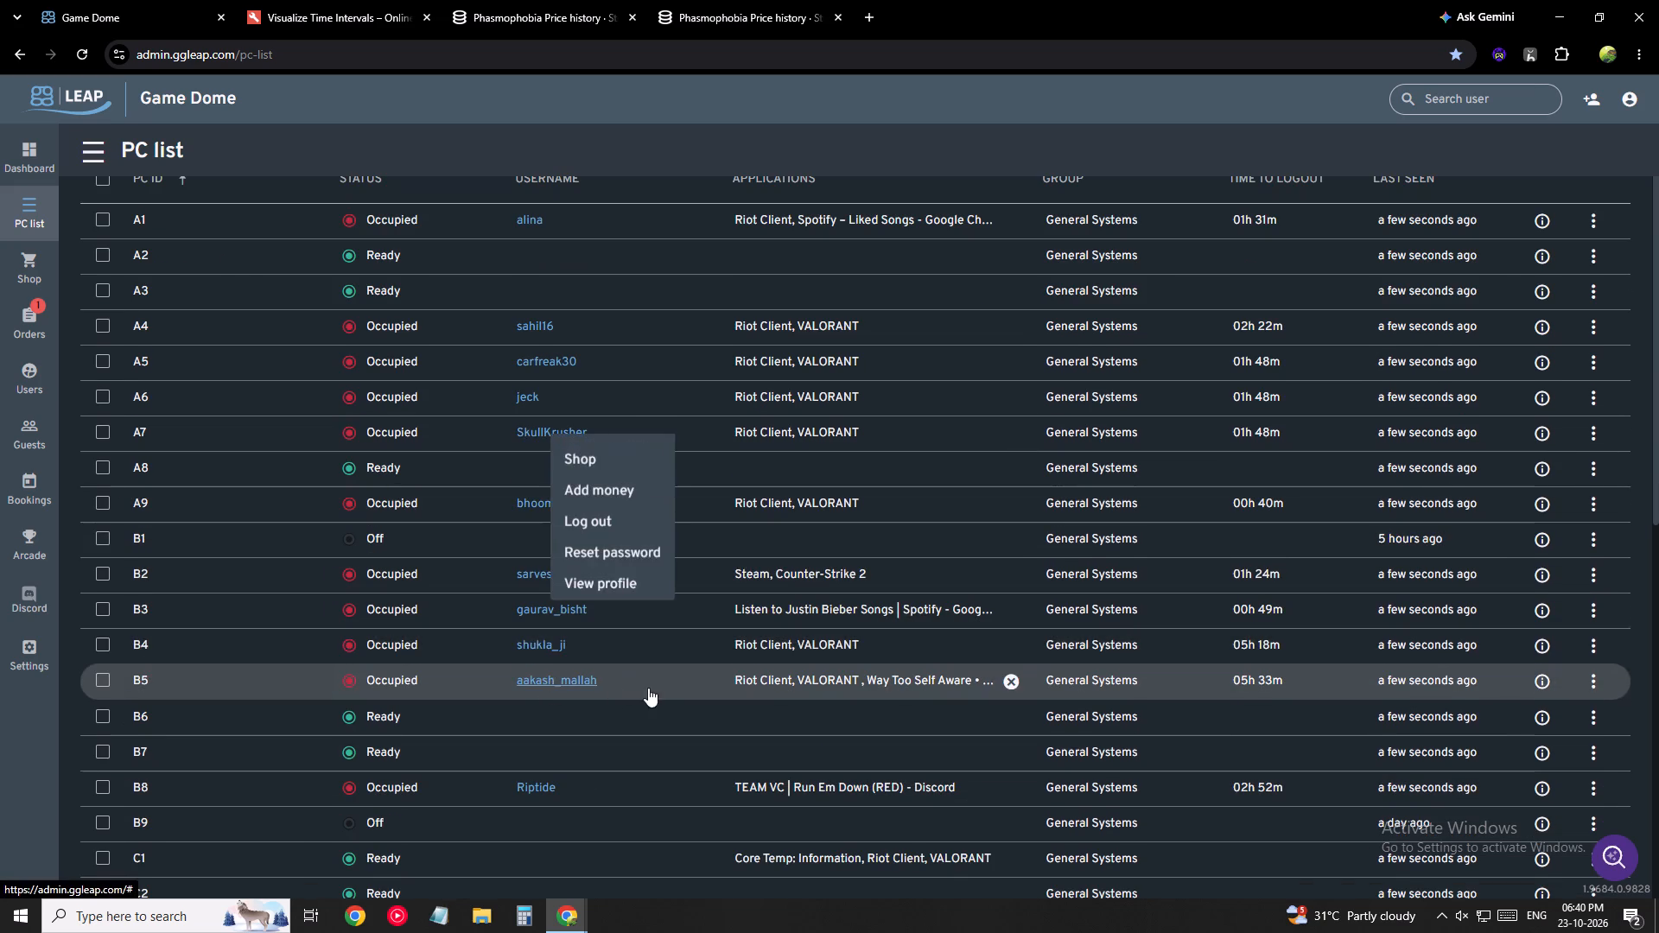
click(609, 456)
click(595, 369)
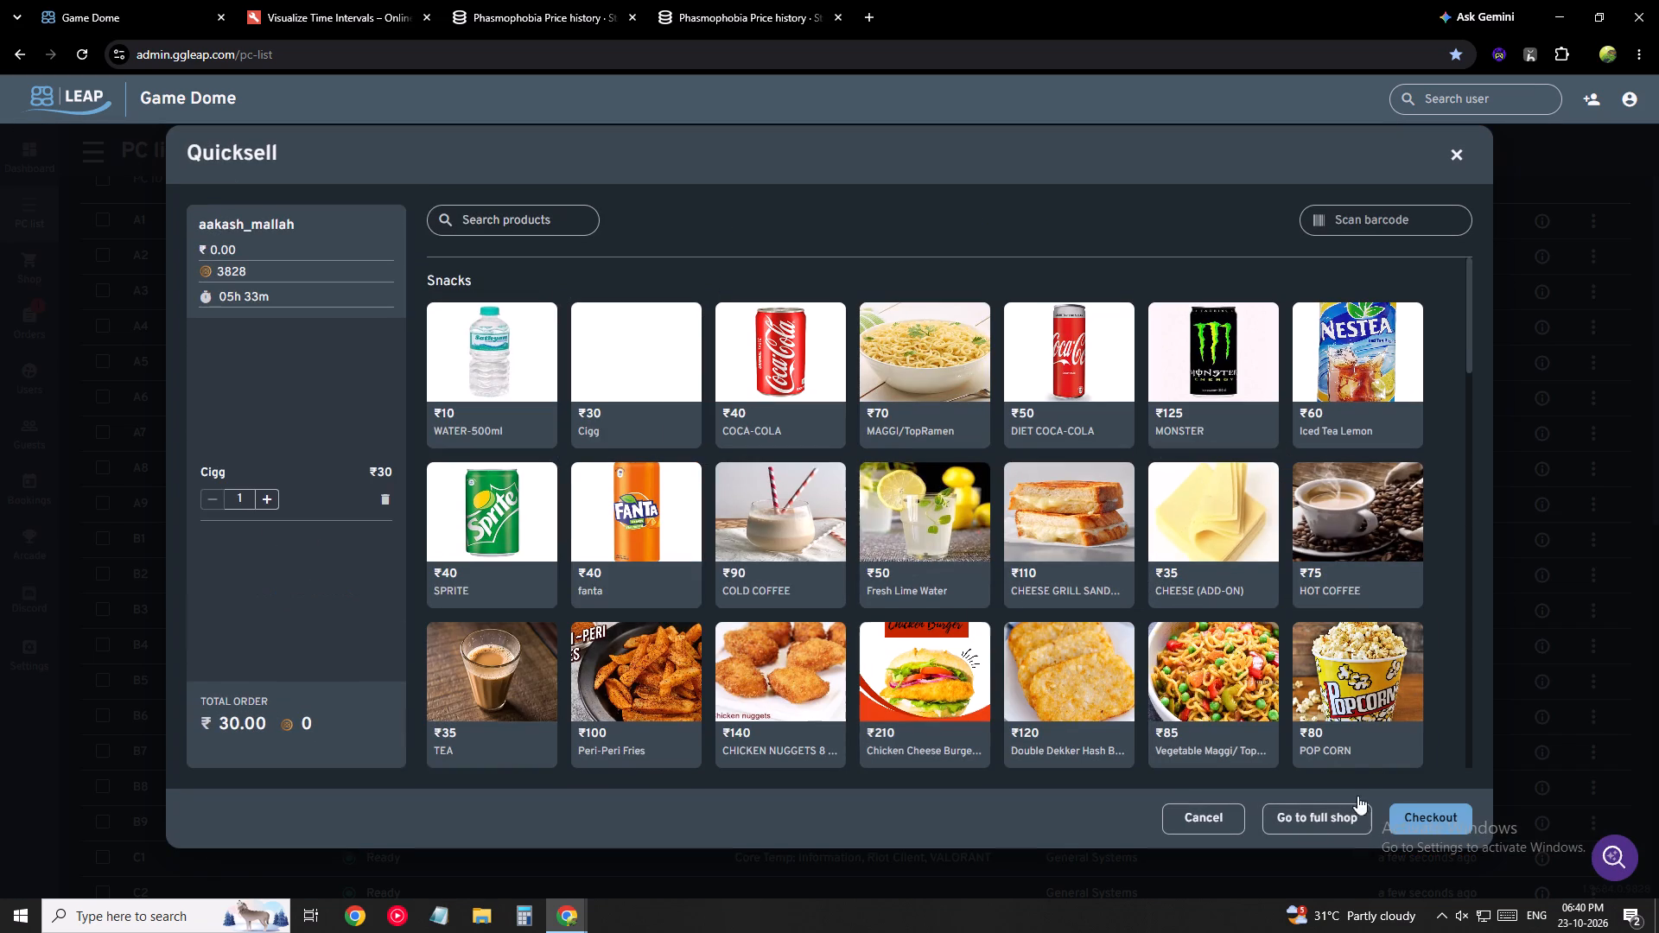
click(1418, 821)
click(458, 479)
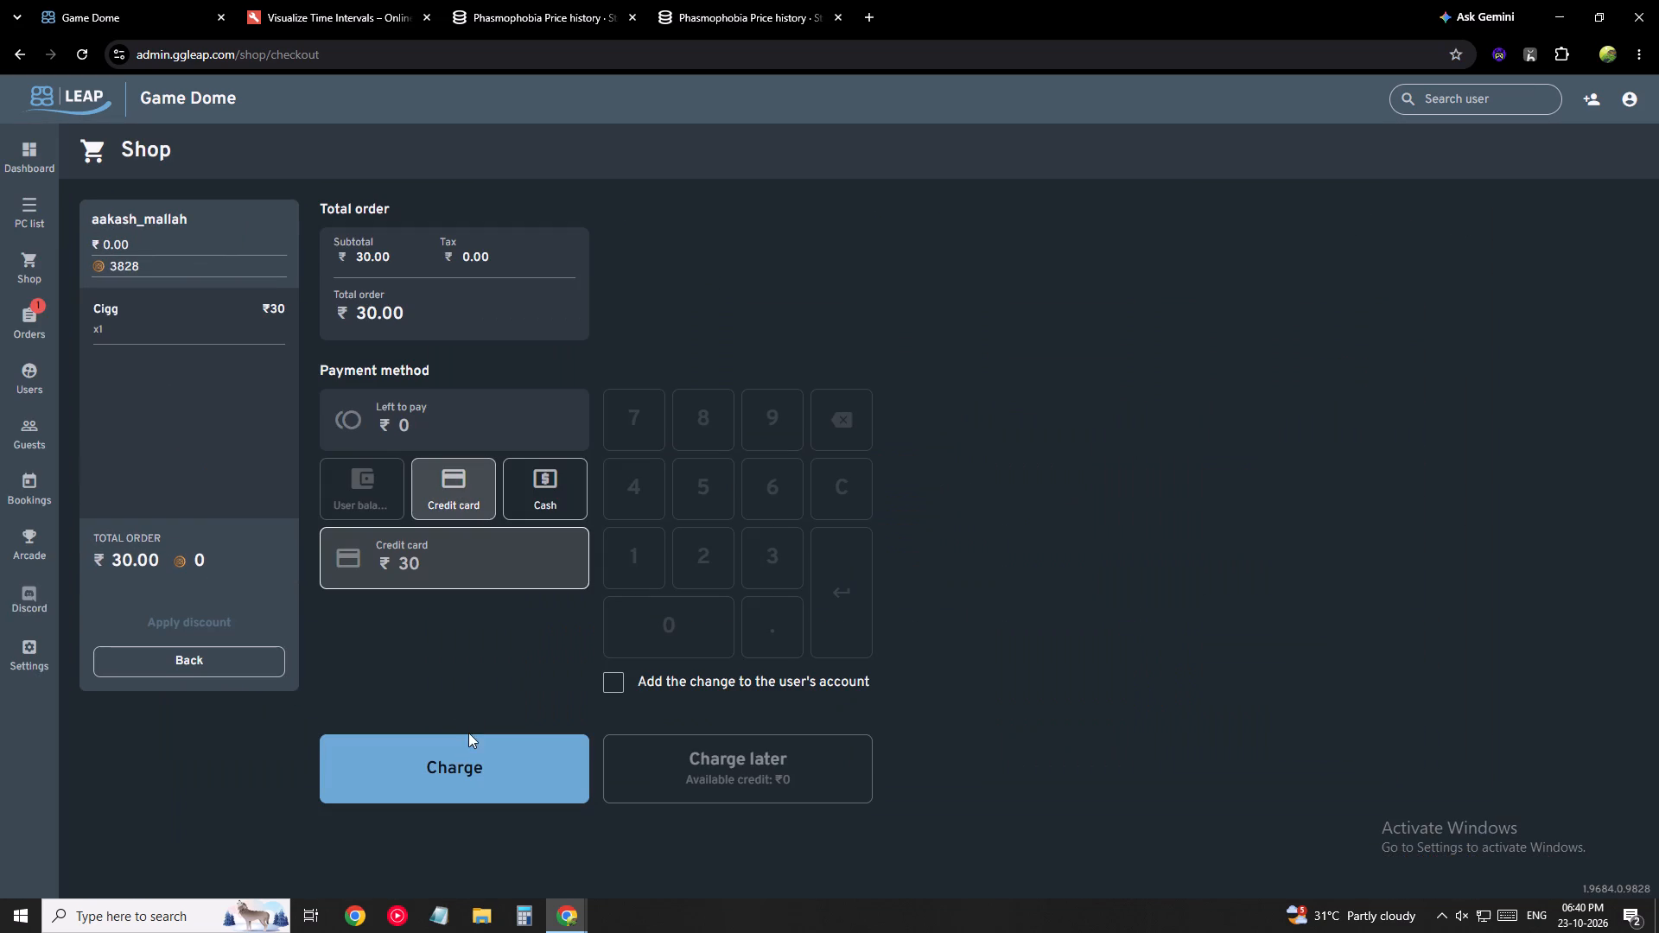
click(466, 759)
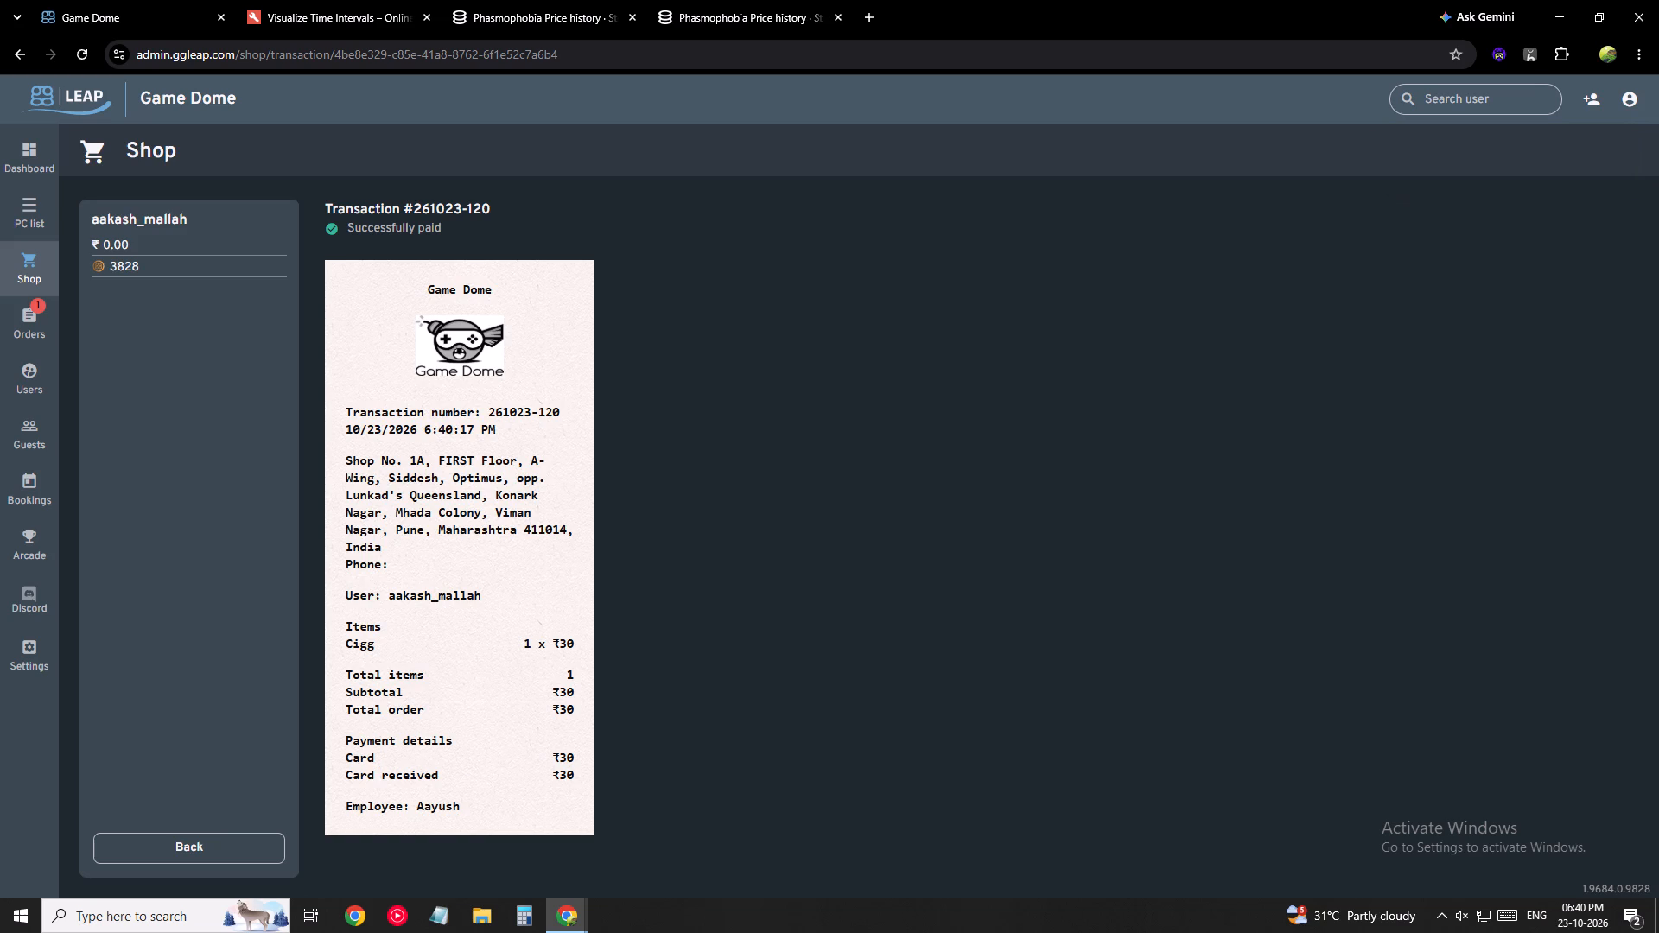
Log out the customers on B3, B4 and B5 together from the PC list, and clear the selection.
click(45, 215)
scroll(786, 613, down, 3)
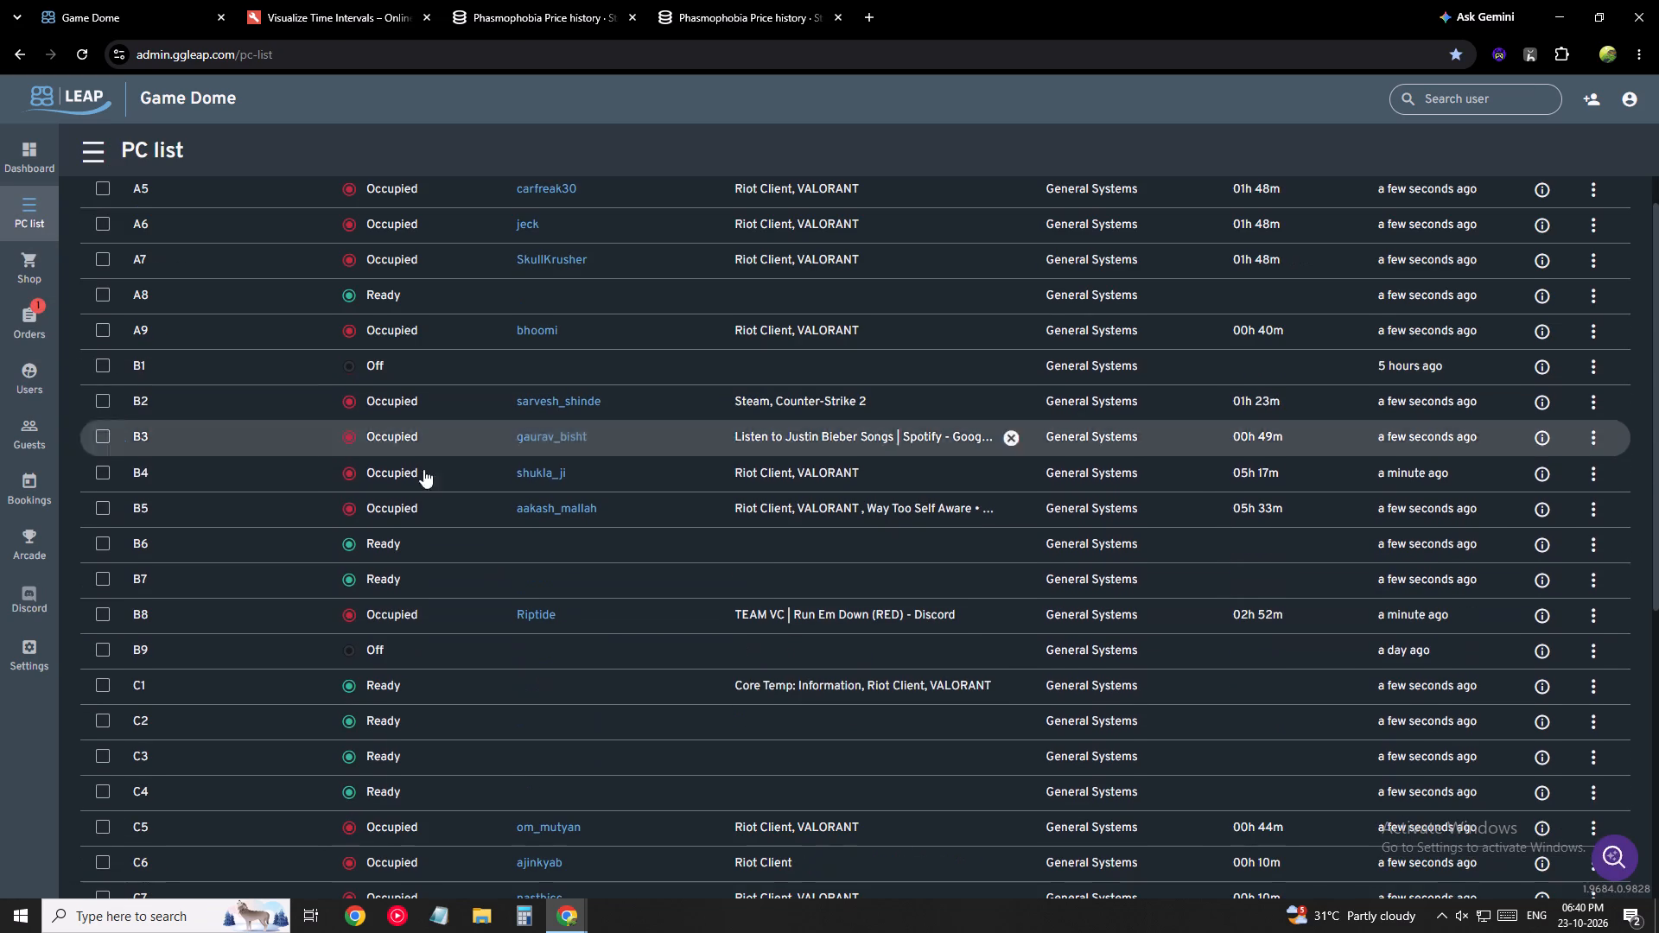
click(97, 438)
click(90, 498)
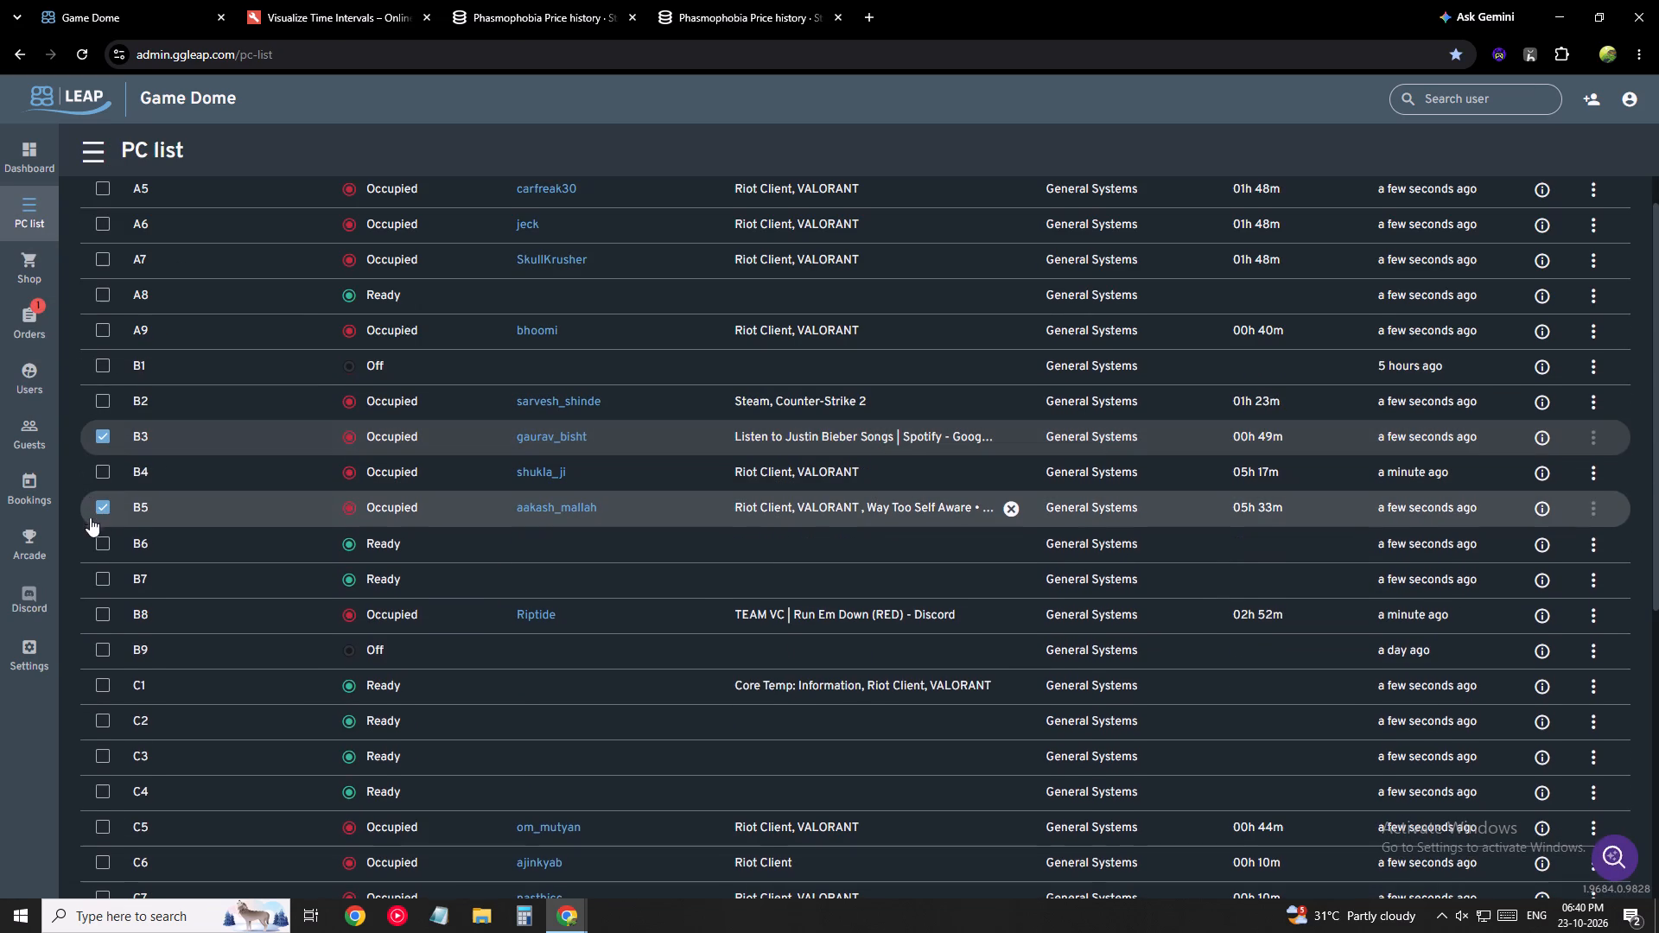
click(98, 485)
scroll(1307, 360, up, 3)
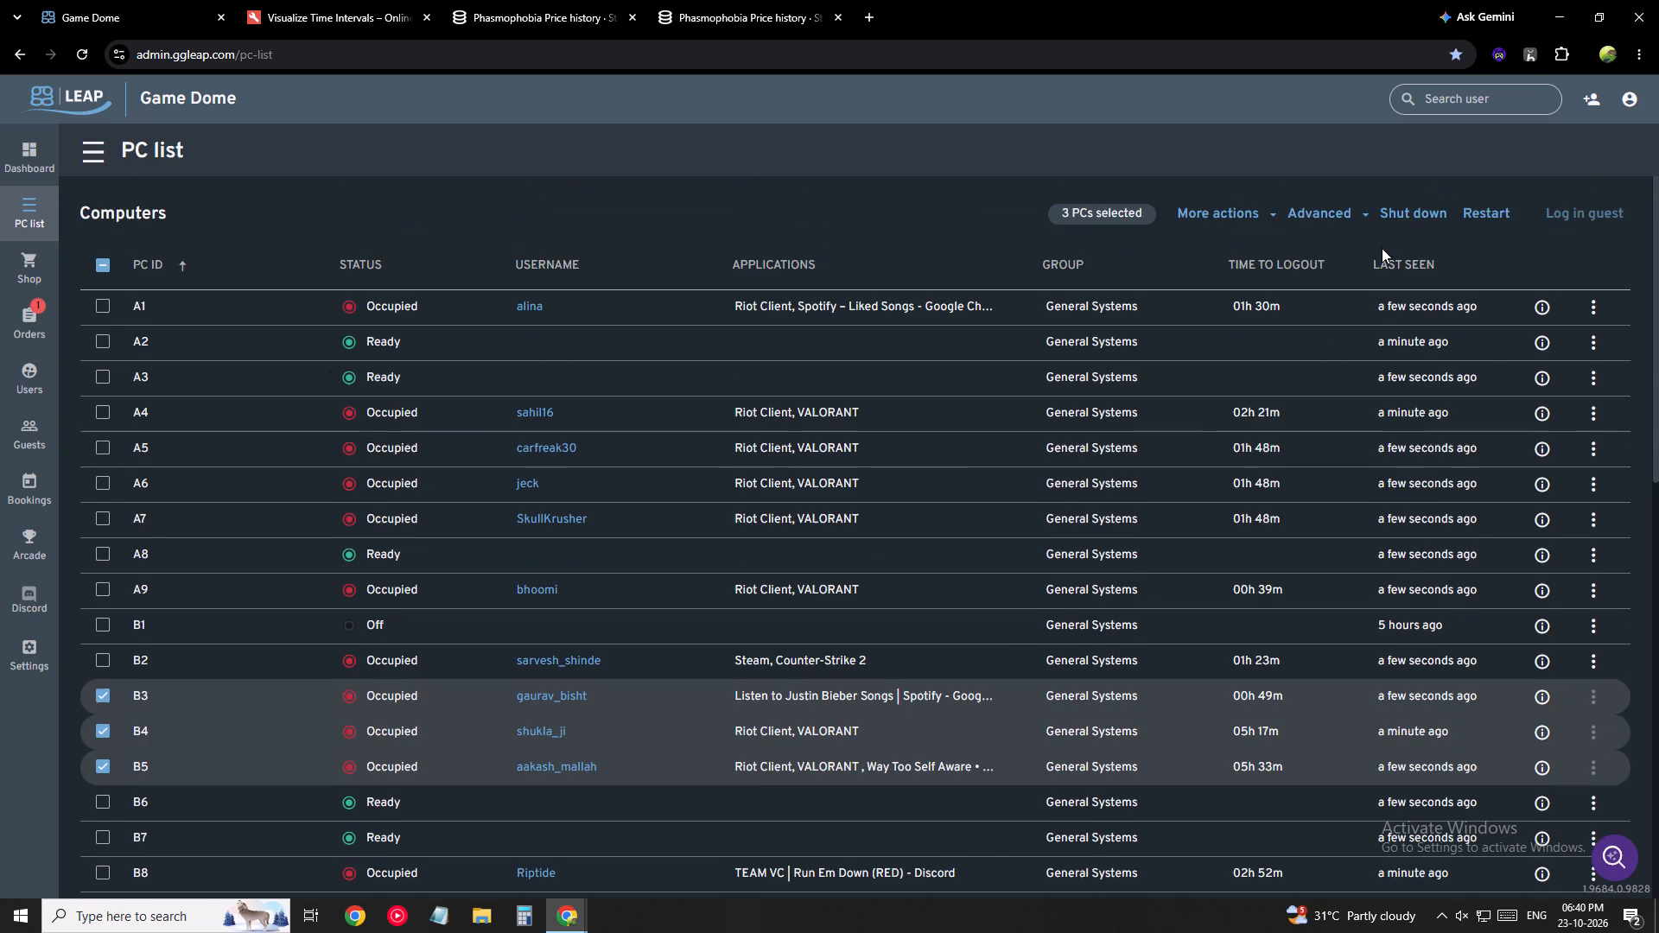
scroll(1382, 248, up, 3)
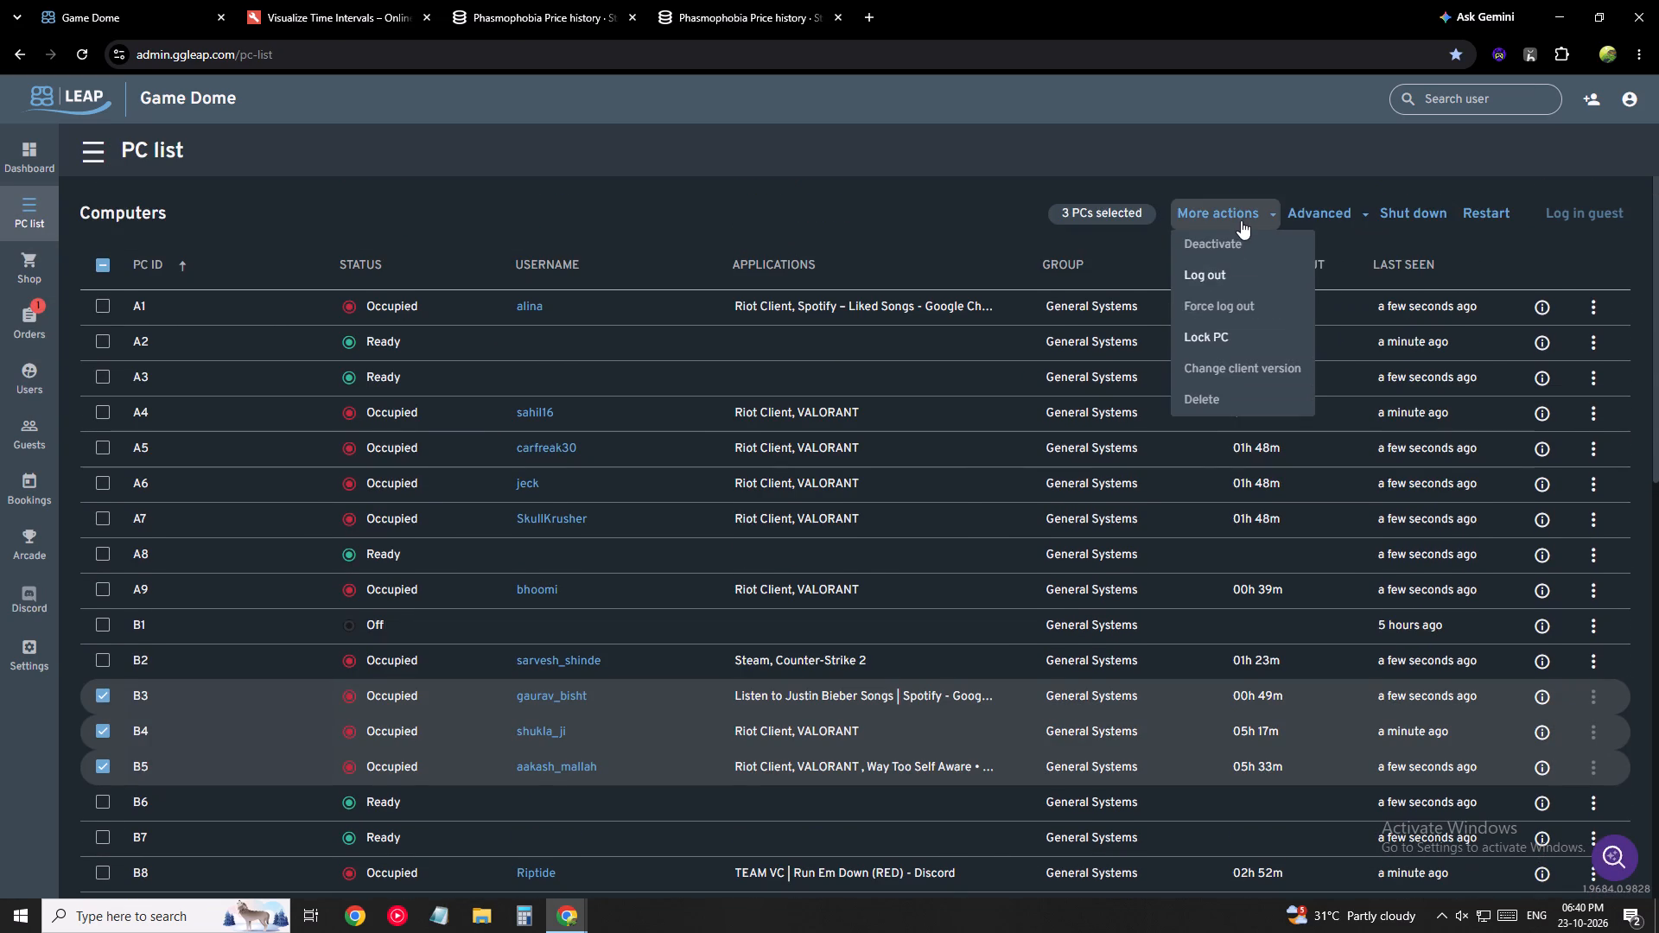
click(1233, 272)
click(949, 529)
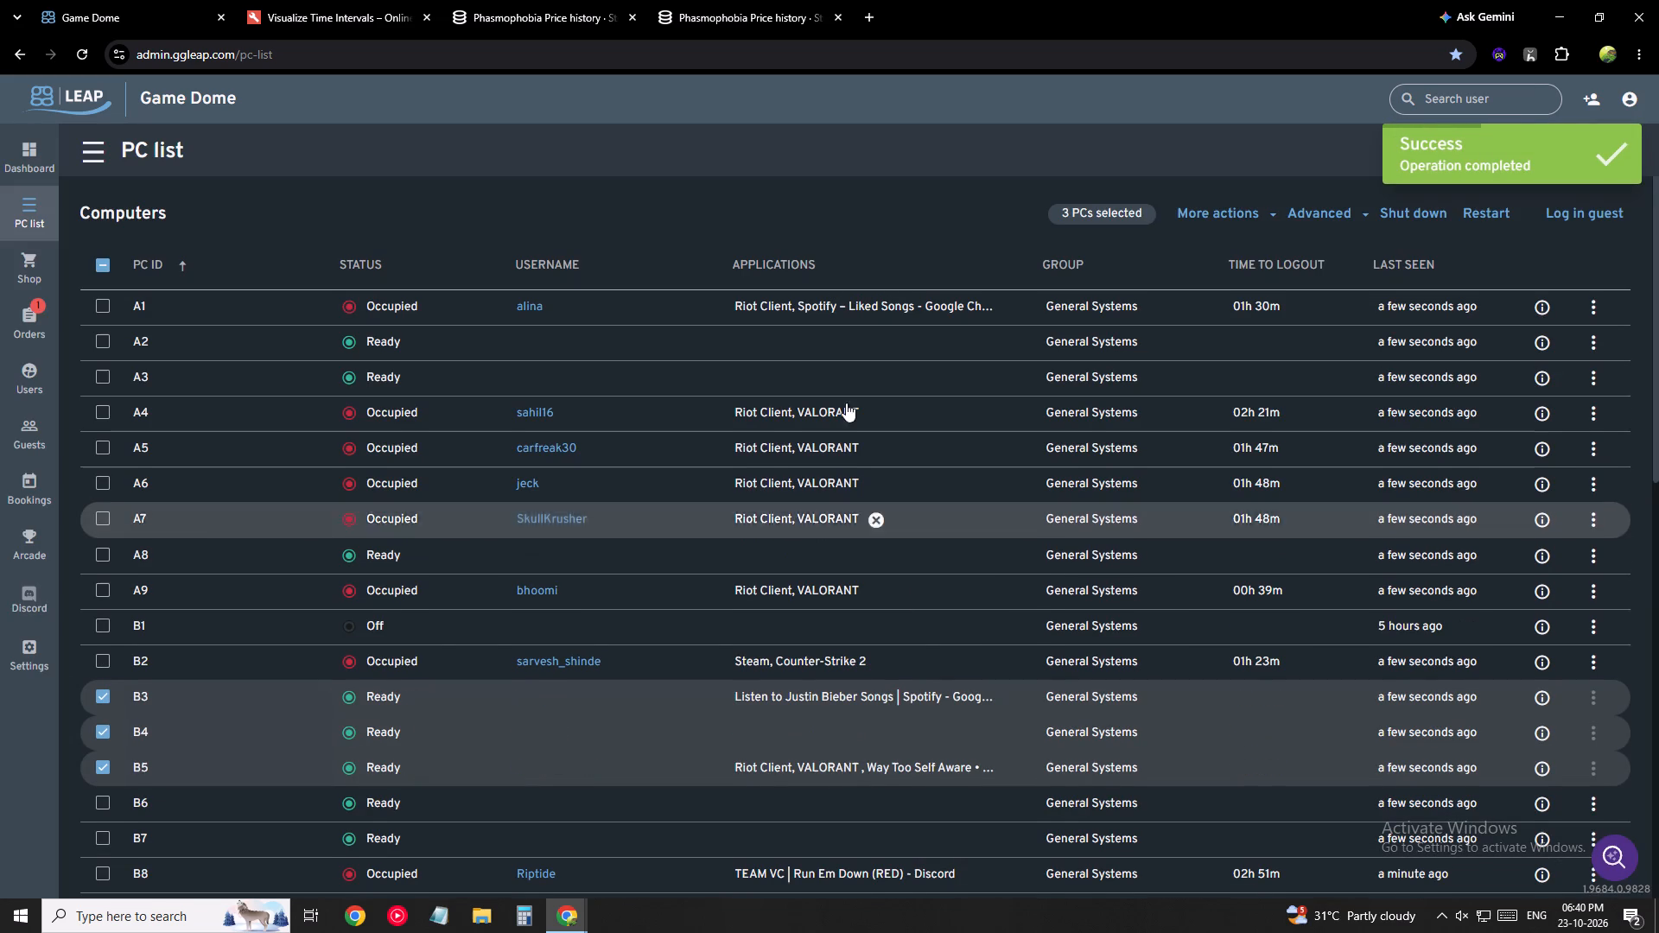
click(108, 691)
click(104, 723)
click(103, 764)
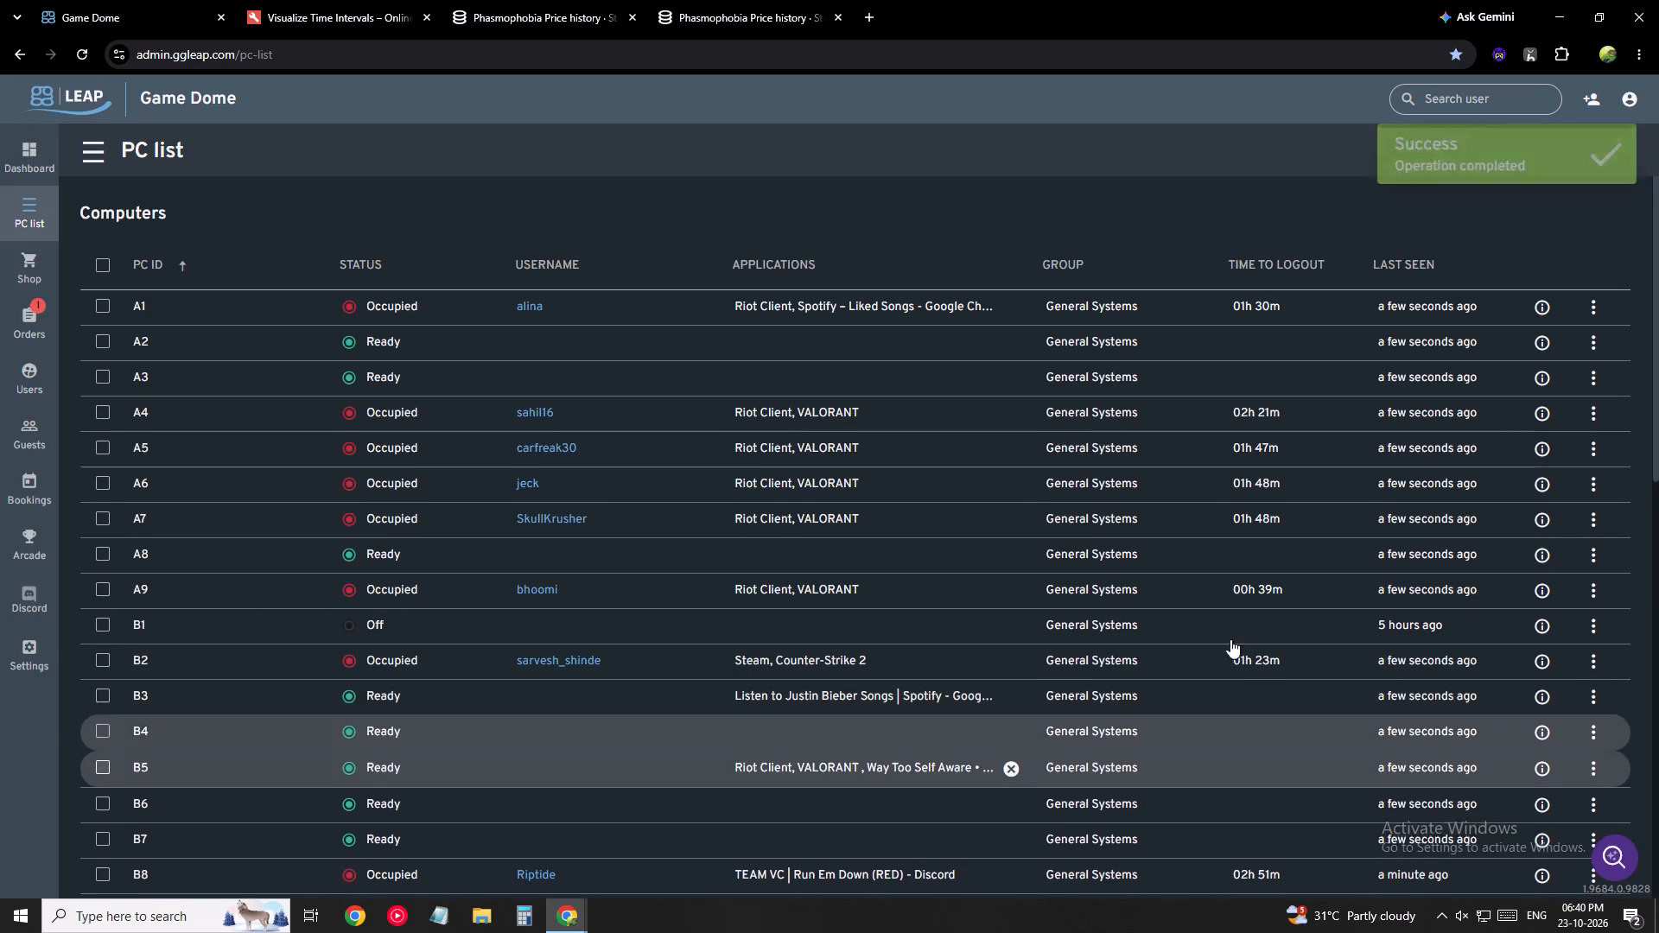
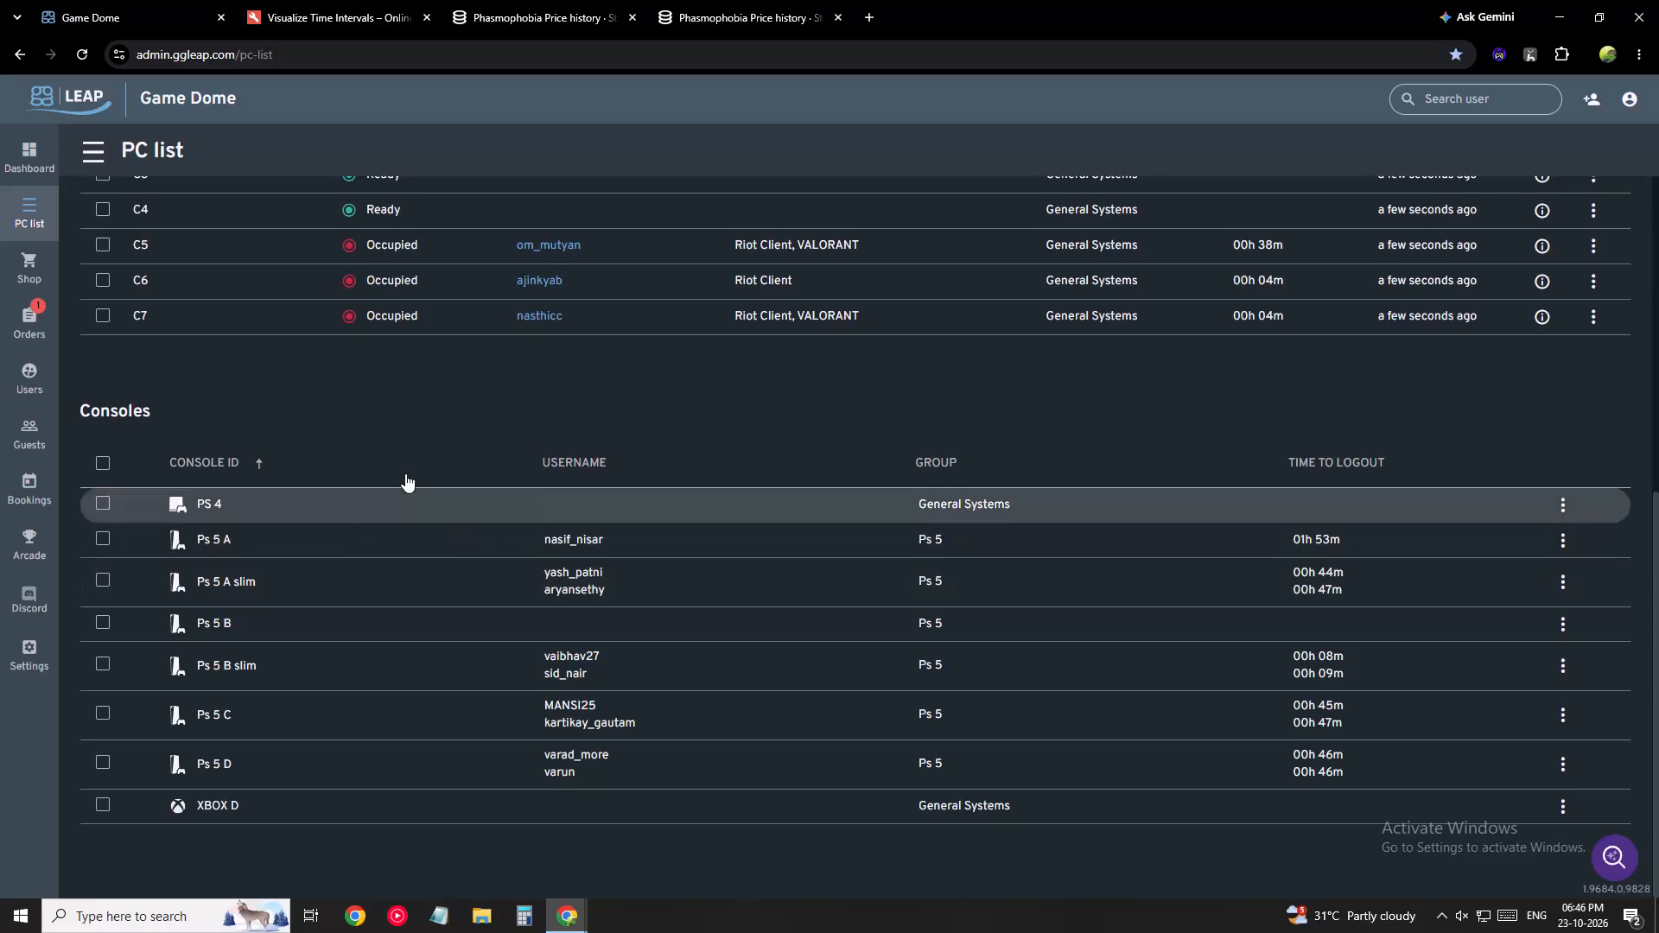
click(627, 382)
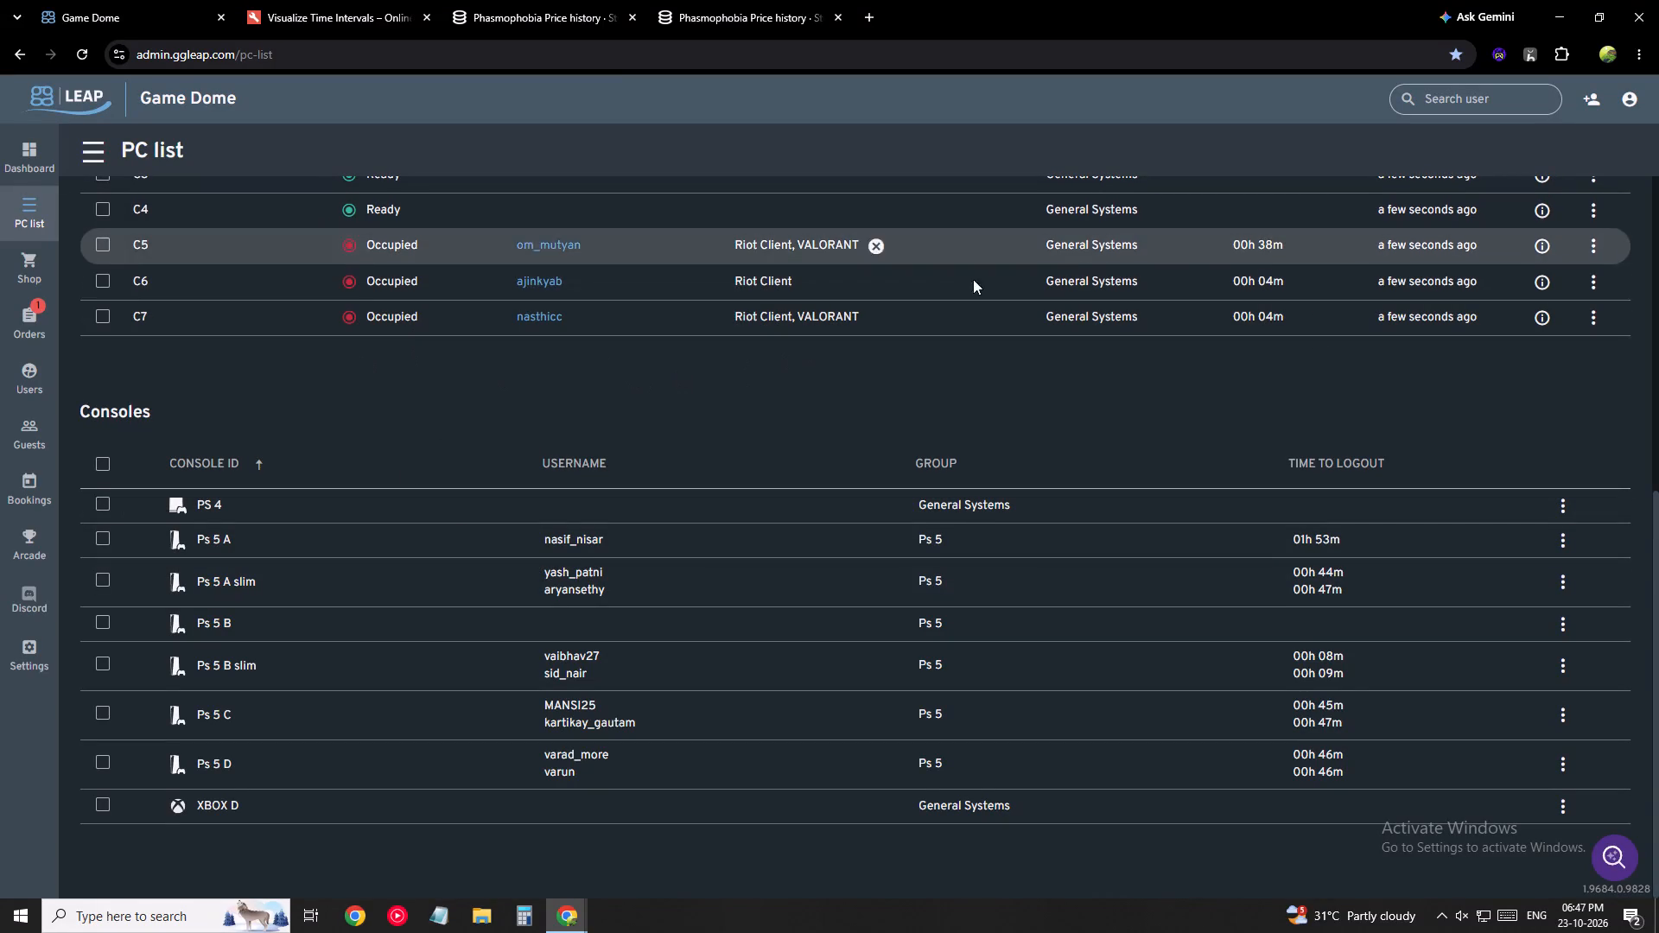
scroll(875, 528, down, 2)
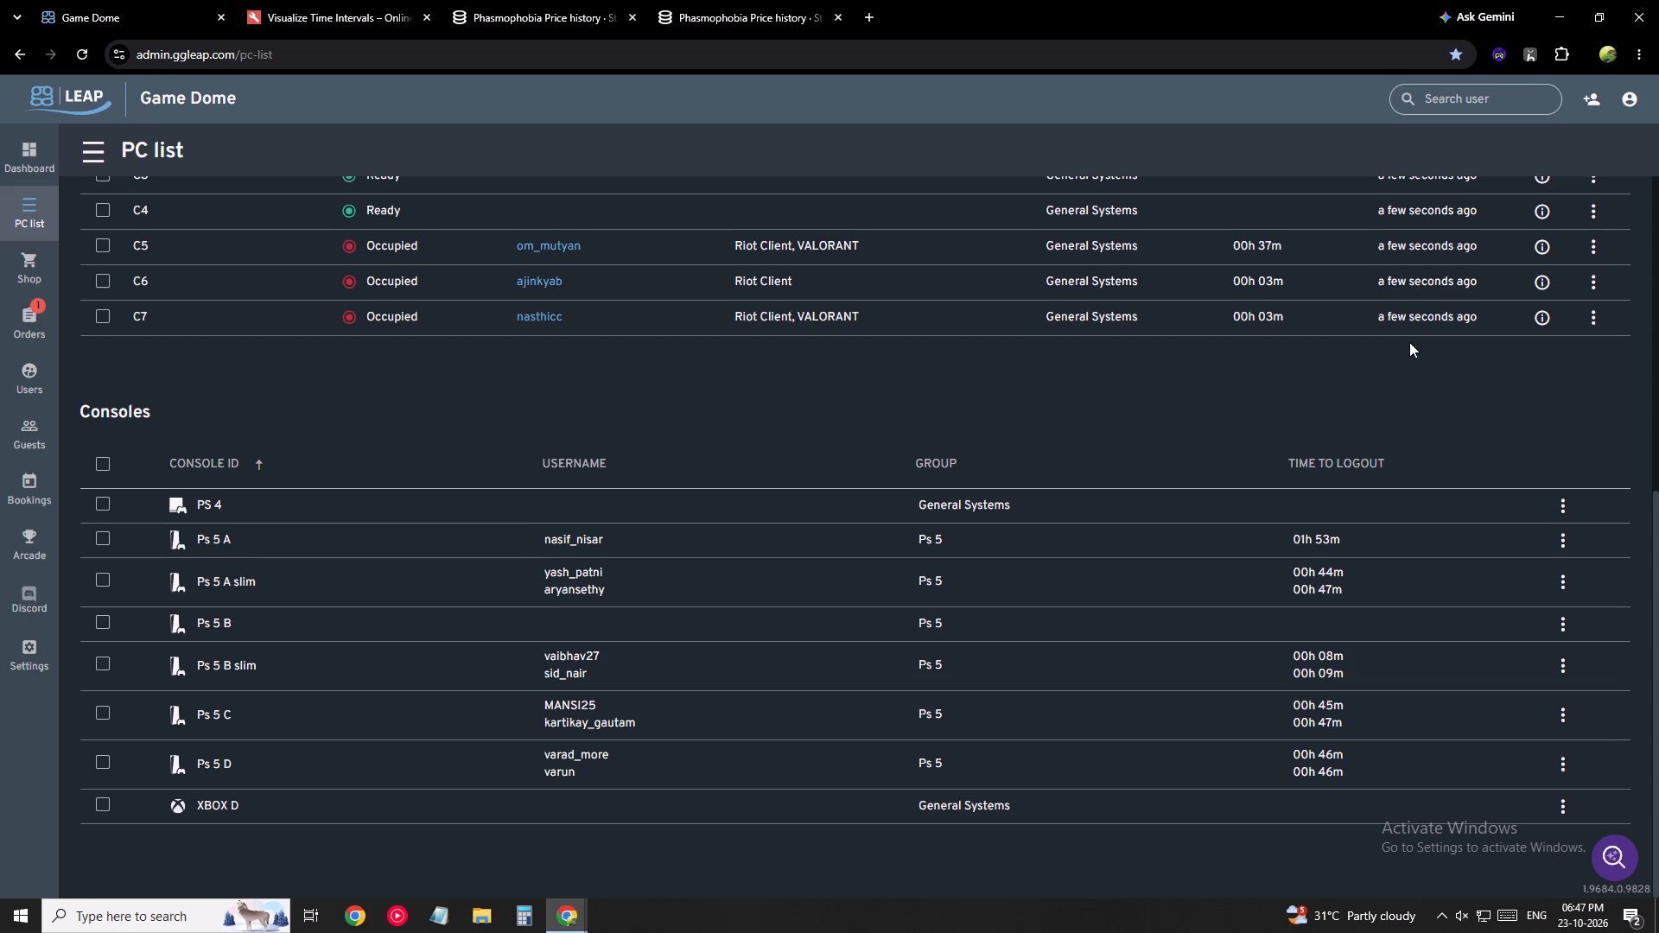
click(1493, 103)
text(yaash)
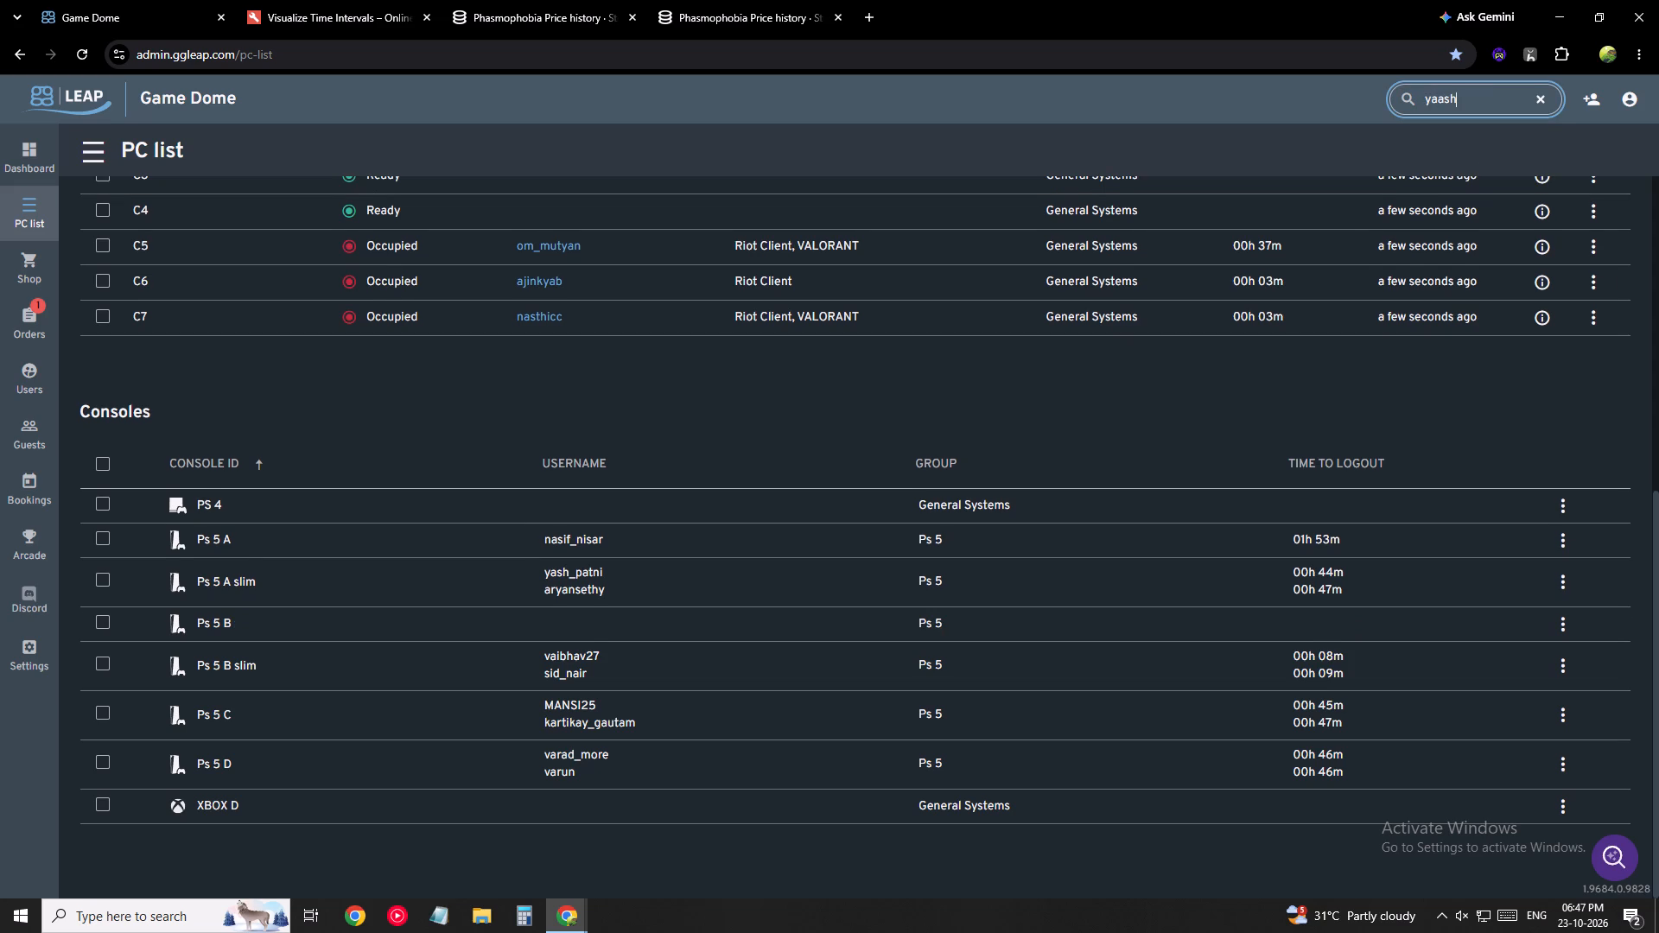
key(BackSpace)
key(BackSpace)
key(BackSpace)
text(sh_g)
key(a)
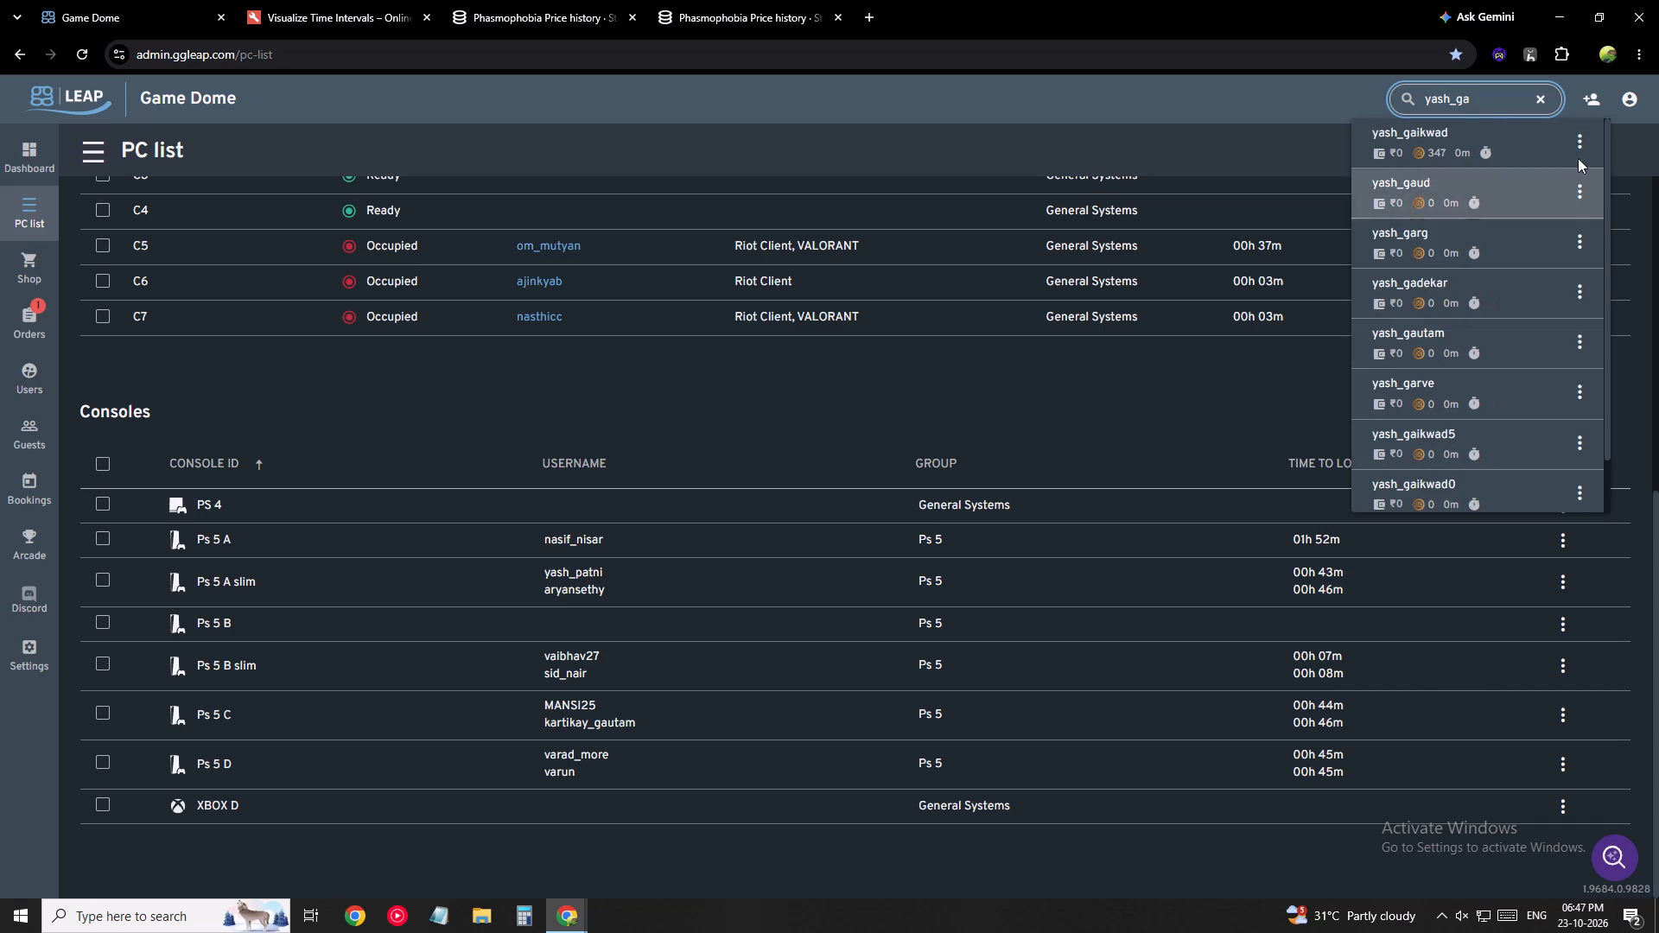
key(d)
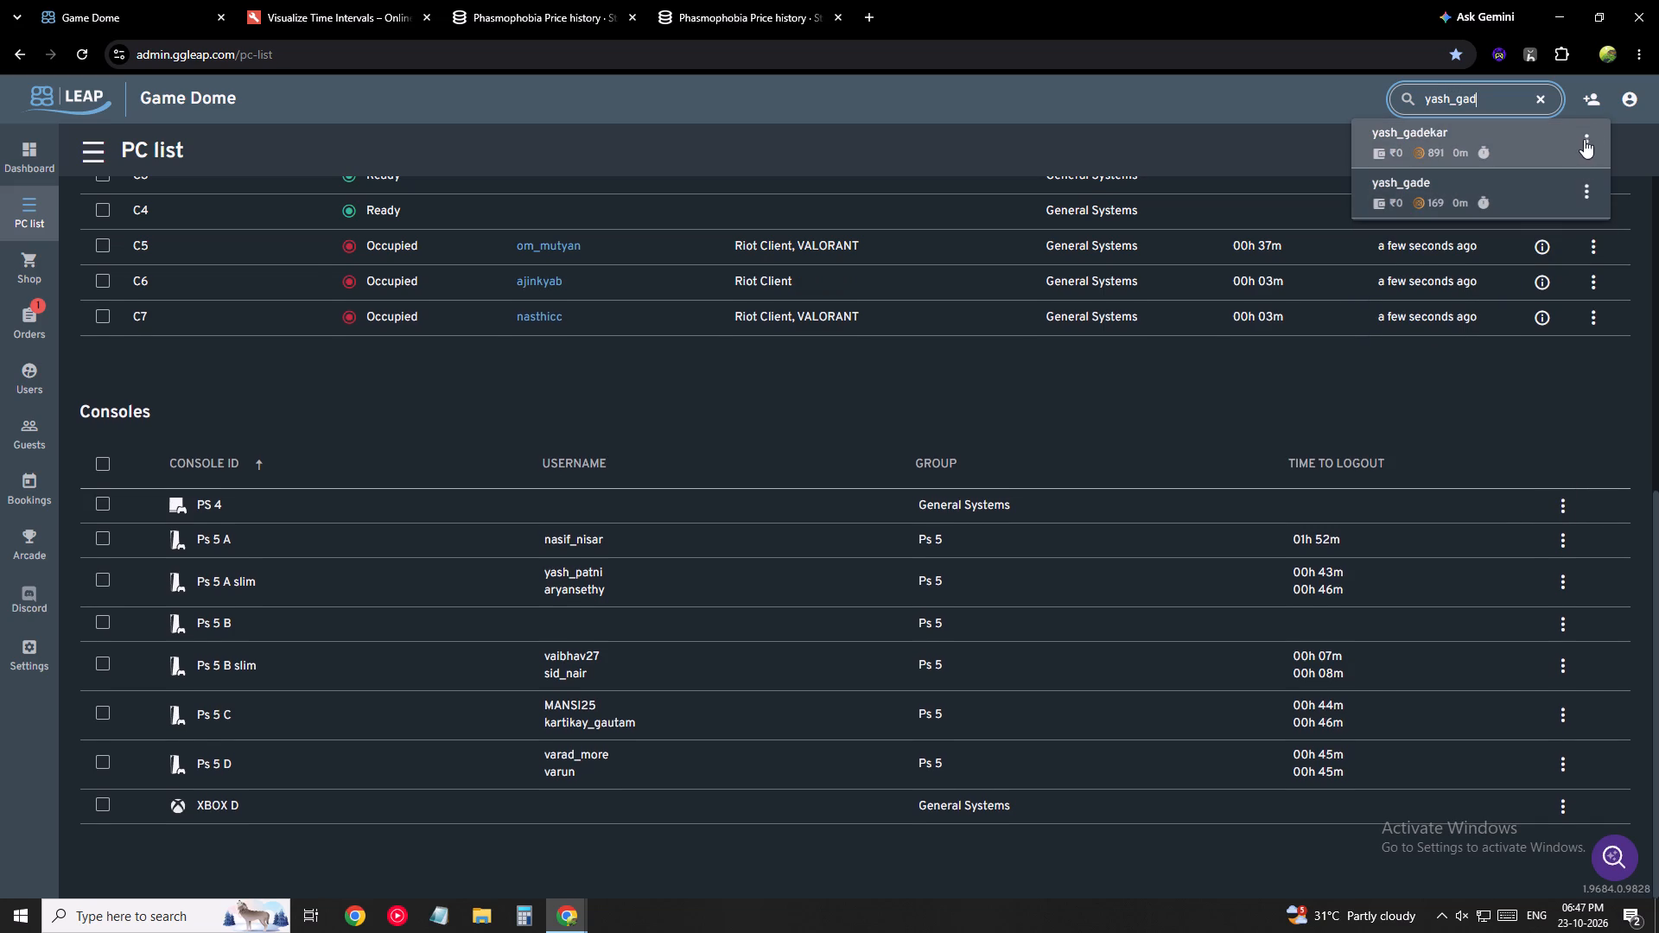
key(BackSpace)
key(BackSpace)
key(BackSpace)
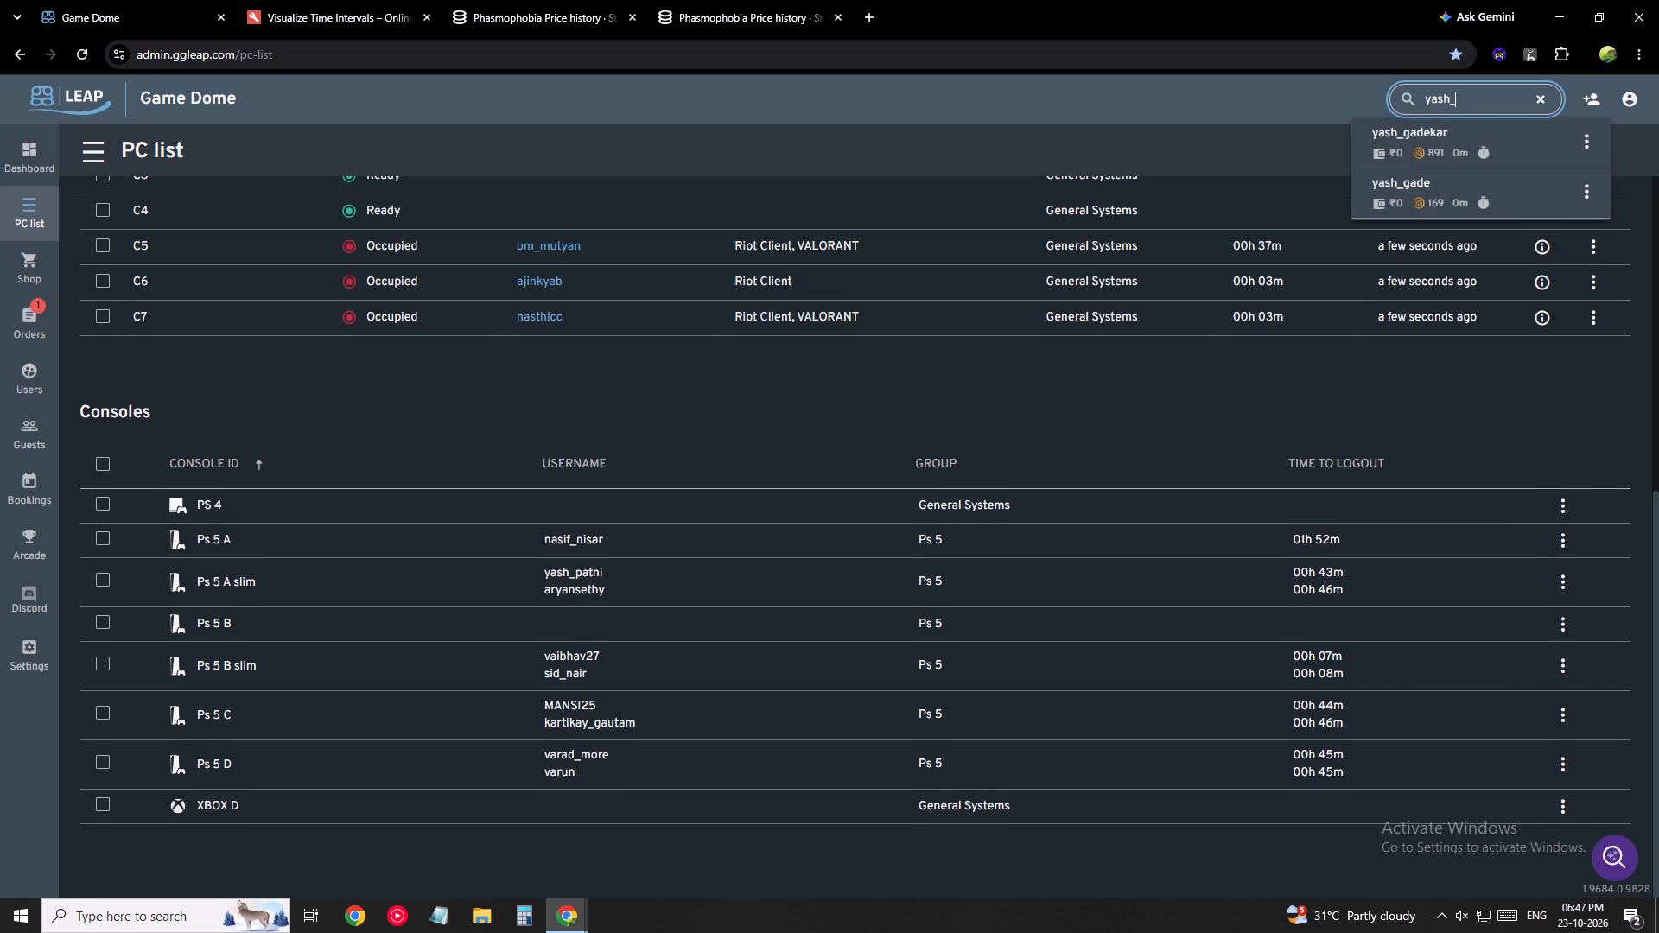
text(jetg)
key(BackSpace)
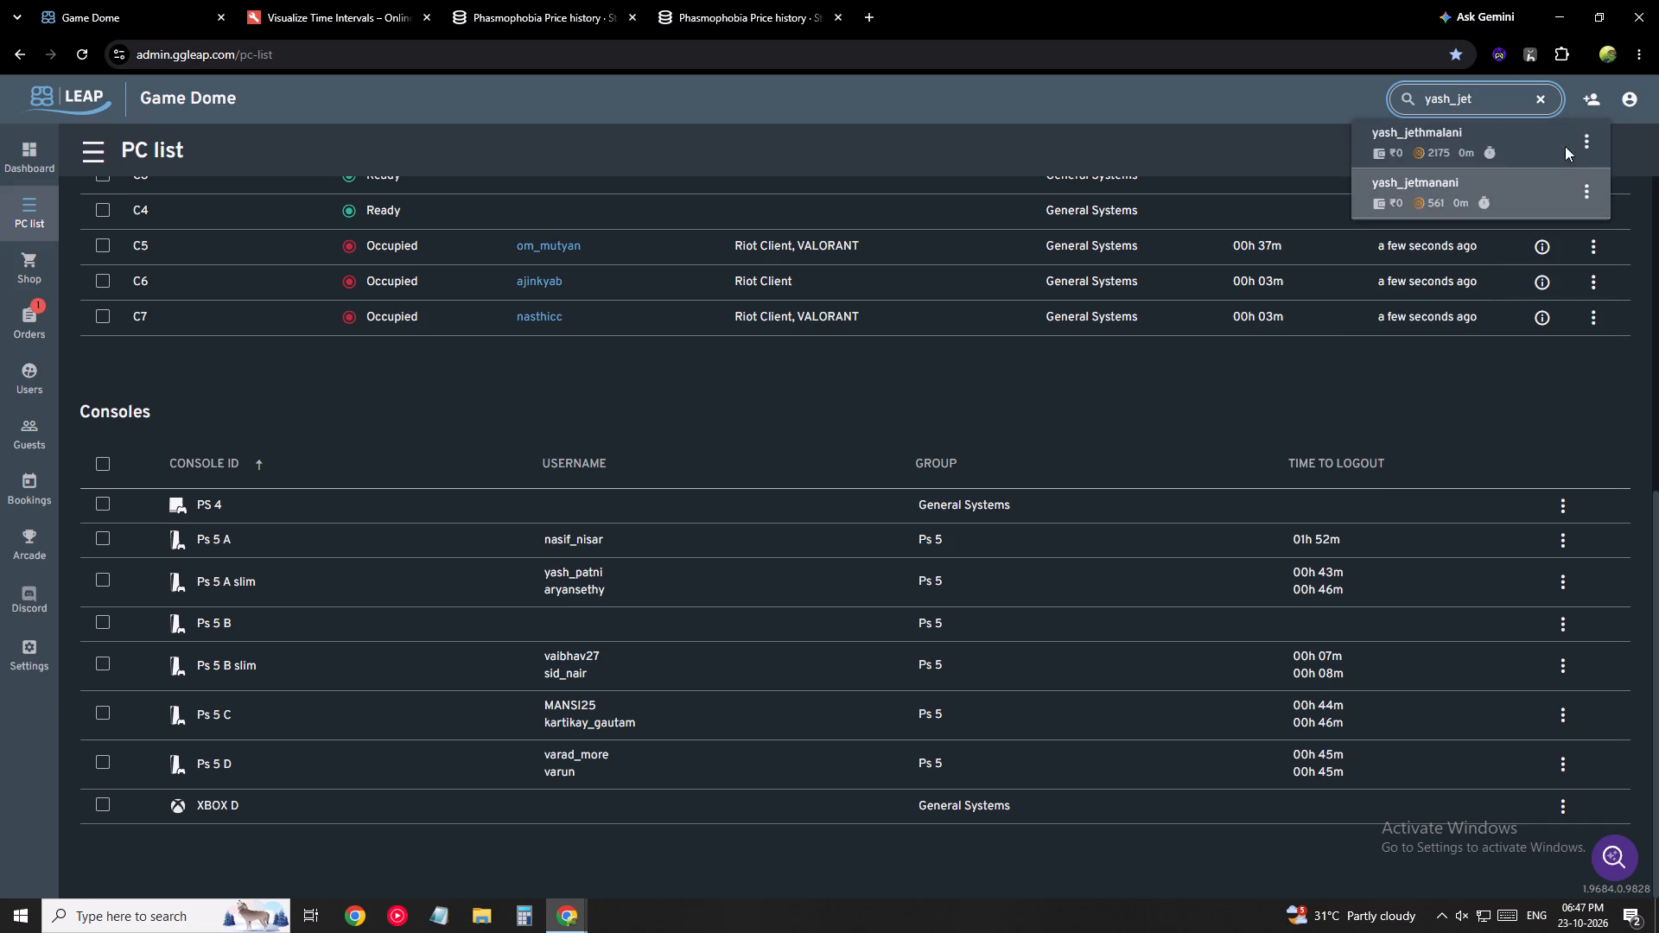
click(1579, 143)
click(1601, 146)
click(1296, 816)
Sell the customer one 1 hr Ps5 Console rental pass and charge ₹100 to card.
click(605, 267)
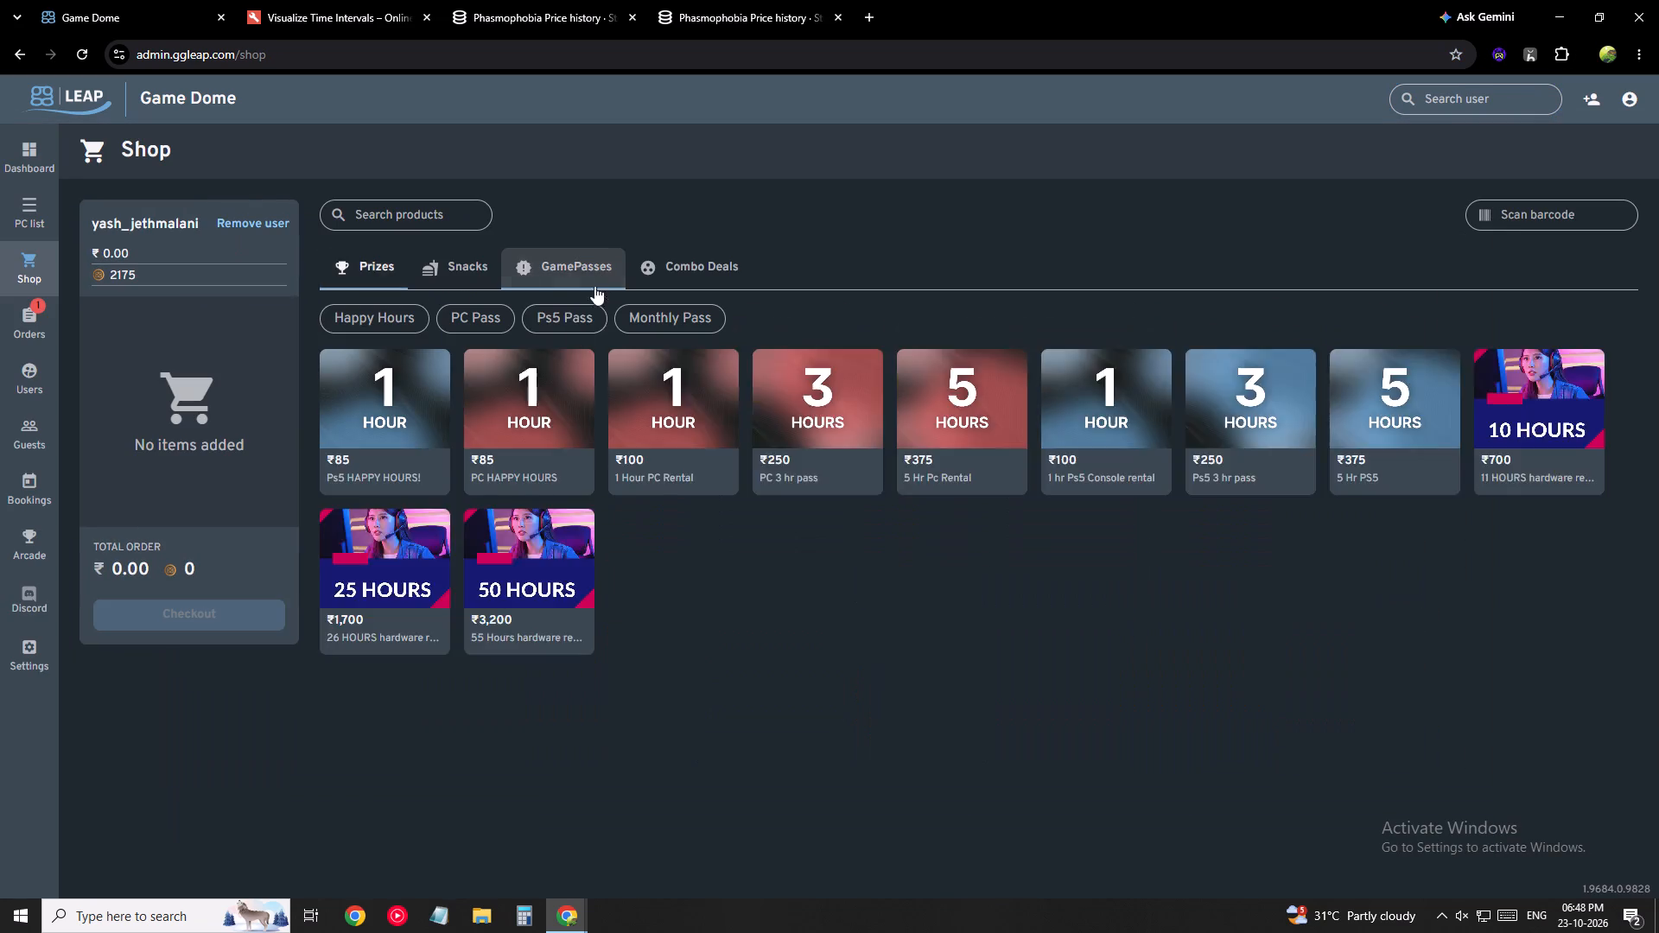
click(572, 328)
click(387, 428)
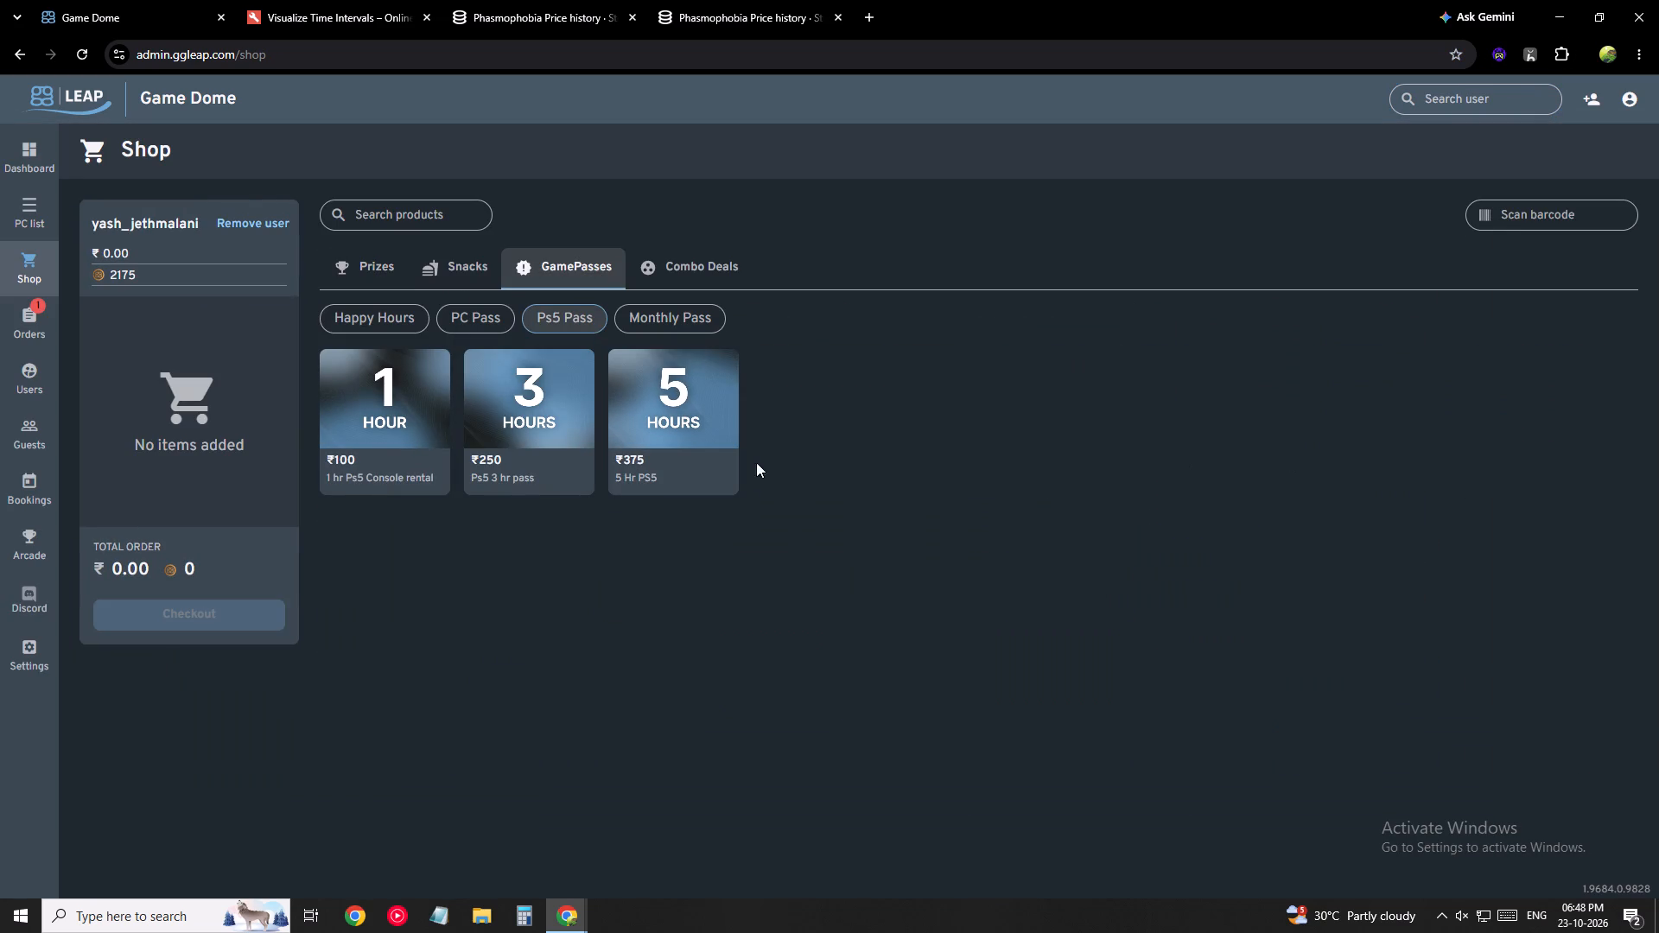
click(403, 412)
click(212, 604)
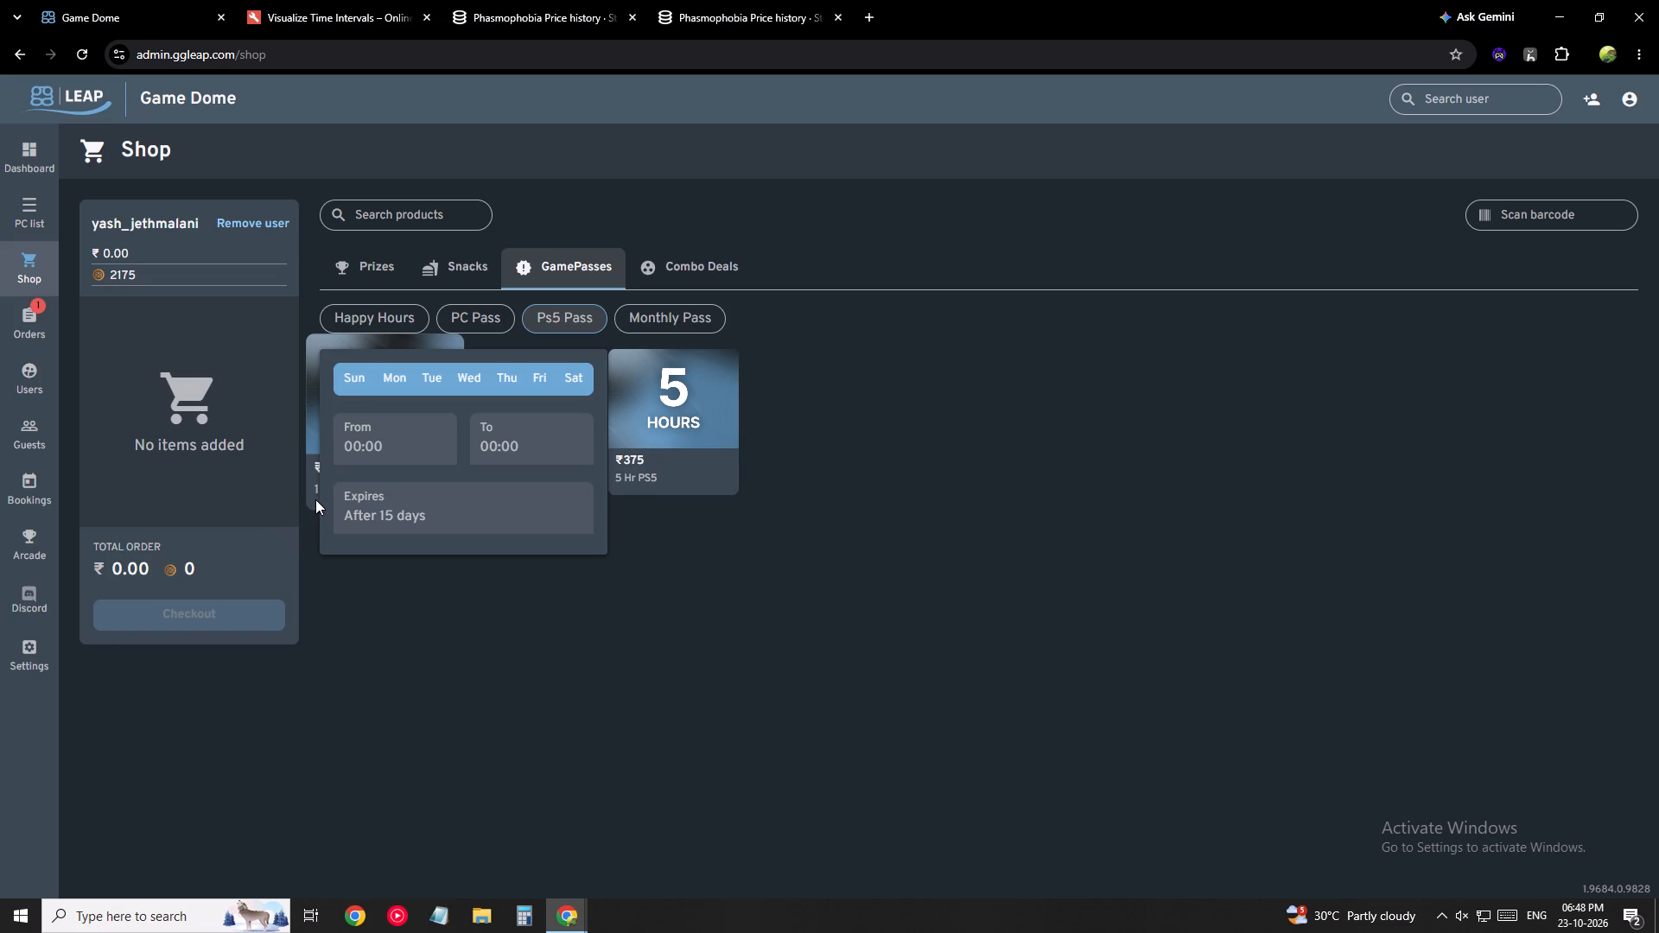
click(319, 362)
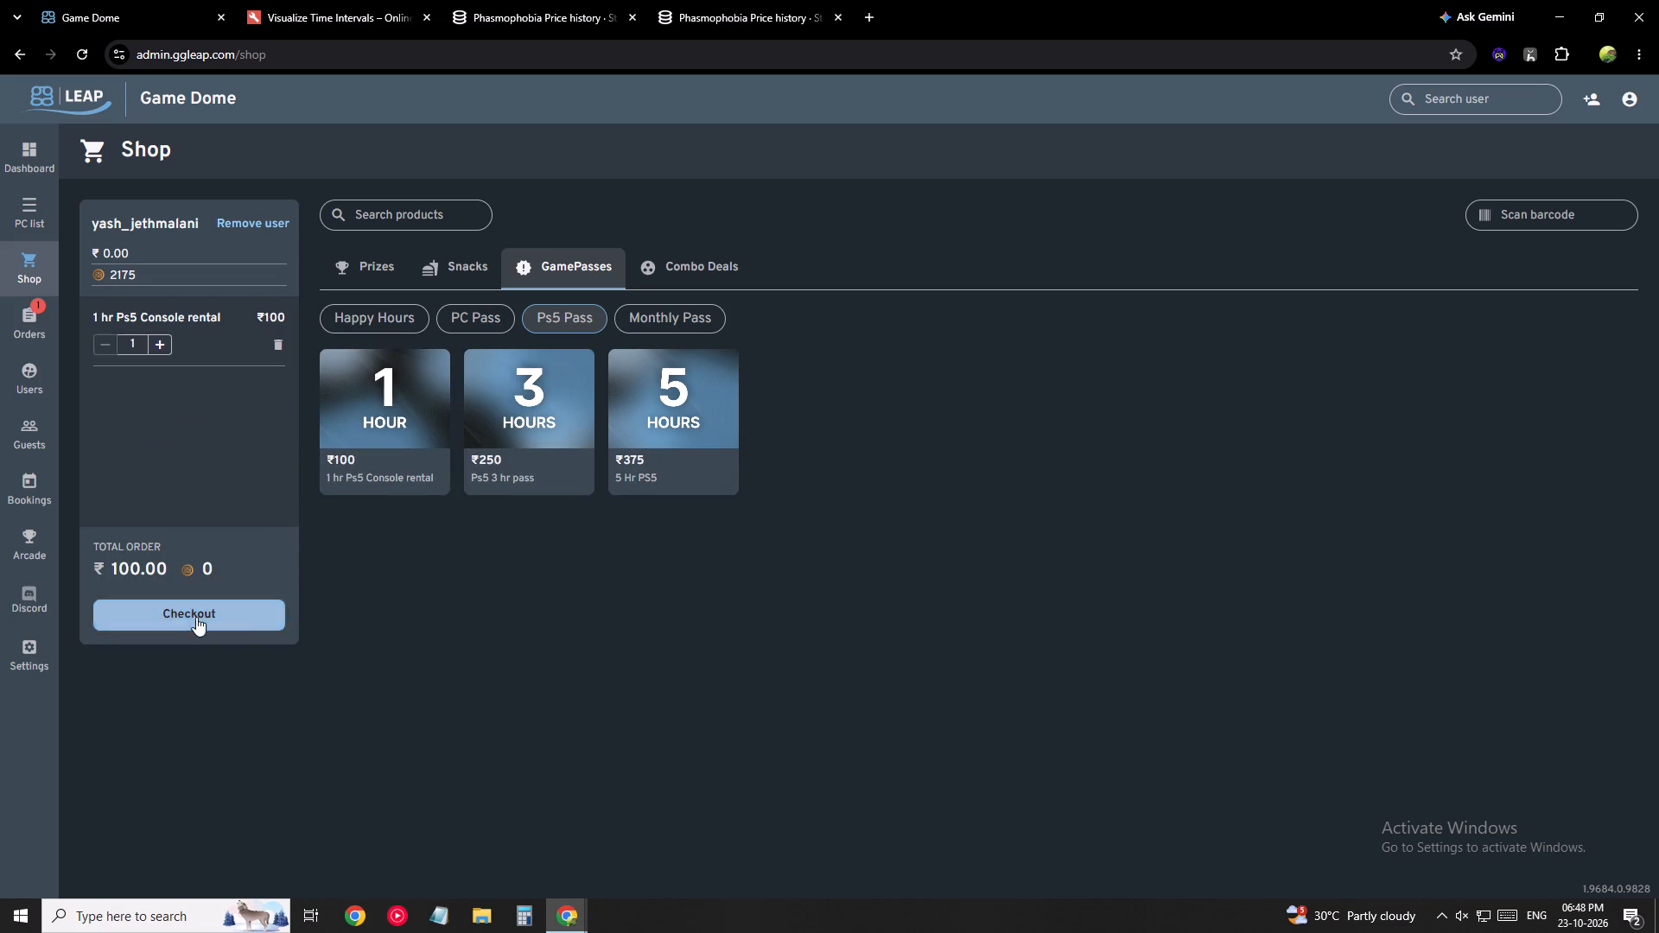
click(196, 617)
click(468, 477)
click(442, 772)
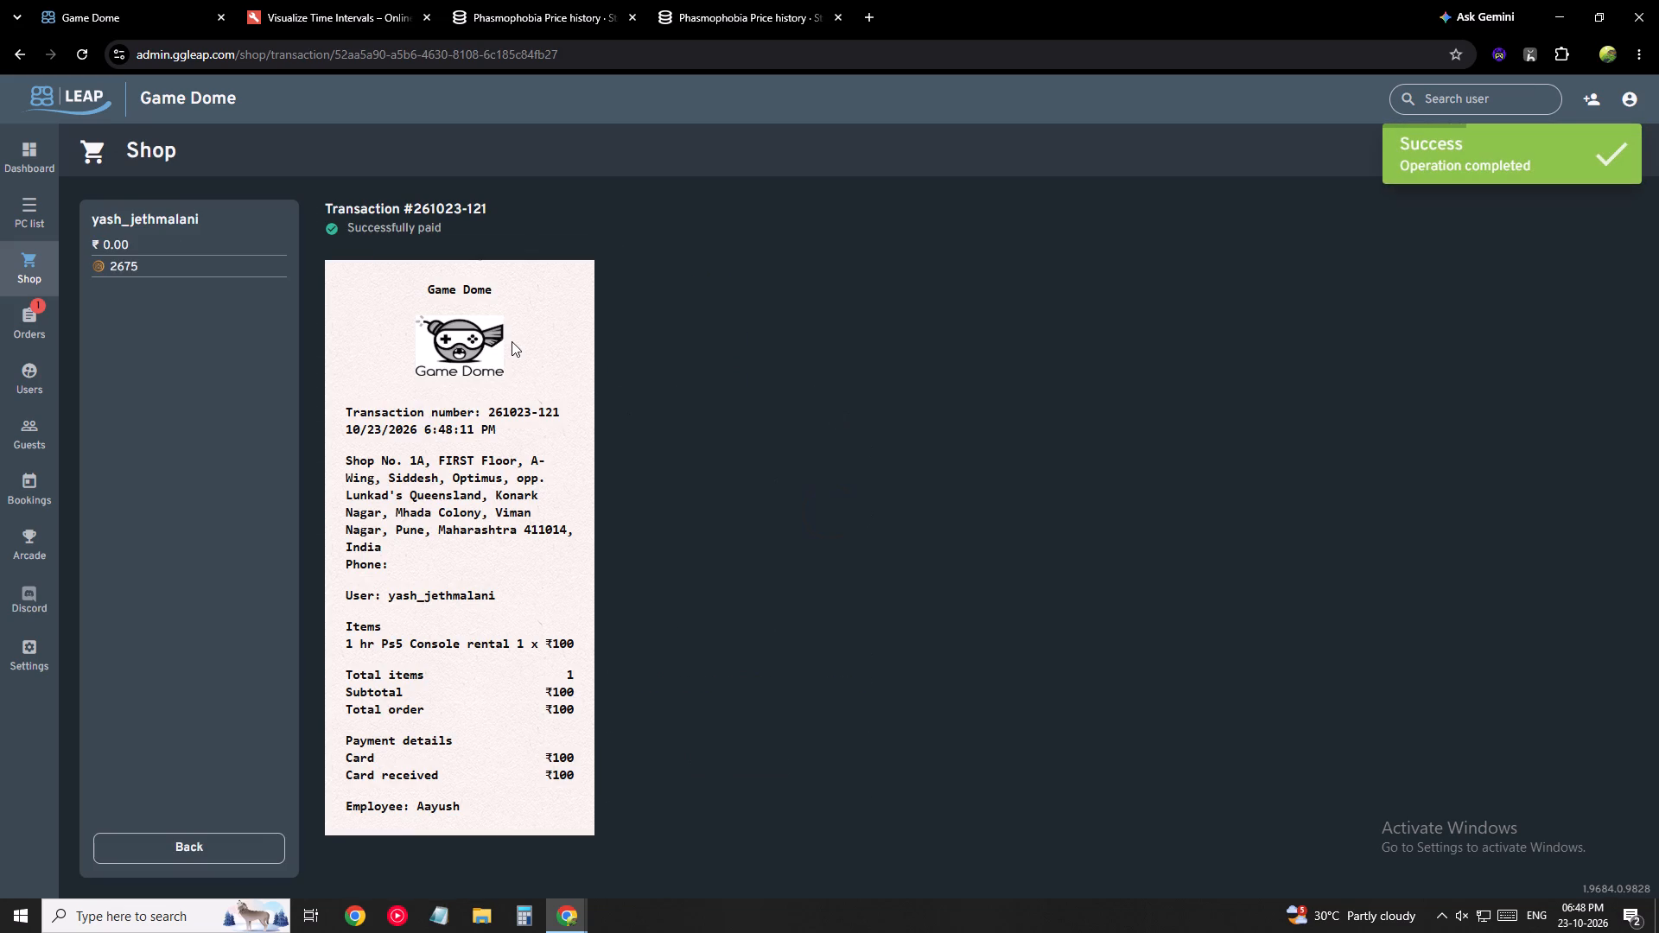
Copy the customer's username from the completed sale and use it to log them in on console Ps 5 B.
click(79, 208)
double_click(116, 228)
right_click(116, 228)
click(219, 255)
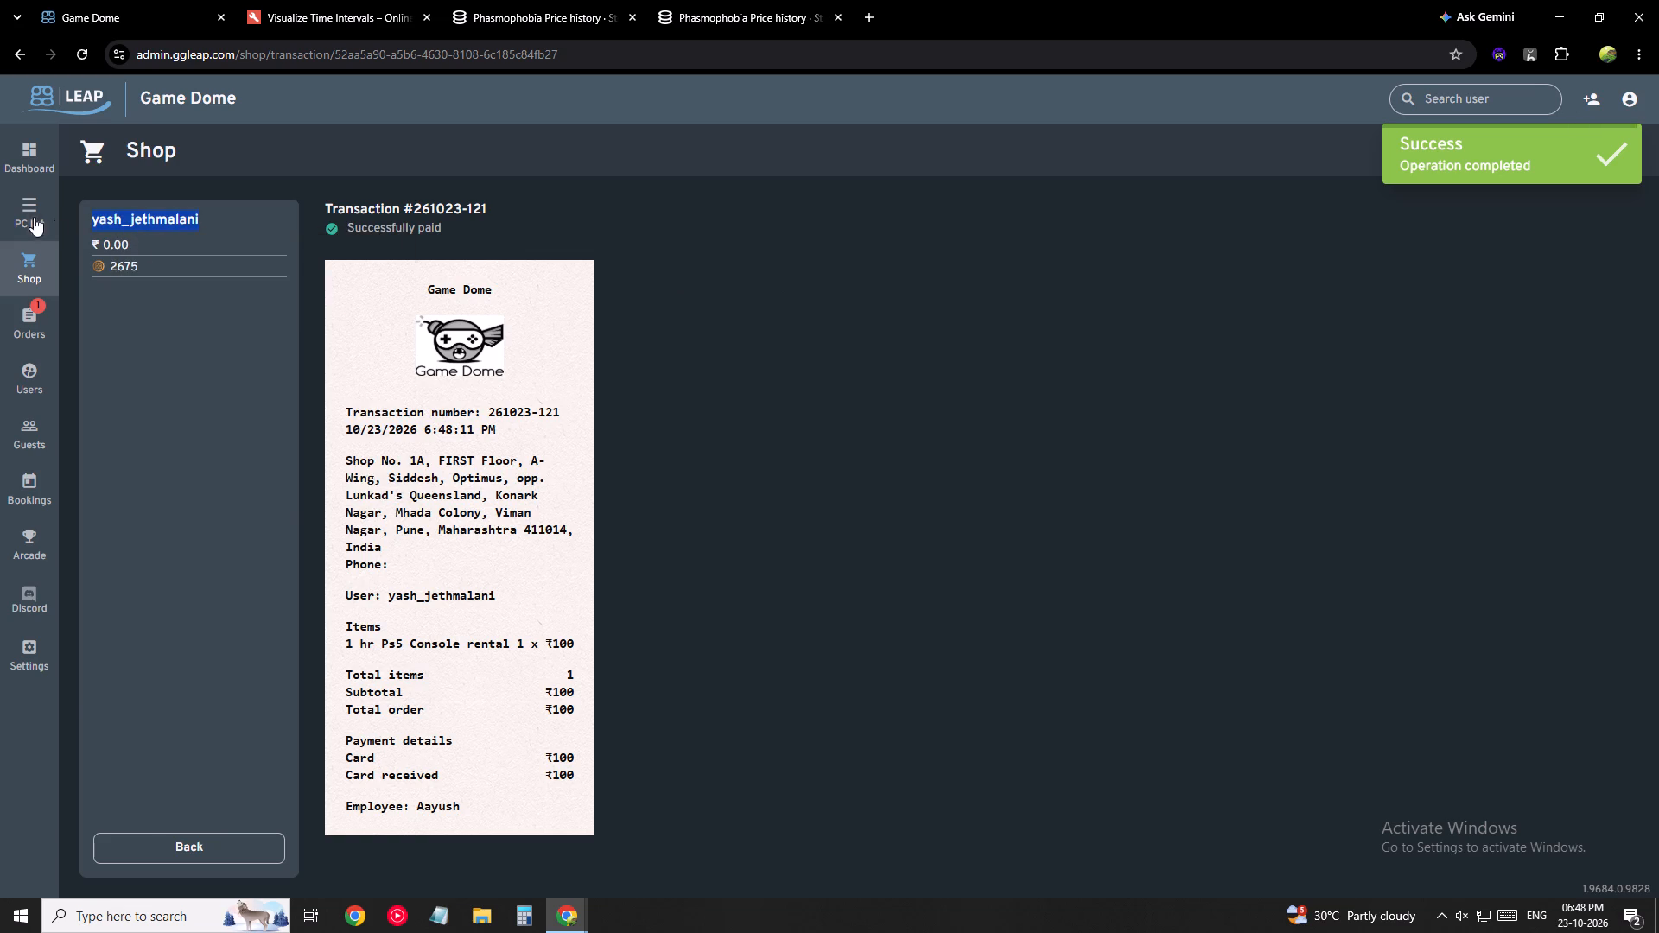
click(34, 217)
scroll(380, 646, down, 3)
scroll(393, 664, up, 1)
scroll(604, 774, down, 12)
click(1557, 614)
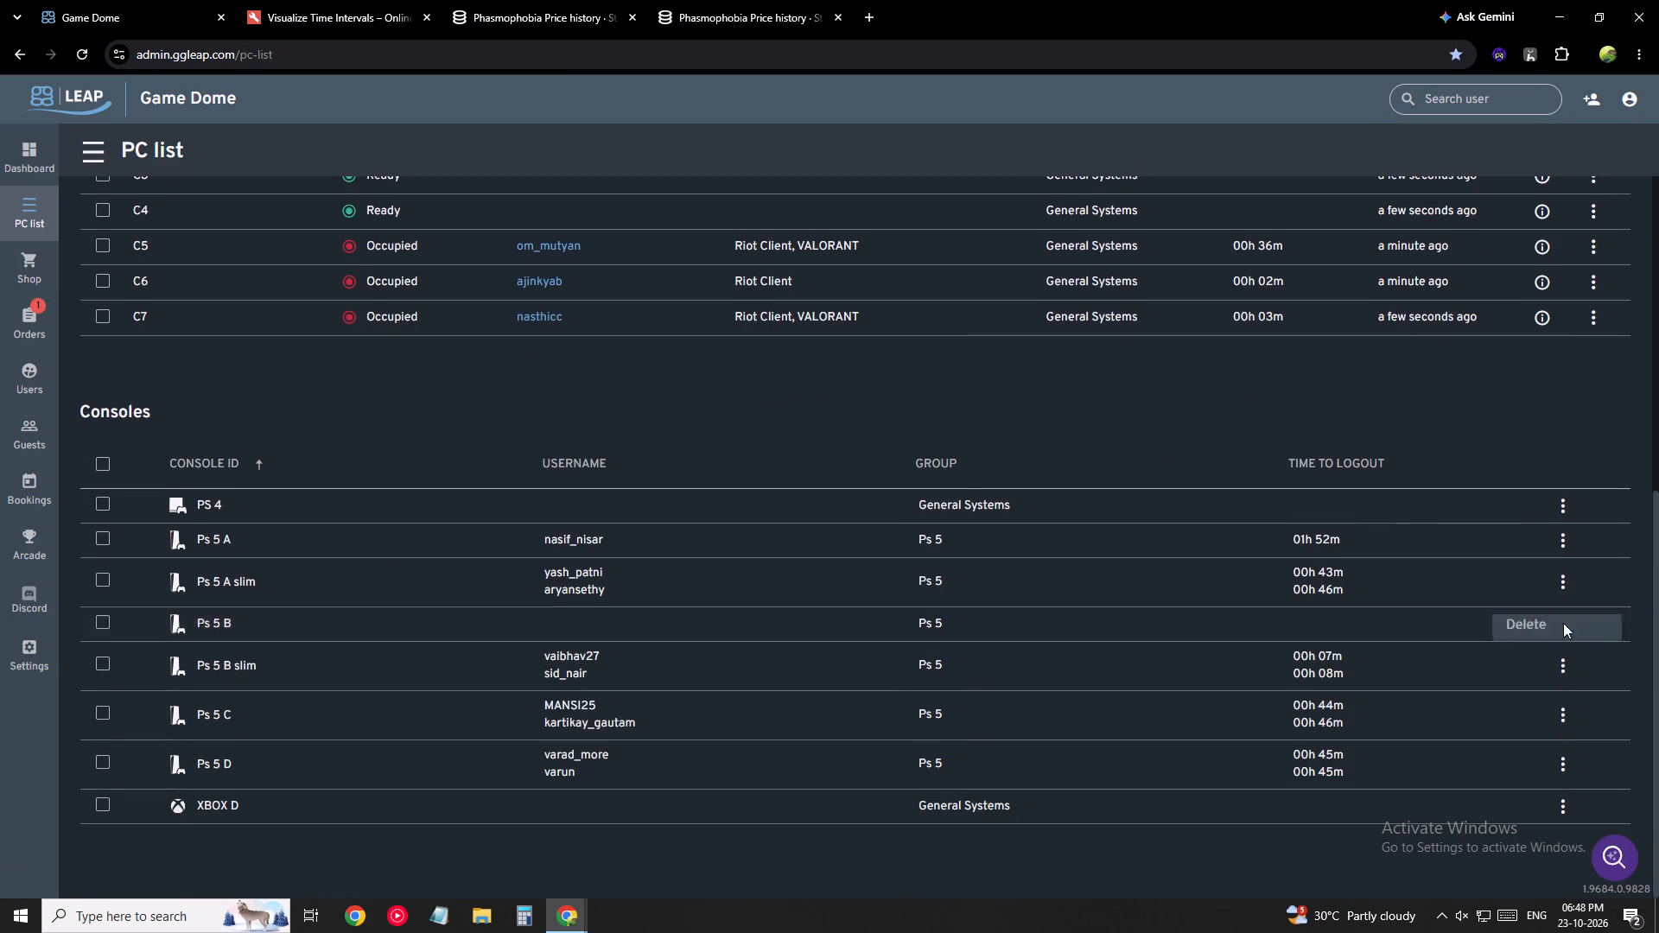
click(1566, 623)
click(699, 478)
key(ctrl+v)
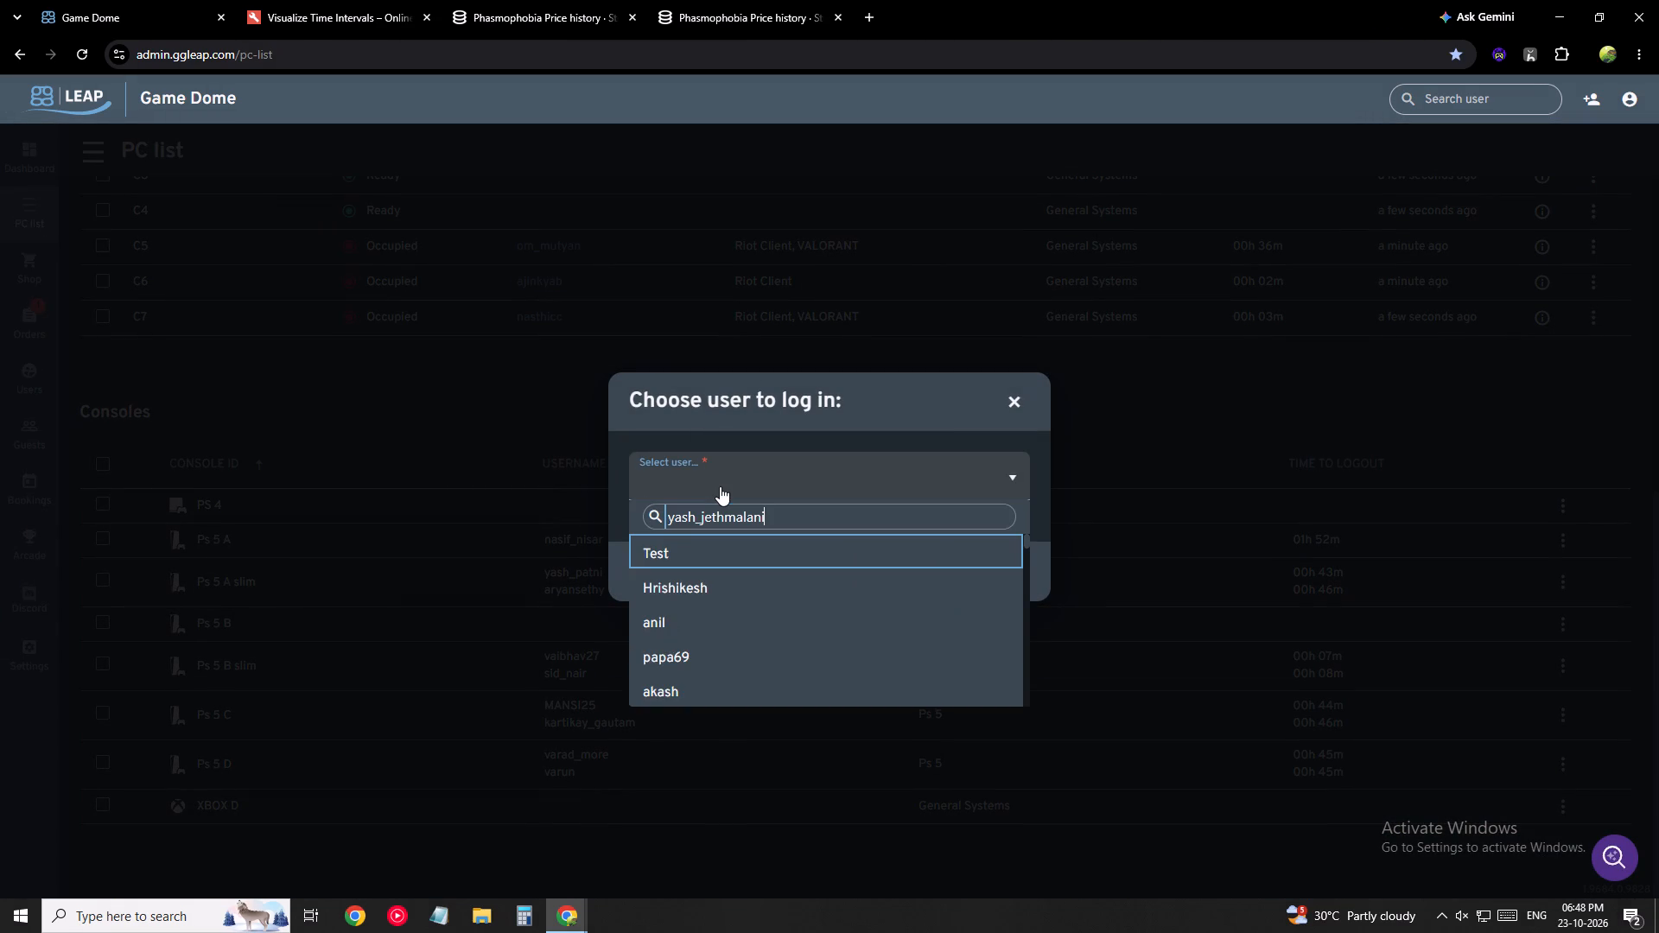
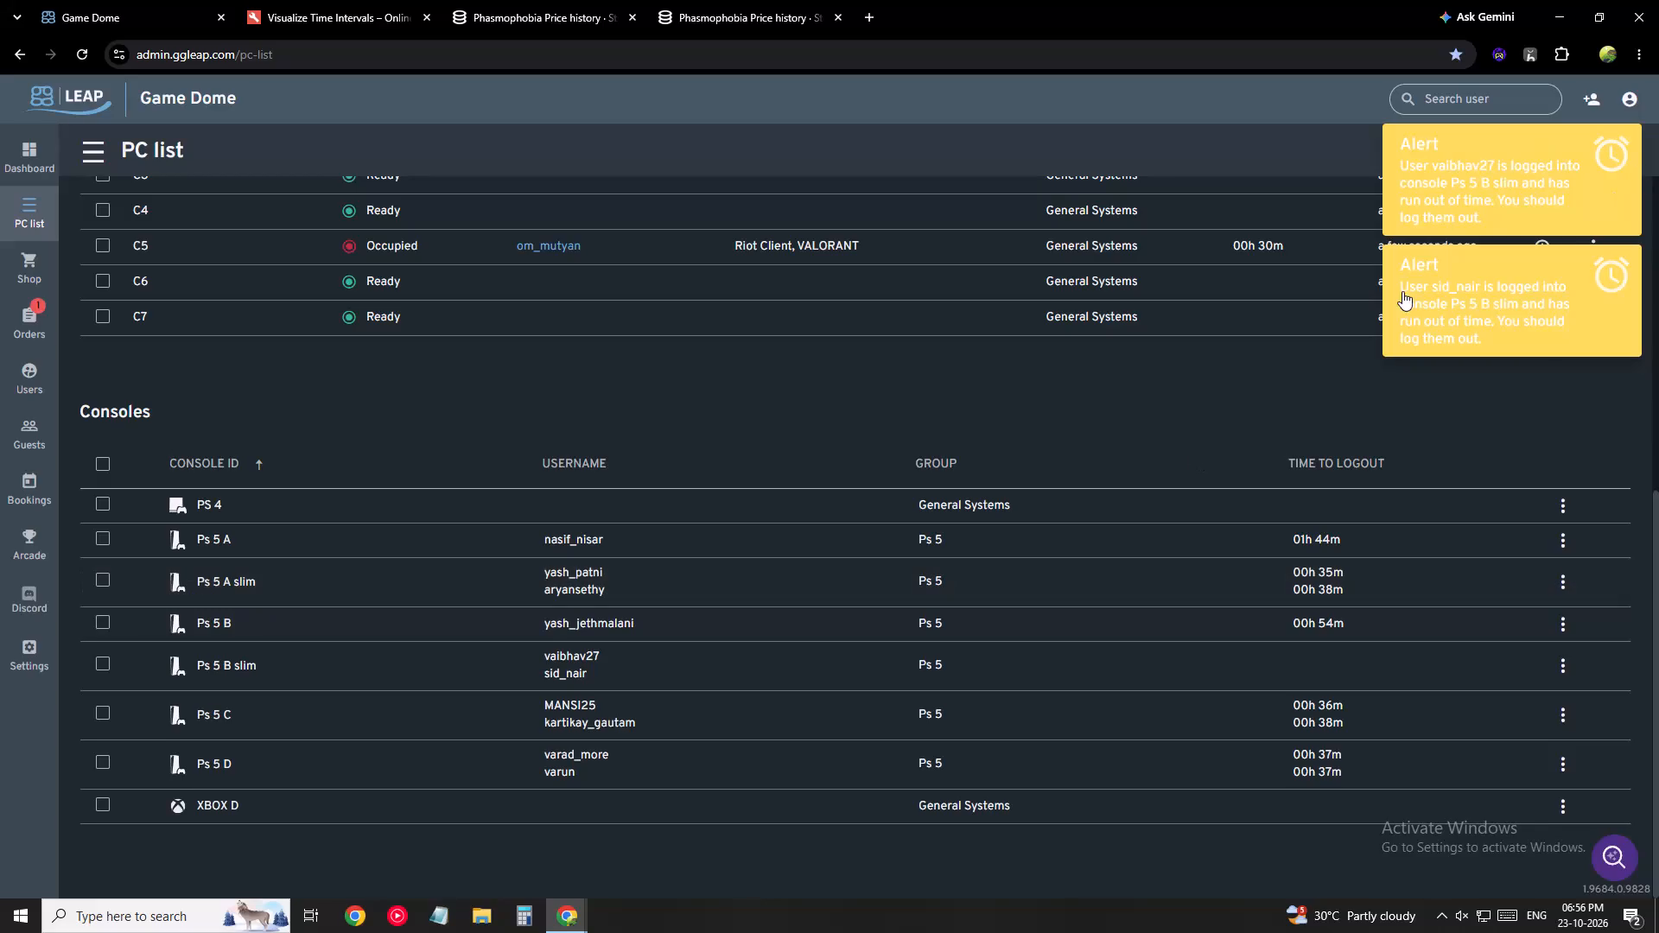
Dismiss both out-of-time alerts and log out all users from console Ps 5 B slim.
click(1402, 291)
click(1447, 198)
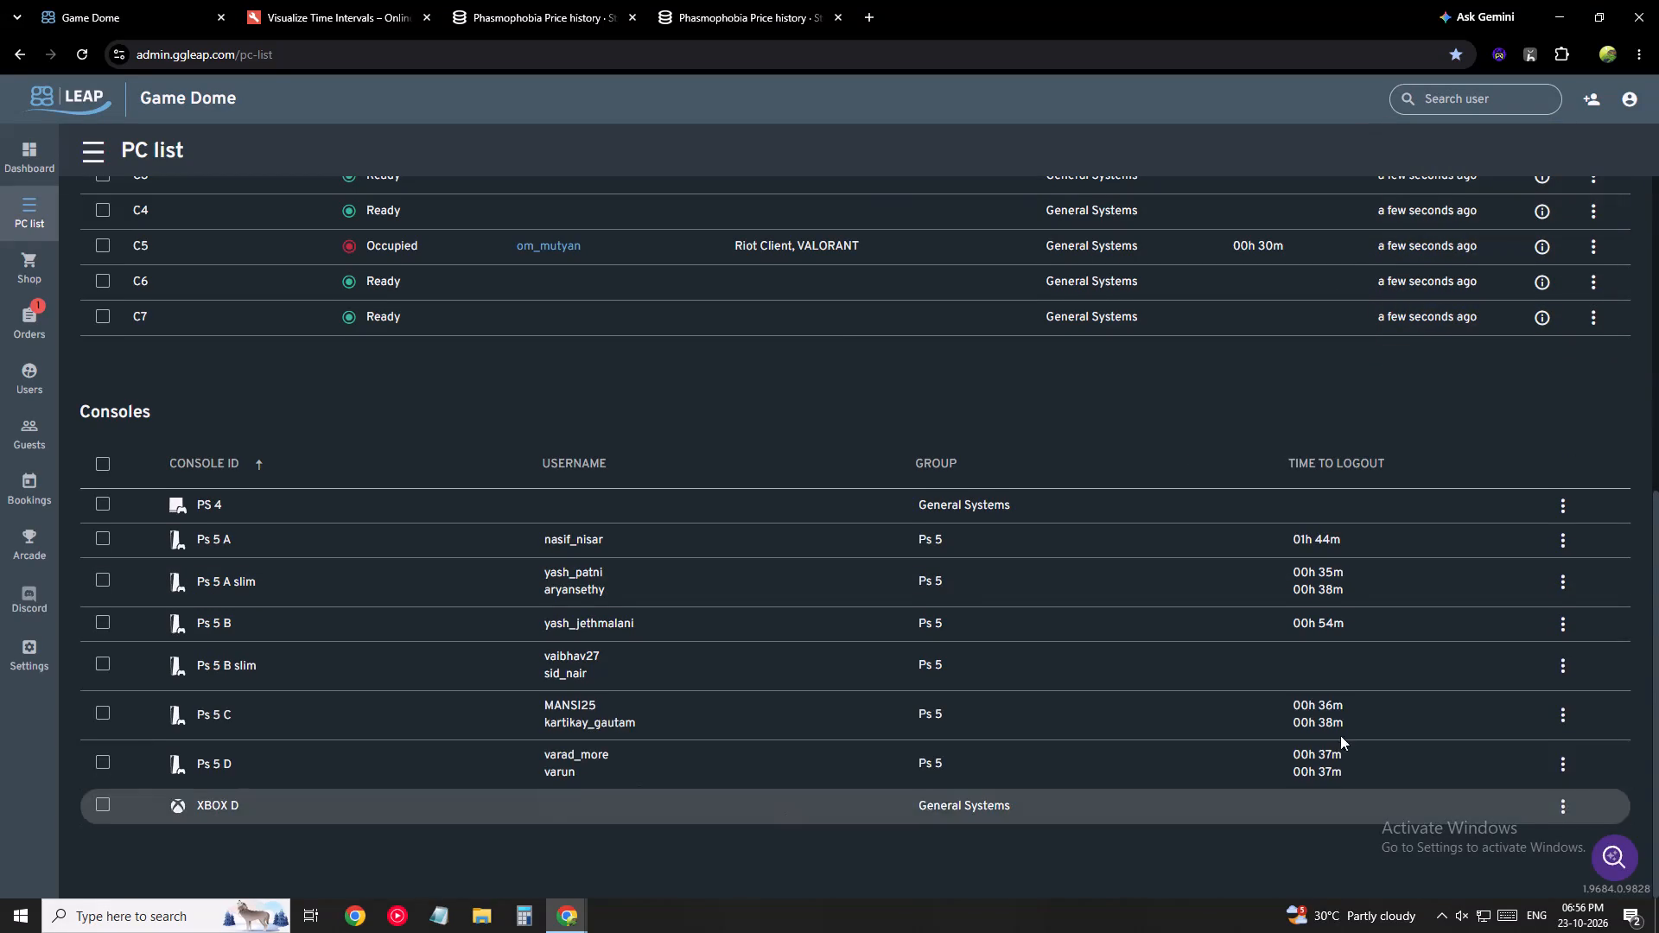
click(1567, 670)
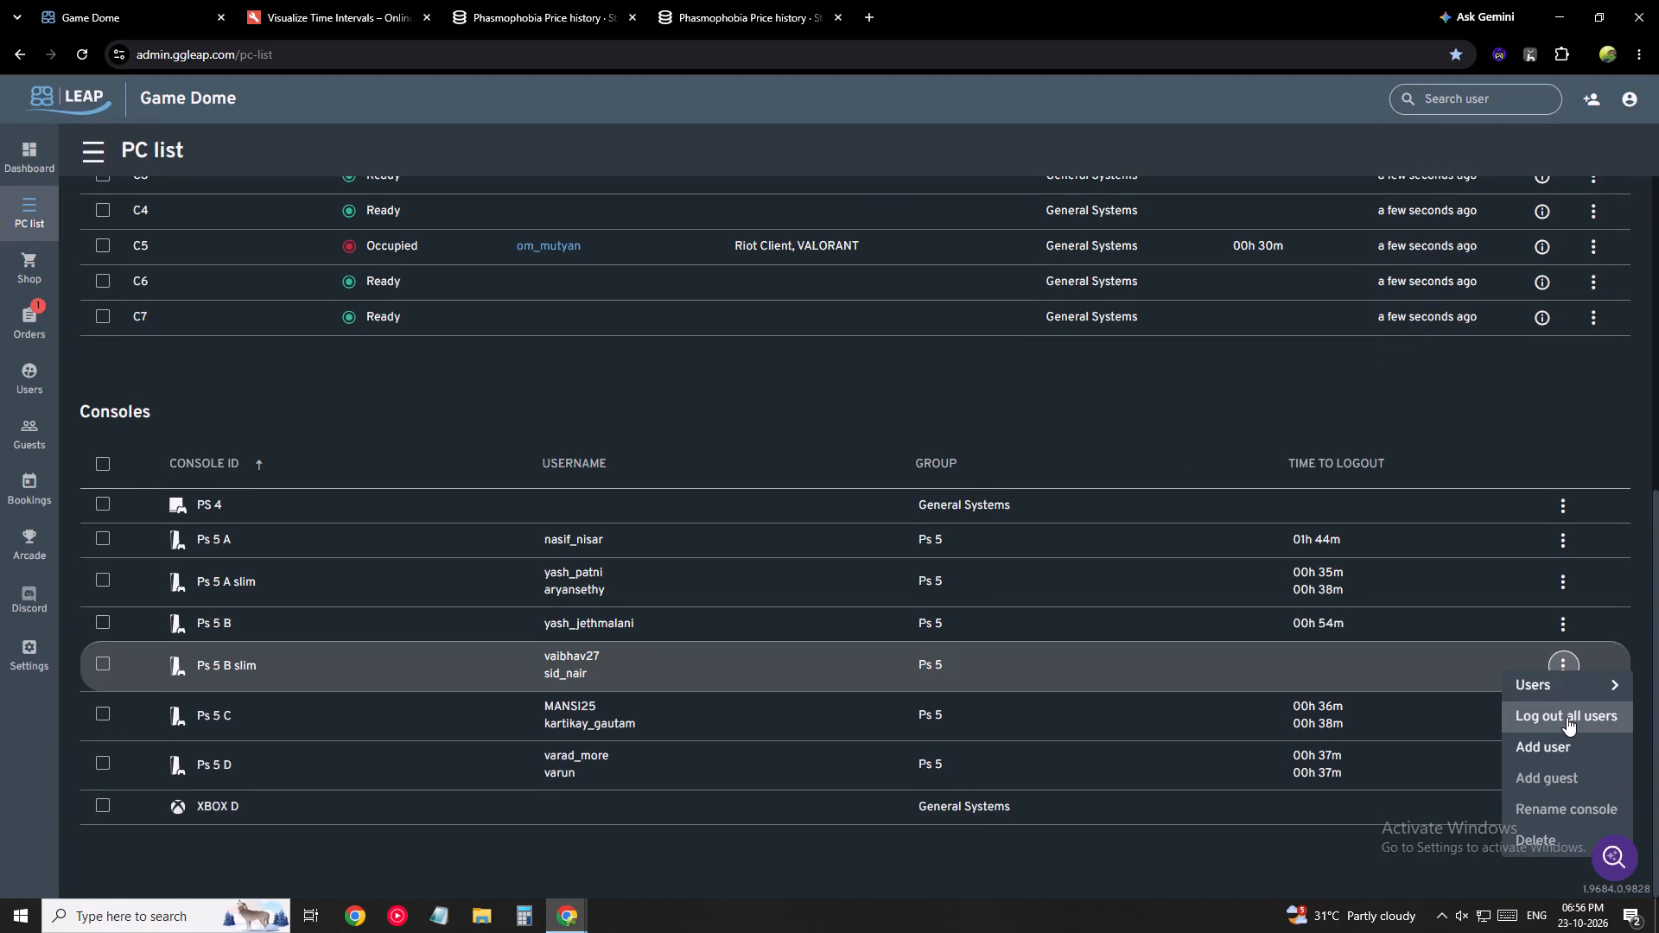
click(1567, 718)
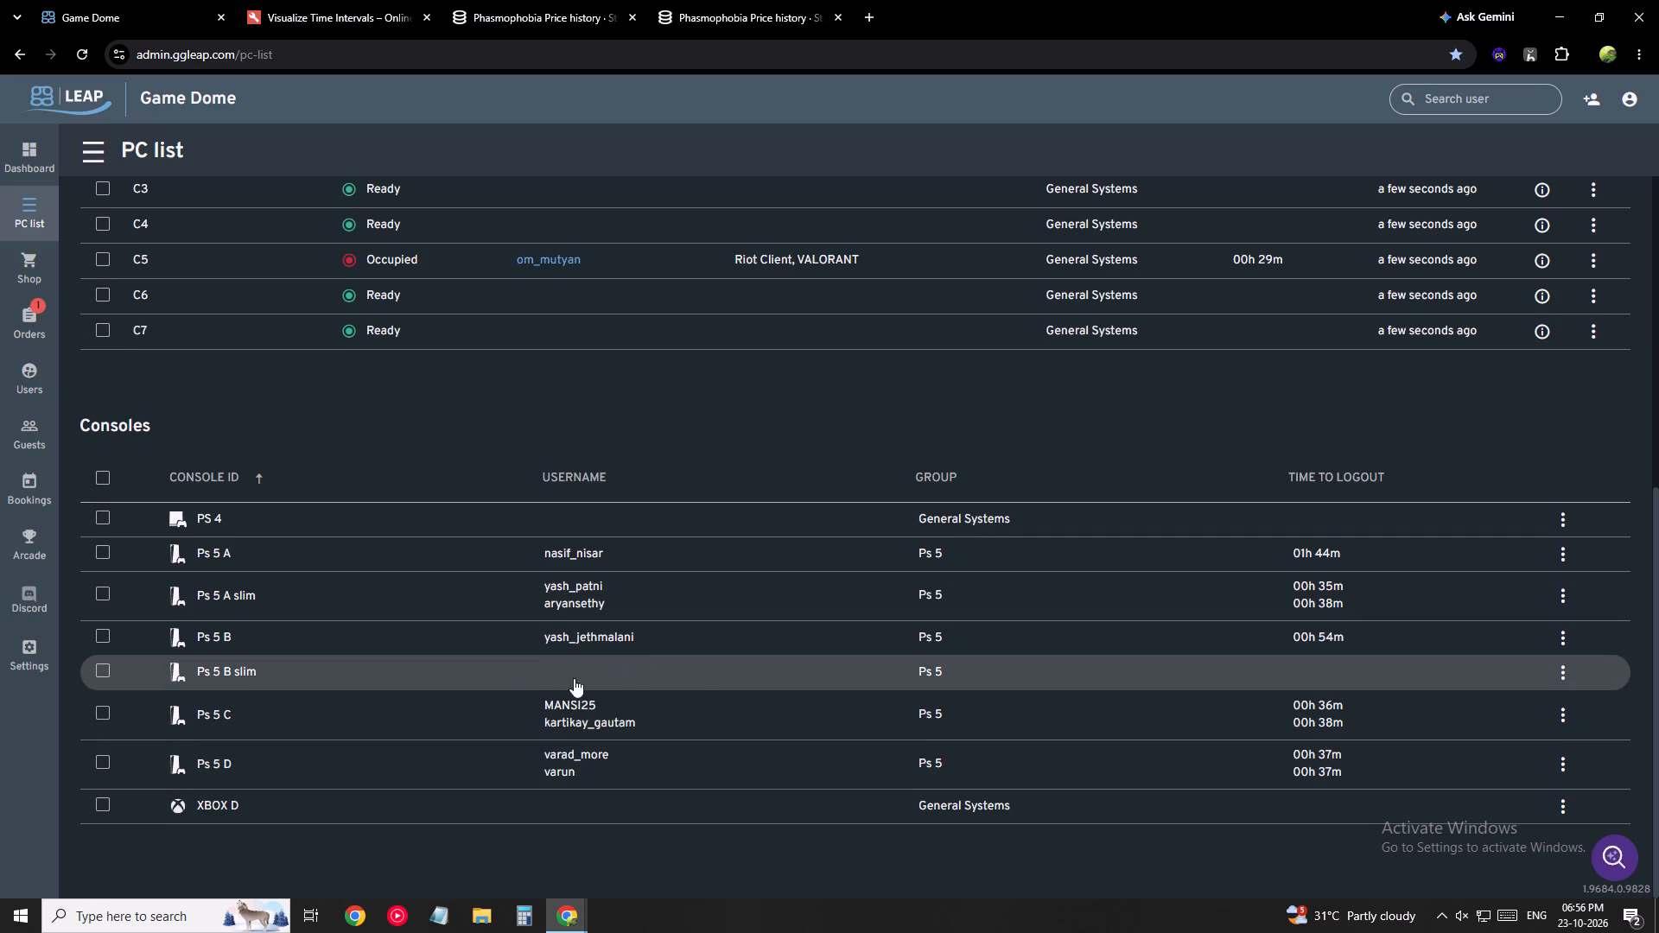
Examine the day's order history, checking customers' purchases, items, amounts and refunds back to the early afternoon.
click(0, 333)
click(444, 195)
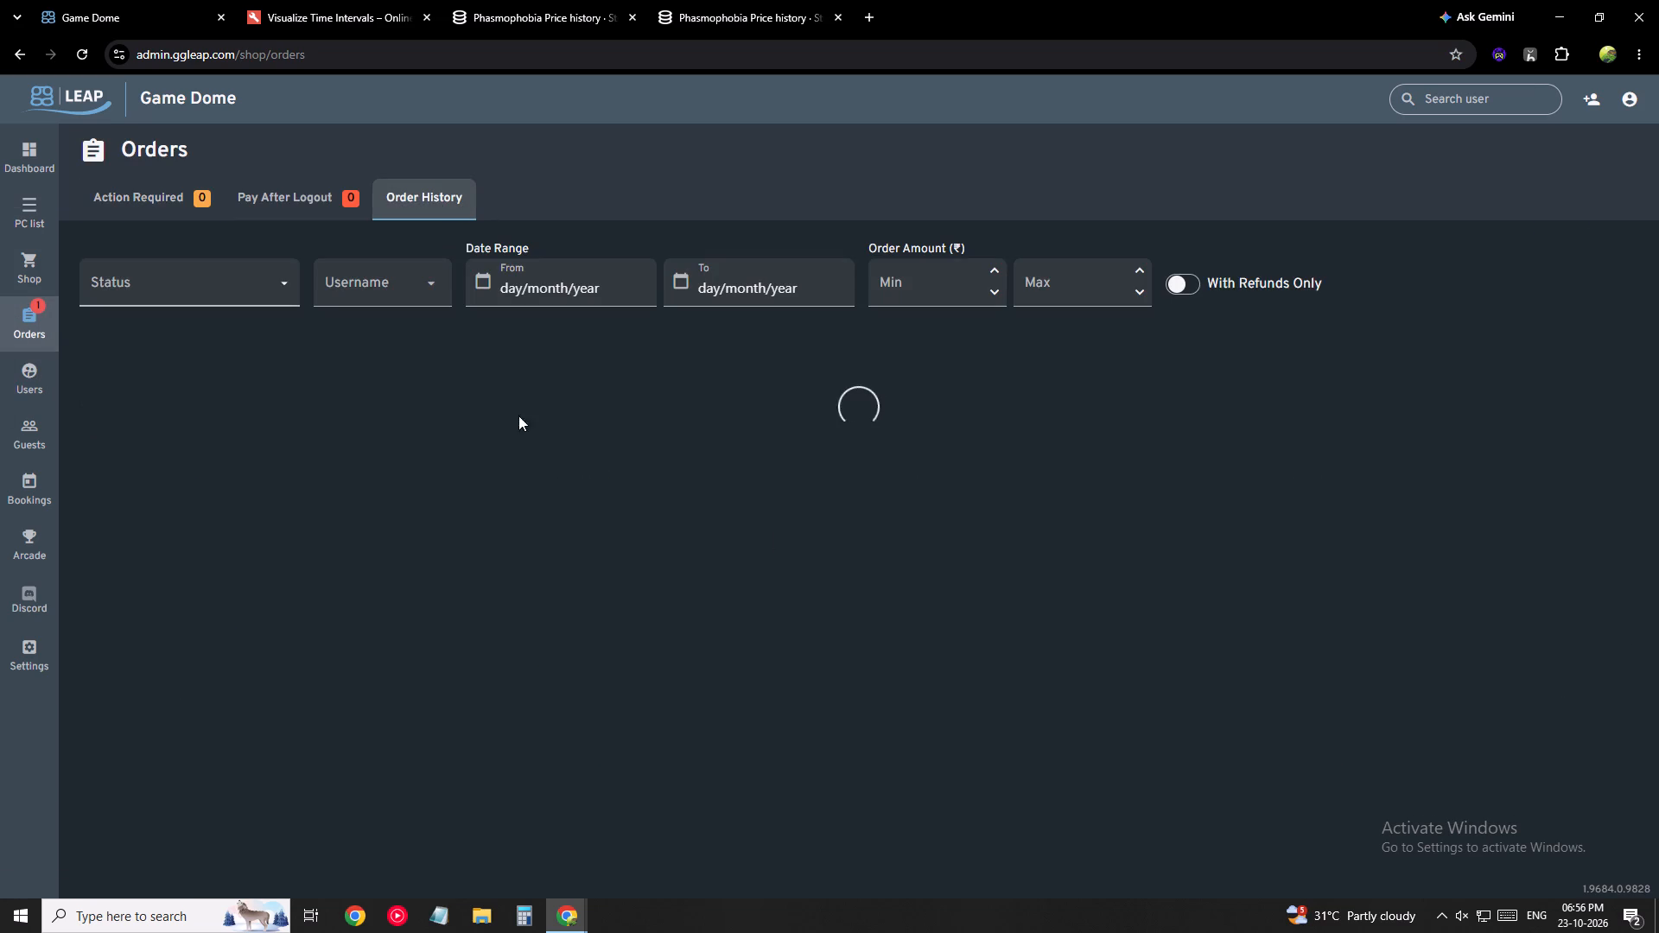
scroll(652, 598, down, 1)
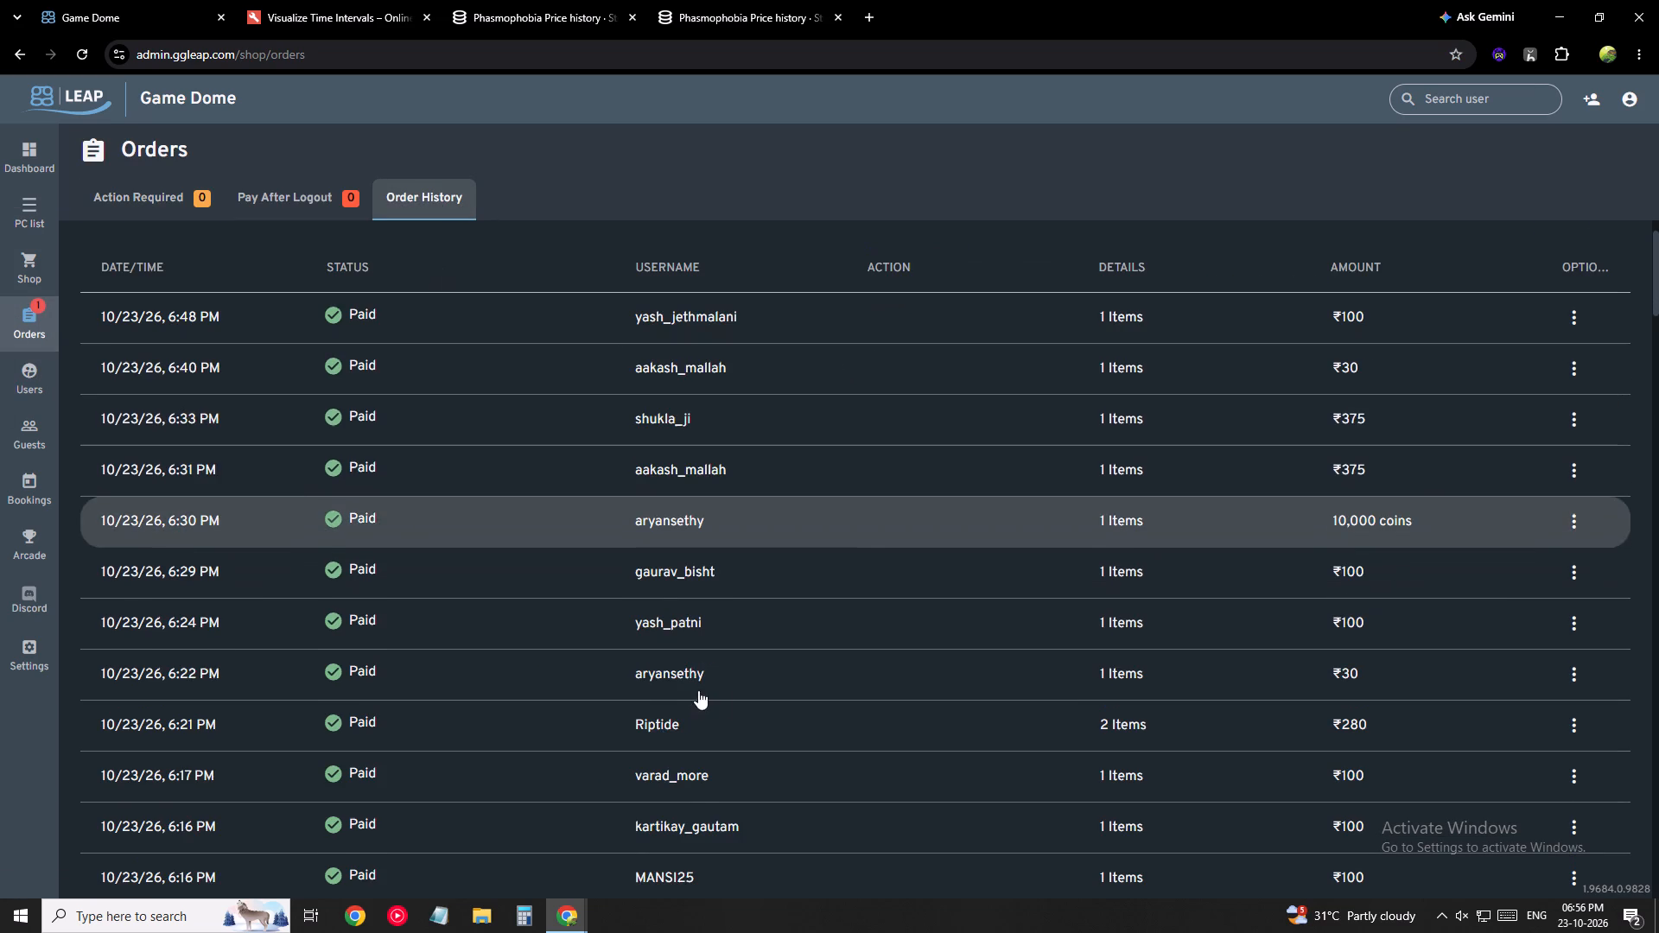
scroll(702, 547, down, 2)
scroll(703, 625, down, 1)
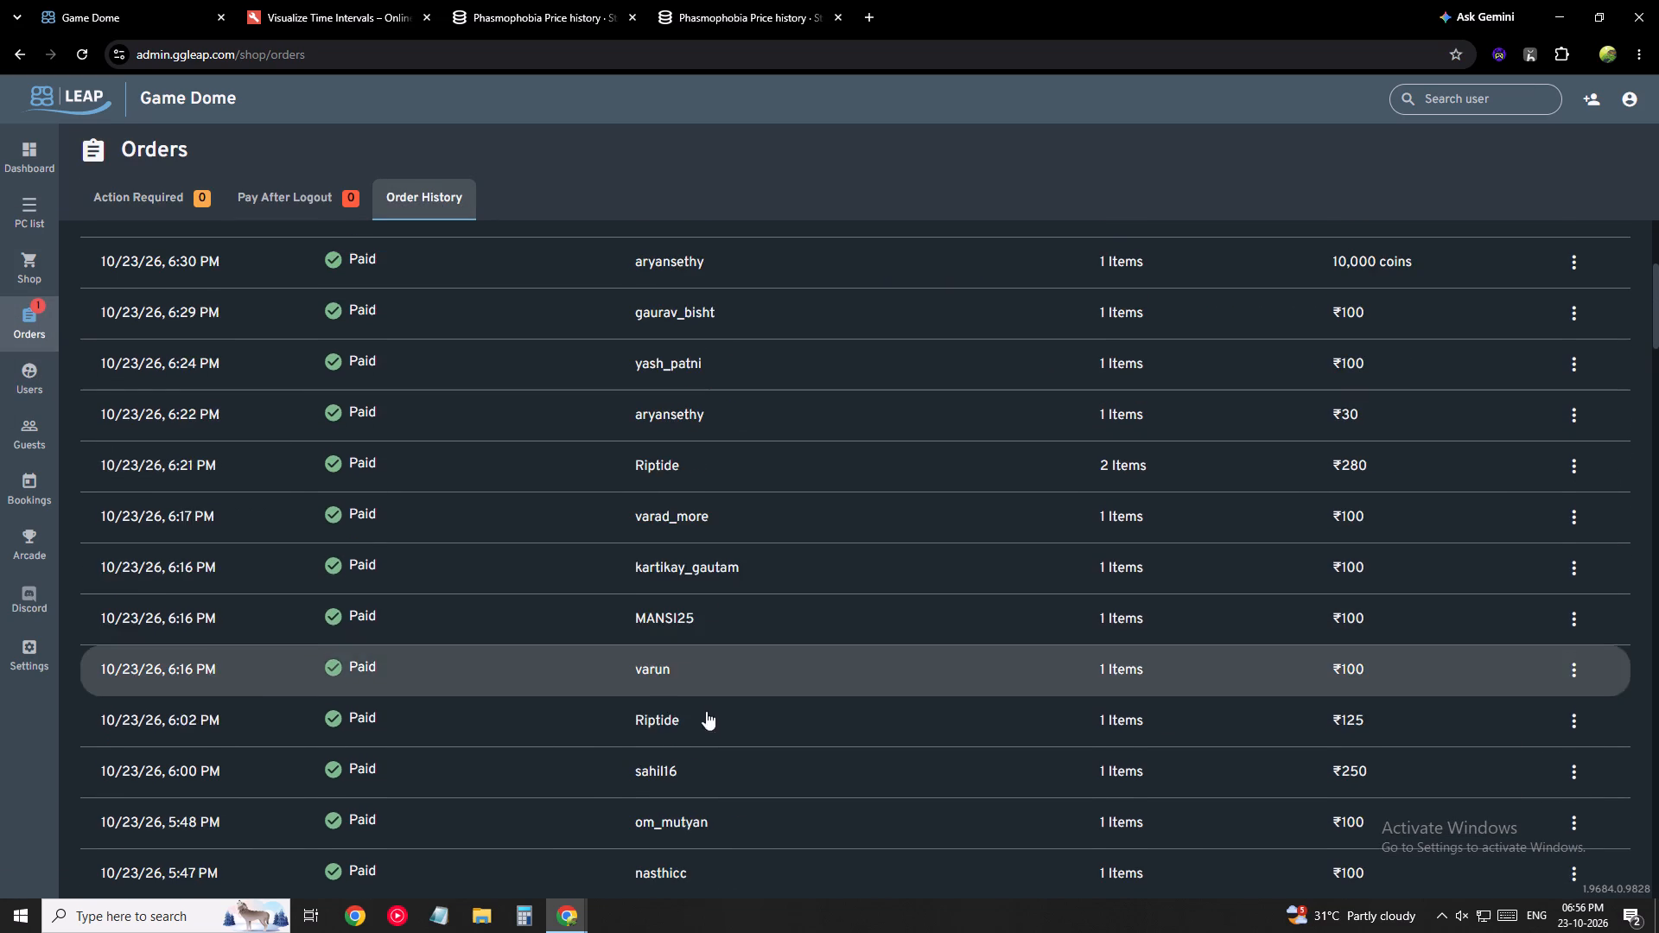
scroll(706, 600, down, 4)
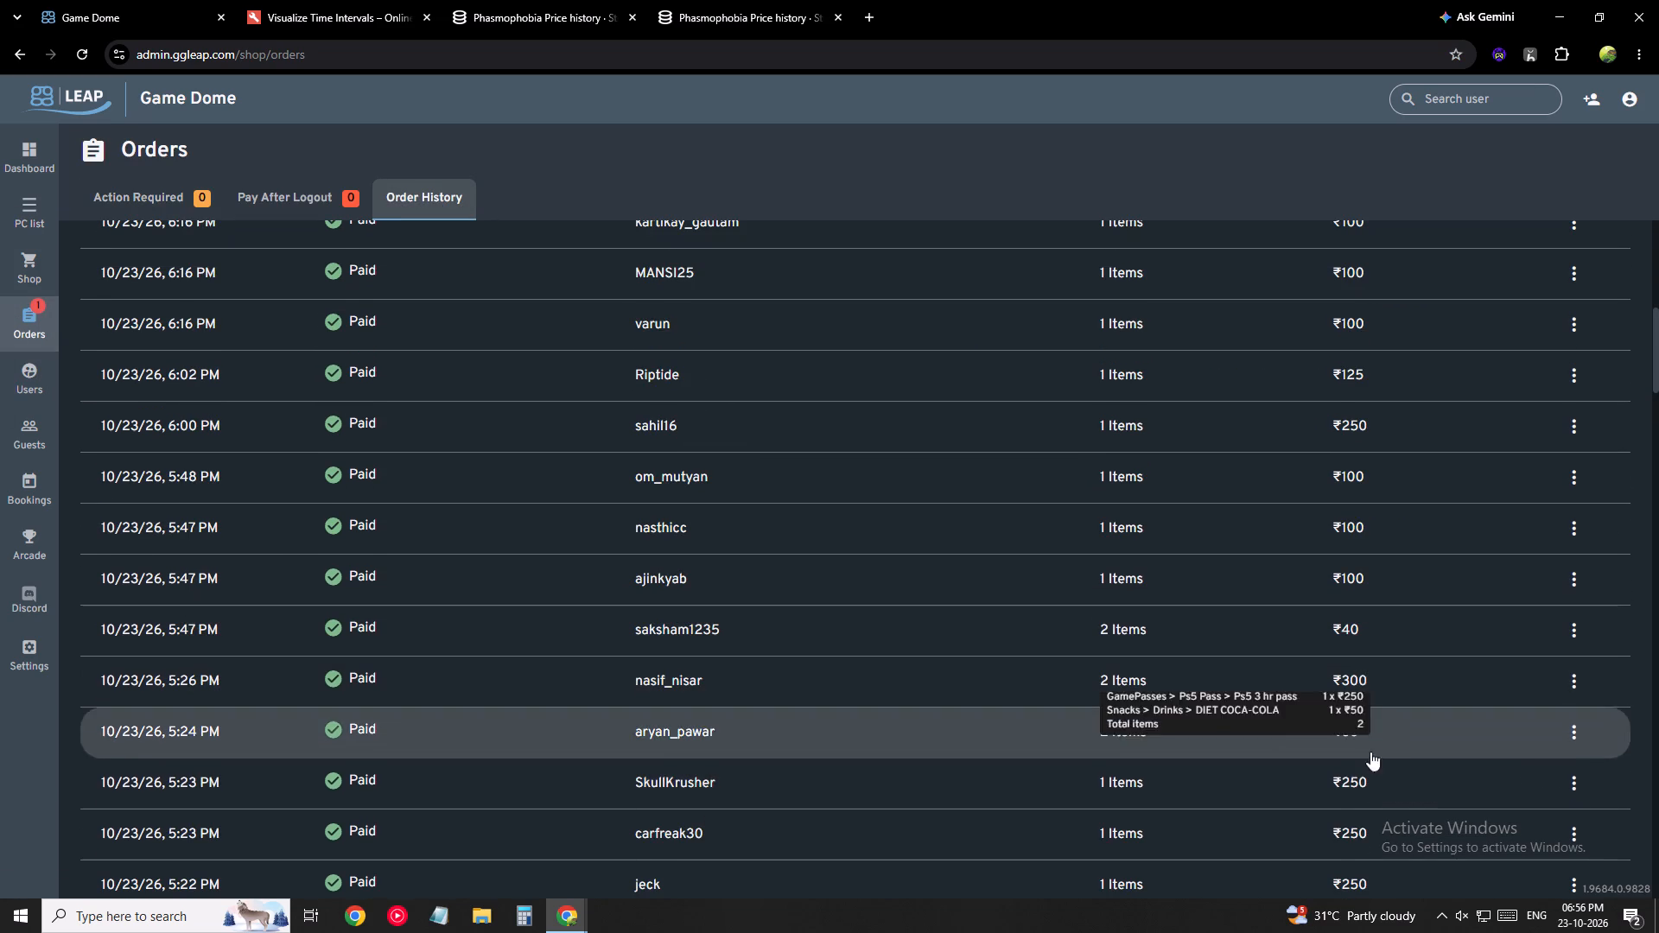
scroll(563, 619, down, 2)
scroll(699, 756, down, 3)
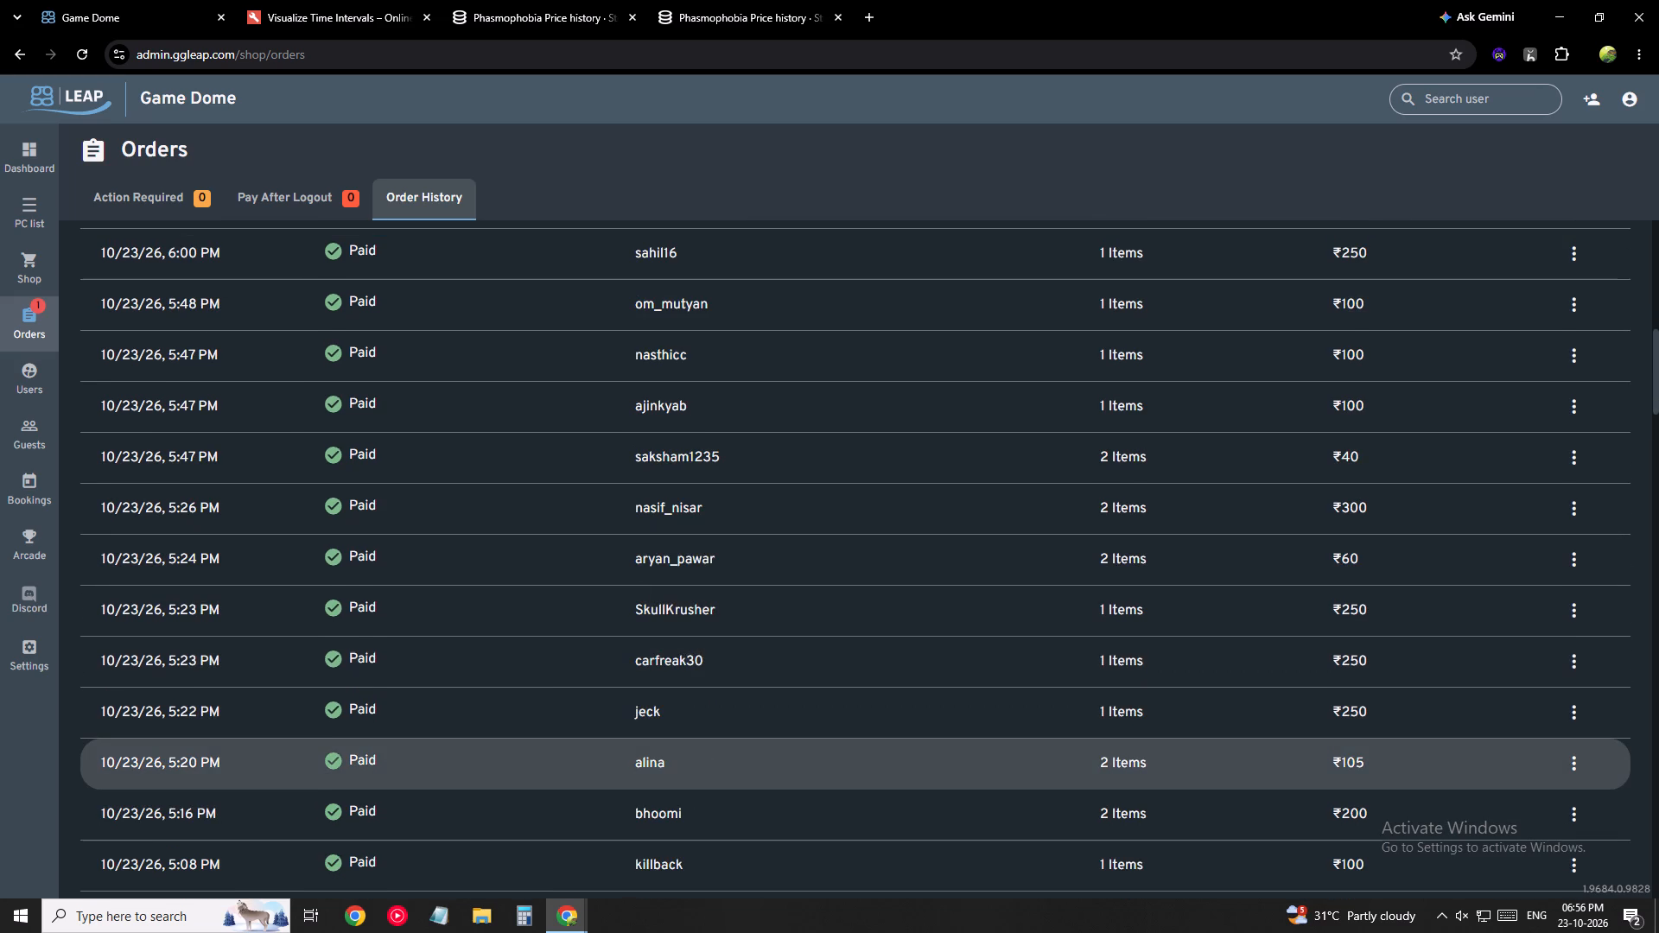
scroll(711, 725, up, 4)
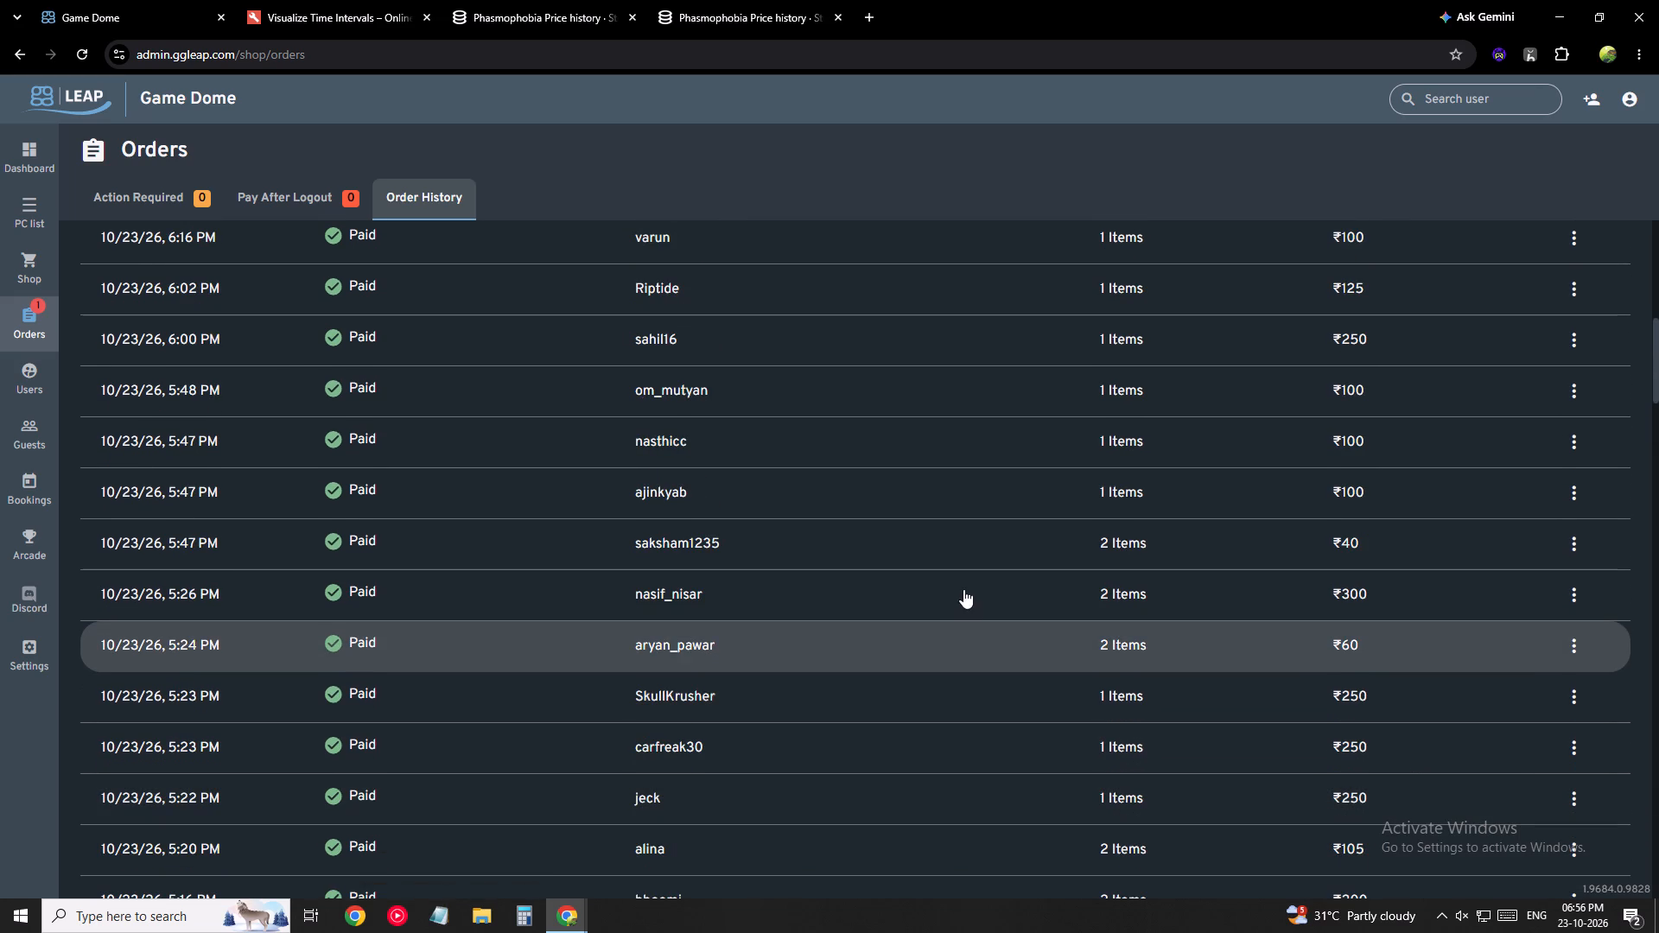
scroll(705, 573, down, 4)
scroll(695, 651, down, 7)
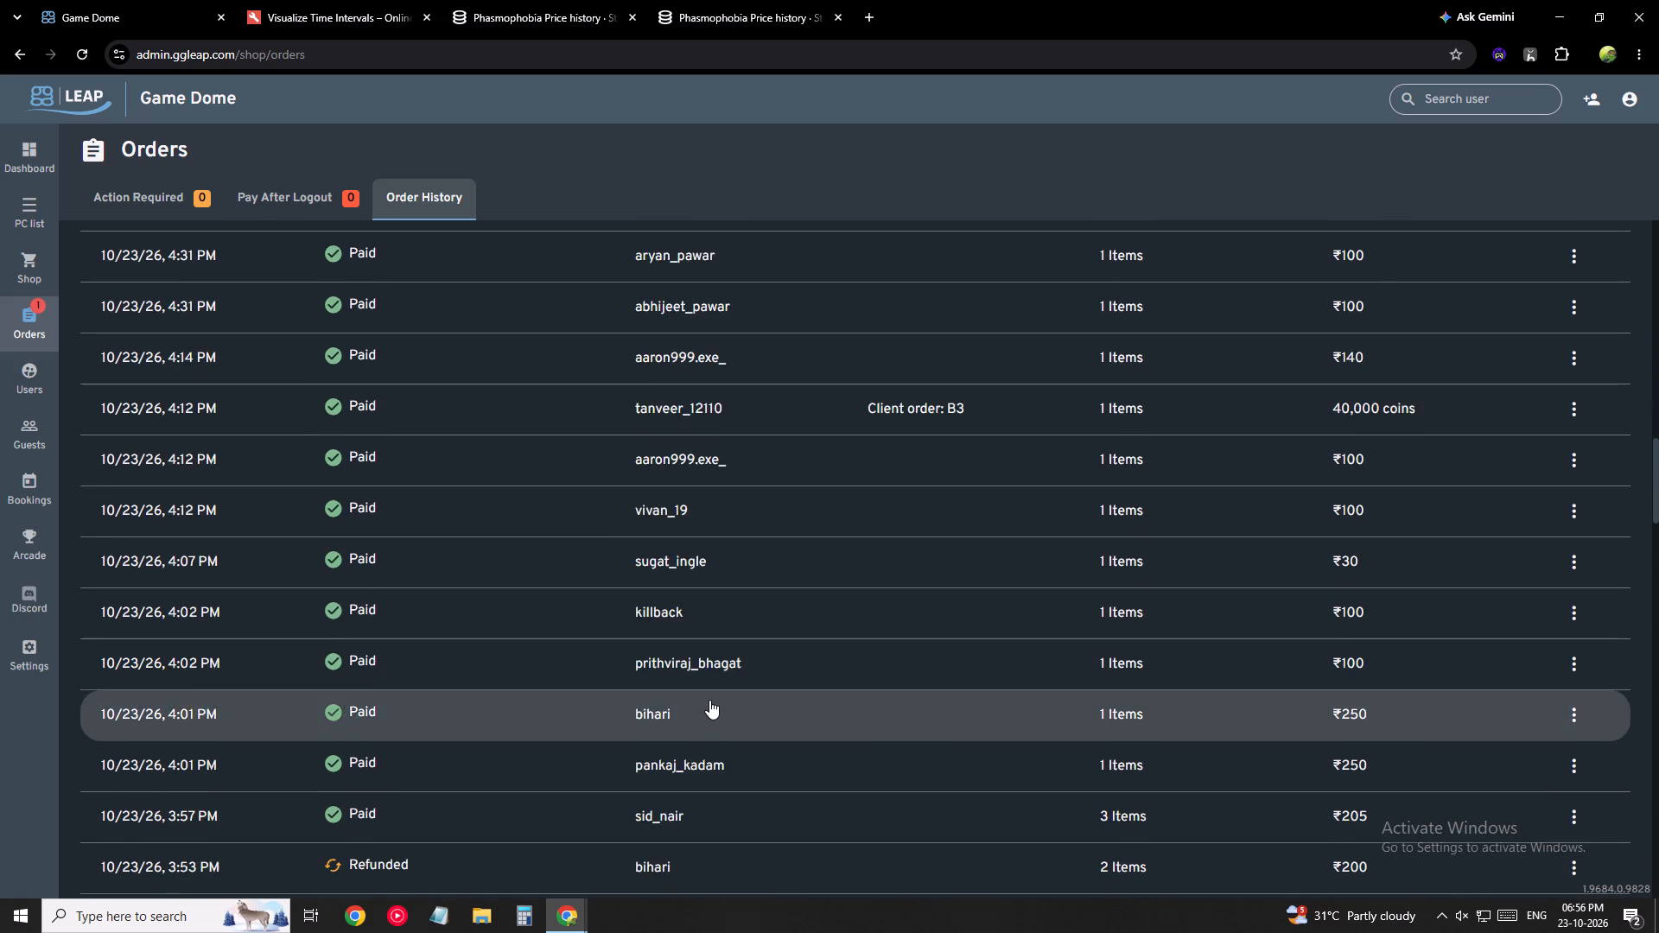
scroll(709, 700, down, 3)
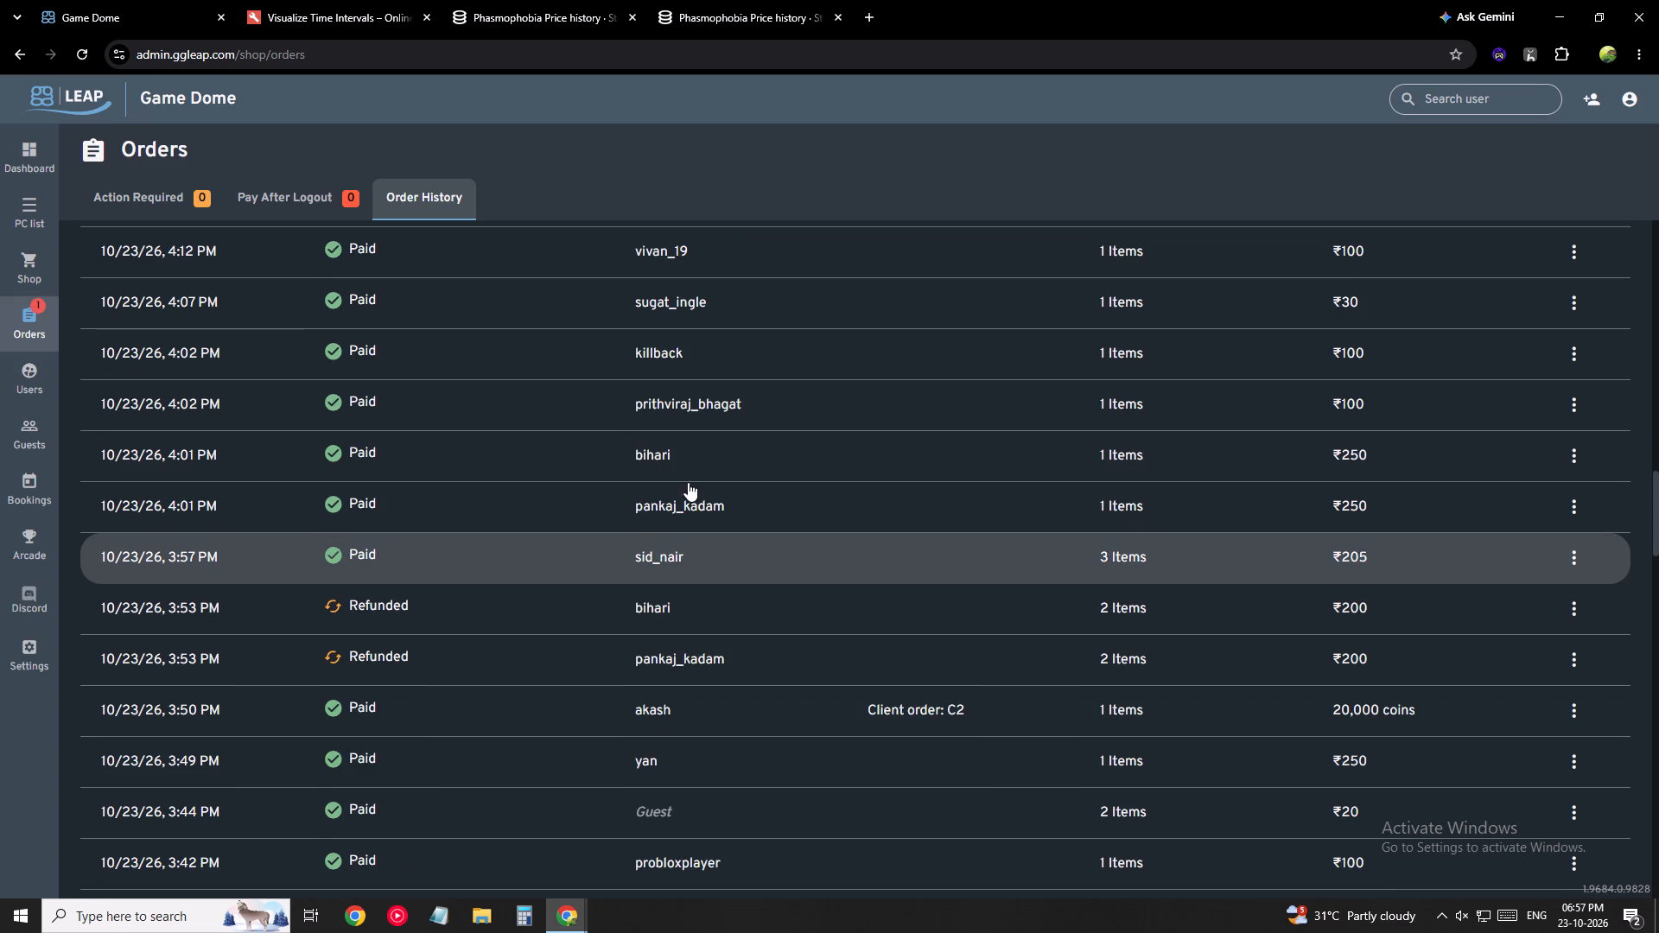
scroll(799, 656, up, 4)
scroll(797, 659, down, 3)
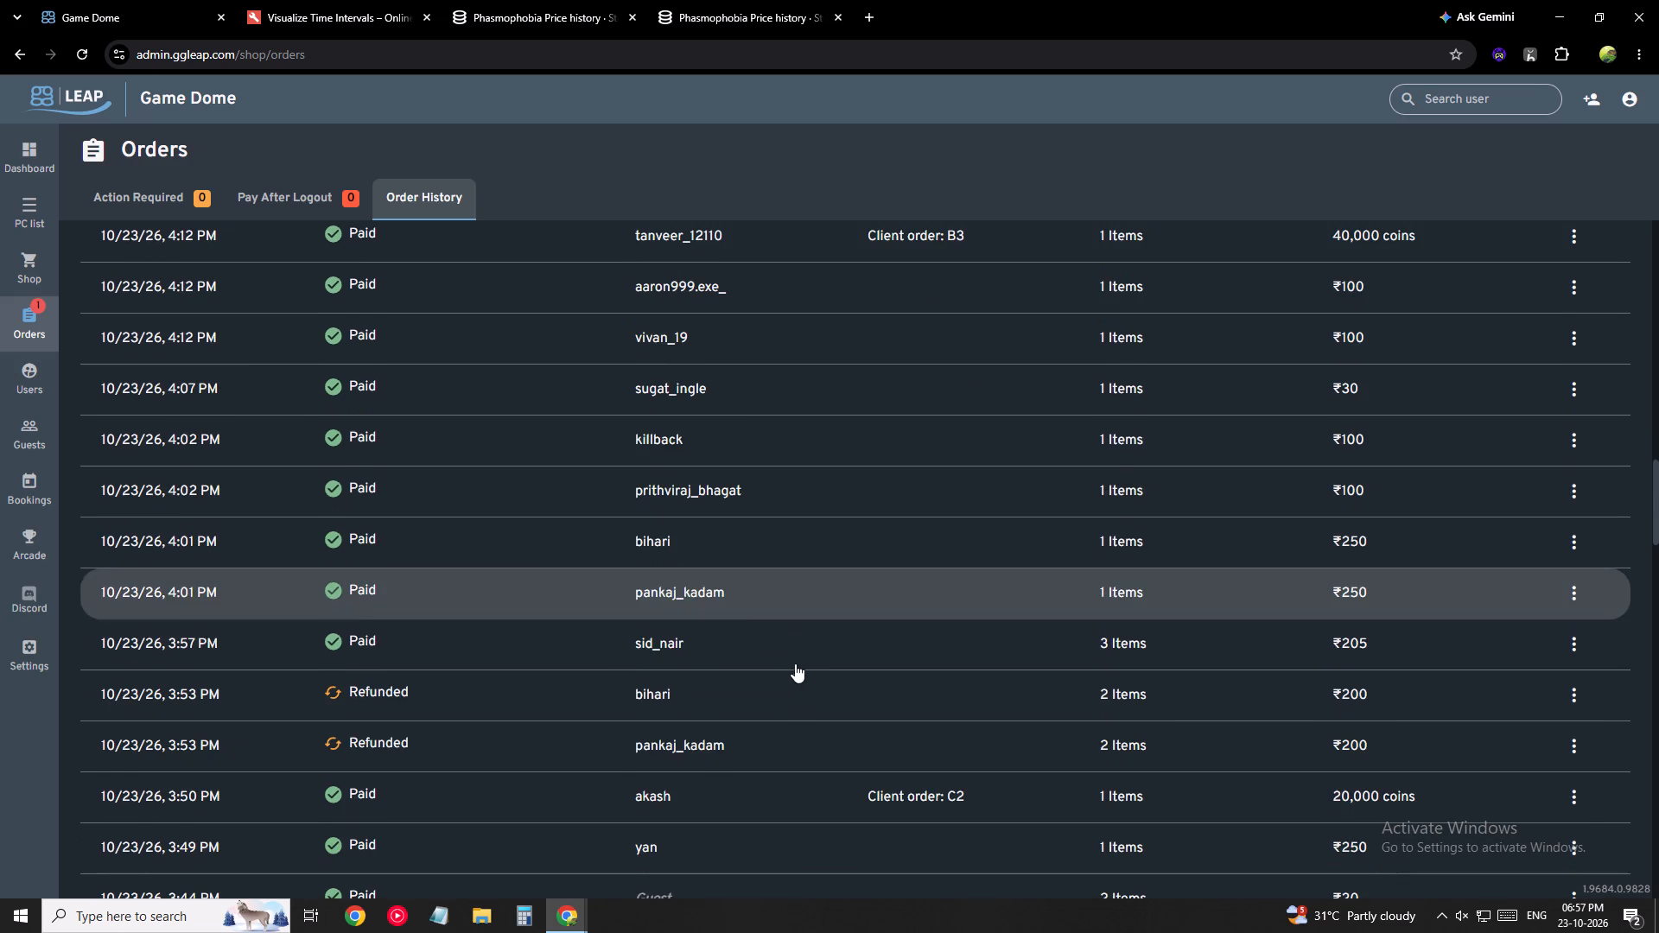
scroll(829, 748, down, 1)
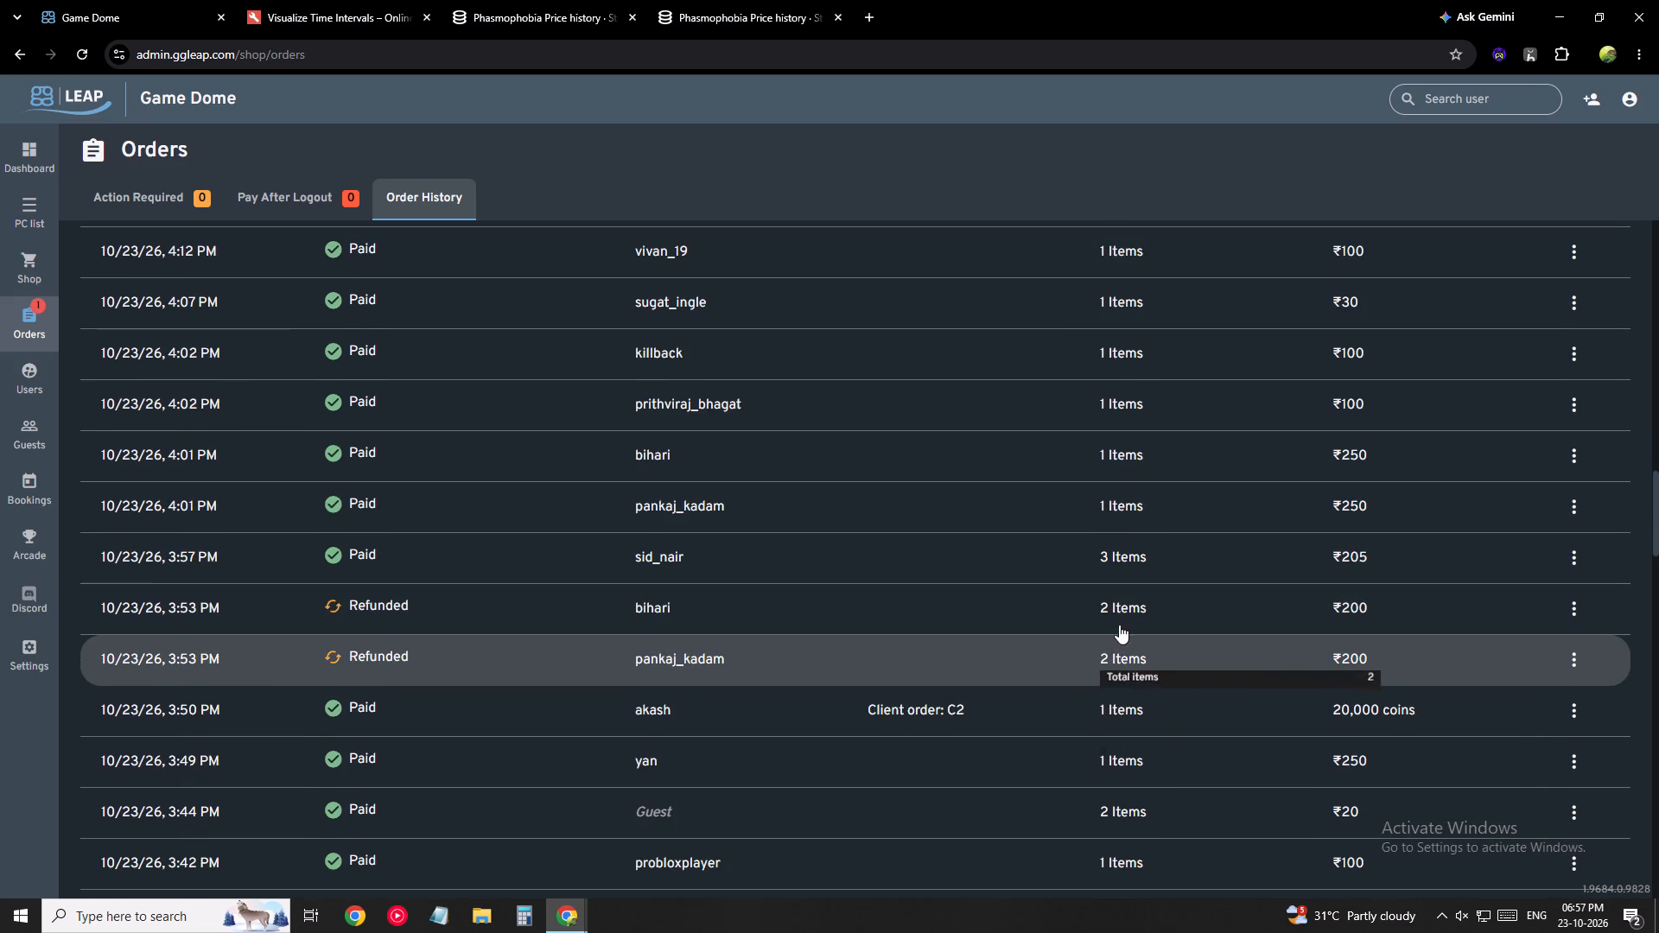
scroll(686, 674, down, 3)
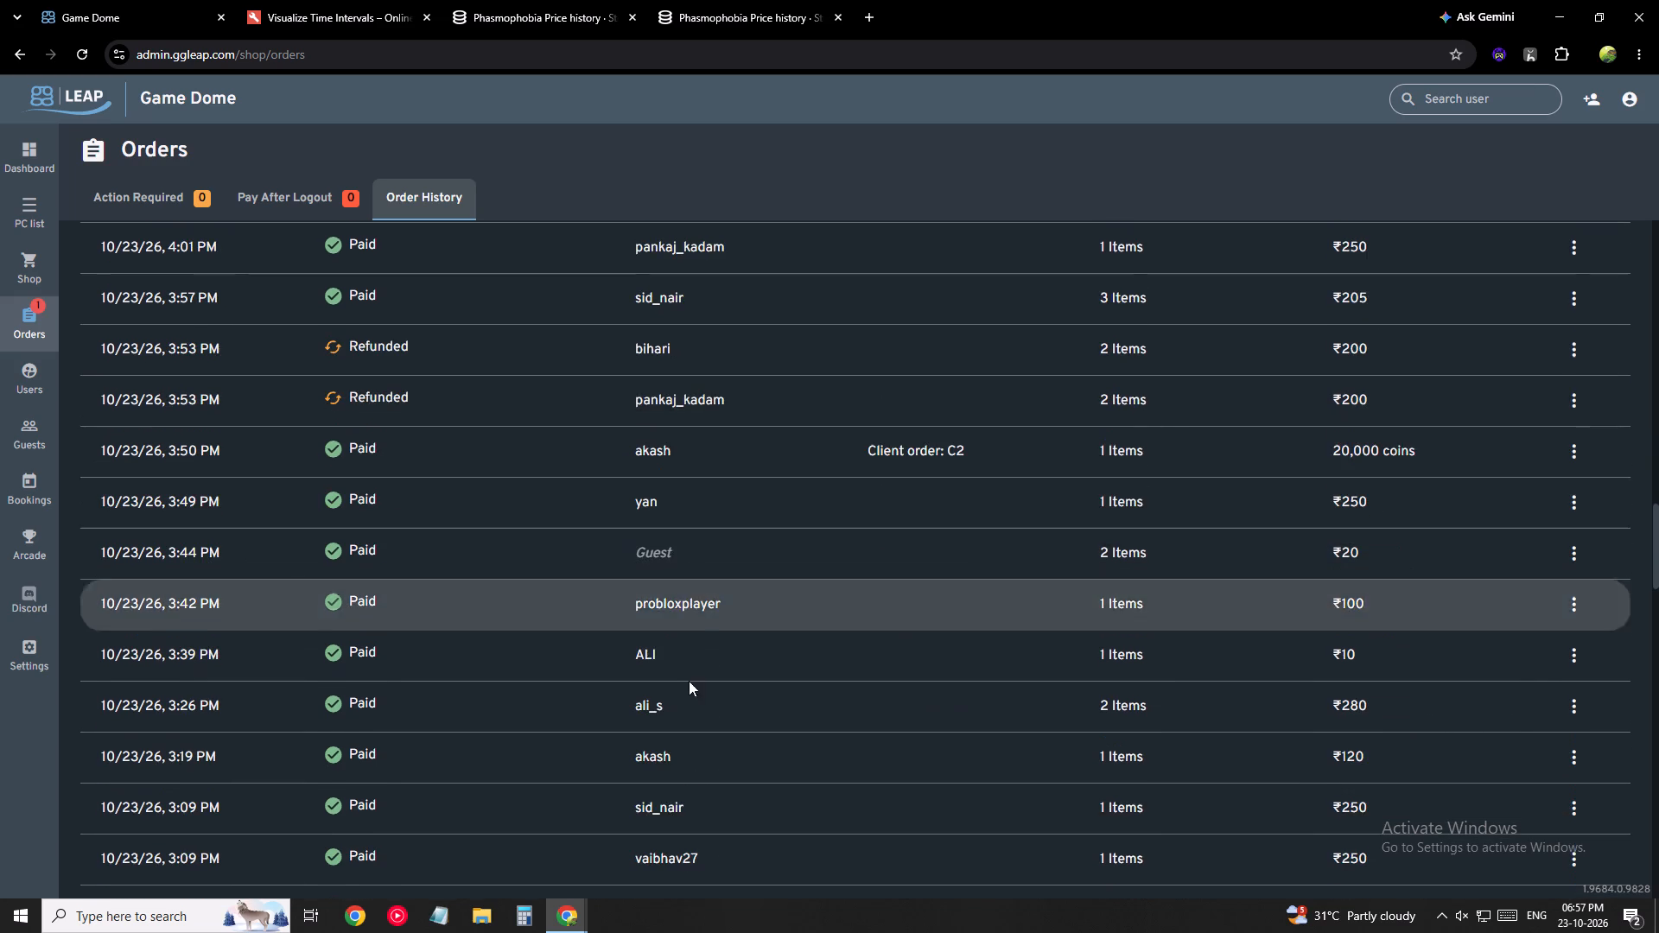
scroll(689, 681, down, 4)
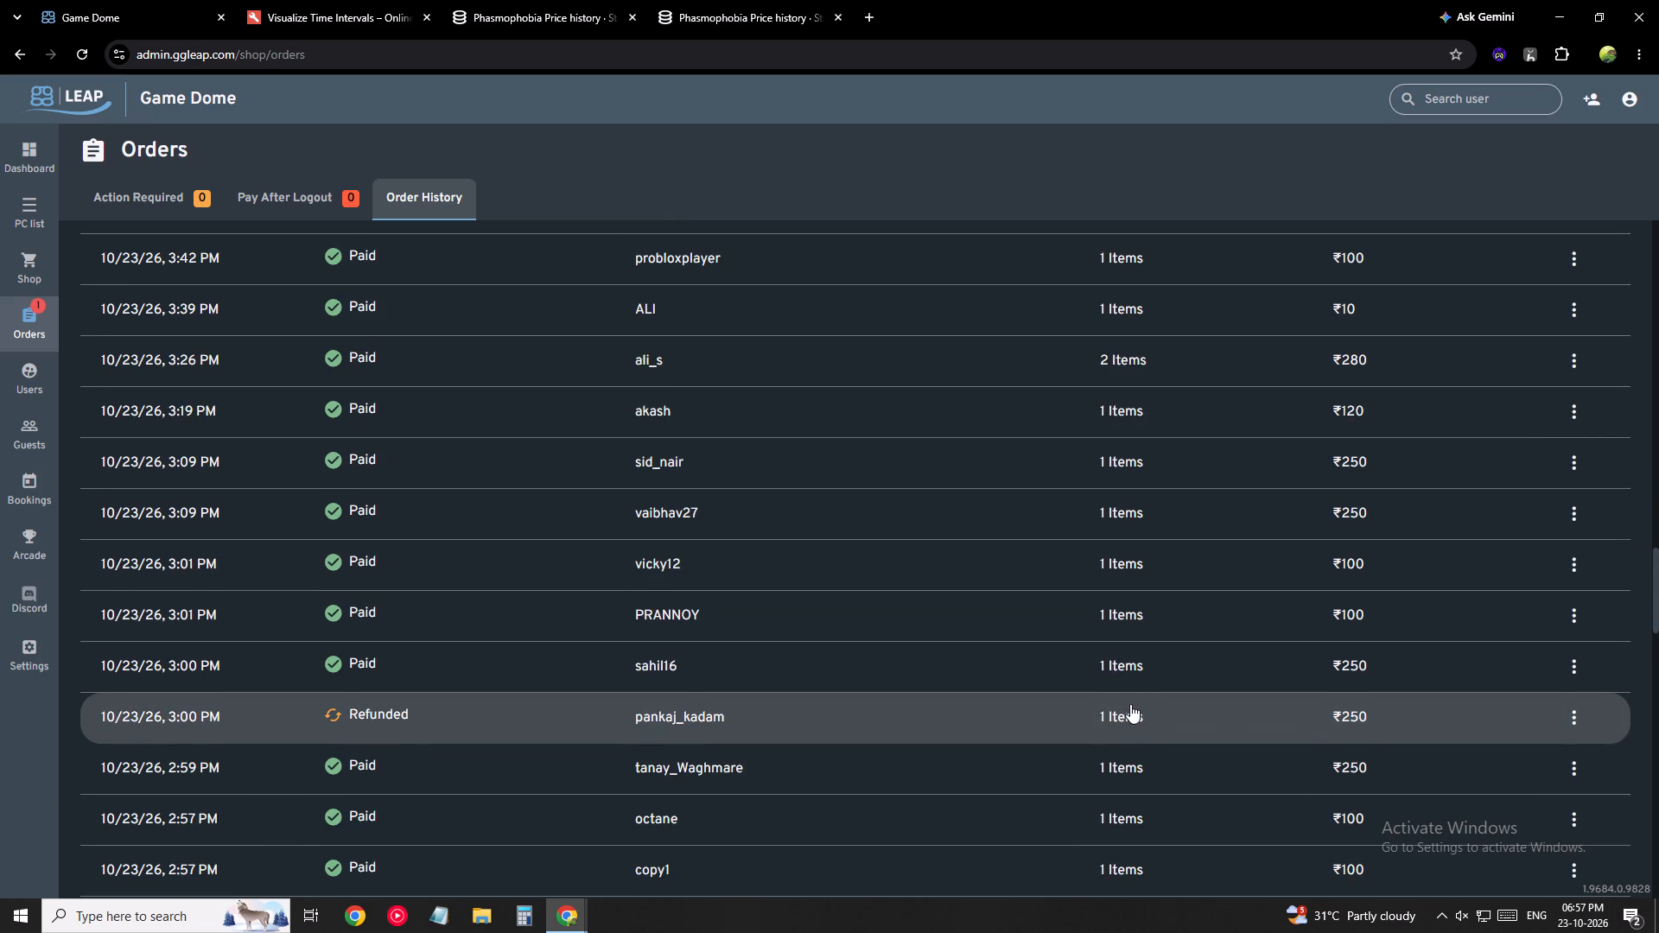
scroll(888, 742, down, 2)
scroll(586, 739, down, 3)
scroll(452, 708, down, 2)
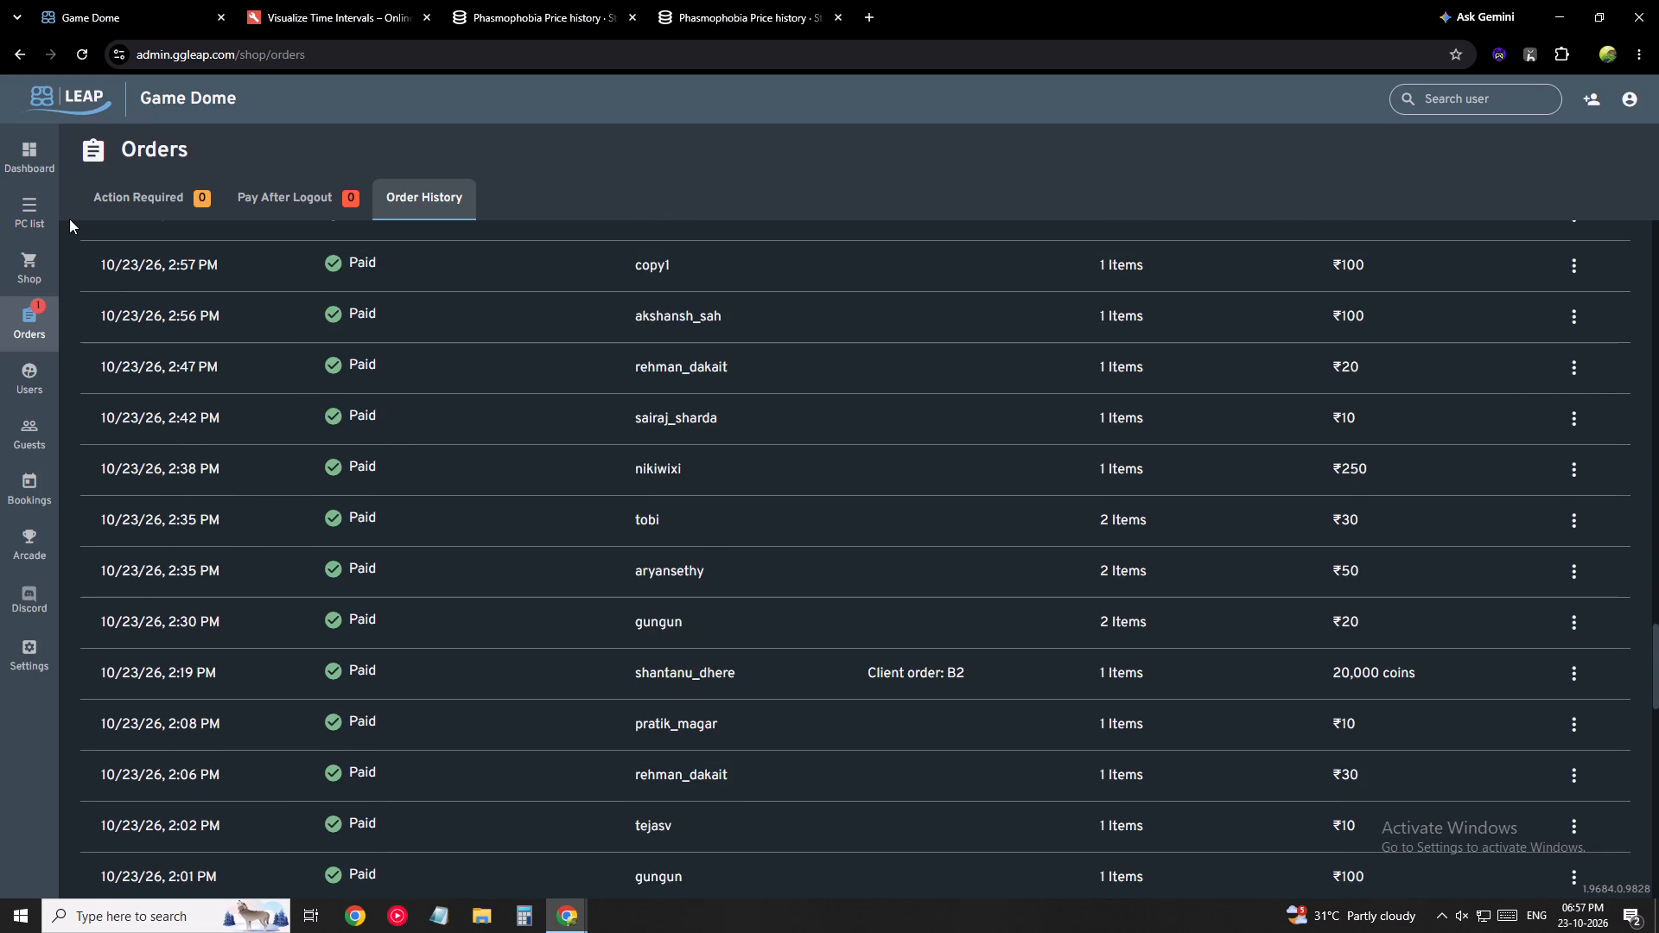
Check the PC list for station occupancy and the consoles' remaining time to logout.
click(69, 219)
click(24, 192)
scroll(686, 505, down, 5)
scroll(676, 671, up, 1)
scroll(676, 671, down, 6)
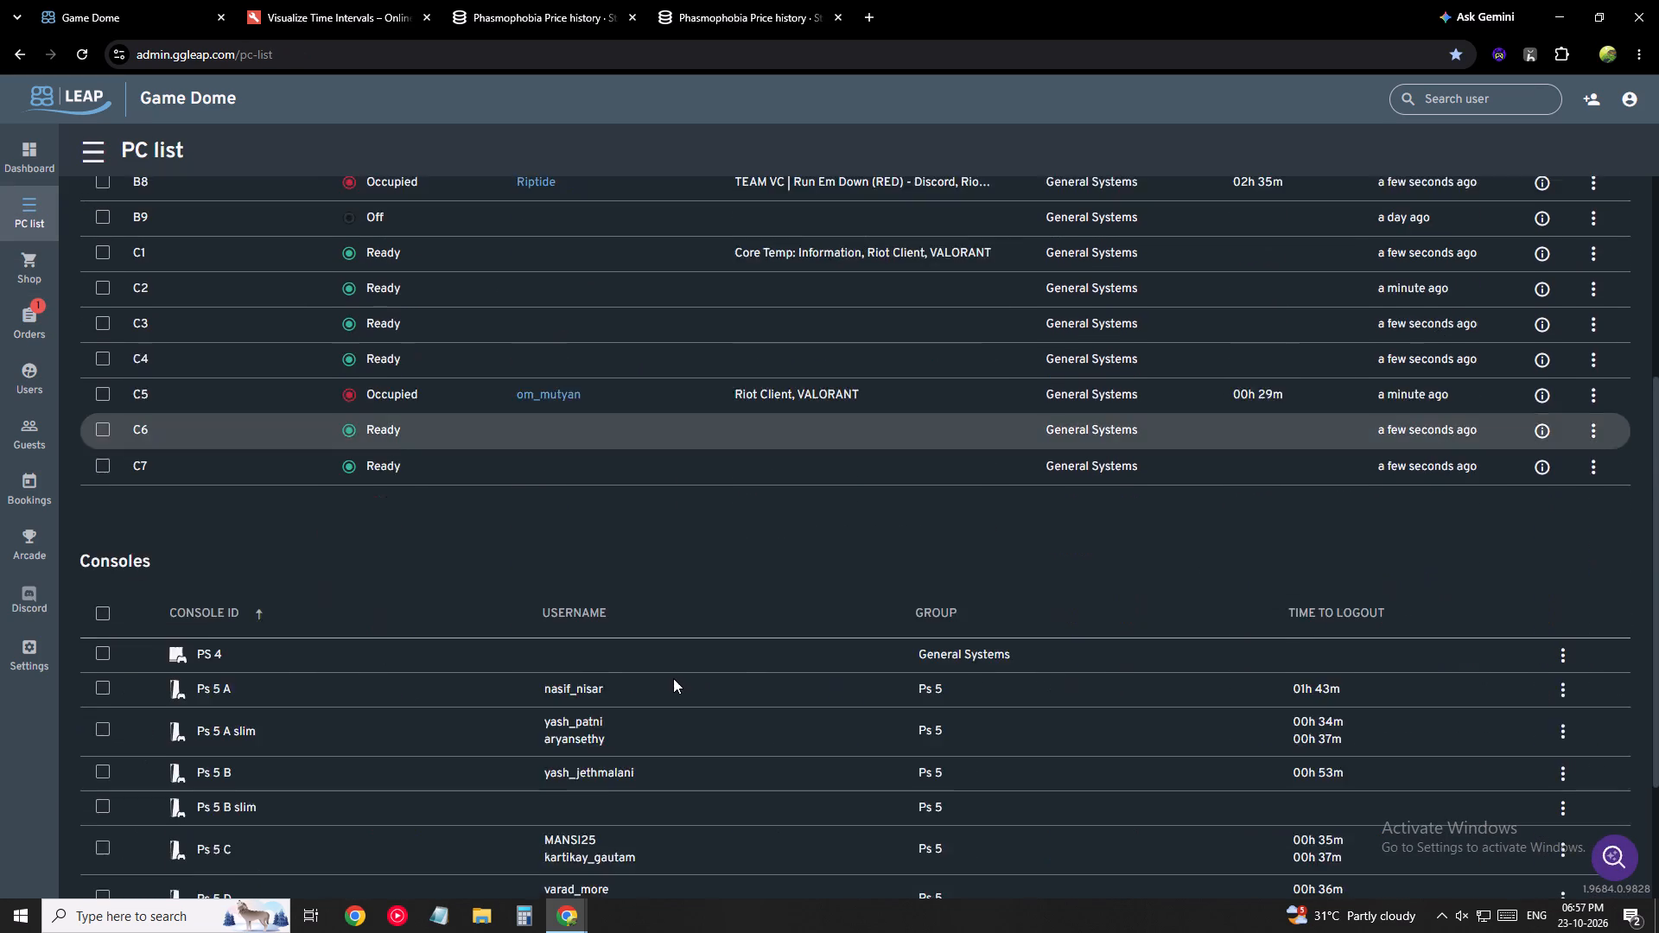
scroll(673, 678, down, 4)
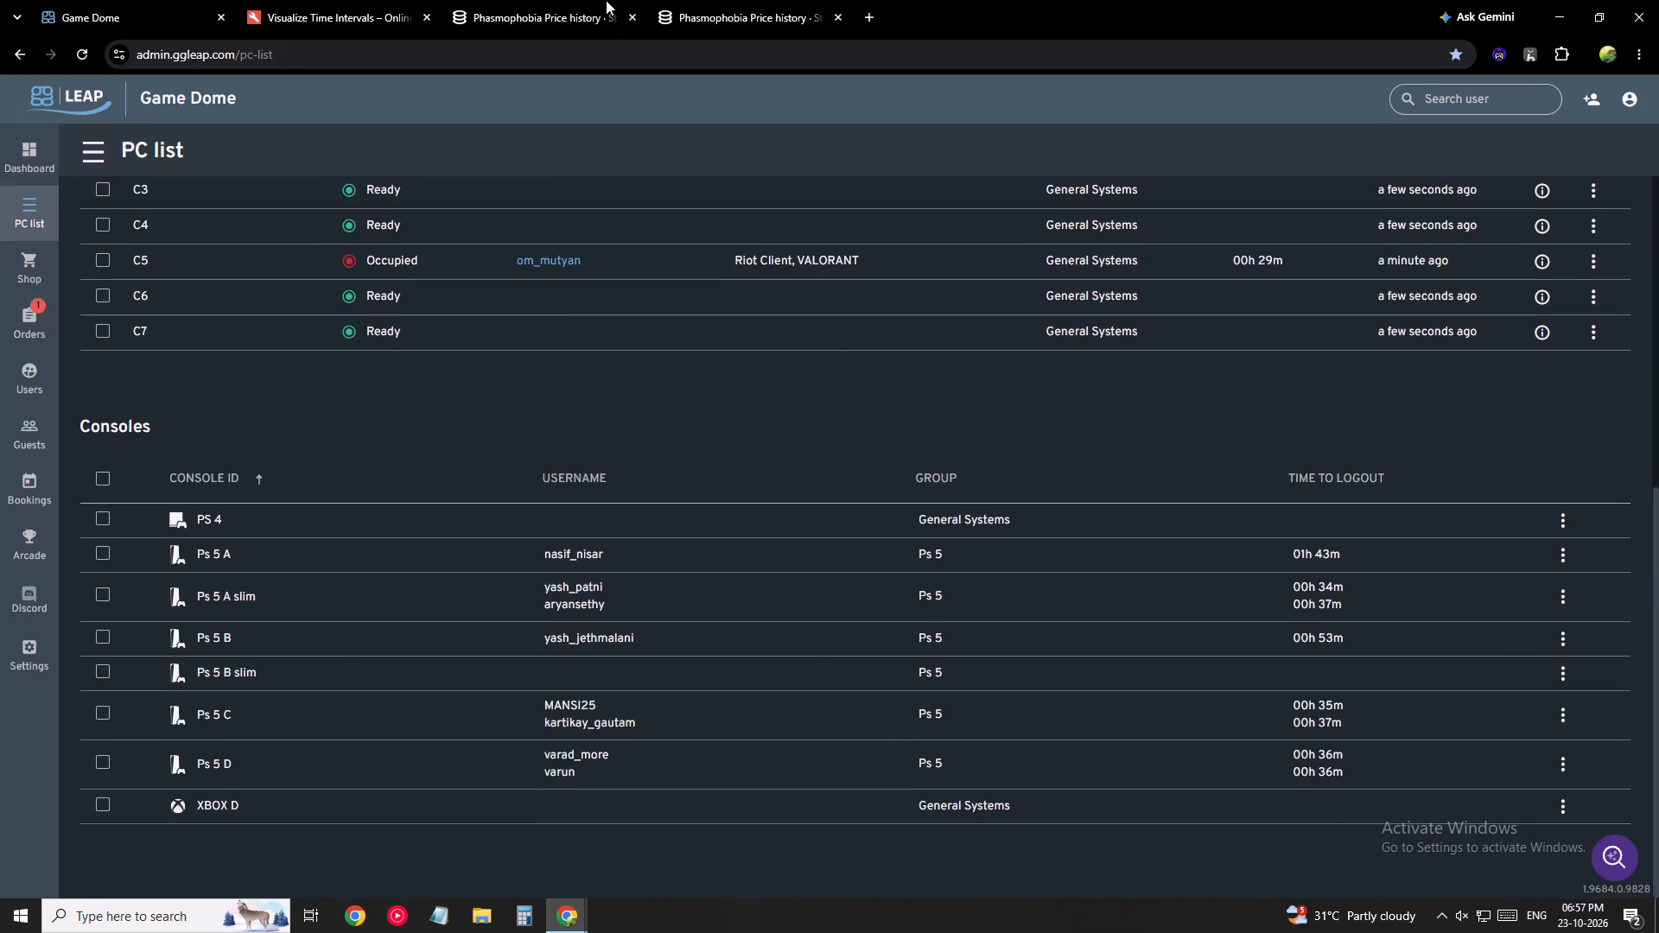
Review Phasmophobia's Steam price history on SteamDB and sort the currencies by lowest recorded price.
click(570, 0)
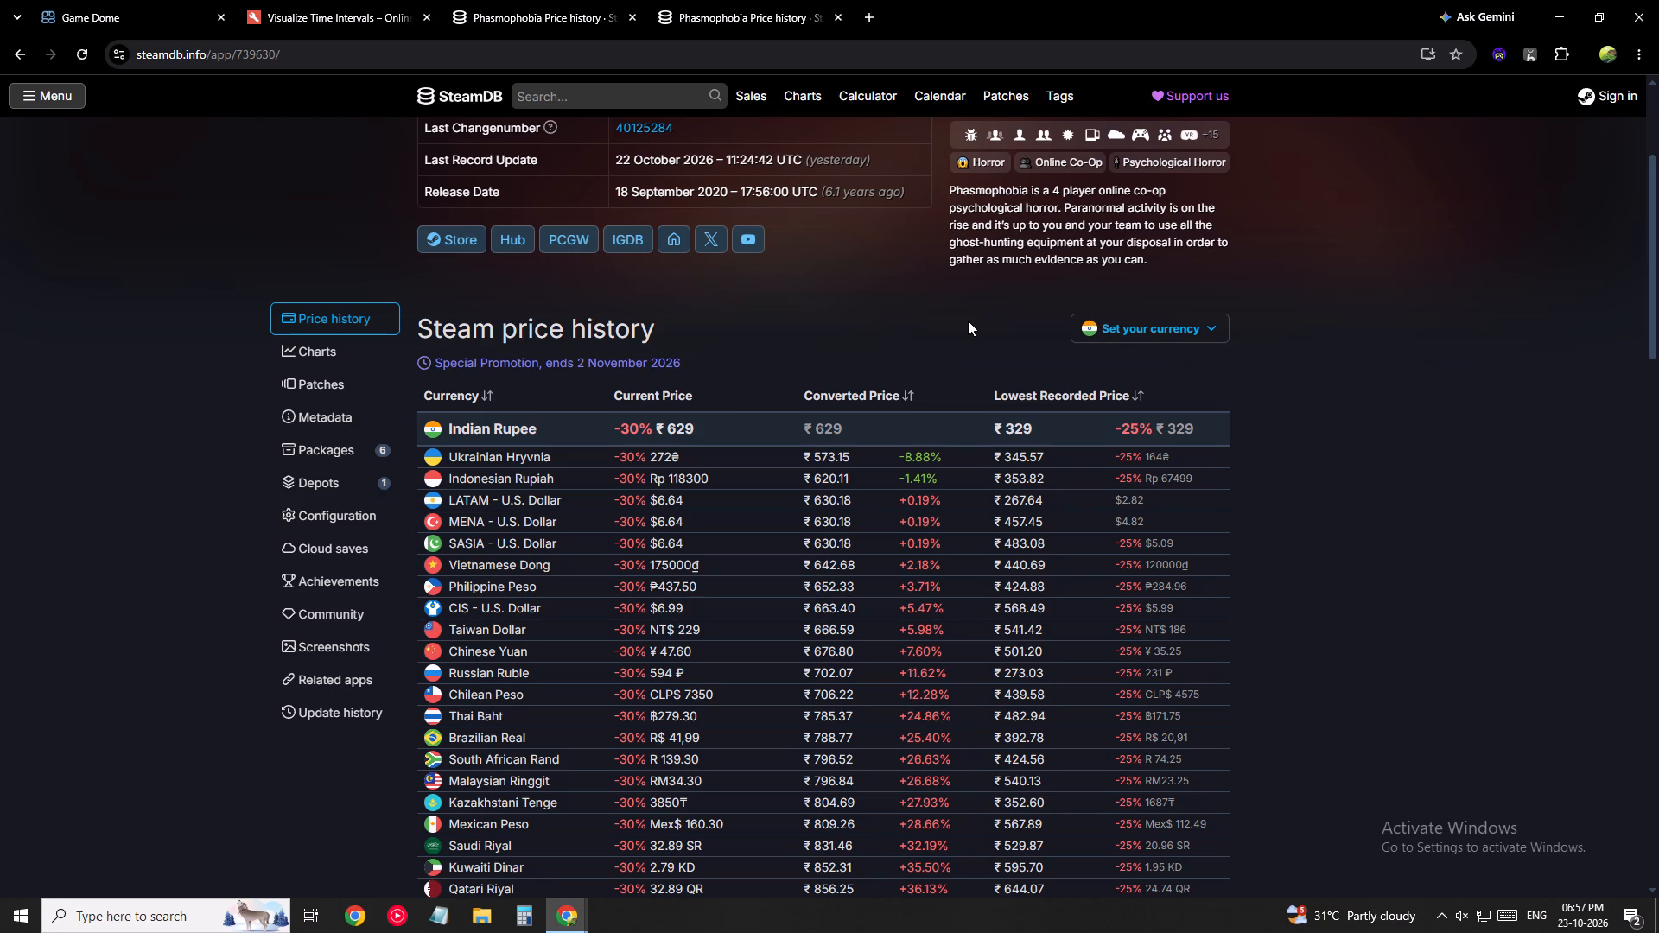
scroll(965, 352, down, 2)
scroll(930, 419, up, 3)
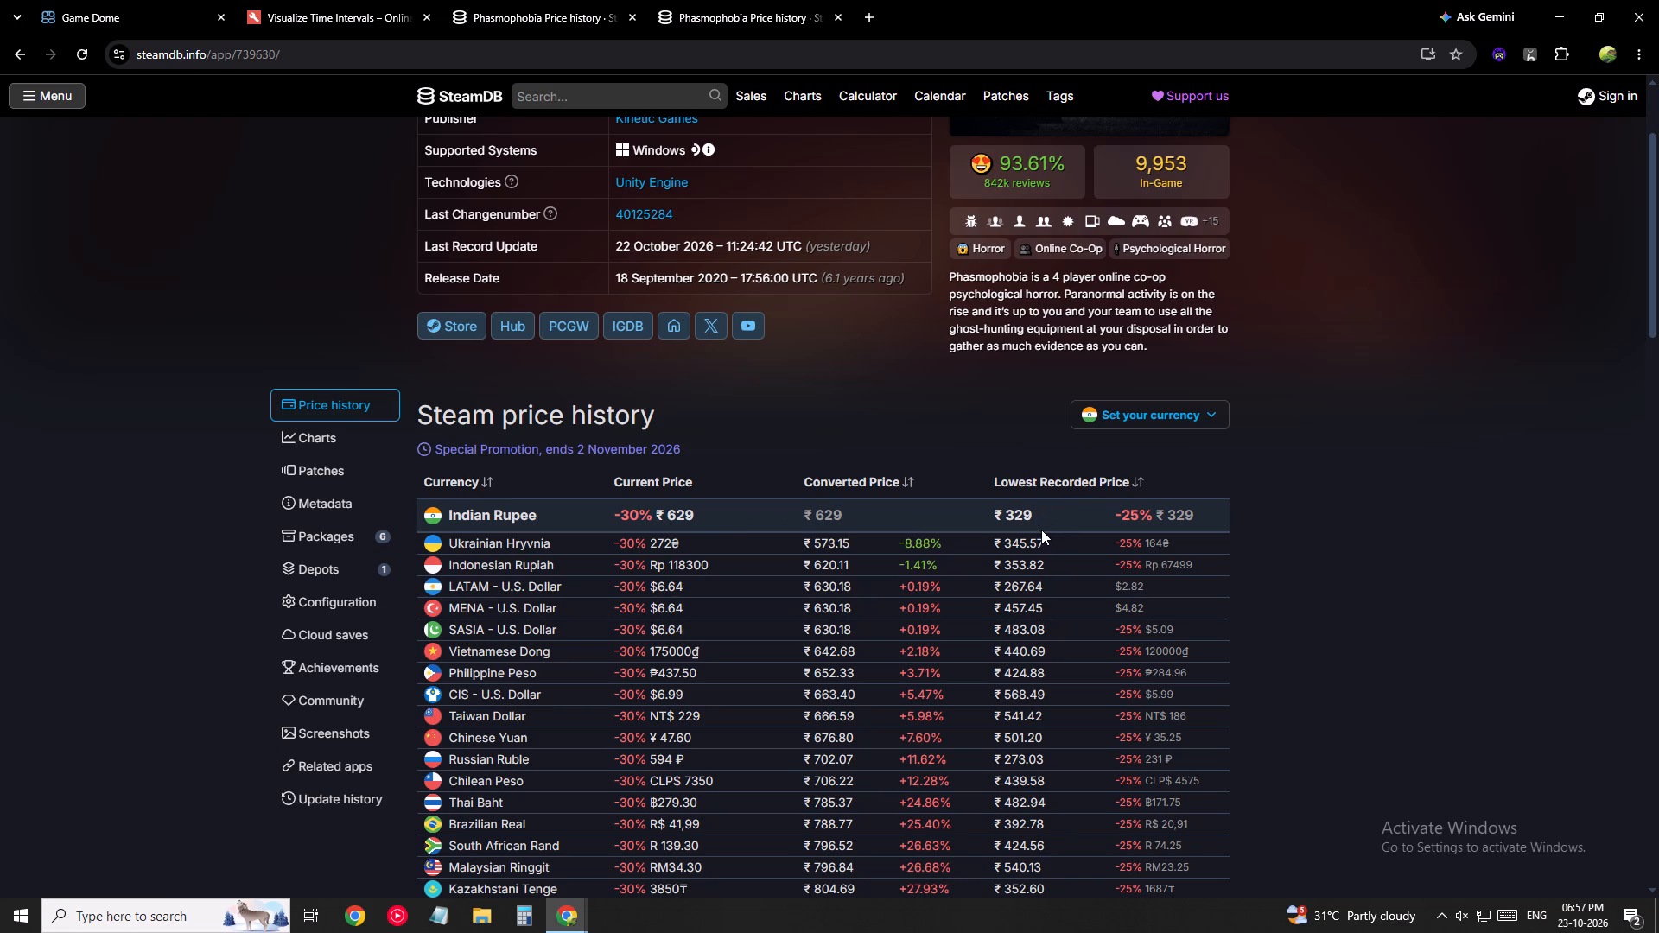
scroll(1010, 517, up, 2)
scroll(1010, 520, down, 3)
click(1059, 387)
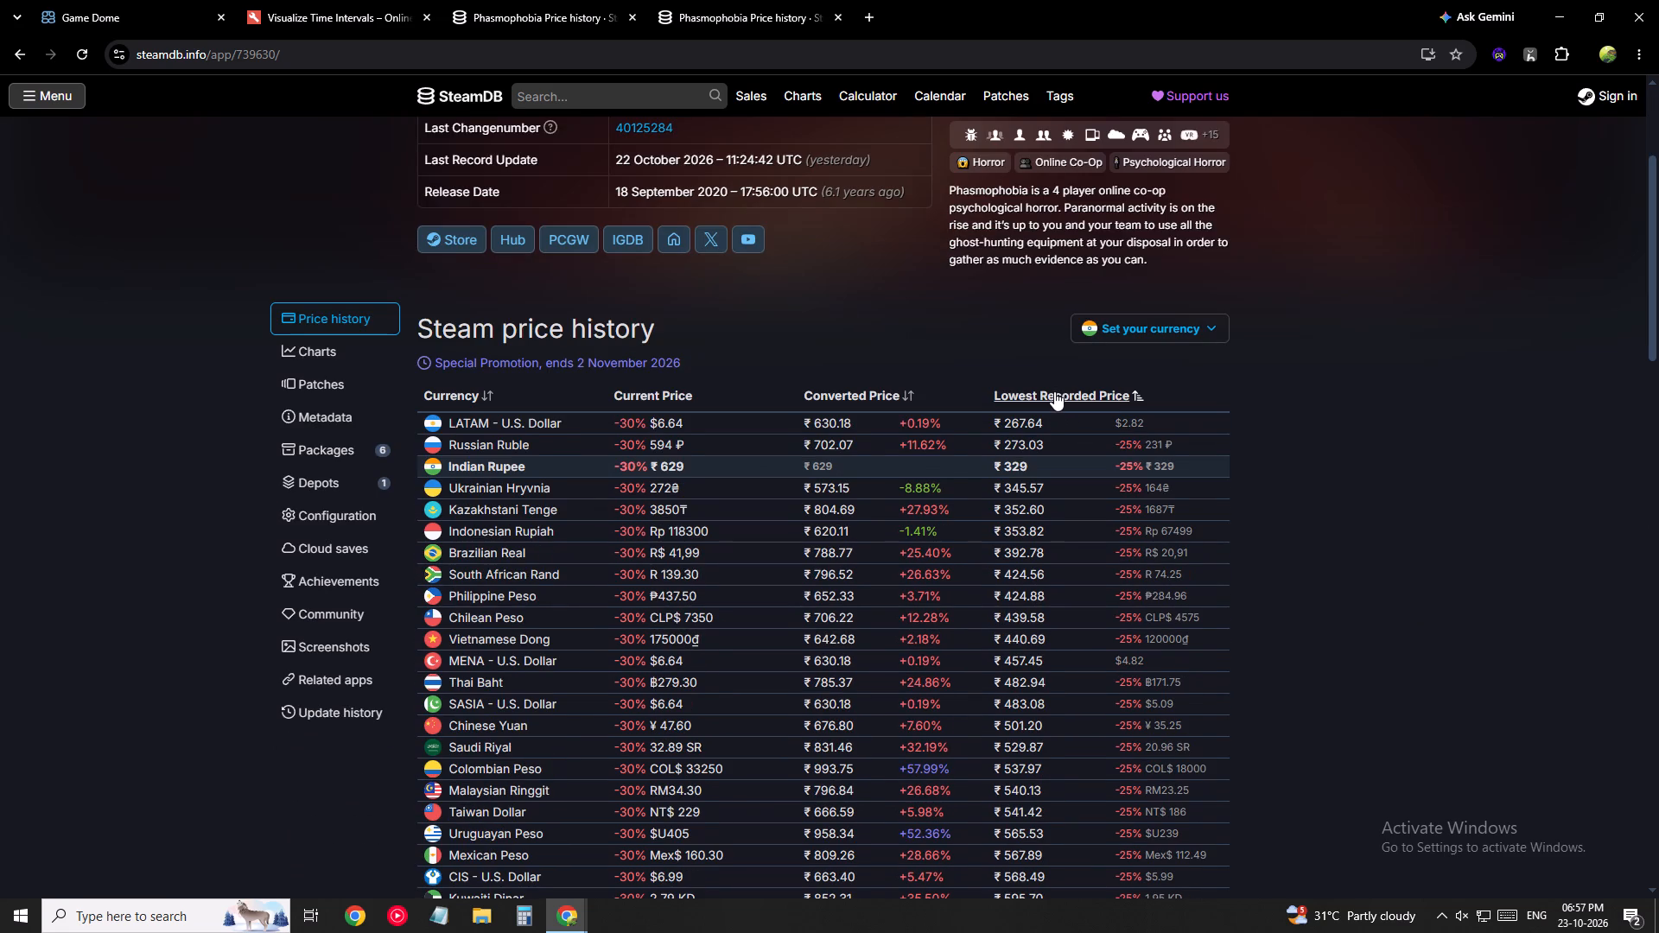
click(1054, 391)
click(1046, 393)
Sort Phasmophobia's regional prices by converted price in ascending order and compare the currencies.
click(892, 400)
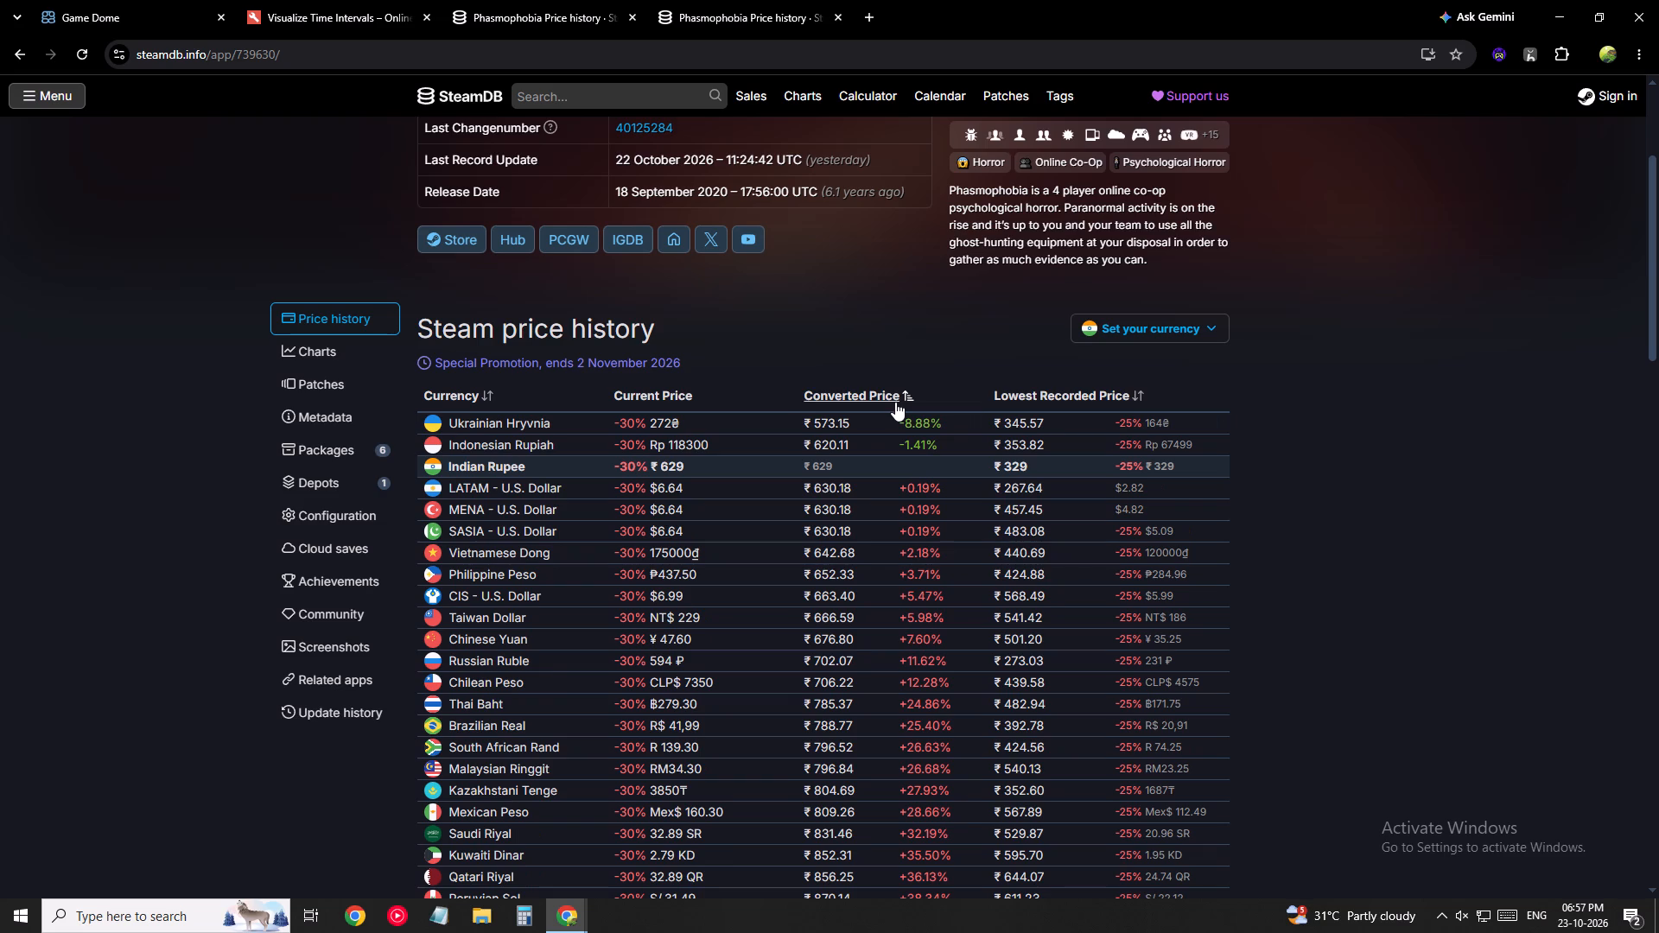
click(895, 402)
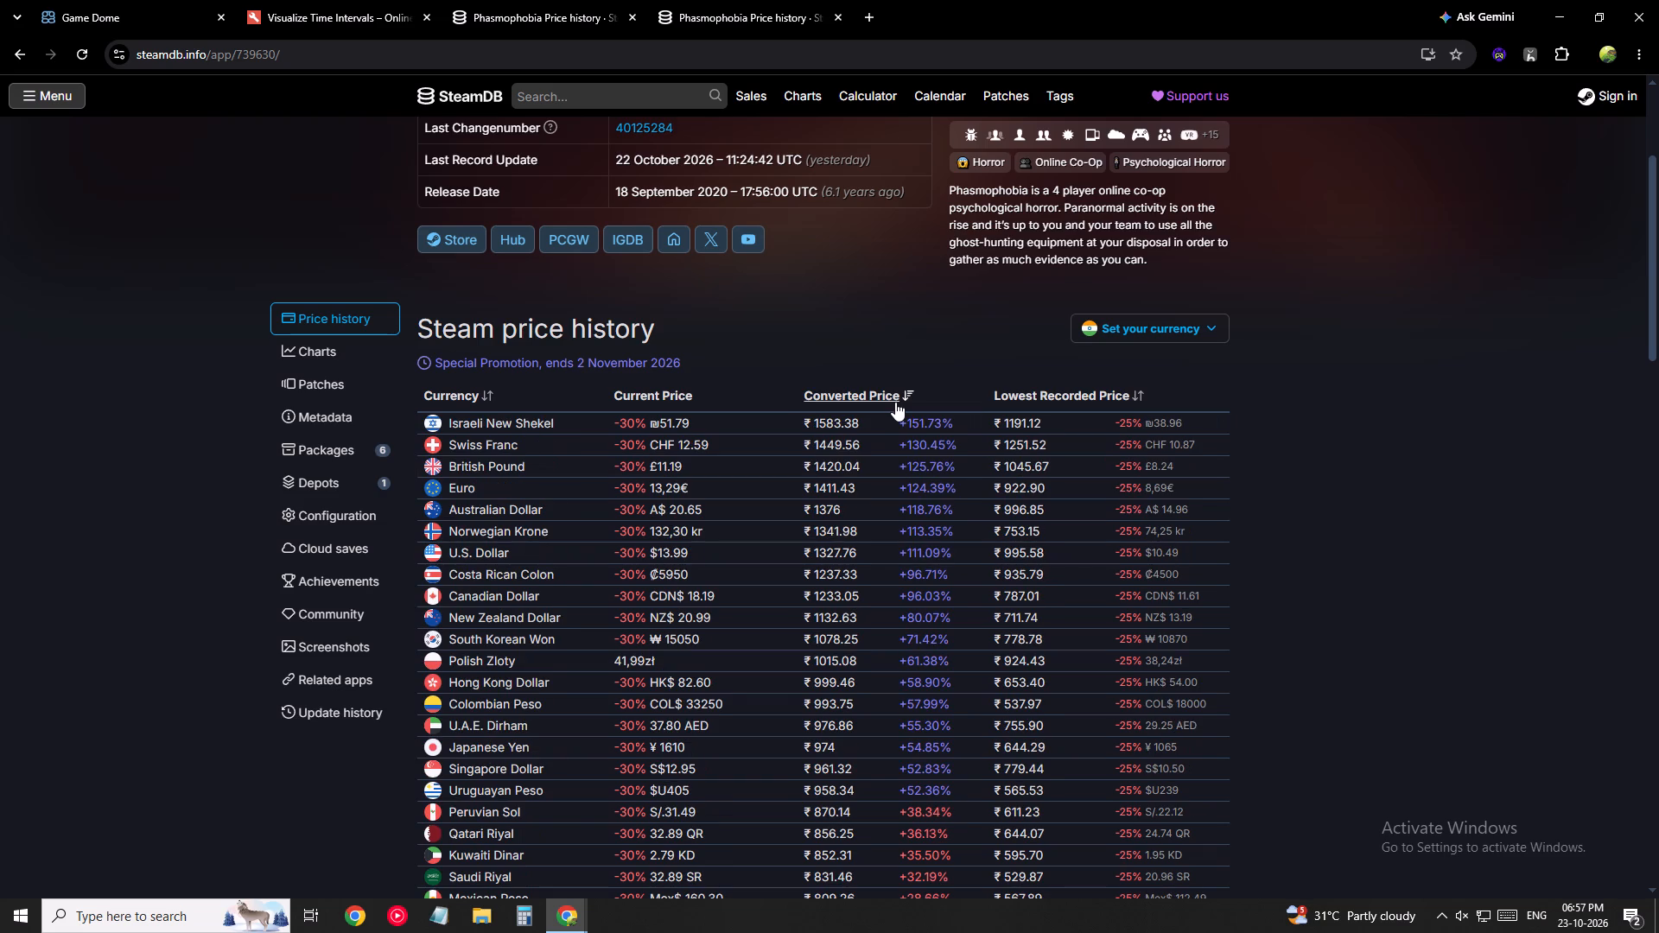
click(895, 402)
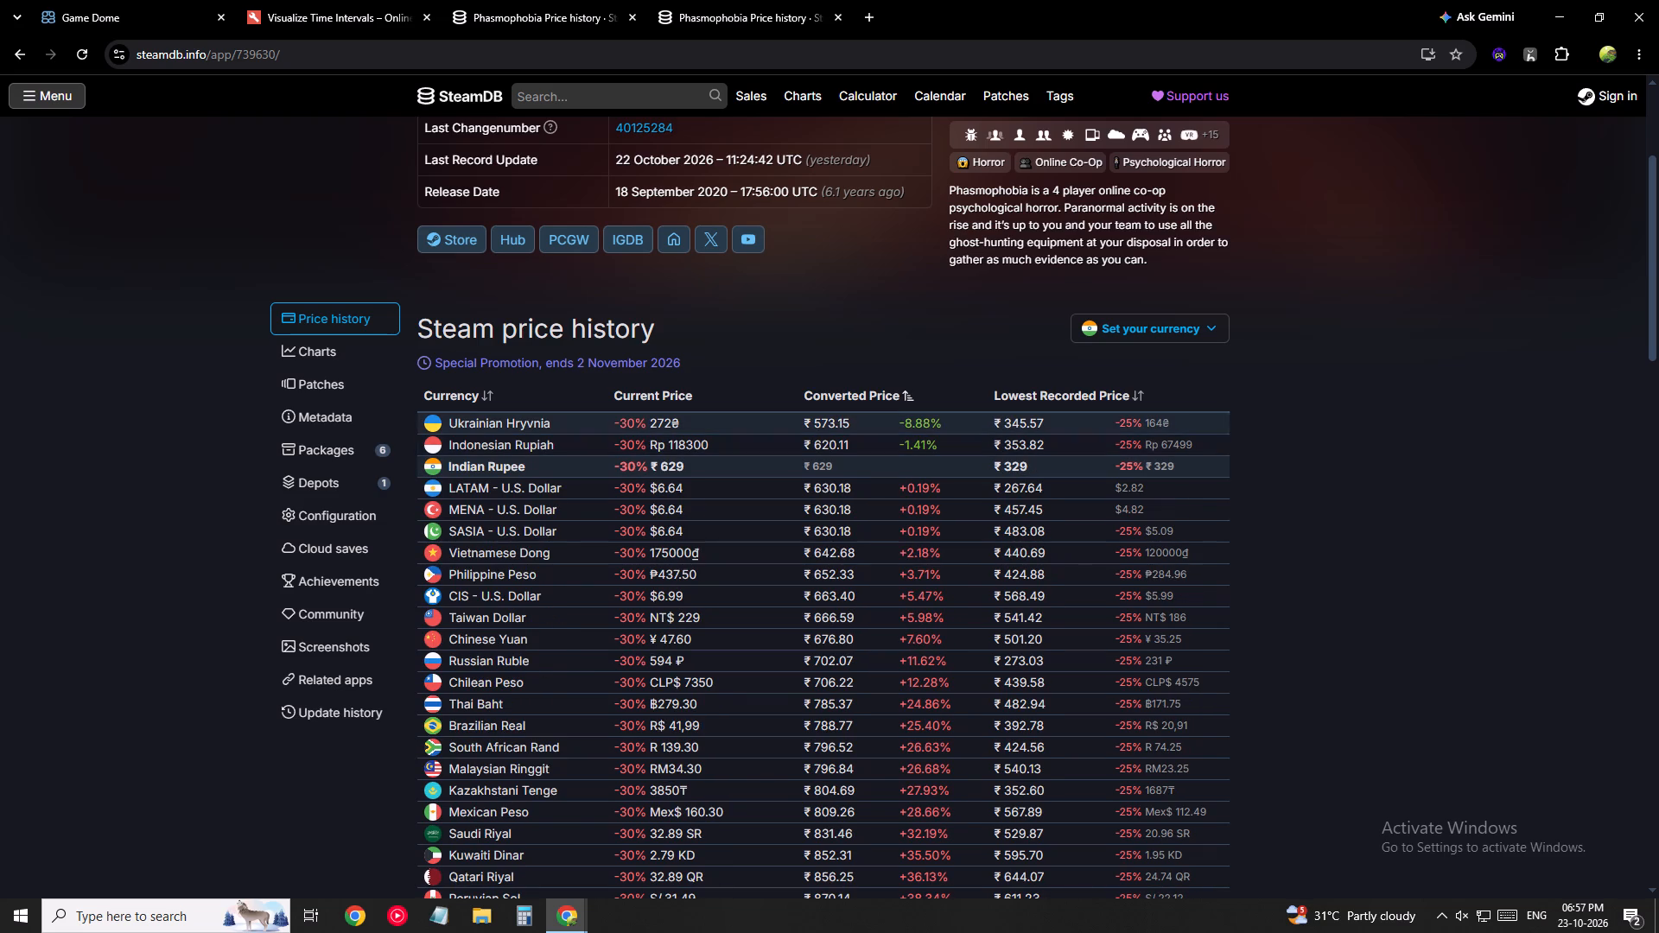
click(937, 360)
click(673, 403)
click(691, 391)
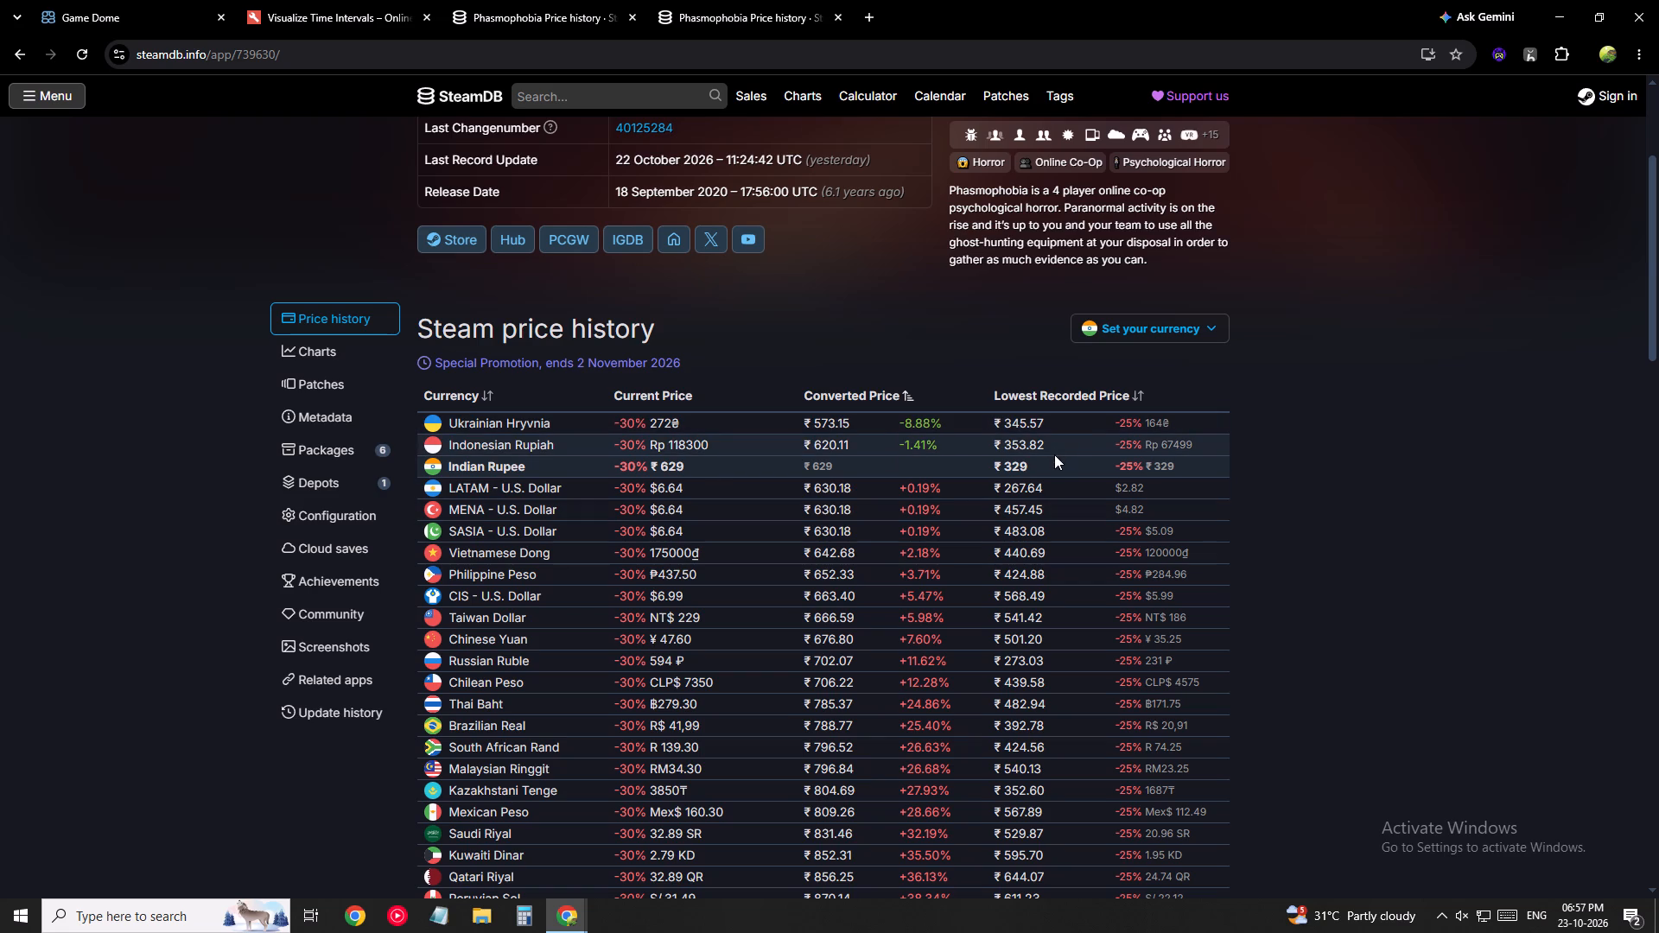
scroll(974, 468, down, 2)
scroll(607, 589, down, 5)
scroll(283, 517, up, 2)
scroll(362, 407, up, 3)
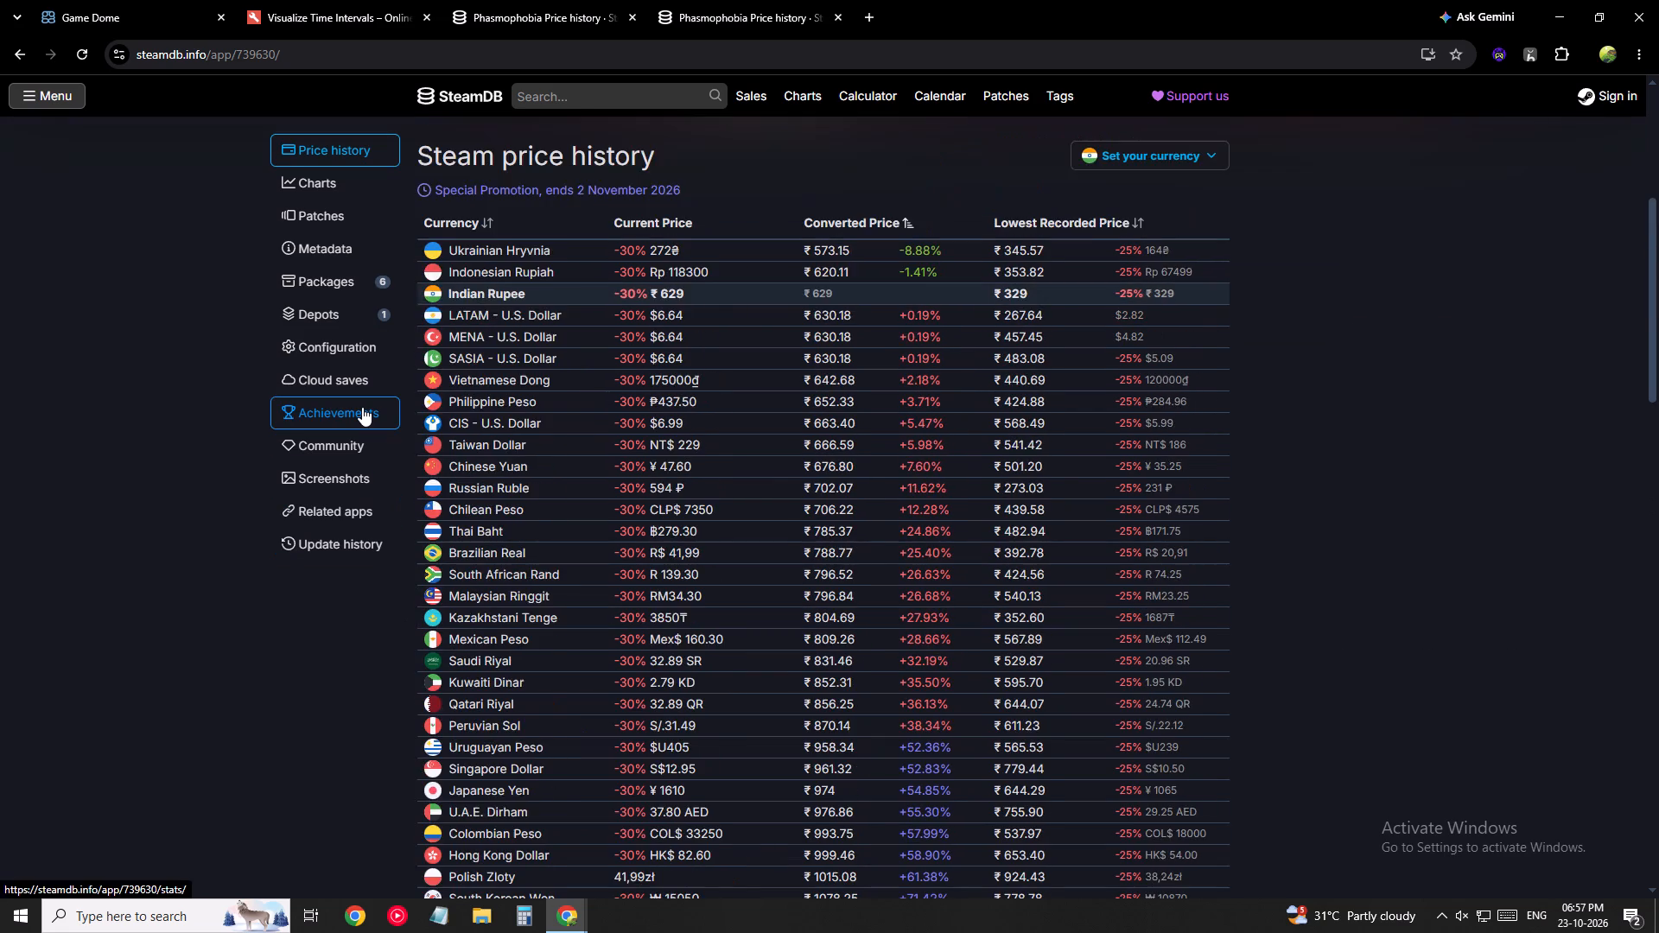
scroll(352, 377, up, 1)
Open Phasmophobia's metadata page and review the game's summary information.
click(341, 314)
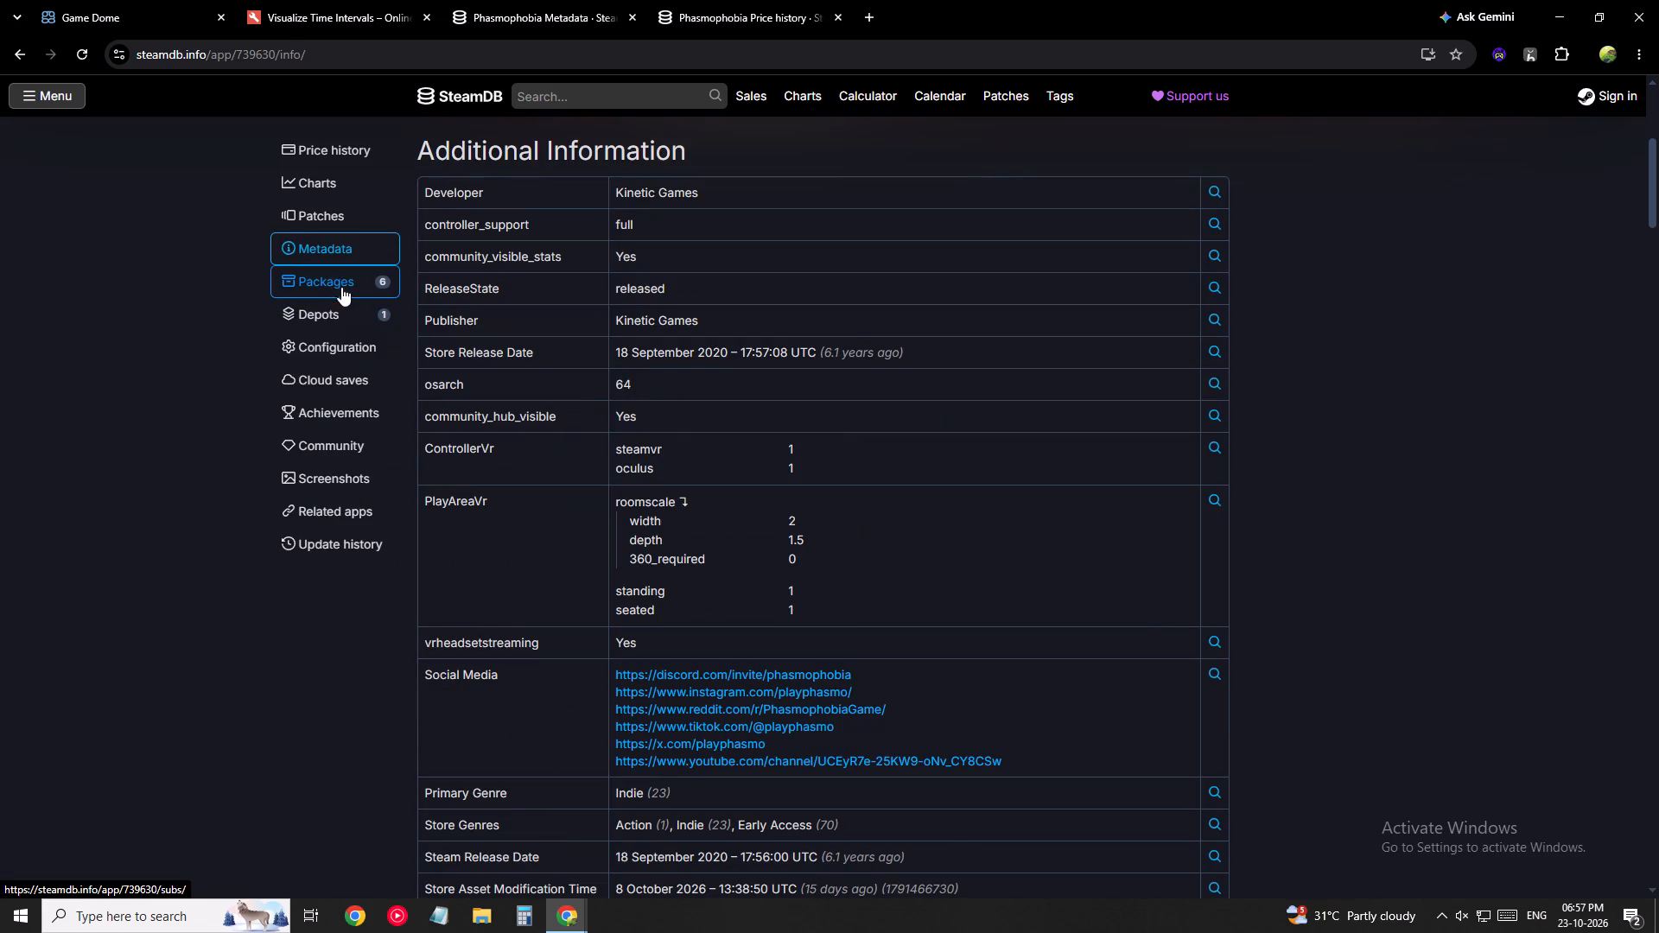
scroll(615, 397, up, 6)
scroll(717, 367, up, 1)
scroll(765, 363, down, 1)
scroll(1076, 327, up, 3)
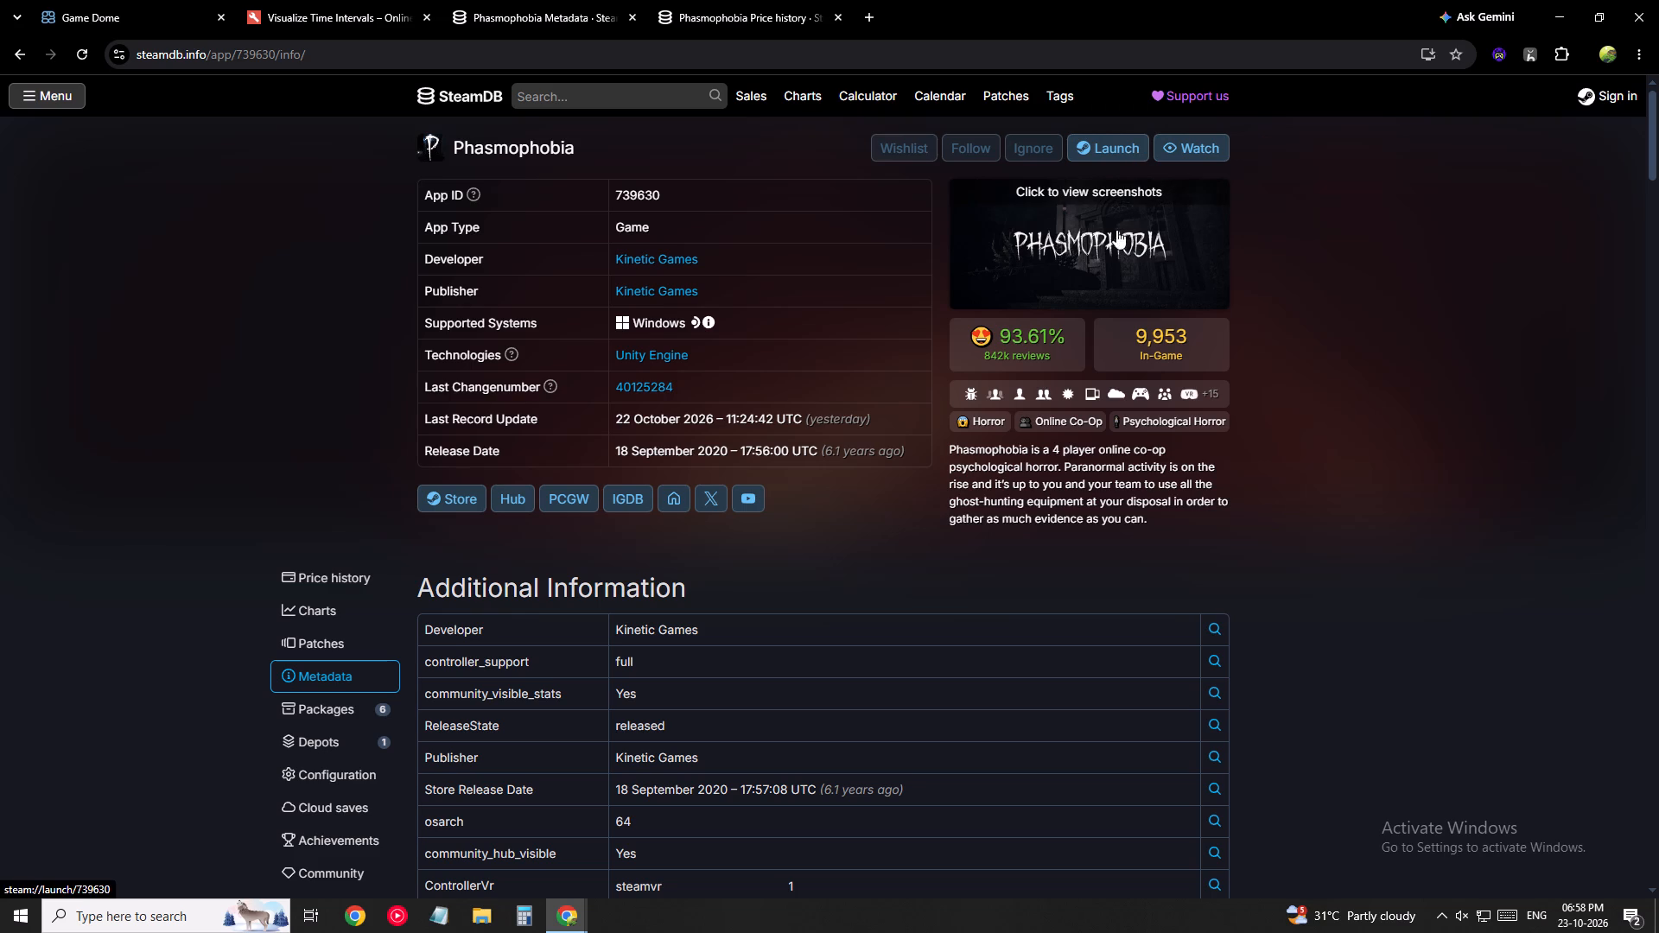
scroll(1114, 239, up, 5)
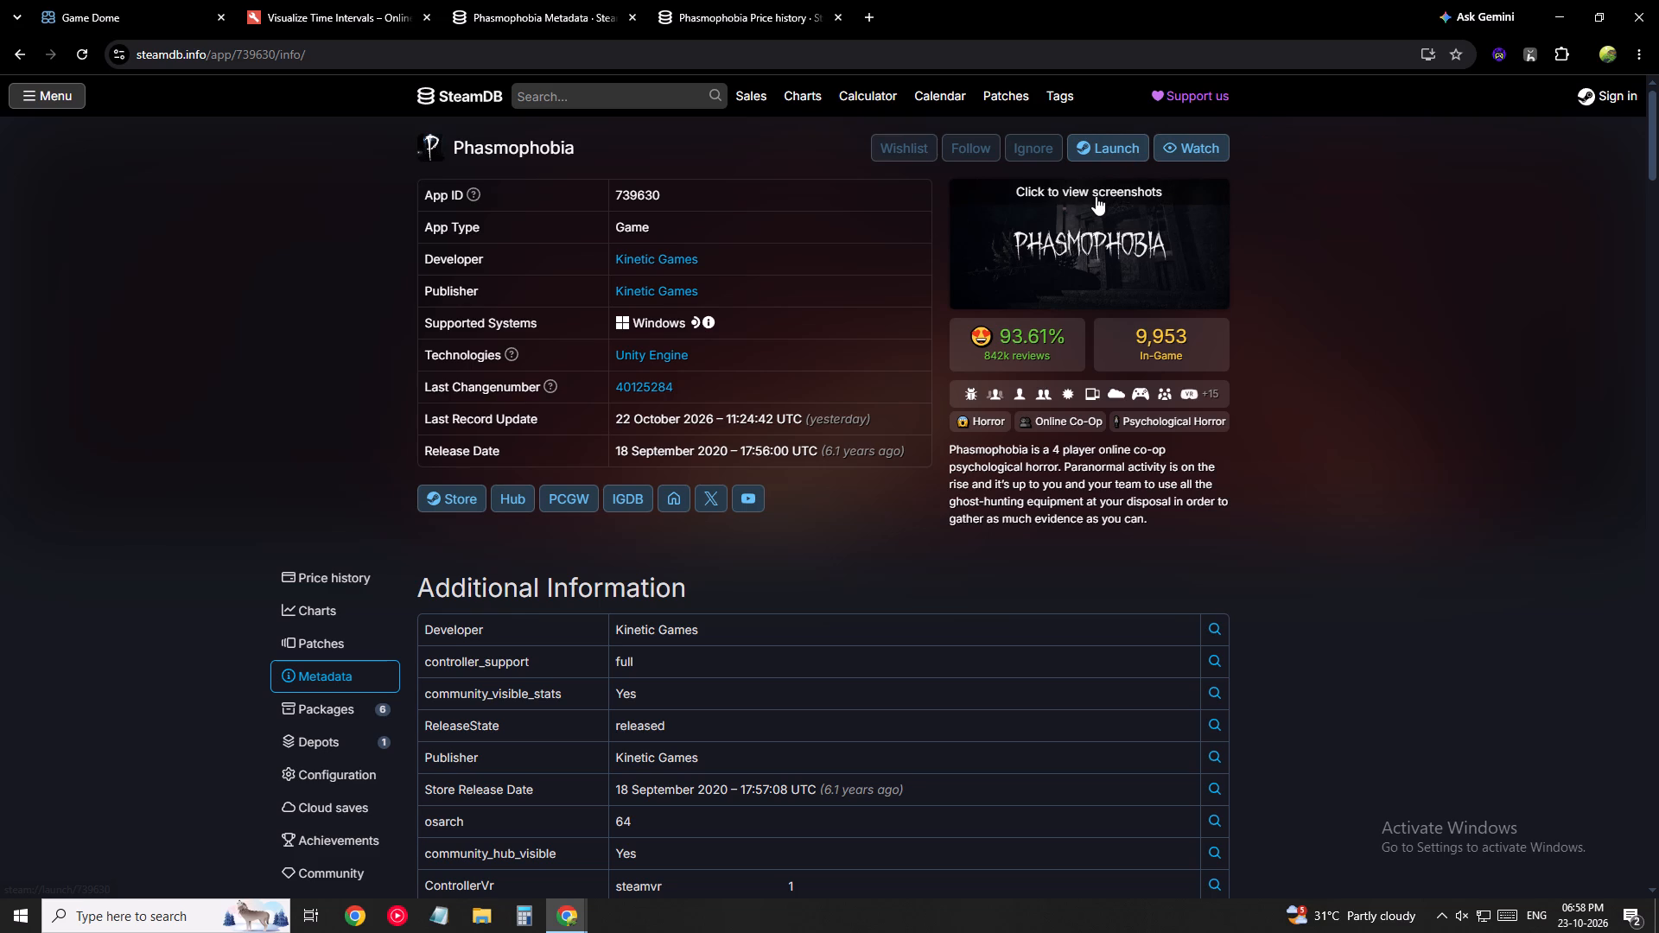
Browse Phasmophobia's screenshot gallery on SteamDB from the first image through the 13th.
click(1096, 196)
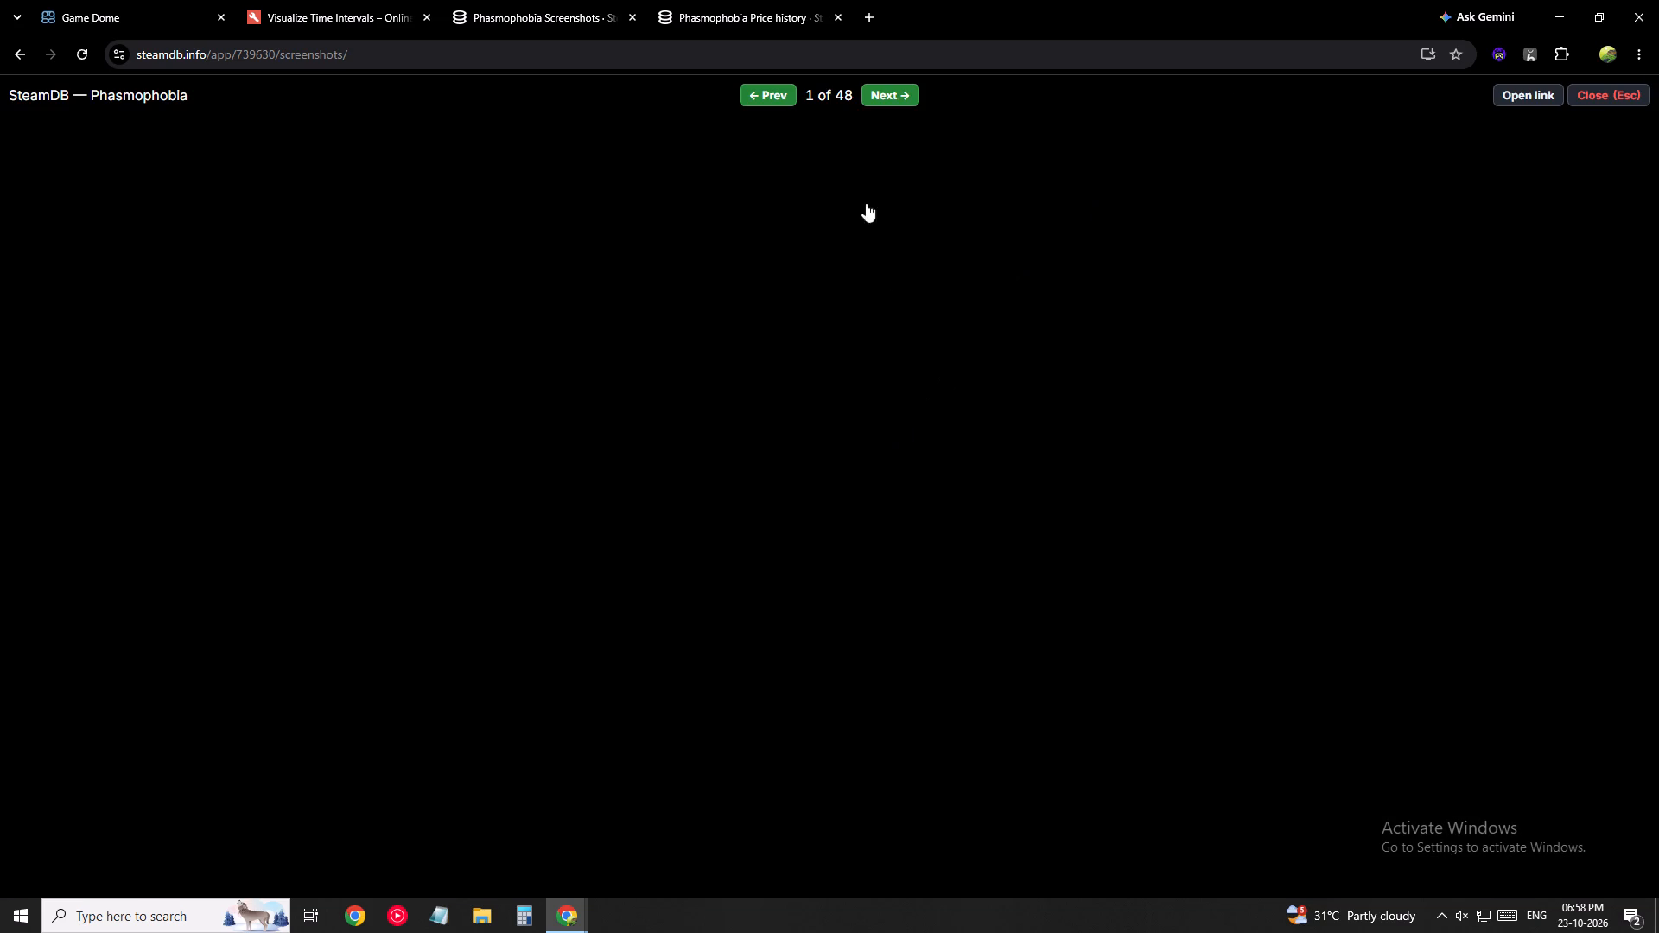
click(880, 91)
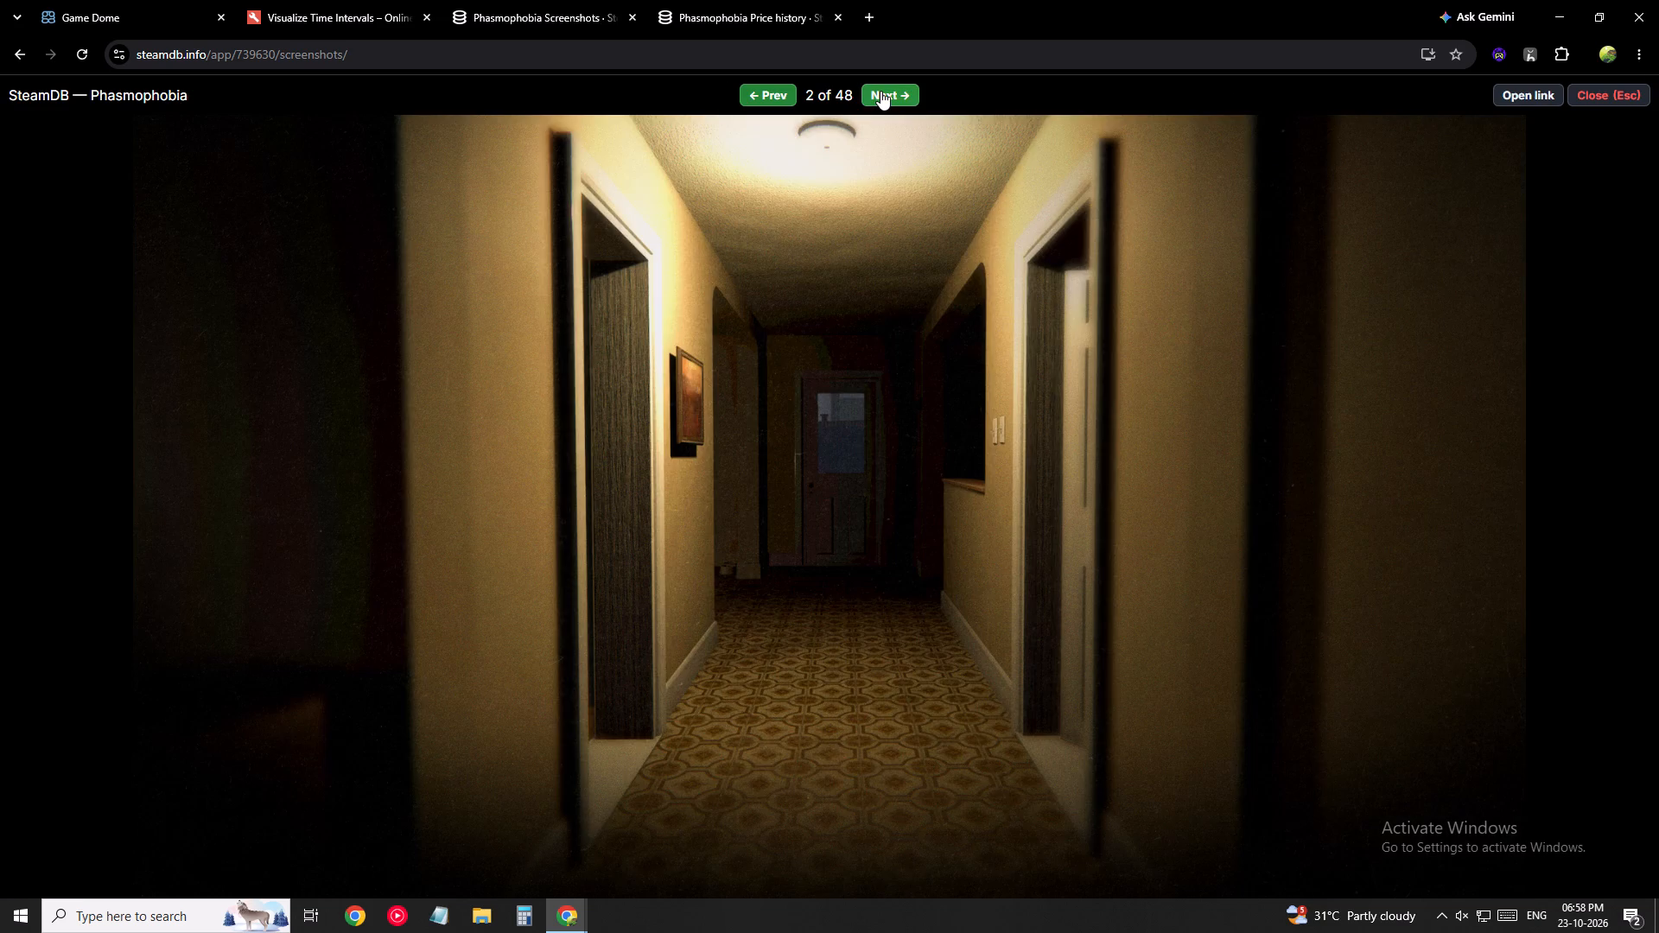
click(880, 91)
click(880, 91)
click(880, 91)
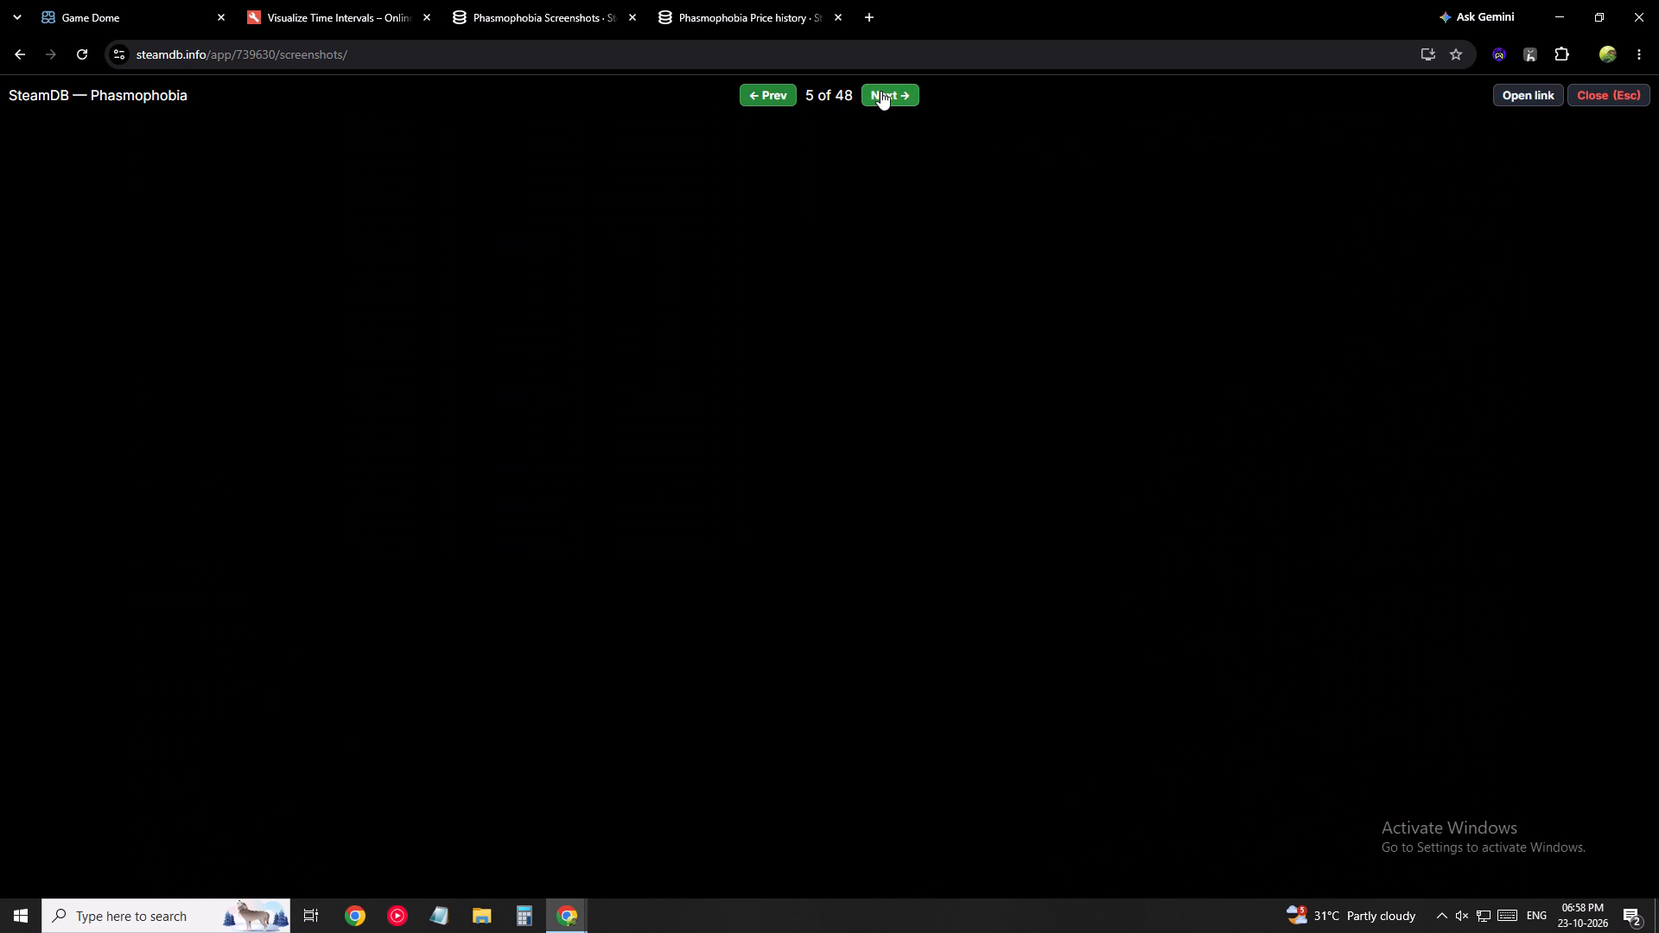
click(880, 91)
click(777, 94)
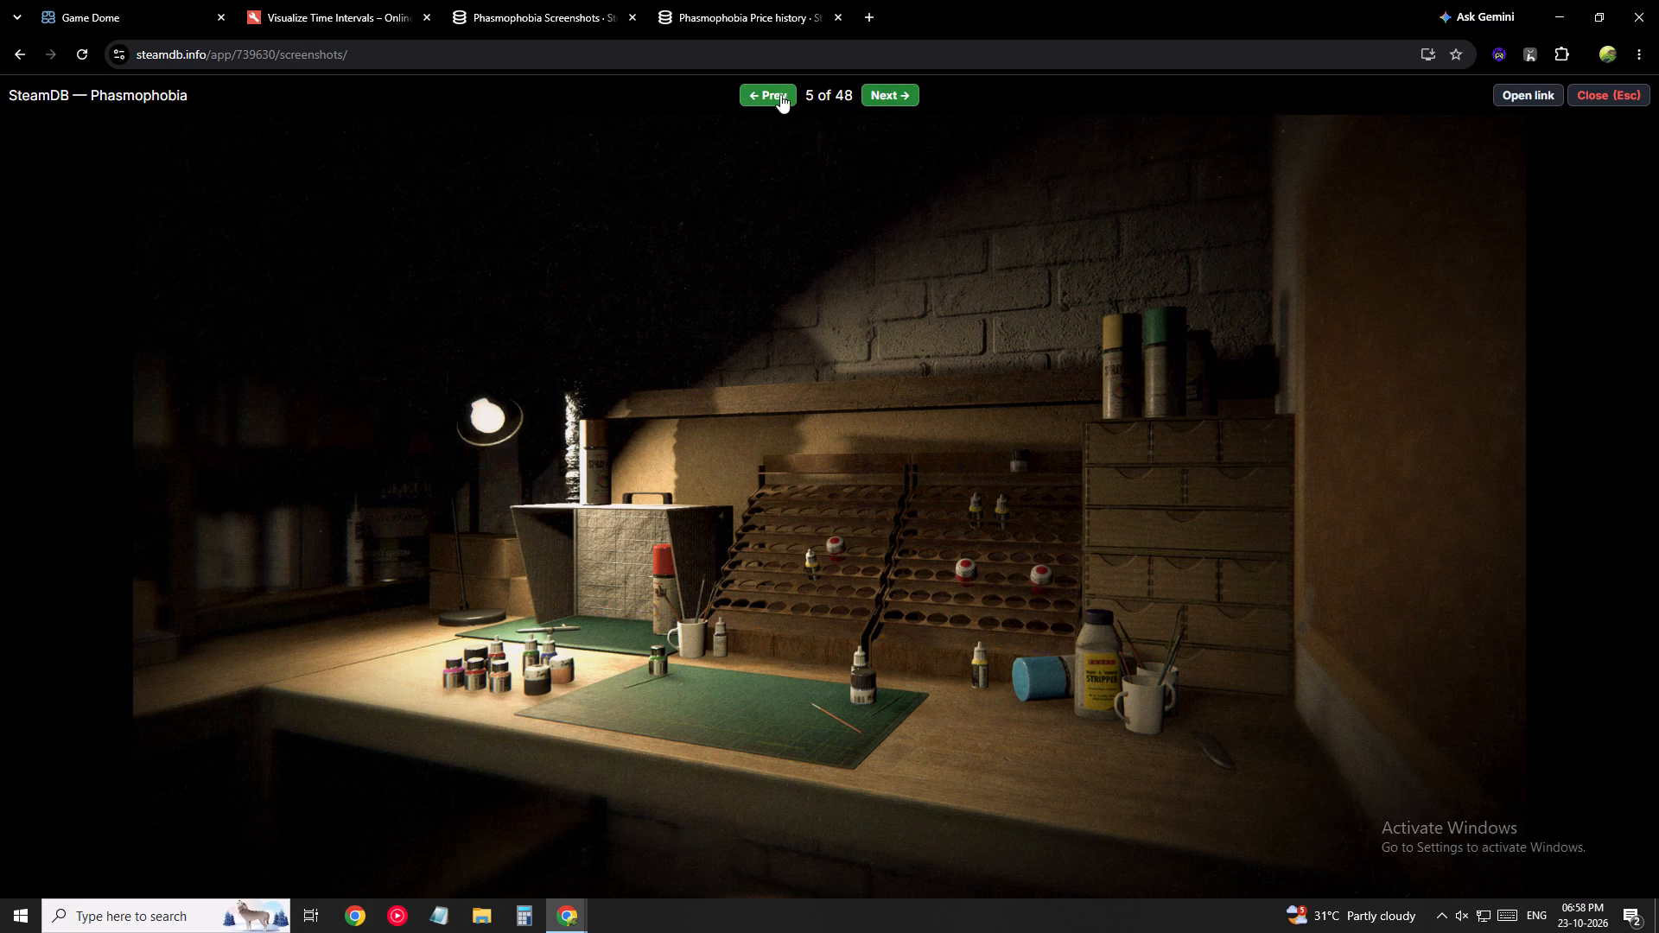
click(853, 93)
click(868, 92)
click(868, 93)
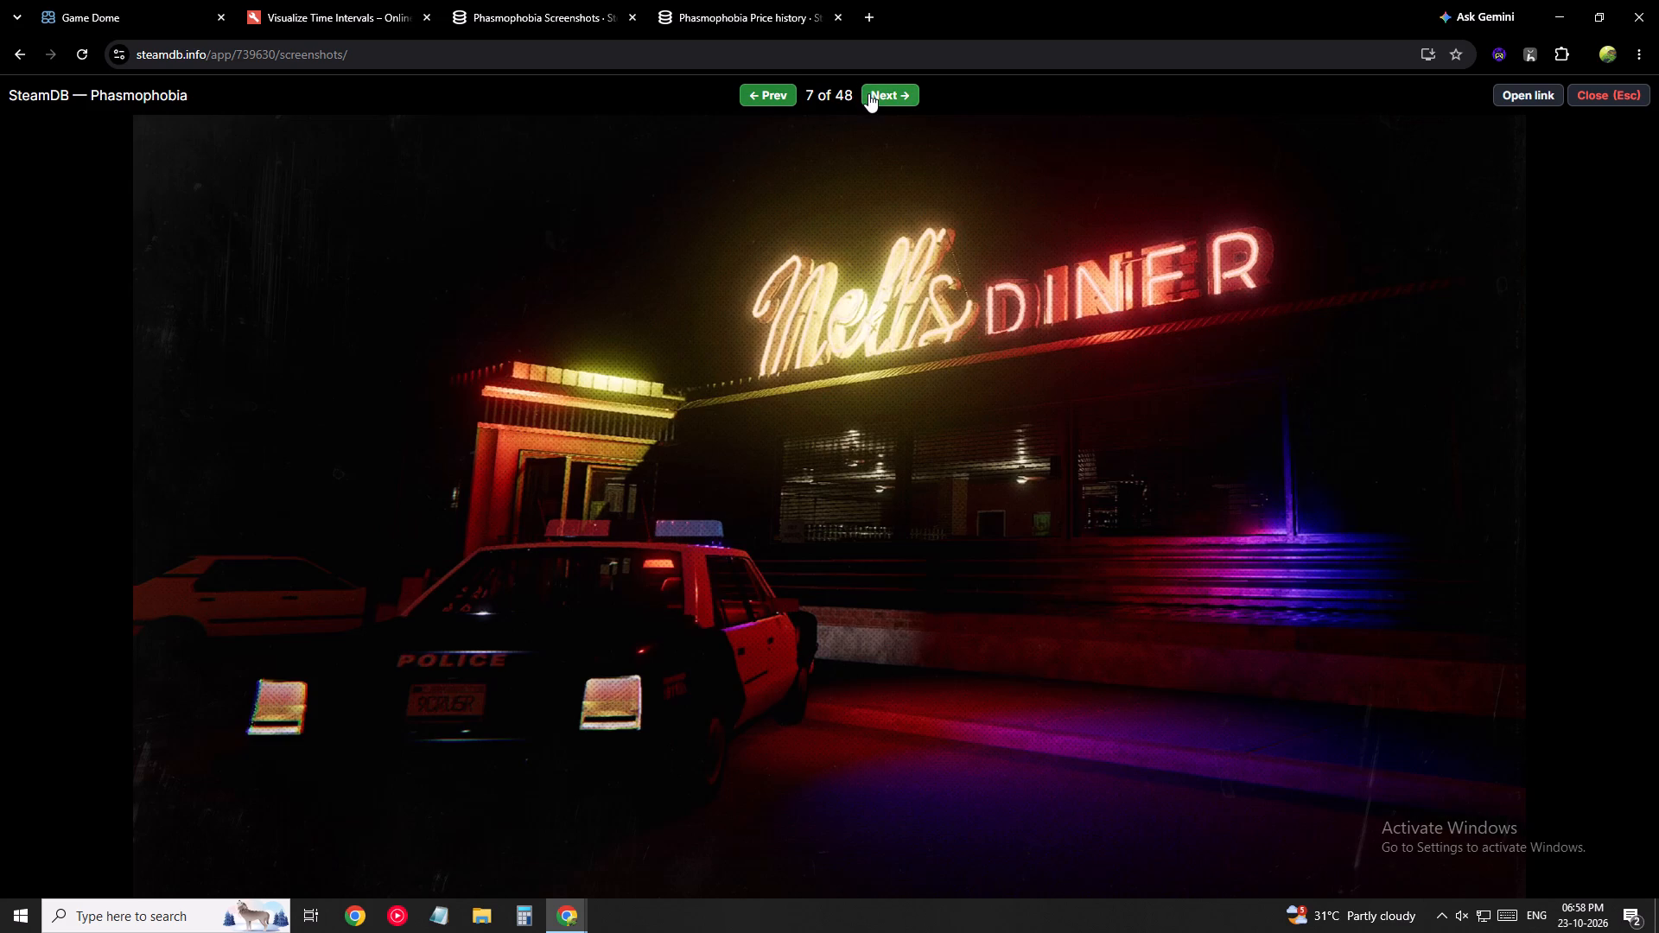
click(868, 93)
click(868, 93)
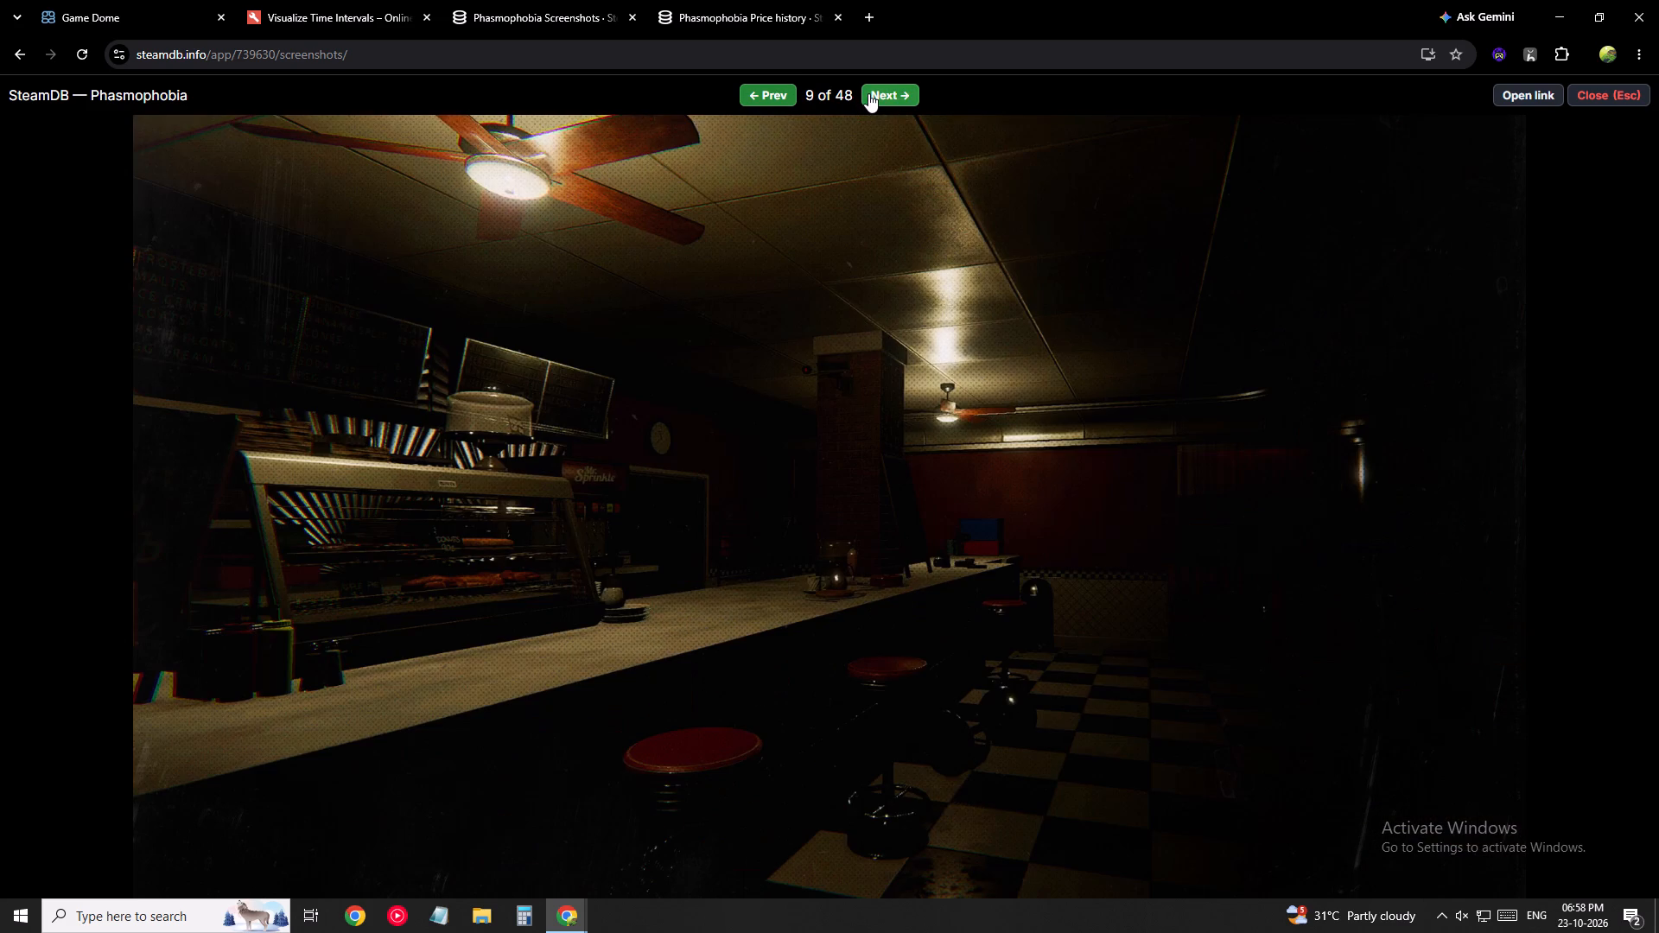
click(868, 93)
click(868, 93)
click(868, 93)
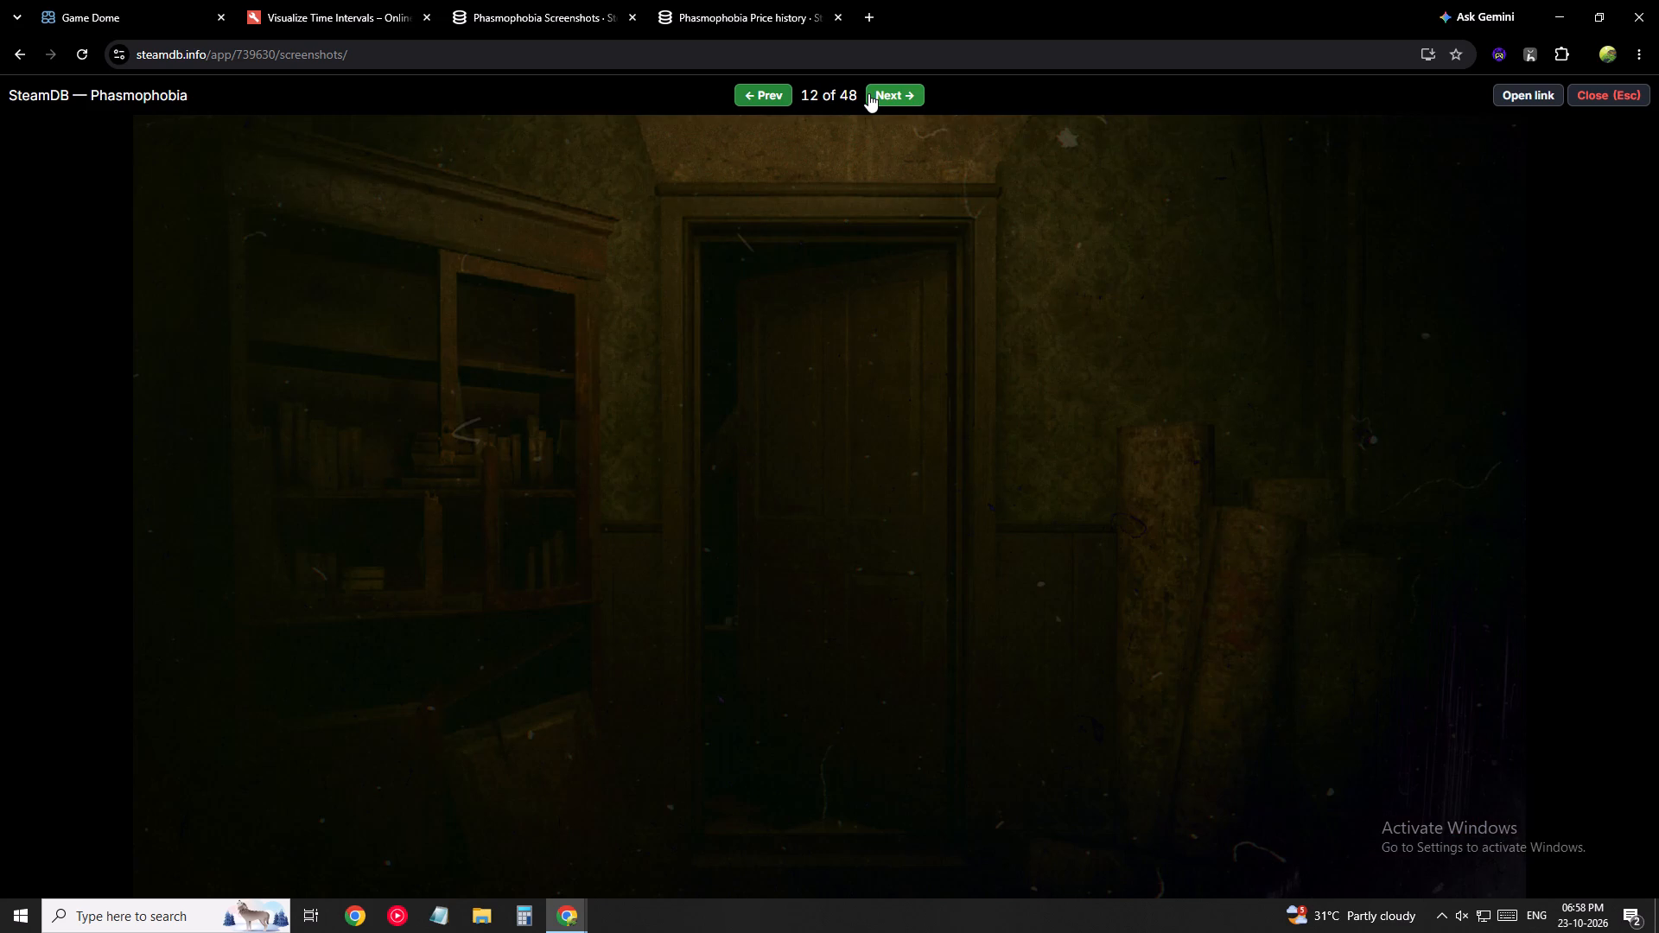
click(868, 93)
Close the Phasmophobia price history and screenshots pages.
click(827, 14)
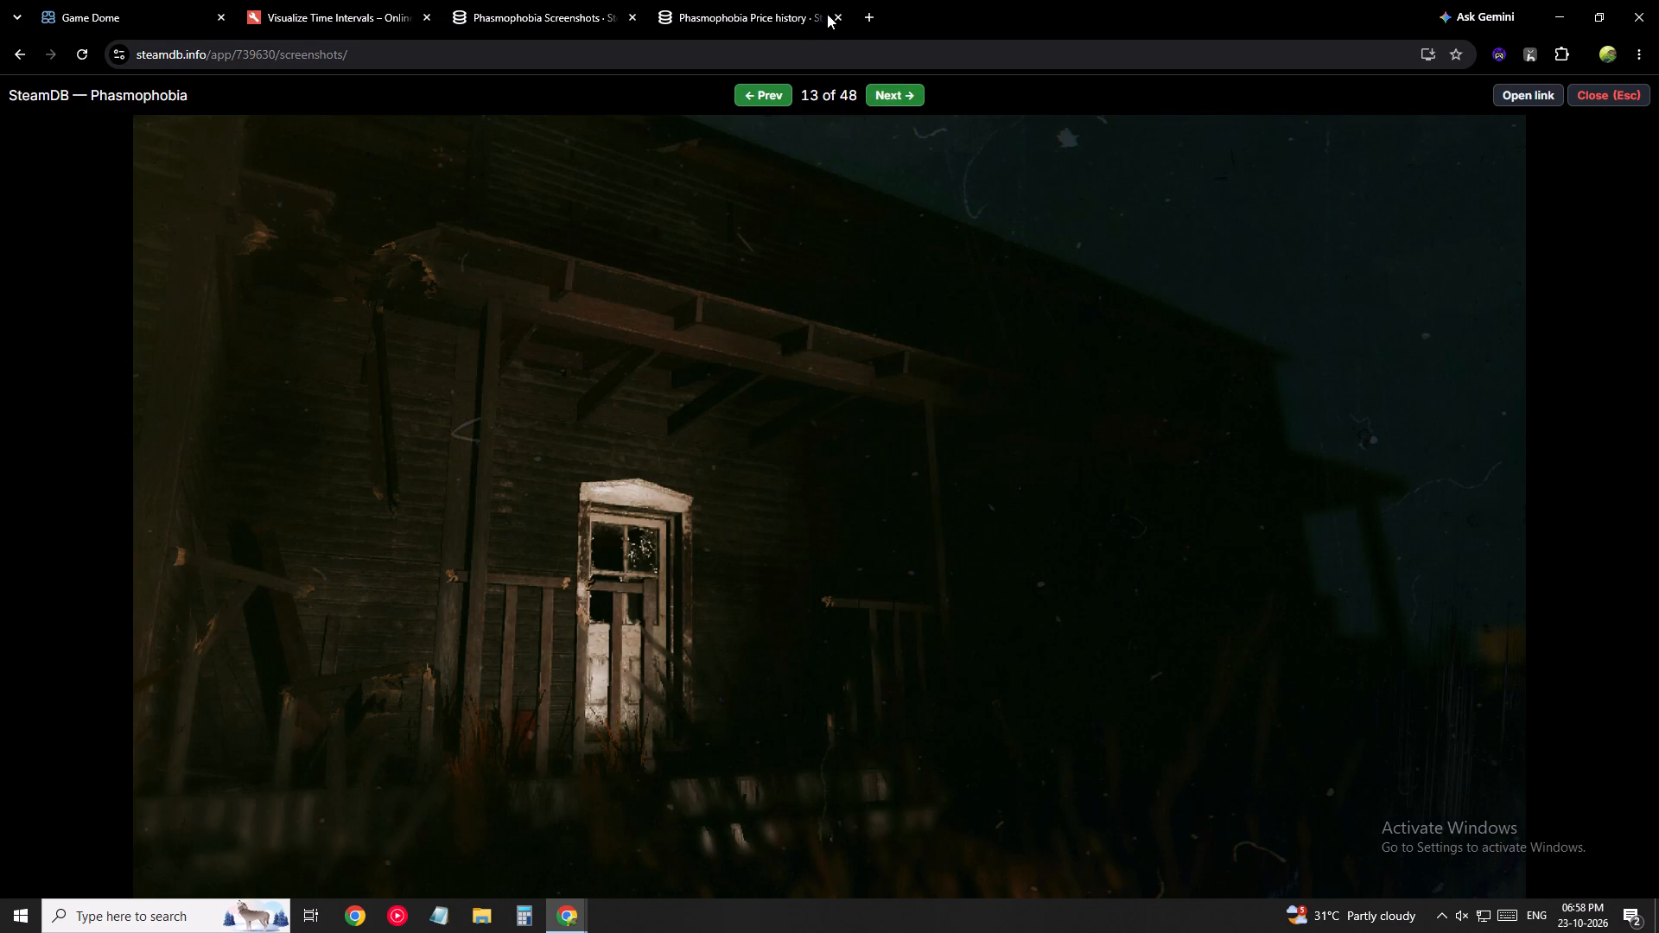
click(834, 15)
click(631, 18)
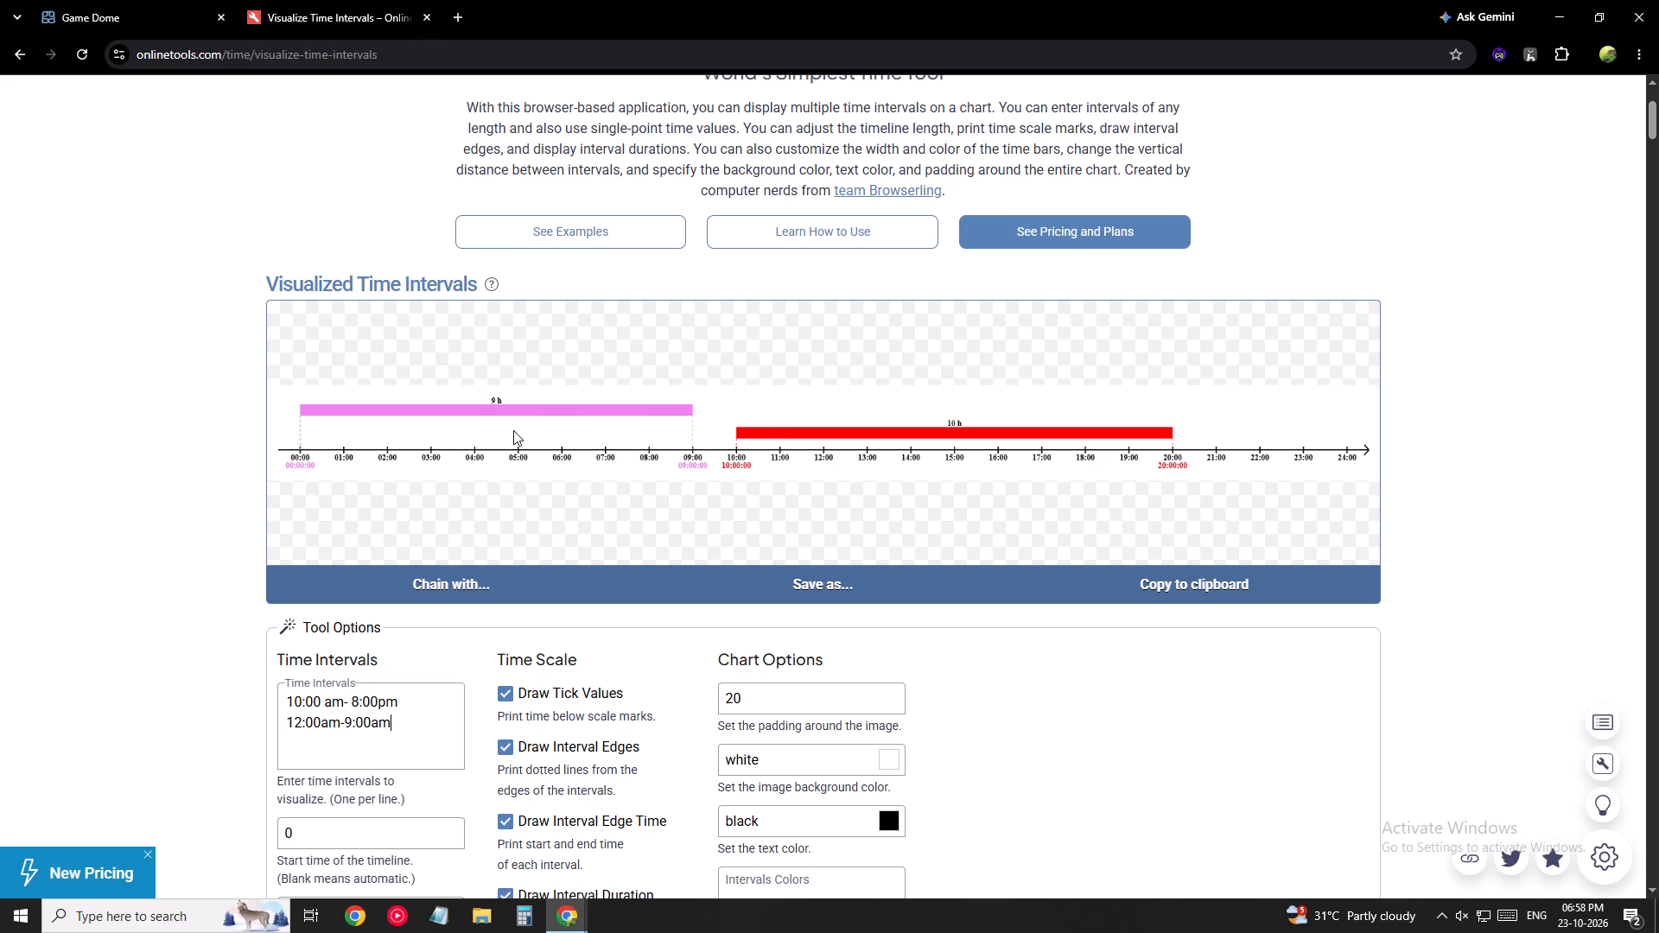
Look over the time interval chart and its timeline options, and close the visualizer page.
scroll(1080, 608, down, 2)
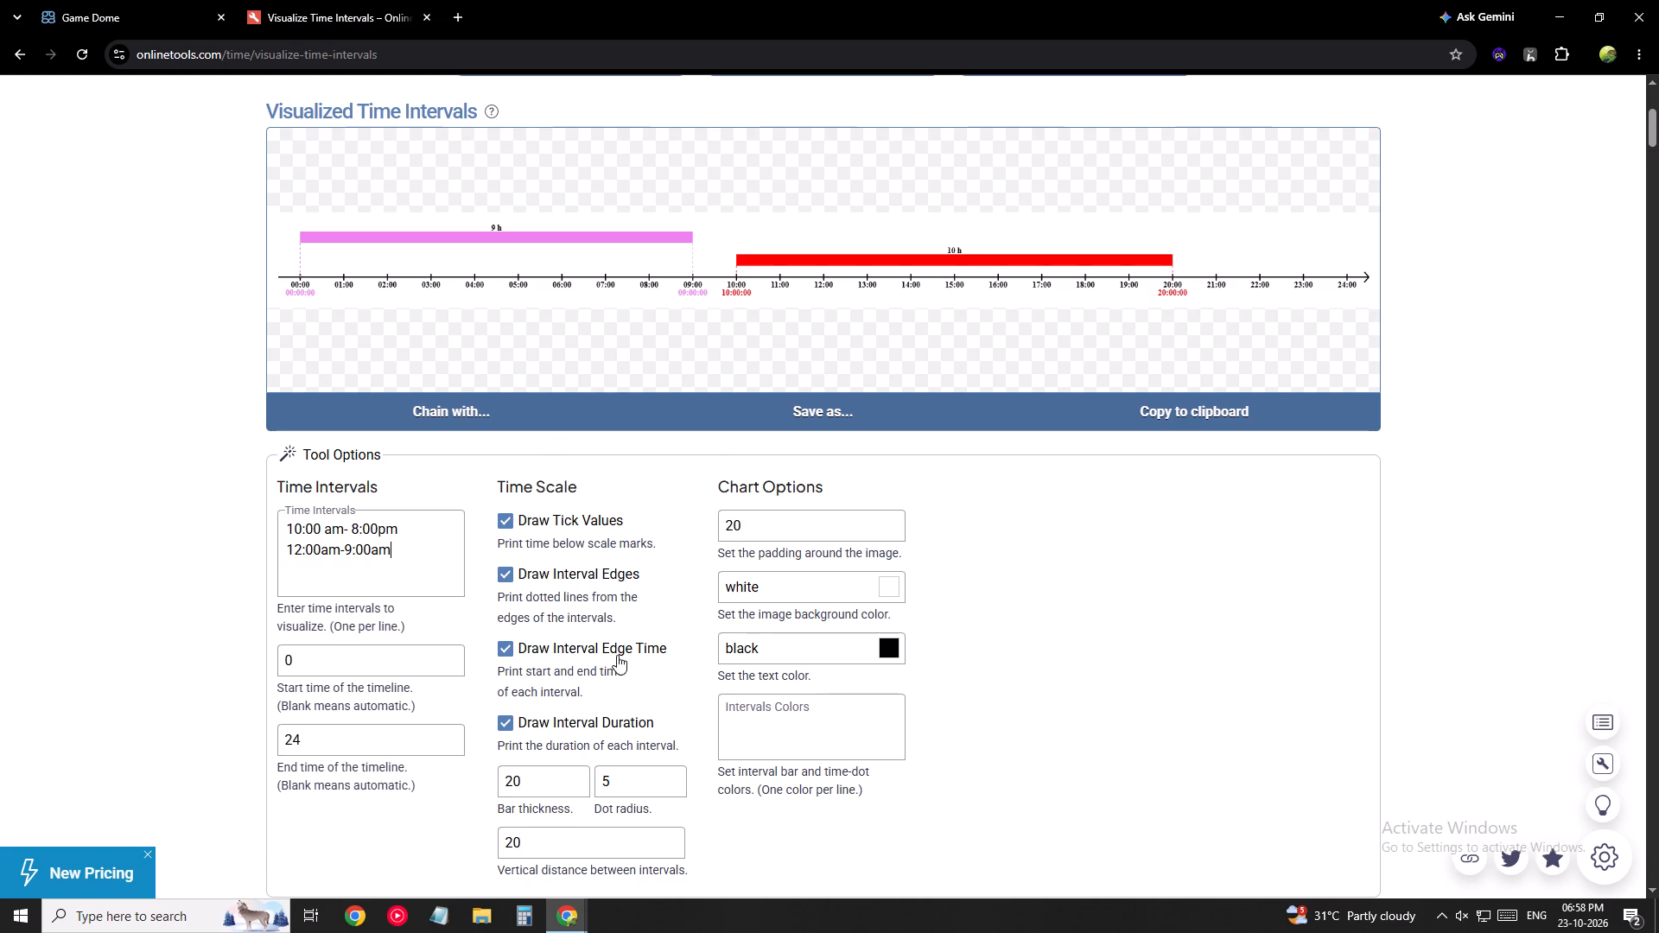
scroll(617, 655, down, 2)
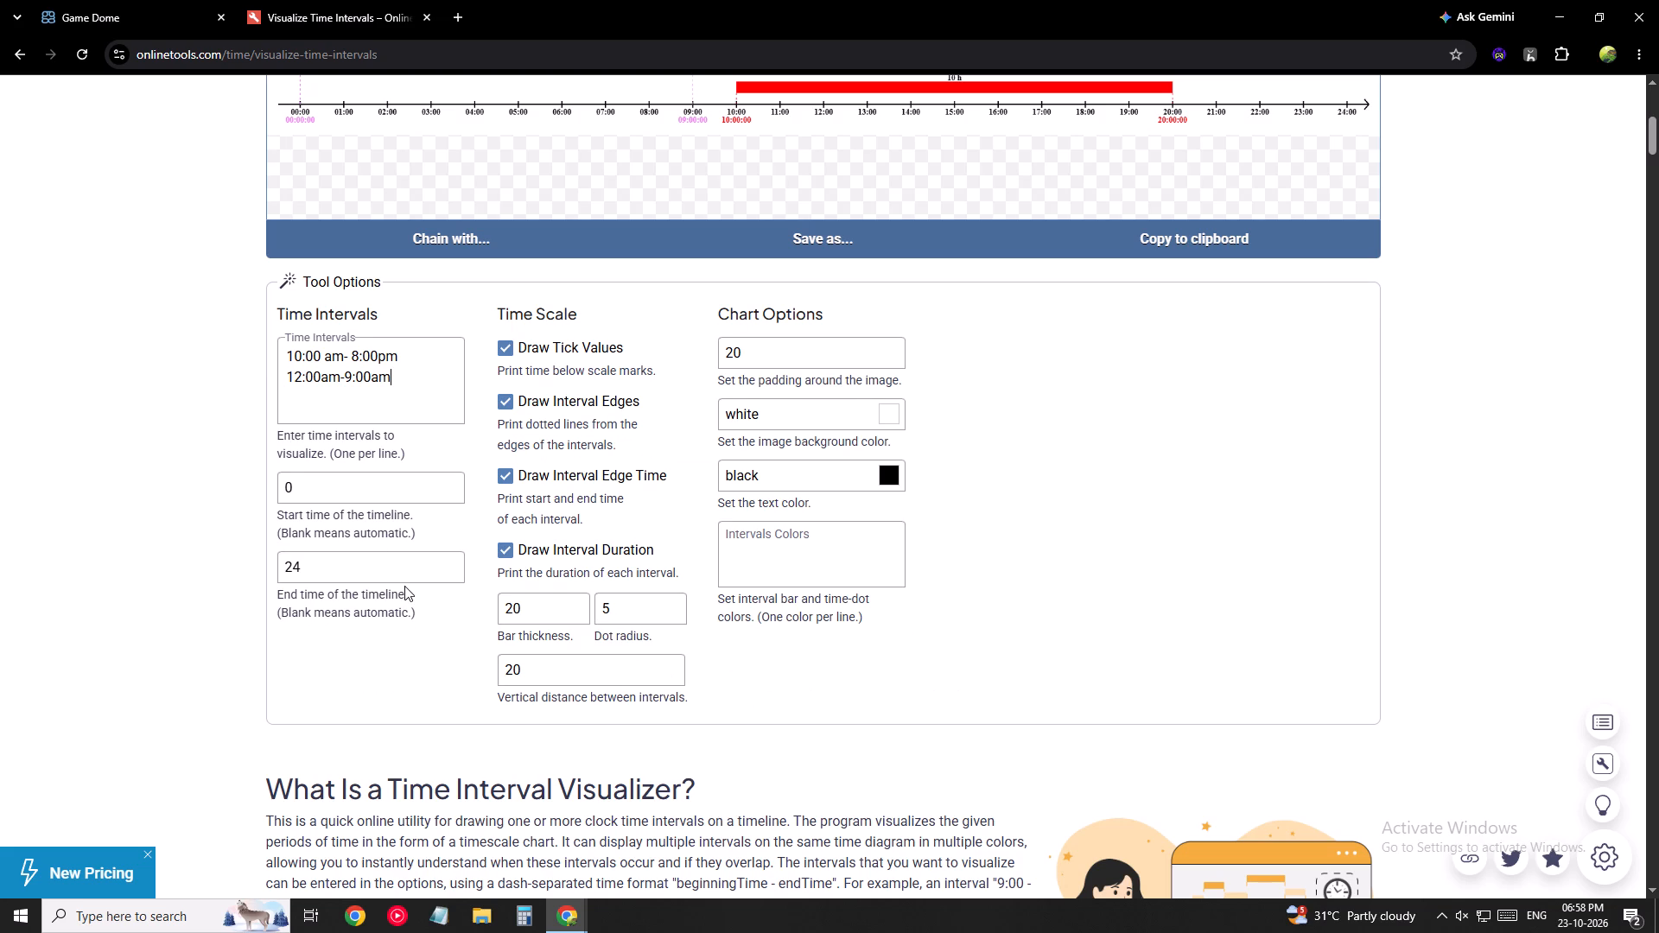
click(391, 565)
scroll(983, 702, up, 4)
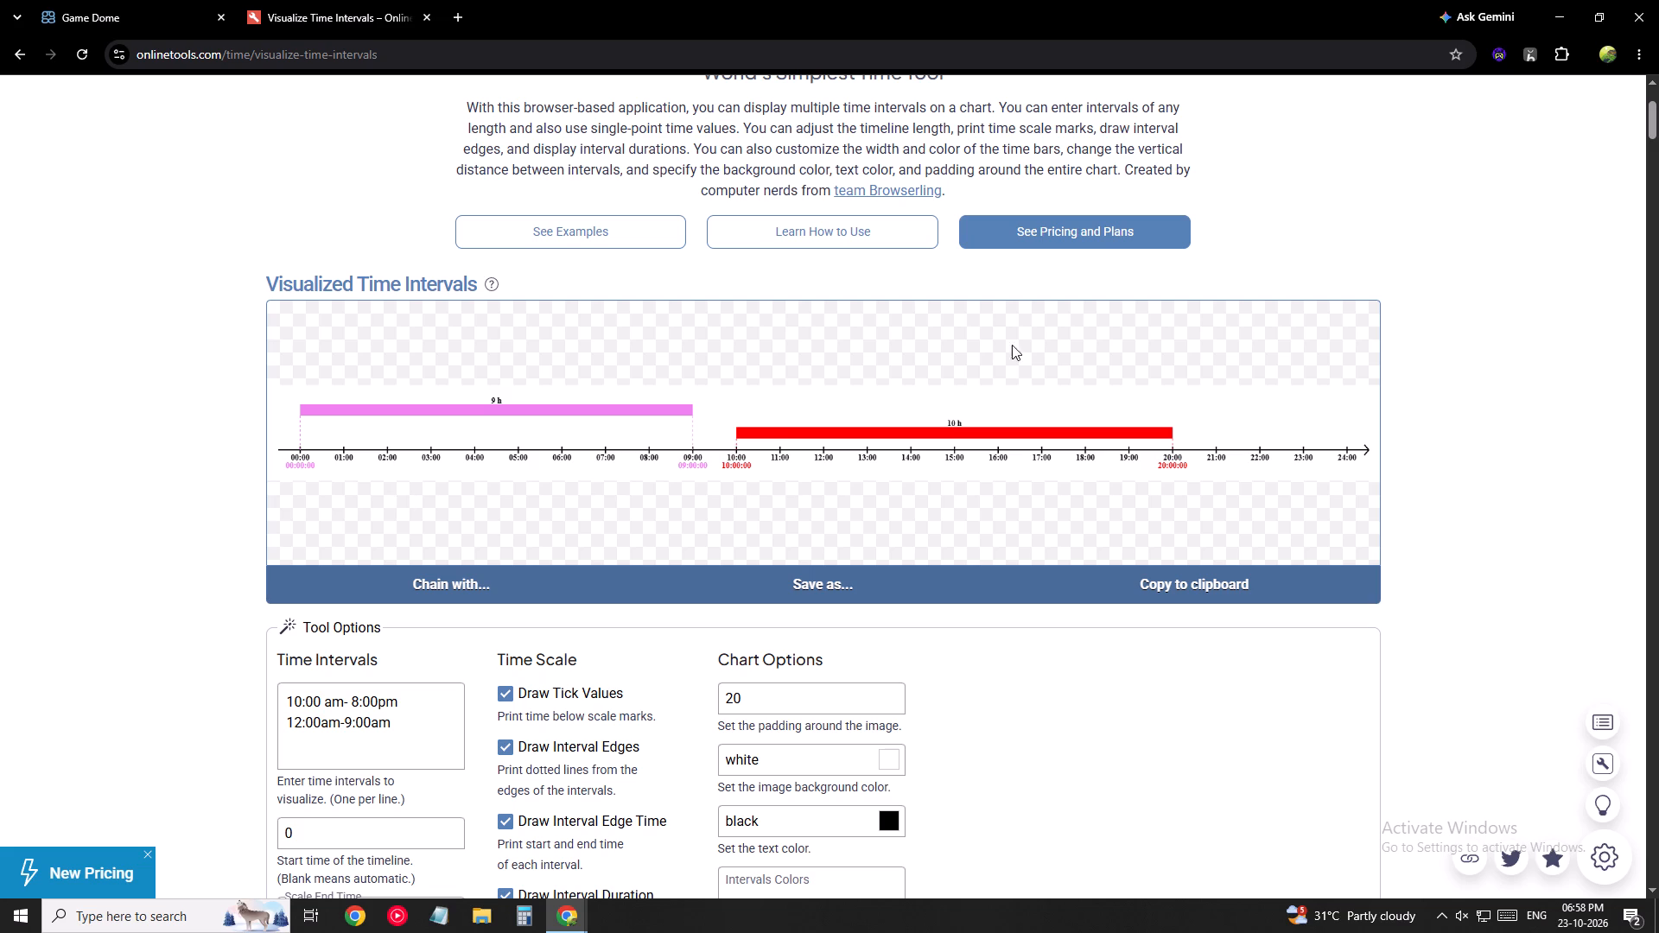
click(429, 13)
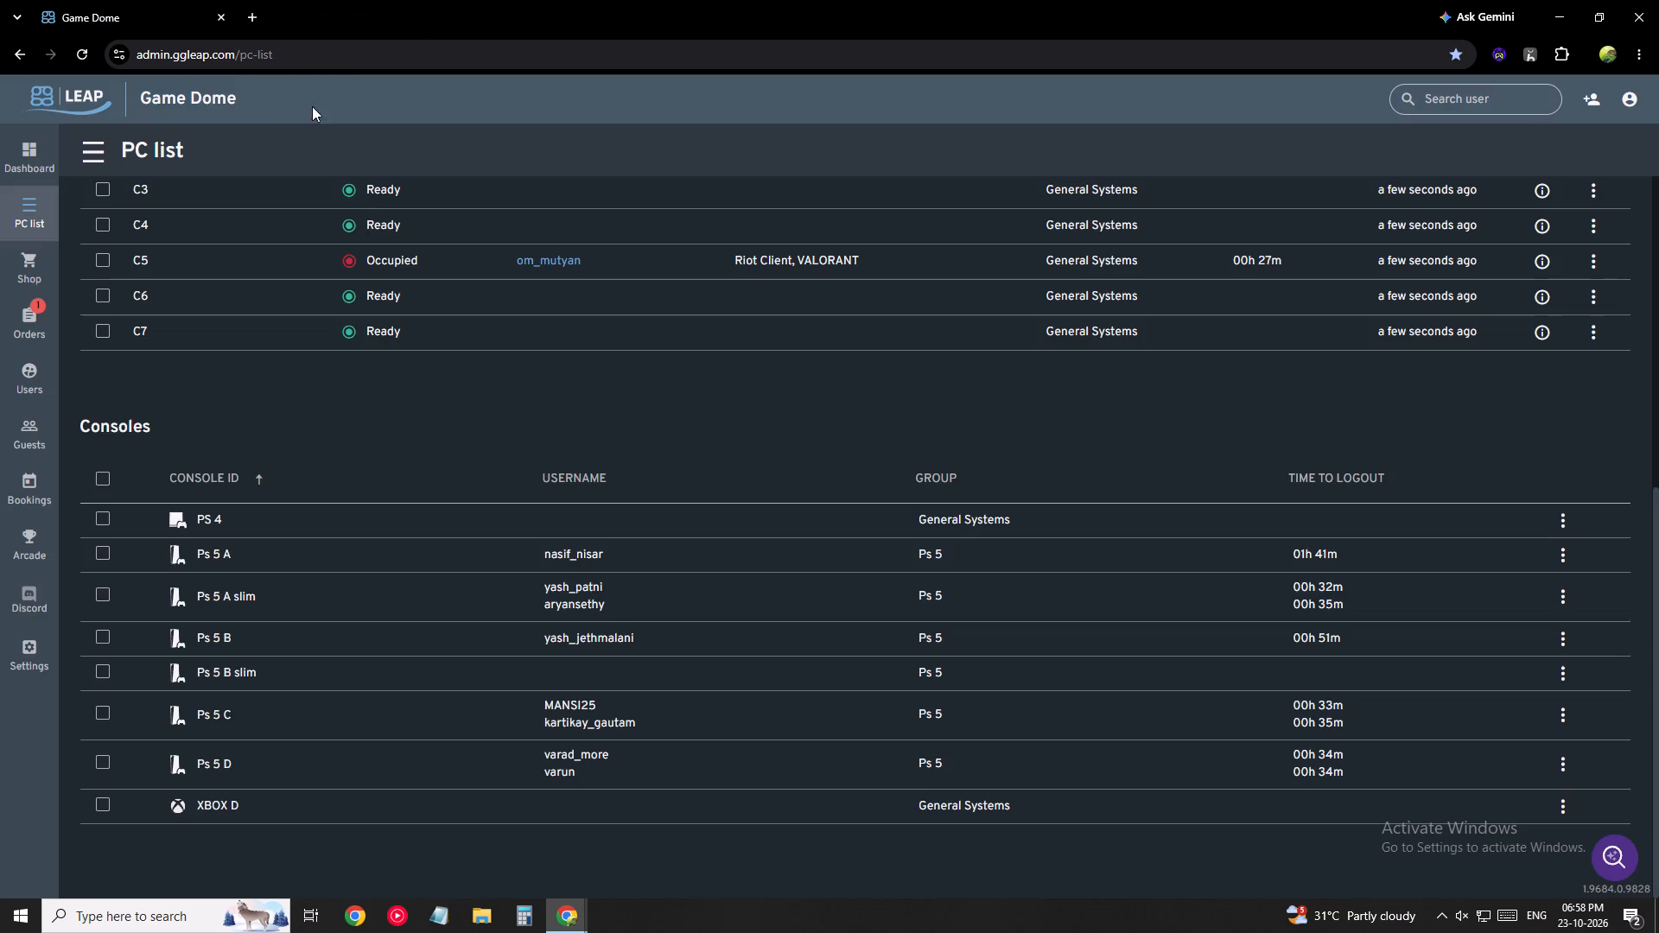
Check the PC list for the occupancy and remaining time of the A, B and C stations.
scroll(593, 666, up, 6)
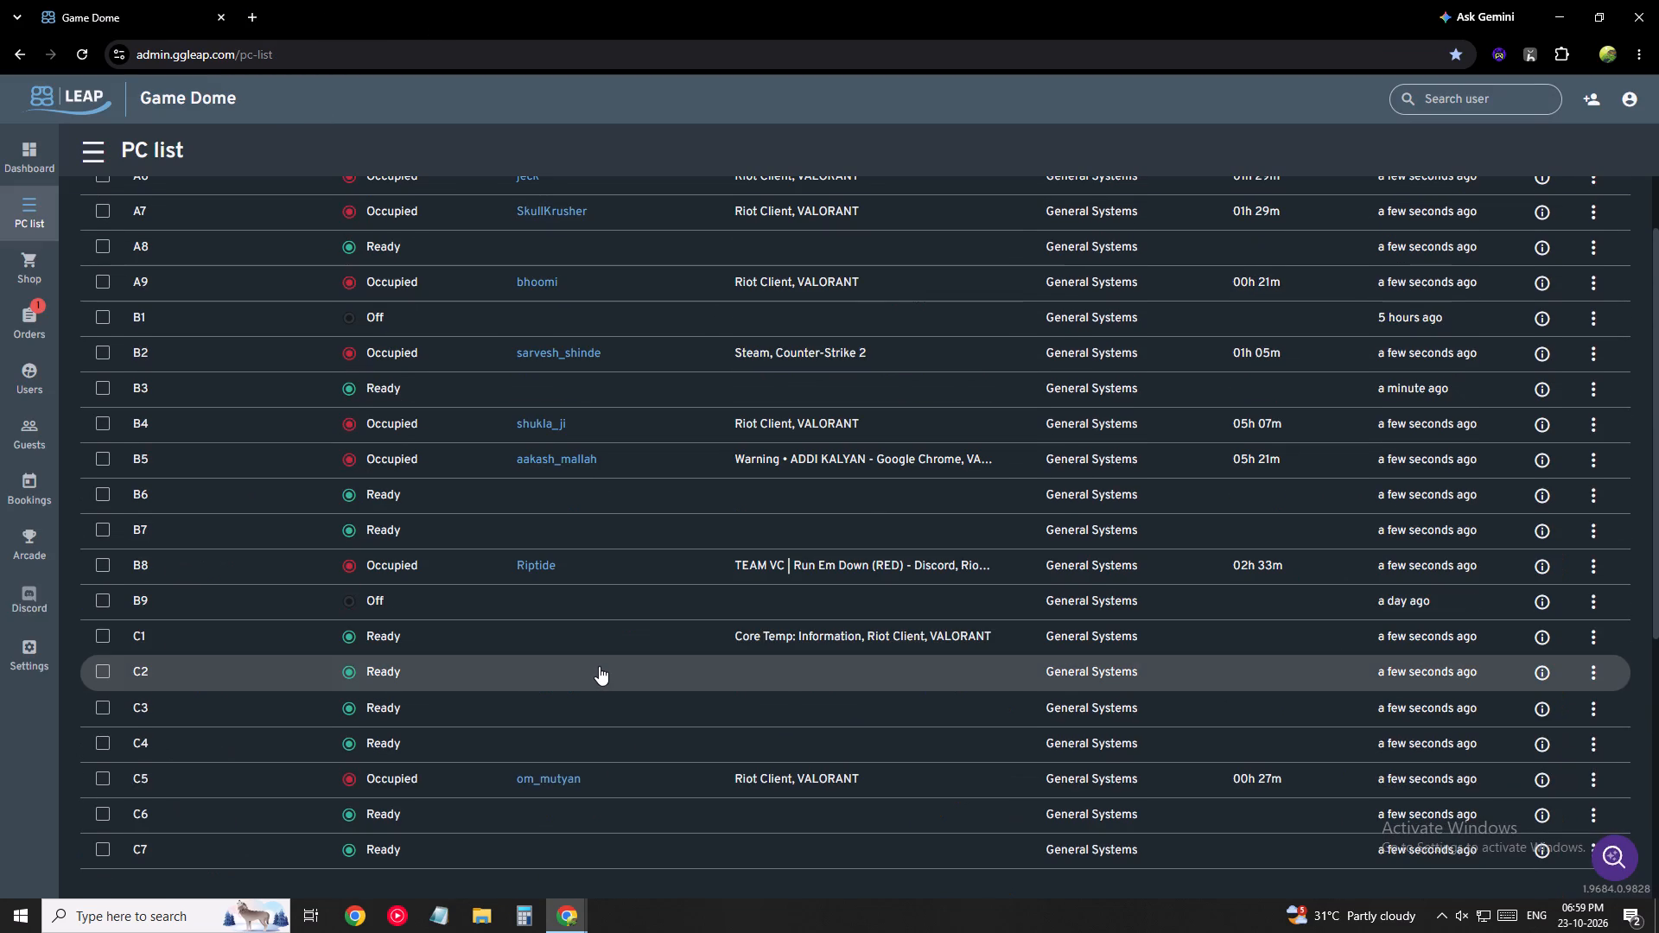
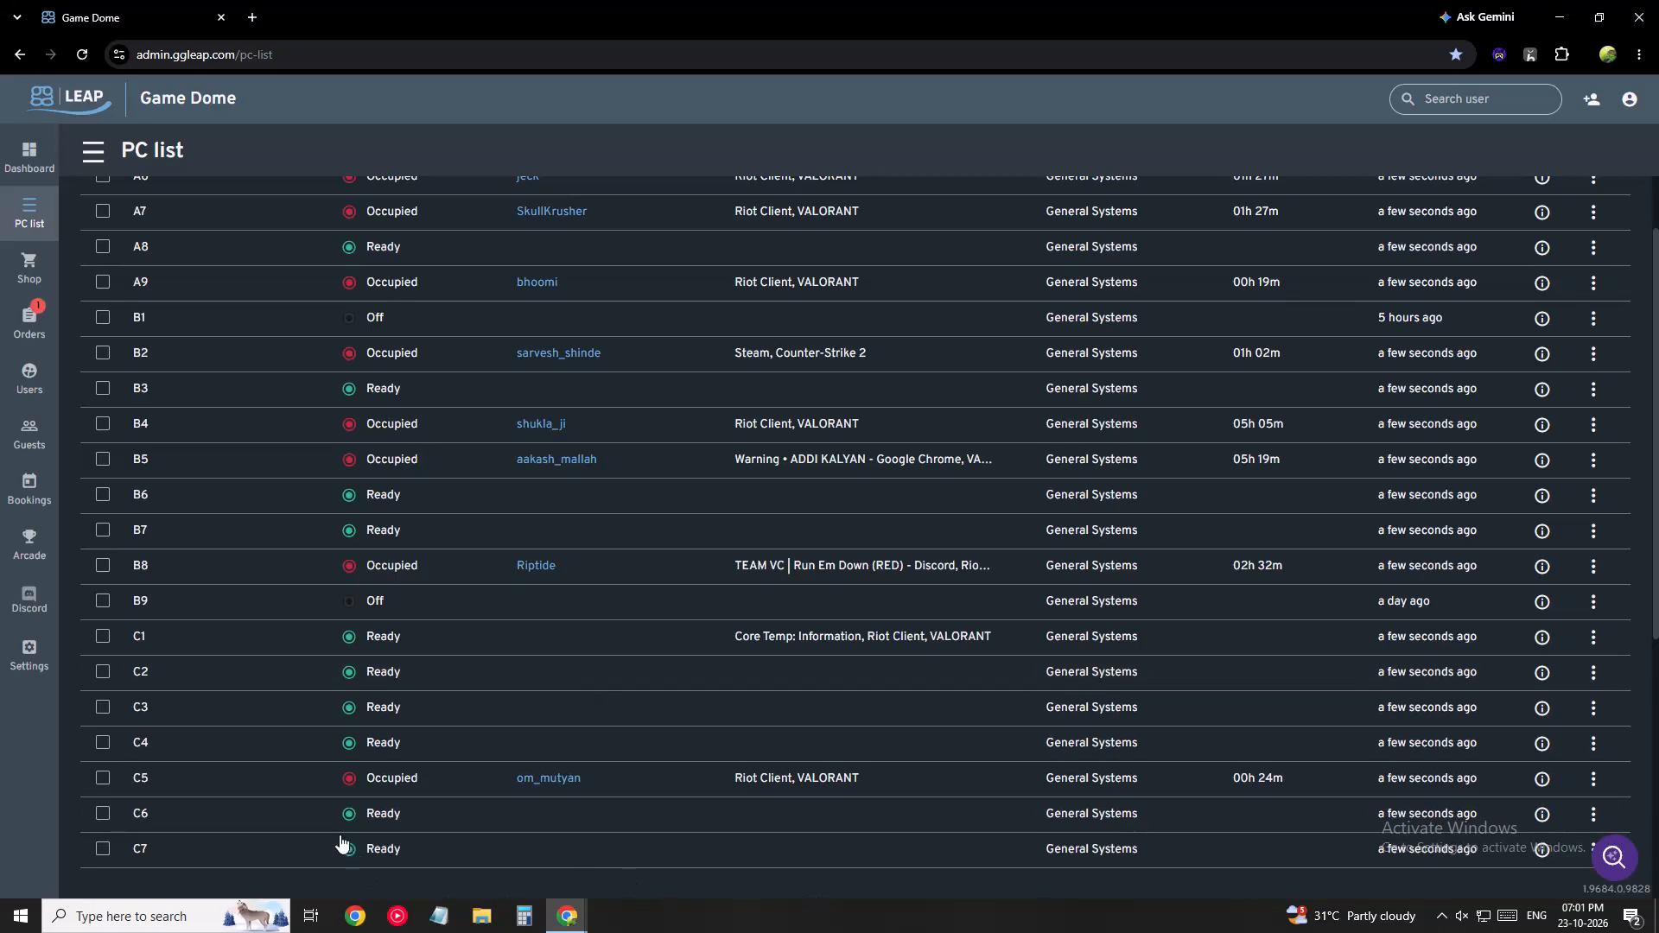
Review the PC stations again, and check the consoles' users and time to logout in the PC list.
scroll(375, 813, up, 2)
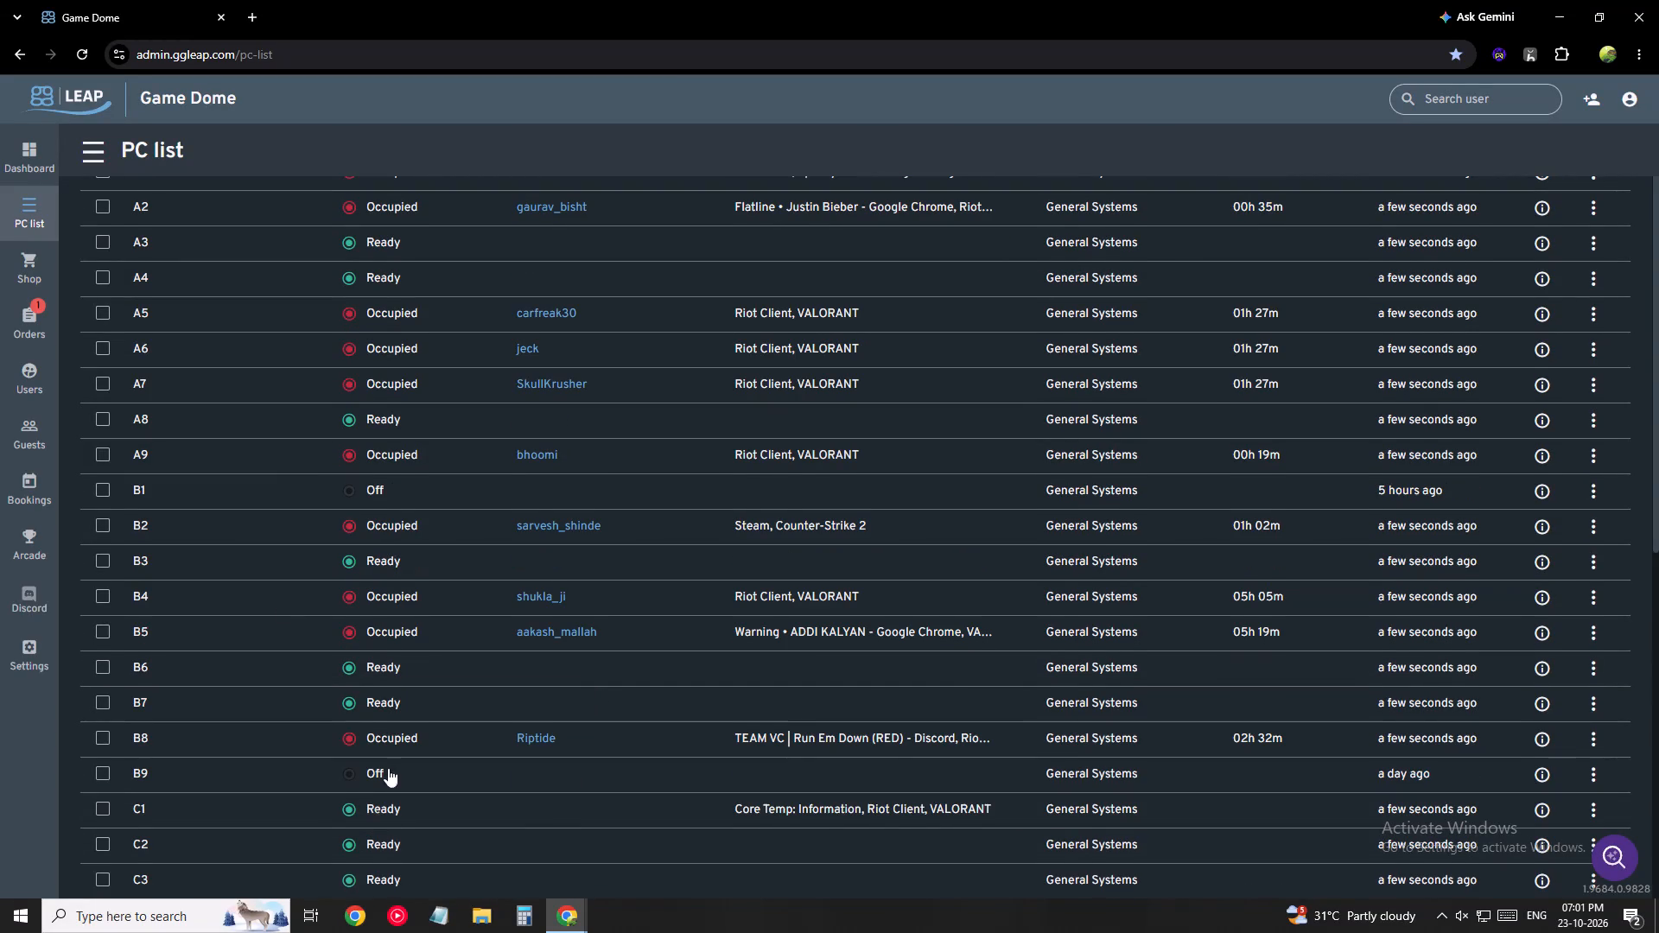
scroll(725, 750, down, 7)
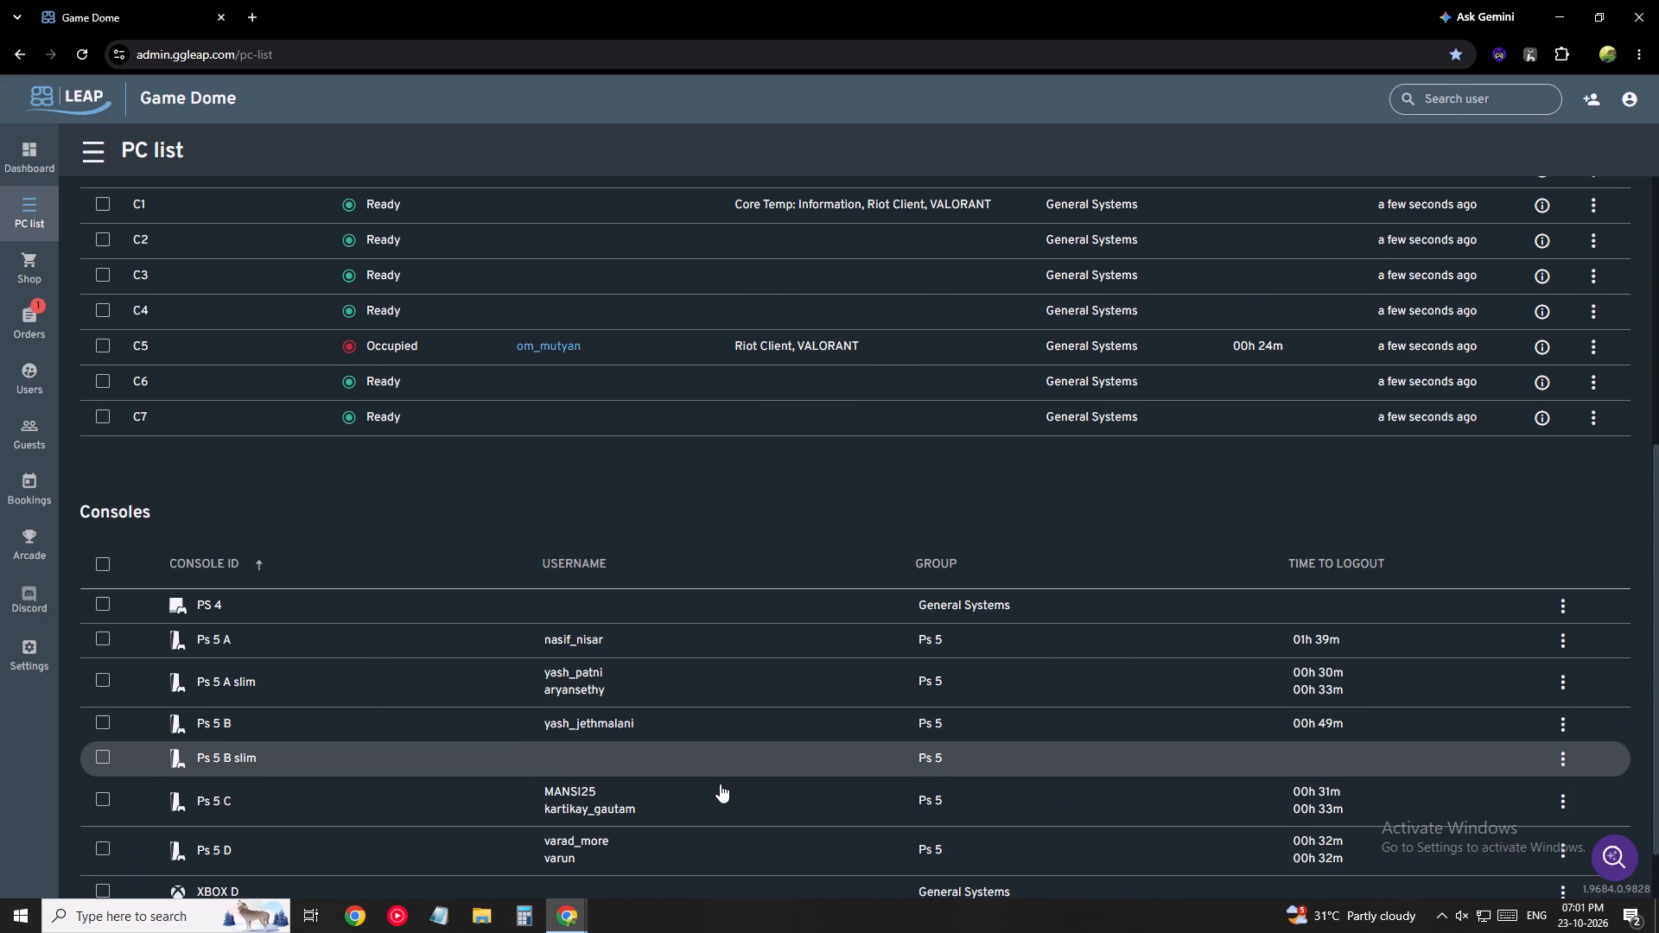
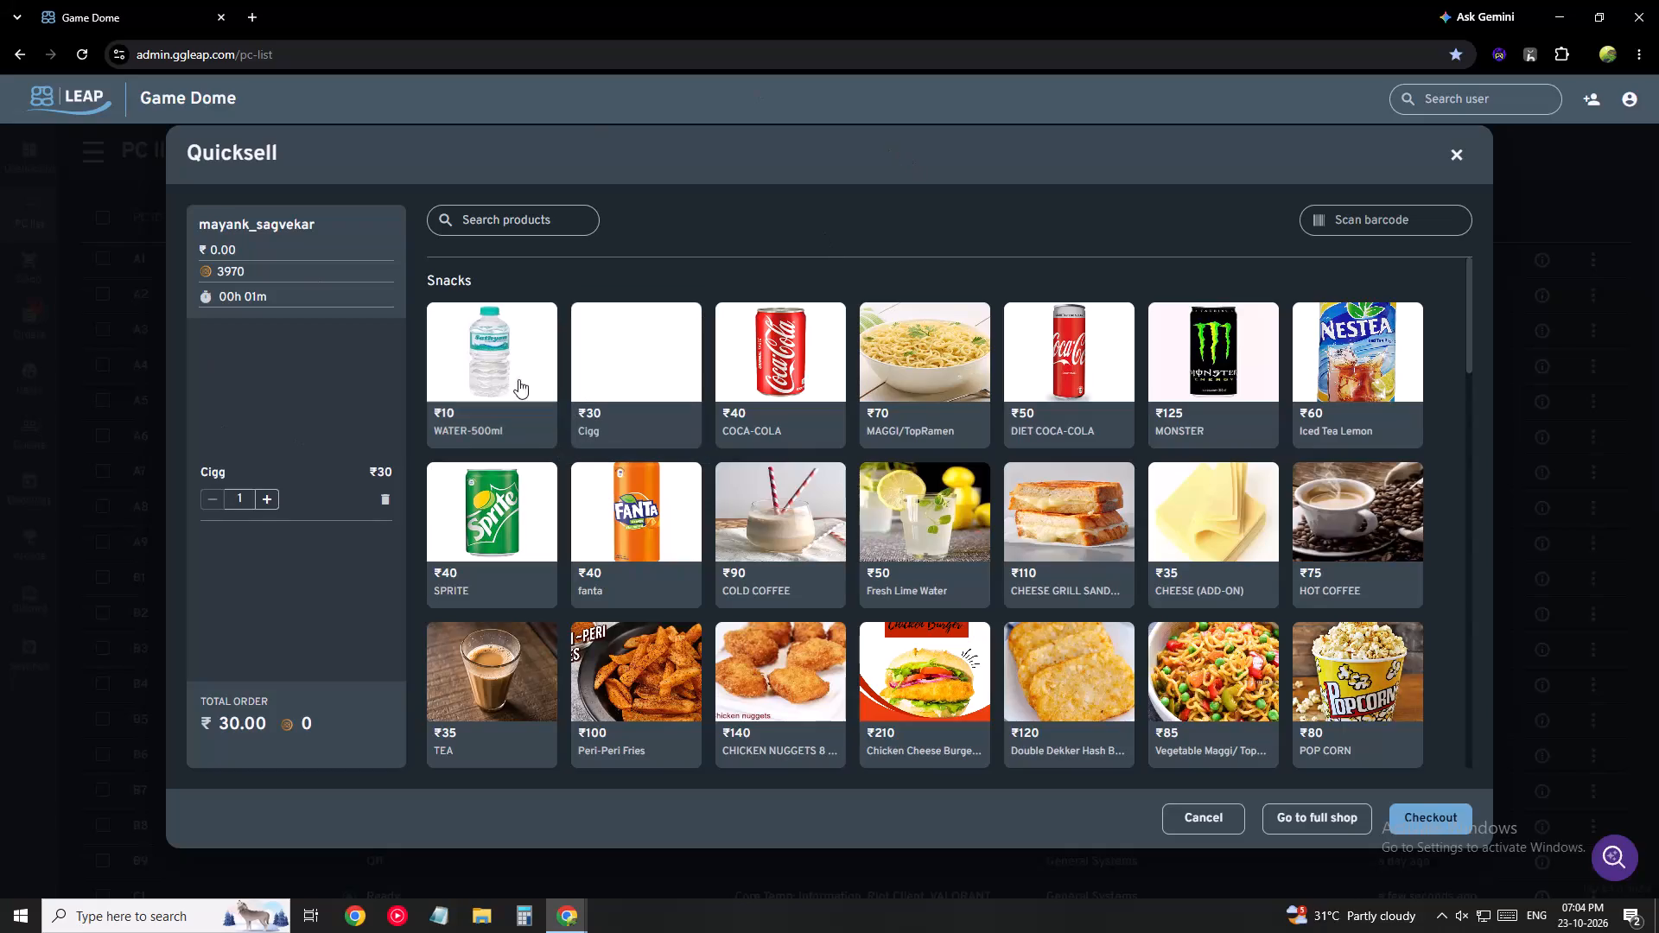
Check out the customer's order of one Cigg and charge the ₹30 by credit card.
click(1432, 828)
click(486, 522)
click(432, 486)
click(423, 771)
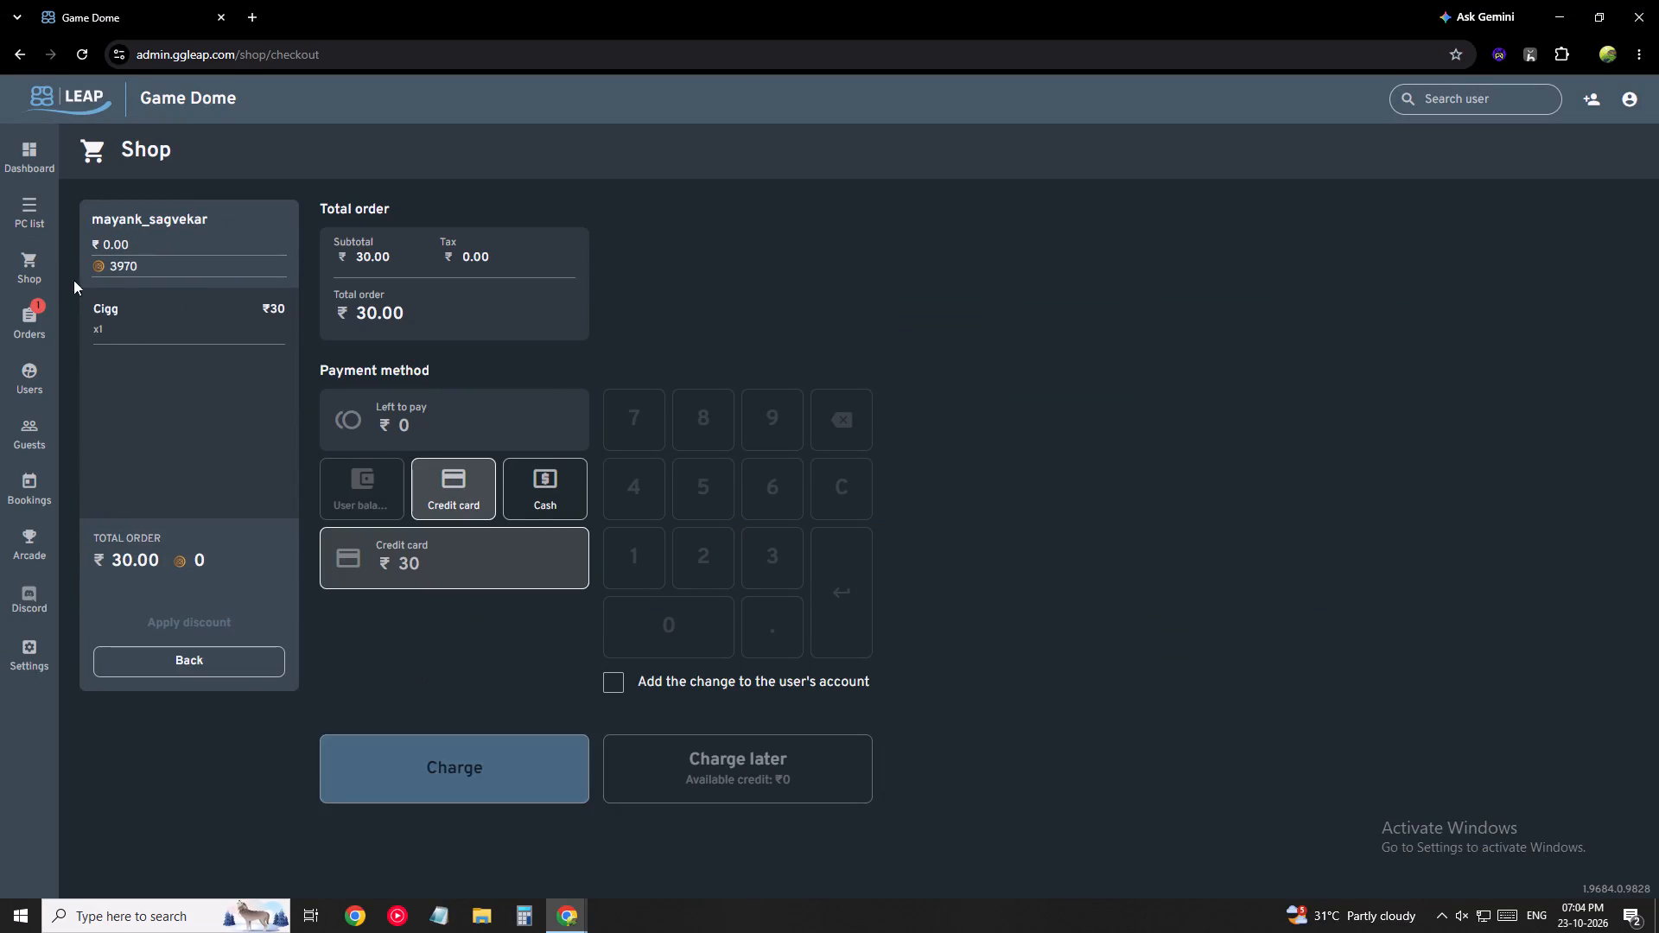
Review the PC stations' status in the PC list, and check the consoles' users and time to logout.
click(12, 217)
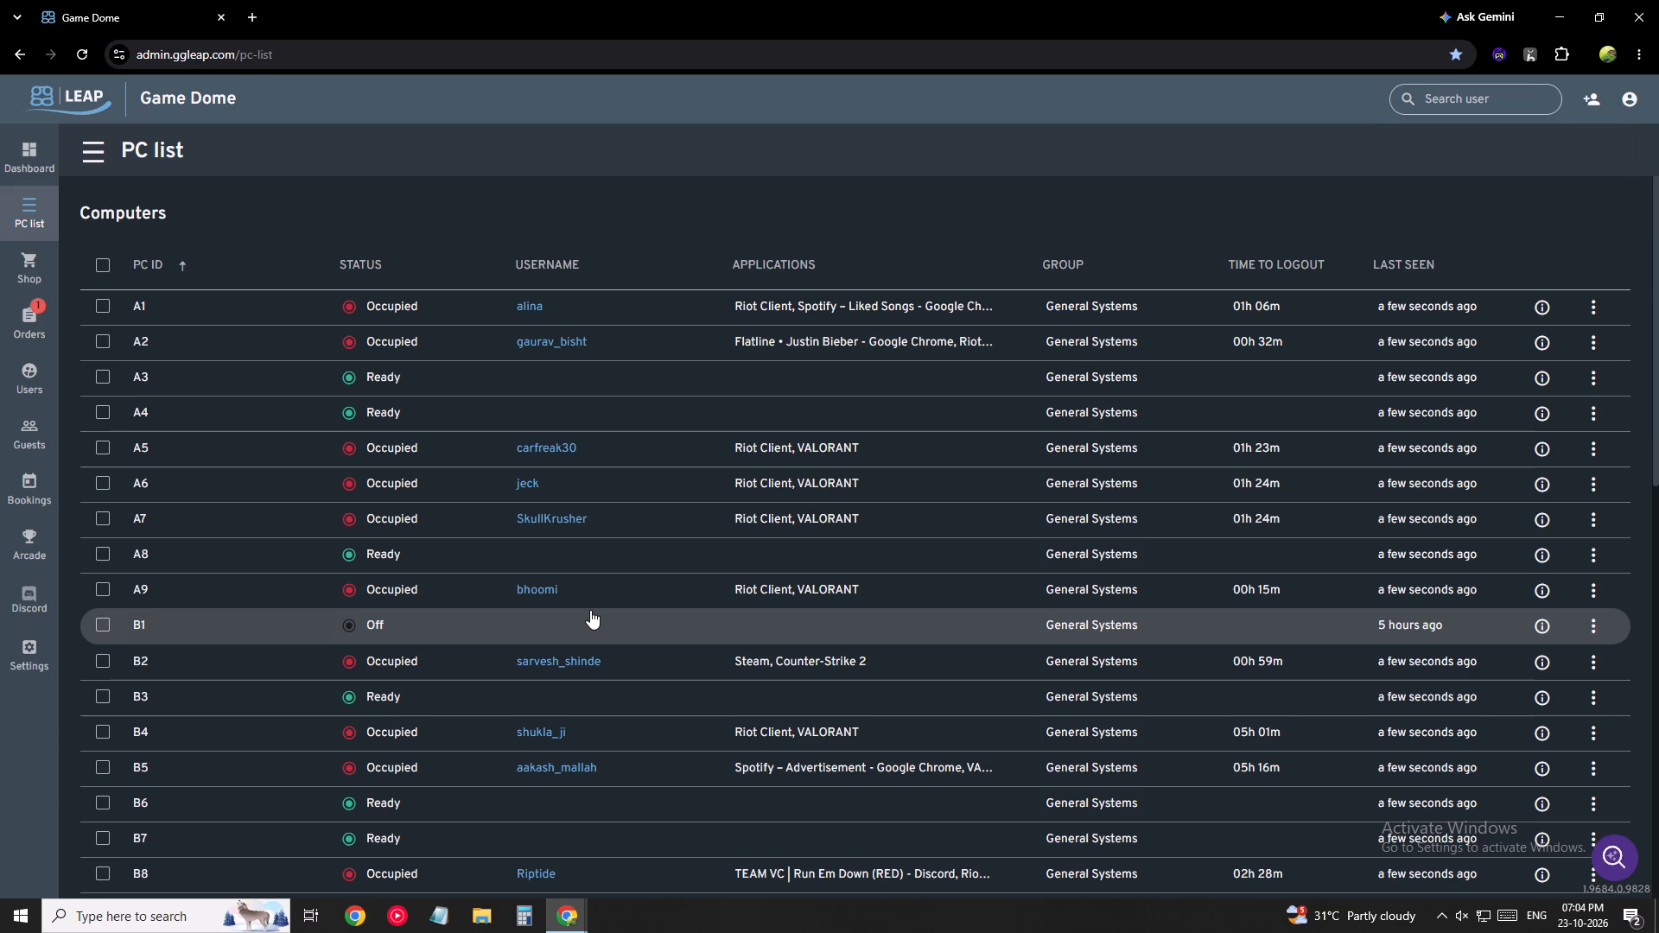
scroll(746, 494, down, 2)
scroll(800, 348, up, 3)
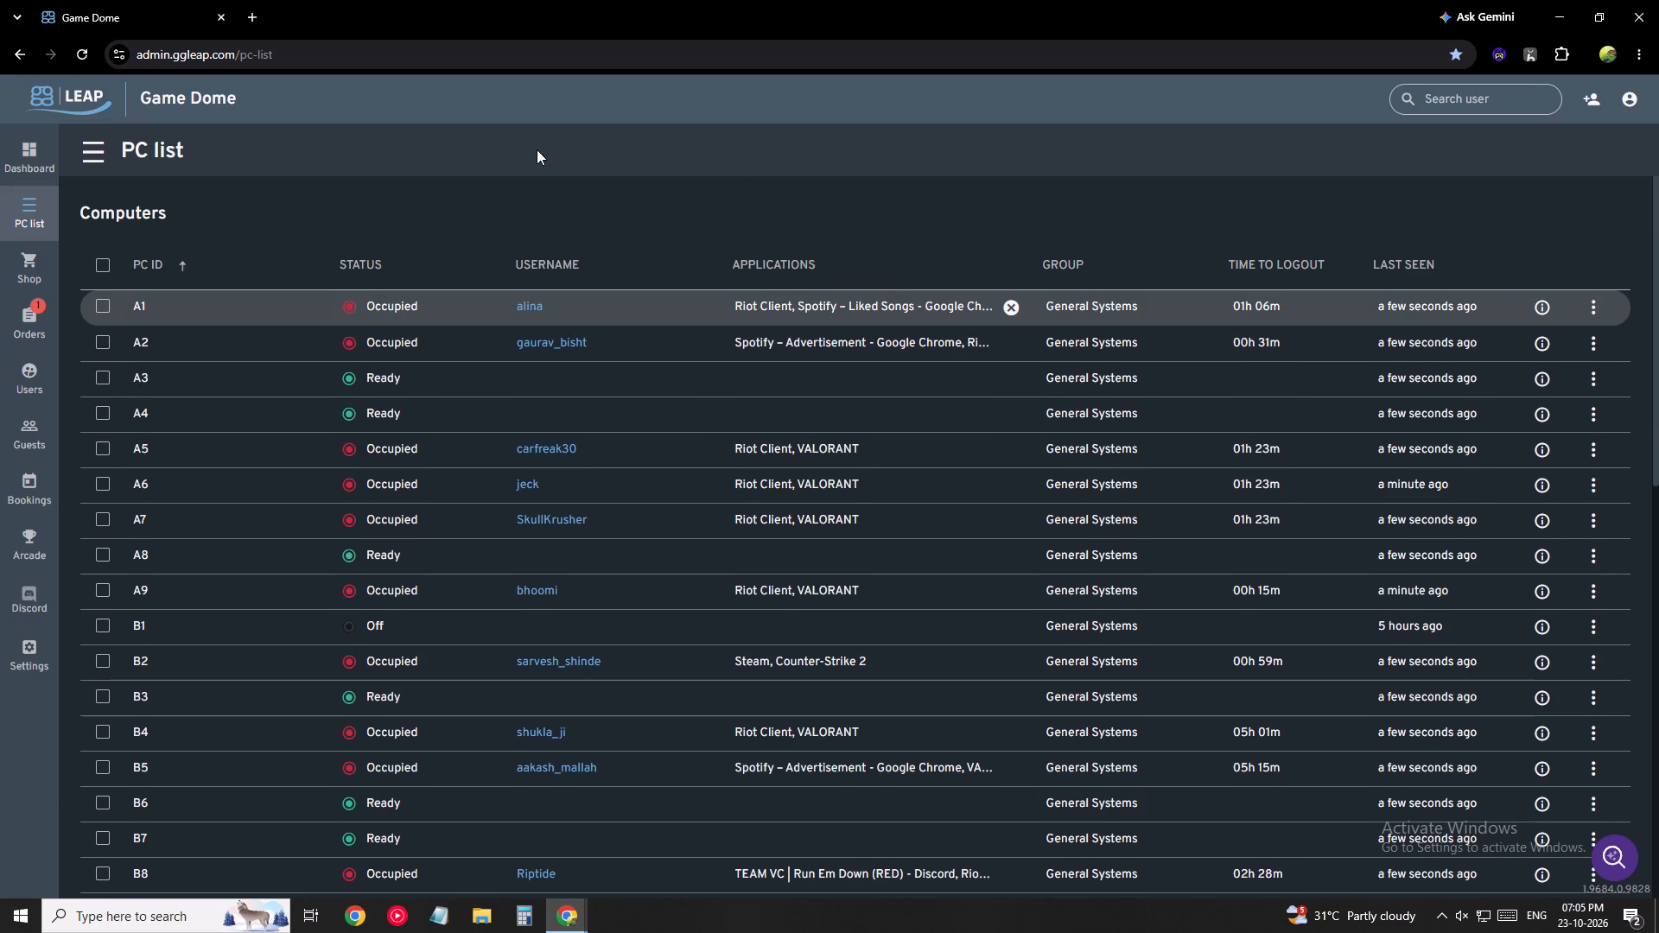
scroll(1047, 332, down, 6)
scroll(576, 594, up, 1)
scroll(588, 598, down, 3)
scroll(763, 576, up, 1)
scroll(722, 590, down, 3)
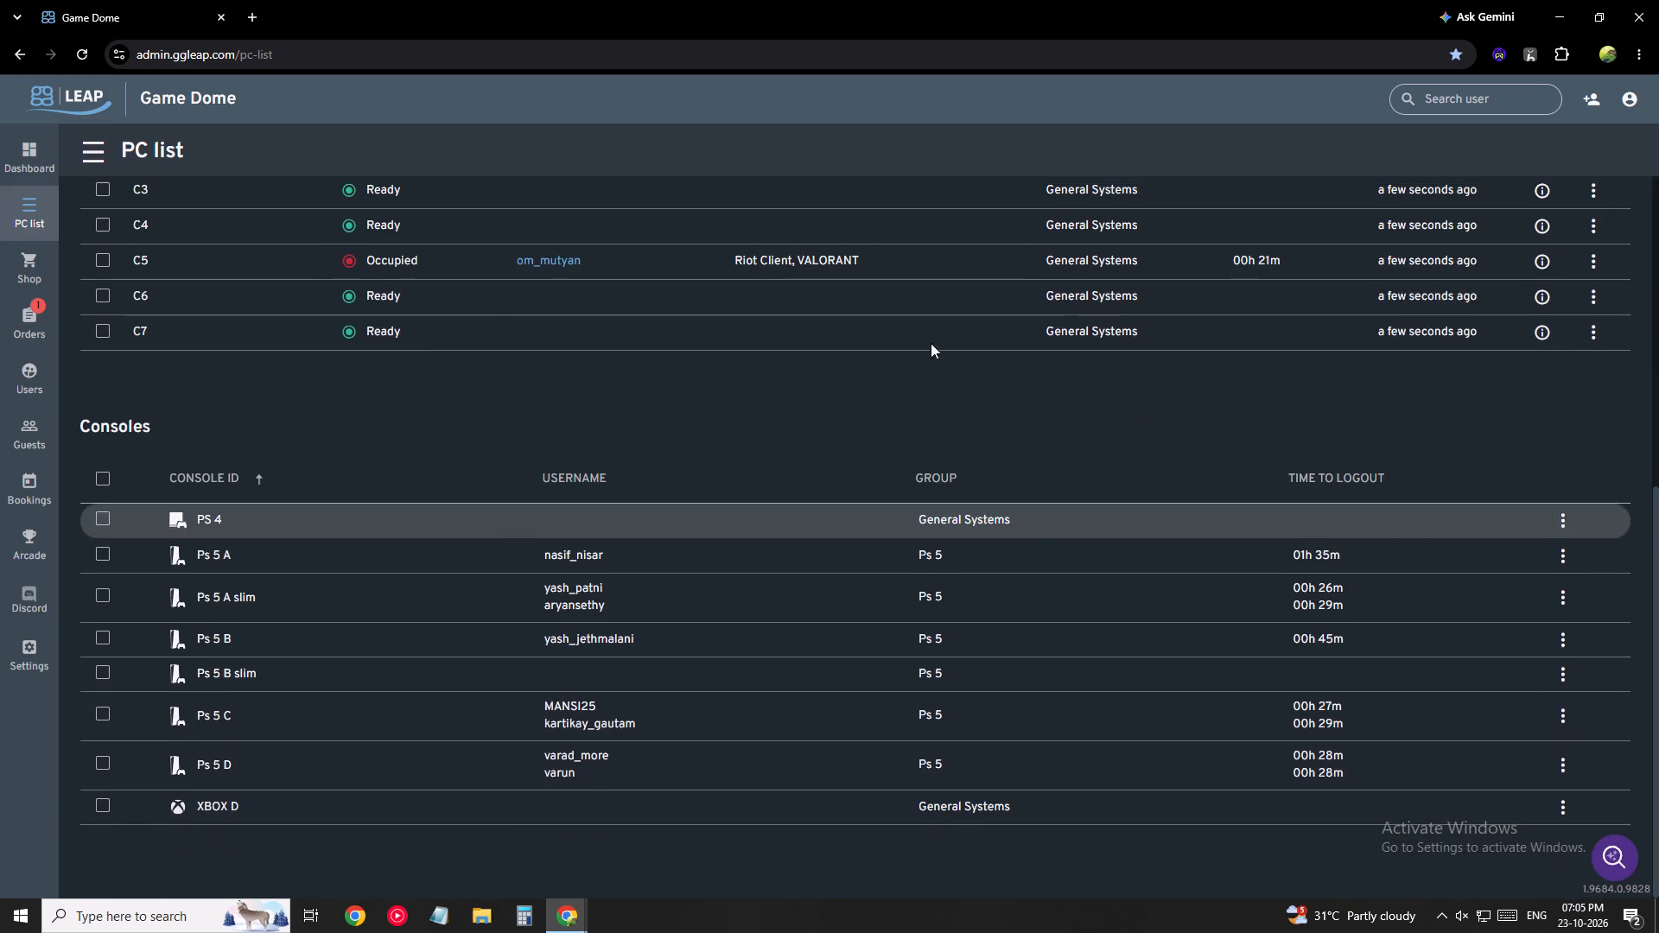
click(1499, 112)
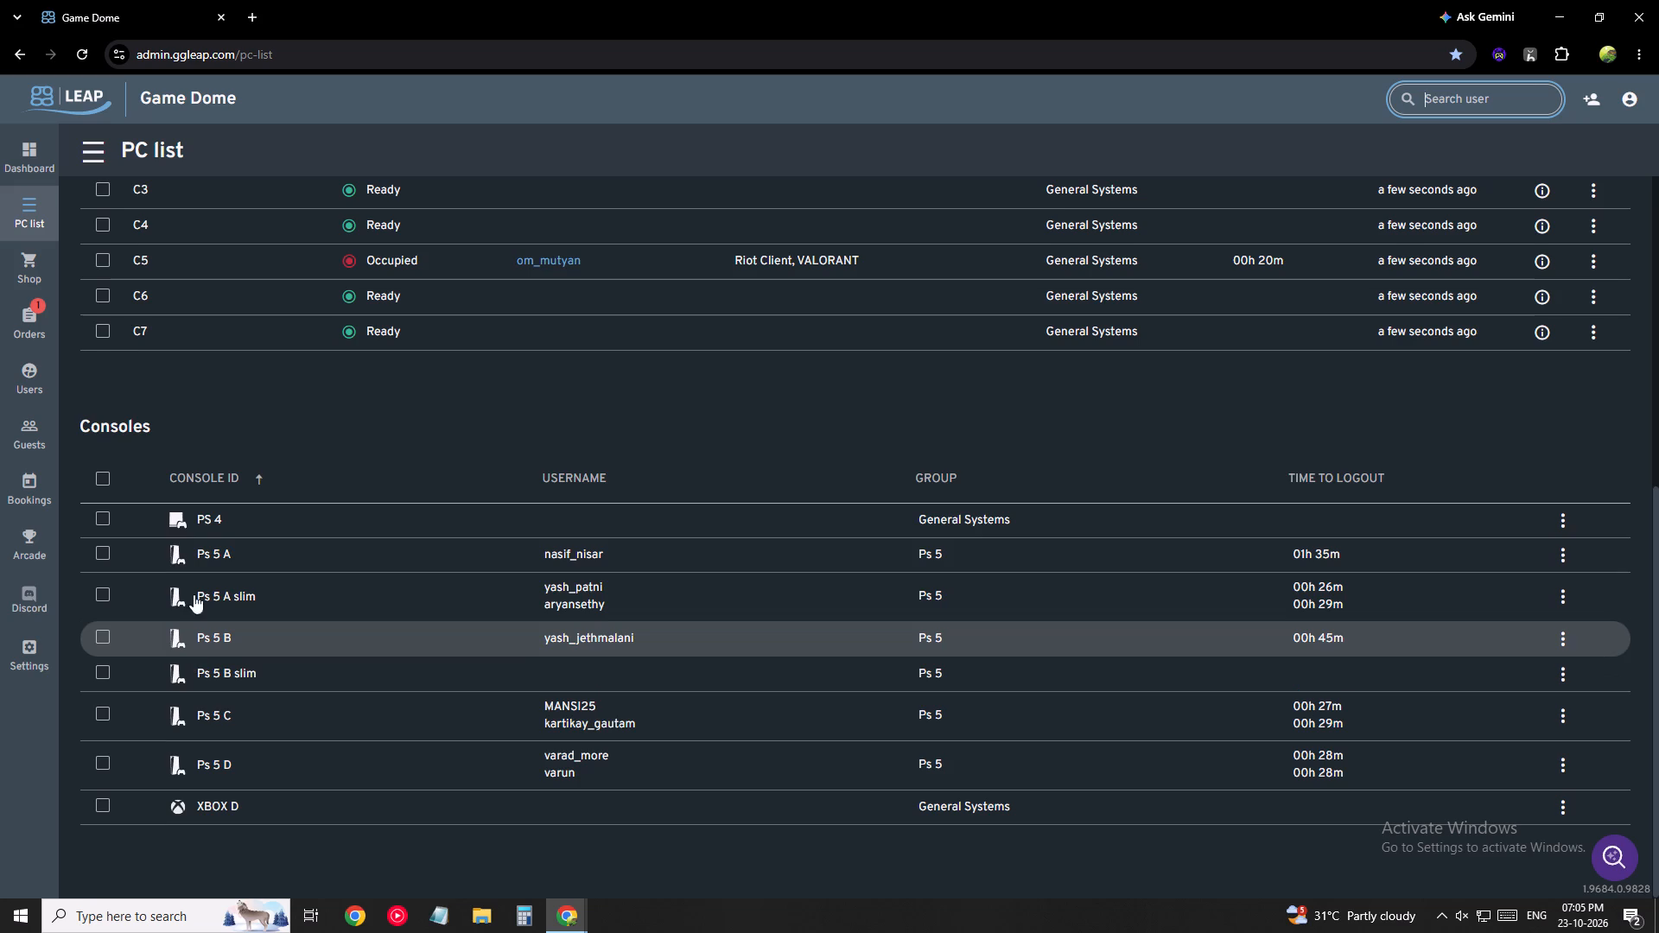
scroll(346, 655, up, 5)
scroll(438, 656, down, 2)
scroll(417, 544, up, 1)
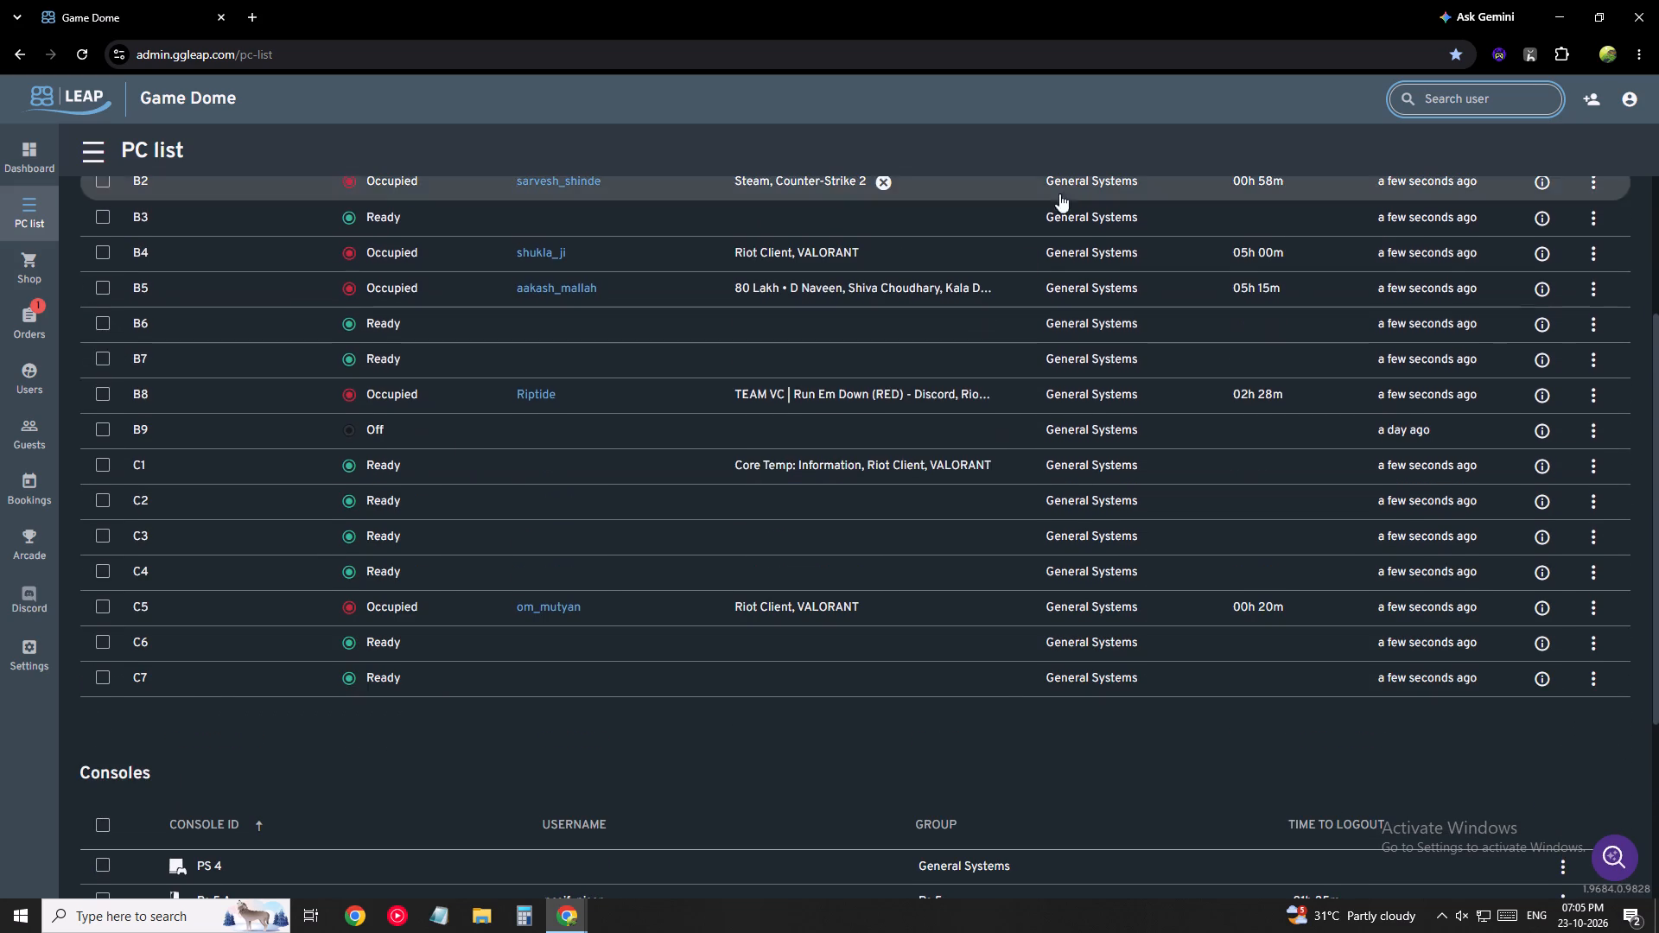
scroll(867, 471, down, 6)
scroll(594, 690, up, 1)
scroll(594, 691, down, 2)
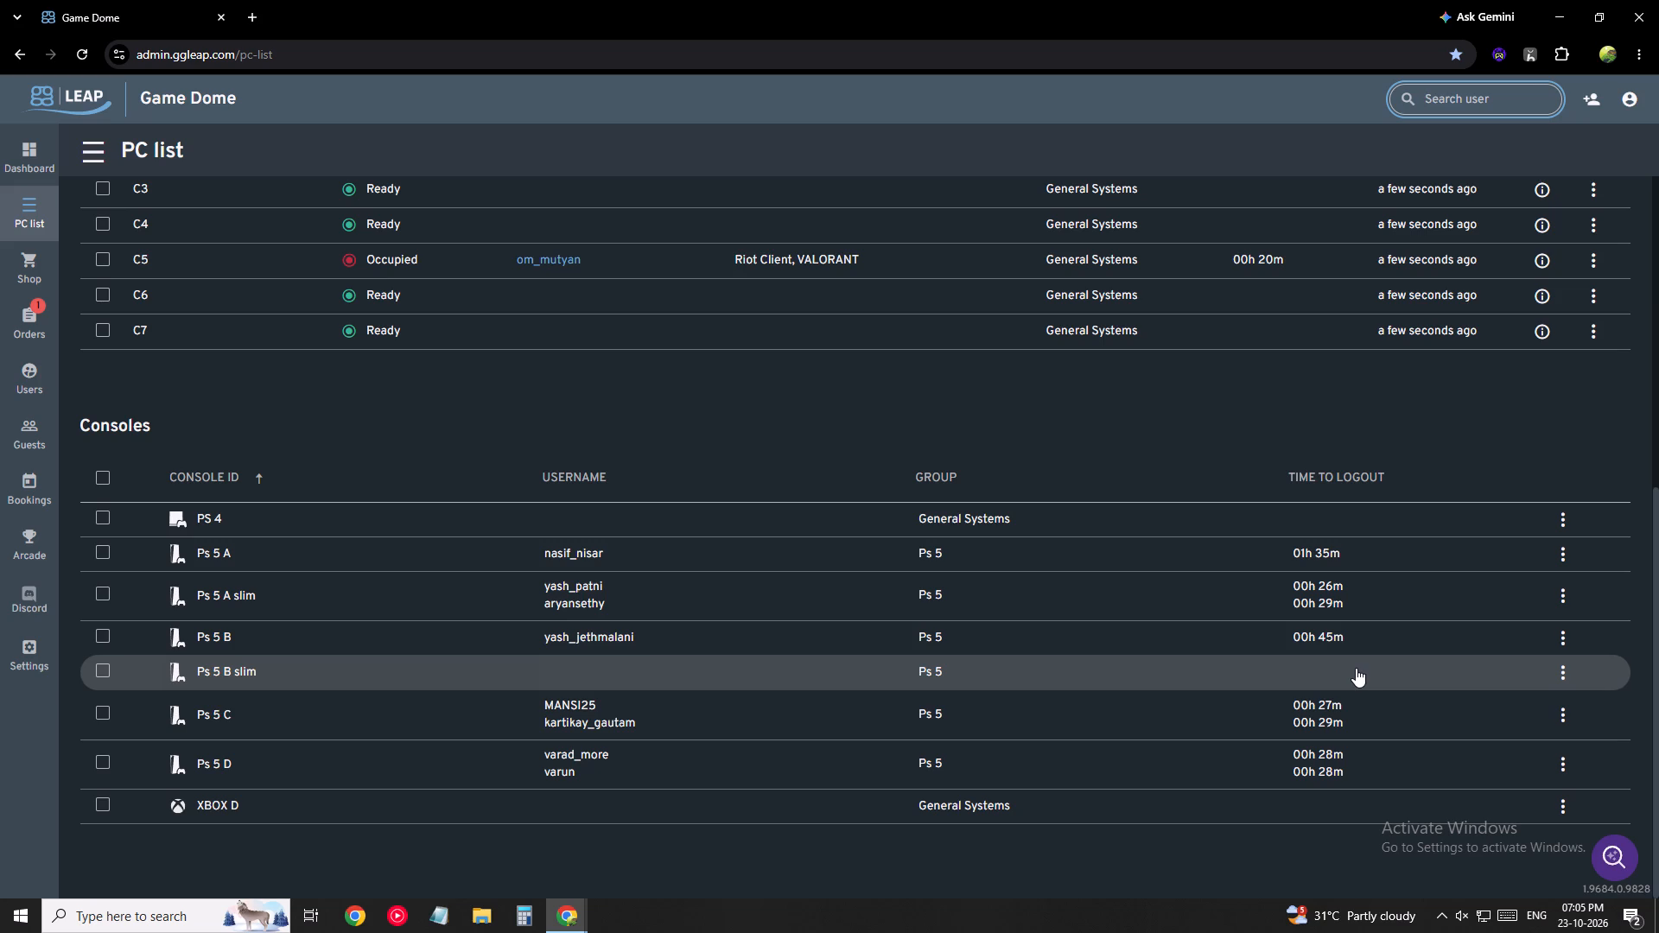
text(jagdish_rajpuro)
click(1595, 141)
click(1608, 148)
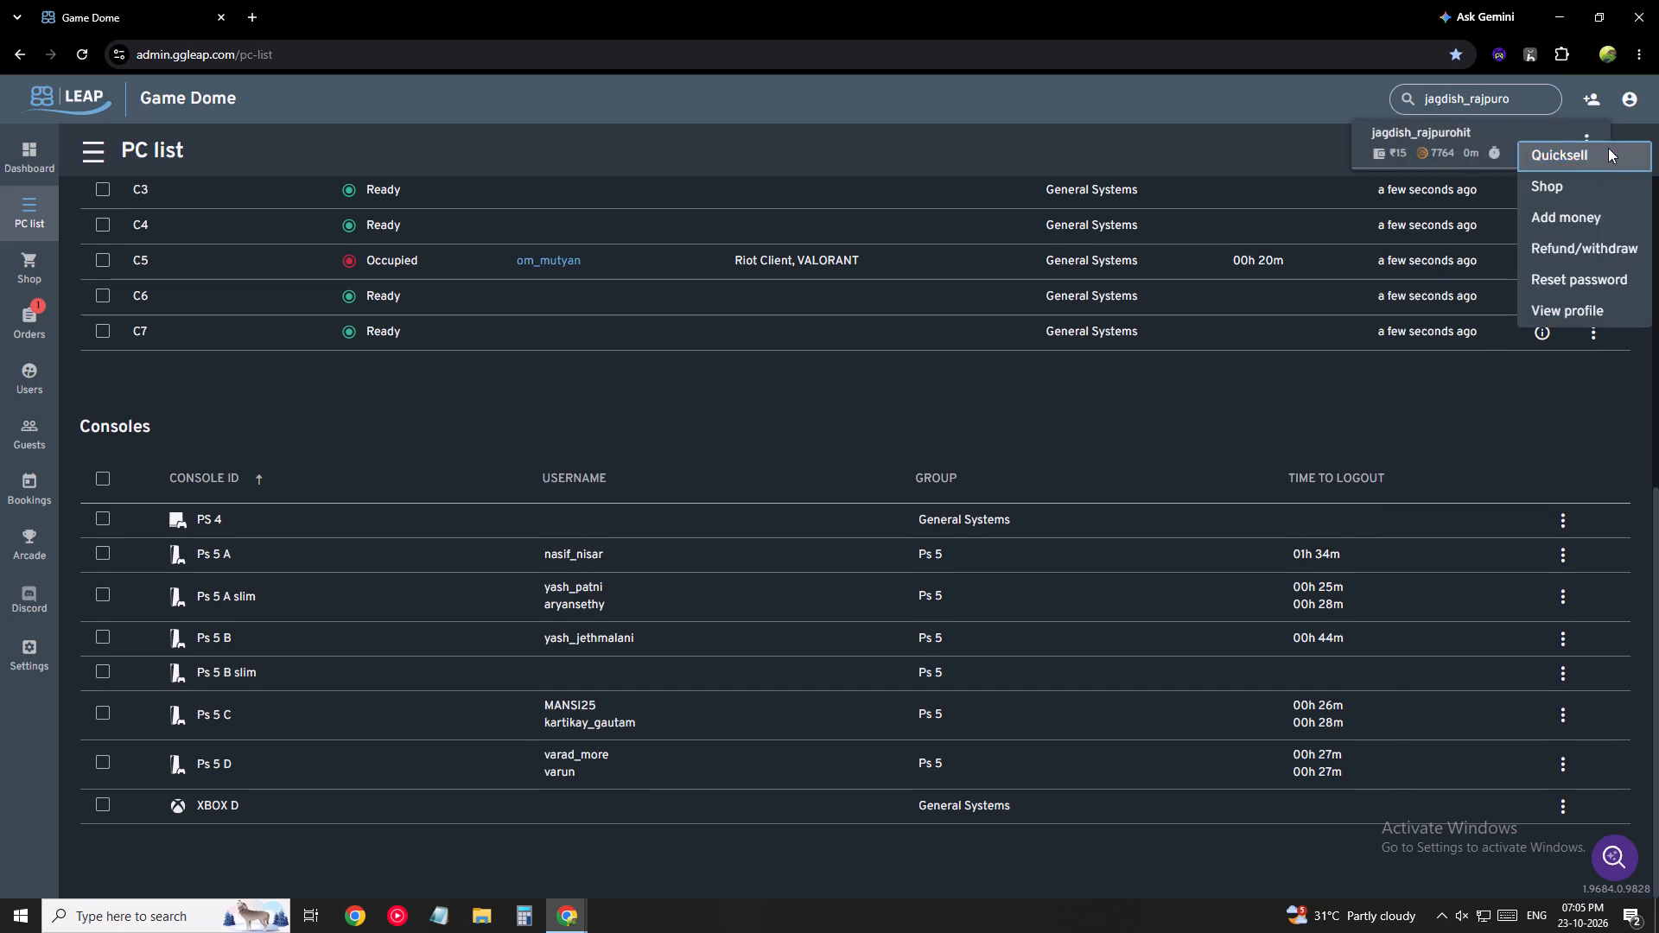
click(1331, 811)
click(556, 282)
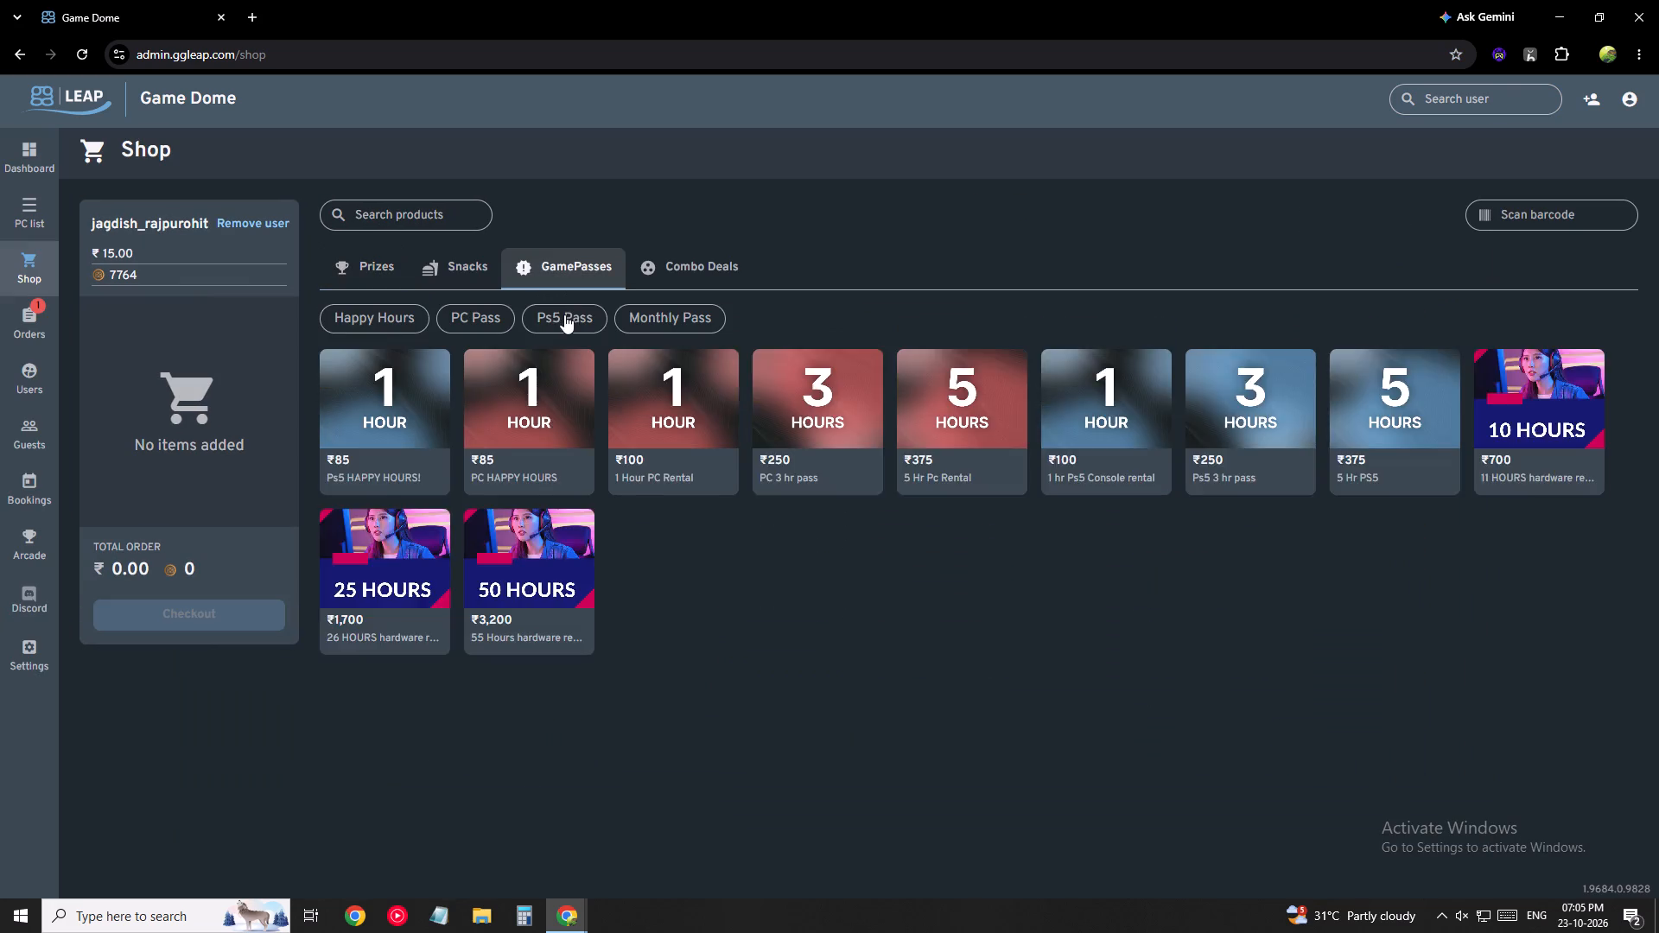
click(564, 314)
click(371, 403)
click(220, 621)
click(460, 452)
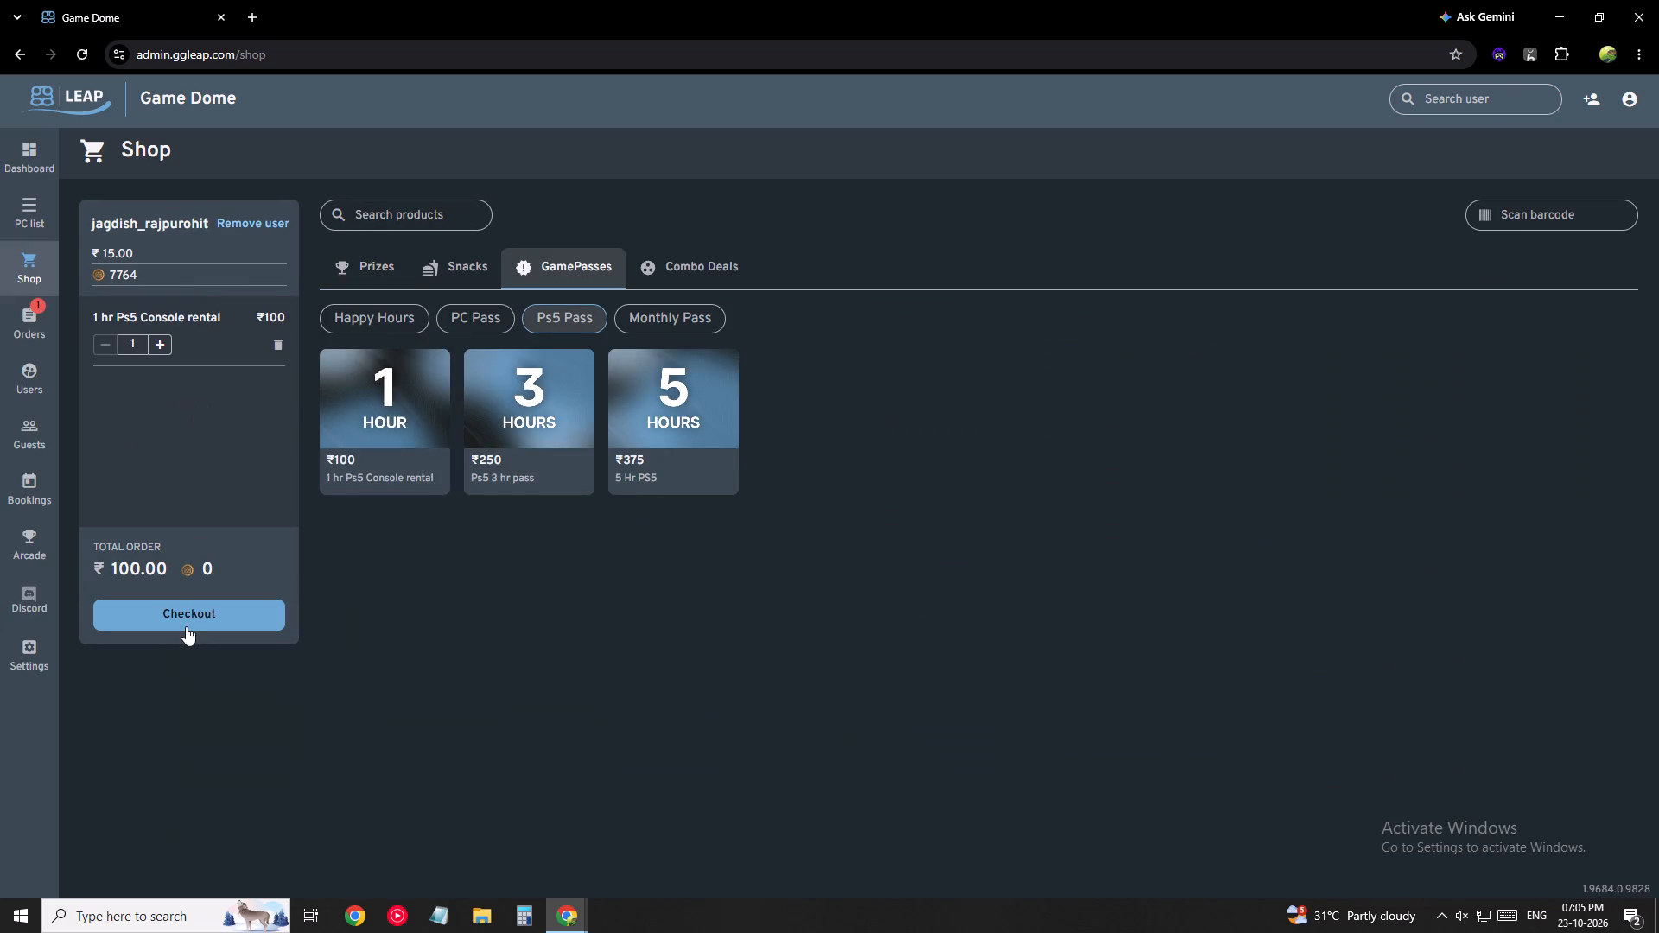
click(186, 626)
click(532, 483)
click(422, 769)
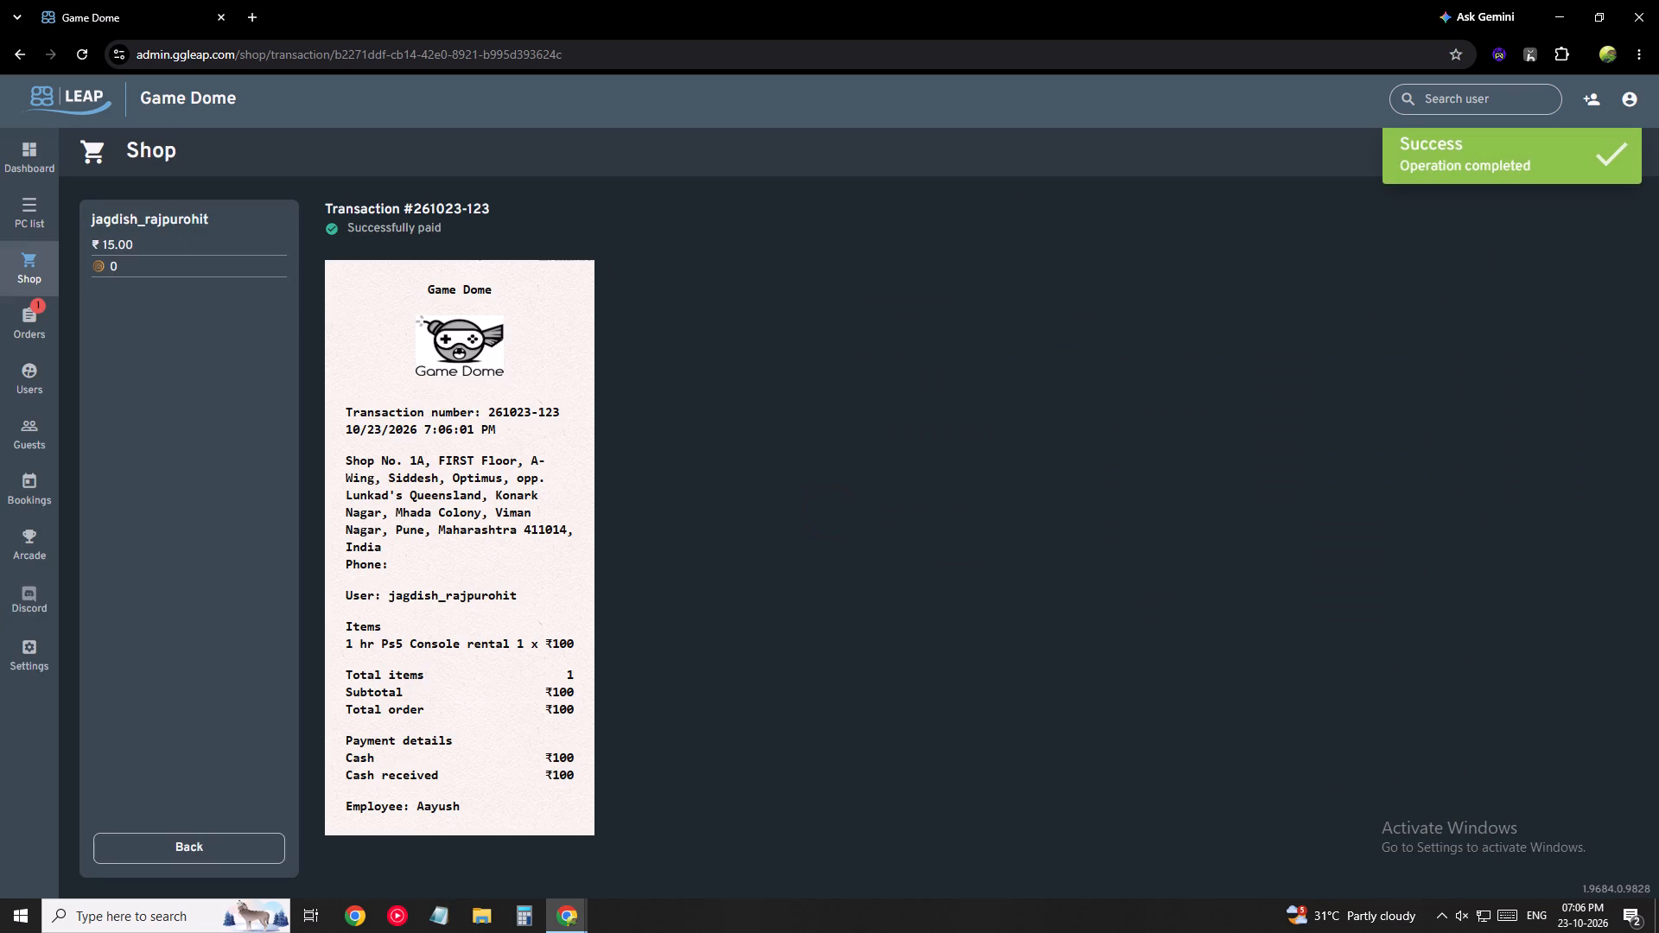
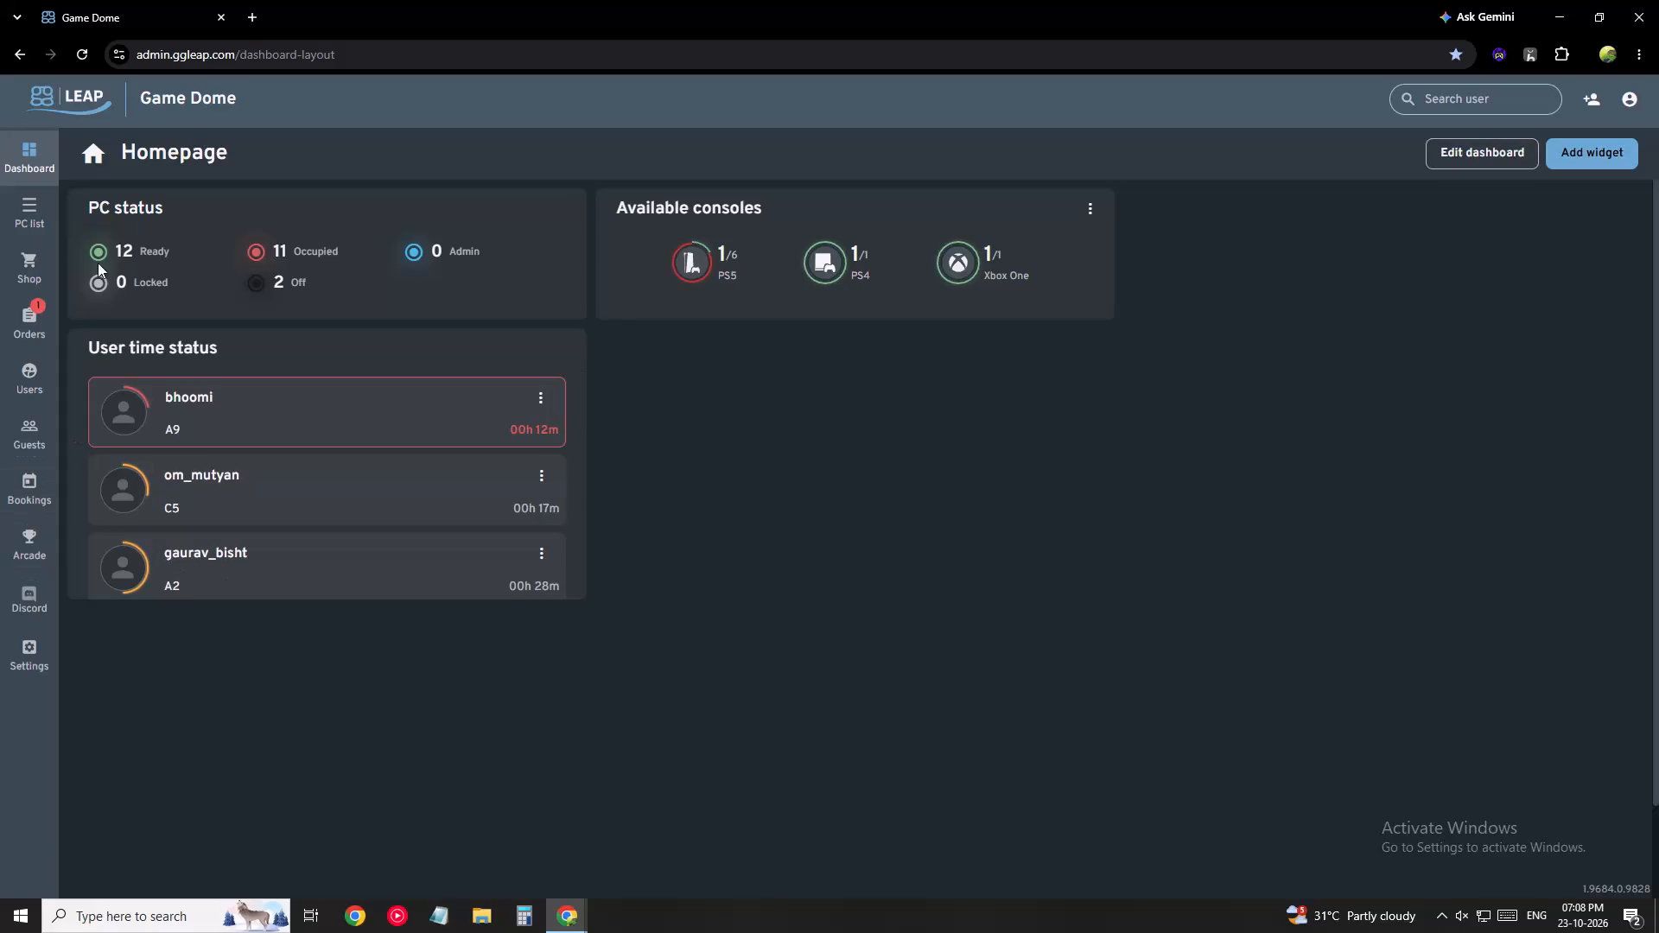
Log customer Jagdish in to the Ps 5 B slim console from the PC list's consoles.
click(40, 218)
scroll(547, 468, down, 8)
scroll(641, 777, up, 1)
scroll(641, 777, down, 5)
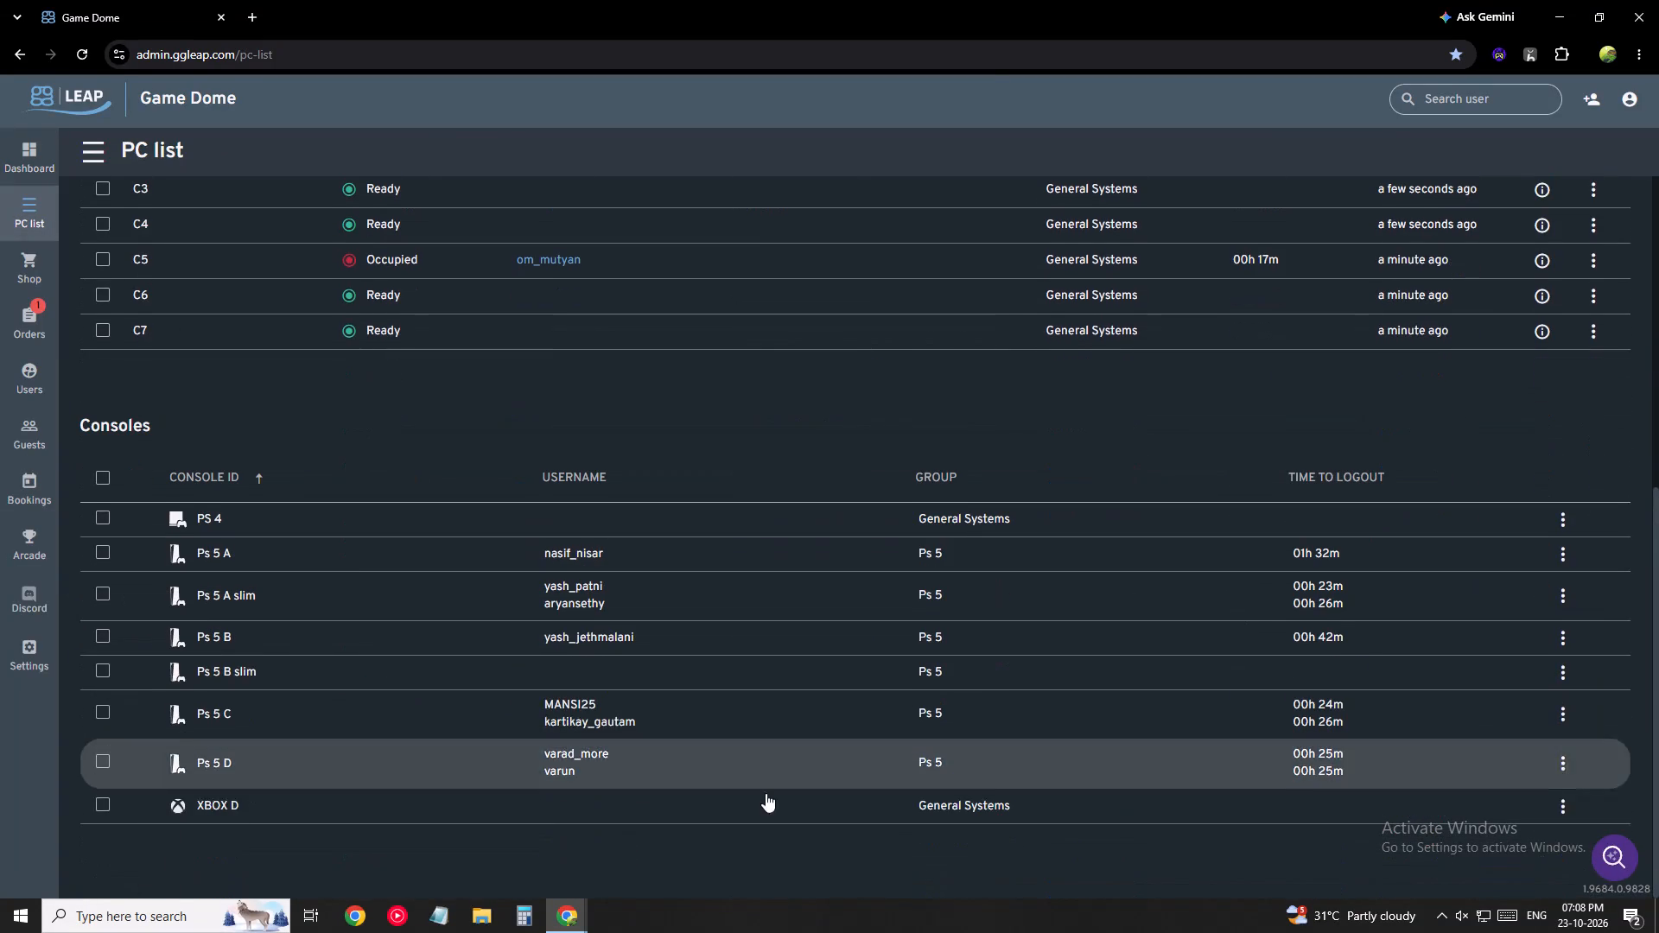
click(1560, 670)
click(1575, 685)
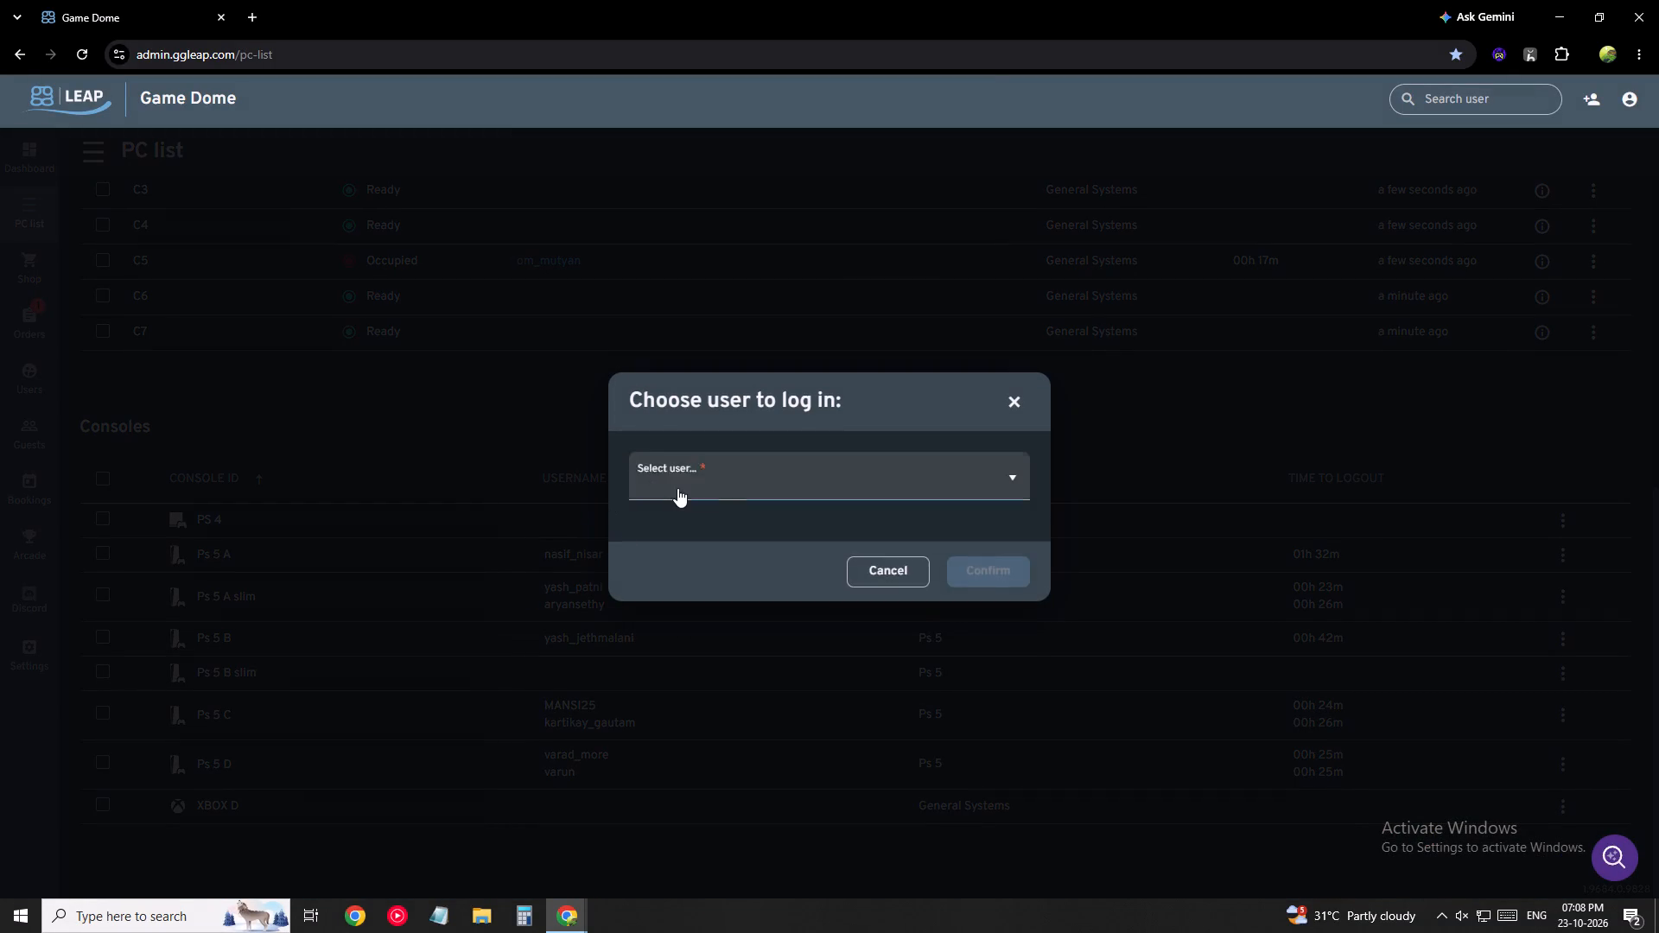
click(677, 488)
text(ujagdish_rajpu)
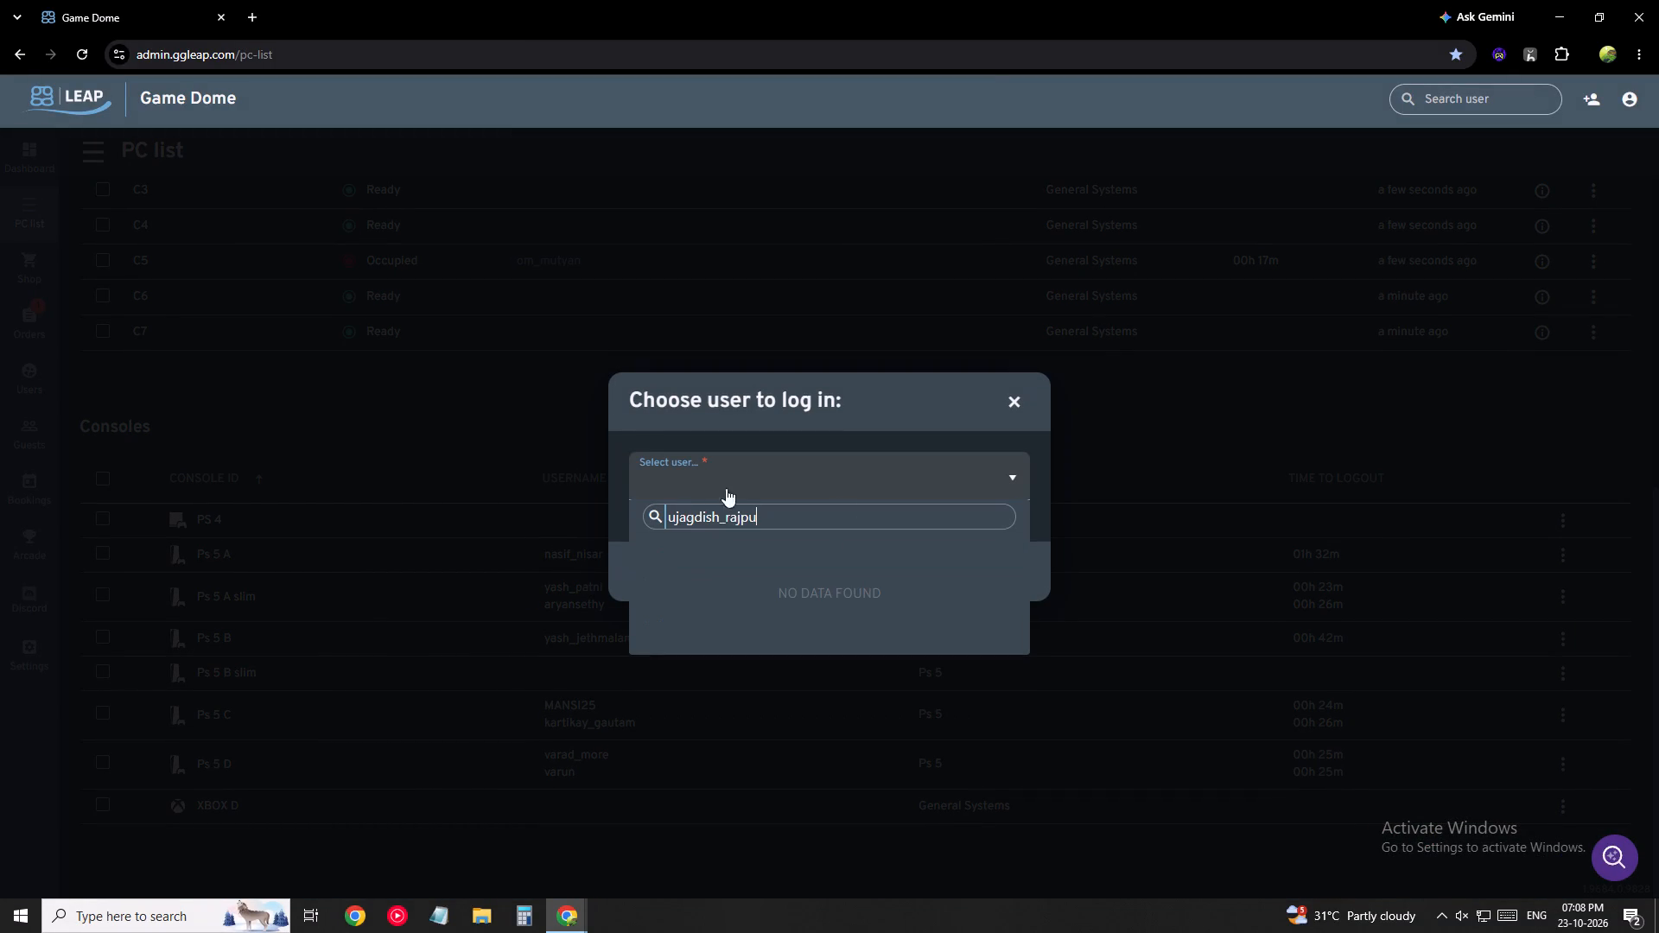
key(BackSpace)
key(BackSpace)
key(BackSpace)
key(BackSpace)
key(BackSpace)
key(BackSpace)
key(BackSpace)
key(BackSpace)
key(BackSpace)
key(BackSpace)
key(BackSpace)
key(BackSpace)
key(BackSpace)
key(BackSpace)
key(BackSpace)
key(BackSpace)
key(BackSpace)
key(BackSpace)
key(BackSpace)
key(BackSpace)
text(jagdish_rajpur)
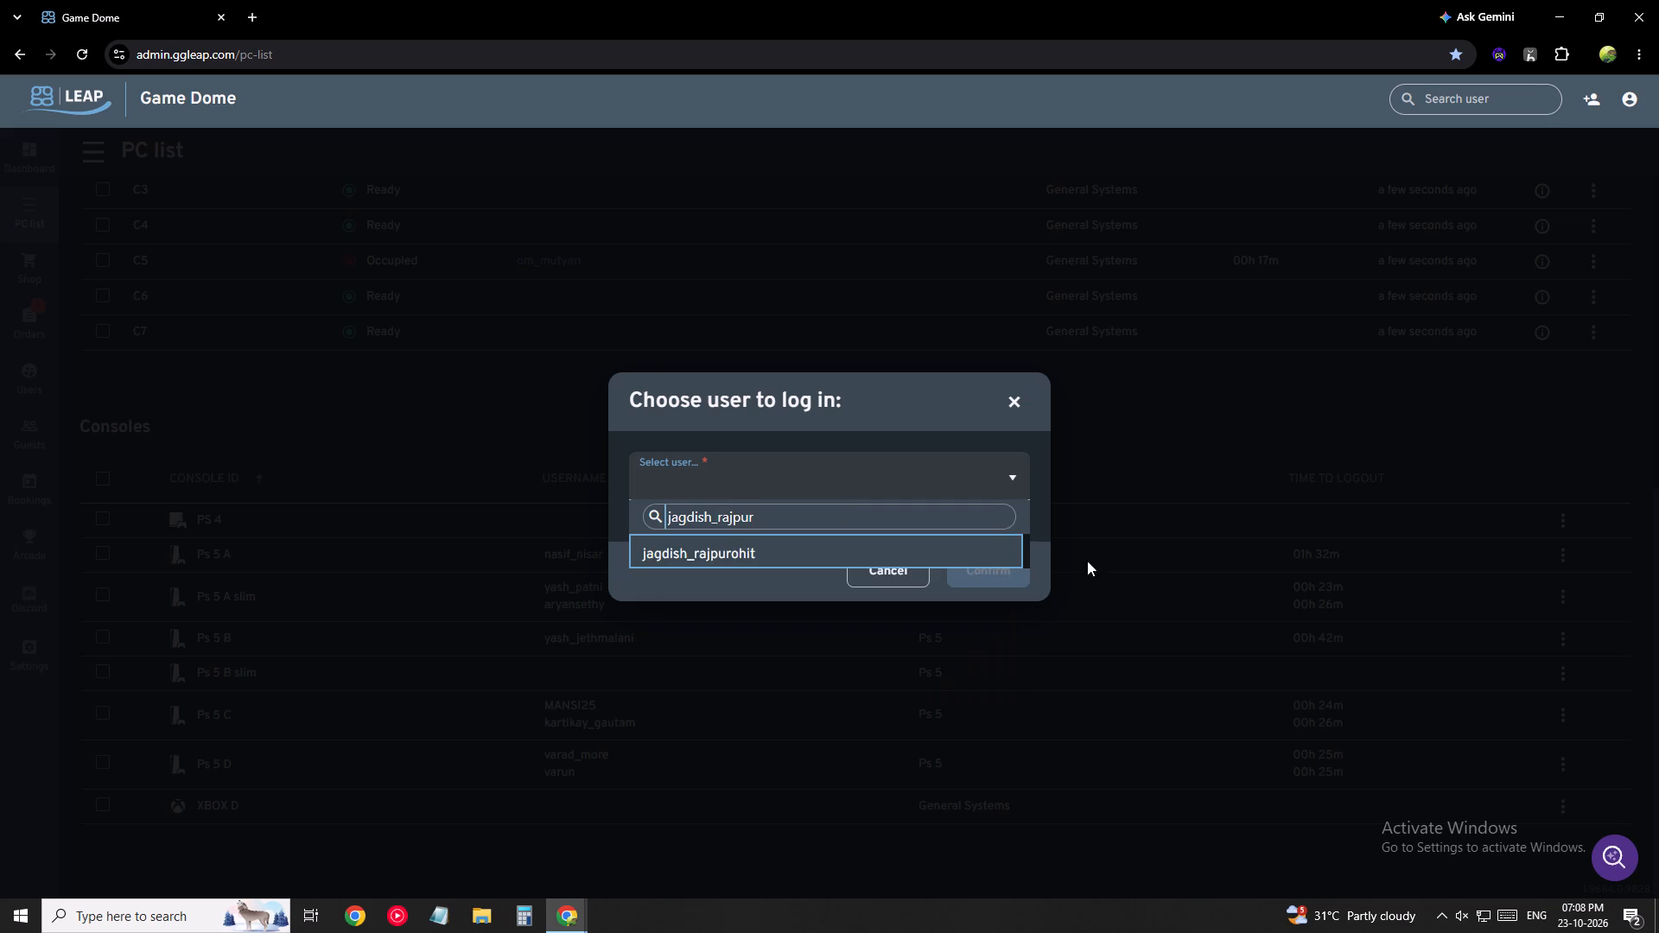
click(954, 553)
click(982, 570)
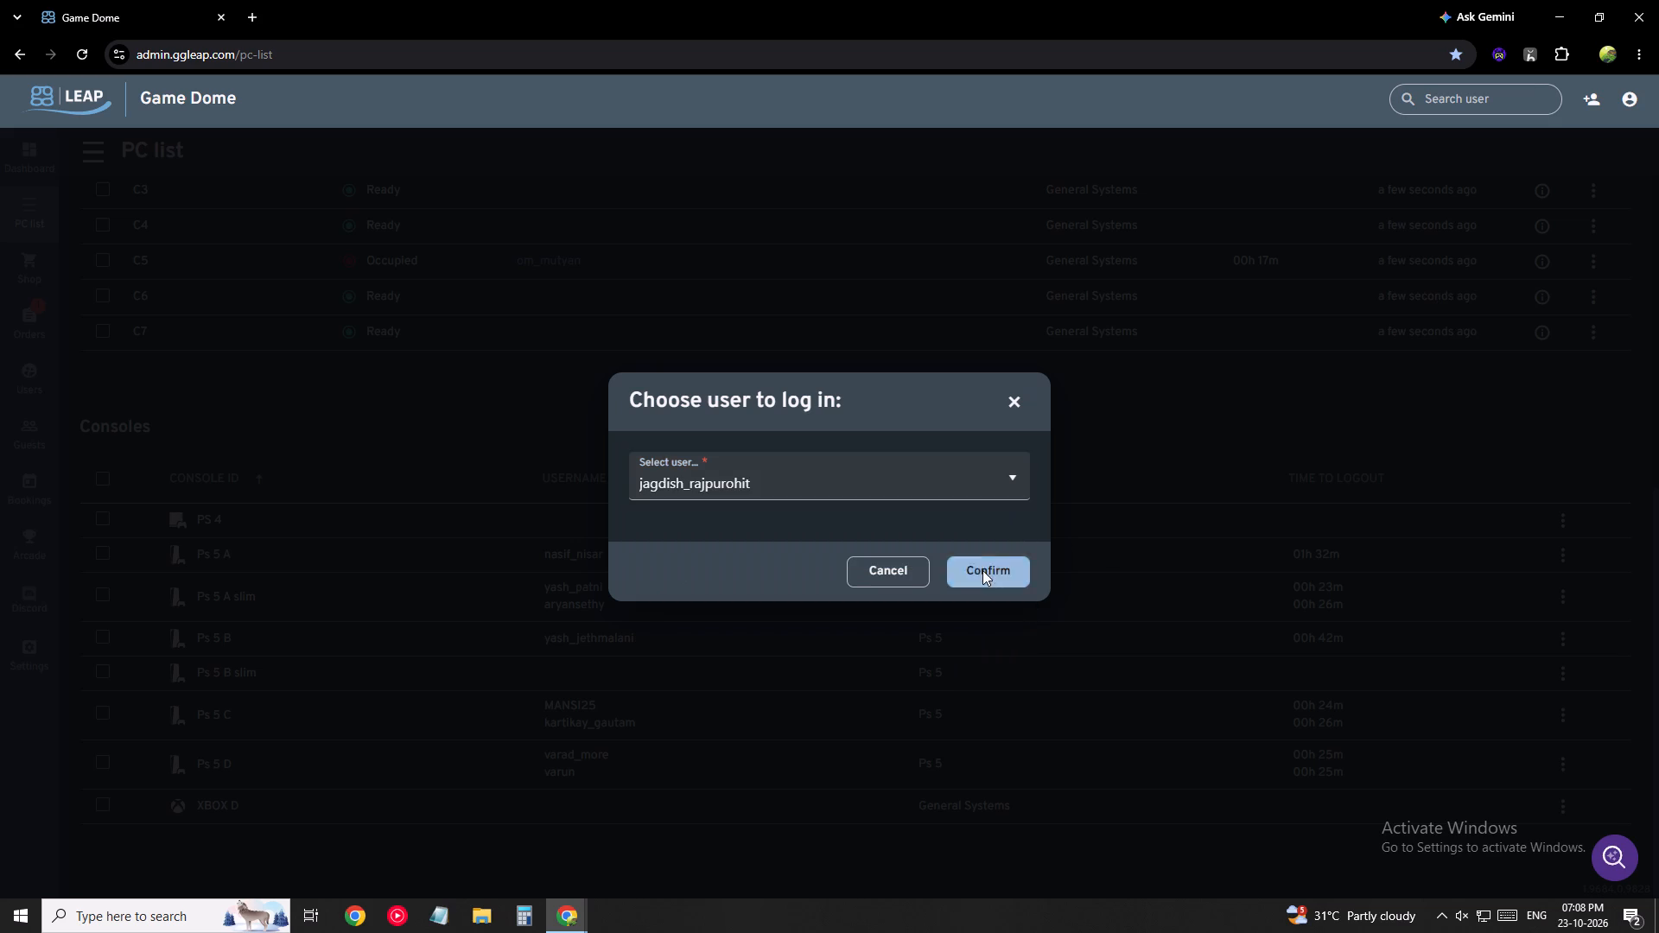
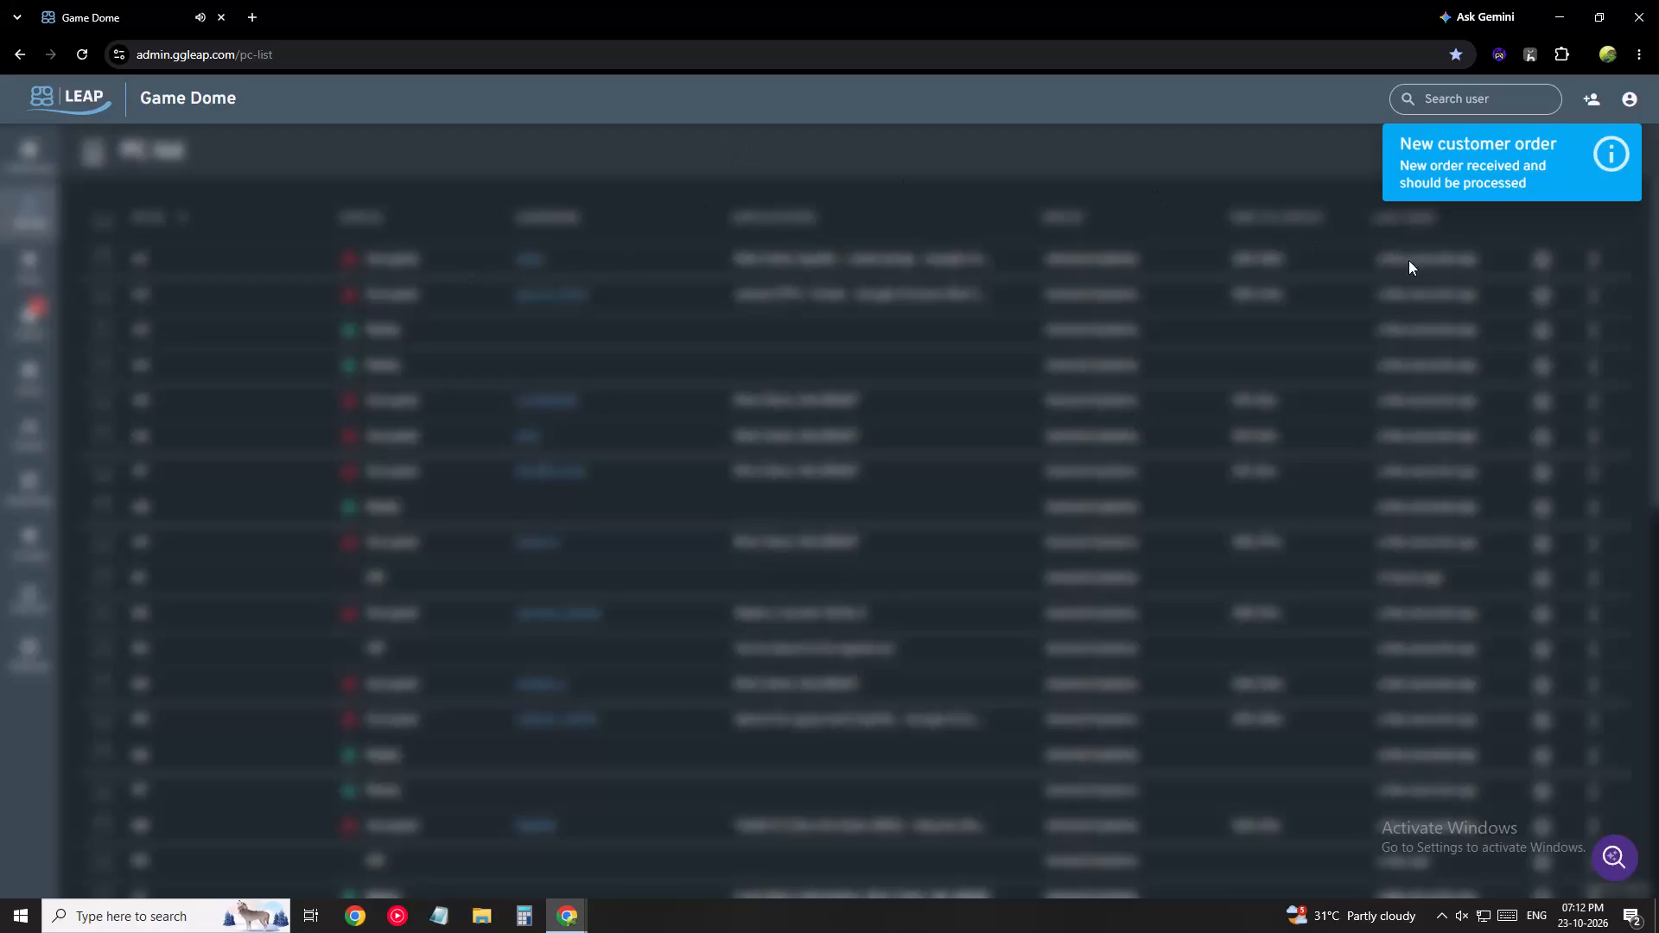
Open the orders awaiting action to check the new customer order.
click(1483, 150)
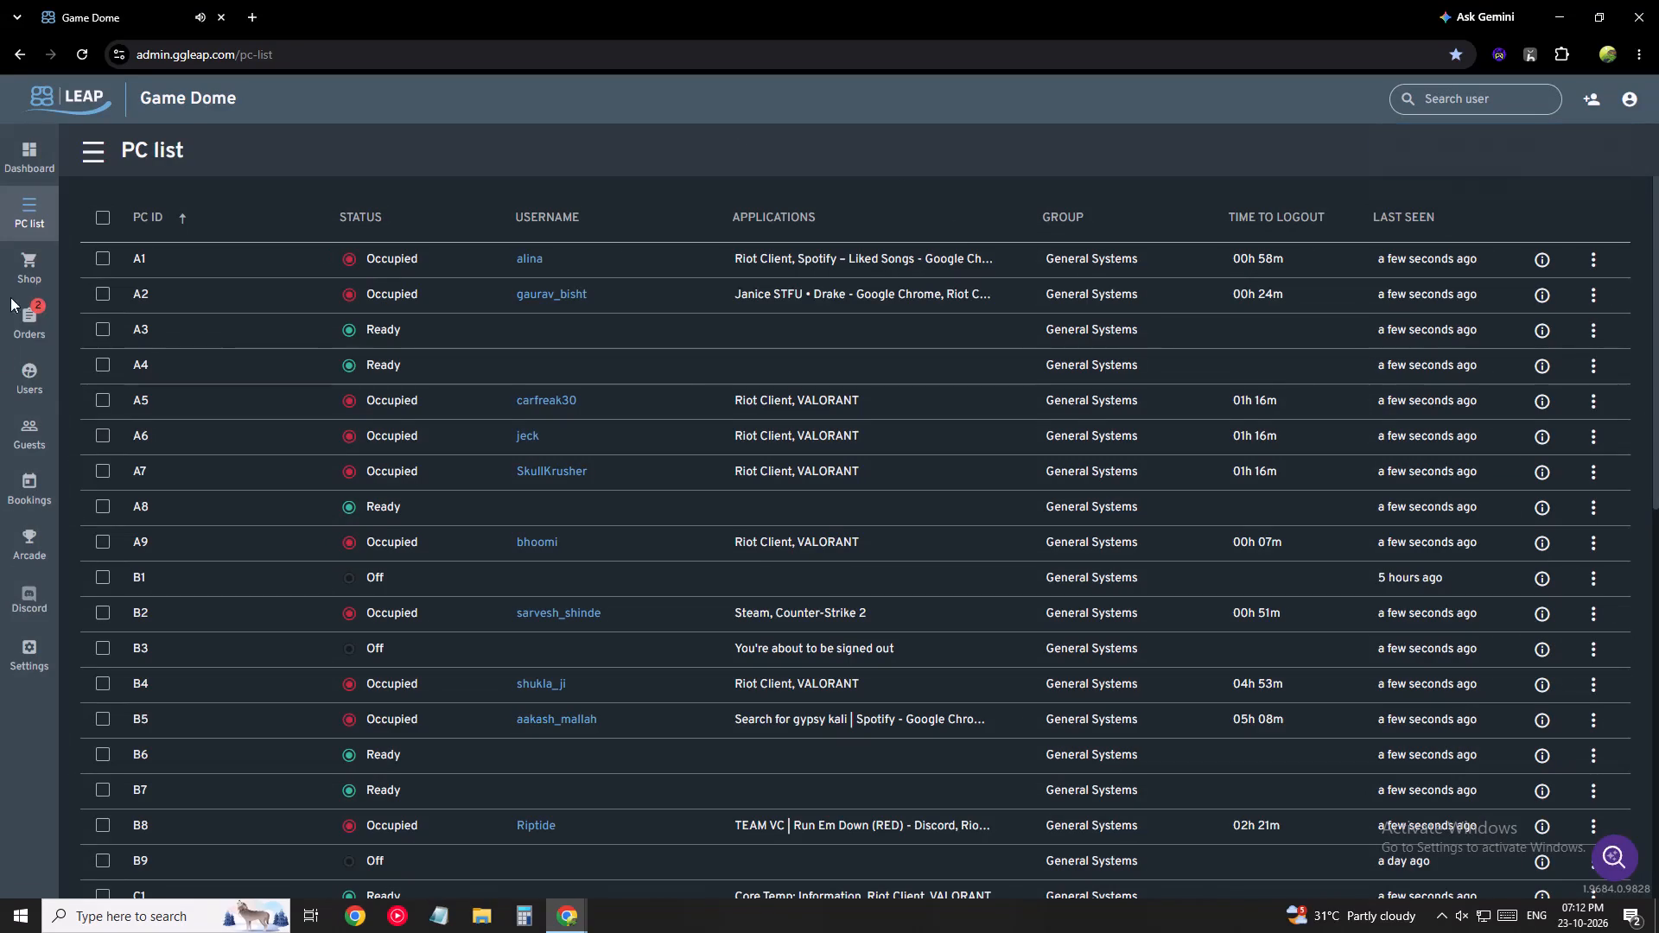
click(20, 325)
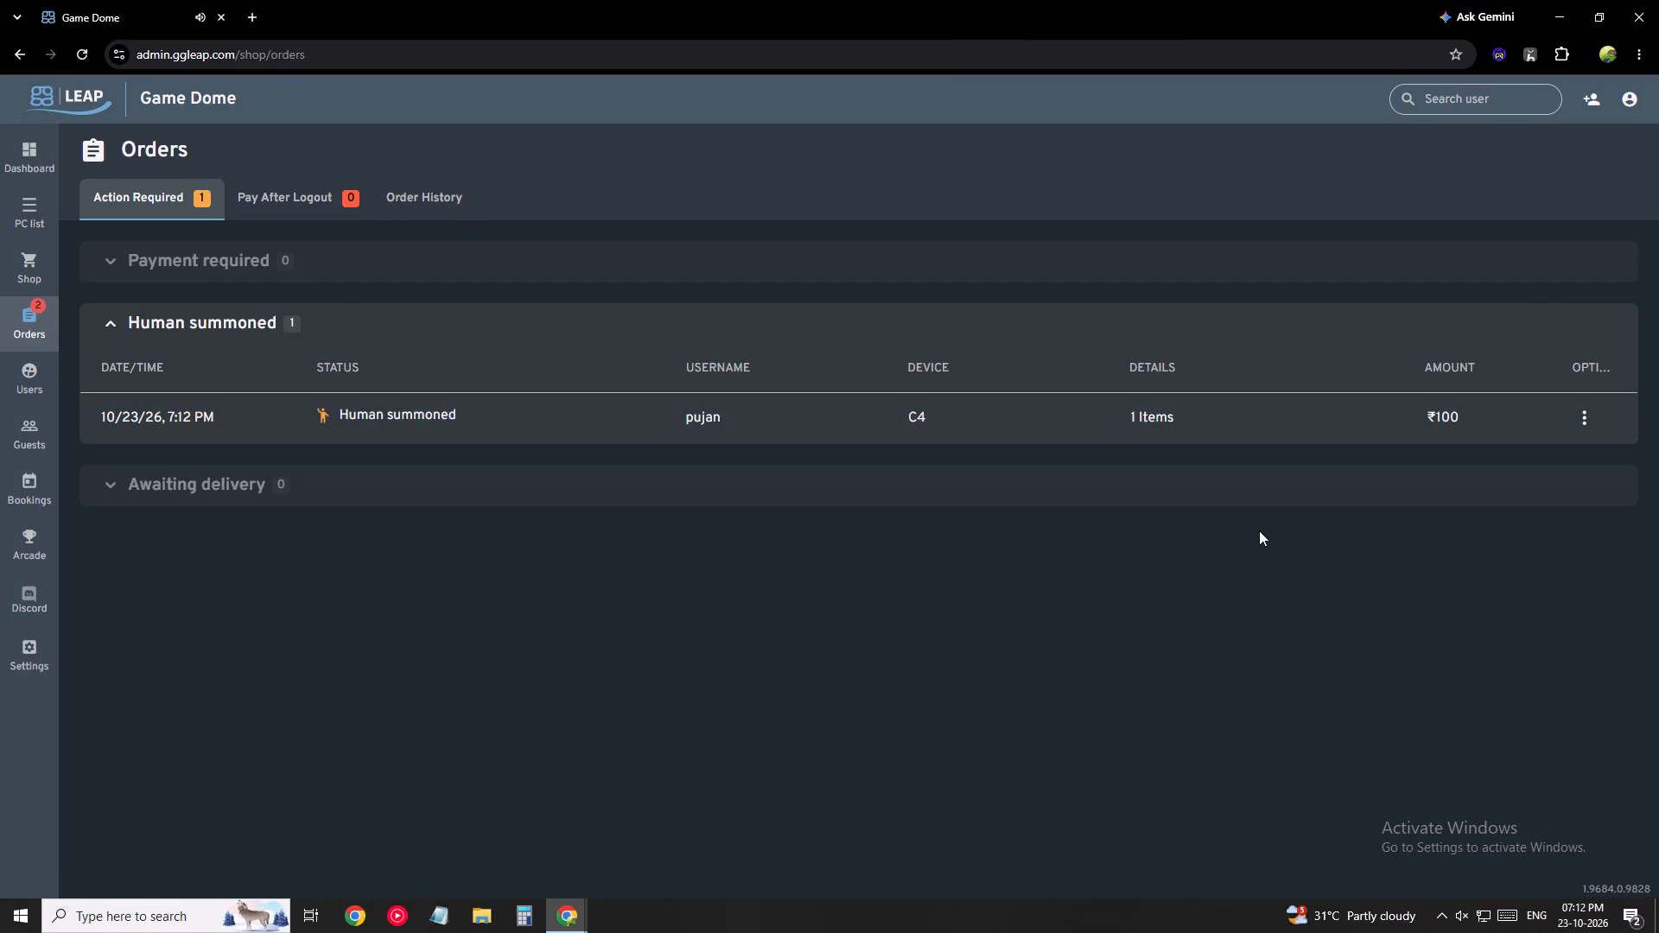
From the PC list, start a shop order for customer jayram on C3 and add one 1 Hour PC Rental pass.
click(43, 239)
scroll(677, 502, down, 5)
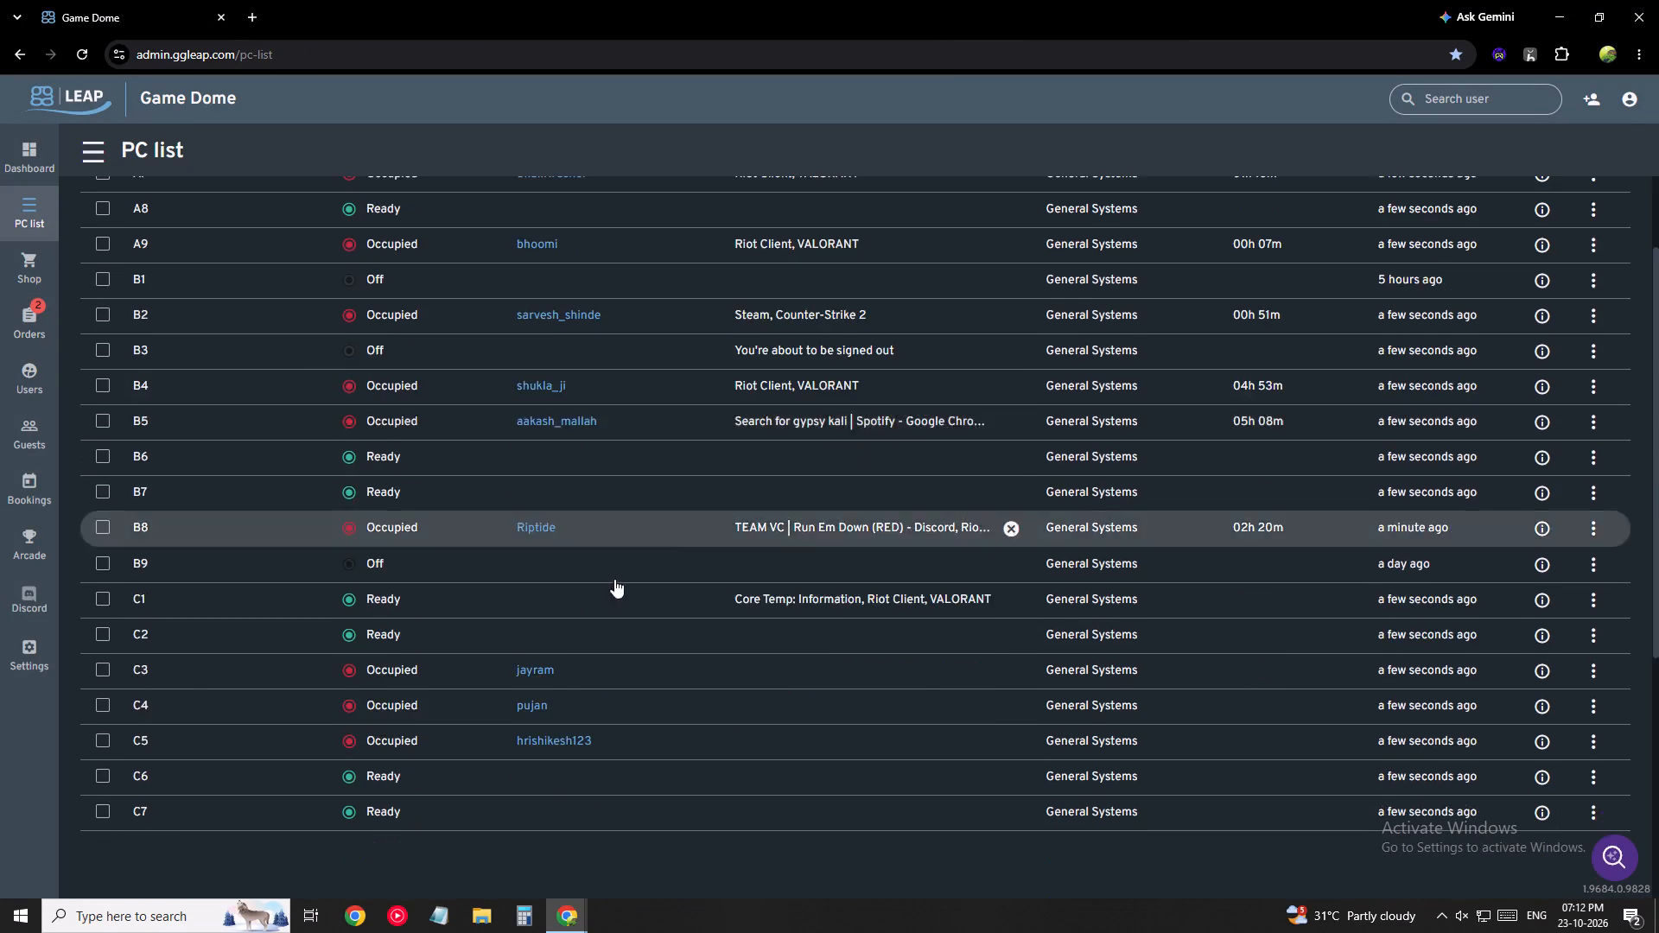
scroll(614, 579, down, 4)
scroll(544, 279, up, 1)
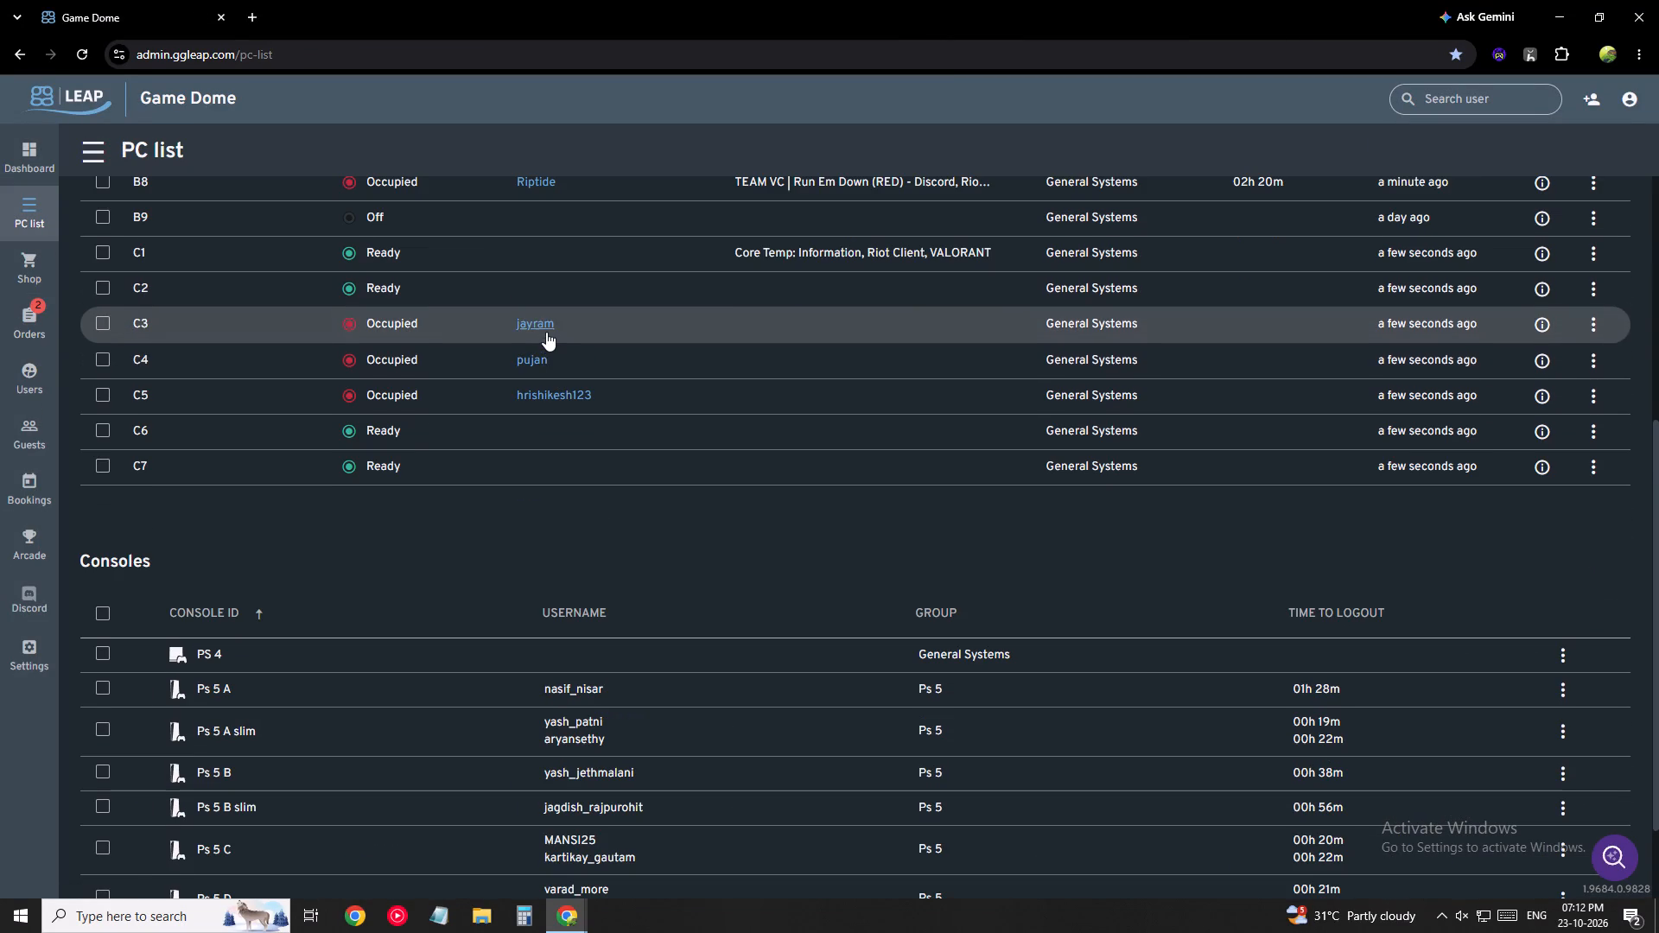
click(541, 321)
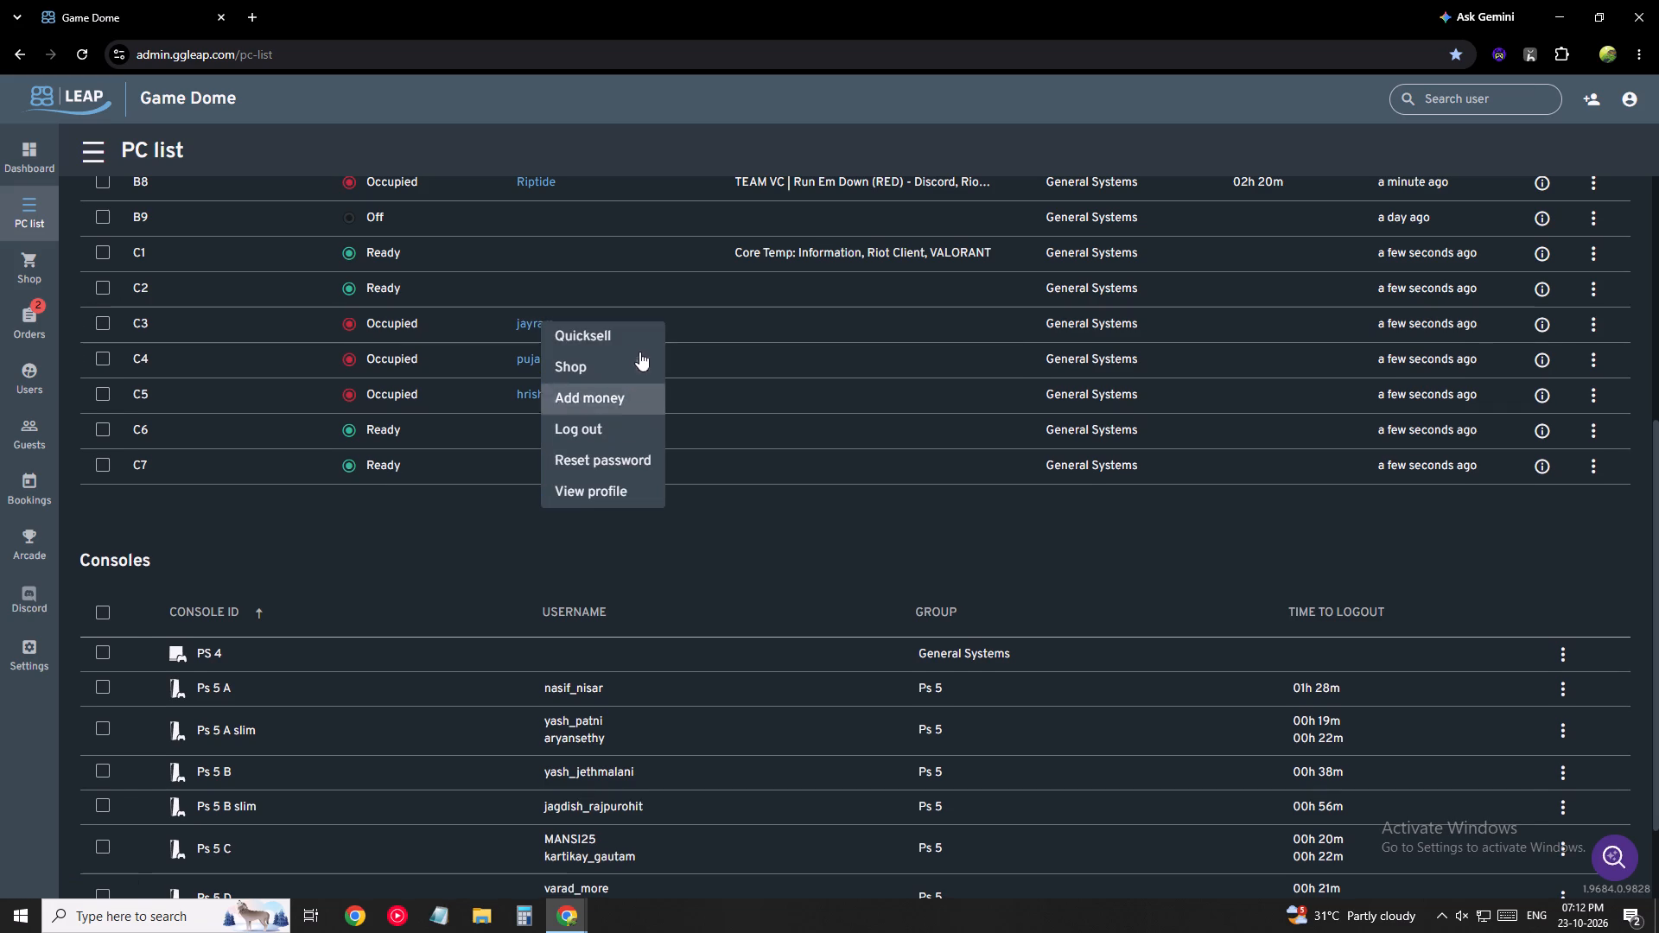
click(531, 508)
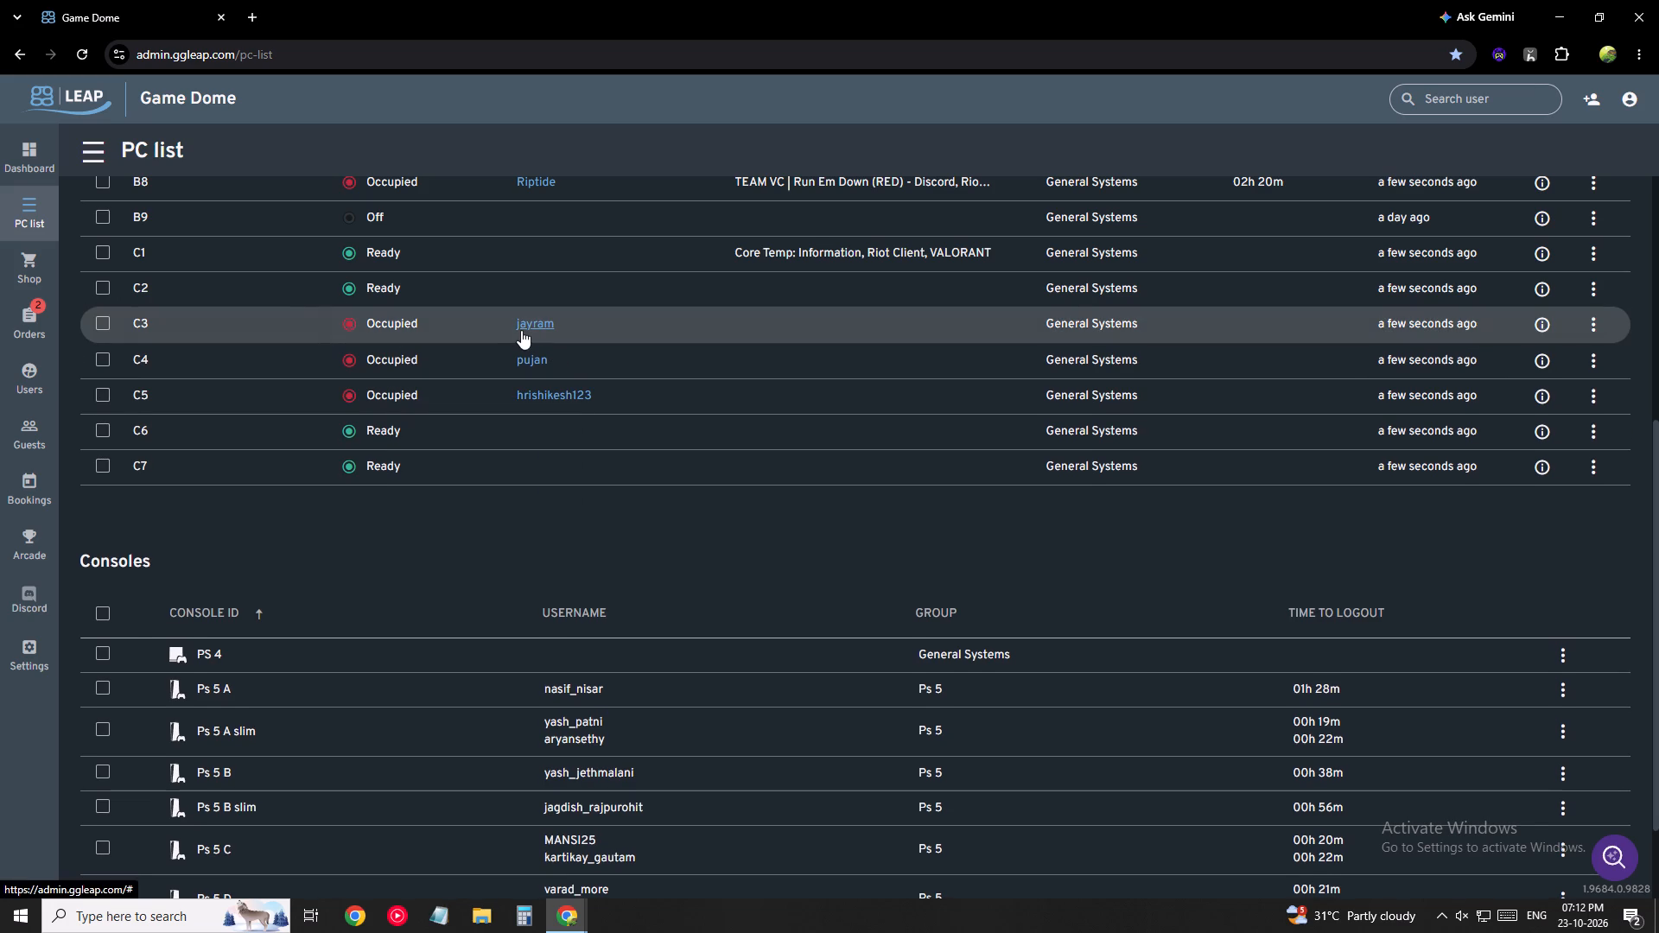
click(521, 330)
click(612, 330)
click(1296, 816)
drag(617, 272, 615, 272)
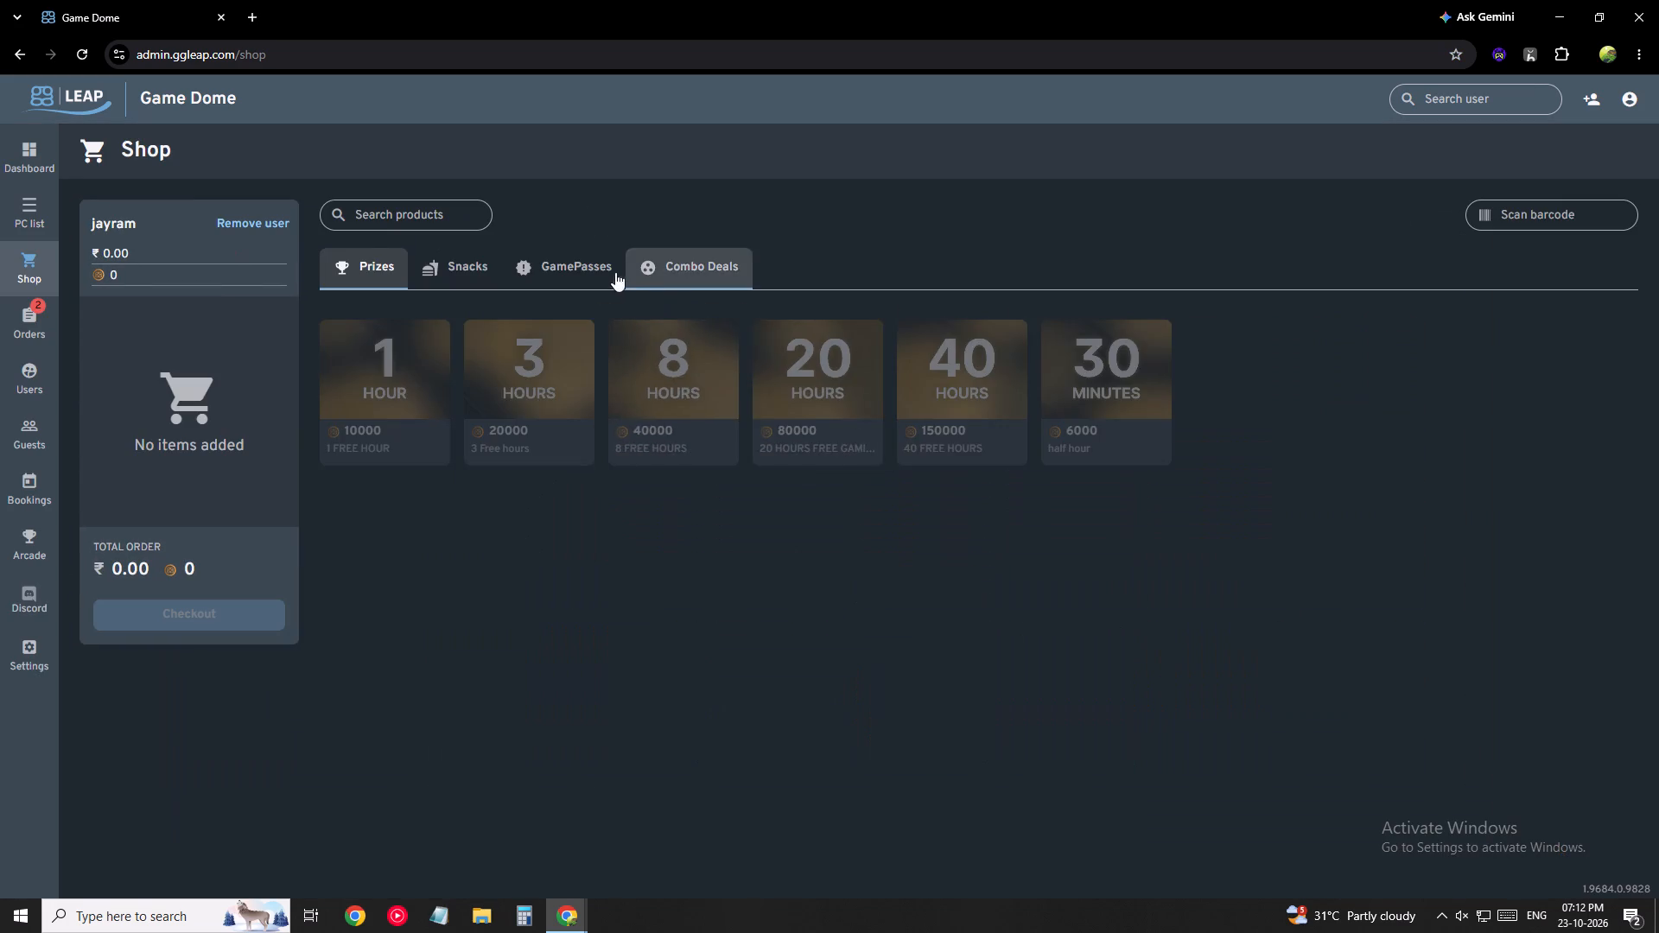
drag(615, 272, 605, 285)
click(504, 308)
click(331, 430)
Check out jayram's order and charge ₹100 by credit card.
click(217, 606)
click(467, 485)
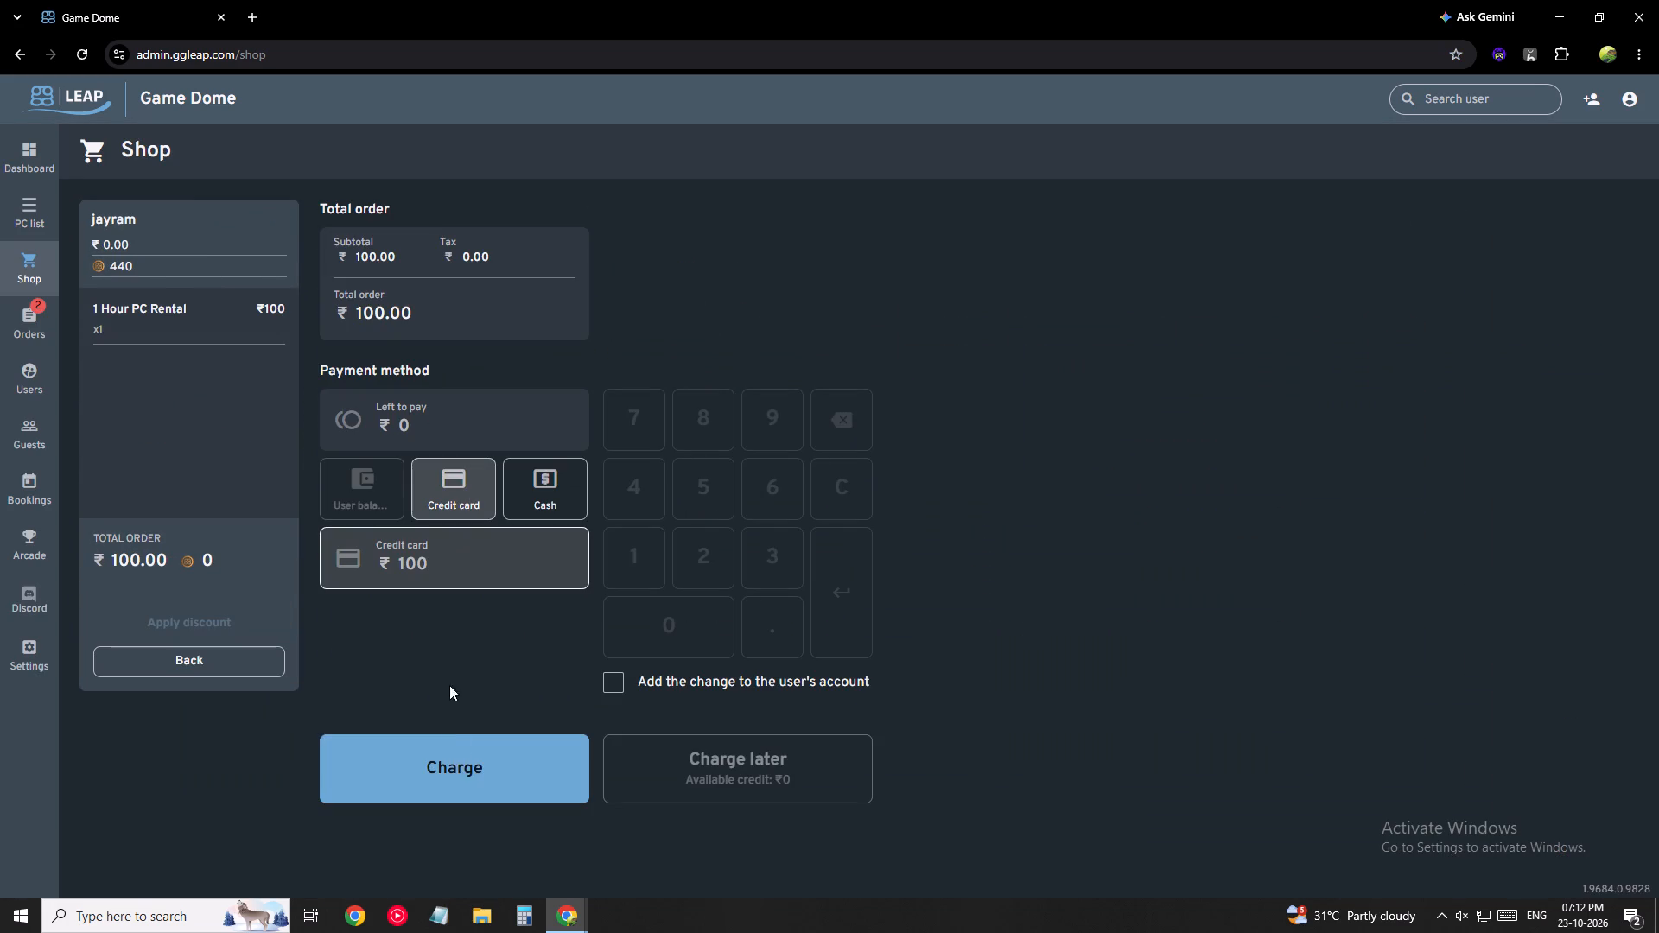
click(458, 762)
Return to the PC list and open the customer options for pujan on C4.
click(35, 235)
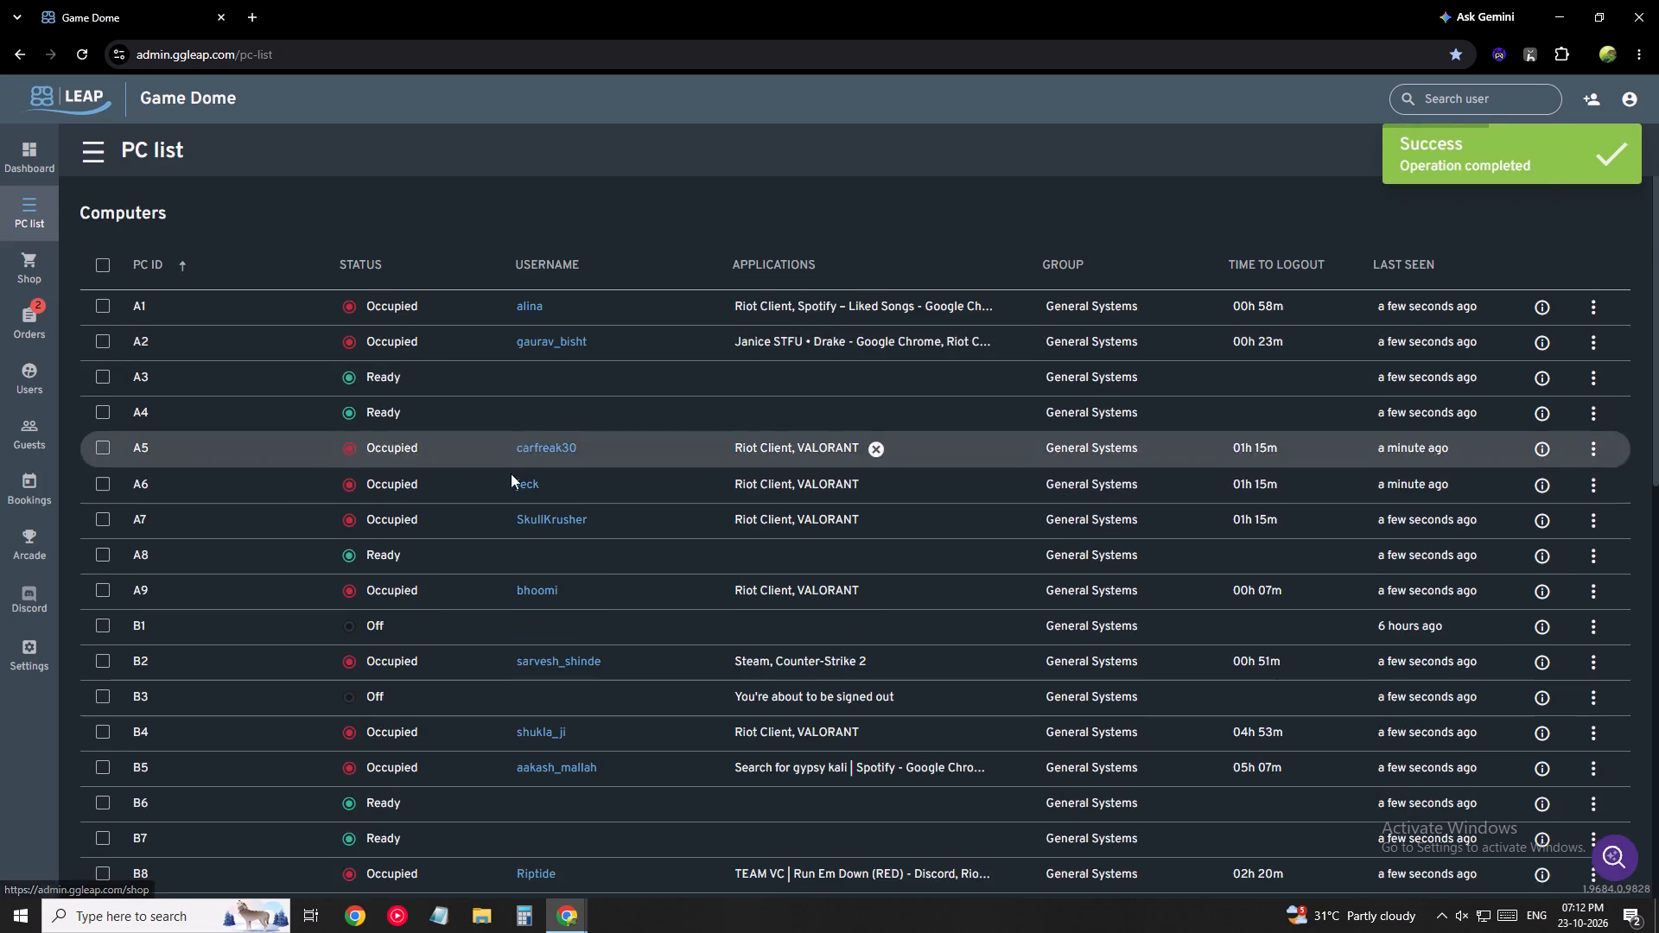
scroll(576, 604, down, 4)
click(524, 709)
click(581, 460)
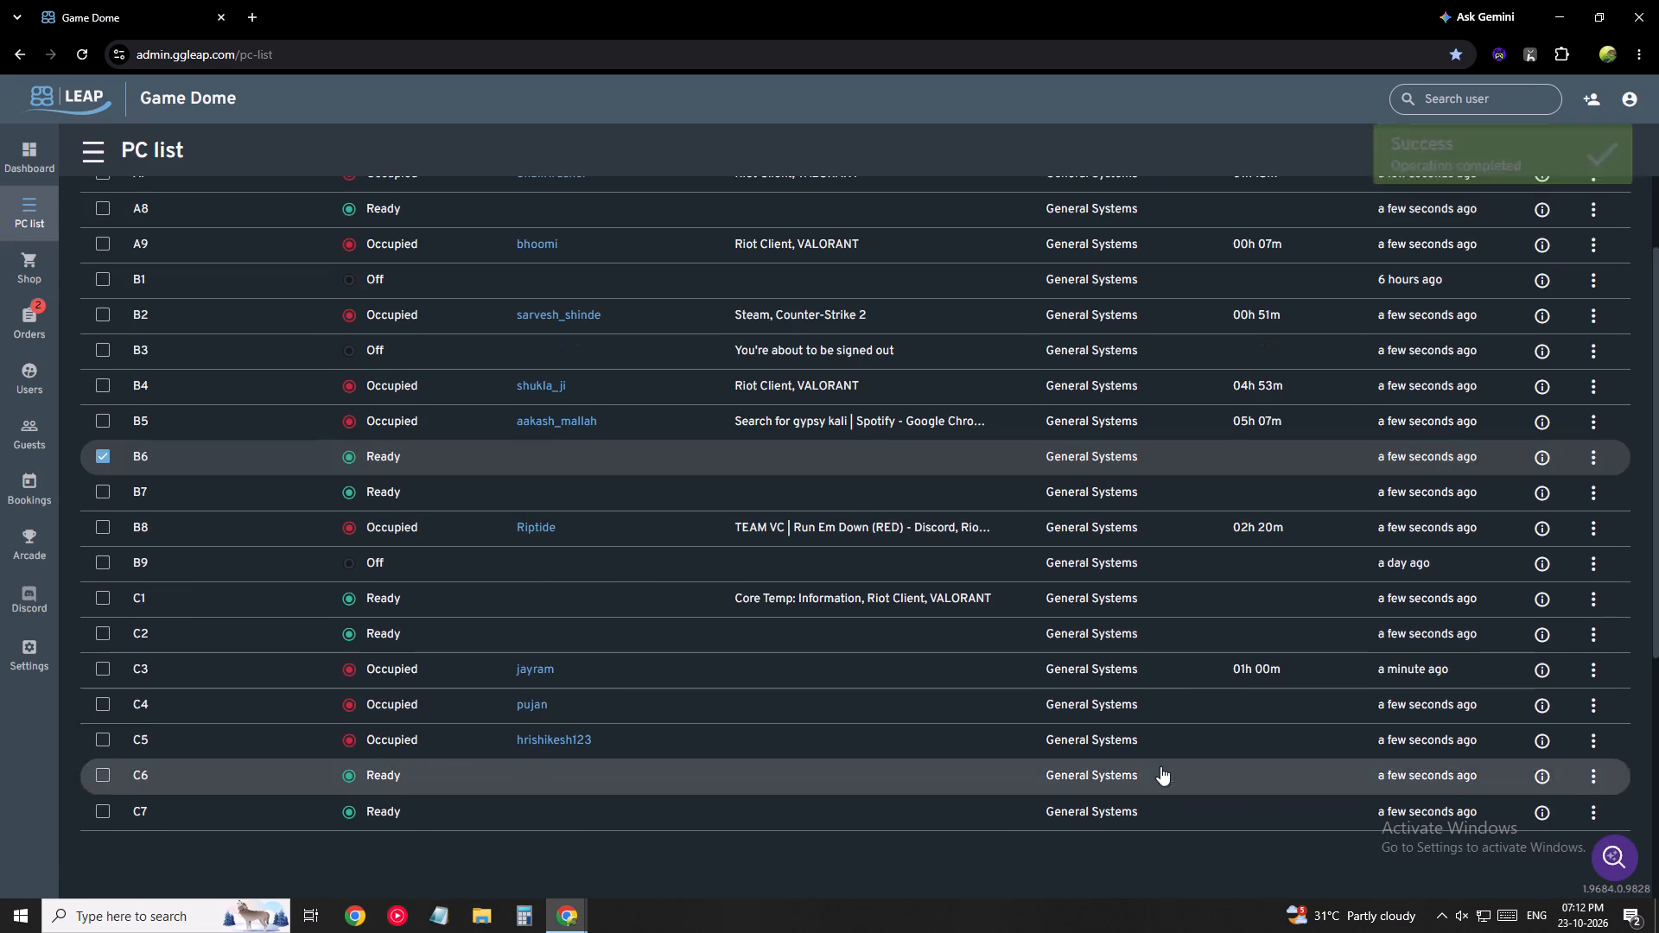
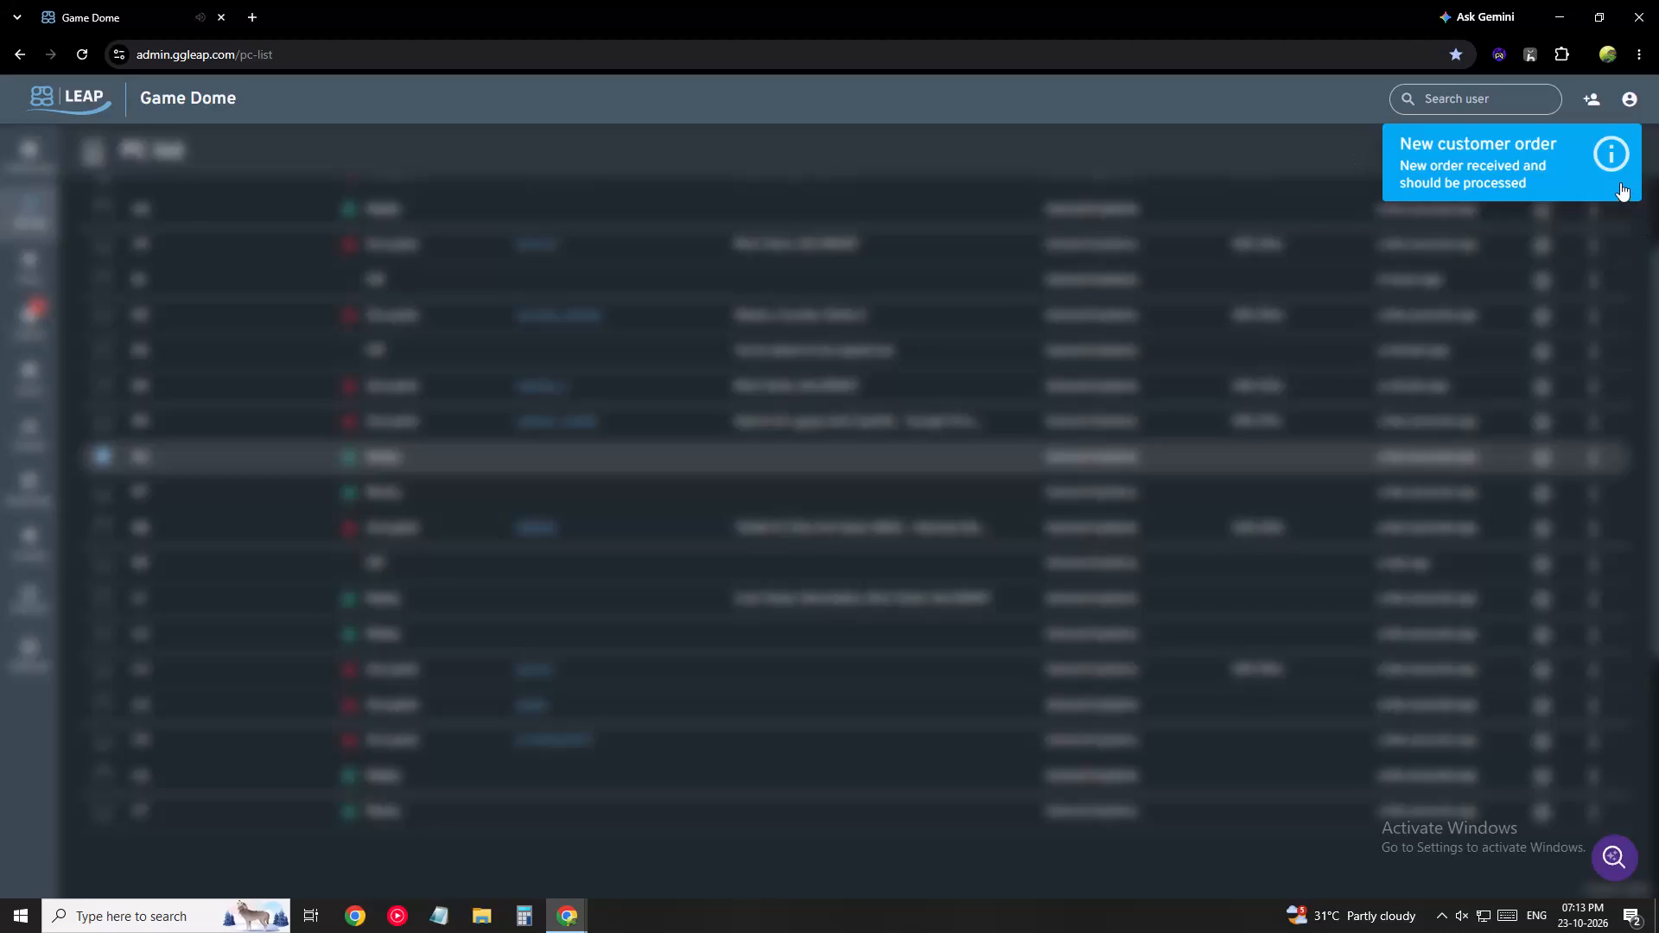
click(1618, 182)
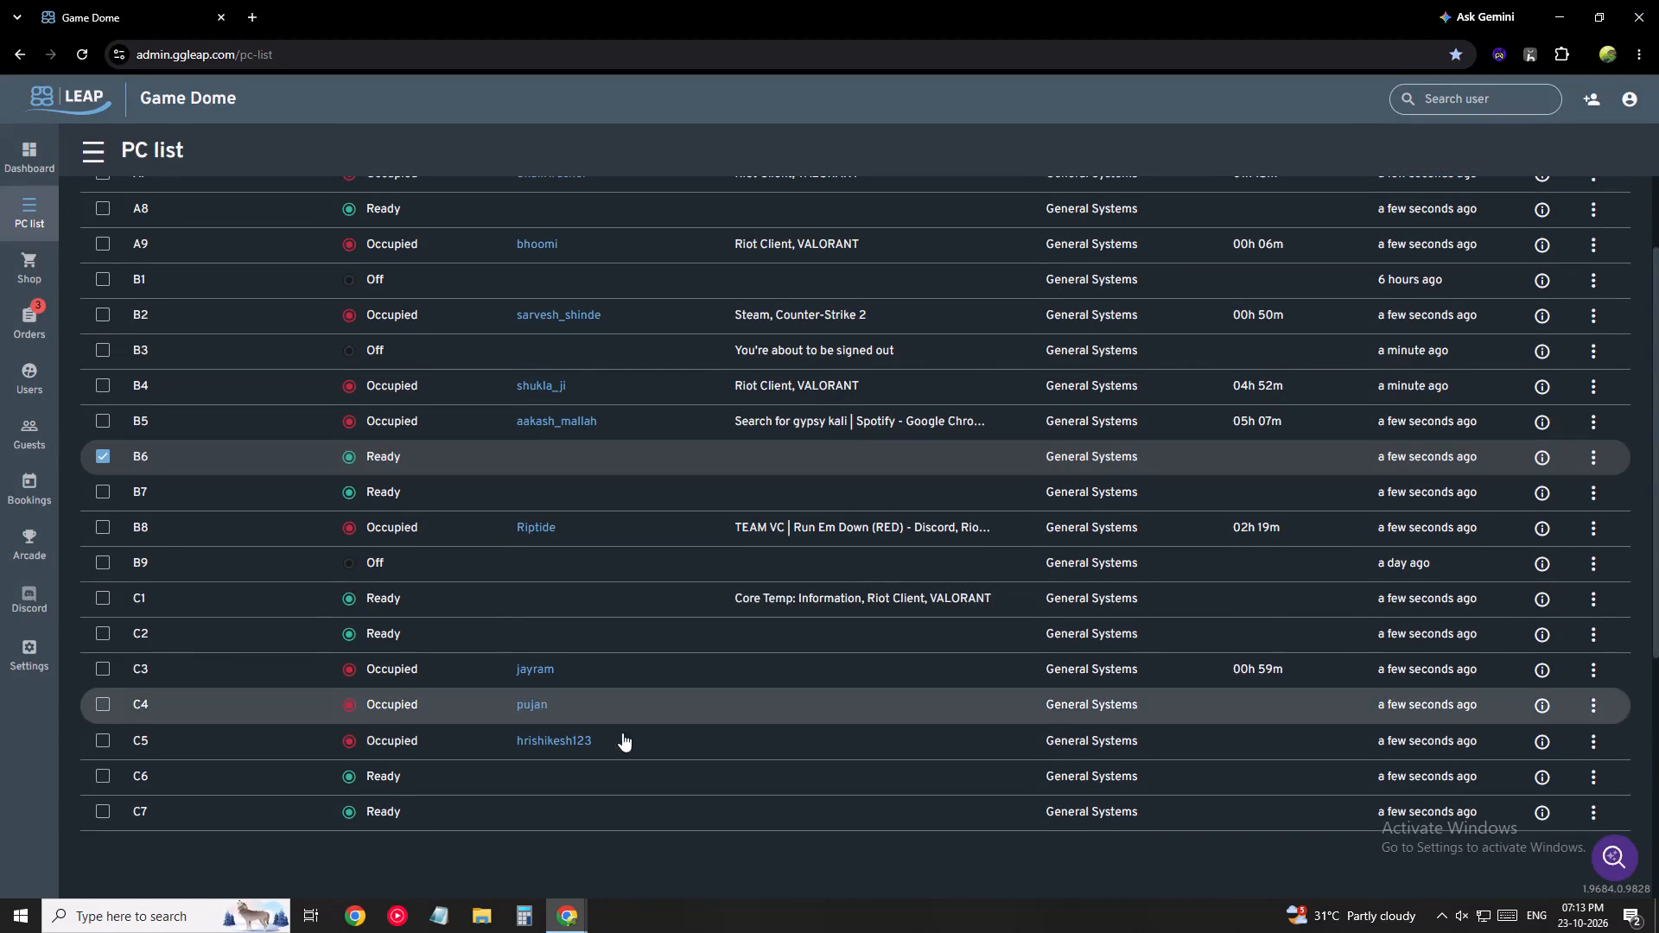
click(17, 321)
click(390, 204)
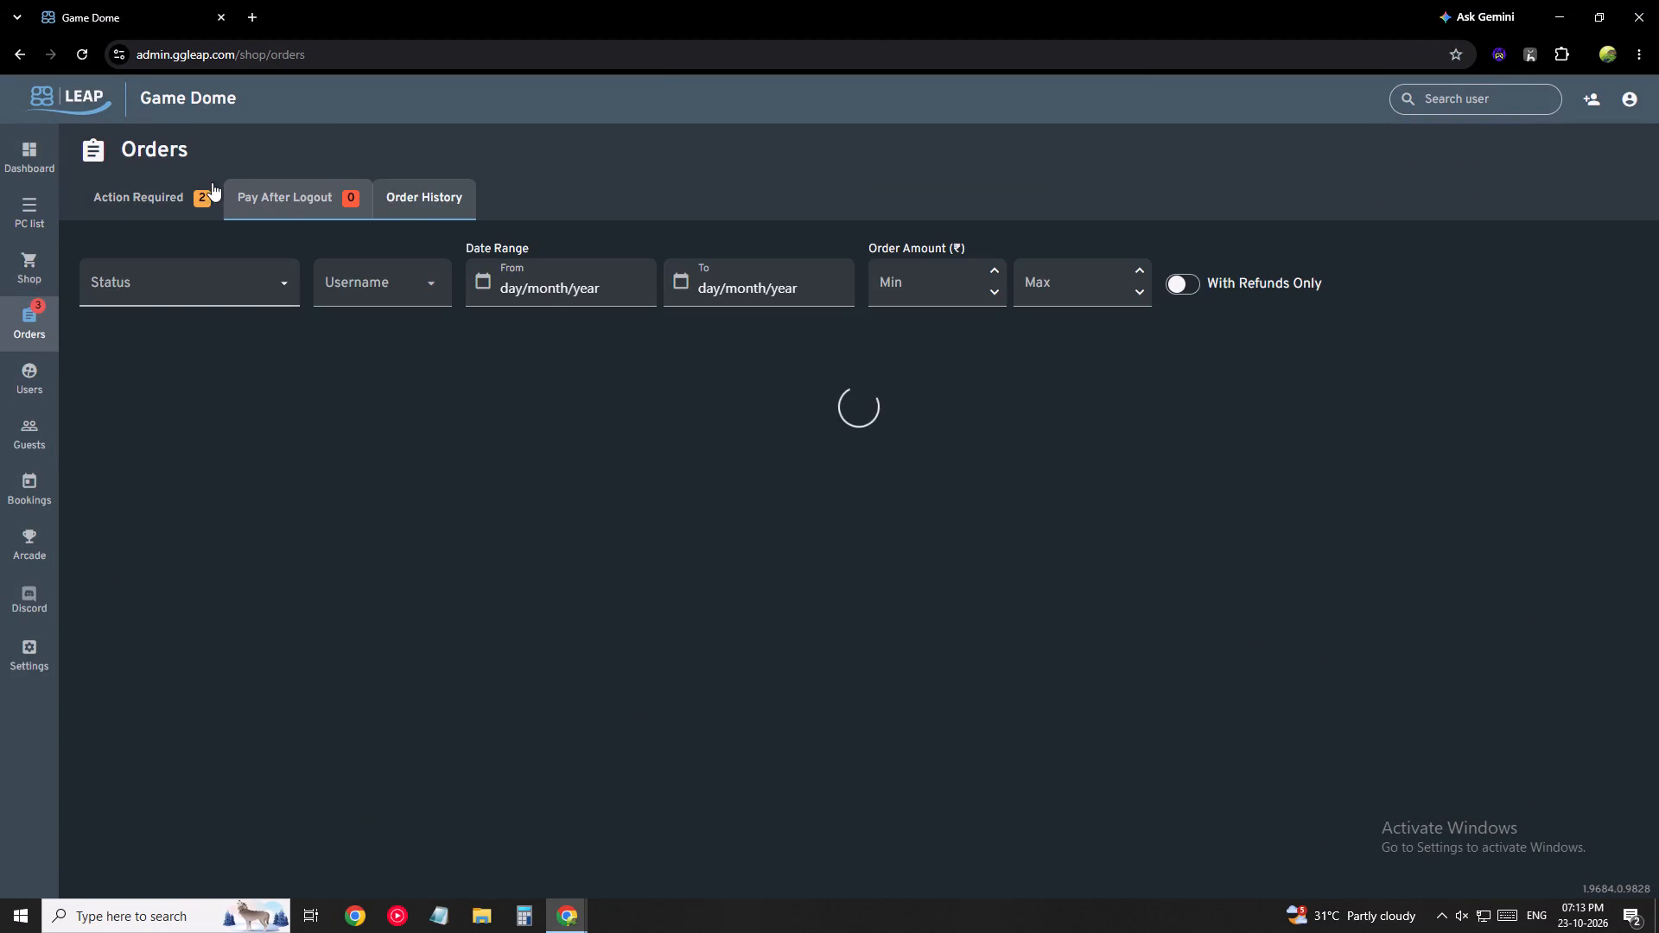
click(212, 182)
click(1579, 419)
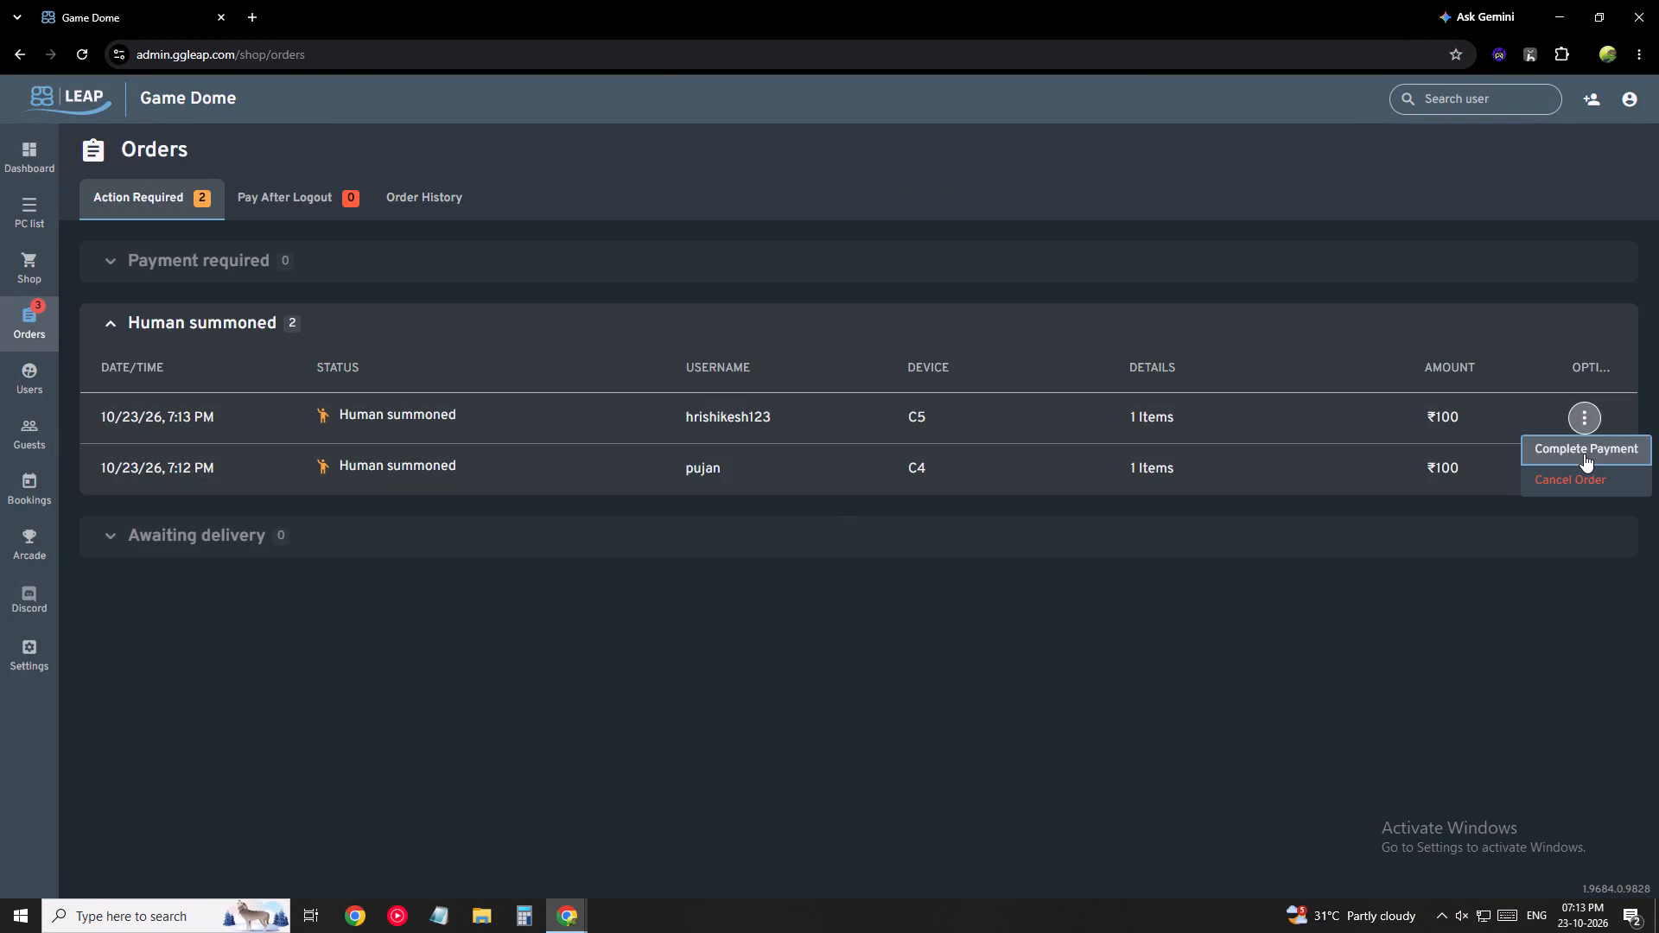
click(1584, 454)
click(457, 555)
click(479, 823)
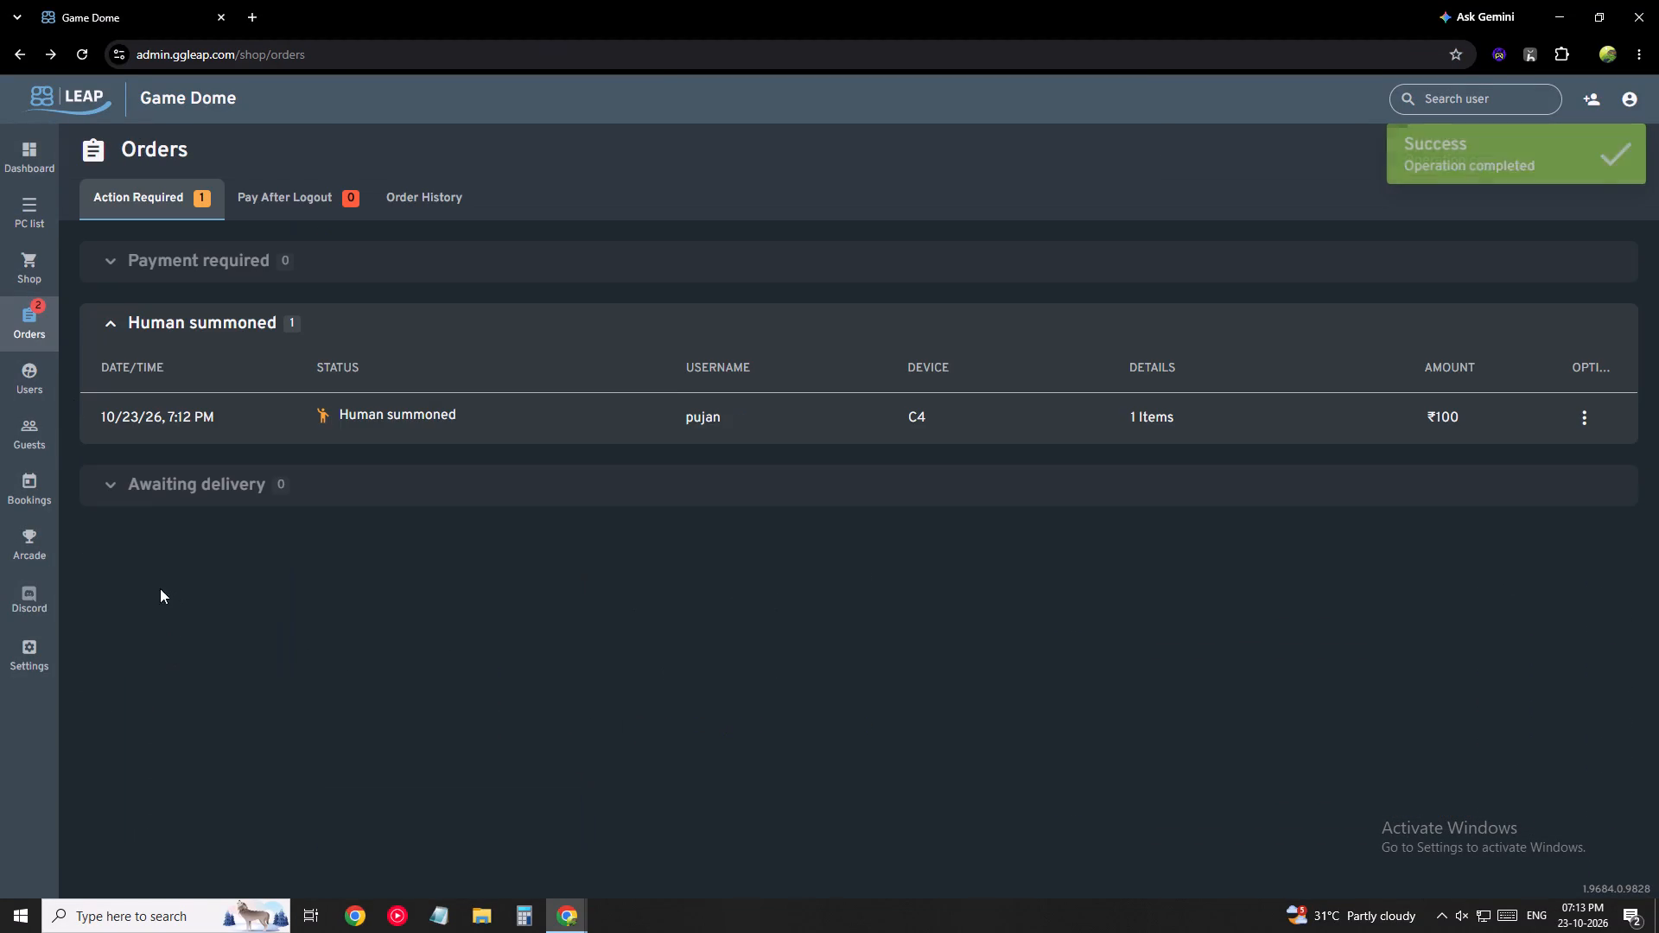
Complete payment for pujan's ₹100 order on C4.
click(1594, 430)
click(1594, 451)
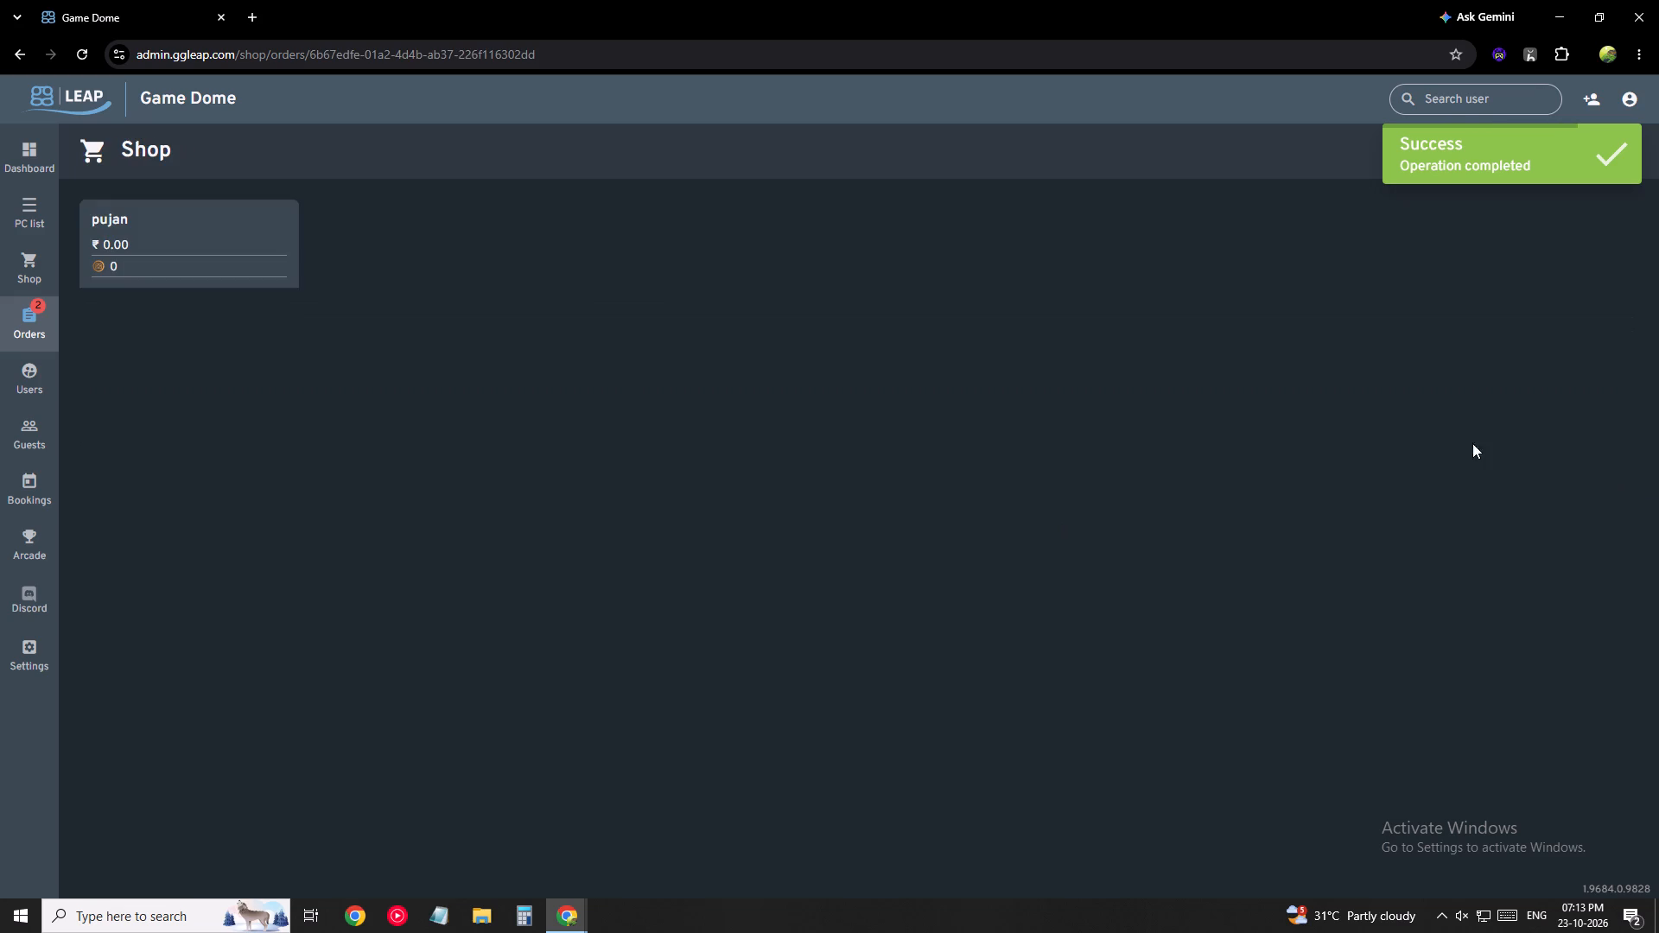
click(433, 528)
click(474, 795)
Return to the PC list and check the C-row stations and the consoles.
click(9, 222)
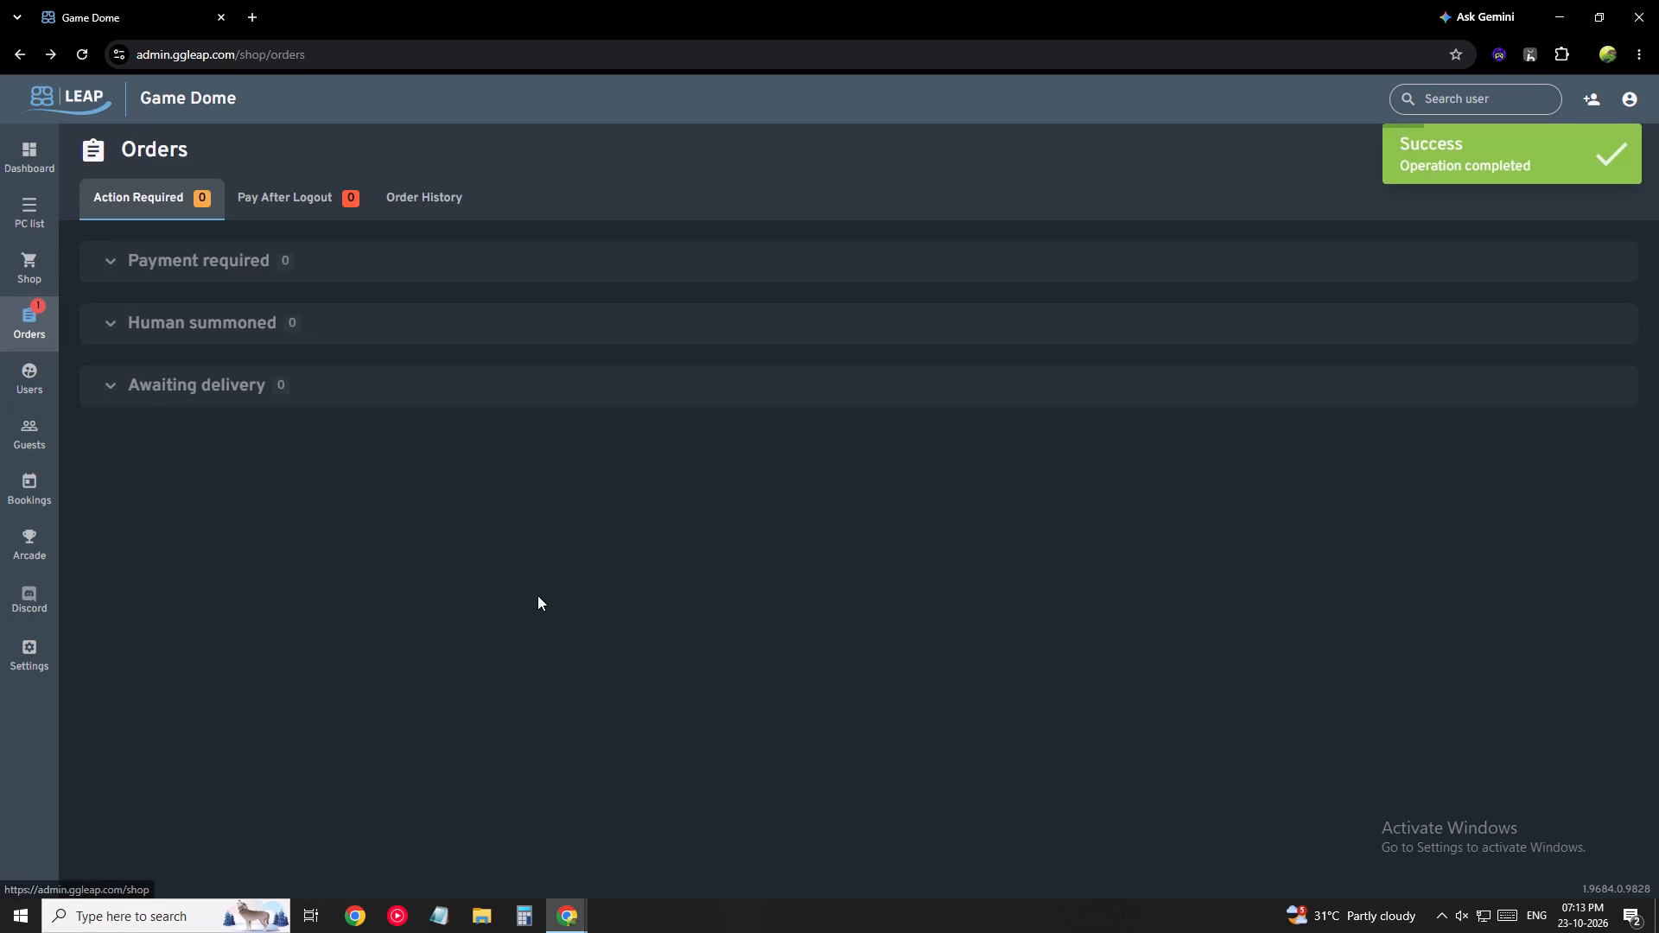
scroll(715, 665, down, 4)
click(19, 206)
scroll(611, 602, down, 8)
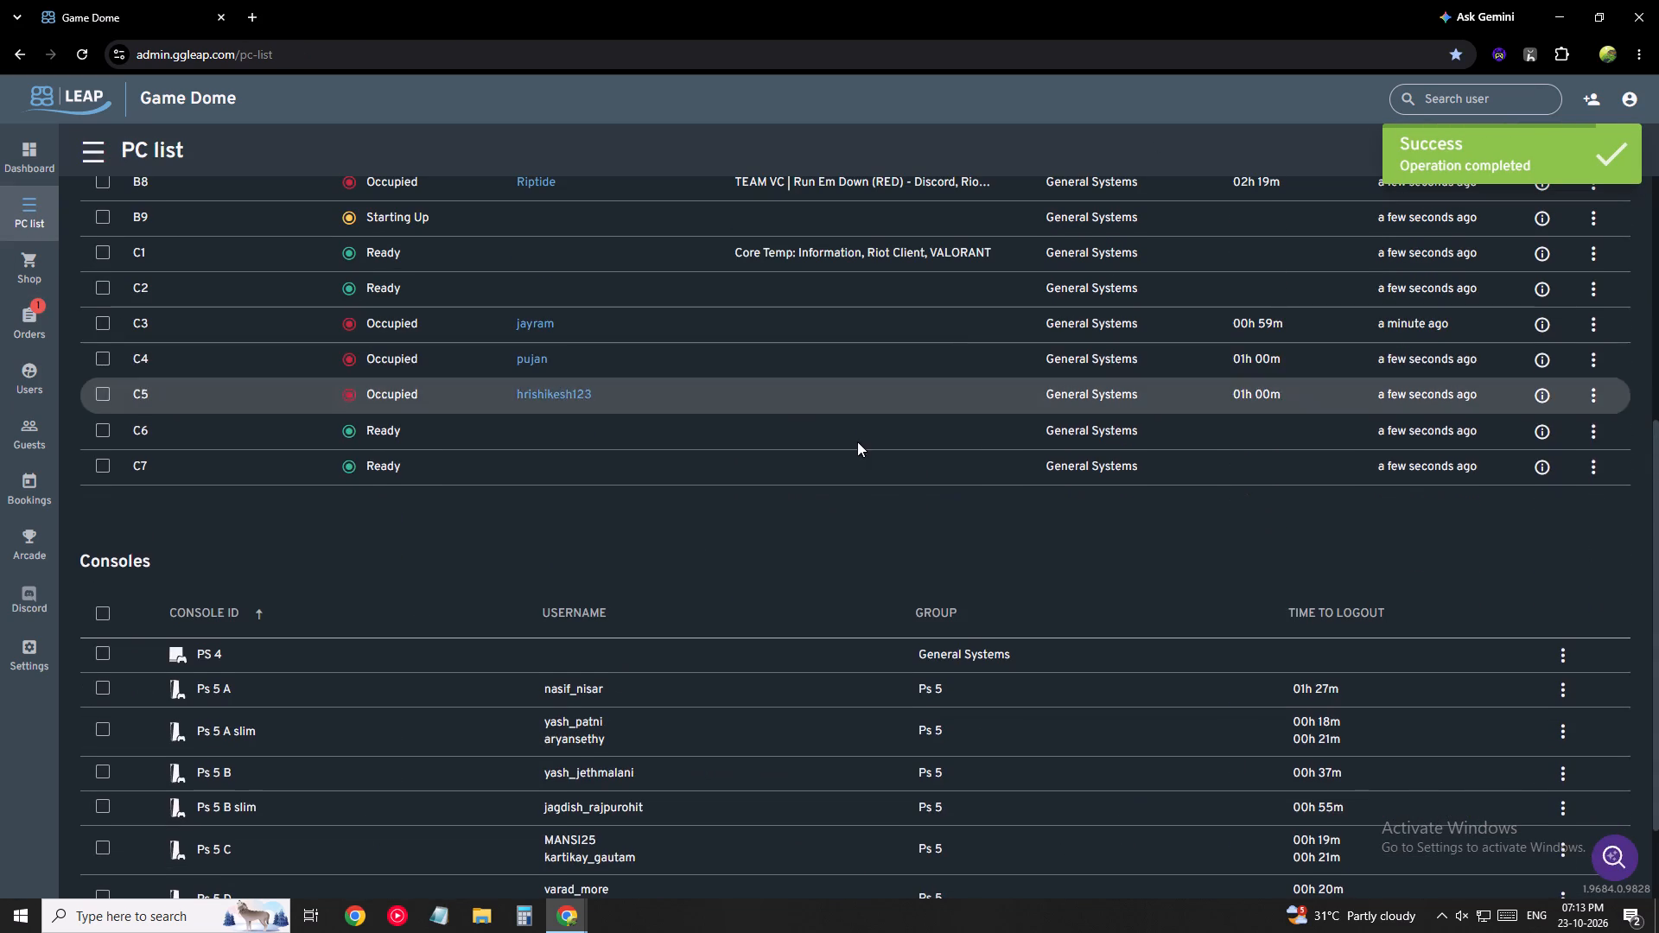
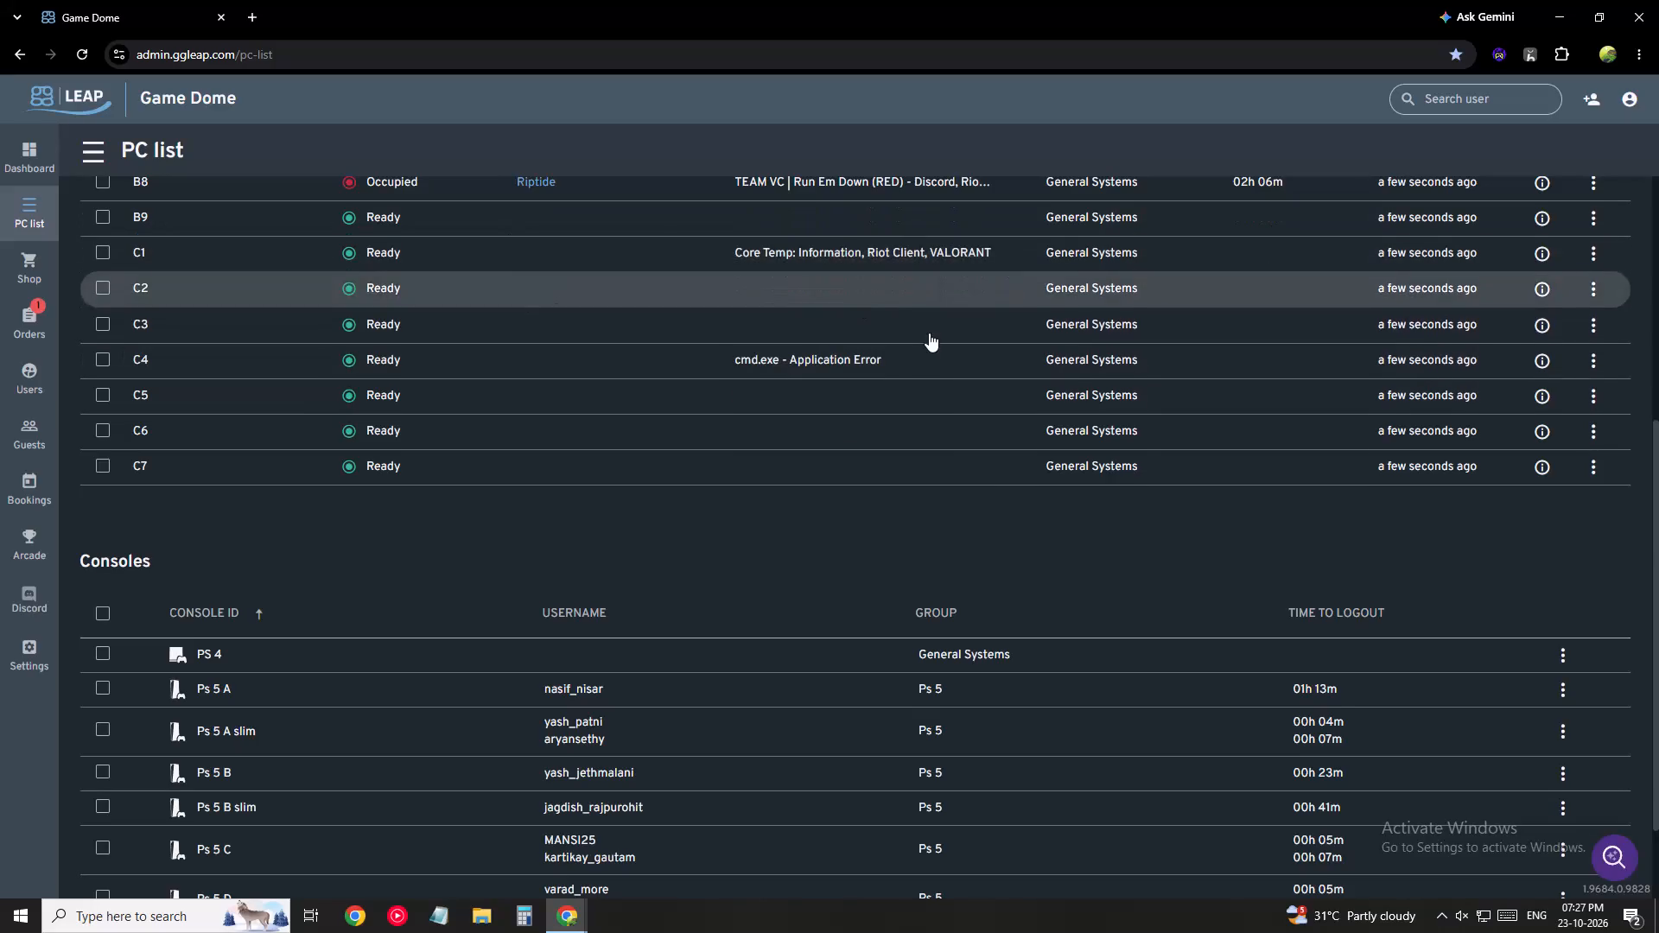
Stop the cmd.exe - Application Error application running on C4.
scroll(751, 528, down, 8)
scroll(580, 626, up, 1)
scroll(579, 627, down, 1)
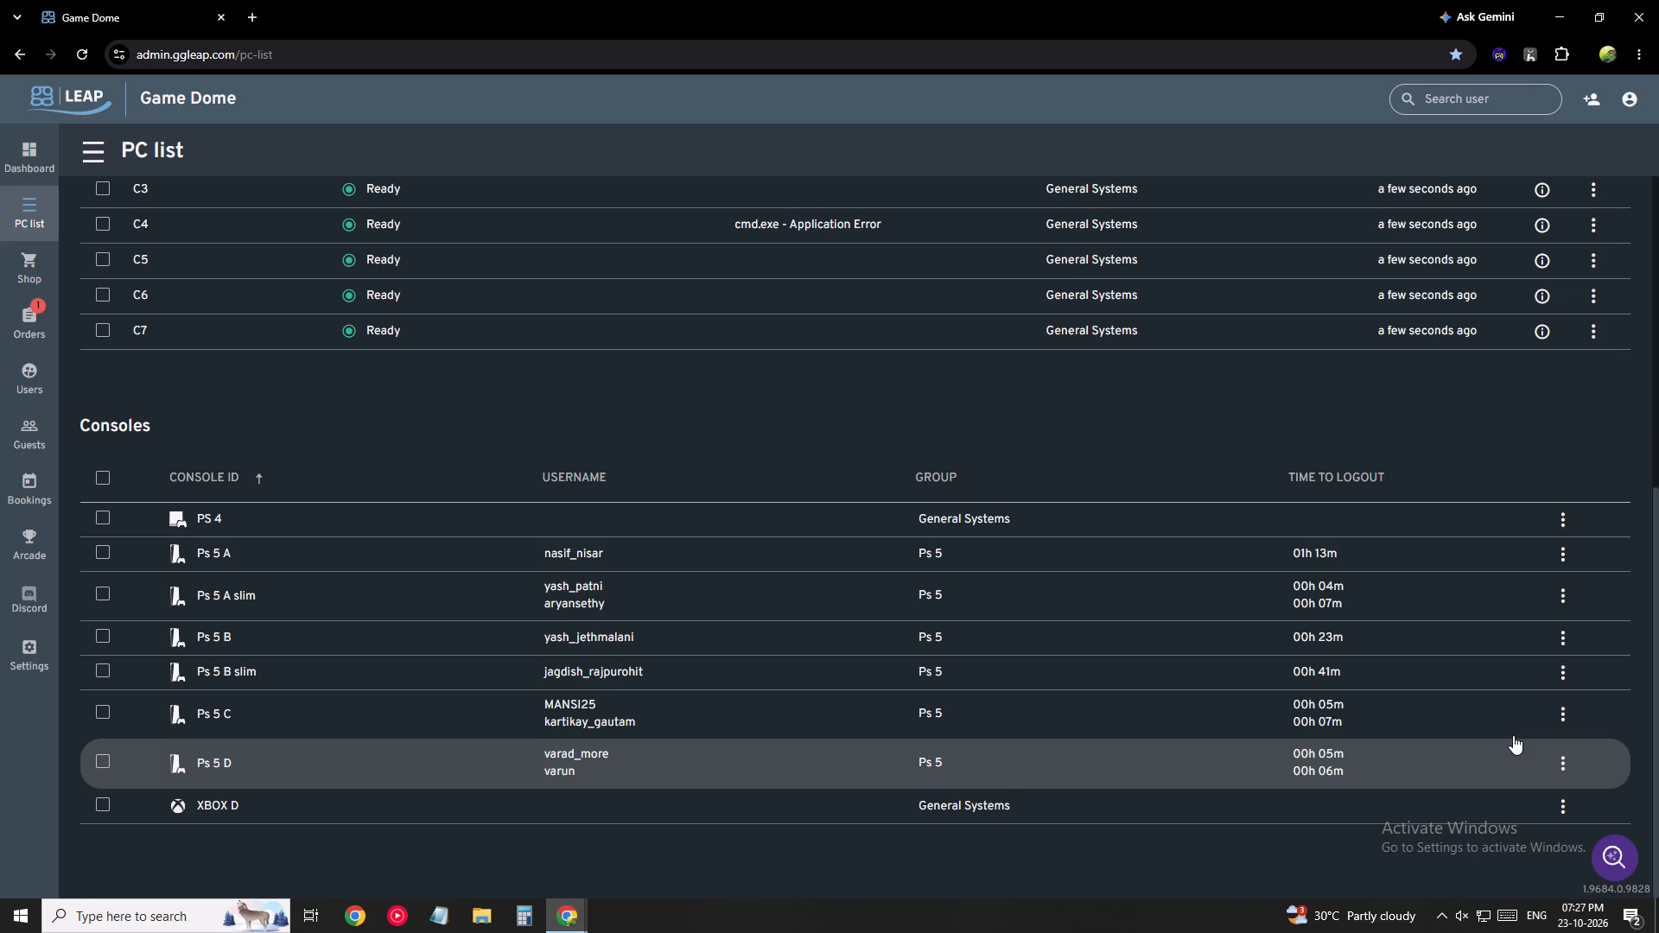
scroll(607, 348, up, 2)
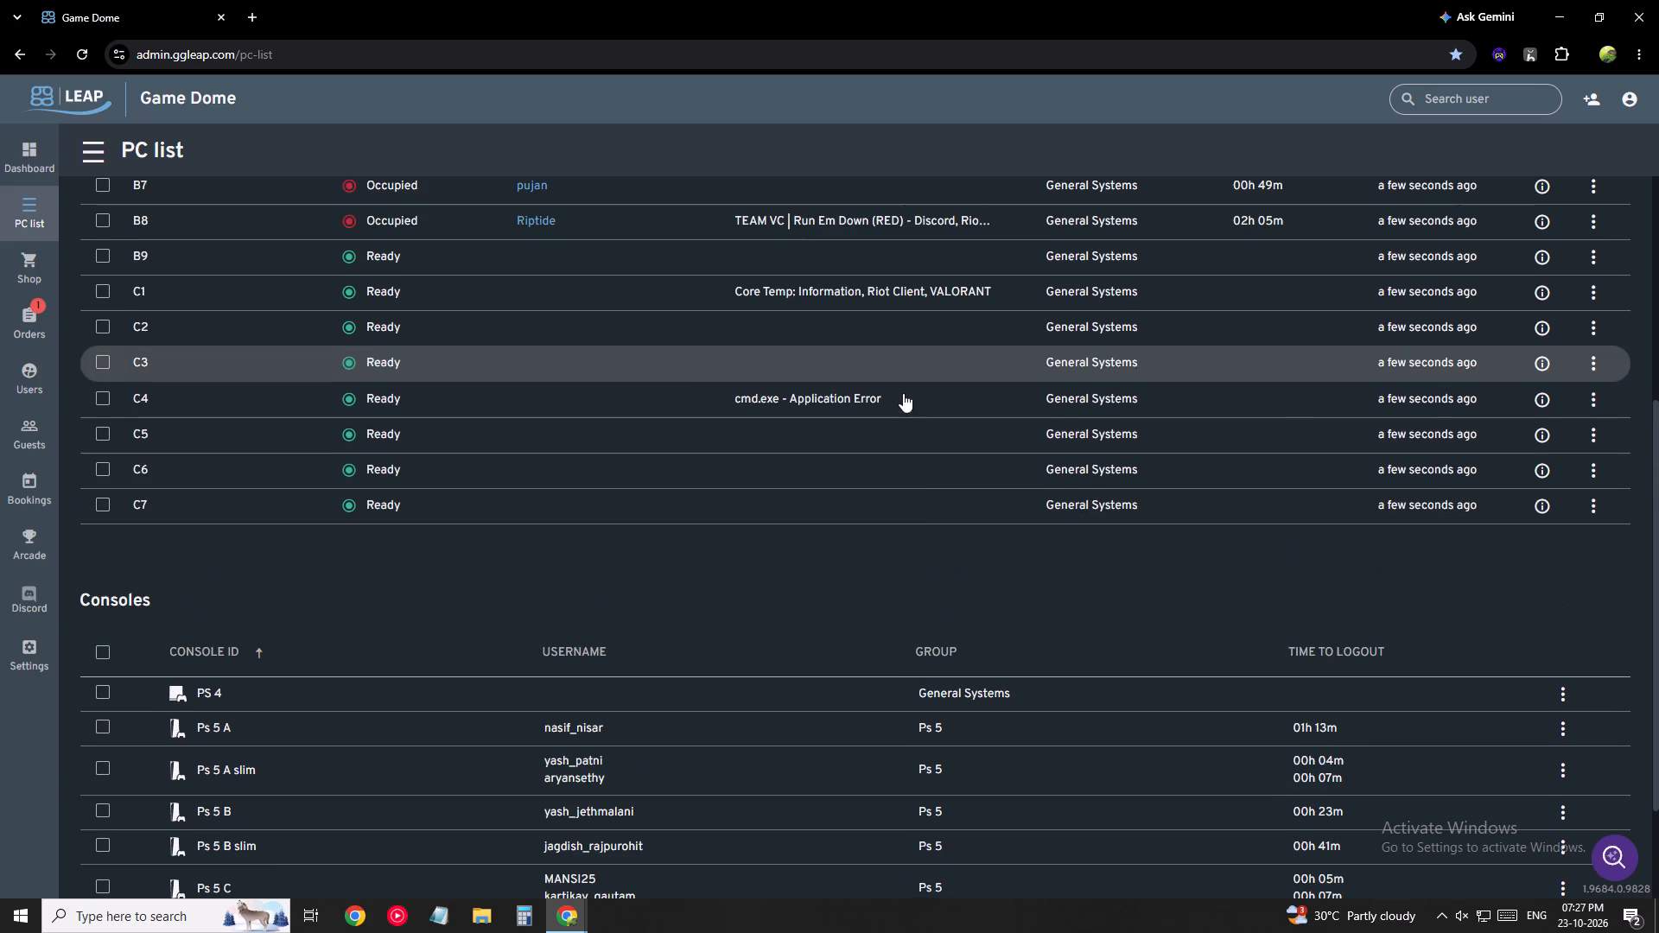
click(903, 400)
click(732, 483)
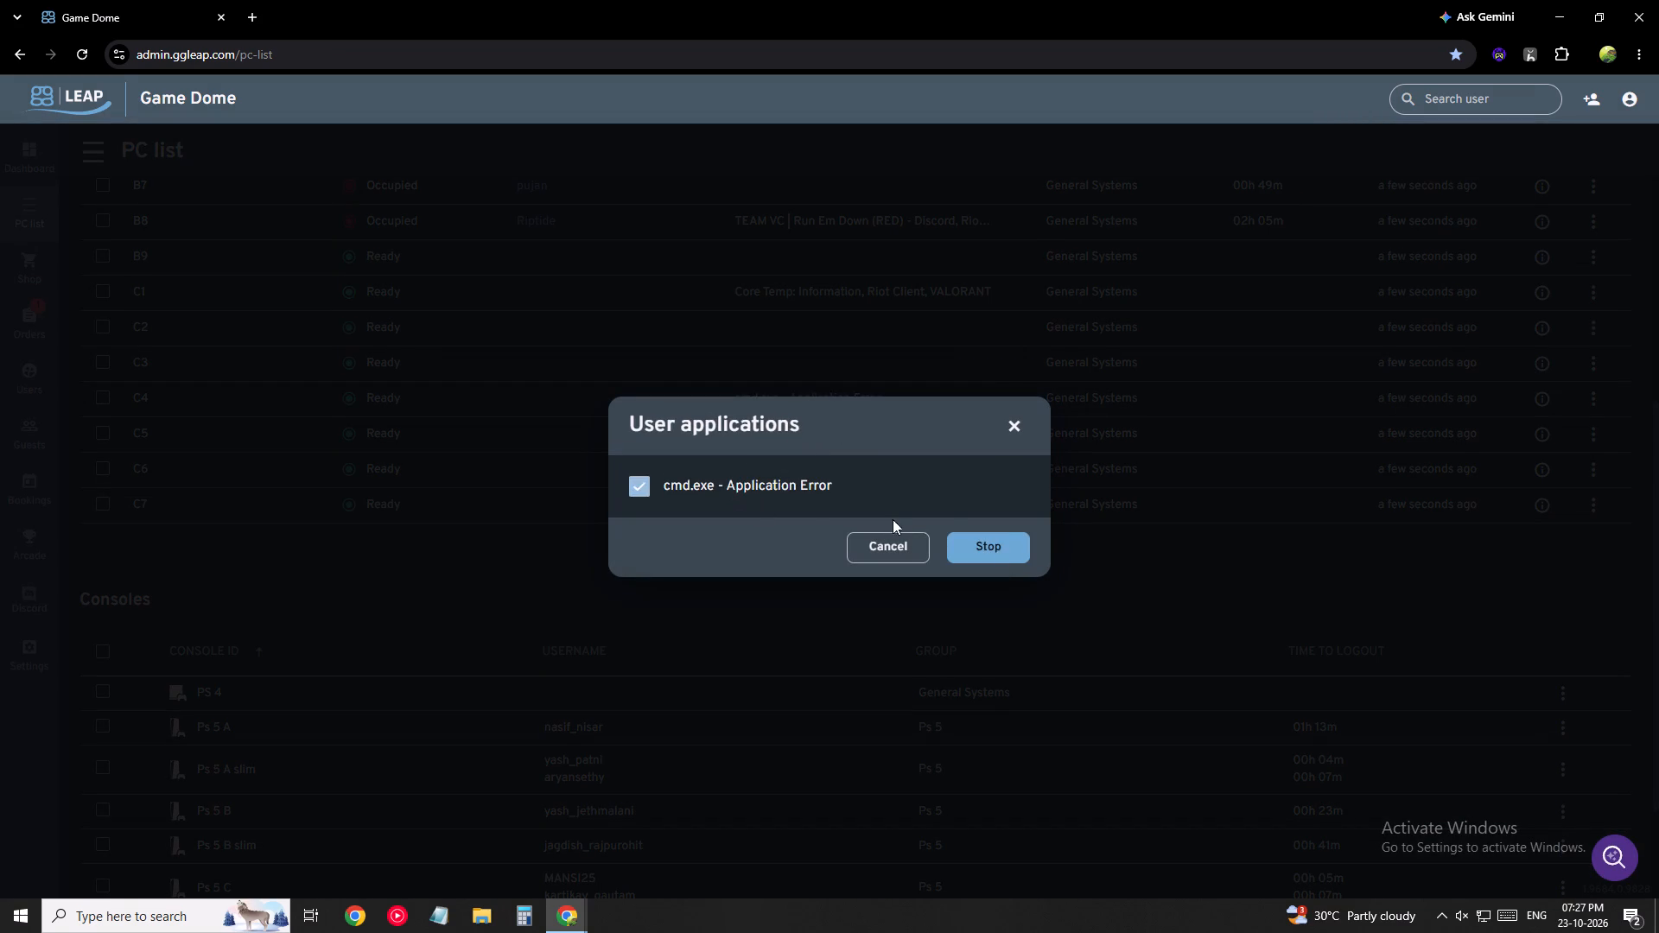
click(1010, 540)
Try to stop the Core Temp: Information, Riot Client and VALORANT applications on C1.
scroll(566, 383, up, 1)
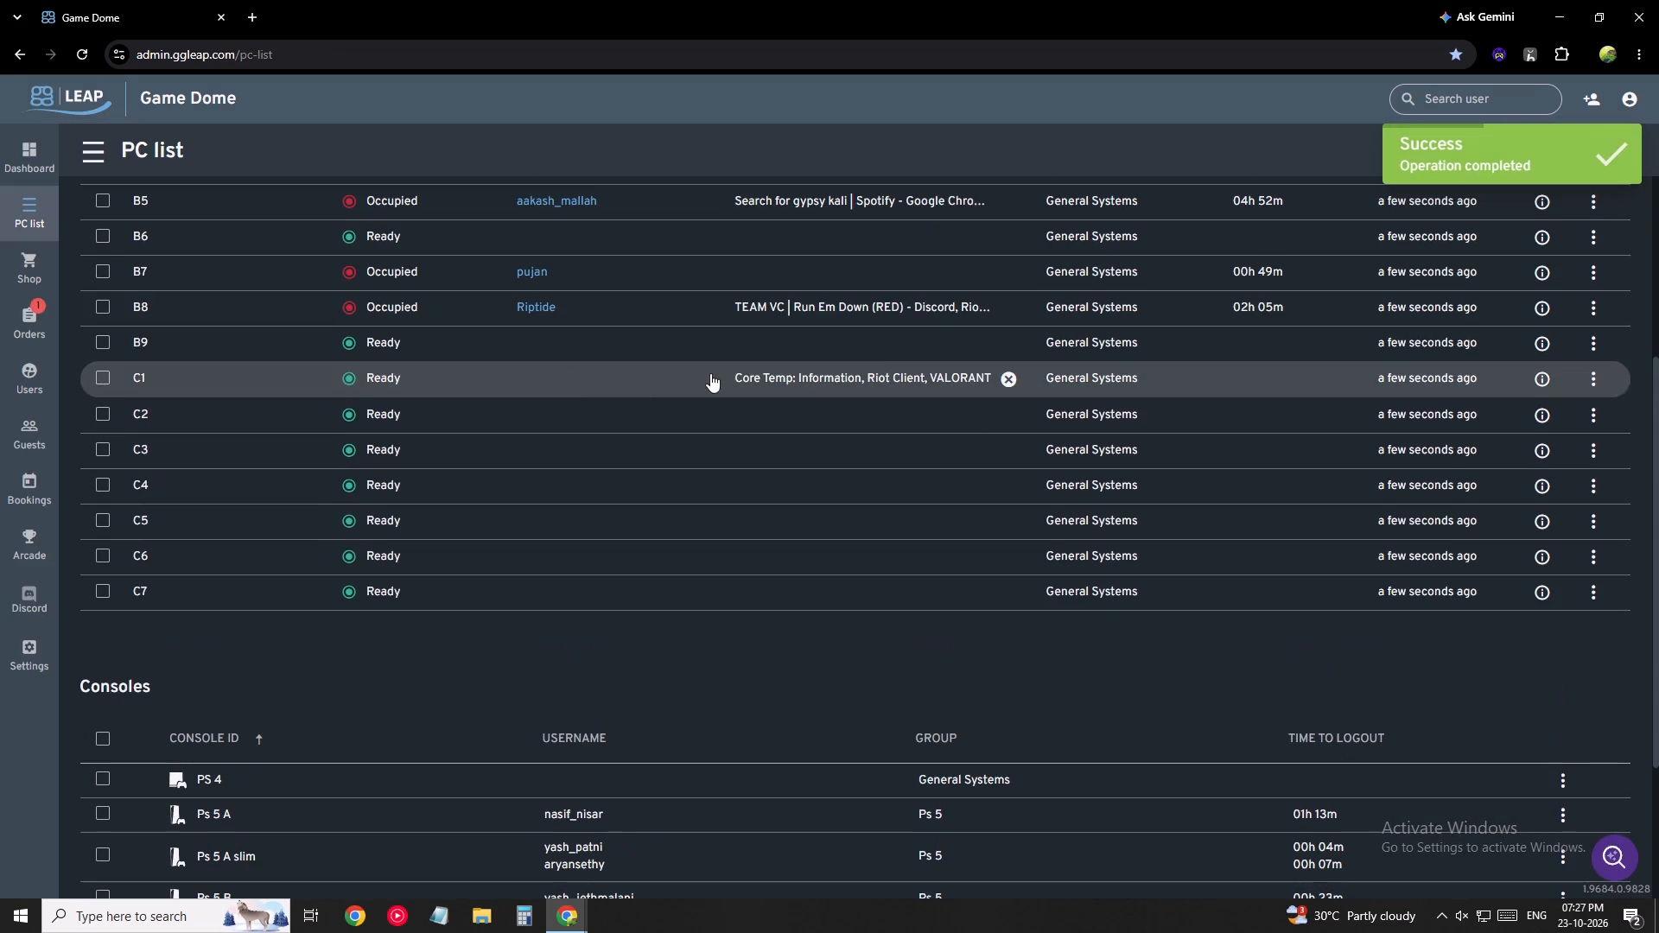
click(1002, 377)
click(708, 466)
click(708, 490)
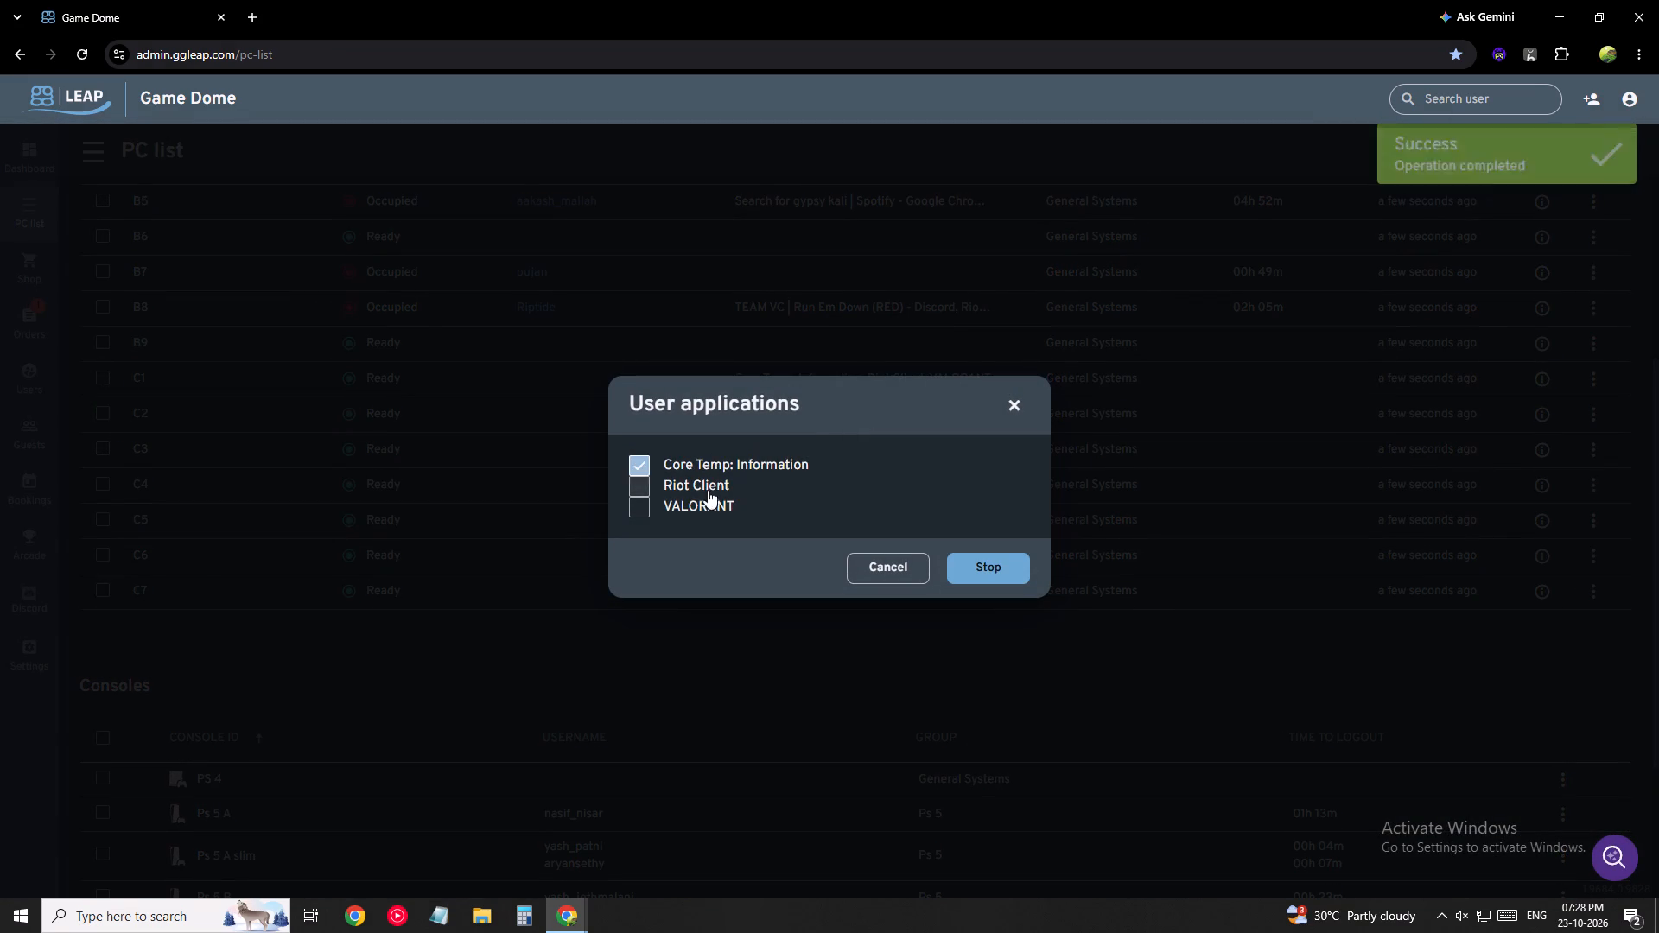
click(712, 507)
click(1034, 586)
click(1010, 562)
scroll(537, 472, up, 1)
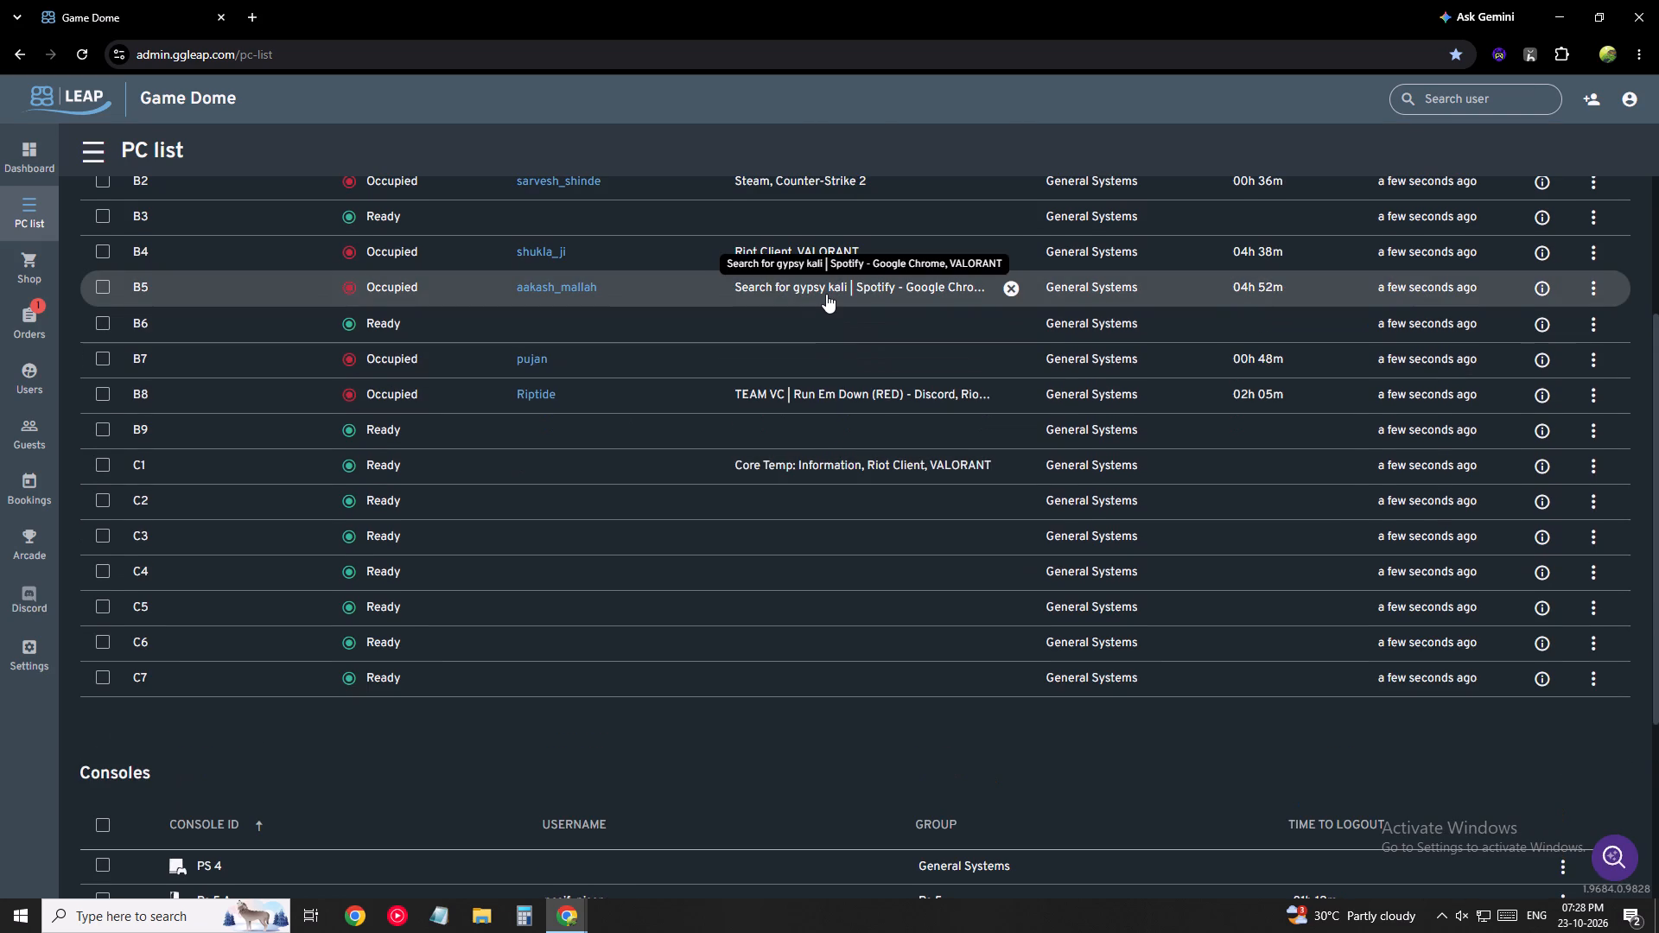
scroll(840, 309, up, 1)
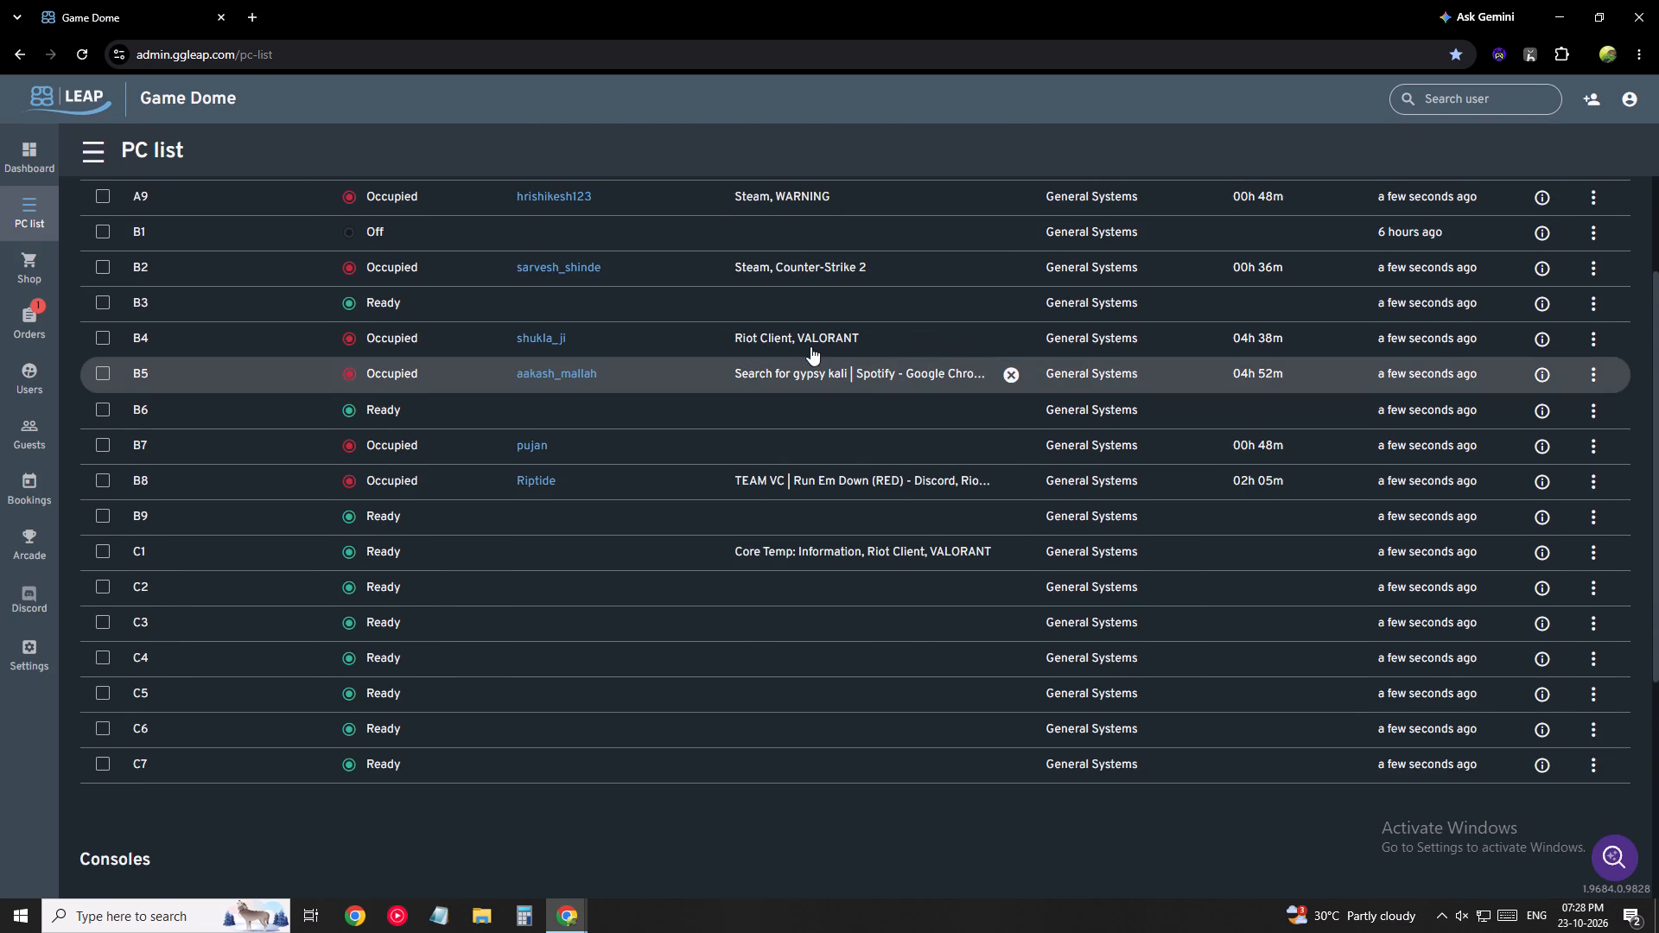
scroll(806, 349, up, 3)
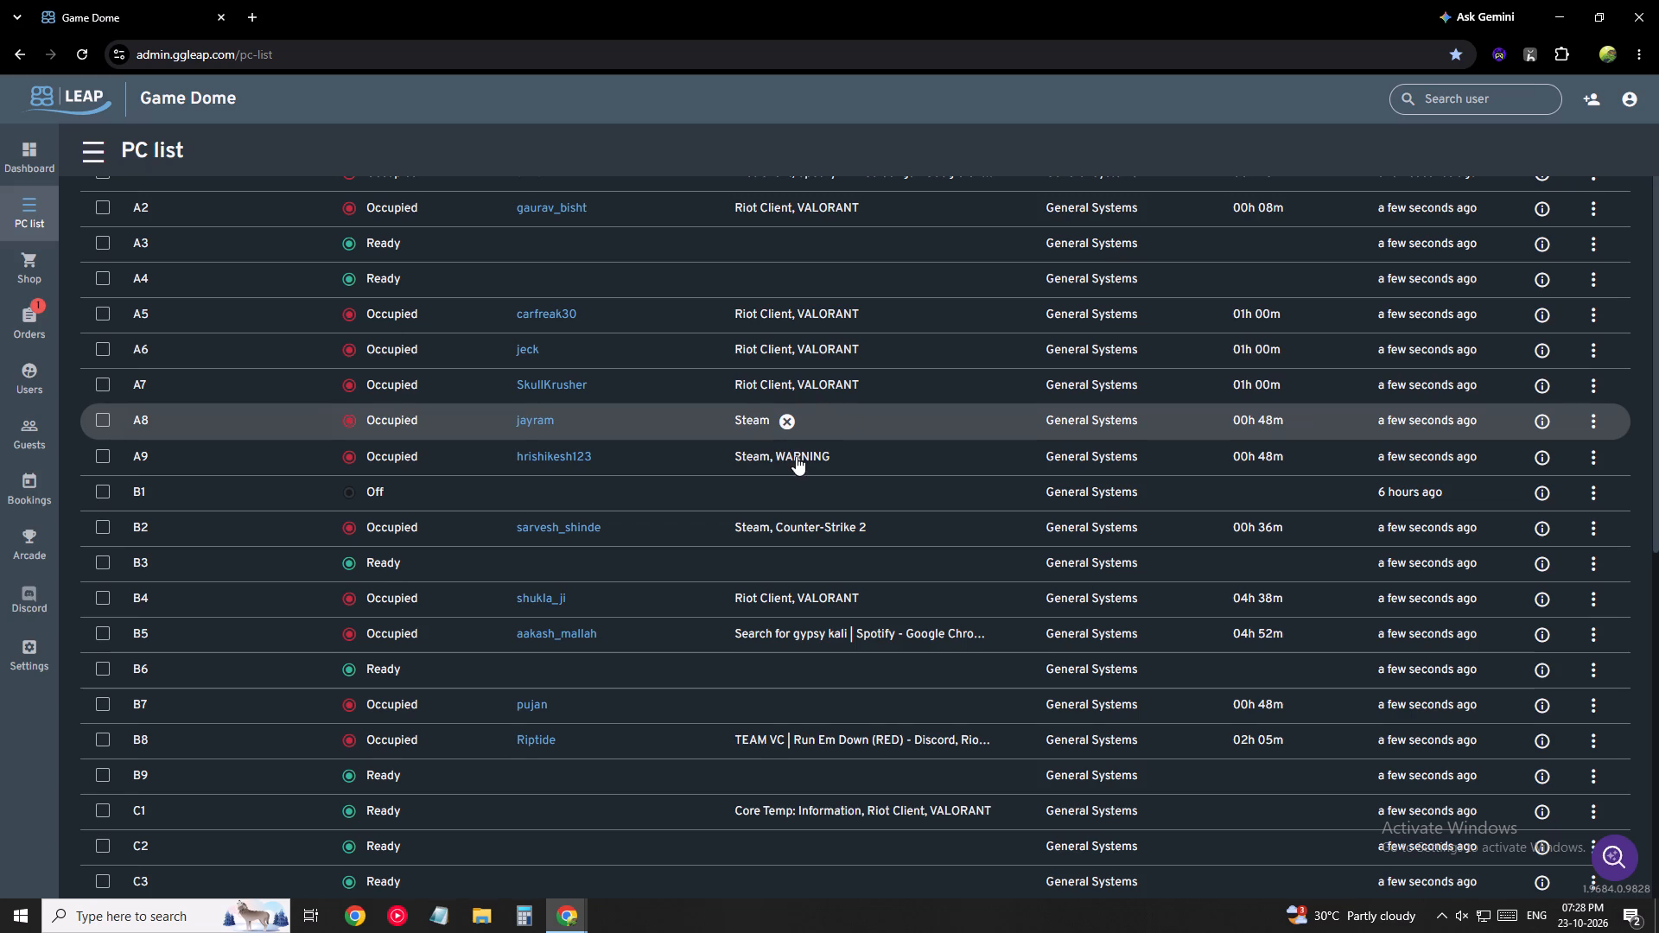
click(849, 459)
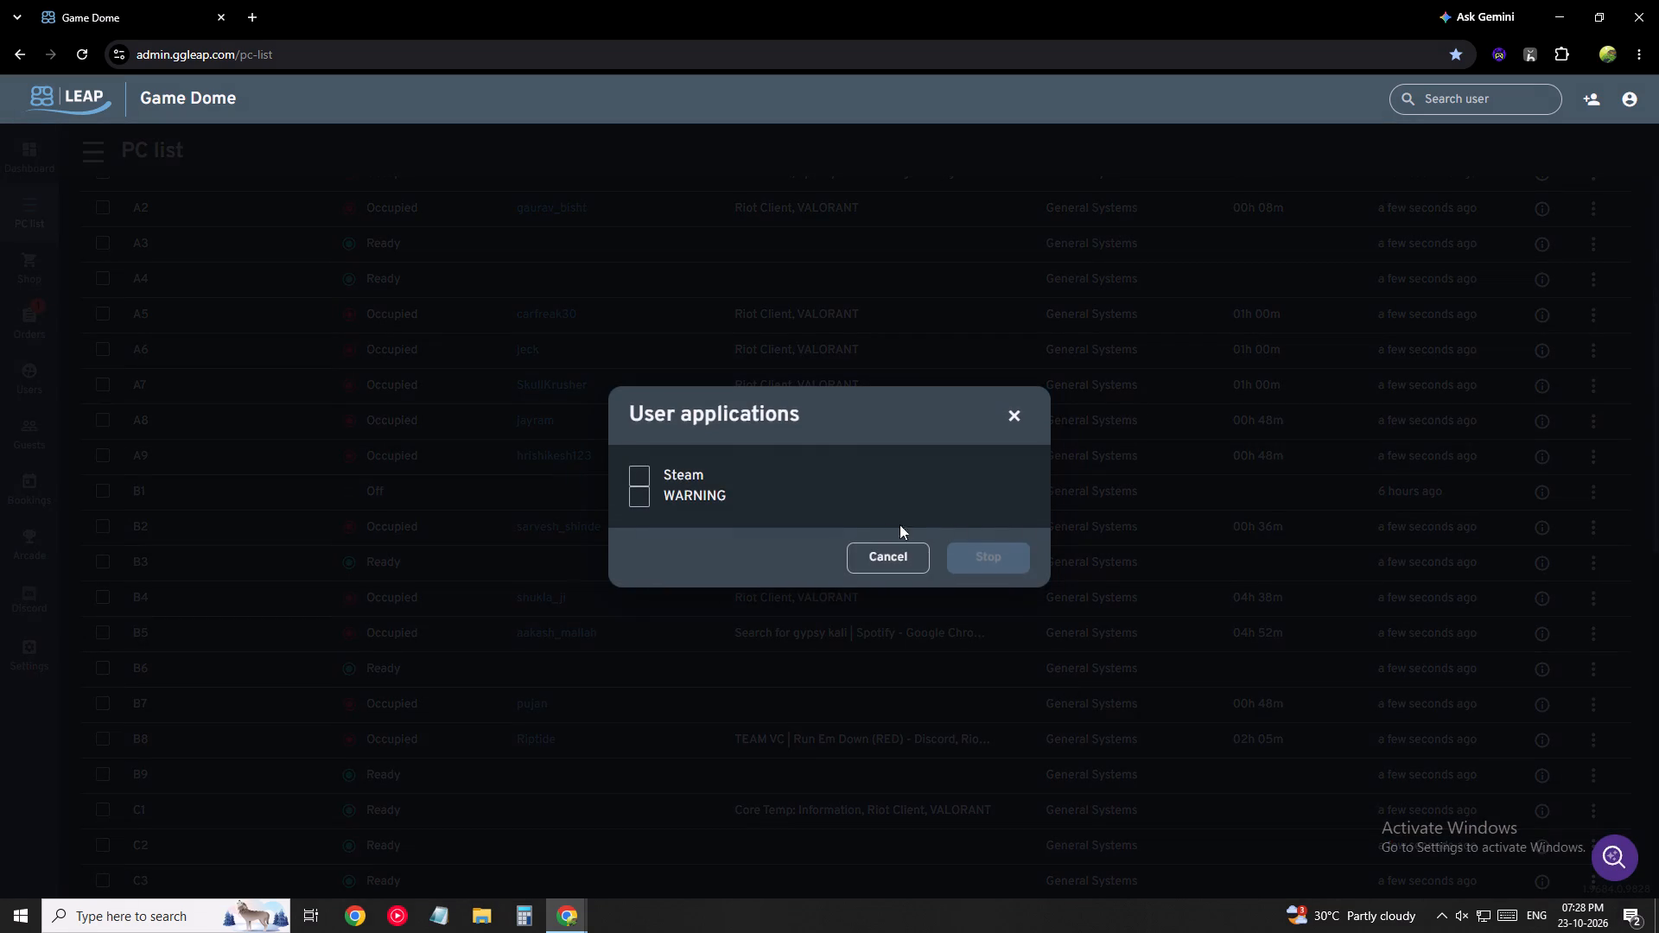
click(889, 549)
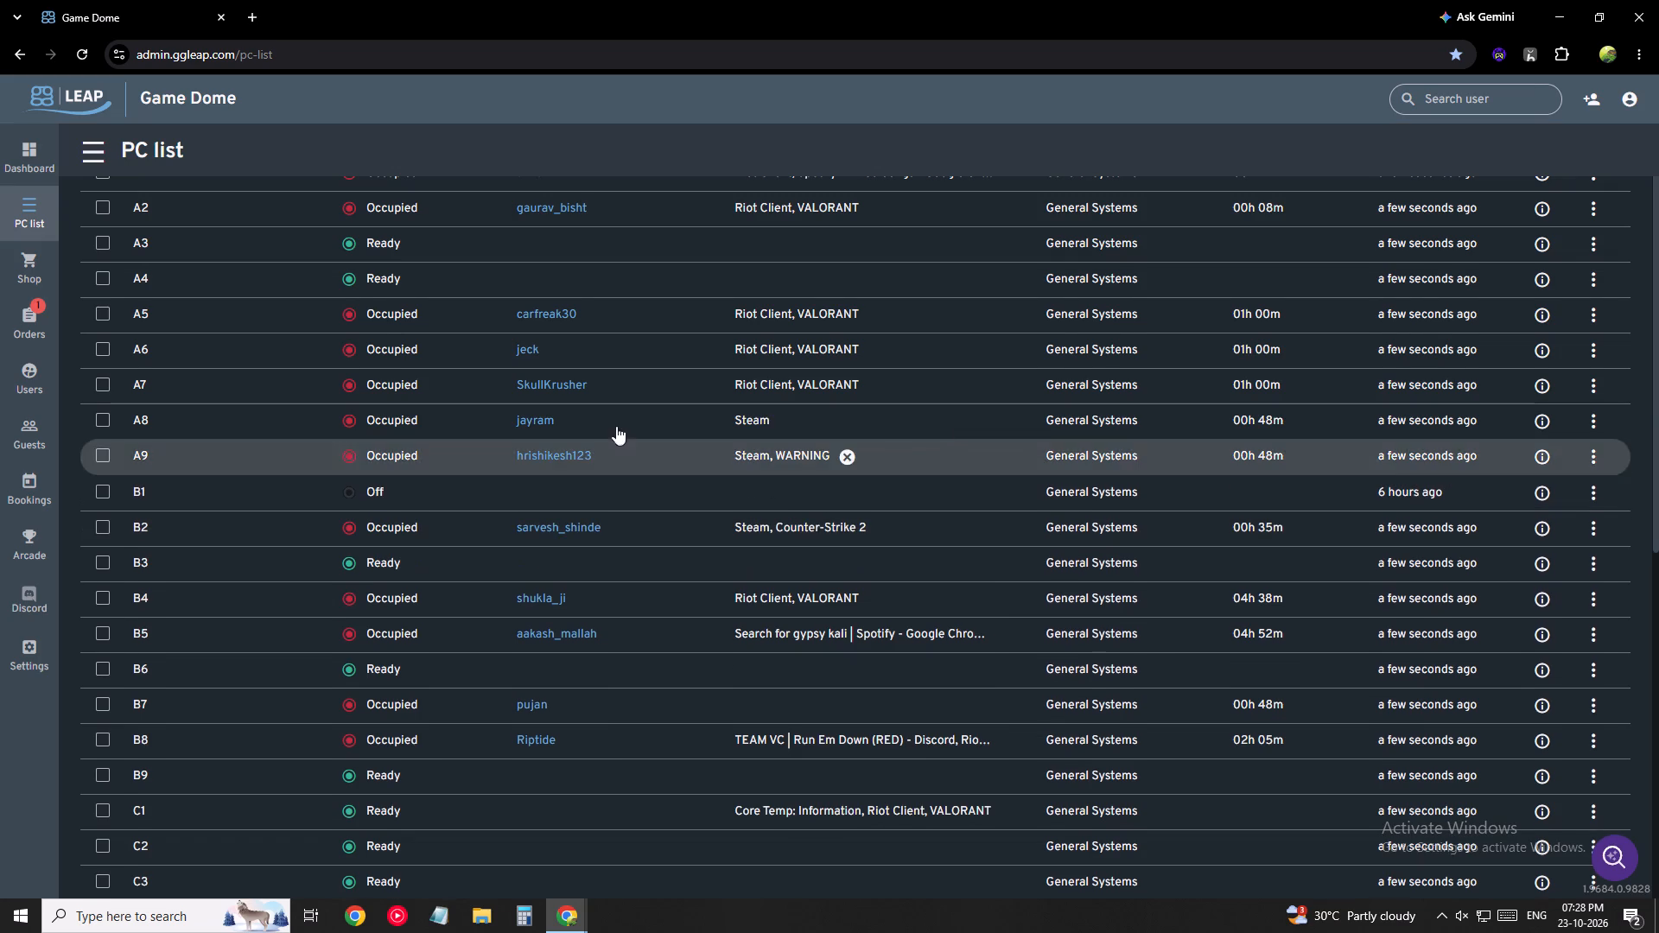
Check the applications and remaining time on the PC stations, and the remaining time on the consoles.
scroll(636, 611, up, 2)
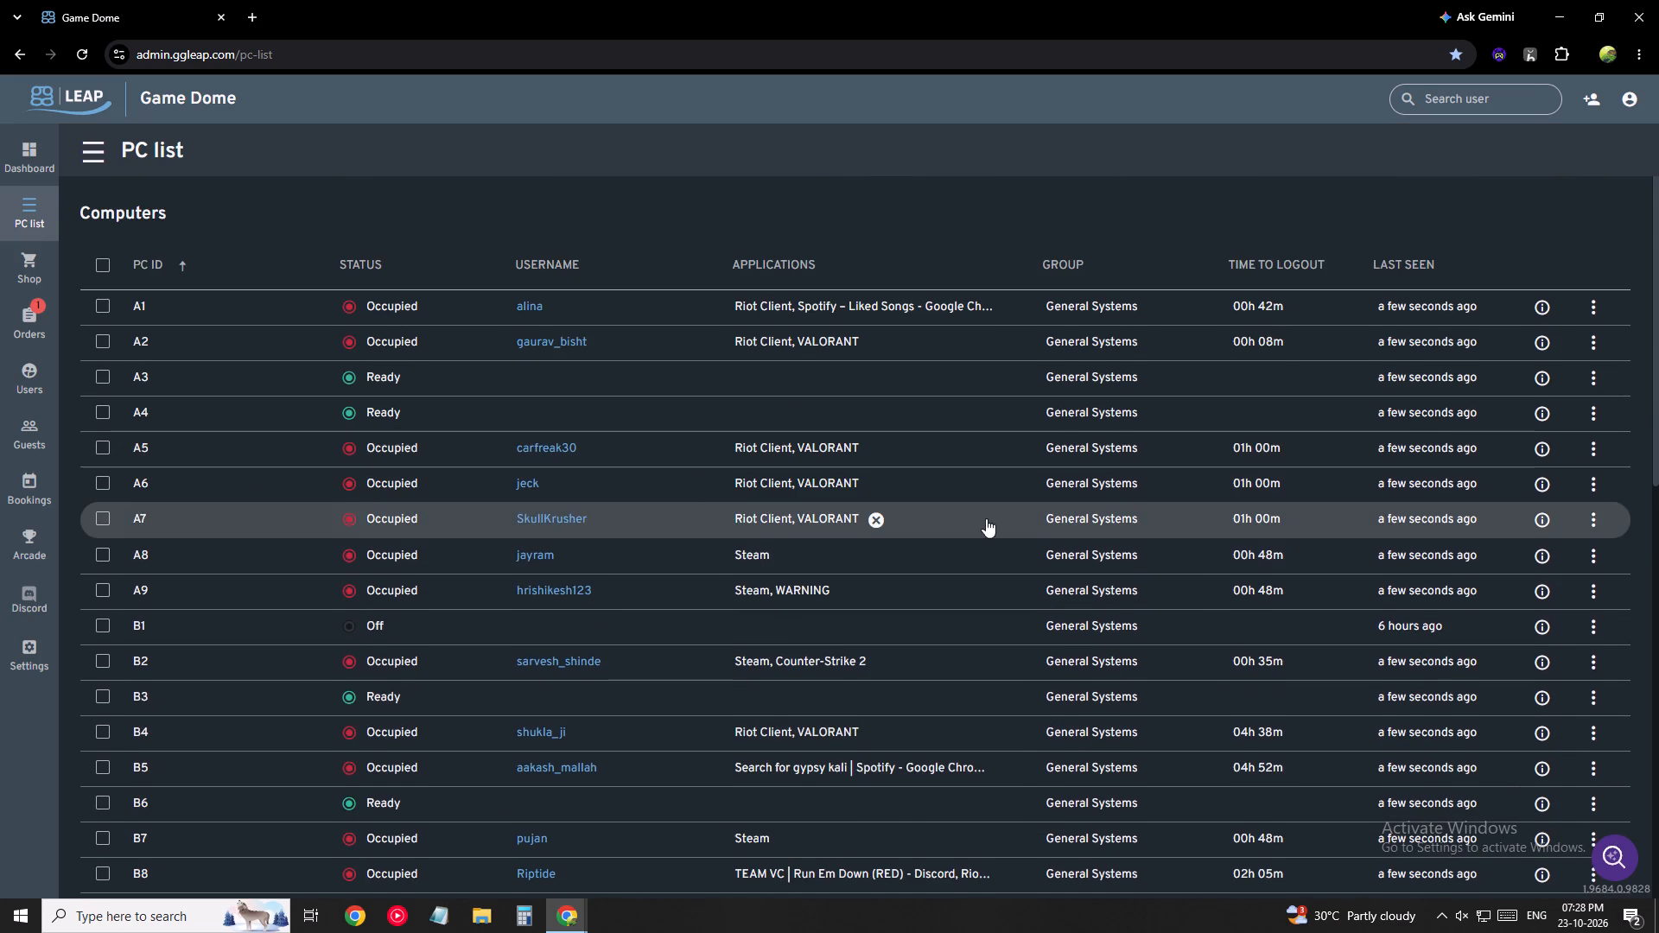
scroll(462, 776, down, 5)
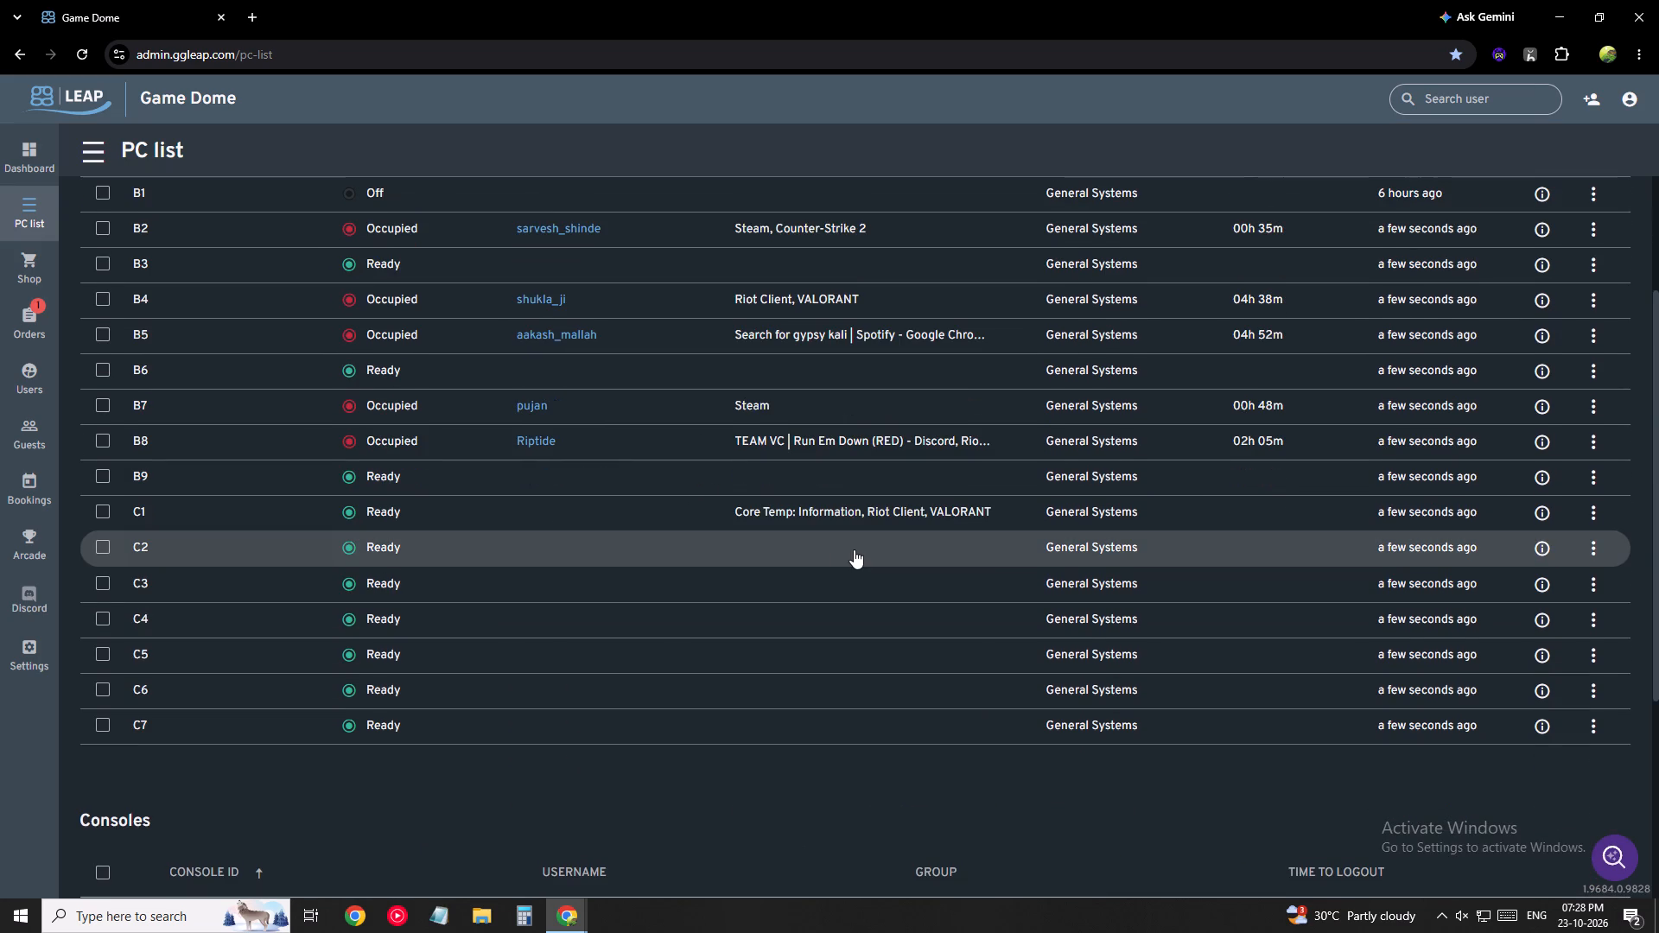
scroll(753, 551, up, 5)
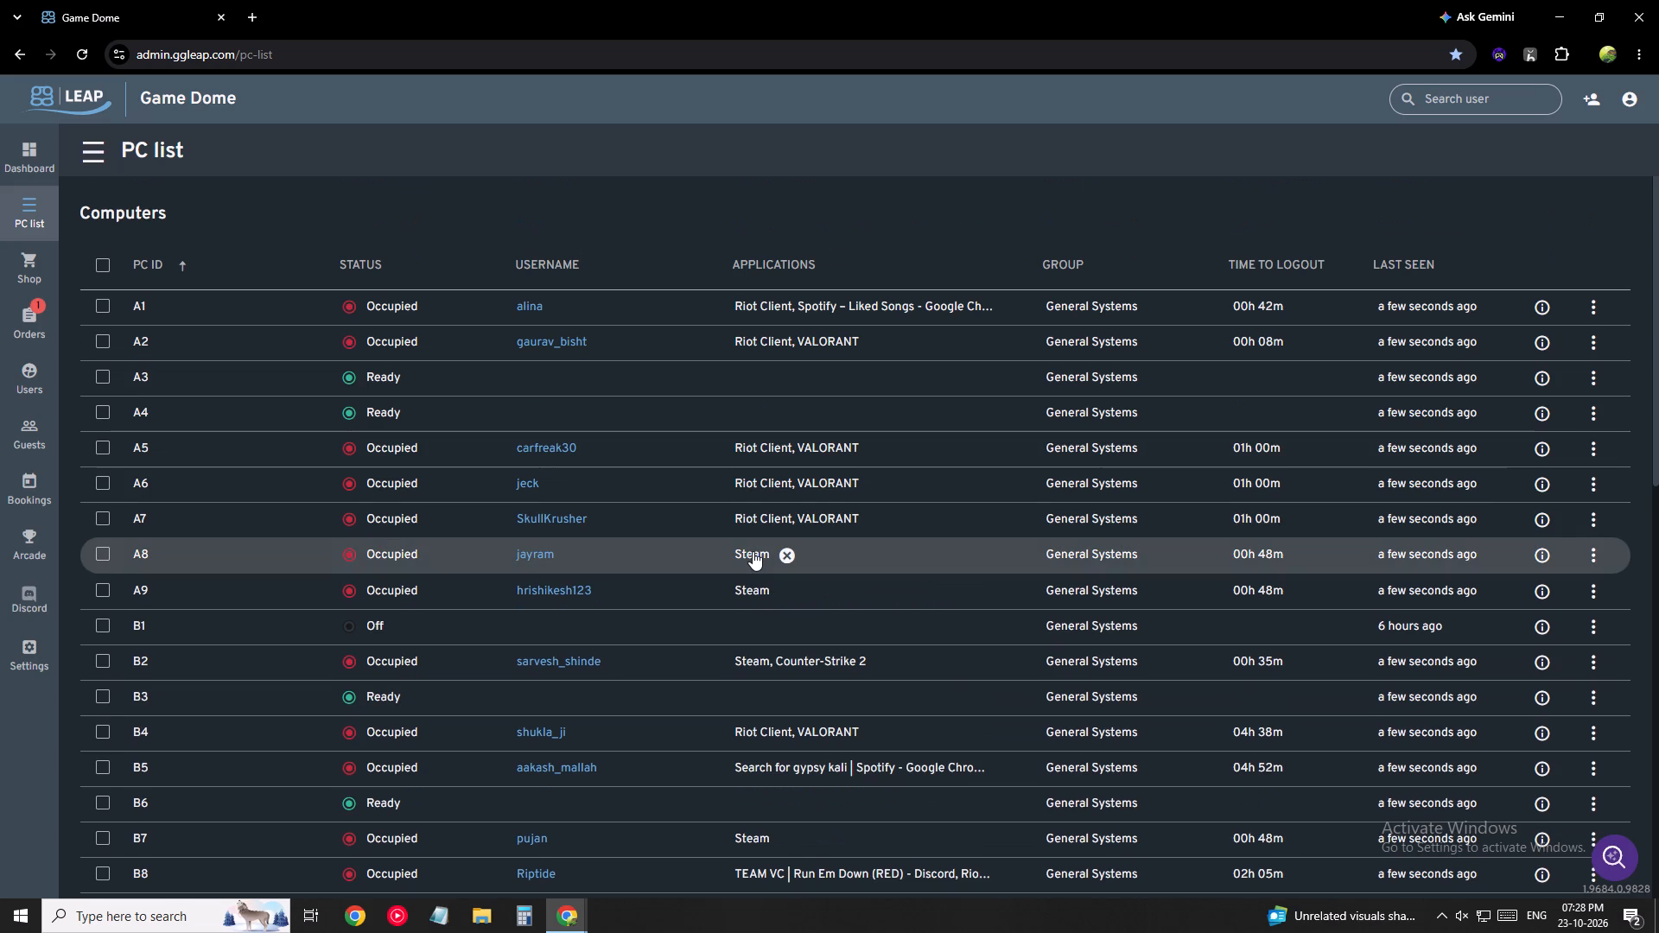
scroll(817, 548, down, 12)
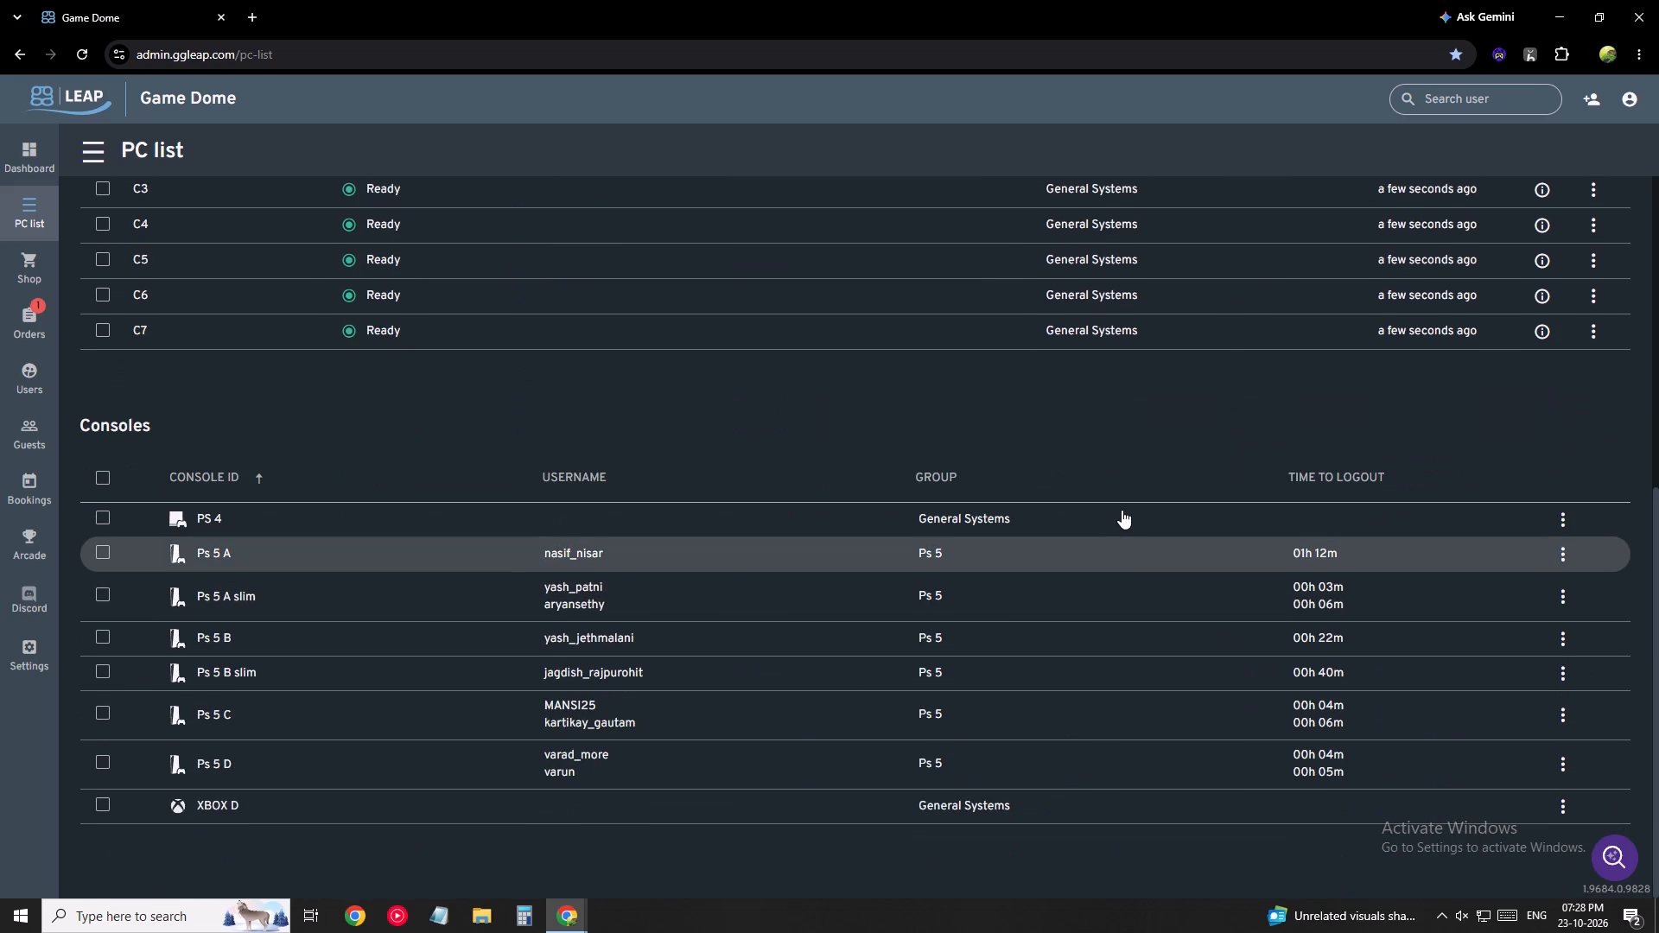
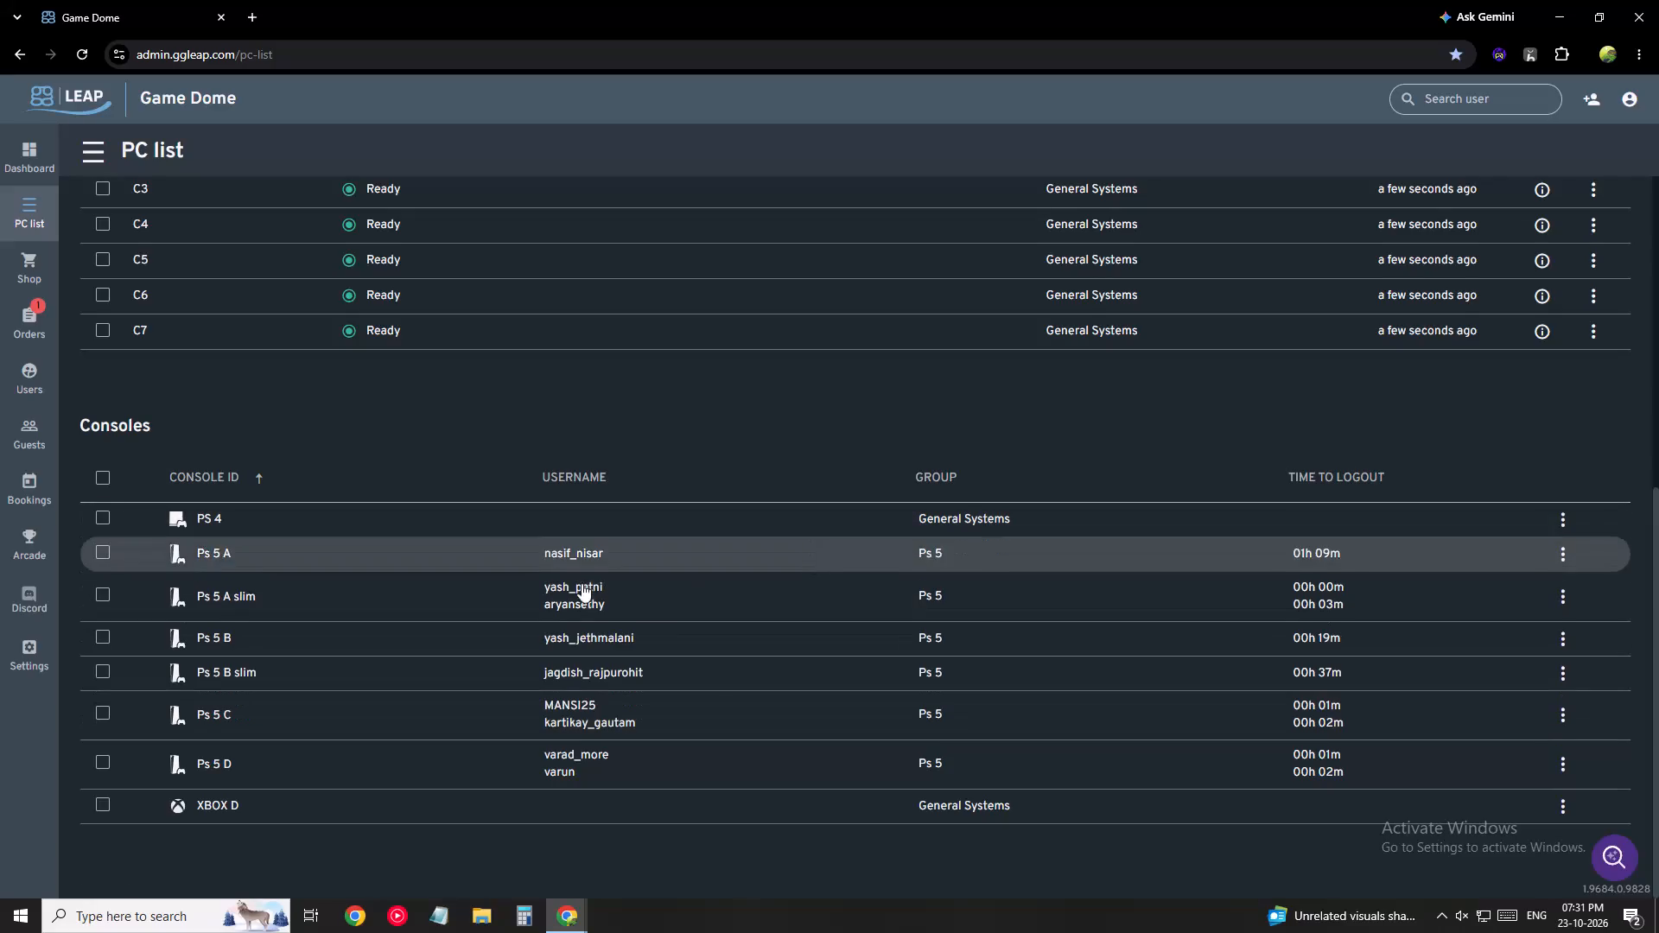
Log out the first-listed user on the Ps 5 A slim console, the one with 00h 00m left.
click(582, 584)
click(641, 725)
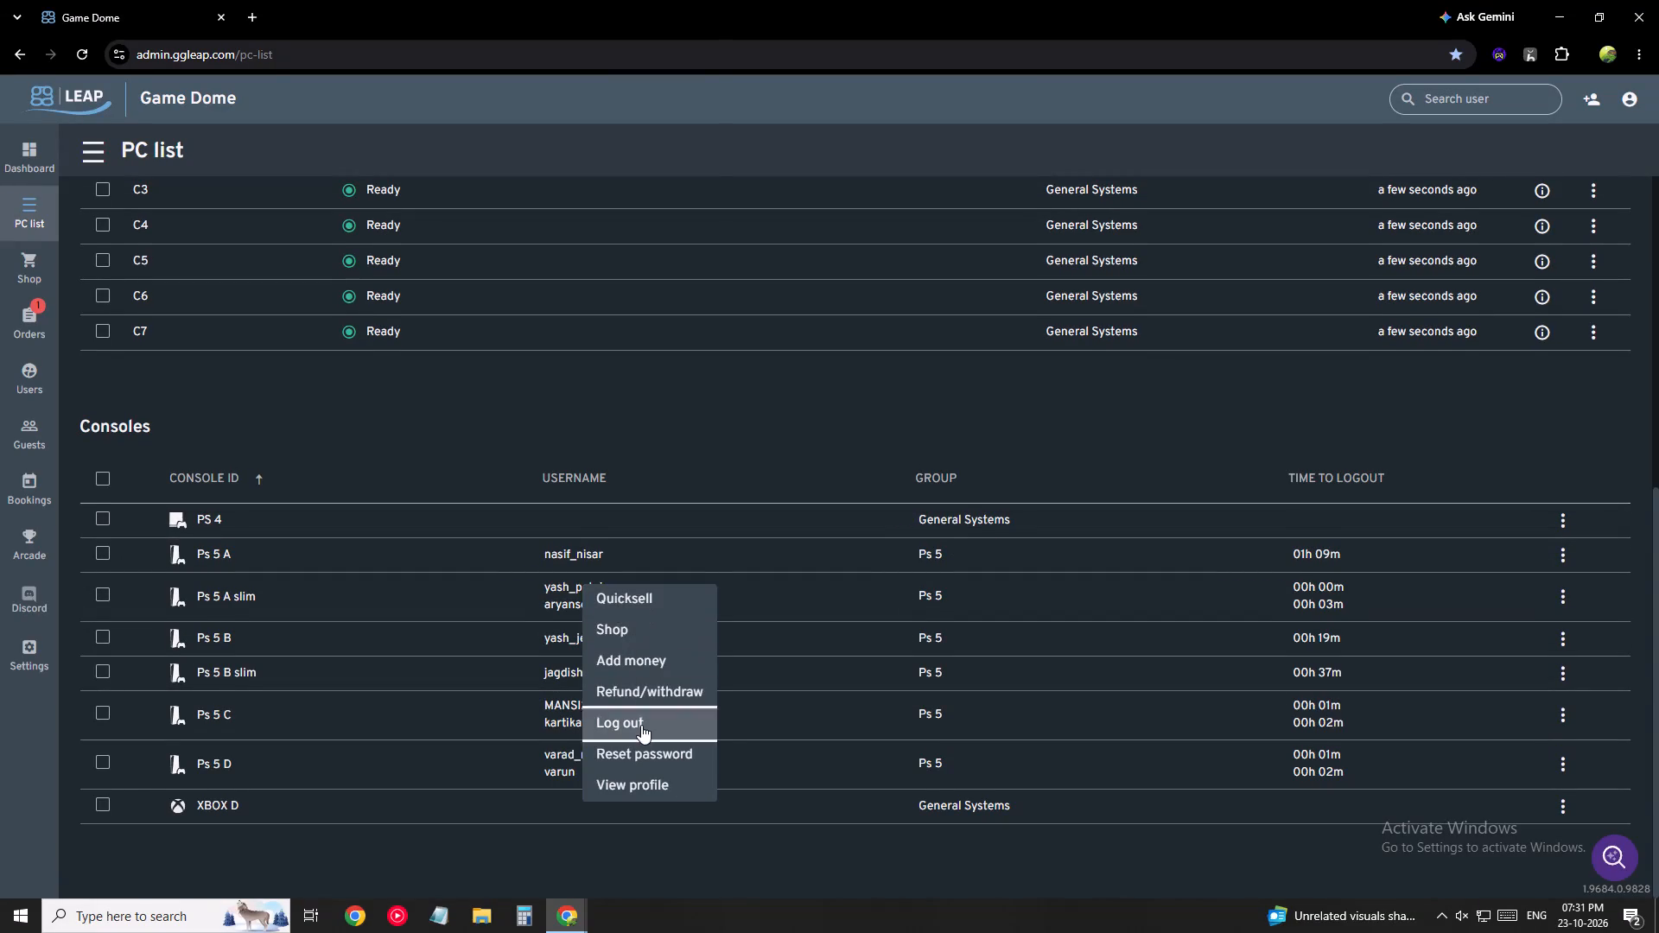
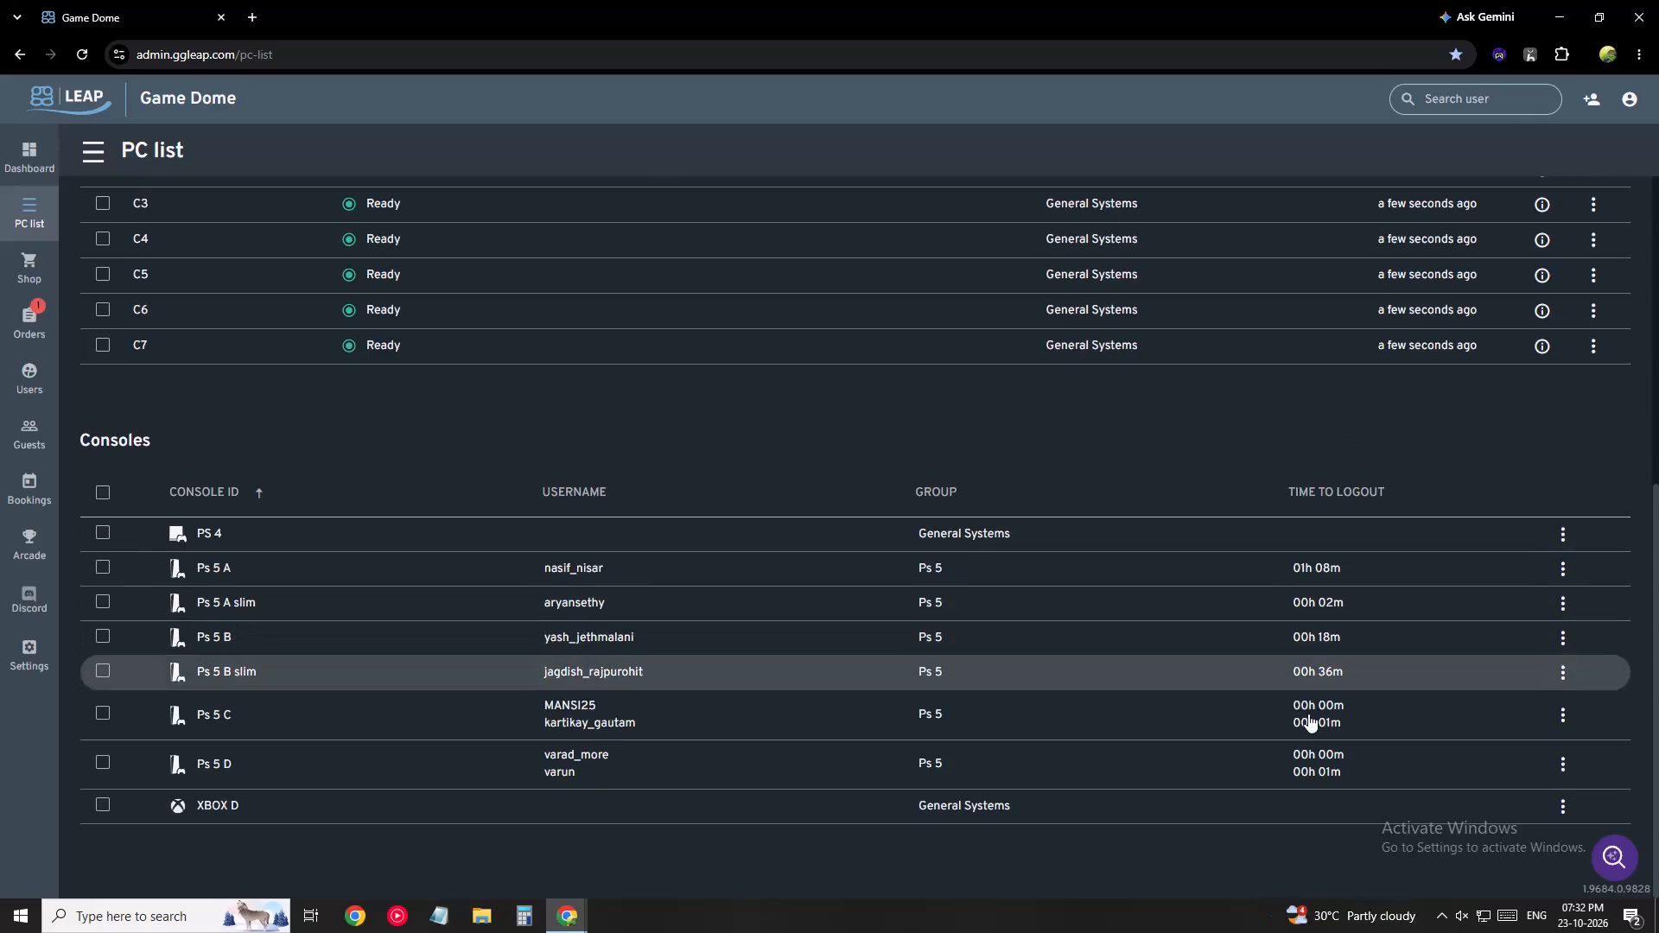
Log out all users on the Ps 5 C console.
click(1573, 713)
click(1574, 555)
click(1580, 581)
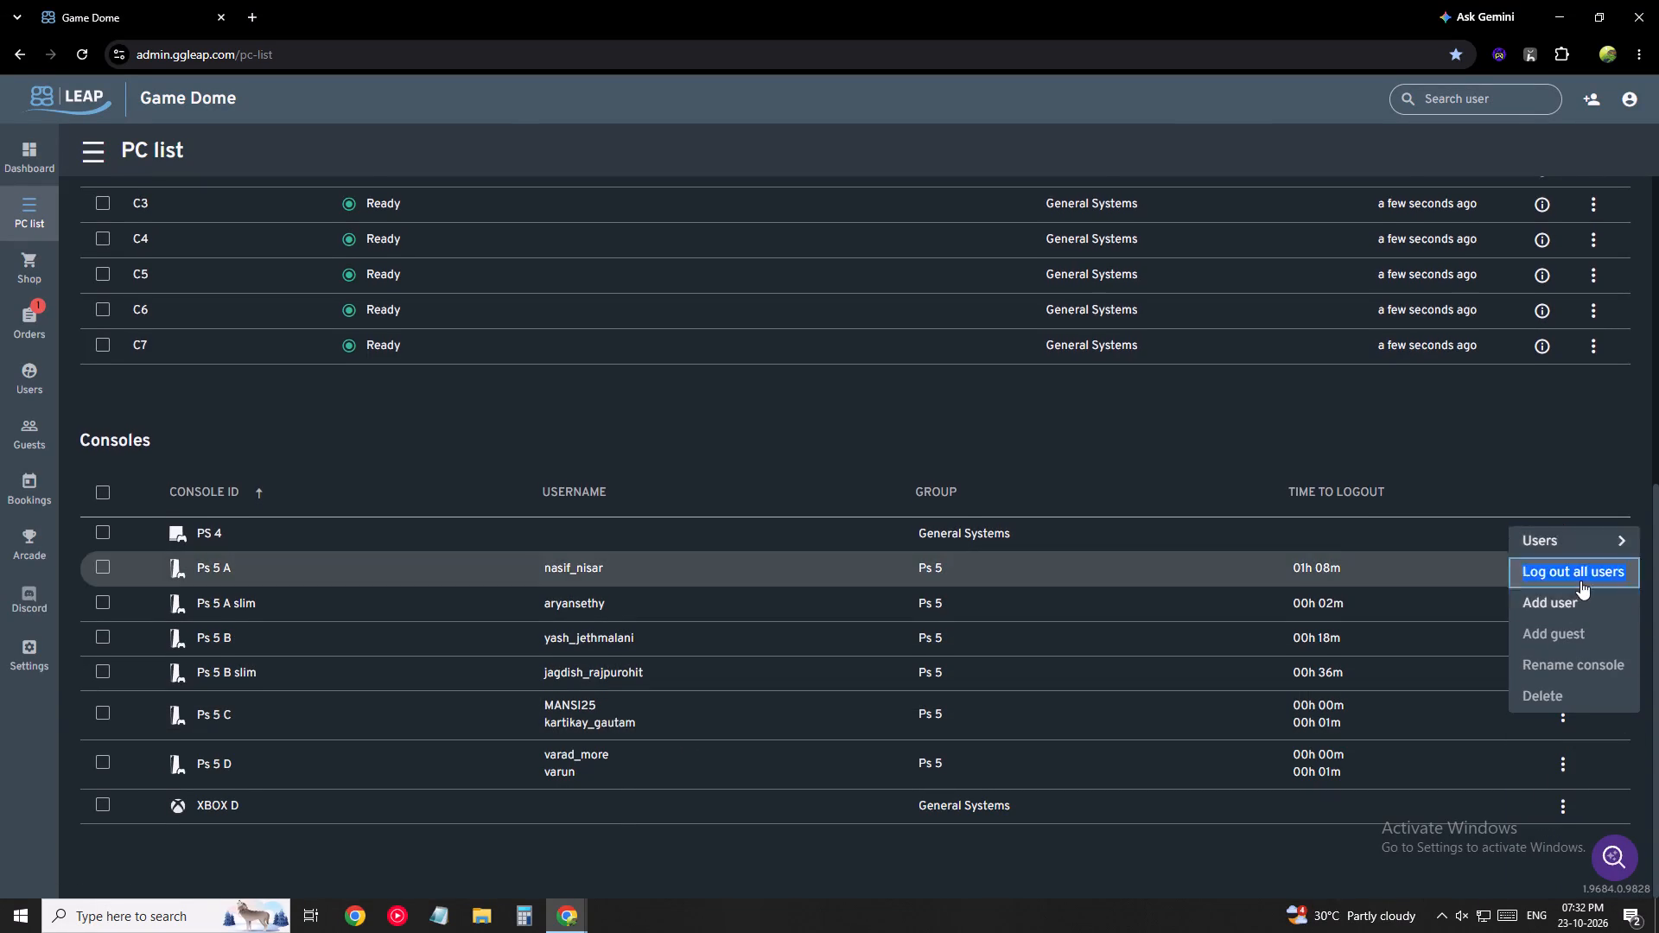
Log out all users on the Ps 5 D console.
click(1556, 769)
click(1584, 663)
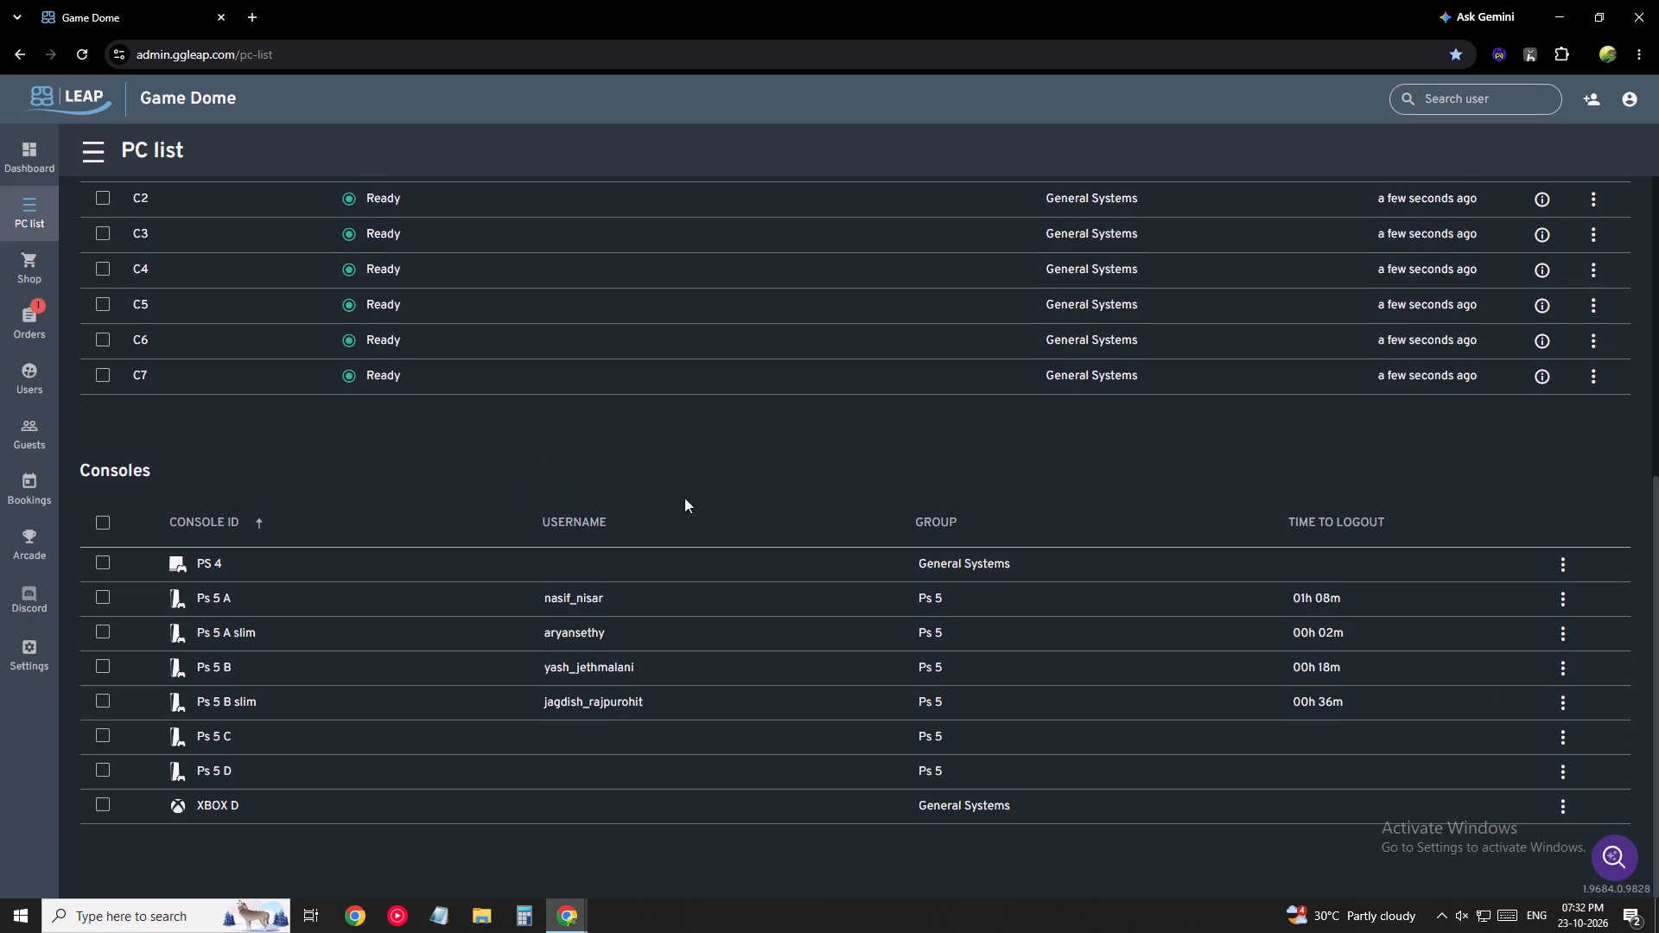
Log out all users on the Ps 5 A slim console.
click(1566, 631)
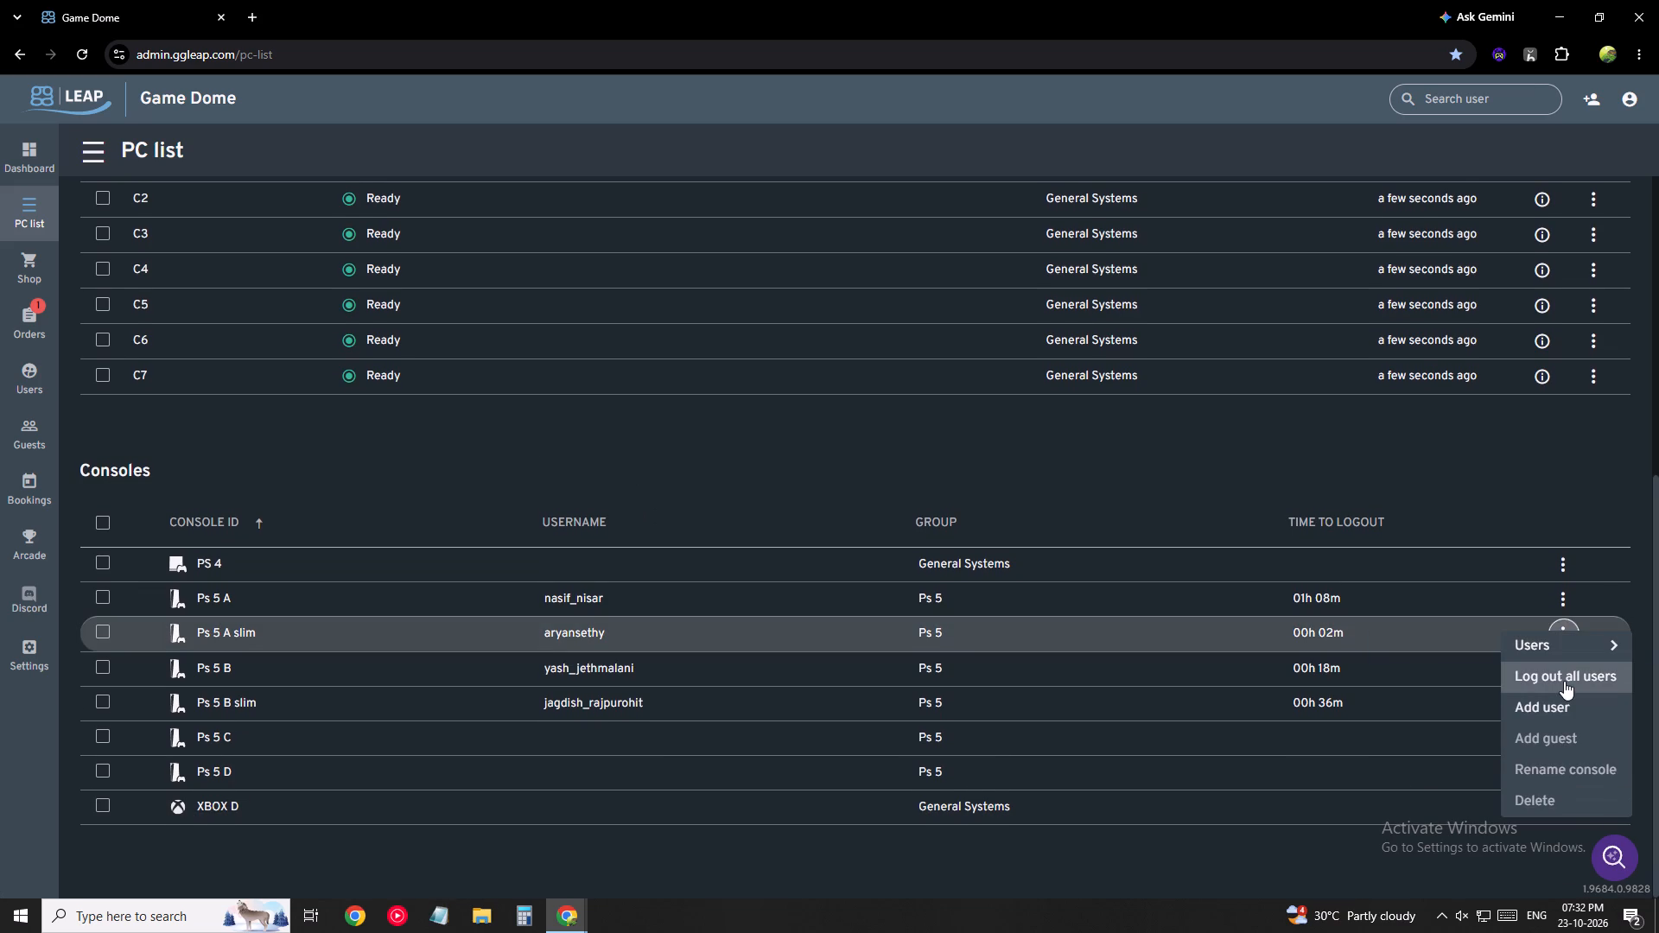
click(1564, 681)
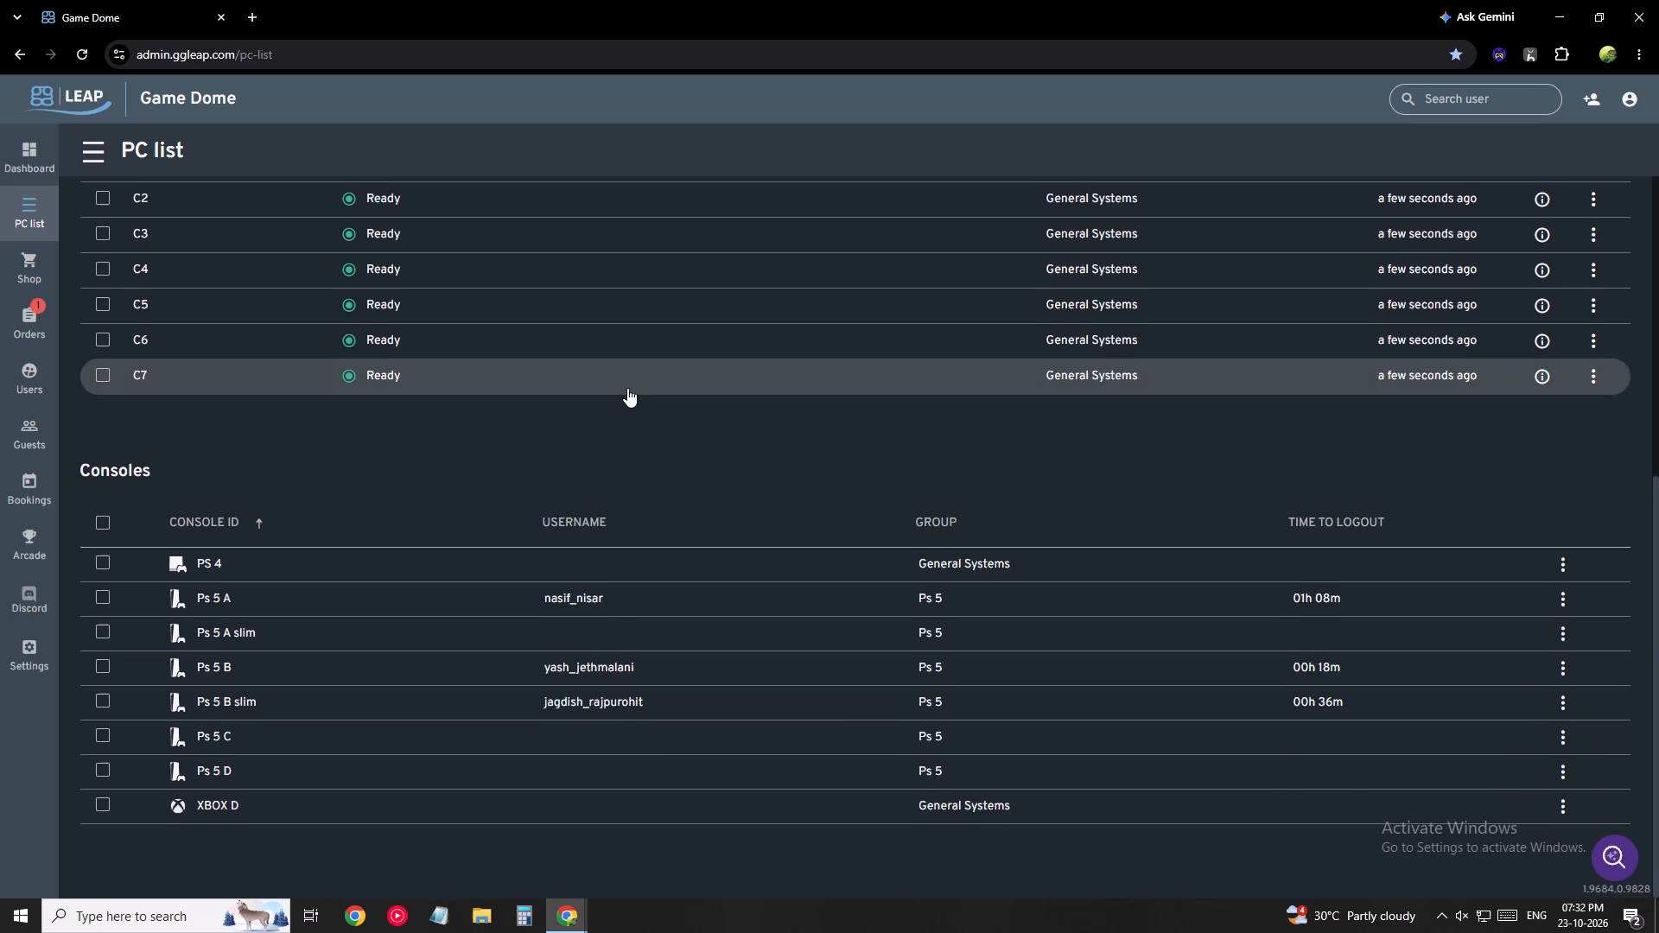
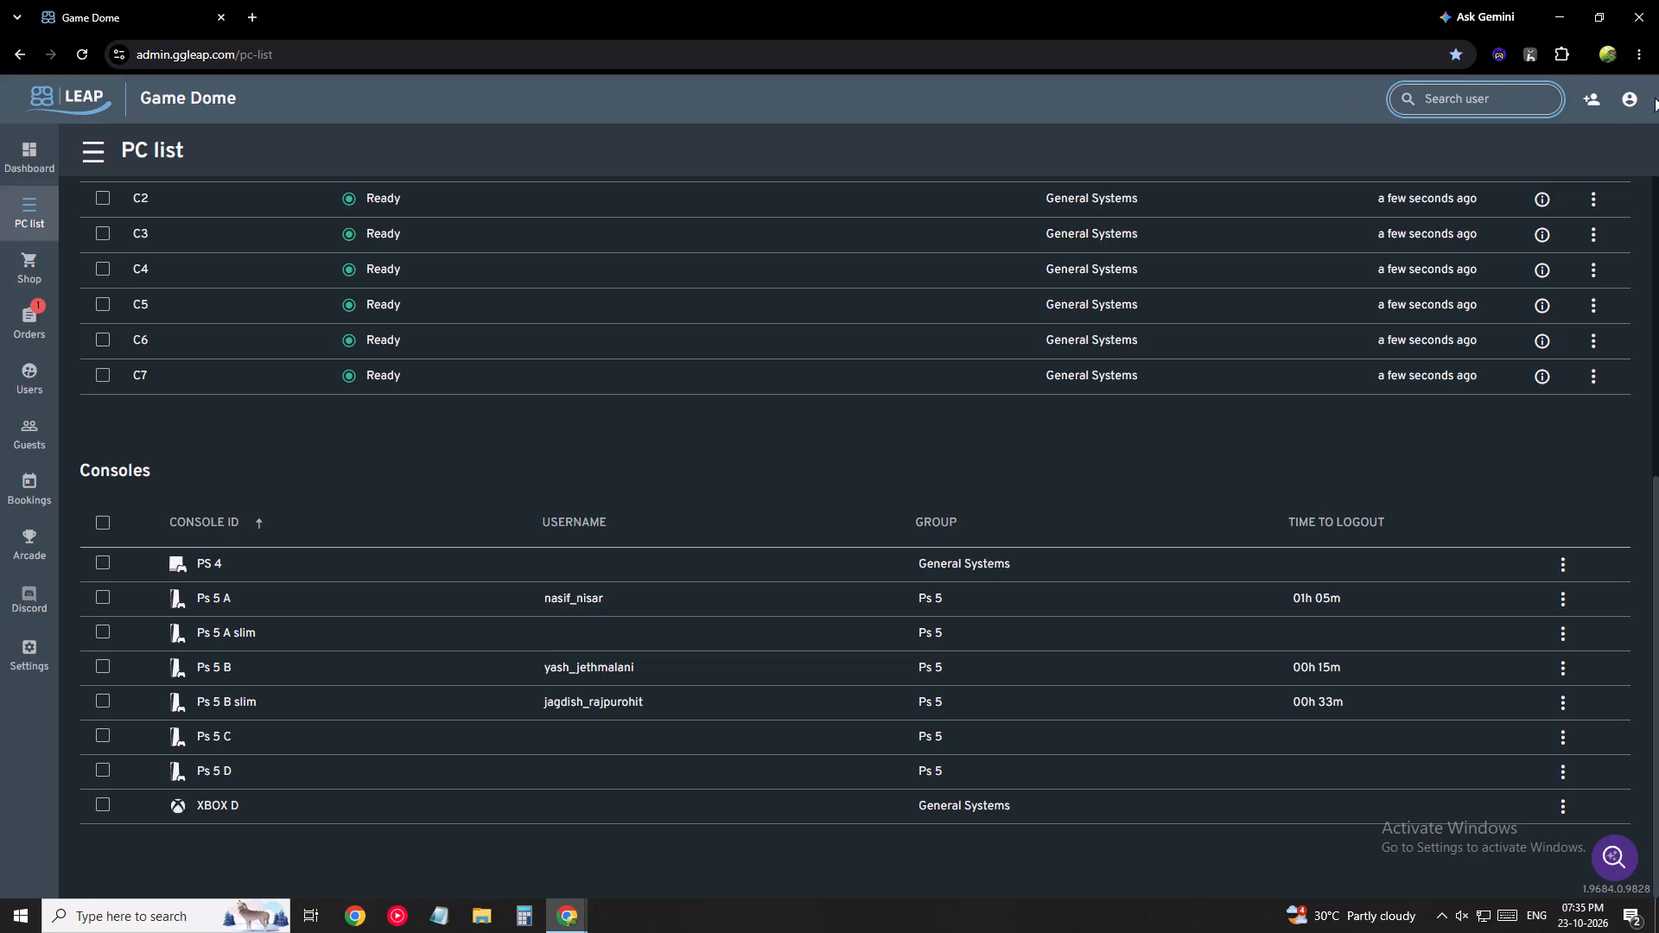
Start registering a new user, beginning with the phone number field.
click(1591, 92)
scroll(1143, 528, down, 9)
scroll(963, 701, down, 3)
click(769, 722)
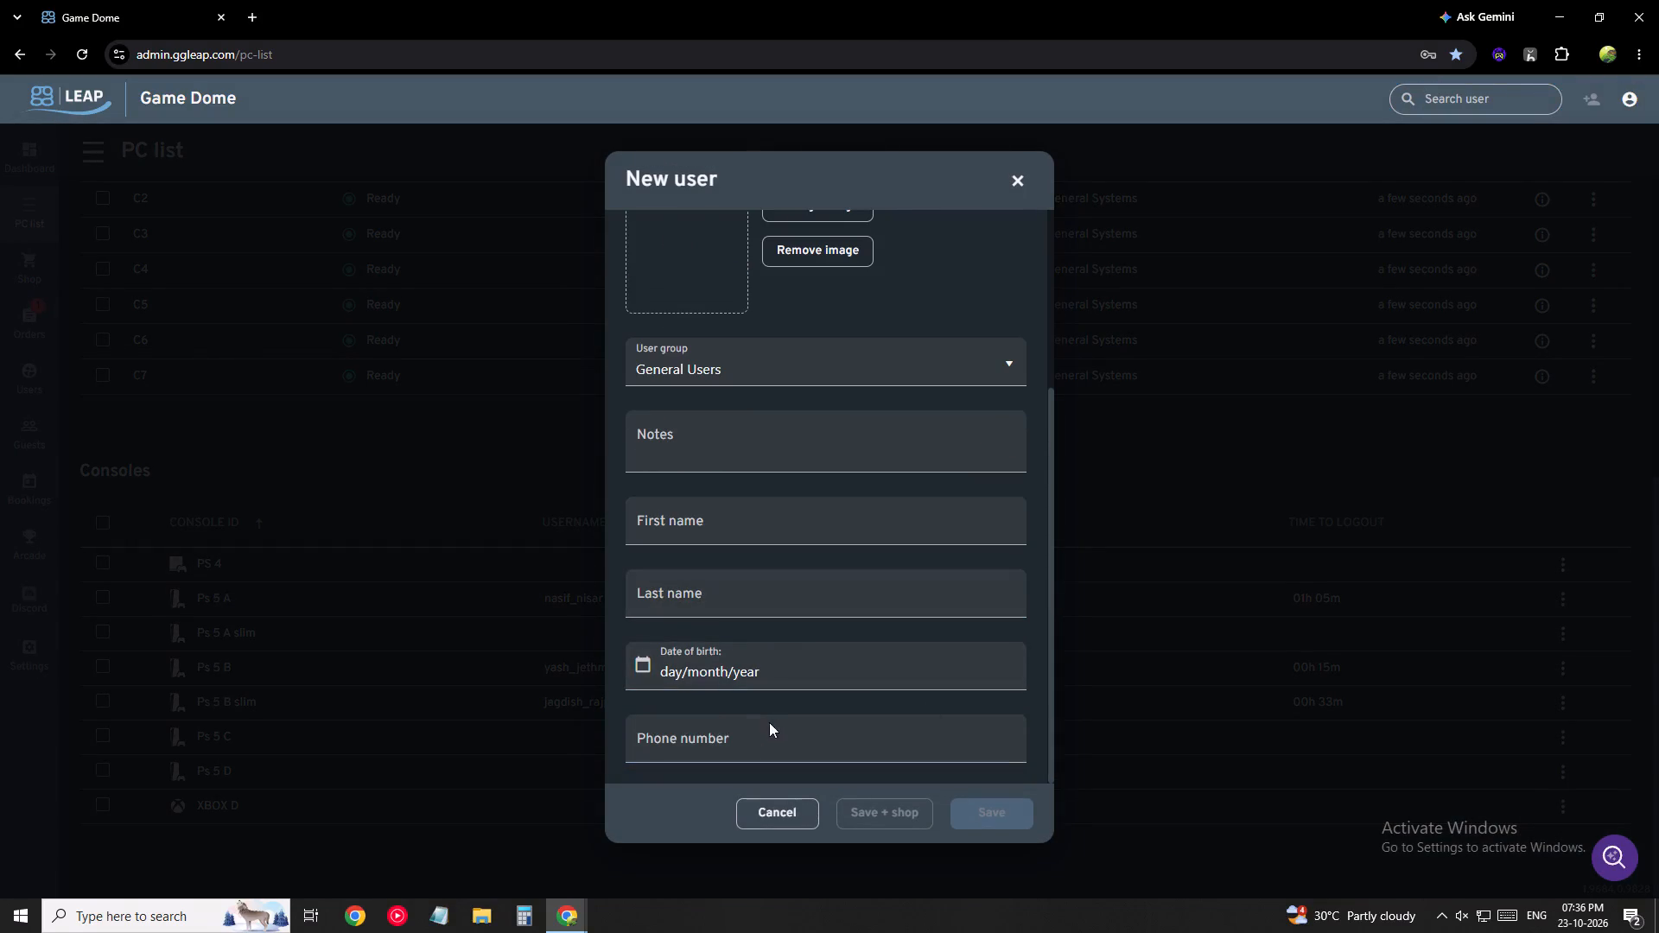
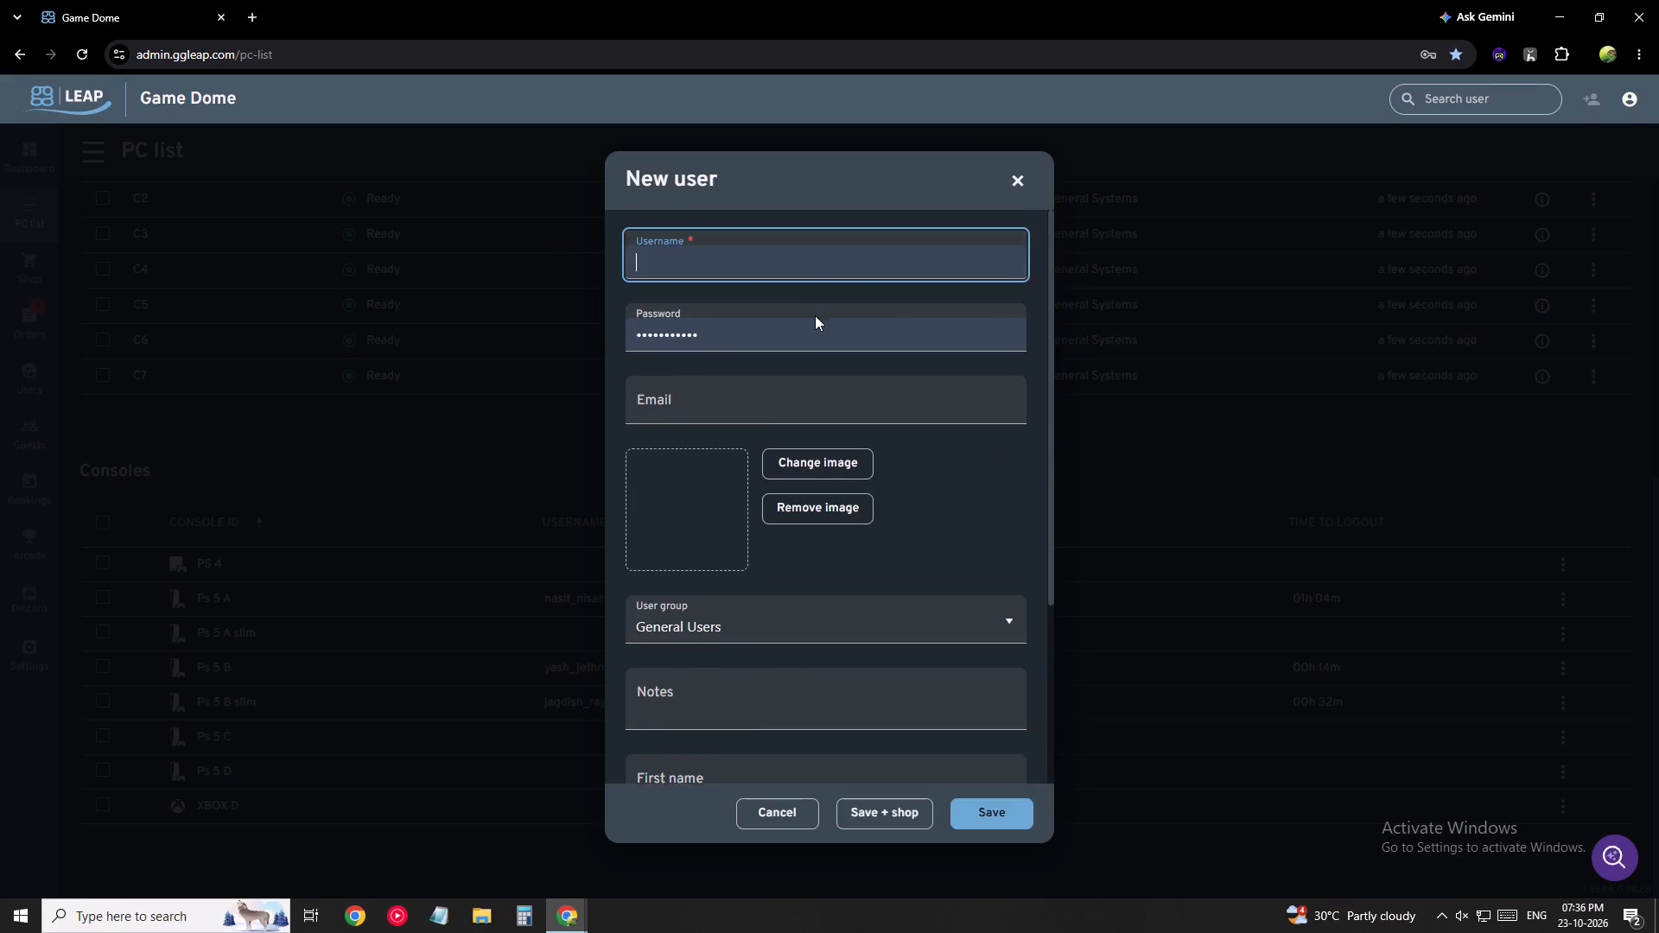
drag(814, 316, 401, 287)
key(BackSpace)
drag(787, 335, 562, 308)
key(BackSpace)
key(BackSpace)
key(BackSpace)
click(698, 257)
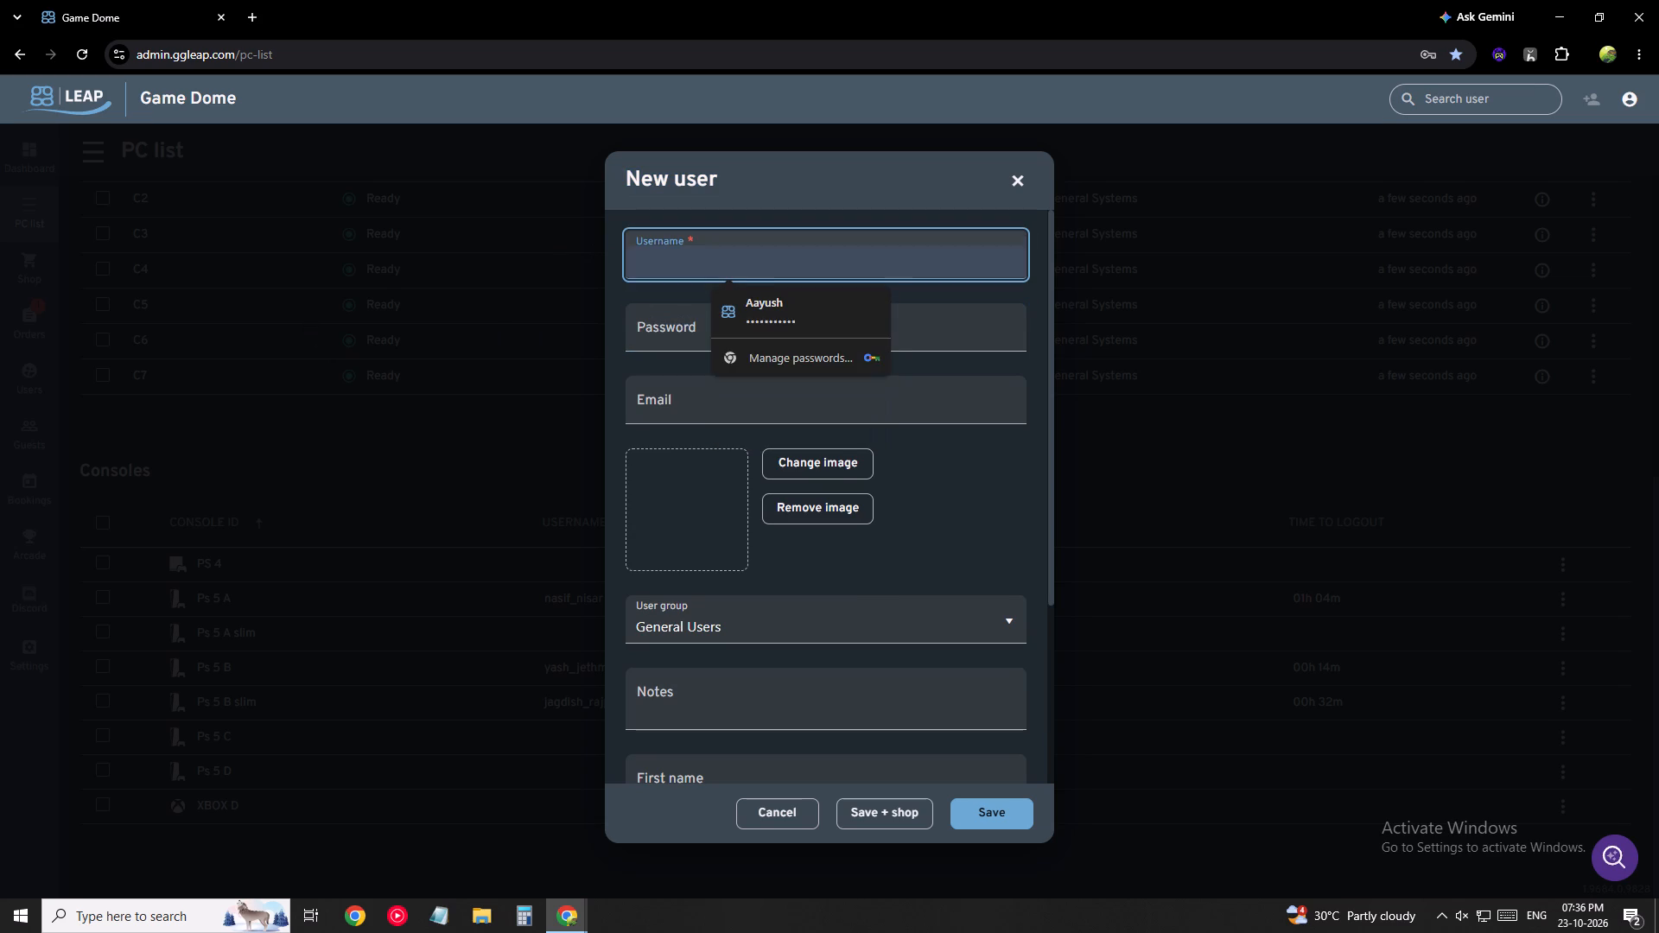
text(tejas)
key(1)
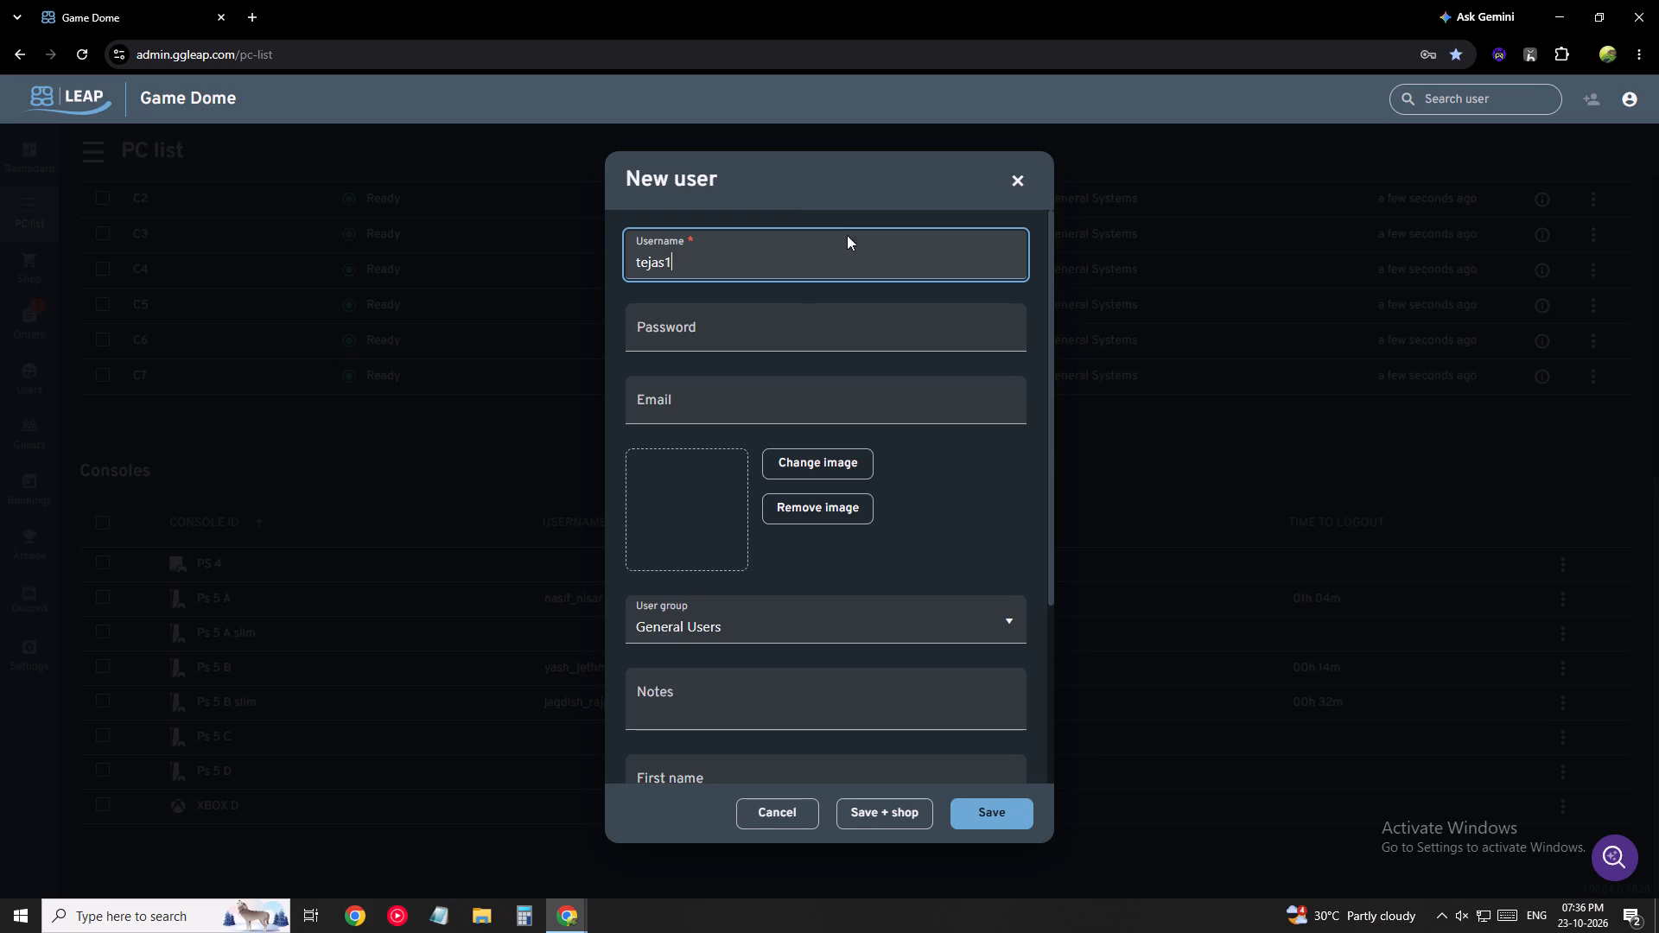
click(879, 816)
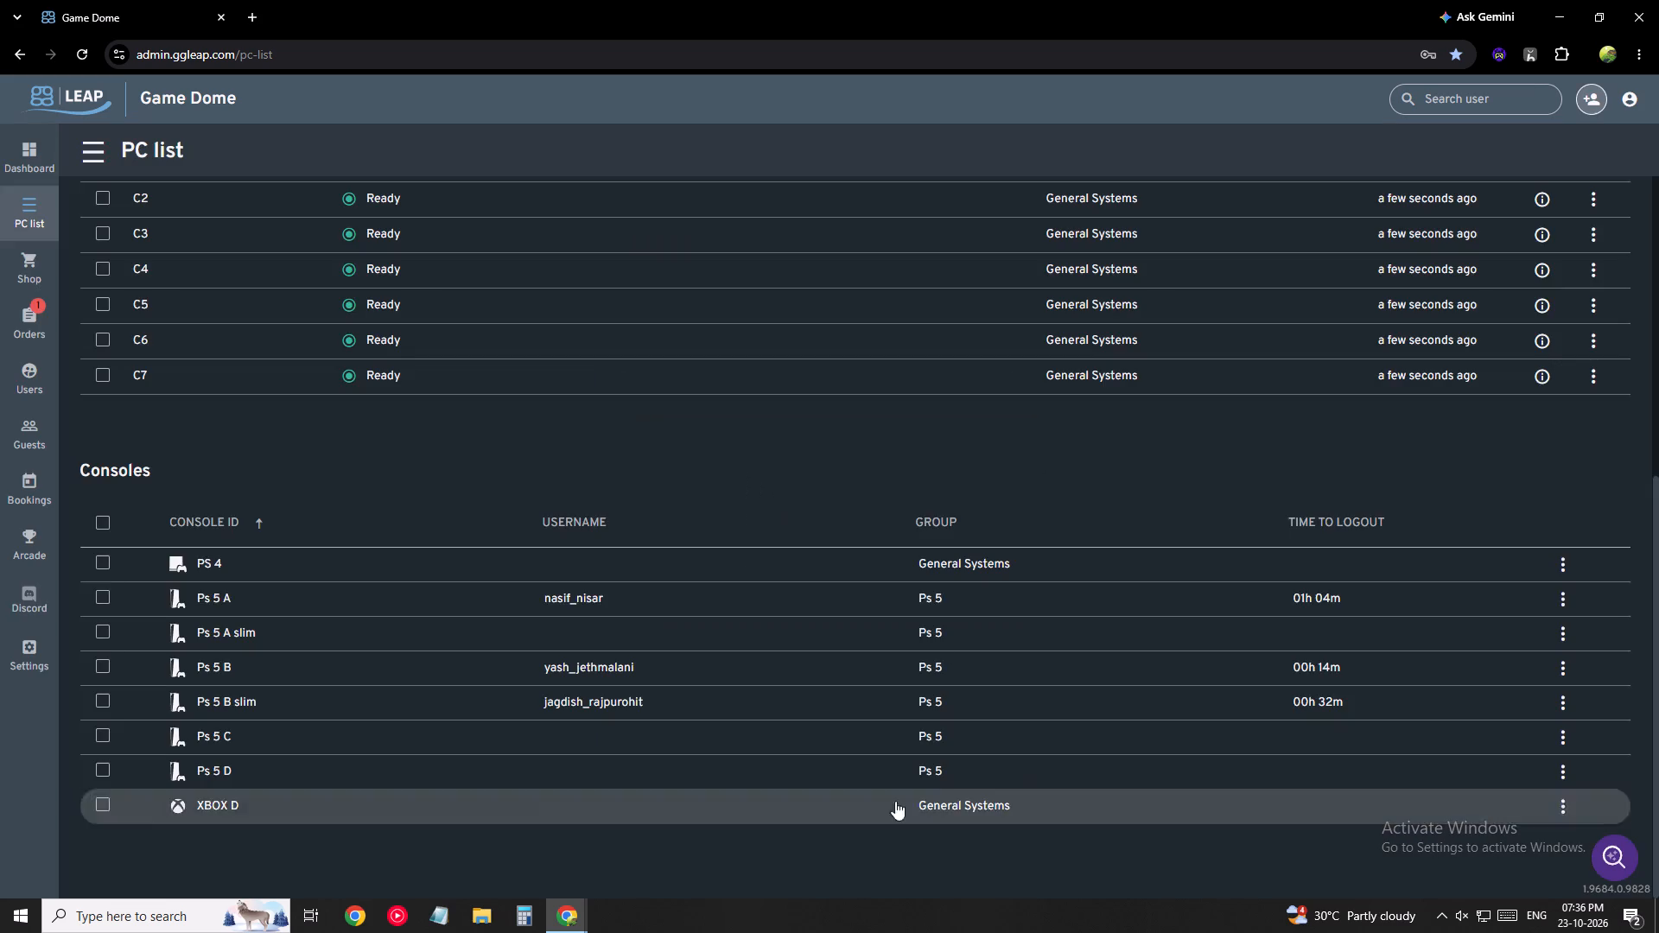
click(527, 261)
click(559, 321)
click(353, 426)
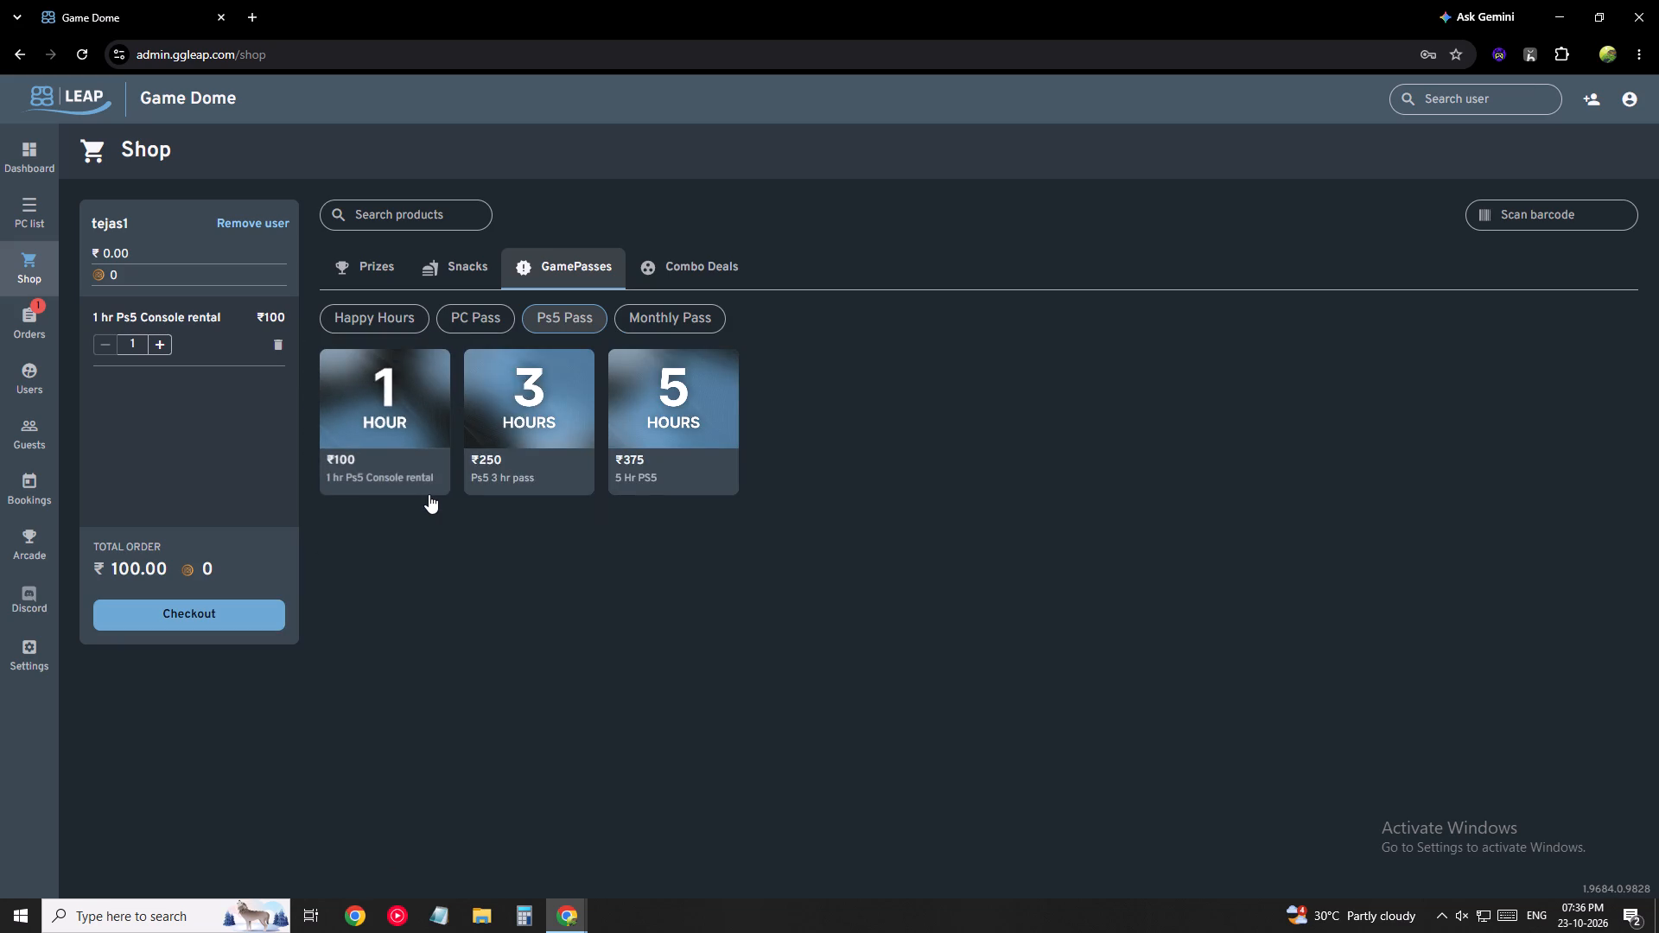
click(220, 612)
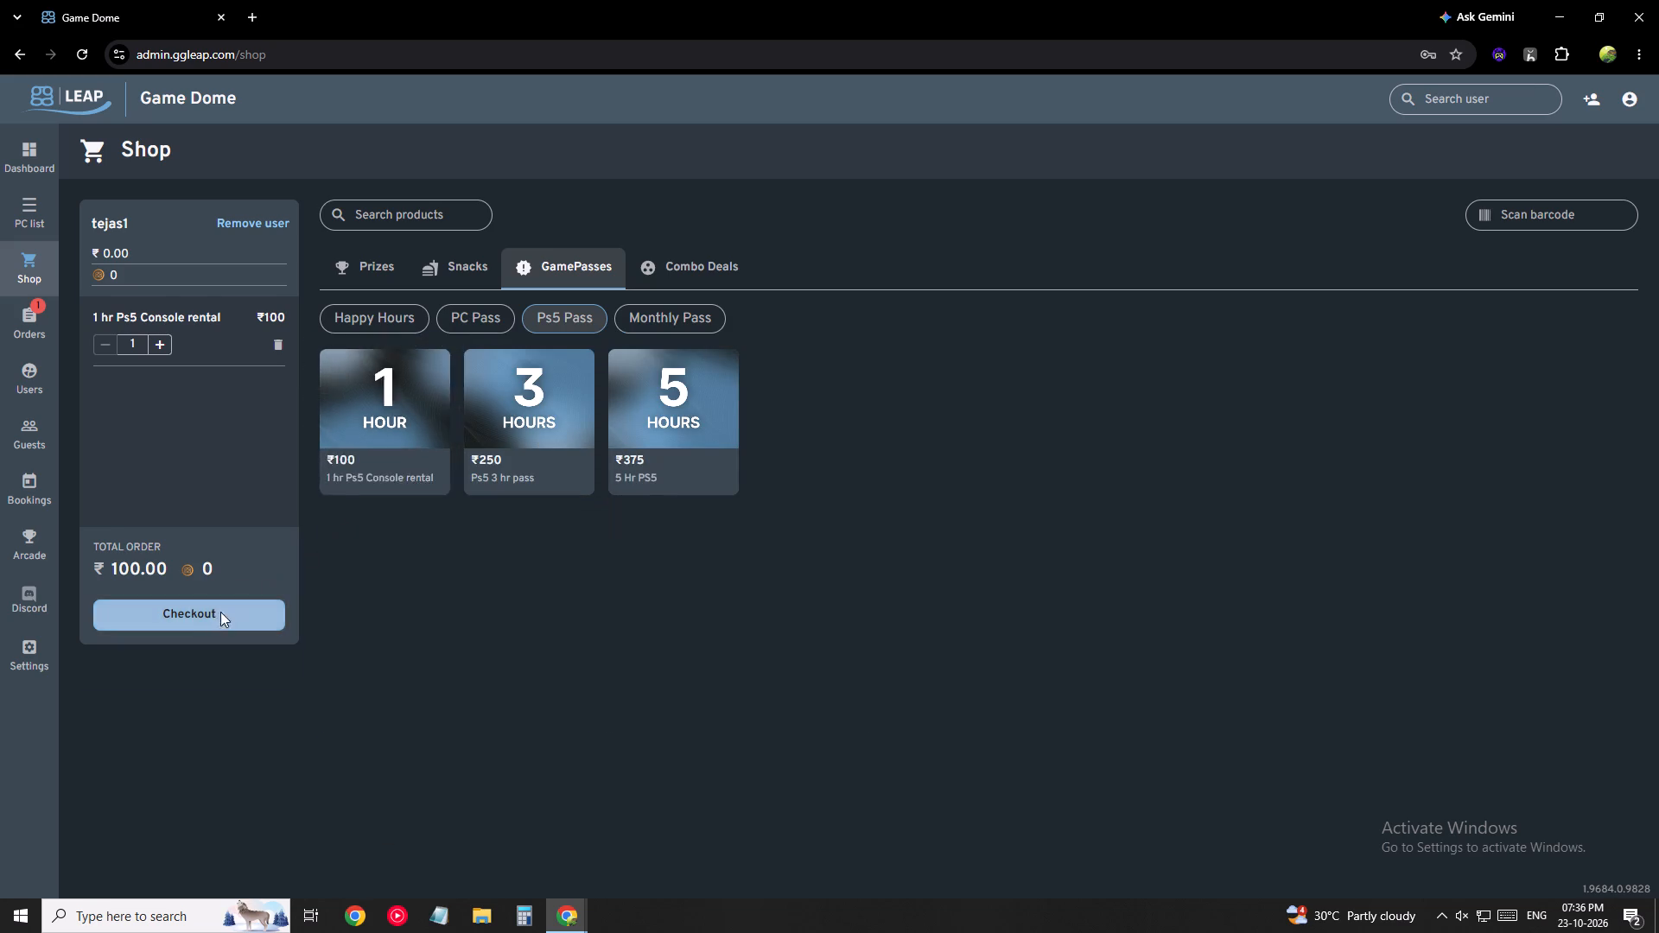
click(495, 475)
drag(486, 777, 487, 770)
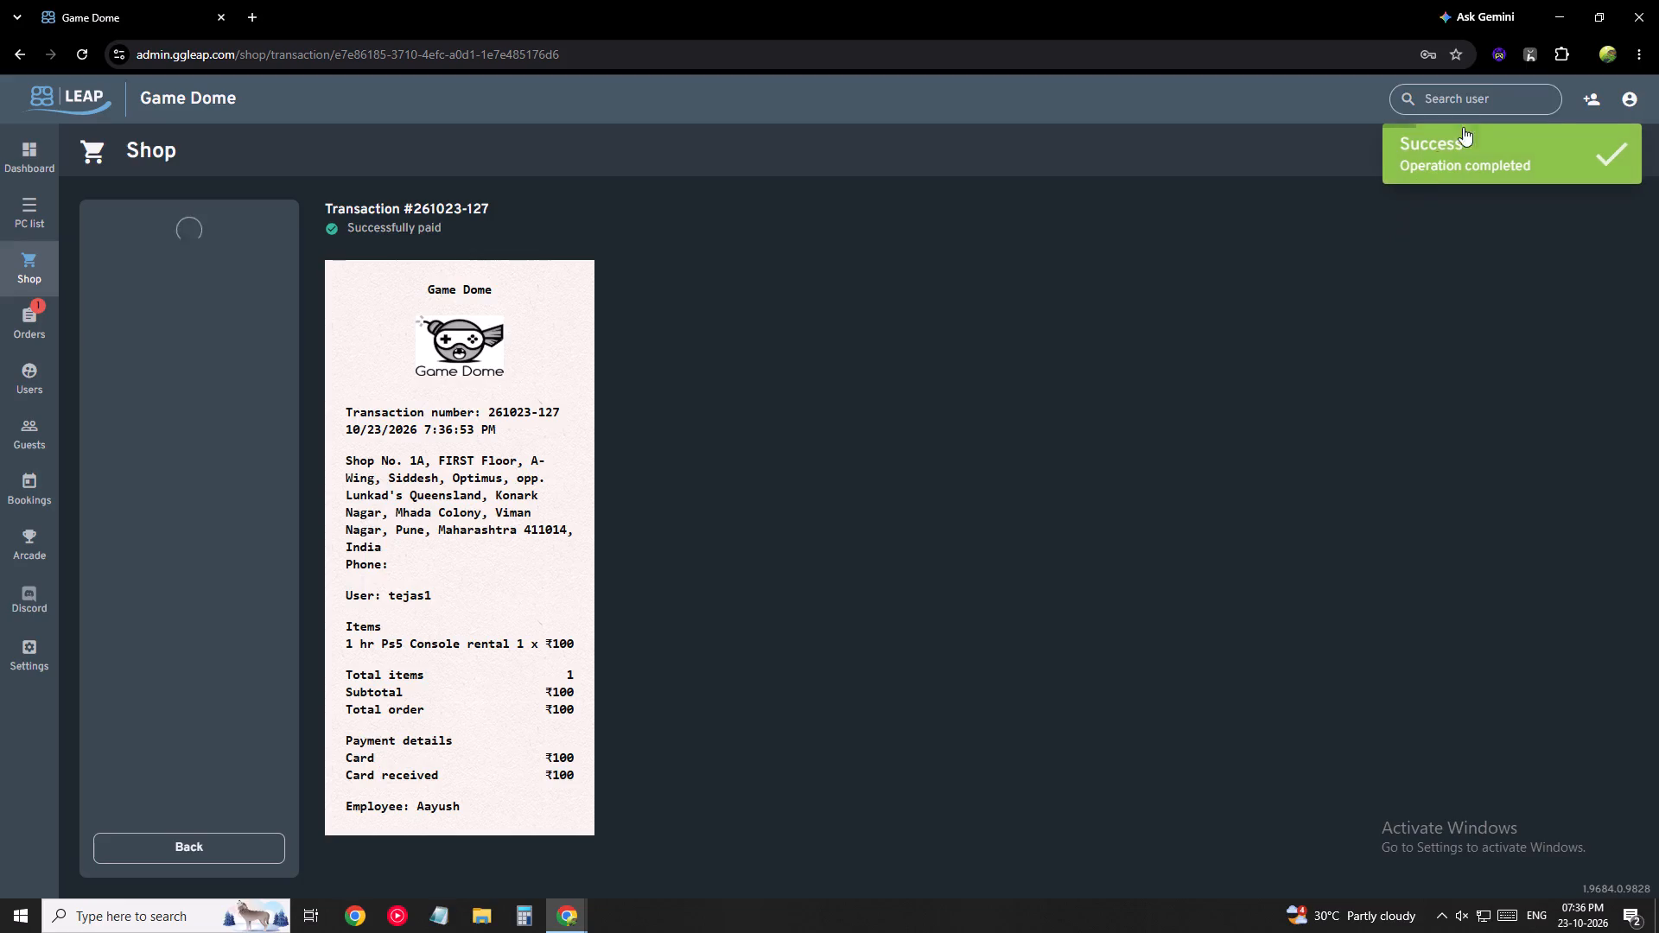
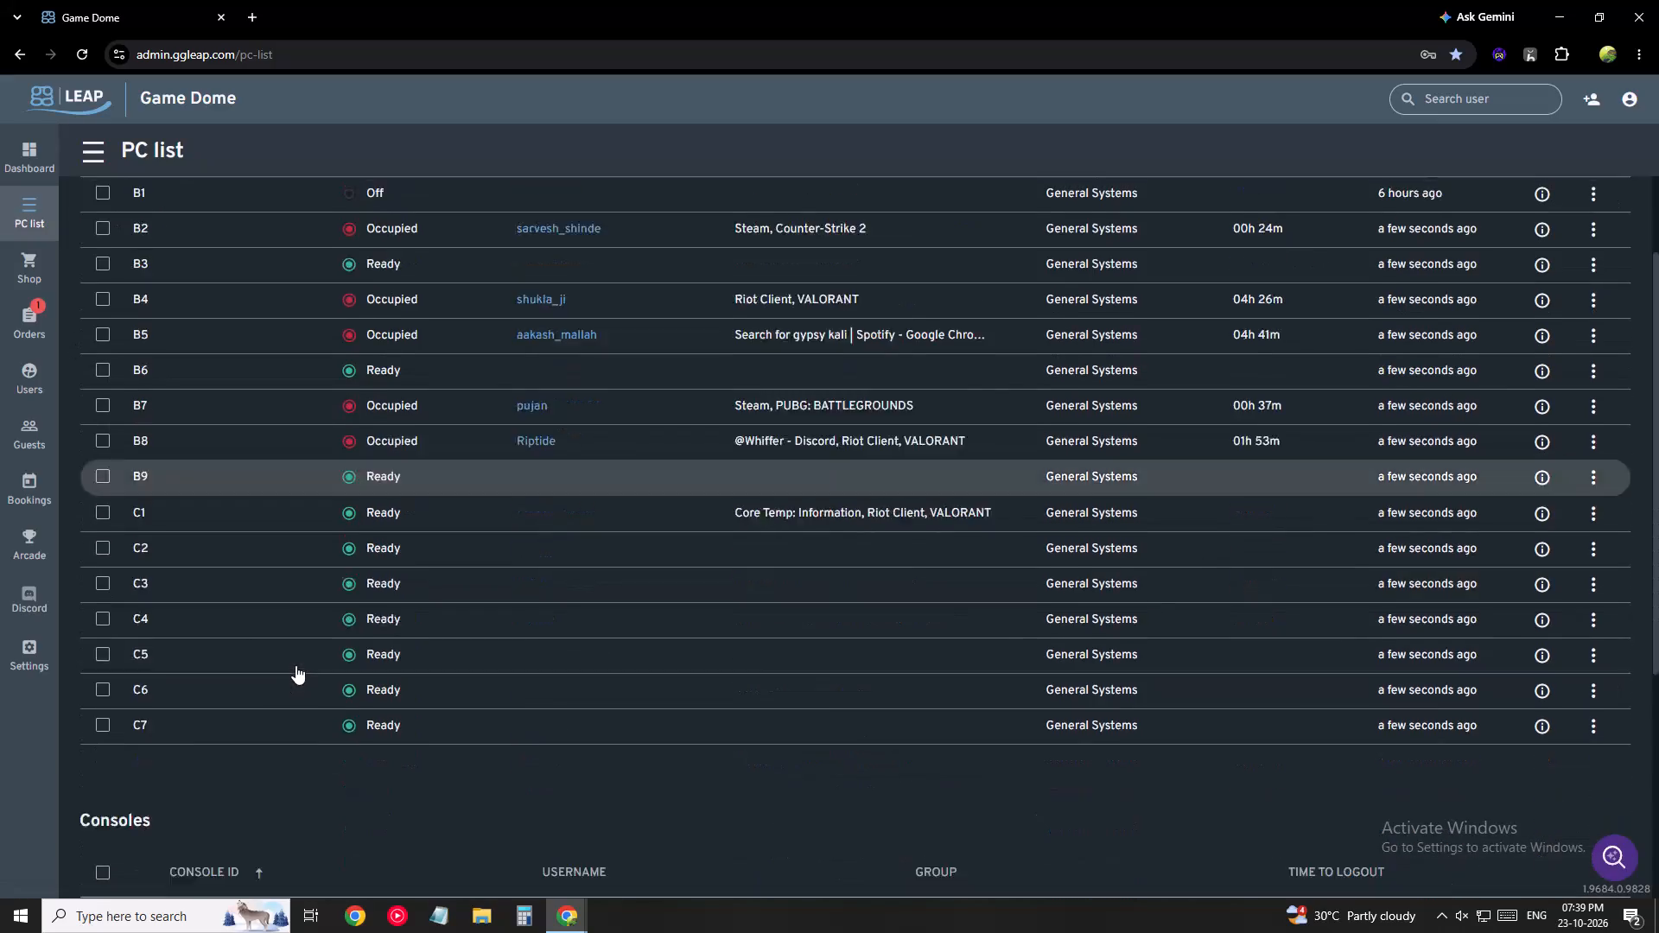
scroll(296, 665, up, 1)
scroll(296, 665, down, 5)
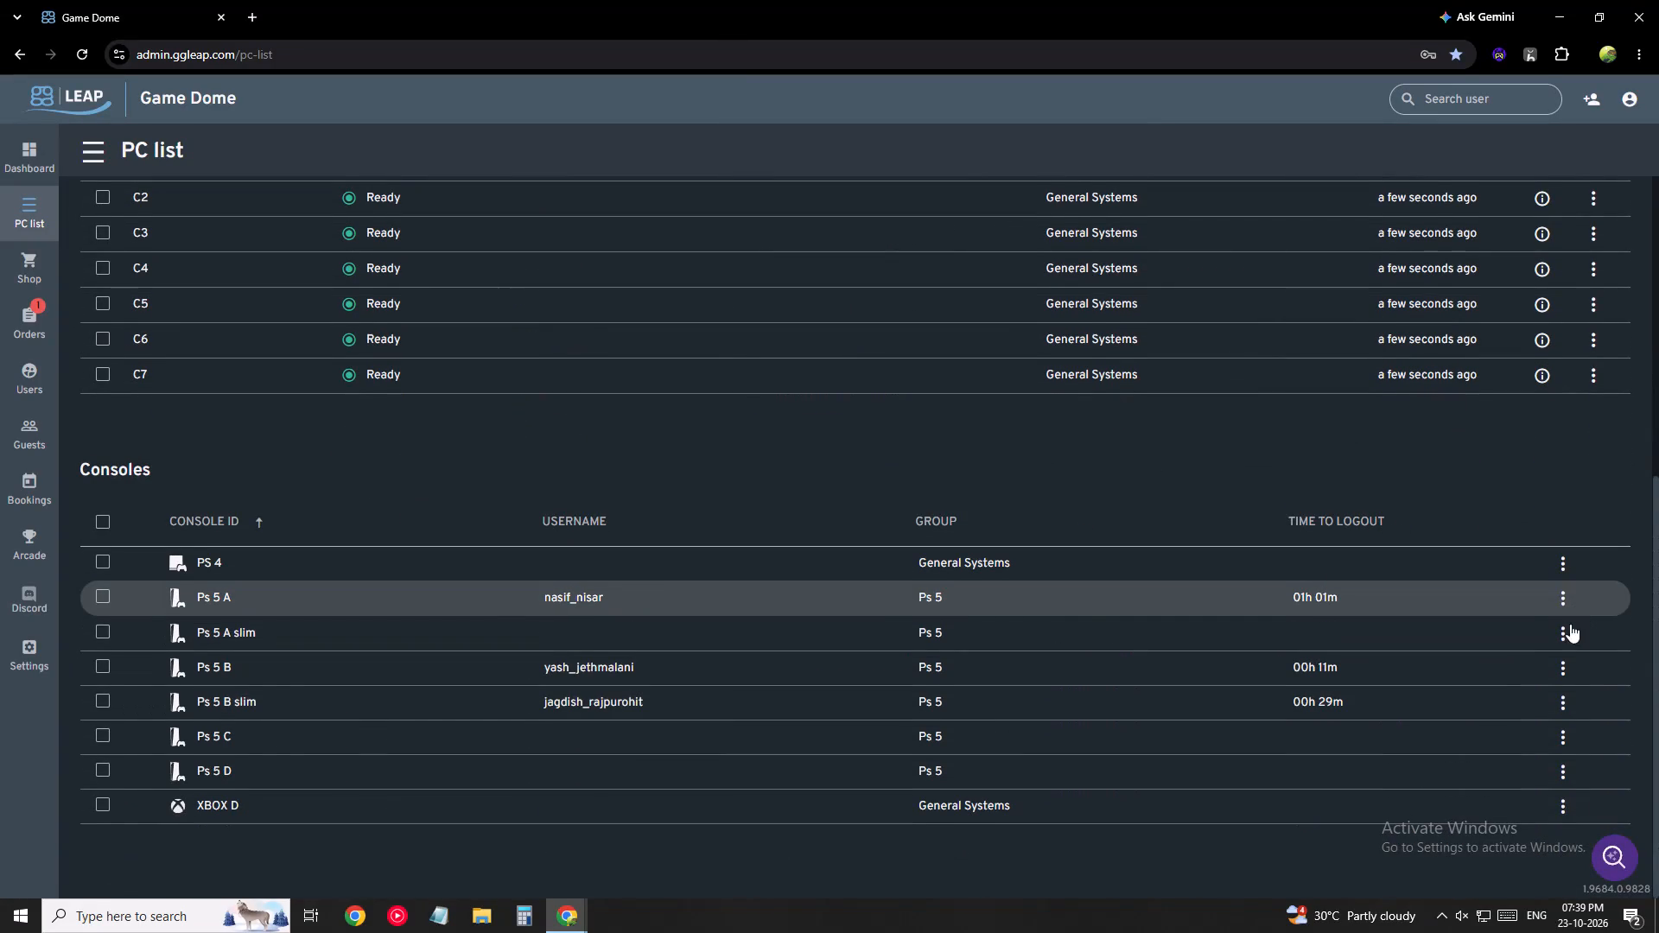
click(1567, 626)
click(1570, 634)
click(729, 474)
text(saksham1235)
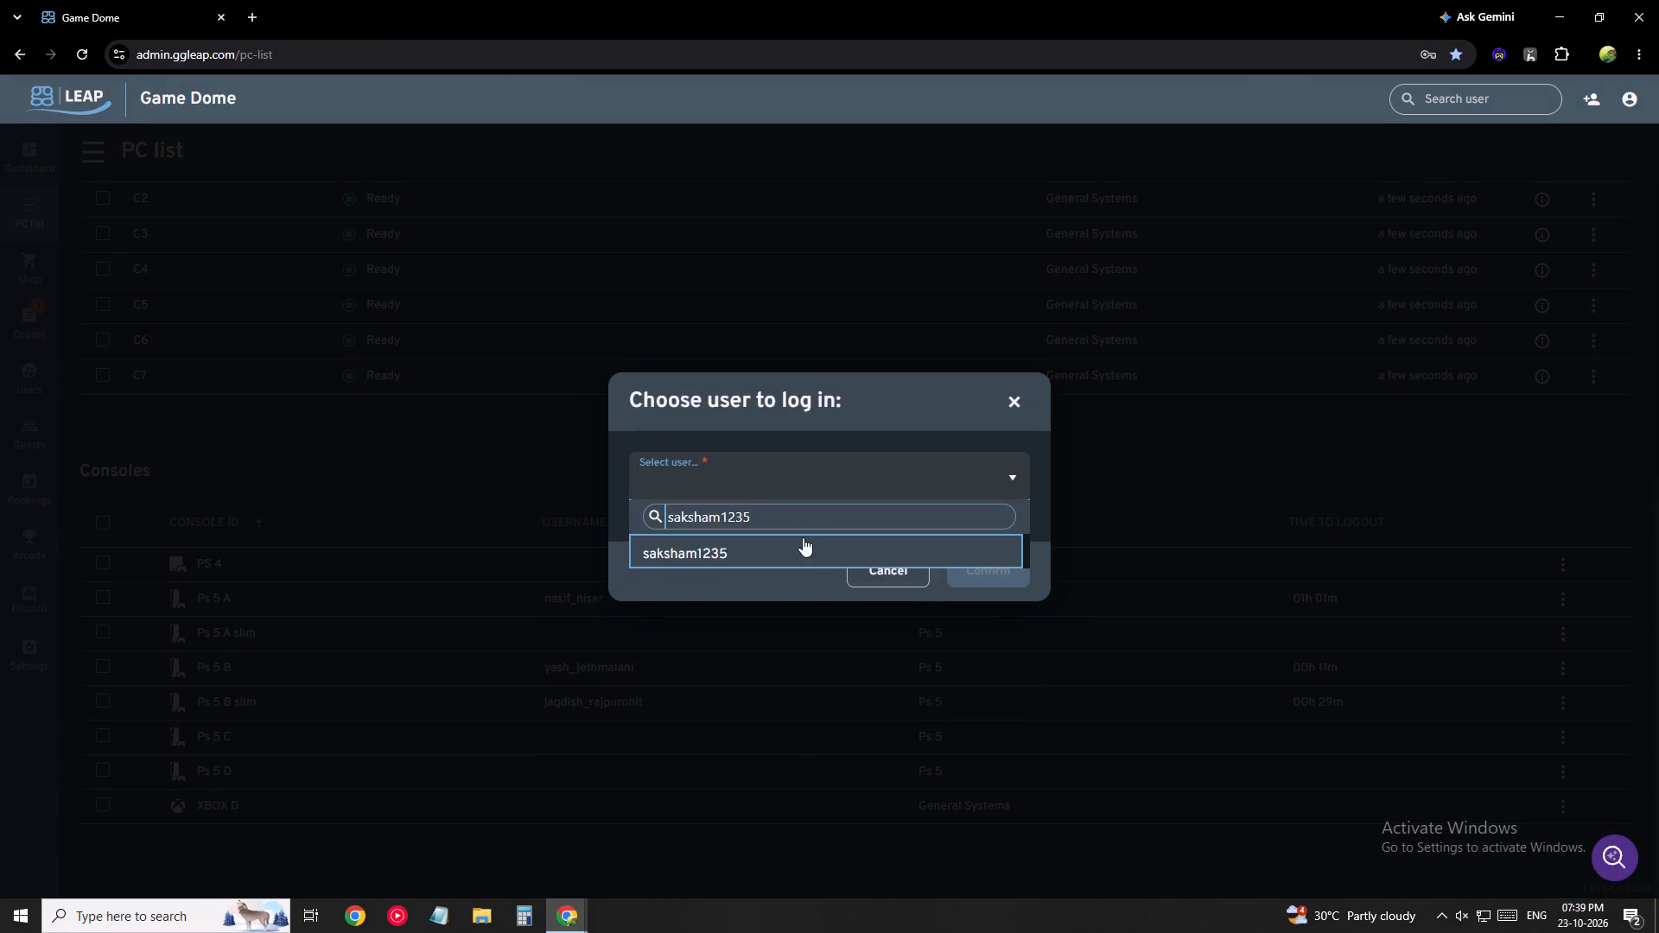
click(810, 549)
click(996, 570)
click(1580, 641)
click(1567, 638)
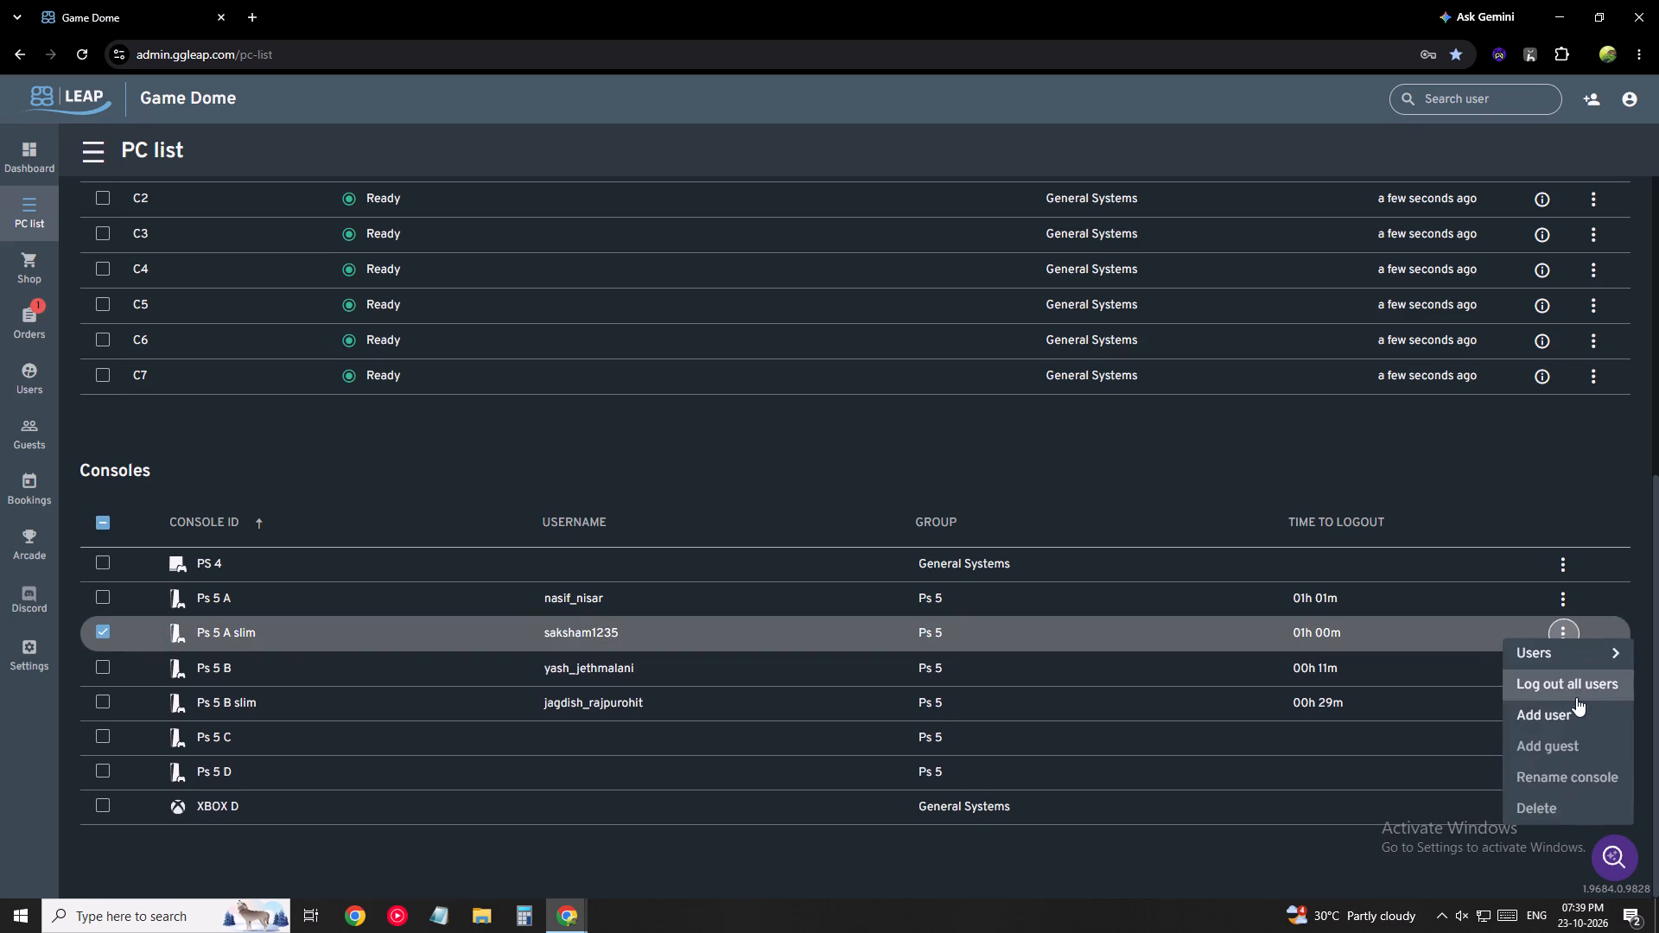
click(1583, 710)
click(772, 466)
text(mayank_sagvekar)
click(766, 551)
click(997, 574)
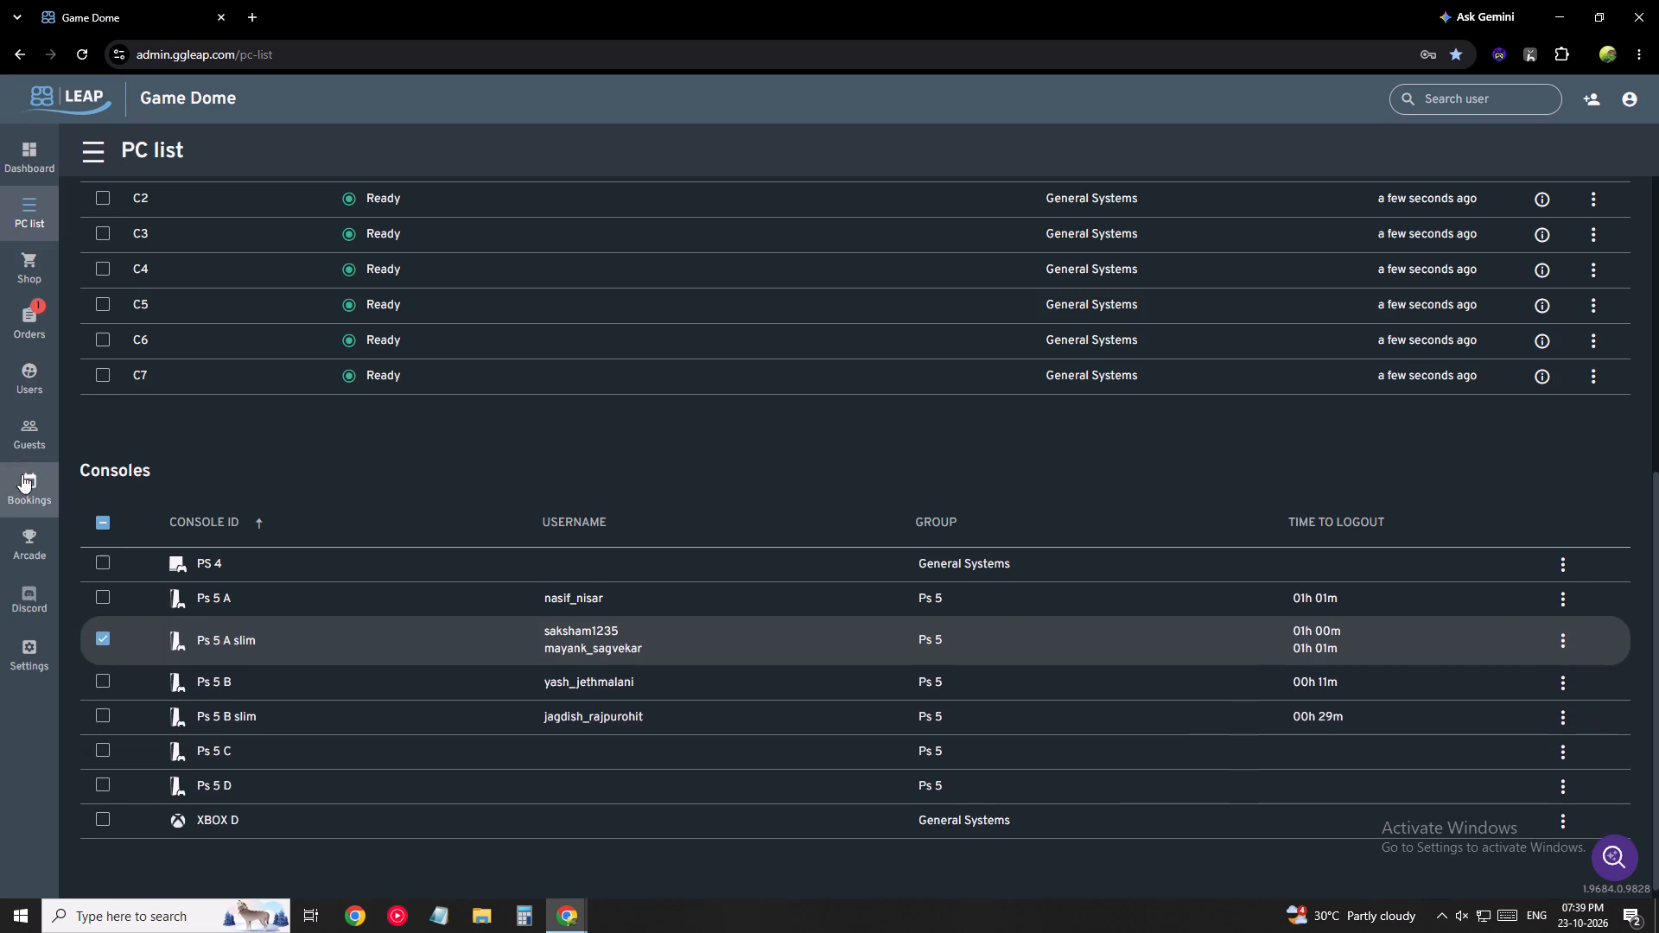
click(38, 318)
click(396, 214)
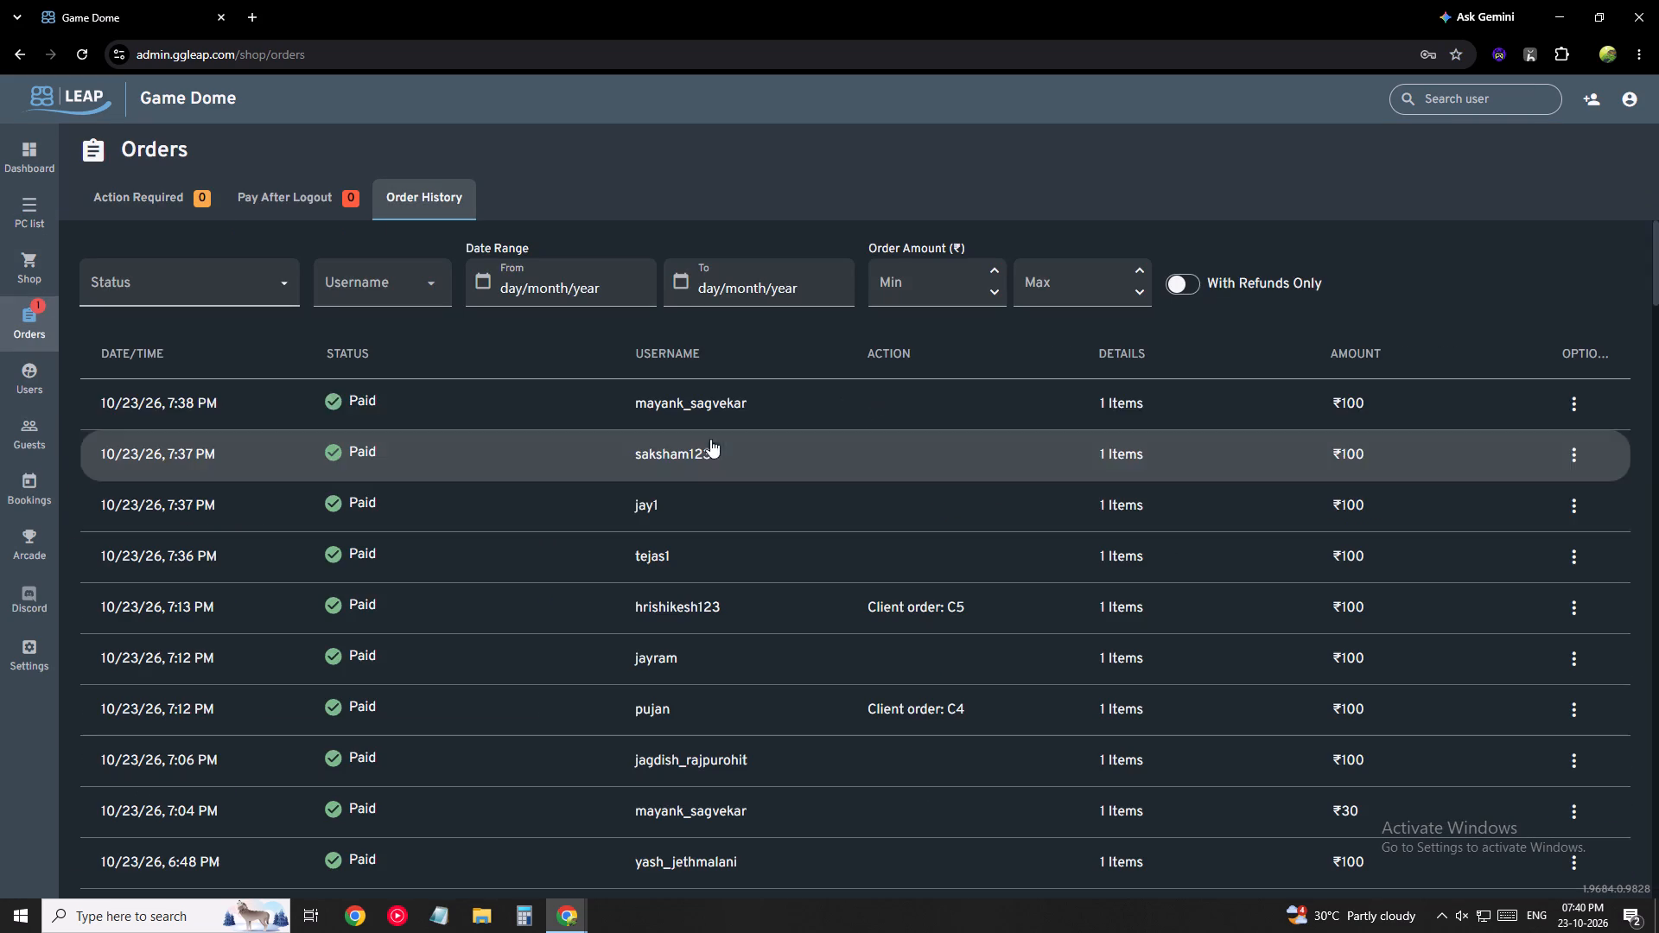
click(639, 510)
click(100, 200)
click(121, 215)
ctrl+click(112, 216)
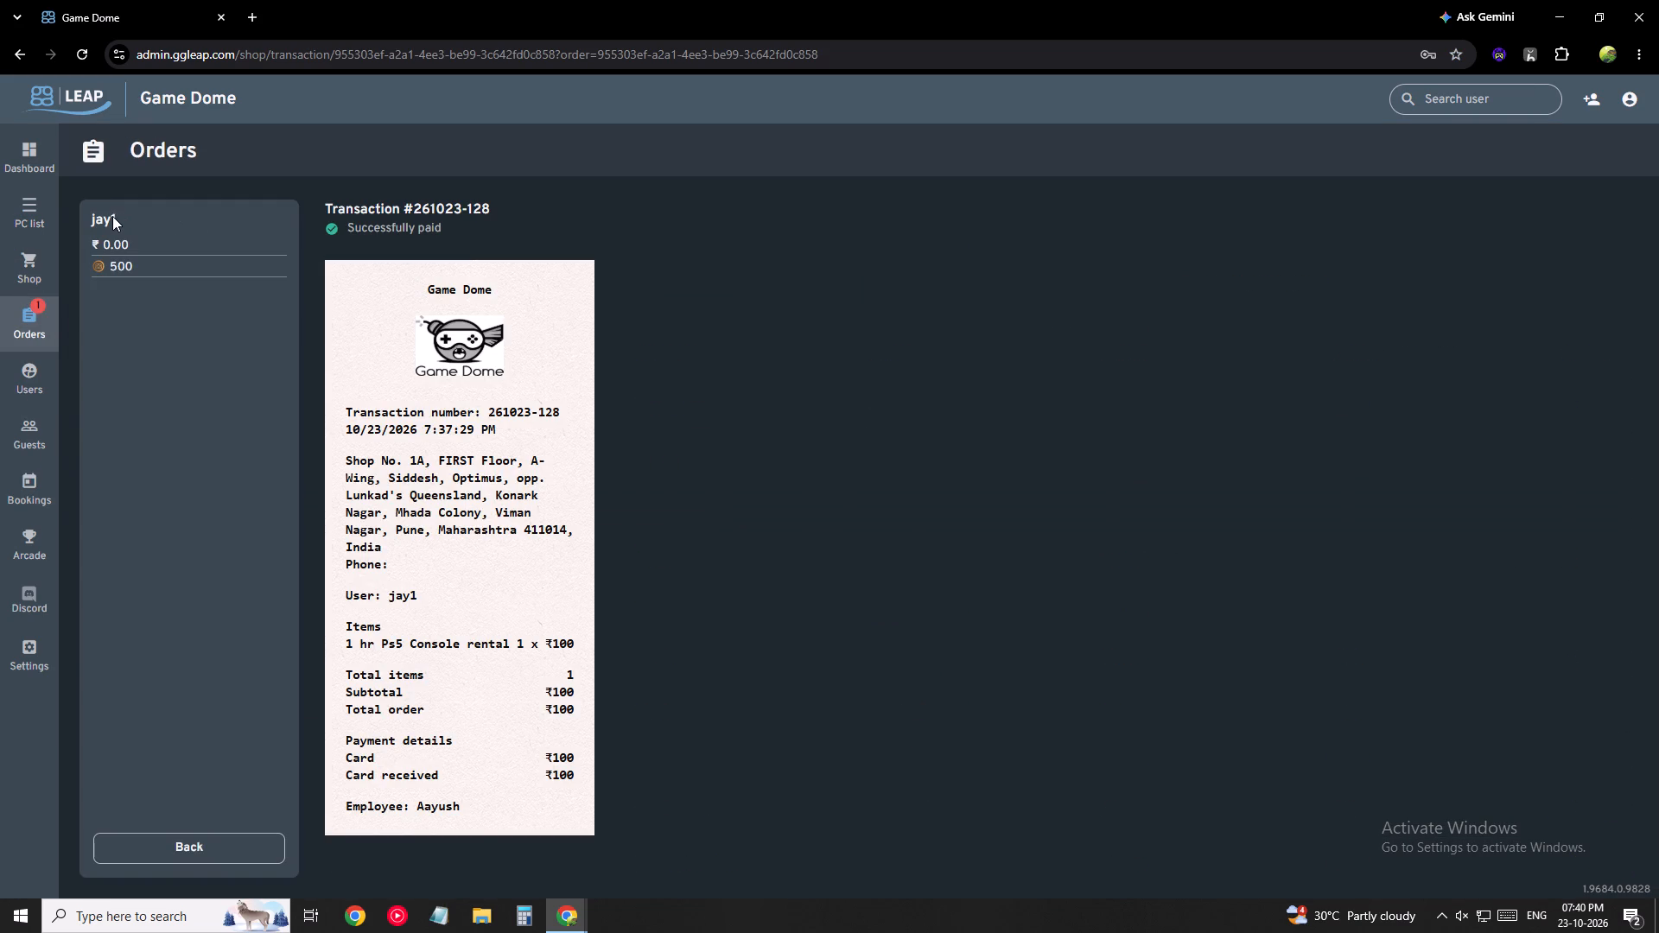
click(10, 220)
scroll(738, 654, down, 10)
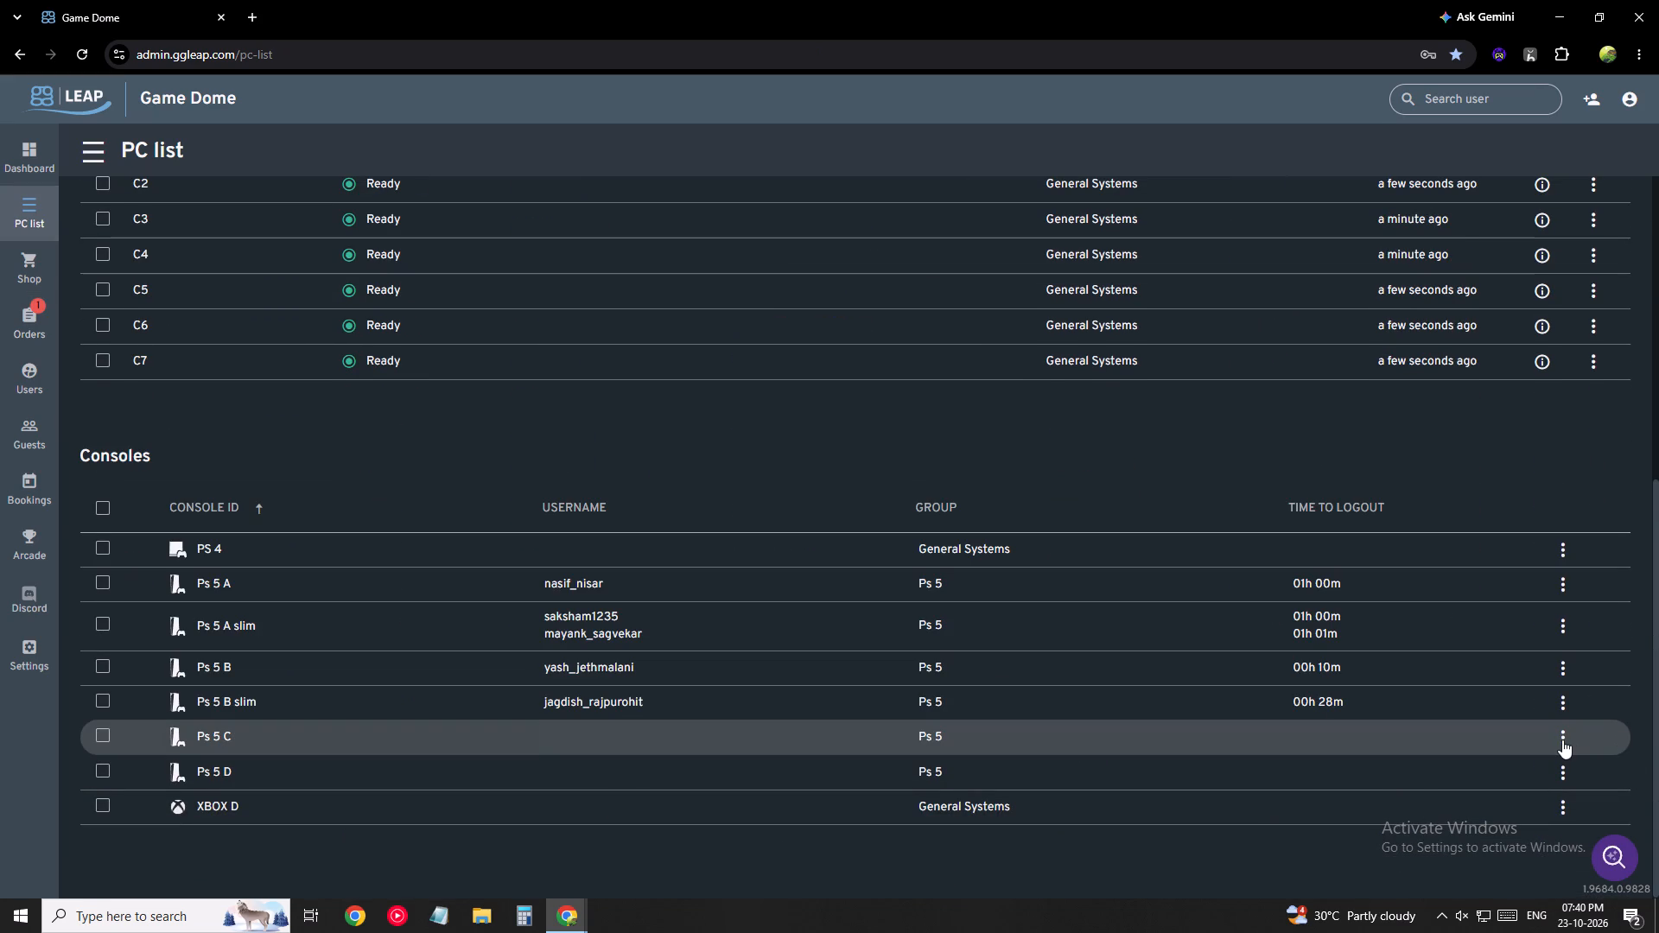
click(1551, 773)
click(1551, 631)
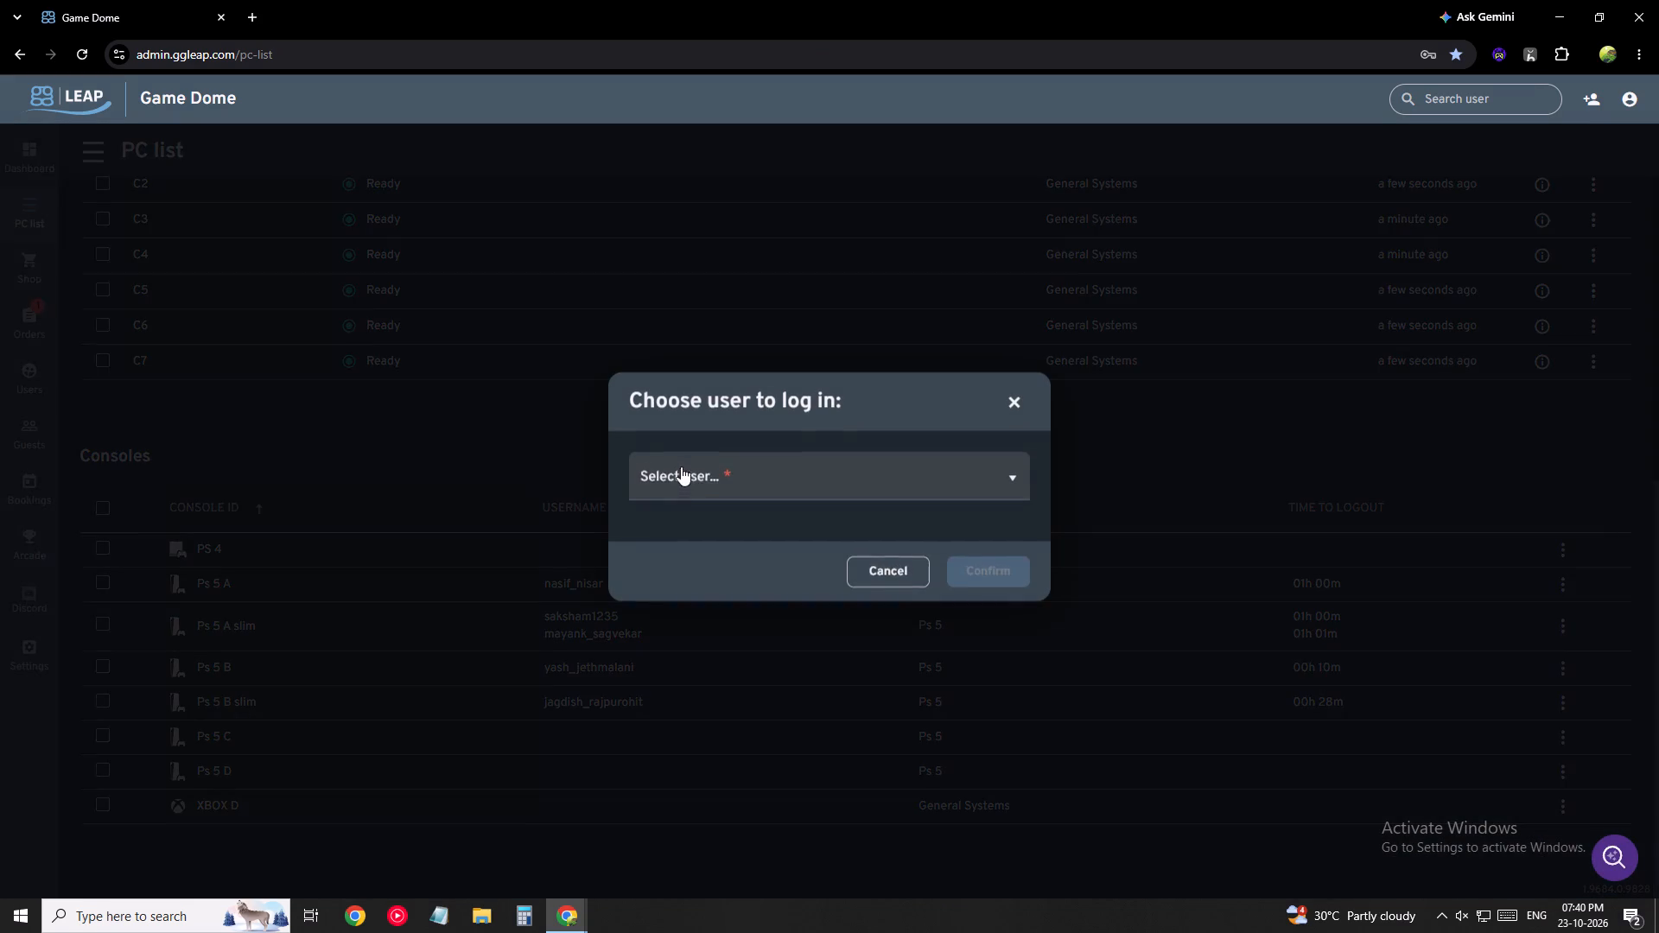
click(710, 467)
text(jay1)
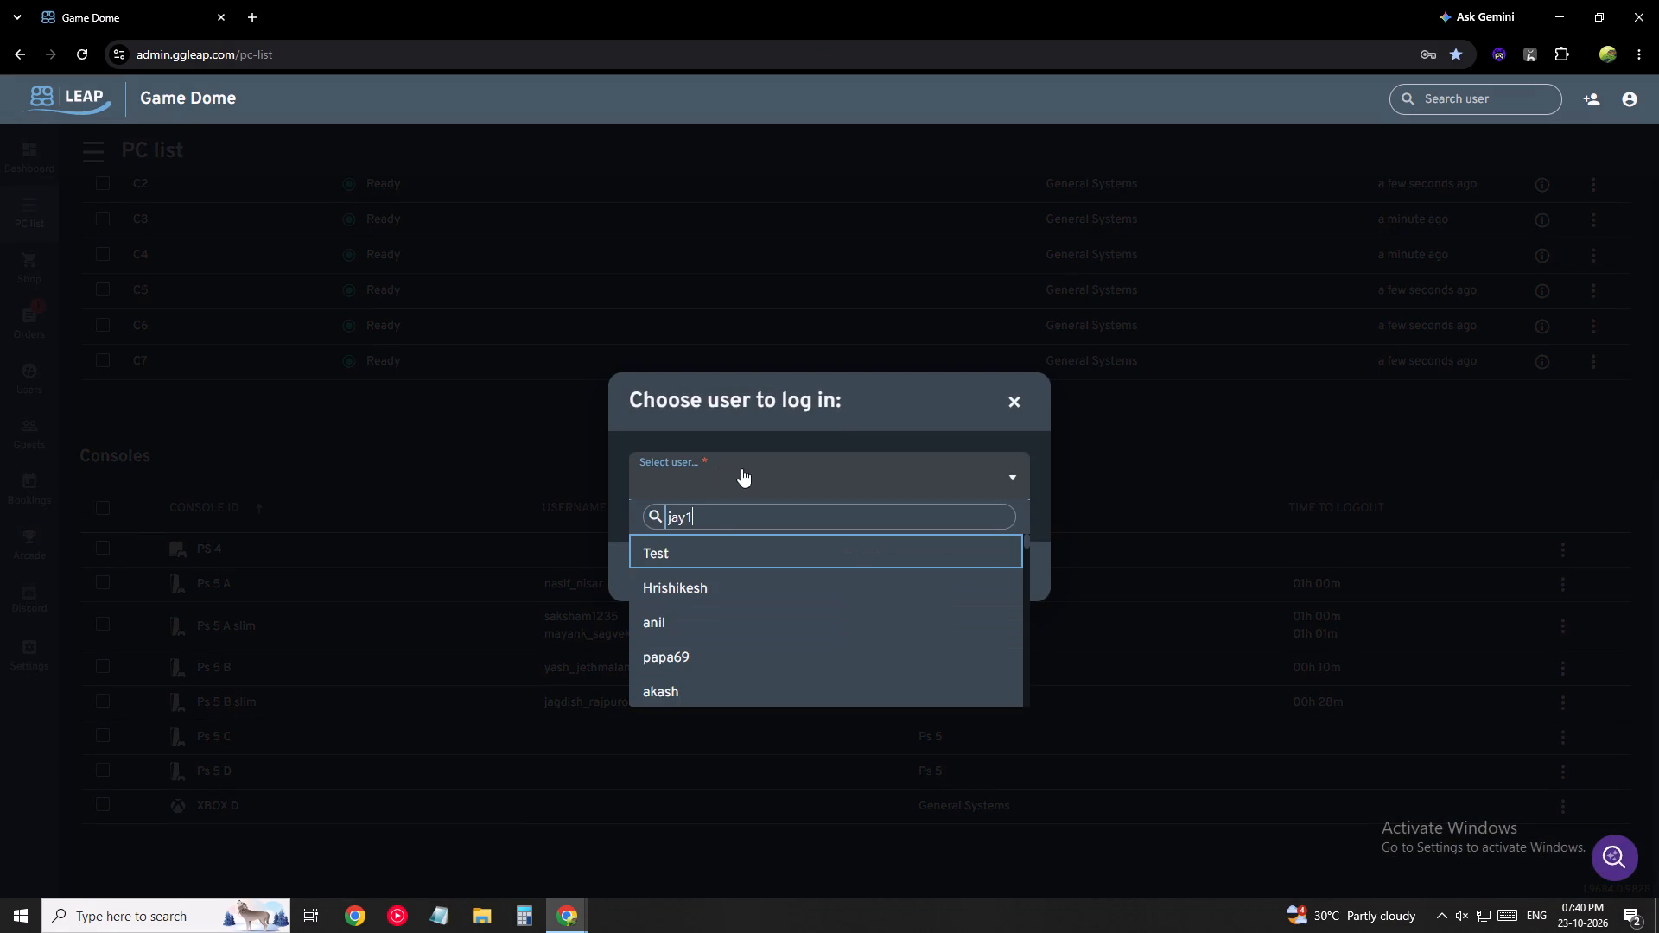
click(738, 552)
click(1039, 574)
click(1005, 566)
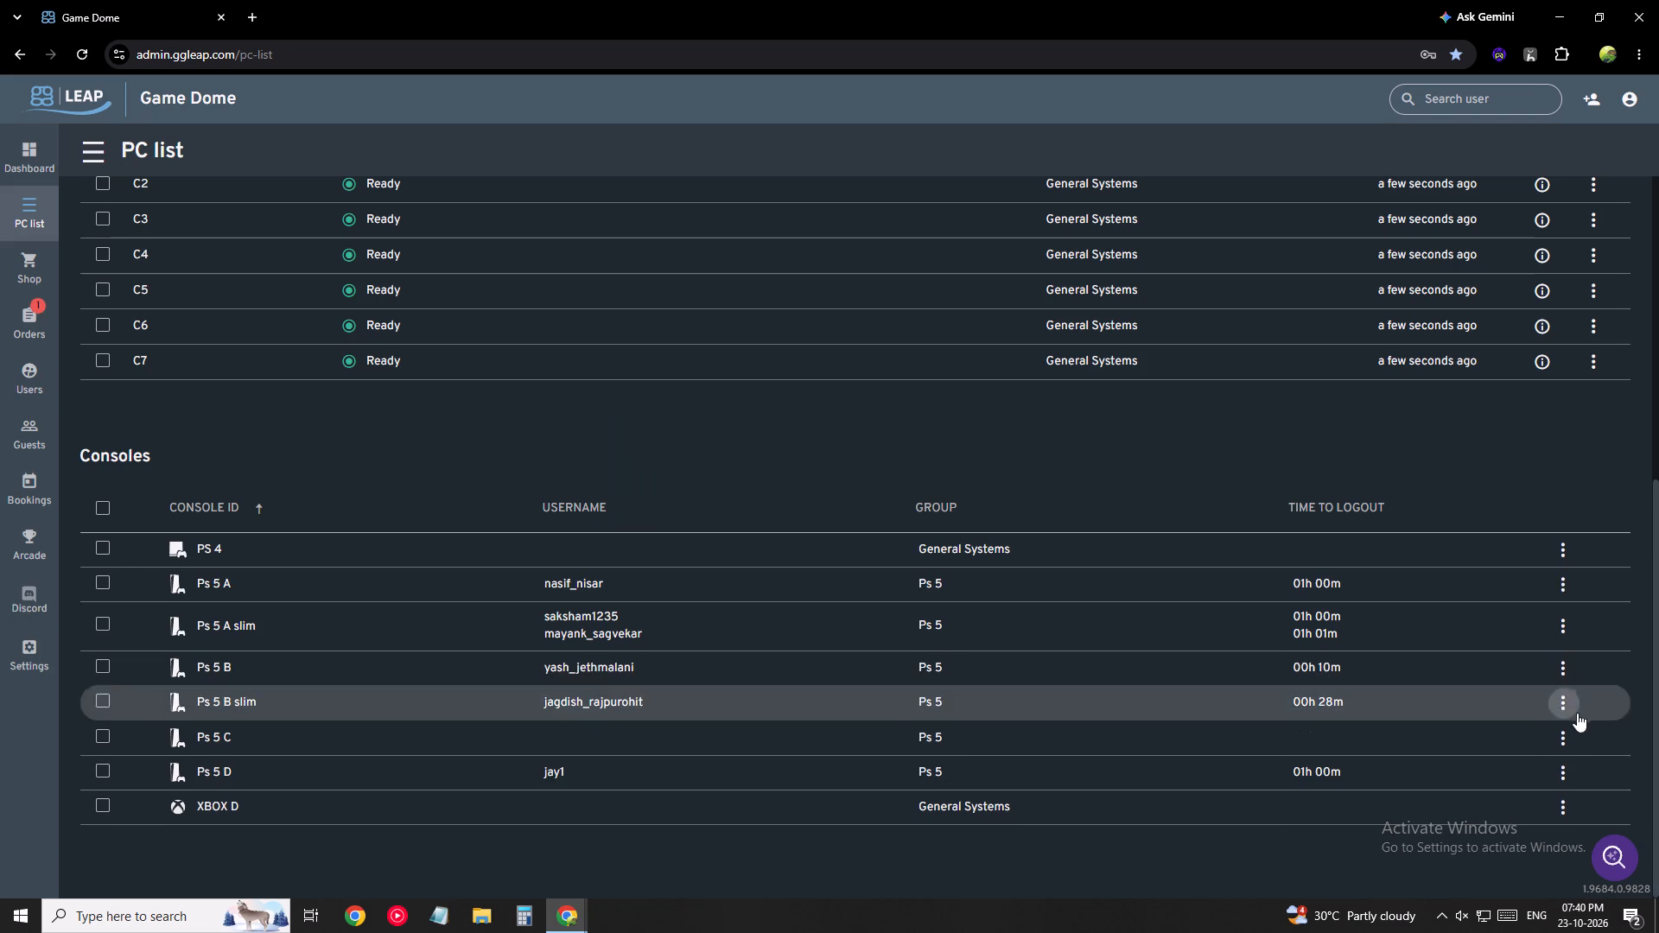
click(1559, 759)
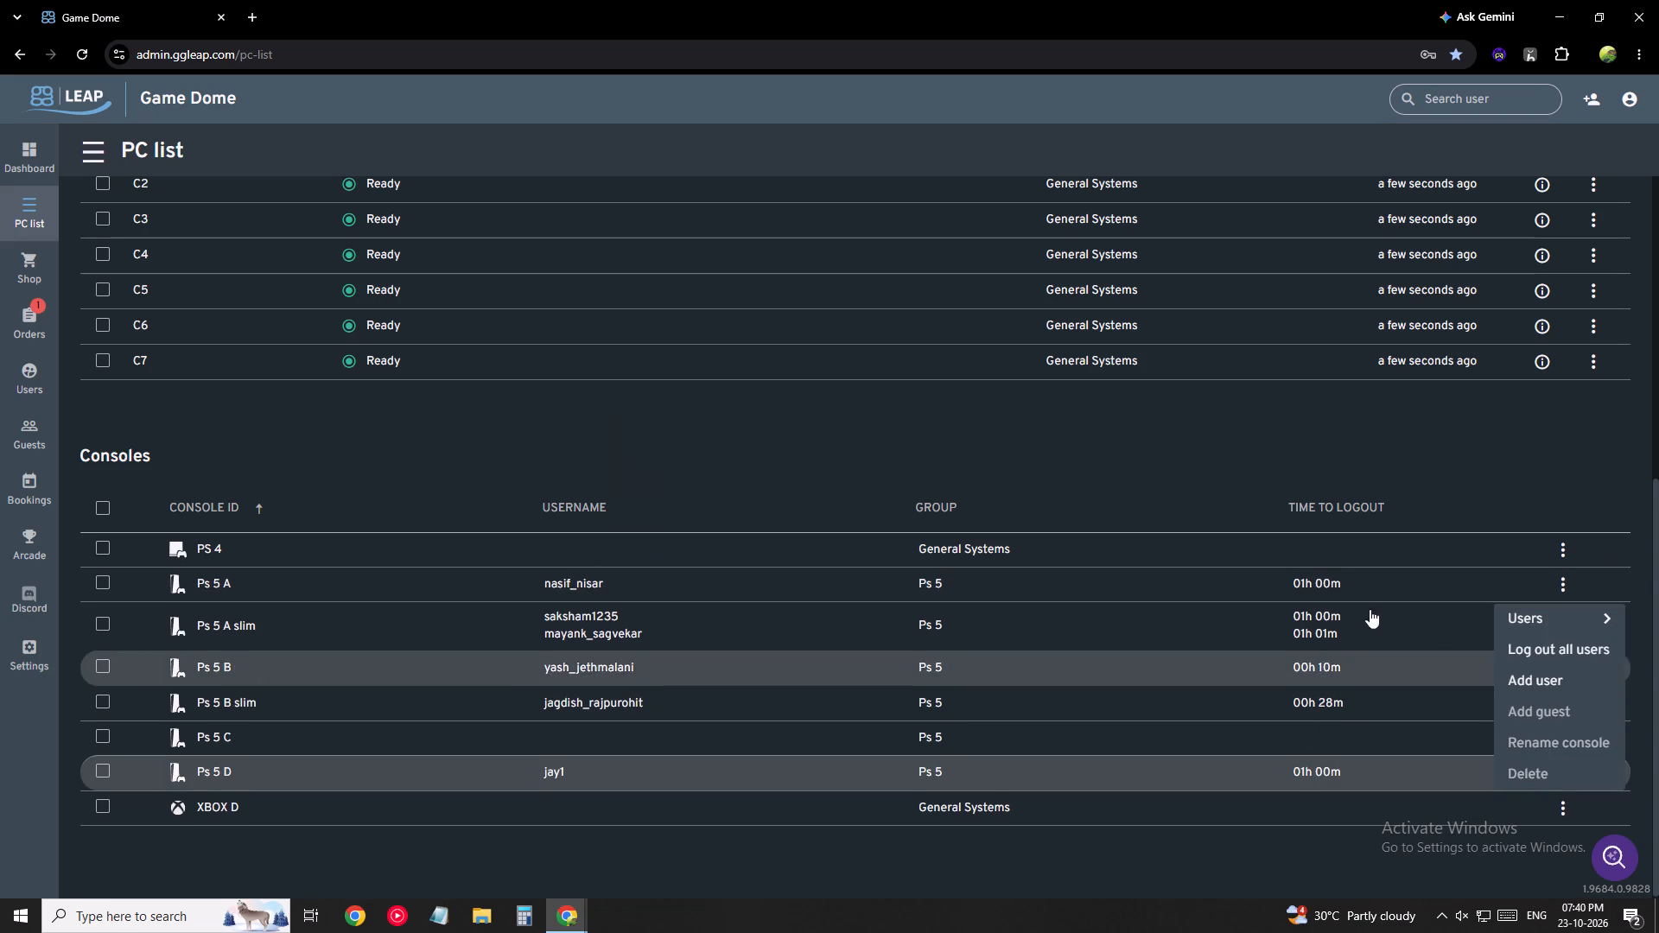
click(1535, 681)
click(815, 475)
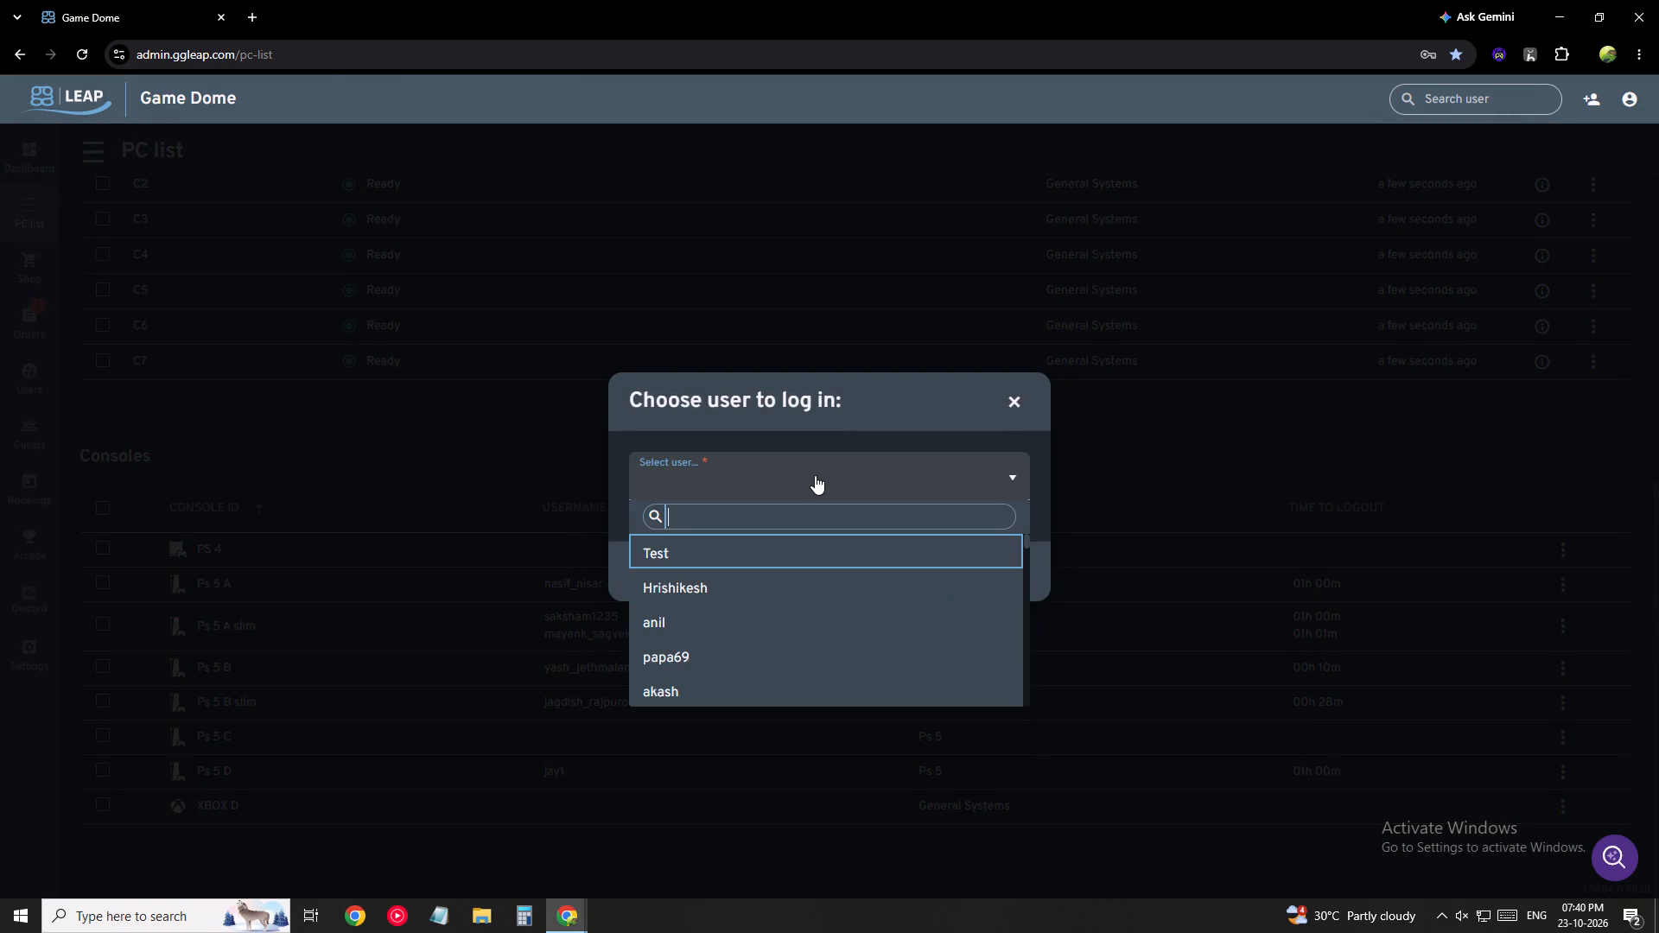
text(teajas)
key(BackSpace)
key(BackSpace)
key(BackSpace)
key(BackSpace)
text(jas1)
click(749, 555)
click(995, 568)
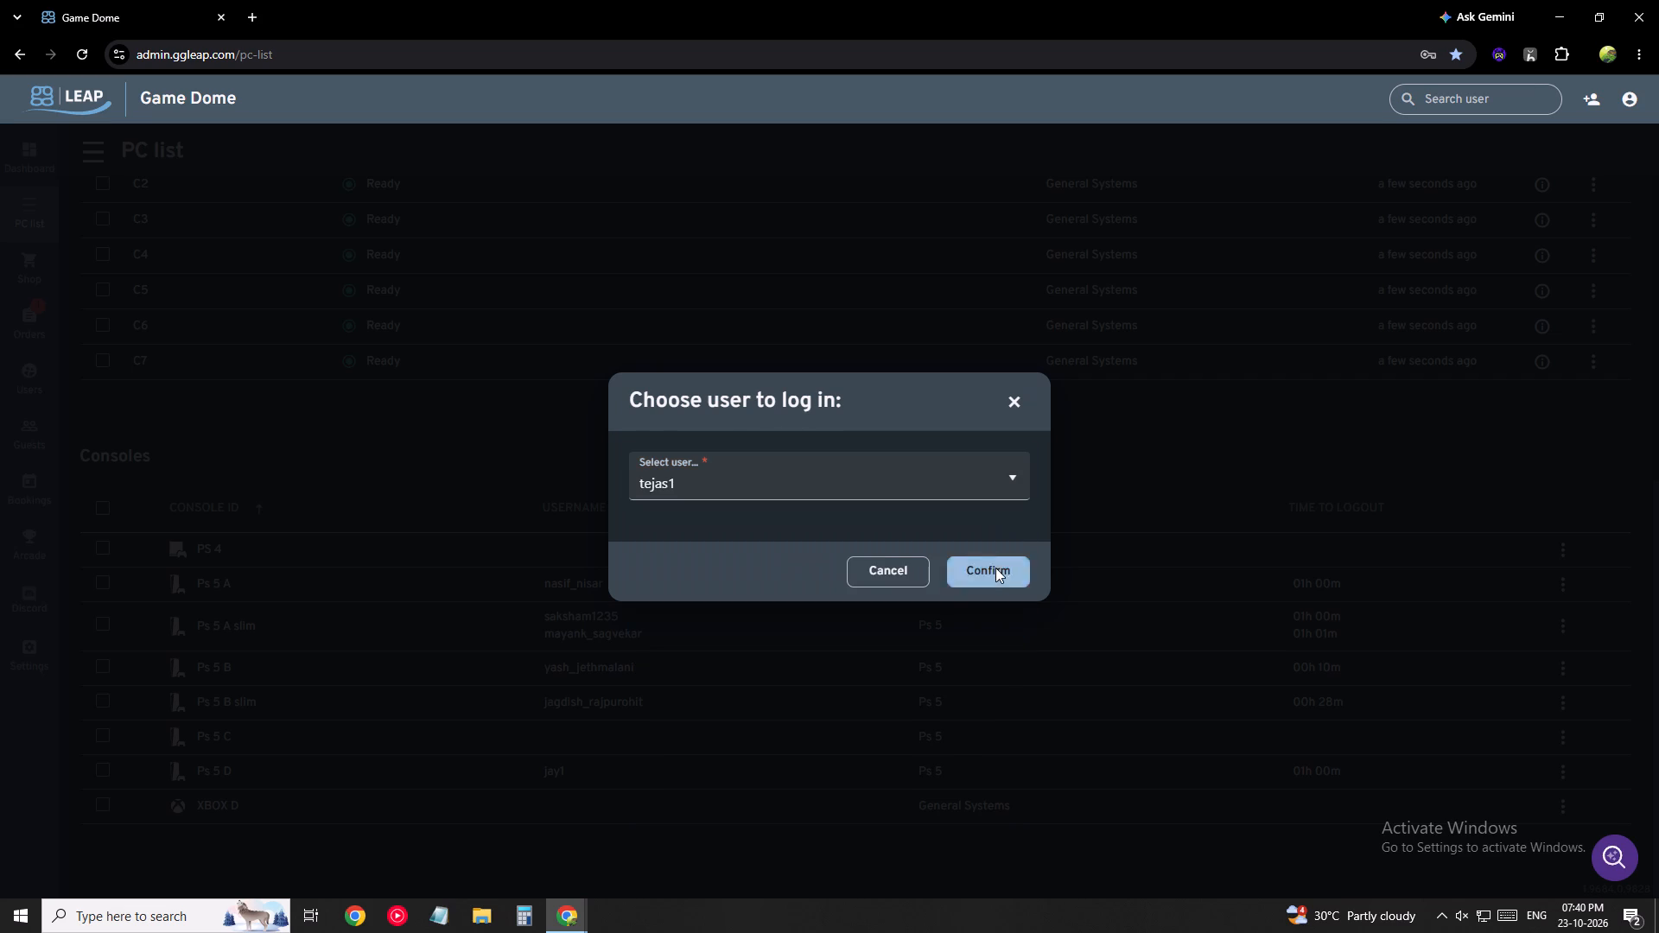
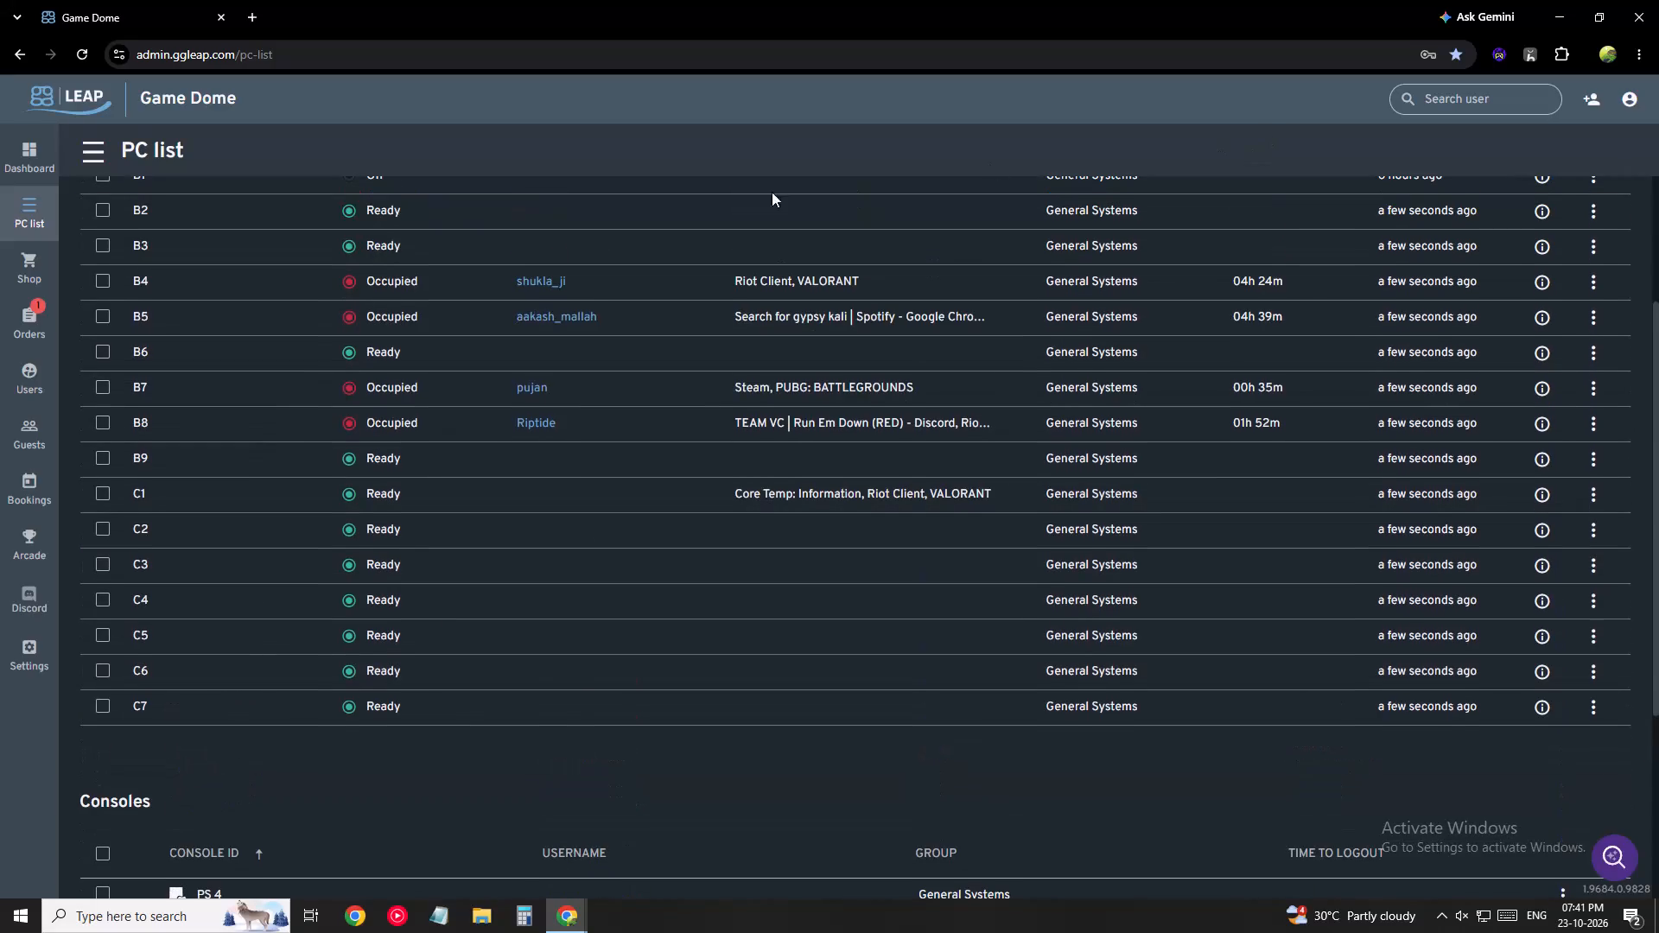
Sell one Thumbs up to the customer on B5, charge it to credit card, and return to the PC list.
click(563, 308)
click(572, 315)
click(642, 334)
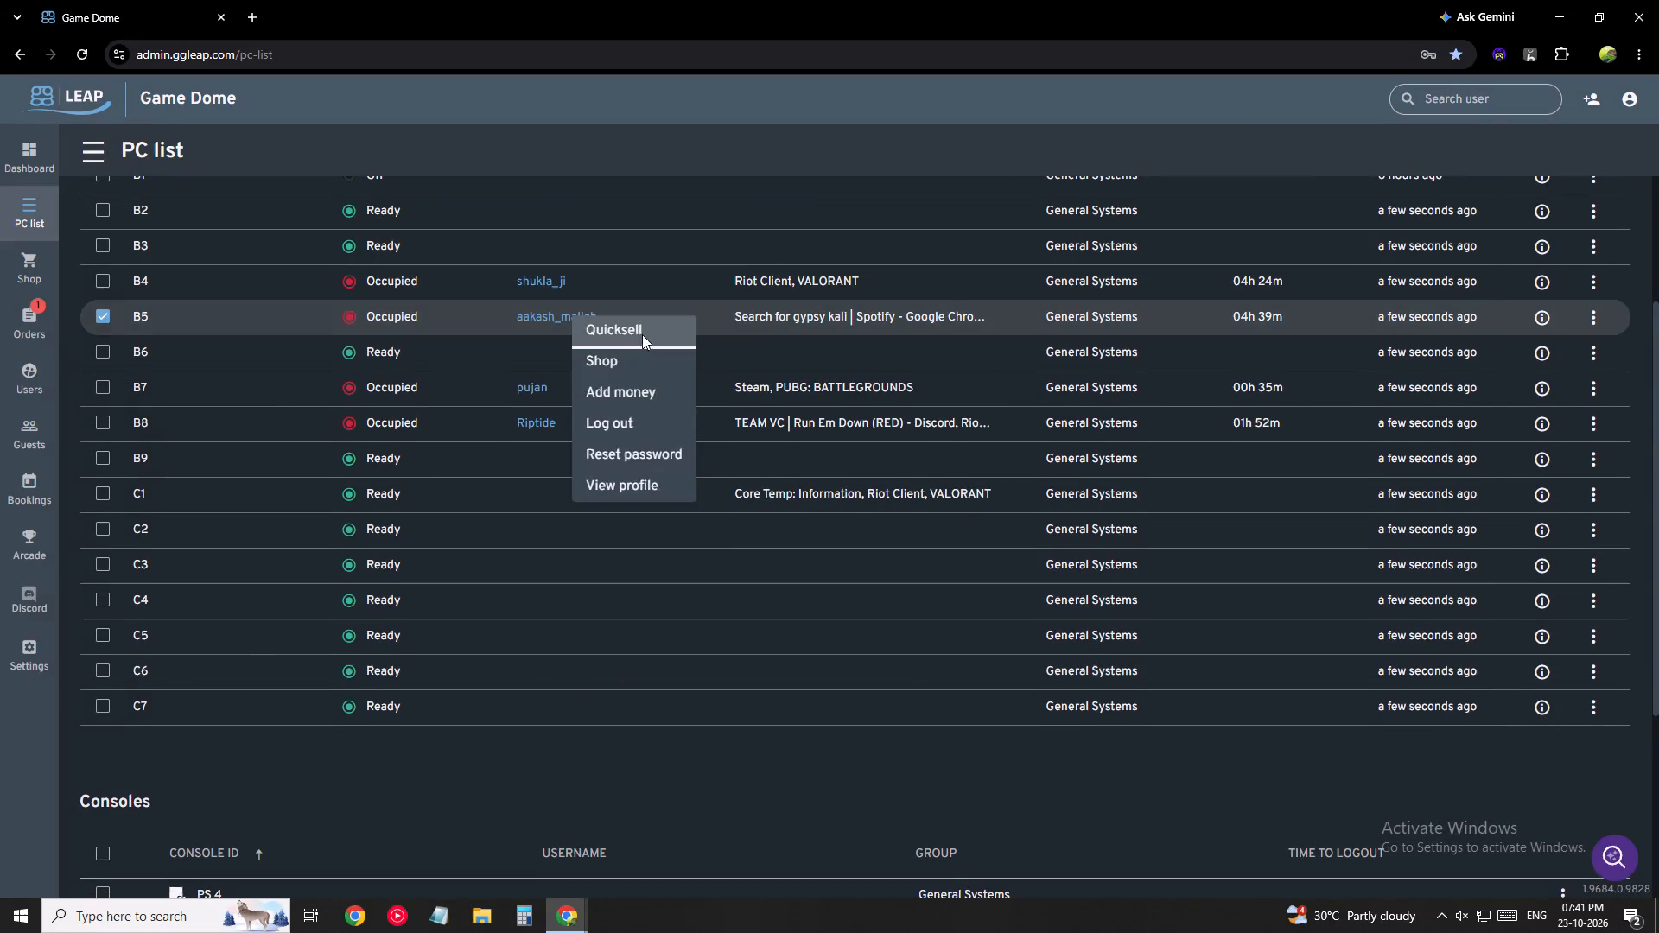
scroll(772, 727, down, 3)
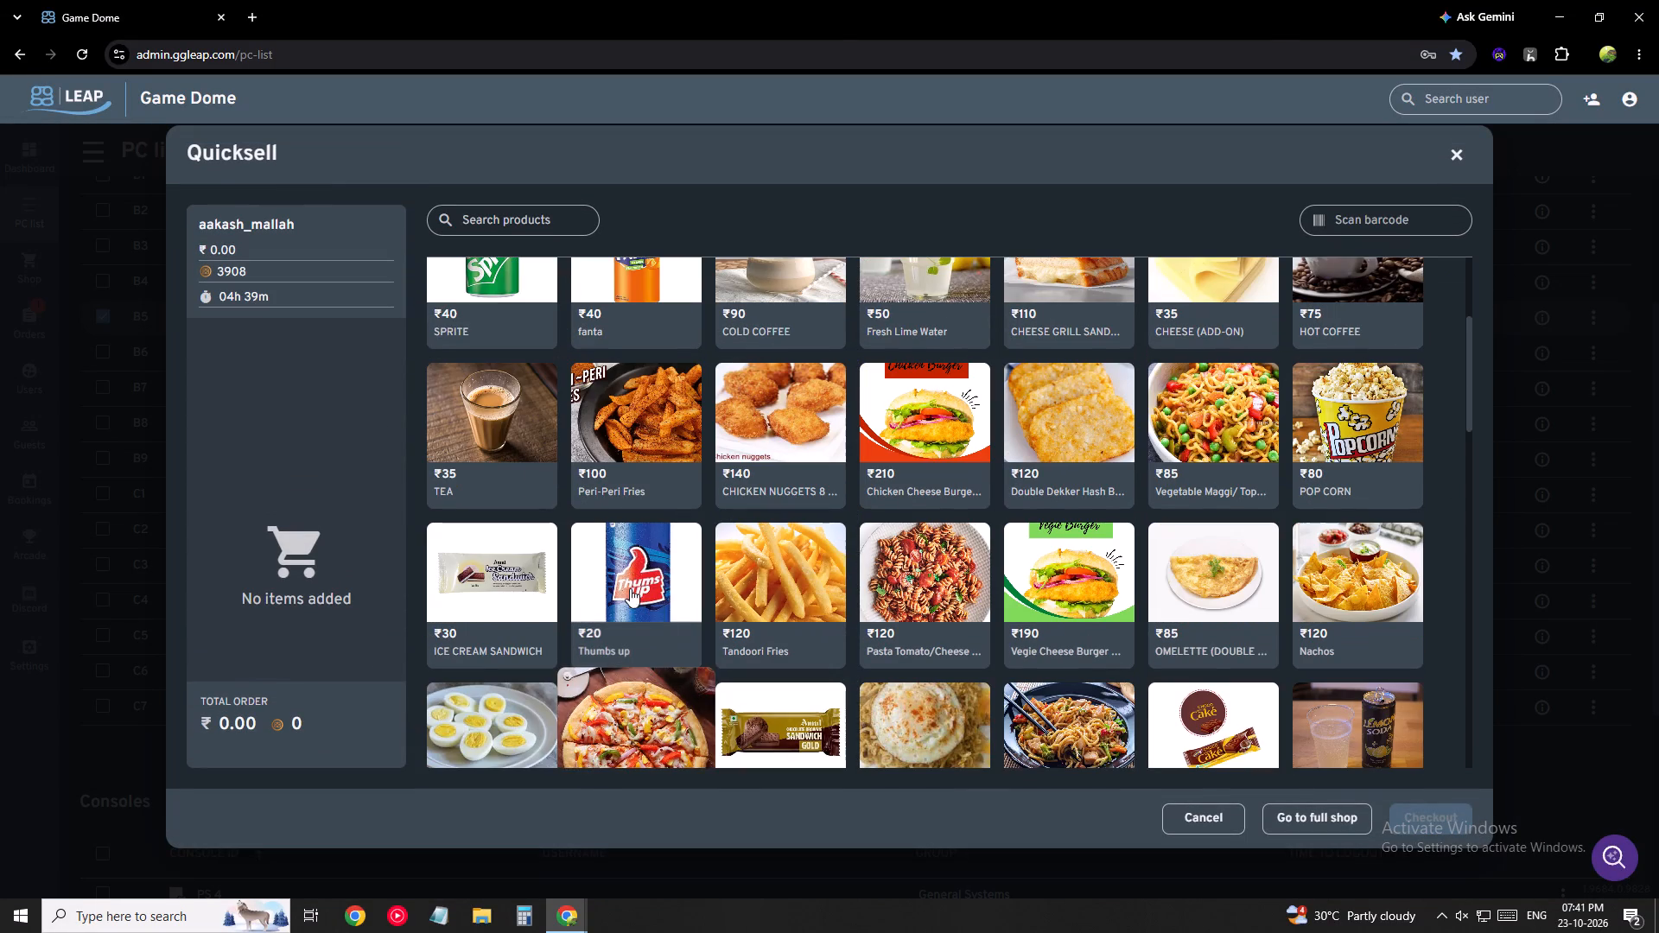
click(630, 588)
click(1418, 823)
click(467, 486)
click(531, 758)
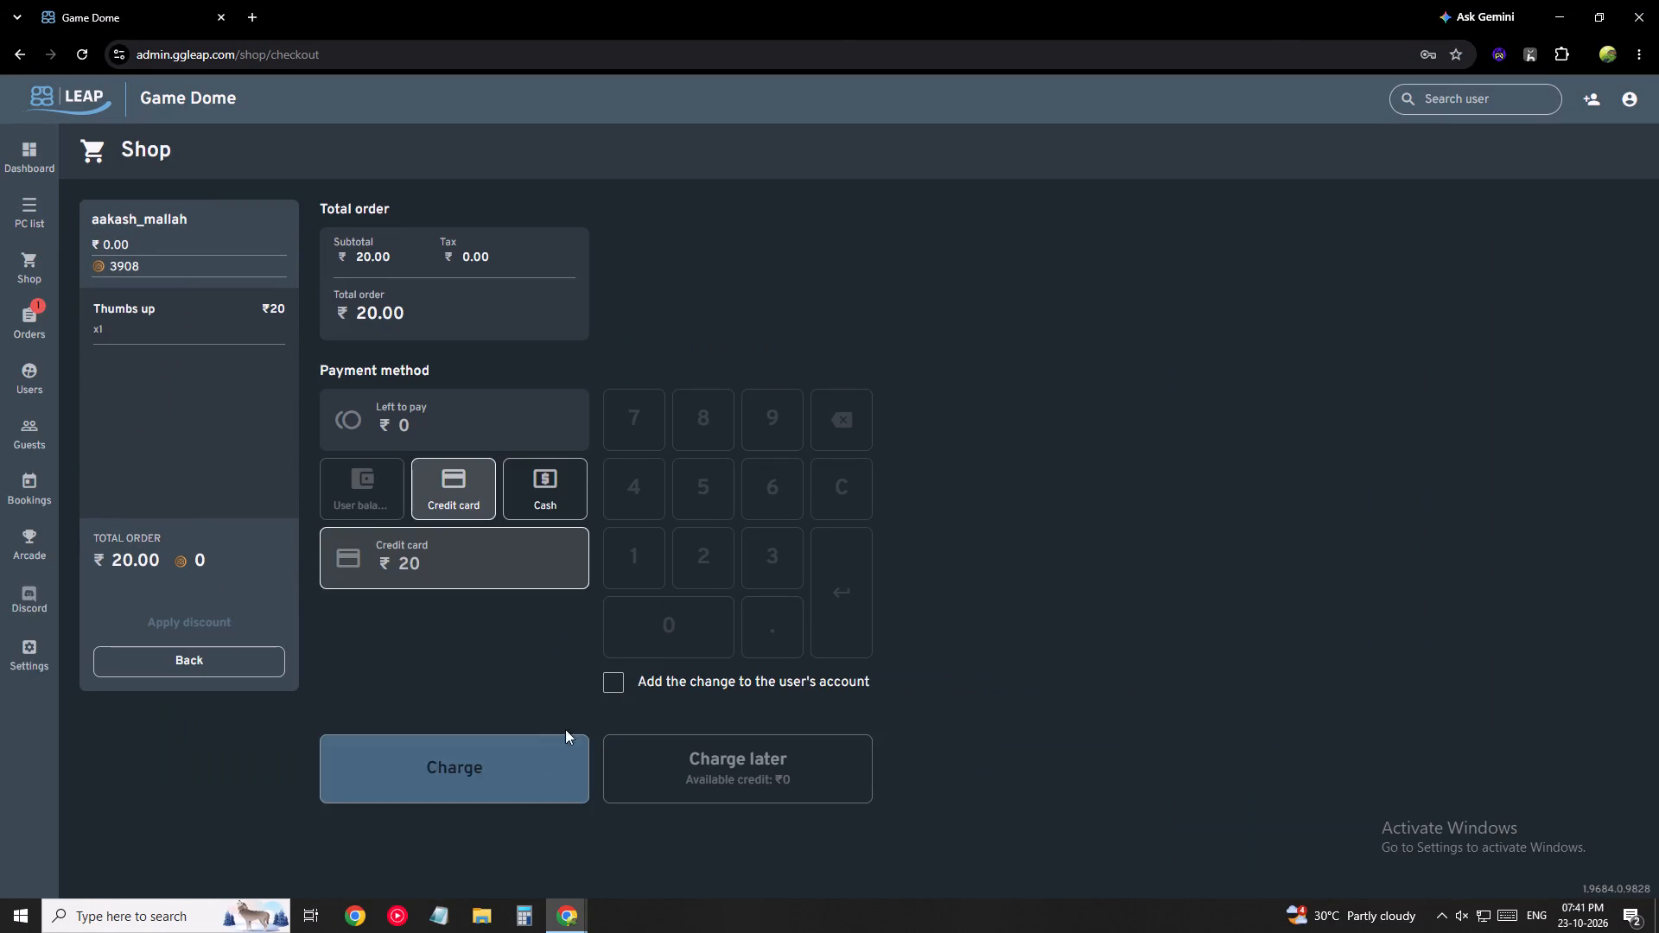
click(0, 213)
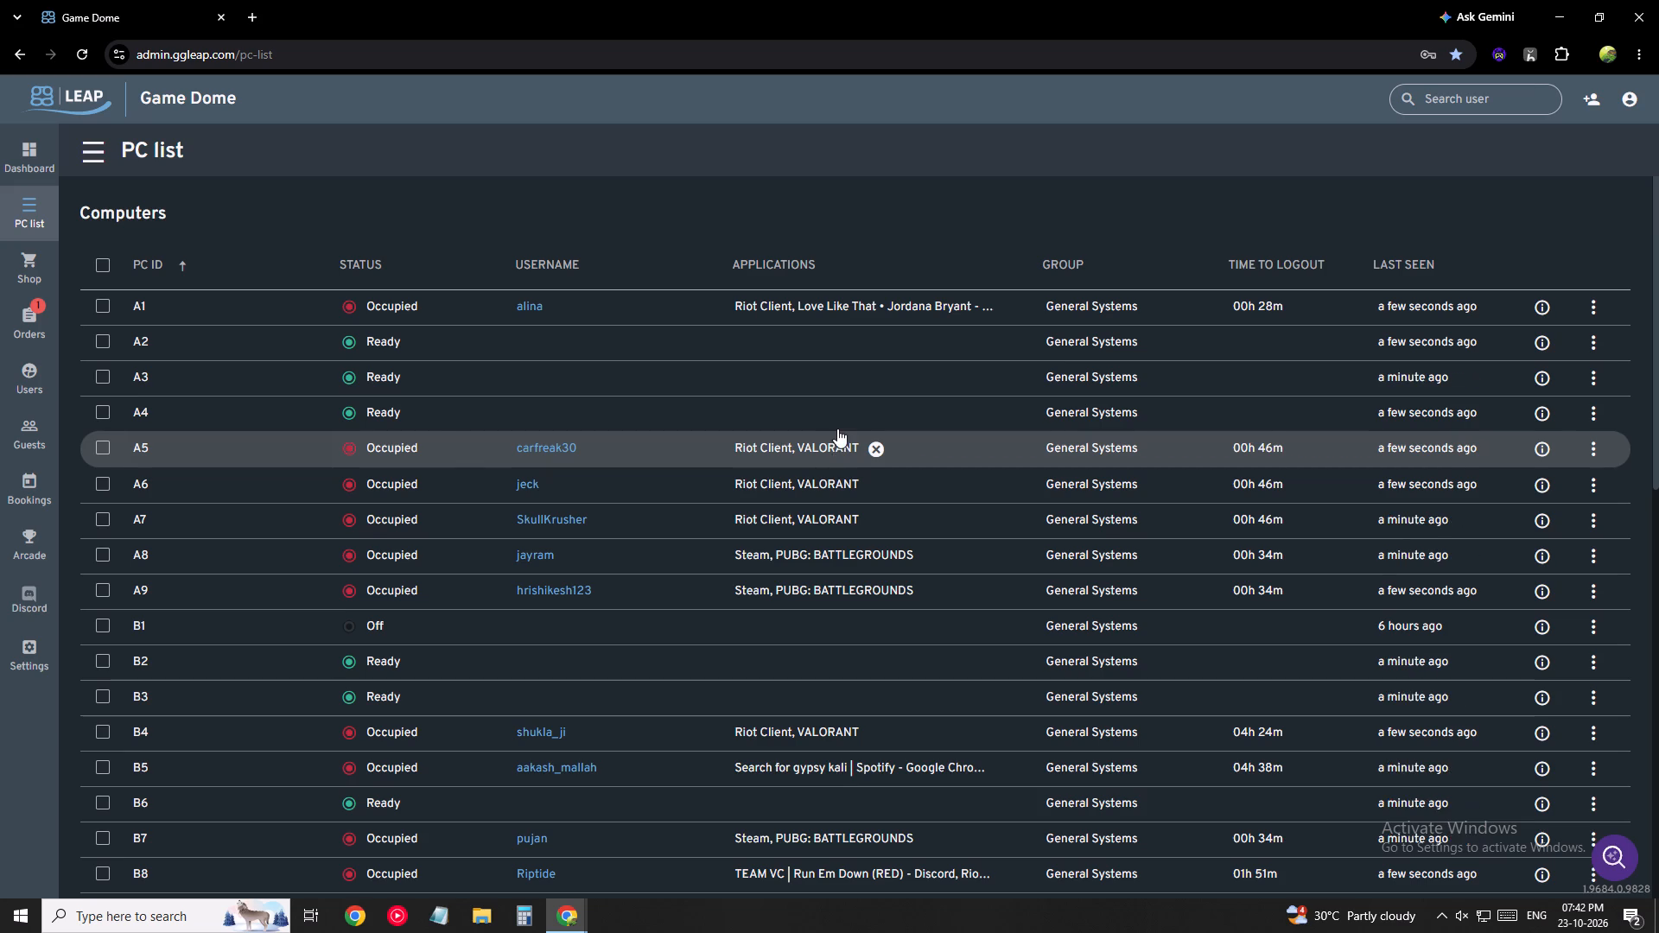
In the GD VIMAN MNAGAR spreadsheet, record amar with amount 20 under Customer credit above alina's entry, and switch back to the PC list.
key(alt+Tab)
click(1211, 669)
text(amr)
key(BackSpace)
text(ar)
key(Return)
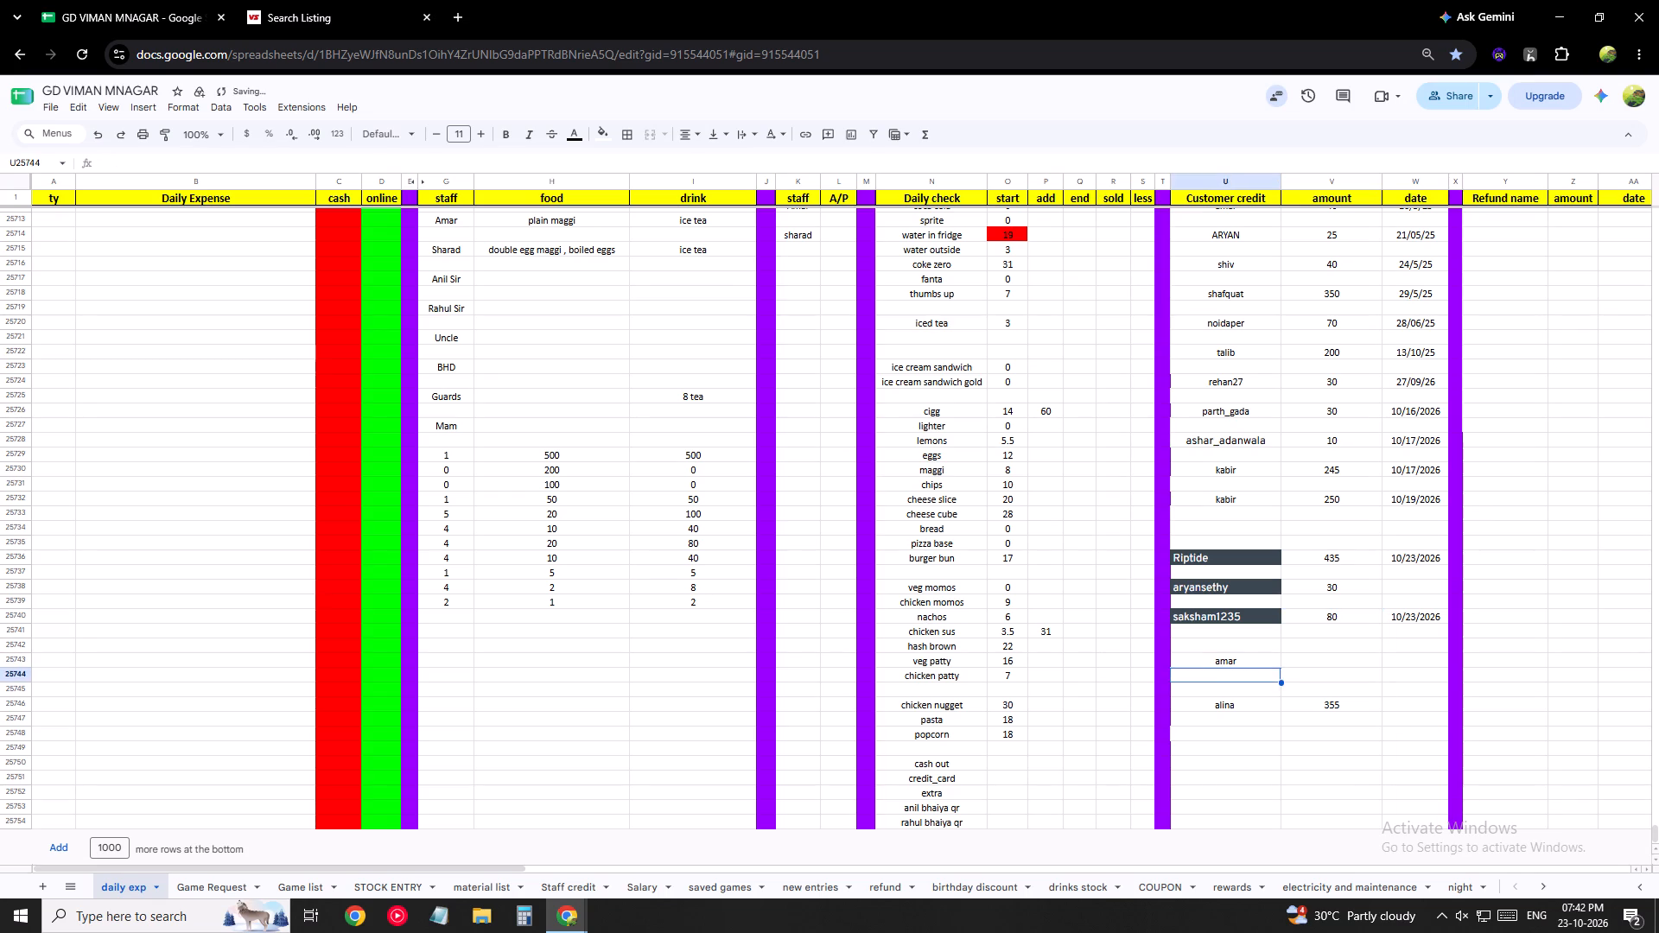
key(Right)
key(Up)
text(20)
key(Return)
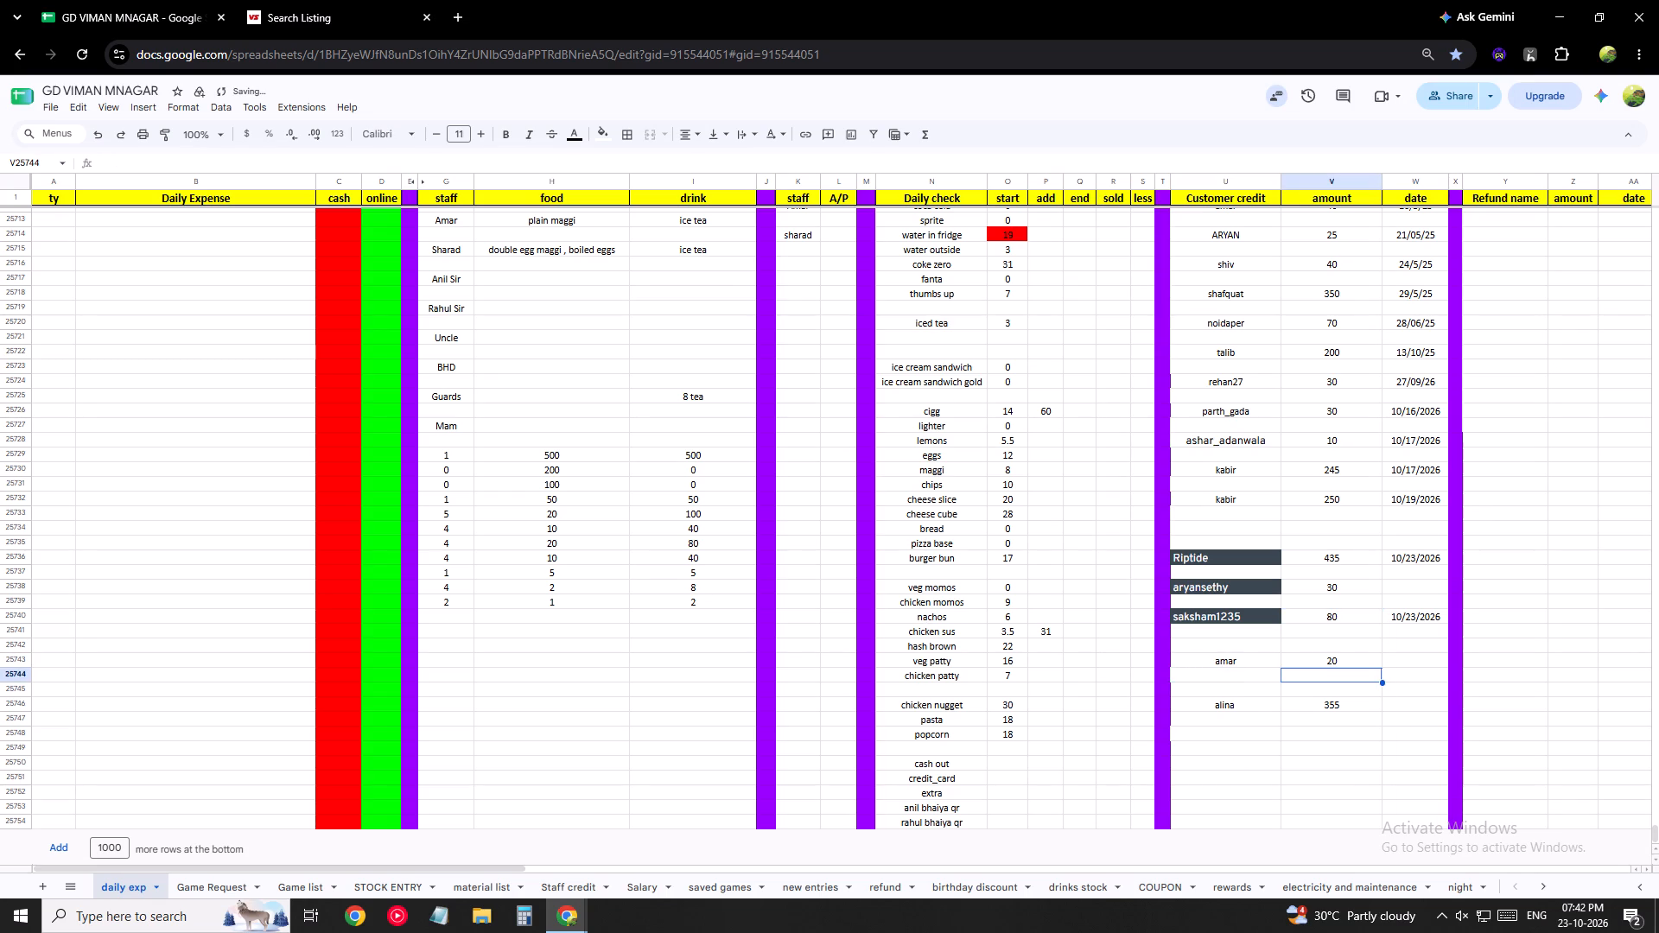
key(alt+Tab)
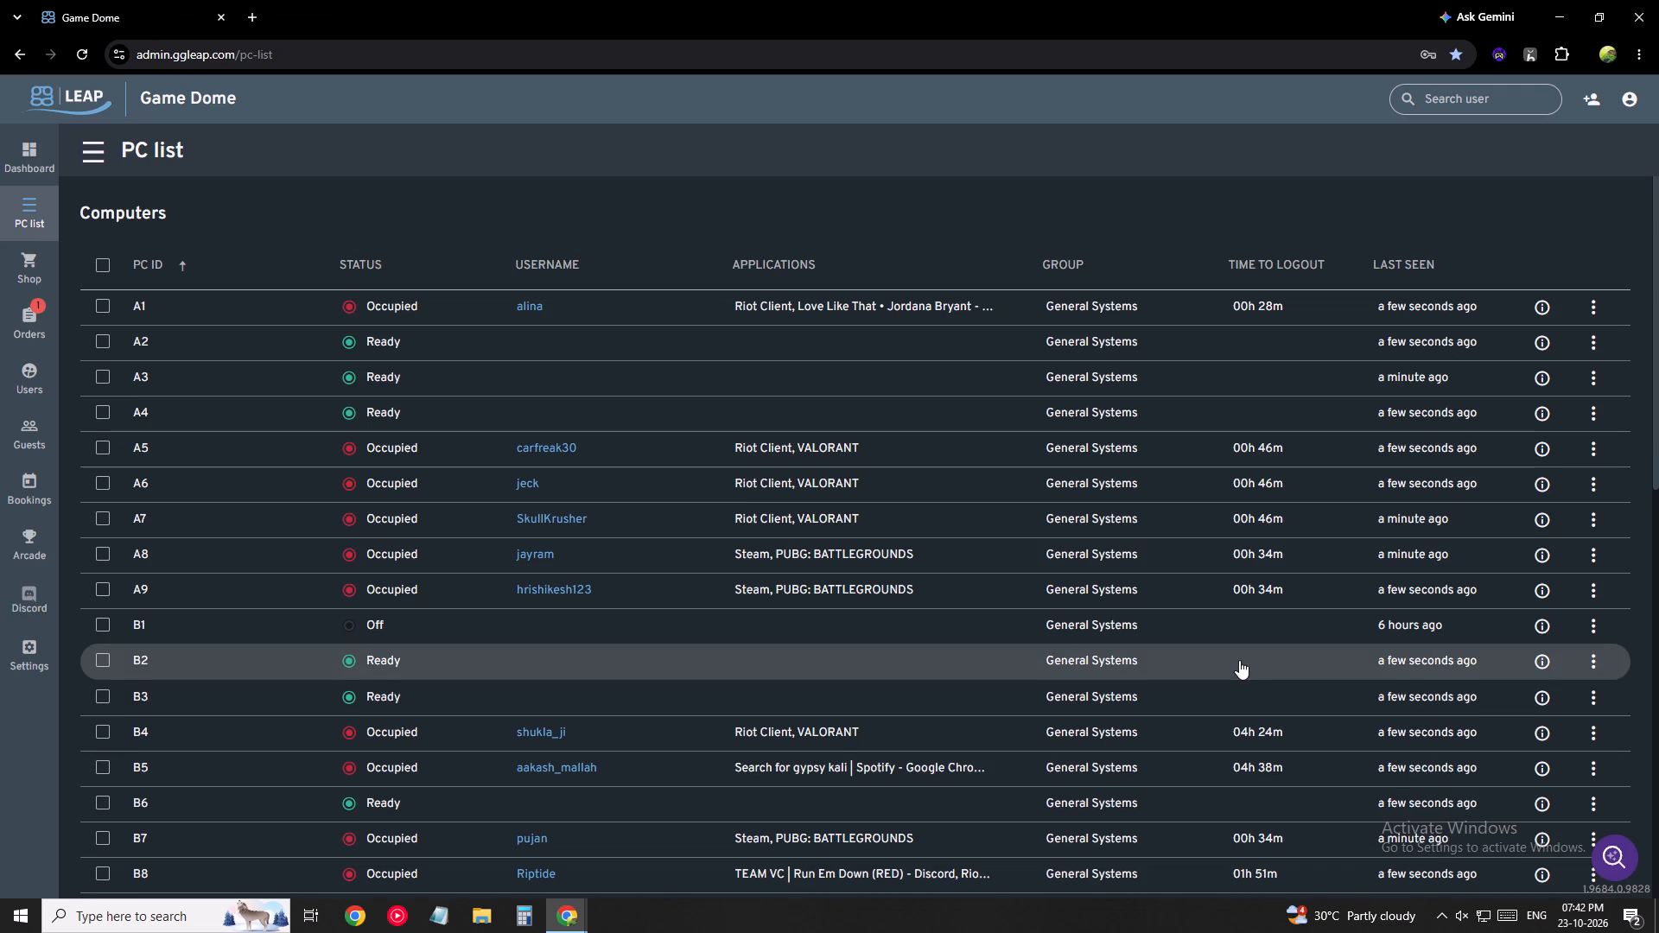
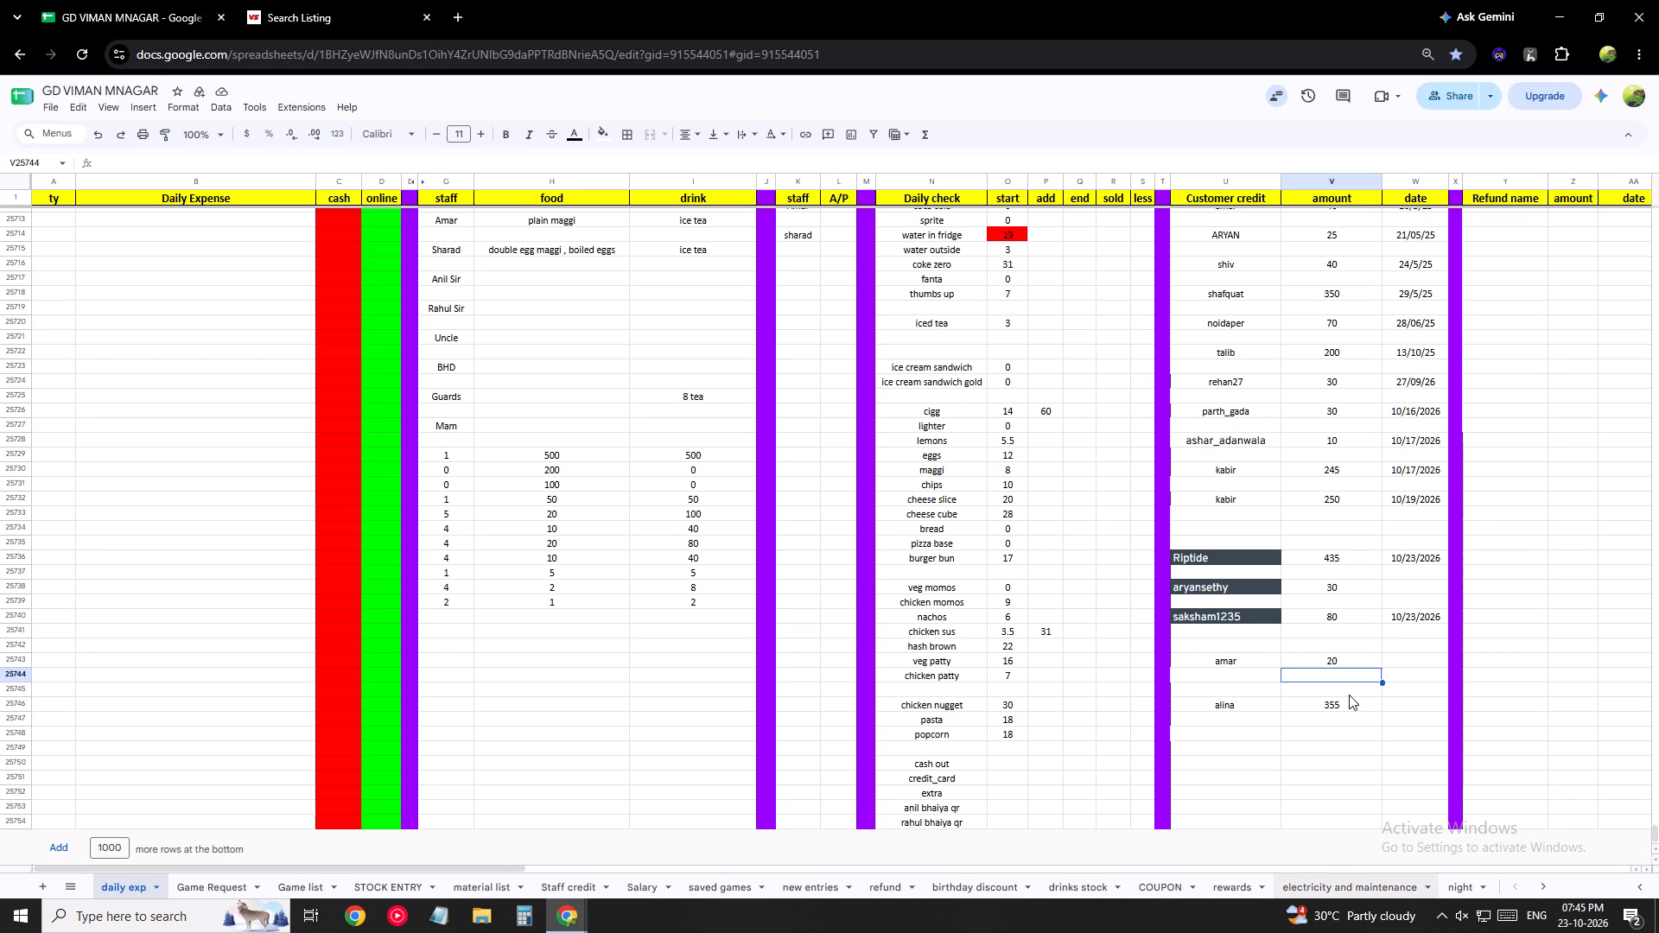
Set Riptide's Customer credit amount to 465 in the daily exp sheet.
double_click(1351, 703)
click(1371, 654)
double_click(1350, 552)
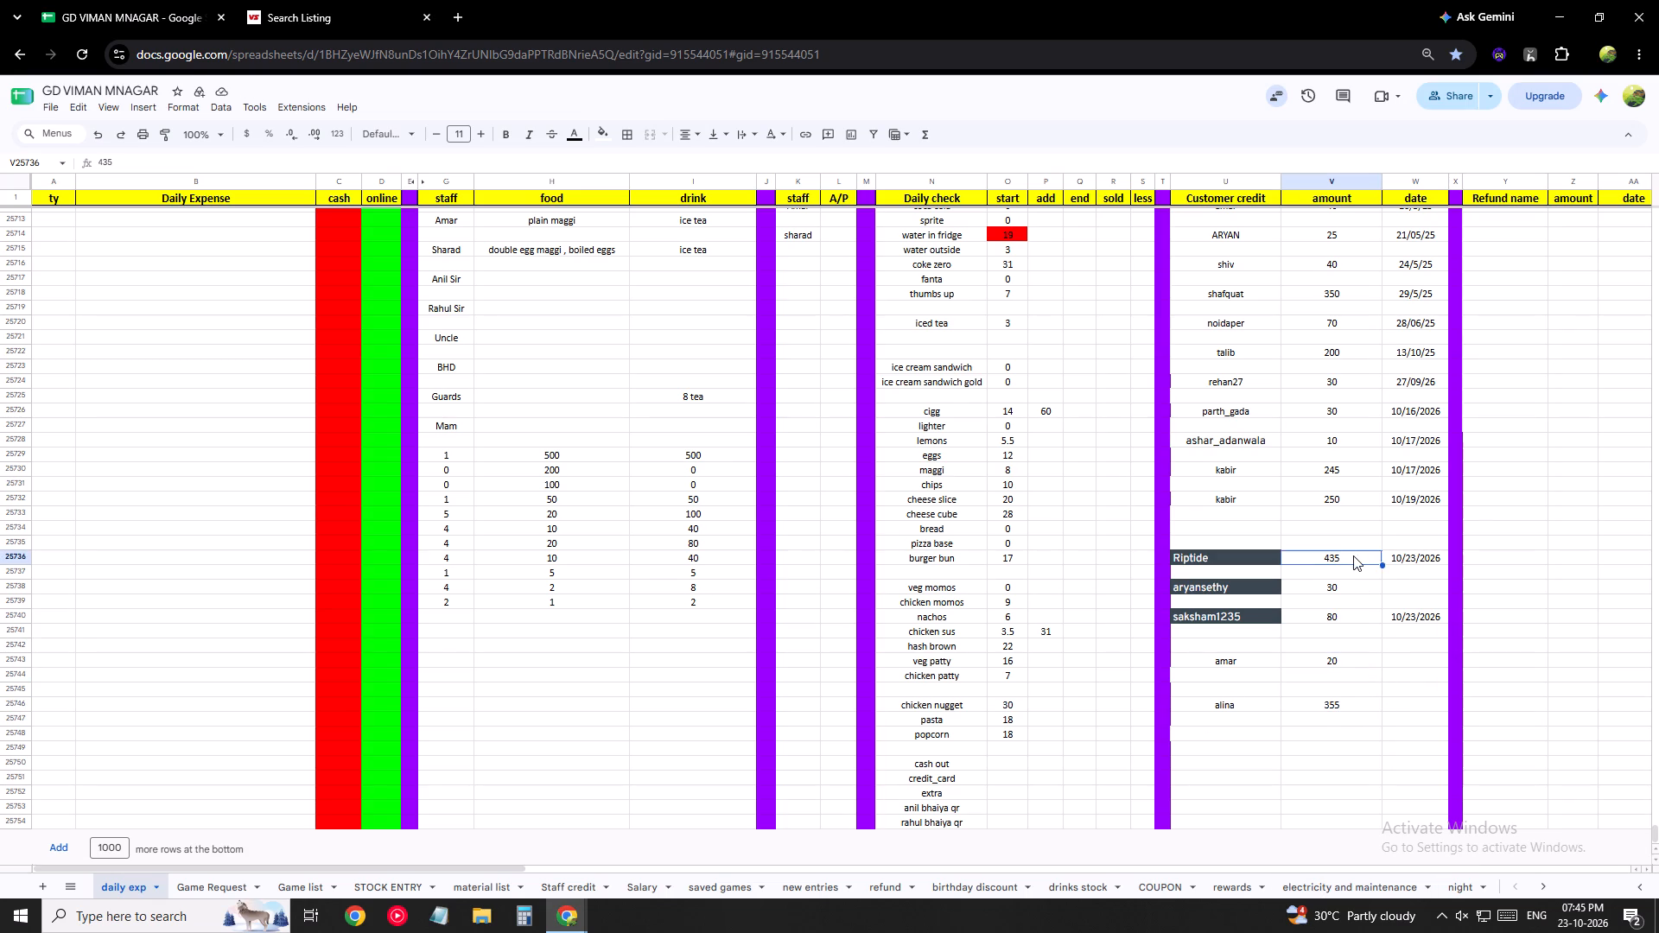
double_click(1353, 555)
key(BackSpace)
key(BackSpace)
text(65)
key(Return)
Switch to the Game Dome admin and examine the computers and consoles in the PC list.
key(alt+Tab)
click(3, 174)
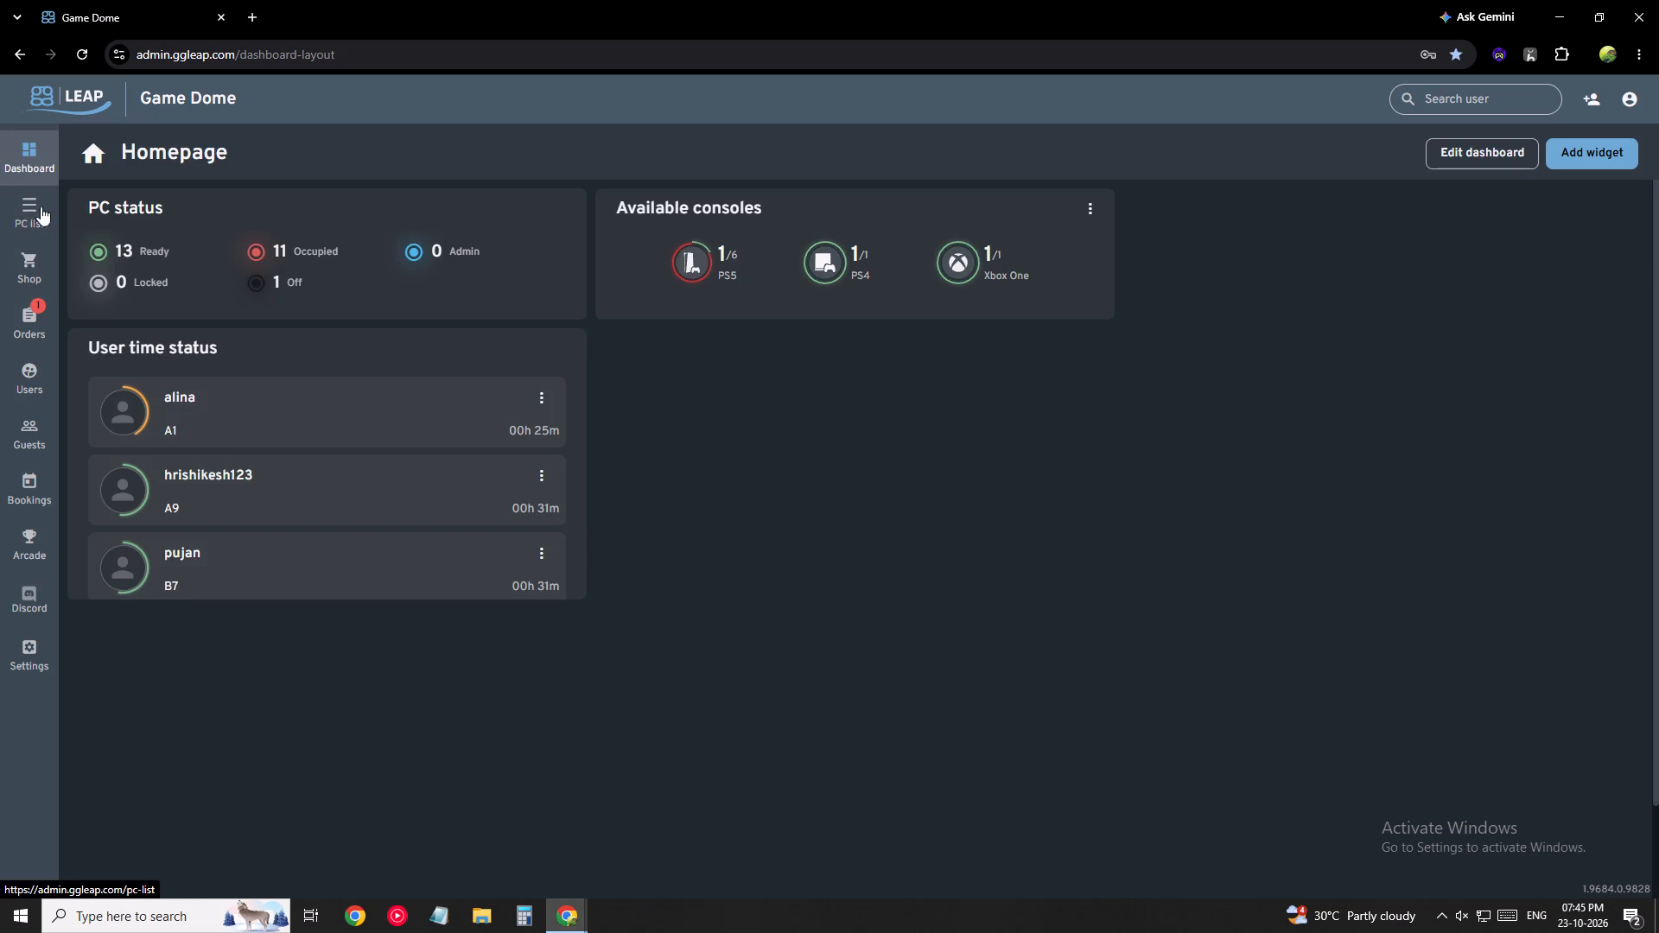
click(17, 201)
scroll(704, 715, down, 8)
scroll(679, 784, up, 1)
scroll(679, 784, down, 2)
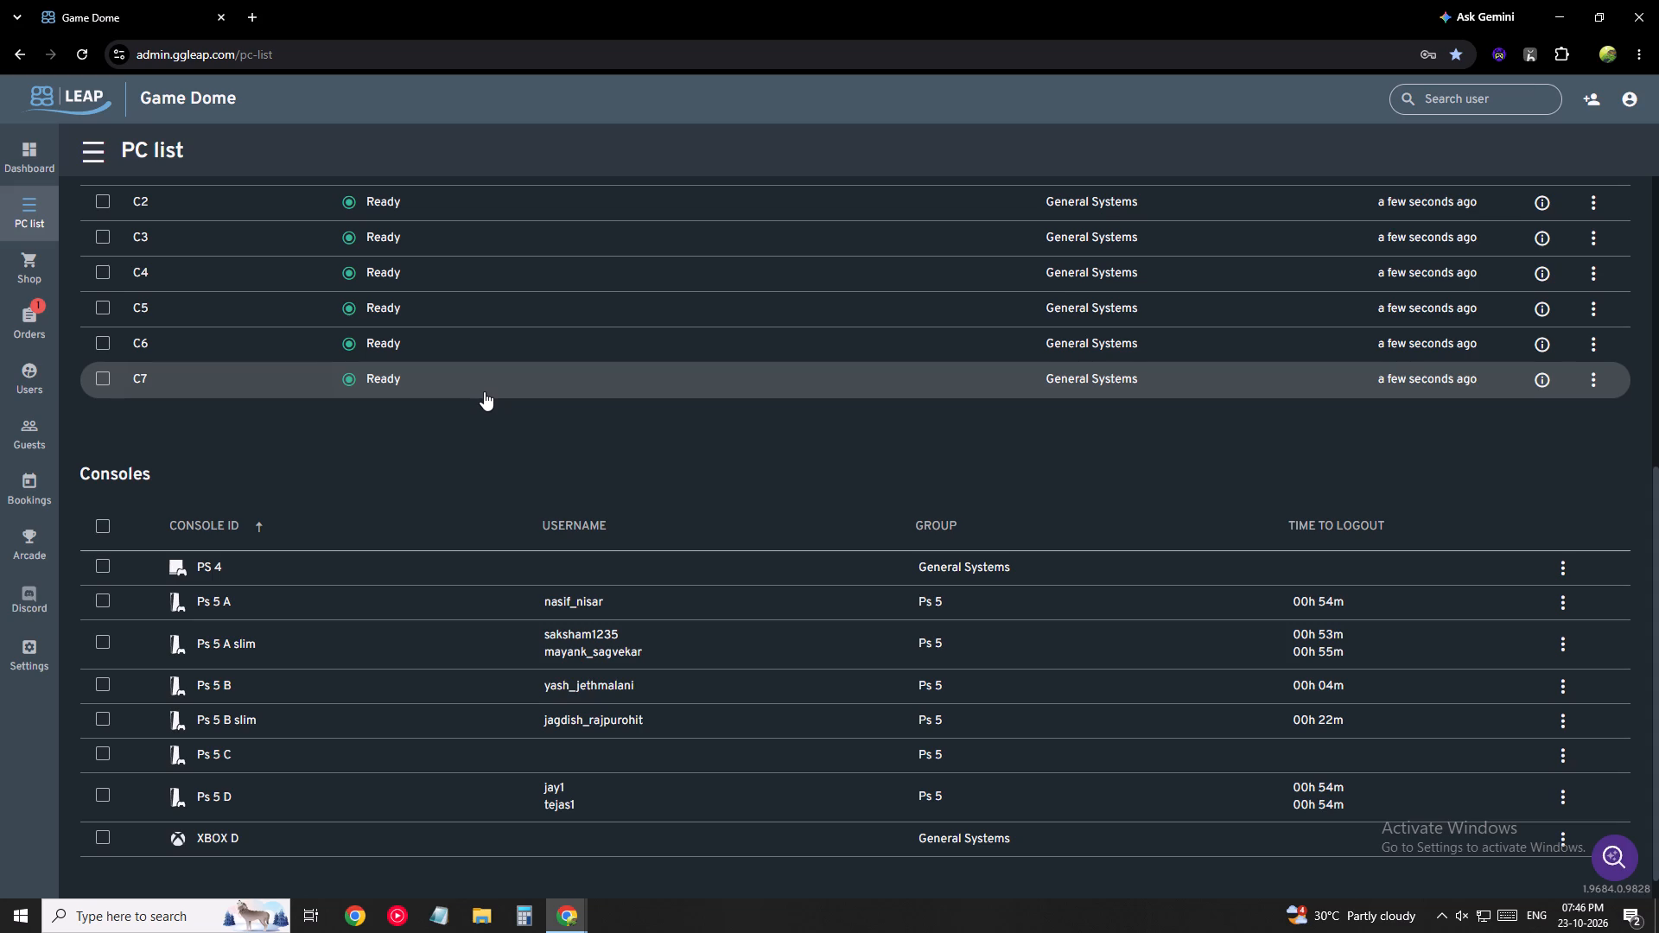
Open the B5 customer's Thumbs up order from the order history and copy the customer's username.
click(4, 302)
click(422, 213)
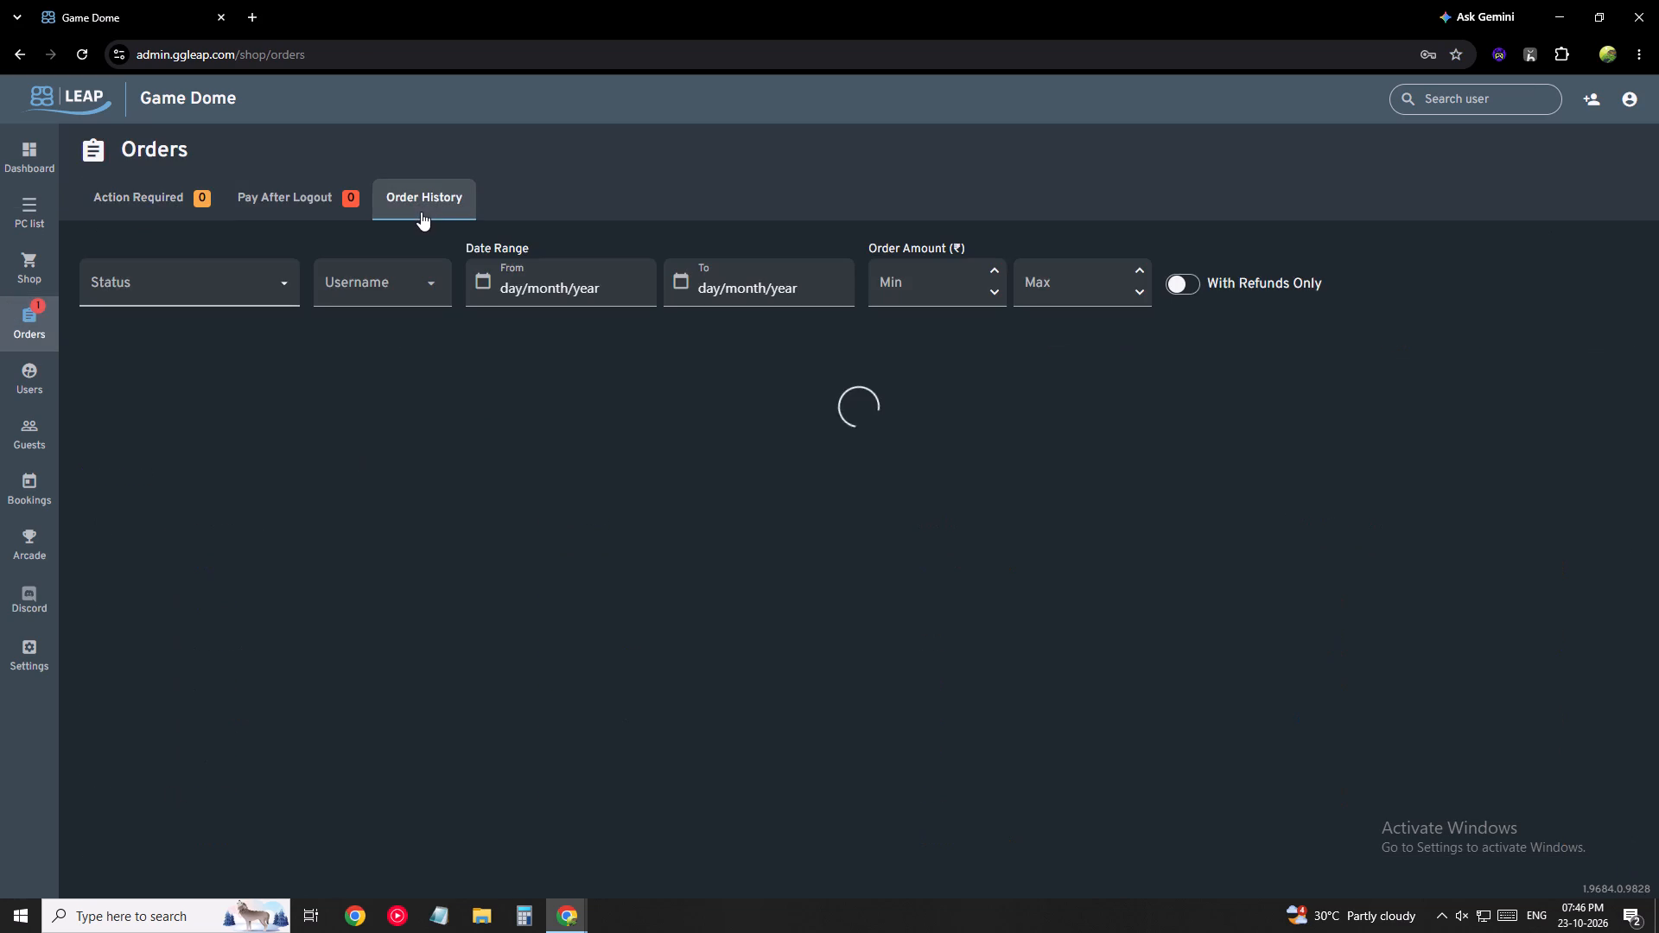
click(691, 461)
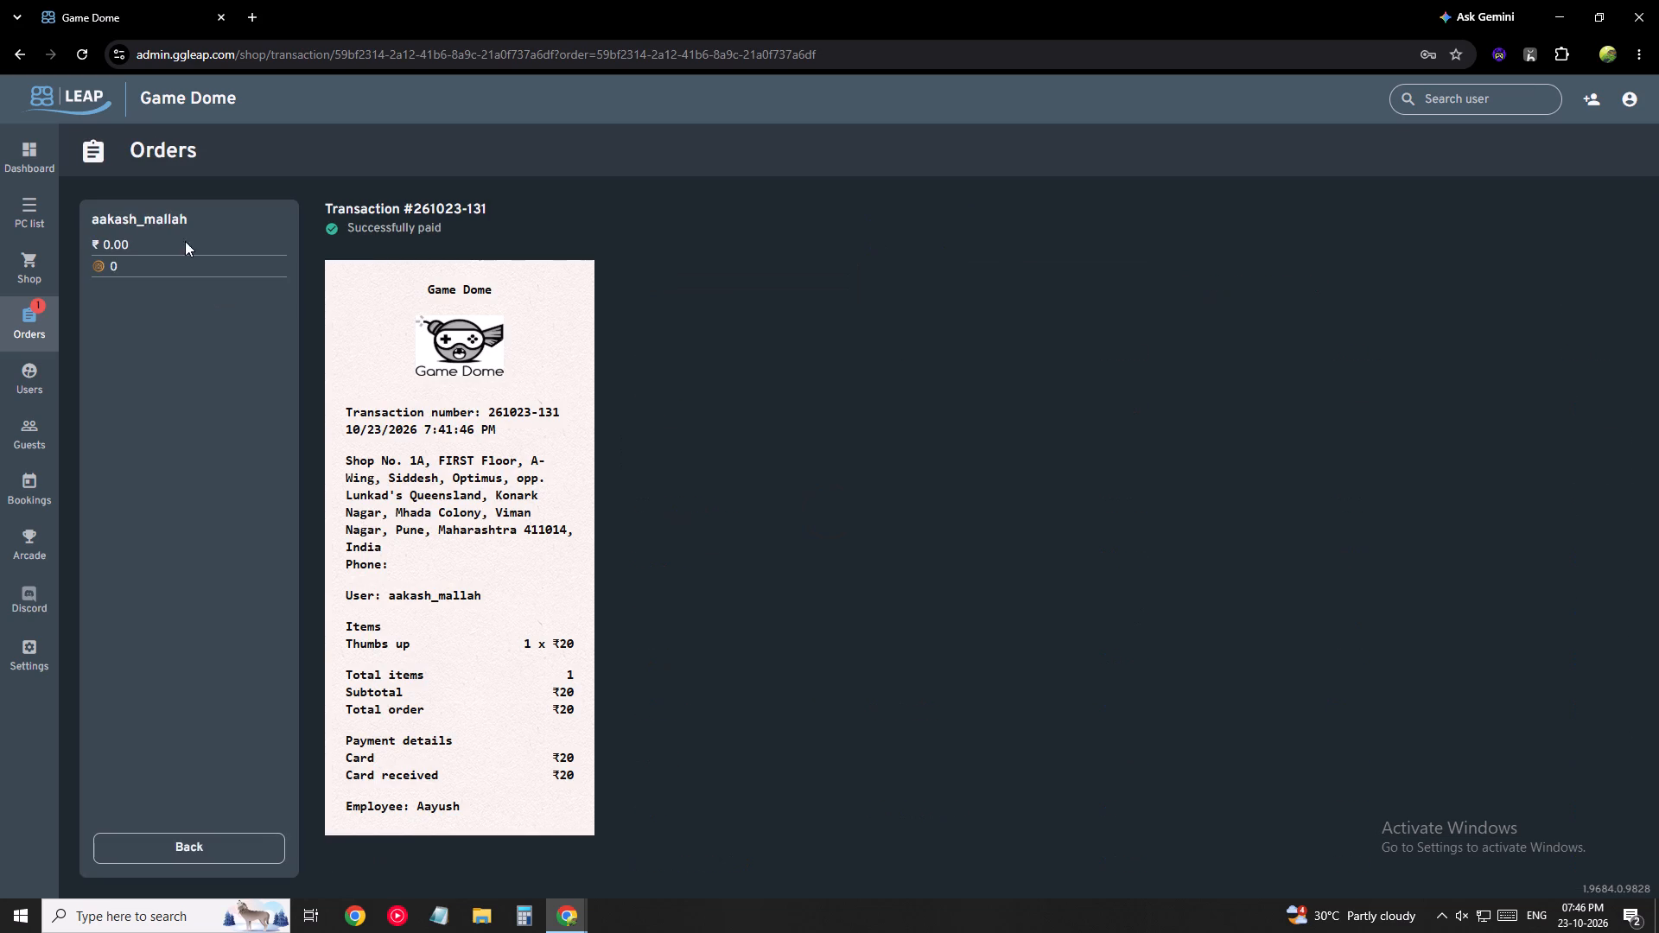
double_click(139, 217)
key(ctrl+c)
In the GD VIMAN MNAGAR spreadsheet, delete amar's Customer credit entry of 20 above alina's row.
key(alt+Tab)
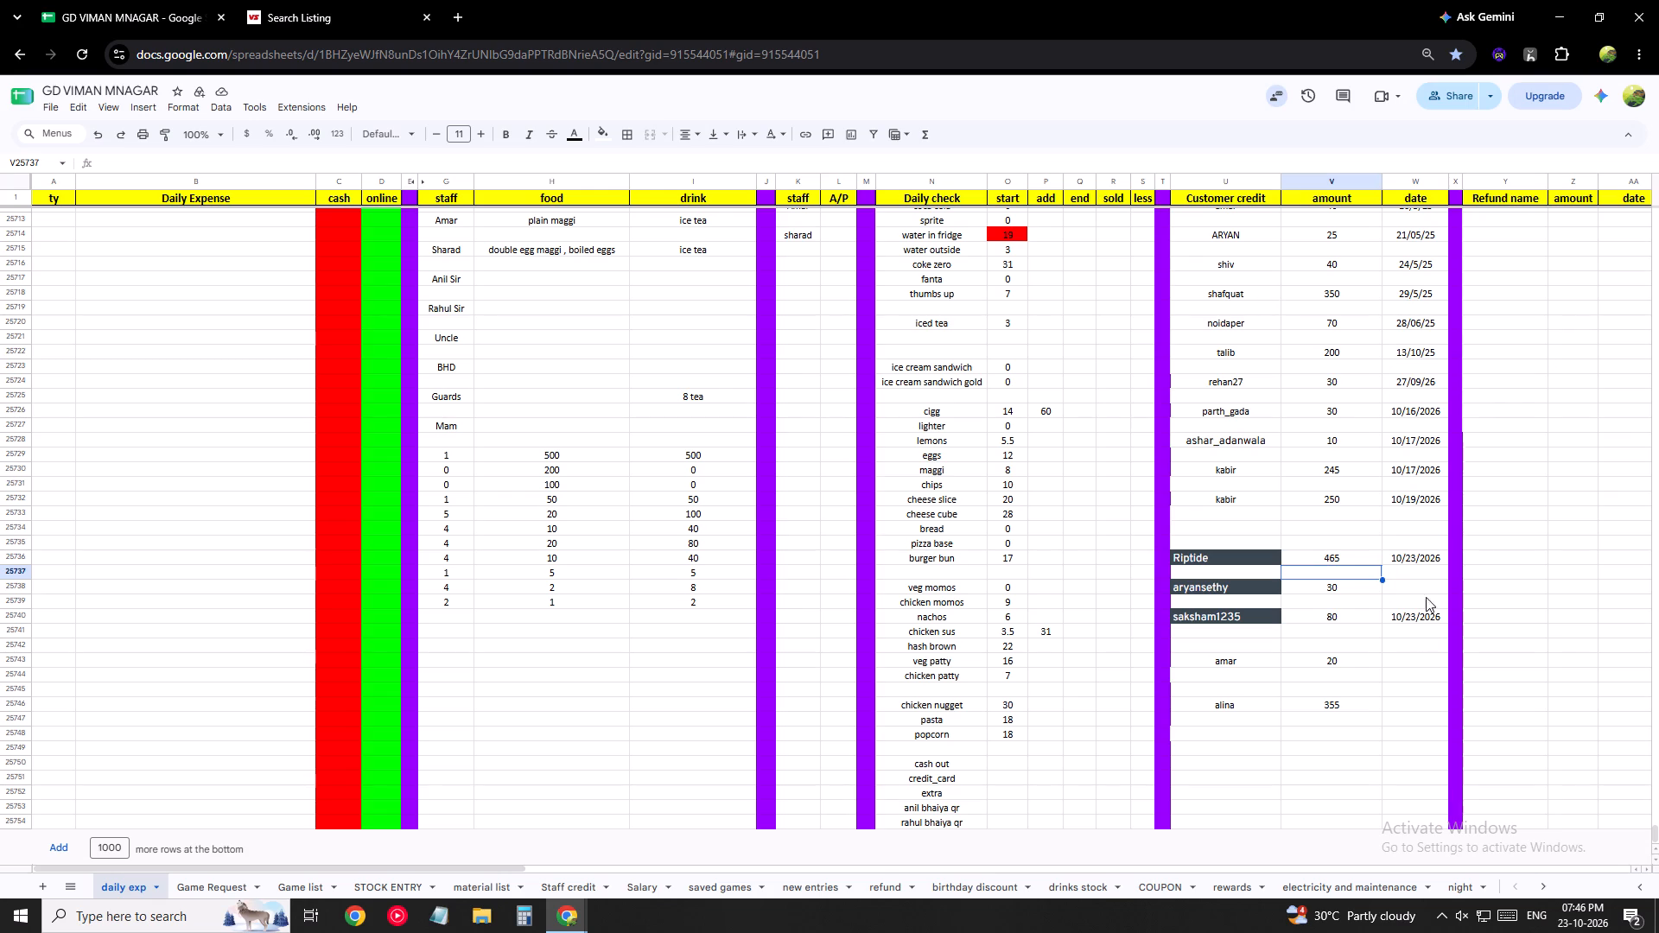
drag(1247, 661, 1368, 667)
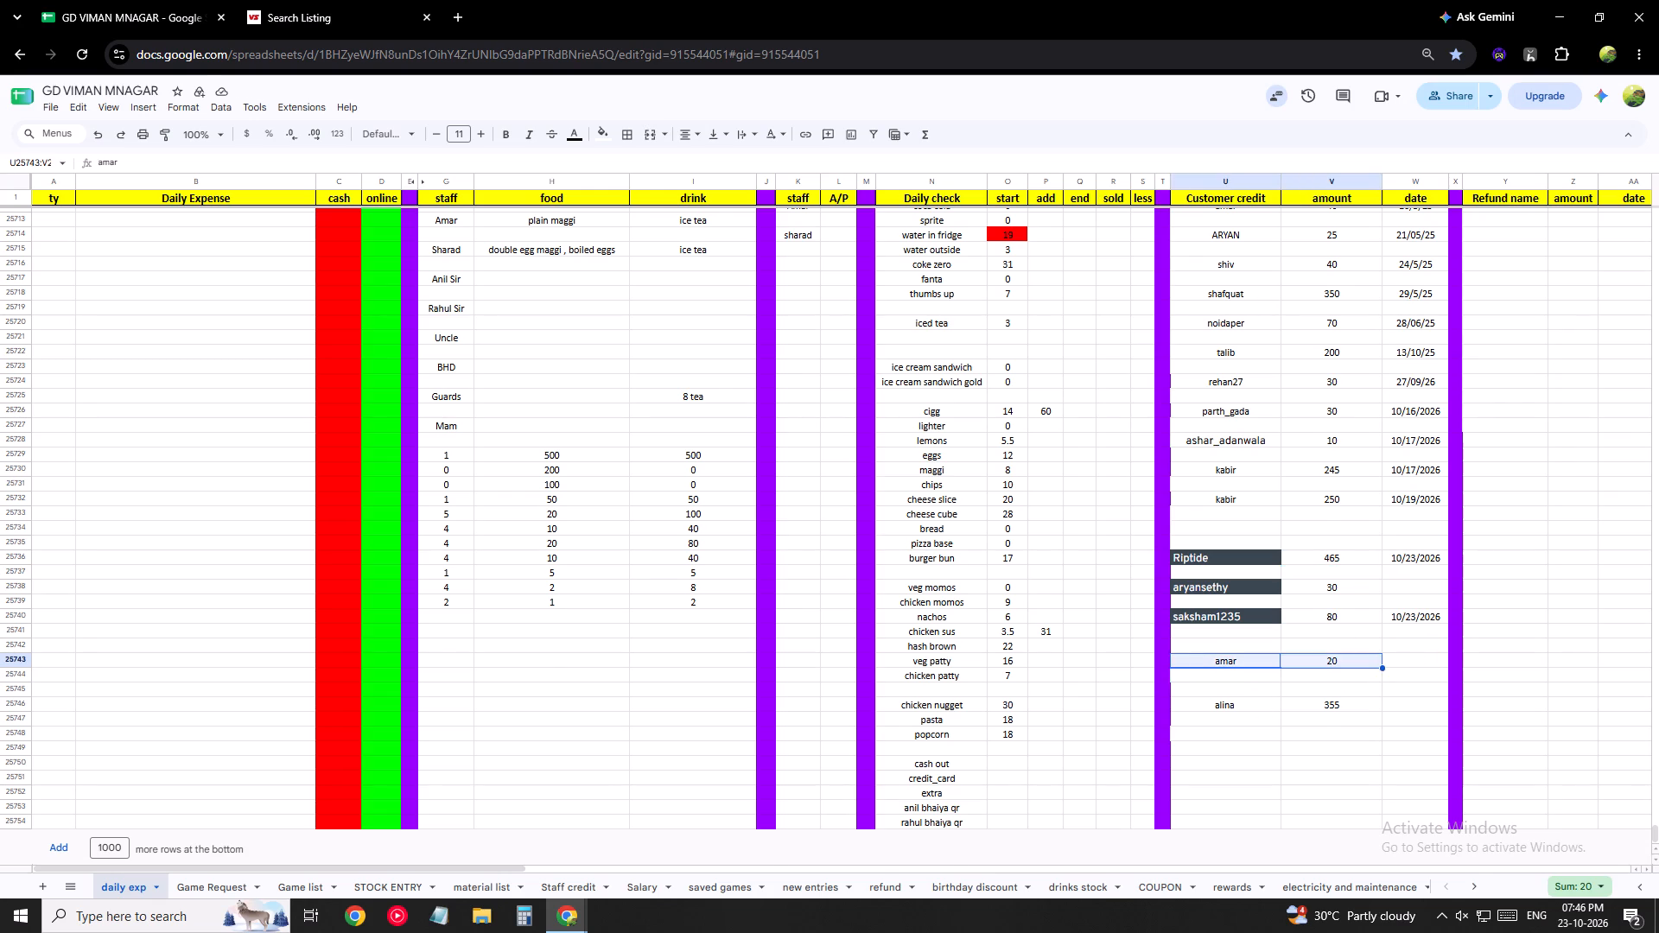
key(Delete)
In the 10/23/26 block, add the copied username under Refund name with amount 20 and "thumbps up" in the date column.
scroll(1551, 452, up, 3)
click(1500, 420)
key(ctrl+v)
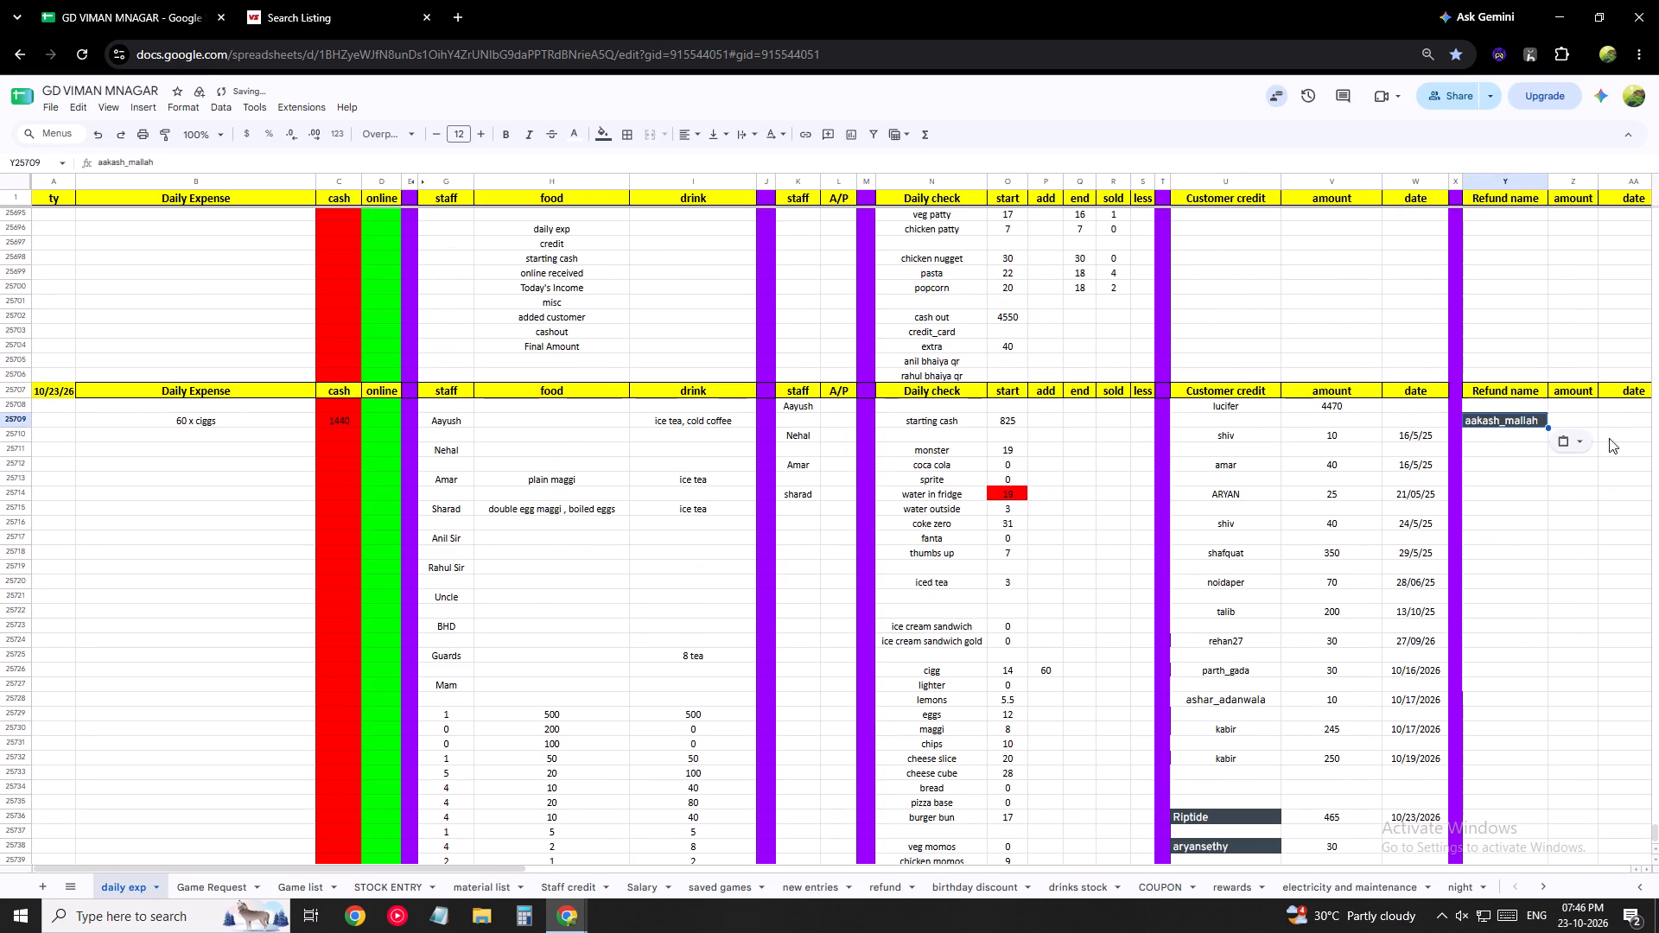
click(1583, 413)
click(1571, 422)
key(2)
key(0)
key(Return)
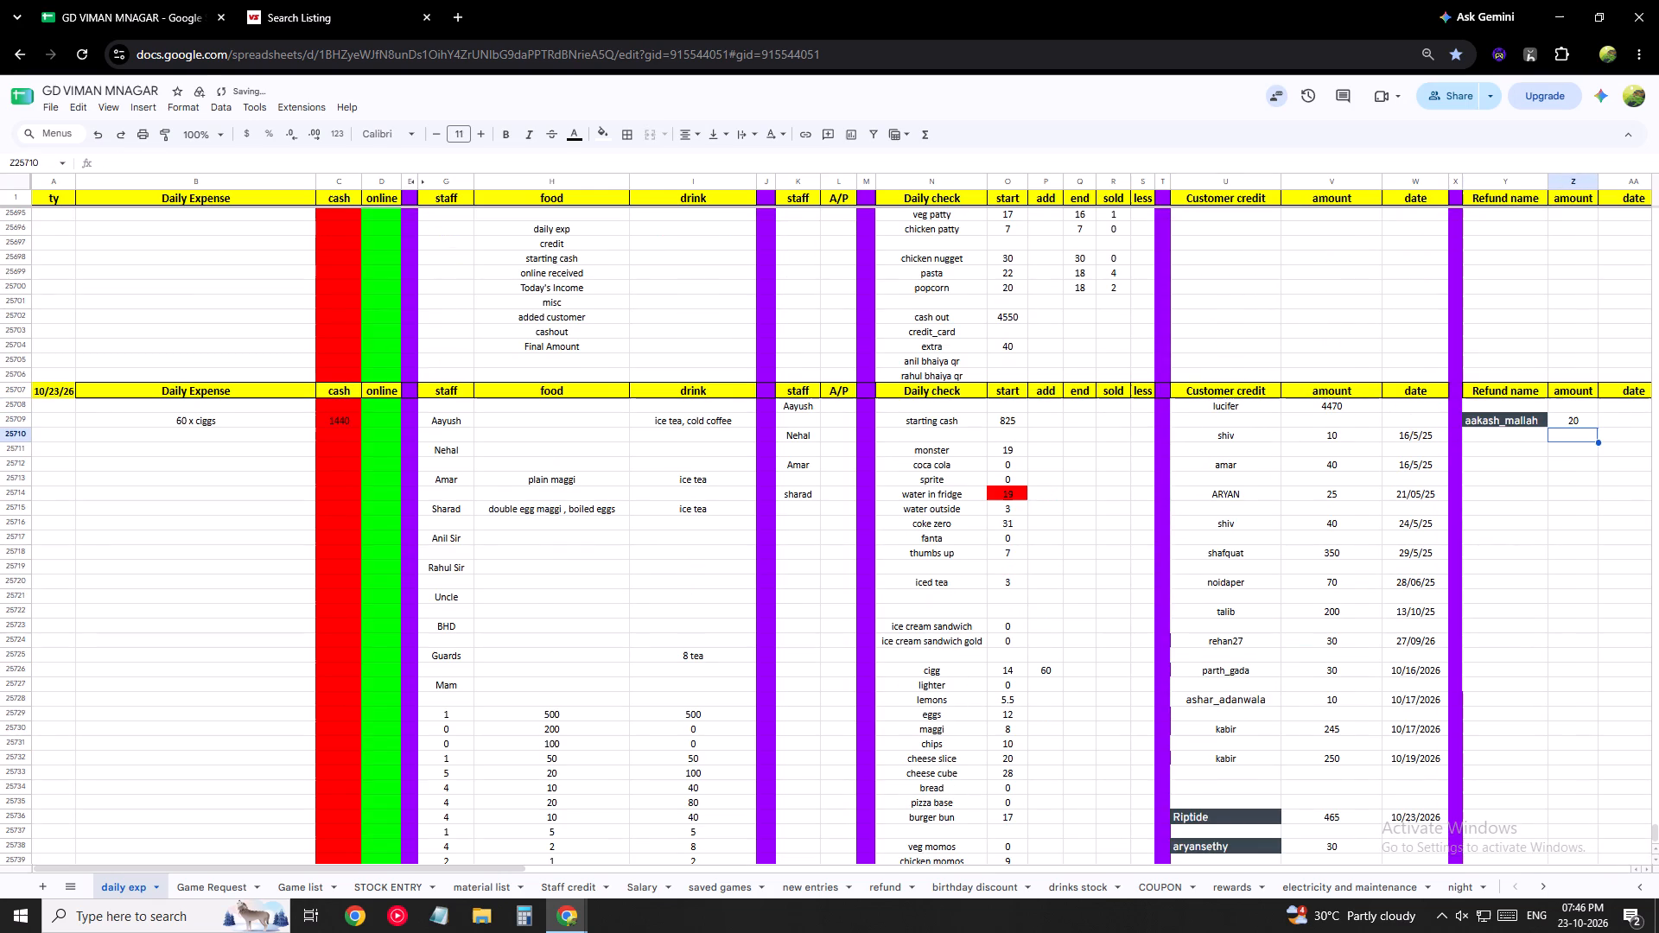
key(Right)
key(Up)
text(thumbps up)
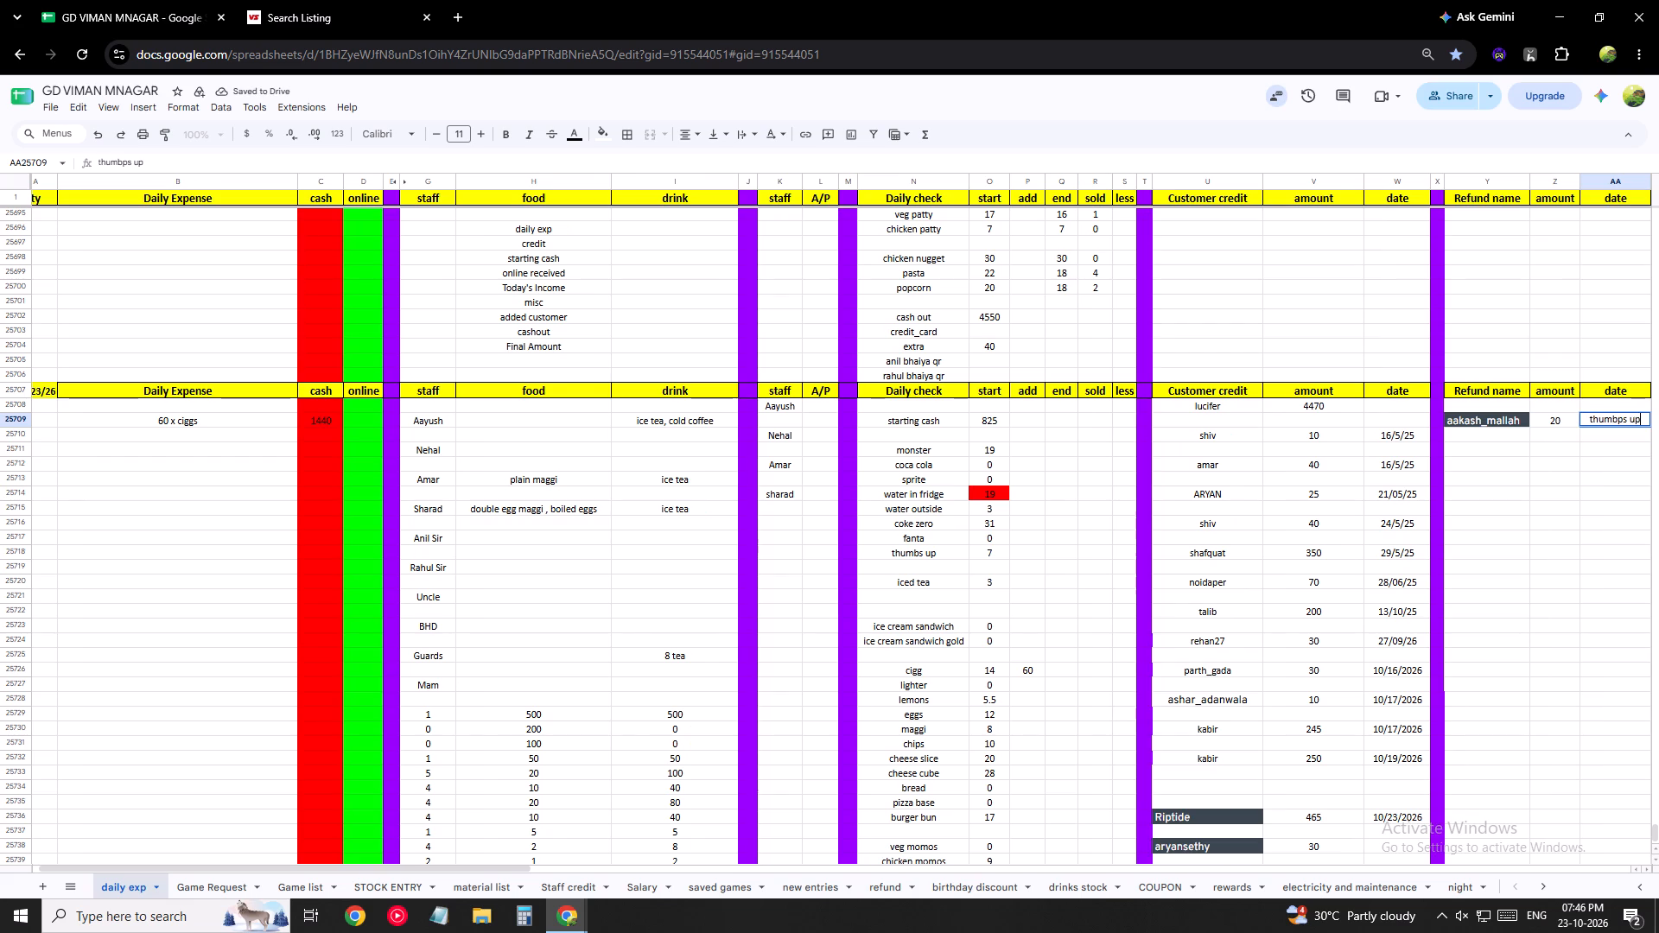
key(Return)
Examine the PC and console list, check the customer credit entries in the spreadsheet, and return to the Game Dome admin.
key(alt+Tab)
click(0, 206)
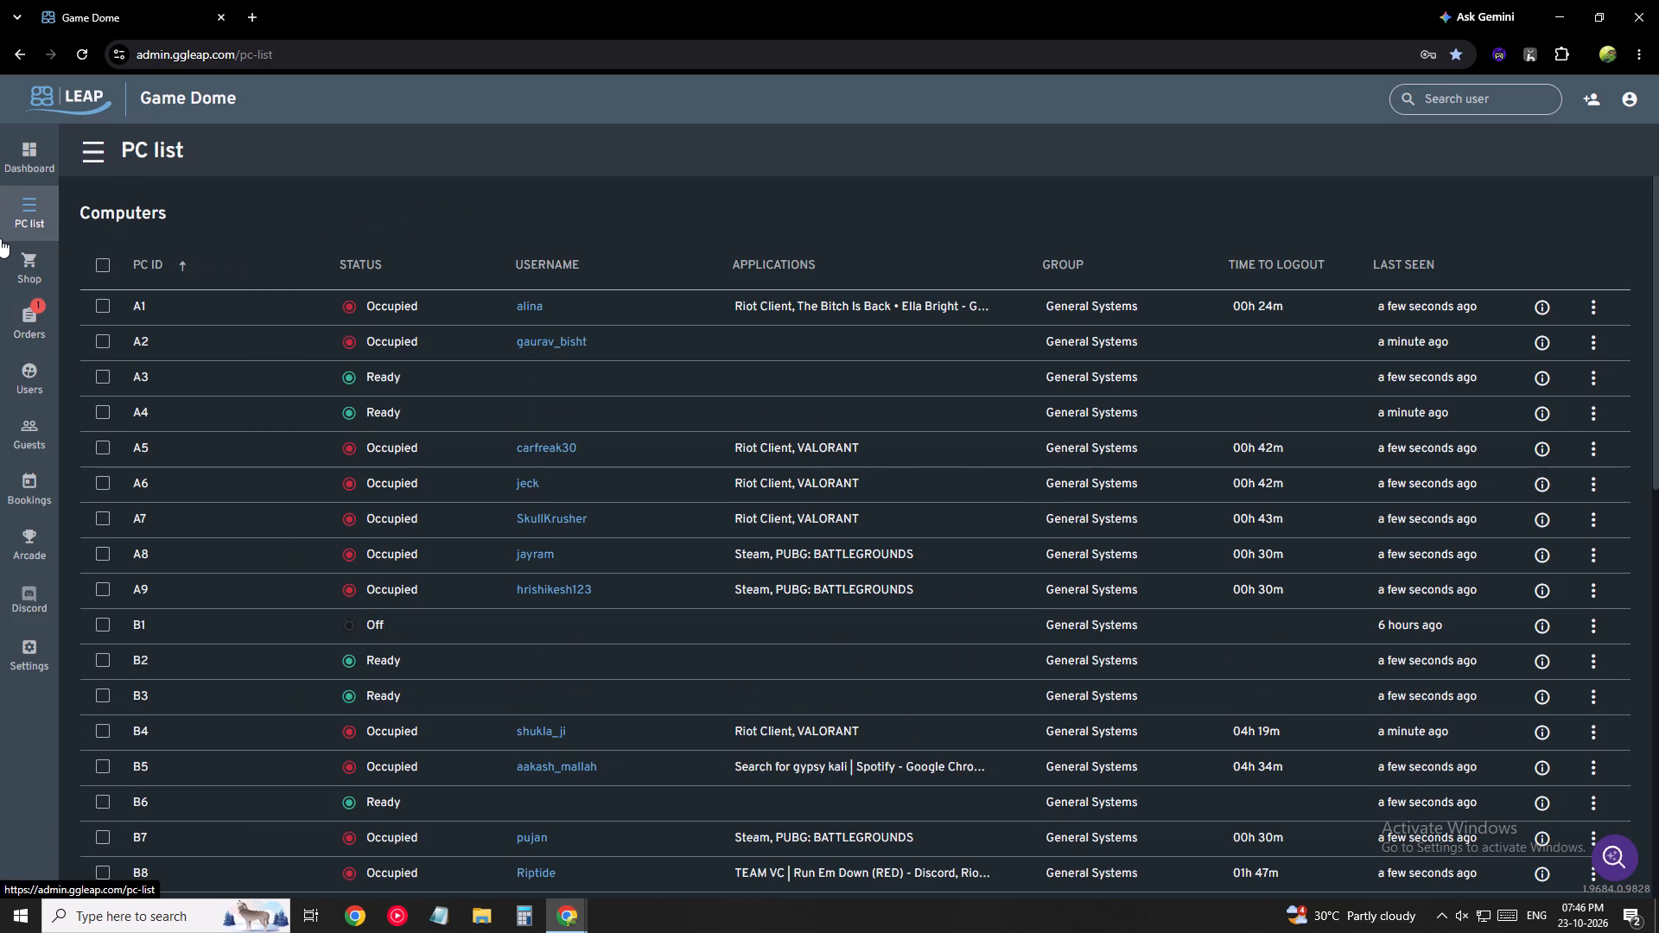
scroll(414, 485, down, 5)
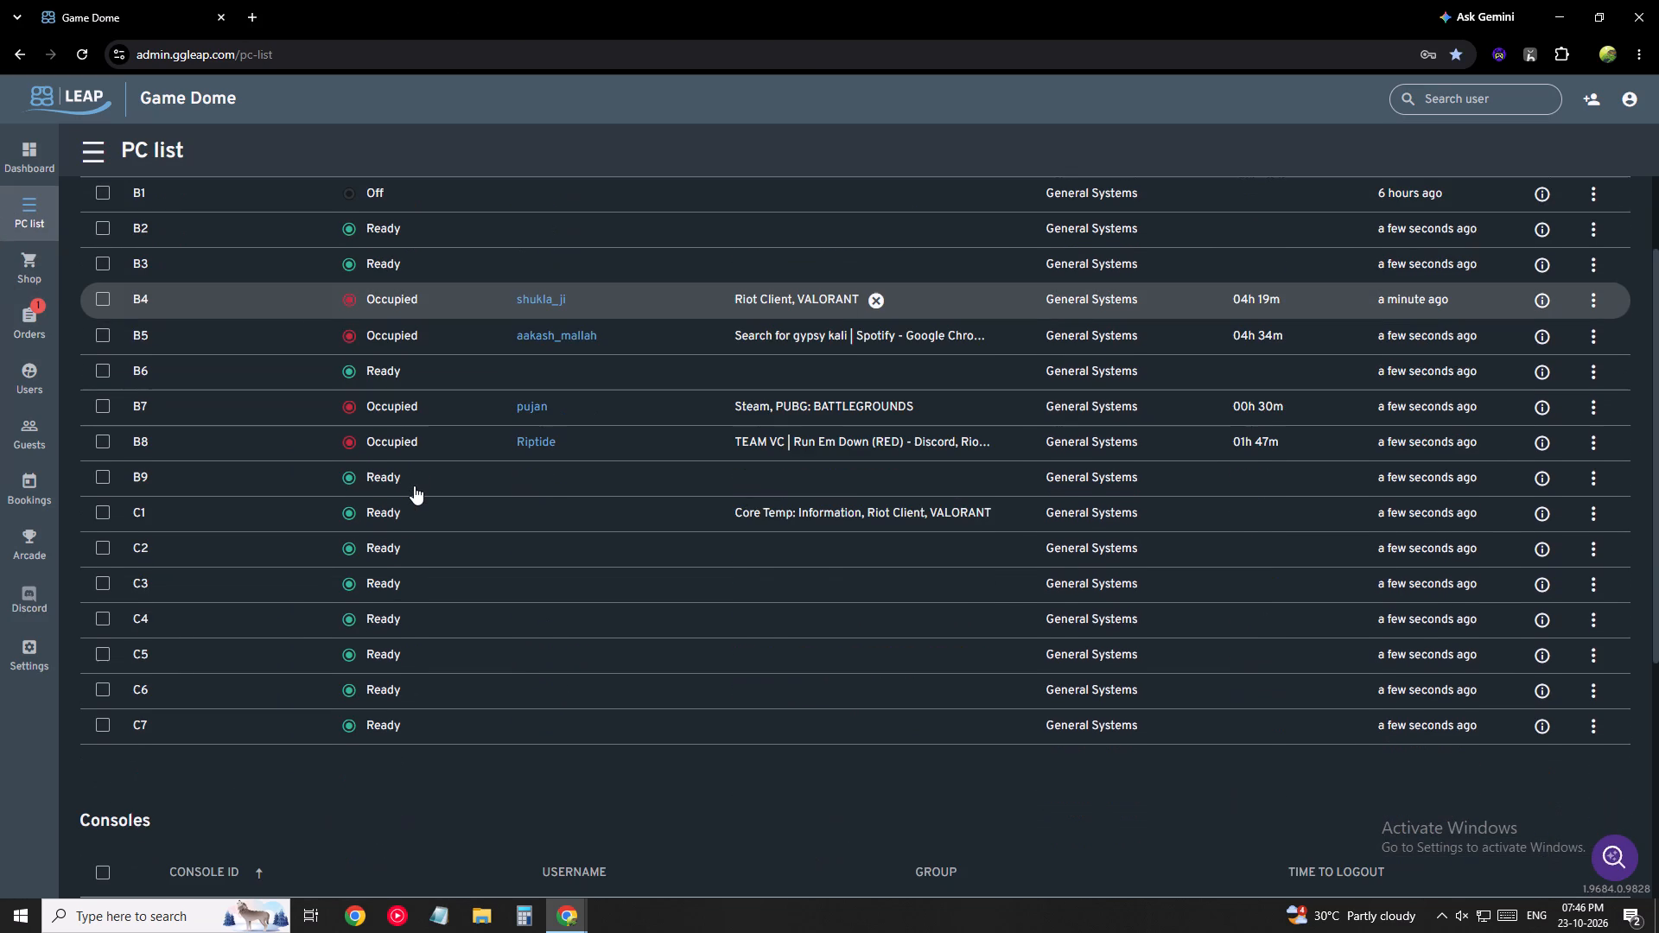
scroll(610, 499, down, 7)
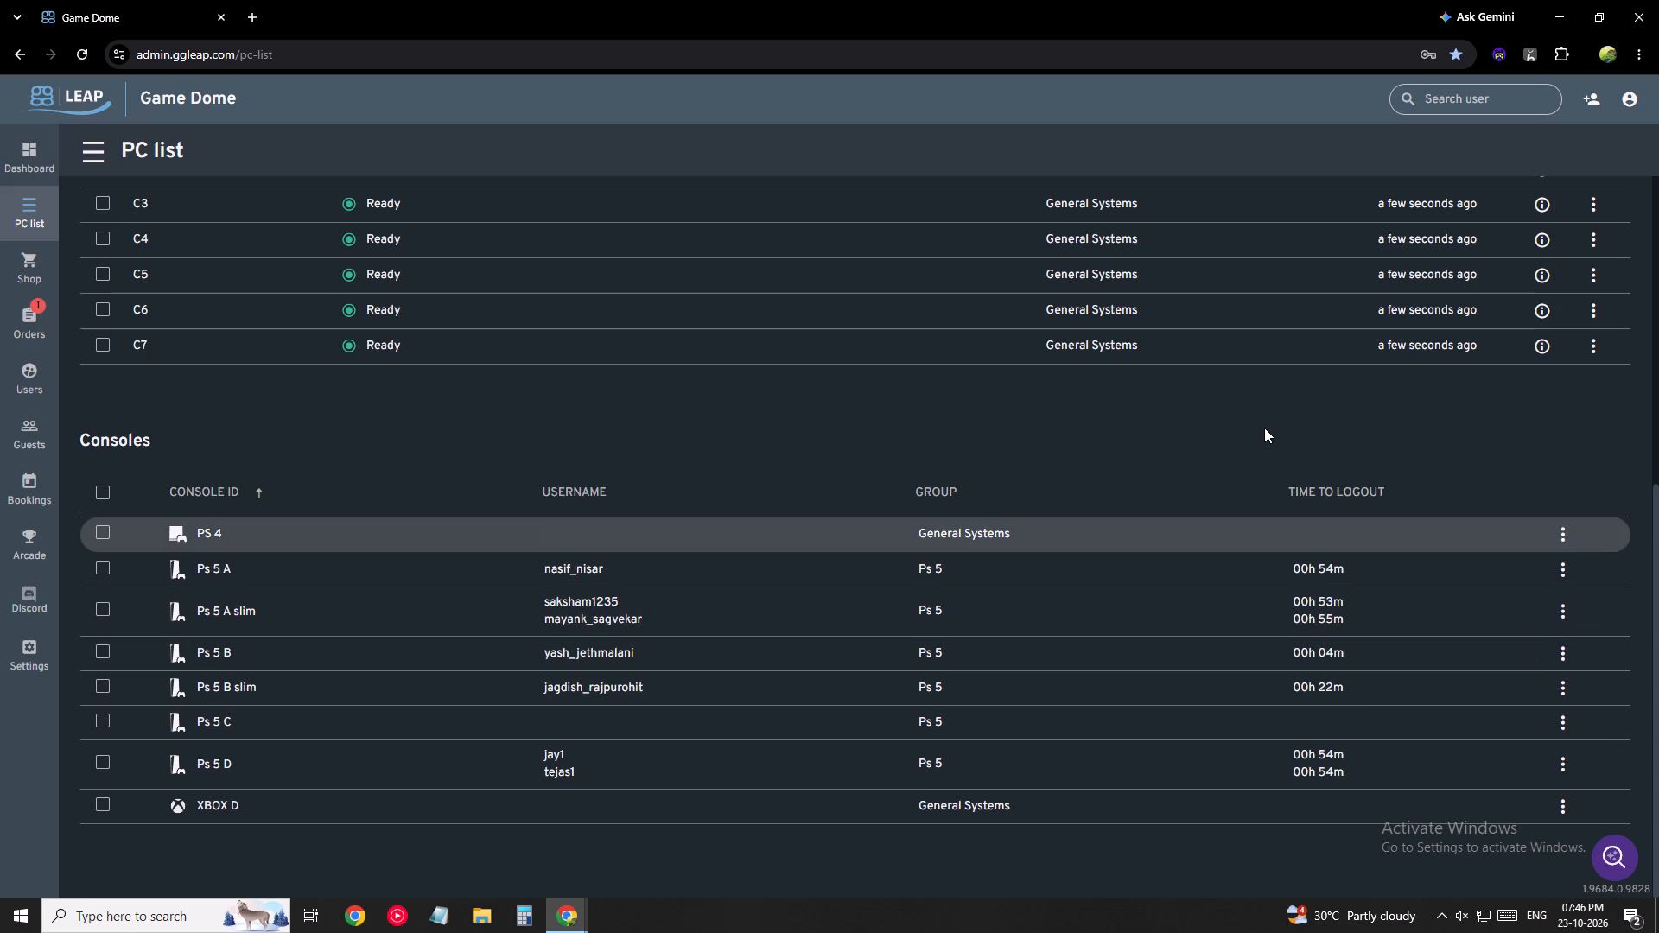
click(582, 921)
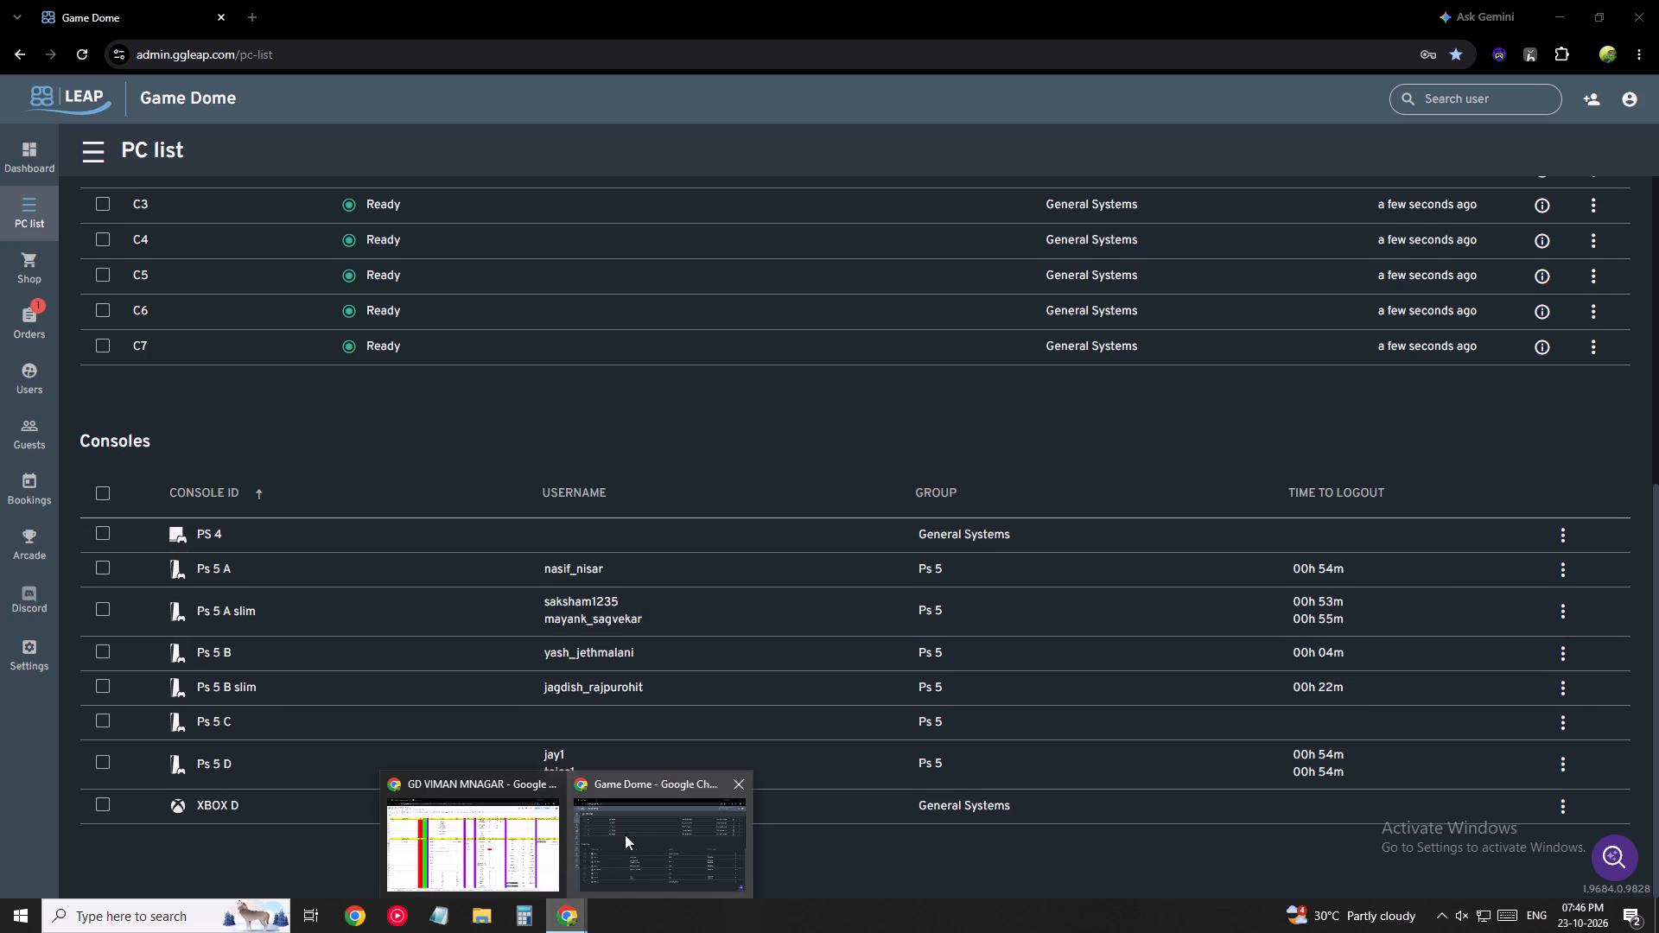
click(558, 836)
scroll(1397, 666, down, 3)
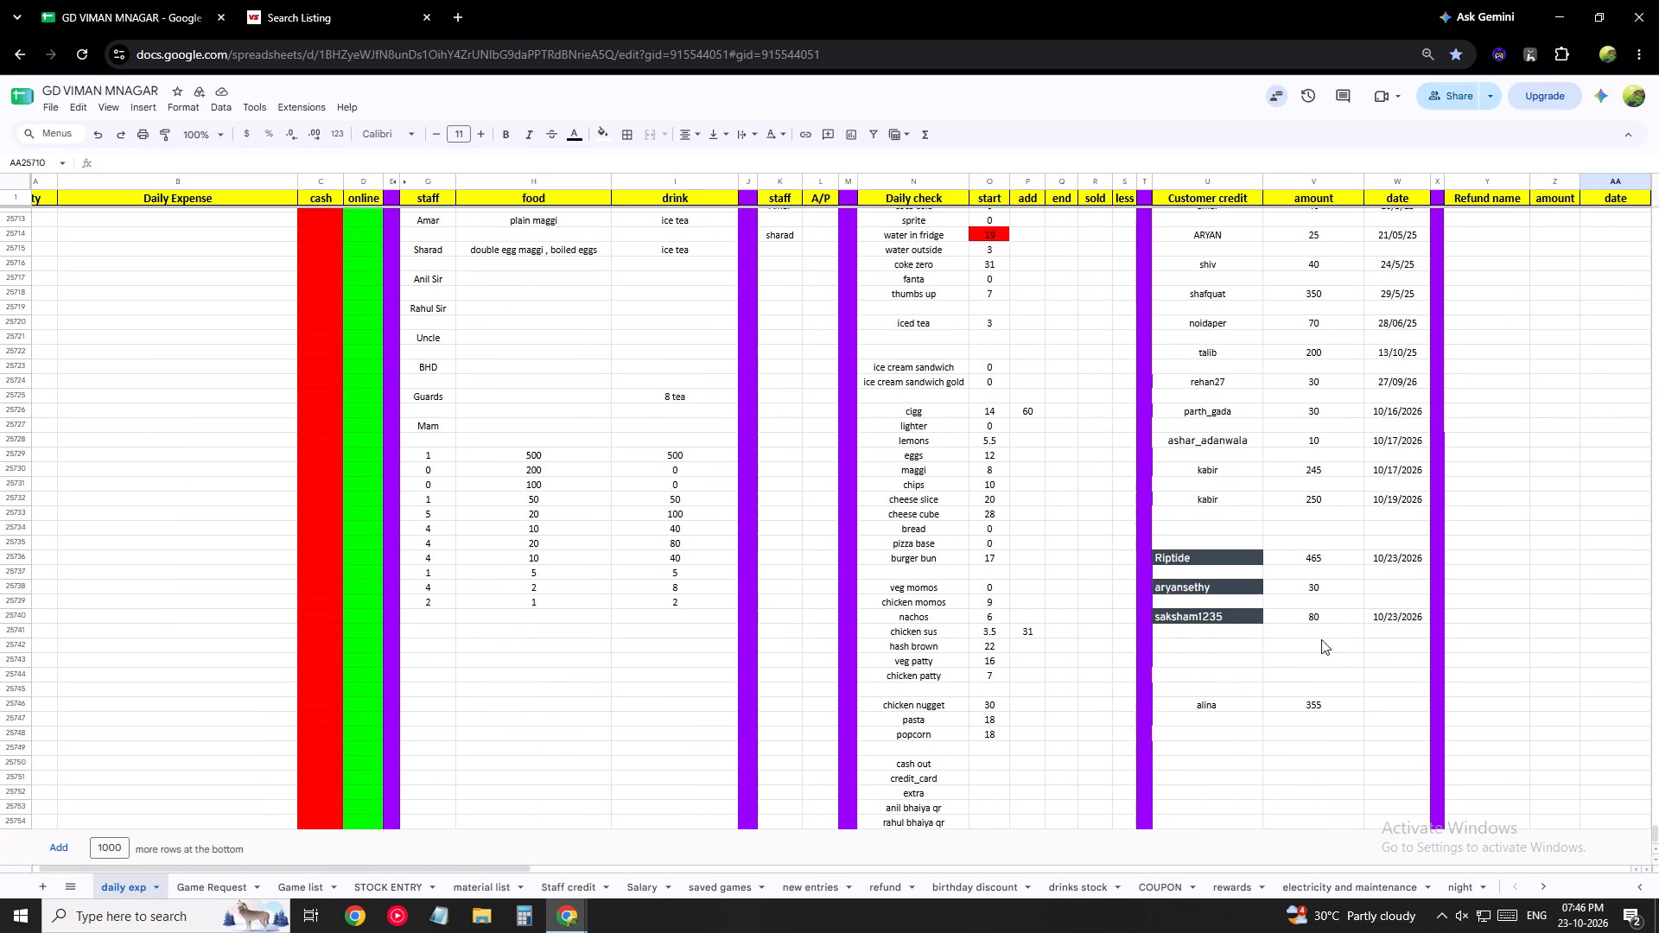
click(1315, 610)
click(1337, 619)
click(1336, 588)
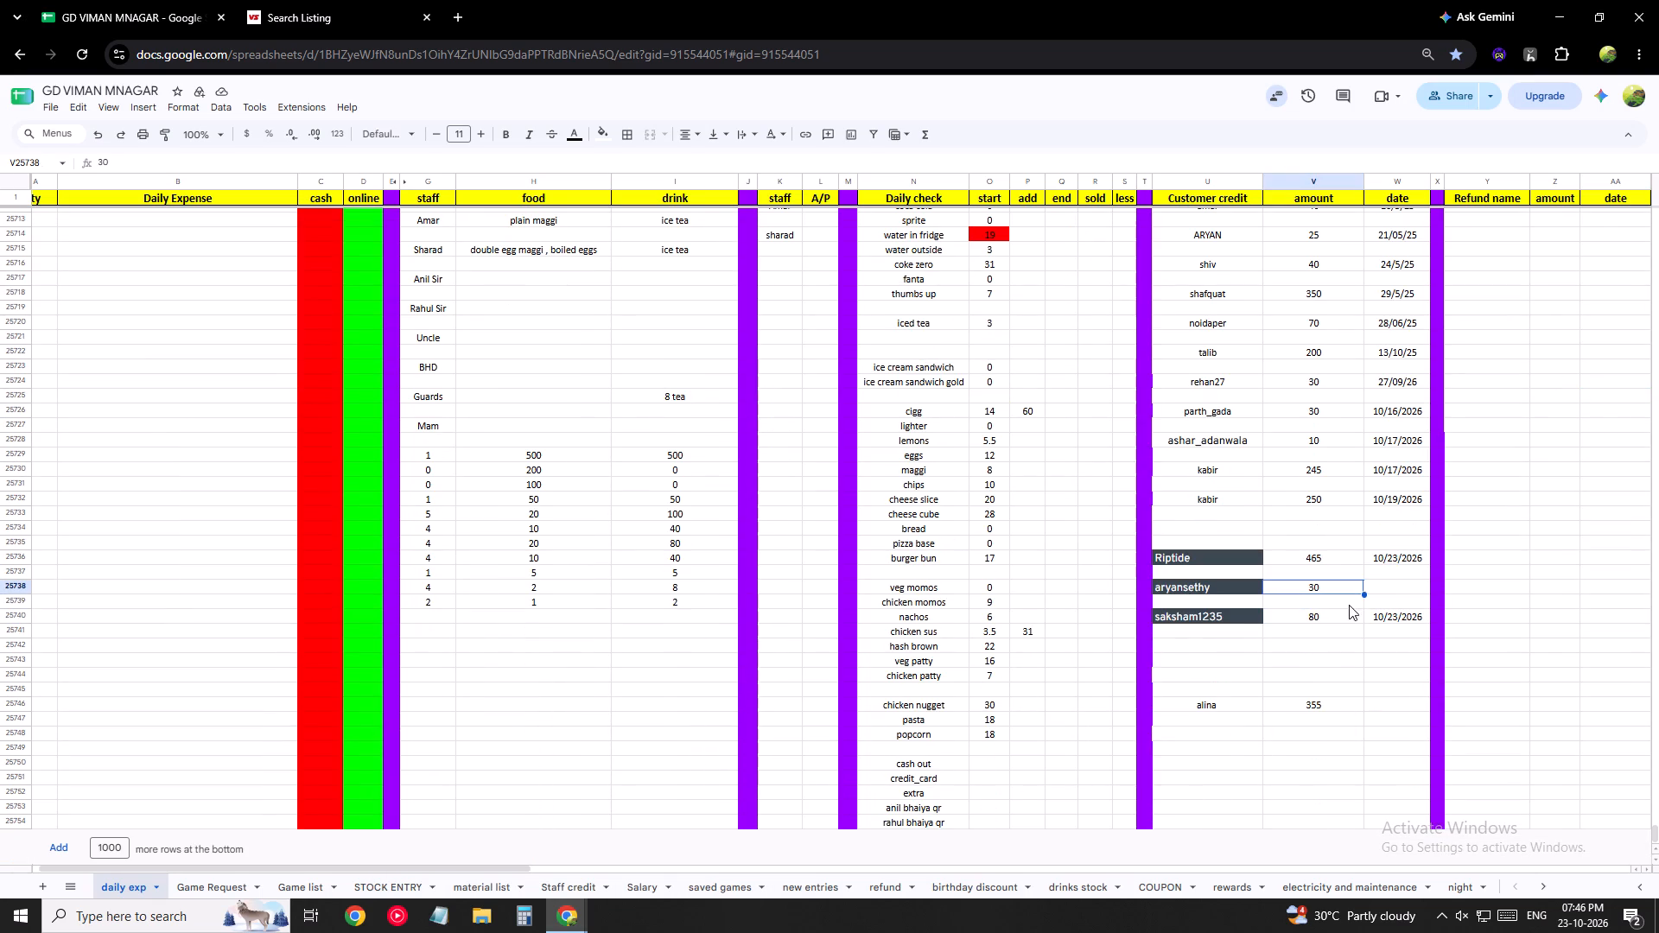
click(576, 923)
click(627, 820)
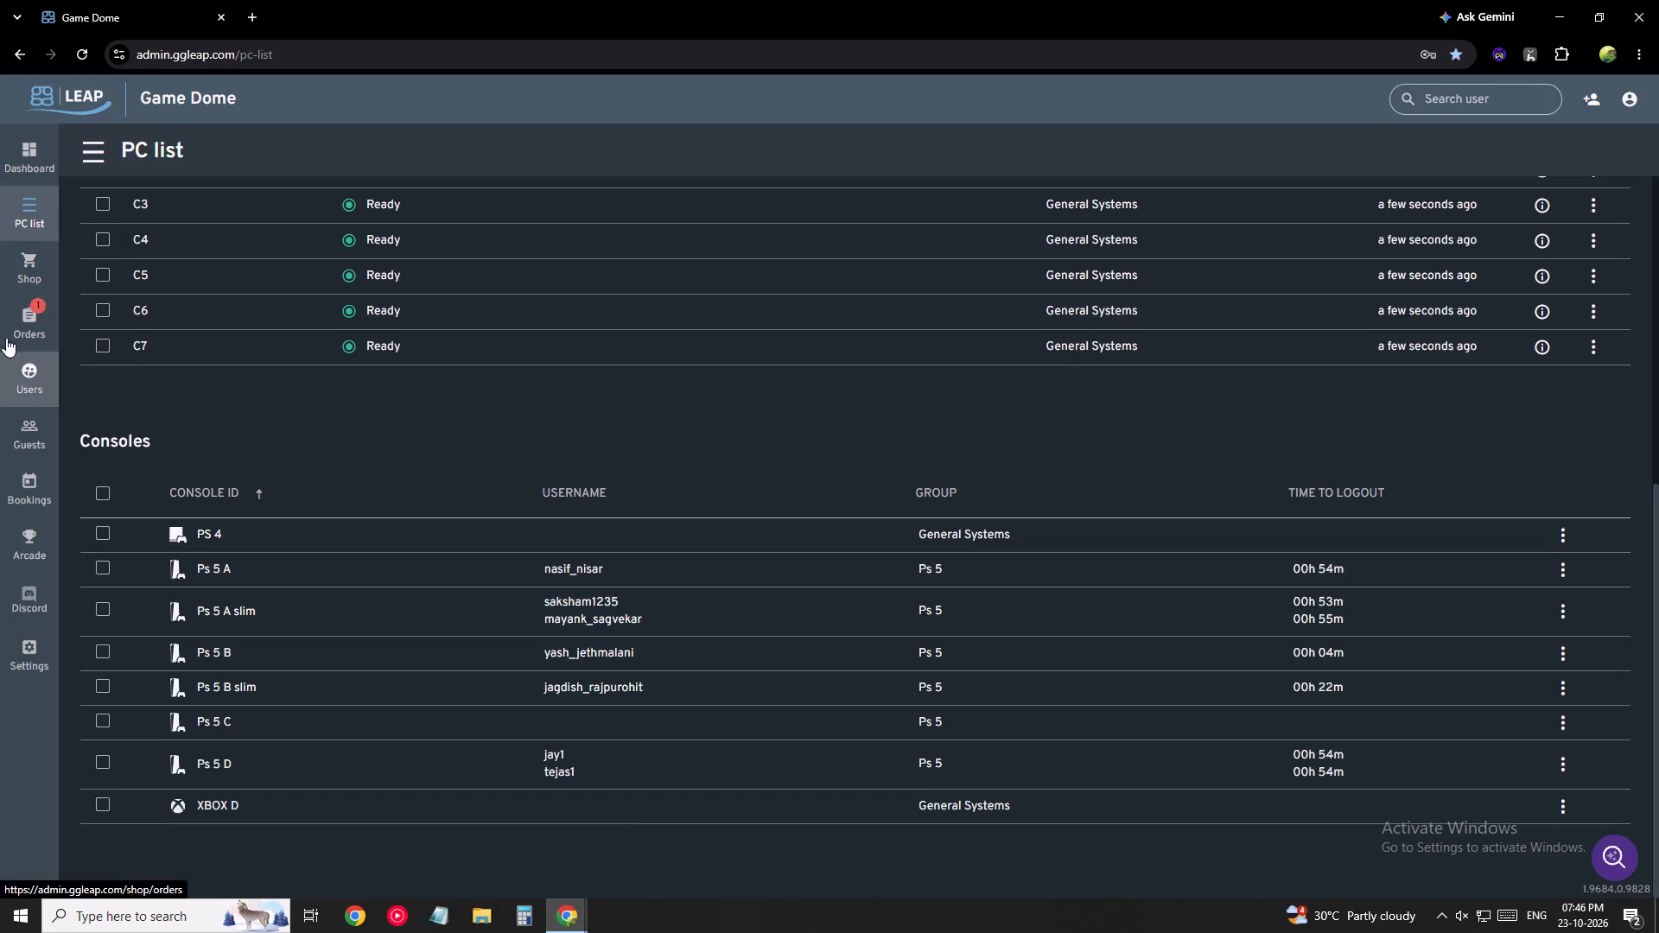
Check the order history and the PC list for recent activity, and switch back to the spreadsheet window.
click(6, 338)
click(321, 196)
click(410, 203)
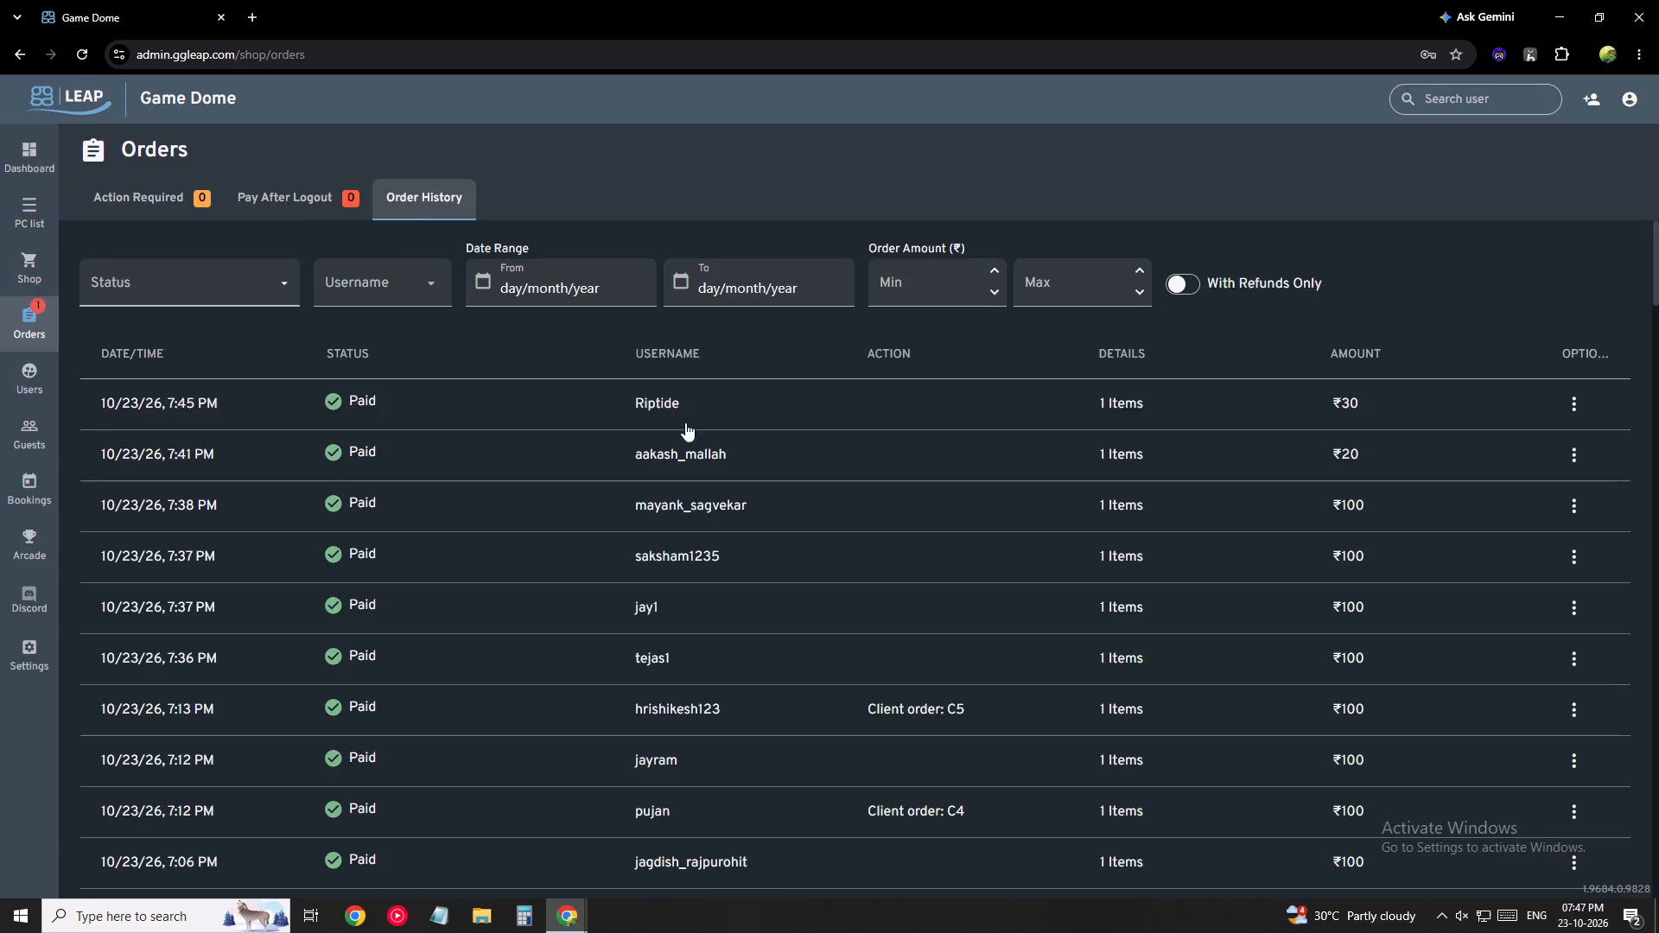
click(22, 237)
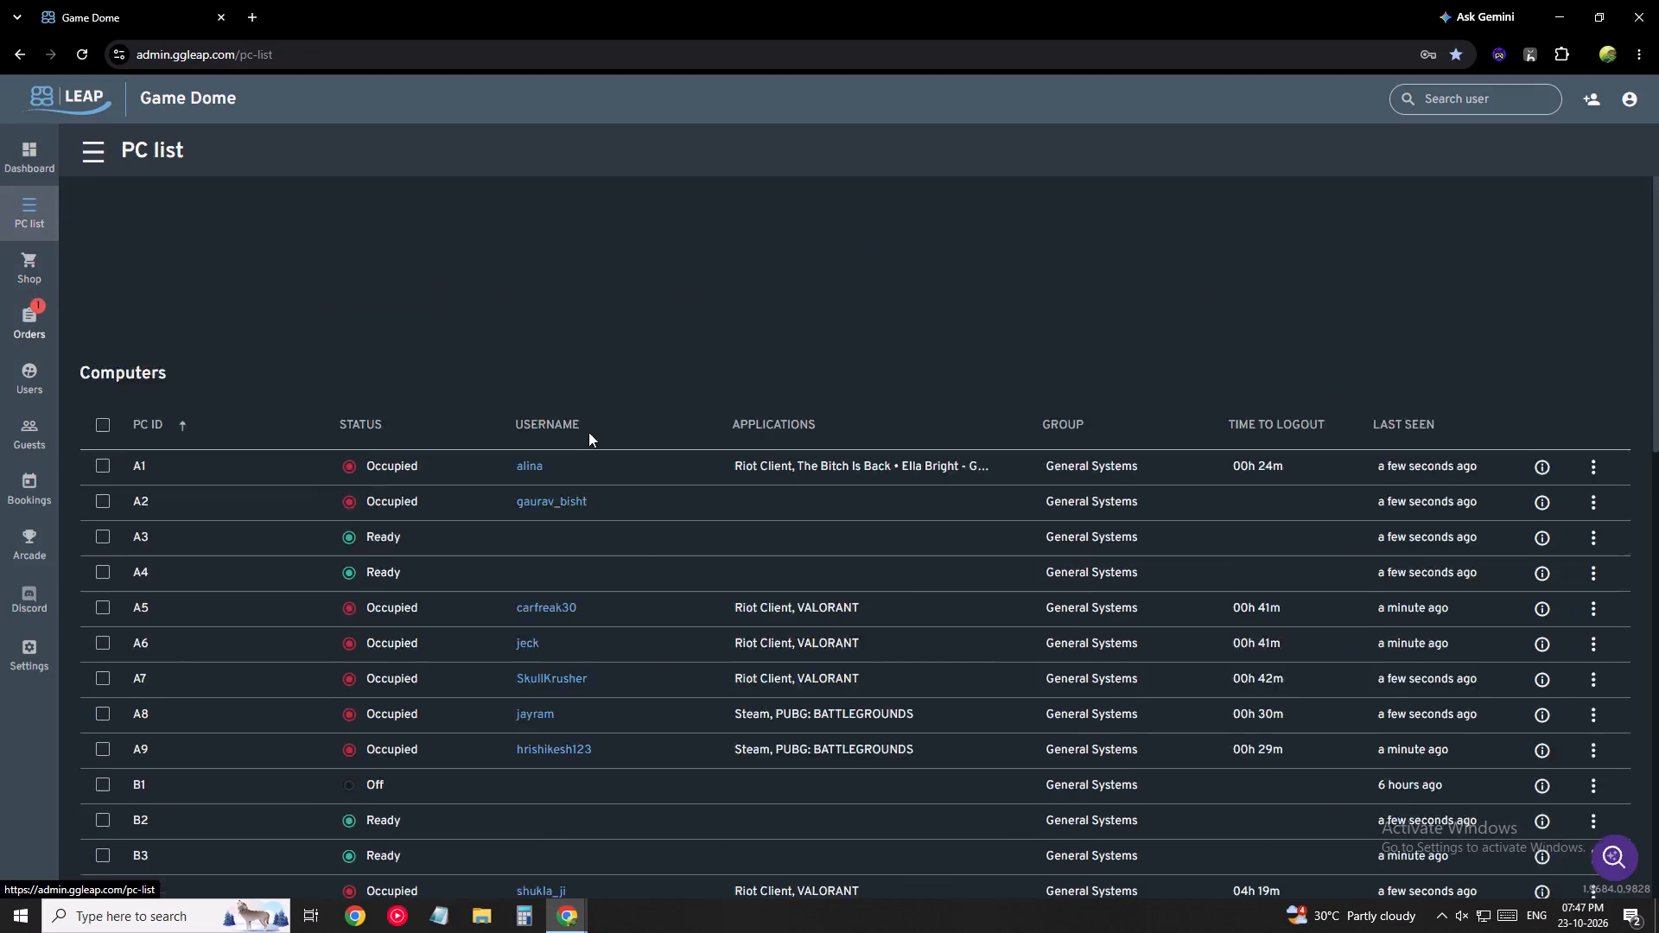
scroll(508, 568, down, 3)
click(8, 355)
click(0, 340)
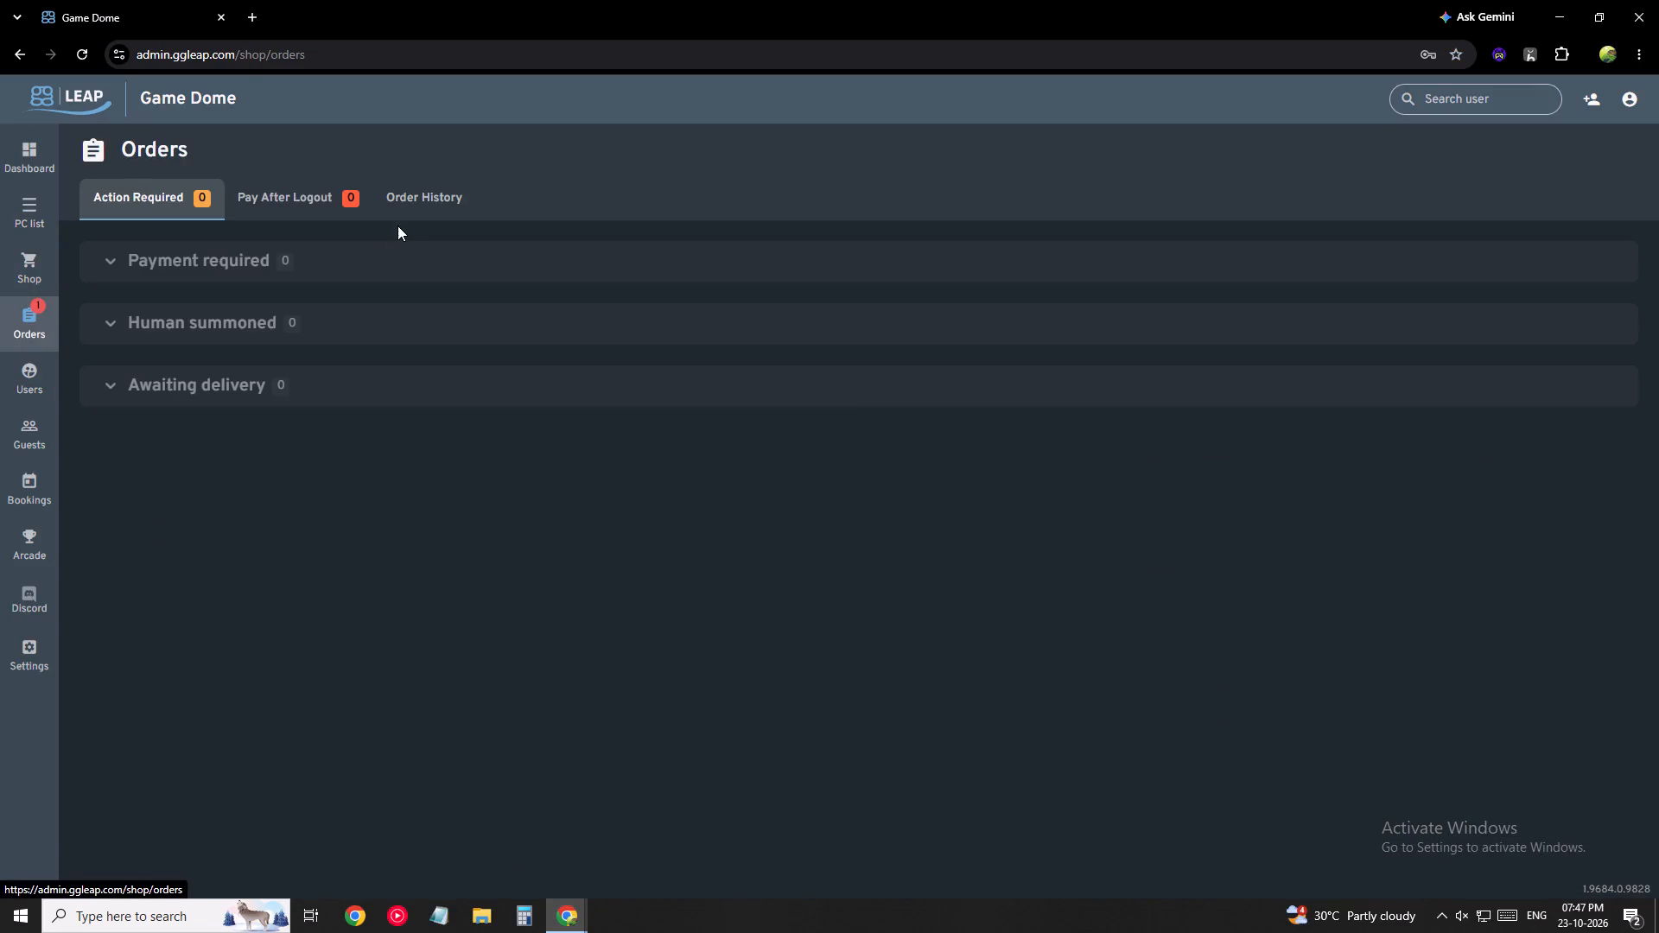
click(440, 203)
click(28, 221)
click(581, 924)
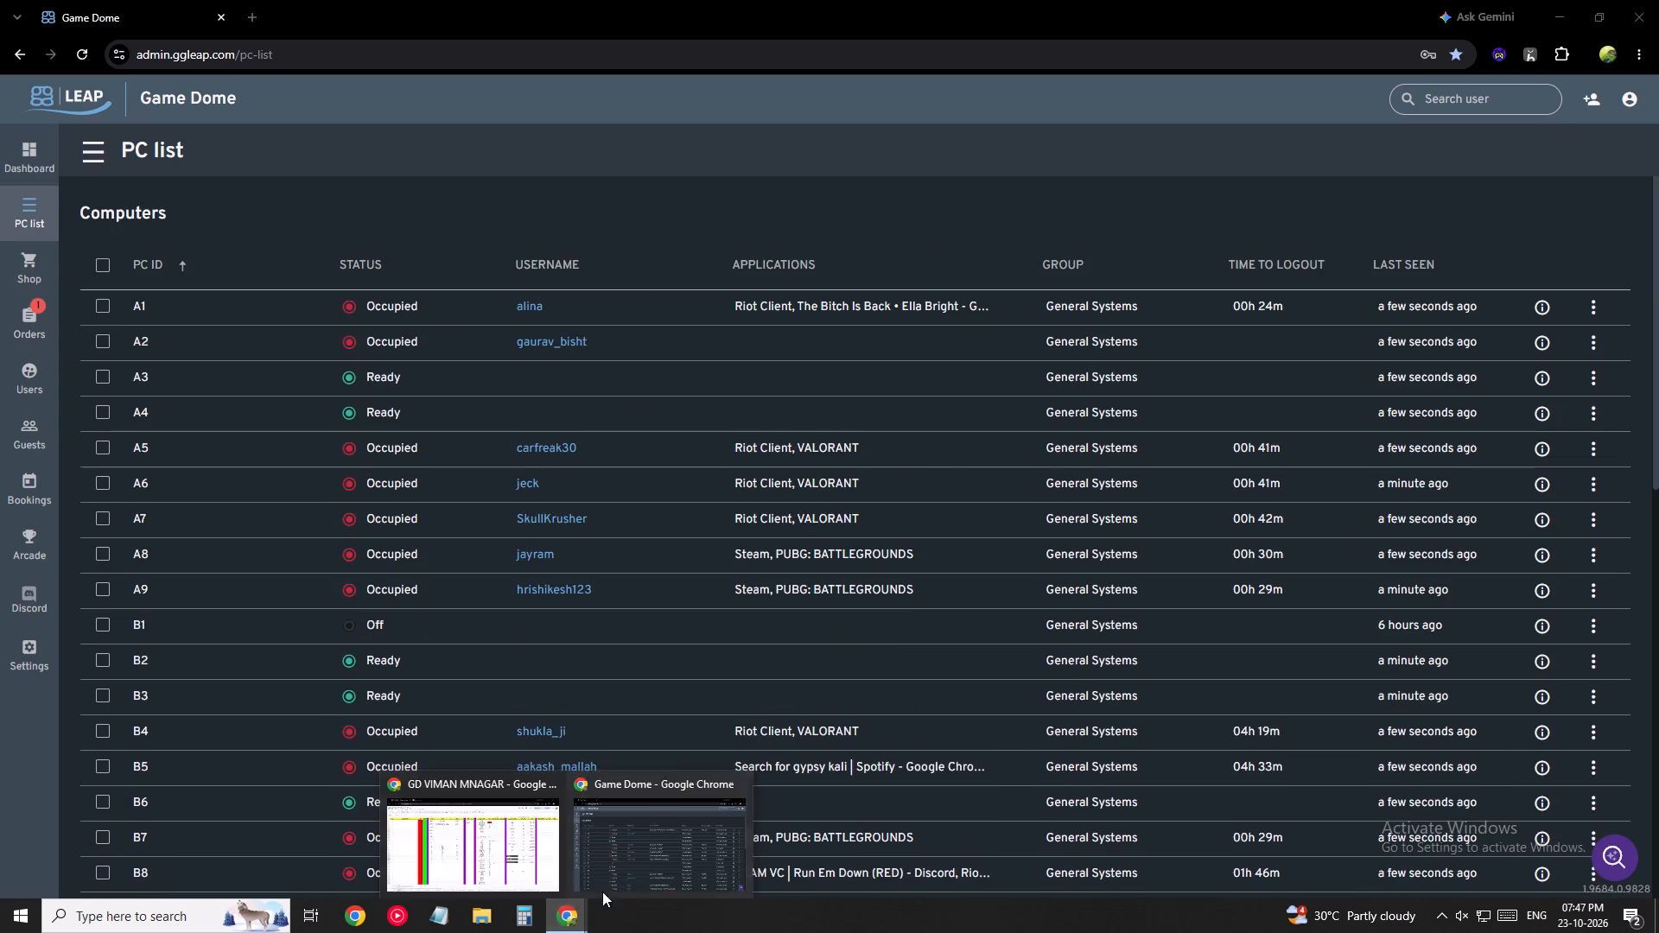
click(658, 816)
click(564, 911)
click(515, 847)
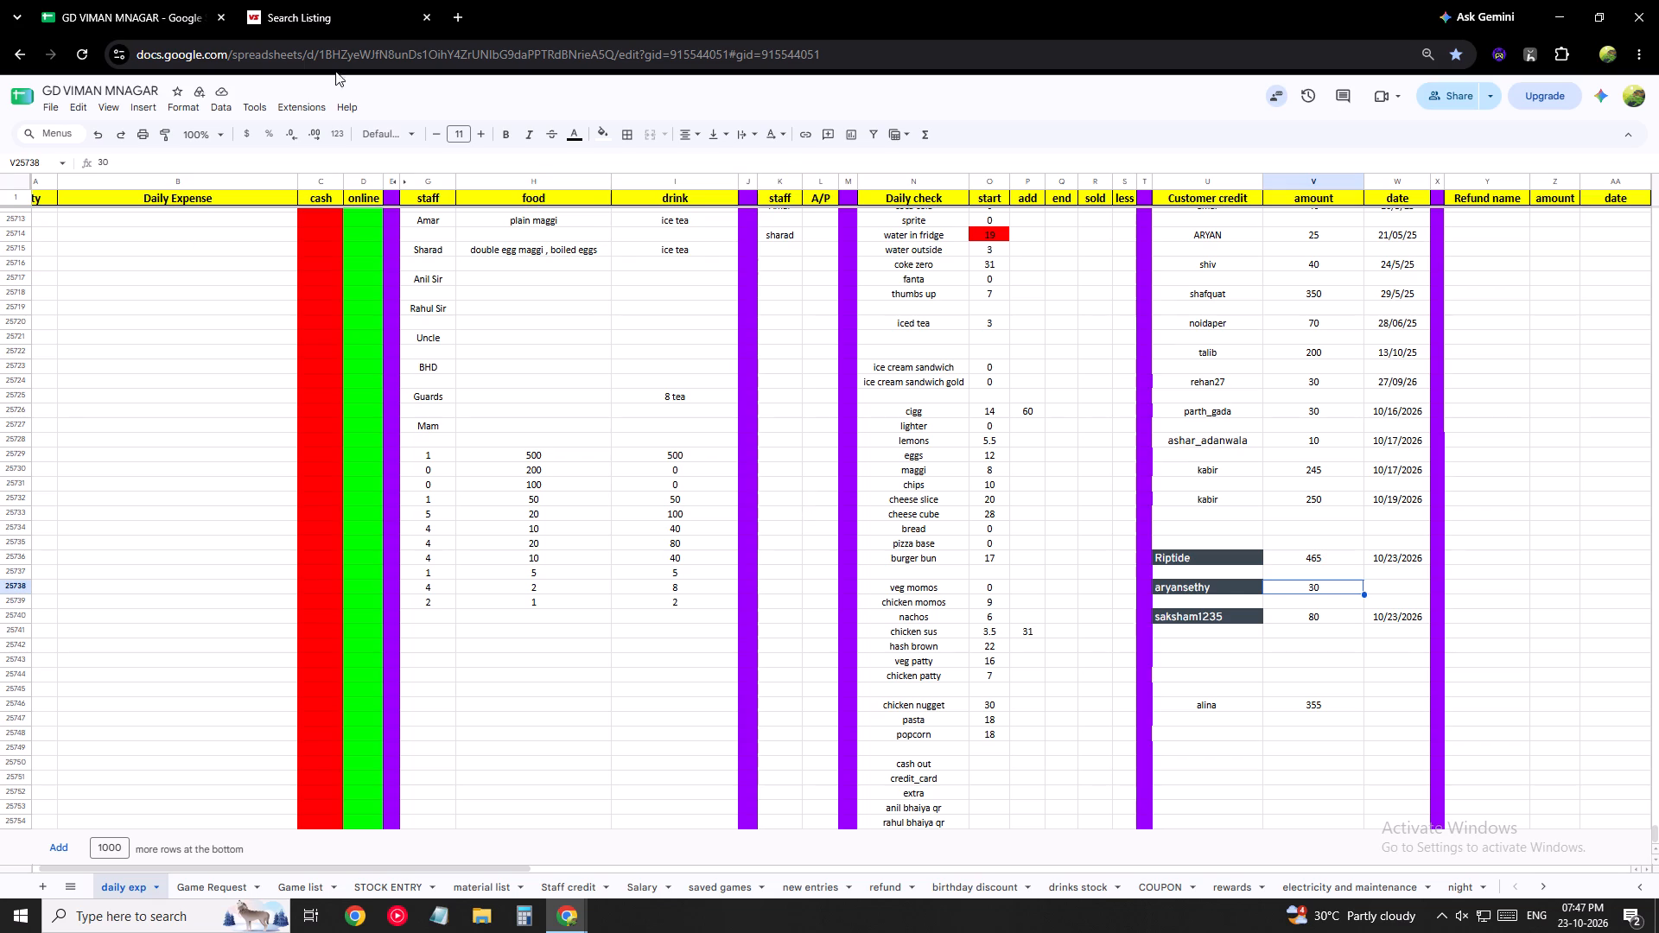
Search Google for "ps5 rent pune" in a new tab.
click(454, 20)
text(pd)
key(BackSpace)
text(s5 rent)
key(space)
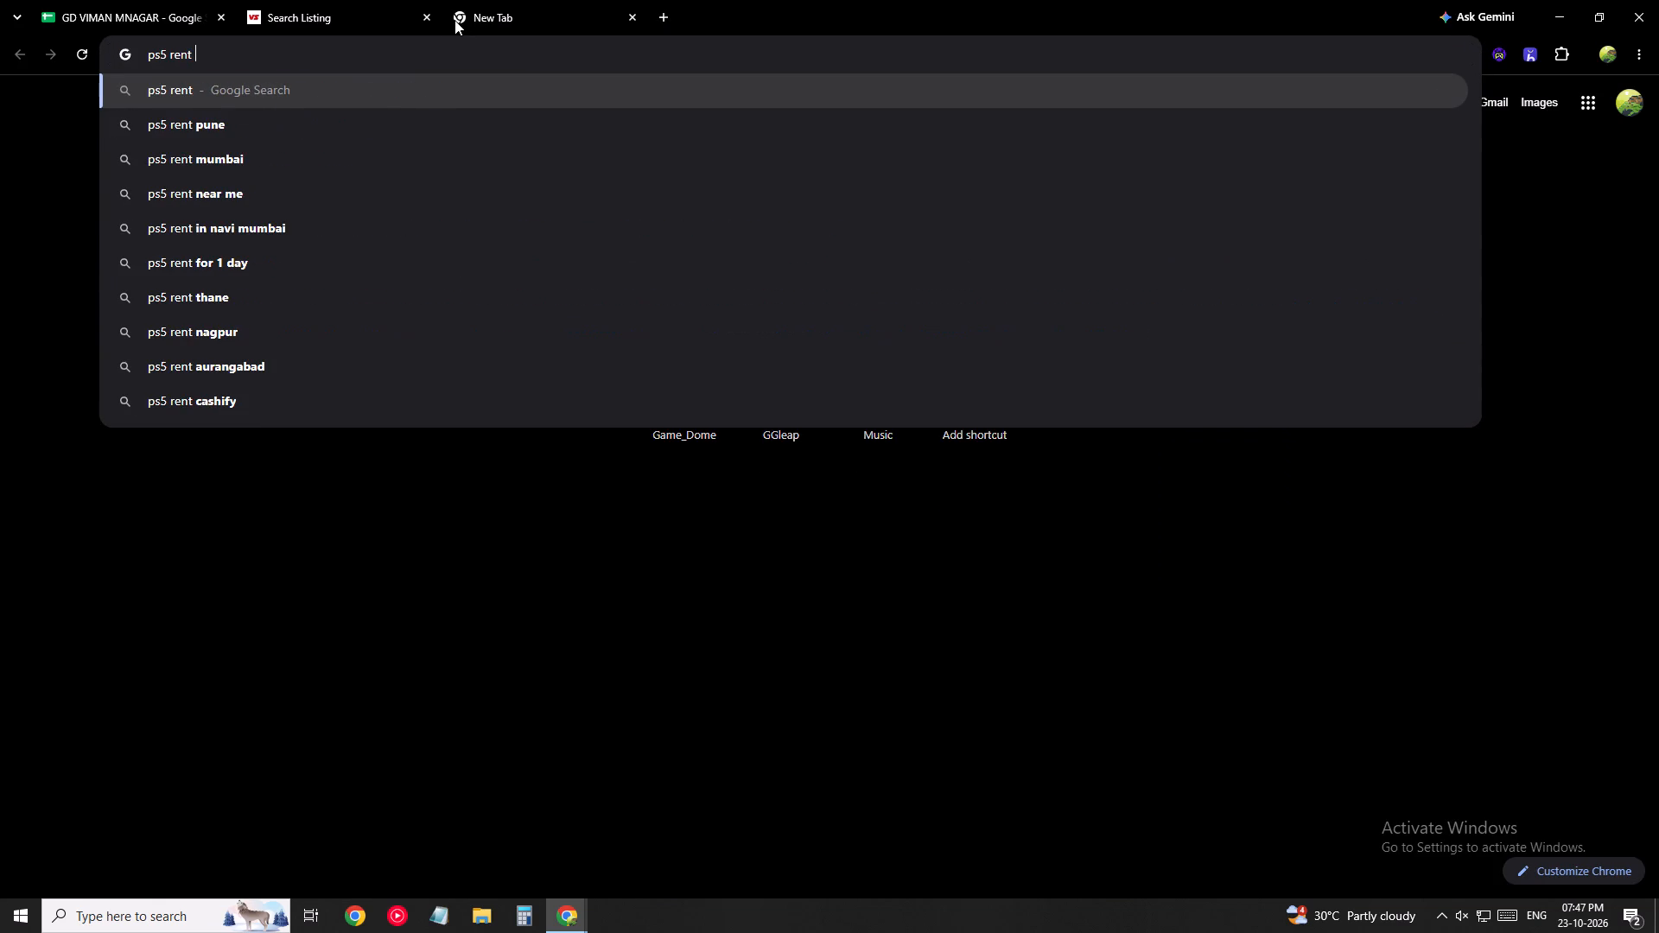
key(Down)
key(Return)
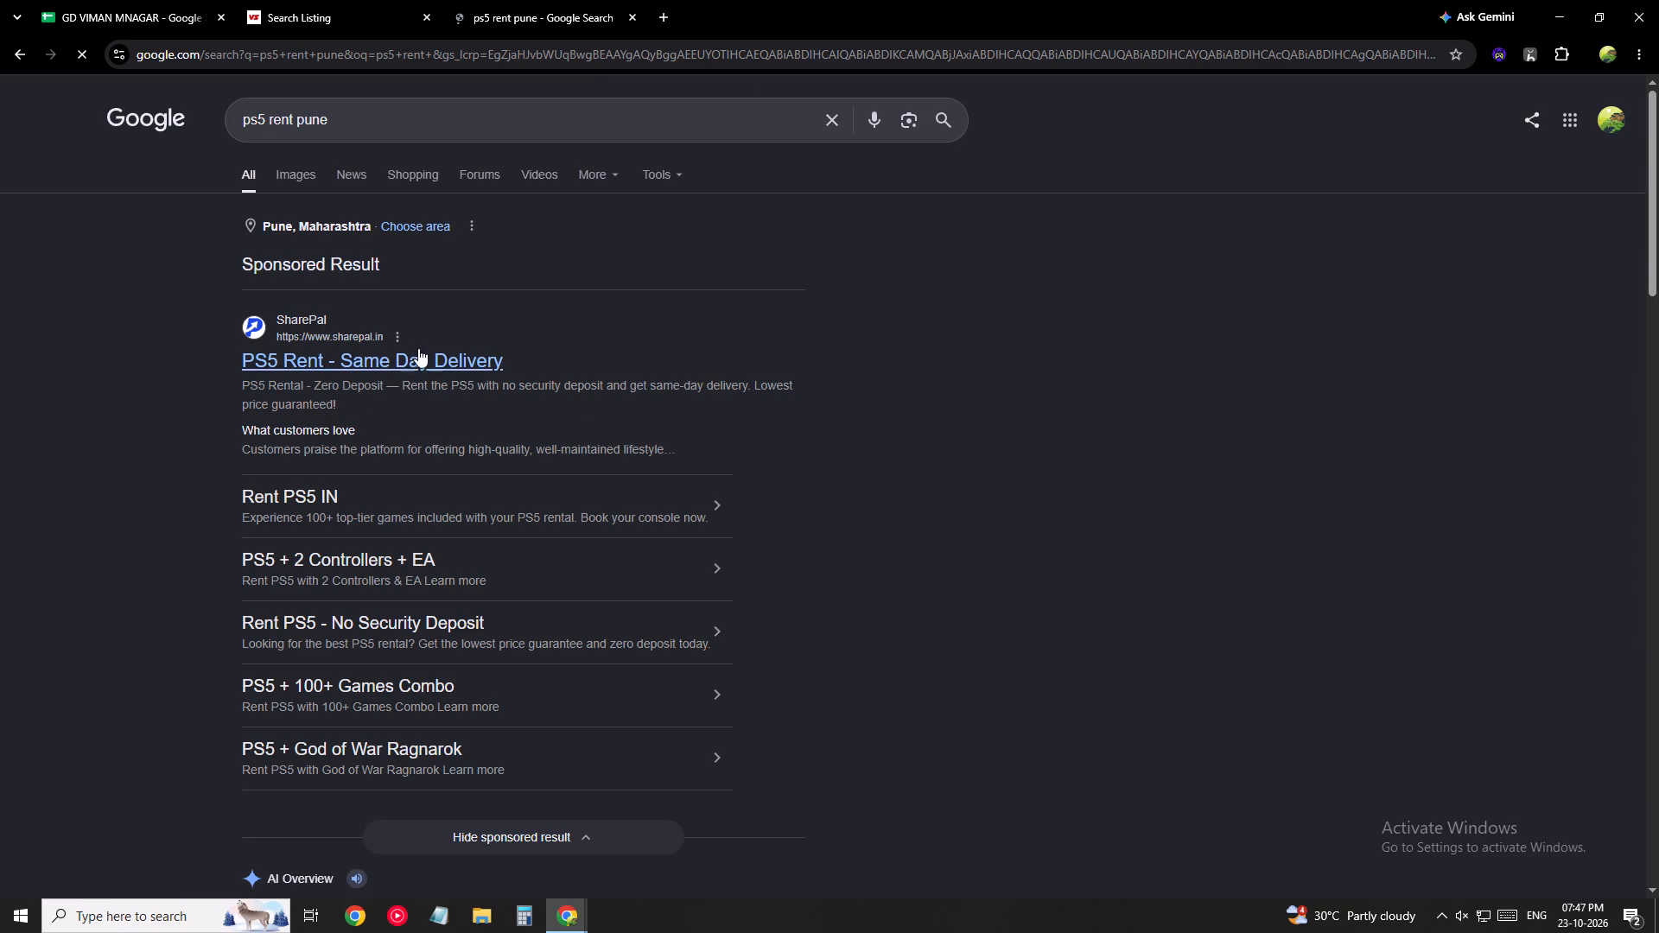
Open Rentkar's Pune site, allow location access while visiting, and examine its Playstation 5 rental listings and trending collection.
scroll(464, 399, down, 6)
scroll(317, 761, down, 2)
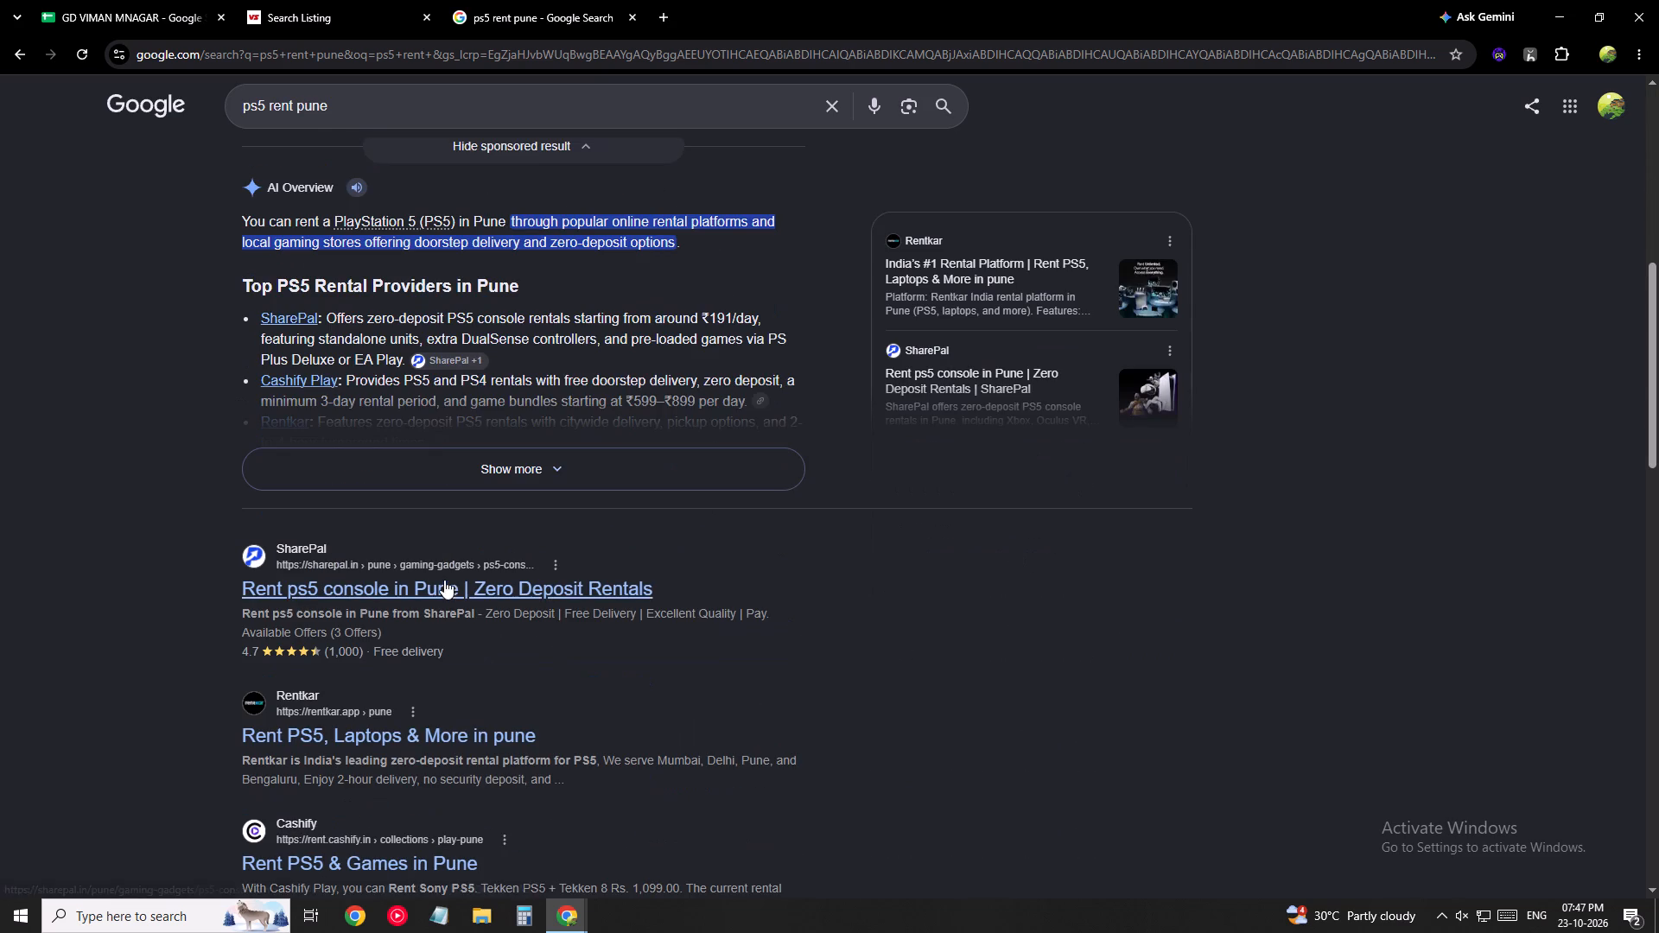
click(454, 737)
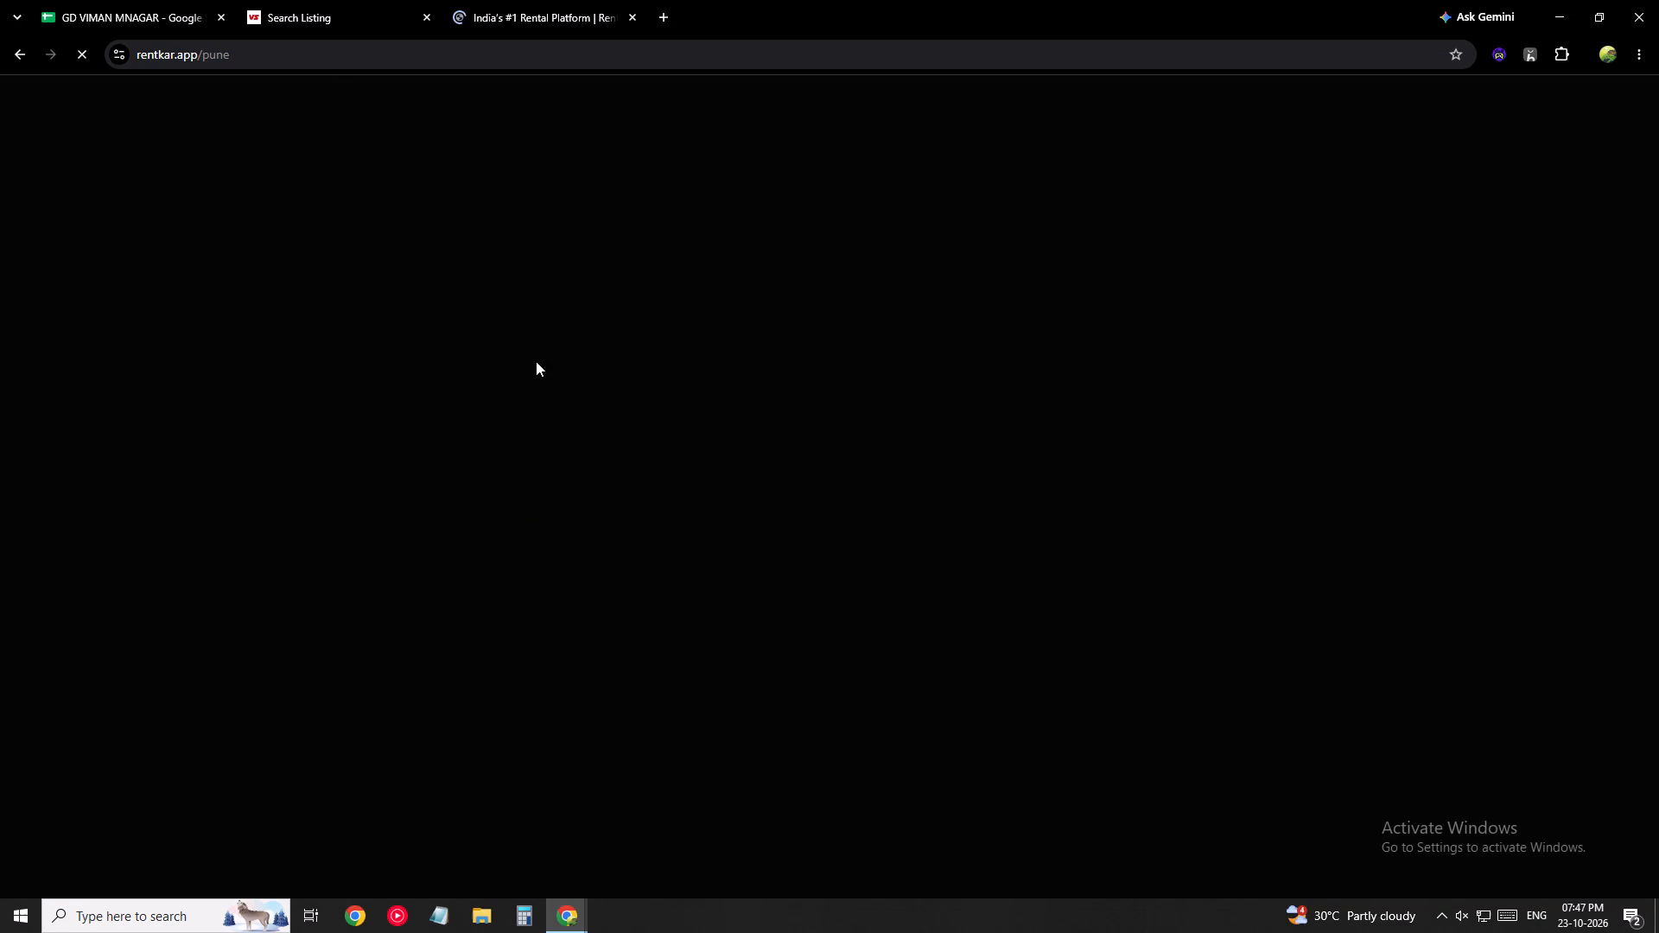
scroll(794, 430, down, 1)
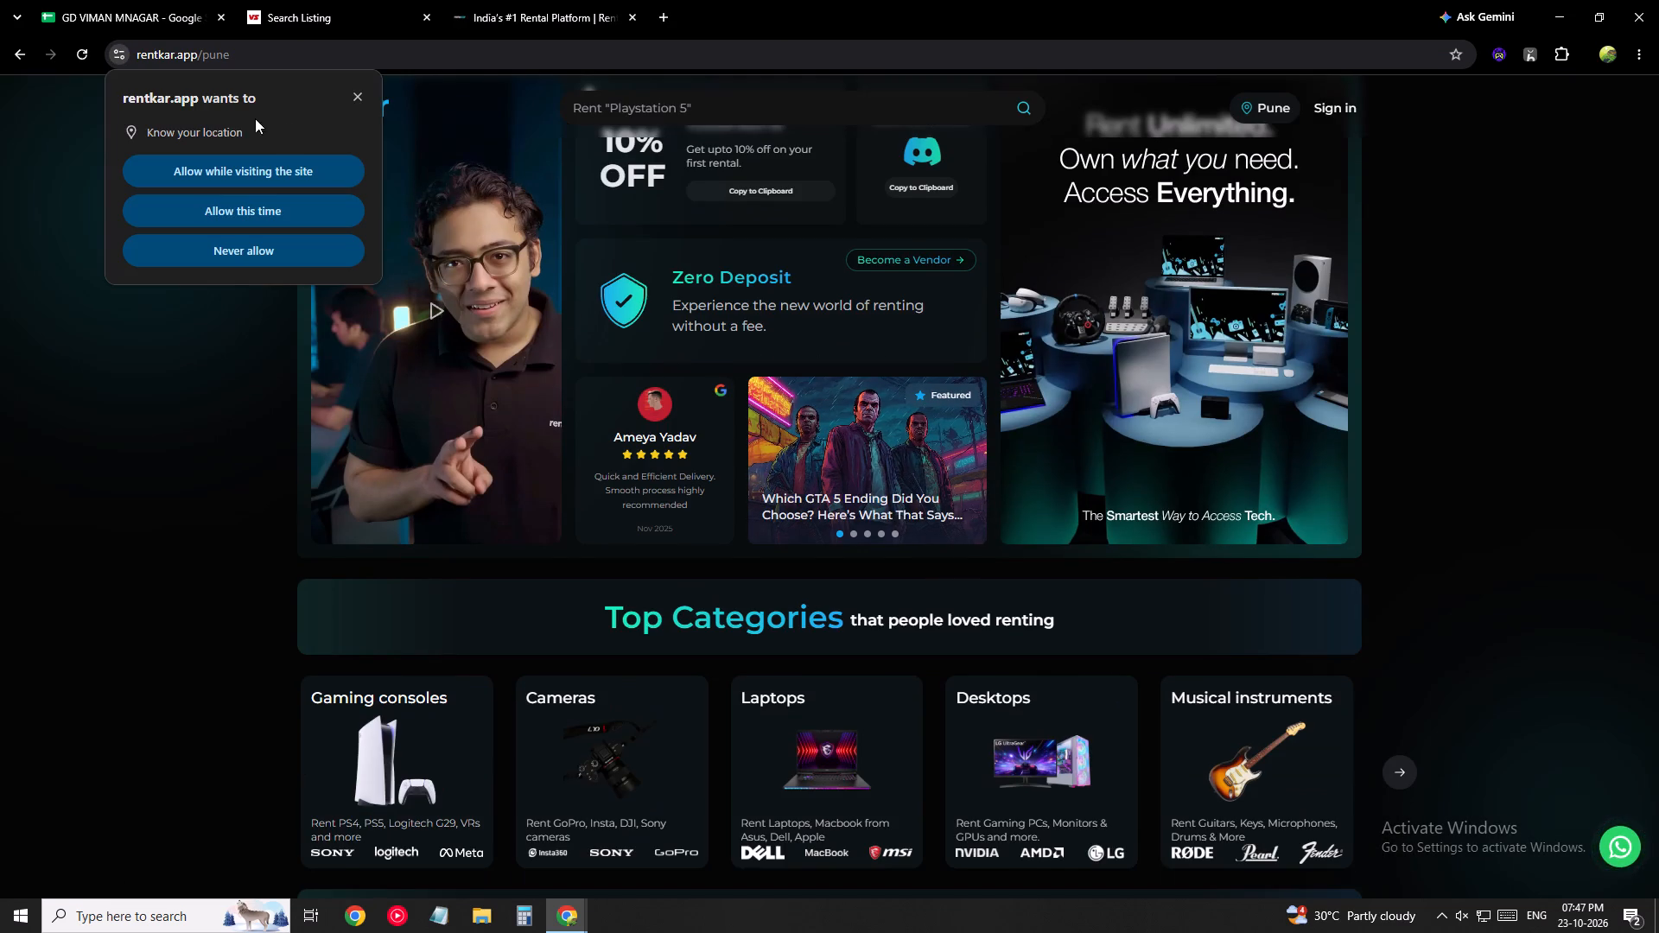
click(297, 179)
scroll(718, 517, down, 3)
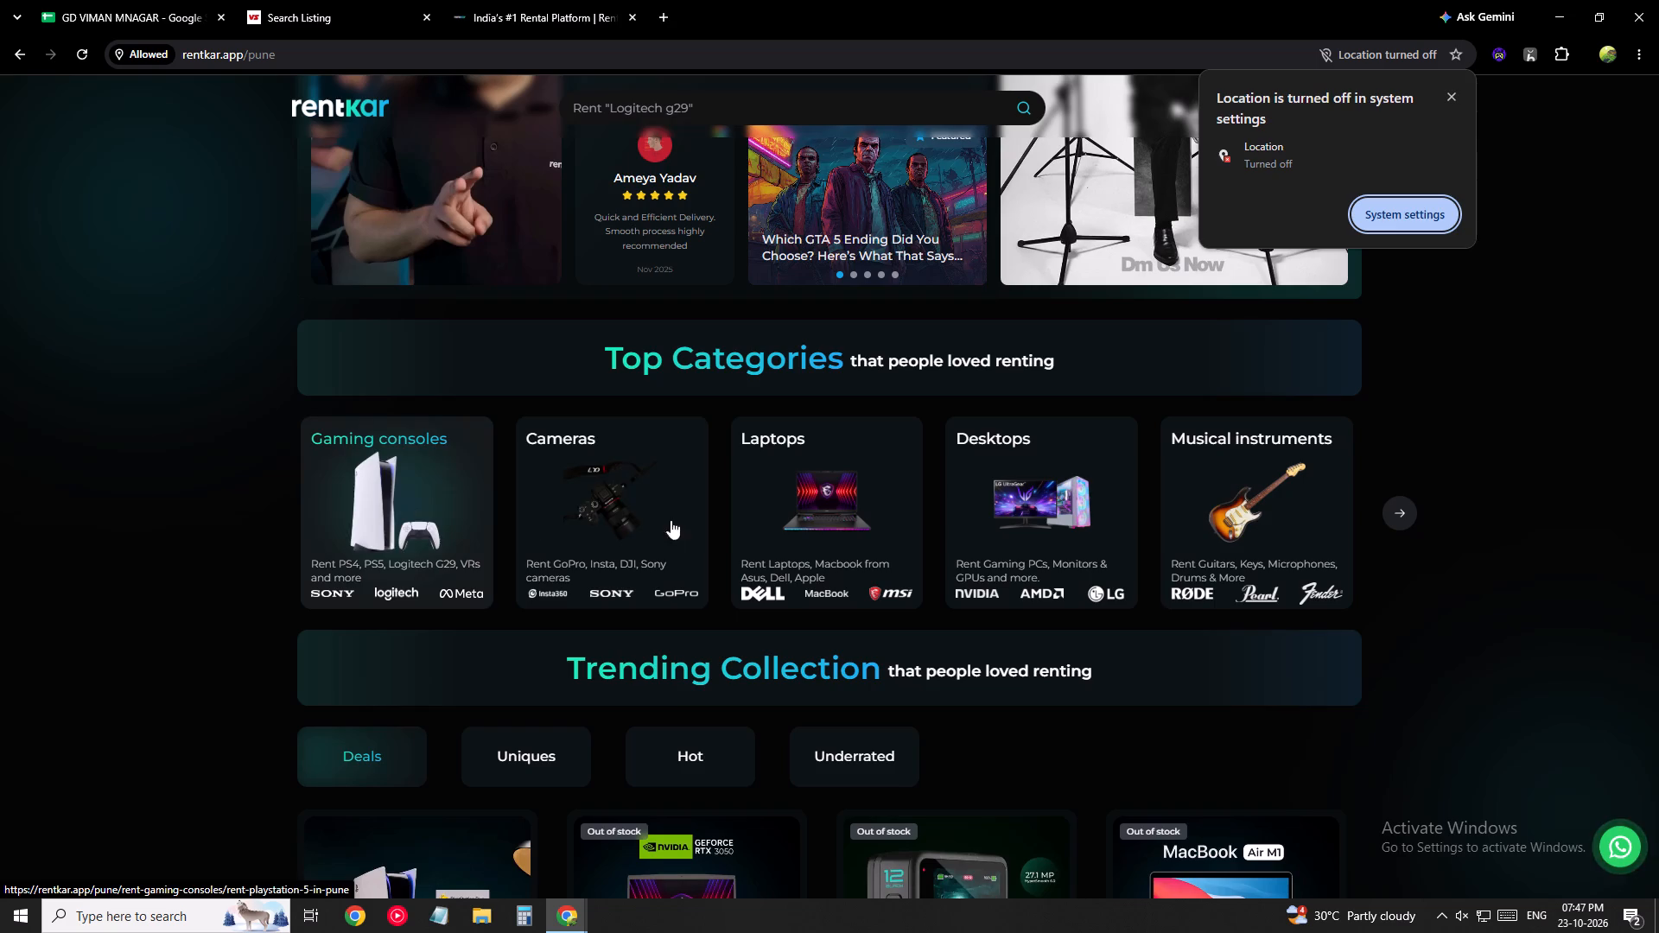
click(383, 501)
click(504, 655)
scroll(753, 754, down, 3)
scroll(483, 625, down, 2)
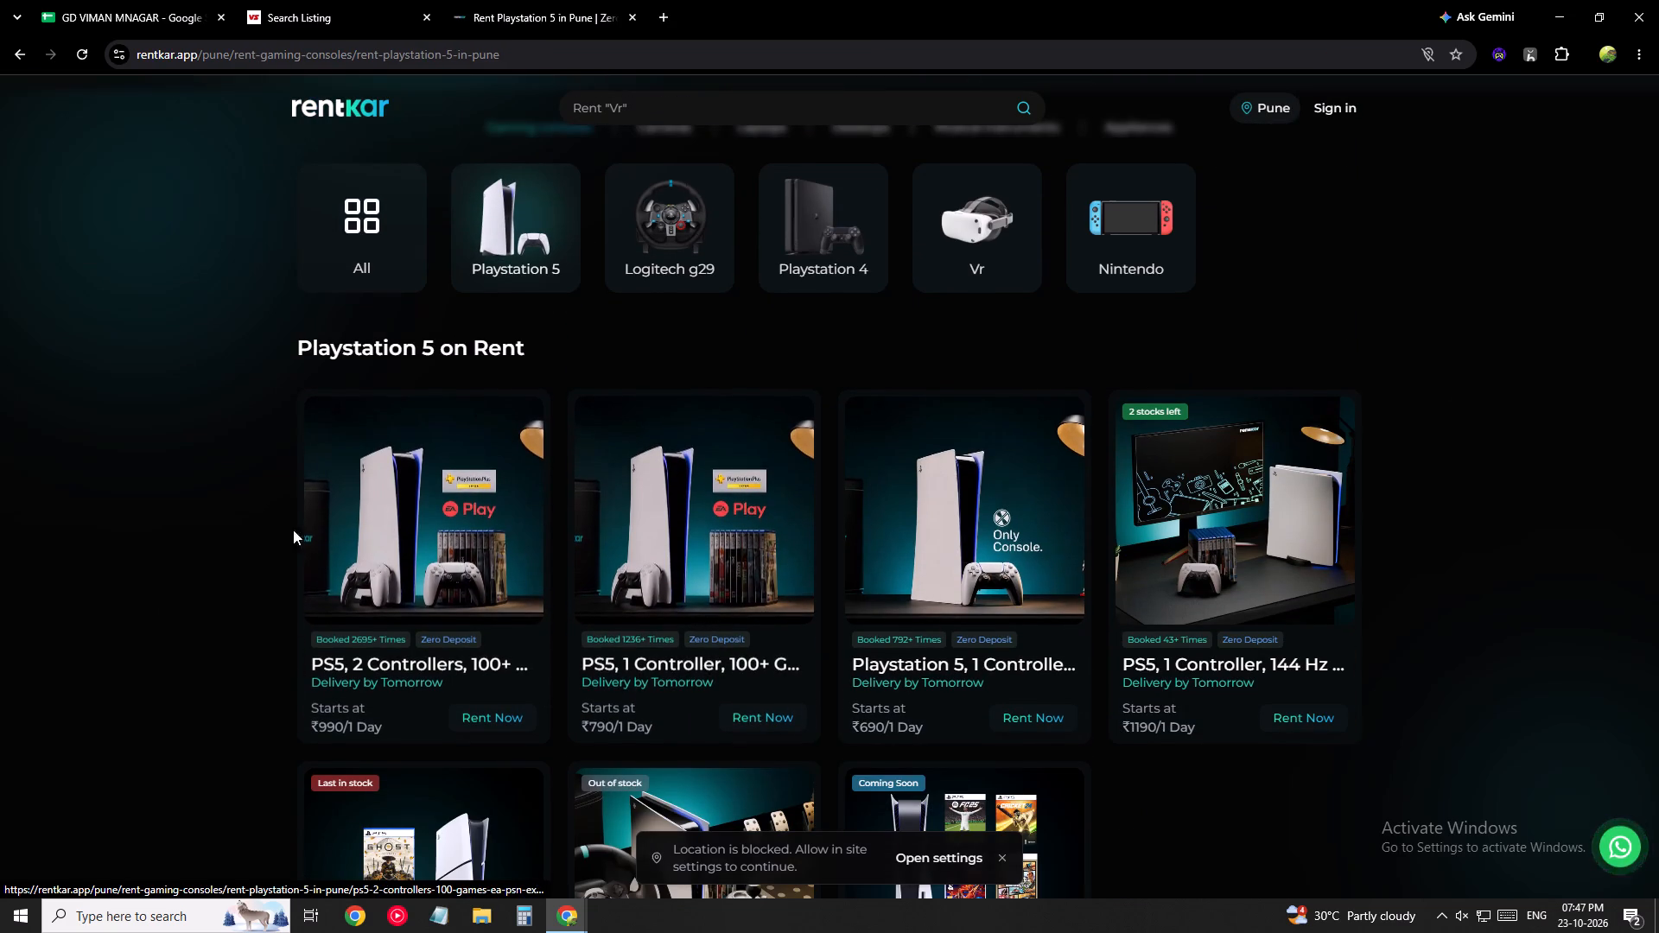
scroll(1117, 641, down, 1)
scroll(1117, 641, up, 1)
scroll(1117, 641, down, 1)
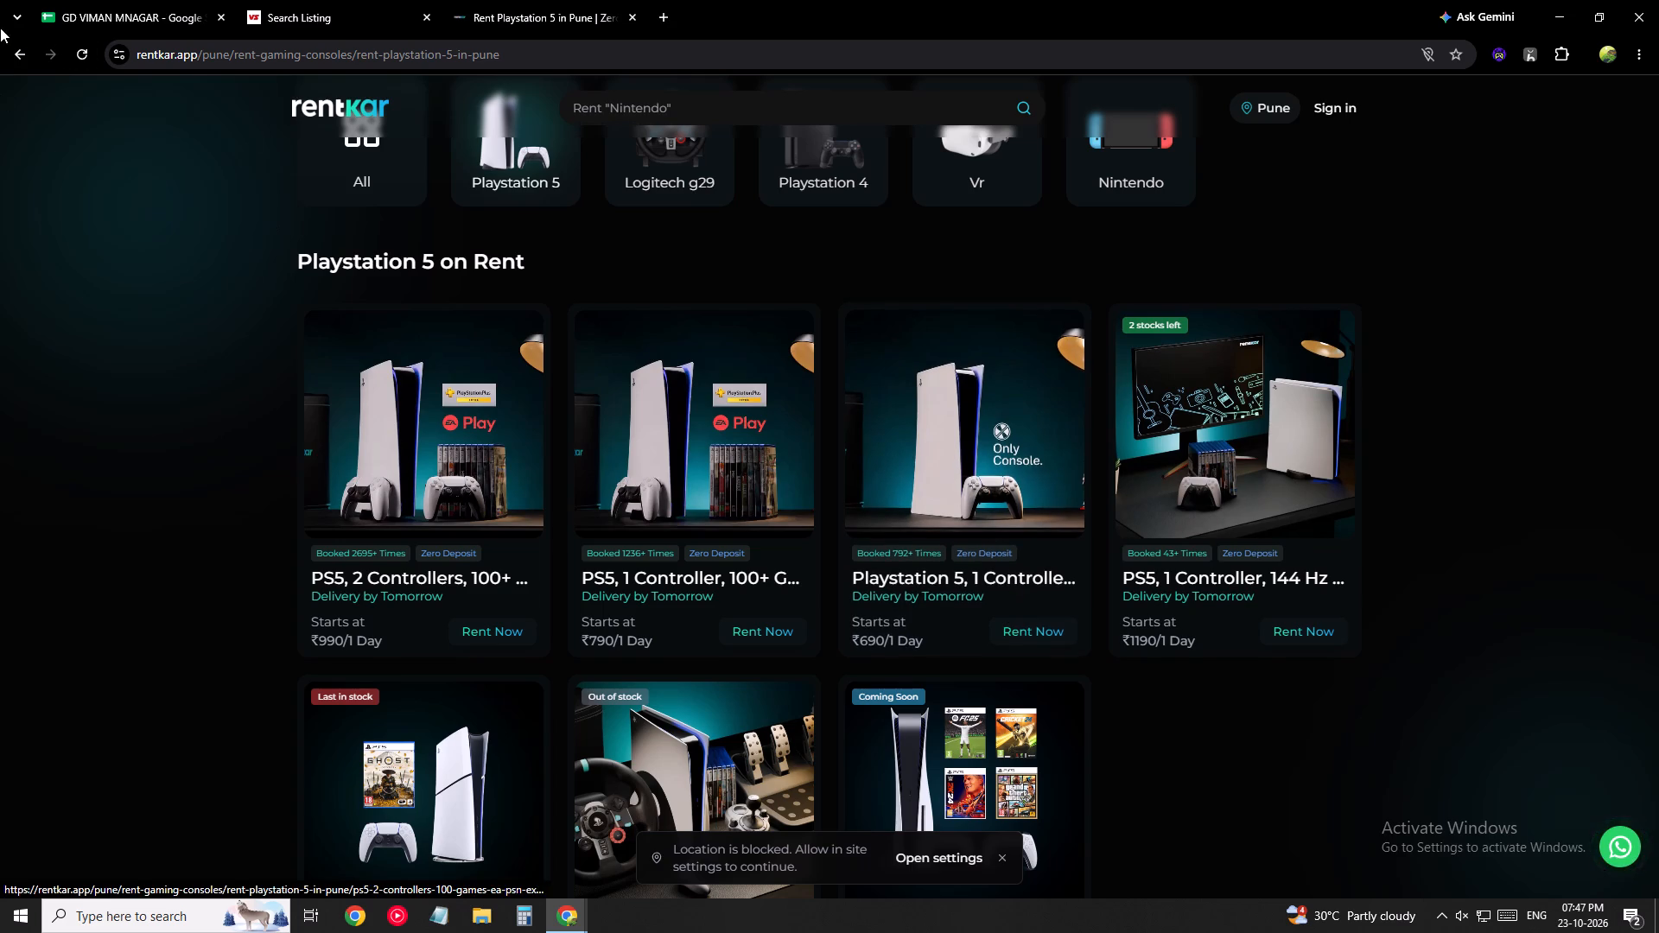
click(10, 60)
scroll(709, 682, down, 3)
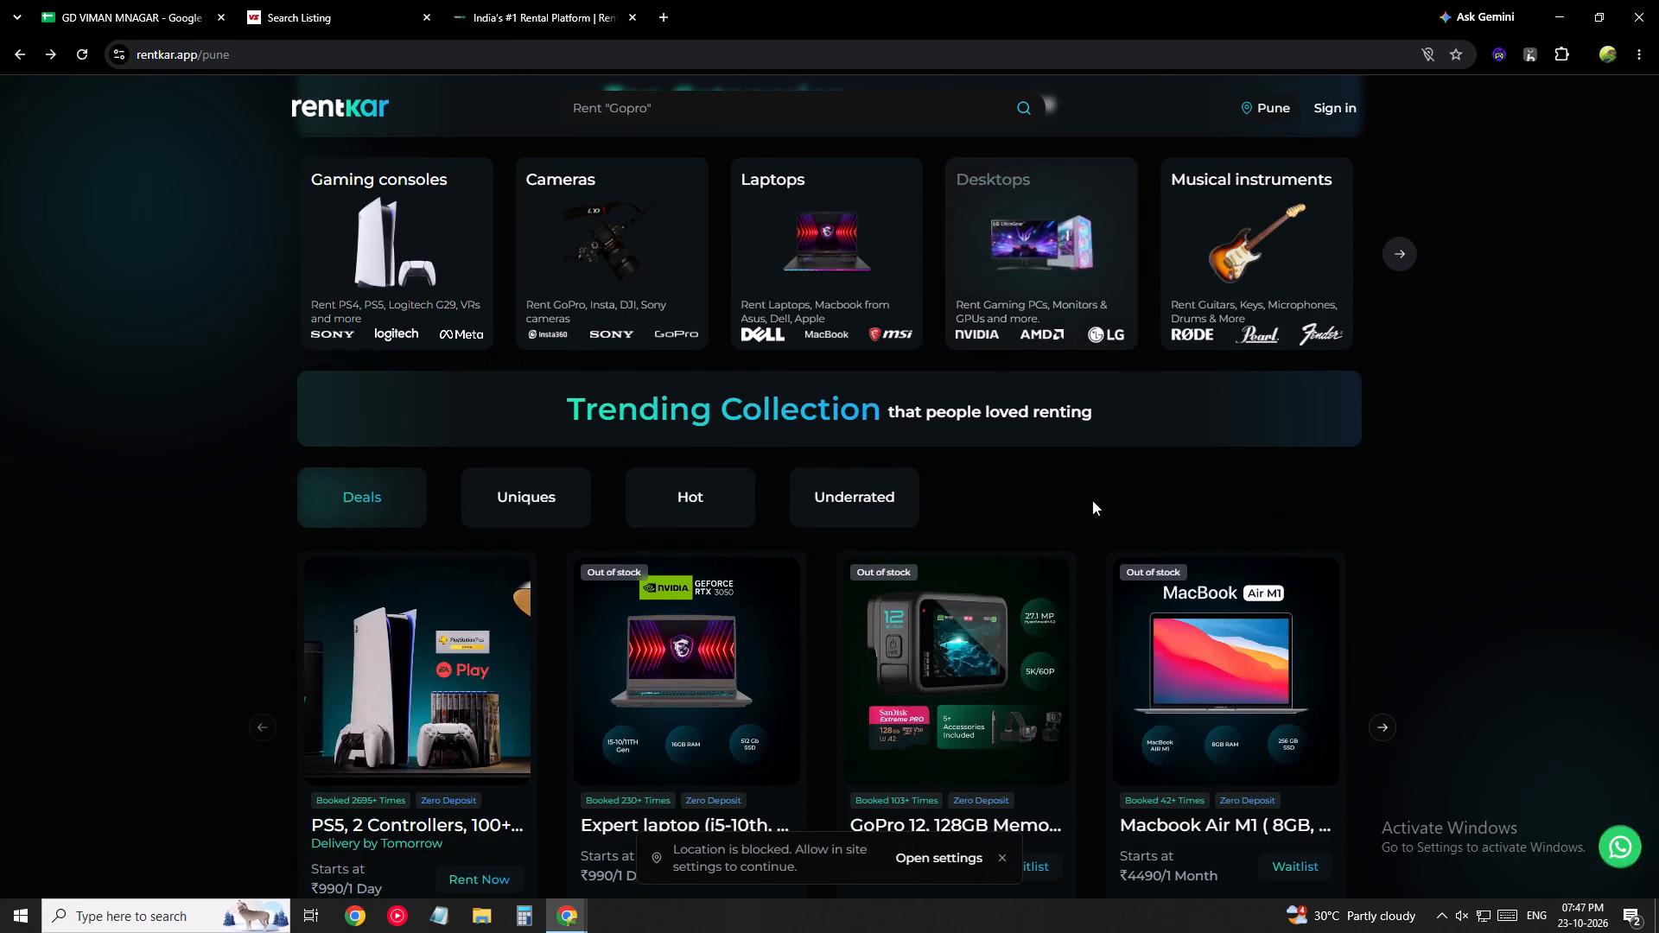
scroll(1014, 545, down, 2)
Return to the Google results, open Cashify's "Rent PS5 & Games in Pune" page, and examine its console rental listings and daily prices.
click(6, 50)
scroll(483, 633, down, 4)
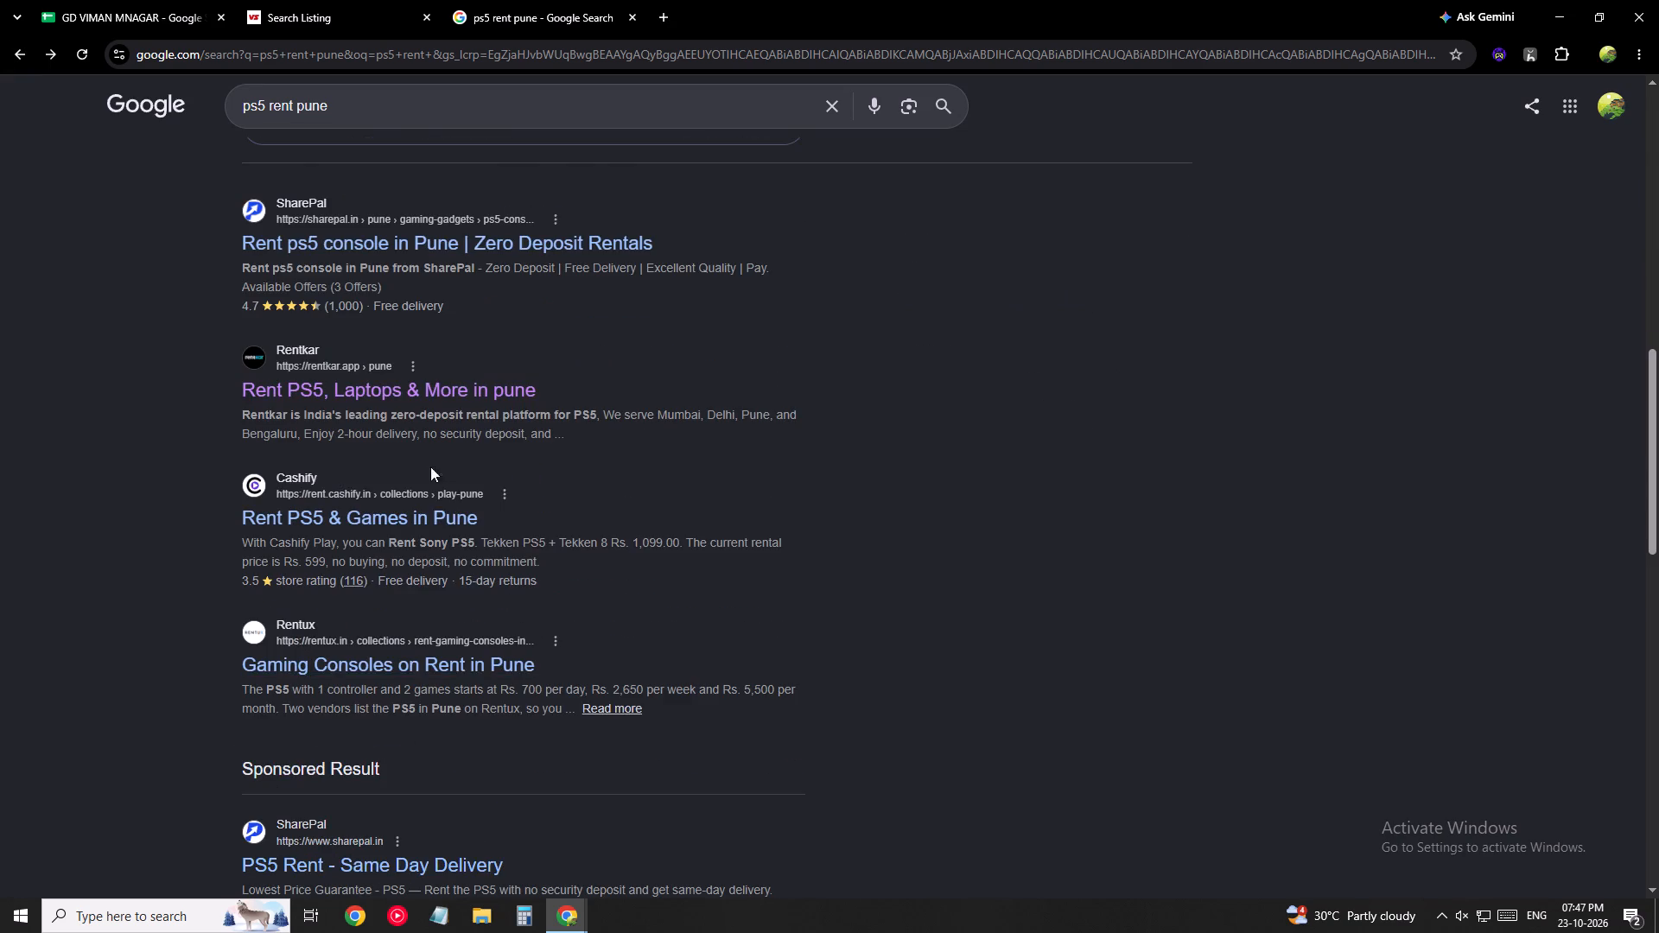
scroll(429, 607, down, 2)
click(427, 352)
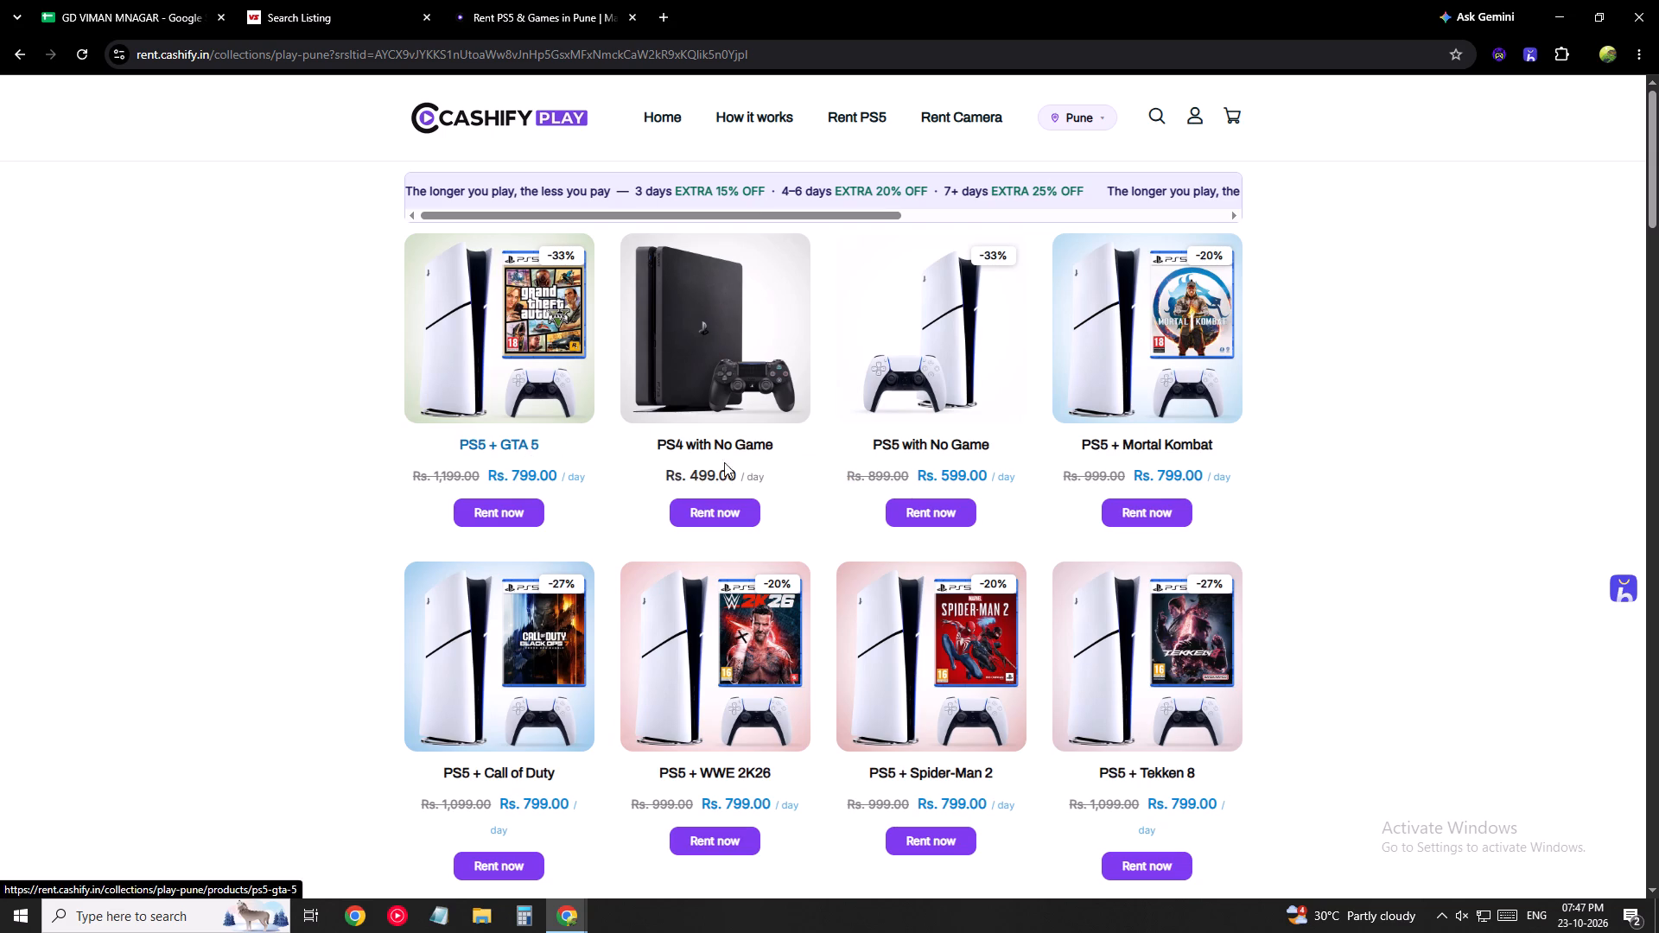
scroll(1122, 648, down, 2)
scroll(725, 580, down, 3)
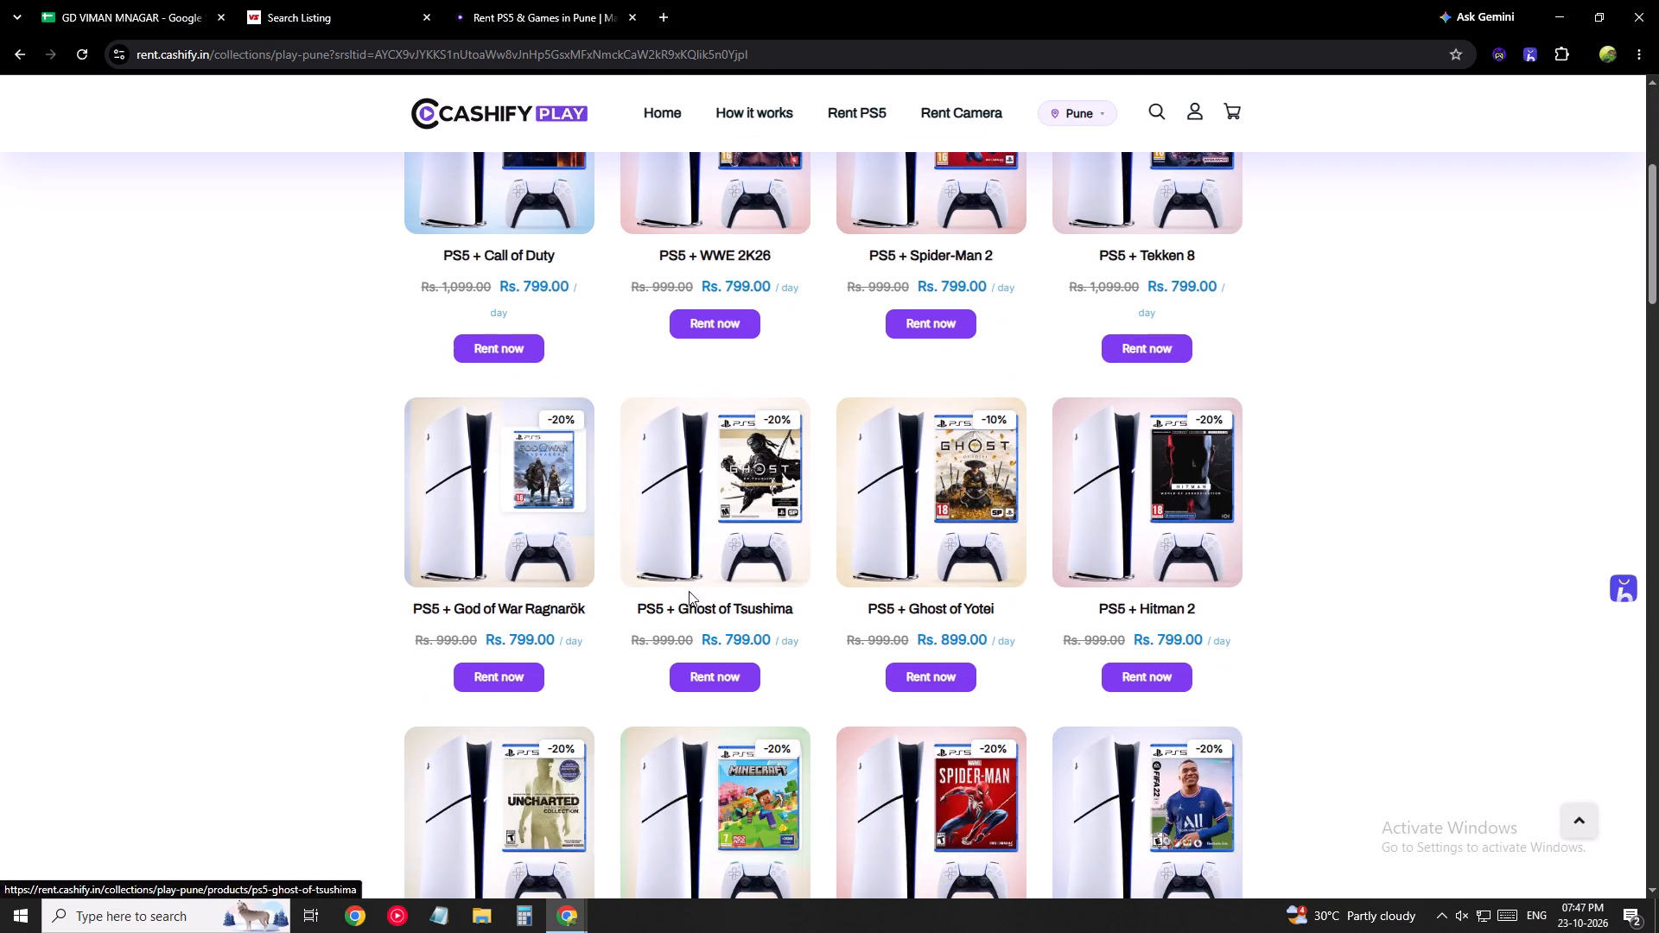
scroll(668, 600, down, 2)
scroll(546, 461, down, 3)
scroll(555, 578, down, 7)
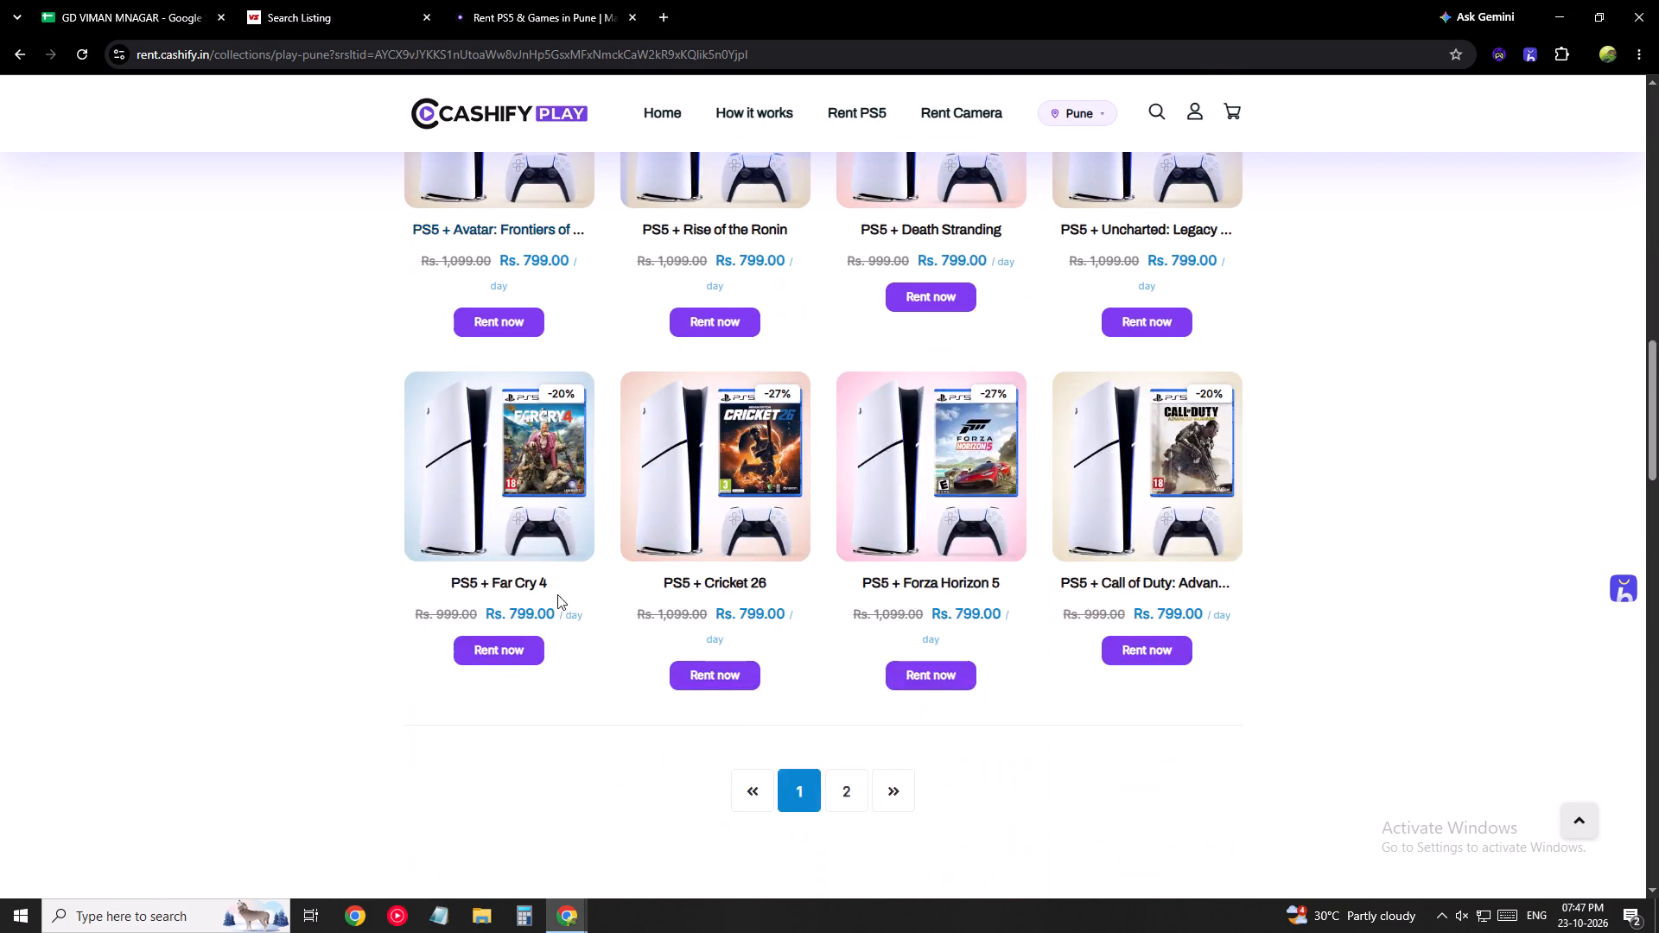
scroll(556, 632, down, 4)
scroll(860, 450, up, 3)
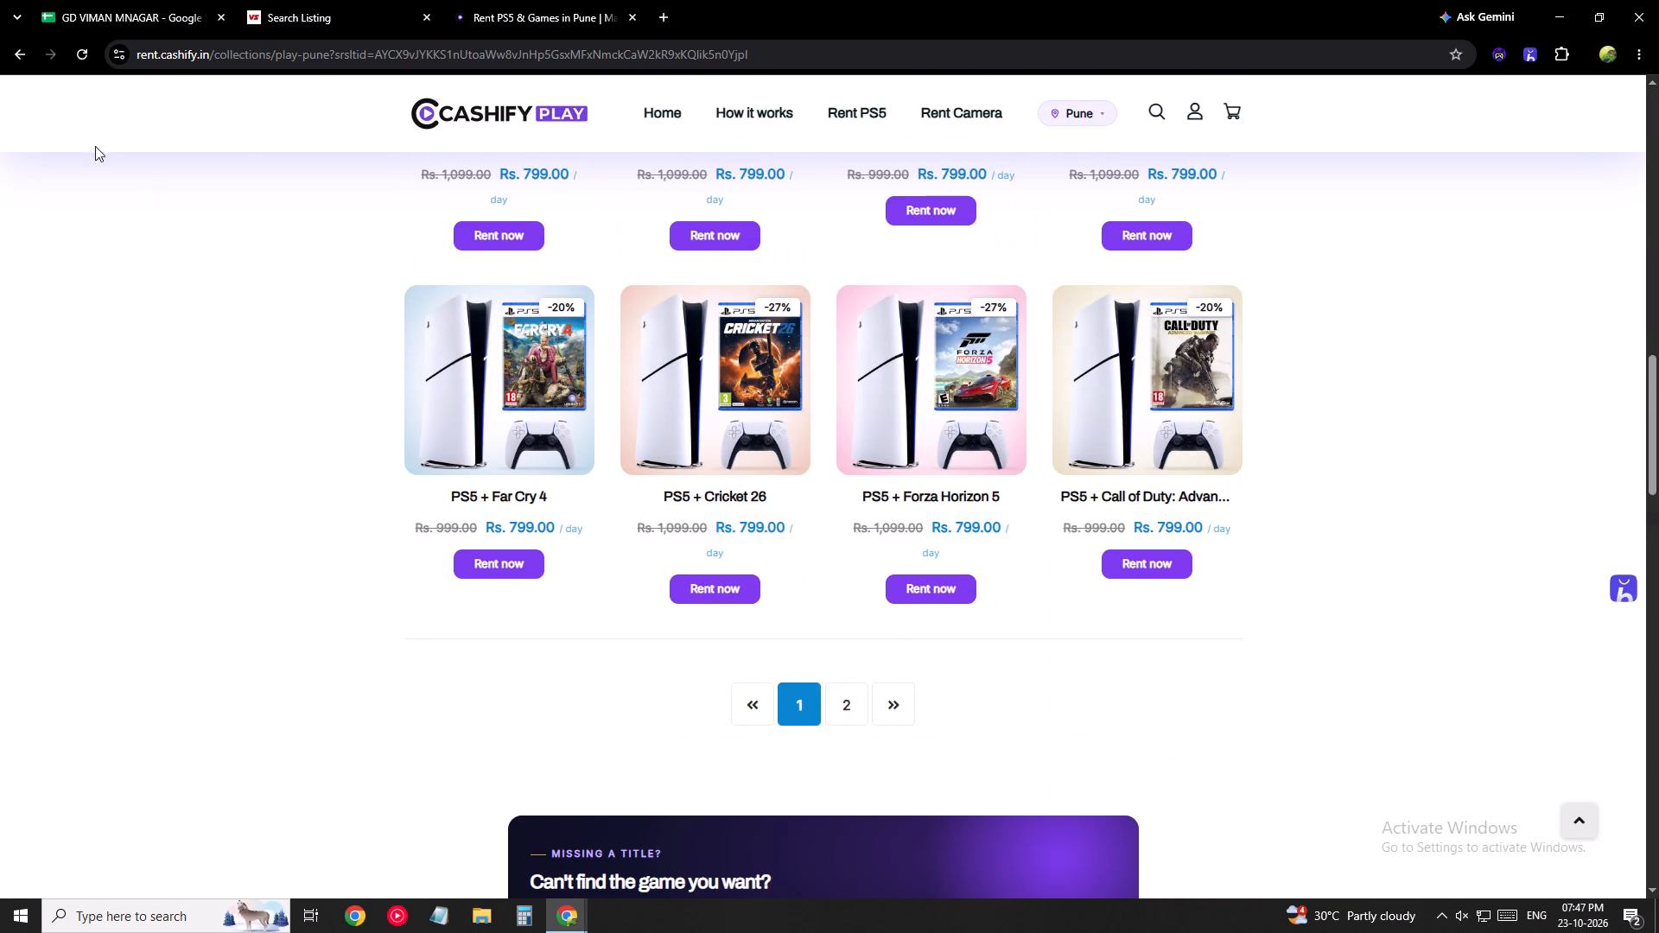
Look through the remaining "ps5 rent pune" search results, close that tab, and return to the GD VIMAN MNAGAR spreadsheet.
click(0, 50)
scroll(623, 584, down, 2)
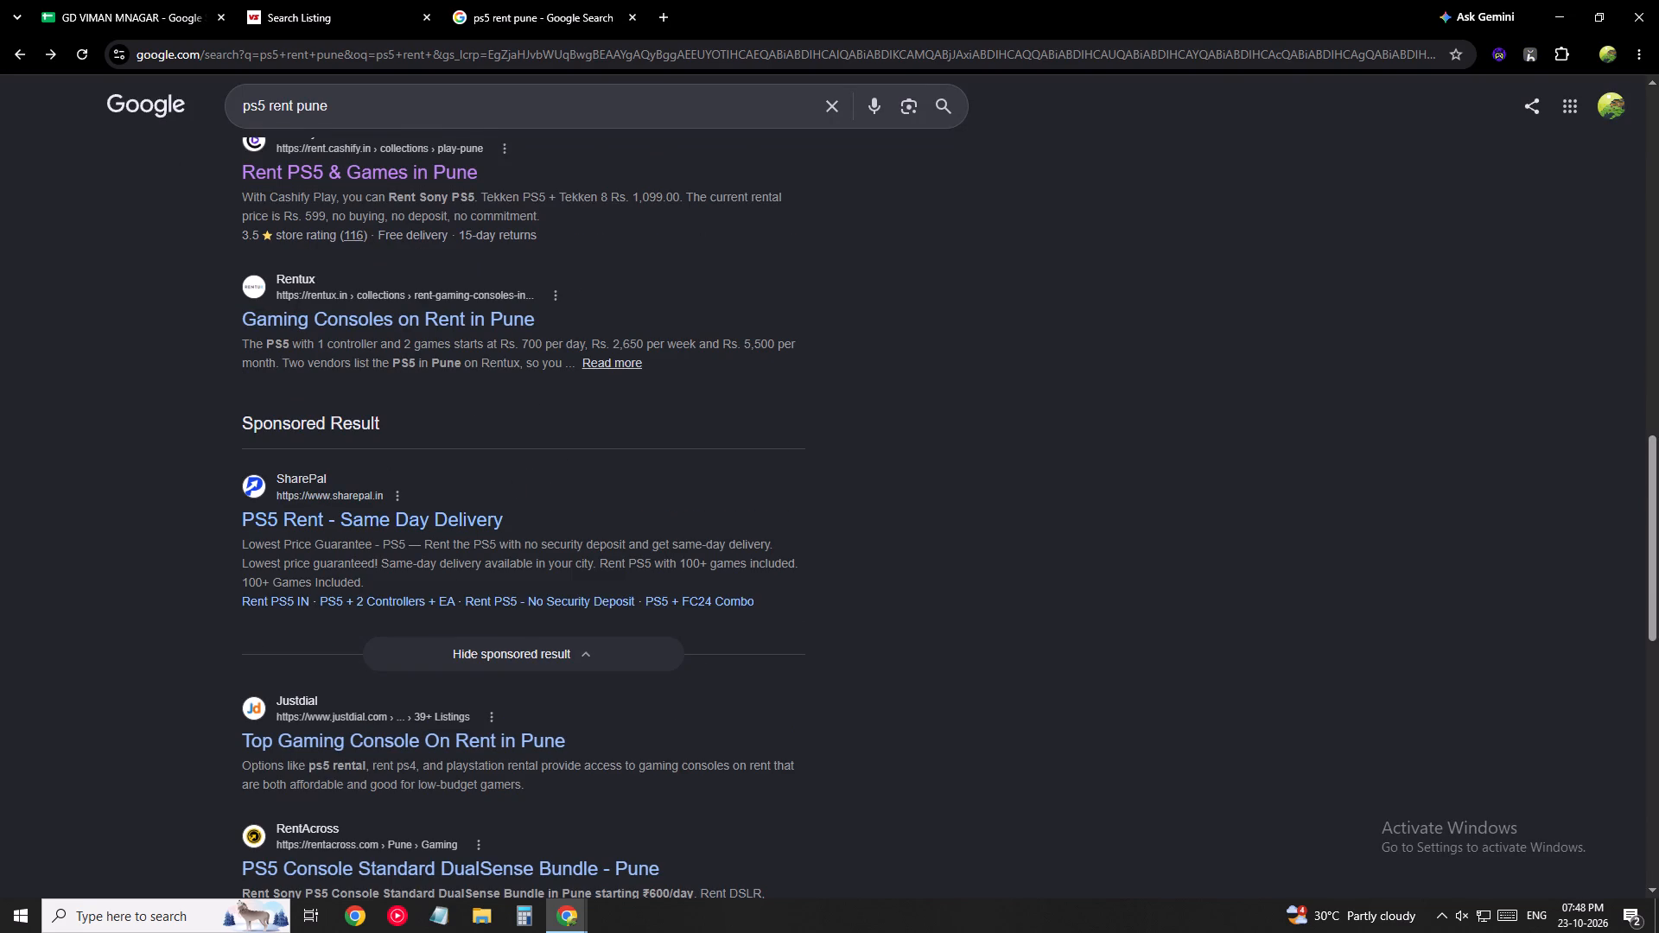
scroll(766, 560, down, 3)
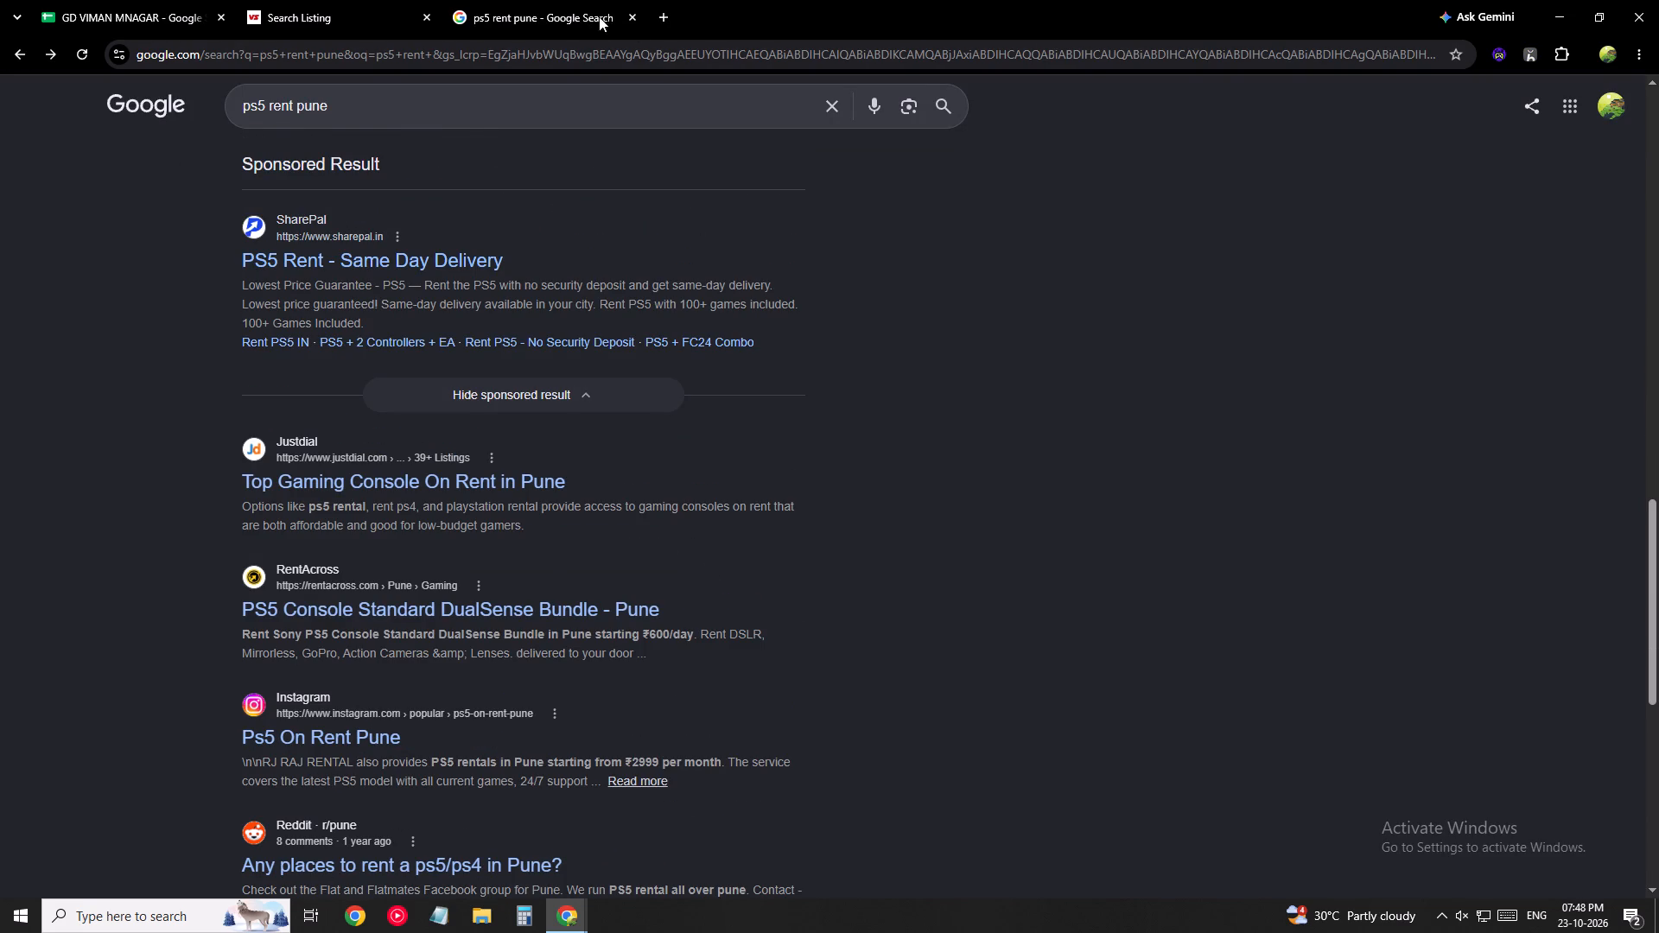
click(635, 13)
click(76, 0)
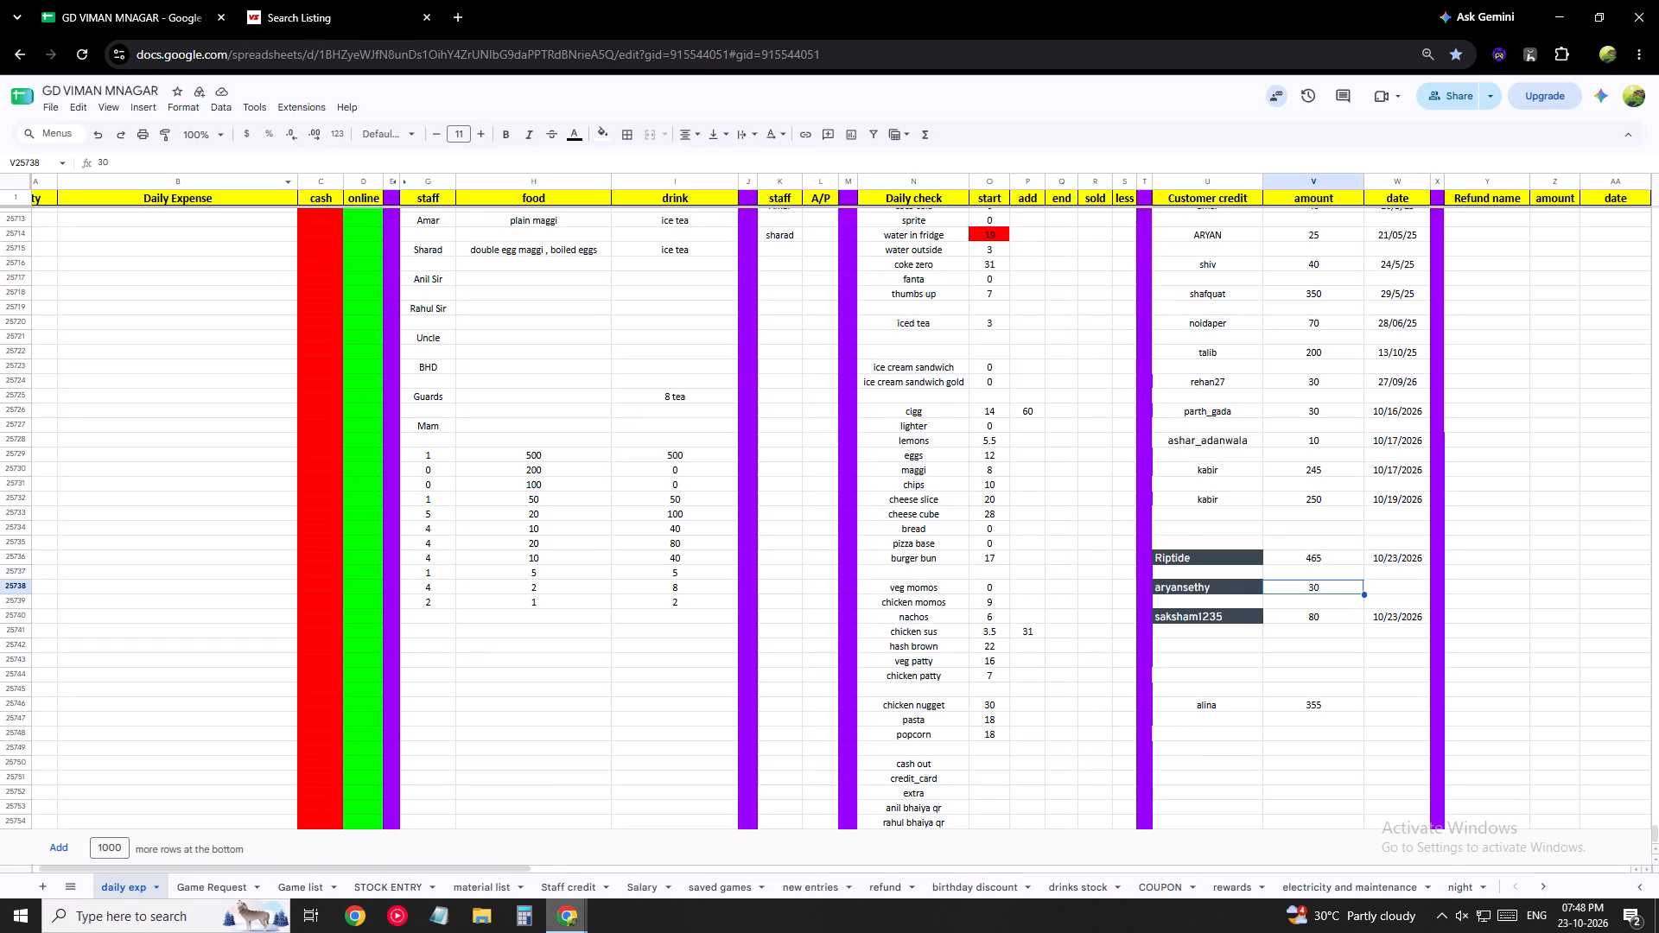
Switch to the Game Dome admin, check the order history for recent orders, and reopen the PC list.
click(575, 917)
click(636, 841)
click(10, 312)
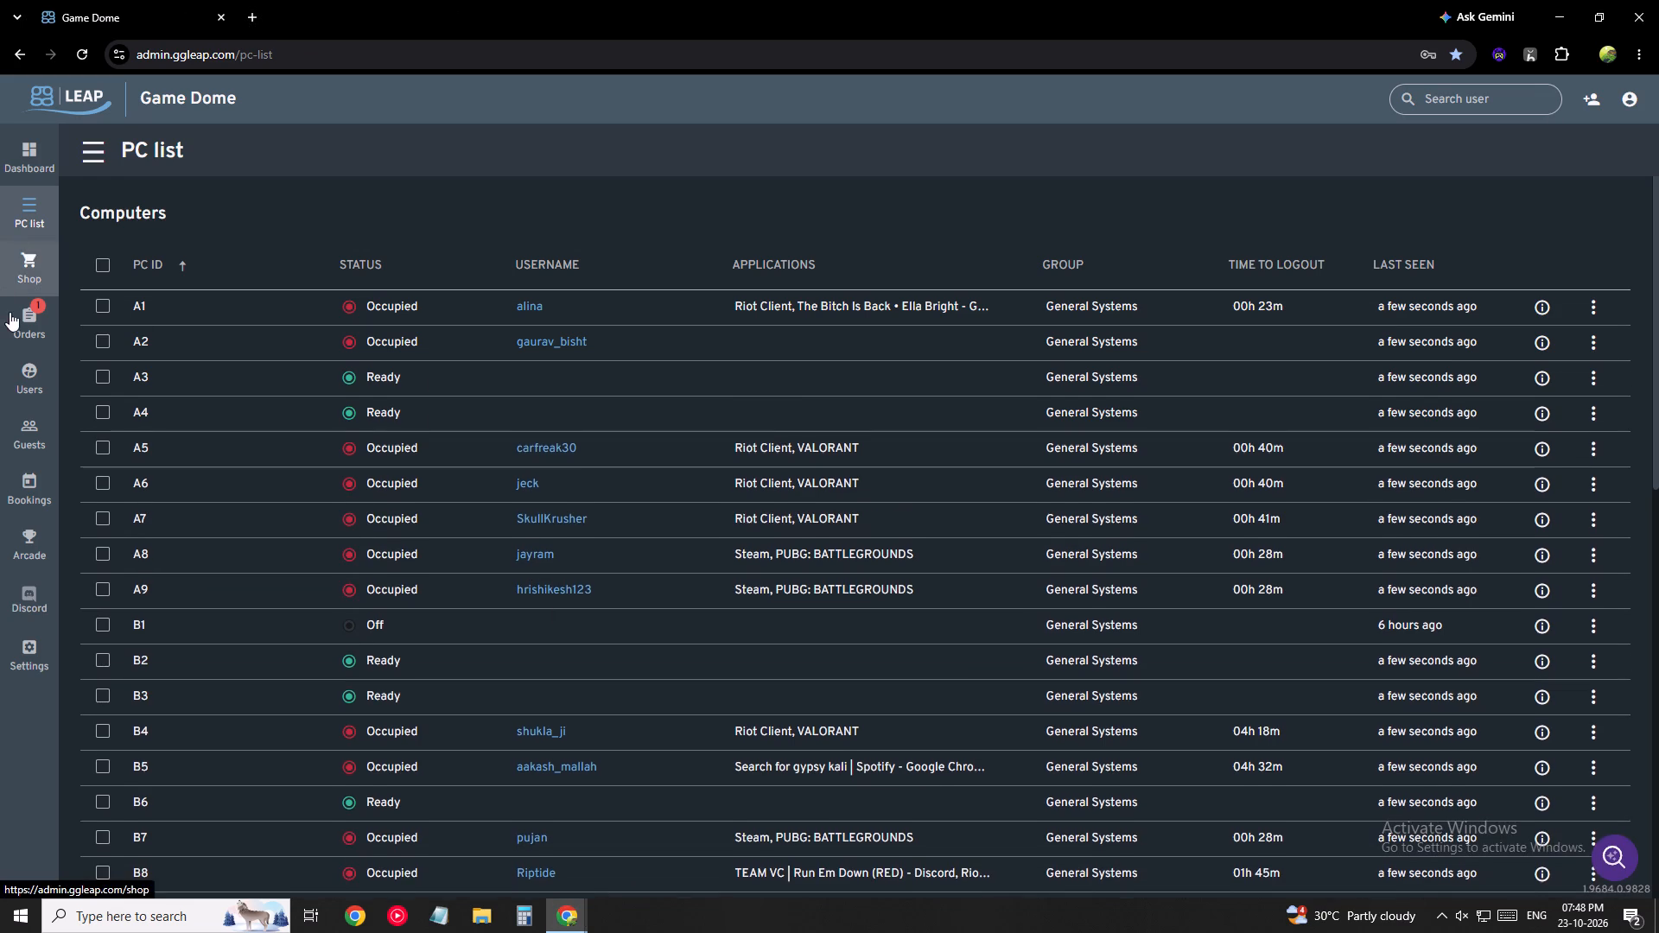
click(246, 200)
click(424, 212)
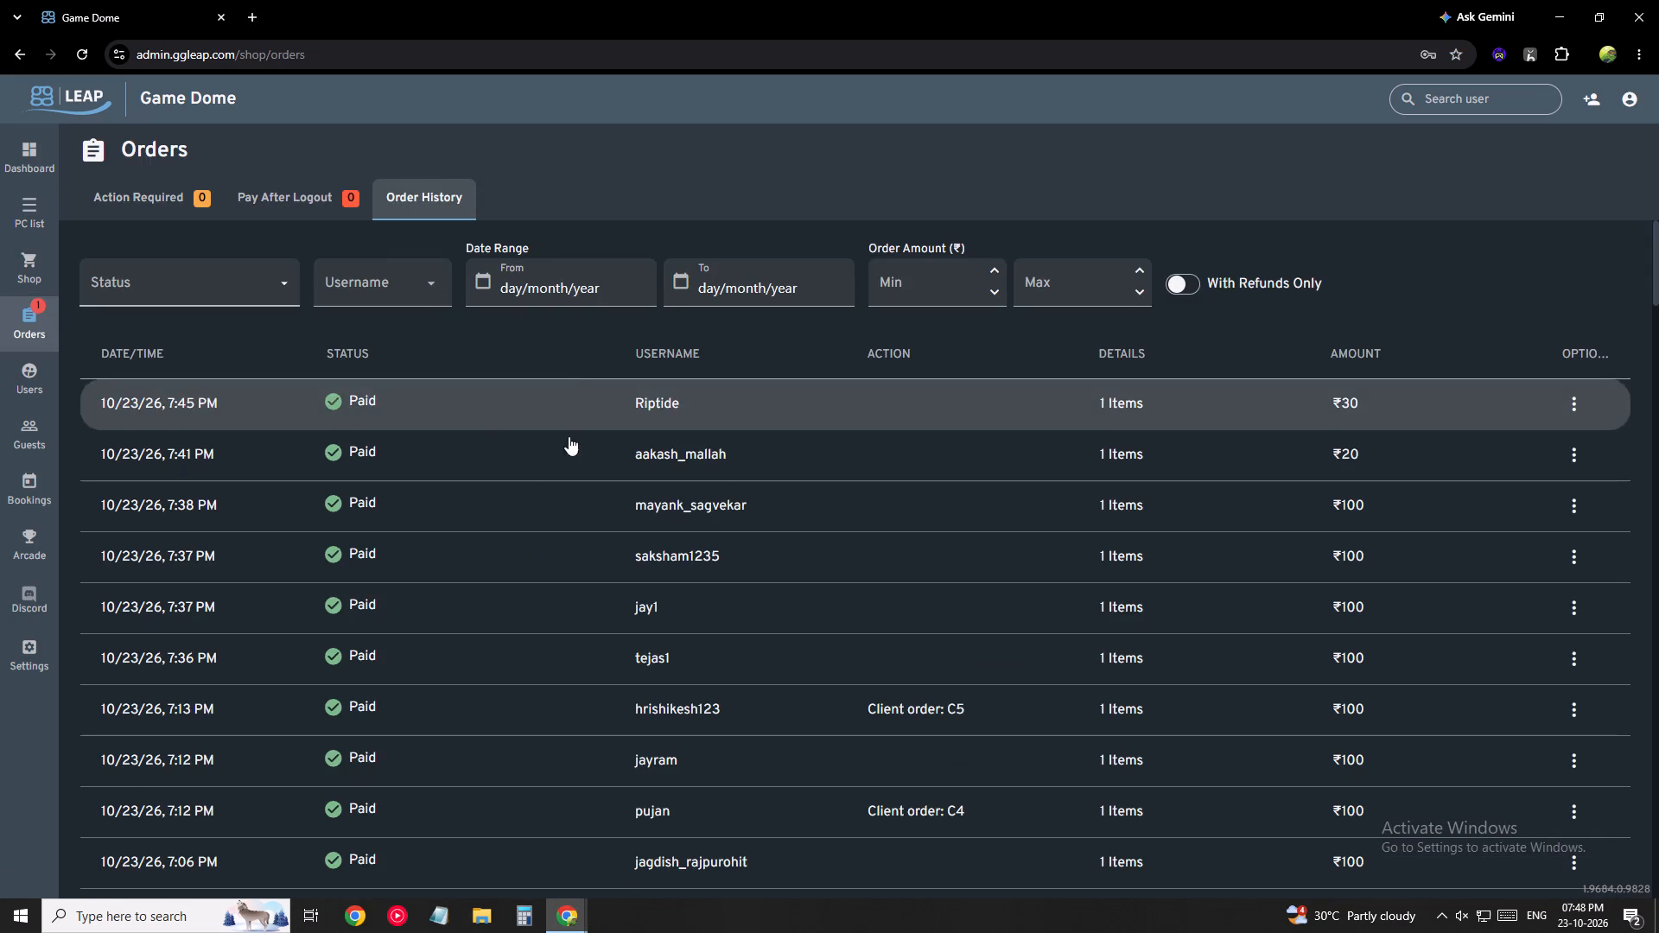
click(13, 219)
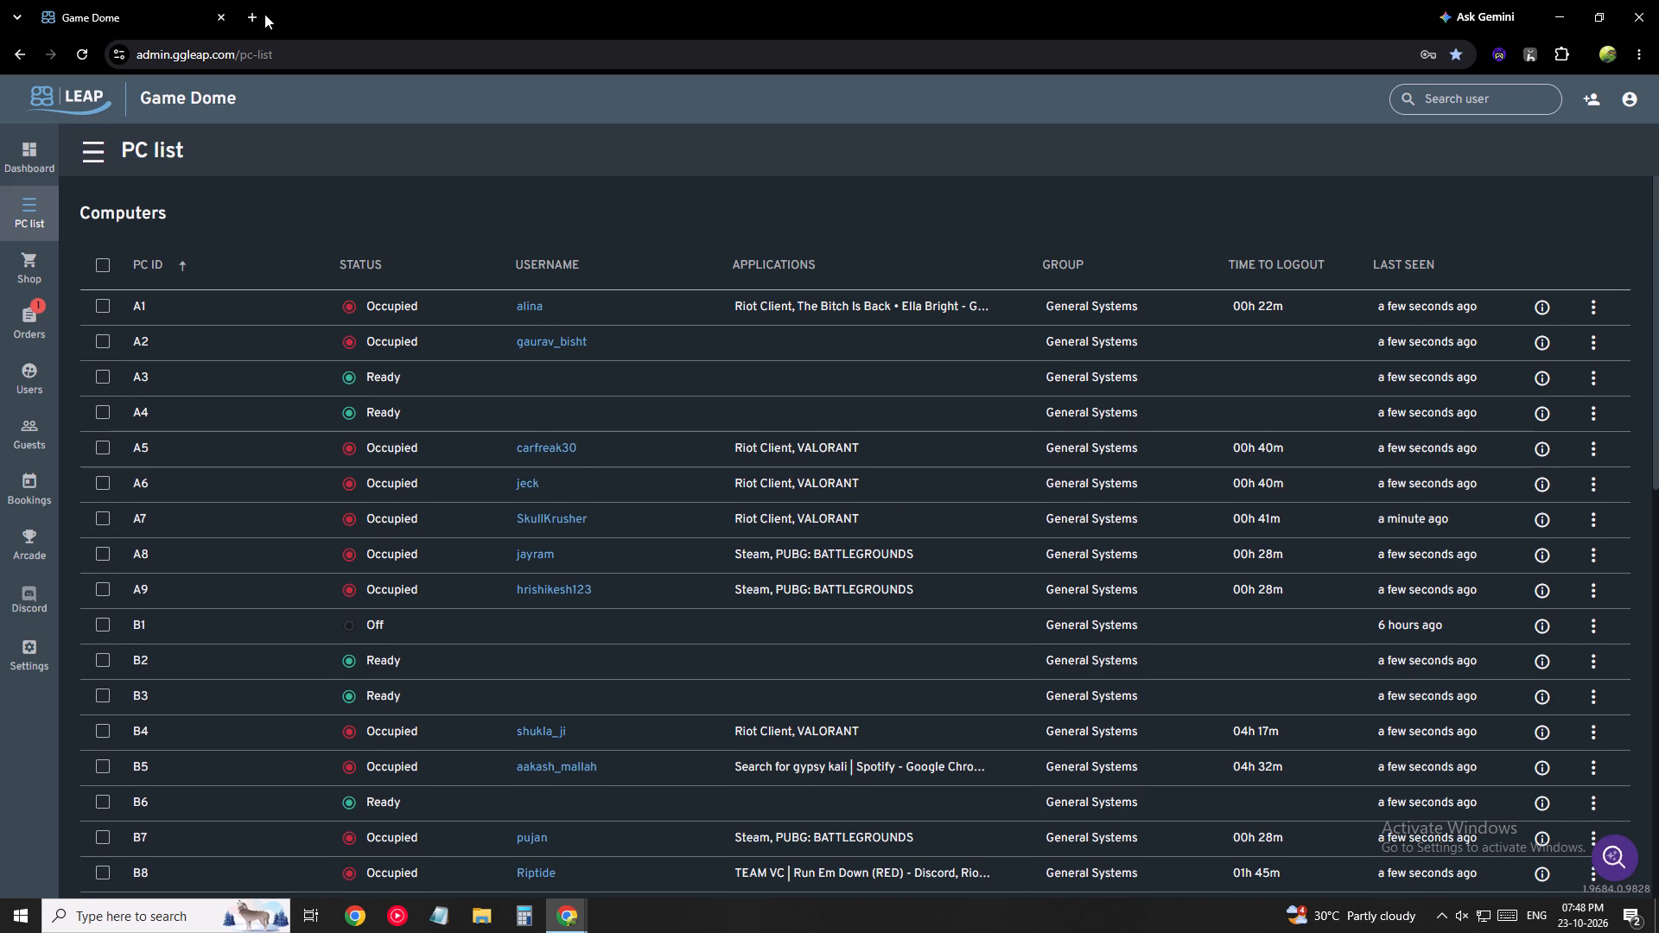
Switch to the Vijay Sales search listing and examine the air conditioner models and their prices.
click(566, 902)
click(539, 837)
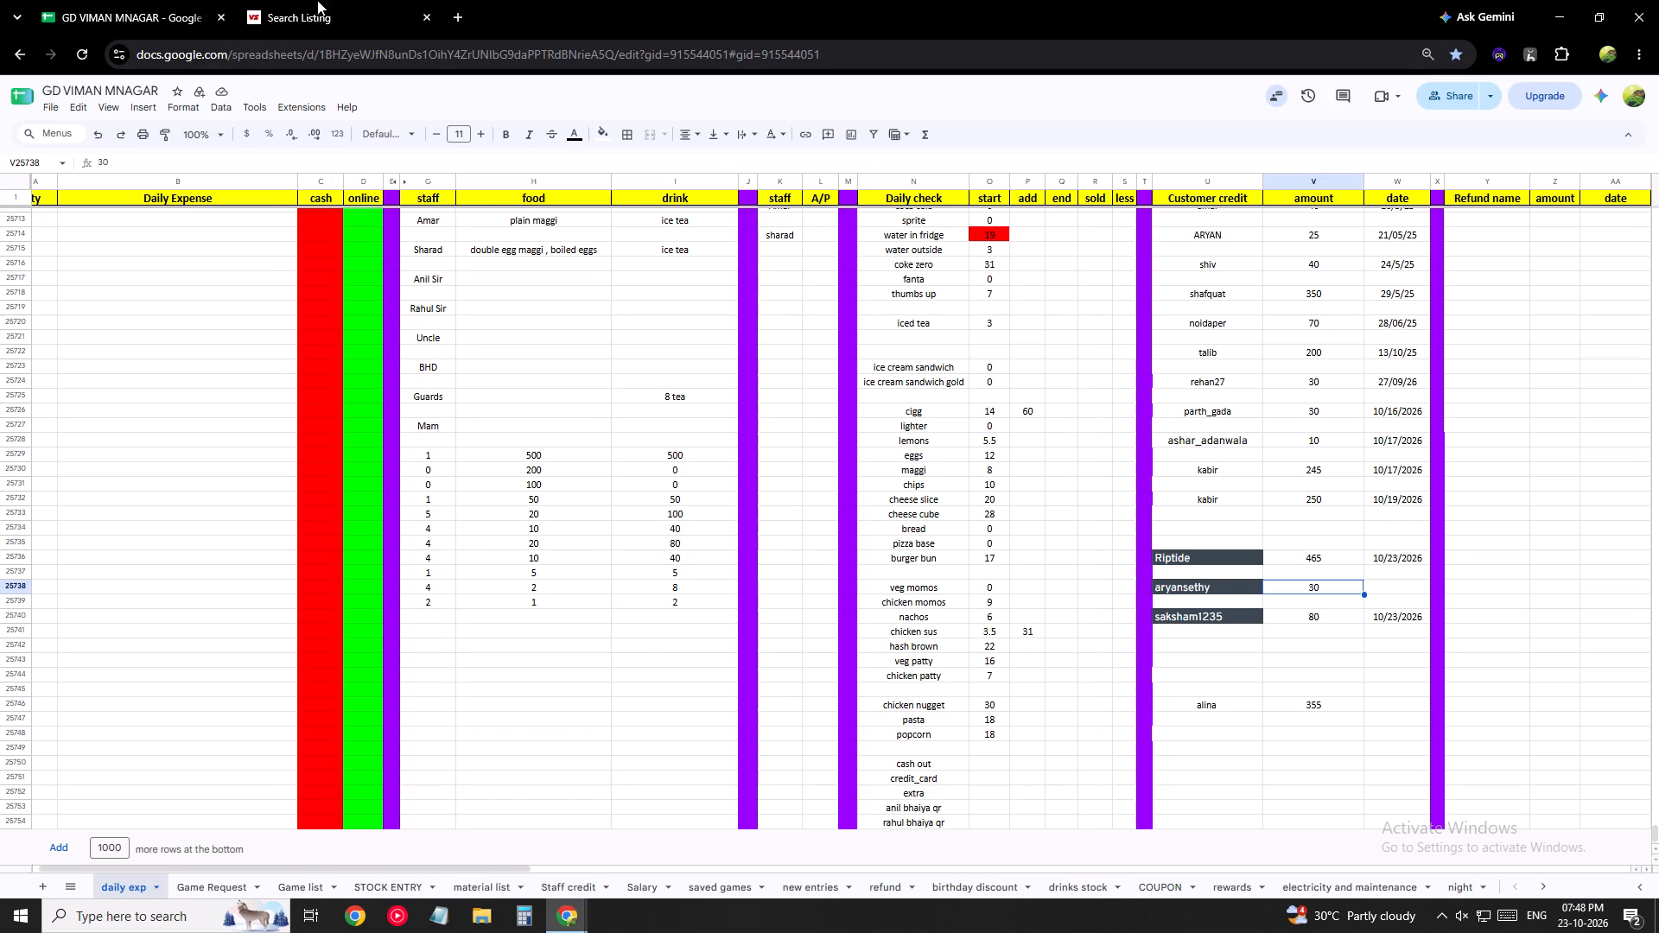
click(315, 0)
scroll(1215, 602, down, 3)
scroll(1018, 377, up, 2)
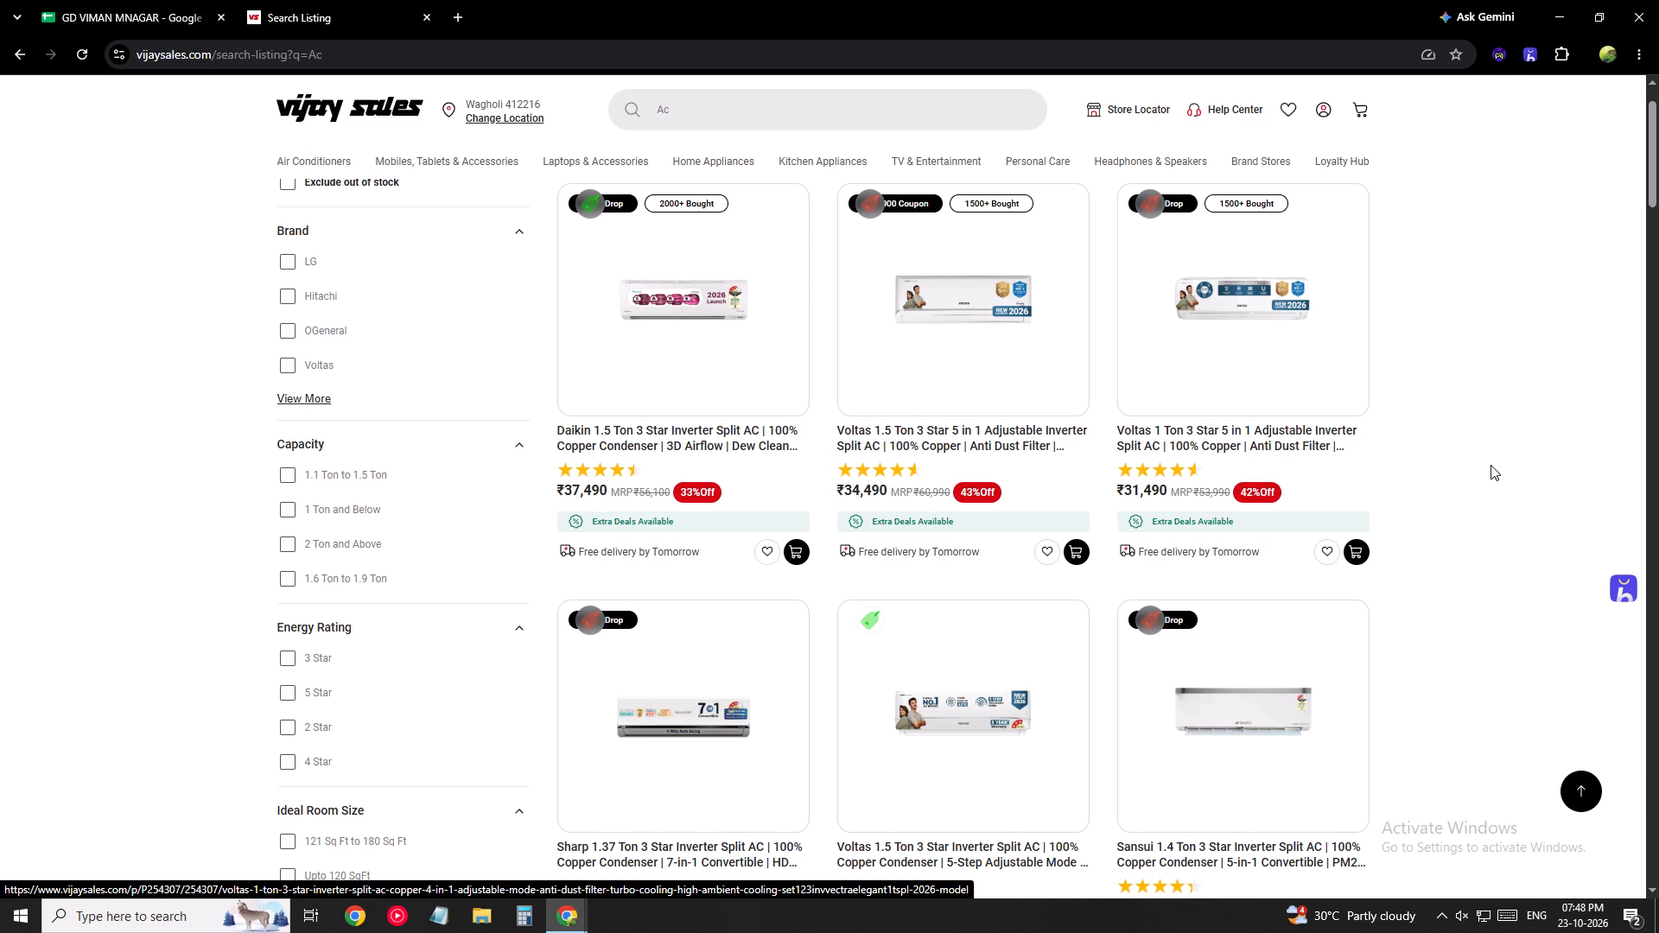
scroll(1483, 501, down, 1)
scroll(893, 638, down, 2)
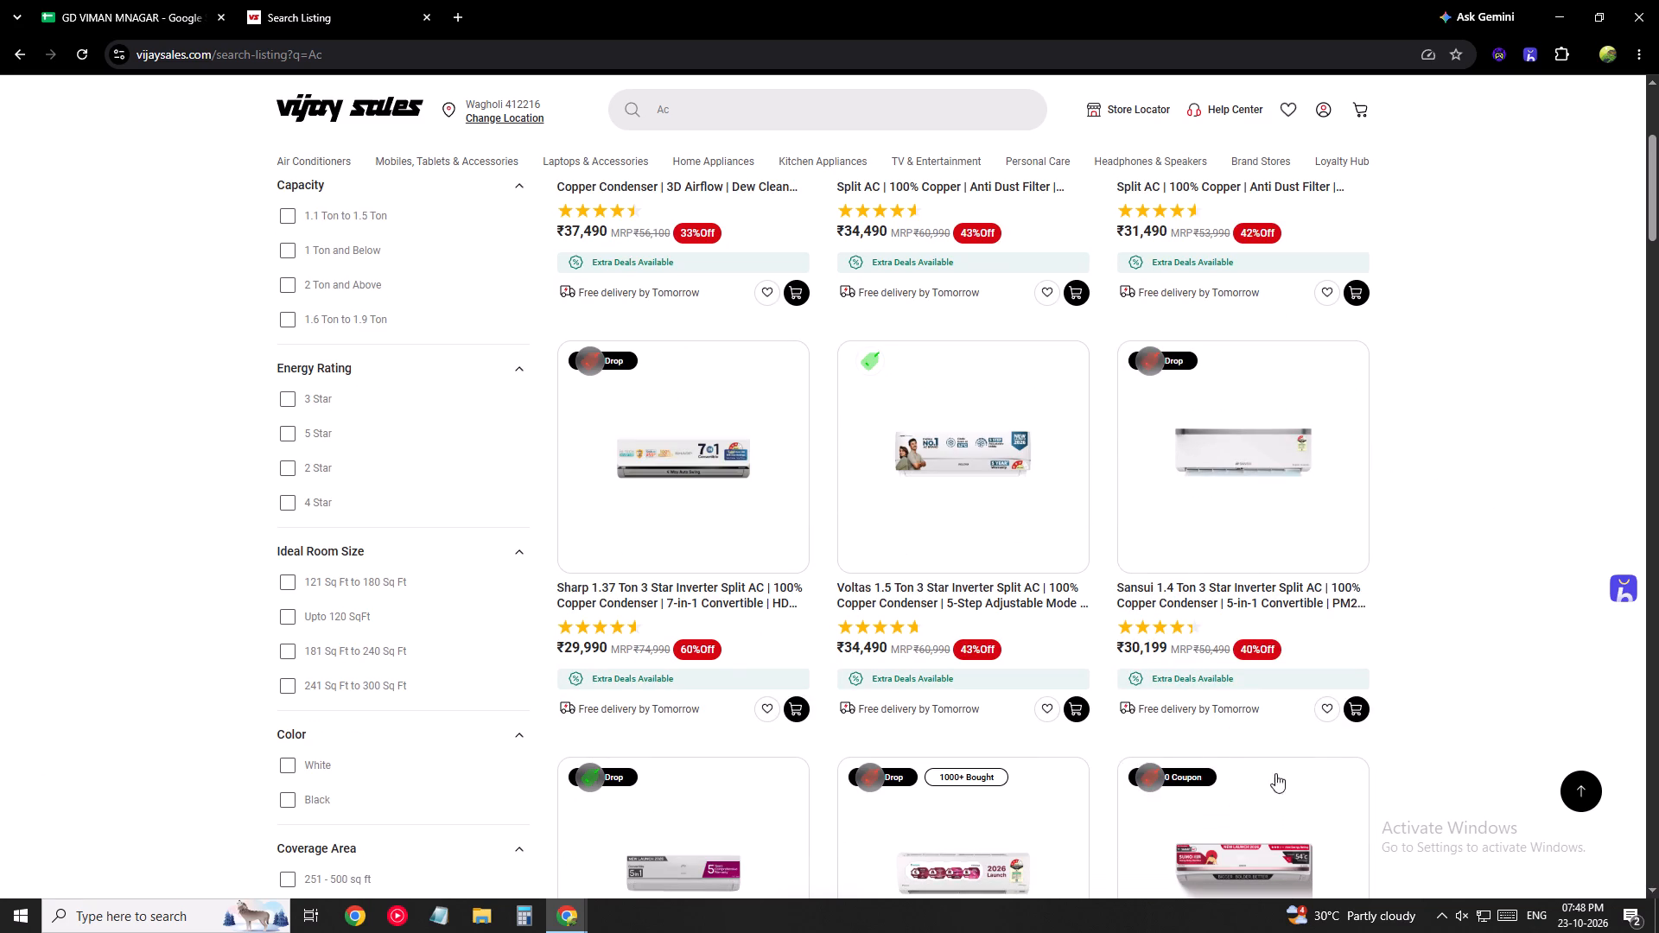
scroll(1437, 719, down, 5)
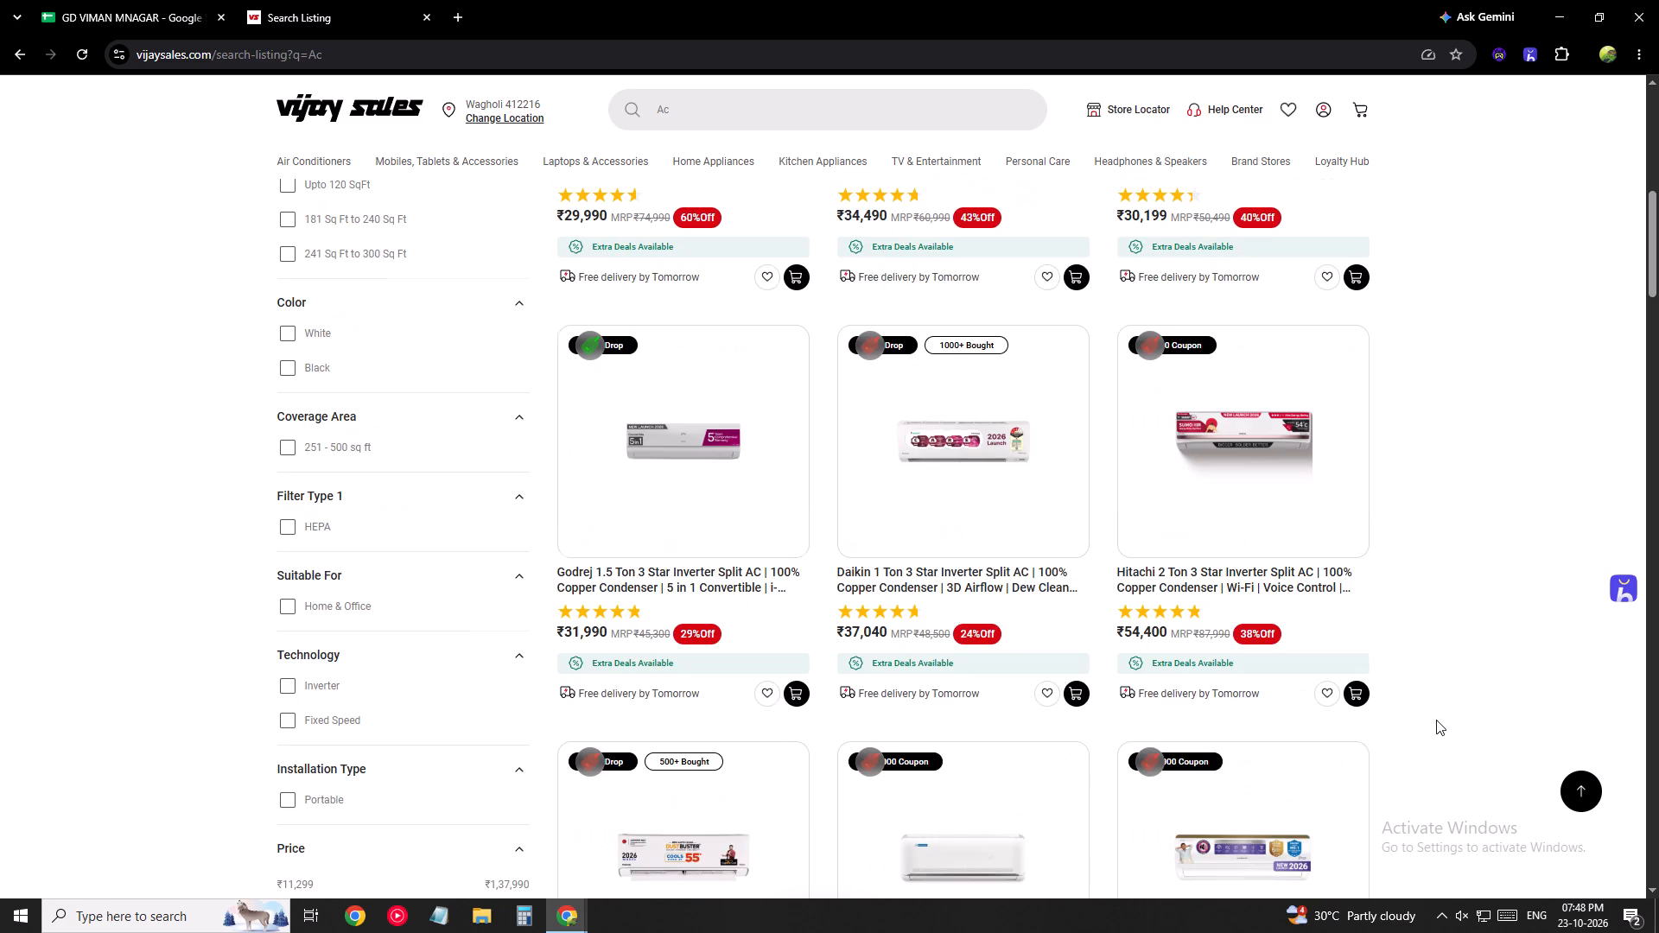
scroll(1436, 720, down, 12)
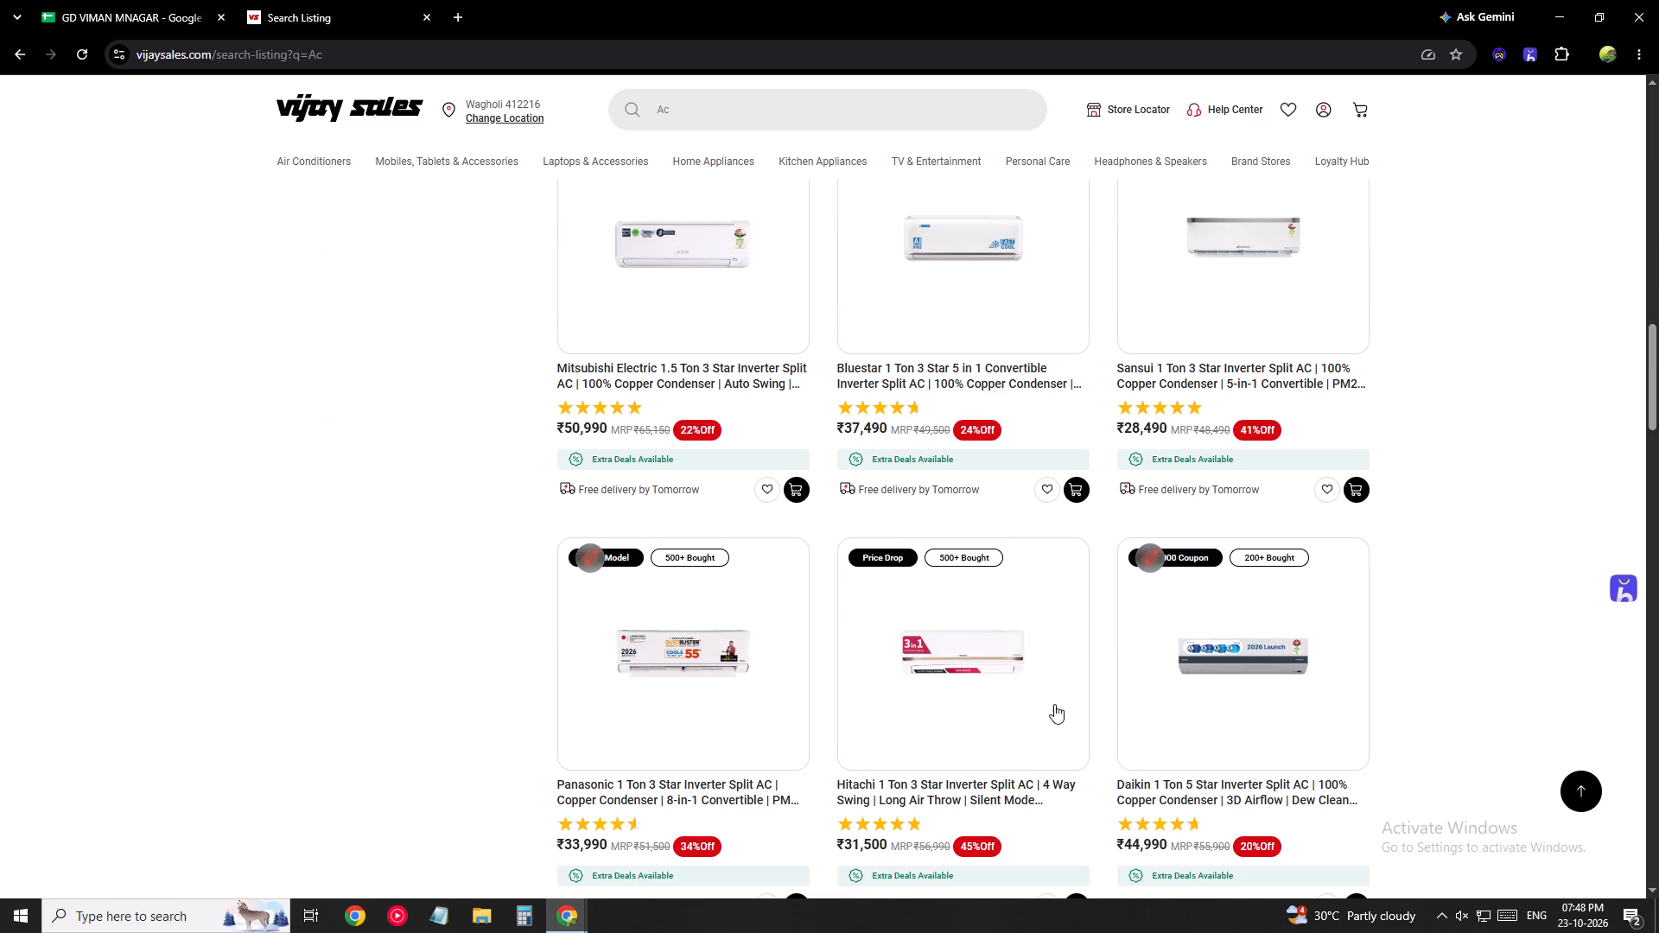
scroll(758, 697, up, 7)
scroll(817, 644, down, 1)
scroll(829, 599, up, 7)
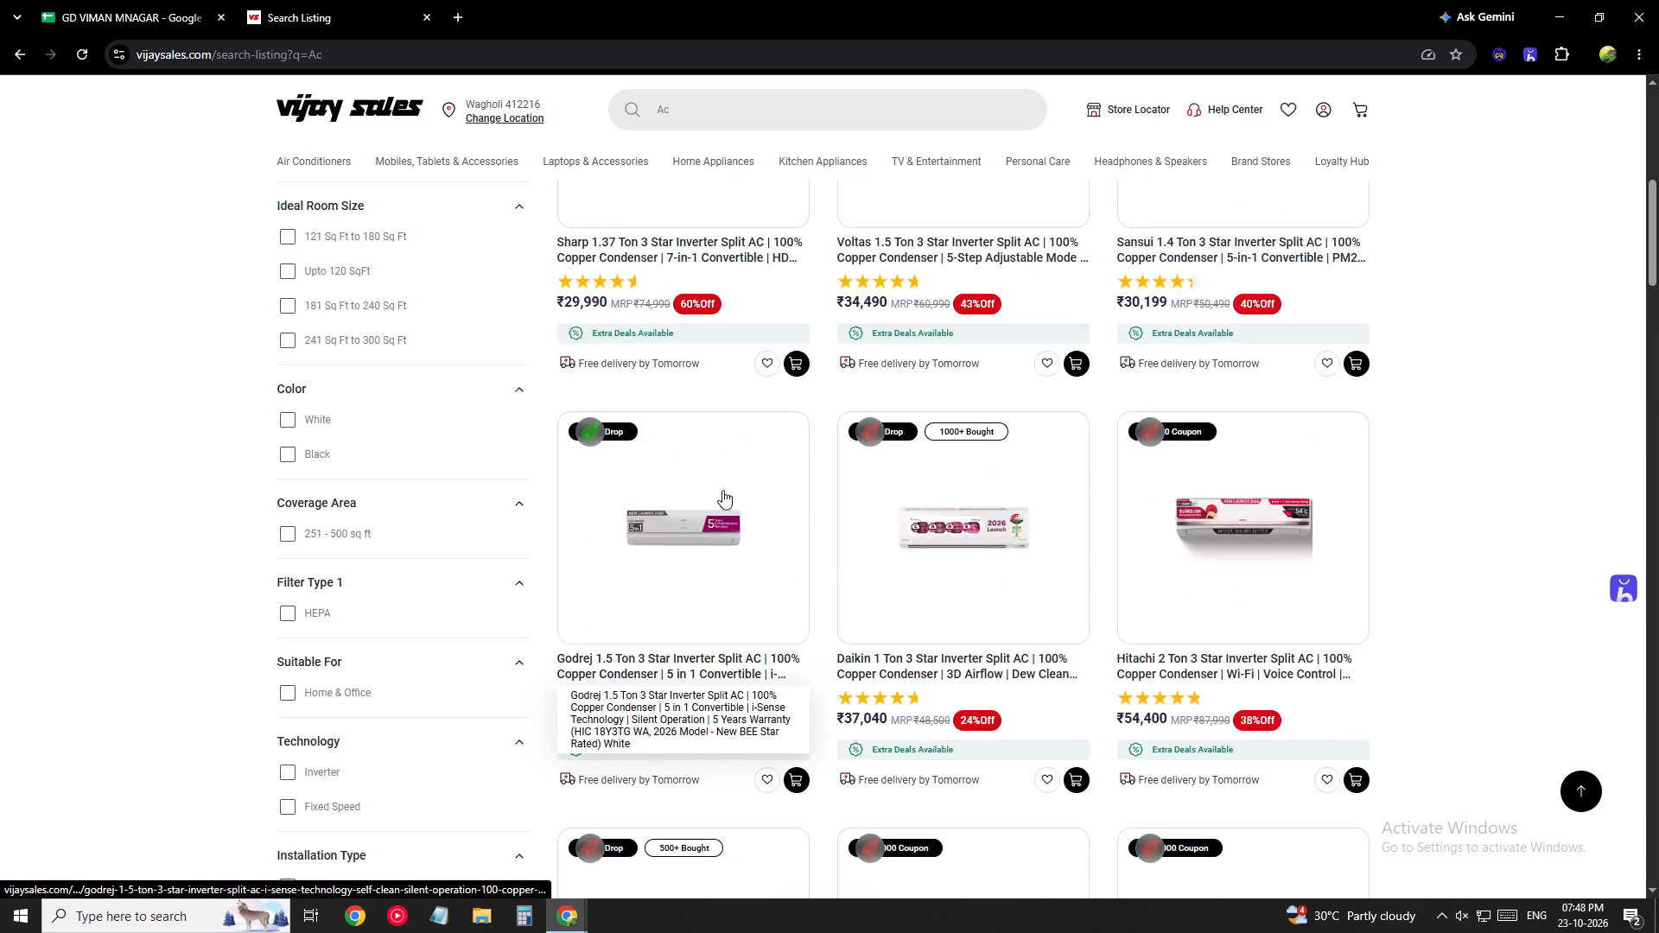
scroll(635, 579, down, 2)
Filter the Vijay Sales air conditioner listing to a lower maximum price and try to change its sort order.
drag(514, 821, 352, 830)
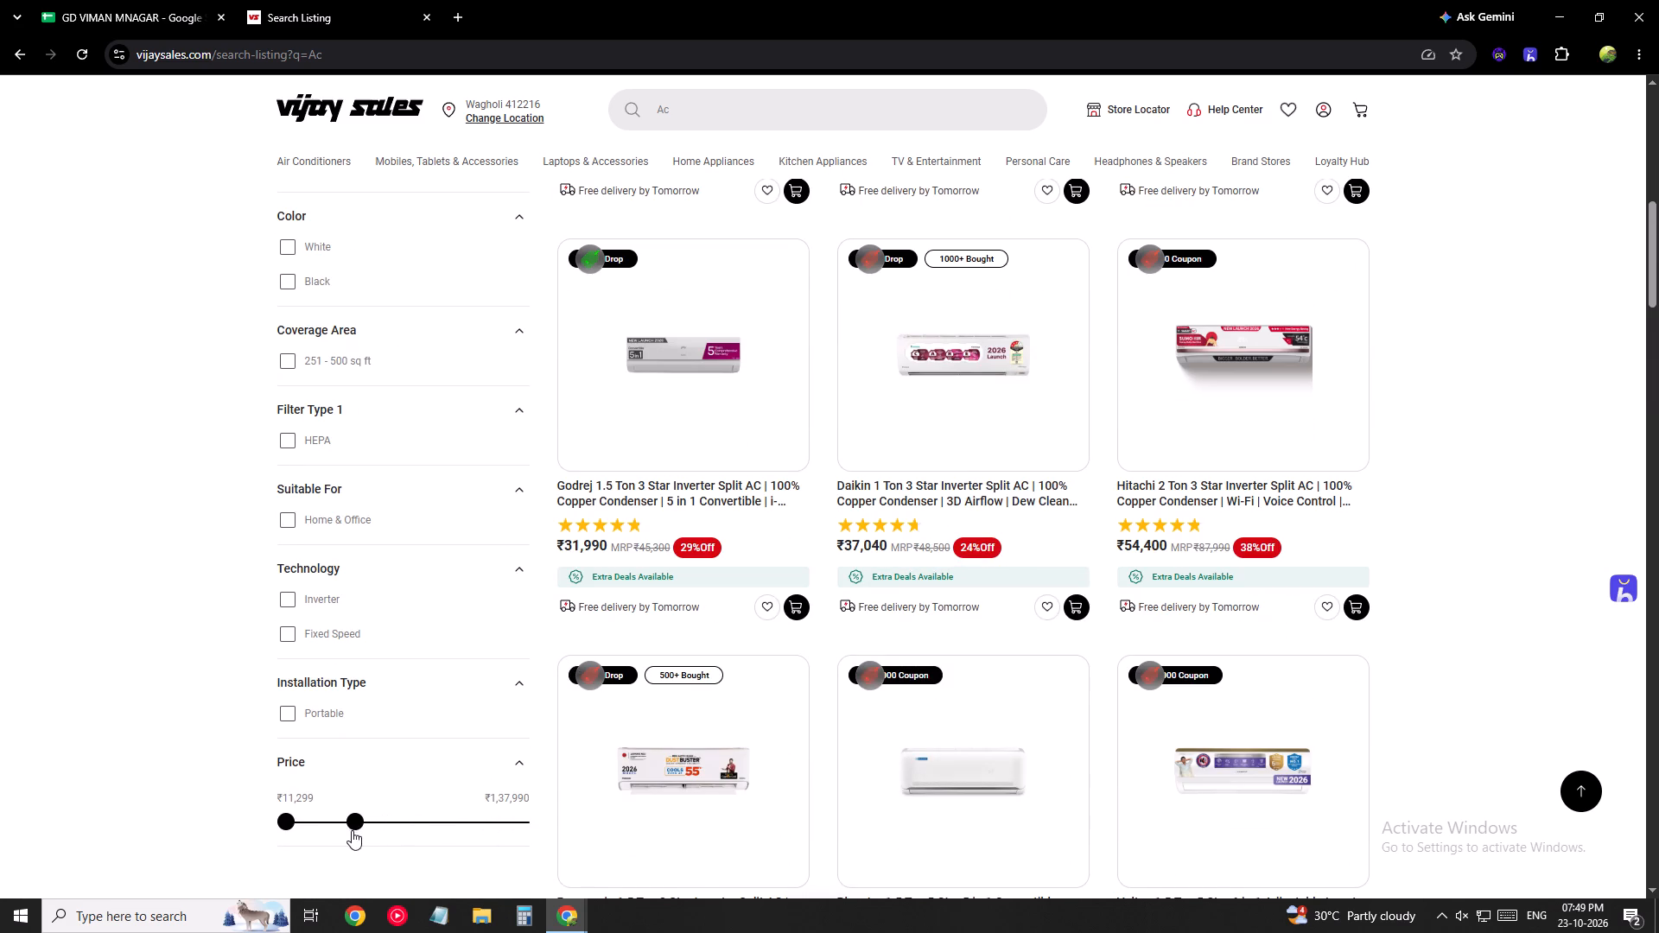
drag(352, 830, 351, 830)
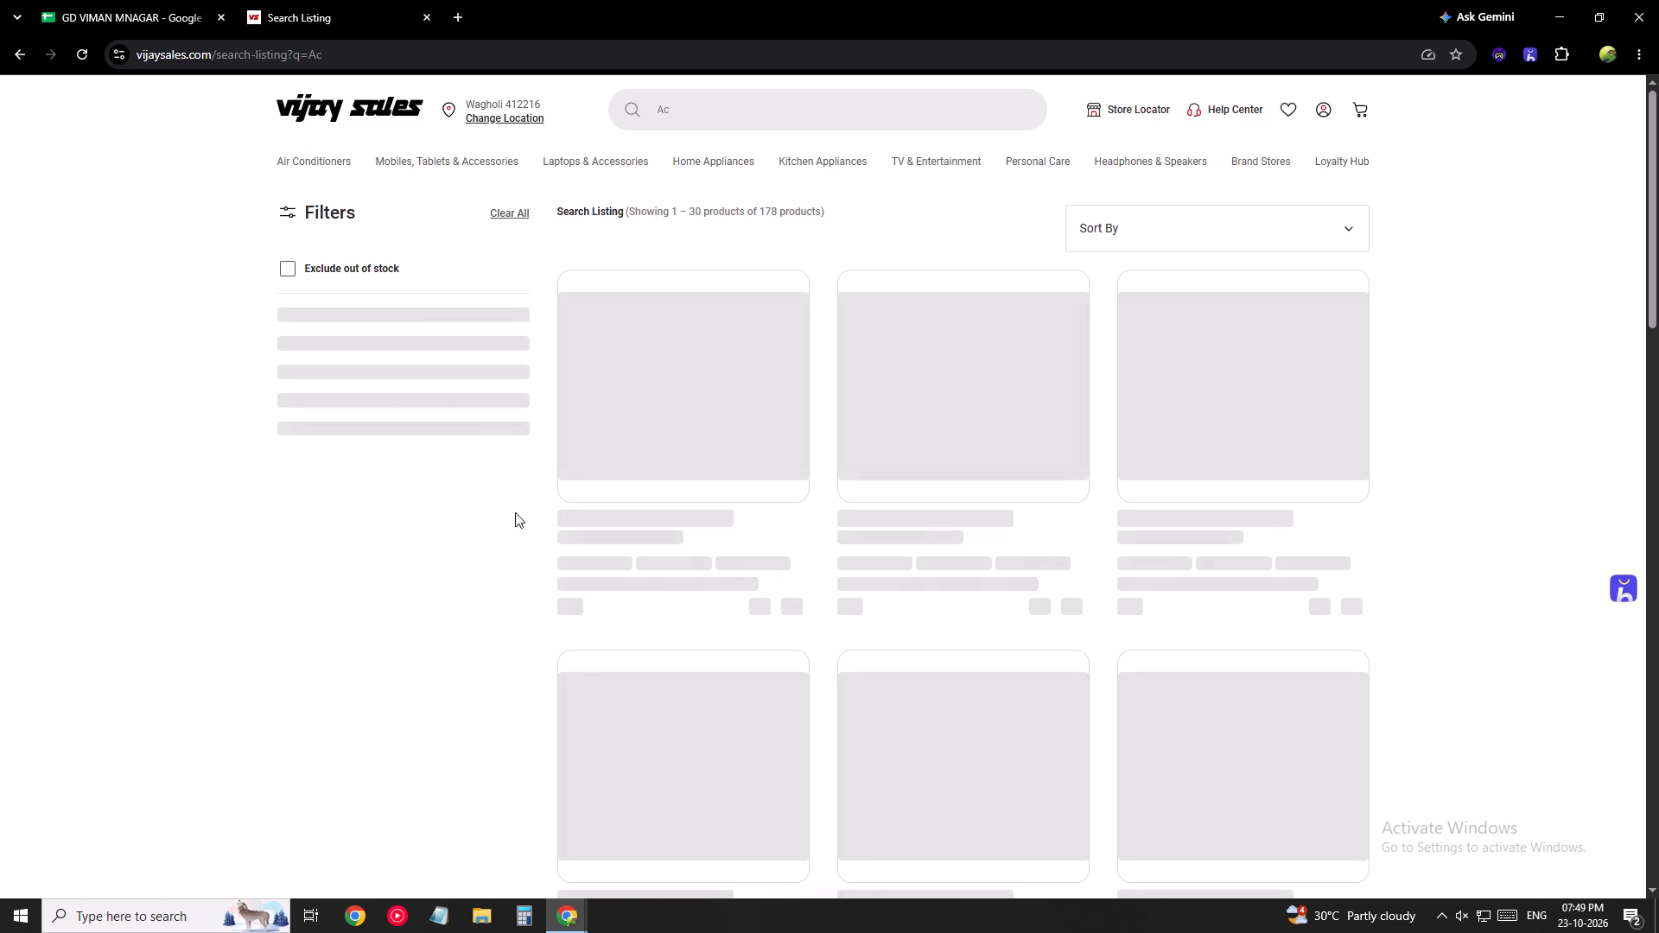
click(1164, 226)
click(1156, 263)
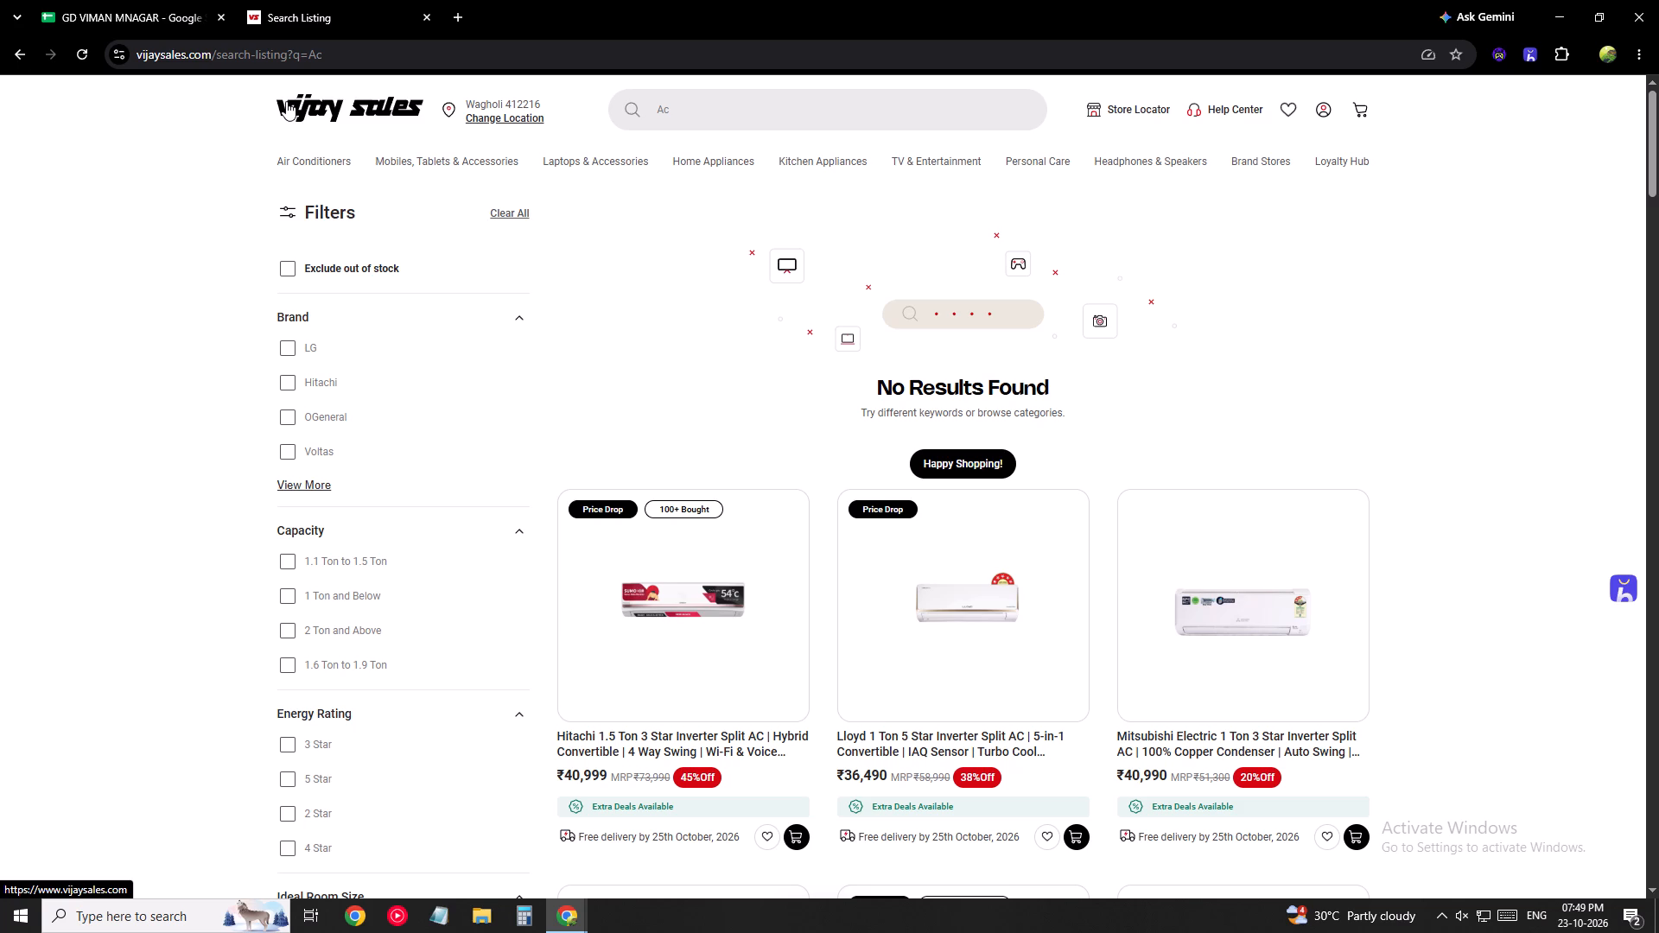
Switch back to the Game Dome admin and check the status of the computers and consoles in the PC list.
key(Tab)
key(alt+Tab)
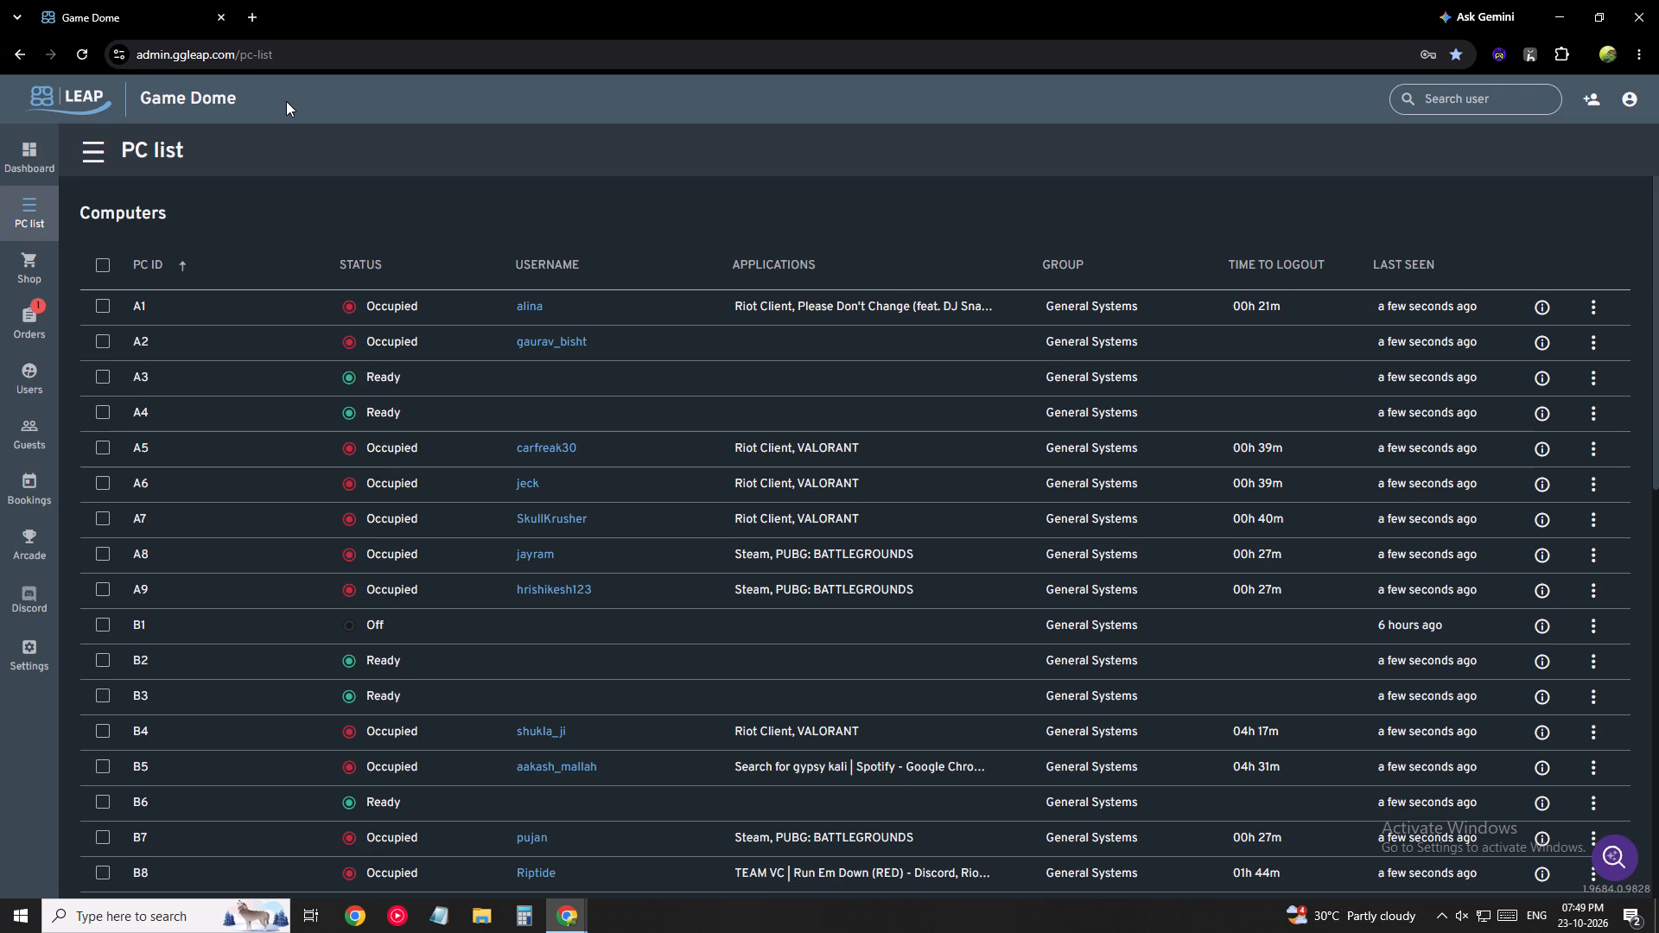
scroll(883, 473, down, 4)
scroll(776, 646, down, 3)
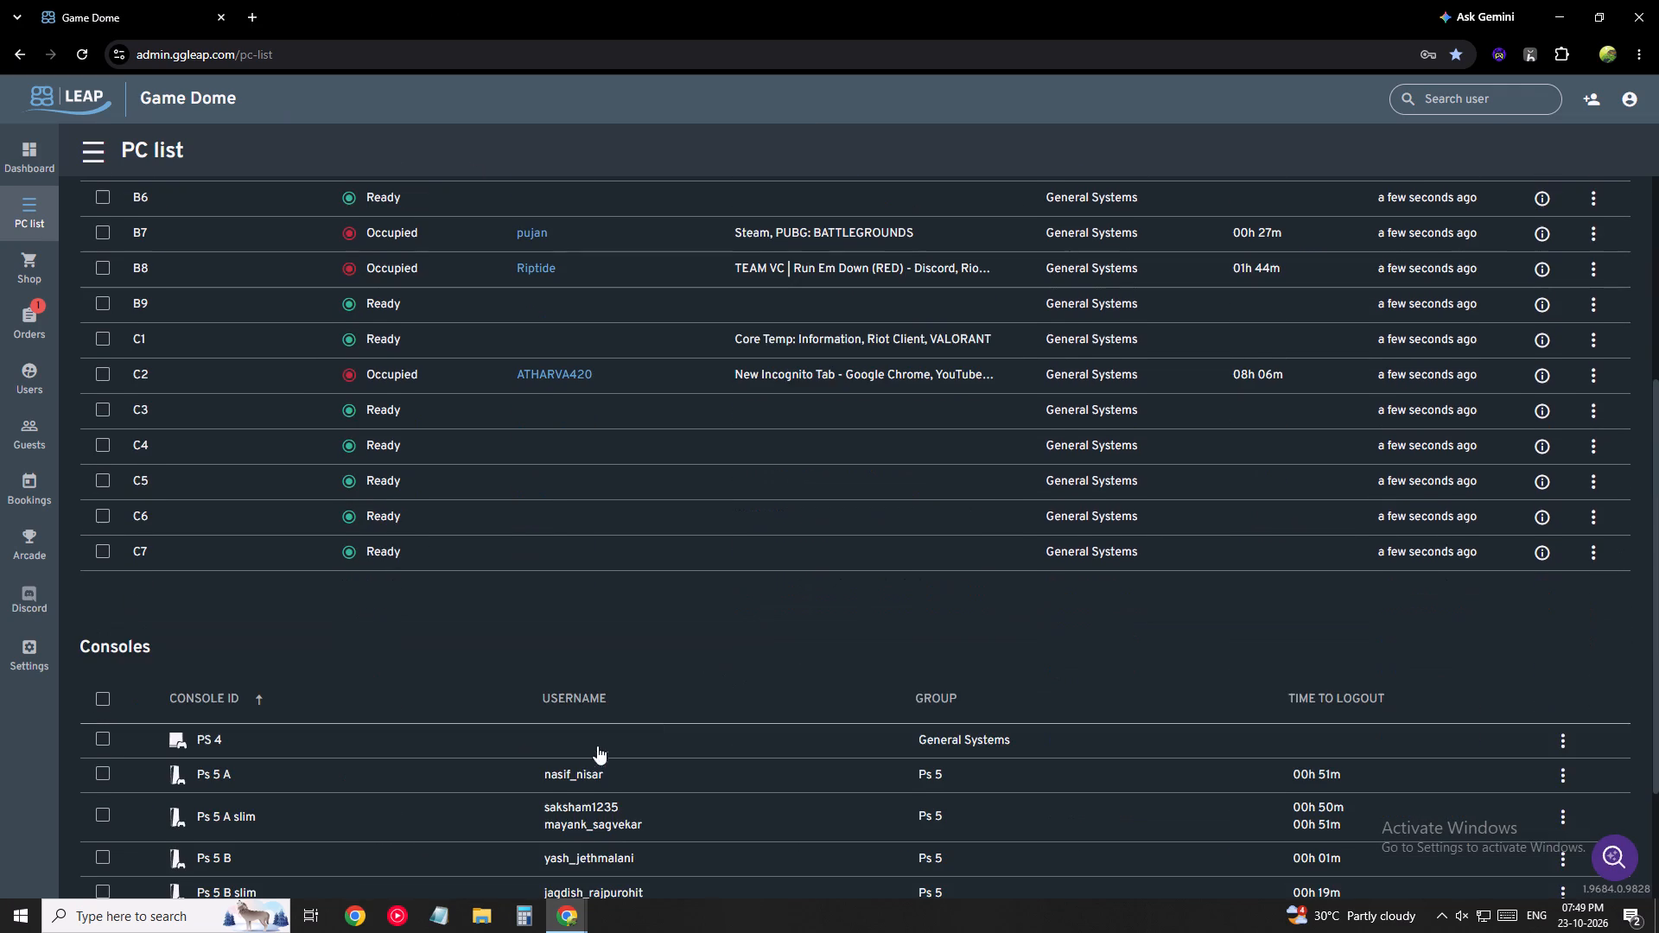
scroll(549, 370, up, 1)
scroll(549, 370, down, 1)
scroll(577, 397, up, 2)
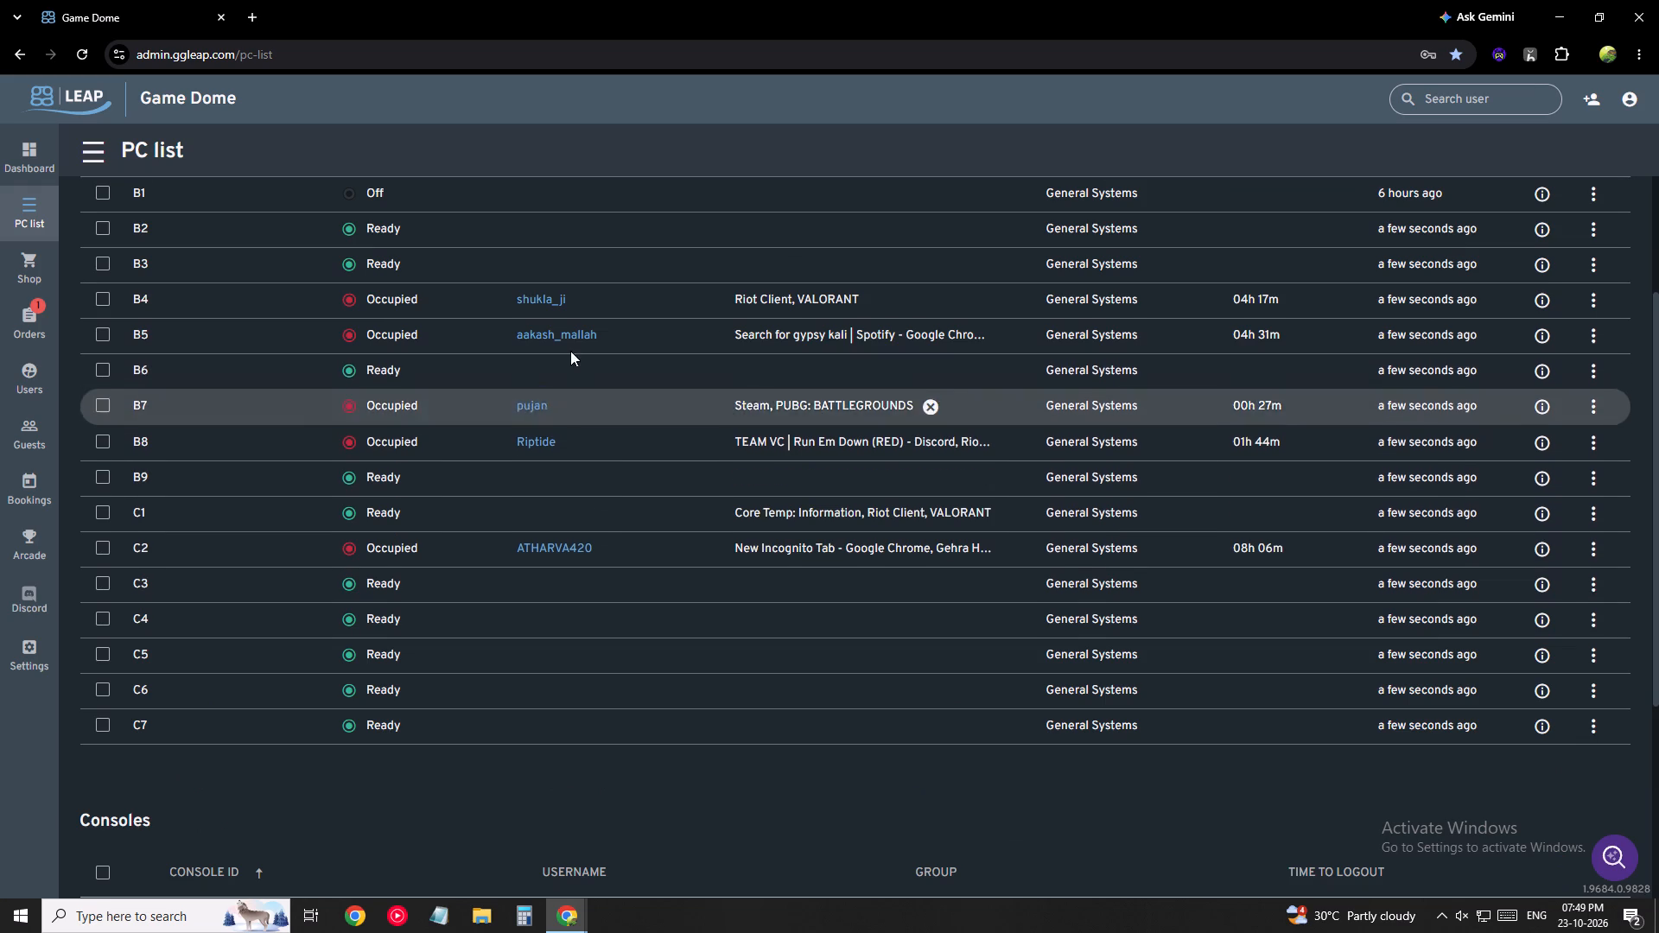
In the daily exp sheet, clear the refund entry of 20 for thumbs up across its name, amount and date cells.
click(582, 920)
click(657, 819)
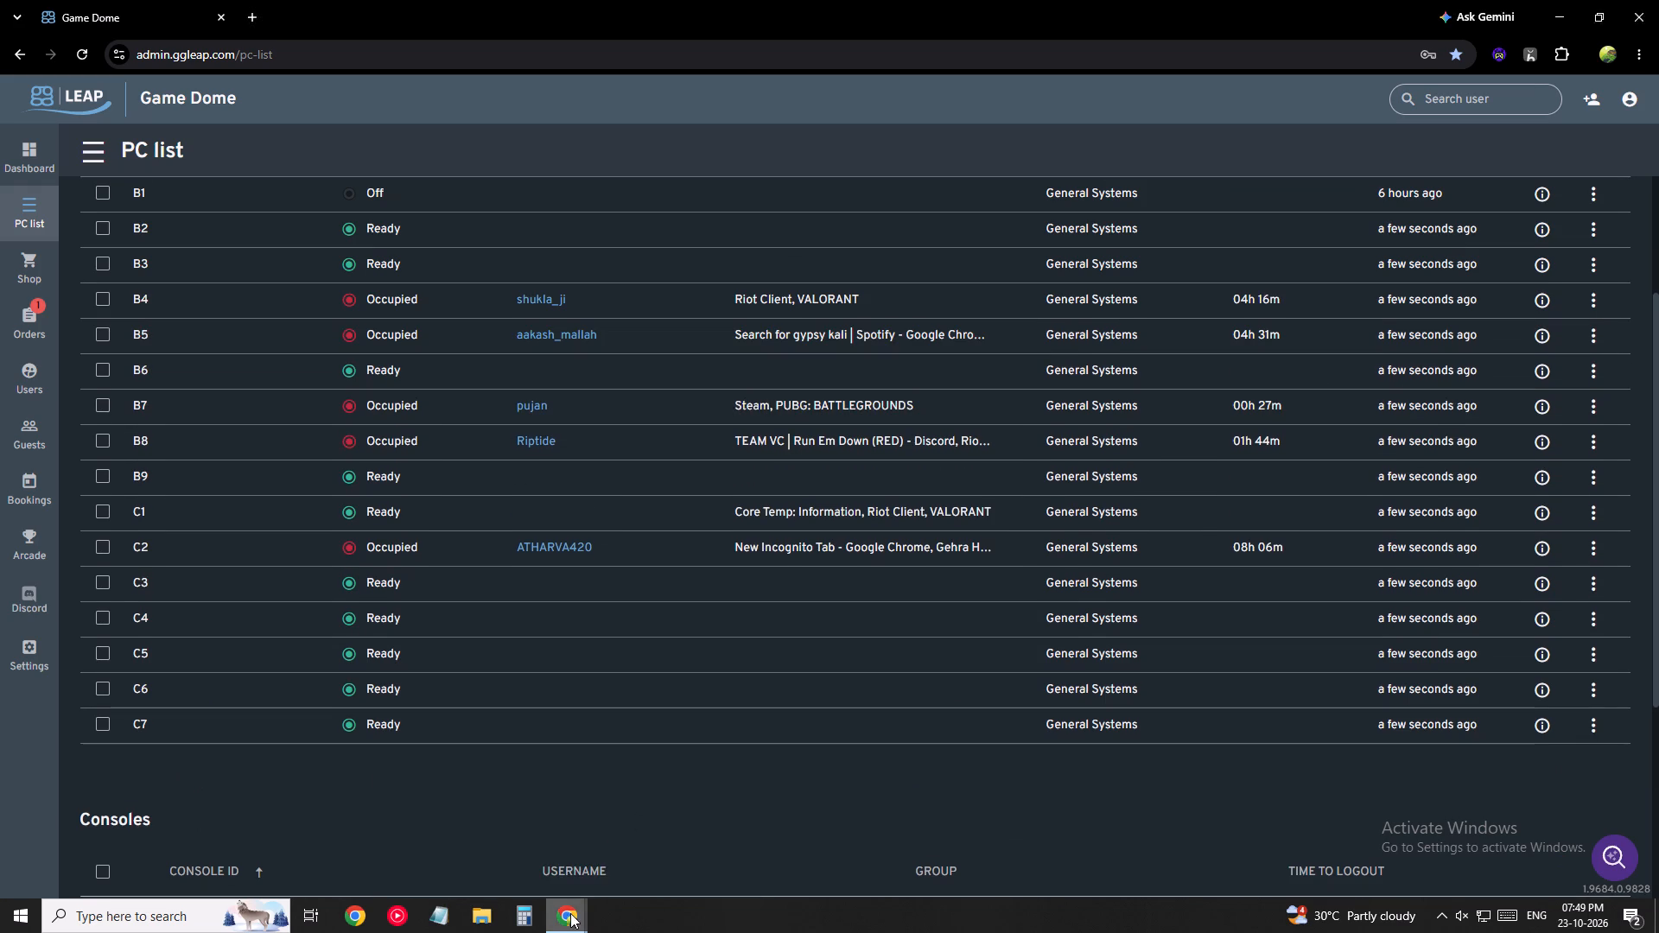
click(566, 923)
click(518, 854)
click(119, 0)
scroll(1520, 401, up, 2)
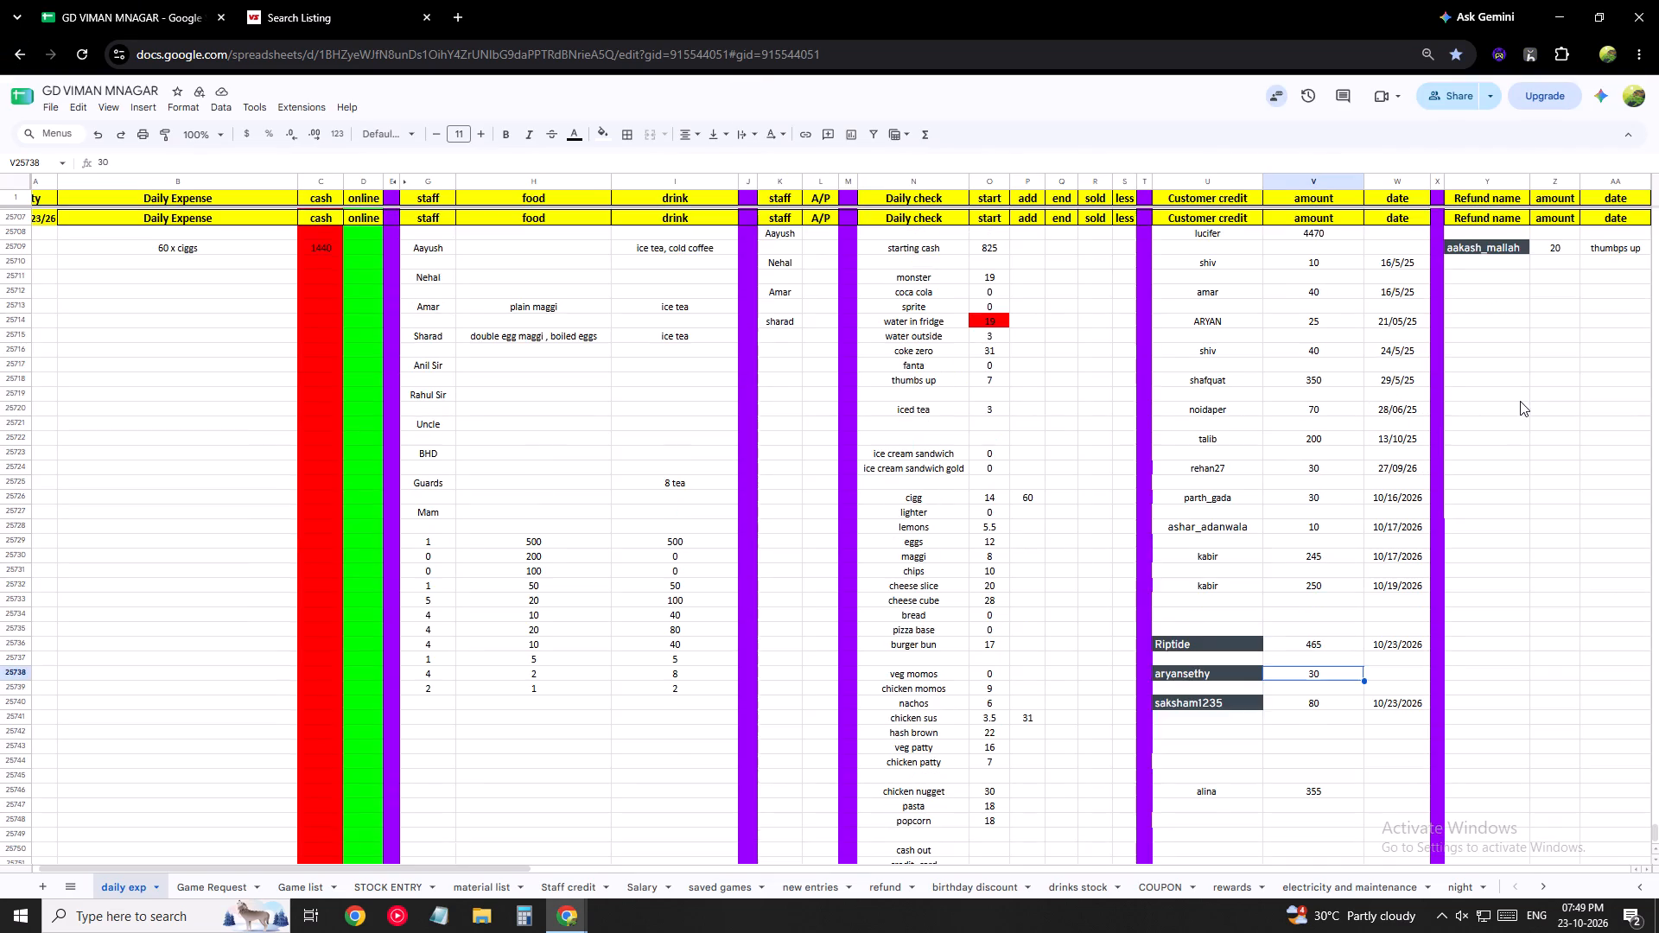
drag(1497, 337, 1643, 337)
key(Delete)
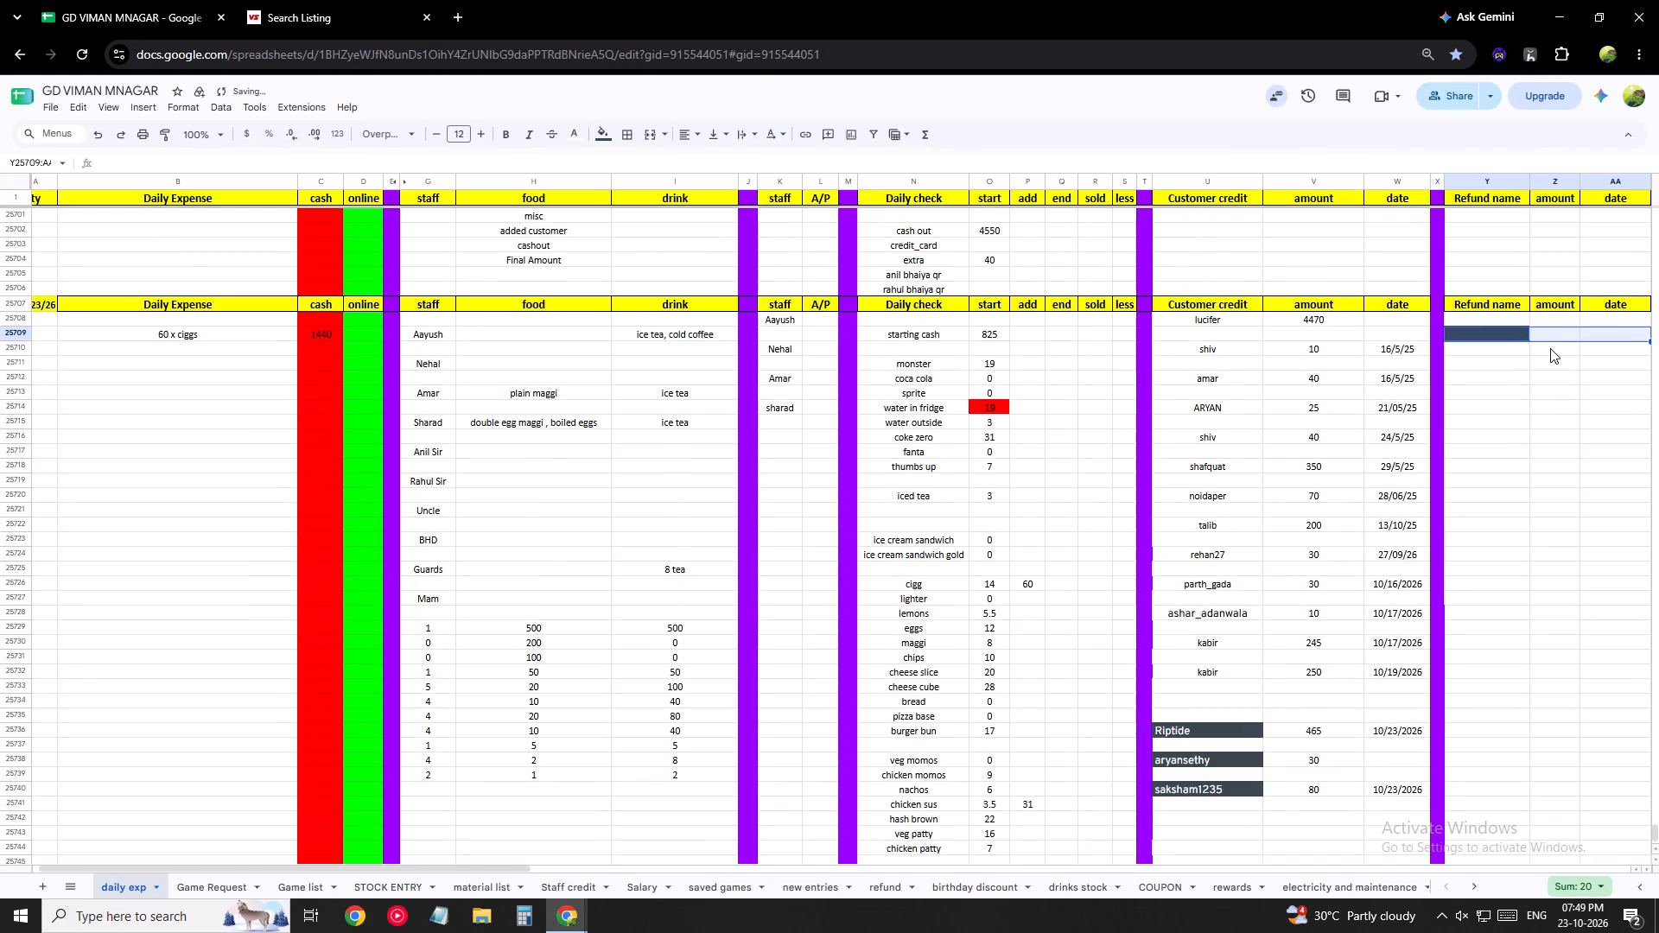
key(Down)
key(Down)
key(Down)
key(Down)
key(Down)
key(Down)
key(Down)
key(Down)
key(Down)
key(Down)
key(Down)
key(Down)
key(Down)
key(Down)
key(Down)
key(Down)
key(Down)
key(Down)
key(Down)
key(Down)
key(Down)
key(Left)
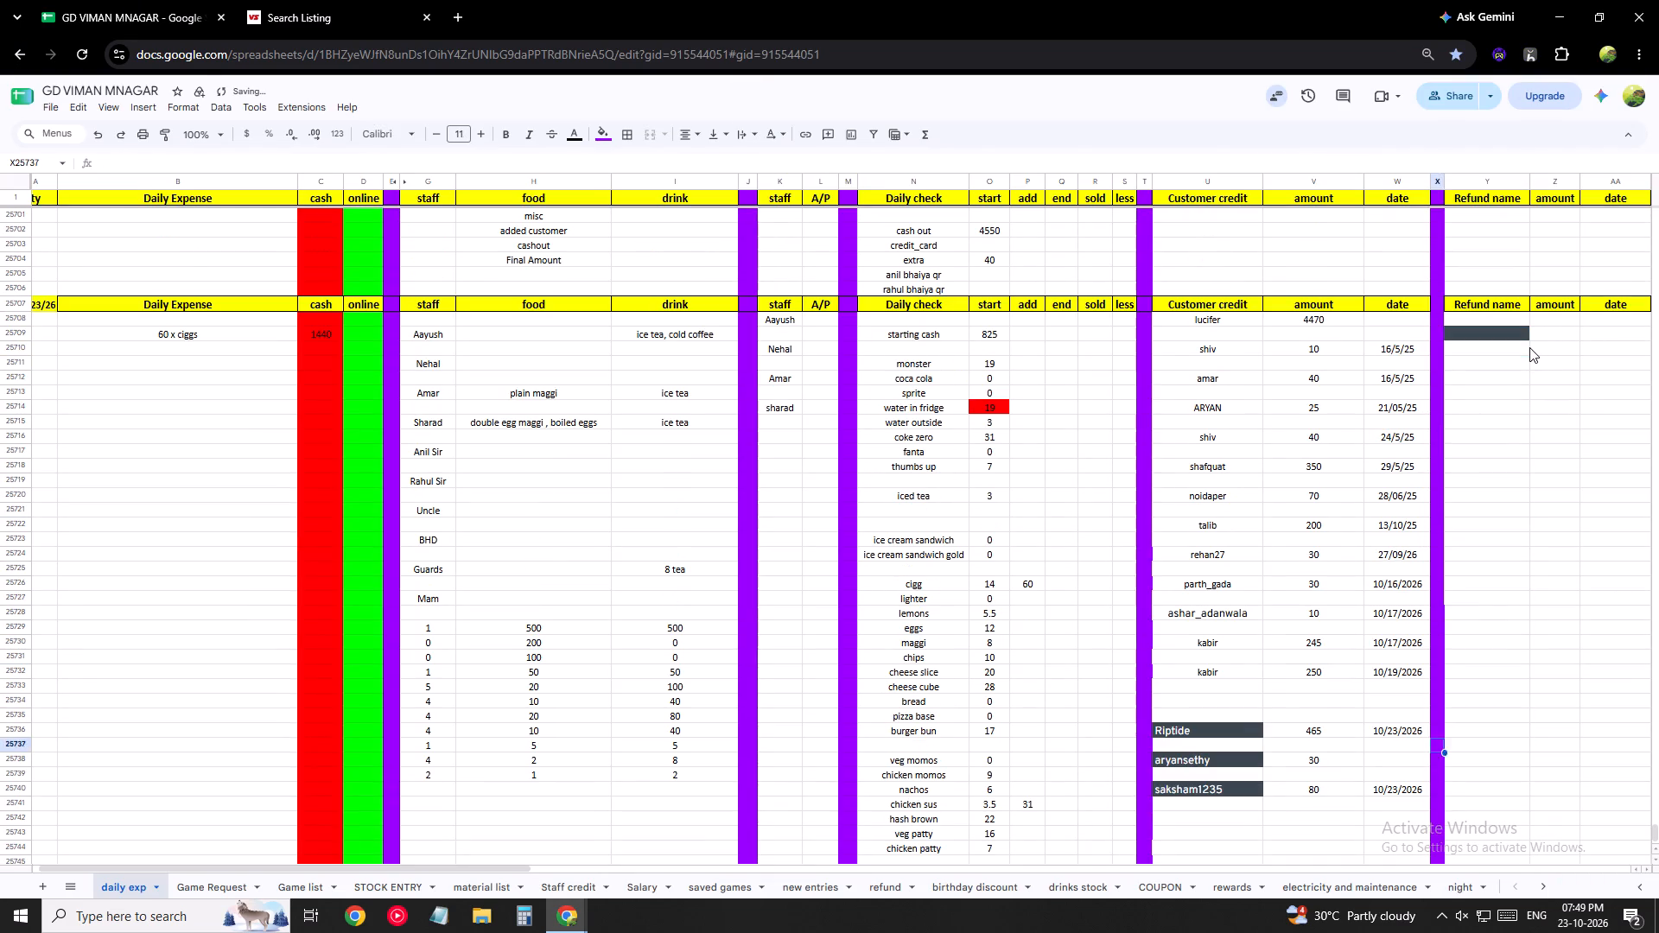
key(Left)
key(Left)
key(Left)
key(alt+Tab)
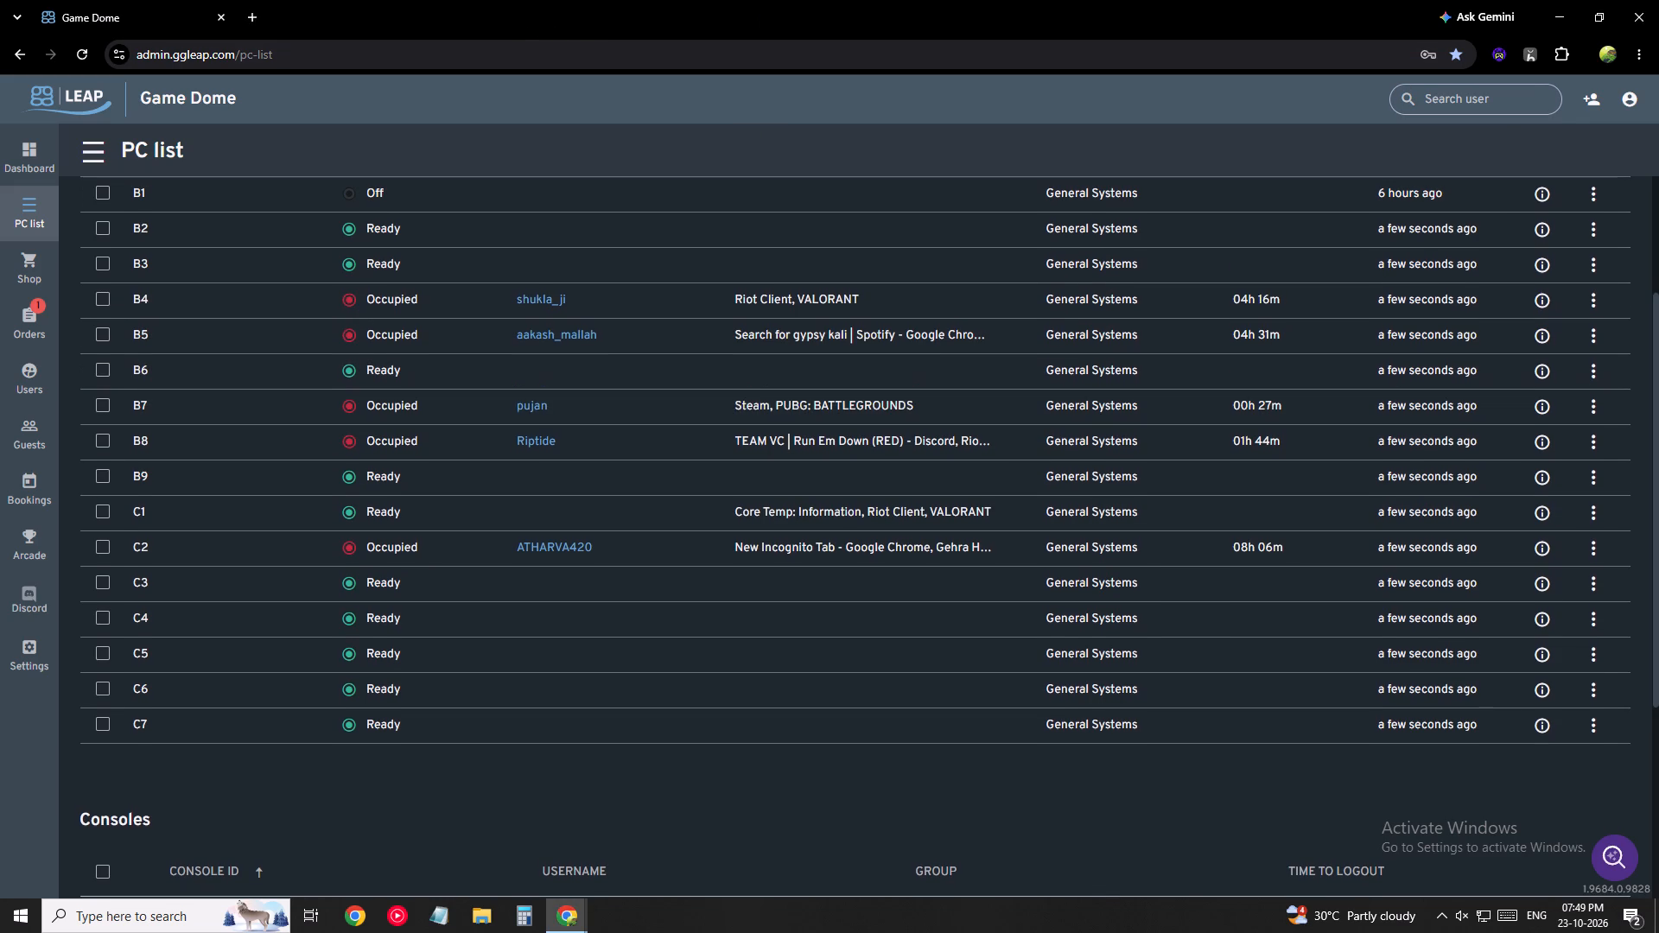
click(1514, 109)
text(tobi)
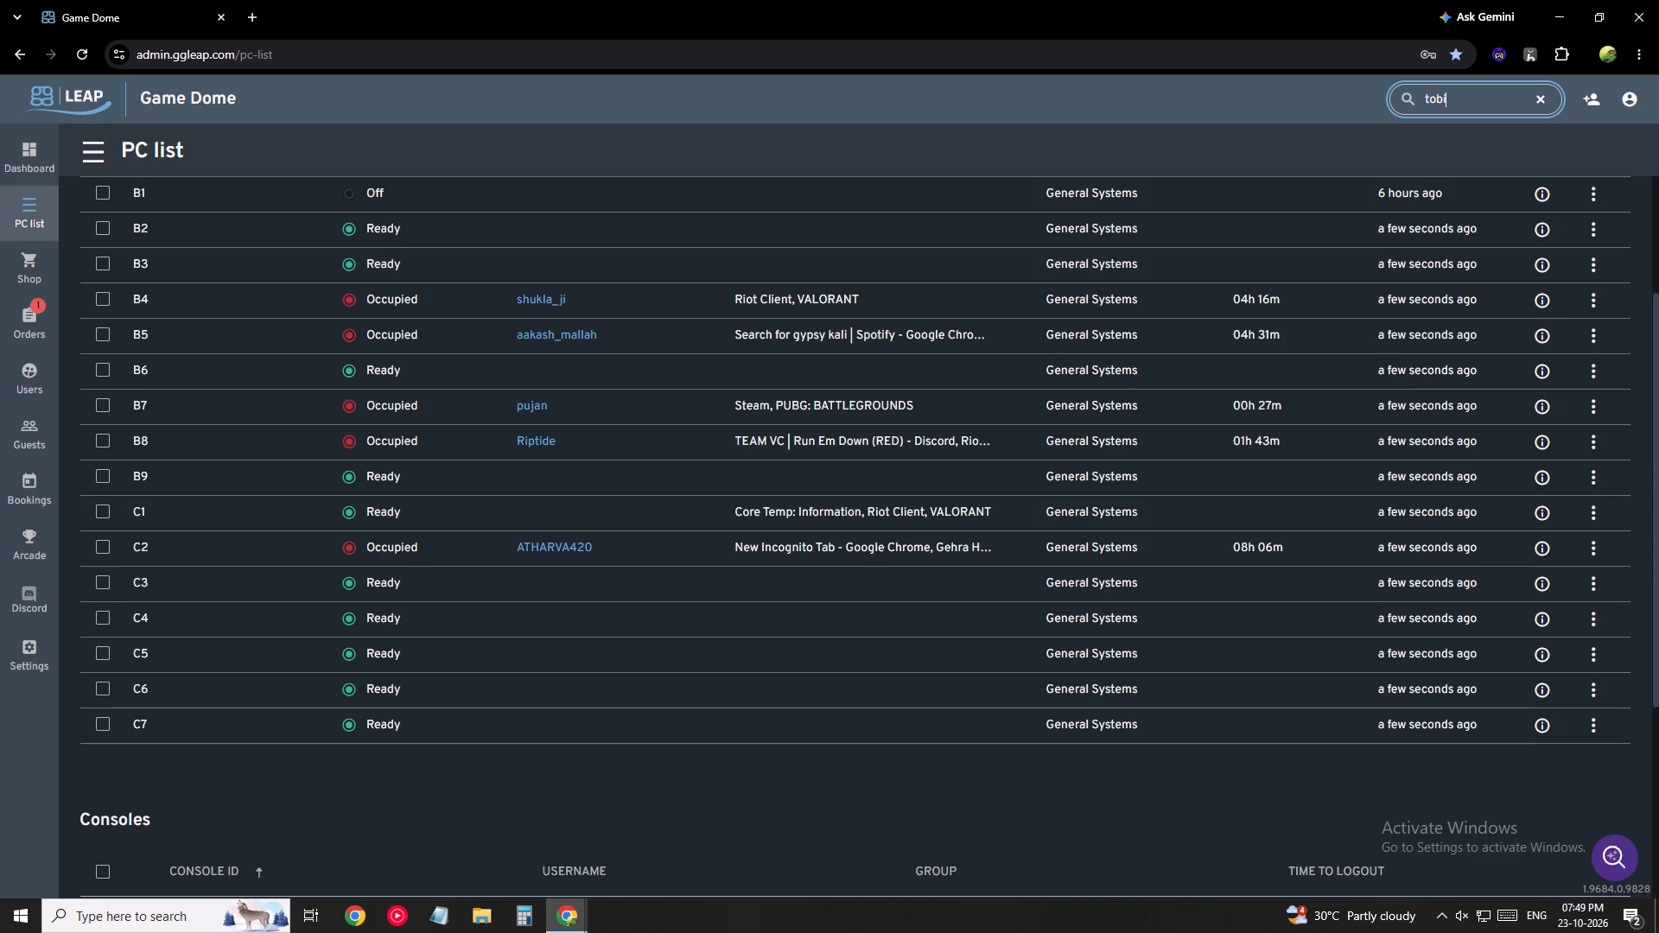
click(1592, 135)
click(1607, 218)
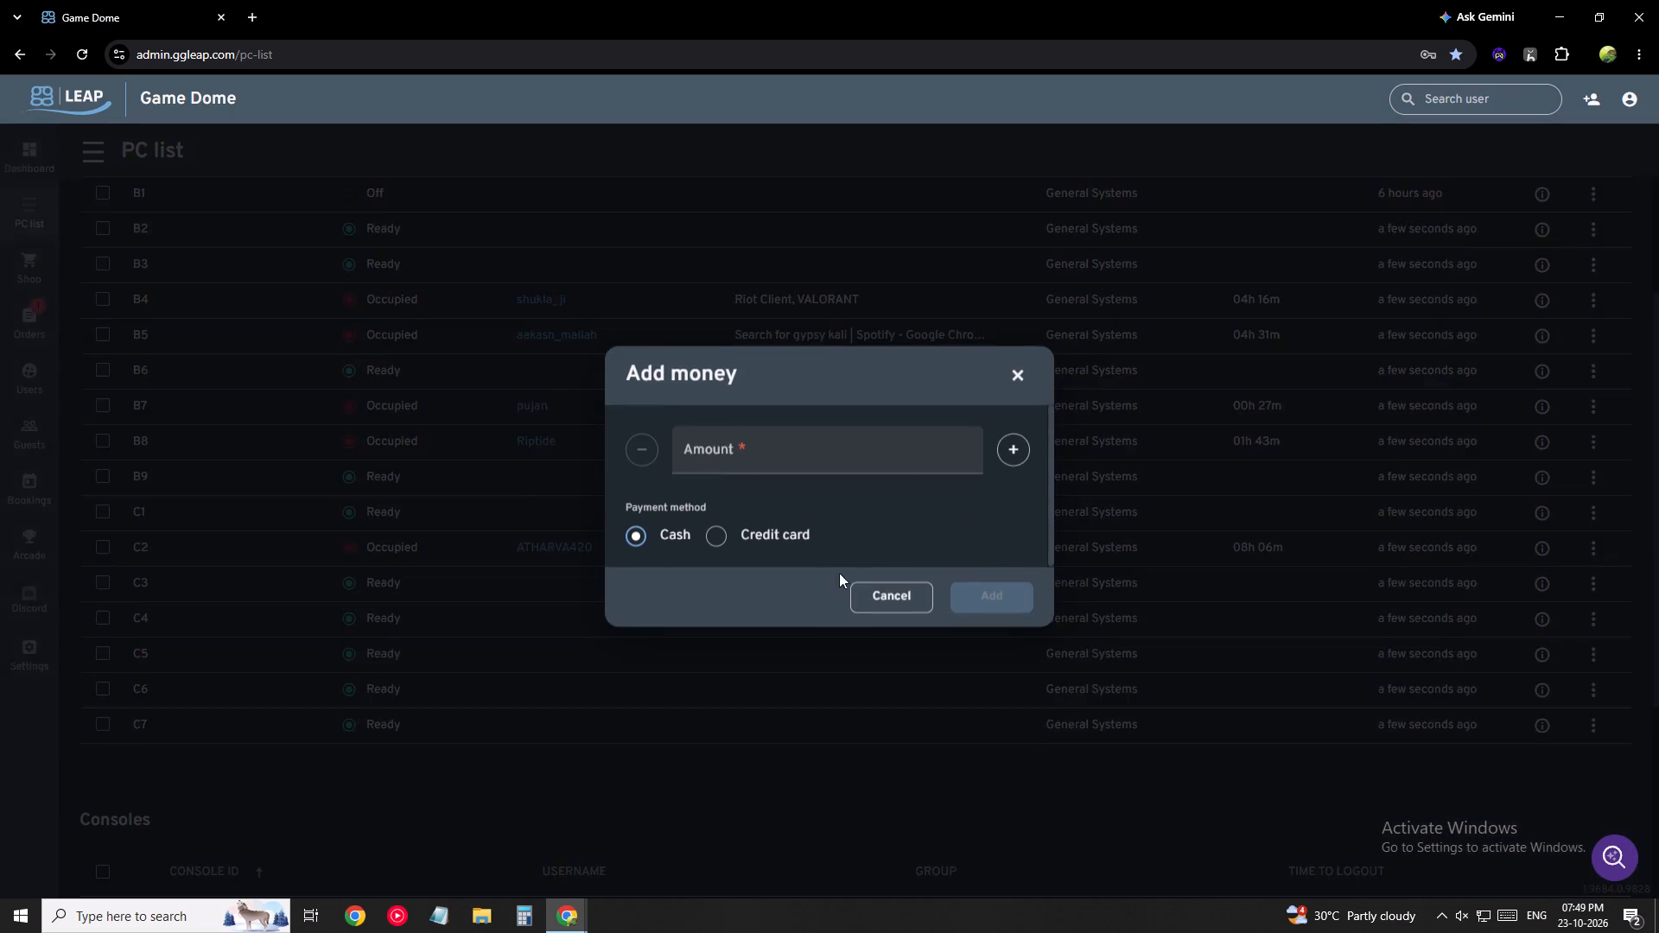
click(828, 446)
text(30)
click(962, 578)
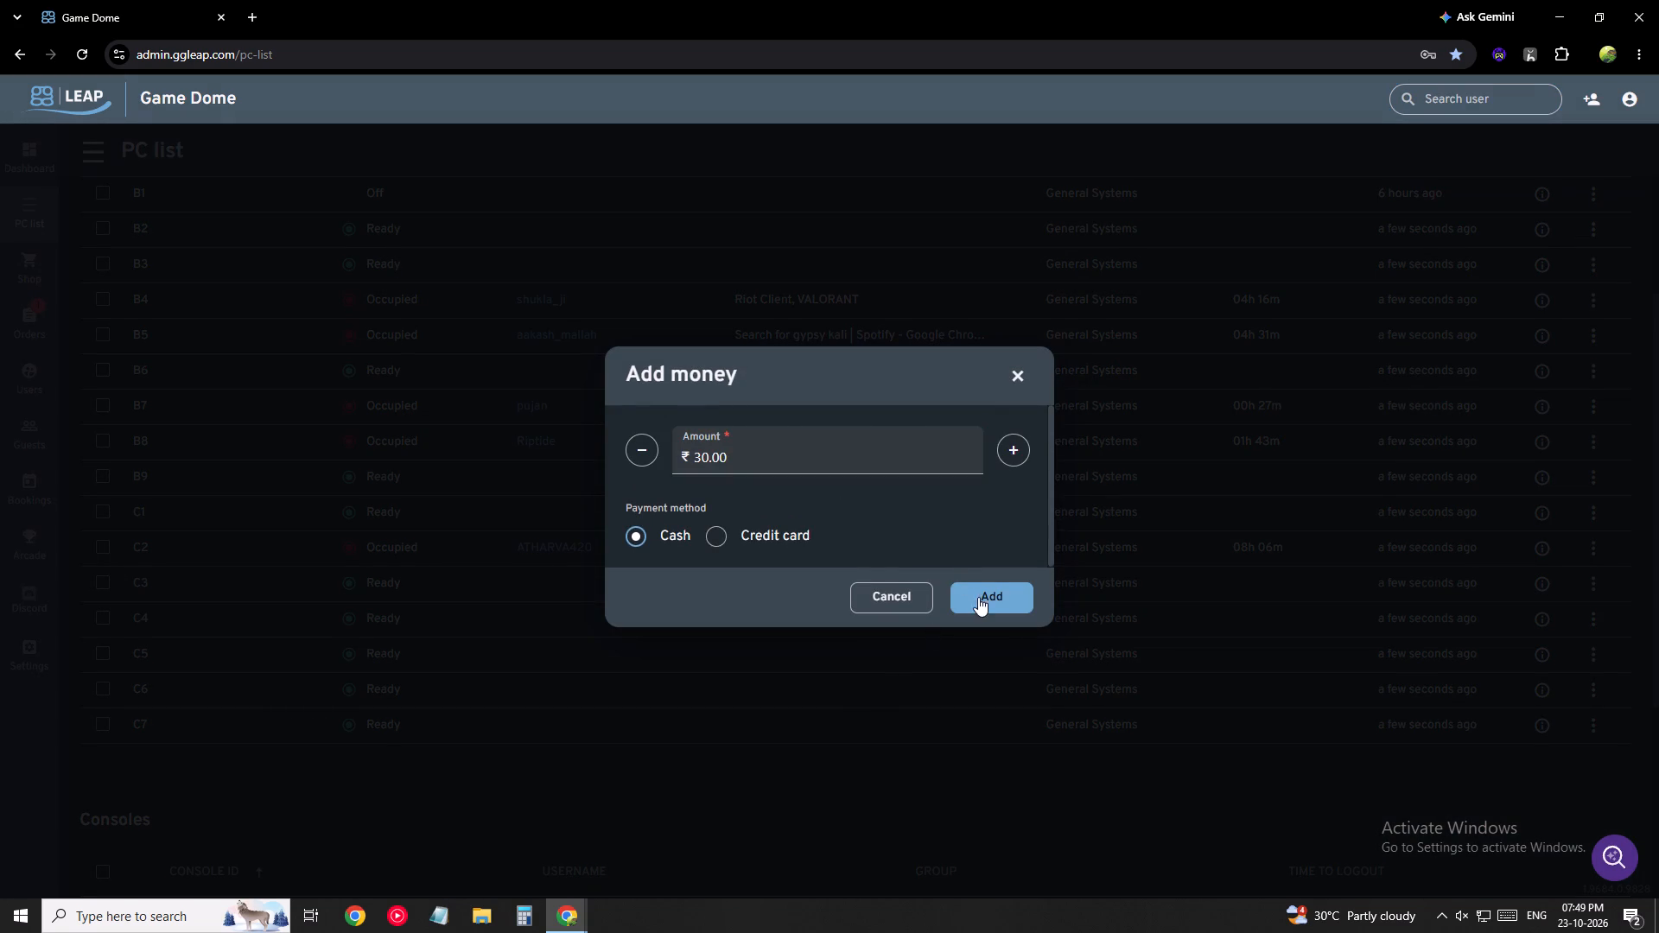
click(978, 598)
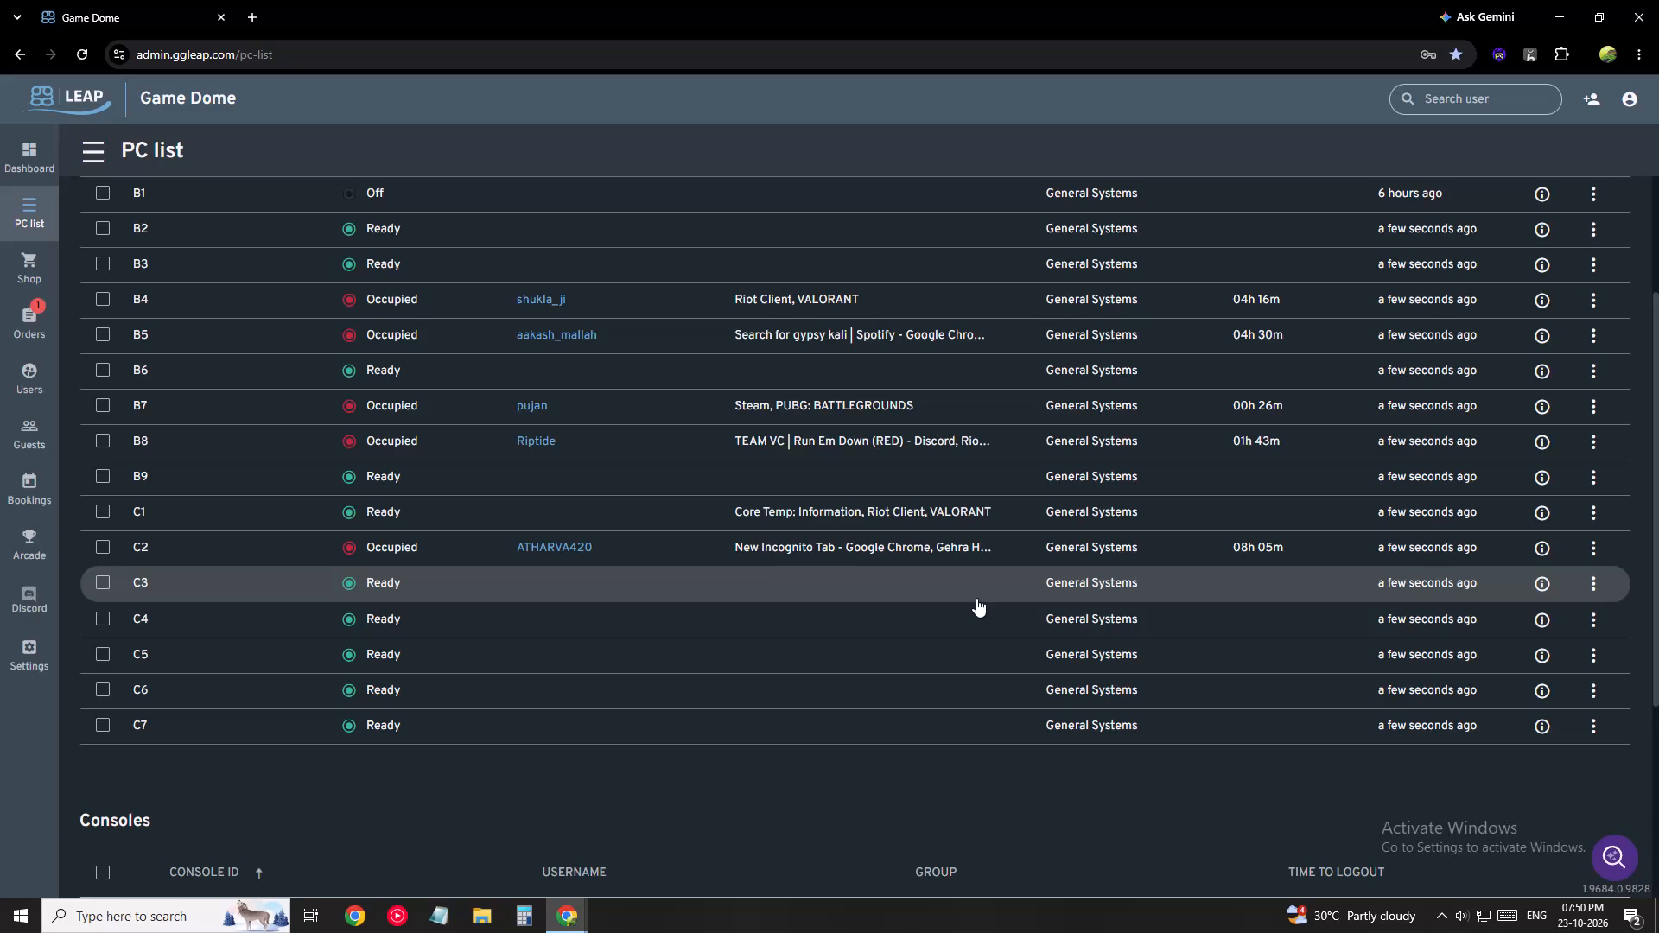
click(976, 598)
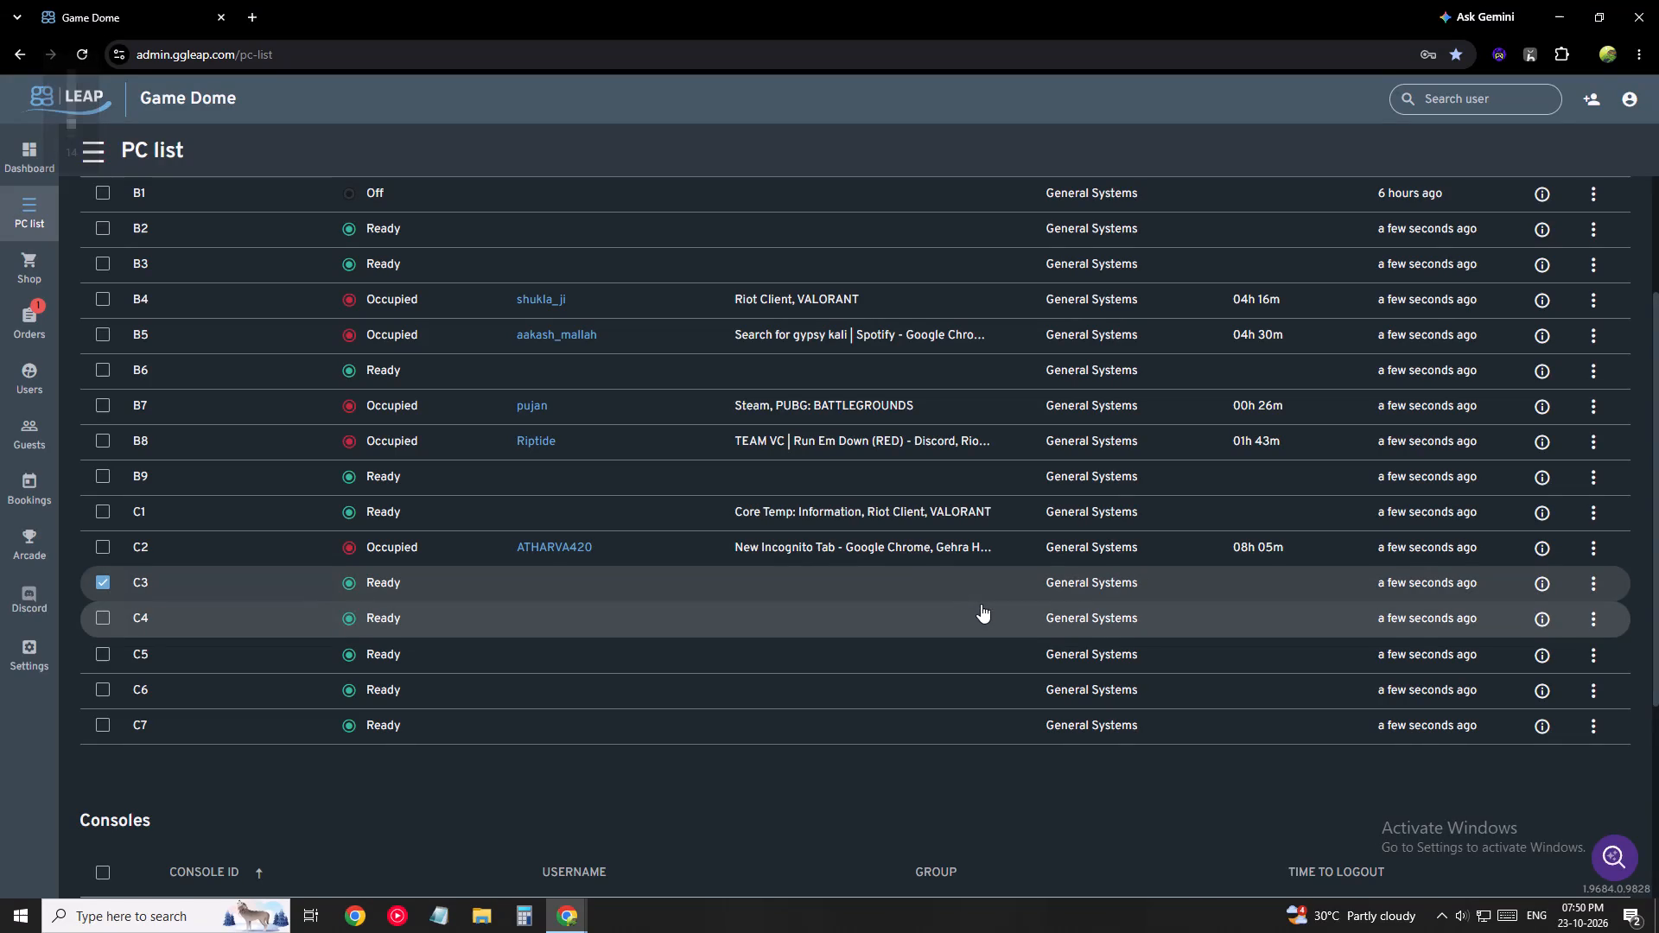
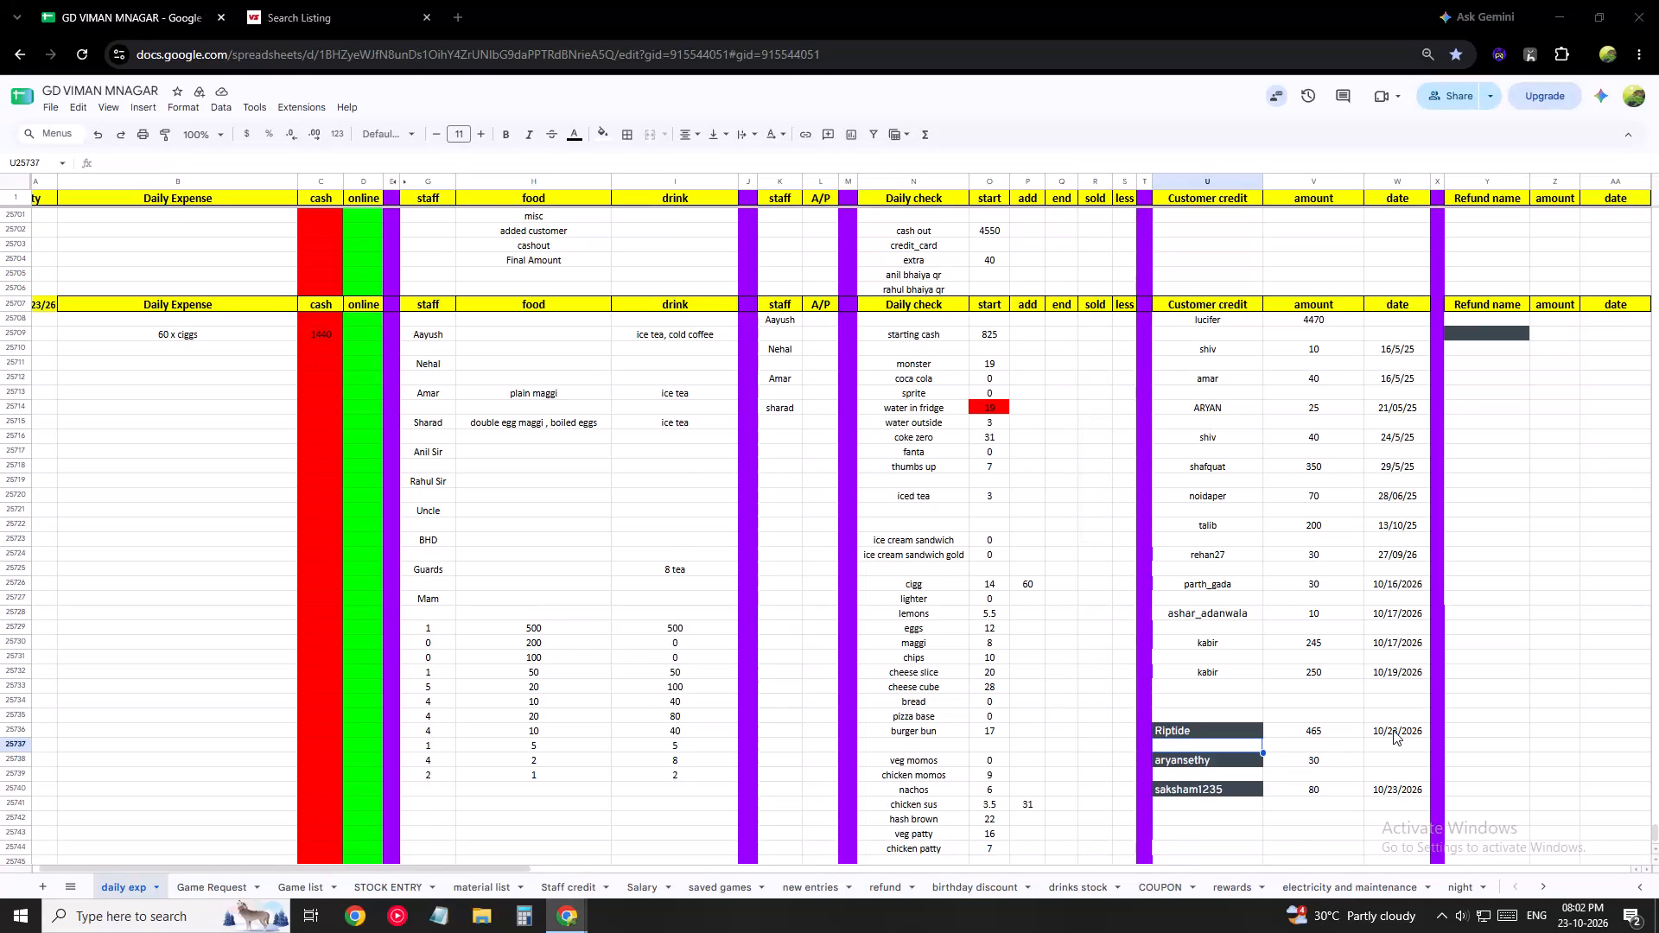
Look up alina's customer credit amount in the daily exp sheet and calculate 500 - 355 + 55 in Calculator.
scroll(1394, 730, down, 3)
click(1325, 709)
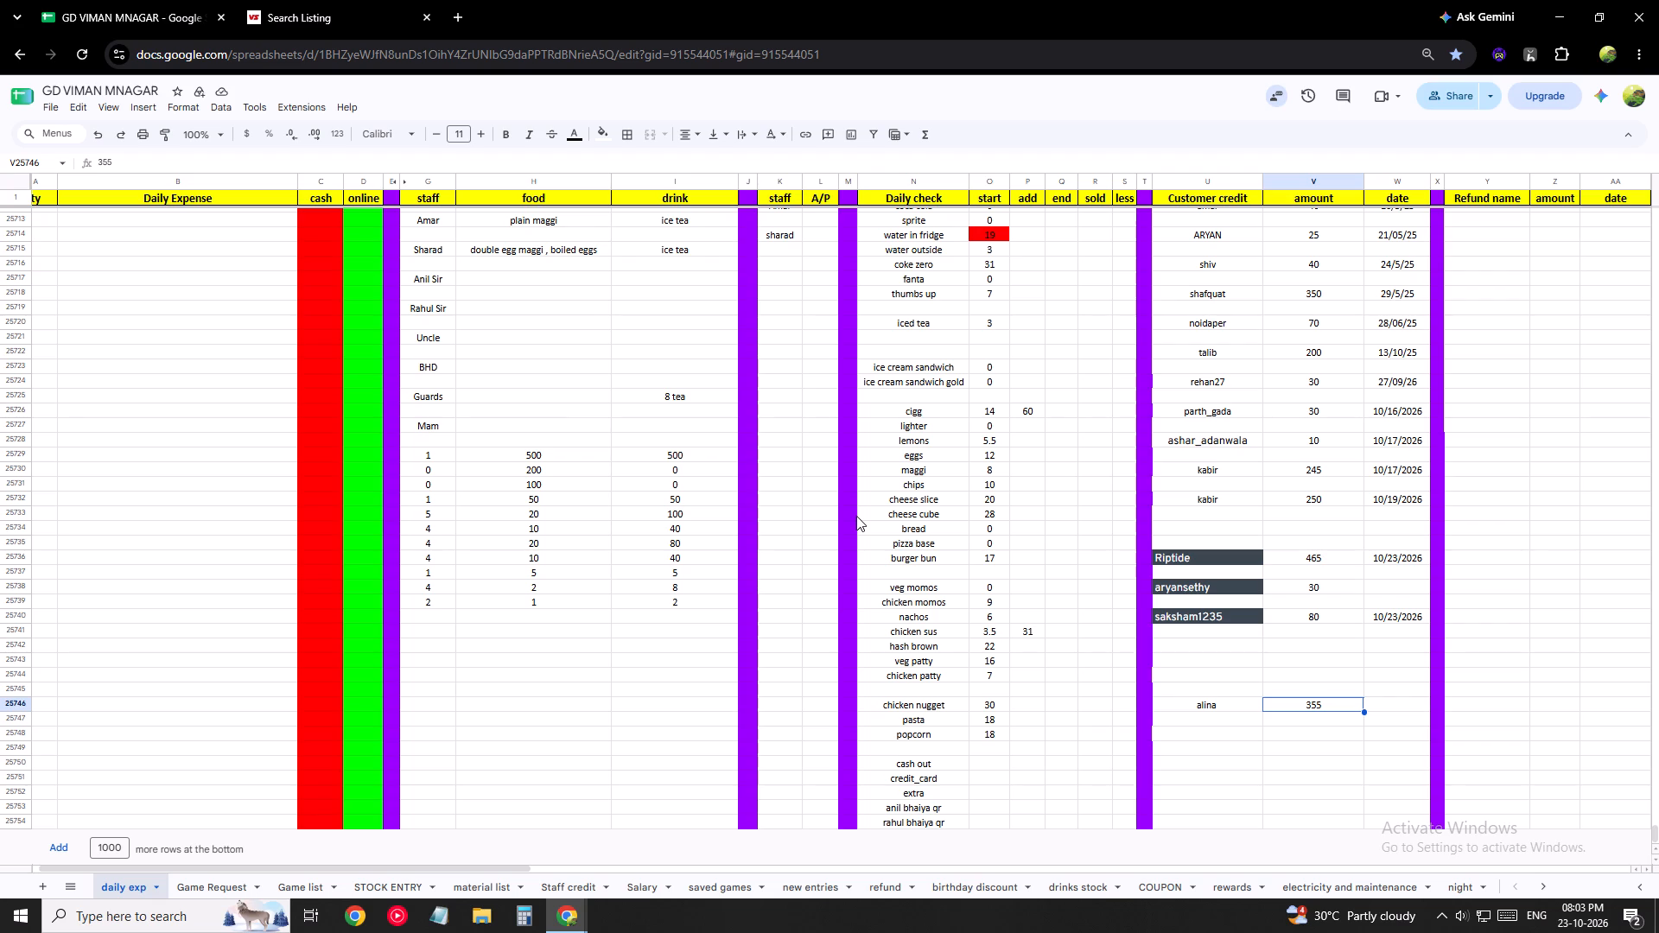
text(cal)
key(Return)
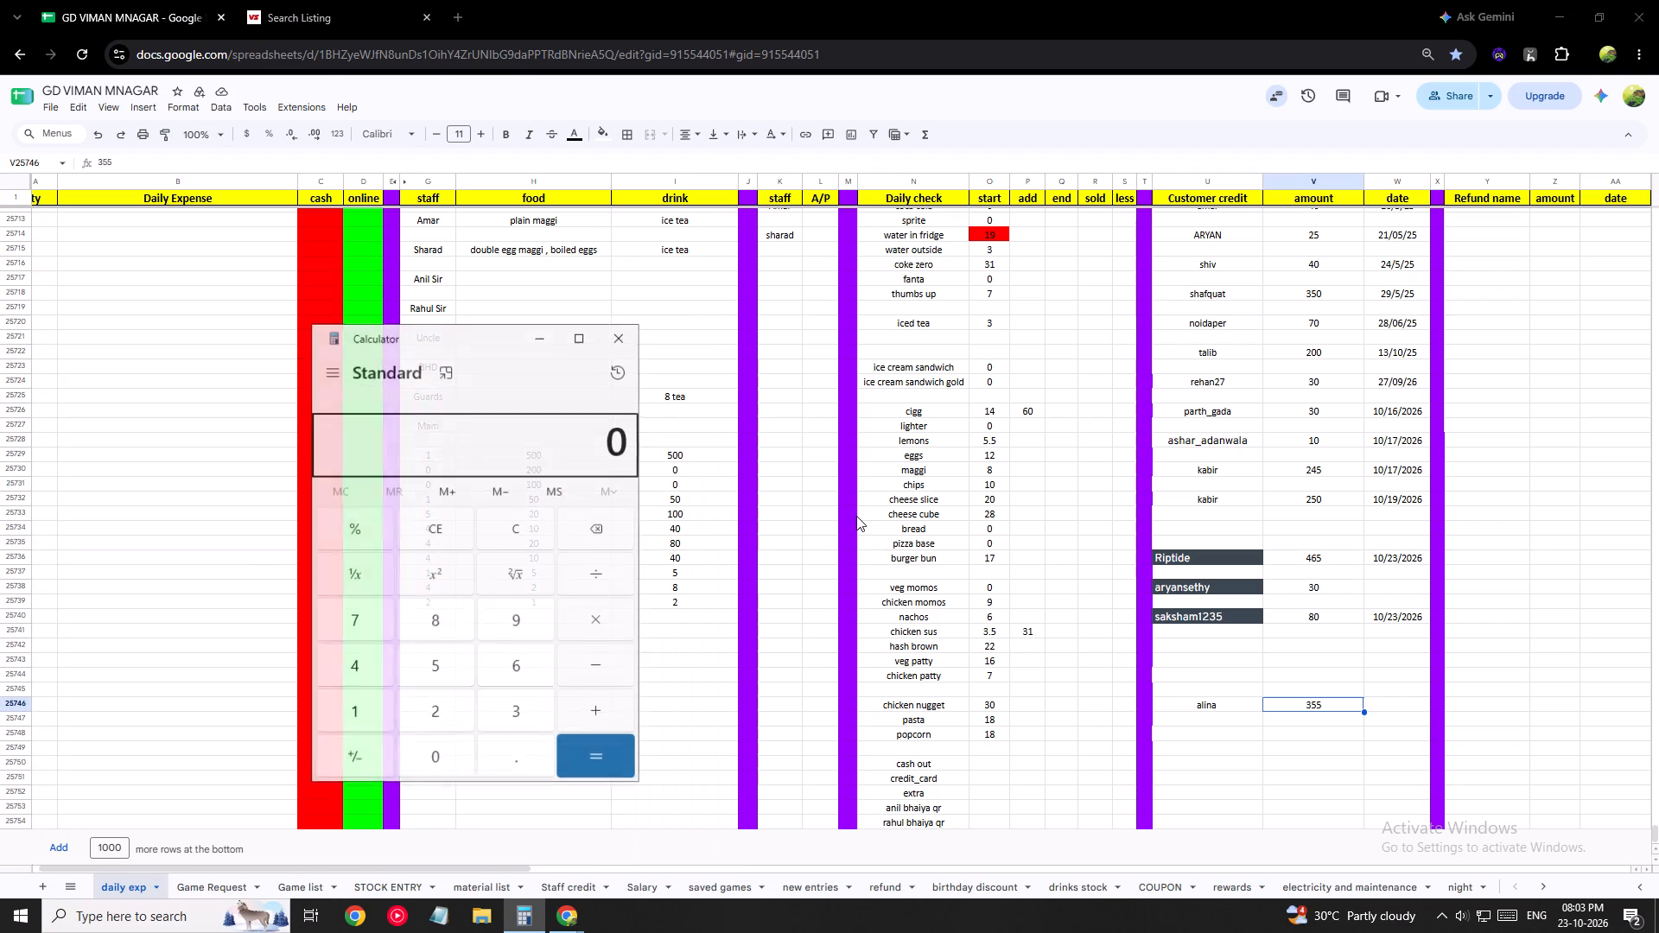
text(500-)
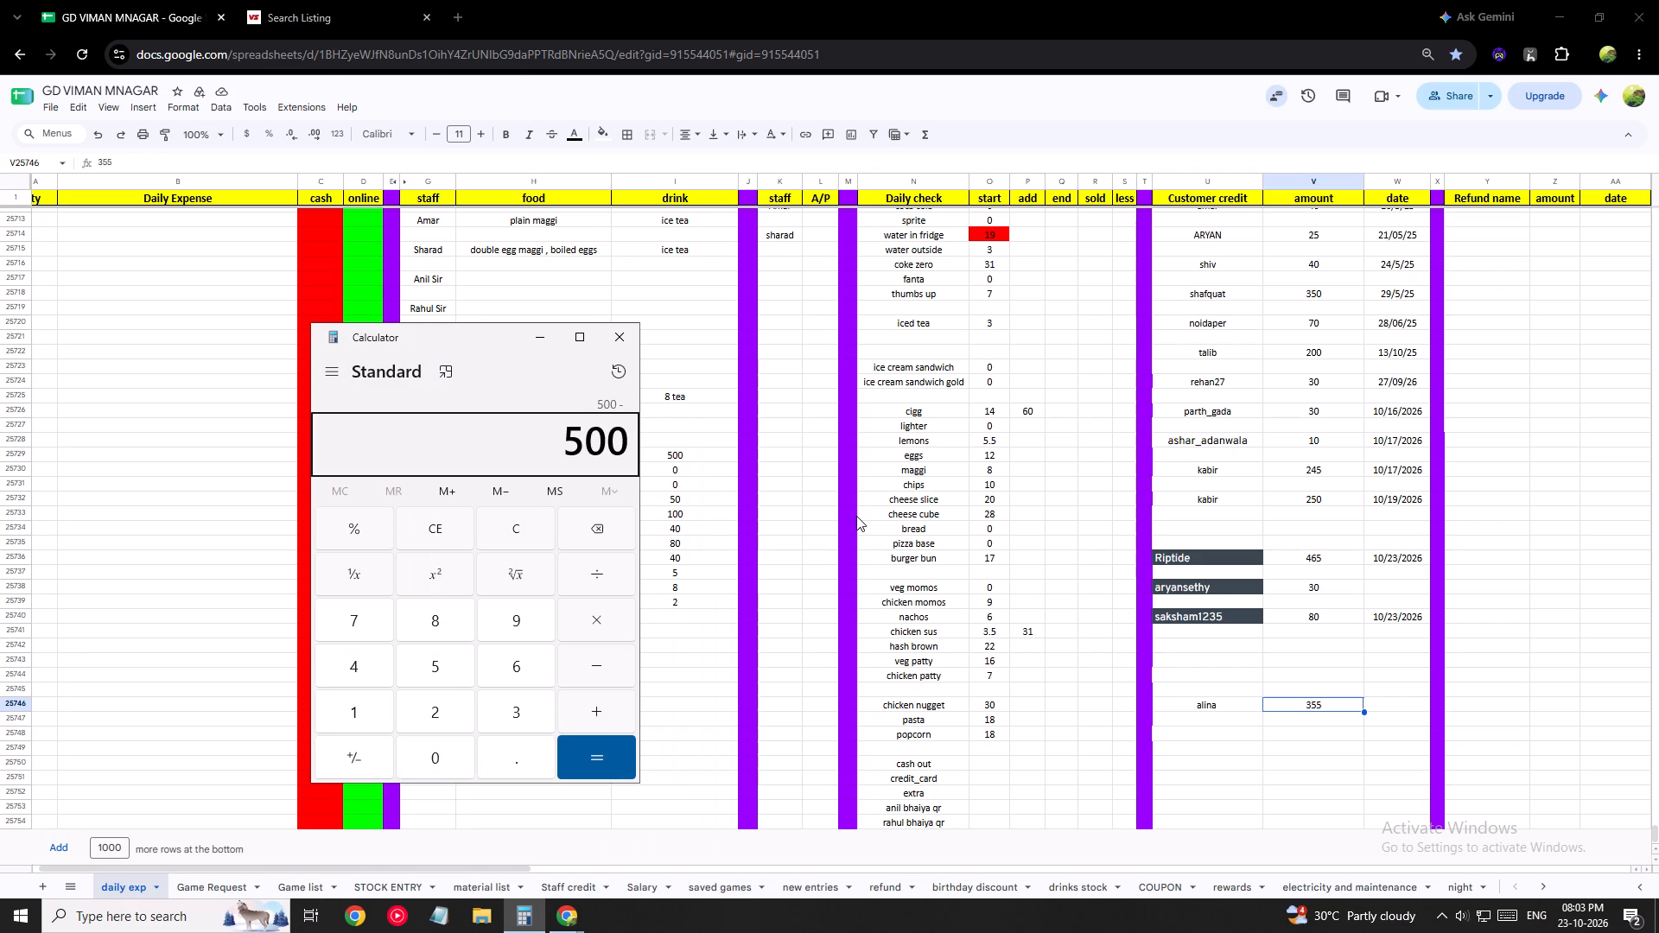
text(355)
key(Return)
text(+55)
key(Return)
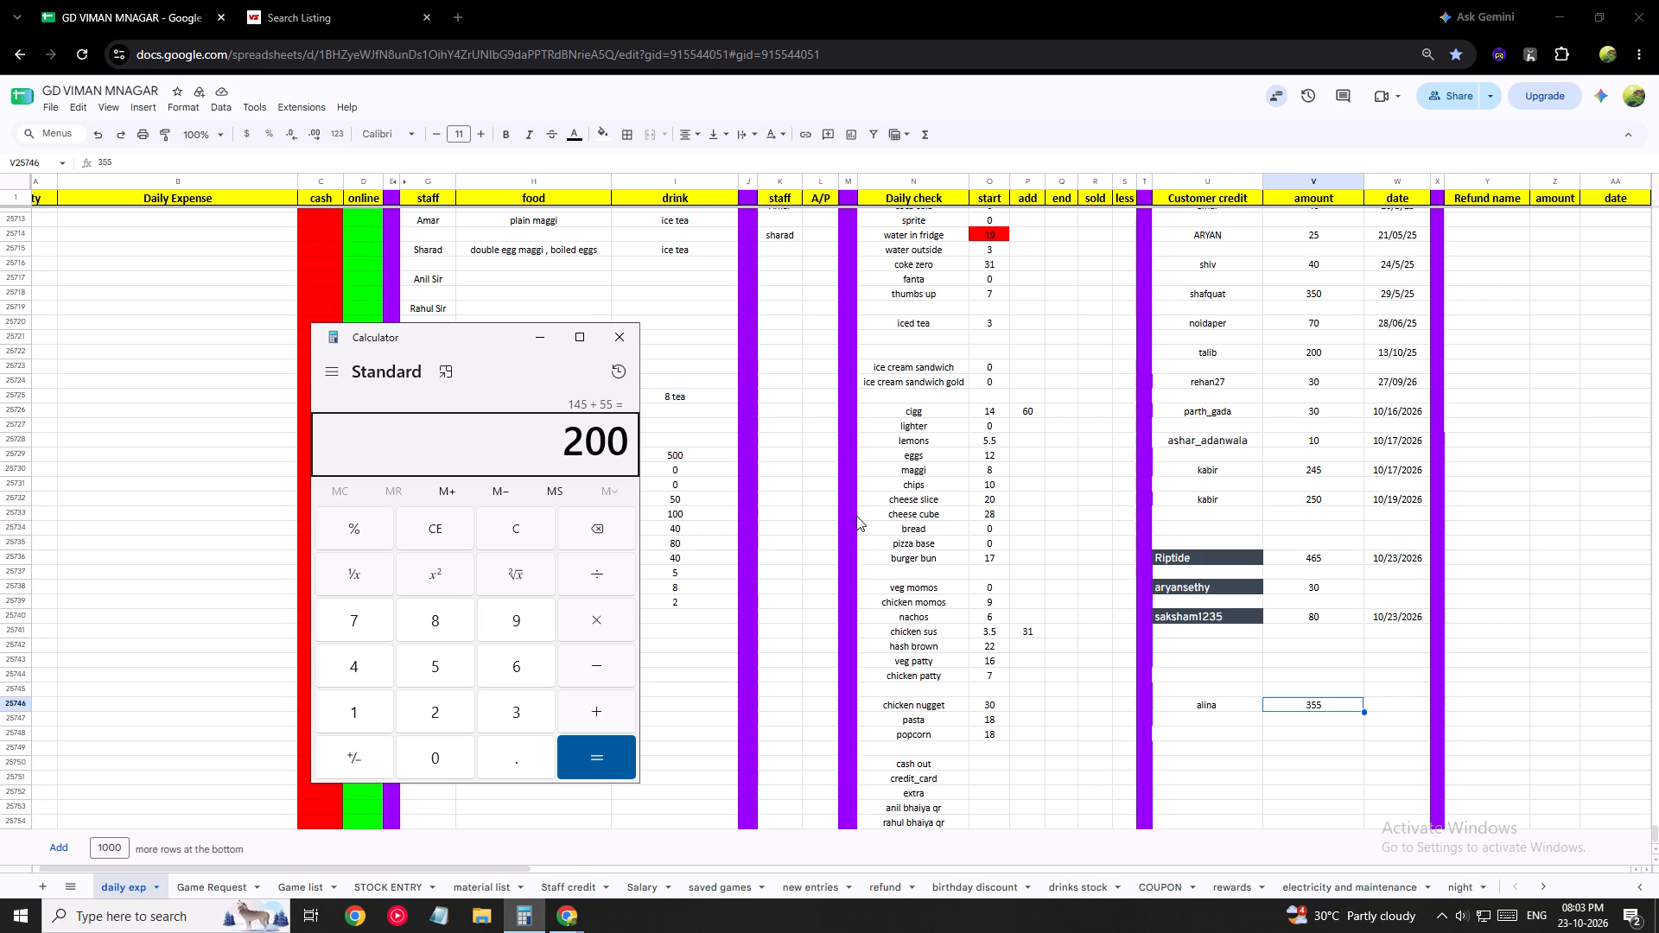
drag(298, 190, 240, 175)
click(524, 923)
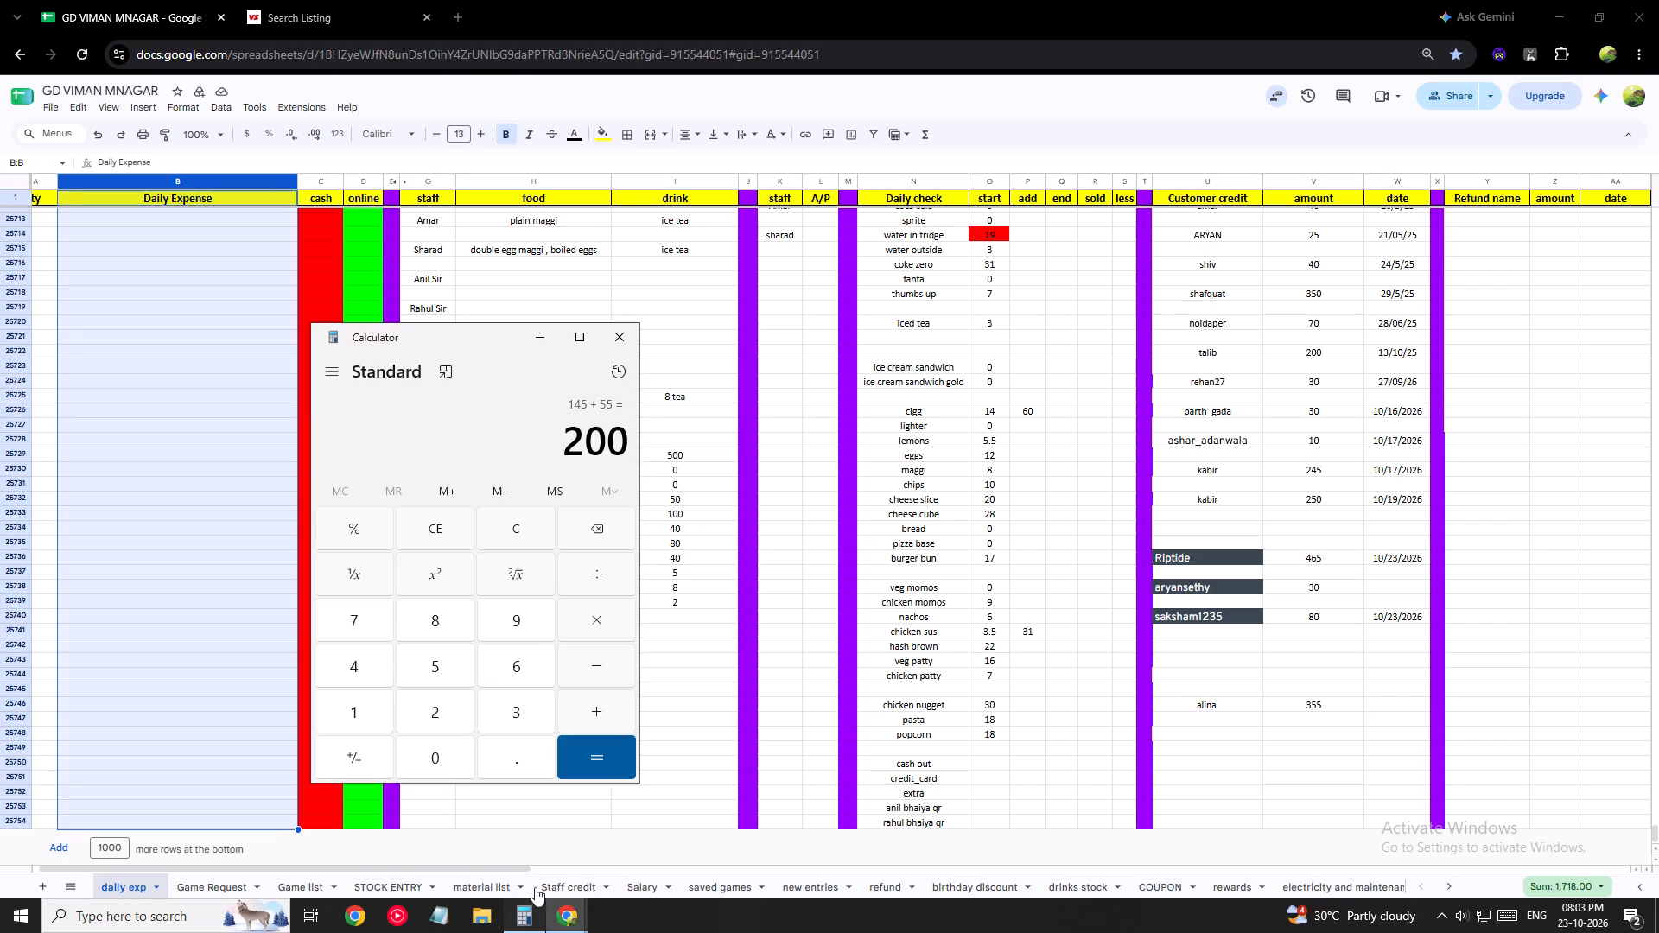
click(616, 346)
click(212, 376)
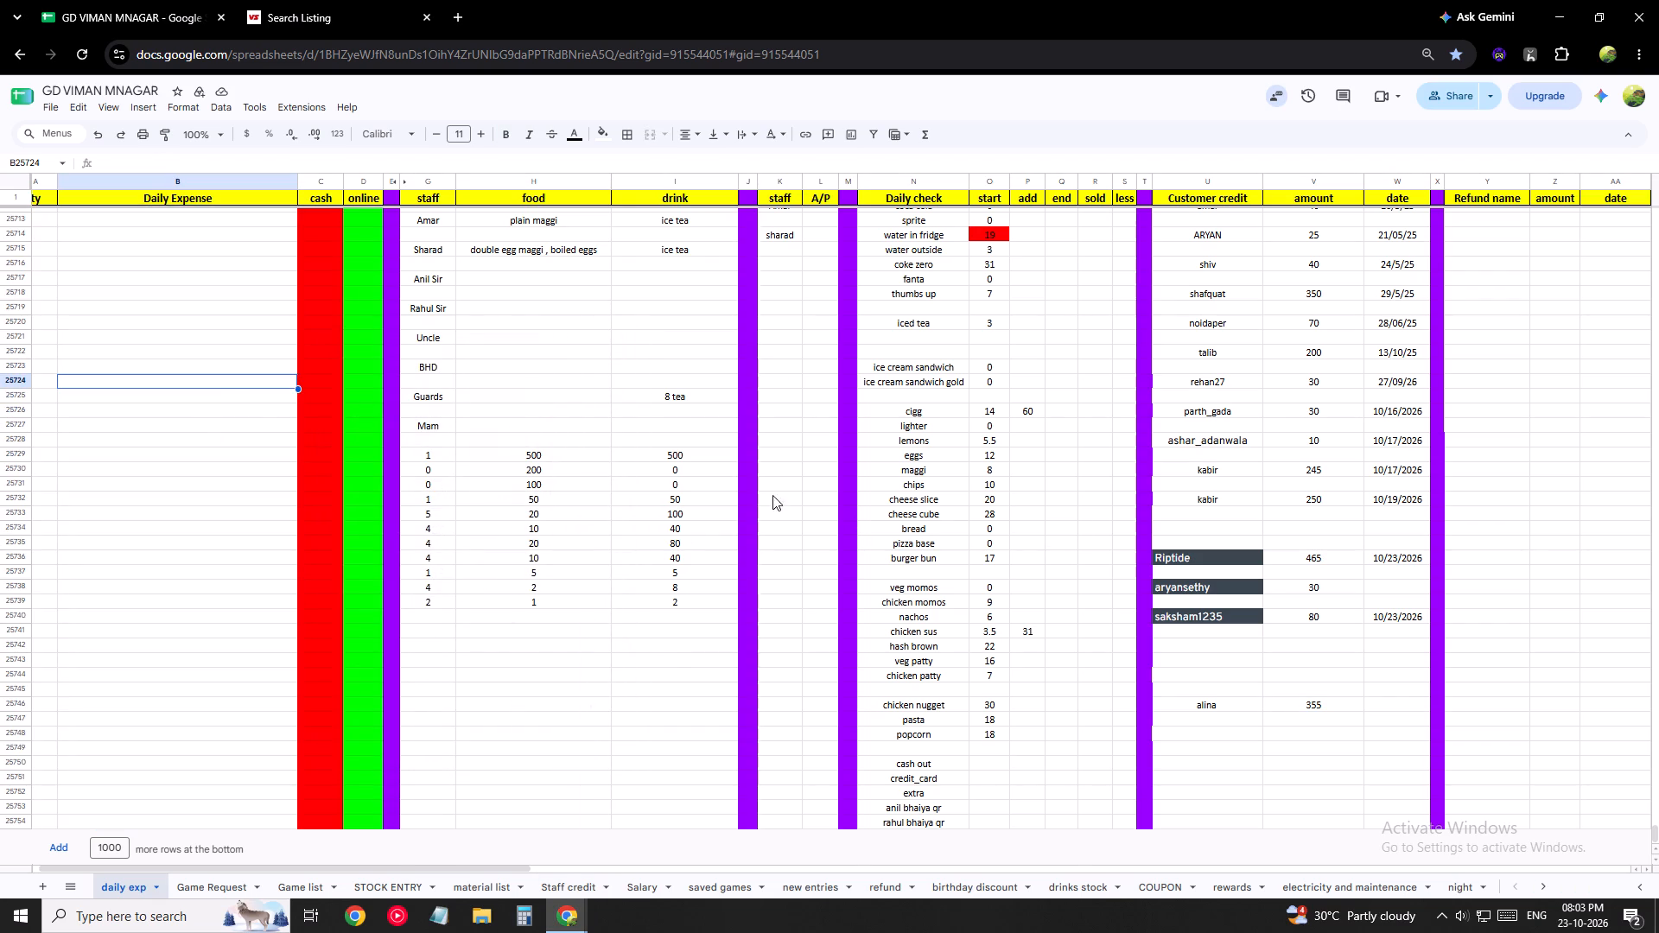
In the daily exp sheet, clear alina's customer credit entry across its name and amount cells.
scroll(1085, 518, up, 4)
scroll(334, 435, down, 2)
scroll(319, 517, up, 1)
scroll(359, 662, down, 6)
key(alt+Tab)
key(alt+Tab)
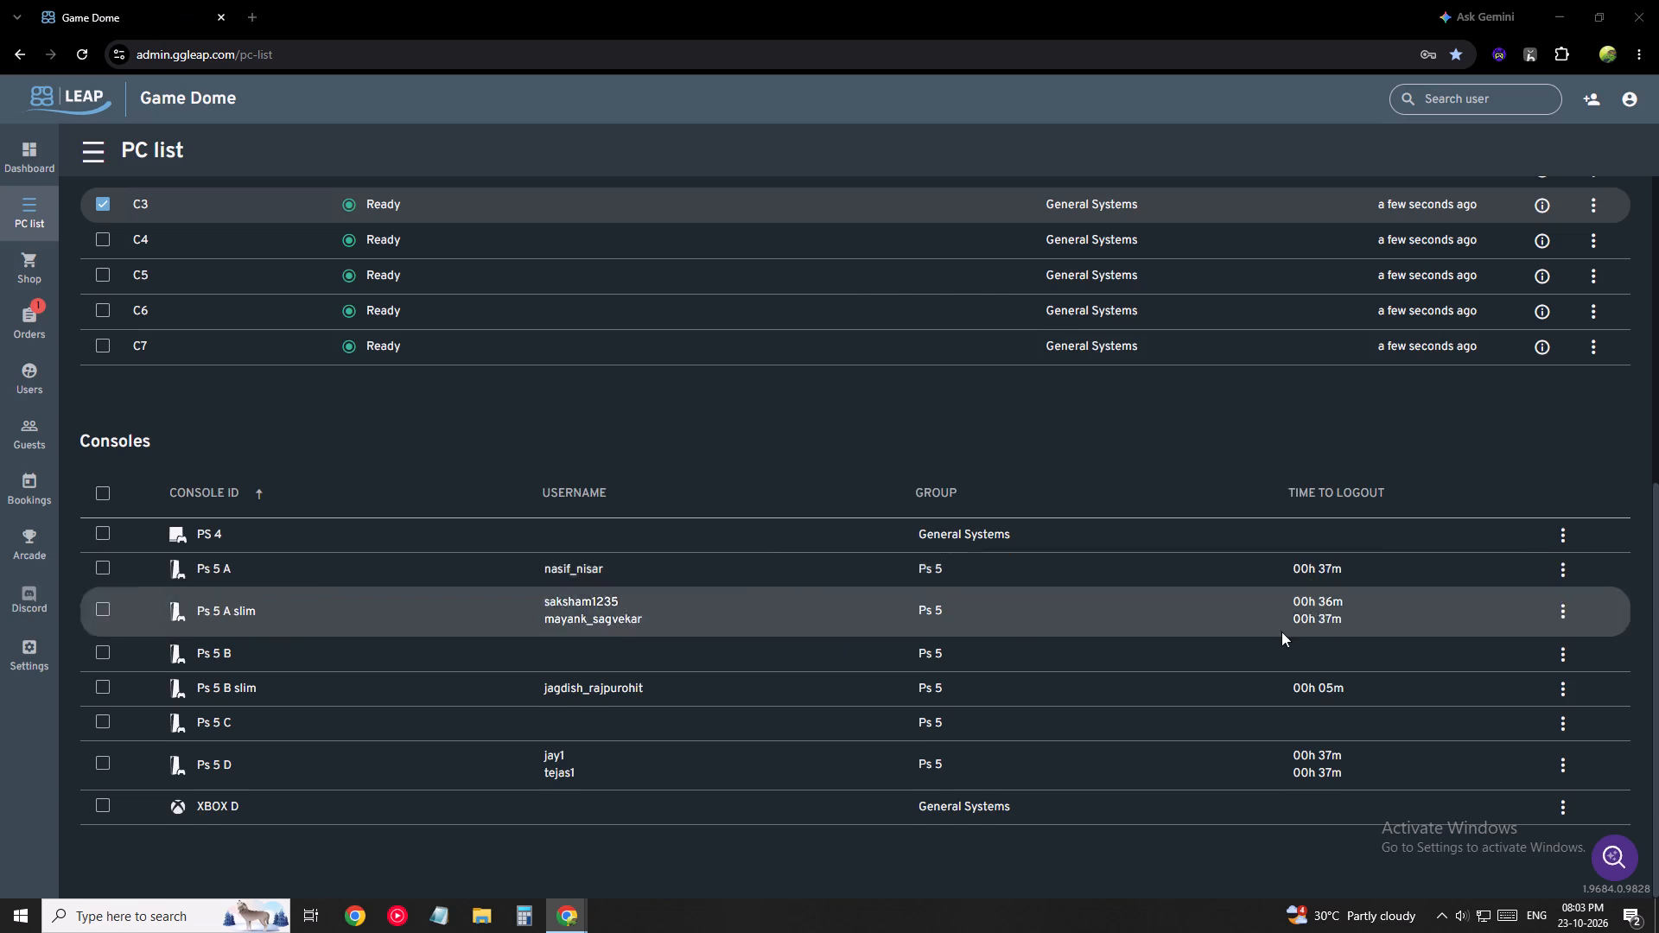
drag(1213, 704, 1361, 700)
key(Delete)
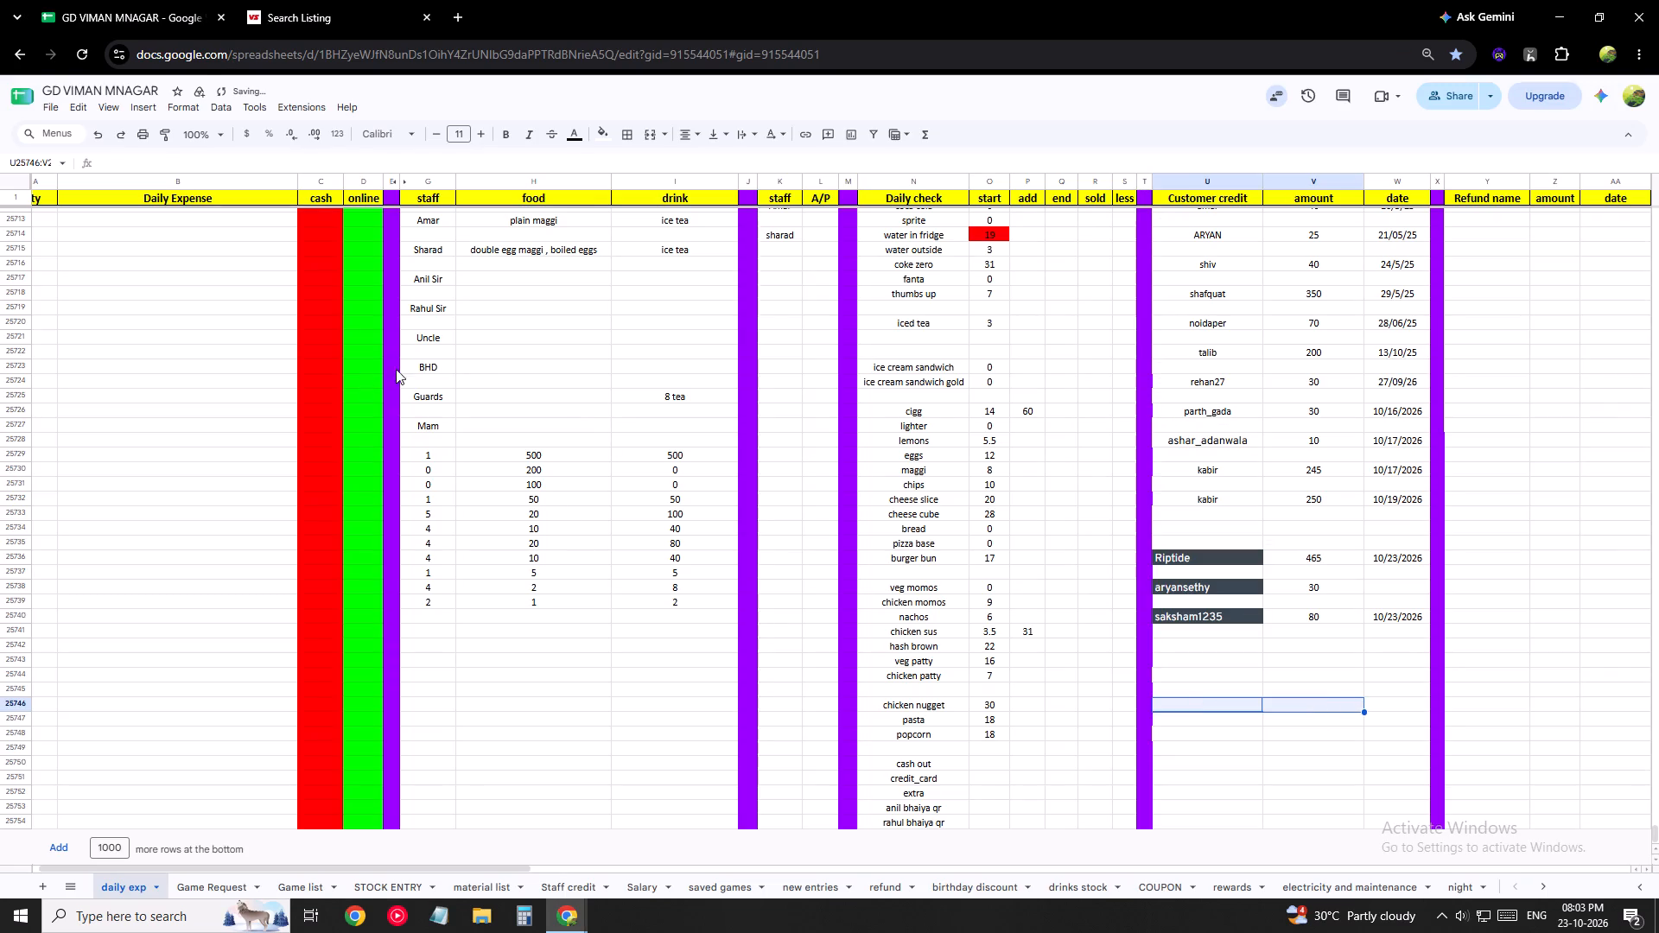
Switch to the Game Dome admin, deselect computer C3 and check the stations in the PC list.
key(alt+Tab)
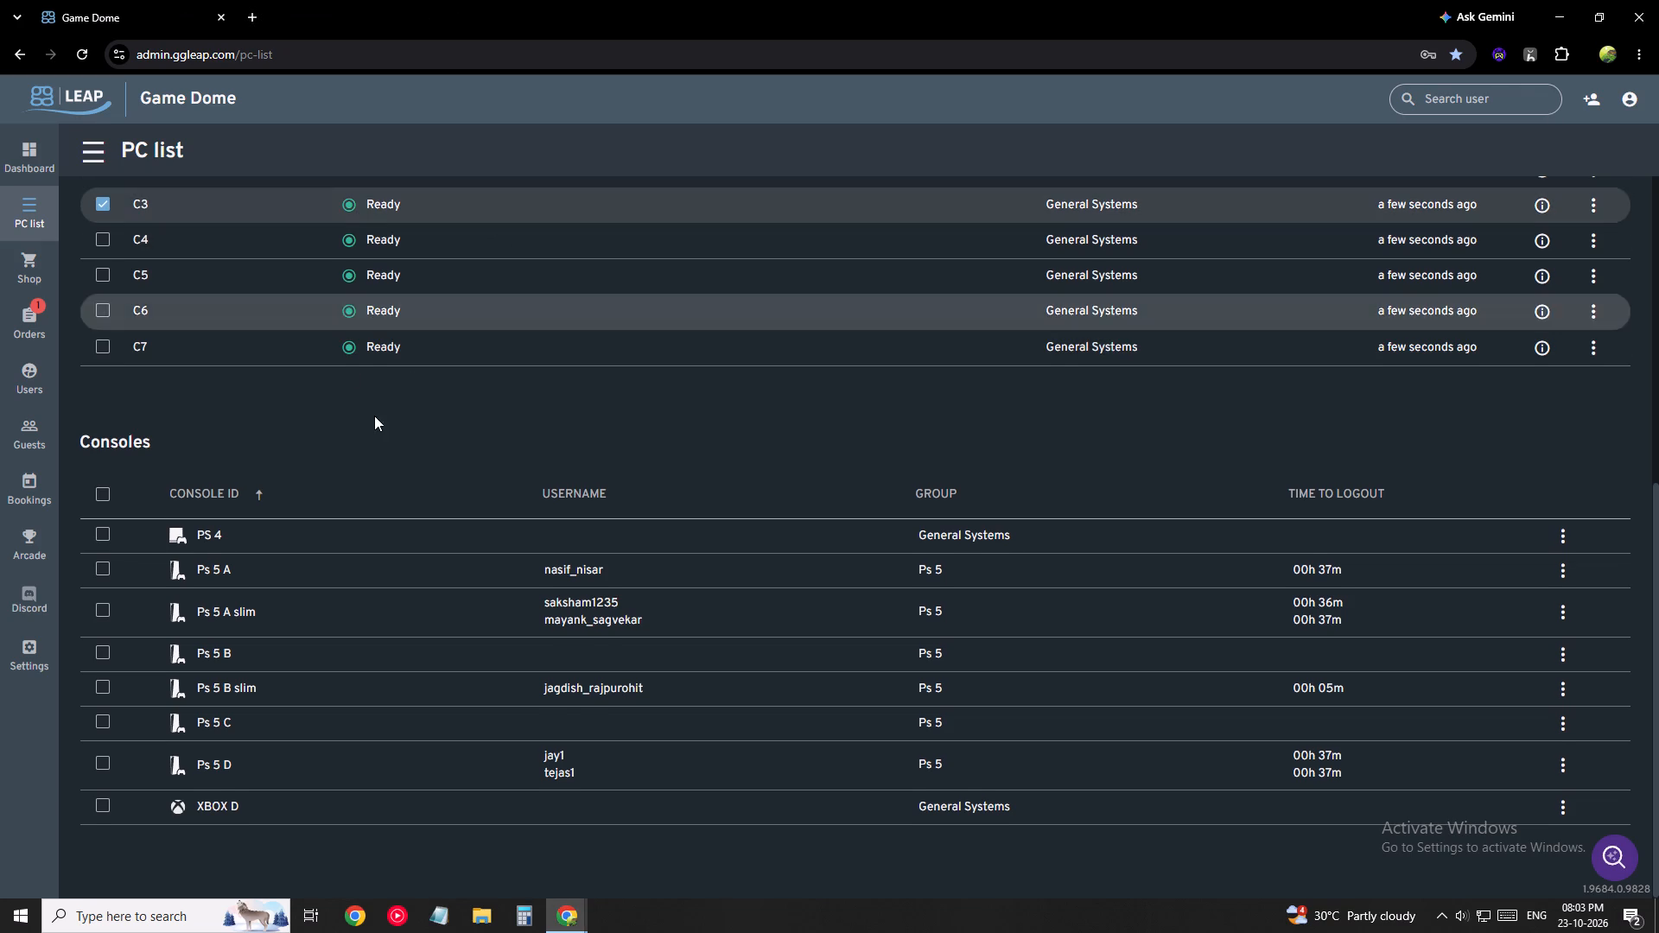
click(107, 193)
scroll(642, 436, up, 3)
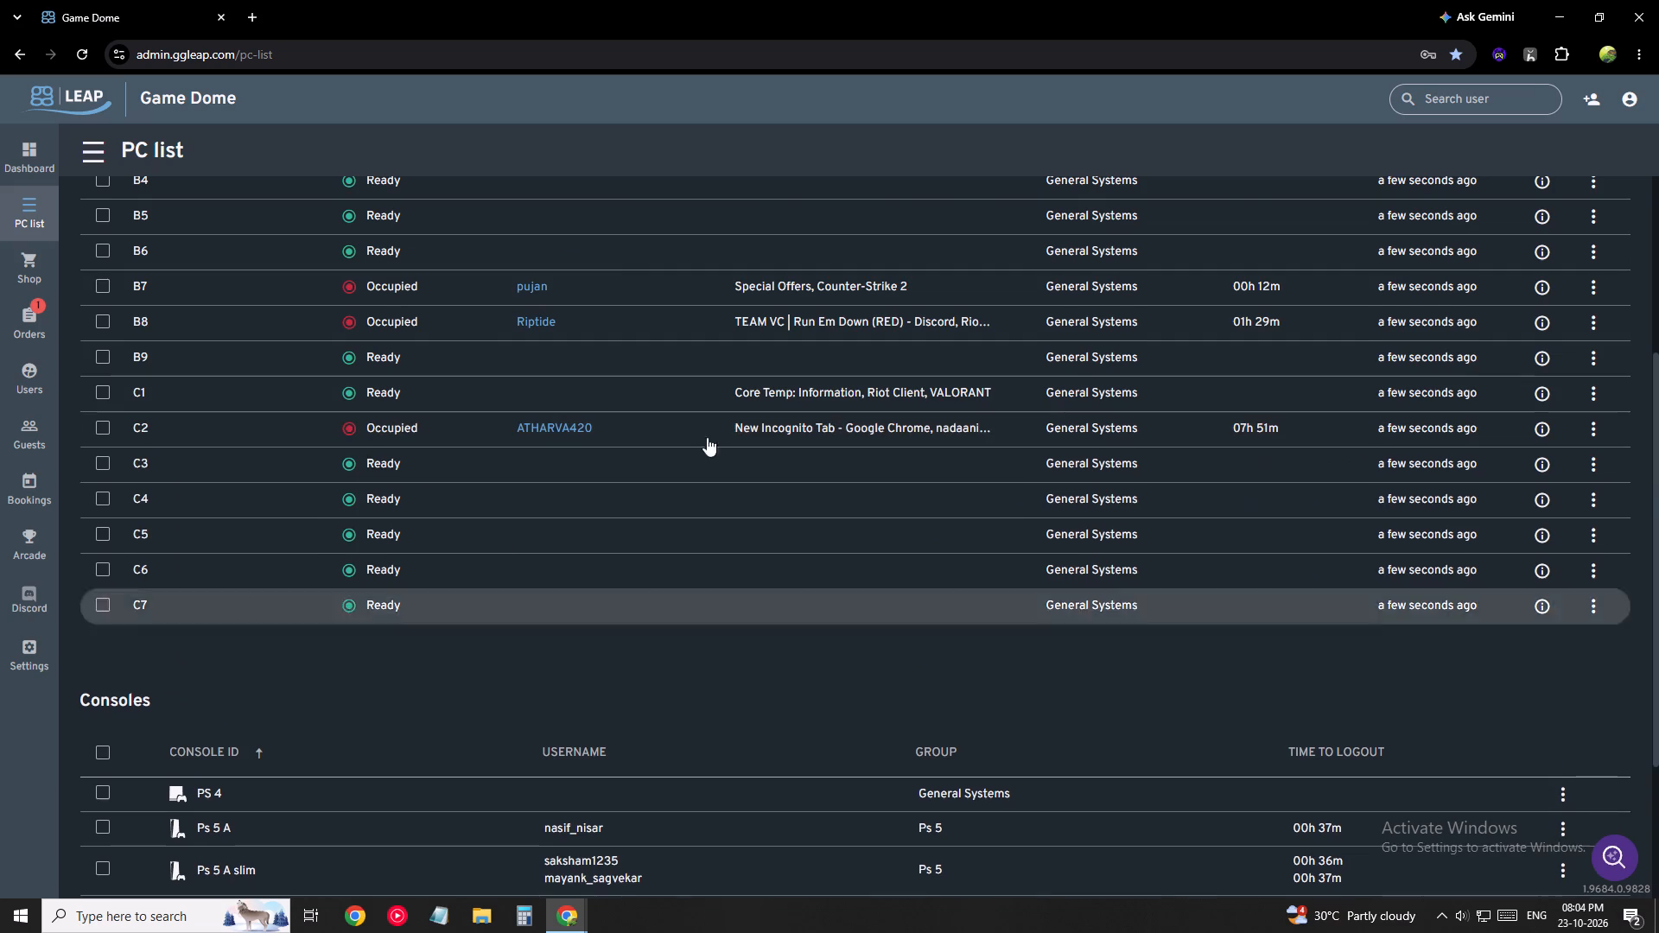
scroll(707, 440, down, 4)
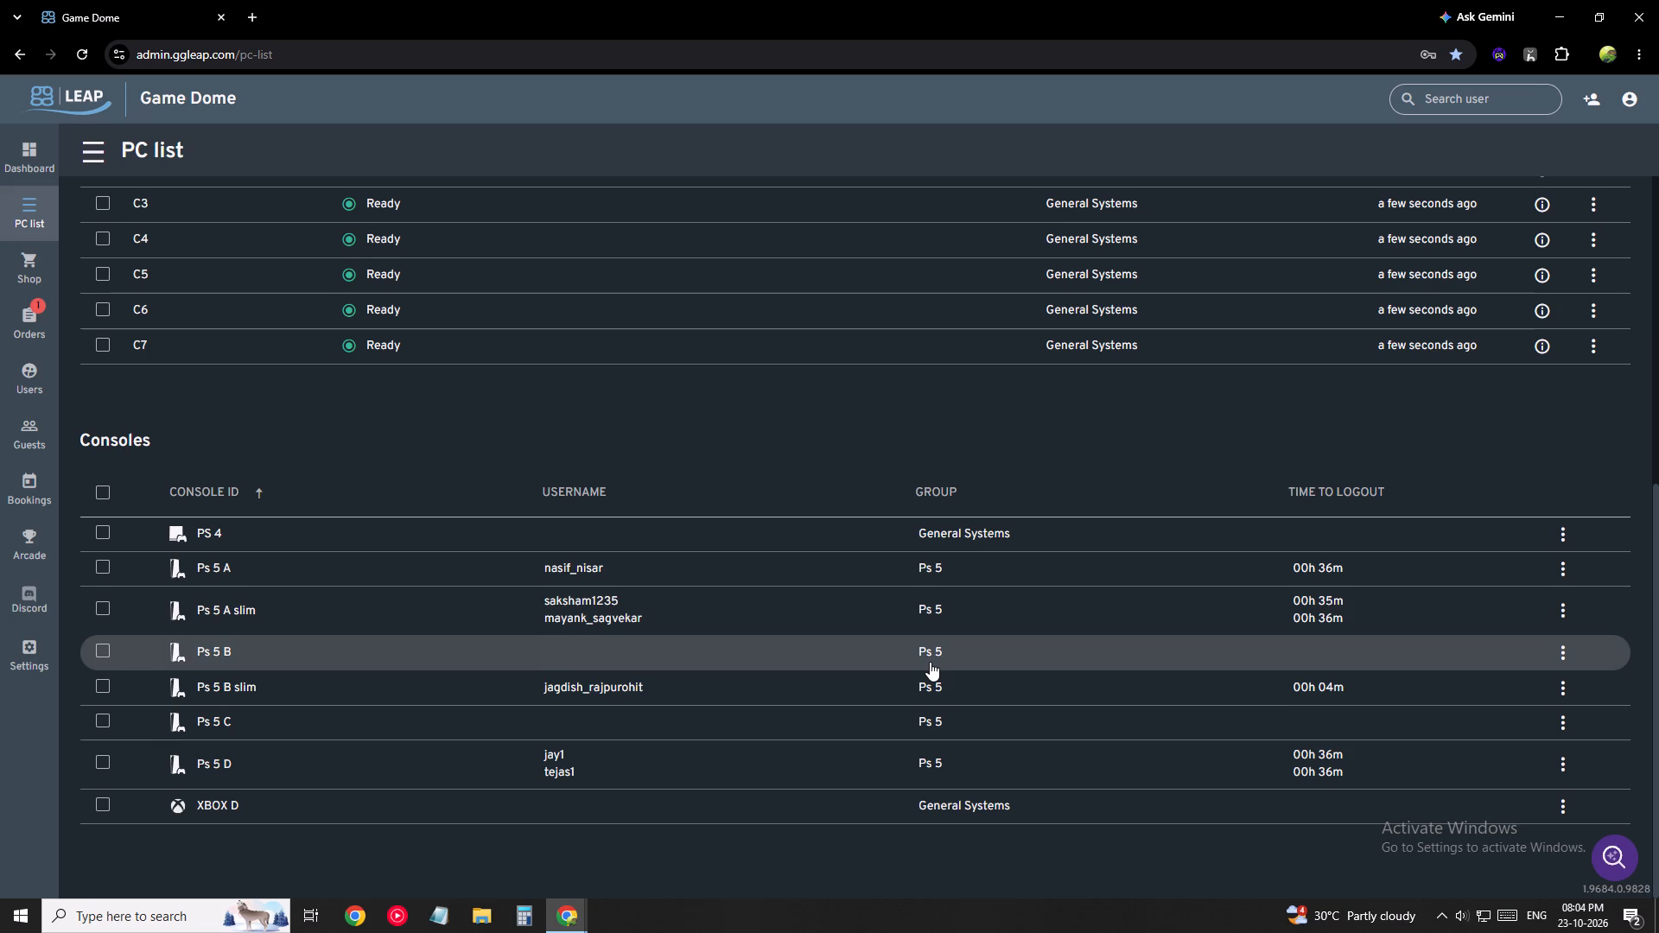
click(1477, 90)
text(msaikat)
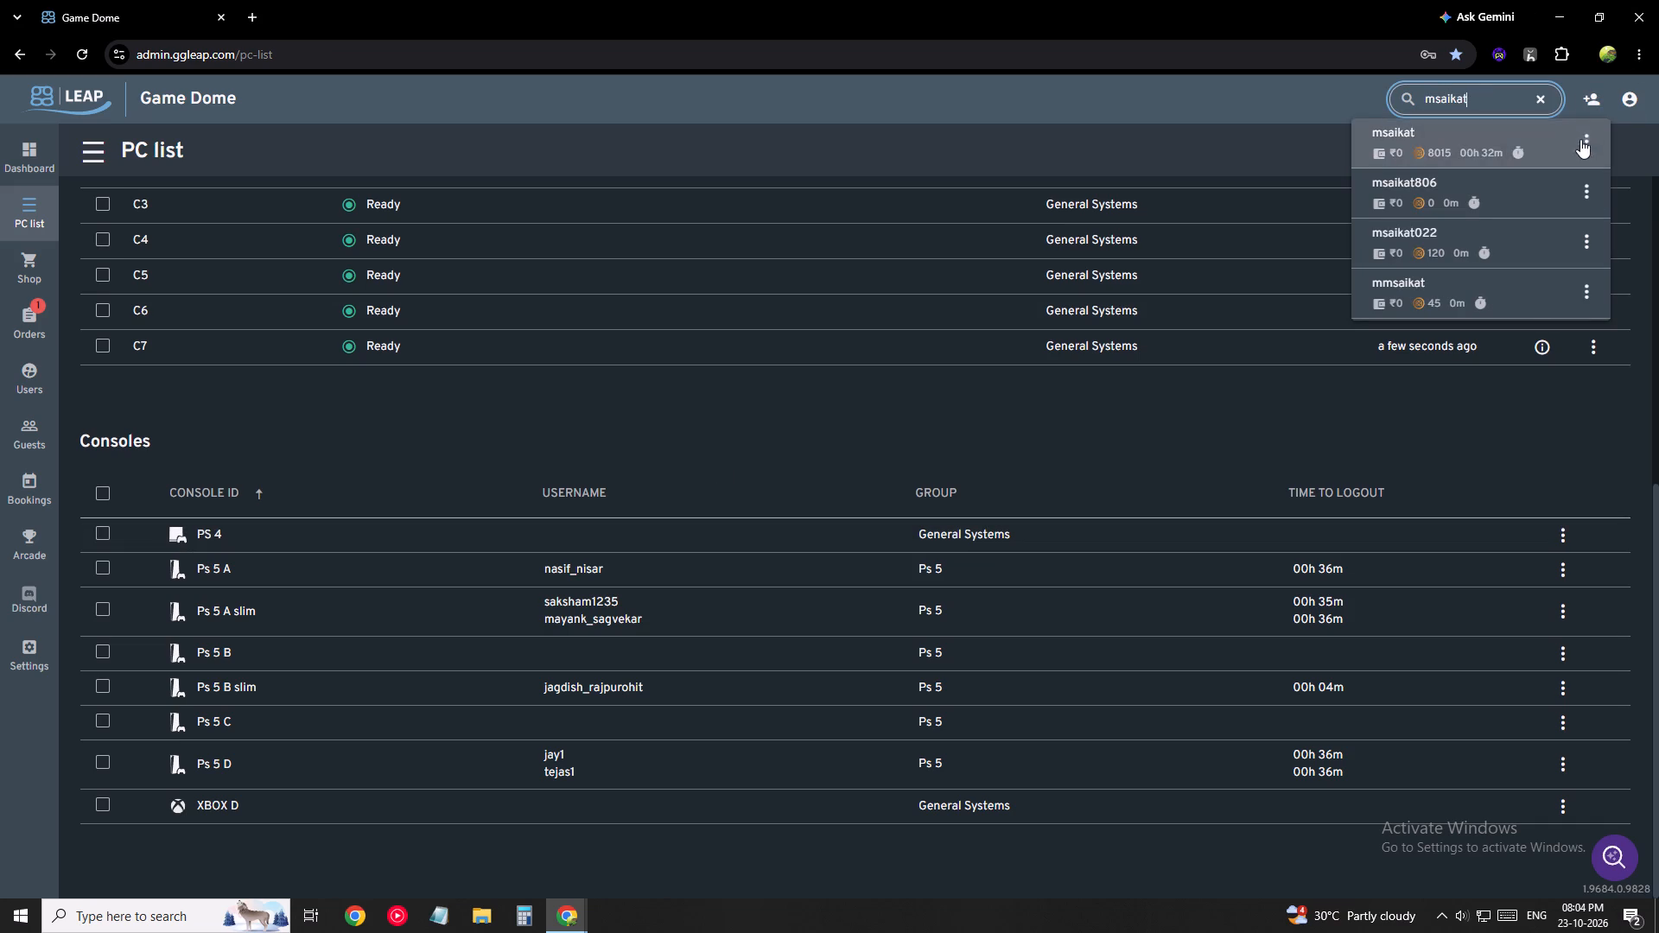
click(1581, 136)
click(1636, 143)
click(1312, 831)
click(501, 275)
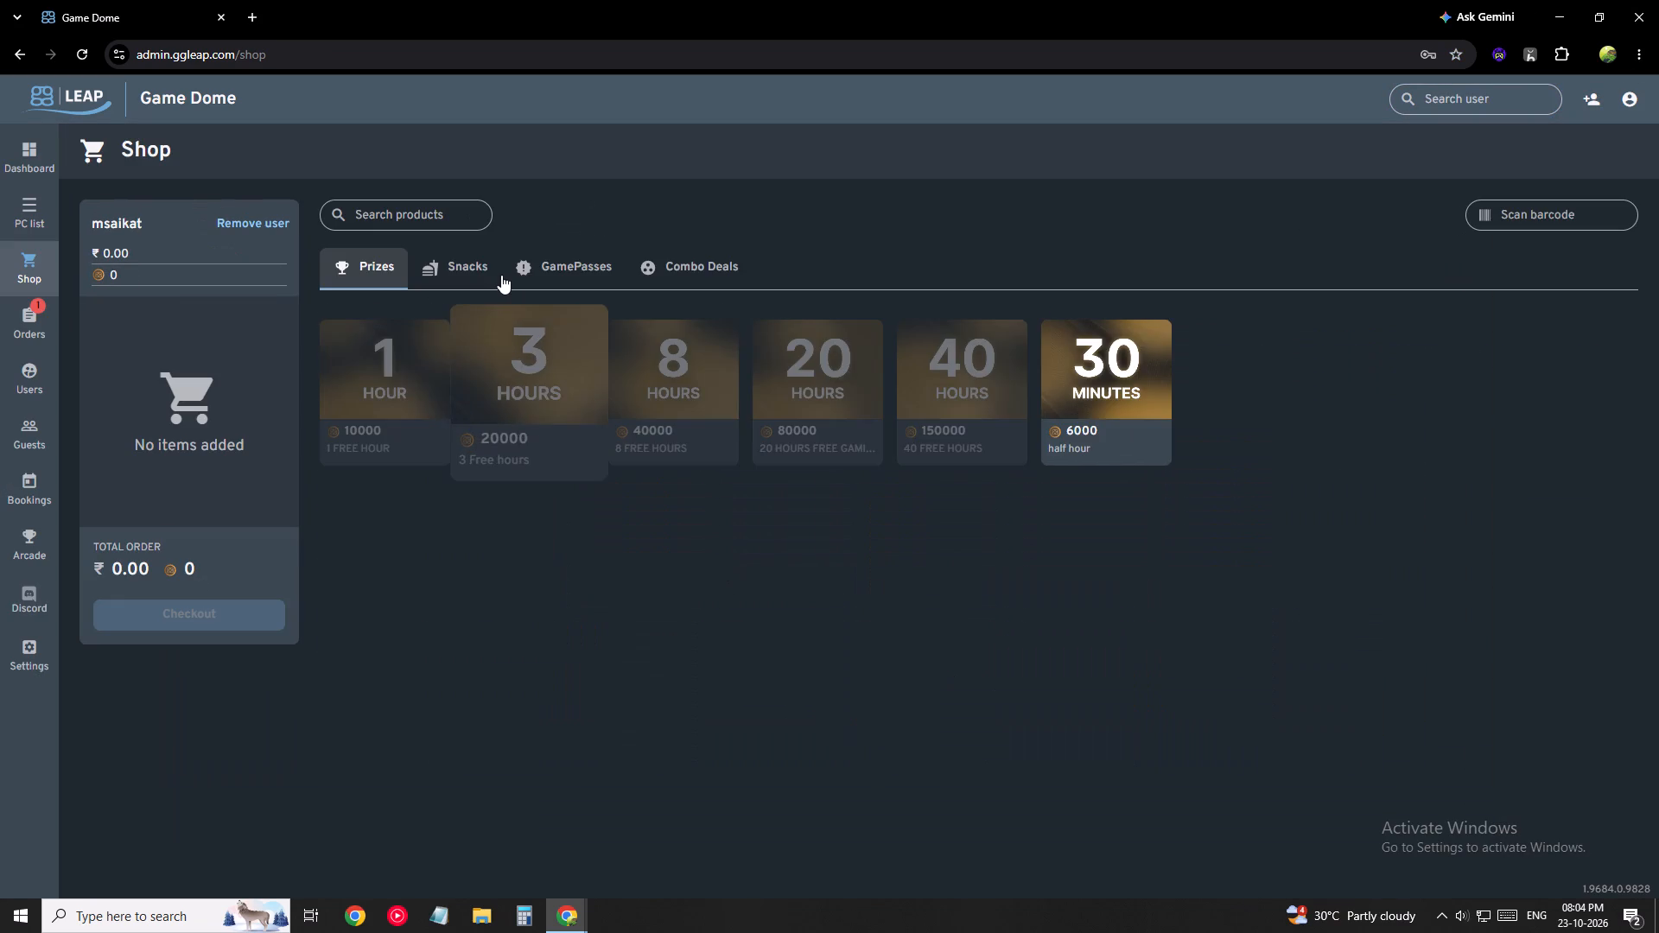
click(525, 333)
click(463, 327)
click(404, 408)
click(201, 612)
click(426, 486)
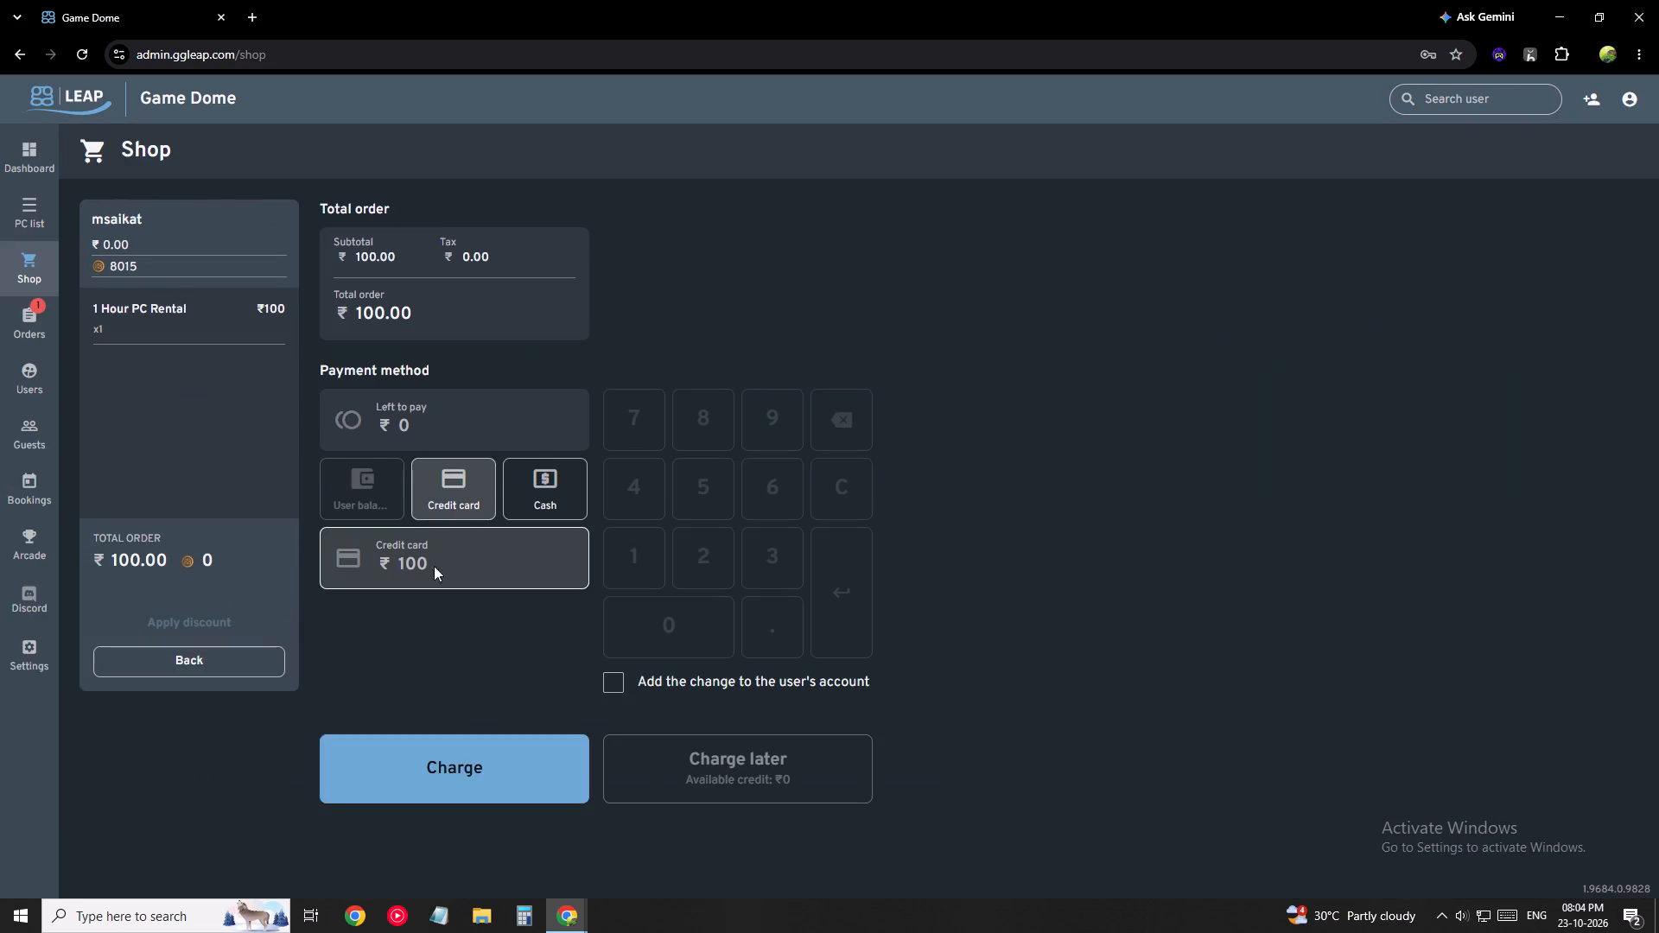
click(443, 736)
In the PC list, restart all computers except the occupied A5 to A9, B7, B8 and C2, and clear the selection.
click(8, 220)
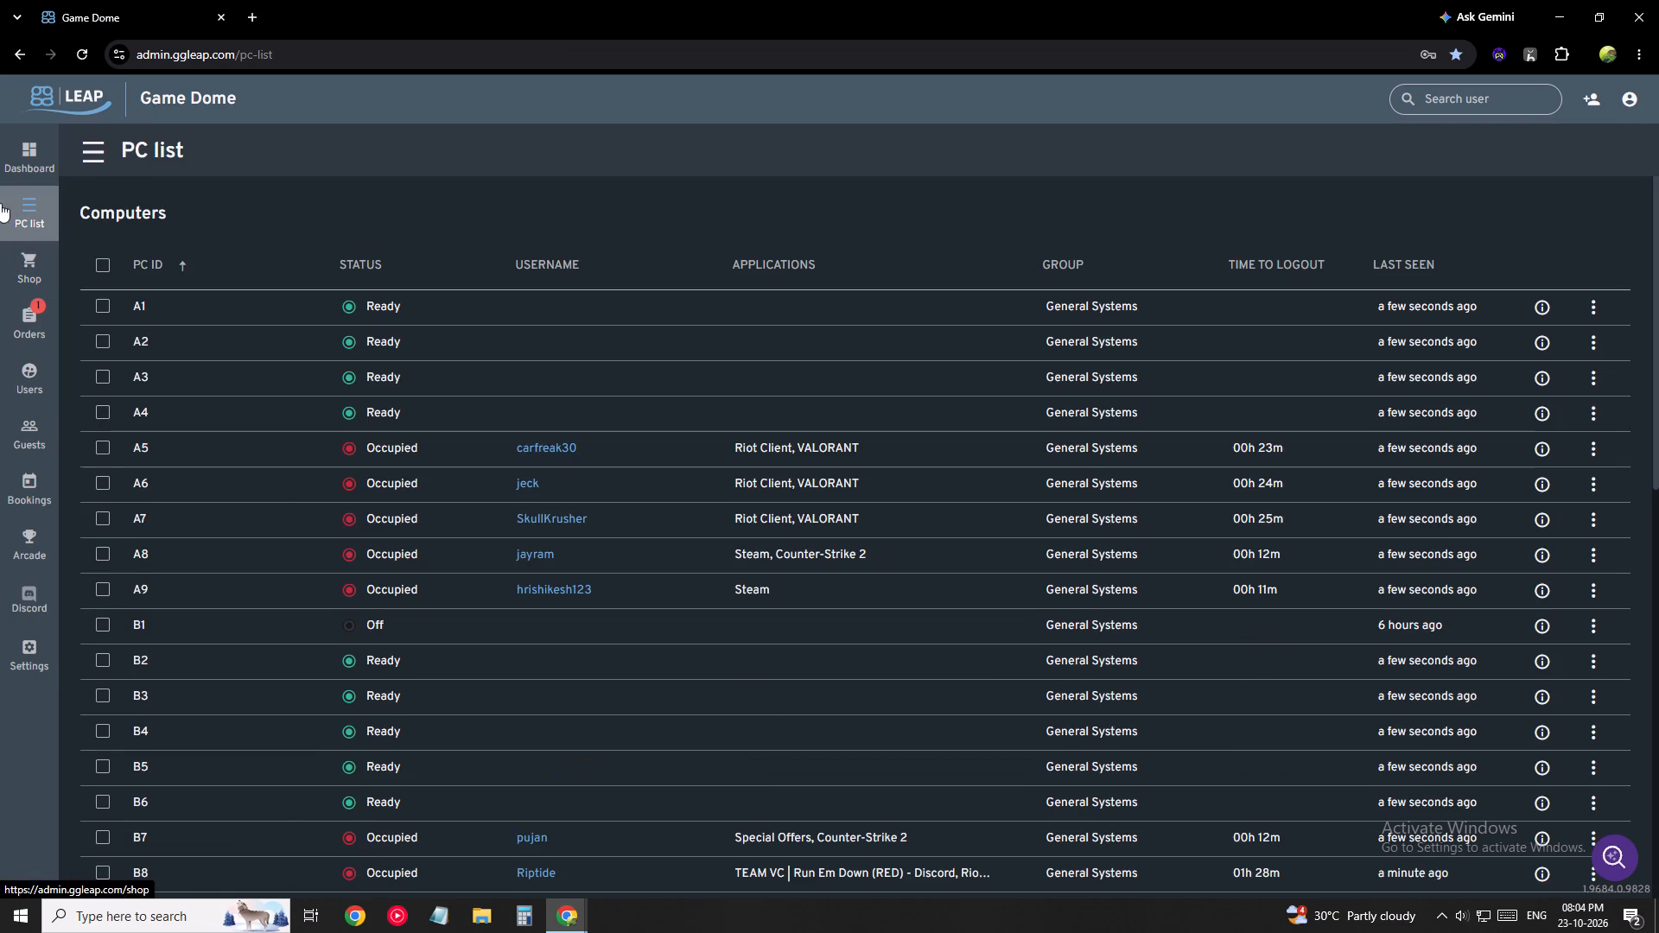
click(103, 270)
click(100, 449)
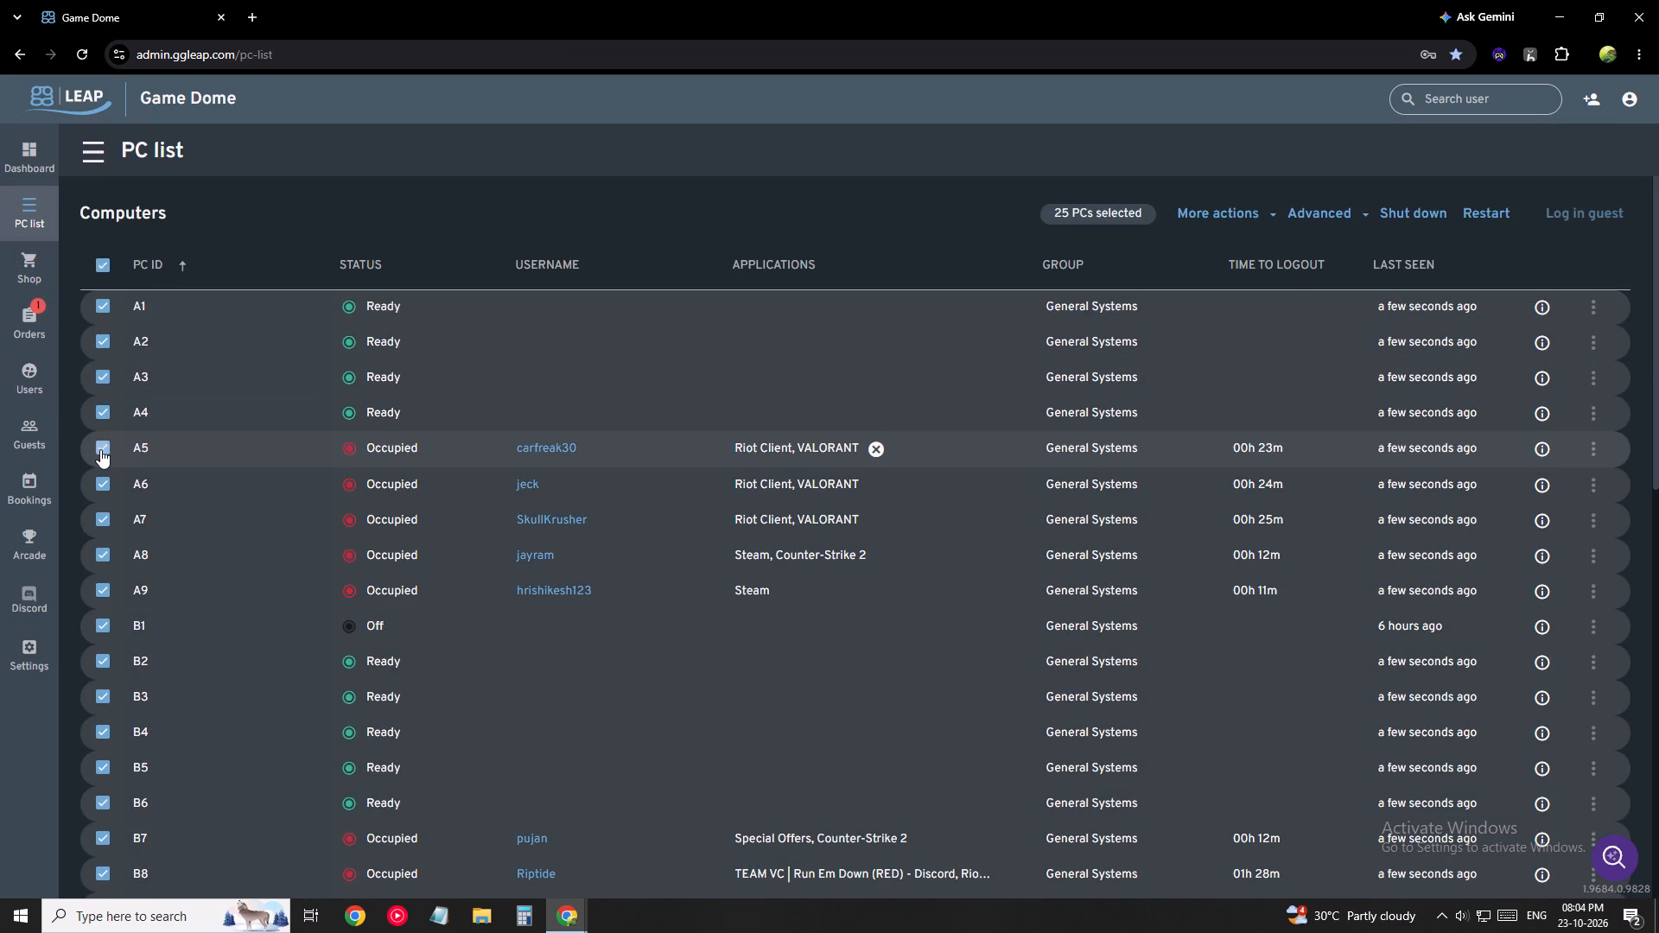
click(99, 481)
click(101, 515)
click(101, 549)
click(104, 596)
scroll(188, 660, down, 2)
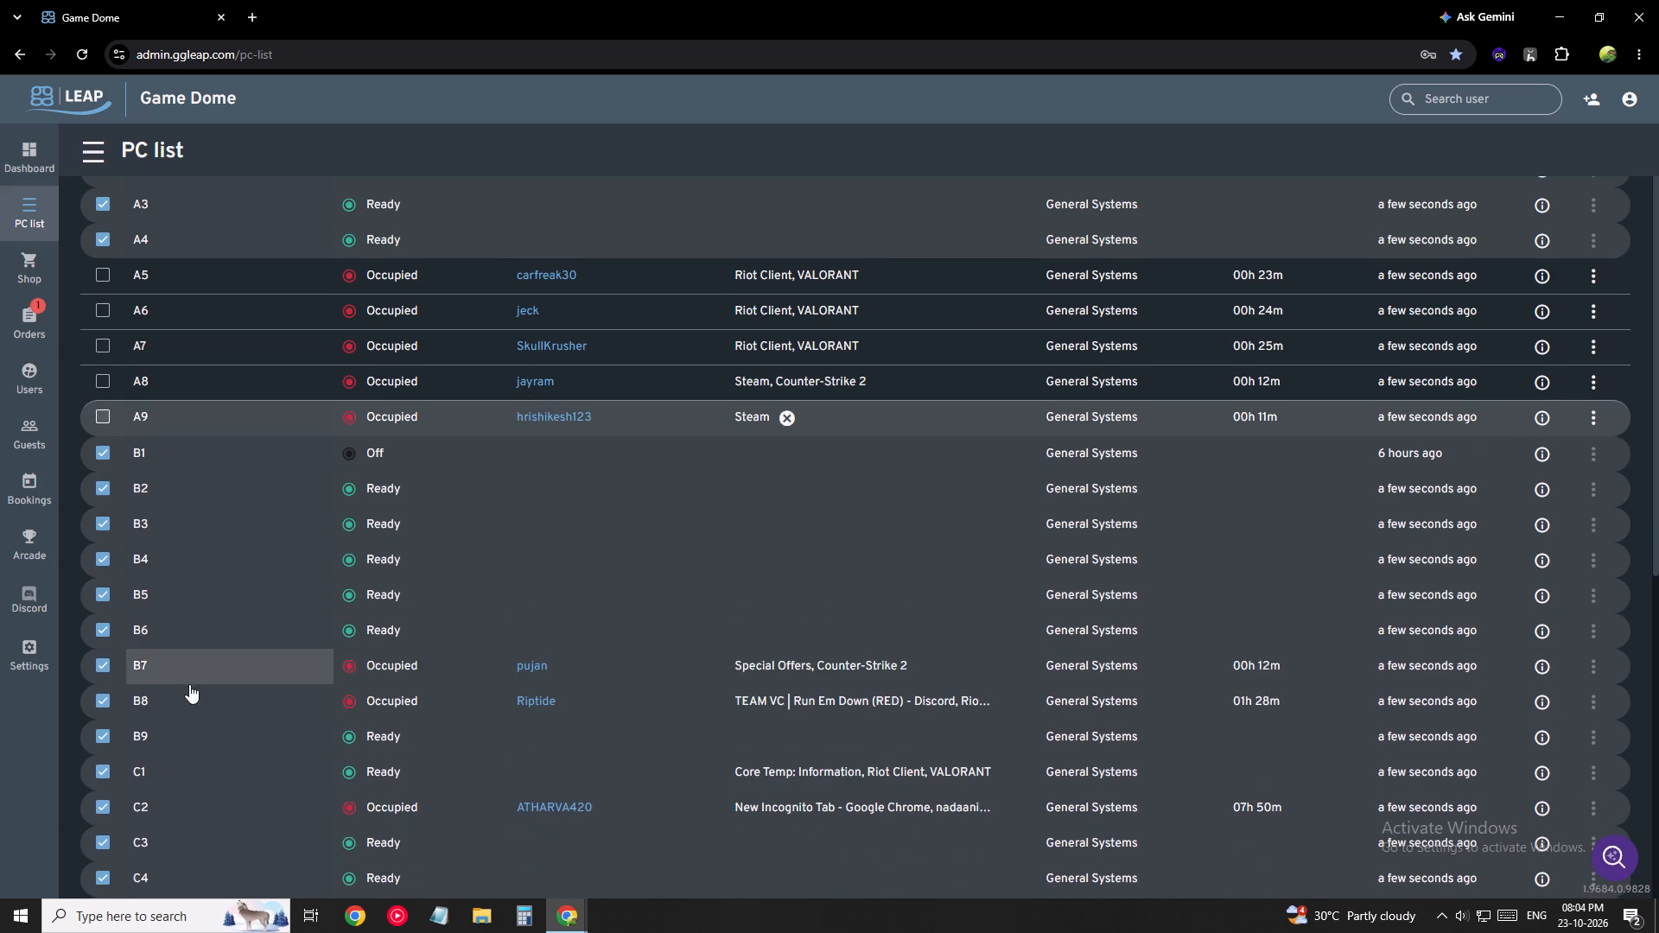
click(103, 665)
click(107, 701)
click(97, 822)
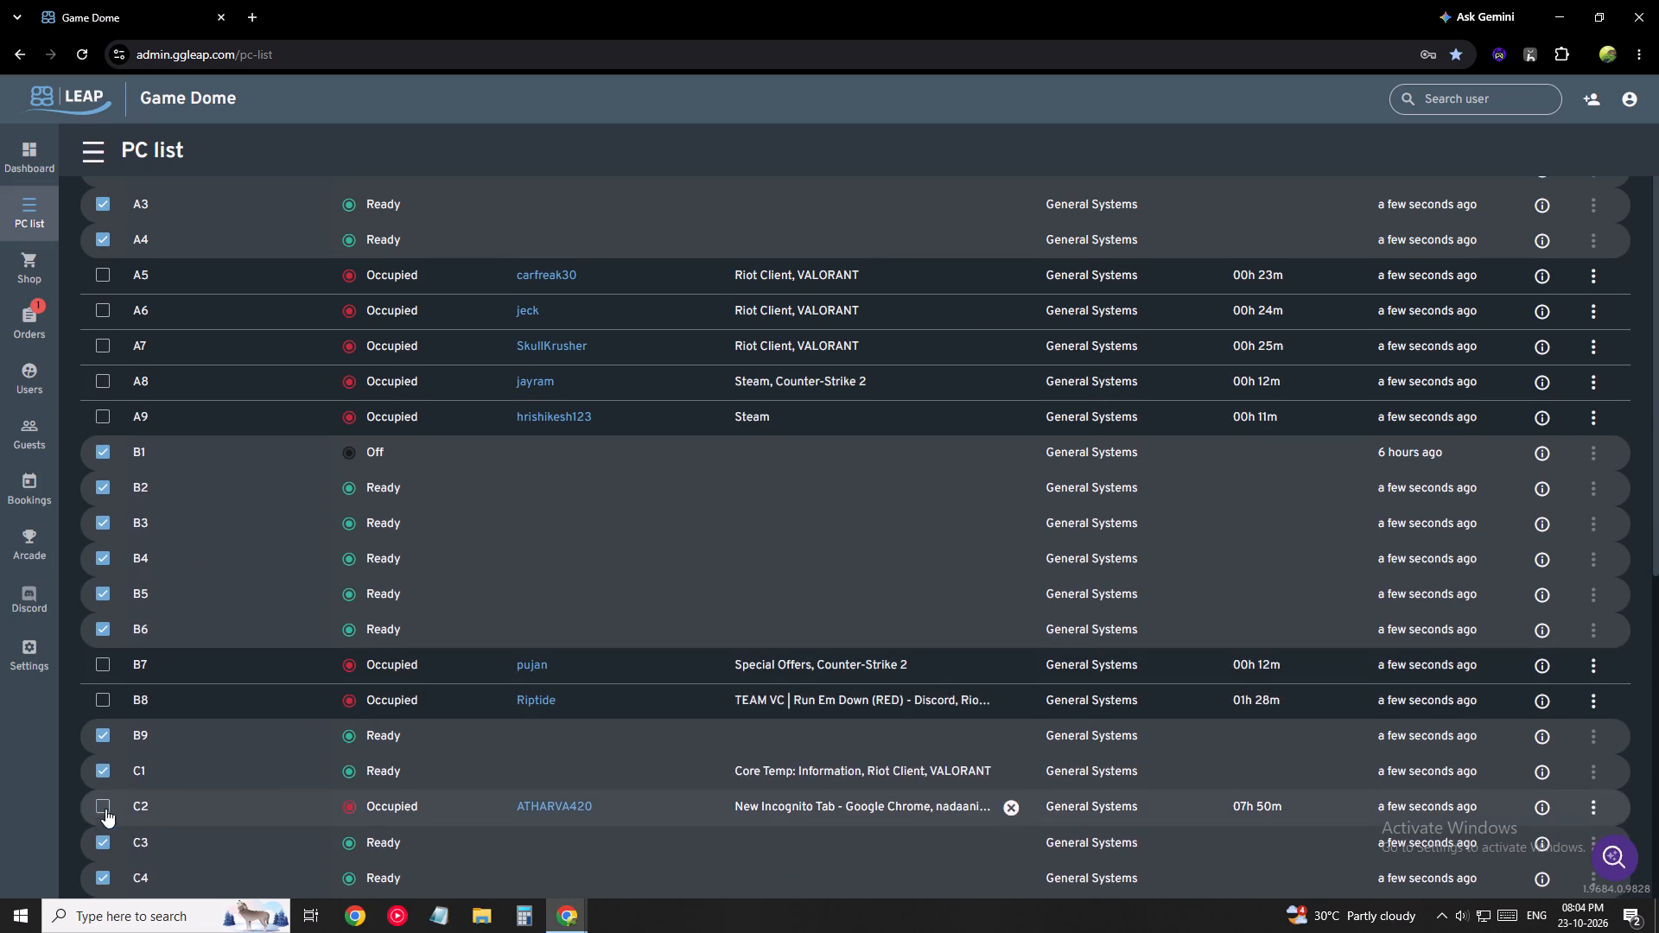
scroll(283, 812, down, 2)
scroll(1029, 397, up, 6)
click(1488, 205)
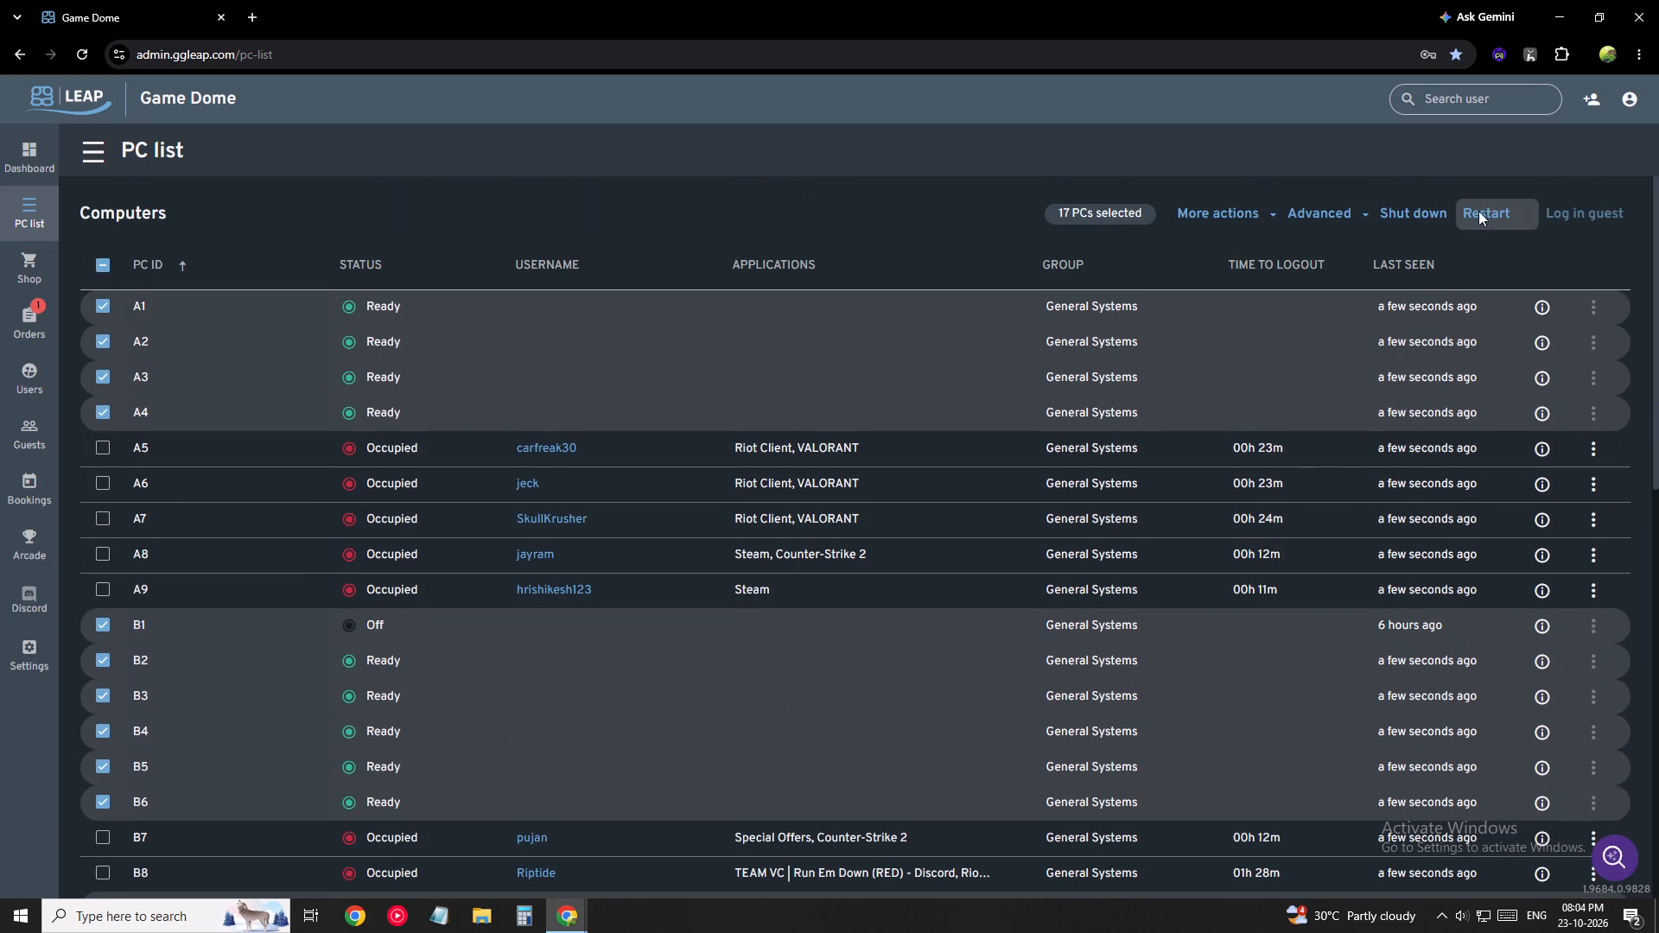
click(1491, 214)
click(933, 517)
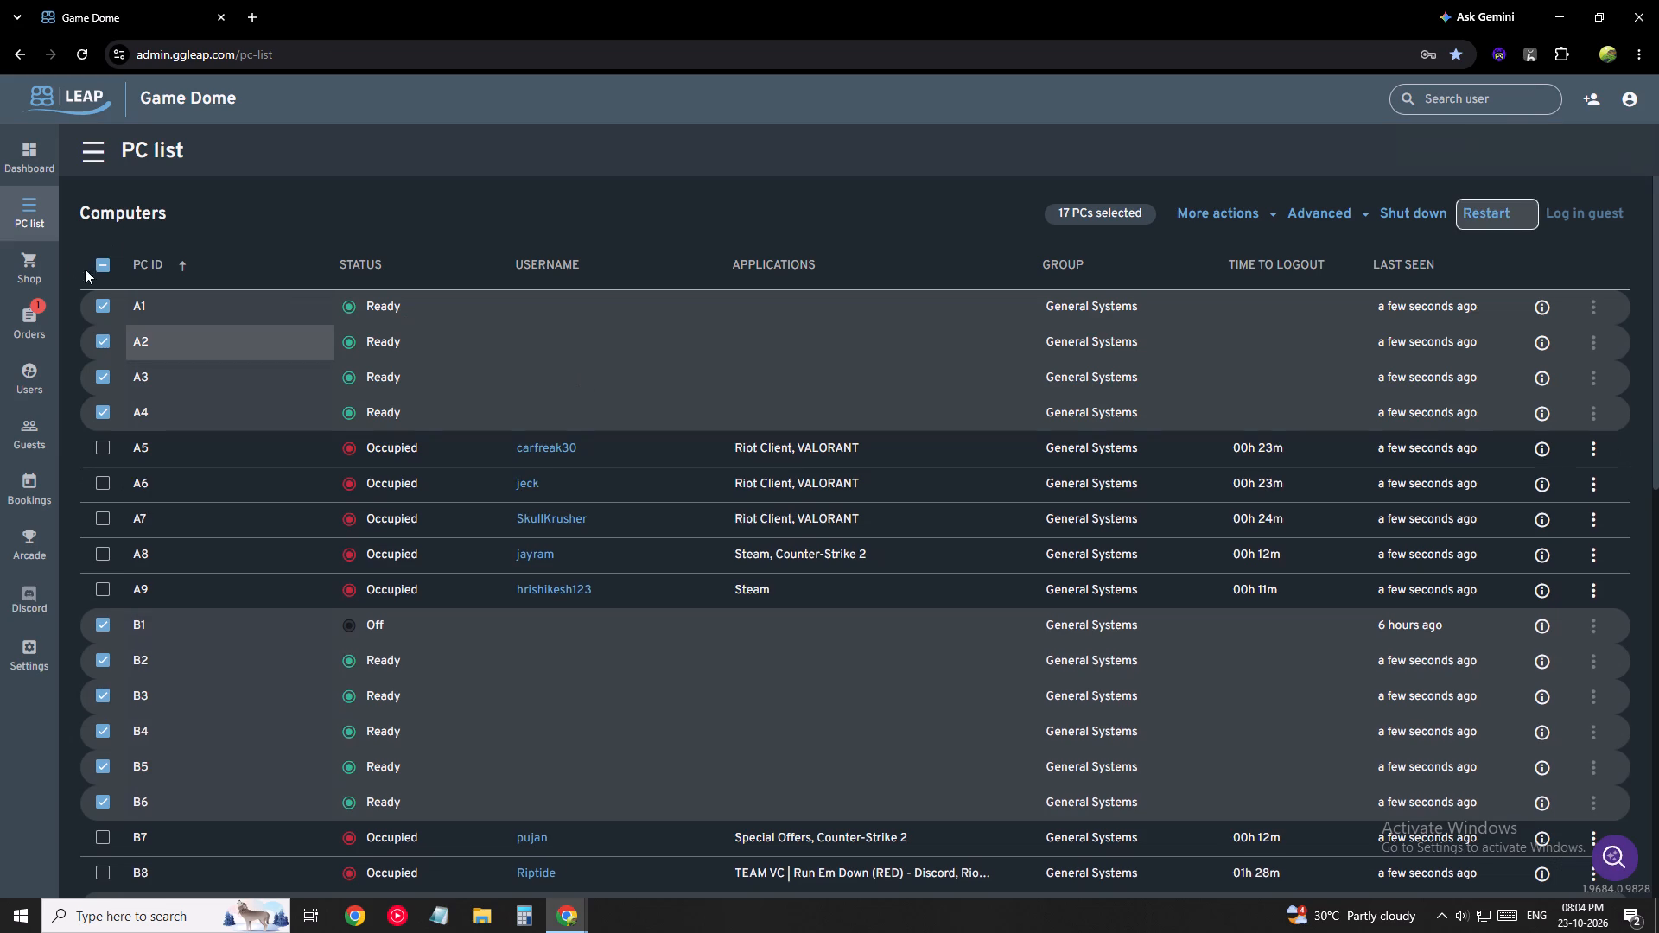
double_click(97, 270)
Check the restart status of the computers in the PC list, including C1 and its running applications.
scroll(325, 460, down, 5)
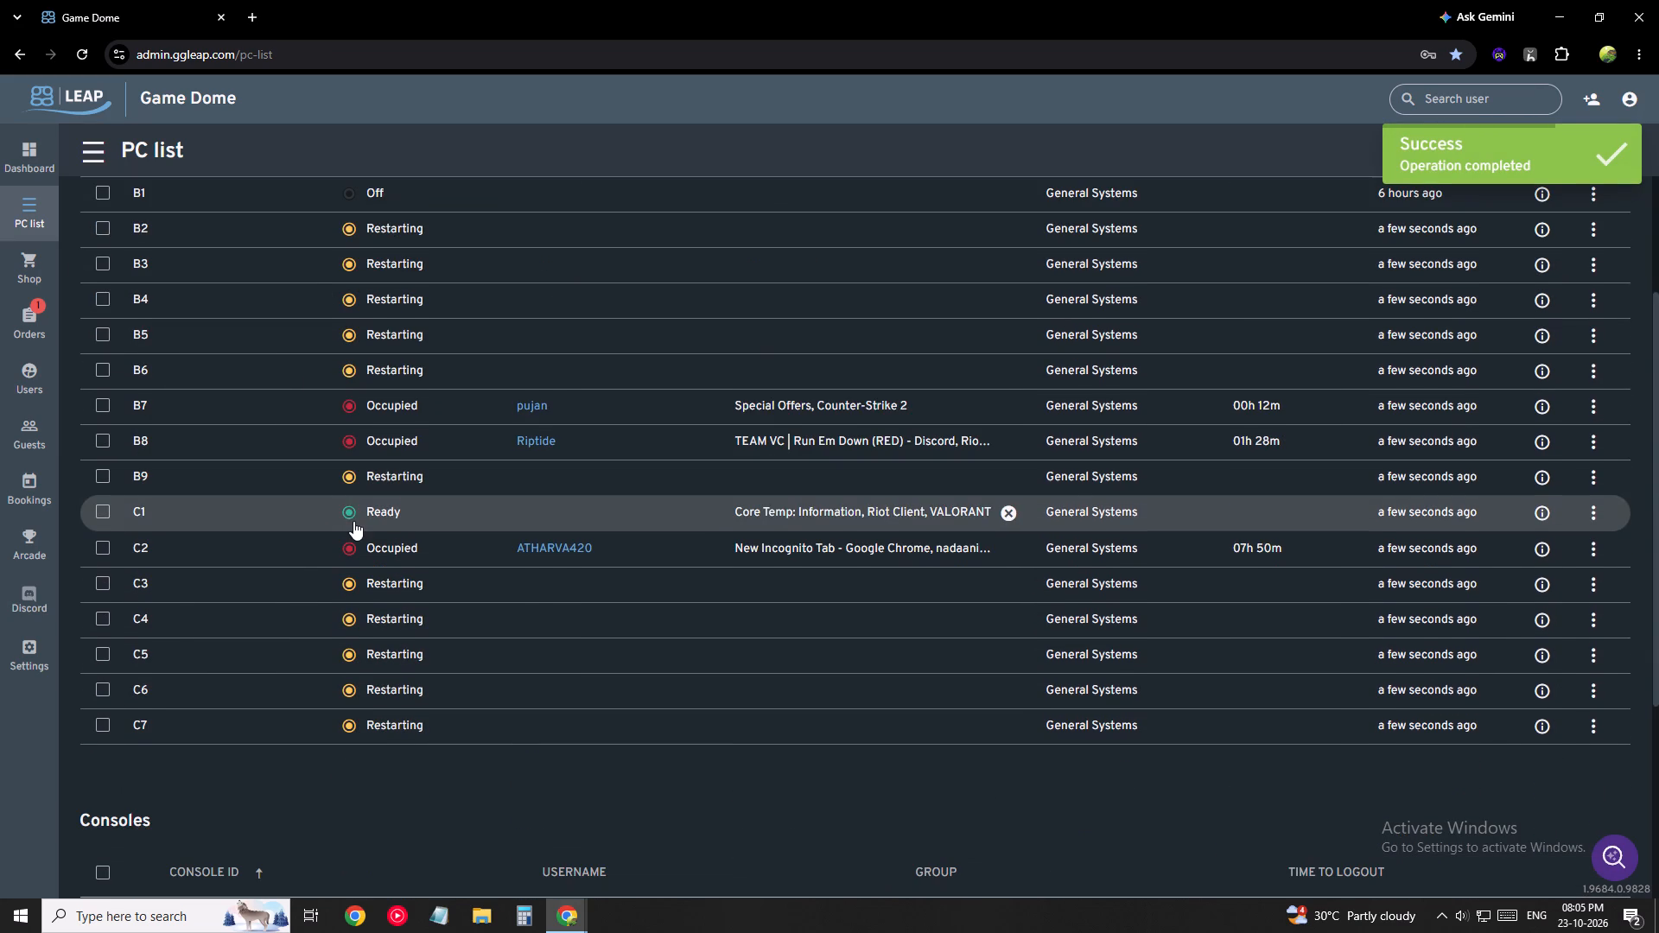
click(378, 517)
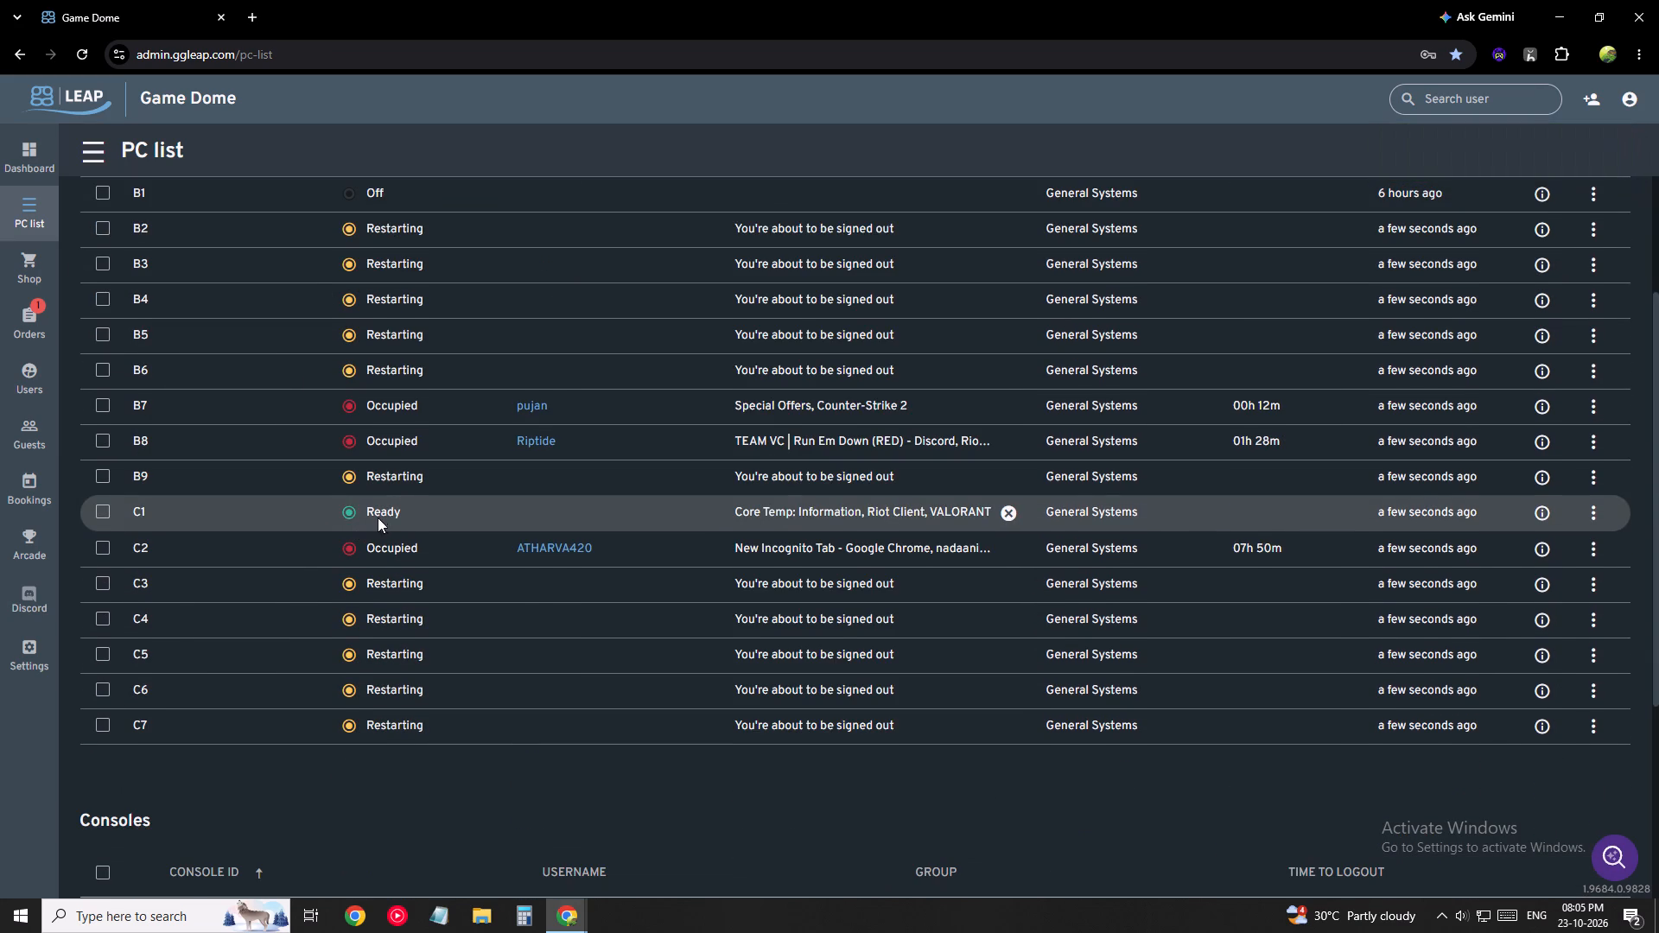
click(551, 629)
click(946, 518)
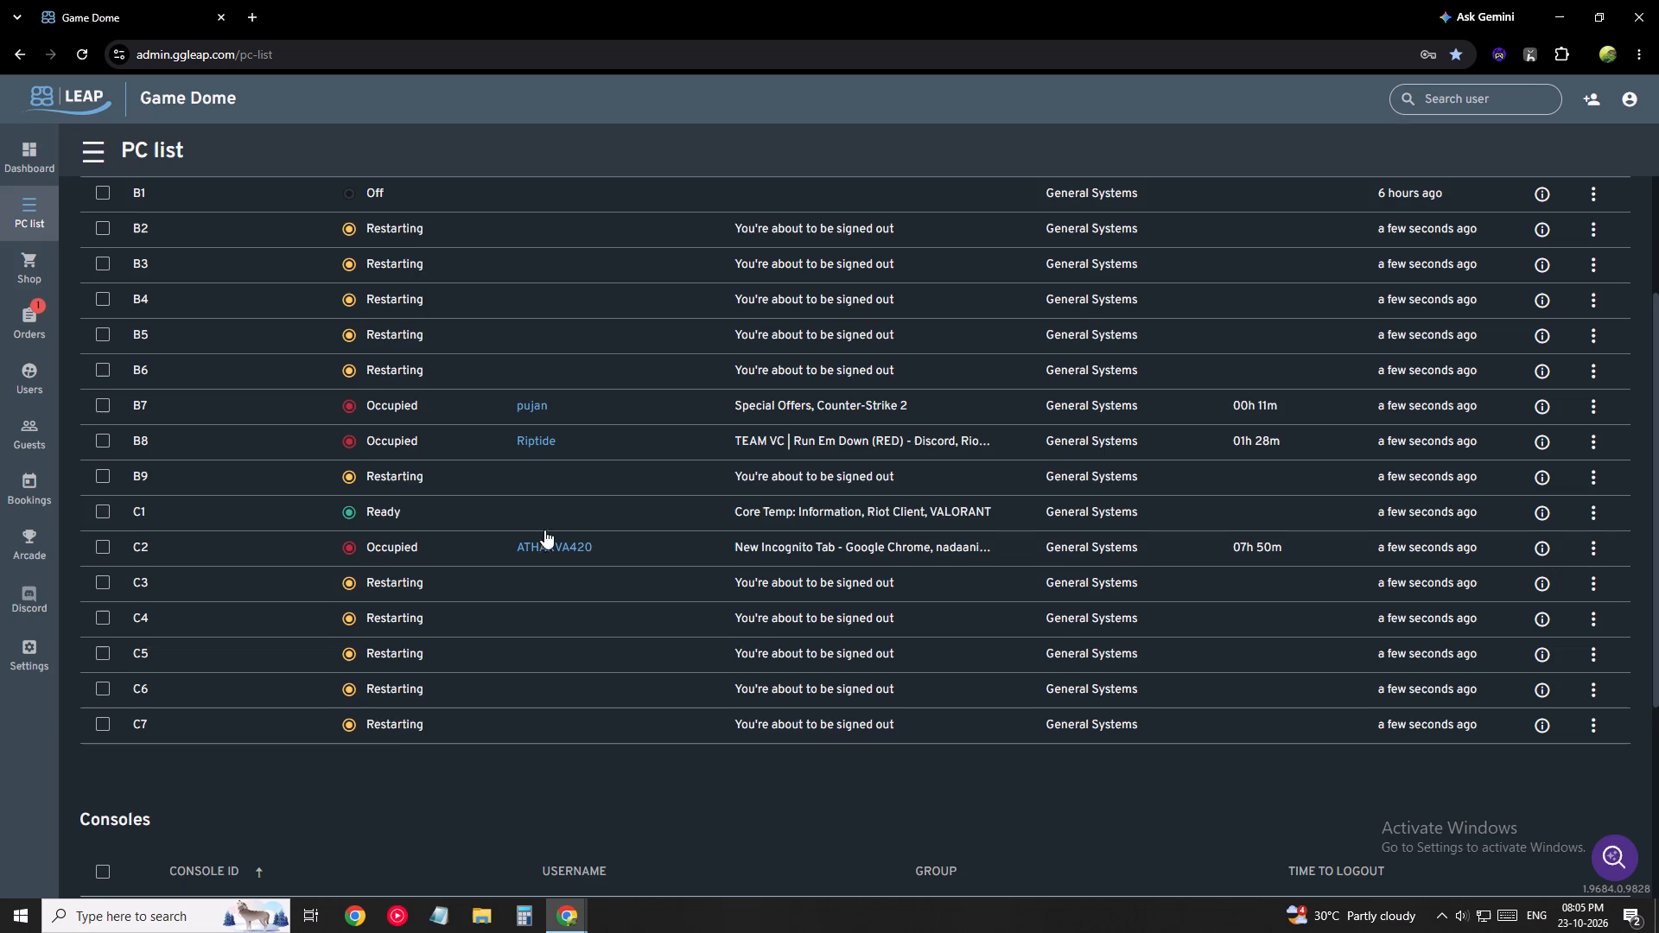
scroll(430, 524, up, 2)
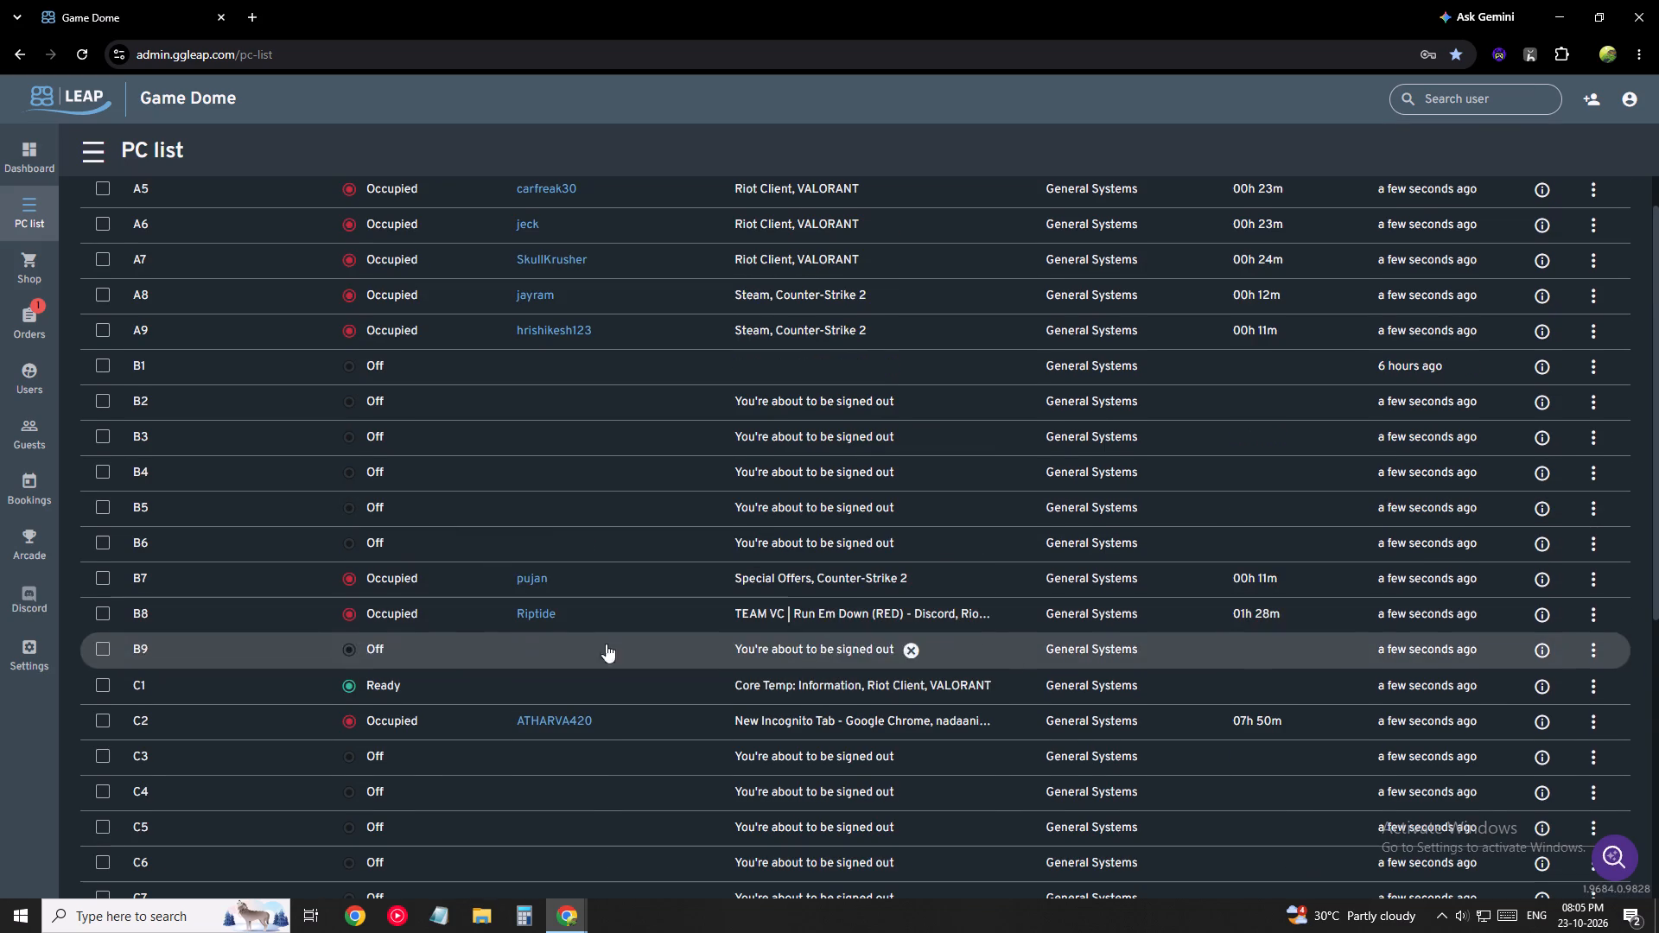
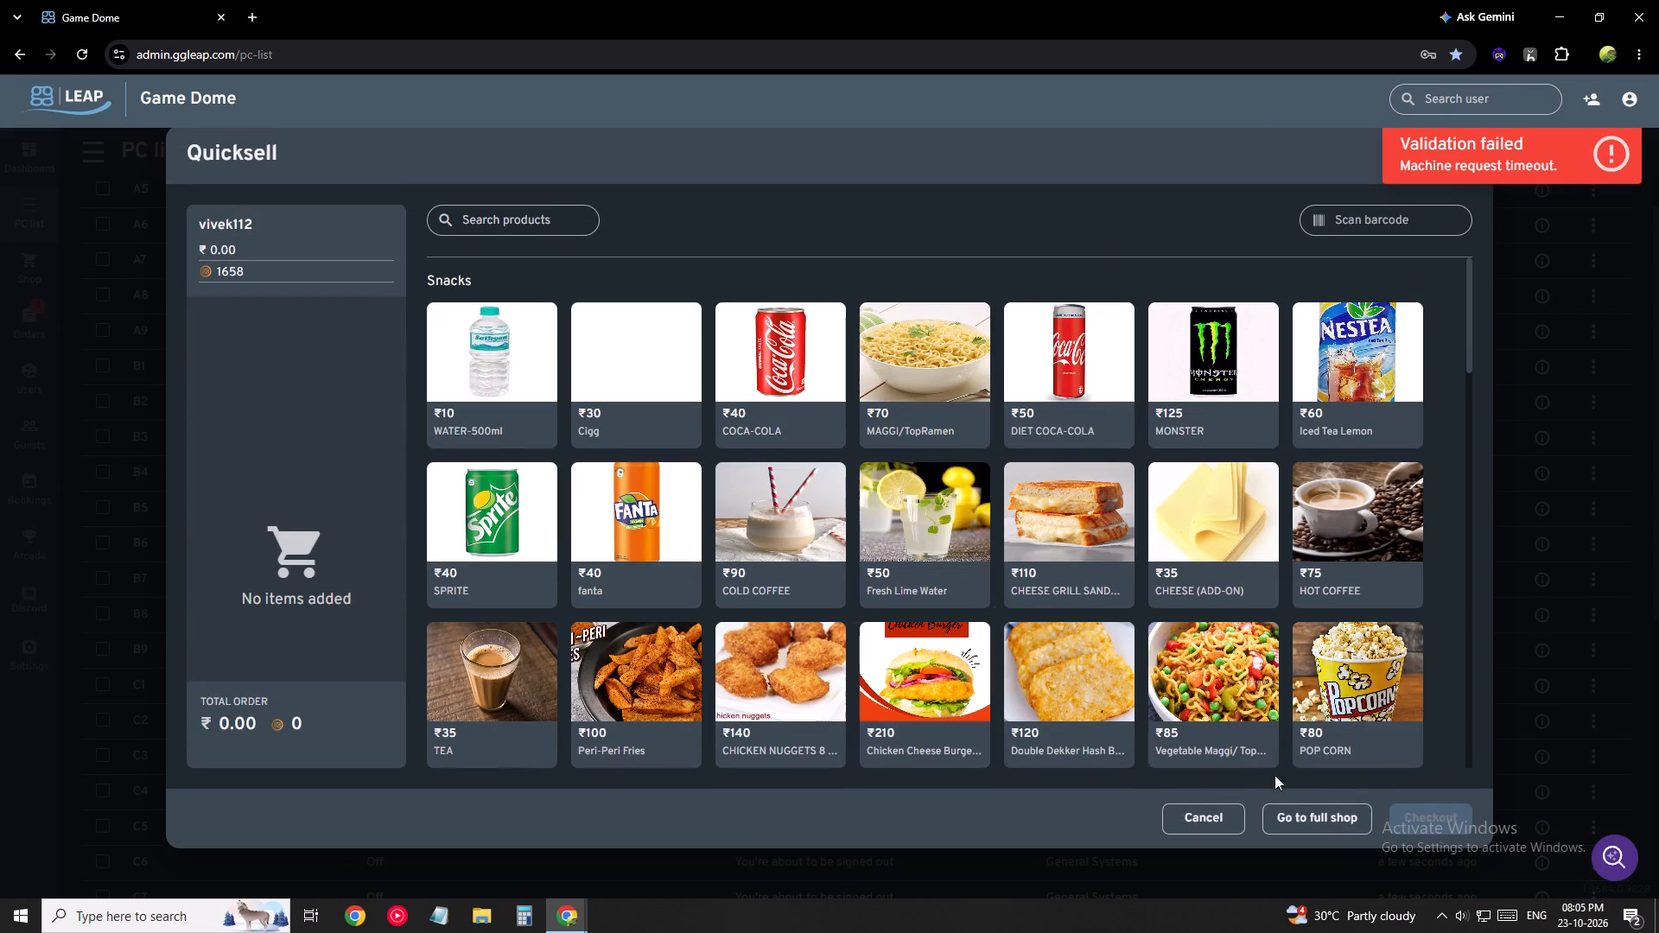
click(1332, 823)
click(573, 273)
click(550, 328)
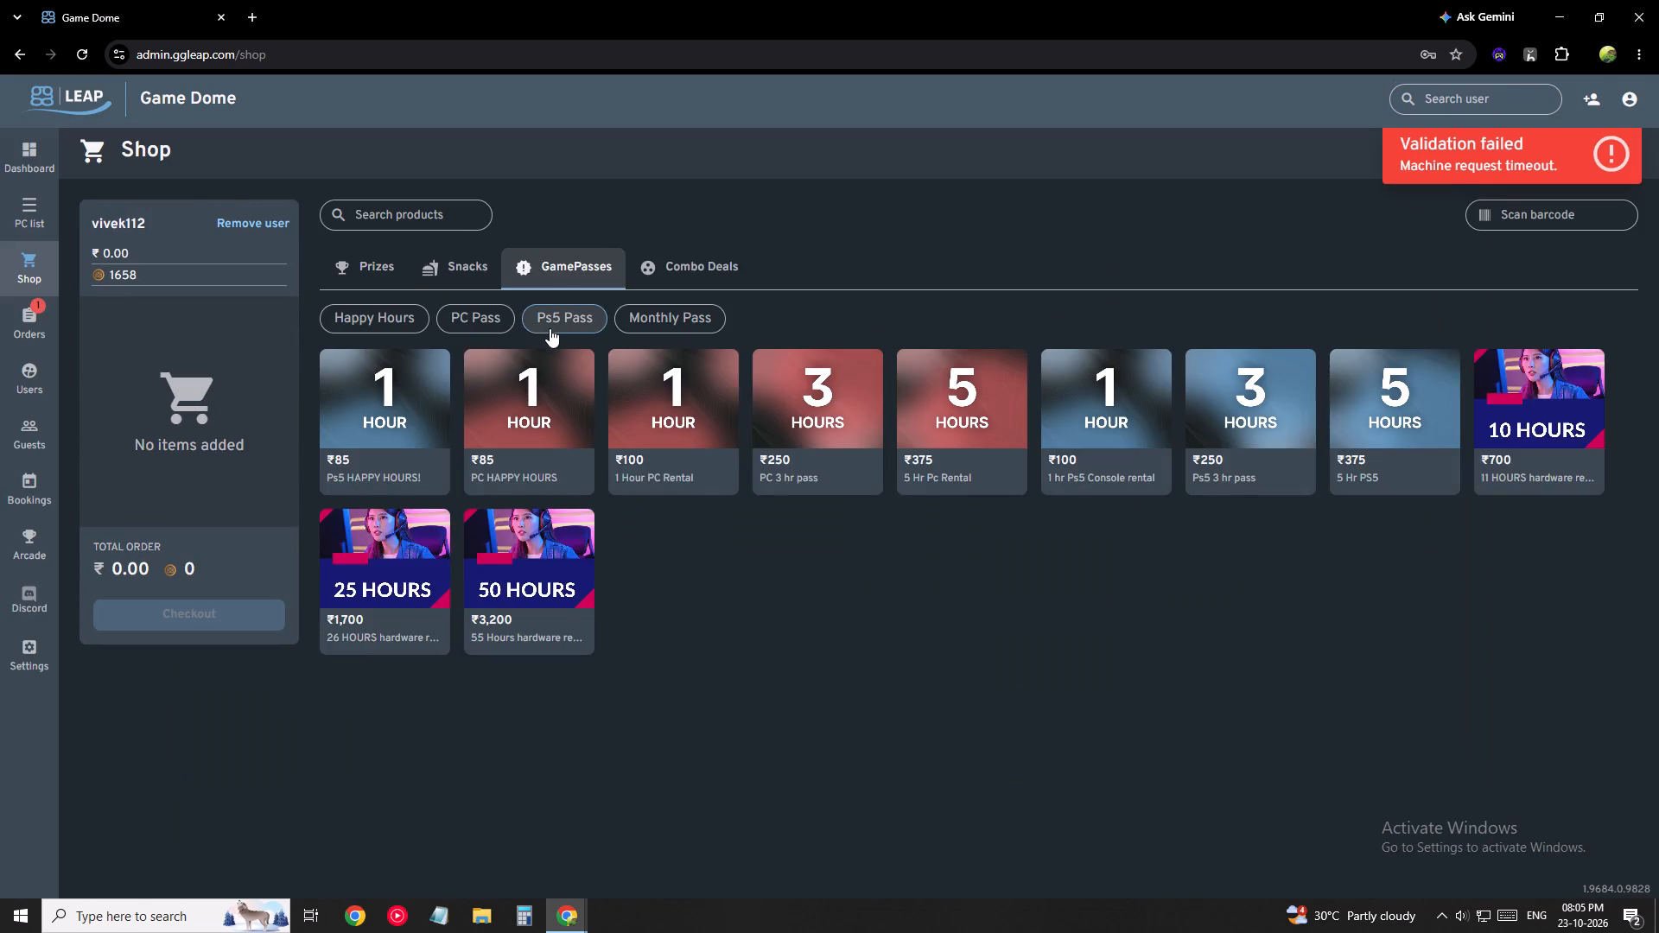
click(475, 327)
double_click(399, 399)
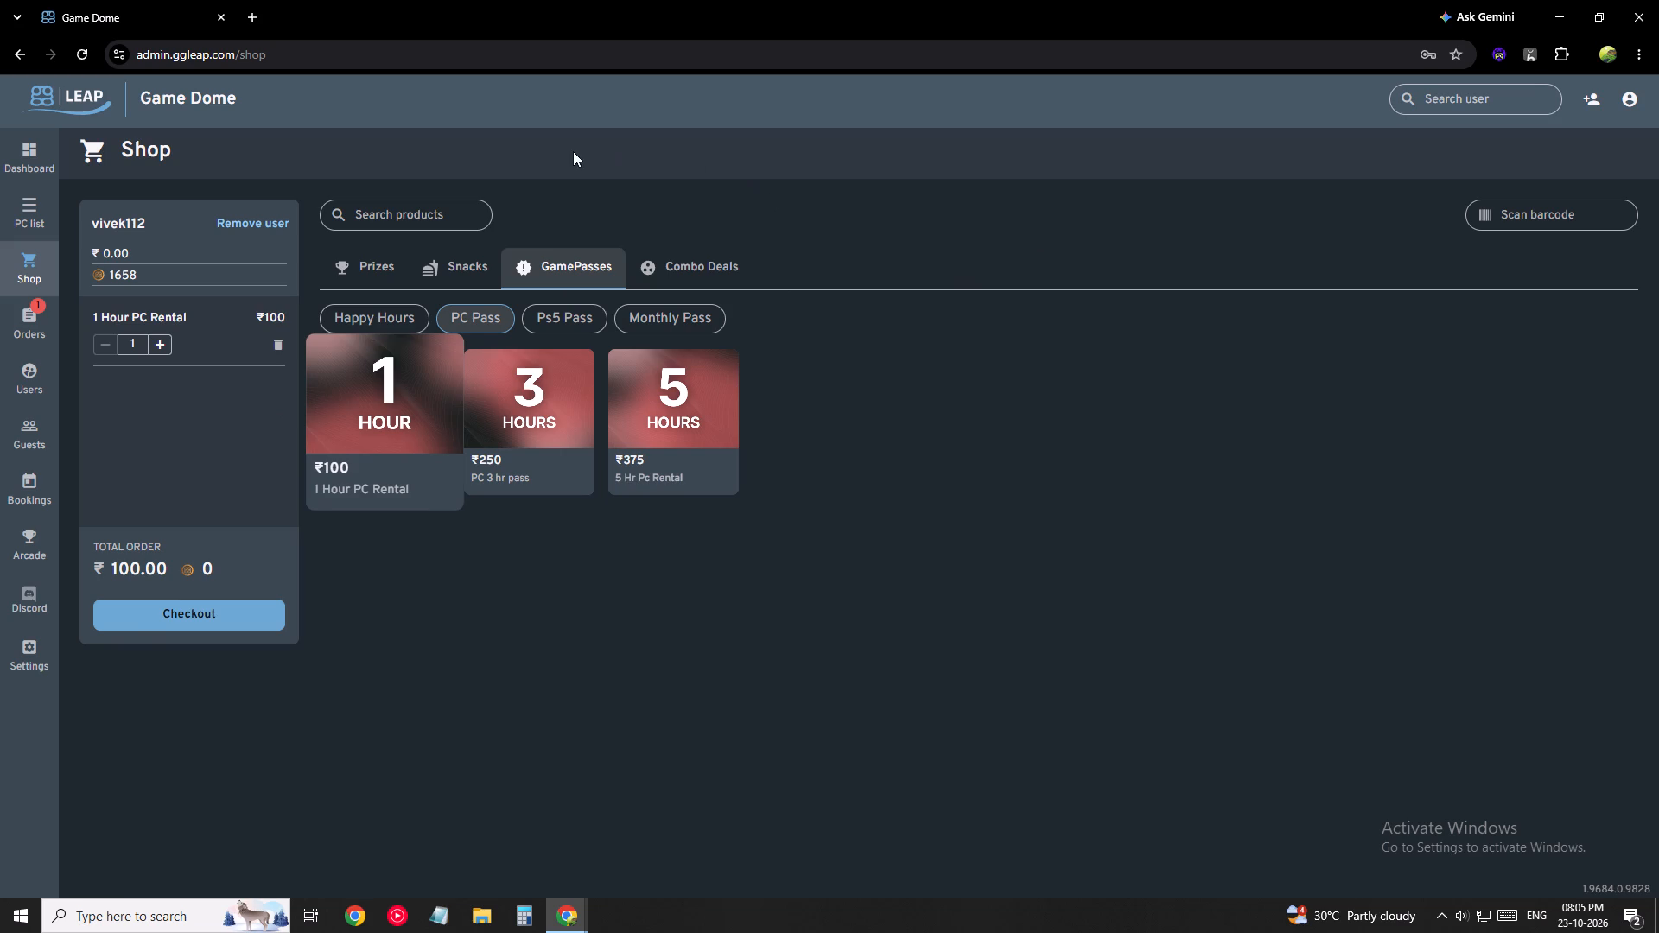
click(176, 612)
click(465, 476)
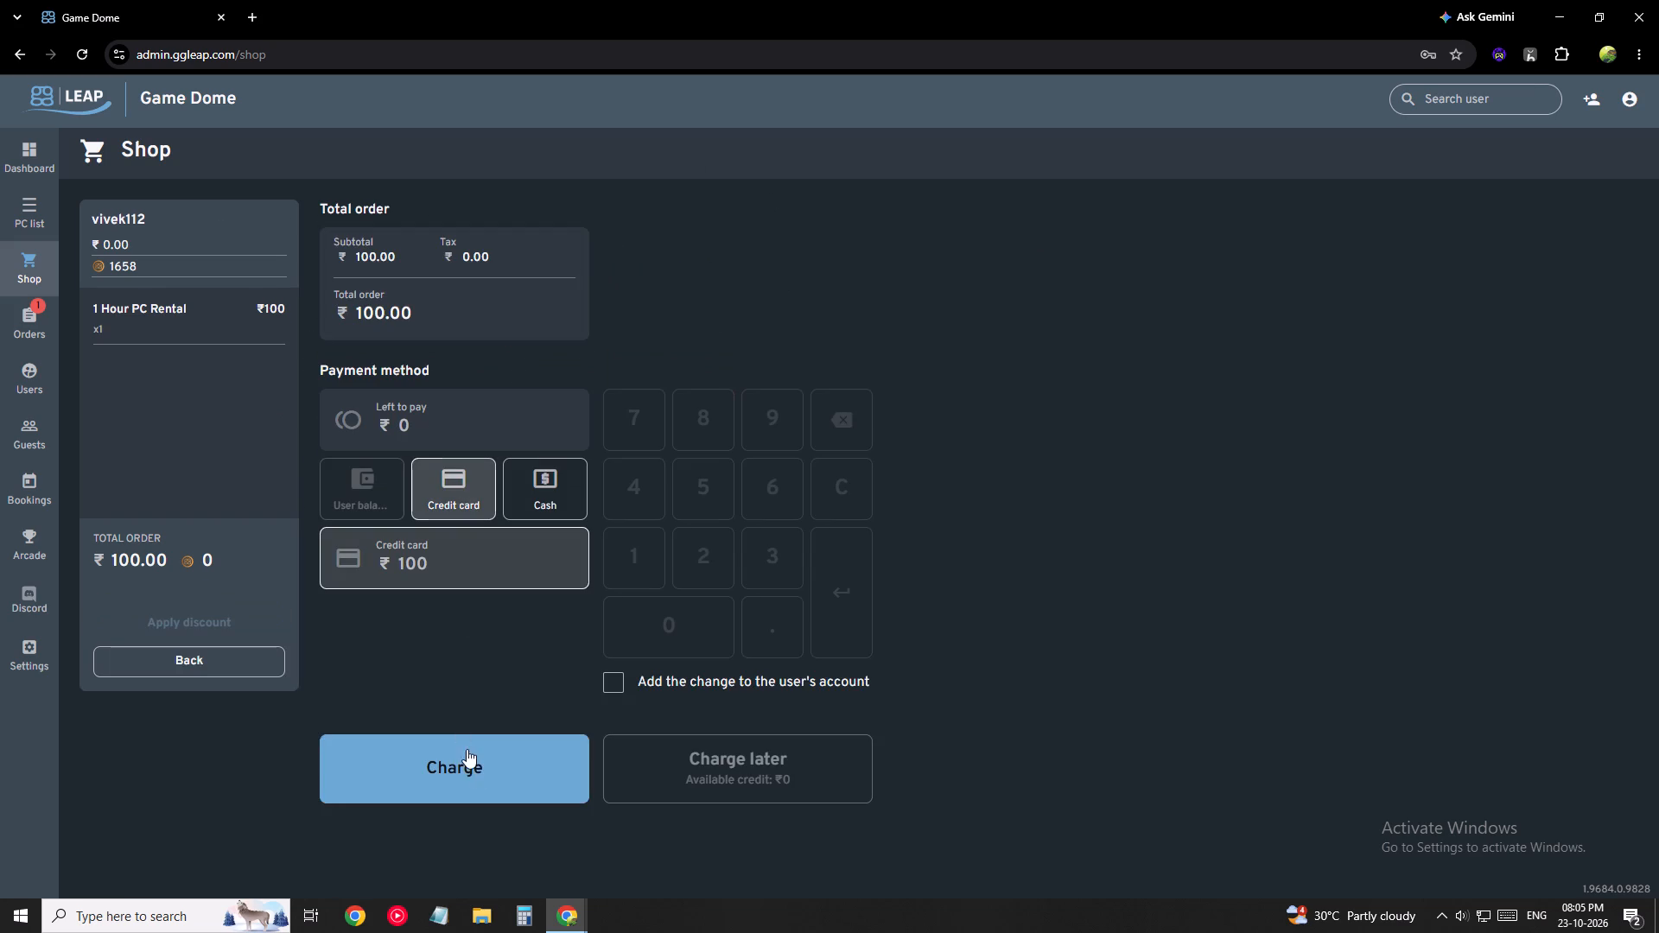
click(475, 765)
Restart computer C1 from the PC list.
click(0, 194)
scroll(649, 526, down, 5)
click(377, 516)
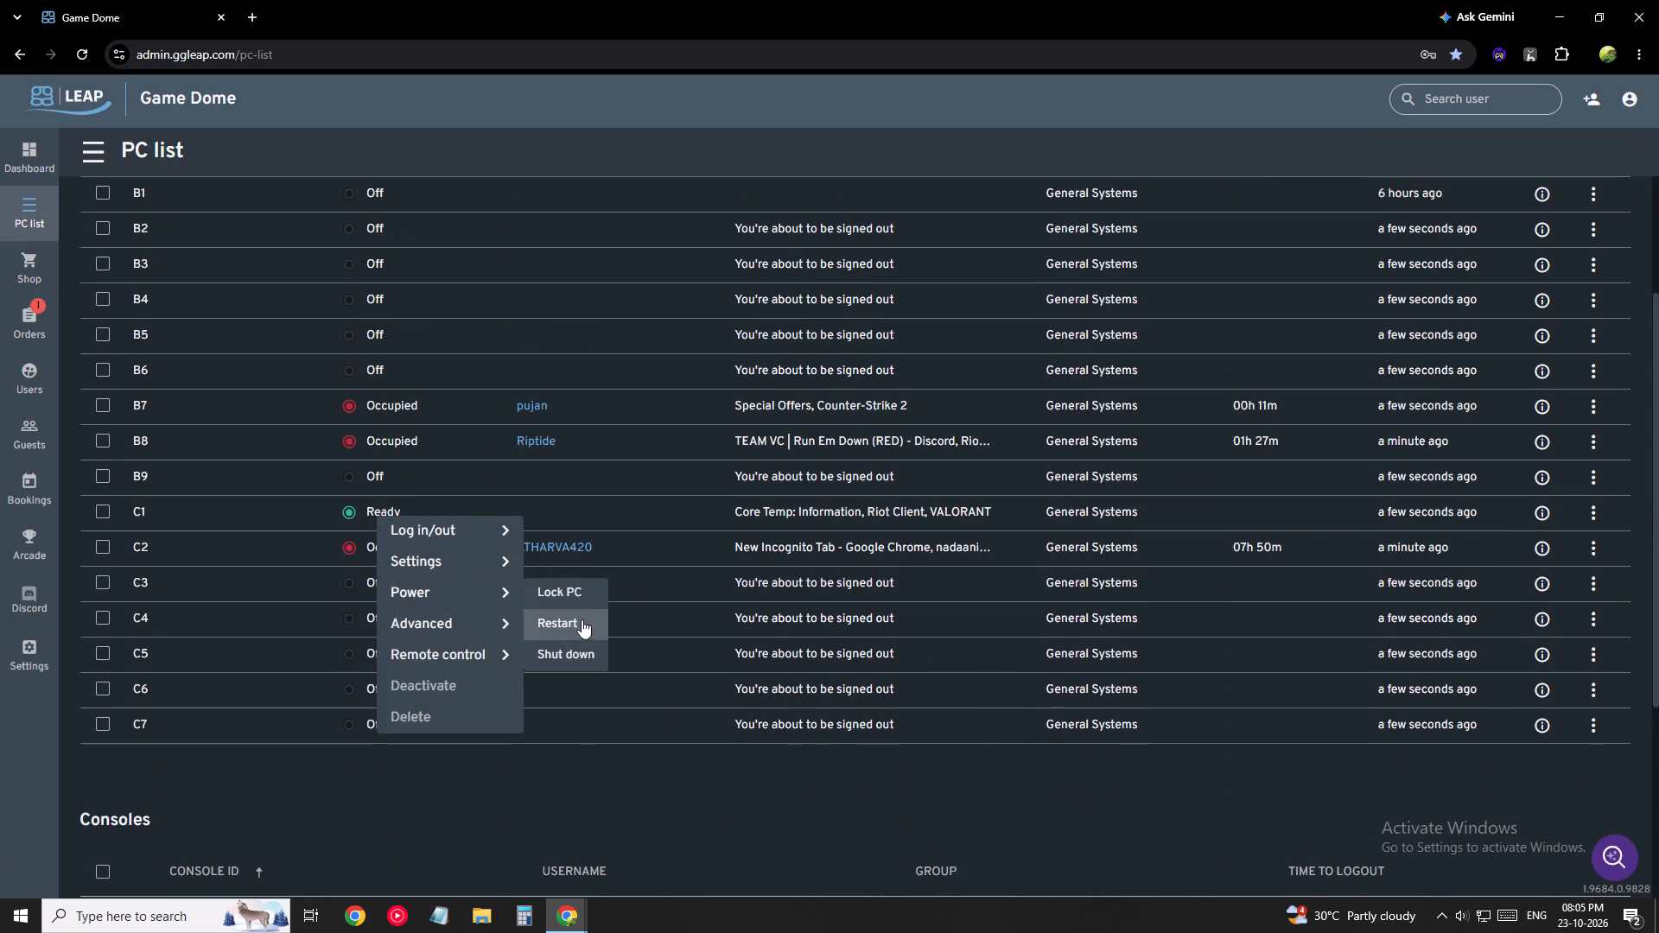
click(578, 617)
click(976, 501)
click(967, 521)
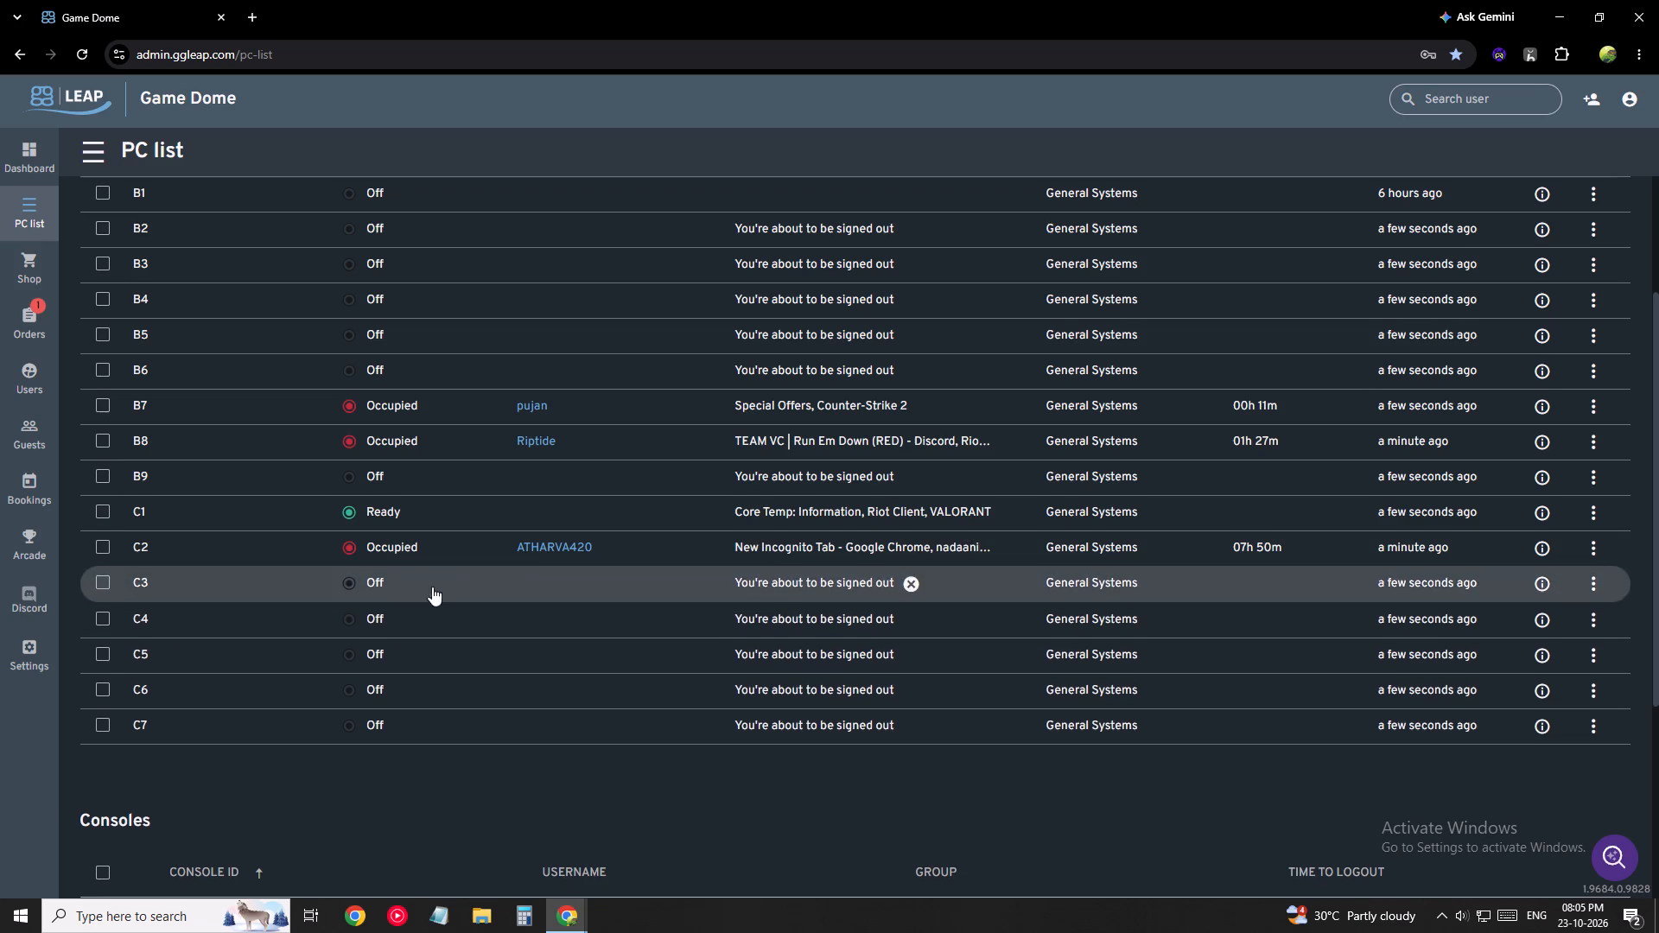
Check the status of the computers in the PC list, including C1, and dismiss the error notification.
scroll(1183, 598, up, 5)
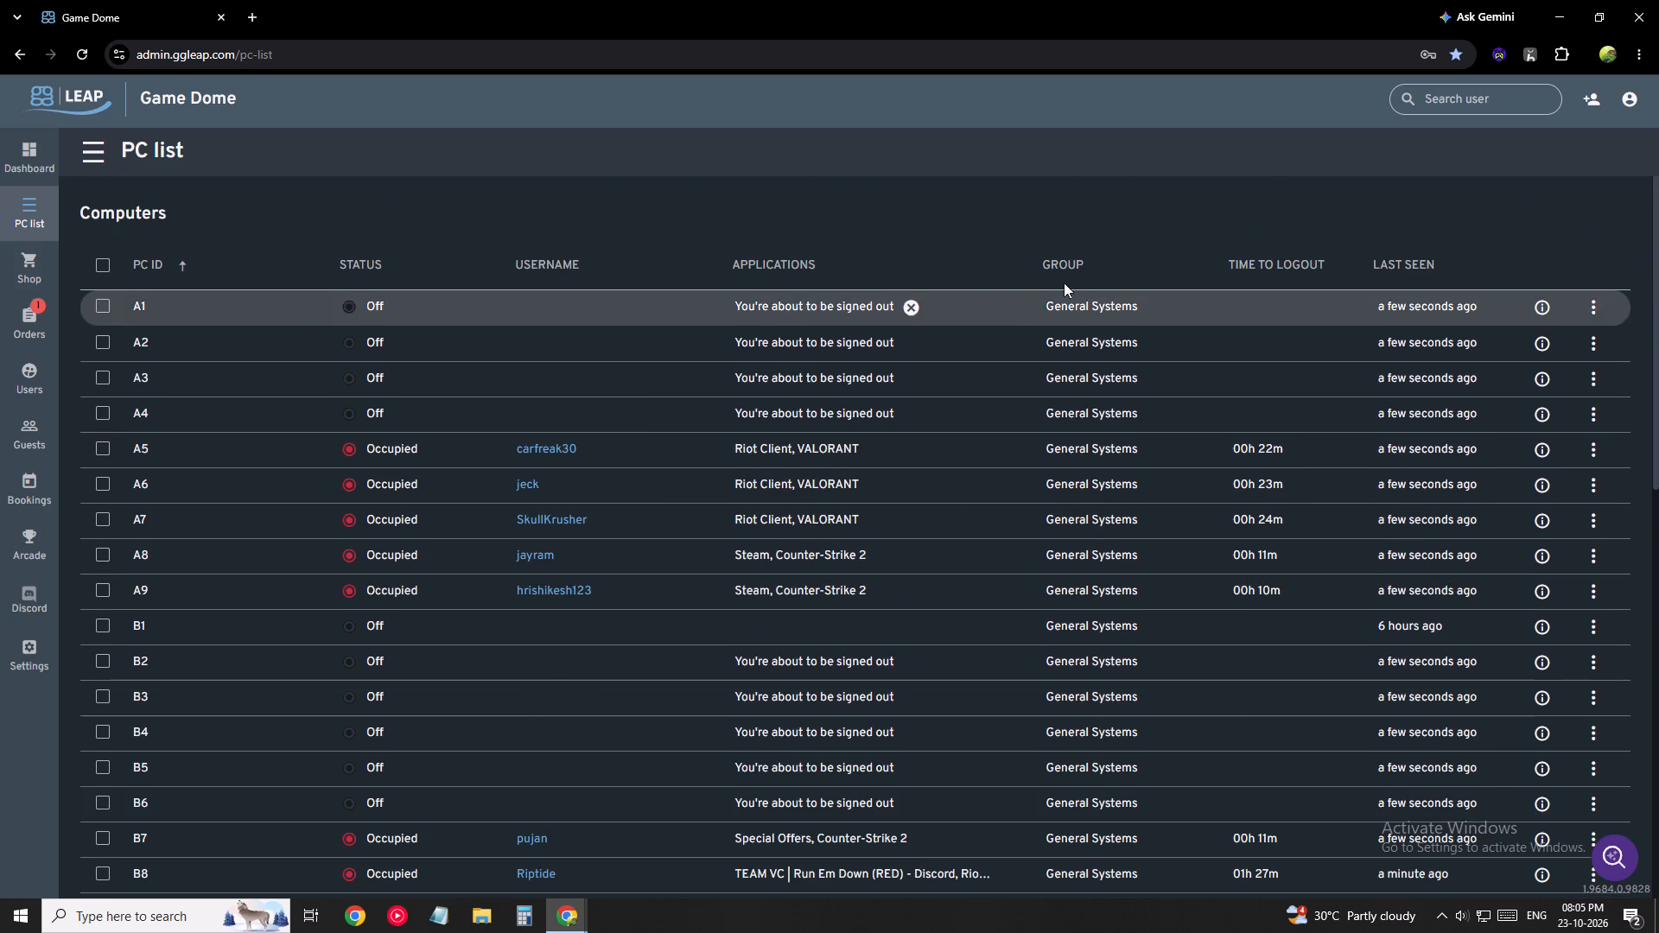
scroll(734, 464, down, 11)
scroll(494, 531, up, 4)
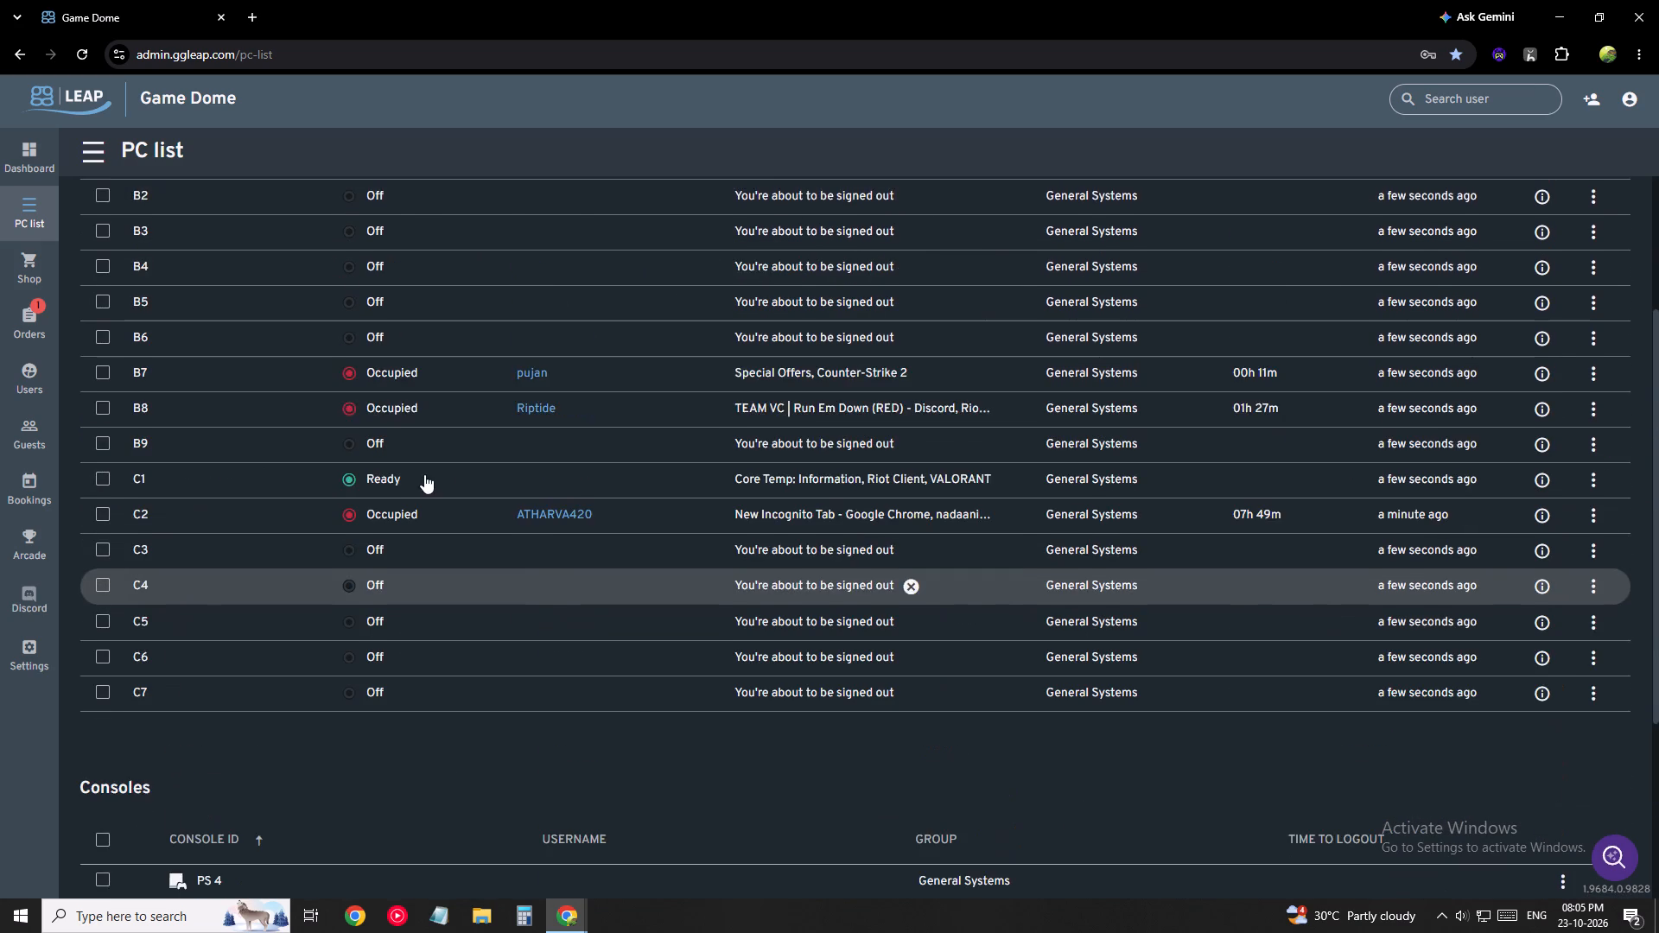
scroll(424, 474, up, 1)
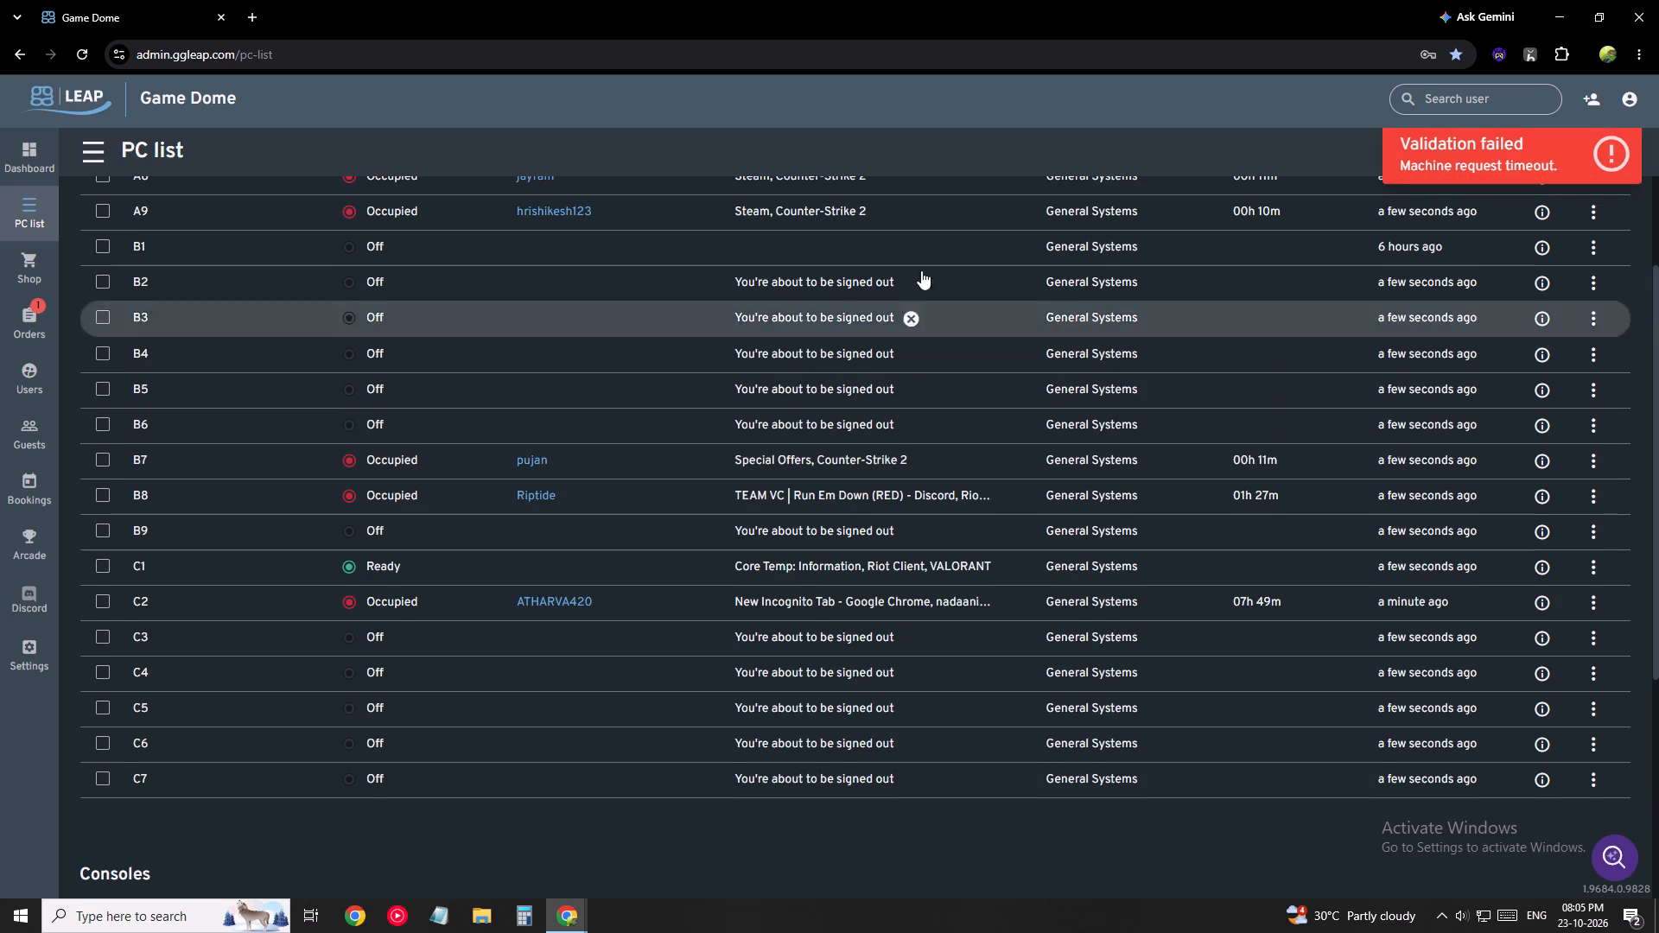
click(1611, 149)
Find the next customer's account and sell it a ₹100 1 Hour PC Rental, charged with Credit card as the payment method.
click(1497, 105)
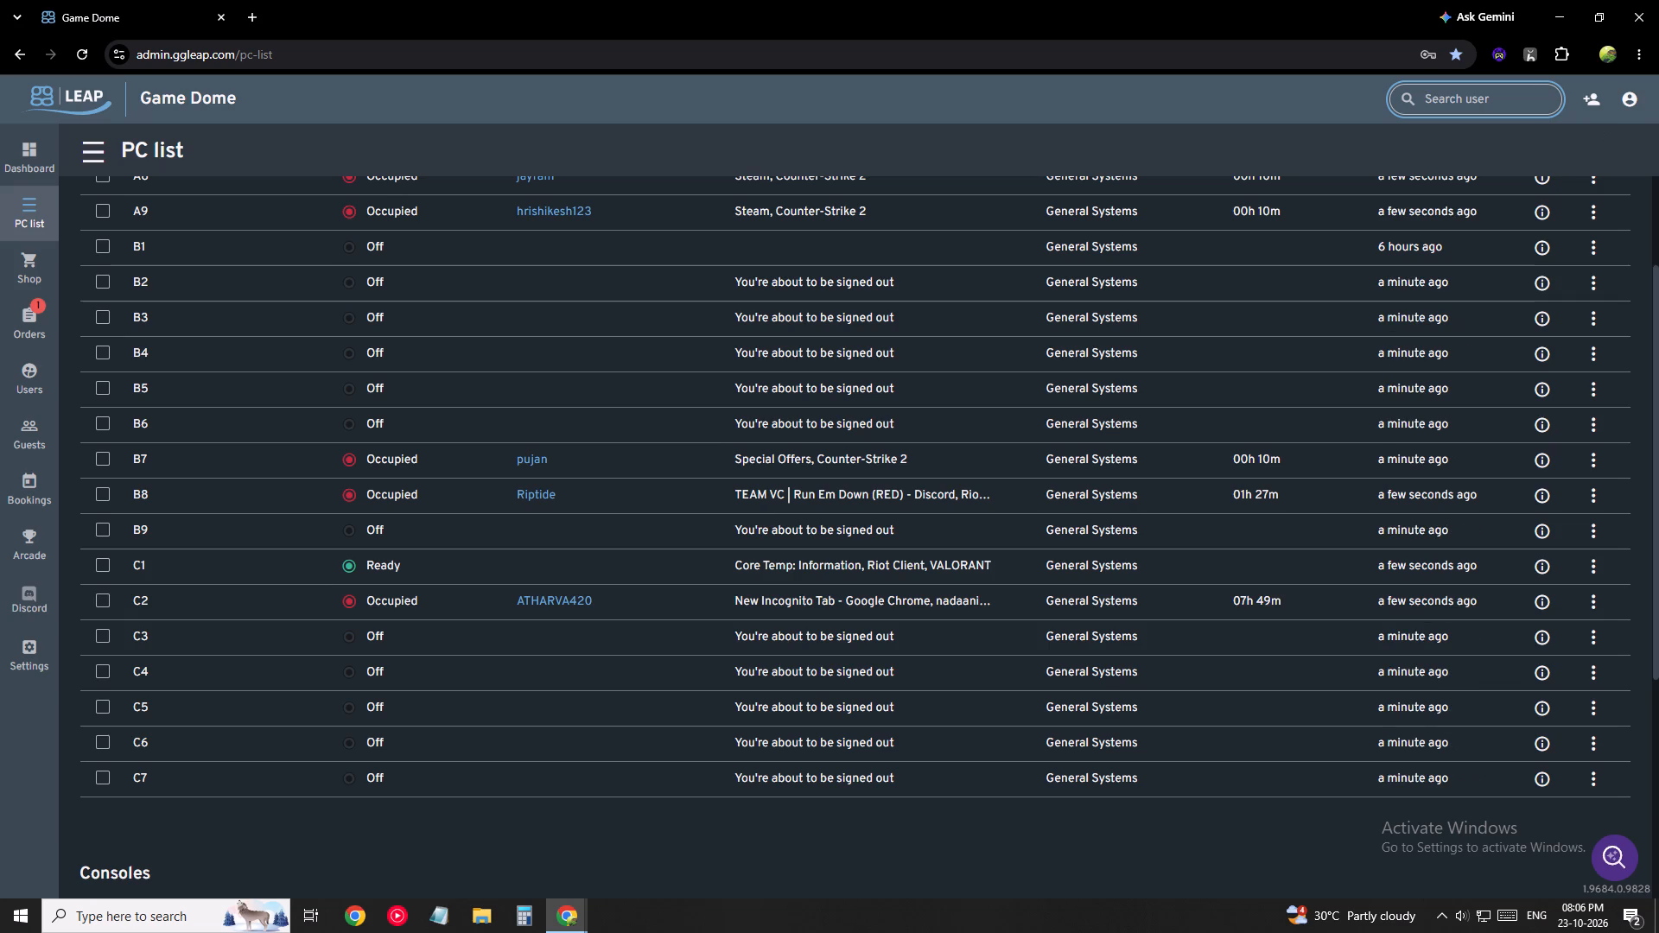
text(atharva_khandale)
click(1585, 137)
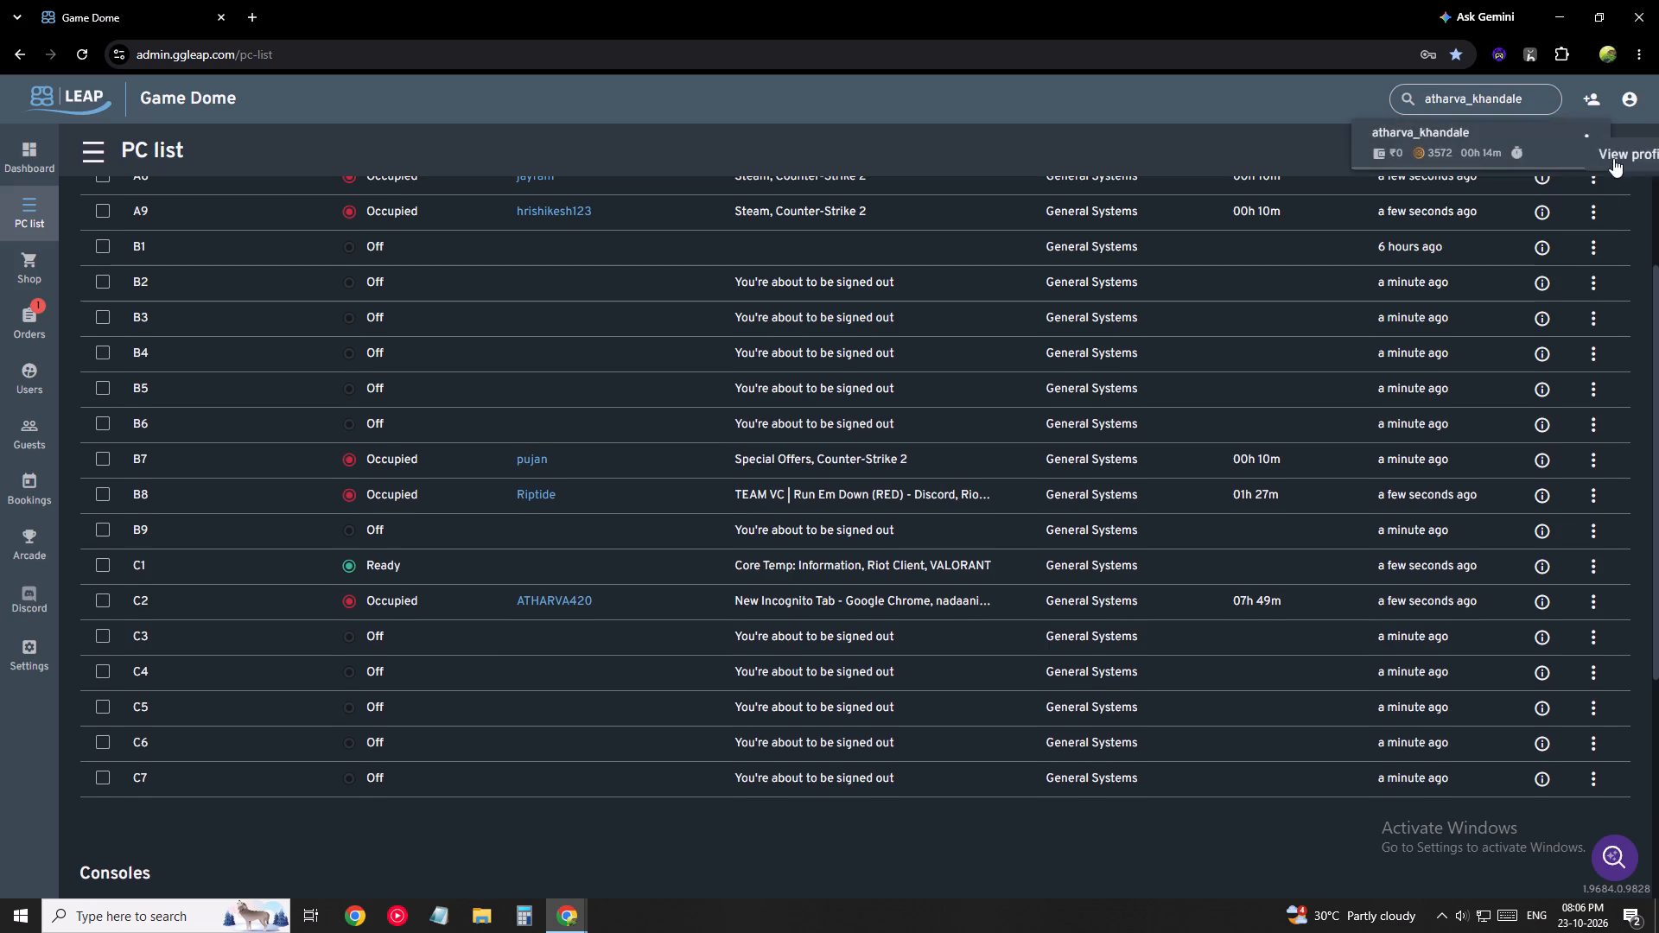
click(1618, 161)
click(1324, 833)
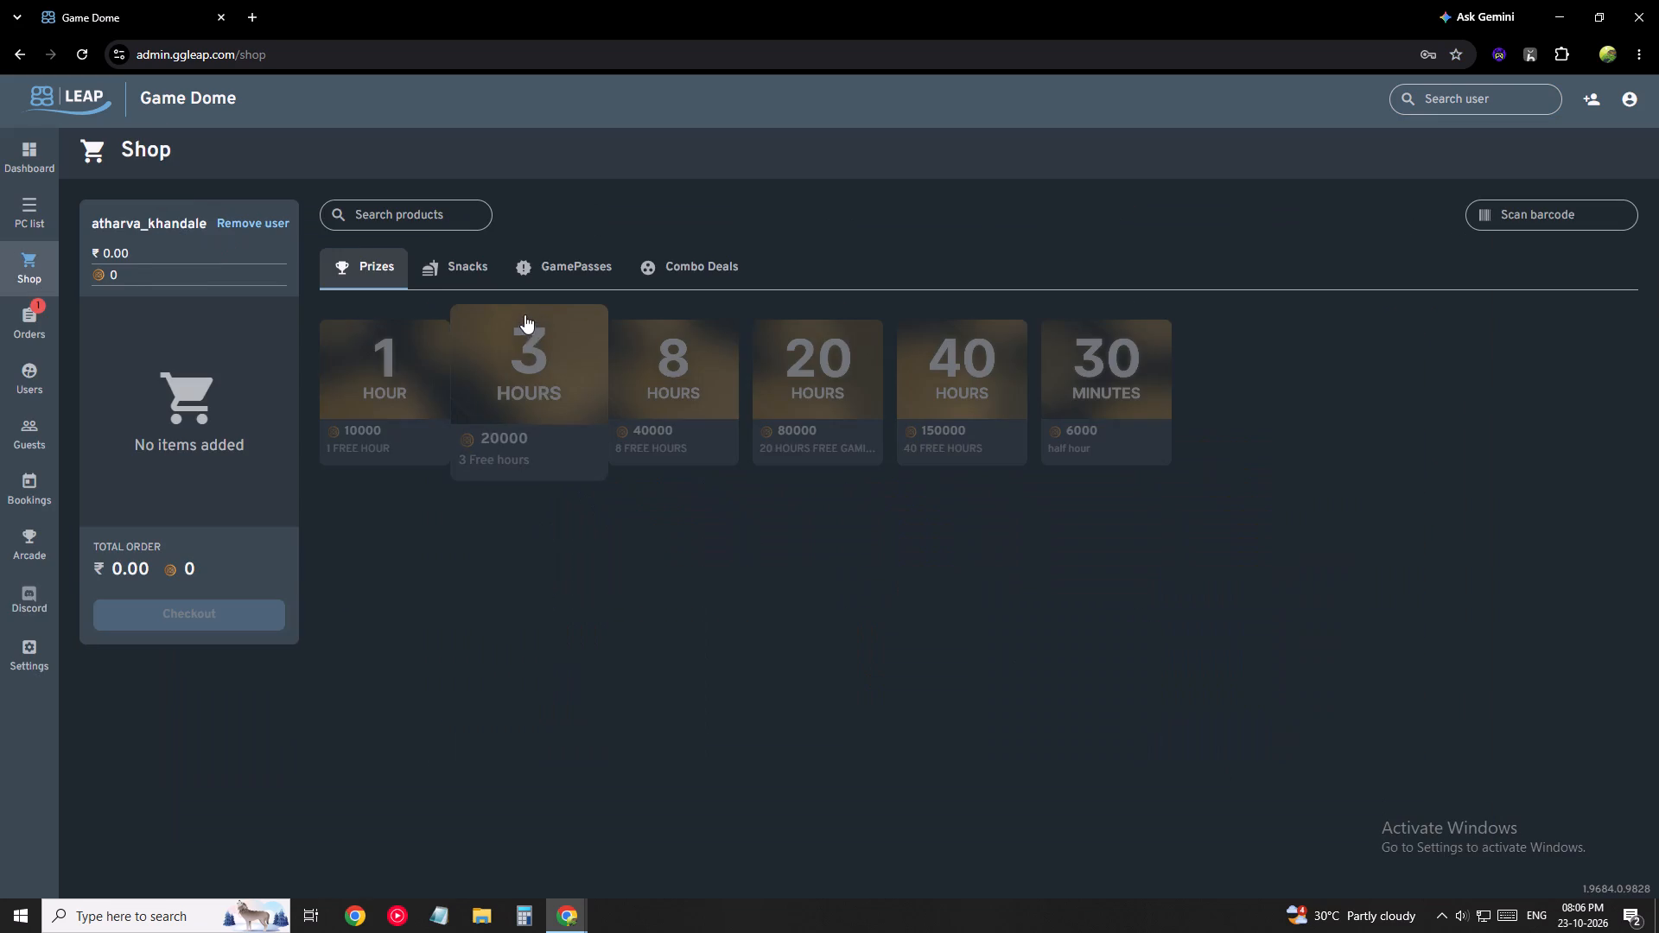
click(537, 268)
click(474, 322)
click(382, 444)
click(164, 640)
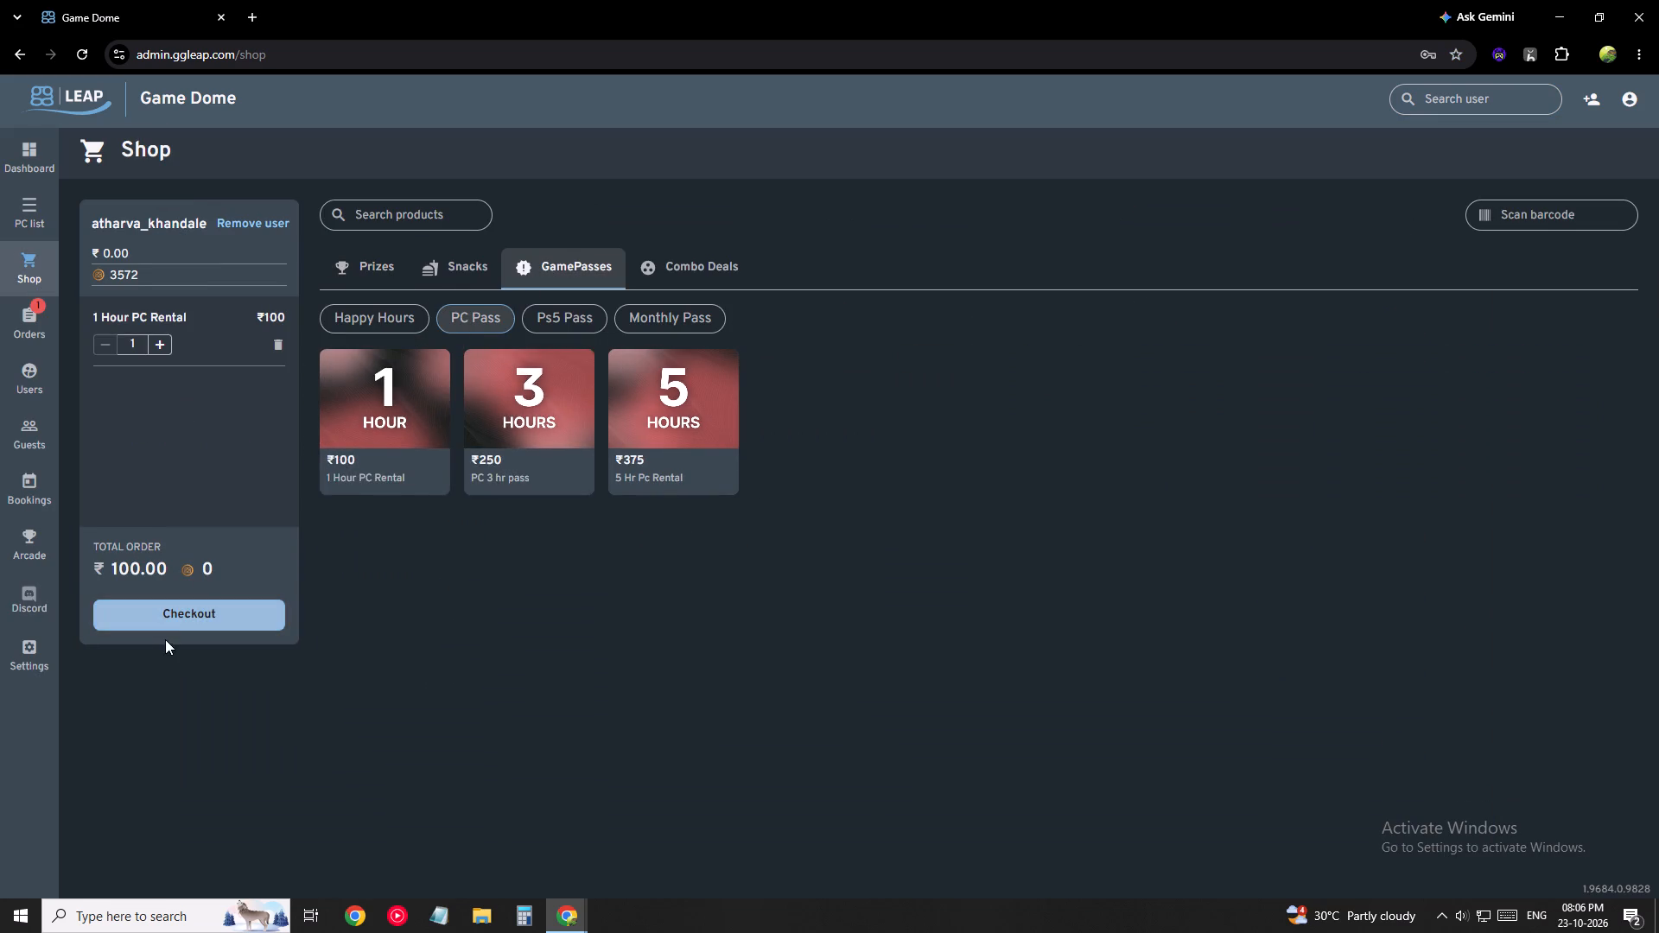
click(177, 628)
click(499, 492)
click(457, 511)
click(444, 761)
Return to the PC list and check the status of the computers down to C7.
click(11, 197)
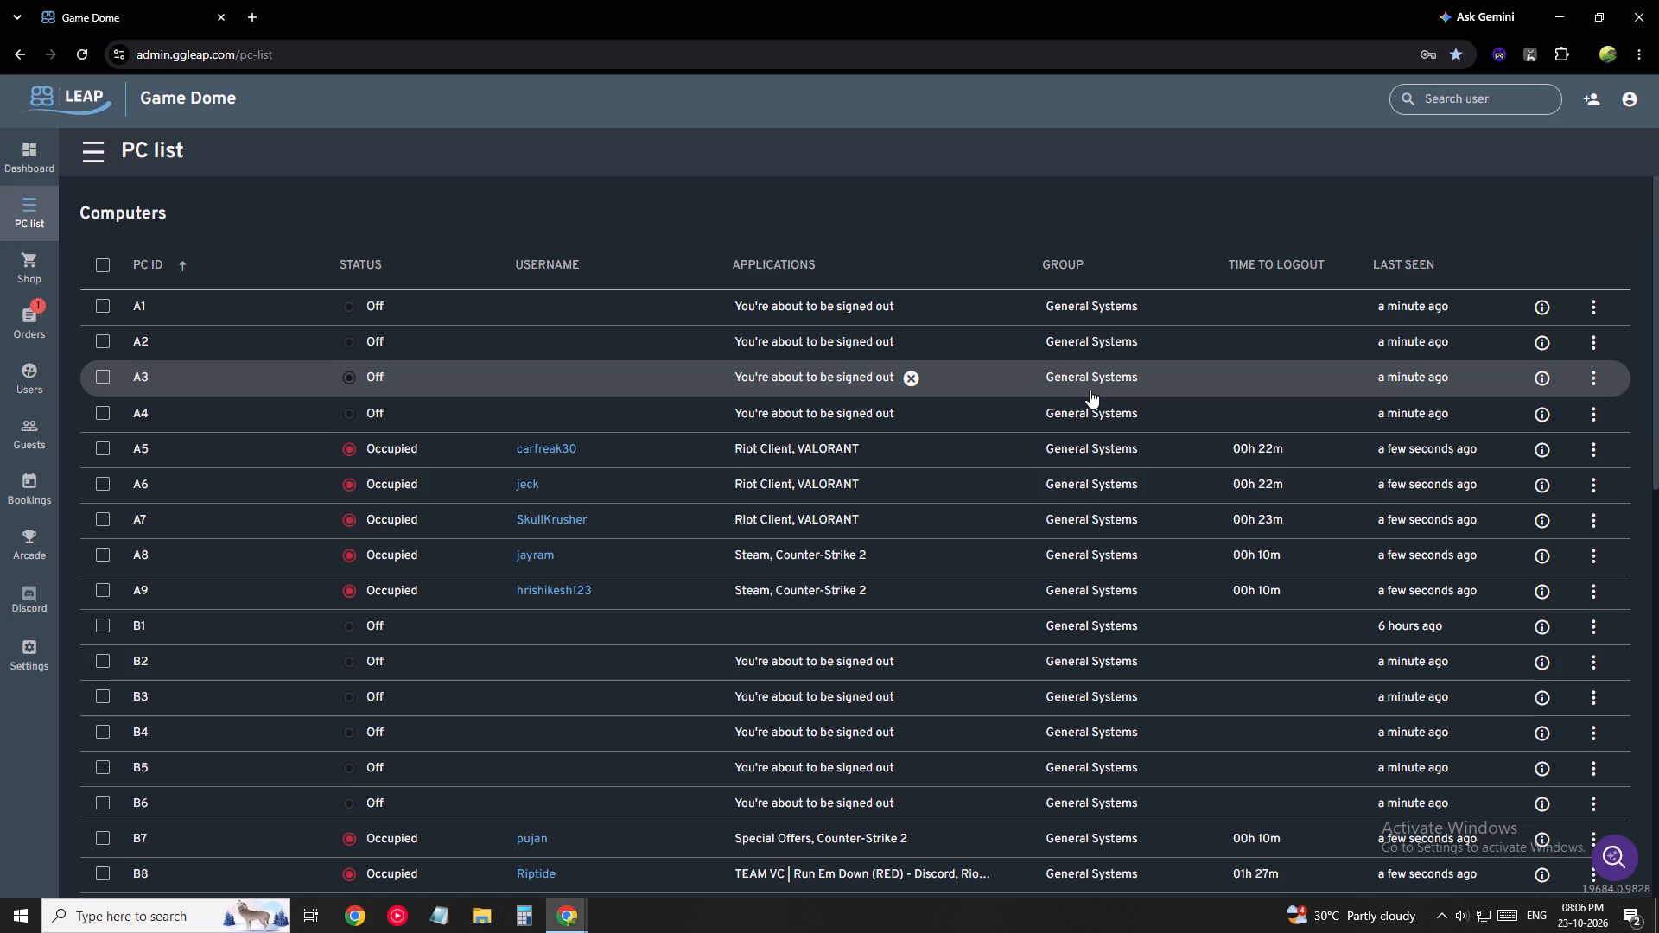
scroll(1090, 390, down, 5)
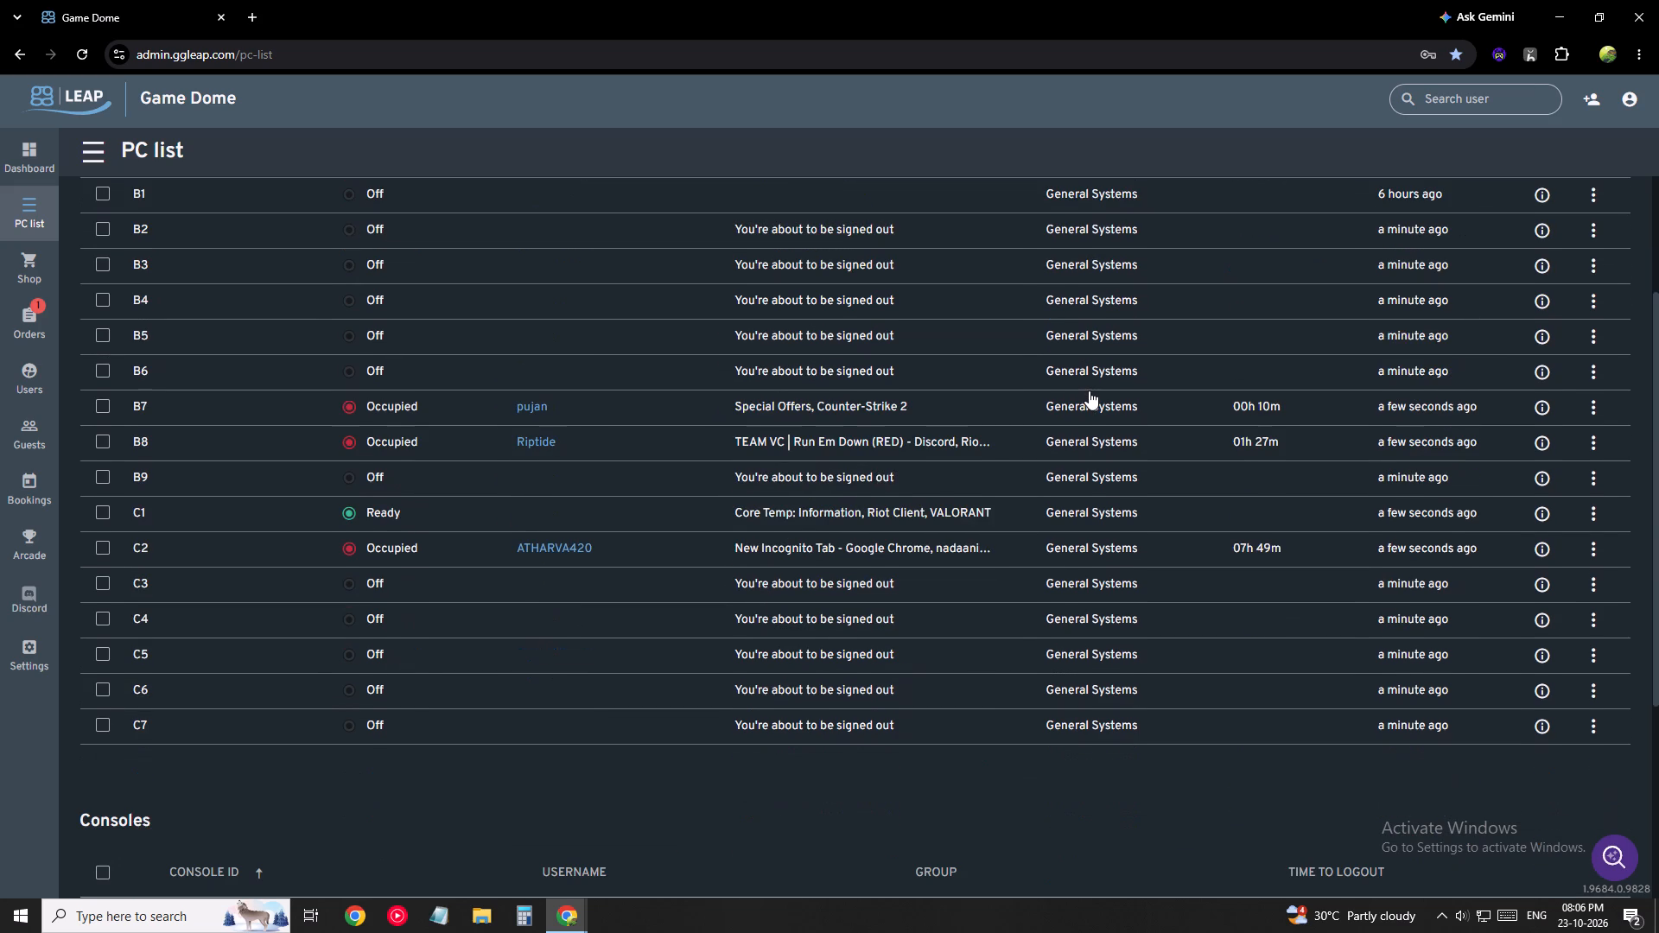
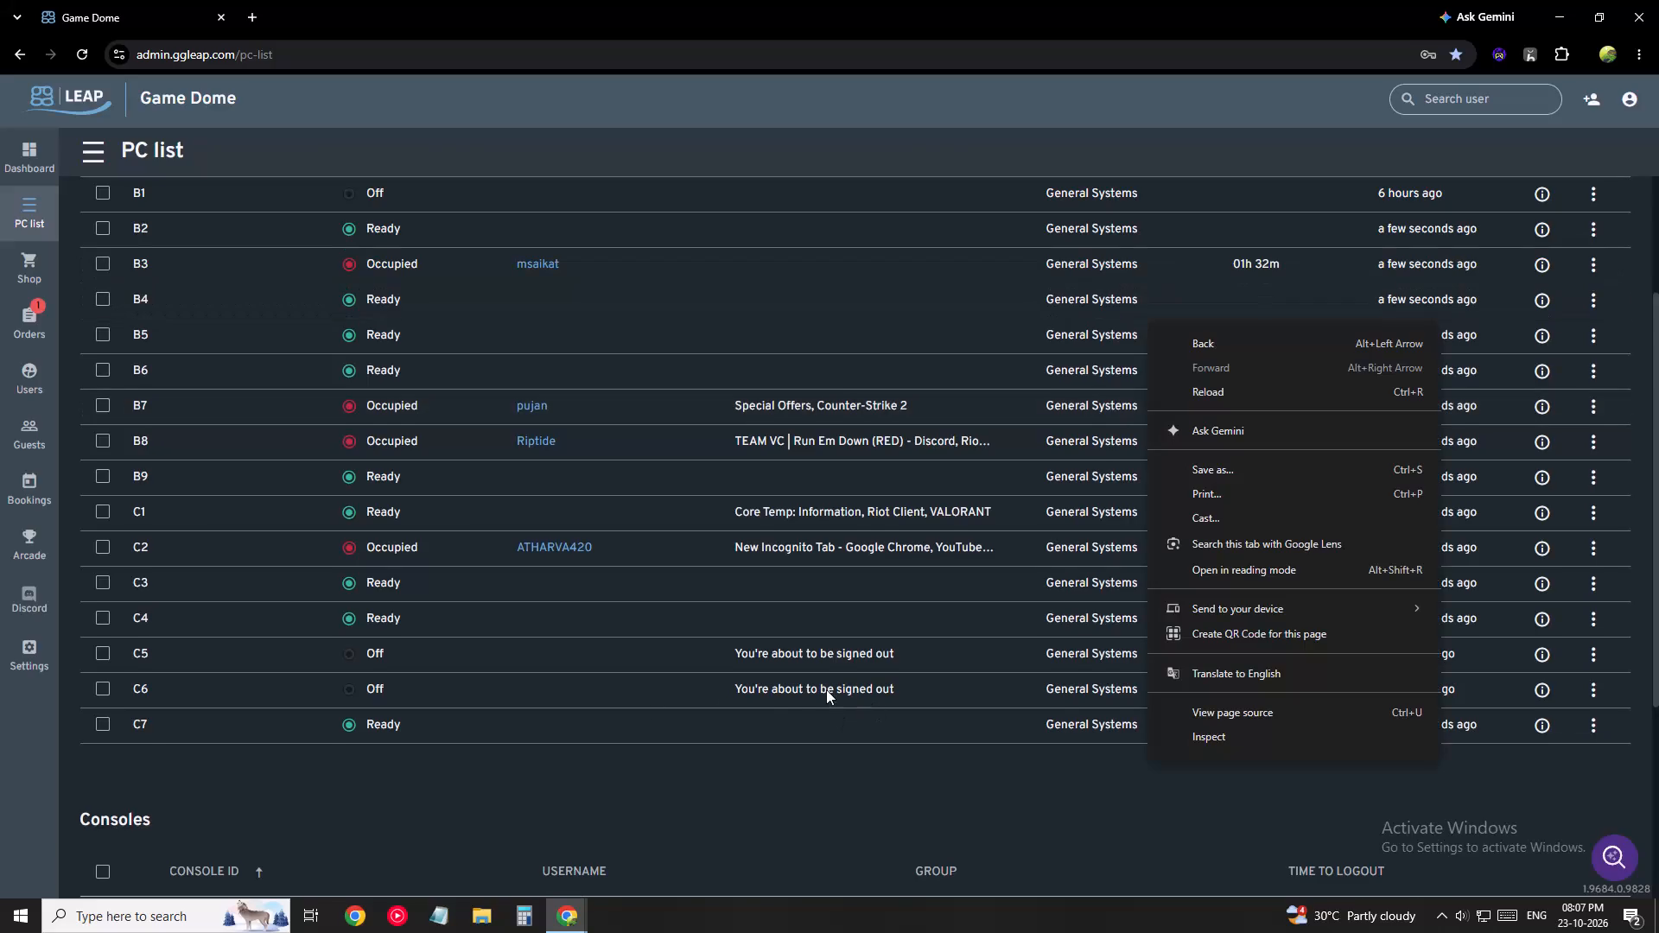
Review the orders awaiting payment after logout and the order history, and return to the PC list.
click(762, 792)
scroll(798, 770, up, 7)
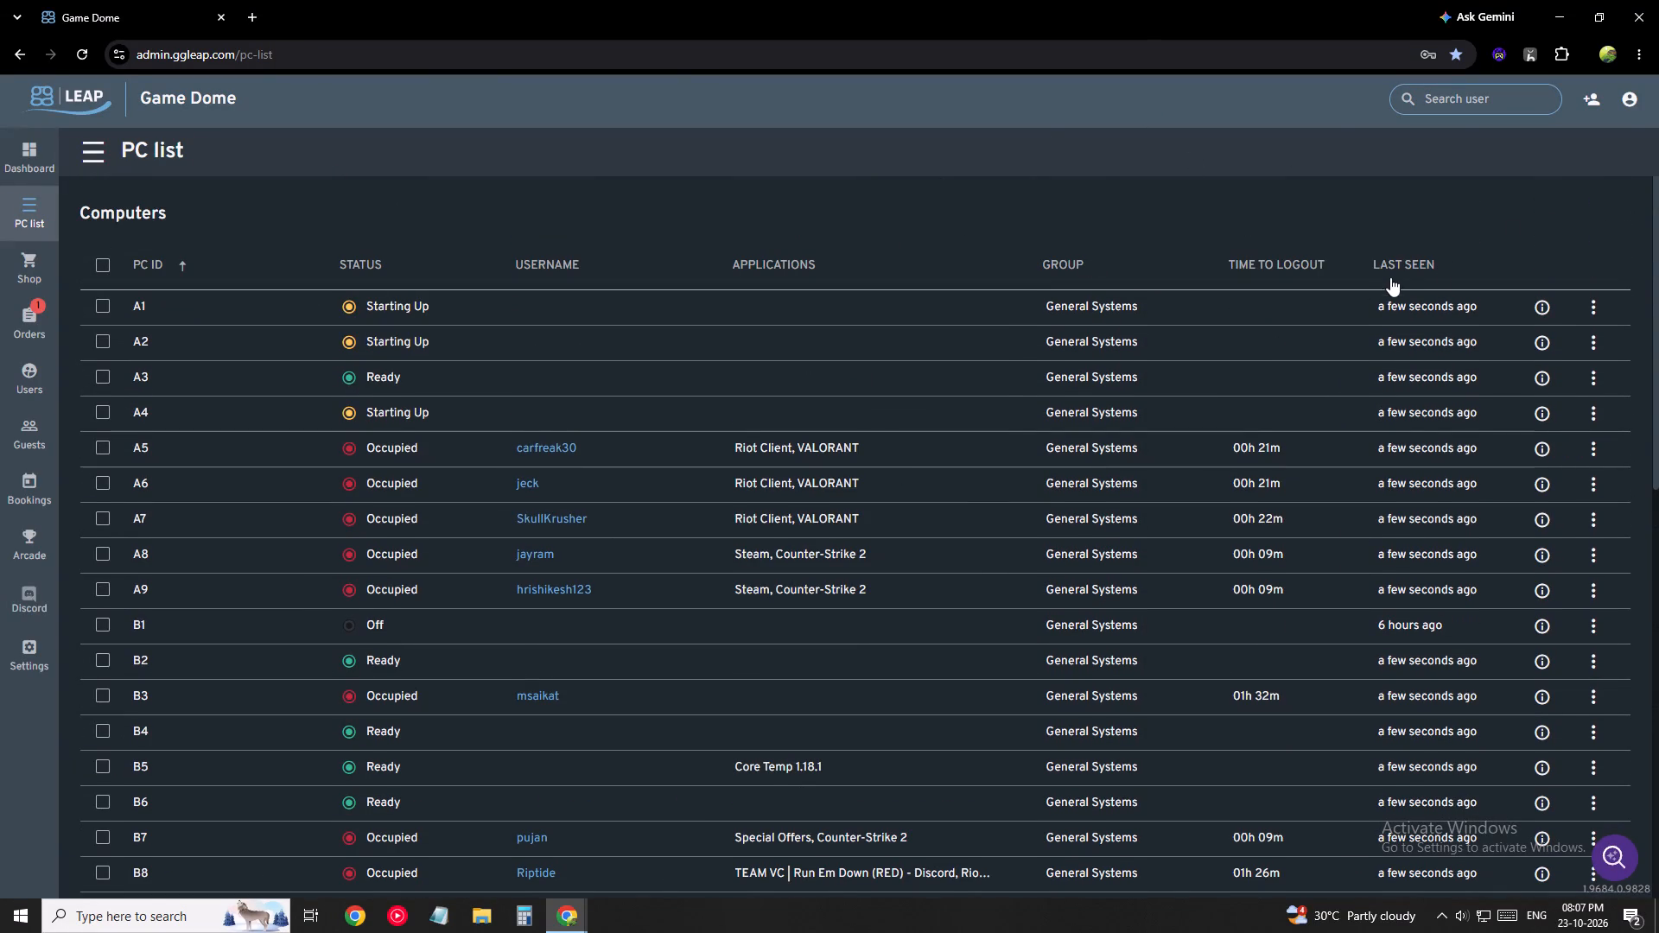
click(36, 308)
click(16, 160)
click(0, 217)
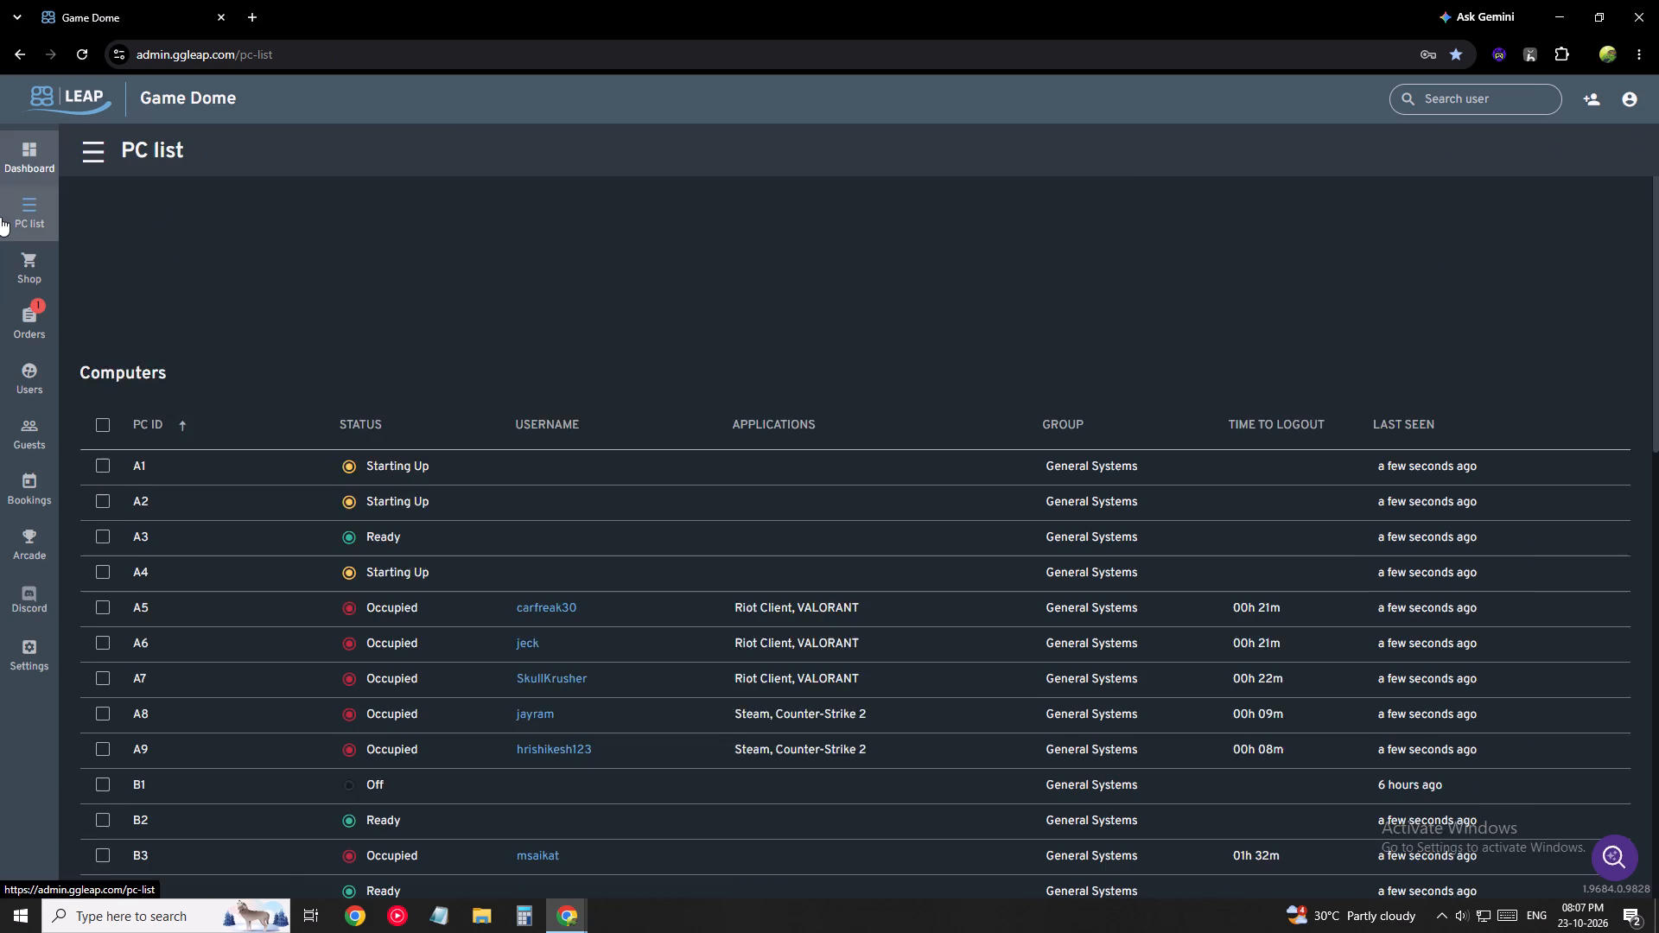
click(16, 291)
click(19, 307)
click(302, 193)
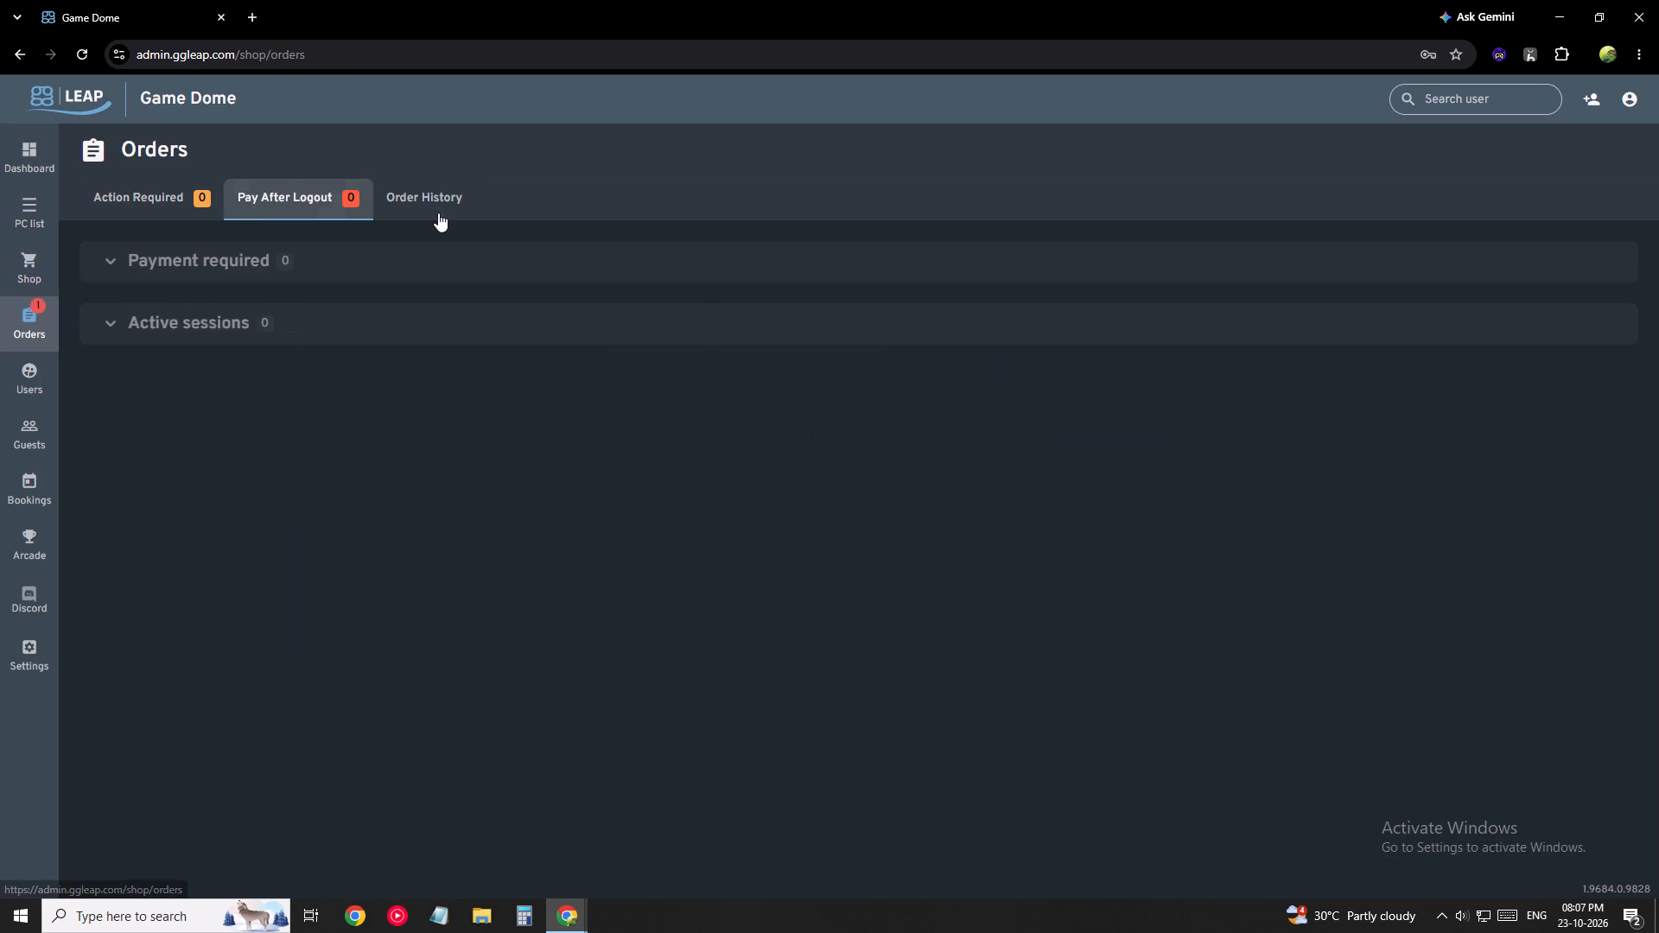
click(455, 213)
click(44, 214)
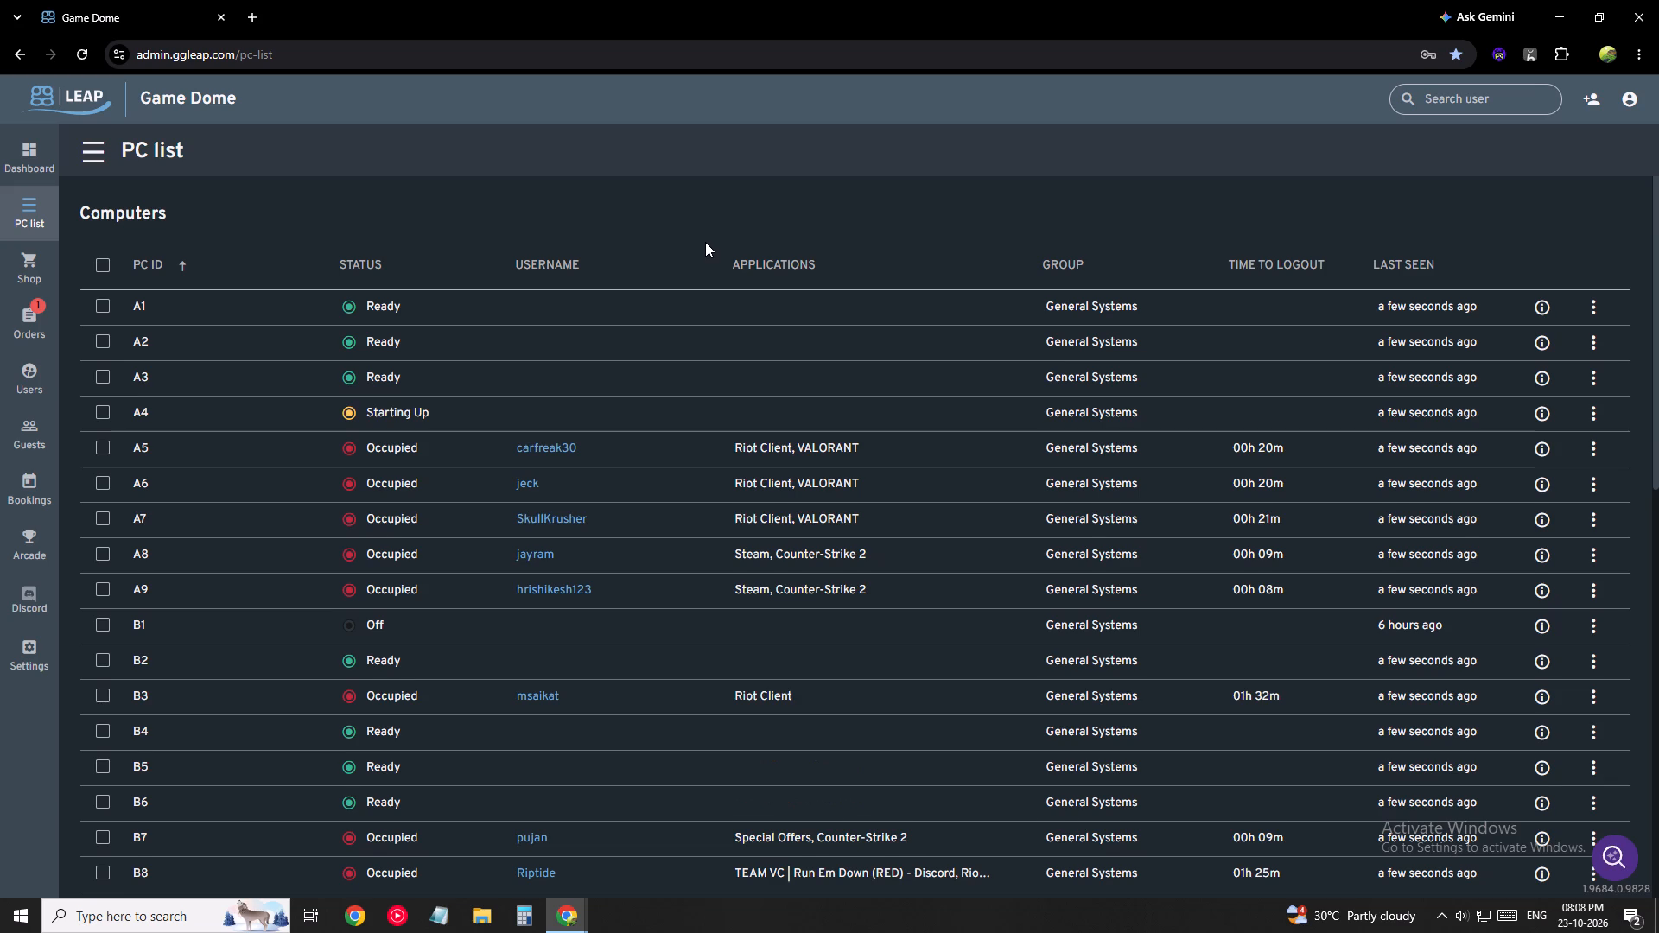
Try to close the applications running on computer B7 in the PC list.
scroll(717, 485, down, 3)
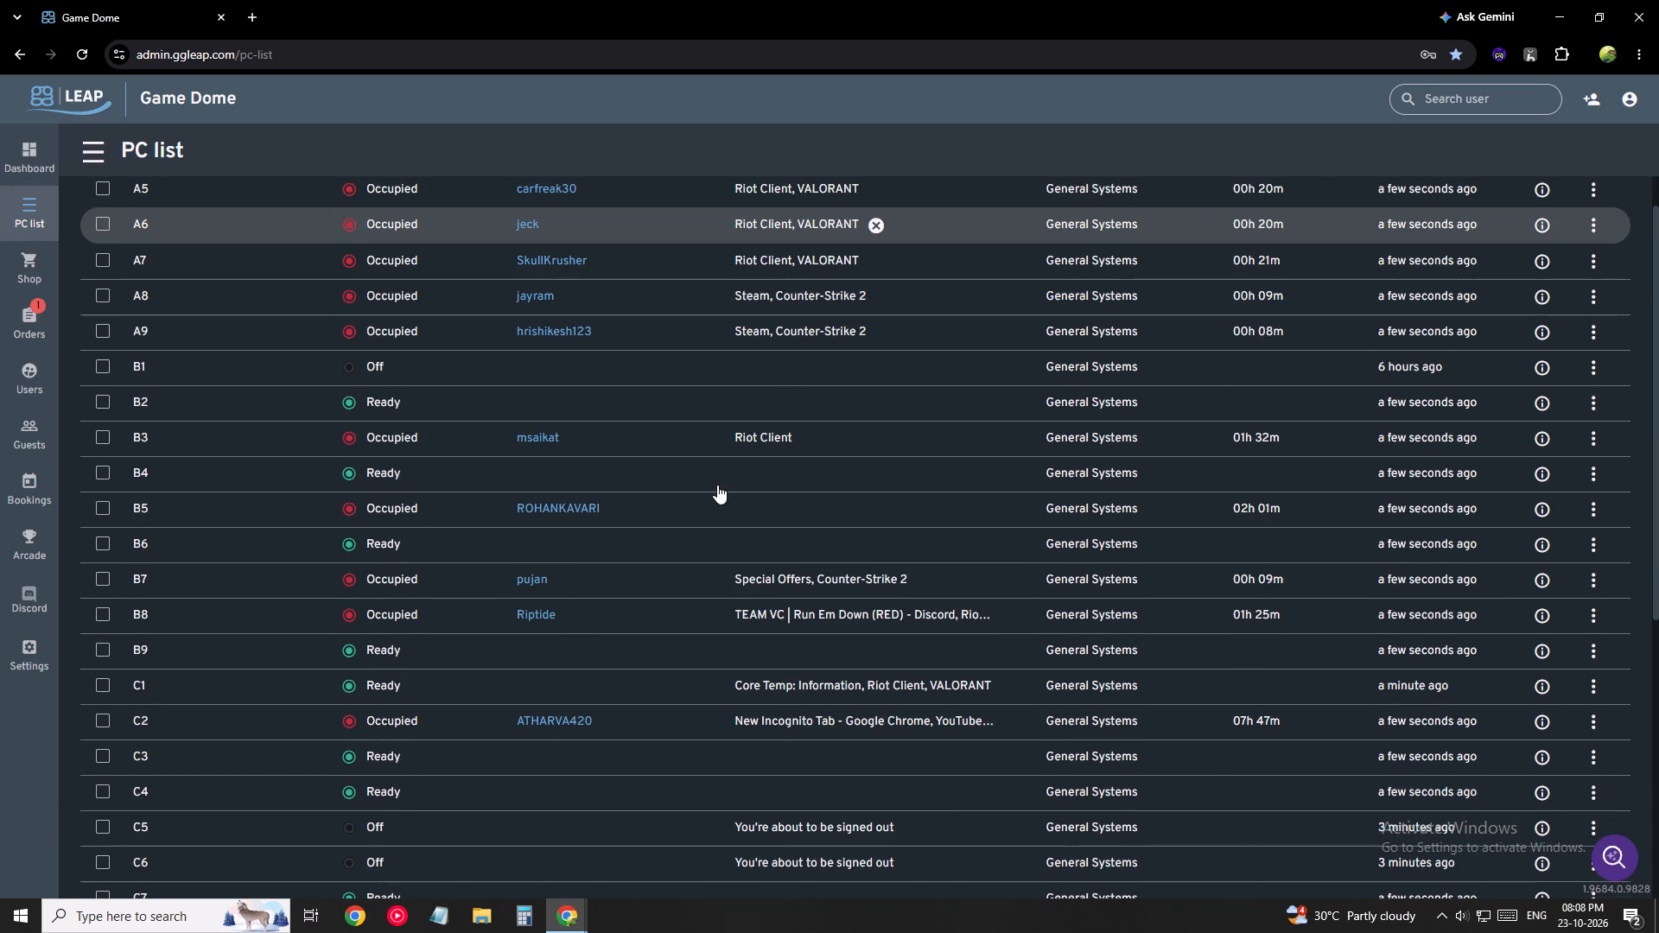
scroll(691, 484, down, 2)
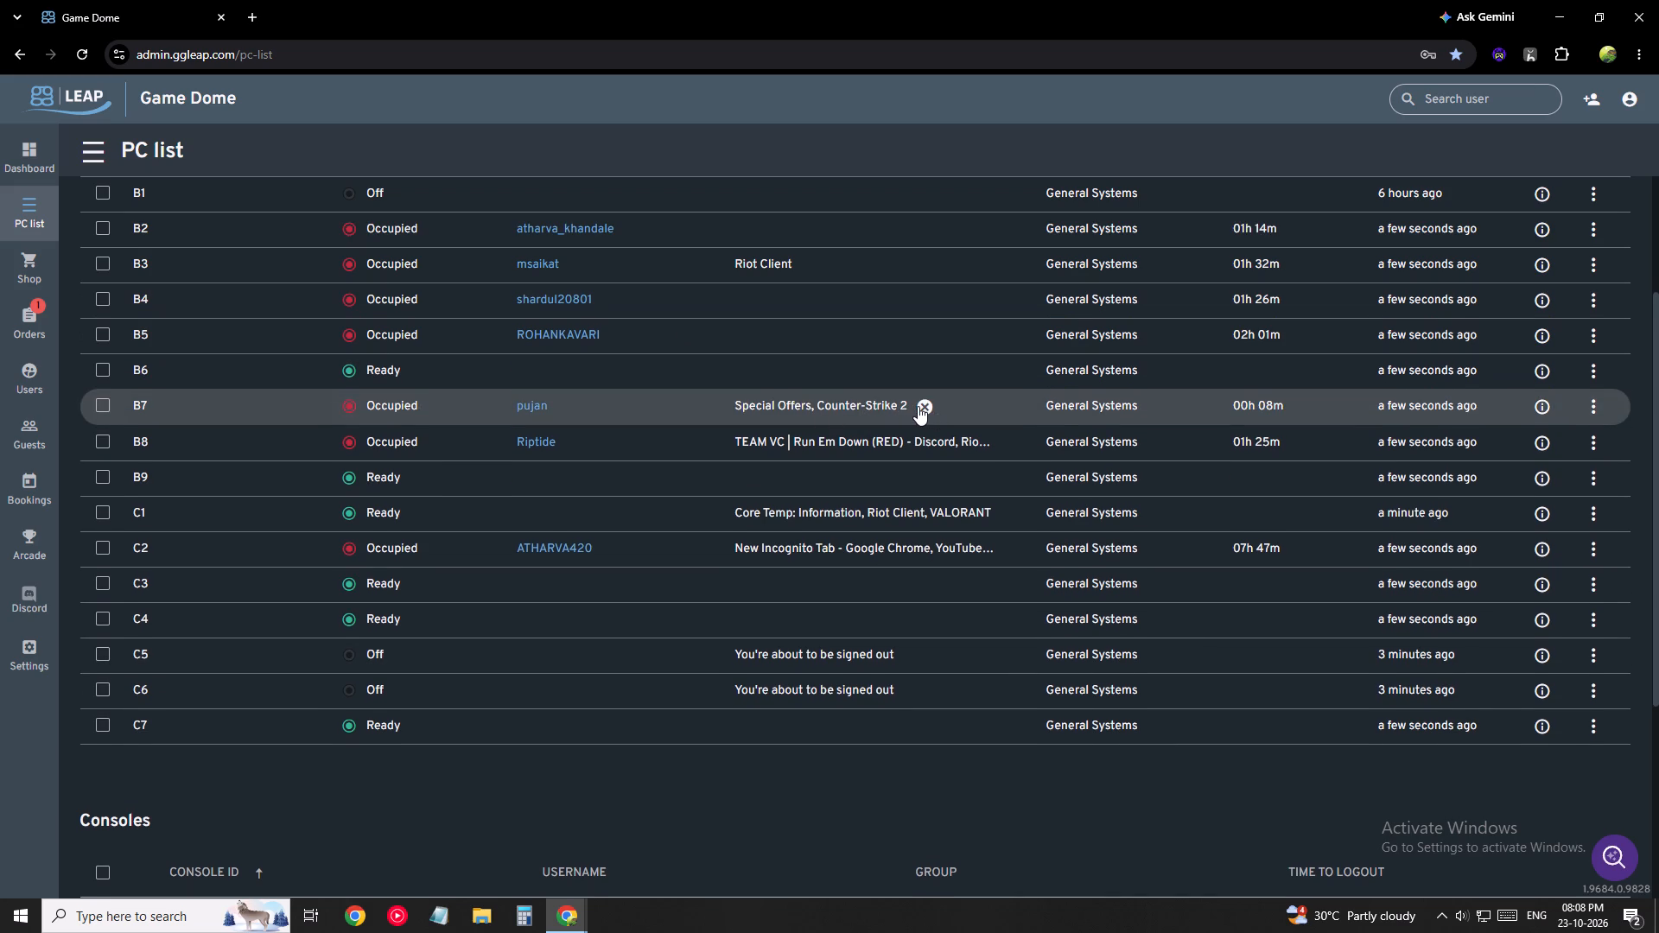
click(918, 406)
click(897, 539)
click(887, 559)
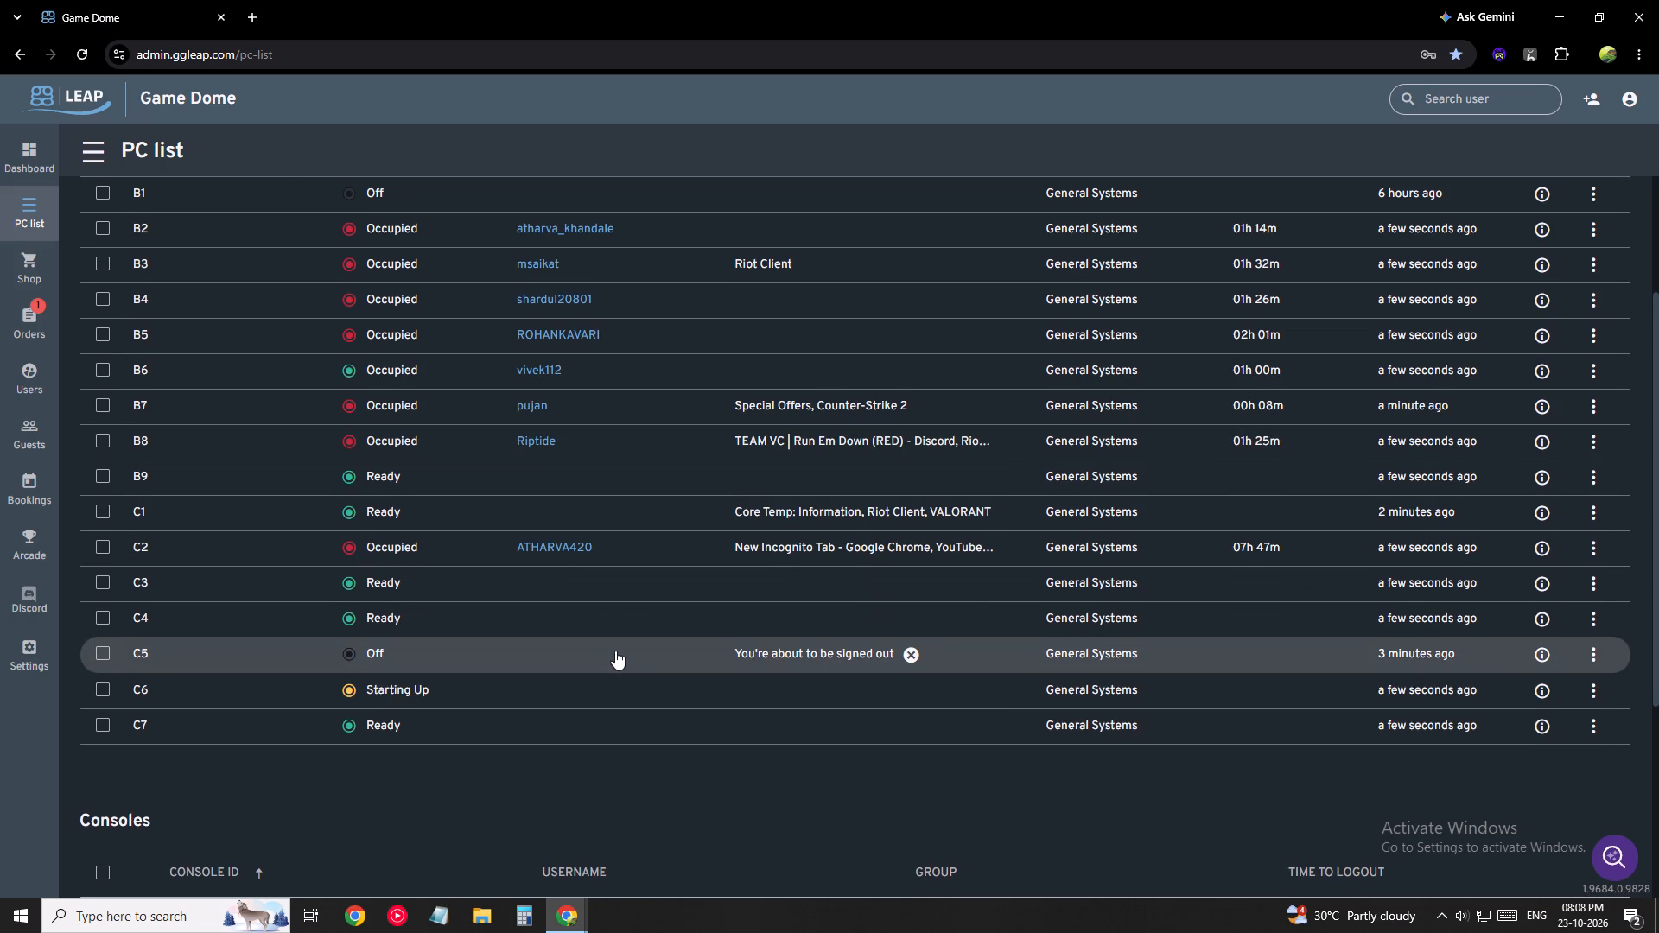
Check the status, users and remaining time of the computers from A1 to C7 in the PC list.
scroll(779, 734, up, 2)
scroll(779, 734, down, 1)
scroll(779, 734, up, 1)
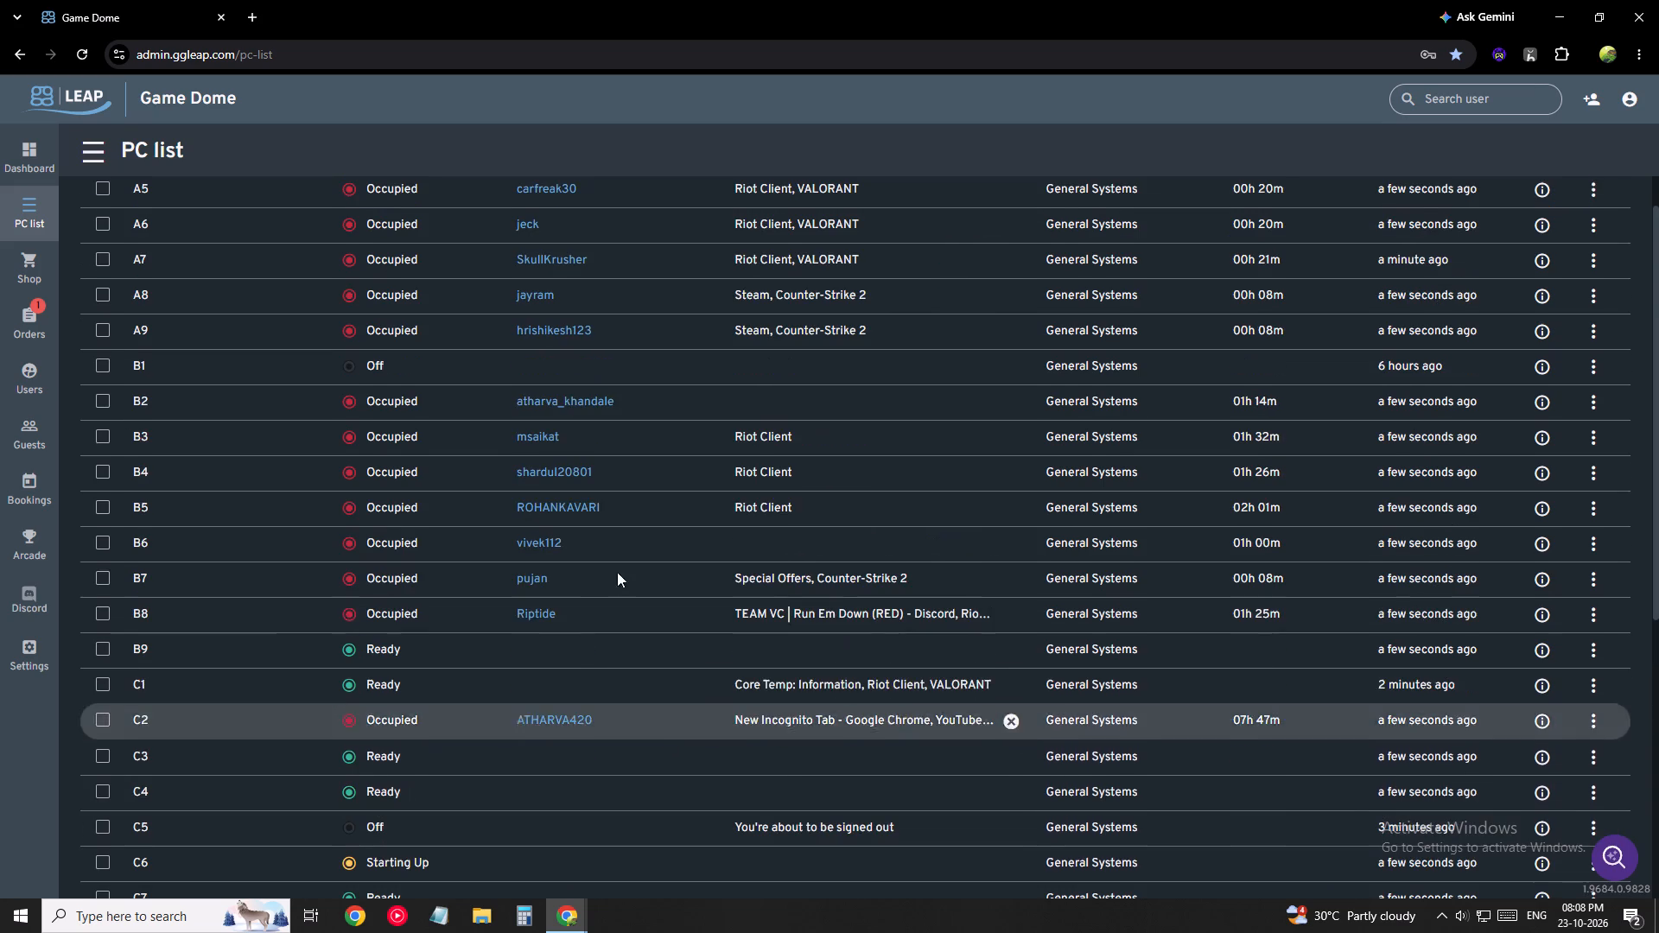
scroll(775, 617, up, 2)
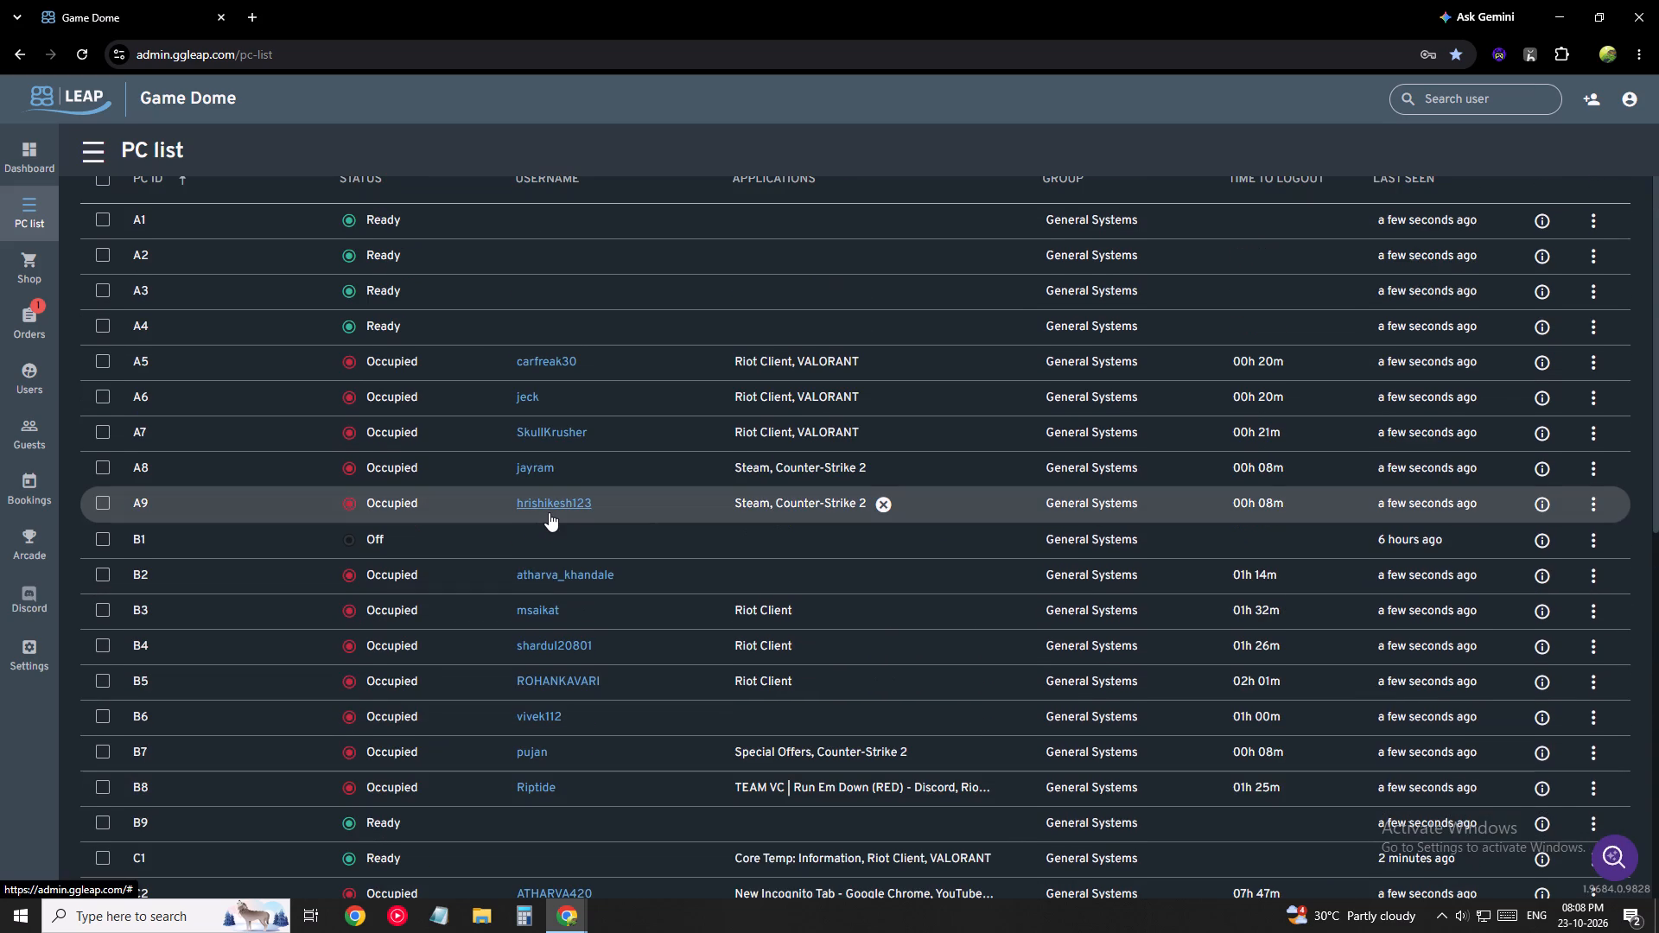
scroll(546, 511, up, 3)
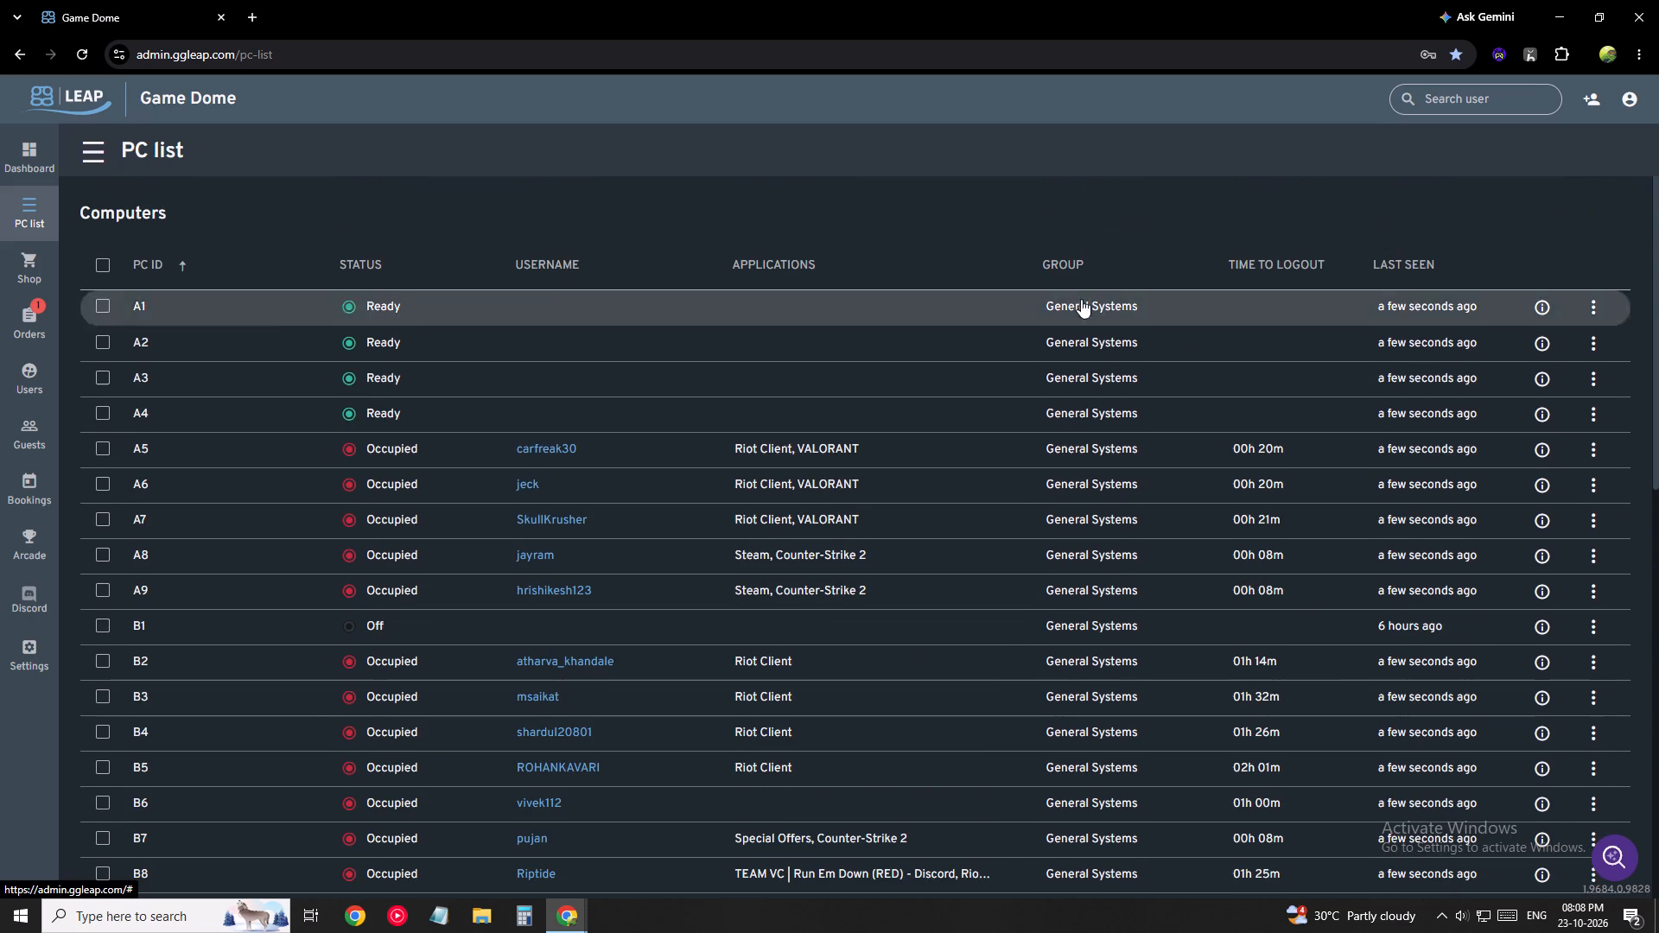
scroll(474, 630, down, 8)
scroll(254, 619, up, 3)
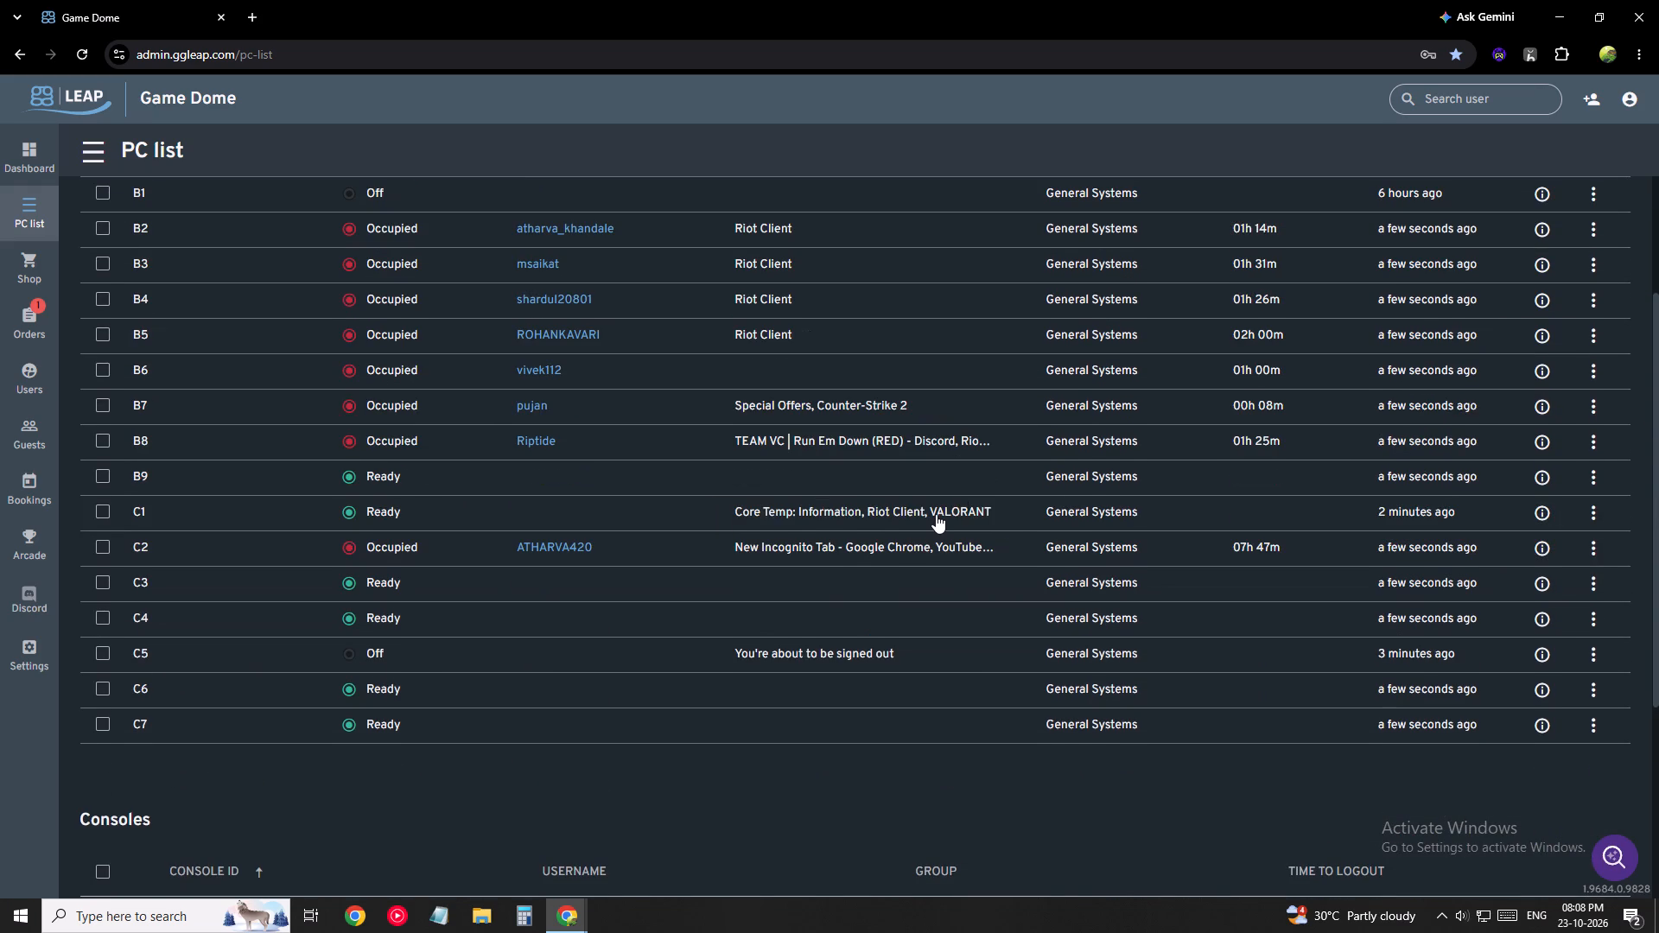
scroll(794, 549, up, 2)
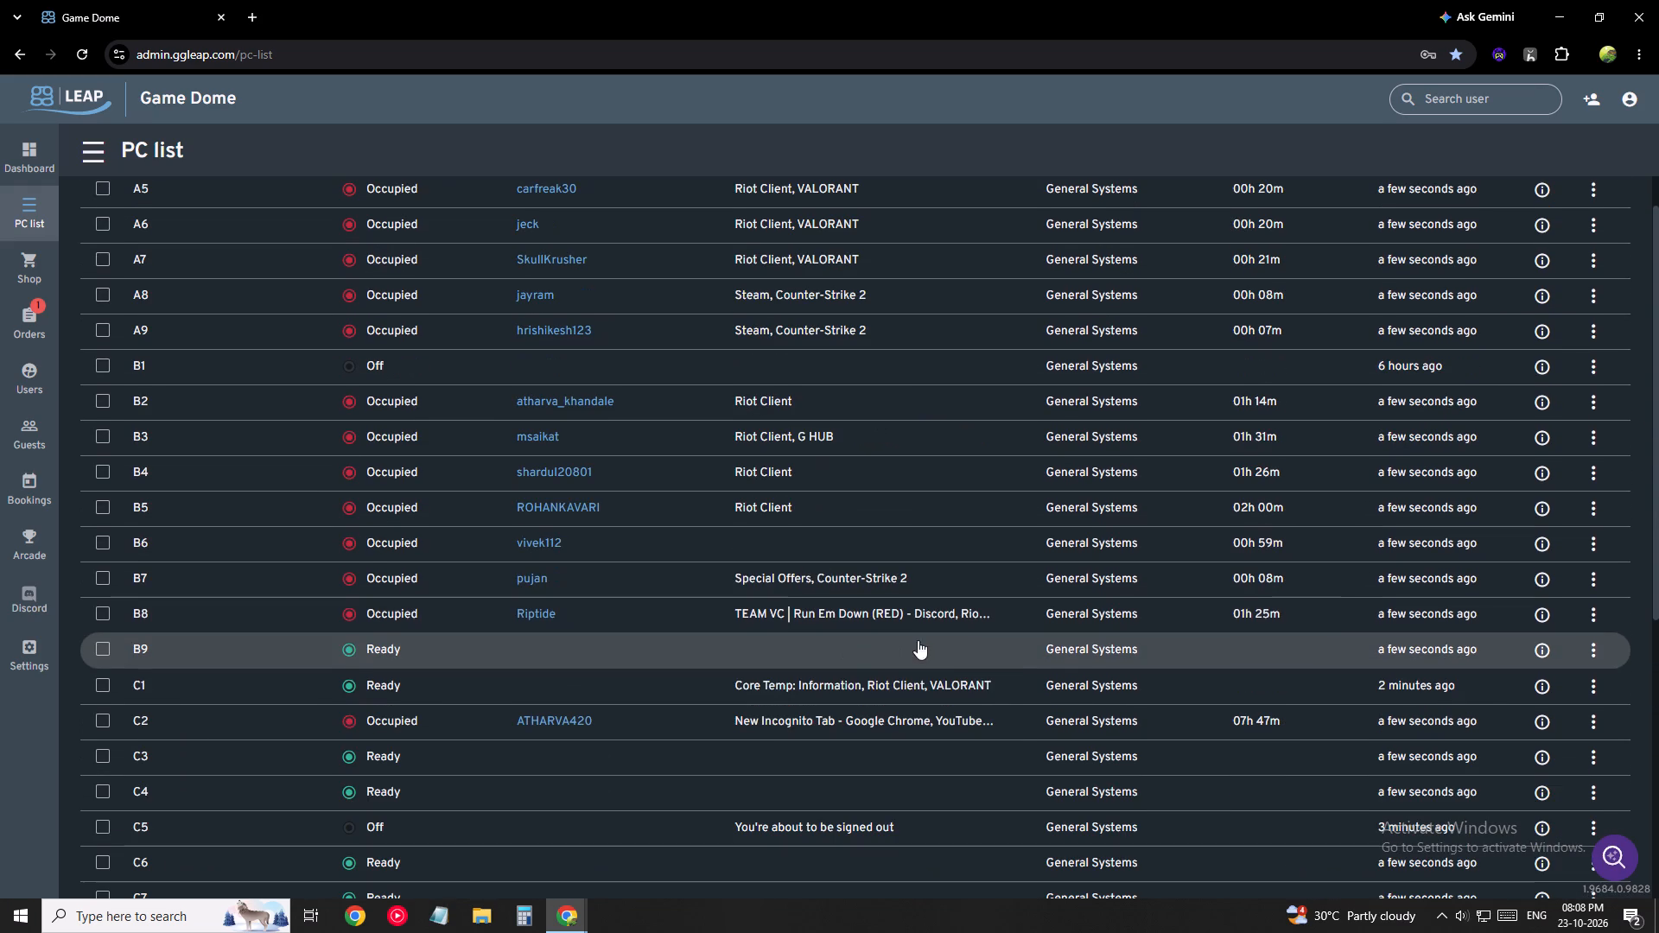
scroll(386, 708, down, 2)
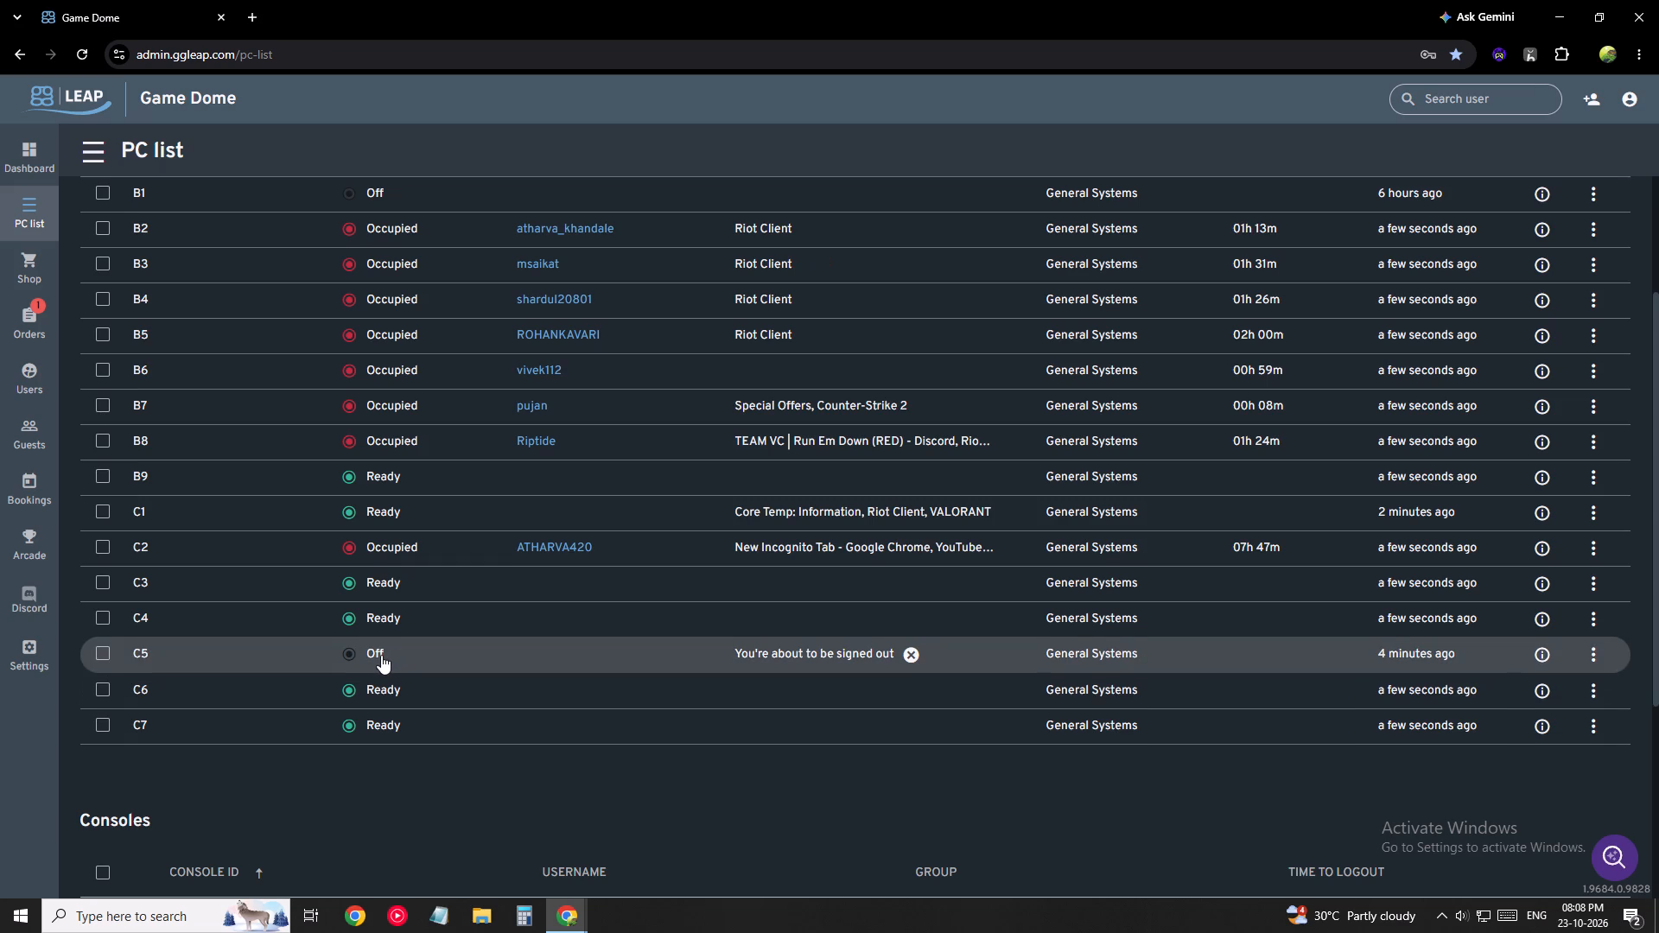
scroll(326, 685, up, 7)
scroll(339, 666, down, 1)
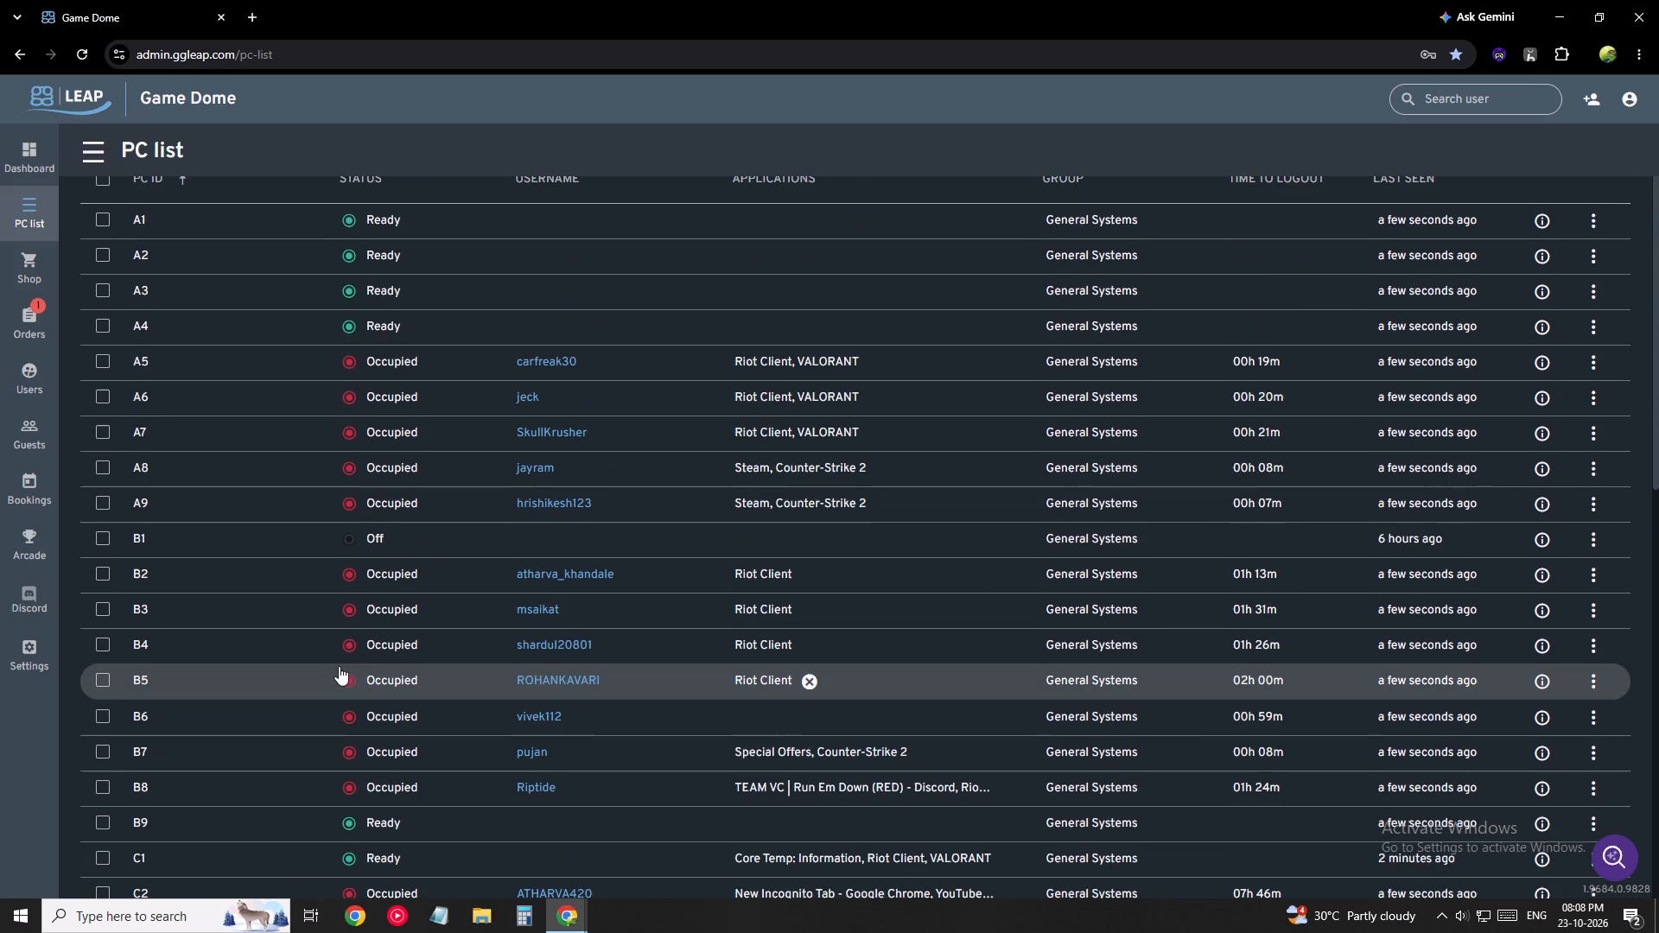
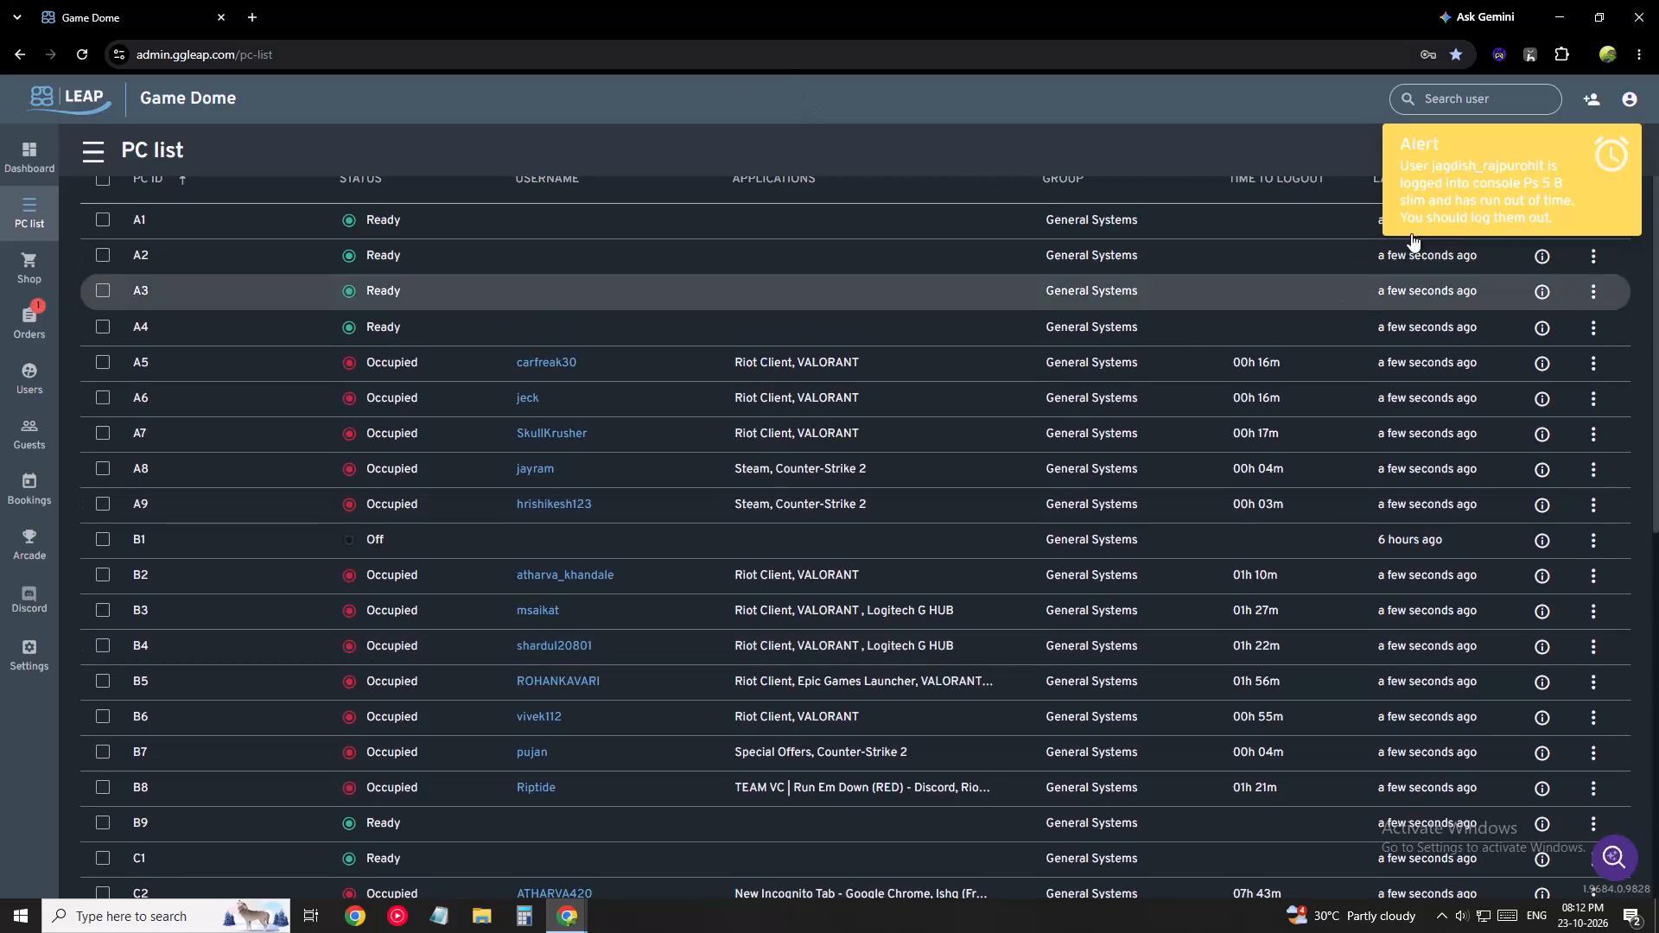
Dismiss the time alert and log out all users from the Ps 5 B slim console.
click(1446, 181)
scroll(795, 614, down, 2)
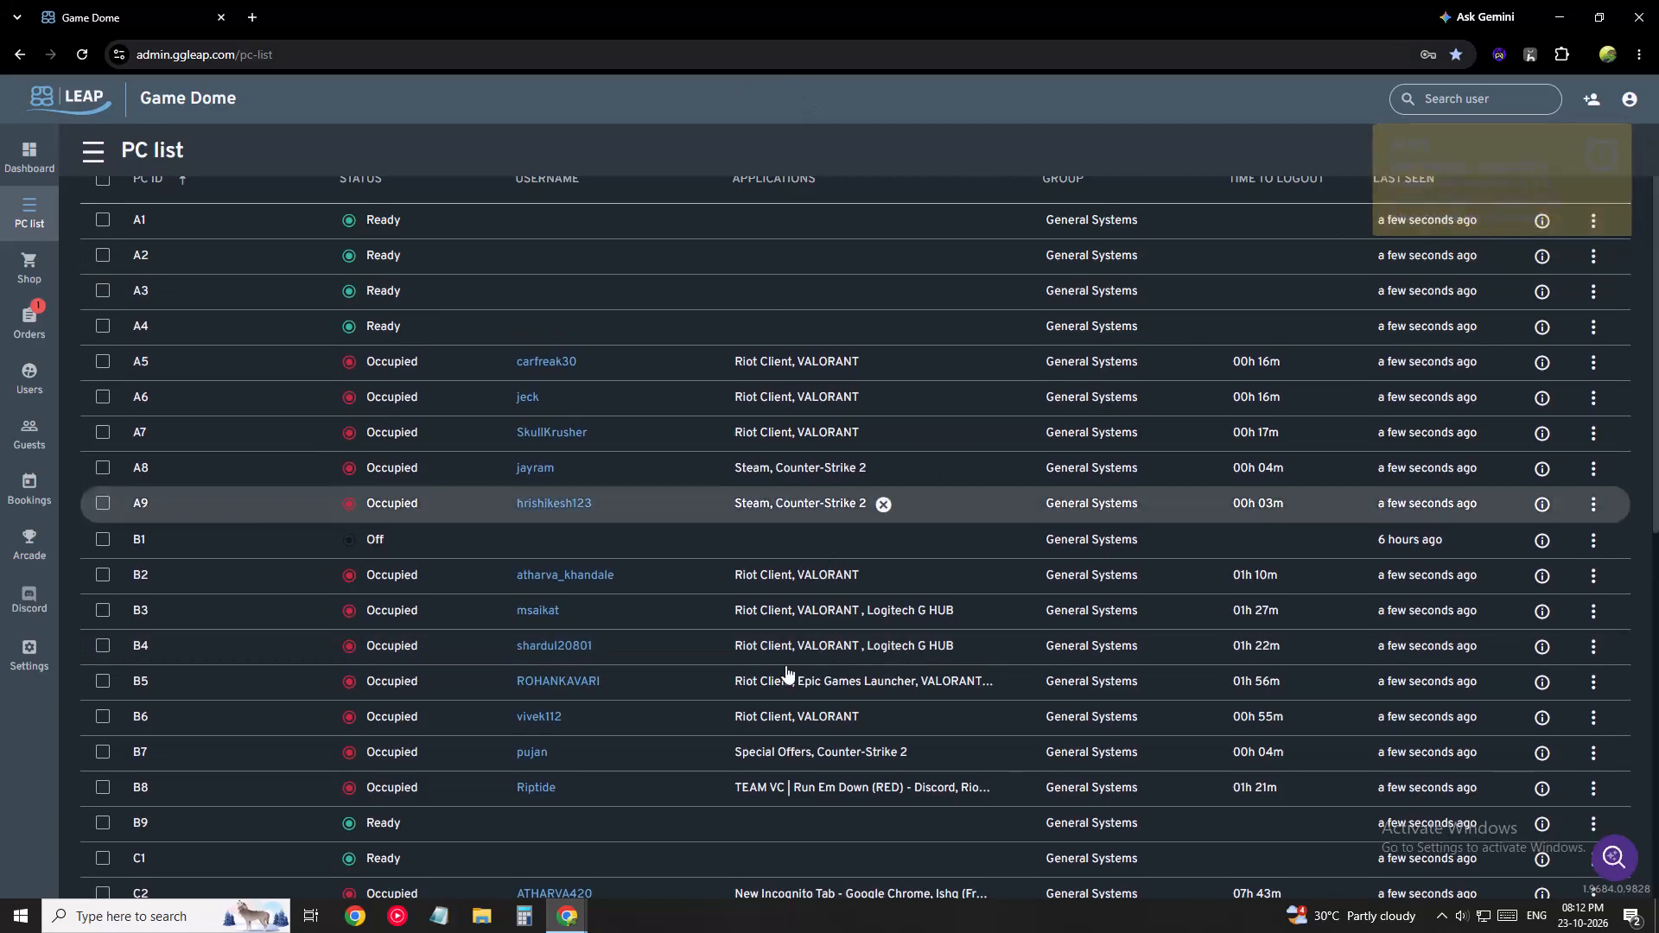
scroll(785, 665, down, 9)
click(1573, 679)
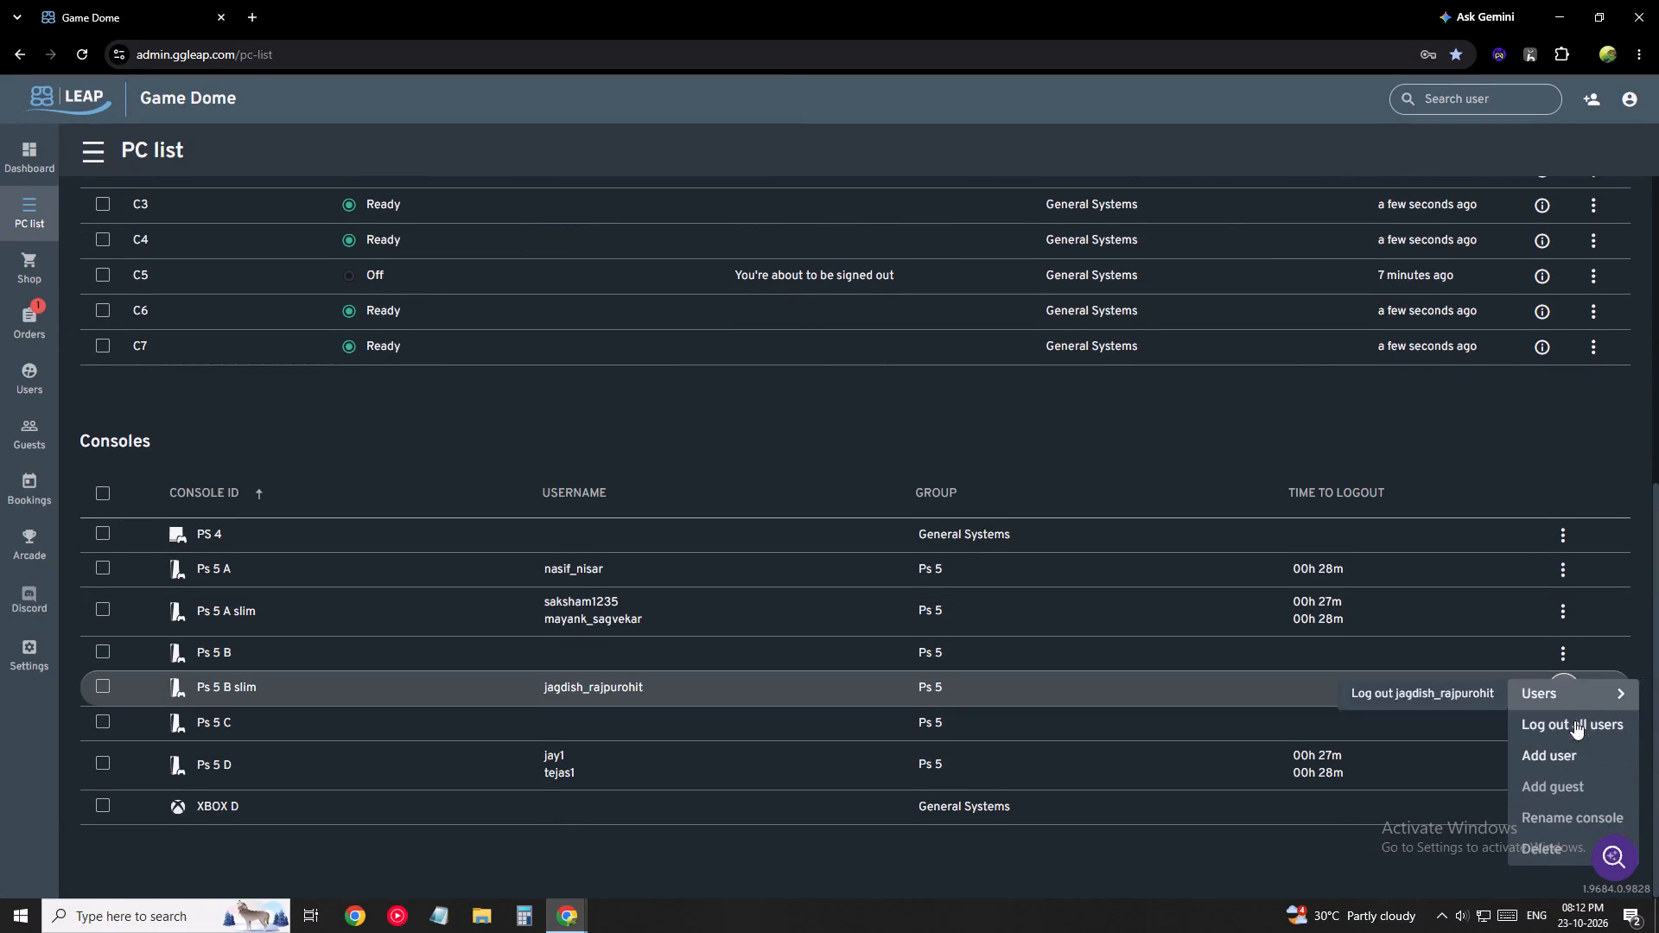
click(1575, 722)
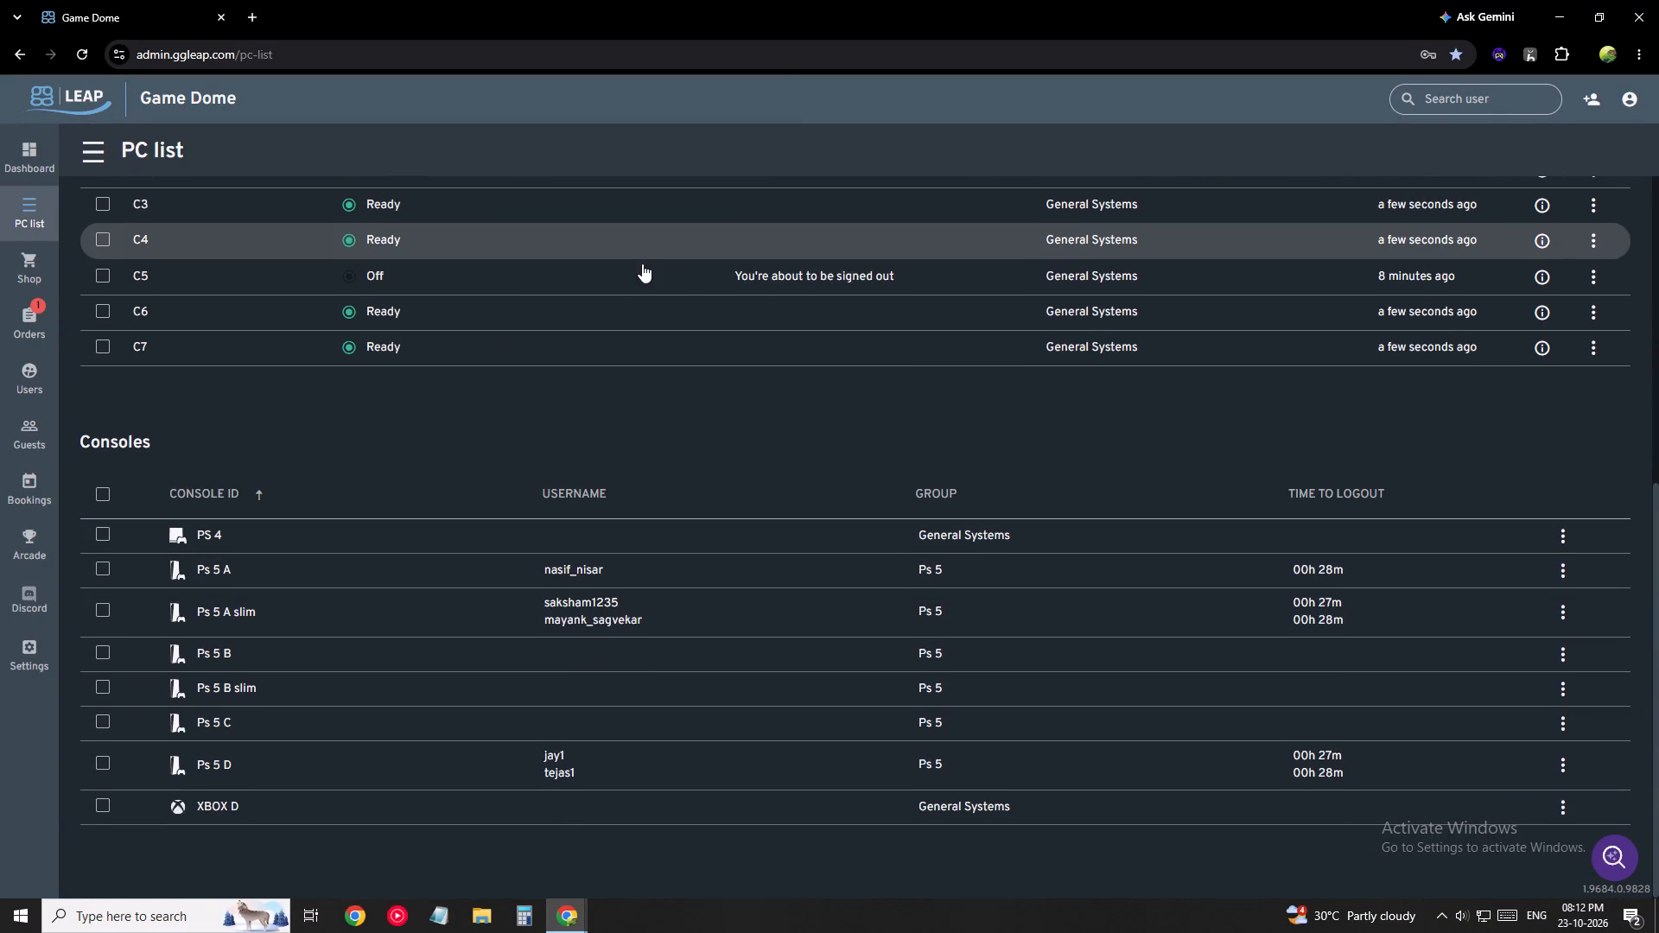
Check the status and remaining time of the occupied computers in the PC list.
scroll(696, 376, up, 3)
scroll(554, 403, up, 1)
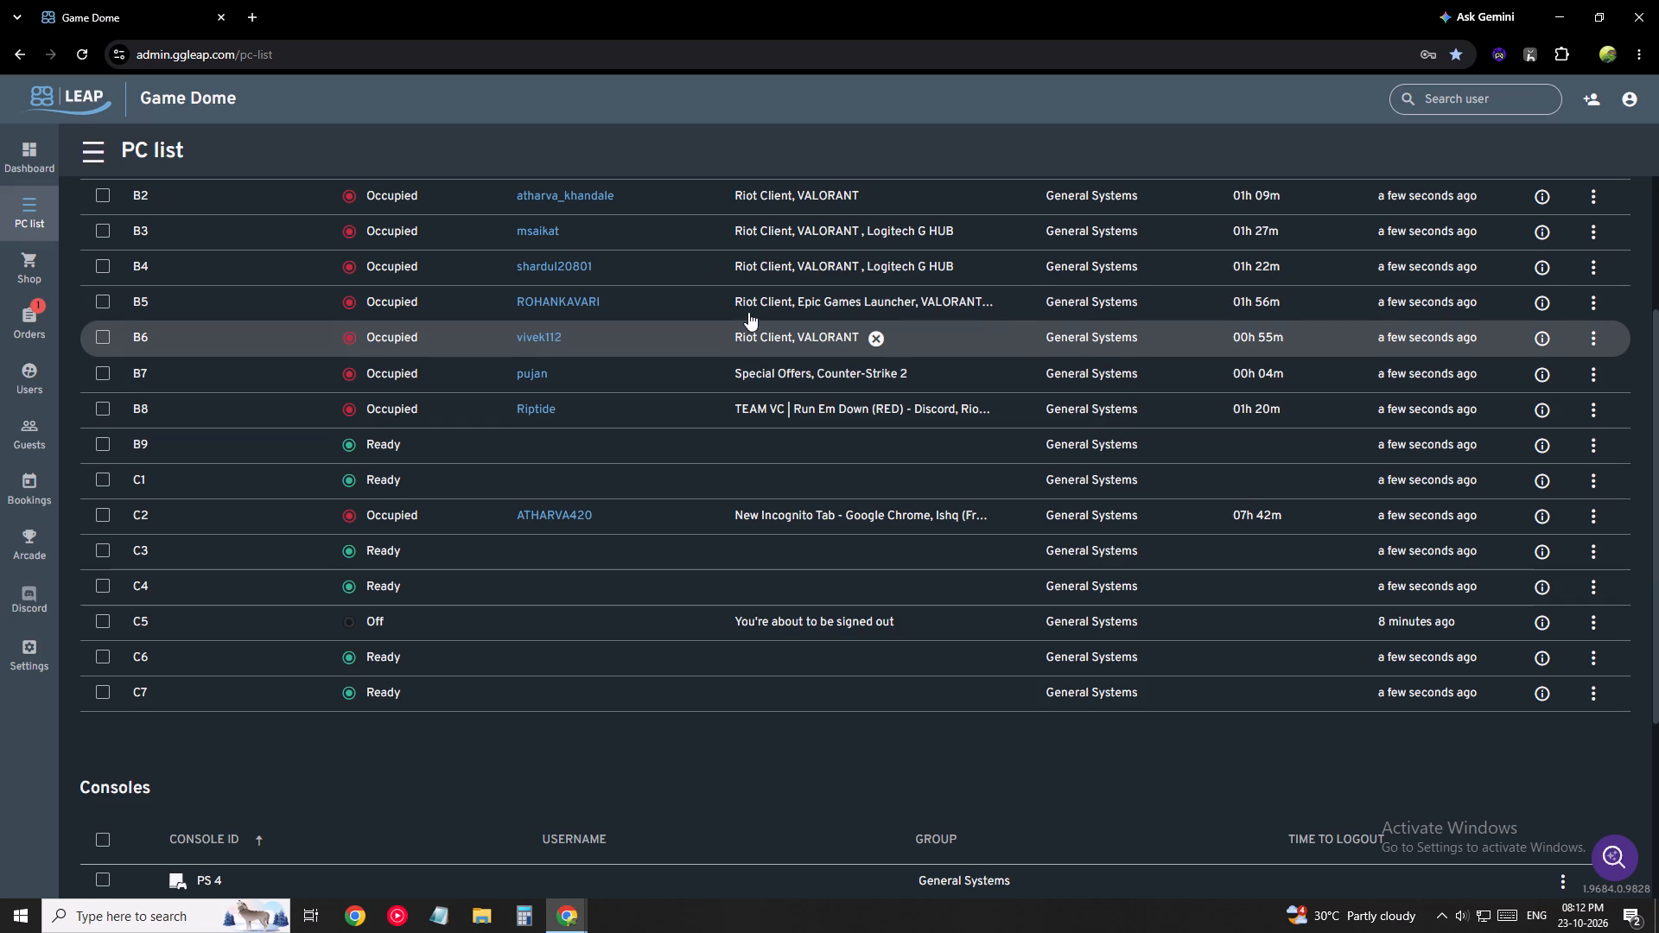
scroll(561, 462, down, 2)
scroll(461, 441, up, 4)
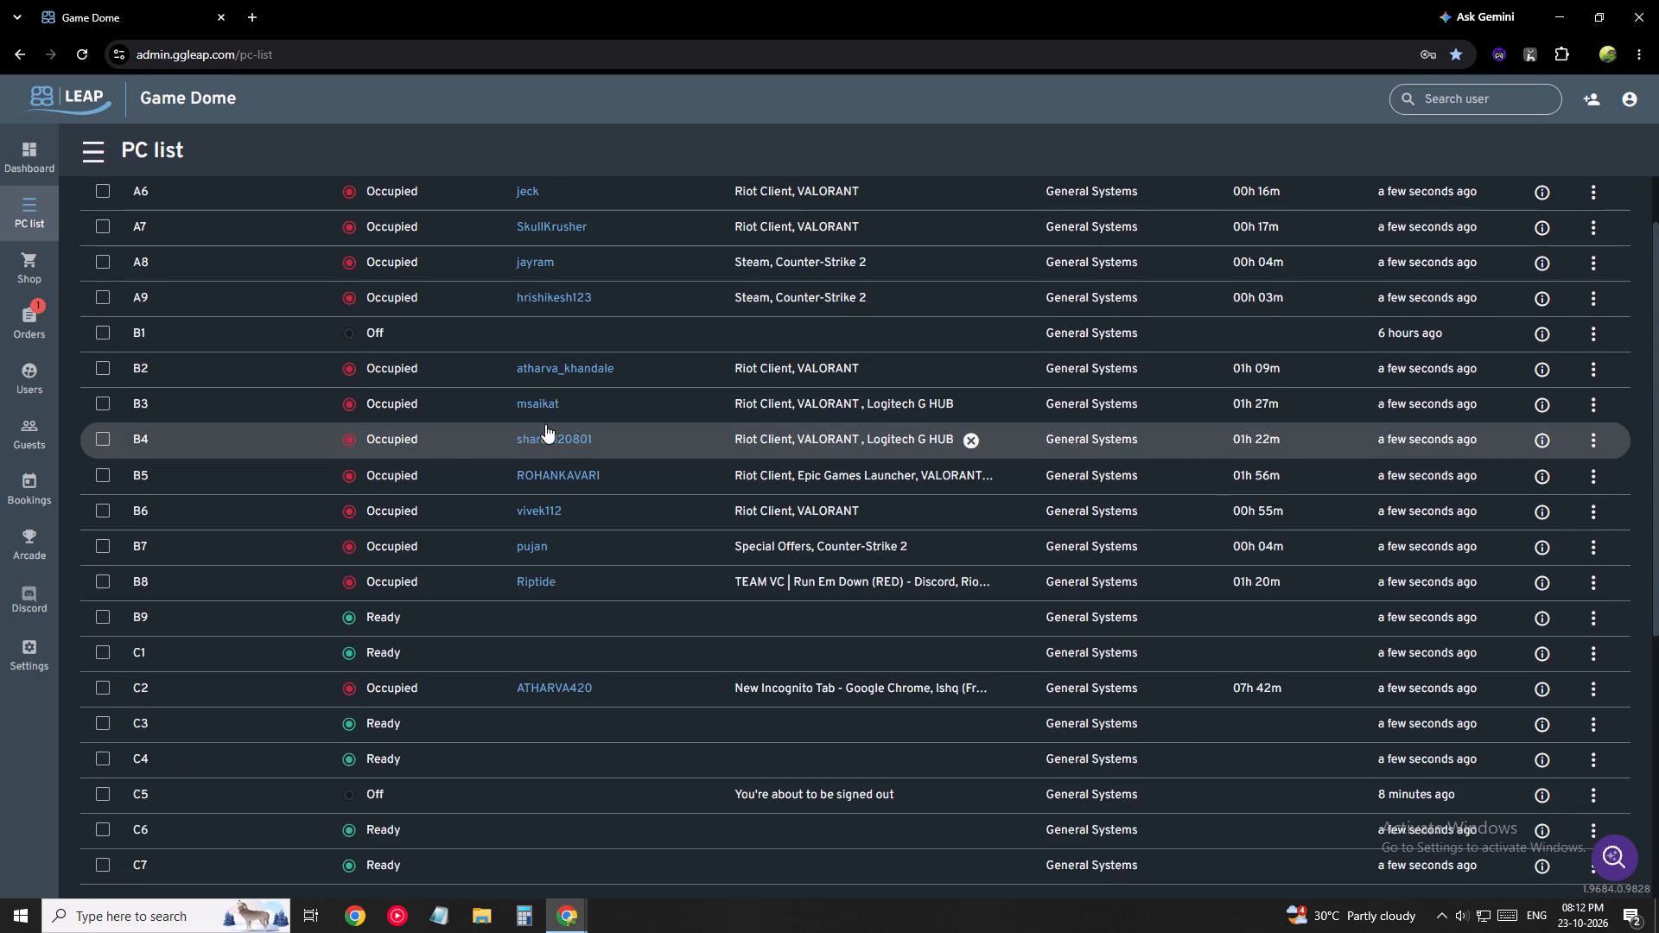
scroll(557, 434, up, 2)
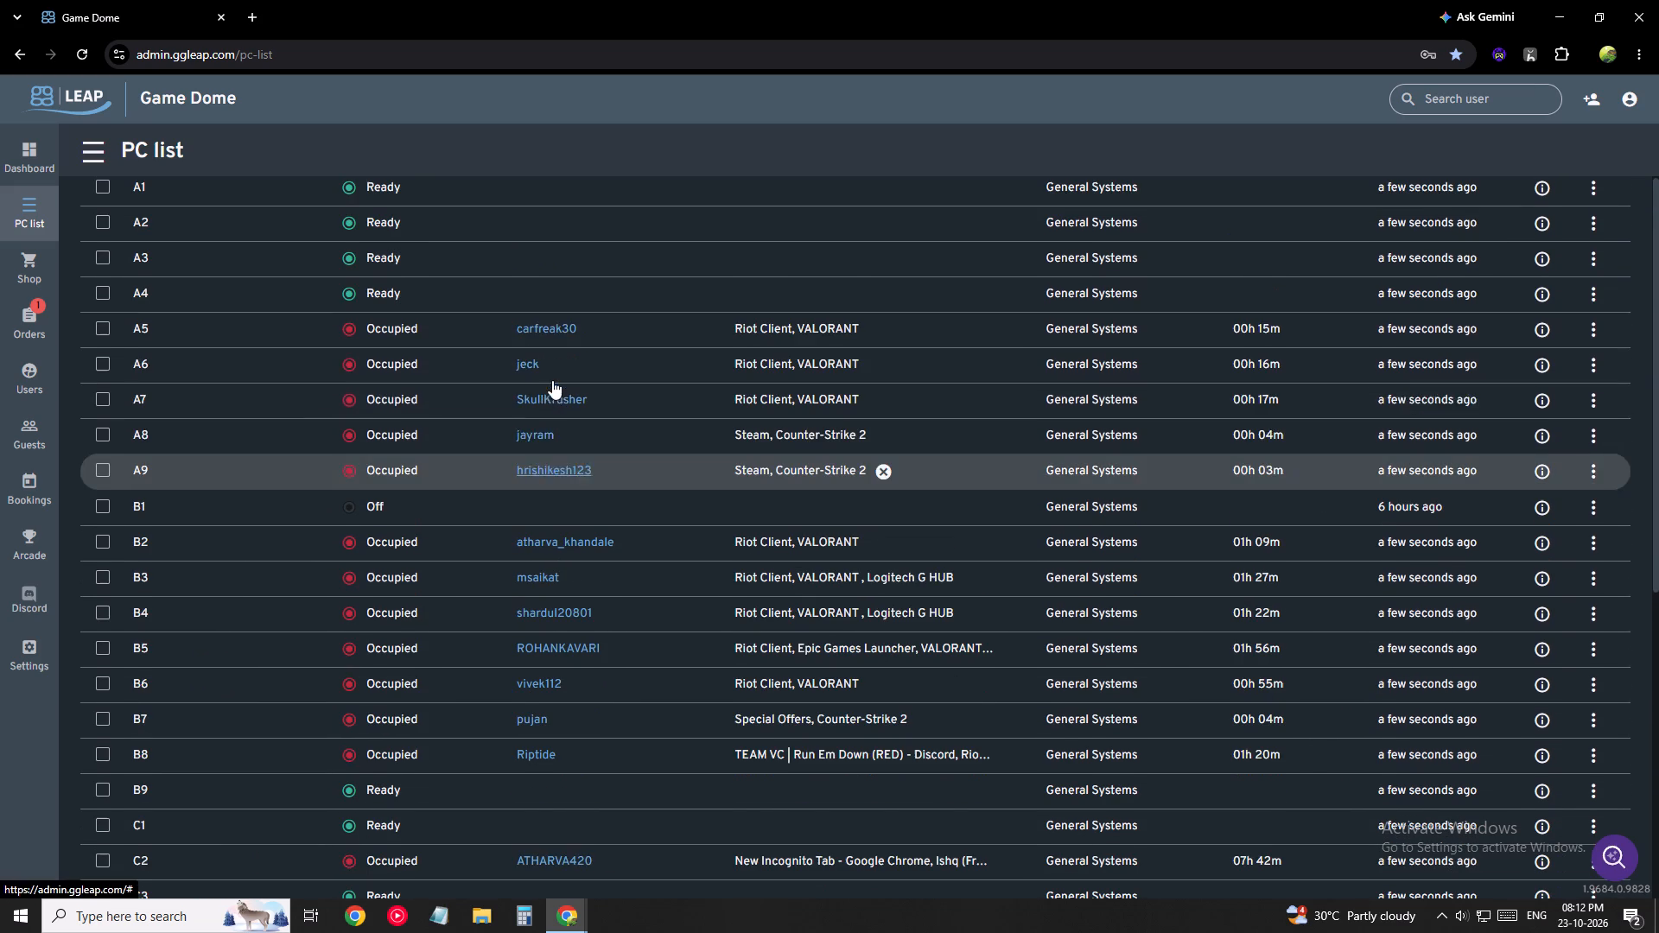
scroll(554, 466, up, 1)
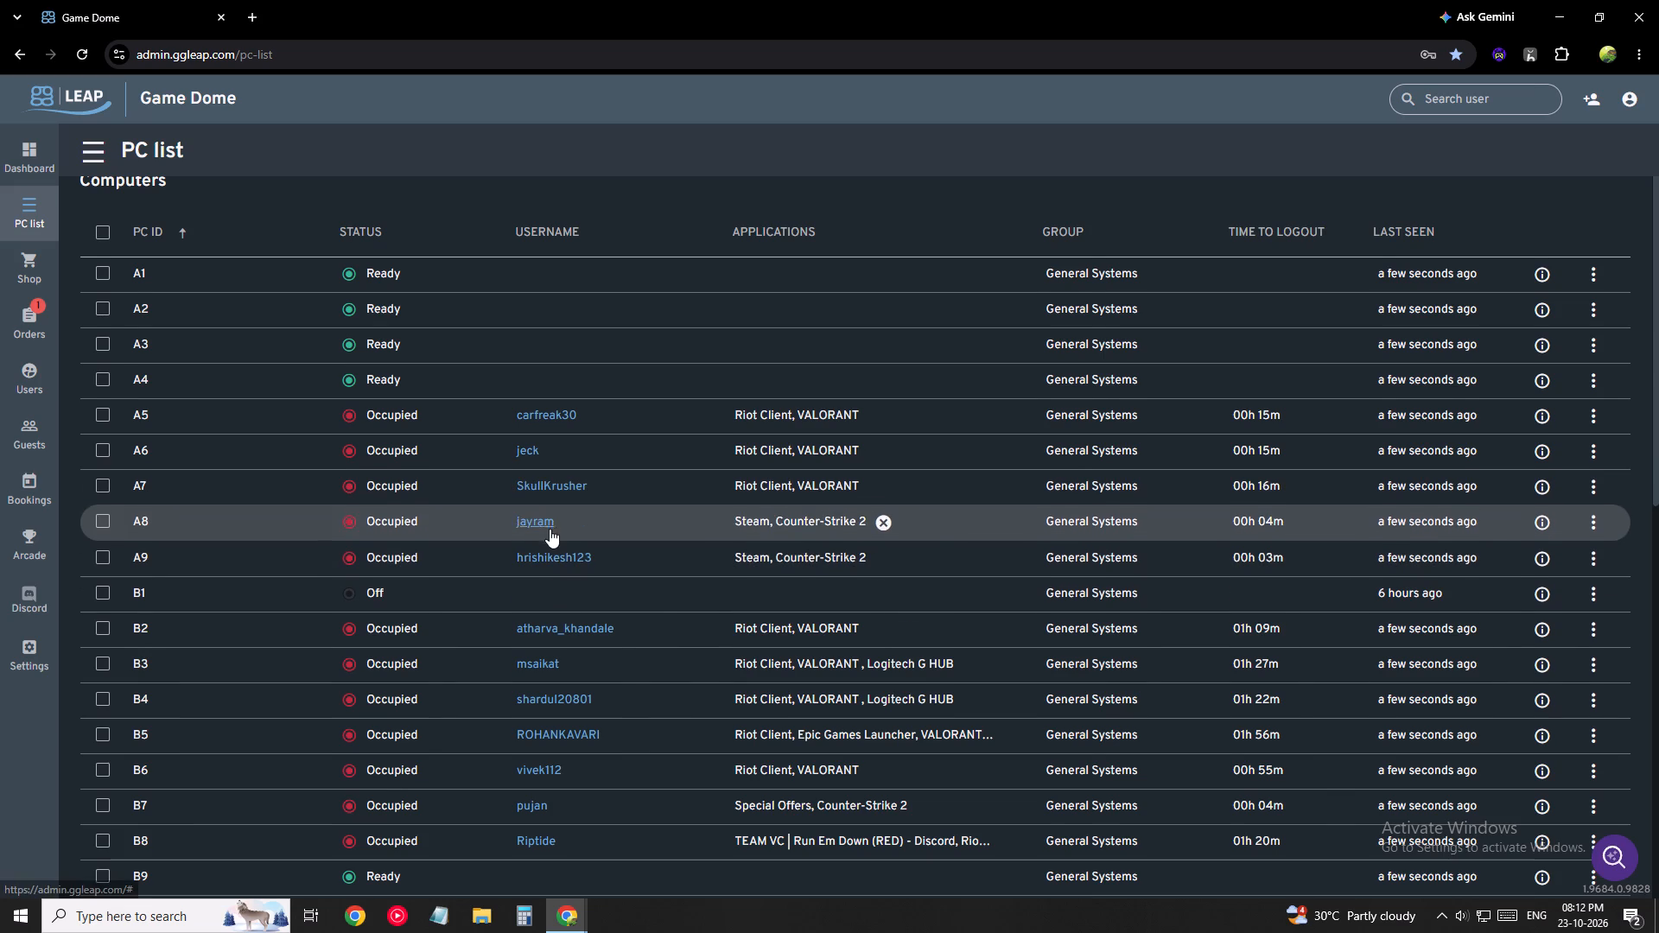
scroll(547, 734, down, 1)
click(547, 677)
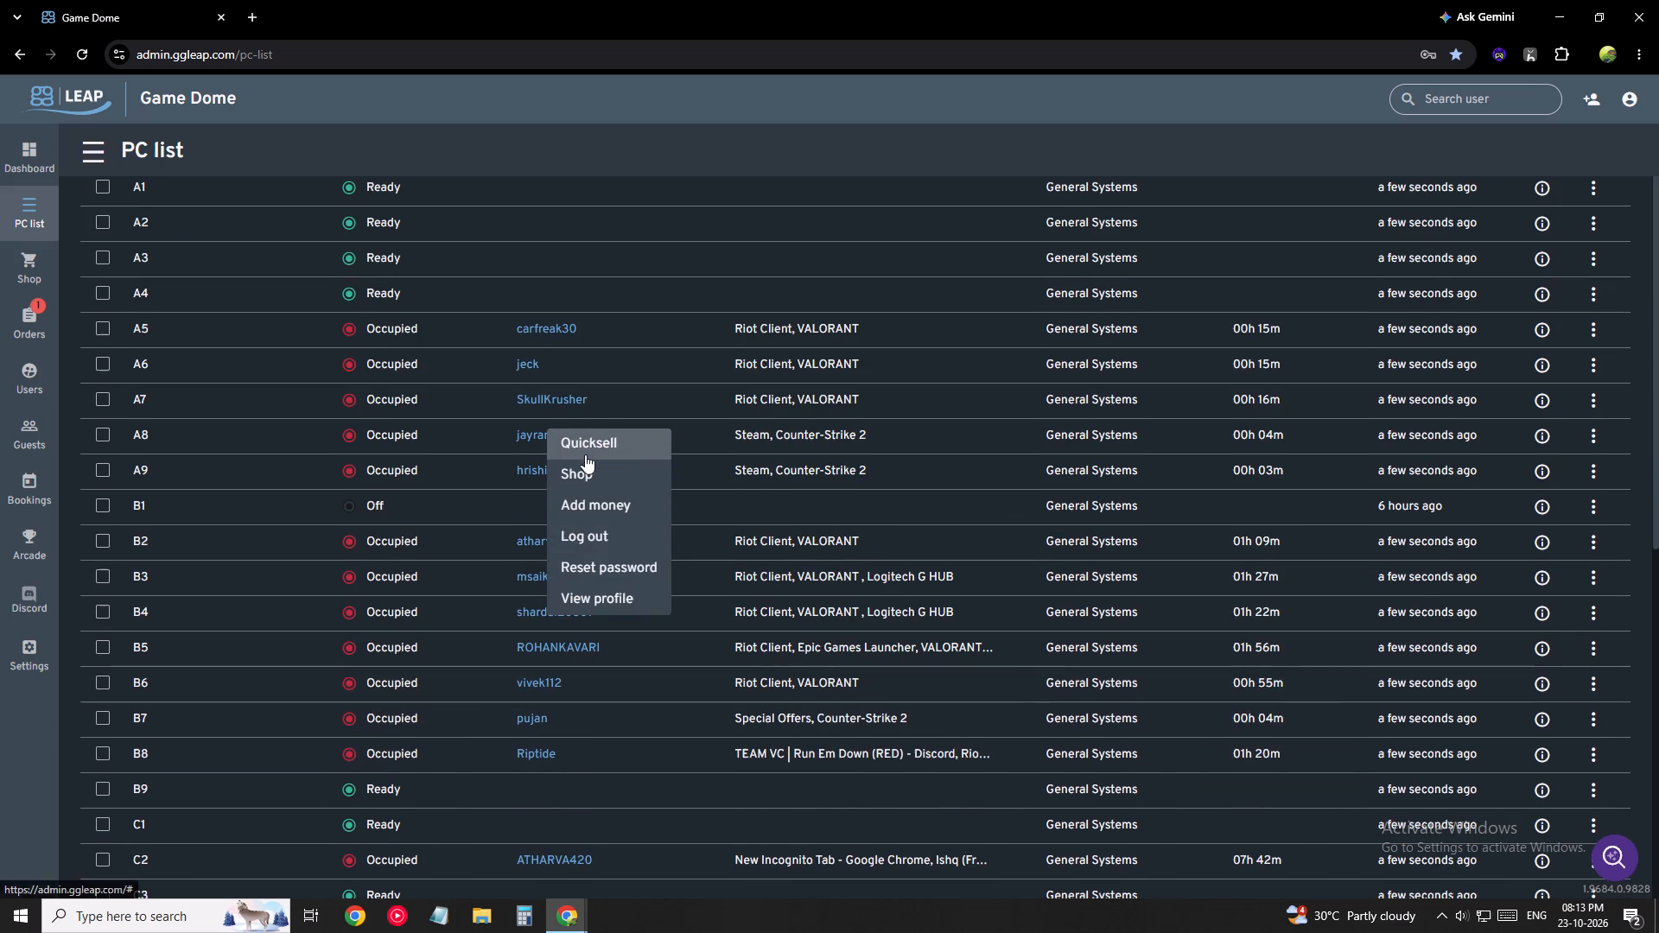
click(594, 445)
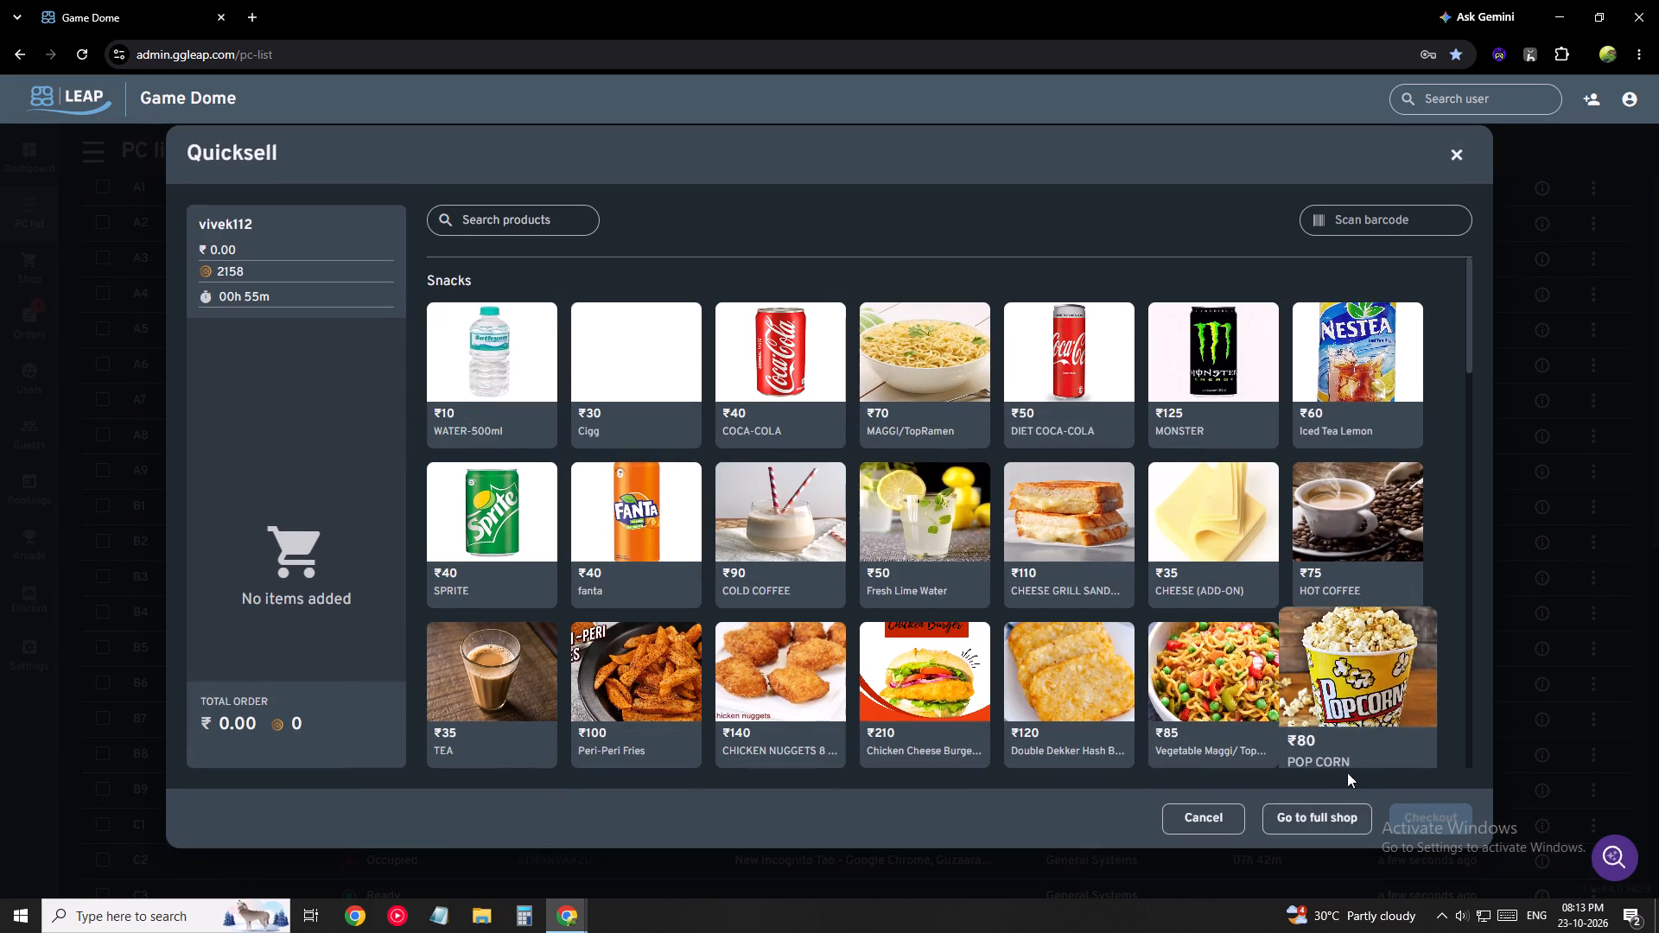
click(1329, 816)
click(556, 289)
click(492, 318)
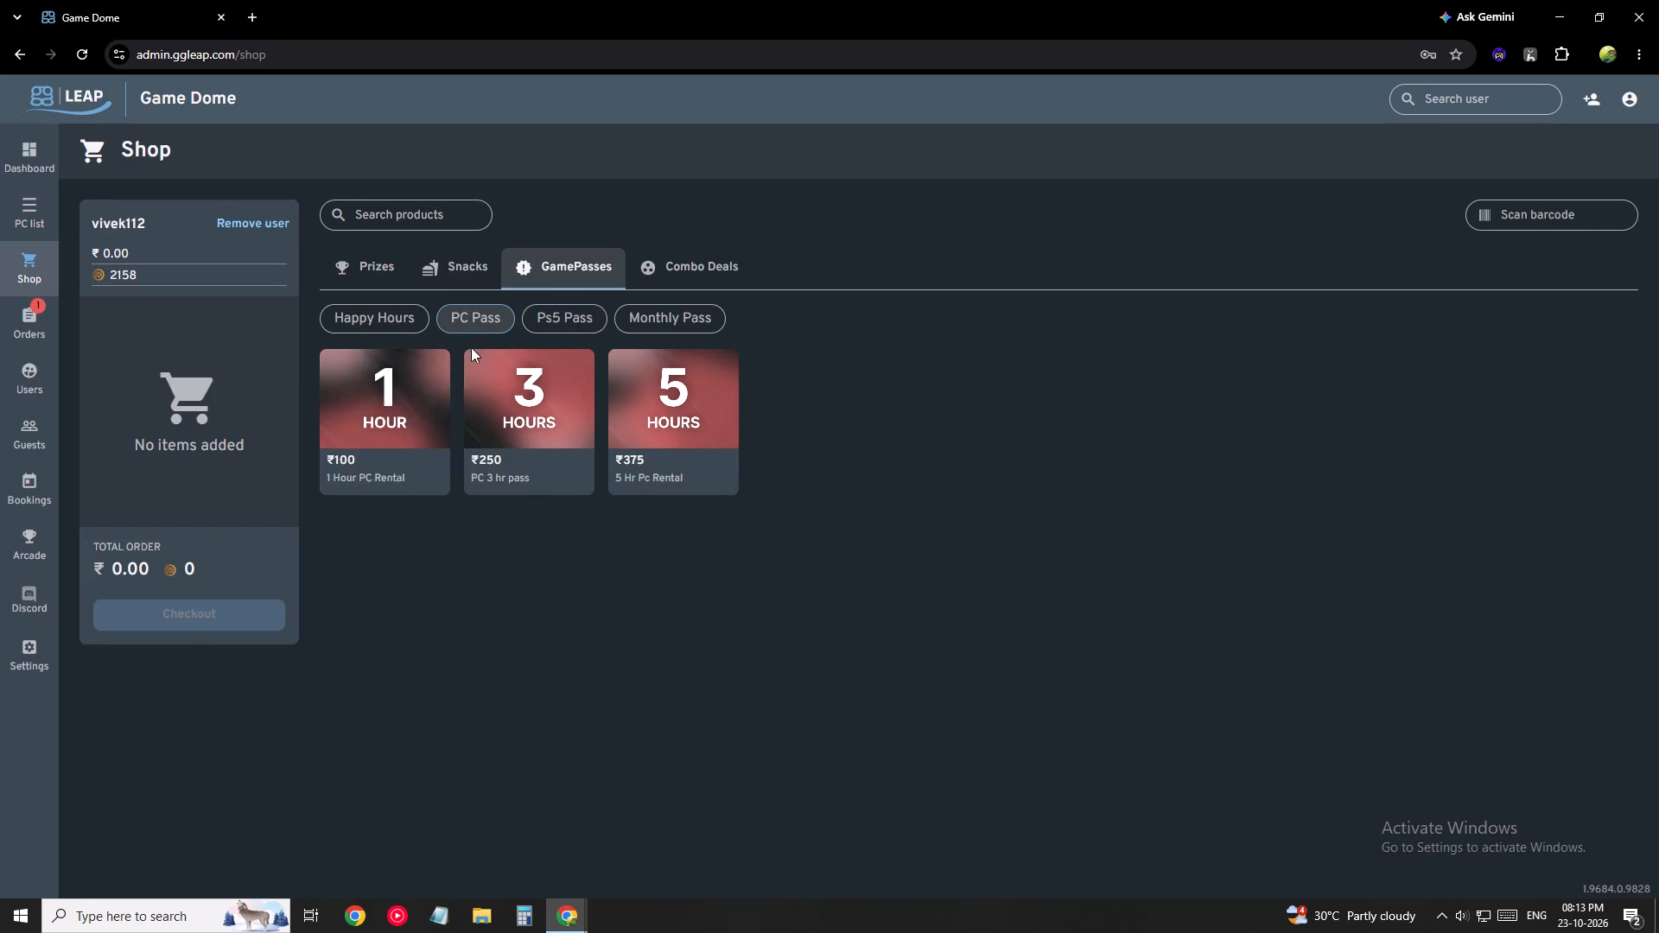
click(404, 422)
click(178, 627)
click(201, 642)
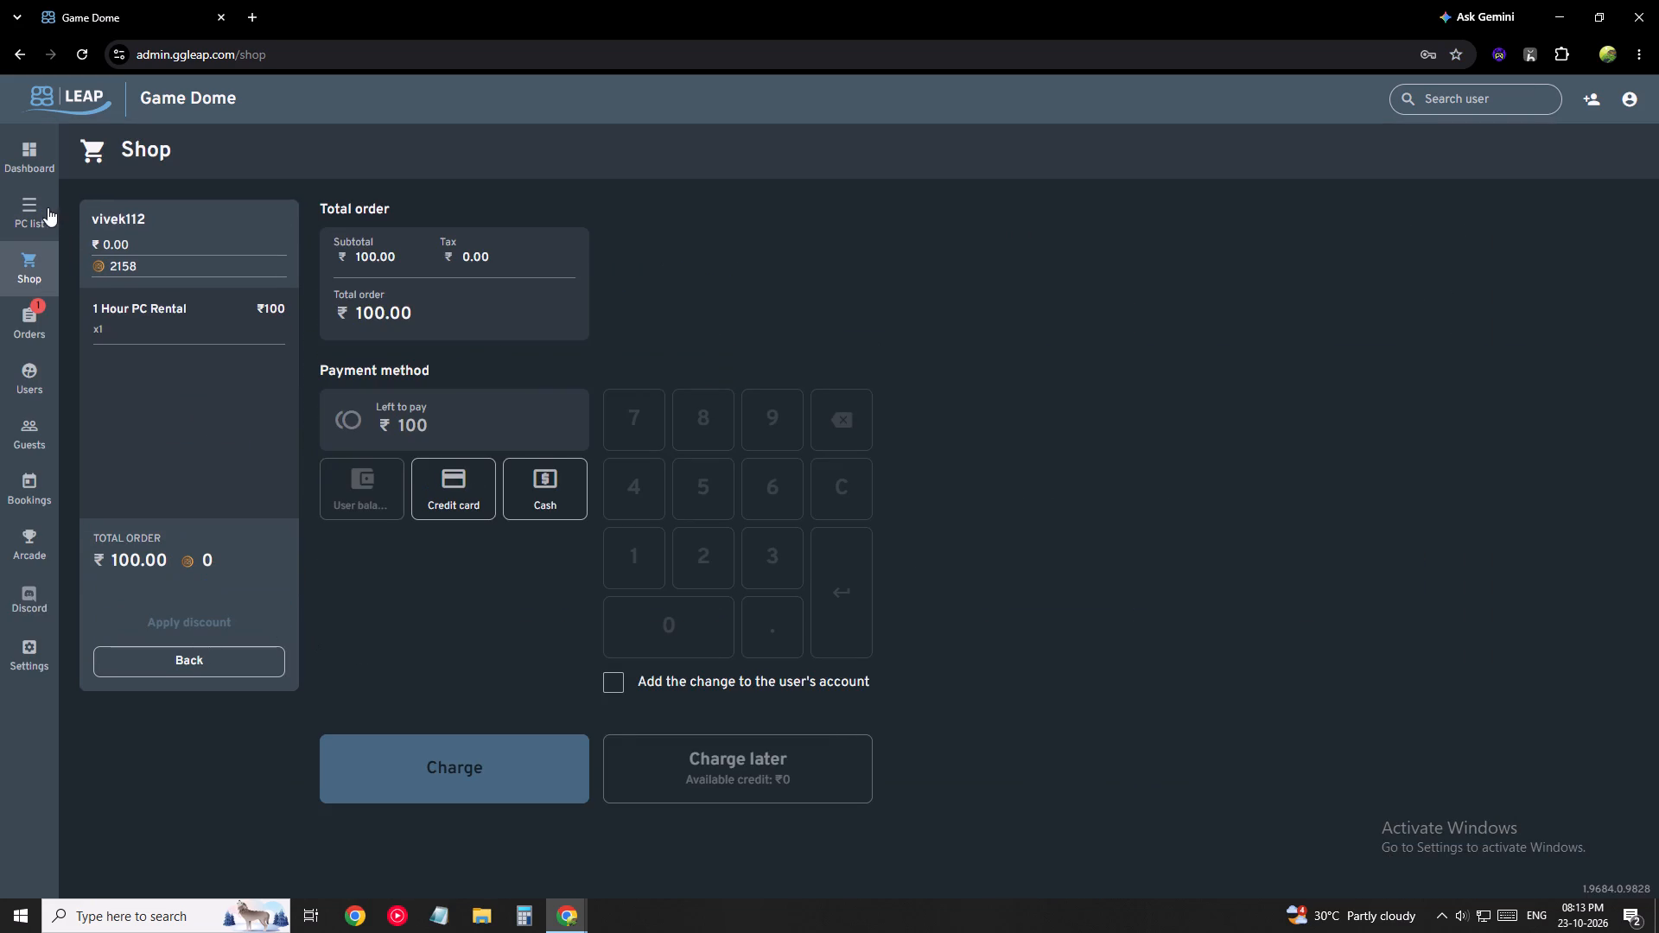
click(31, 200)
Sell a 1 Hour PC Rental for ₹100 to the user on computer B7, charged by credit card, and return to the PC list.
scroll(463, 708, down, 6)
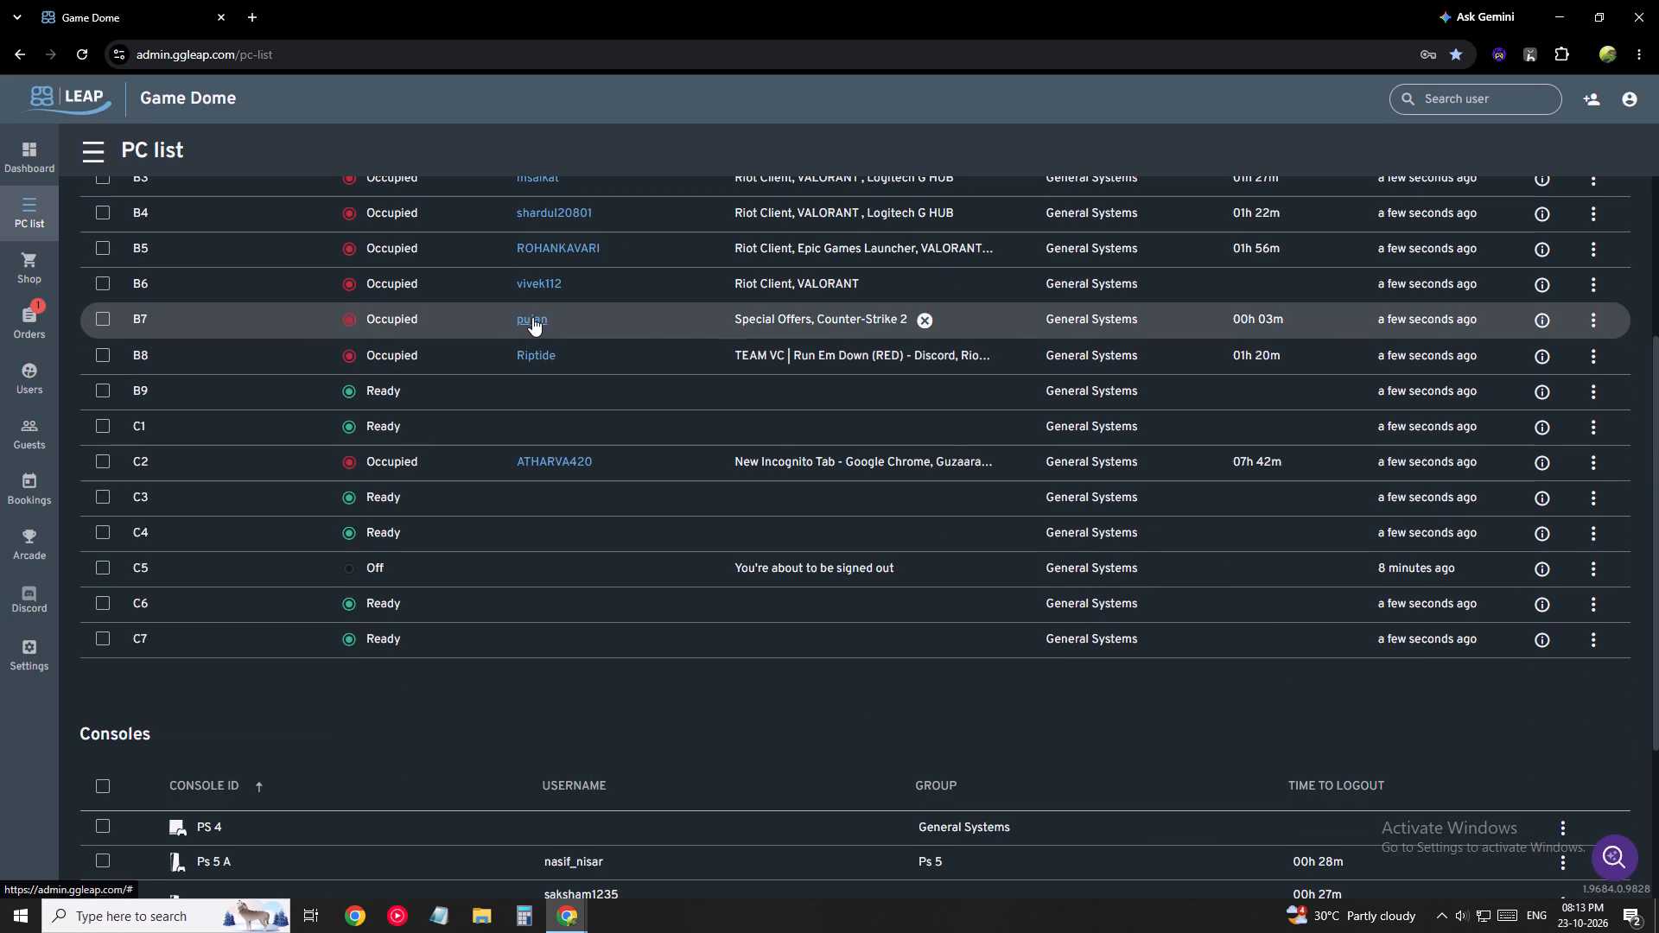
click(532, 317)
click(608, 330)
click(1320, 815)
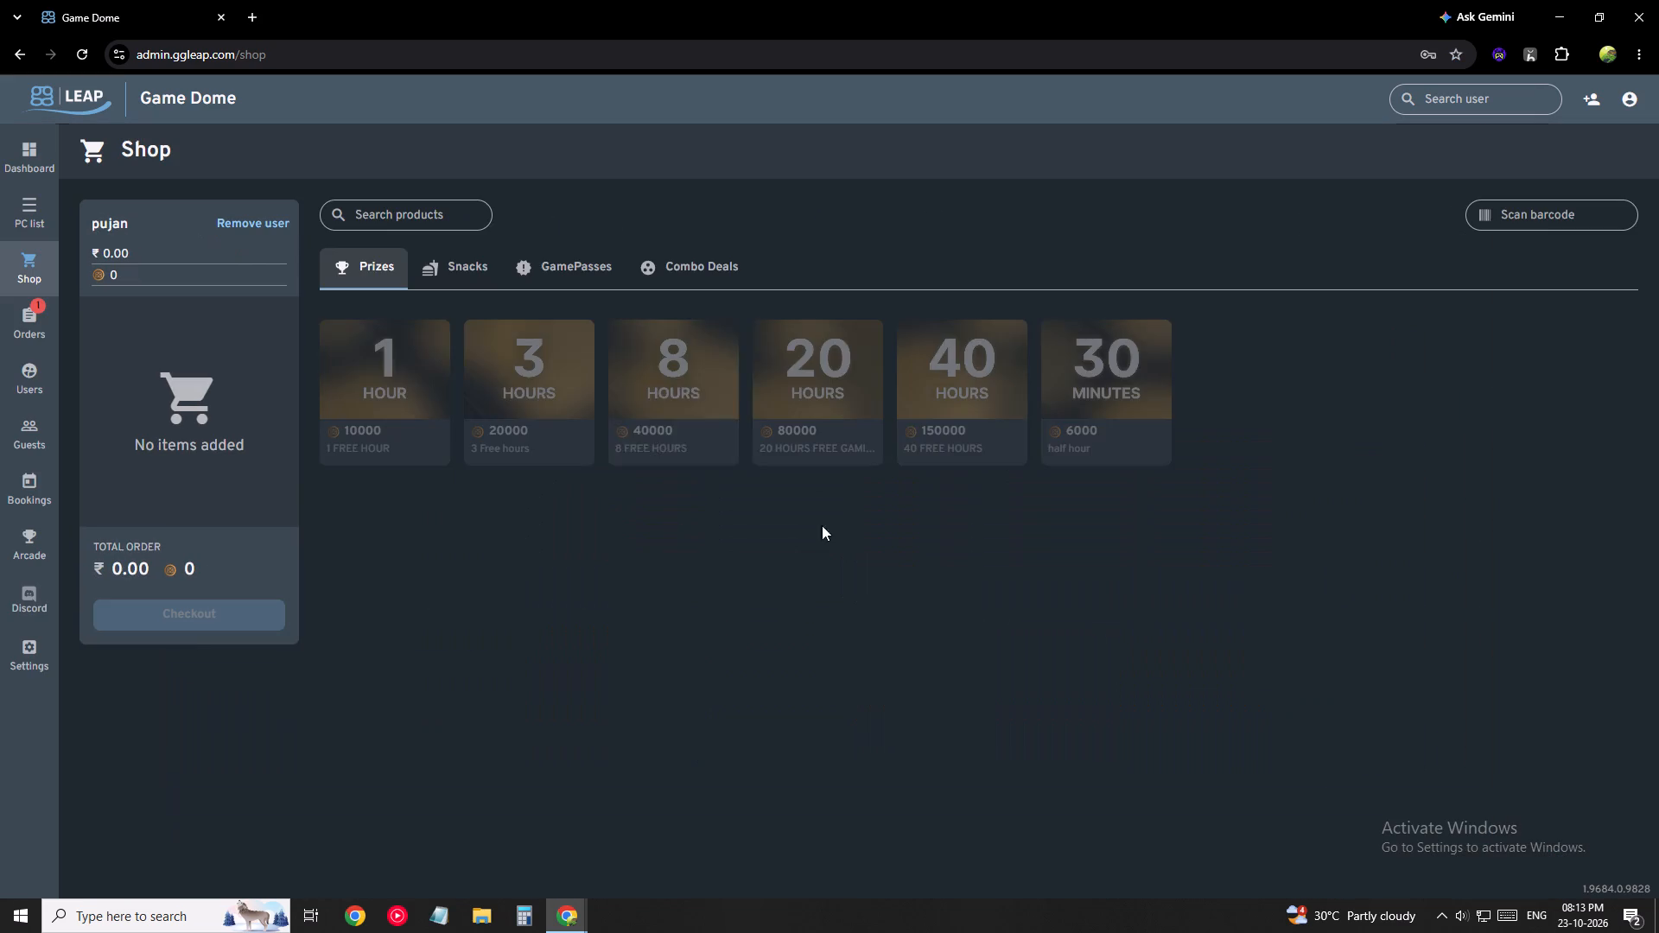
click(577, 263)
click(497, 302)
click(455, 323)
click(380, 419)
click(177, 606)
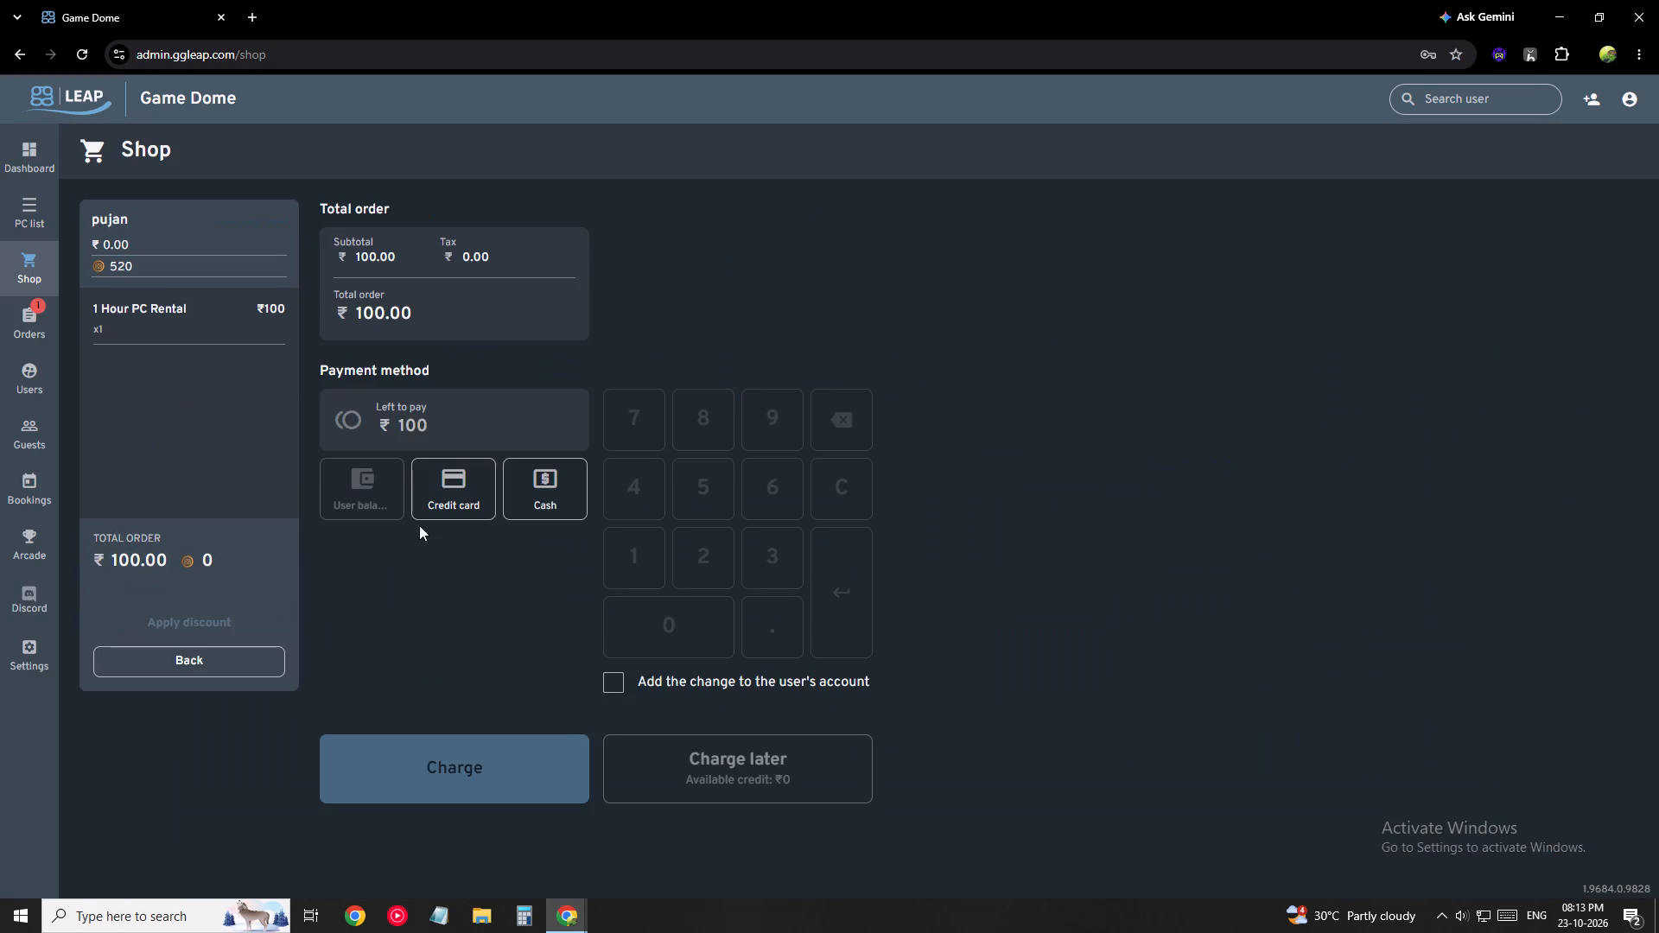
click(435, 516)
click(427, 716)
click(429, 740)
click(0, 230)
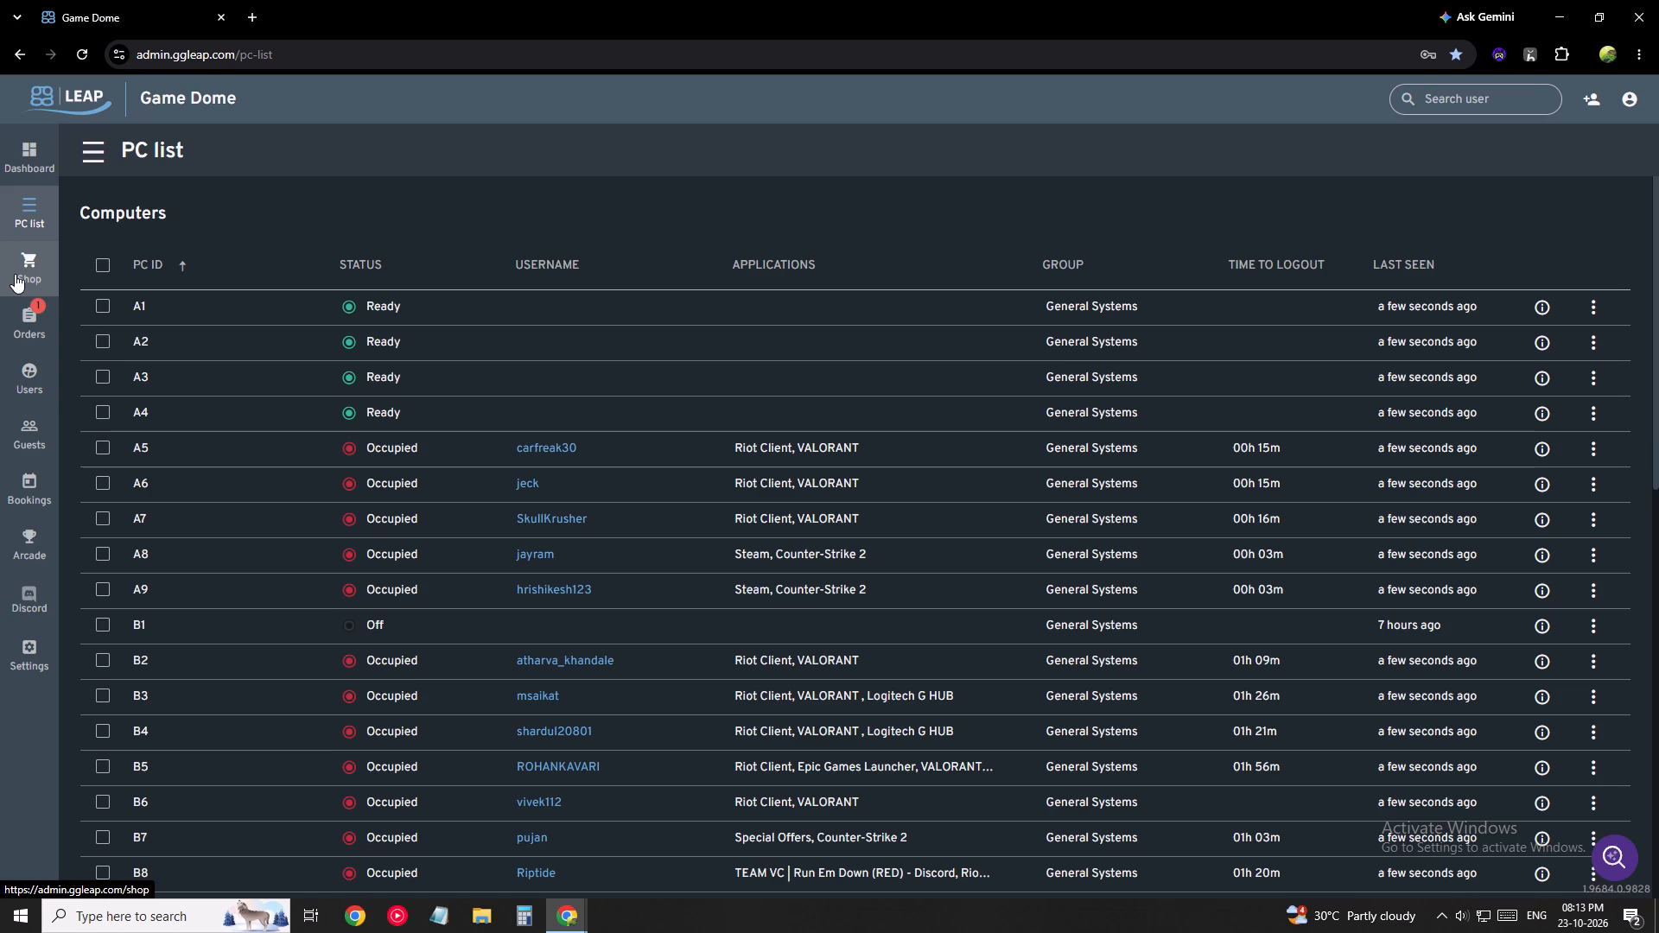
Sell a 1 Hour PC Rental for ₹100 to the user on computer A8, charged by credit card, and return to the PC list.
click(527, 549)
click(564, 566)
click(1338, 816)
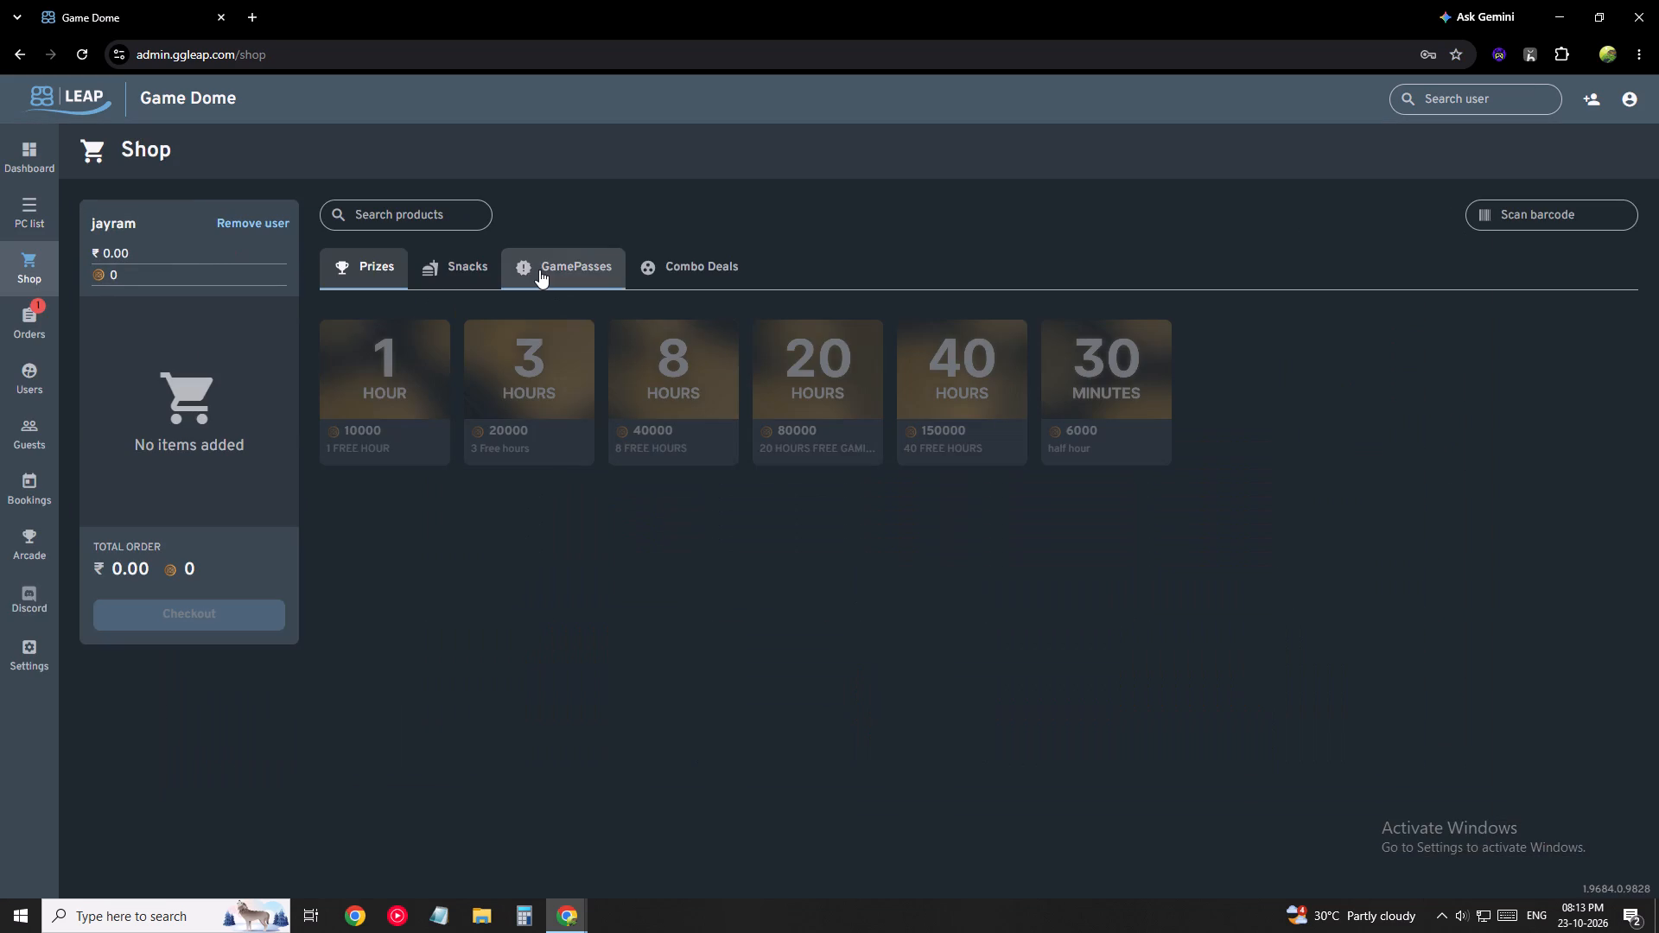
click(528, 274)
click(454, 326)
click(385, 419)
click(224, 612)
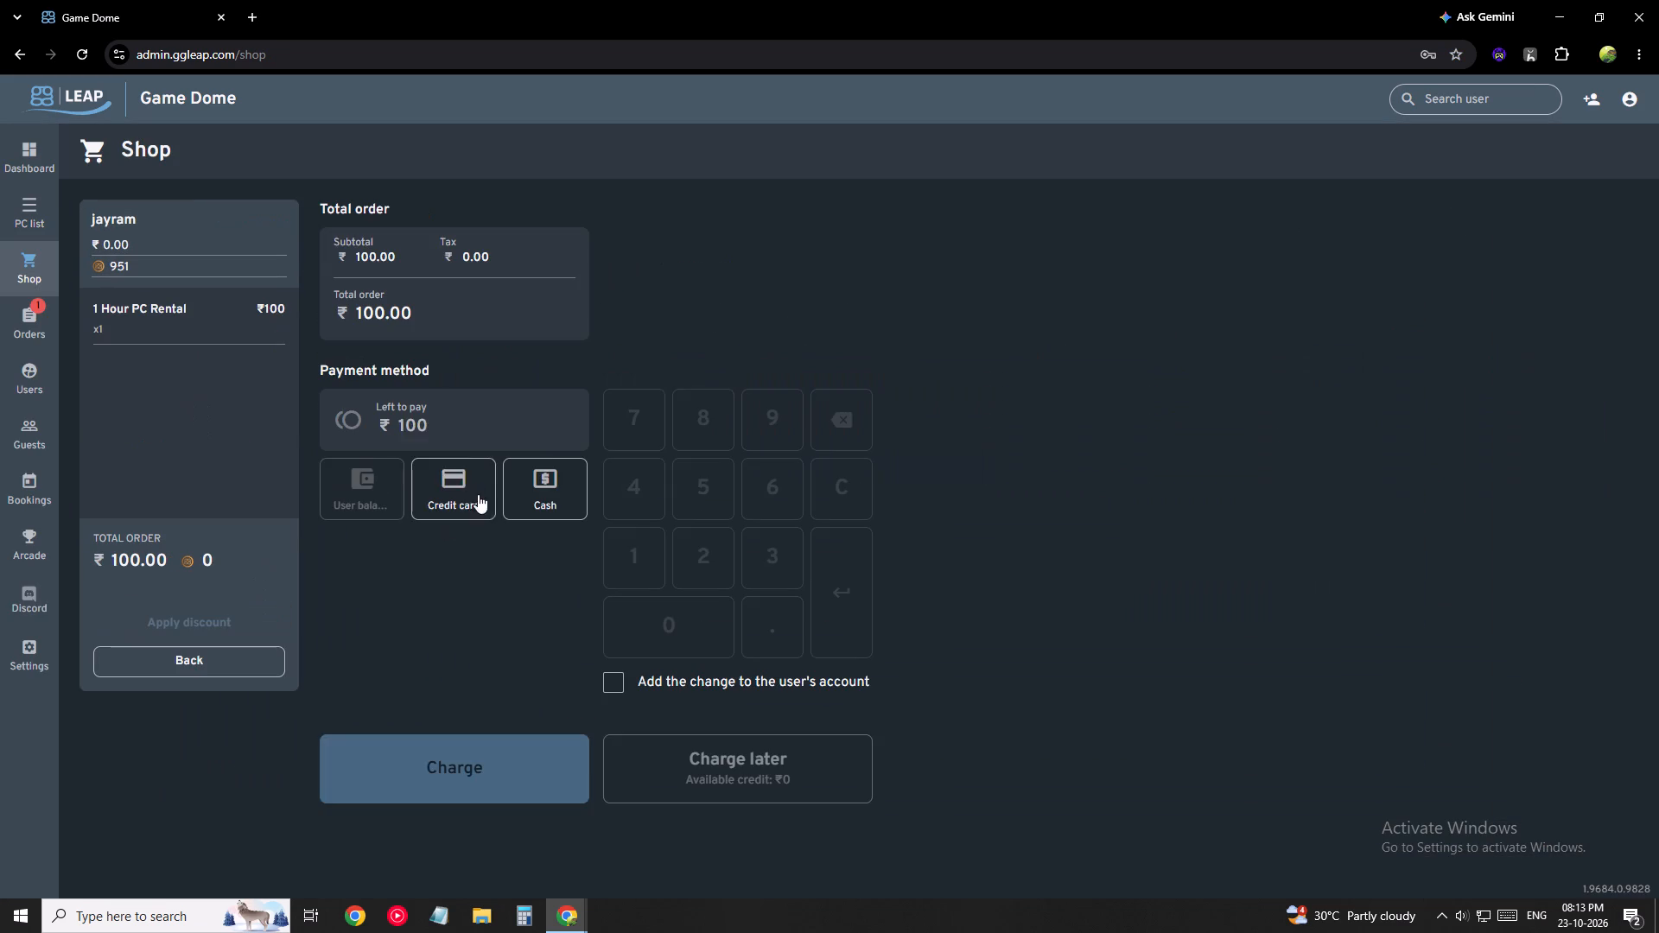
click(478, 494)
click(453, 751)
click(21, 219)
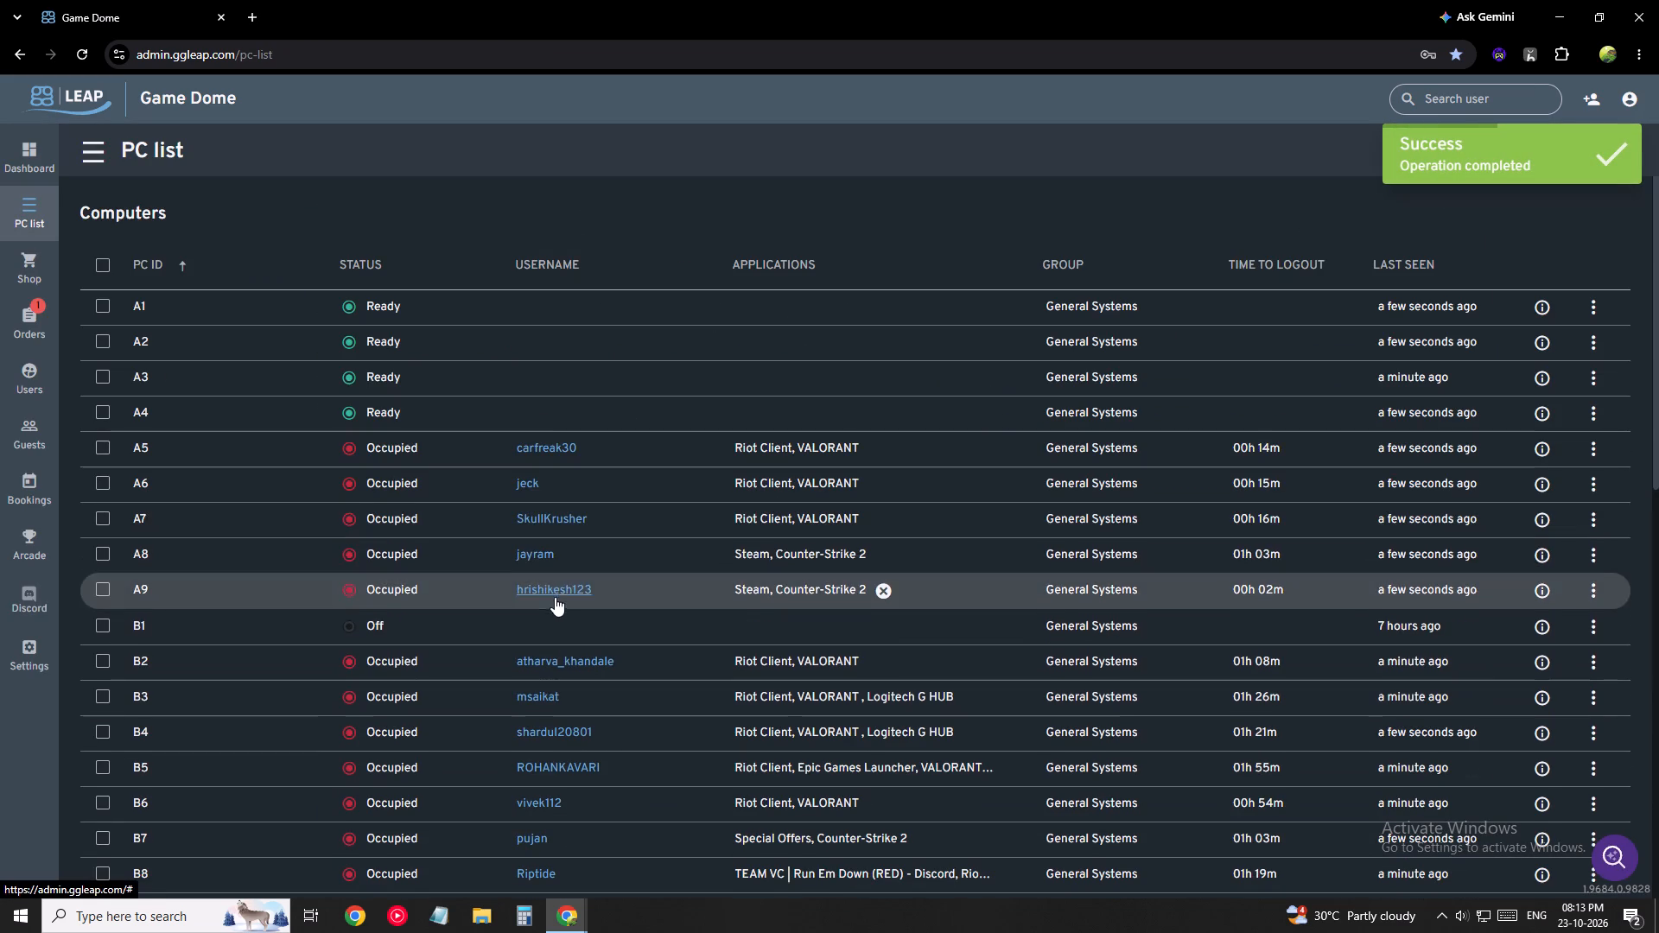
Sell a 1 Hour PC Rental for ₹100 to the user on computer A9, charged by credit card, and return to the PC list.
click(563, 587)
click(634, 599)
drag(1338, 811, 1341, 821)
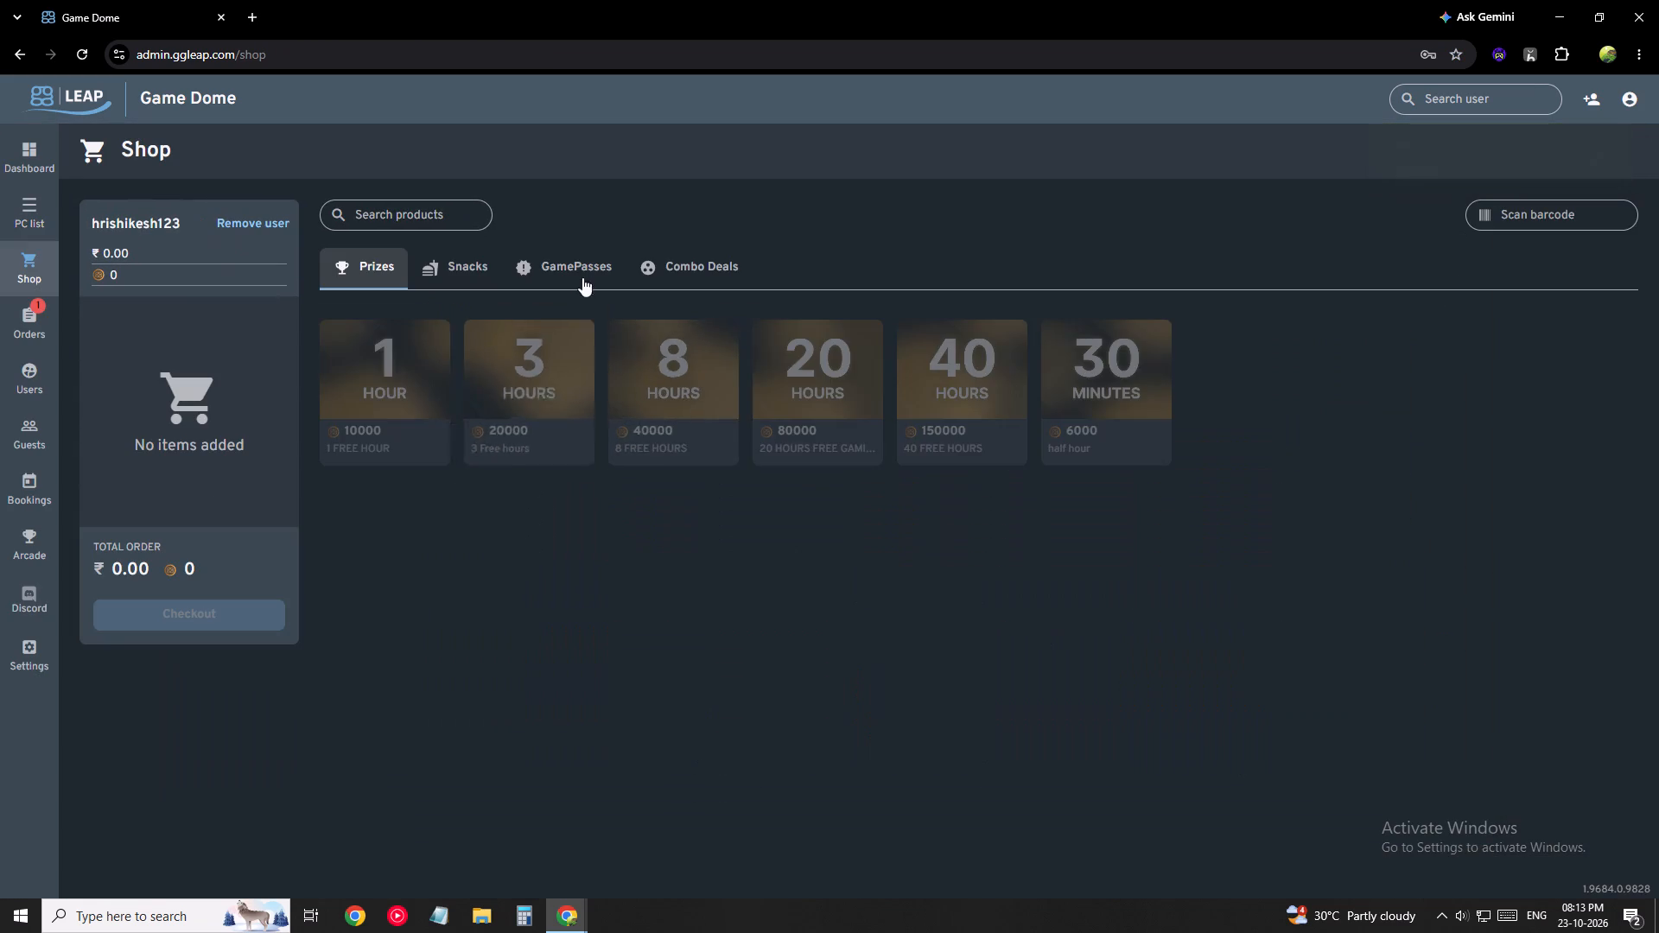
click(582, 273)
click(526, 309)
click(499, 316)
click(368, 424)
click(173, 612)
click(400, 505)
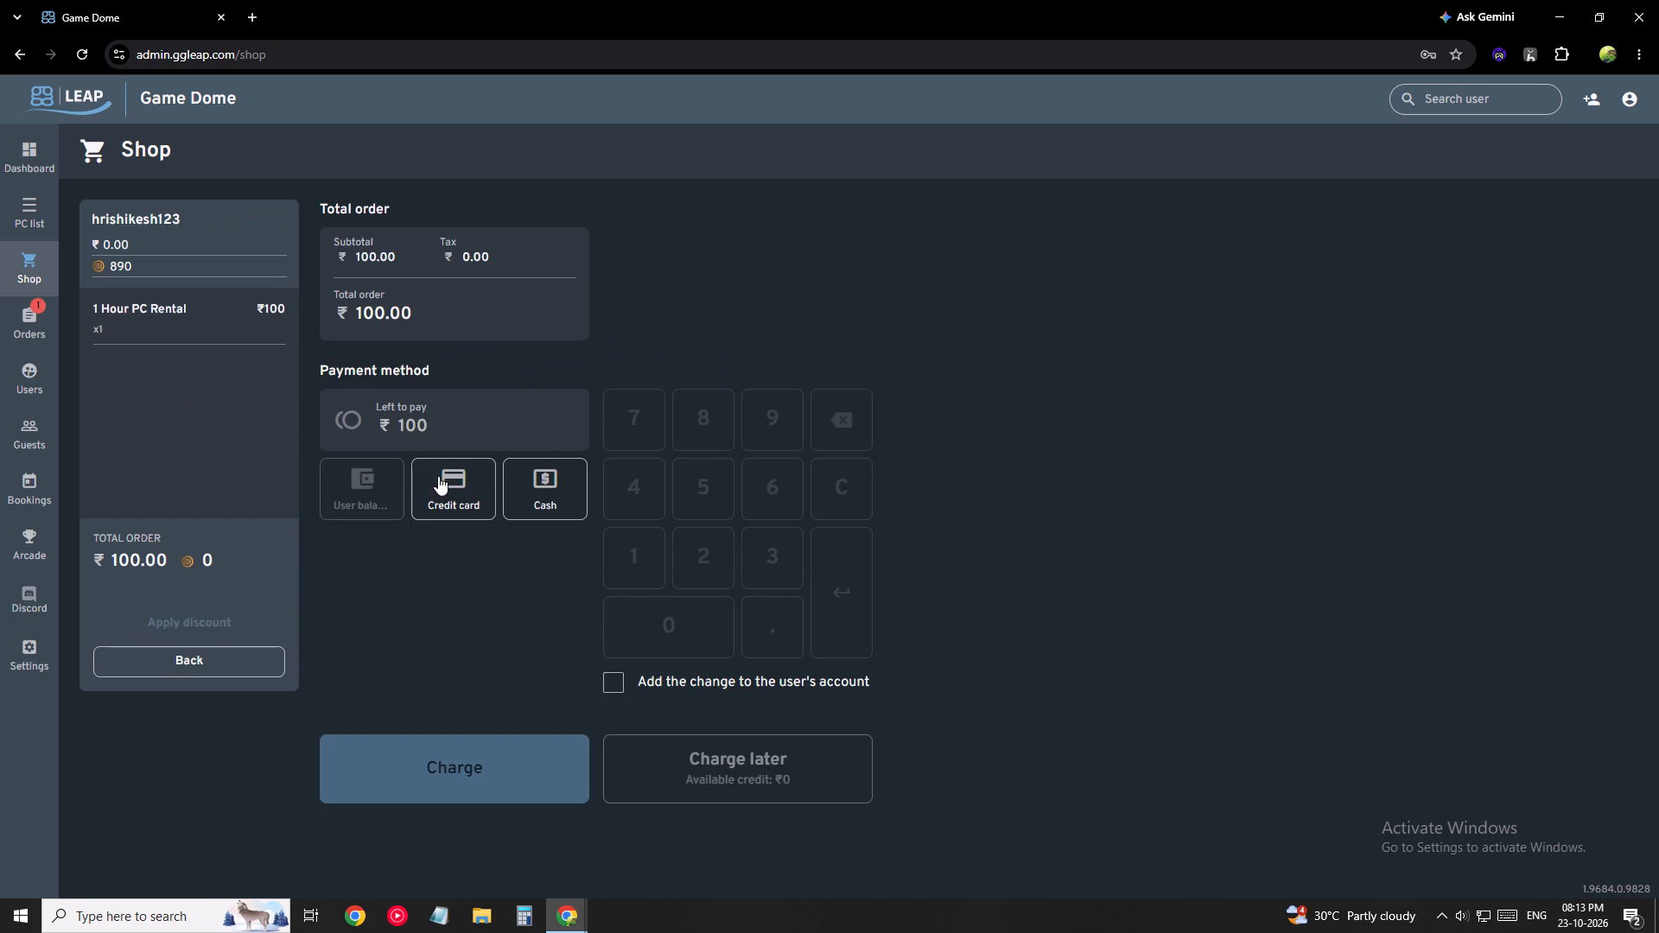
click(438, 474)
click(453, 765)
click(0, 227)
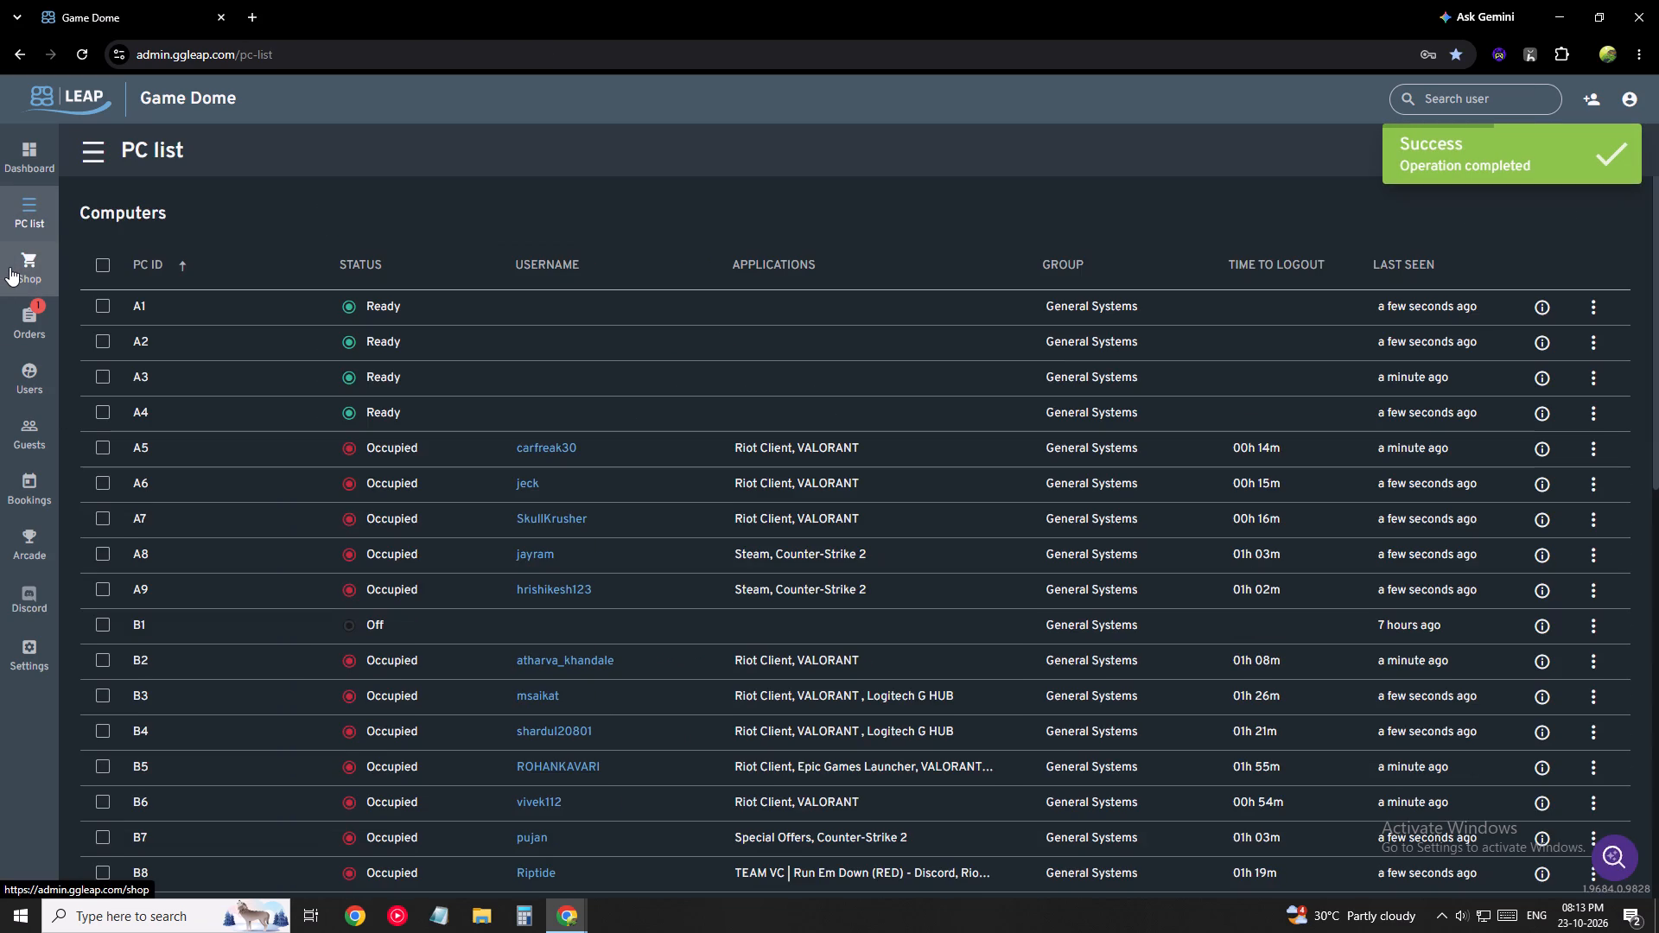
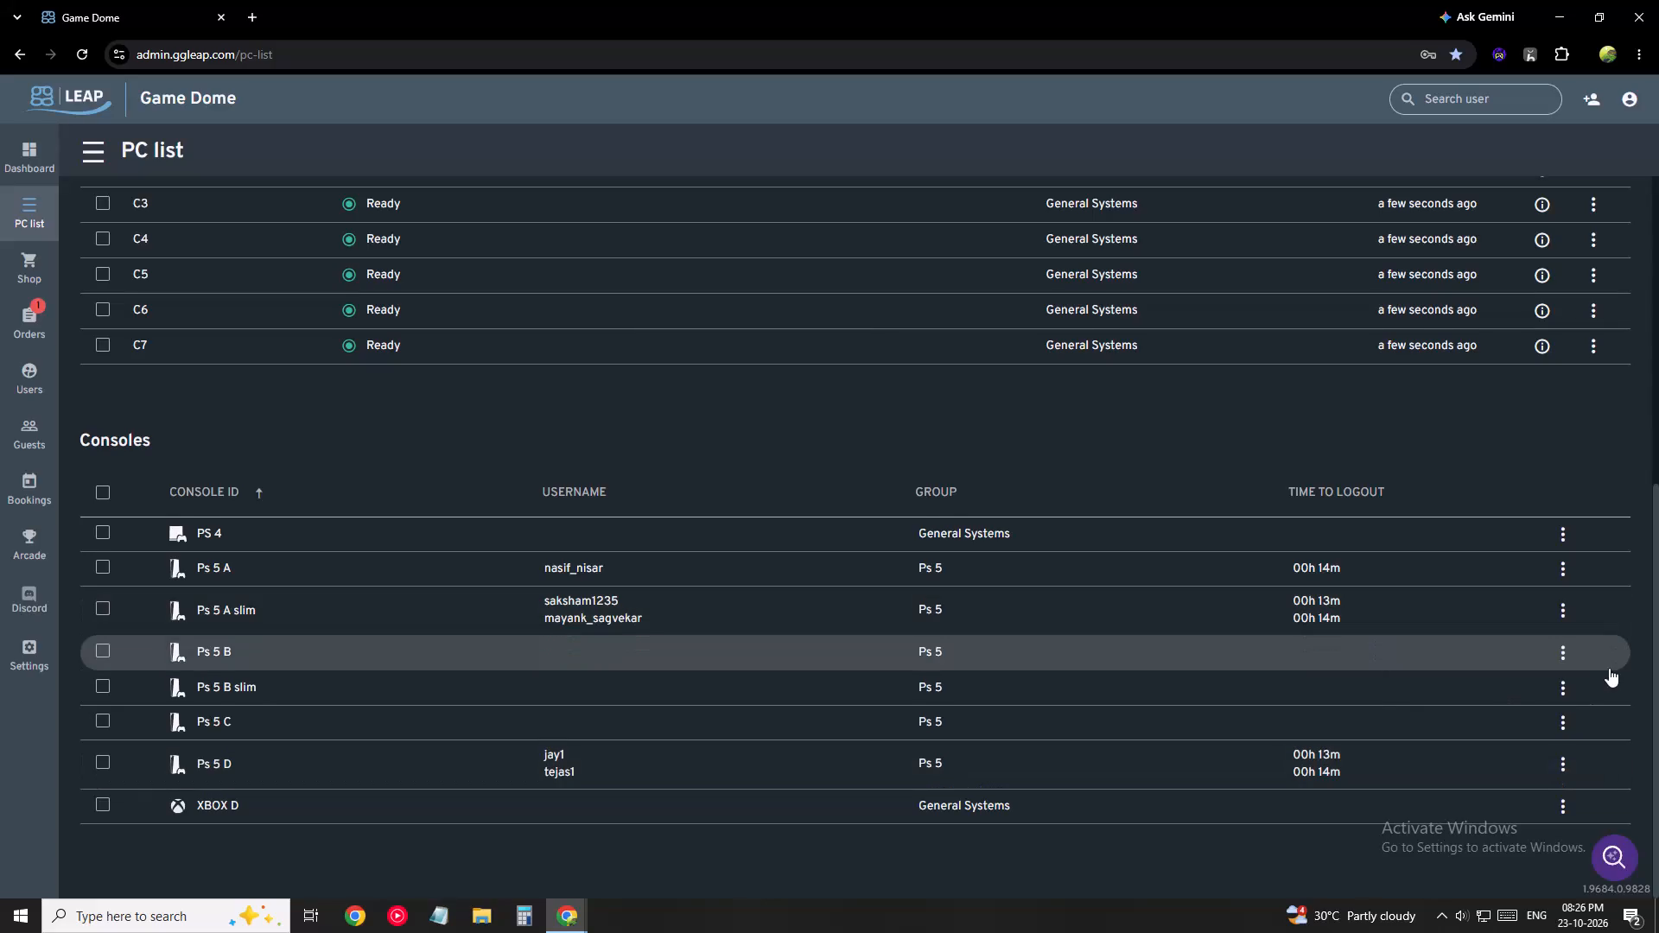
Log the customer Naved in to the Ps 5 B console, searching for the account by username with a single y in the surname.
click(1567, 651)
click(1586, 656)
click(721, 478)
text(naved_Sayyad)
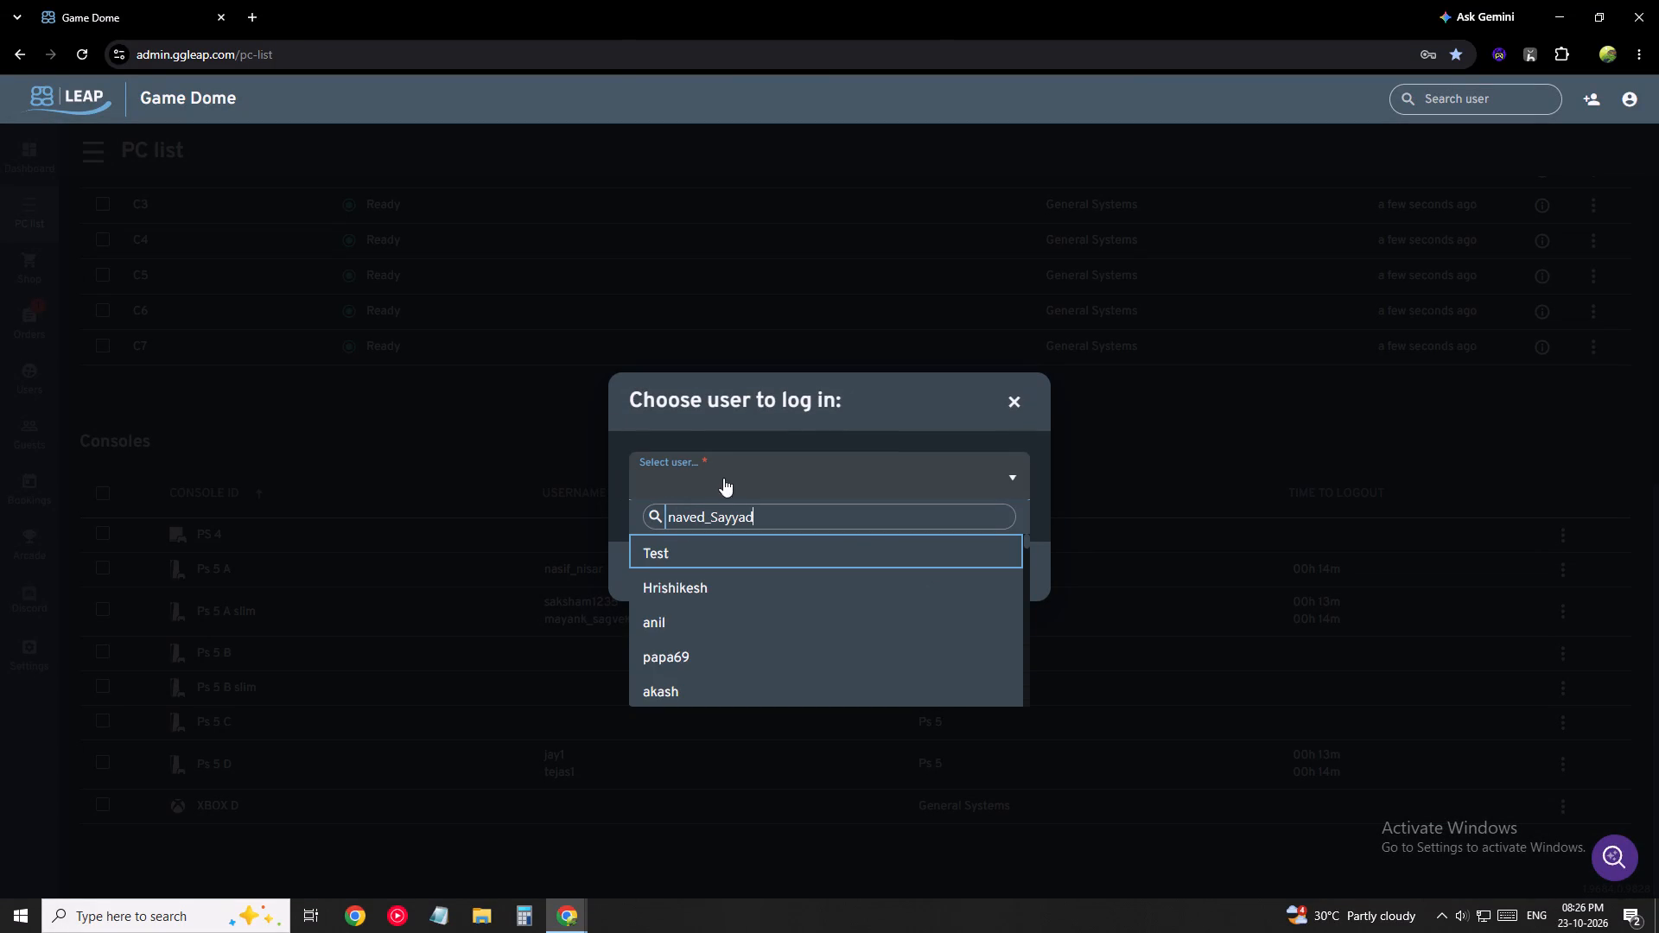
click(737, 518)
key(BackSpace)
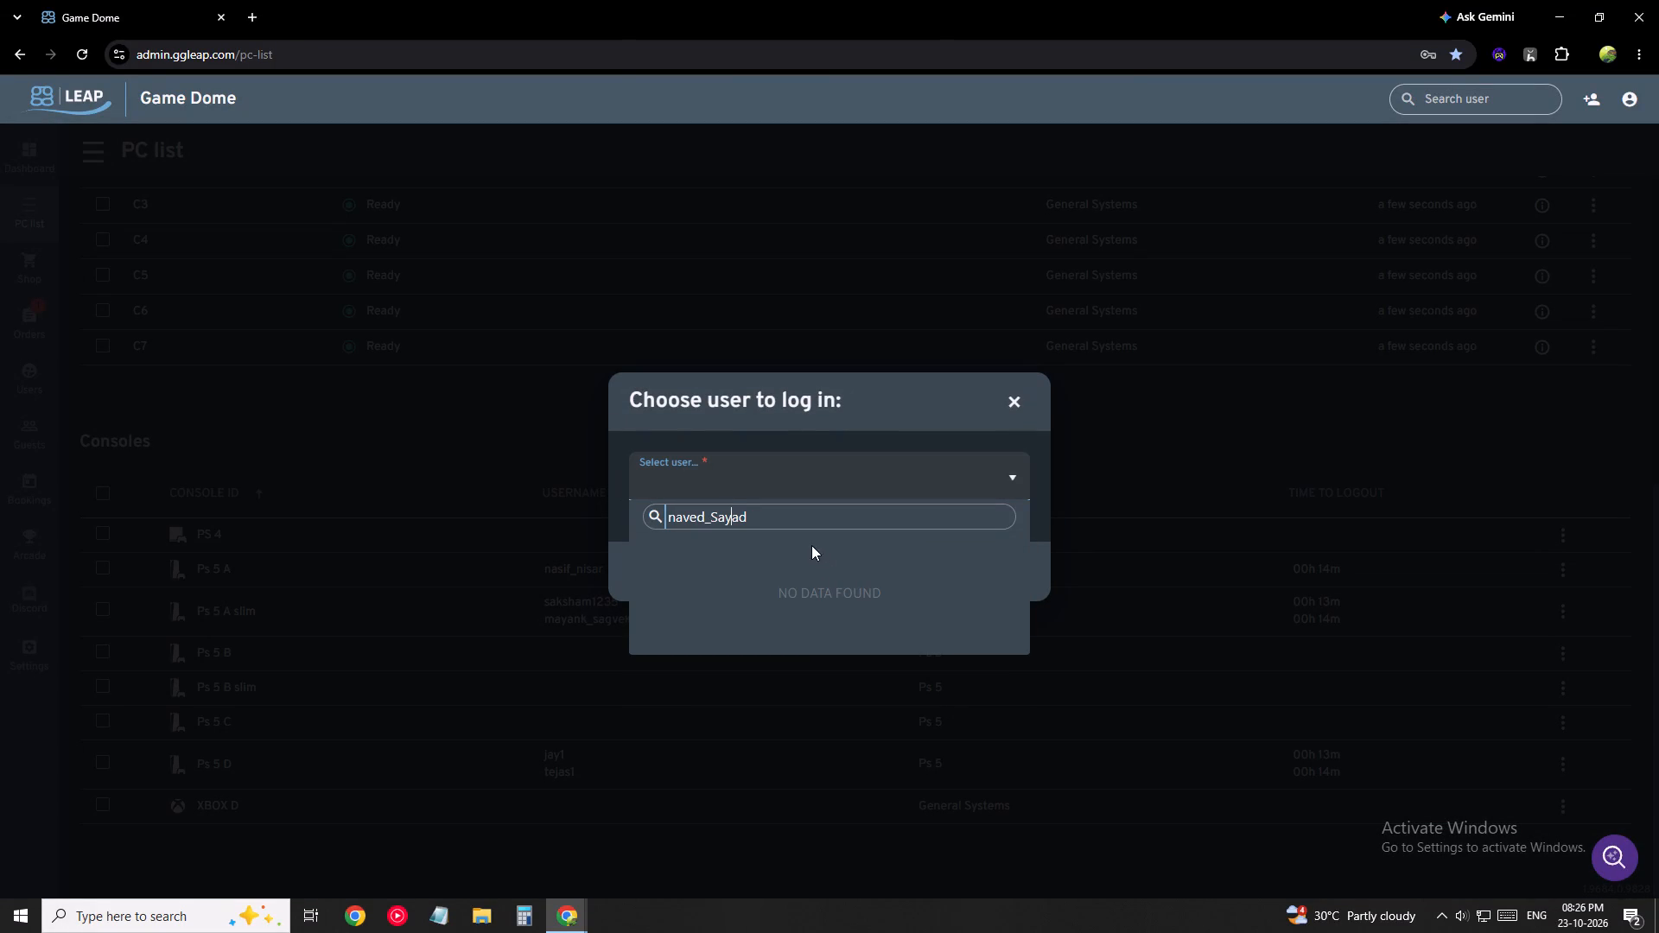
click(811, 545)
click(972, 567)
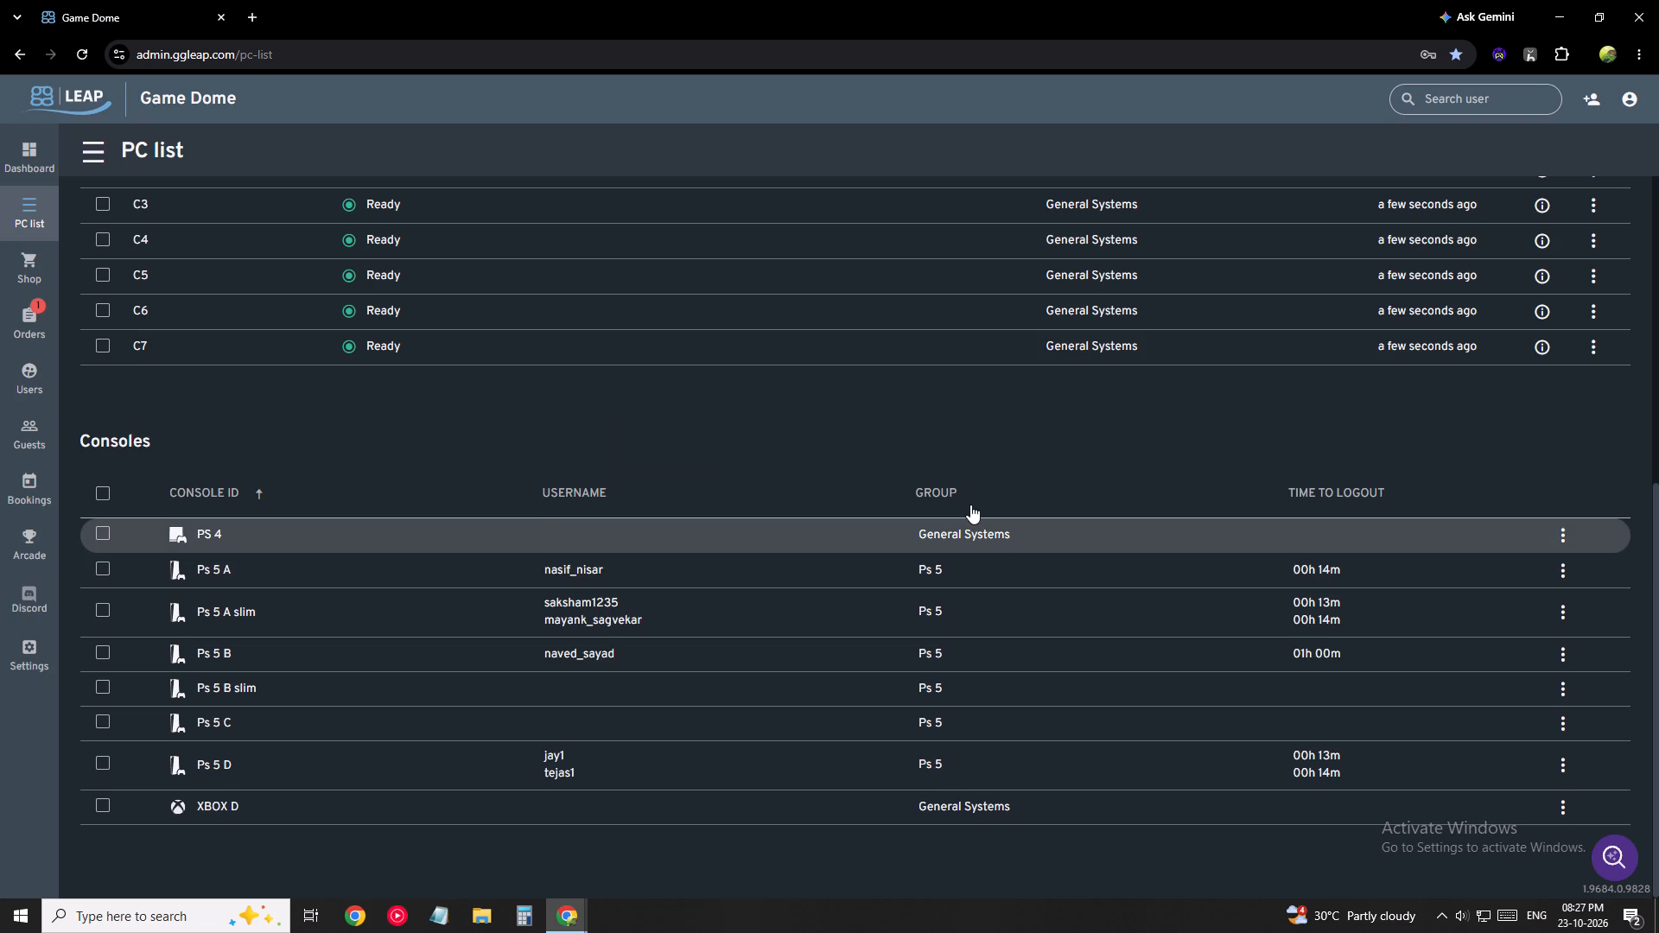
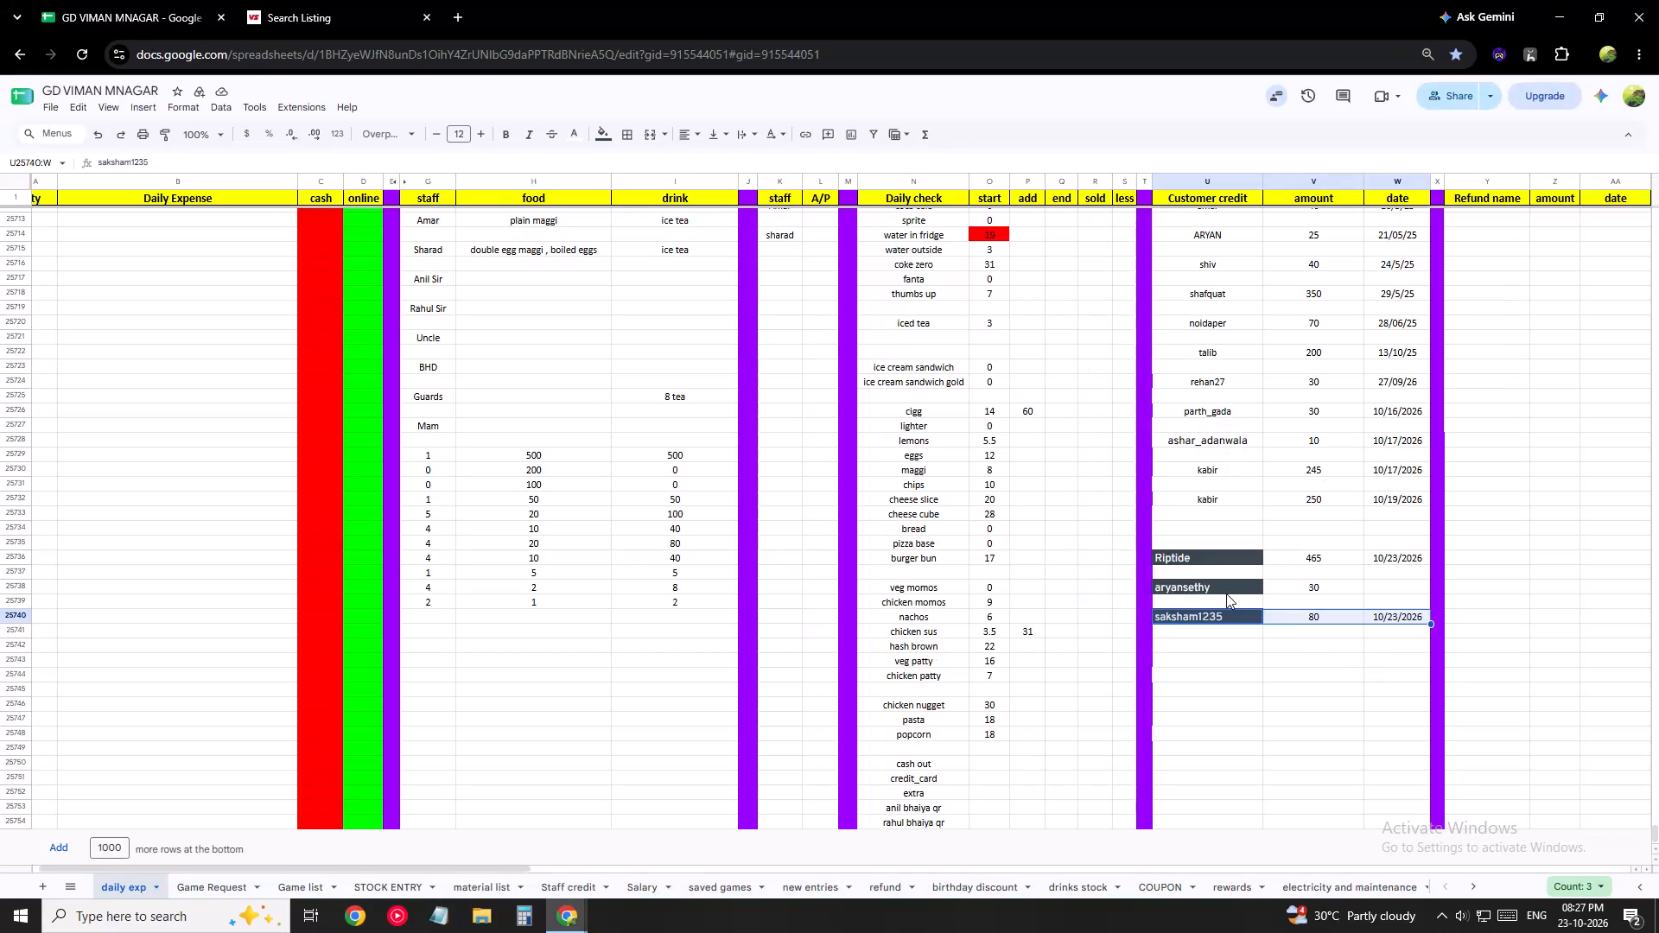
drag(1224, 591, 1389, 587)
key(Delete)
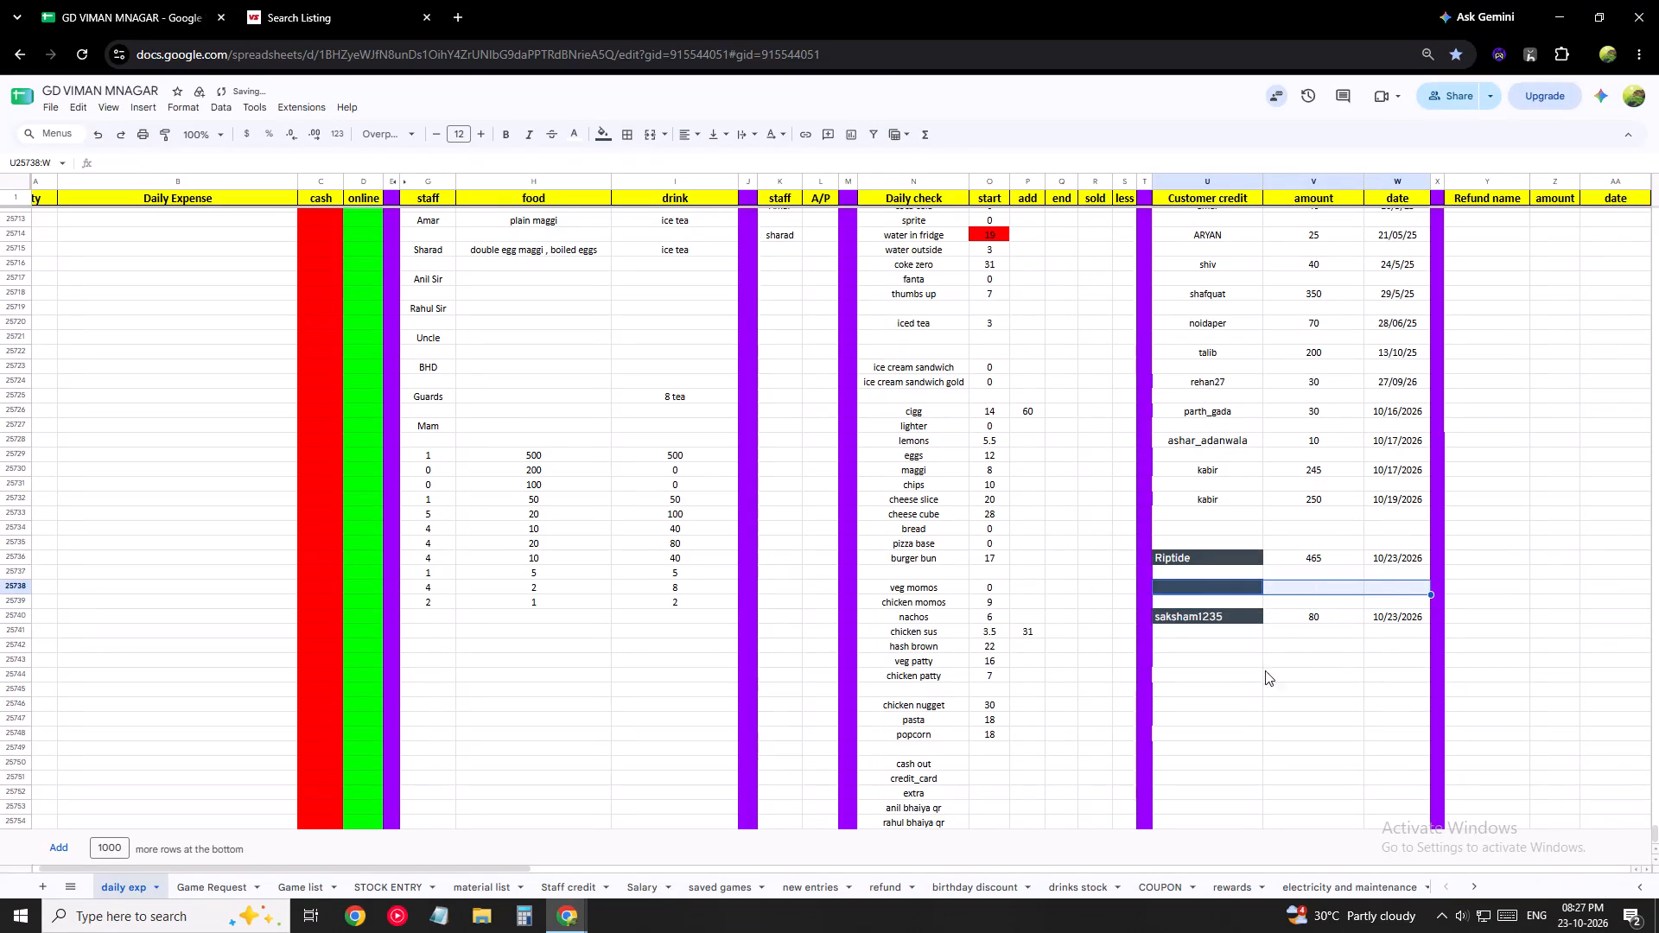
click(602, 136)
click(739, 183)
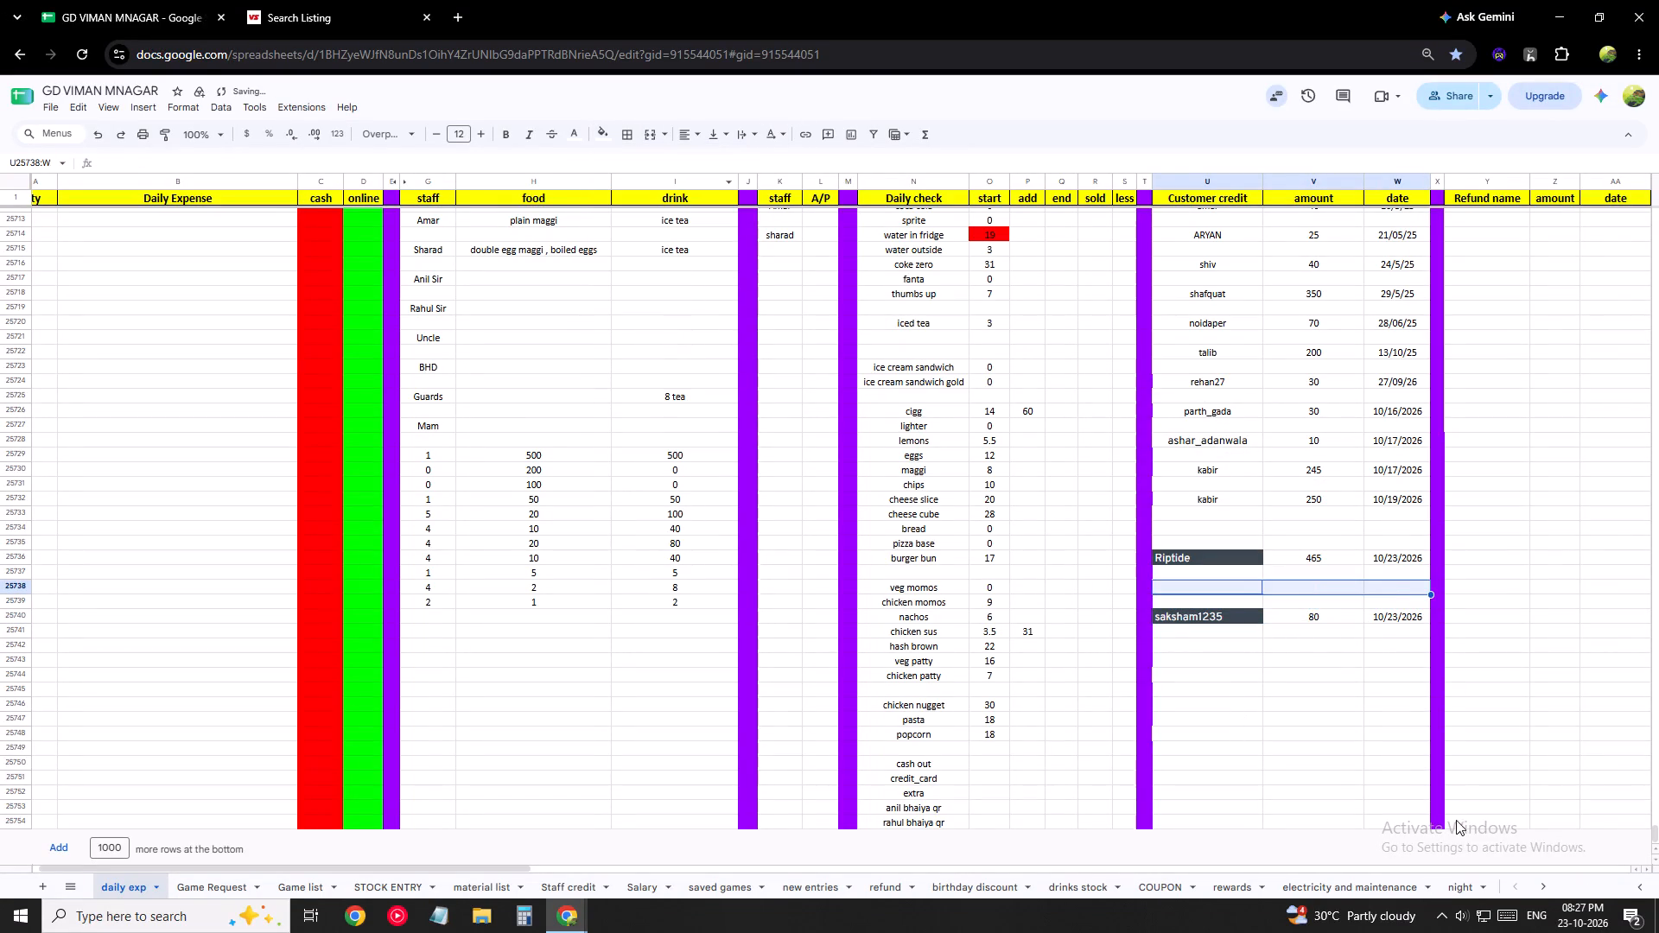
click(1418, 720)
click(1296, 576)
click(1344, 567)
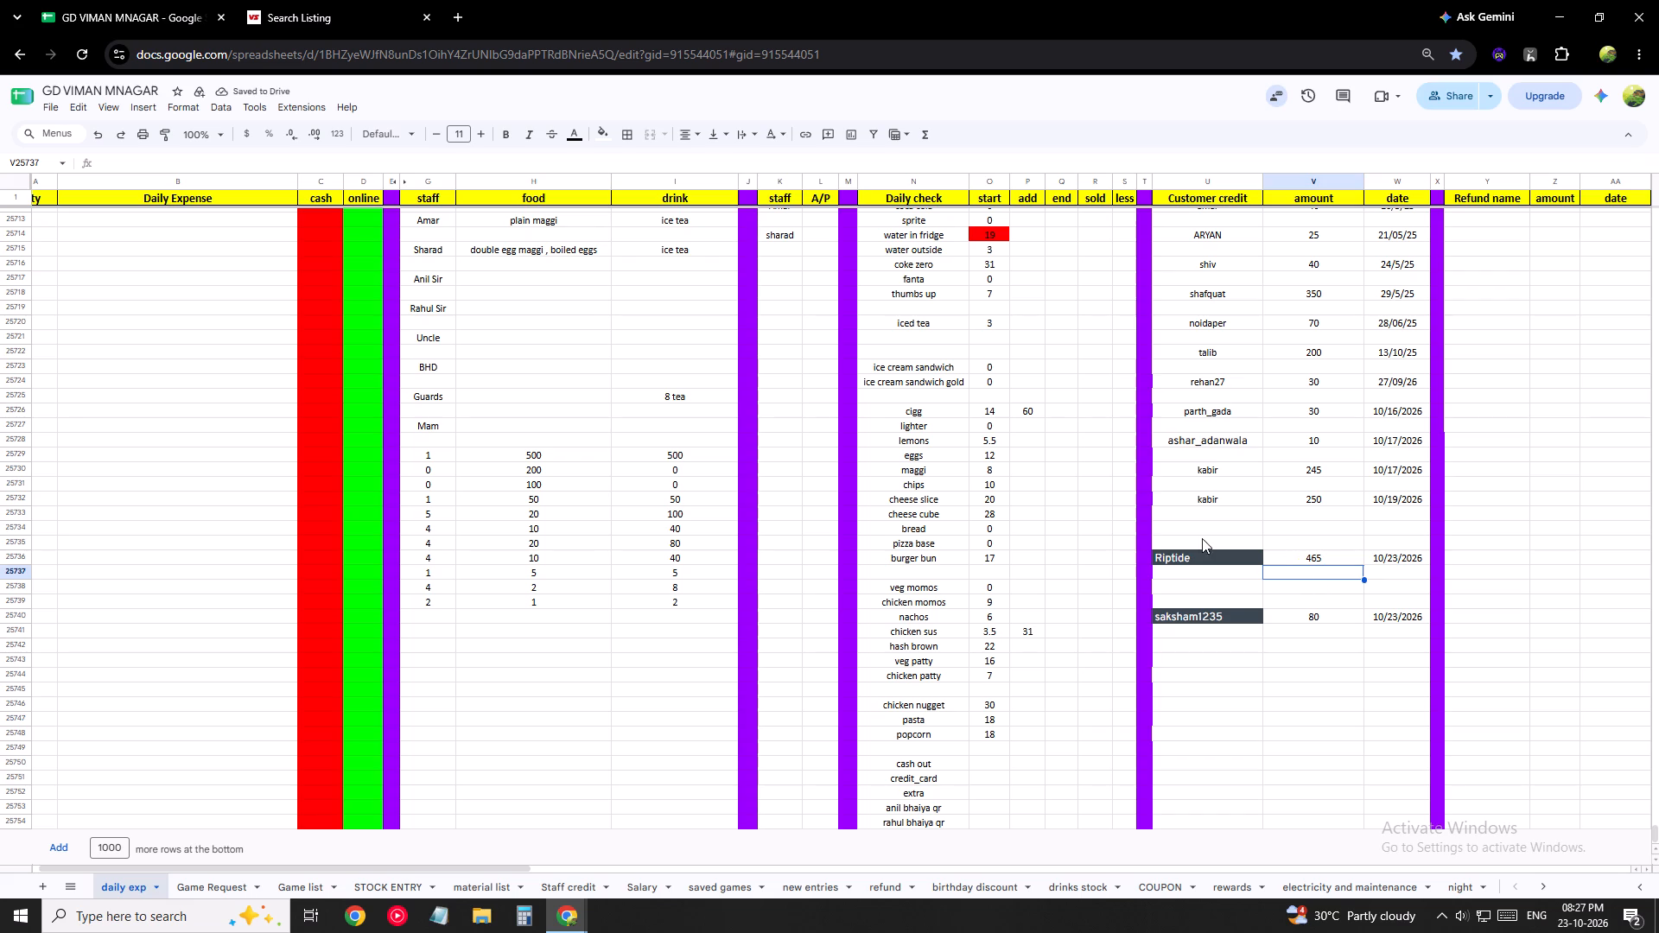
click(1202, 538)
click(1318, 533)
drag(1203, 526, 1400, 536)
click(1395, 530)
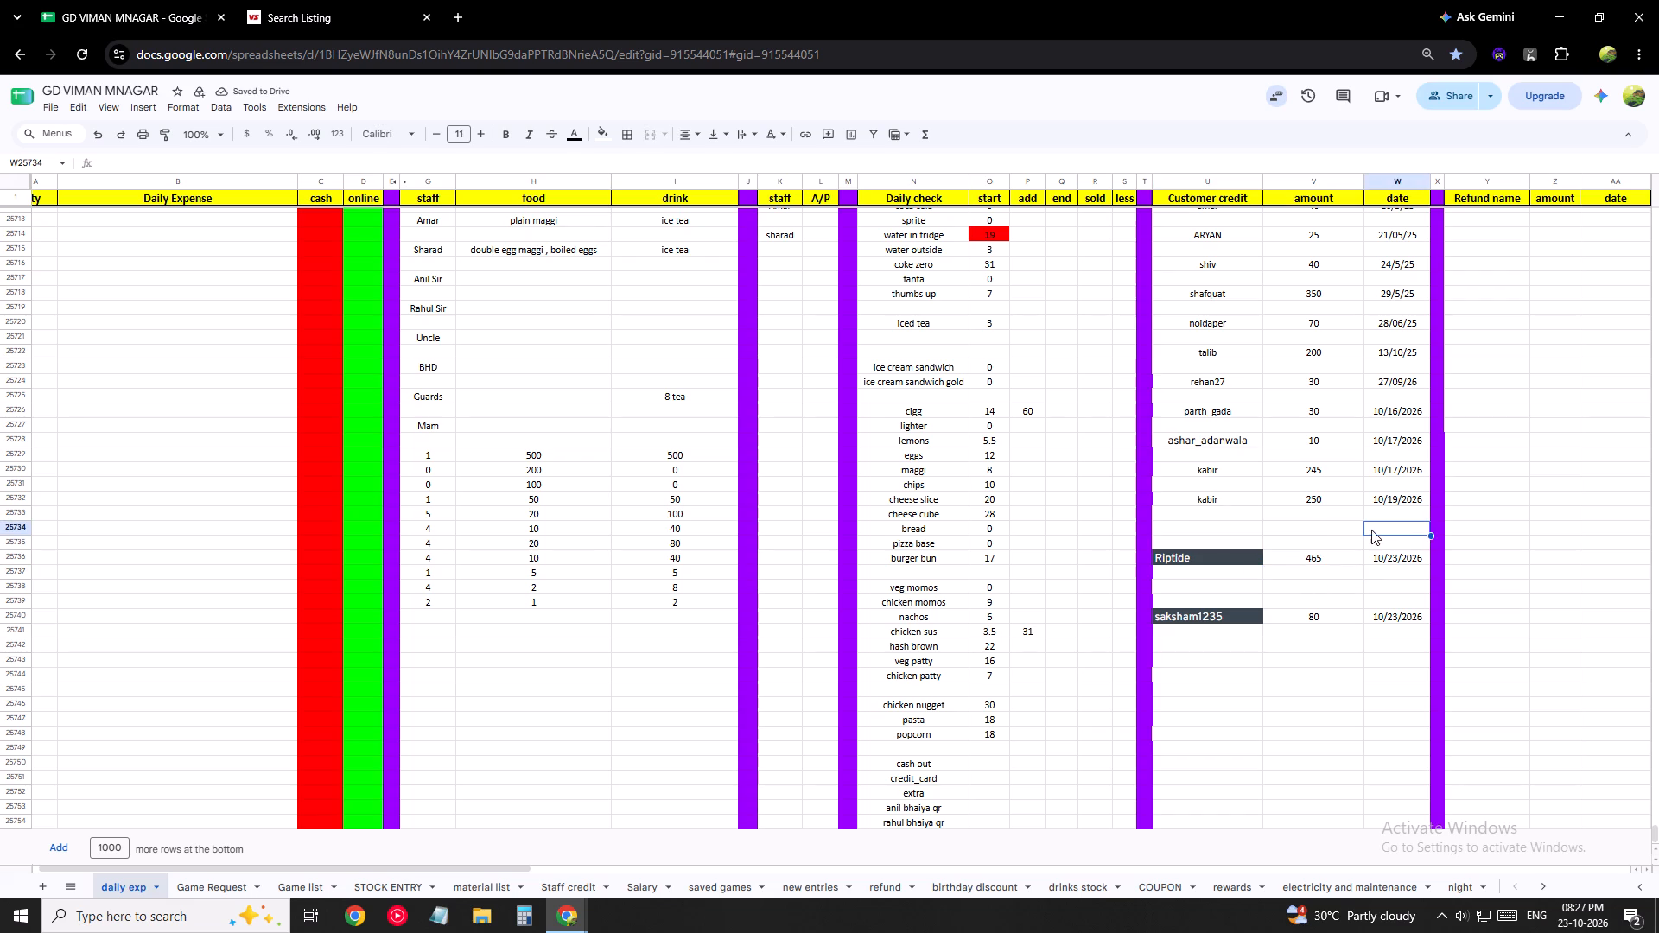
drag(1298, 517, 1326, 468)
In the ggLeap PC list, restart the ready computers A1, A2, A4, B9, C1 and C3 through C7, and clear the selection.
key(alt+Tab)
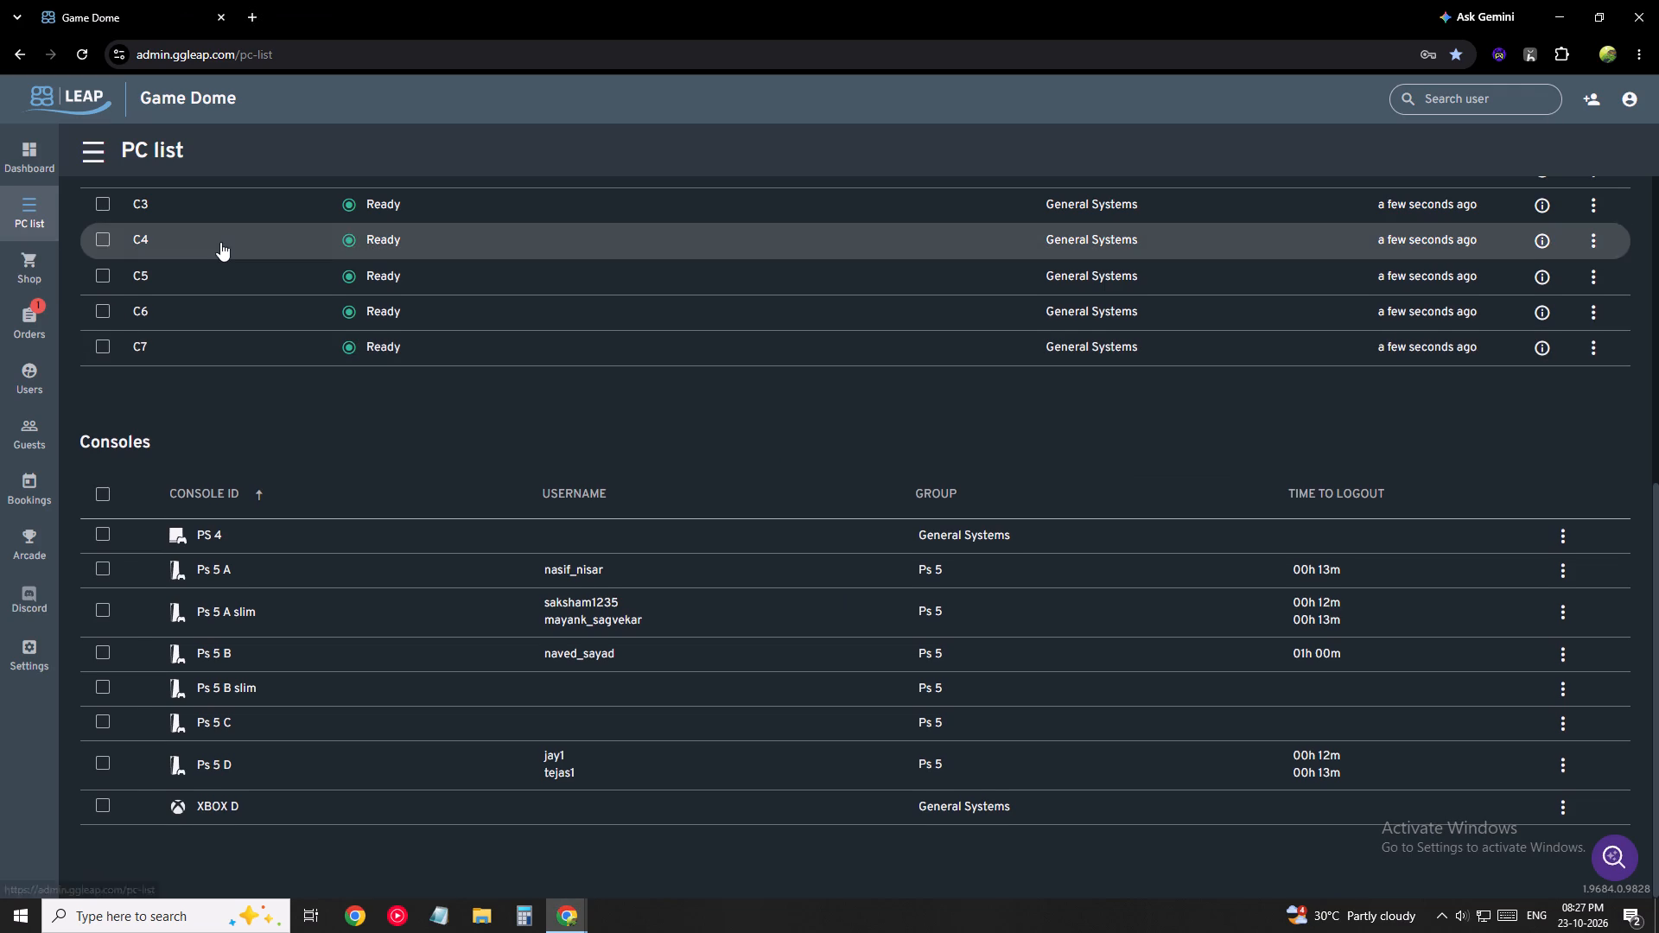
scroll(702, 490, up, 2)
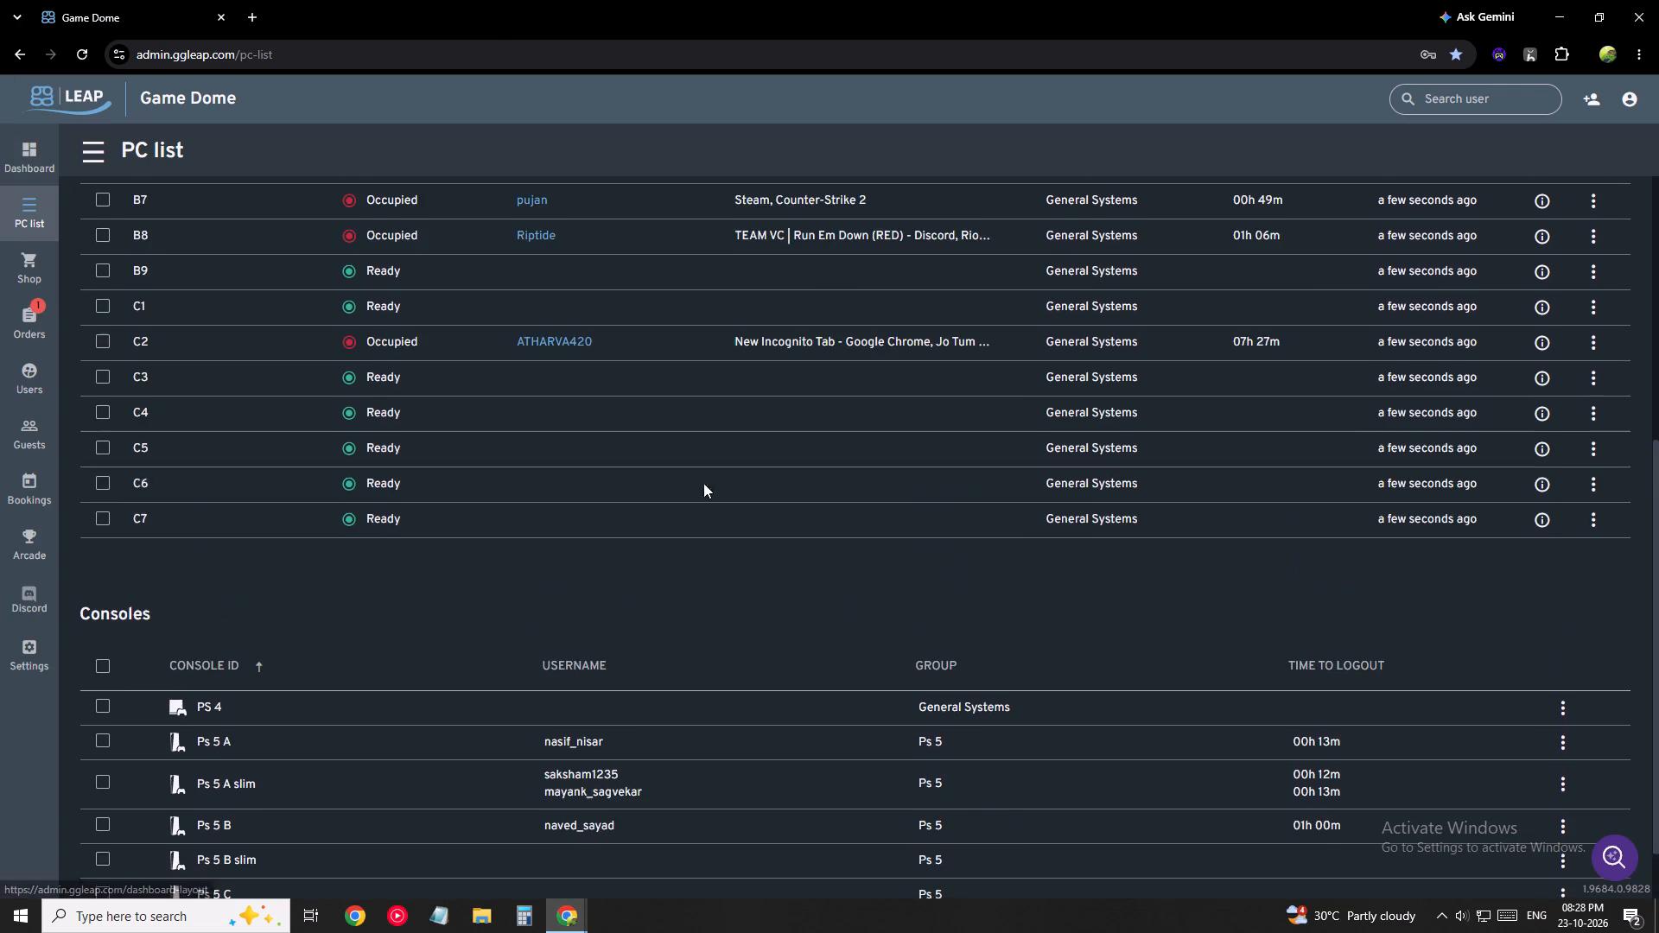
scroll(522, 513, up, 1)
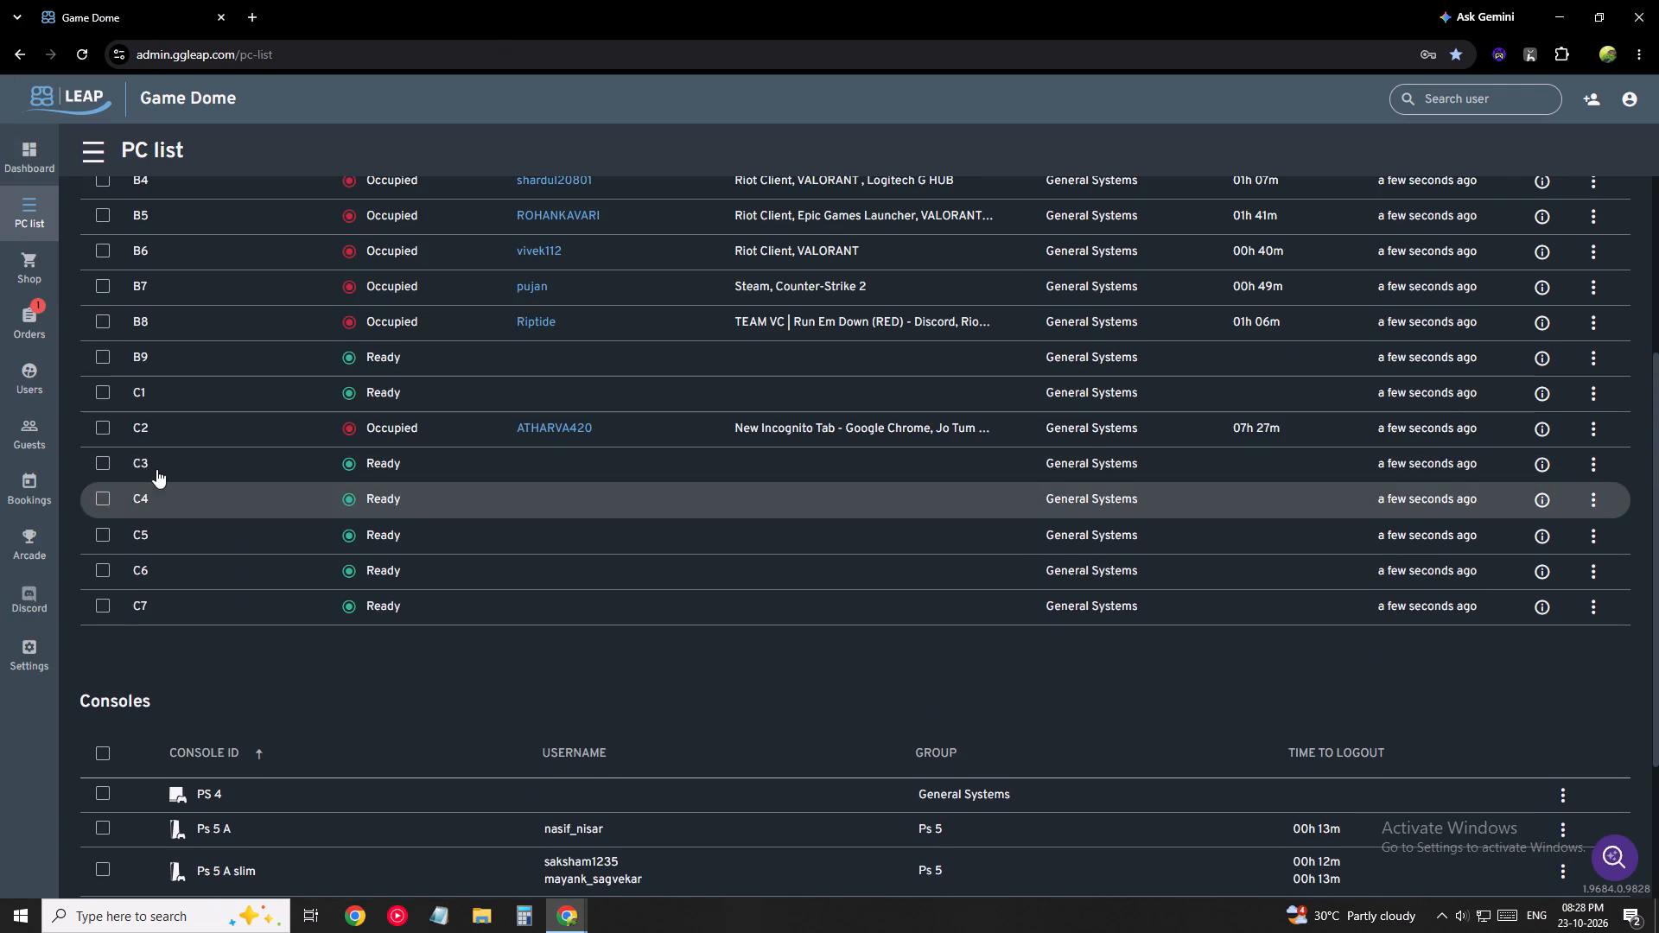
scroll(392, 588, up, 3)
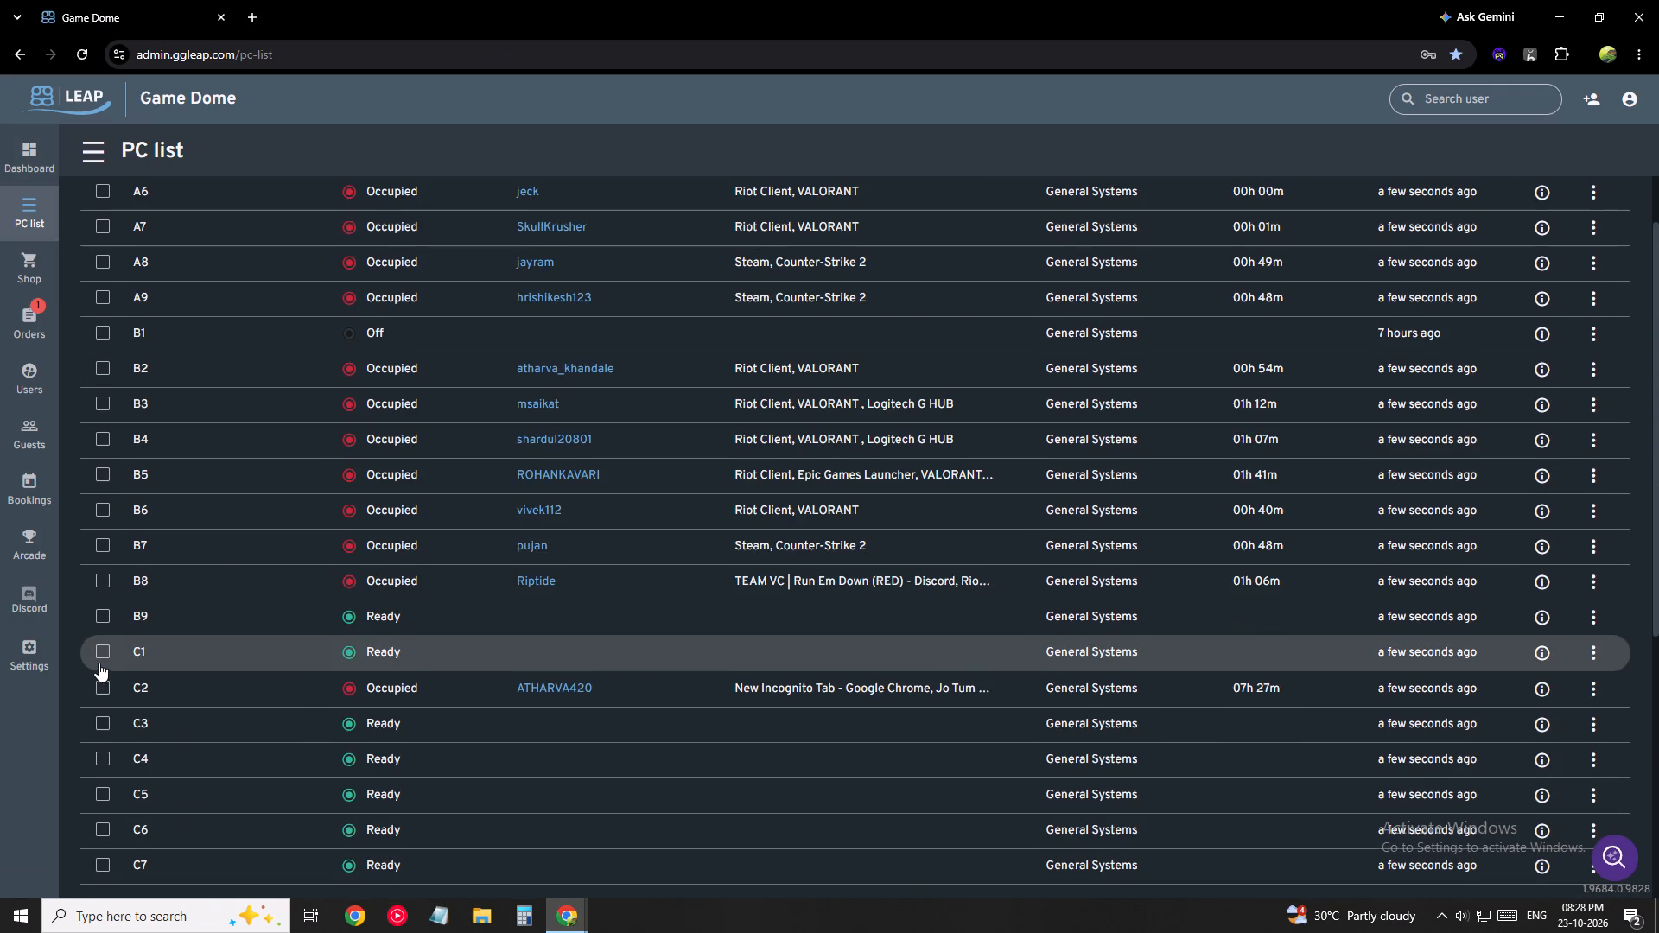
click(99, 651)
click(104, 623)
click(88, 729)
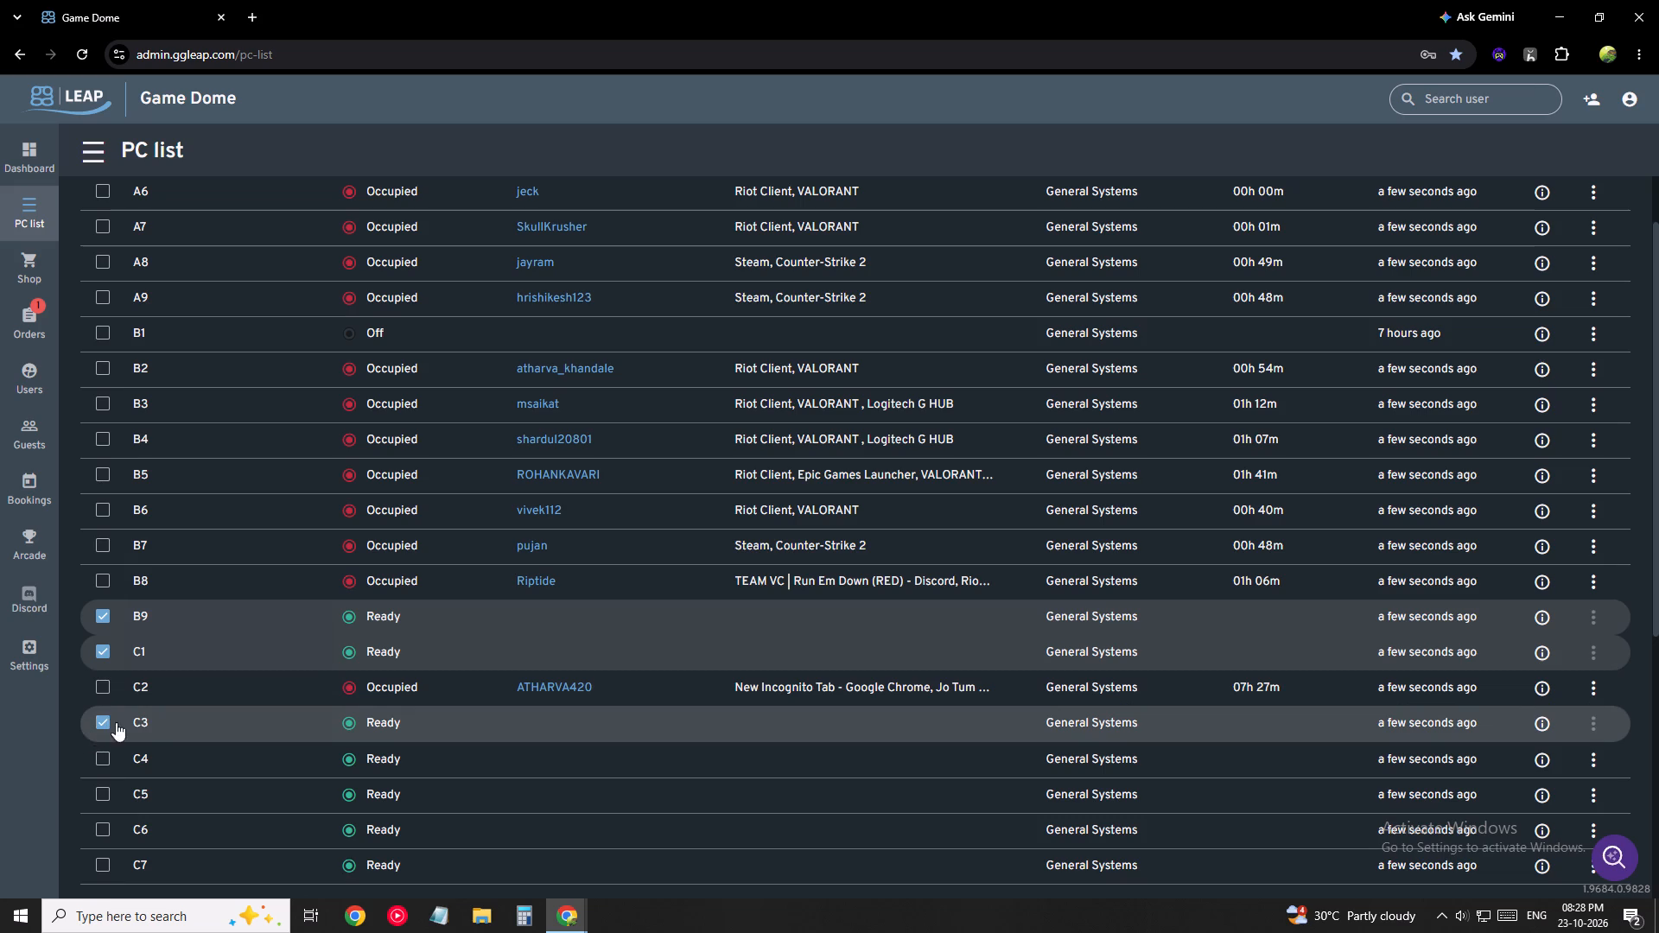
click(101, 765)
click(108, 786)
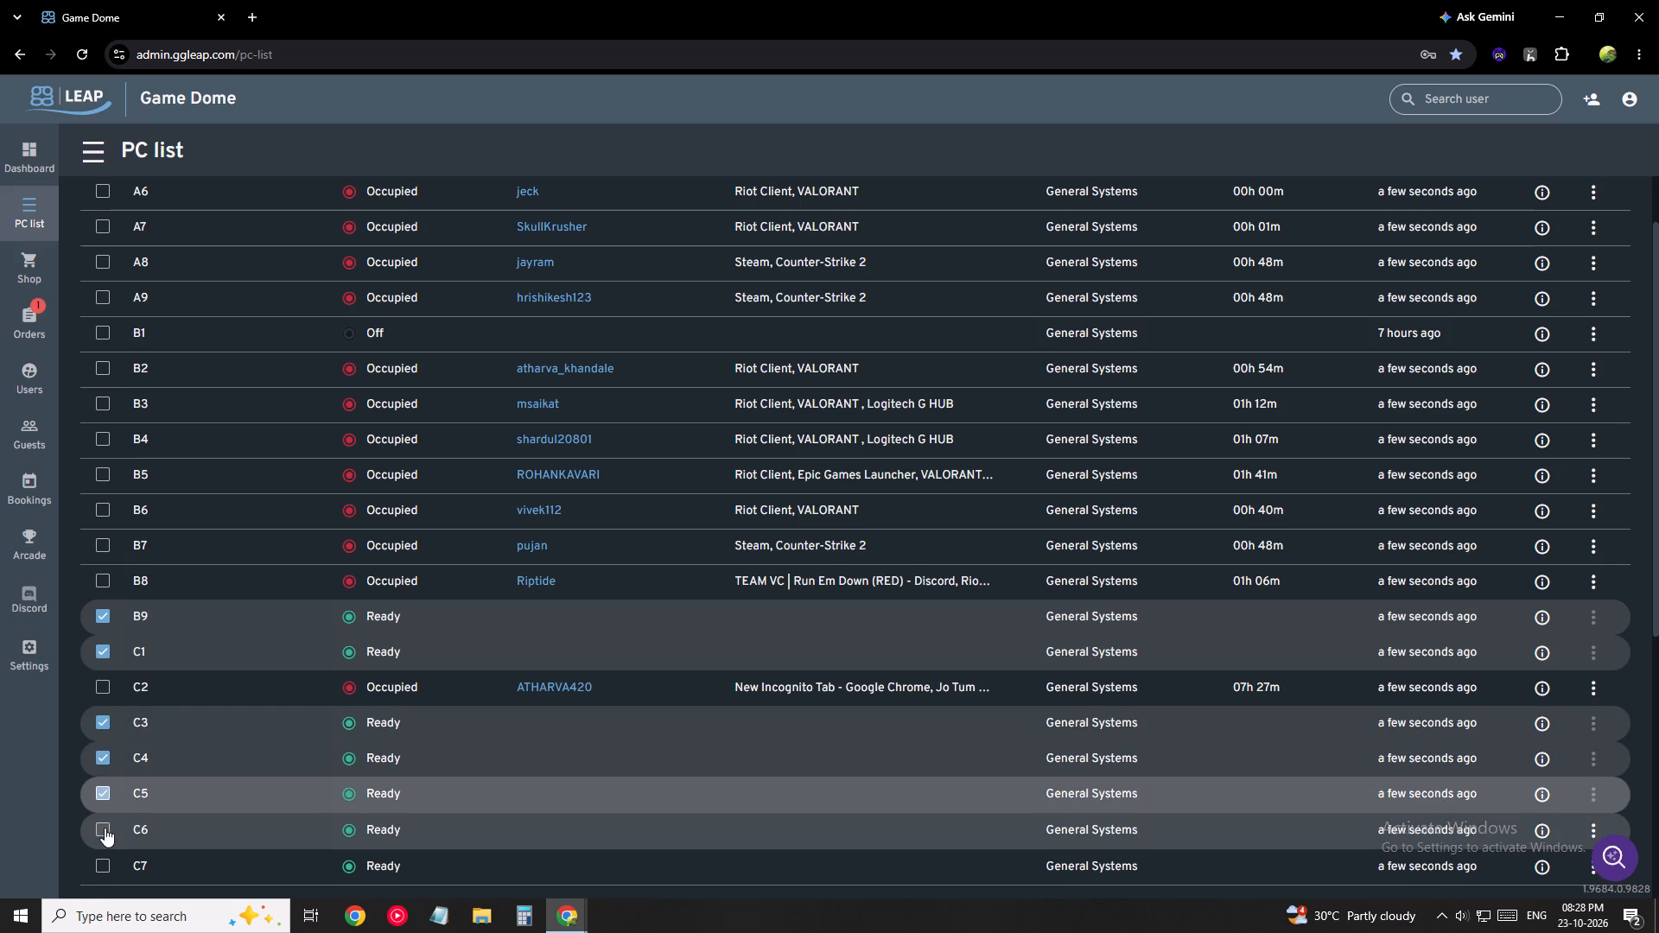
click(99, 833)
click(99, 854)
scroll(700, 530, up, 2)
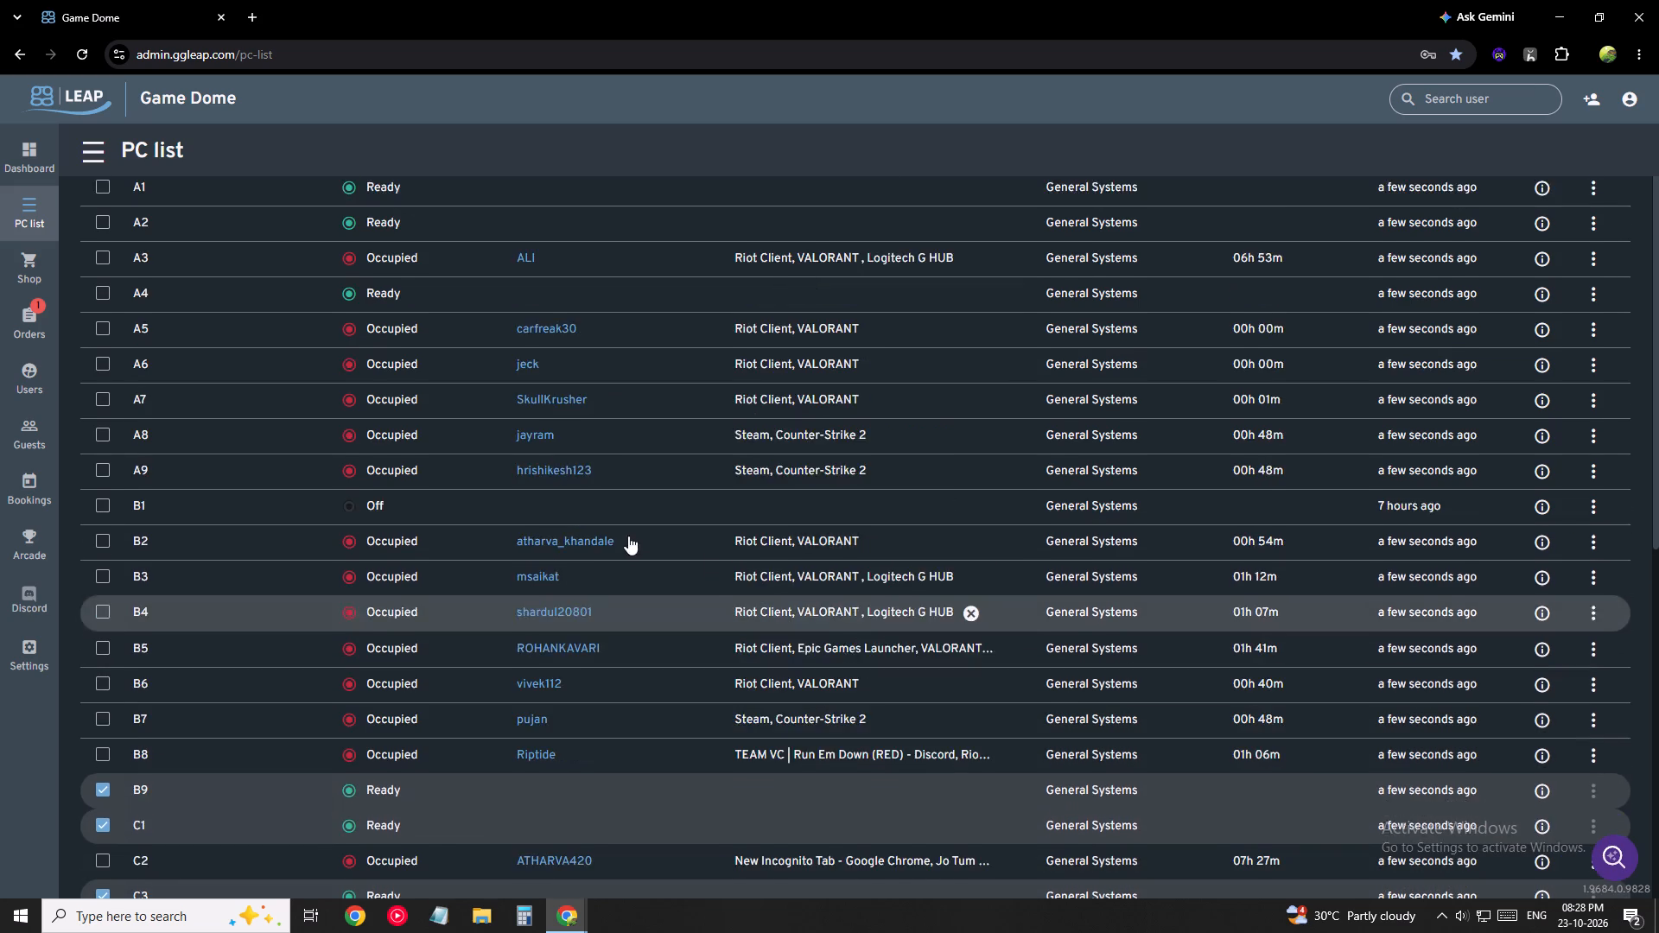
scroll(628, 536, up, 2)
click(105, 417)
click(106, 346)
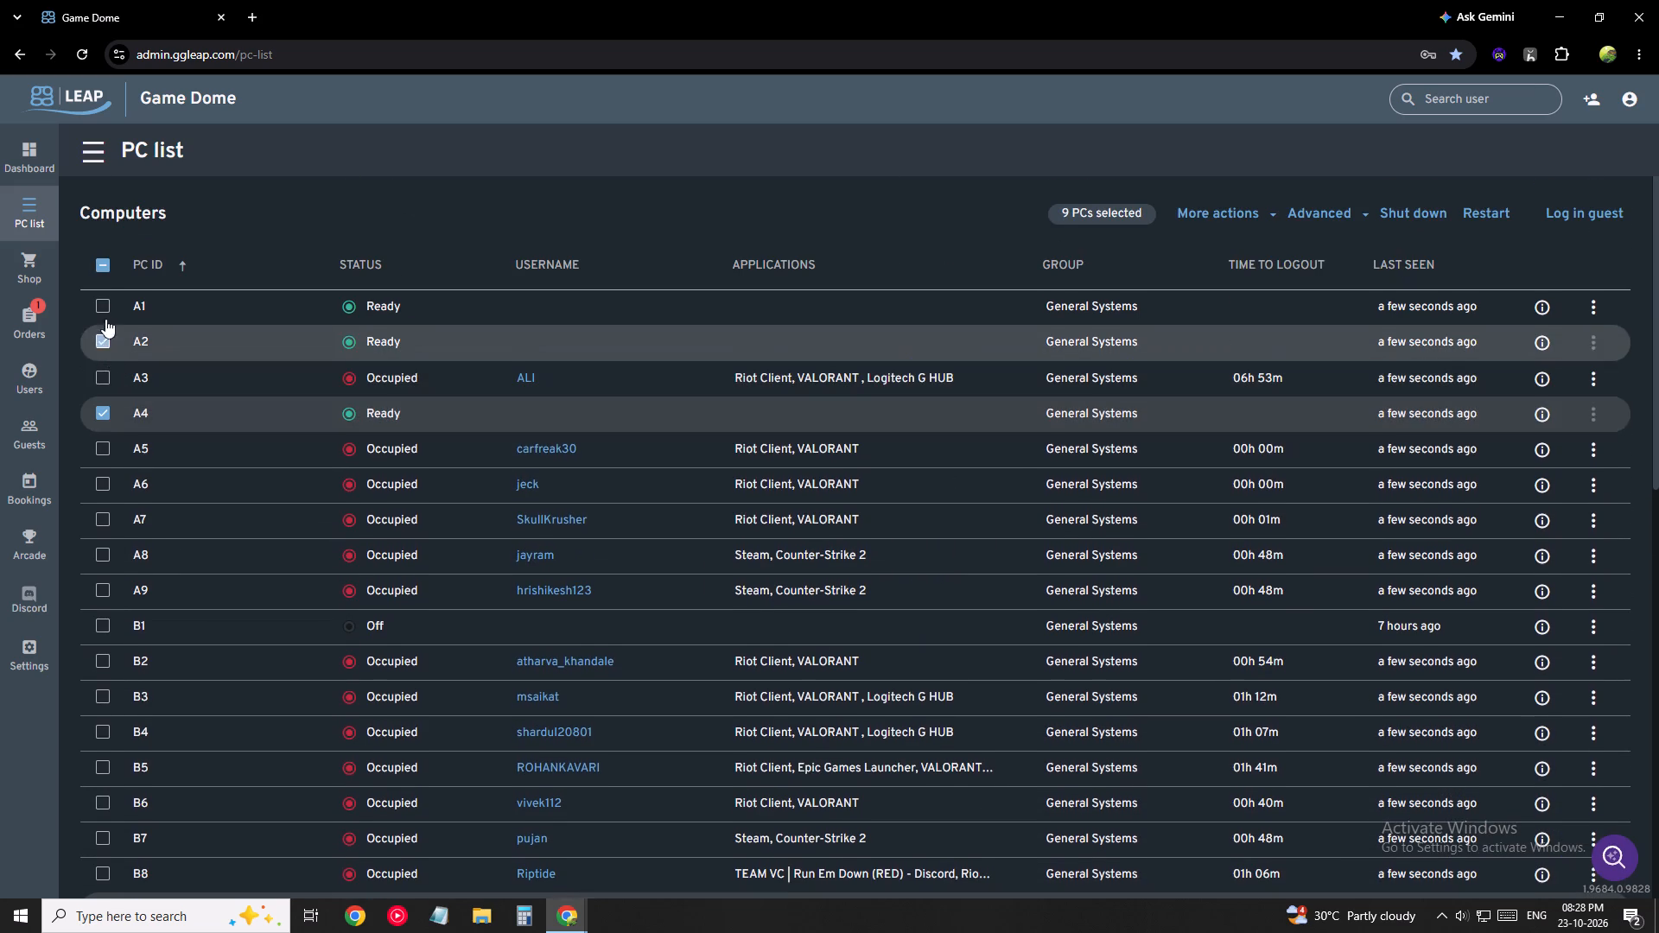
click(105, 314)
click(1497, 225)
click(1512, 213)
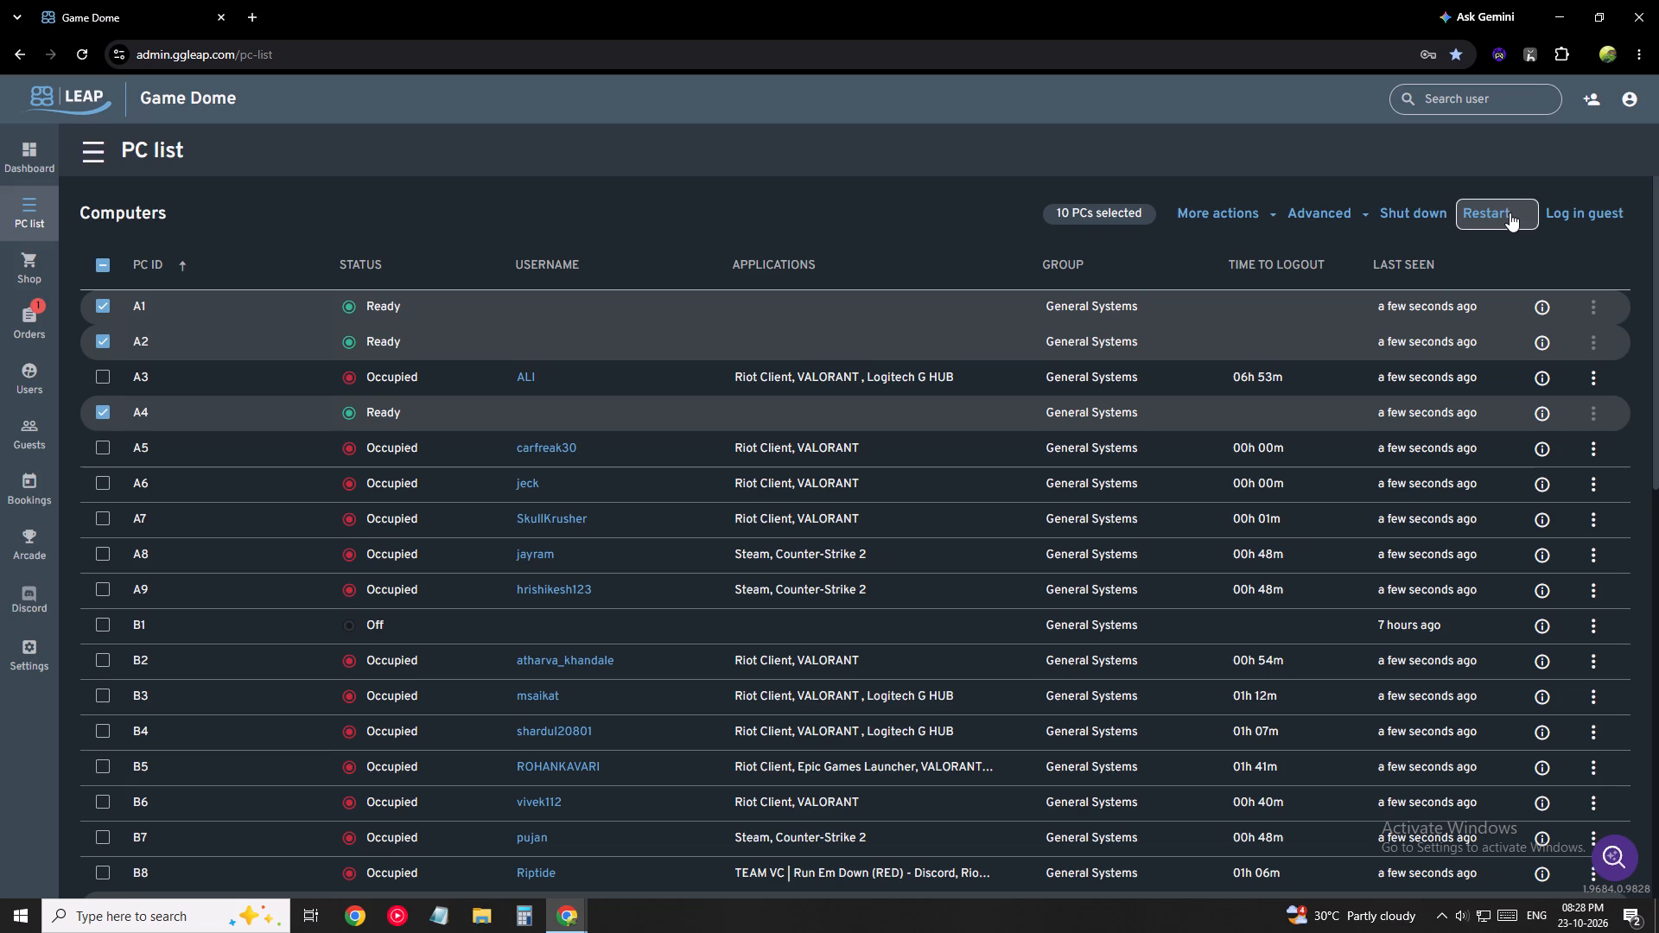
click(1479, 206)
click(920, 505)
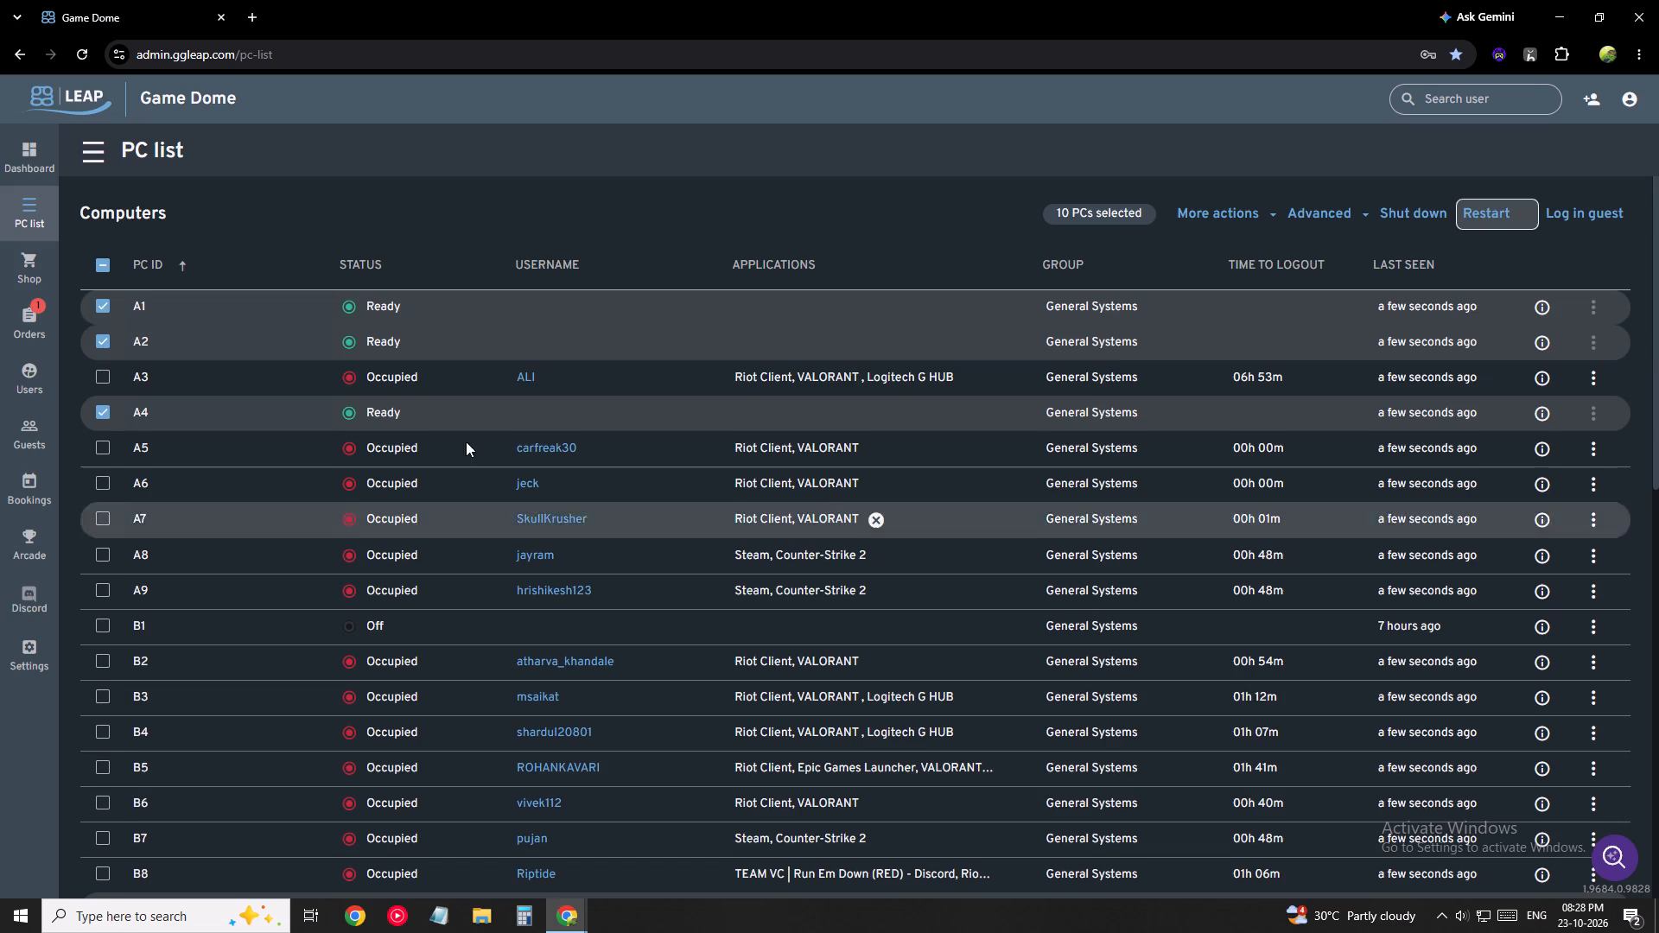
double_click(100, 266)
Check the status of the restarted computers and the remaining session times on the consoles.
scroll(245, 513, down, 6)
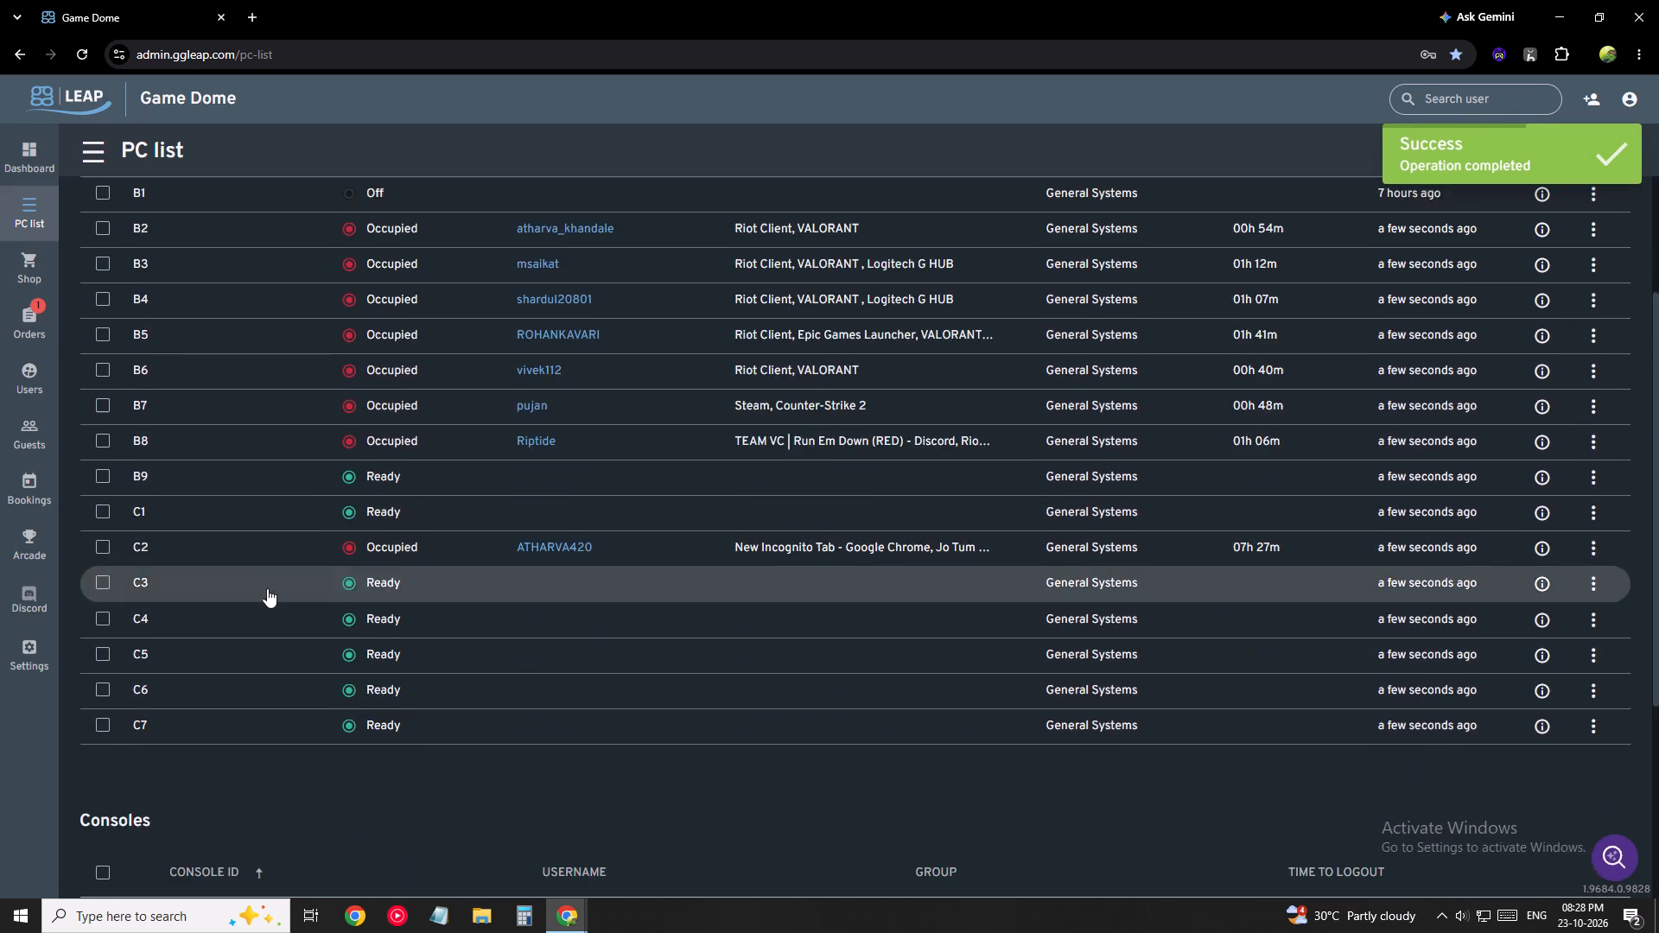
scroll(267, 588, down, 3)
scroll(209, 639, up, 3)
scroll(297, 579, up, 6)
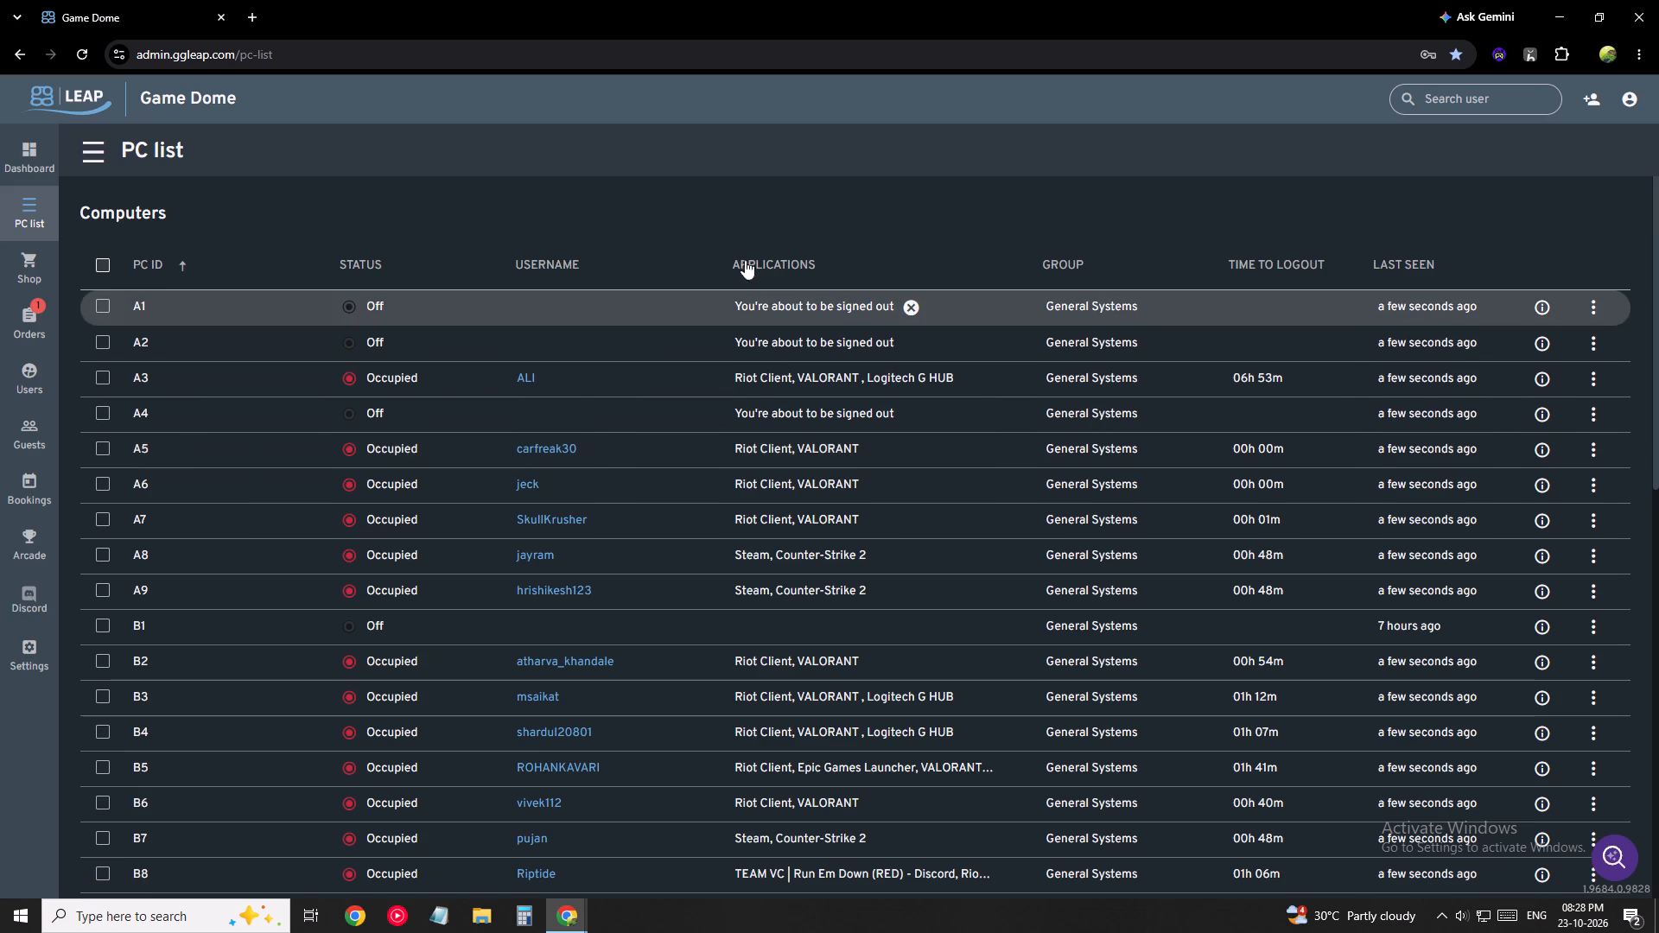
scroll(846, 397, down, 9)
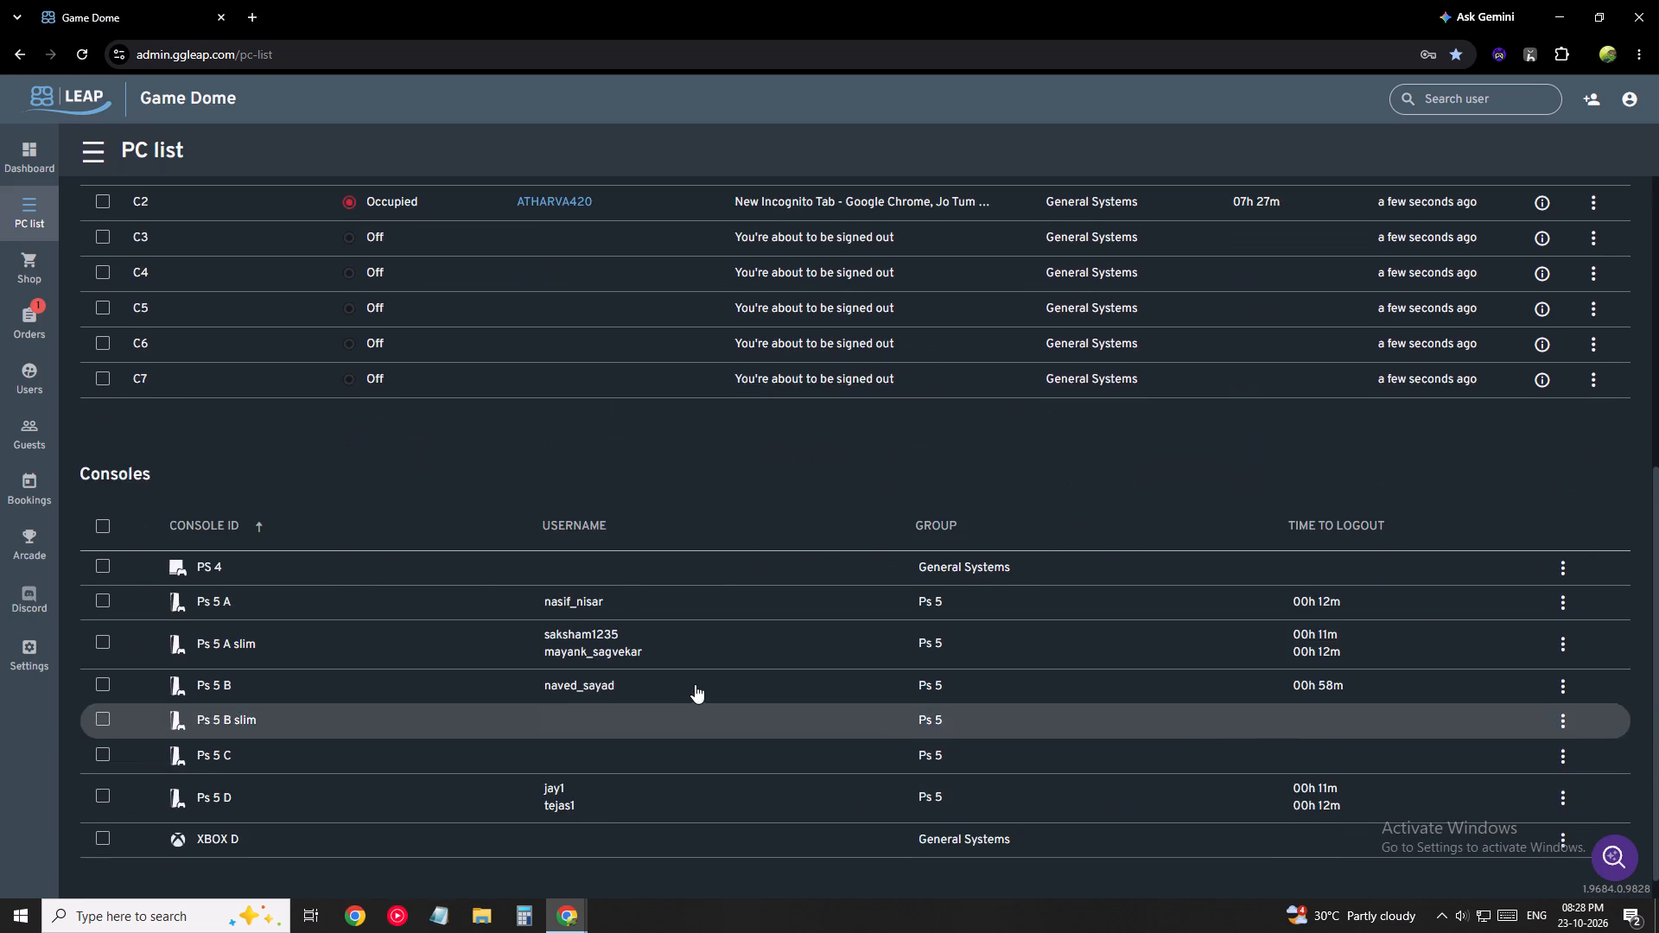
scroll(694, 684, down, 3)
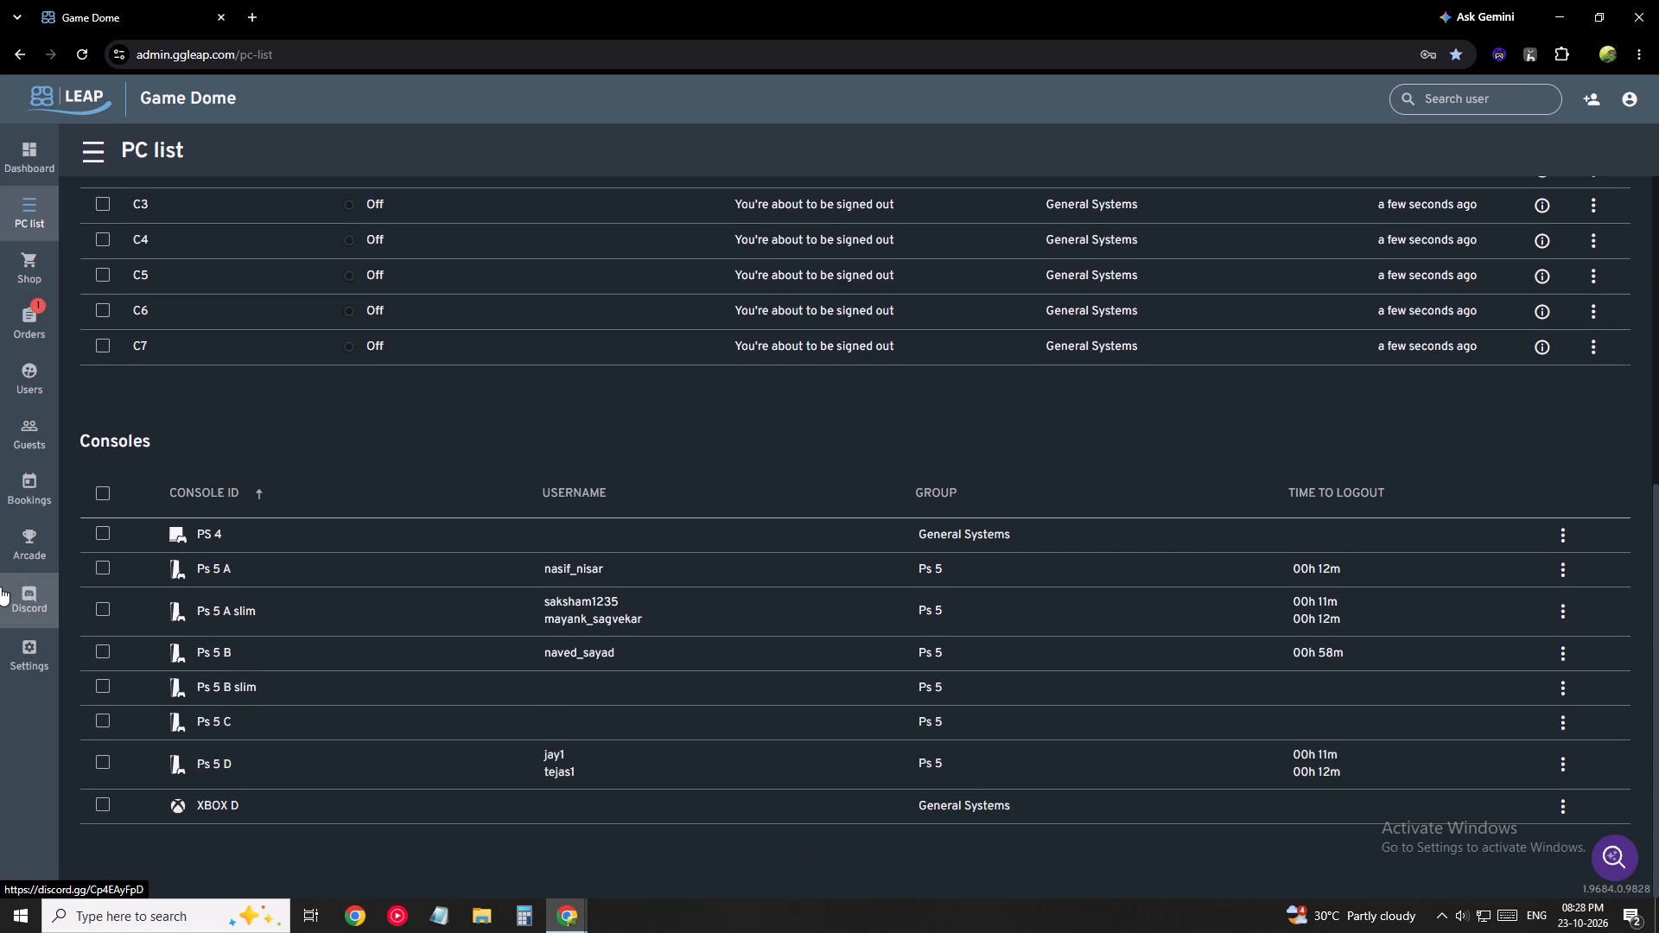
scroll(133, 549, down, 1)
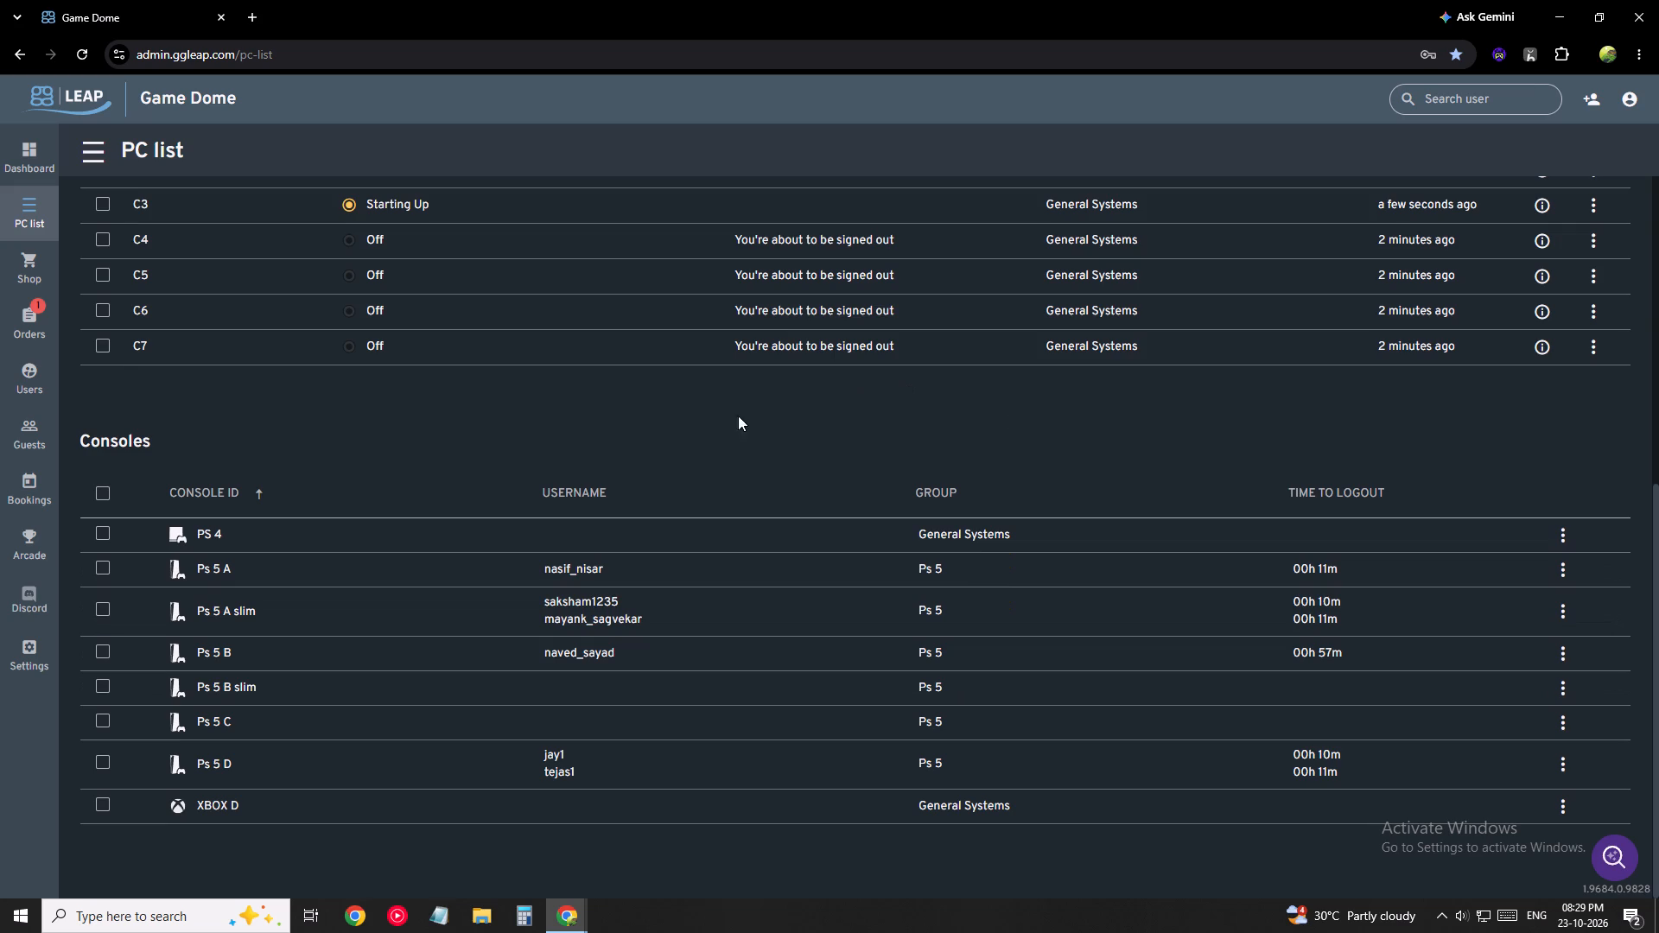
click(613, 458)
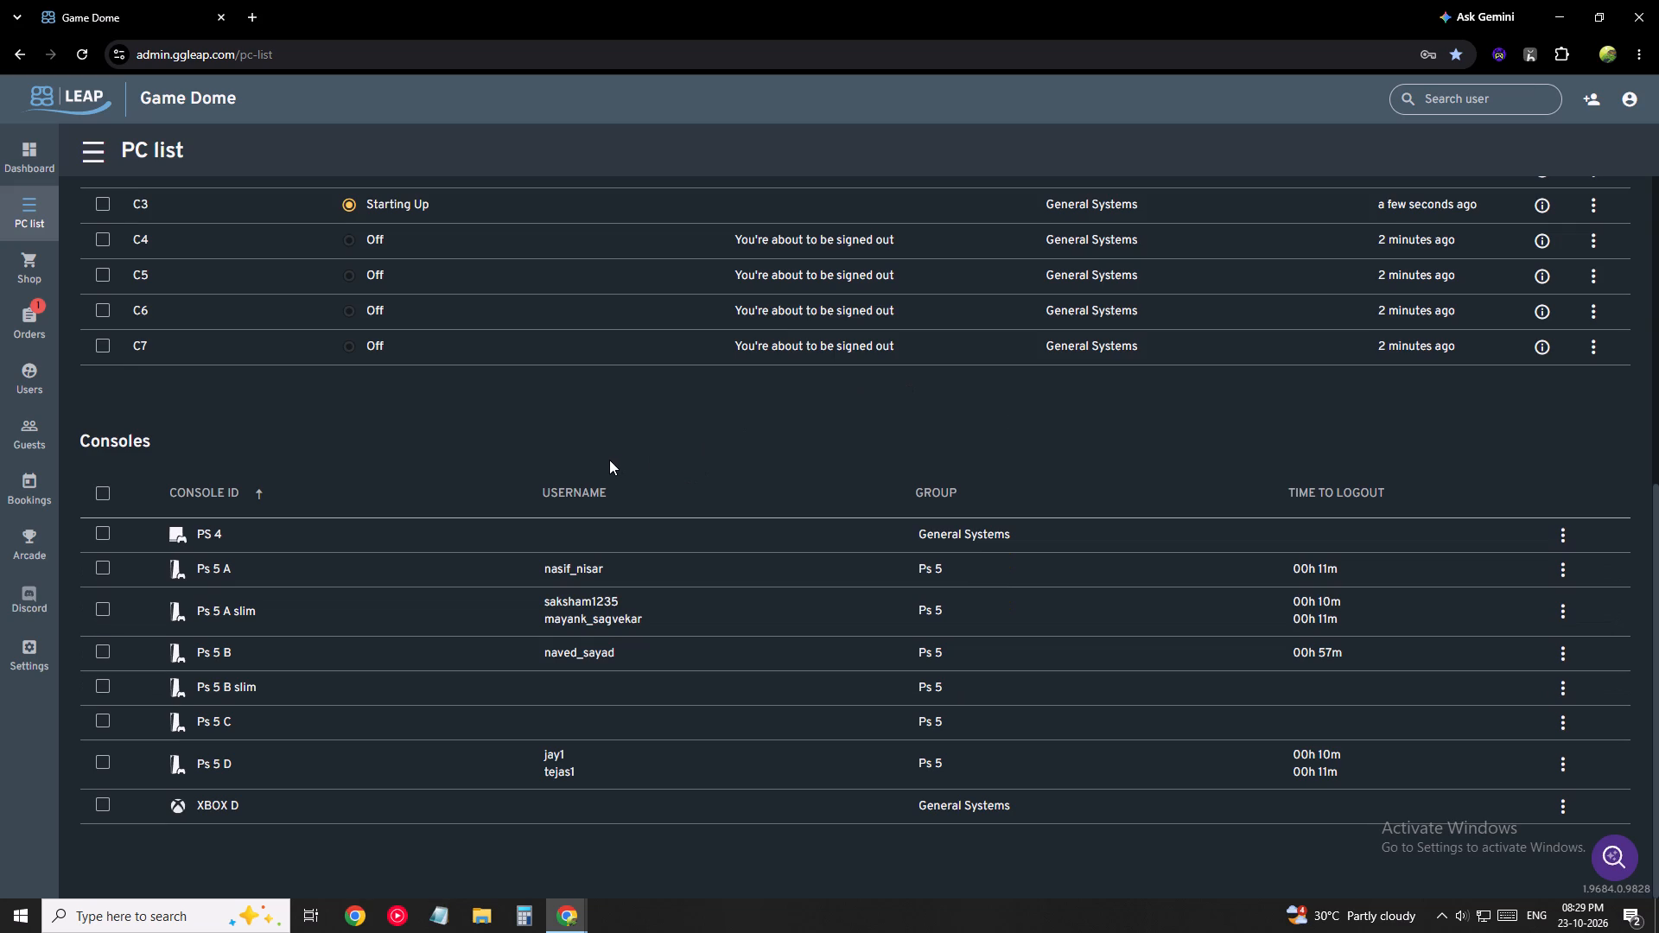
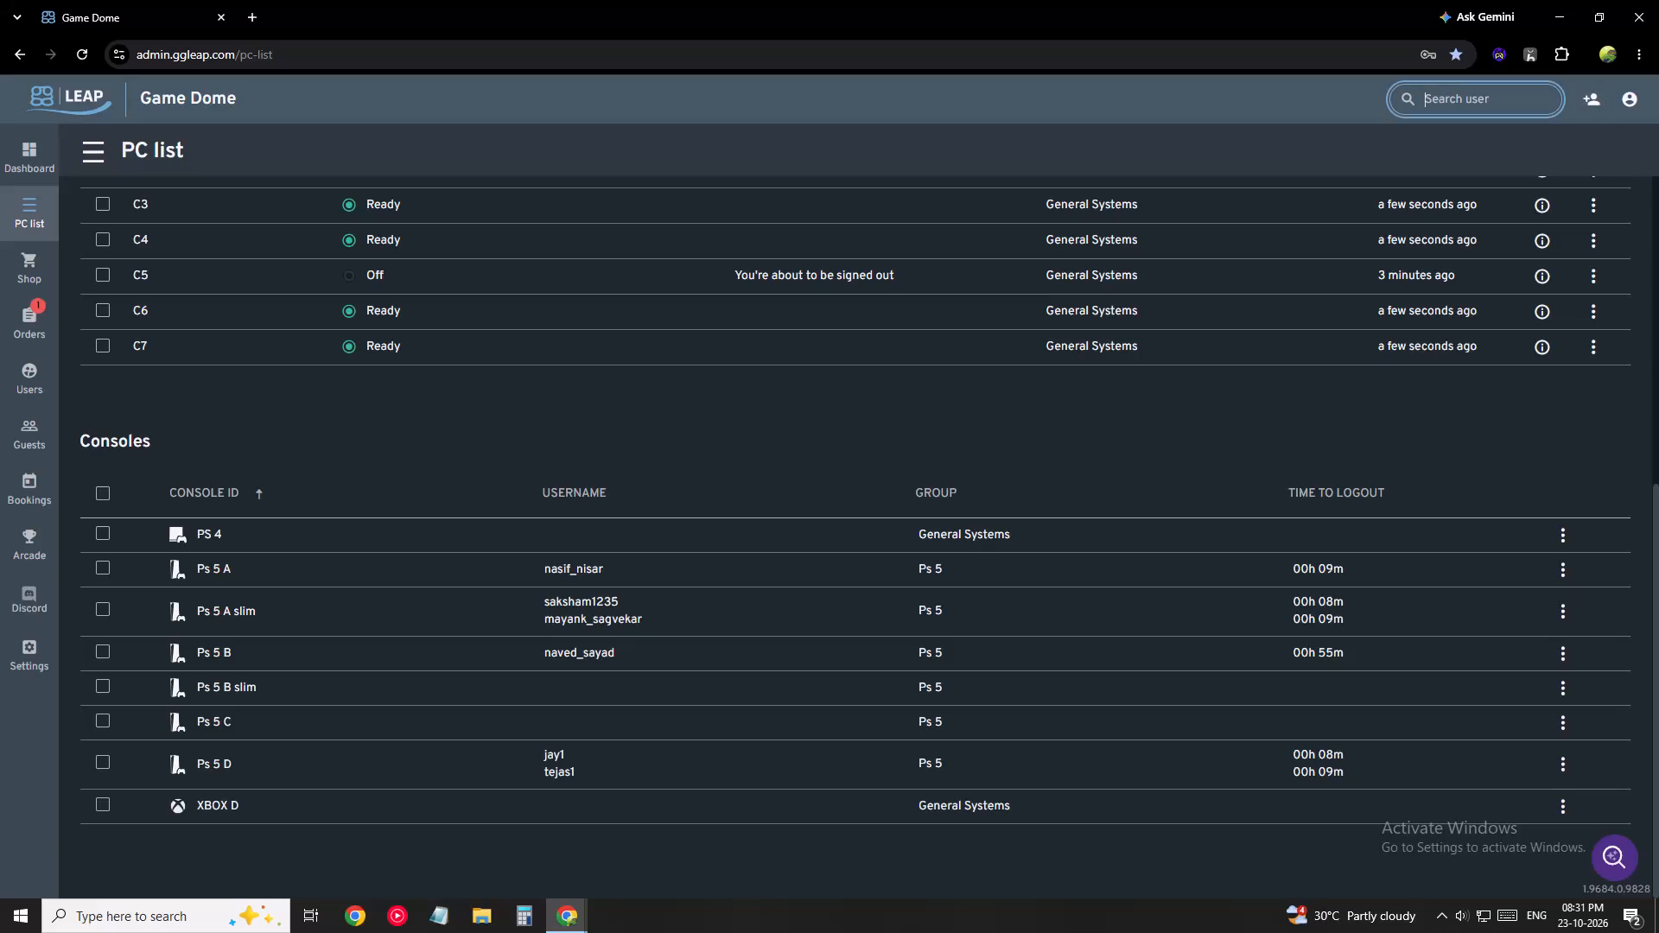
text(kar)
click(1579, 158)
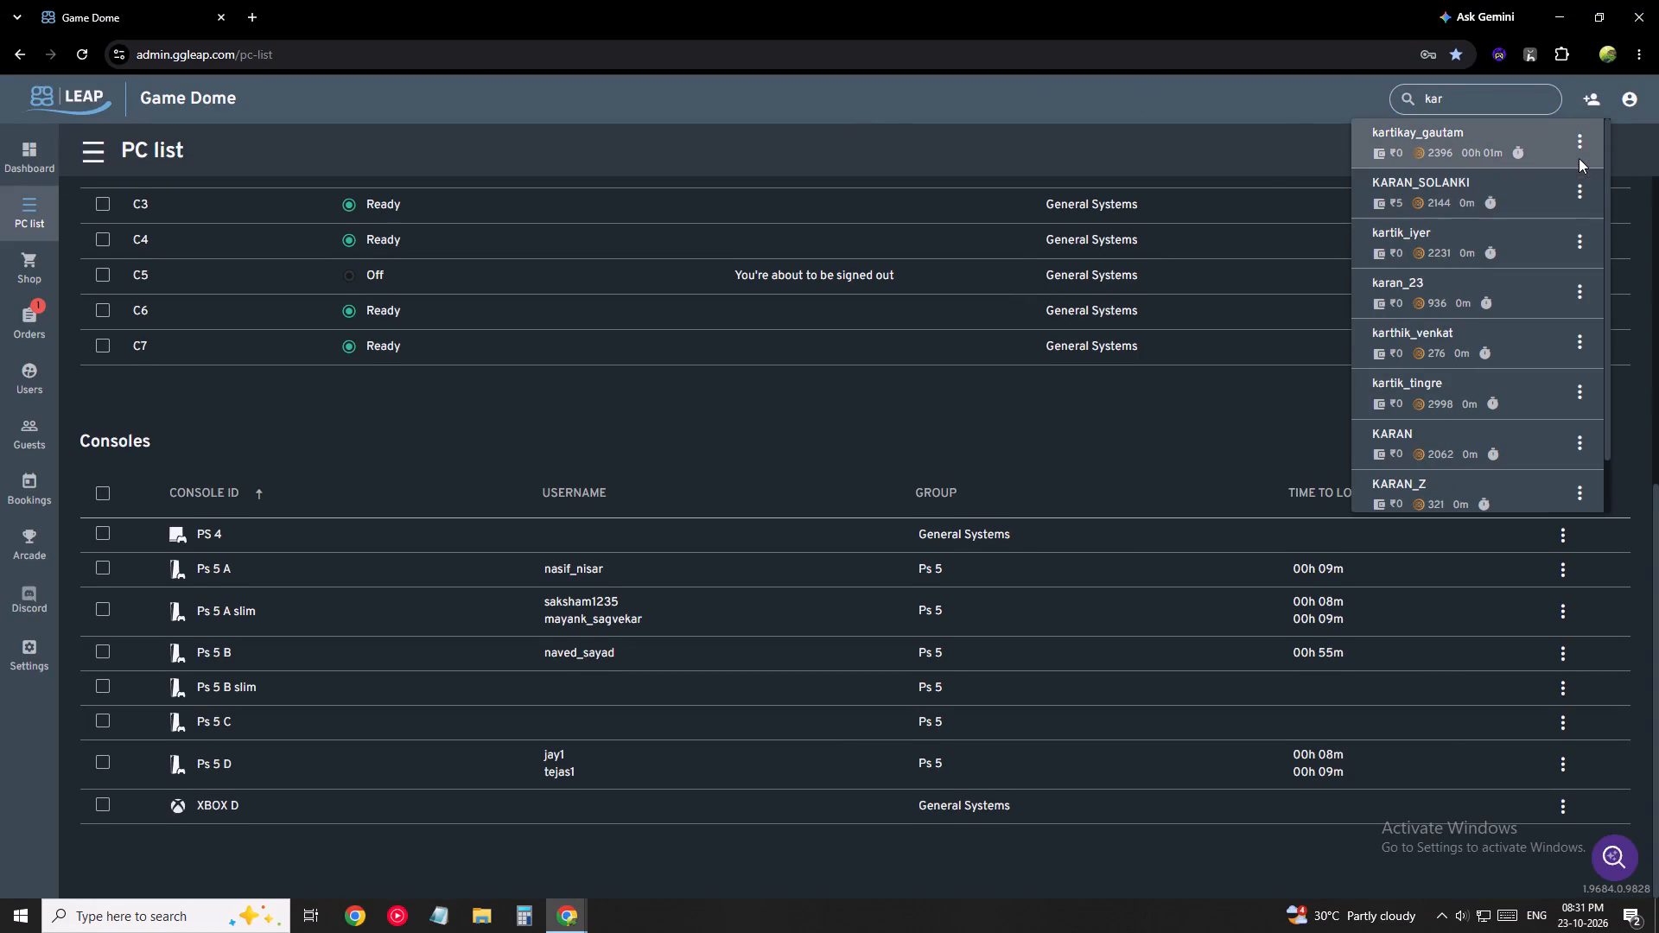
click(1576, 379)
click(1592, 385)
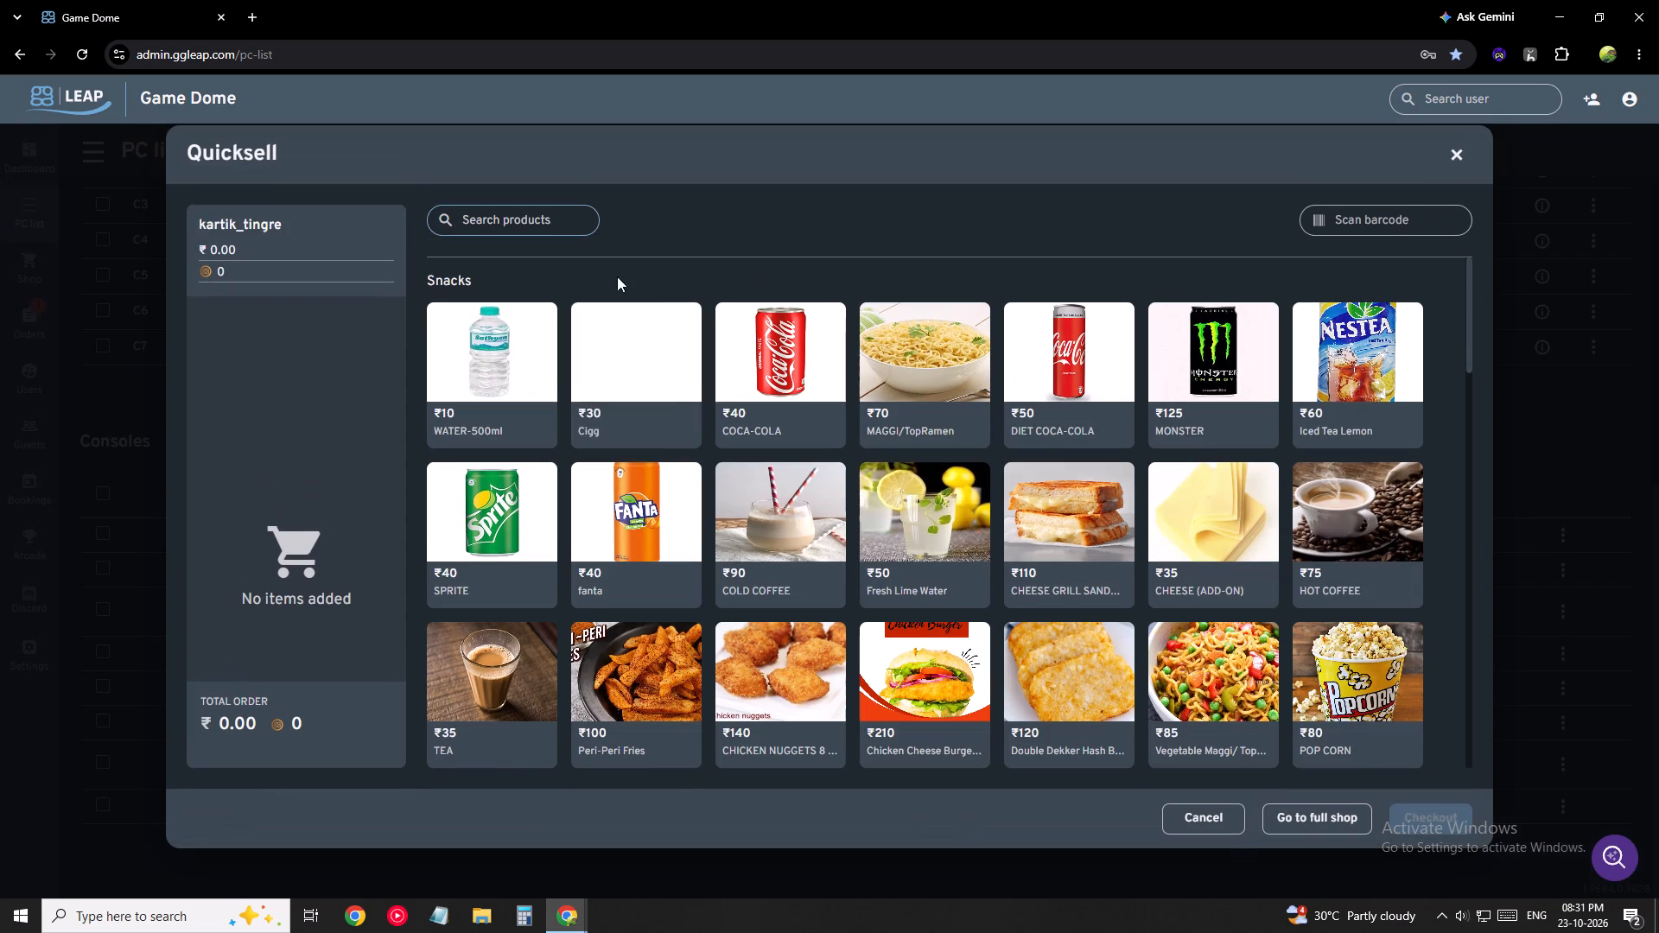
click(1326, 809)
click(594, 266)
click(580, 314)
click(392, 377)
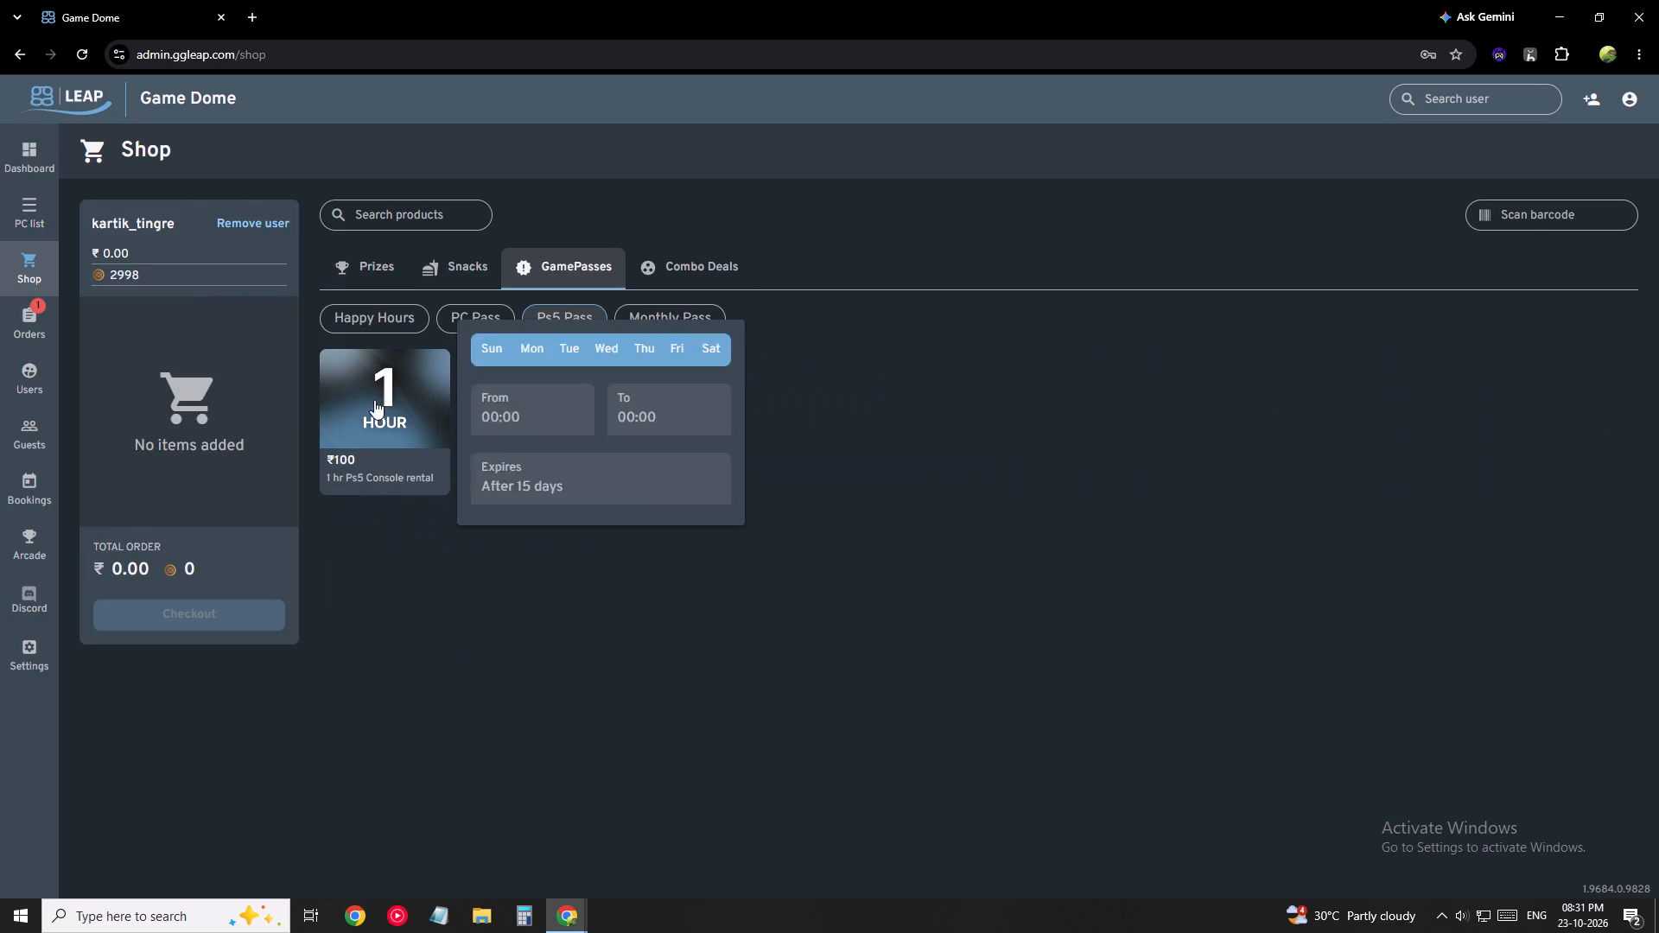
click(176, 609)
click(428, 511)
click(463, 759)
Sell the ₹100 1 hr Ps5 Console rental pass to the user mansoor, charged to credit card.
click(1467, 98)
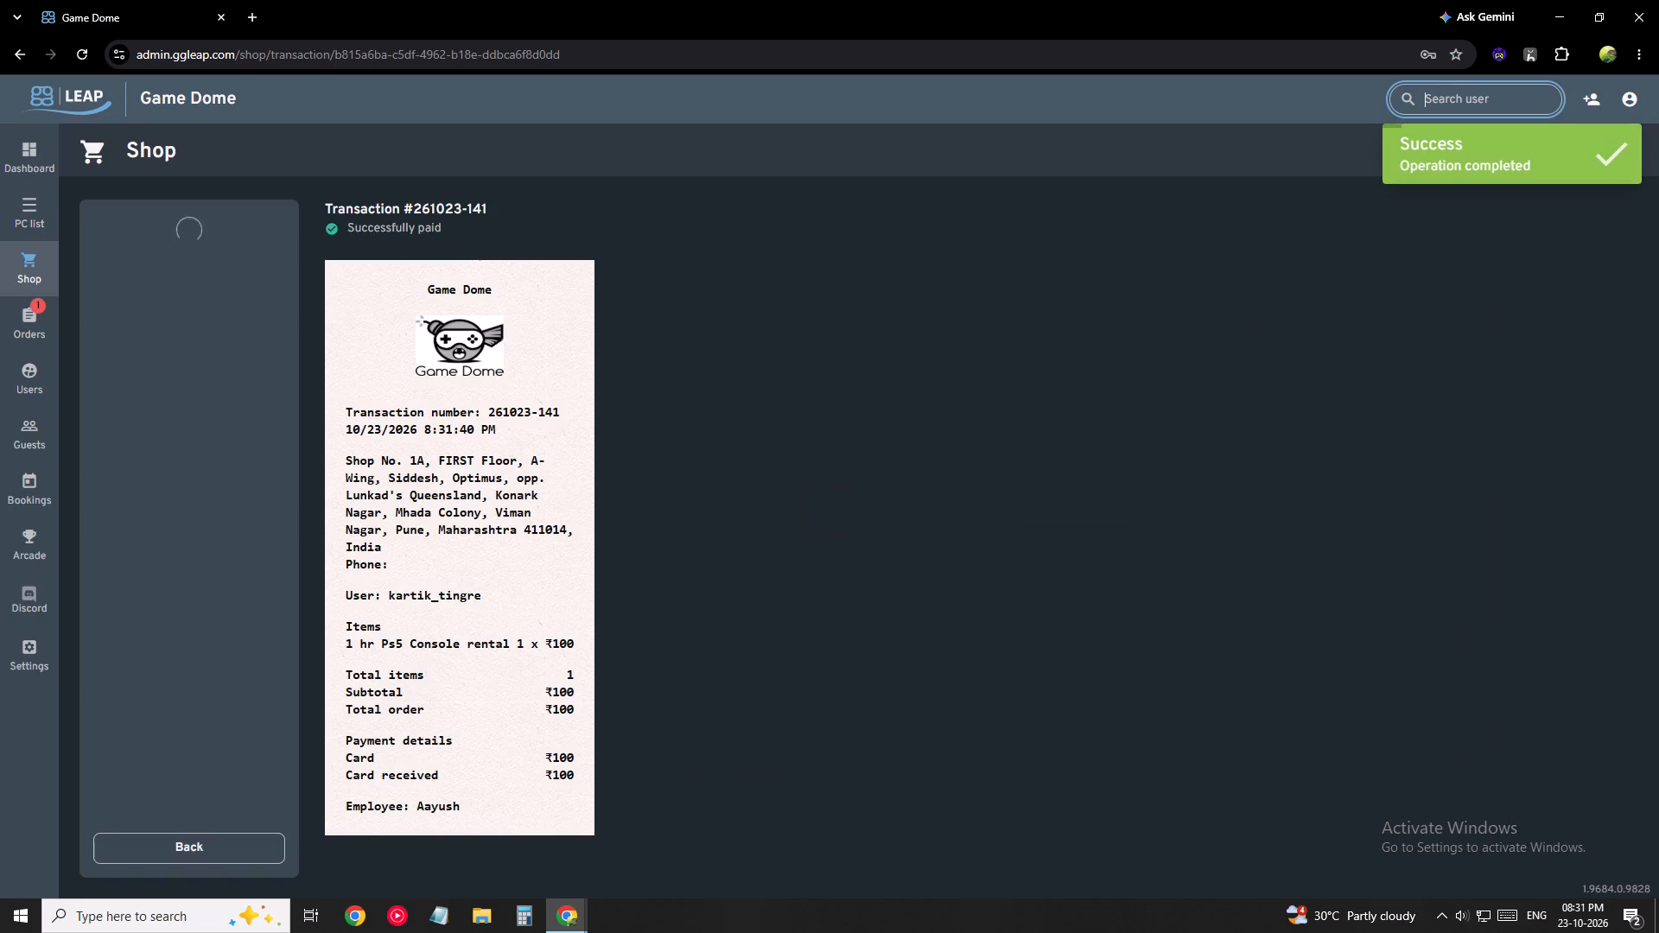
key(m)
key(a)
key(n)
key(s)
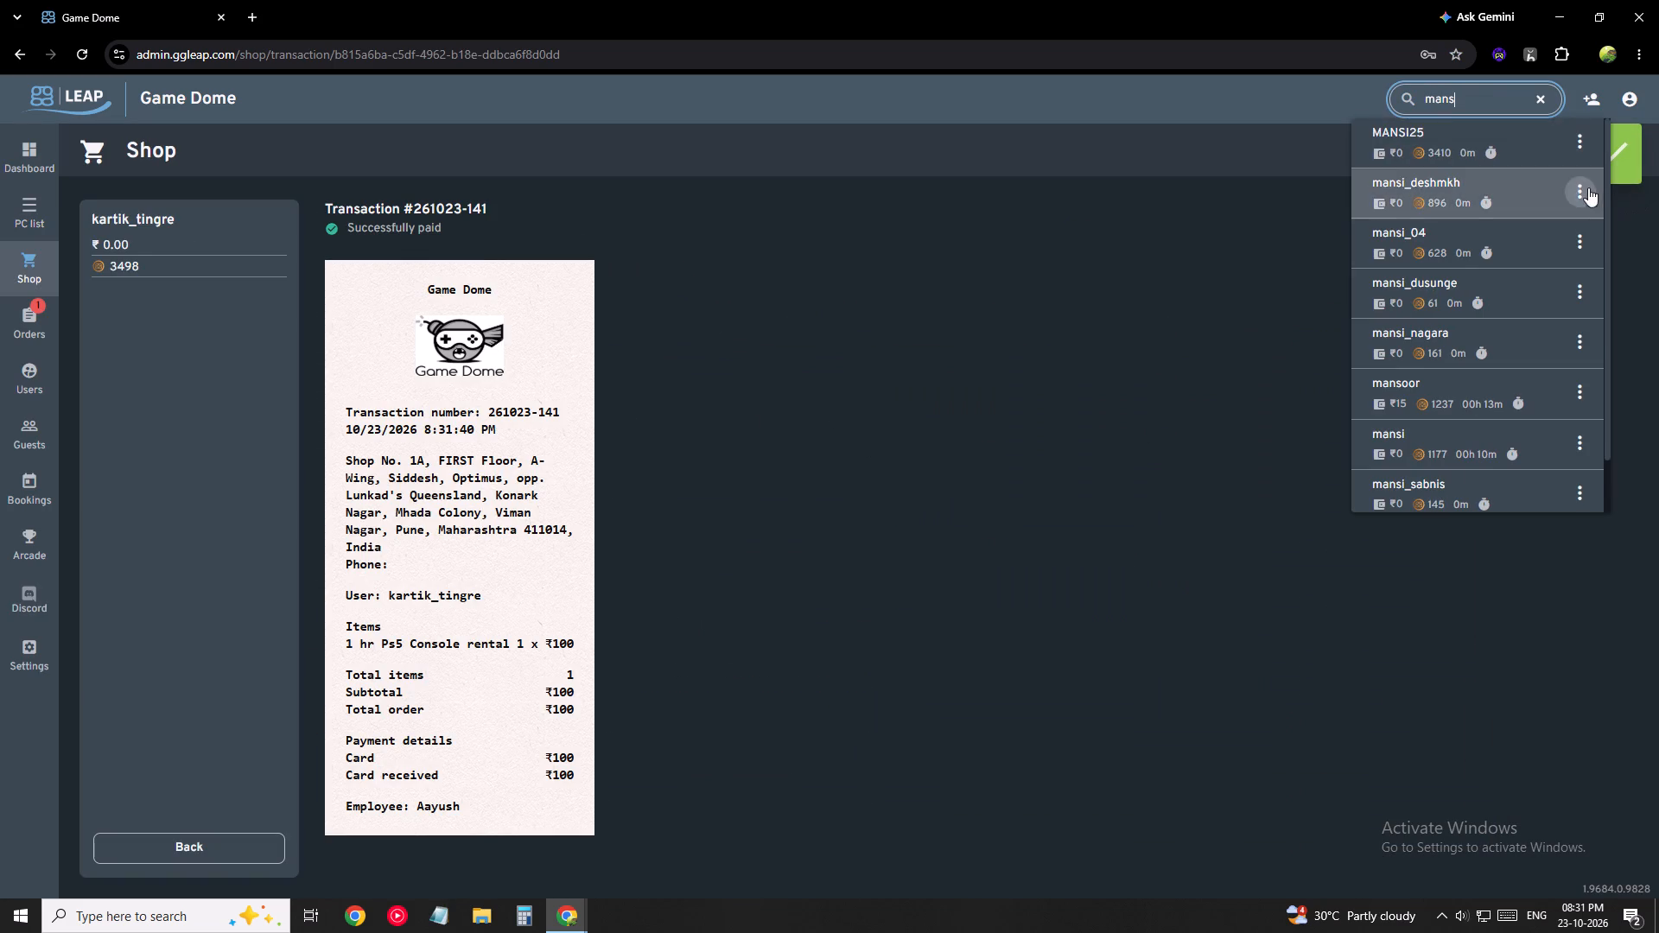
scroll(1548, 378, down, 1)
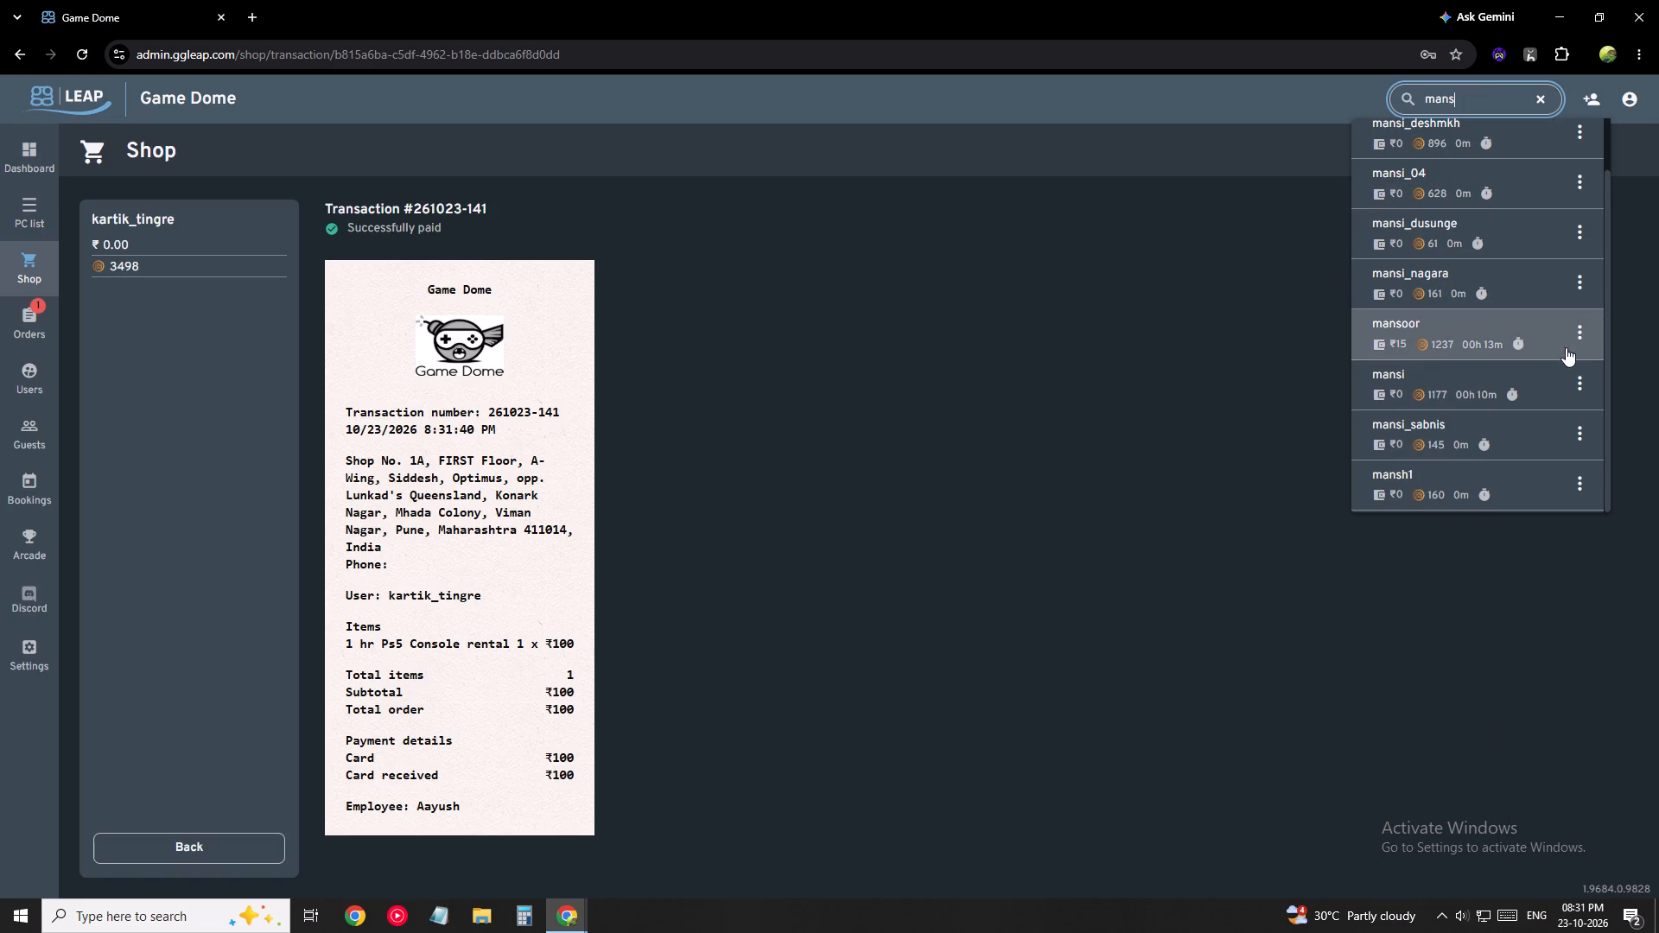
click(1574, 343)
click(1592, 347)
click(1340, 824)
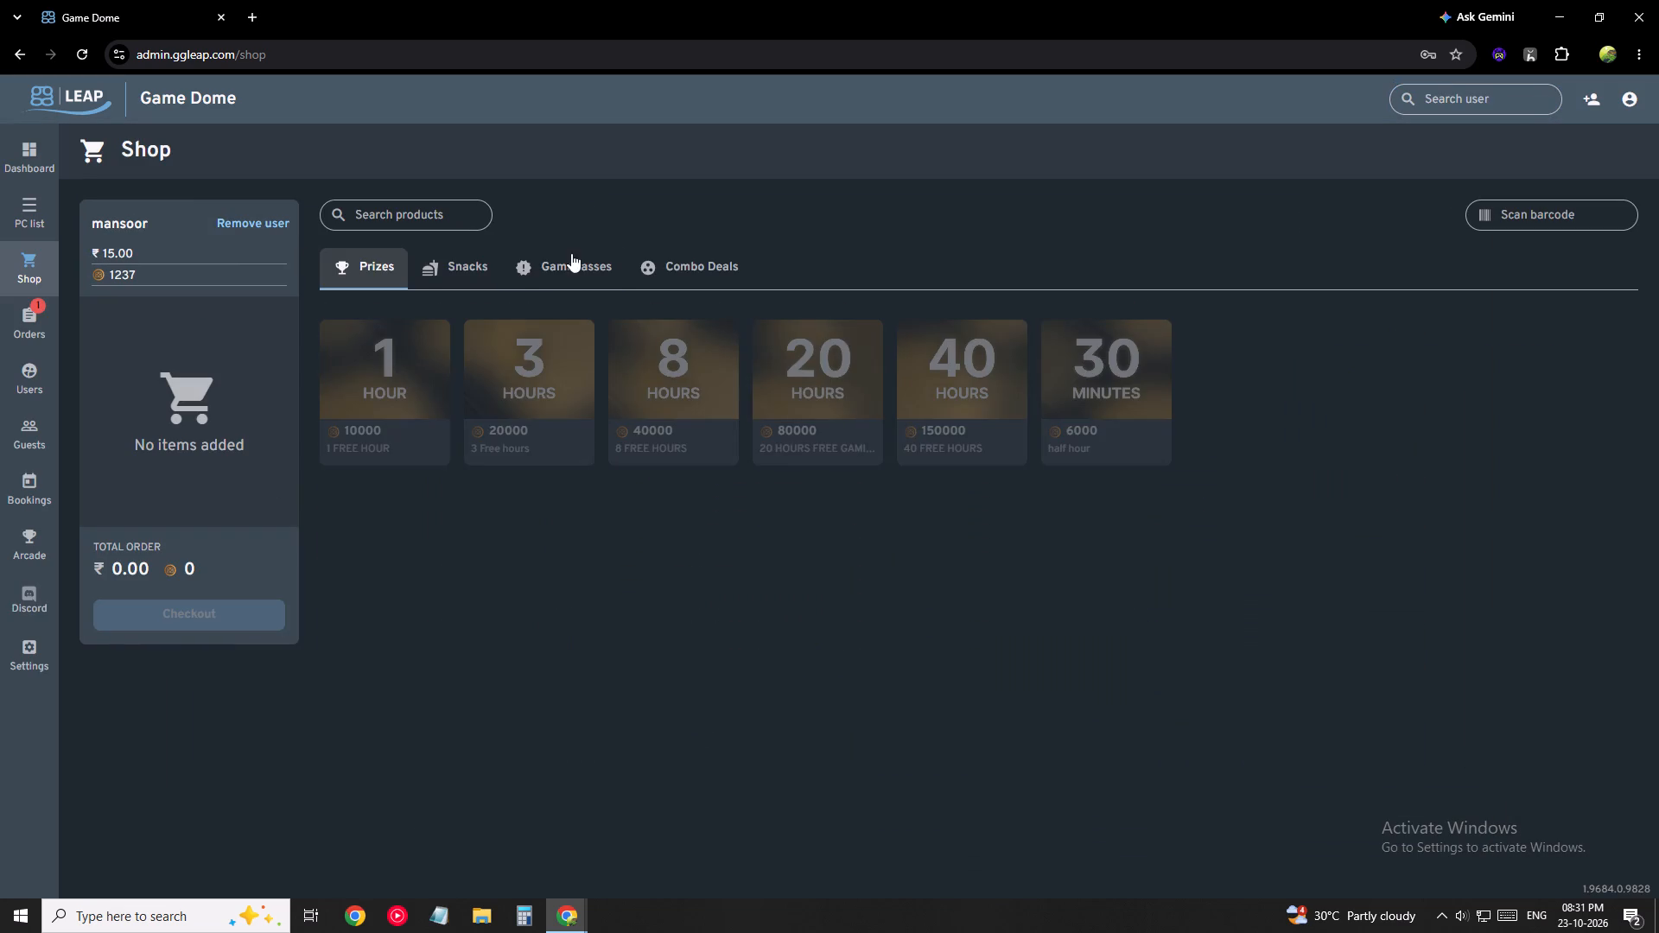
click(571, 253)
click(563, 309)
click(408, 376)
click(205, 604)
click(433, 504)
click(448, 771)
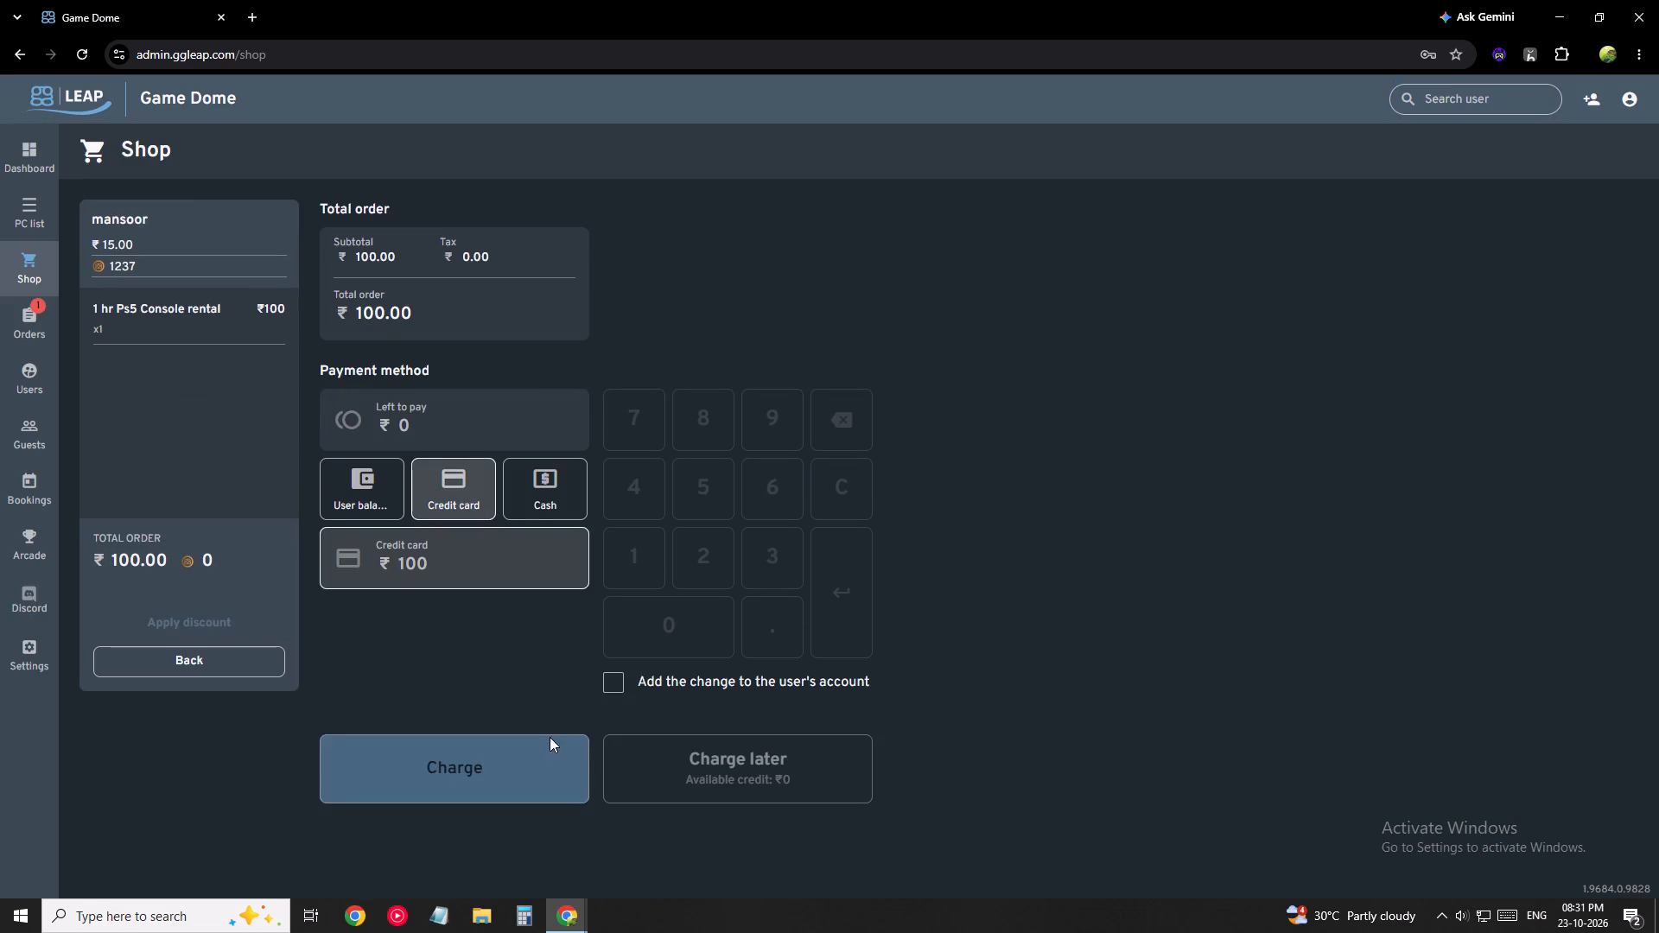
Sell the ₹100 1 hr Ps5 Console rental pass to the user raj, charged to credit card.
click(1491, 87)
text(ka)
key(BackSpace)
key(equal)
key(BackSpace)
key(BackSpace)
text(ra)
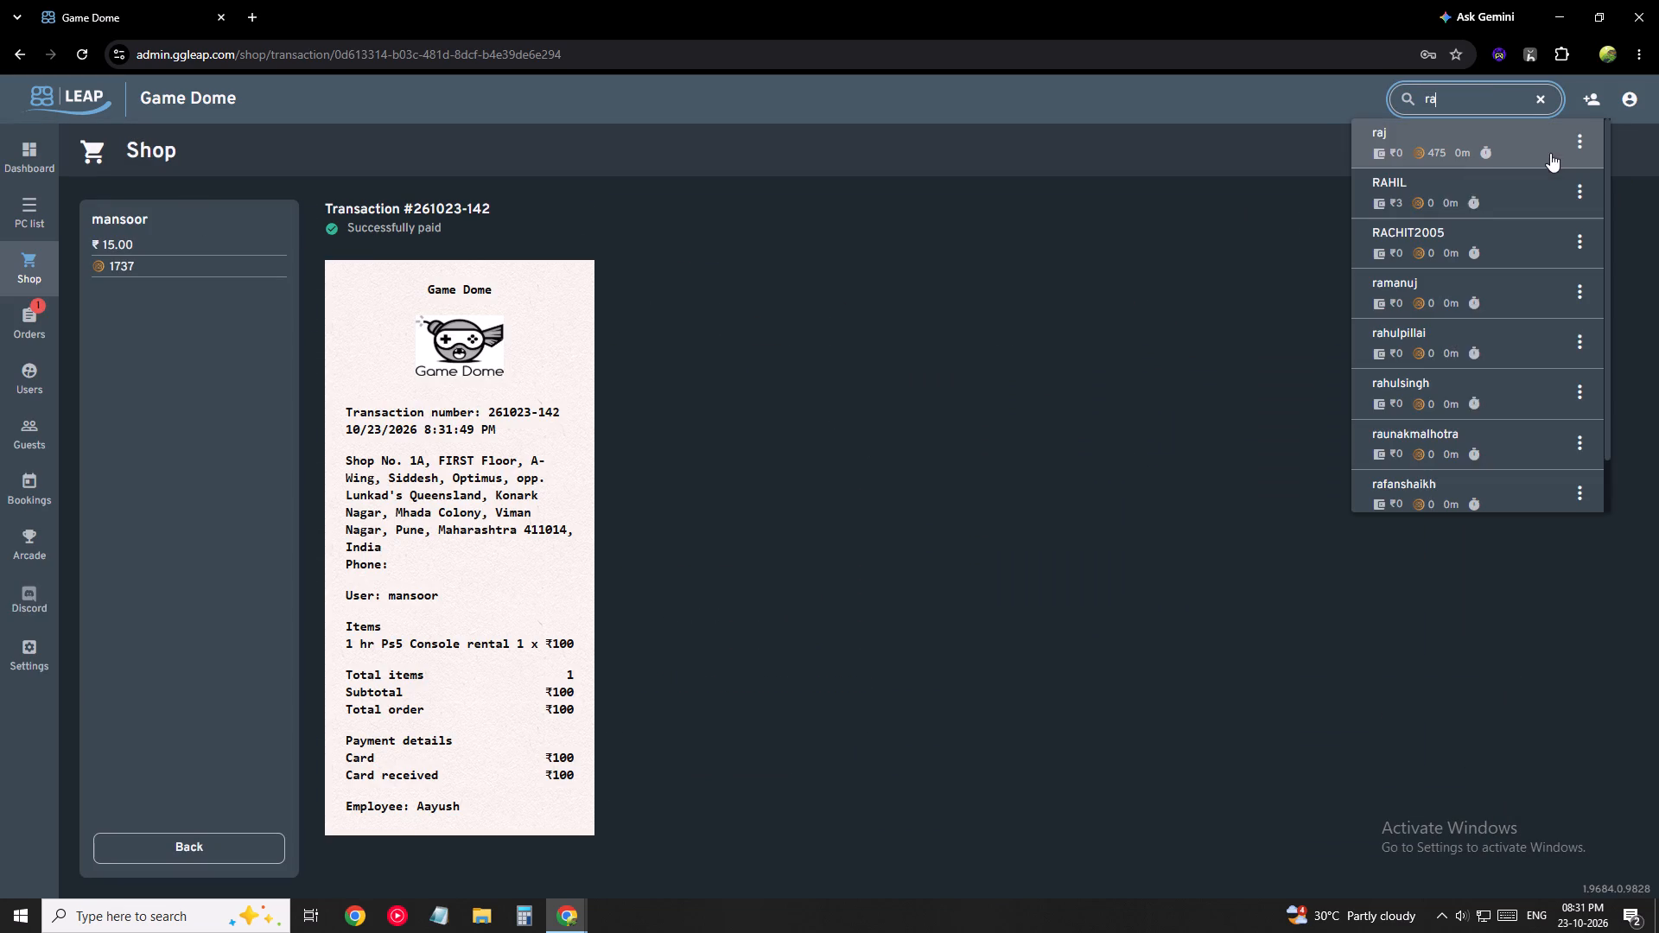
click(1591, 147)
click(1596, 149)
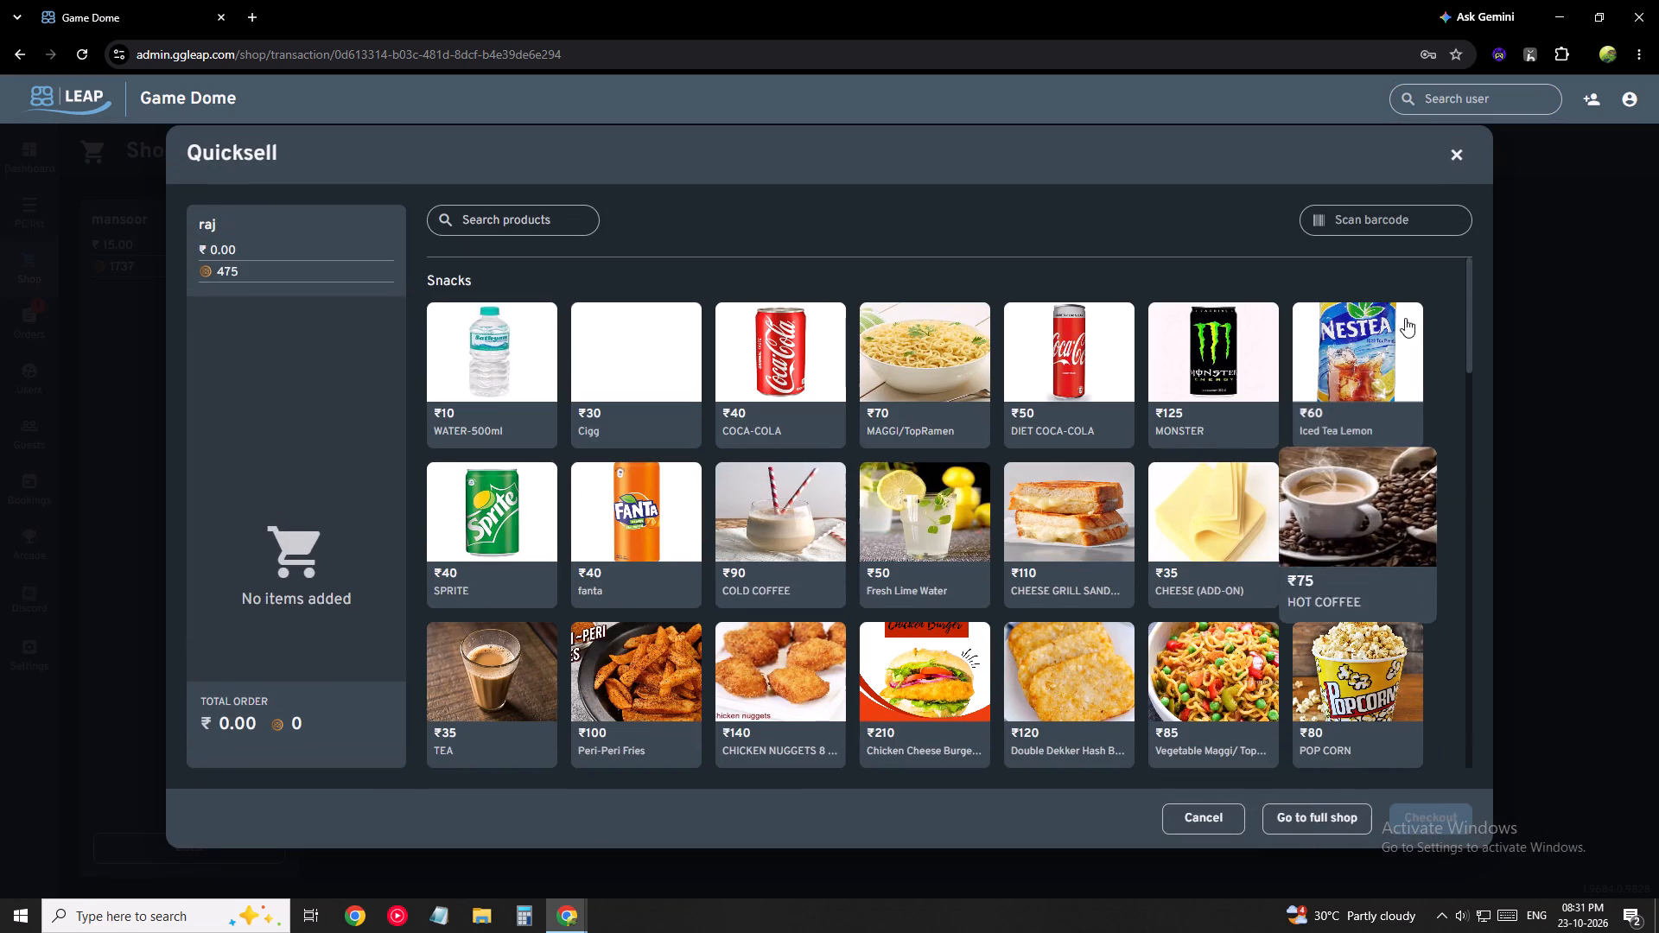
click(1304, 804)
click(581, 275)
click(560, 327)
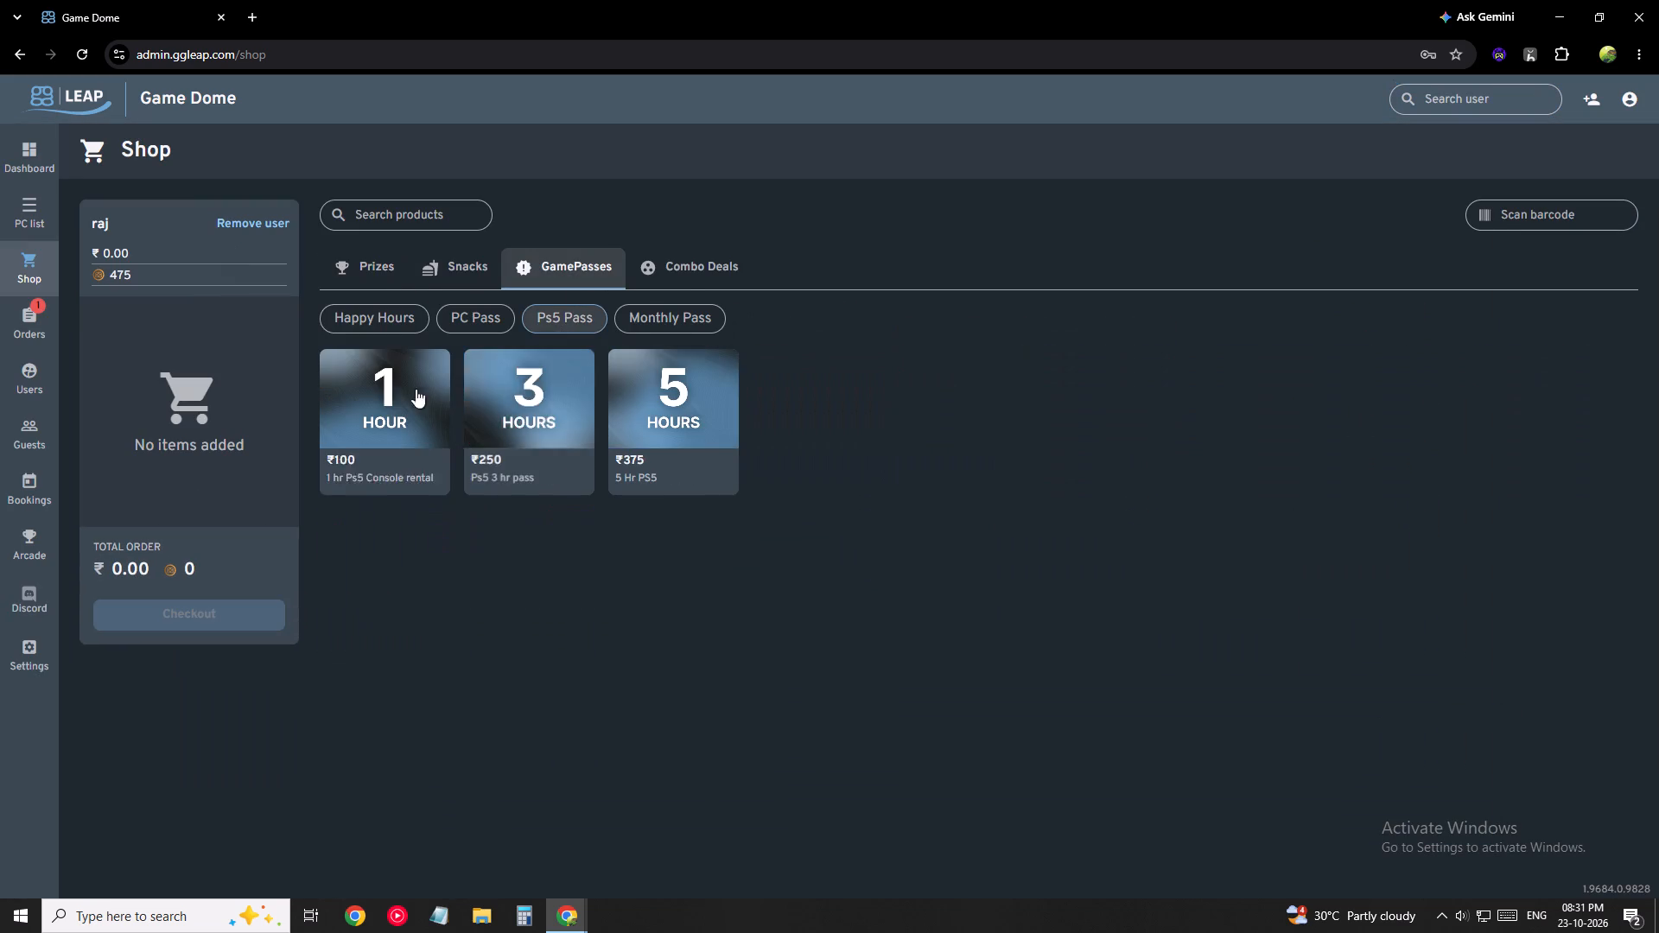
click(389, 402)
click(183, 605)
click(453, 496)
click(439, 746)
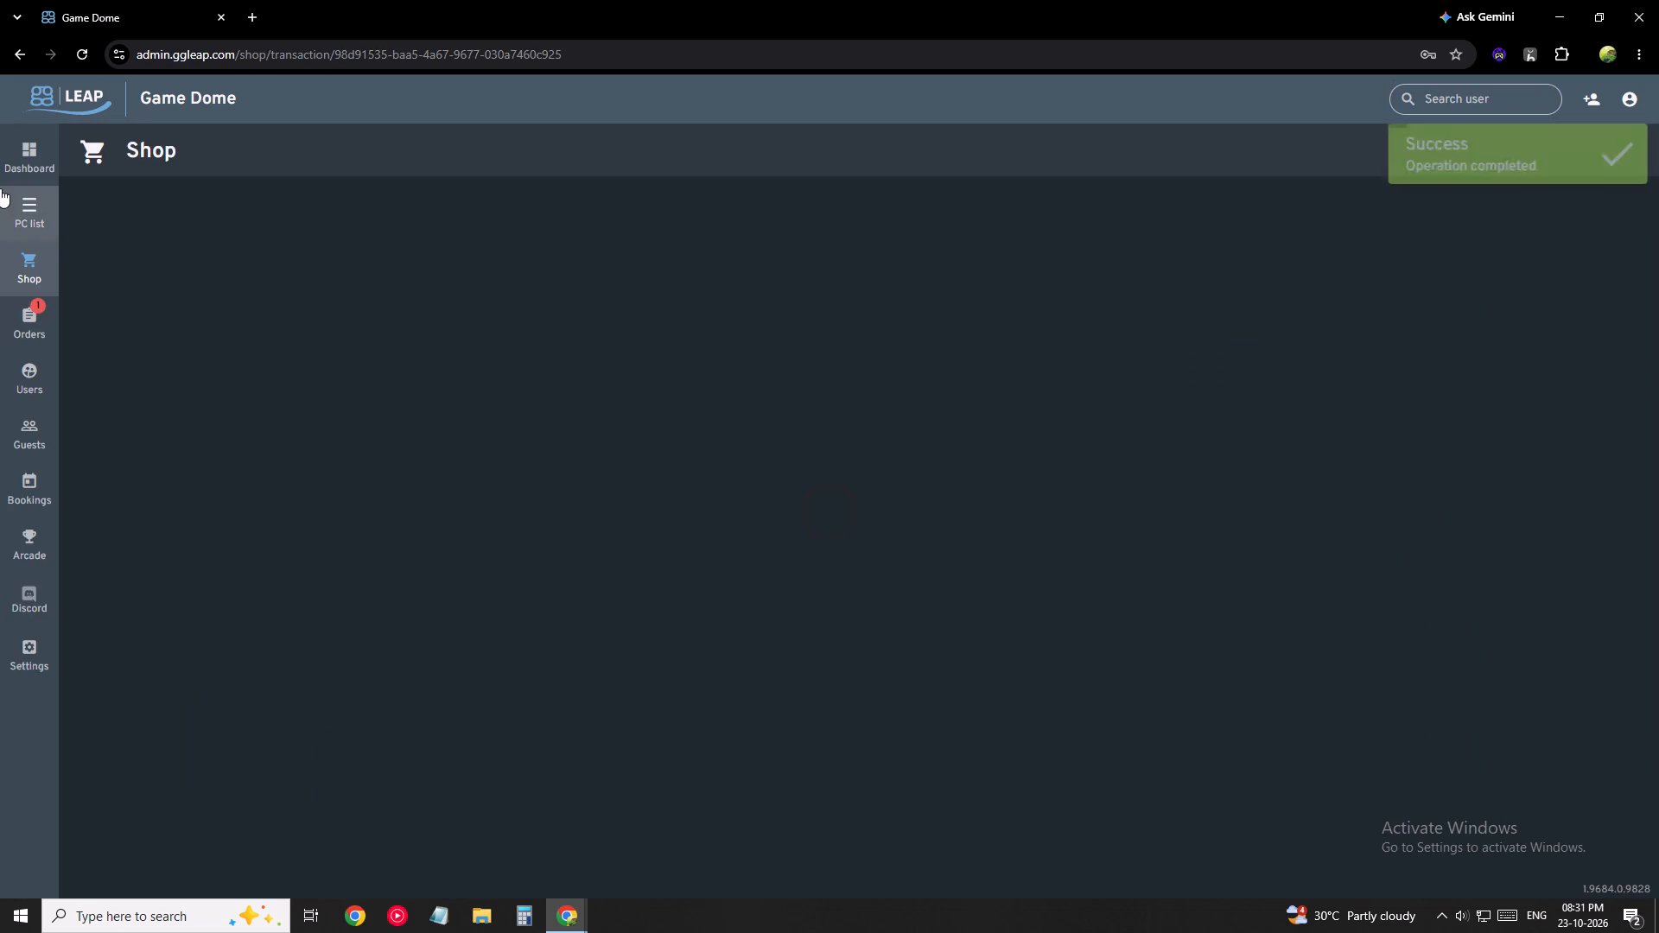
Log the user raj in to the Ps 5 B slim console in the PC list.
click(0, 188)
scroll(276, 746, down, 12)
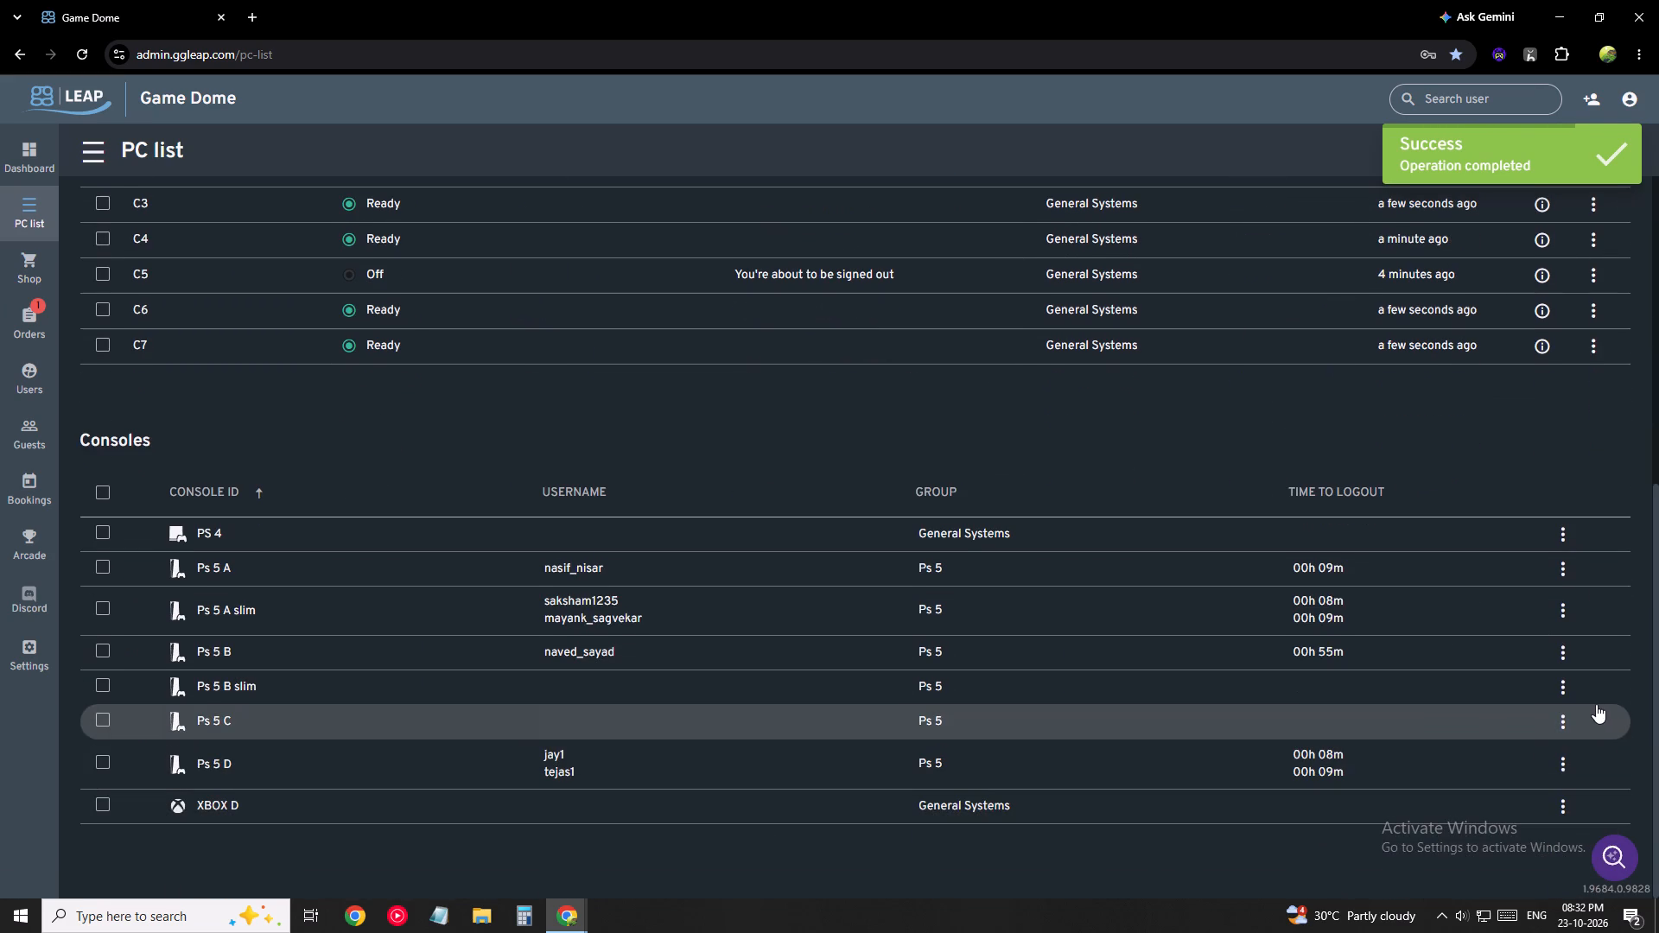
click(1578, 689)
click(1601, 695)
click(805, 479)
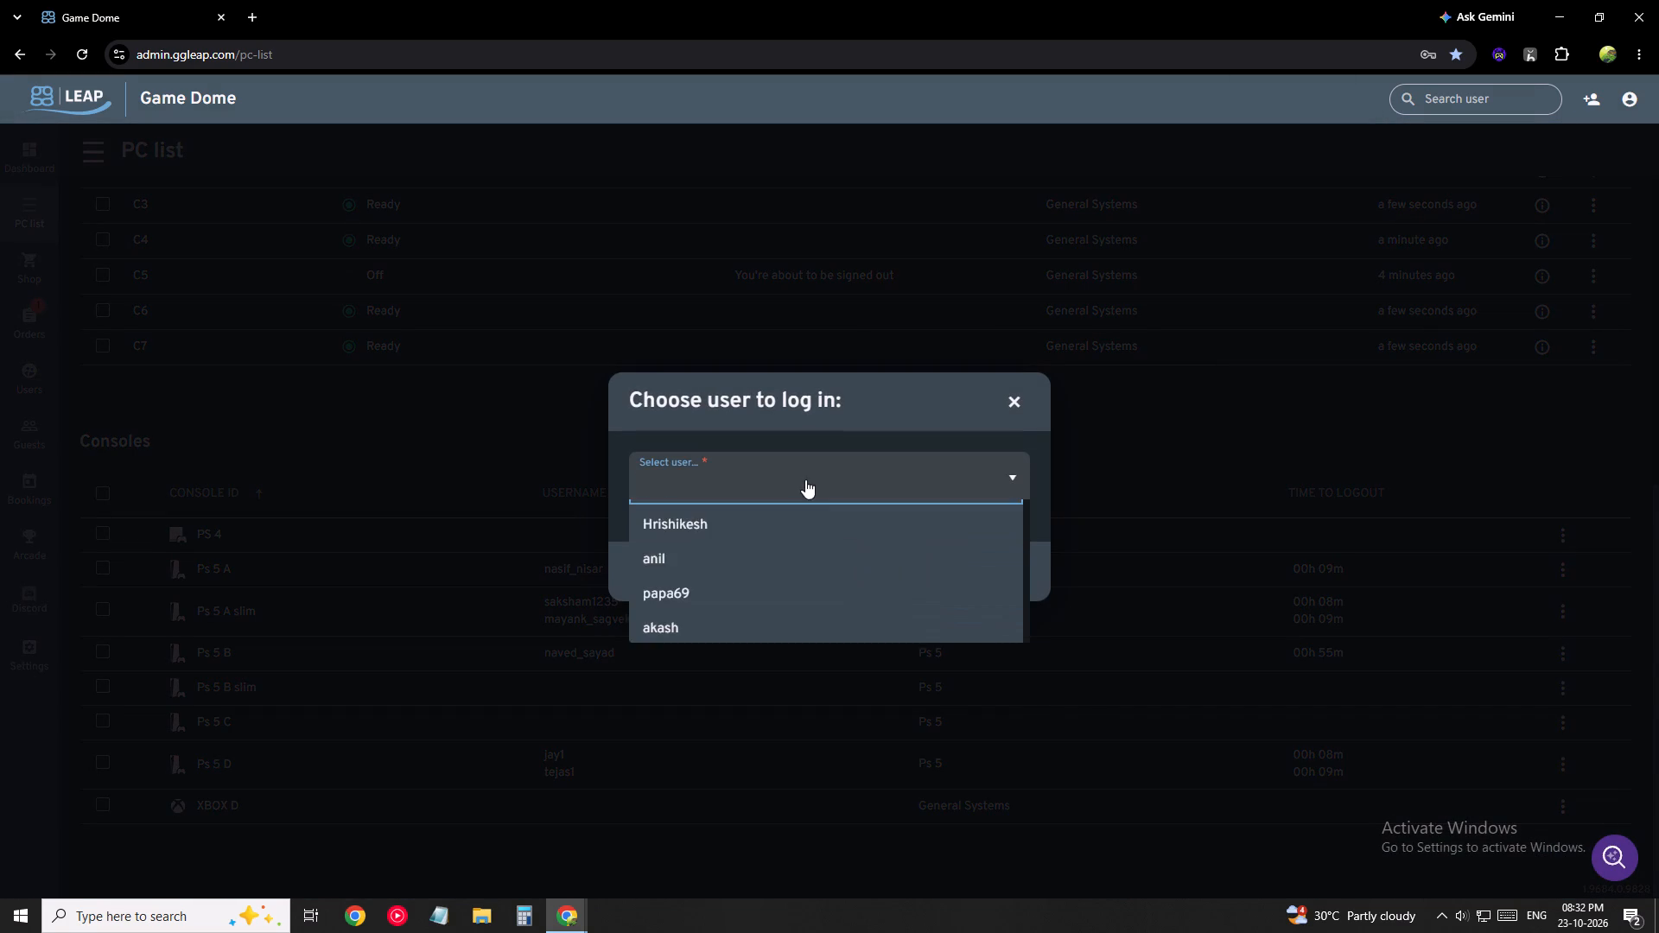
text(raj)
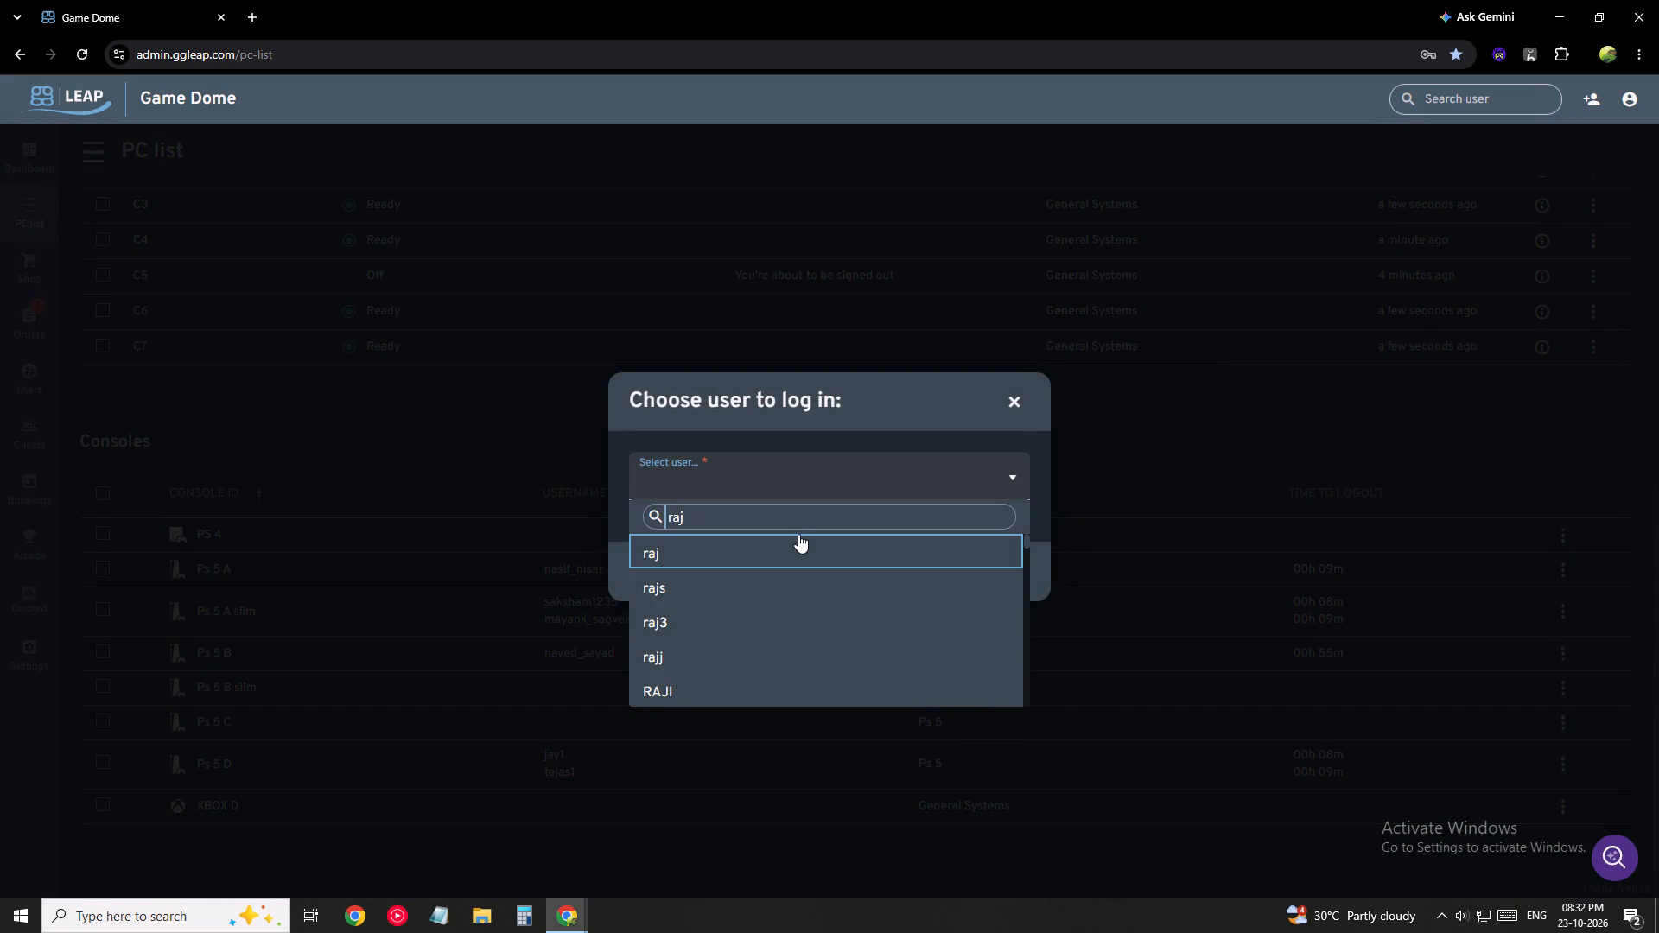
click(798, 534)
click(956, 548)
click(988, 565)
Add the user mansoor to the Ps 5 B slim console, leaving no console row selected.
click(1558, 706)
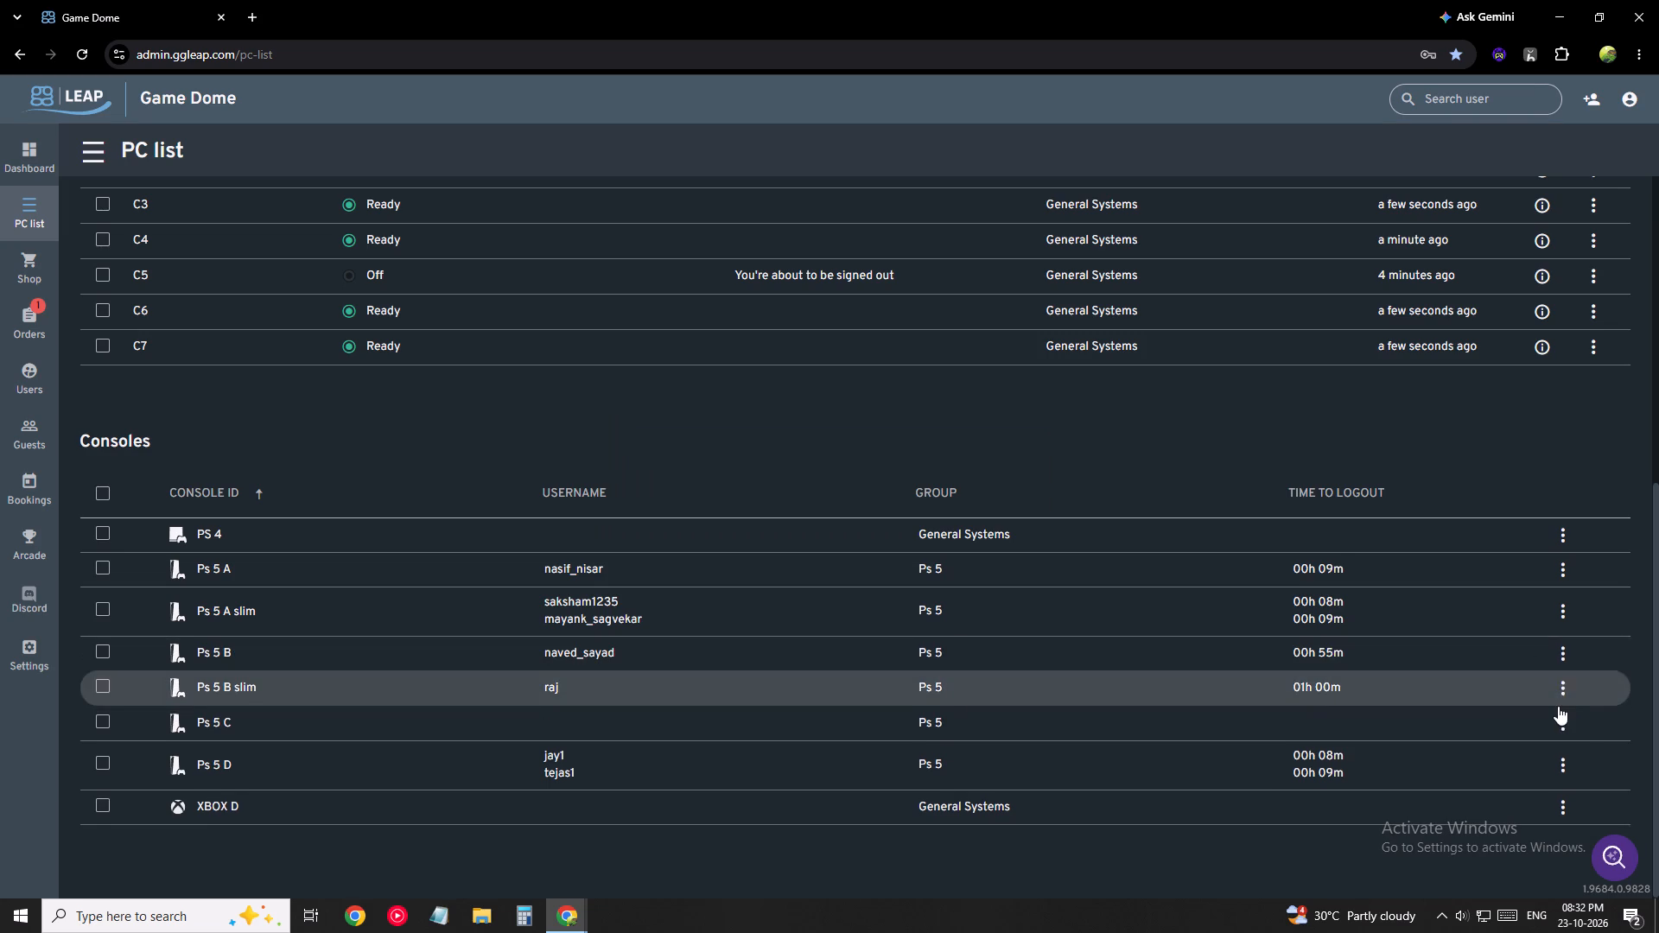
click(1560, 700)
click(1552, 765)
click(758, 494)
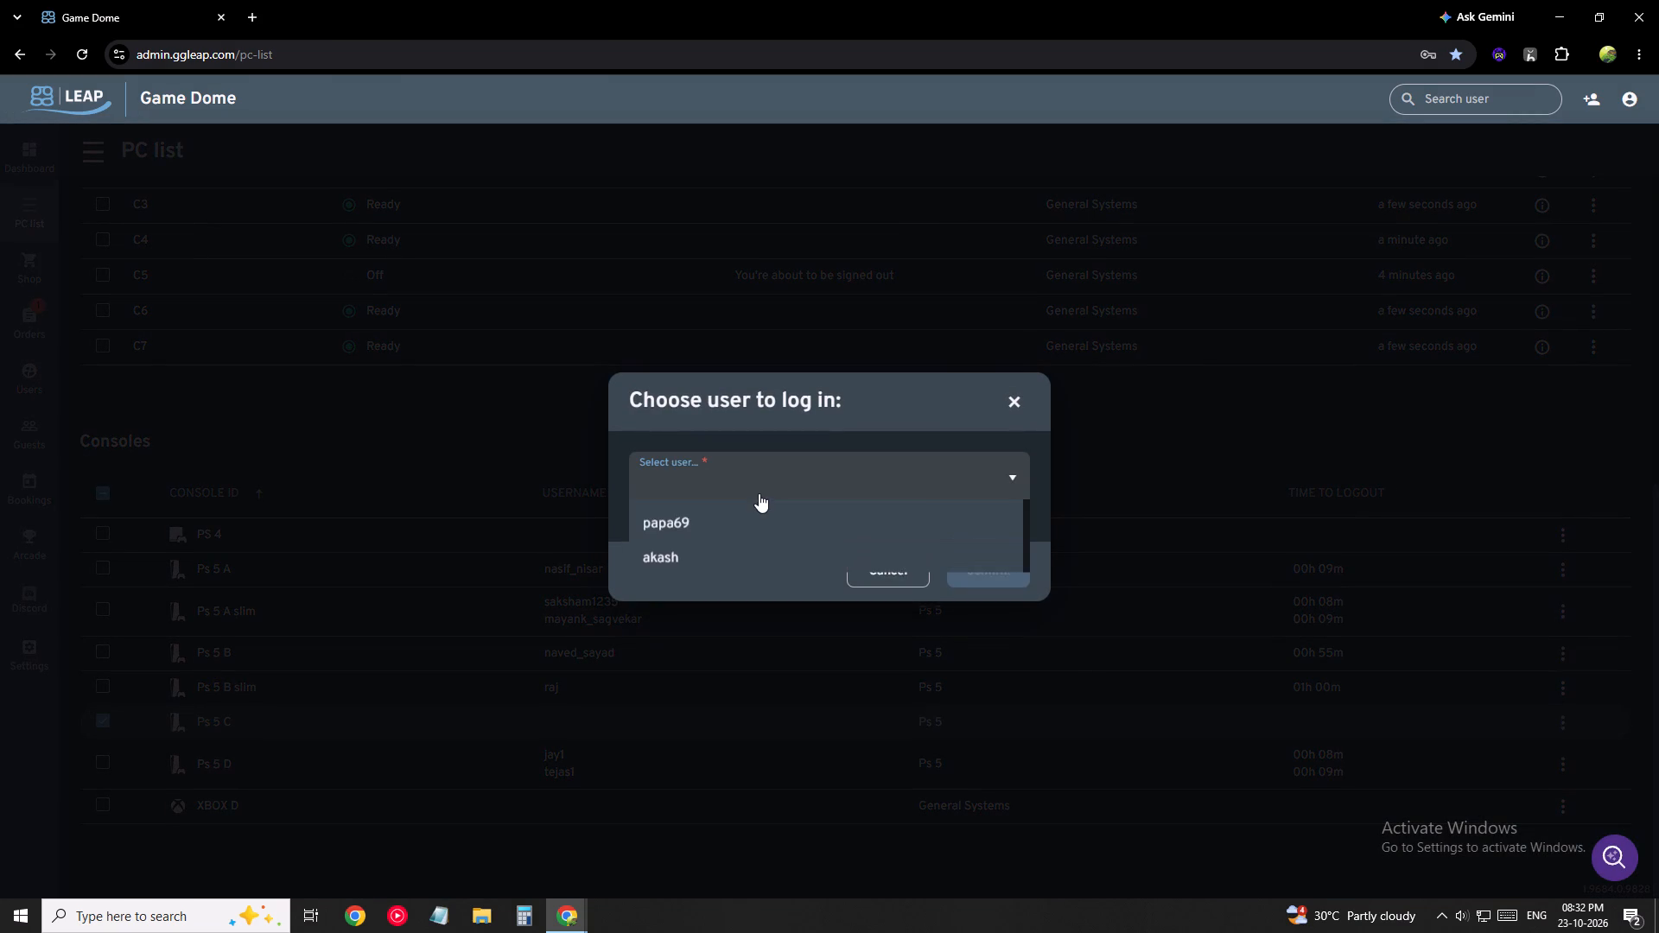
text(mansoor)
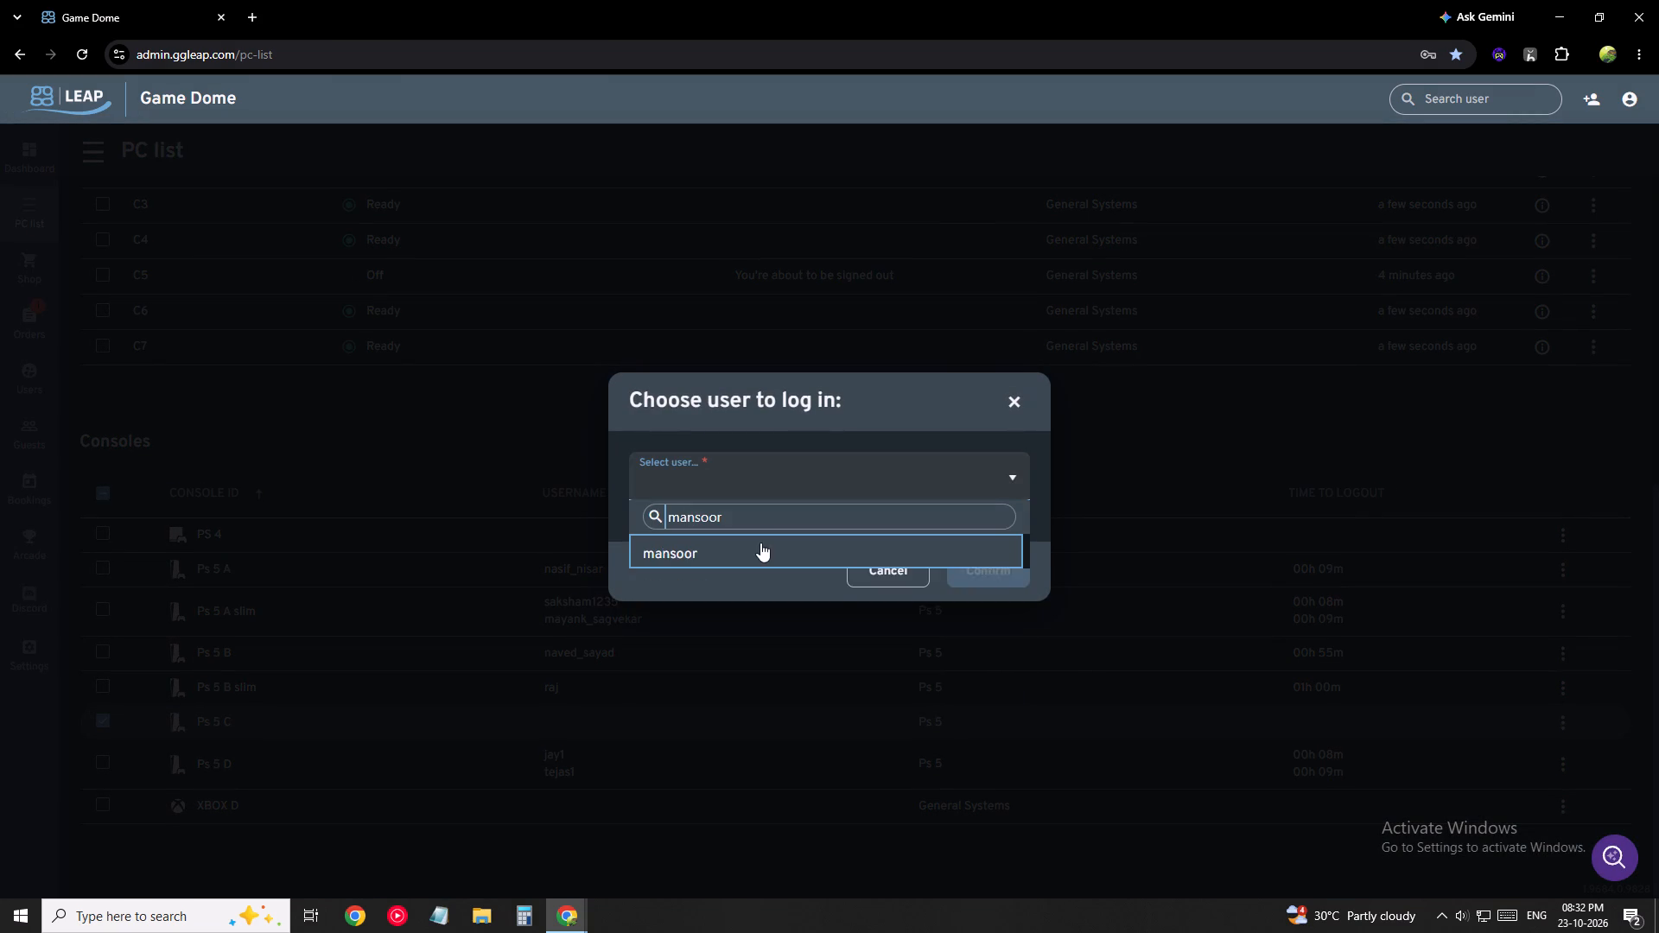
click(760, 543)
click(996, 560)
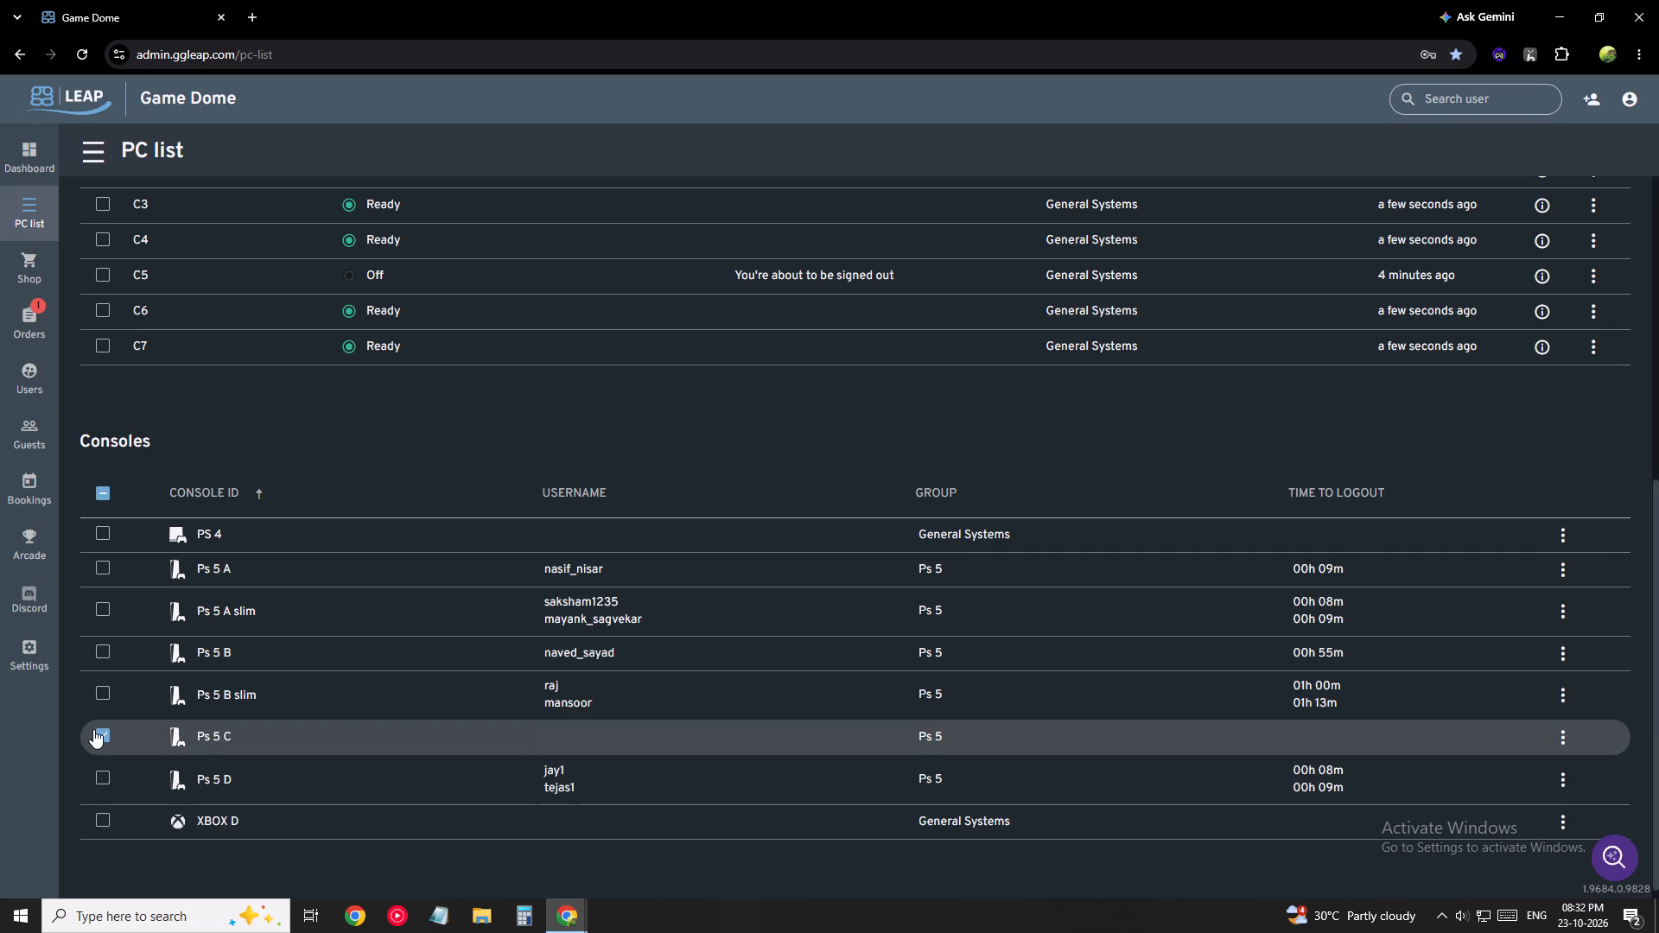
click(93, 729)
click(3, 295)
click(44, 315)
click(448, 200)
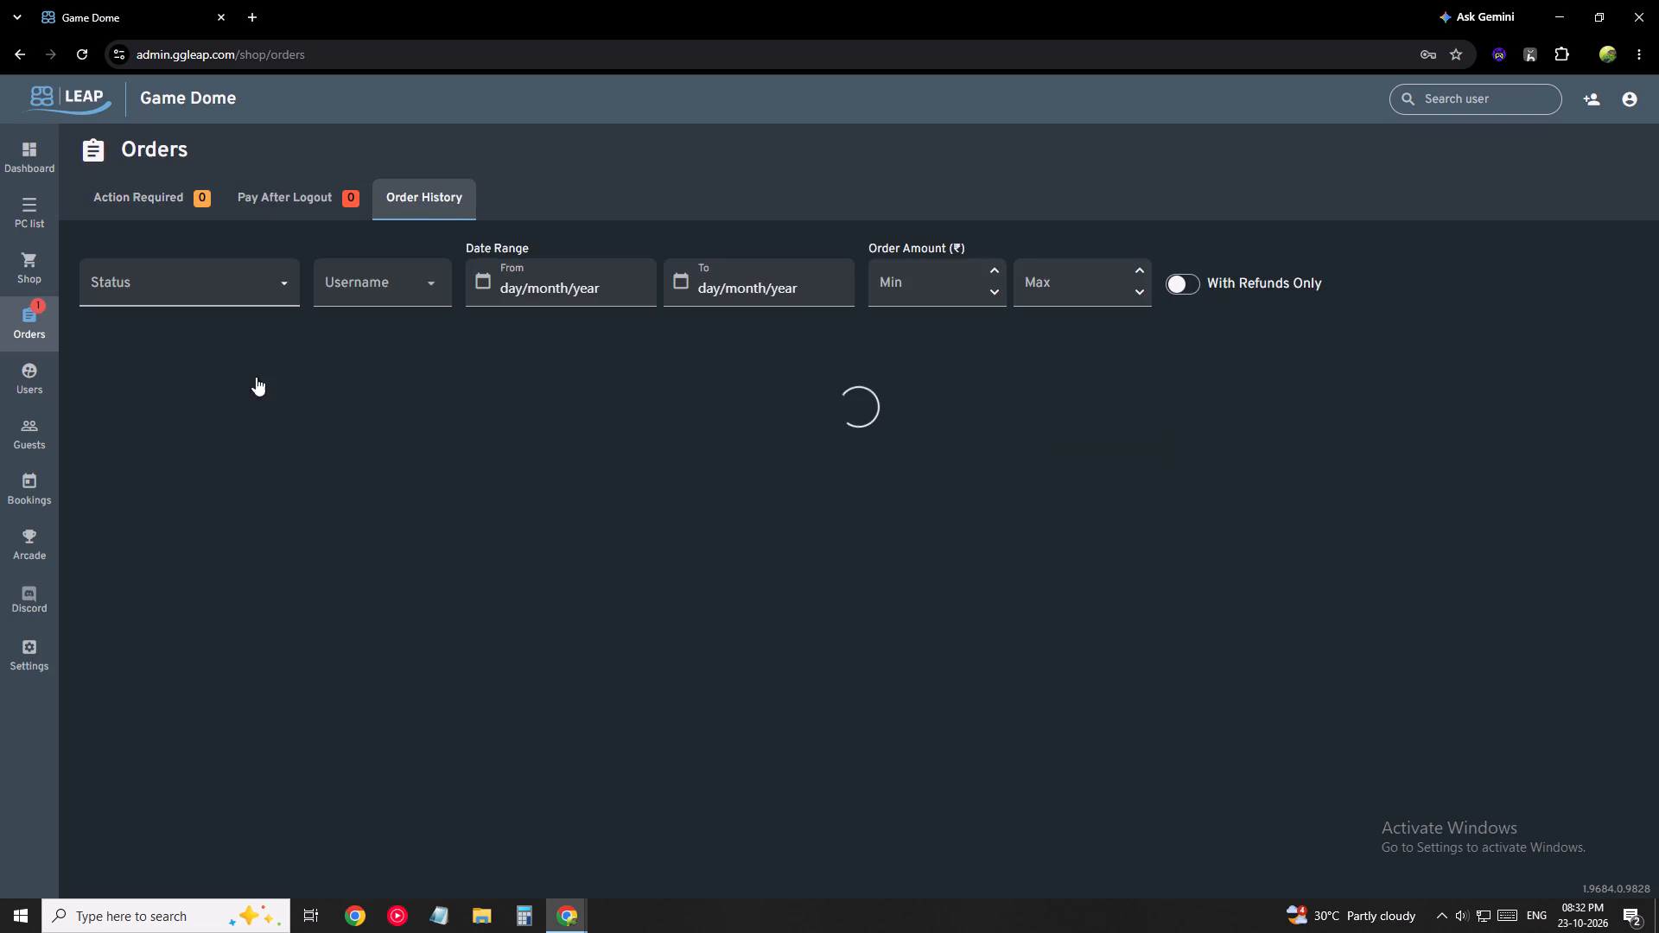
click(655, 502)
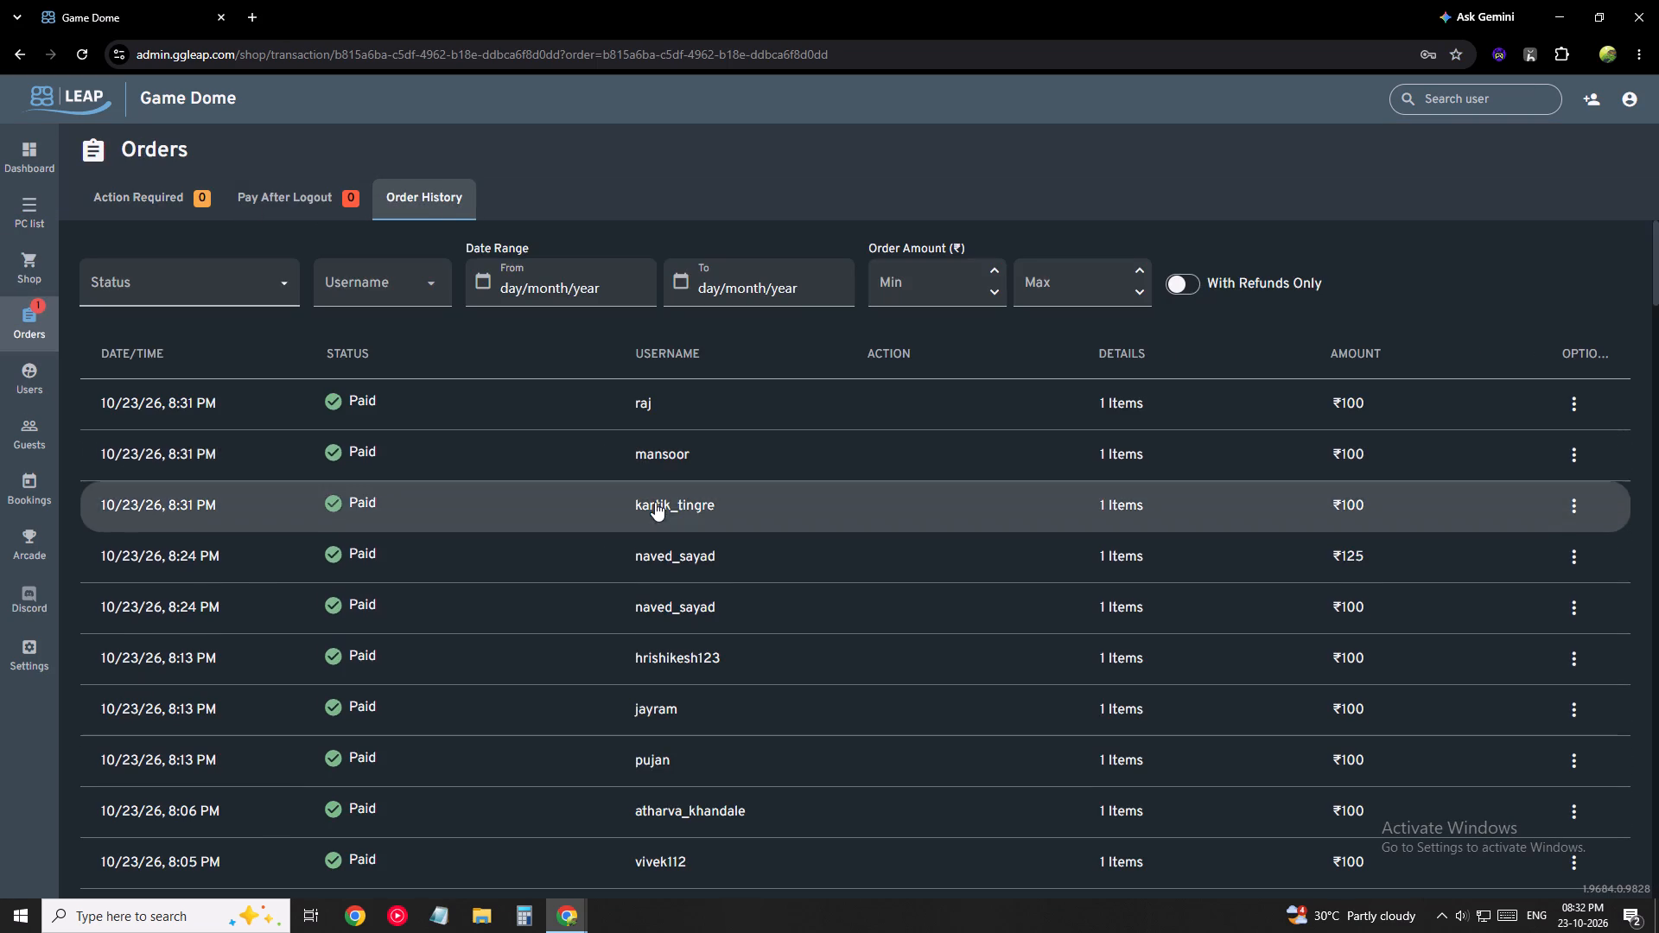
double_click(79, 221)
key(ctrl+v)
click(29, 206)
scroll(1020, 412, down, 6)
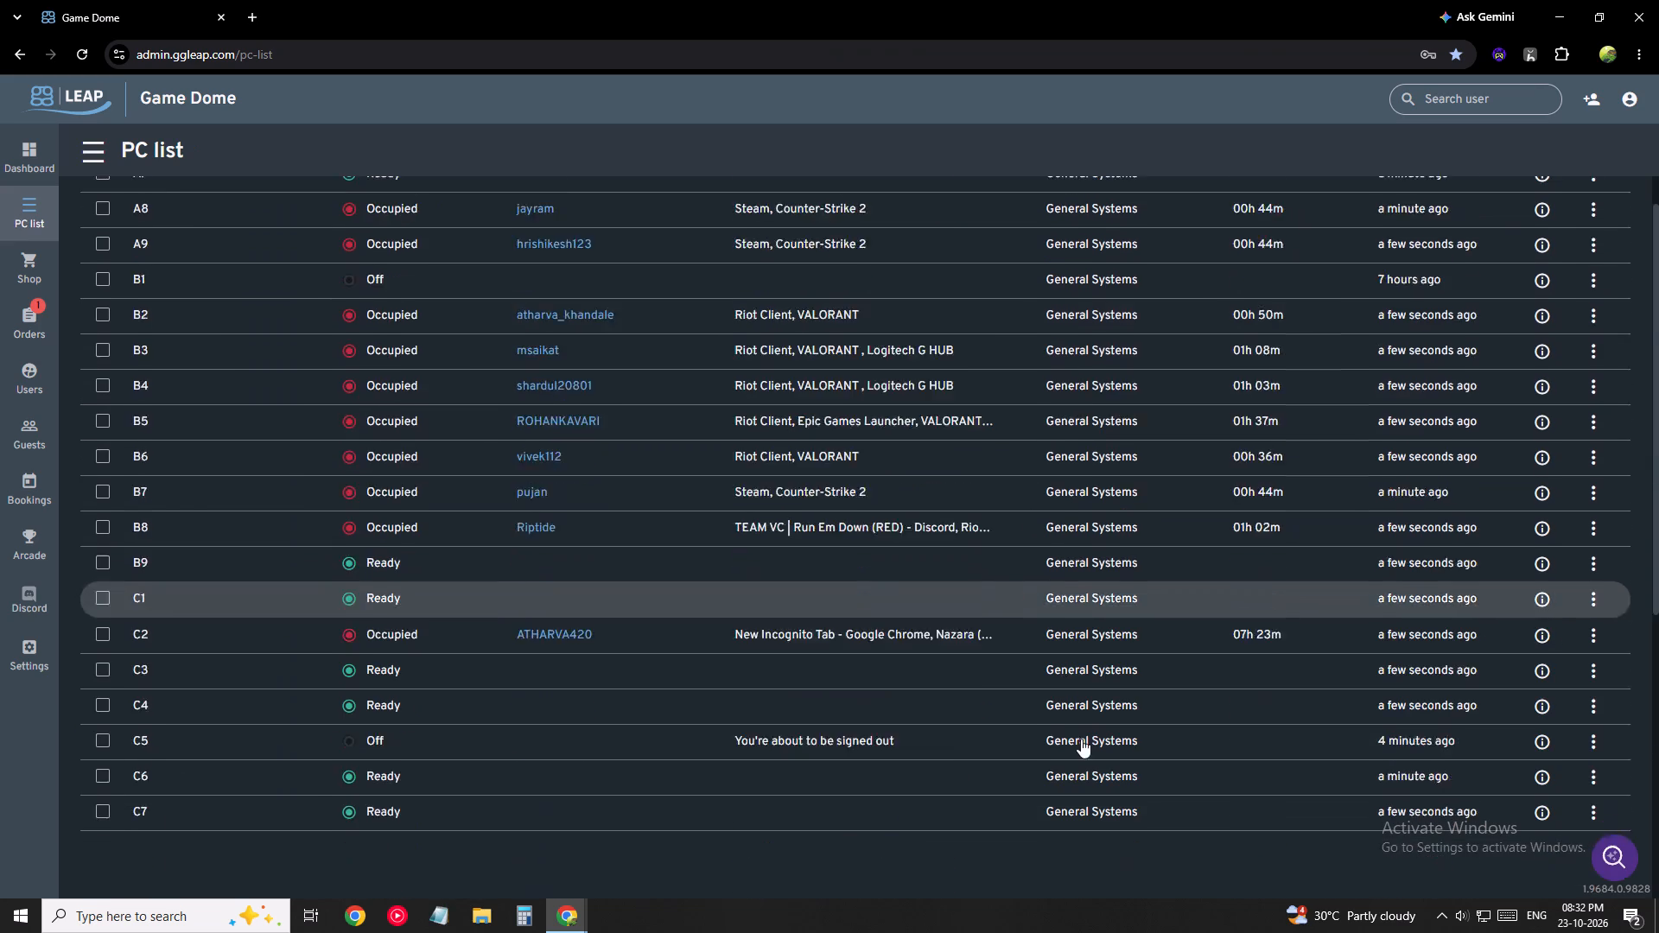
scroll(1081, 739, down, 5)
click(1558, 674)
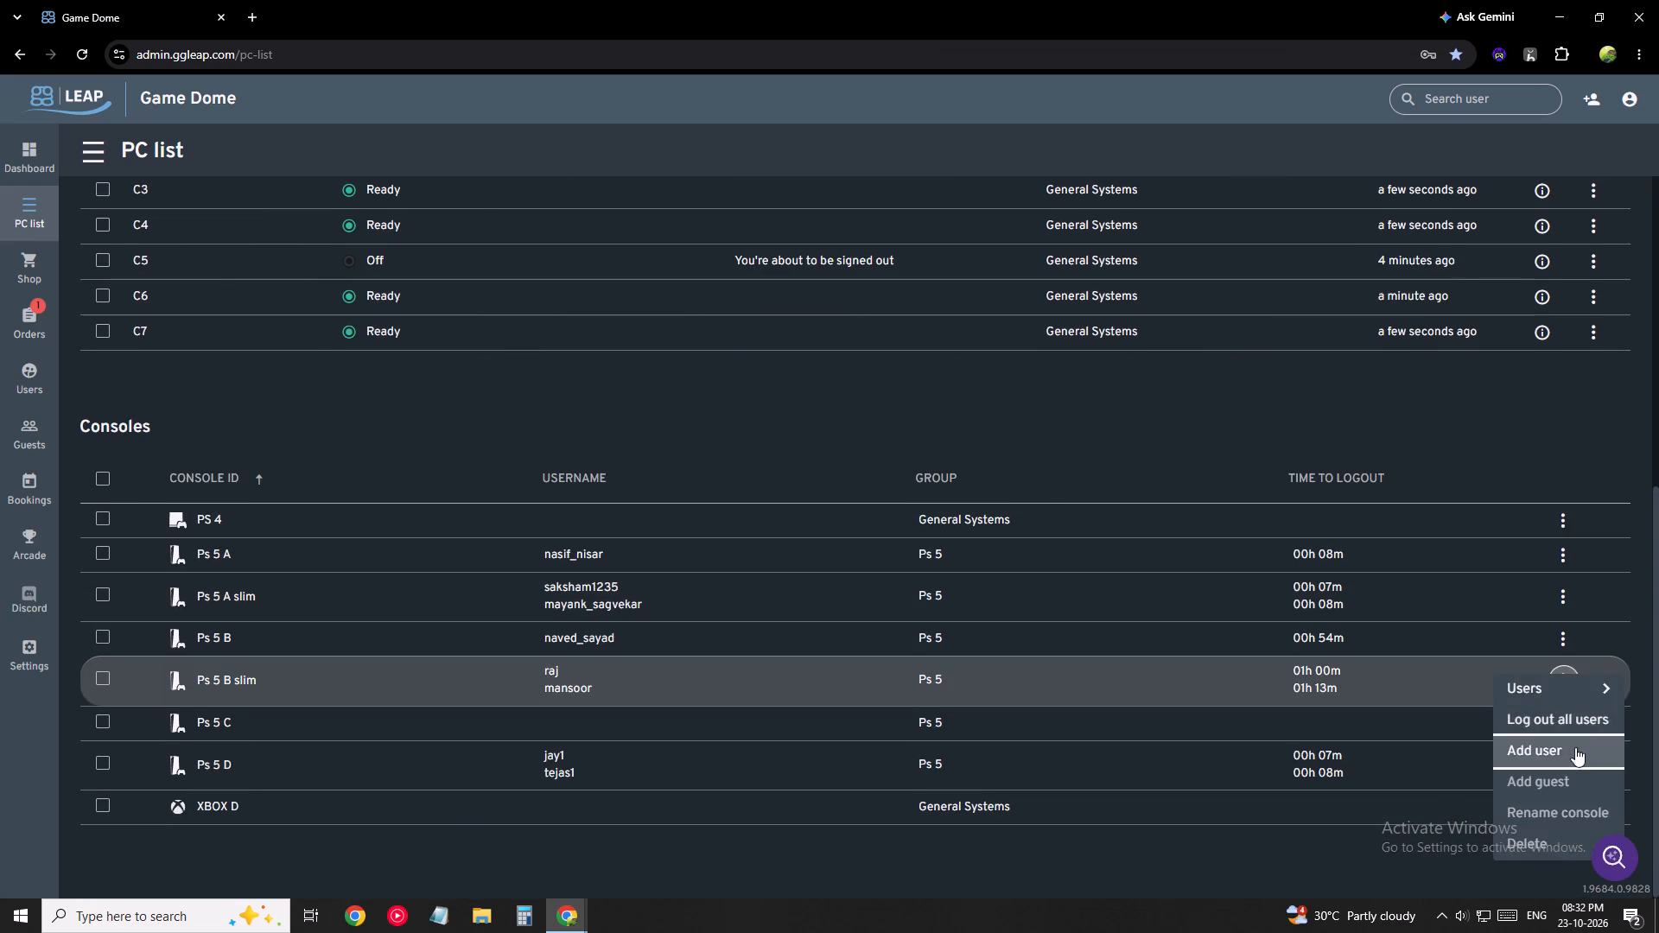
click(1575, 747)
click(819, 476)
key(ctrl+b)
key(ctrl+v)
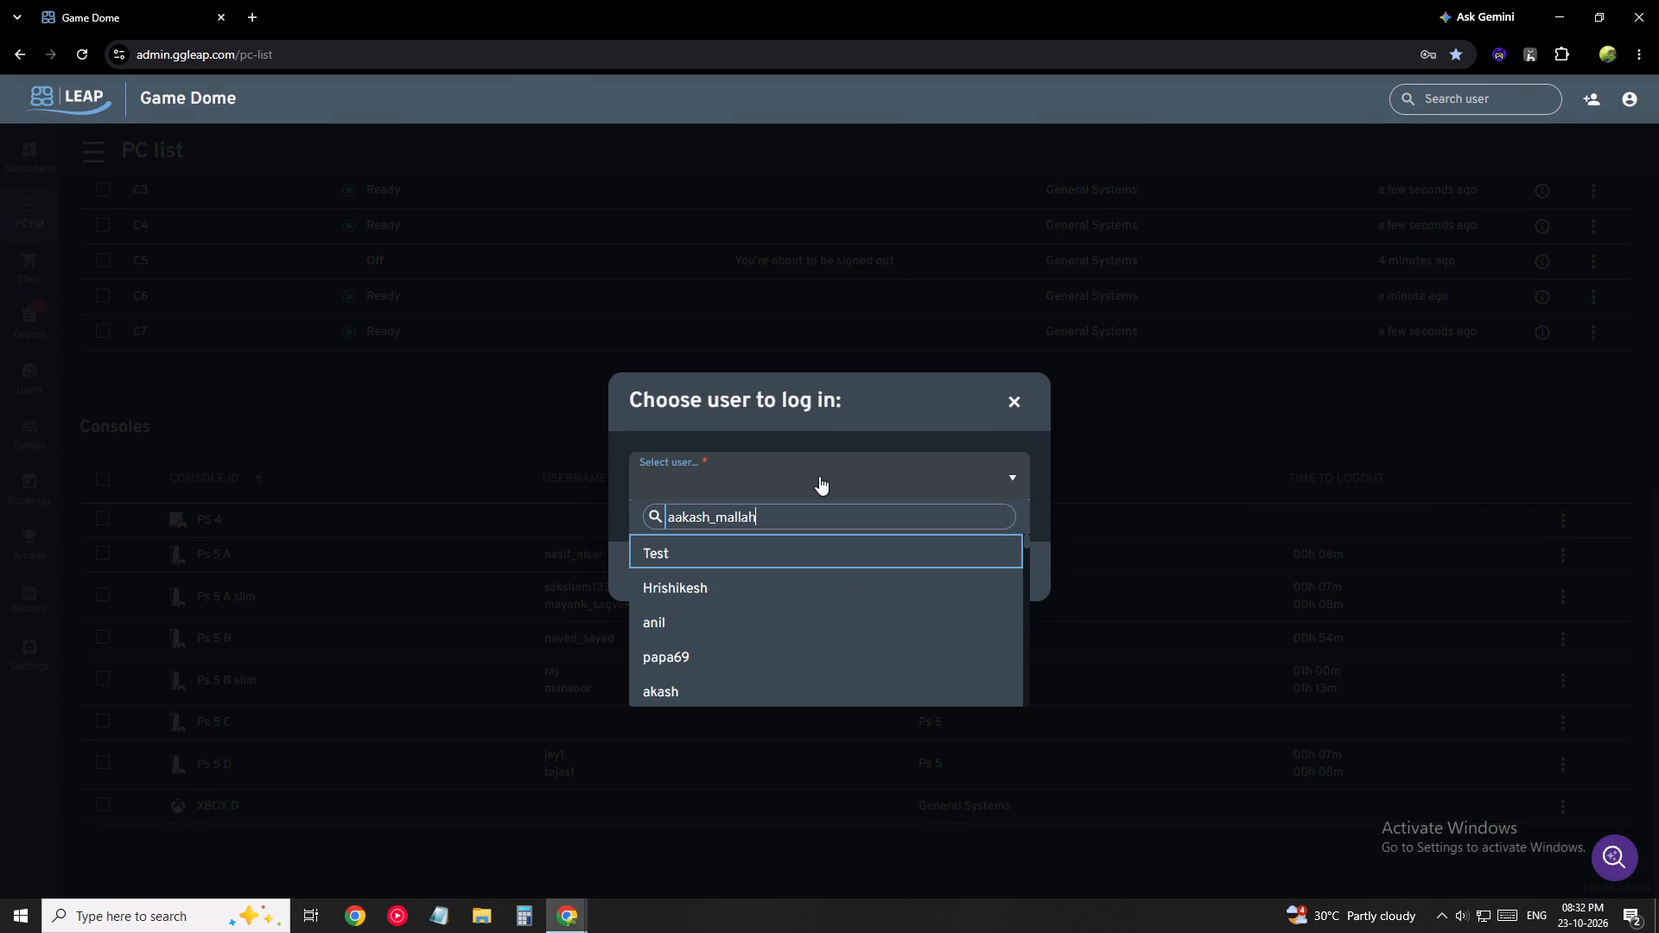
click(750, 563)
click(805, 488)
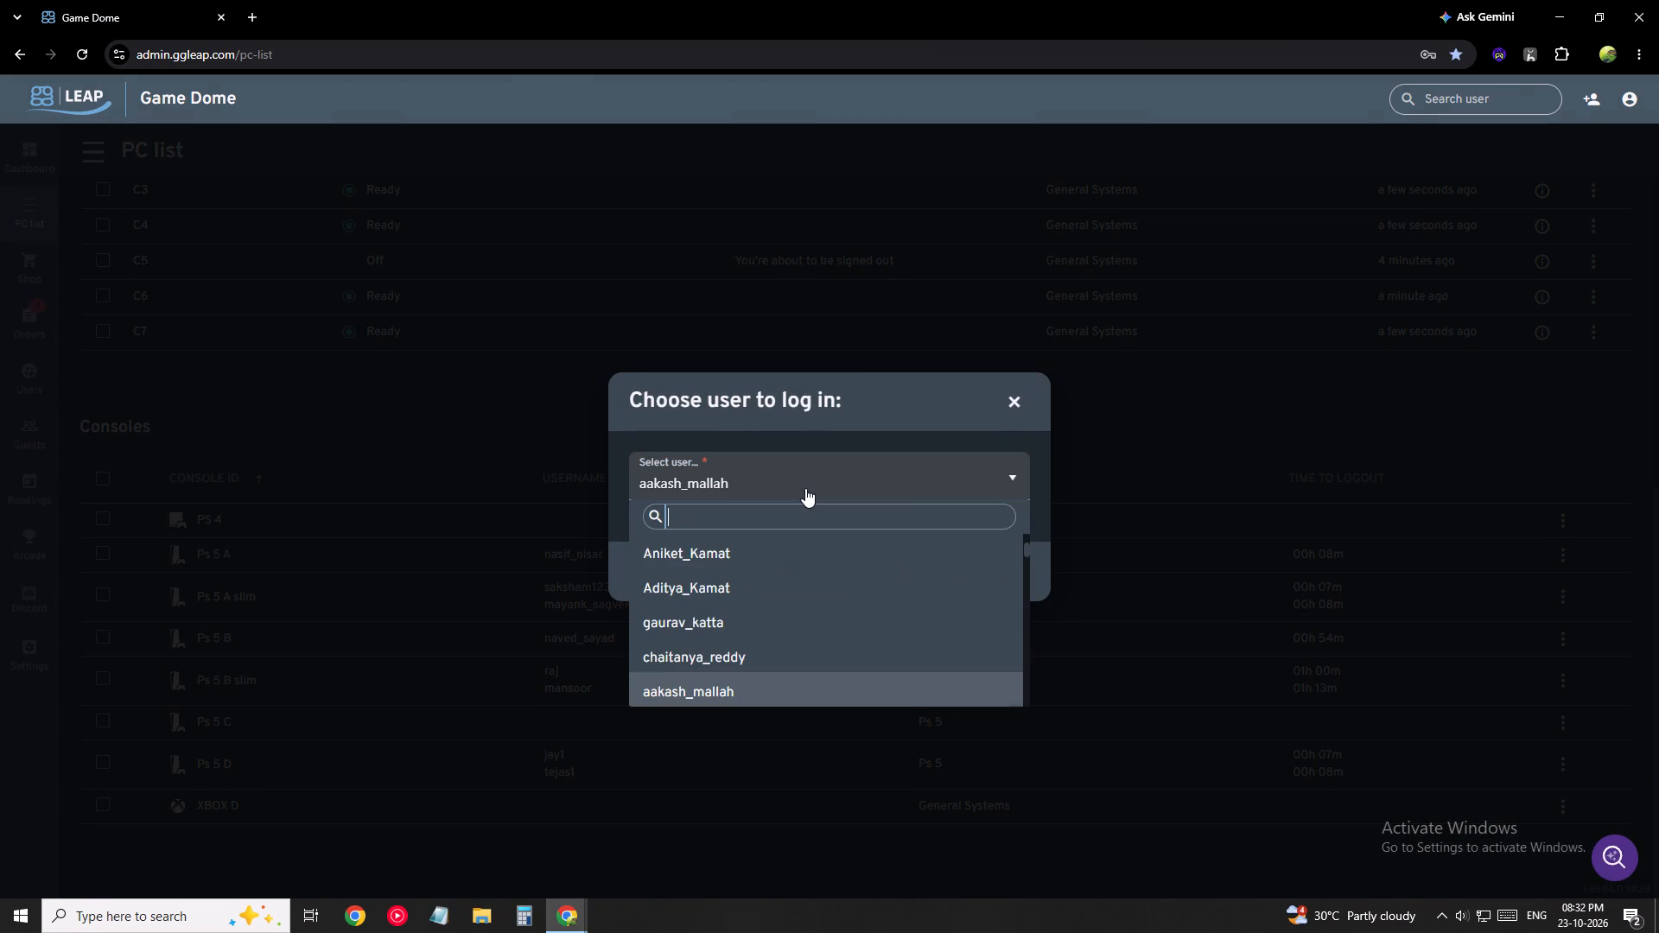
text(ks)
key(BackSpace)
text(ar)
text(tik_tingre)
click(809, 544)
click(964, 580)
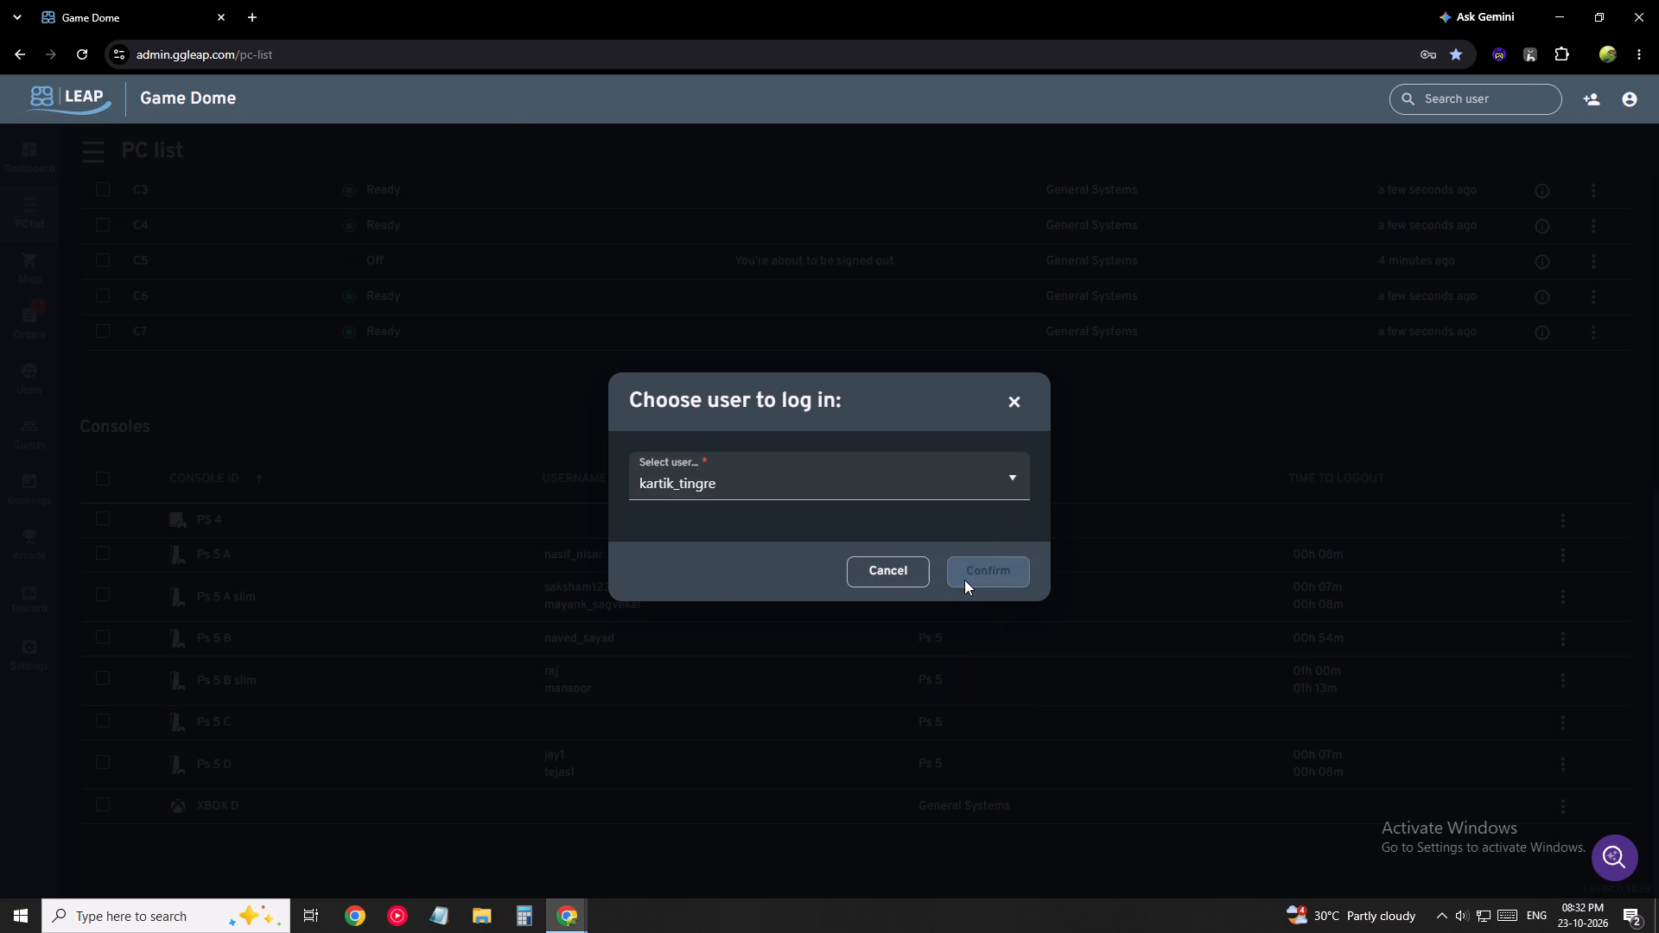
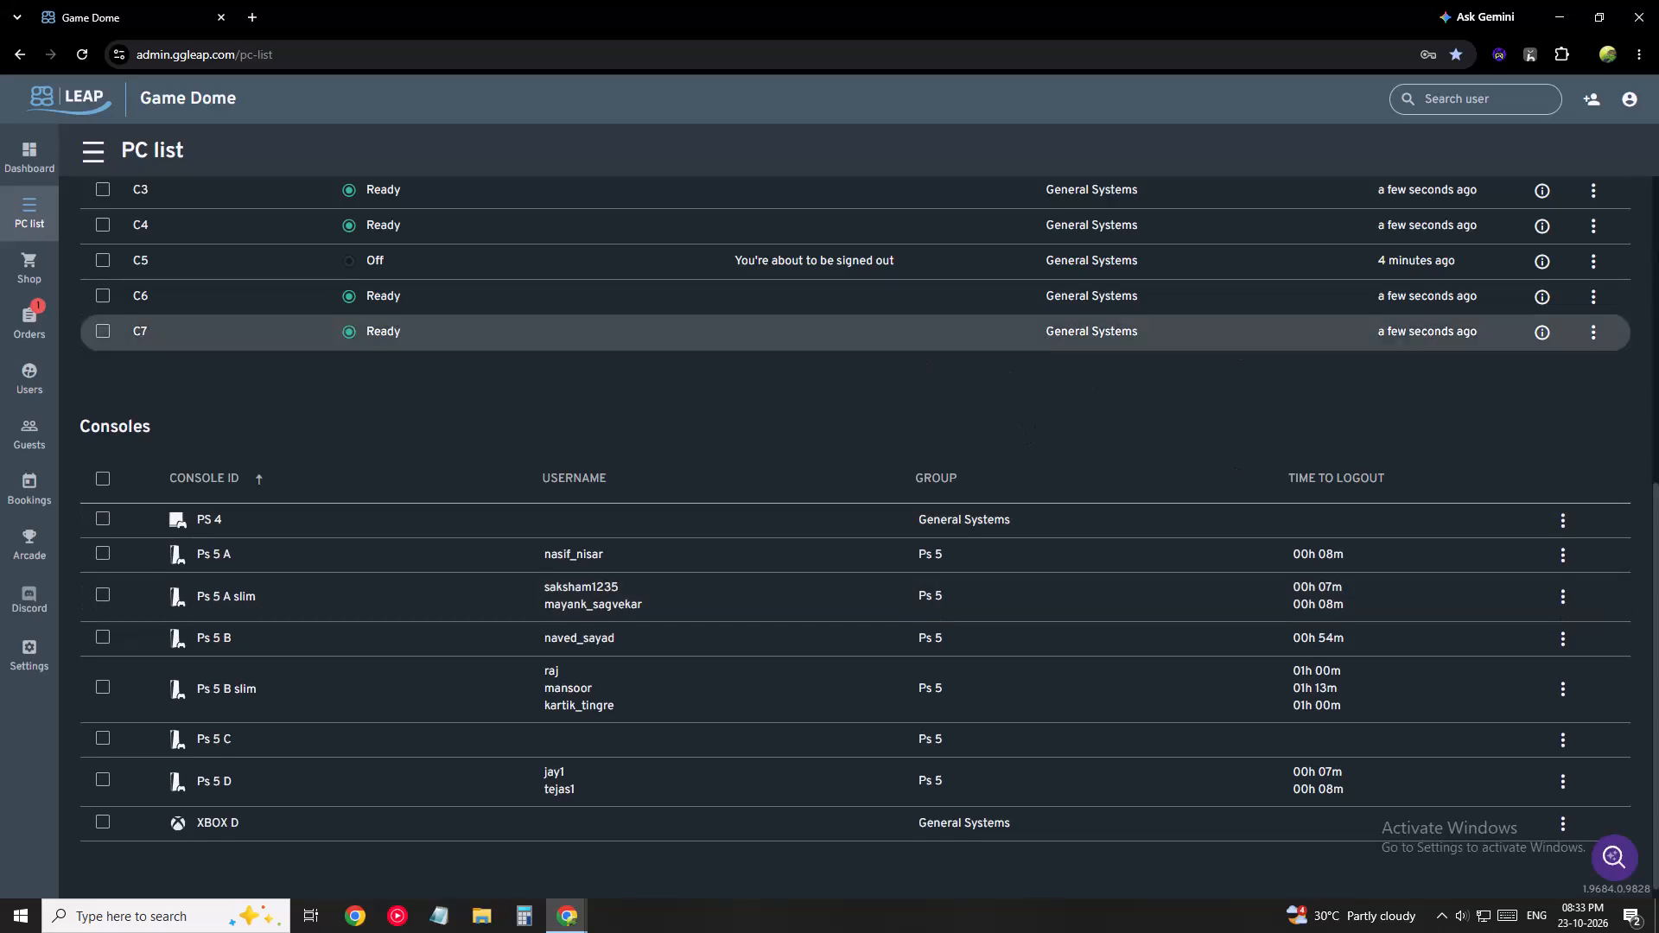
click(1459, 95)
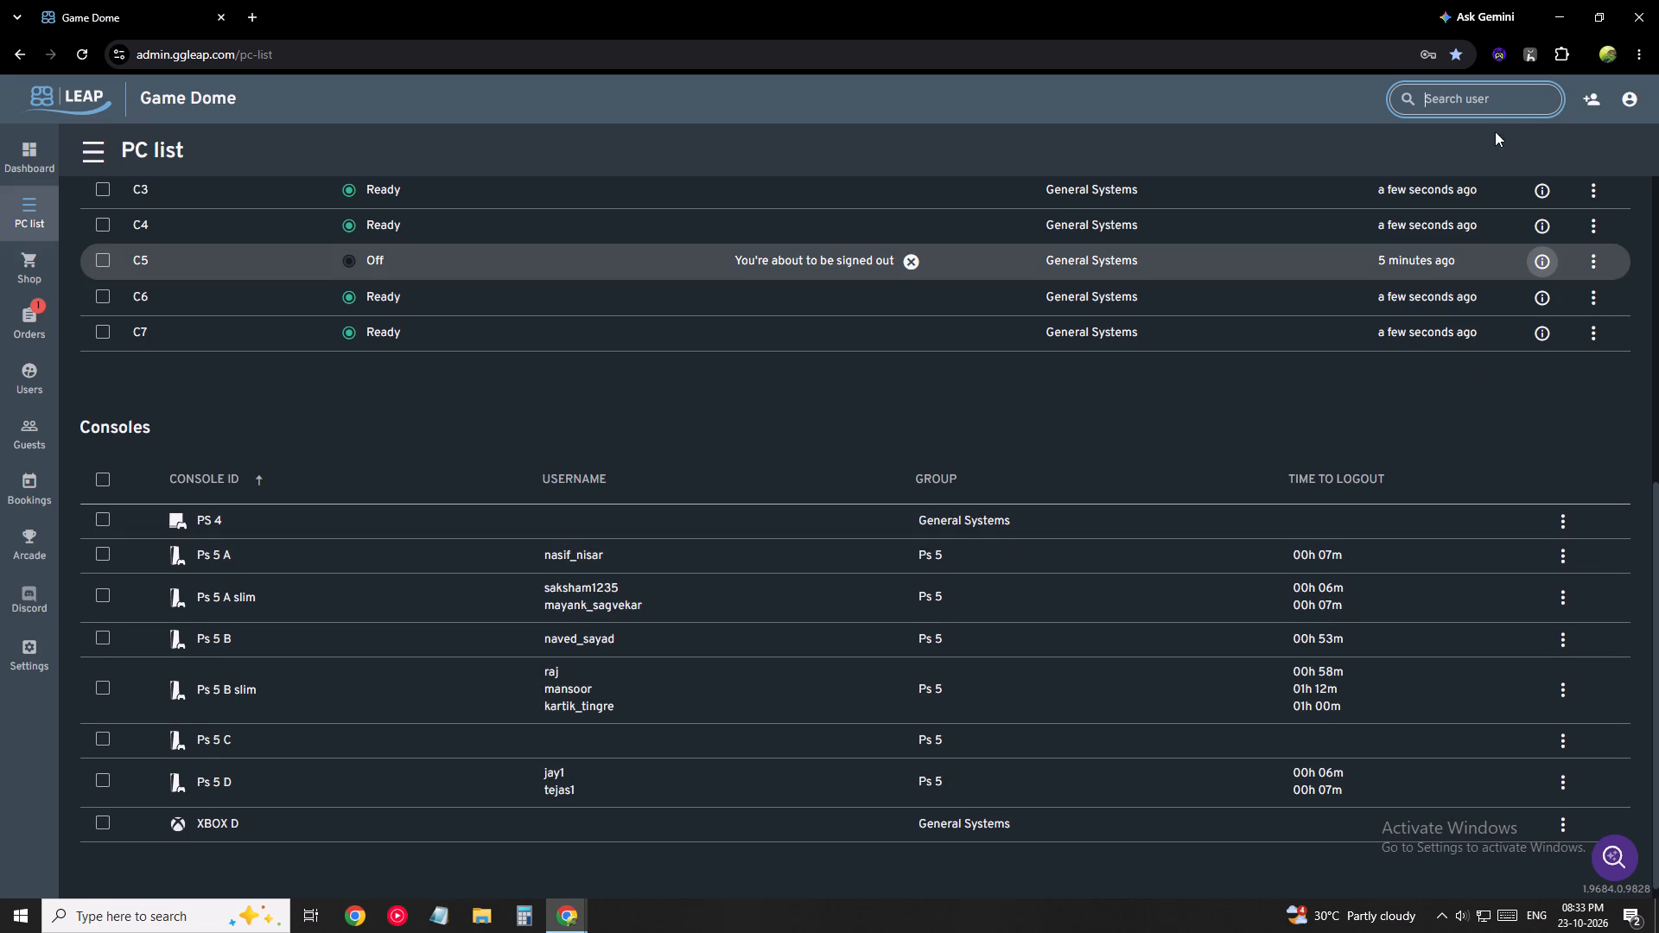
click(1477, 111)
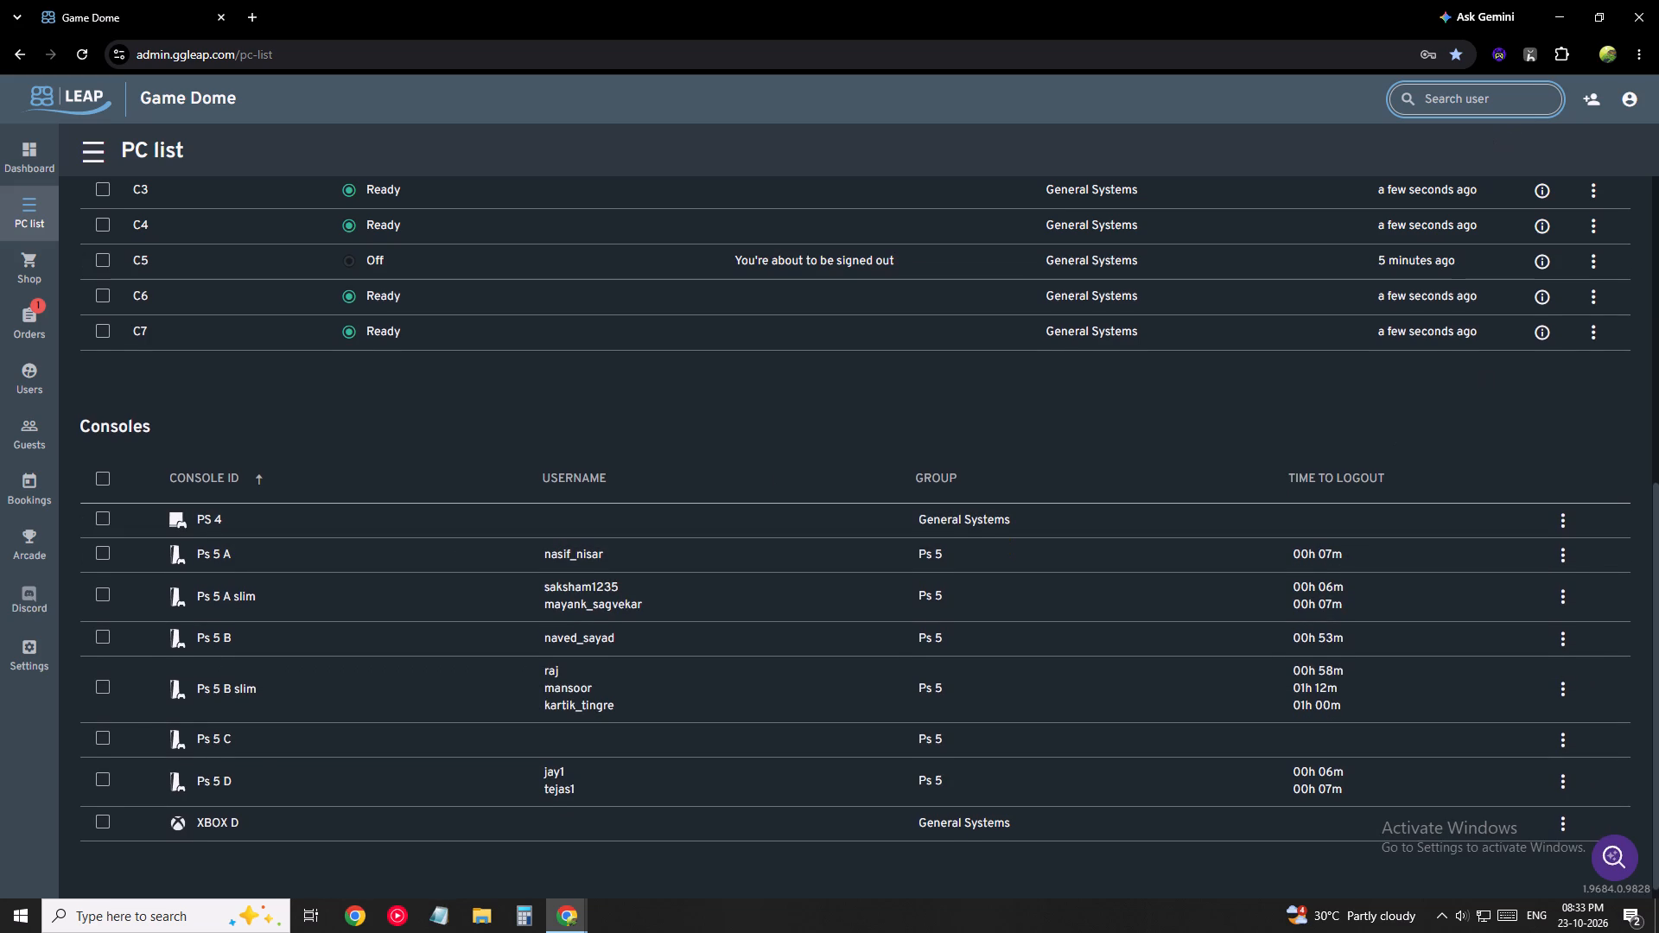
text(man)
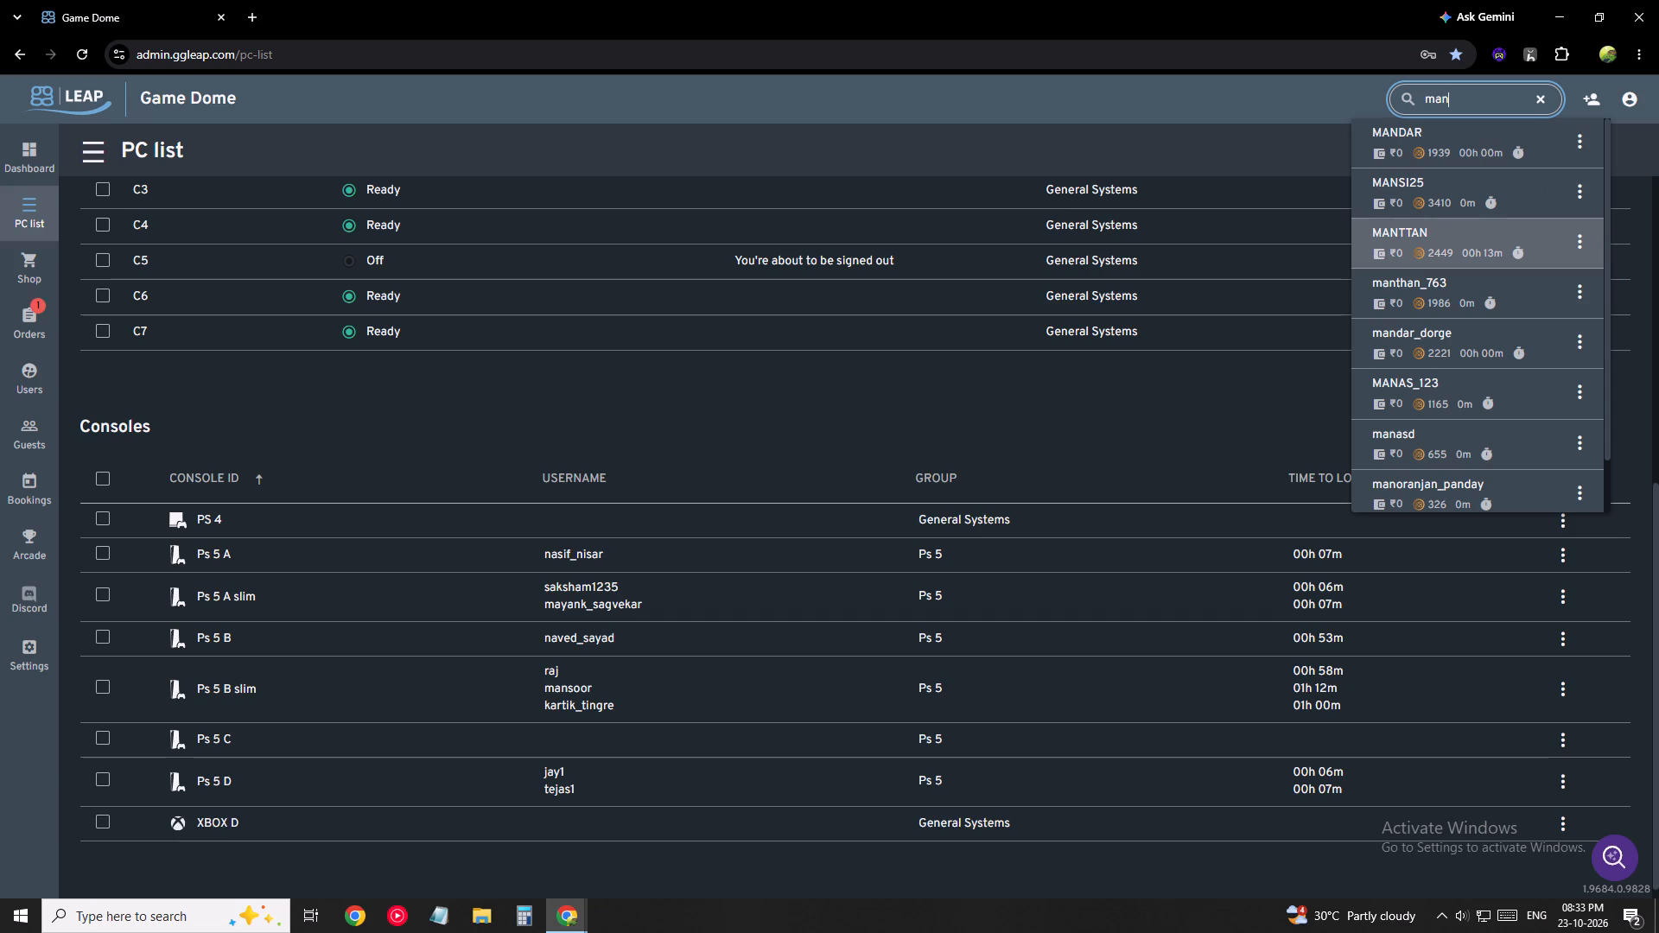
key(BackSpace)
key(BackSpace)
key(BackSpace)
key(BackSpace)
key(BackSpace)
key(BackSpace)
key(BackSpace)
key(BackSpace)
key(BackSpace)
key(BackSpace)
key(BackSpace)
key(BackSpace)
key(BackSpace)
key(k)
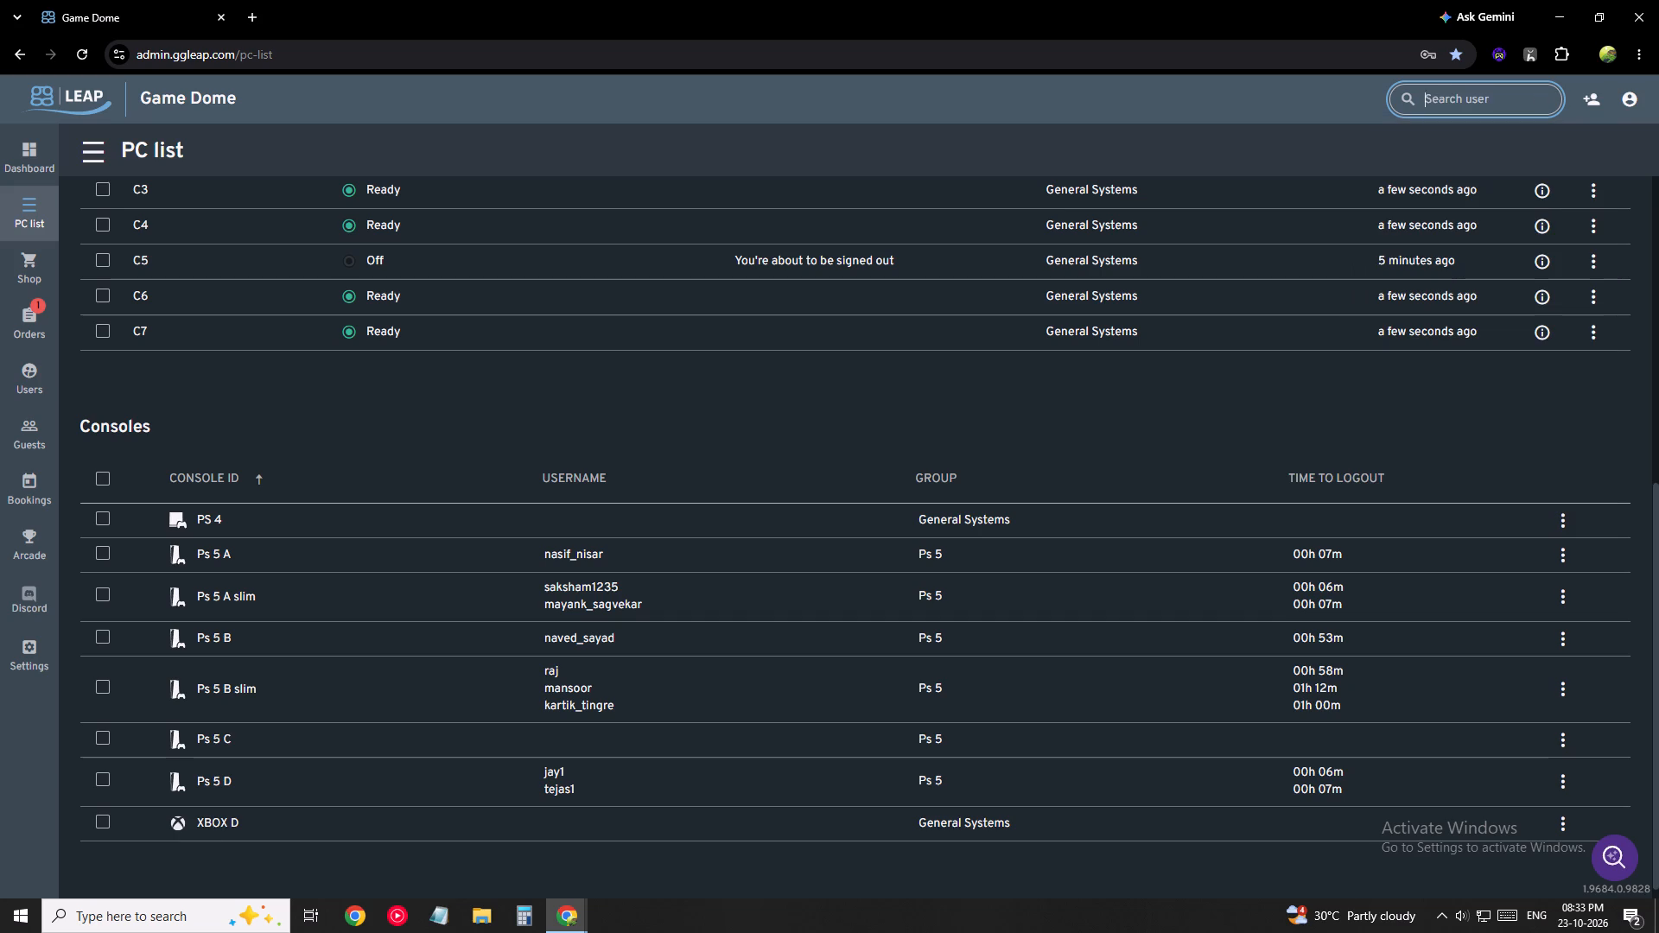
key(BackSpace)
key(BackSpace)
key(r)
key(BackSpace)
text(et)
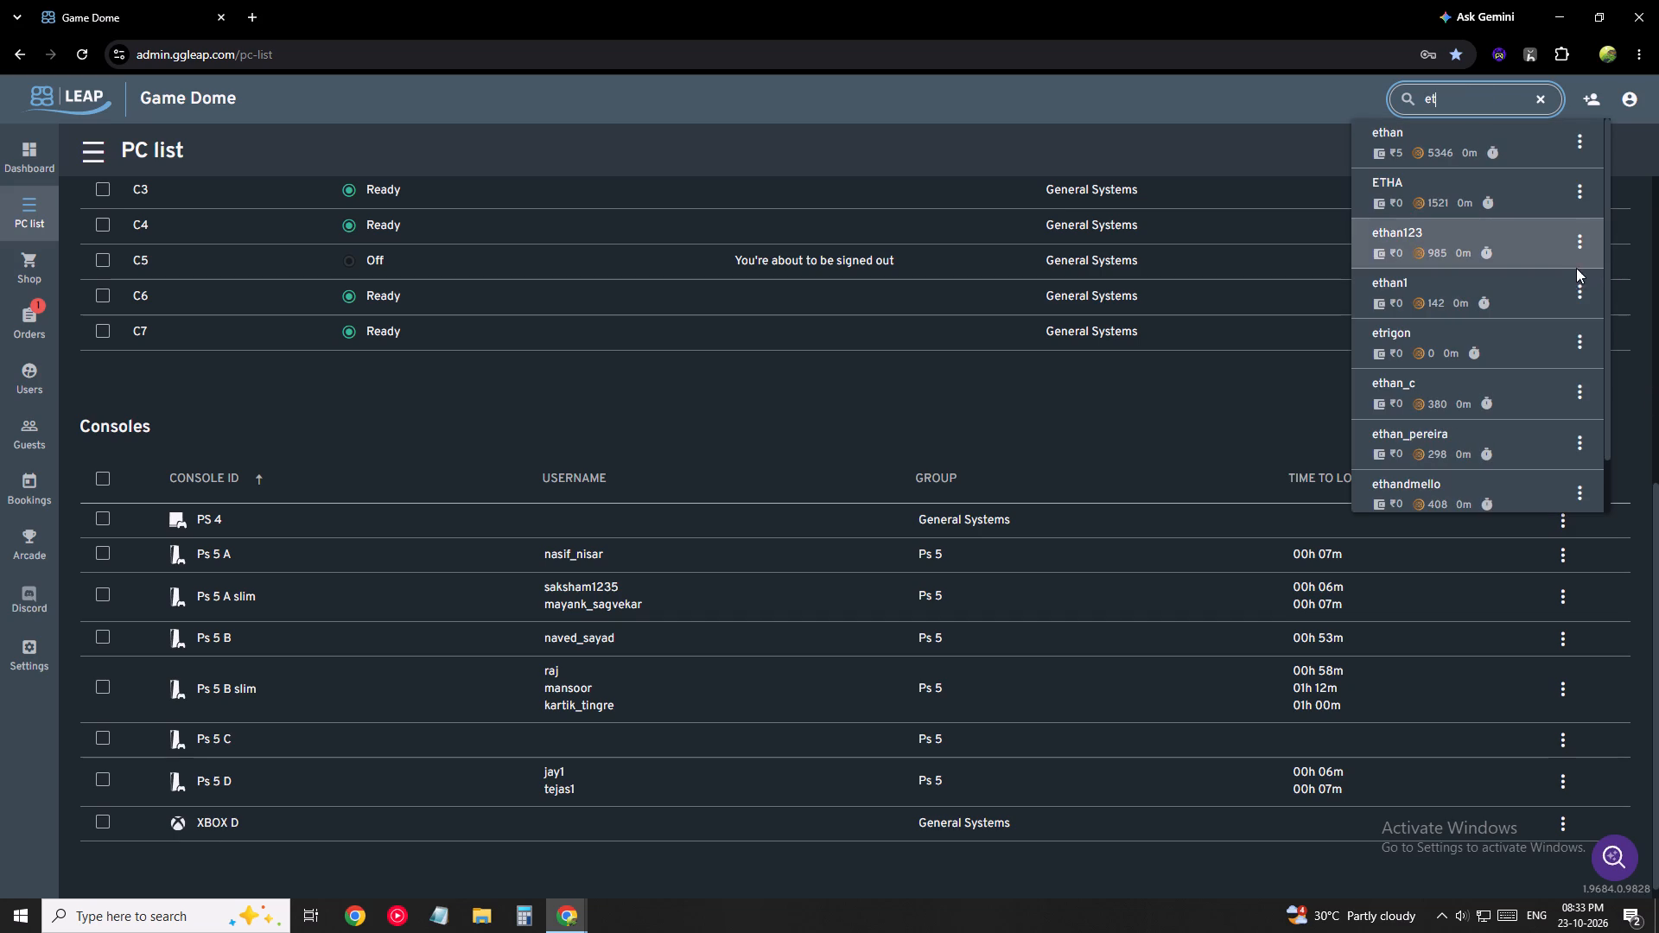
click(1582, 254)
click(1605, 260)
click(1326, 800)
click(1324, 825)
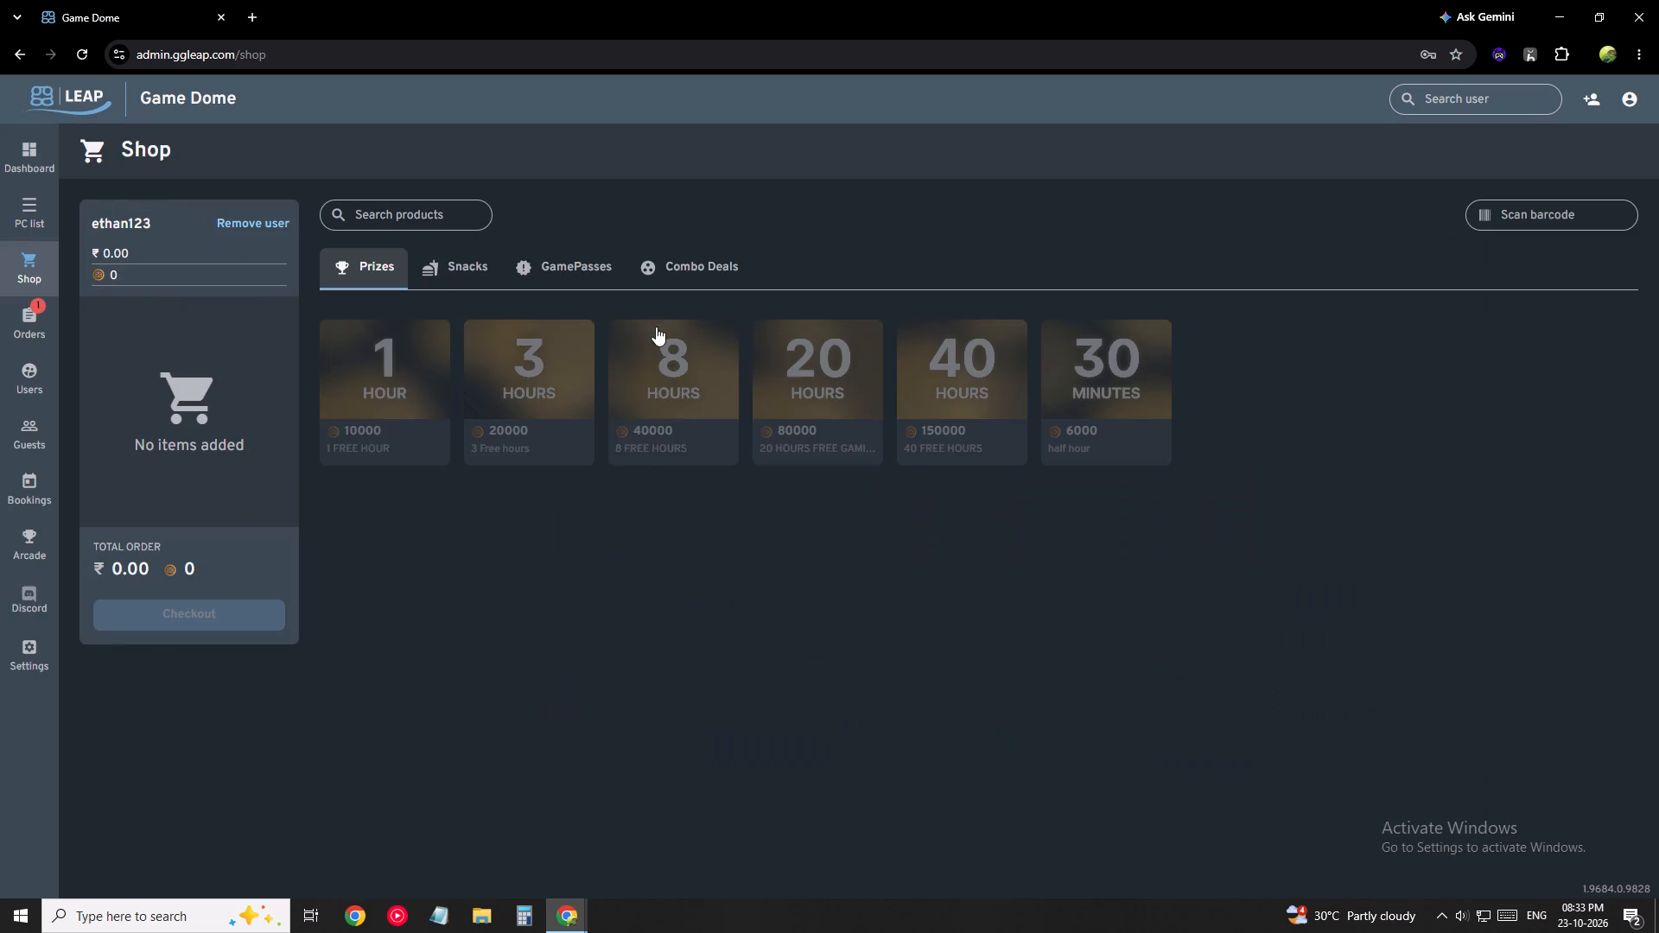
click(549, 238)
click(551, 277)
click(563, 314)
click(356, 435)
click(192, 626)
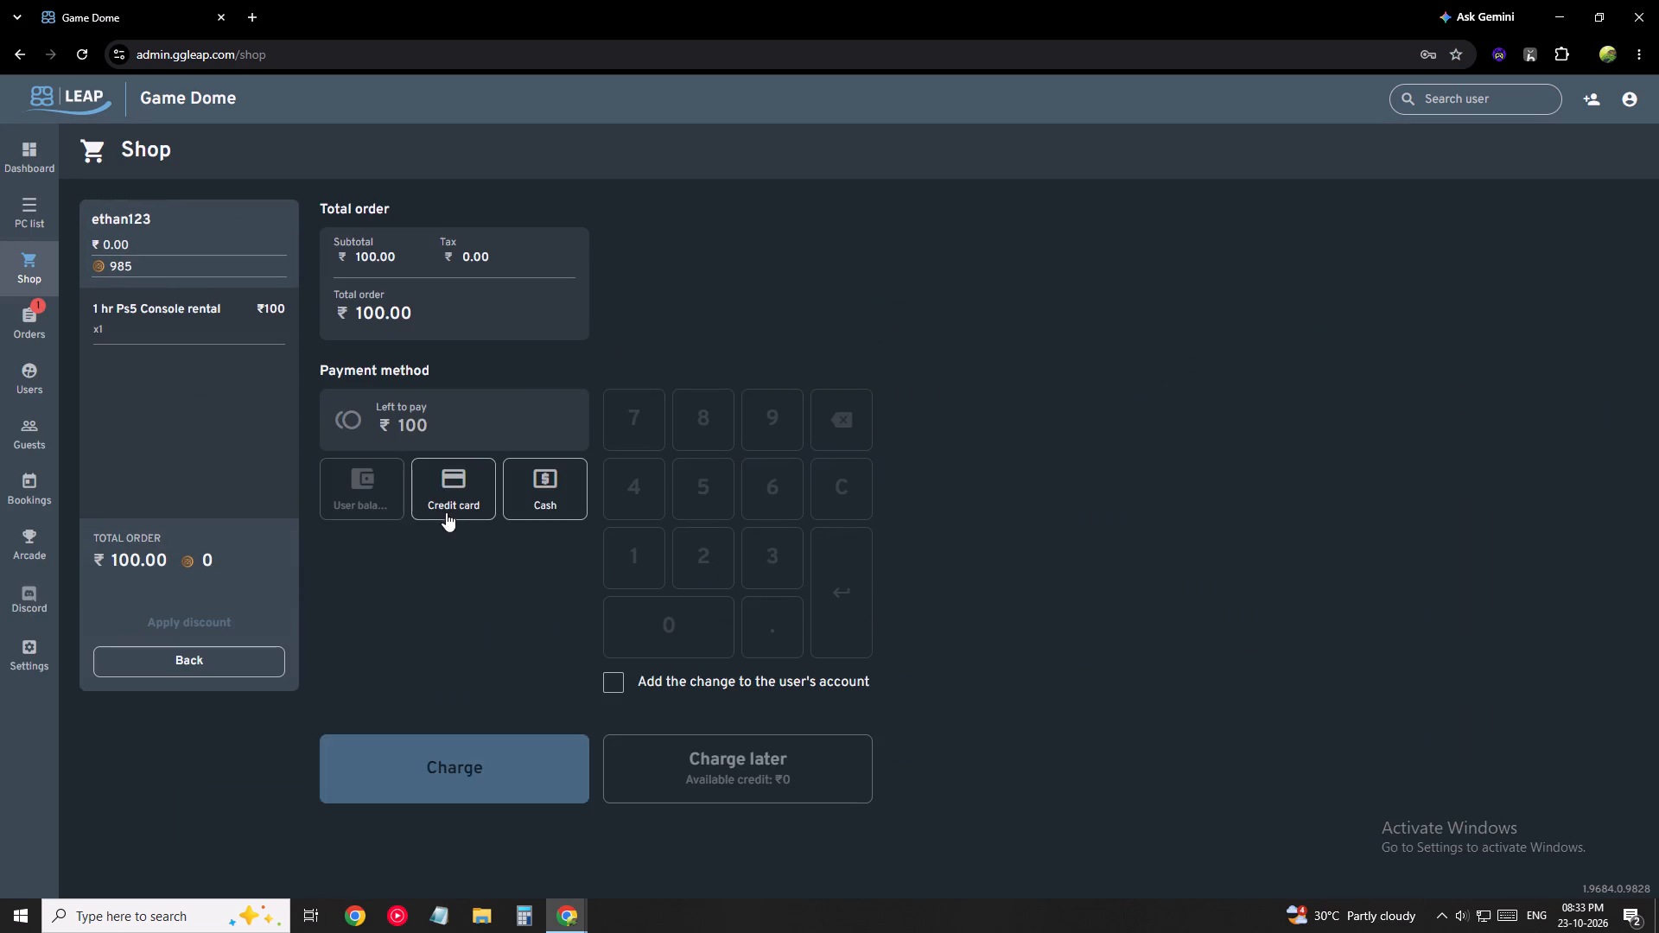
click(454, 509)
click(460, 785)
Start a quick sale for the user aisha with one Vegetable Maggi/TopRamen and one POP CORN.
click(1492, 95)
text(ao)
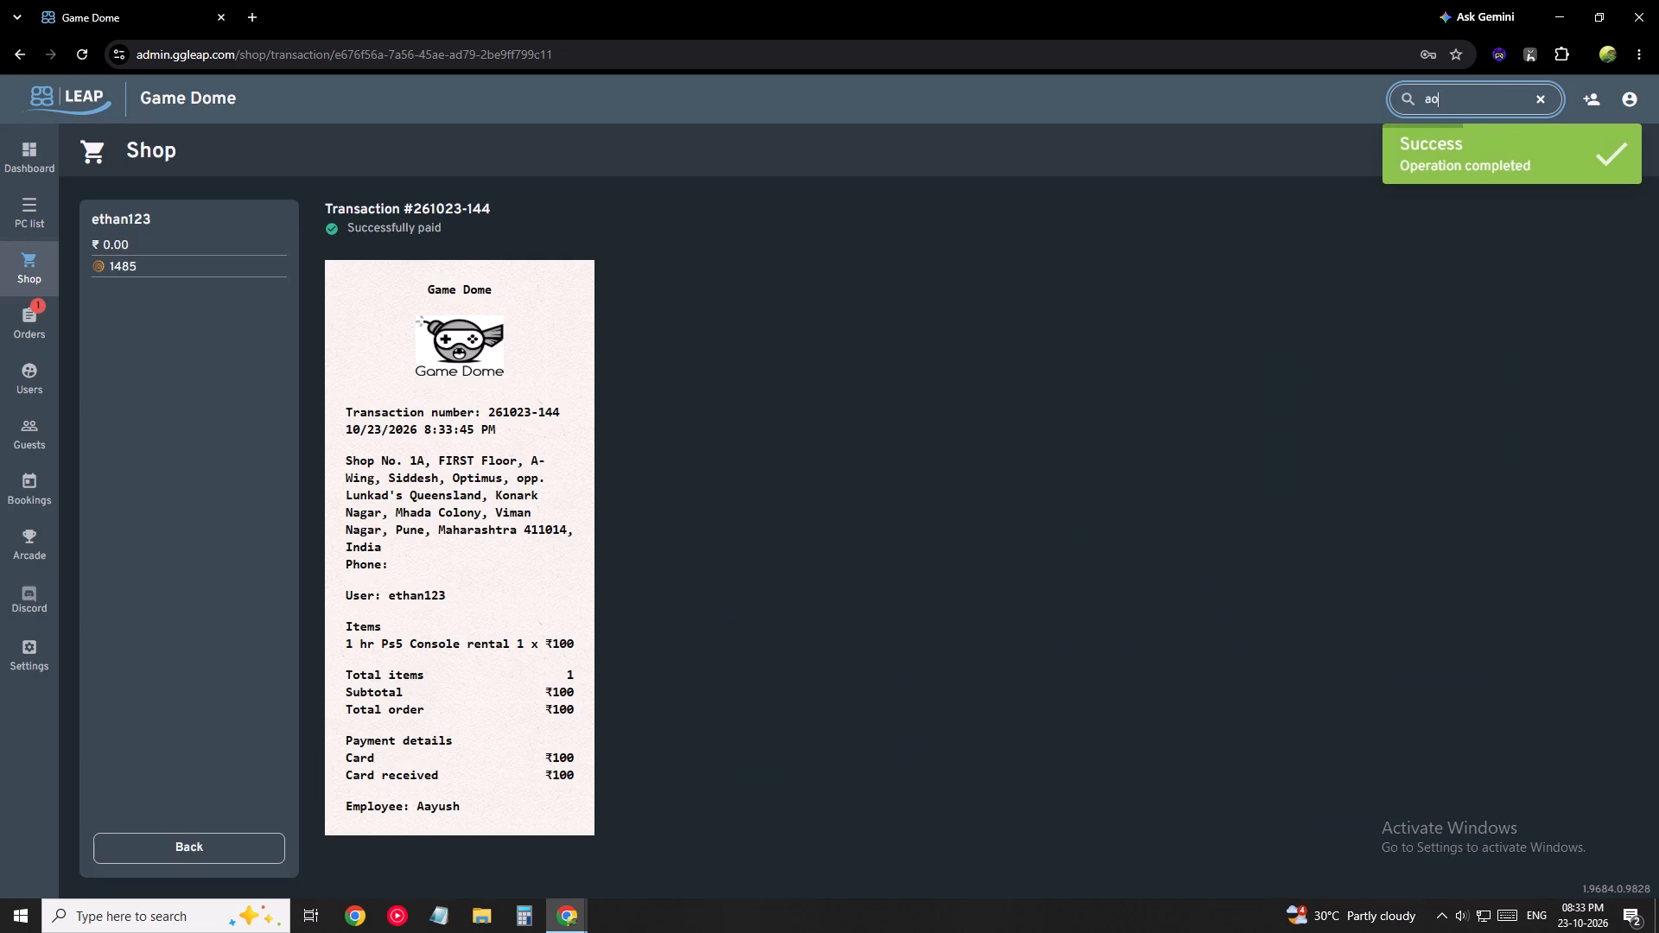
key(BackSpace)
text(isha)
click(1578, 143)
click(1598, 153)
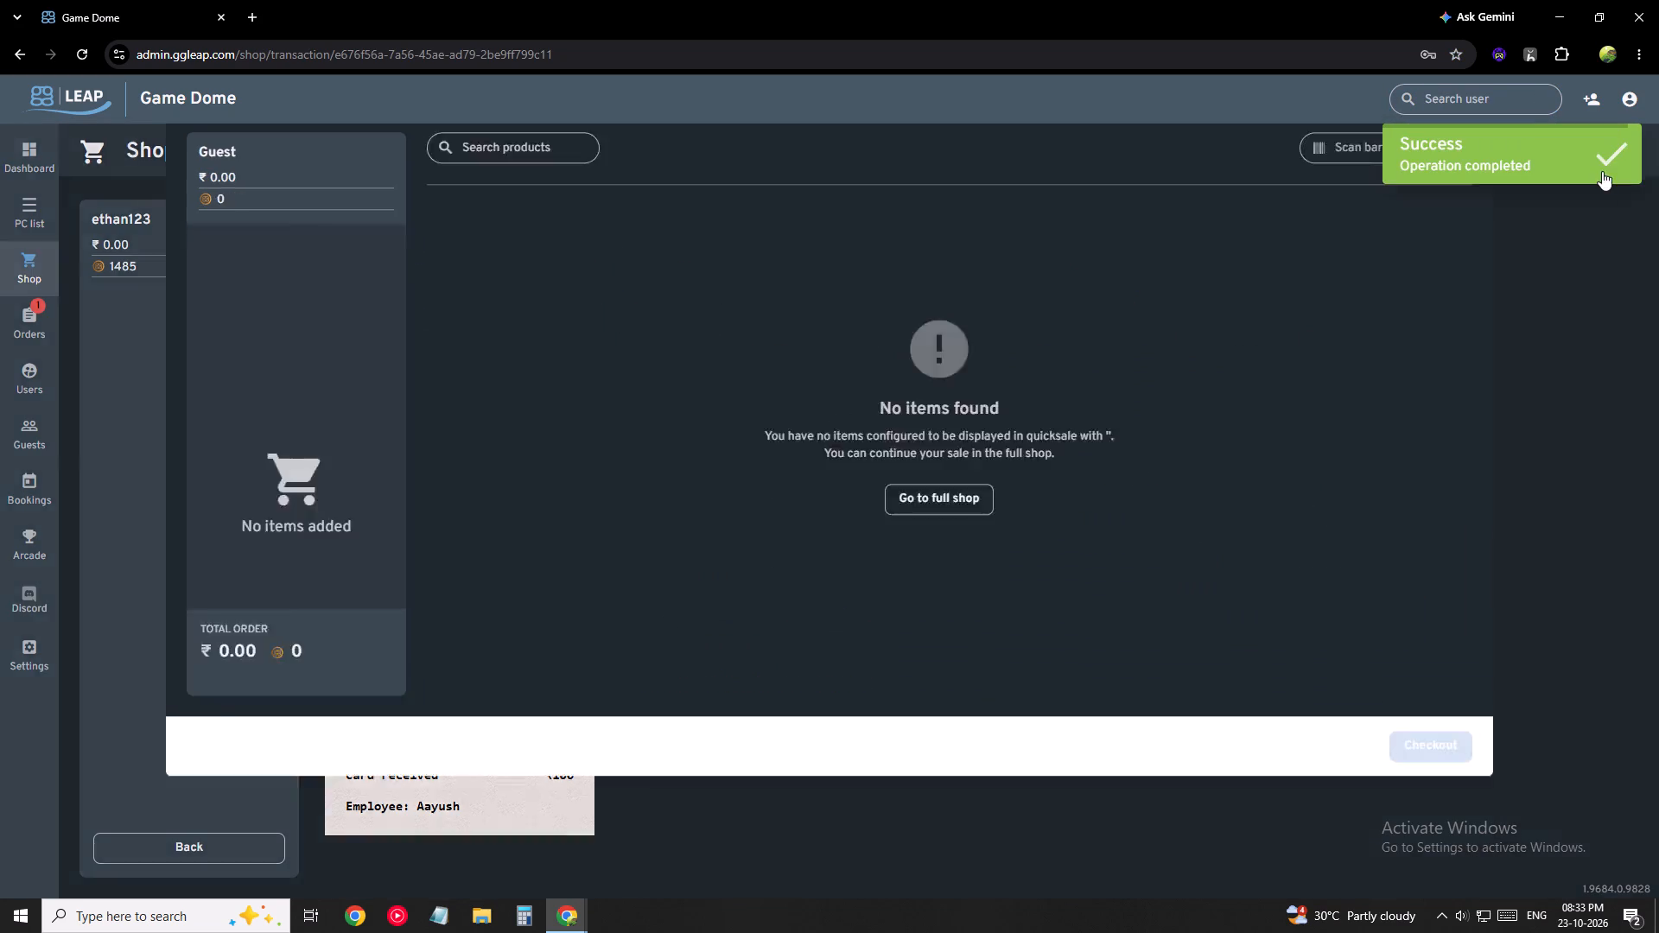
click(1214, 676)
scroll(835, 705, down, 2)
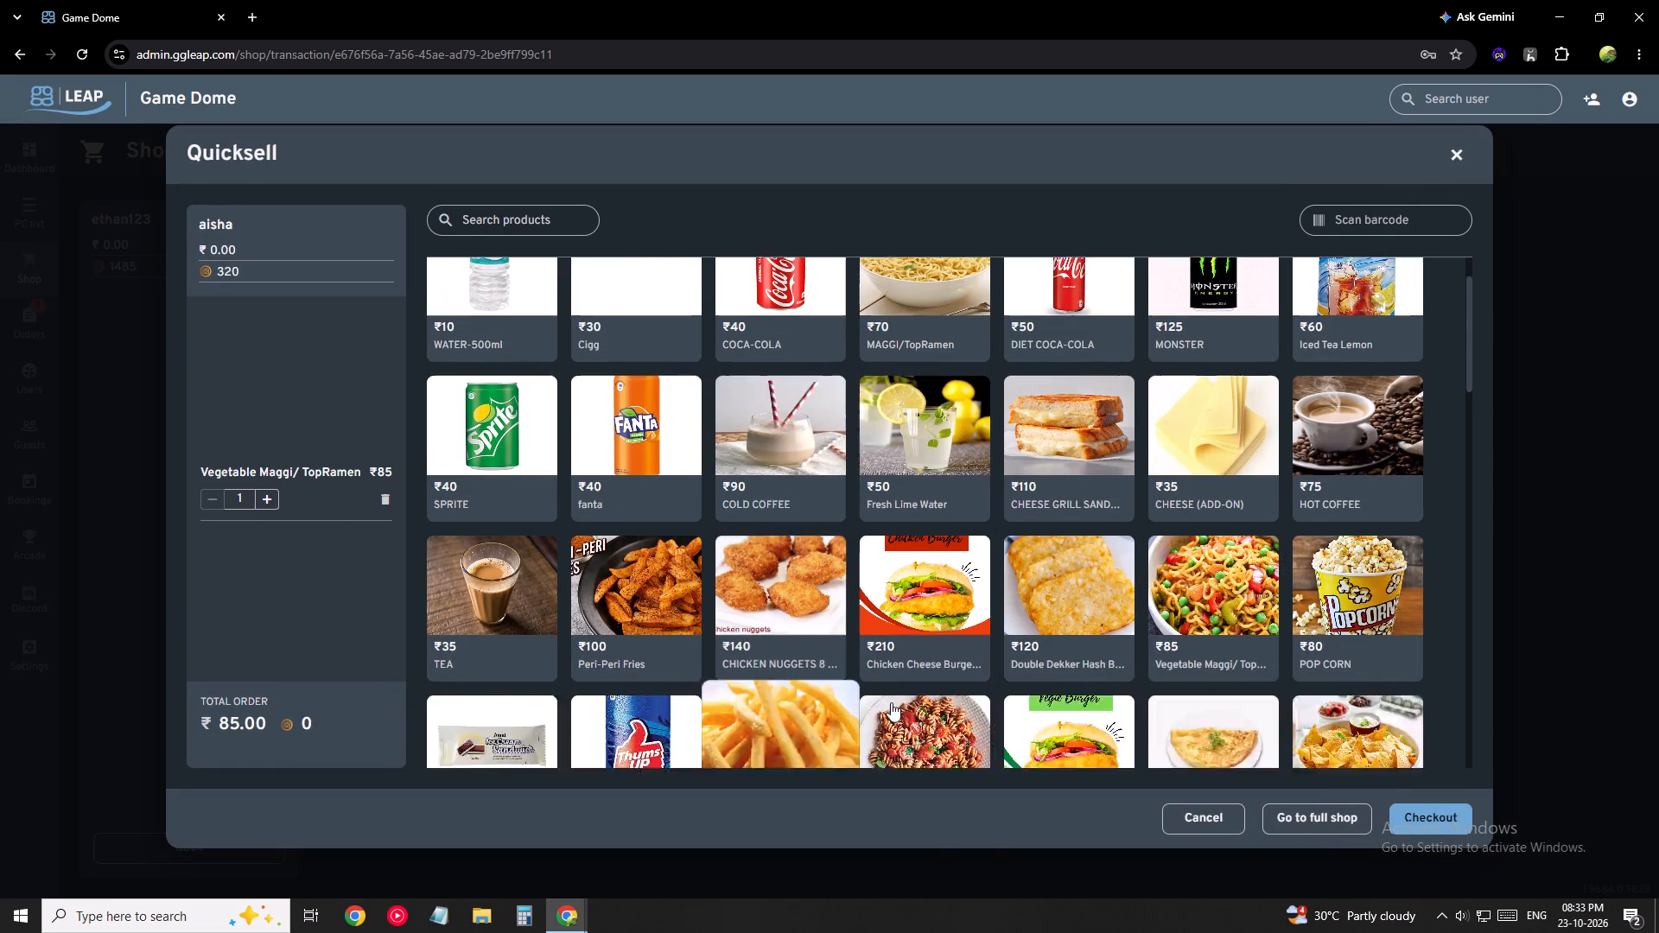
scroll(891, 702, down, 1)
click(1336, 397)
scroll(649, 646, up, 5)
Add one 1 hr Ps5 Console rental to aisha's order in the full shop and charge the whole order by credit card.
click(1343, 834)
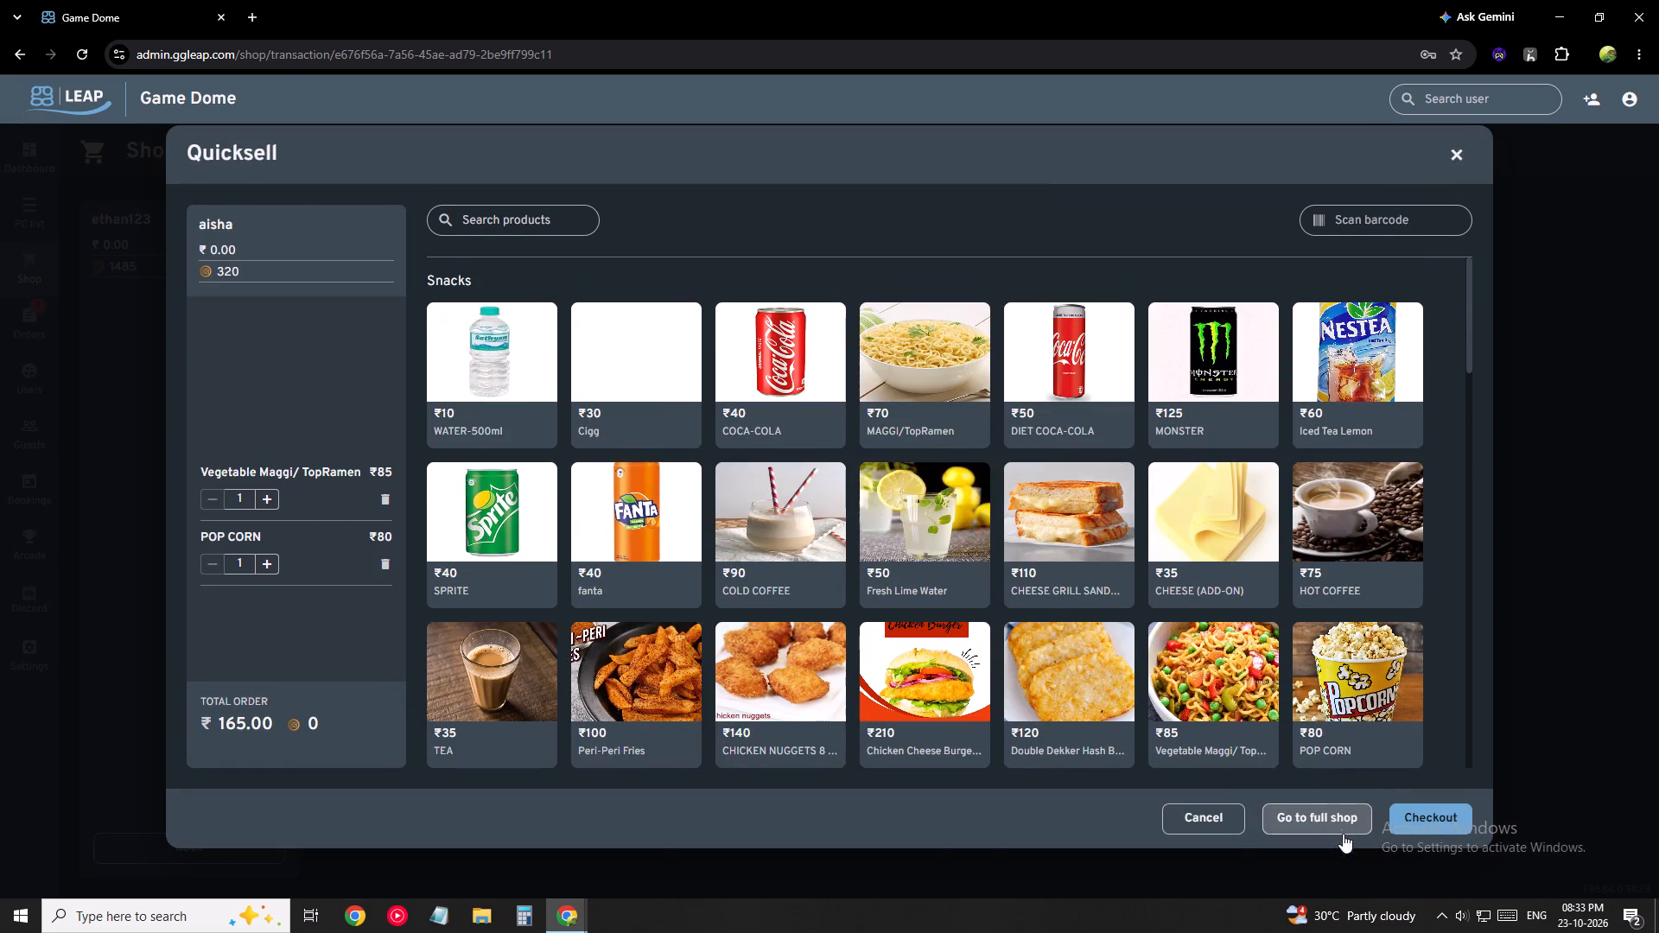
click(574, 282)
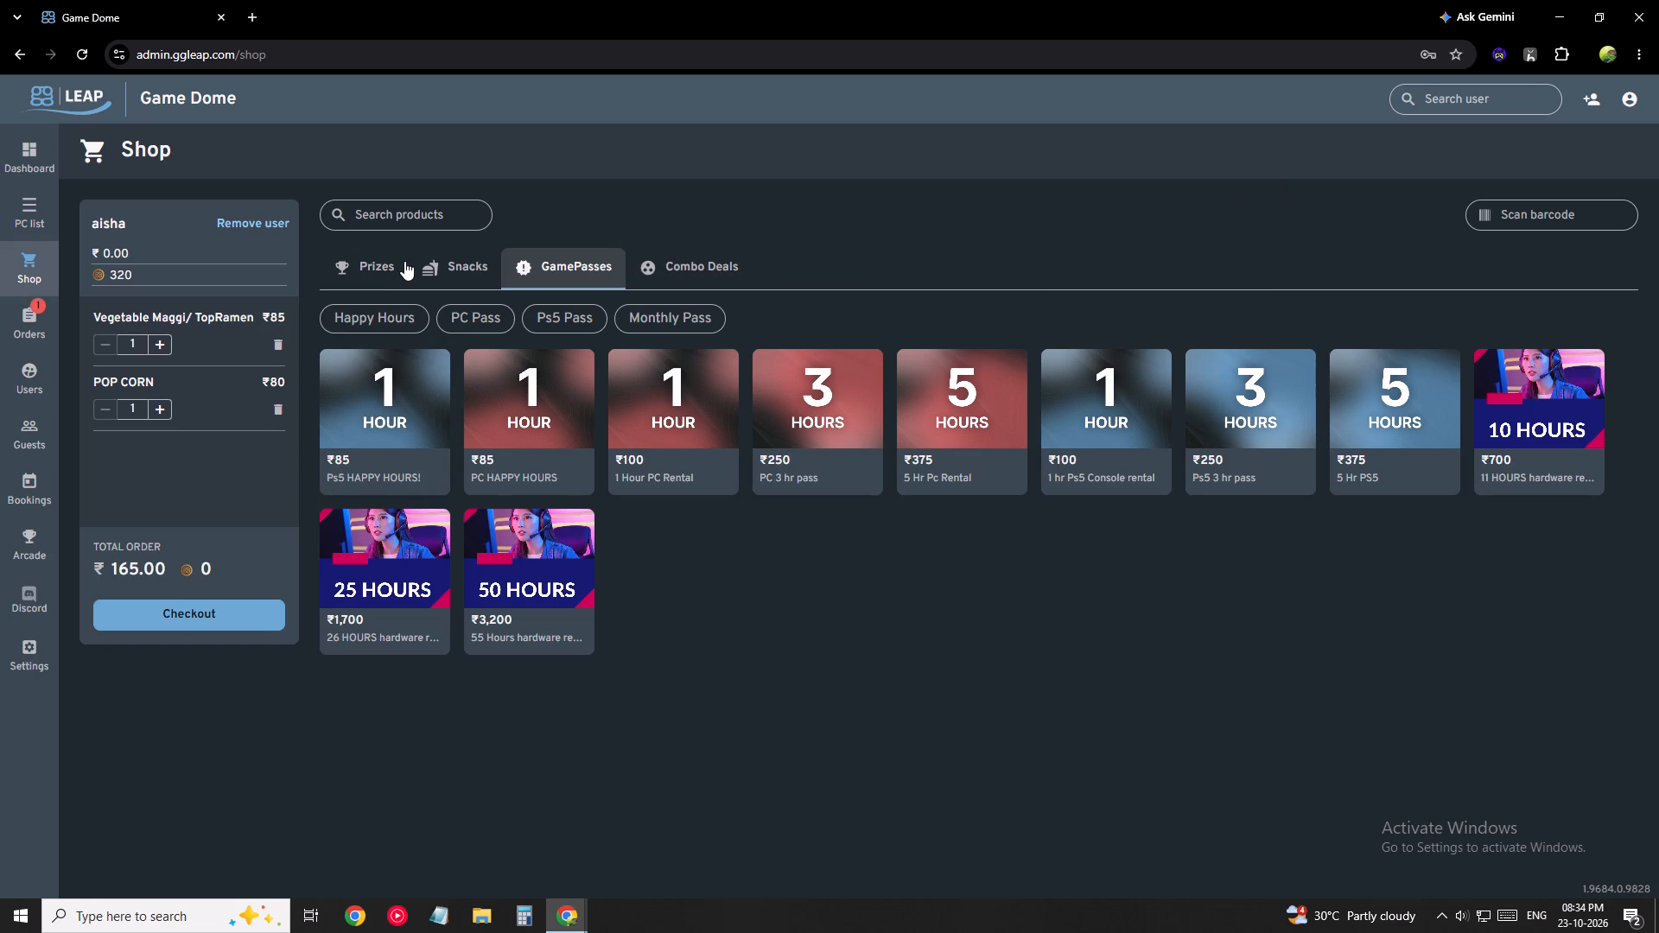
click(556, 307)
click(374, 436)
click(153, 639)
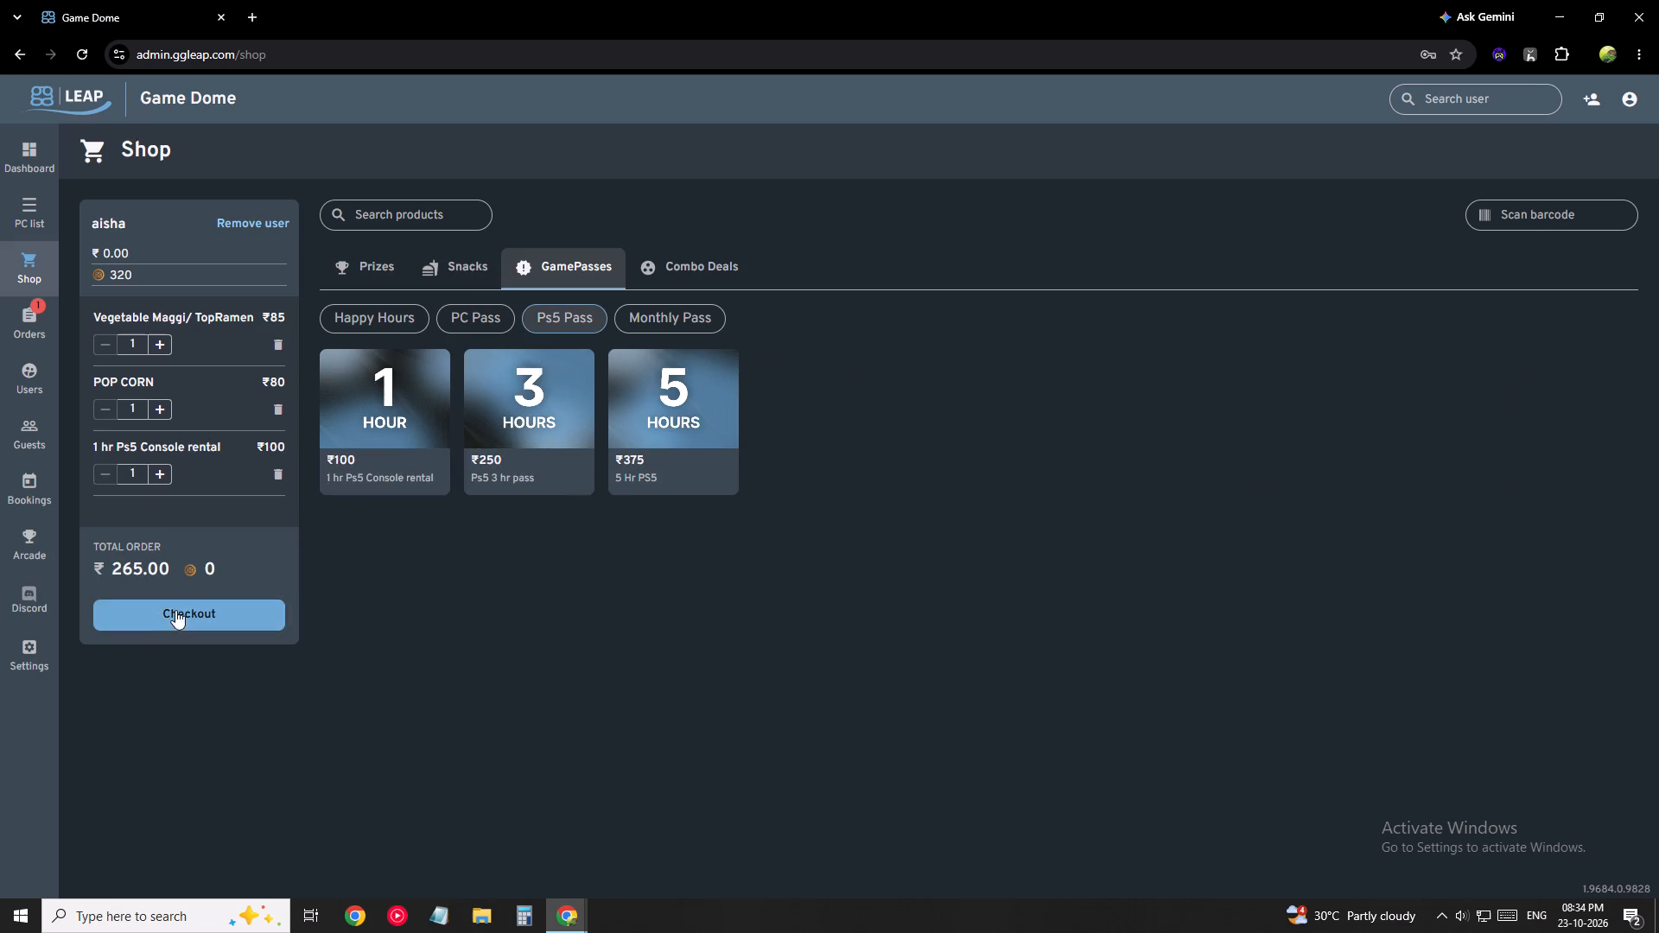
click(177, 608)
click(457, 480)
click(499, 774)
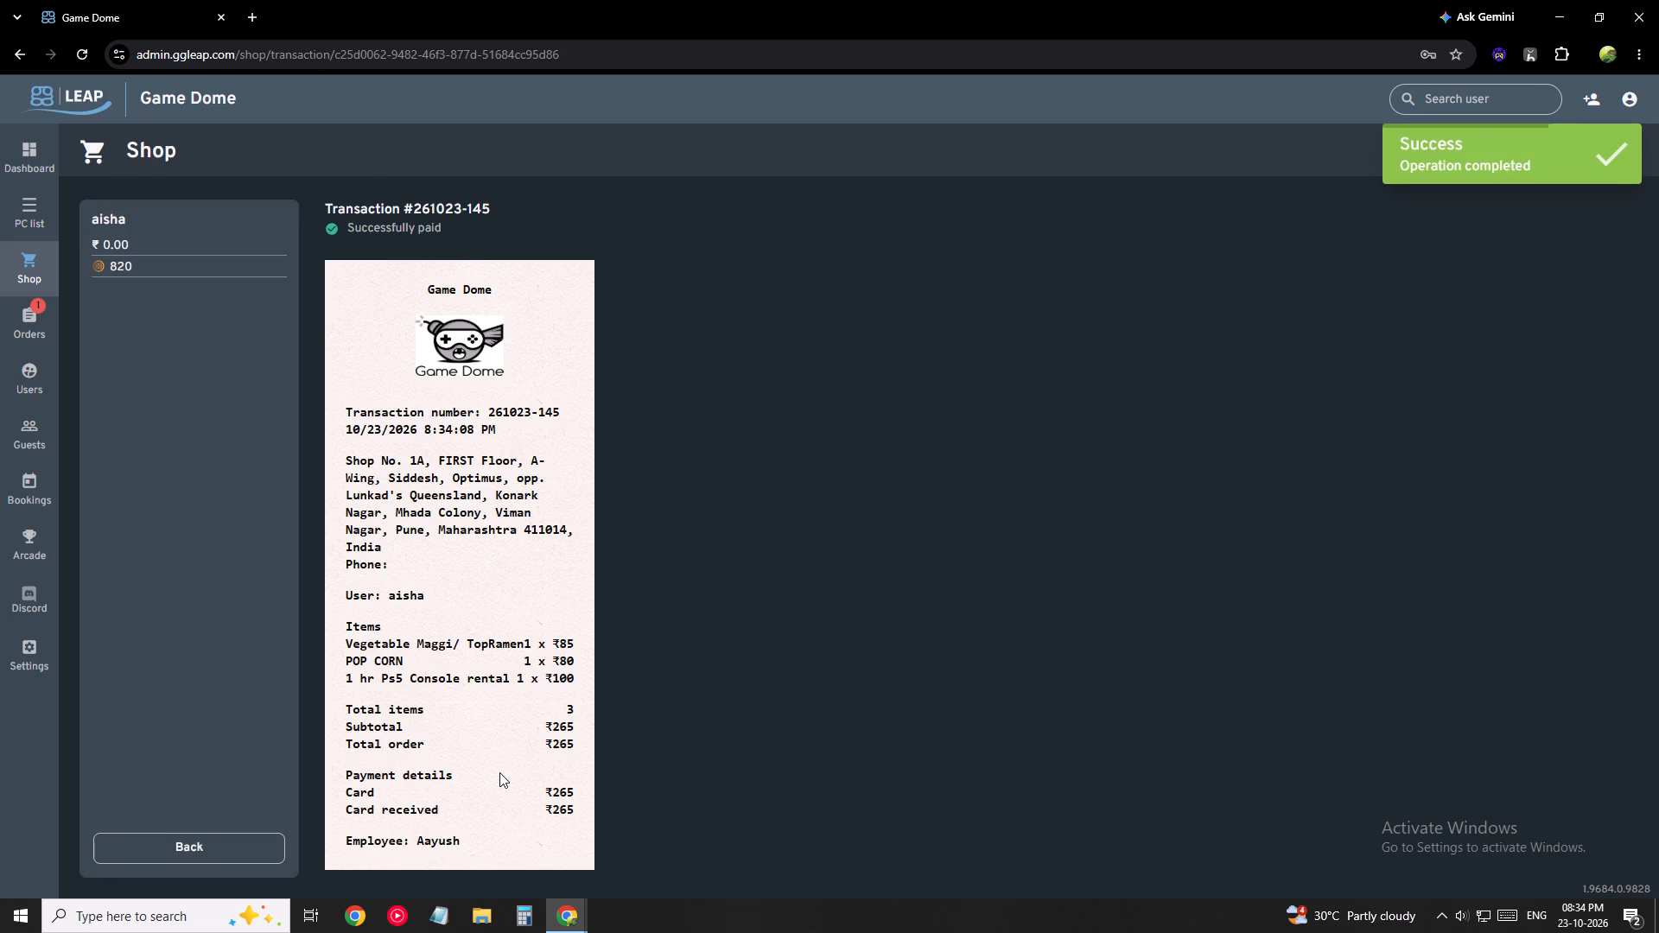
Return to the PC list.
click(0, 202)
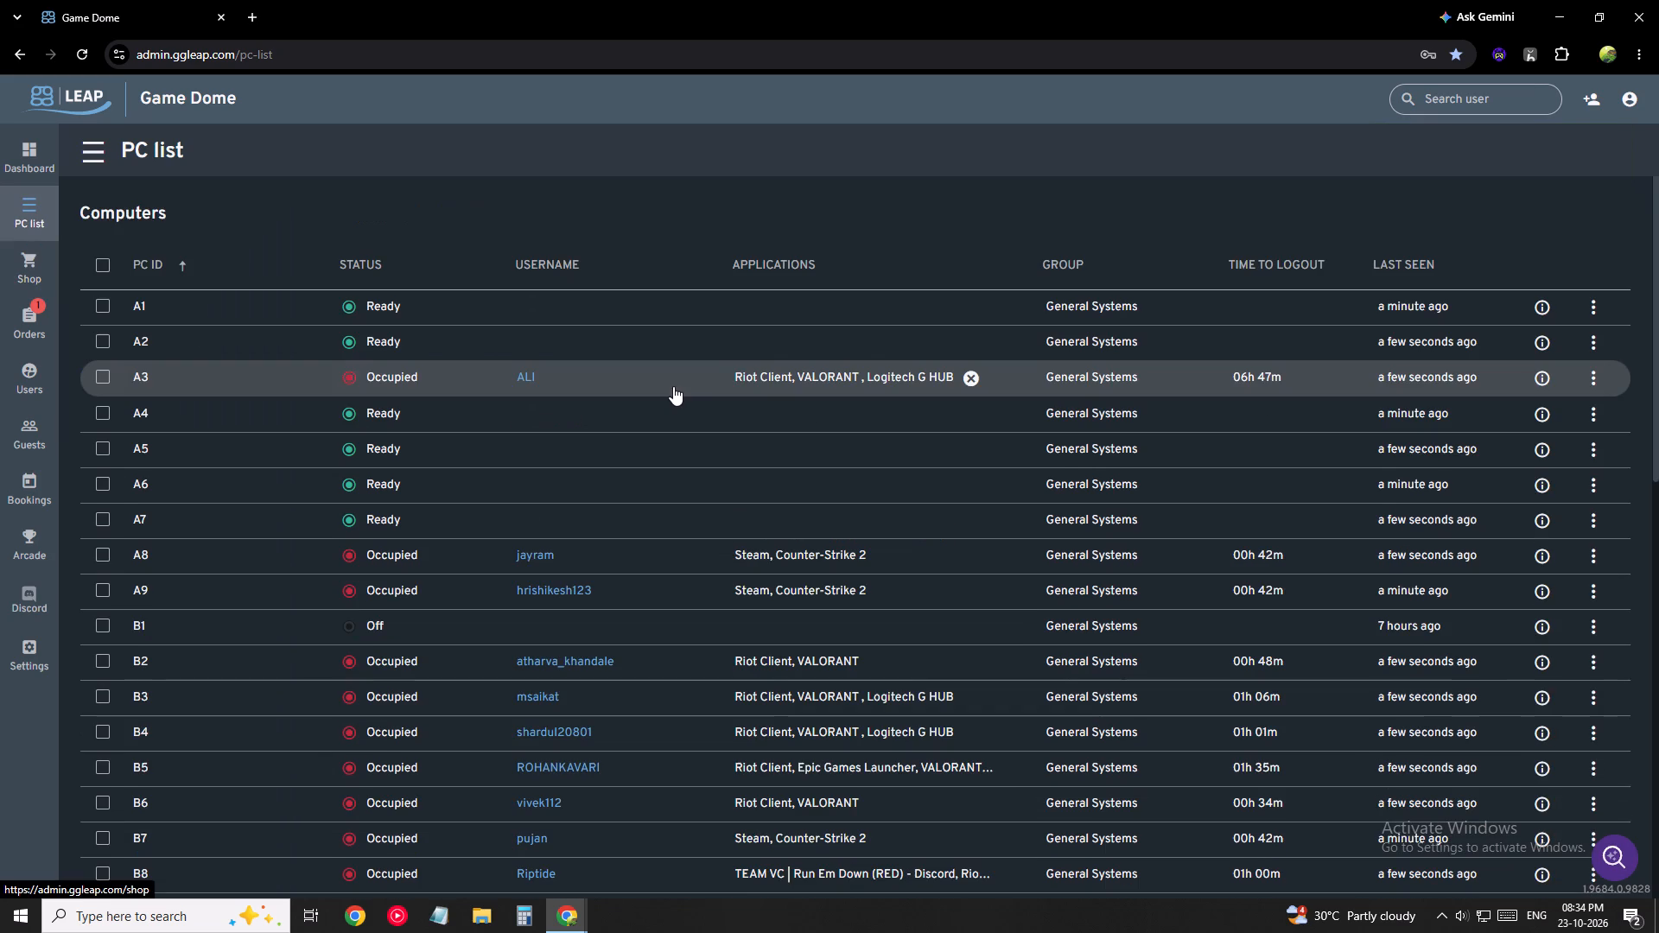
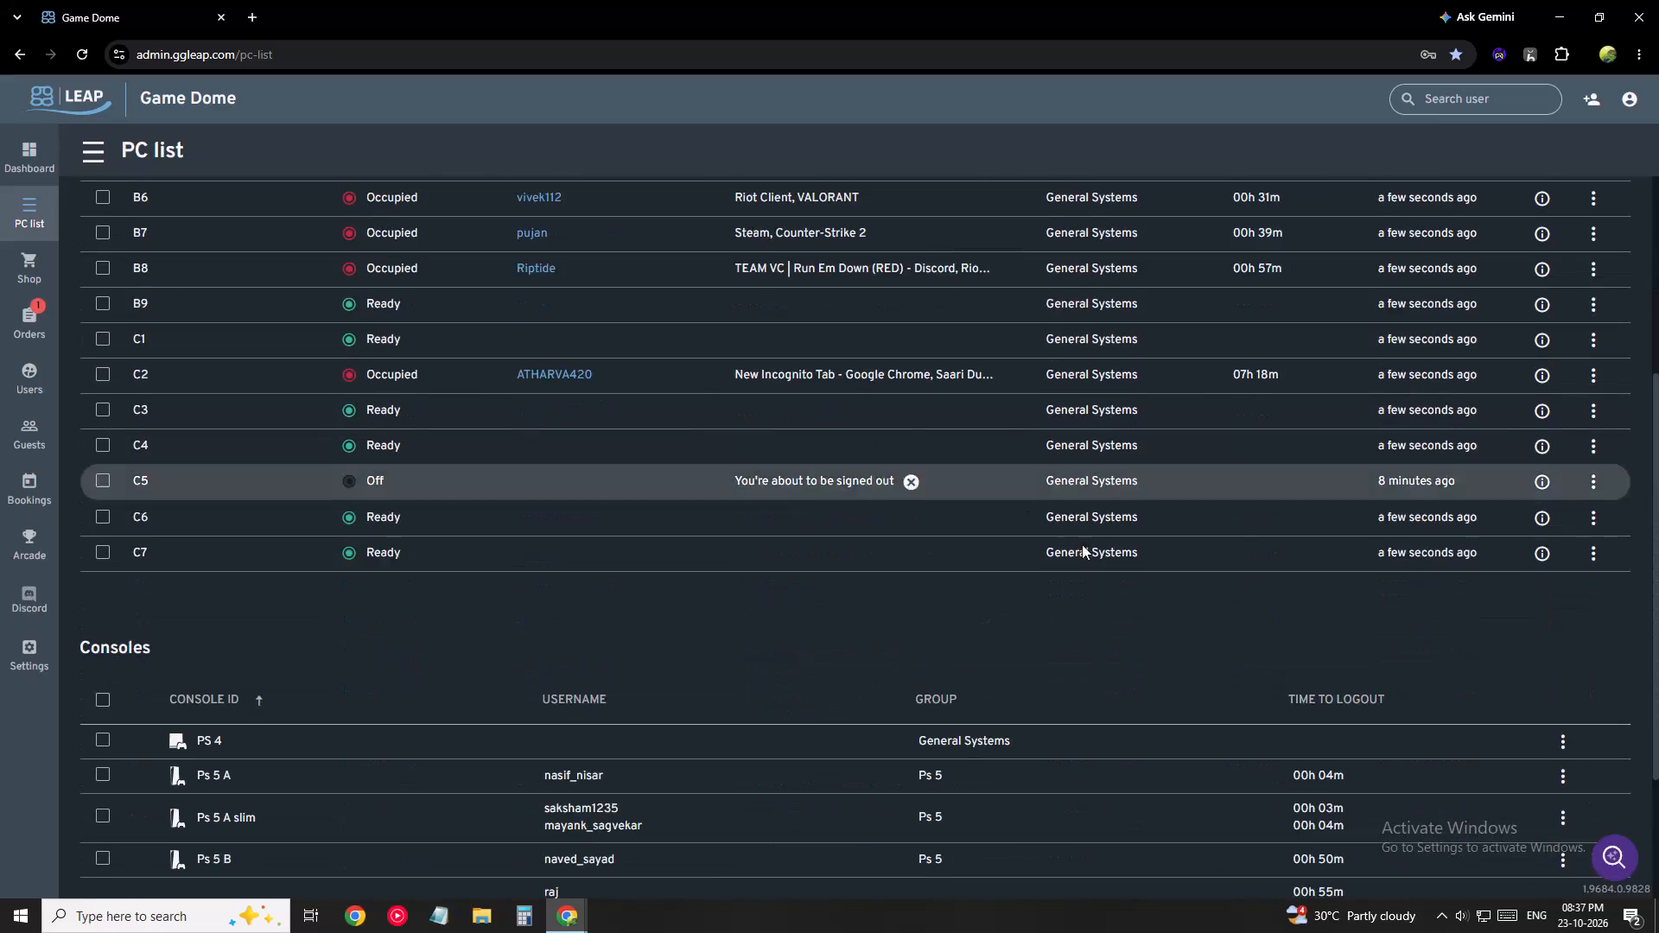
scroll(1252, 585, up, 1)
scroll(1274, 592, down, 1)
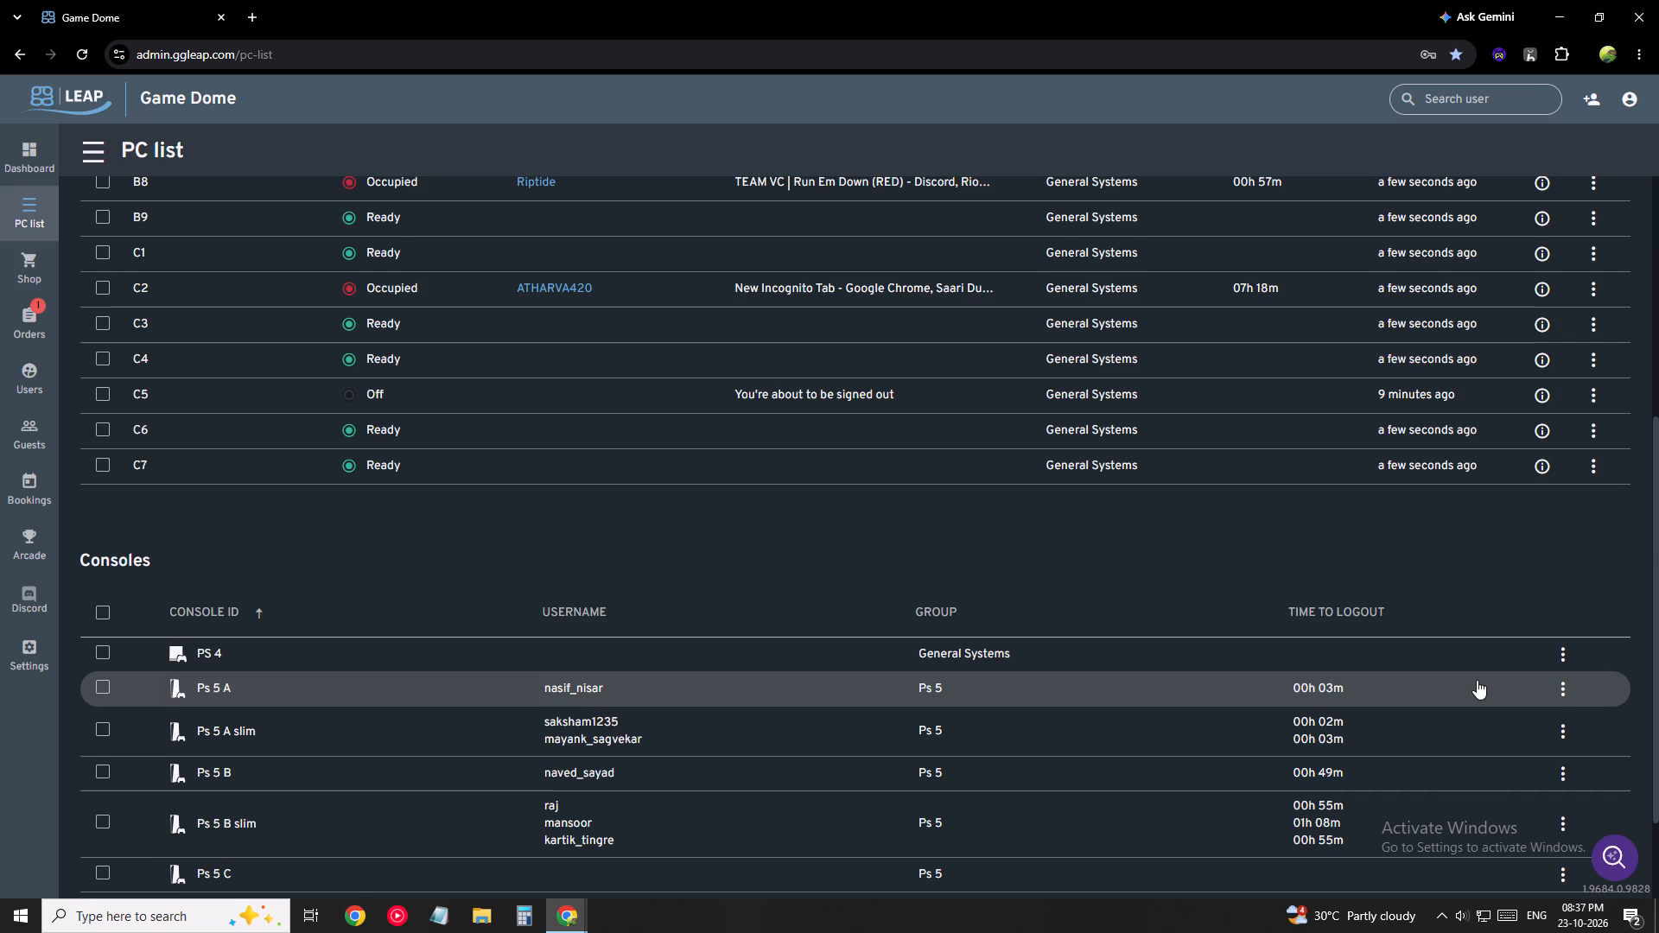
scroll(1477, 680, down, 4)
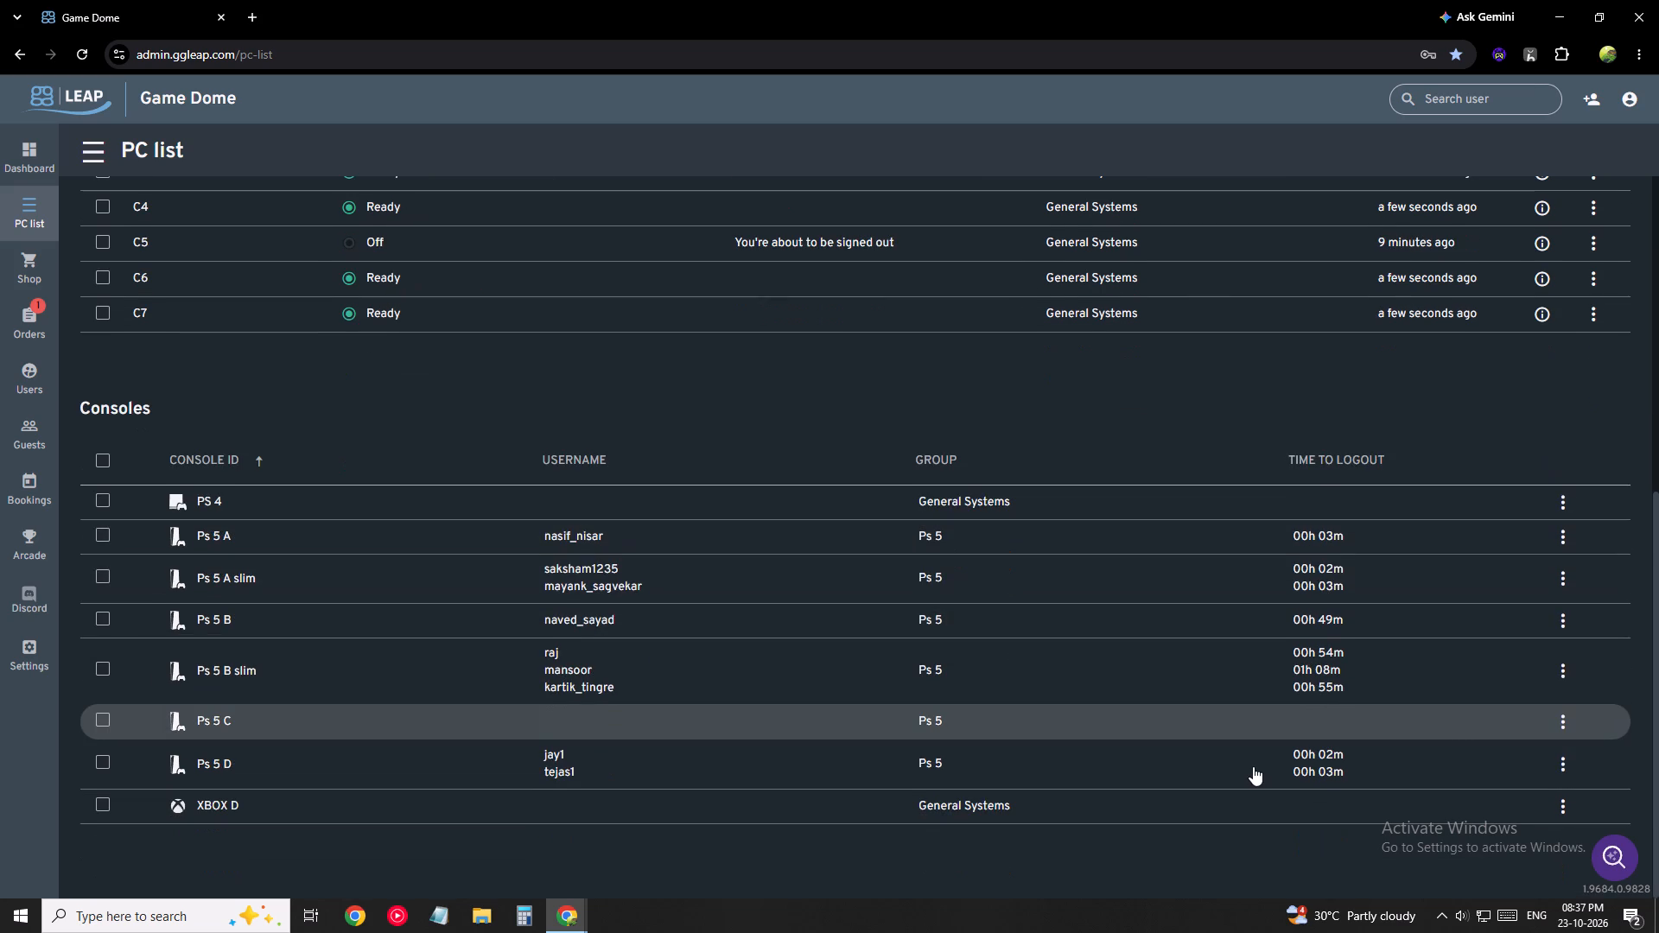
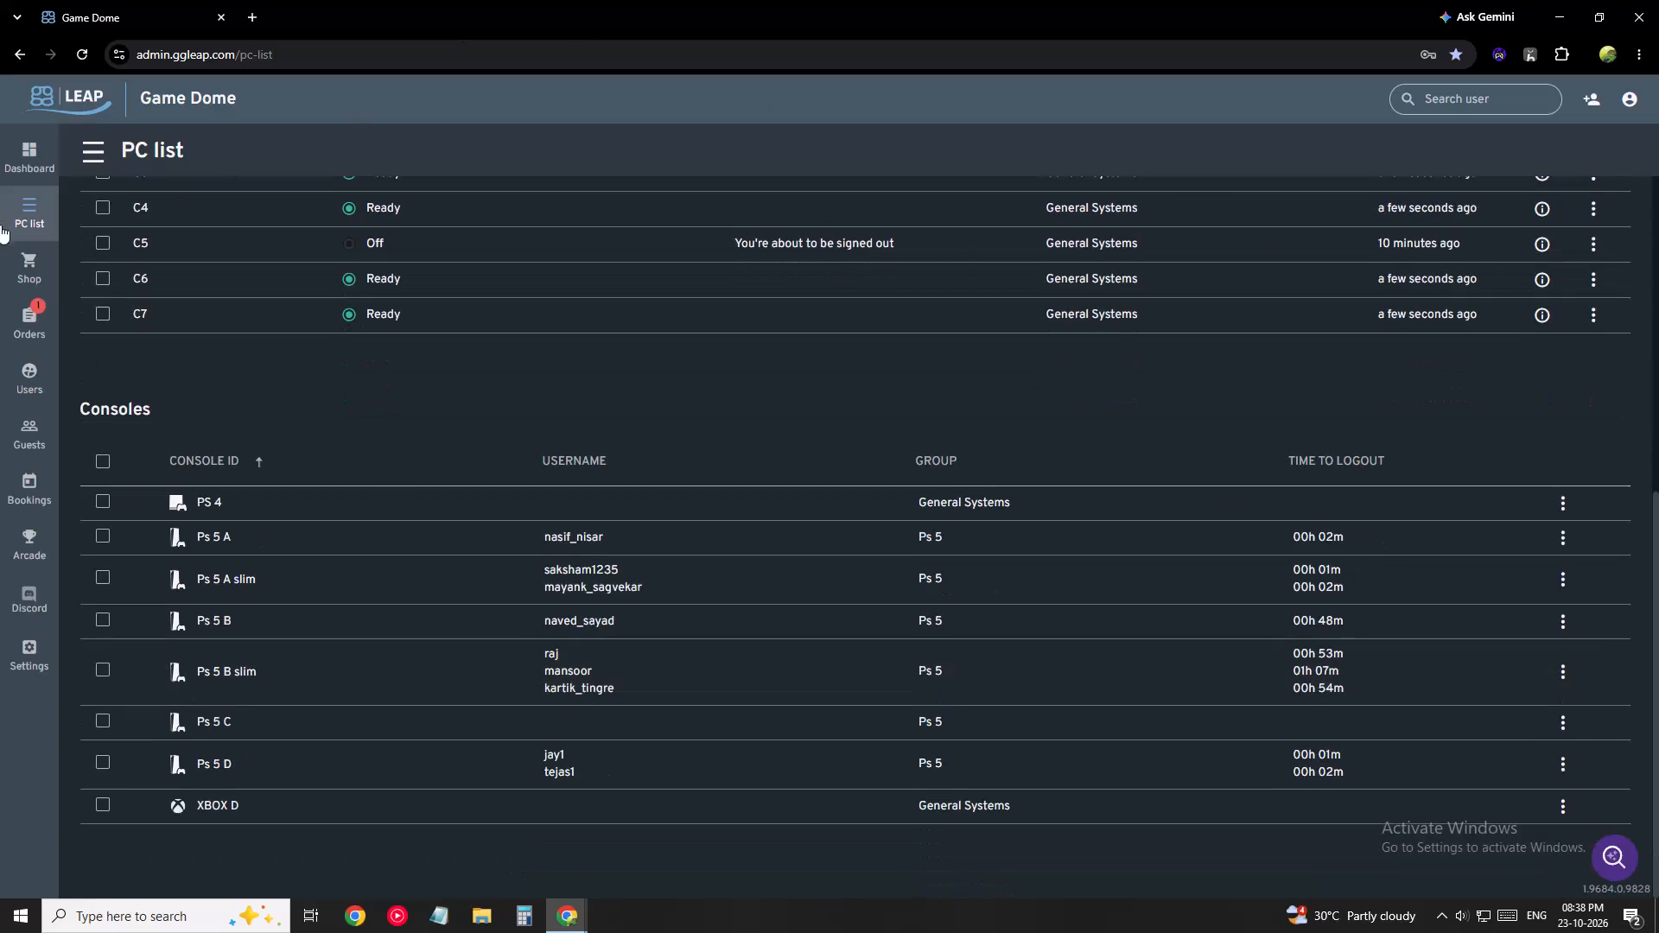
click(34, 289)
click(55, 320)
click(29, 235)
scroll(794, 580, down, 2)
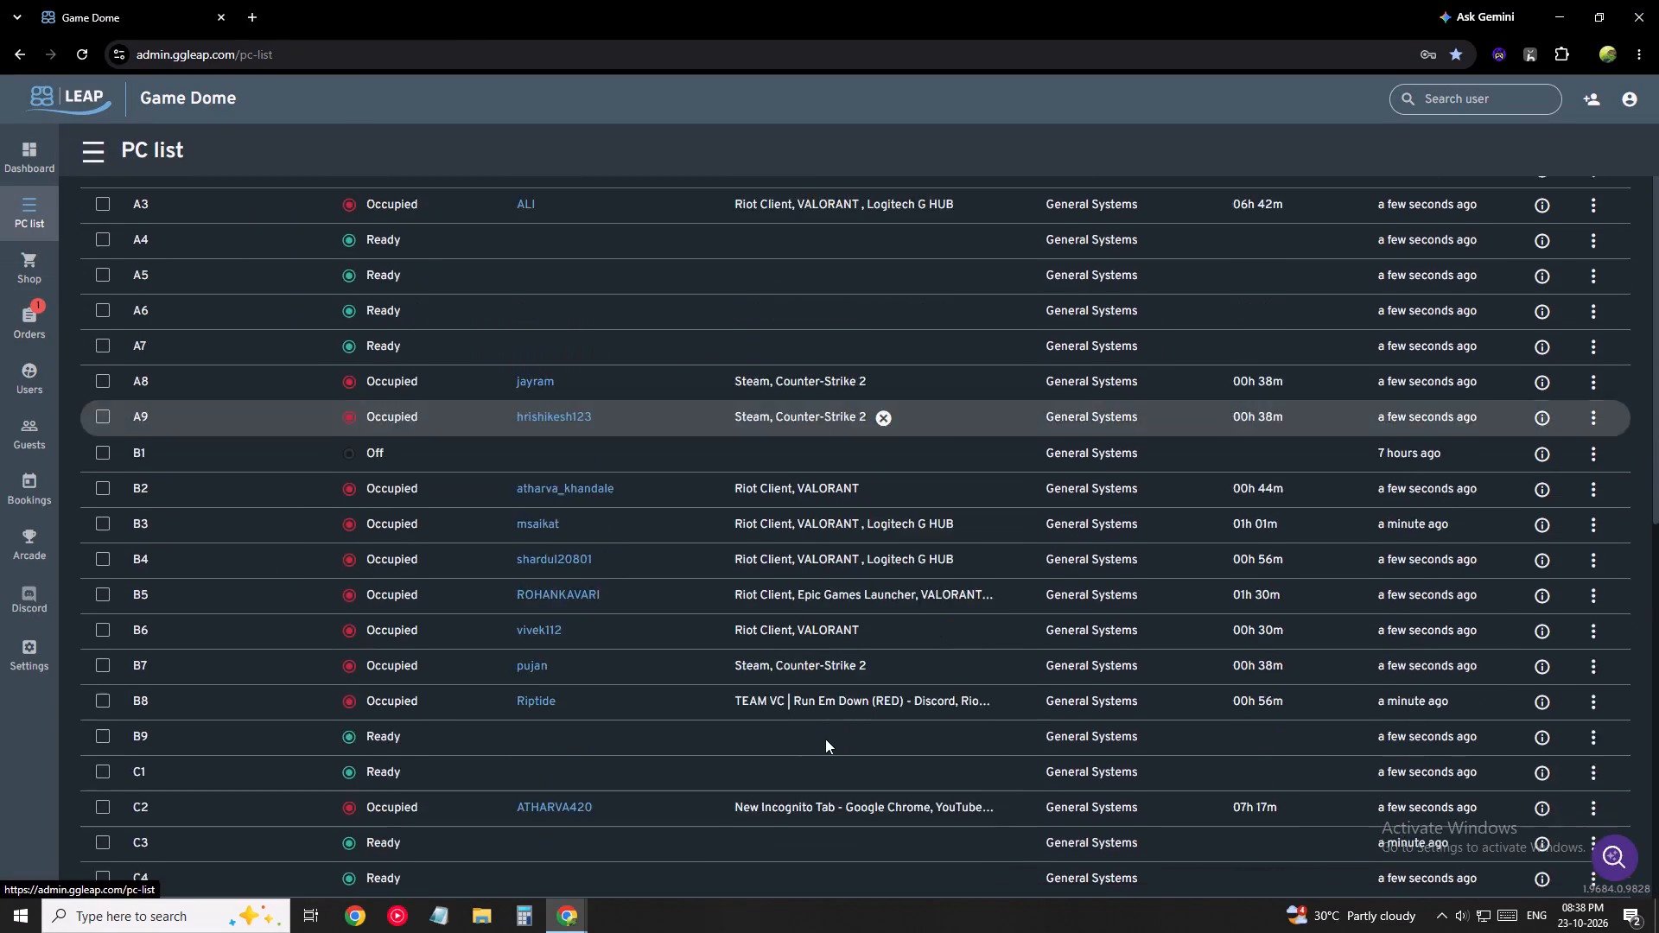
scroll(825, 739, down, 7)
scroll(978, 820, up, 1)
scroll(980, 820, down, 1)
scroll(989, 822, up, 1)
scroll(1414, 804, down, 2)
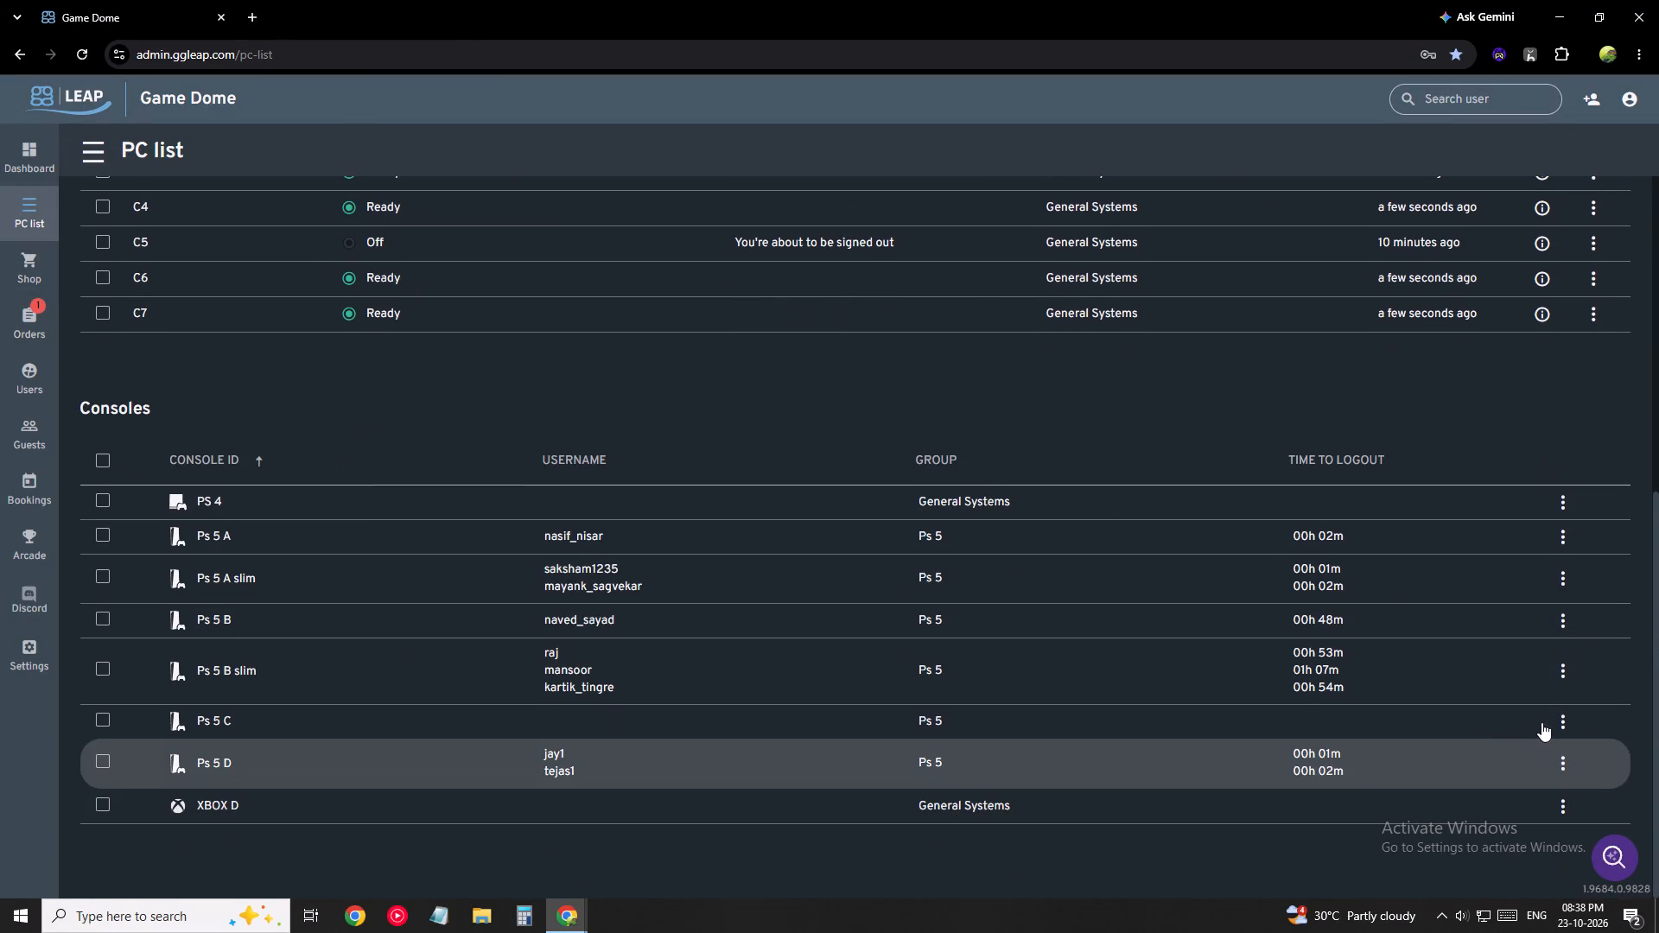
click(1541, 722)
click(1577, 731)
click(1568, 718)
click(1556, 737)
click(788, 481)
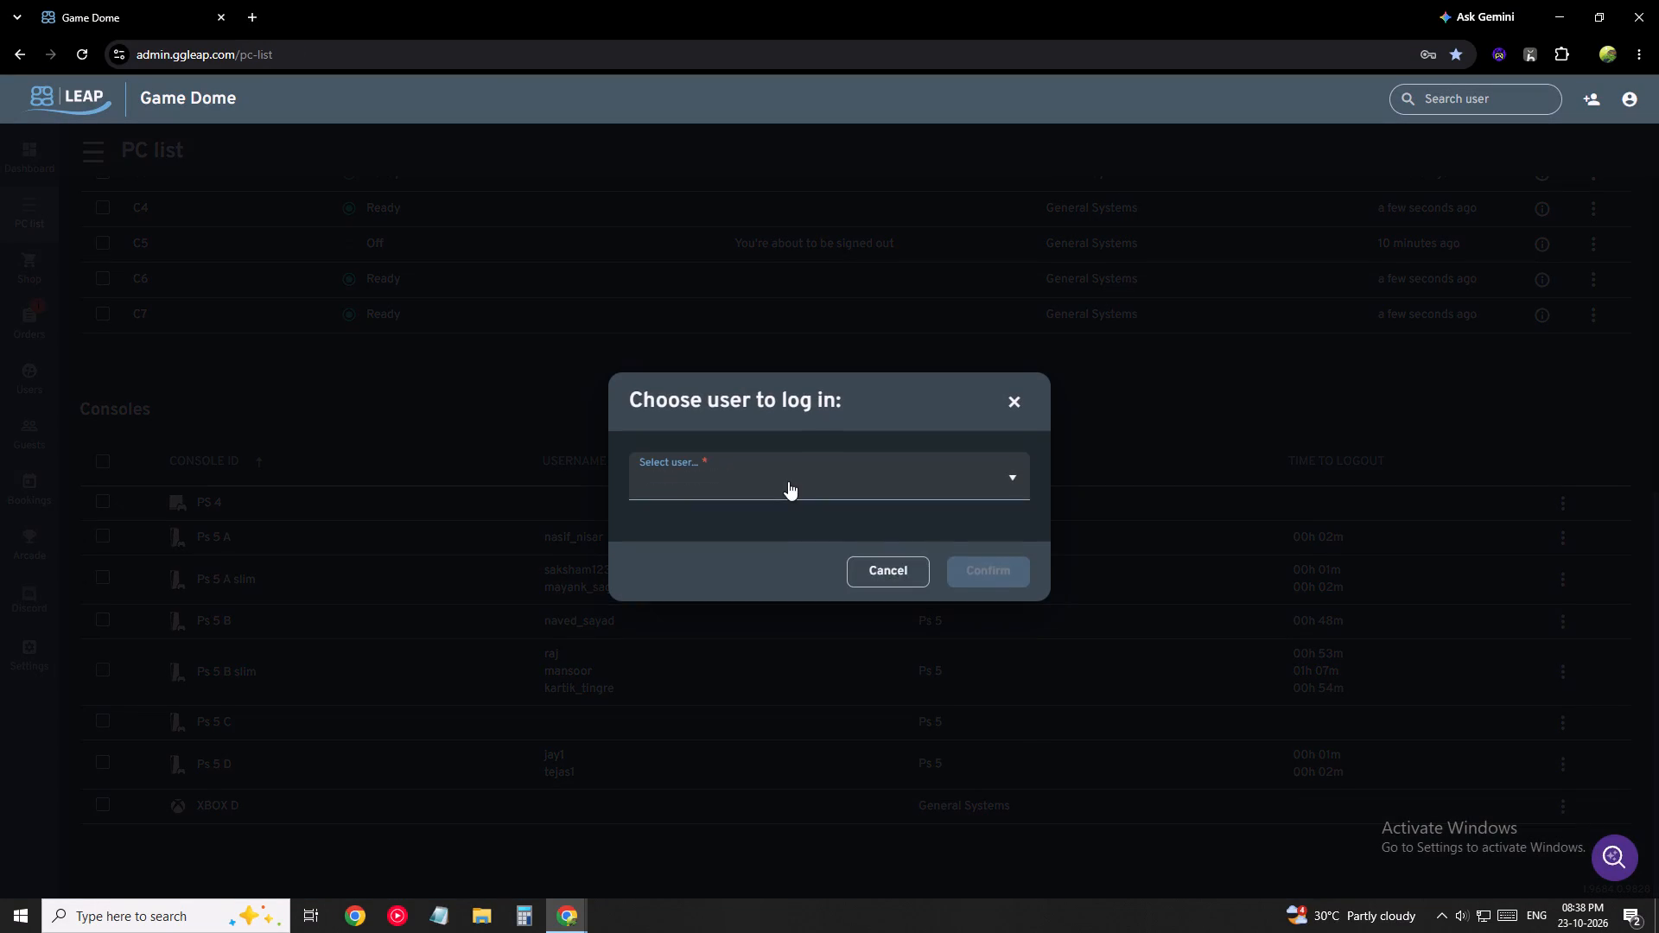
text(ethan123)
click(736, 540)
click(965, 562)
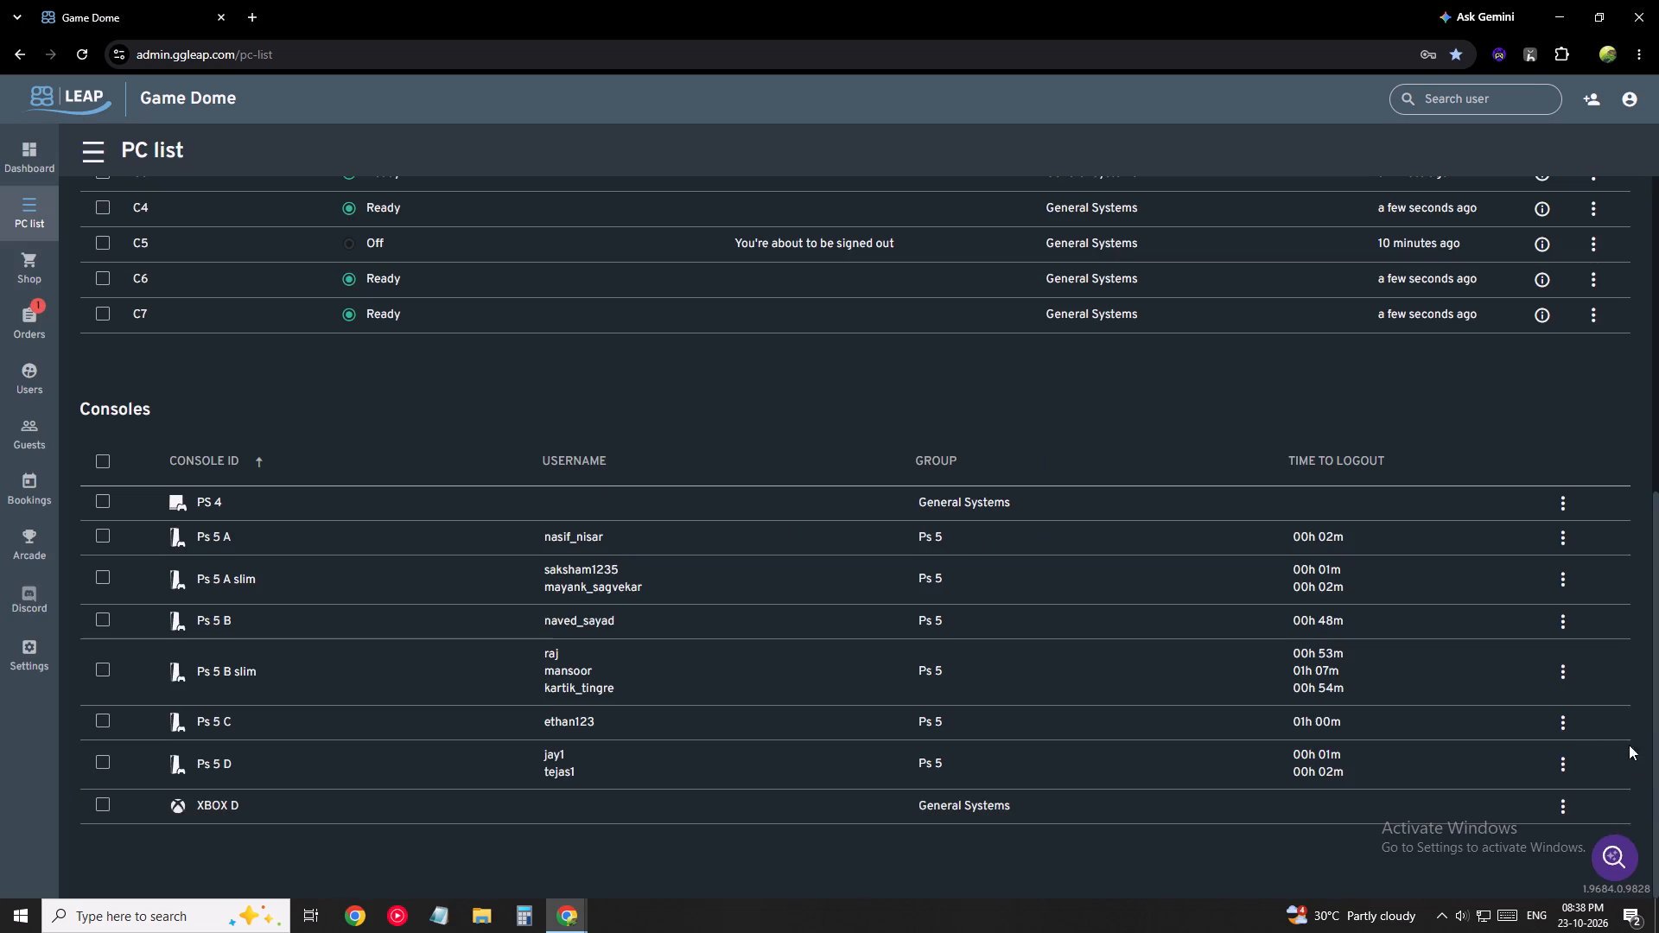
Log the user aisha in to the Ps 5 C console as an additional player alongside ethan123.
click(1565, 729)
click(1564, 632)
click(753, 474)
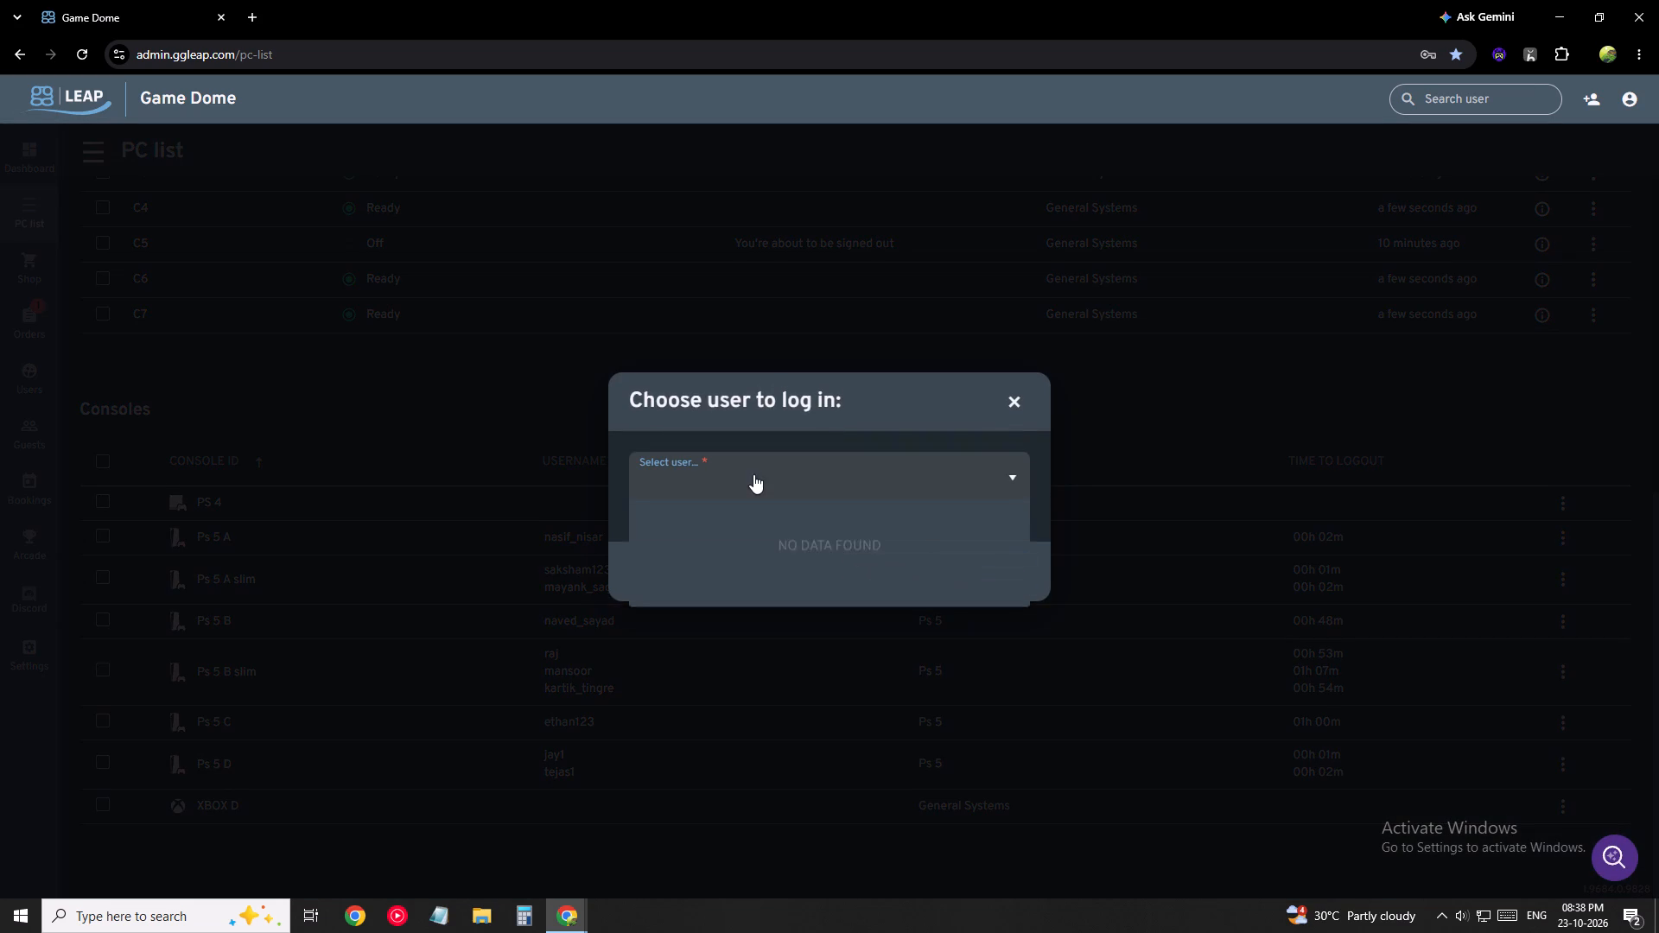
text(aisha)
click(787, 563)
click(978, 574)
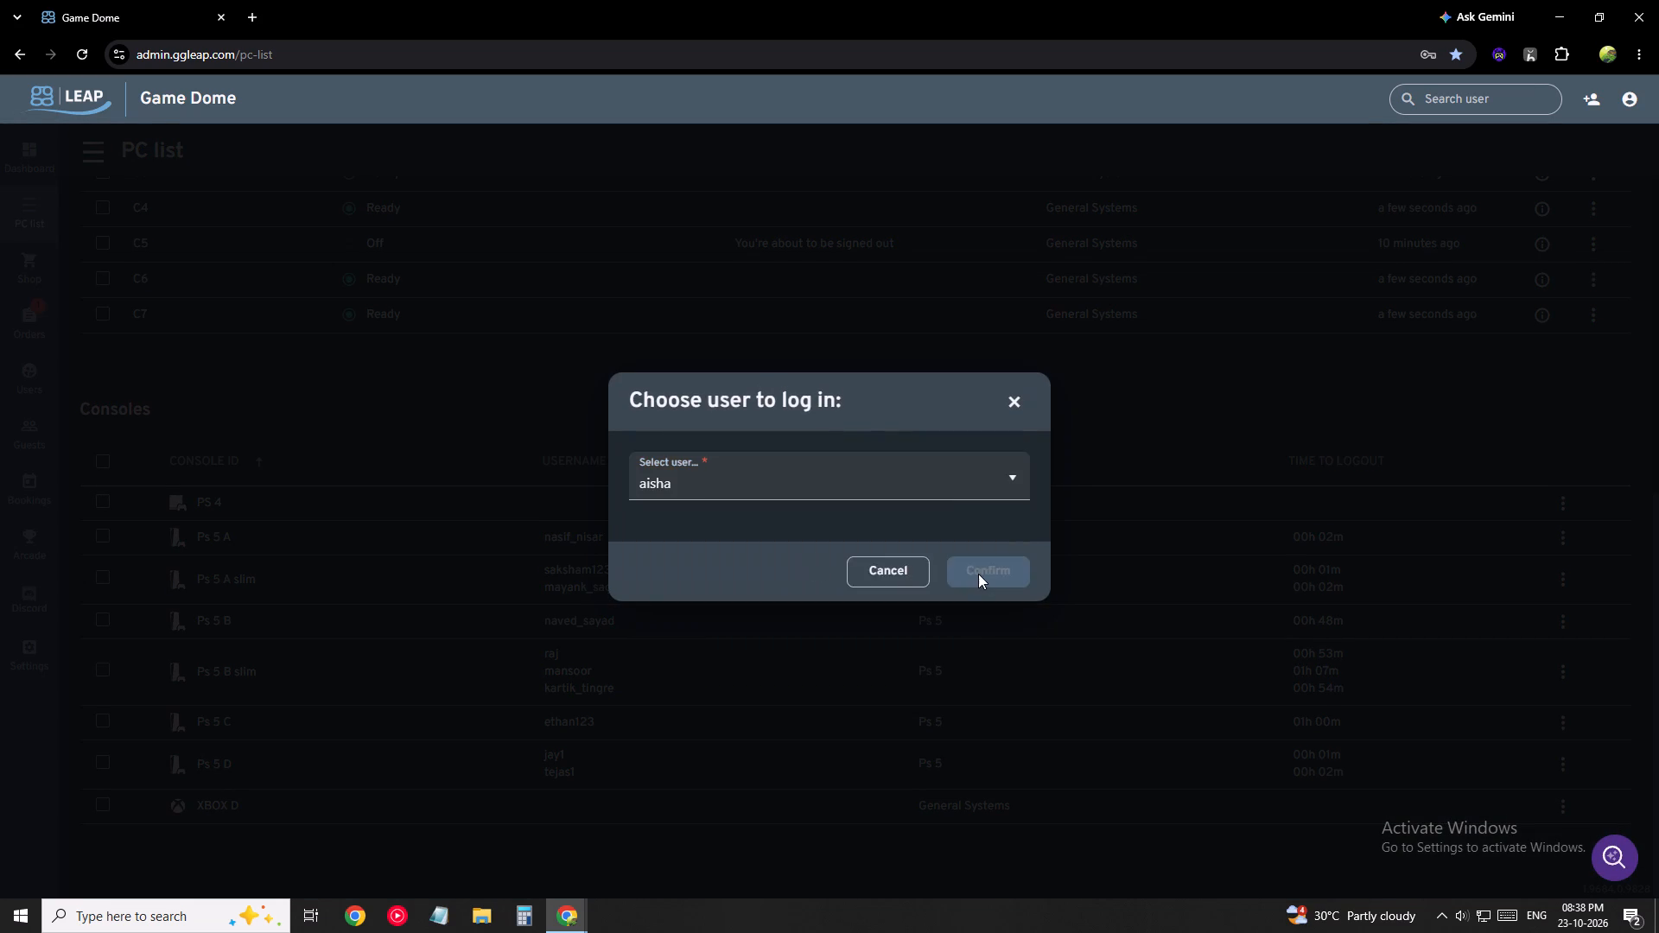
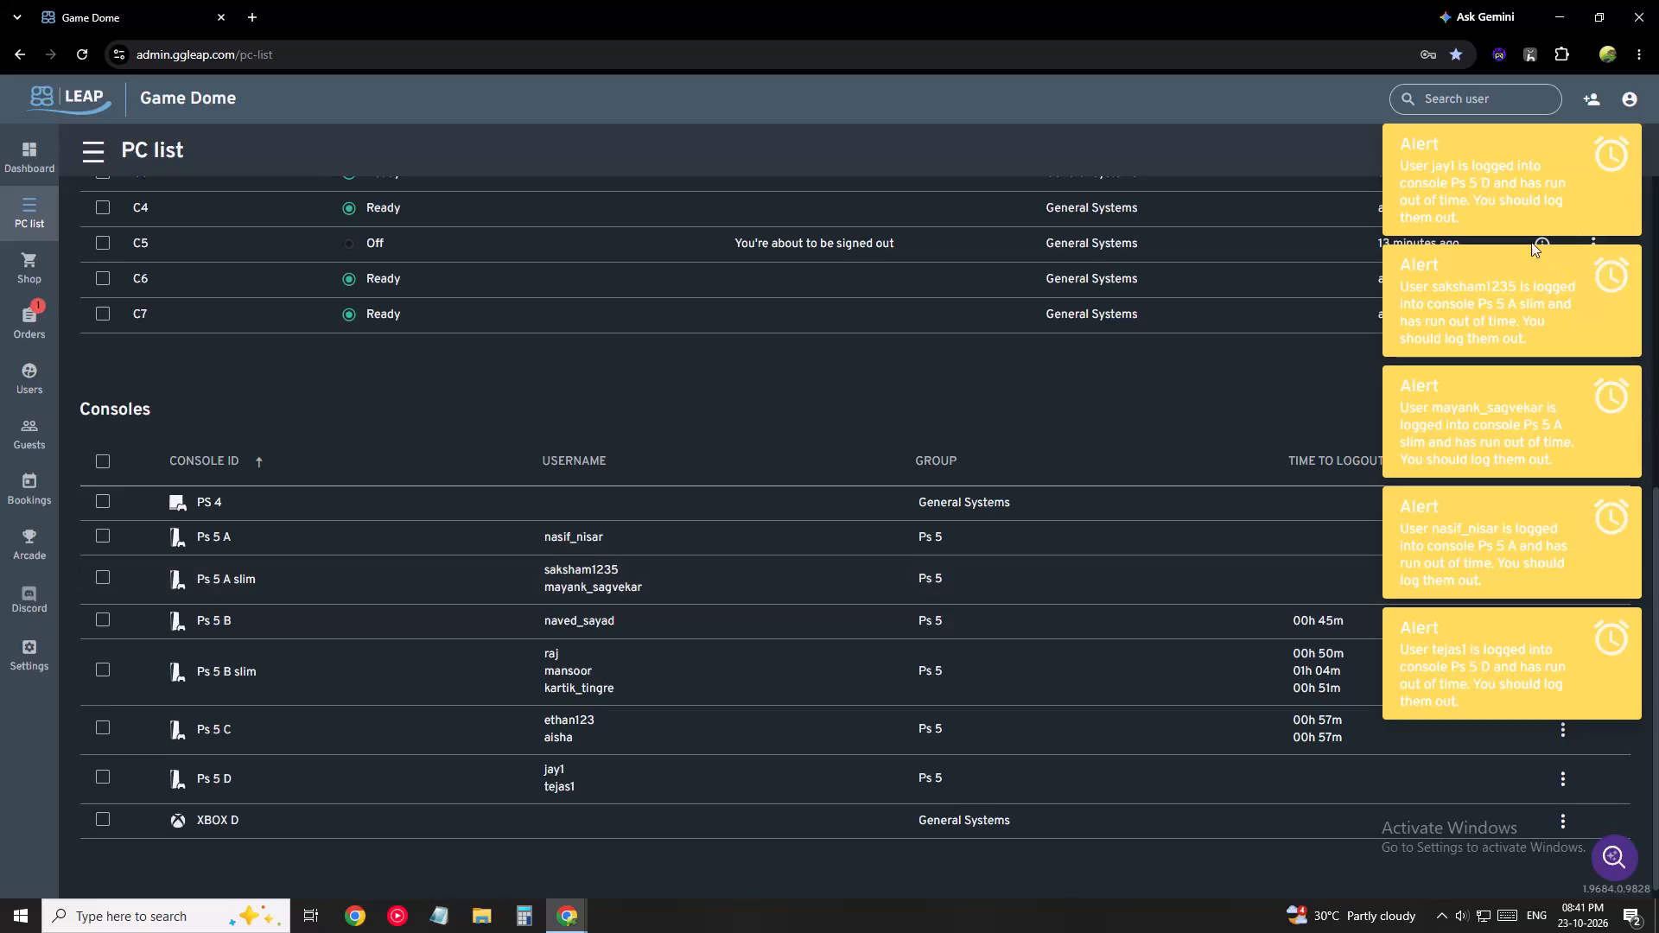
Dismiss all the out-of-time alerts covering the PC list.
click(1526, 231)
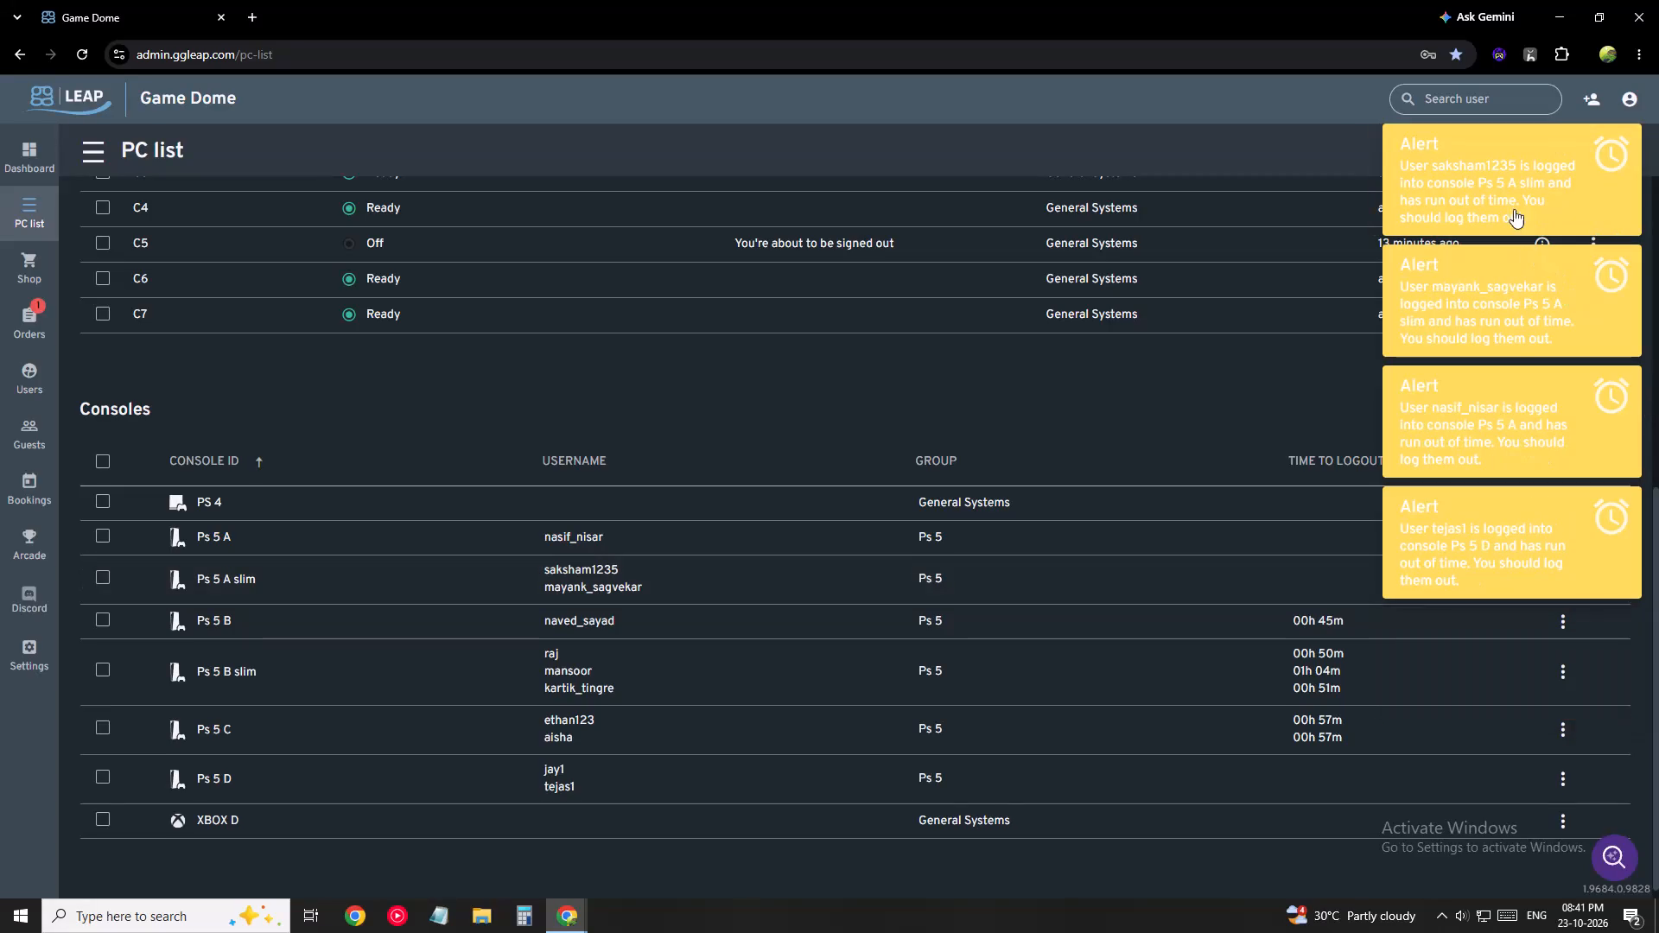
click(1510, 197)
double_click(1513, 204)
click(1513, 204)
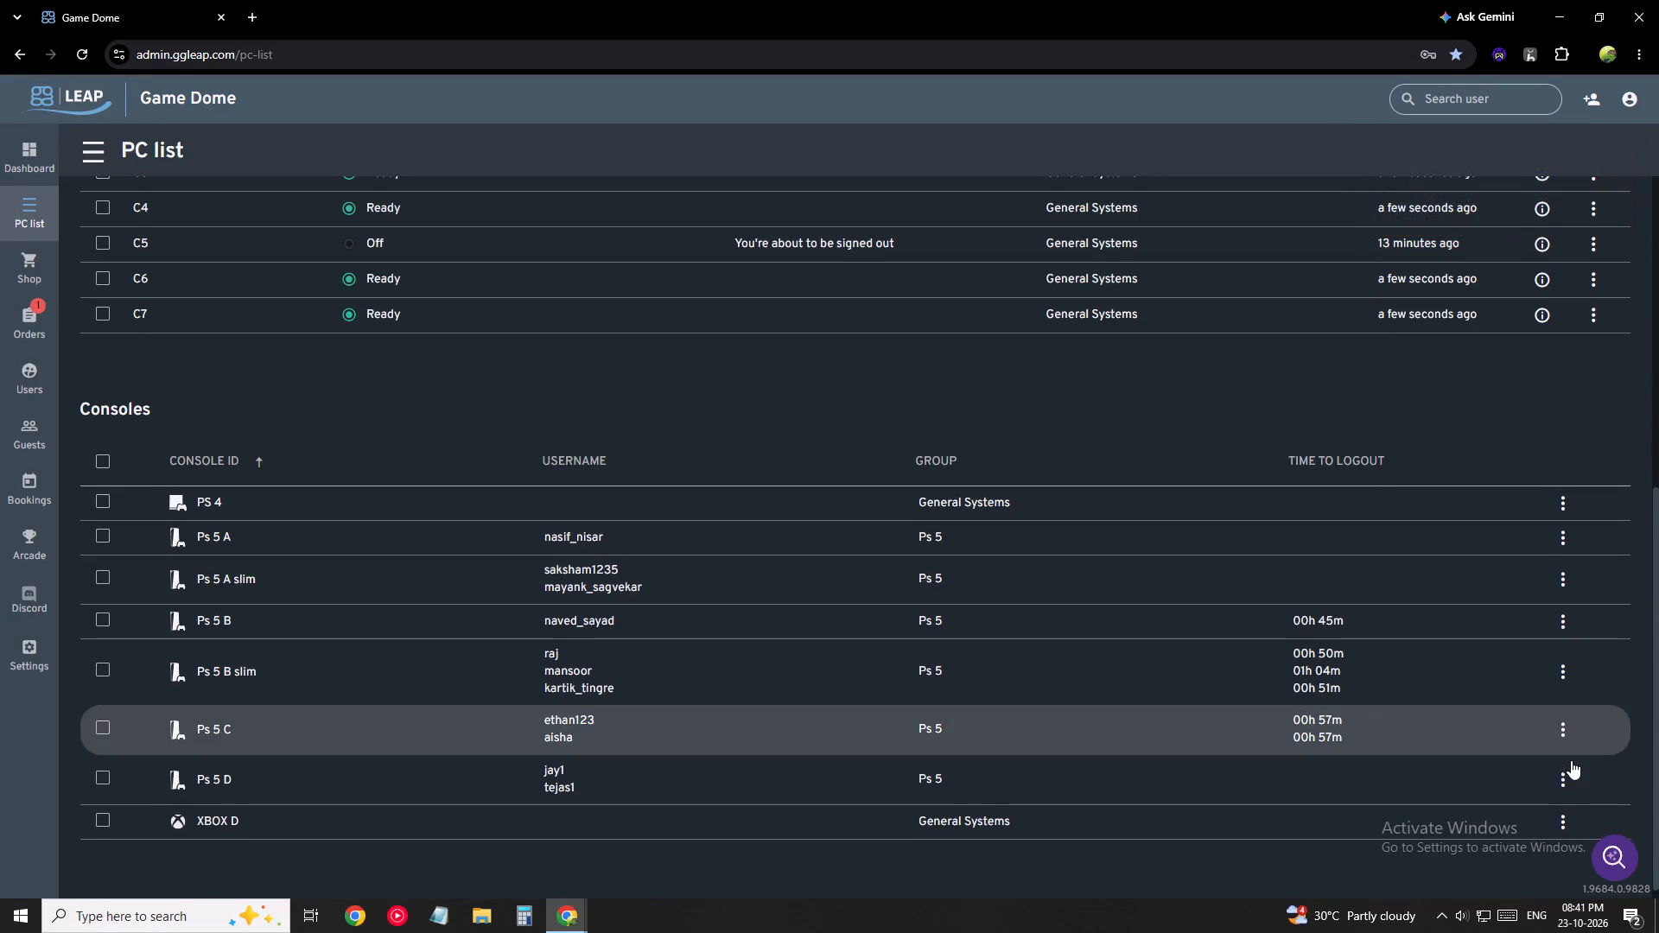
Log out all users from the expired consoles Ps 5 D, Ps 5 A slim and Ps 5 A.
click(1569, 776)
click(1586, 672)
click(1558, 583)
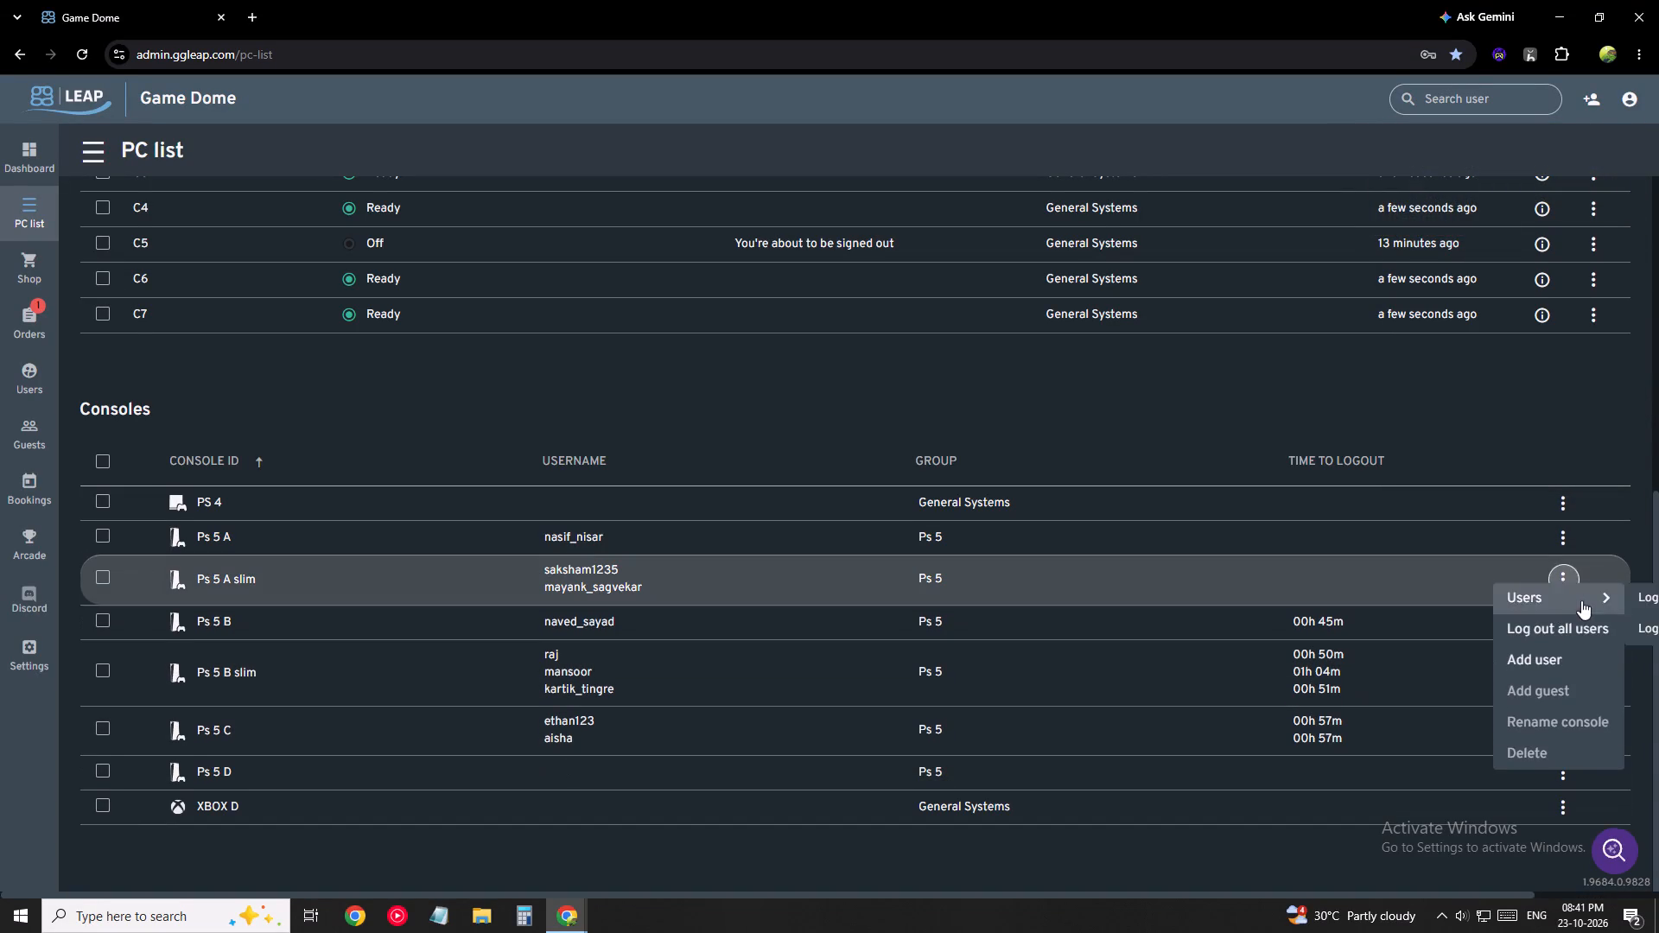
click(1582, 628)
click(1566, 543)
click(1587, 598)
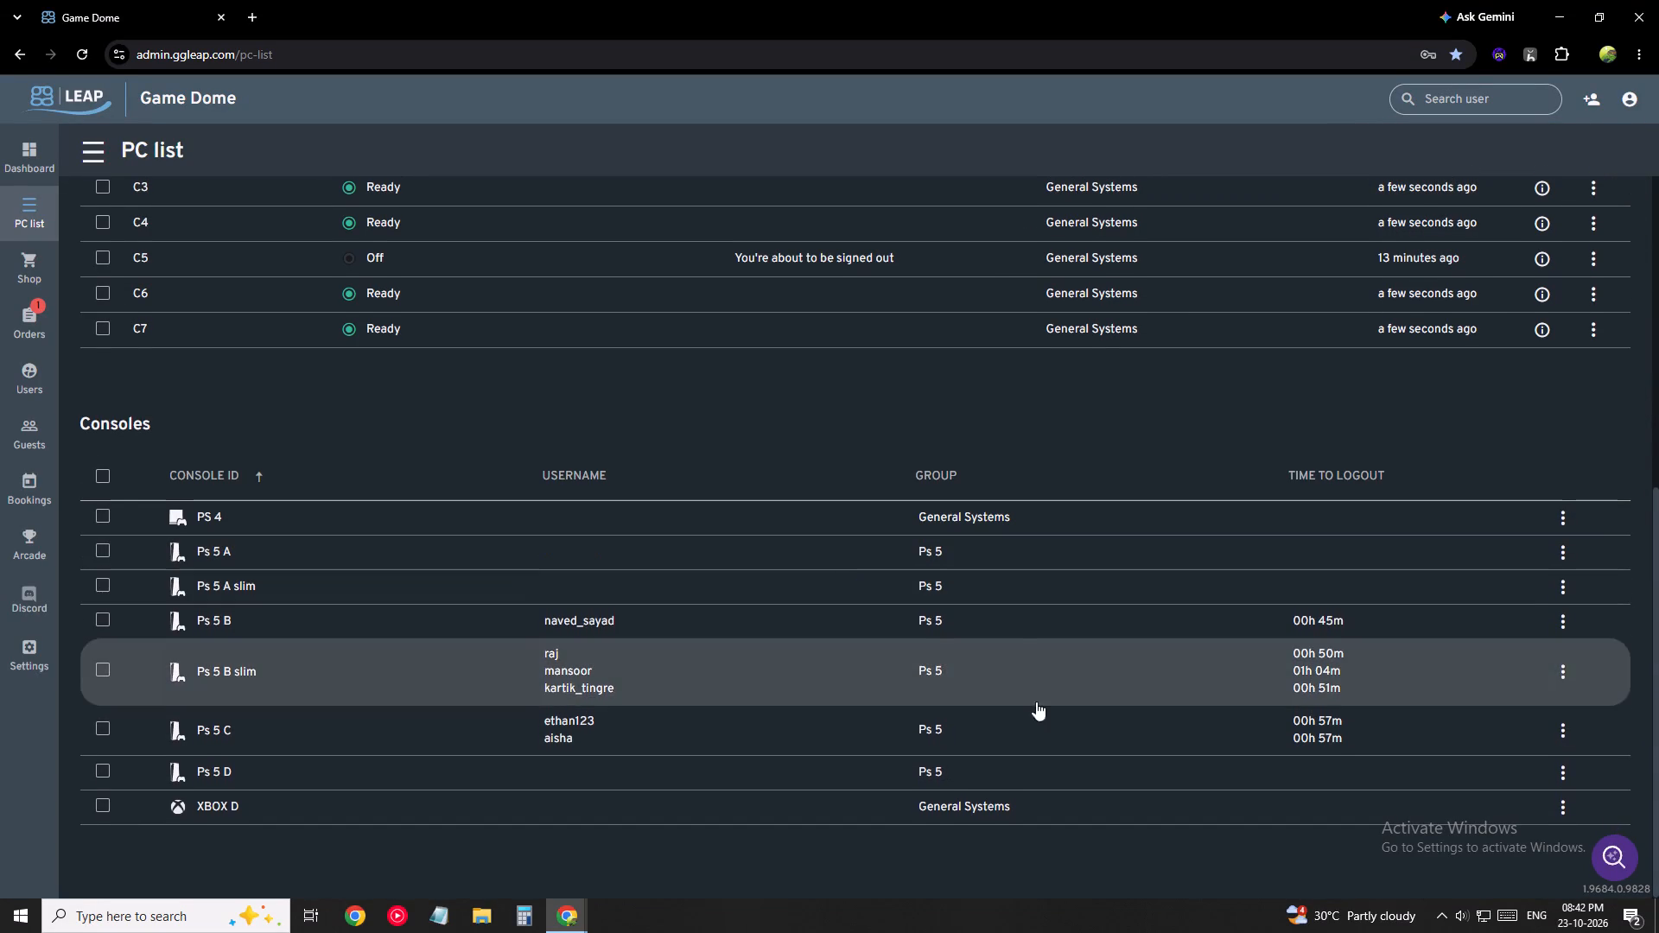
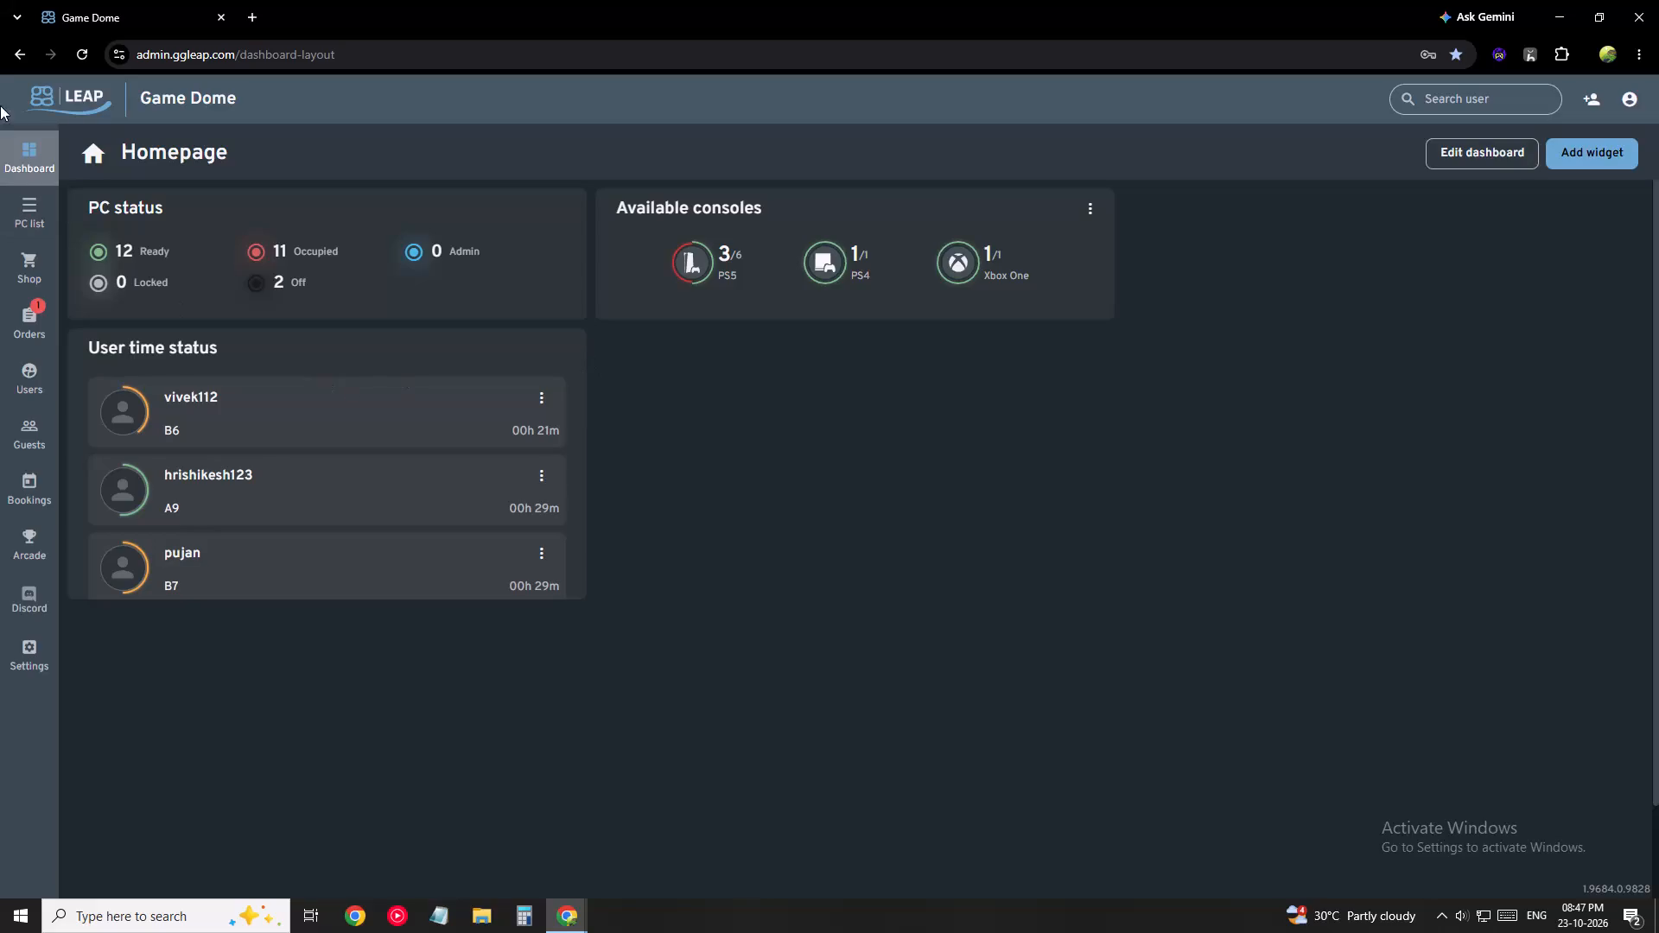
click(30, 215)
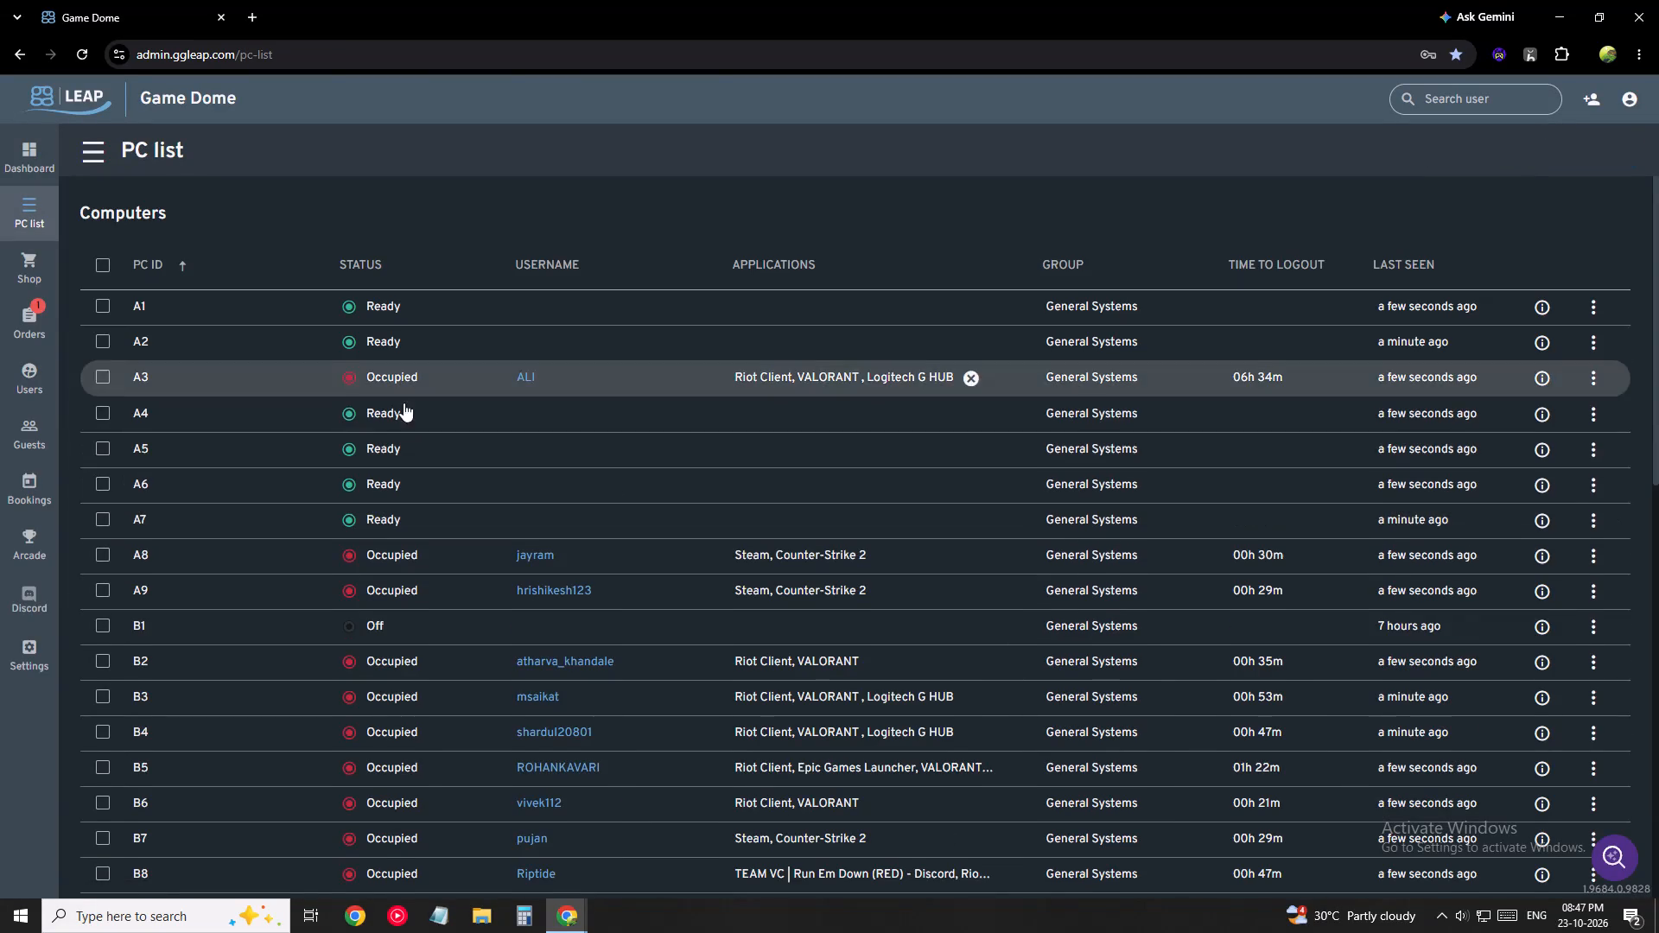
scroll(630, 700, down, 2)
click(544, 636)
click(624, 650)
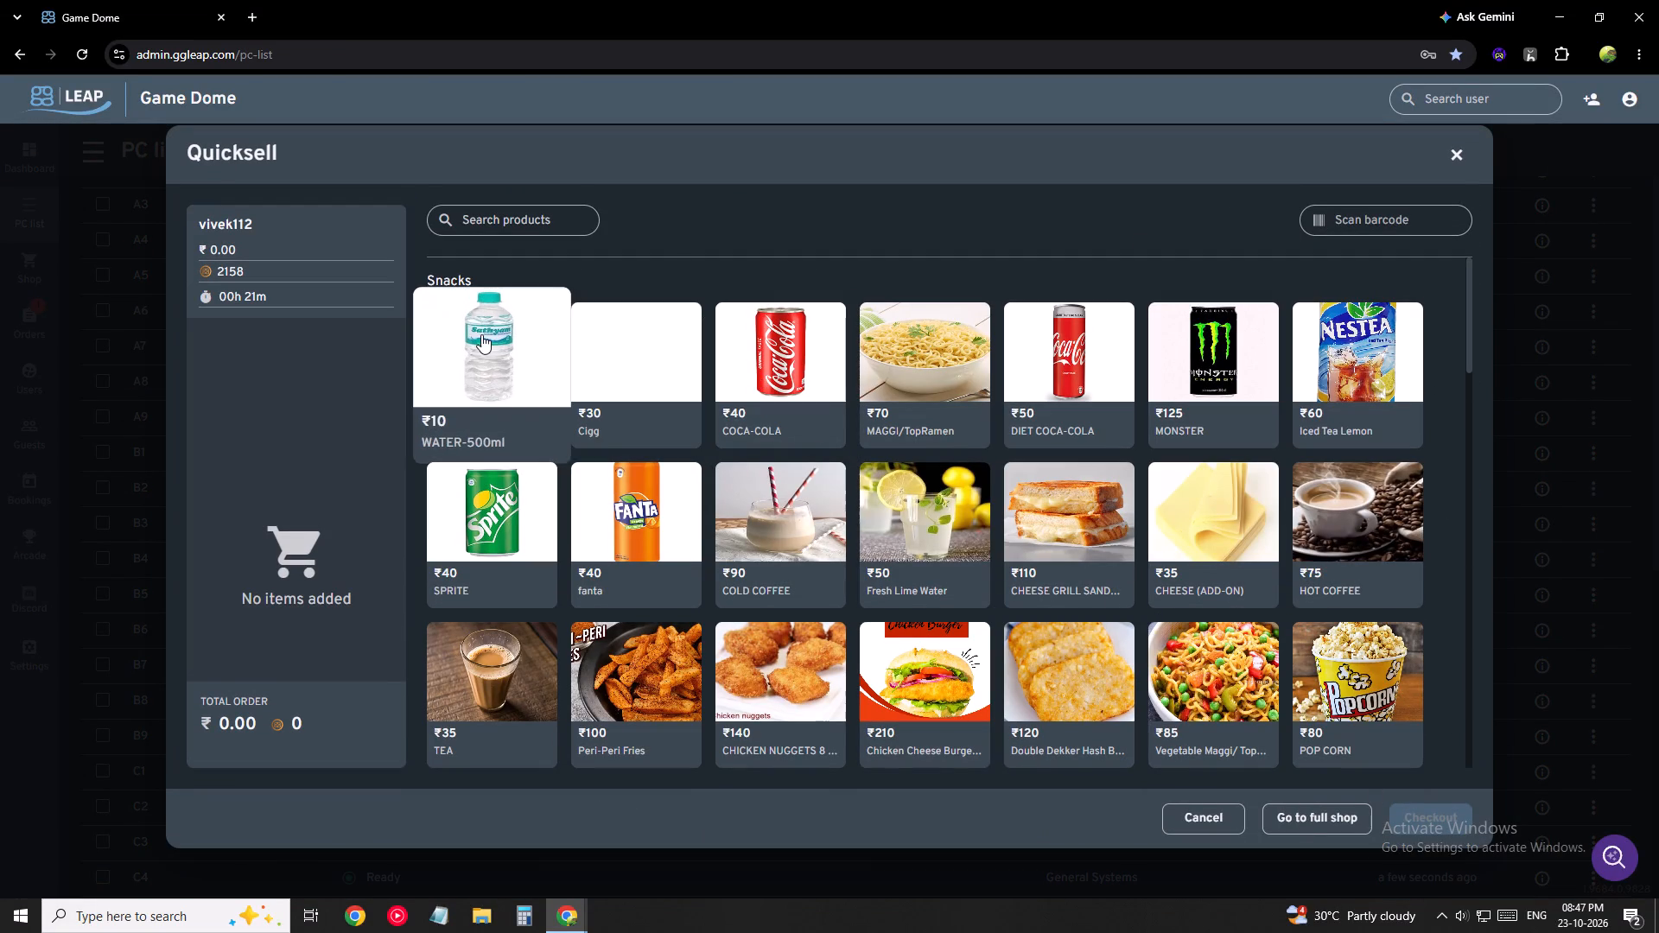
double_click(481, 334)
click(1344, 809)
click(561, 275)
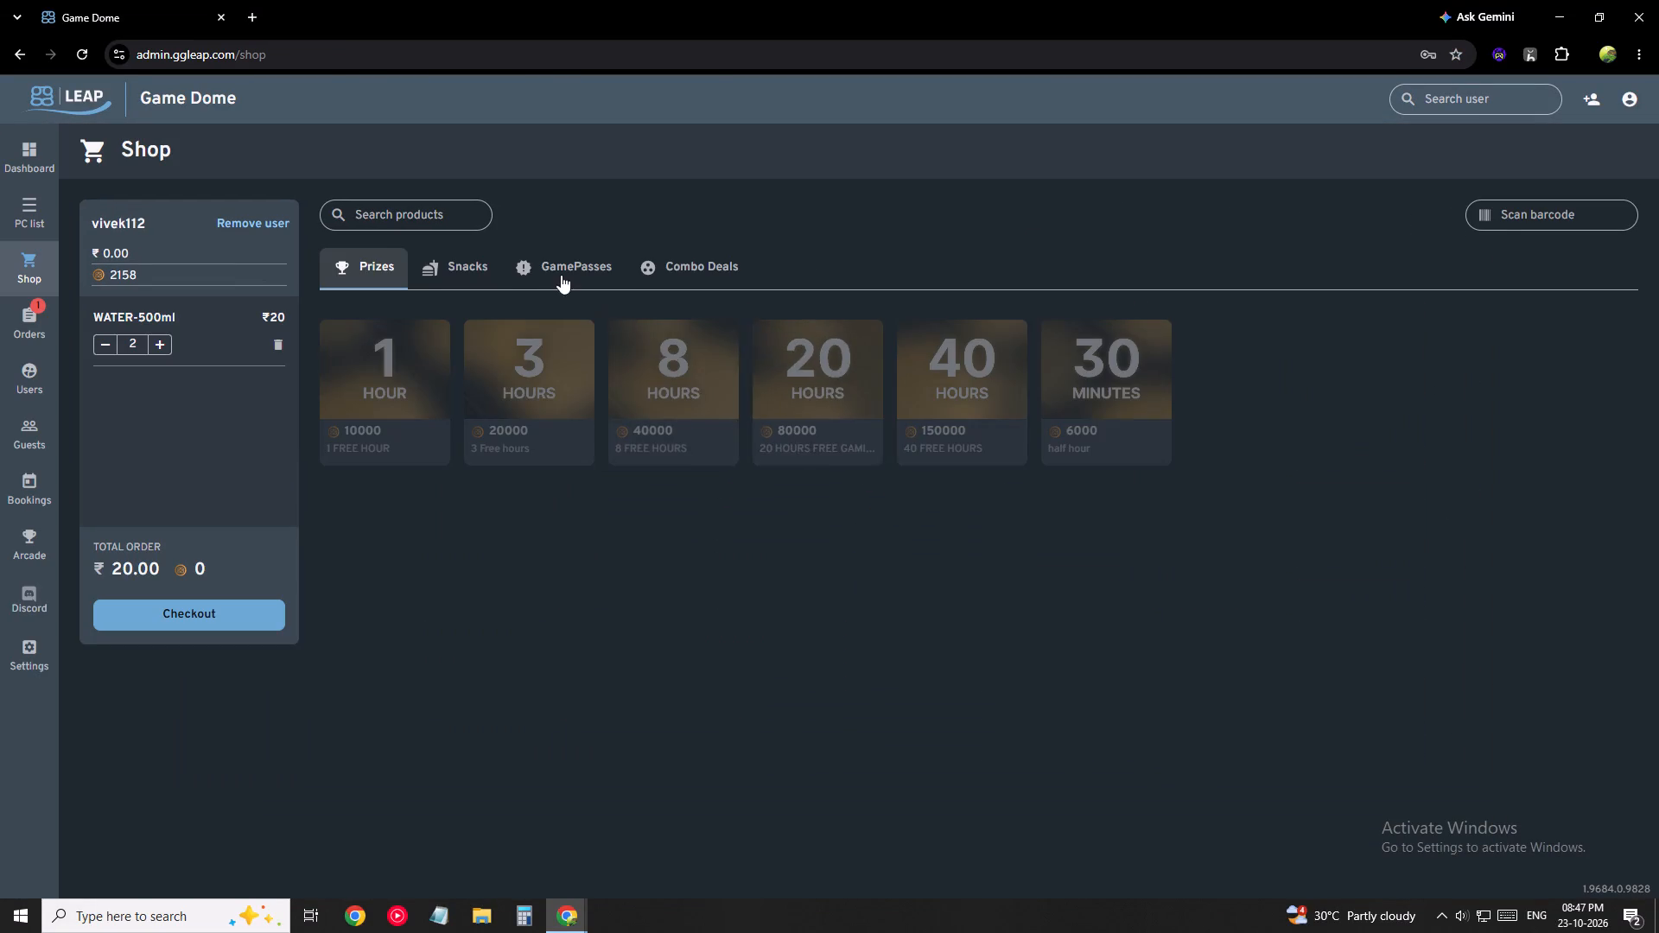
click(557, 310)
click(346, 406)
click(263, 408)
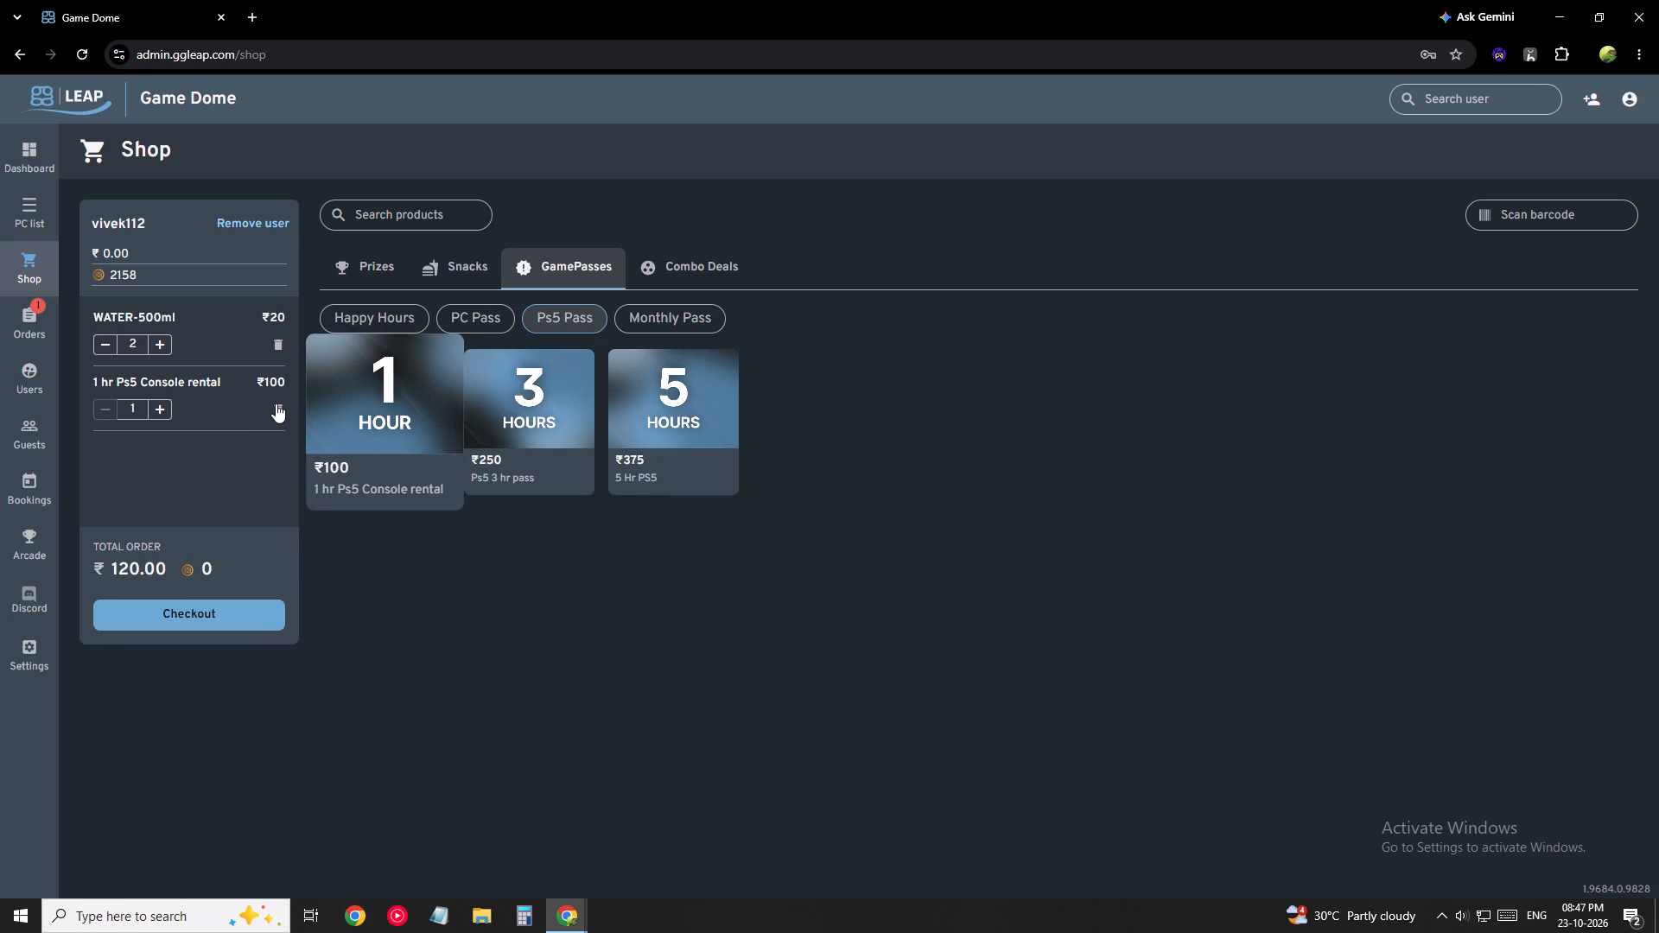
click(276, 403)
click(474, 300)
click(473, 312)
click(358, 464)
click(174, 624)
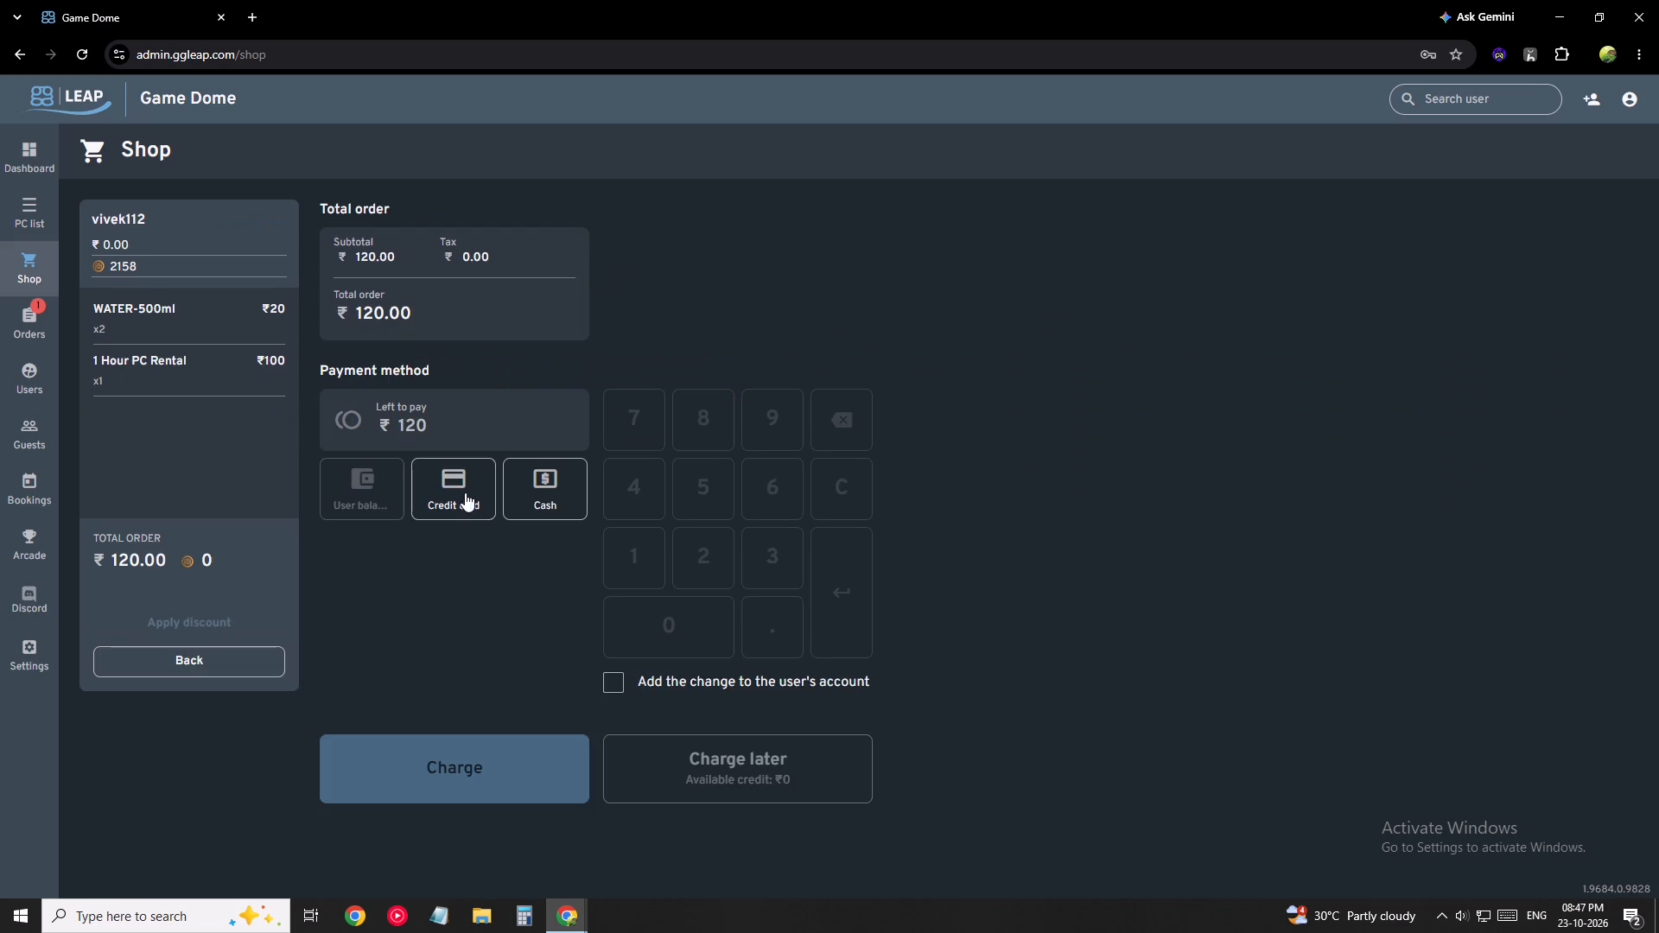
click(465, 492)
click(509, 822)
click(499, 784)
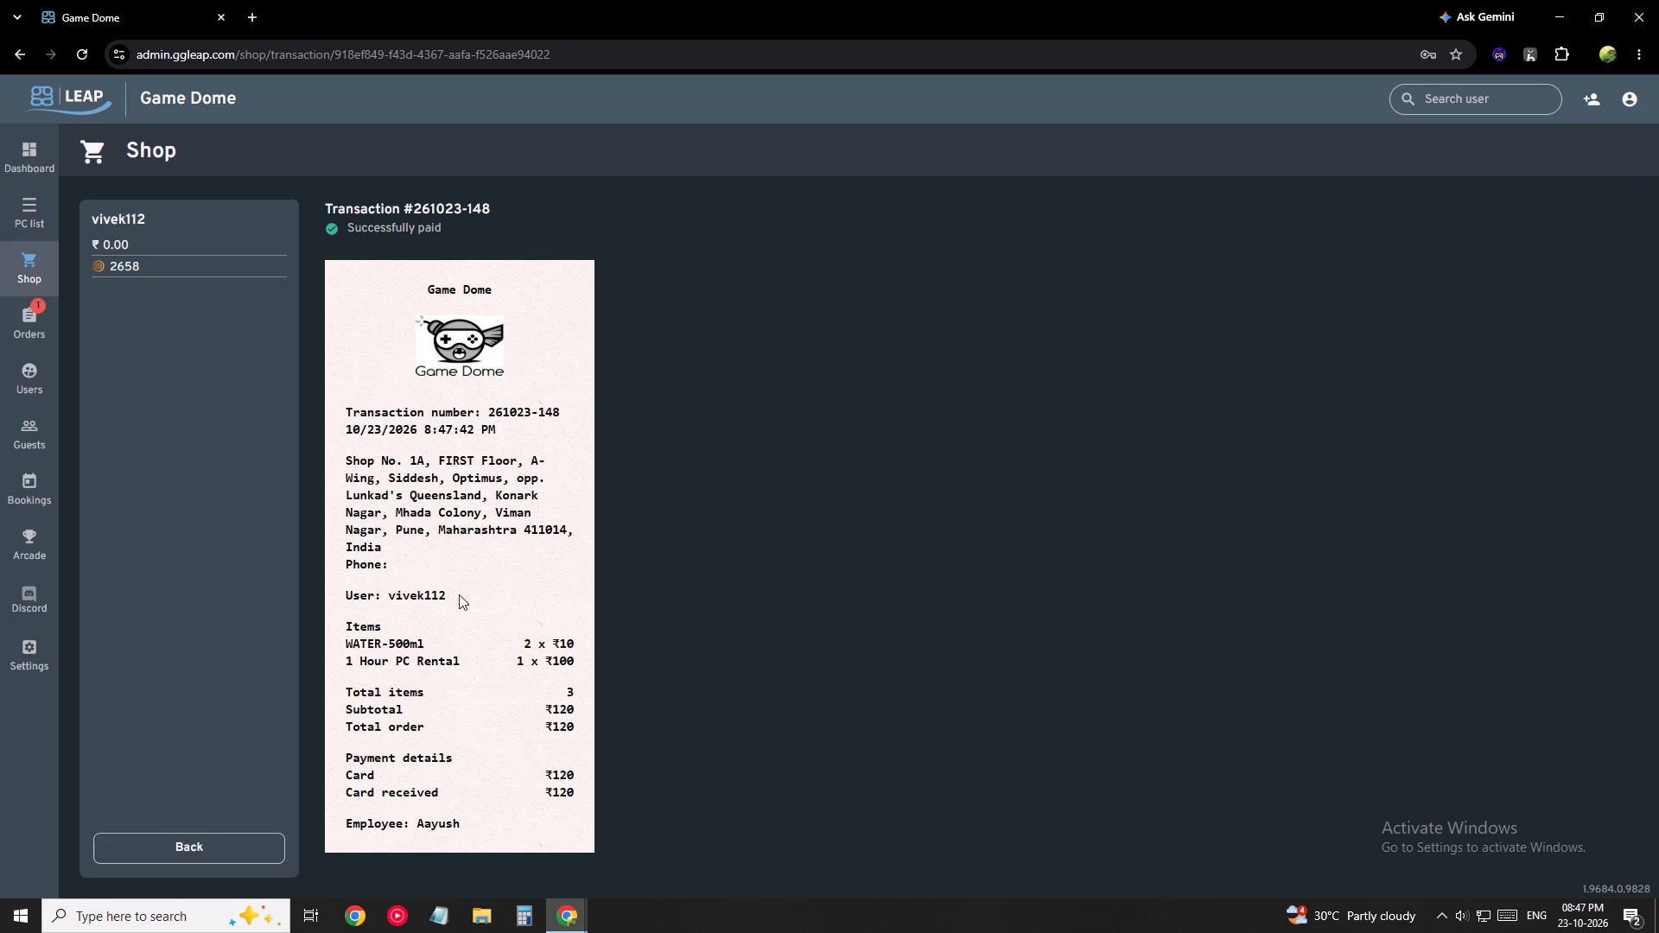
Return to the PC list and check the remaining times of the computers and consoles.
click(15, 222)
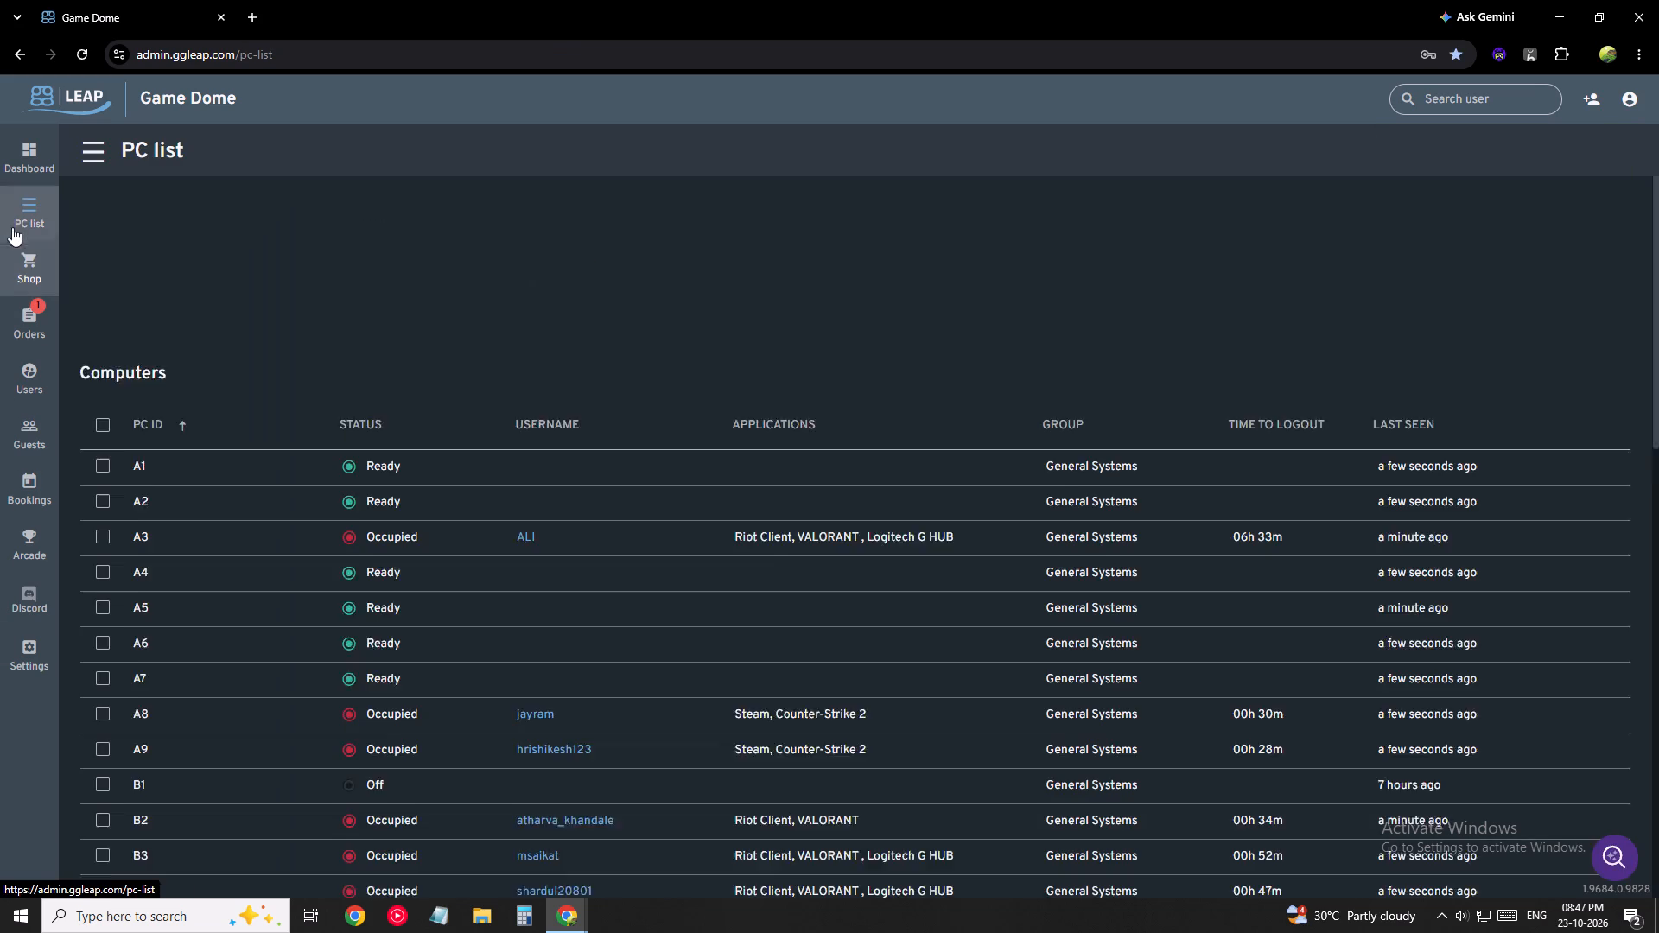
scroll(566, 529, down, 7)
Search the web for "amazon" in a new browser tab, open Amazon.in, and view the SpinBot Airflow X50 cooling pad deal.
click(268, 18)
click(253, 15)
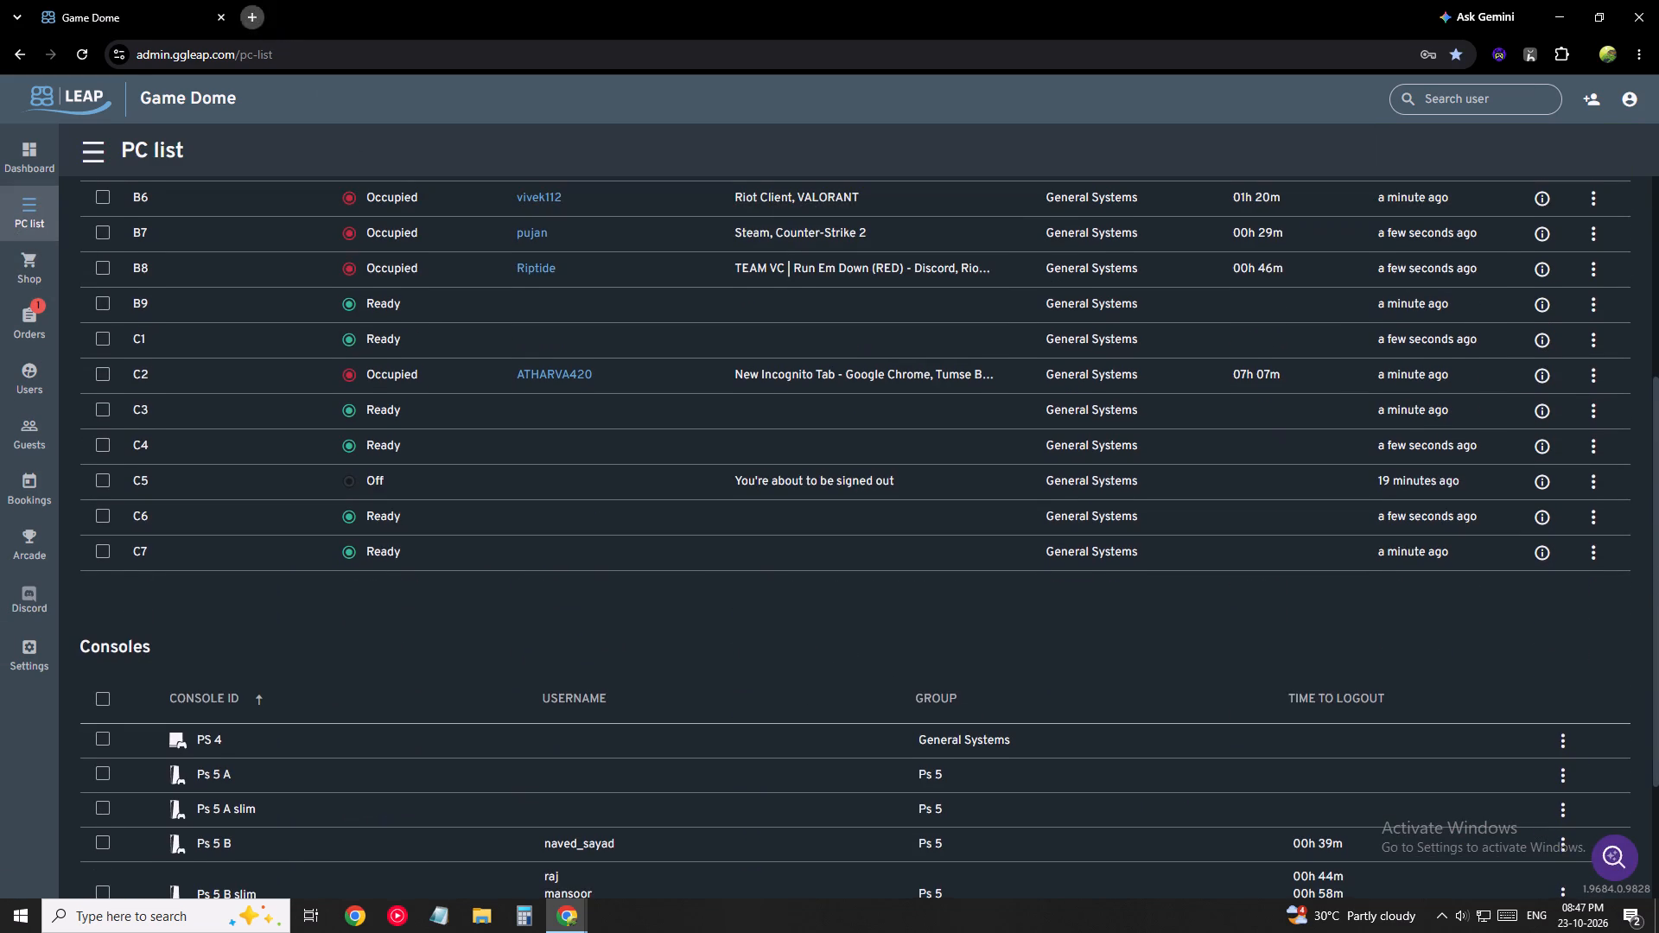
text(amazon)
key(Return)
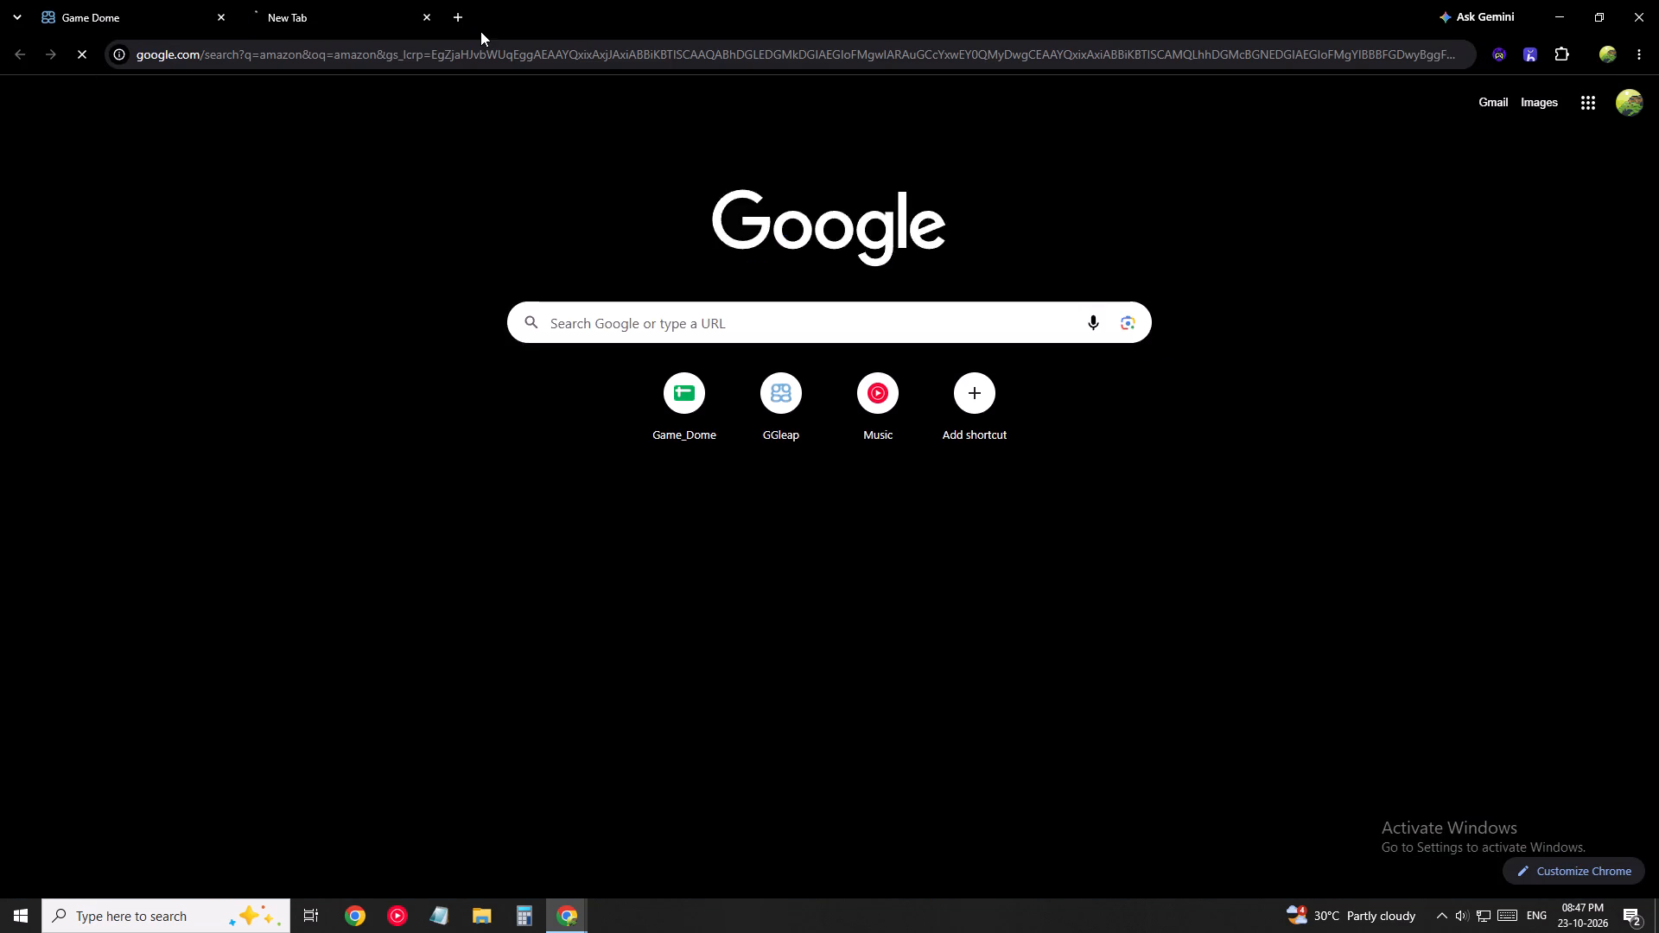
click(438, 349)
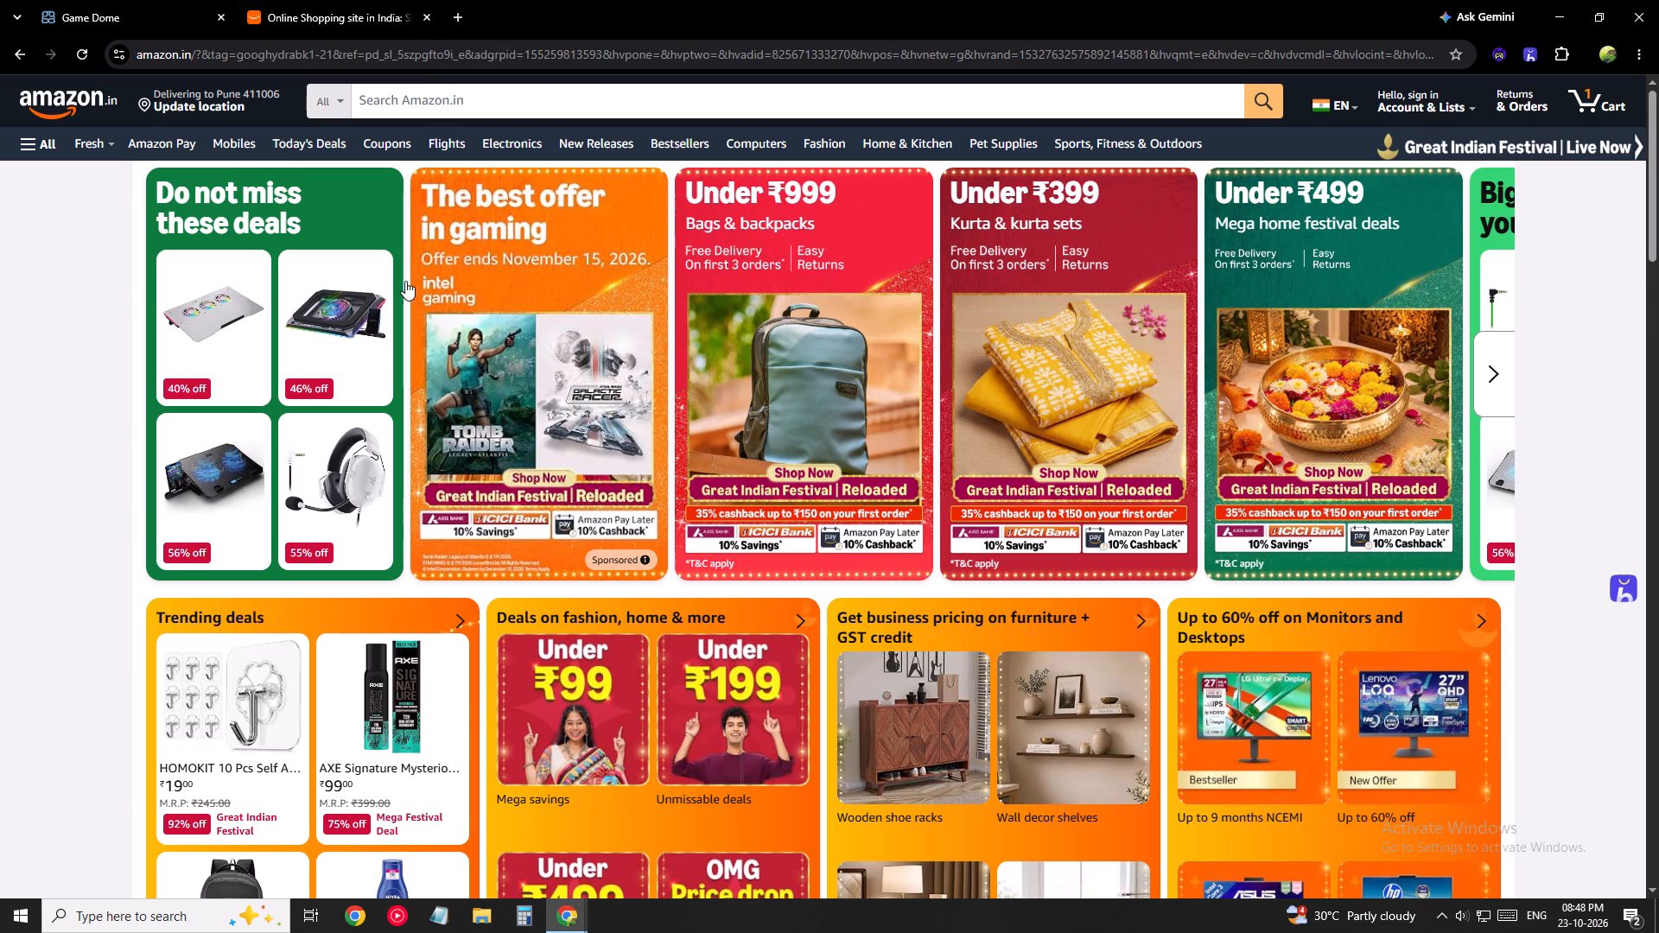
click(315, 305)
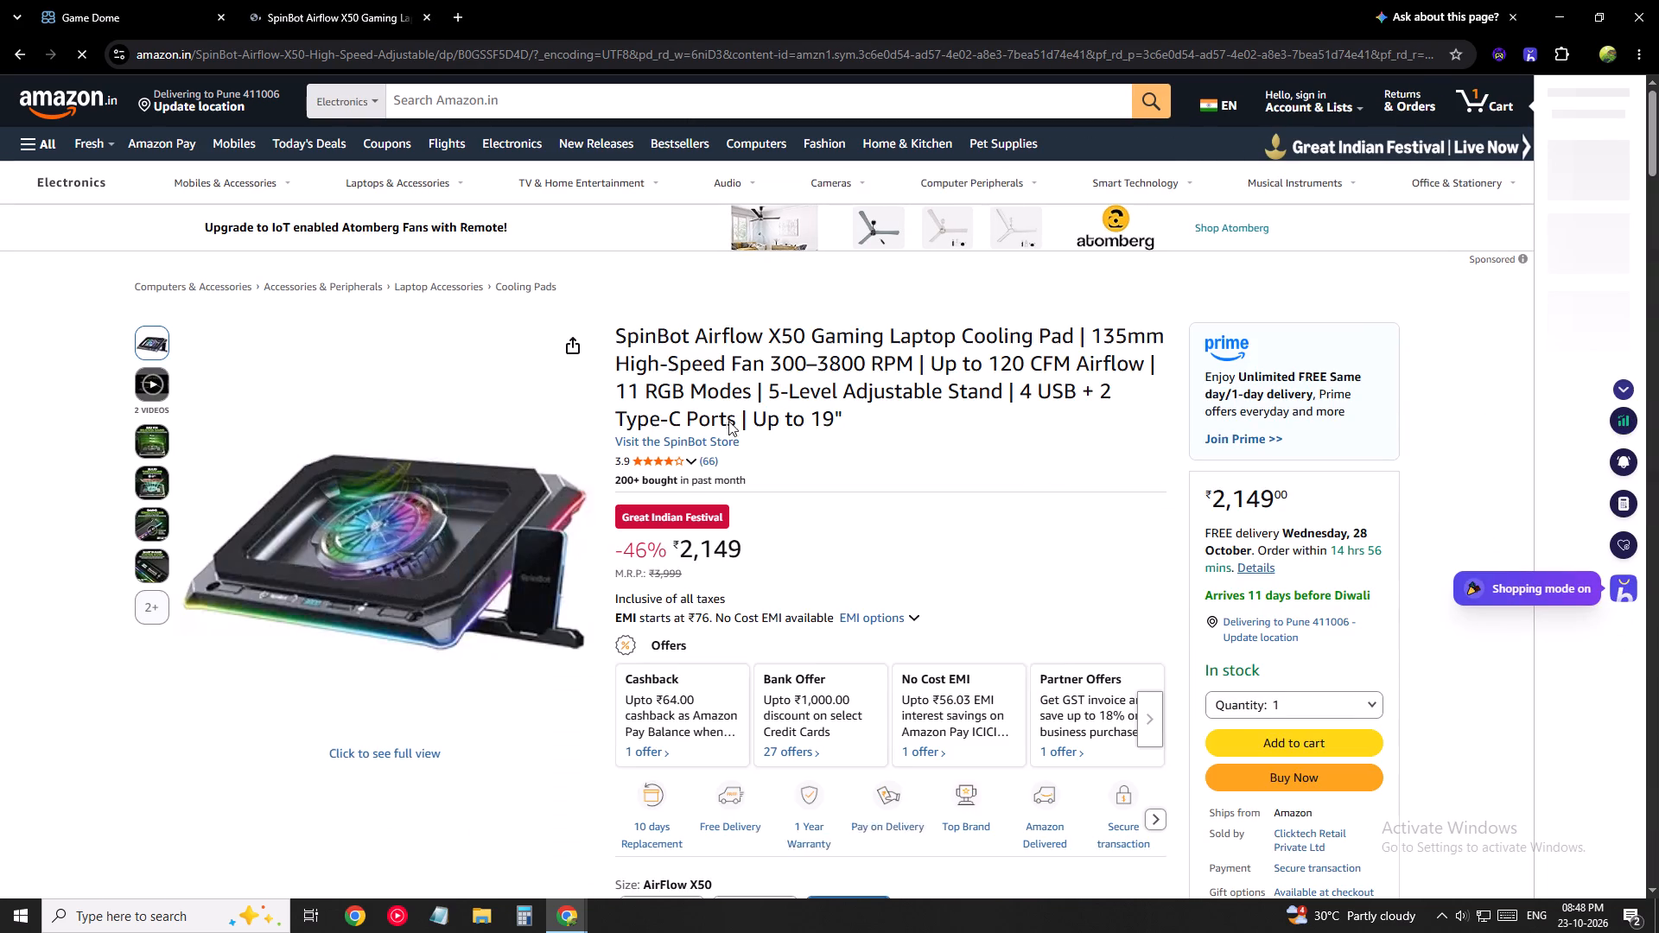
Search Amazon's Electronics department for "vaccum clooling pad".
click(566, 109)
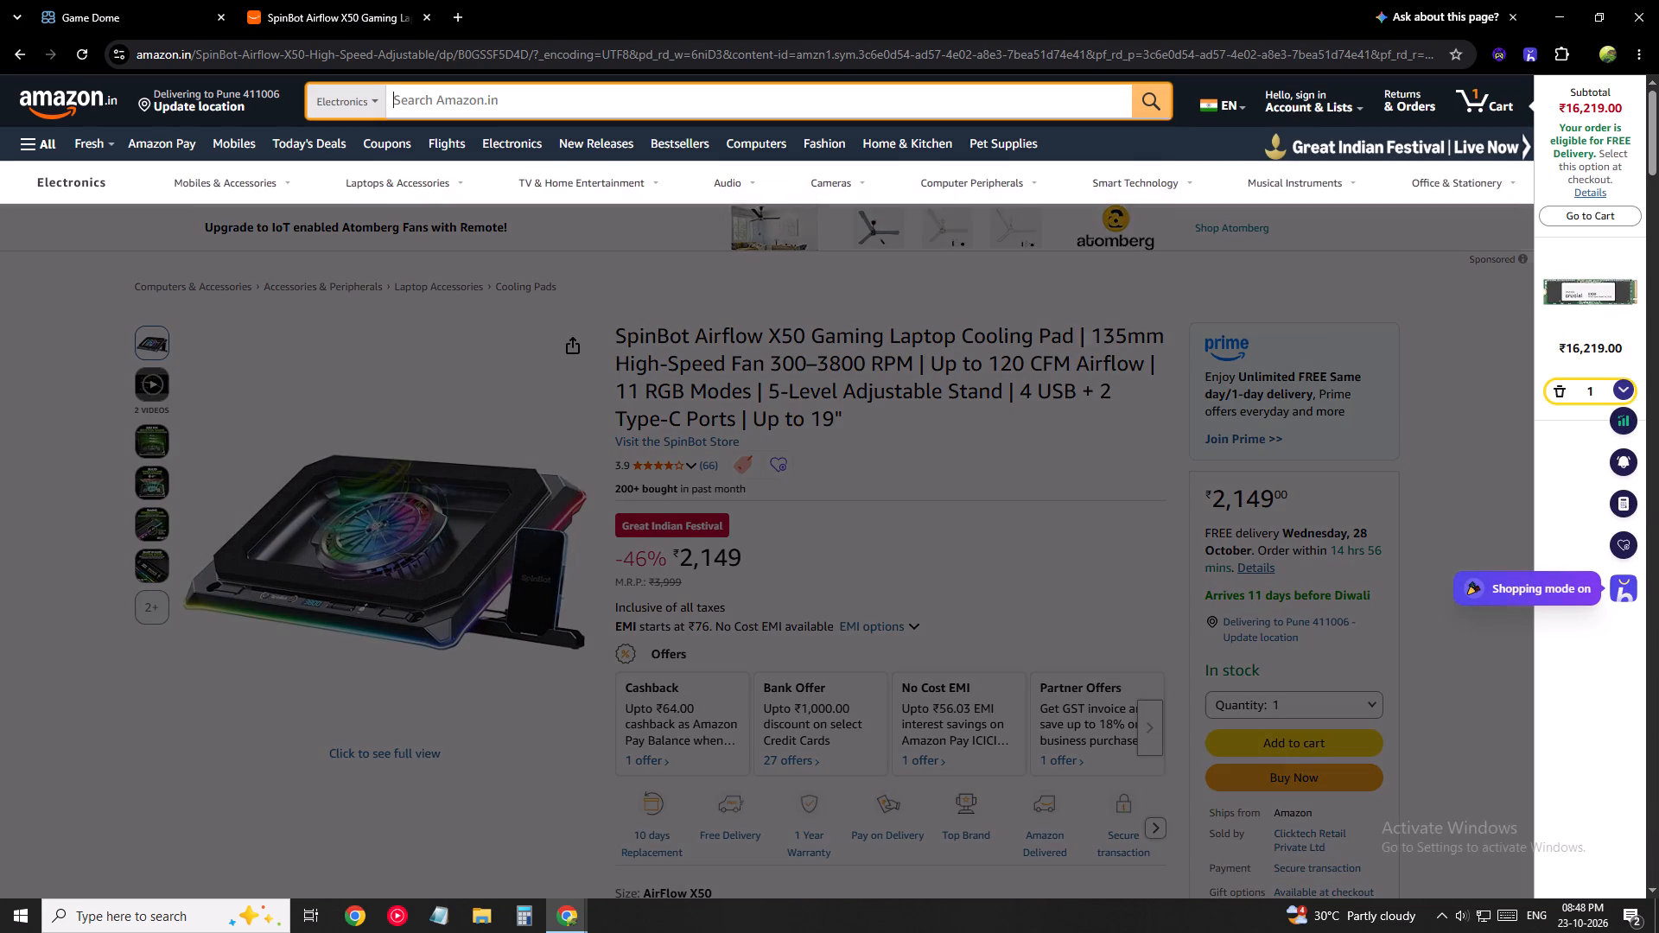
text(vaccum clea)
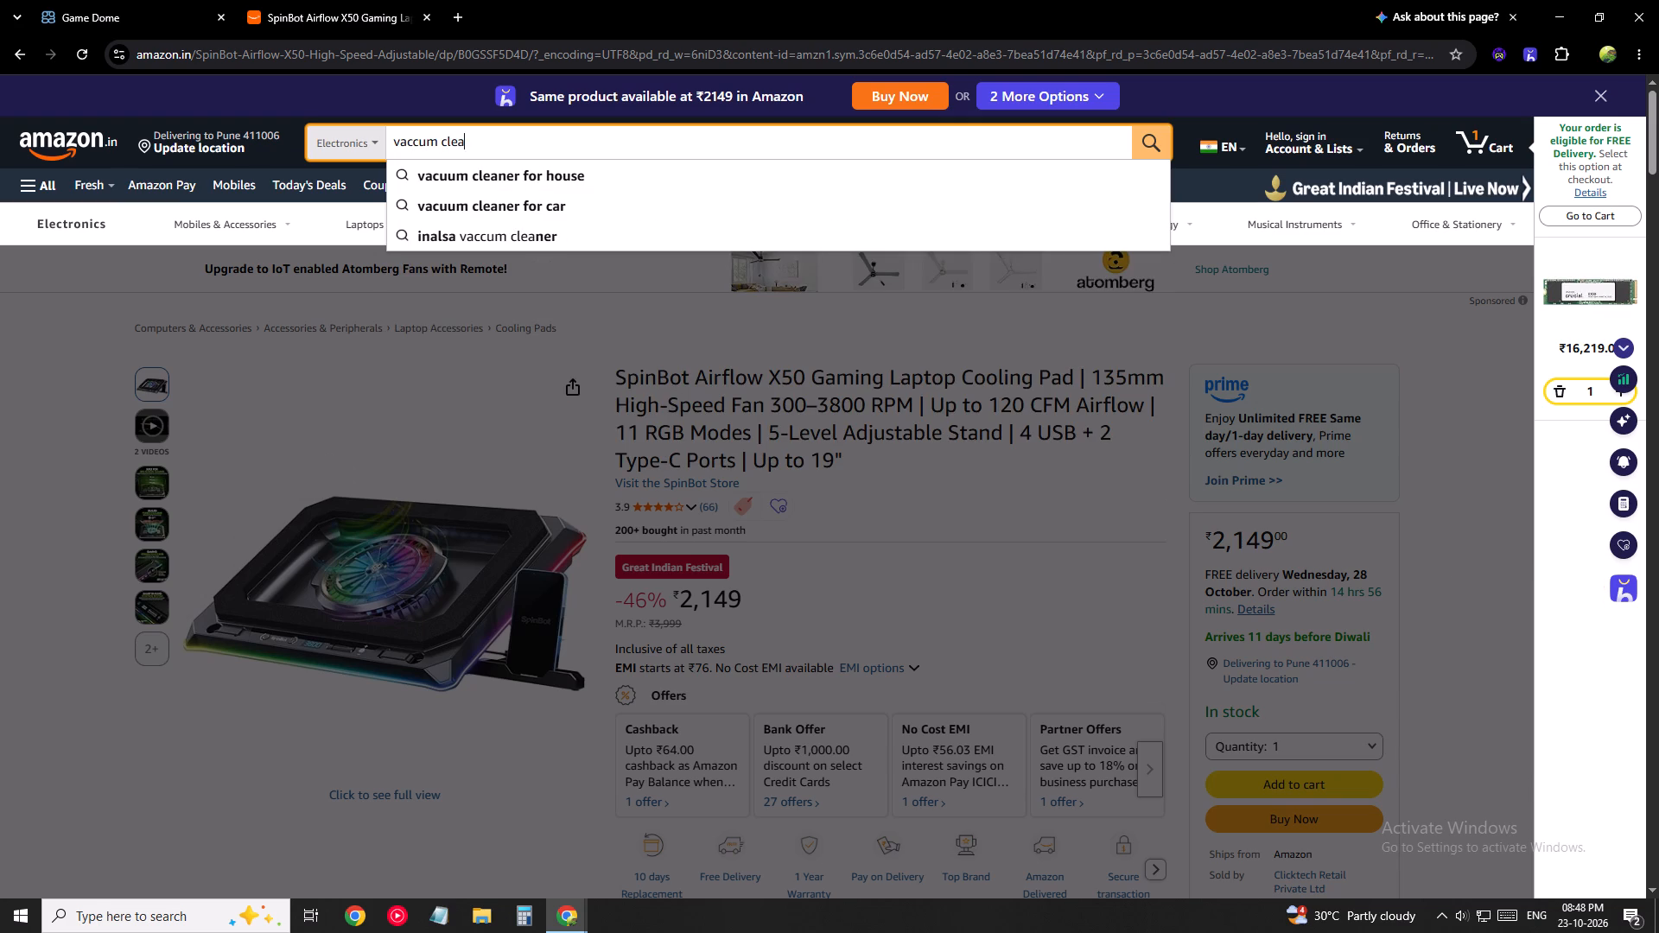
key(BackSpace)
key(BackSpace)
text(ooling pad)
key(Return)
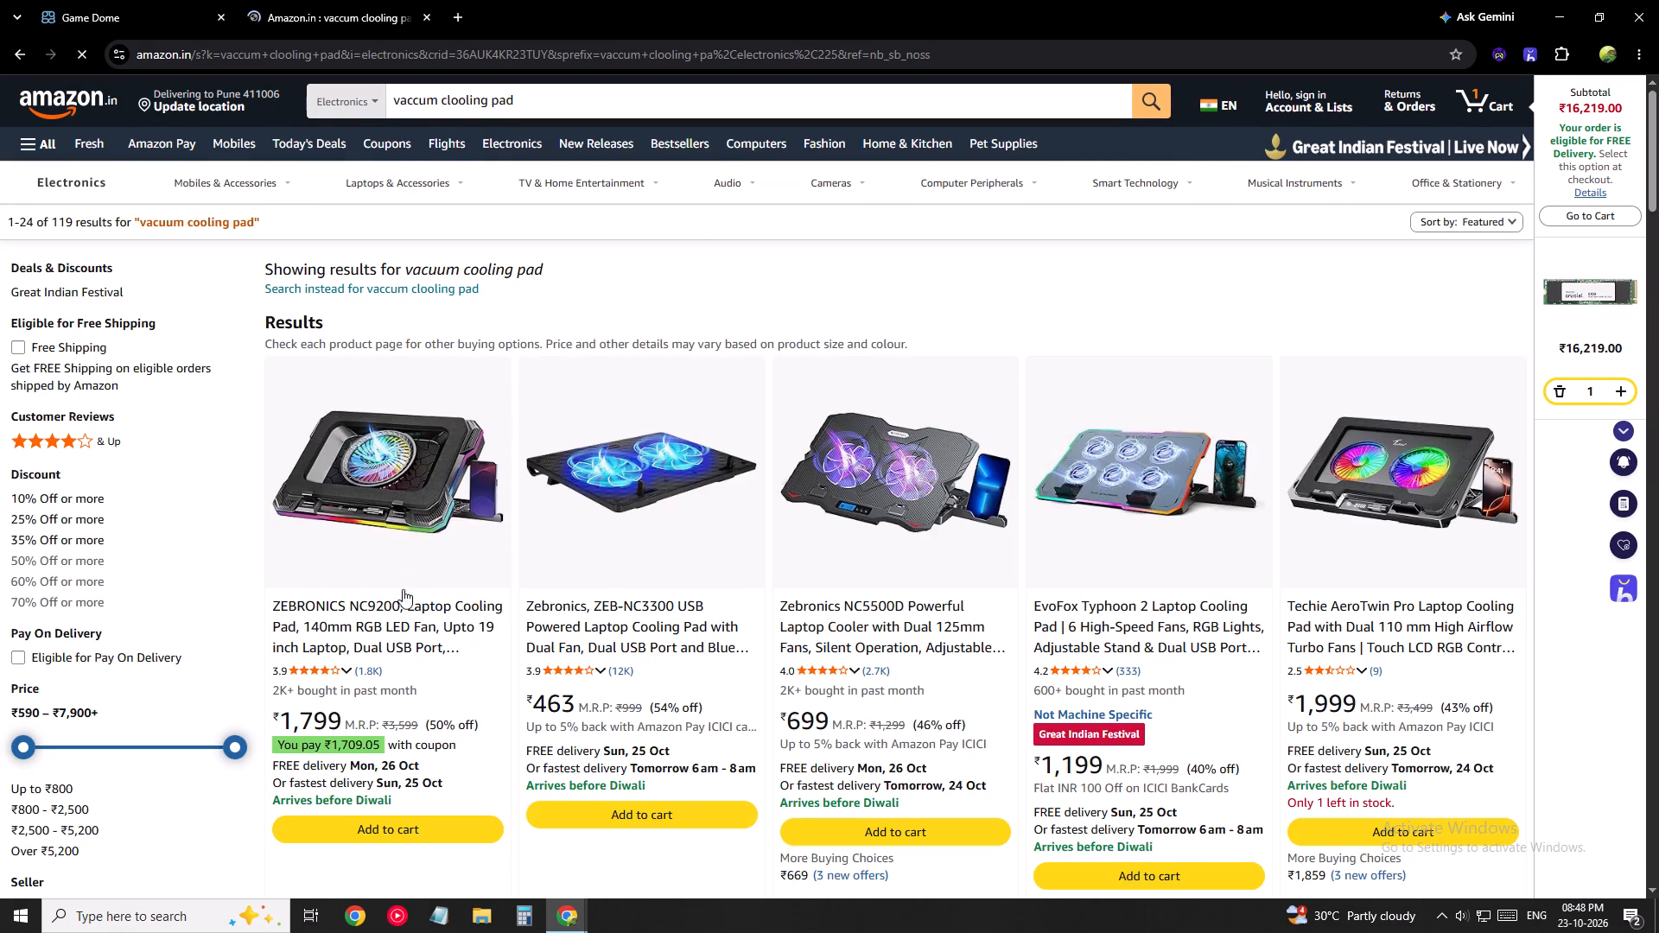
Browse the cooling pad results, open the Kreo Arktik Pro Laptop Cooler Pad's product page, and switch back to the Game Dome tab.
scroll(420, 628, down, 3)
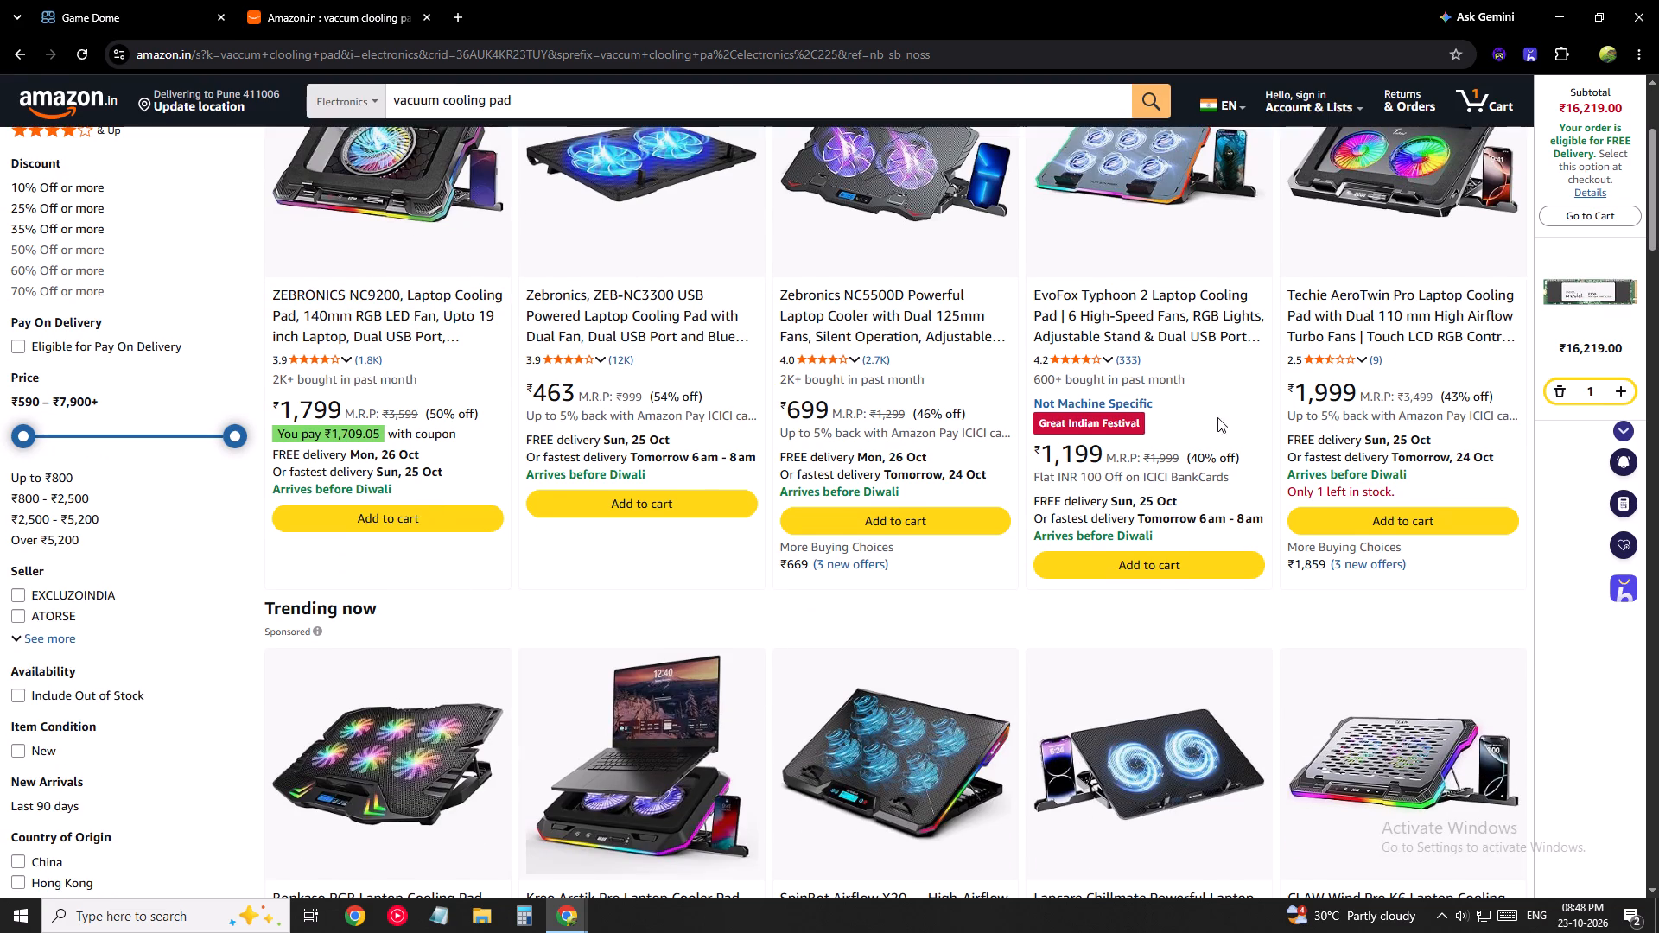
scroll(1366, 411, down, 1)
scroll(1131, 309, up, 2)
scroll(1391, 438, down, 3)
scroll(1361, 416, up, 2)
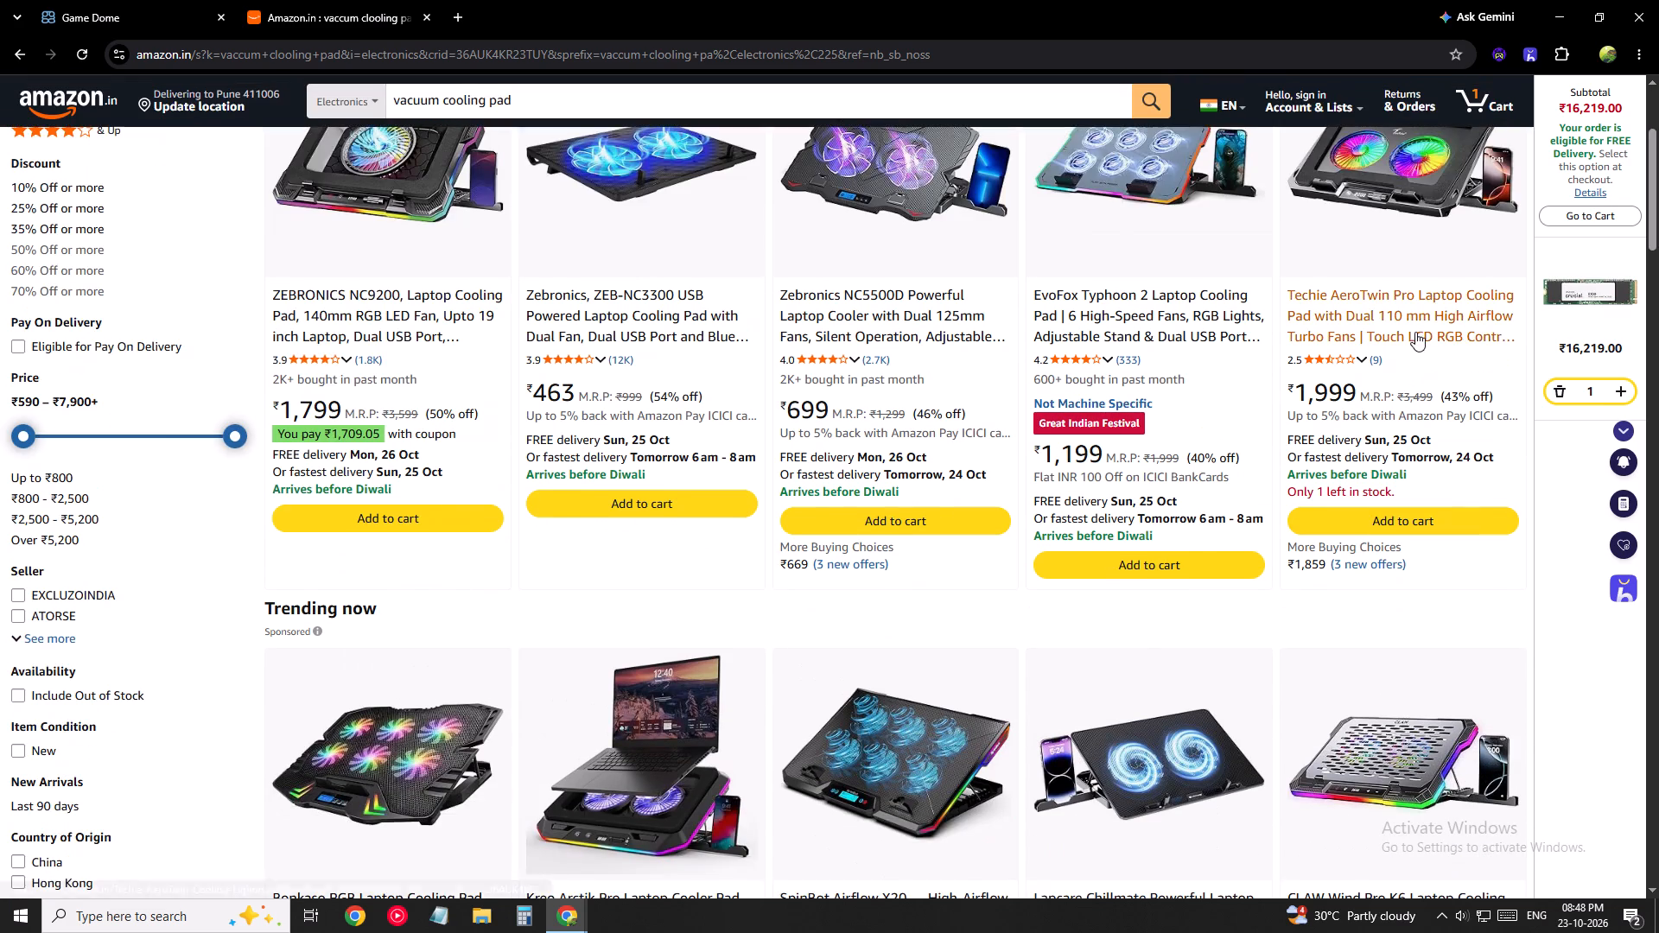
scroll(1073, 520, down, 3)
scroll(469, 537, down, 2)
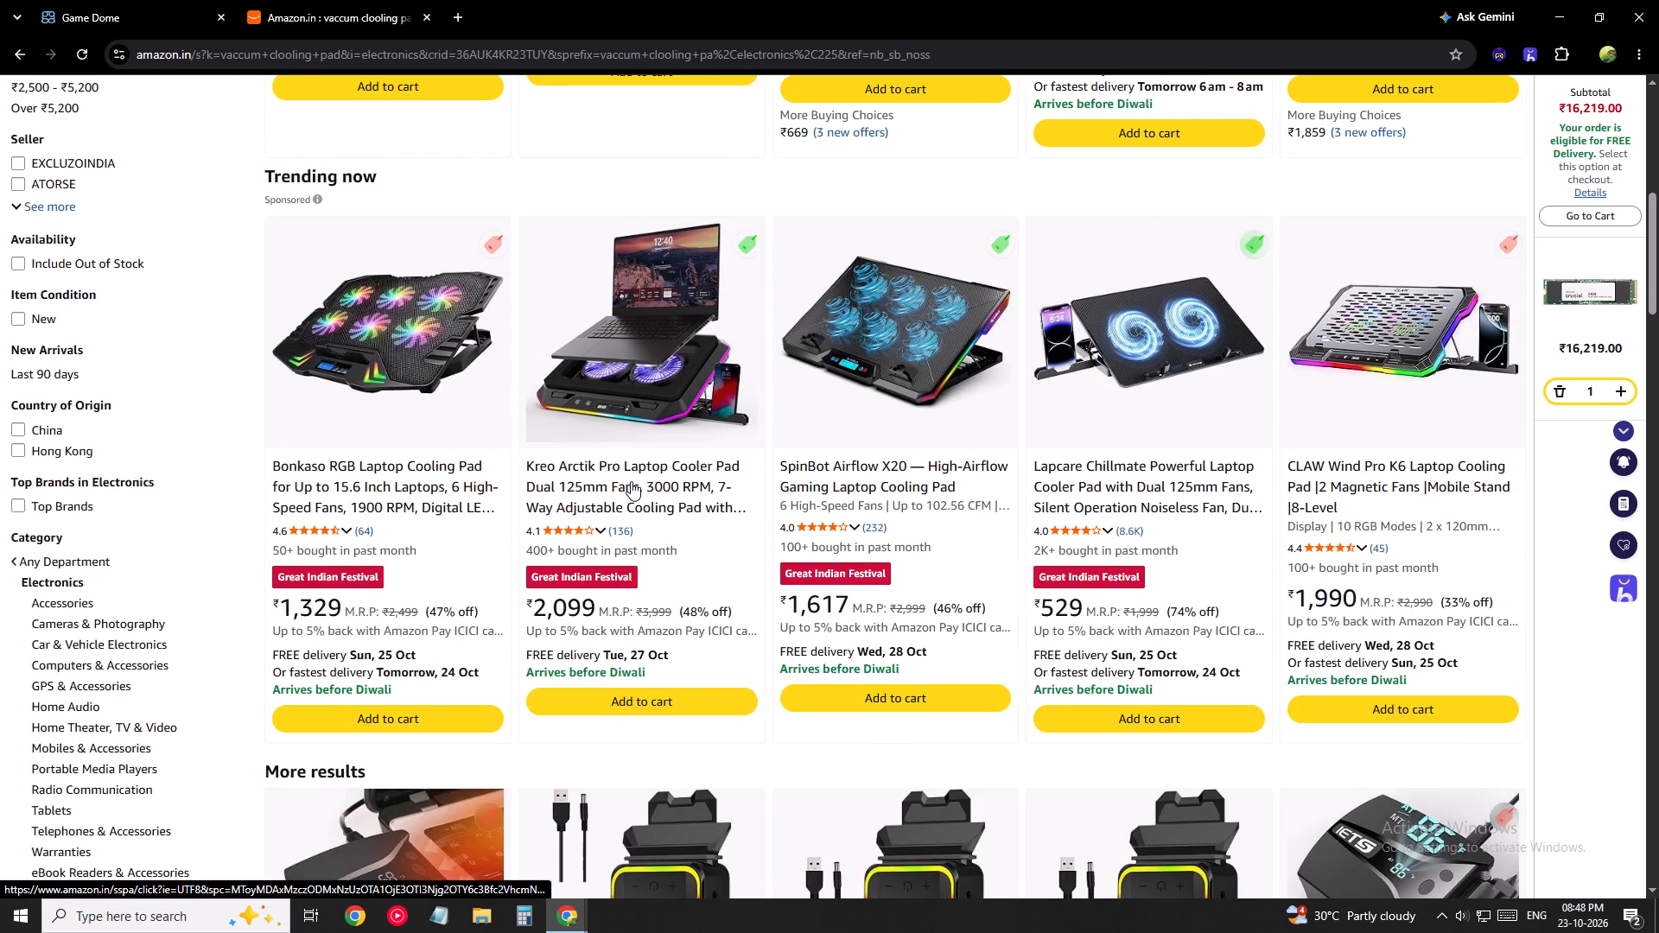
click(631, 481)
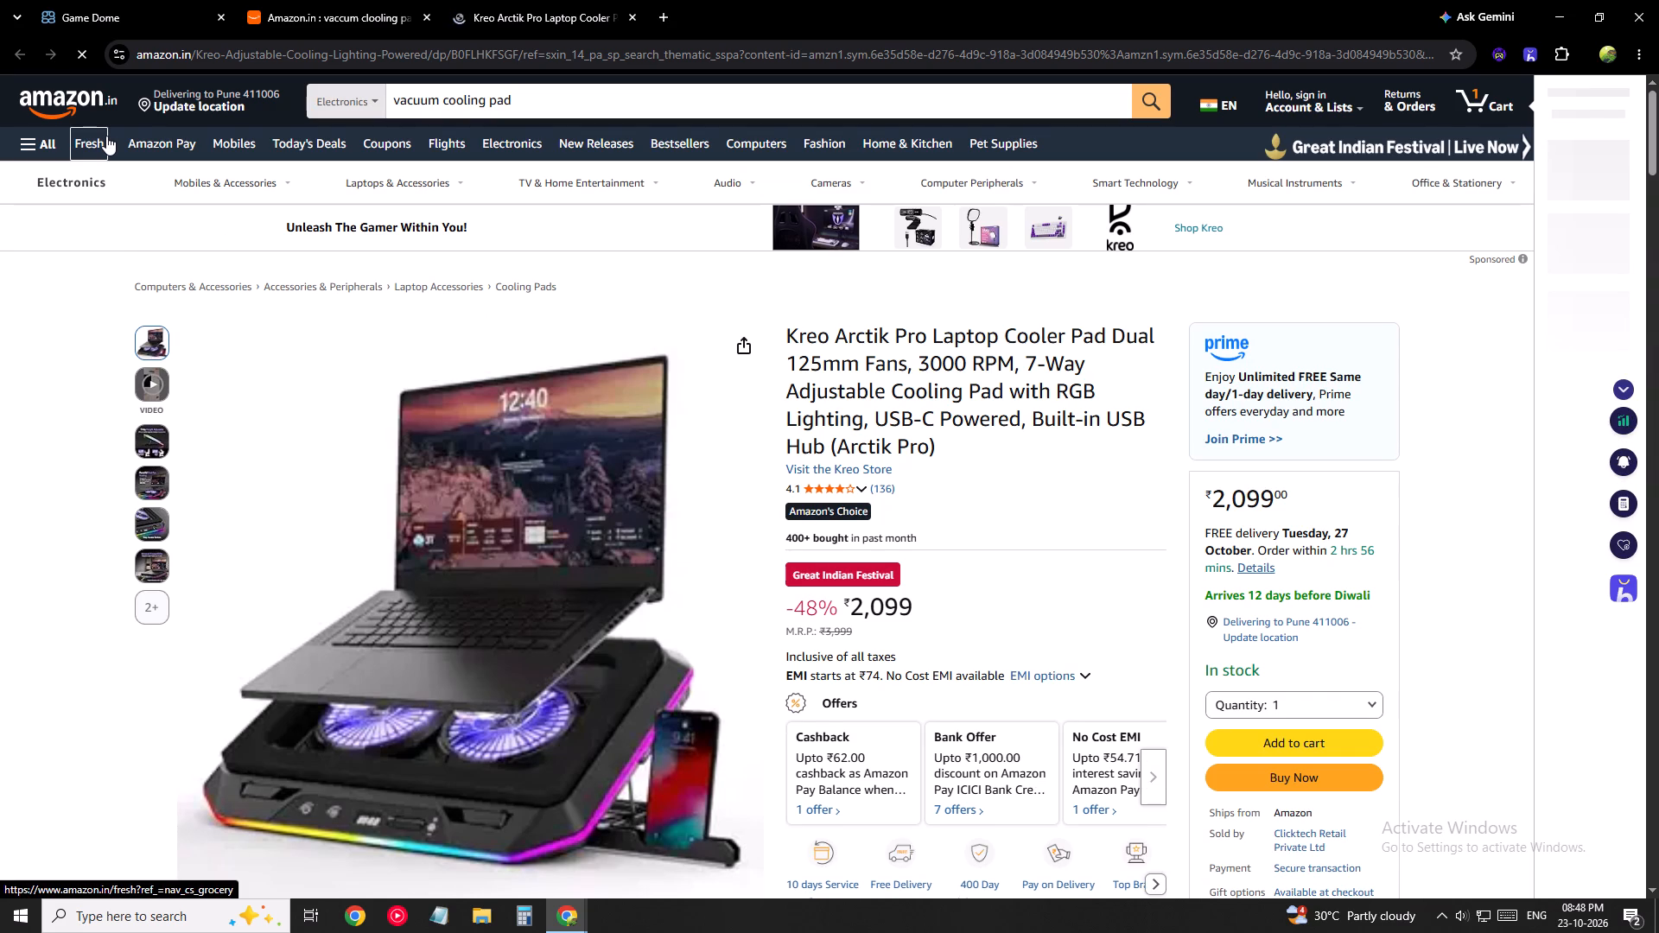
click(108, 0)
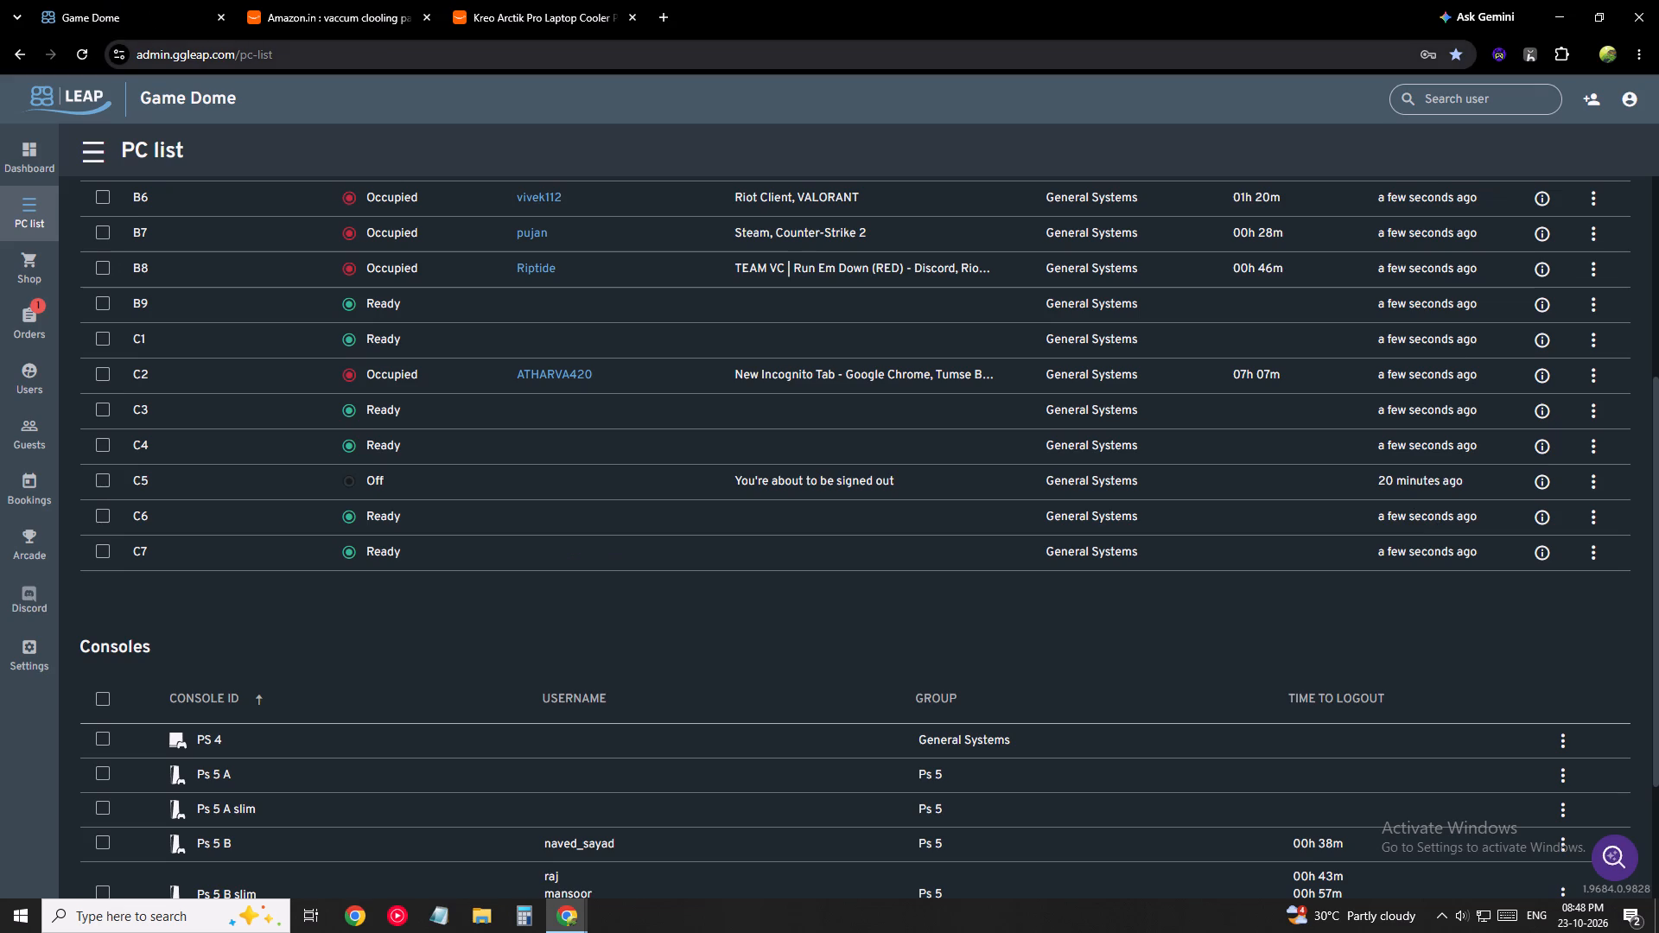
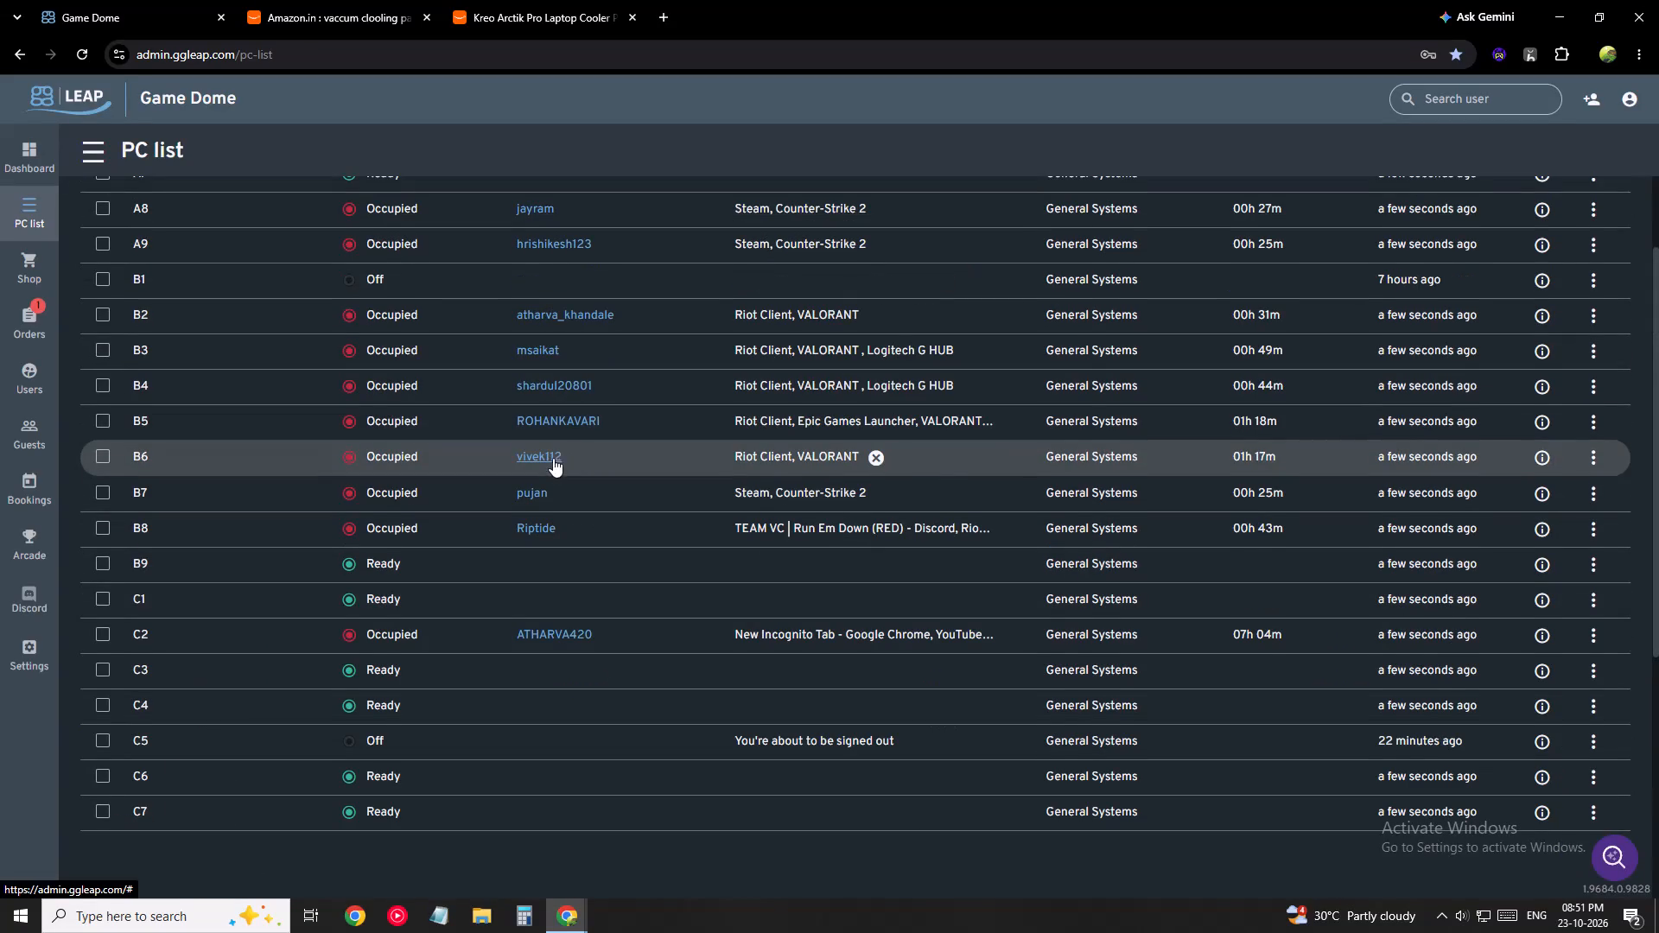
Restart computer A3 from the PC list and confirm the operation.
scroll(506, 411, up, 2)
scroll(483, 583, down, 2)
scroll(360, 428, up, 4)
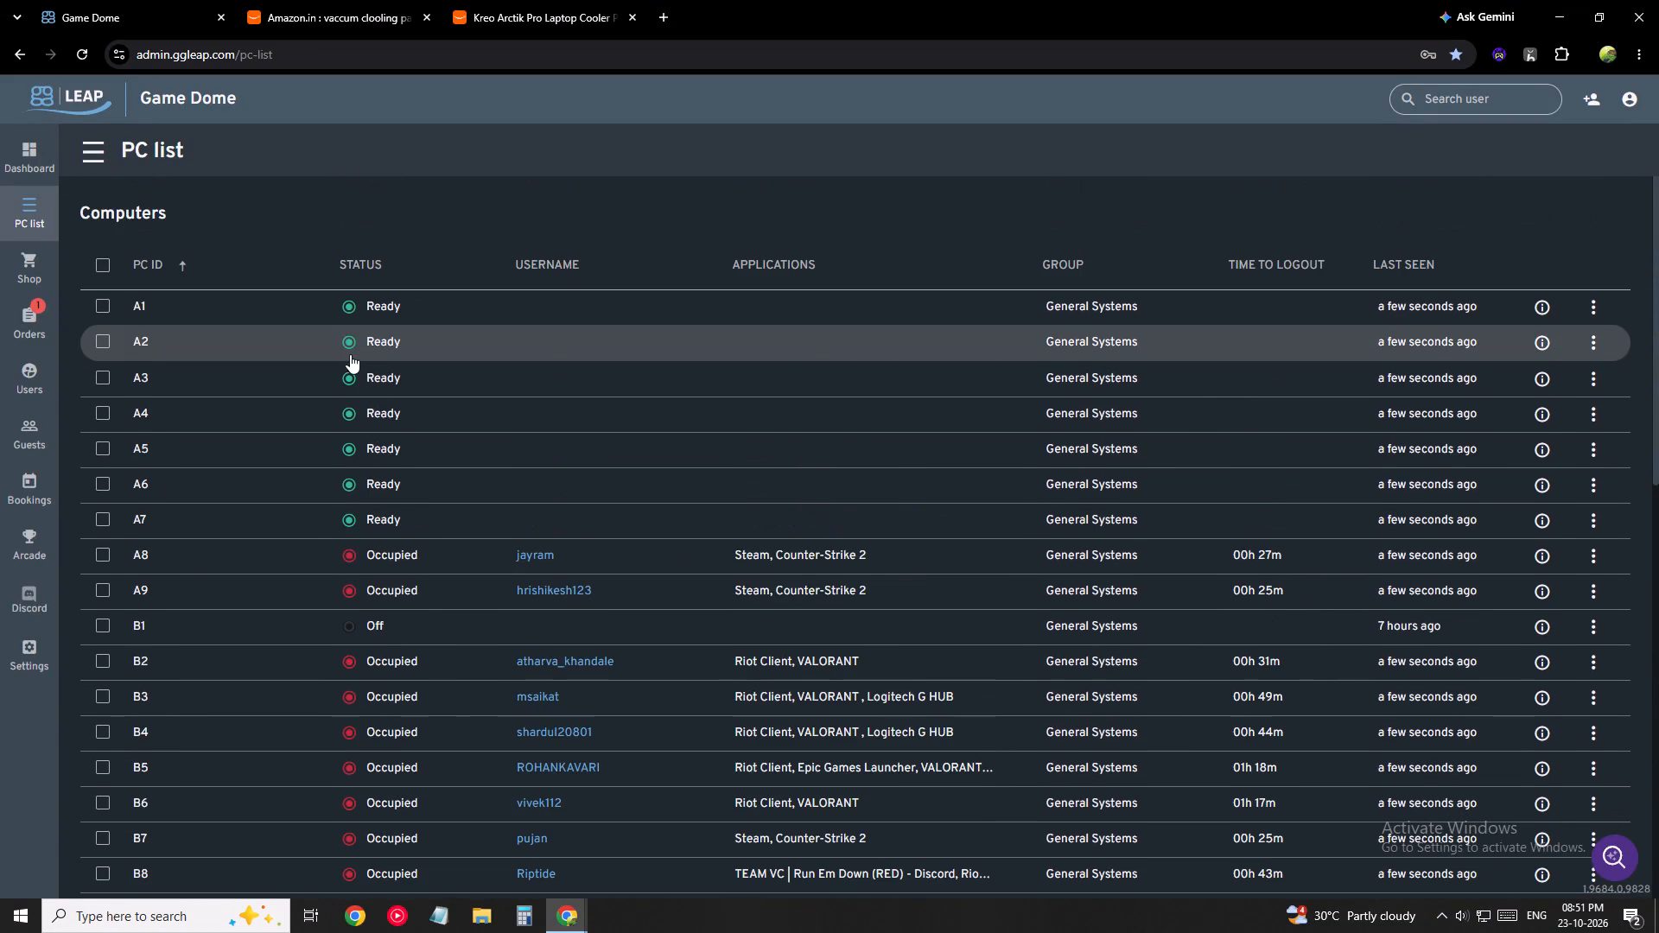
click(367, 373)
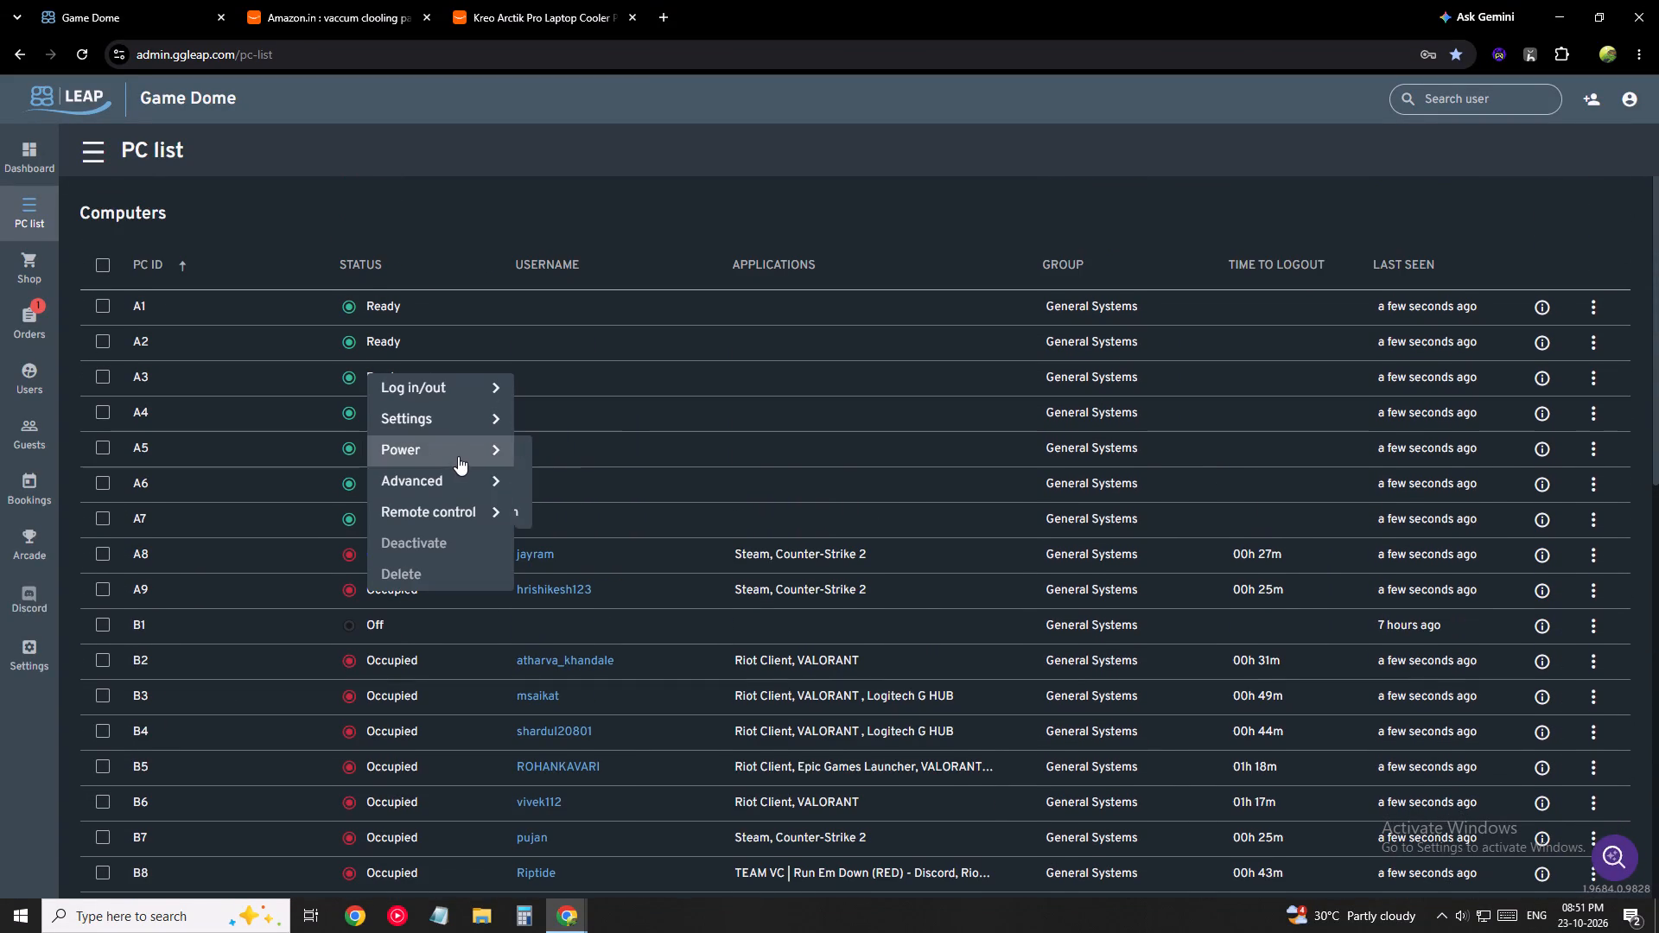
click(548, 477)
click(947, 525)
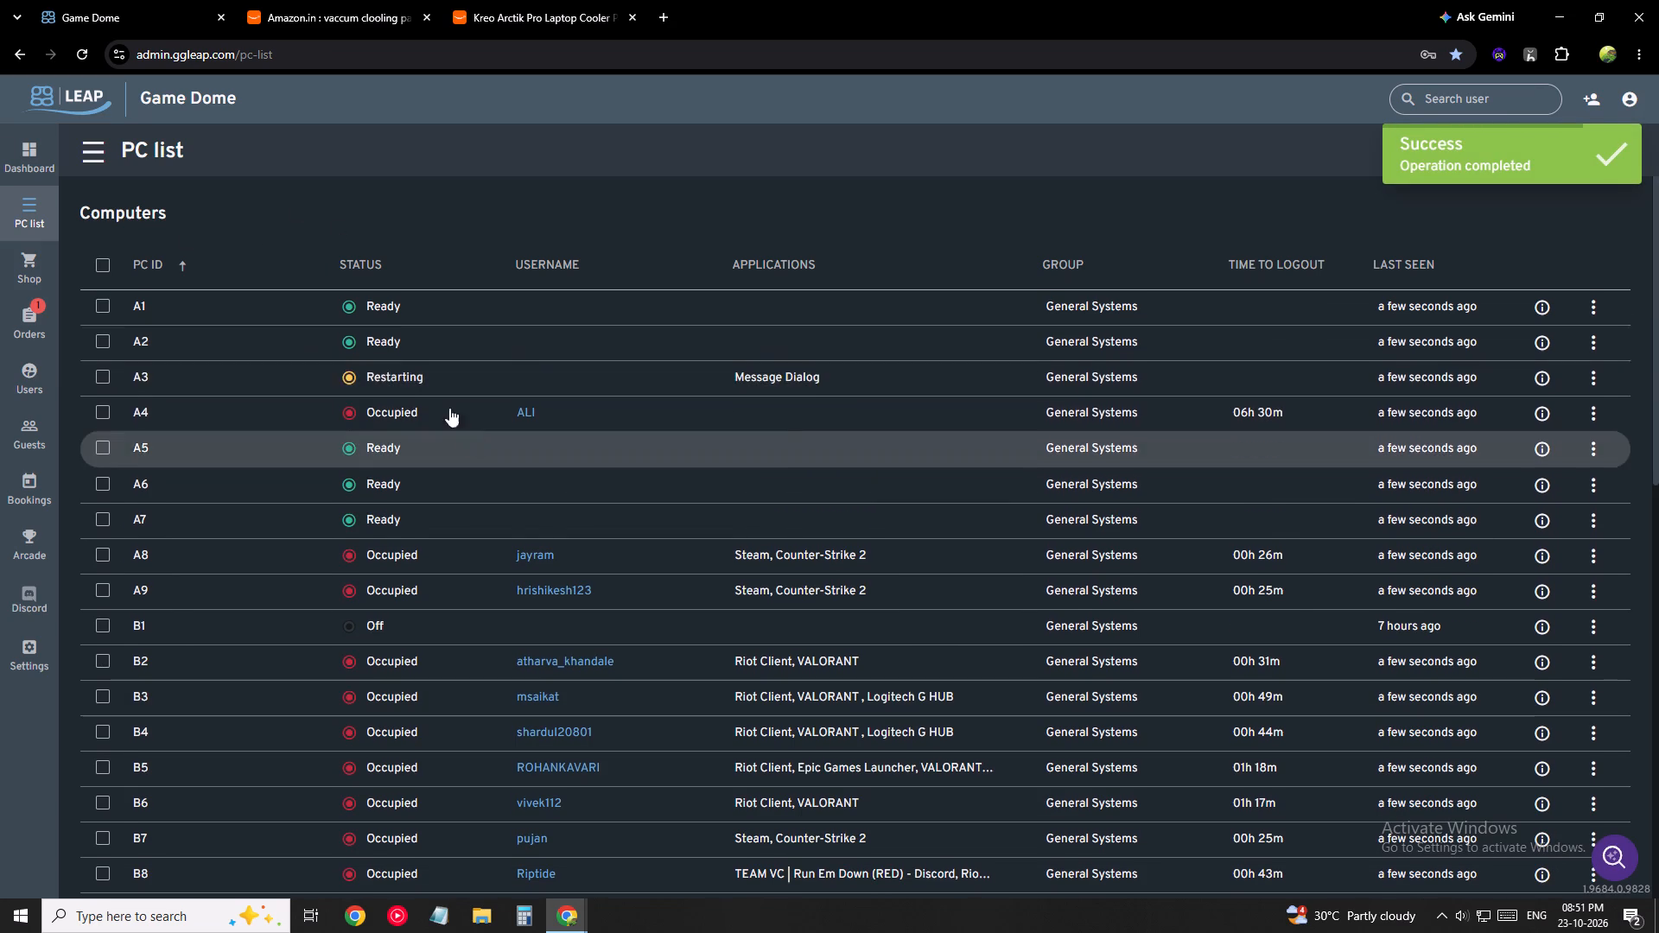
Restart the idle computers A1, A2, A5, A6 and A7 together, and clear the selection.
click(99, 338)
click(105, 295)
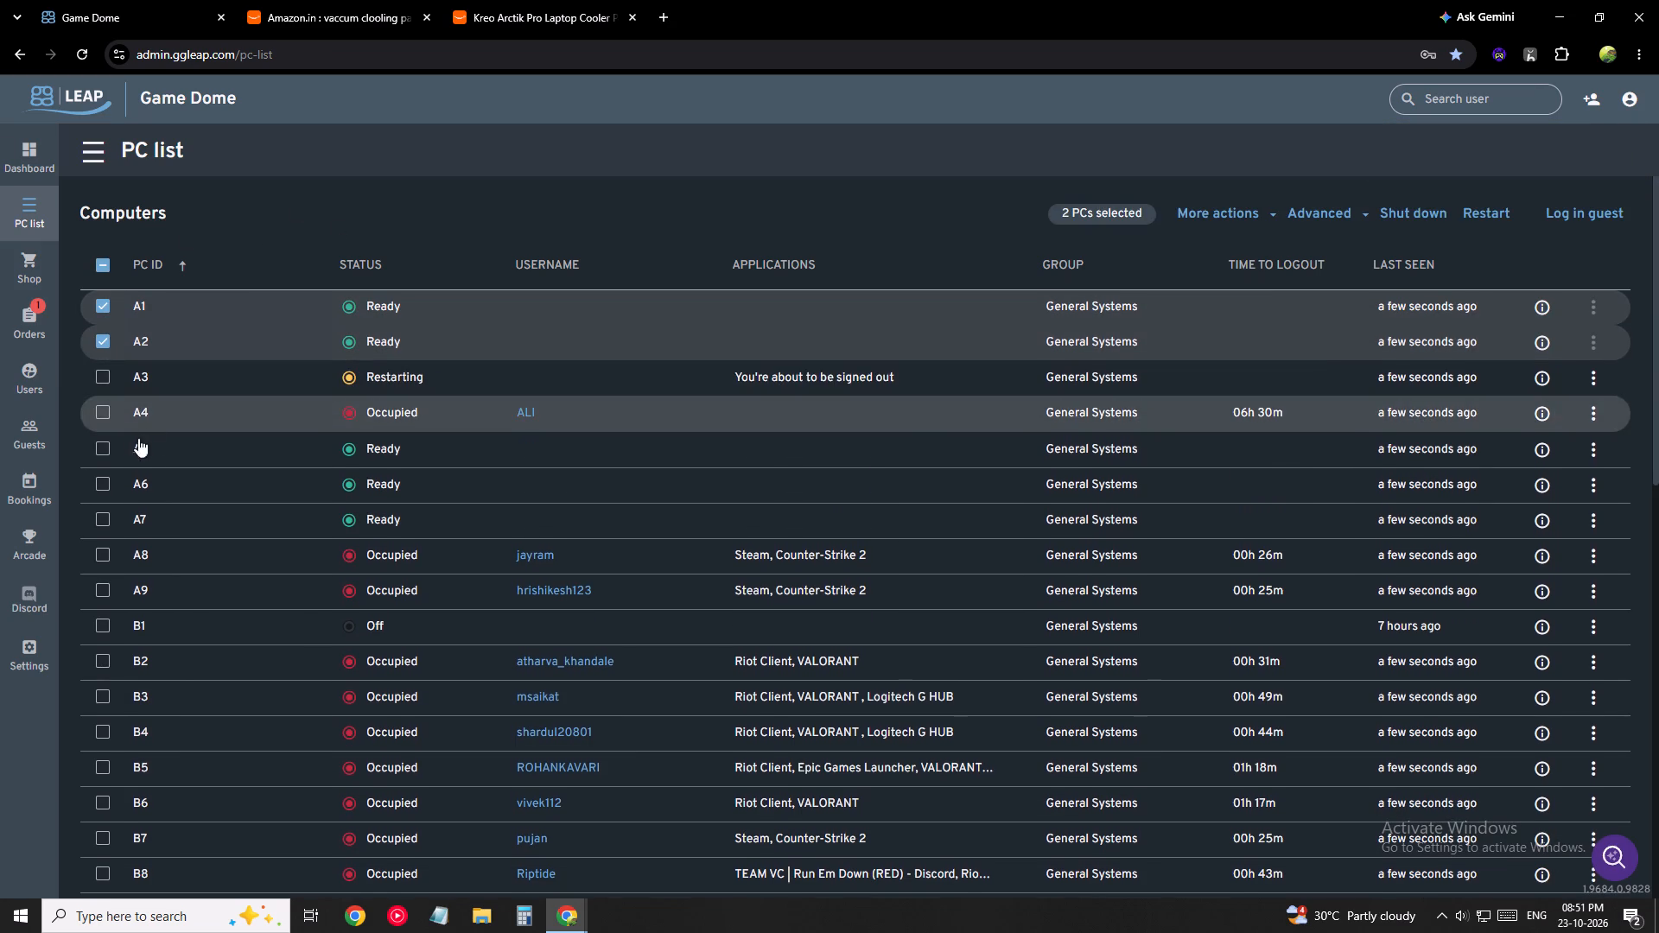
click(107, 447)
click(103, 490)
click(100, 516)
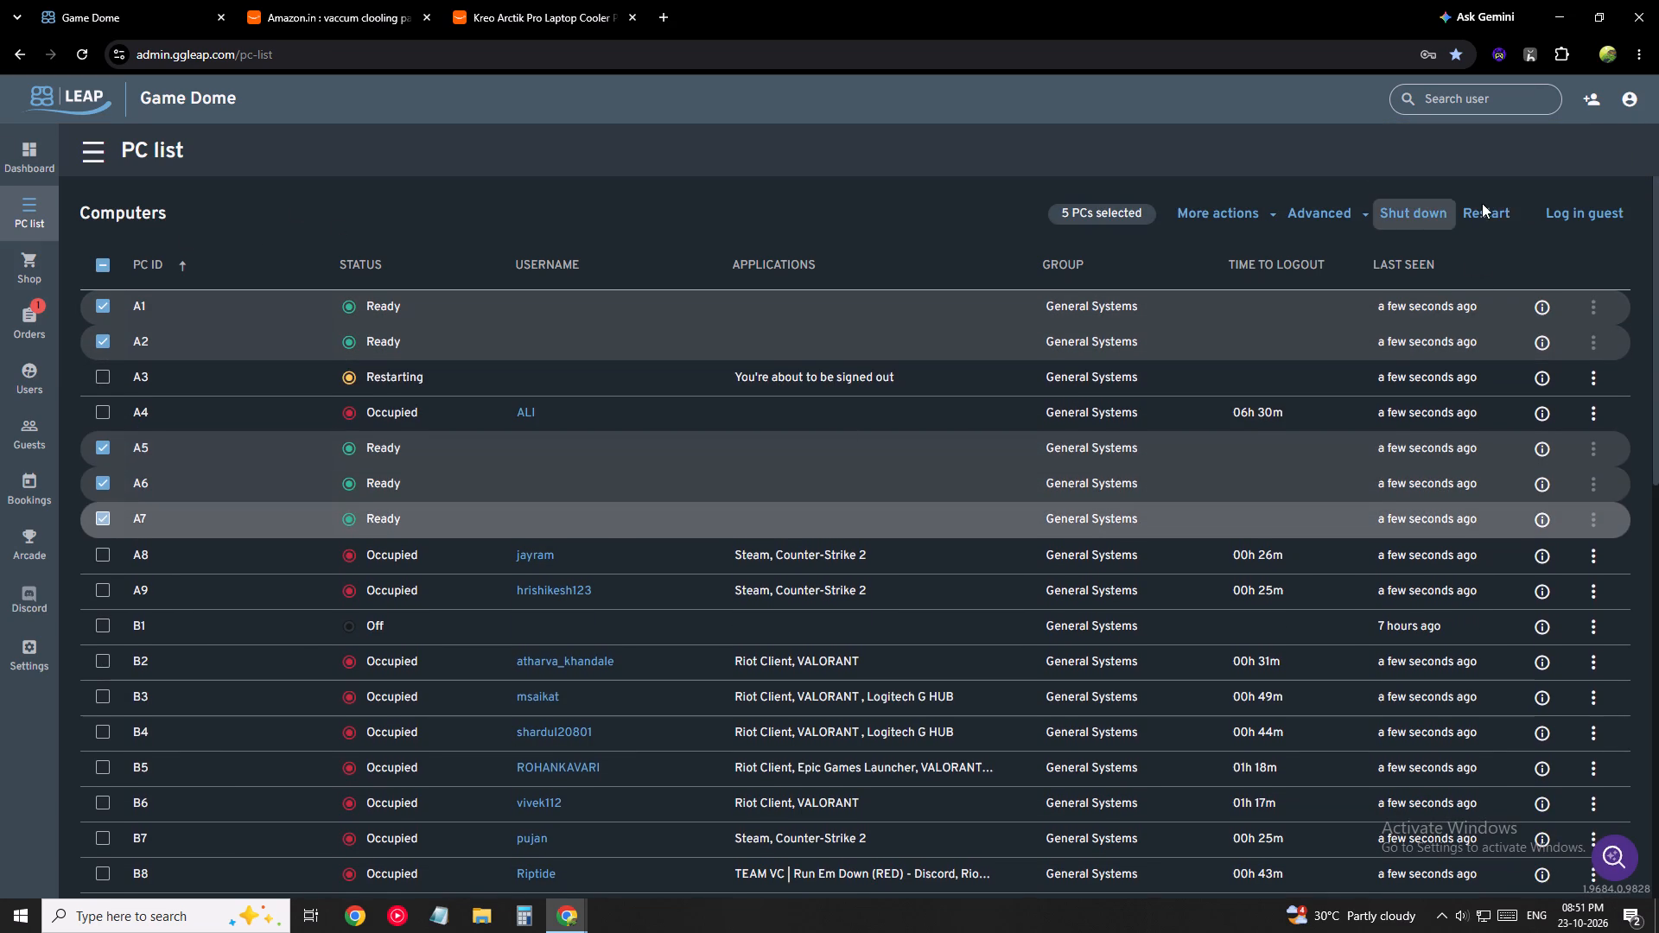
click(1482, 203)
click(1479, 224)
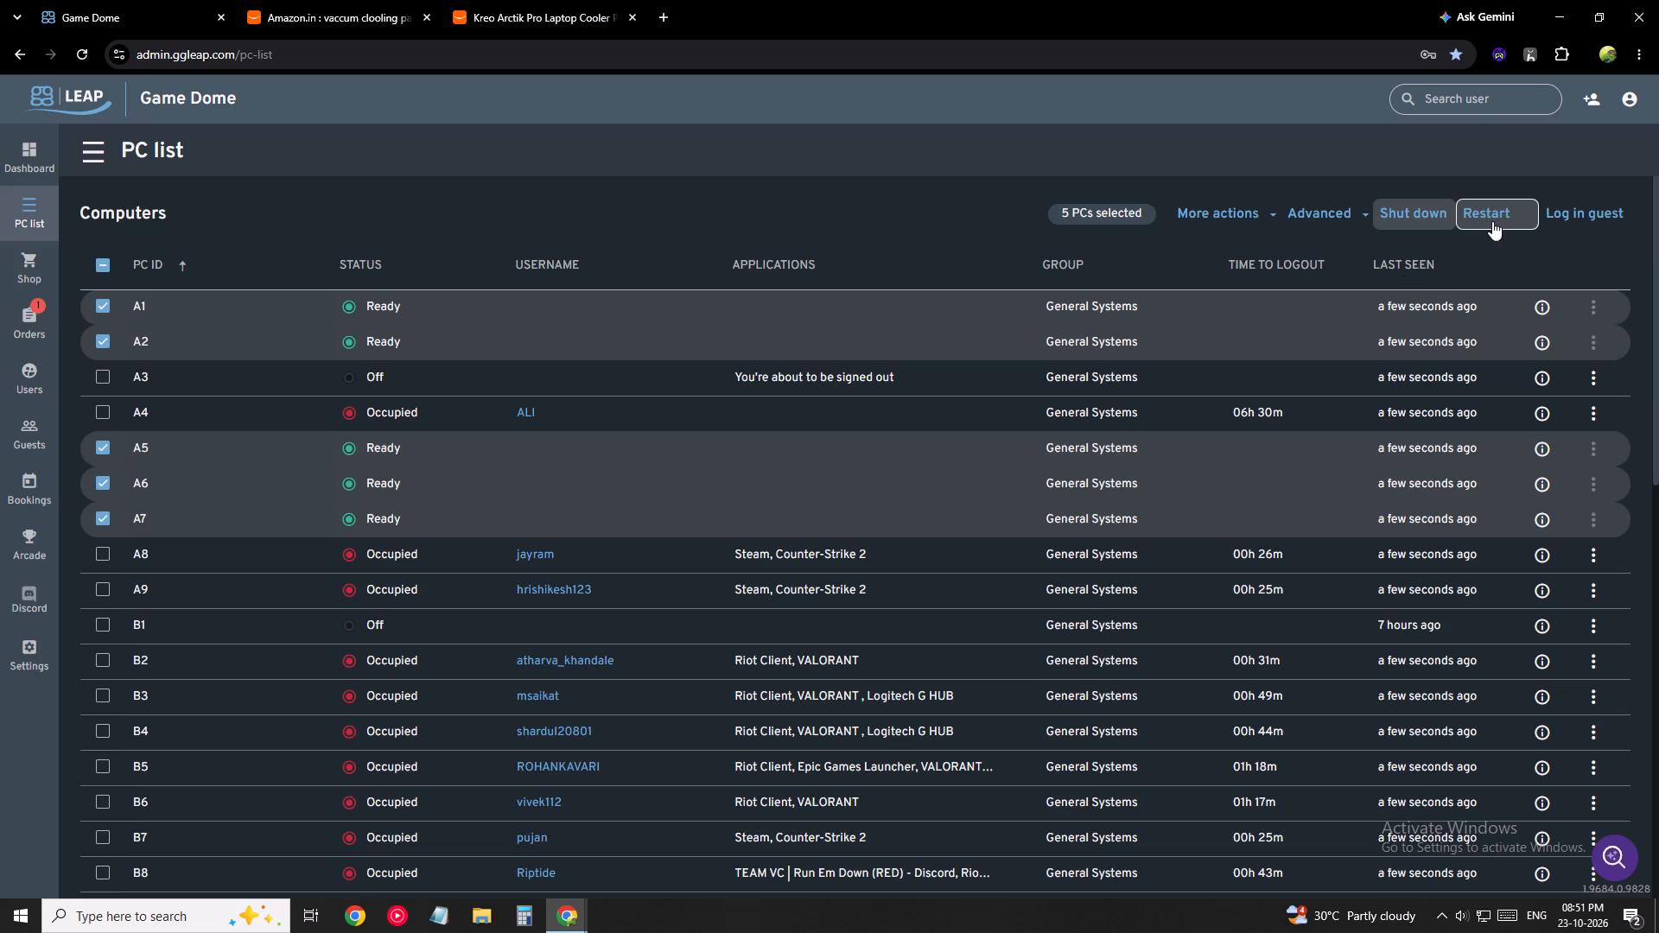
click(1491, 221)
click(957, 524)
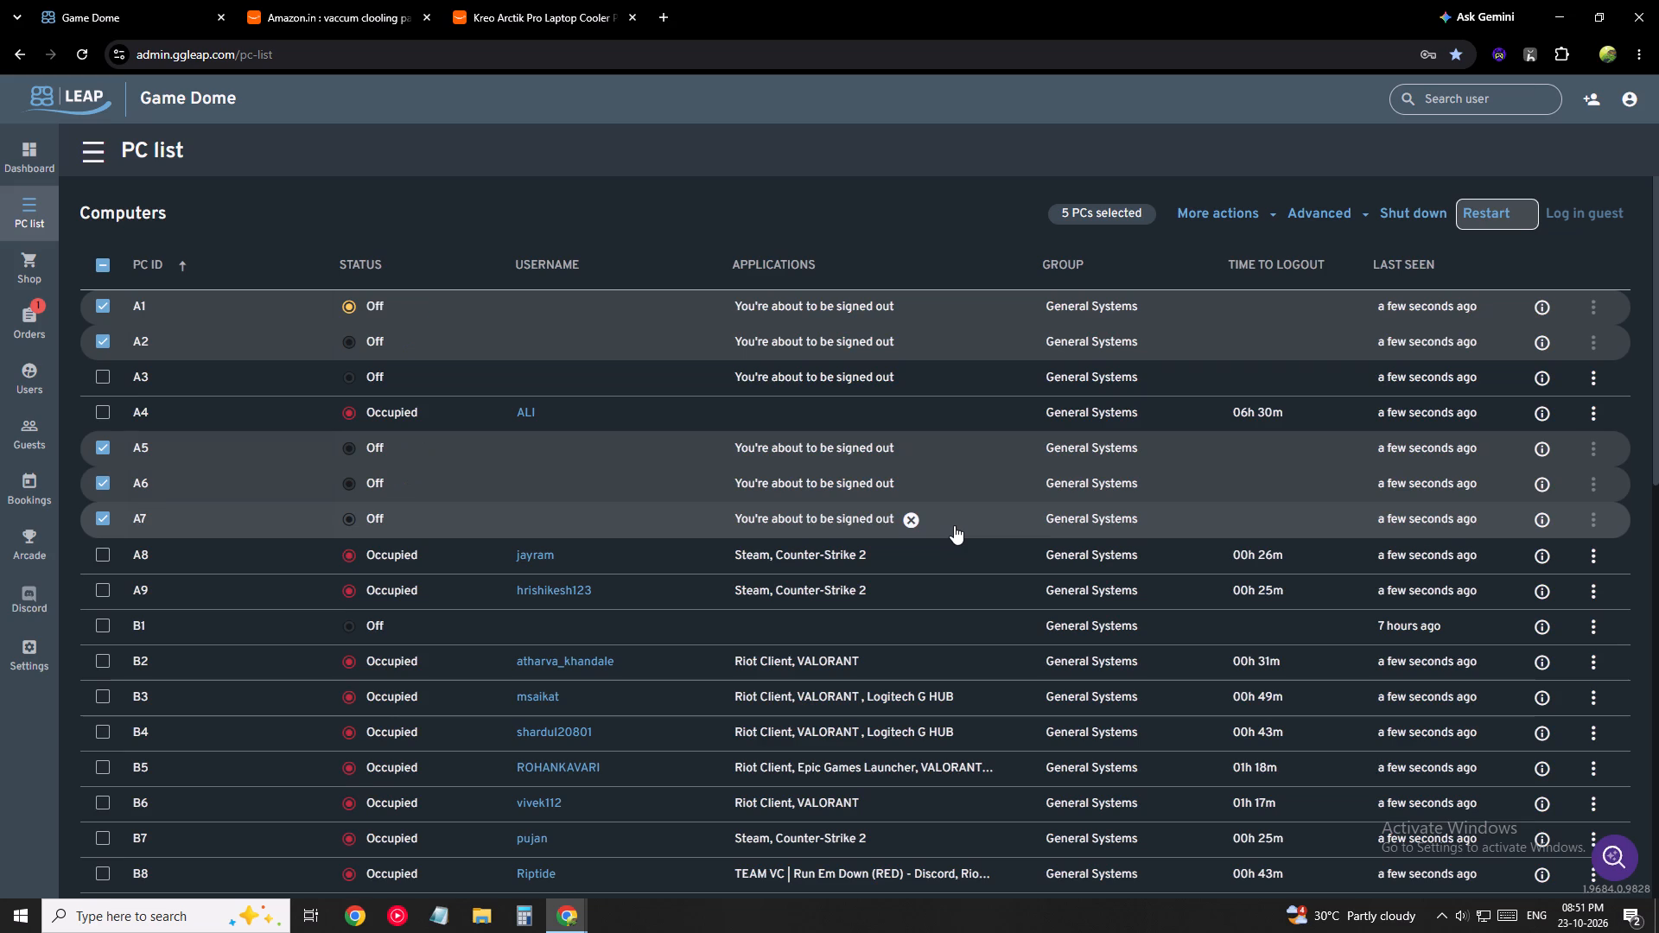
double_click(105, 263)
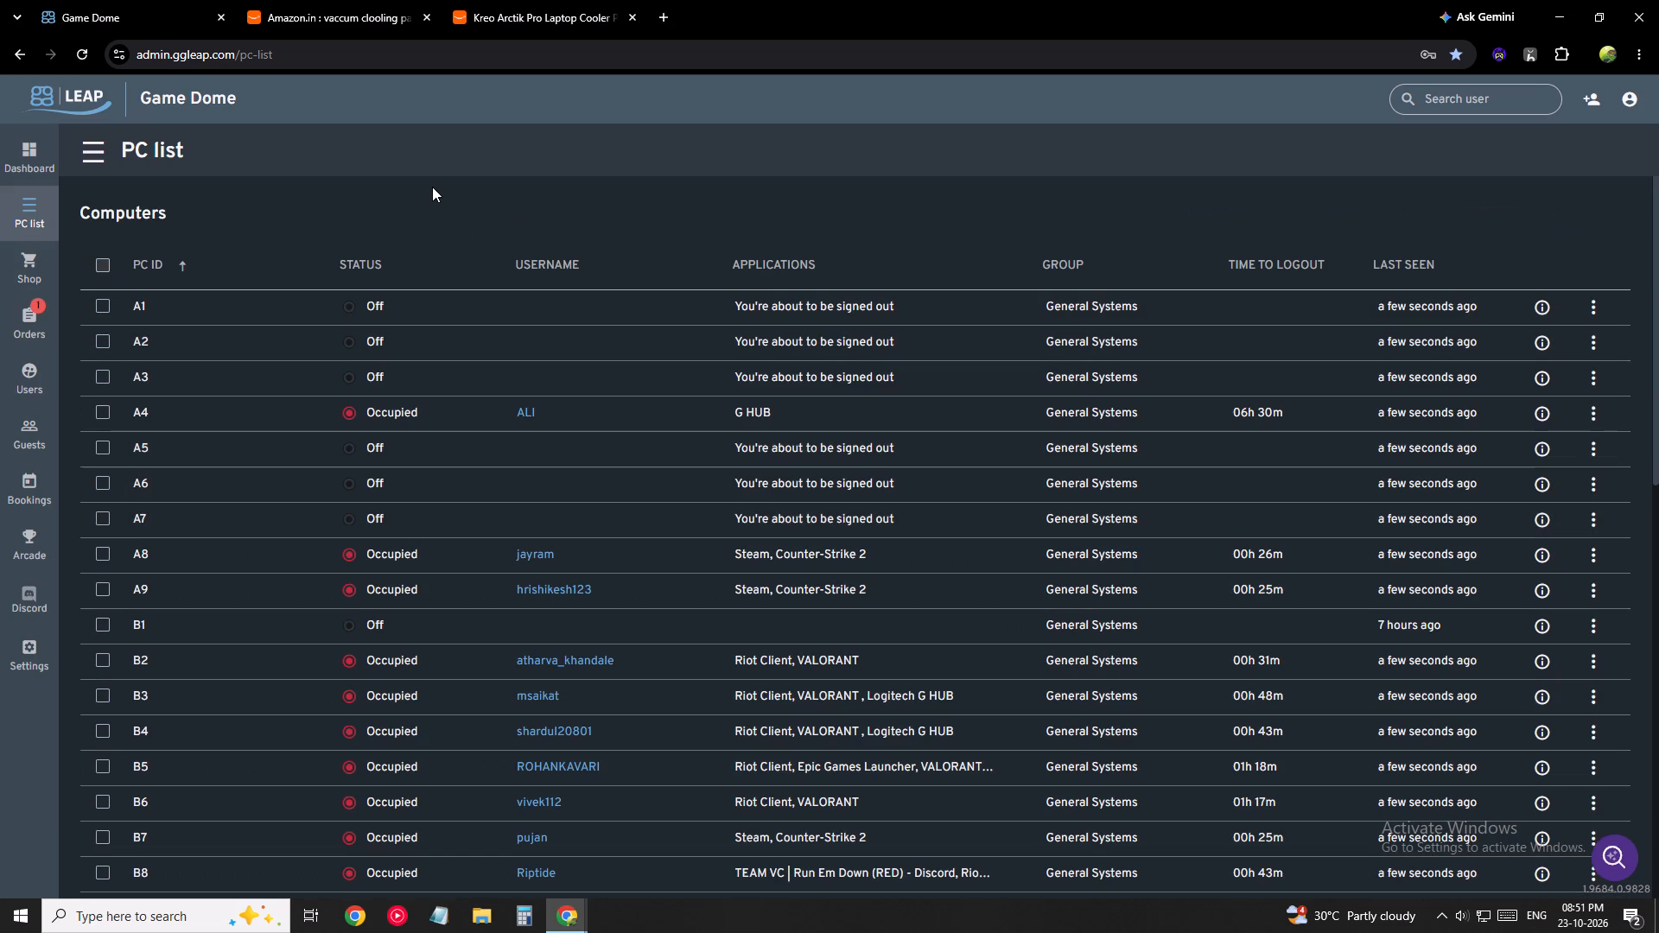
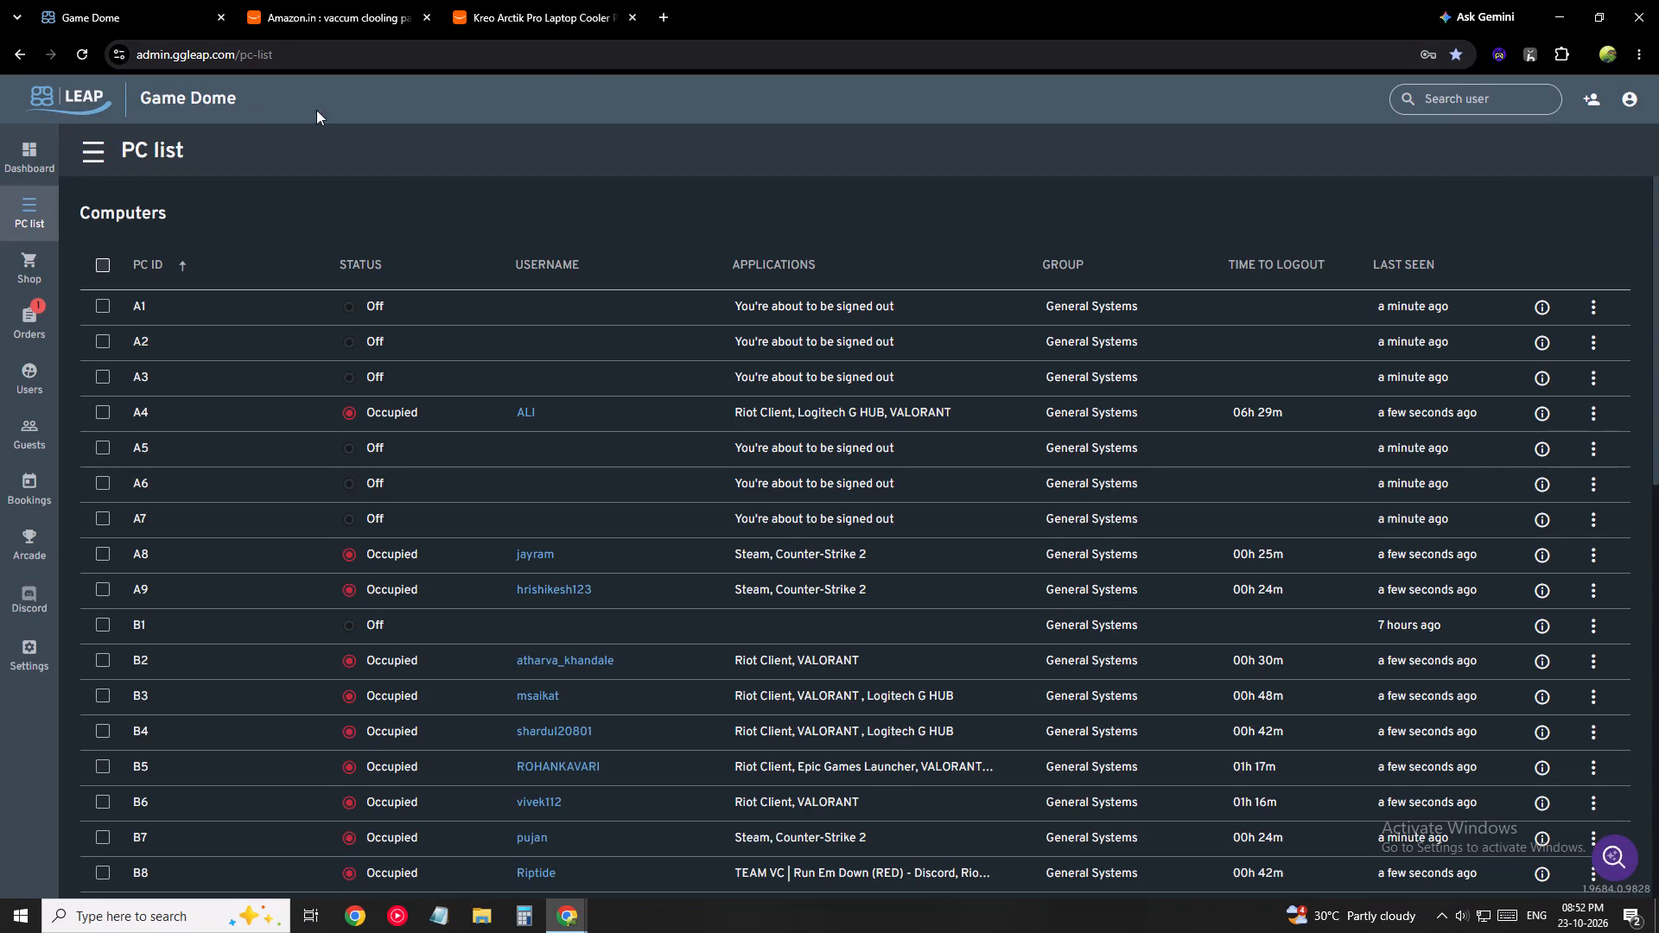
scroll(734, 356, down, 3)
scroll(549, 516, down, 3)
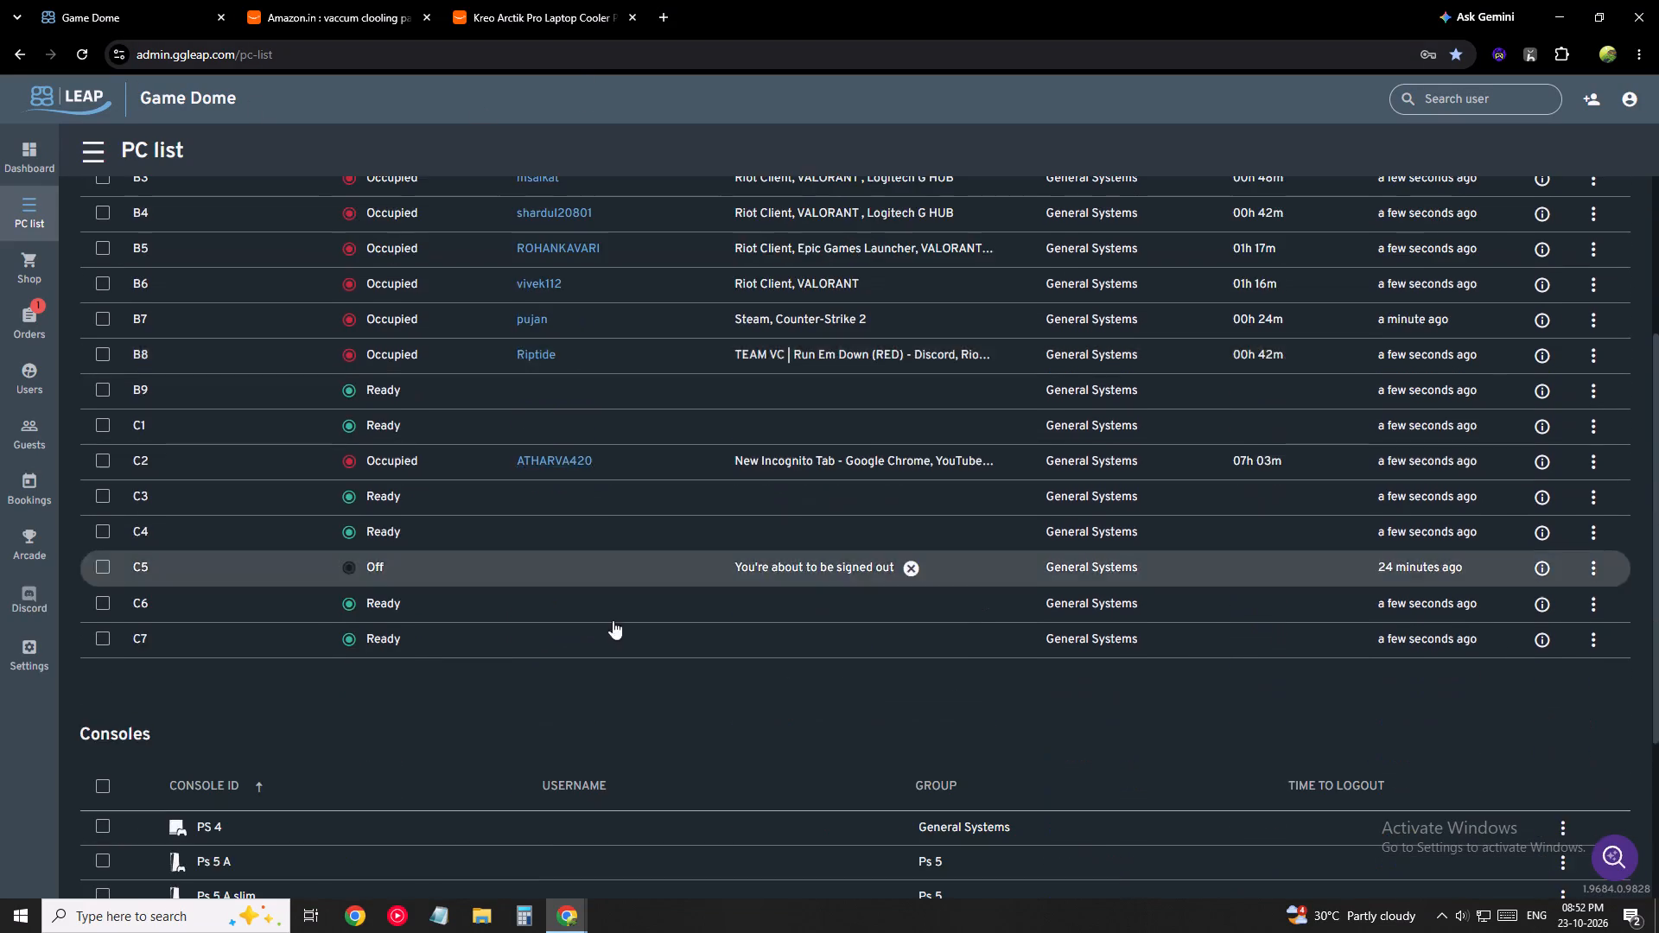
scroll(613, 620, down, 4)
click(582, 687)
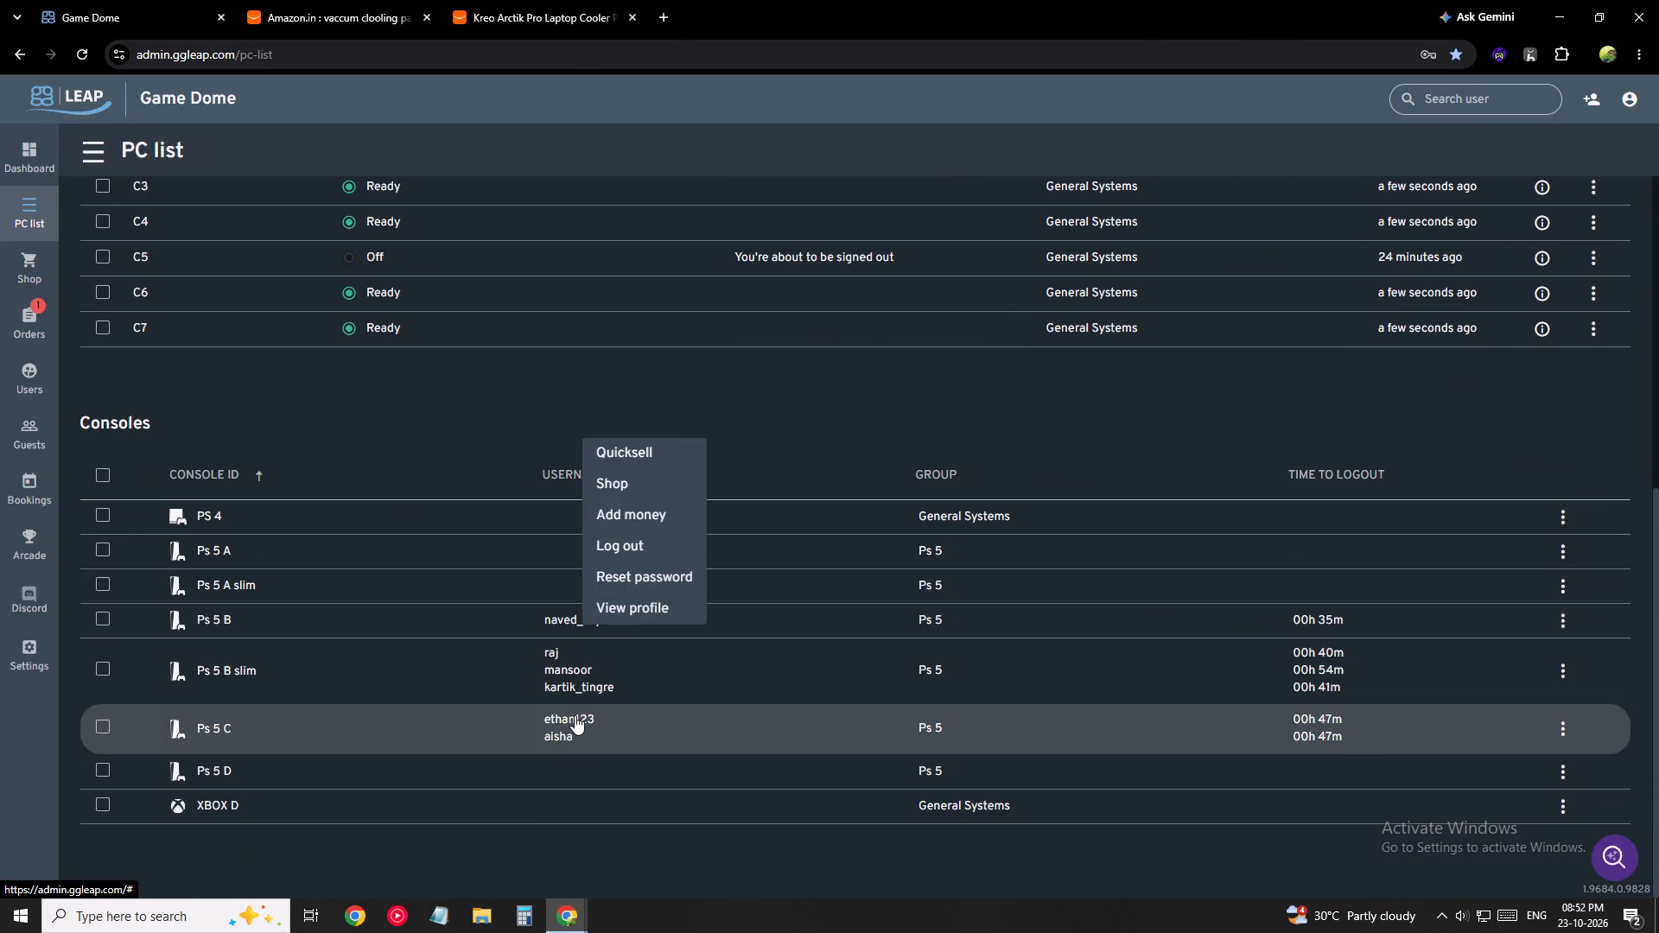
click(575, 715)
click(621, 491)
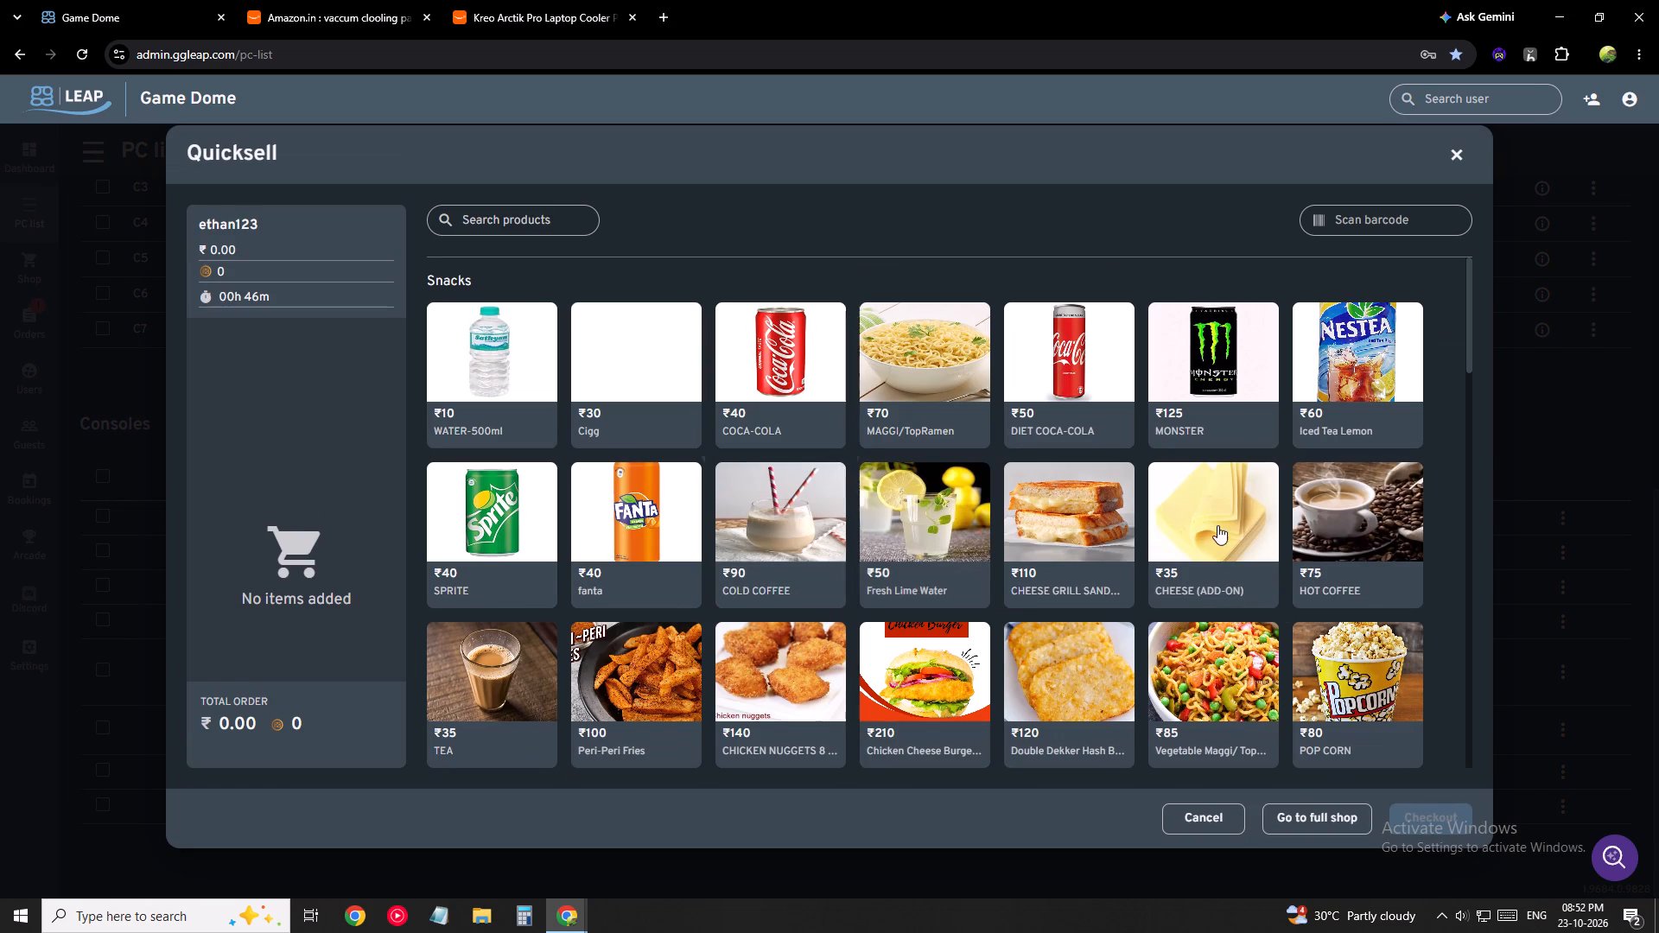
click(1366, 655)
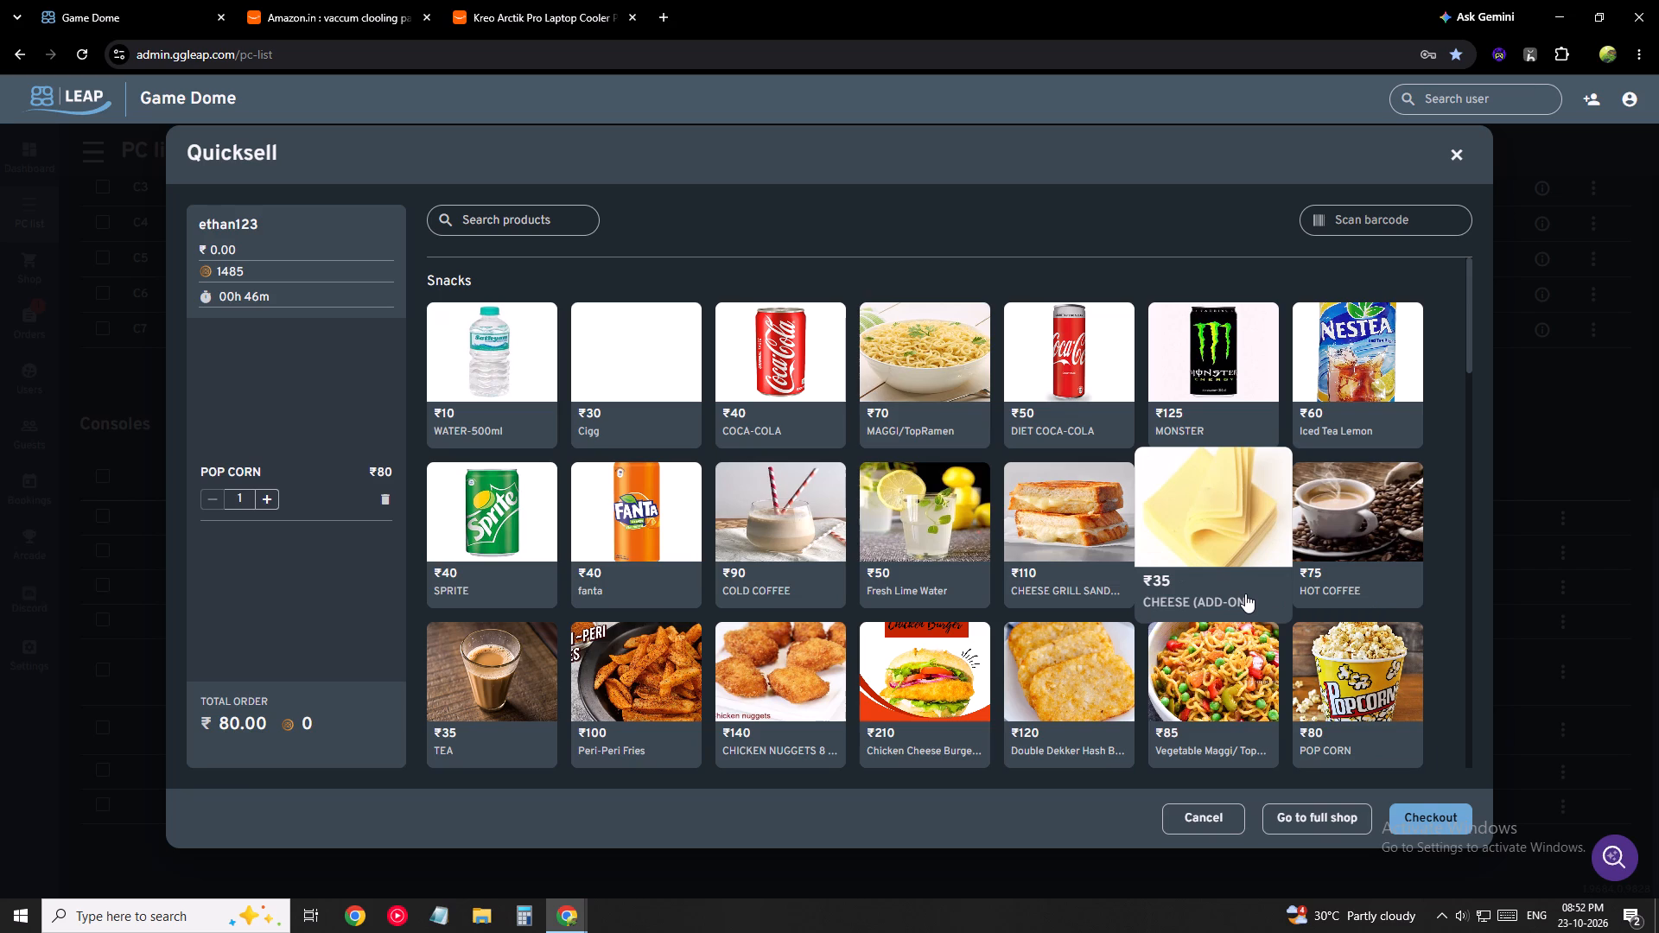
click(1438, 822)
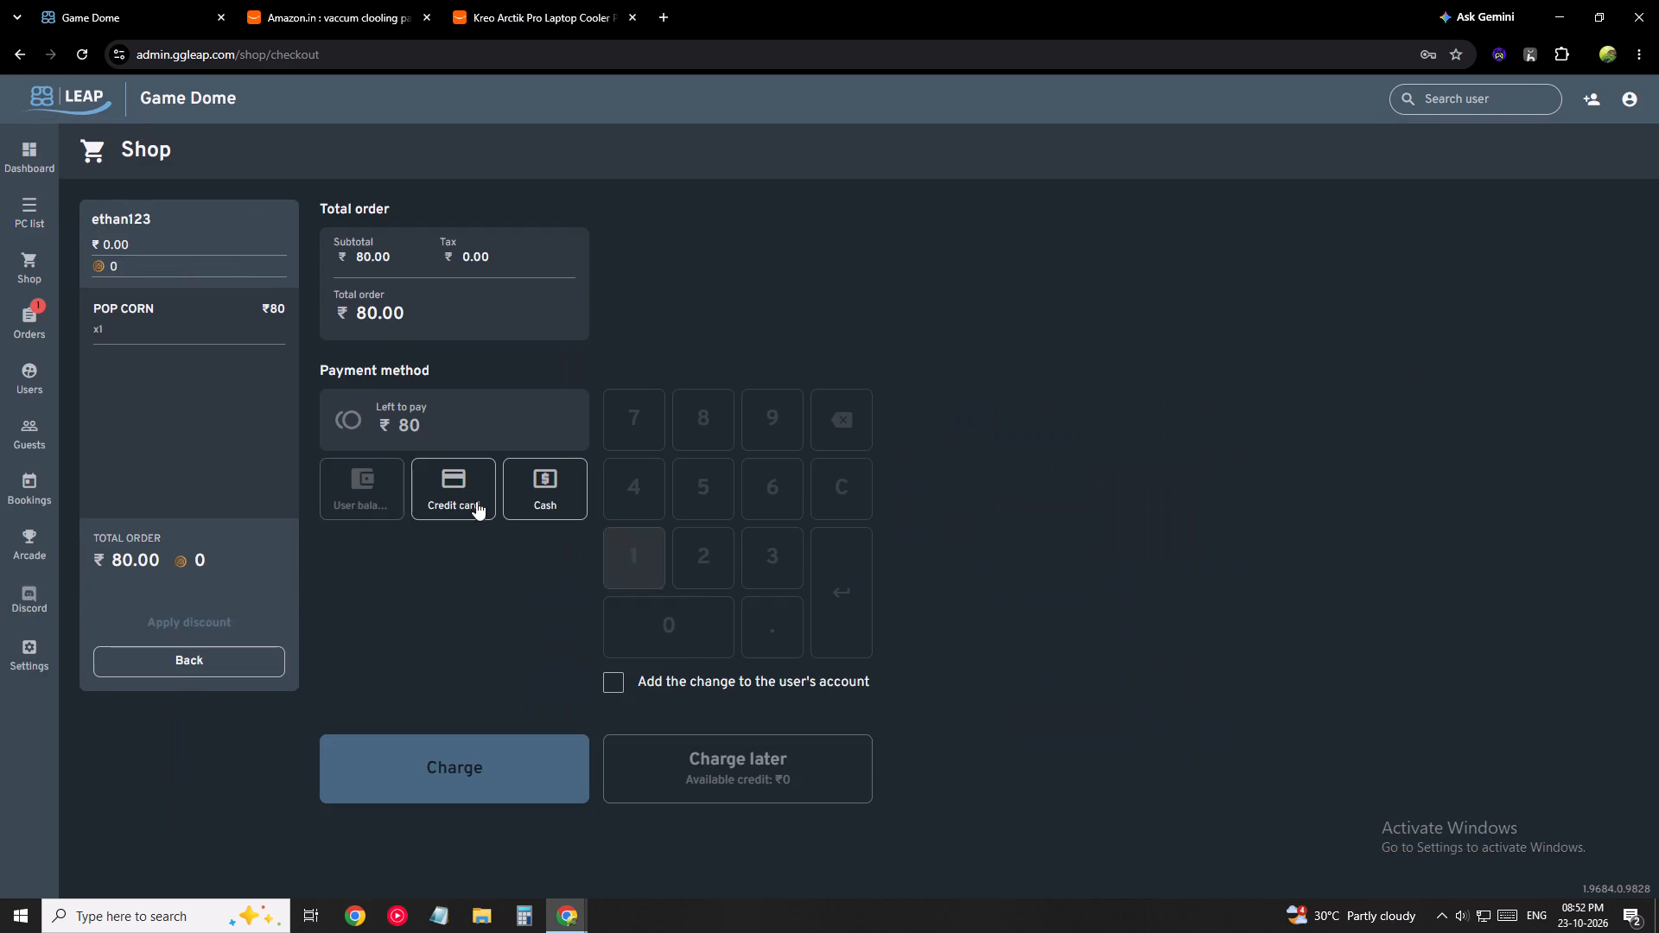
click(460, 492)
click(464, 759)
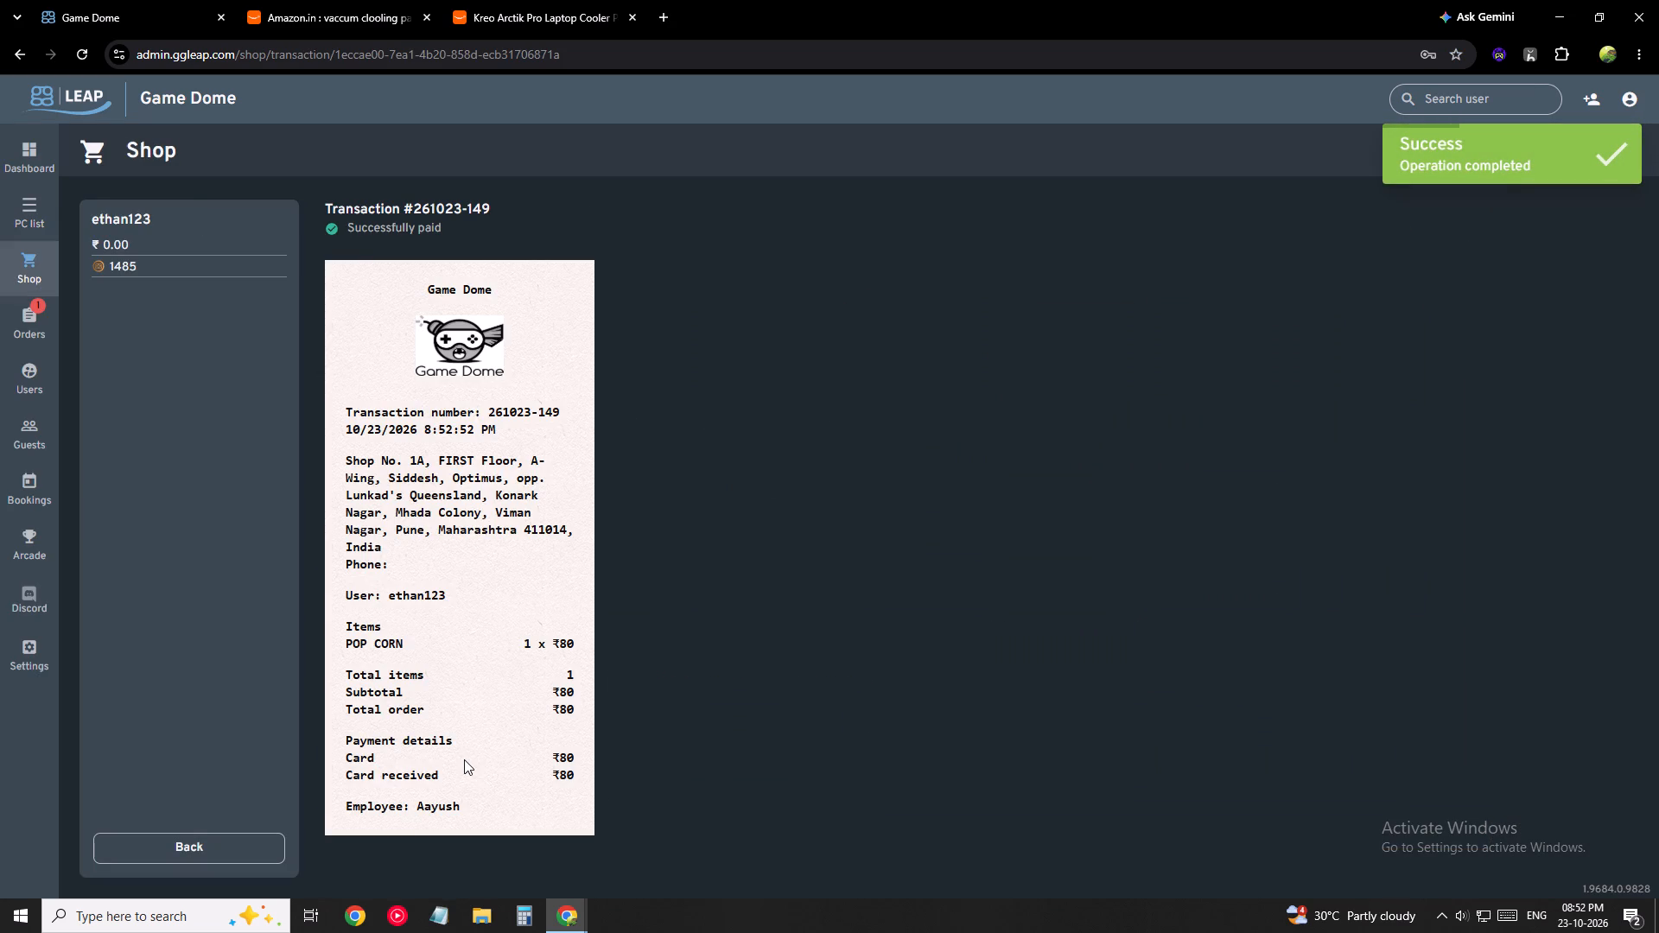
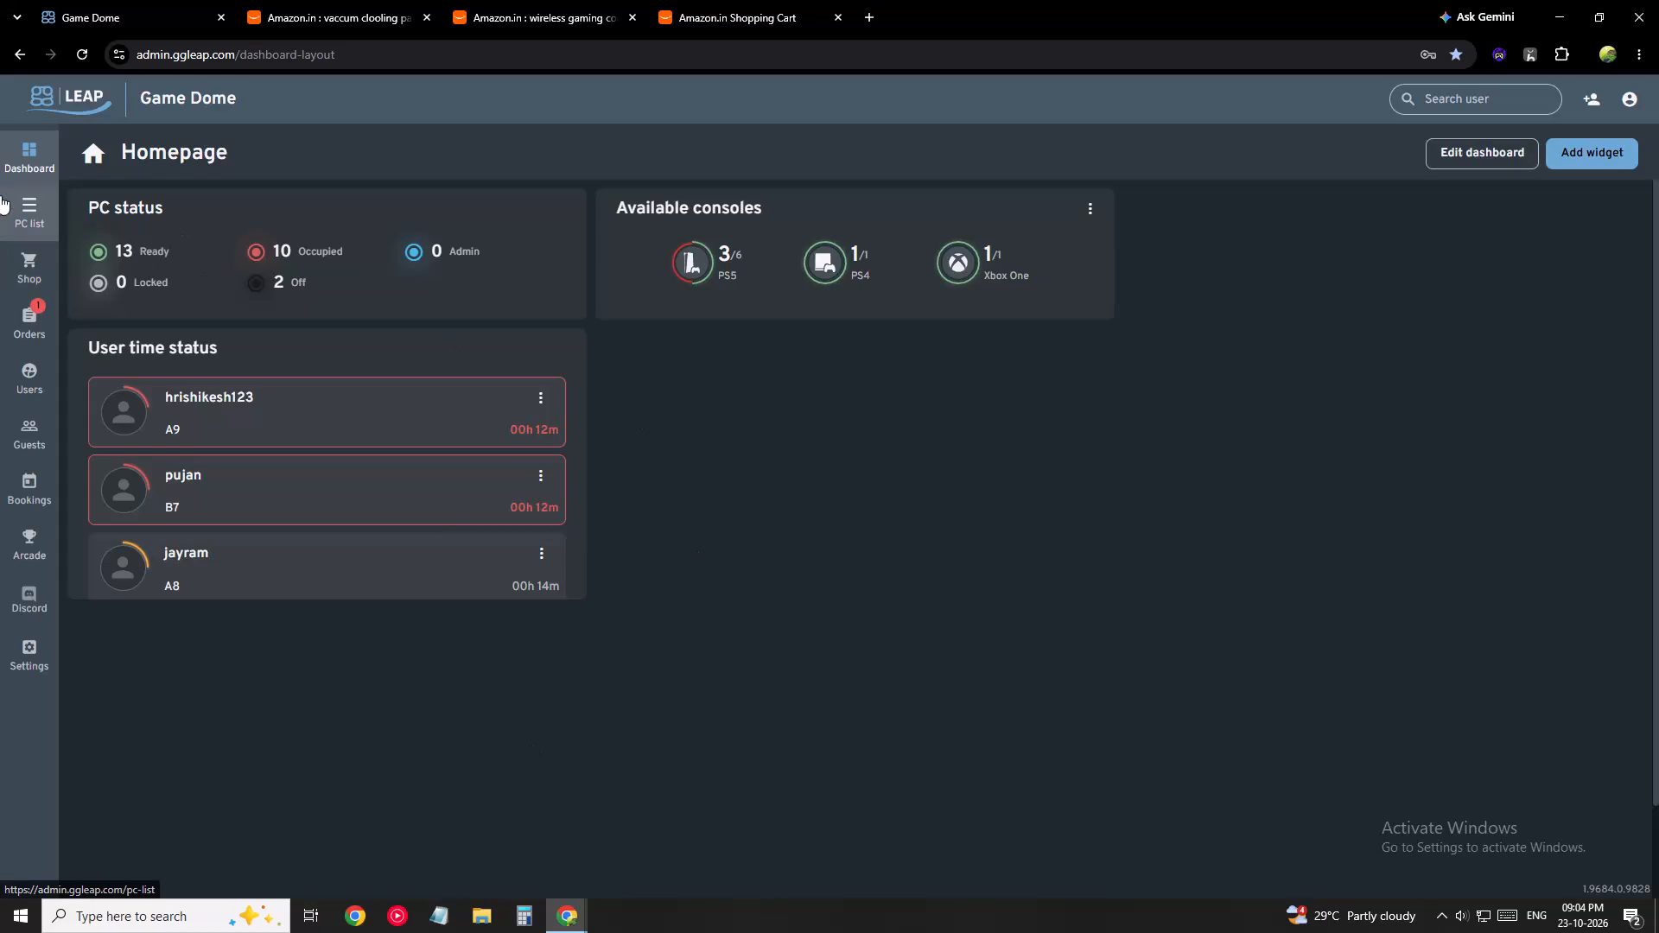
click(0, 195)
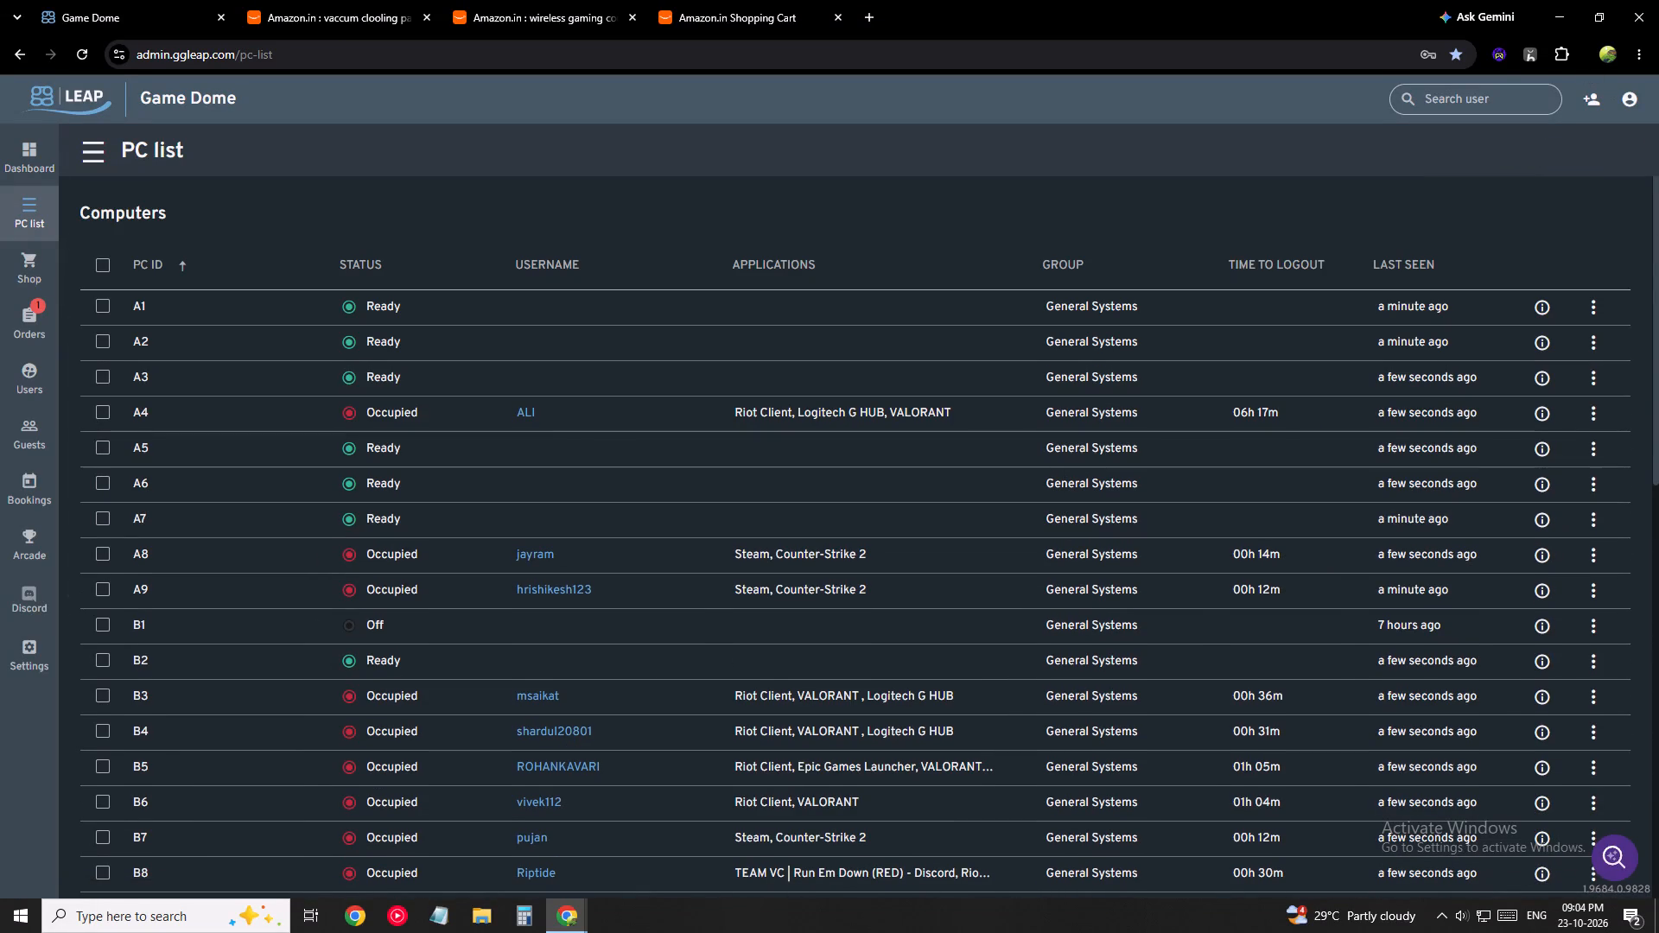
click(1447, 85)
text(zur)
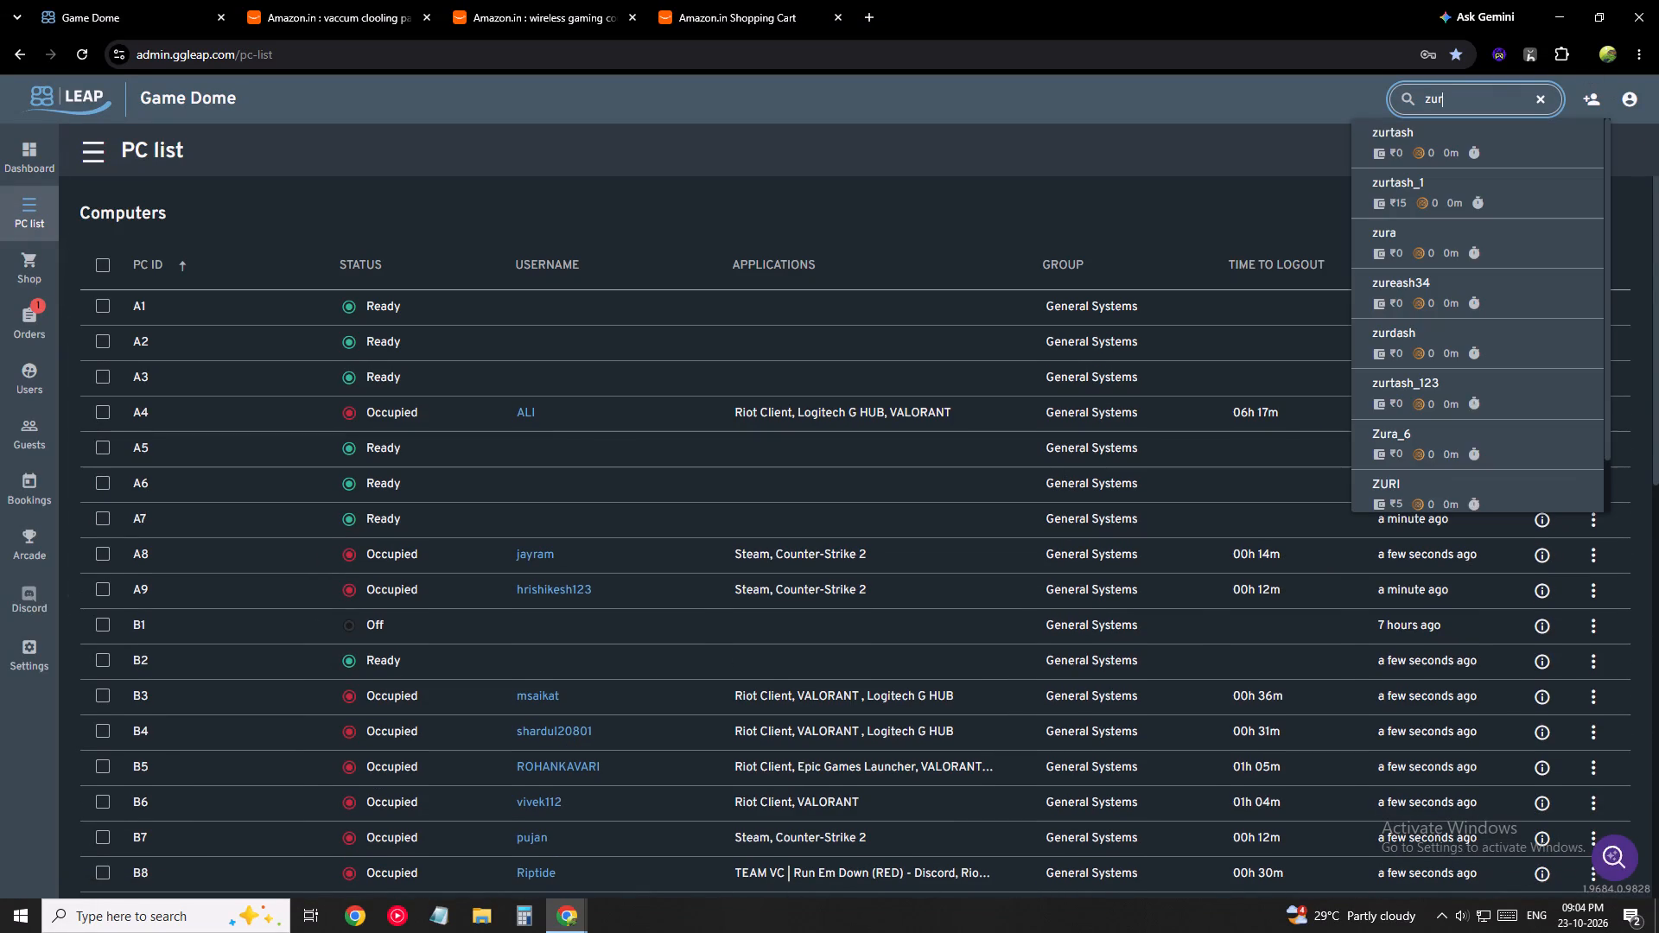
text(tash)
click(1607, 155)
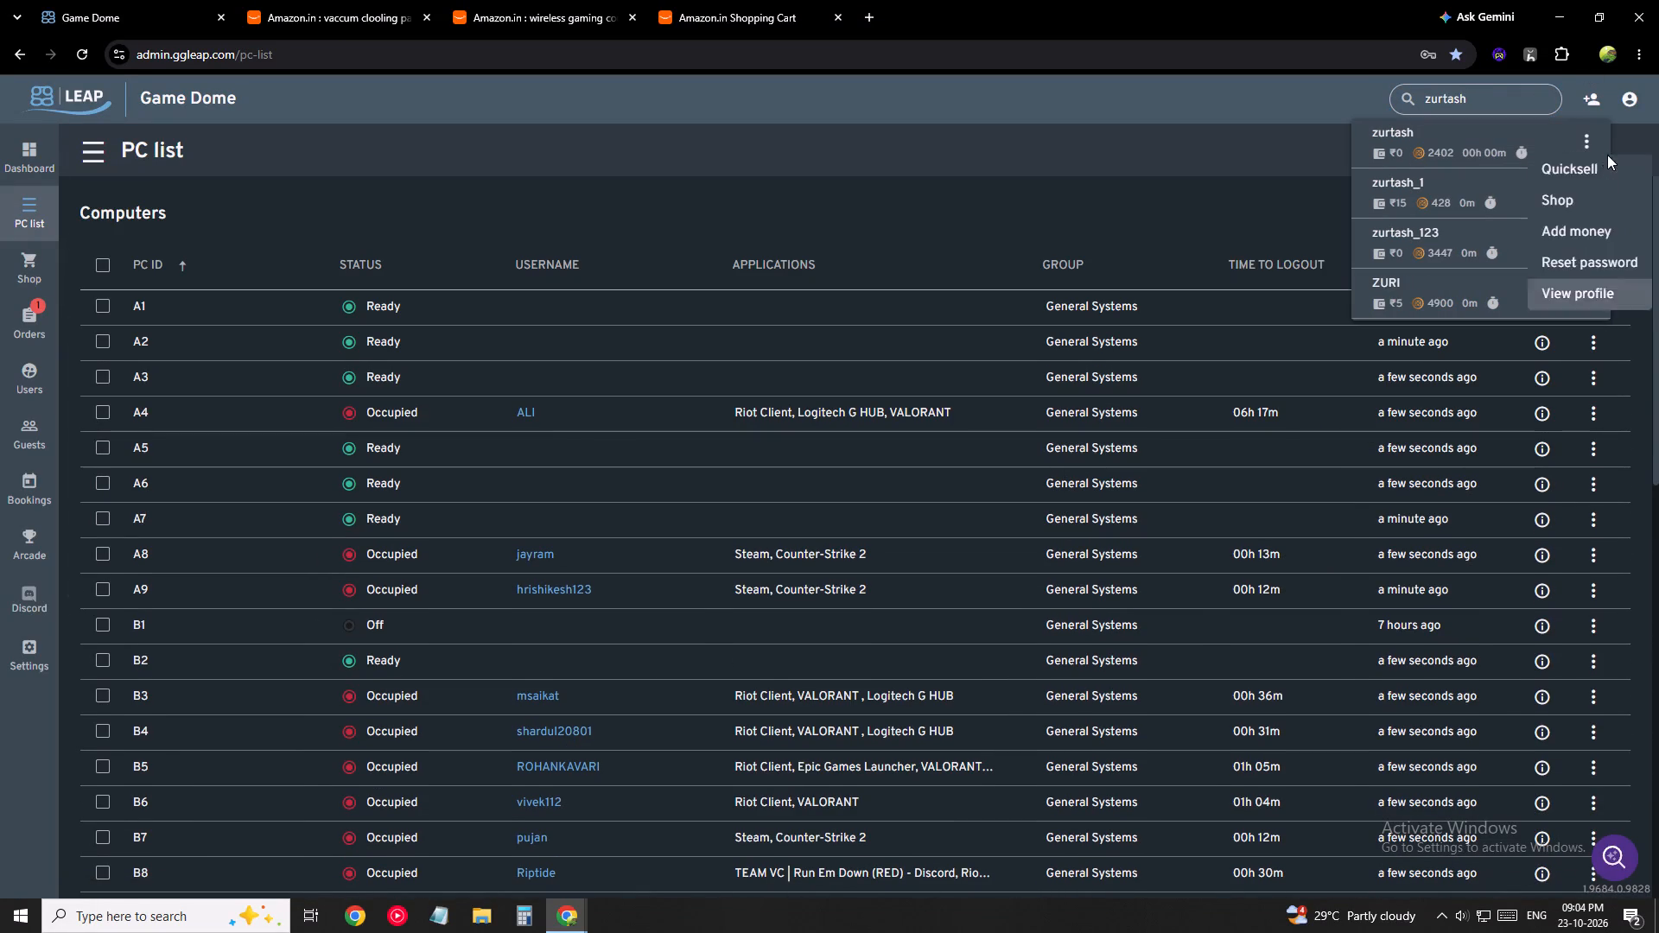
click(1612, 171)
drag(1351, 827, 1340, 823)
click(592, 262)
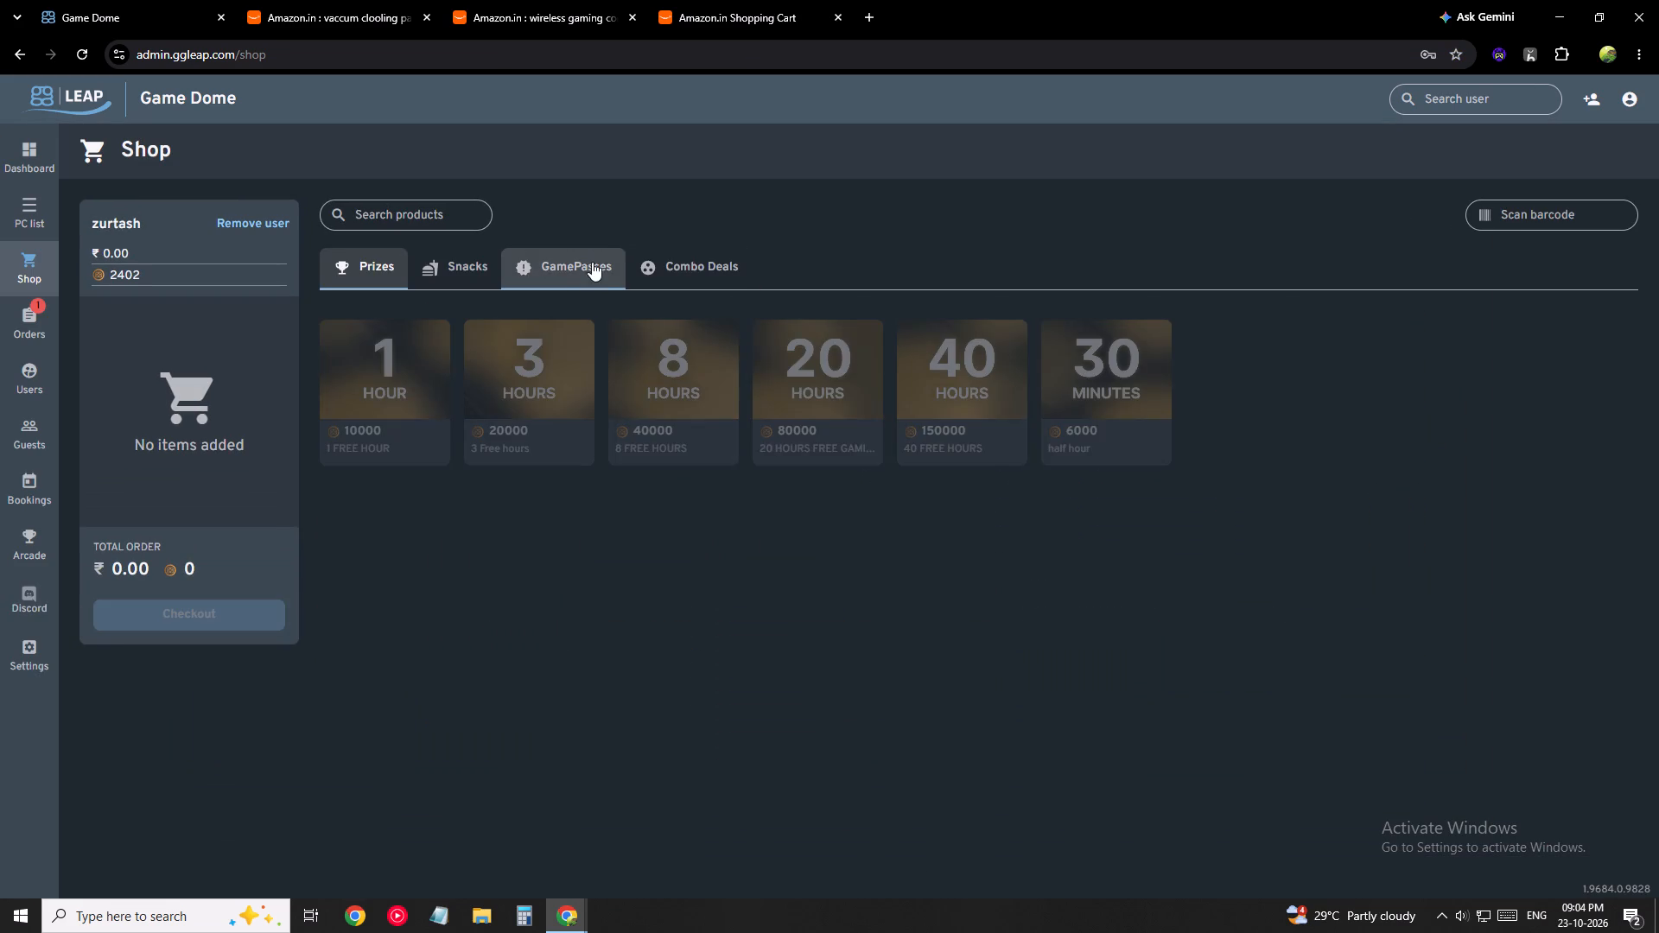
drag(554, 311, 549, 321)
click(367, 420)
click(220, 610)
drag(450, 498, 441, 593)
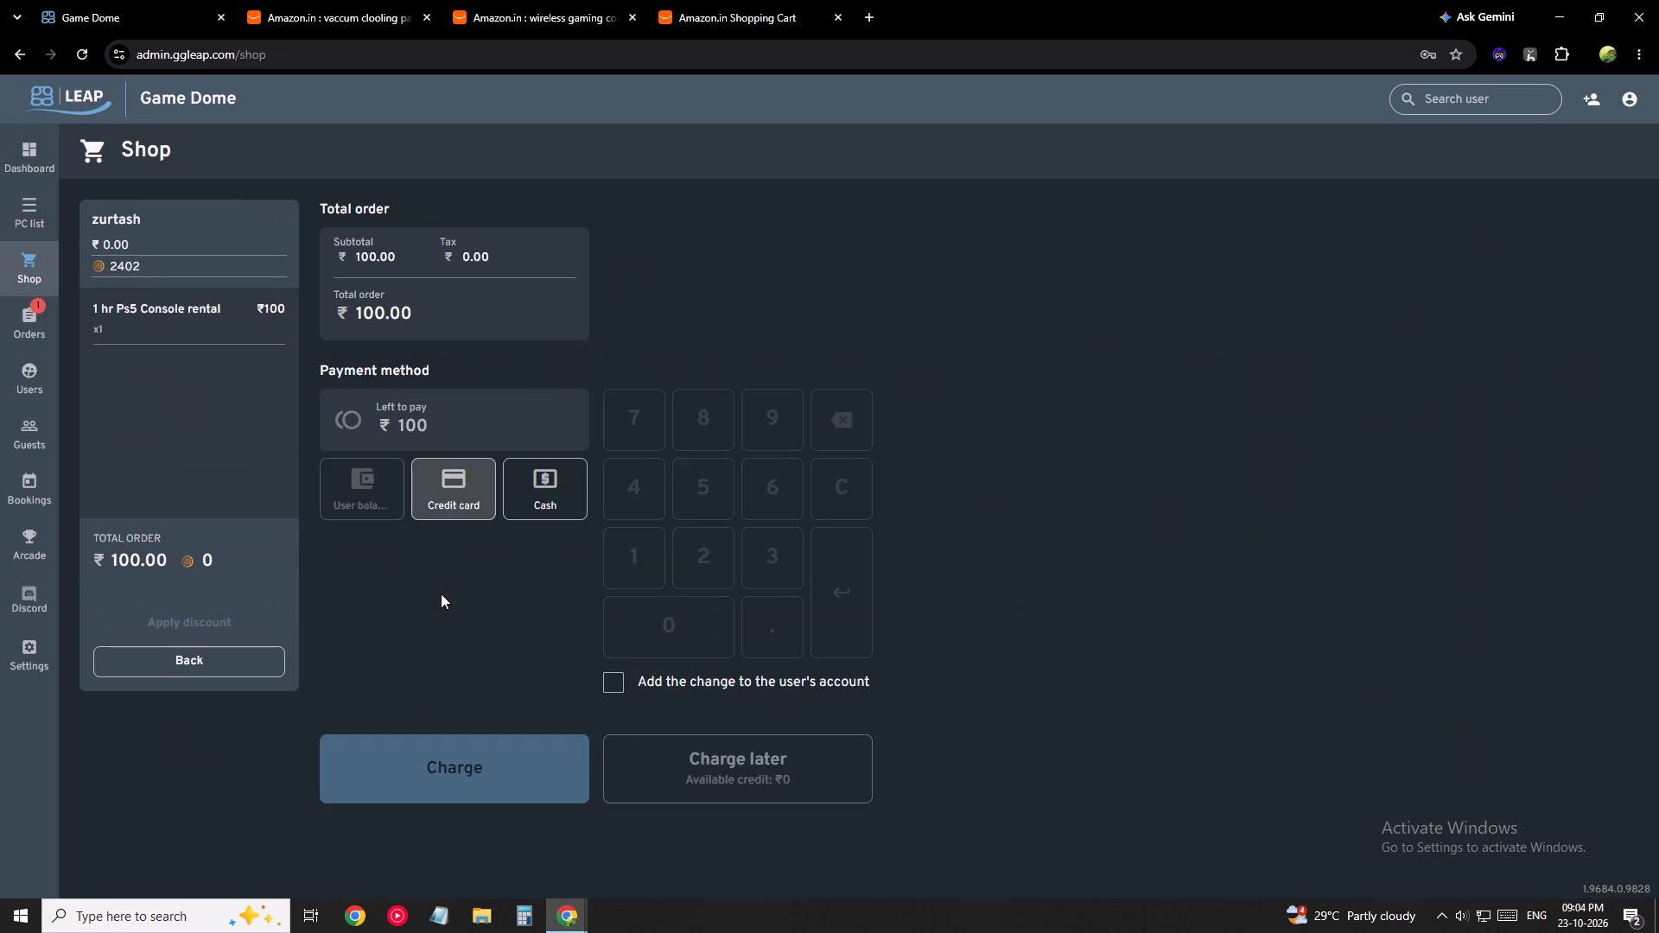
drag(441, 593, 450, 544)
click(457, 506)
click(505, 762)
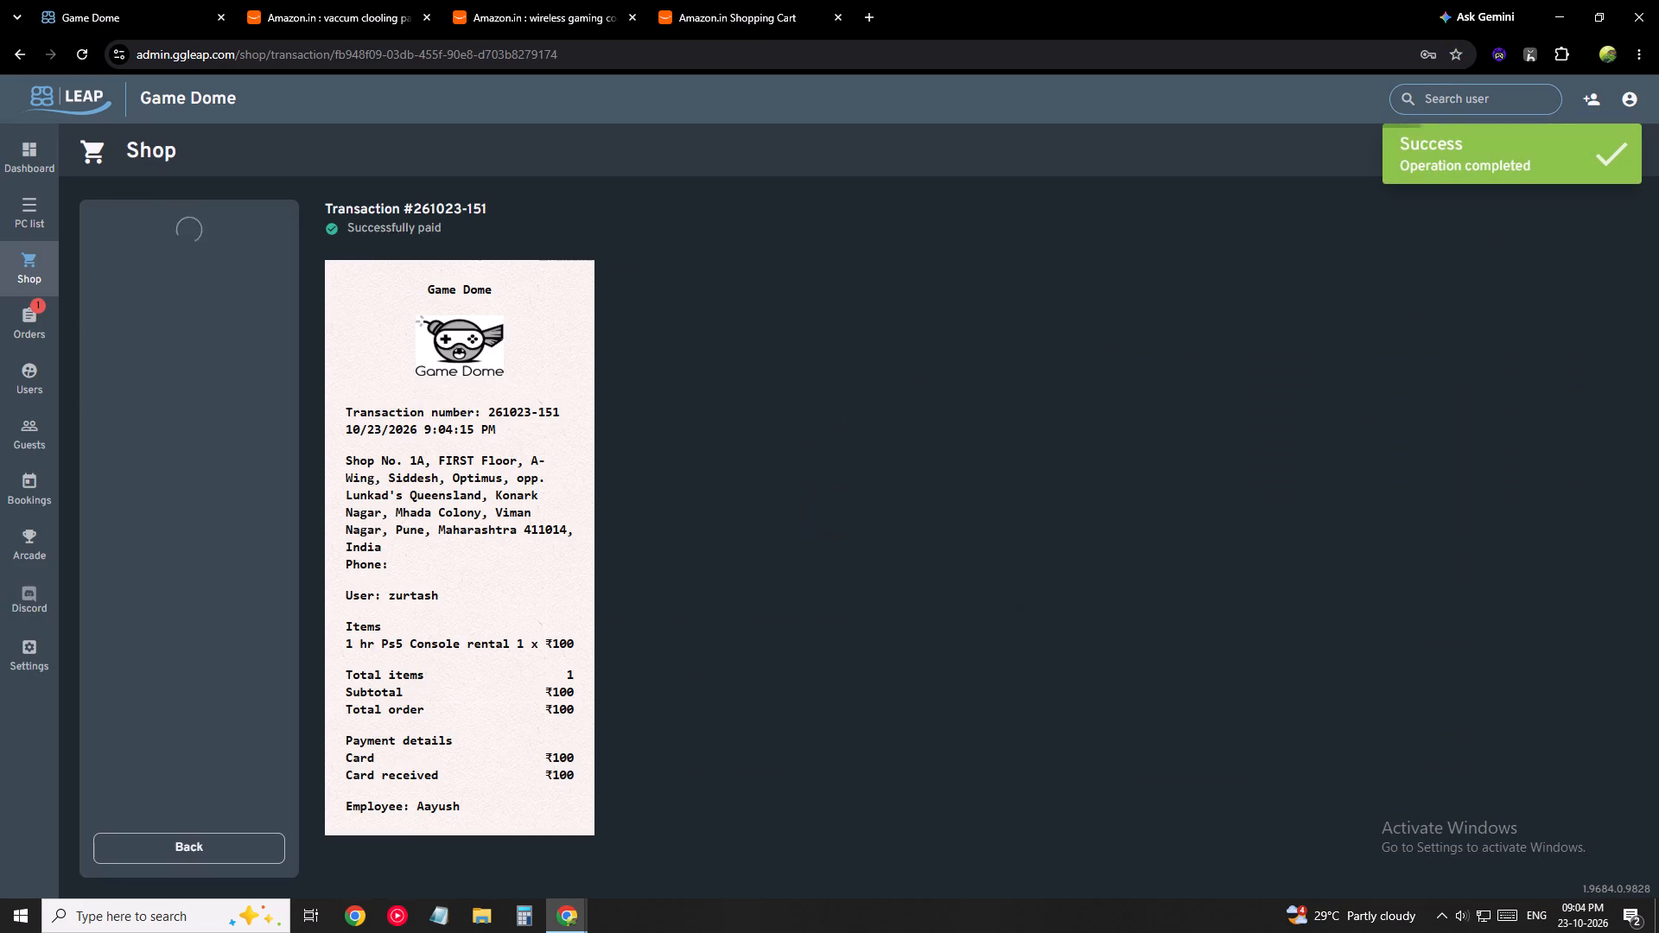
click(1525, 93)
text(foxic)
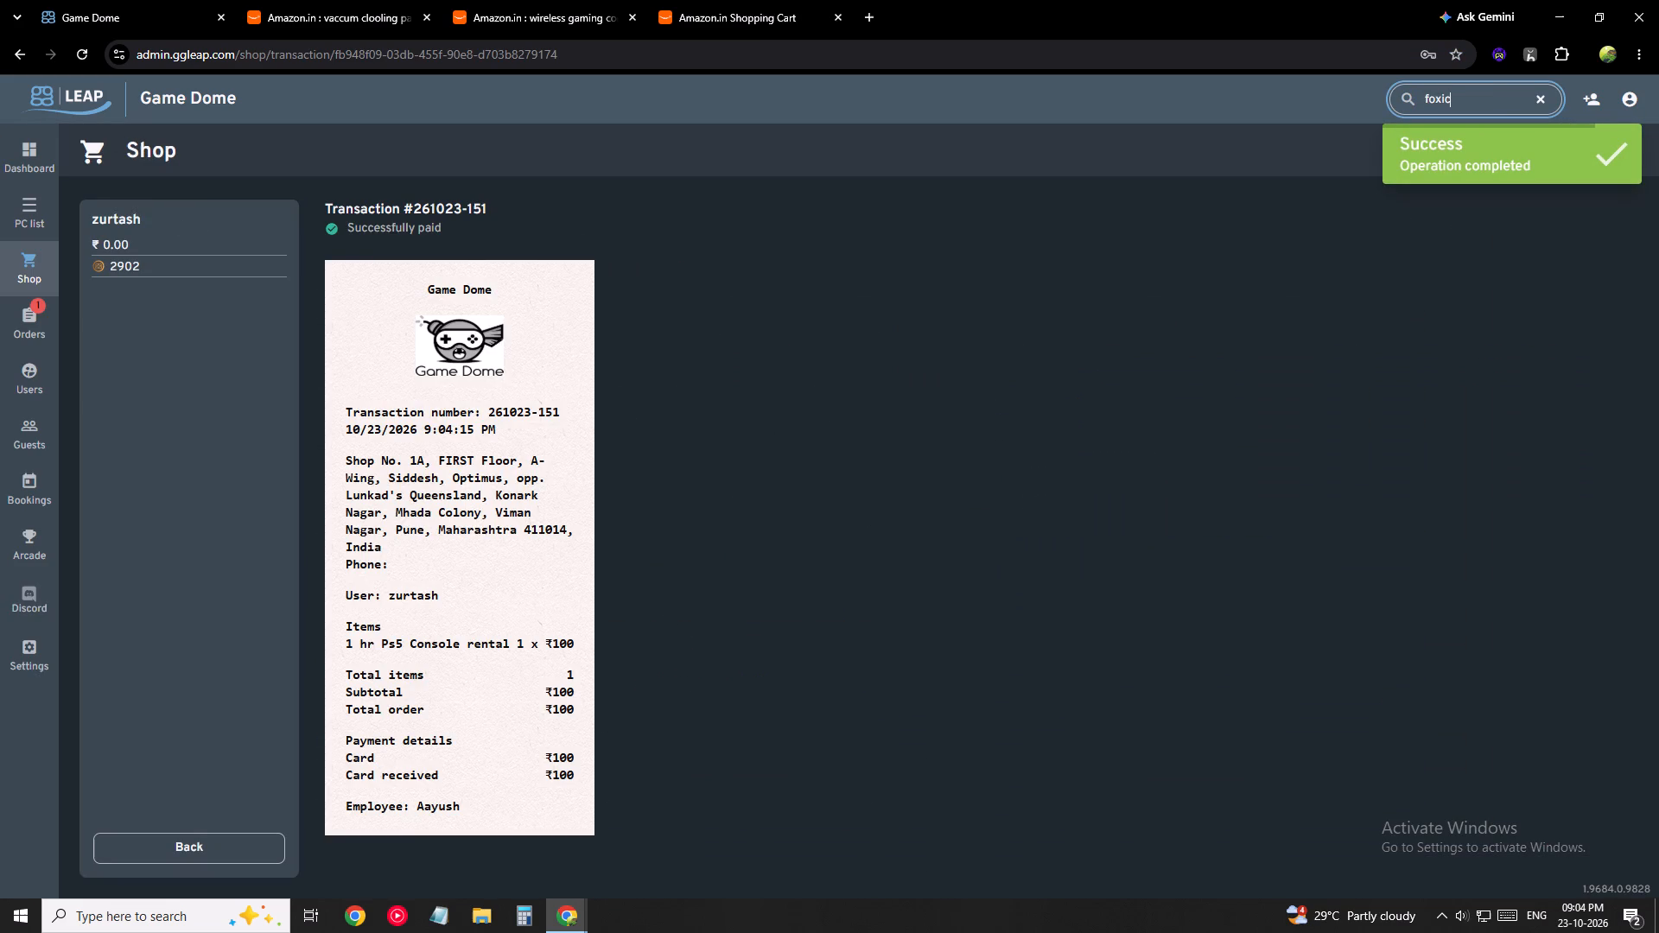
click(1592, 196)
click(1610, 207)
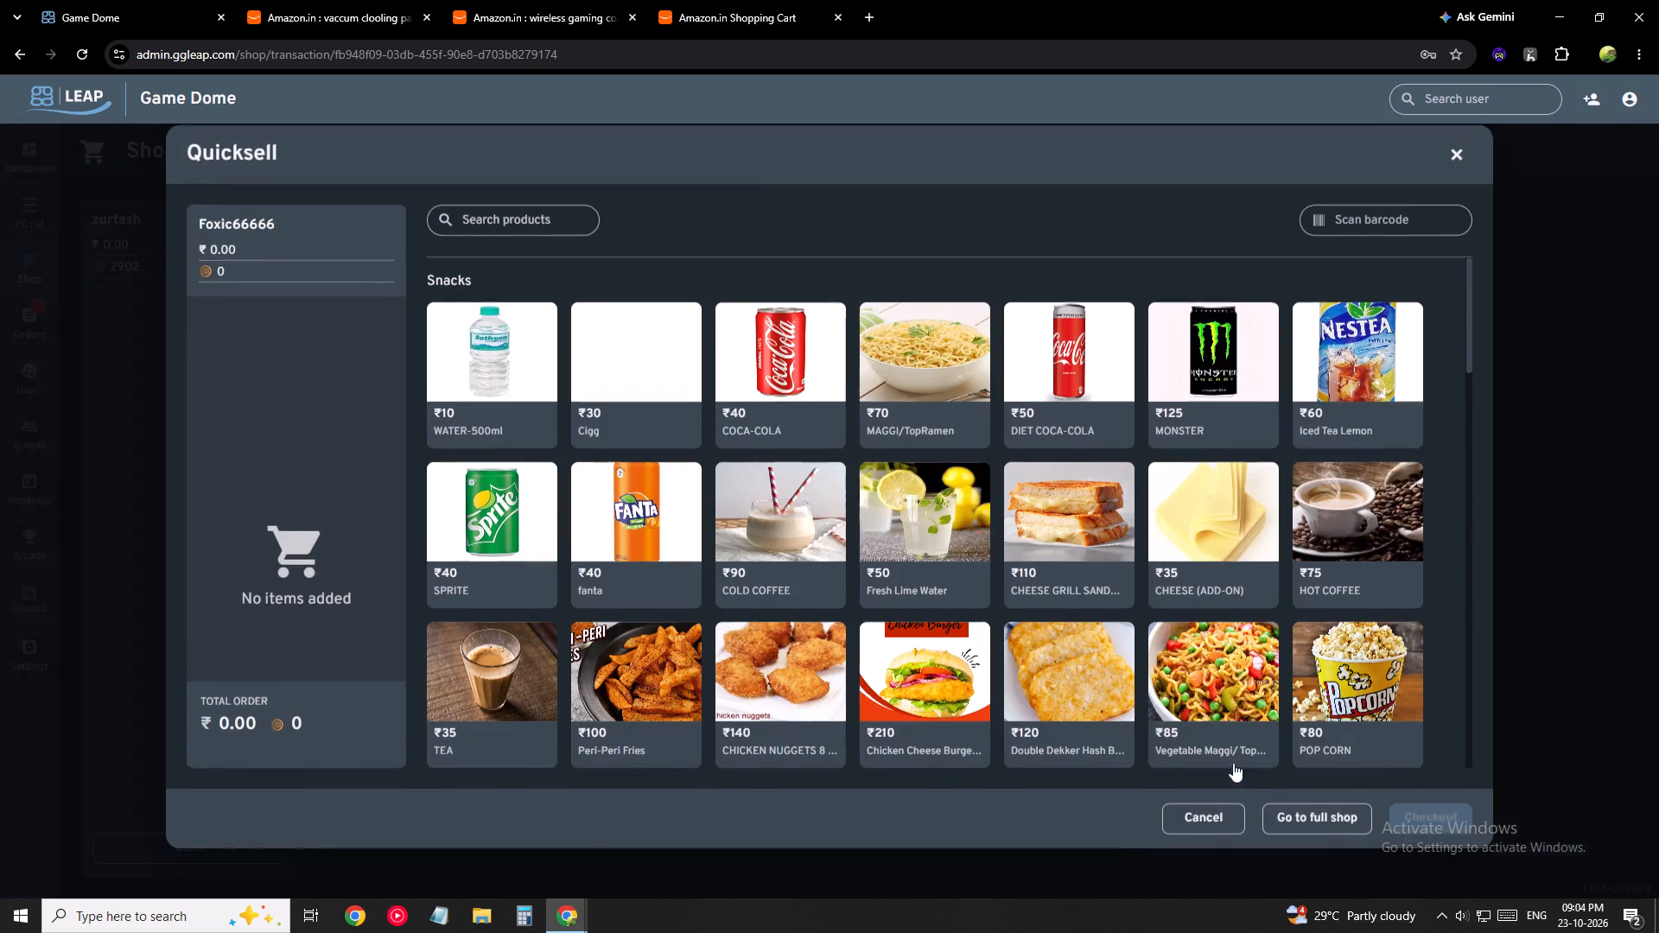
click(1318, 831)
click(569, 274)
click(563, 327)
click(289, 408)
click(331, 439)
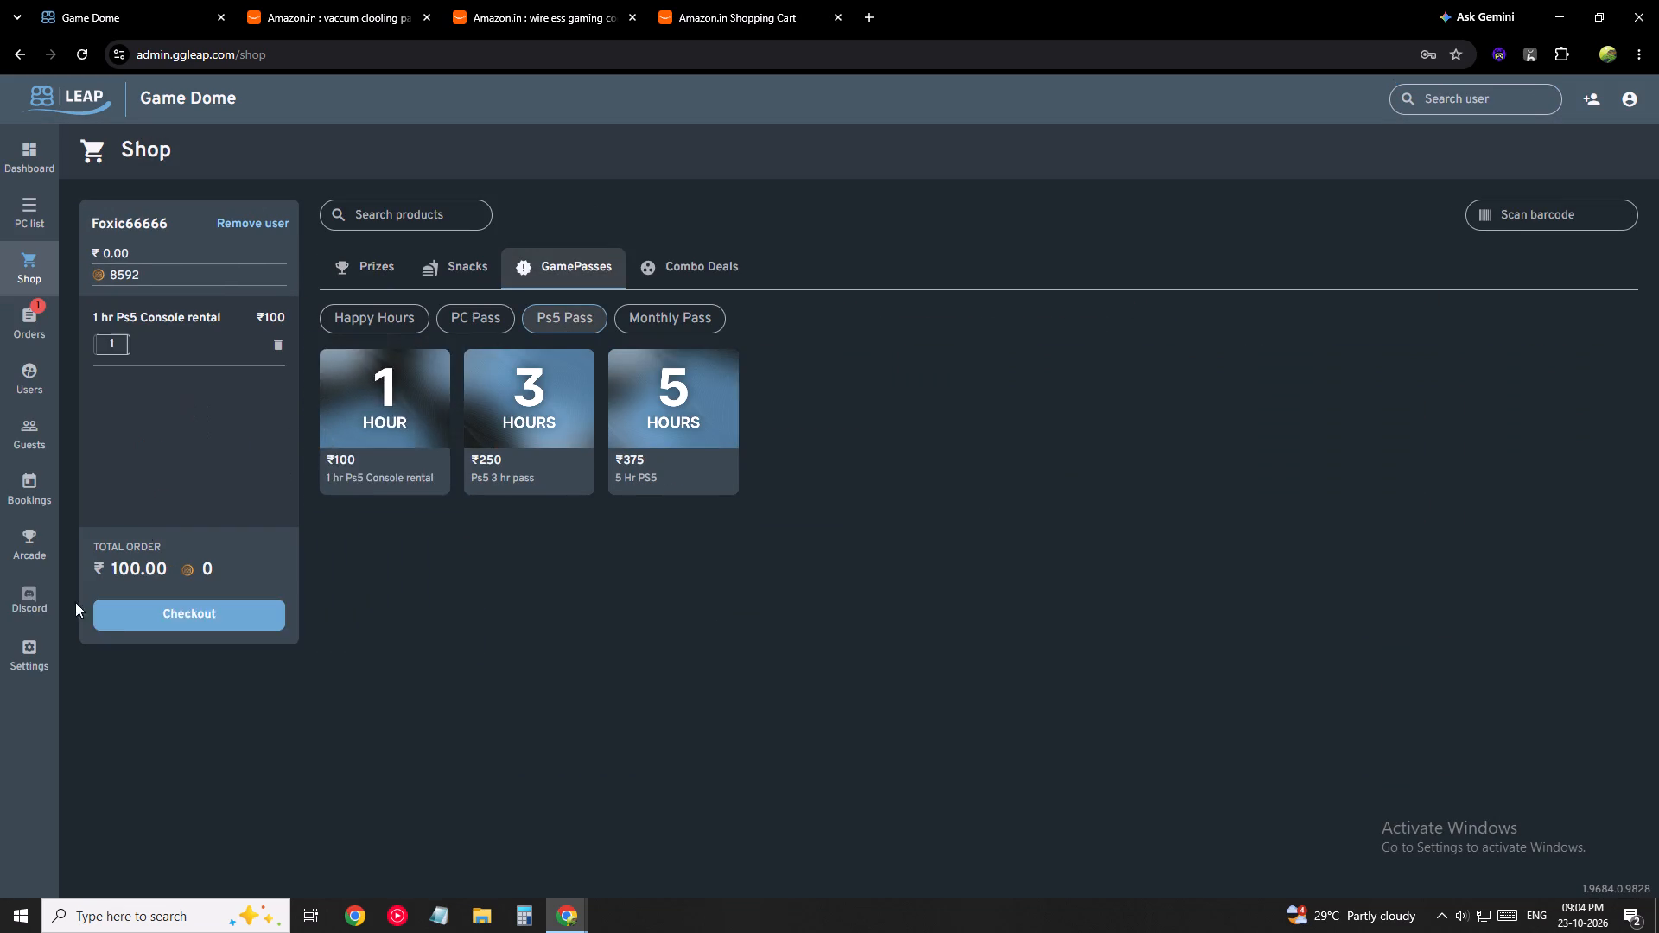
drag(124, 614, 148, 614)
click(537, 512)
click(458, 770)
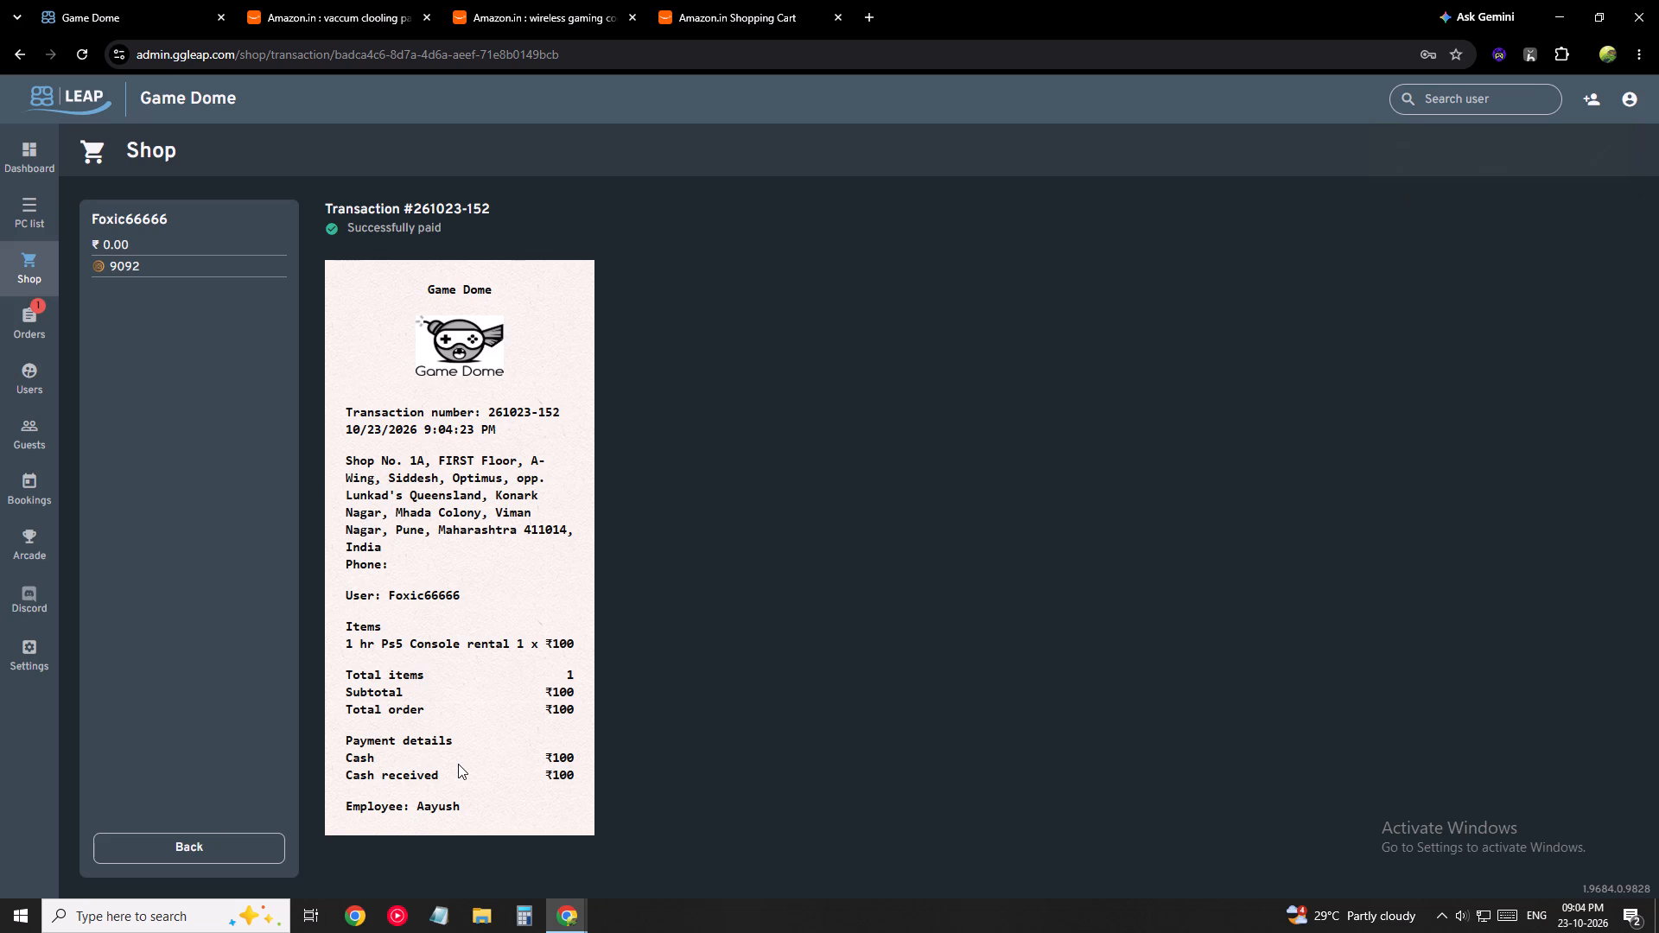
Check the PC list for the status and remaining time of the computers down to C7.
click(38, 201)
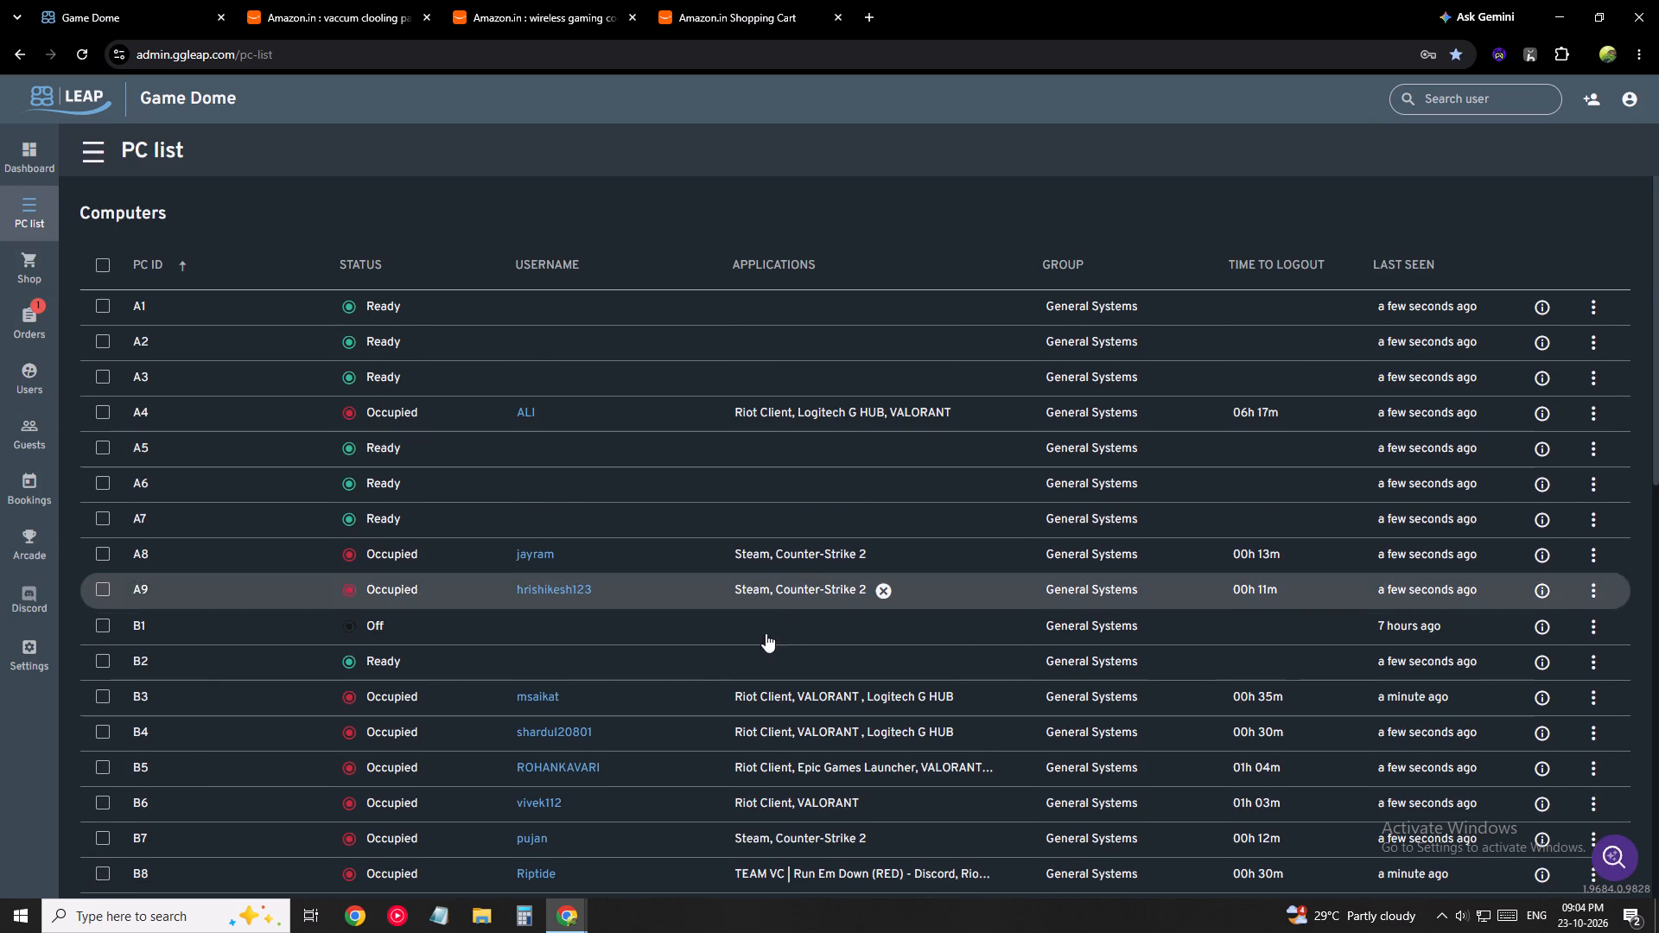
scroll(358, 426, down, 4)
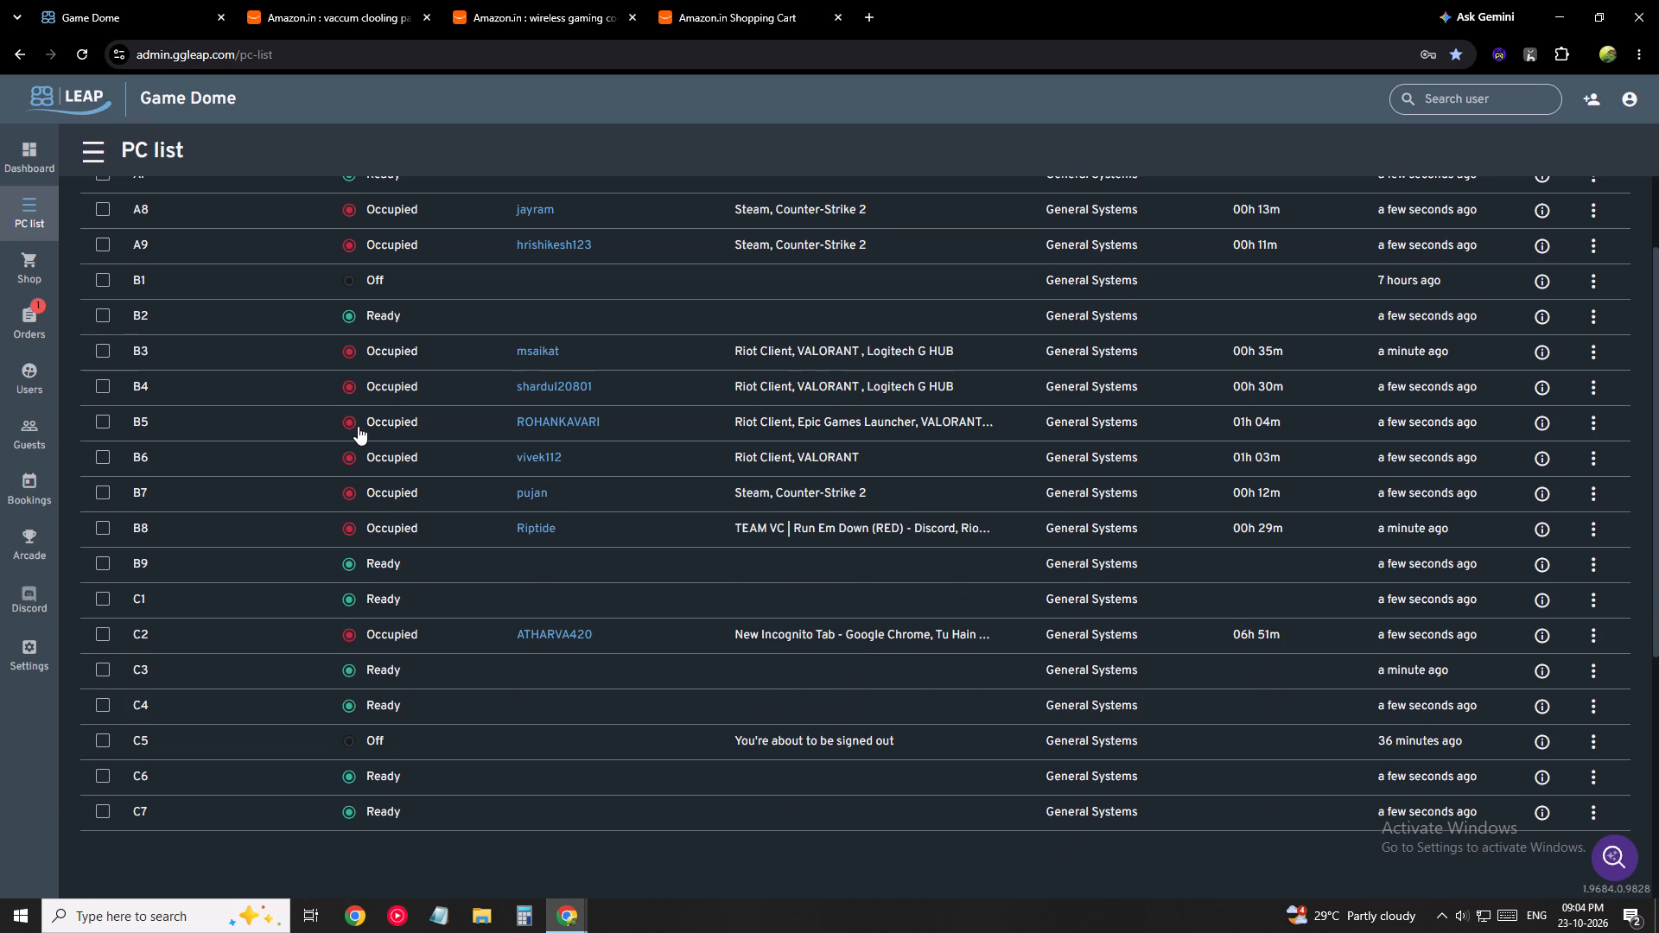
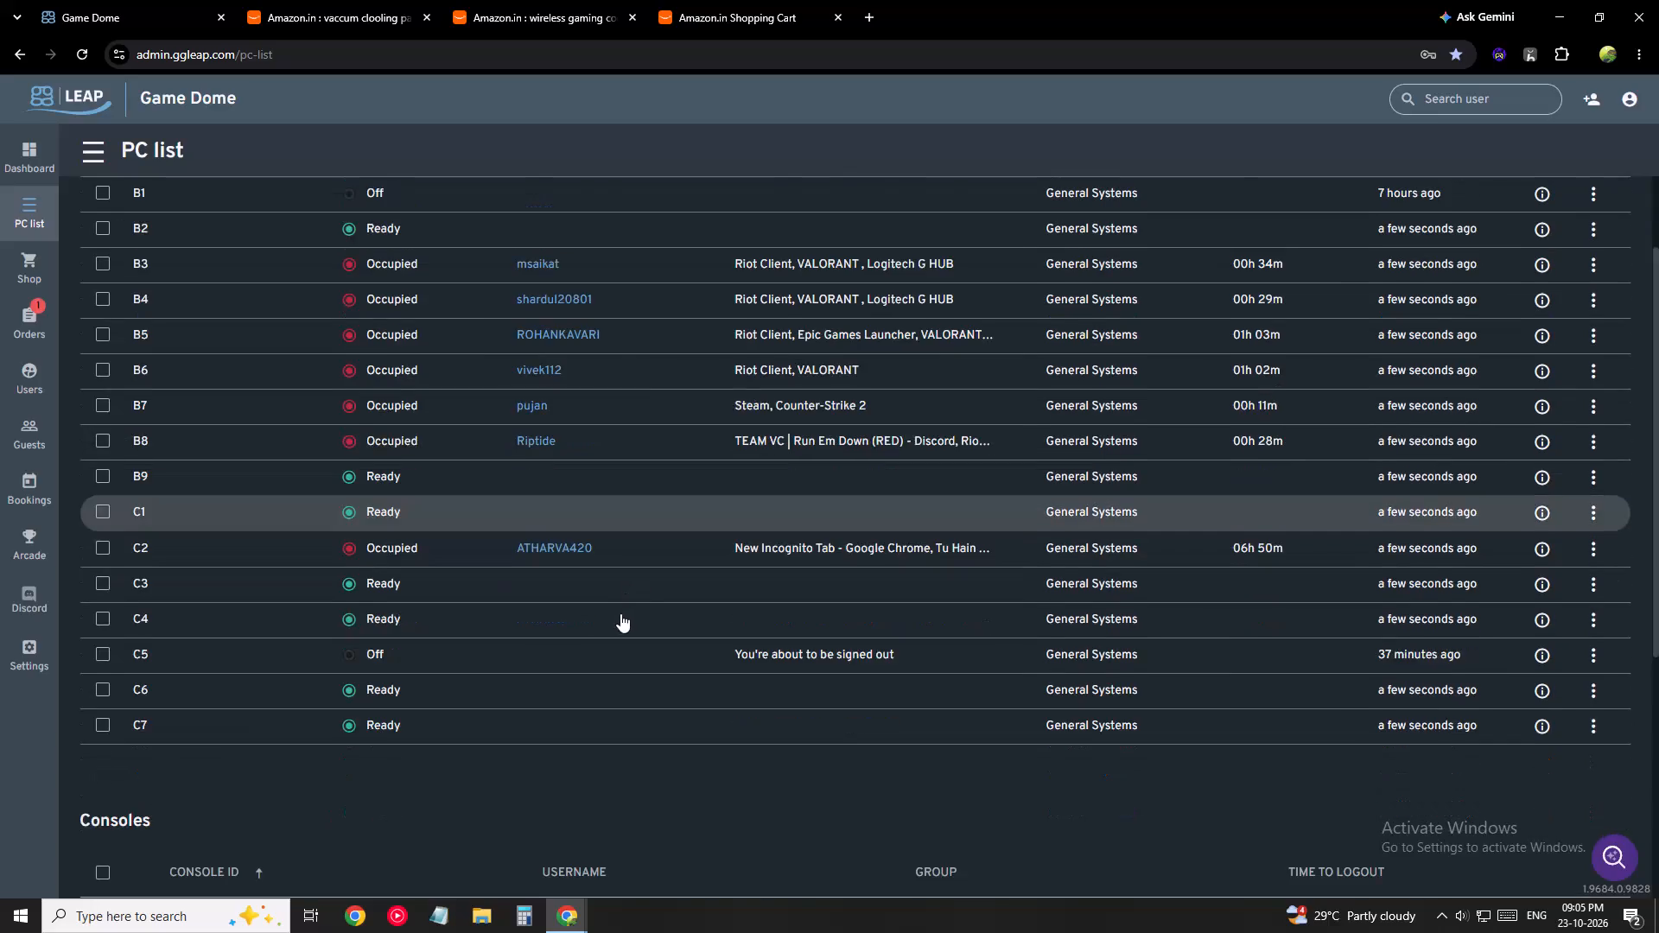
scroll(620, 613, down, 5)
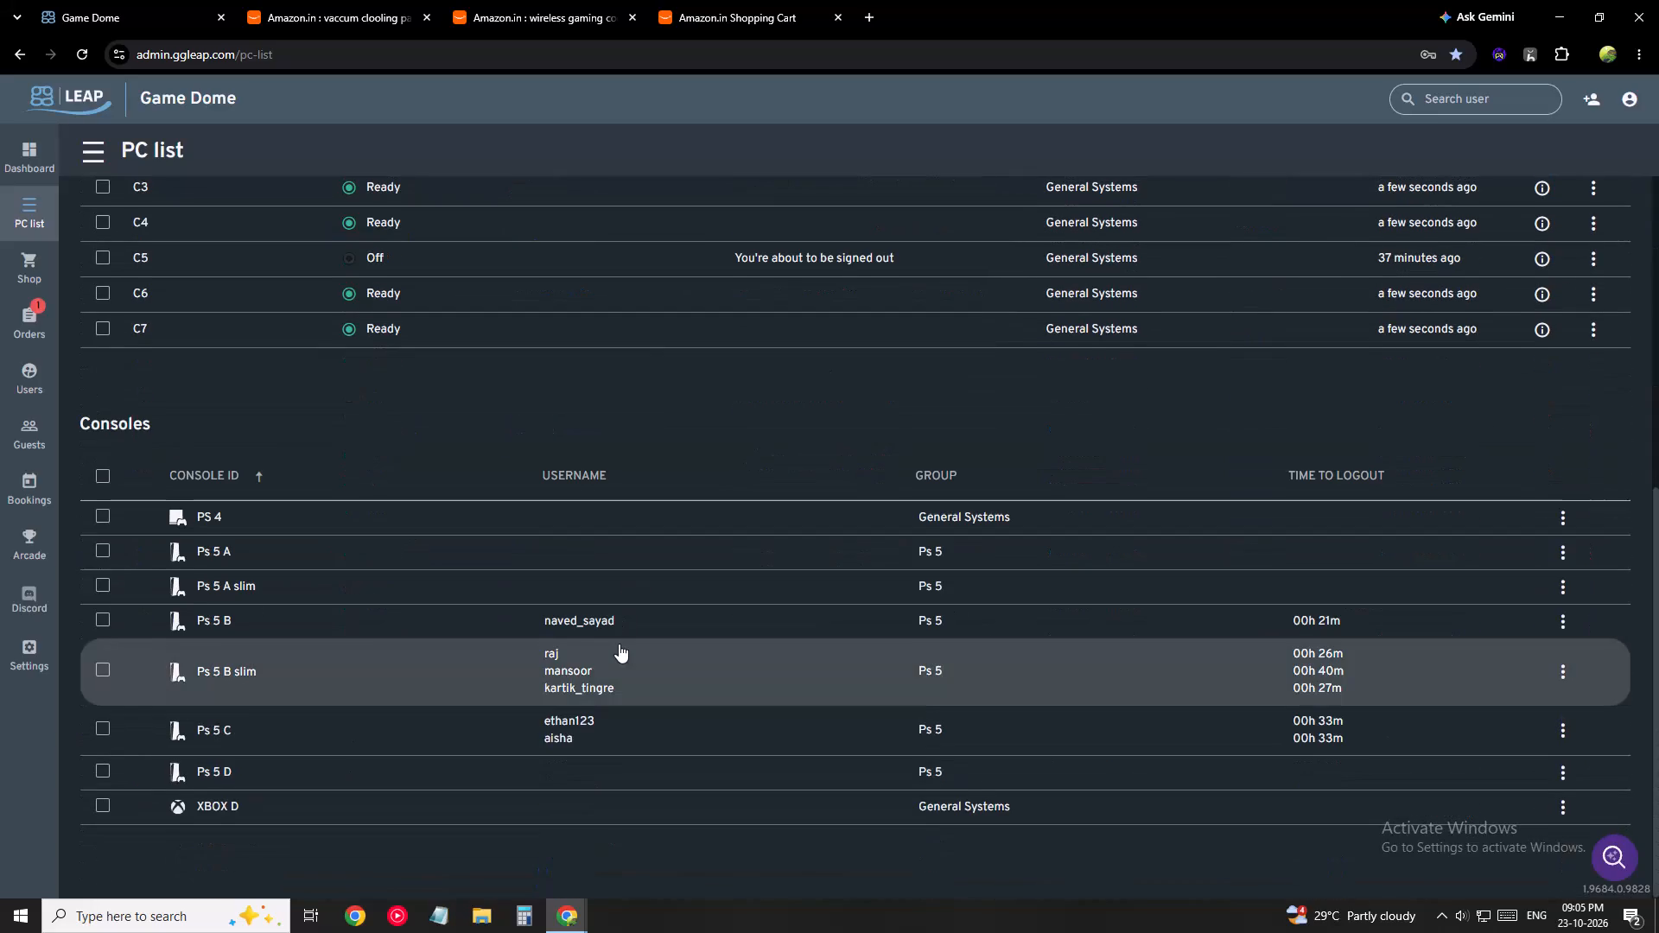
scroll(619, 644, down, 1)
scroll(579, 636, up, 4)
scroll(579, 636, down, 1)
scroll(579, 636, up, 2)
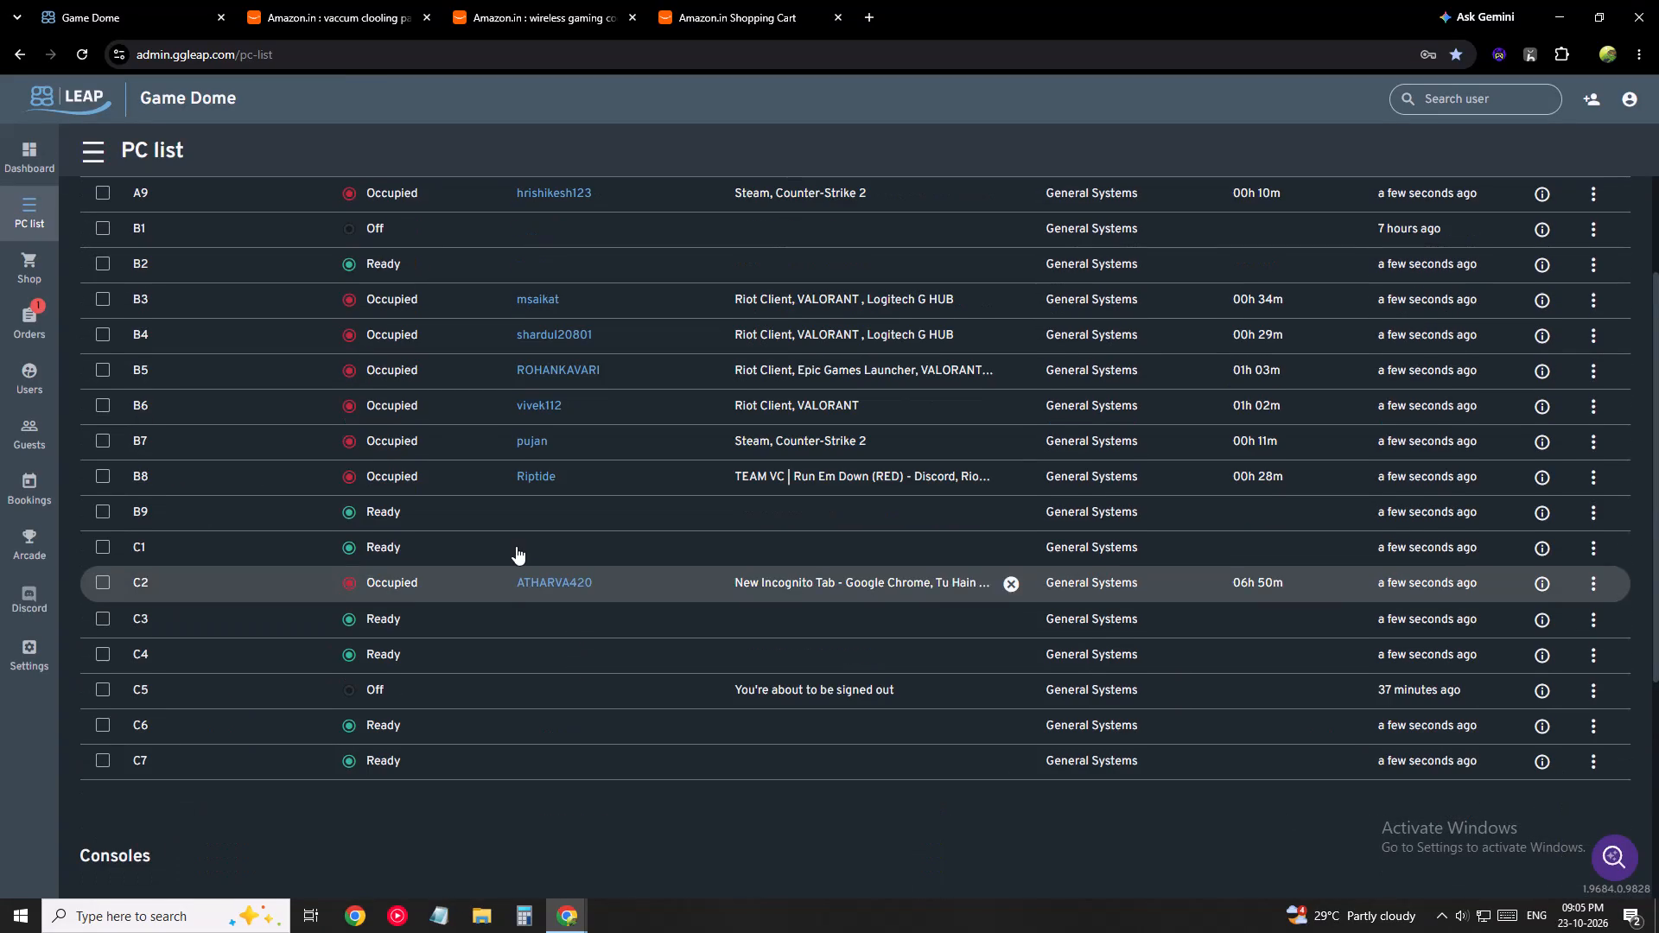
scroll(753, 663, down, 7)
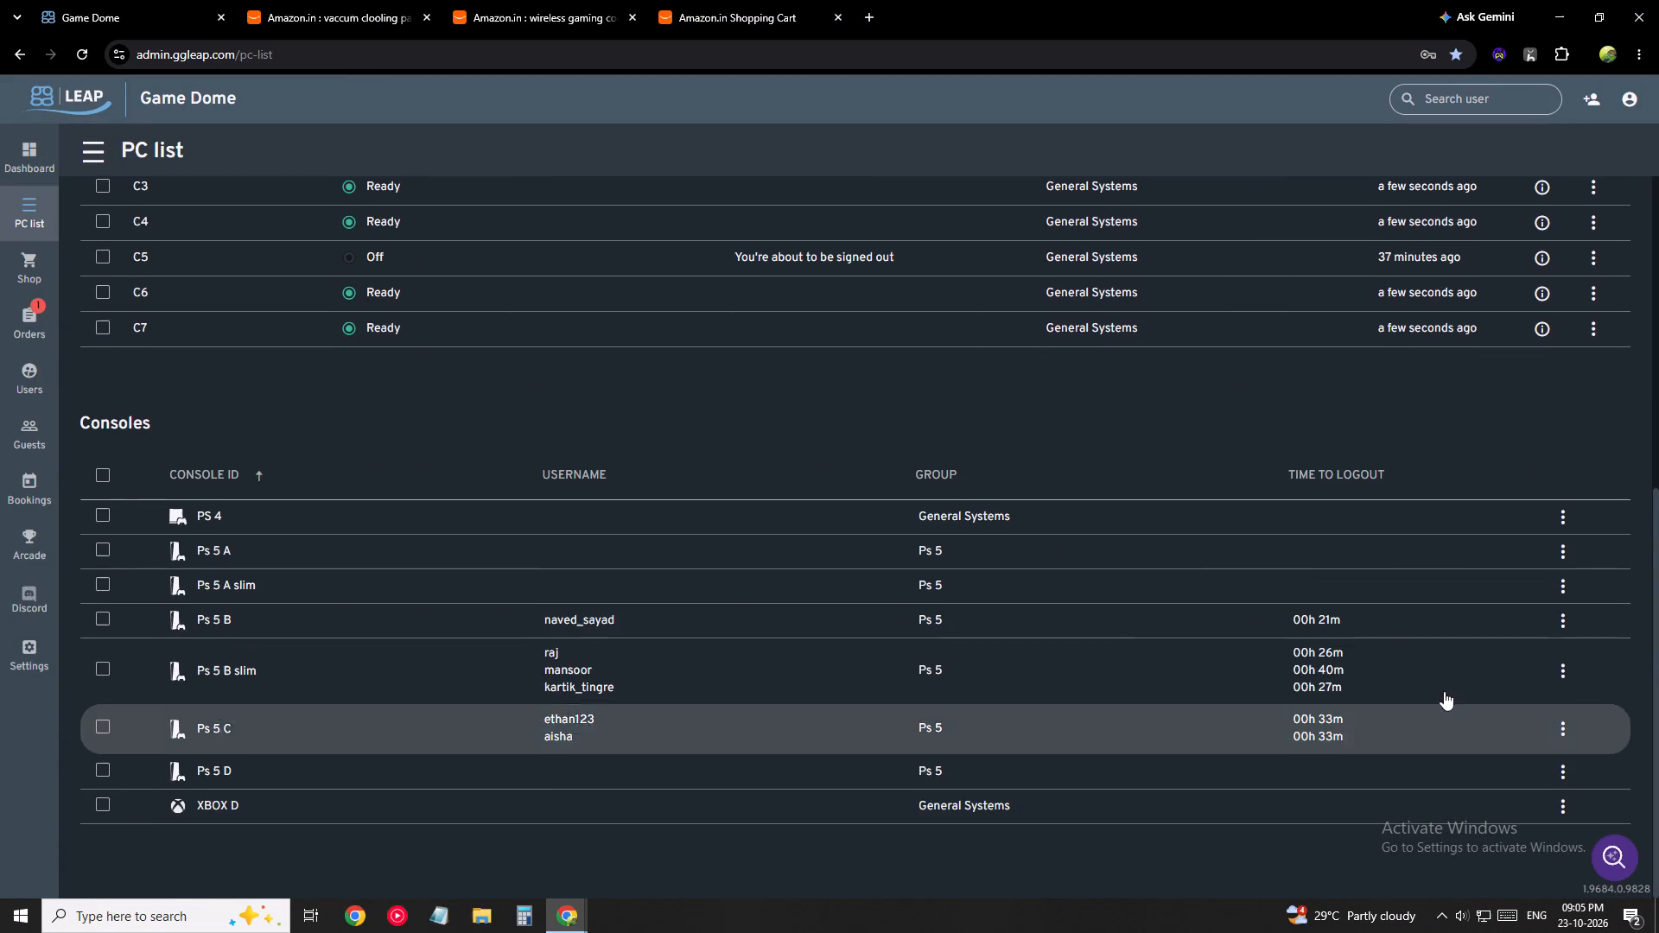
click(1560, 597)
click(1587, 612)
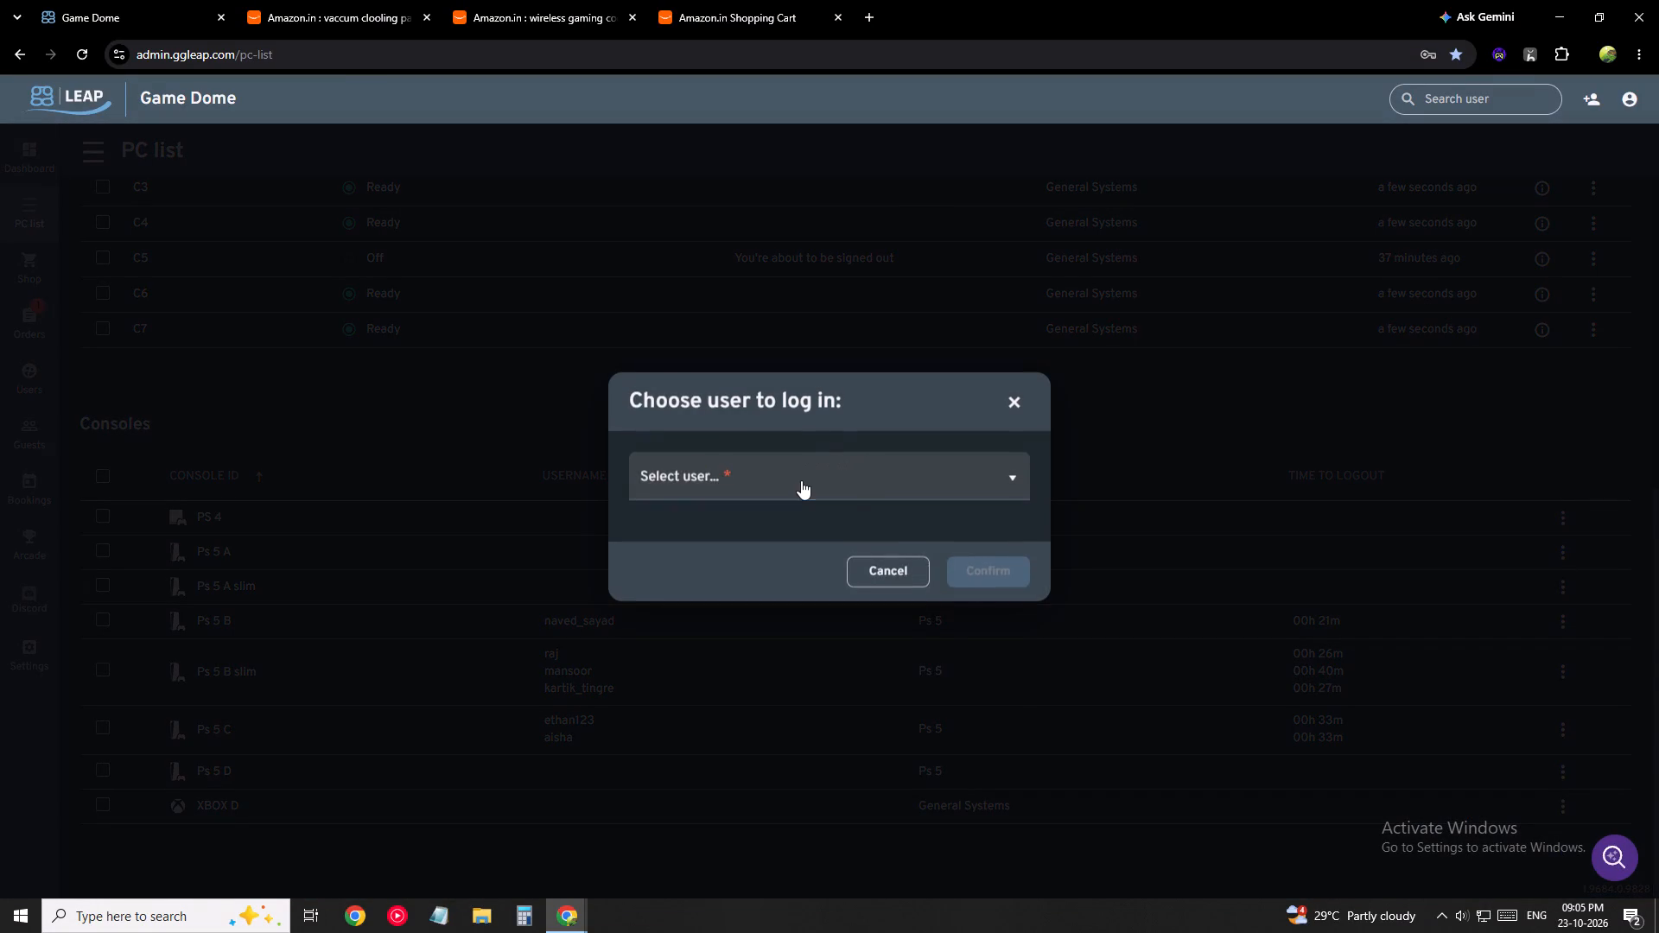
click(801, 480)
text(zurtash)
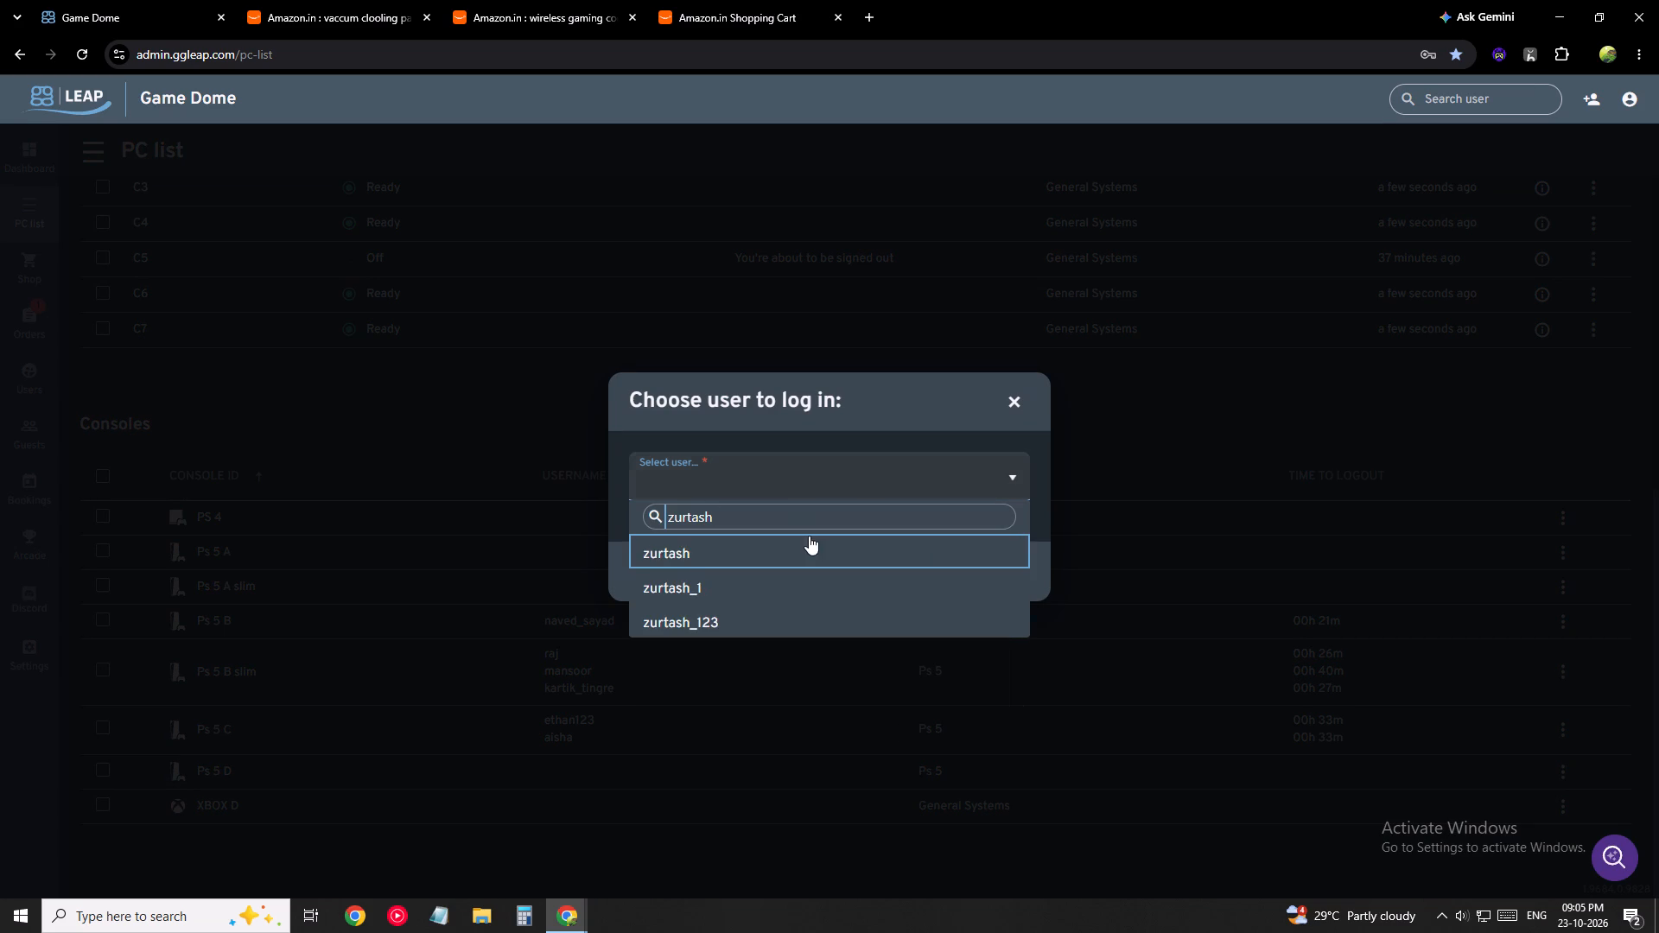
click(809, 536)
click(968, 562)
click(1562, 580)
click(1567, 661)
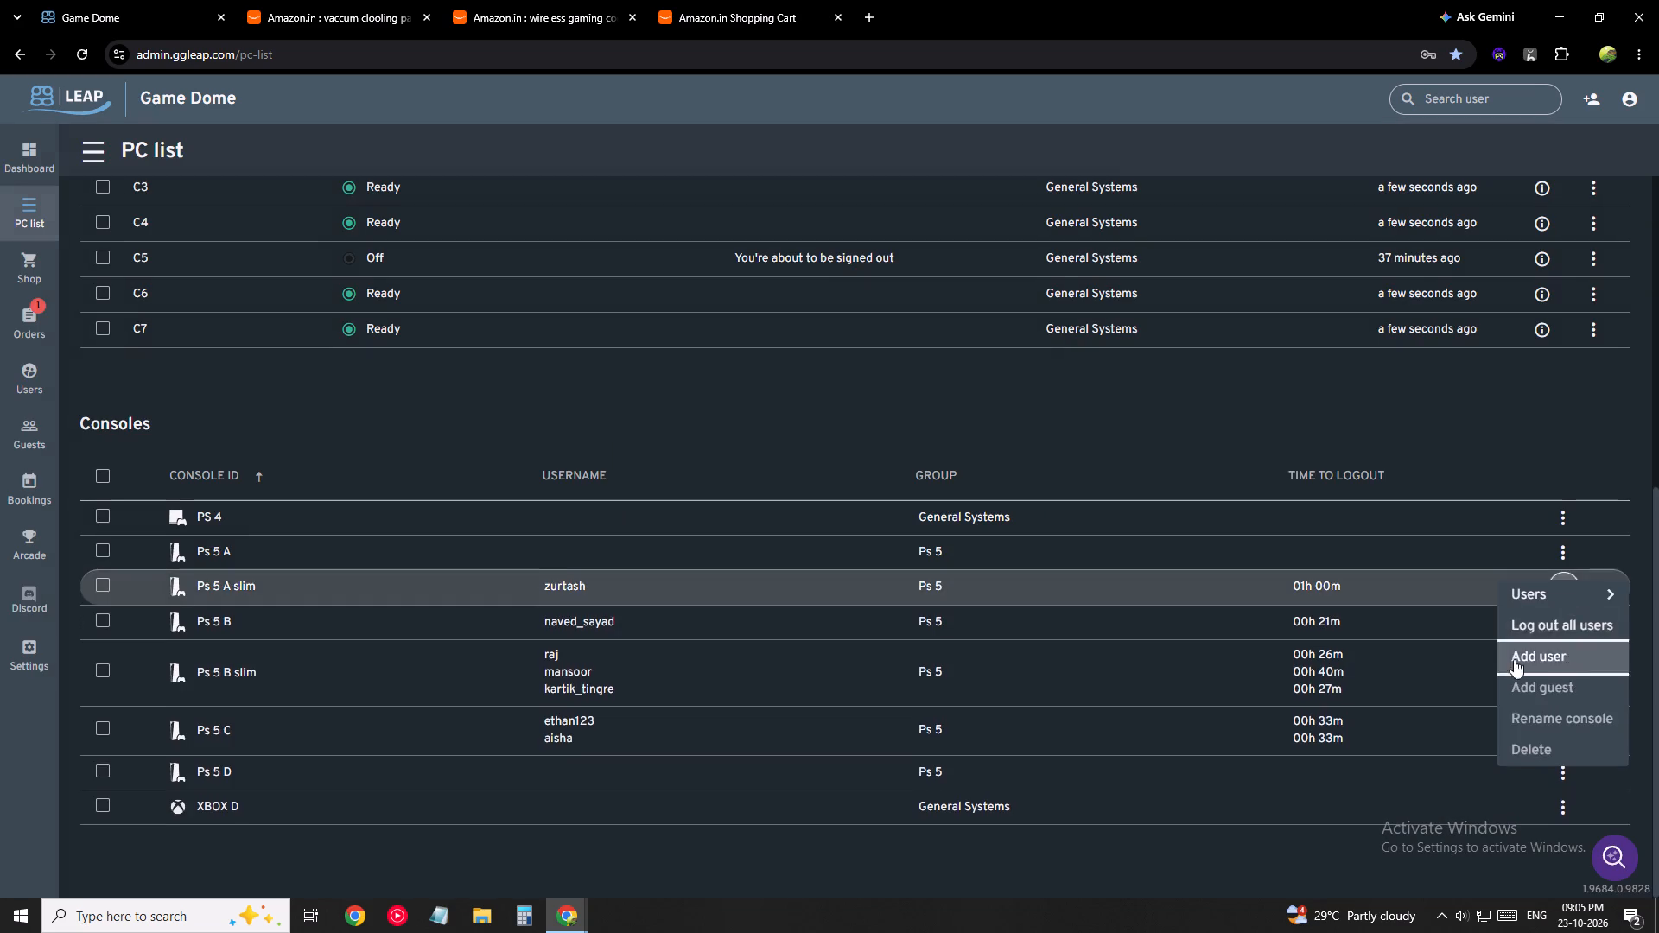
click(706, 476)
text(foxic)
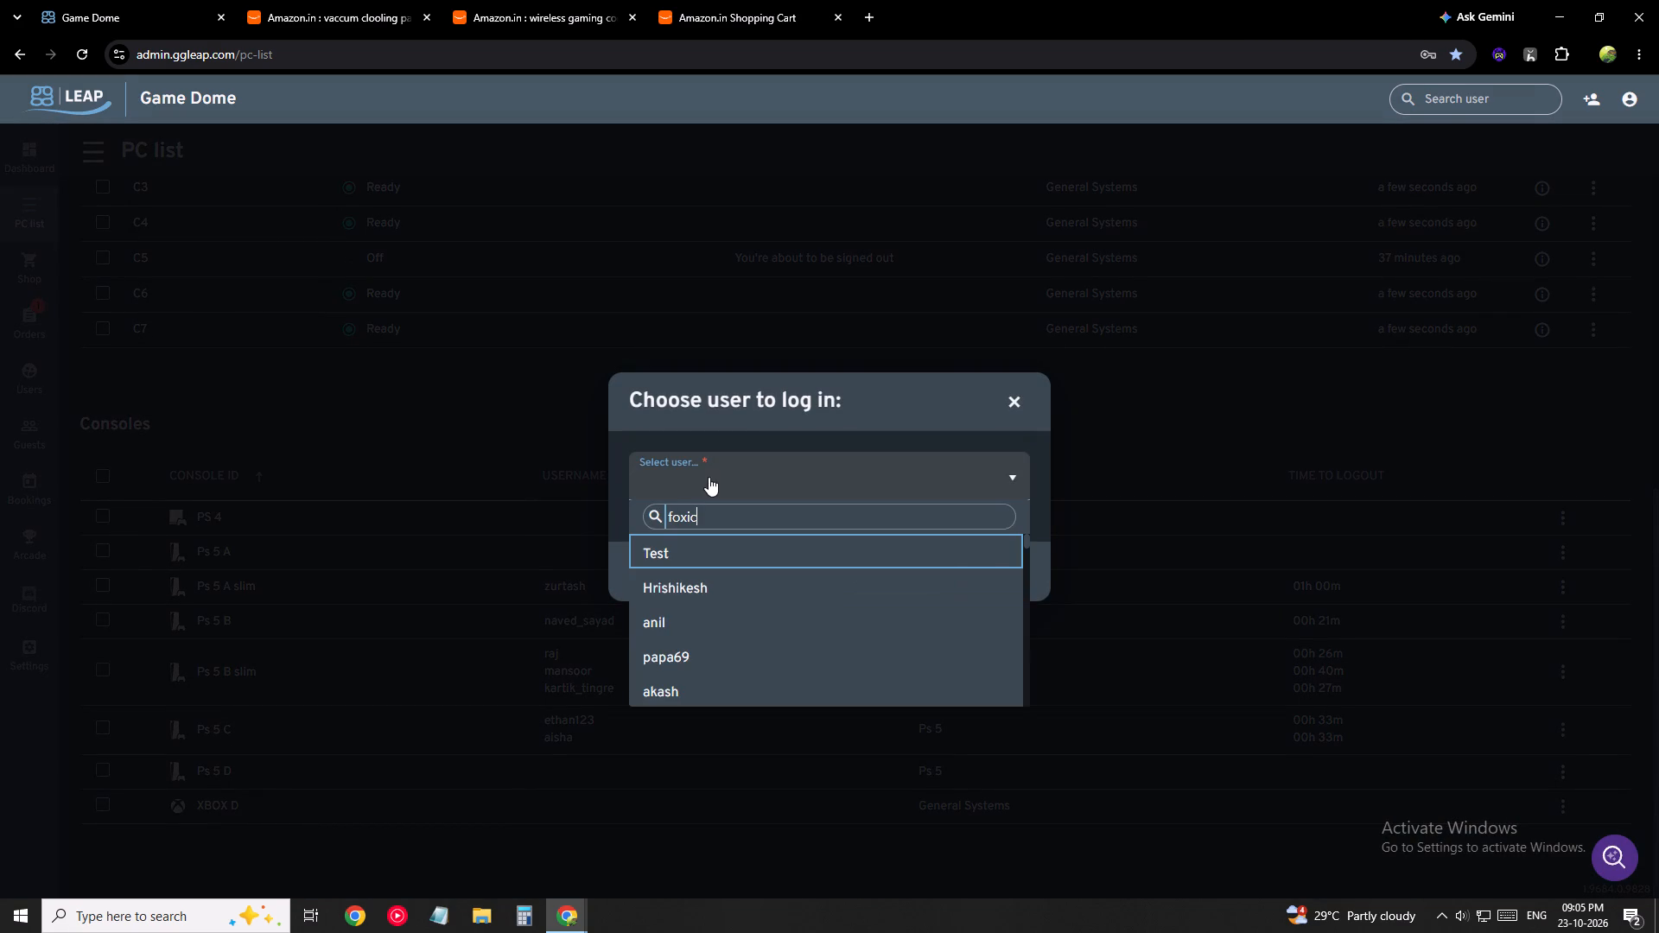
key(c)
click(737, 619)
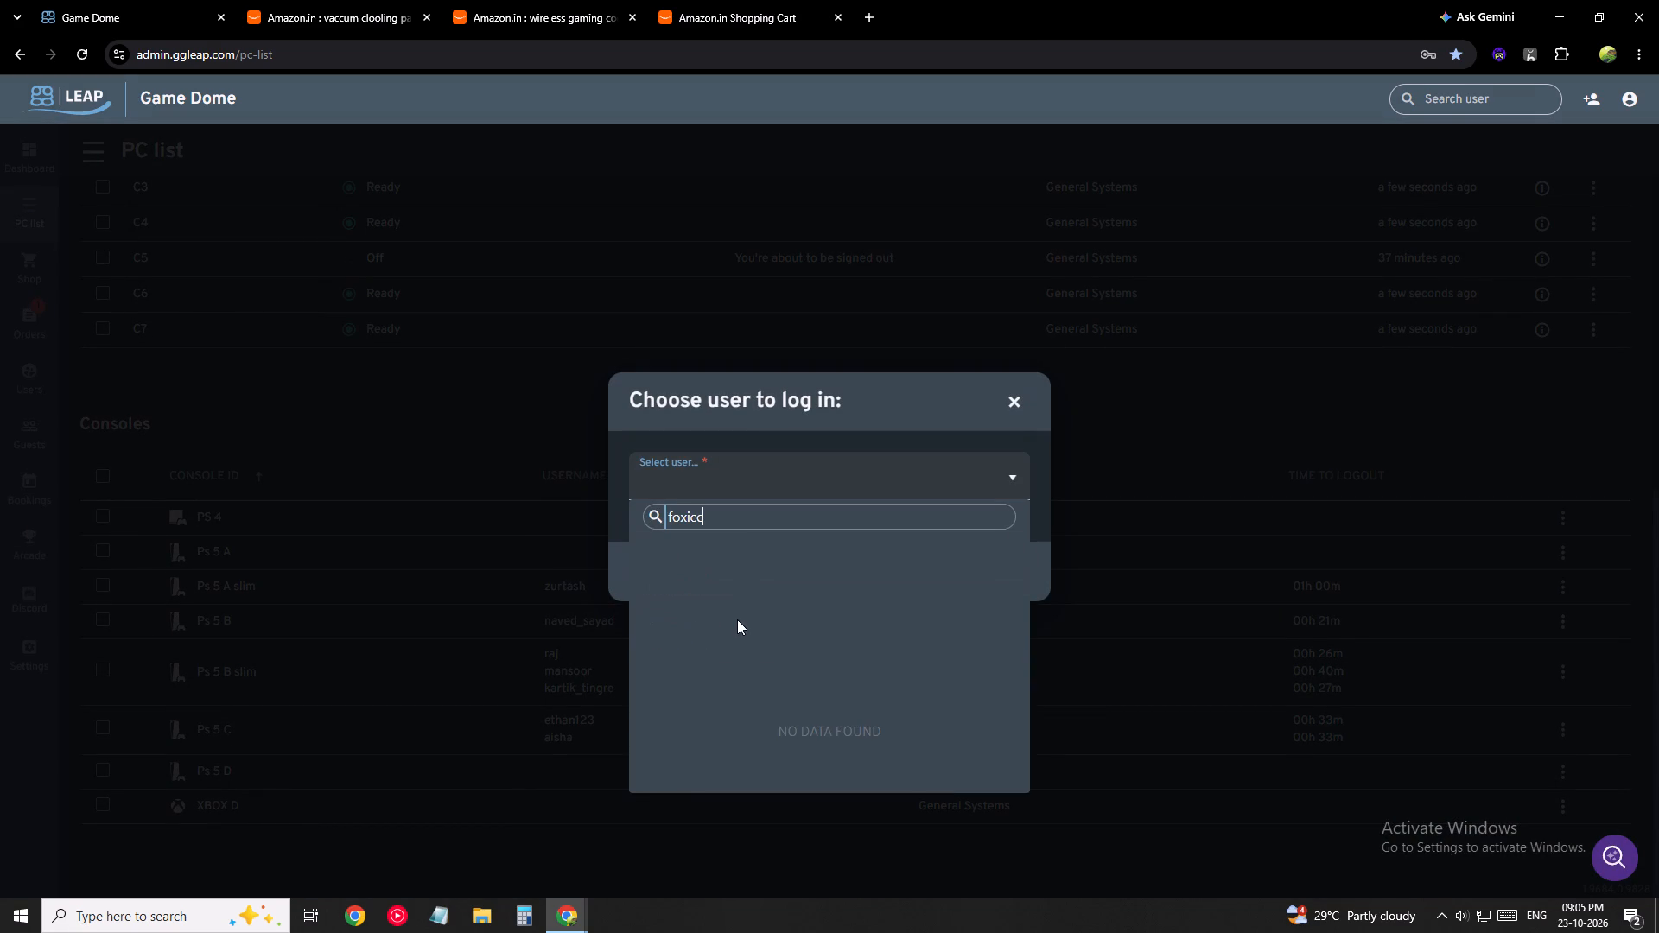
key(BackSpace)
click(715, 619)
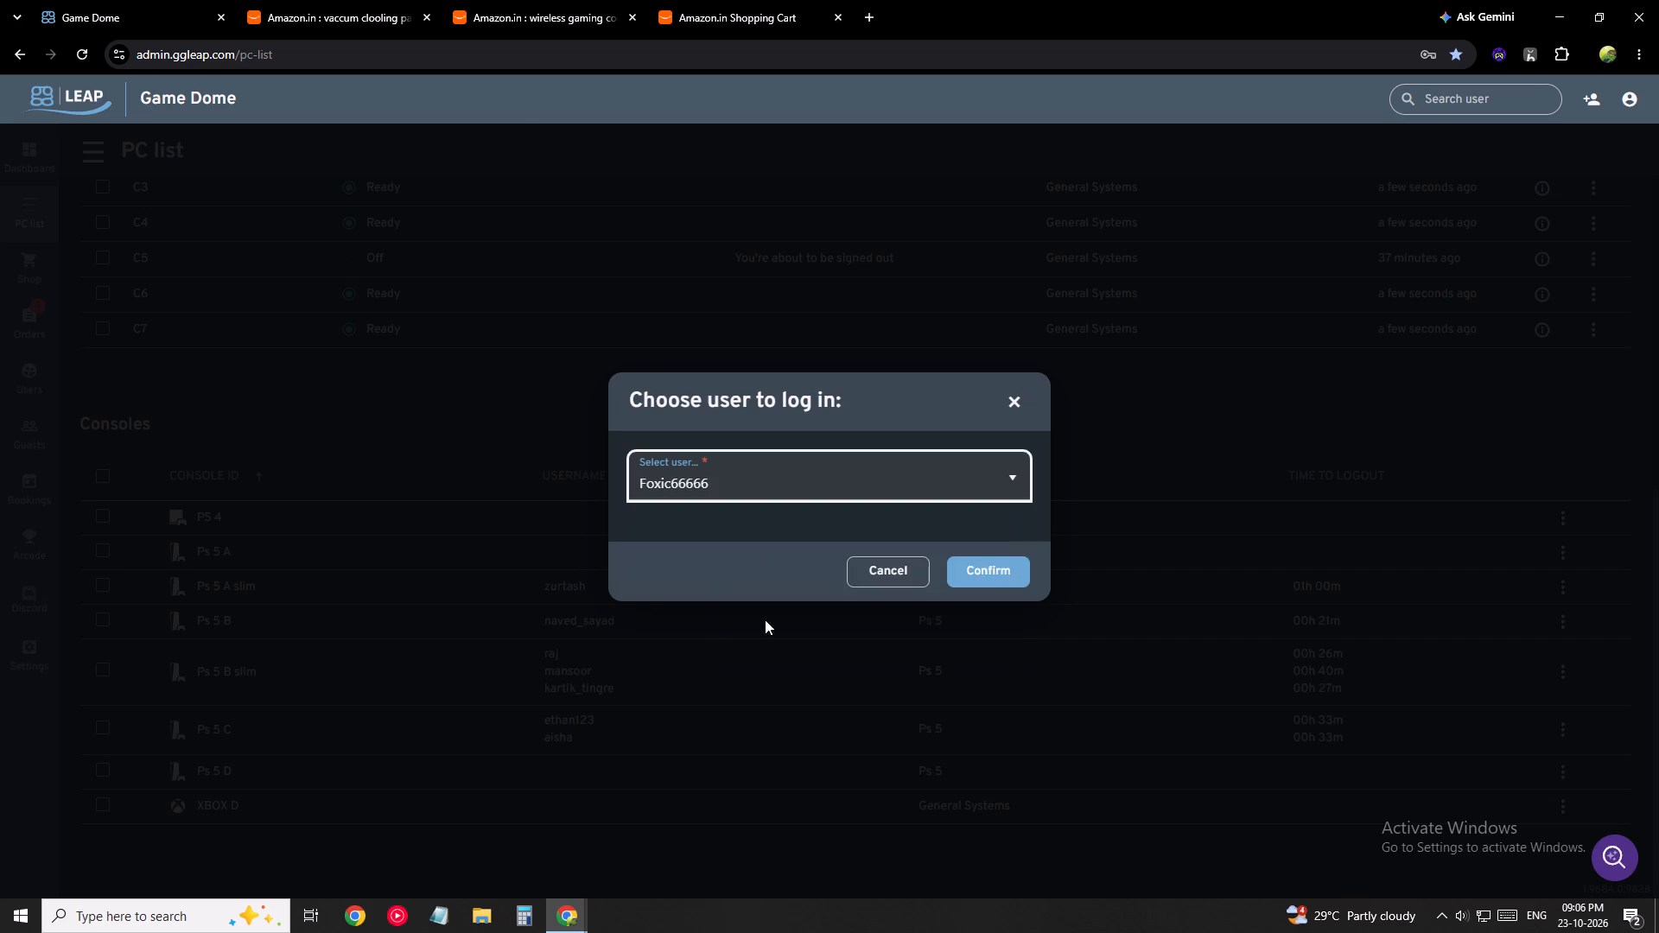
click(988, 566)
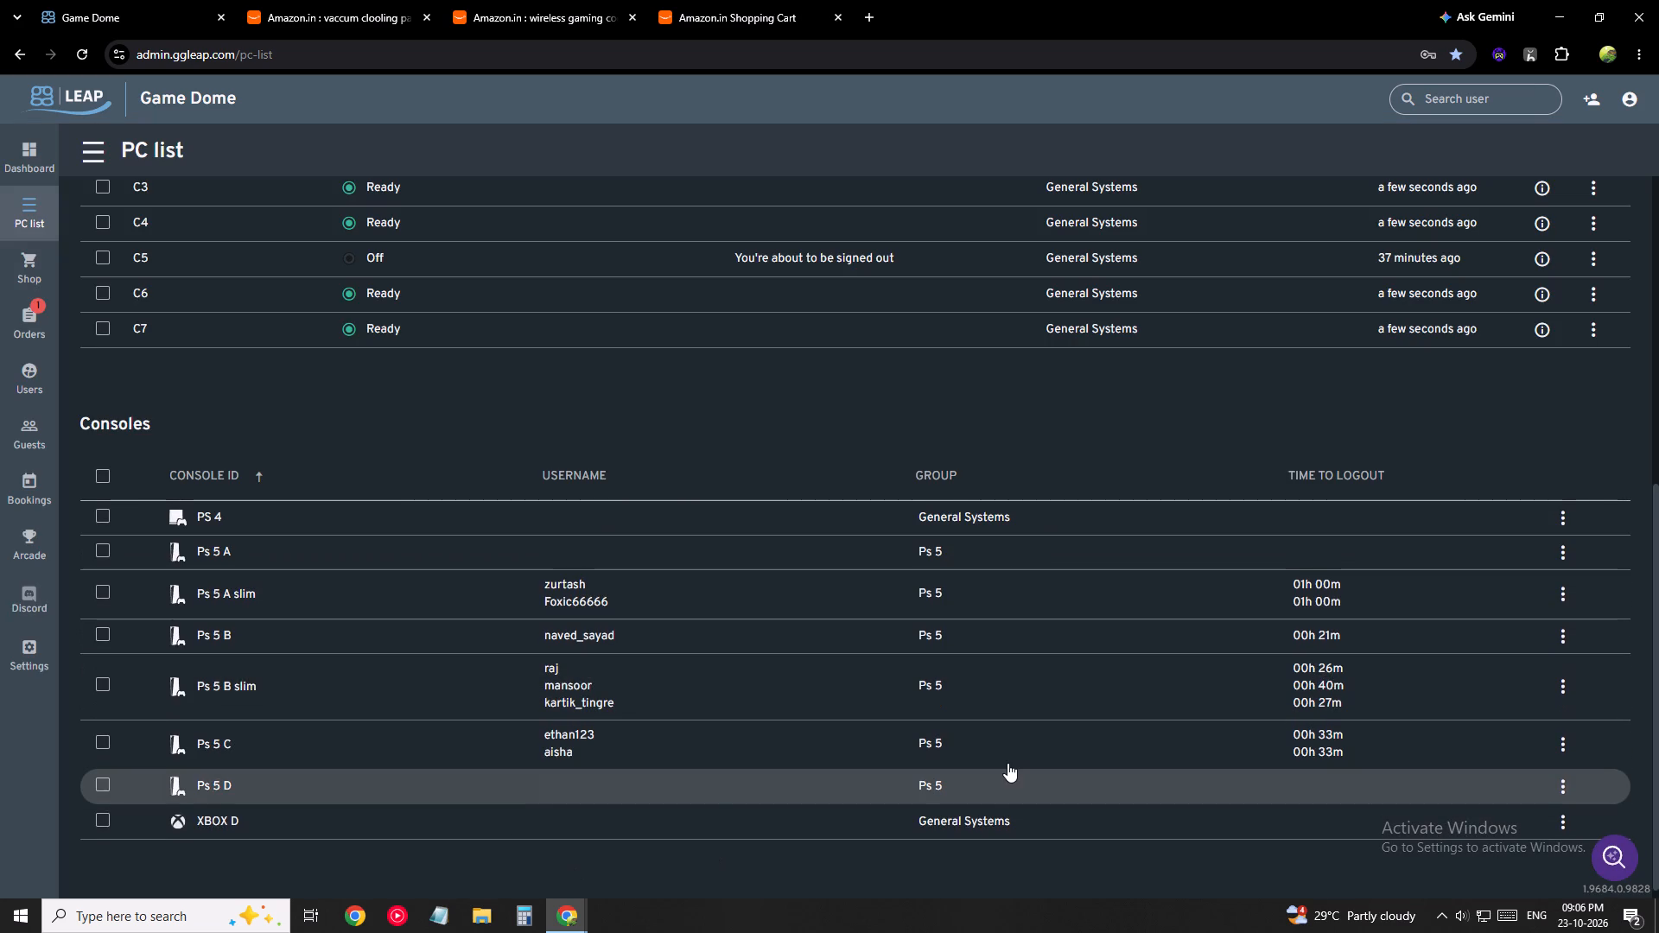
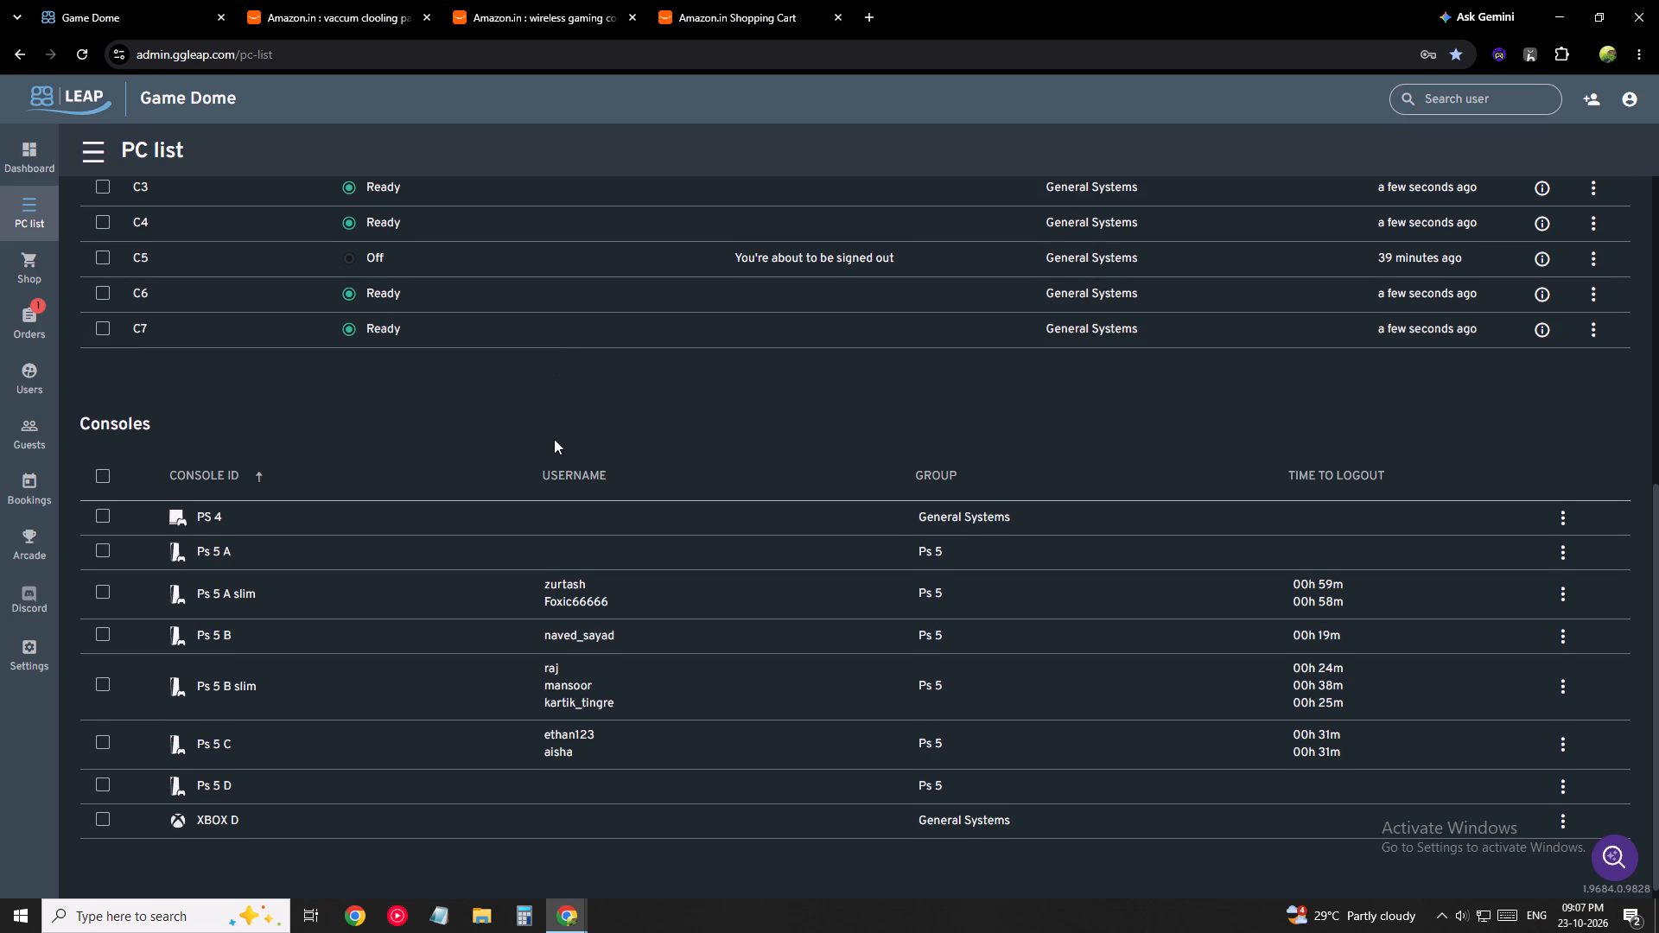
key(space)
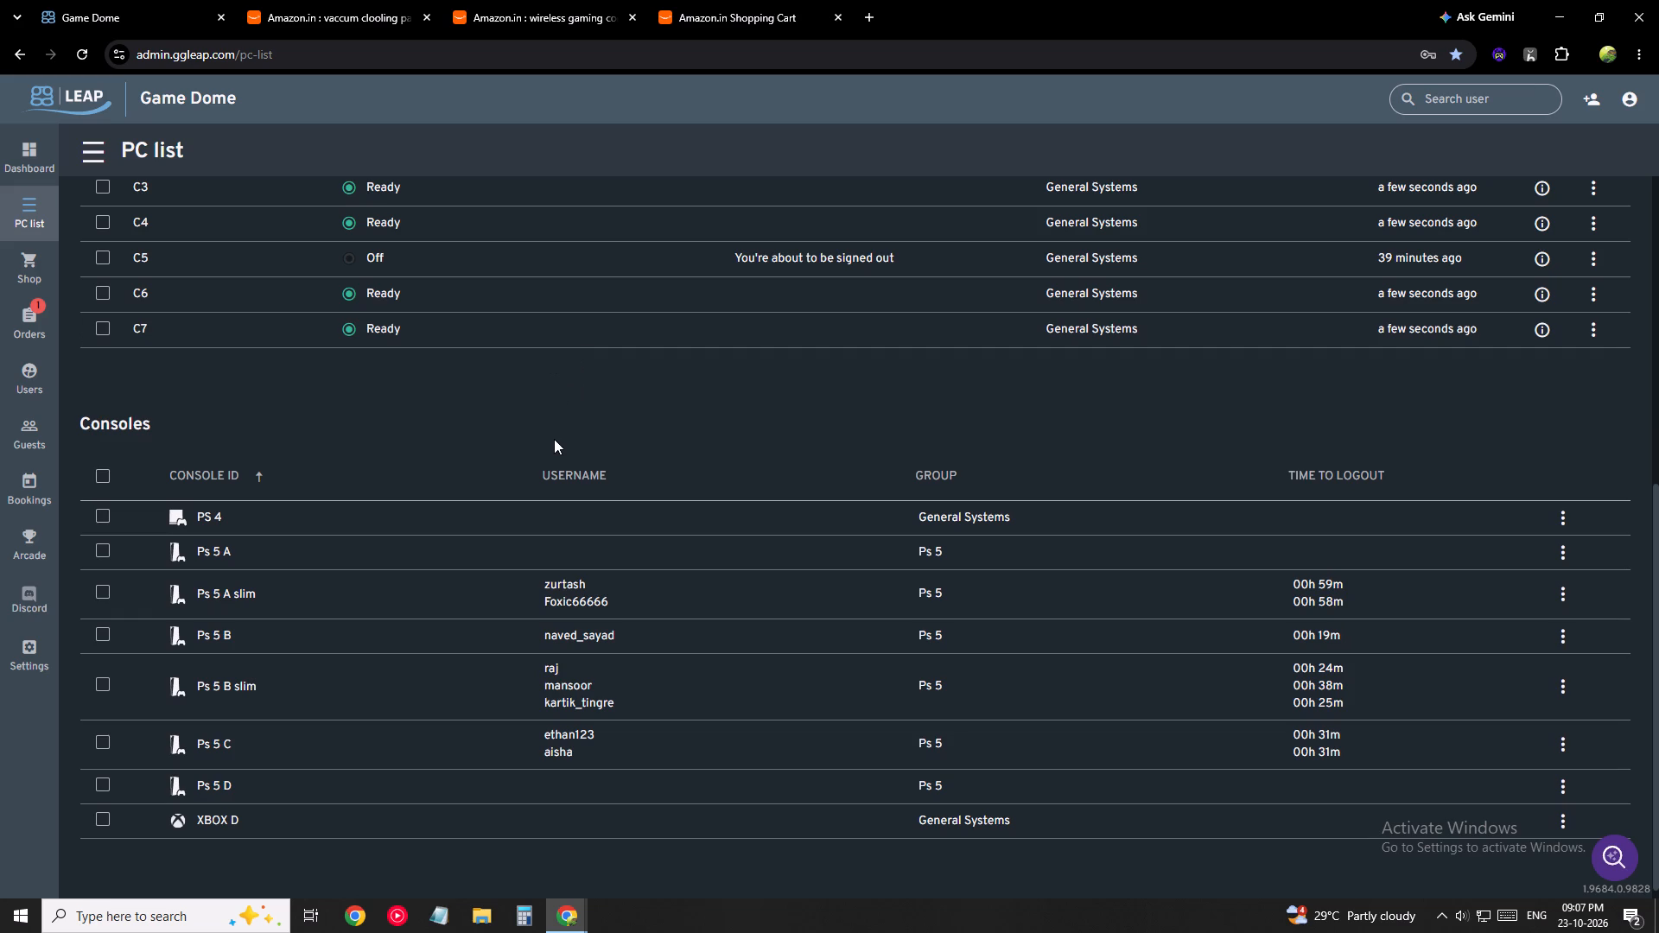
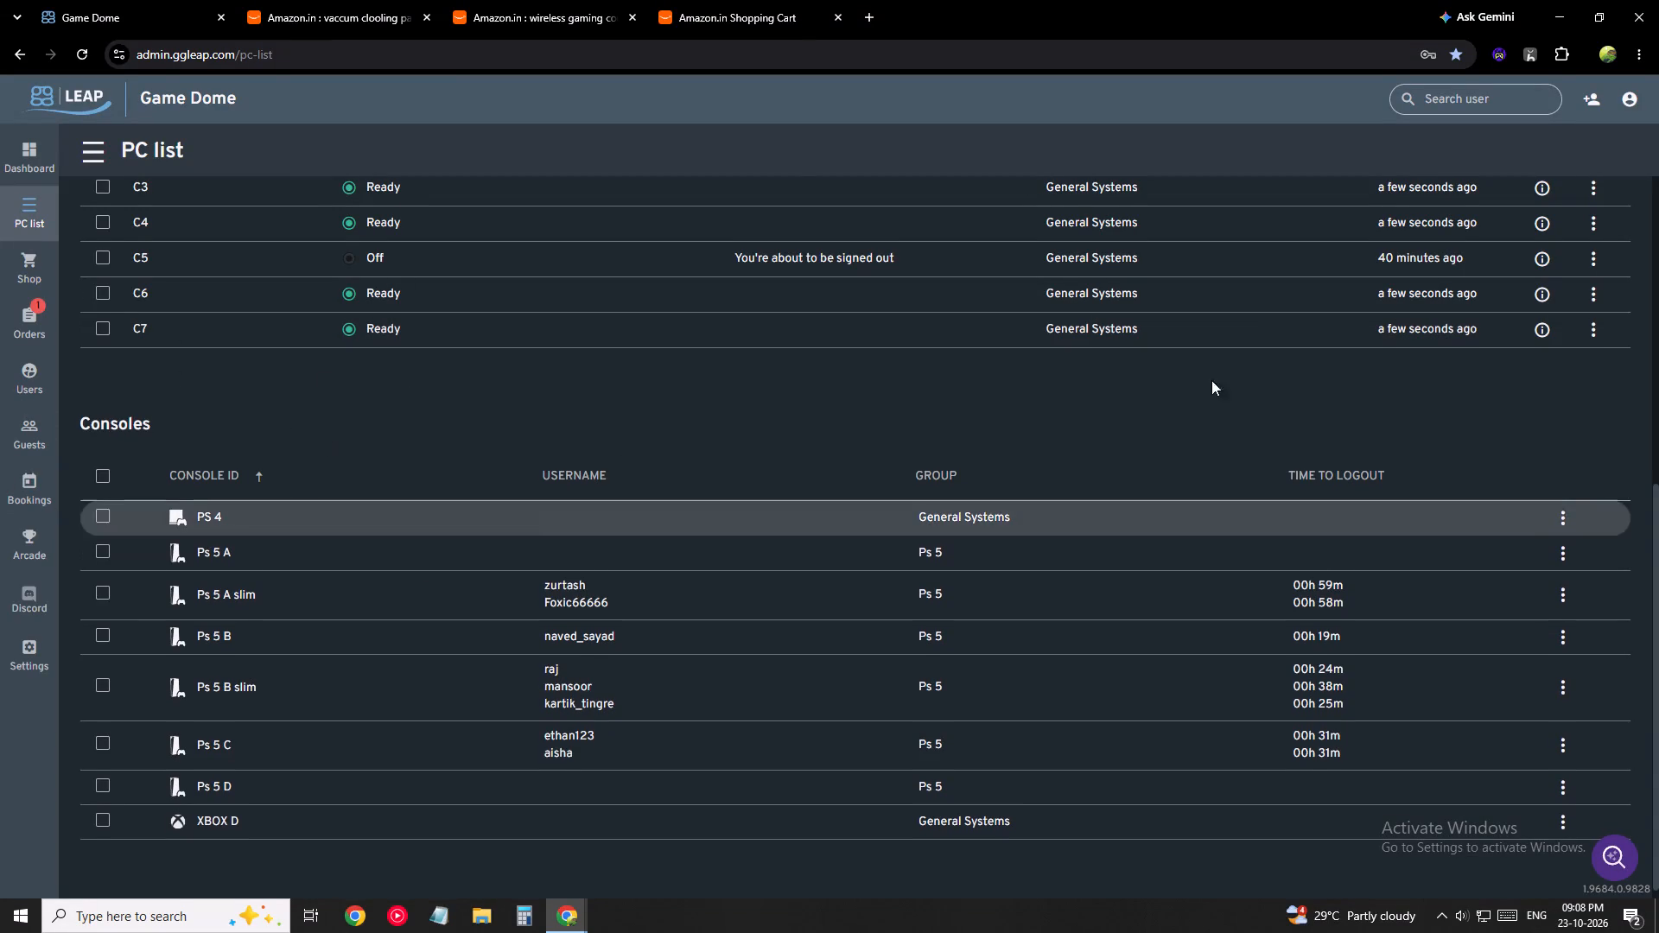
Sell the customer MANTTAN one 1 hr Ps5 Console rental pass for ₹100 and charge it to credit card.
click(1477, 112)
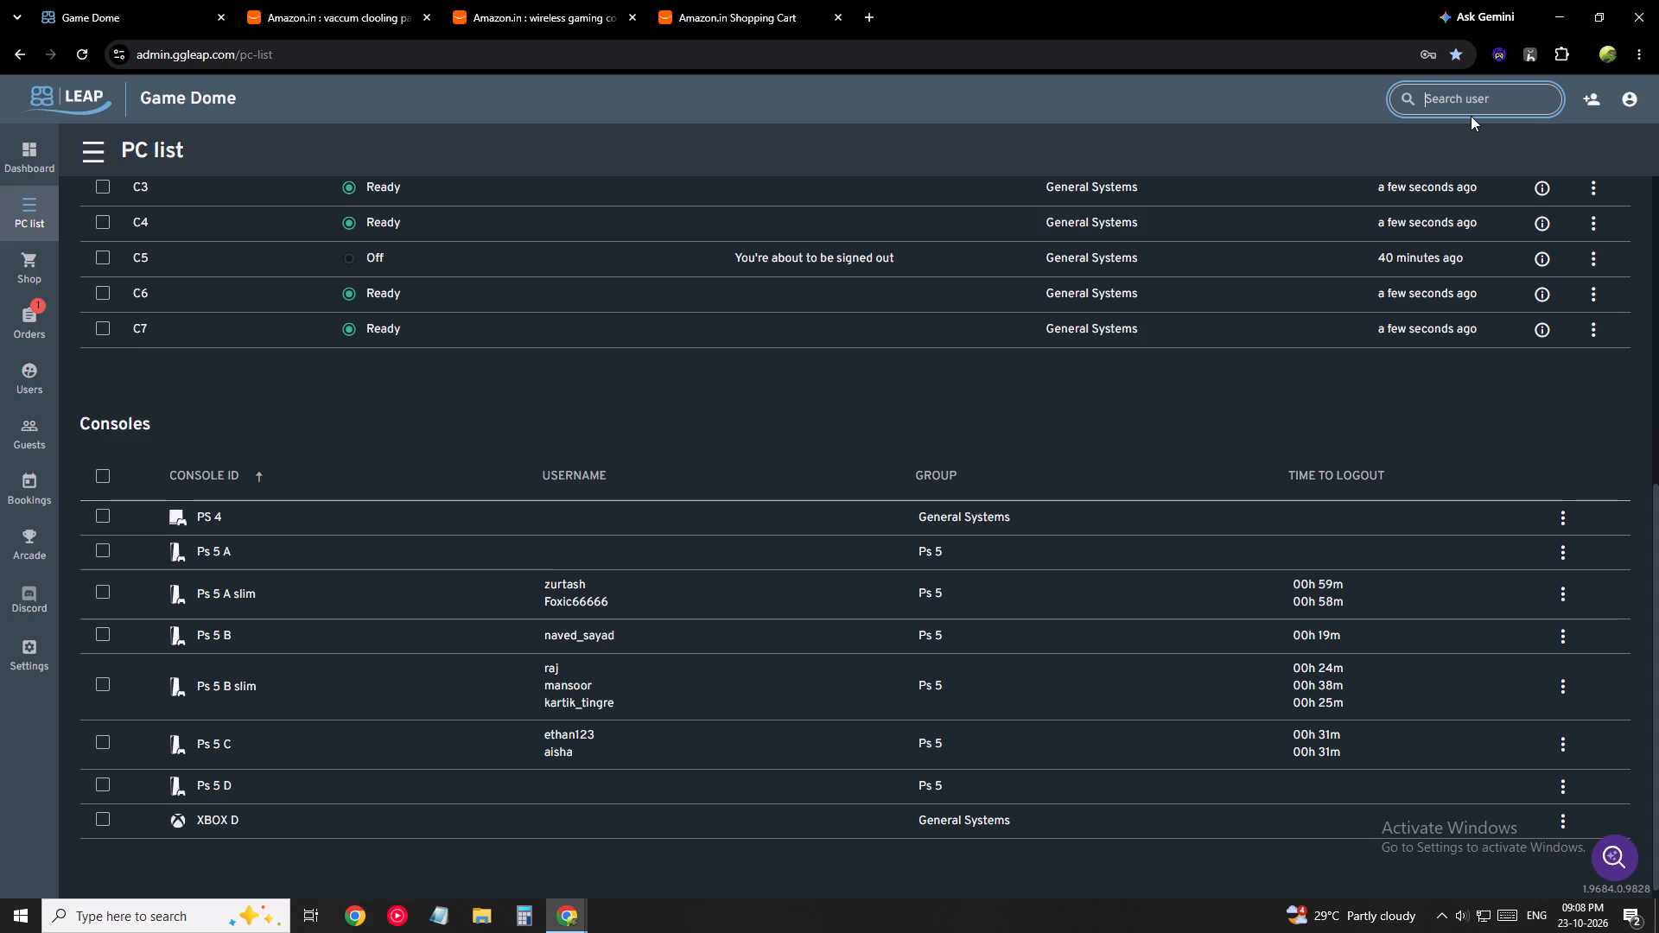
text(m,an)
key(BackSpace)
key(BackSpace)
key(BackSpace)
key(BackSpace)
text(man)
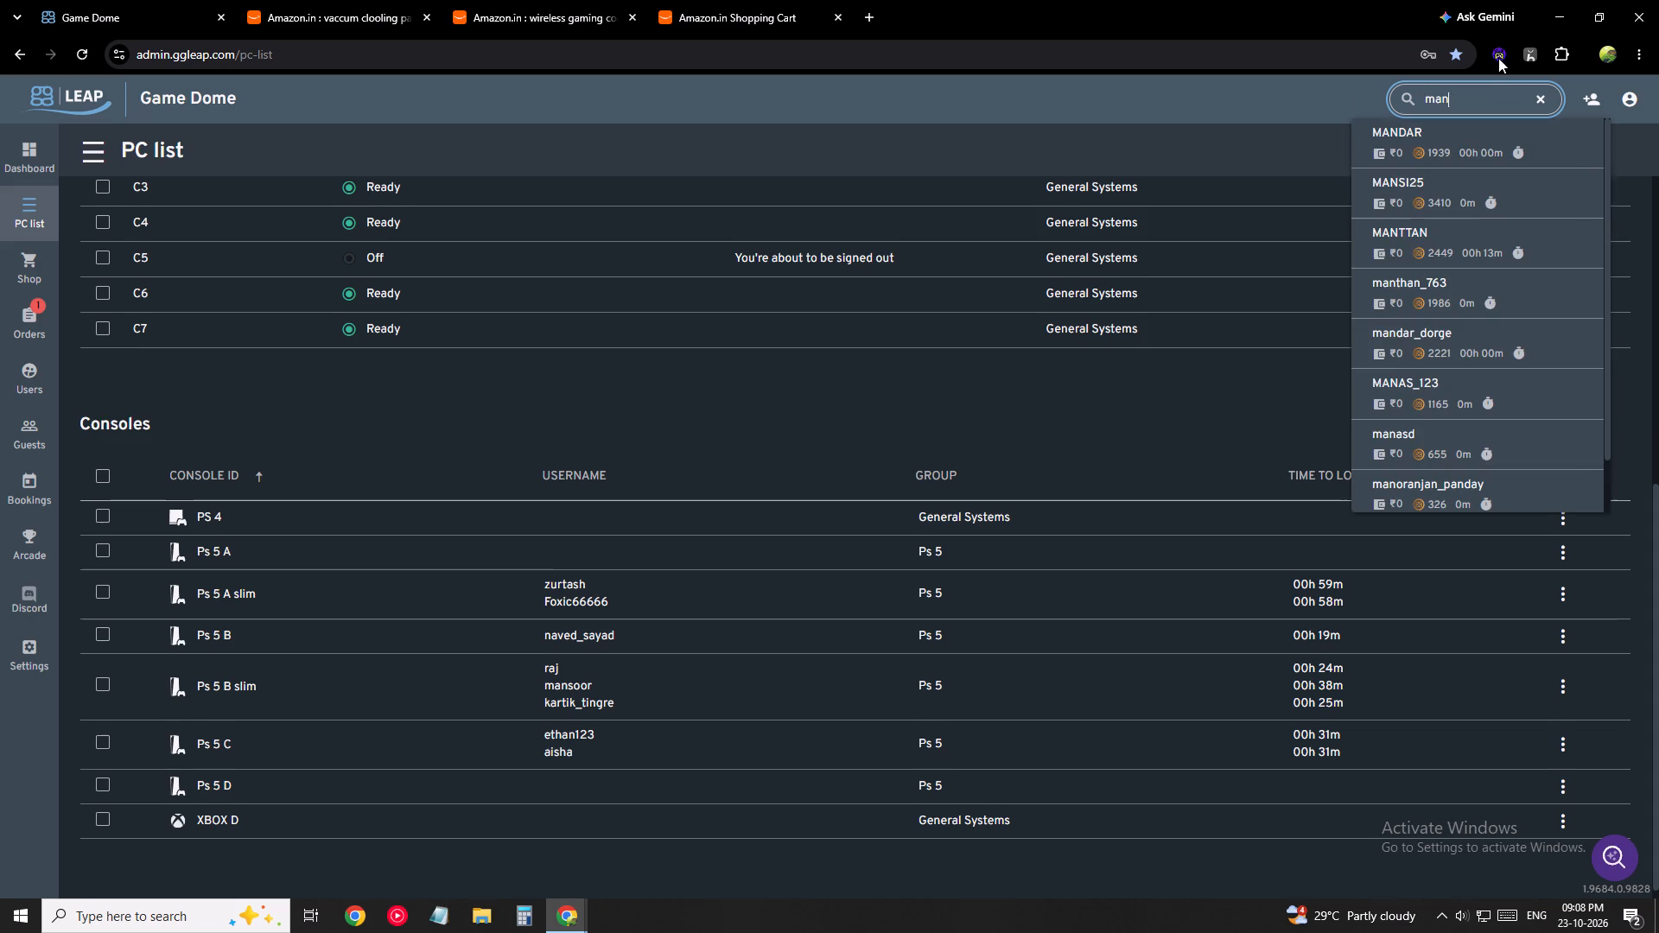
click(1596, 245)
click(1609, 285)
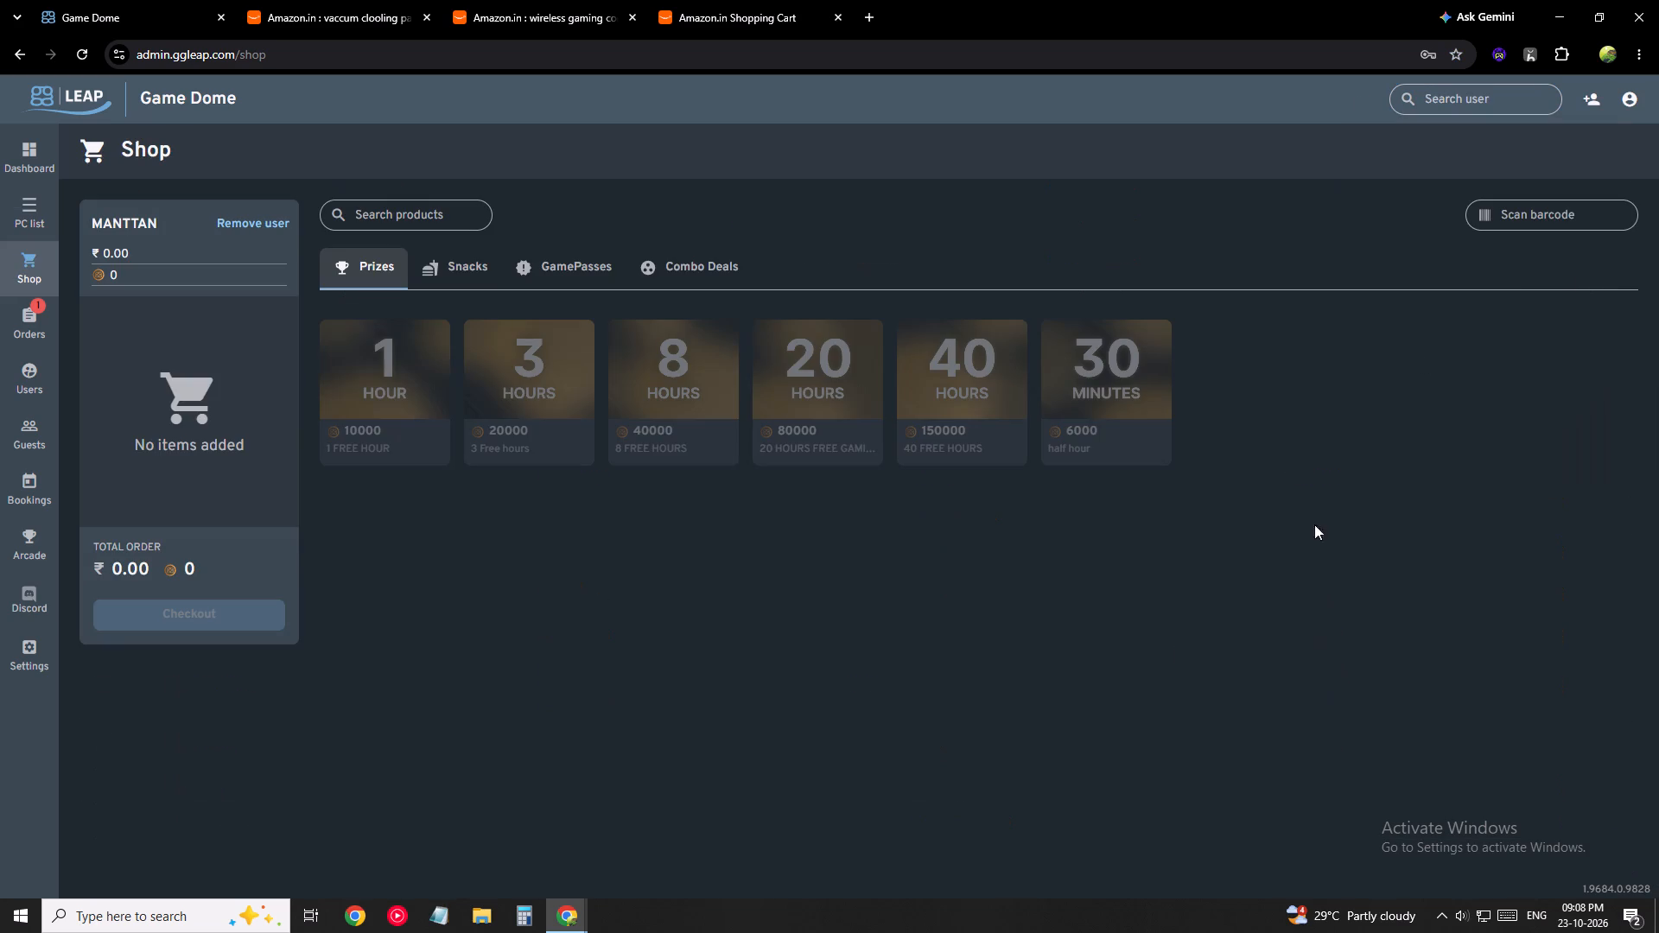
click(578, 268)
click(580, 319)
click(419, 445)
click(211, 624)
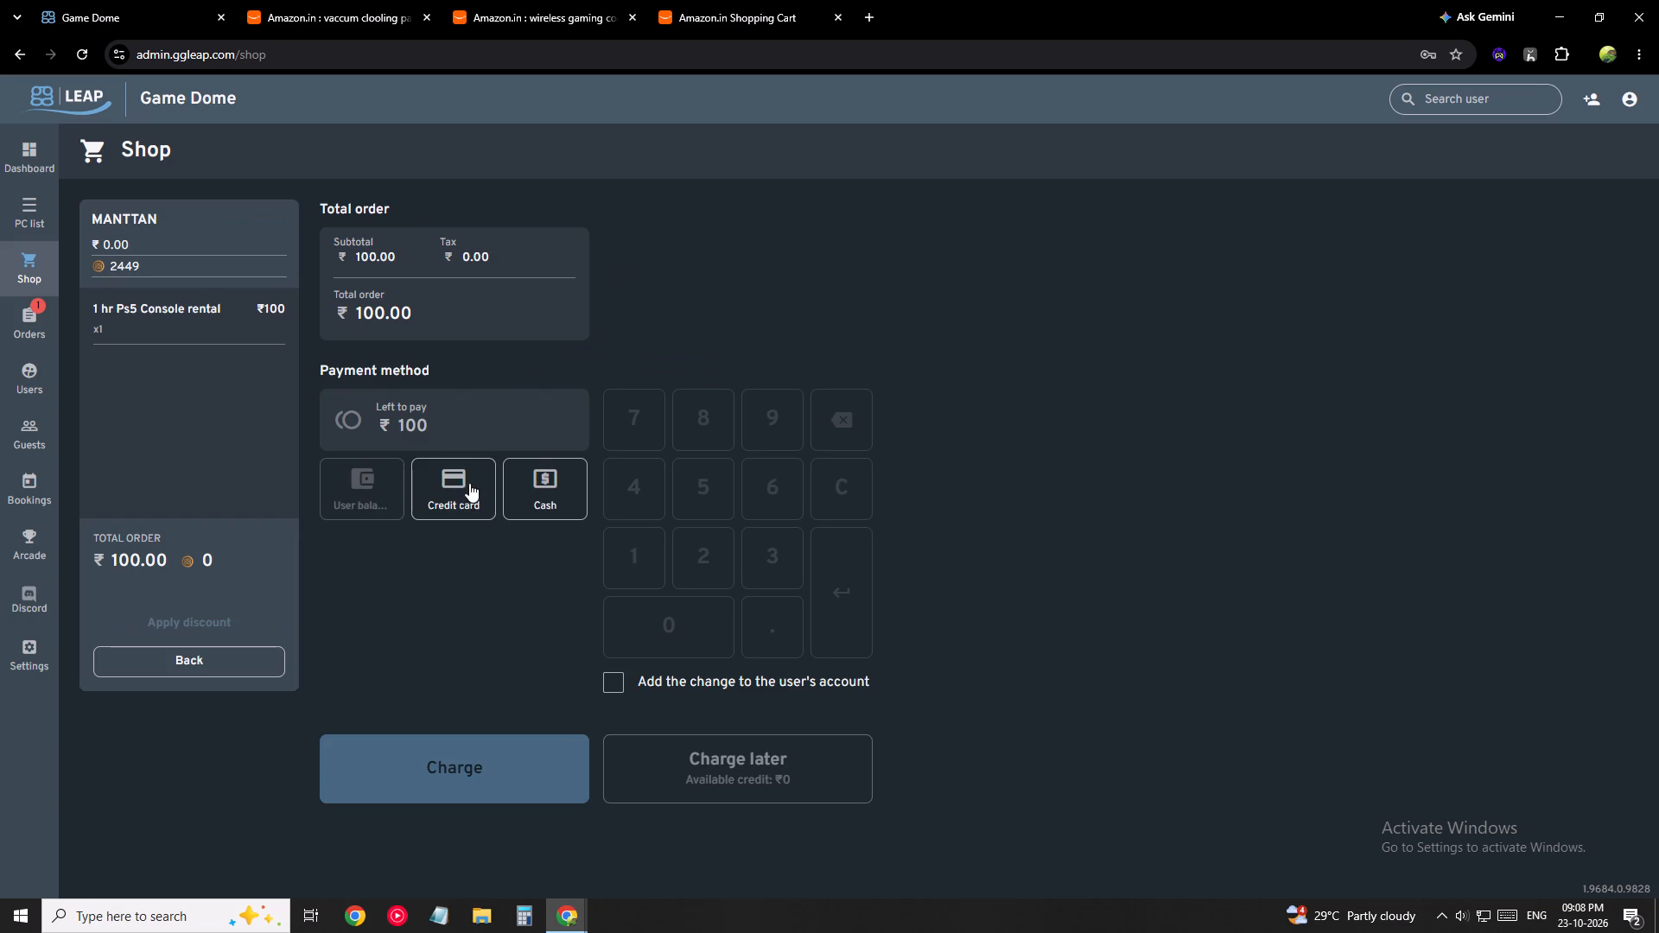
click(469, 483)
click(475, 762)
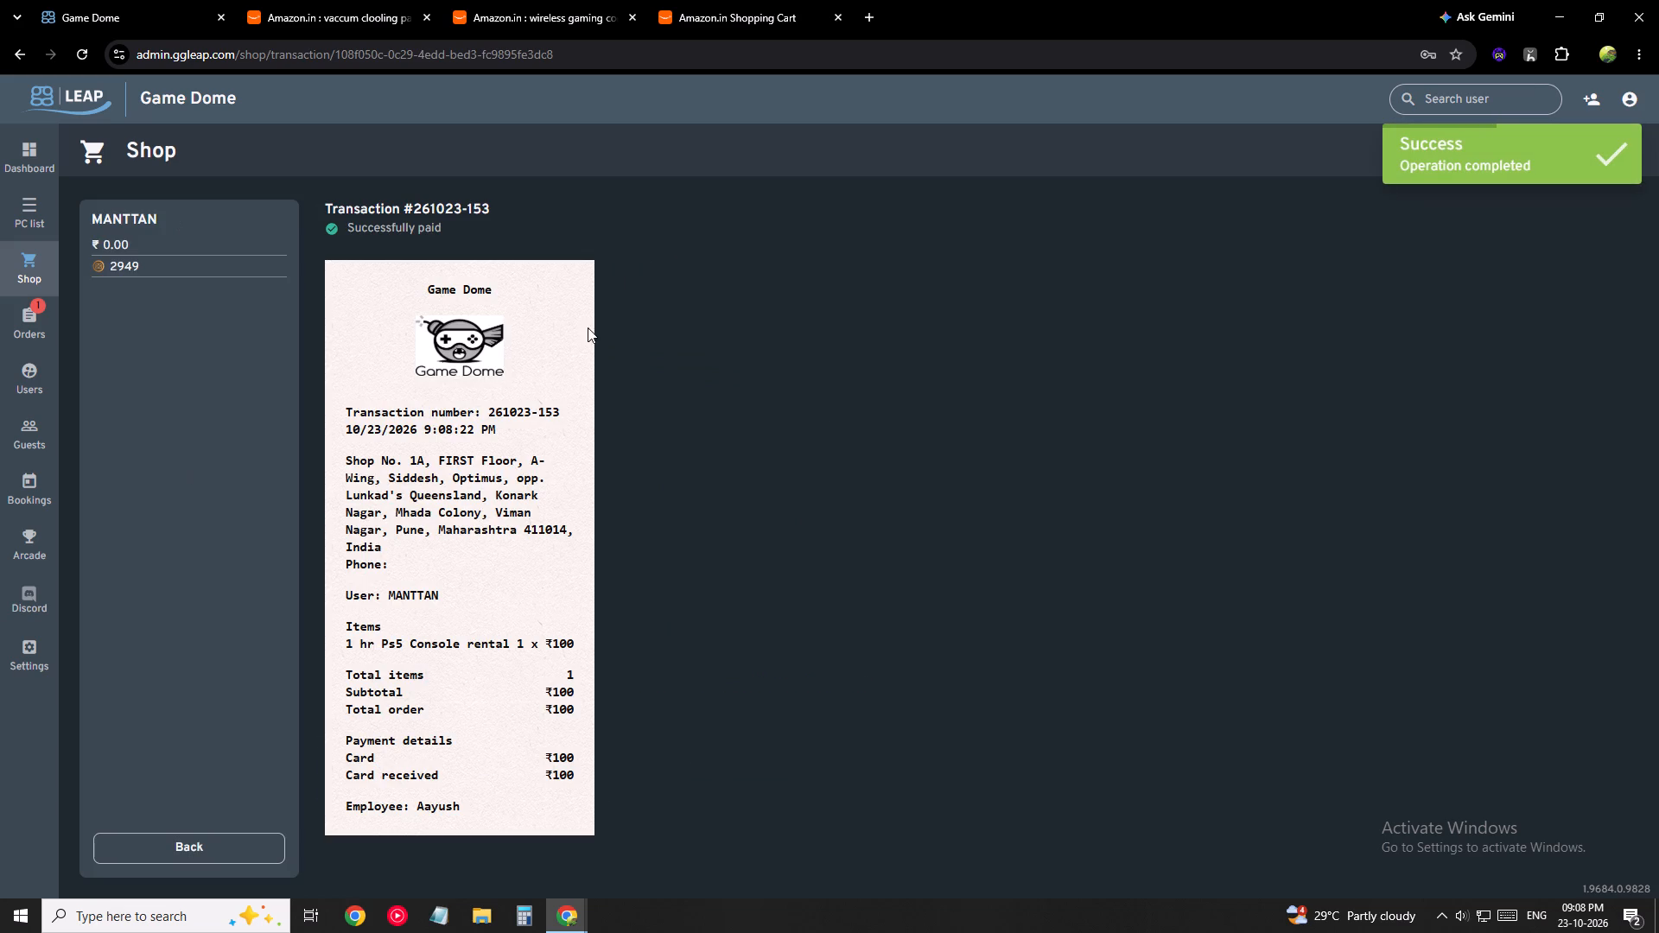
Sell the customer kallis one 1 hr Ps5 Console rental pass for ₹100 and charge it to credit card.
click(1446, 112)
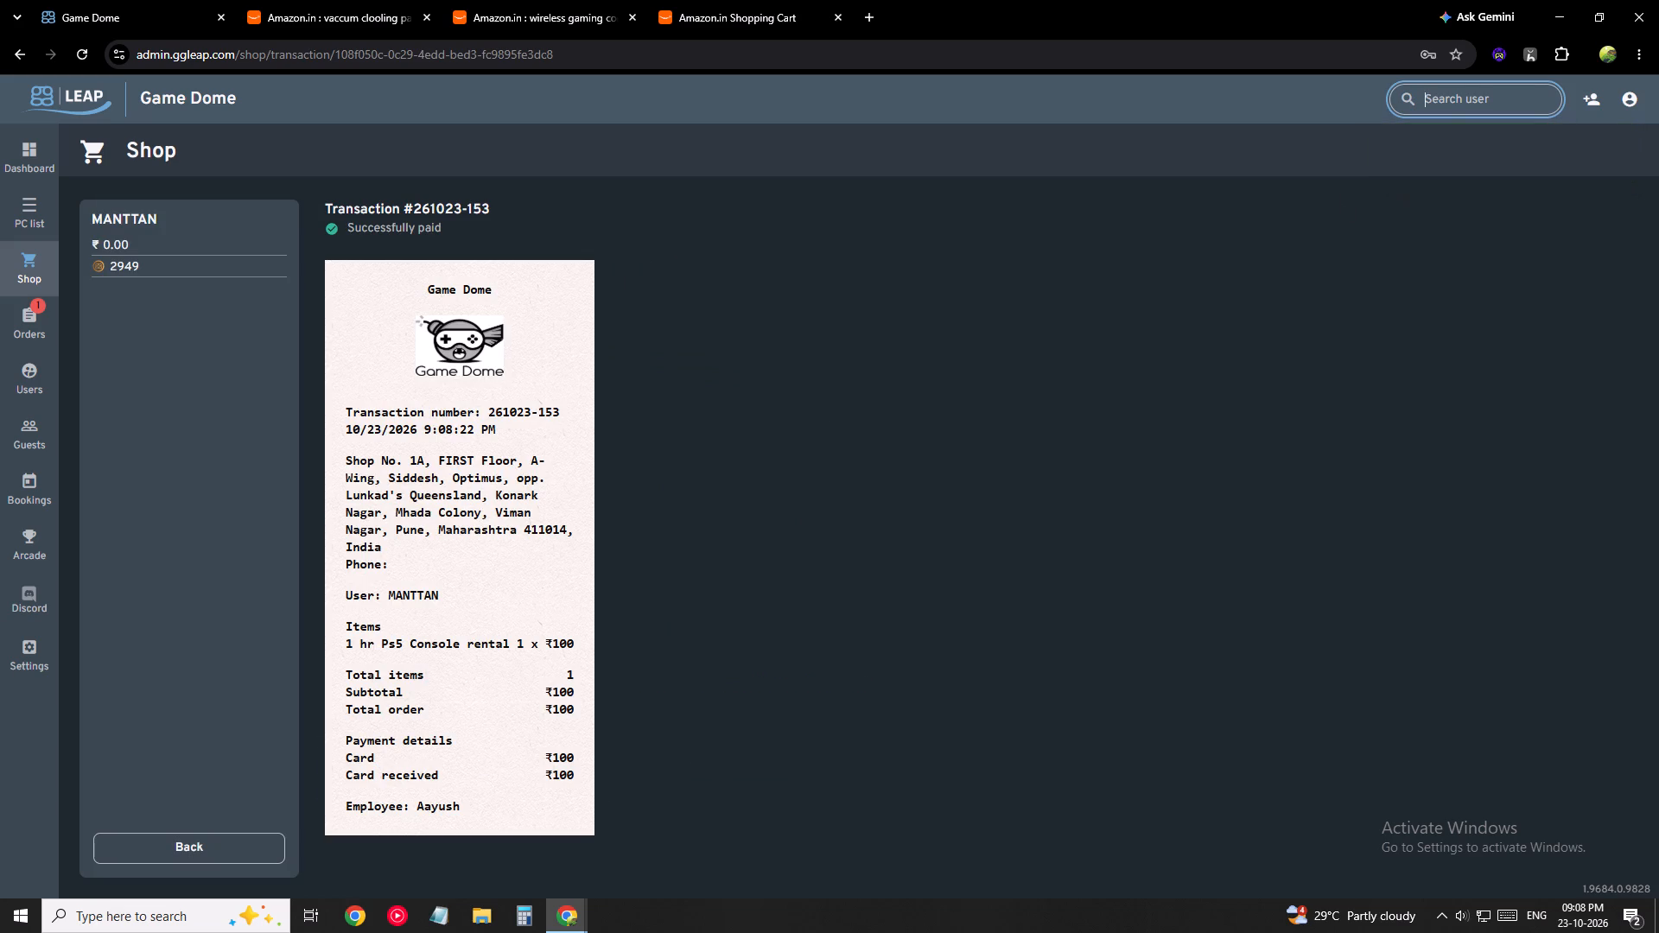
text(ka)
click(1582, 245)
click(1605, 262)
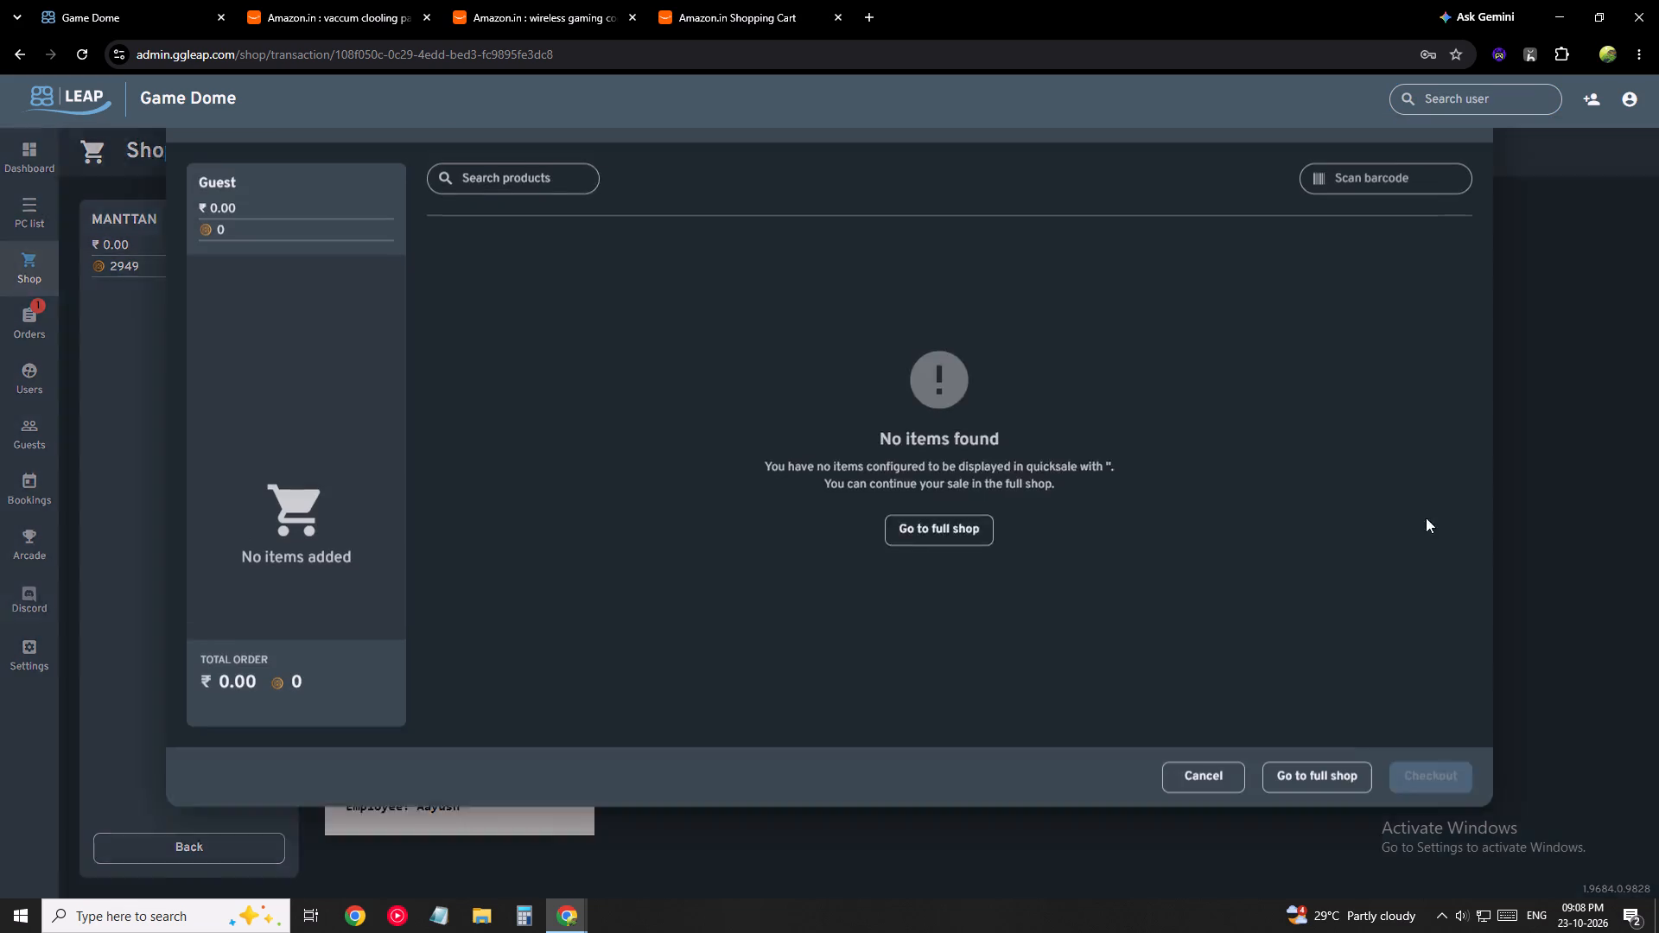
click(1321, 814)
click(590, 286)
click(560, 328)
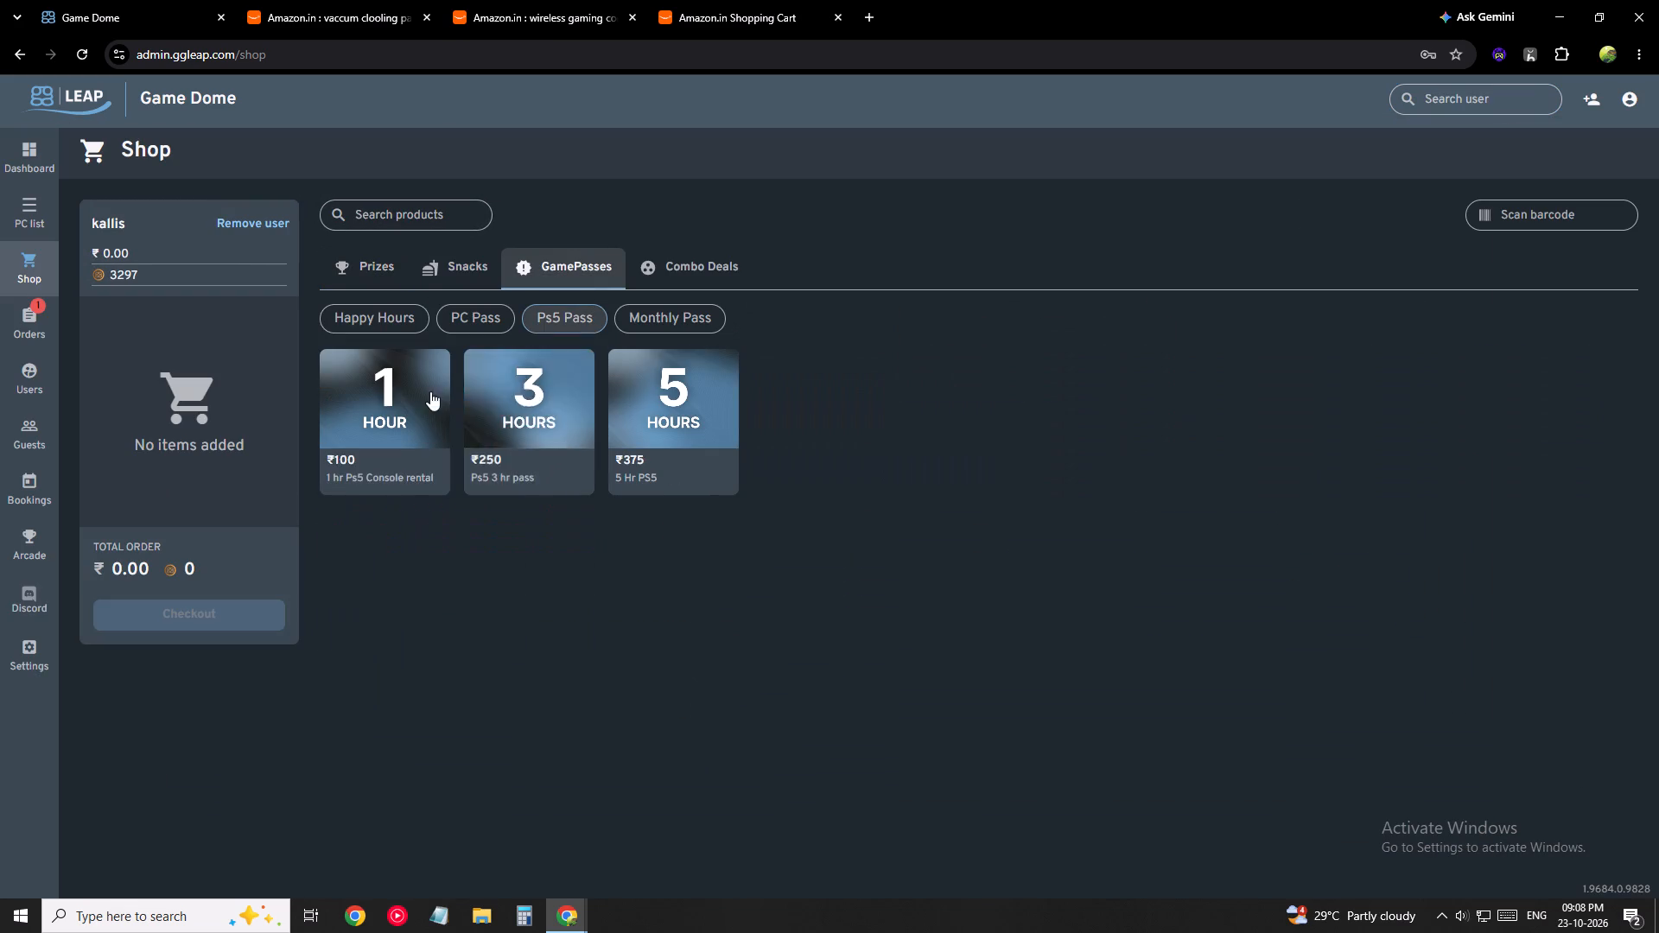
click(342, 438)
click(168, 597)
click(214, 609)
click(431, 489)
click(427, 807)
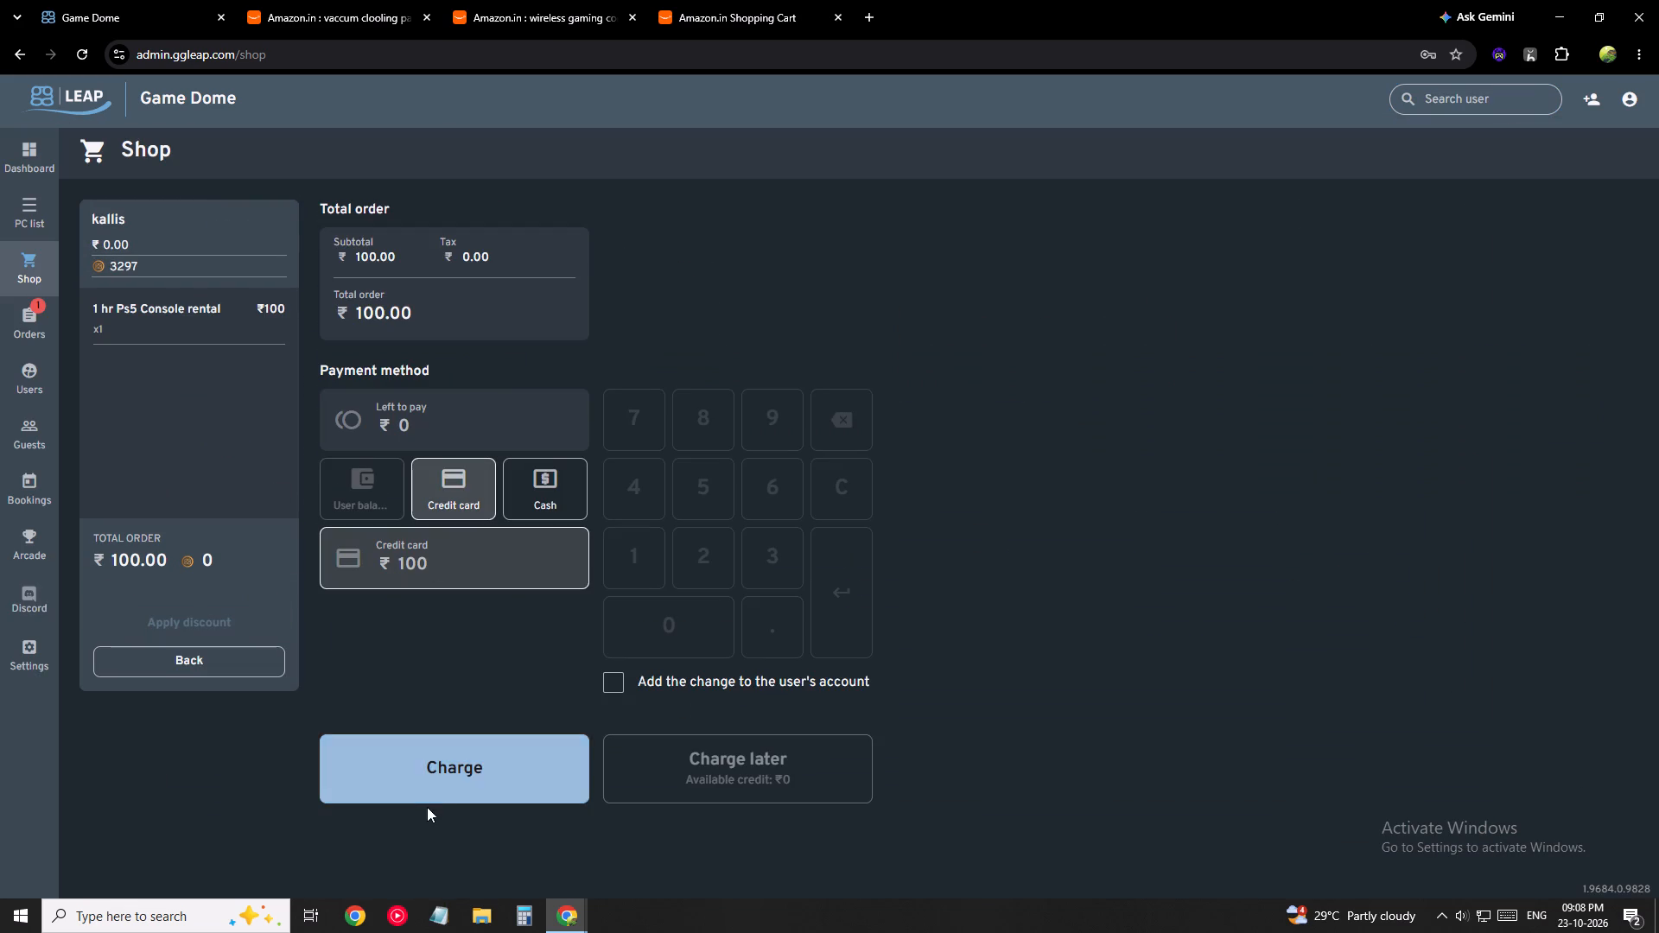
click(443, 796)
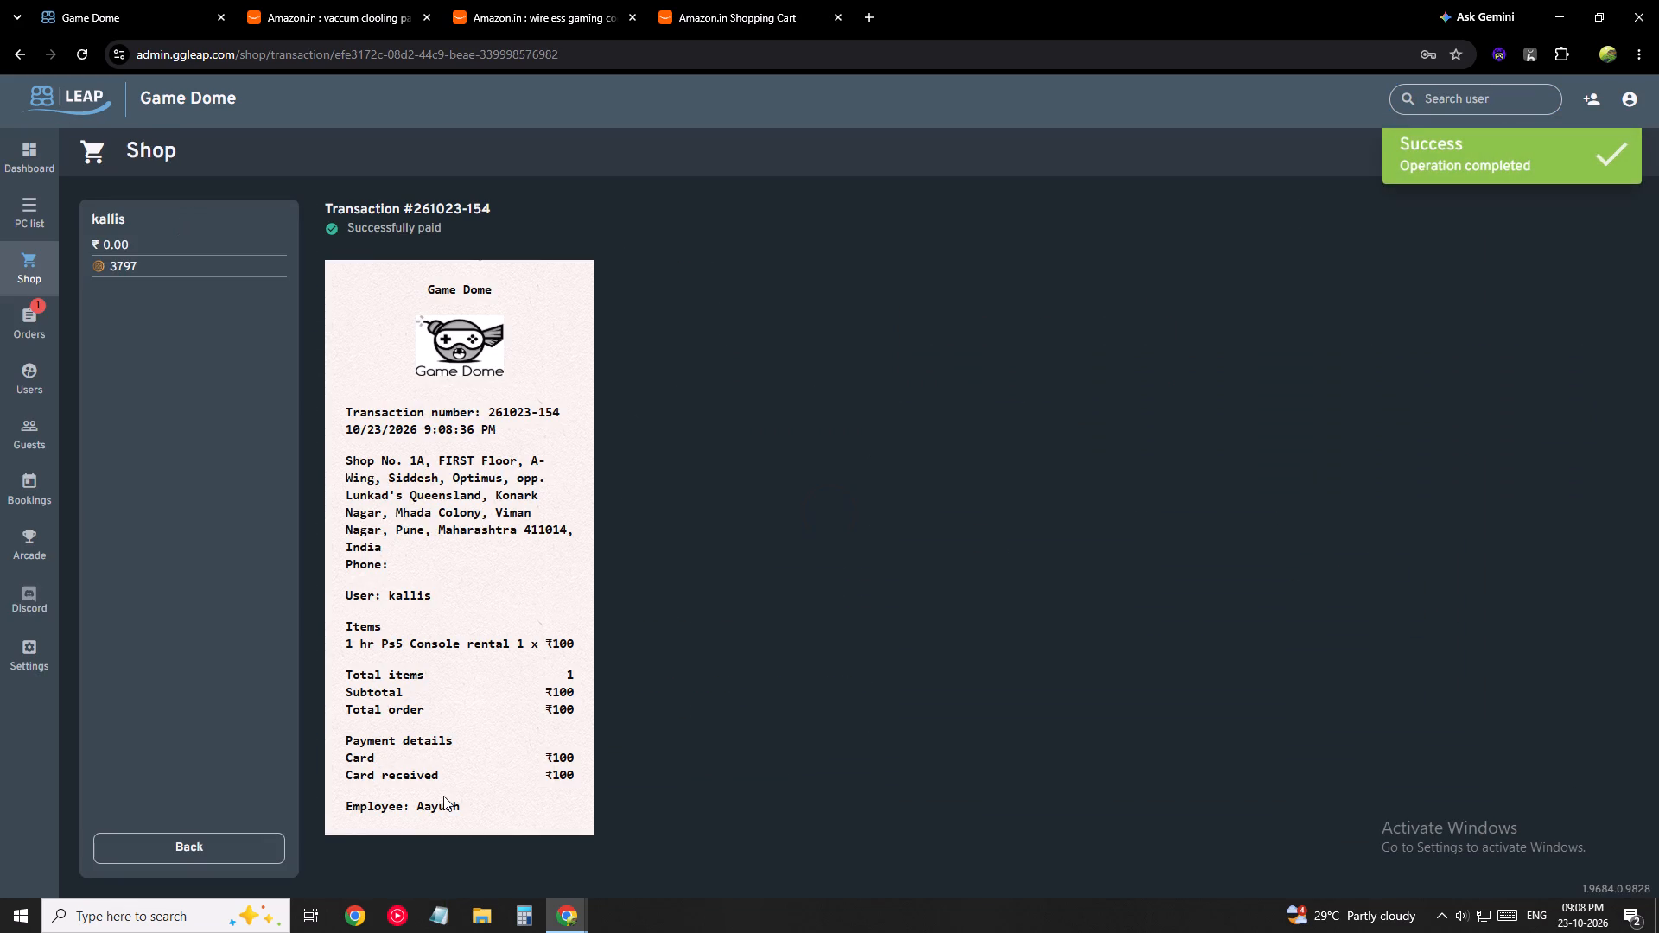
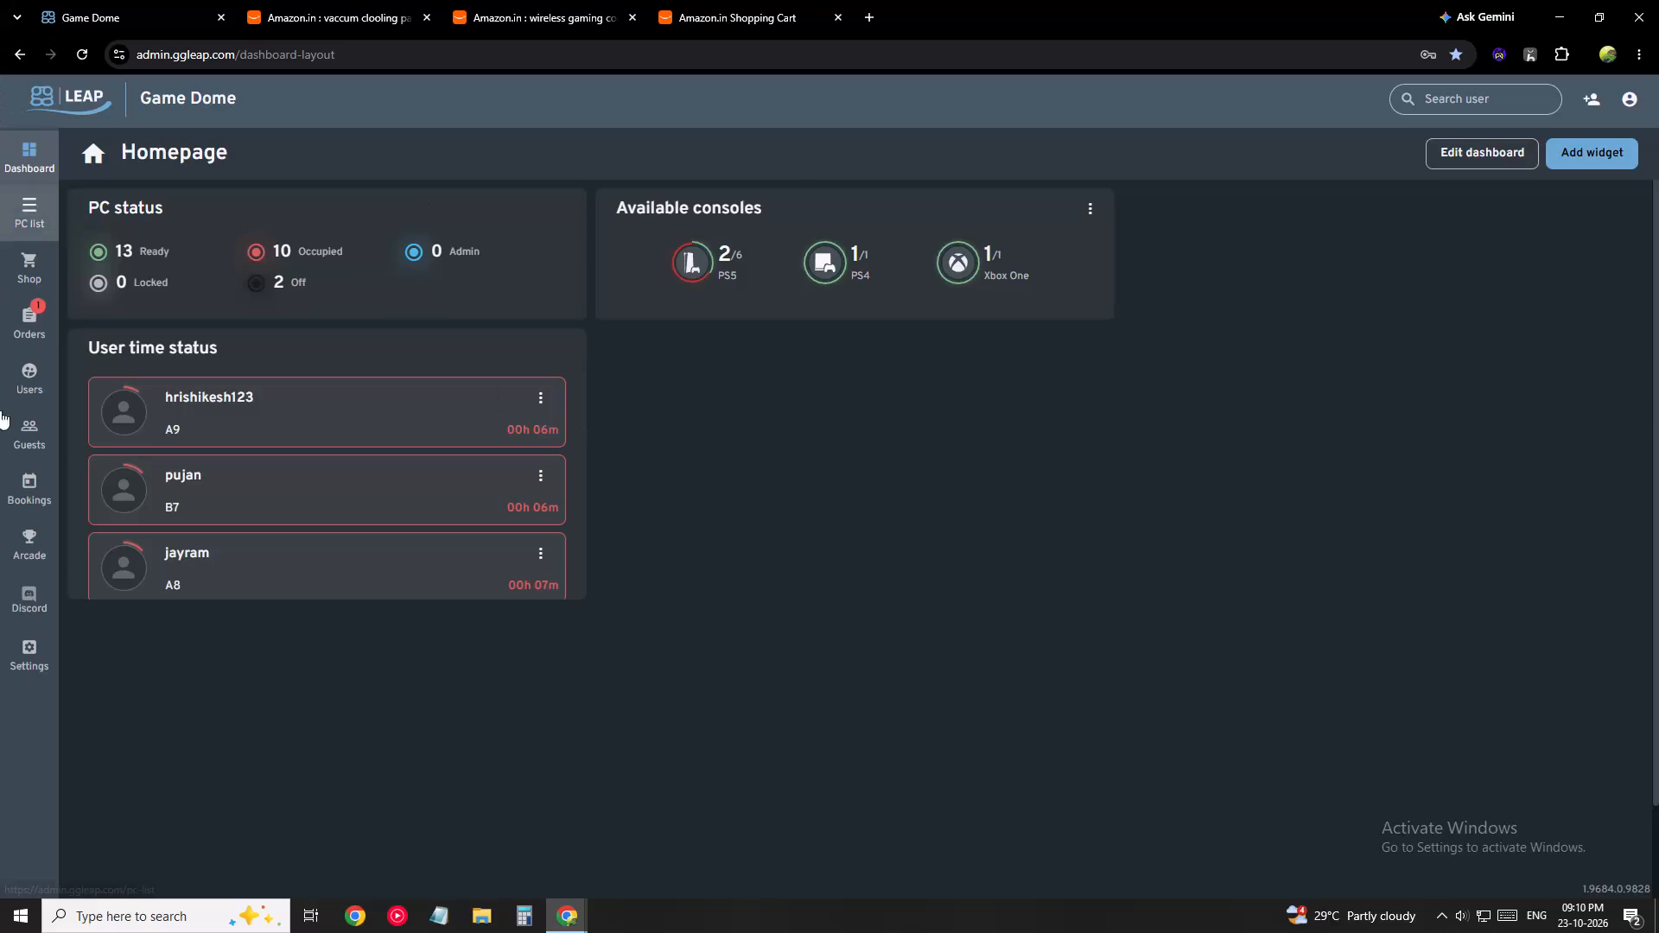
click(26, 324)
click(410, 196)
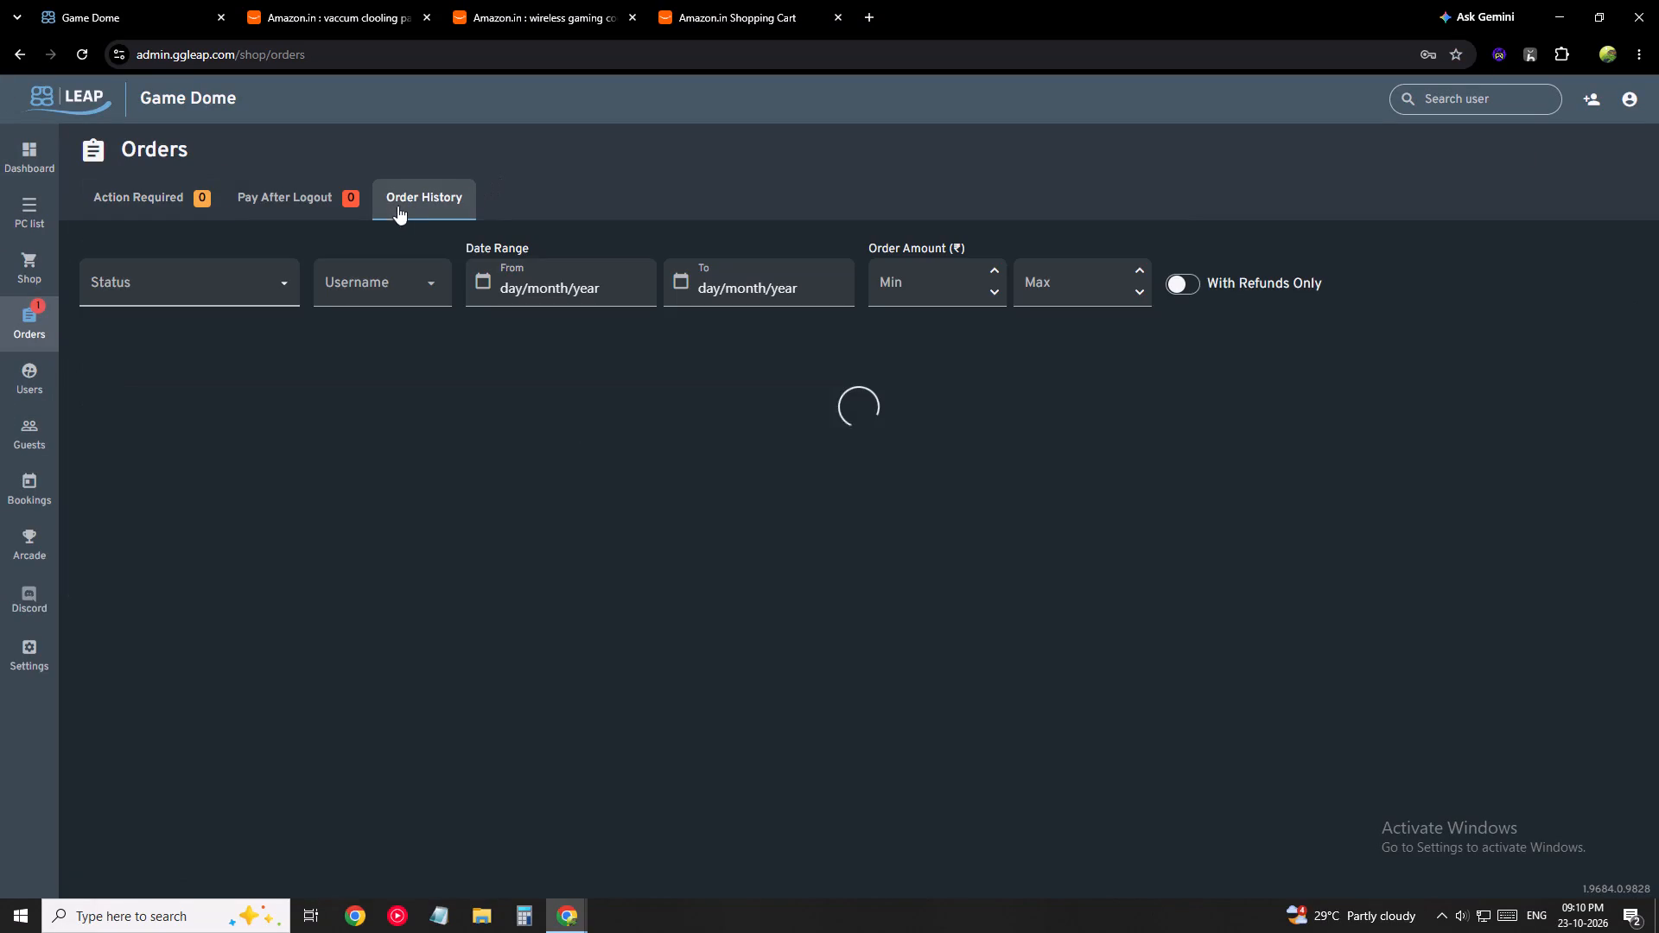
click(626, 407)
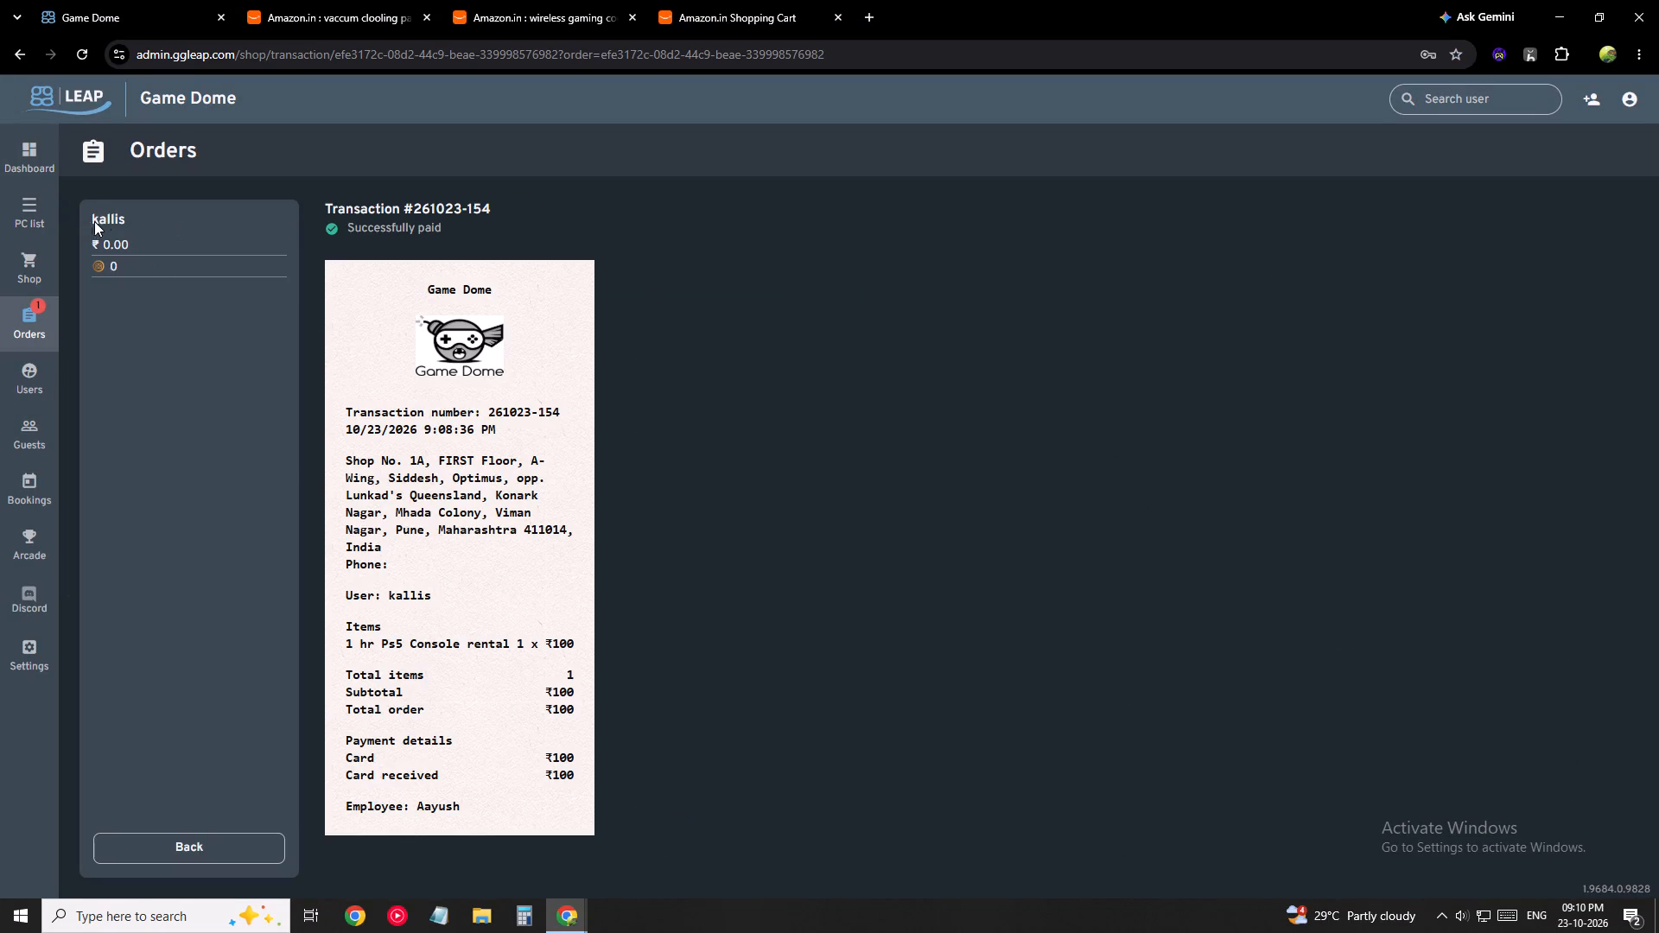
double_click(101, 219)
key(ctrl+c)
click(202, 843)
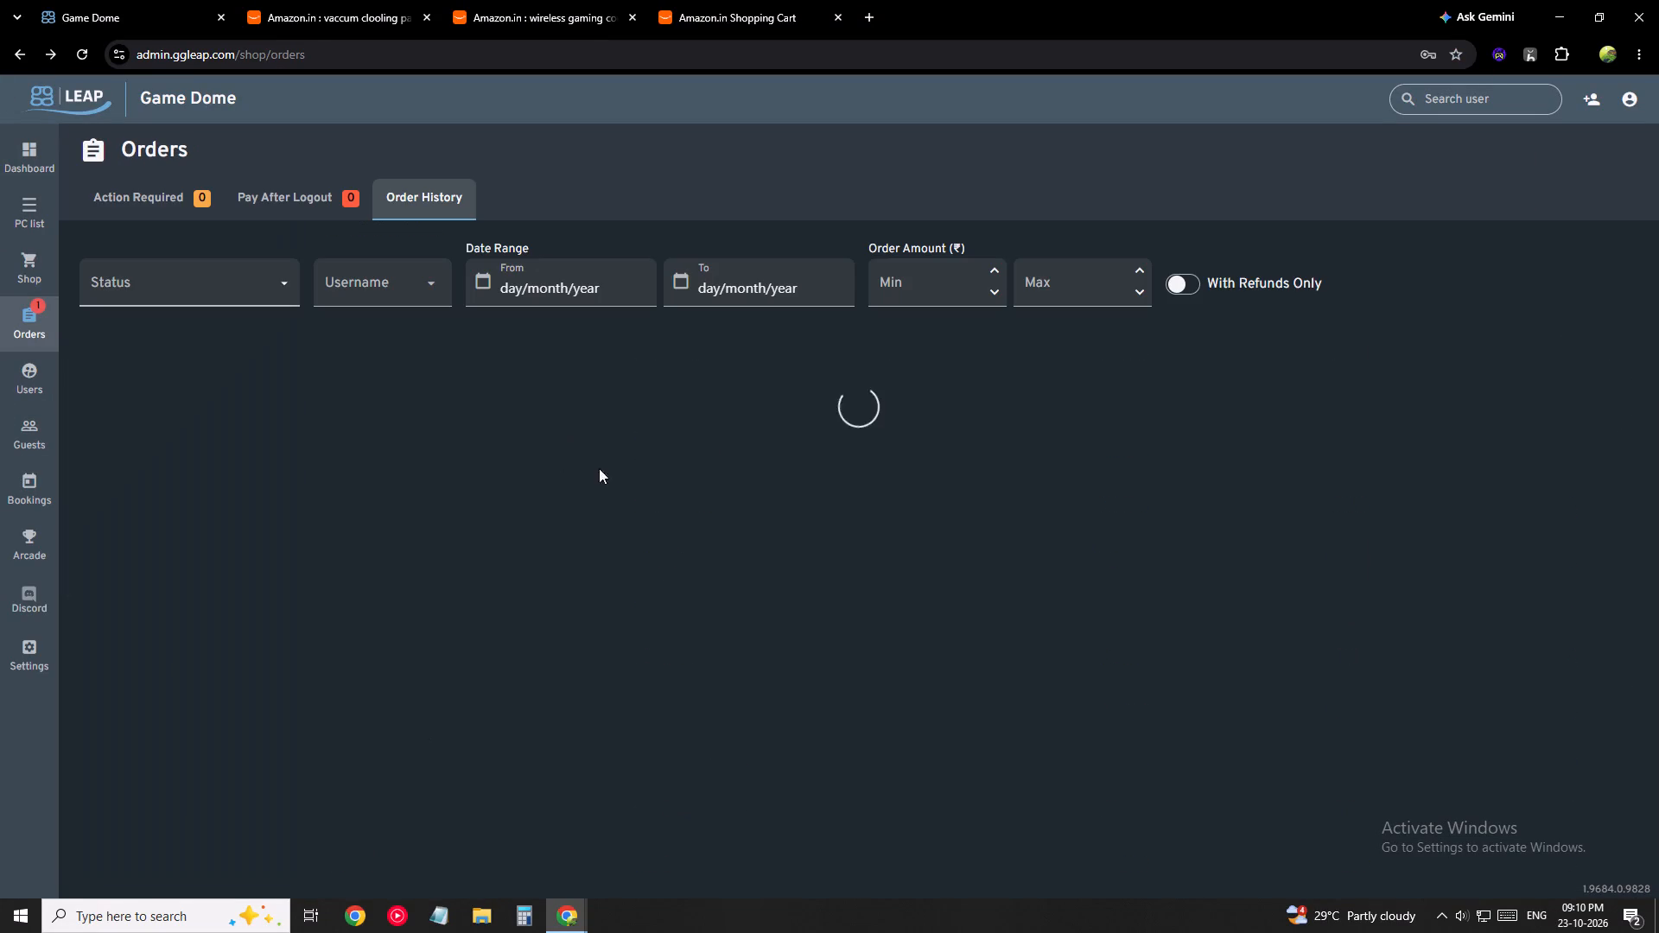
click(664, 458)
double_click(110, 224)
key(ctrl+c)
click(29, 207)
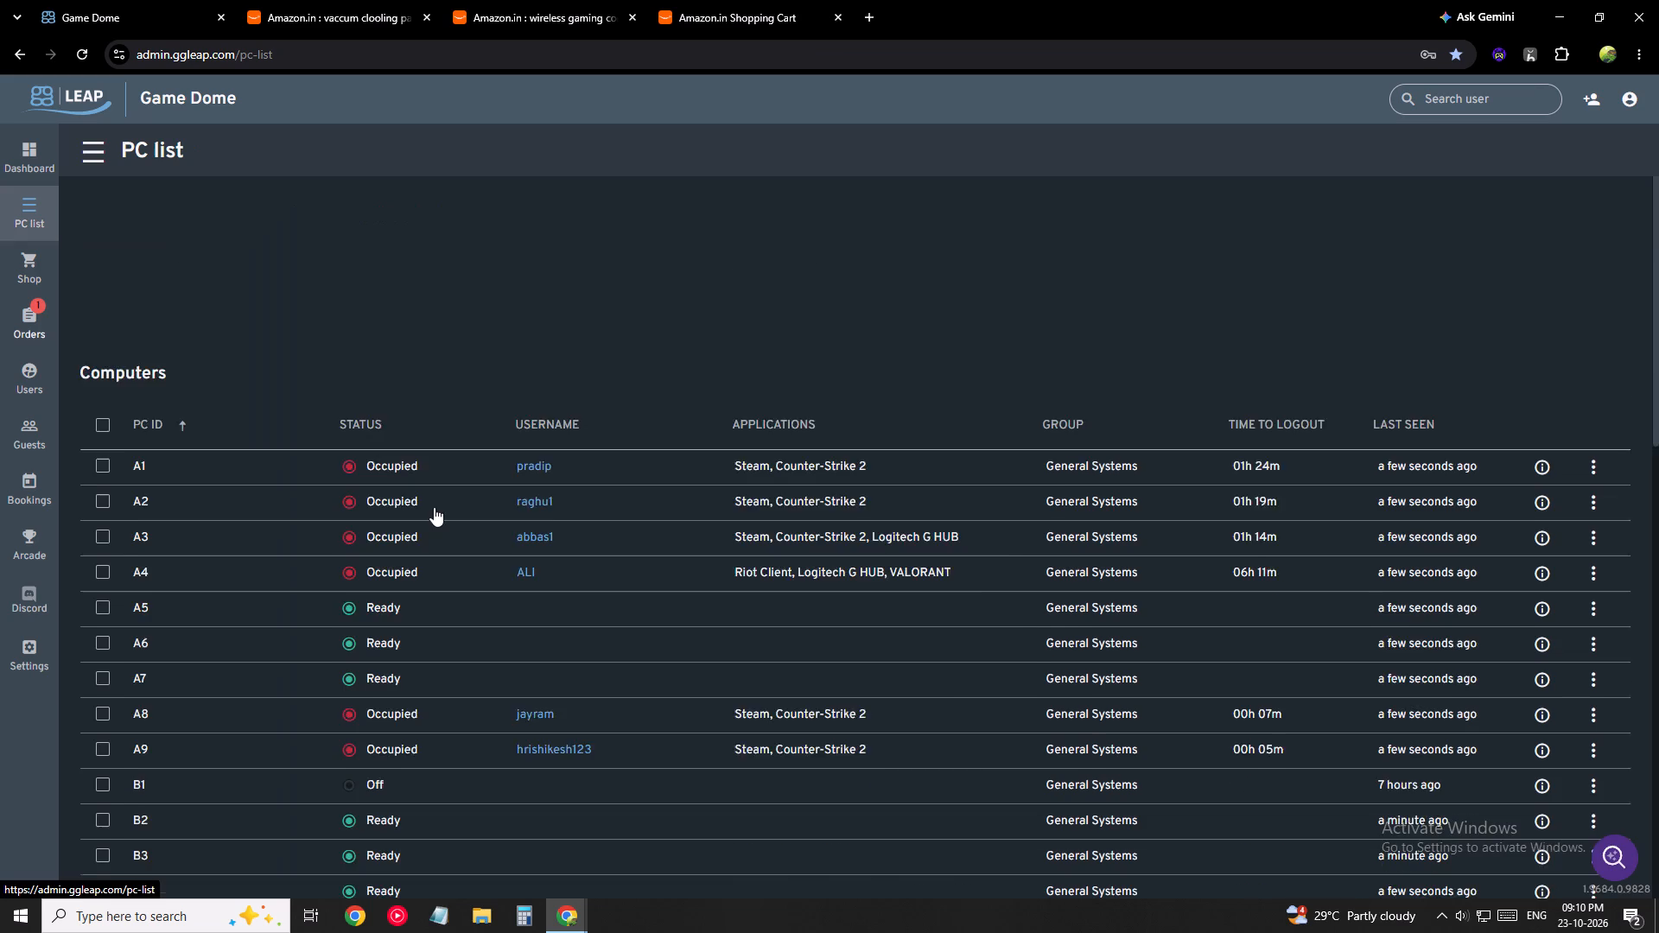
scroll(500, 646, down, 11)
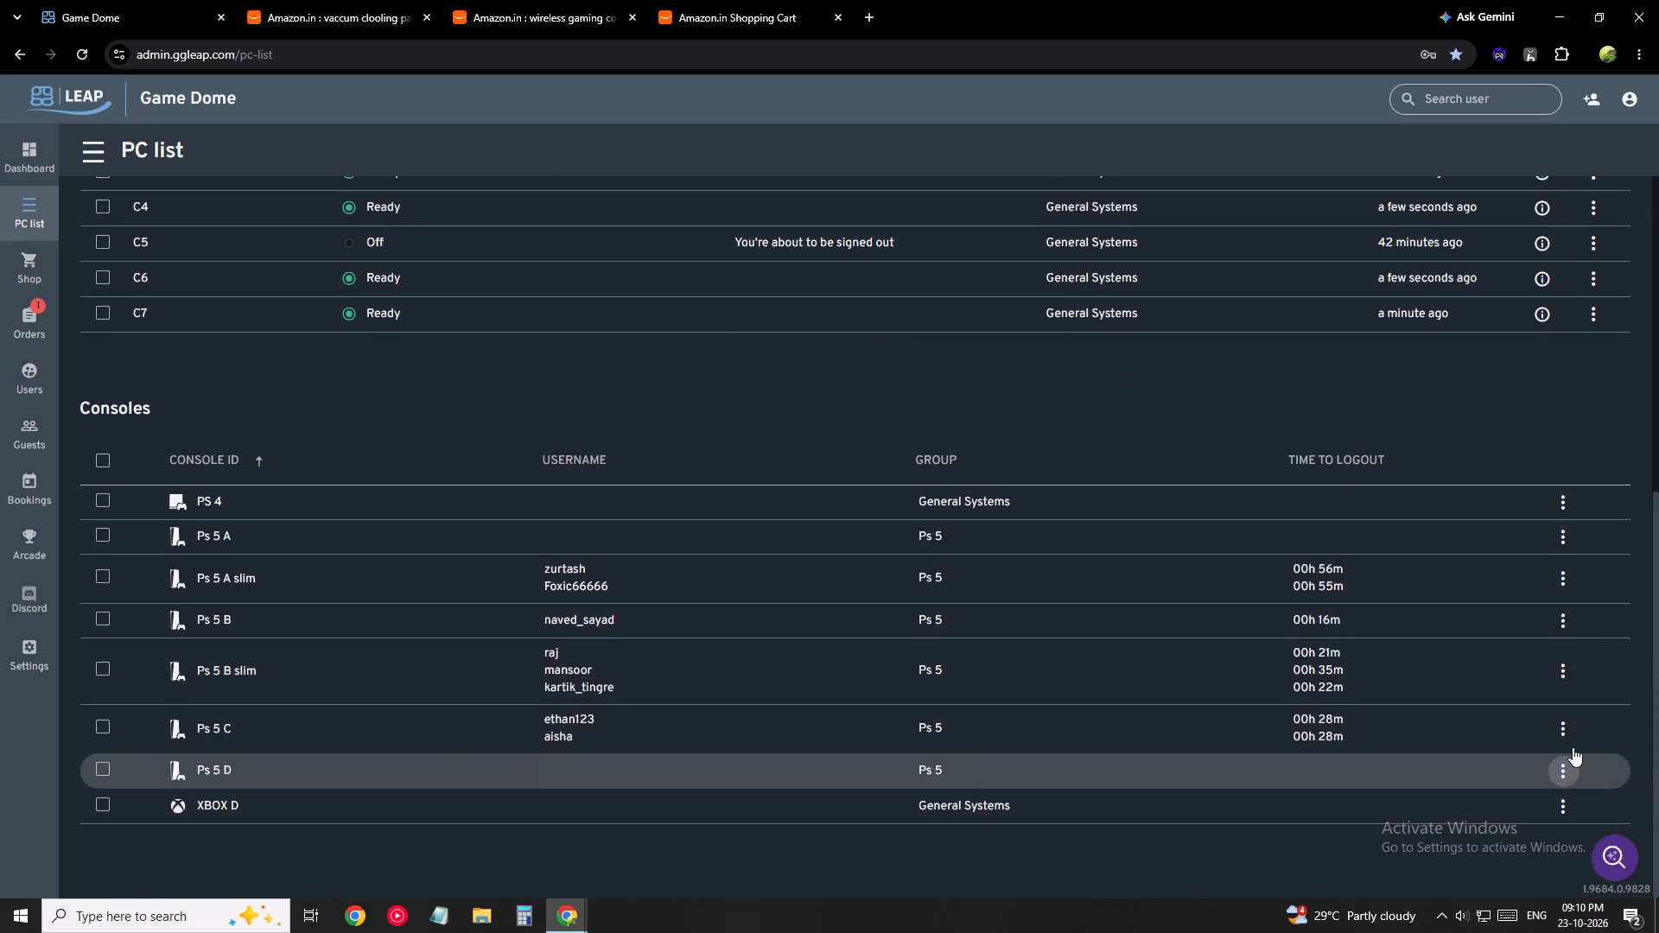
click(1565, 779)
click(1548, 640)
click(802, 482)
key(ctrl+v)
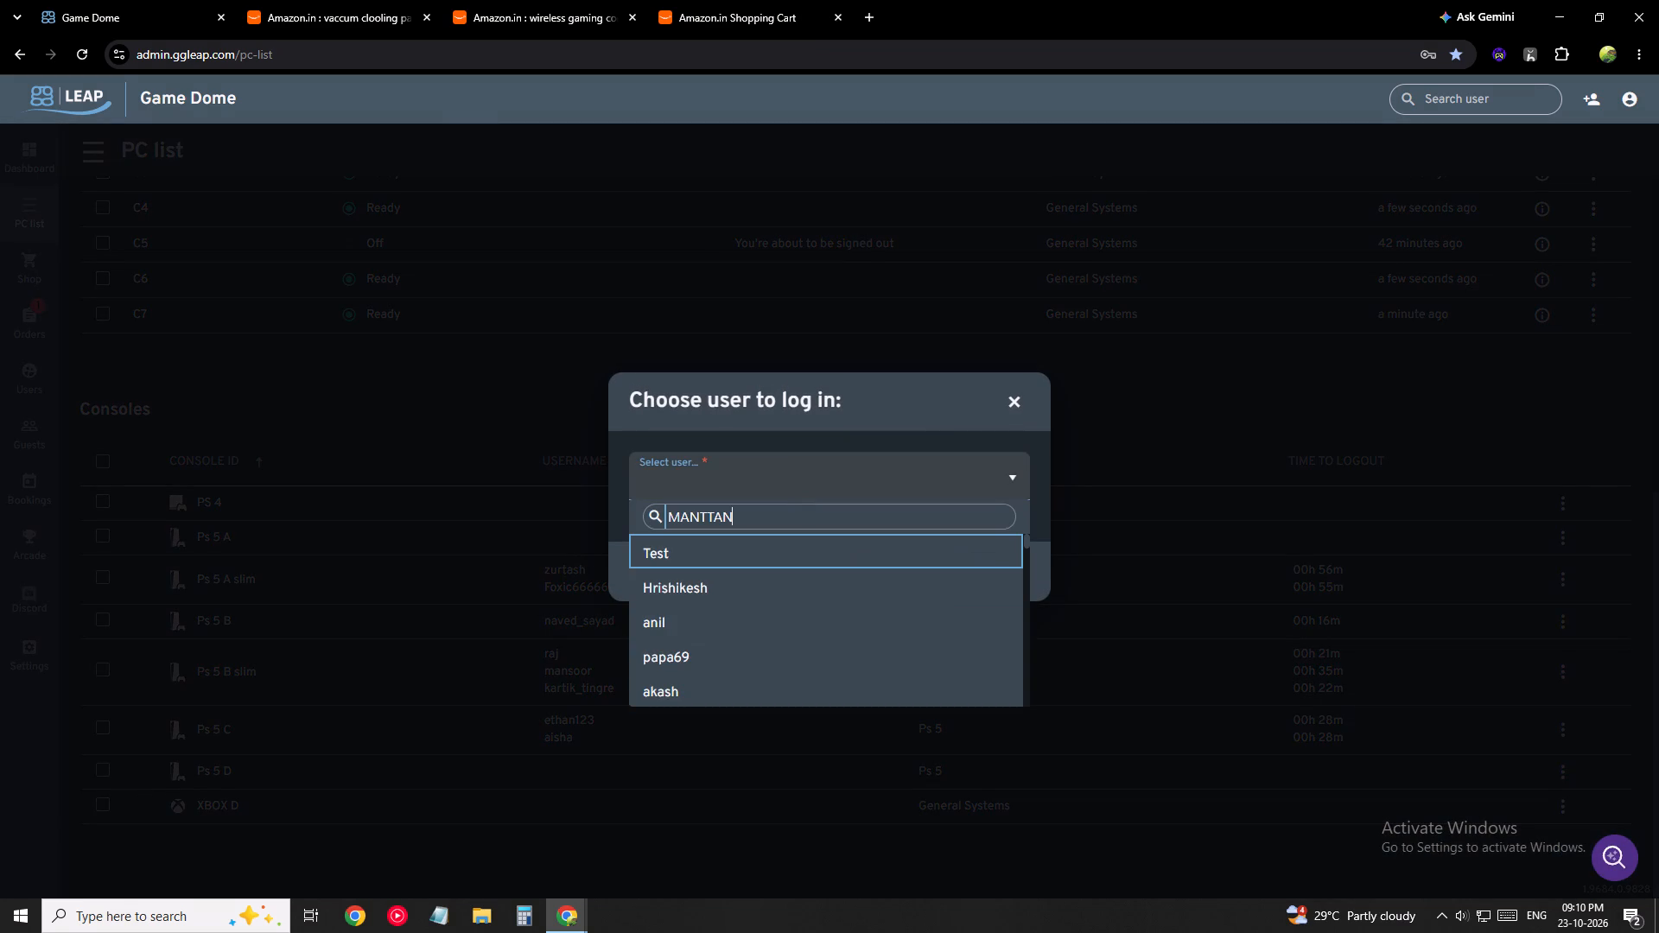
click(795, 554)
click(1032, 570)
click(987, 581)
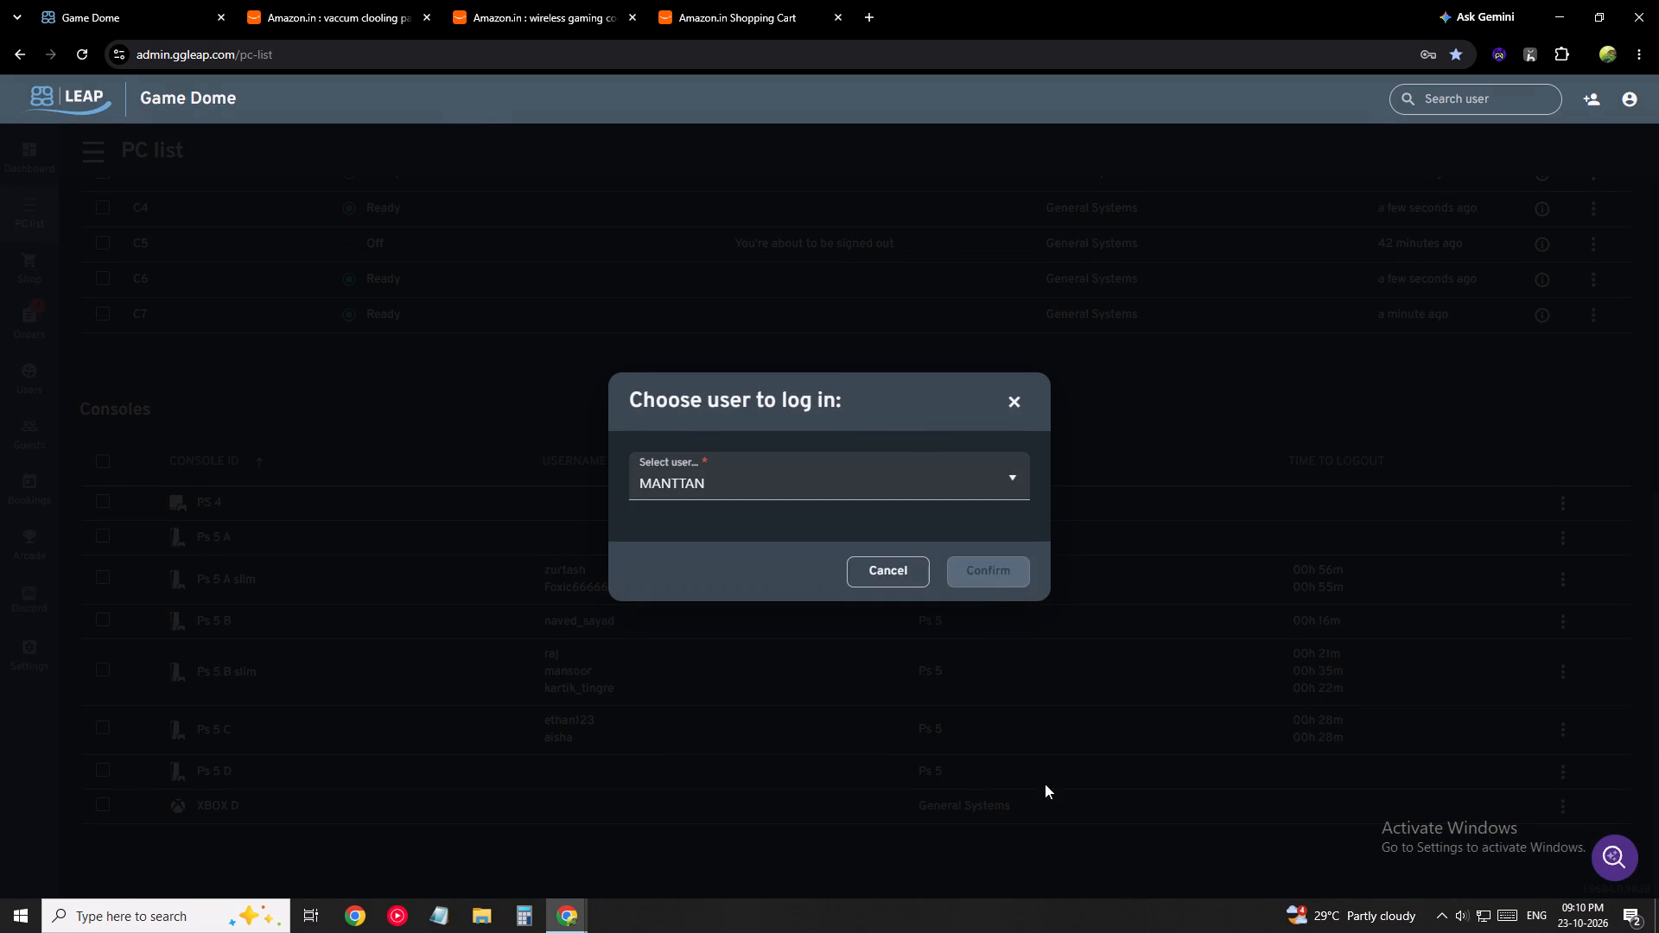
click(1567, 774)
click(1543, 704)
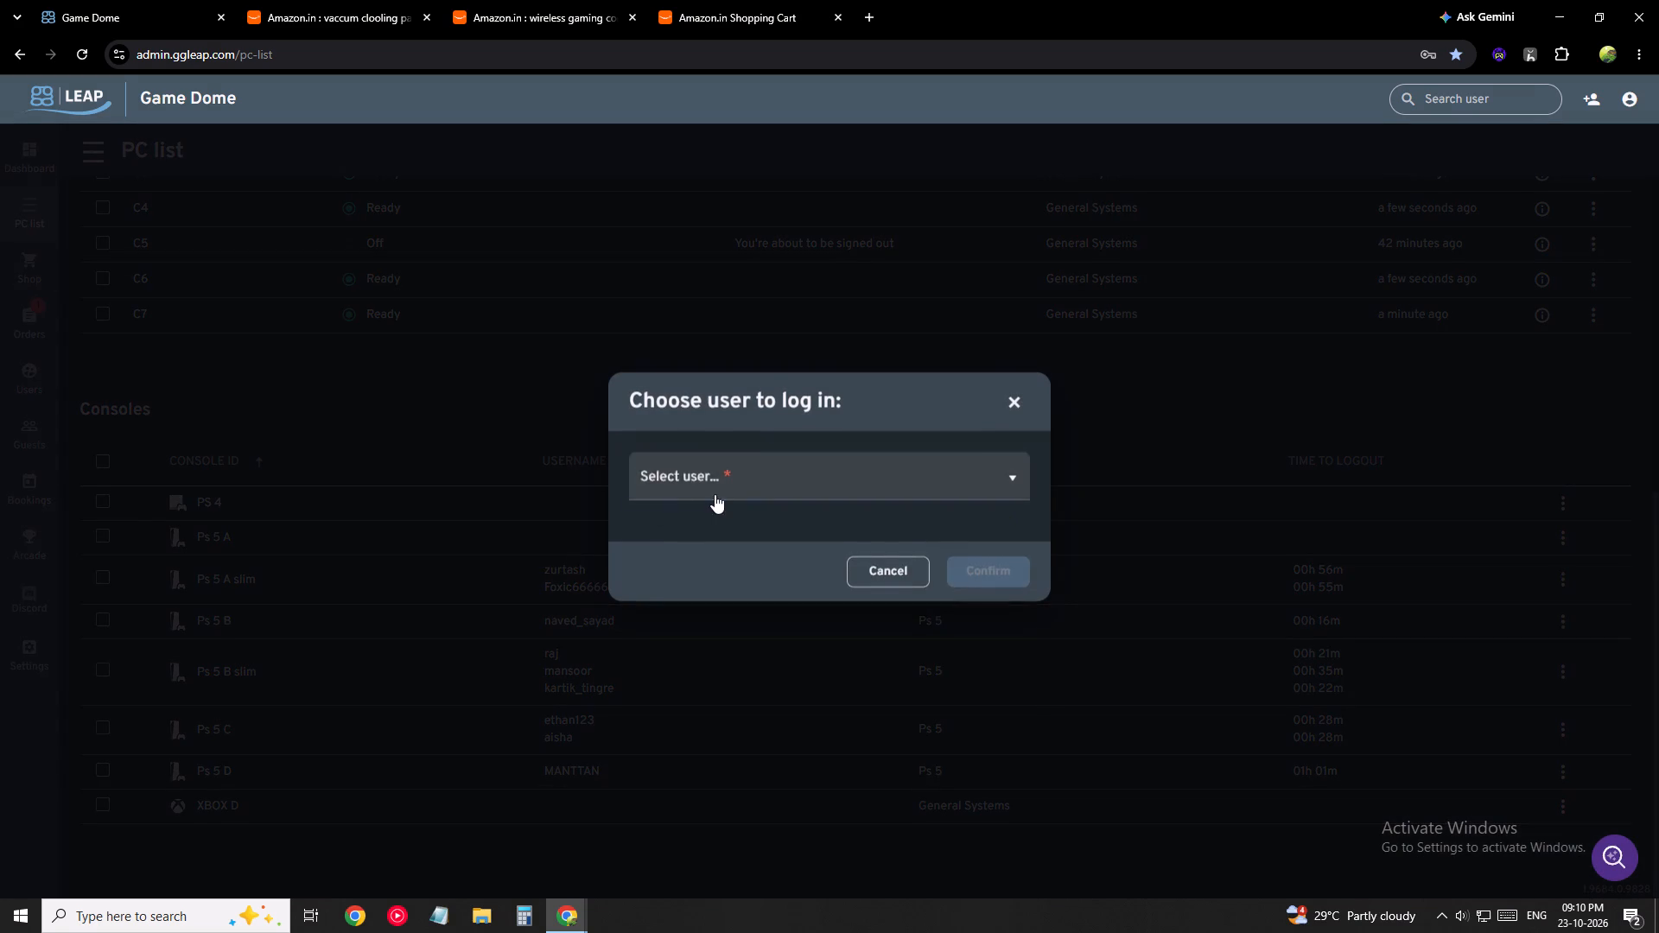
click(715, 494)
key(super+v)
click(734, 652)
key(ctrl+v)
click(787, 507)
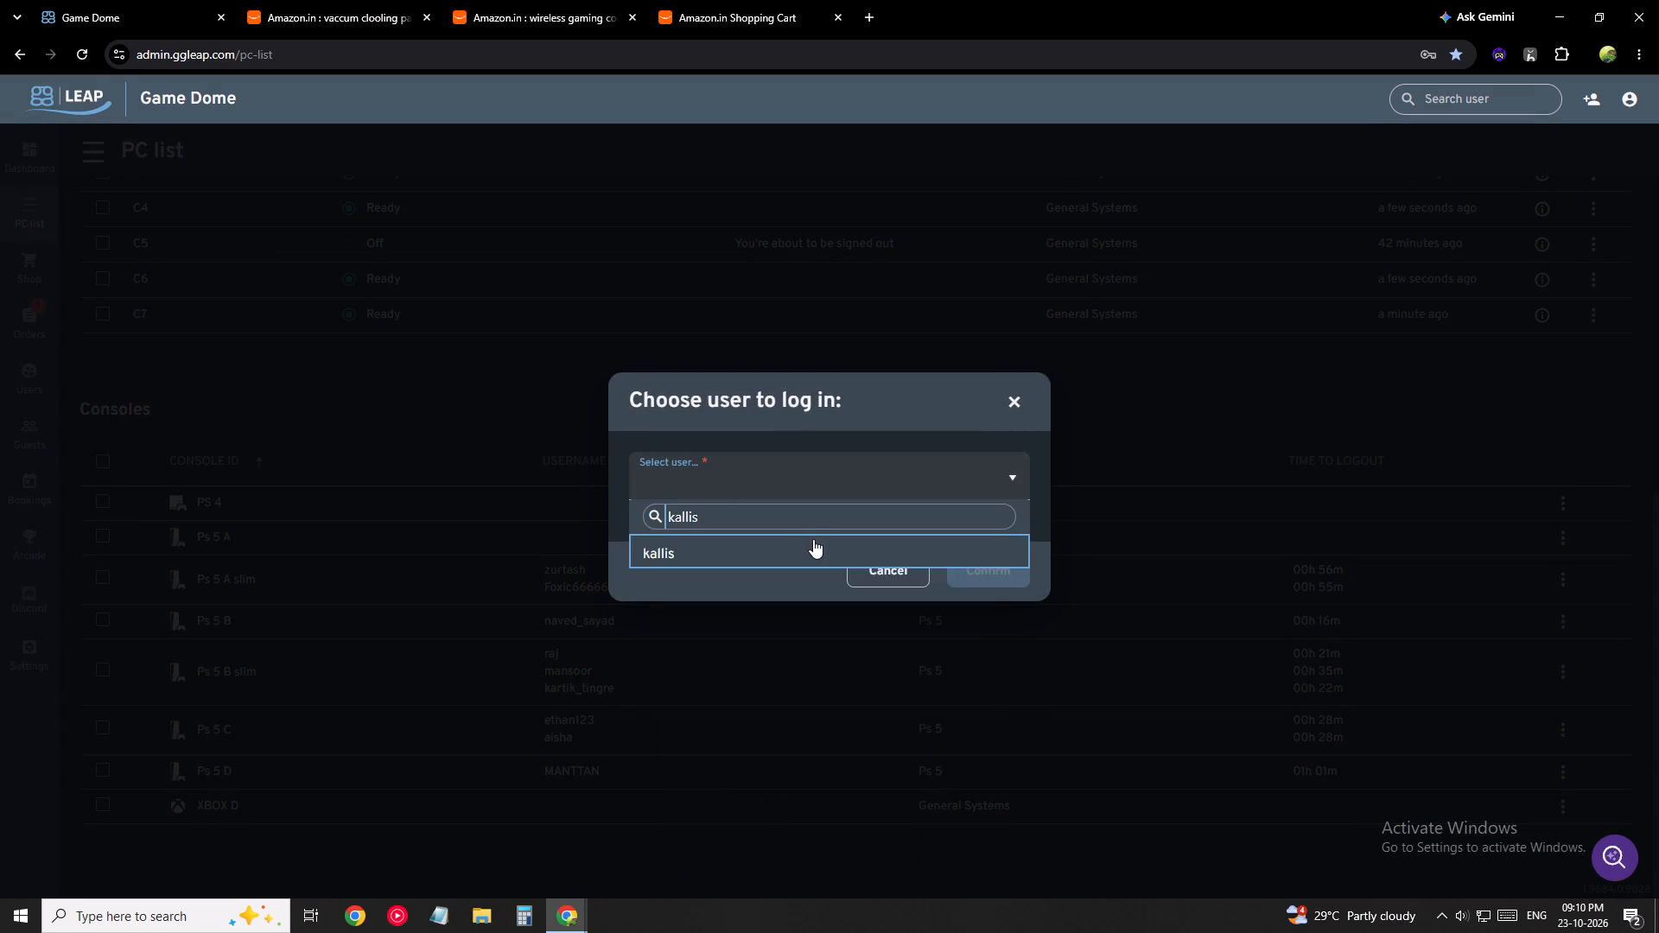
click(815, 539)
click(990, 577)
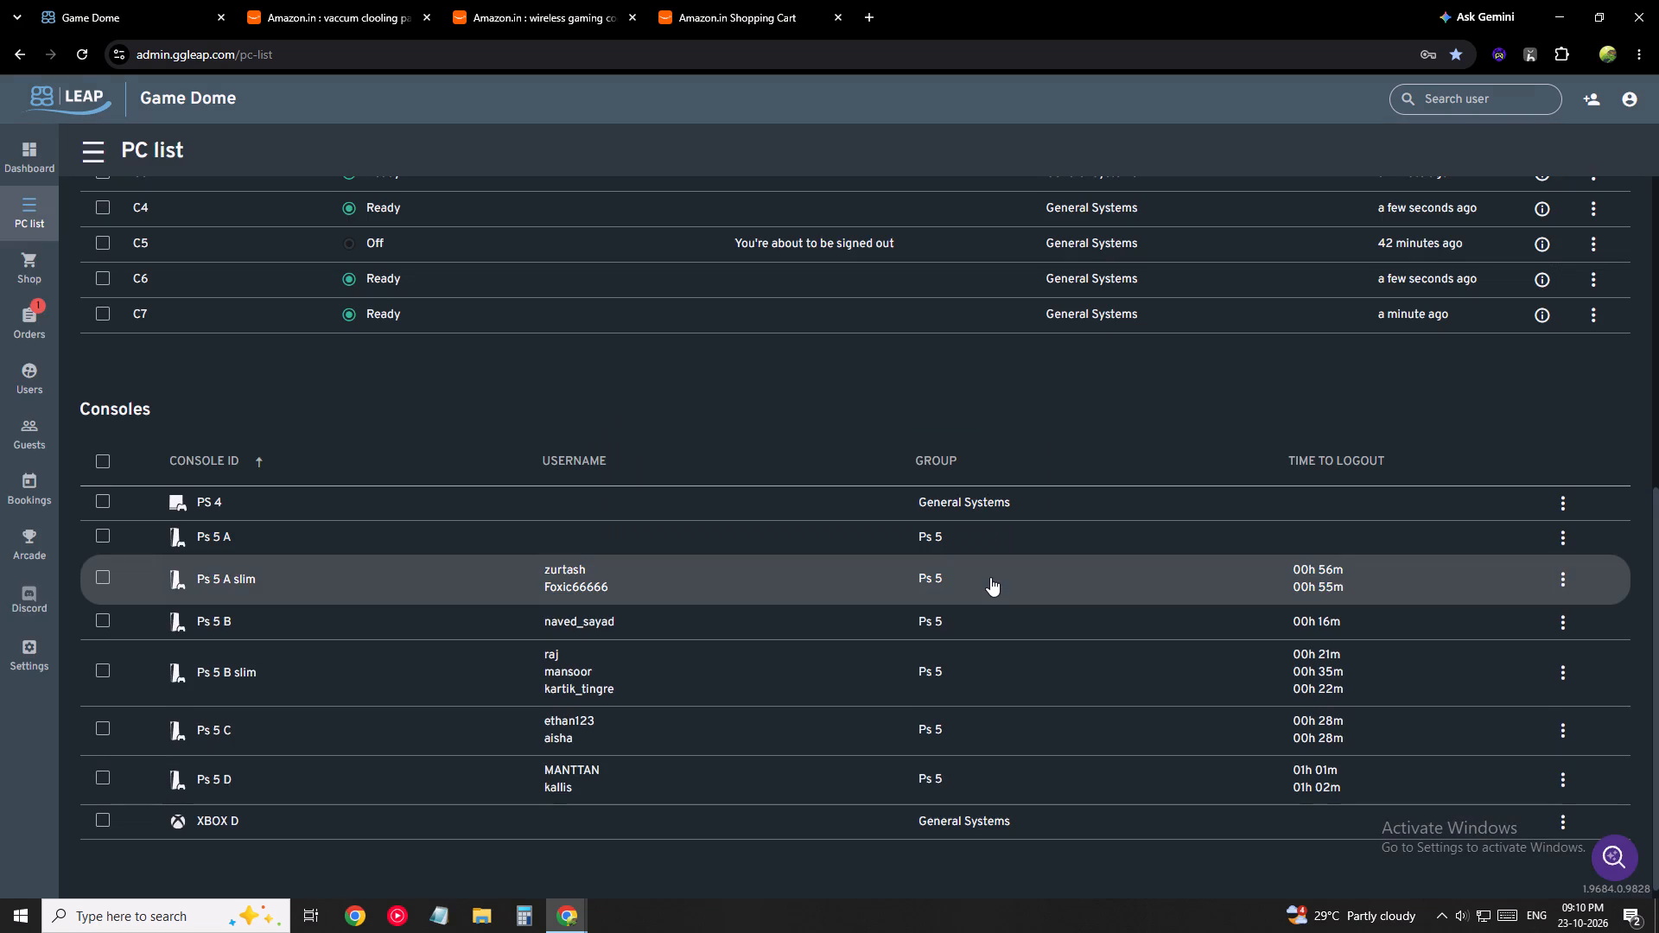
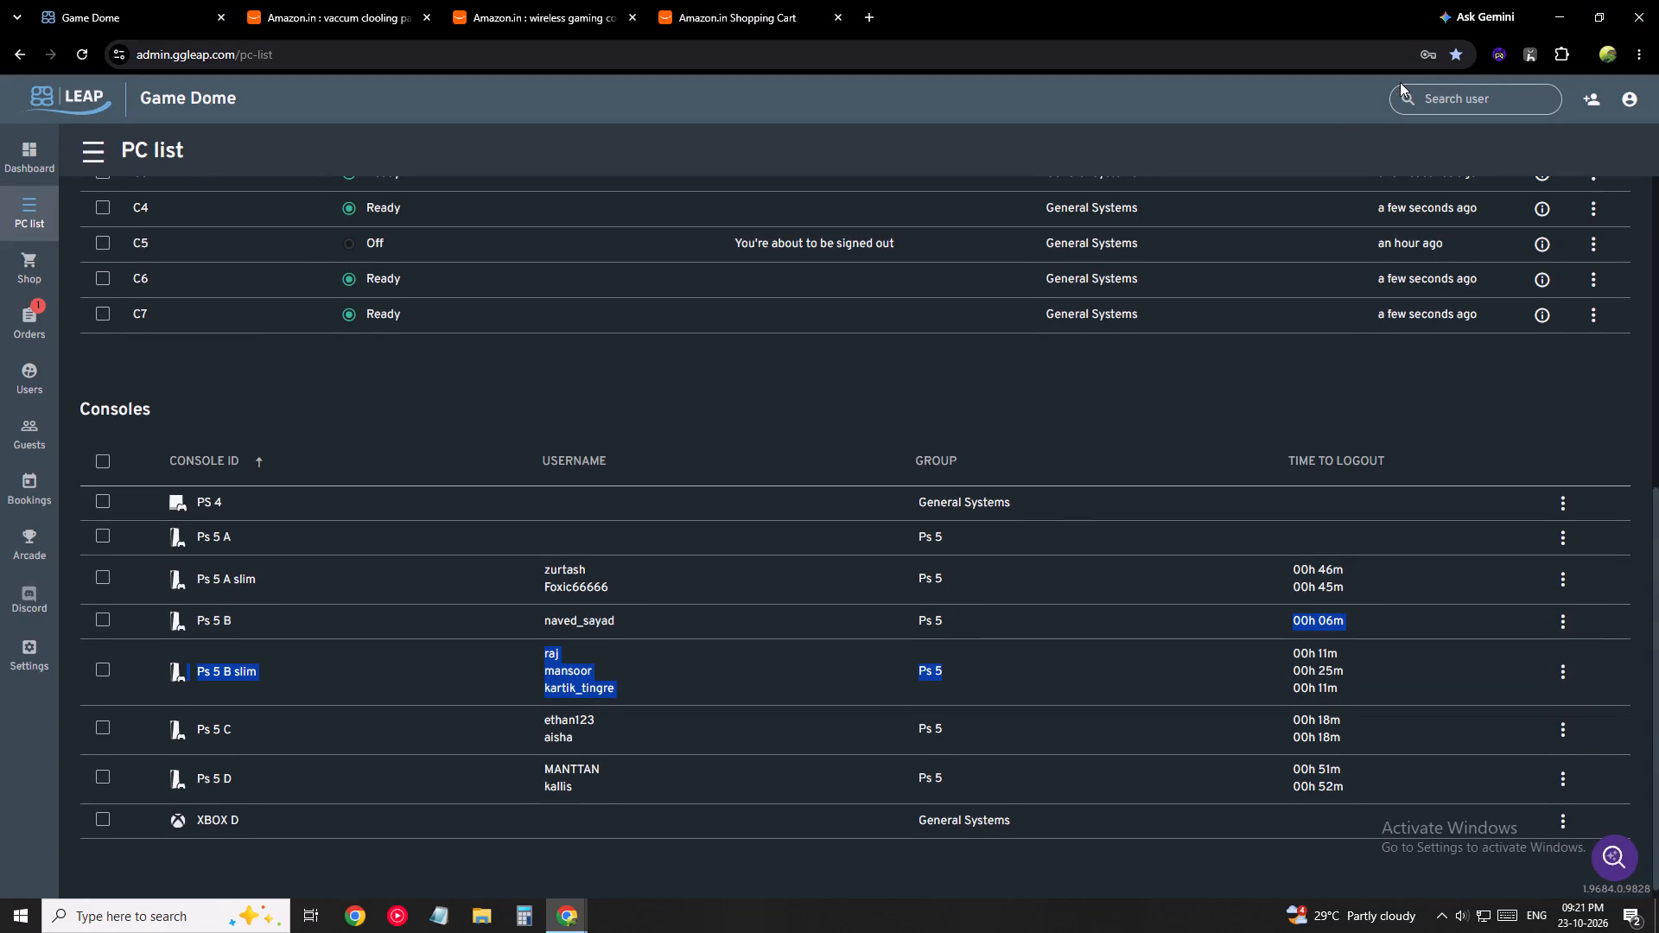
click(1428, 101)
text(tobi)
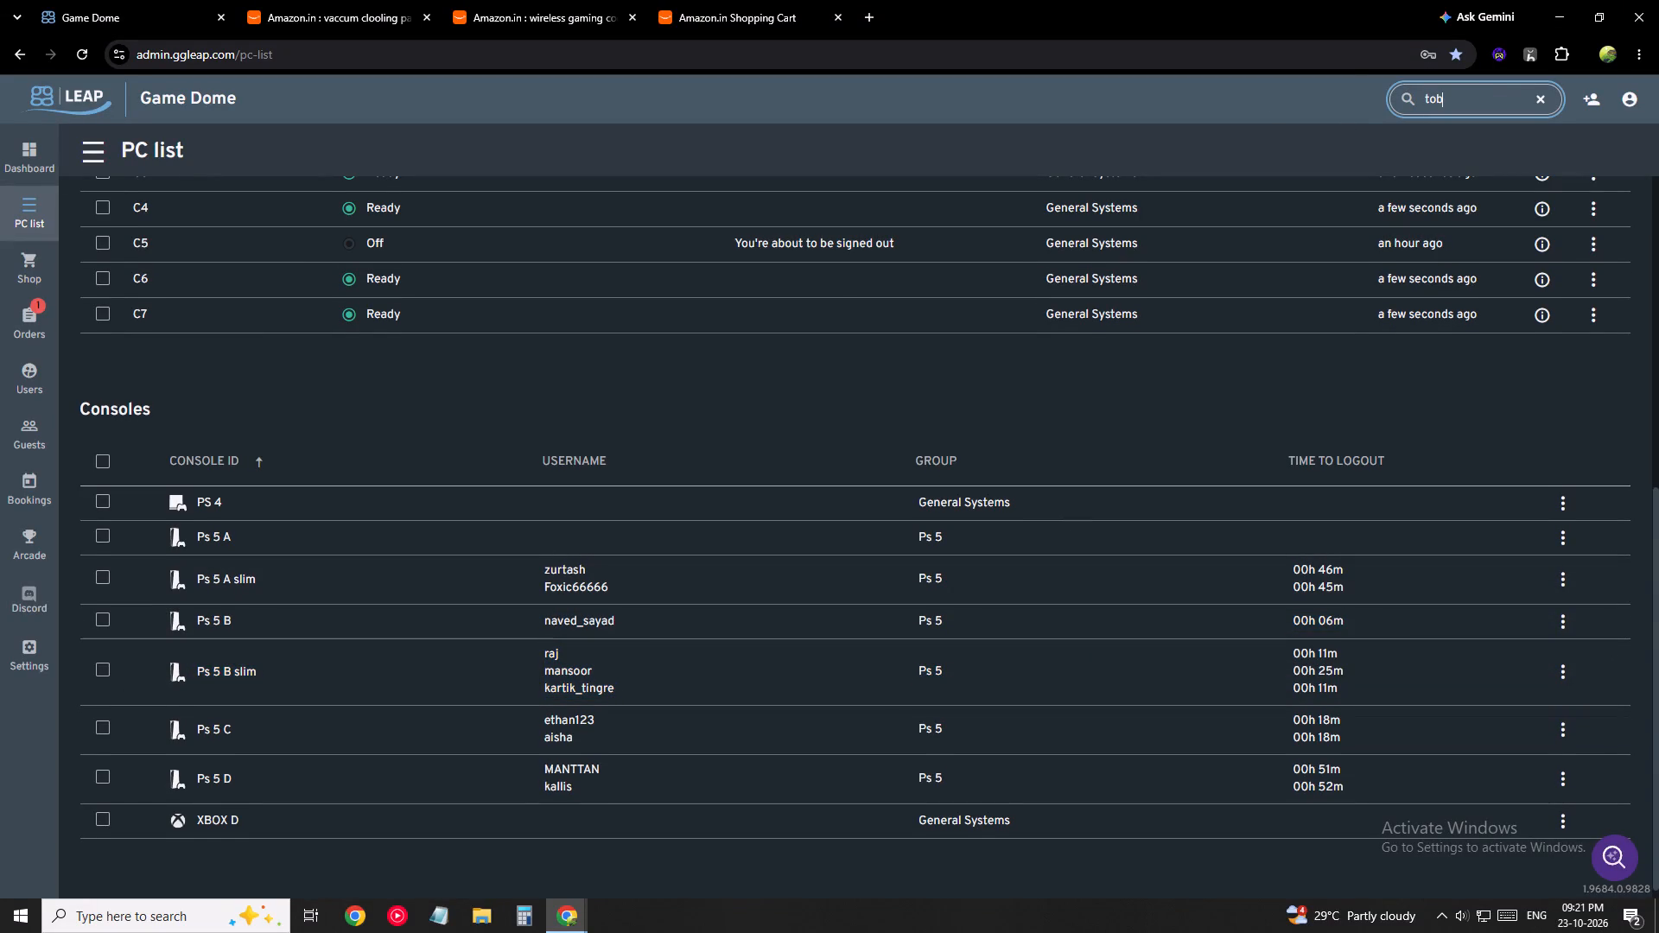
click(1564, 131)
click(1588, 154)
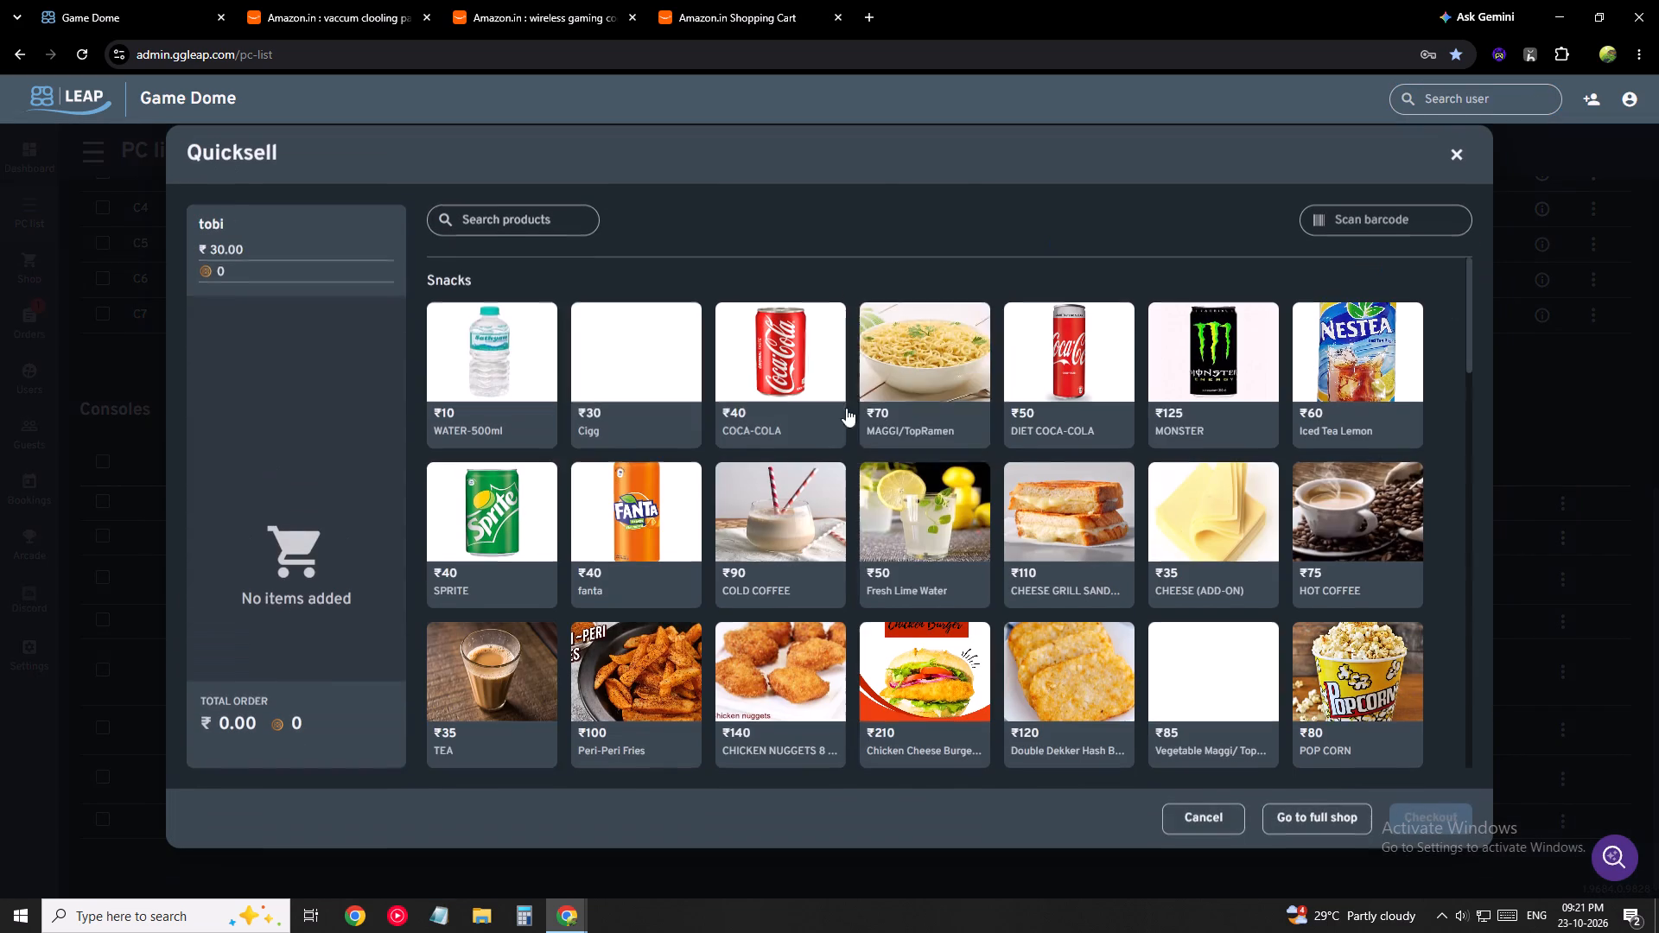
scroll(1087, 680, down, 2)
click(648, 645)
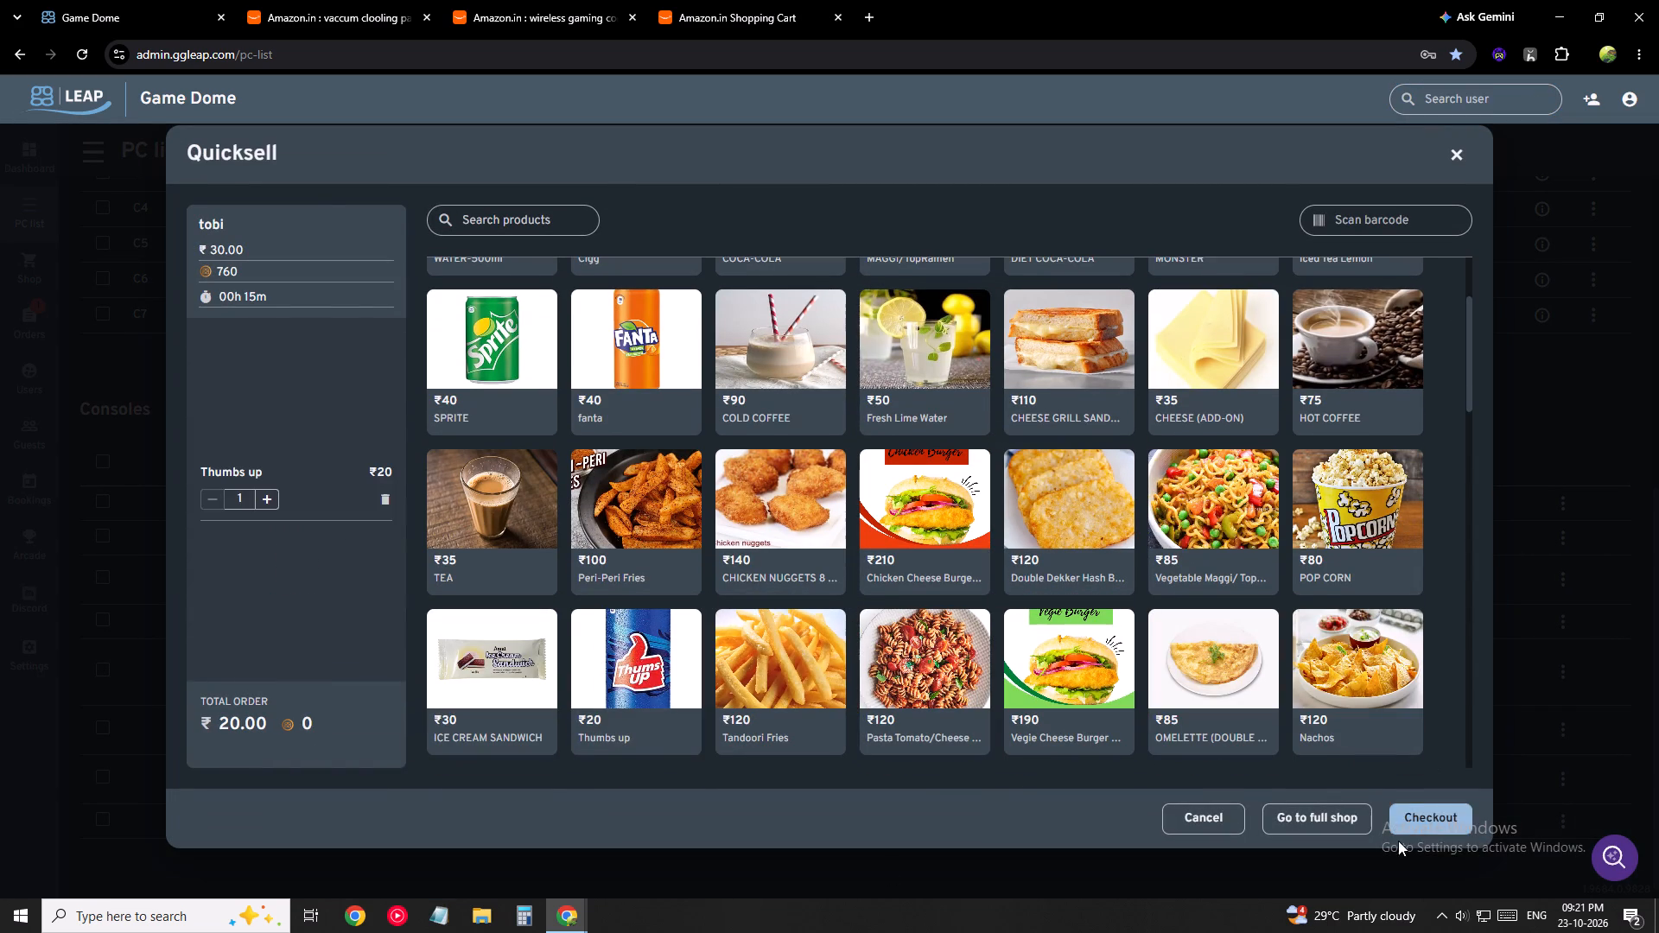
click(1421, 809)
click(394, 483)
click(457, 784)
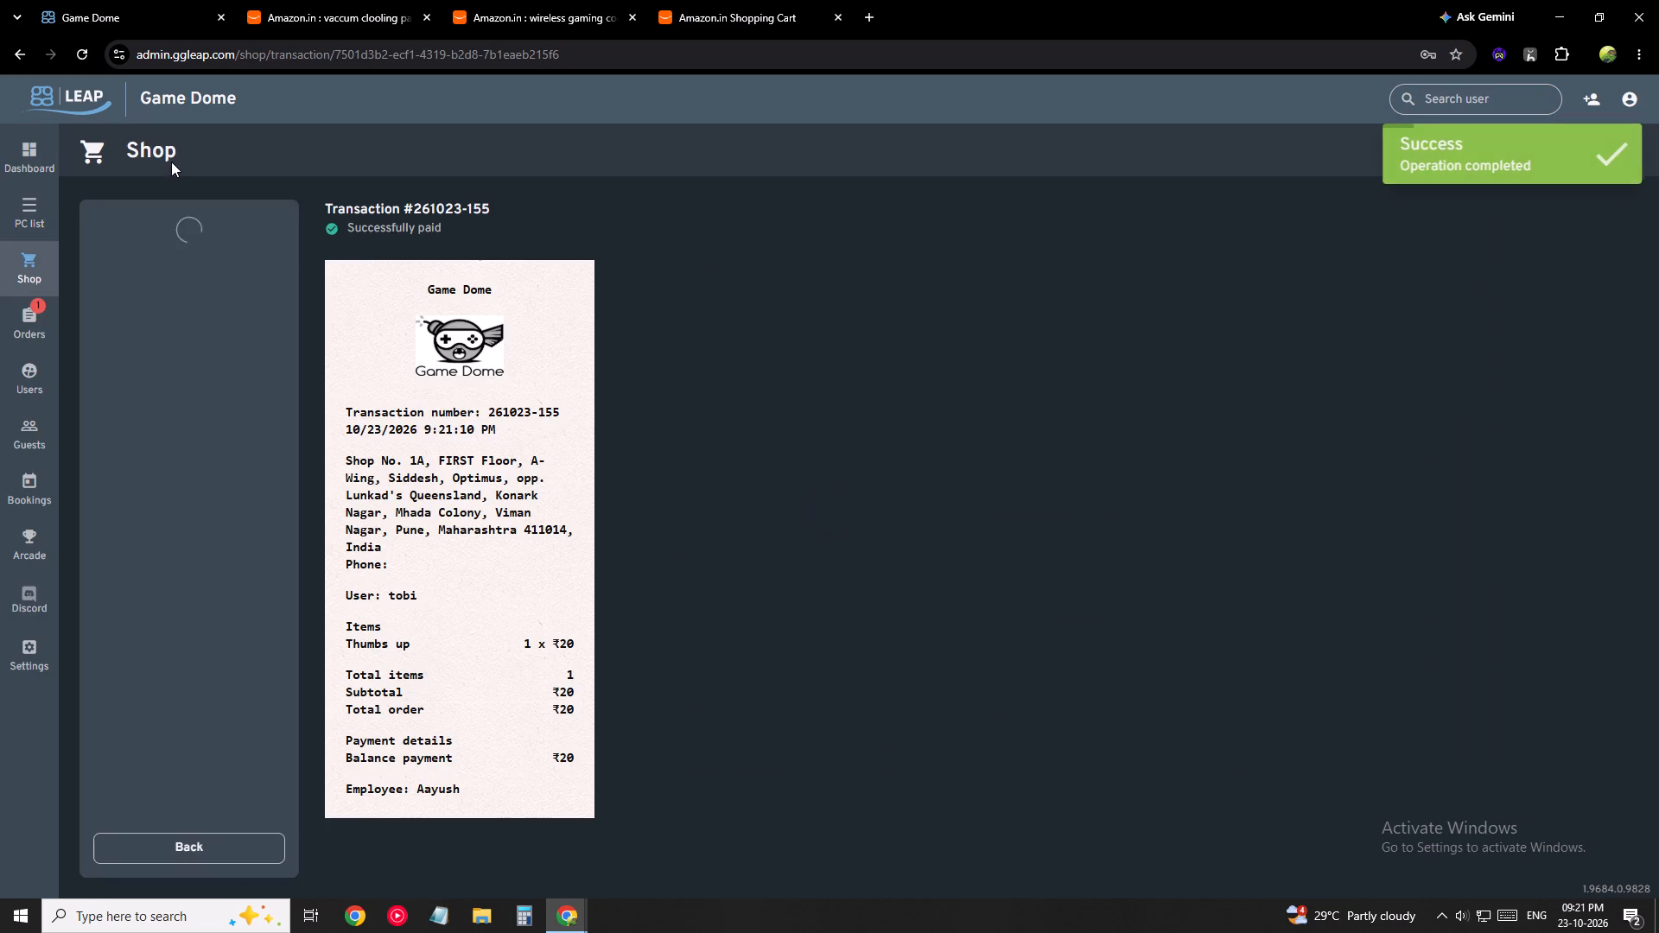
double_click(106, 225)
right_click(106, 225)
click(169, 241)
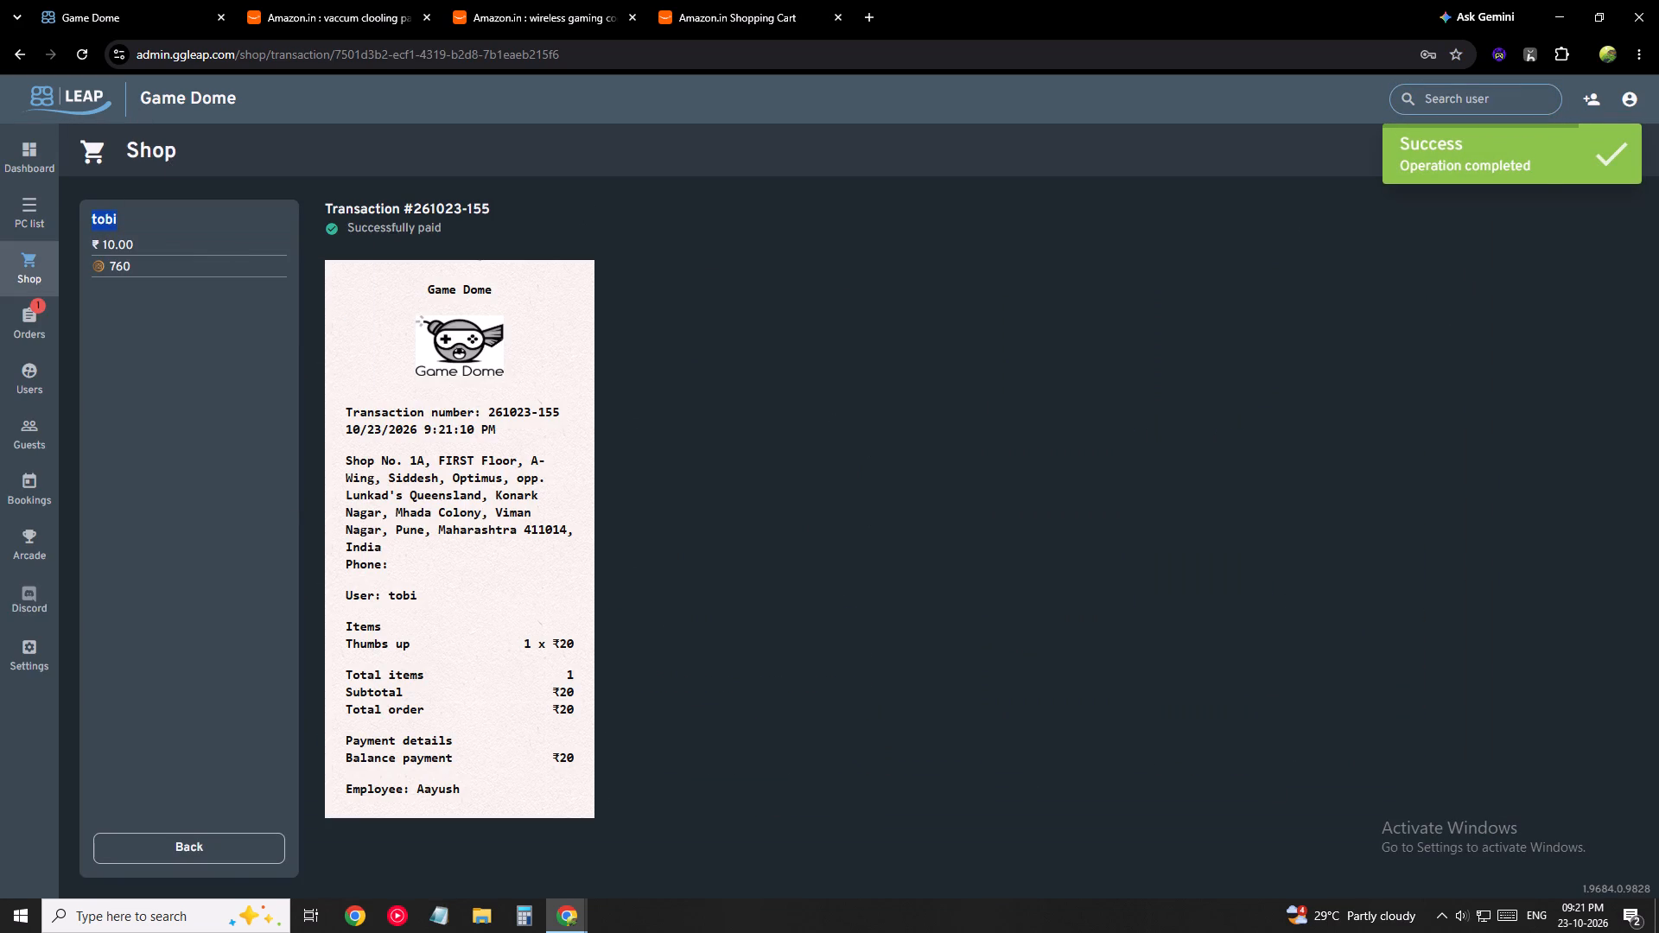
click(1519, 103)
key(ctrl+v)
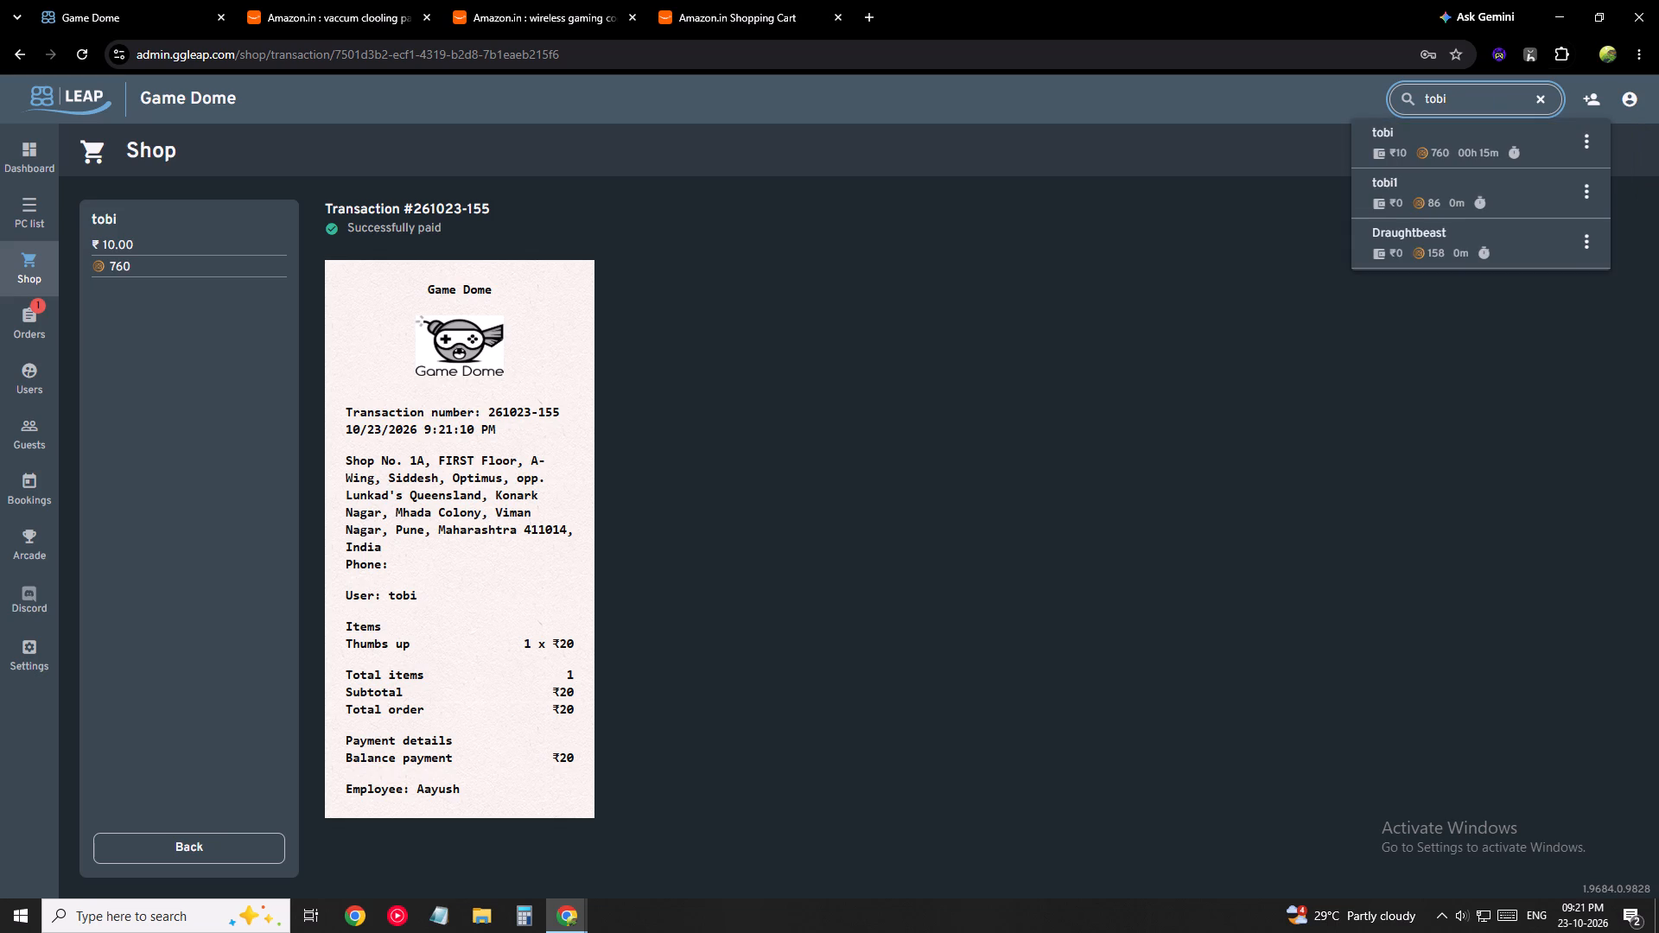
Withdraw ₹10 from the customer tobi's balance, paid out in cash.
click(1587, 132)
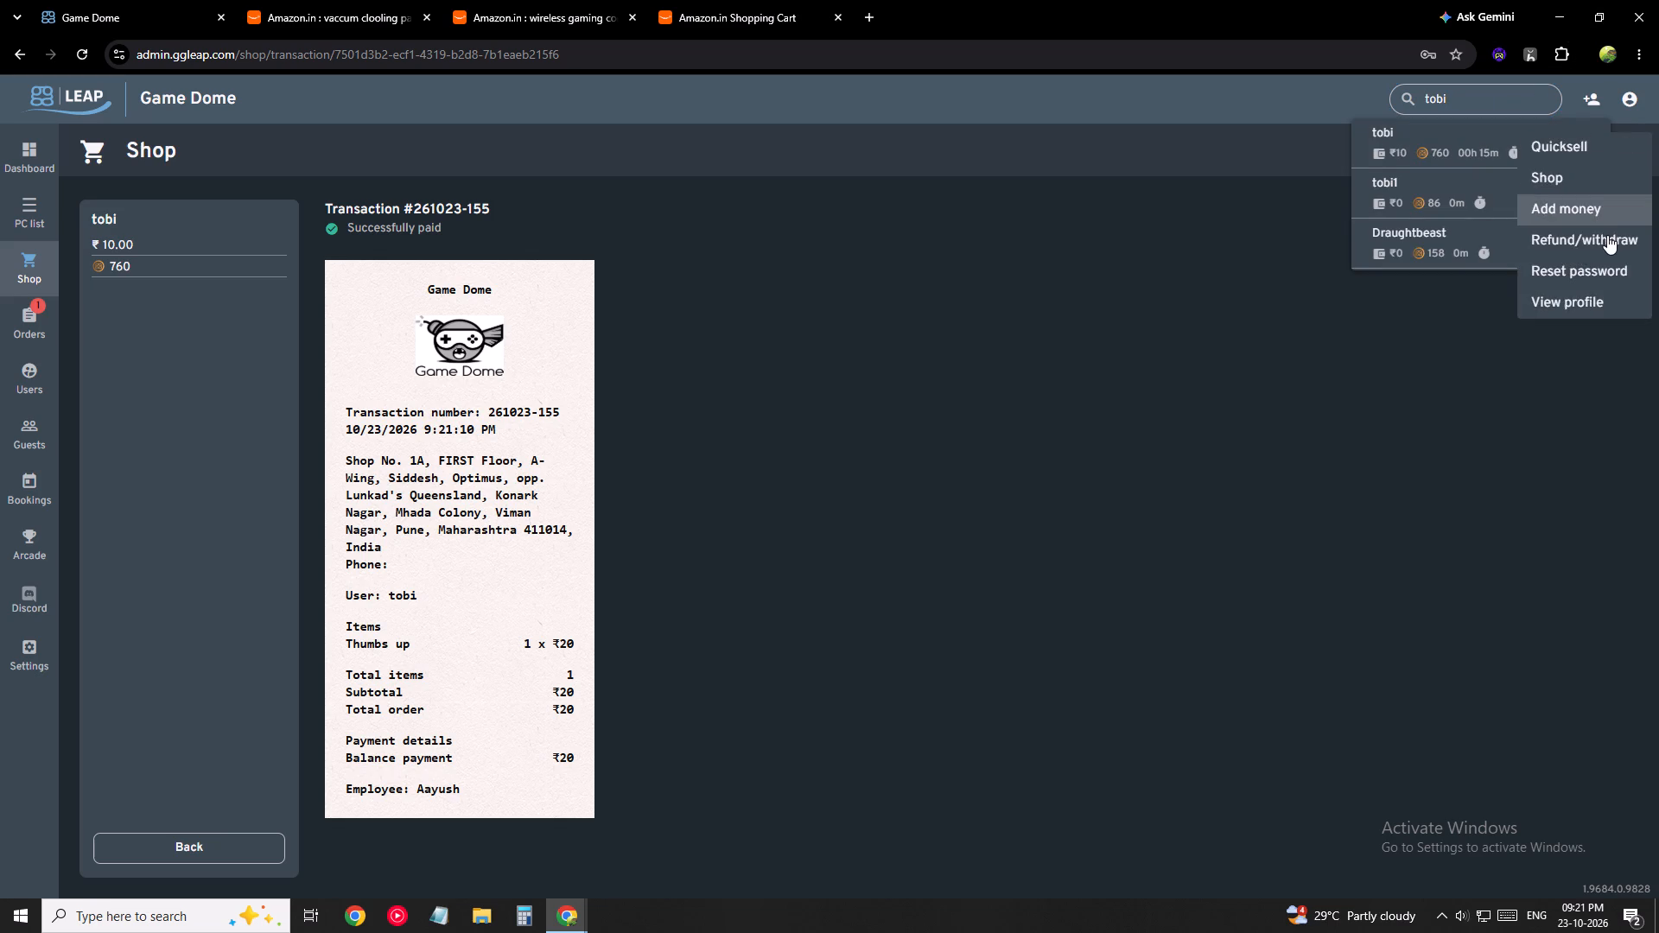
click(1608, 236)
click(870, 447)
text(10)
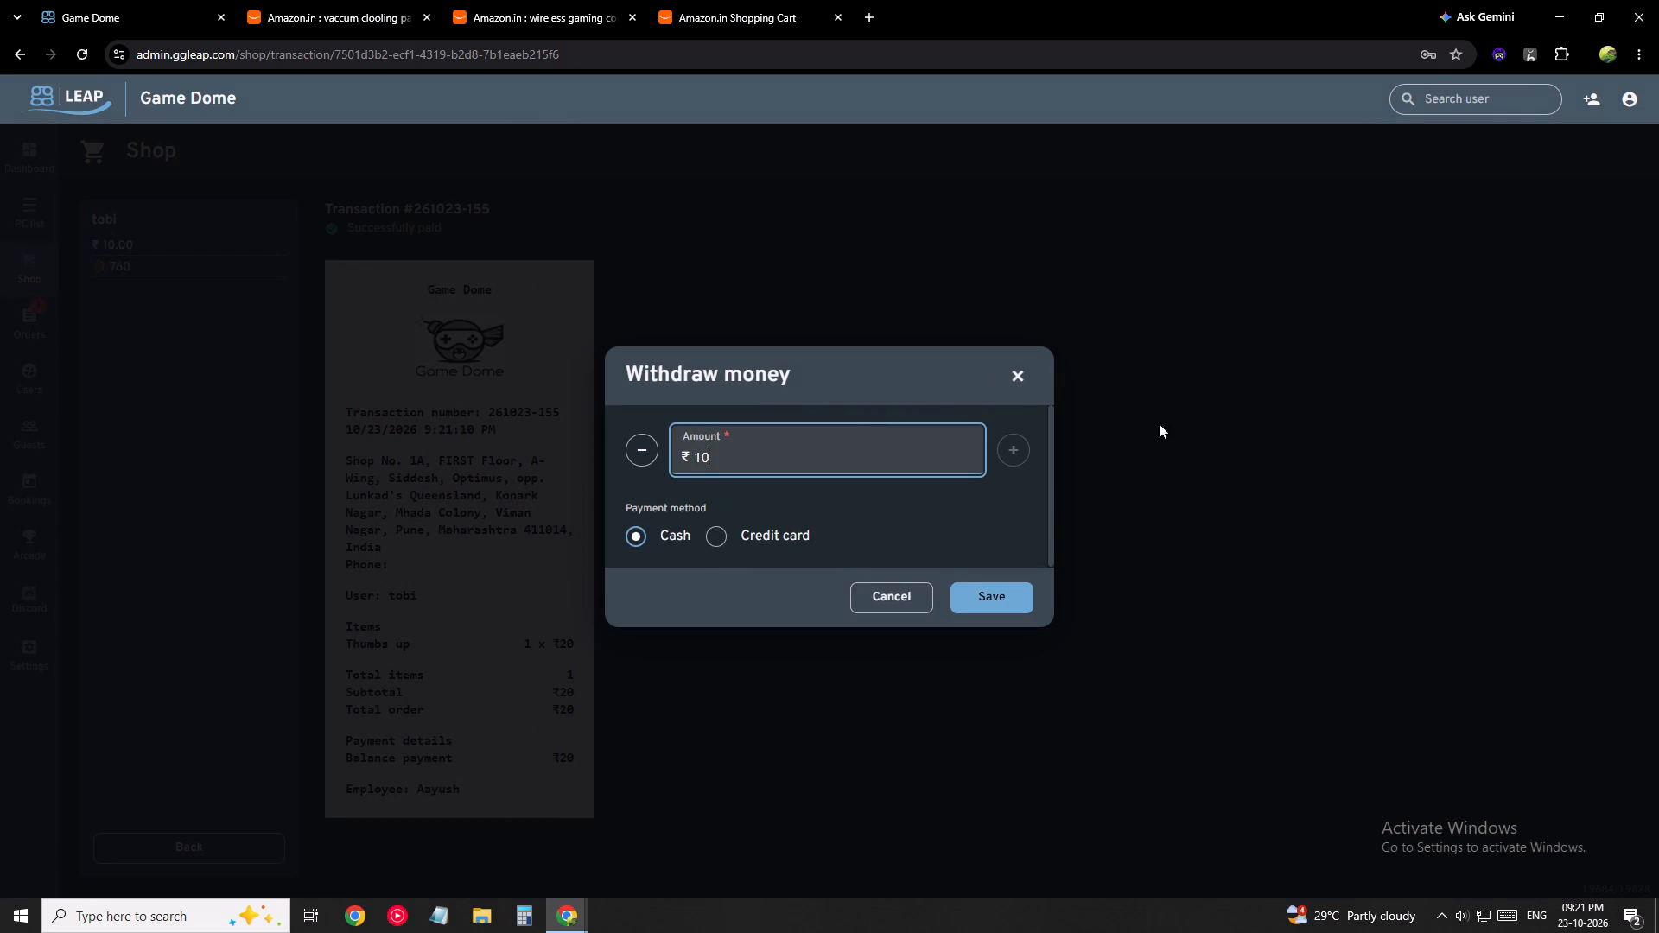
click(1018, 597)
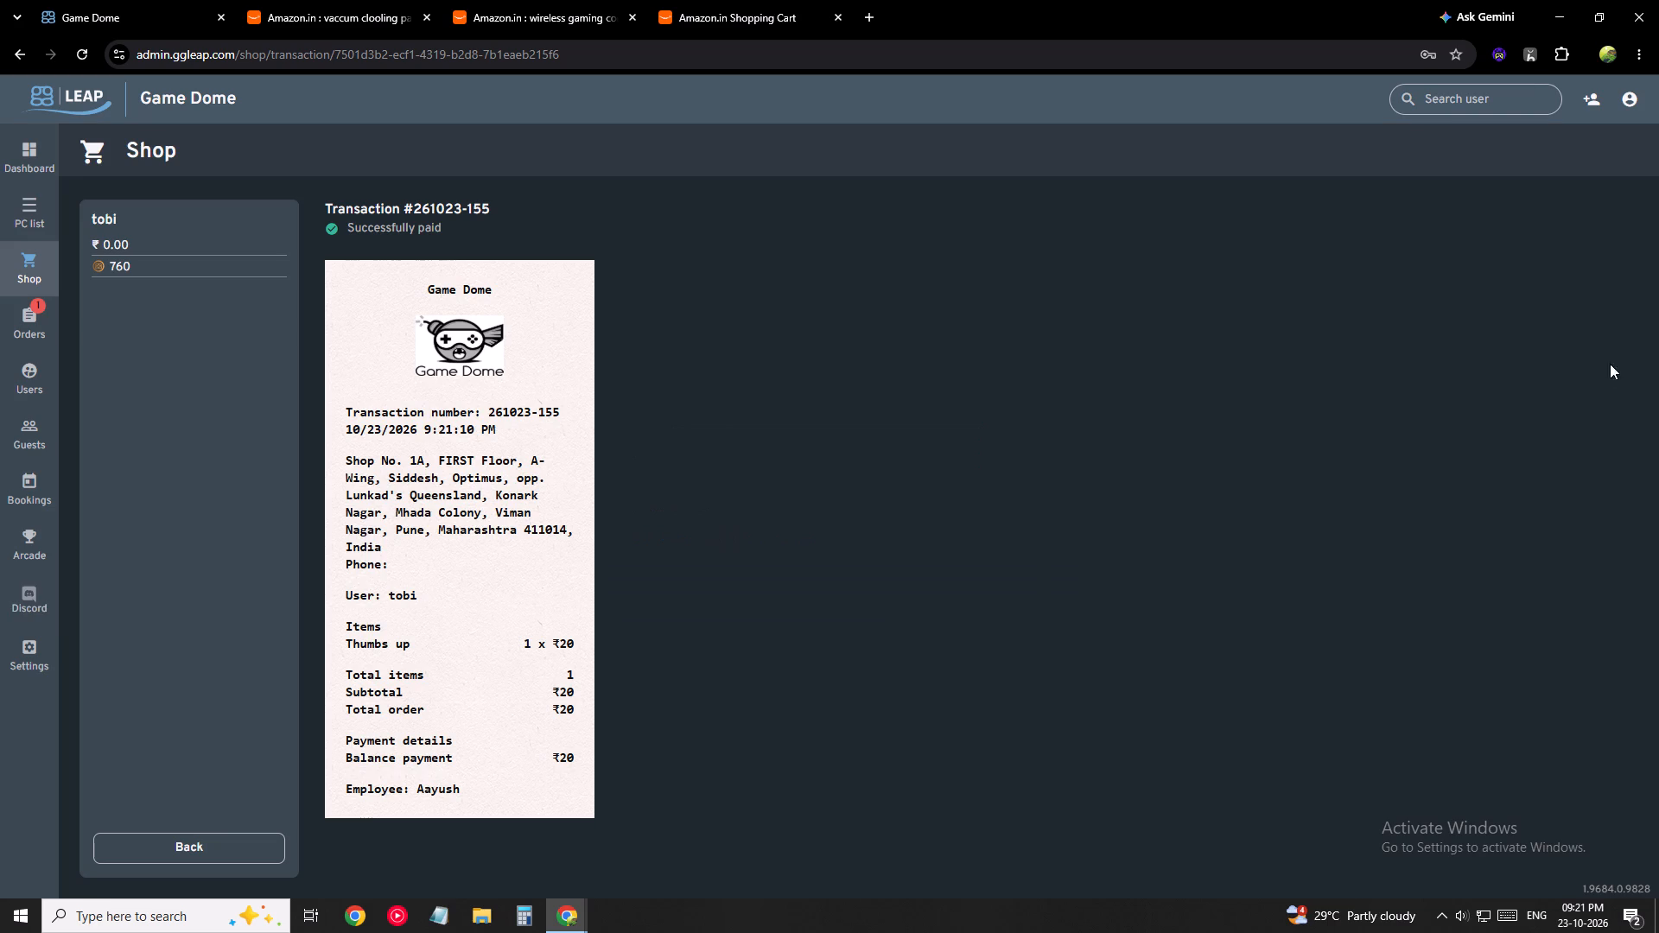
Open the PC list and reload it to refresh the computers' status.
click(15, 229)
click(74, 0)
click(0, 187)
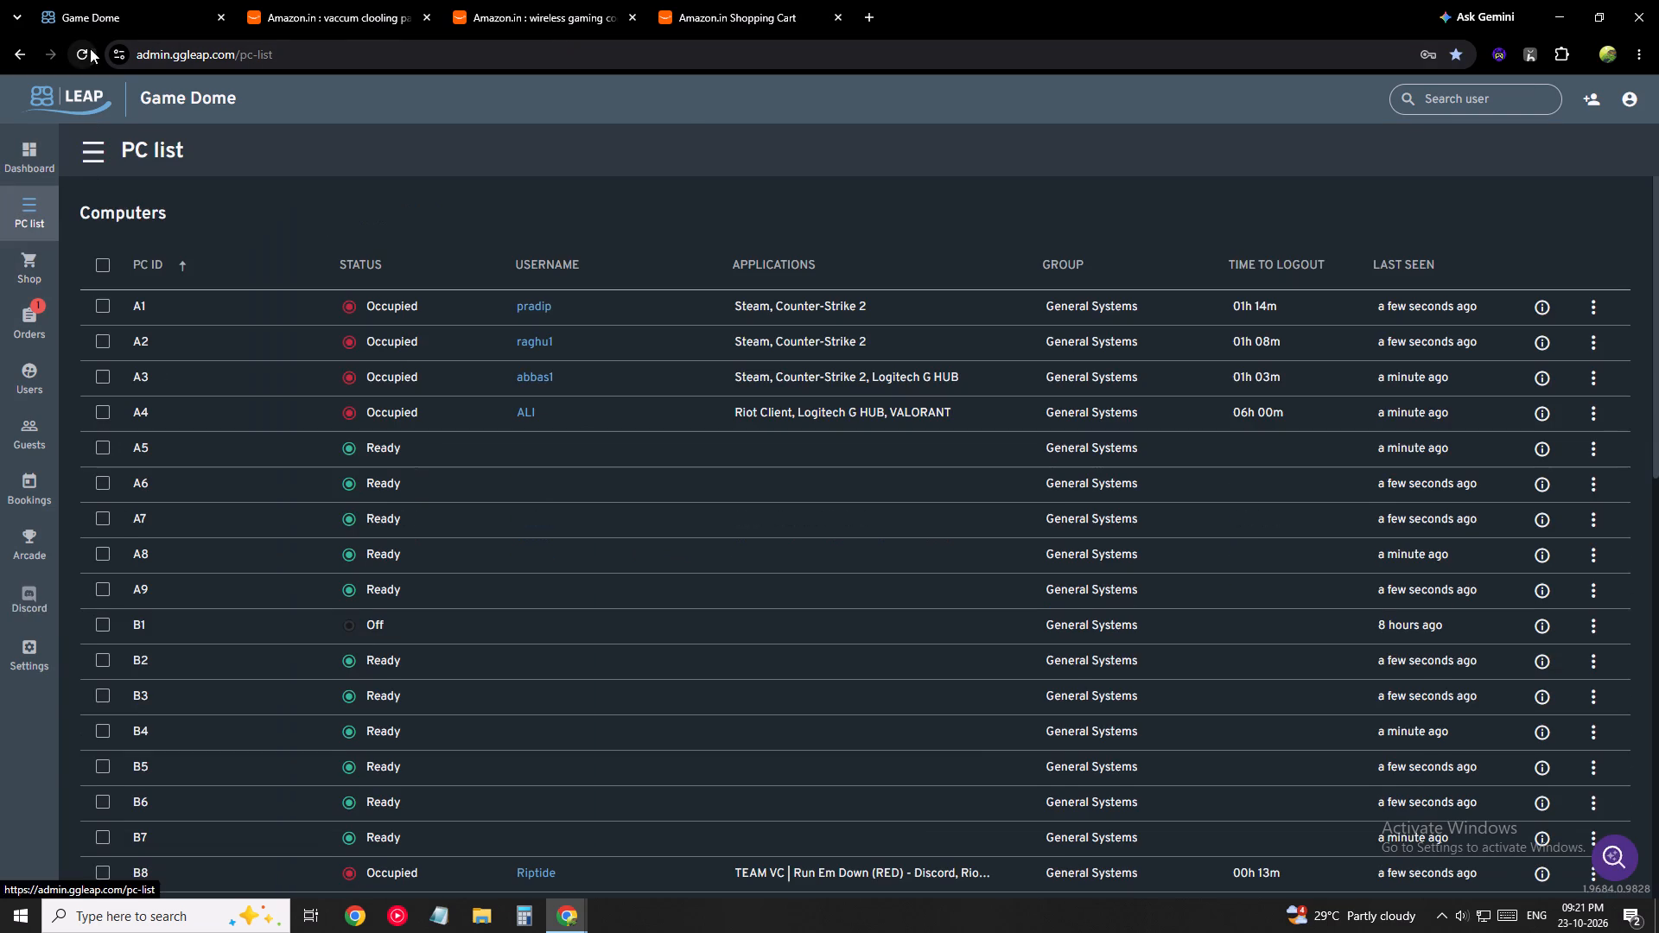
click(90, 48)
click(157, 0)
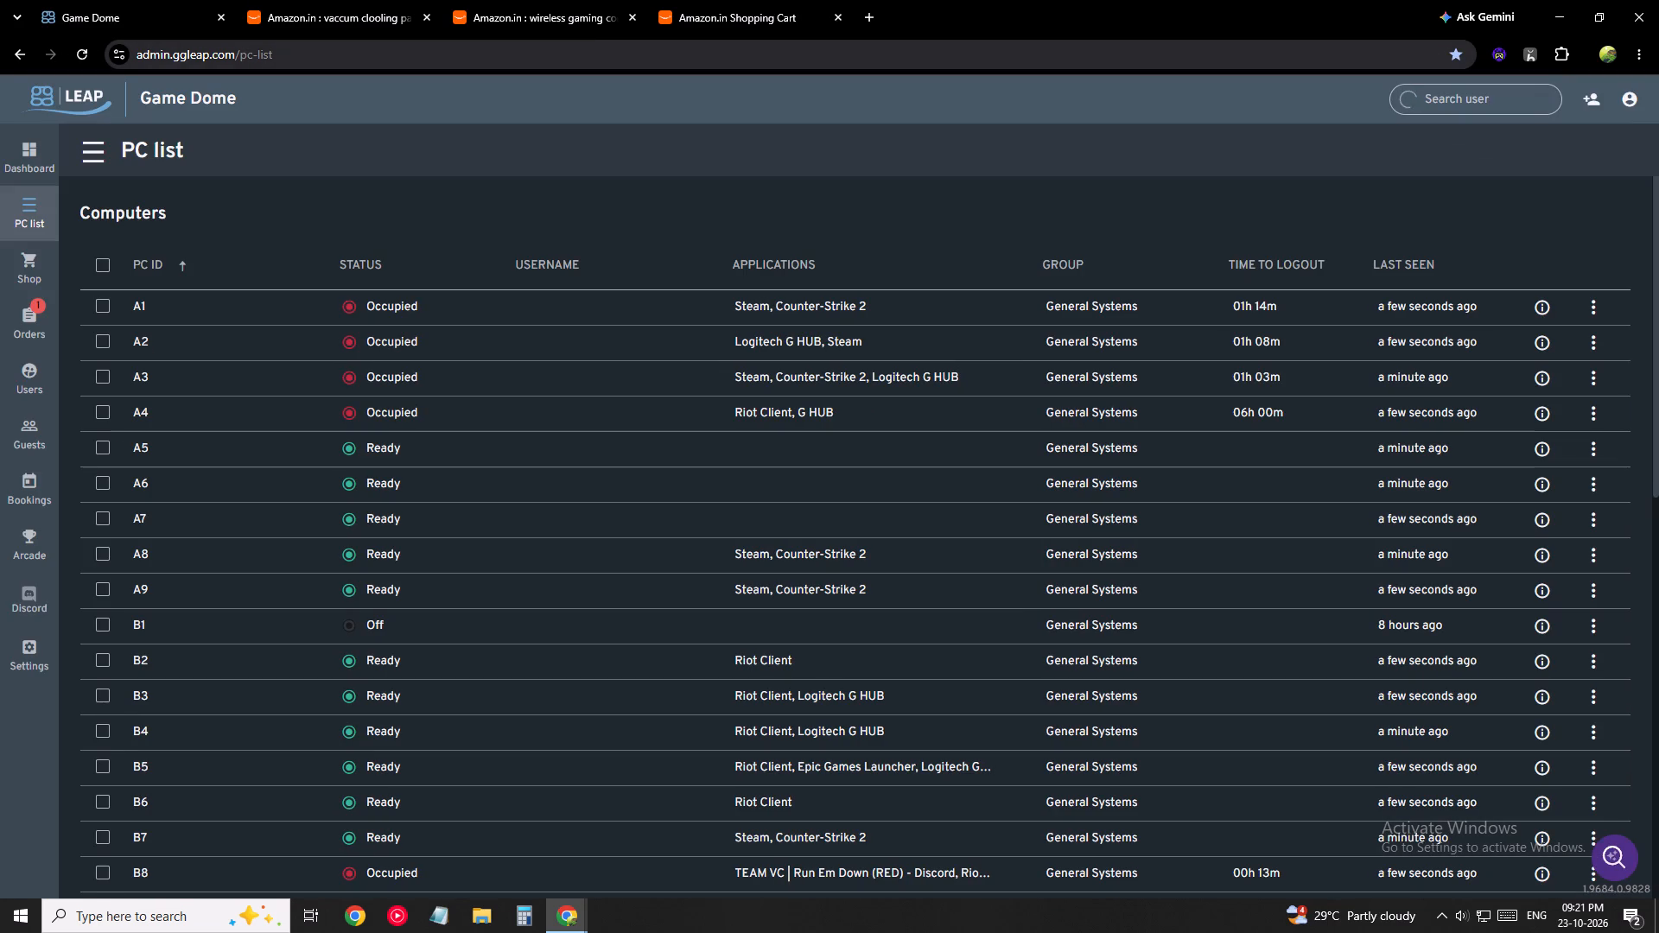
Close the two Amazon search pages for the cooling pad and wireless gaming gear, keeping the shopping cart open.
click(341, 0)
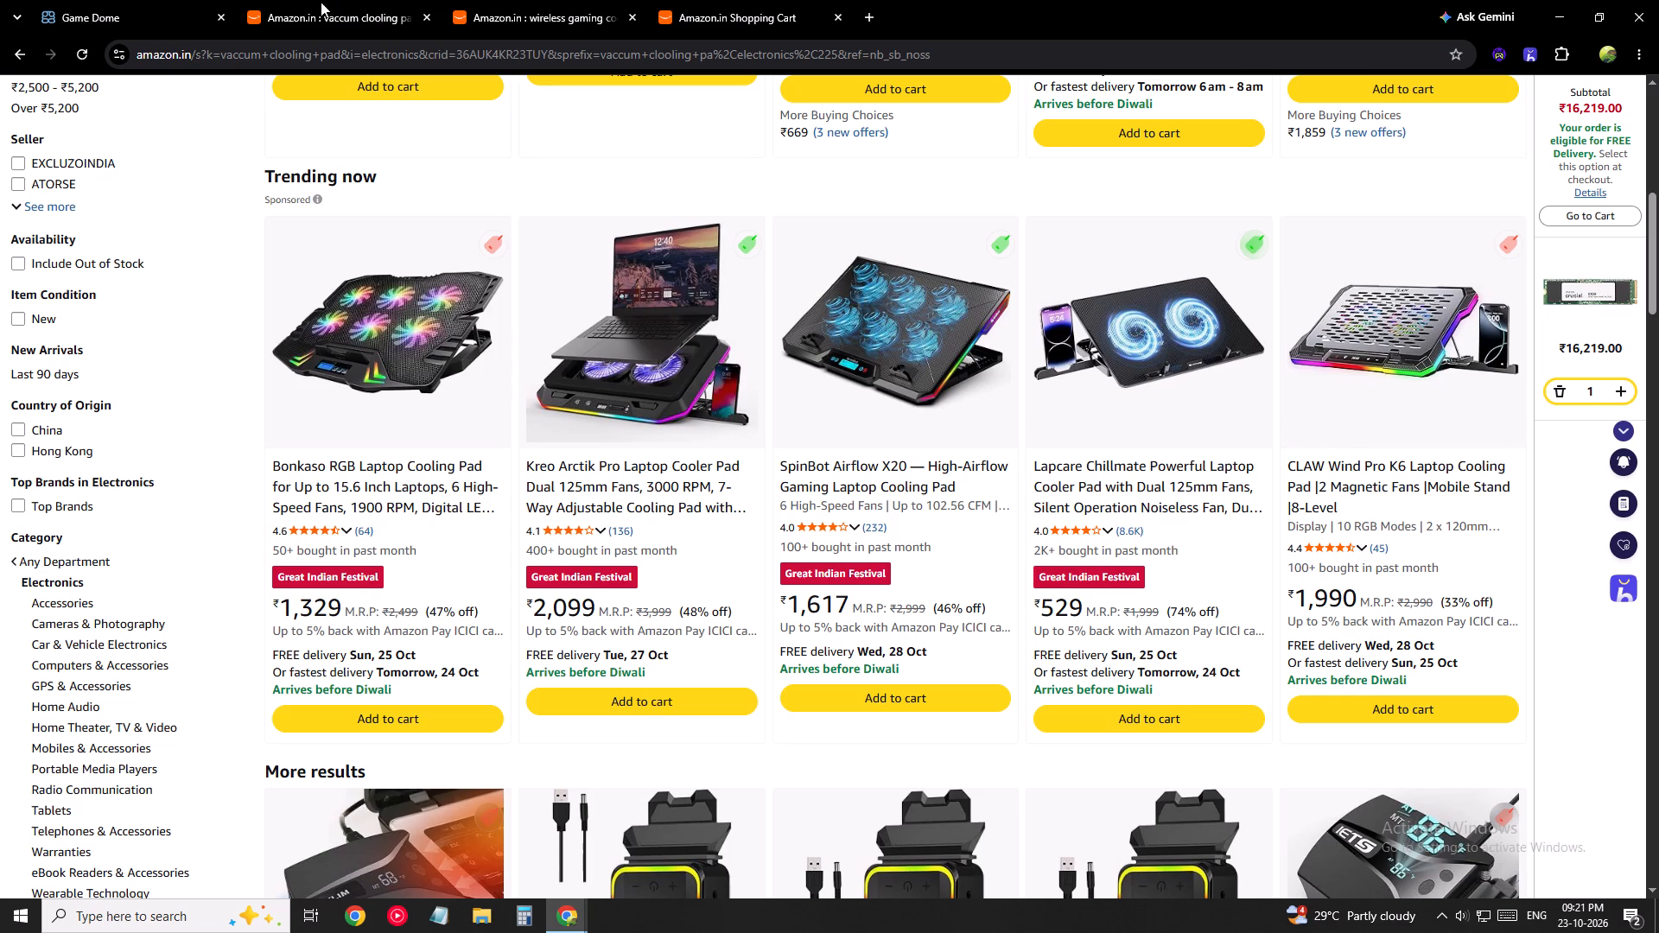
click(488, 0)
click(707, 0)
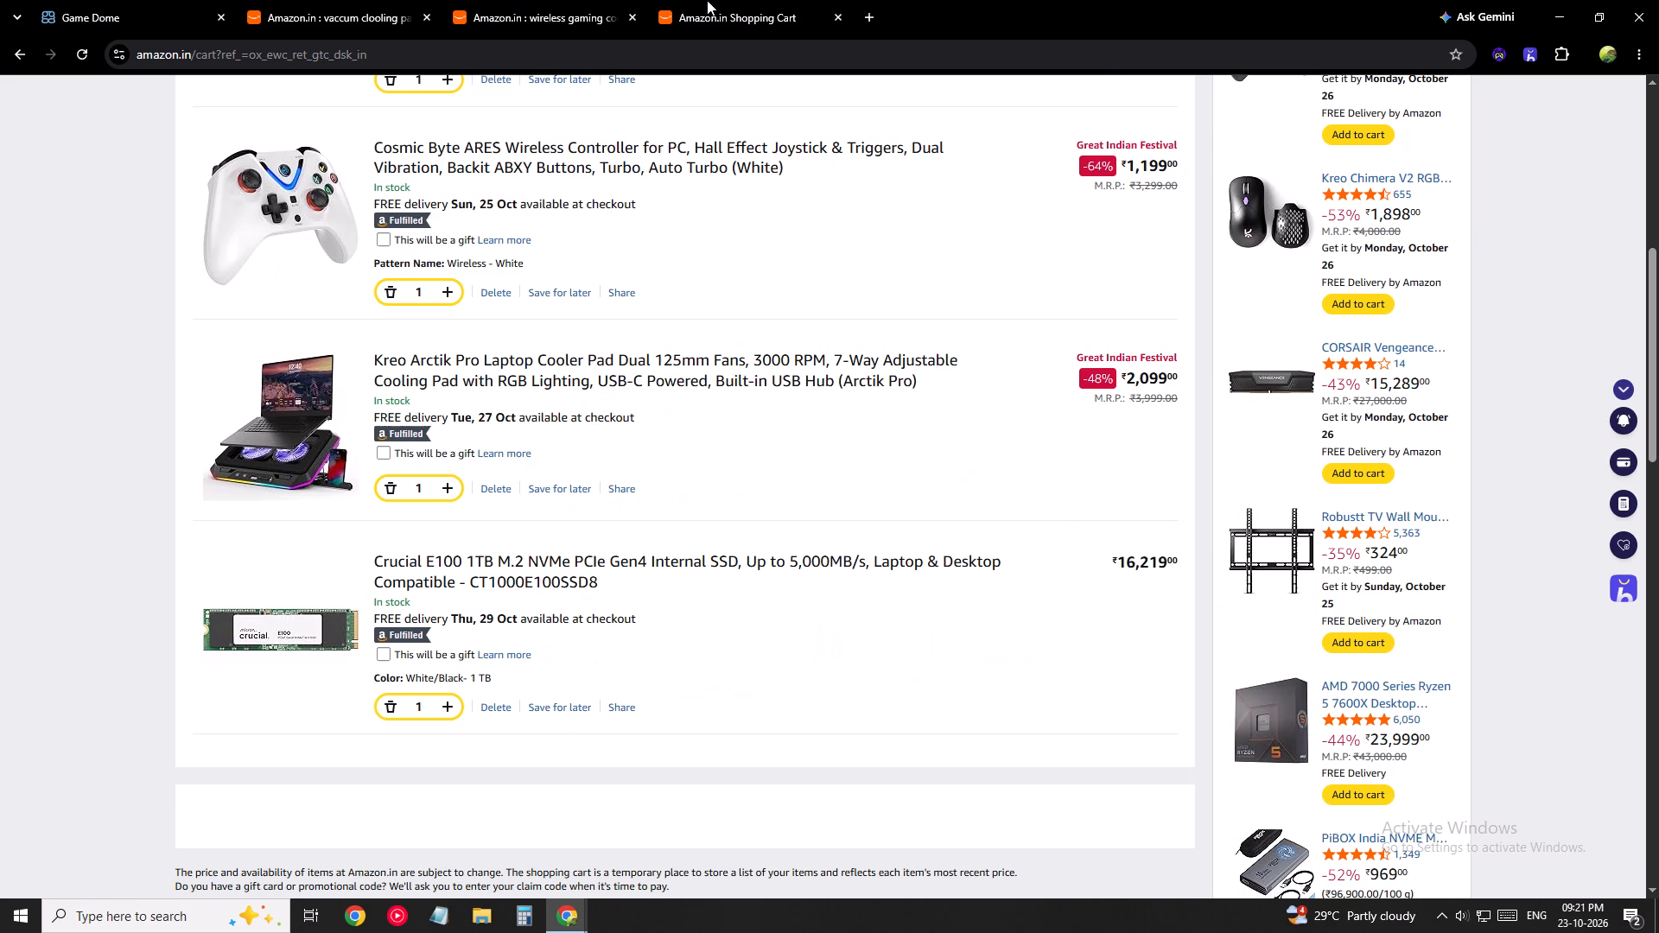
click(637, 17)
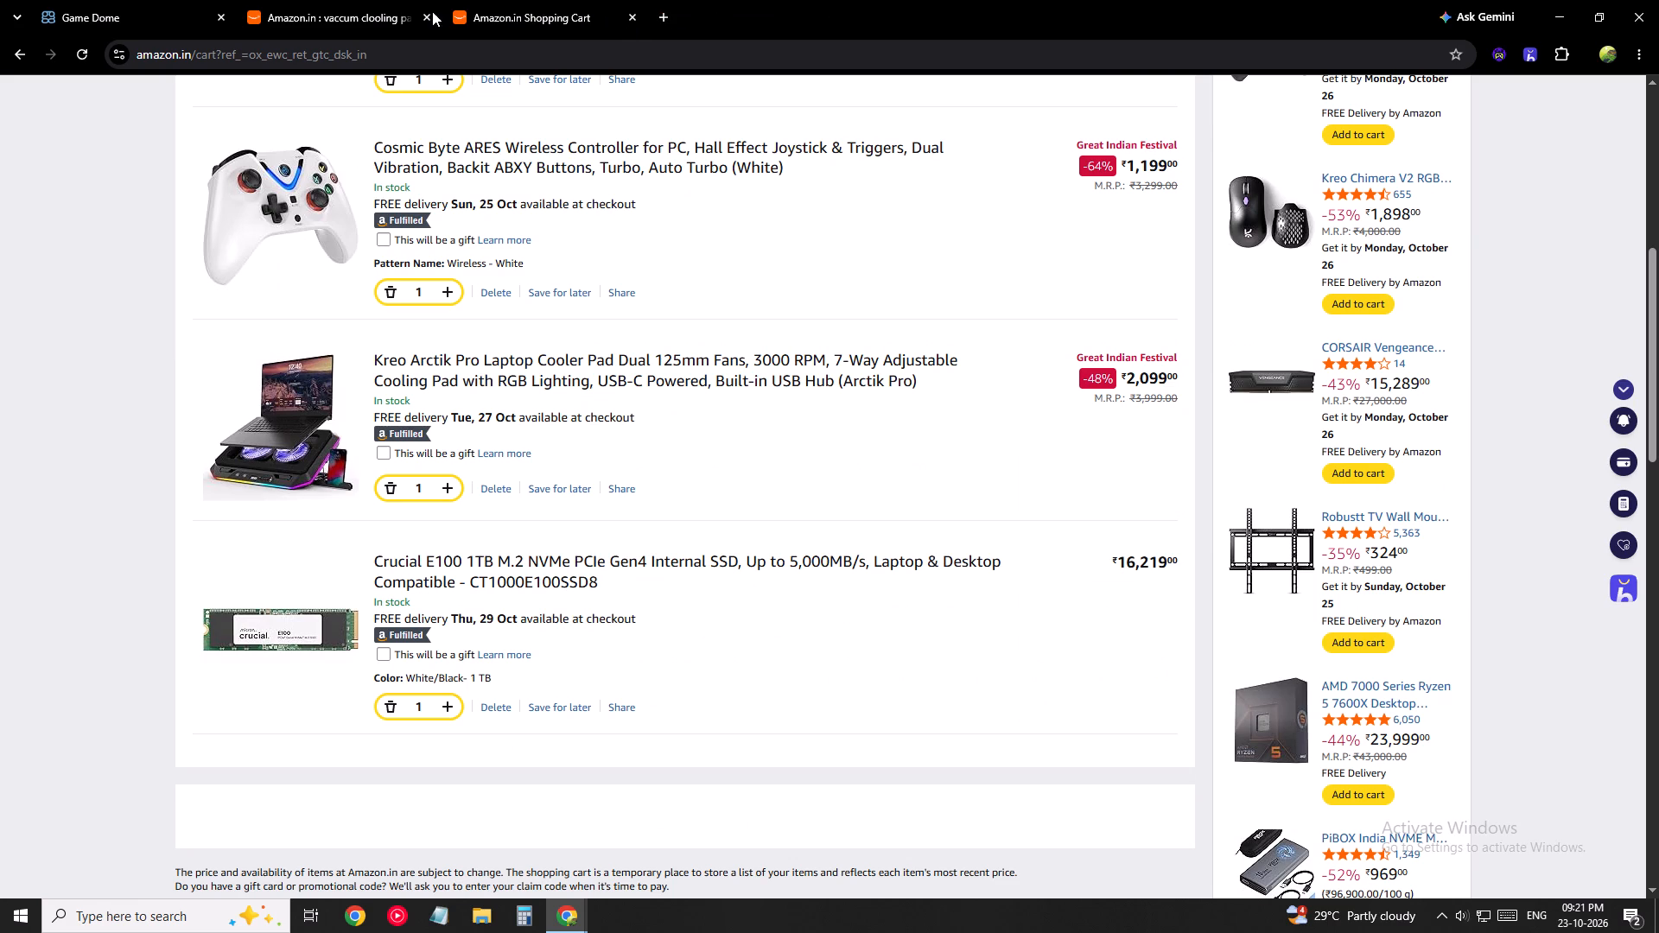
click(431, 11)
Look through the items and suggested products in the Amazon shopping cart, with a brief check of the PC list.
scroll(1351, 333, up, 2)
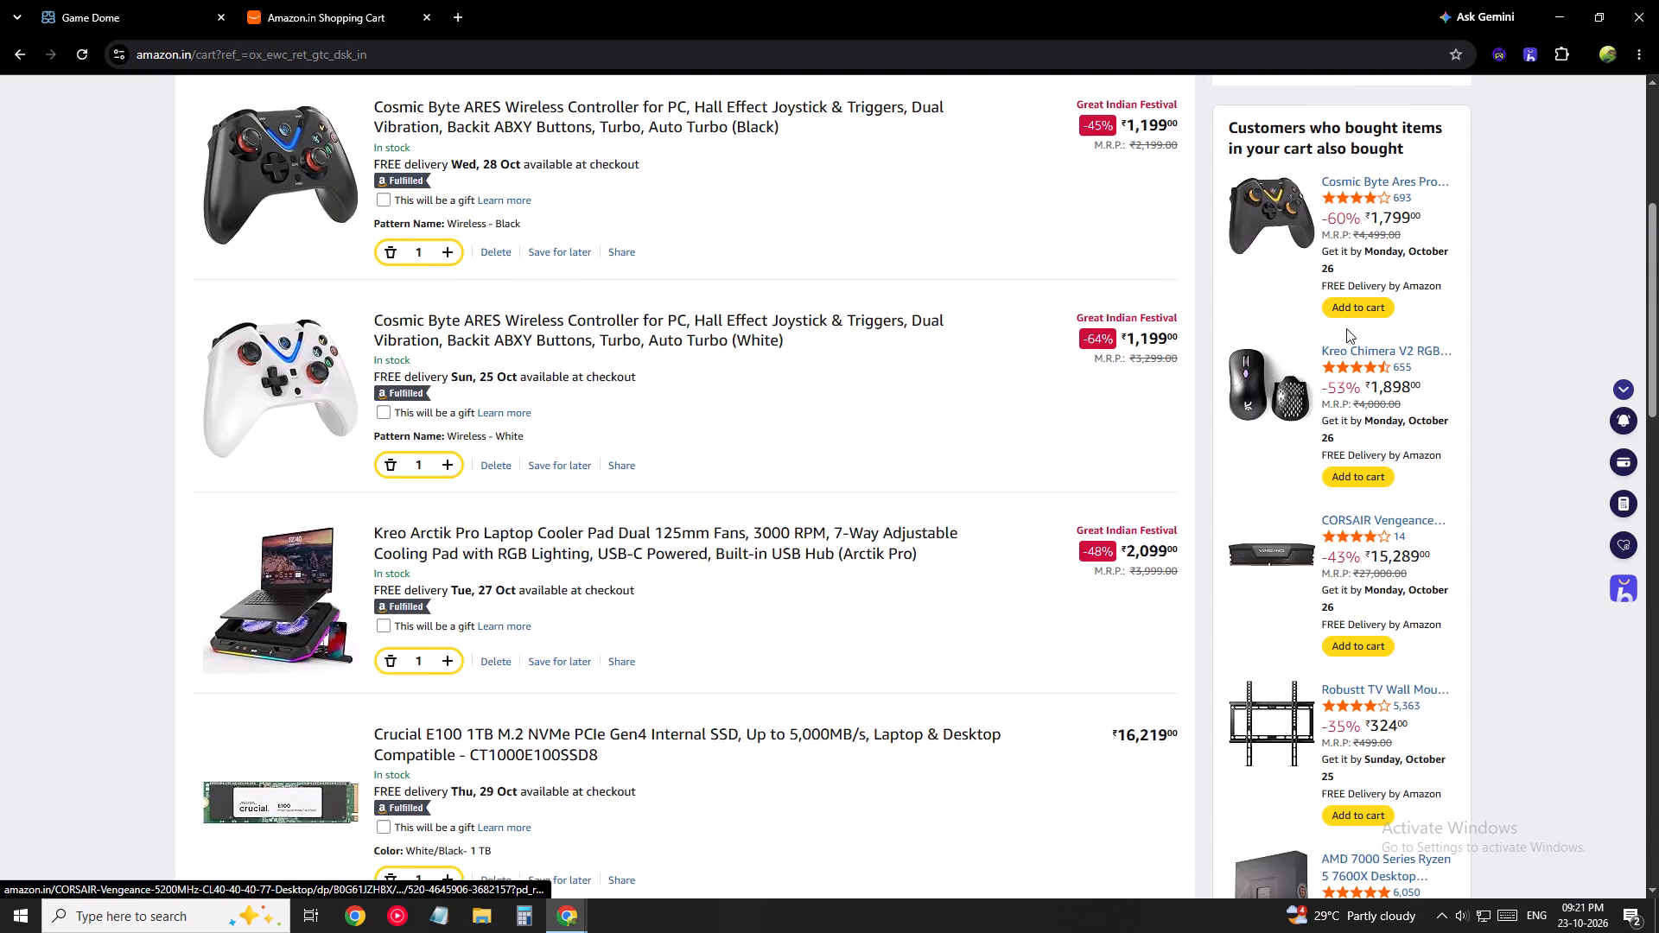
scroll(1343, 322, down, 9)
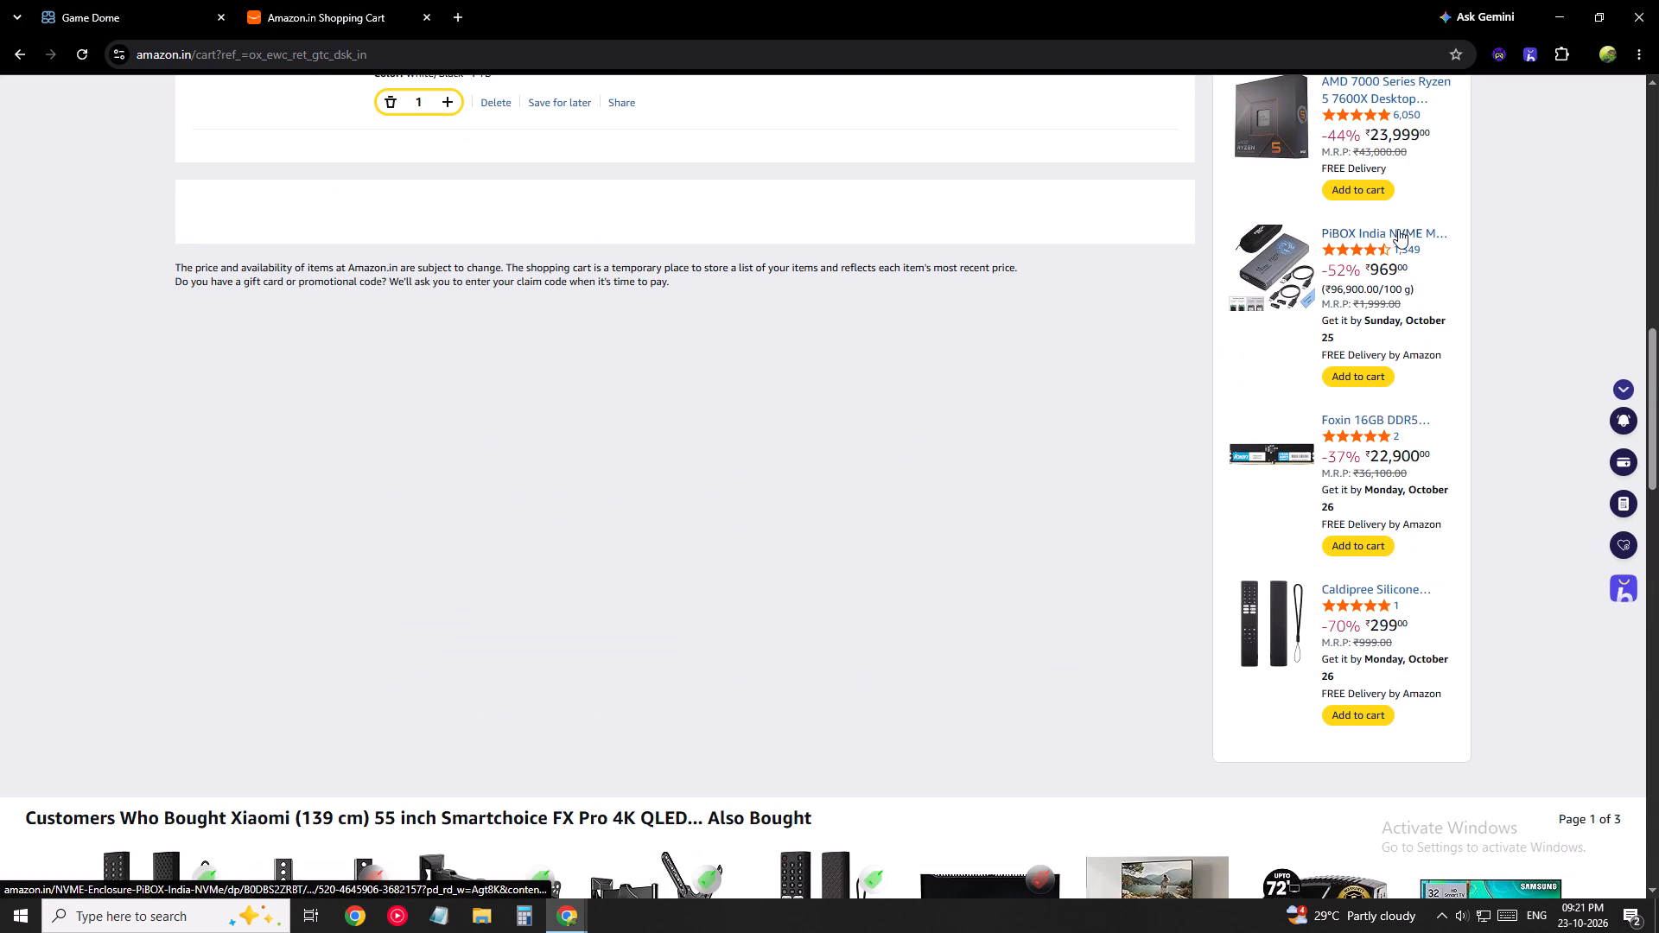
scroll(906, 605, up, 2)
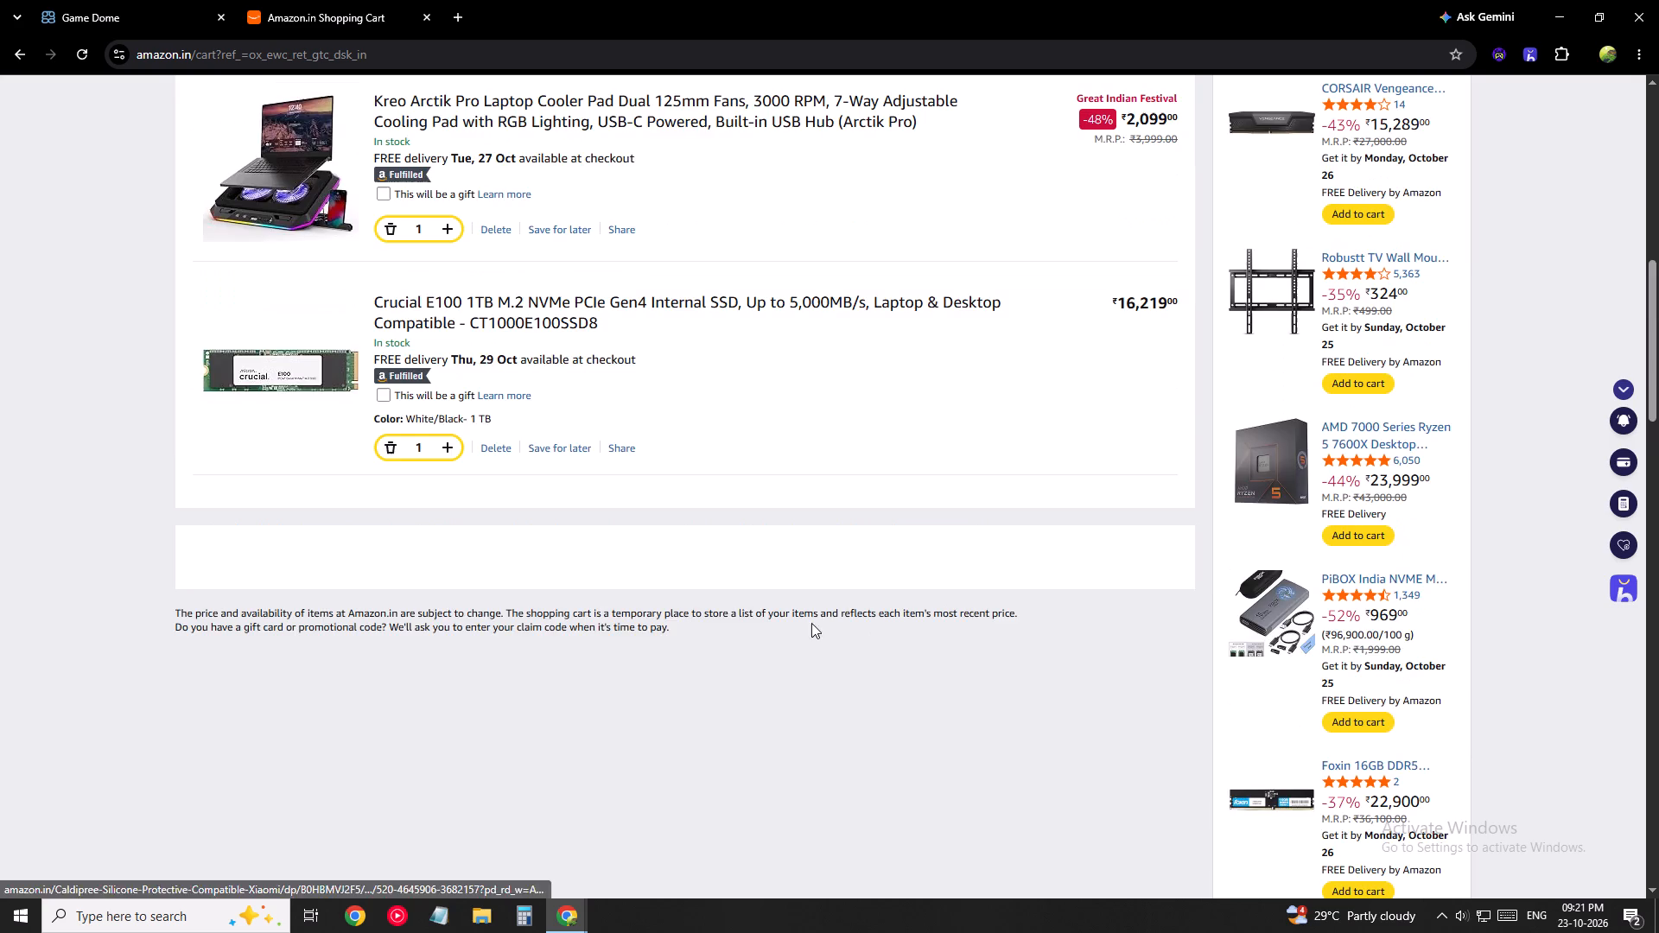
scroll(811, 623, up, 5)
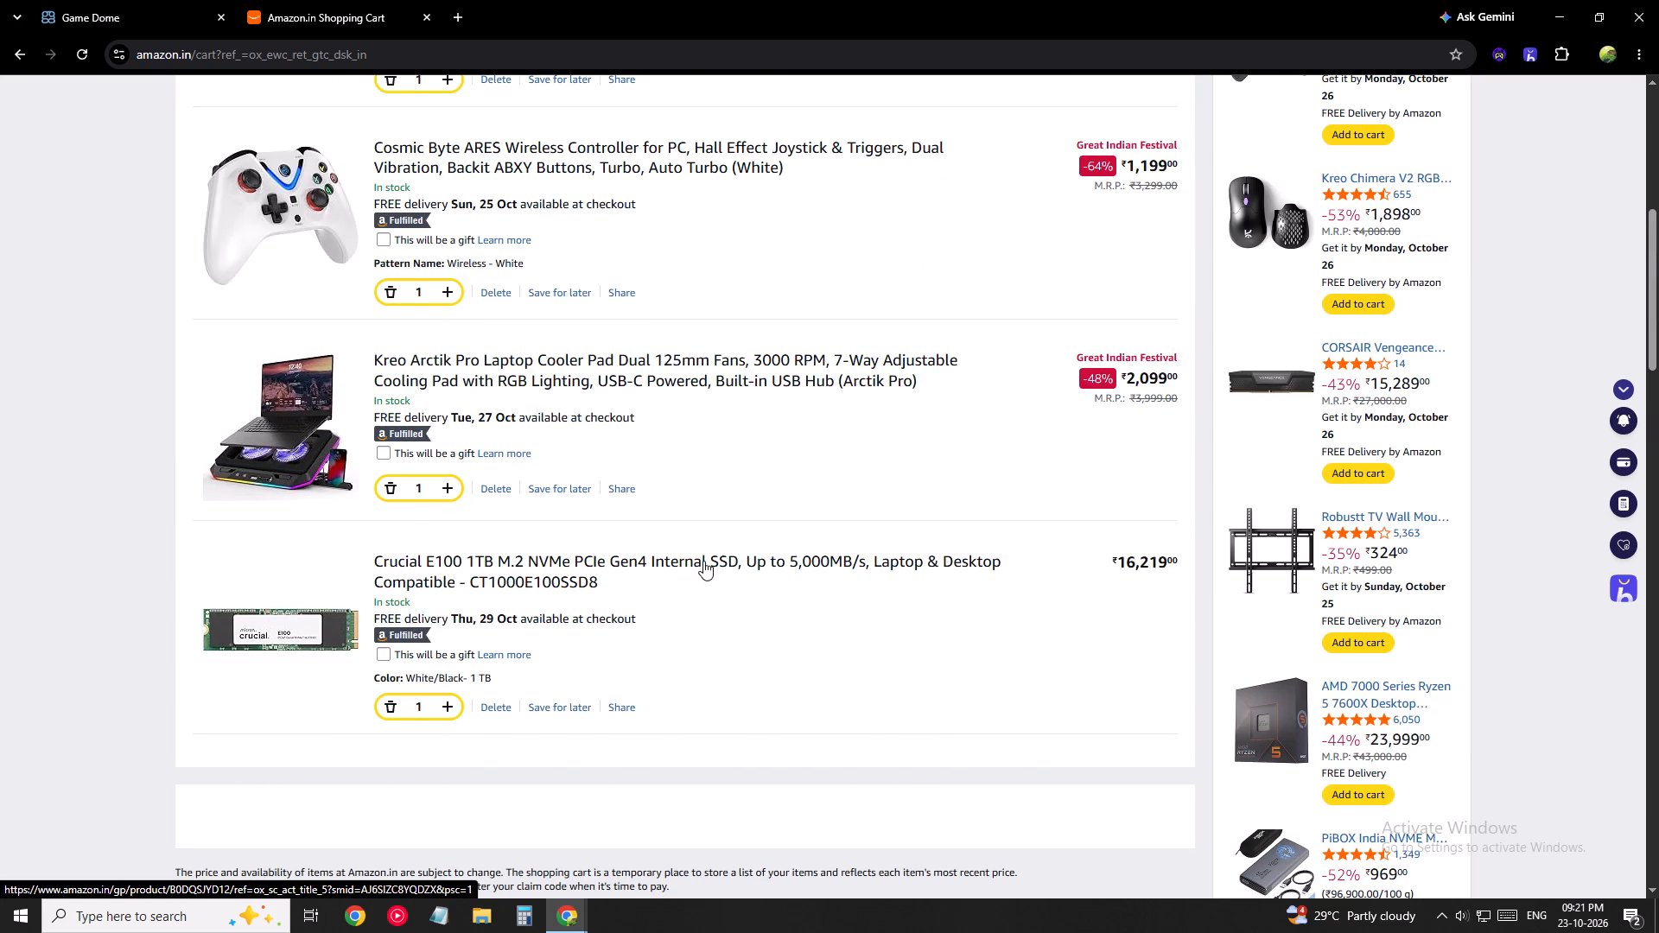
click(244, 0)
click(128, 0)
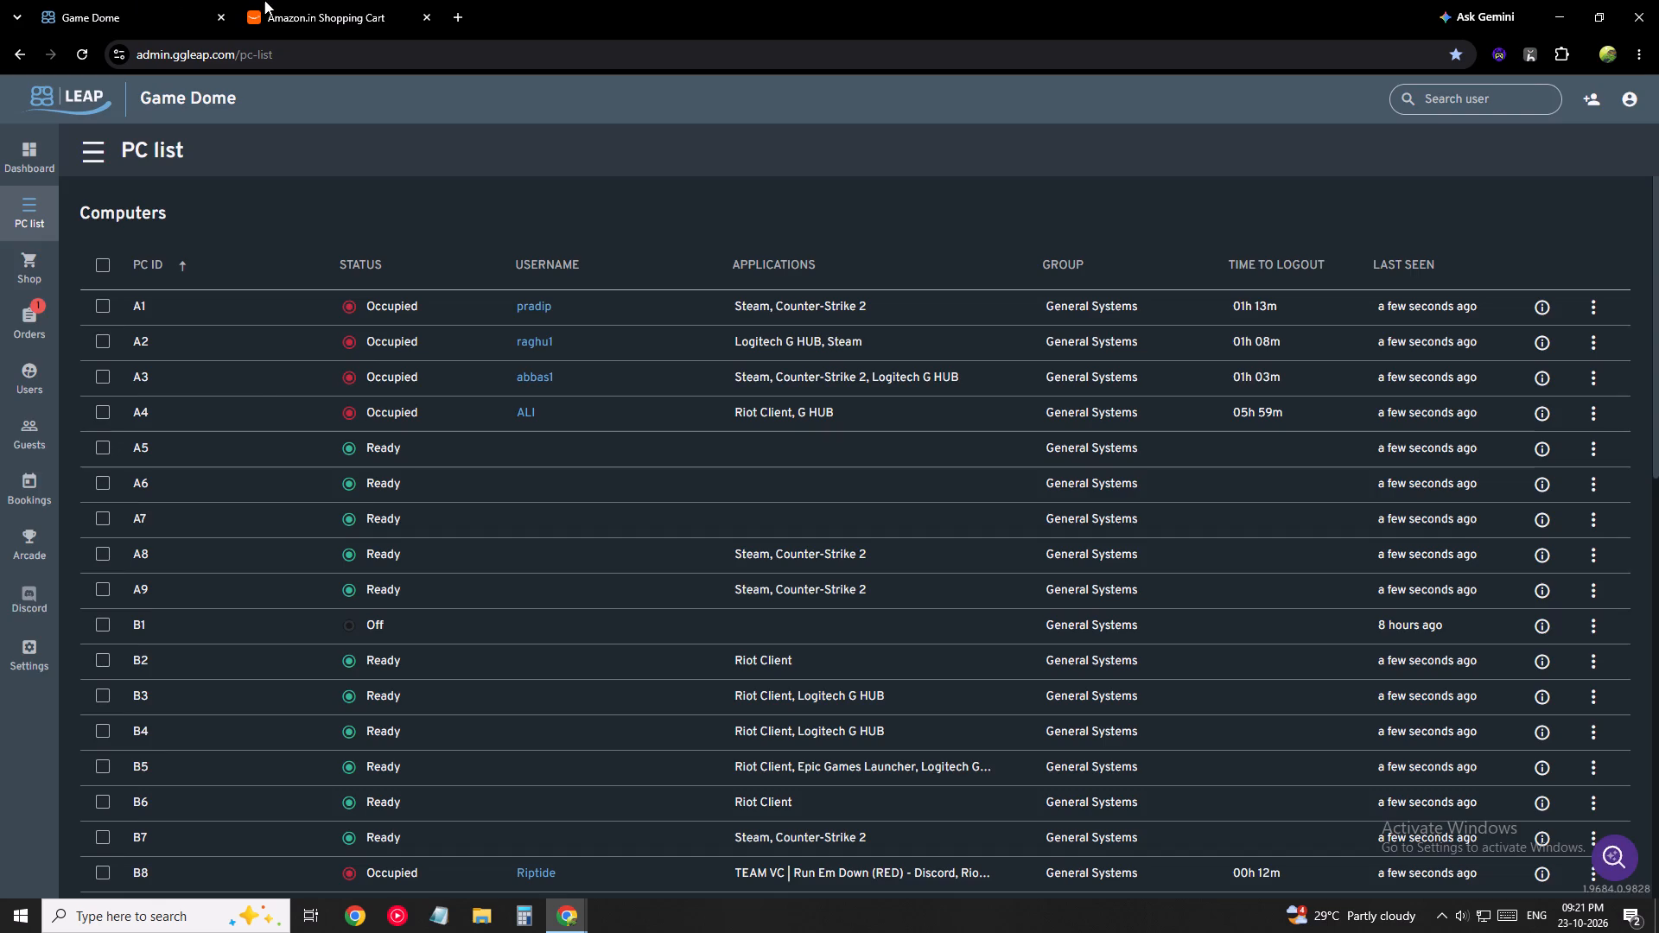
click(265, 0)
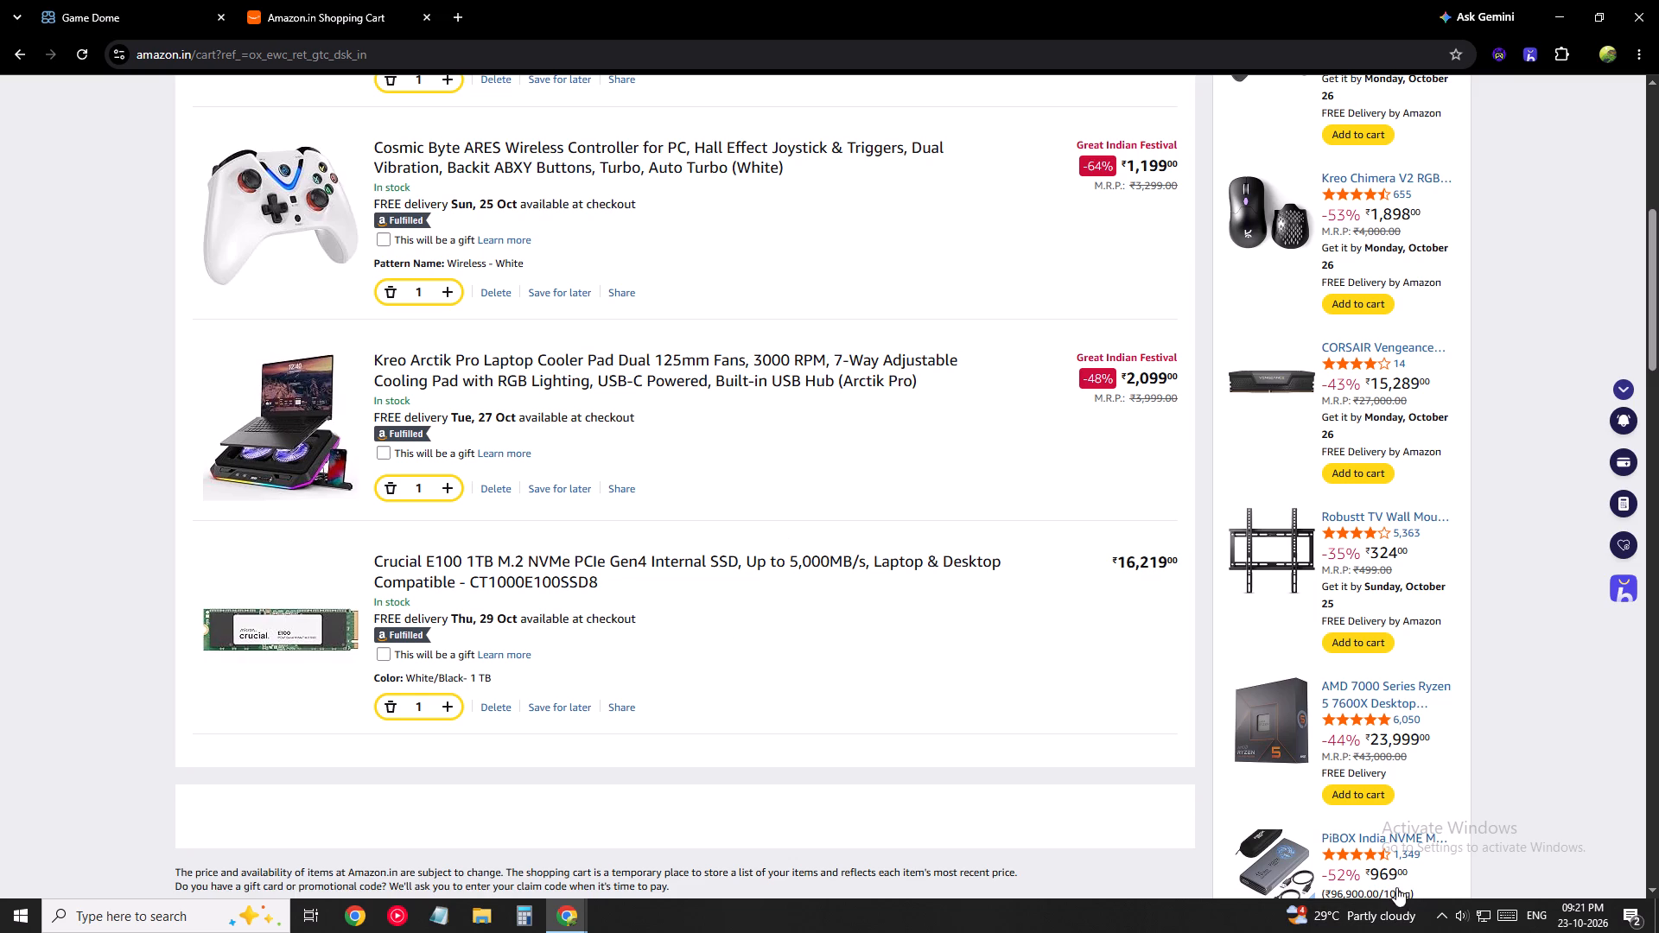
Show the hidden system tray icons.
click(1441, 911)
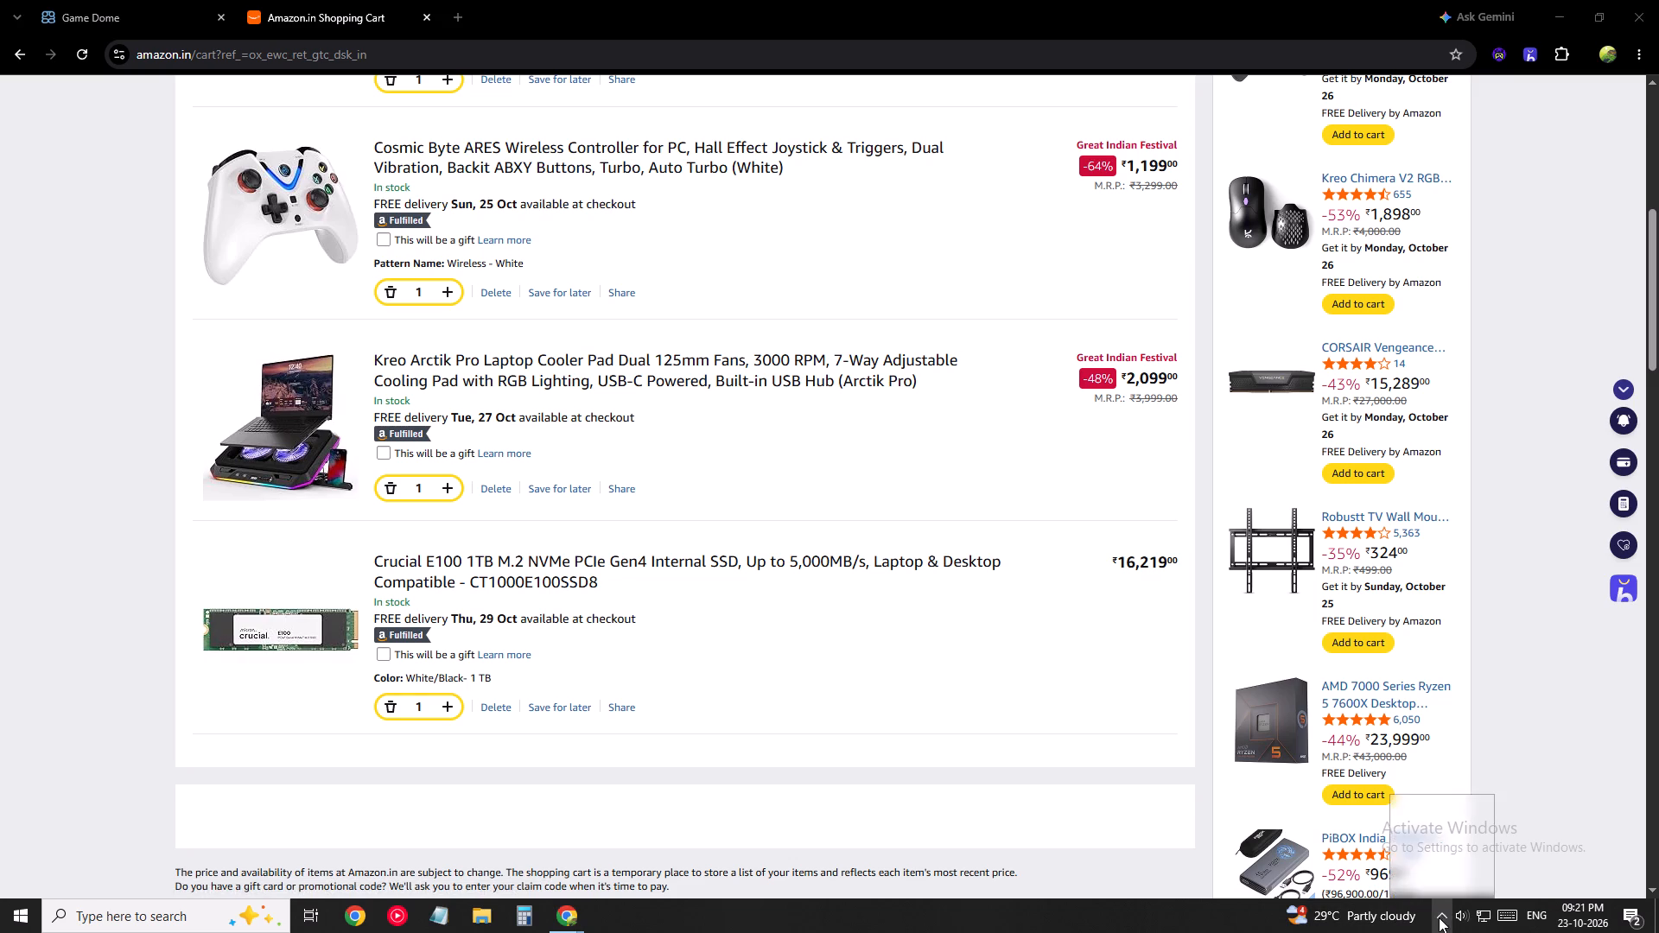
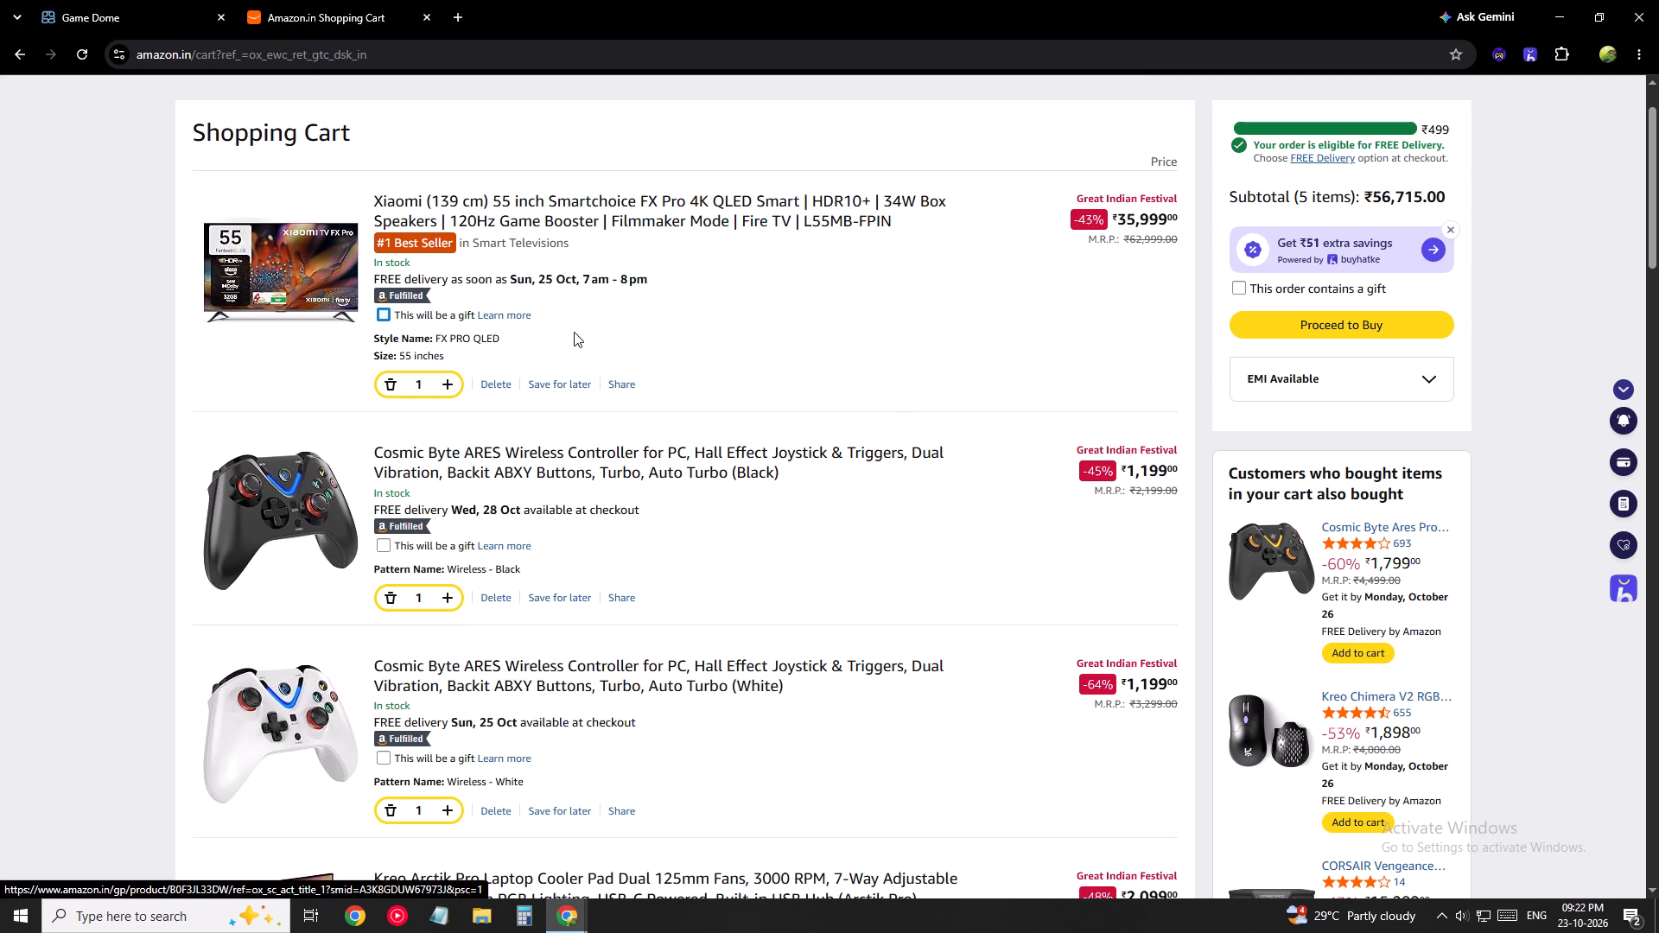
Review the items, prices and delivery dates in the Amazon shopping cart, from the Xiaomi TV down to the Crucial SSD.
scroll(824, 402, down, 7)
scroll(765, 410, up, 4)
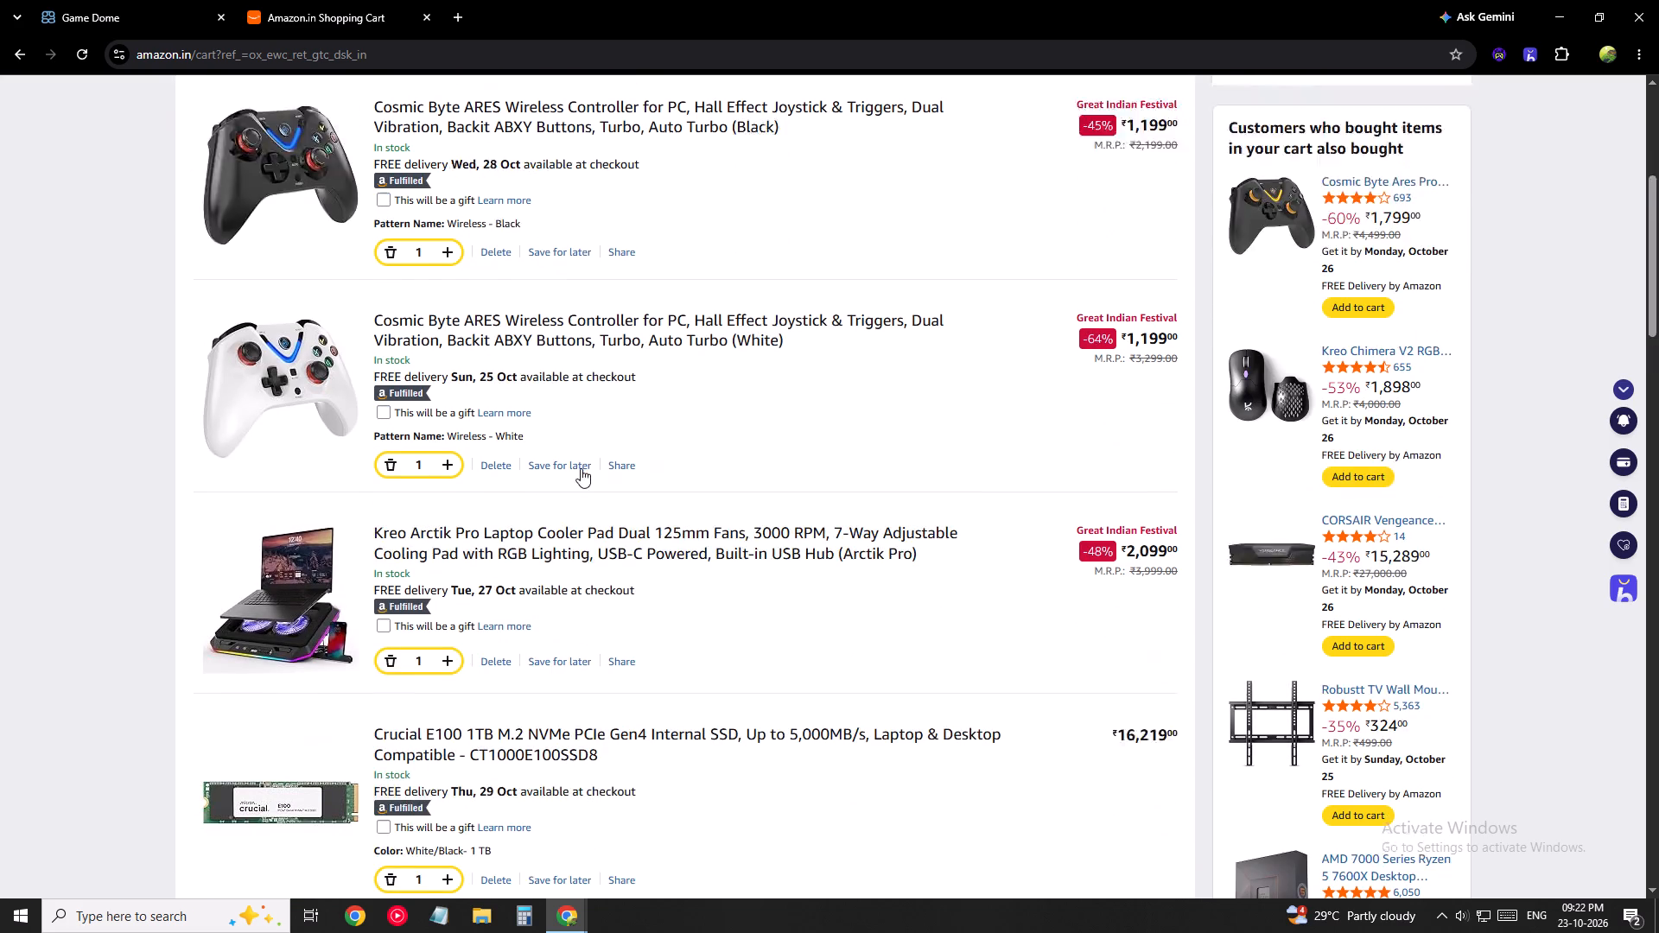
scroll(581, 468, up, 1)
scroll(619, 497, down, 3)
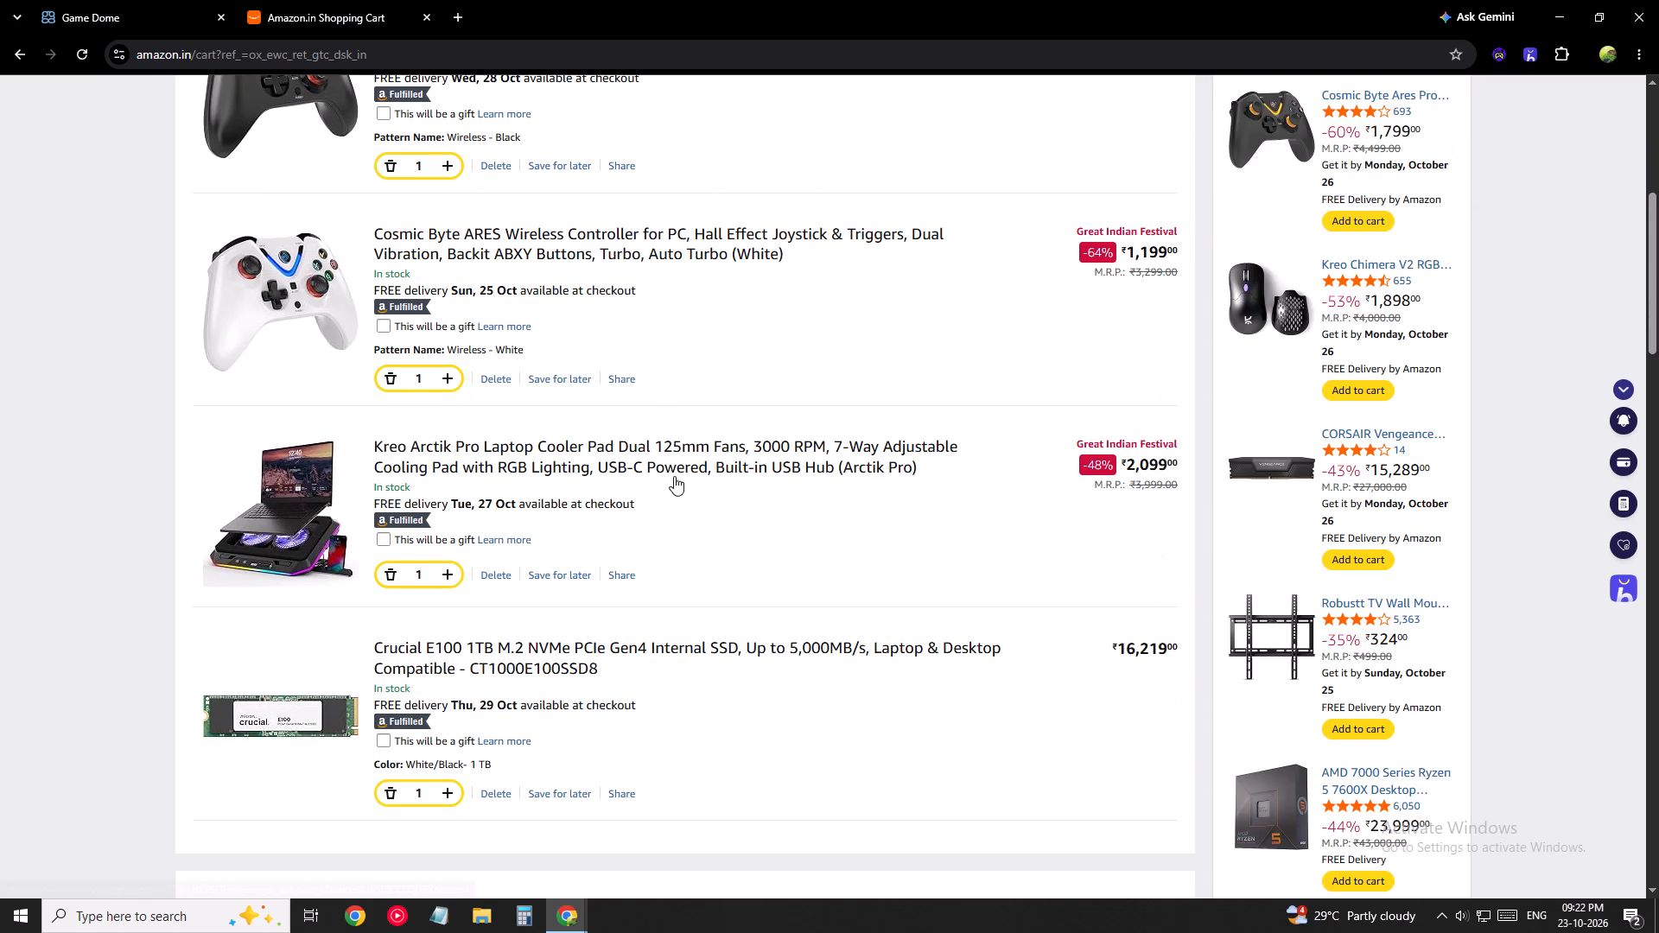
scroll(831, 532, up, 4)
scroll(902, 660, down, 1)
scroll(902, 660, up, 3)
scroll(930, 622, down, 1)
scroll(931, 620, up, 1)
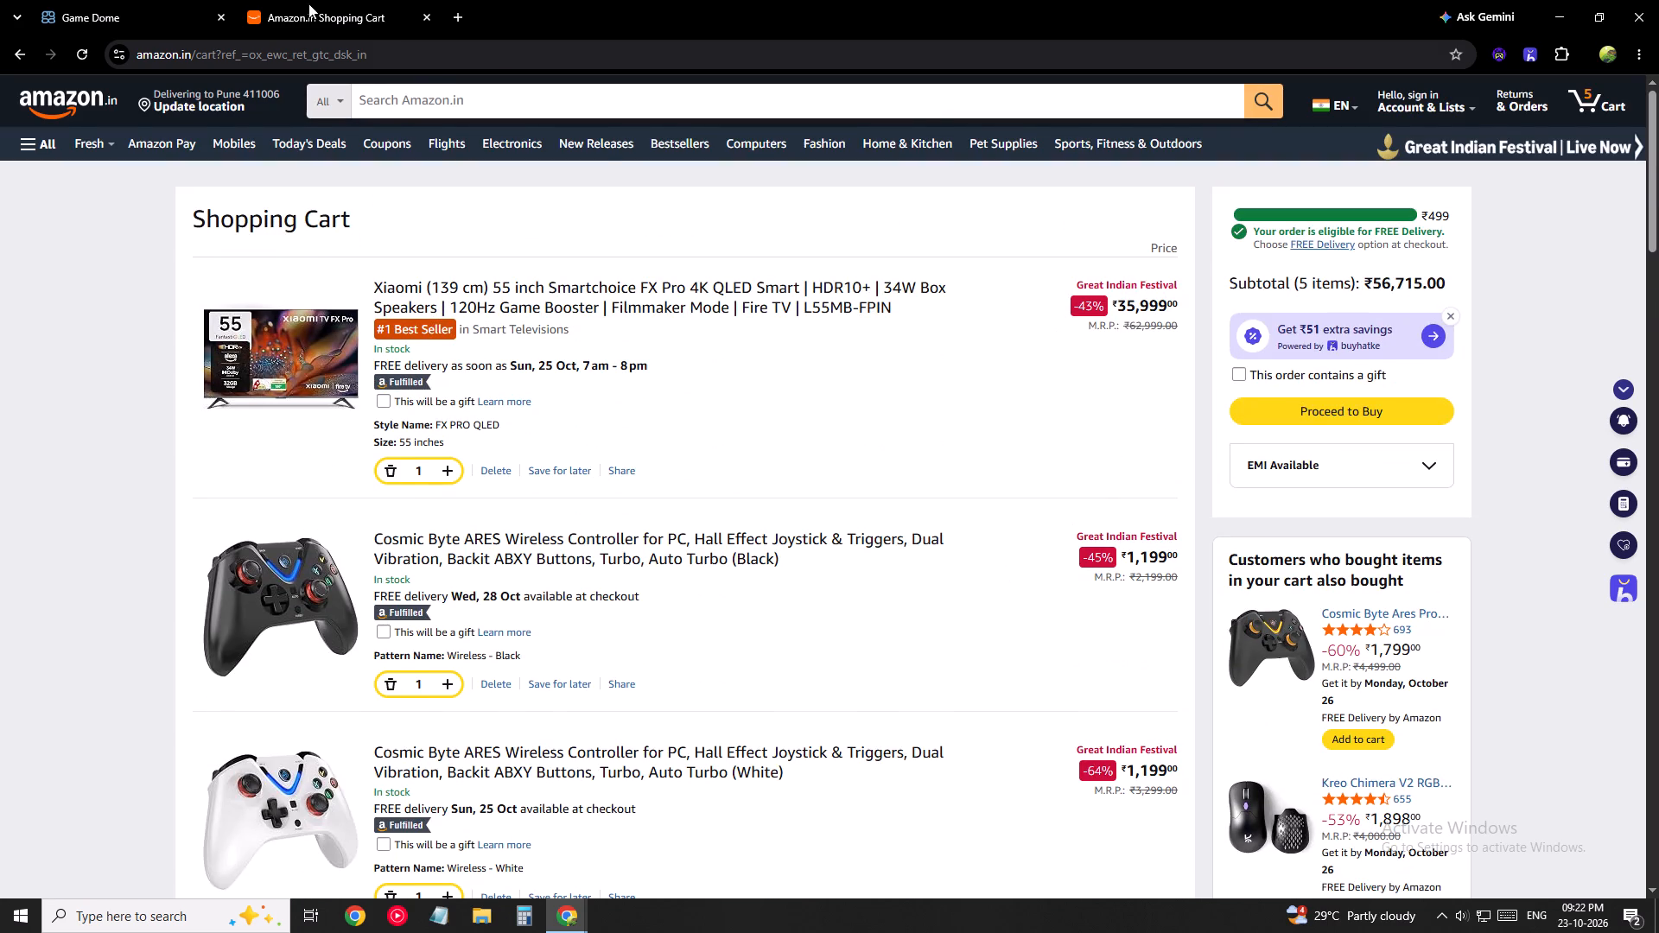
Switch back to the Game Dome PC list.
click(172, 0)
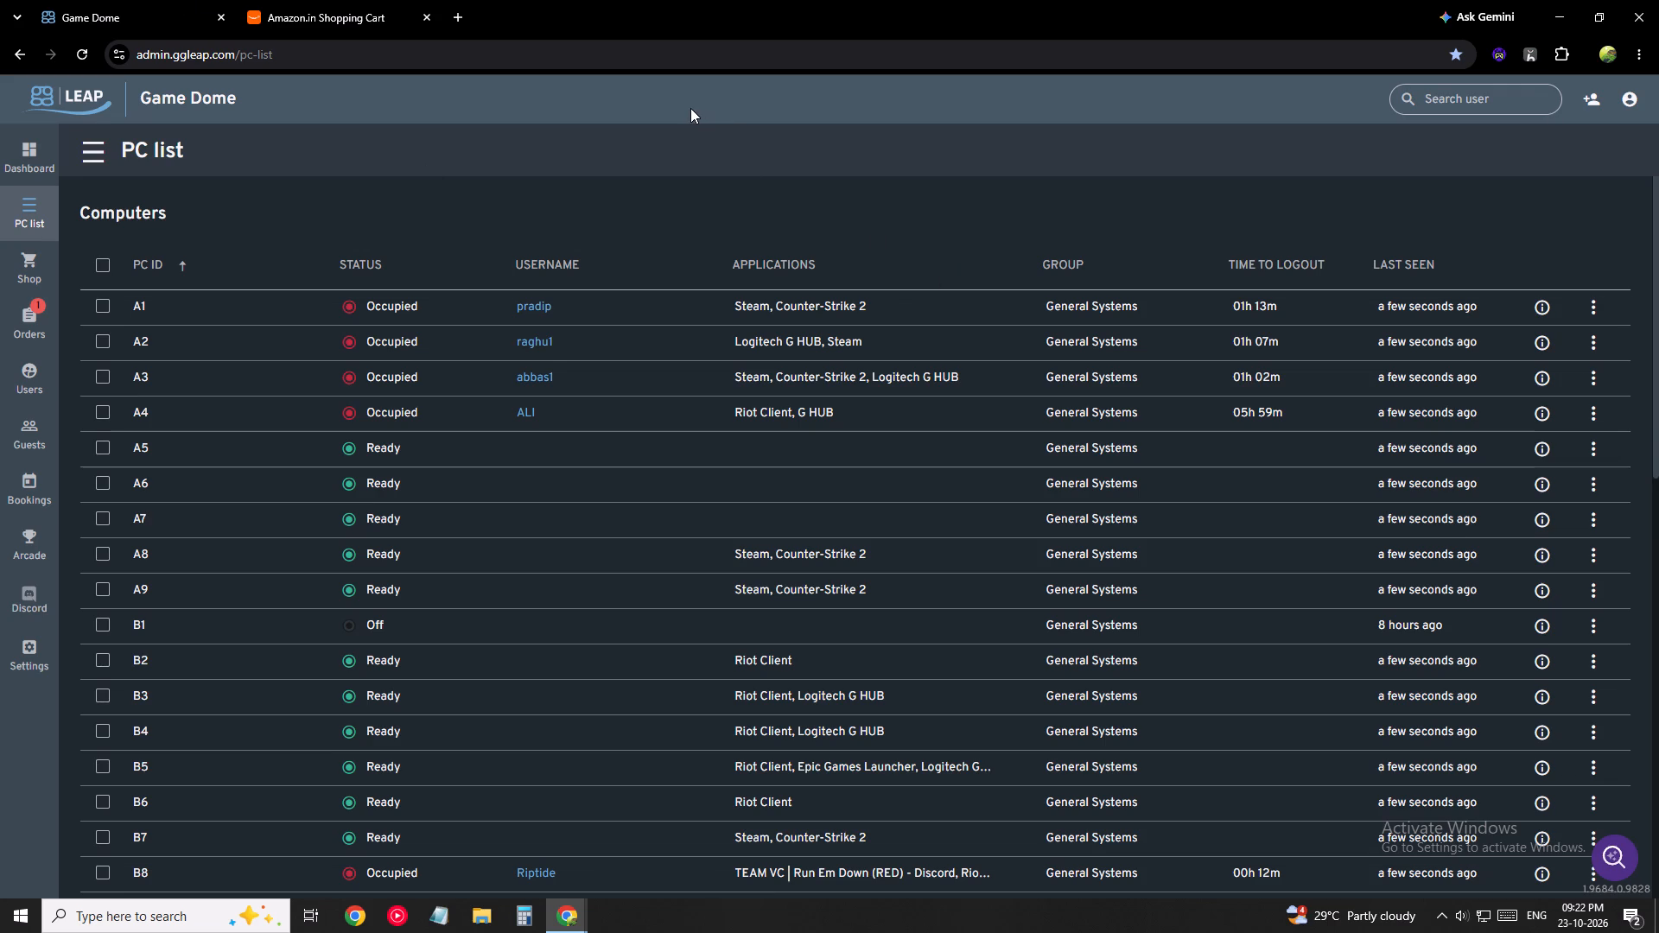
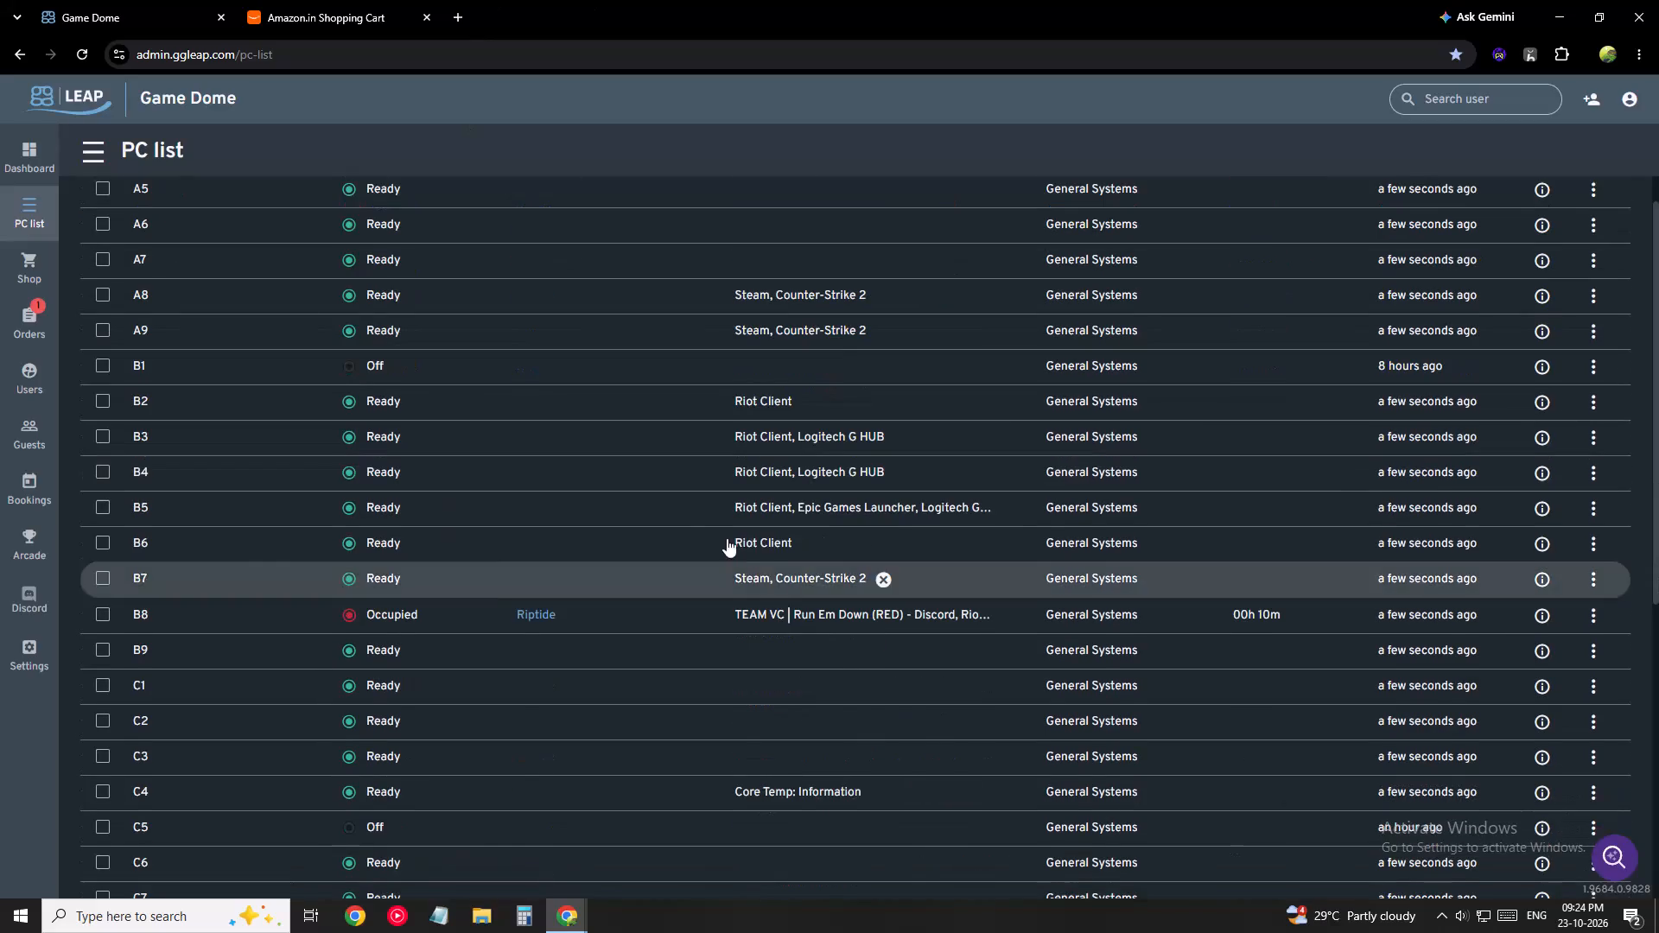
click(8, 289)
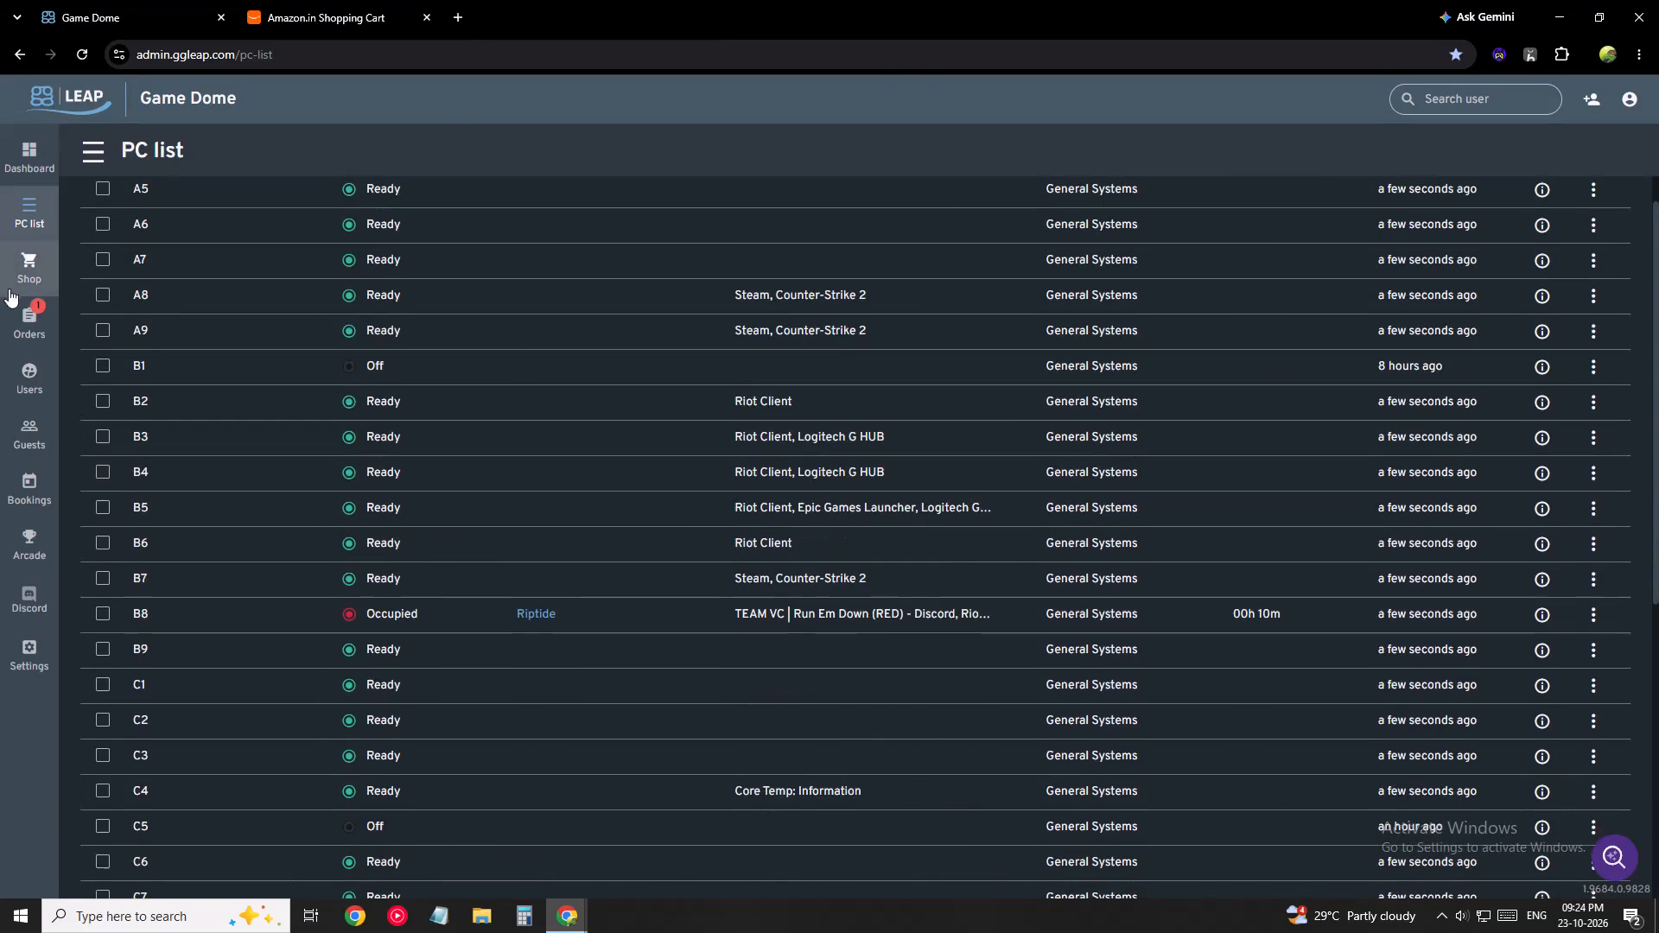
click(22, 301)
click(416, 197)
click(387, 273)
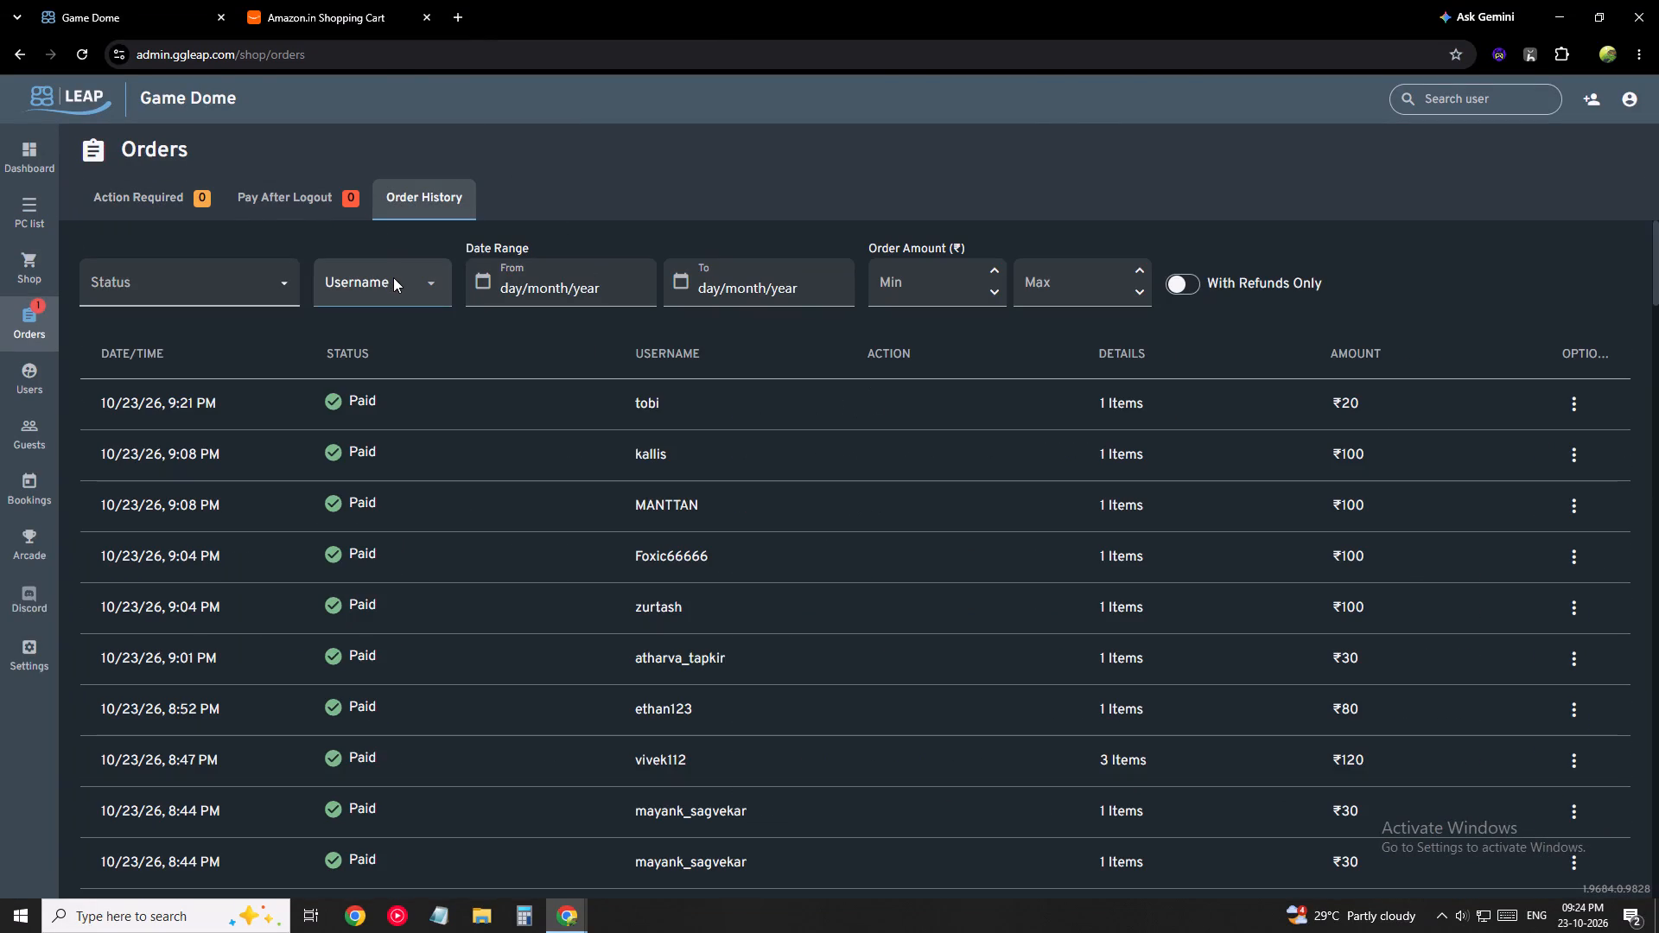
click(393, 277)
click(371, 291)
text(atharva420)
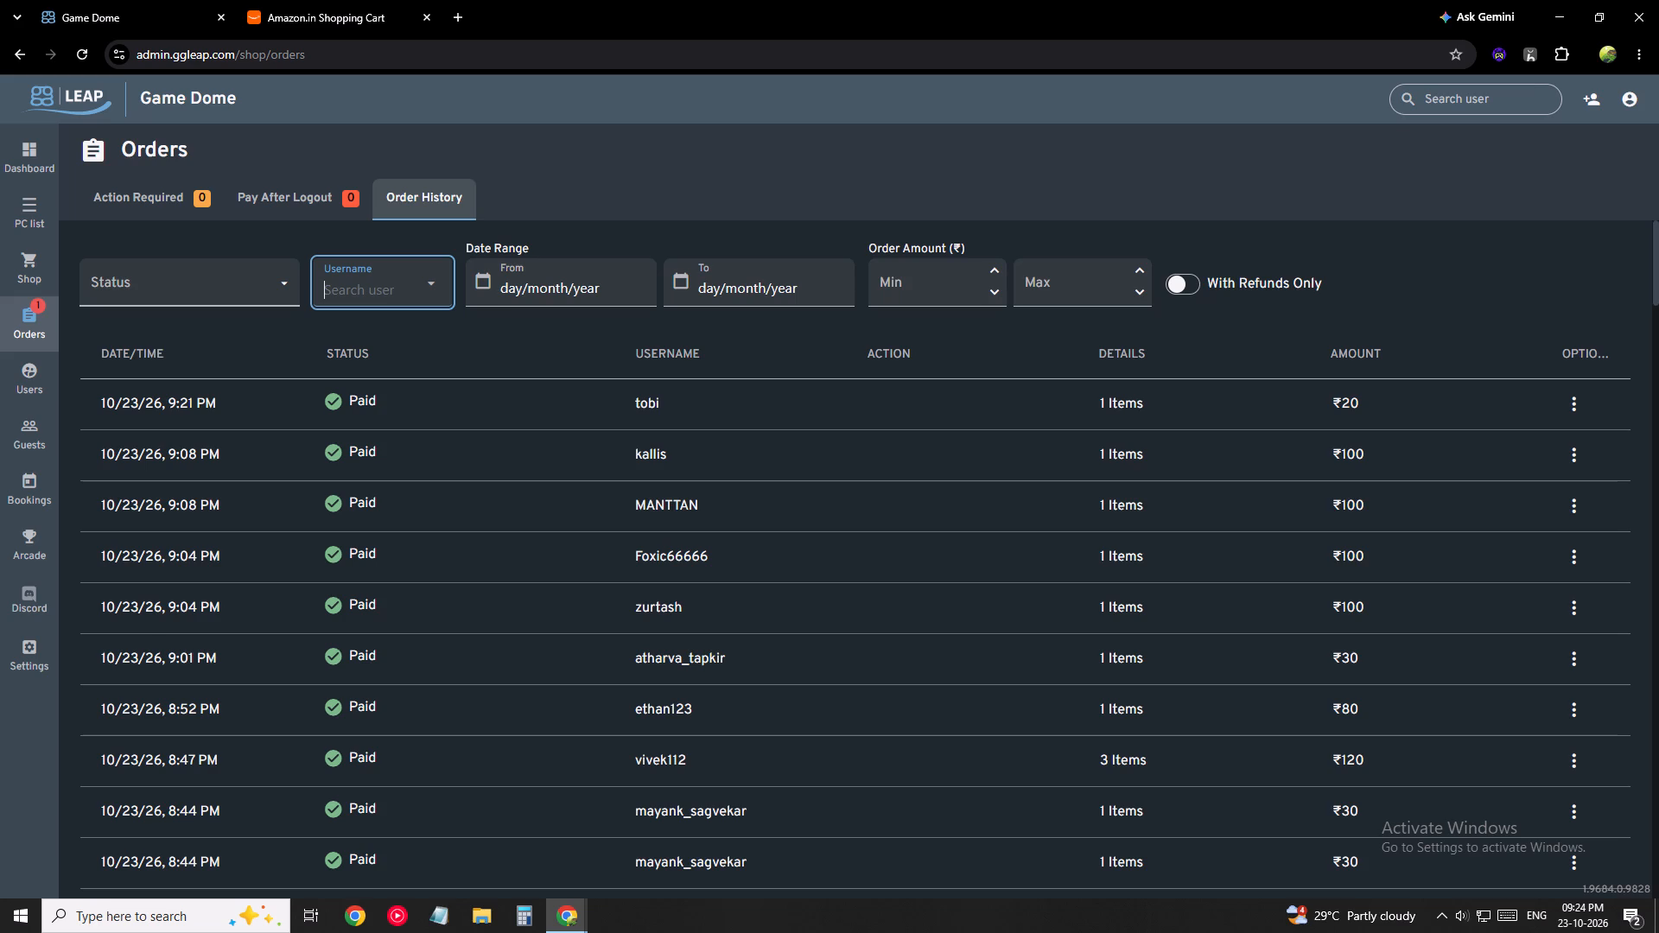
click(379, 306)
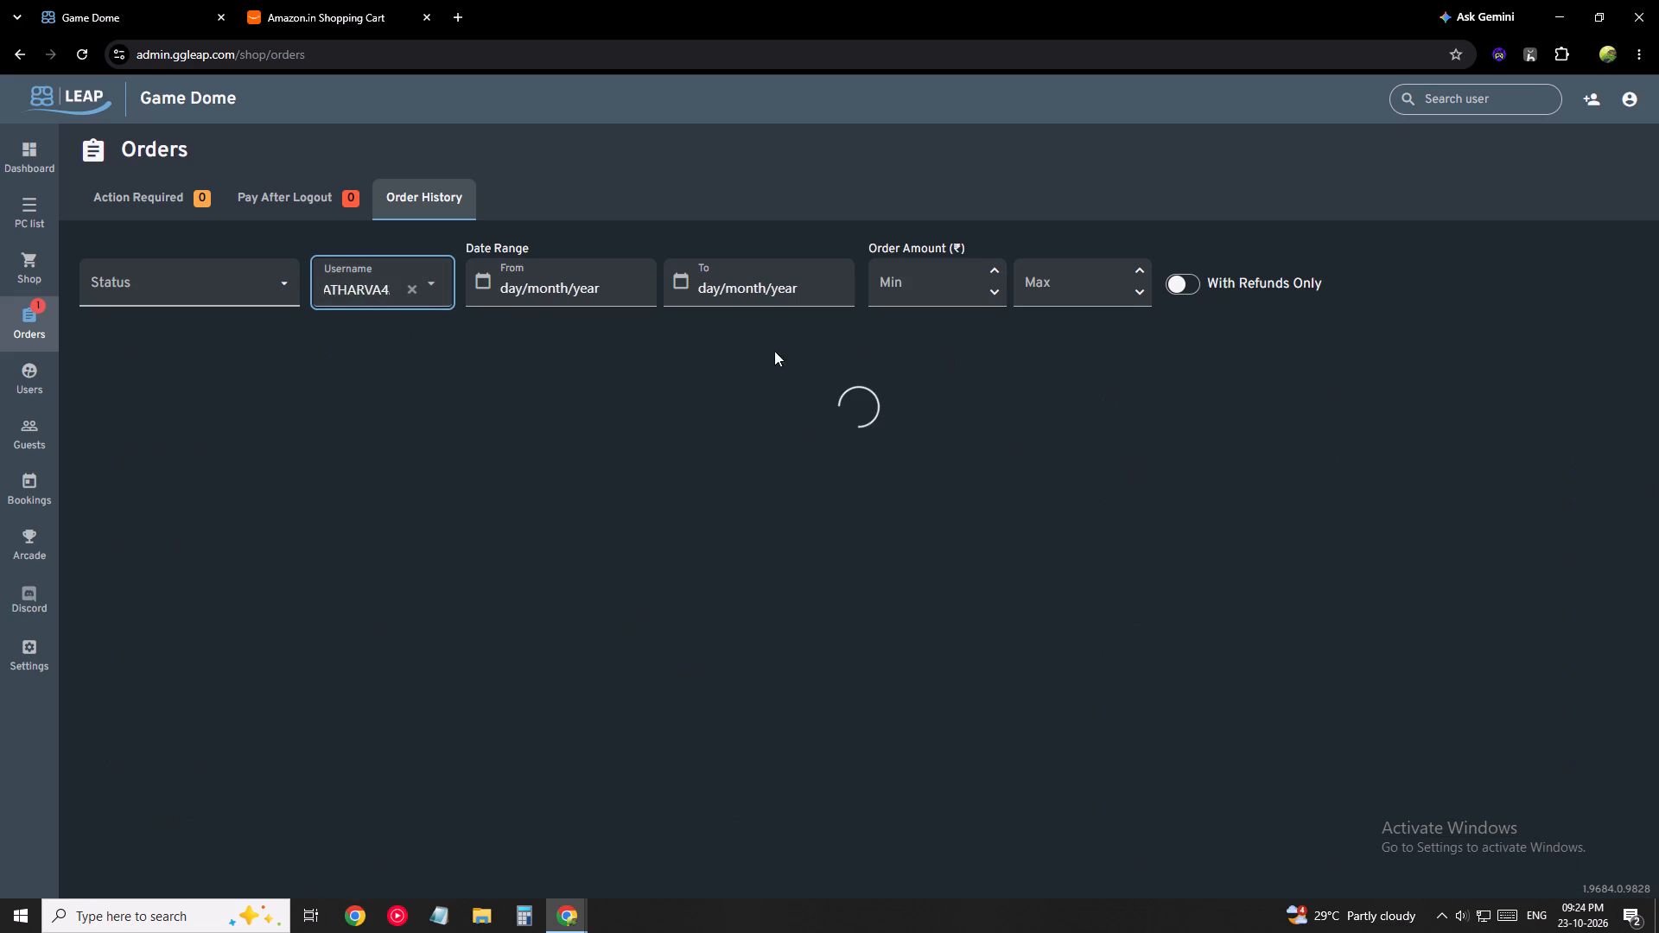
click(935, 736)
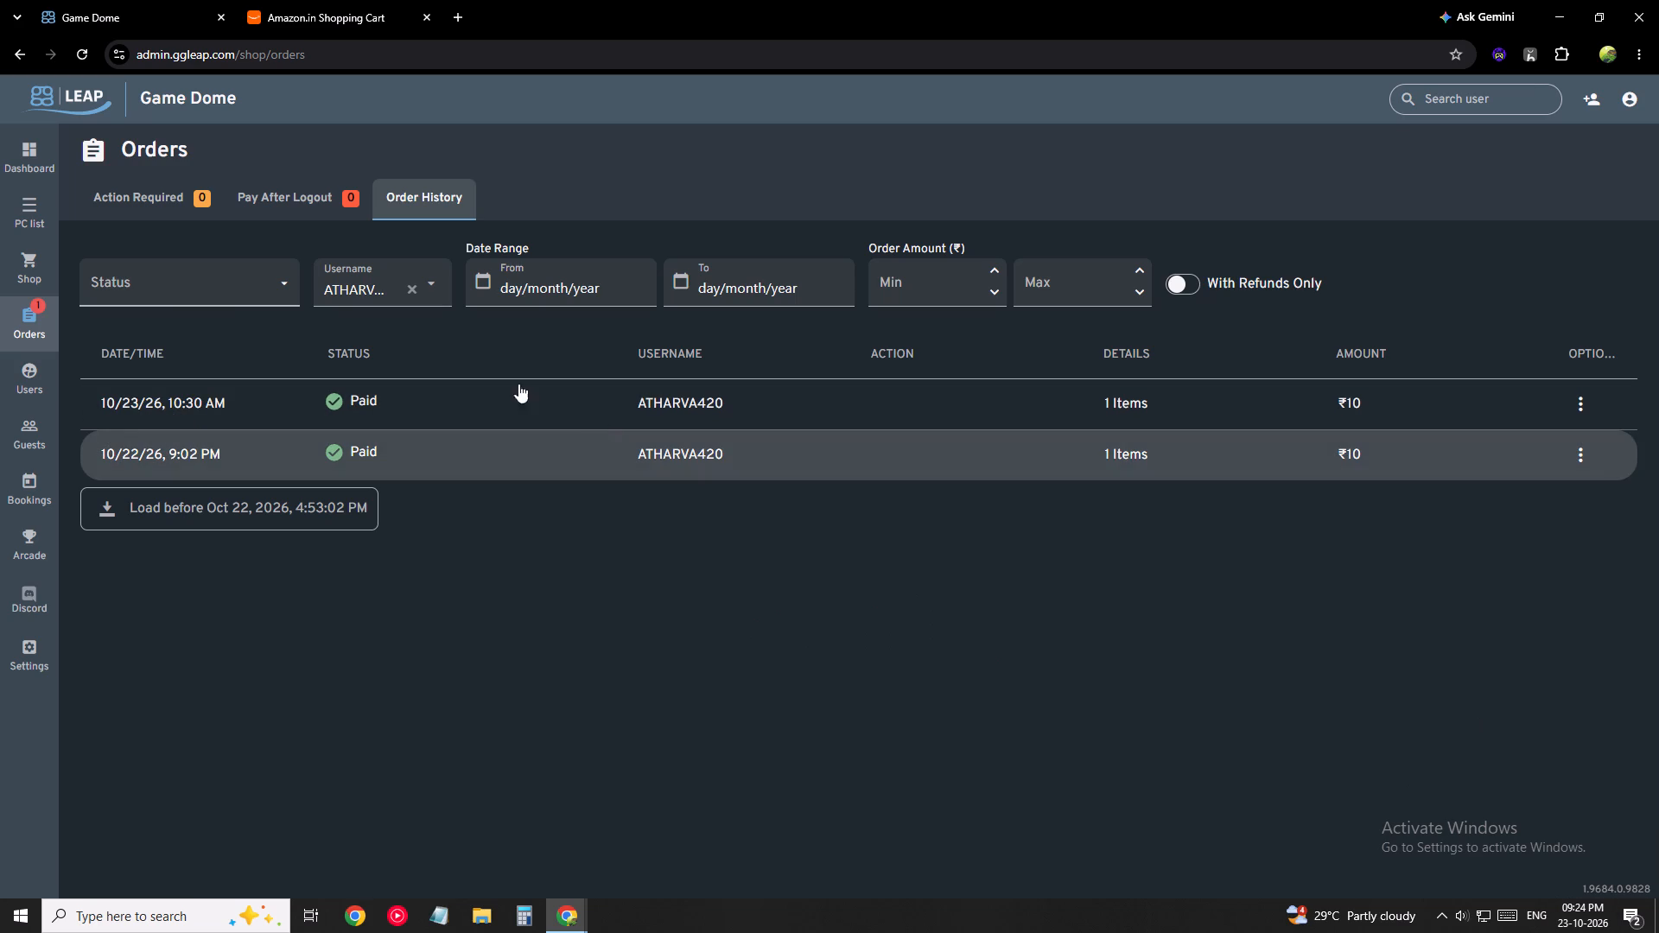
click(751, 405)
click(128, 232)
double_click(128, 213)
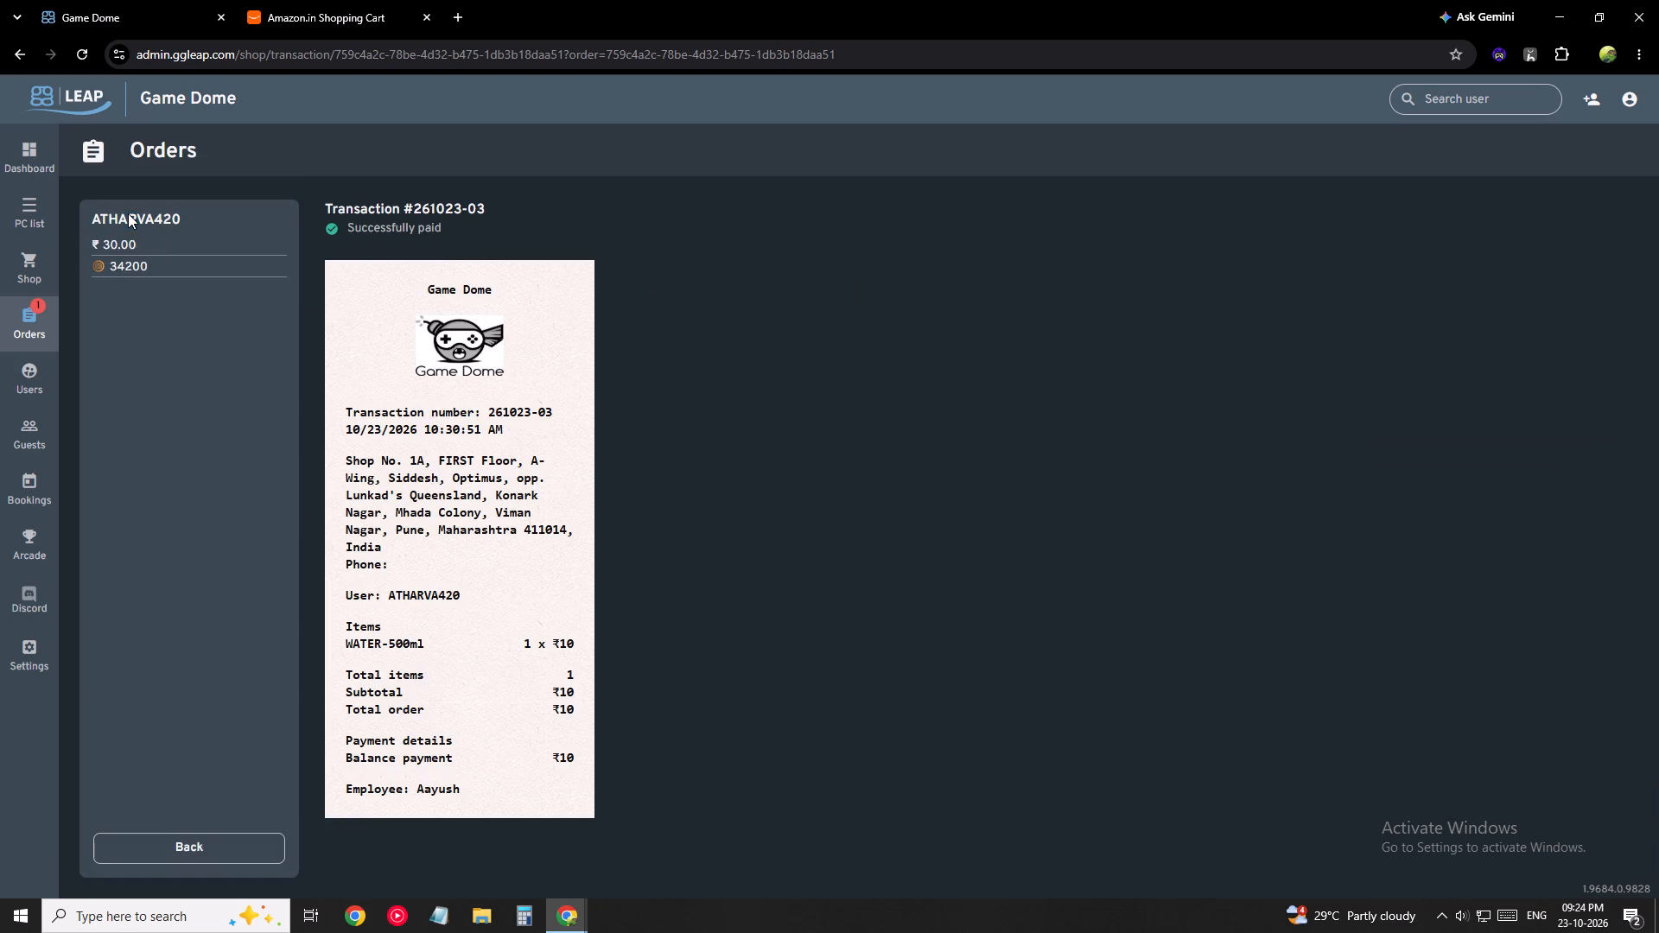
key(ctrl+c)
ctrl+click(1464, 103)
key(ctrl+v)
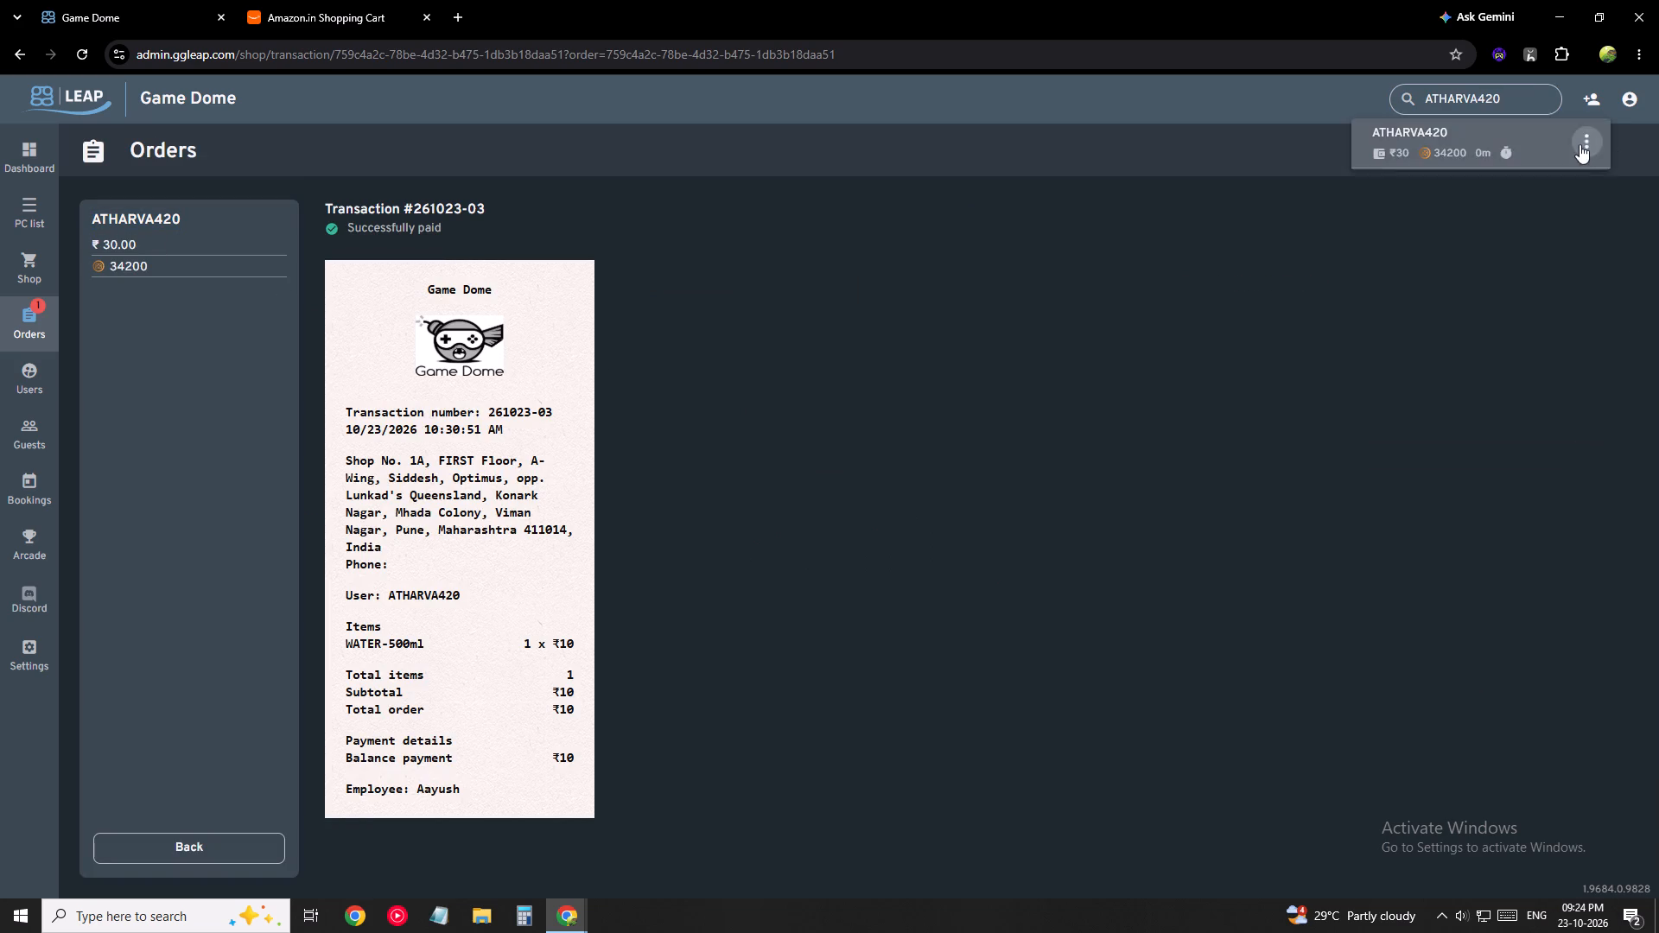
click(1580, 144)
click(1604, 158)
click(488, 354)
click(1434, 825)
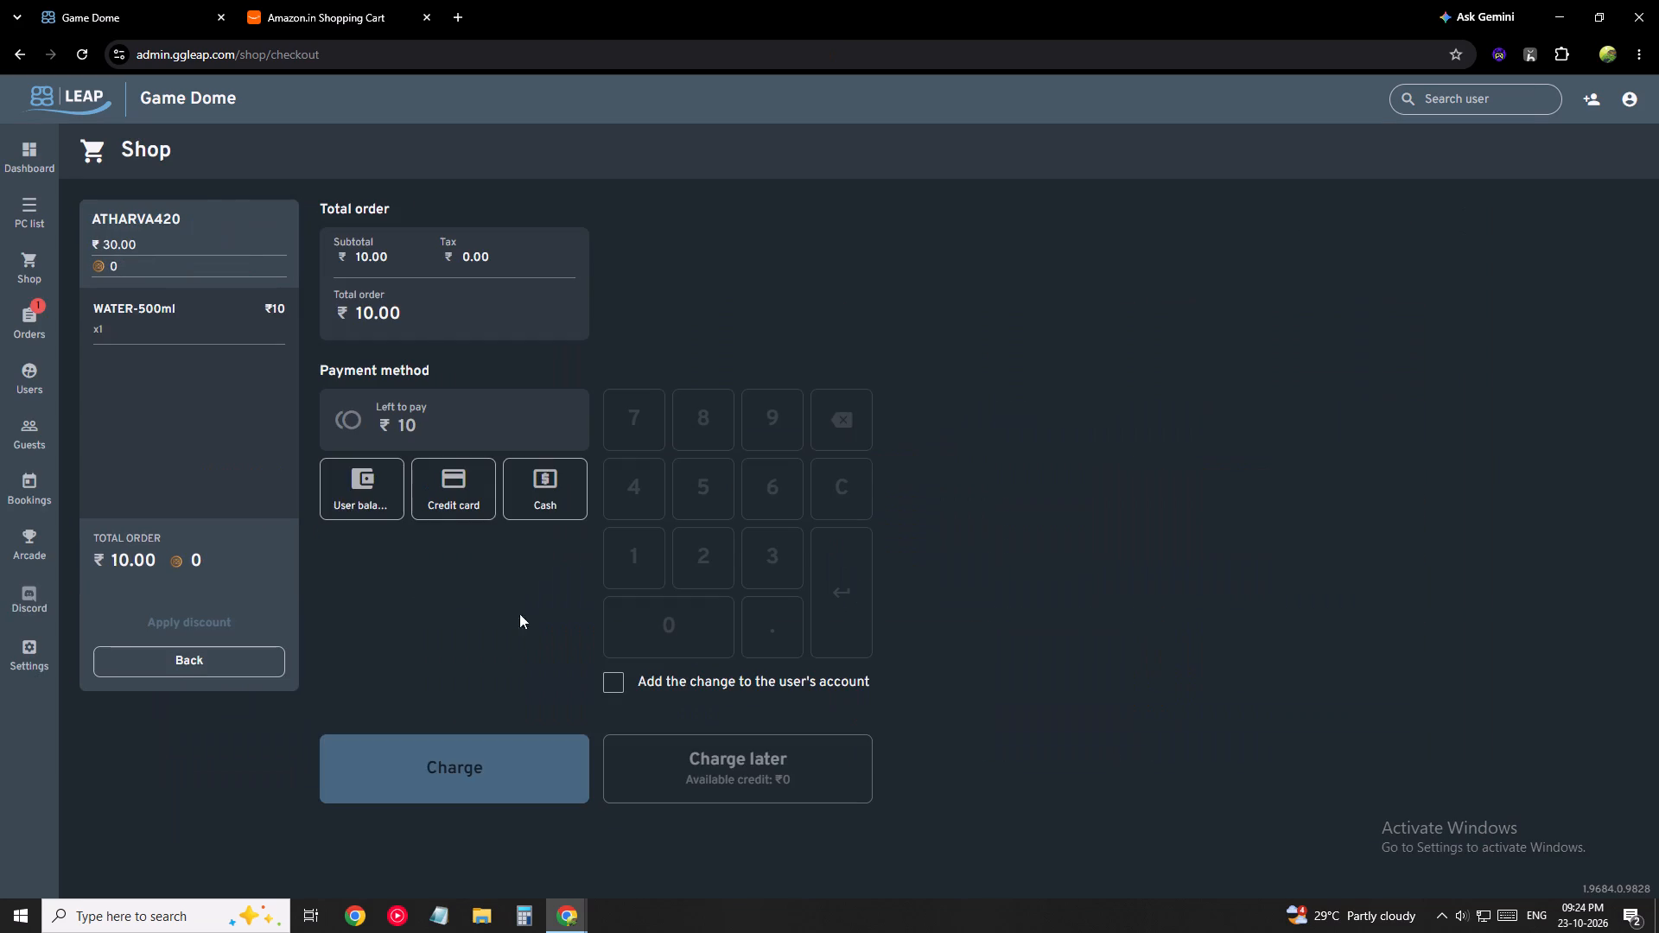
click(336, 485)
click(479, 746)
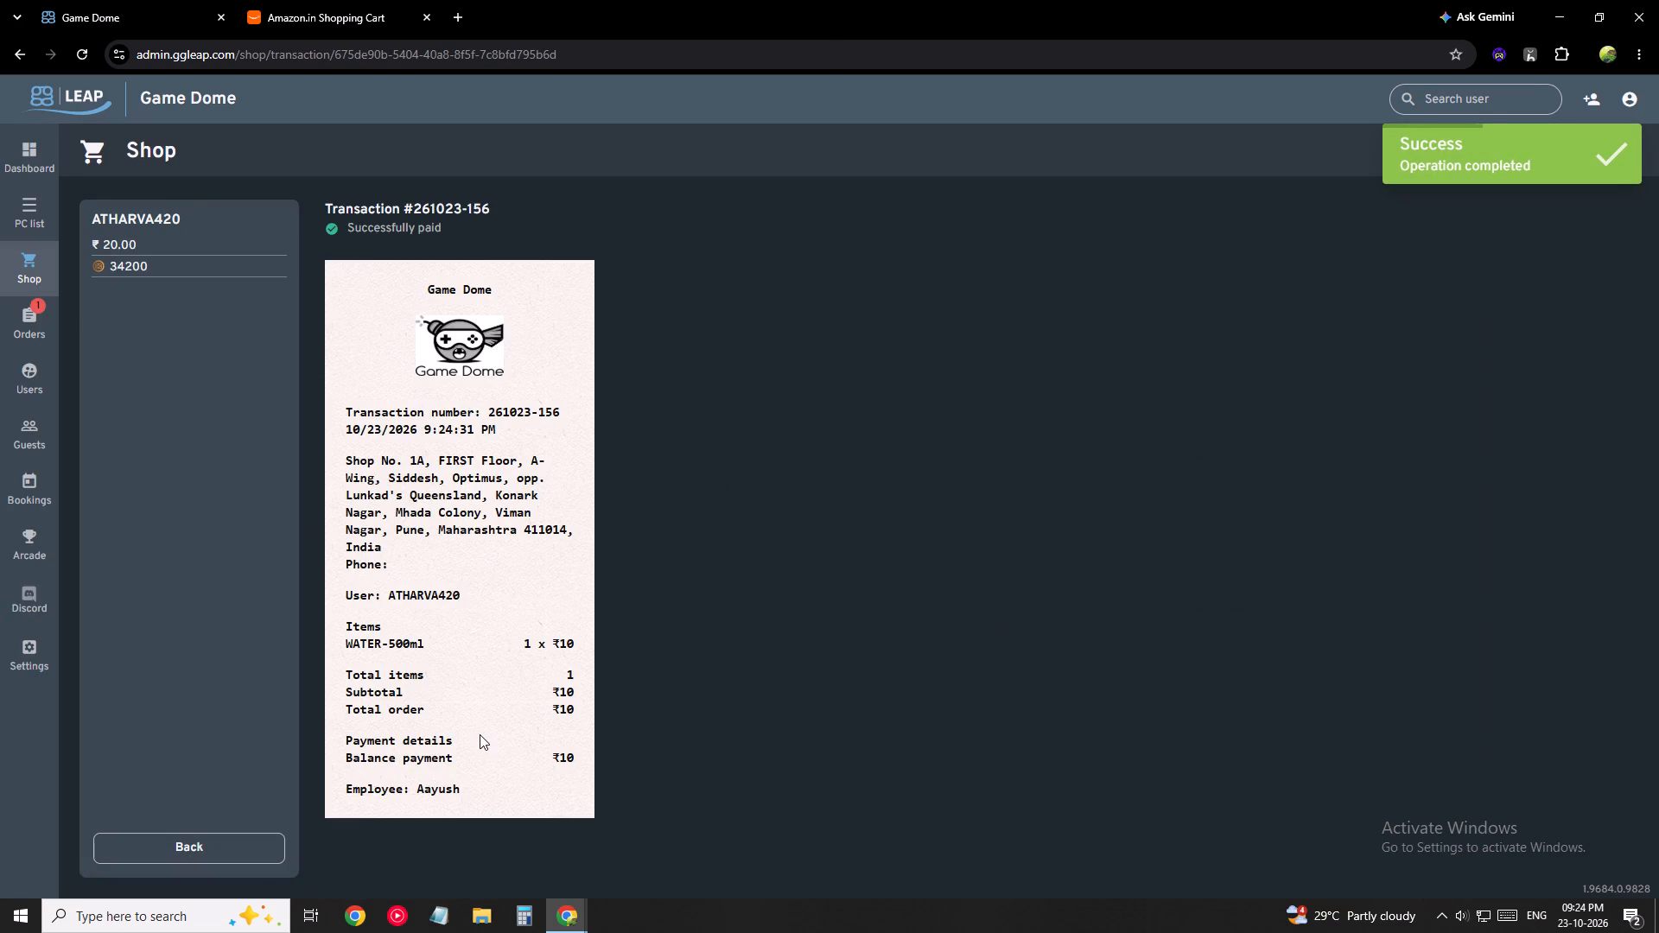
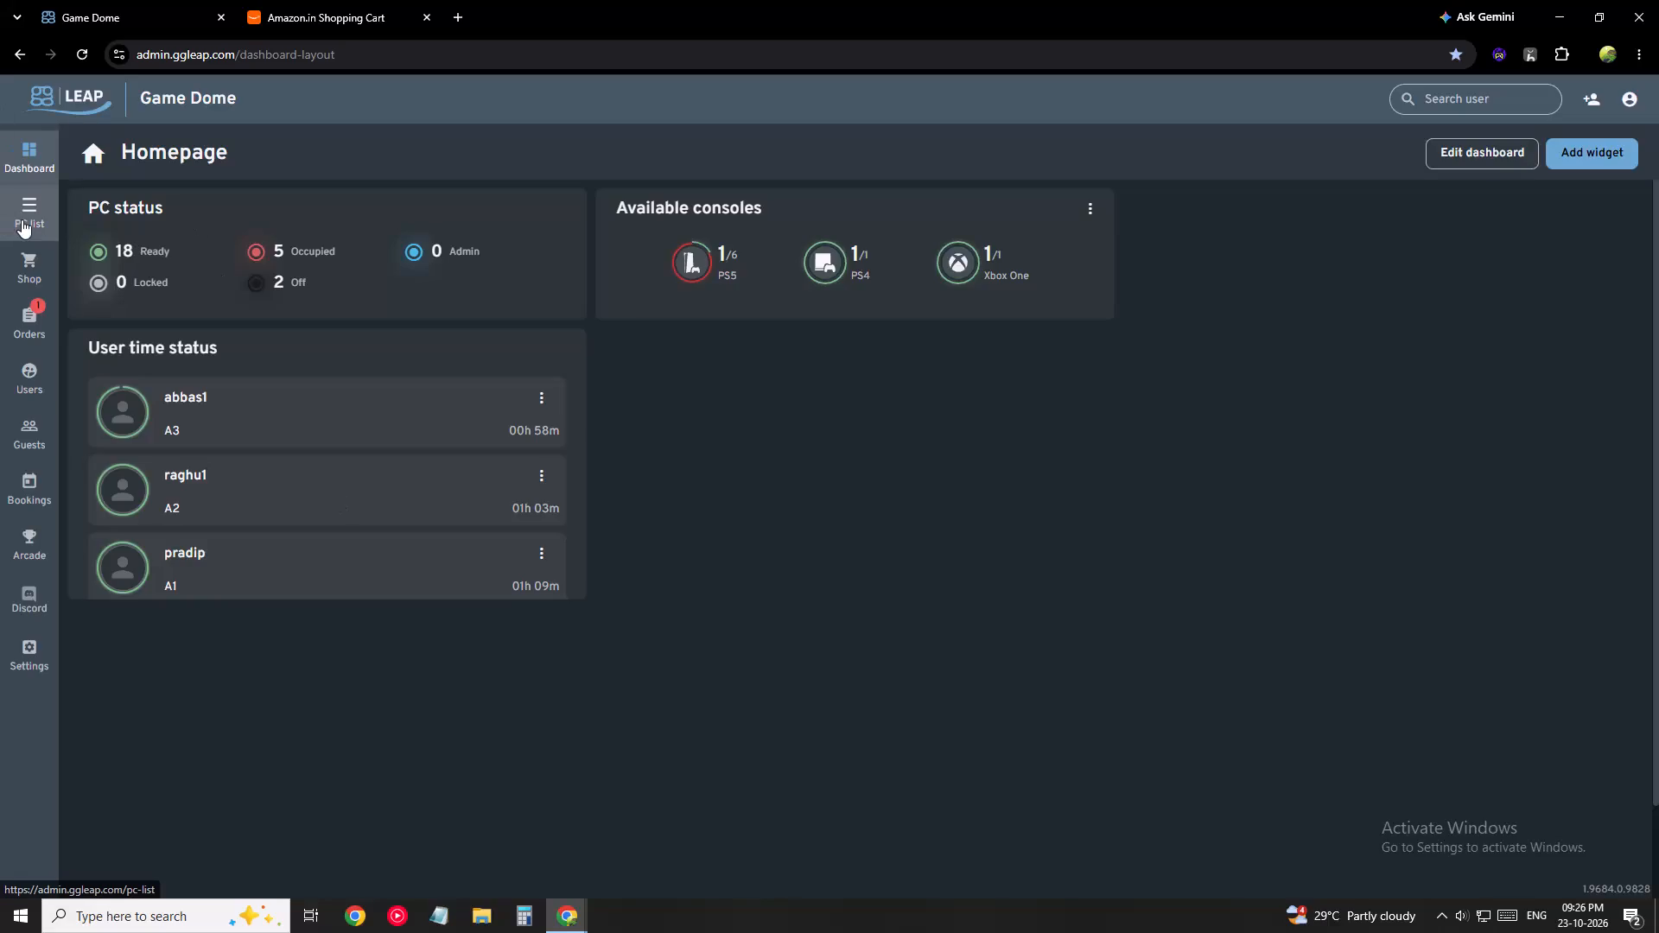
Check the computers and consoles in the PC list, and view the profile and active GamePasses of the user on A1.
click(22, 219)
scroll(551, 664, down, 5)
scroll(560, 726, up, 1)
scroll(560, 726, down, 6)
scroll(571, 714, up, 3)
scroll(573, 696, down, 1)
scroll(573, 644, up, 2)
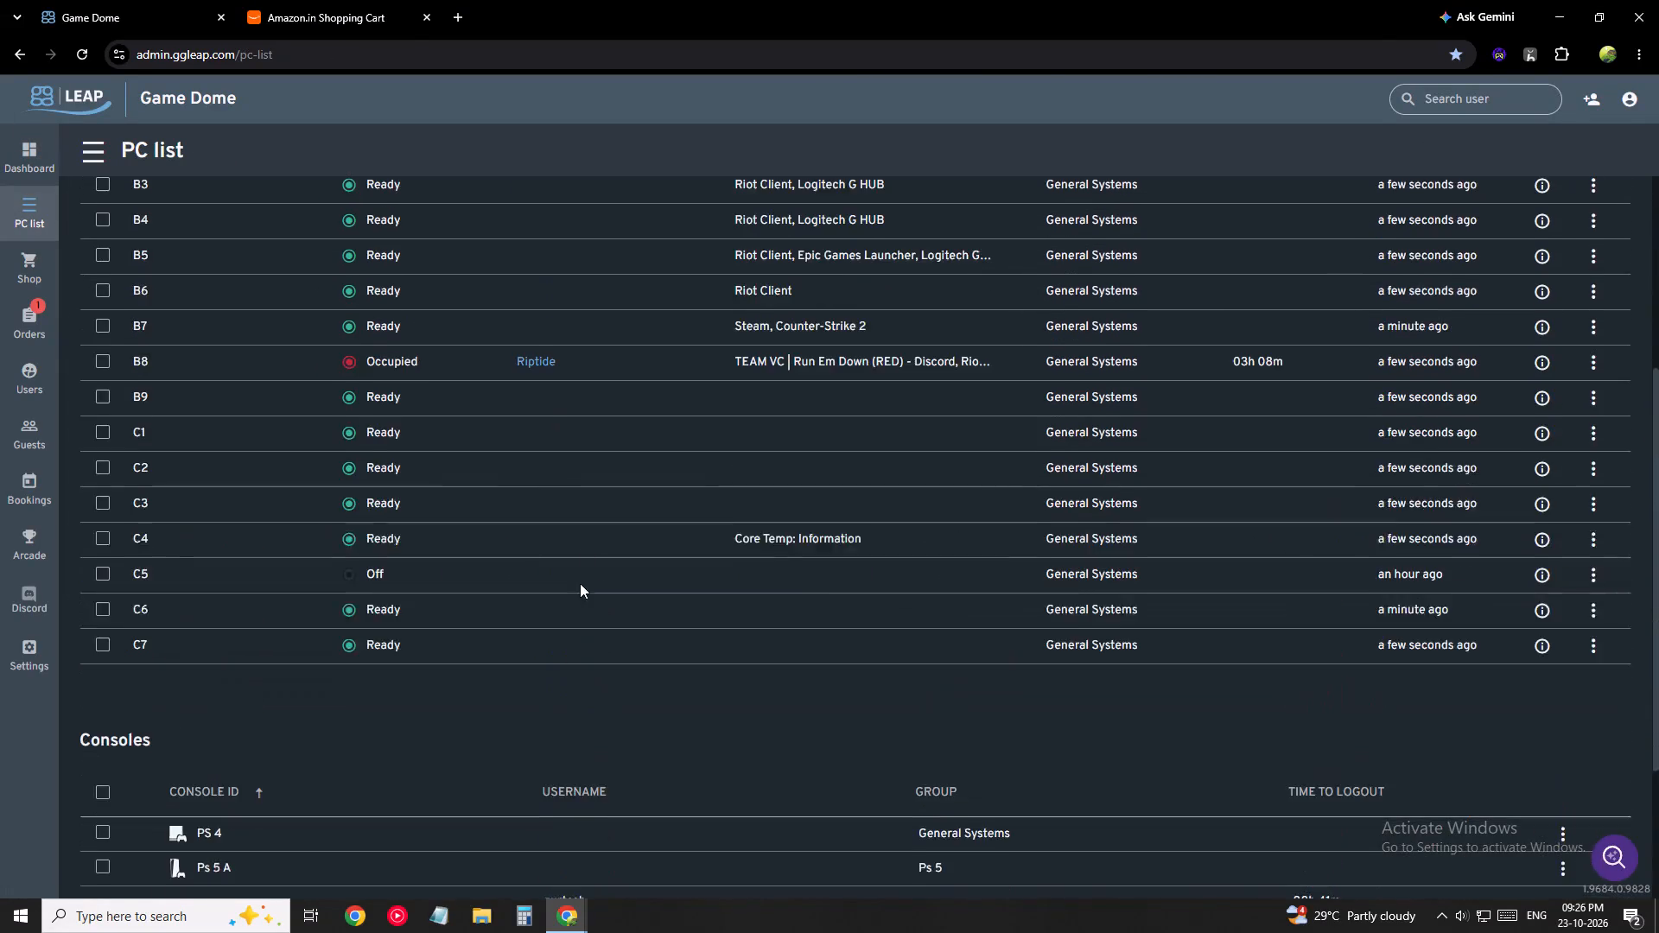
scroll(580, 583, up, 6)
click(535, 306)
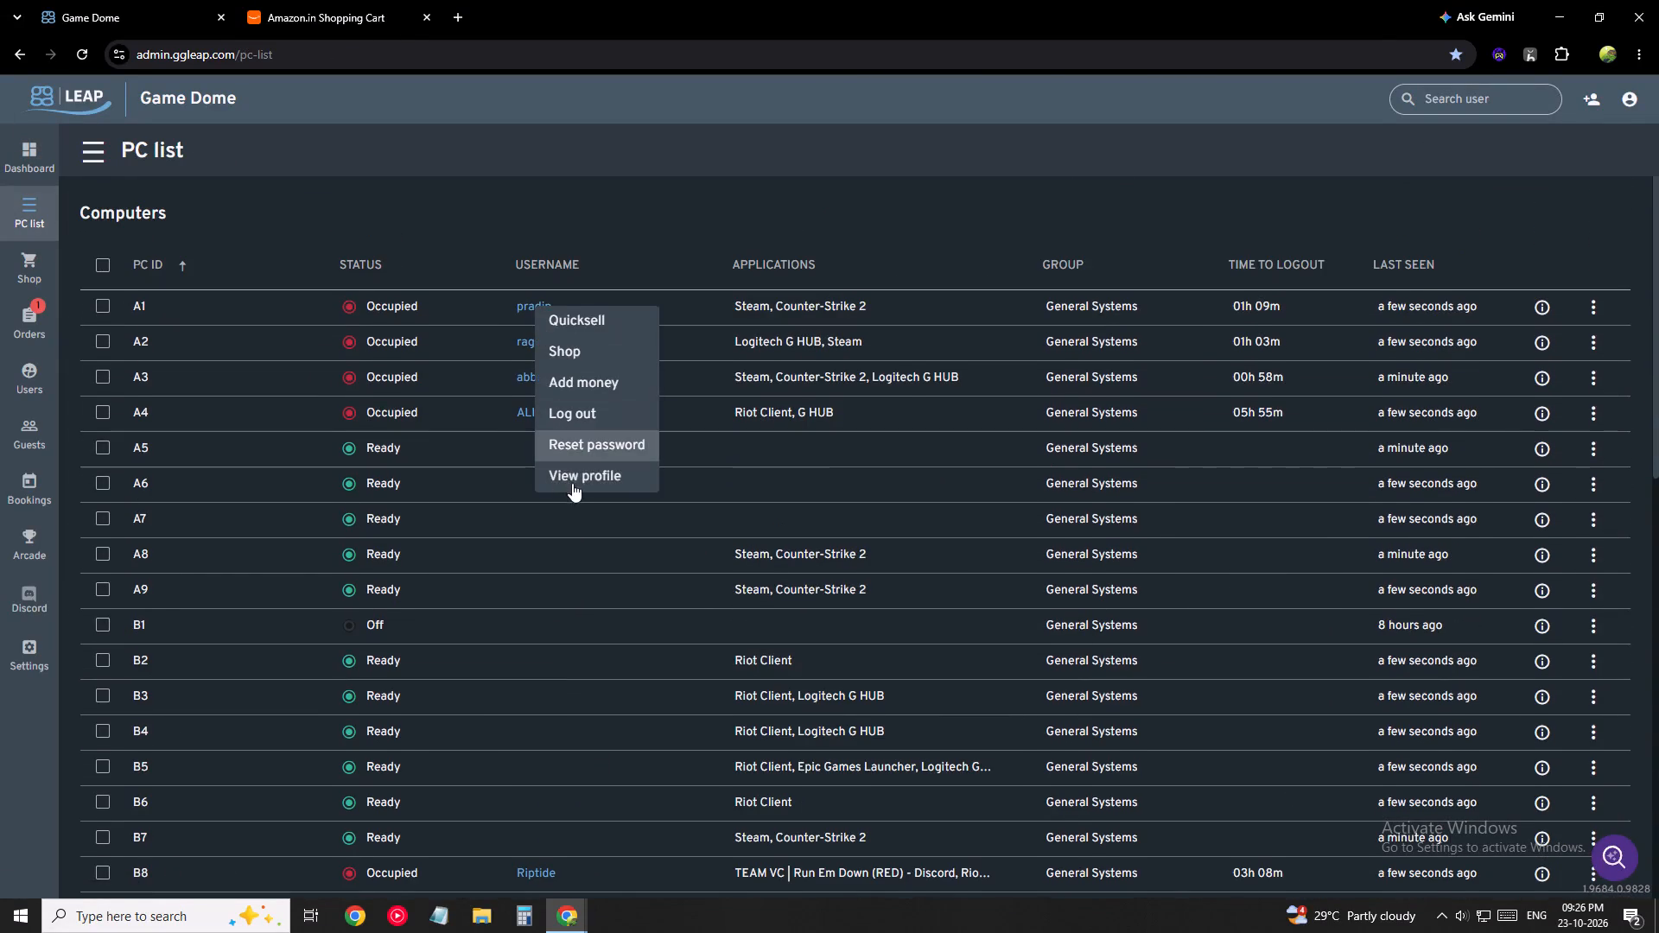
click(572, 483)
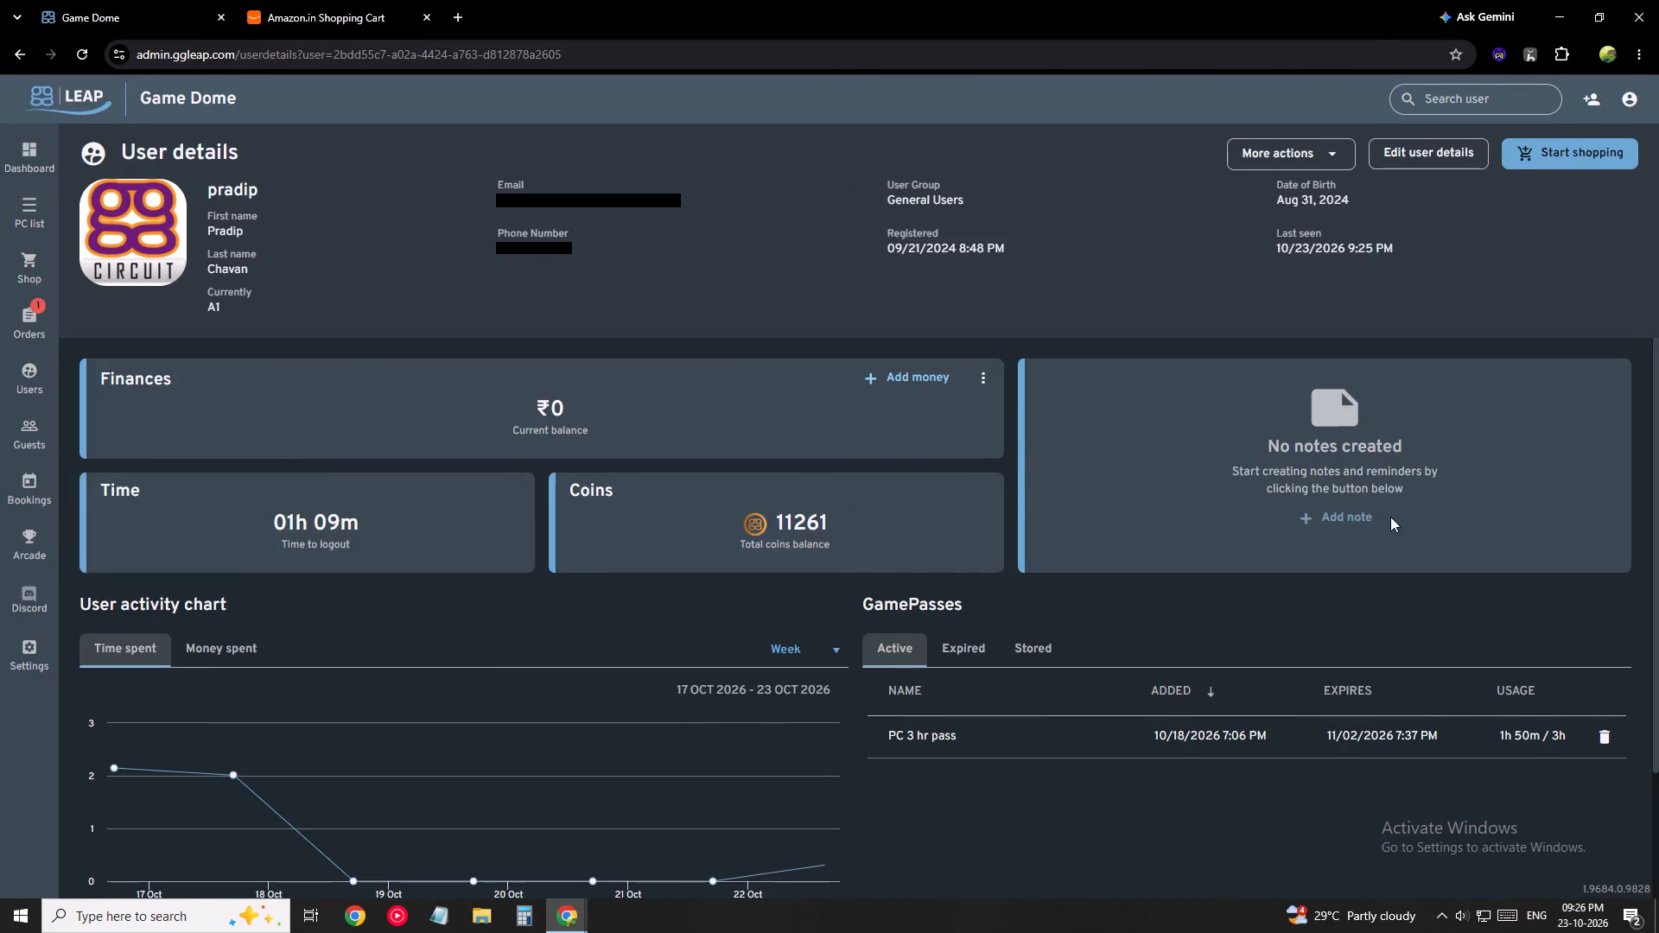
scroll(730, 647, down, 3)
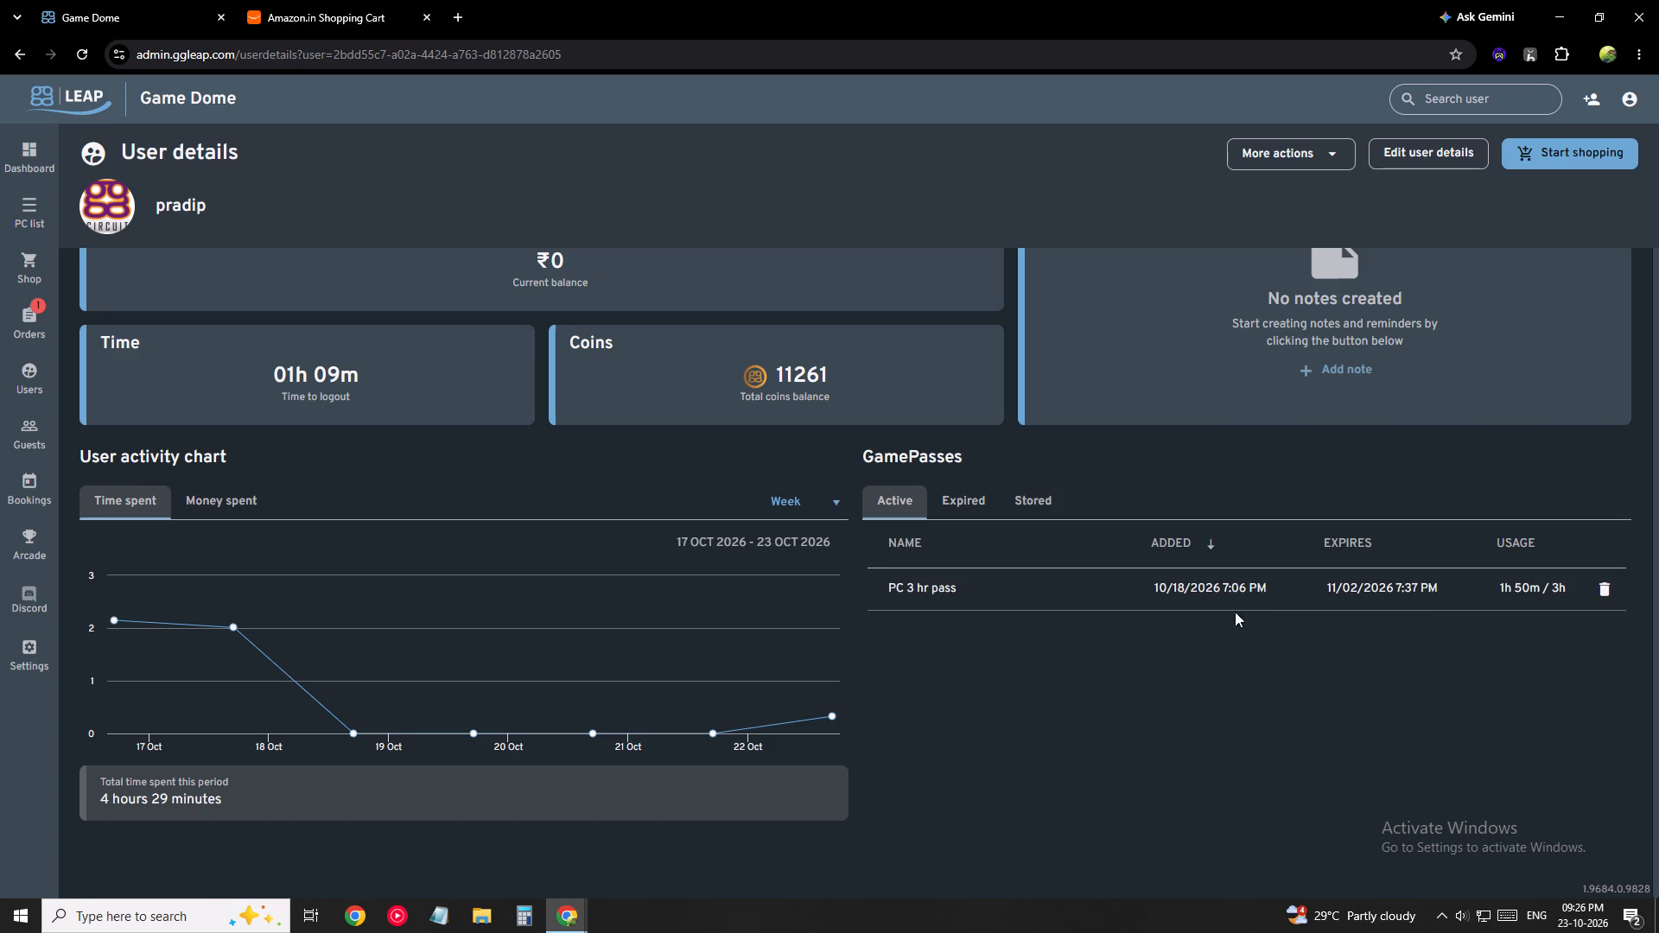
click(0, 215)
scroll(764, 748, down, 1)
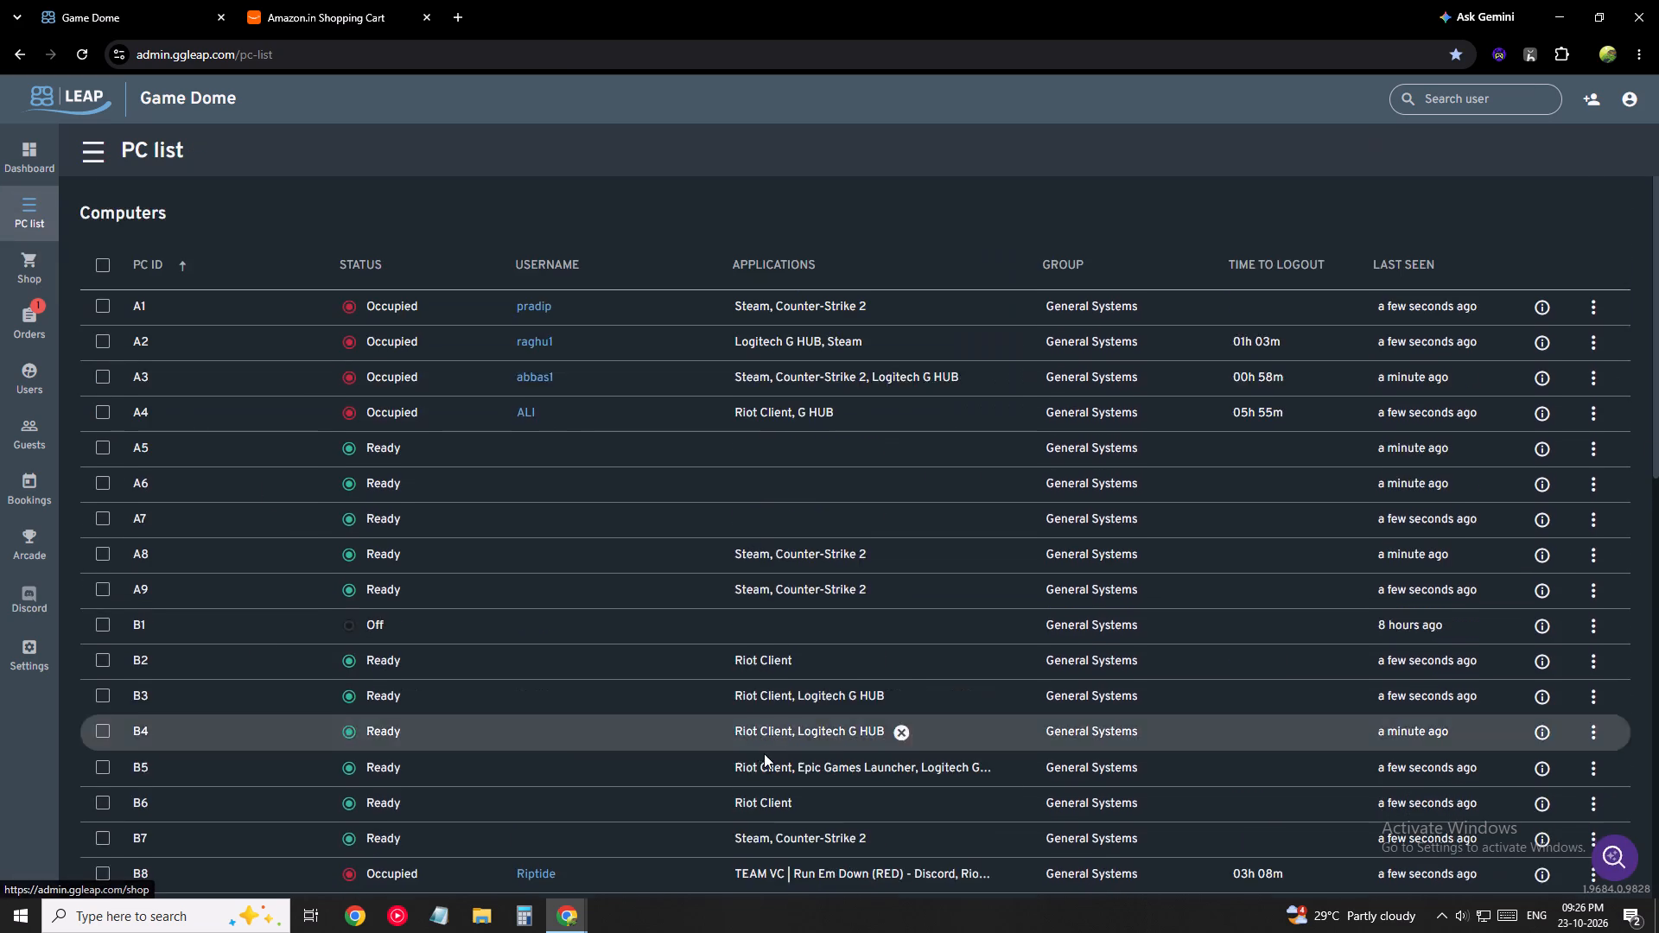
scroll(764, 753, down, 11)
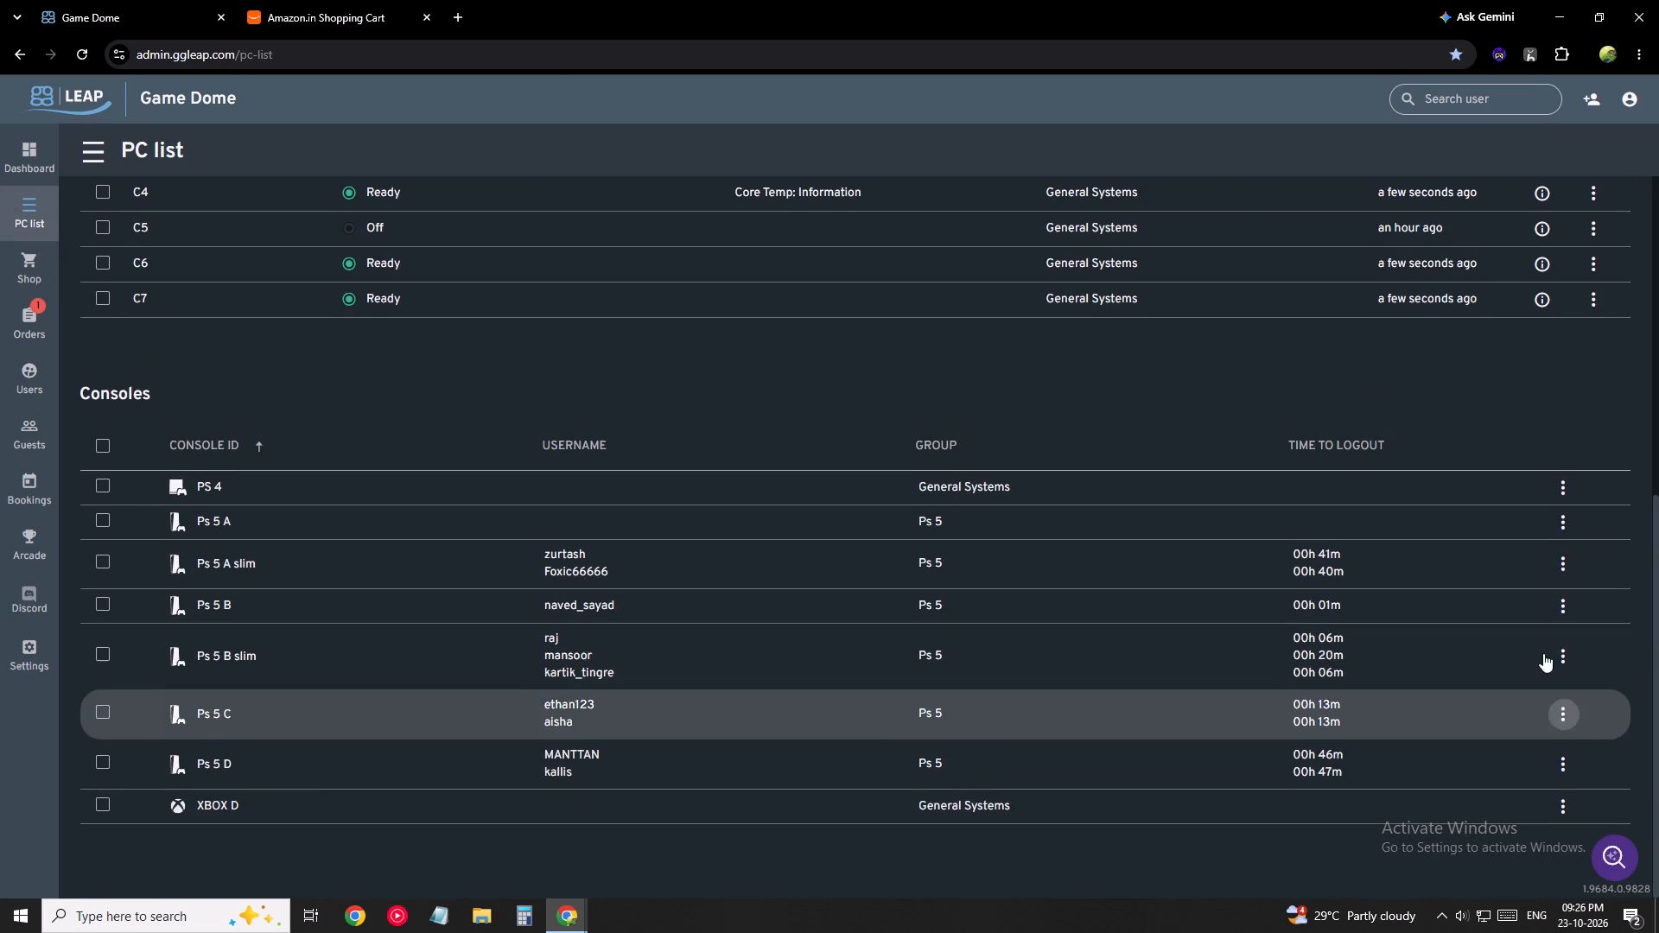
click(1554, 702)
click(1571, 741)
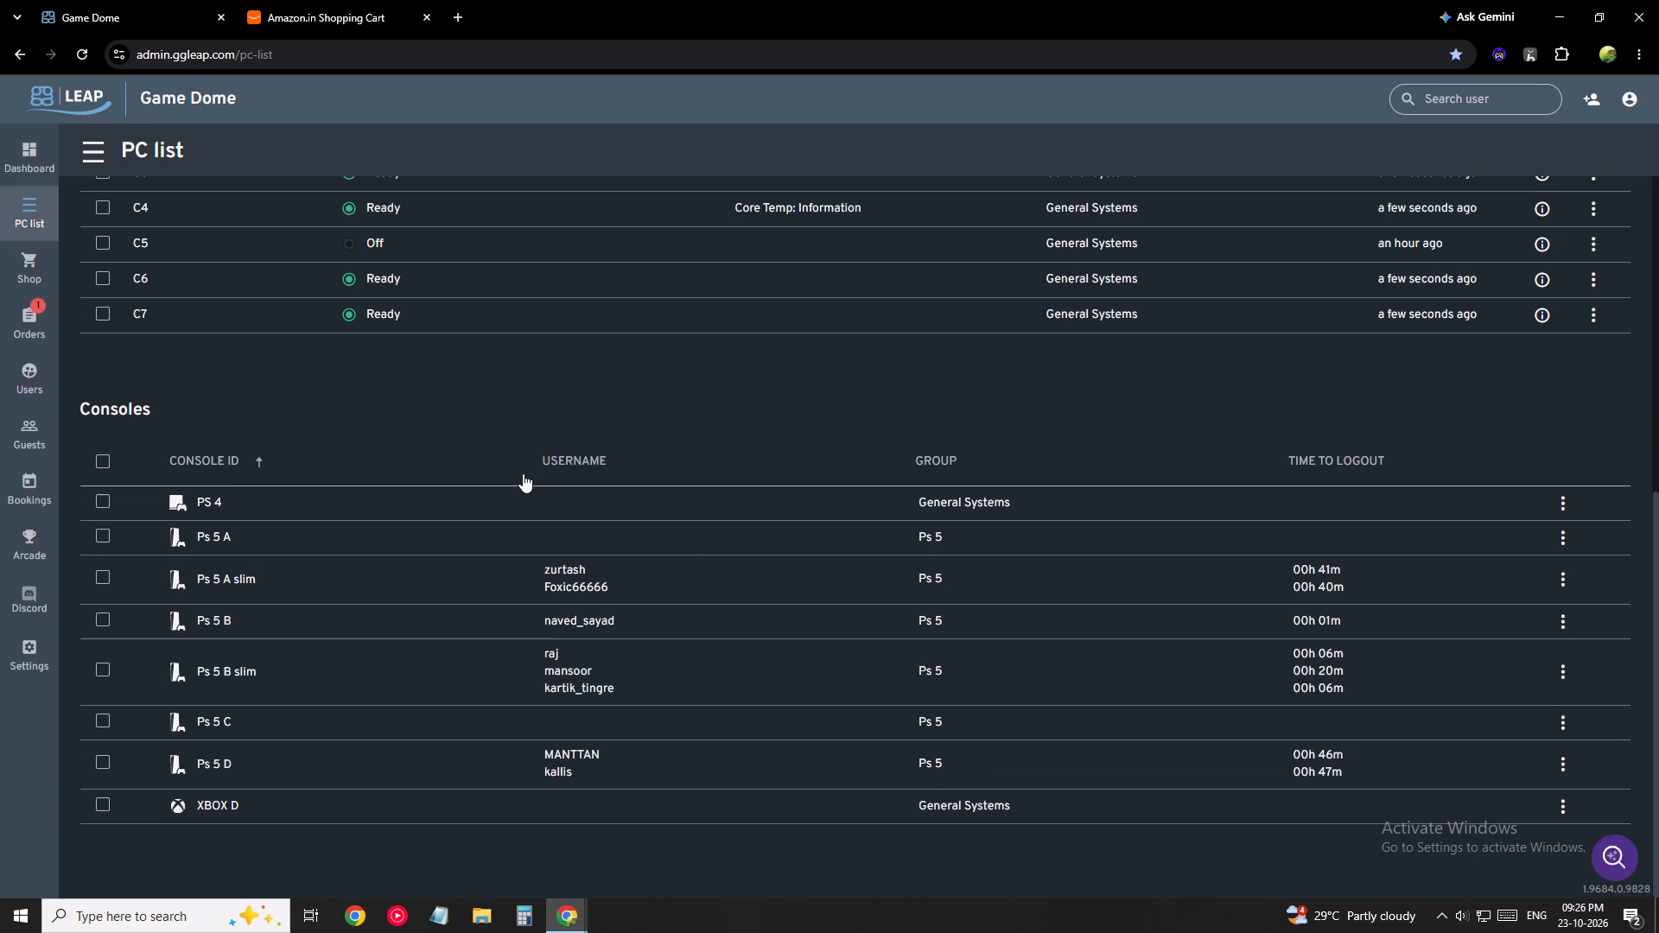
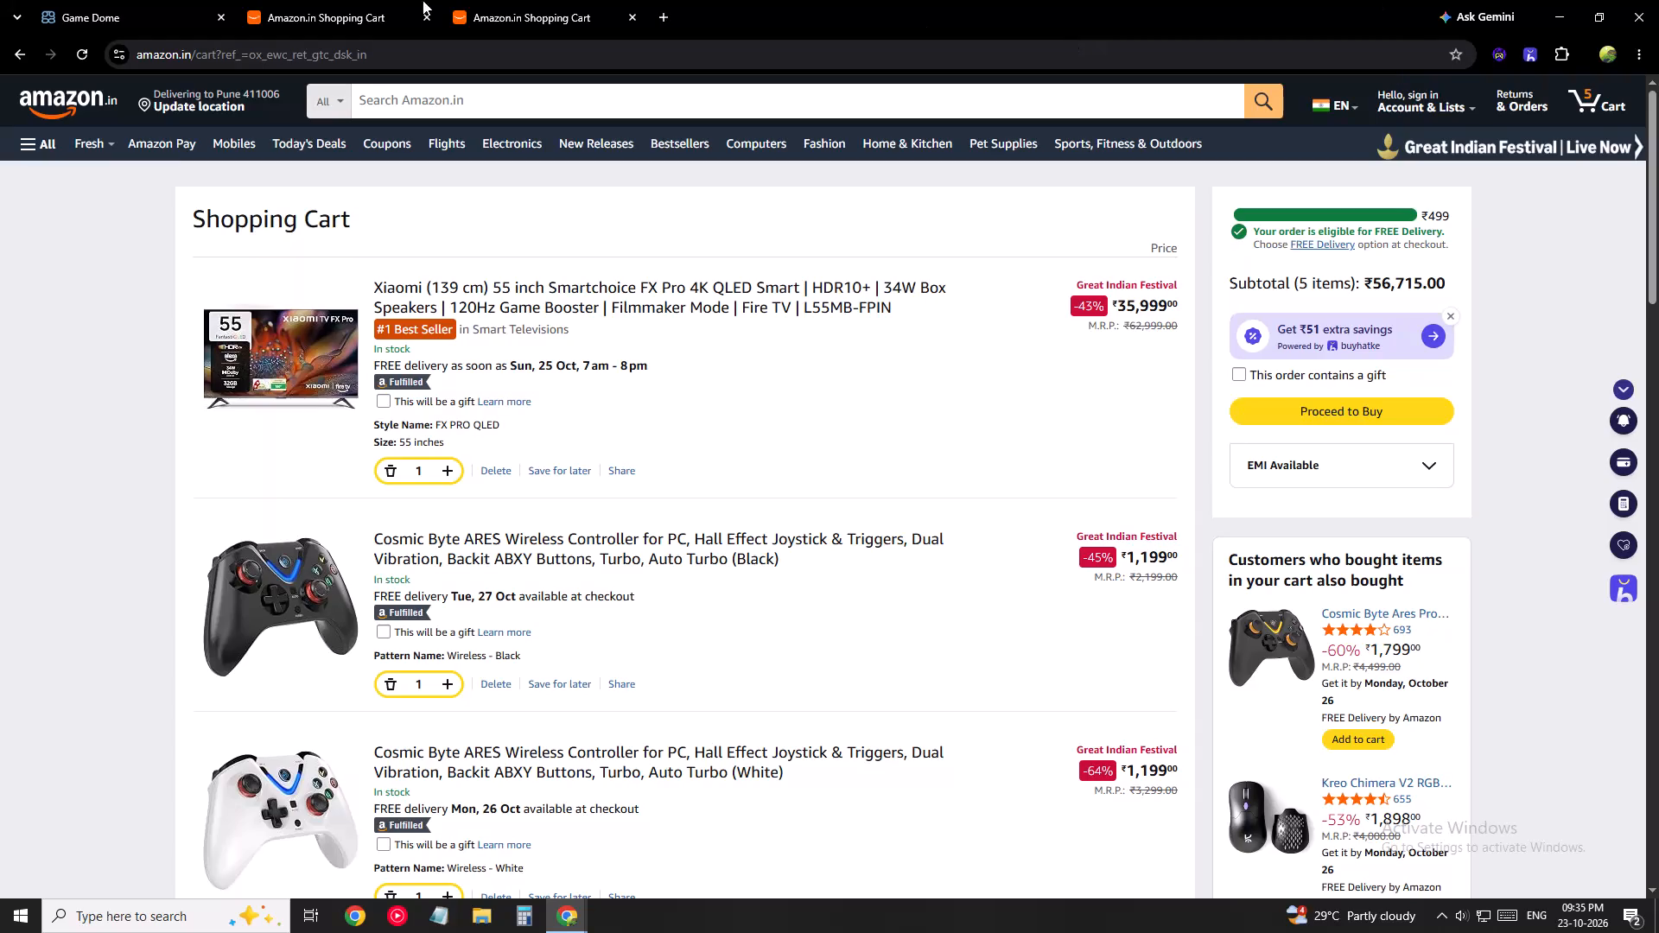
Close both Amazon shopping cart tabs and return to the Game Dome PC list.
click(634, 11)
click(423, 17)
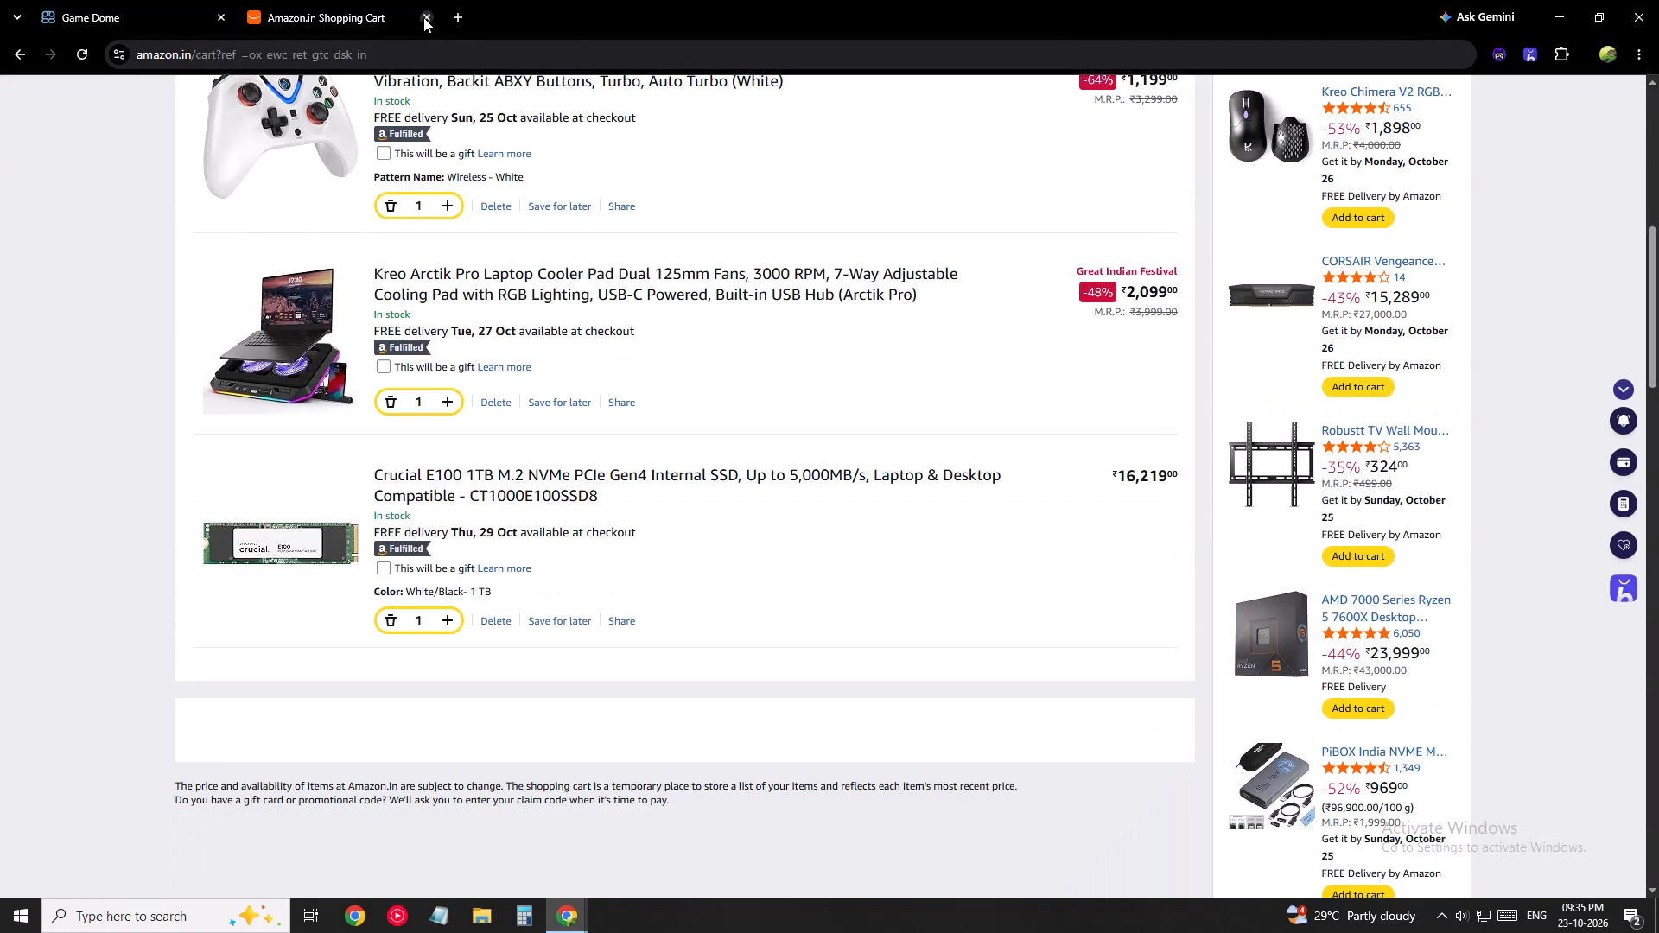
Log out all users from the console Ps 5 B slim in the PC list.
drag(1509, 312, 1510, 281)
click(1496, 175)
scroll(818, 554, down, 8)
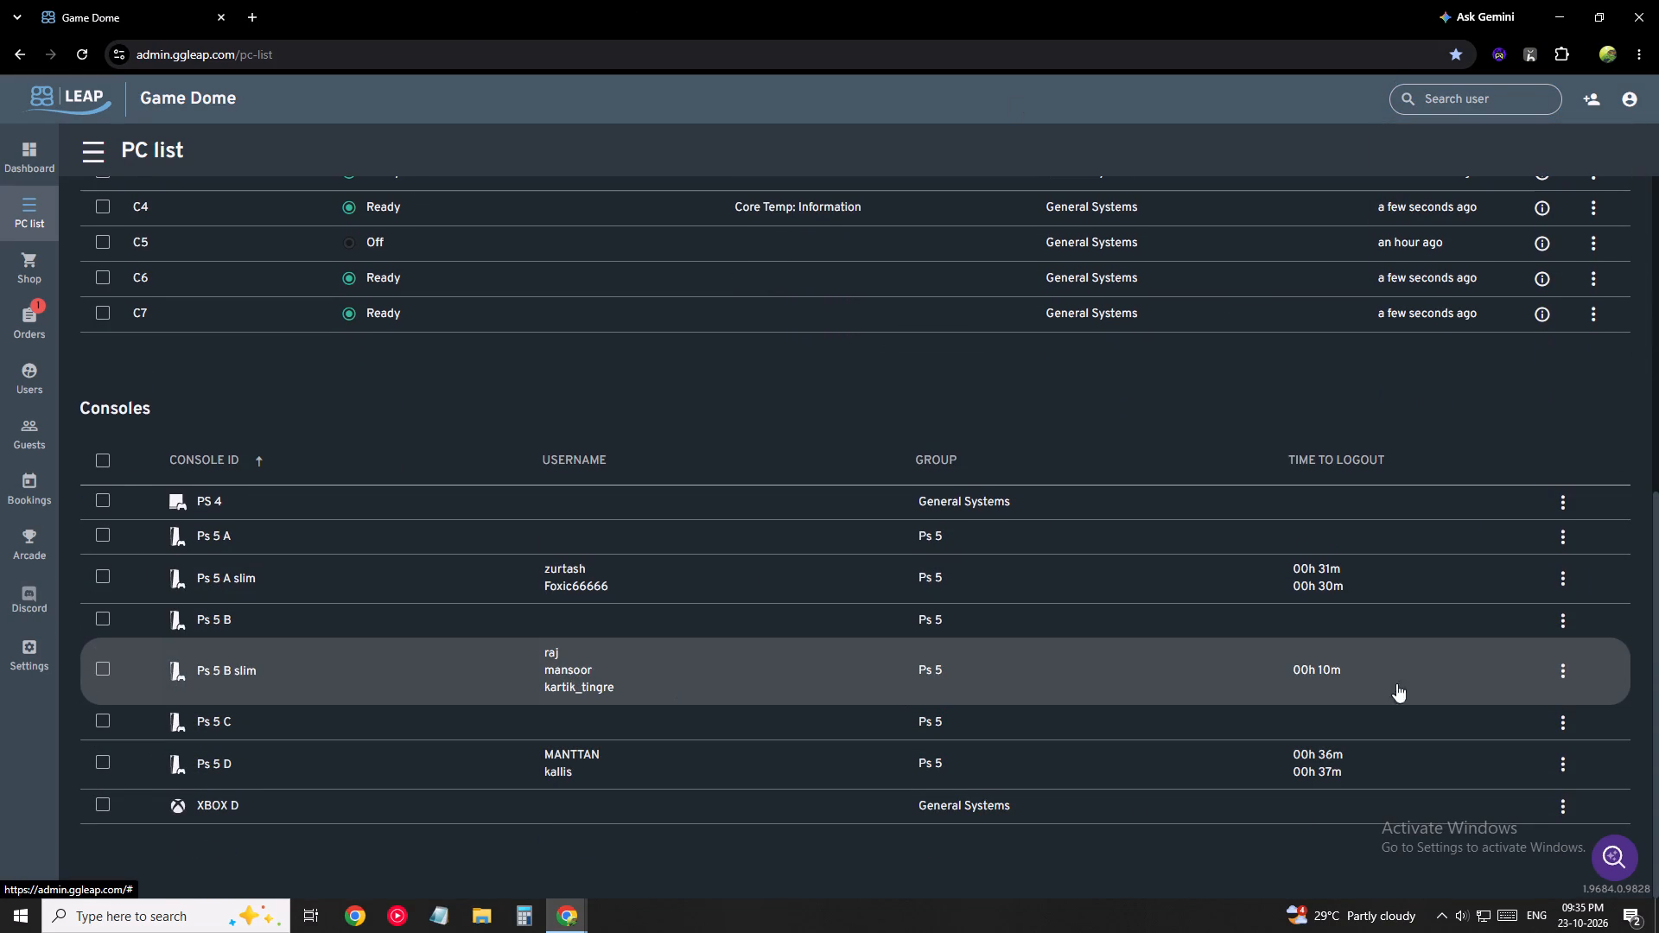
click(1567, 666)
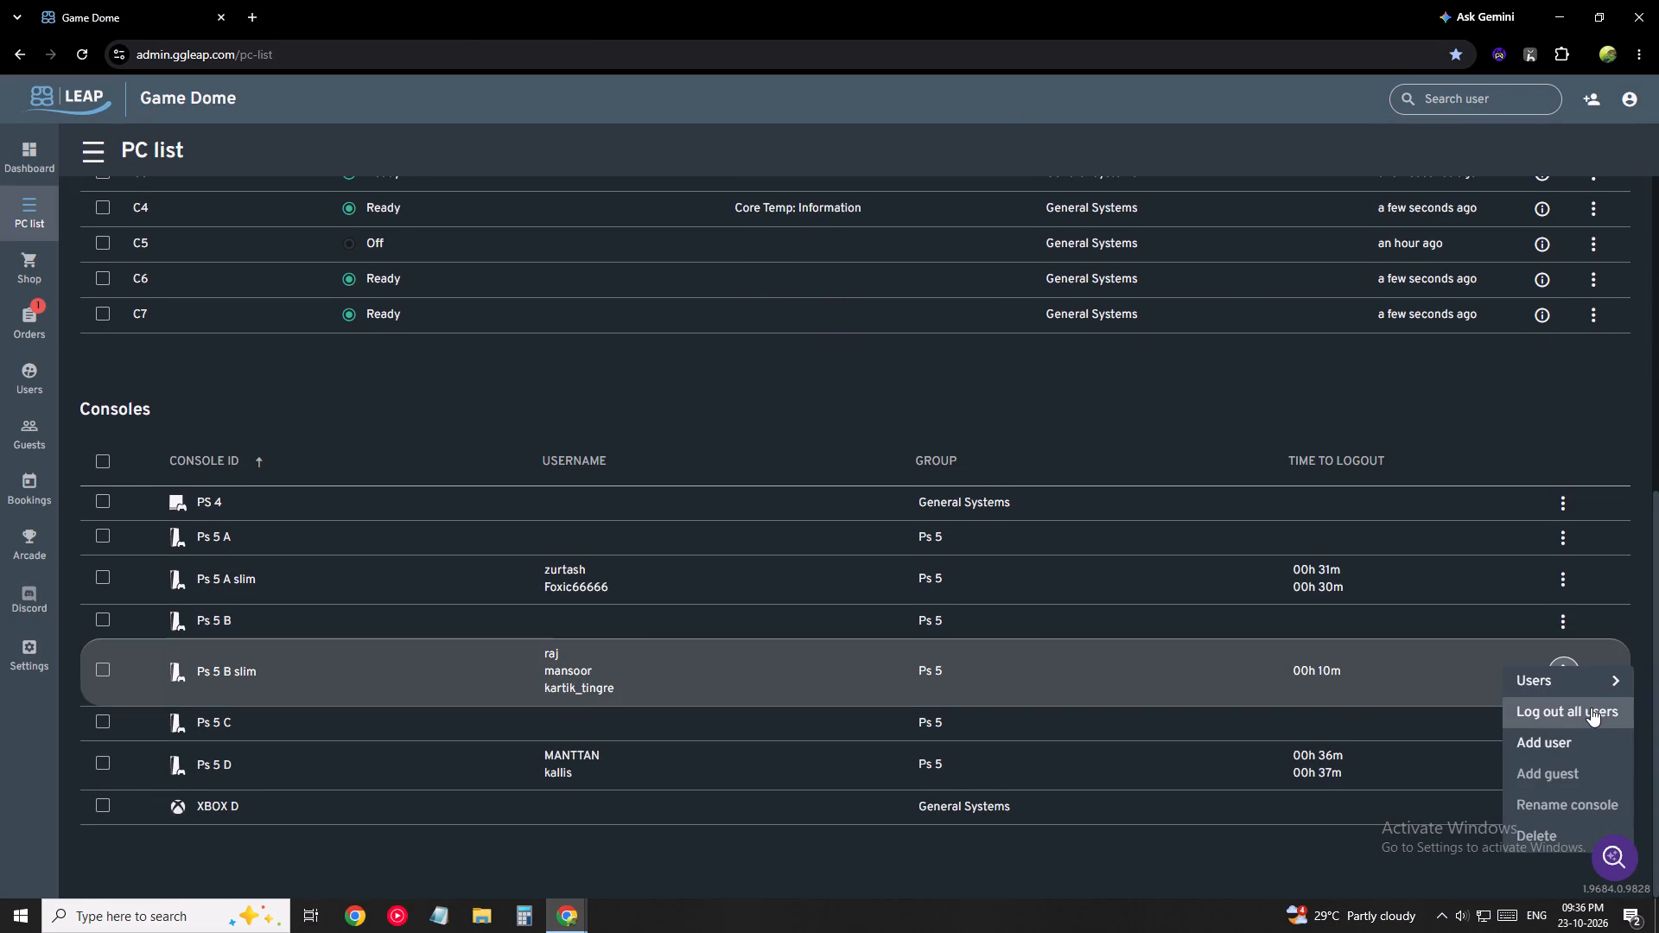
click(1583, 723)
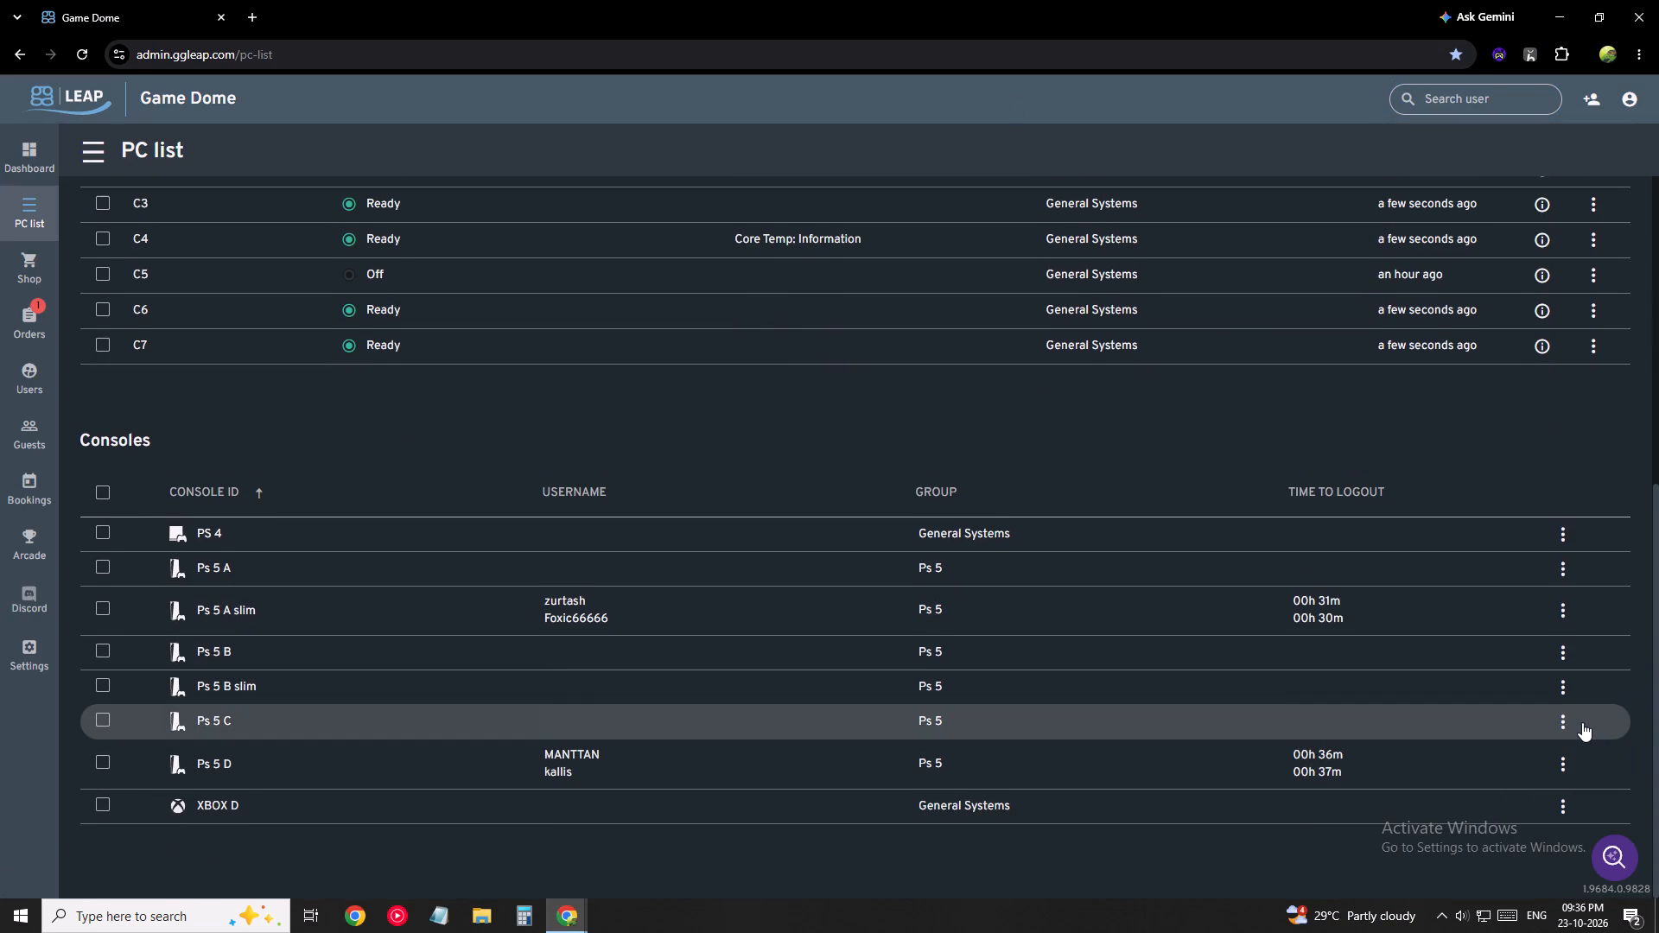
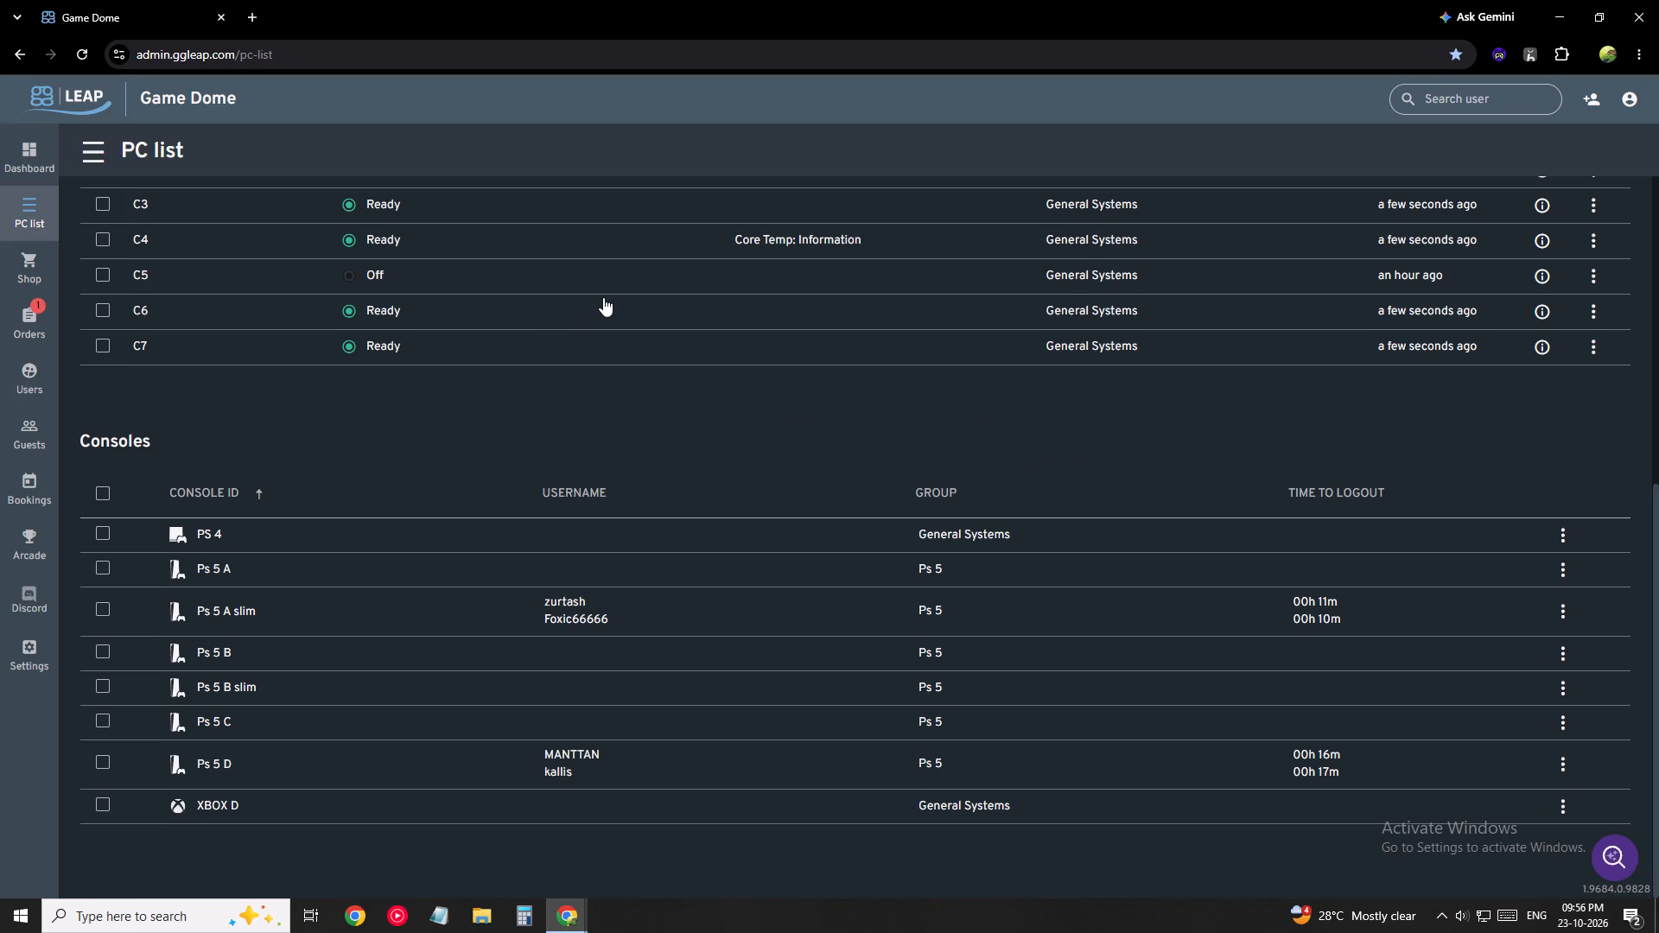
Open the user search to look up a customer account.
click(1414, 101)
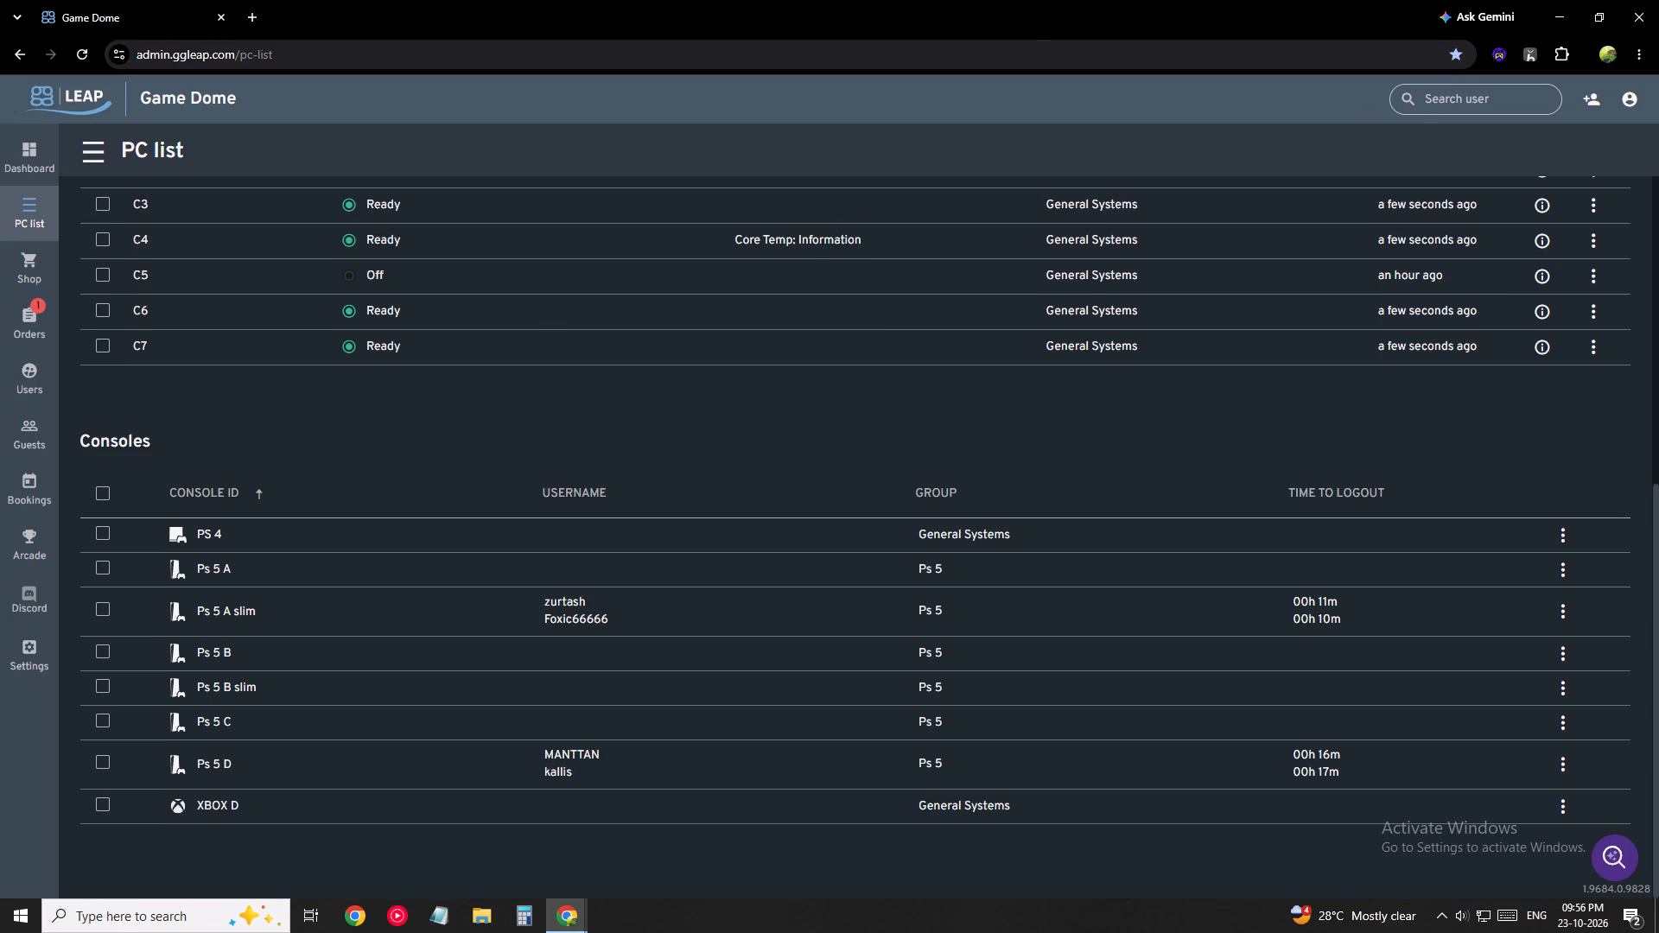
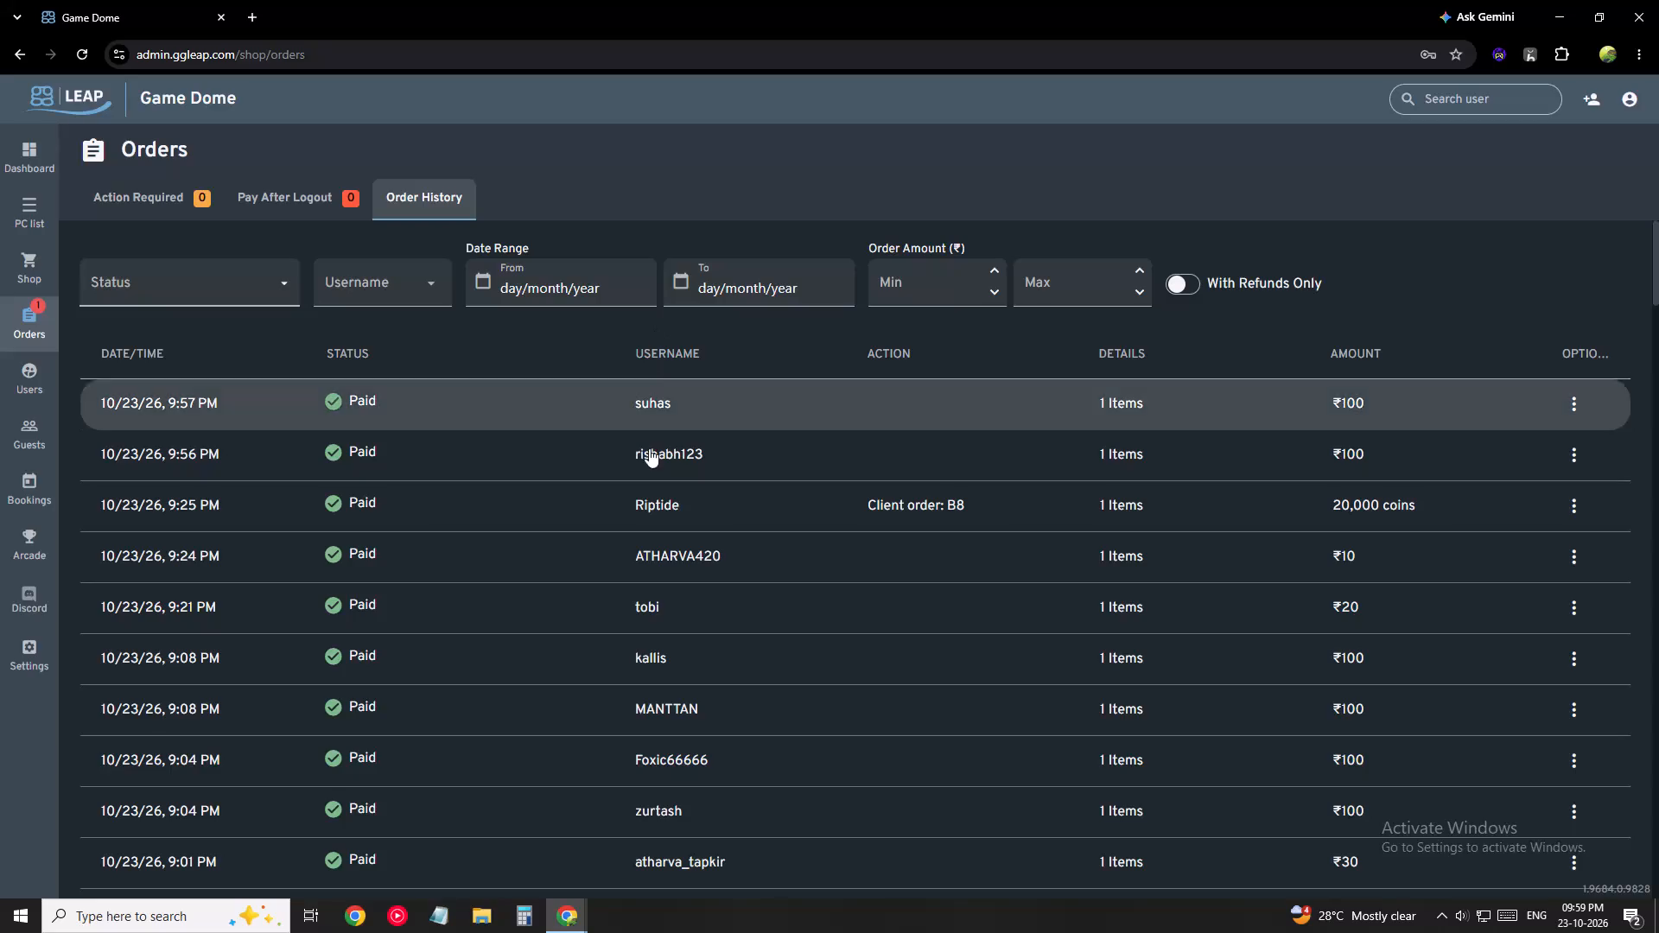
click(660, 384)
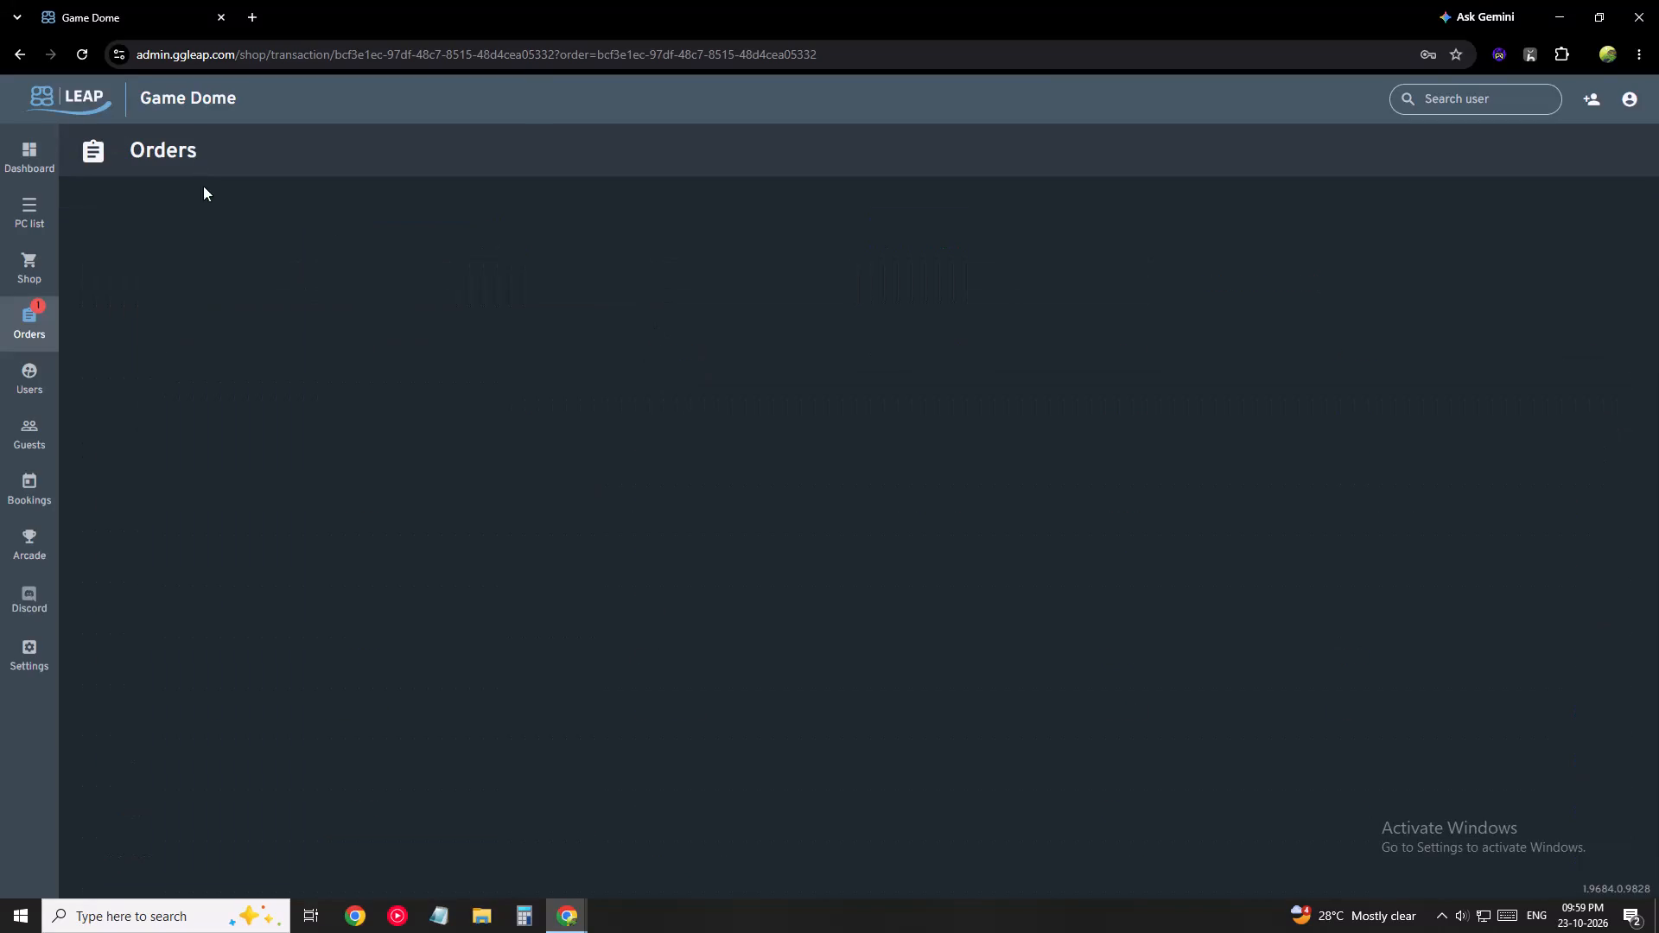
double_click(122, 213)
key(ctrl+c)
drag(191, 802, 204, 833)
click(207, 833)
click(680, 447)
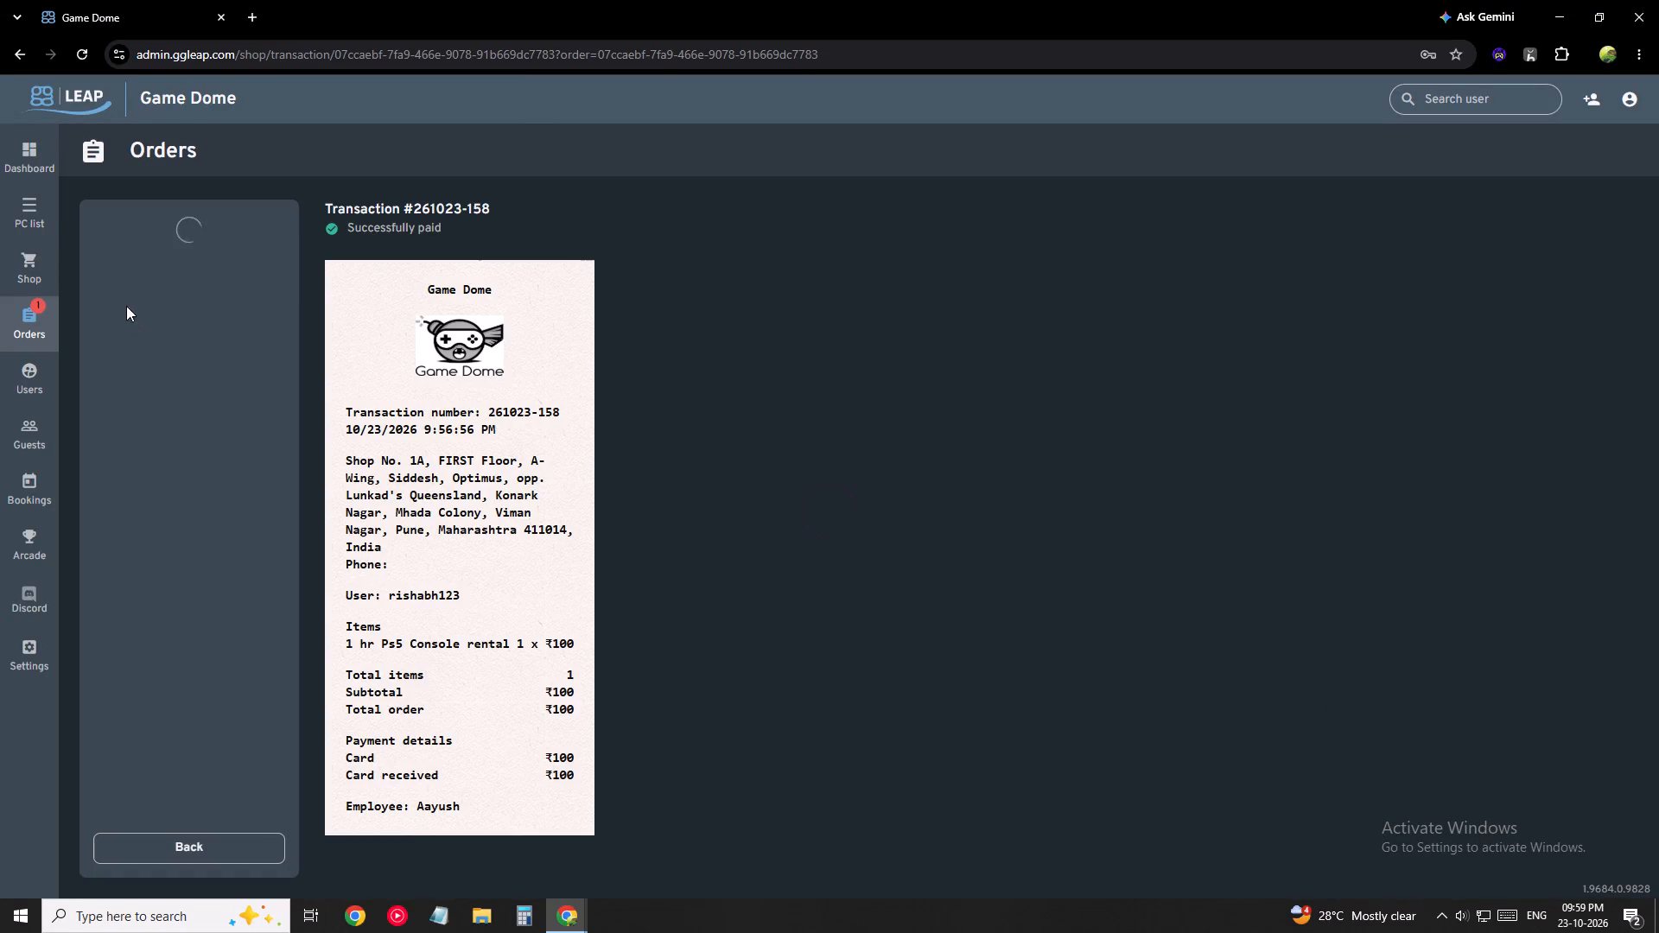
double_click(95, 221)
key(ctrl+c)
click(0, 202)
scroll(317, 532, down, 11)
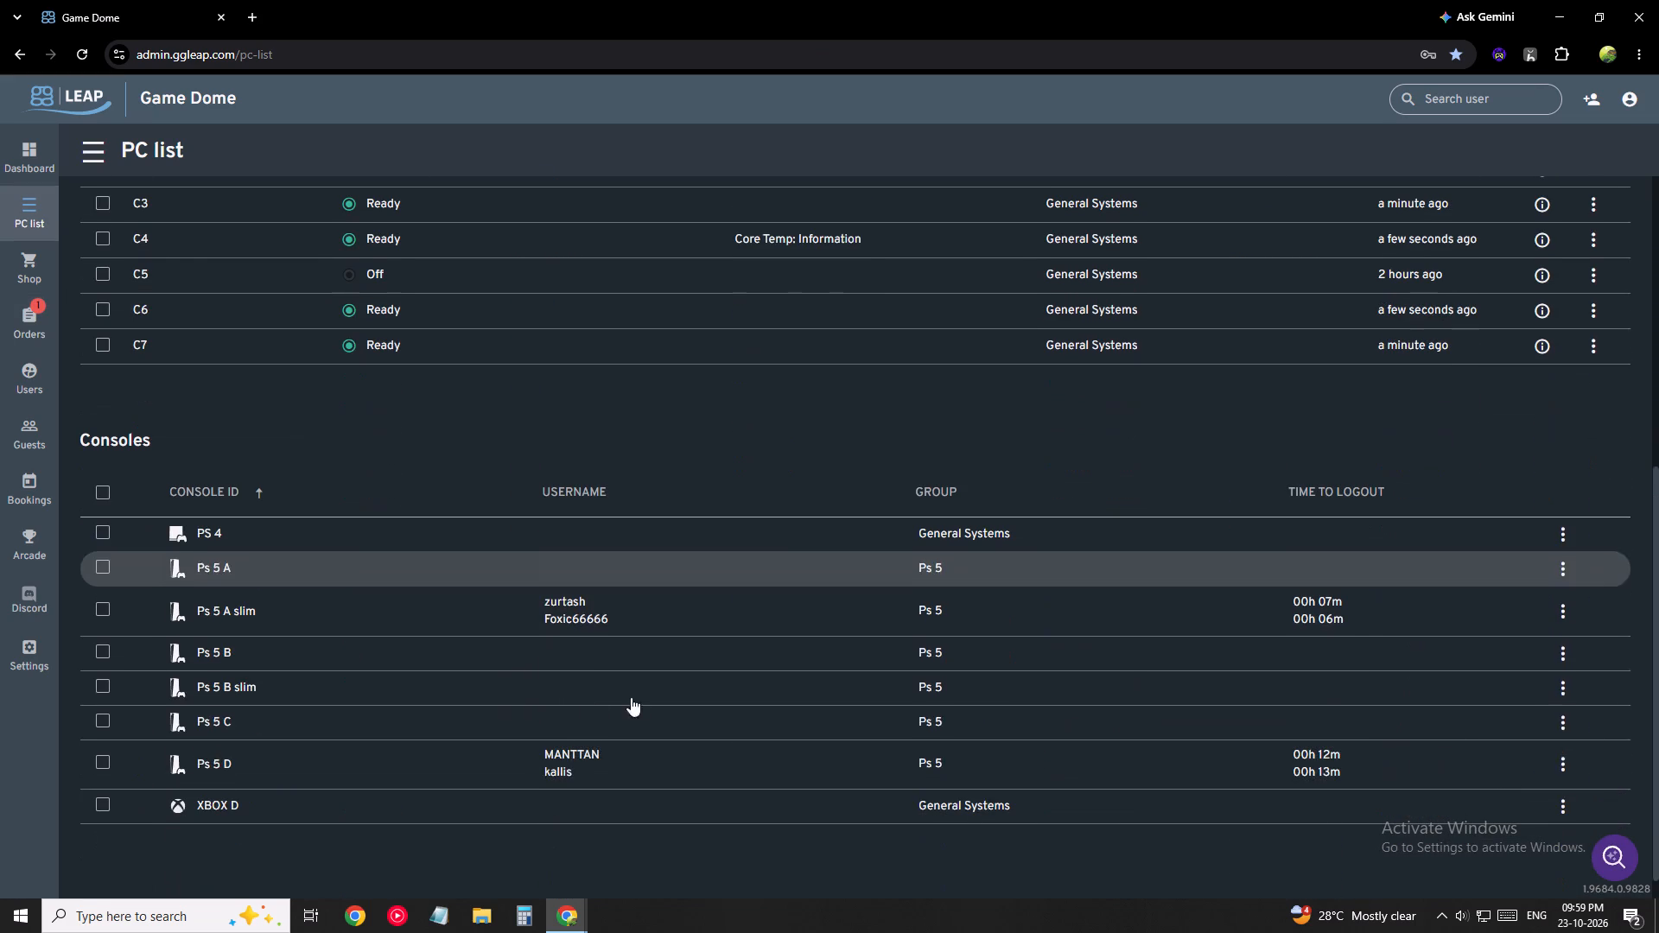
click(1555, 645)
click(1573, 650)
click(814, 507)
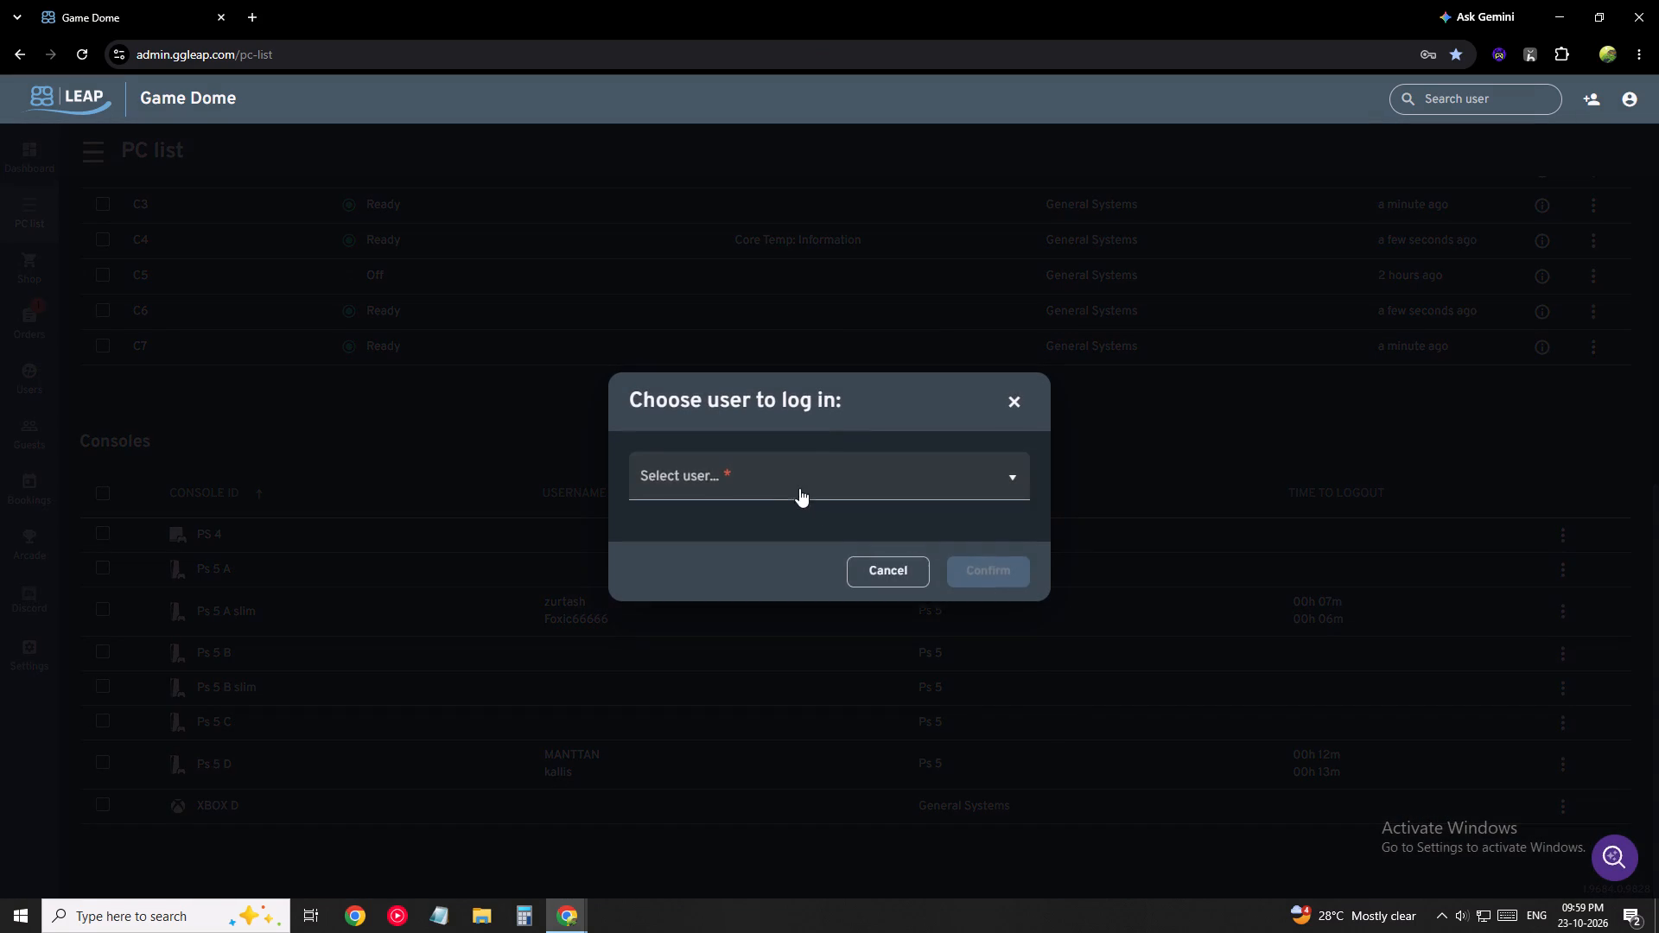
ctrl+click(799, 488)
key(ctrl+v)
click(791, 514)
click(810, 543)
click(958, 560)
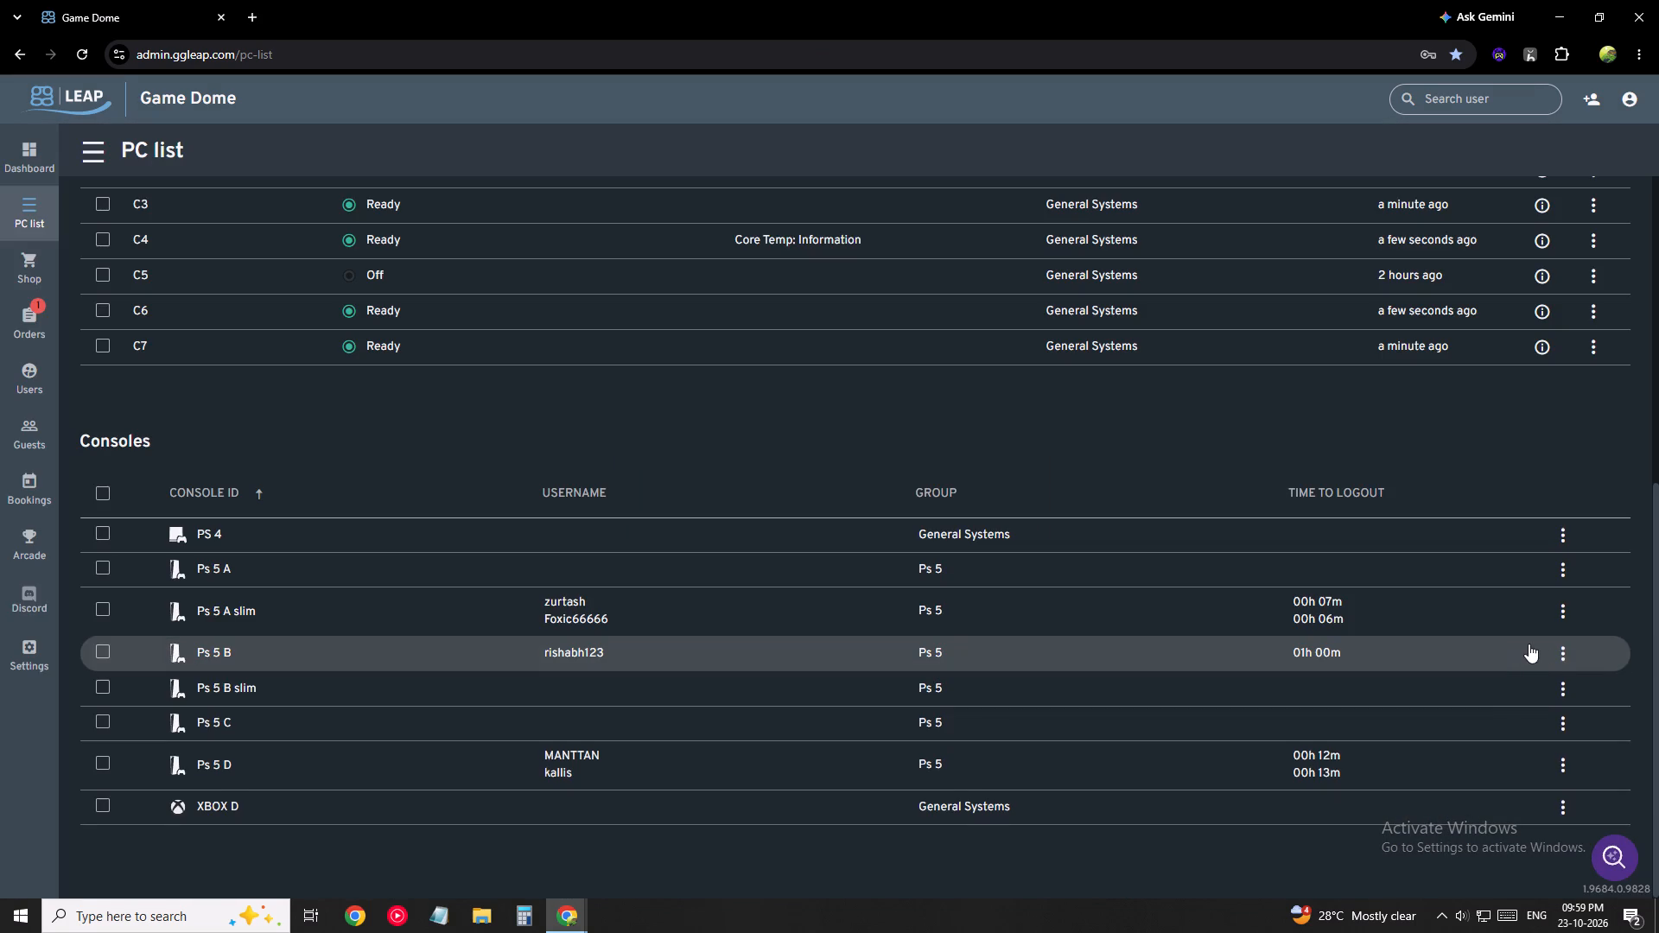
Log suhas in to the Ps 5 B console as the second player, reusing the username copied earlier.
click(1540, 644)
click(1552, 651)
click(1561, 725)
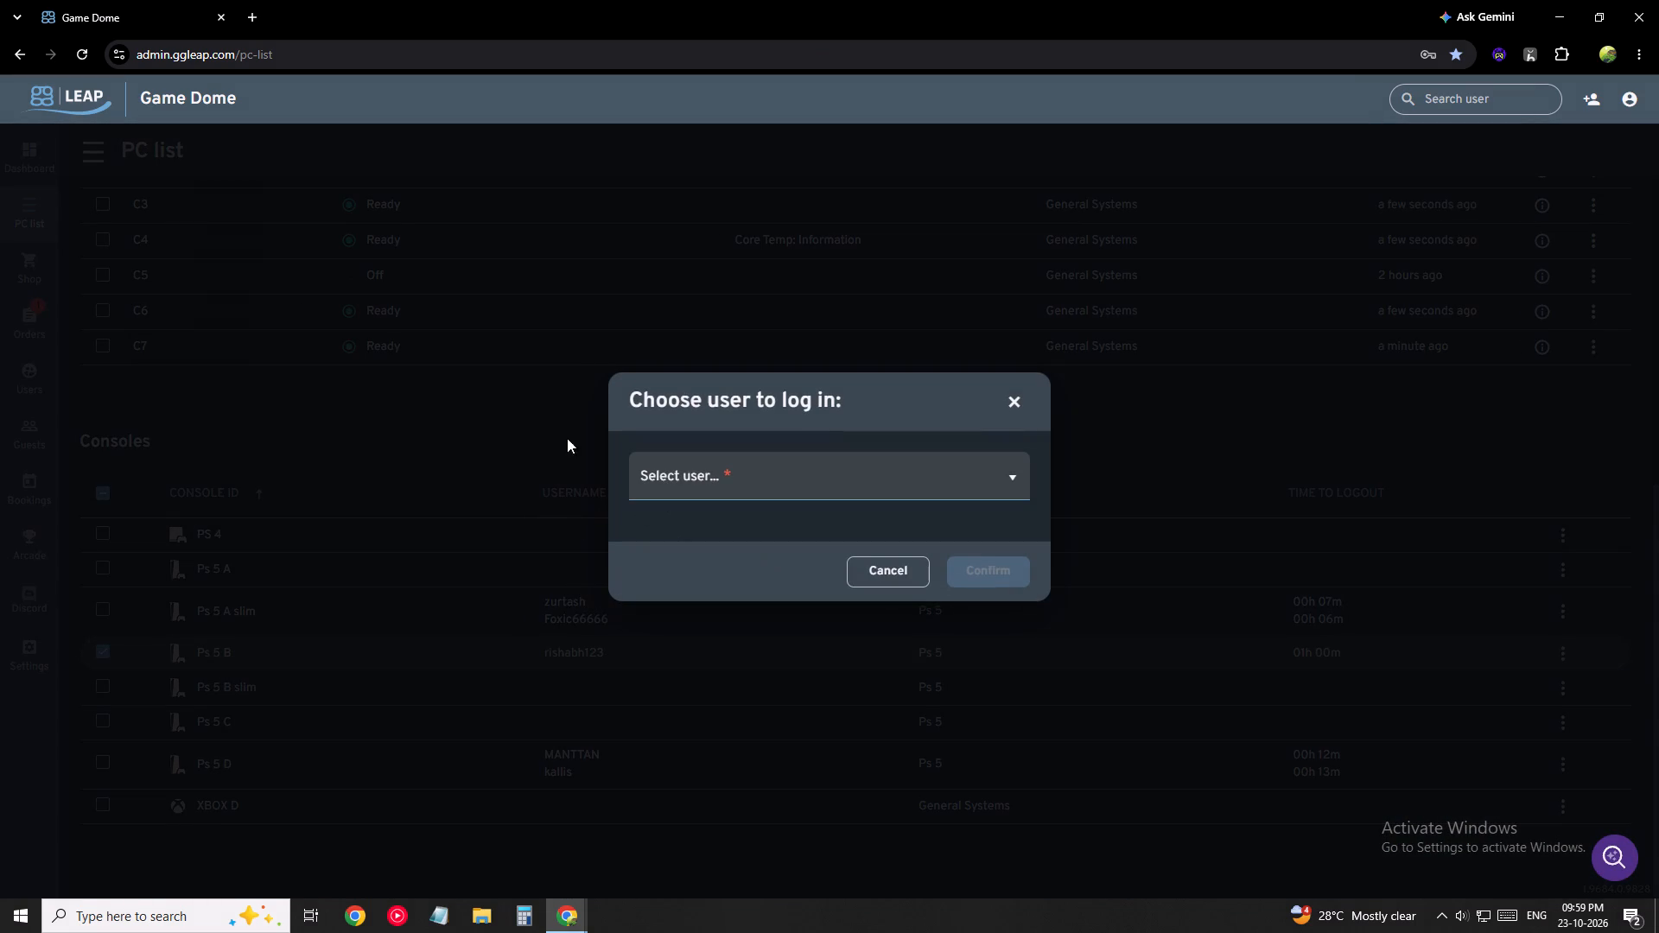
click(704, 488)
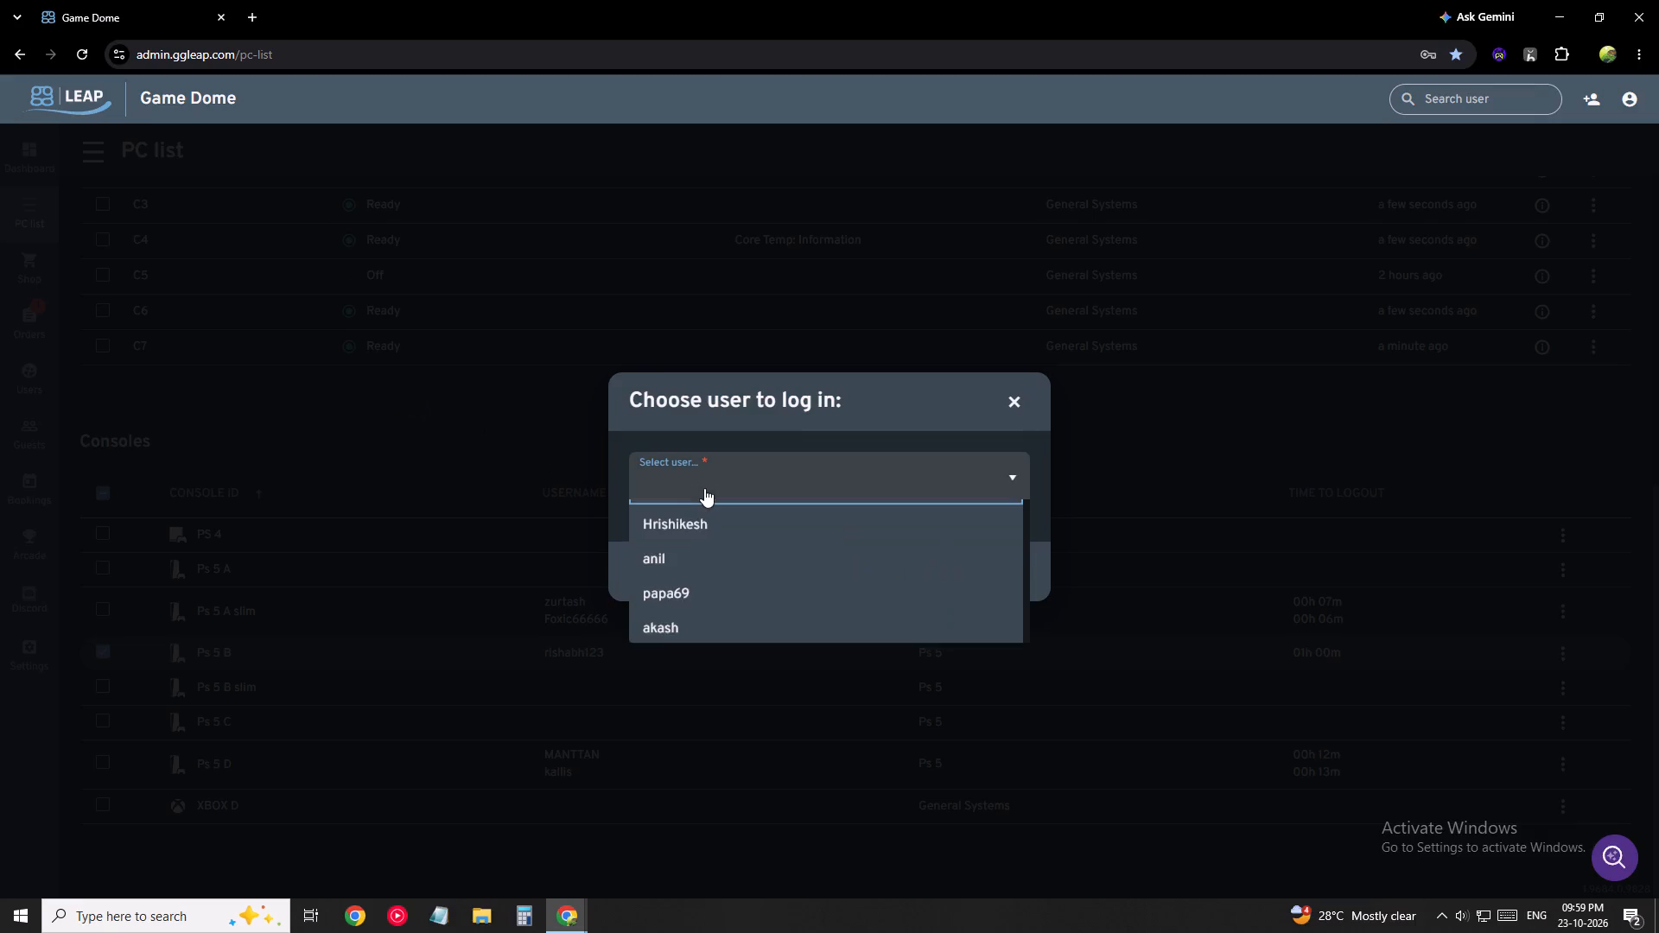
key(super+v)
click(747, 655)
key(ctrl+v)
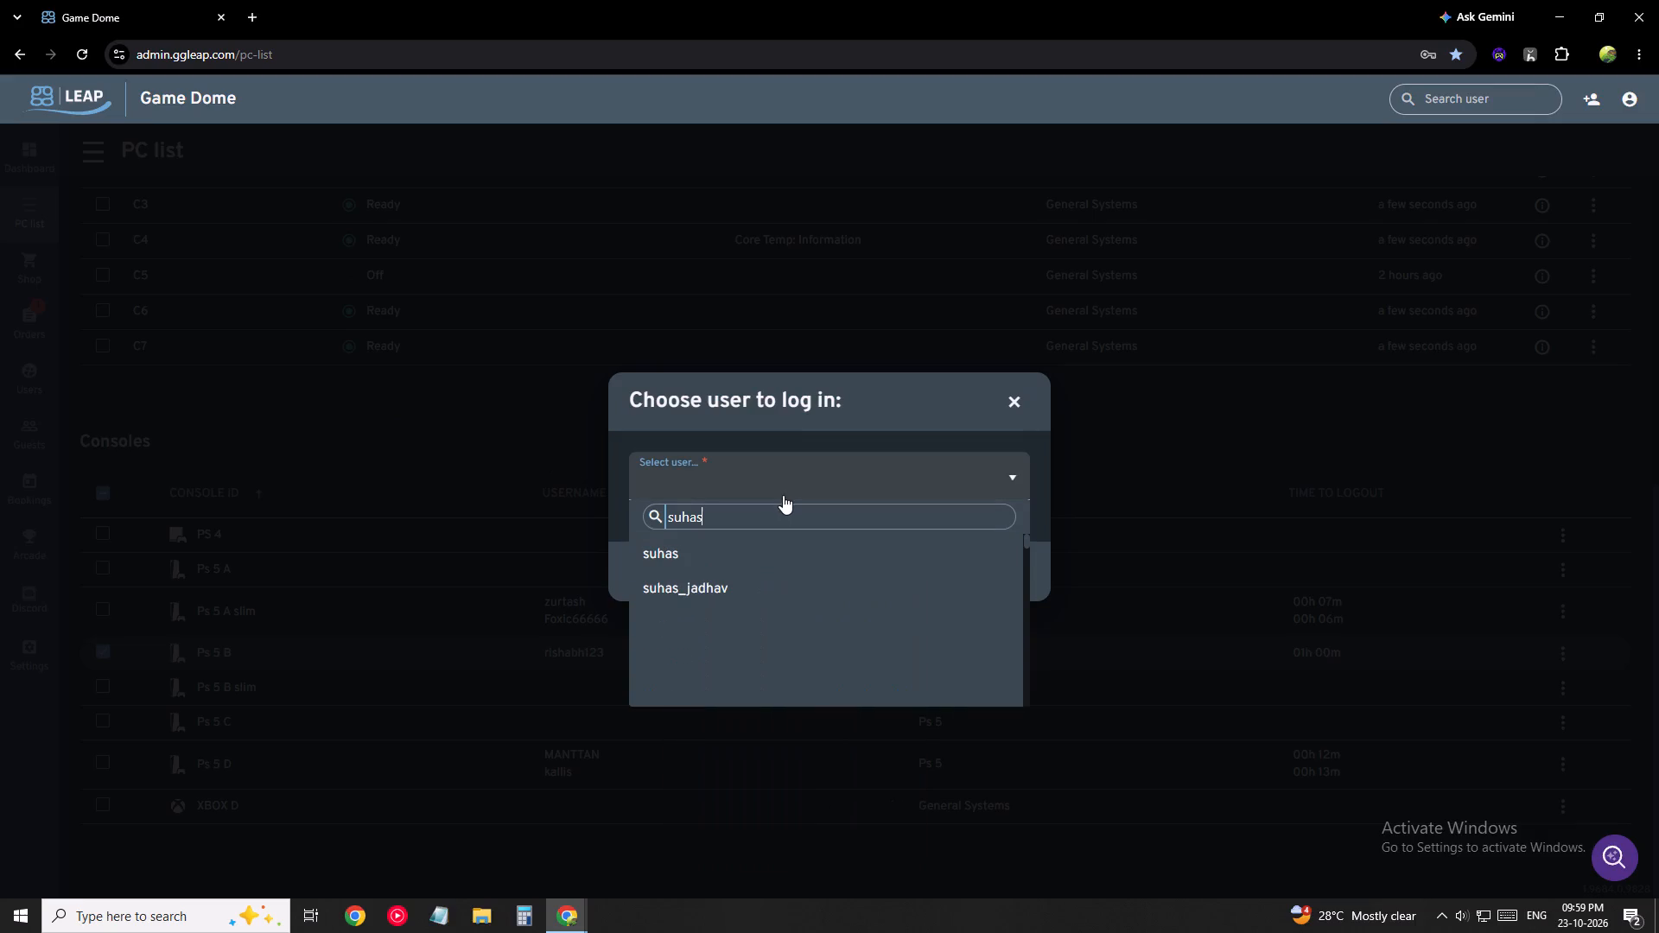
click(732, 551)
click(1004, 581)
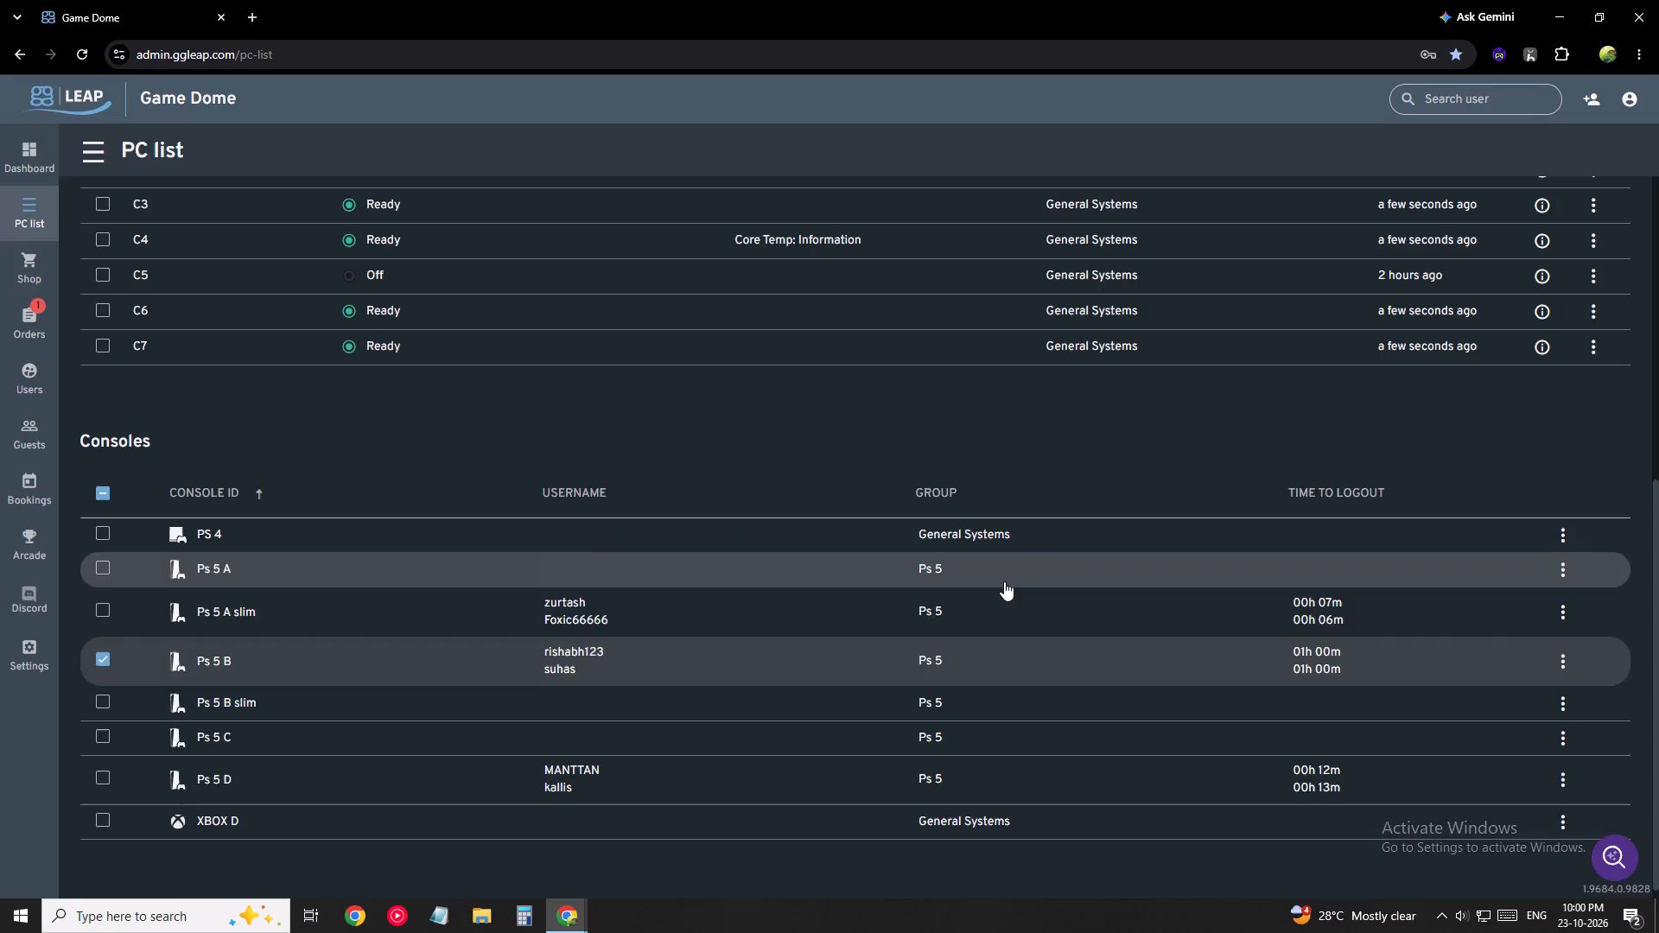
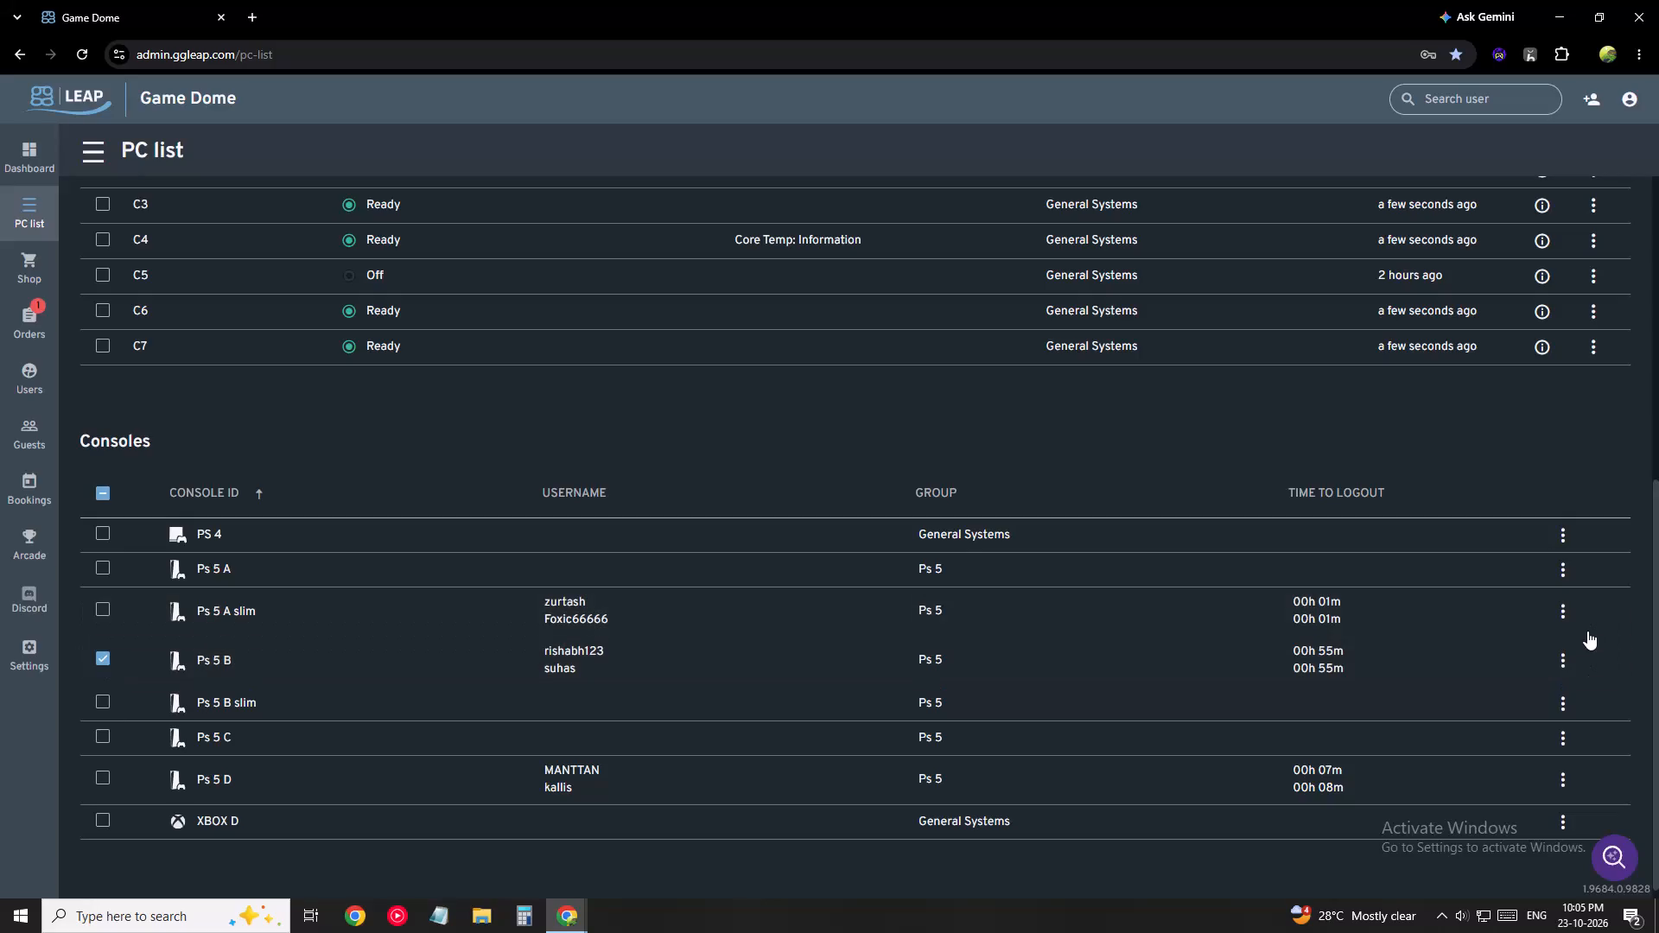
Log out all users from the Ps 5 A slim console.
click(1556, 607)
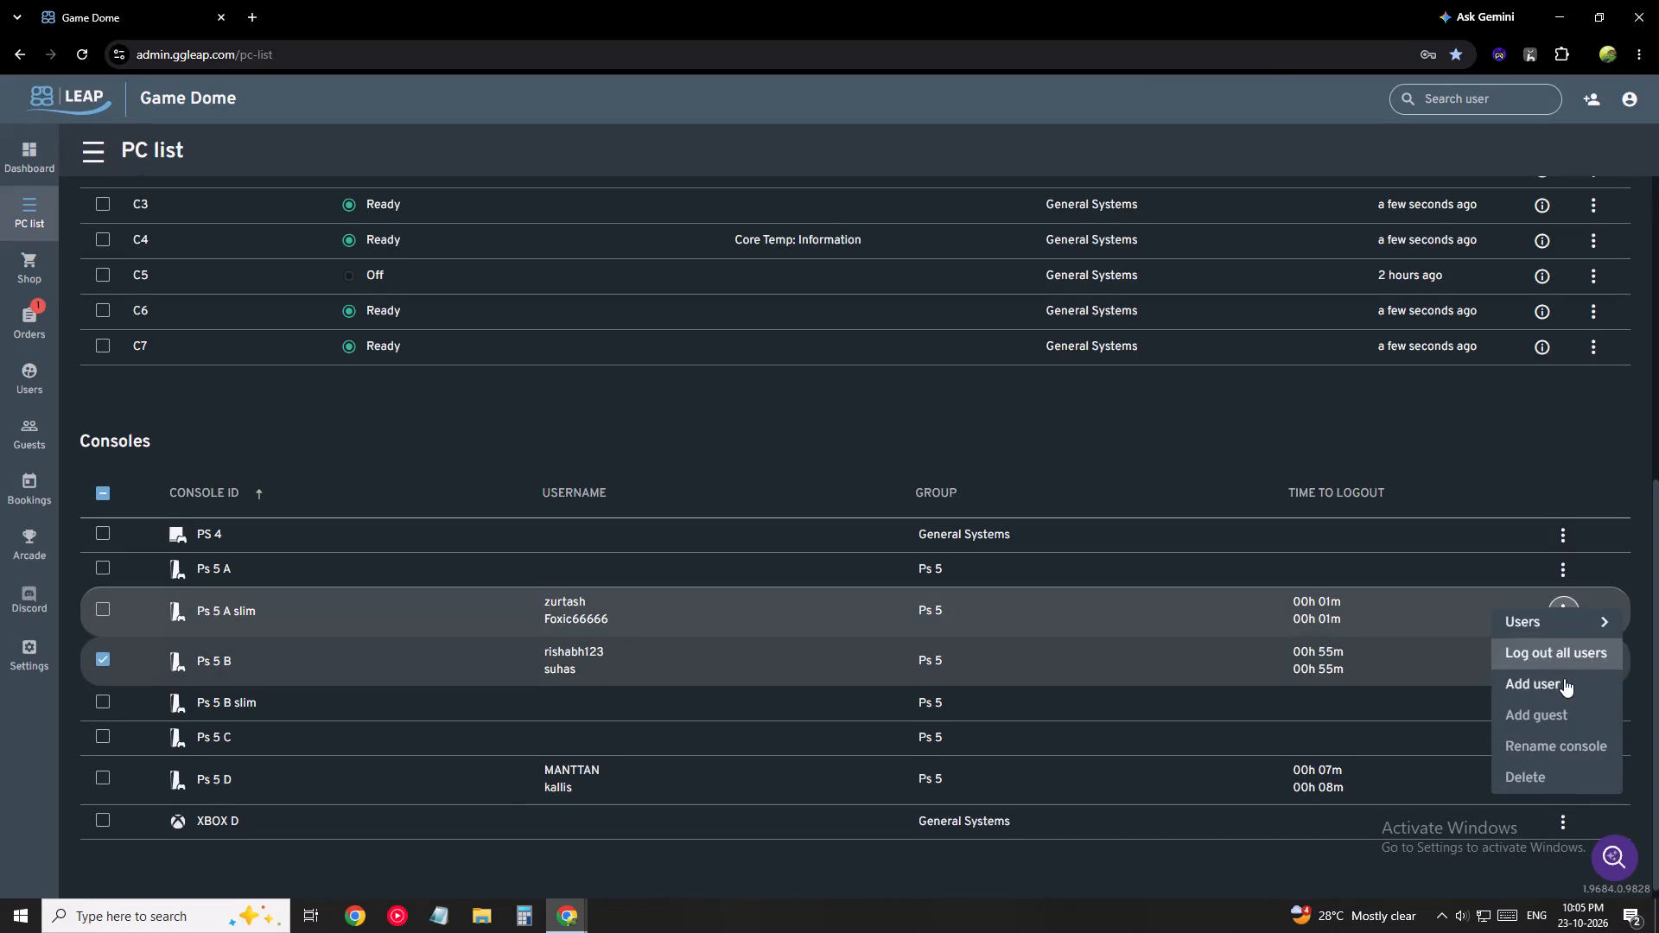
click(1574, 644)
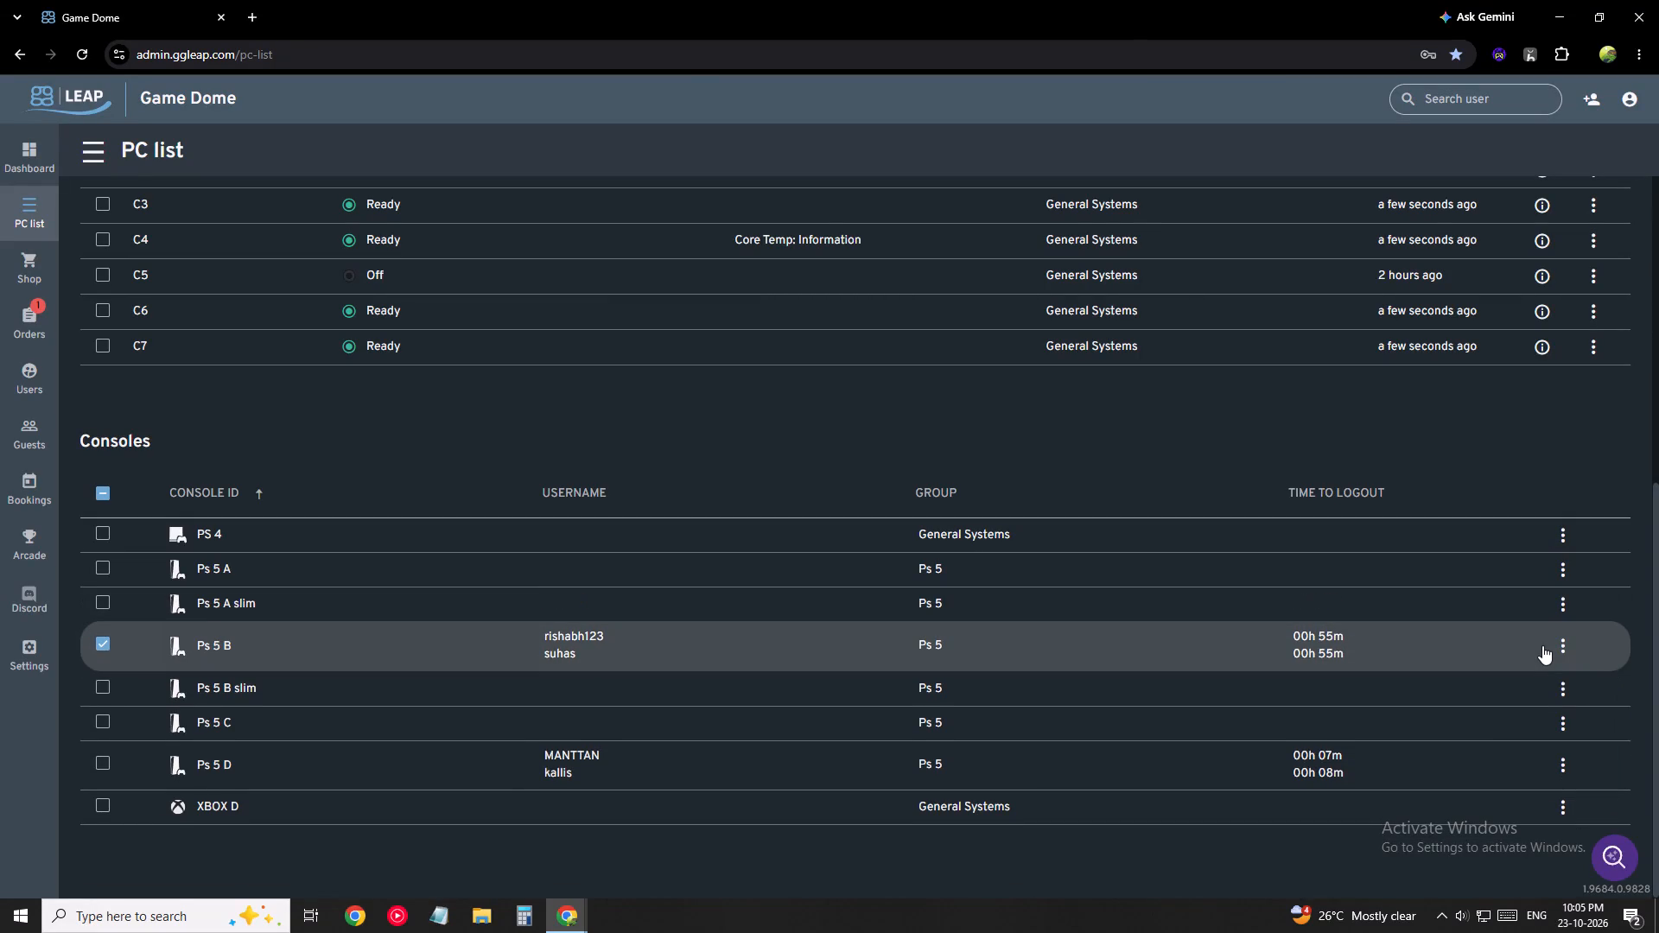
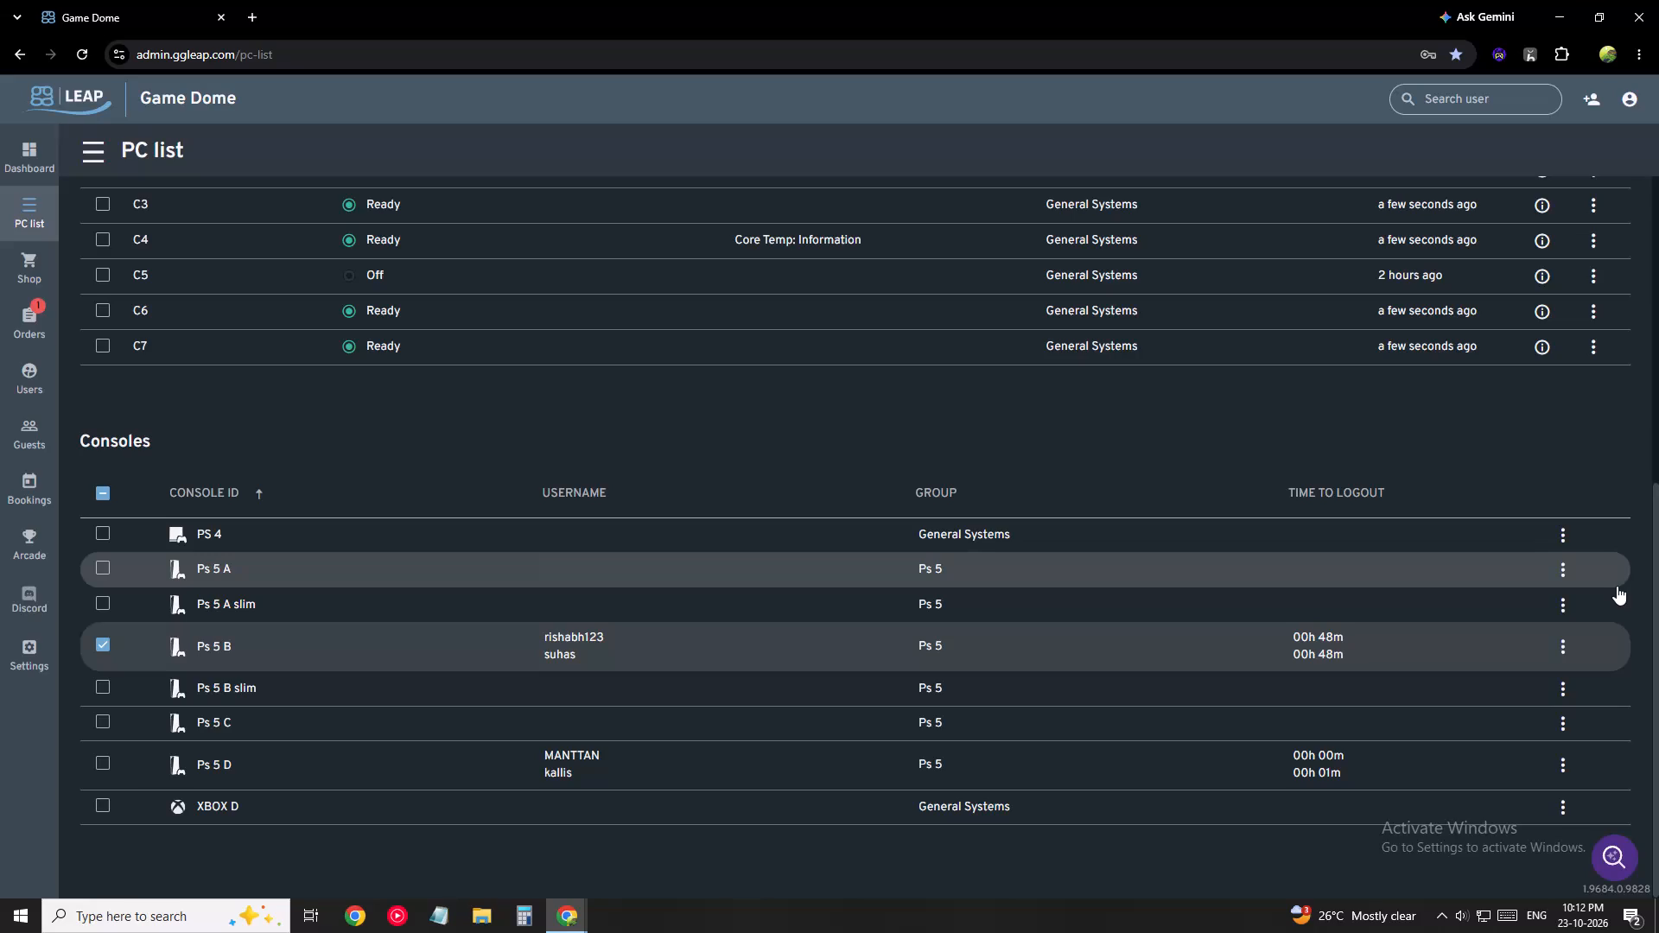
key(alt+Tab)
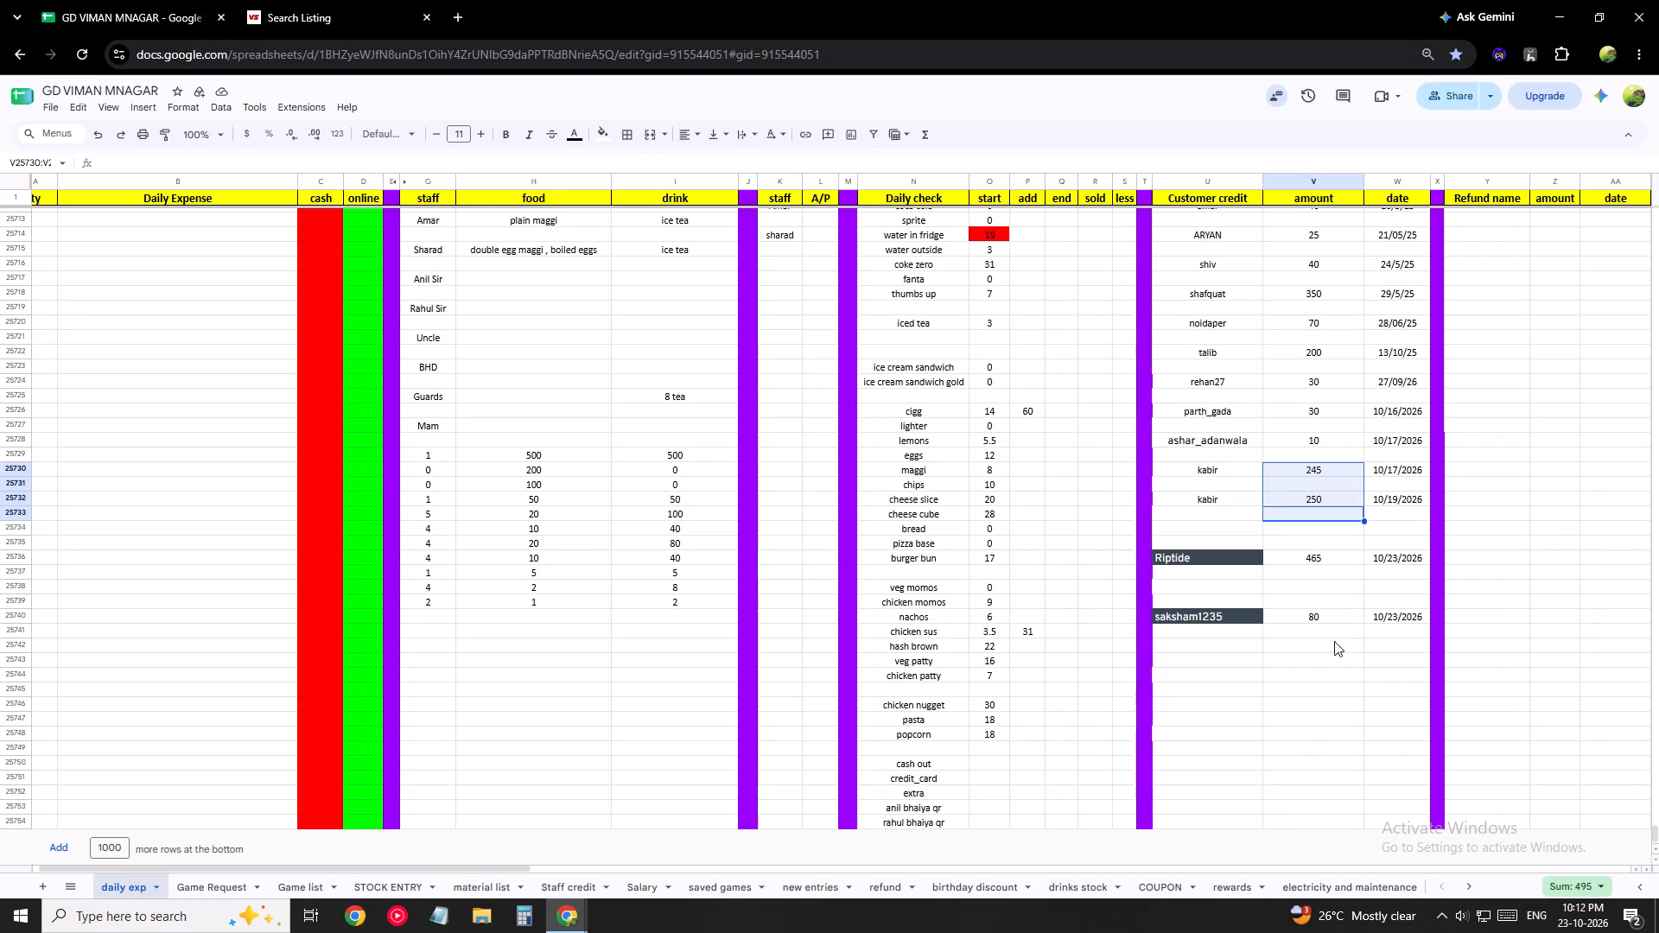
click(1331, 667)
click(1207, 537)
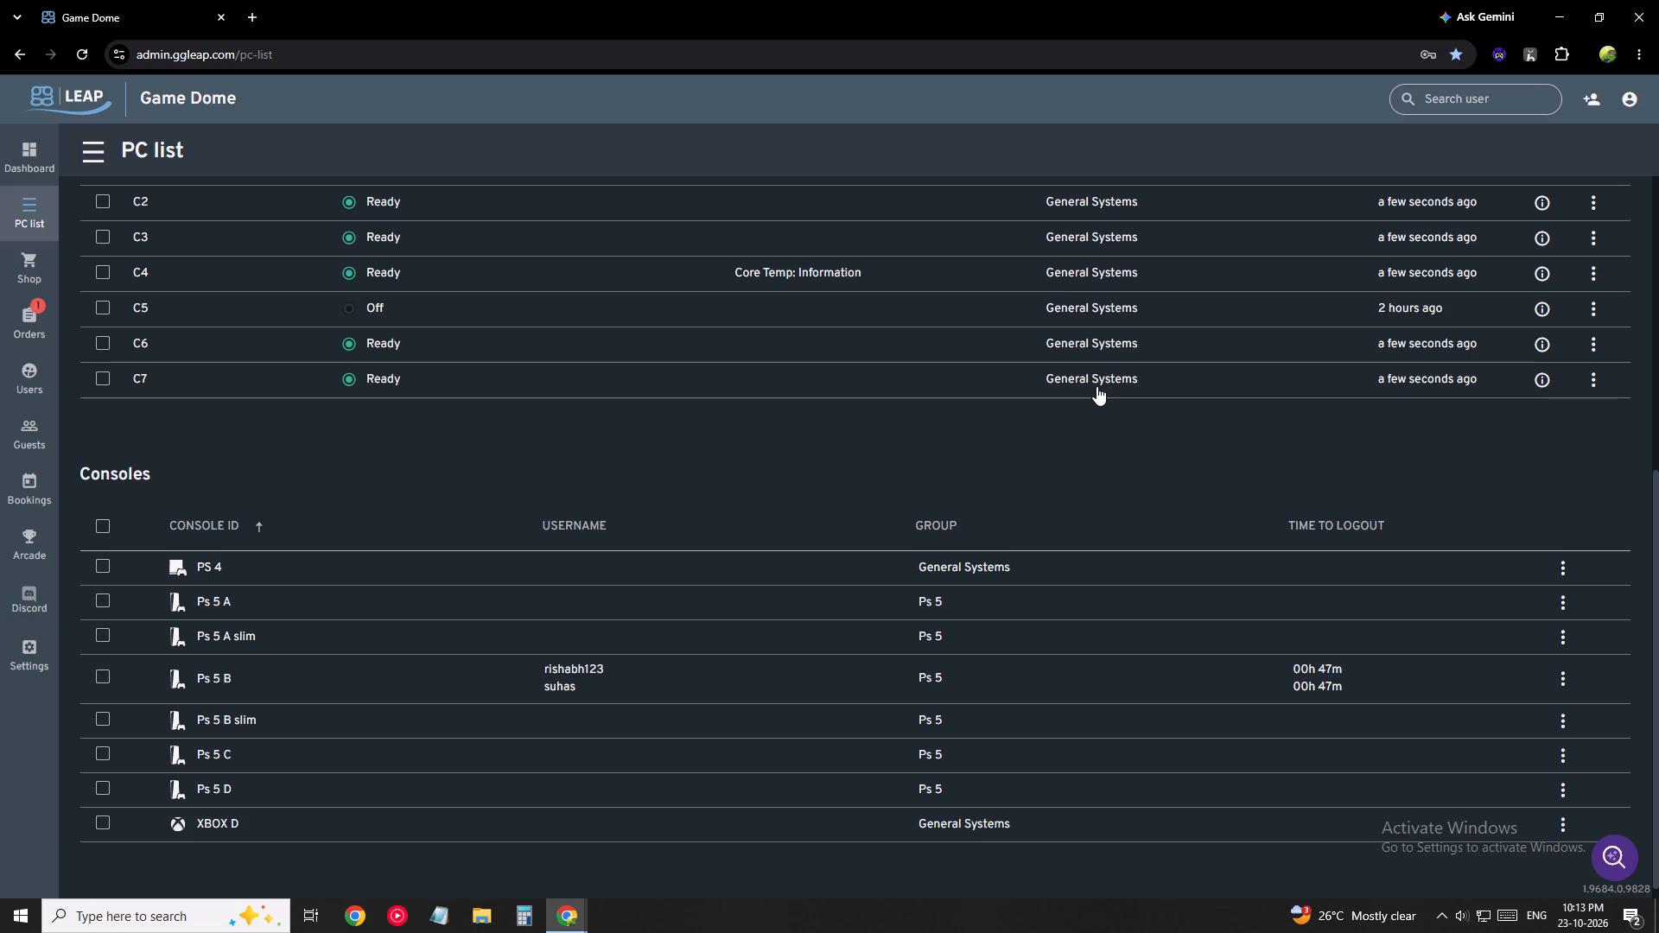
Find the user RITESH in the Game Dome admin and sell them two Cigg through Quicksell, completing the checkout.
click(1489, 111)
text(ritesh)
click(1592, 148)
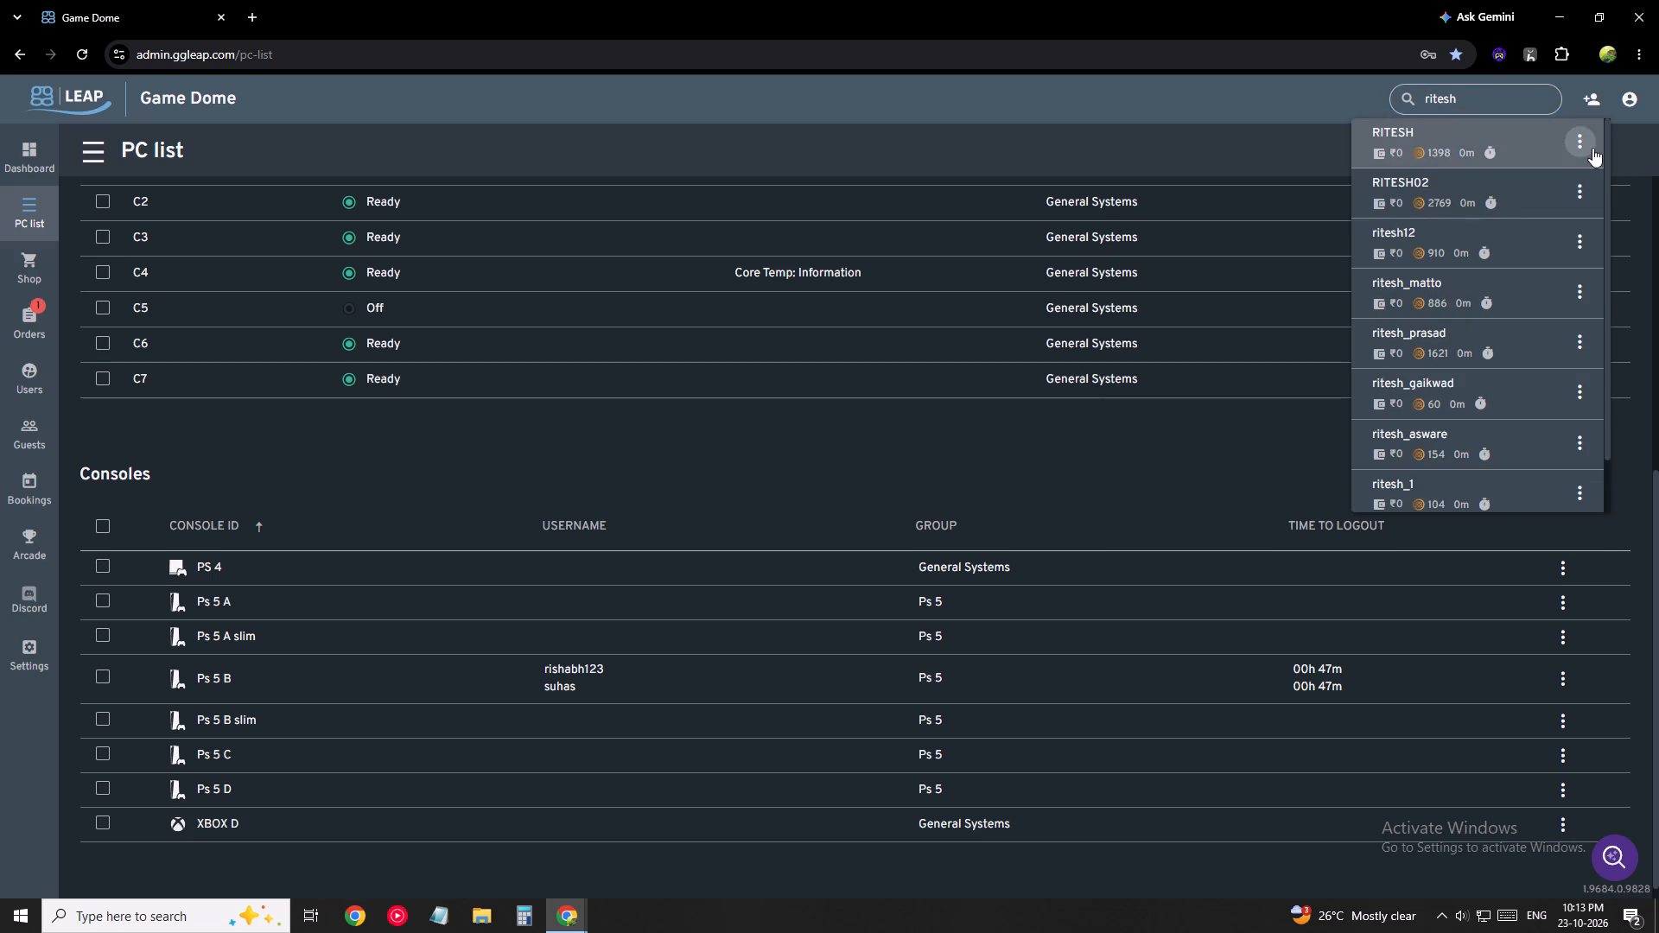
click(1620, 162)
double_click(618, 352)
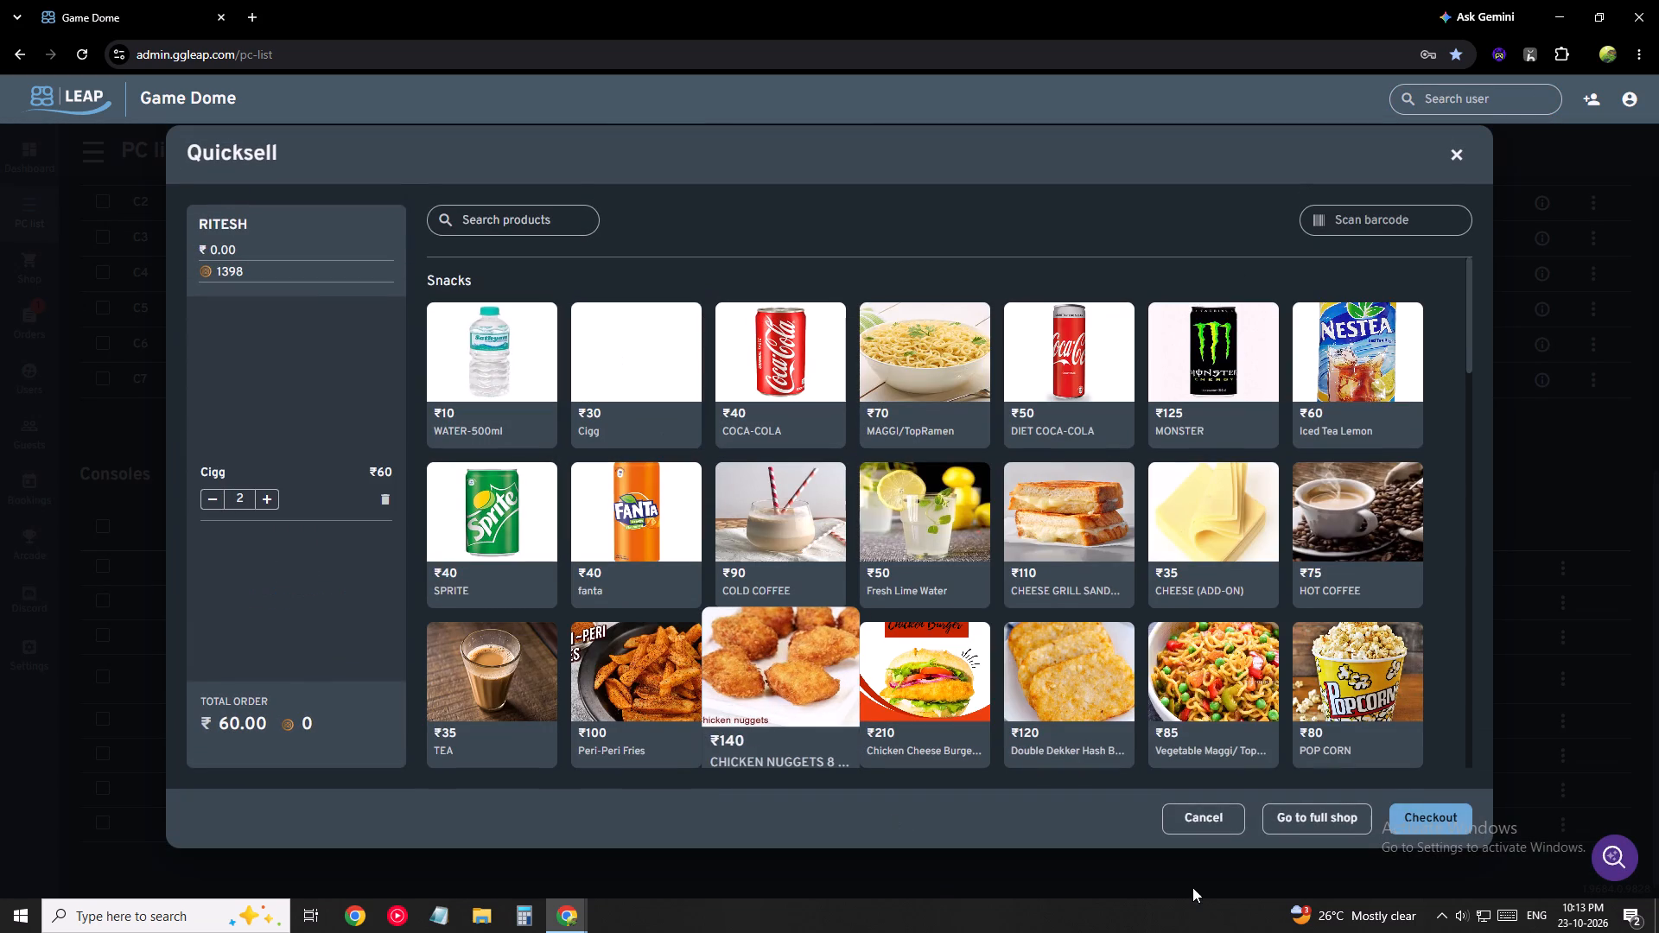
click(1441, 830)
click(435, 501)
click(484, 785)
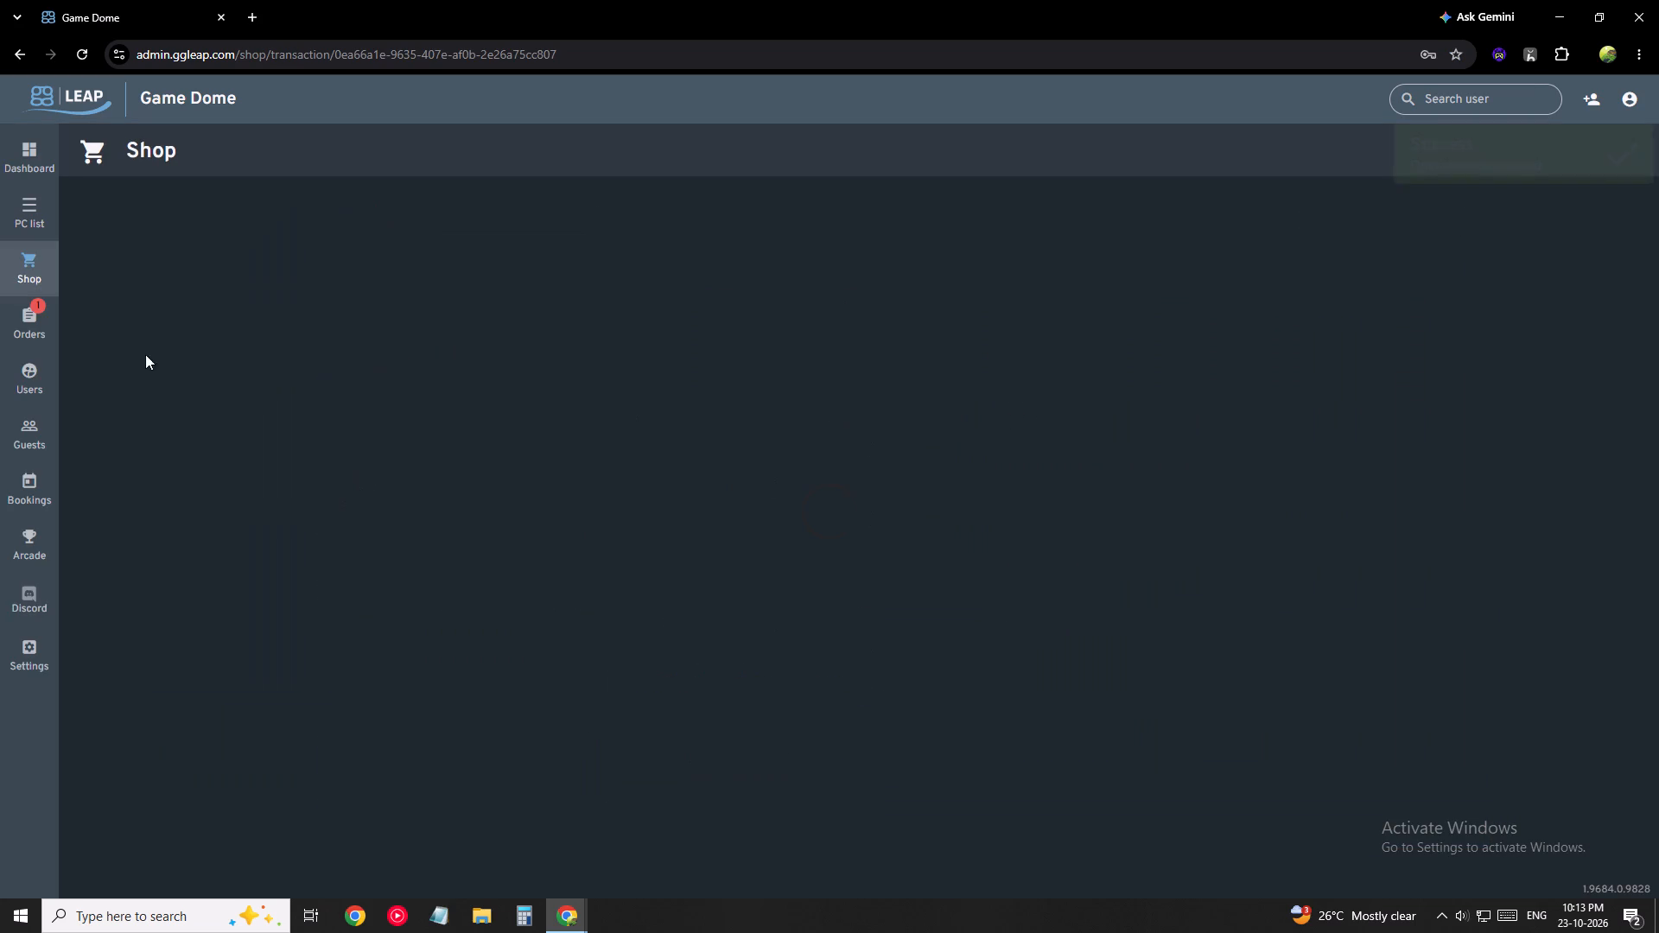
double_click(99, 223)
key(ctrl+c)
key(alt+Tab)
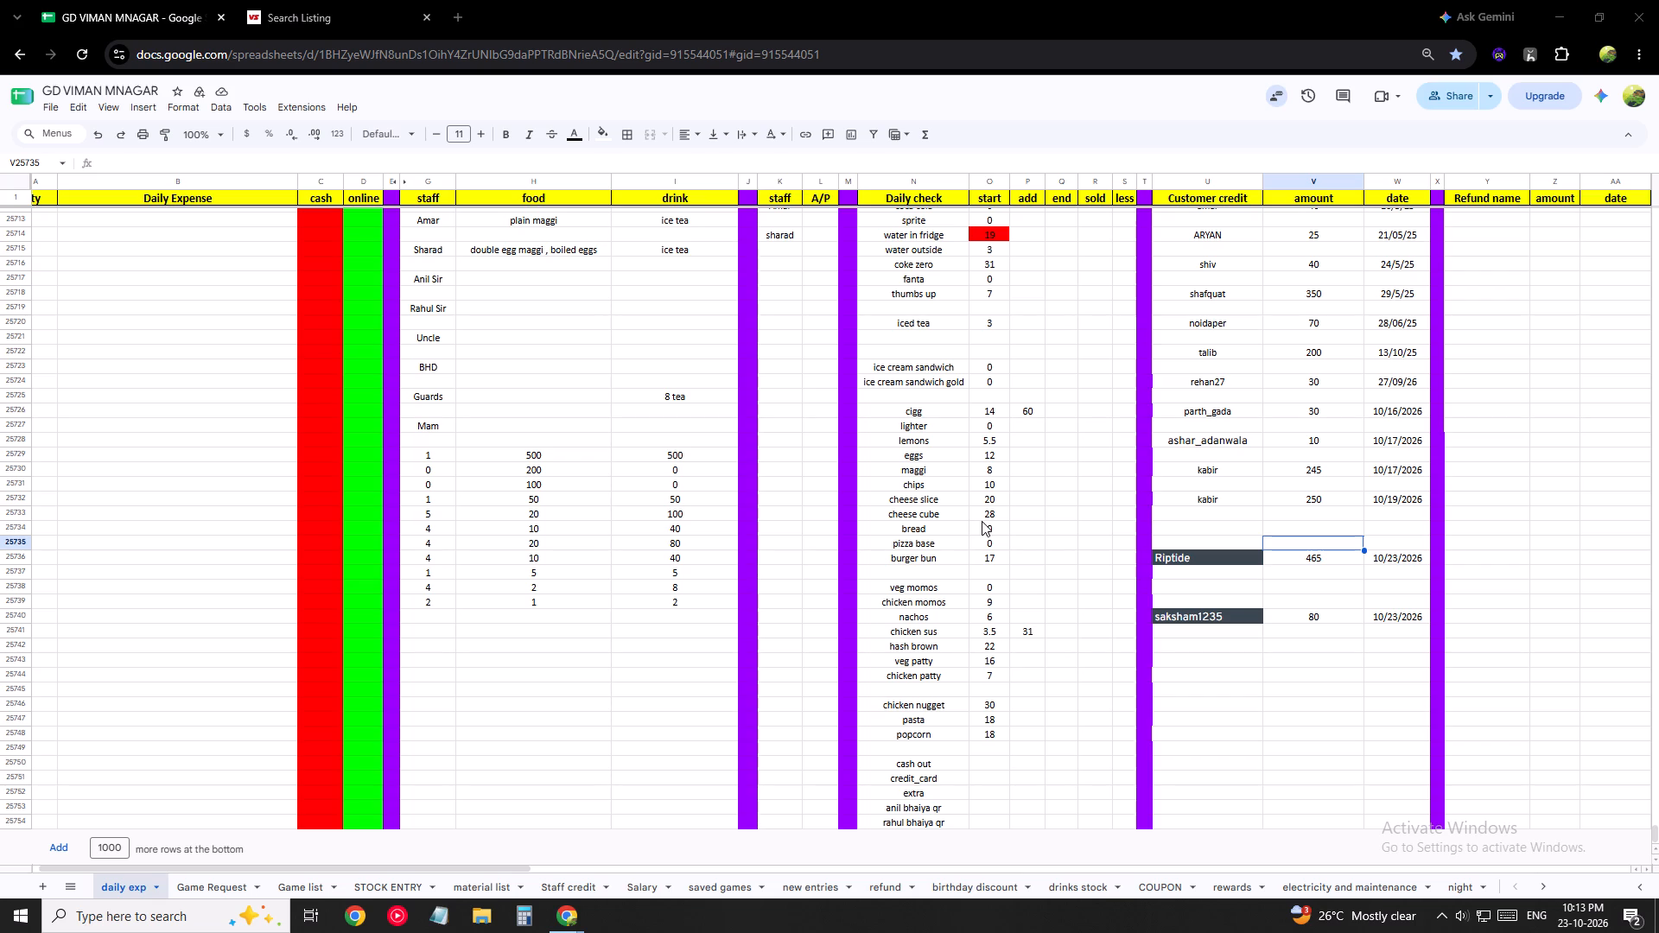
click(1207, 593)
key(ctrl+v)
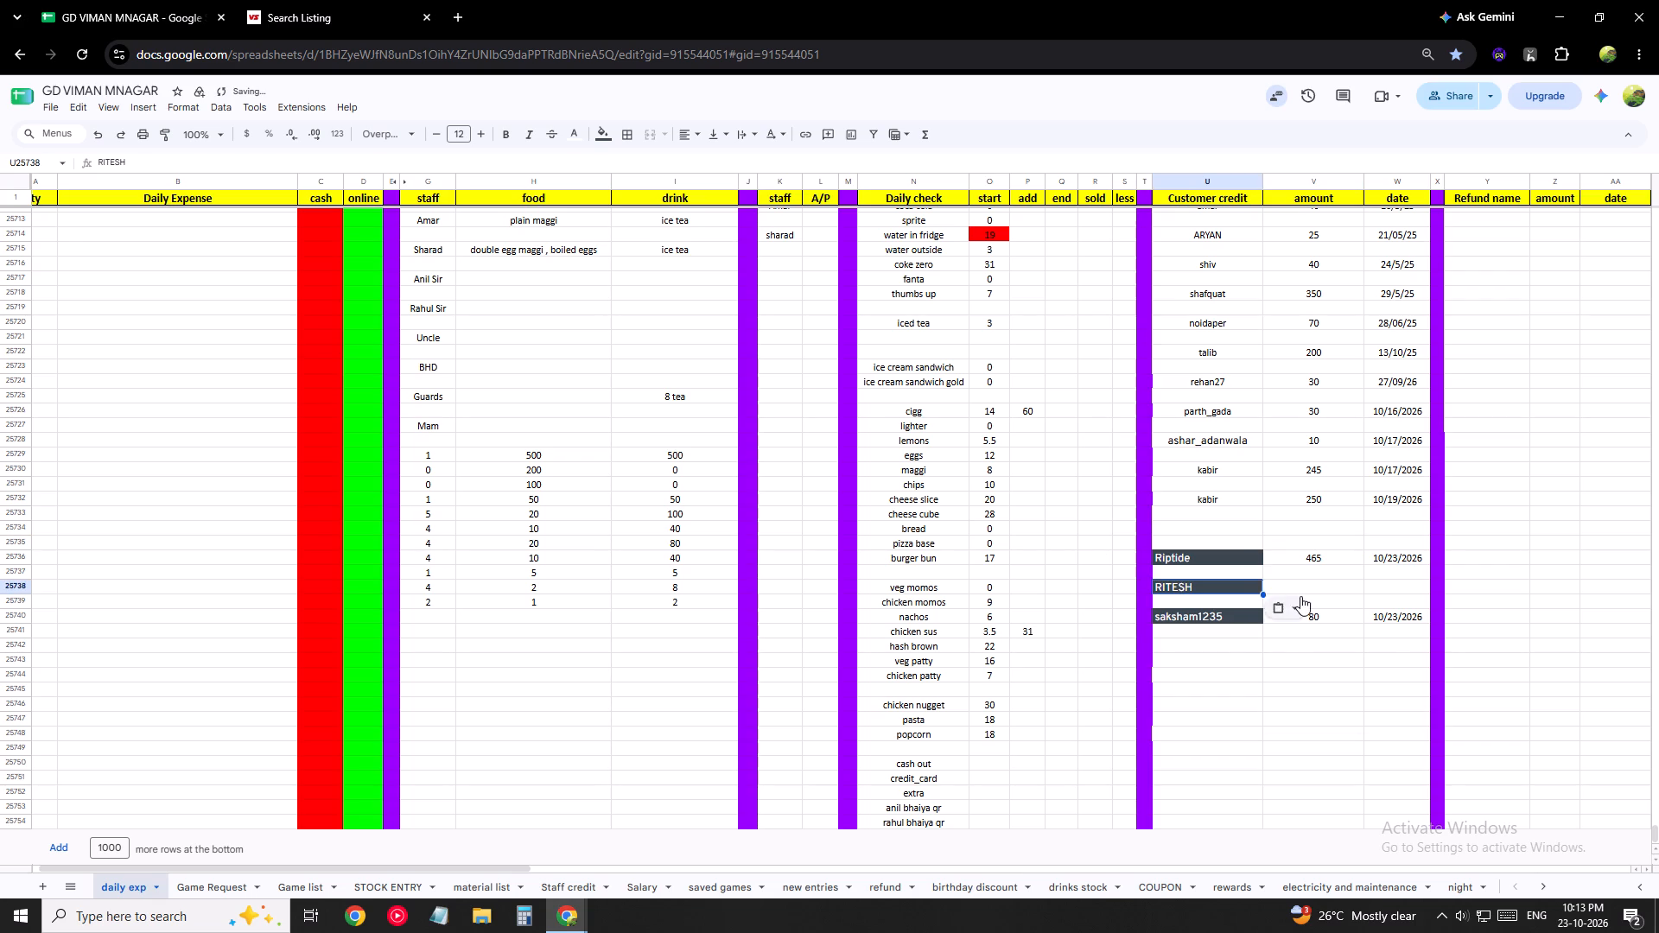
click(1300, 596)
click(1322, 592)
text(60)
key(Return)
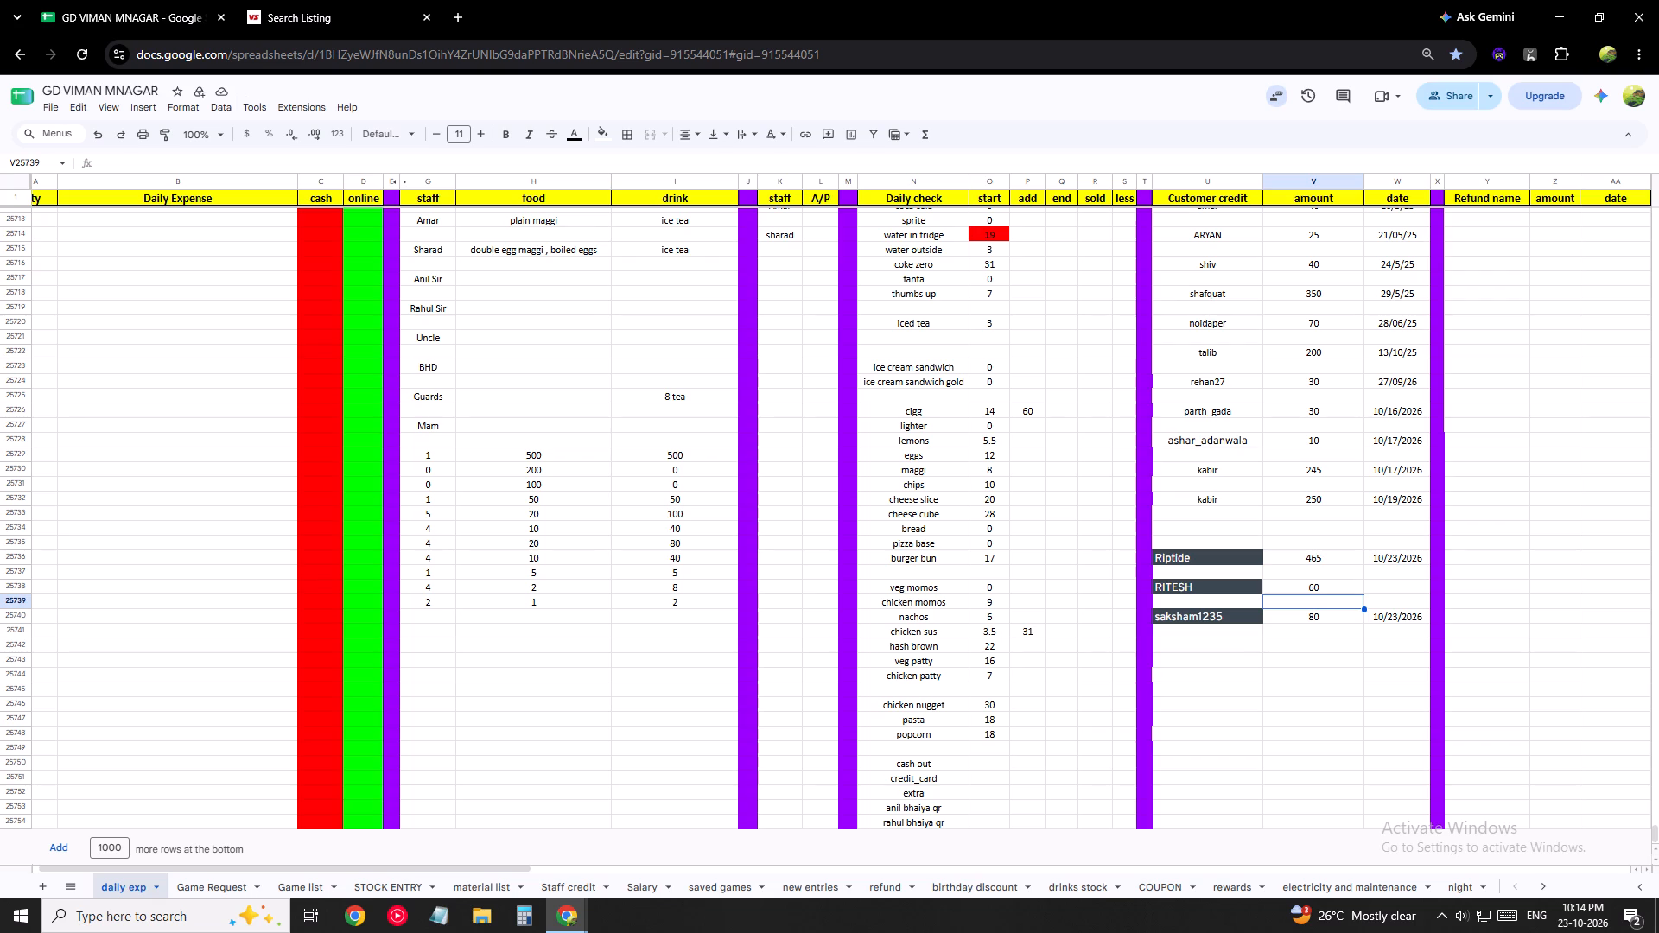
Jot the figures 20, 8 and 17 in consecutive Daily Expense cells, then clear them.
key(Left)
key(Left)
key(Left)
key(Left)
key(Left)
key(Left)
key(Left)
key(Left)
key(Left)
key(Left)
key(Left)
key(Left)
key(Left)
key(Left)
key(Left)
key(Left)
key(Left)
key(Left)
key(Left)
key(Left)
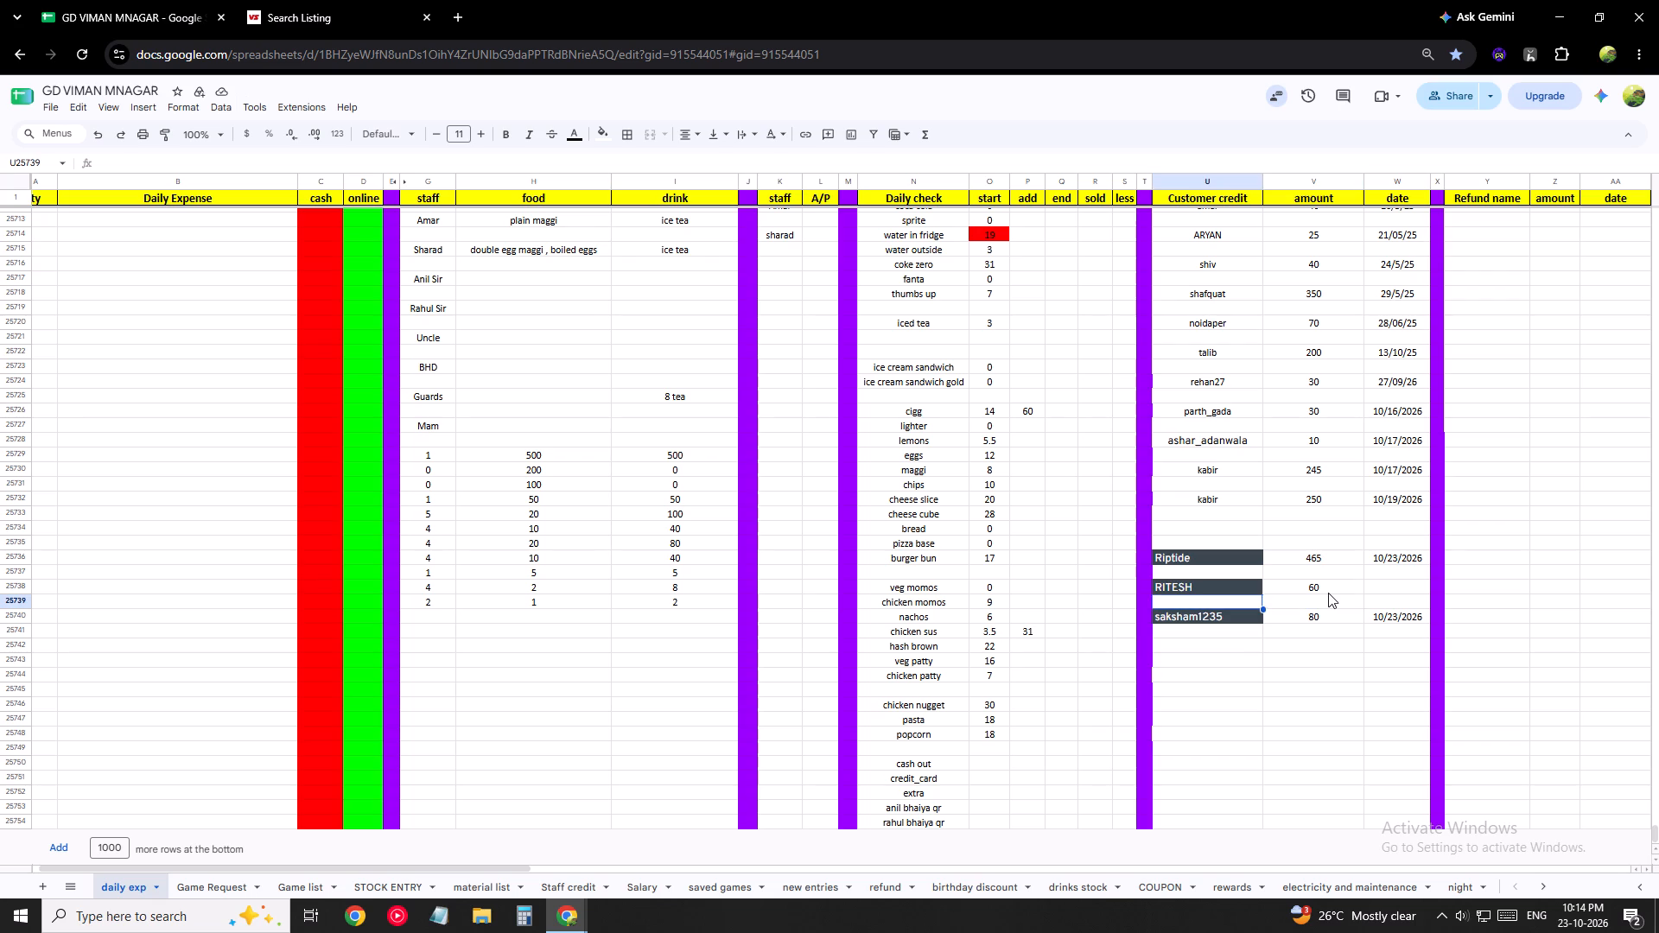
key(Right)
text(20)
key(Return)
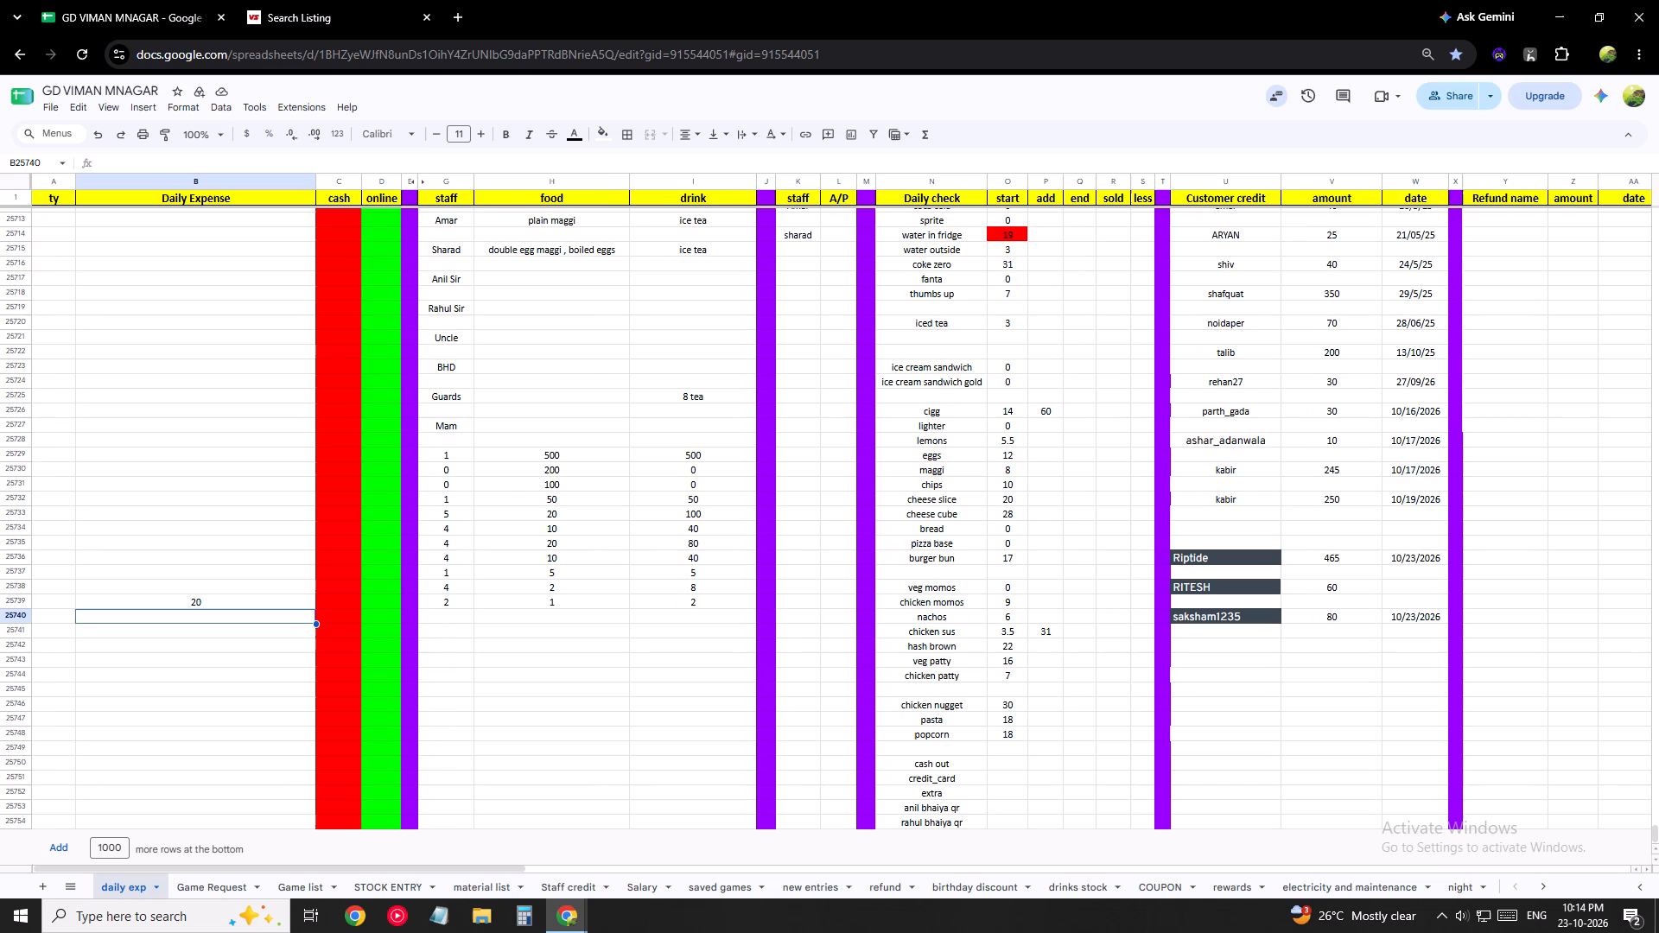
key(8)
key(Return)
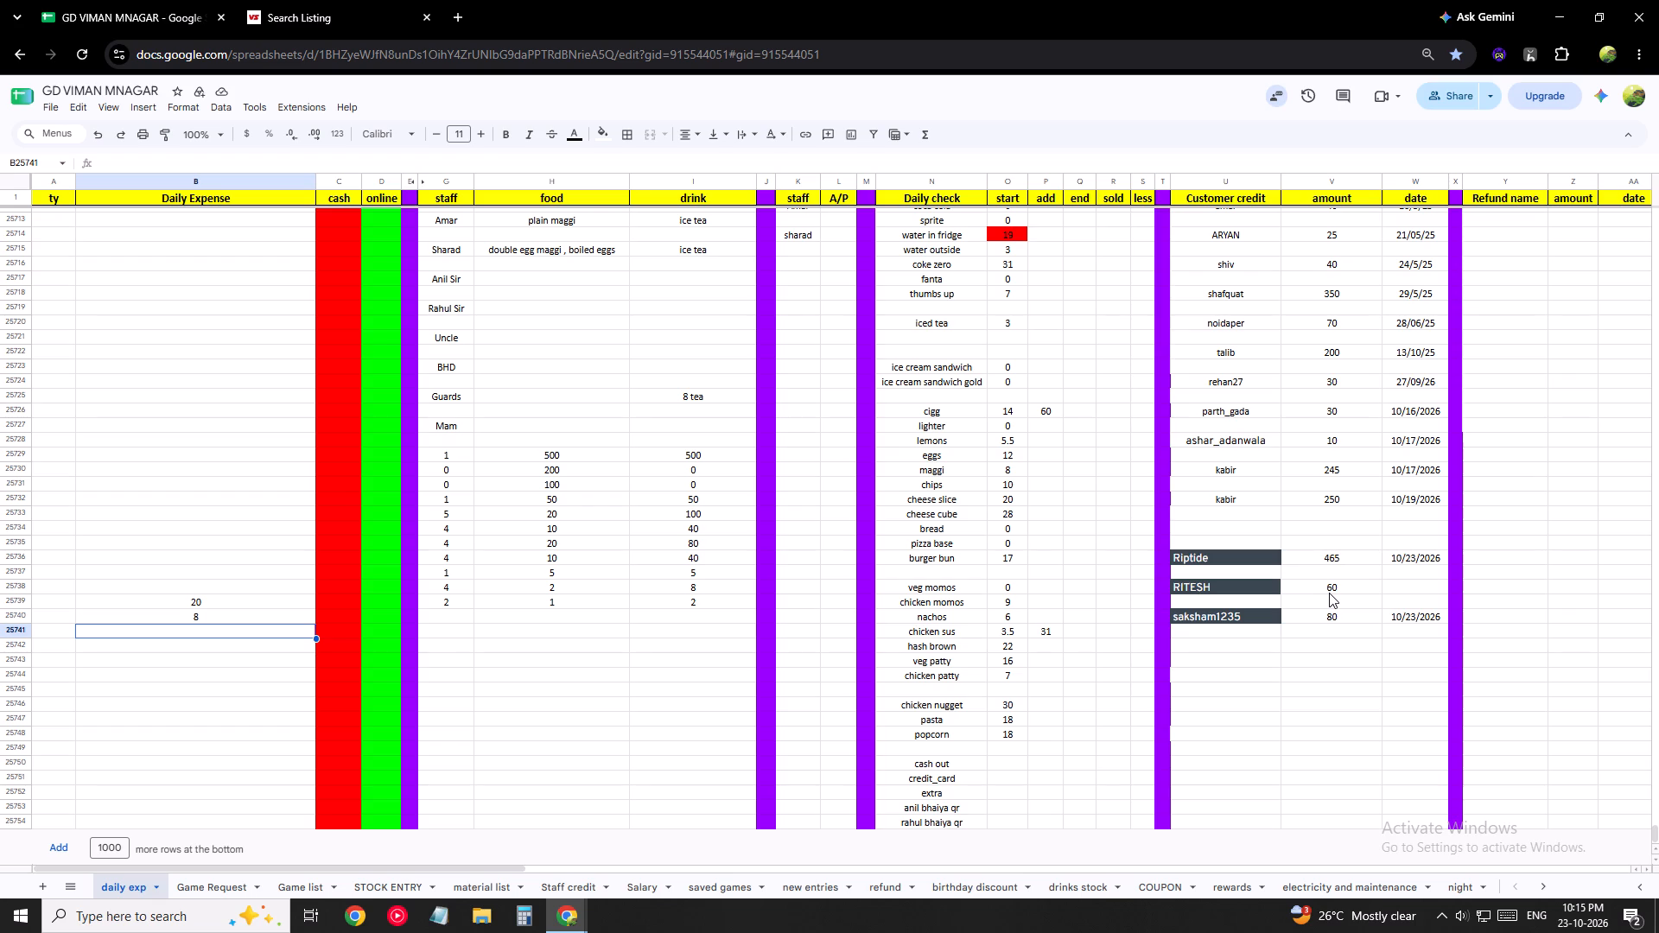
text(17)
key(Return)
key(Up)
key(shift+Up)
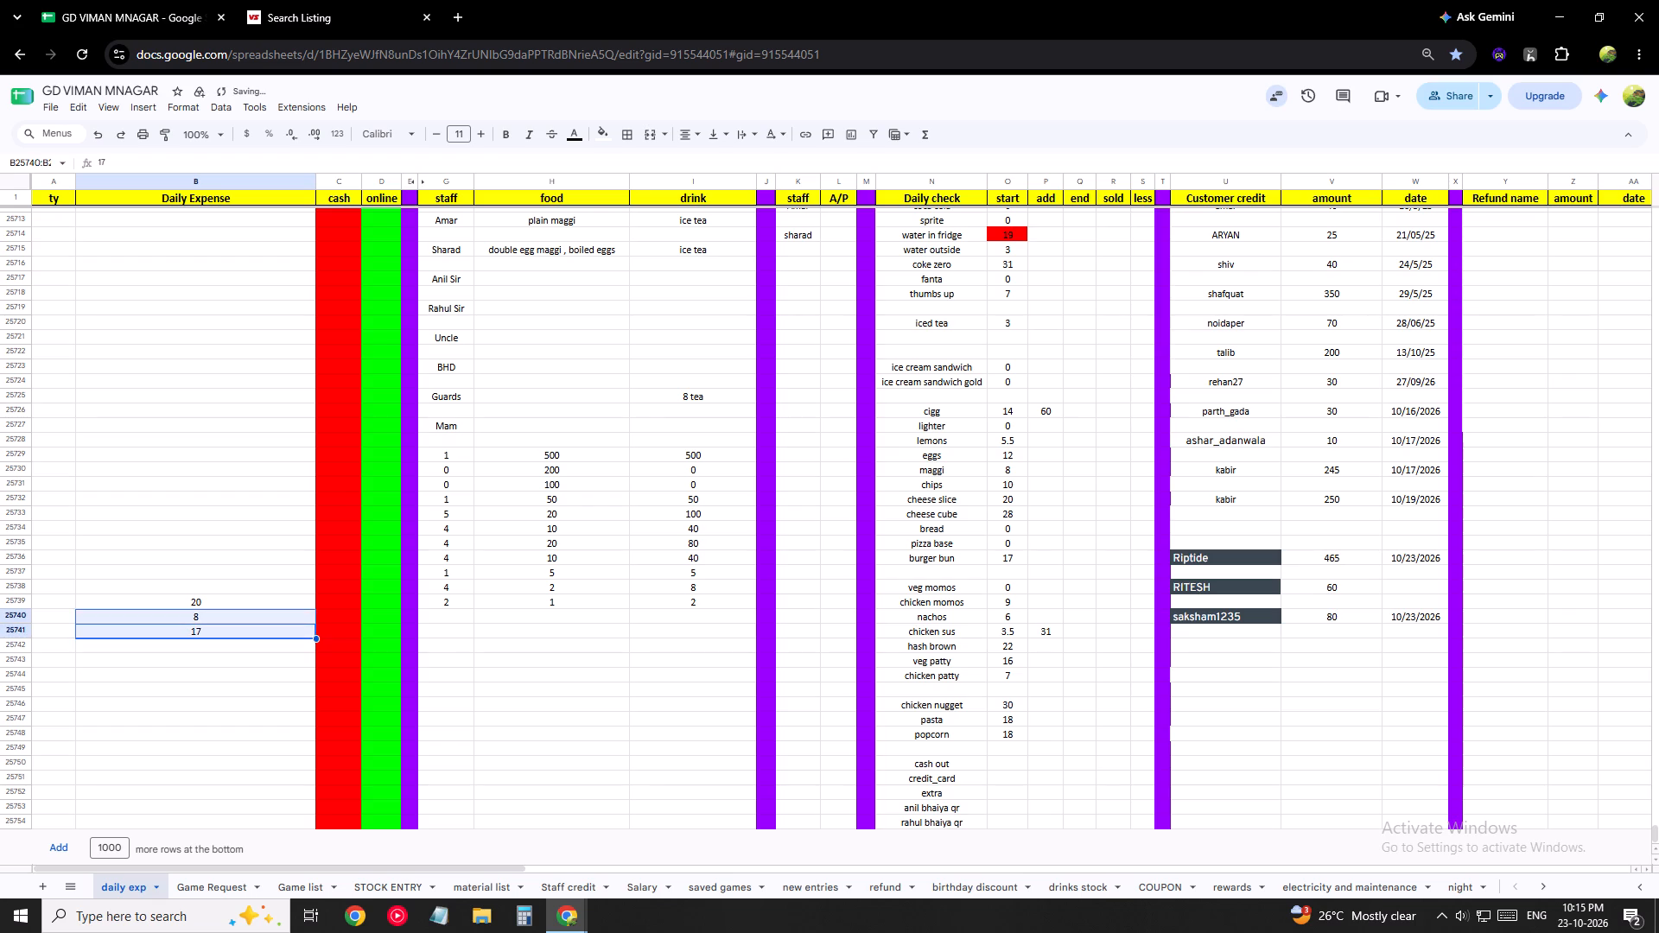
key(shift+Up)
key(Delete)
Enter 45 as the end count for cigg in the Daily check table.
key(Right)
key(Right)
key(Right)
key(Right)
key(Right)
key(Right)
key(Right)
key(Right)
key(Right)
key(Right)
key(Right)
key(Right)
key(Right)
key(Right)
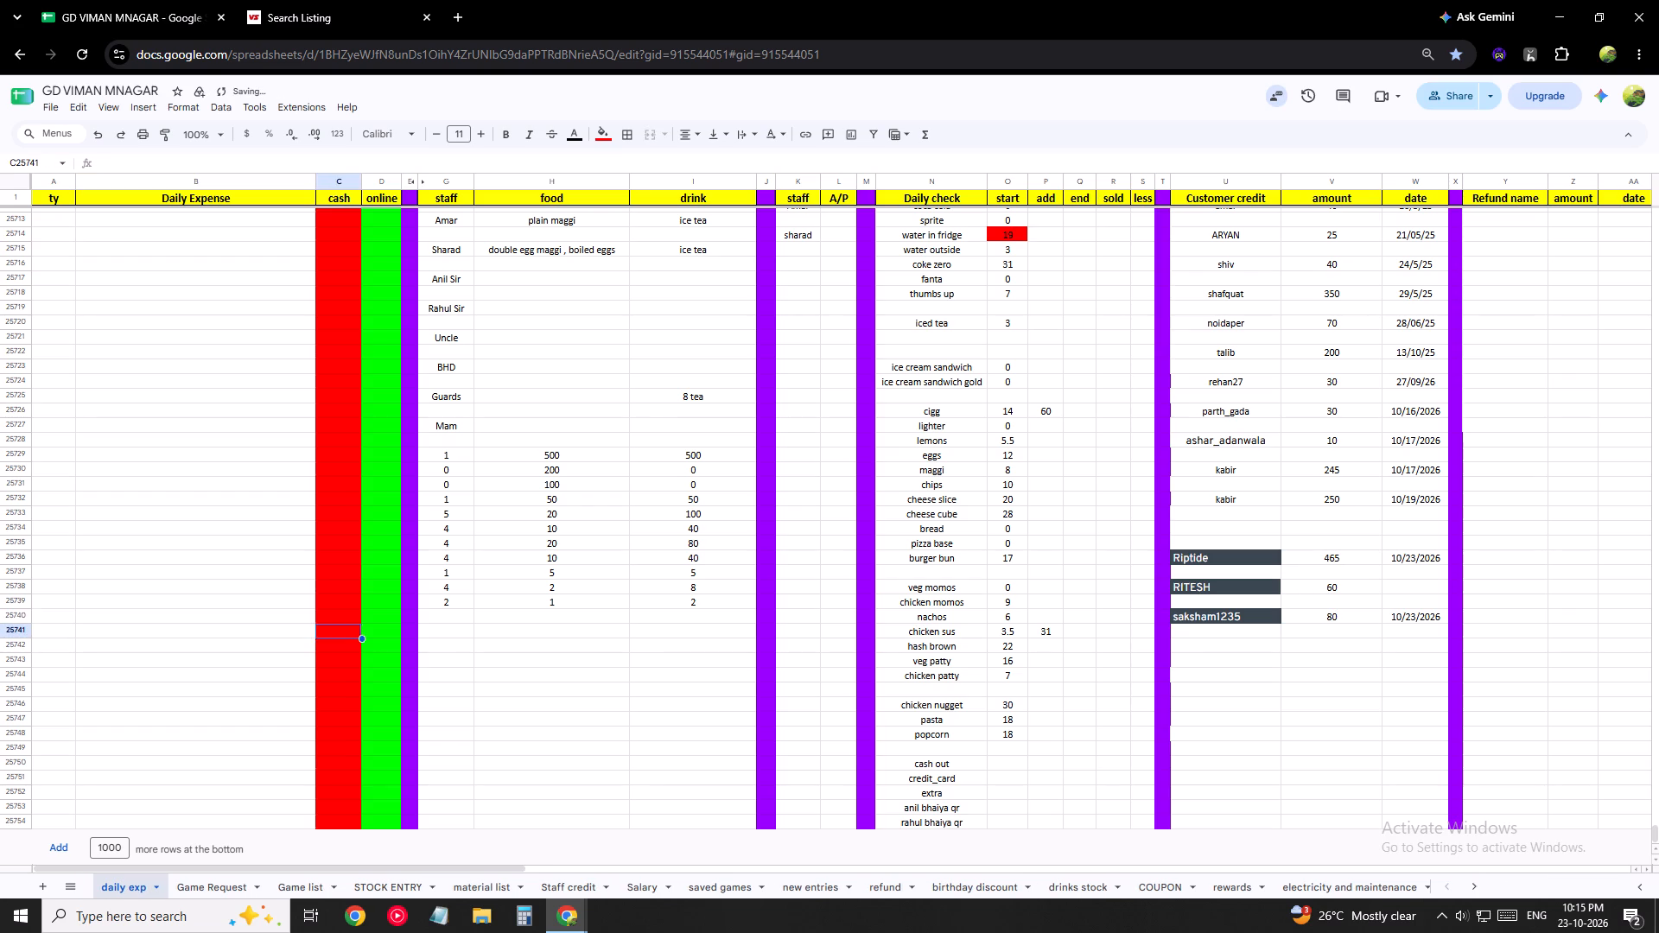
key(Up)
key(Up)
key(Up)
key(Up)
key(Up)
key(Up)
key(Up)
key(Up)
key(Up)
key(Up)
key(Up)
key(Up)
key(Up)
key(Up)
key(Up)
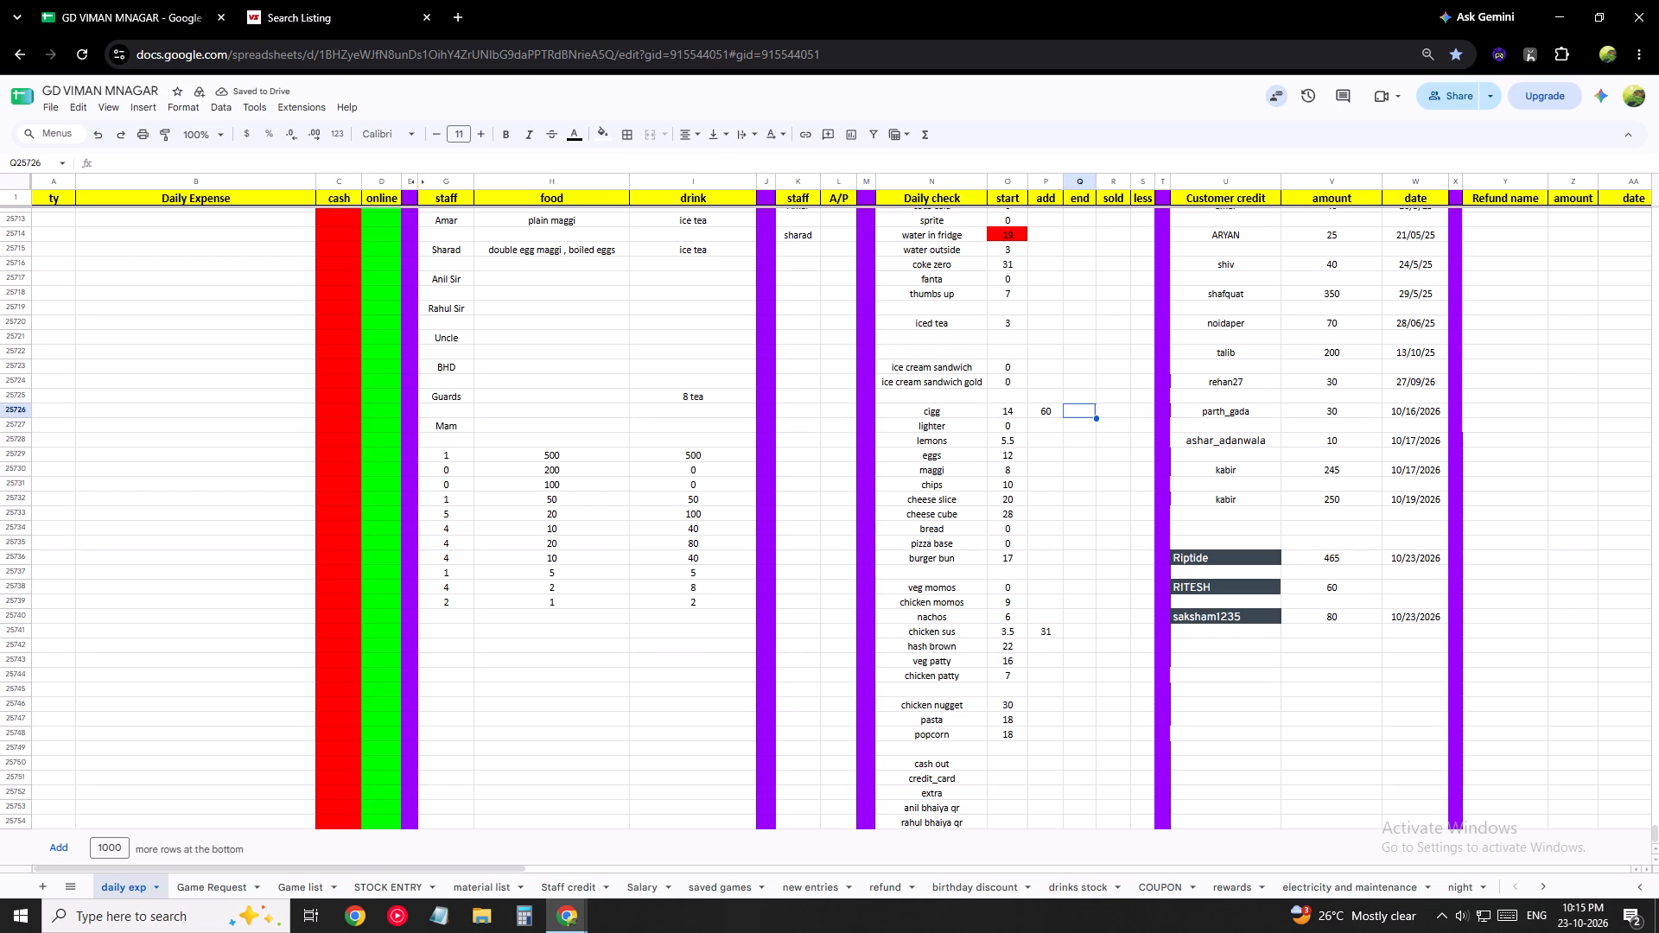
text(45)
key(Return)
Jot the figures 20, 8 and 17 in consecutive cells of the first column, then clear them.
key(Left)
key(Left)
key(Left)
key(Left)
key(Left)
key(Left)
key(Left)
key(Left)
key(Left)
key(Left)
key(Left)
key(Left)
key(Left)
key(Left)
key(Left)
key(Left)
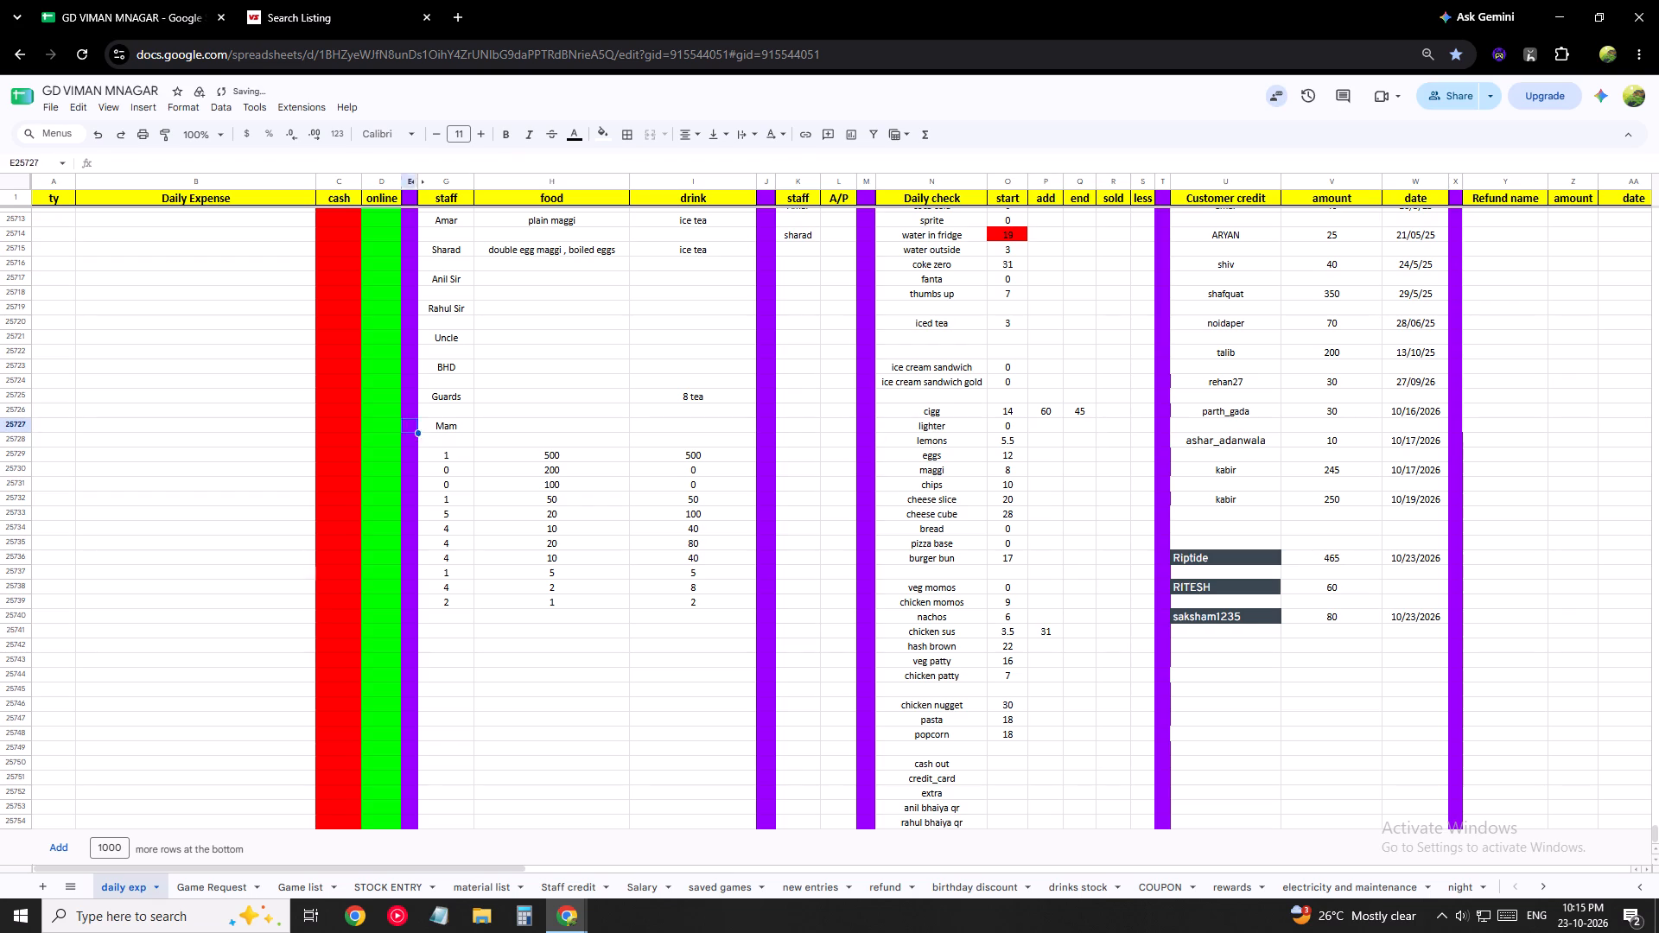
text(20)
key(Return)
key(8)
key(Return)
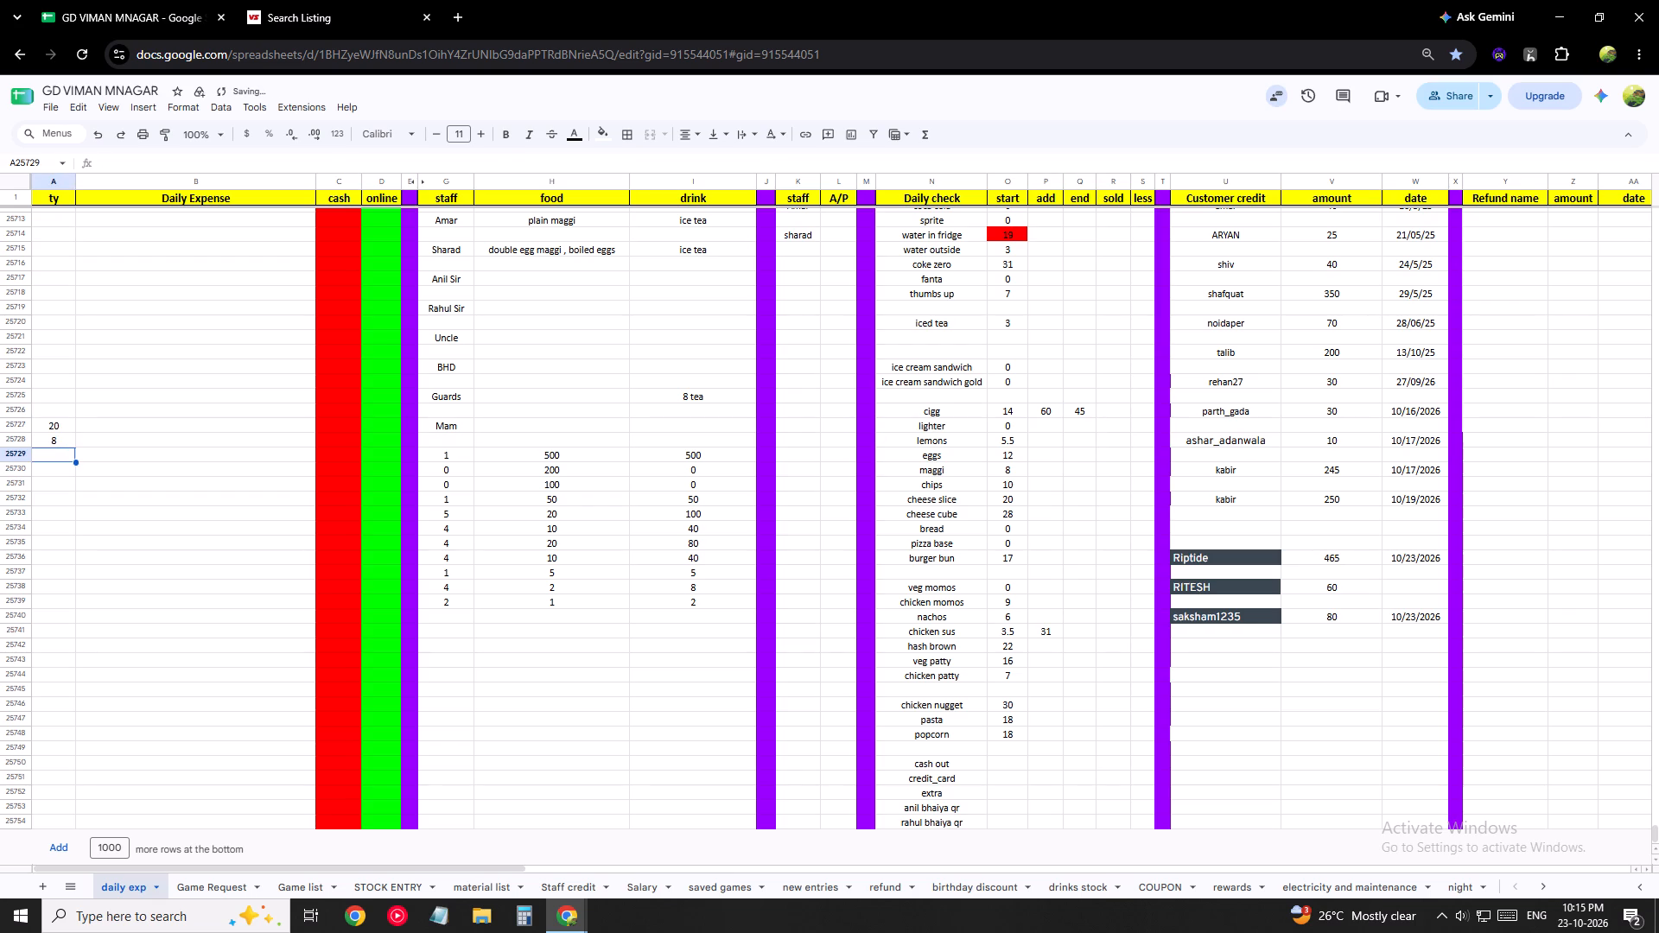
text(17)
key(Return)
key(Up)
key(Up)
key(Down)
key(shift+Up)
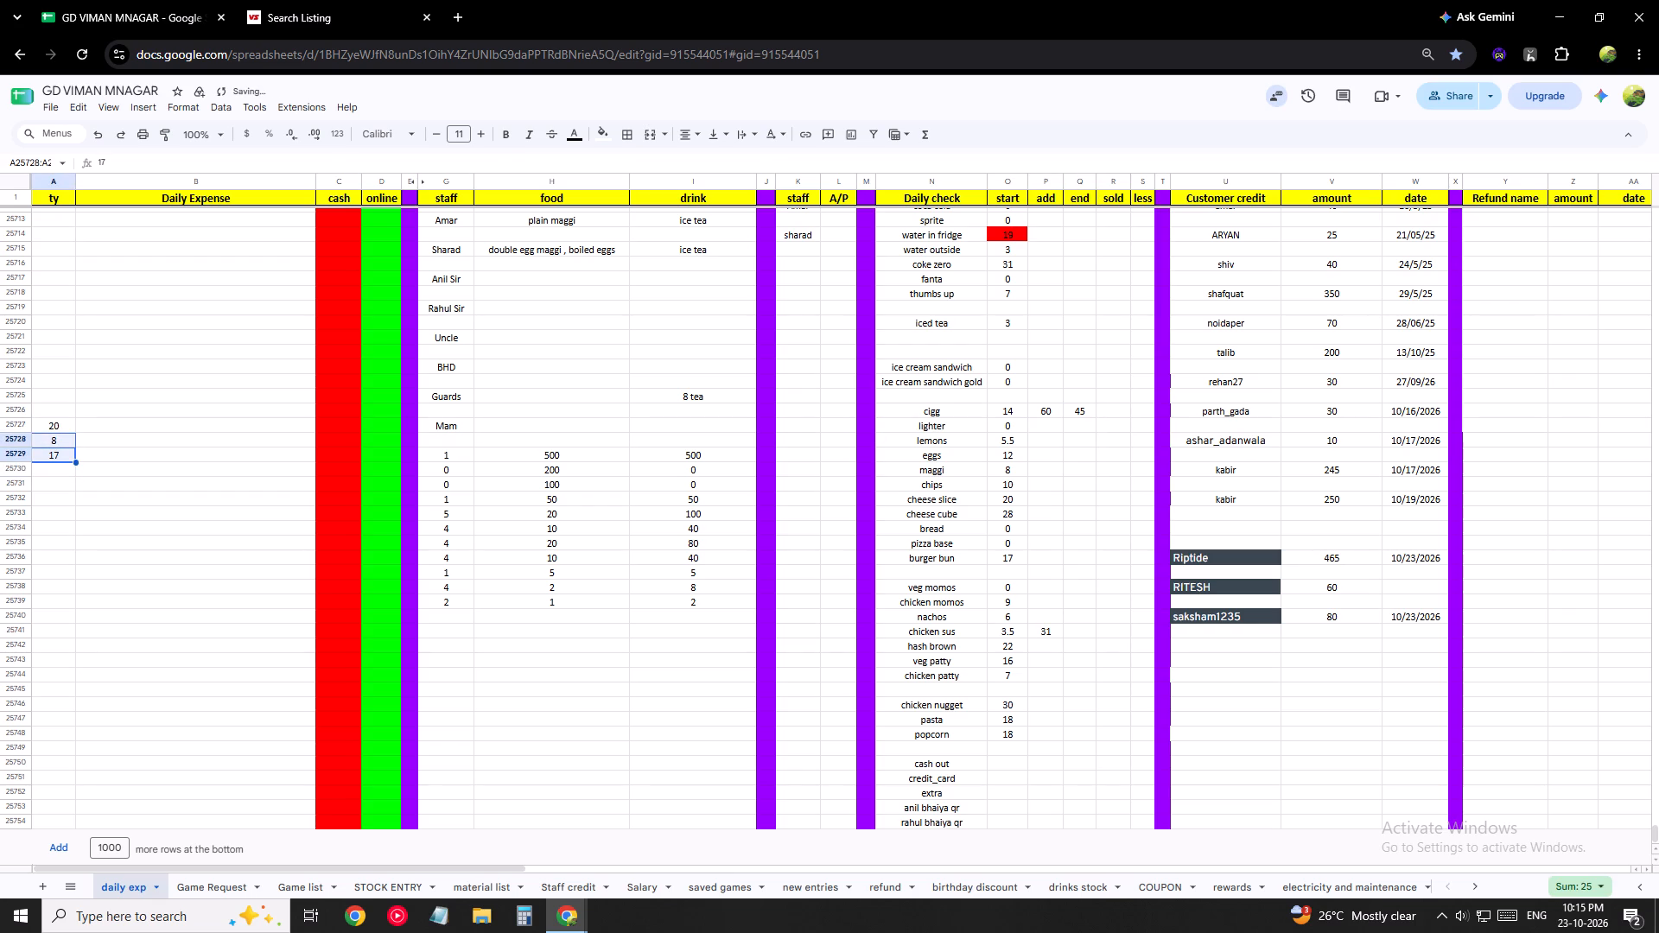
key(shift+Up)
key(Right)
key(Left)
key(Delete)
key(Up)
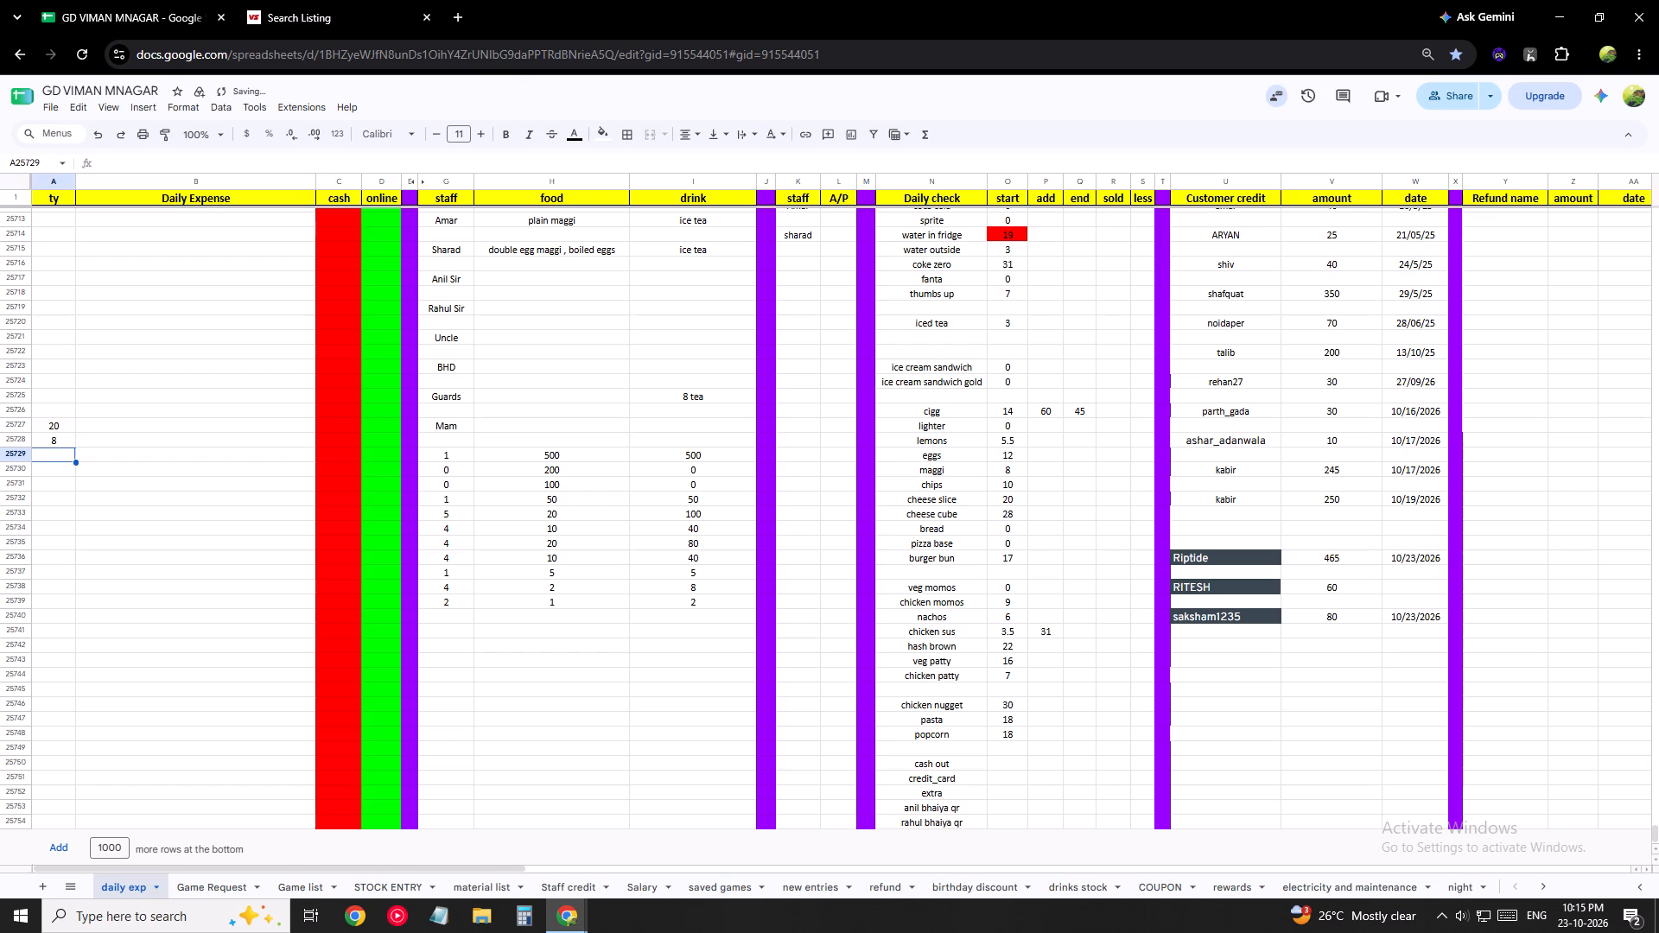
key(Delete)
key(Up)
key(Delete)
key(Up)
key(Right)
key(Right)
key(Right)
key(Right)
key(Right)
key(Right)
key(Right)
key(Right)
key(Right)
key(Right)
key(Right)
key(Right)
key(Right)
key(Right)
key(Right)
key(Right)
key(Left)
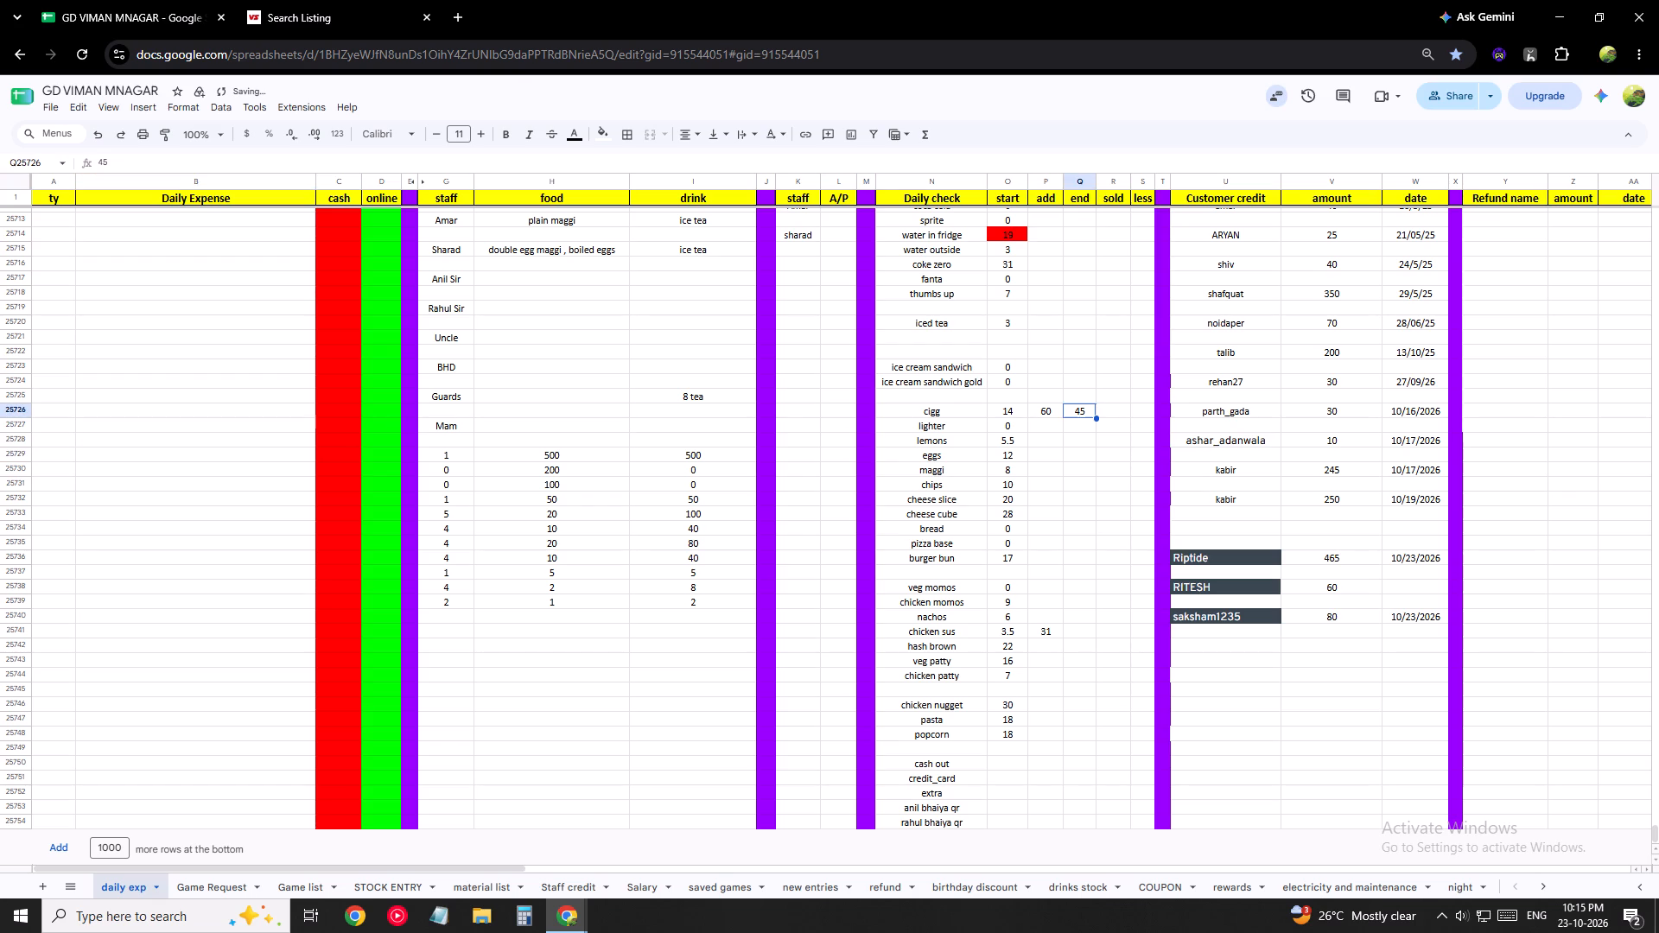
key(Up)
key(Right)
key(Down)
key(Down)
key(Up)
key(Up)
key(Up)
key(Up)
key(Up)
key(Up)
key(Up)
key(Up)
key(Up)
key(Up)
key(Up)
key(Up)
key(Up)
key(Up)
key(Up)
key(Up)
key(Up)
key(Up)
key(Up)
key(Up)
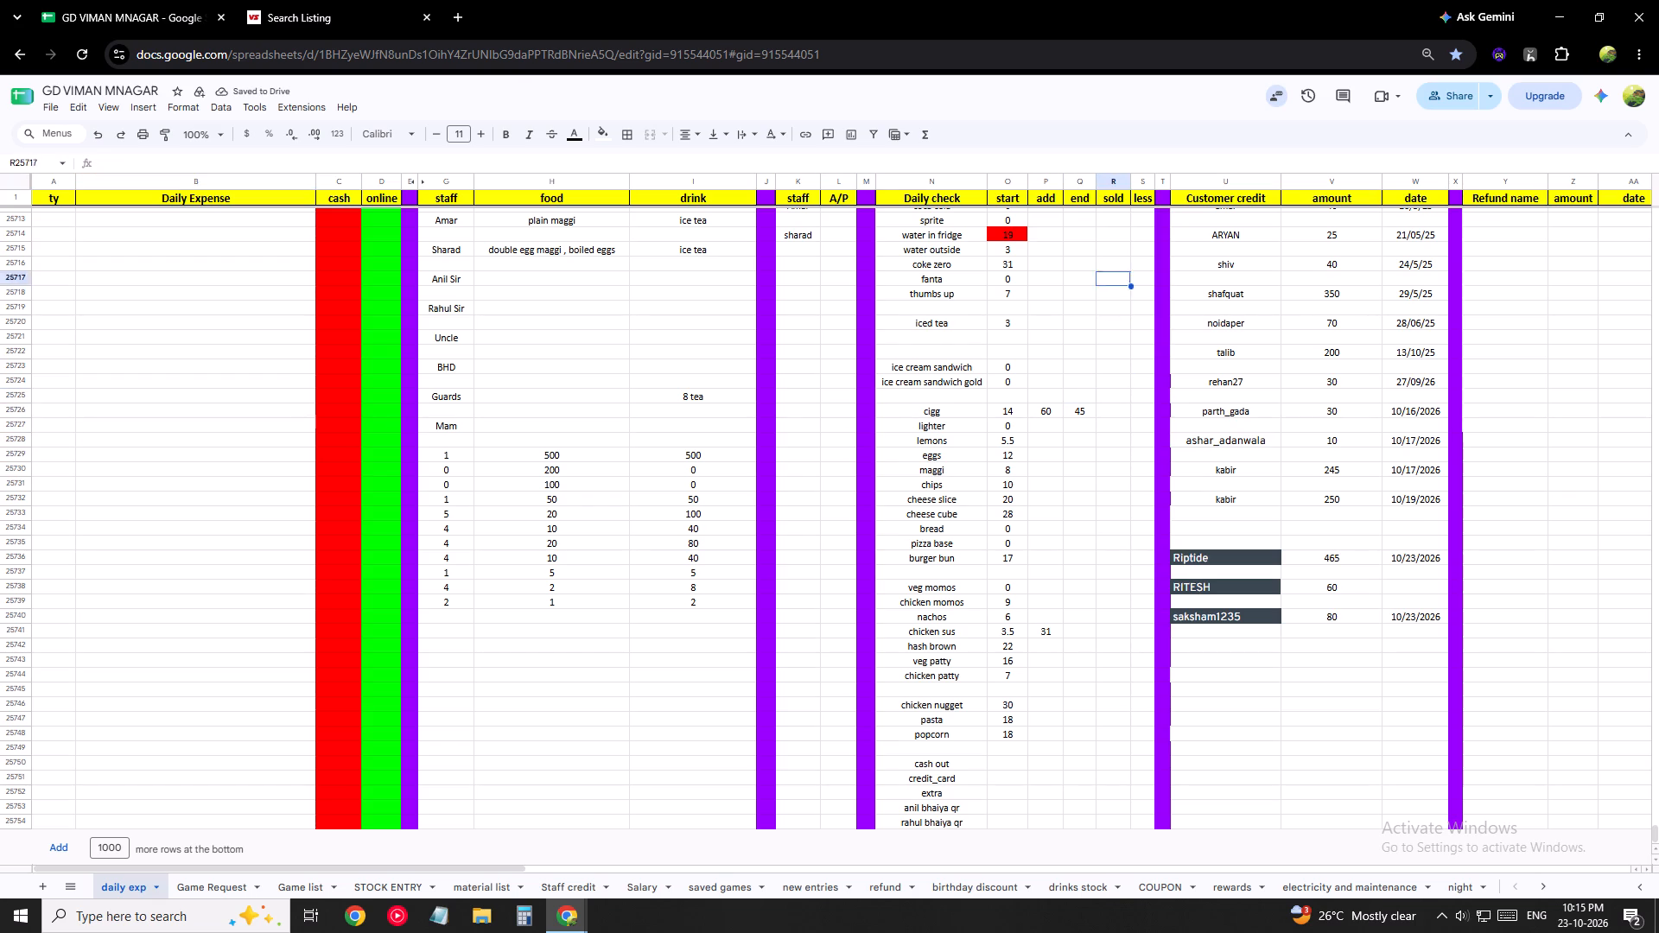
Review the sold column of the Daily check table, from the previous day's closing rows to the 10/23/26 monster row.
key(Down)
key(Down)
key(Down)
key(Down)
key(Down)
key(Down)
key(Down)
key(Down)
key(Down)
key(Down)
key(Down)
key(Down)
key(Down)
key(Down)
key(Down)
key(Down)
key(Down)
key(Down)
key(Down)
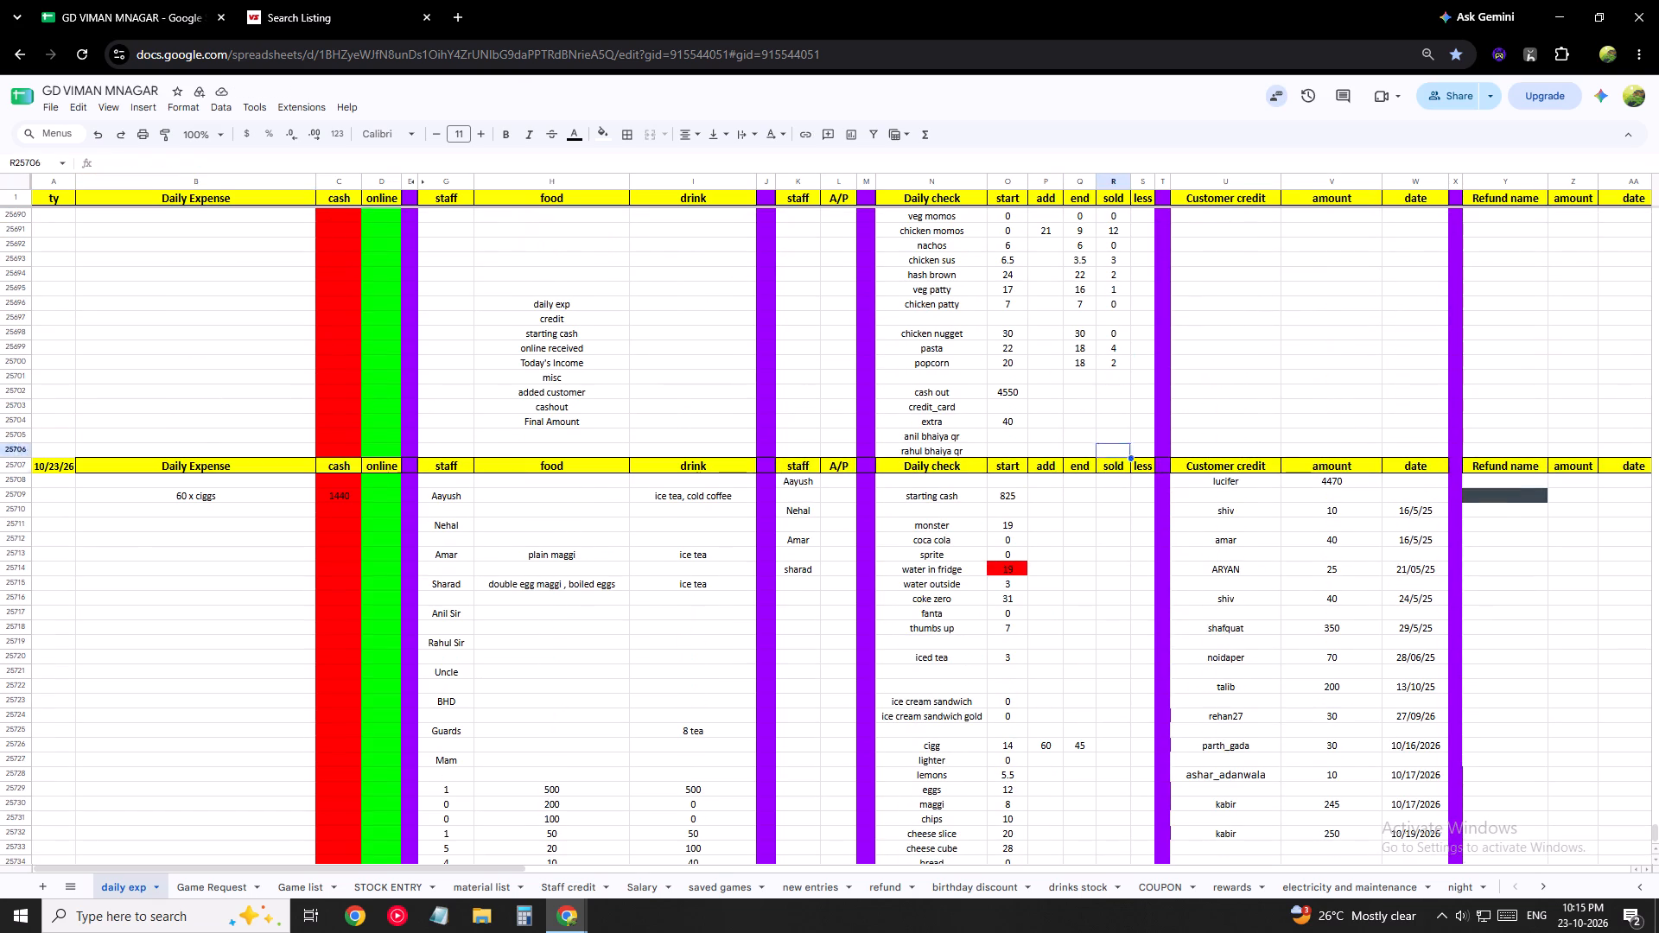
key(Down)
key(Down)
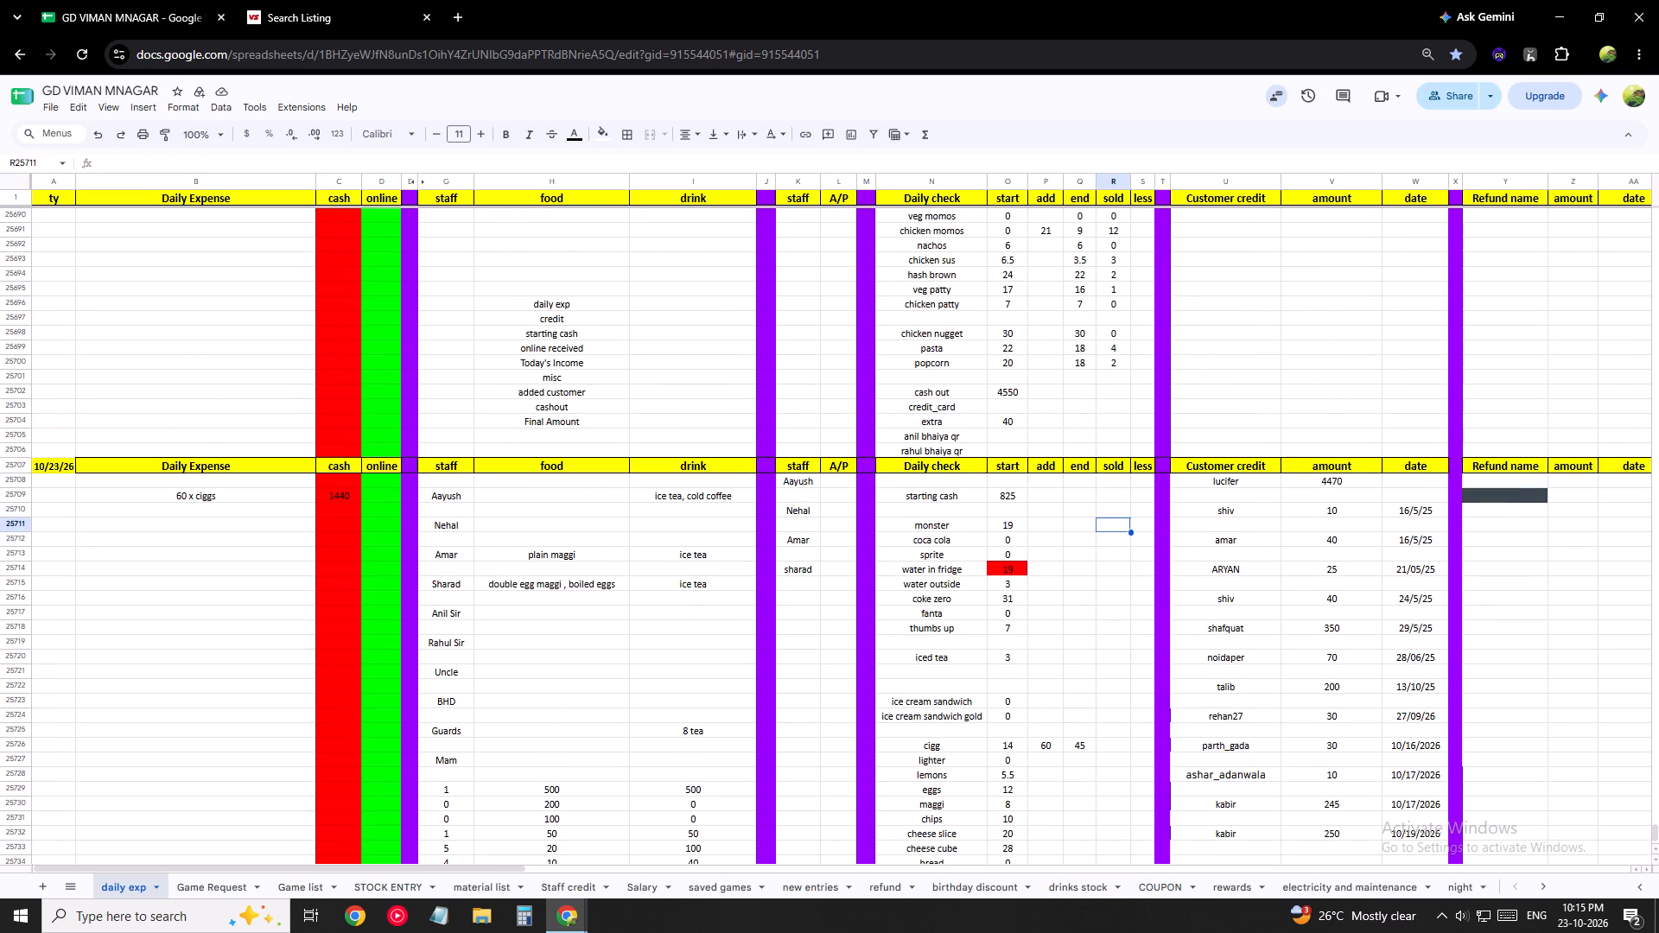
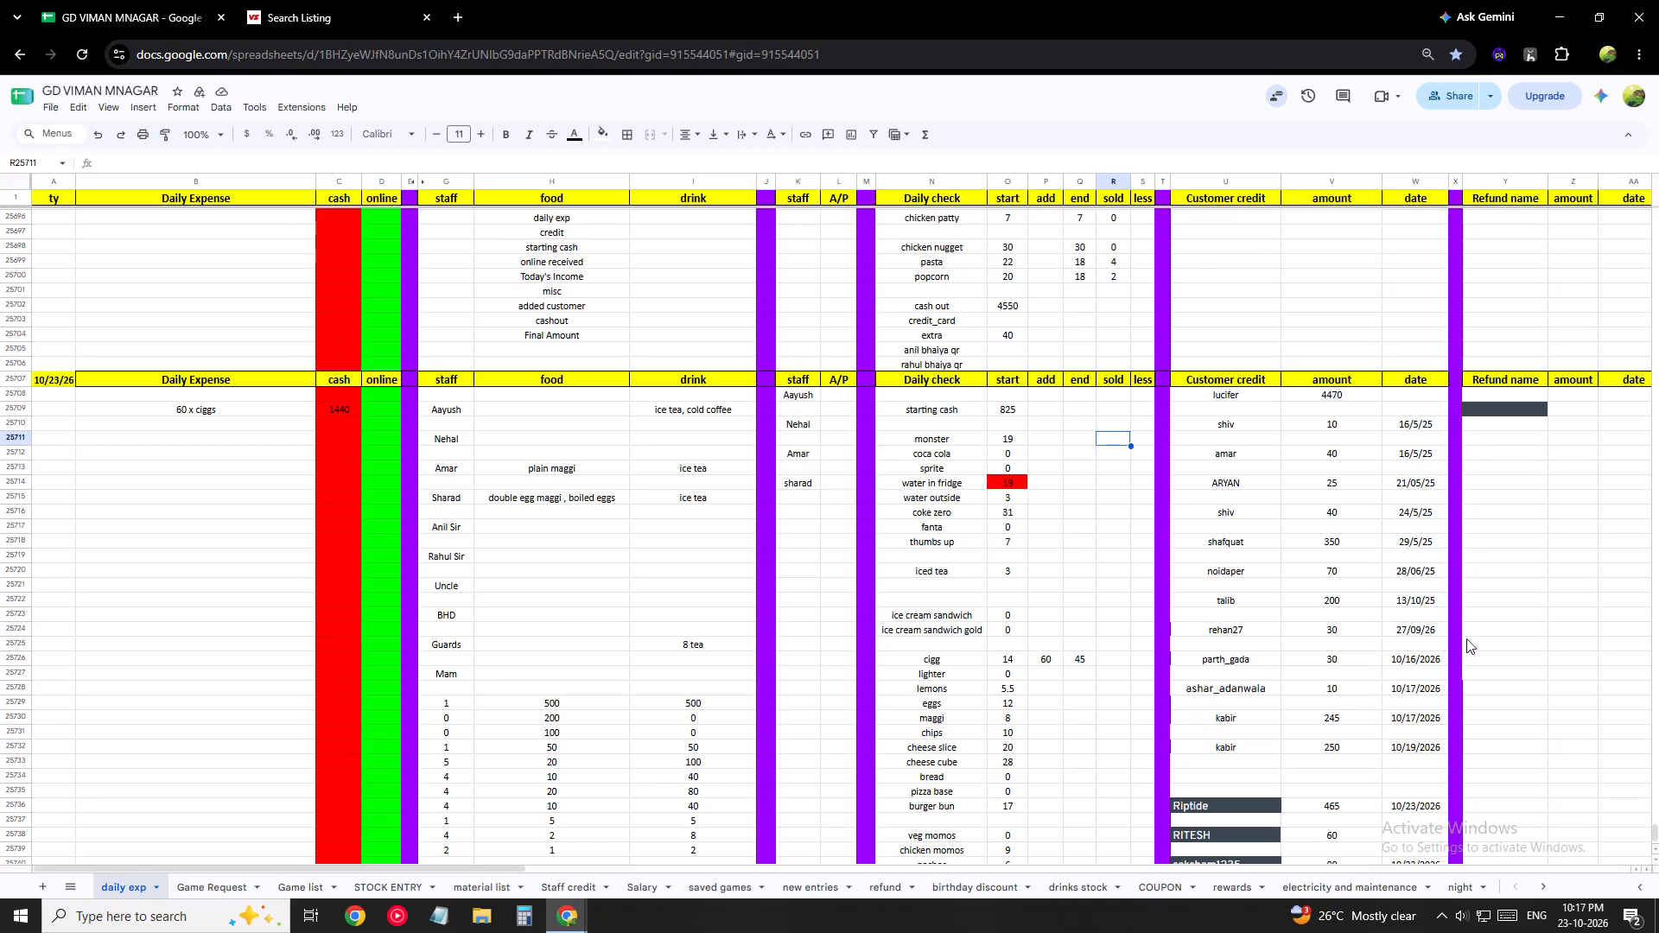
Set Riptide's customer credit amount dated 10/23/2026 to 495.
double_click(1359, 803)
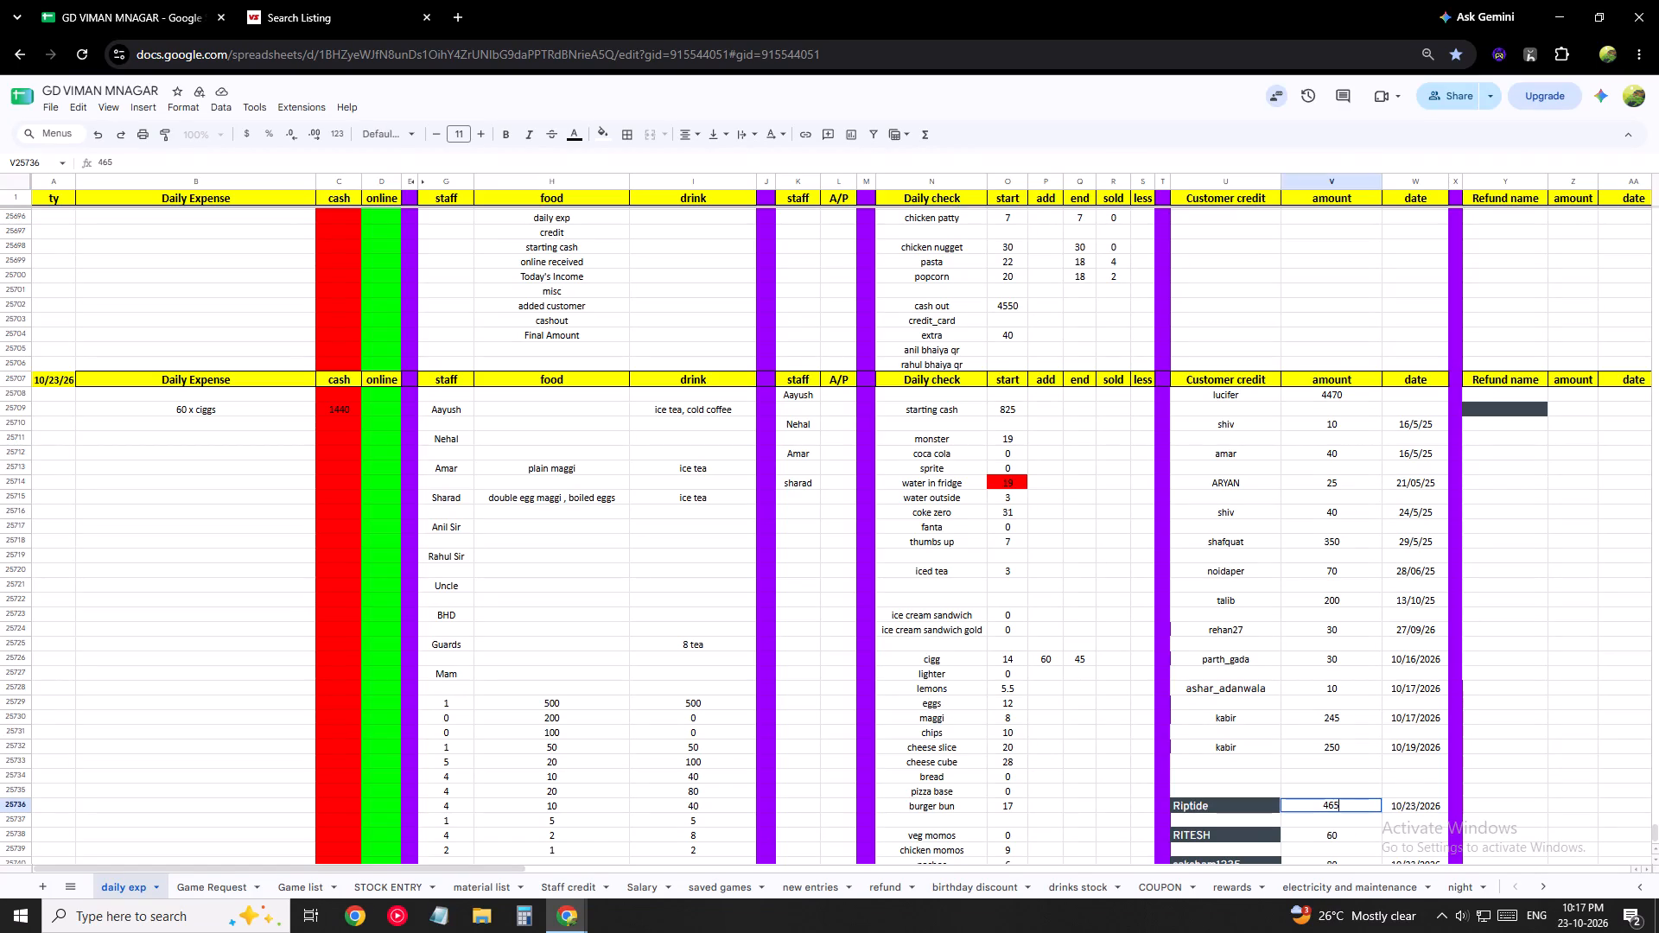
key(BackSpace)
key(BackSpace)
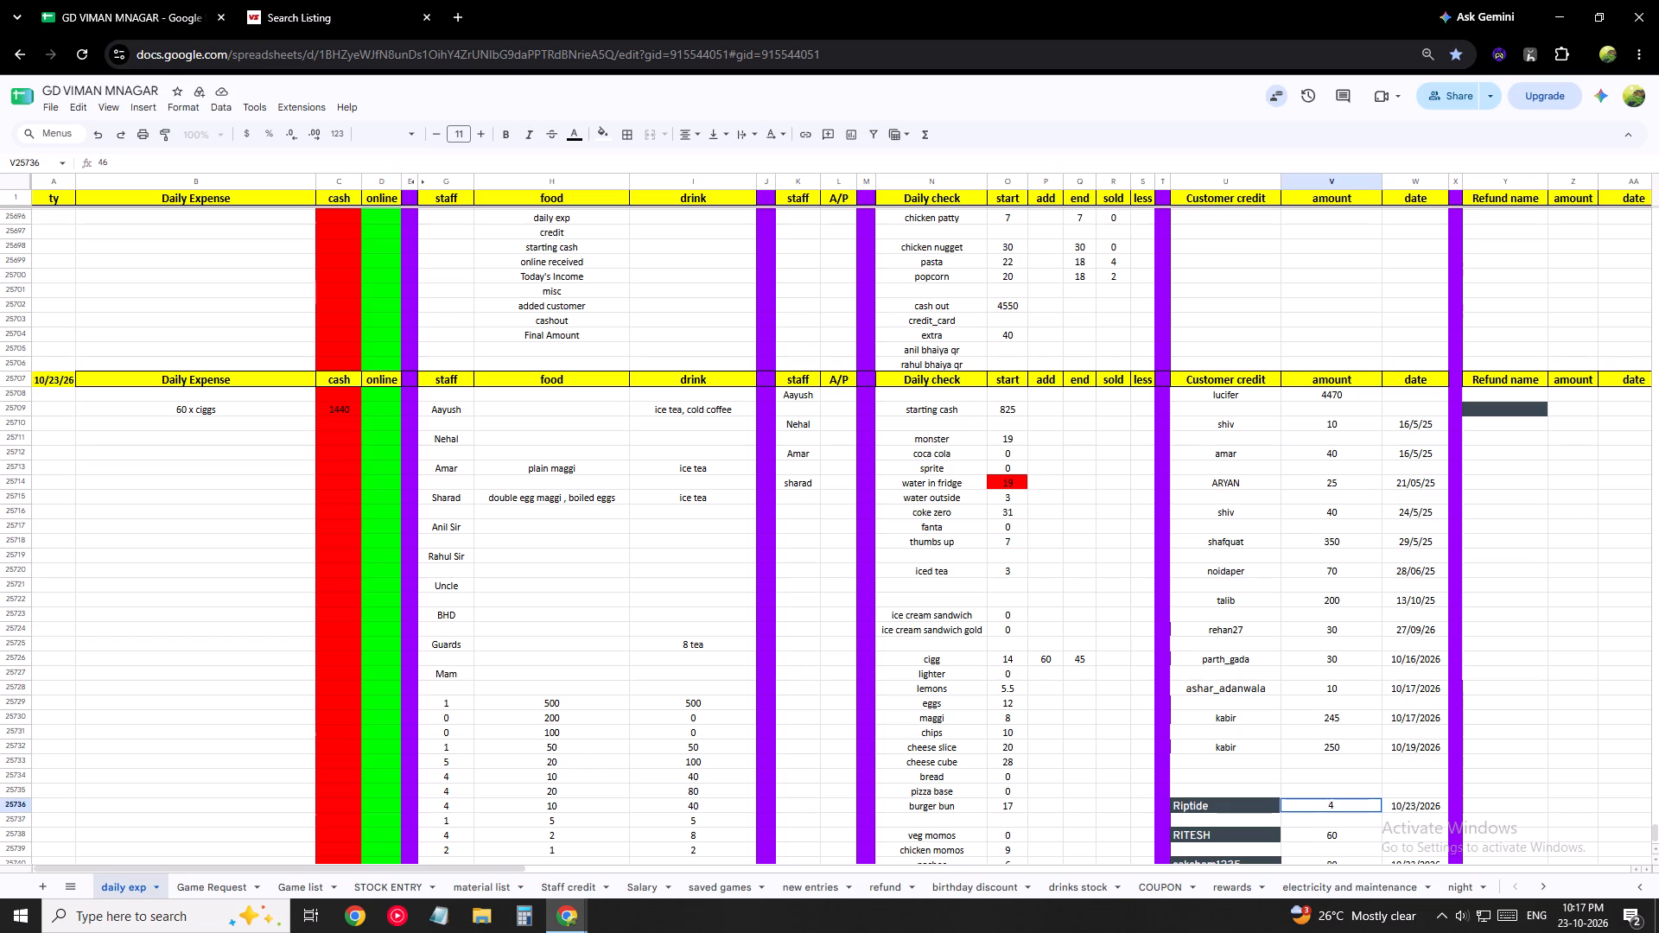
text(90)
key(BackSpace)
key(5)
key(Return)
key(alt+Tab)
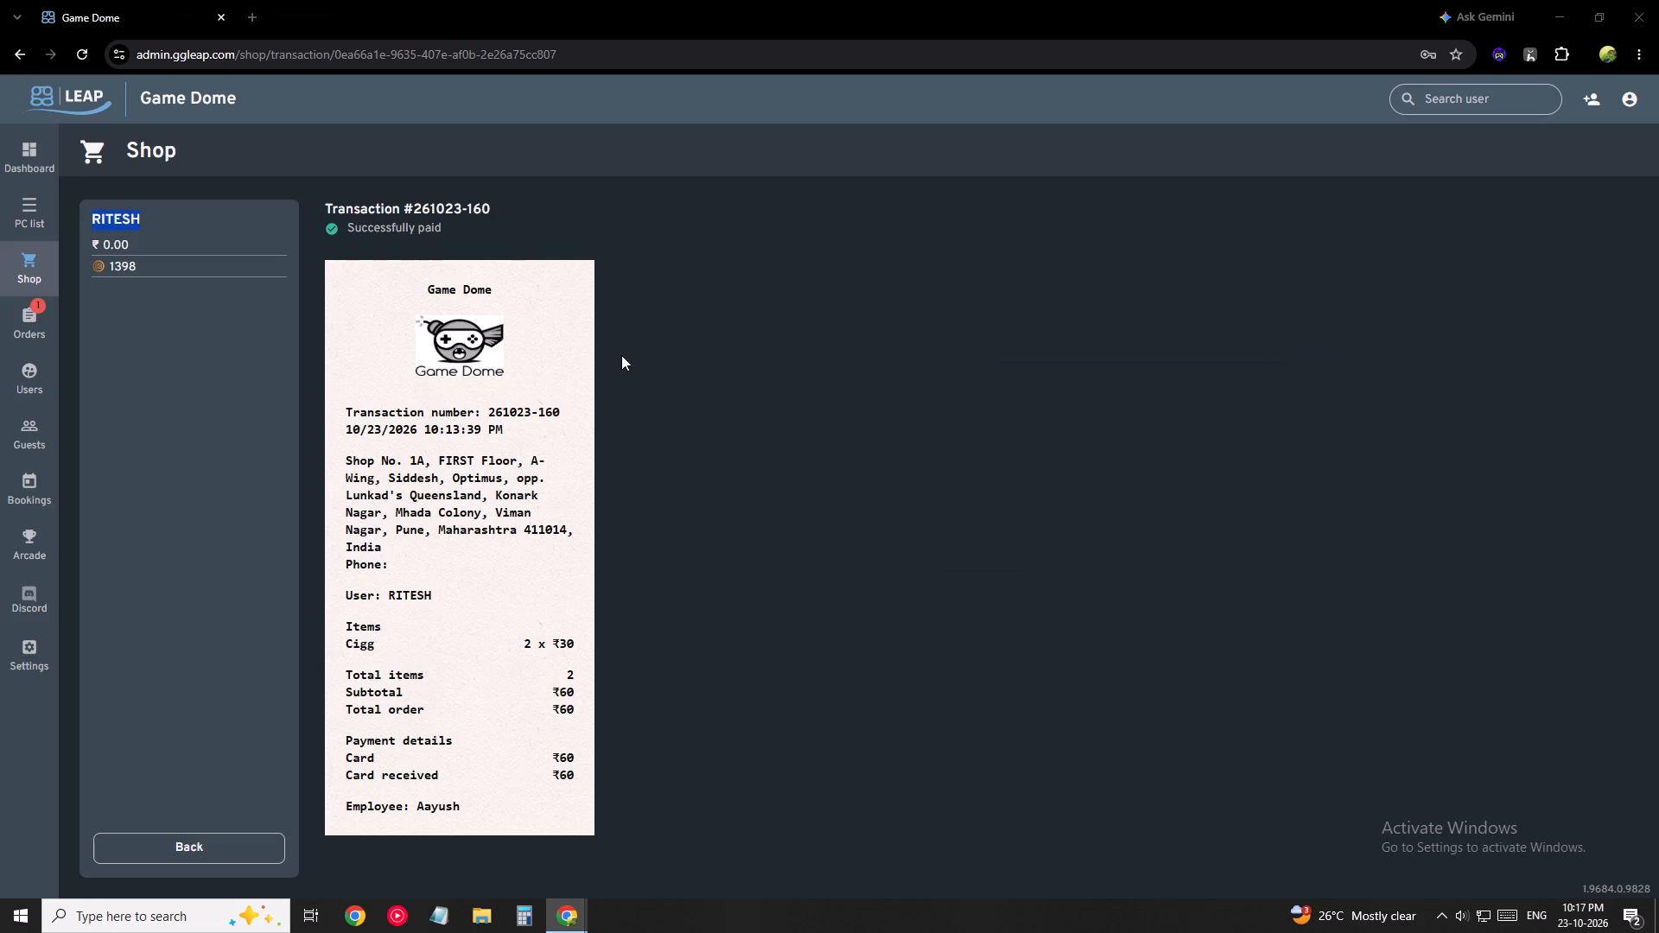
click(0, 184)
click(21, 198)
click(1460, 82)
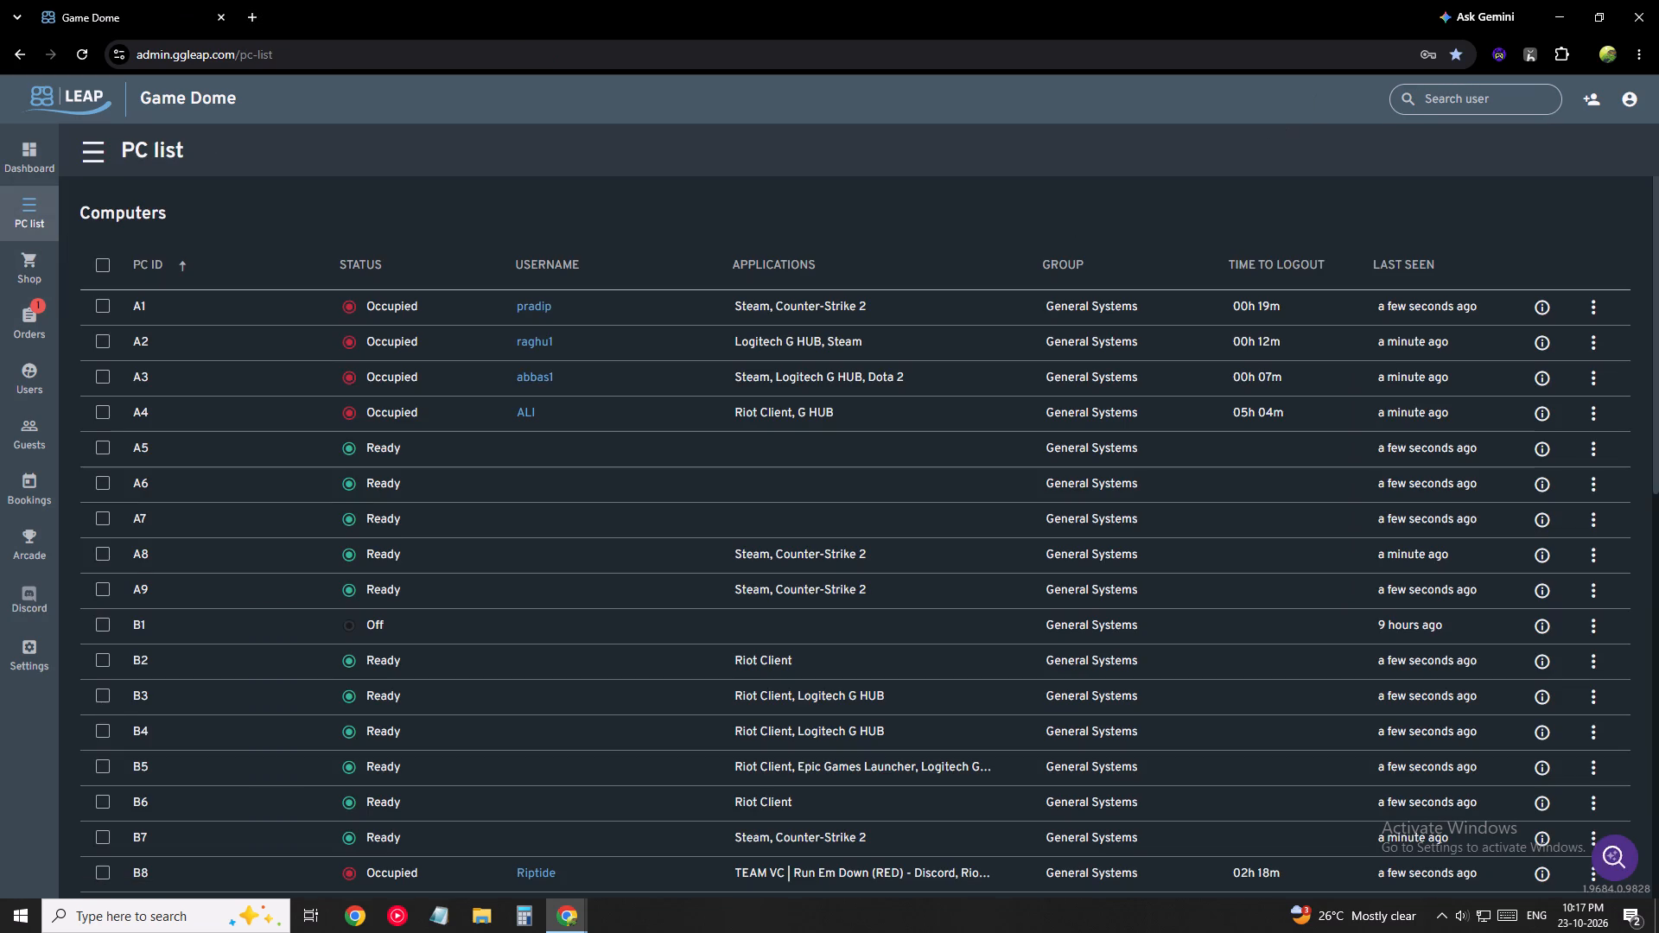
click(1465, 105)
text(rip)
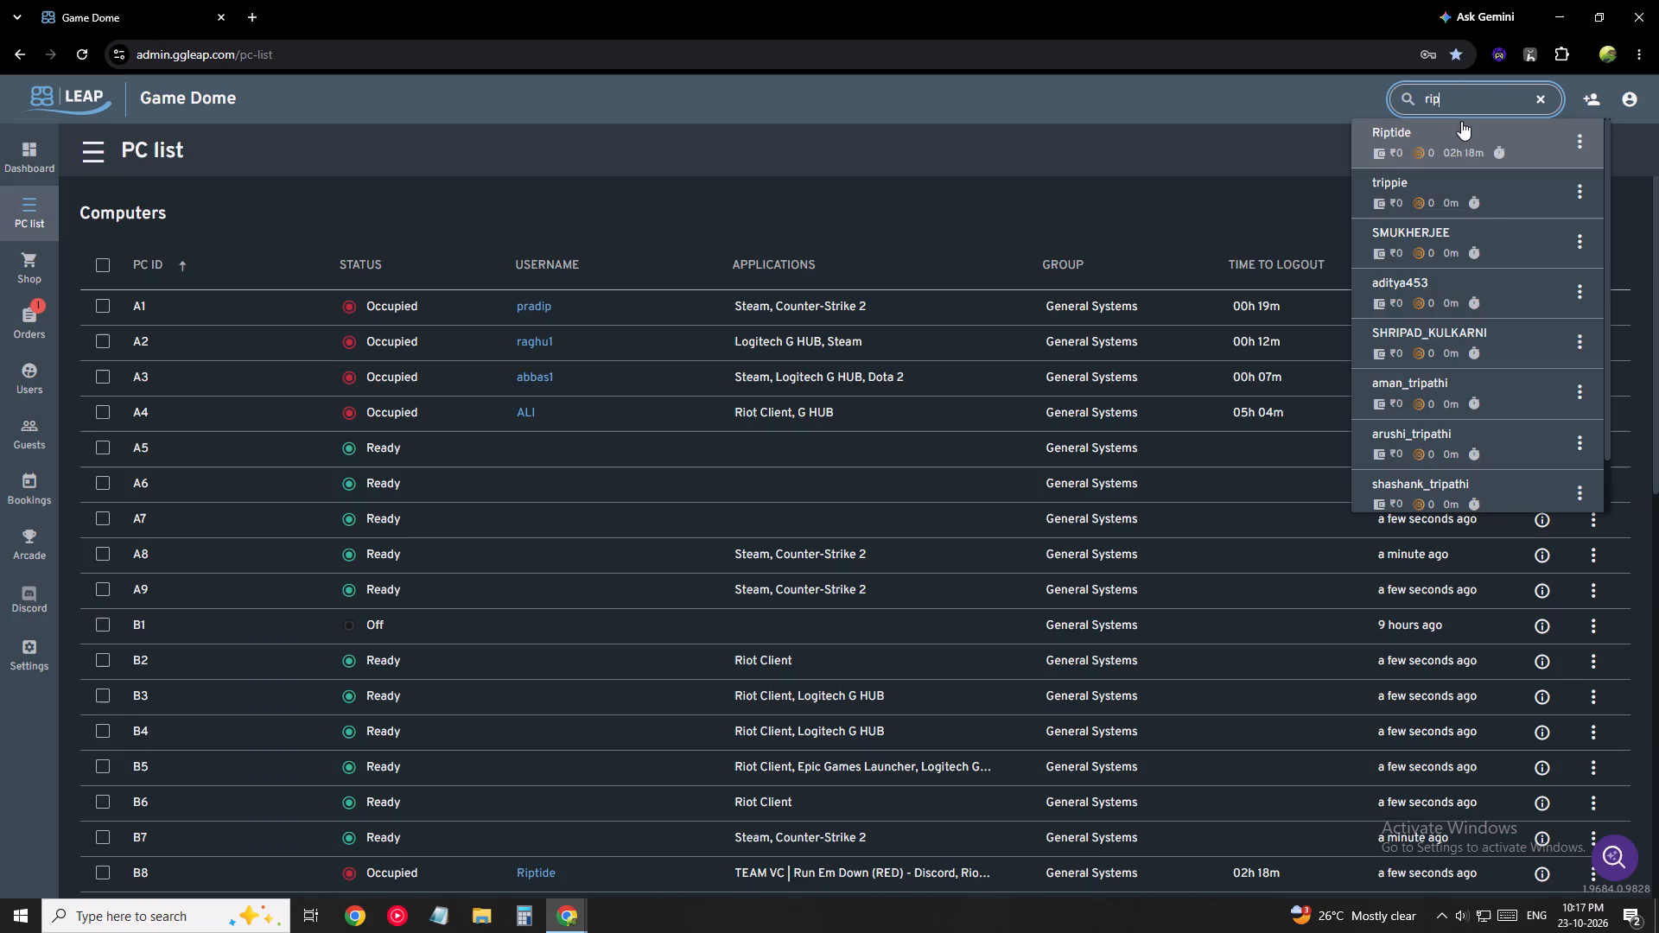
click(1581, 135)
click(1591, 140)
click(619, 363)
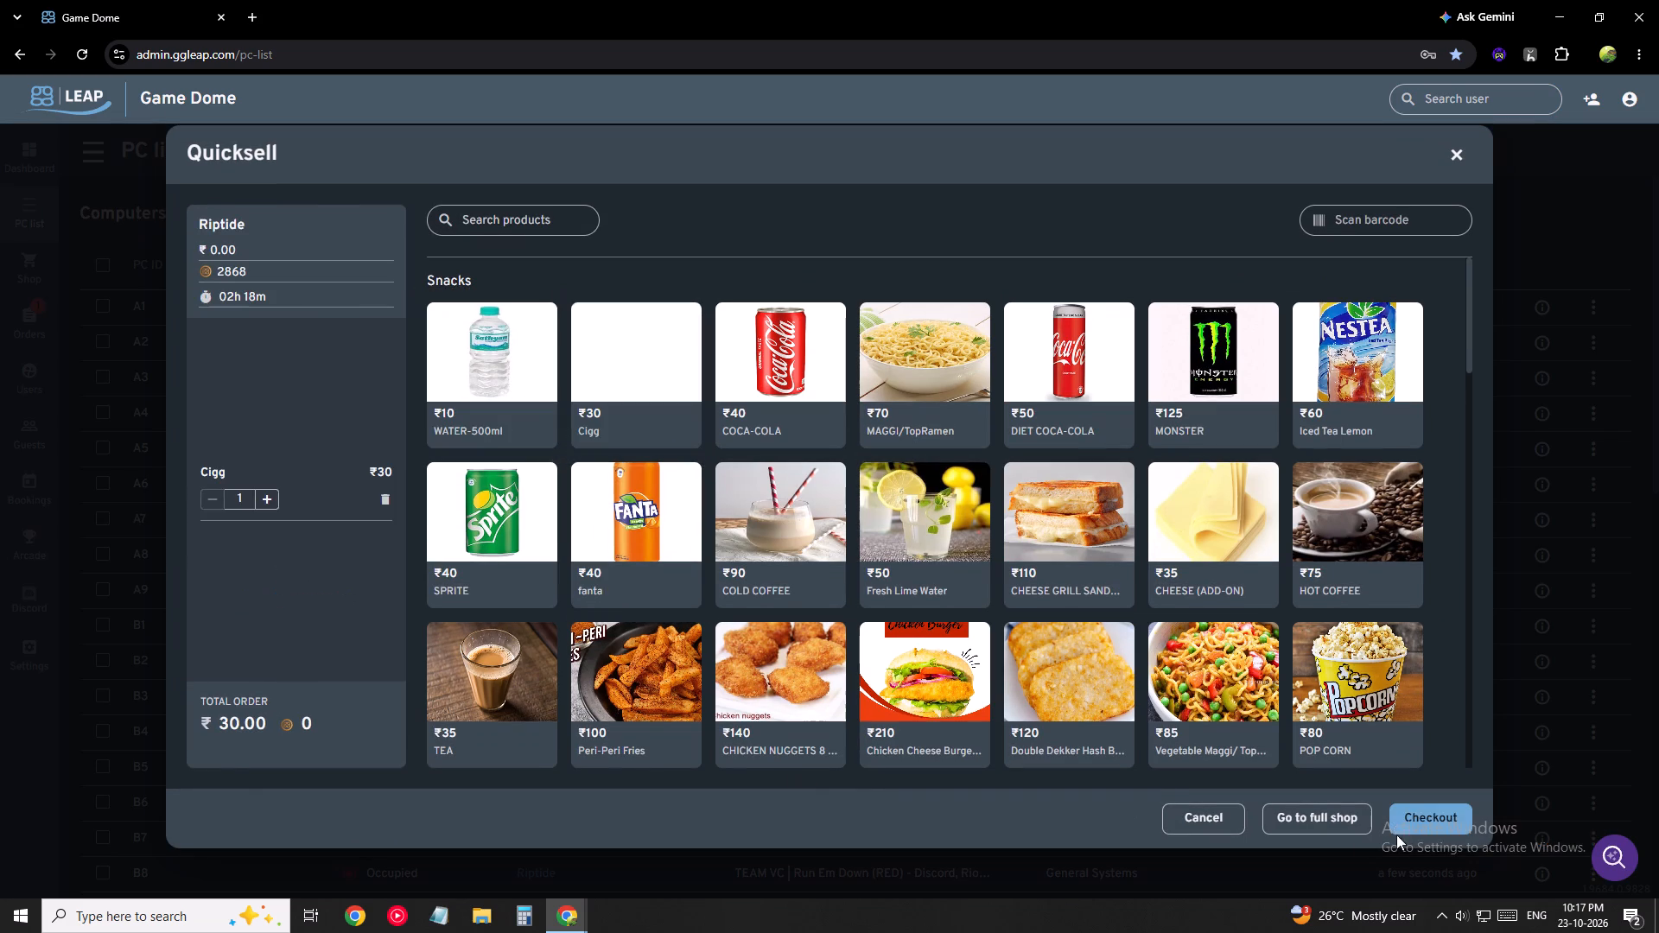
click(1412, 816)
click(452, 498)
click(449, 745)
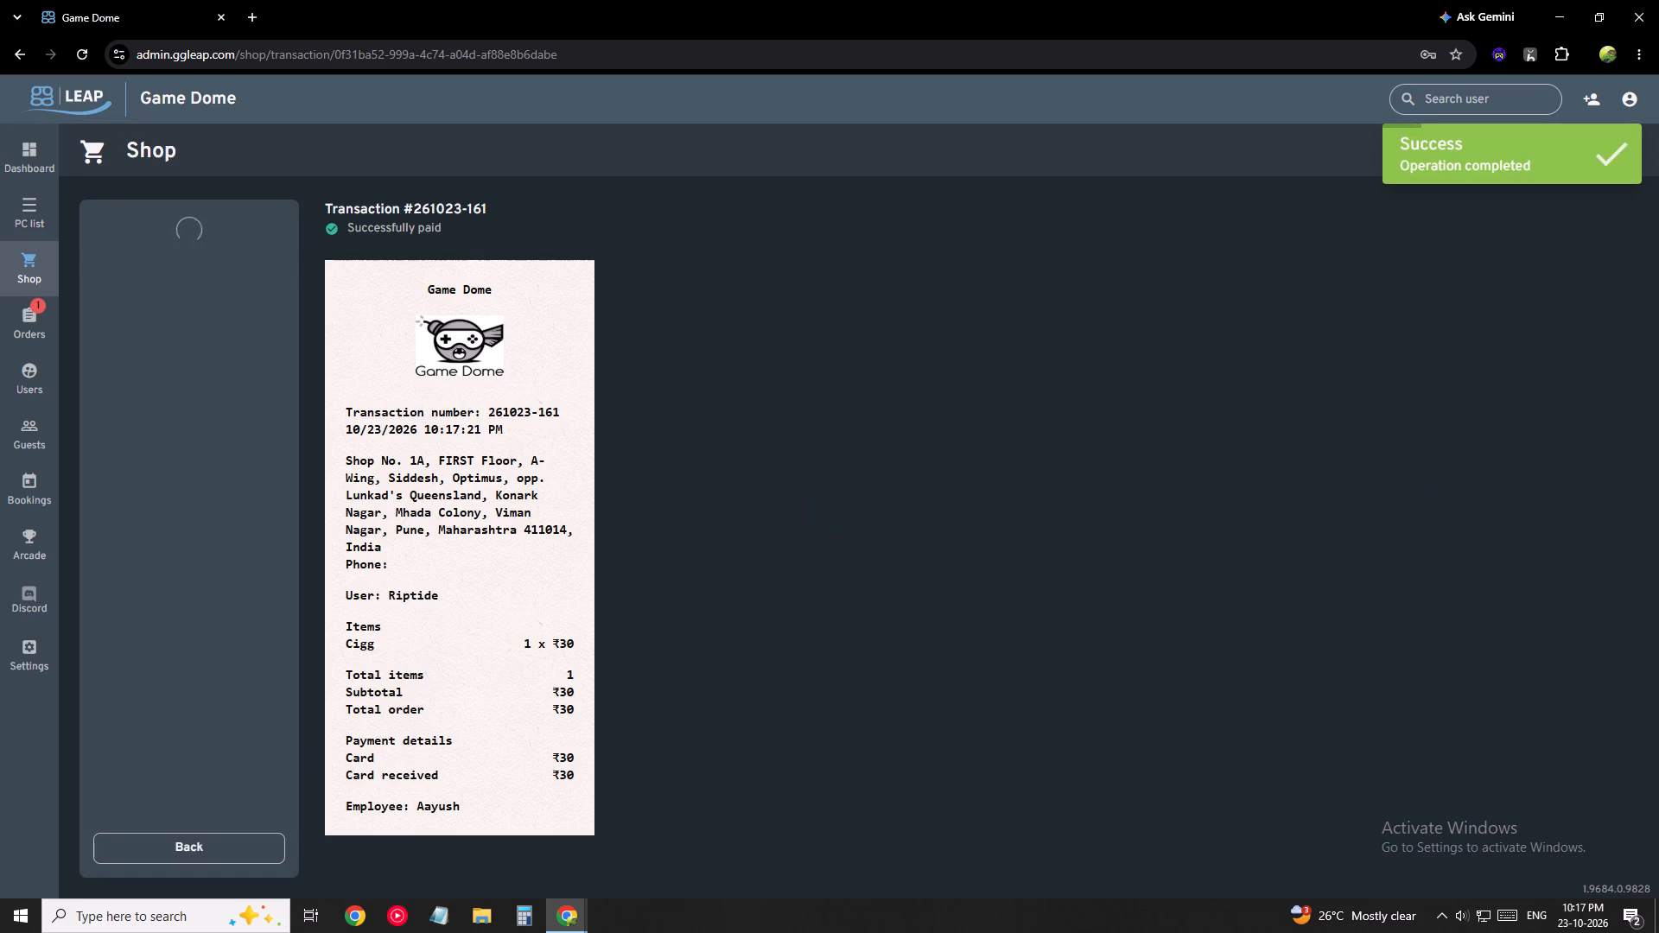
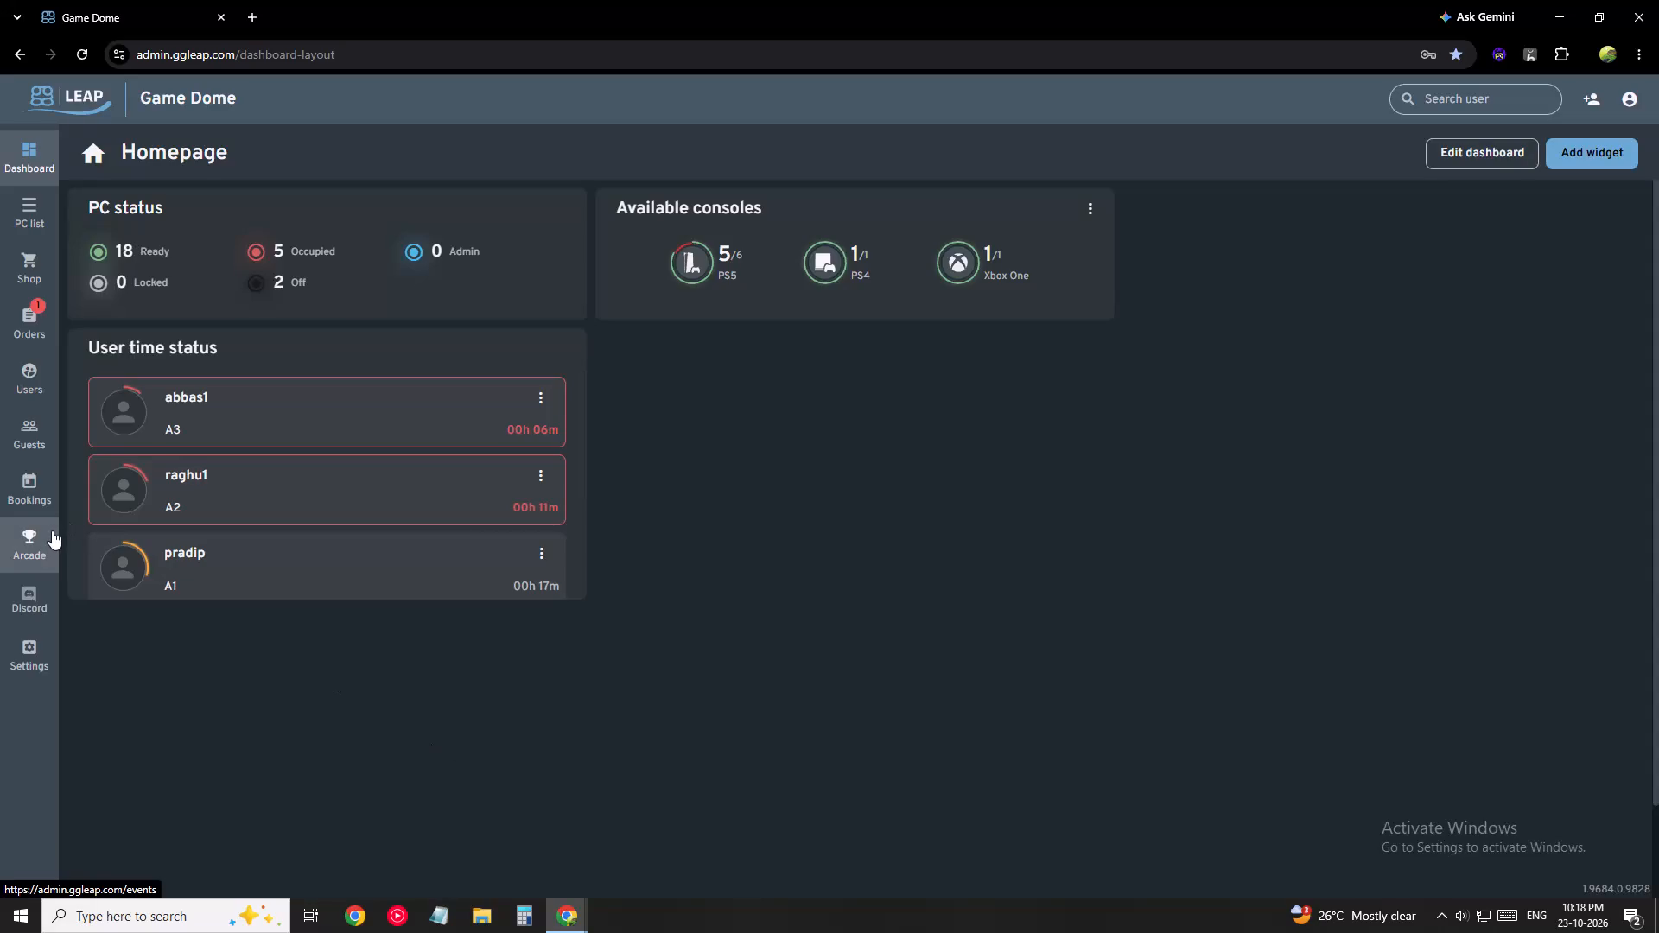
Open the PC list and look over the stations' occupancy and remaining time.
click(0, 205)
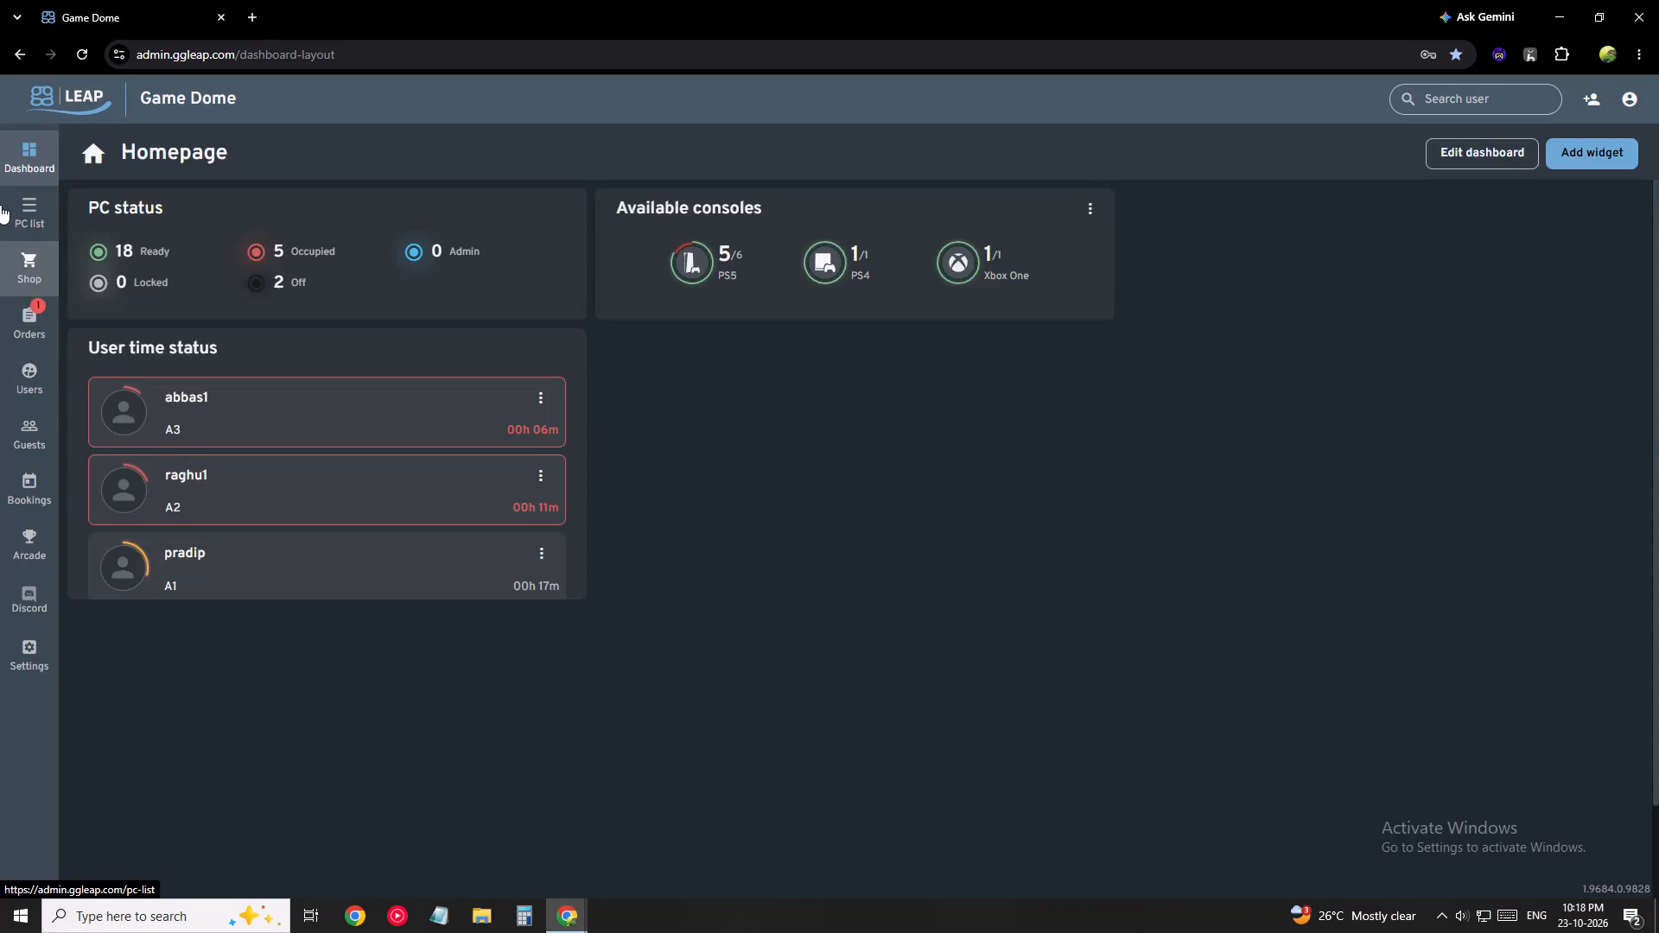
scroll(613, 703, down, 1)
Switch to the GD VIMAN MNAGAR spreadsheet and enter 24 as added stock for water in fridge in the 10/23/26 daily check.
click(566, 932)
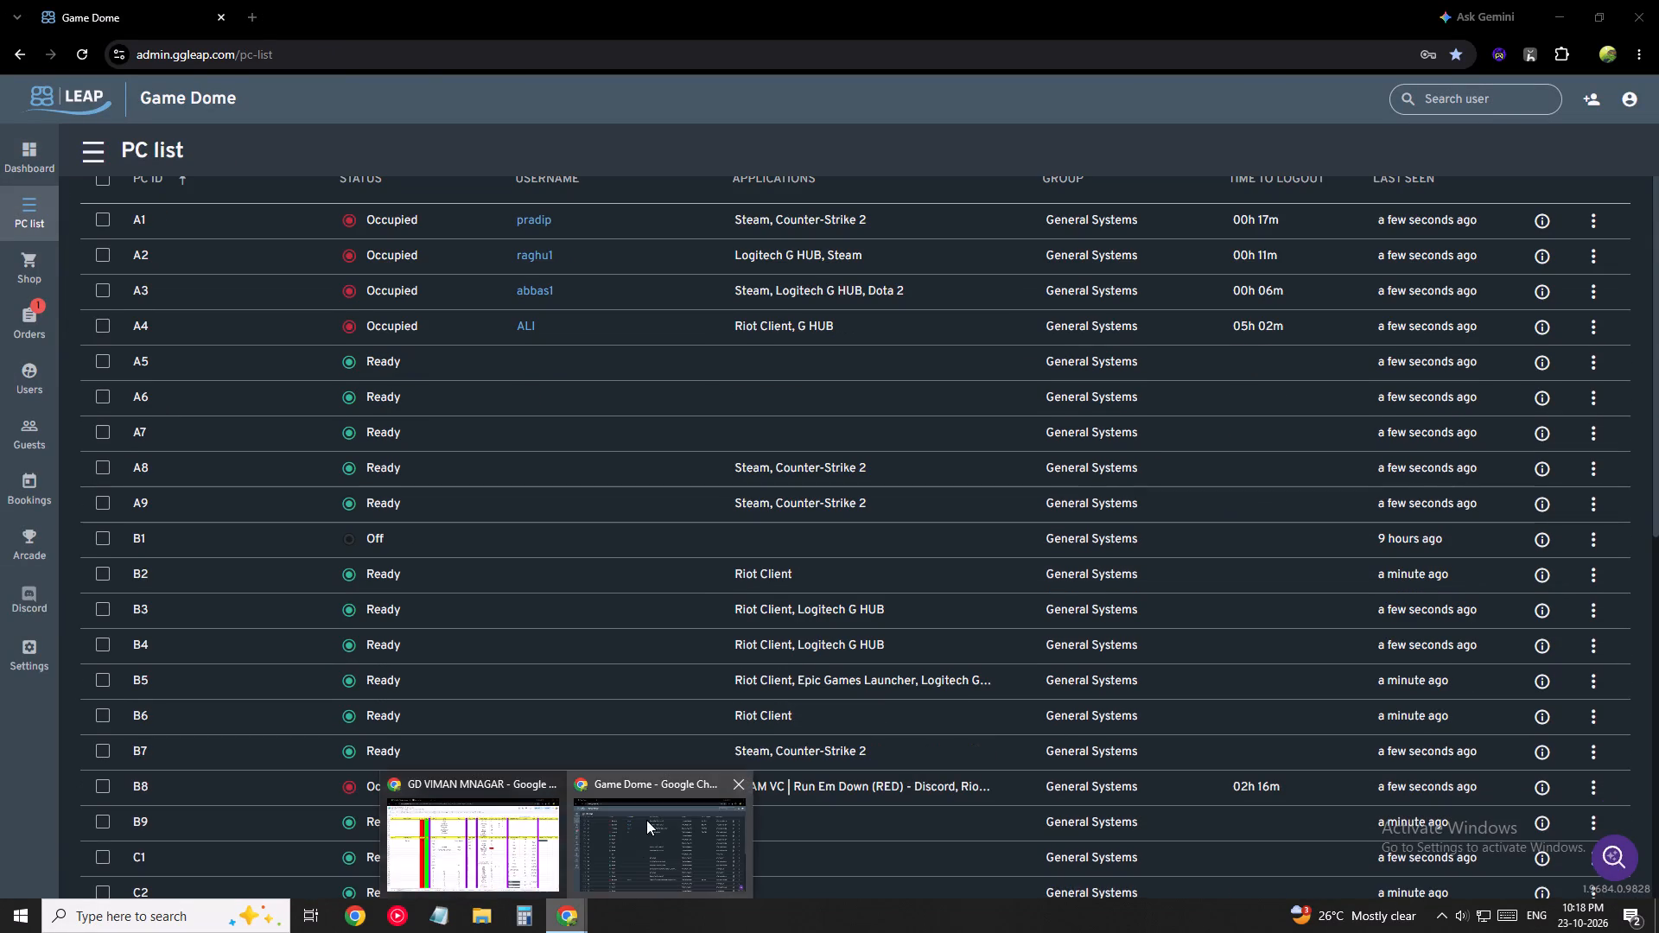
click(497, 821)
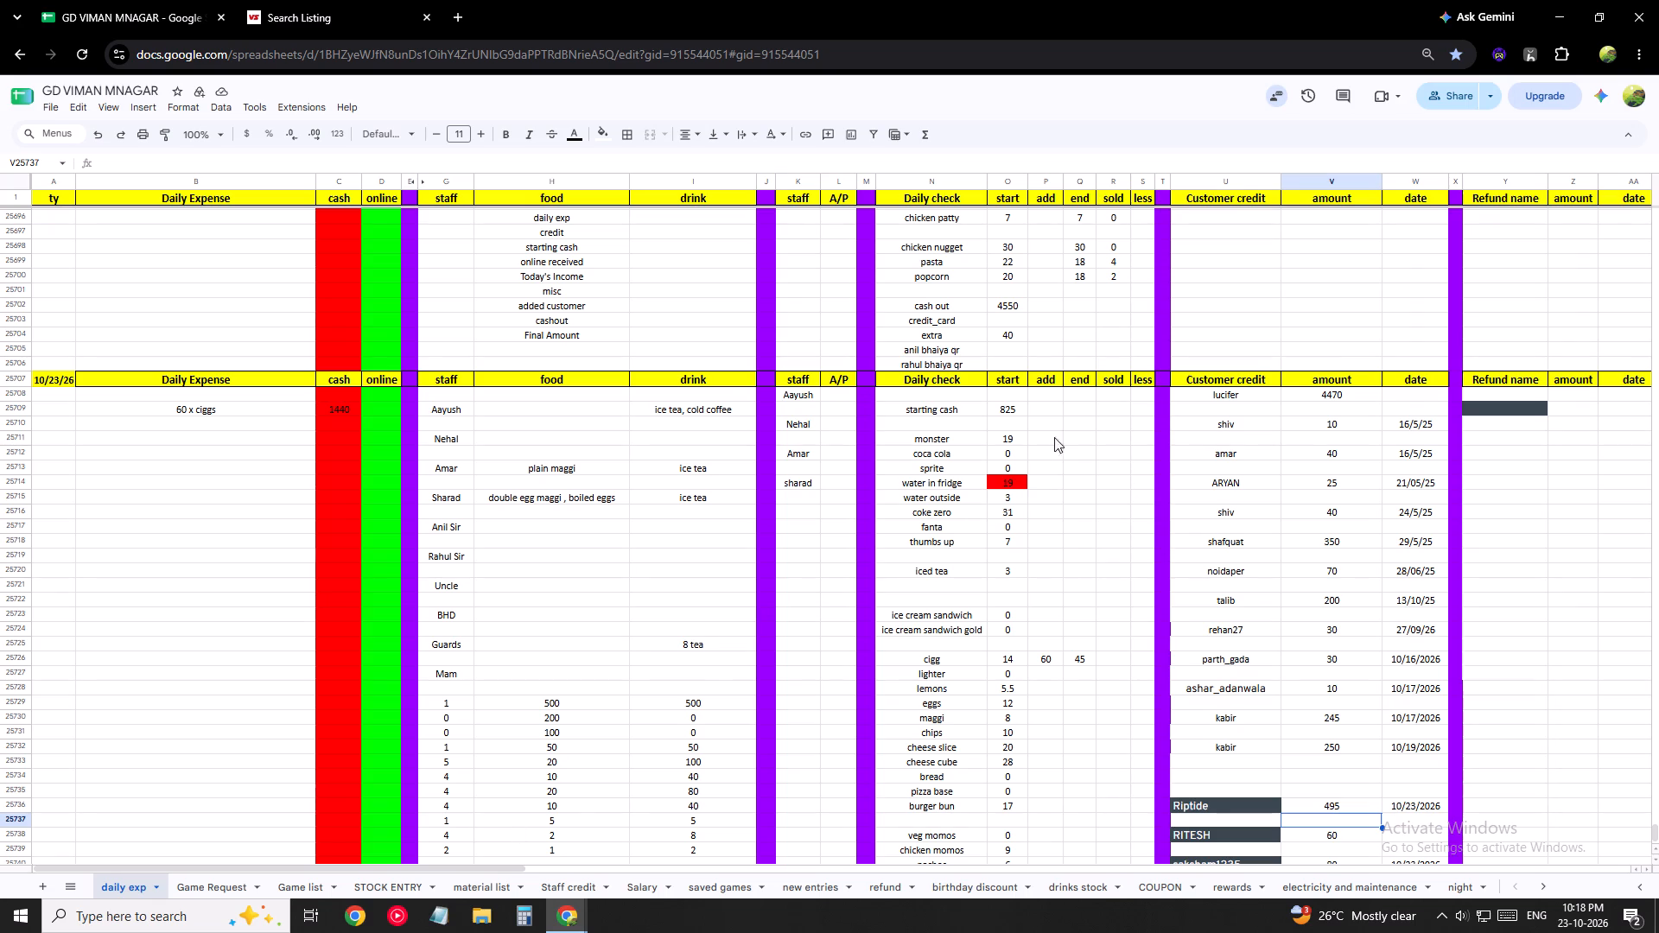
click(1074, 435)
click(1037, 465)
click(1046, 490)
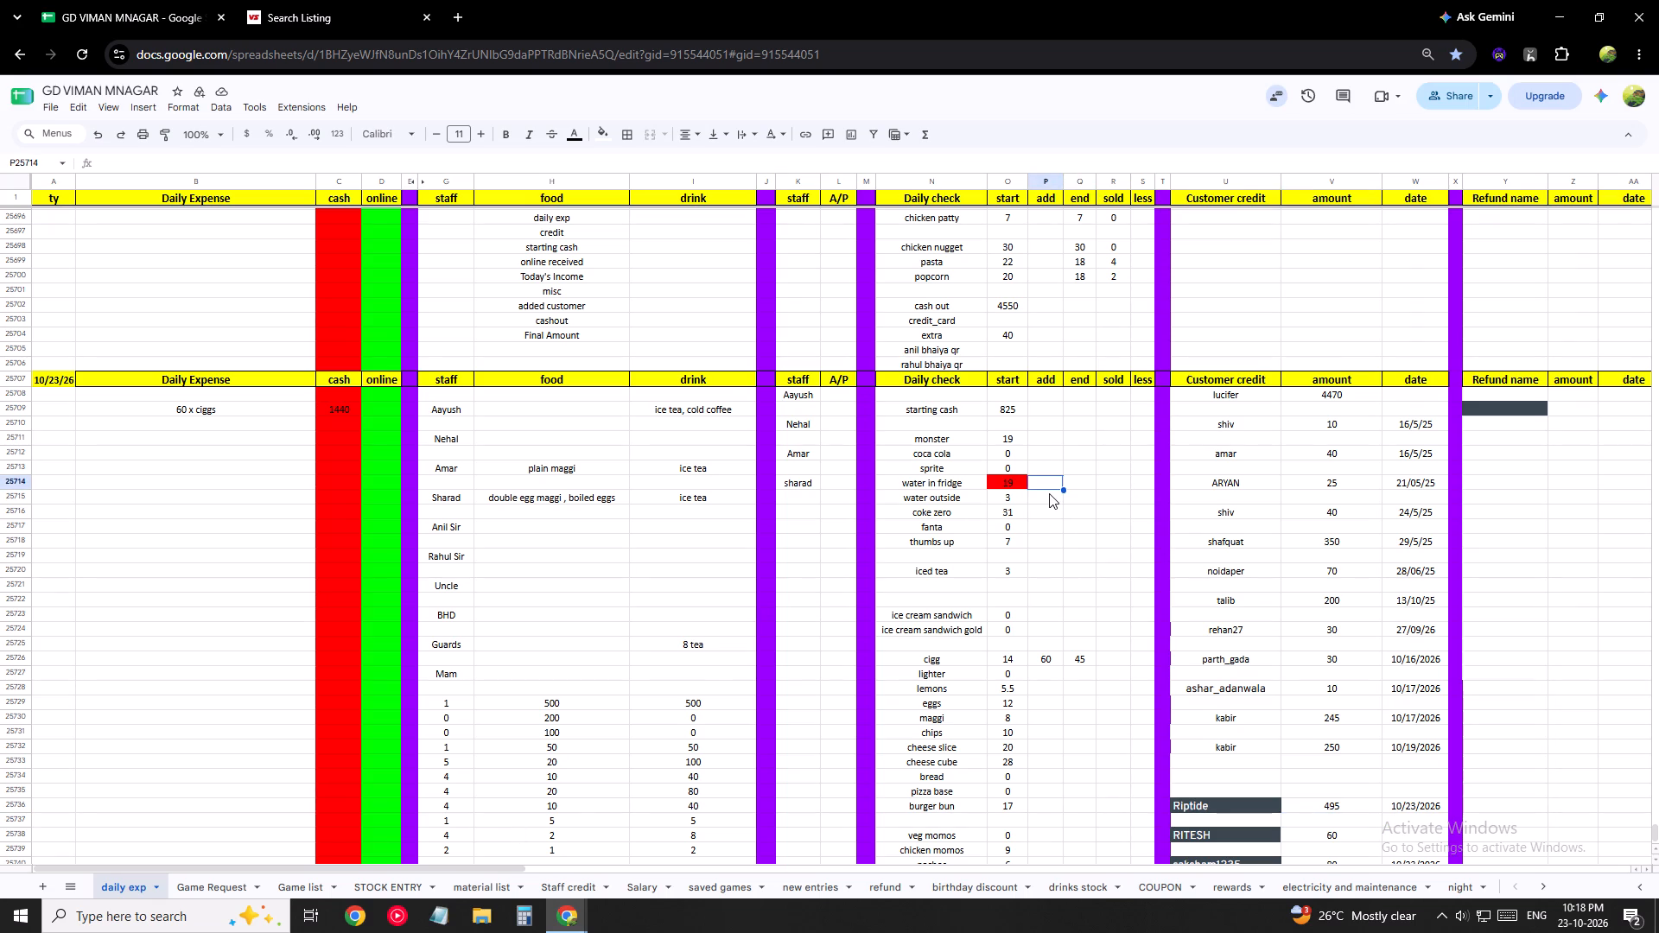
text(24)
key(Return)
key(Down)
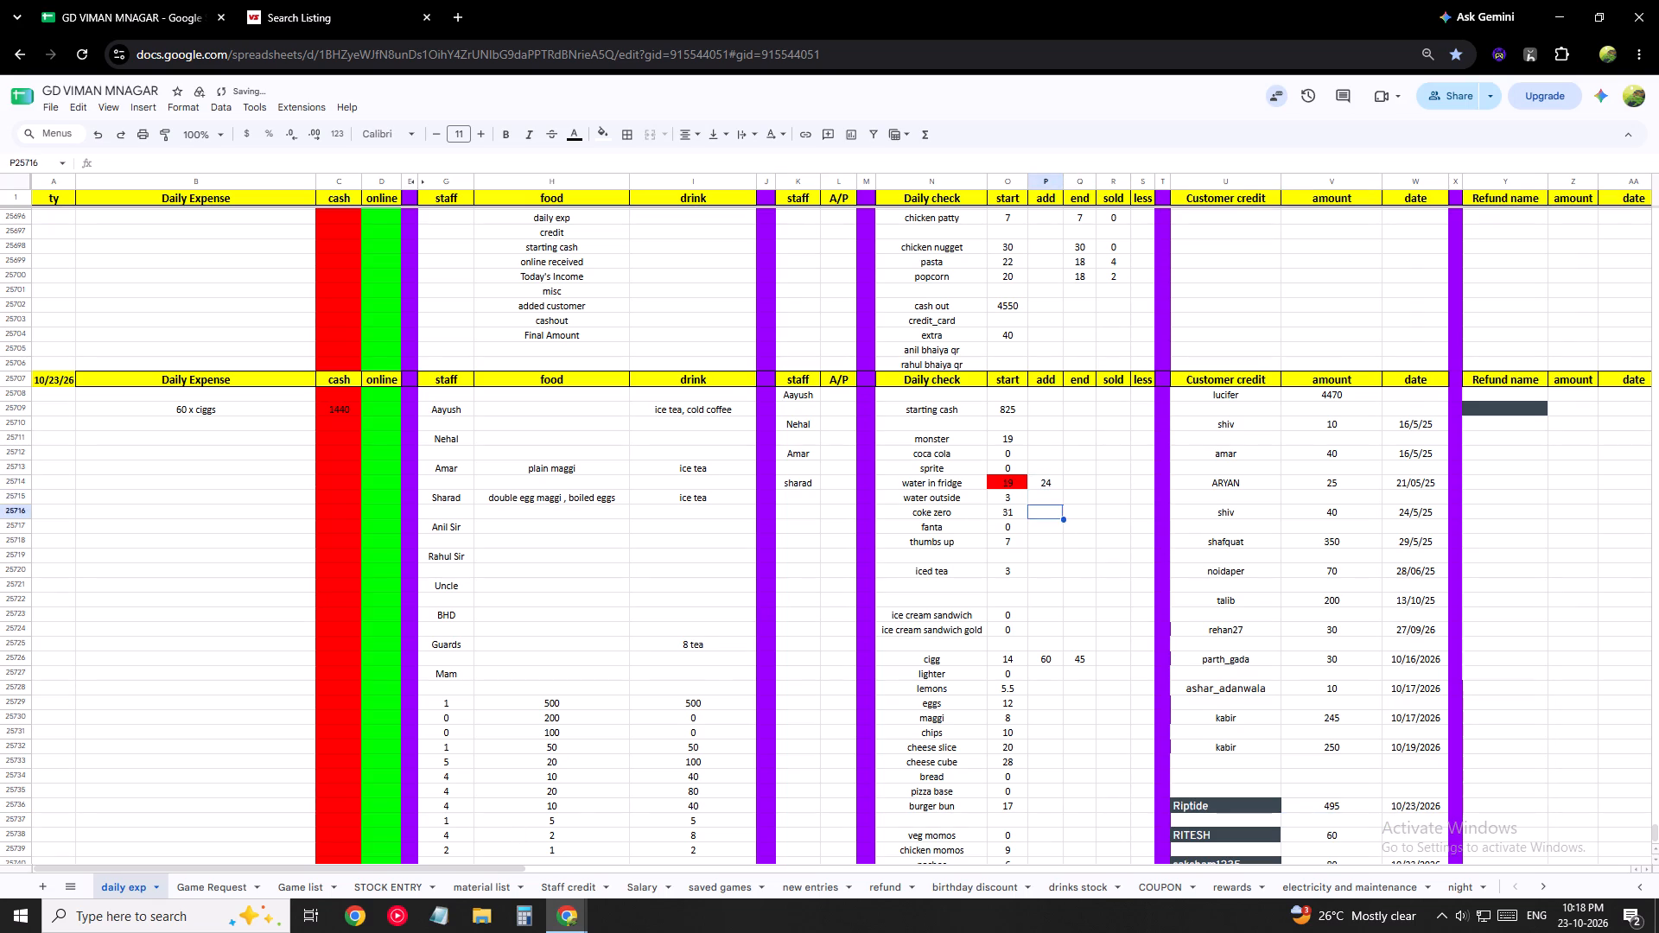
Enter 28 as added stock for thumbs up in the 10/23/26 daily check.
key(Down)
key(Down)
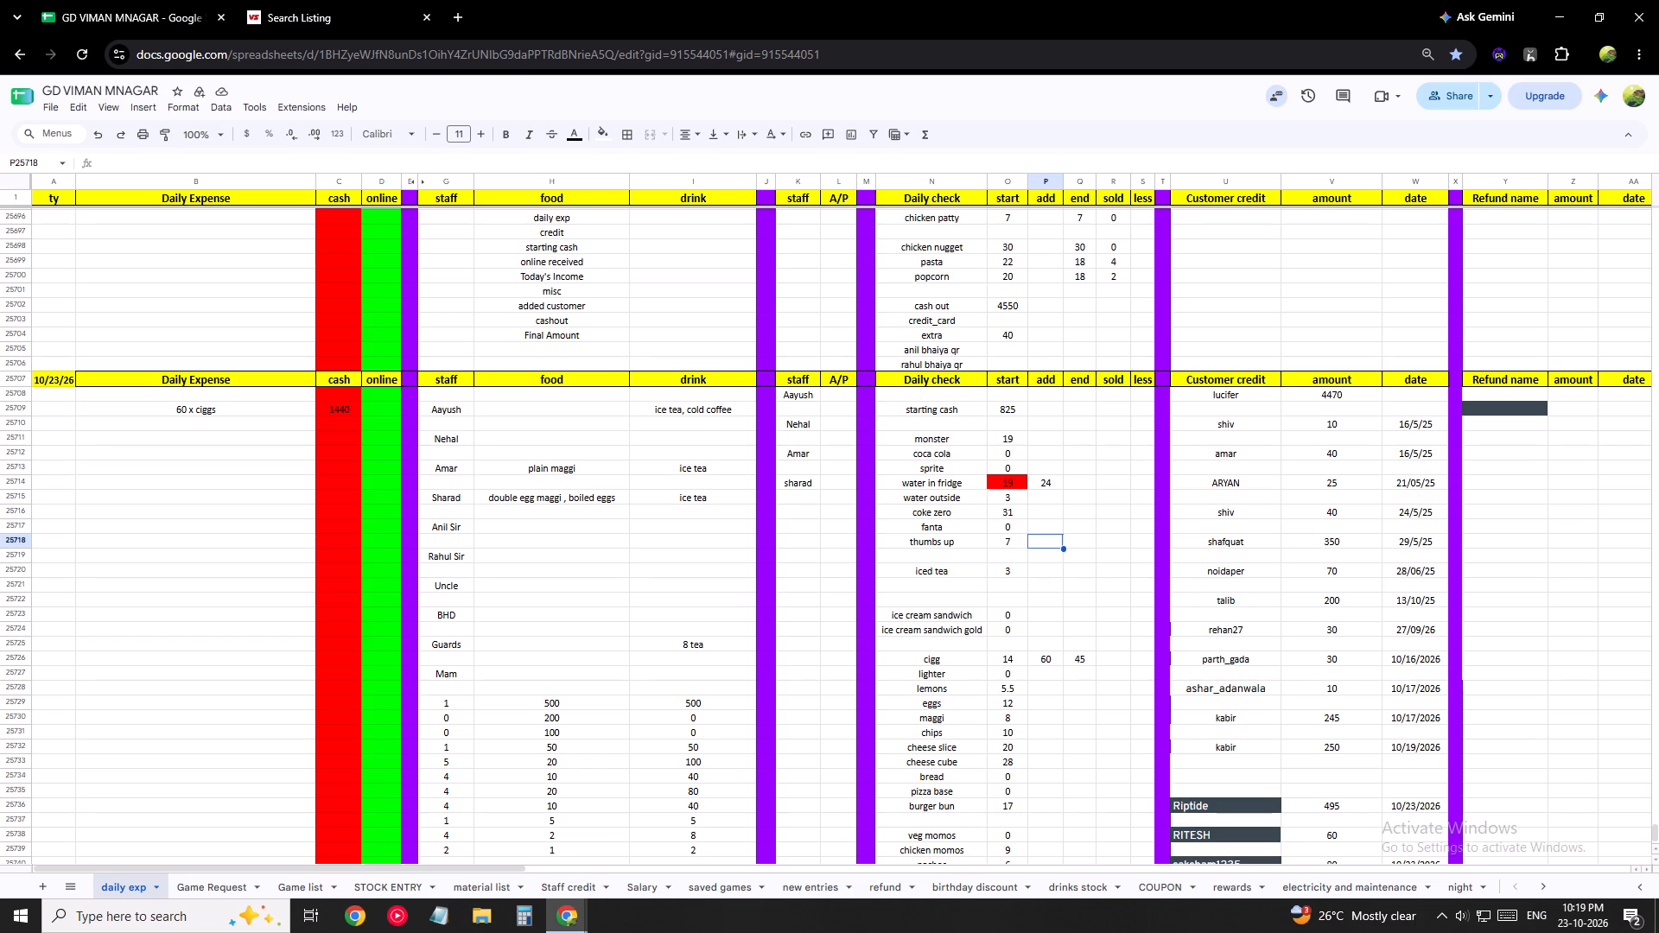
key(Up)
key(Up)
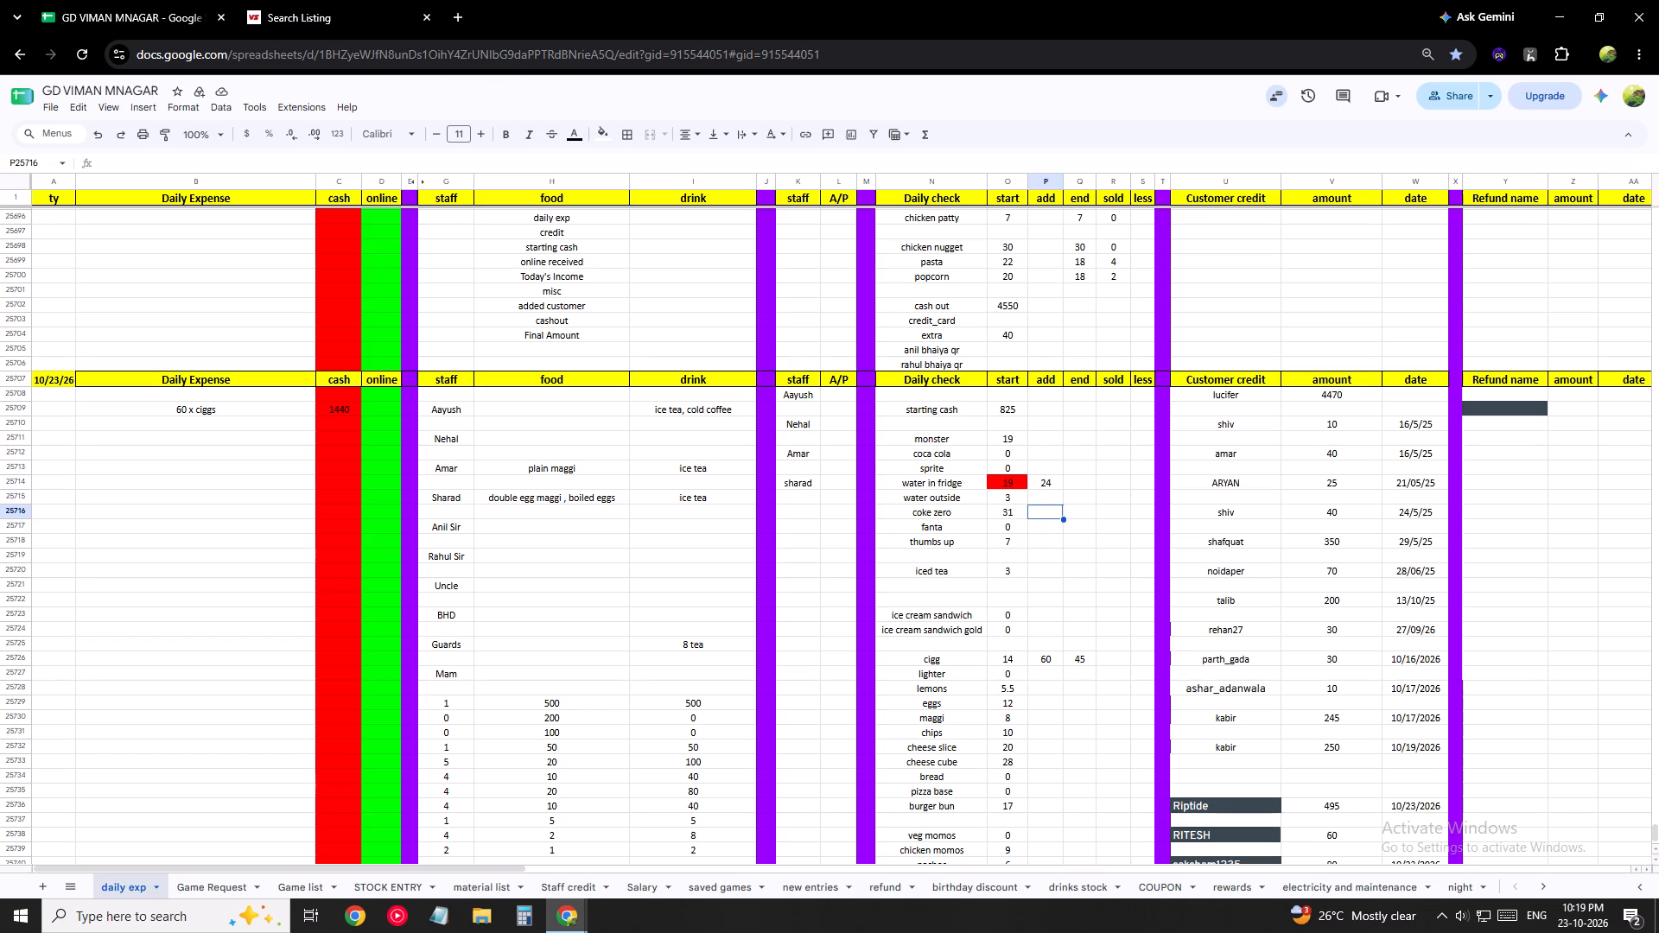
key(Down)
key(Down)
text(28)
key(Return)
key(Down)
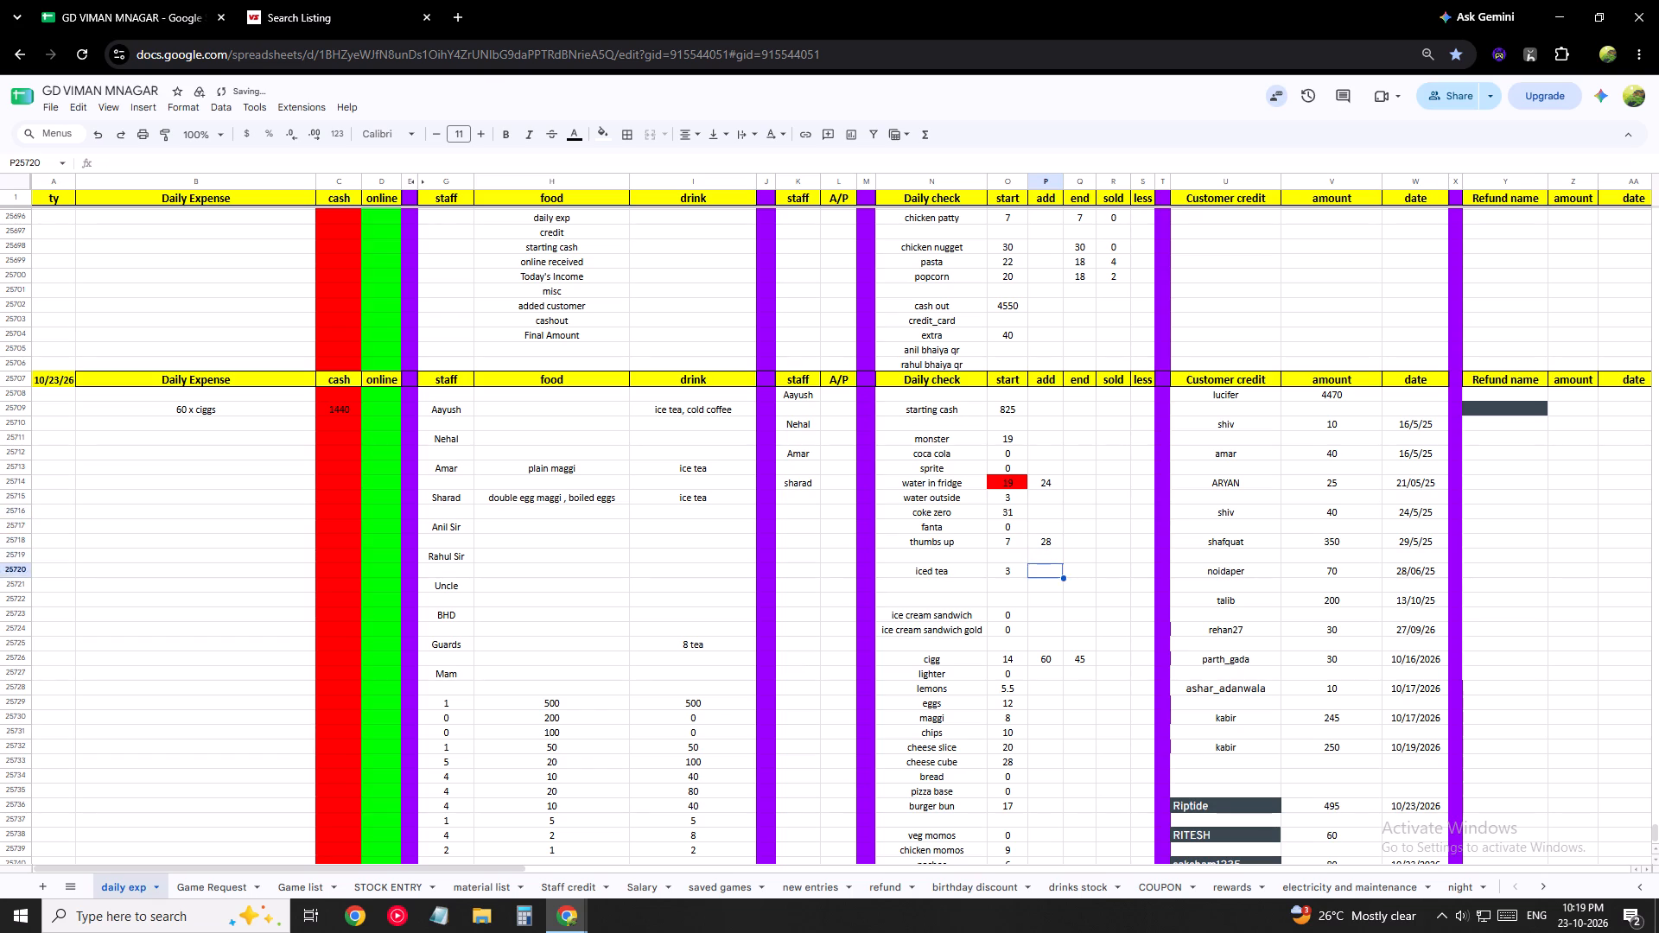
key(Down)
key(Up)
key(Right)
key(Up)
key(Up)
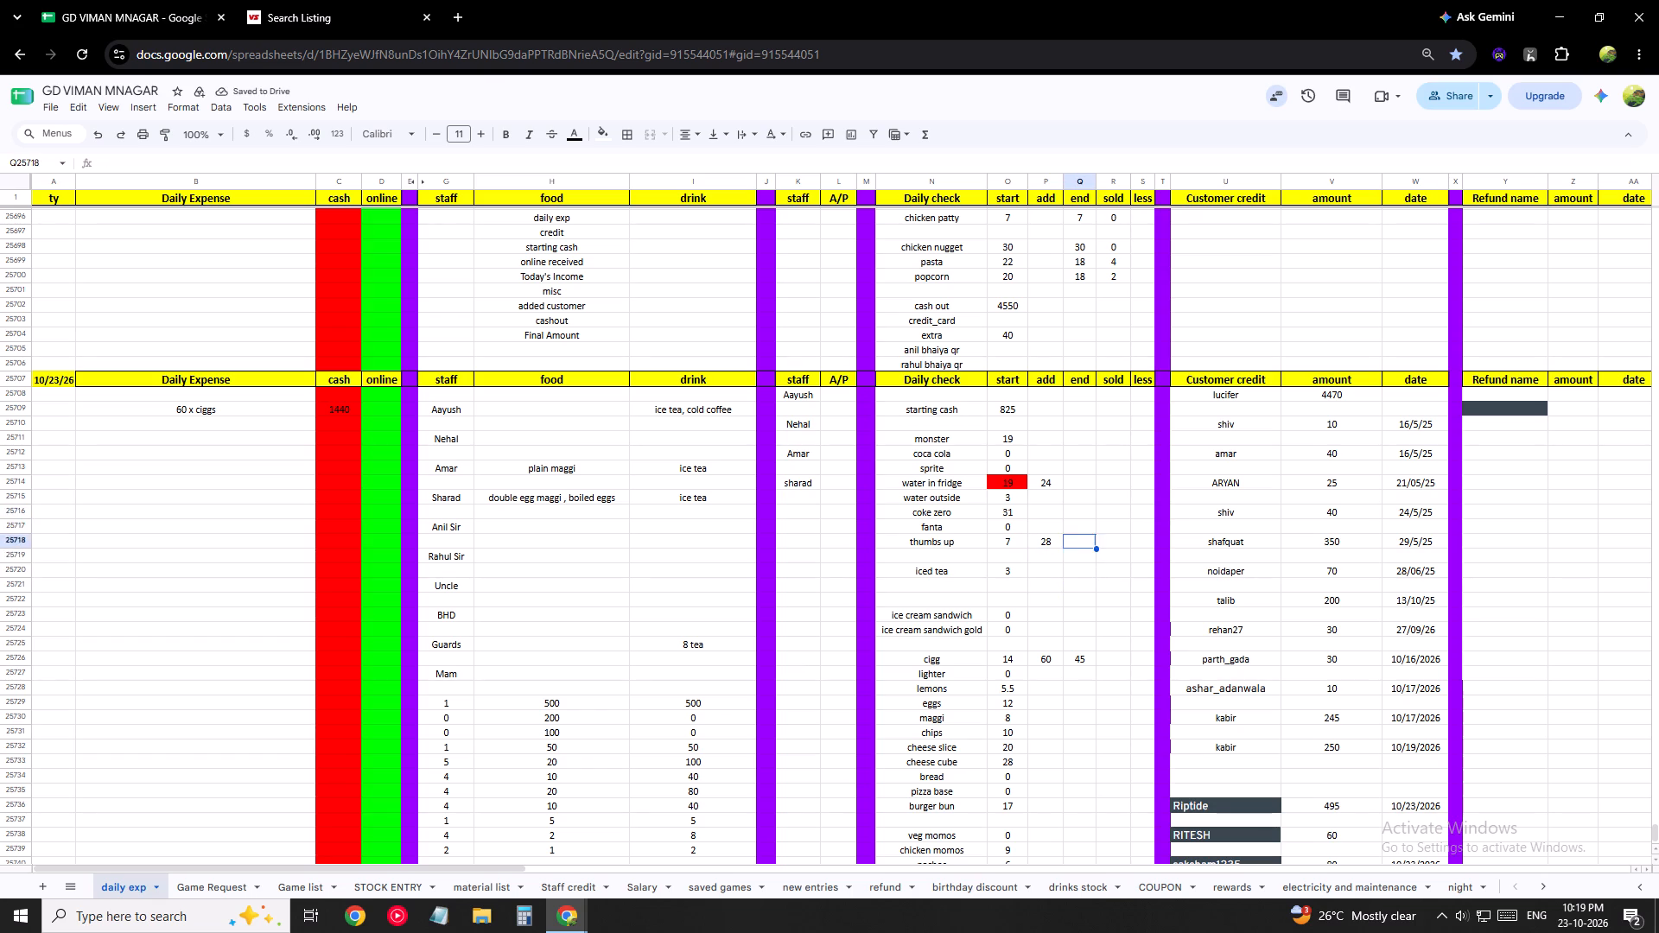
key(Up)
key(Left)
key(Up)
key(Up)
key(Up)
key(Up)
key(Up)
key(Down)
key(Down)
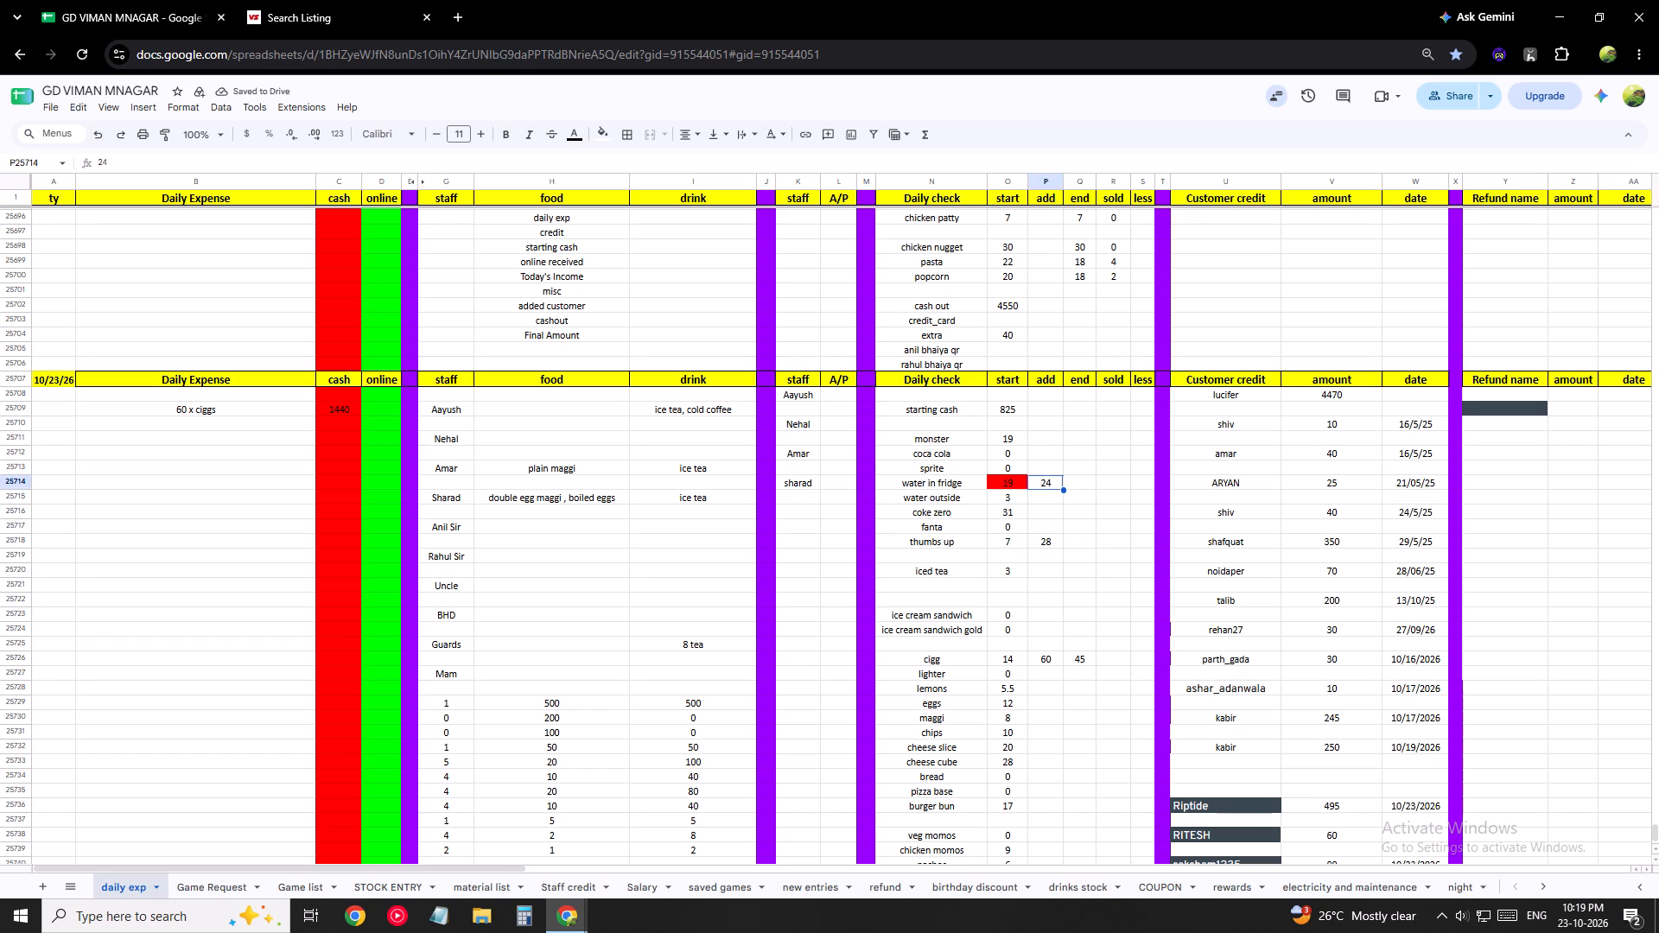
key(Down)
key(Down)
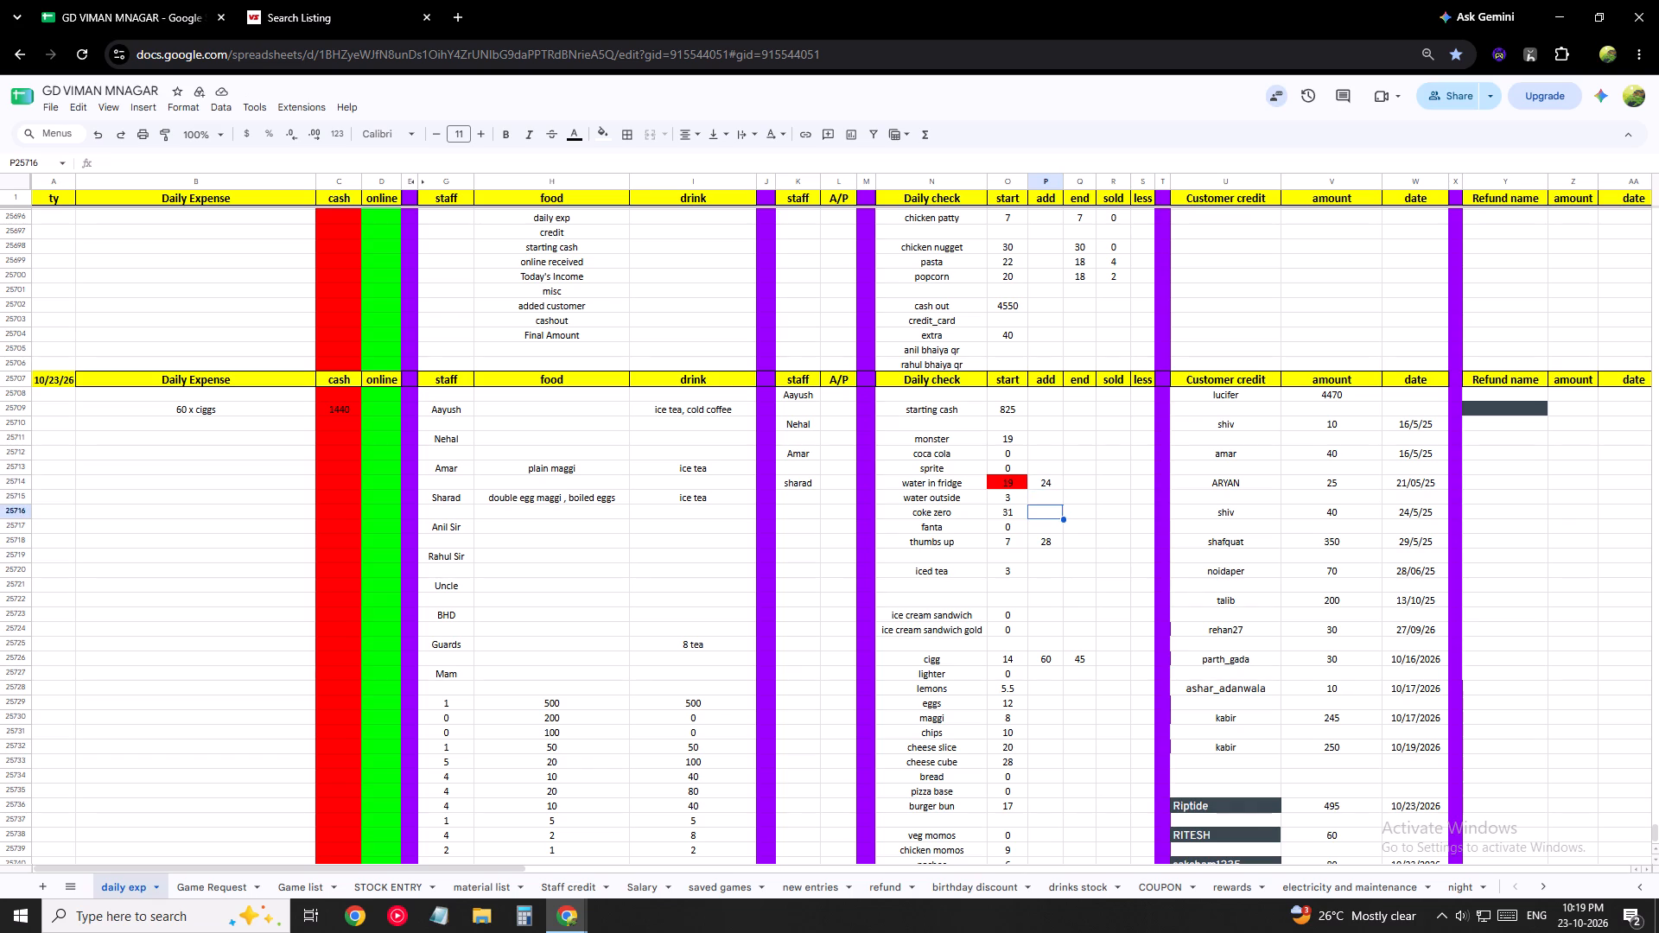
Switch to the Game Dome admin site and sell one Thumbs up at ₹20 to a guest, paid by card.
key(alt+Tab)
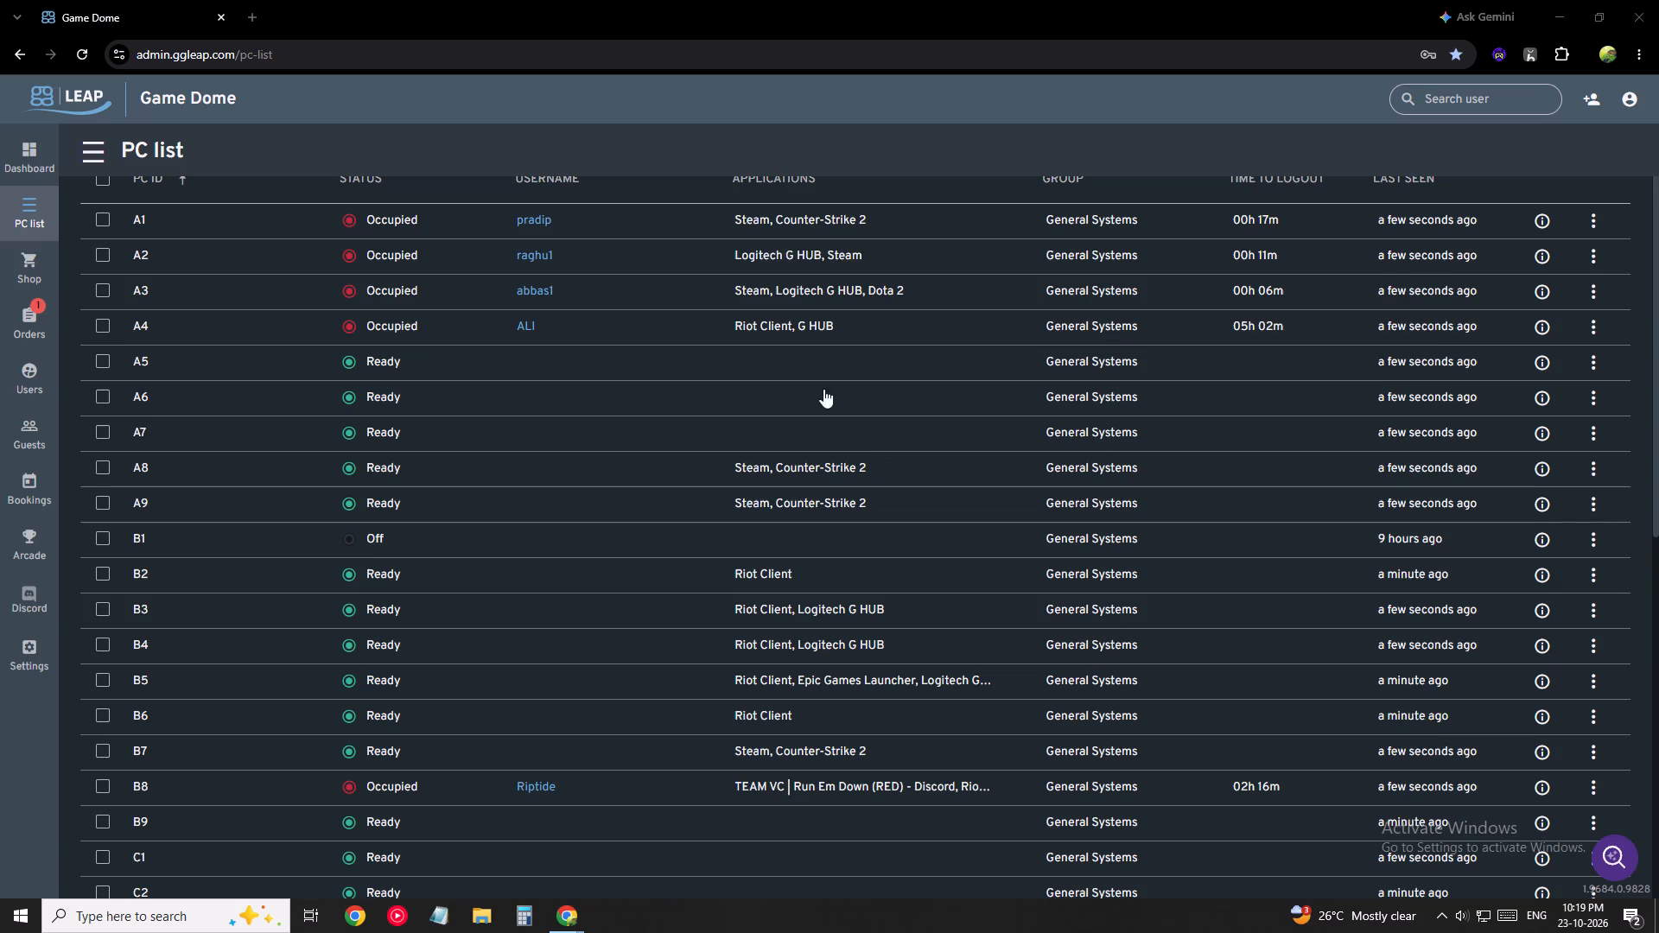
click(0, 314)
click(10, 273)
click(469, 274)
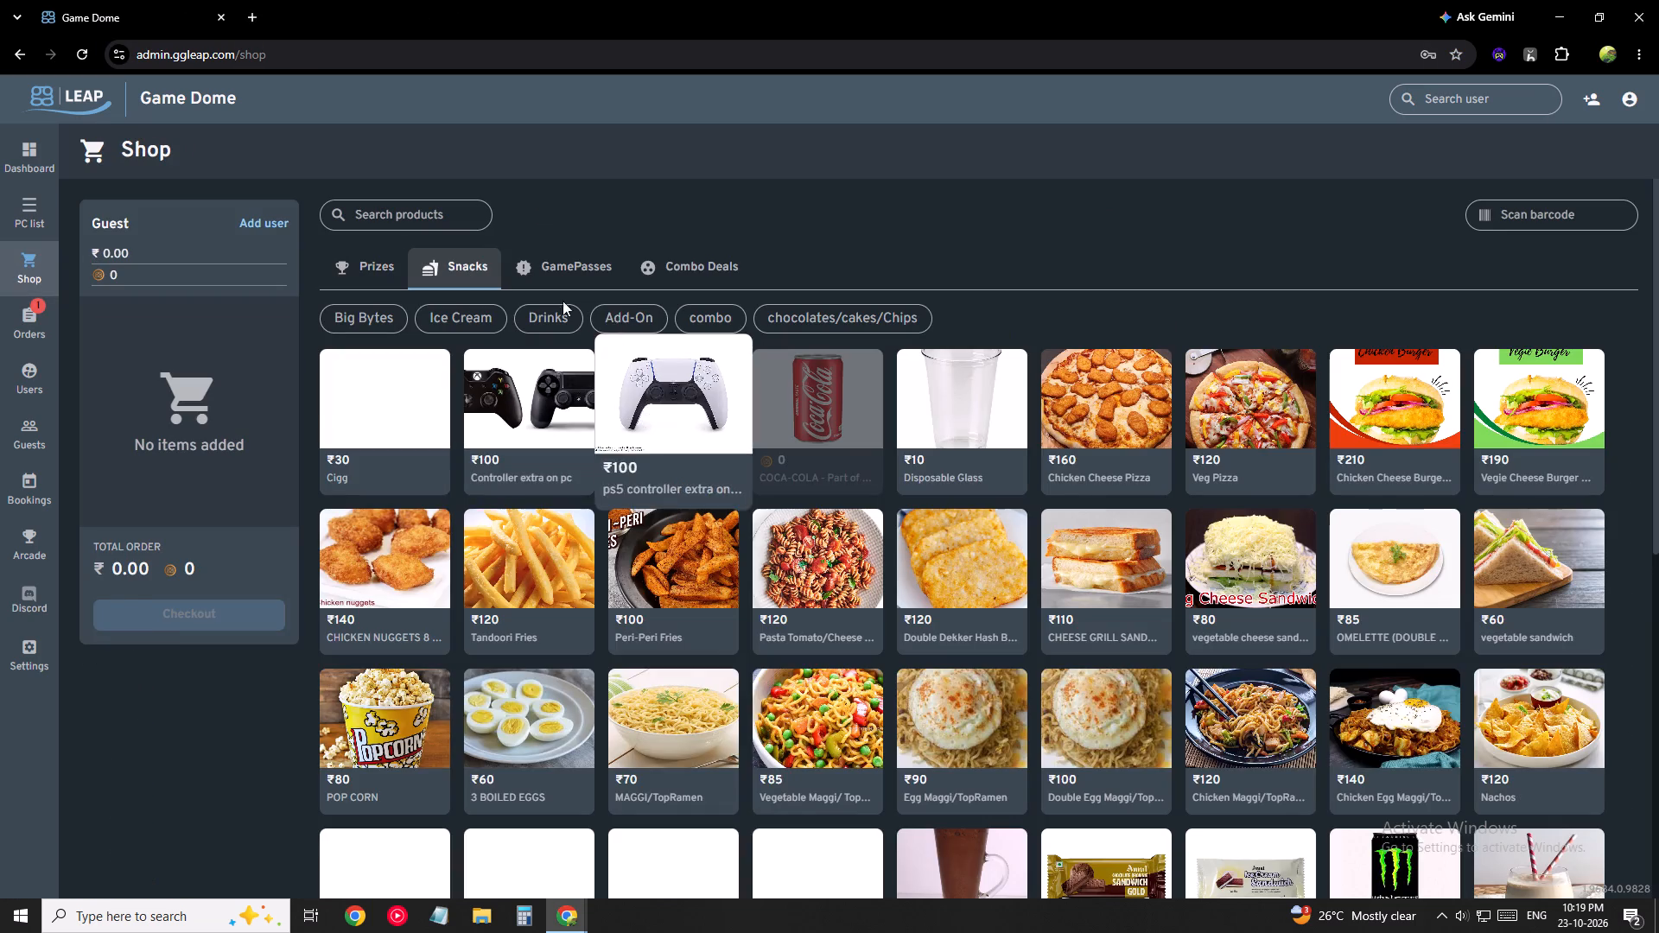
click(552, 310)
click(1244, 600)
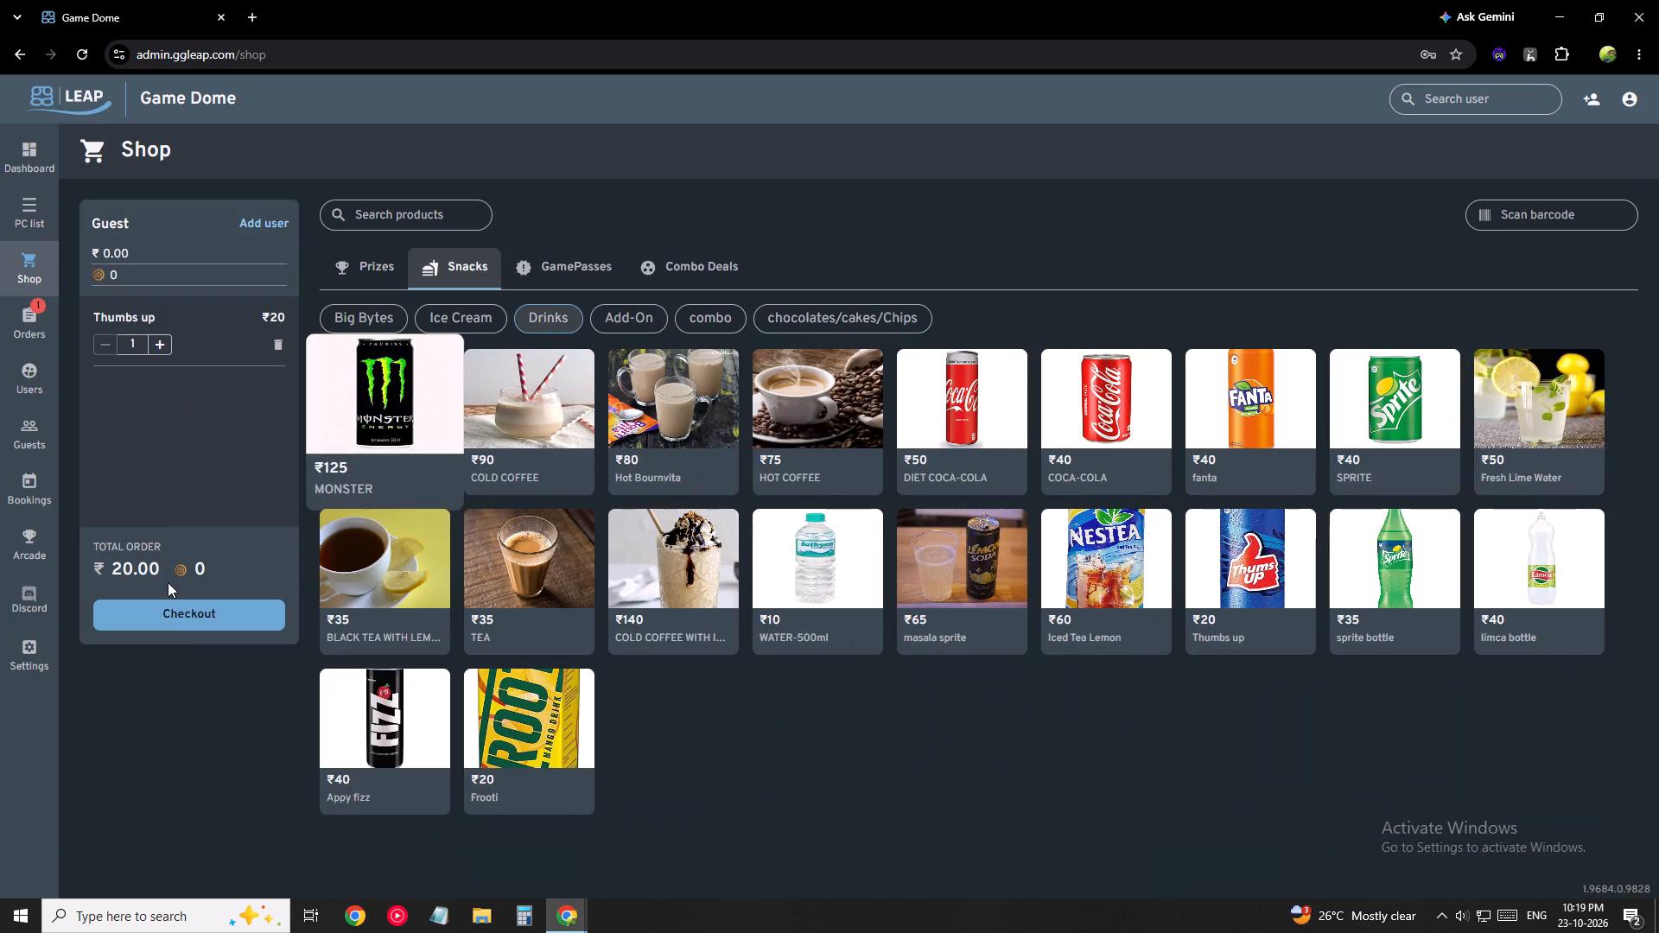
click(169, 605)
click(425, 493)
click(474, 735)
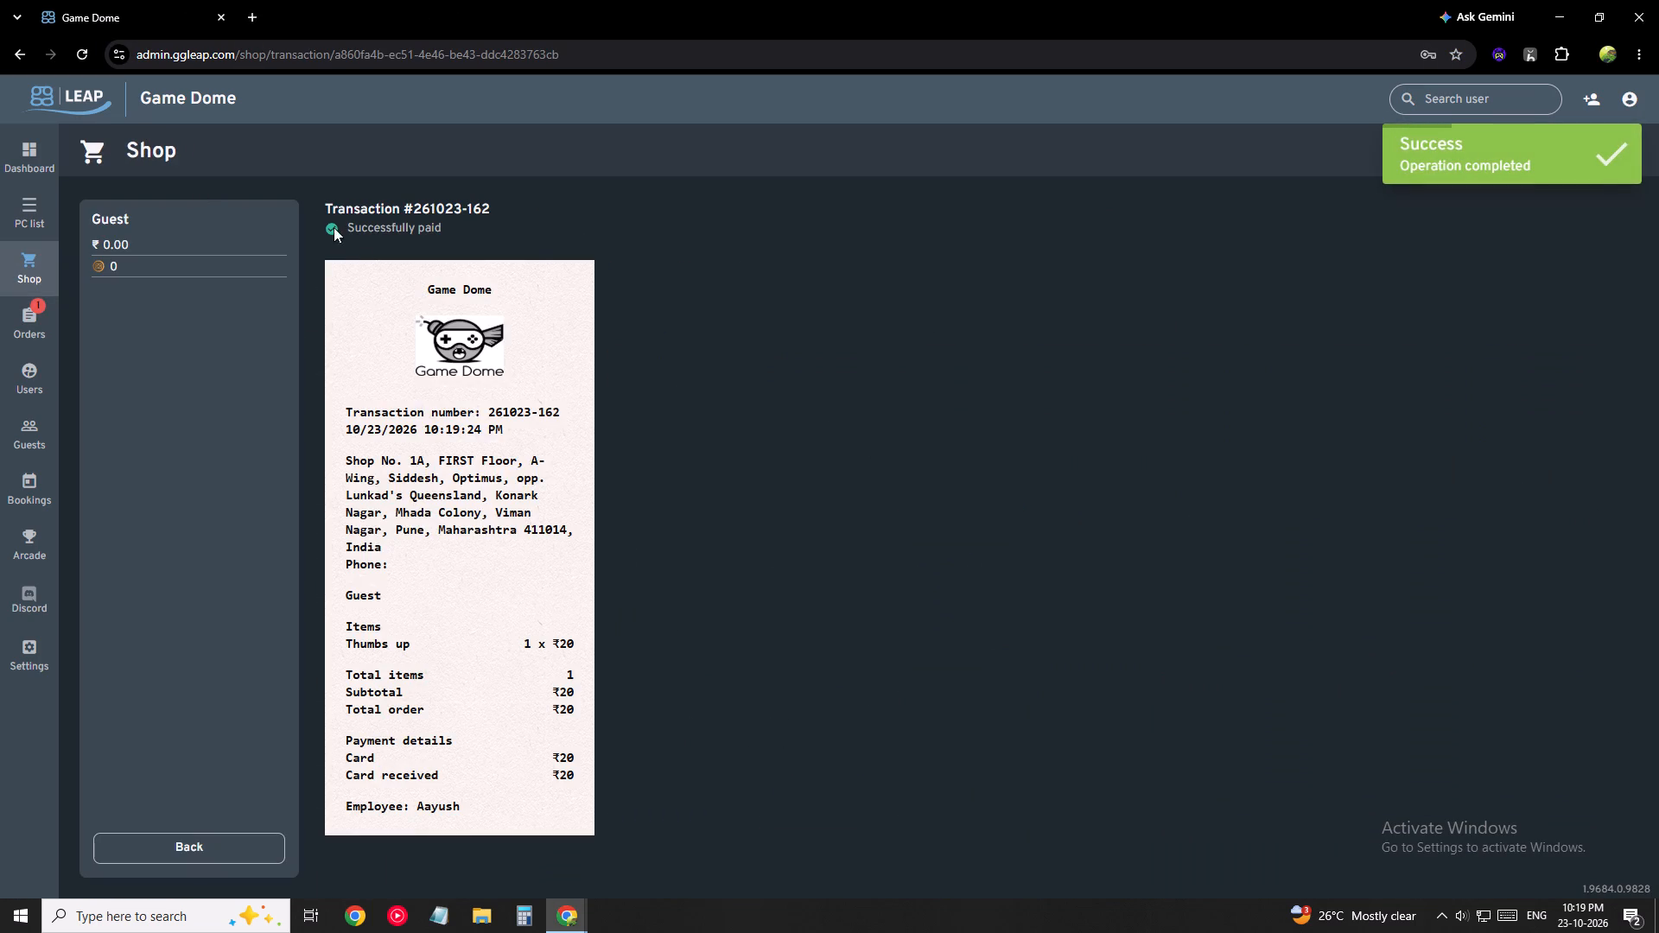
Switch back to the spreadsheet and review the 10/23/26 daily check's stock rows from coke zero down to the cash rows.
key(alt+Tab)
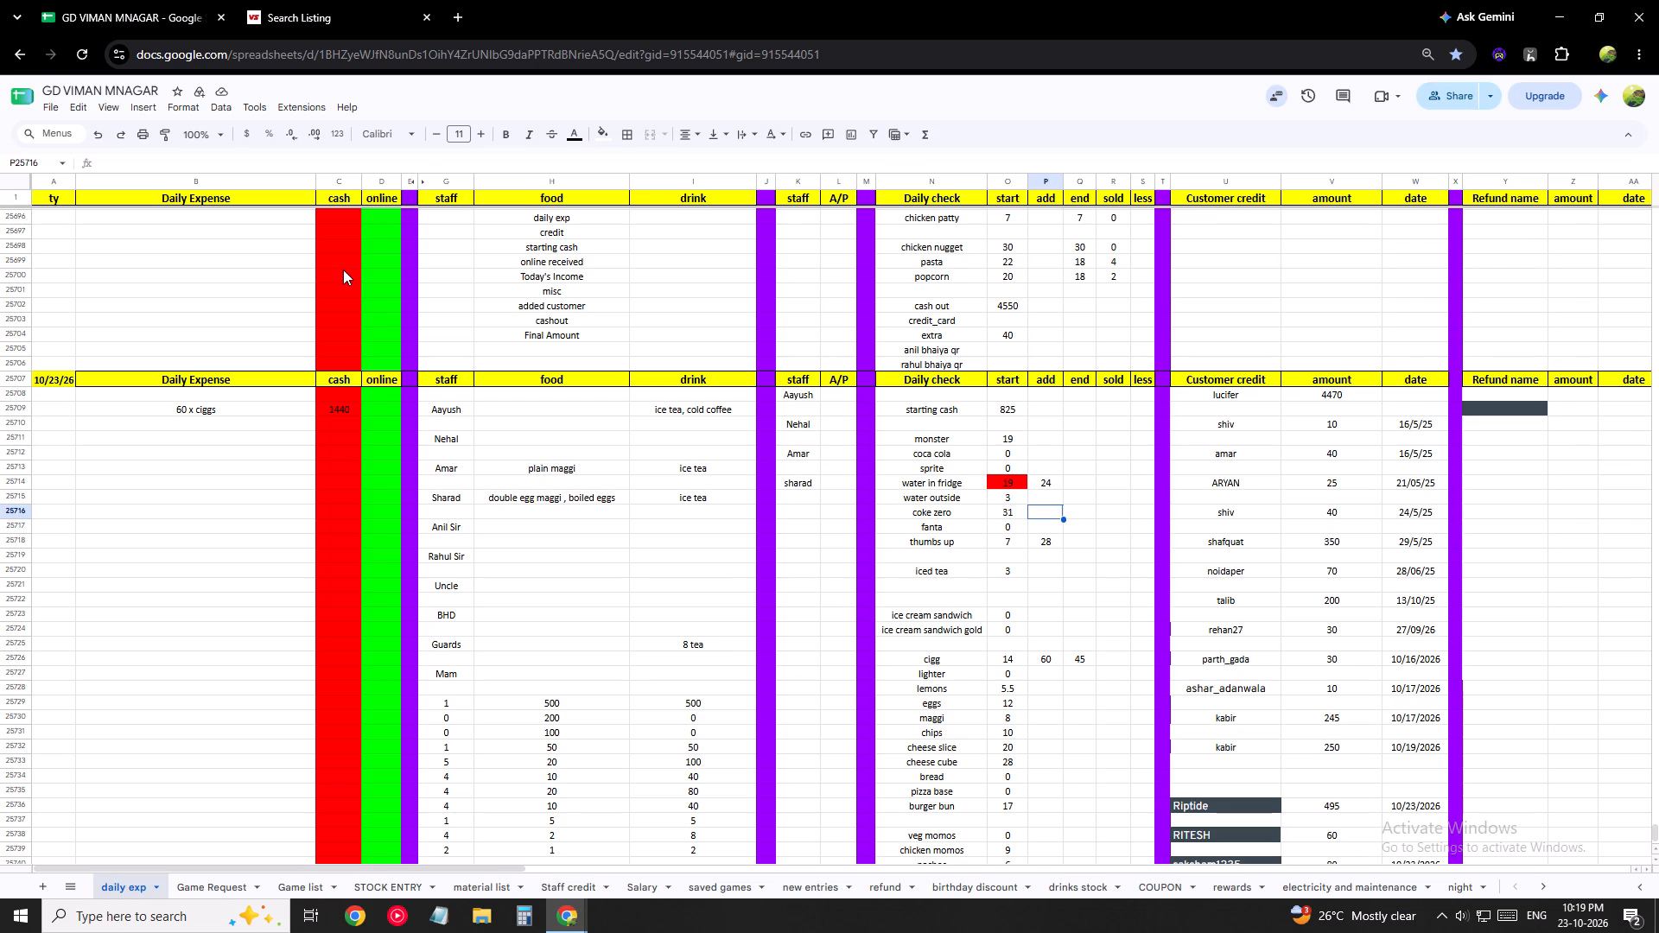
key(Down)
key(Down)
key(Down)
key(Down)
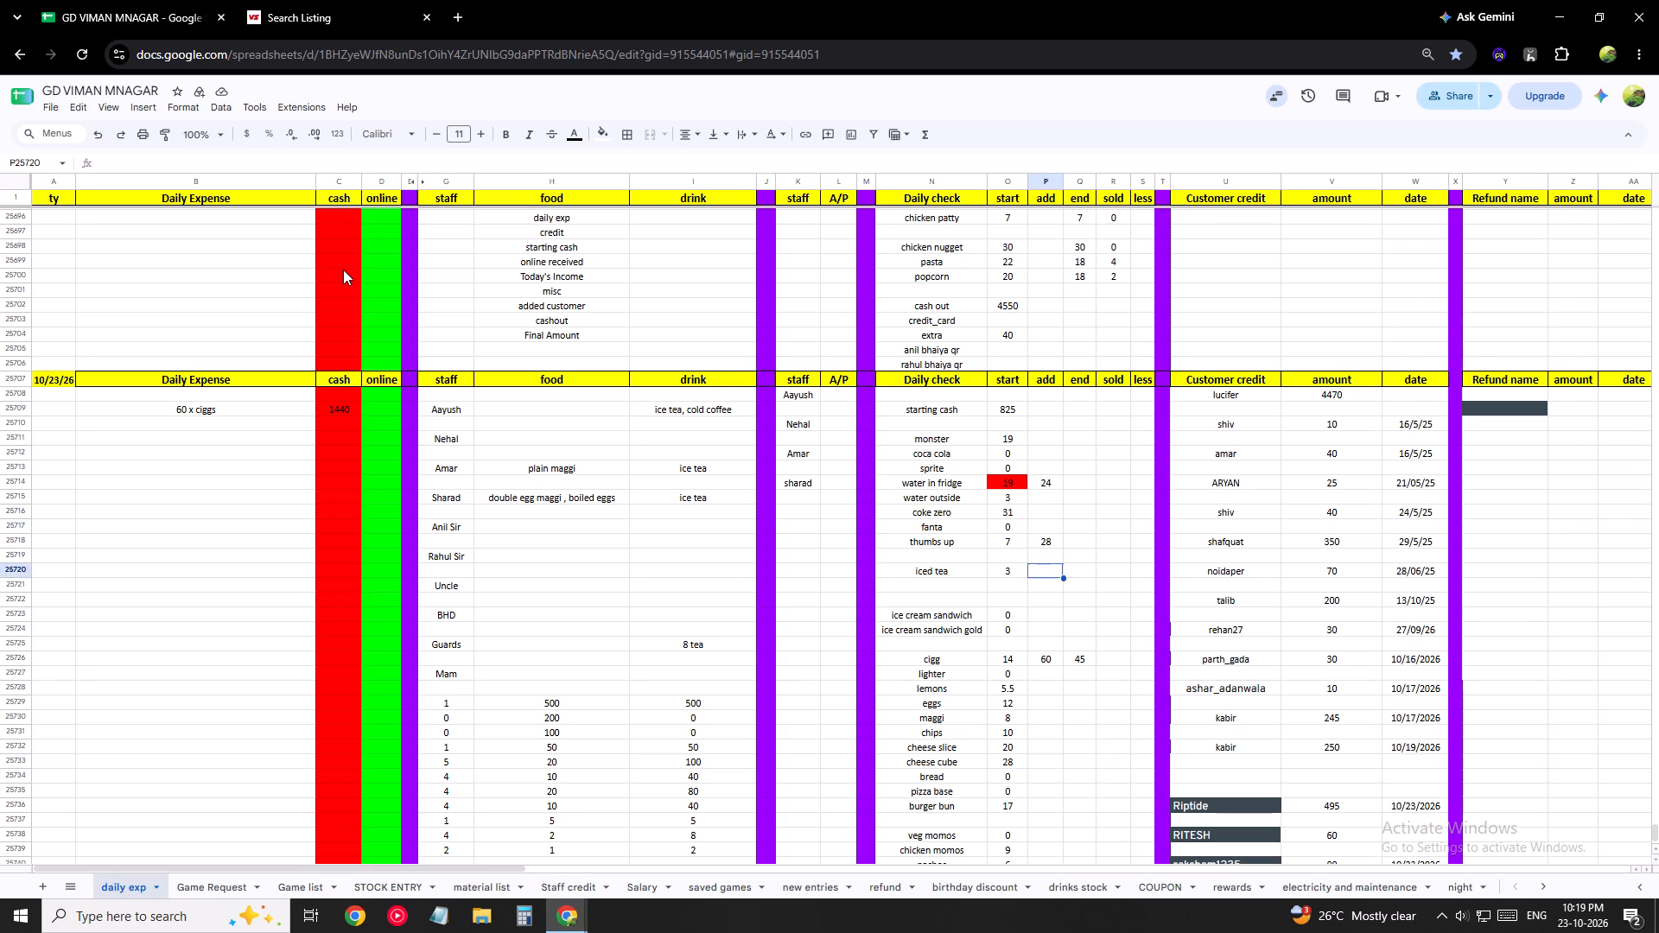
key(Down)
key(Up)
key(Down)
key(Down)
key(Down)
key(Down)
key(Down)
key(Down)
key(Down)
key(Down)
key(Down)
key(Down)
key(Down)
key(Down)
key(Down)
key(Down)
key(Down)
key(Down)
key(Down)
key(Down)
key(Down)
key(Down)
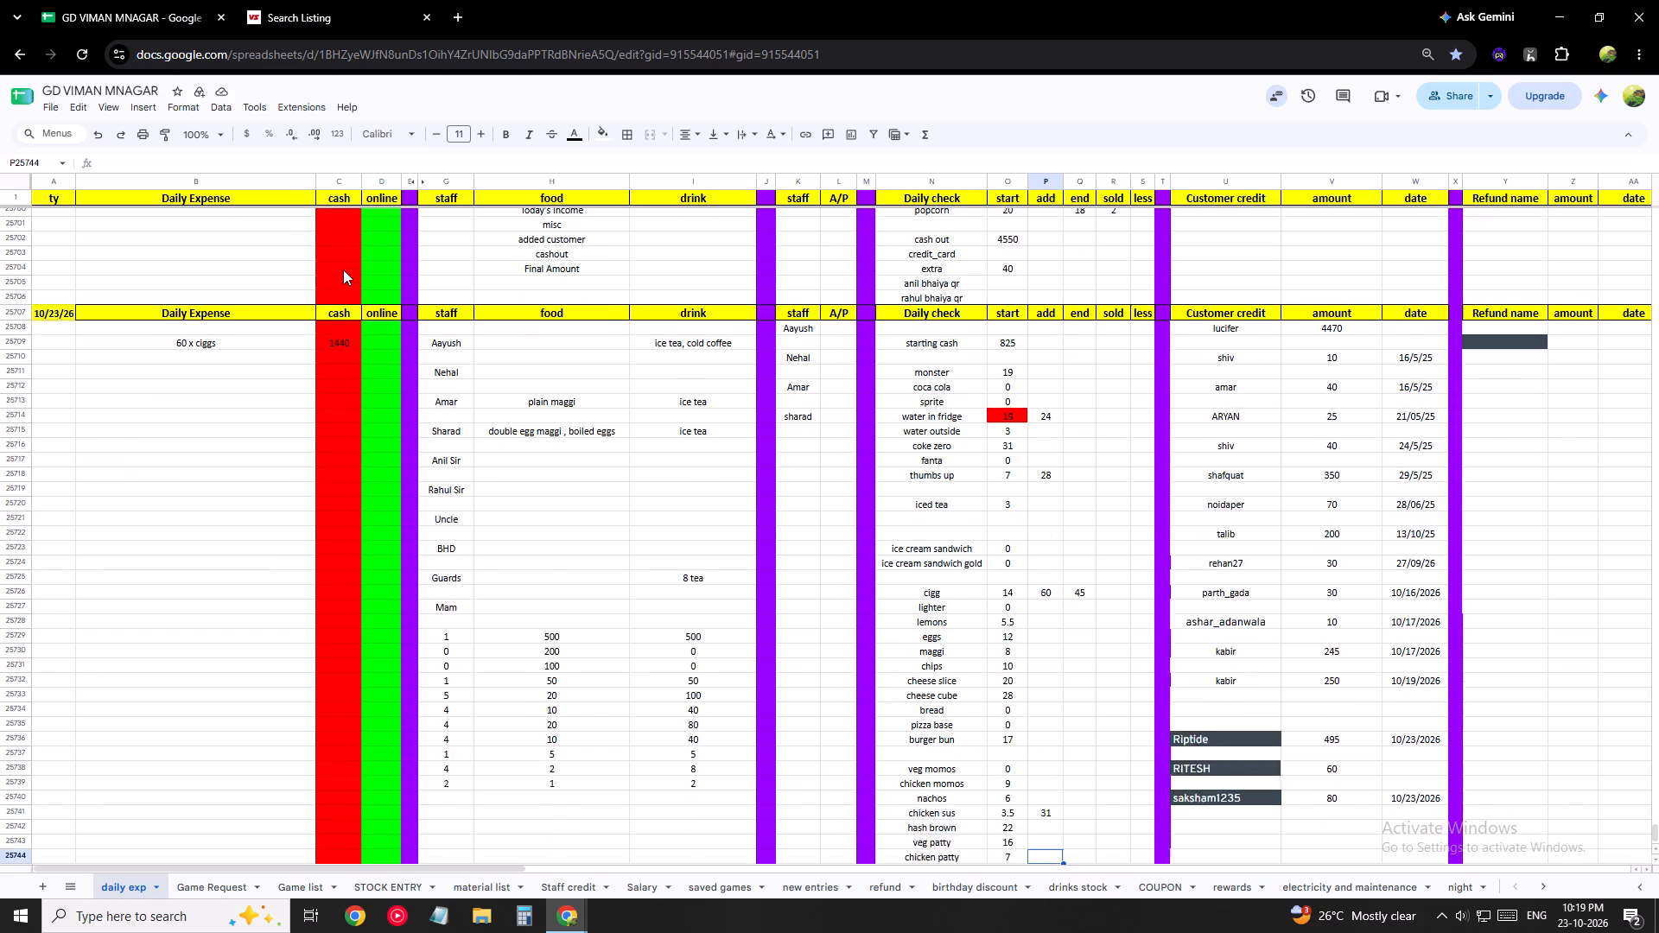
key(Down)
key(Up)
key(Down)
key(Up)
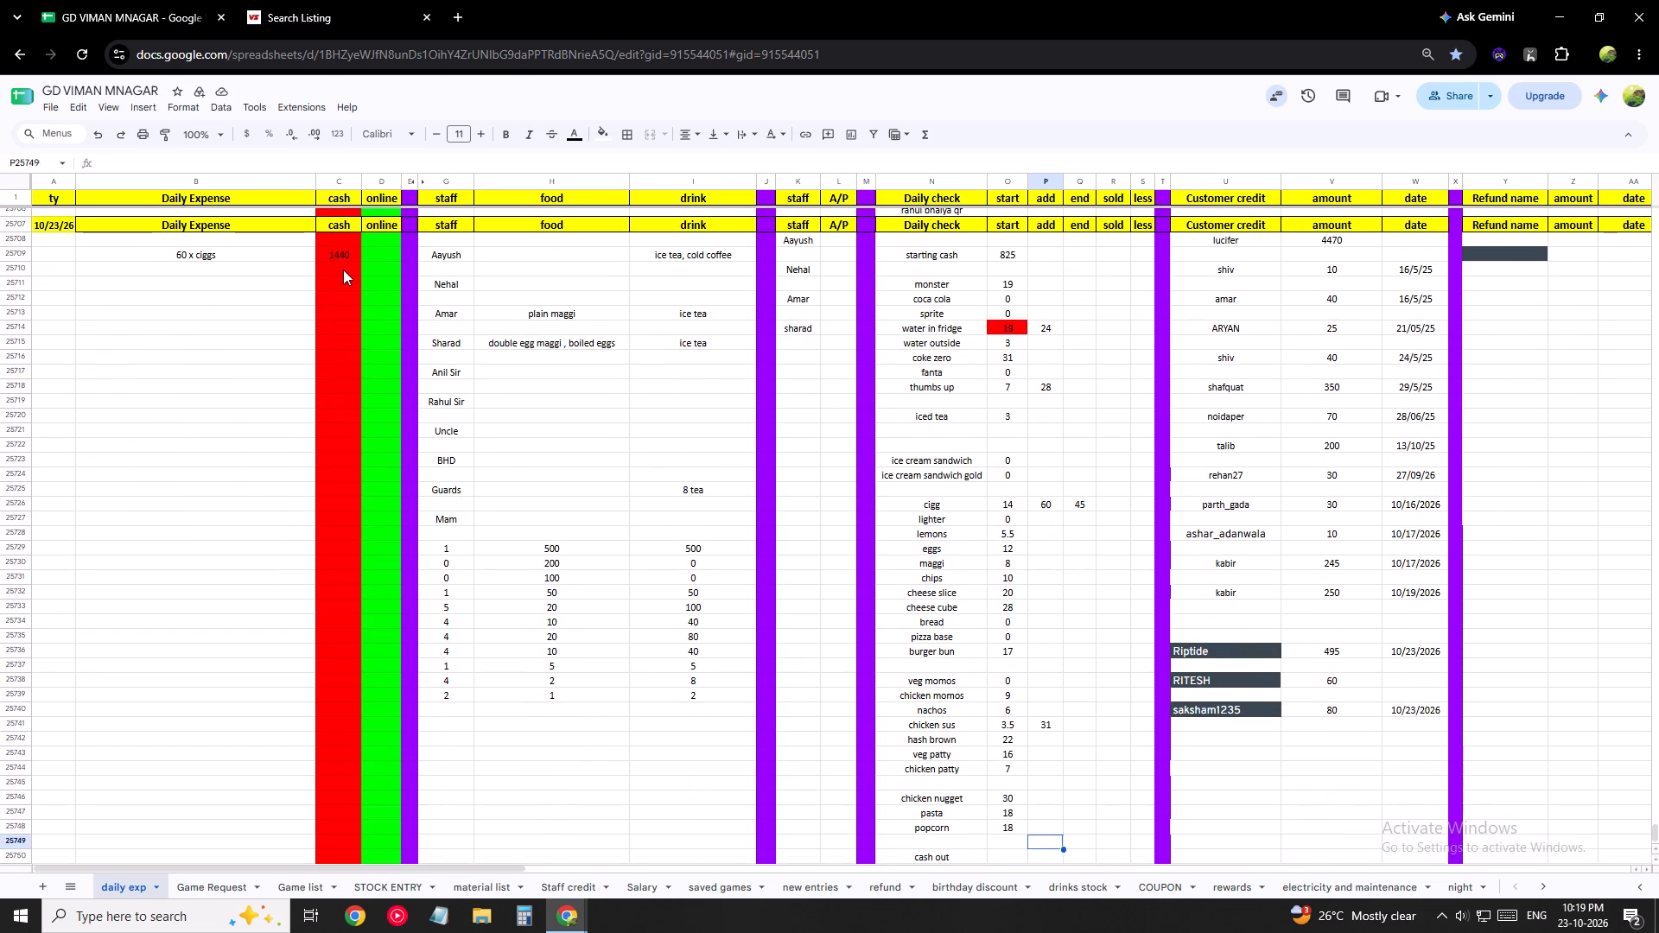
key(Up)
key(Down)
key(Down)
key(Down)
key(Down)
key(Down)
key(Down)
key(Up)
key(Up)
key(Up)
key(Up)
key(Up)
key(Up)
key(Up)
key(Up)
key(Up)
key(Up)
key(Up)
key(Up)
key(Up)
key(Up)
key(Up)
key(Up)
key(Up)
key(Up)
key(Up)
key(Up)
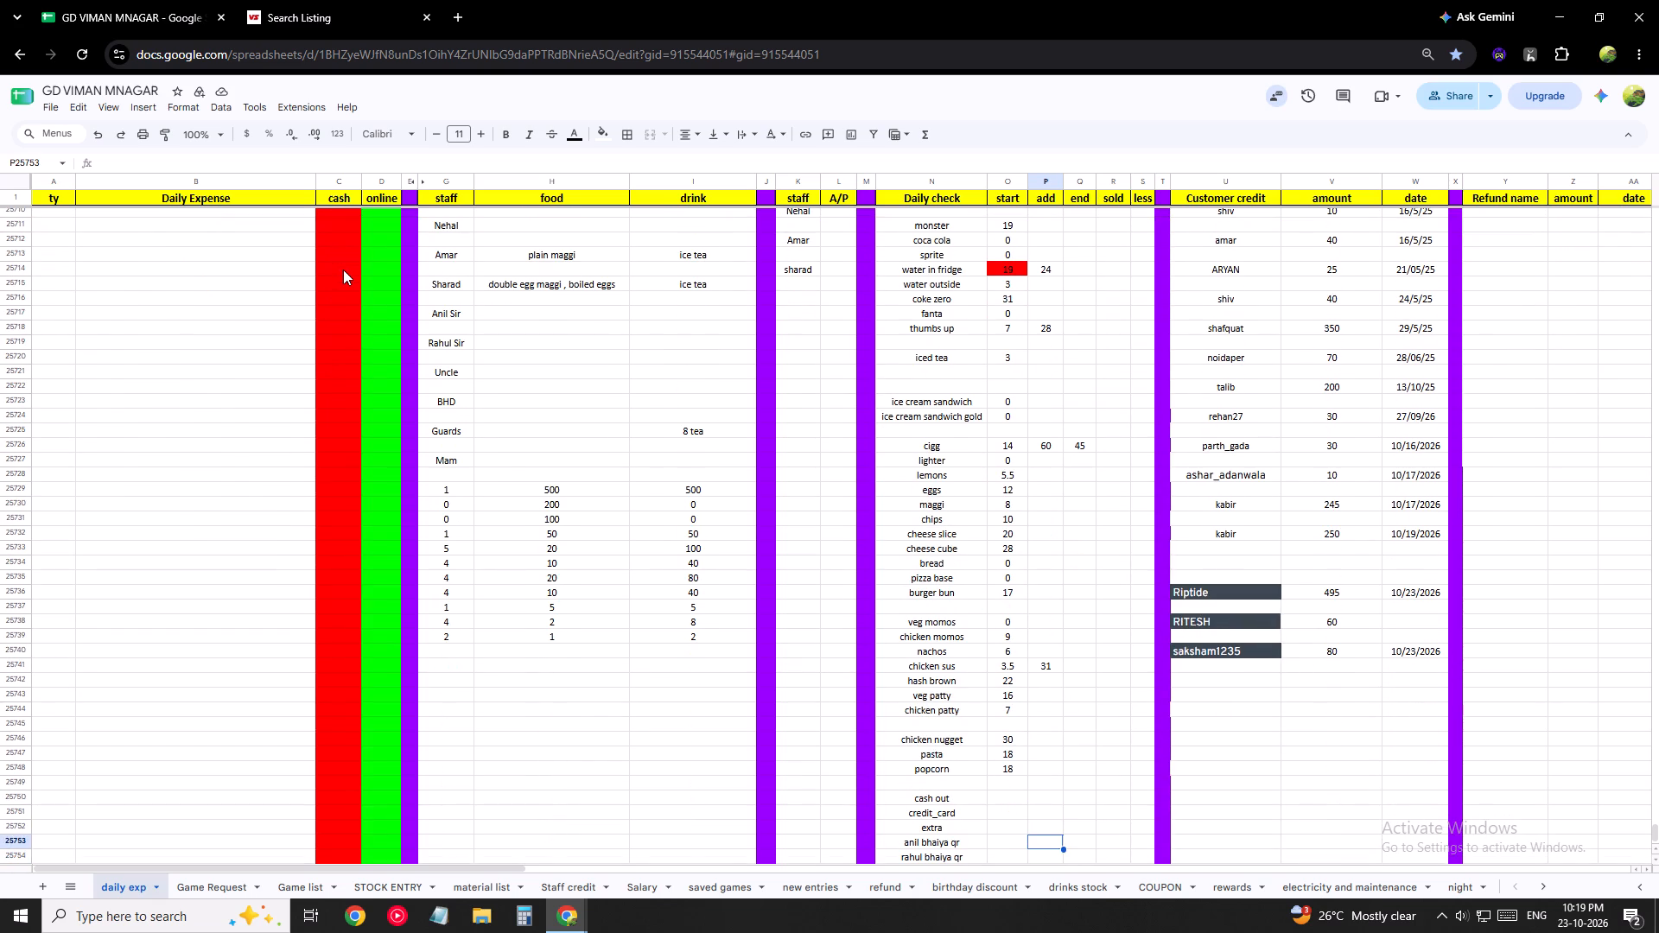
key(Down)
key(Down)
key(Down)
key(Down)
key(Down)
key(Down)
key(Down)
key(Down)
key(Down)
key(Down)
Clear RITESH's name, amount and date from the customer credit list.
key(Right)
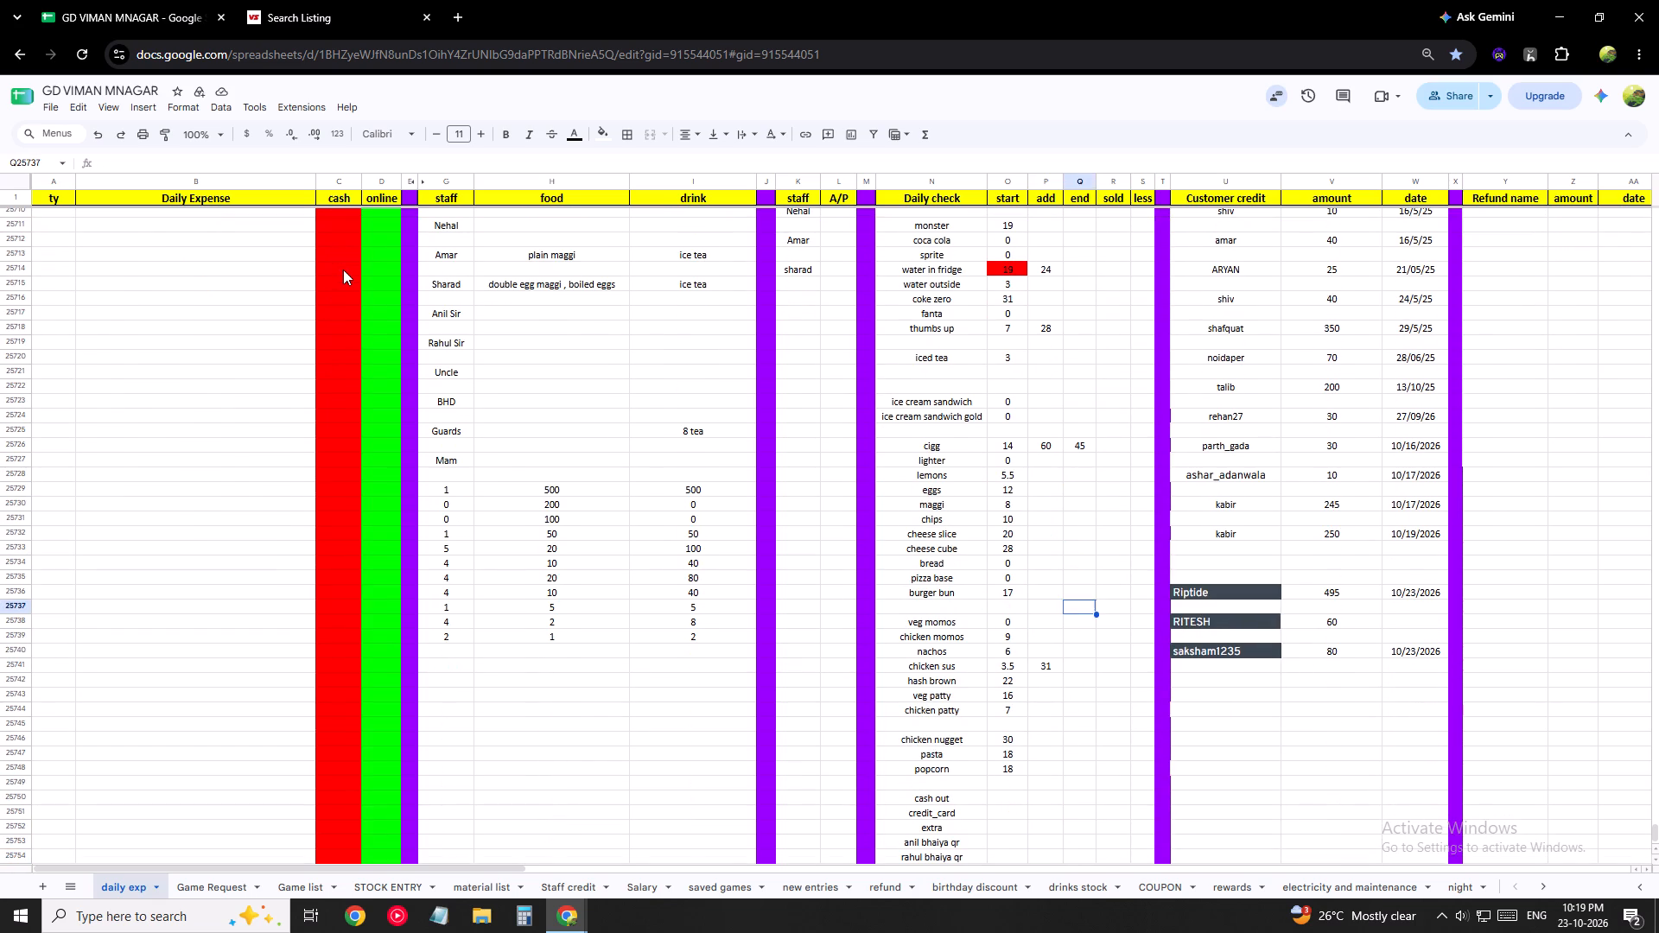
key(Right)
key(Right)
key(Down)
key(Right)
key(Right)
key(shift+Right)
key(shift+Right)
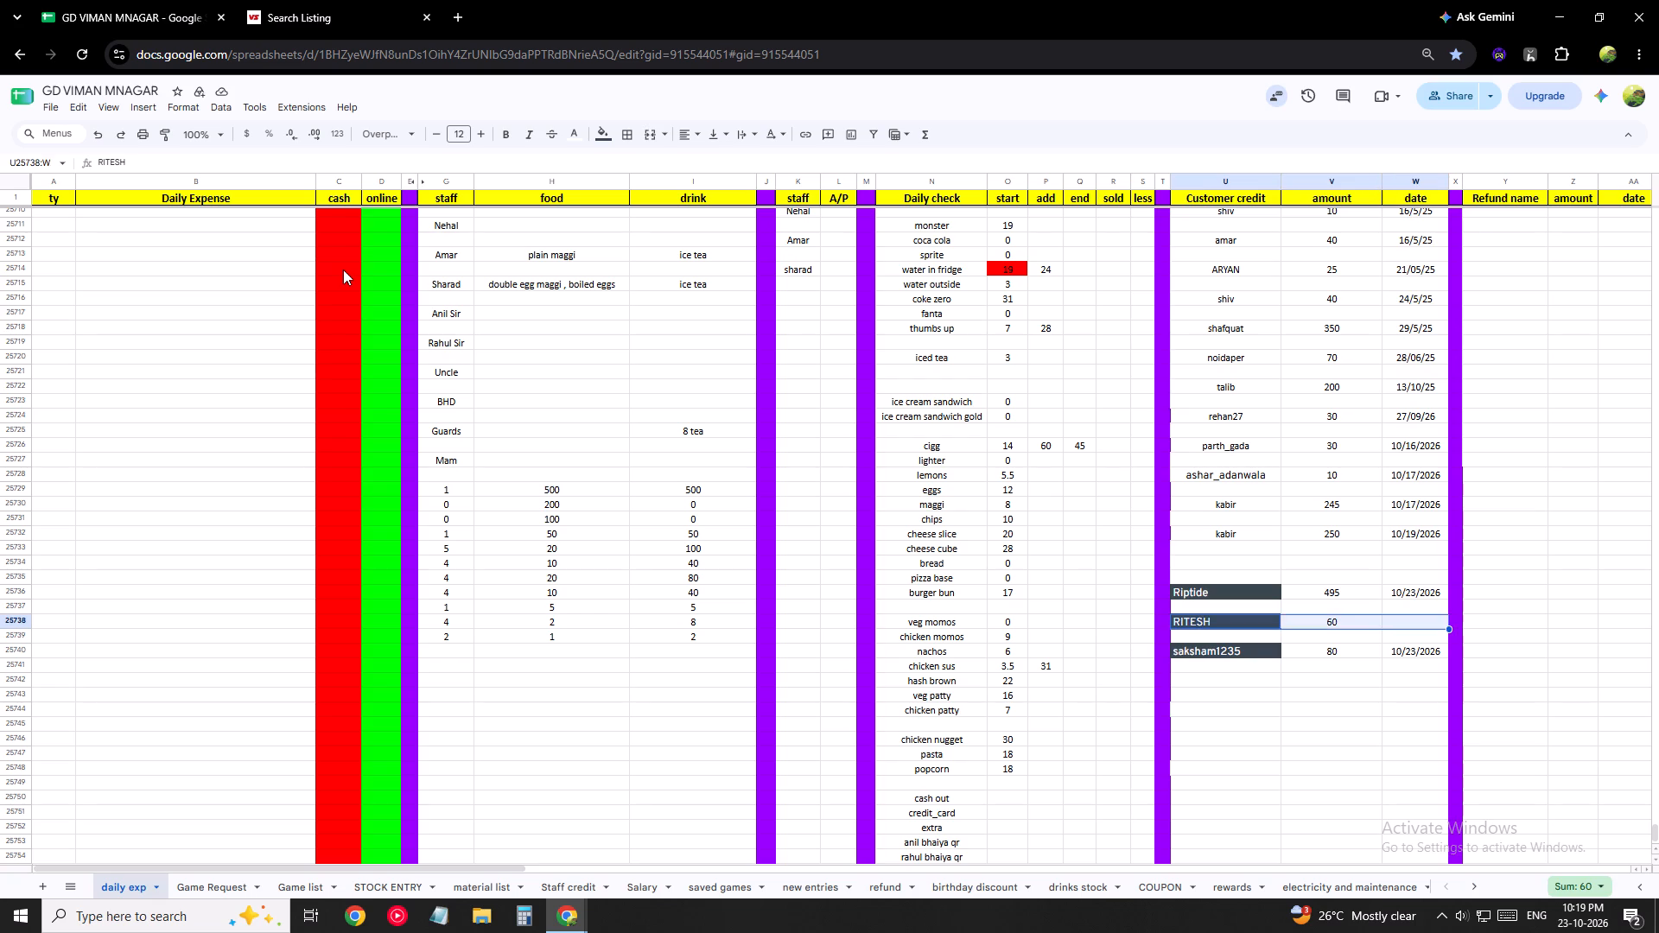
key(Delete)
Enter the 10/23/26 daily check's end stock as 14 for monster, 0 for coca cola and 0 for sprite.
key(Left)
key(Up)
key(Up)
key(Left)
key(Up)
key(Up)
key(Up)
key(Up)
key(Up)
key(Up)
key(Up)
key(Up)
key(Up)
key(Up)
key(Up)
key(Up)
key(Up)
key(Up)
key(Up)
key(Up)
key(Up)
key(Up)
key(Up)
key(Up)
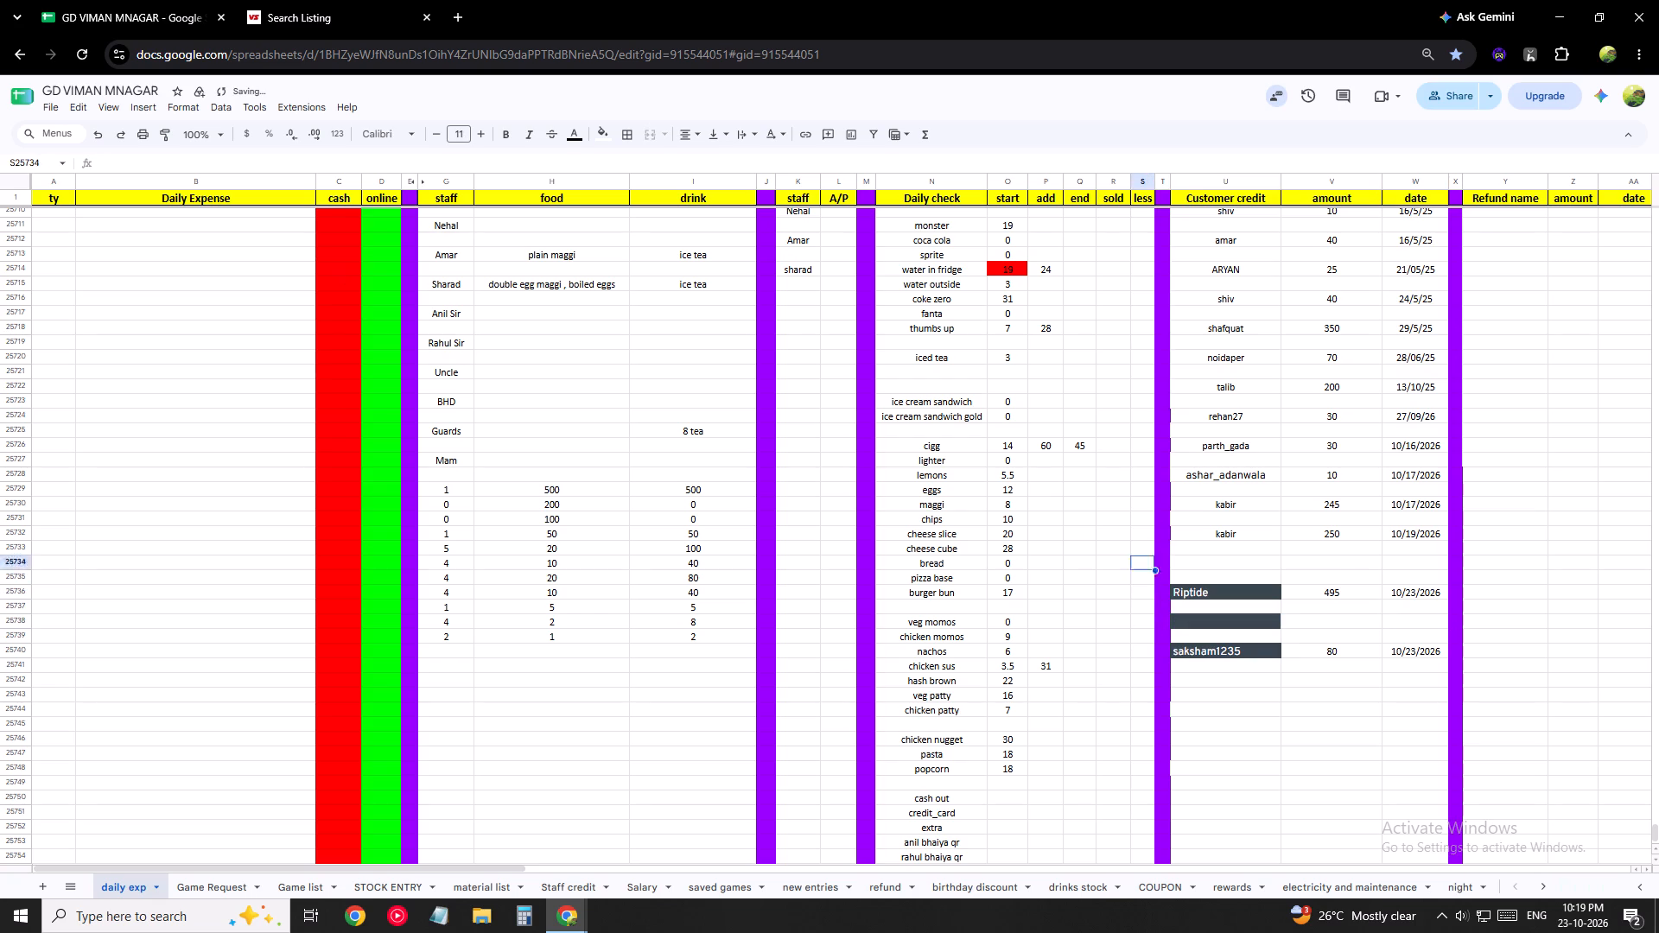
key(Left)
key(Down)
key(Down)
key(Down)
key(Down)
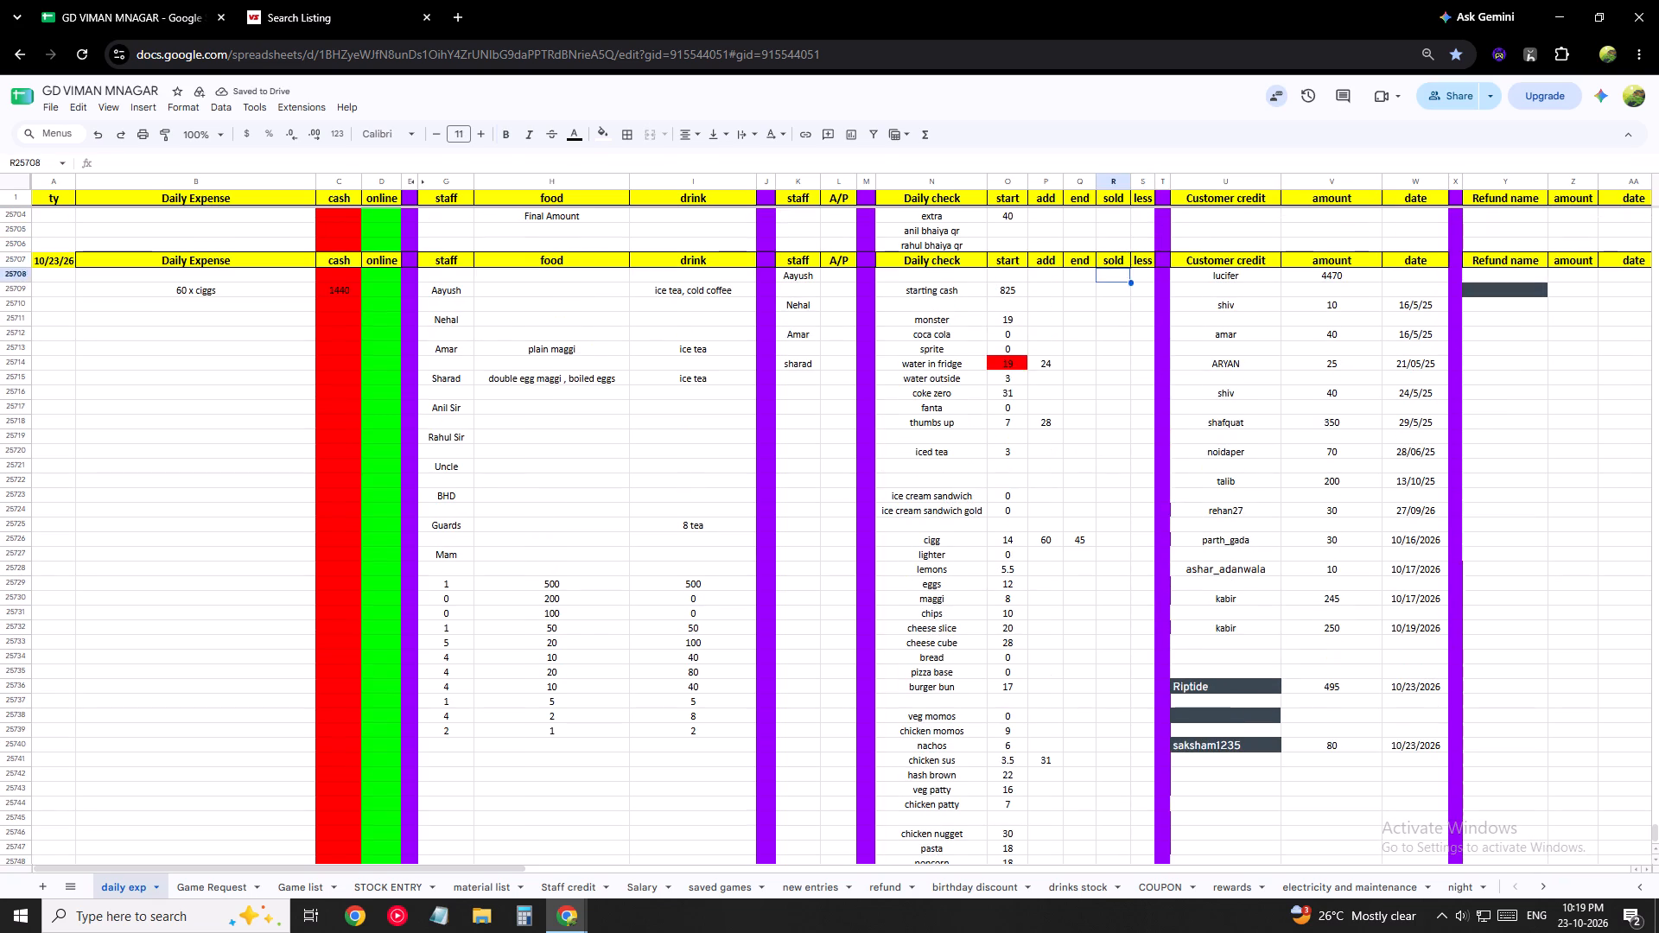
key(Down)
key(Down)
key(Down)
key(Left)
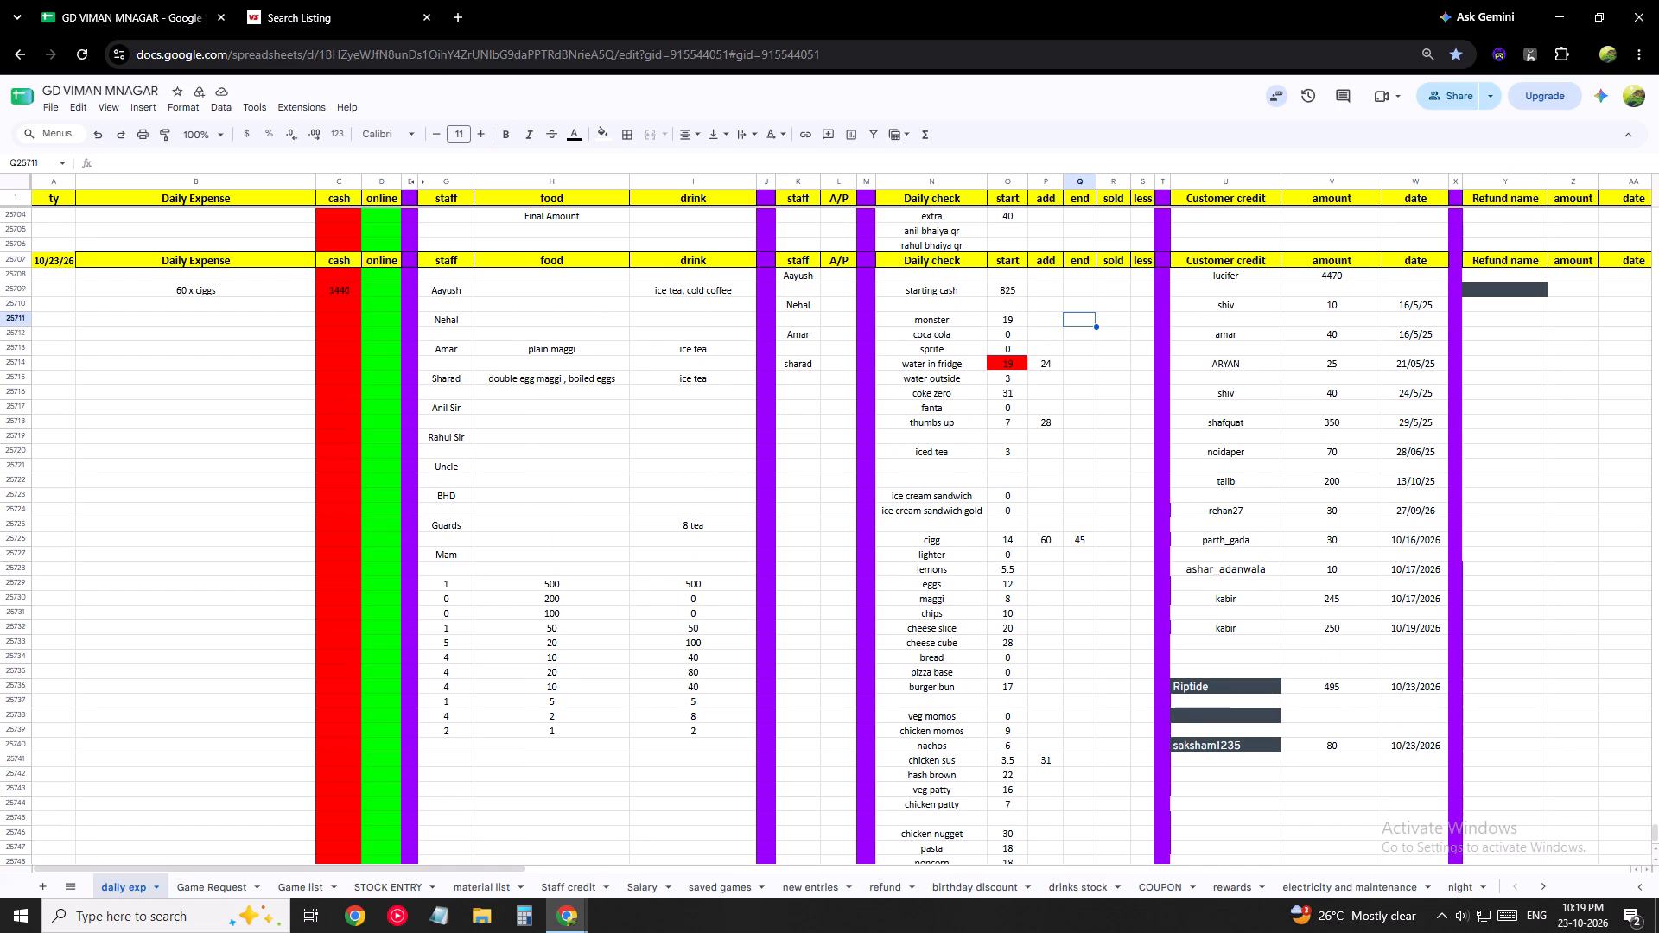
text(14)
key(Return)
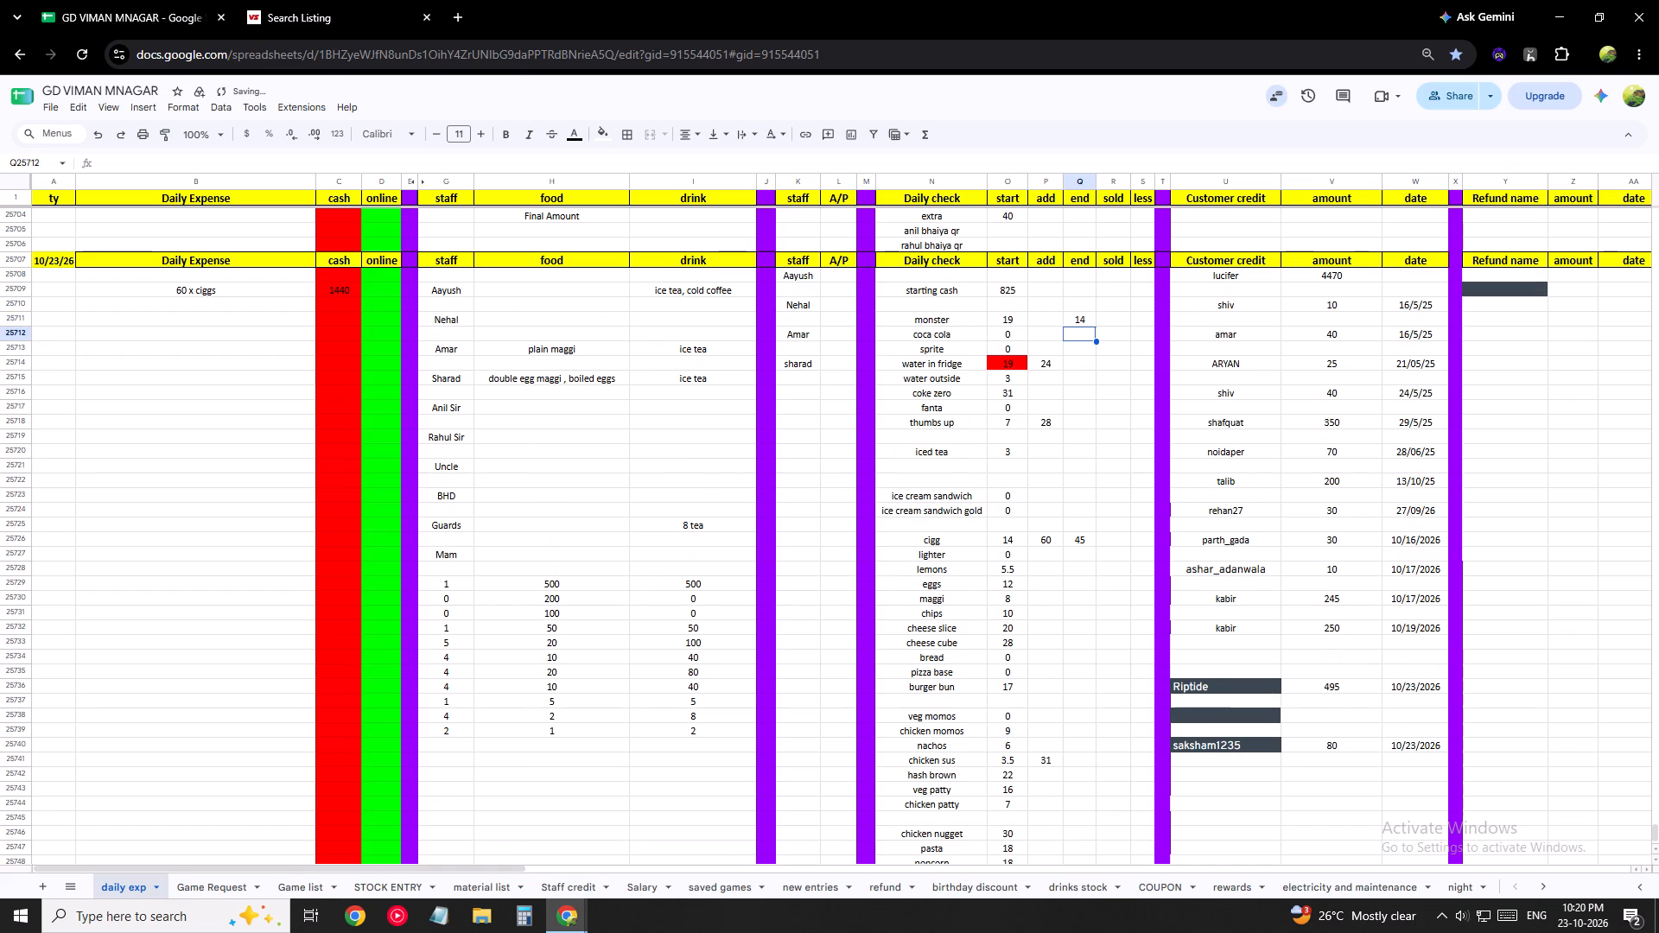
key(0)
key(Return)
key(0)
key(Return)
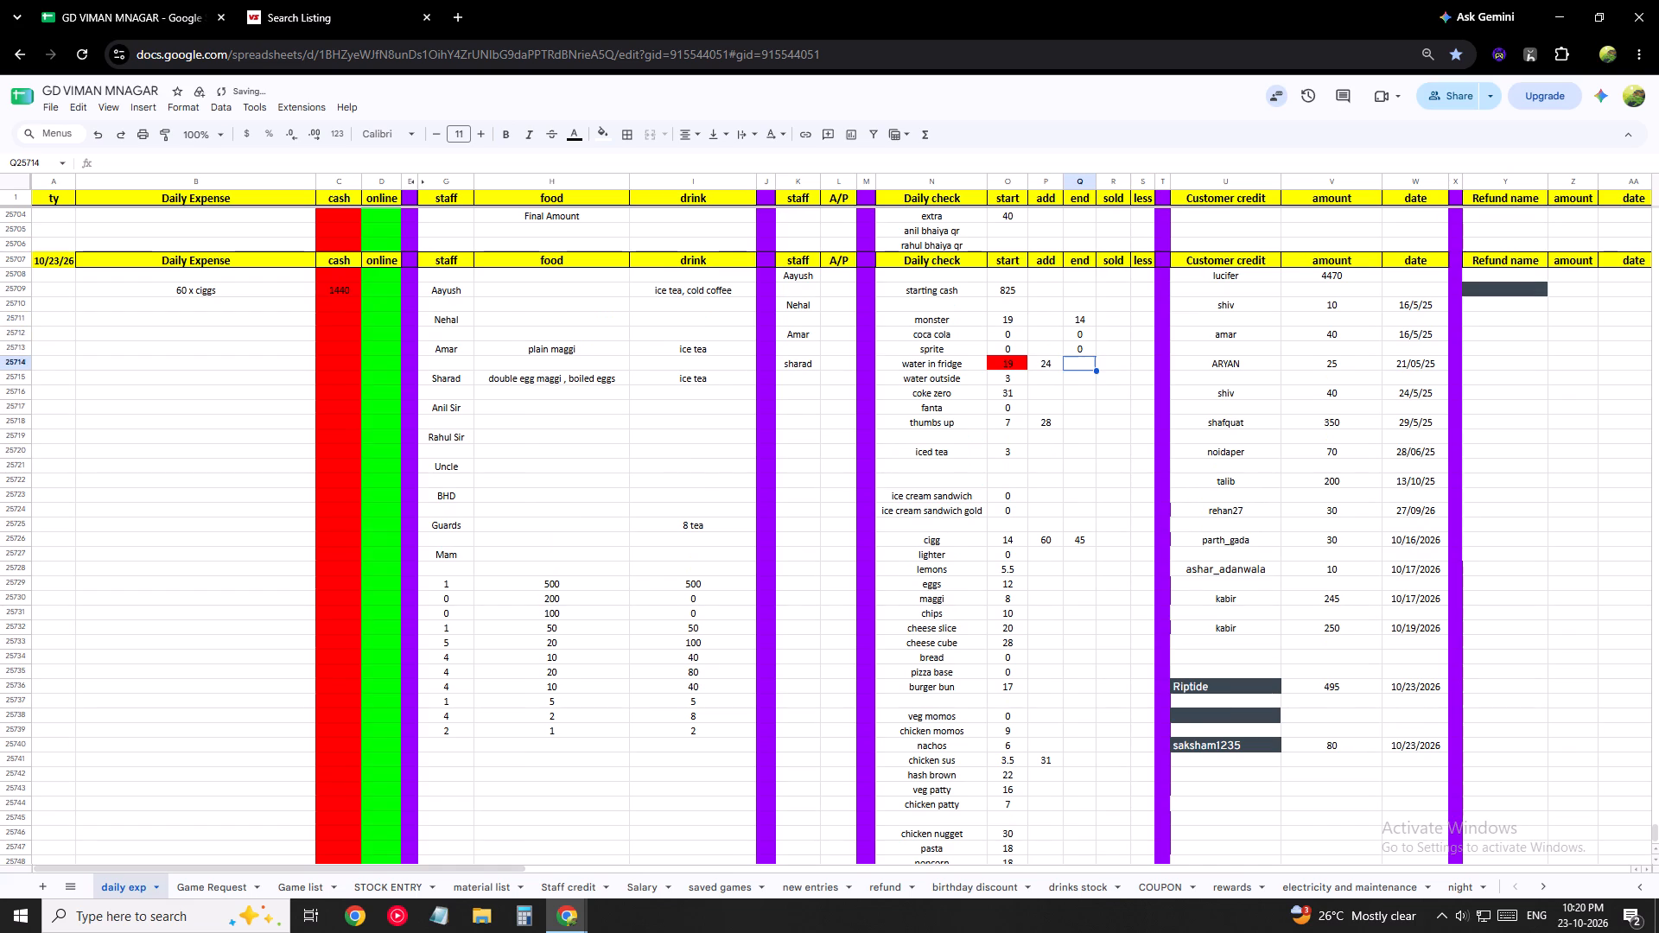
In the 10/23/26 daily check, enter 25 as water in fridge's end stock and 24 as water outside's added stock.
text(25)
key(Return)
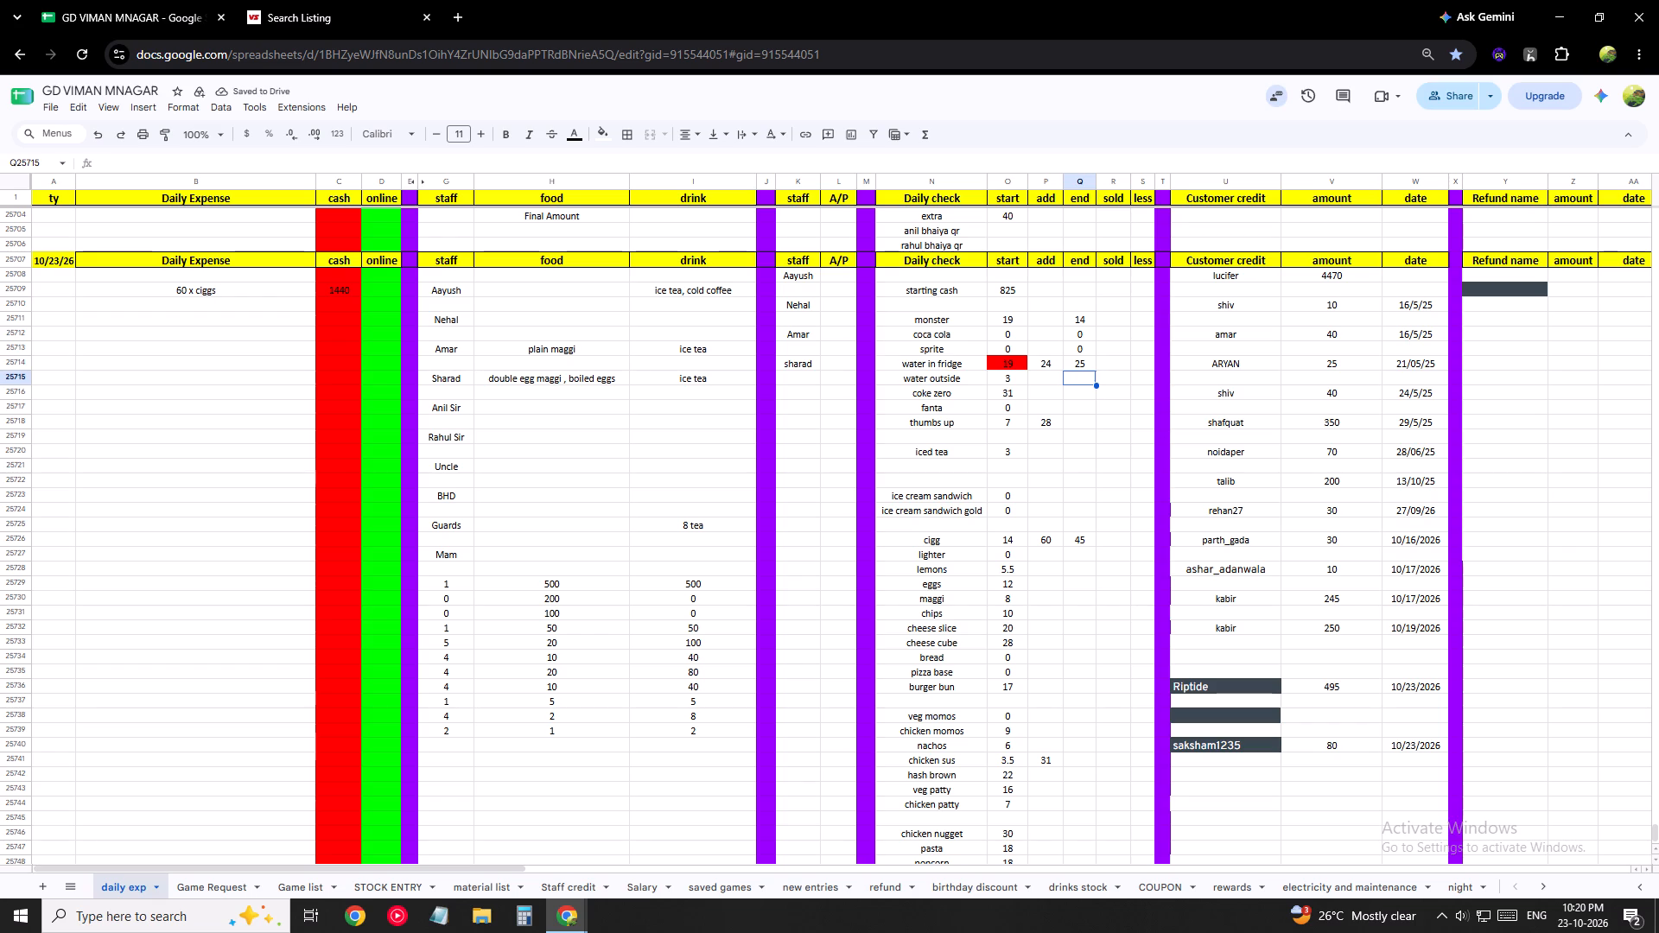
key(Left)
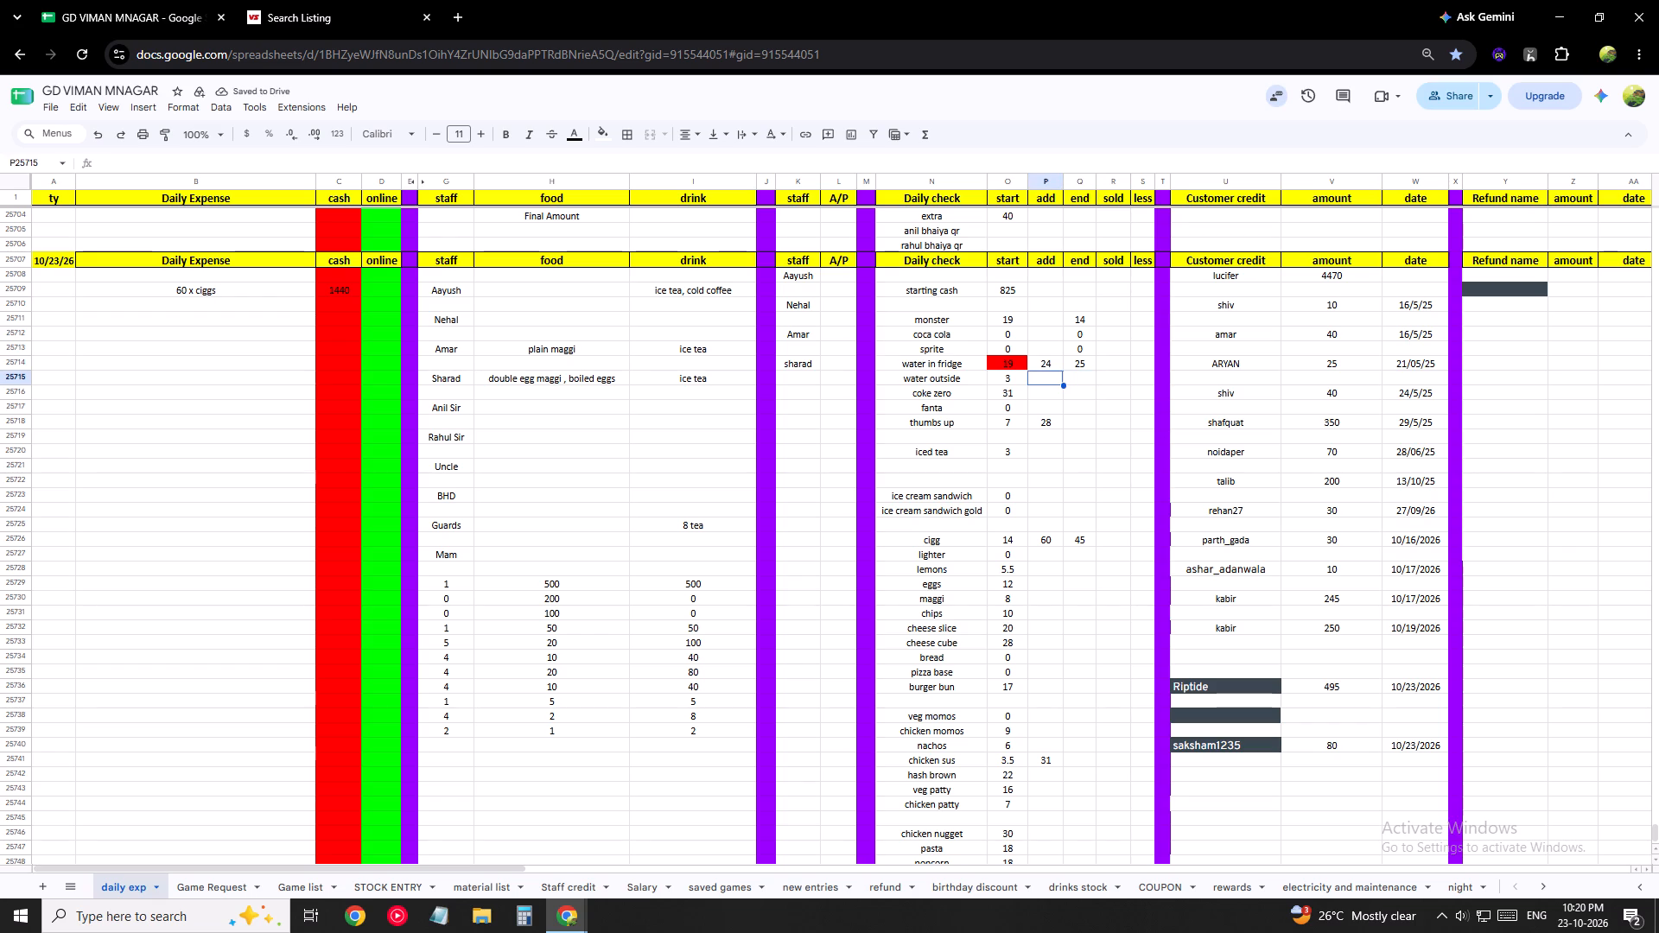
text(24)
key(Return)
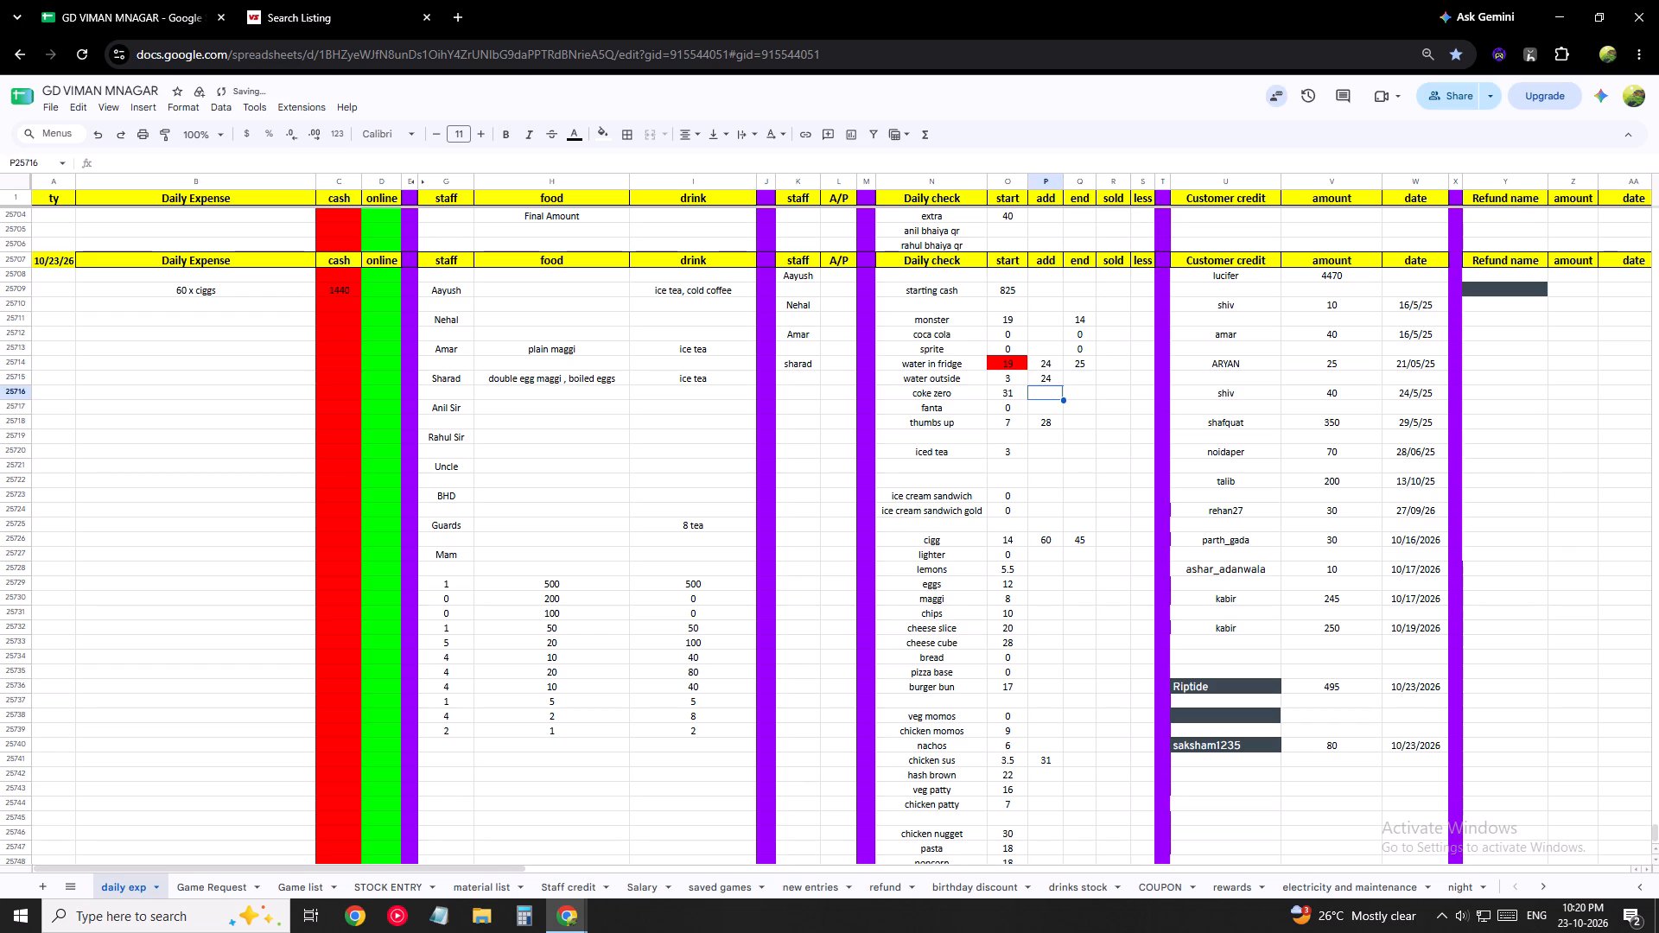
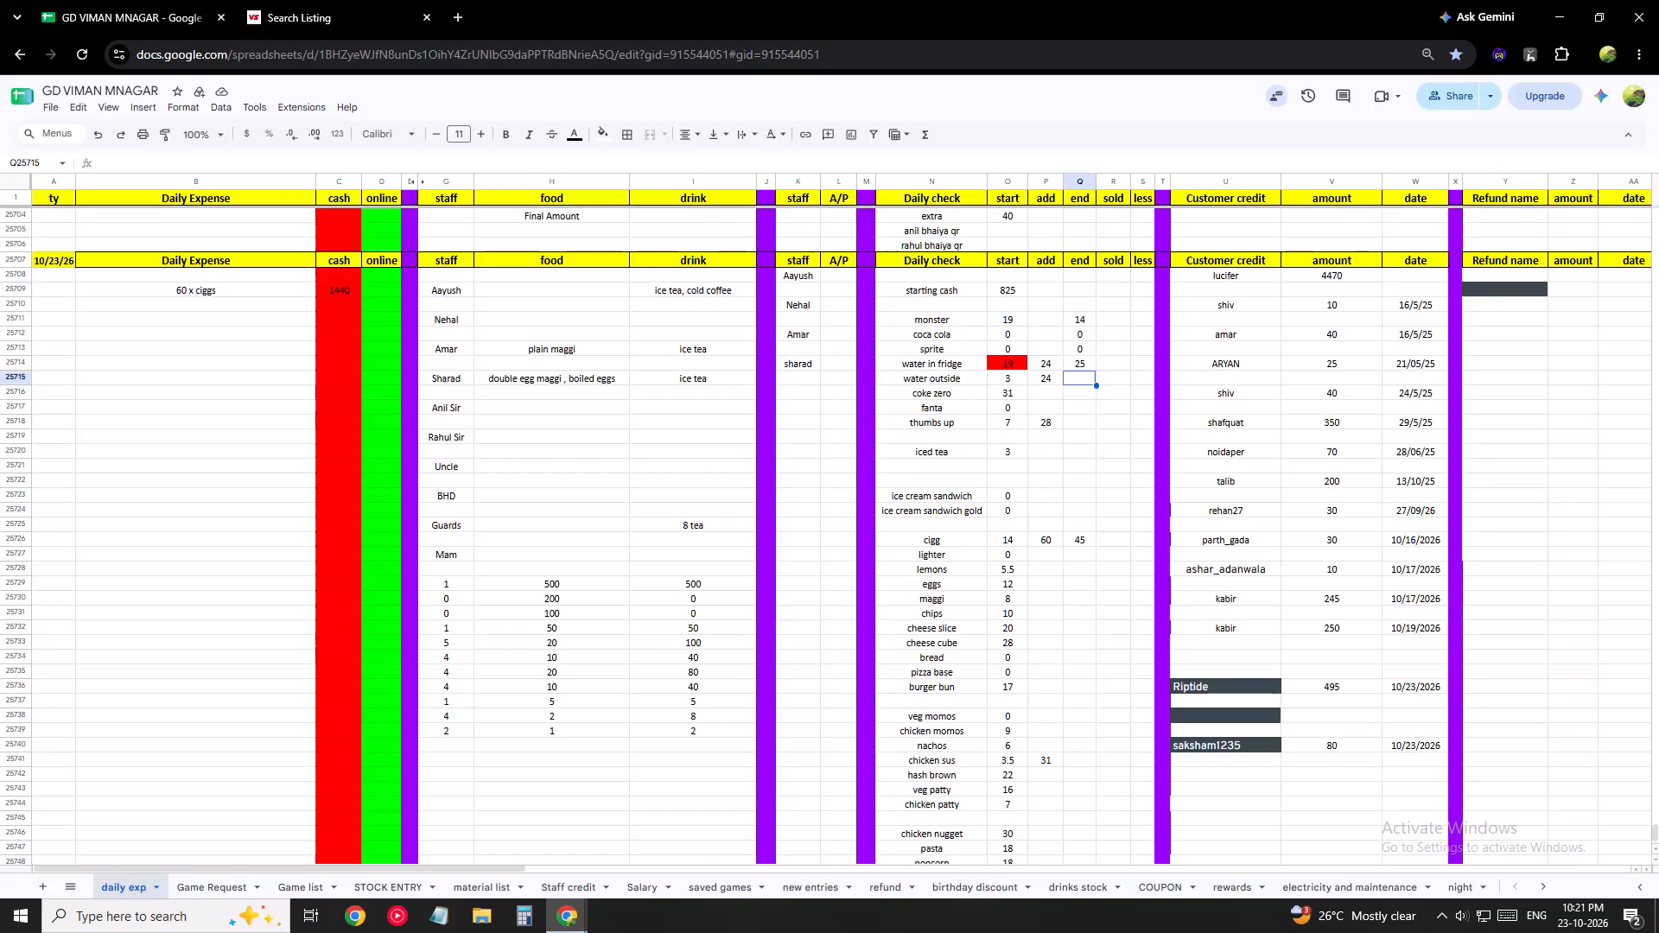
In the 10/23/26 daily check, enter the end stock as 17 for water outside and 21 for coke zero.
text(17)
key(Return)
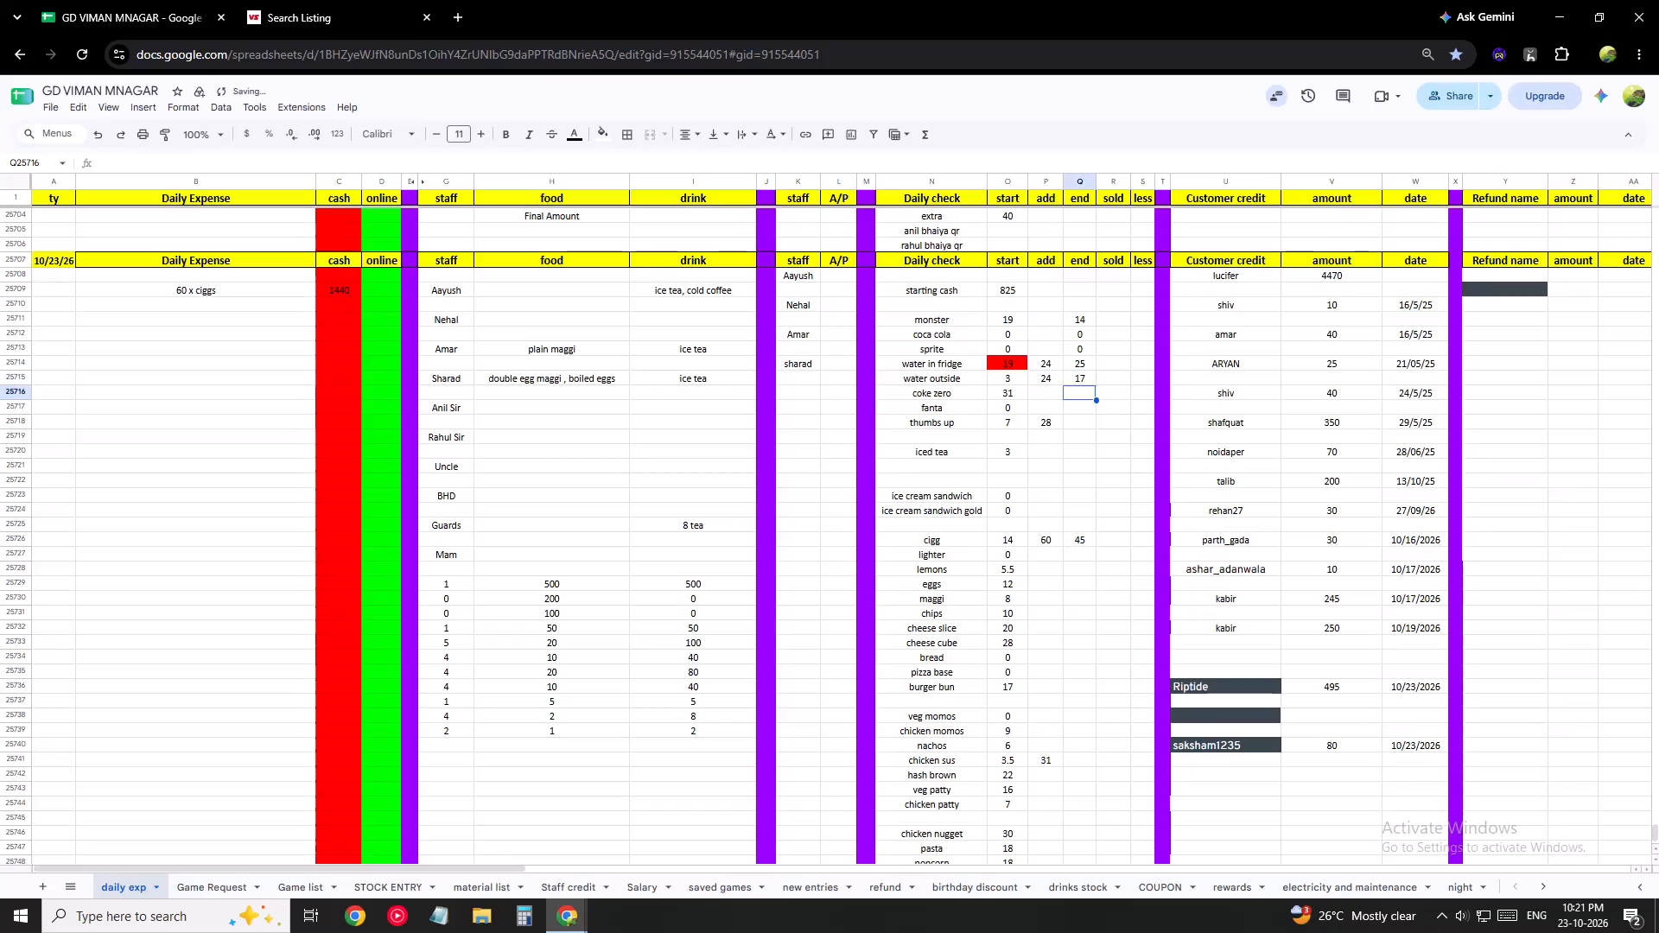
text(21)
key(Return)
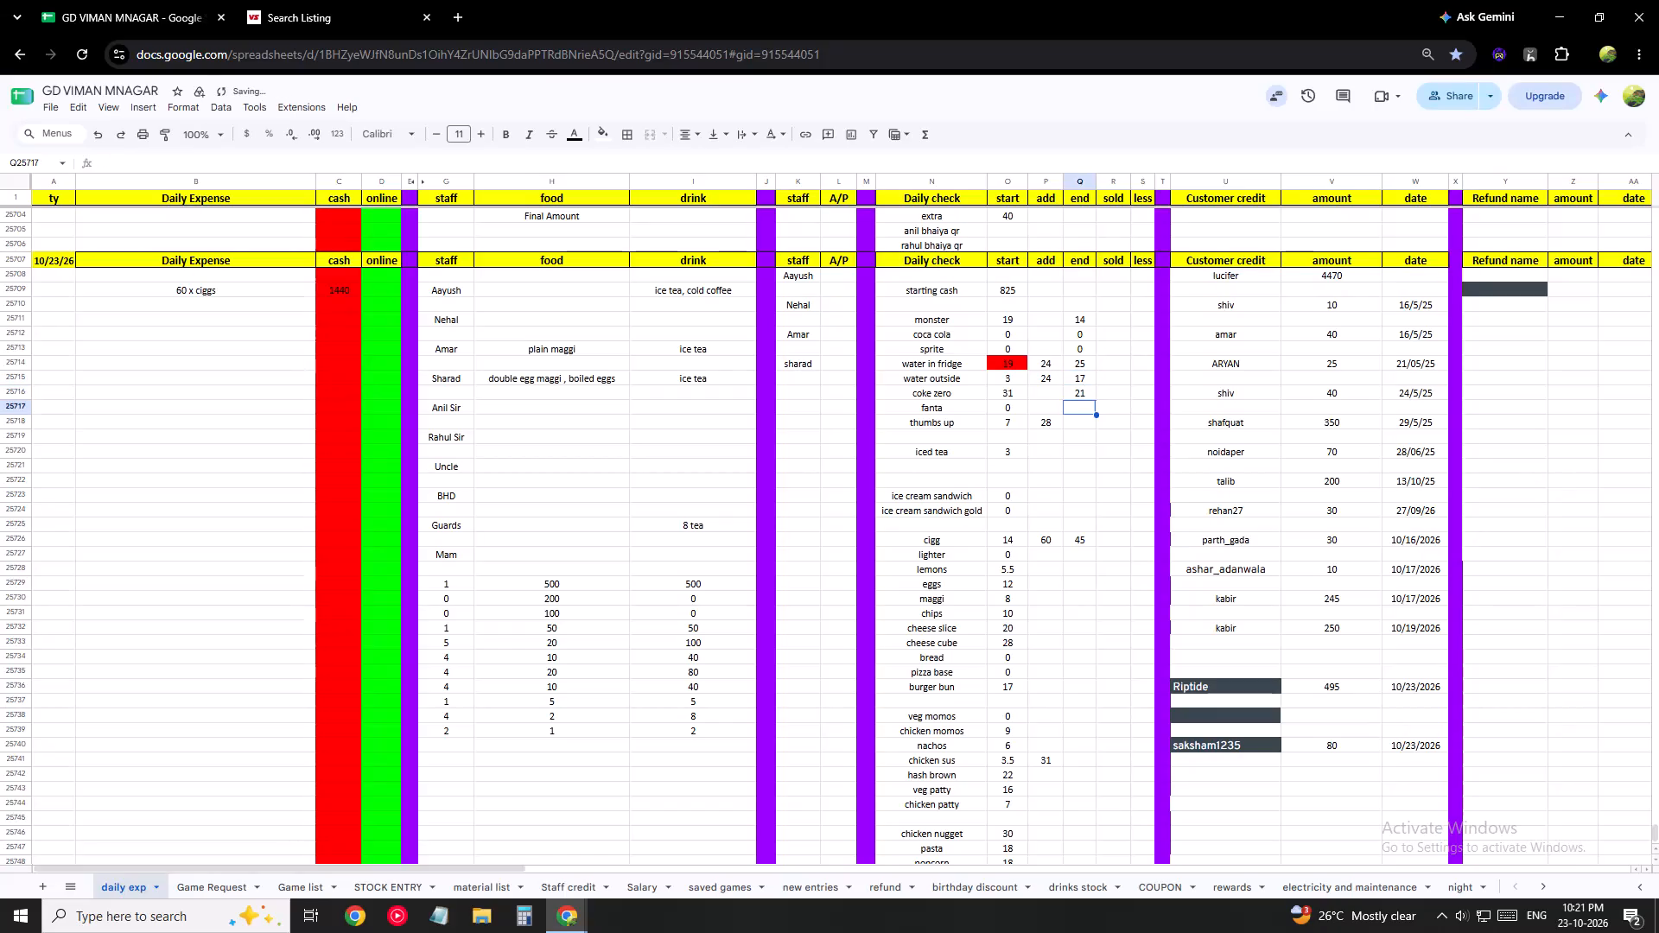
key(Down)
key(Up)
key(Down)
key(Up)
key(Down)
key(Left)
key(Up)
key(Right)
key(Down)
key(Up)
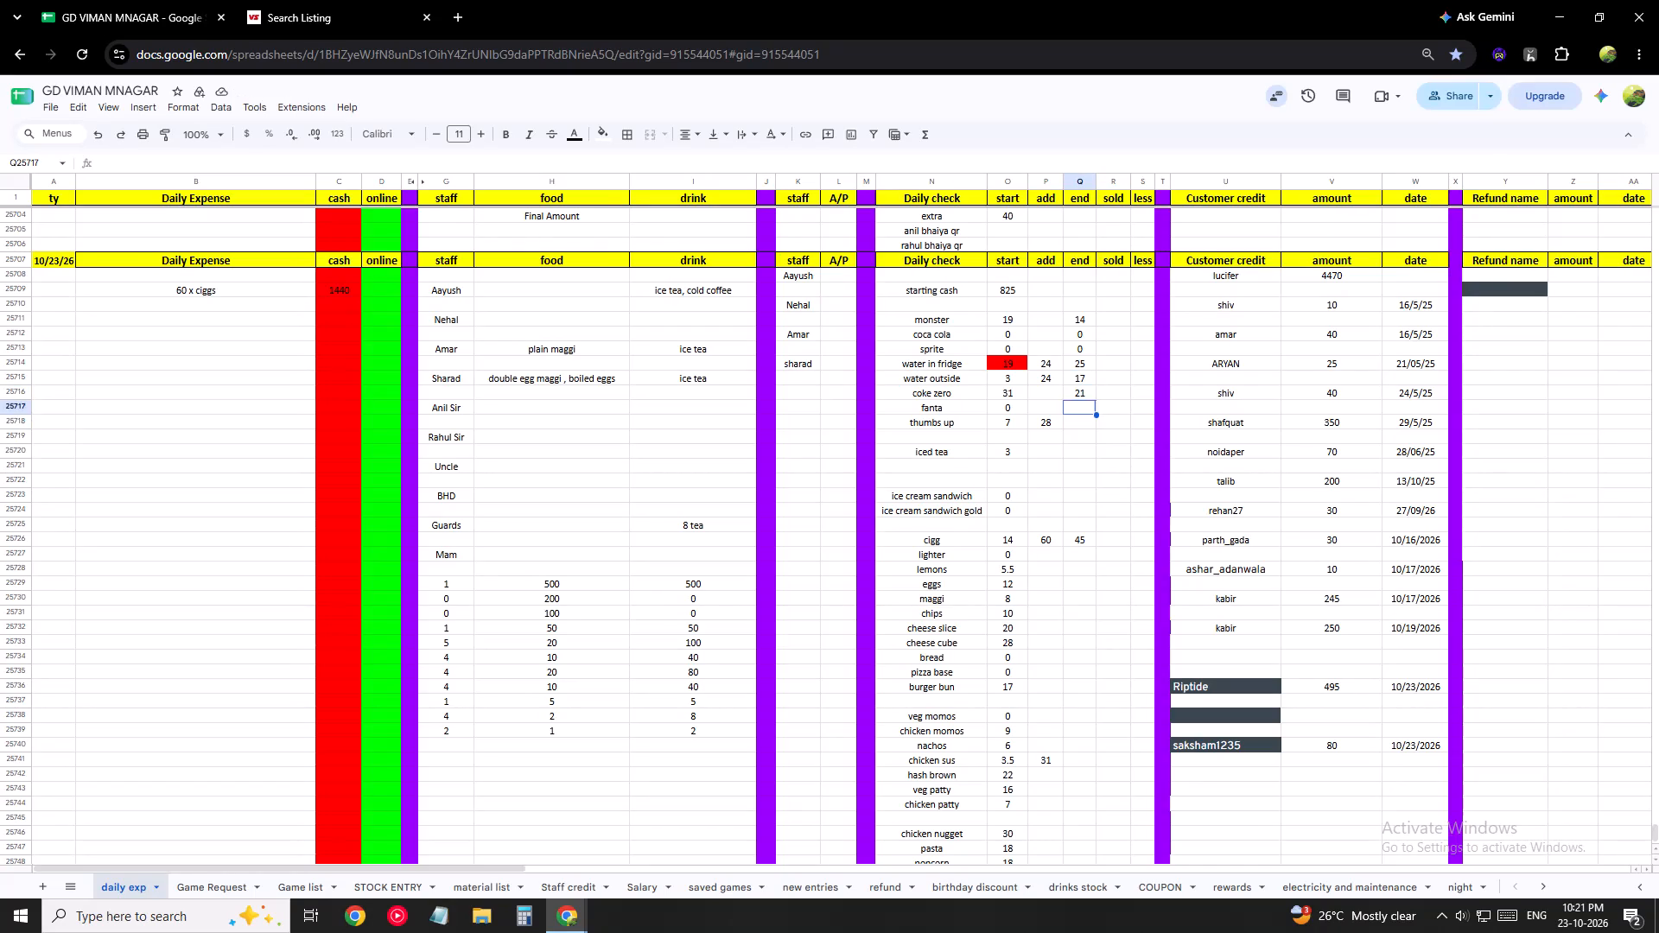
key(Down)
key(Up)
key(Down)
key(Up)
Enter the 10/23/26 daily check's end stock as 0 for fanta, 27 for thumbs up and 0 for iced tea.
key(0)
key(Return)
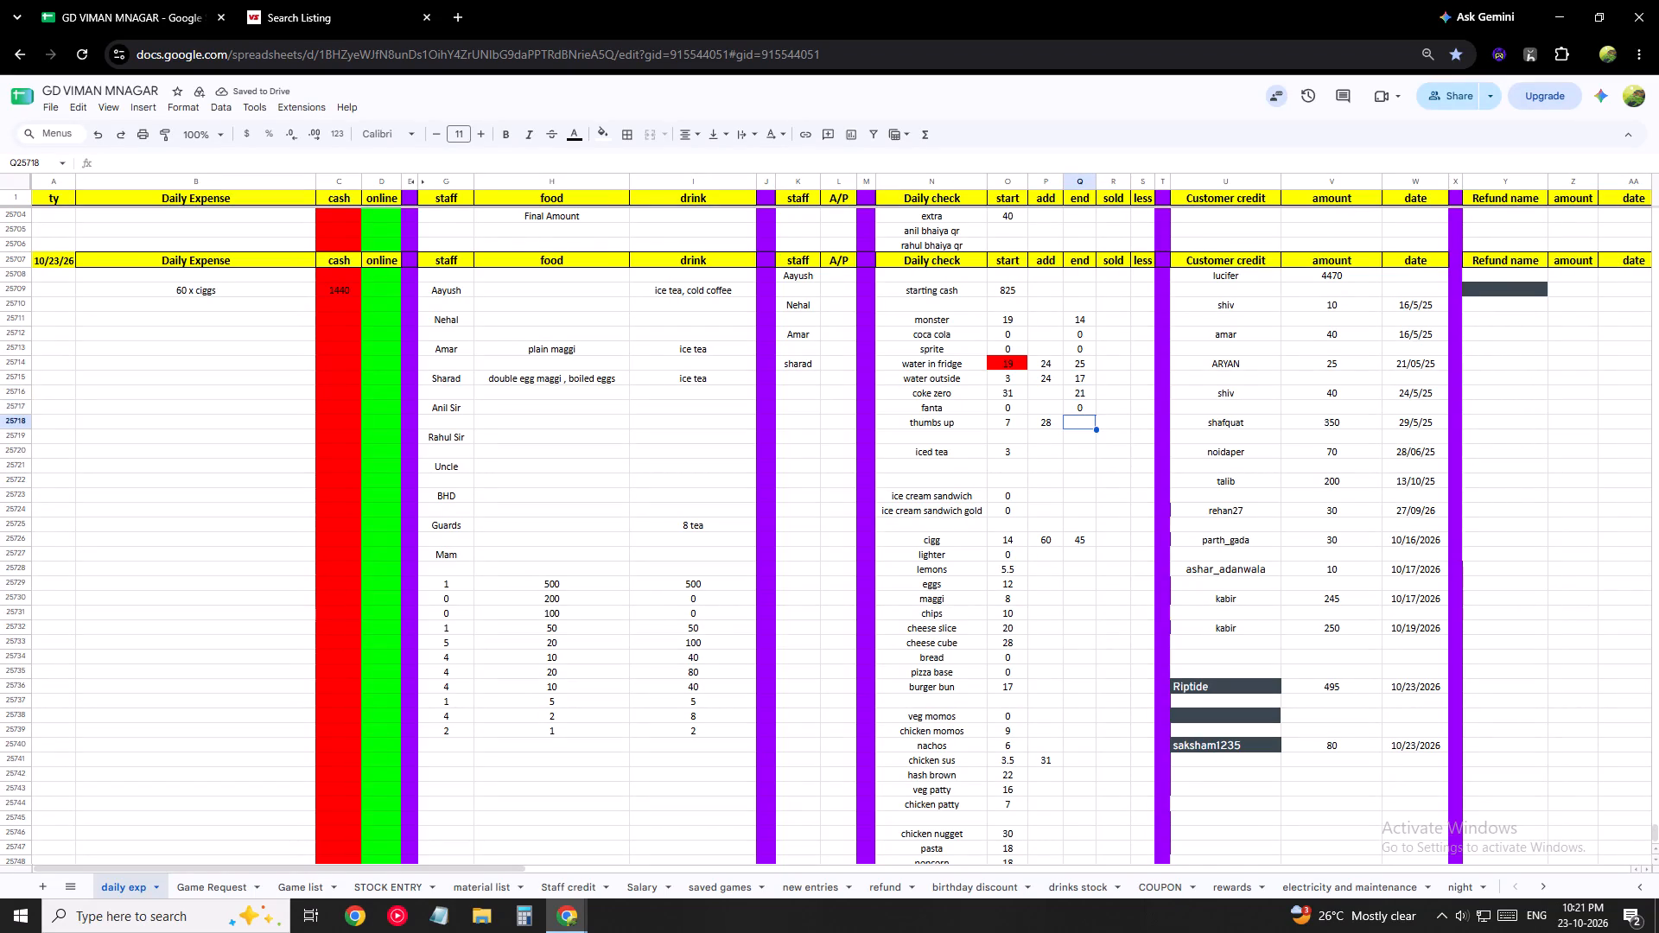
text(27)
key(Return)
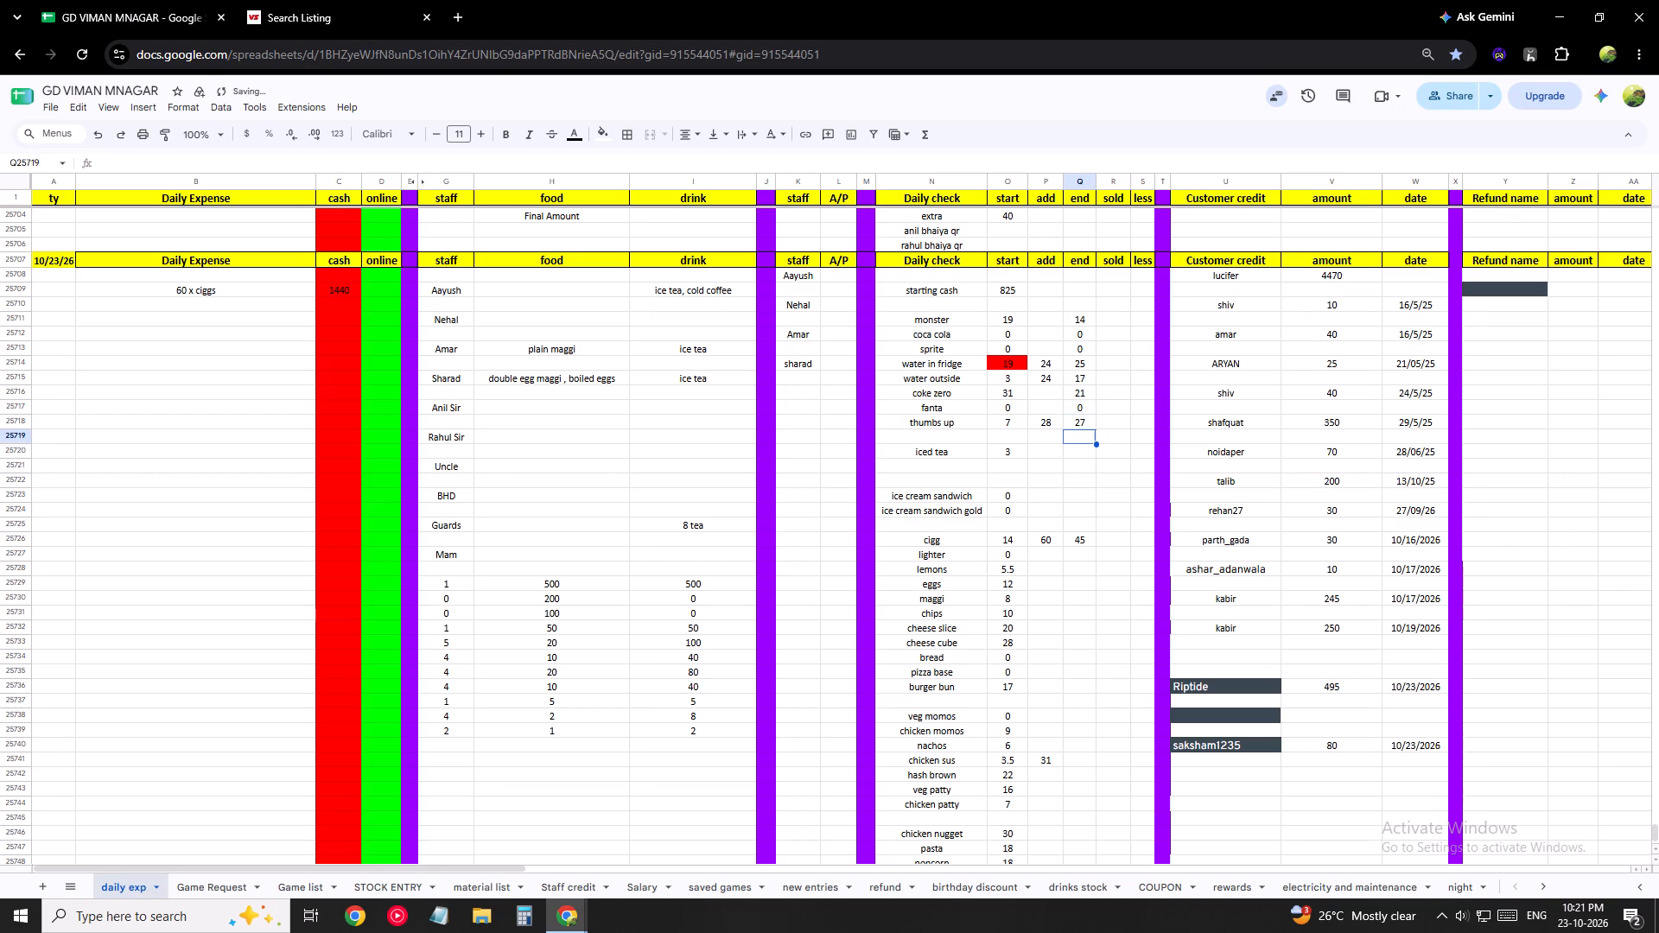
key(Down)
key(0)
key(Return)
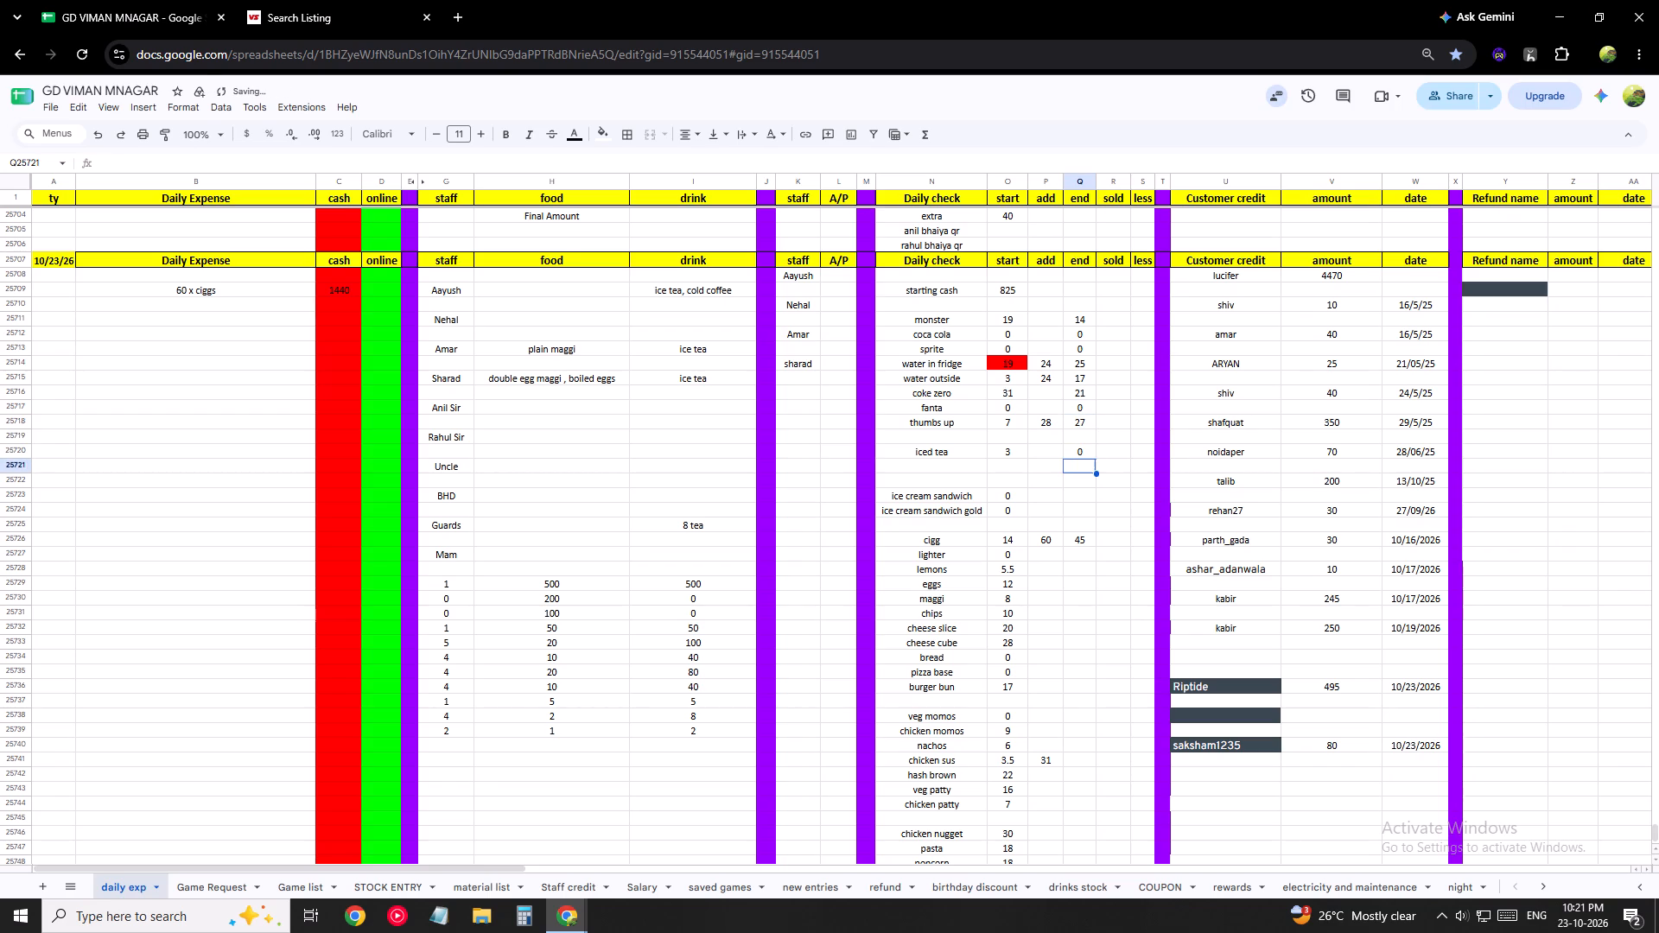
Set the end stock of ice cream sandwich and ice cream sandwich gold to 0 in the 10/23/26 daily check.
key(Down)
key(Down)
key(0)
key(Return)
key(Down)
key(Up)
key(0)
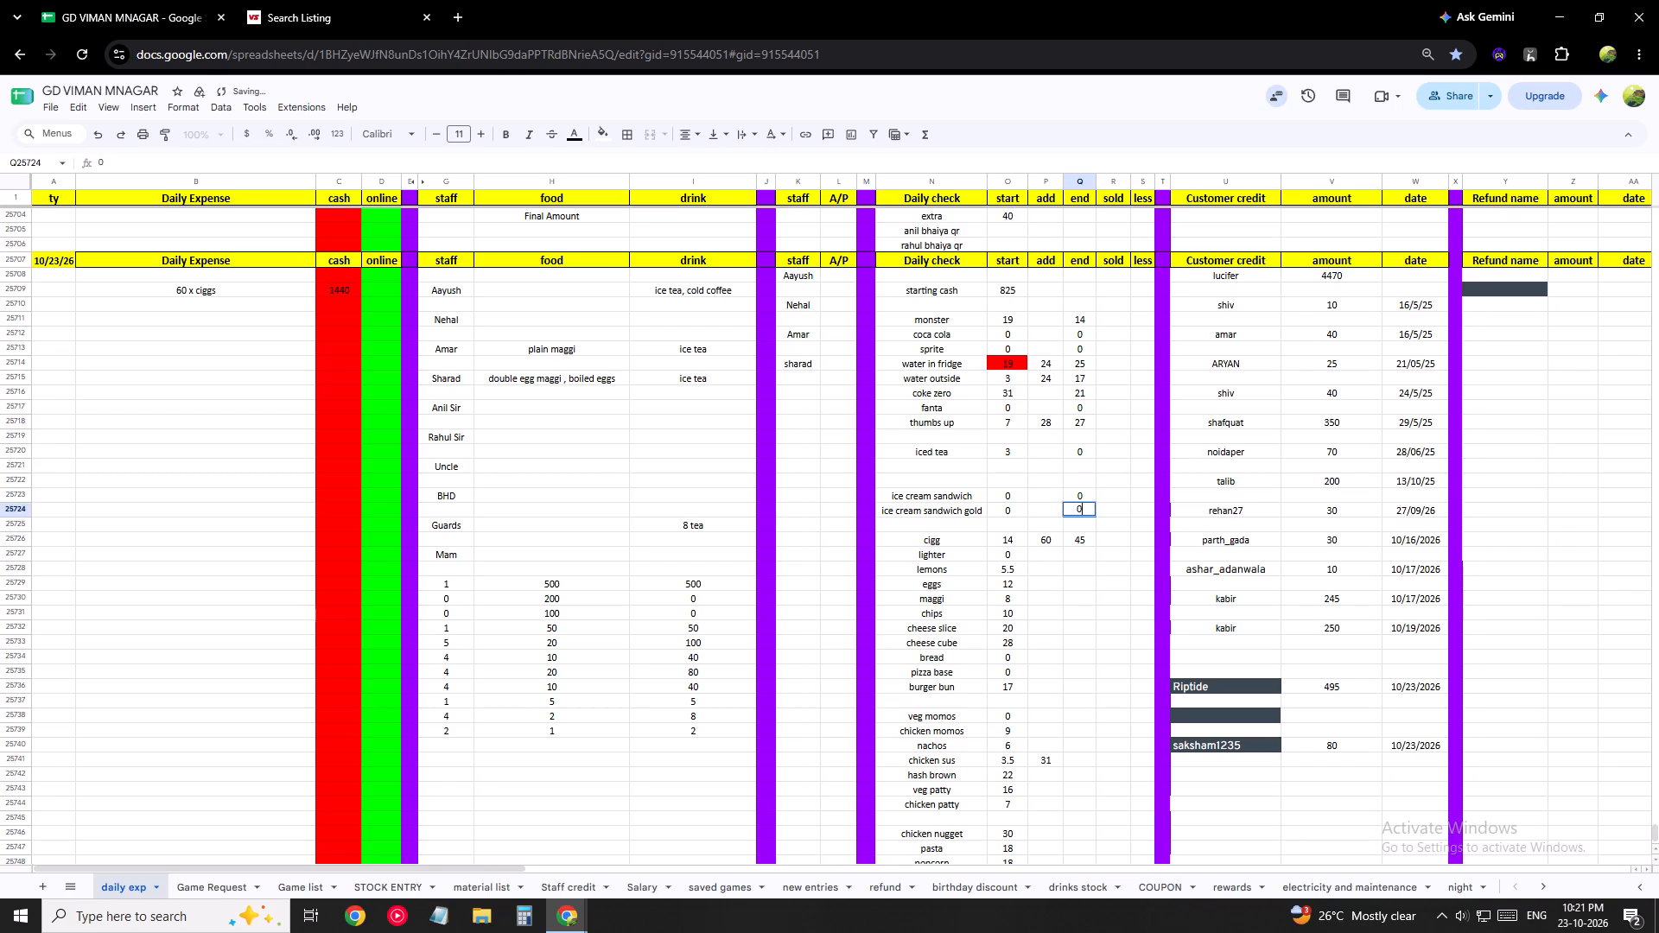
key(Return)
Enter the 10/23/26 daily check's end stock as 0 for lighter and 5.5 for lemons.
key(Down)
key(Down)
key(Down)
key(Left)
key(Up)
key(Right)
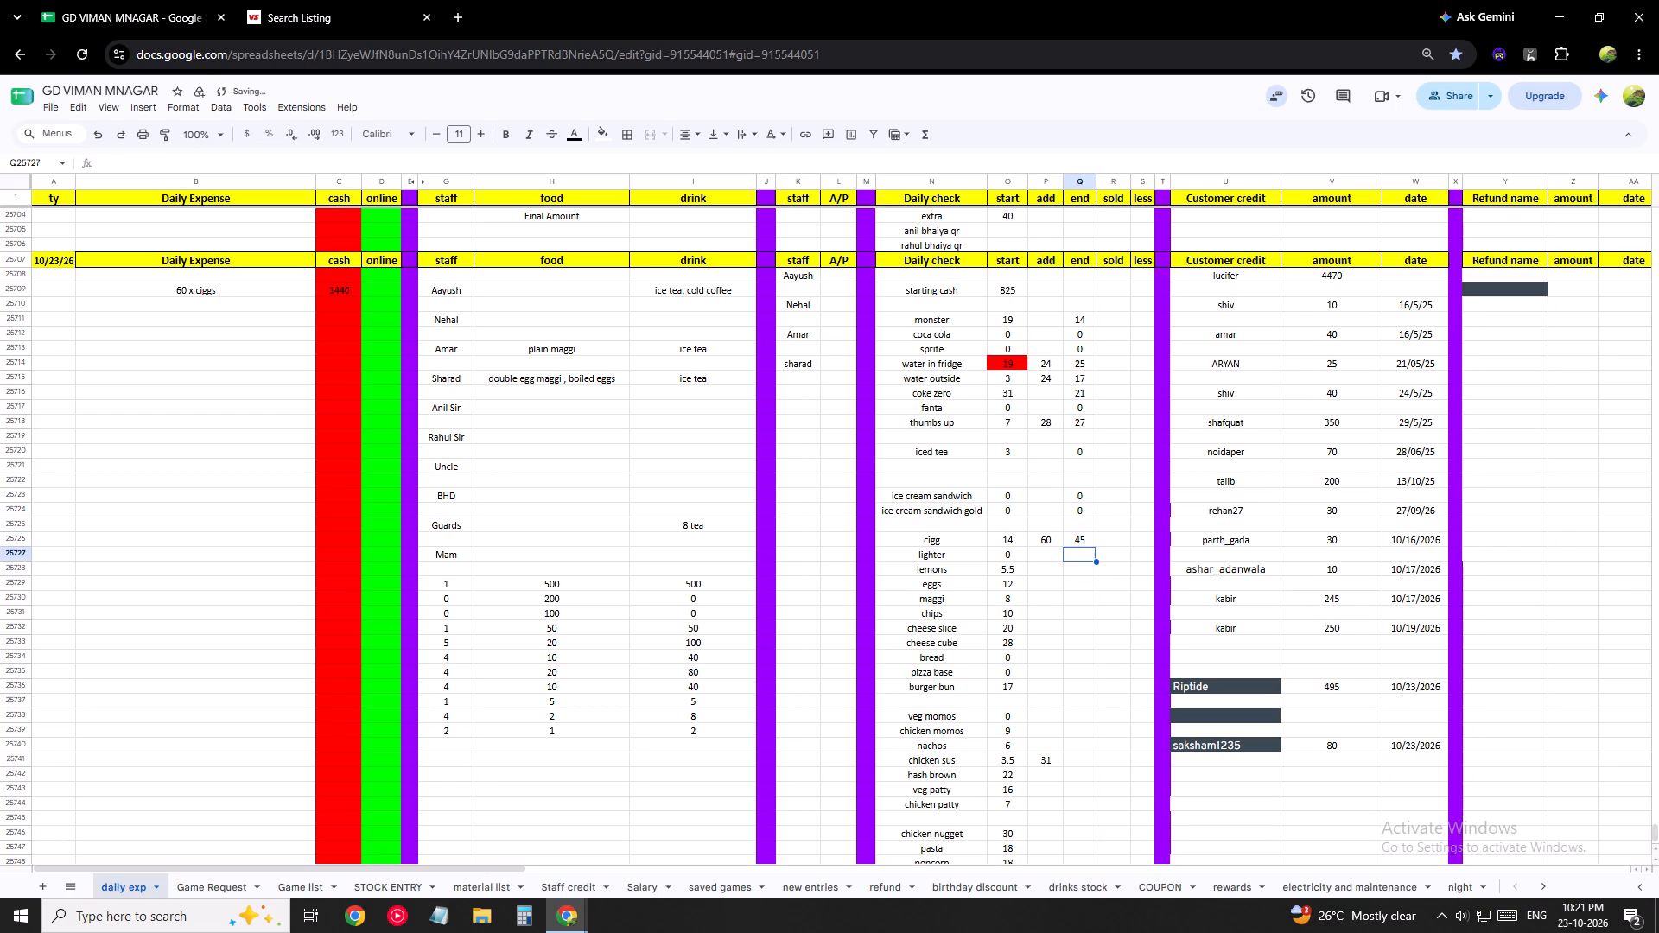
key(0)
key(Return)
text(5.5)
key(Return)
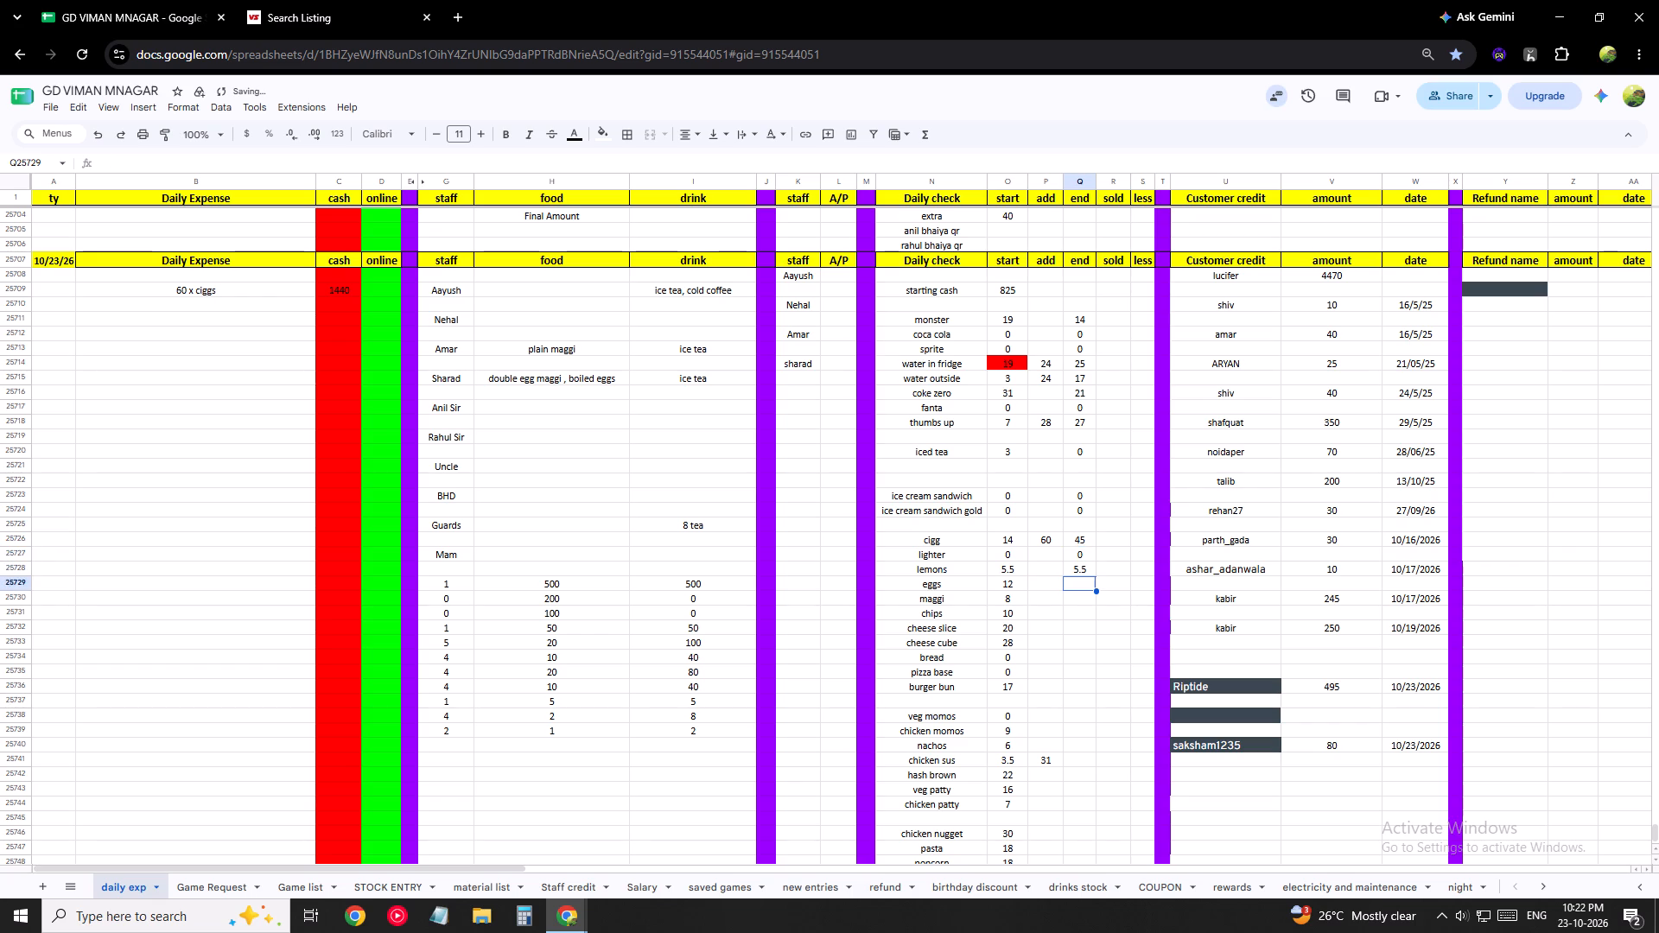
Enter the 10/23/26 daily check's end stock as 1 for eggs, 0 for maggi and 10 for chips.
key(1)
key(Return)
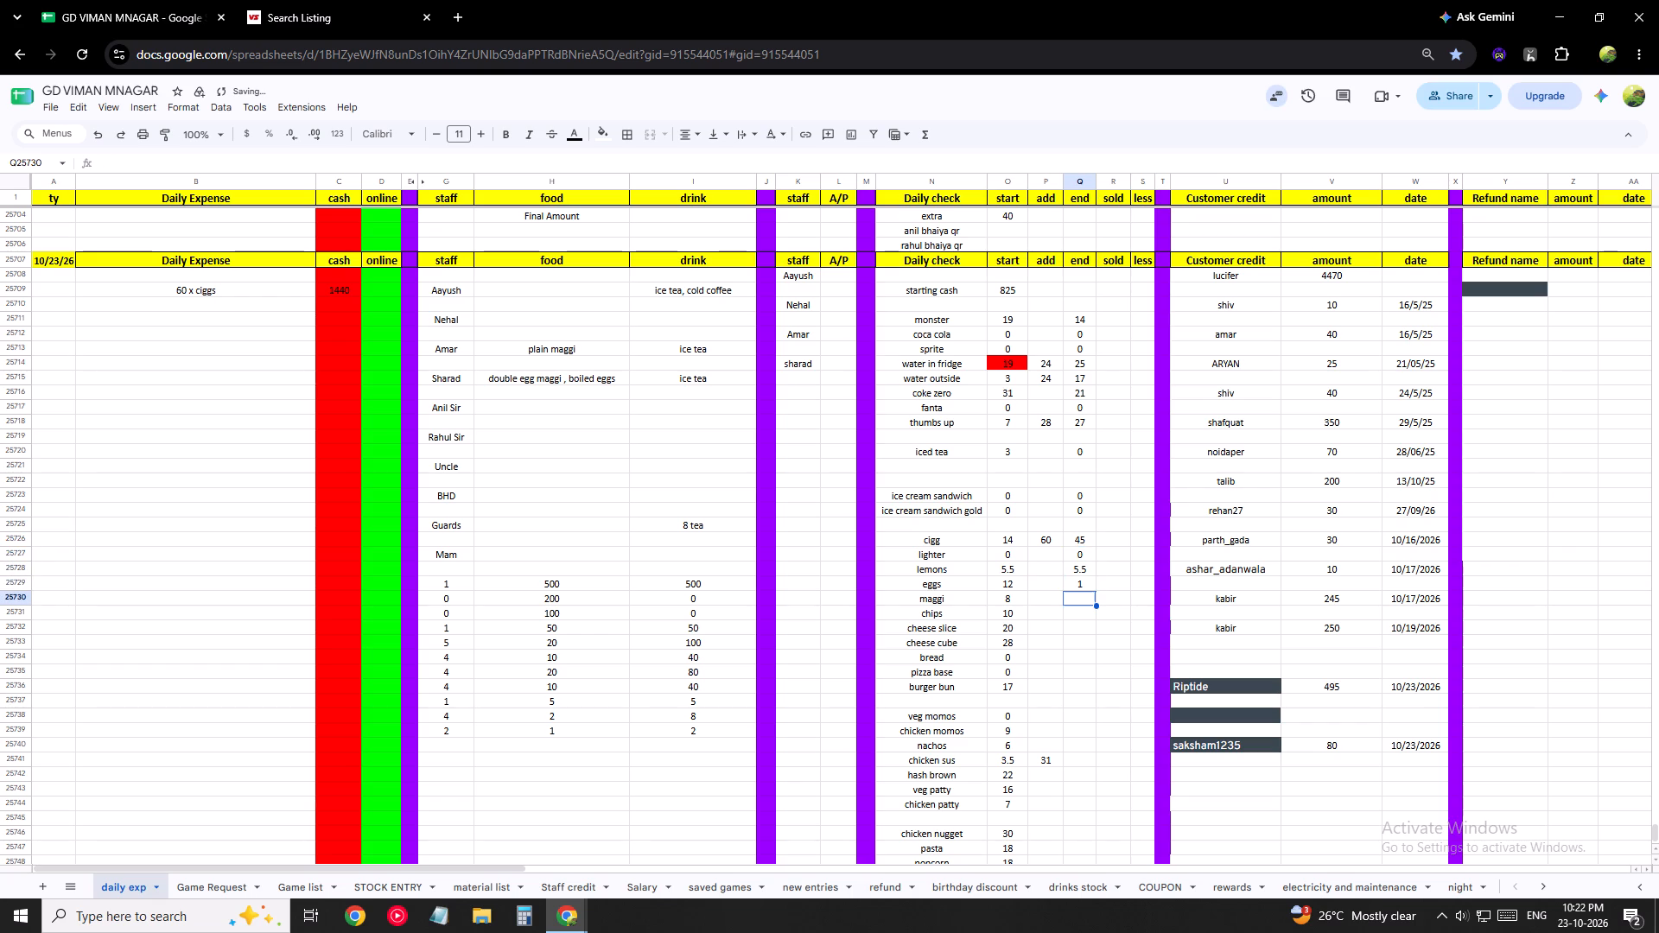
key(0)
key(Return)
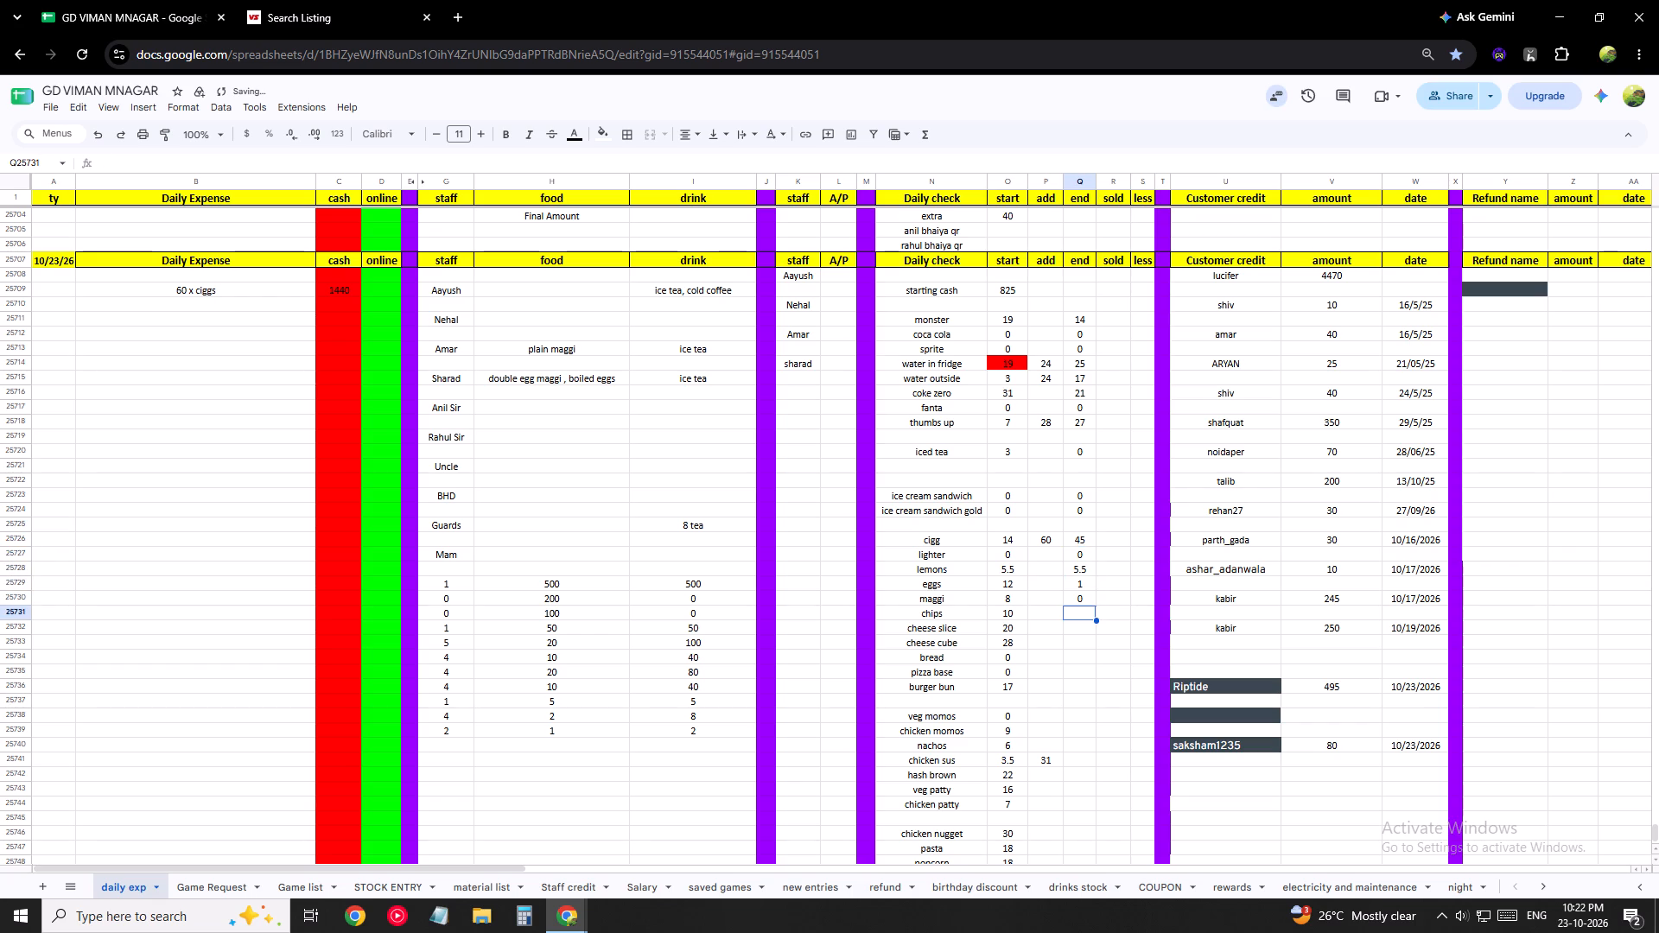
text(10)
key(Return)
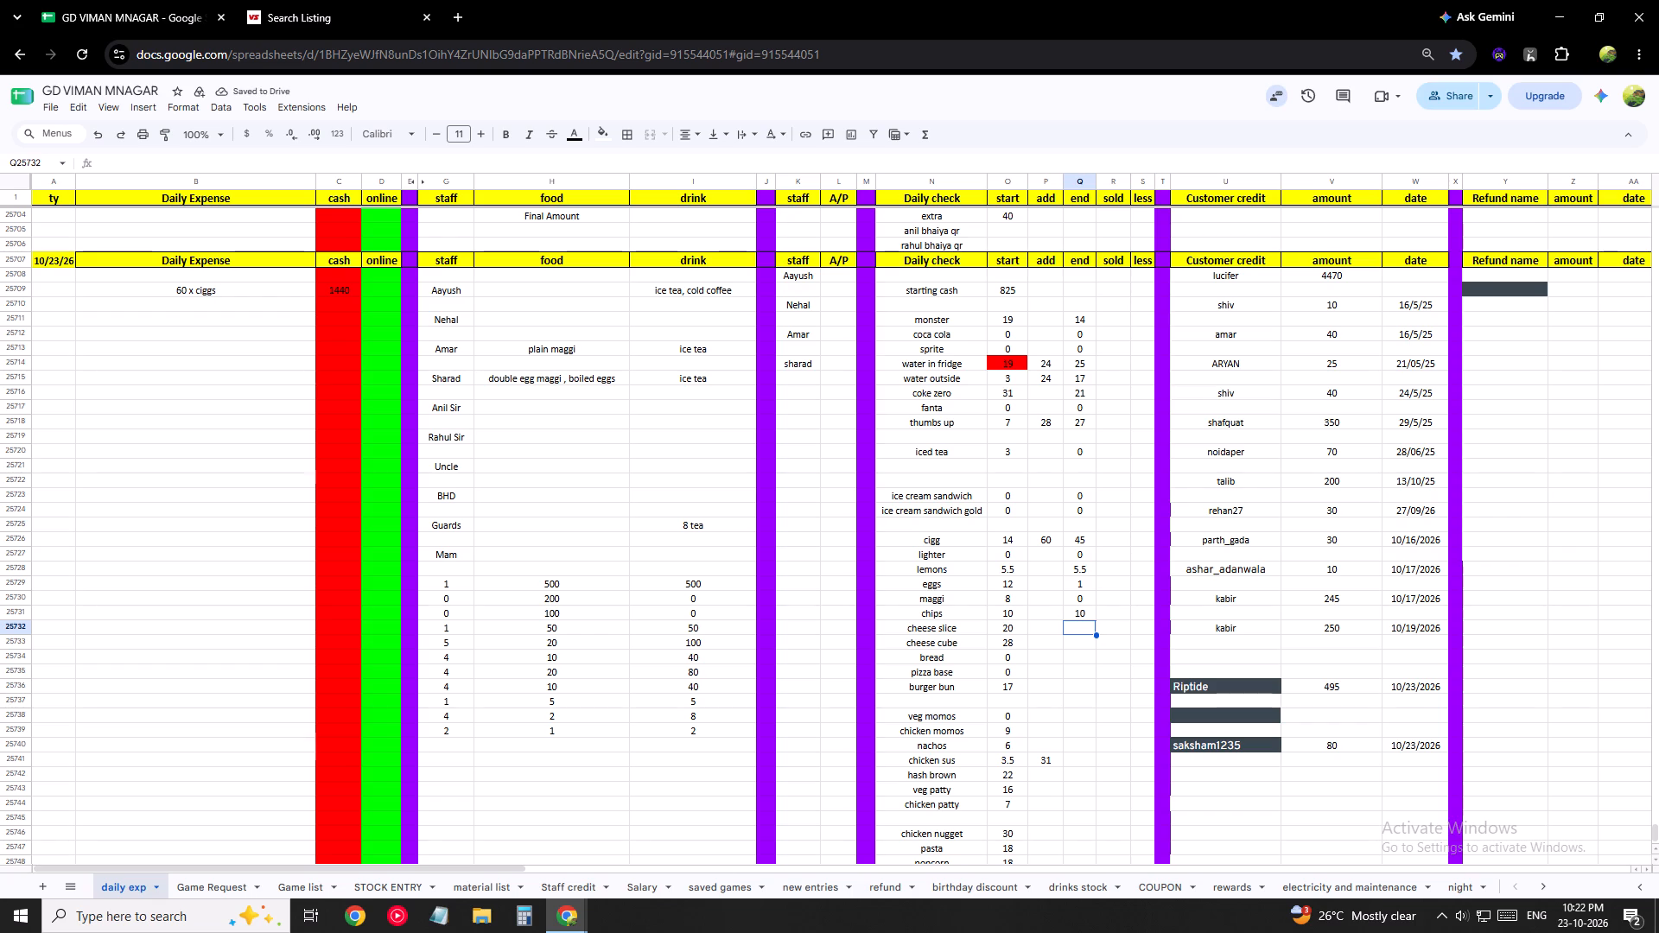
Enter end stock in the 10/23/26 daily check: cheese slice 20, cheese cube 26, bread 0, pizza base 0 and burger bun 17.
text(20)
key(Return)
text(26)
key(Return)
key(0)
key(Return)
key(0)
key(Return)
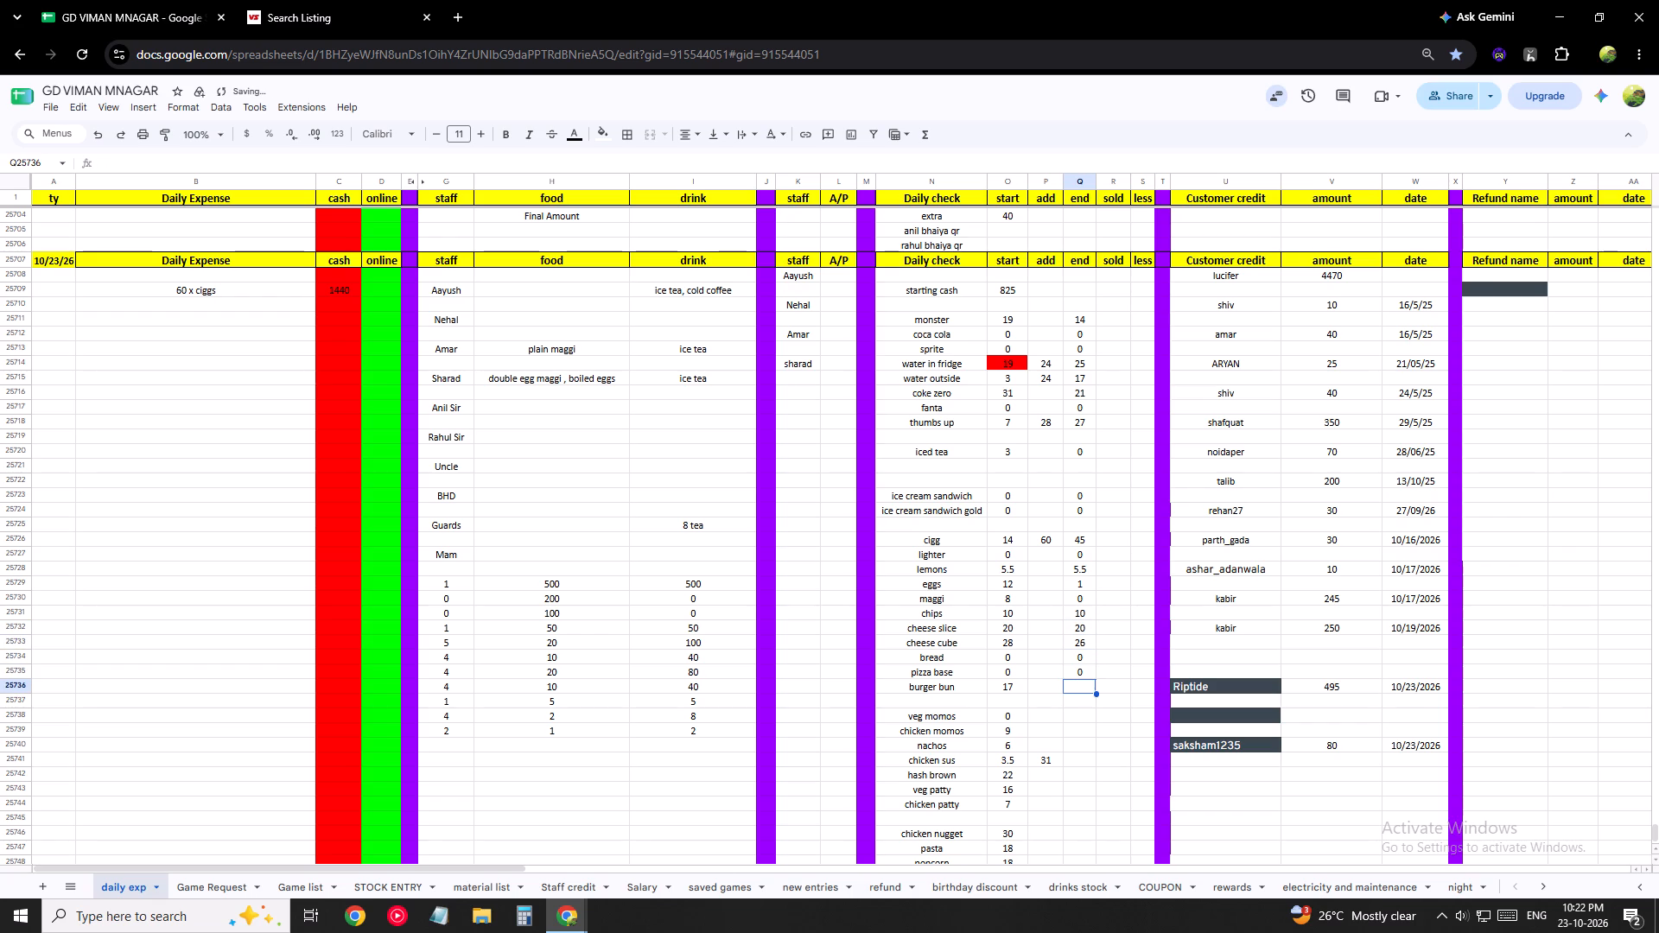
text(17)
key(Return)
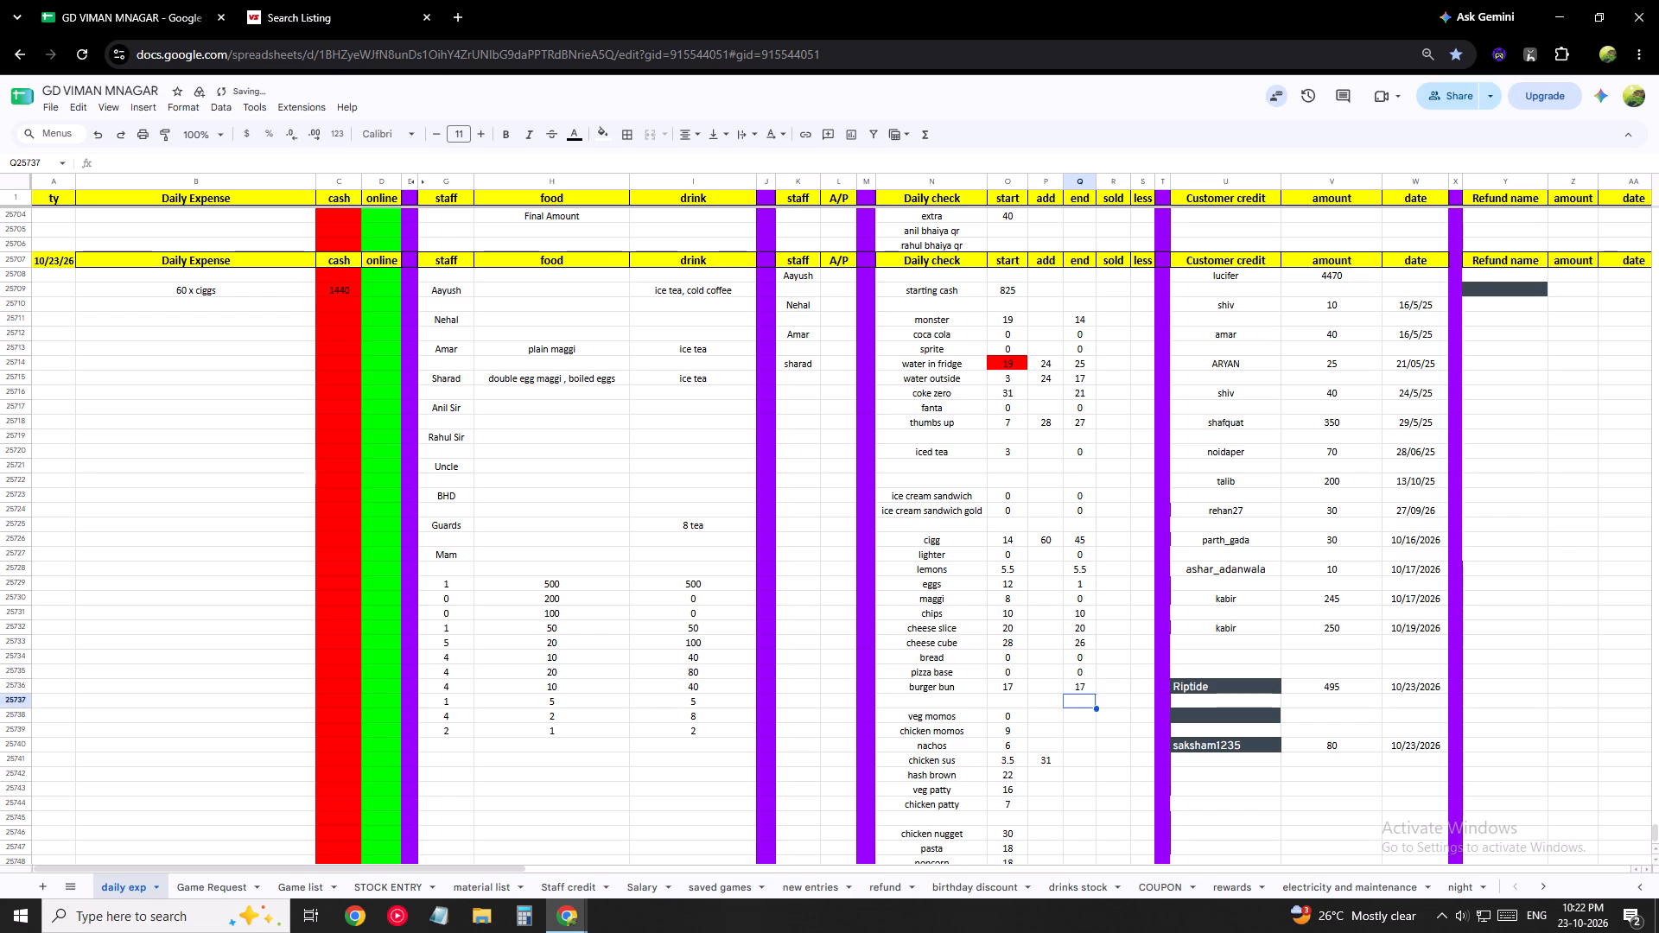
Enter the 10/23/26 daily check's end stock as 6 for nachos, 0 for veg momos and 0 for chicken momos.
key(Left)
key(Down)
key(Down)
key(Right)
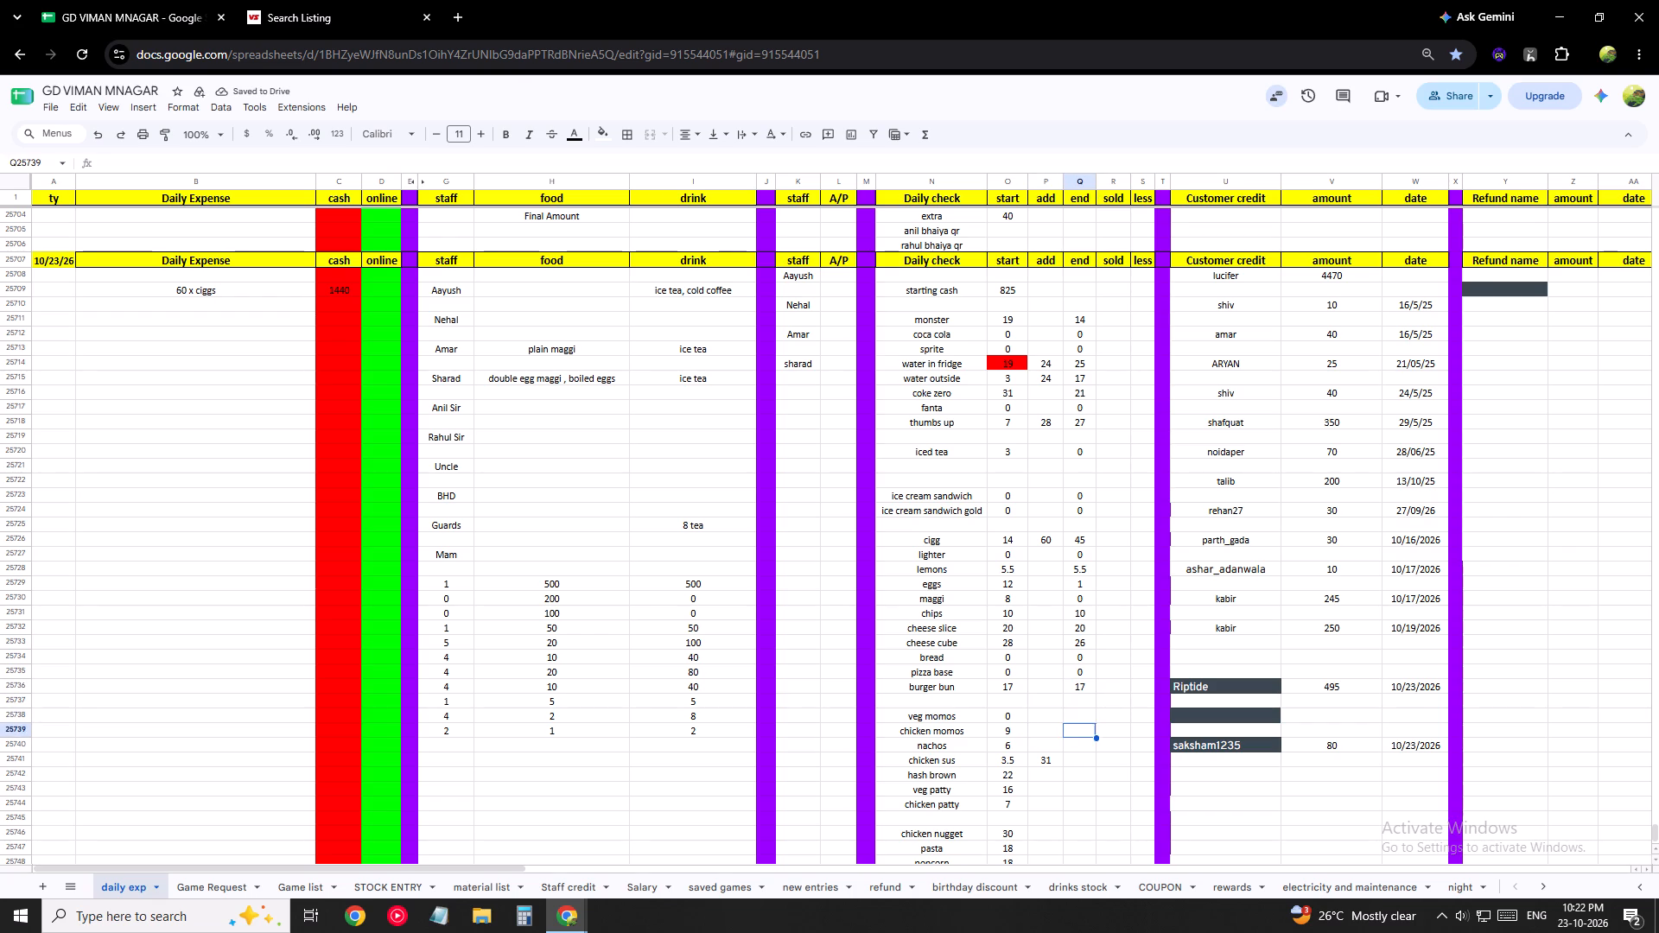
key(Down)
key(6)
key(Return)
key(Up)
key(Up)
key(Up)
key(0)
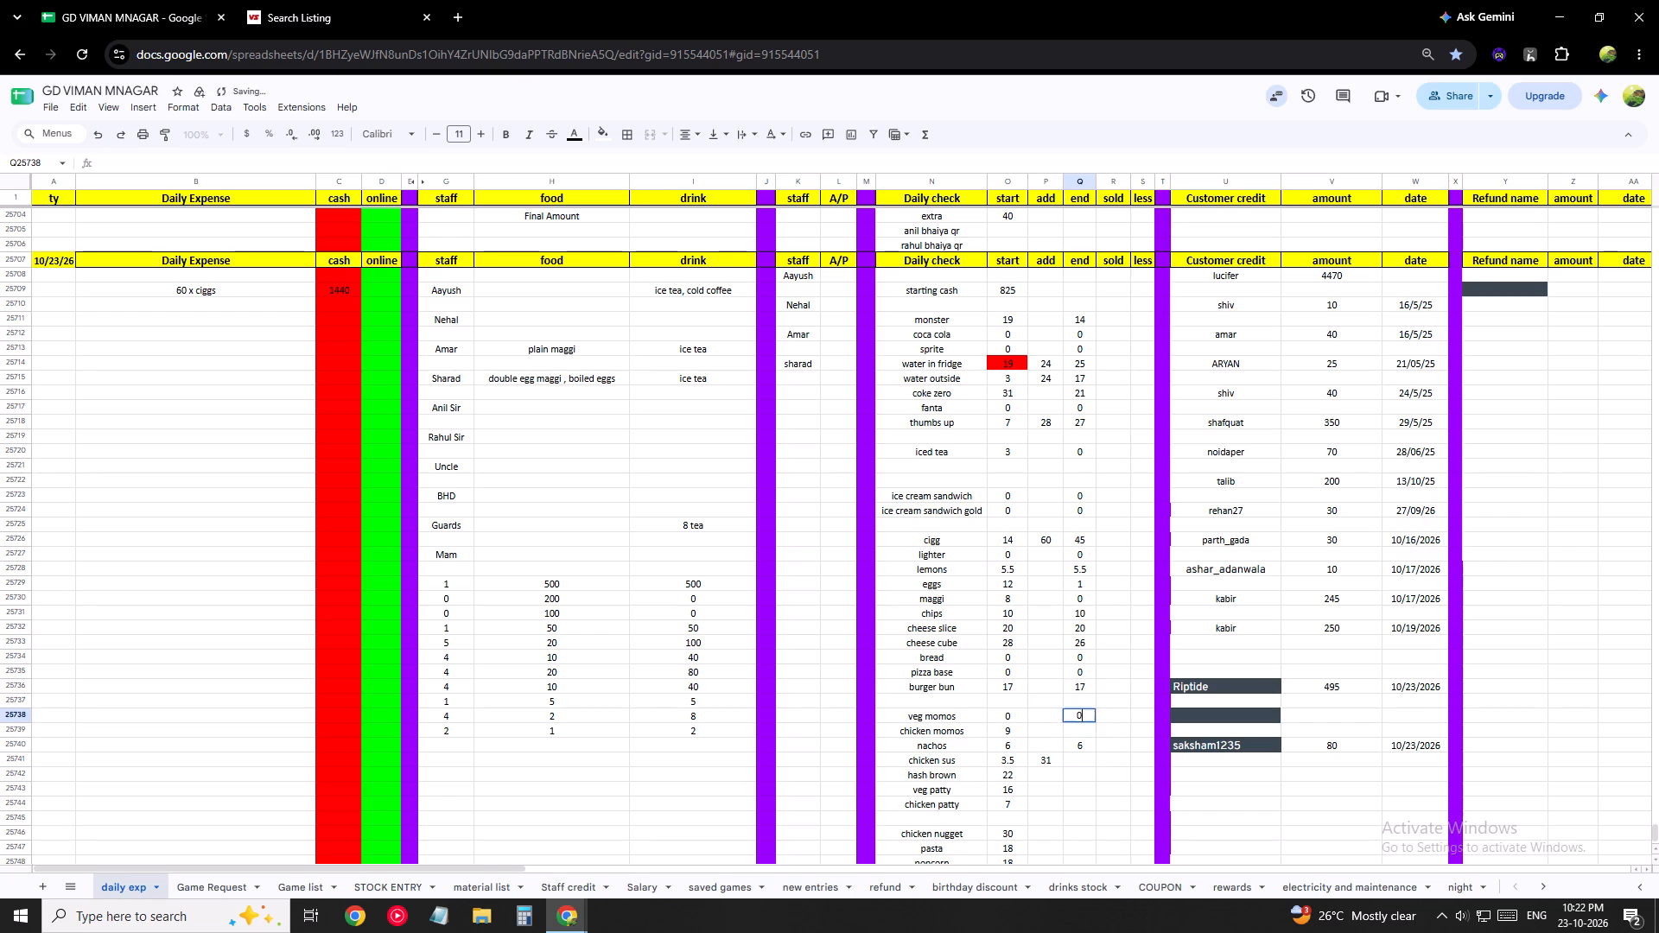
key(Return)
key(0)
key(Return)
Enter the 10/23/26 daily check's end stock as 30.5 for chicken sus and 23 for hash brown.
key(Down)
key(Down)
key(Up)
text(30.5)
key(Return)
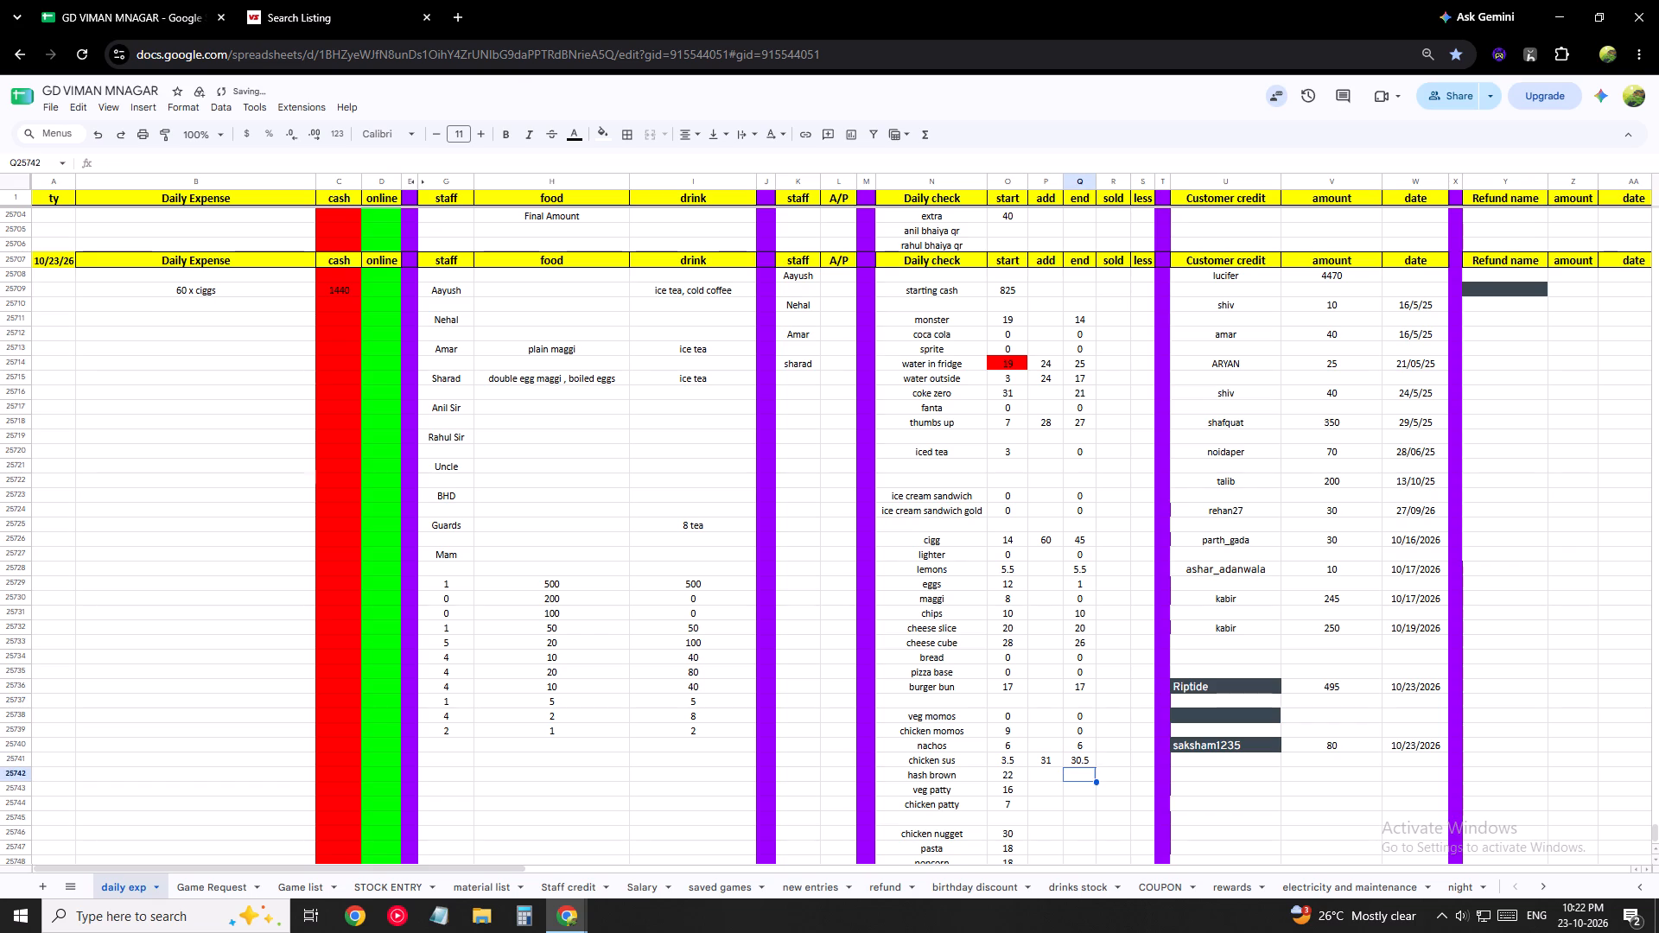
text(22)
key(BackSpace)
key(3)
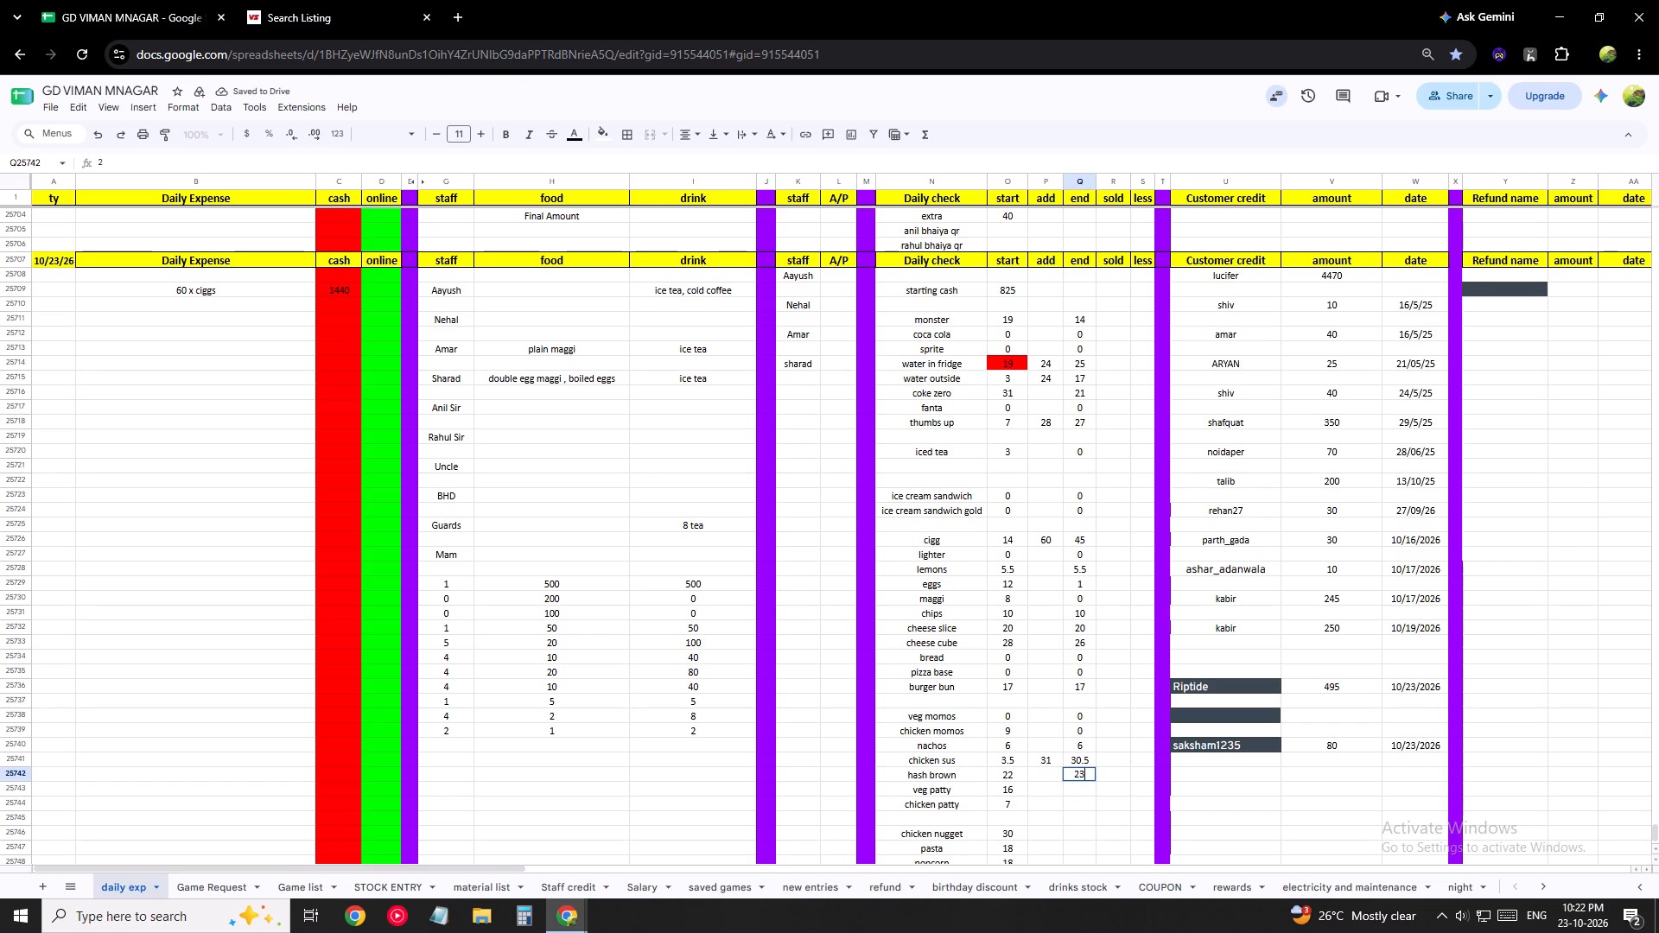
key(Return)
Enter the 10/23/26 daily check's end stock as 15 for veg patty and 7 for chicken patty.
key(Down)
key(Up)
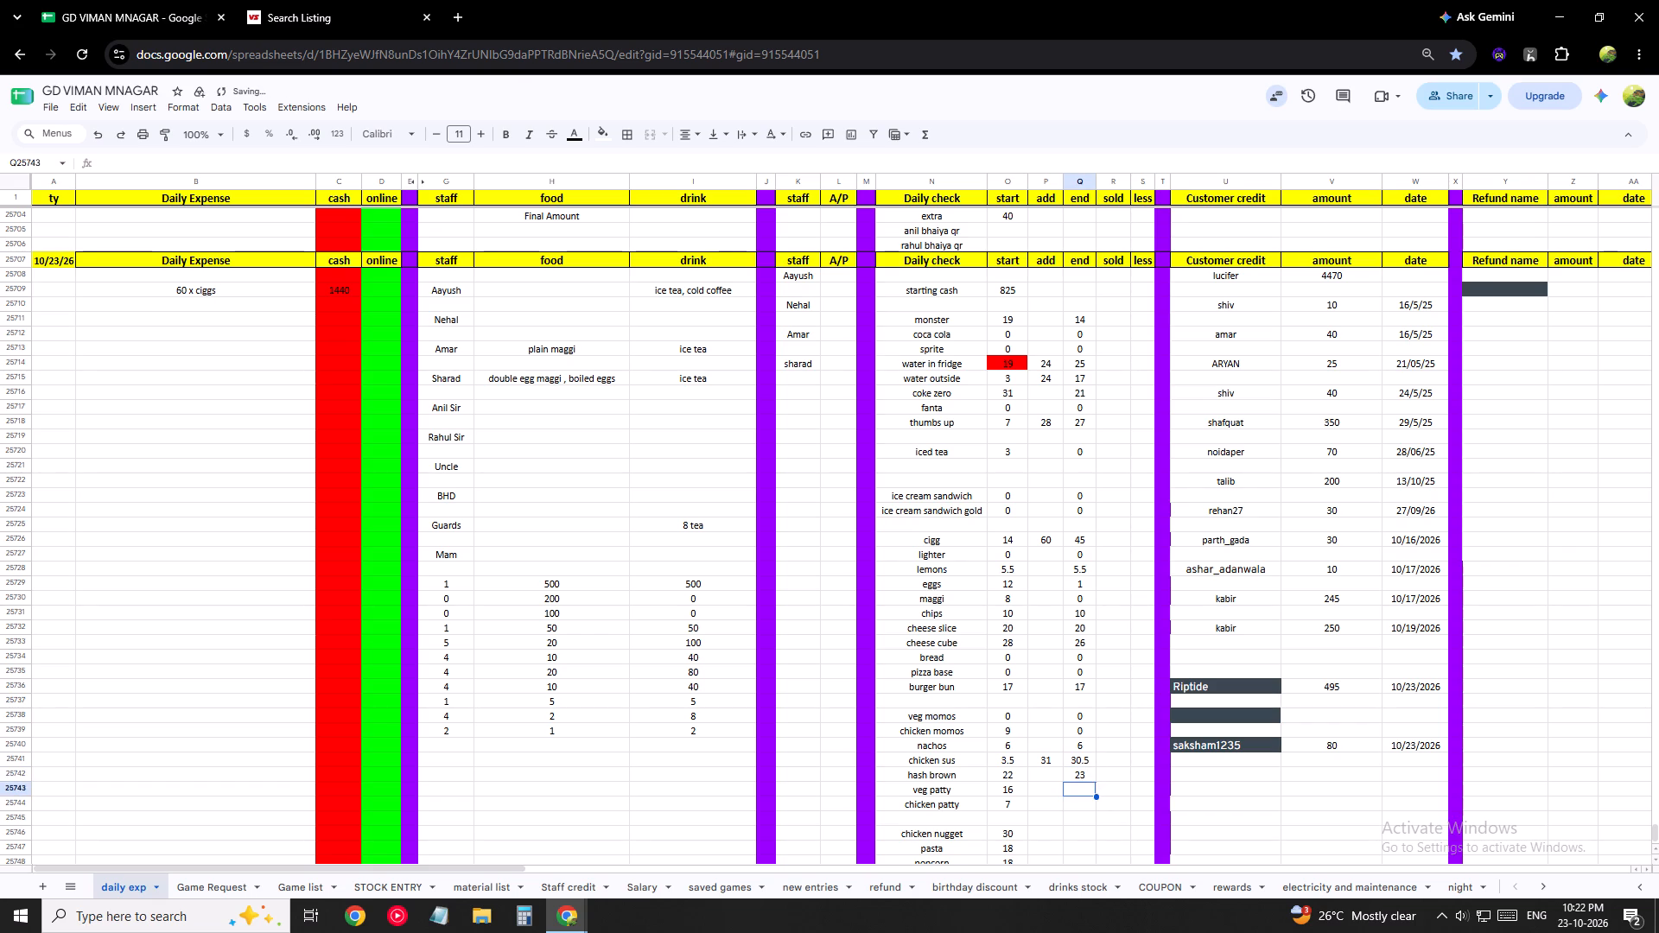
key(Left)
key(Right)
key(2)
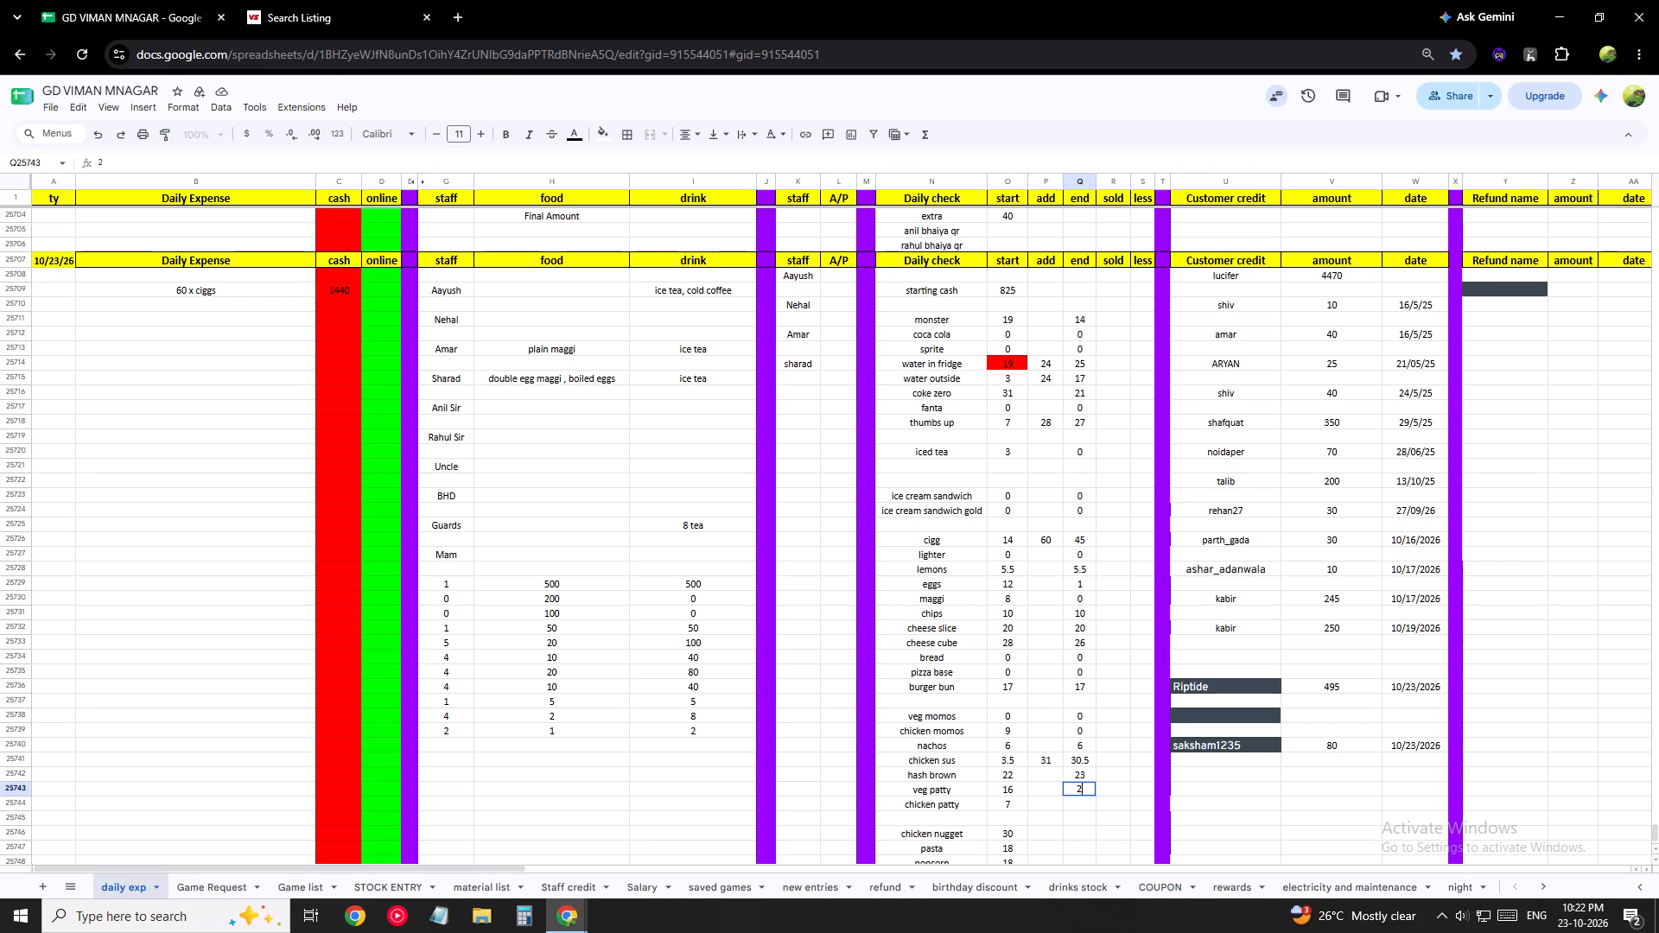
key(equal)
key(BackSpace)
key(BackSpace)
text(15)
key(Return)
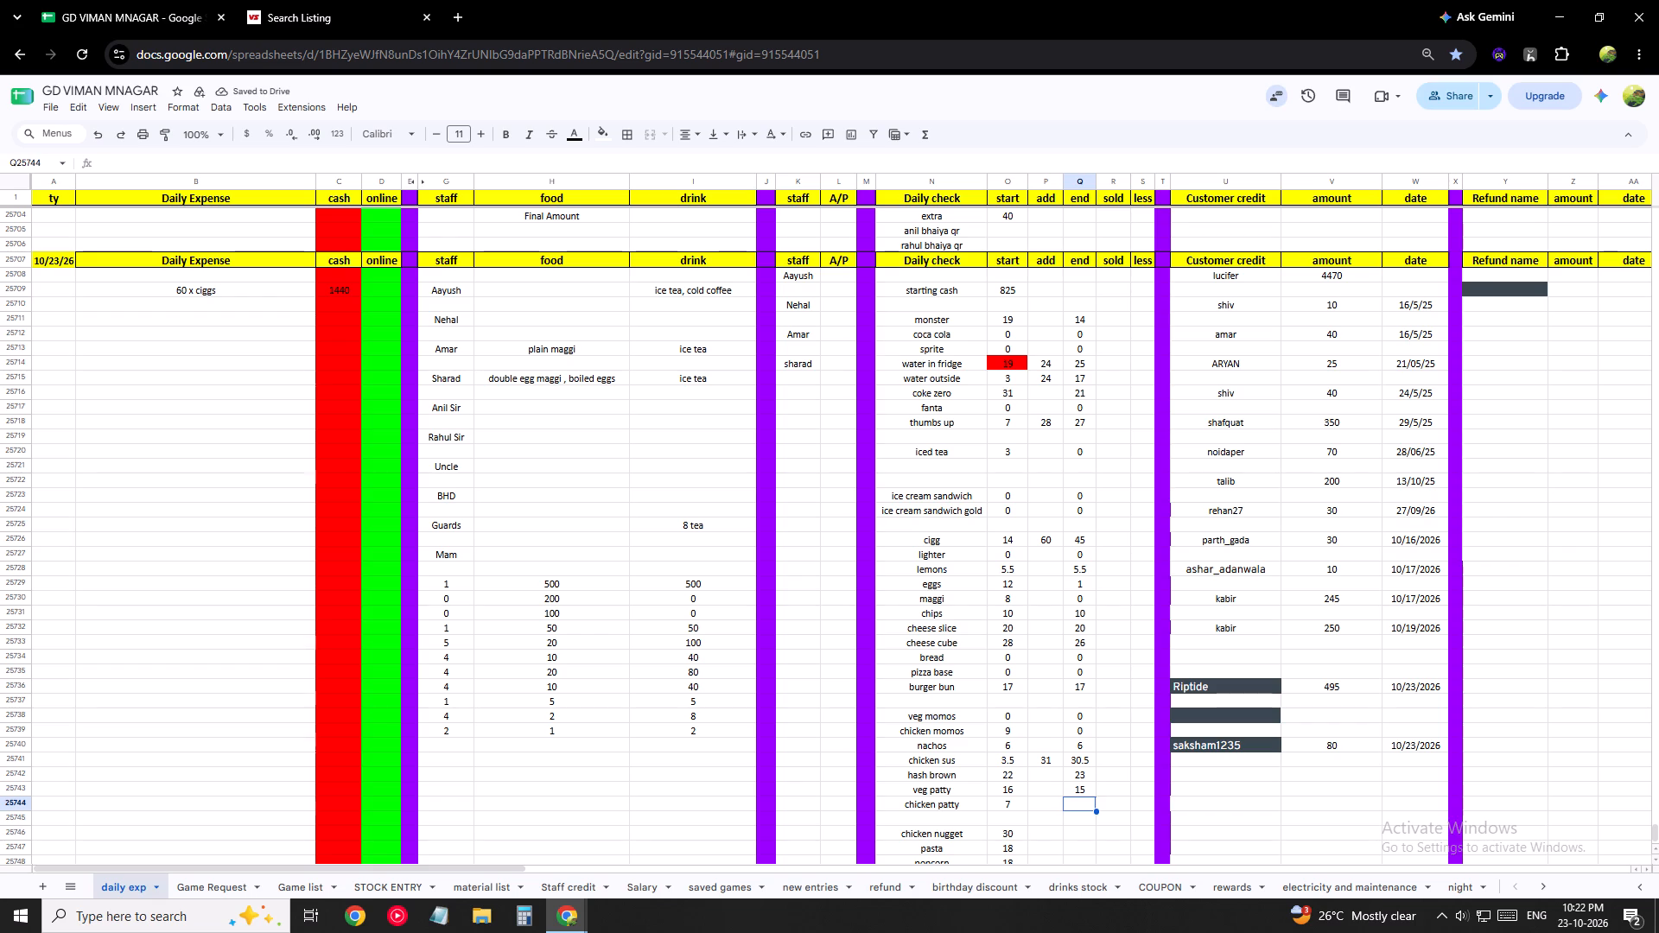
key(7)
key(Return)
Enter the 10/23/26 daily check's end stock as 22 for chicken nugget, 18 for pasta and 14 for popcorn.
key(Down)
key(Down)
key(Up)
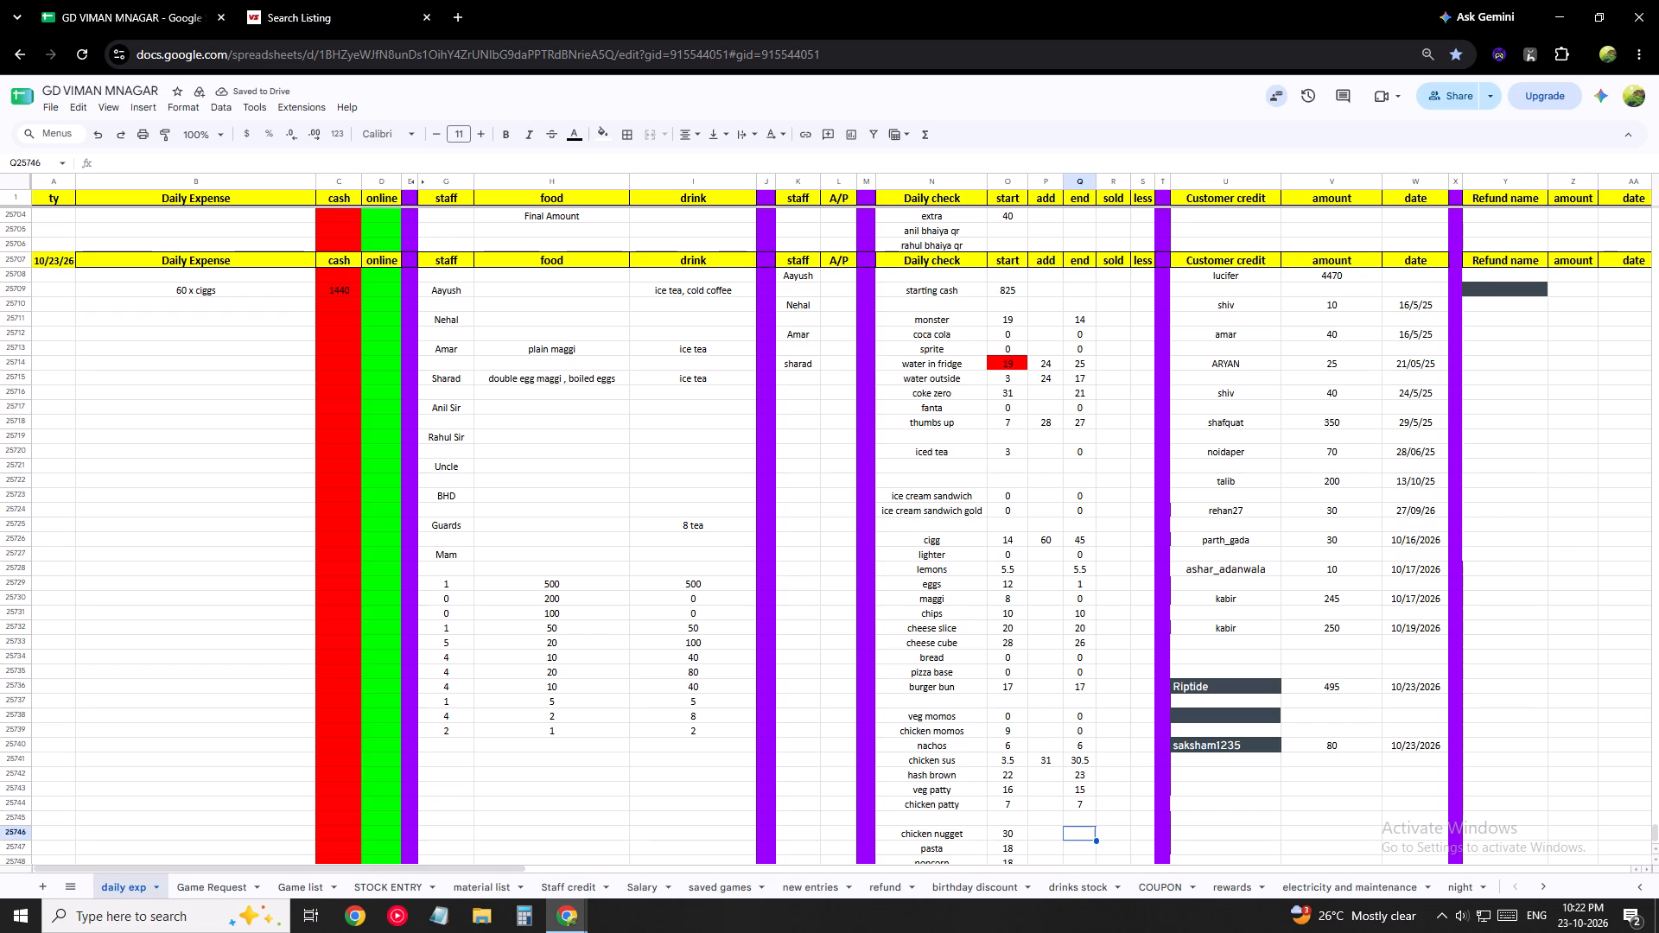
text(22)
key(Return)
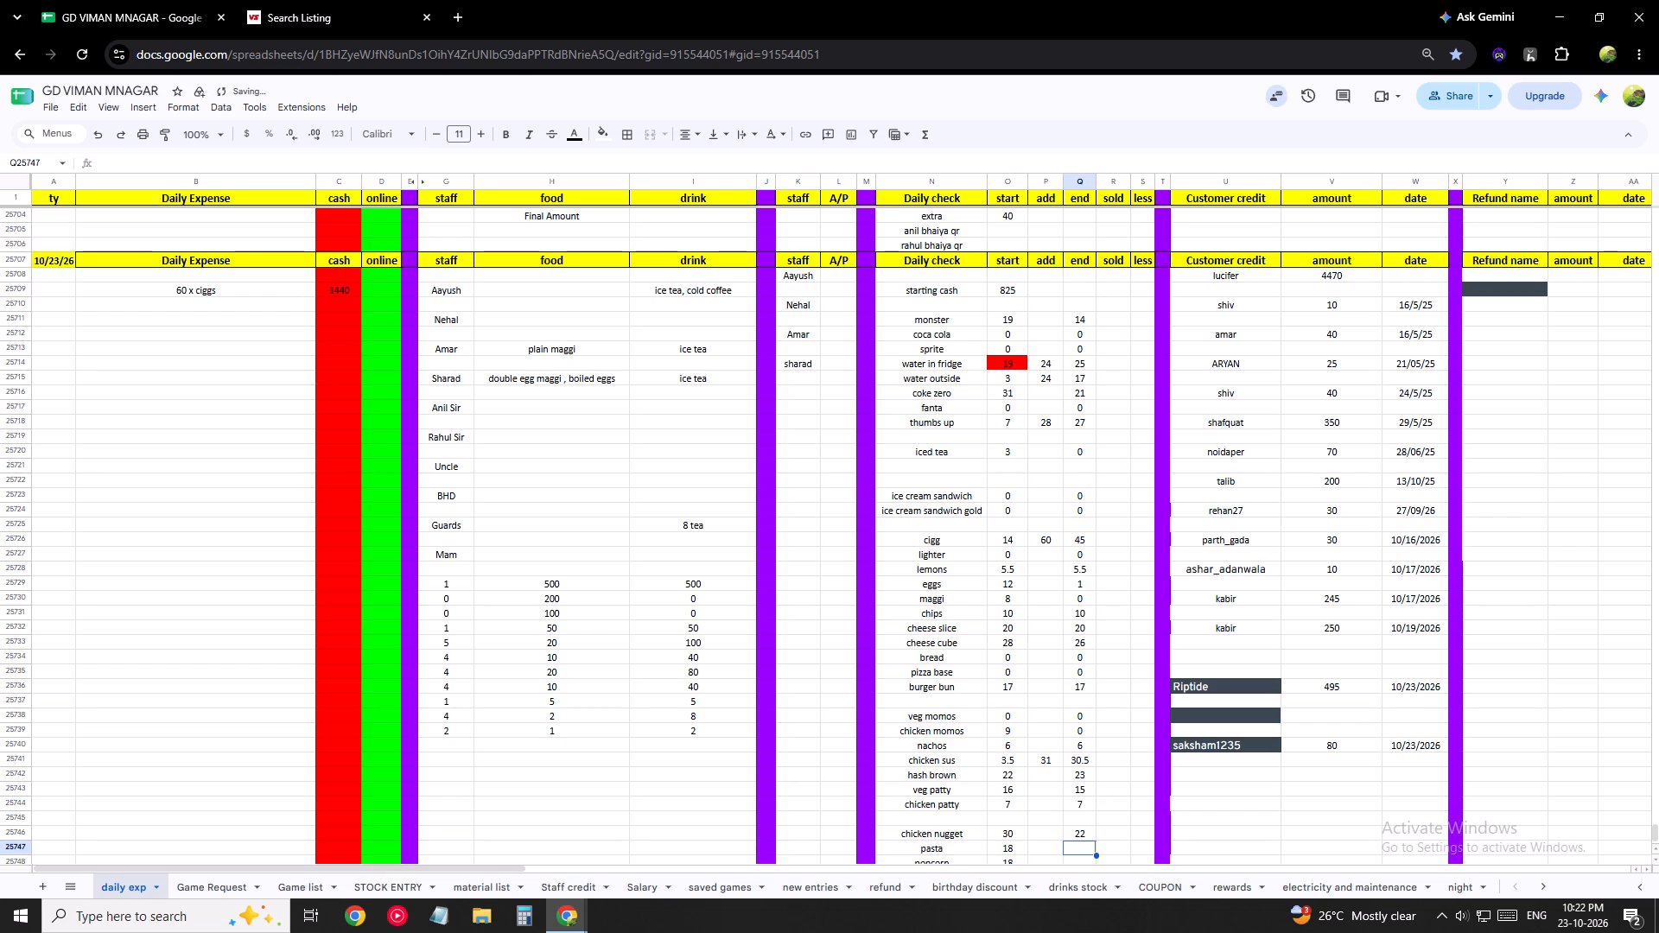
text(18)
key(Return)
key(Down)
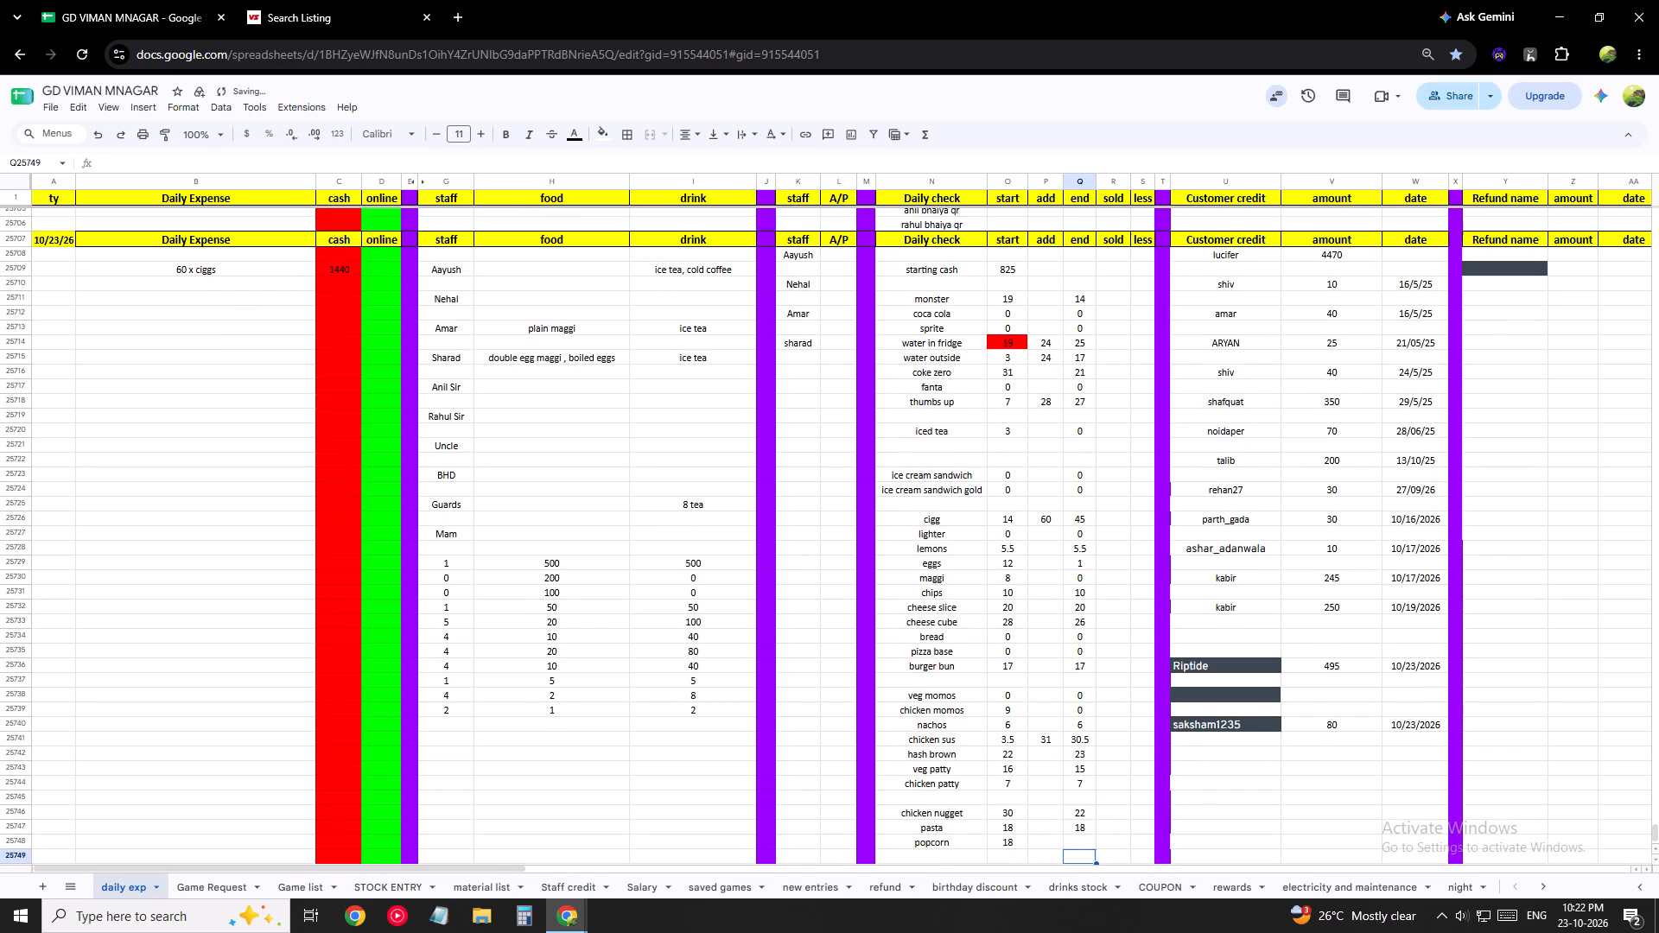
key(Up)
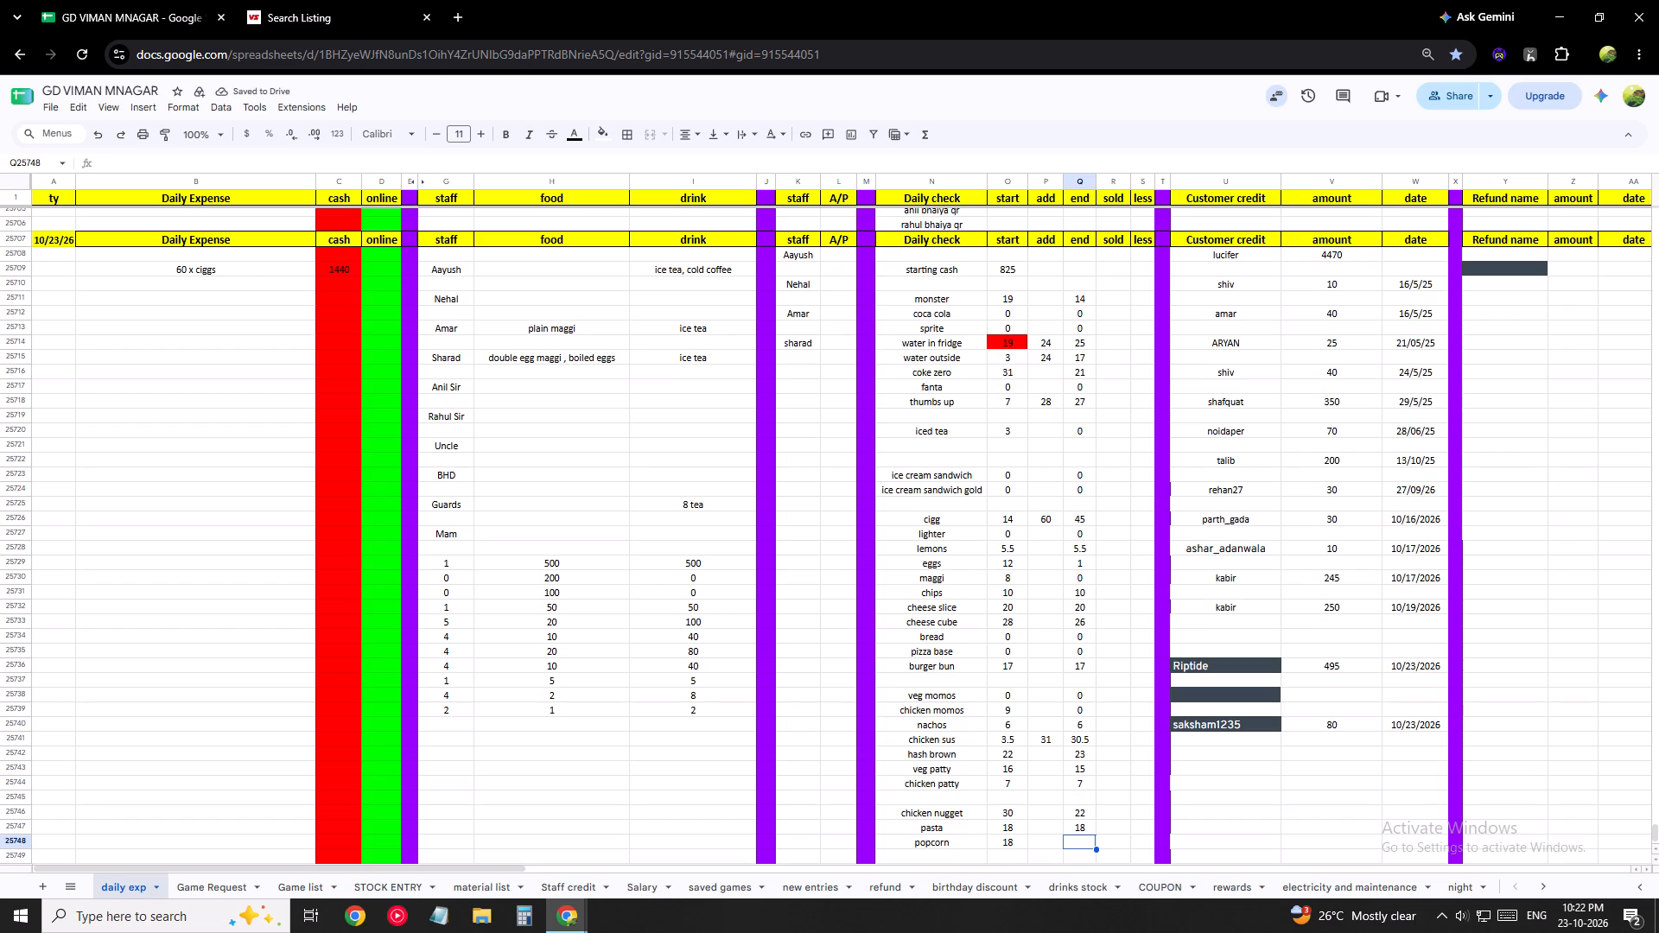
text(14)
key(Return)
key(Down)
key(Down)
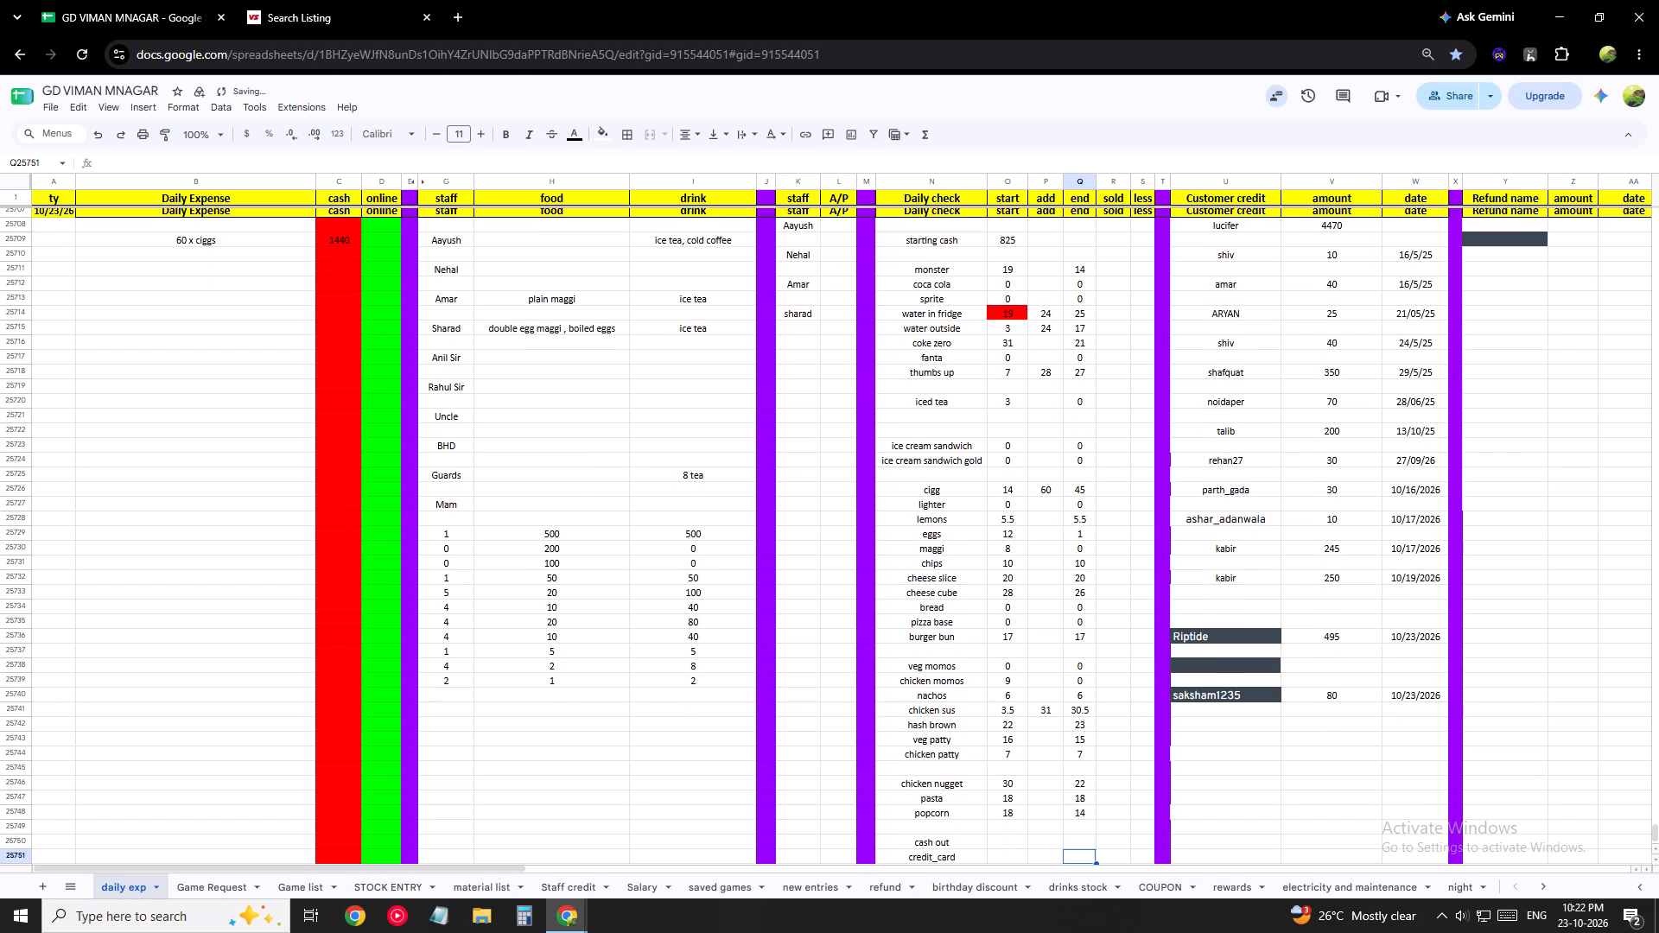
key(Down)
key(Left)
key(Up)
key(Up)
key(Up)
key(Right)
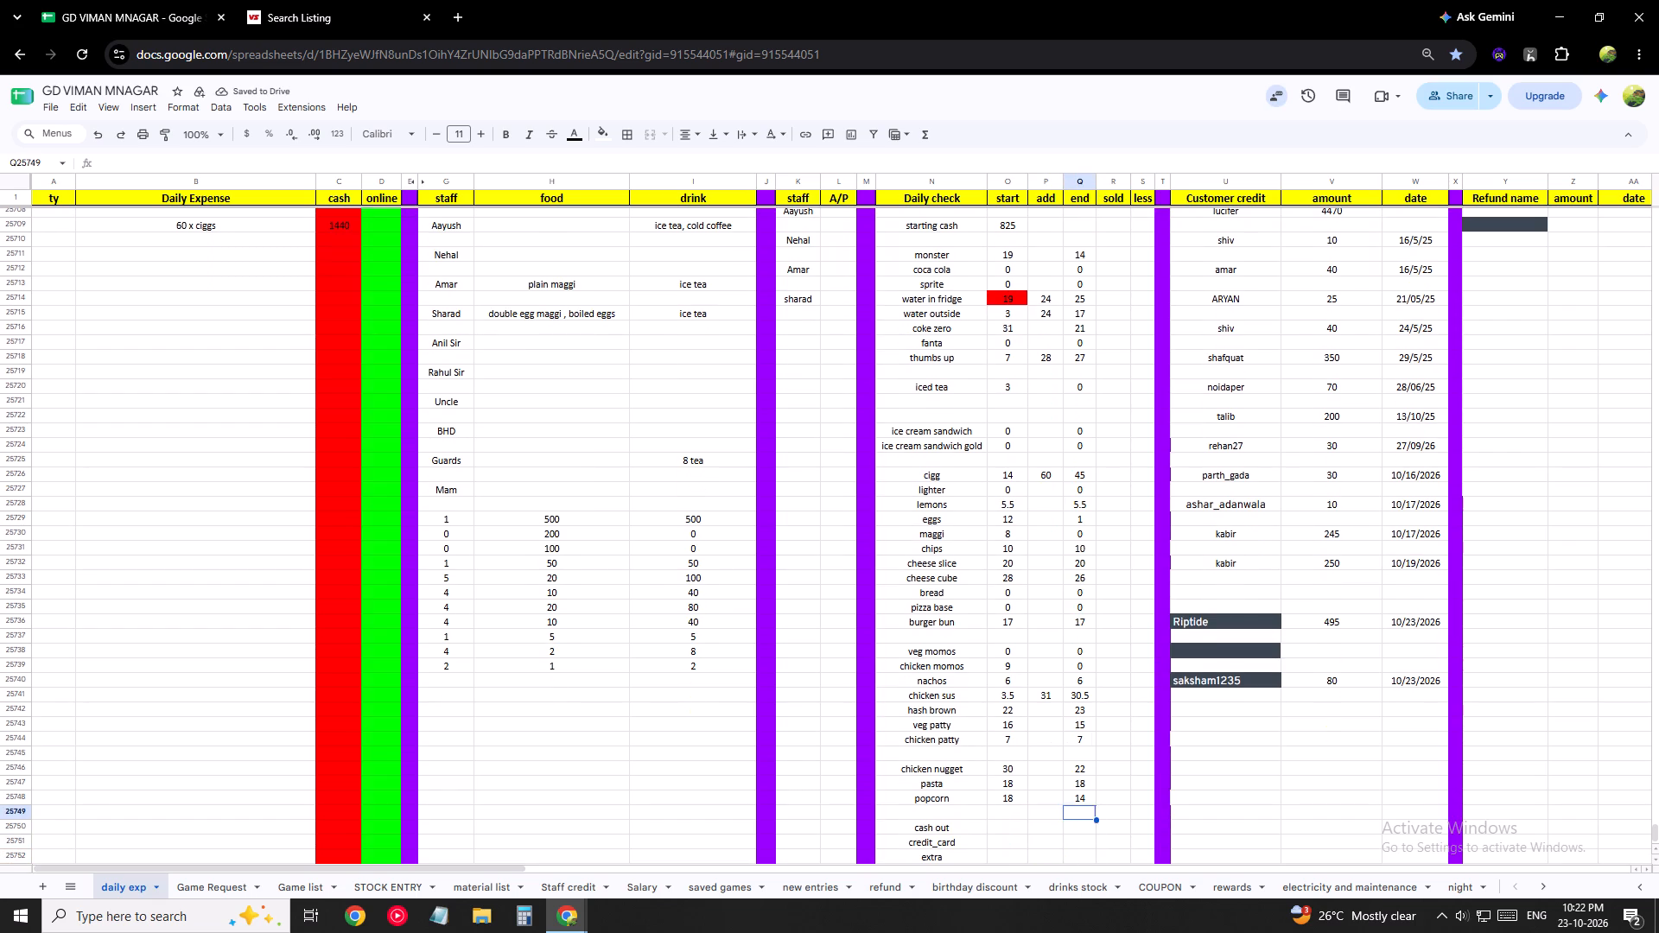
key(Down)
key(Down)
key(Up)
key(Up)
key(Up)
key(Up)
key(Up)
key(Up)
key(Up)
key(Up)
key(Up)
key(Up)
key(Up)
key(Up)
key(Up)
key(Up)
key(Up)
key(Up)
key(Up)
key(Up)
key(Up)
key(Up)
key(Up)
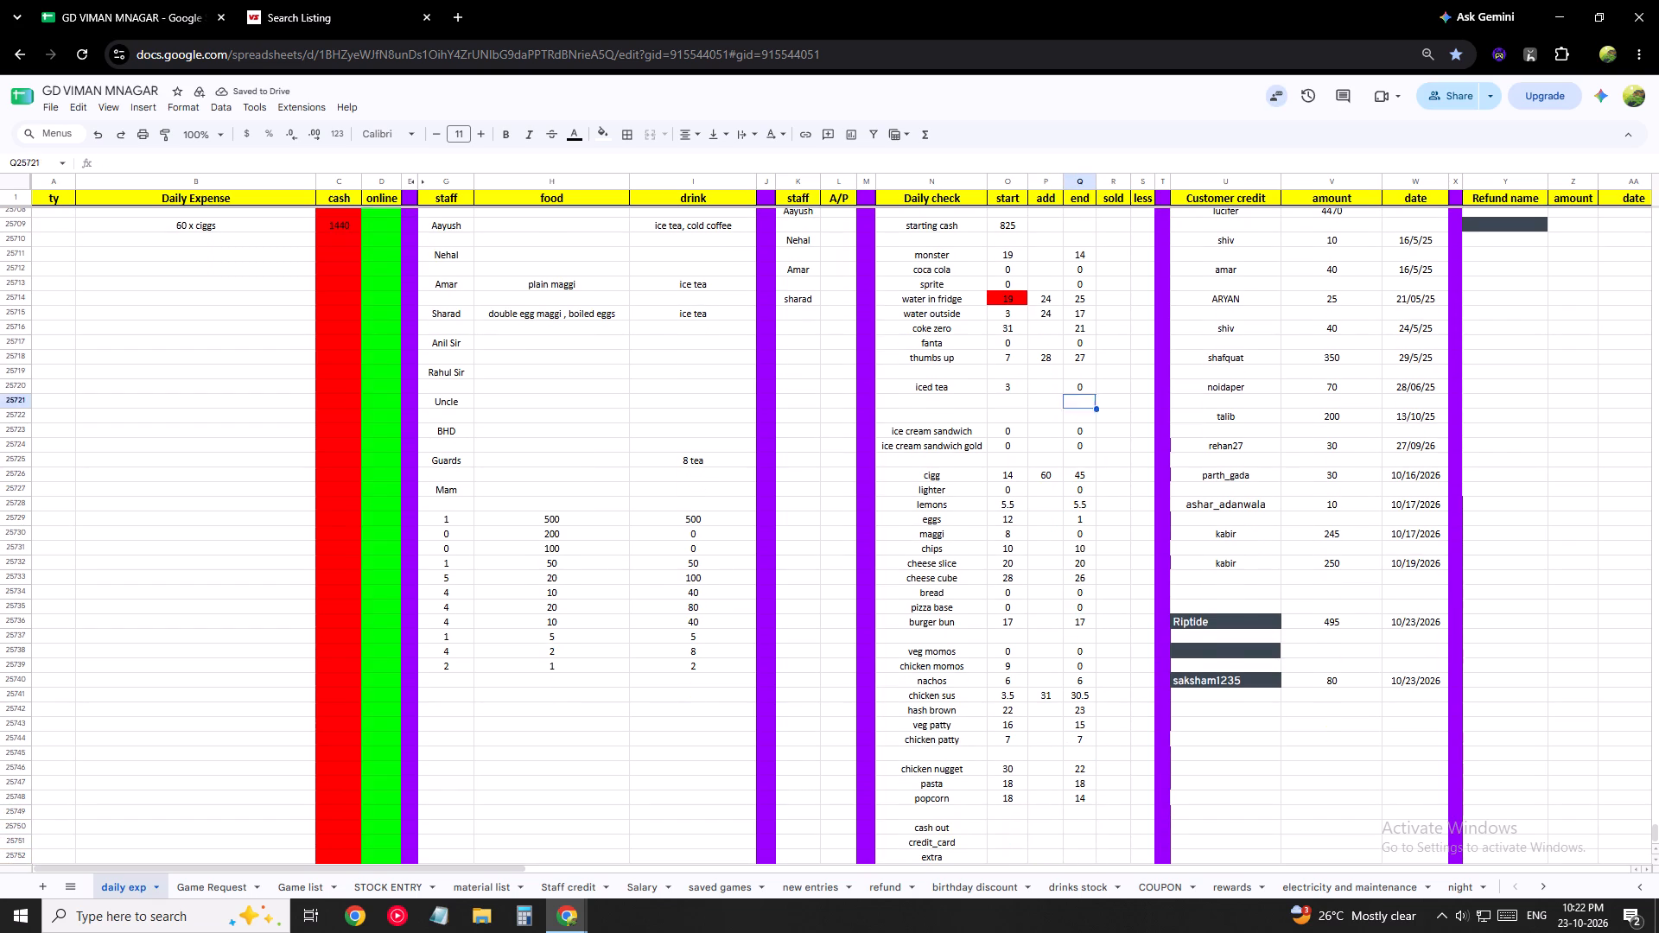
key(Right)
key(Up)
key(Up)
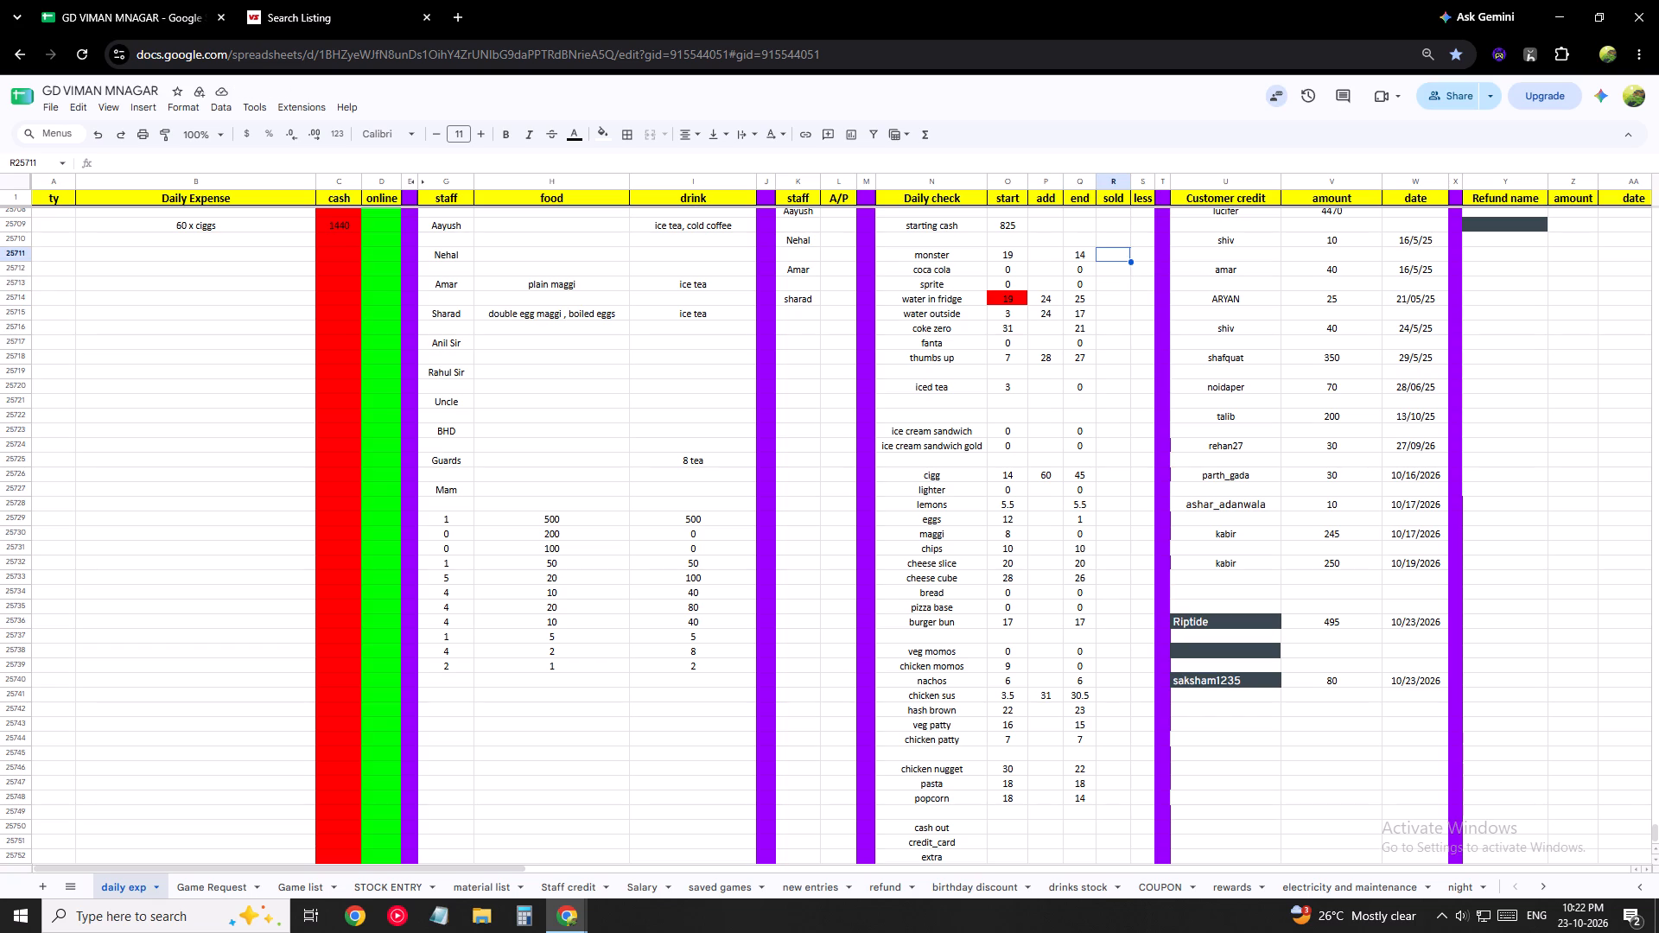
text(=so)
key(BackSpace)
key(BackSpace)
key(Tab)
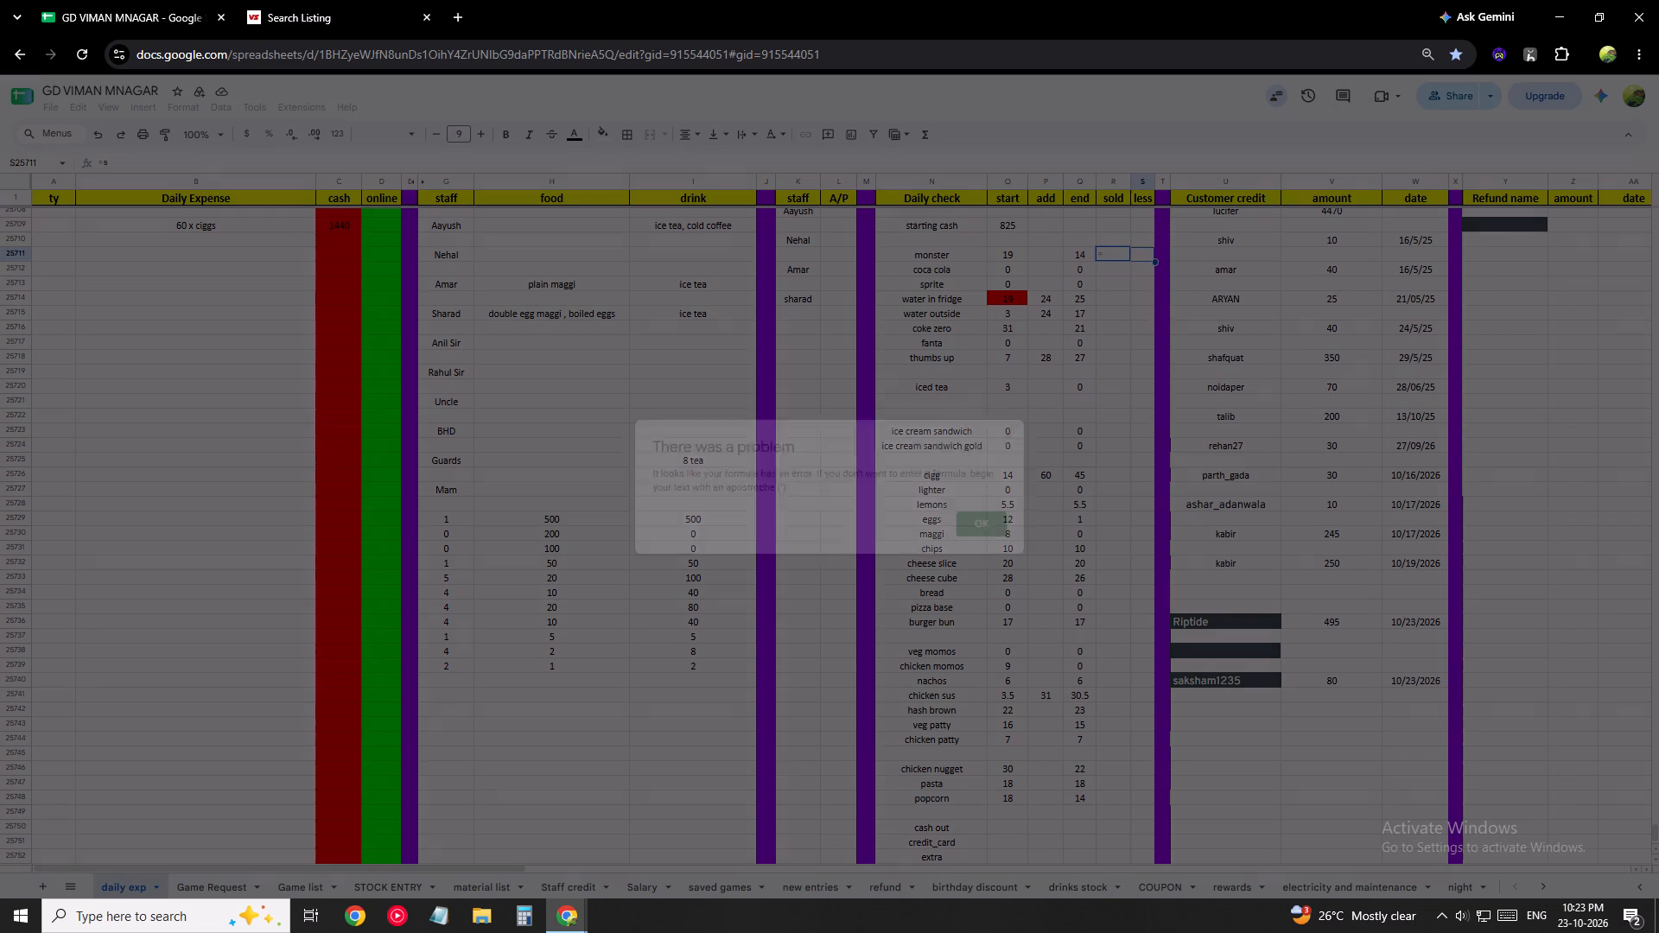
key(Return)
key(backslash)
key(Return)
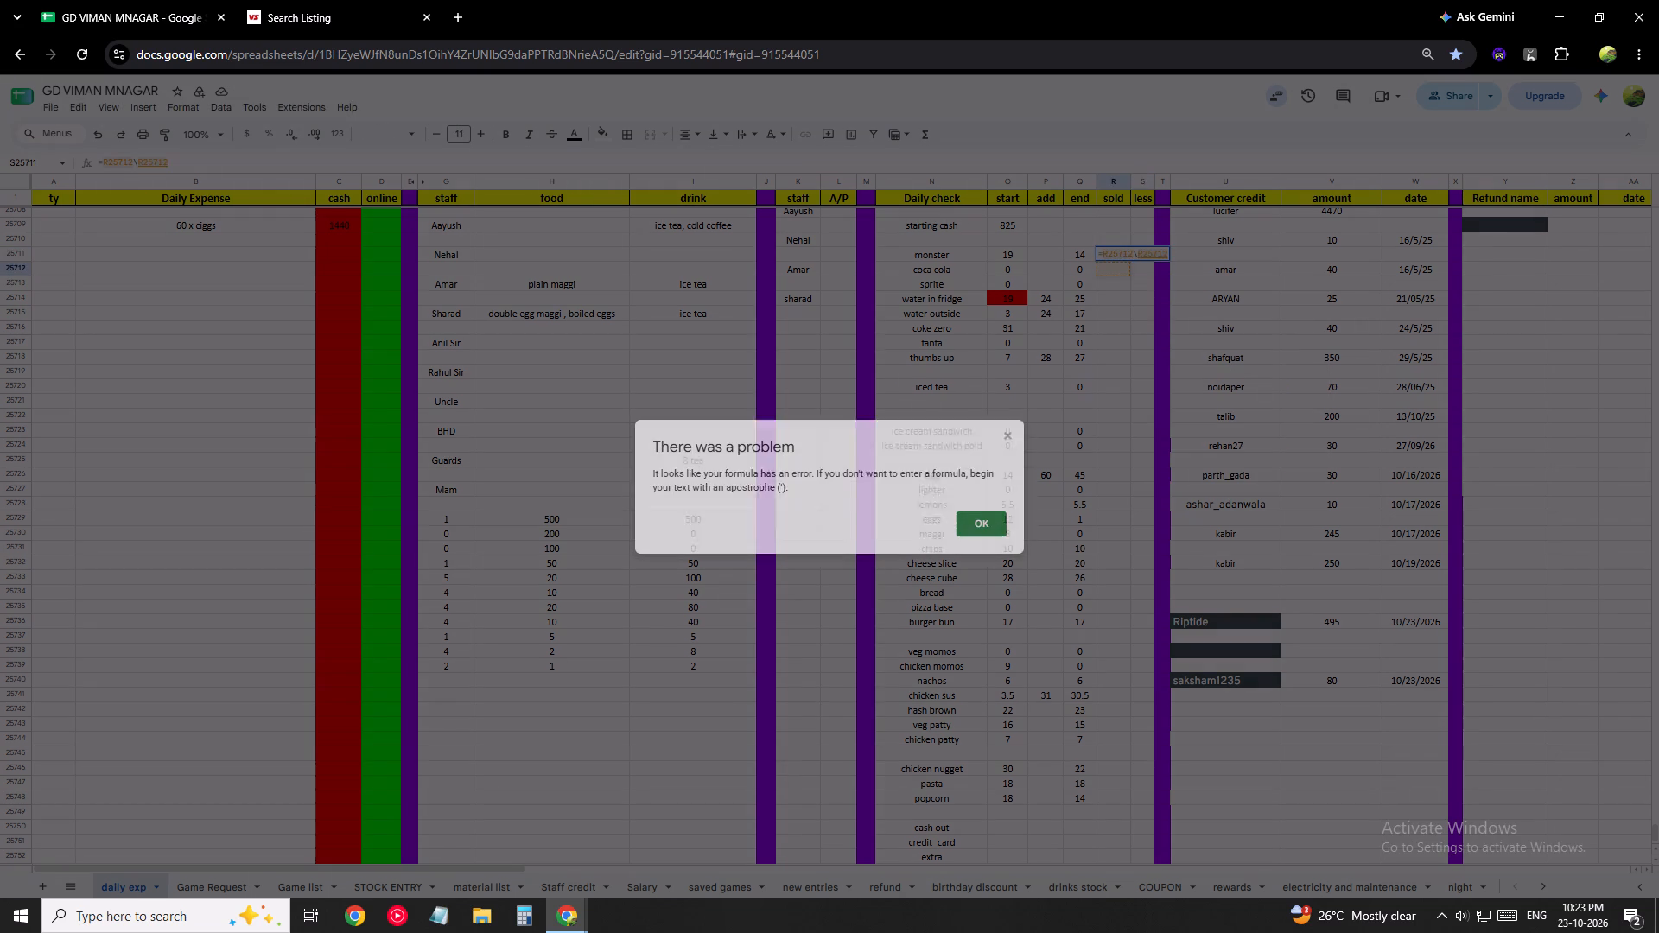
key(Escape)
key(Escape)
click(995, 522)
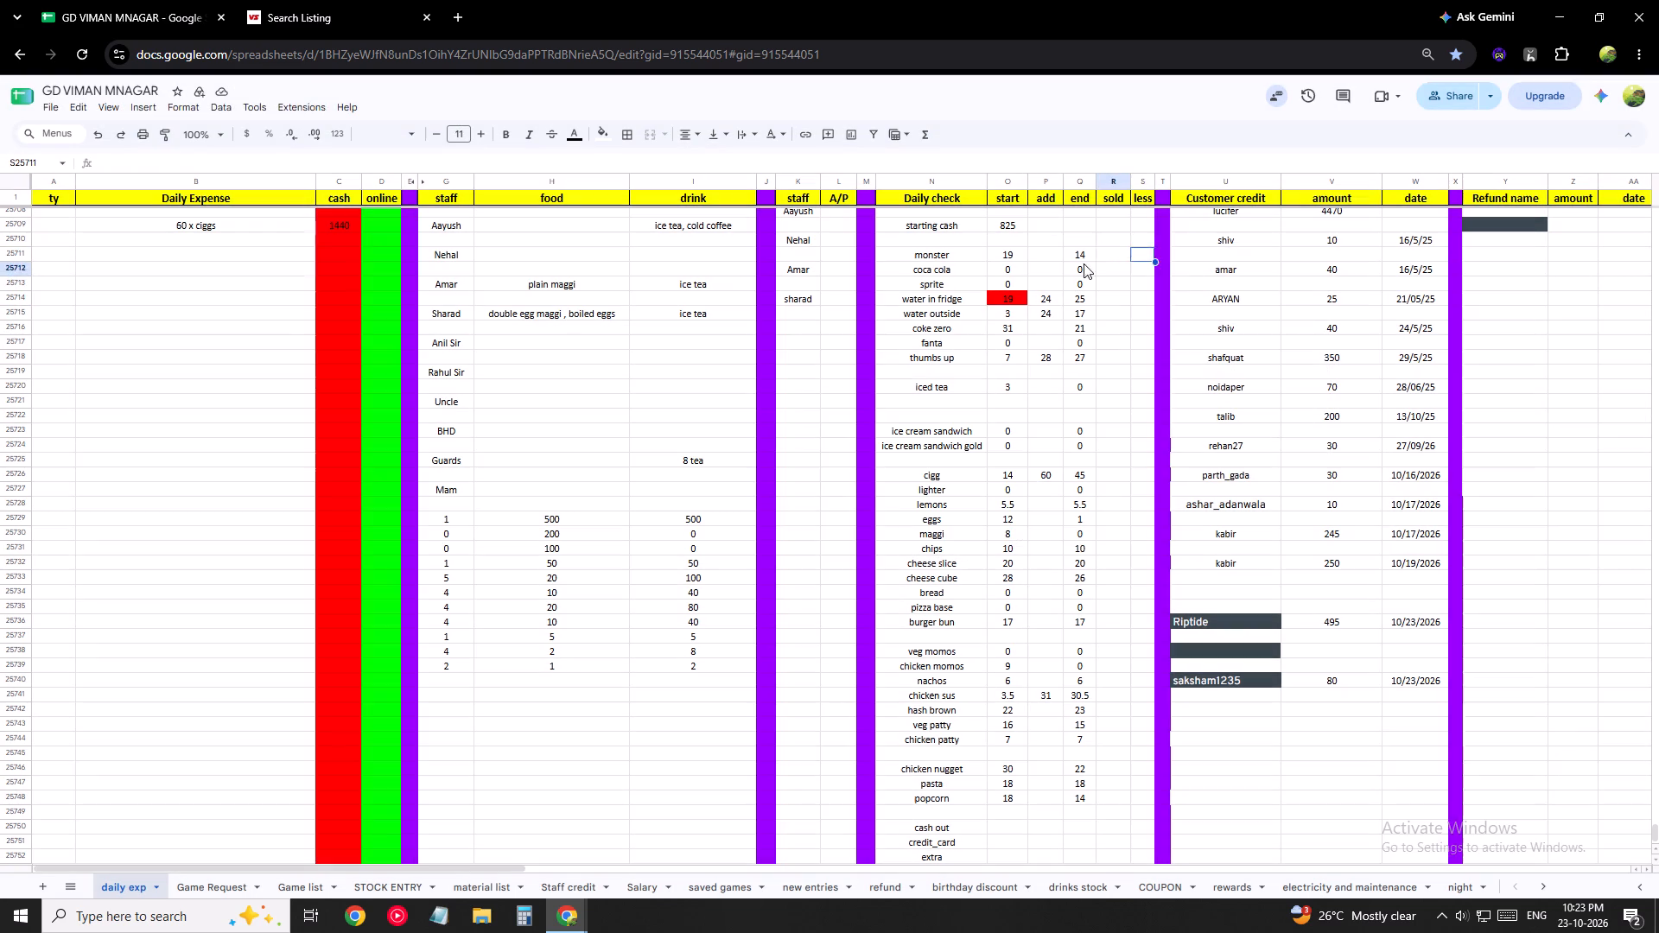
Enter monster's sold formula in the 10/23/26 daily check as start plus add minus end (=O25711+P25711-Q25711).
click(1121, 247)
key(Down)
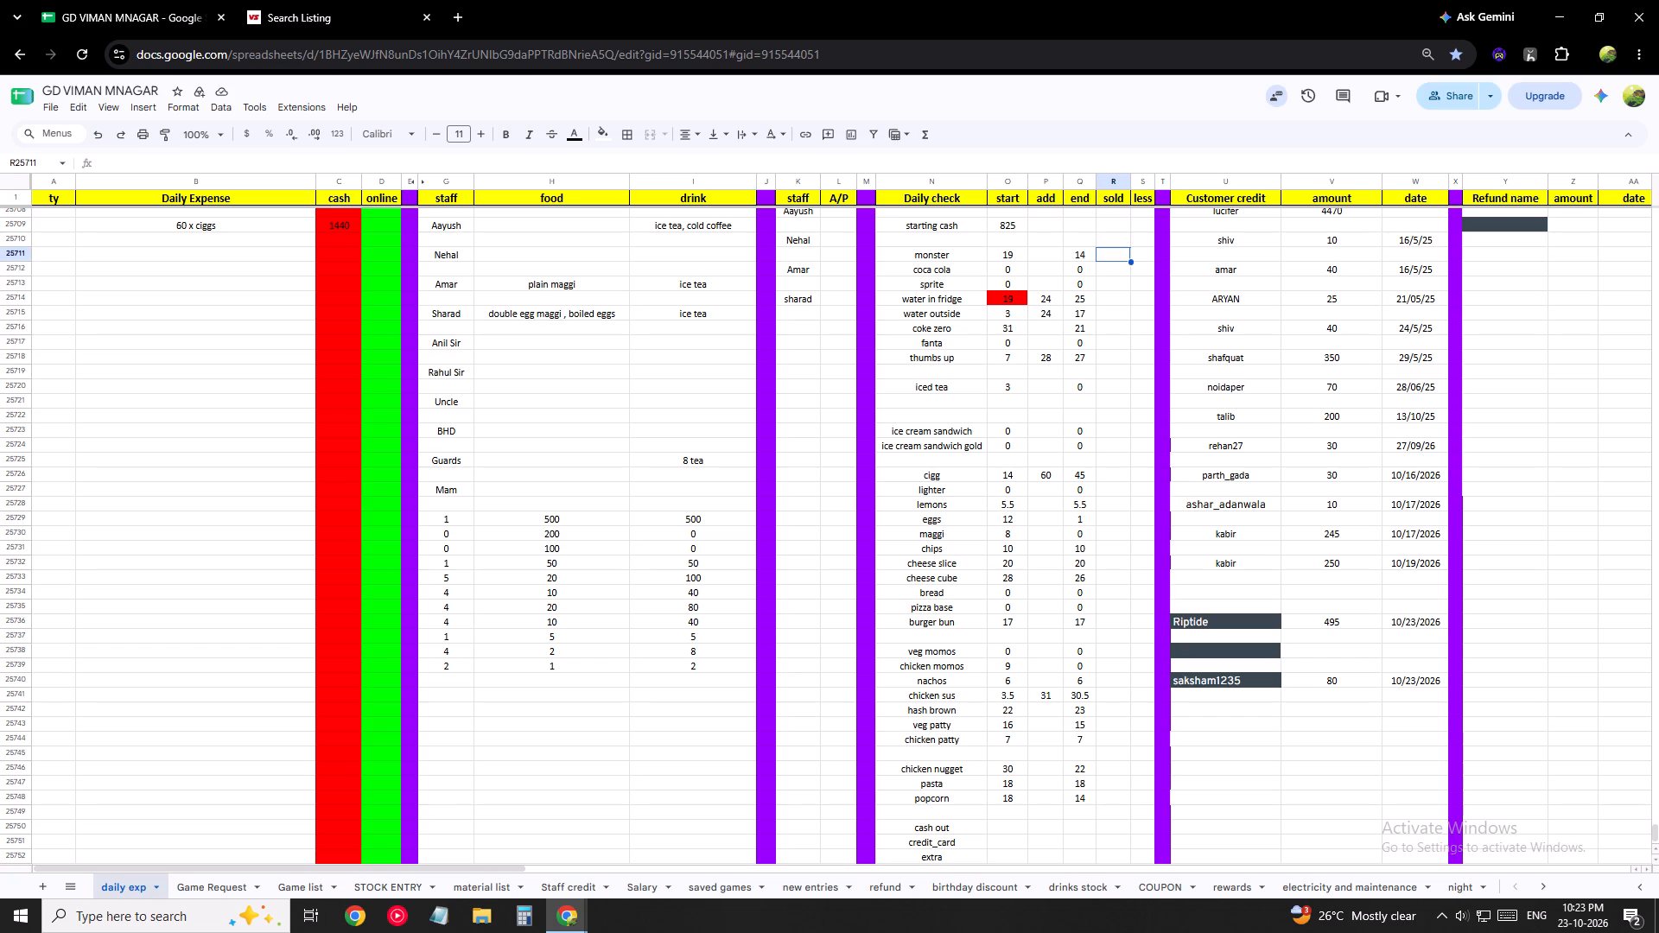
key(equal)
key(Left)
key(Left)
key(Left)
key(plus)
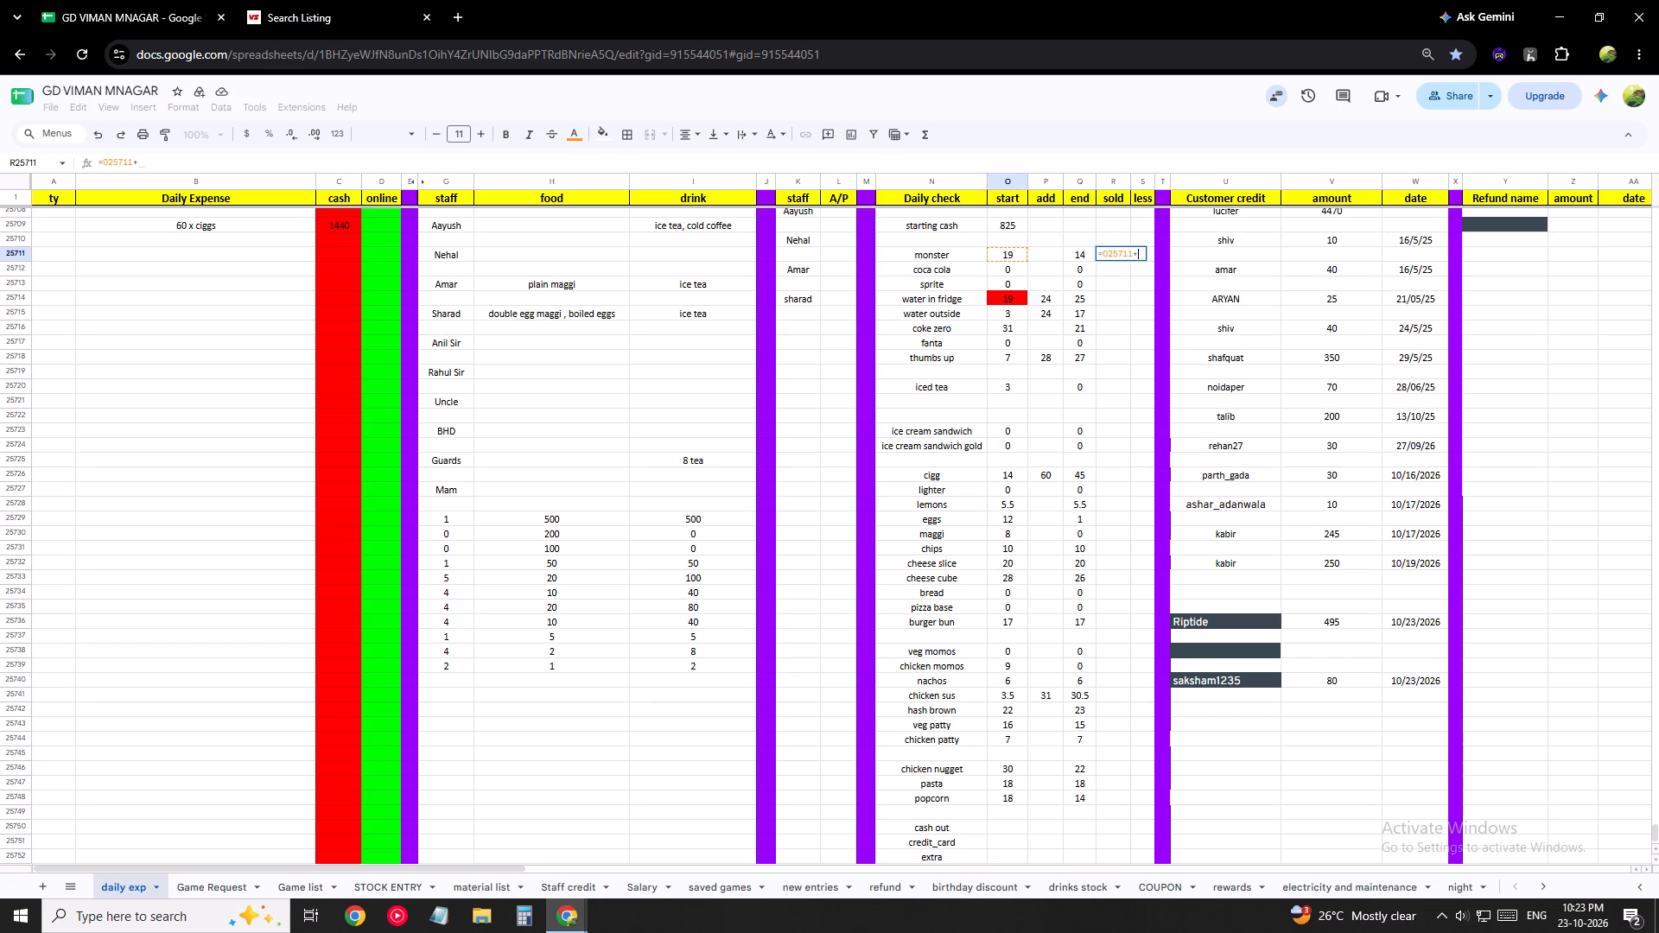
key(Right)
key(Left)
key(Left)
key(Left)
key(minus)
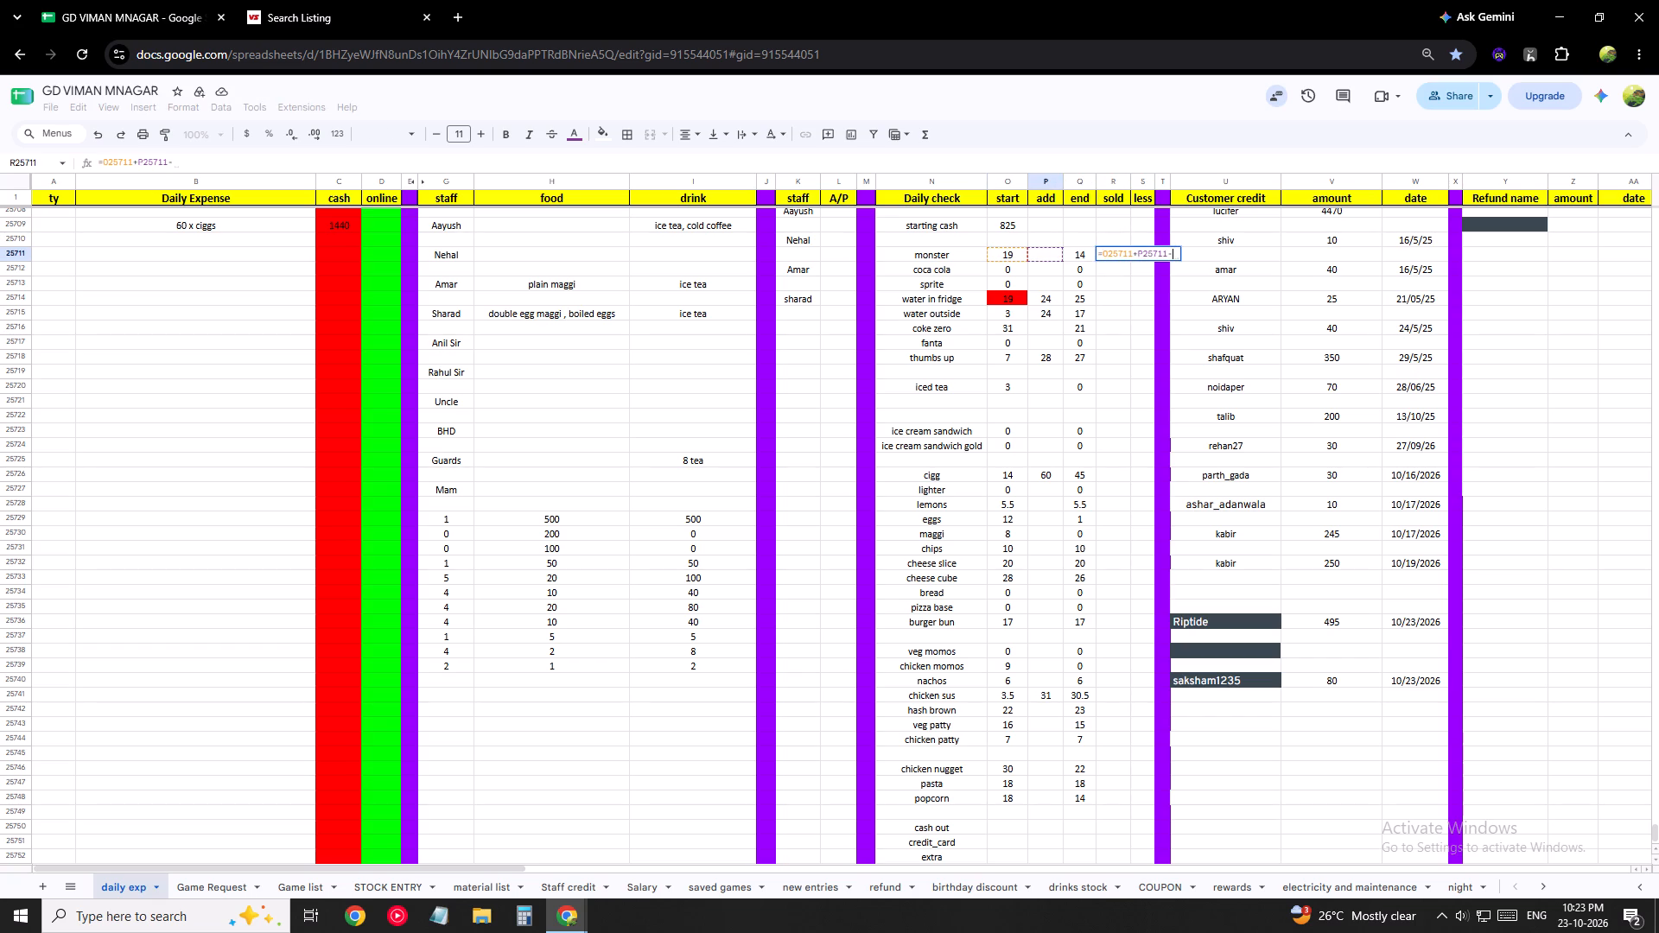
key(Right)
key(Left)
key(Left)
key(Return)
click(1117, 258)
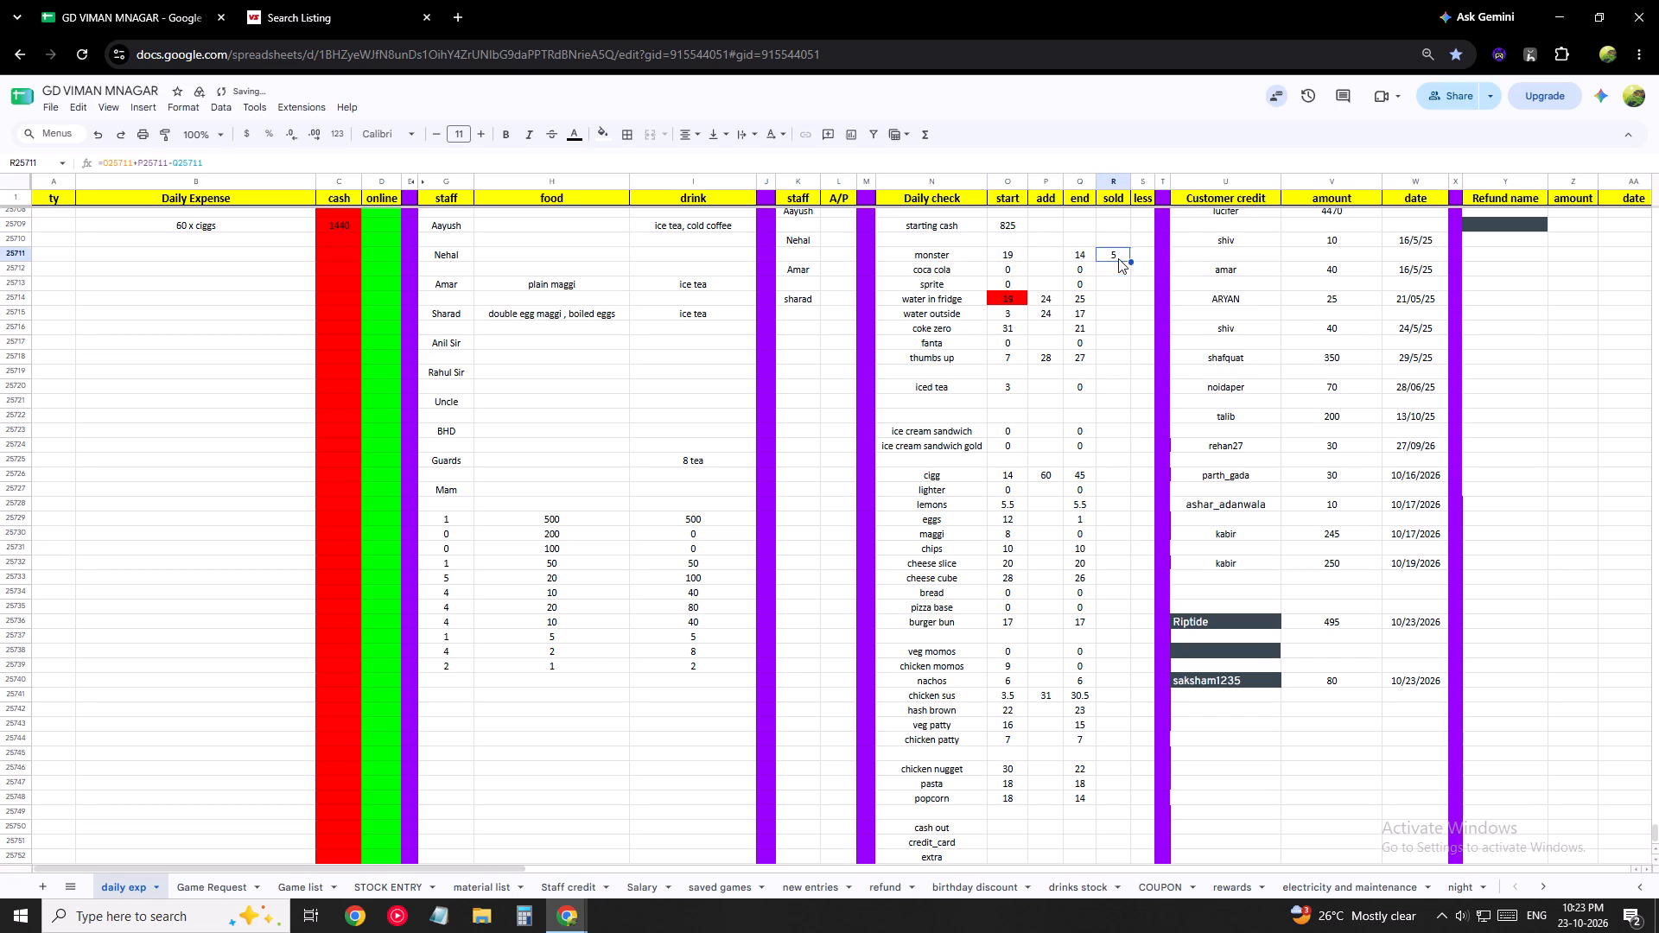
Fill monster's sold formula down the 10/23/26 daily check through the popcorn row.
drag(1130, 263, 1103, 754)
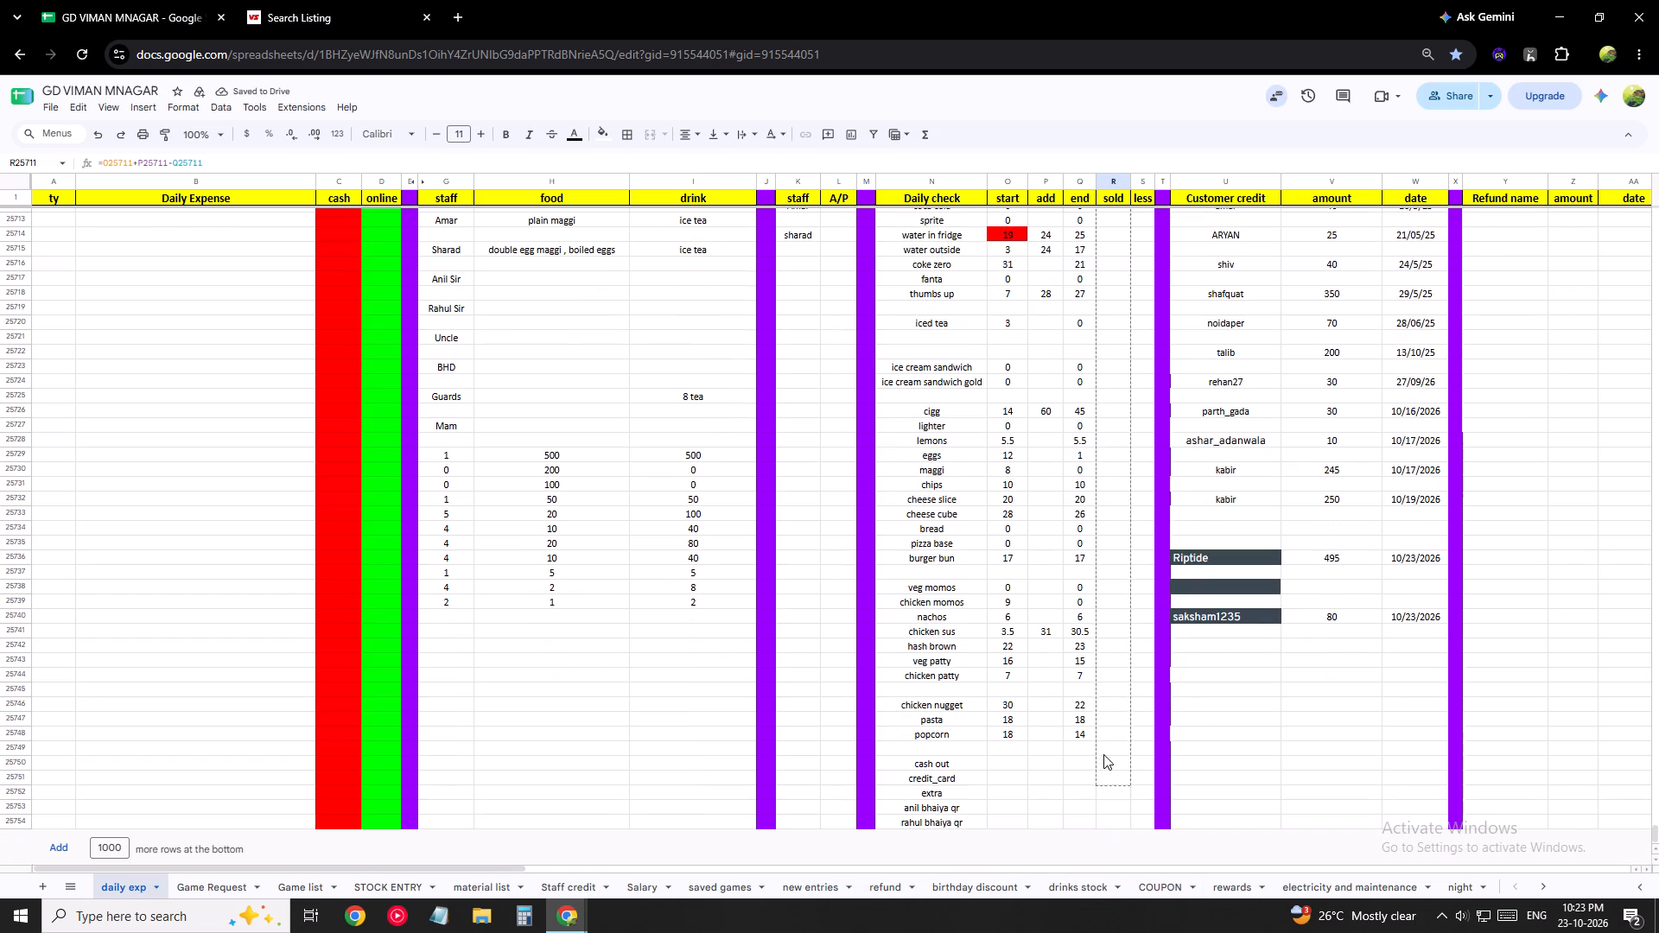
drag(1103, 754, 1107, 732)
scroll(1103, 515, up, 2)
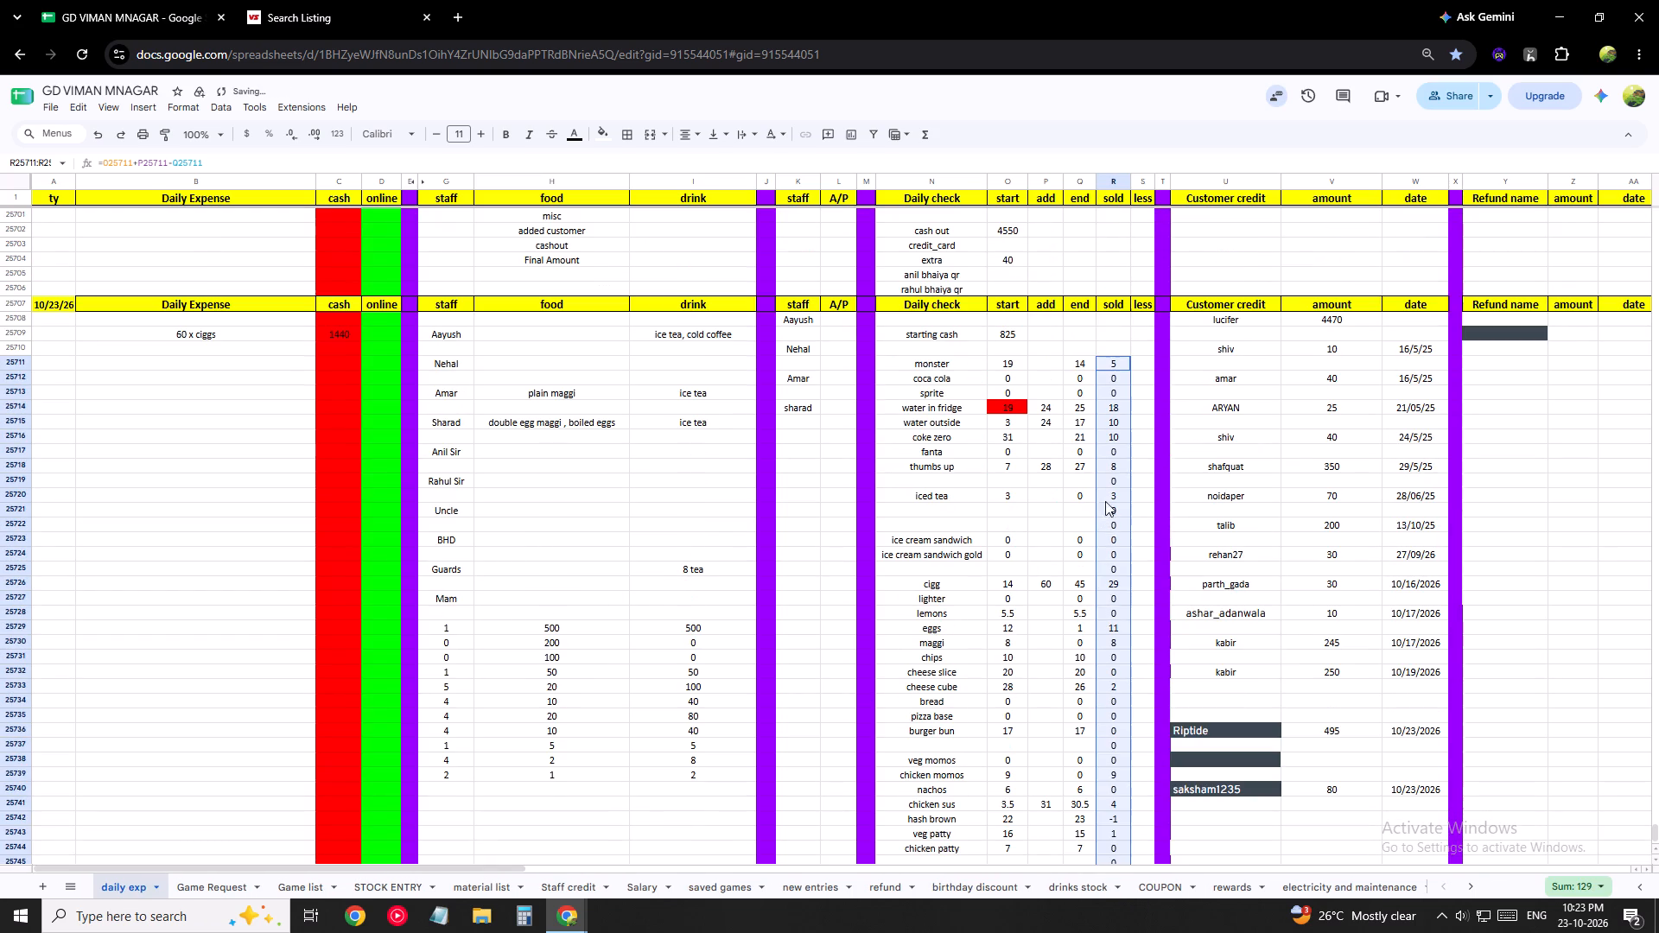
click(1131, 342)
scroll(1089, 591, down, 2)
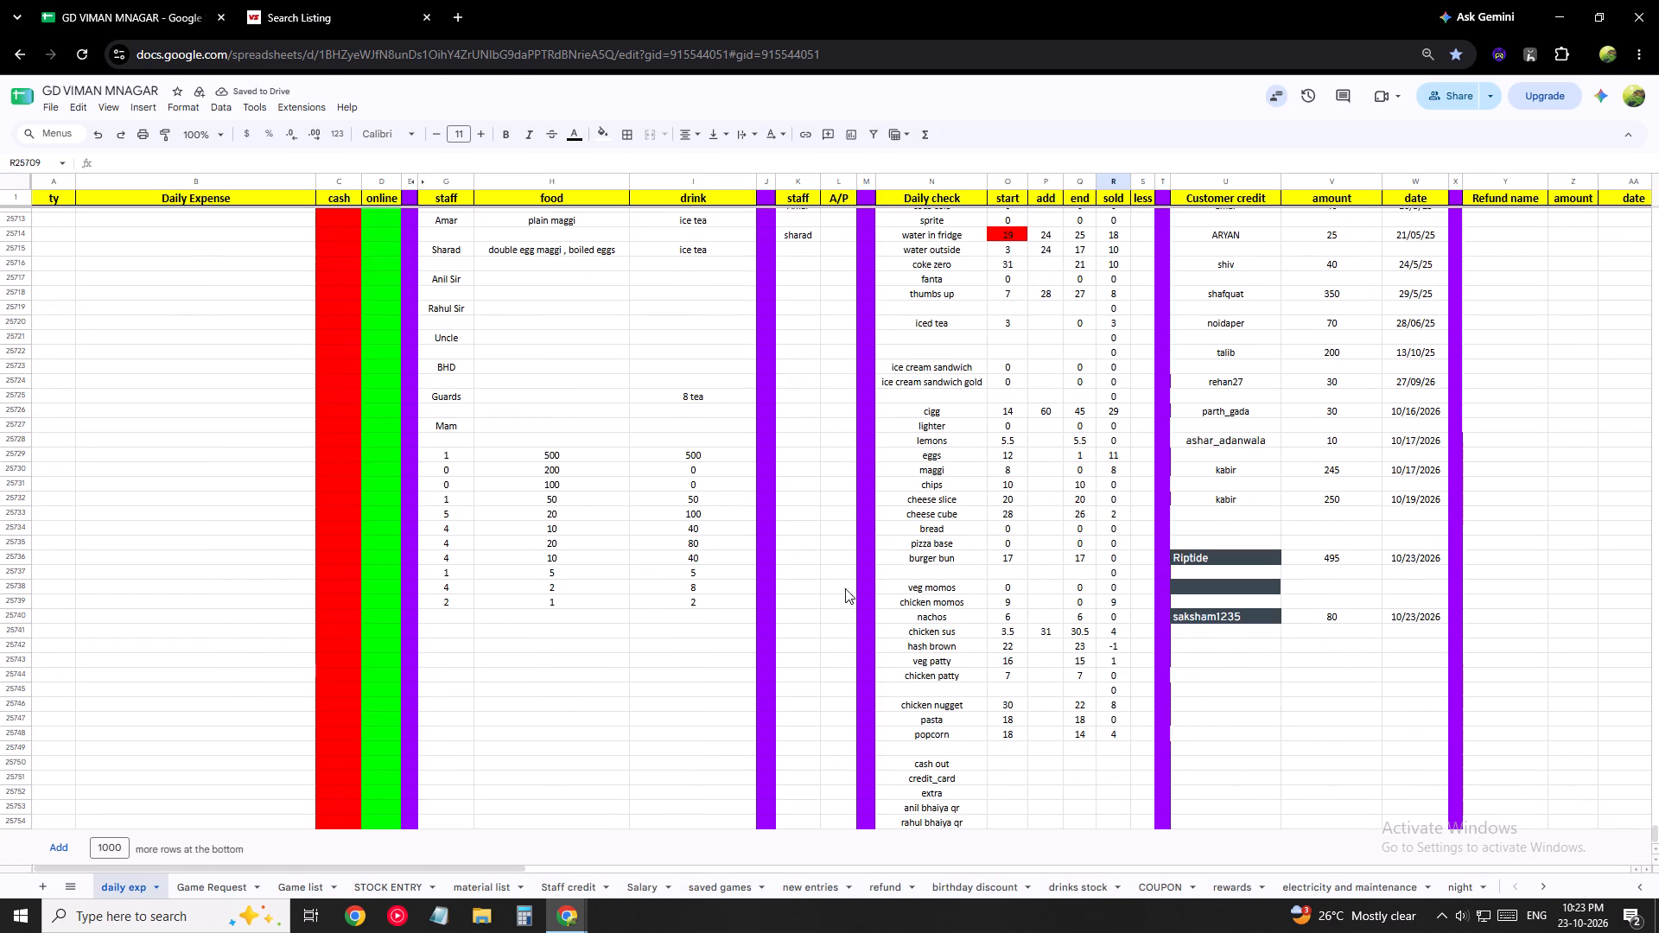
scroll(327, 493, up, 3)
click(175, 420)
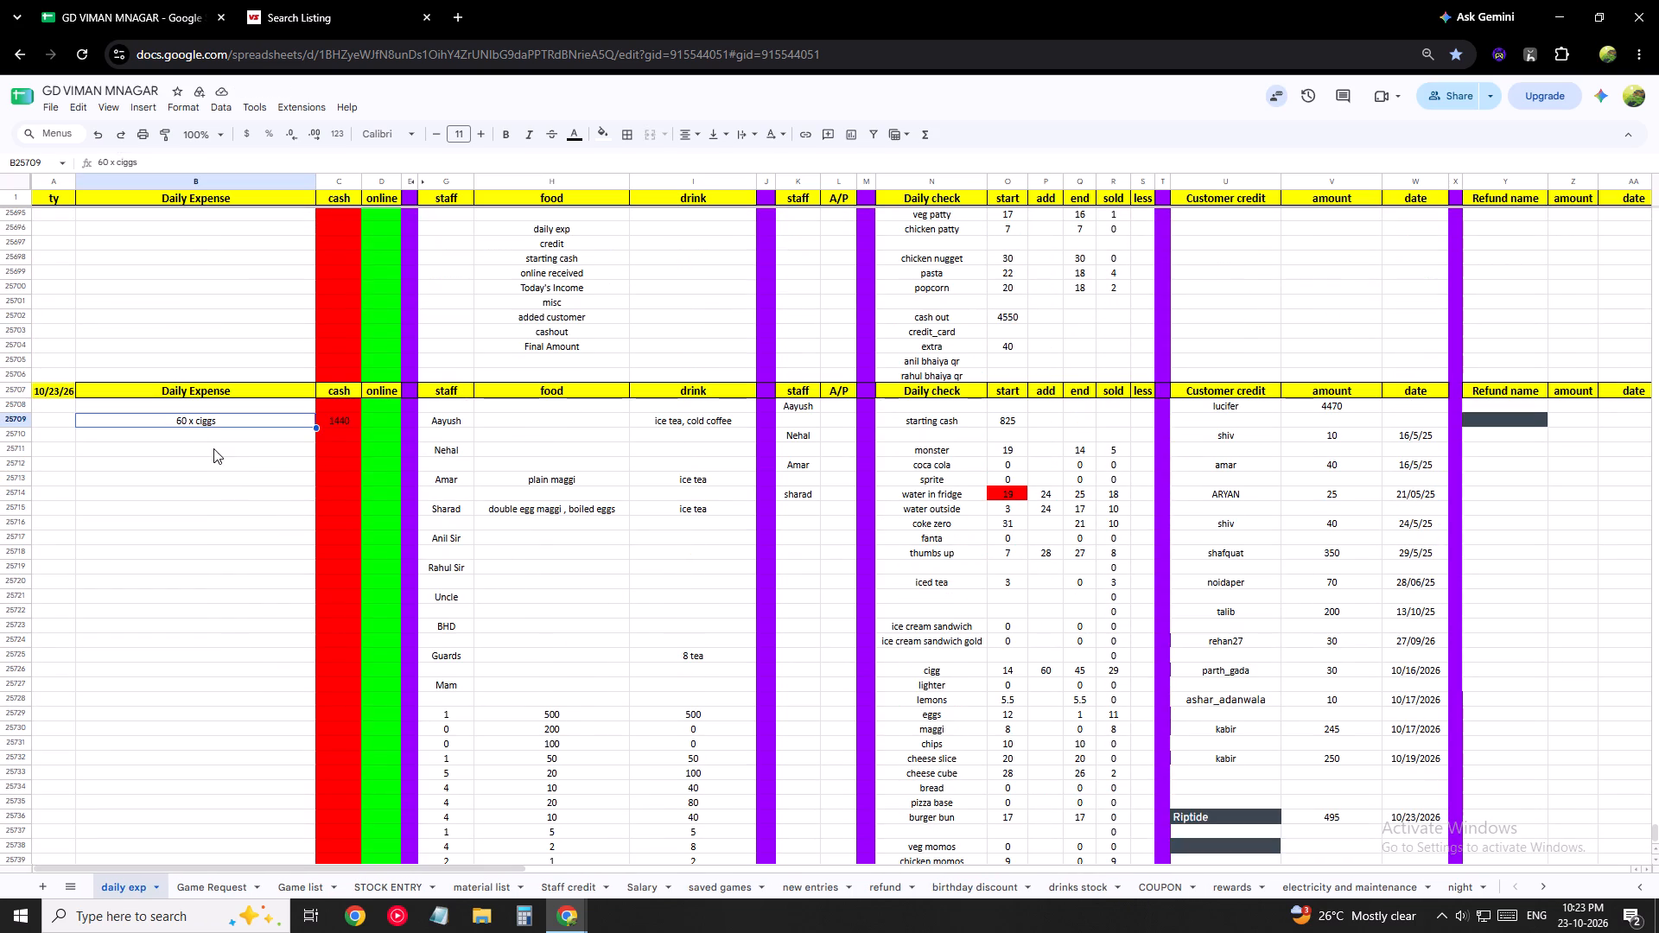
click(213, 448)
Clear all note and coin counts beside the 500 to 1 denominations in the 10/23/26 cash count.
scroll(524, 468, down, 4)
drag(455, 637, 472, 498)
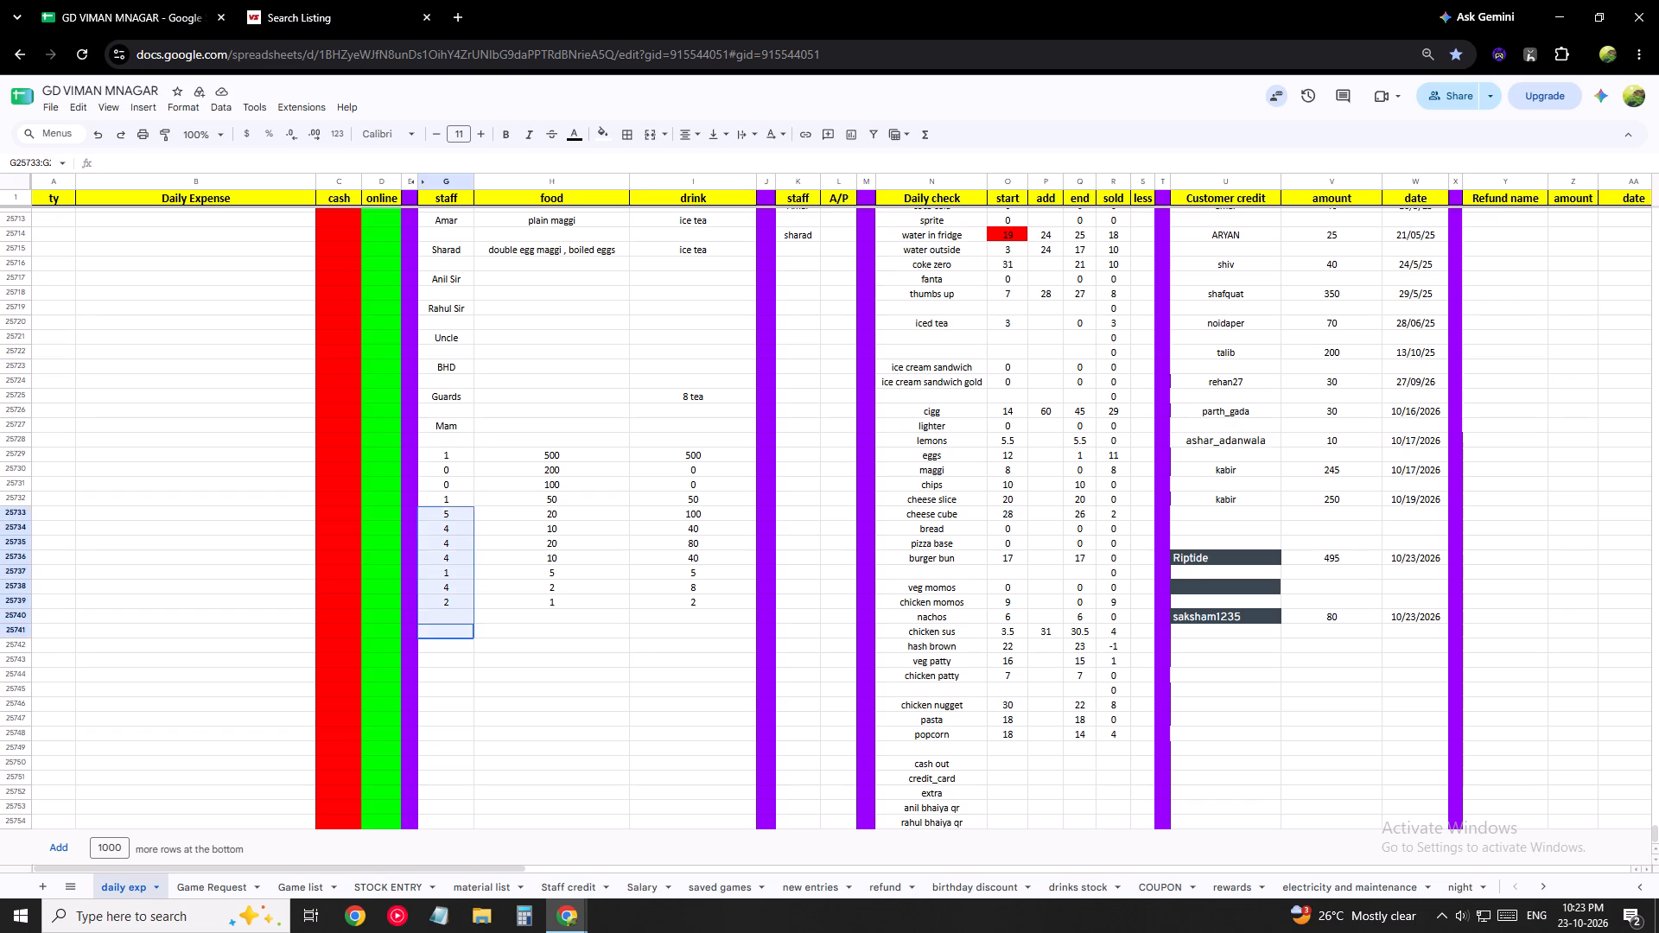
drag(472, 498, 474, 465)
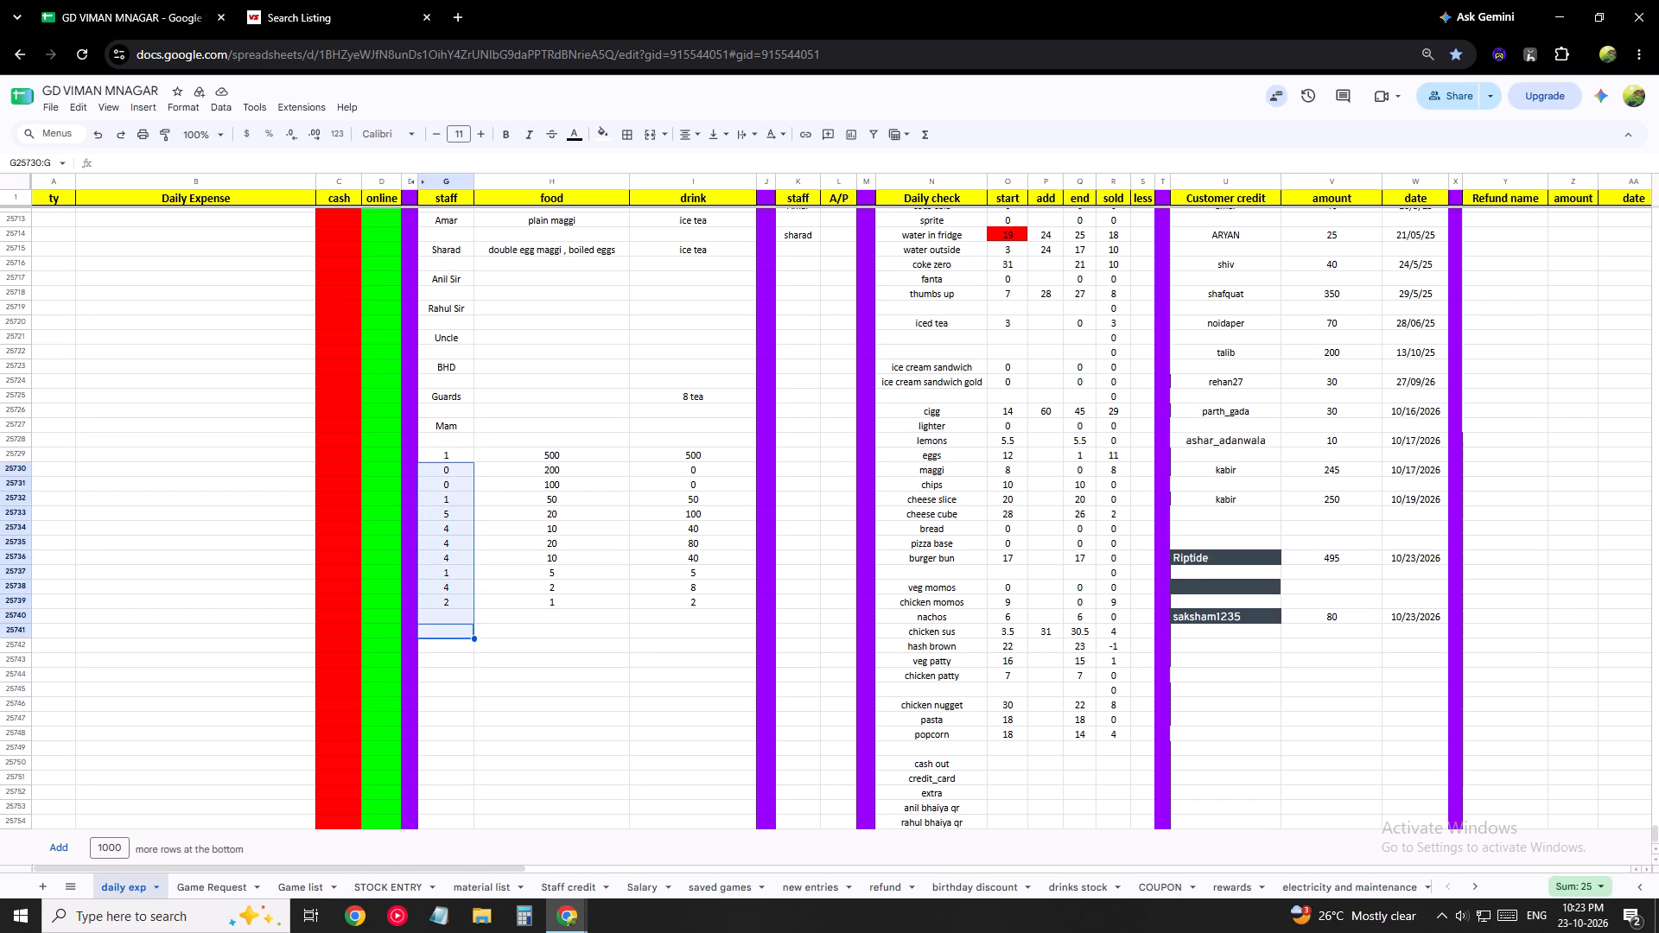
key(Delete)
key(Up)
key(Up)
key(Up)
key(Up)
key(Up)
key(Up)
key(Up)
key(Up)
key(Up)
key(Up)
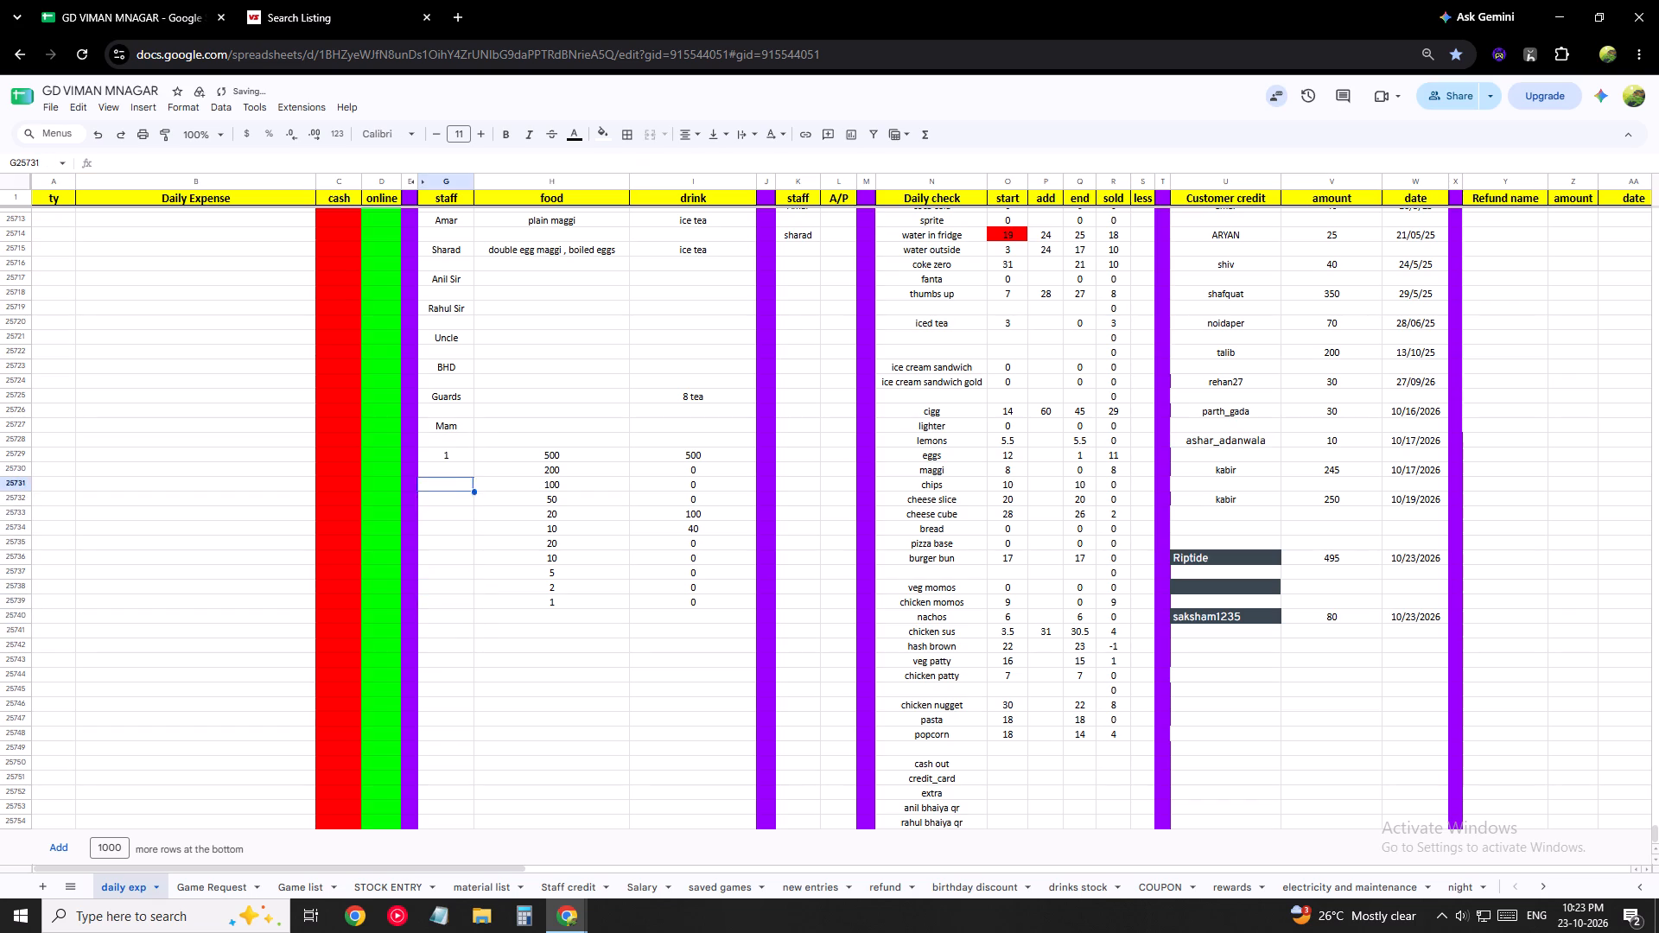
key(Up)
key(Up)
key(Delete)
Replace the fixed total of the first 20 denomination row with a count times denomination formula (=G25733*H25733).
key(Down)
key(Down)
key(Down)
key(Down)
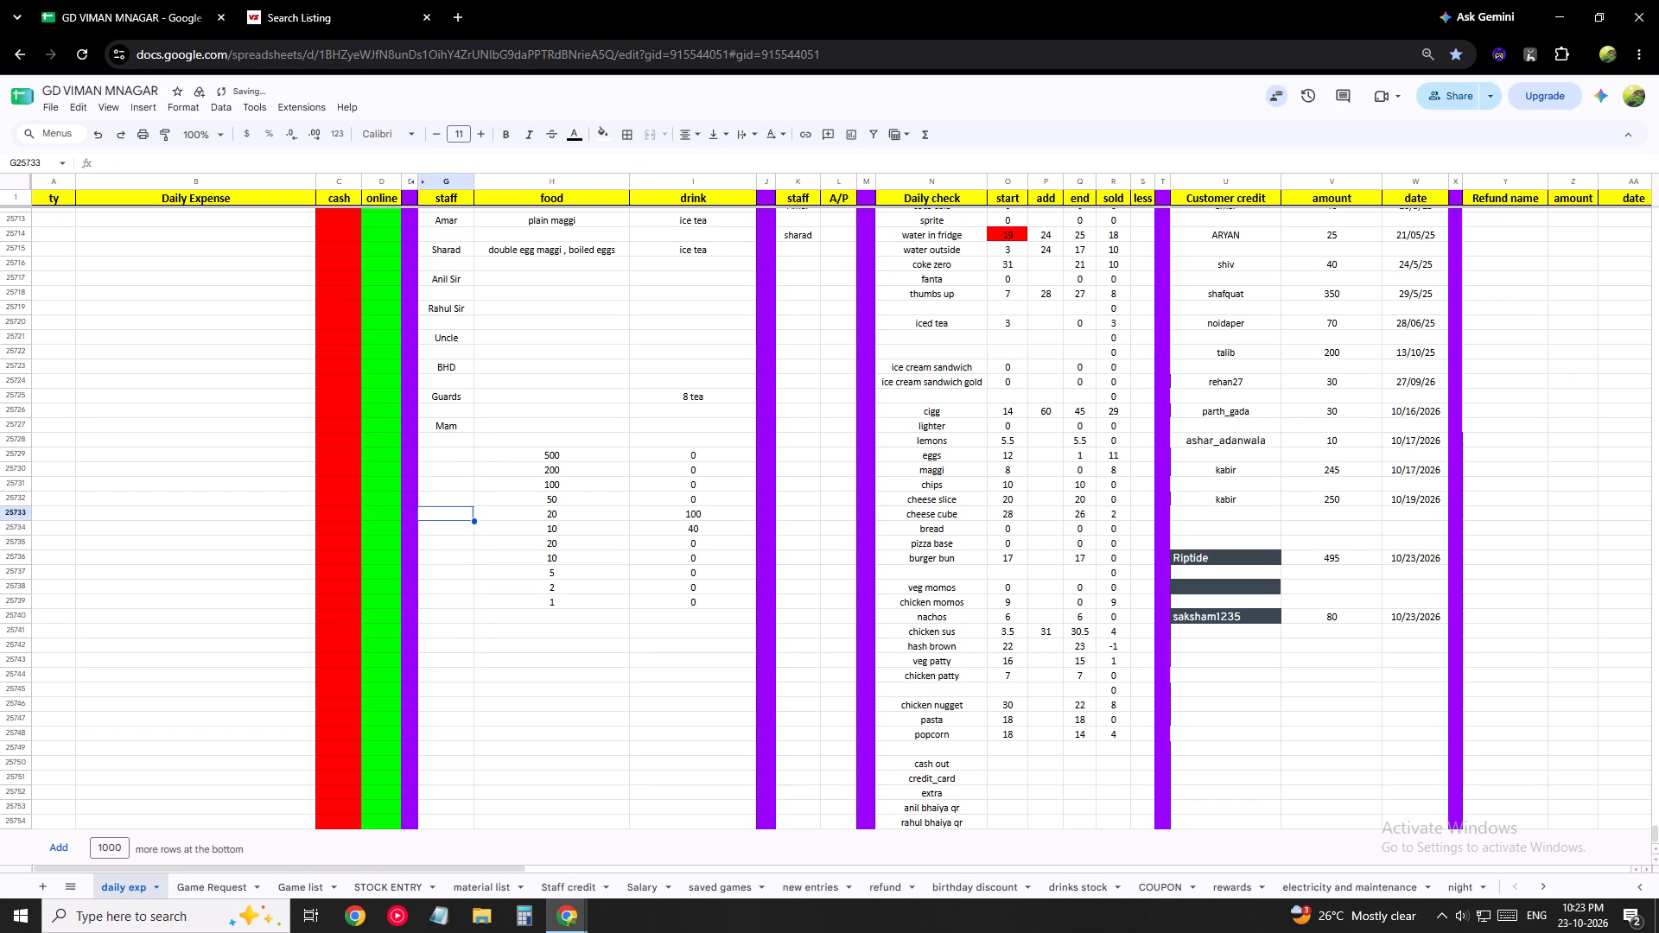
key(Right)
key(Right)
key(equal)
key(Left)
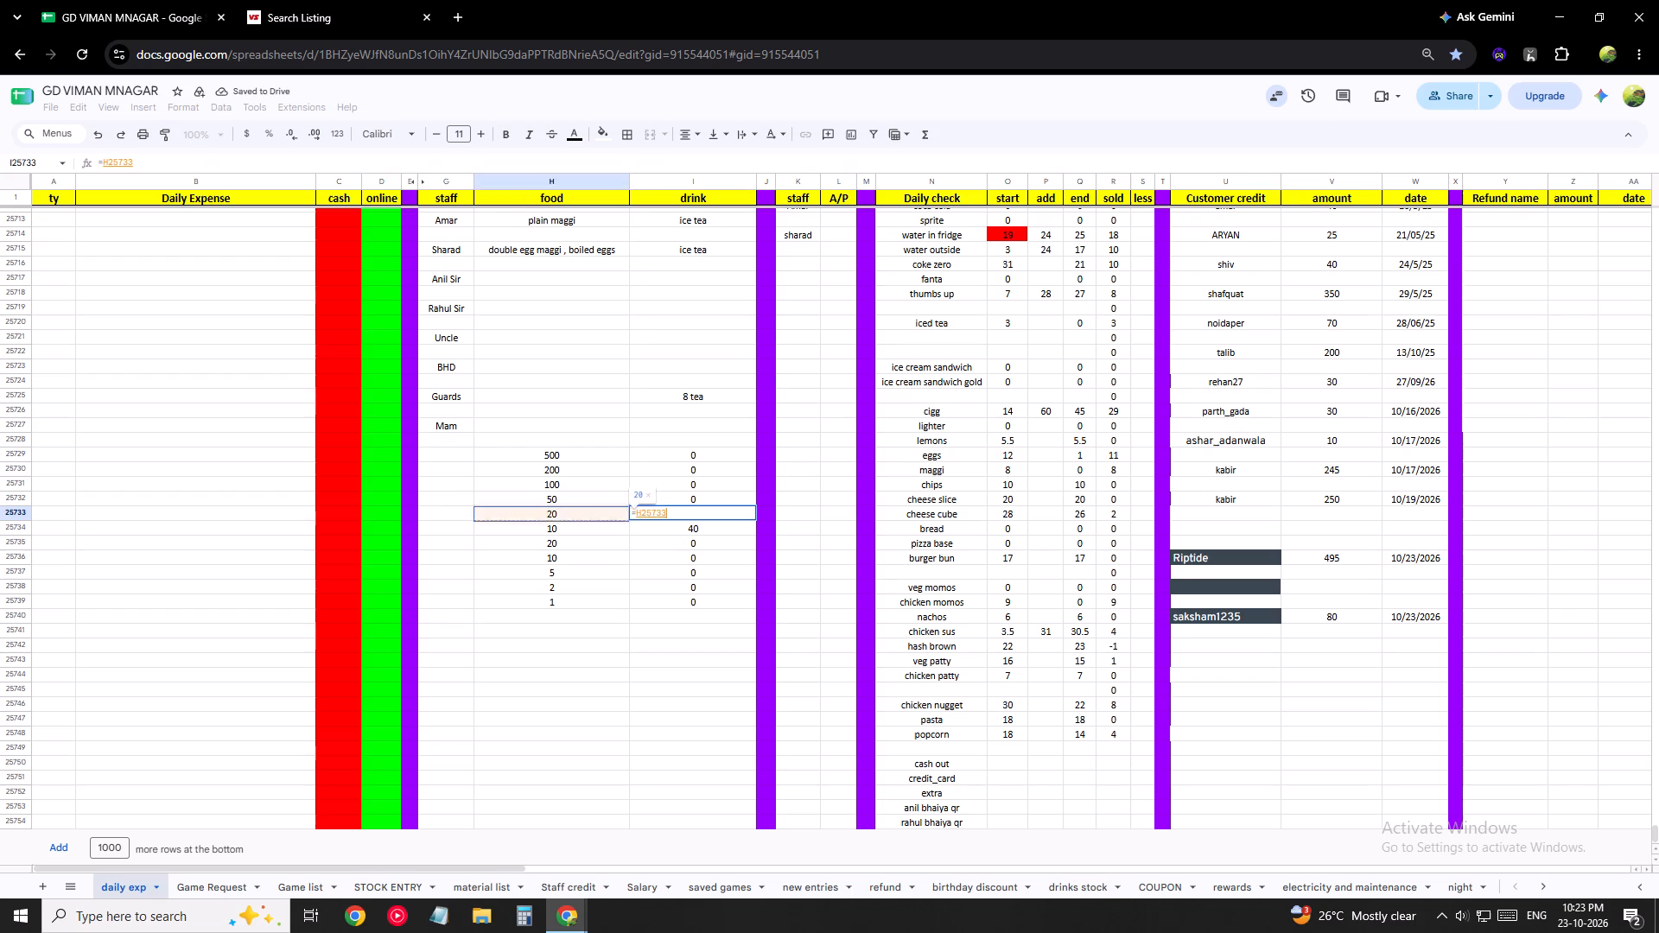
key(Left)
key(asterisk)
key(Right)
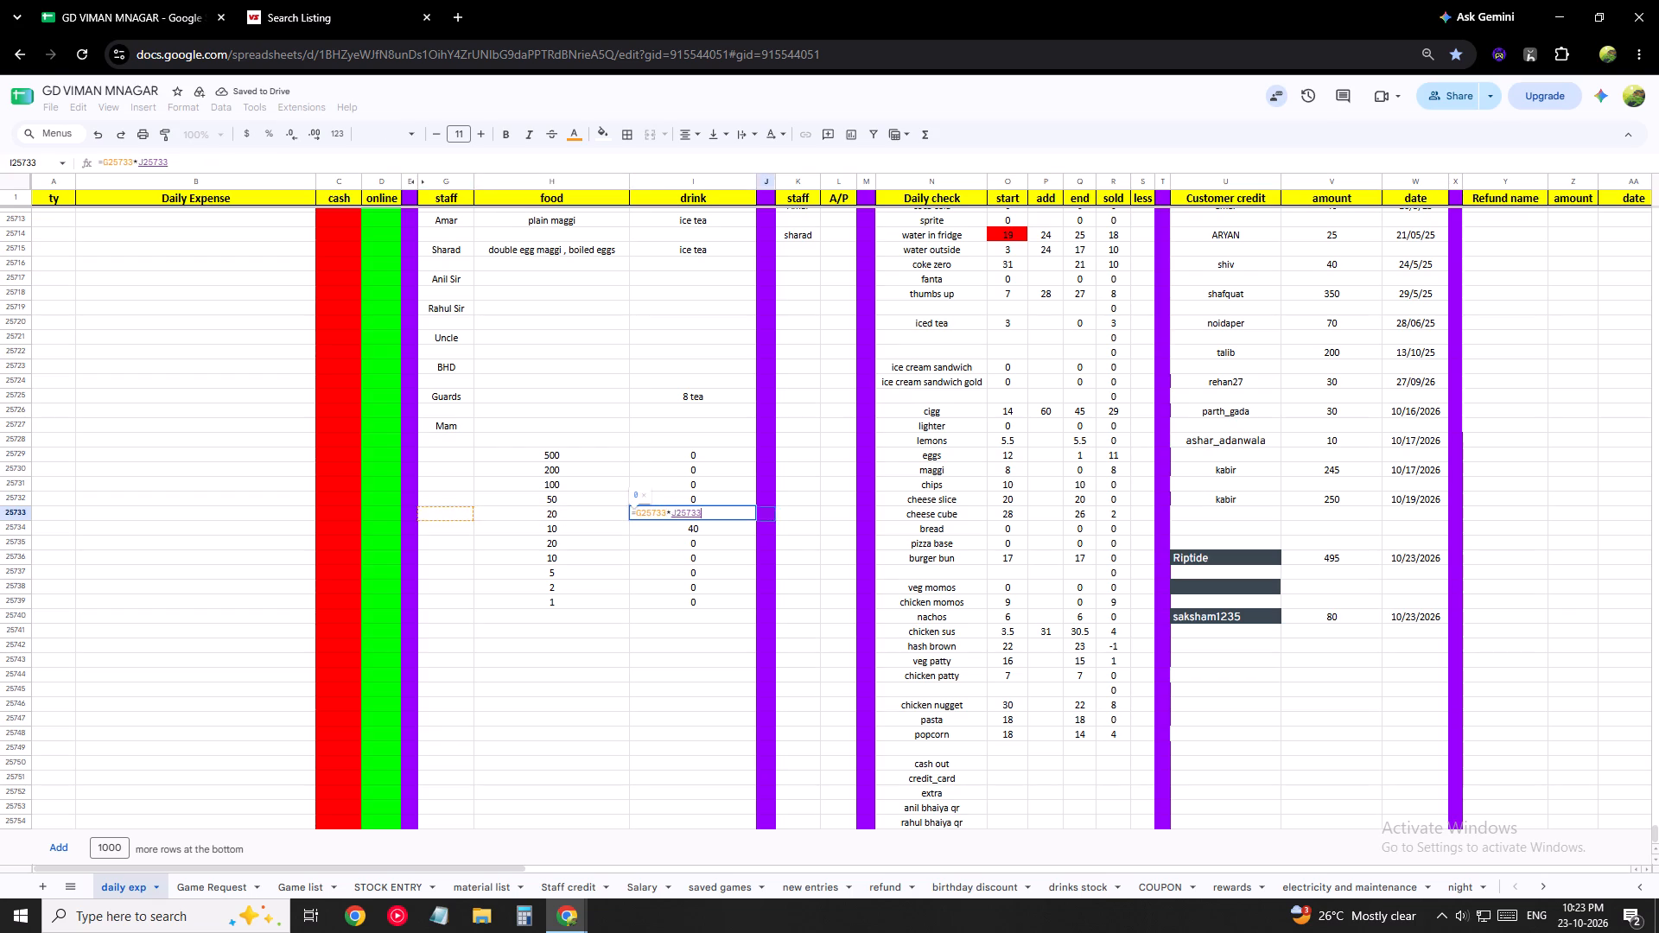
key(Left)
key(Left)
key(Return)
Replace the fixed total of the first 10 denomination row with a count times denomination formula (=G25734*H25734).
key(Up)
key(Up)
key(Down)
key(Down)
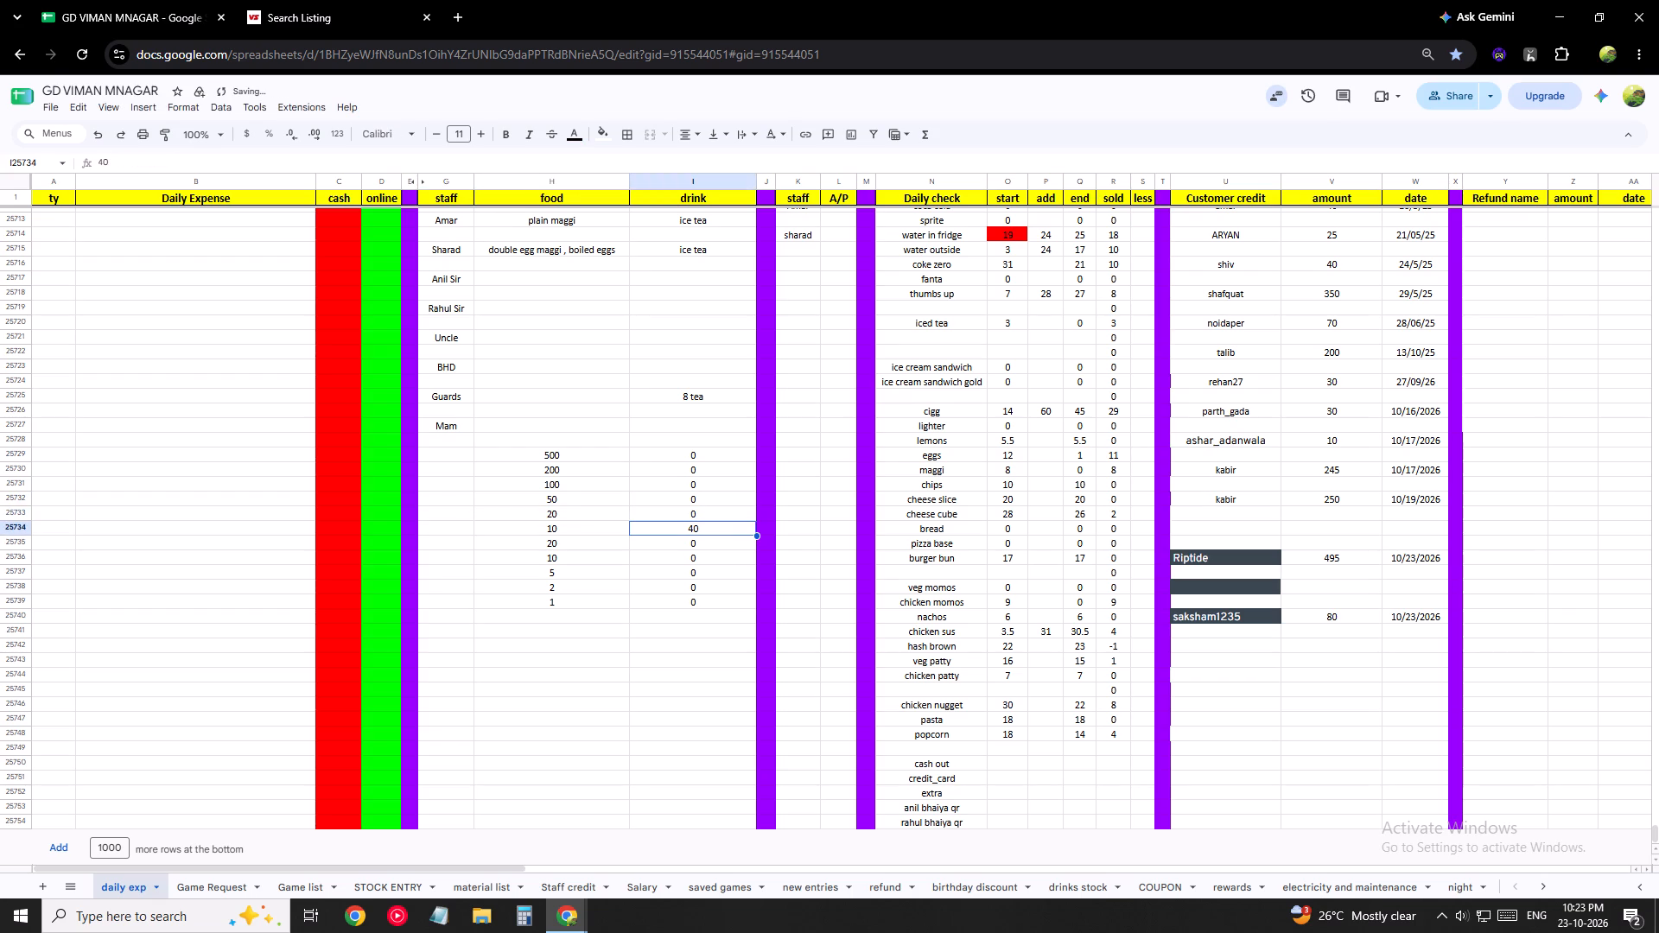
key(equal)
key(Left)
key(Left)
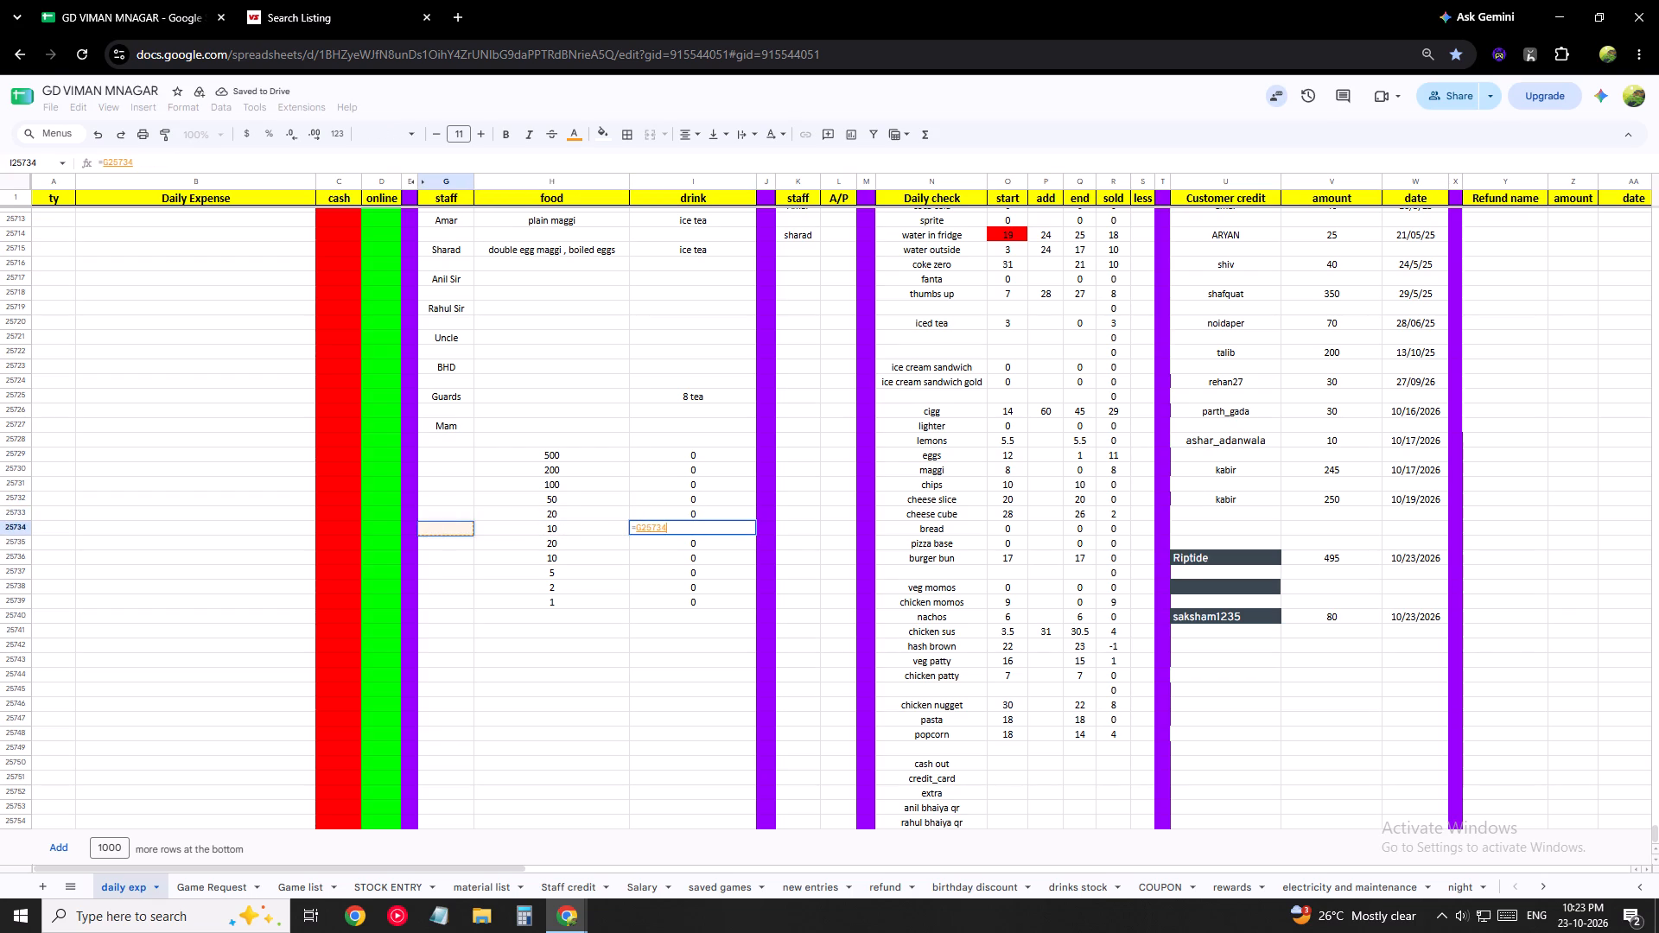
key(asterisk)
key(Right)
key(Left)
key(Left)
key(Return)
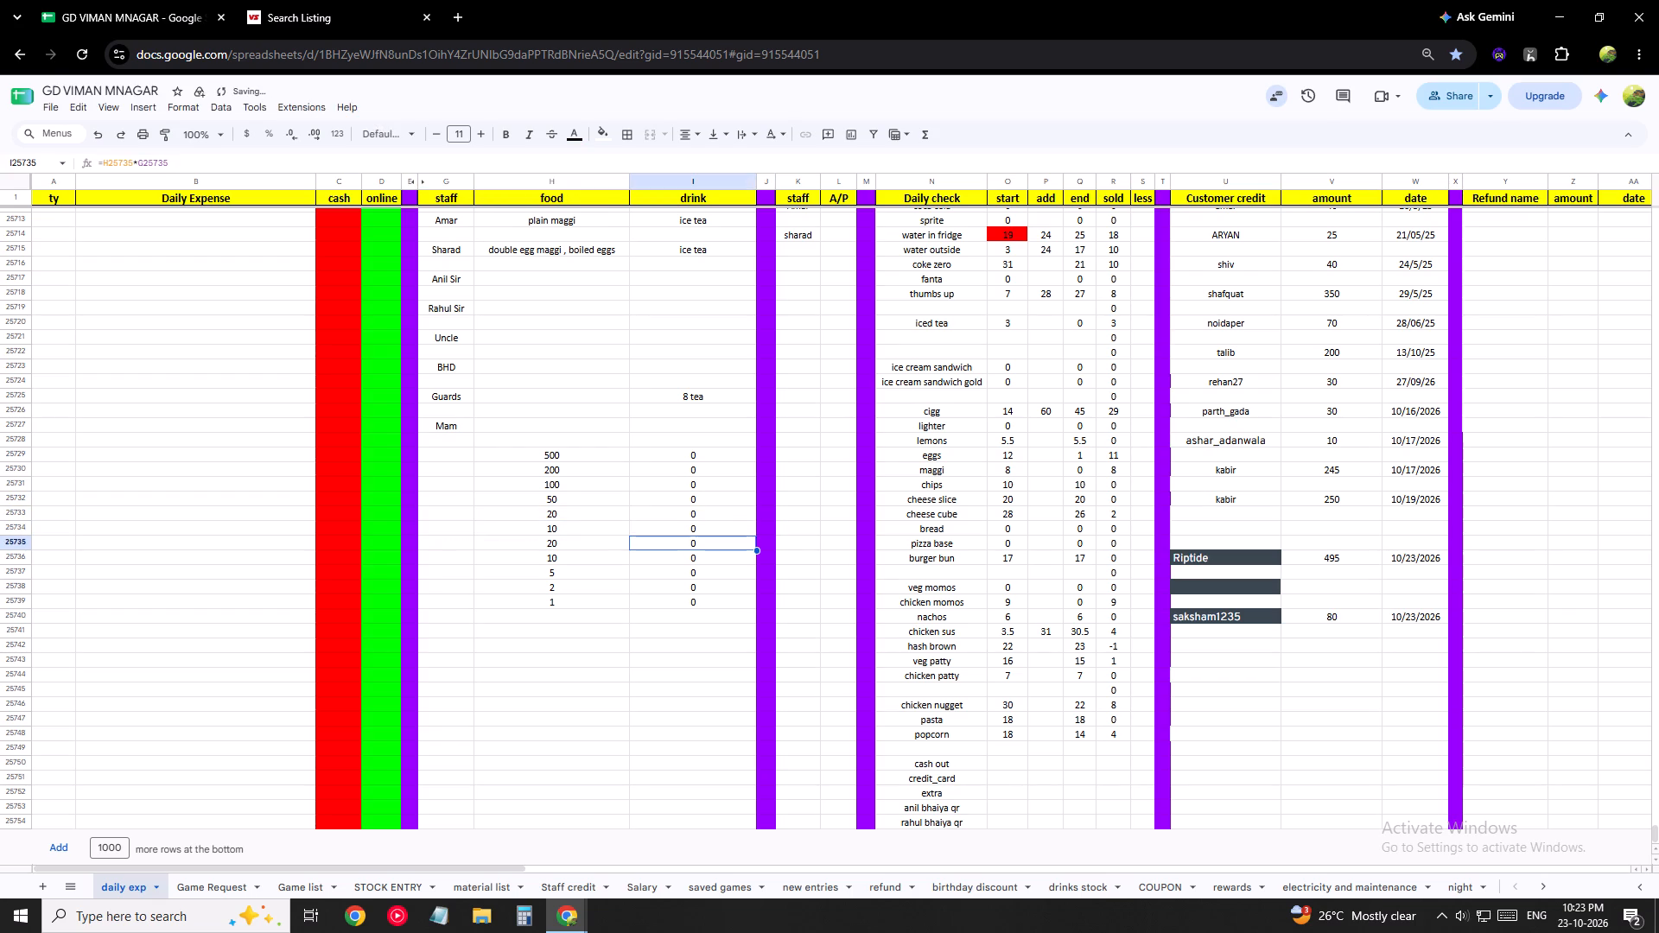
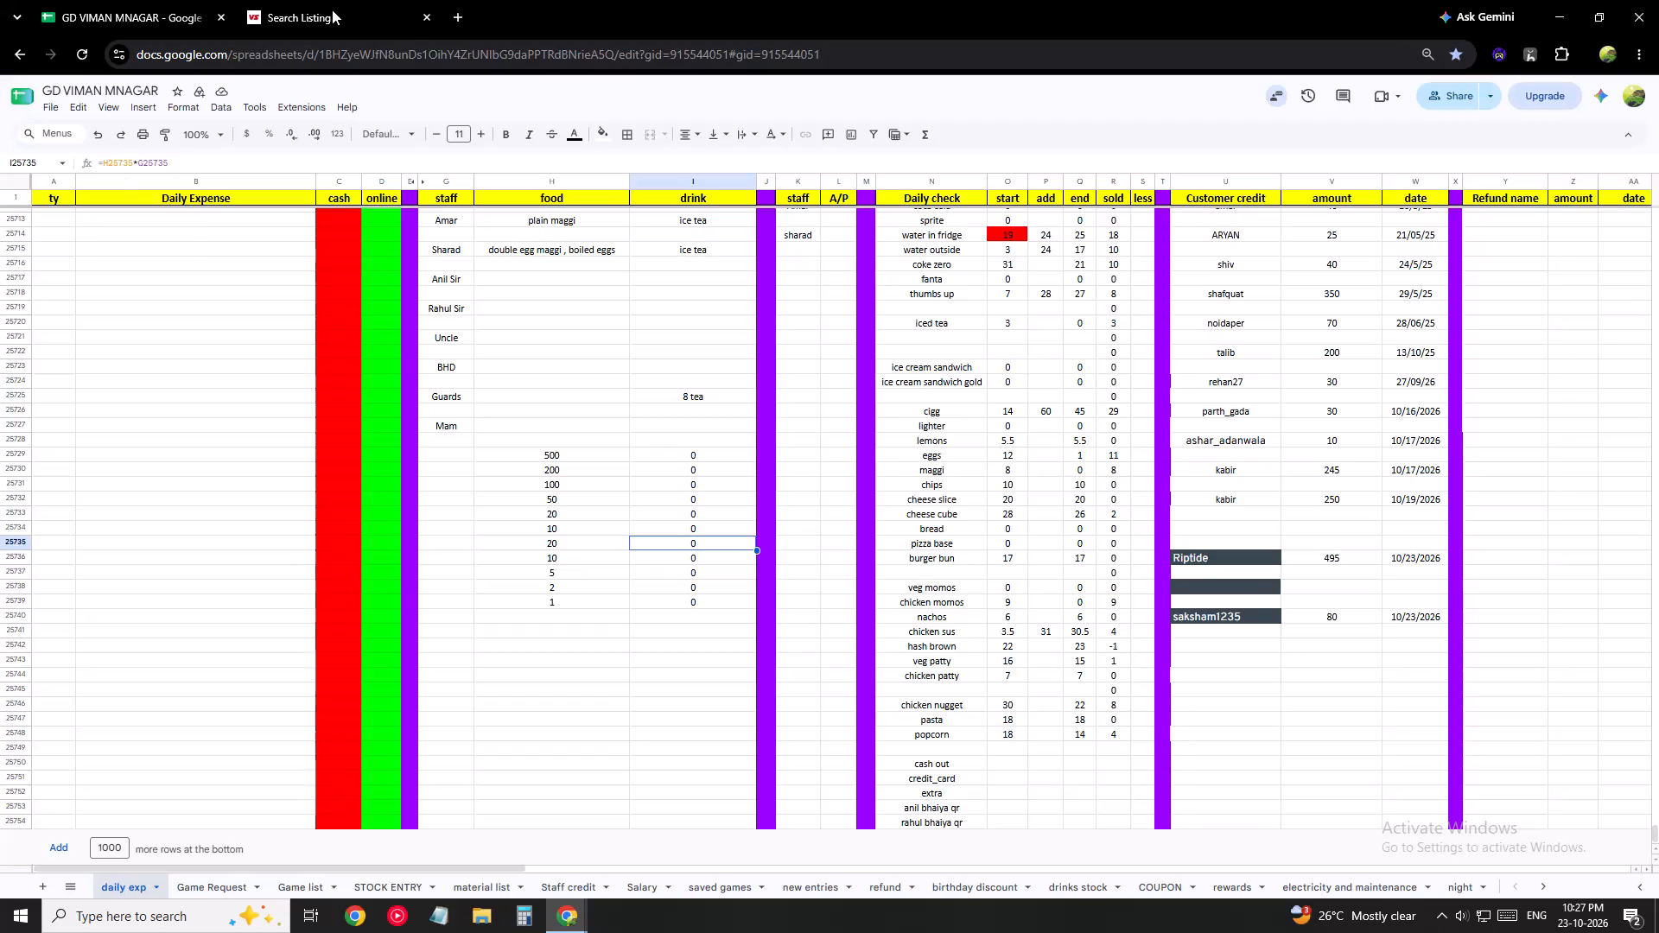
Close the Search Listing browser tab.
click(428, 24)
key(alt+Tab)
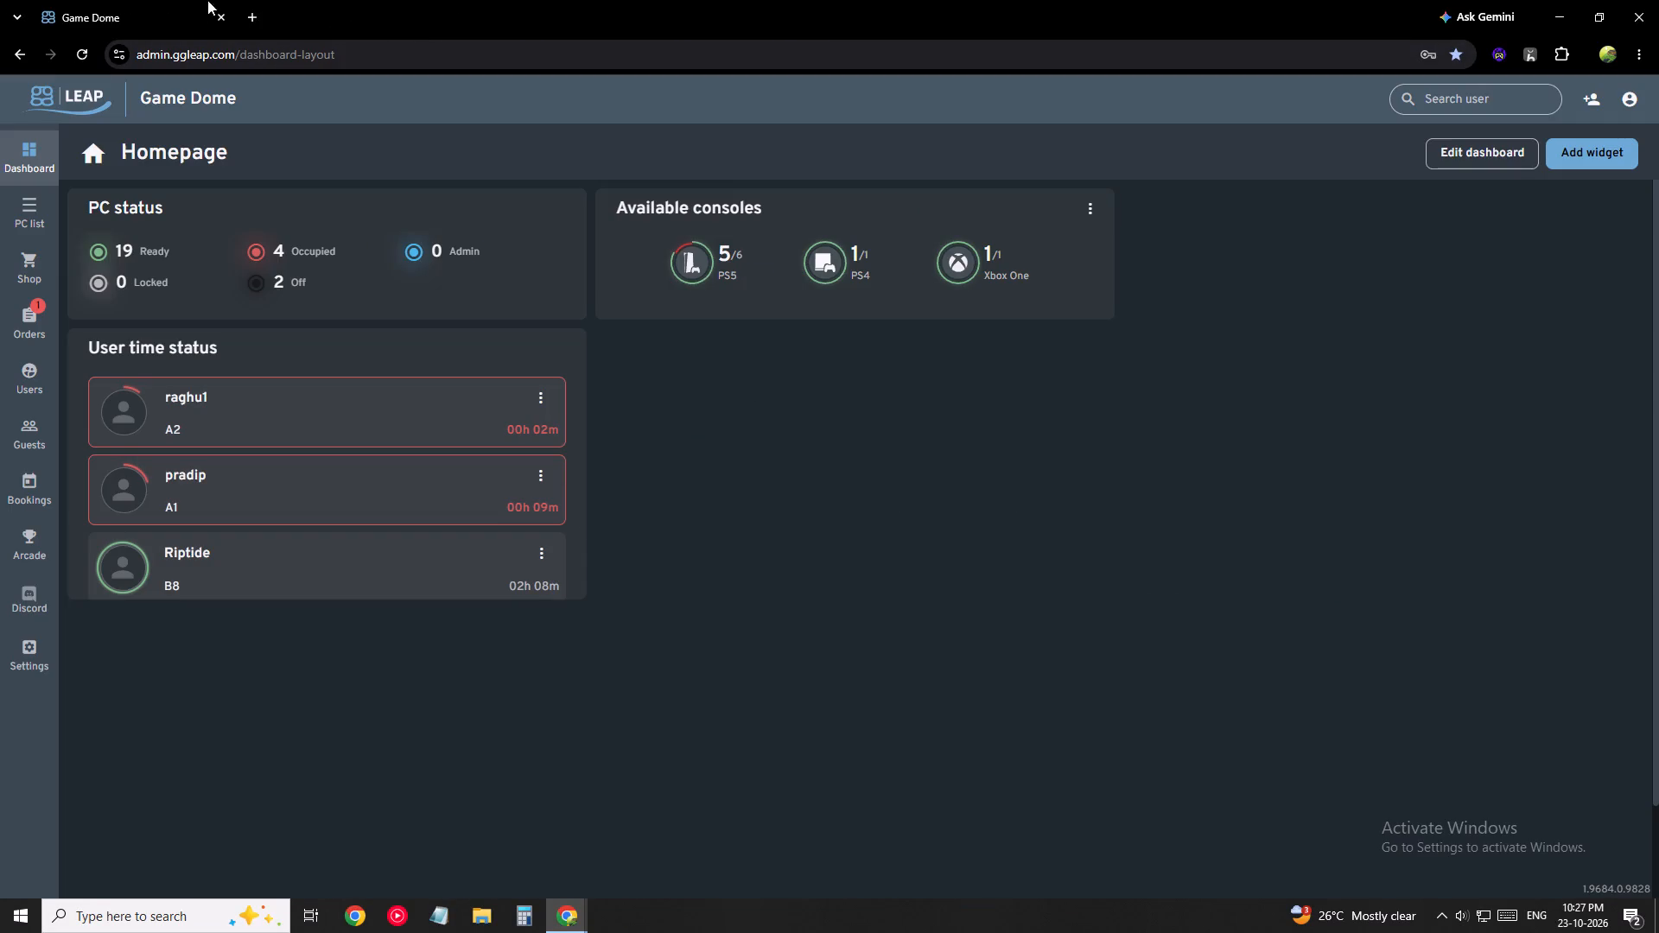
key(alt+Tab)
Enter a count of 5 beside the 50 denomination in the 10/23/26 cash count.
scroll(1036, 555, down, 2)
drag(553, 664, 591, 647)
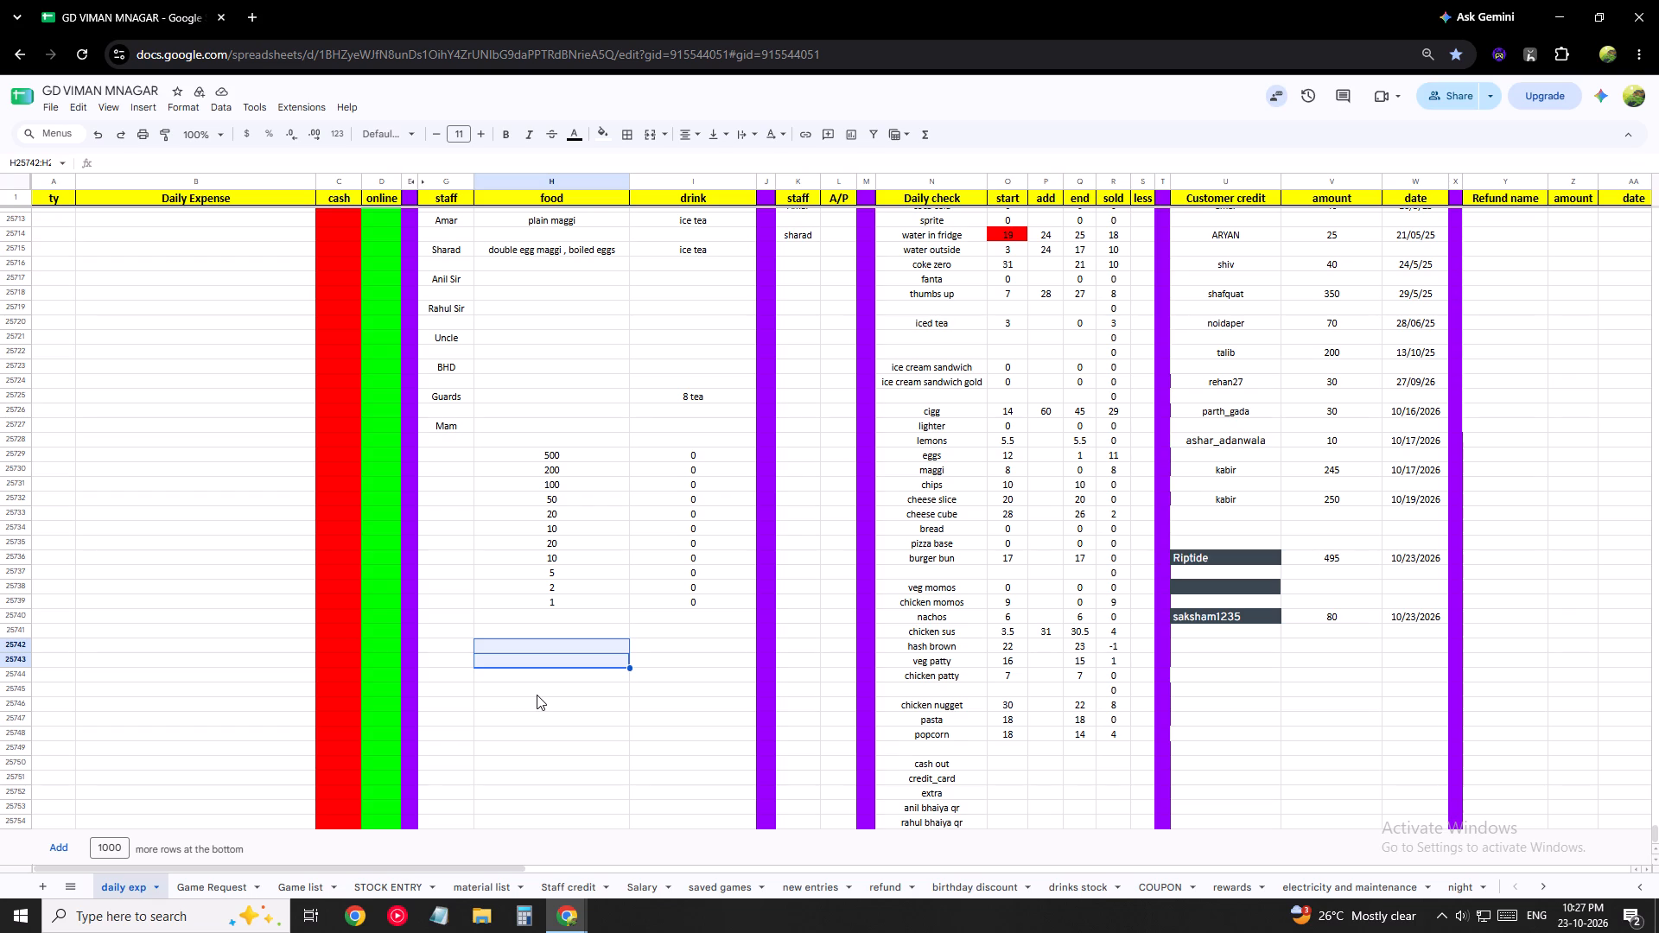
key(Up)
key(Up)
key(Up)
key(Up)
key(Up)
key(Up)
key(Up)
key(Up)
key(Up)
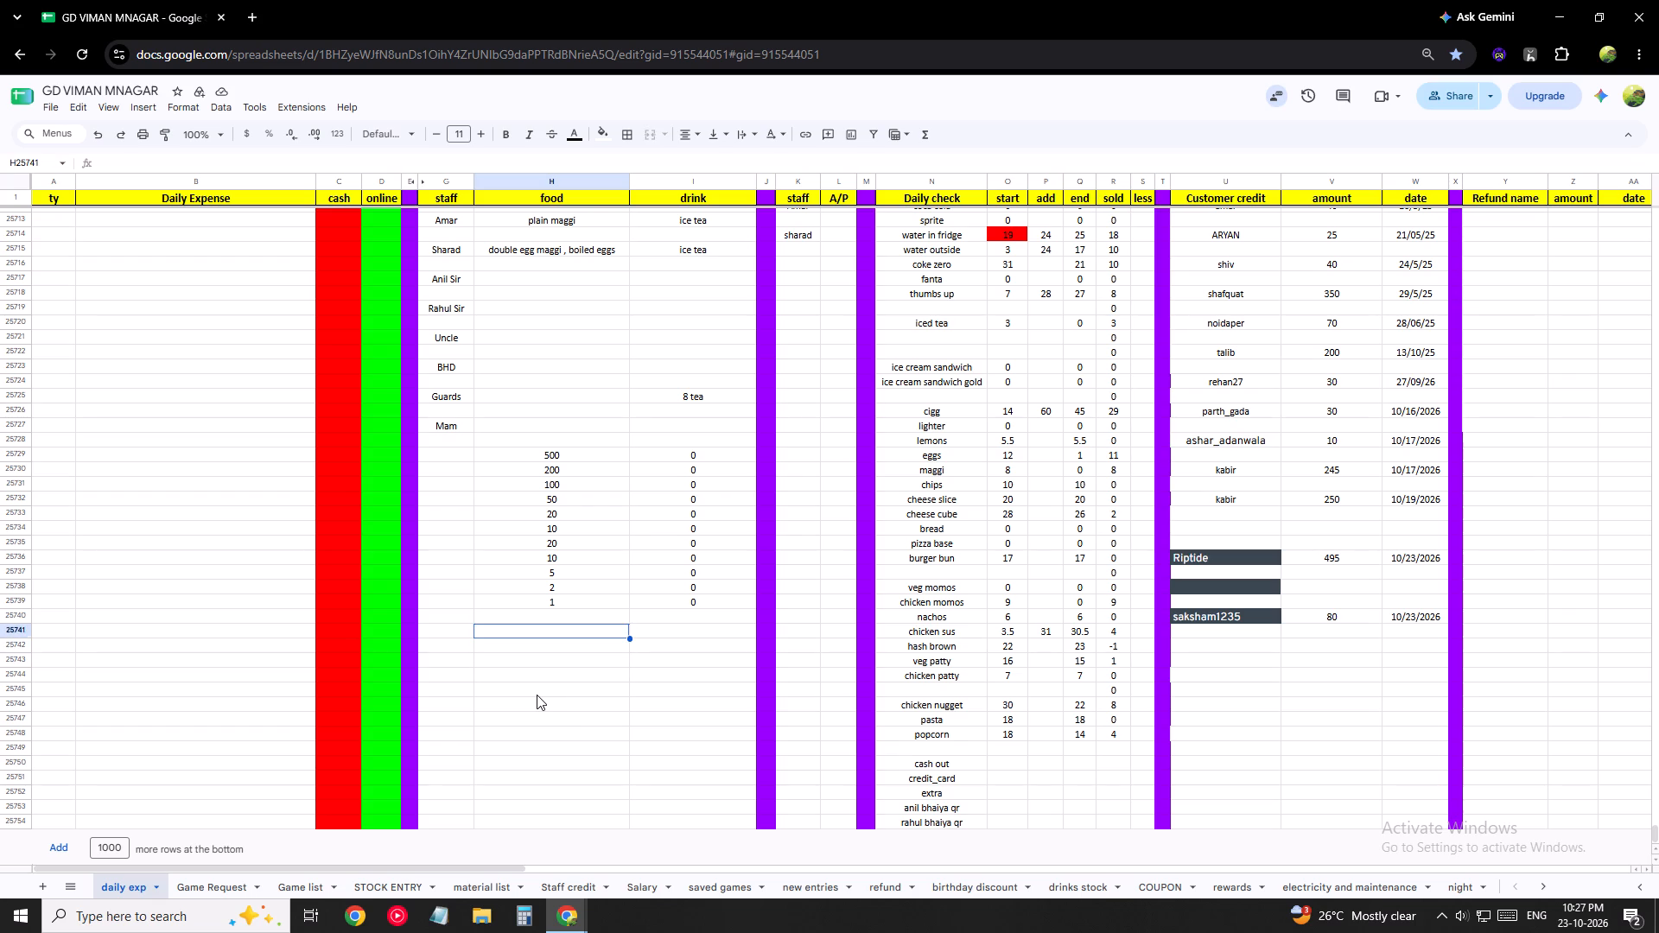
key(Left)
key(Up)
key(Up)
key(5)
key(Return)
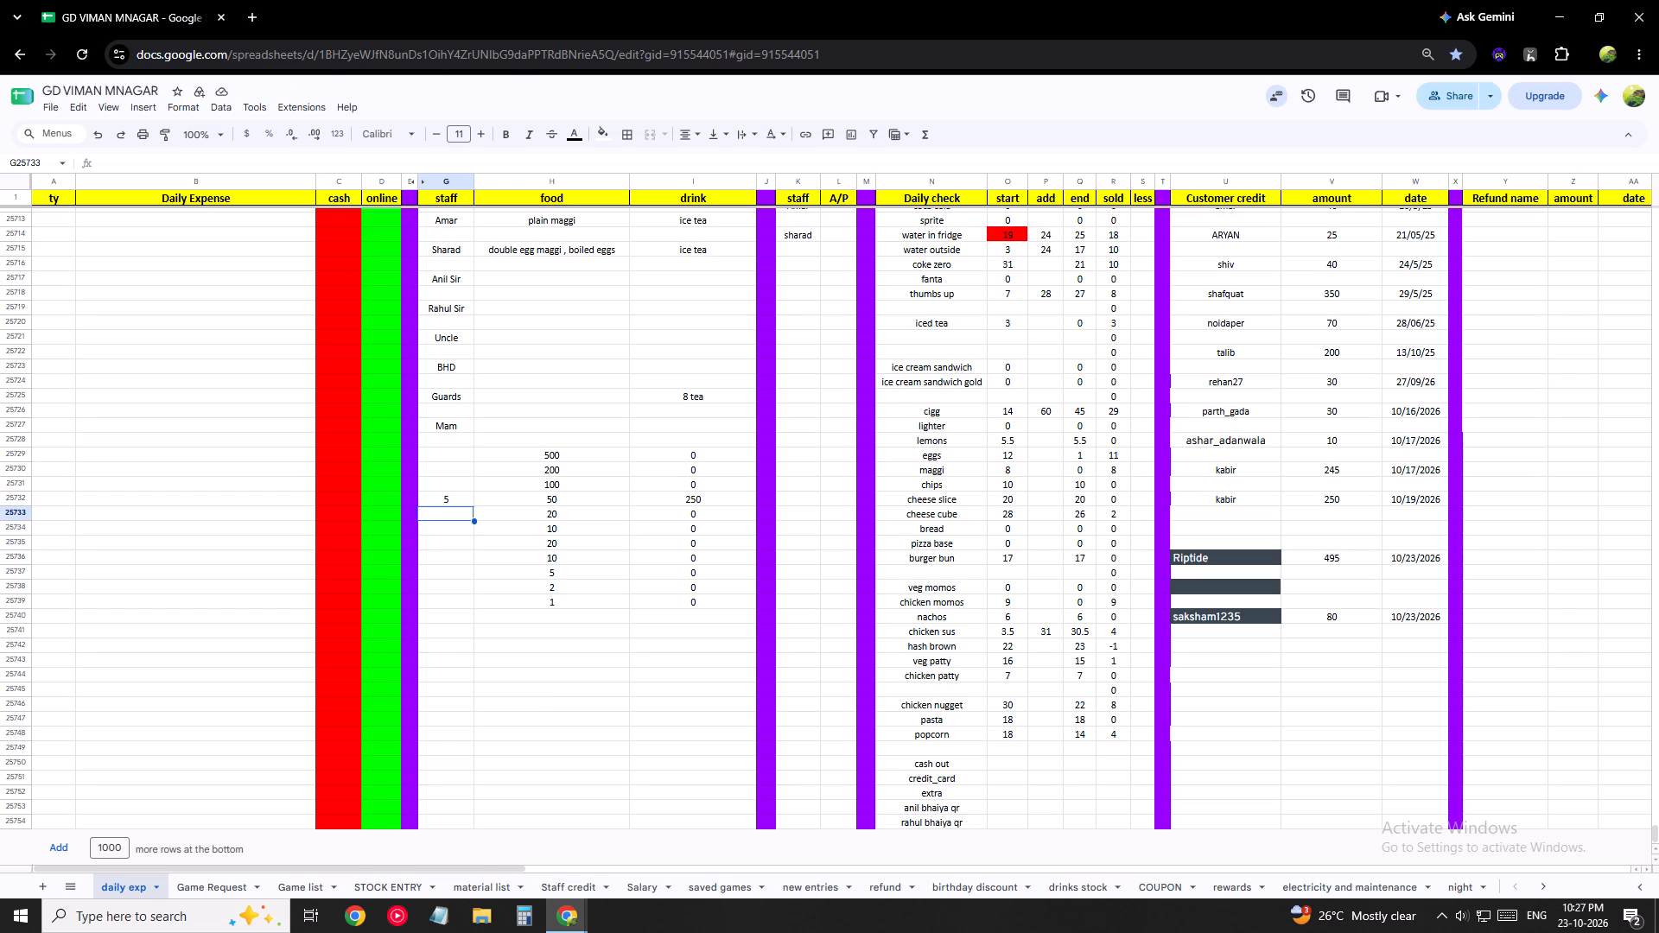
Enter the 10/23/26 note counts: 1 beside 200, 7 beside 100 and 7 beside 500.
key(Up)
key(Up)
key(Up)
key(1)
key(Return)
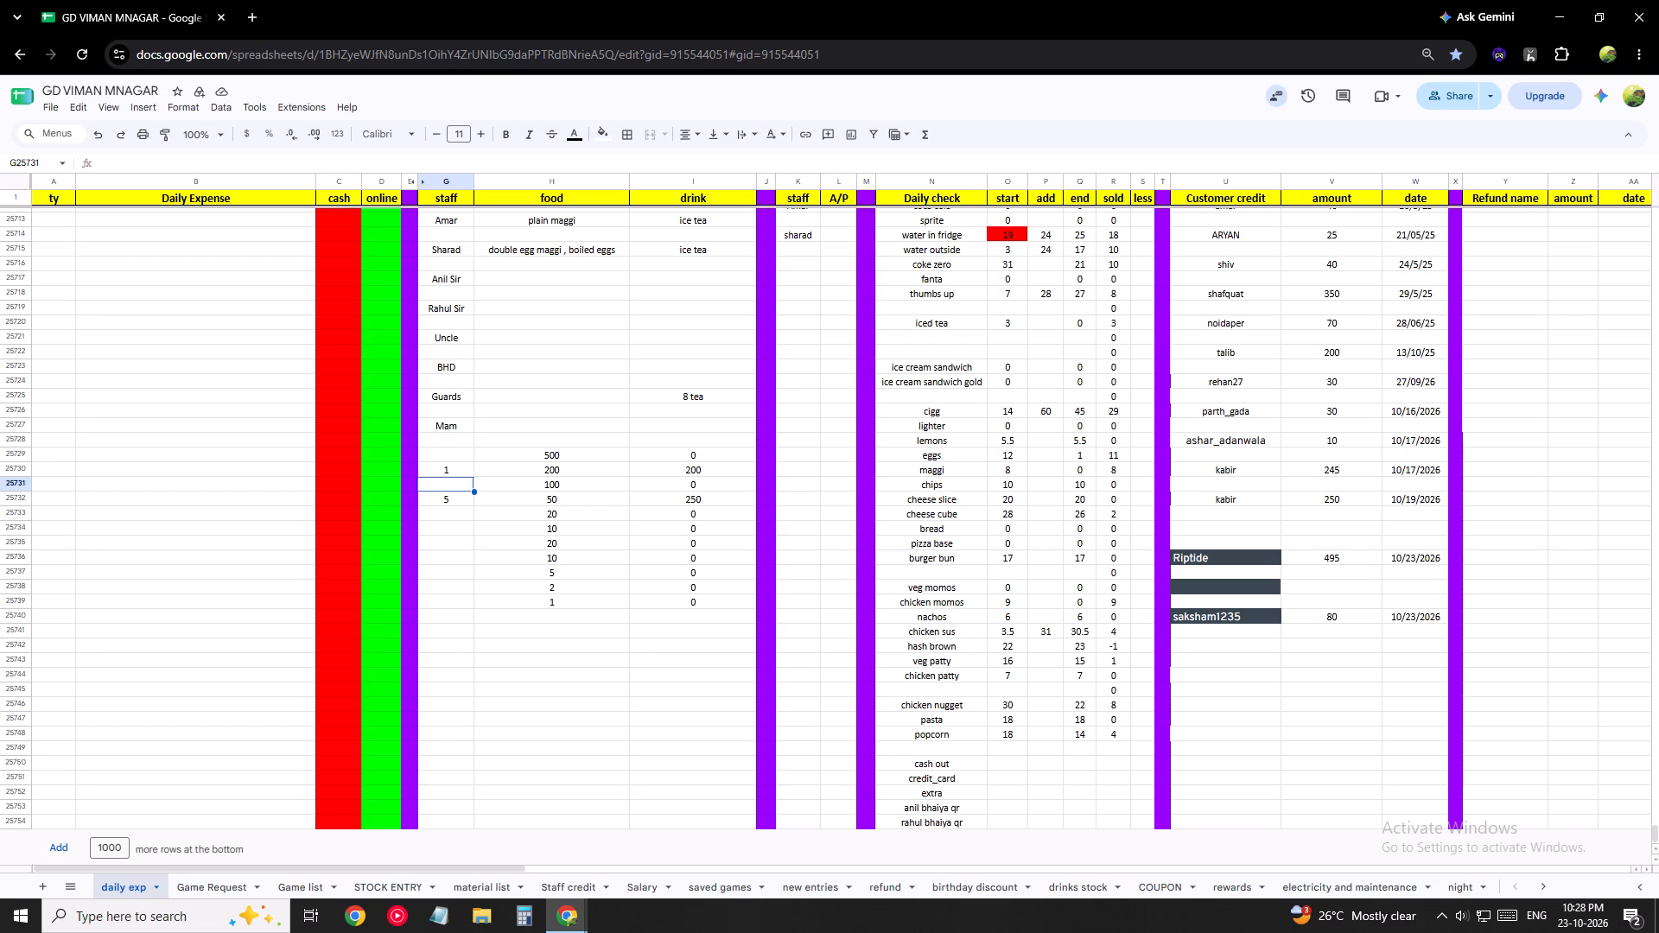
key(7)
key(Return)
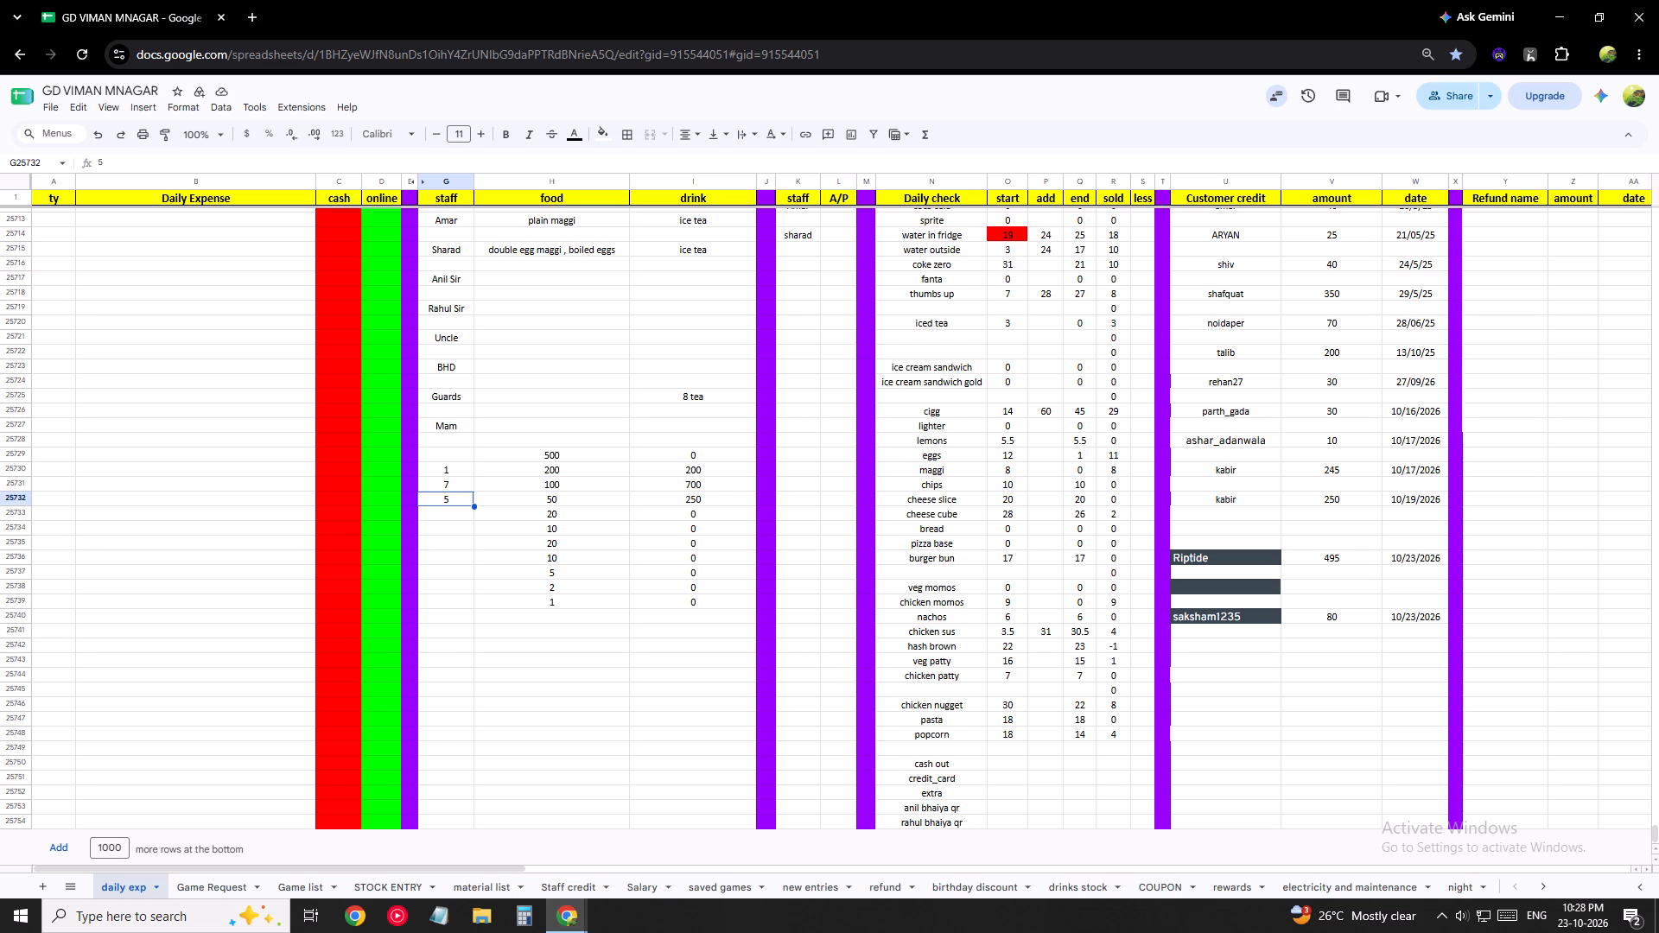
key(Up)
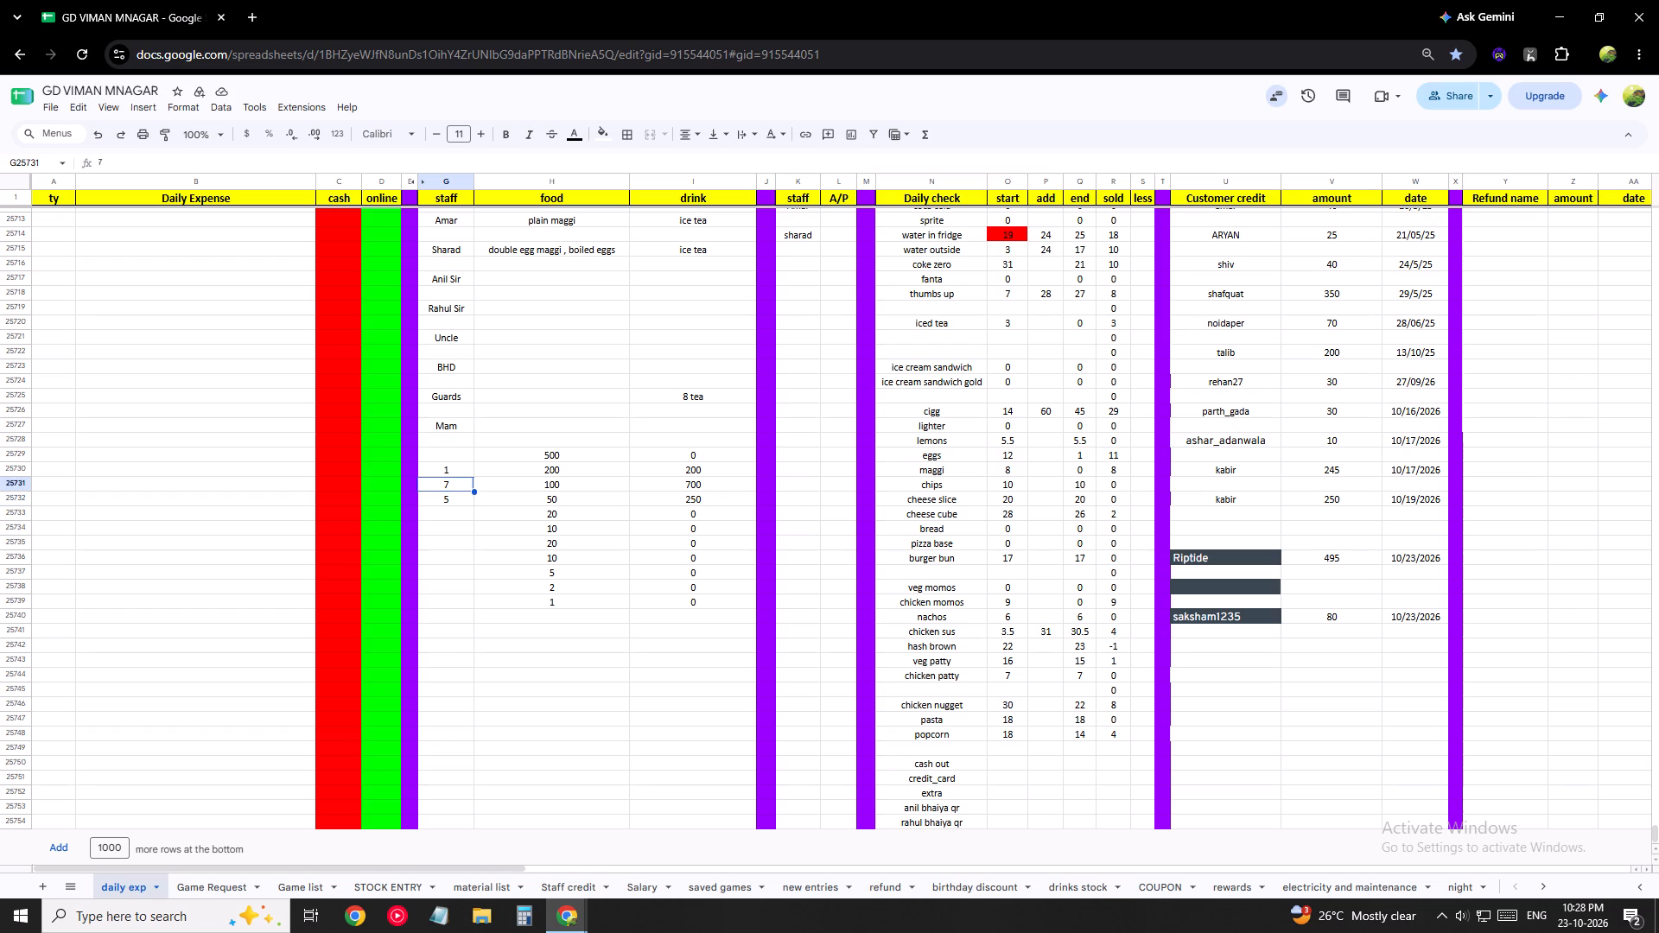
key(Up)
key(Up)
key(7)
key(Return)
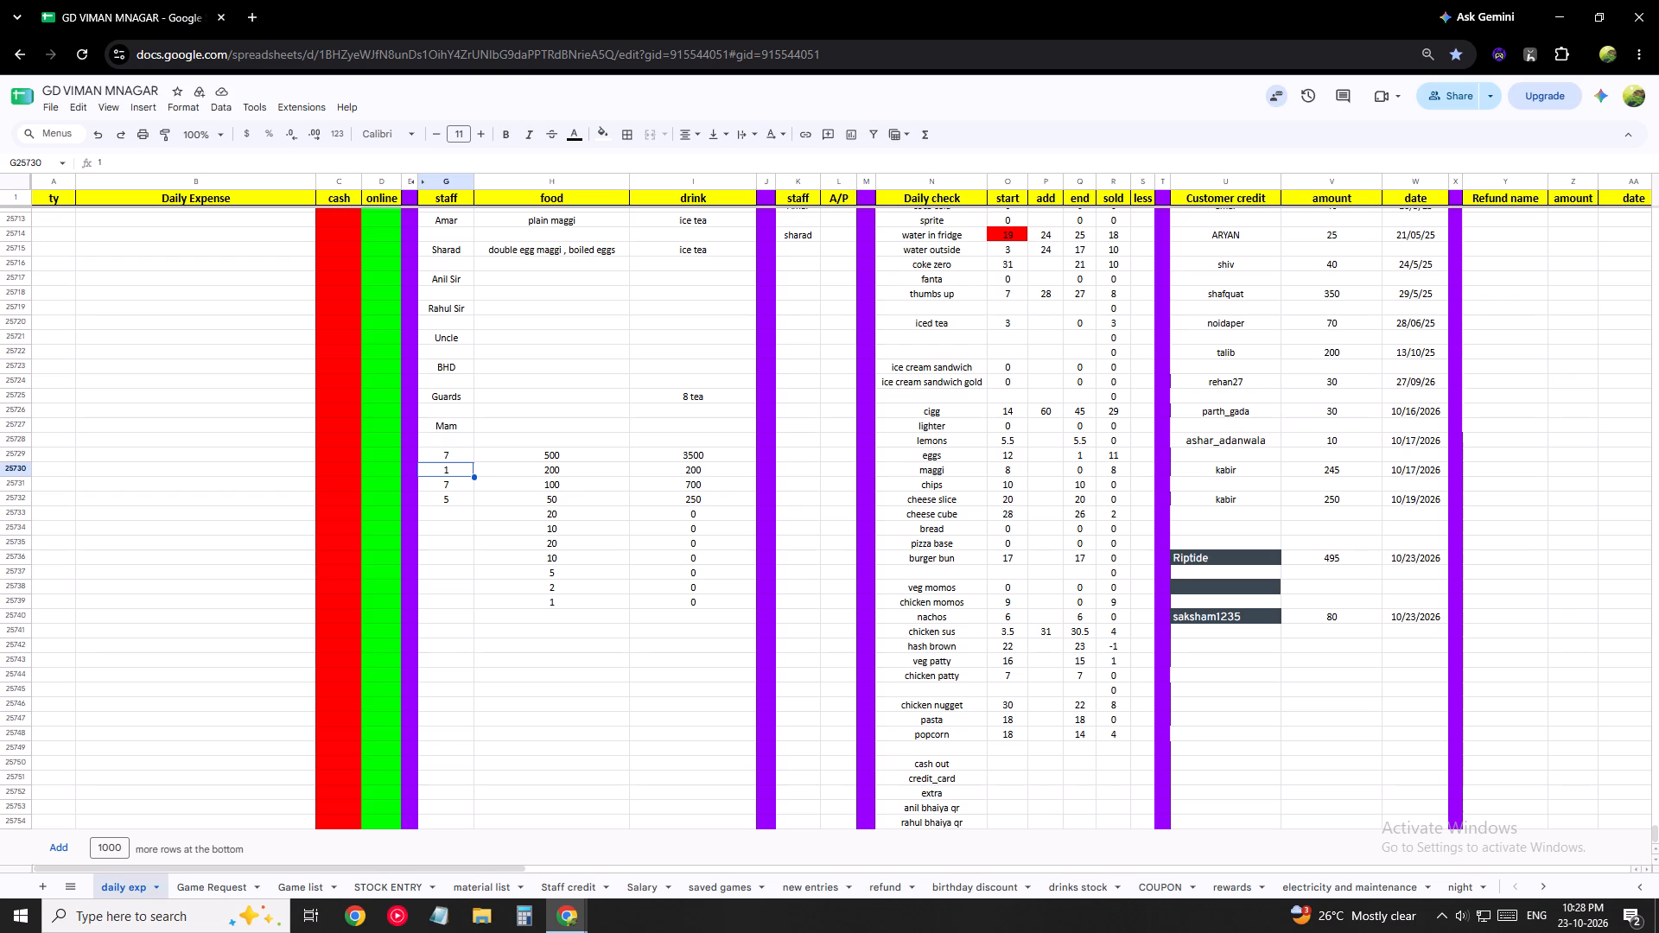
Enter the counts 7 for the first 20 row, 4 for the first 10 row and 5 for the second 20 row.
key(Down)
key(Down)
key(Down)
key(7)
key(Return)
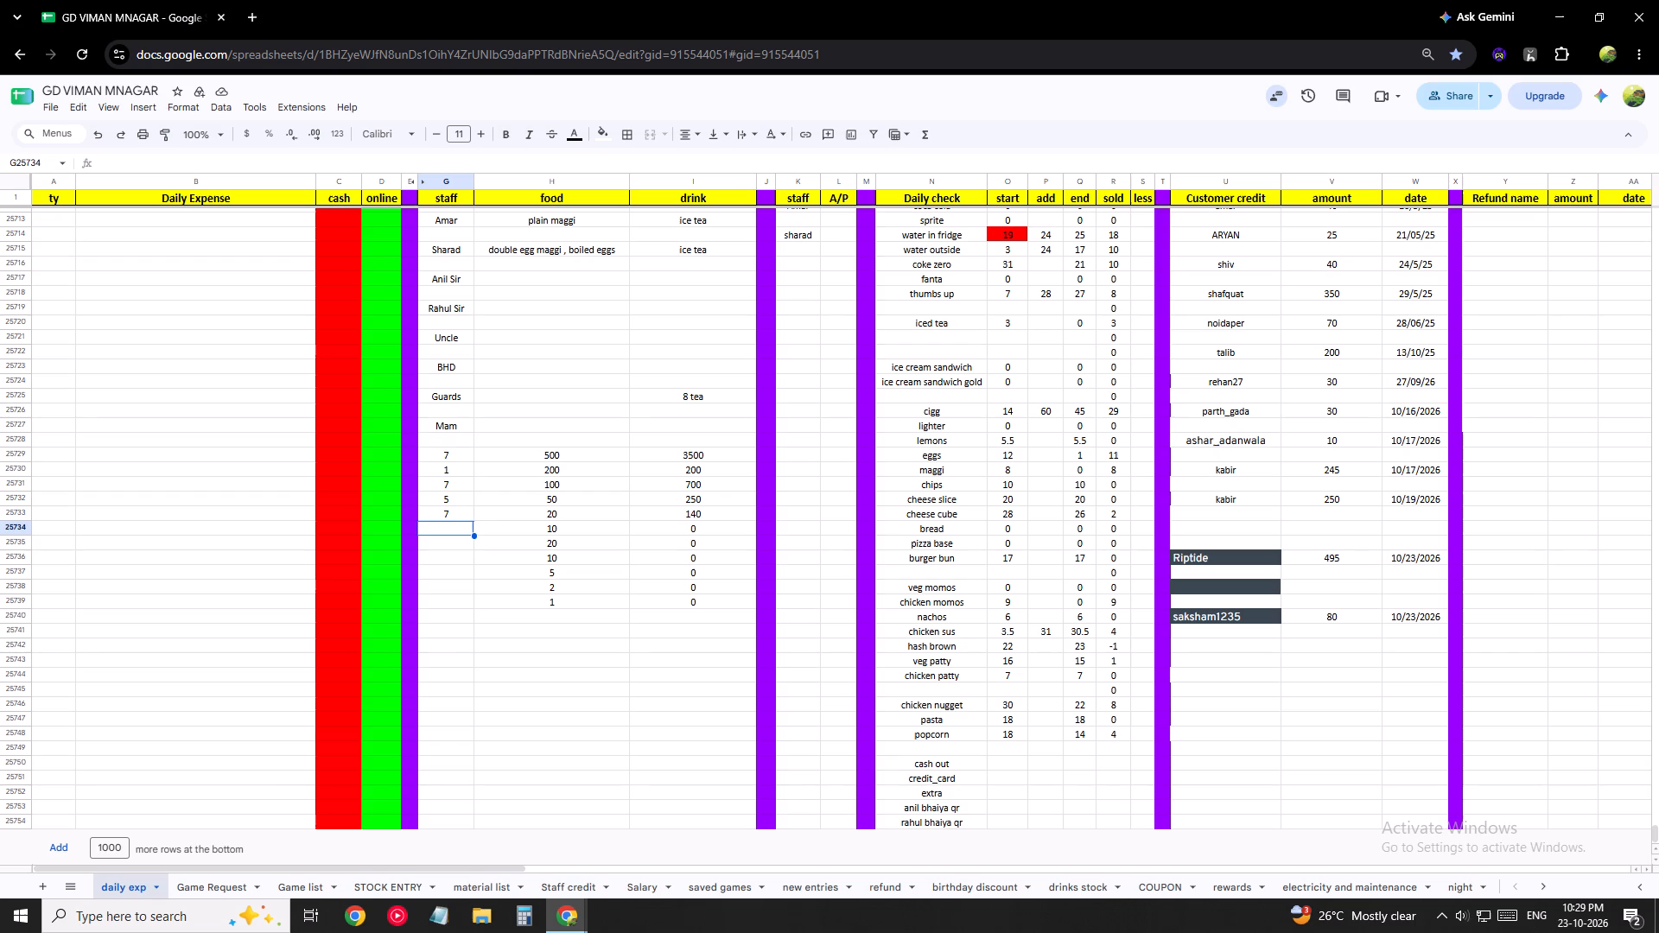
key(4)
key(Return)
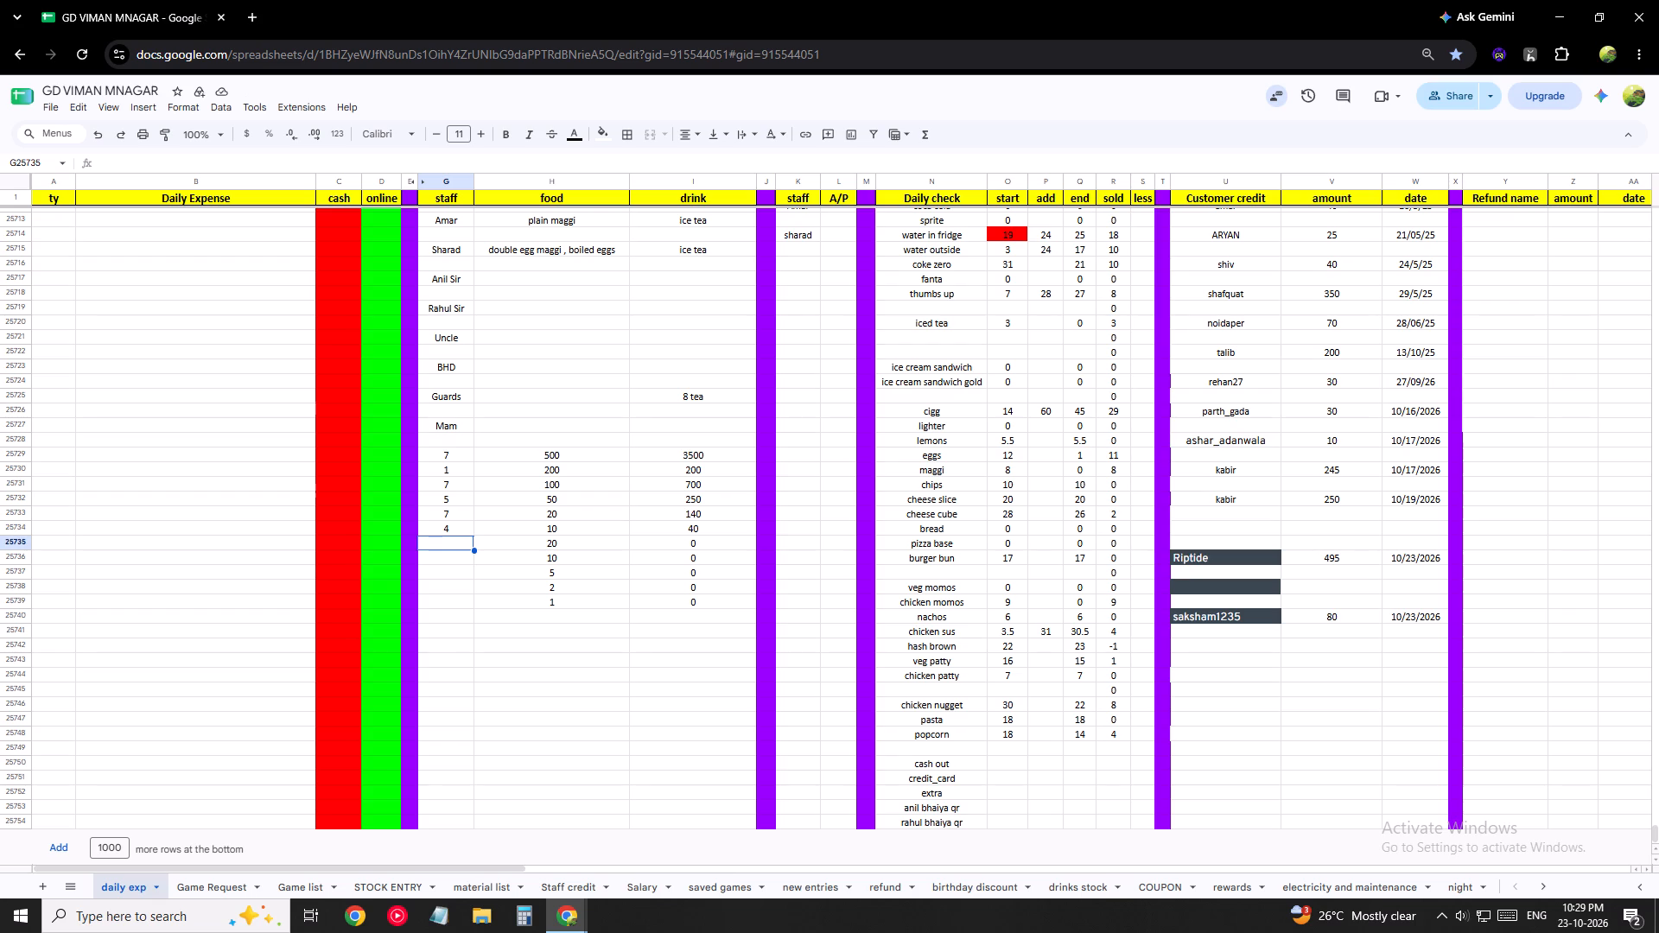
key(5)
key(Return)
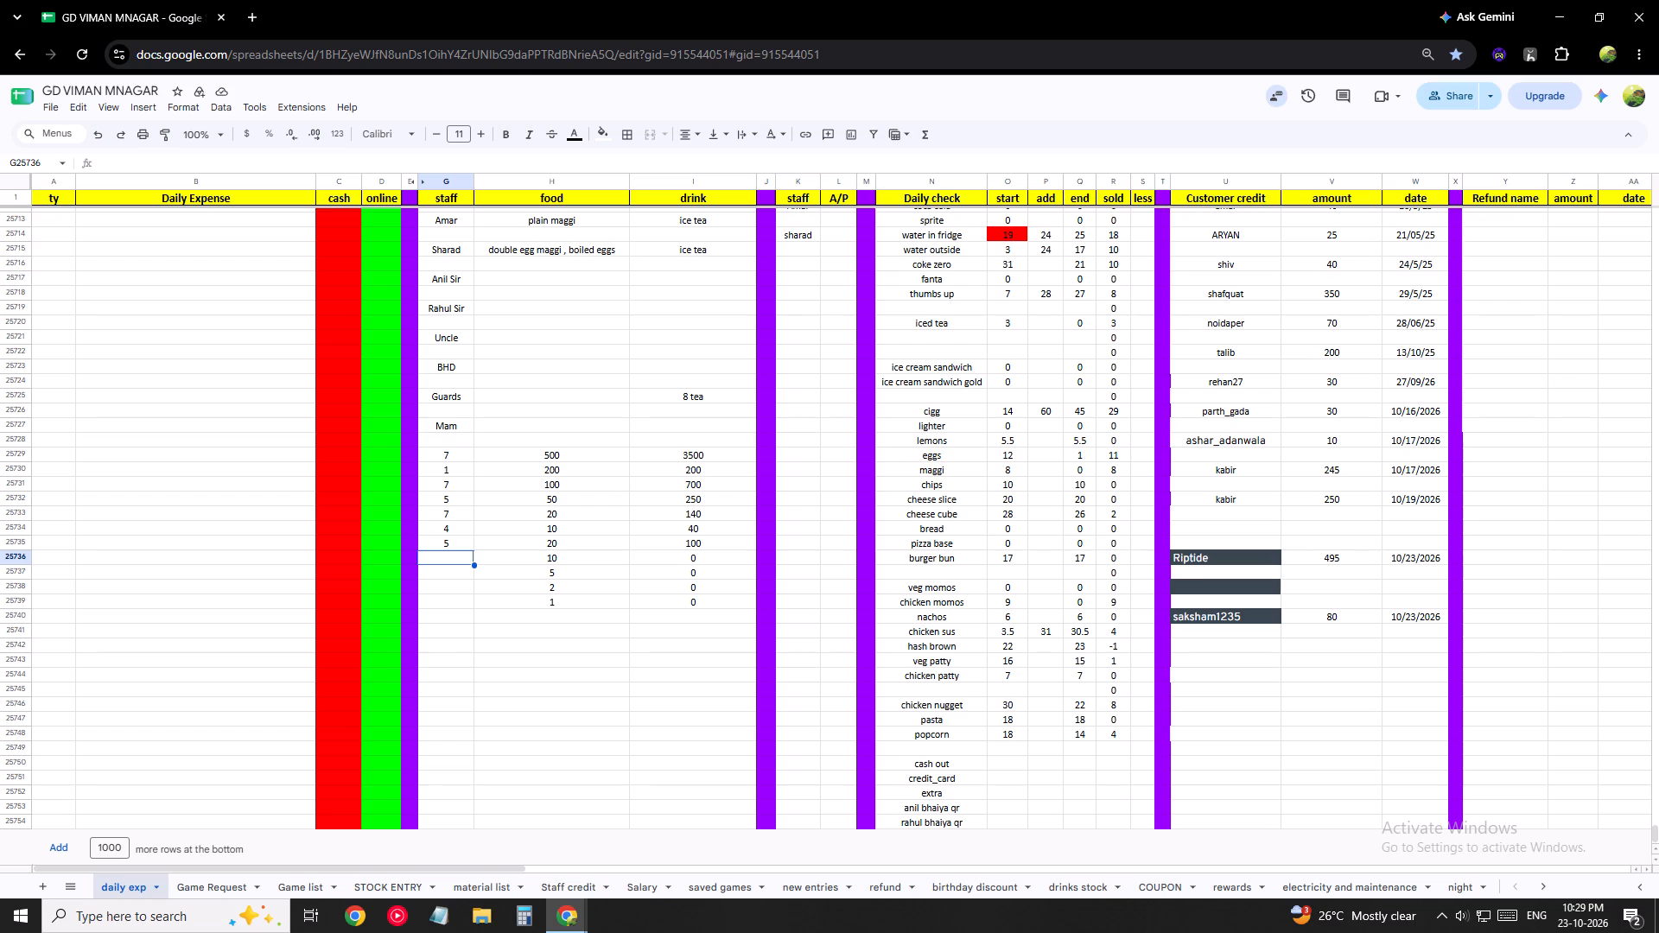
Enter 5 as the count beside the second 10 denomination row and correct it to 8.
key(5)
key(Return)
key(Down)
key(Up)
key(Up)
key(Down)
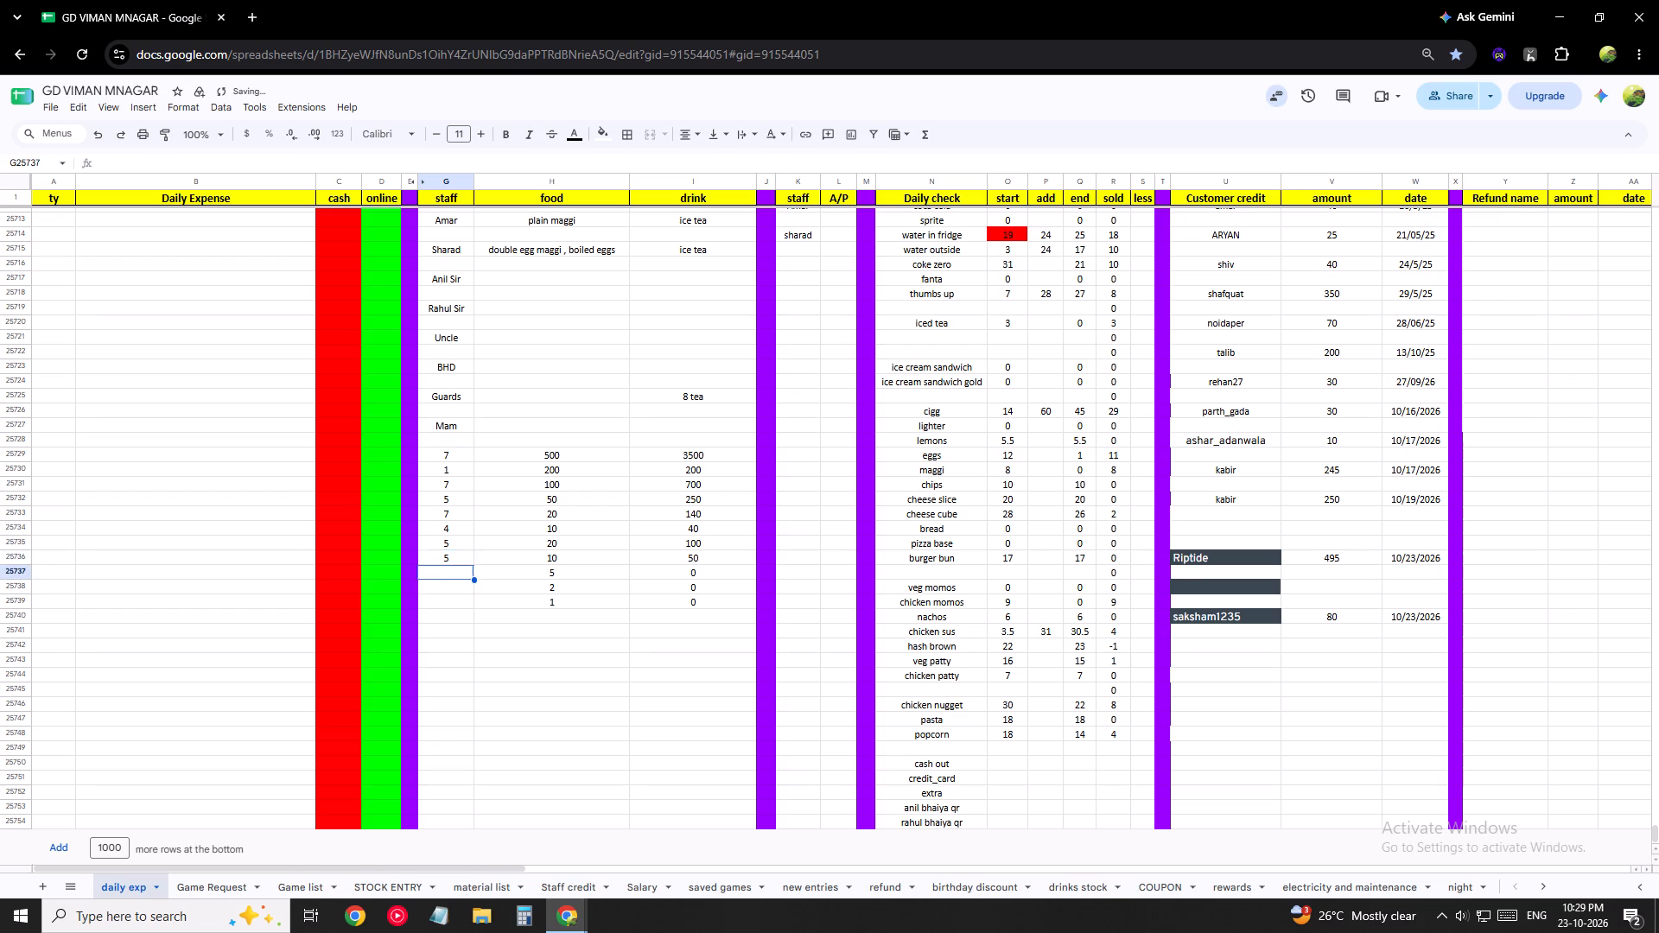
key(Up)
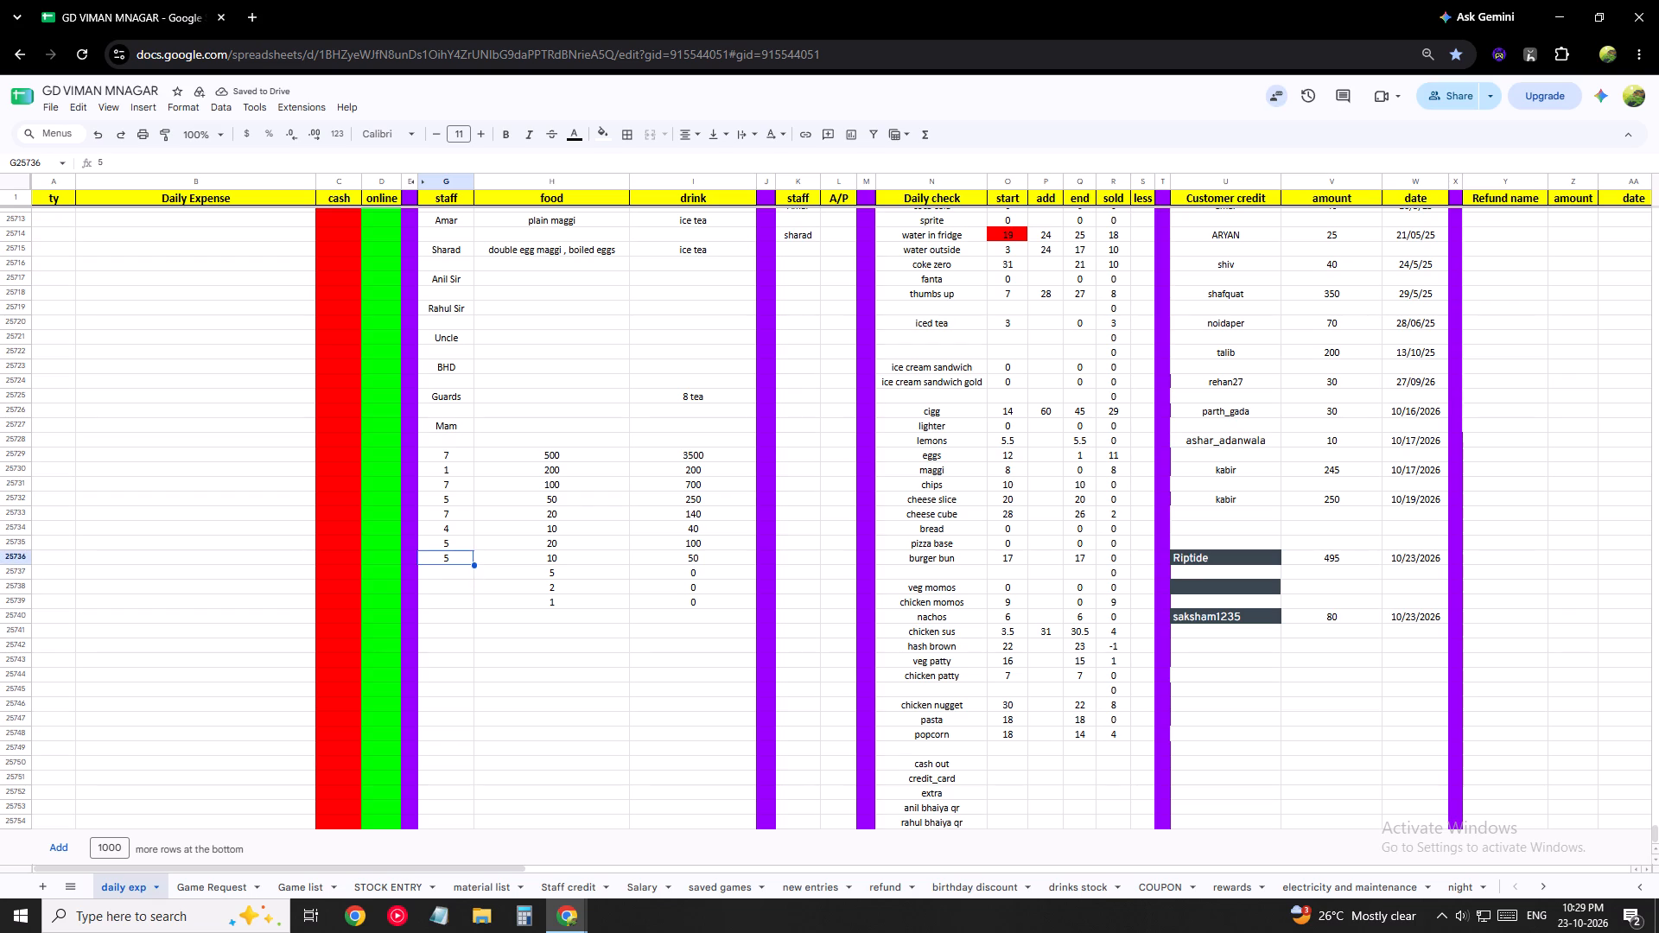
key(8)
key(Return)
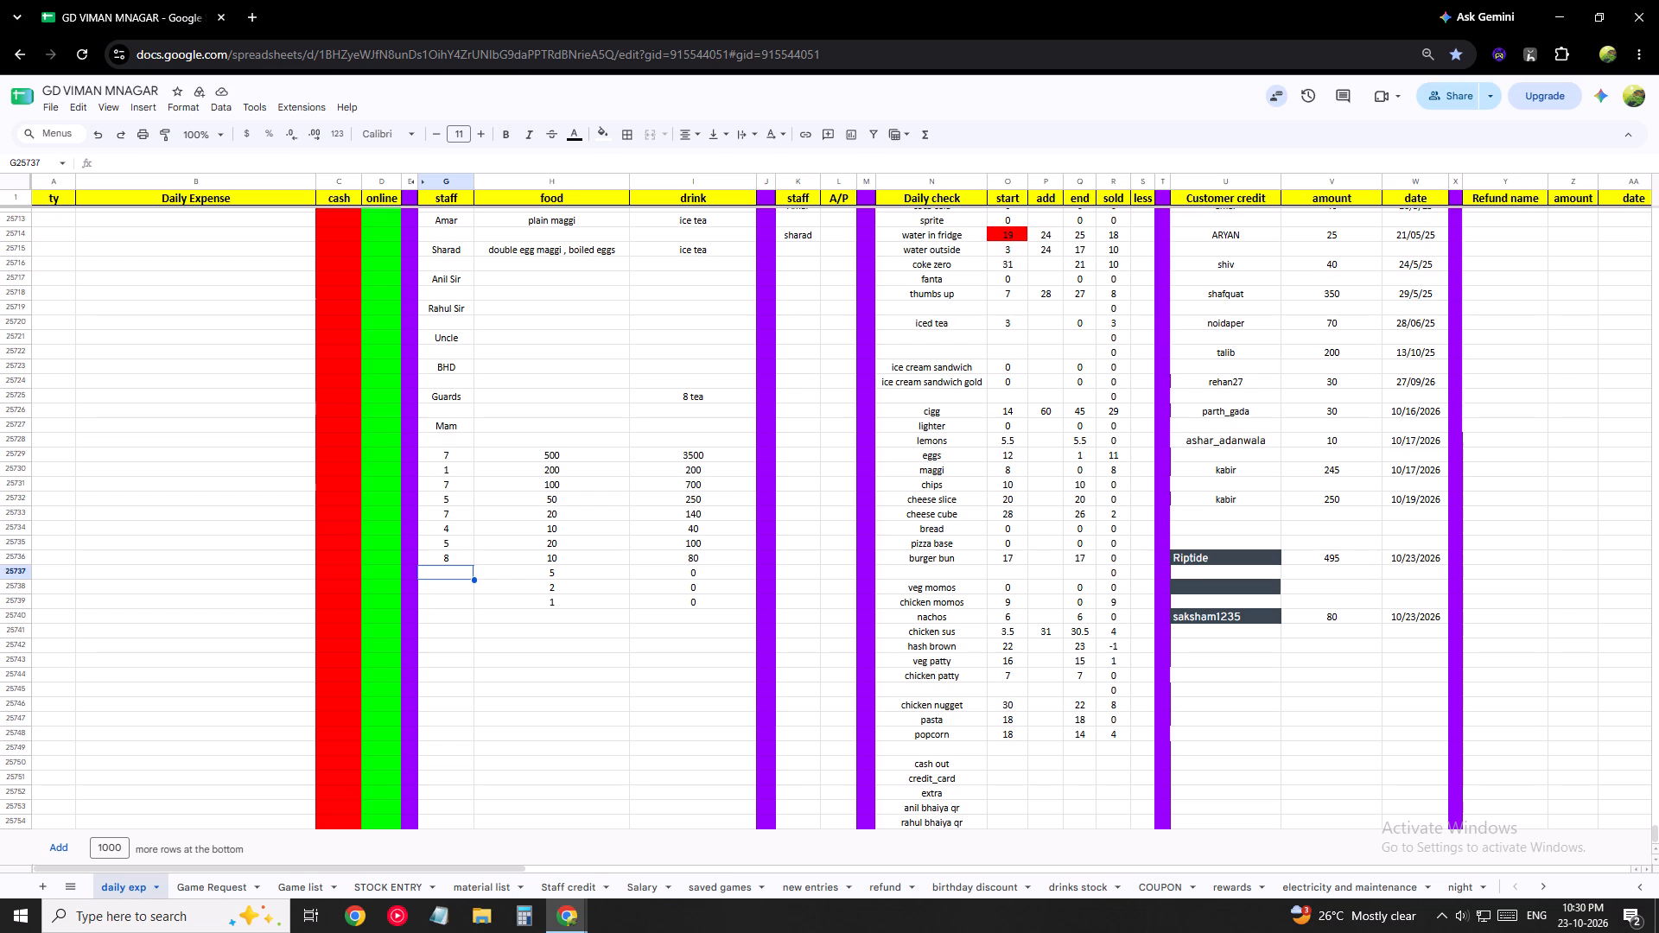
Enter the remaining coin counts: 4 beside 5, 6 beside 2 and 3 beside 1.
key(4)
key(Return)
key(6)
key(Return)
key(period)
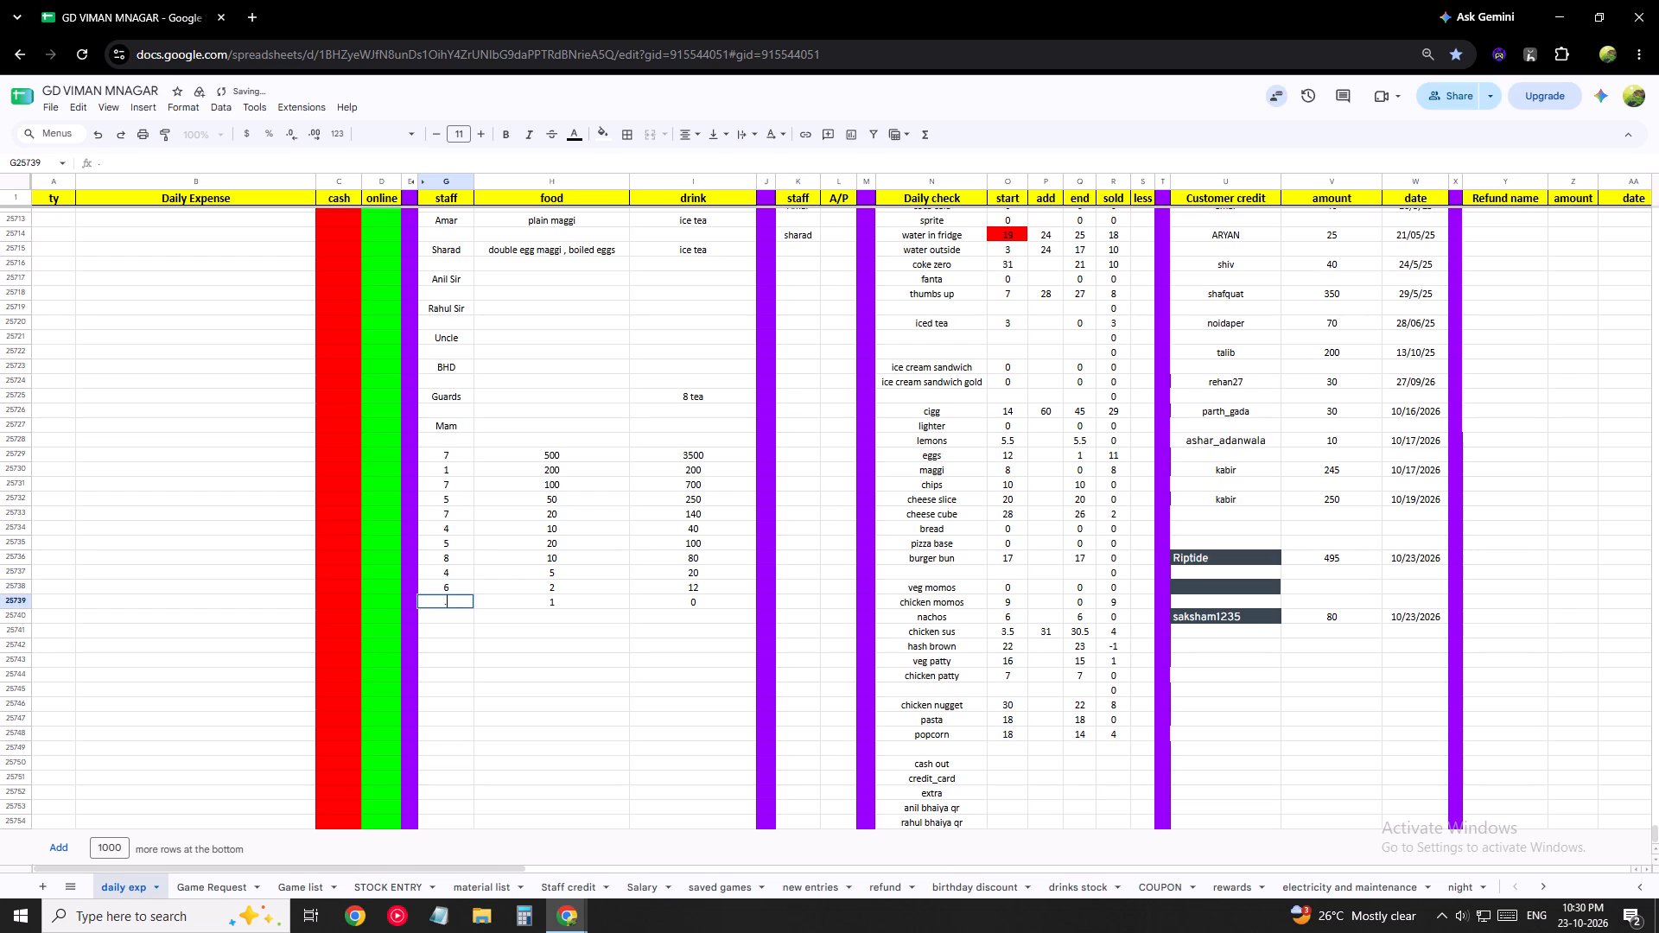
key(BackSpace)
key(3)
key(Return)
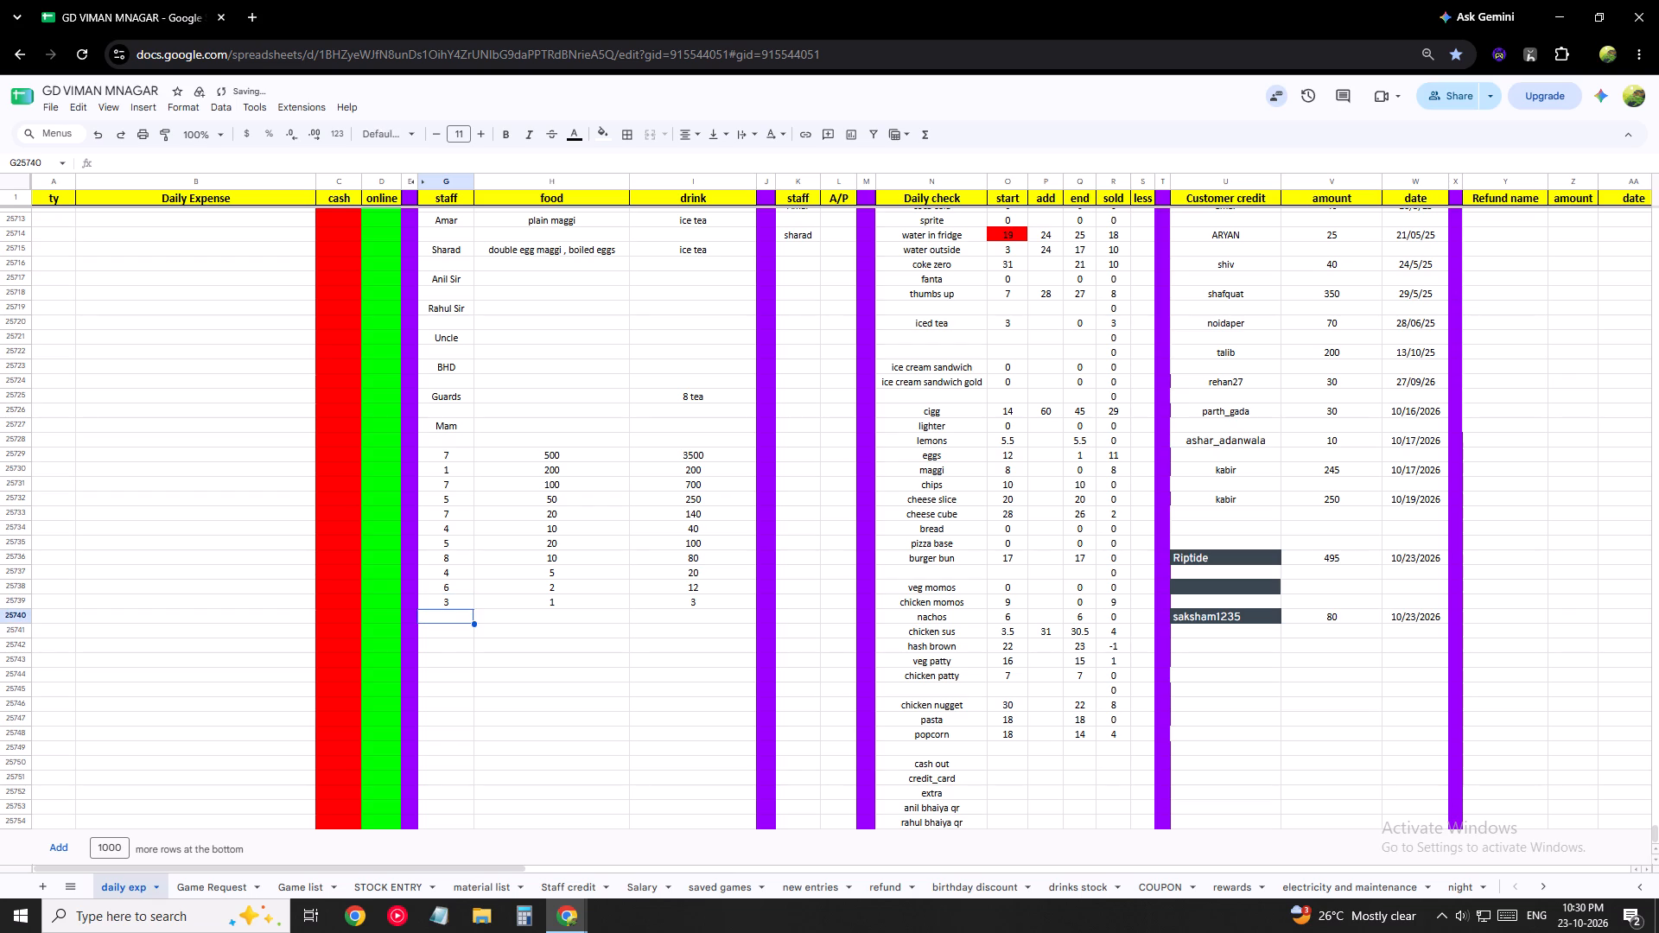
Review the staff food and drink entries in the 10/23/26 block of the daily exp sheet.
key(Up)
key(Up)
key(Up)
key(Up)
key(Up)
key(Up)
key(Up)
key(Up)
key(Up)
key(Up)
key(Up)
key(Up)
key(Up)
key(Up)
key(Up)
key(Up)
key(Up)
key(Up)
key(Up)
key(Up)
key(Up)
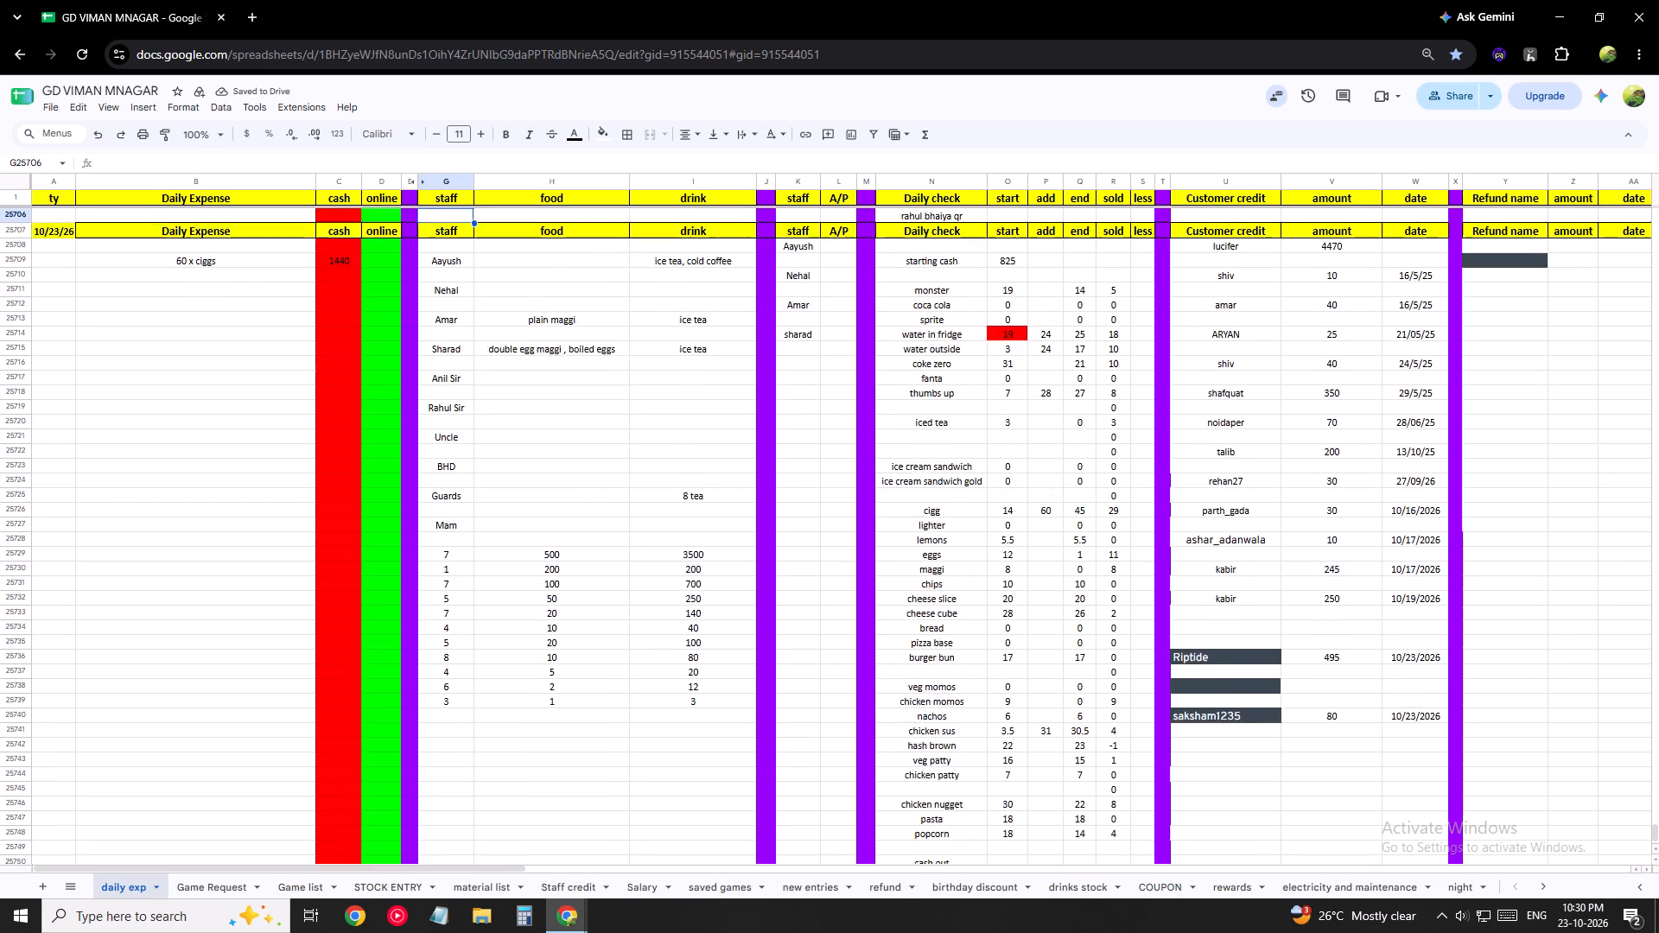
key(Right)
key(Right)
key(Down)
key(Down)
key(Down)
key(Down)
key(Down)
key(Down)
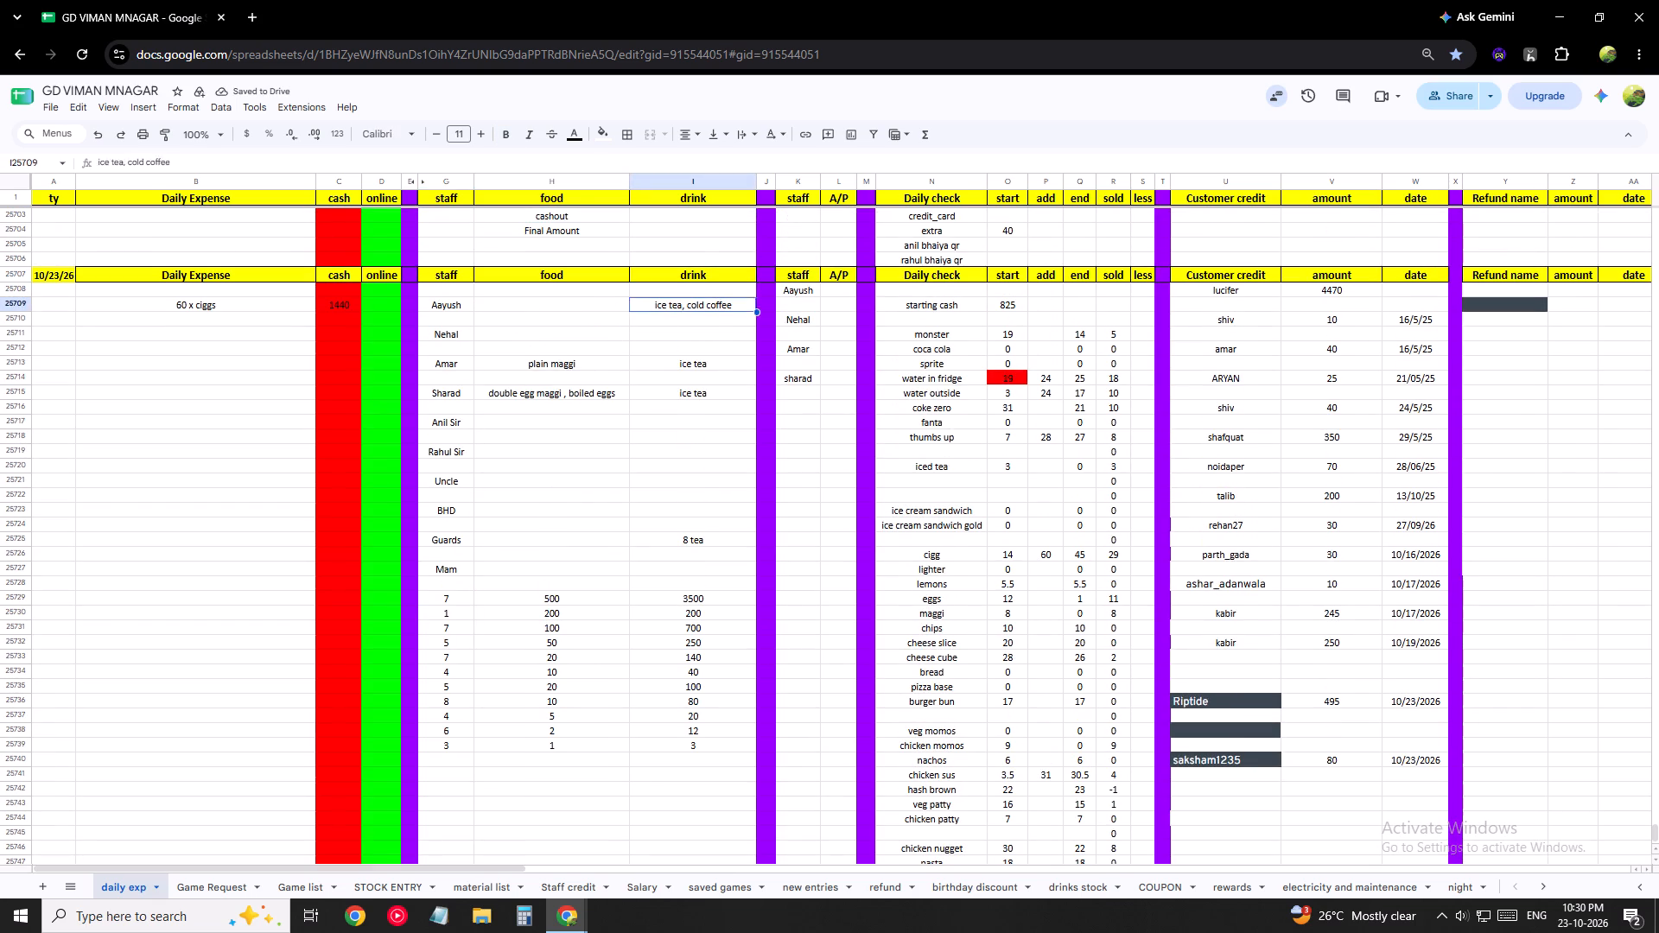
key(Down)
key(Down)
key(Down)
key(Down)
key(Left)
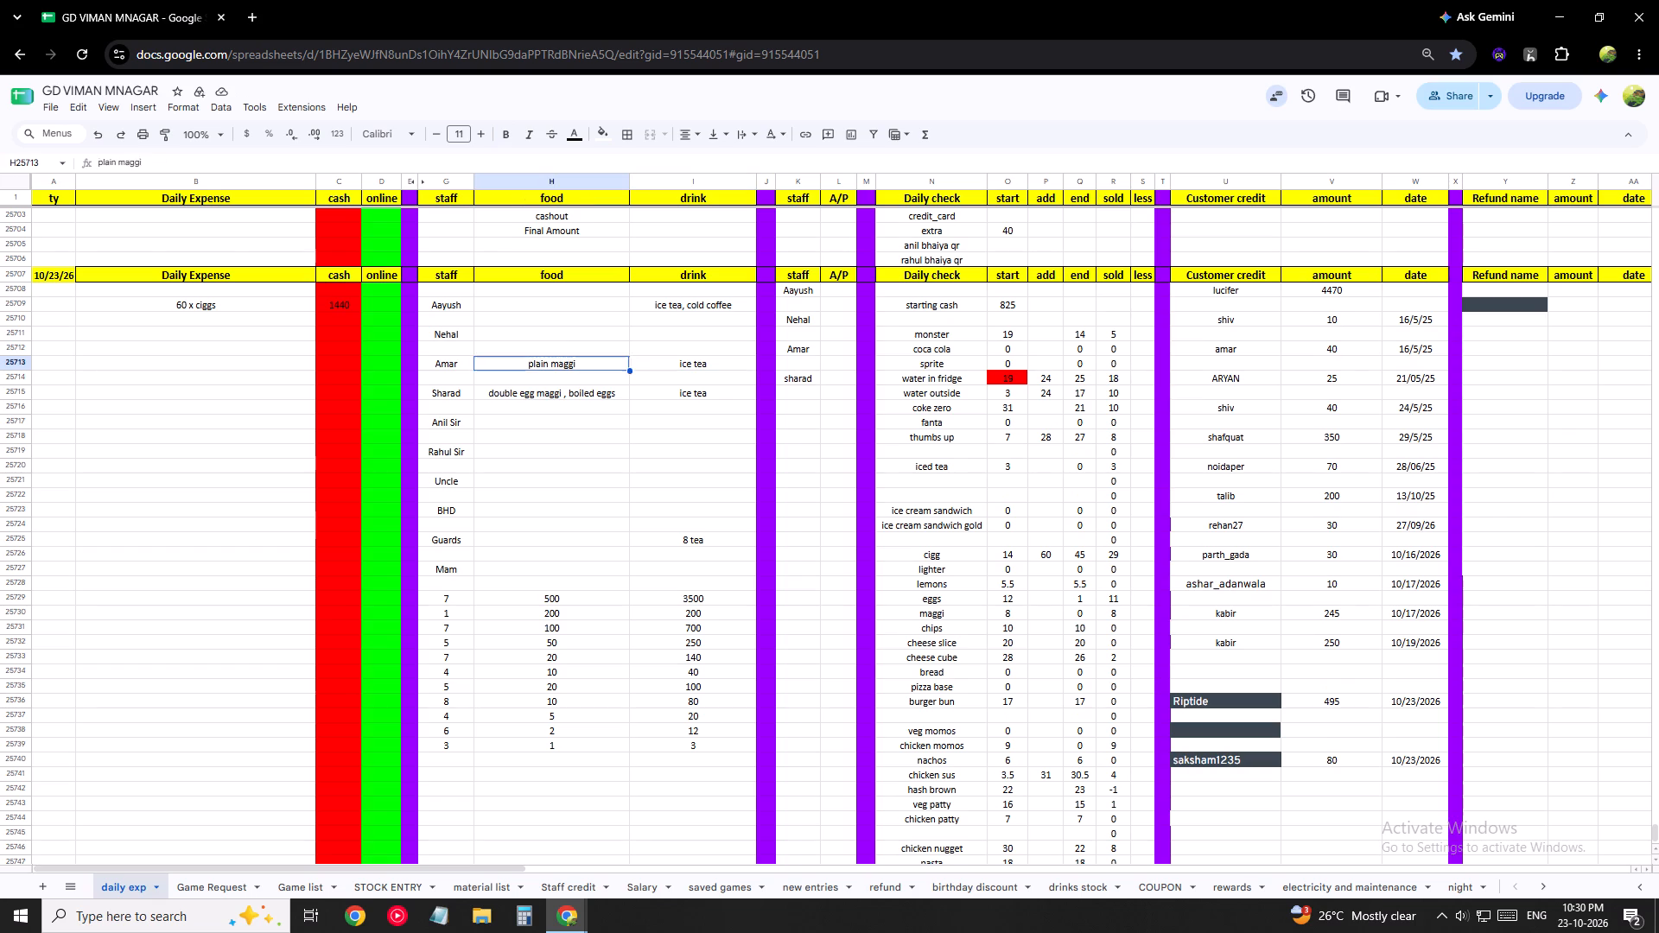
key(Down)
key(Down)
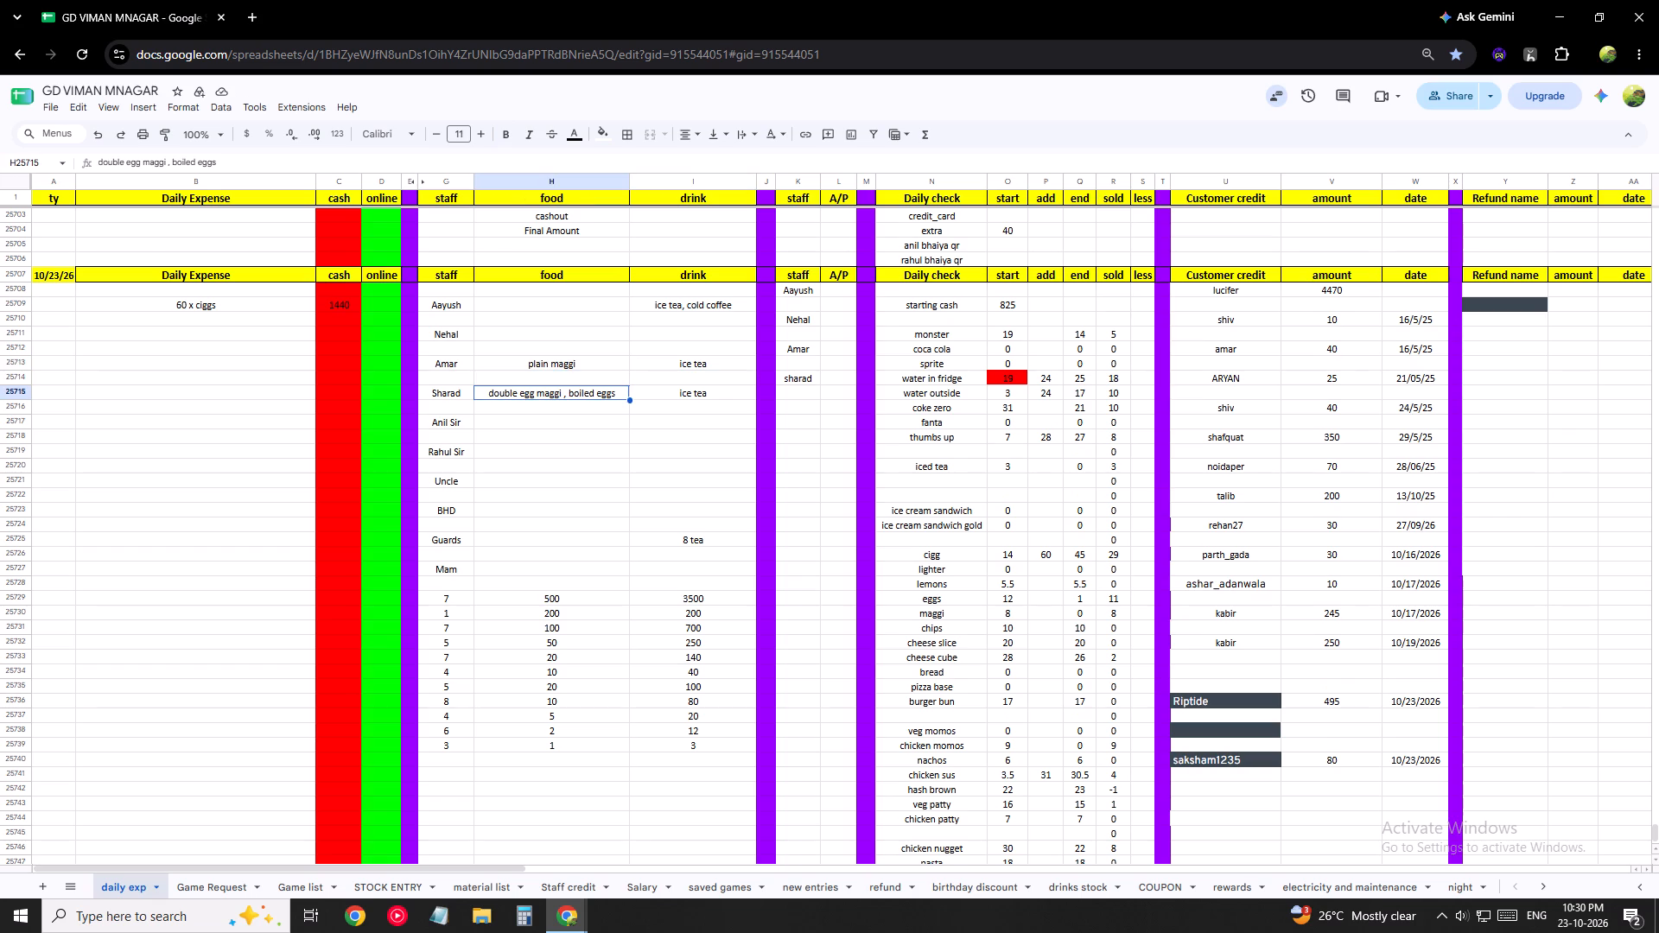
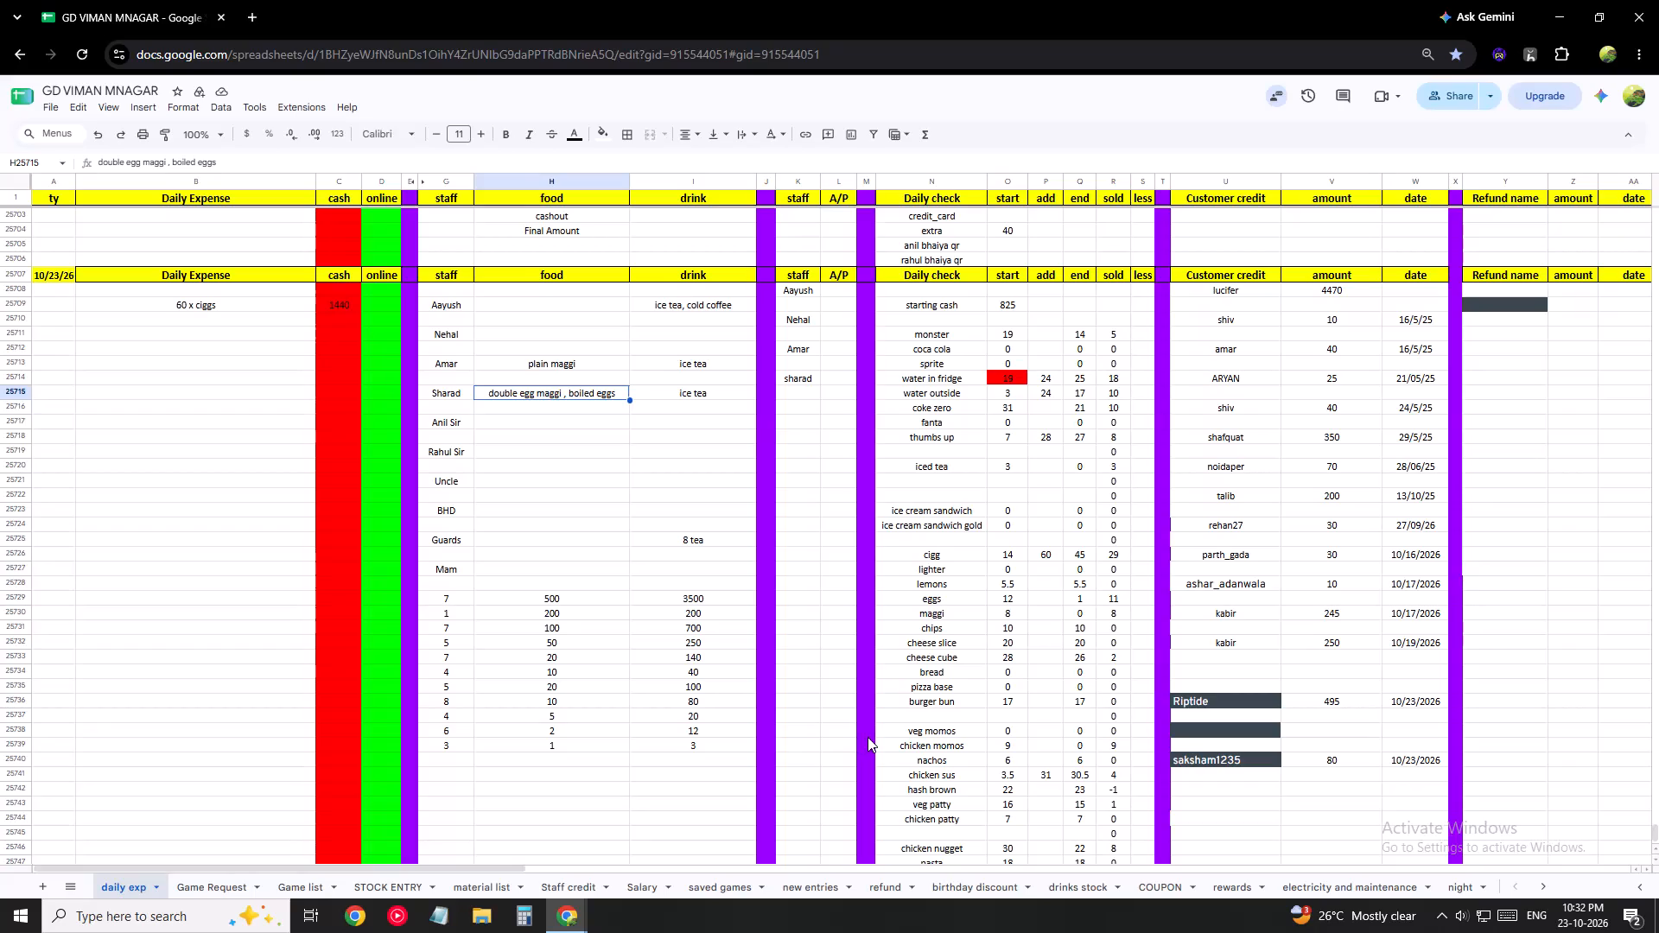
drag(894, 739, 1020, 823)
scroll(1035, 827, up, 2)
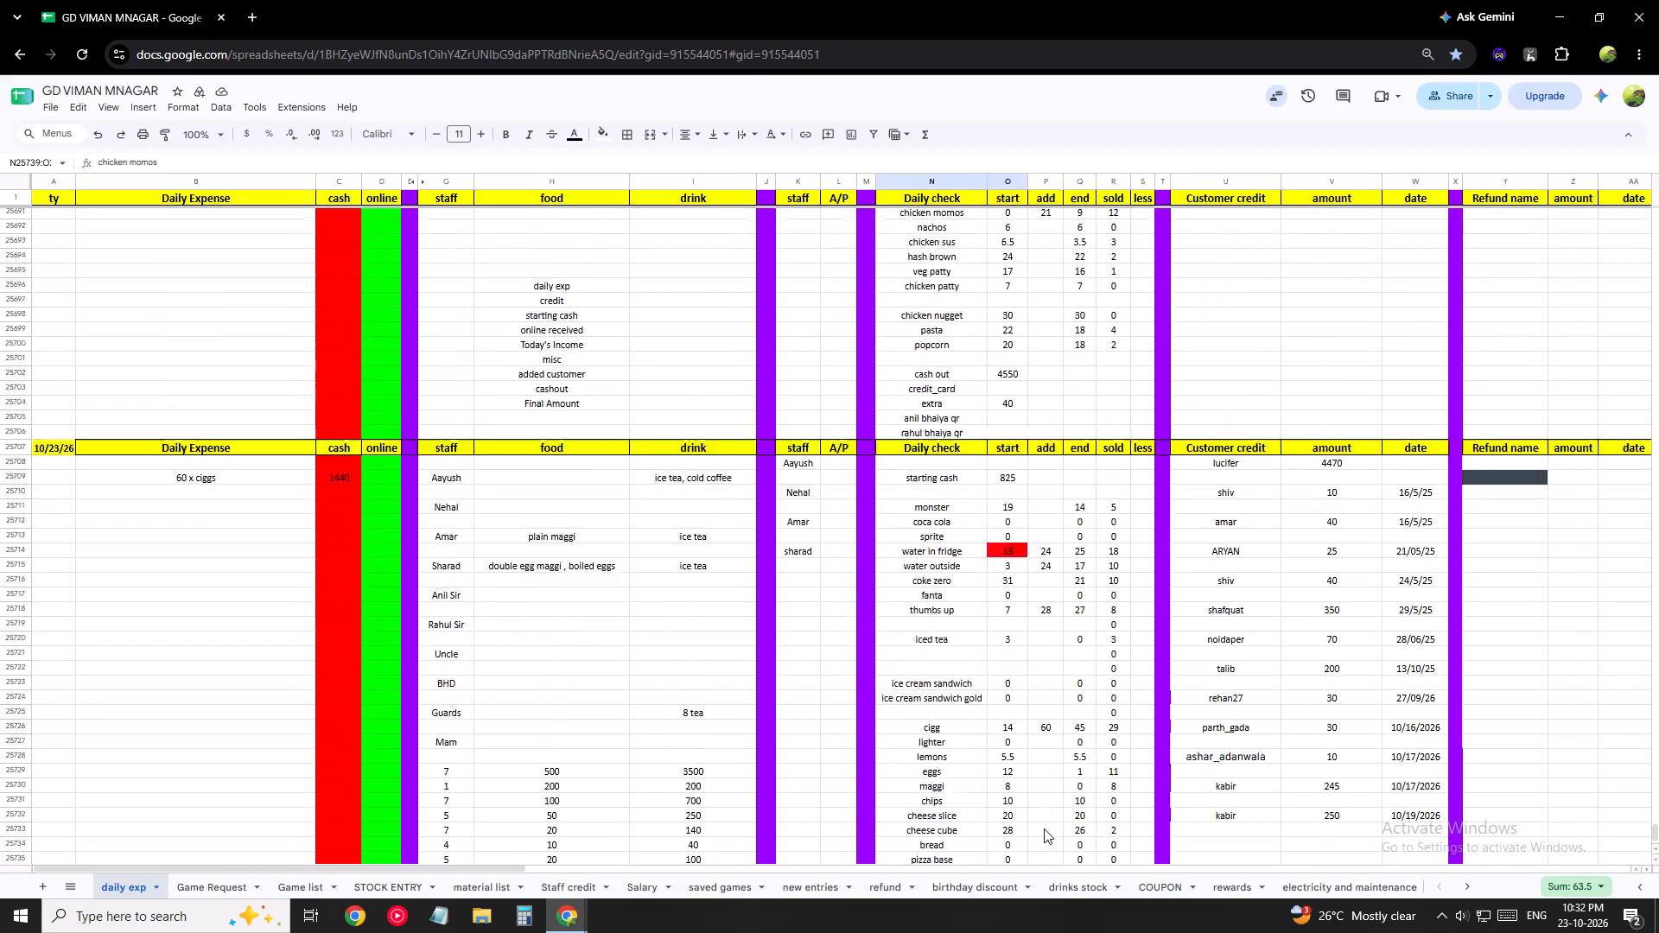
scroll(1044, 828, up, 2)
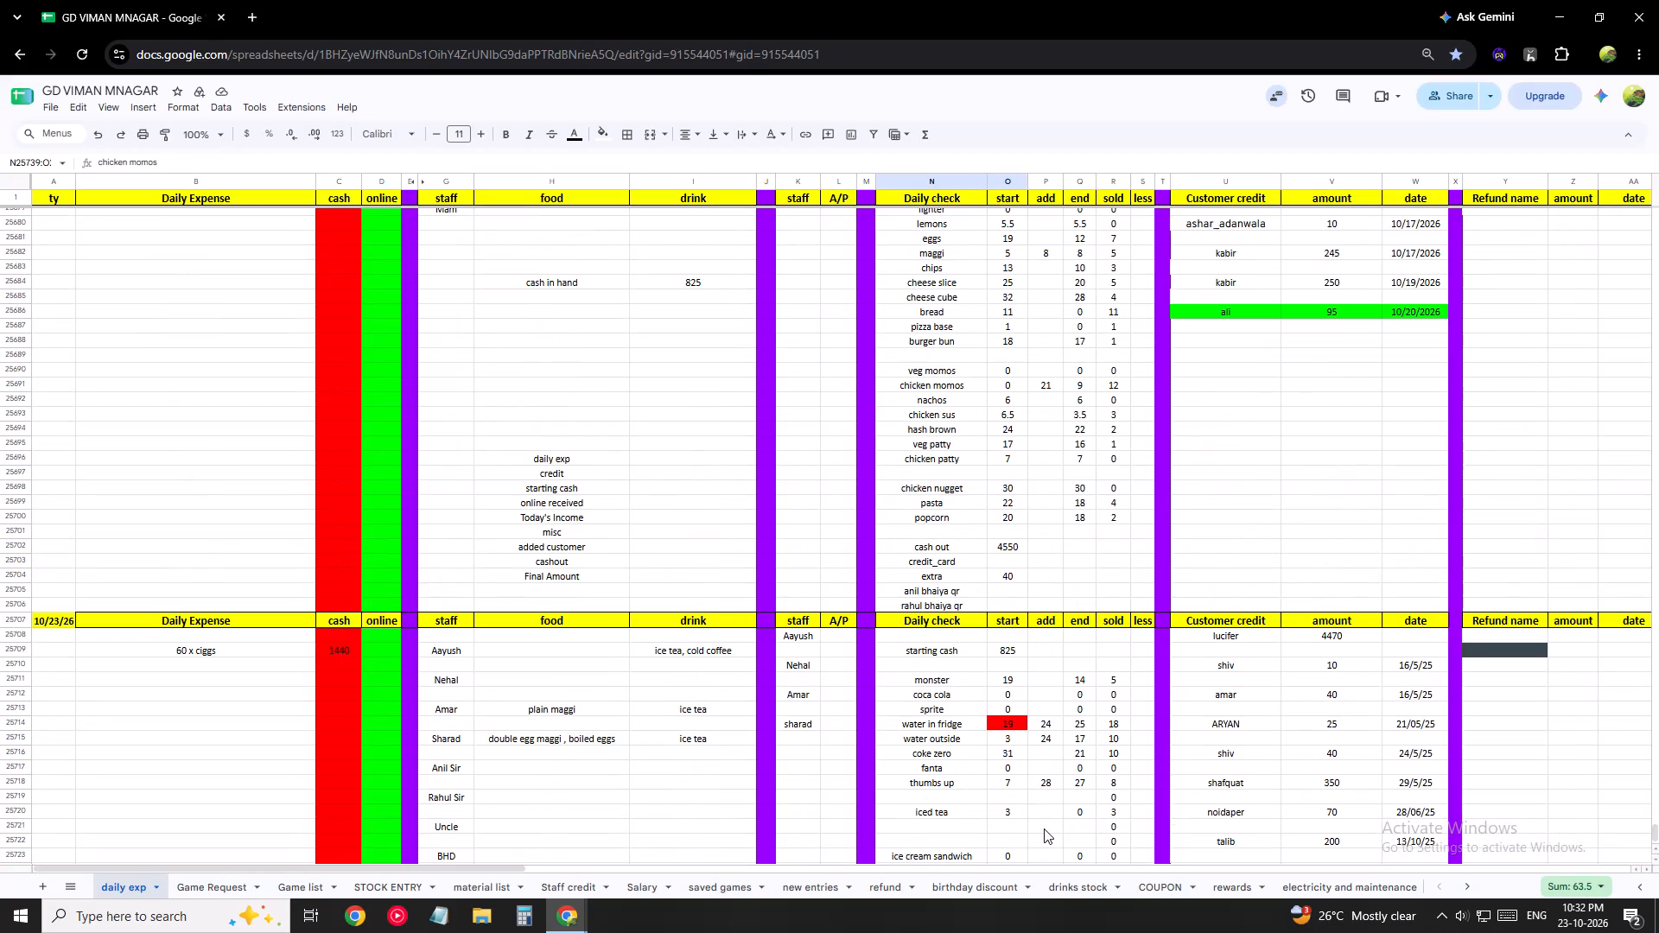
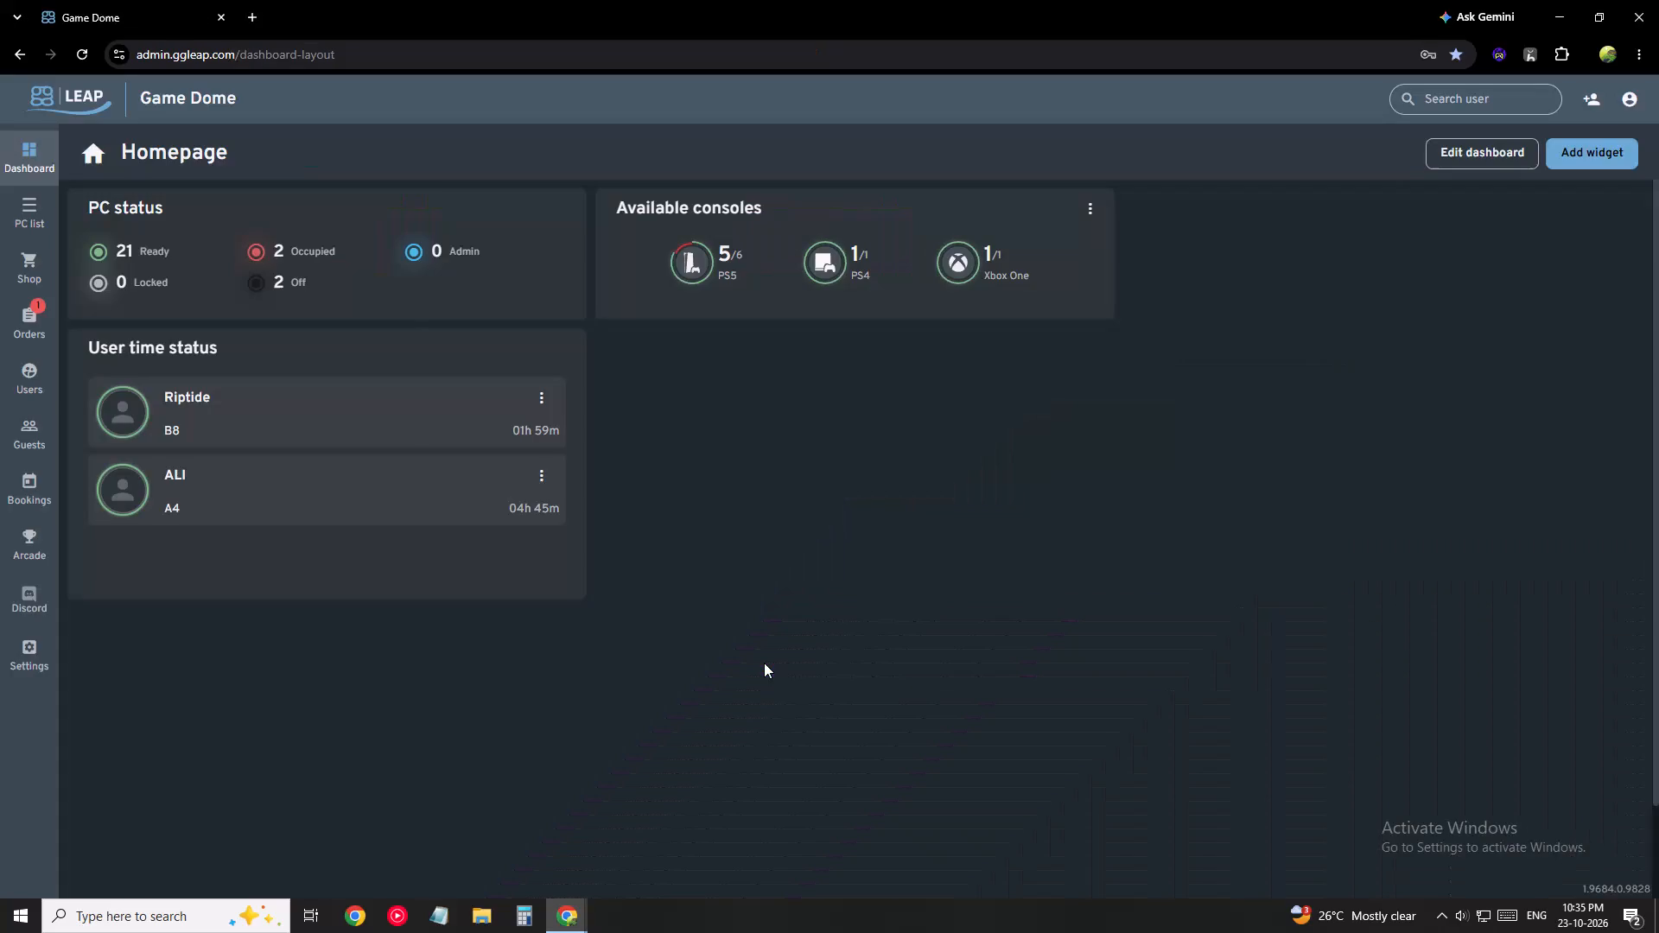
Shut down all computers in the PC list except the occupied A4 and B8, and clear the selection.
scroll(763, 662, up, 1)
click(15, 209)
scroll(474, 552, down, 10)
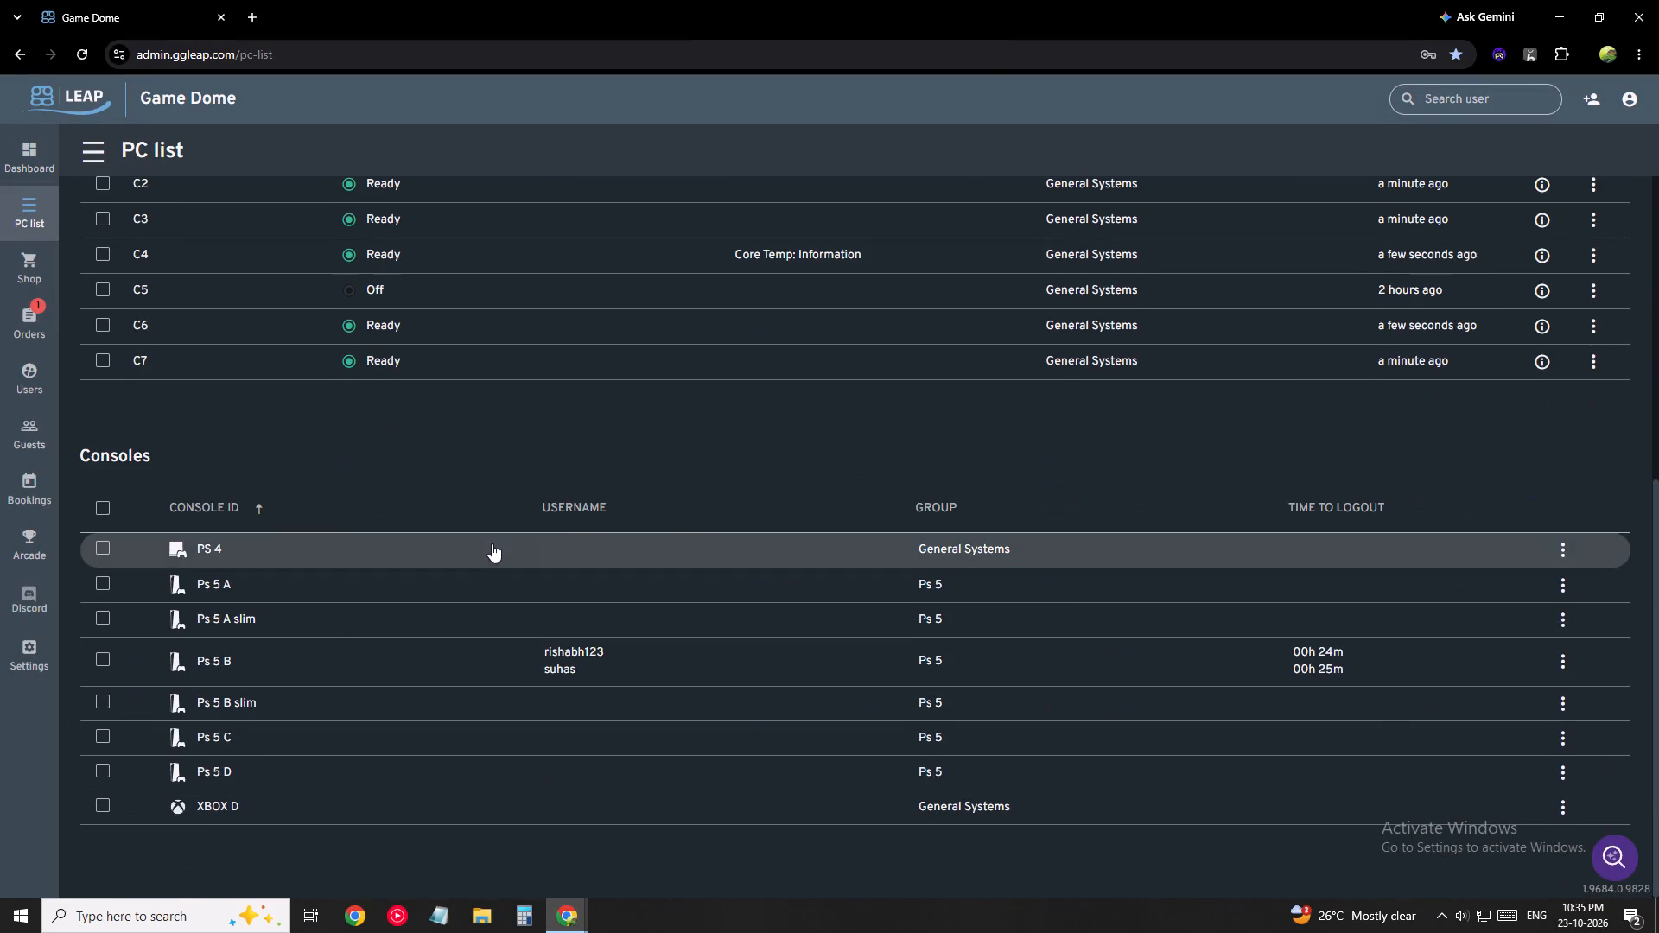
scroll(673, 524, up, 10)
click(105, 268)
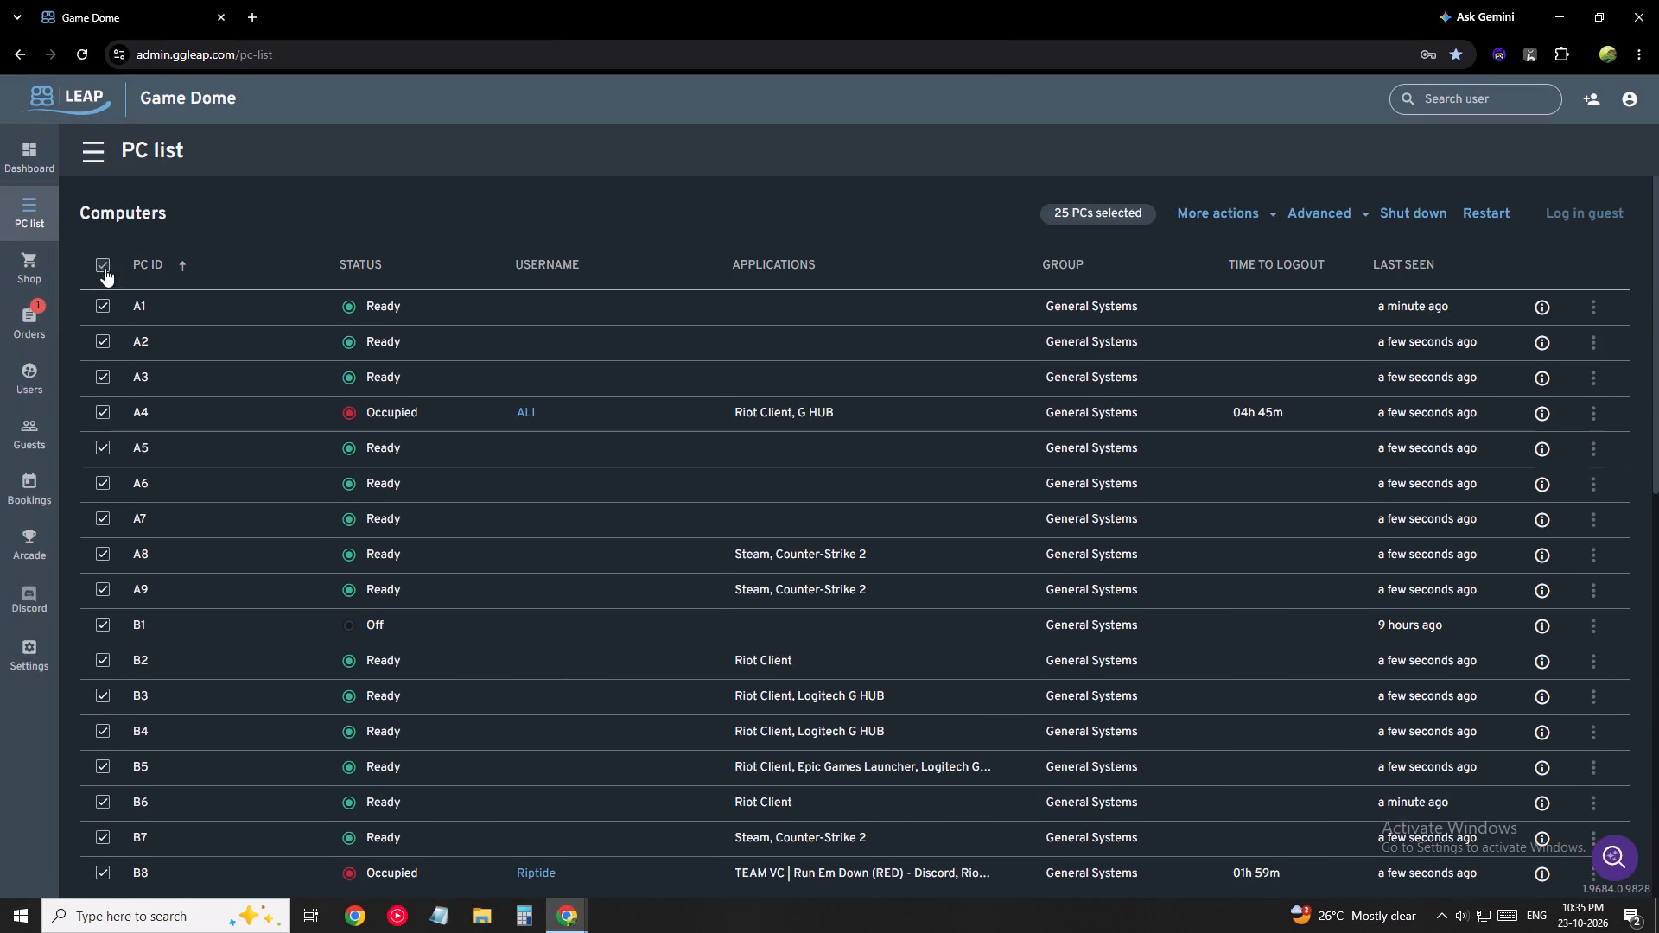
click(99, 411)
scroll(284, 634, down, 3)
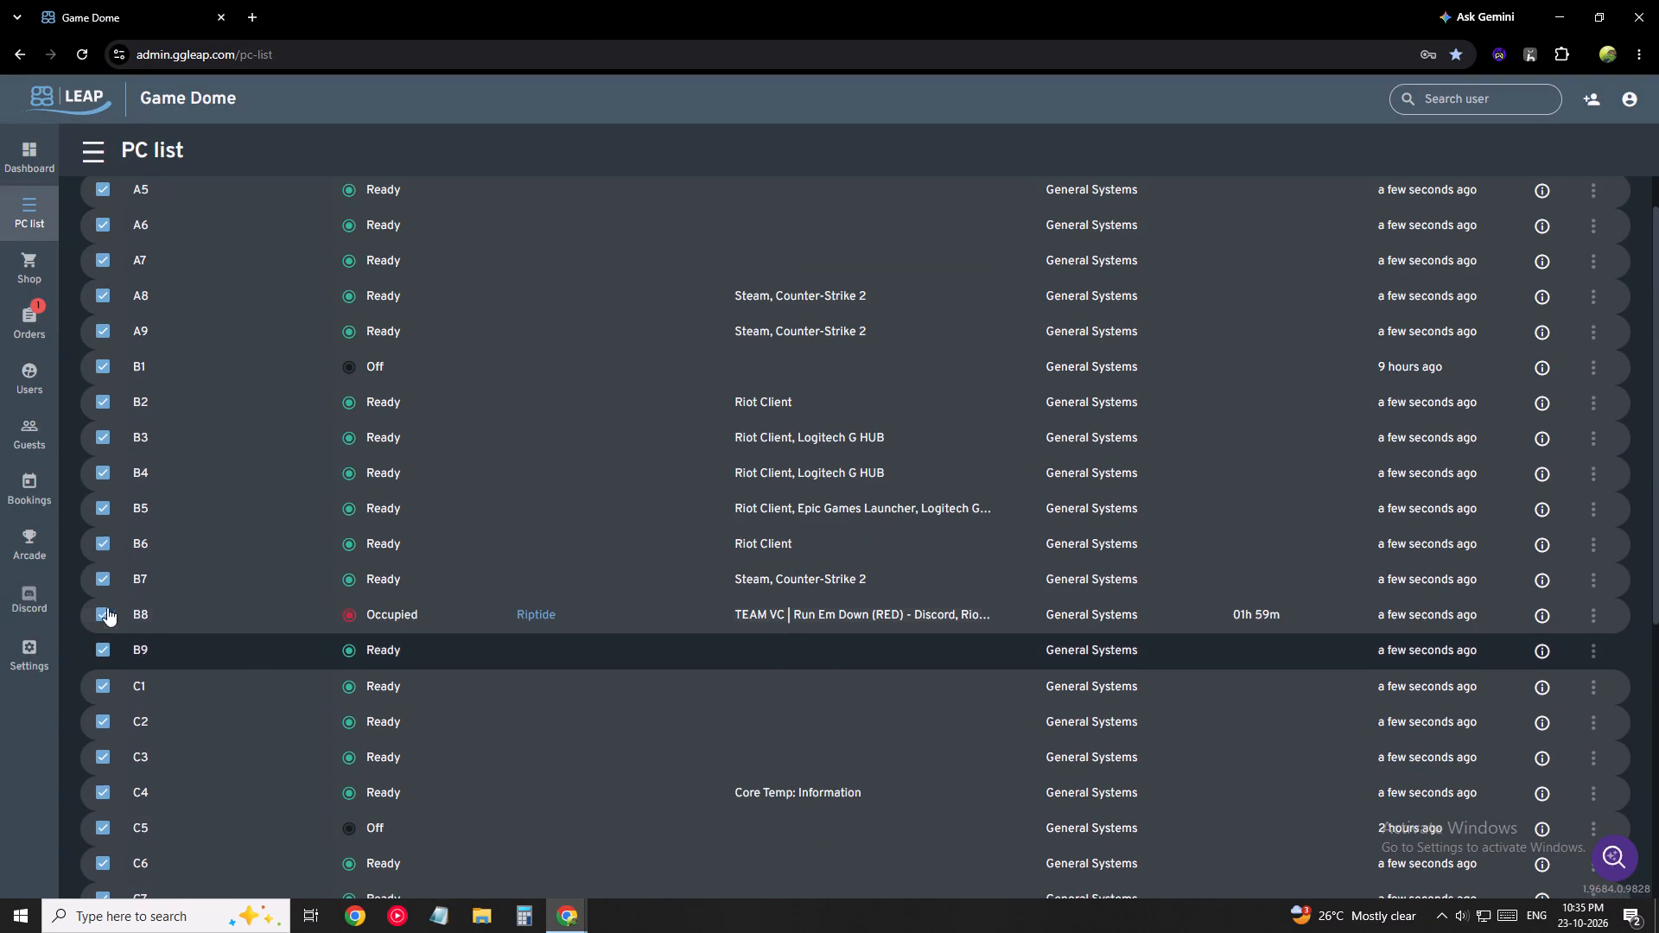
click(102, 606)
scroll(508, 575, up, 2)
scroll(604, 499, down, 3)
scroll(916, 662, up, 4)
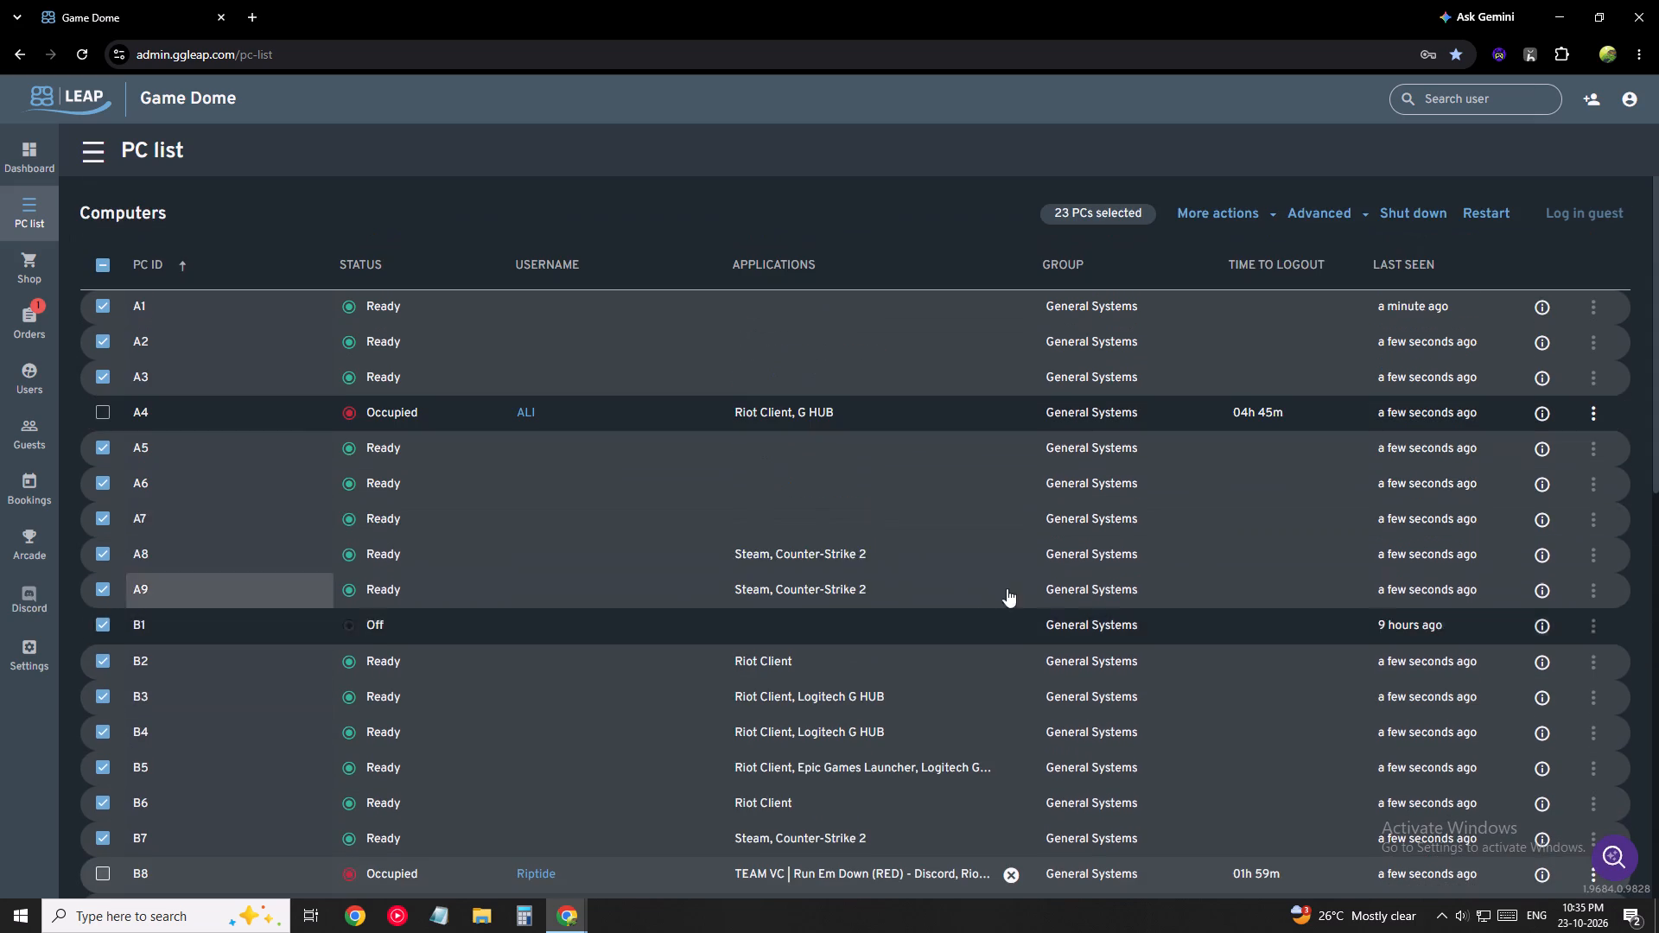
scroll(1007, 588, up, 3)
click(1420, 213)
click(938, 517)
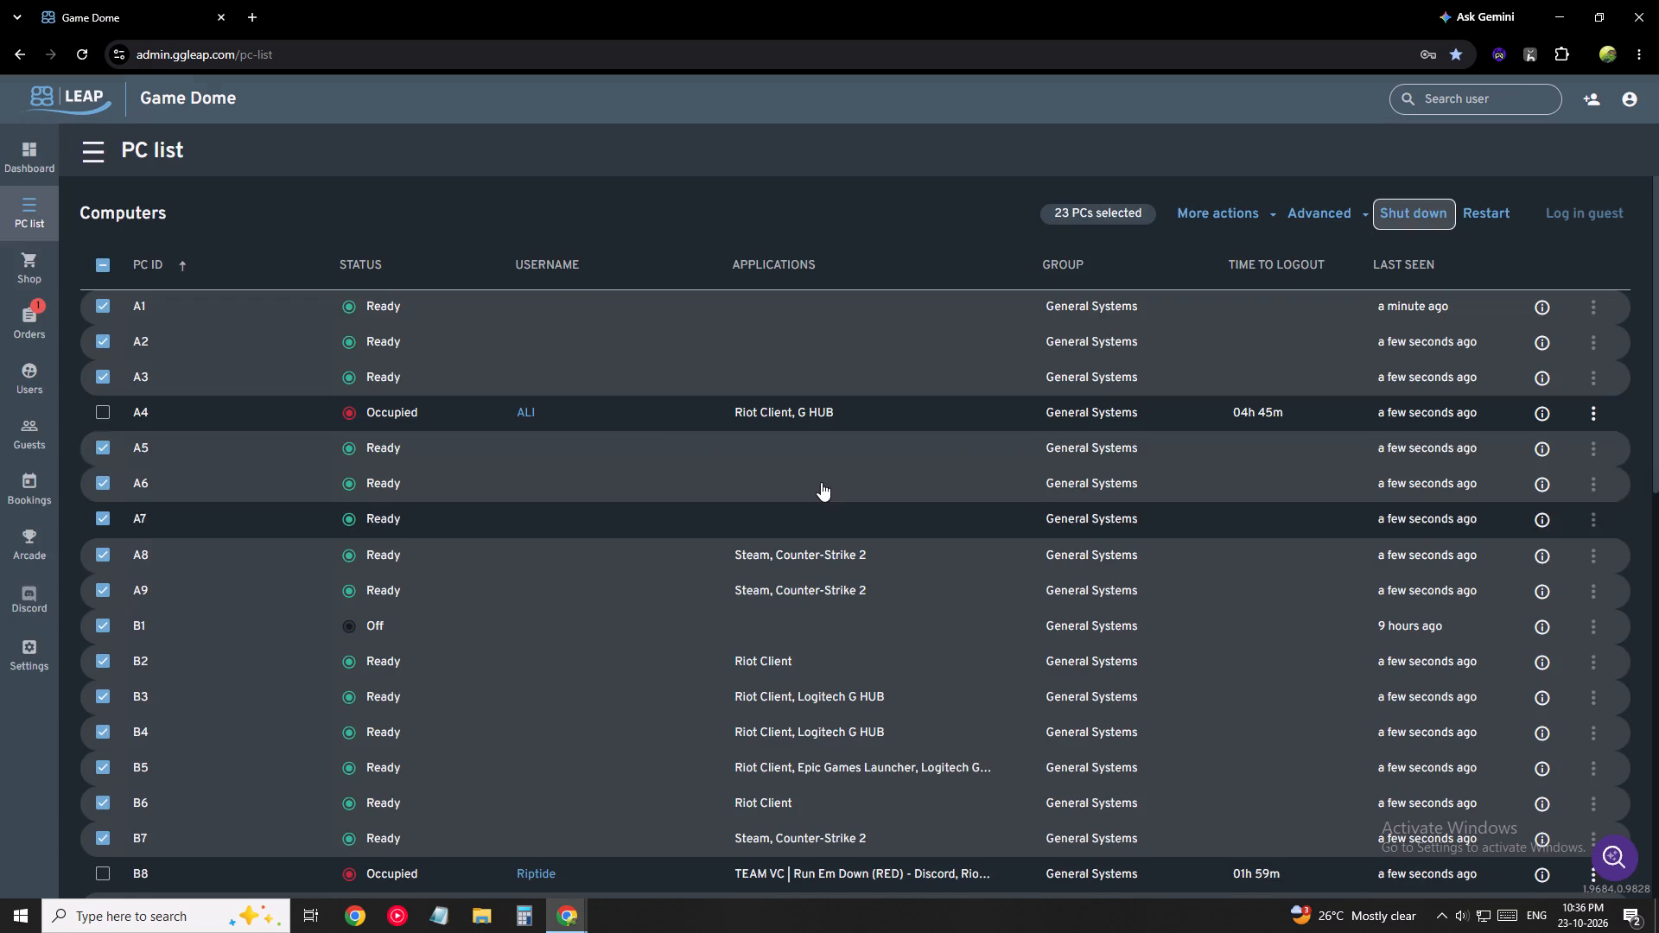
double_click(104, 260)
scroll(775, 390, down, 3)
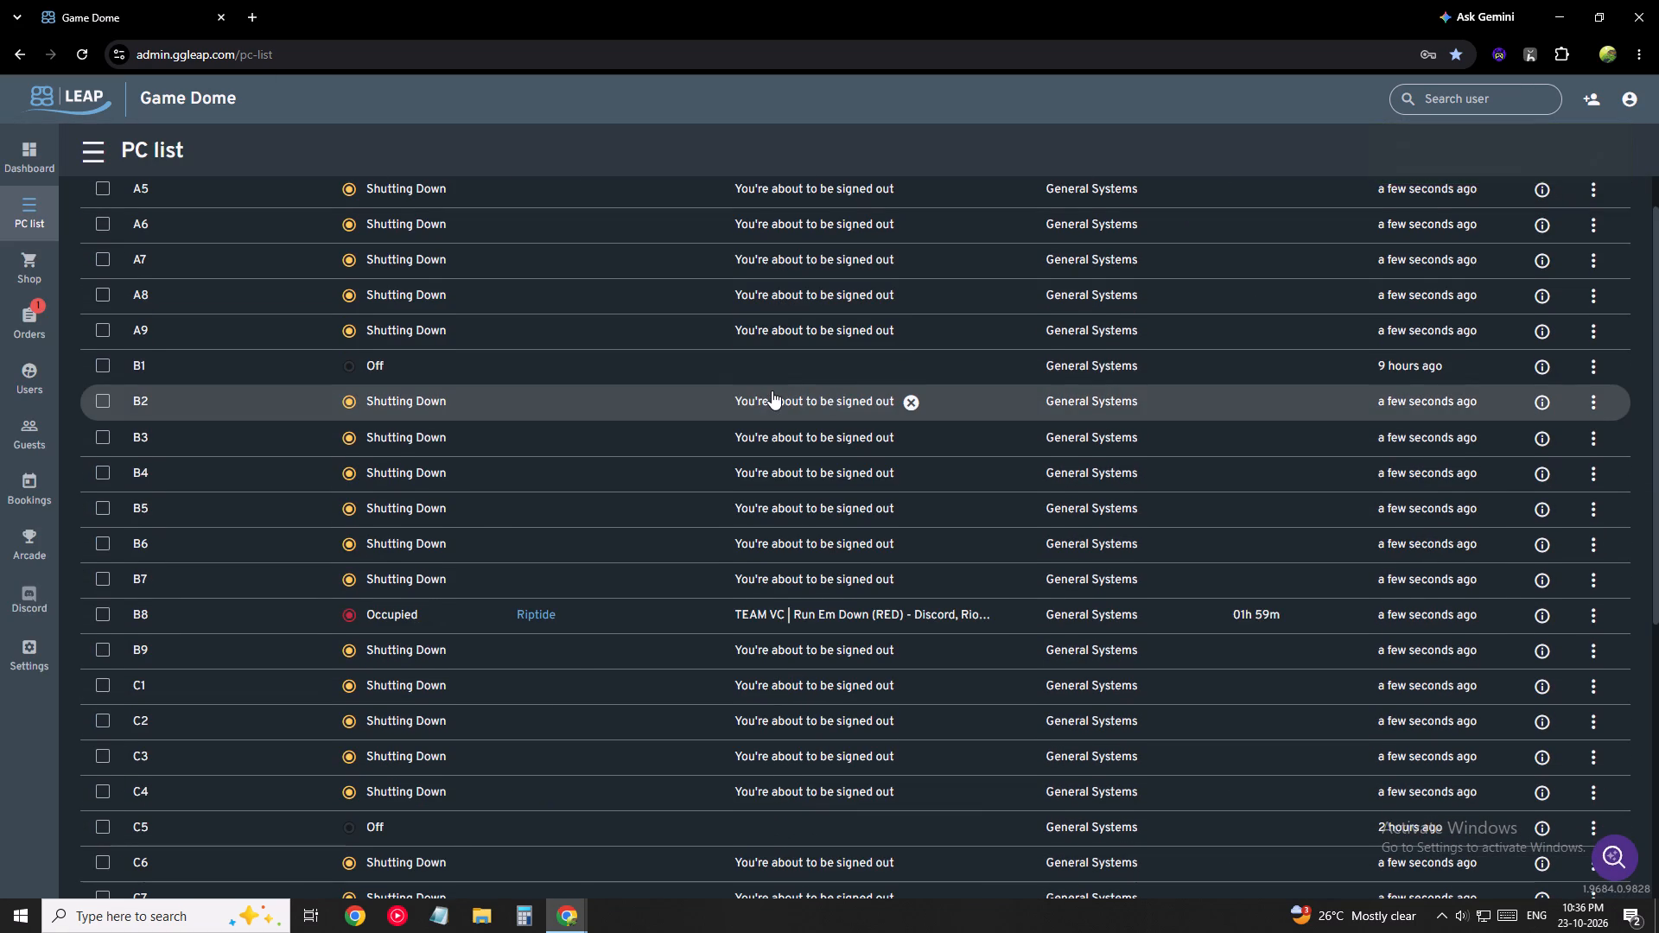
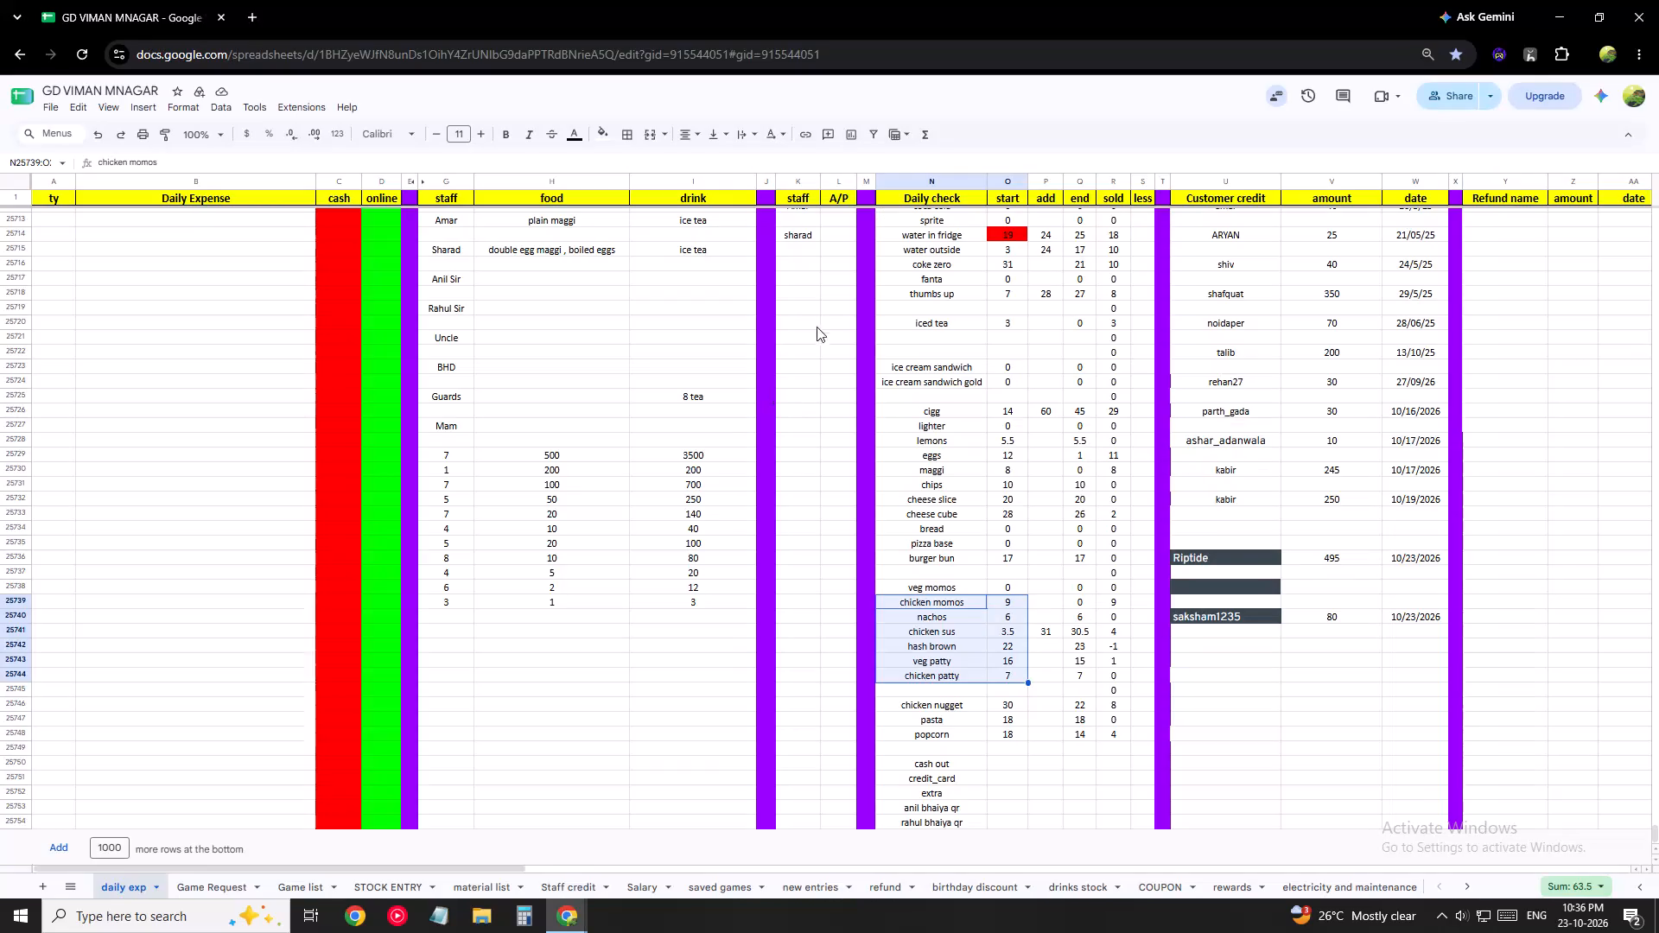
Check the sum of the cash denomination amounts in the drink column of the daily exp sheet.
click(693, 663)
drag(708, 708, 717, 442)
click(538, 926)
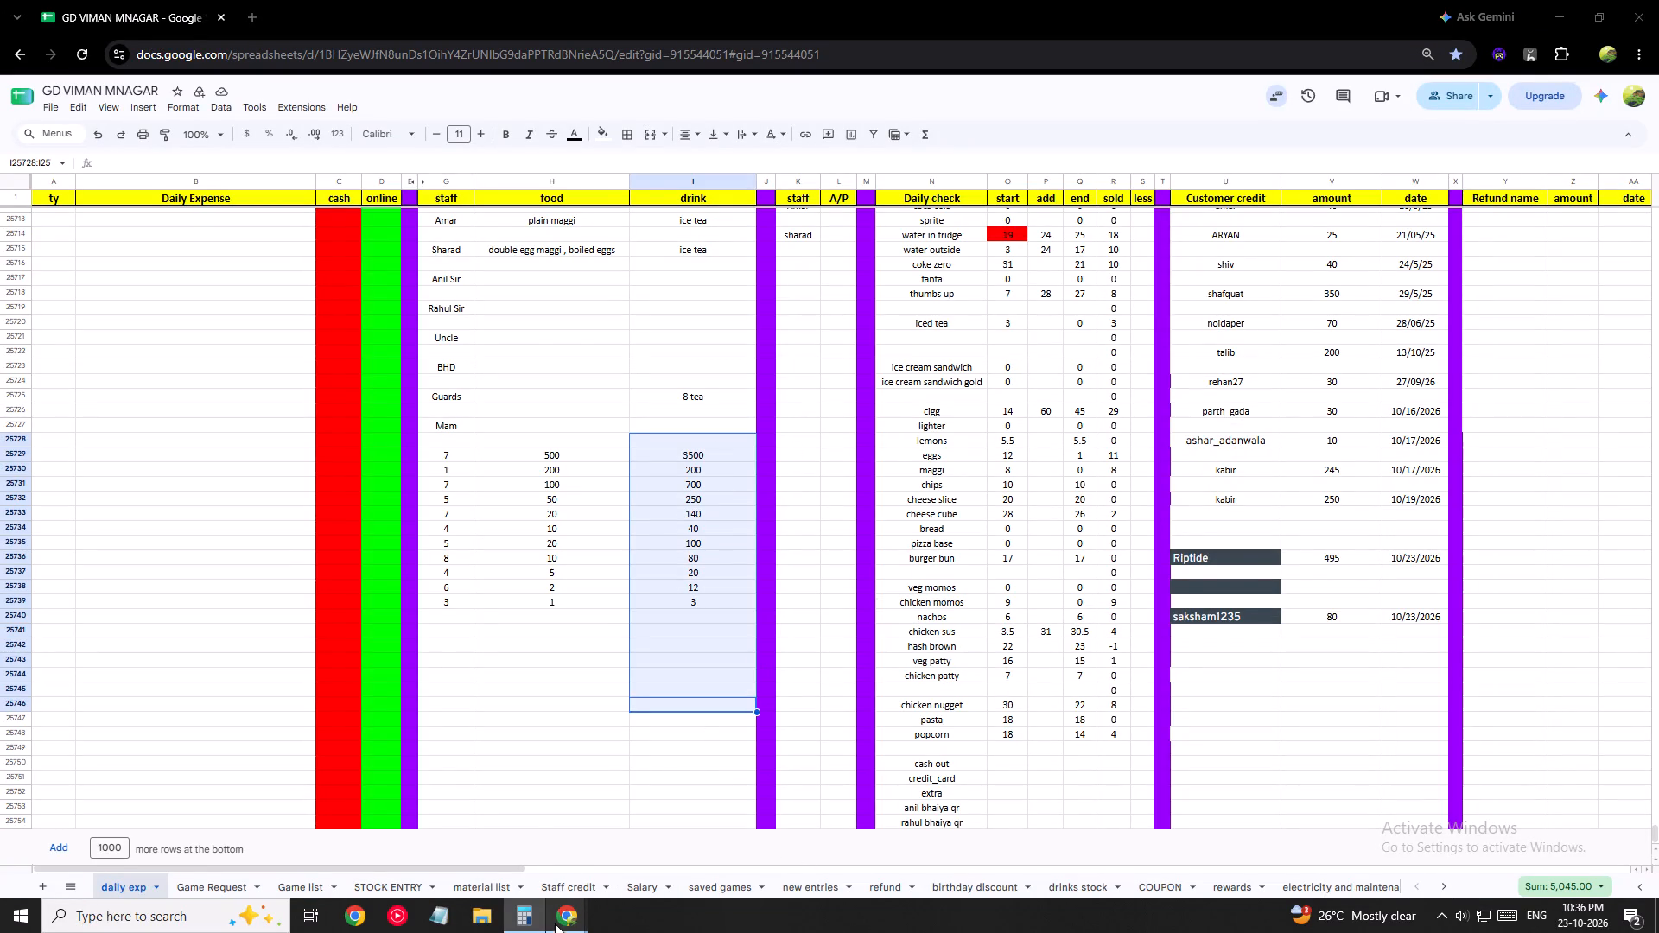
click(628, 340)
Switch to Game Dome and review refunded orders in the order history, including one earlier batch, with the refunds-only filter switched off at the end.
click(569, 925)
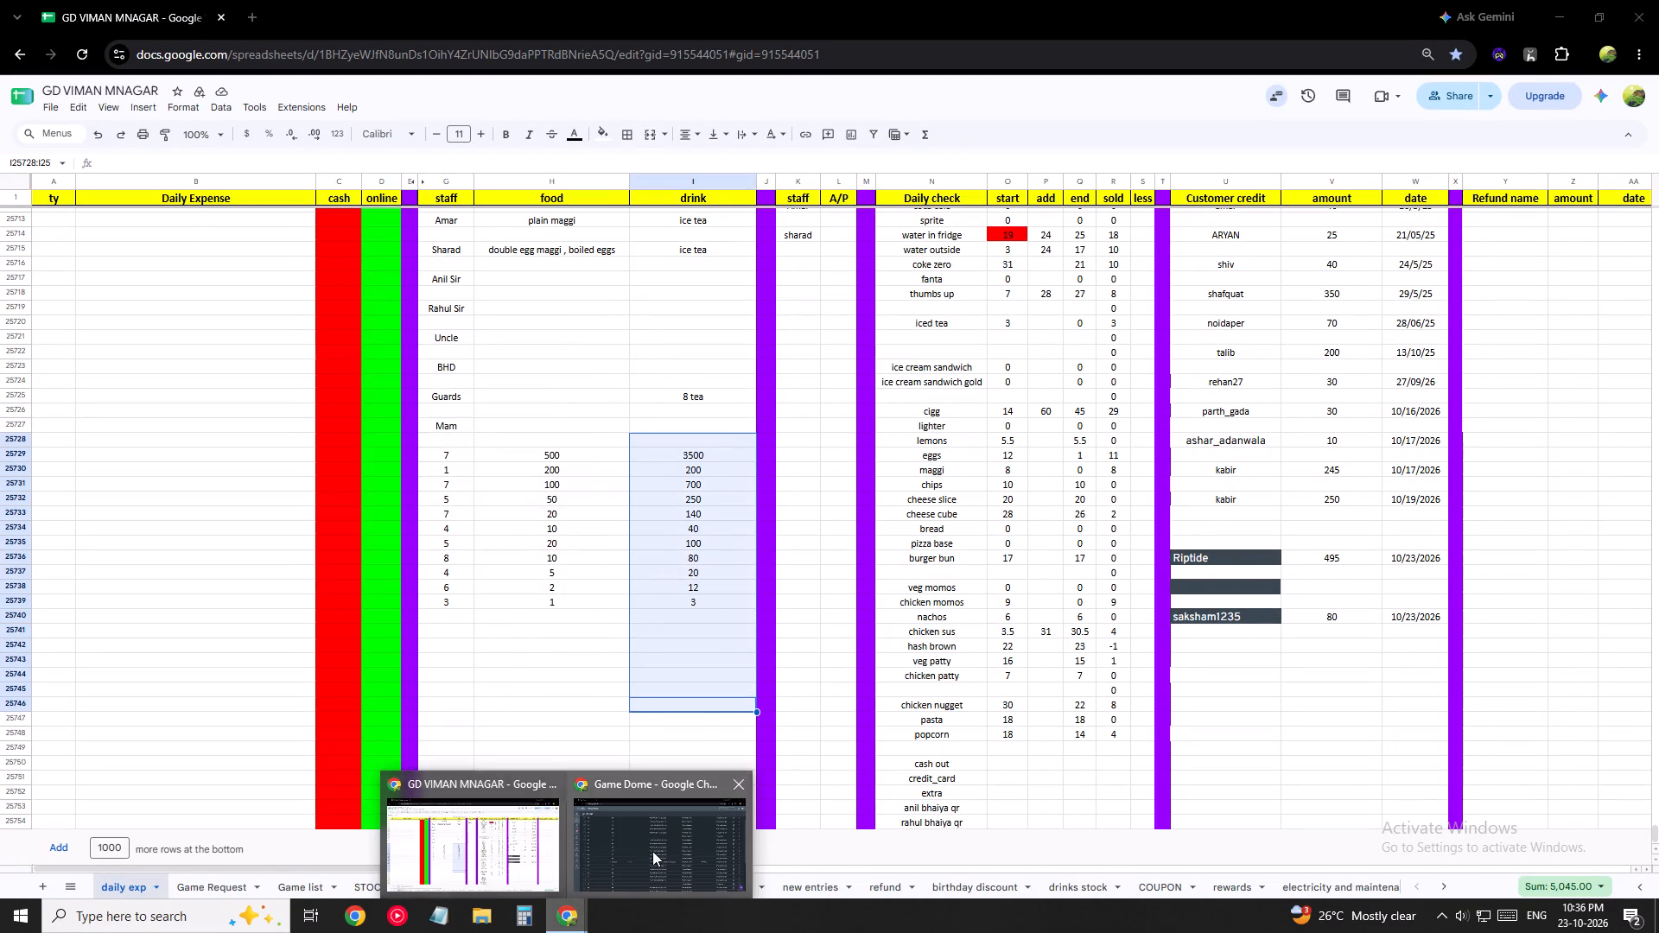
click(652, 851)
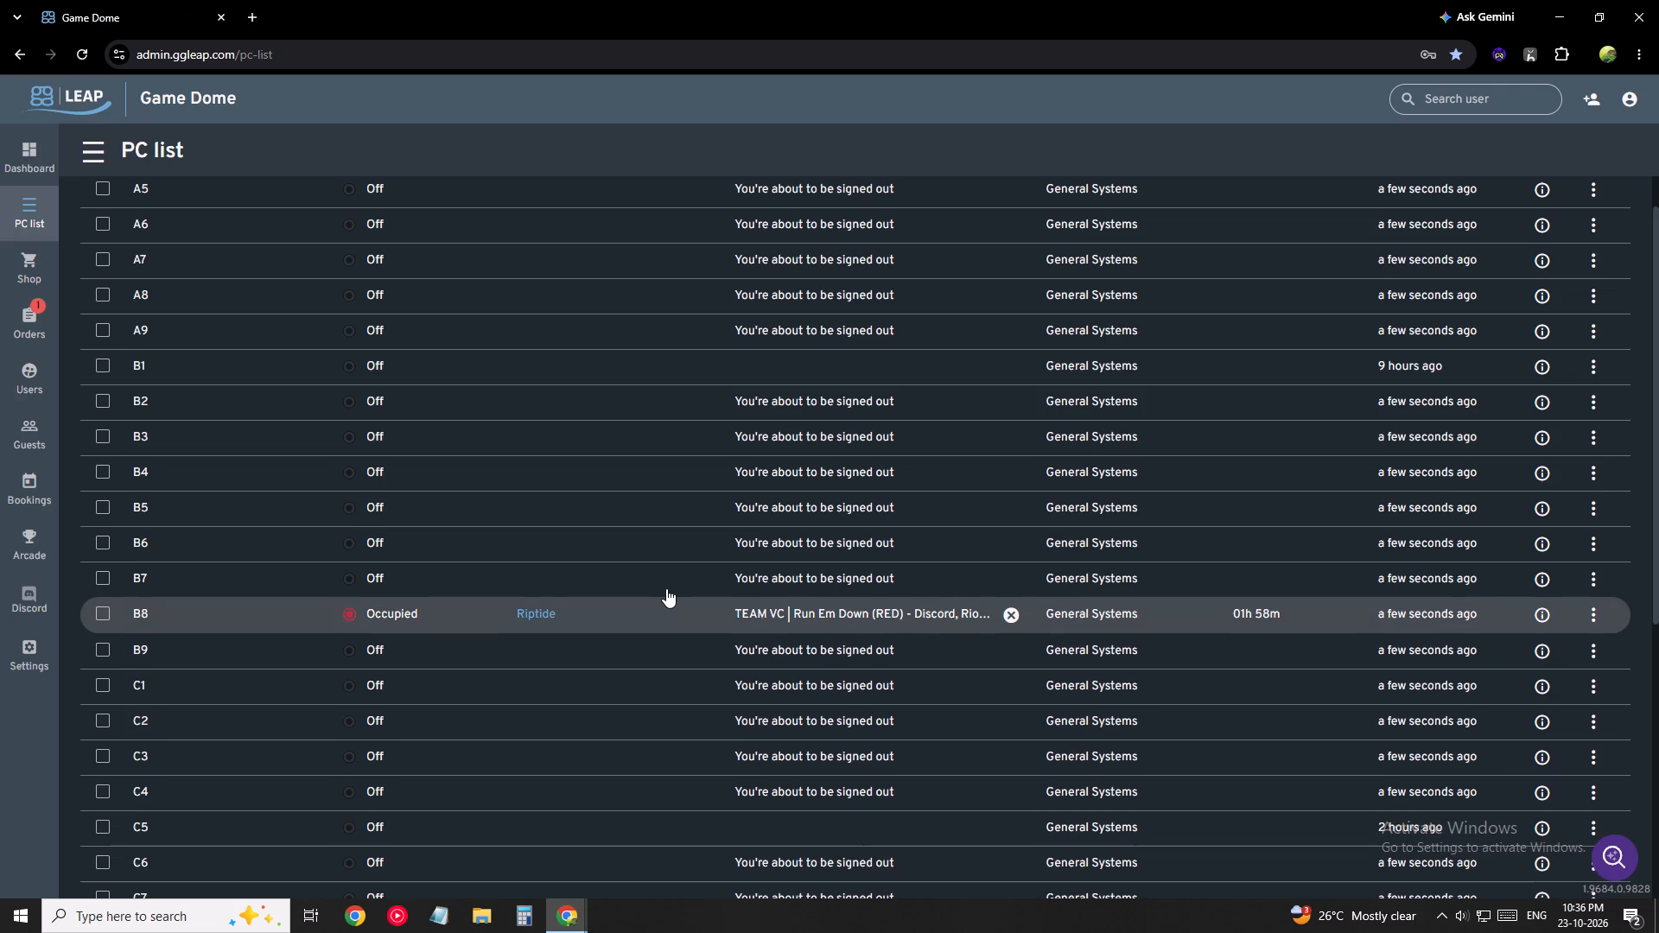
scroll(540, 437, up, 5)
click(21, 151)
click(29, 318)
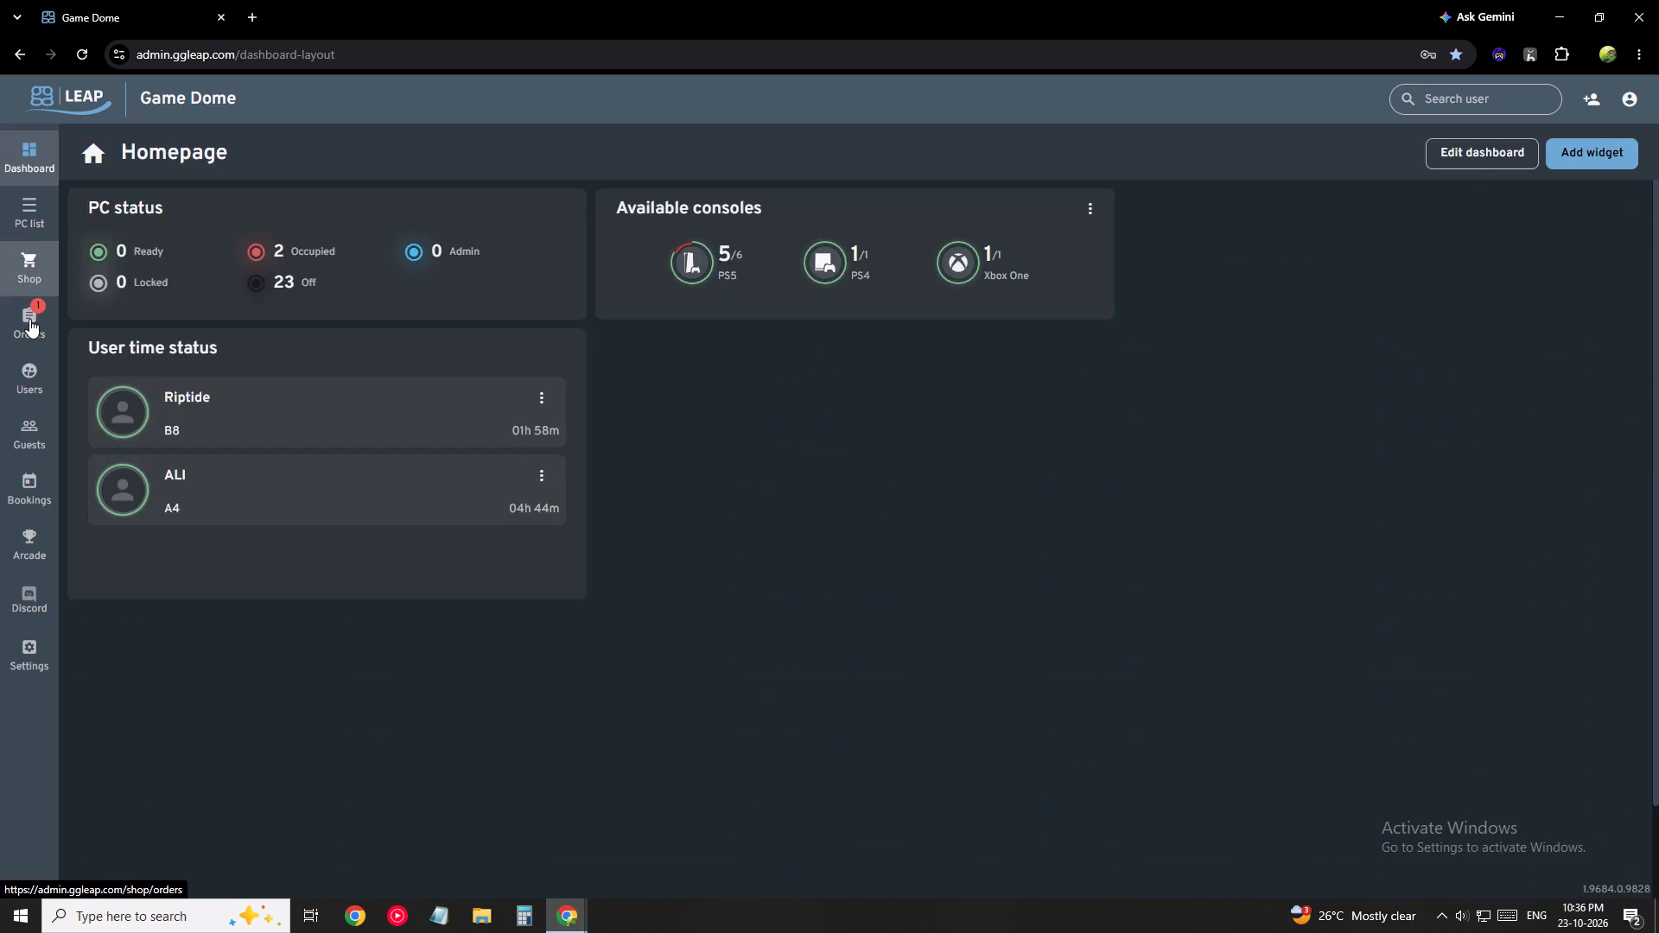
click(308, 219)
click(407, 200)
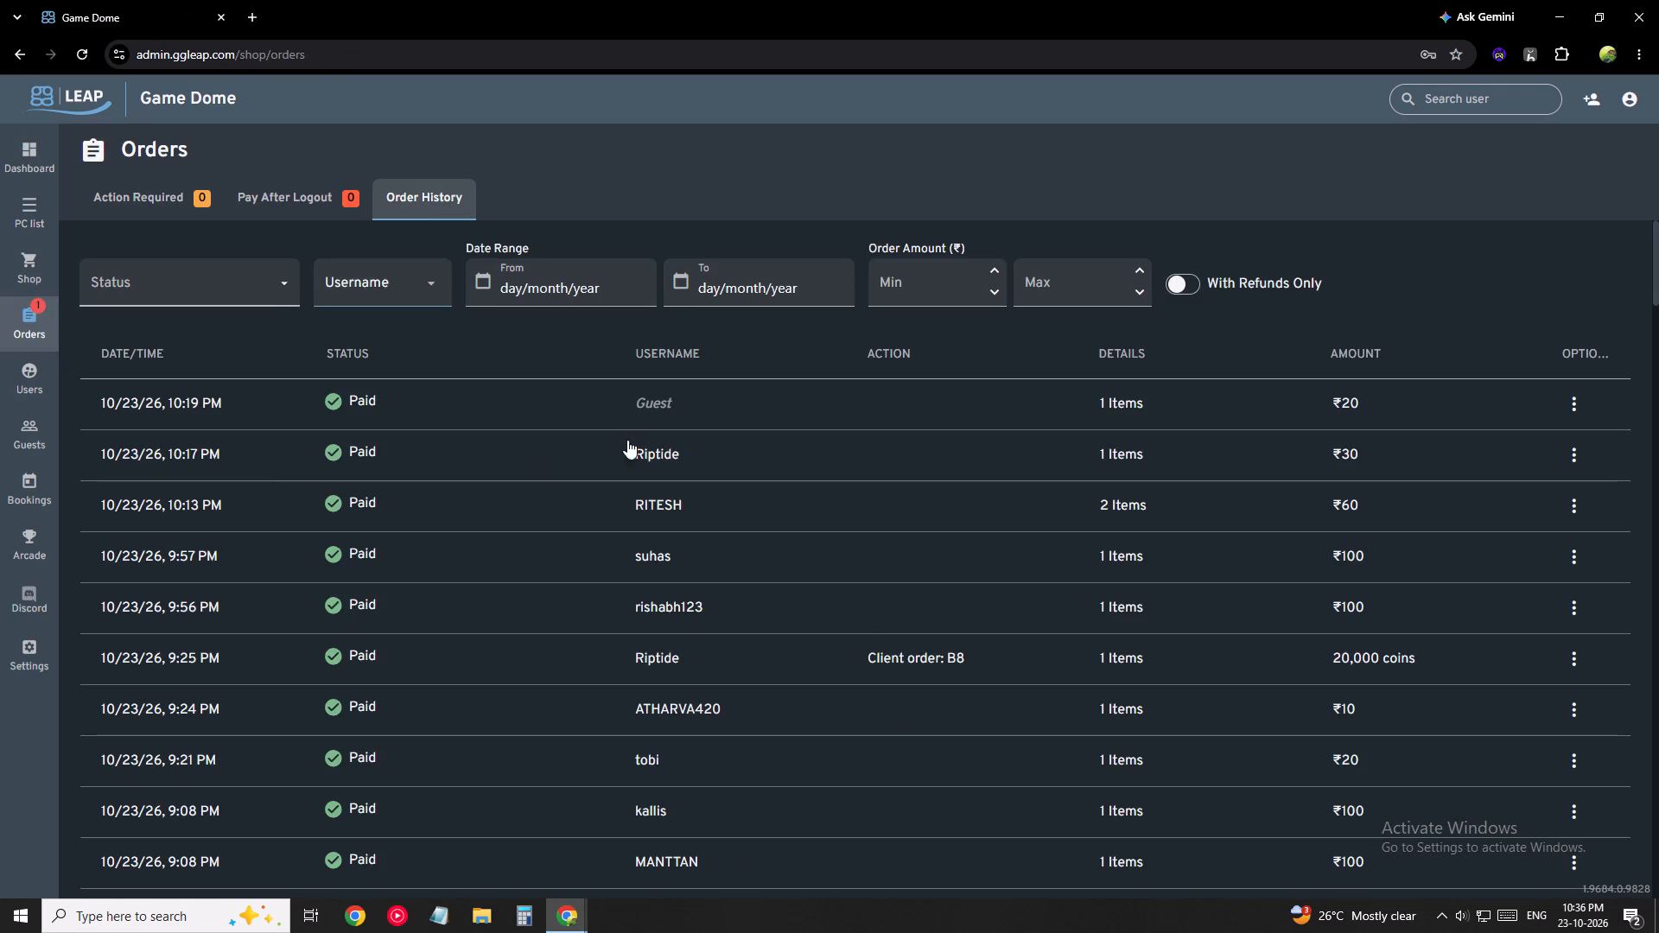
click(1178, 287)
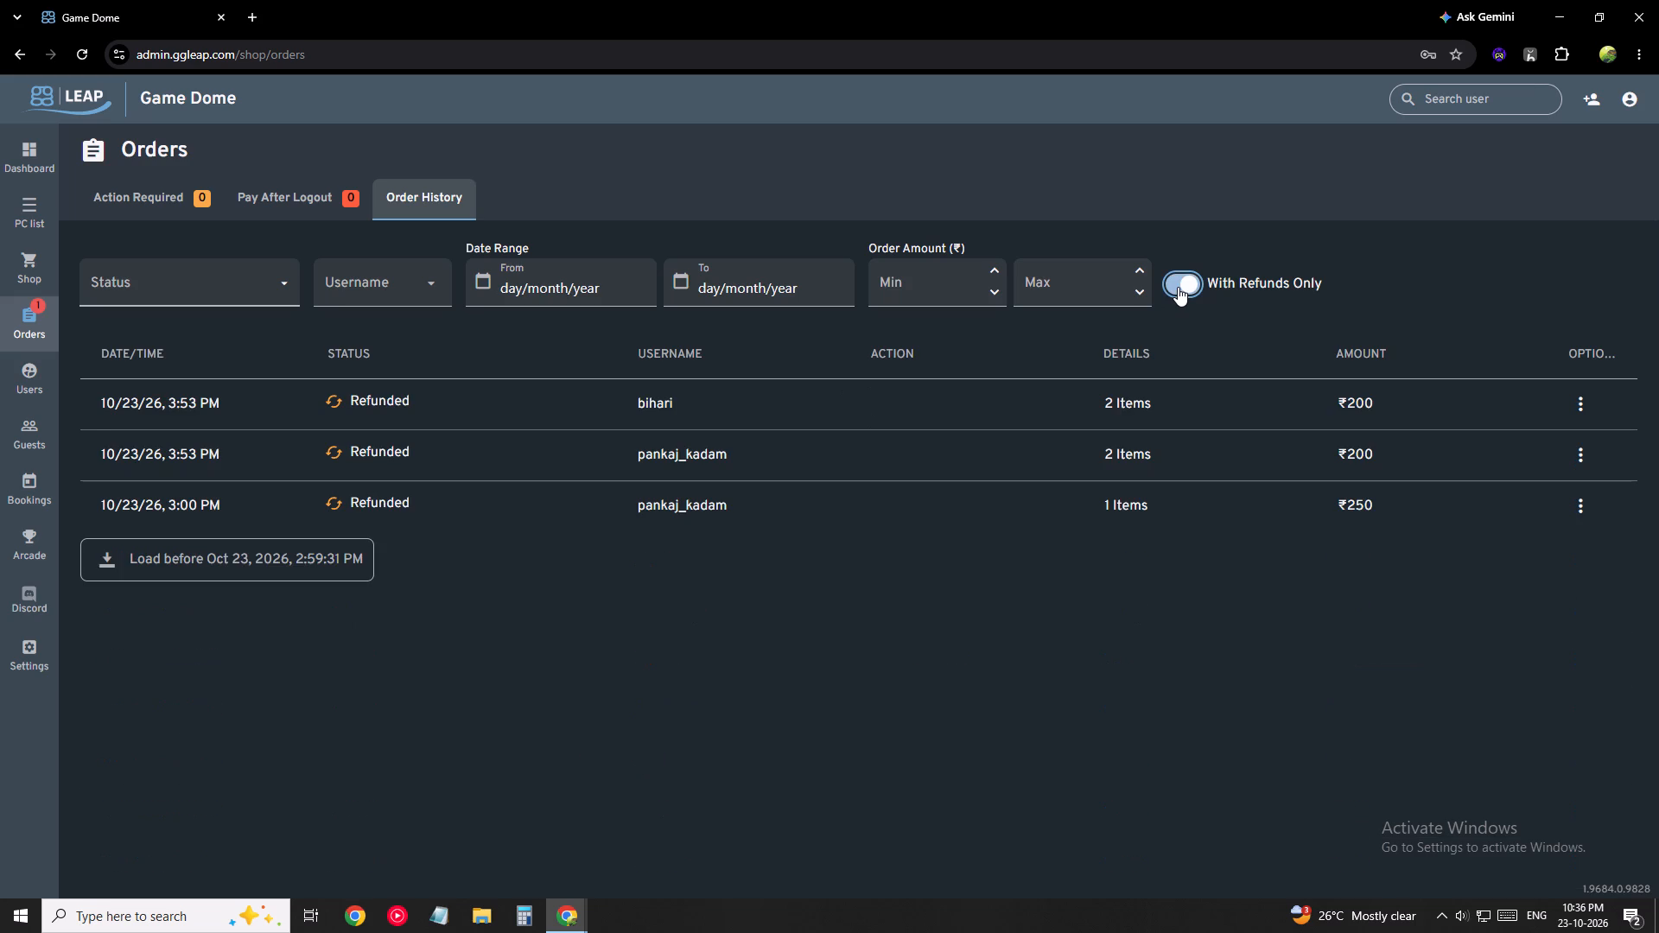
click(297, 567)
click(1191, 278)
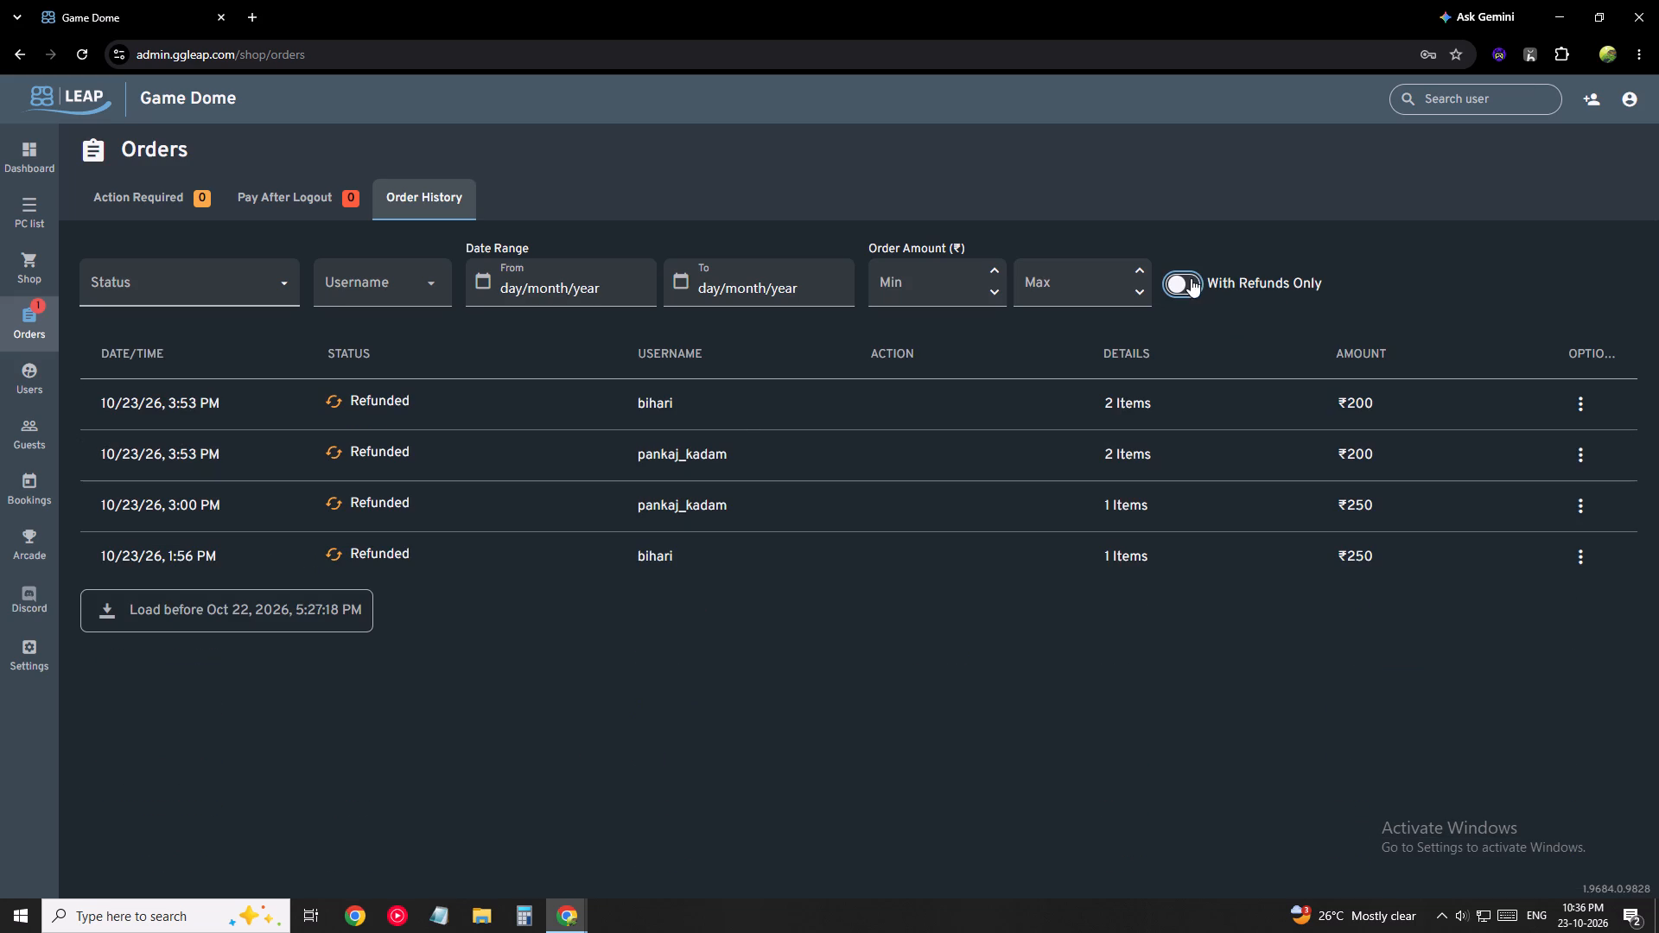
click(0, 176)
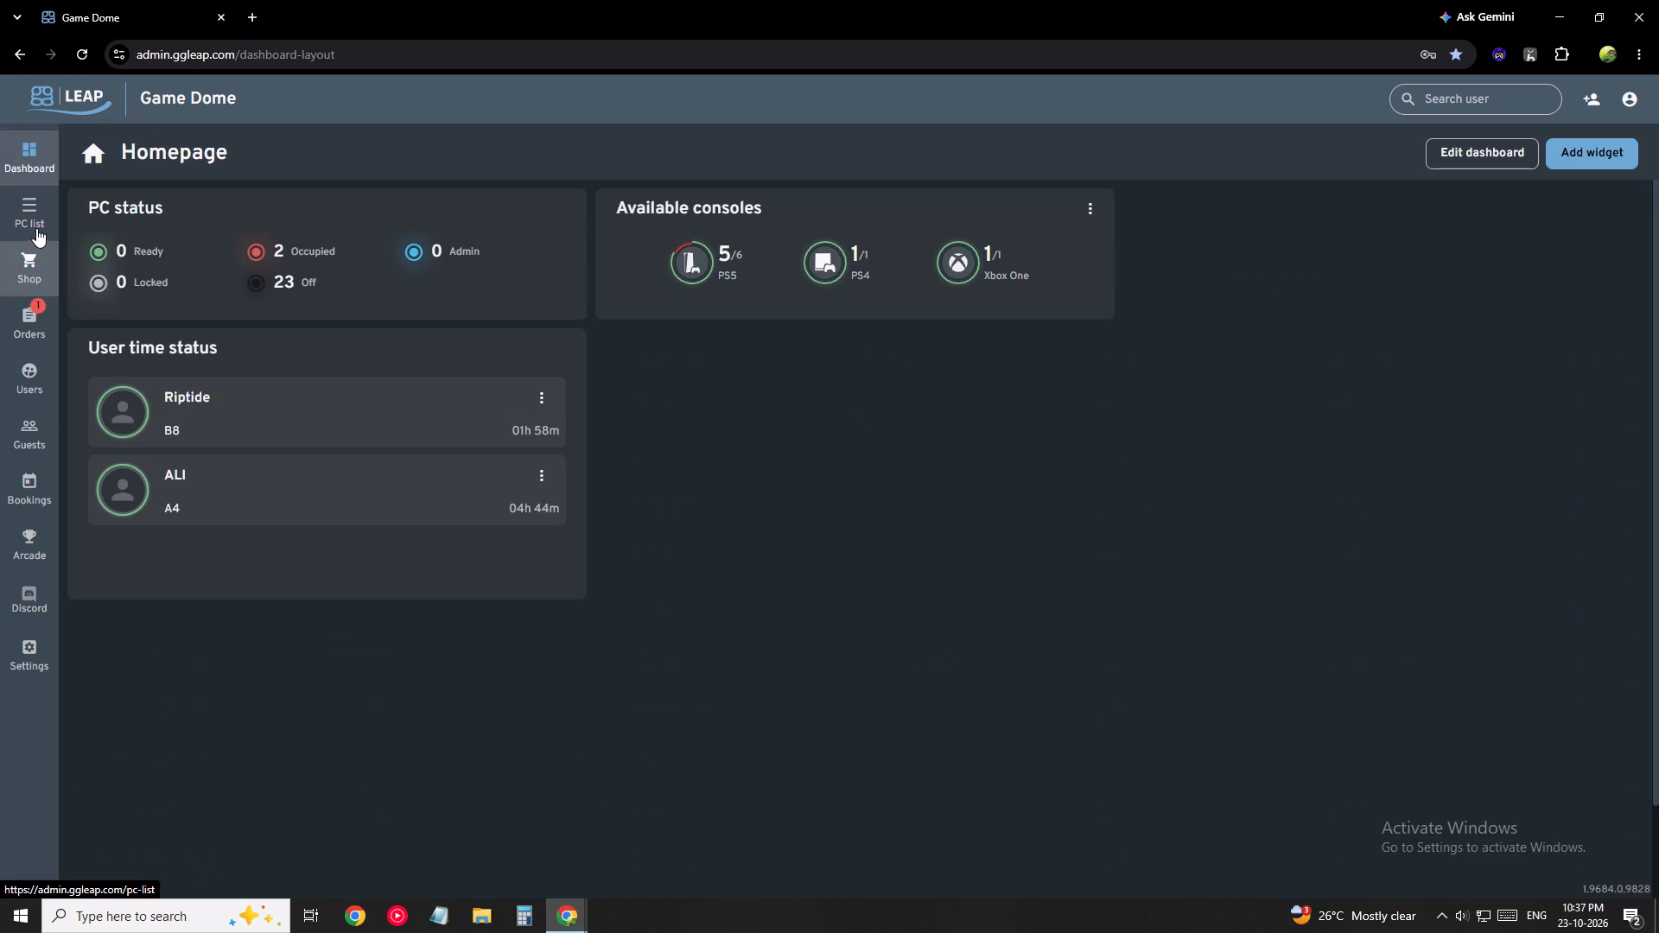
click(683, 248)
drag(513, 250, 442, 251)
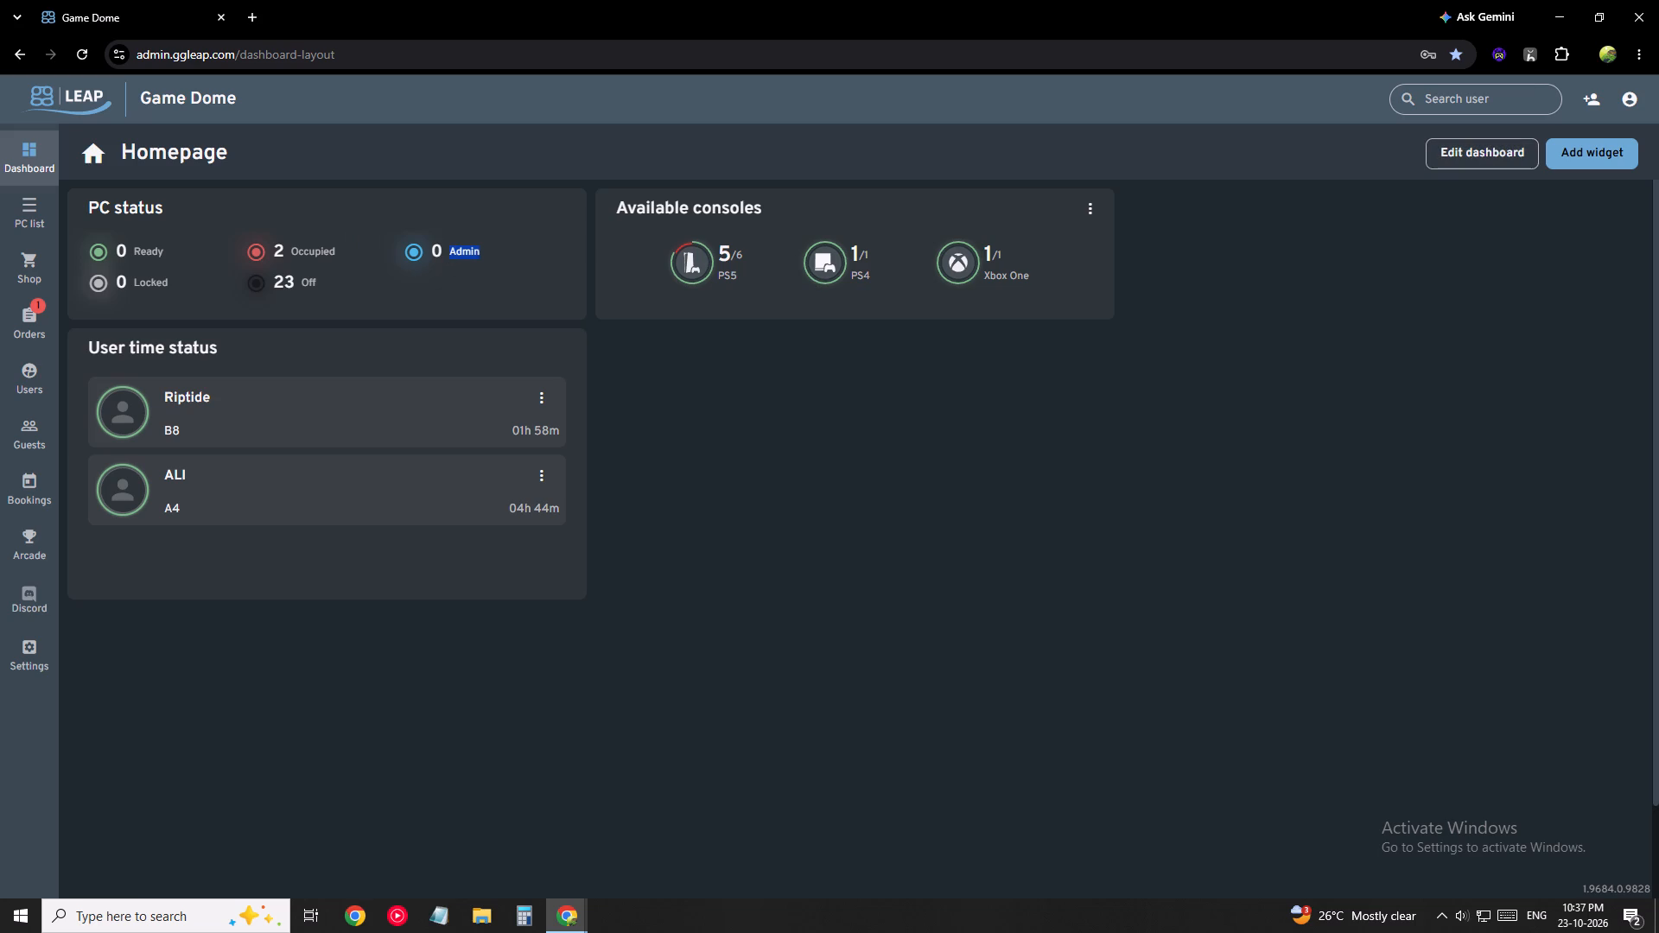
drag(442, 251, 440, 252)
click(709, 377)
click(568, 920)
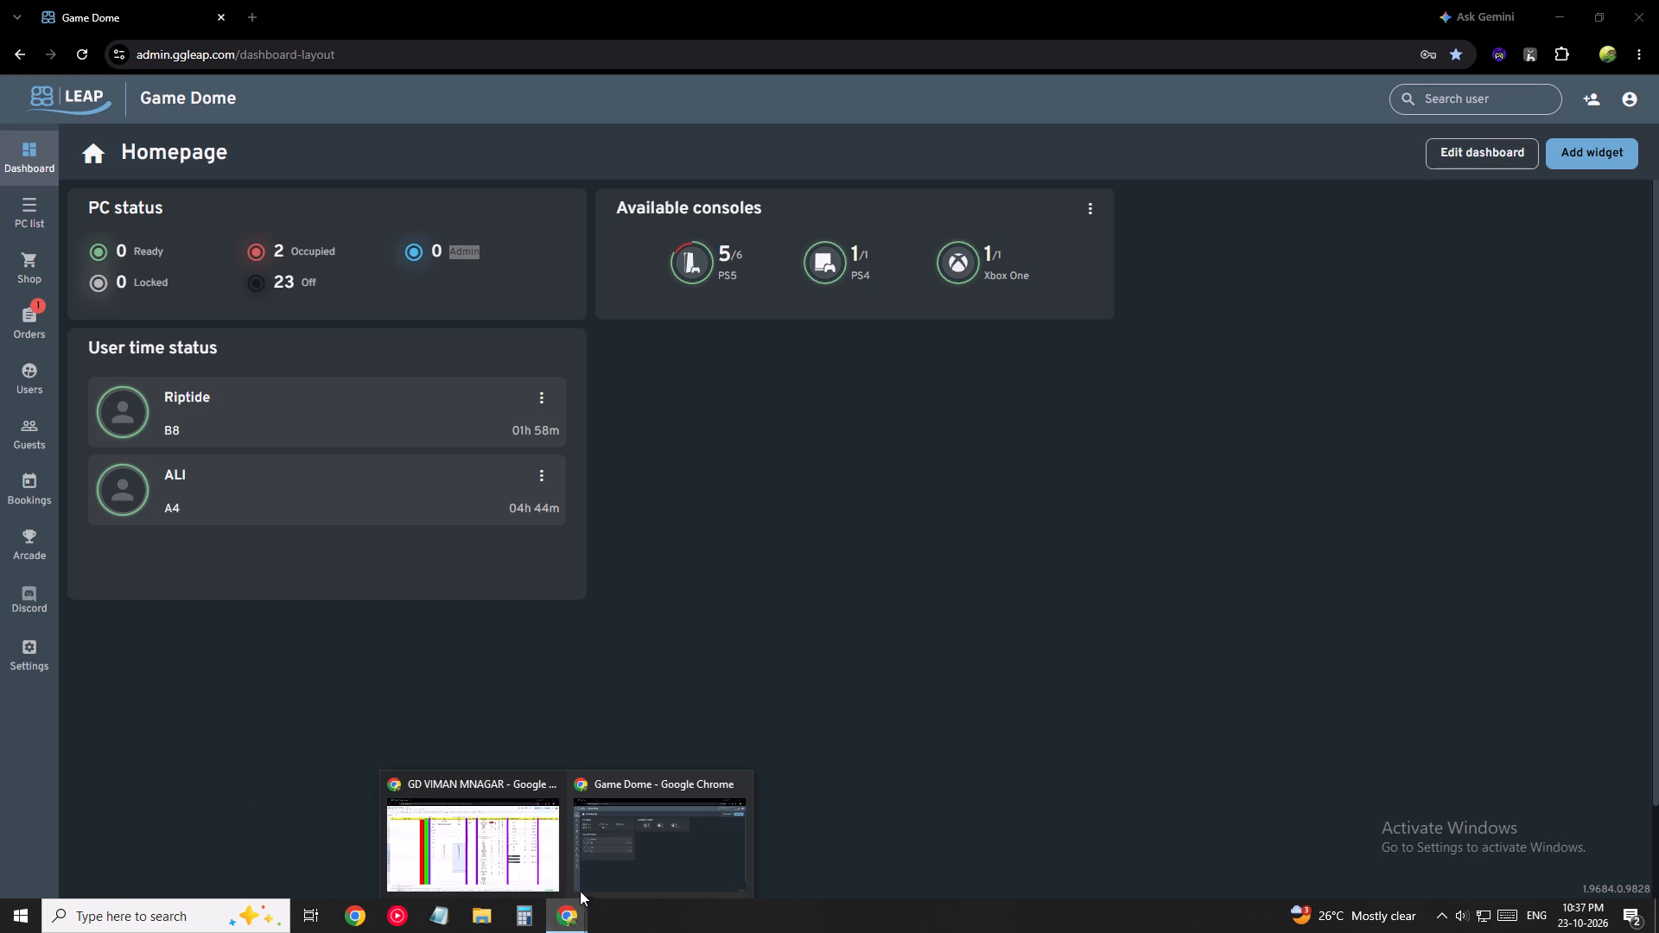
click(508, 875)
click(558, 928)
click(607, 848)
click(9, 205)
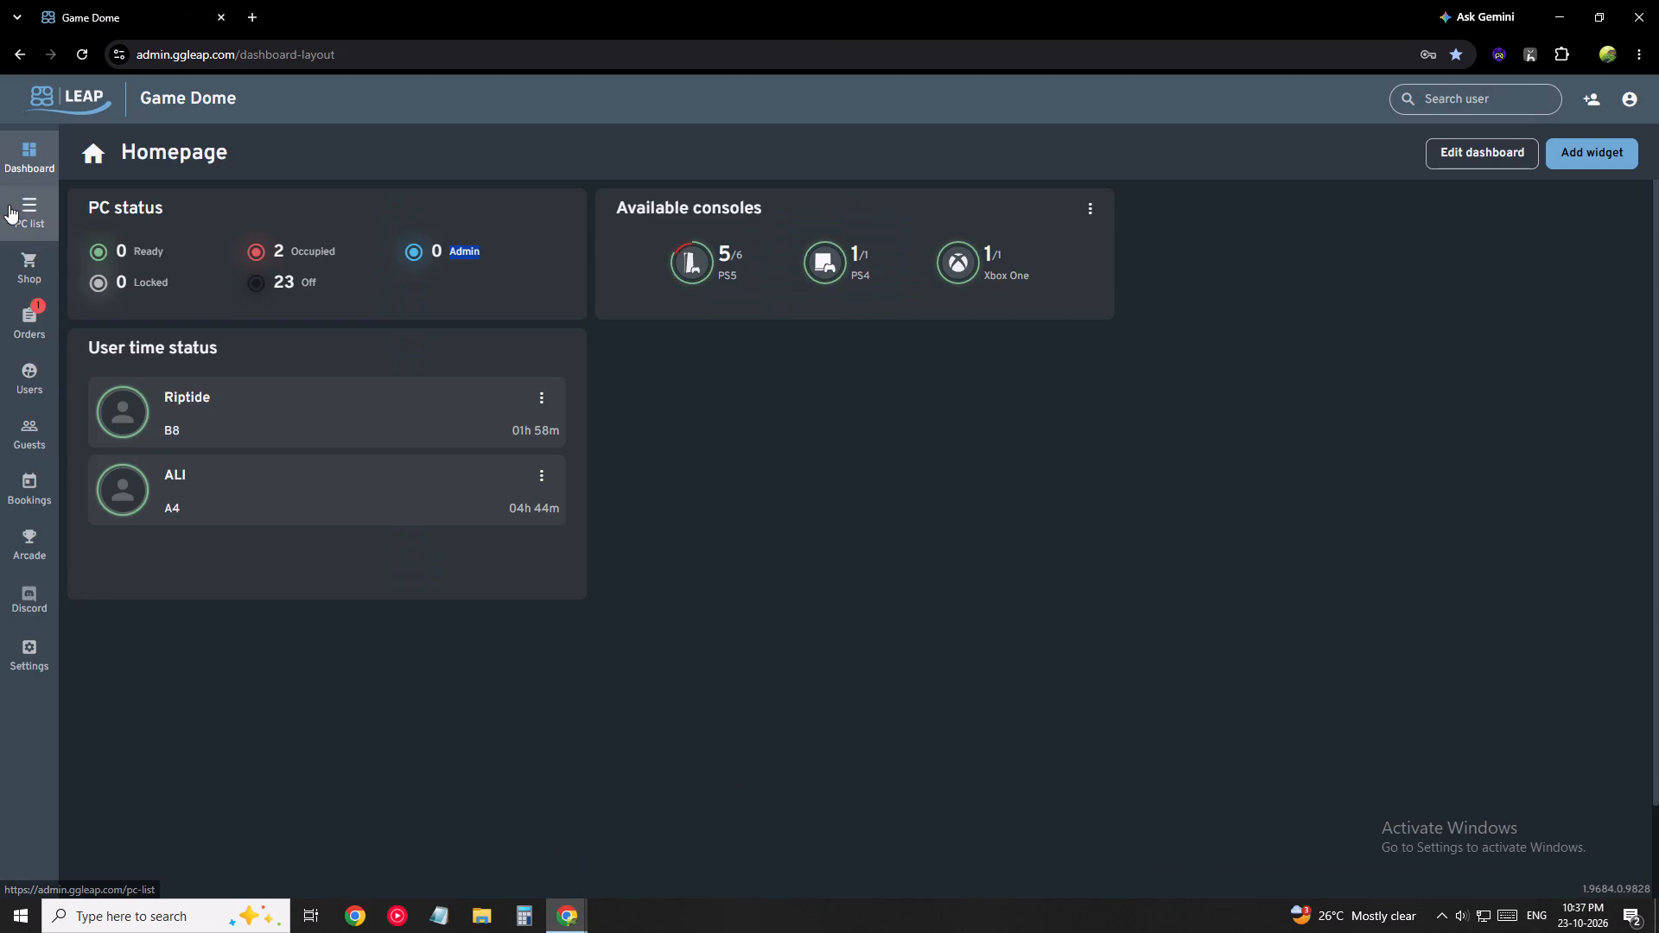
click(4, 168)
Switch to the GD VIMAN MNAGAR spreadsheet and recheck the sum of the cash denomination amounts, starting at the 3500 entry.
click(572, 924)
click(531, 859)
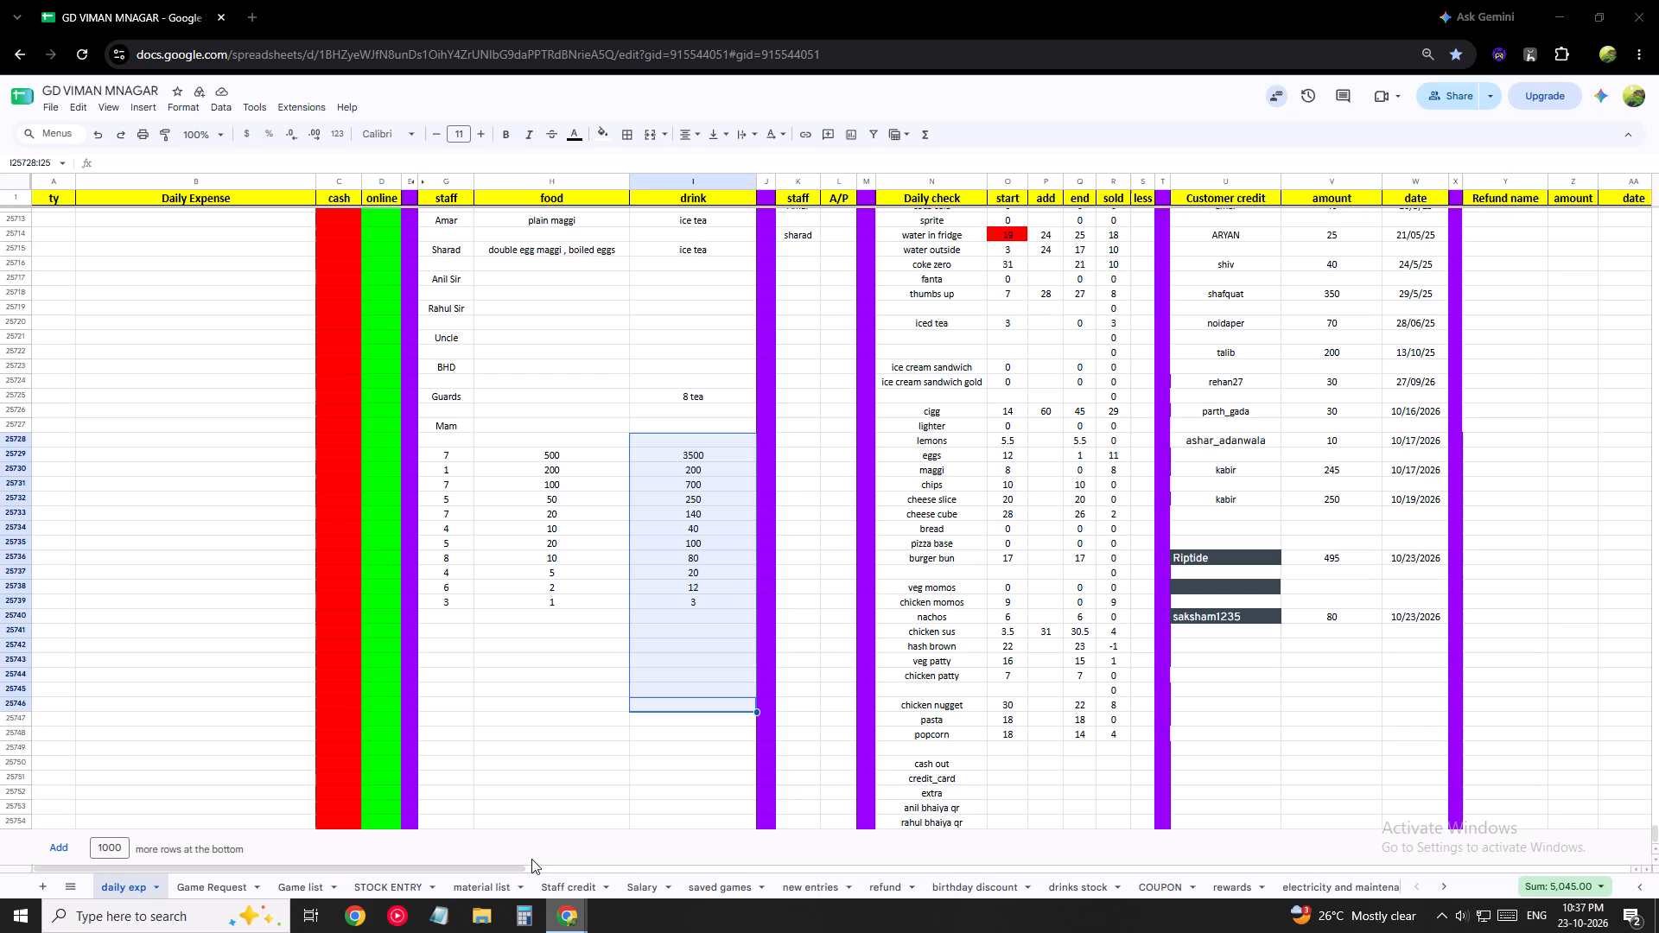
click(659, 663)
drag(704, 719, 720, 451)
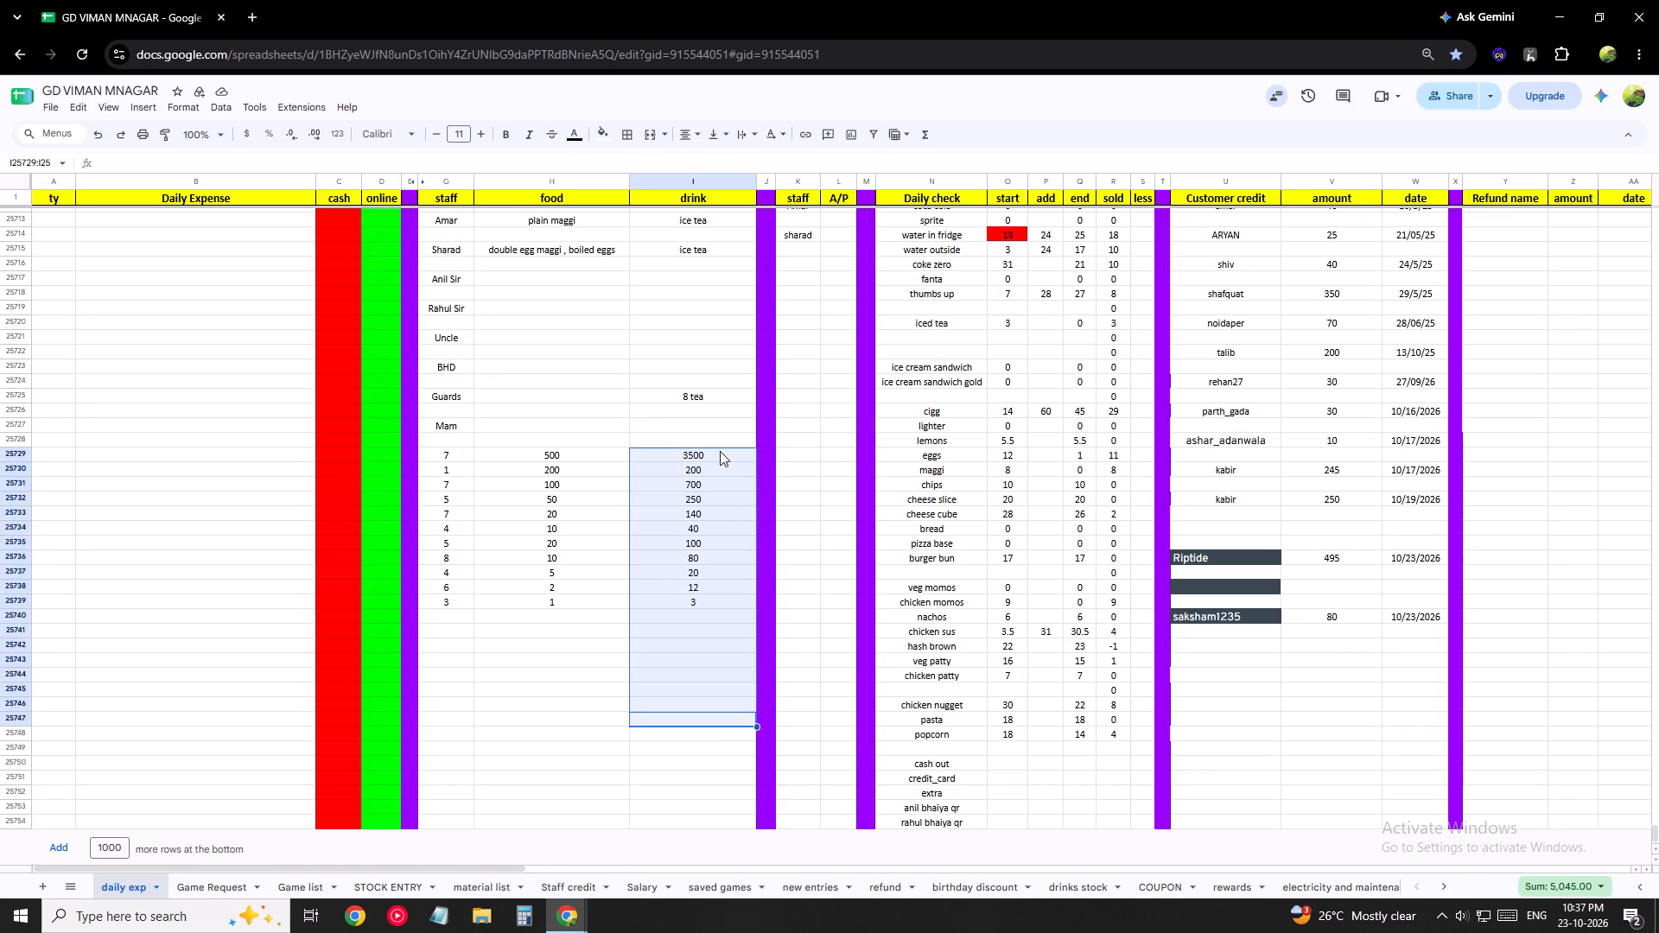
click(715, 649)
drag(708, 724, 709, 454)
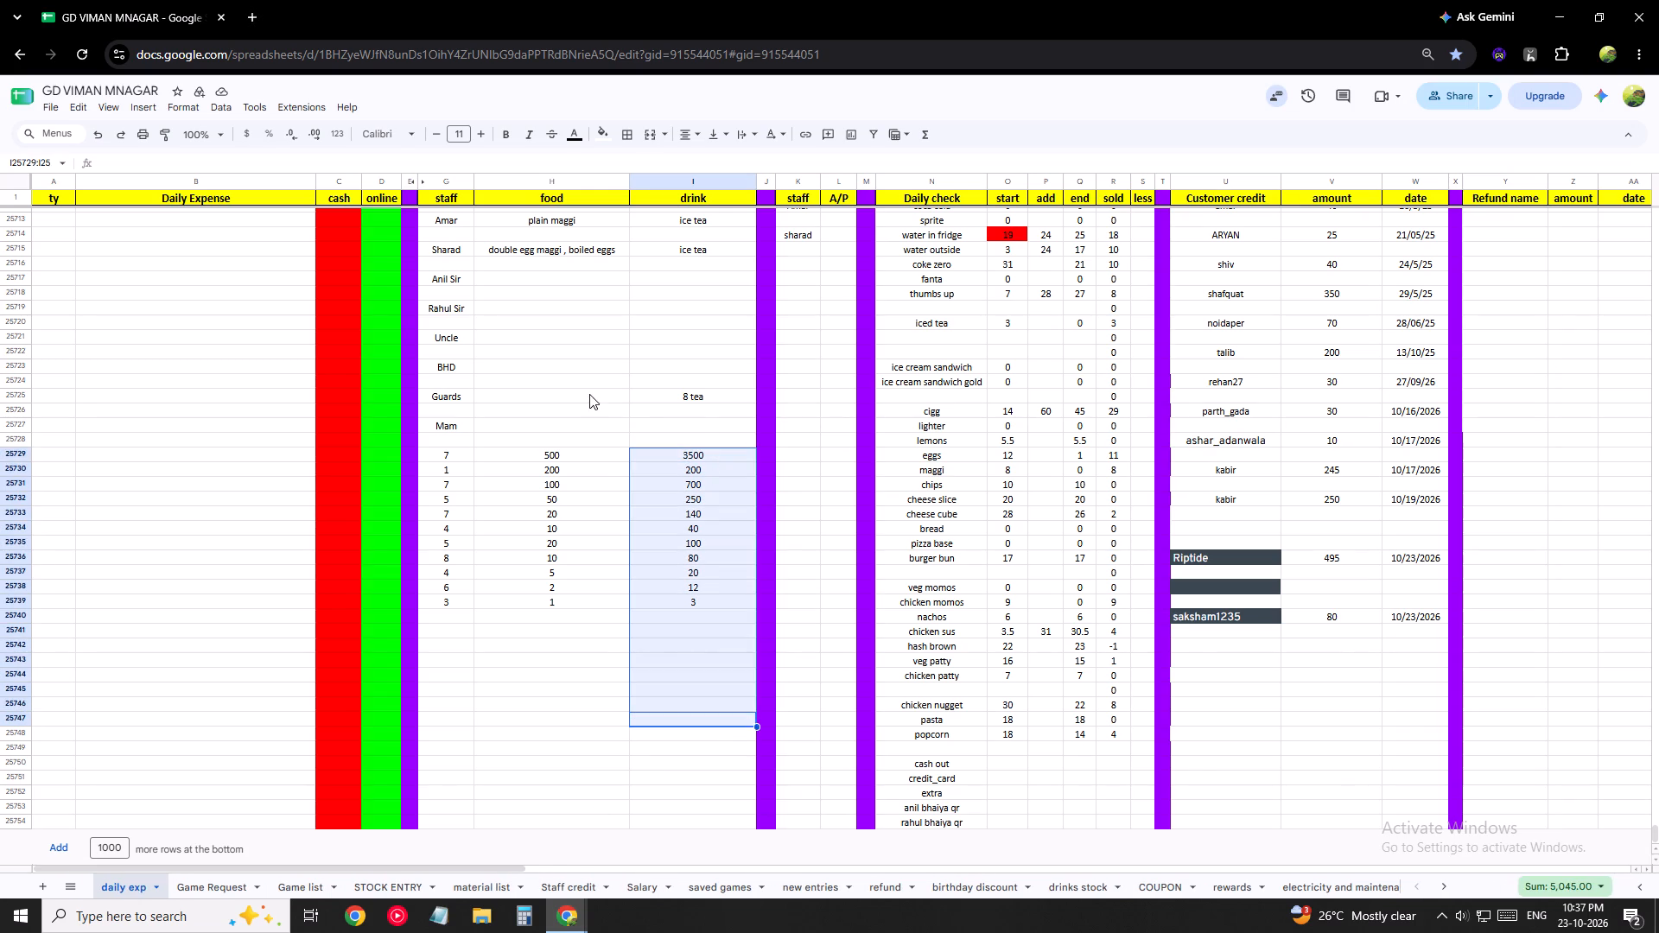
click(589, 394)
drag(728, 719, 733, 431)
click(507, 340)
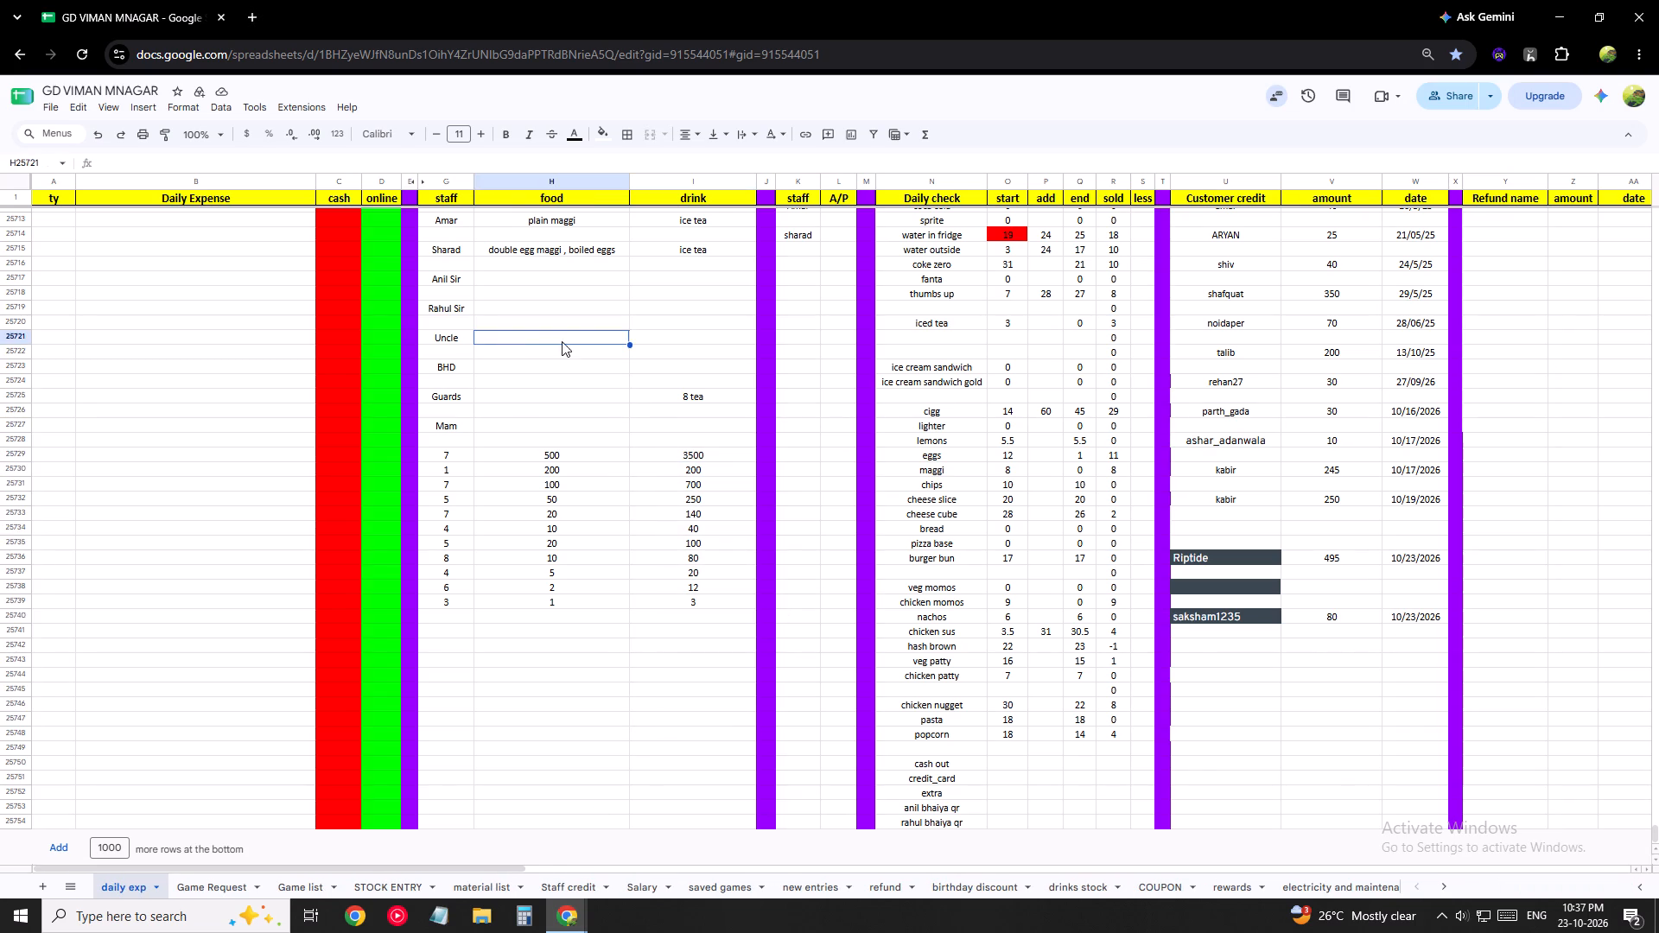
click(581, 312)
drag(715, 665, 734, 451)
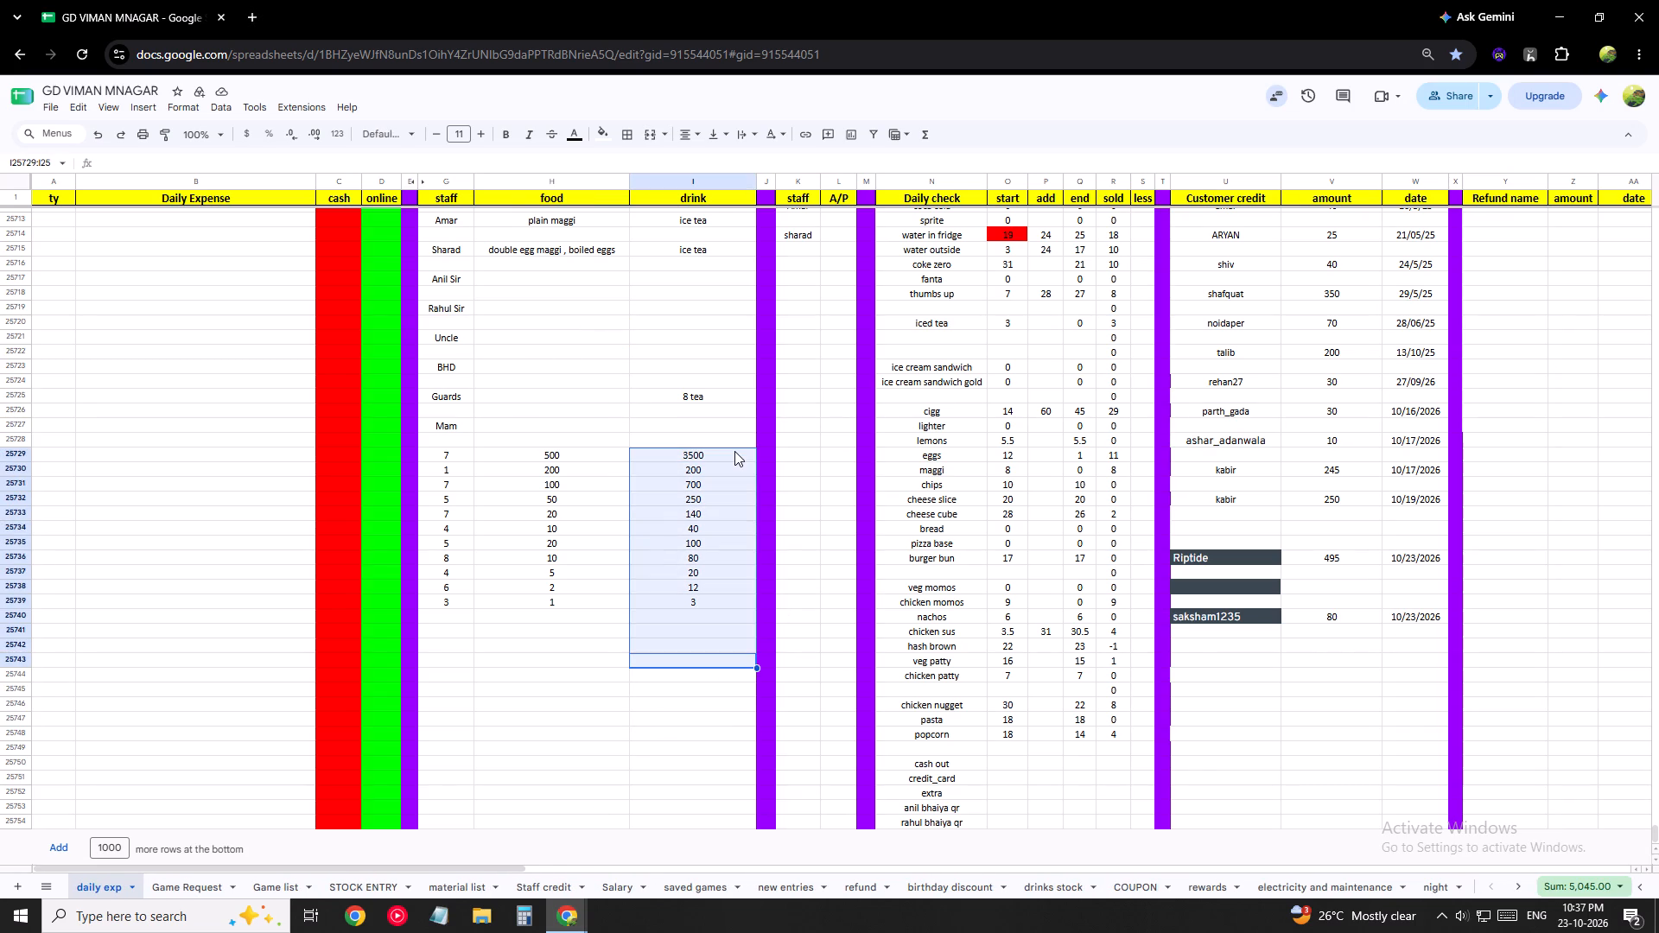
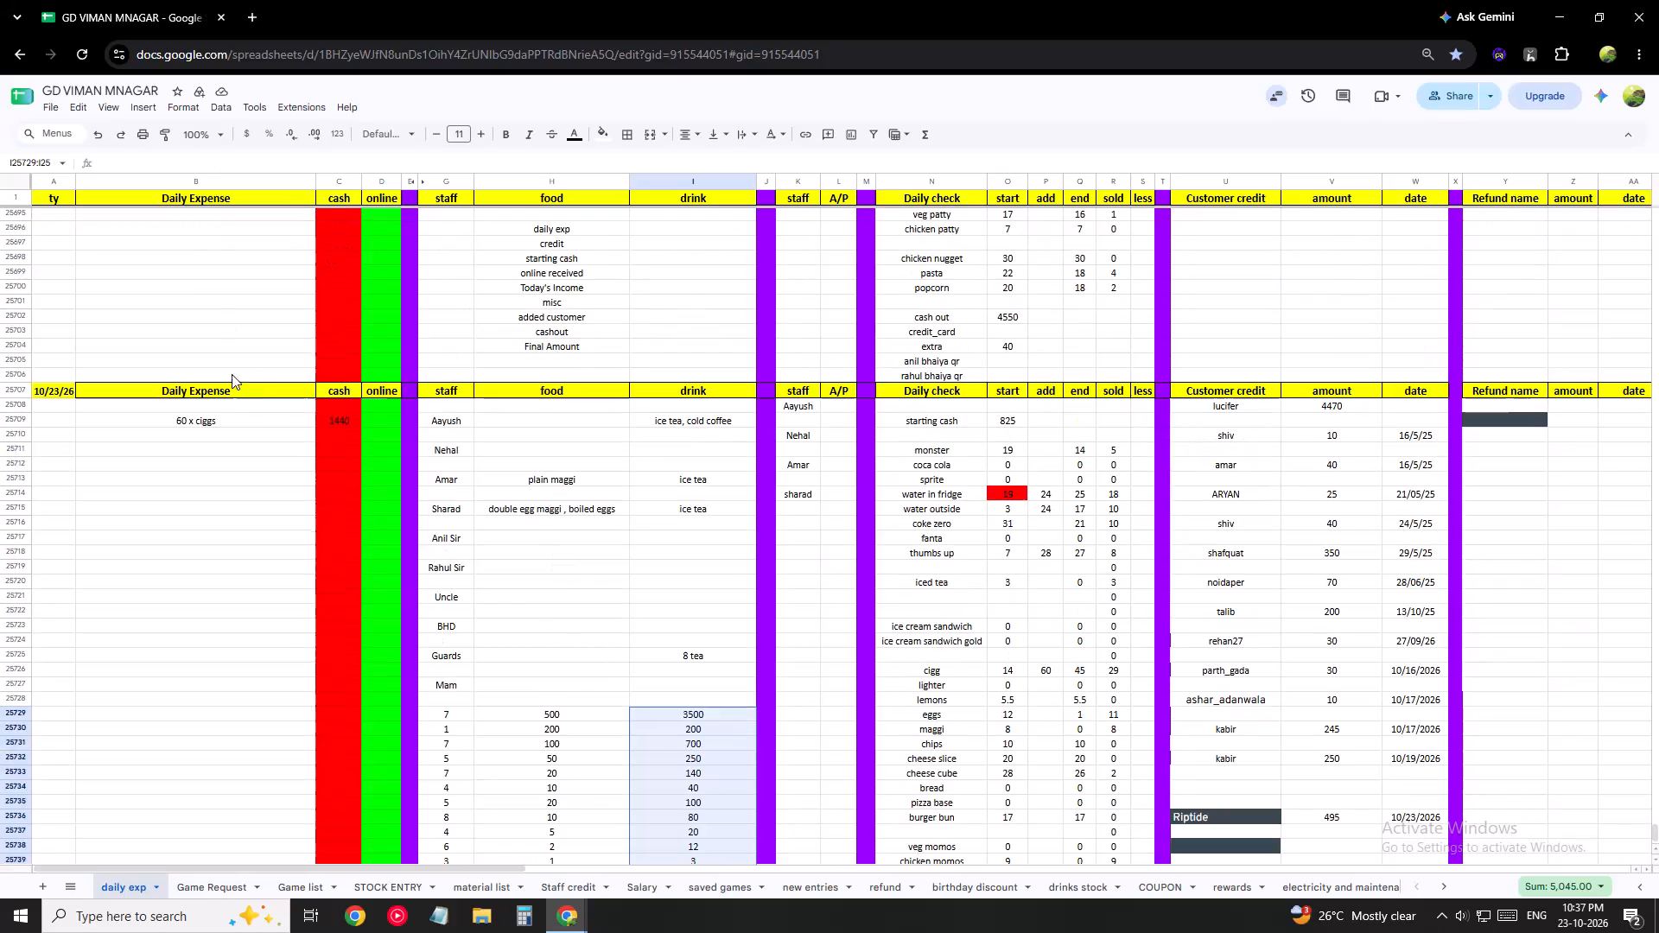
Review the 10/23/26 cash expense and starting cash entries in the daily exp sheet.
drag(321, 439, 338, 404)
scroll(1081, 678, down, 1)
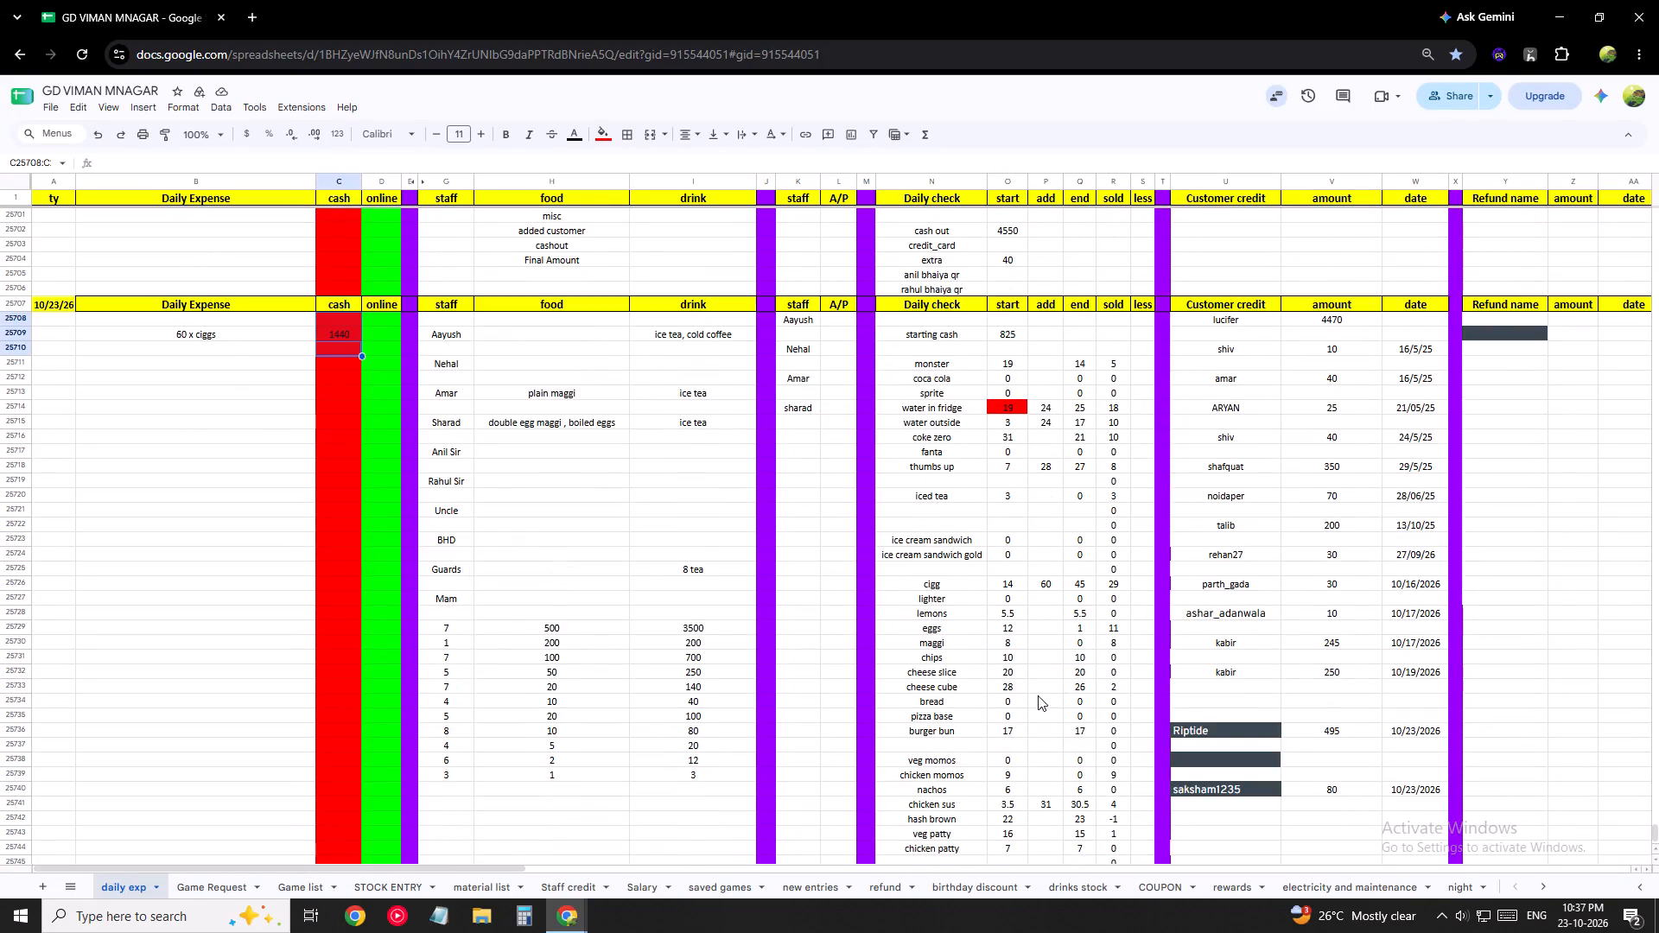
scroll(929, 707, down, 1)
click(339, 300)
drag(326, 323, 340, 251)
click(309, 409)
scroll(847, 661, down, 3)
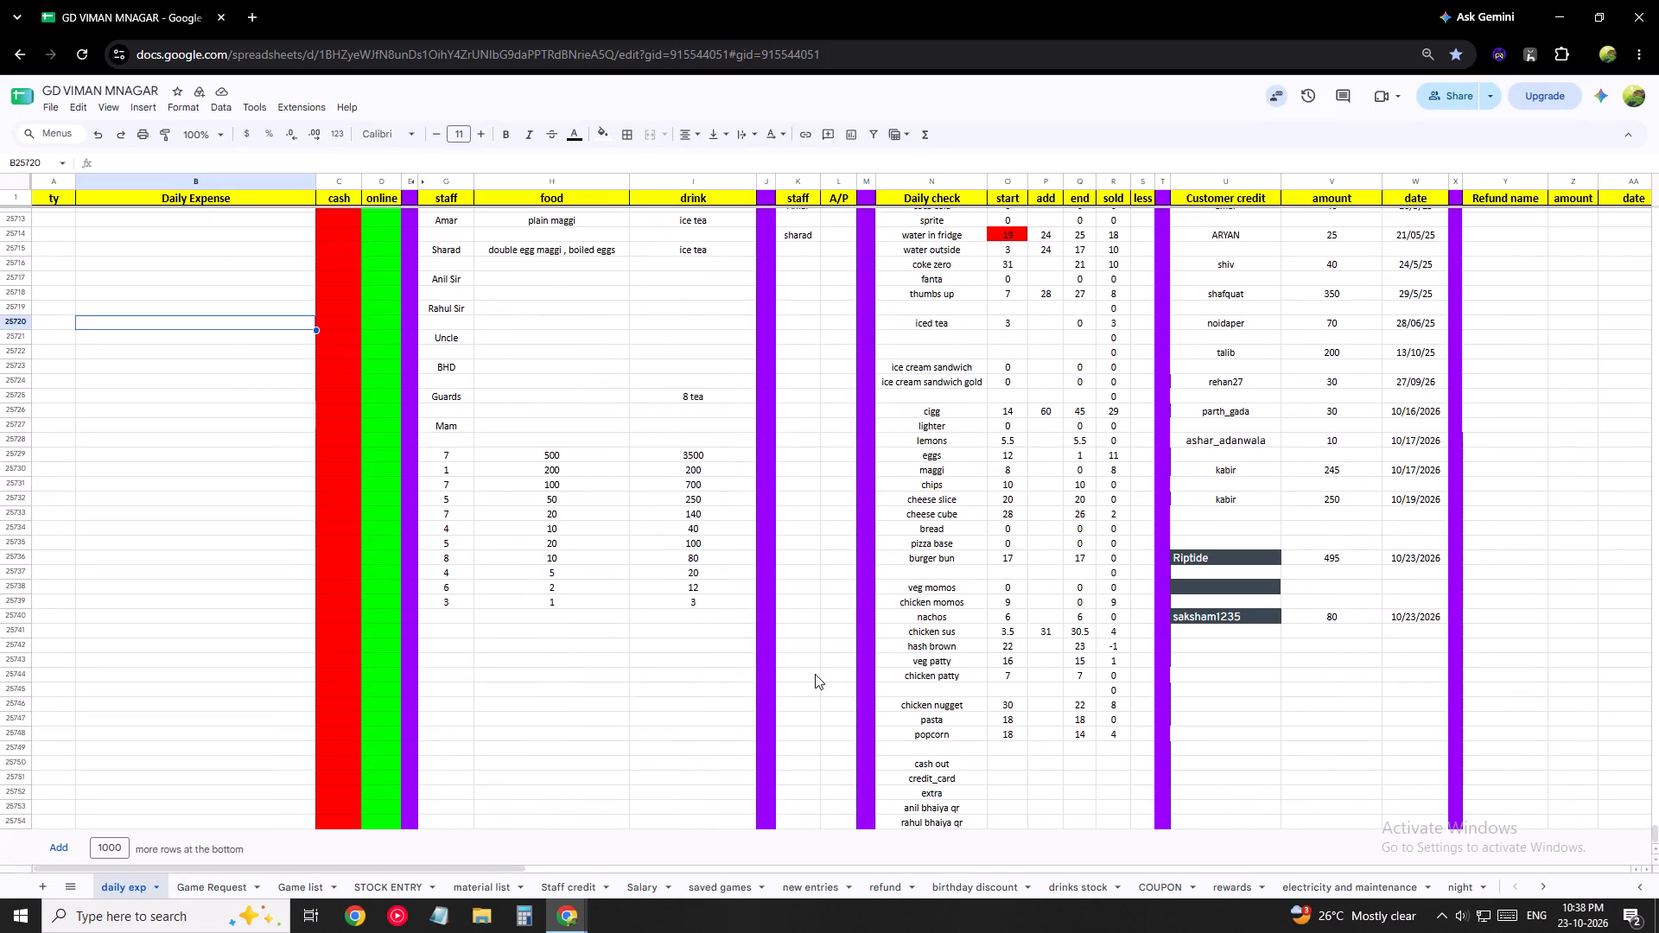
scroll(816, 671, up, 3)
click(1001, 425)
click(1065, 424)
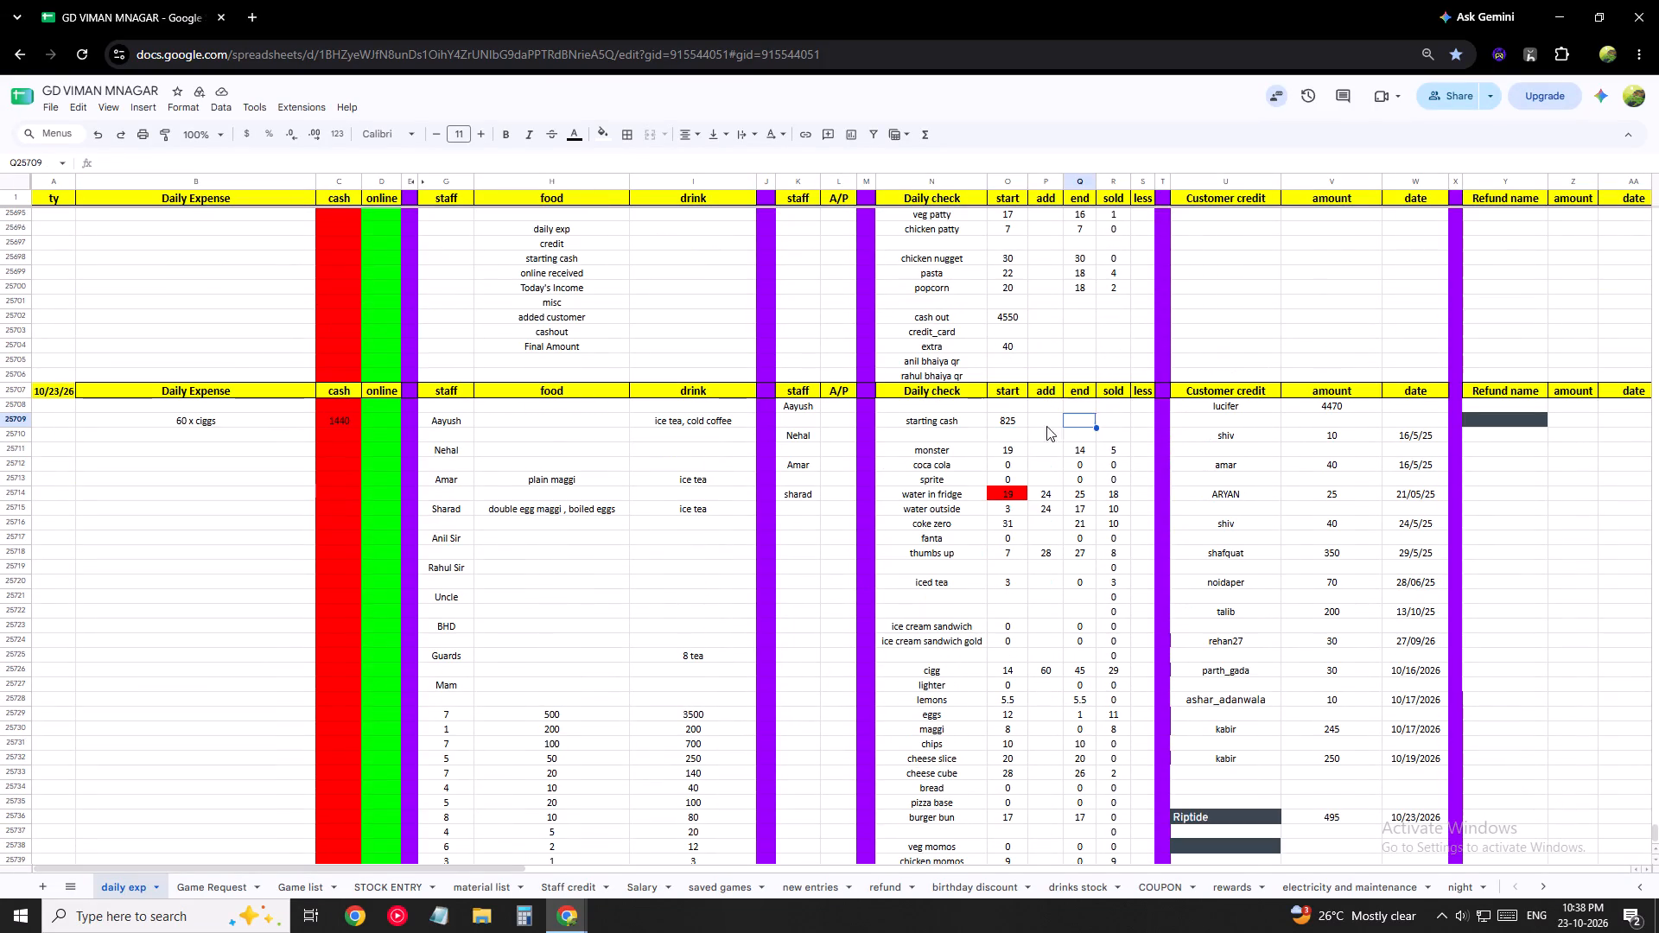
click(1020, 423)
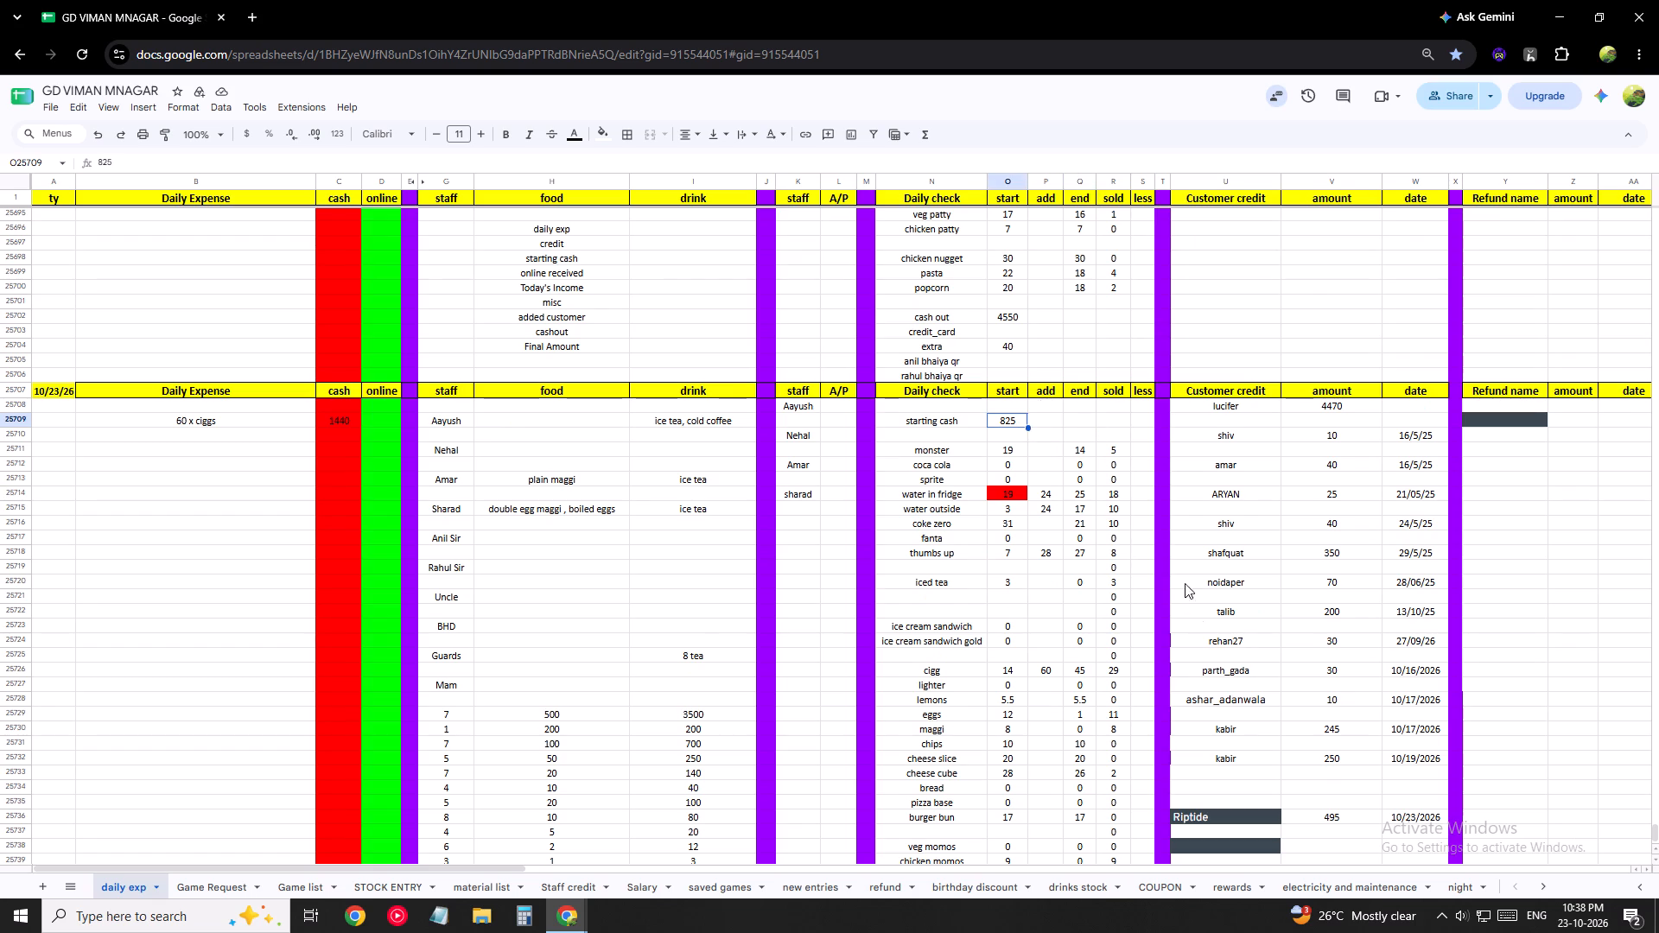
scroll(1254, 695, down, 2)
drag(1330, 716, 1351, 624)
drag(1334, 759, 1346, 634)
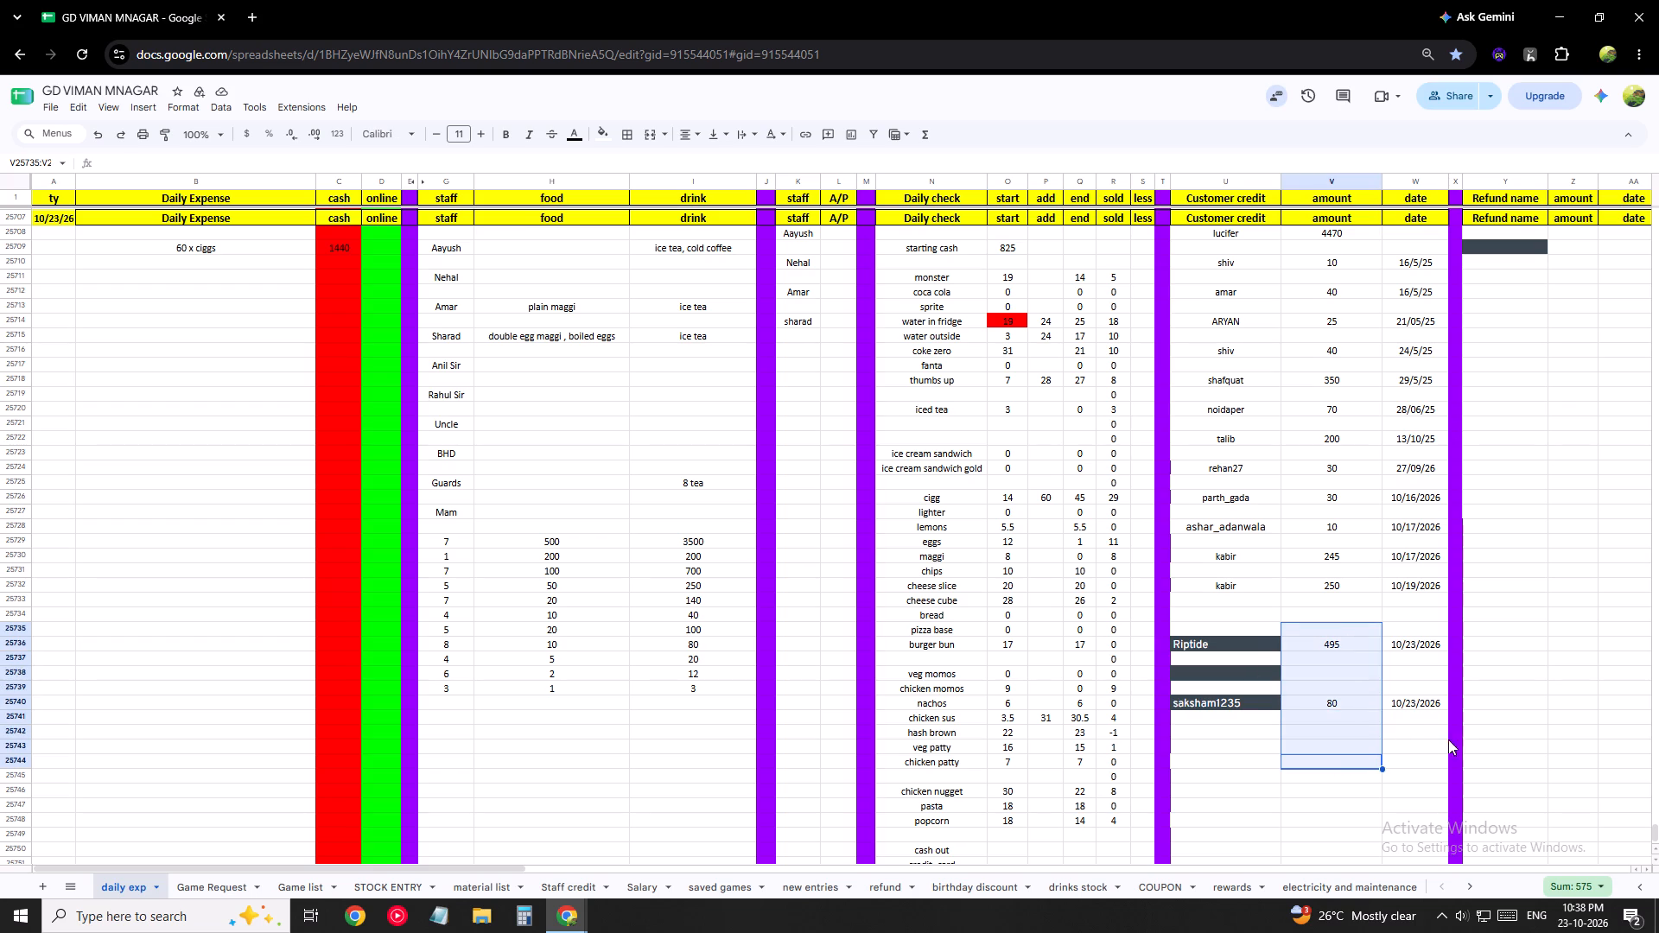
click(1342, 815)
drag(1351, 790, 1357, 633)
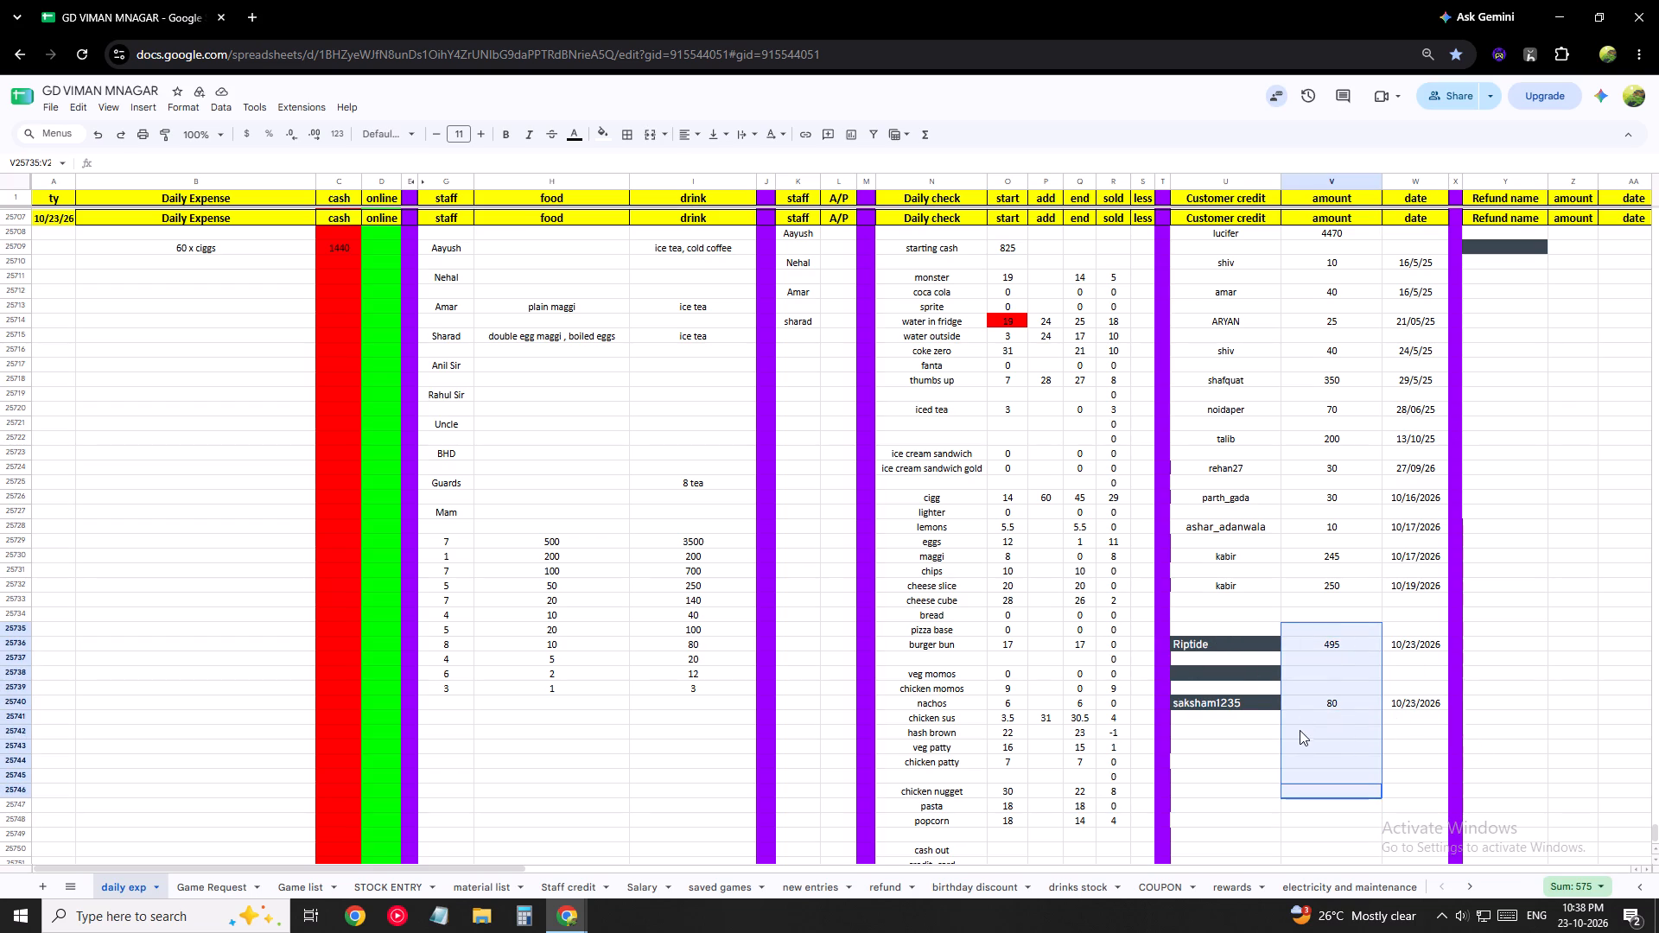
click(1354, 738)
drag(1372, 668, 1360, 637)
drag(1356, 815, 1367, 634)
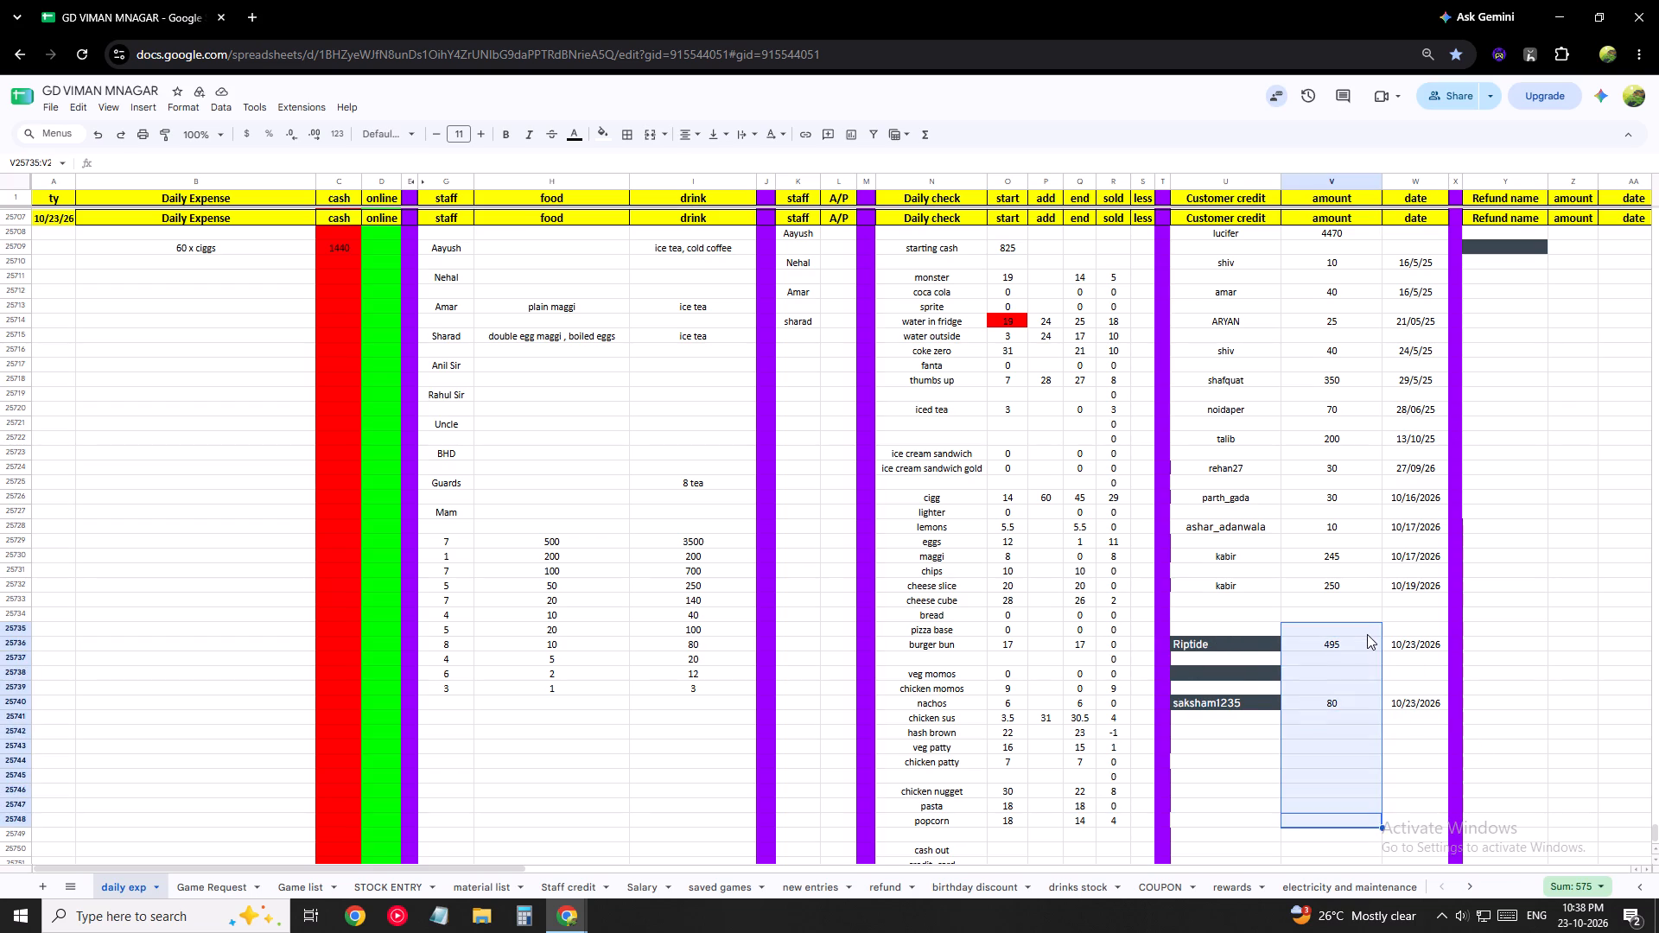
click(1243, 619)
click(1366, 627)
drag(1325, 751, 1341, 631)
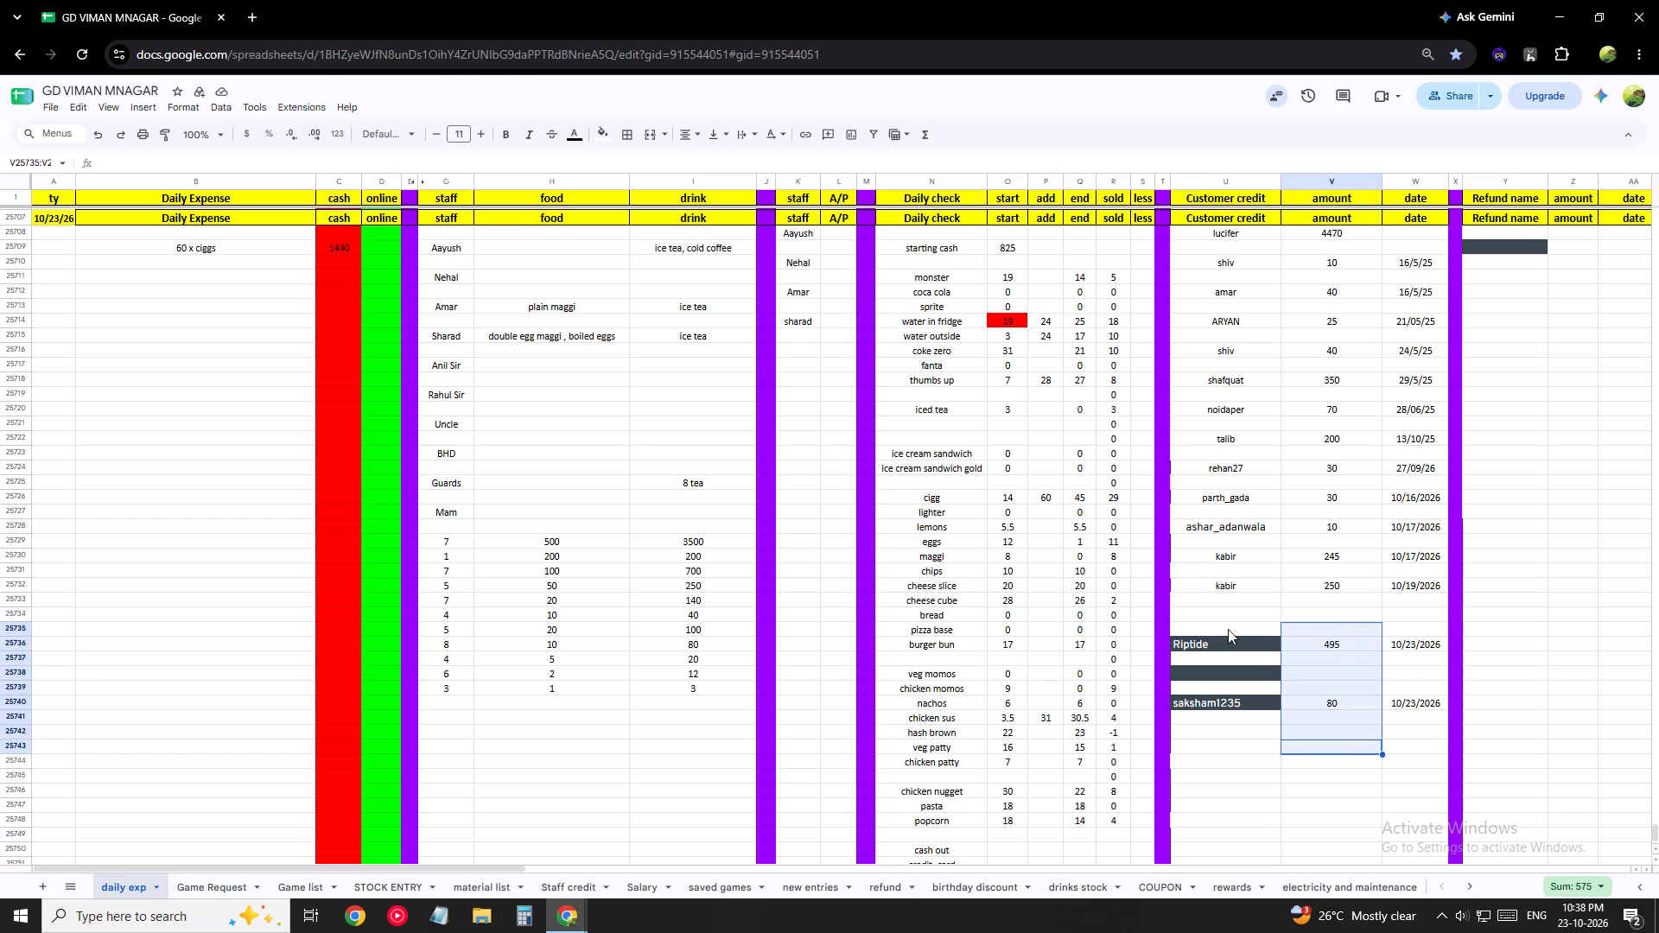
drag(1340, 781, 1357, 643)
click(1226, 619)
drag(1344, 772, 1363, 638)
click(1300, 602)
drag(1340, 802, 1363, 637)
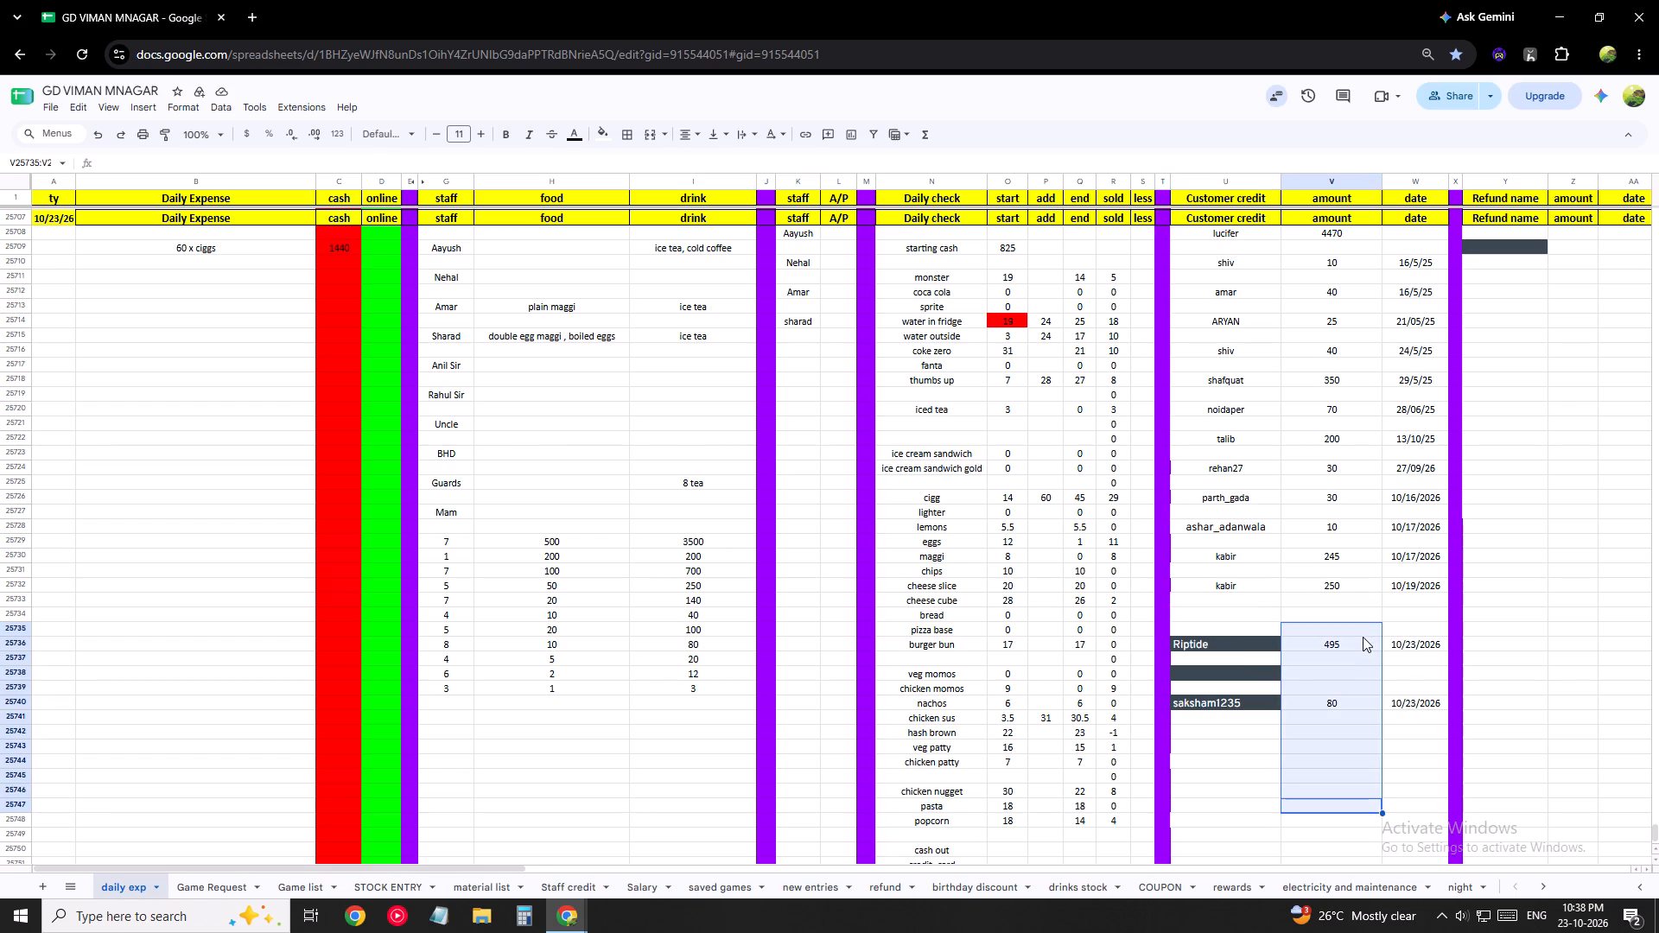
scroll(1255, 665, down, 2)
Change the fill of the dark empty cell under Refund name in the 10/23/26 section to white.
scroll(1475, 573, up, 3)
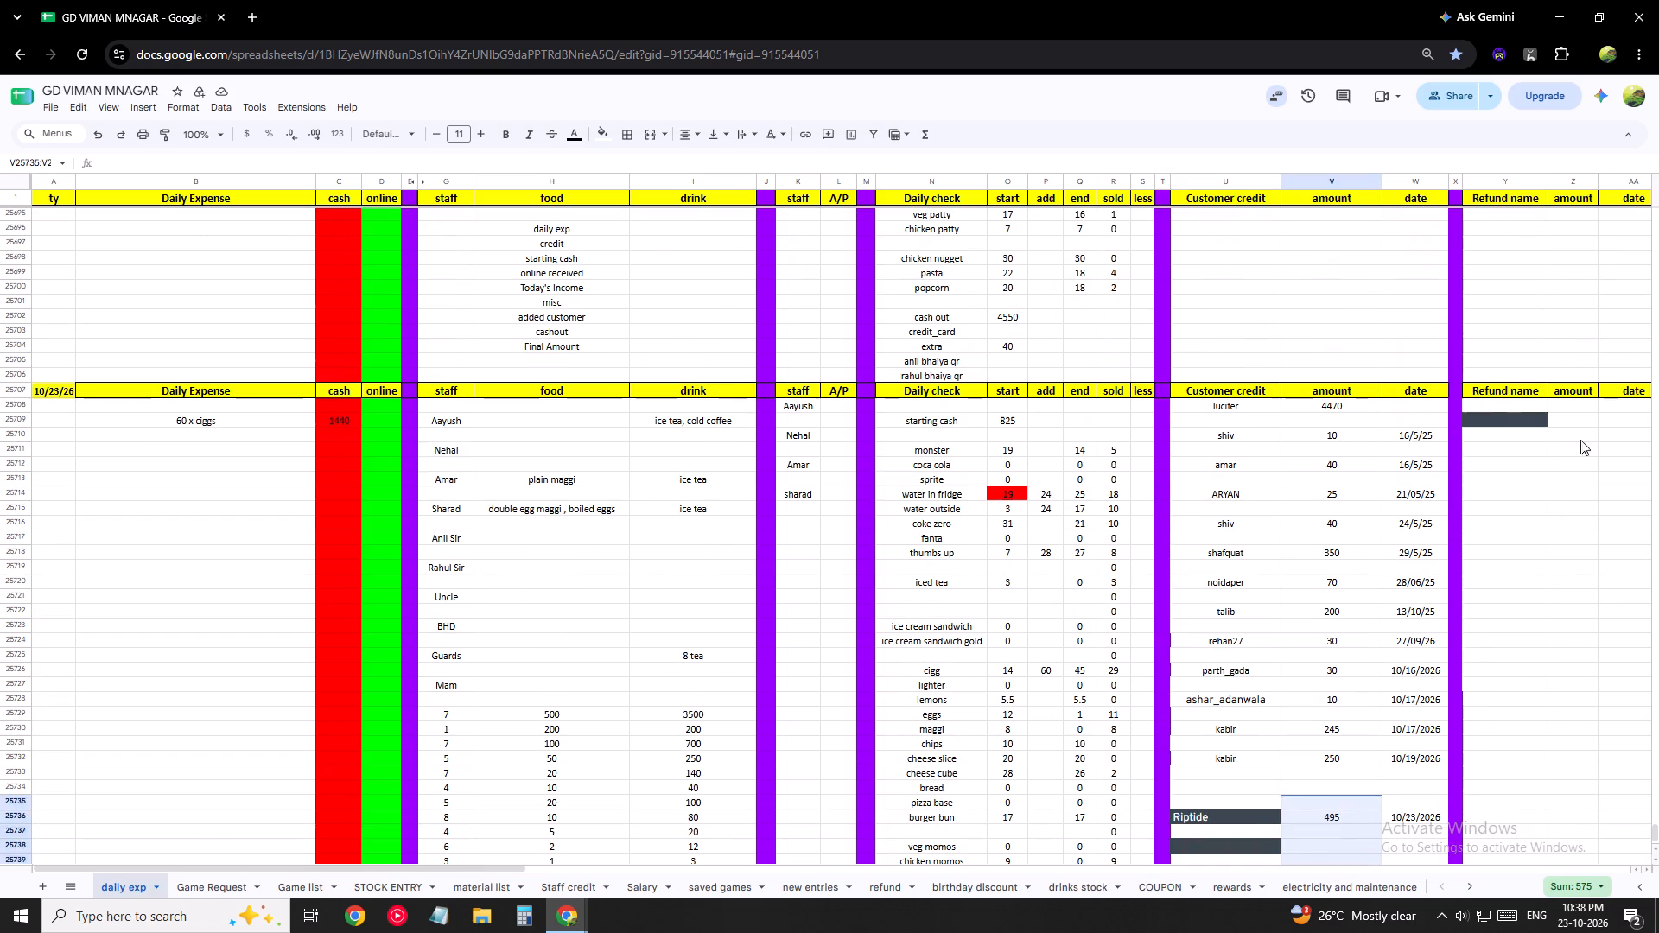
click(1563, 419)
click(1499, 416)
click(606, 136)
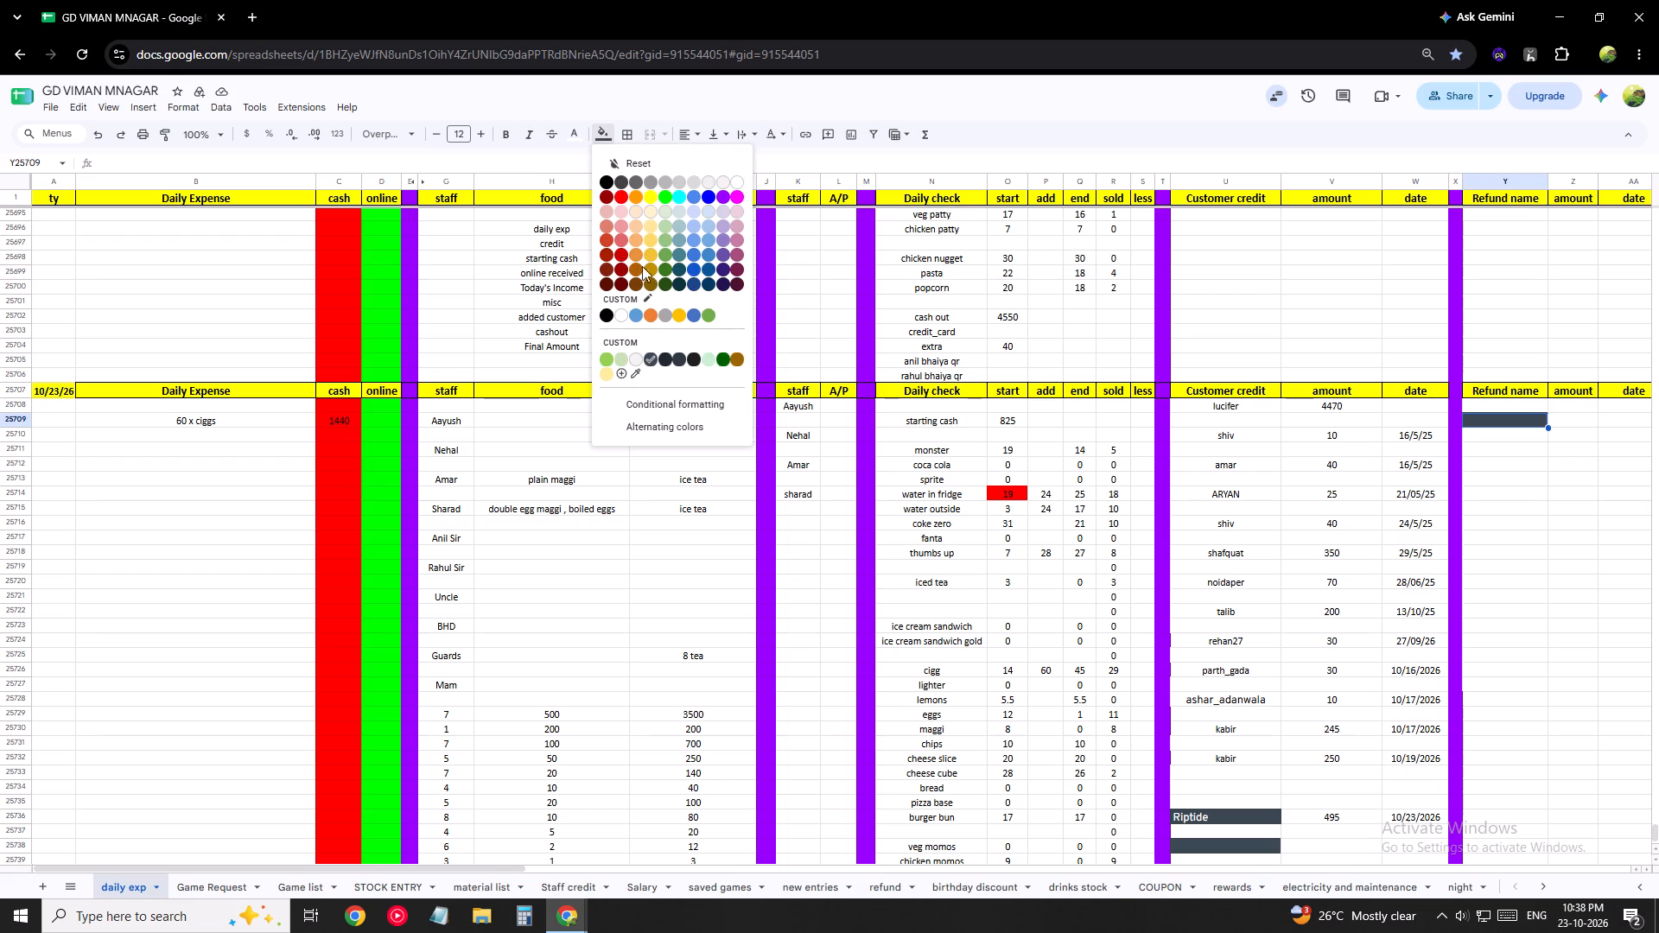
click(622, 317)
click(262, 499)
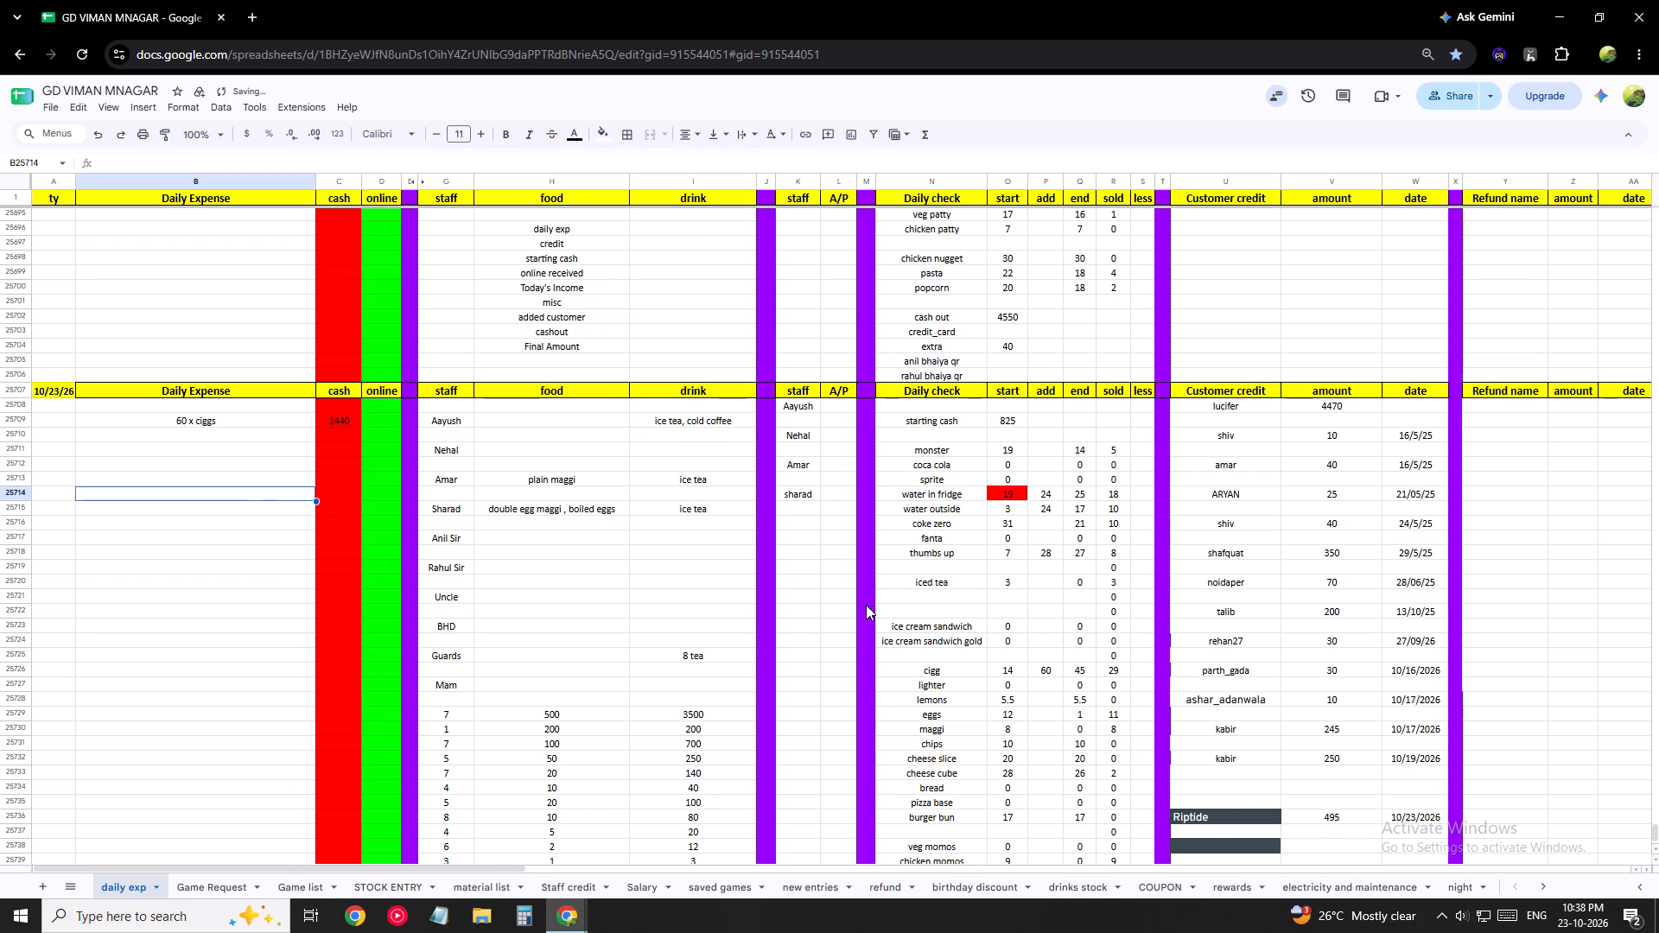
Examine the daily check stock rows, comparing the hash brown end count, the water in fridge start count and the add column.
scroll(874, 606, up, 1)
scroll(1211, 557, down, 3)
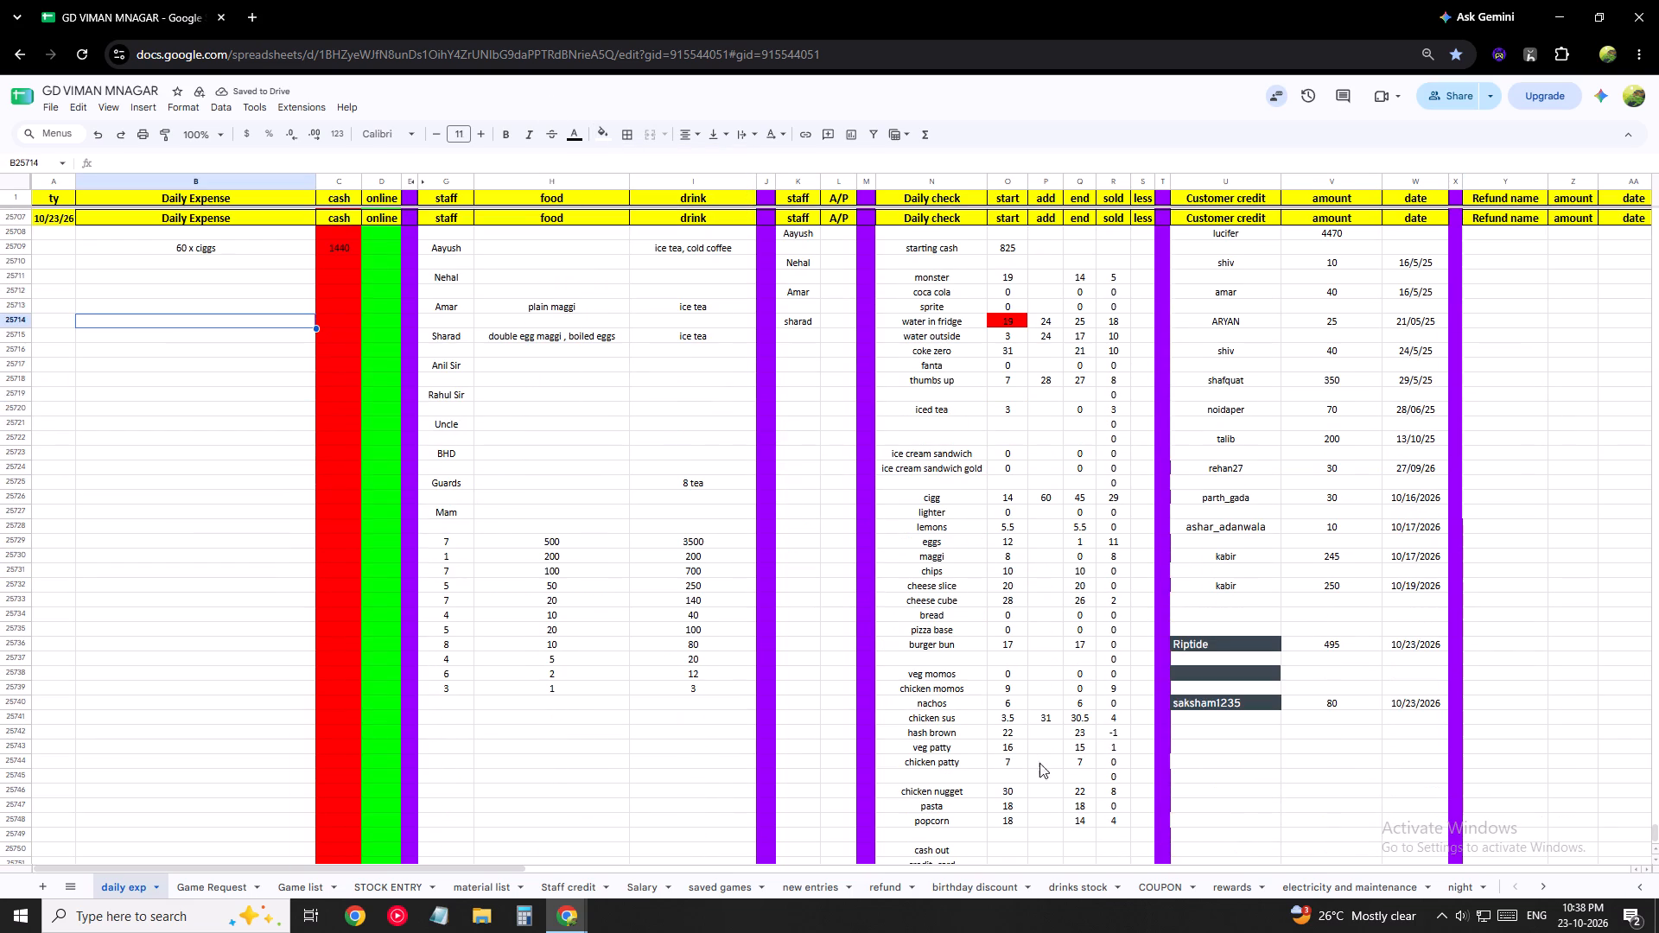
click(1045, 736)
click(1037, 788)
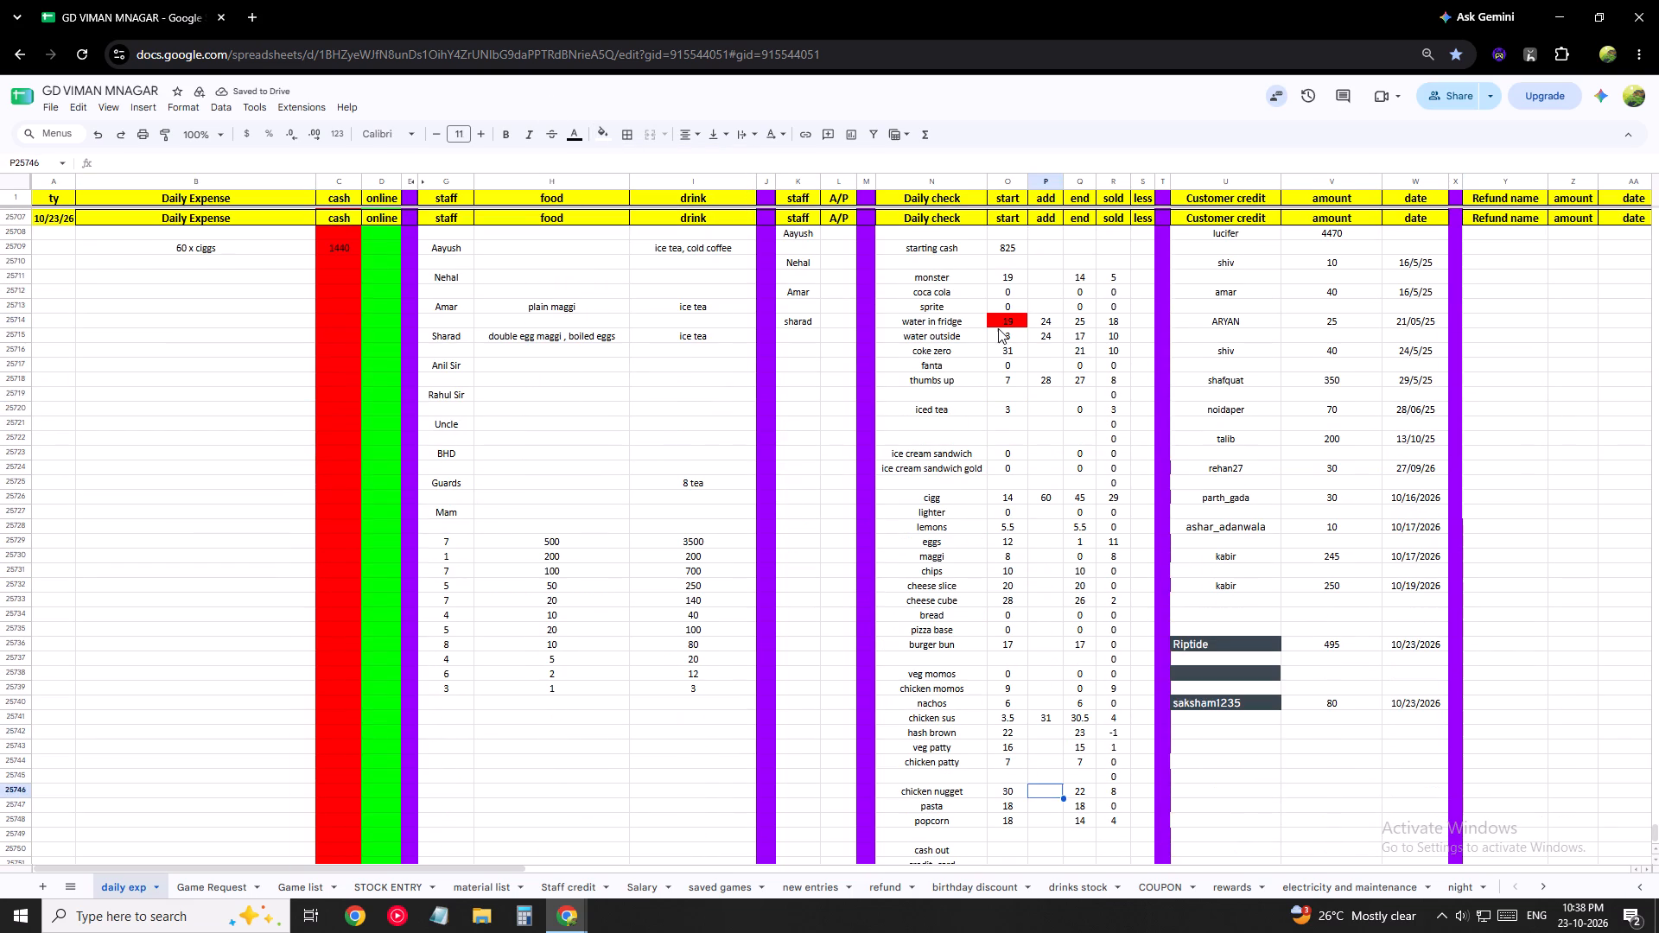
click(1043, 355)
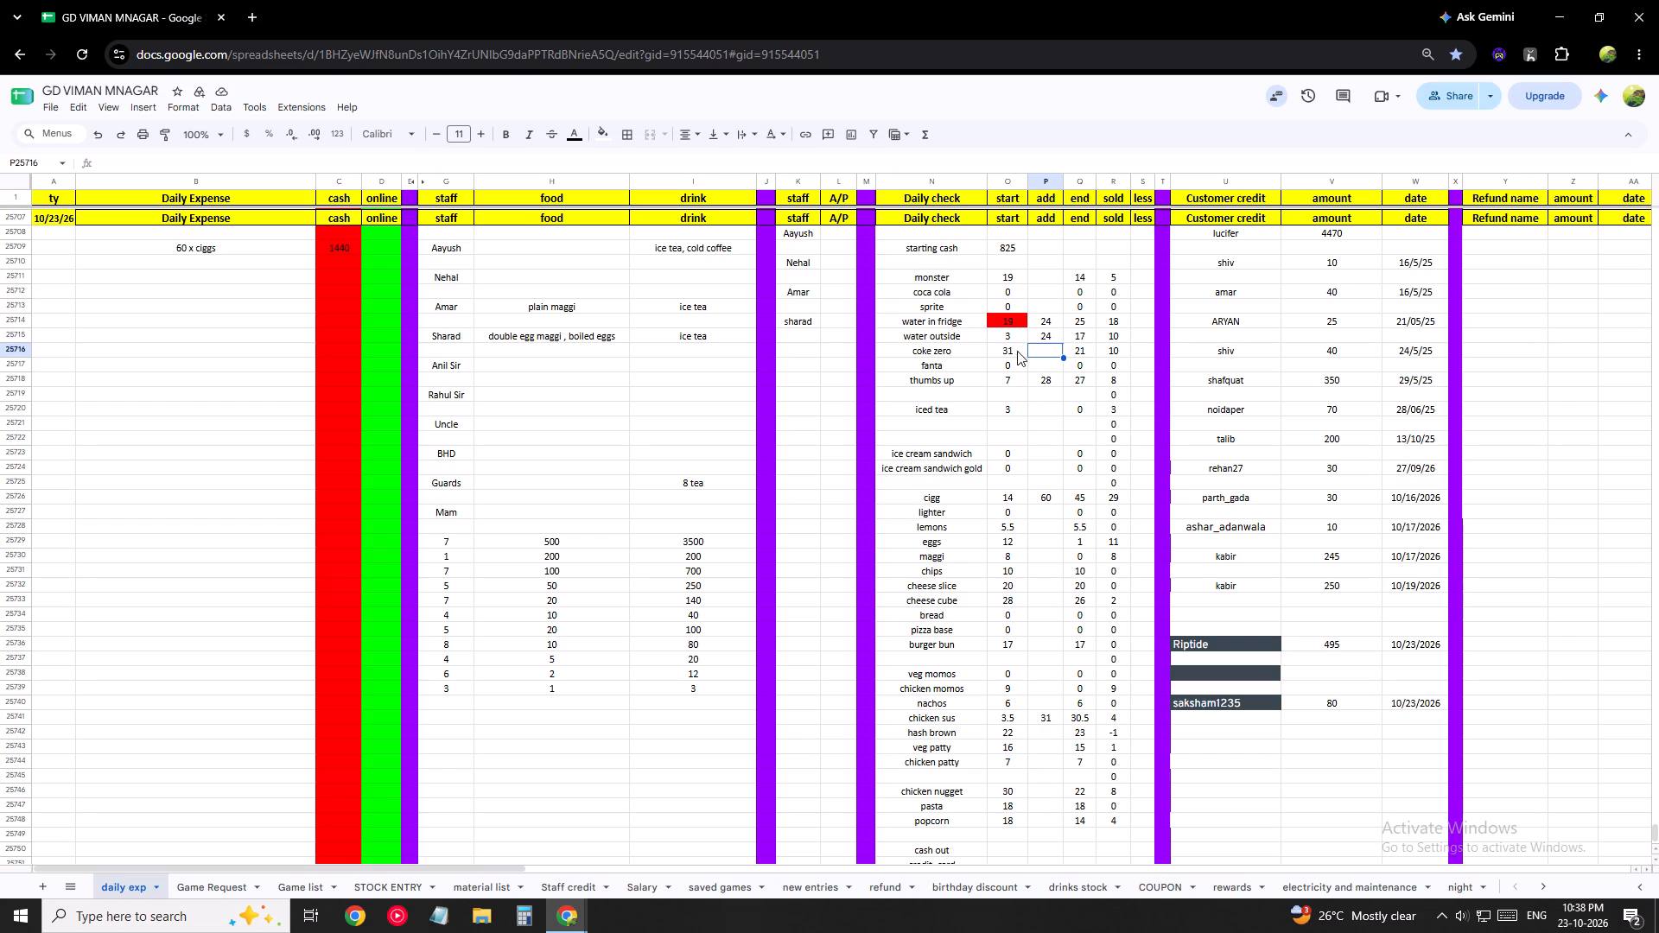
click(1005, 321)
click(1090, 737)
click(1004, 320)
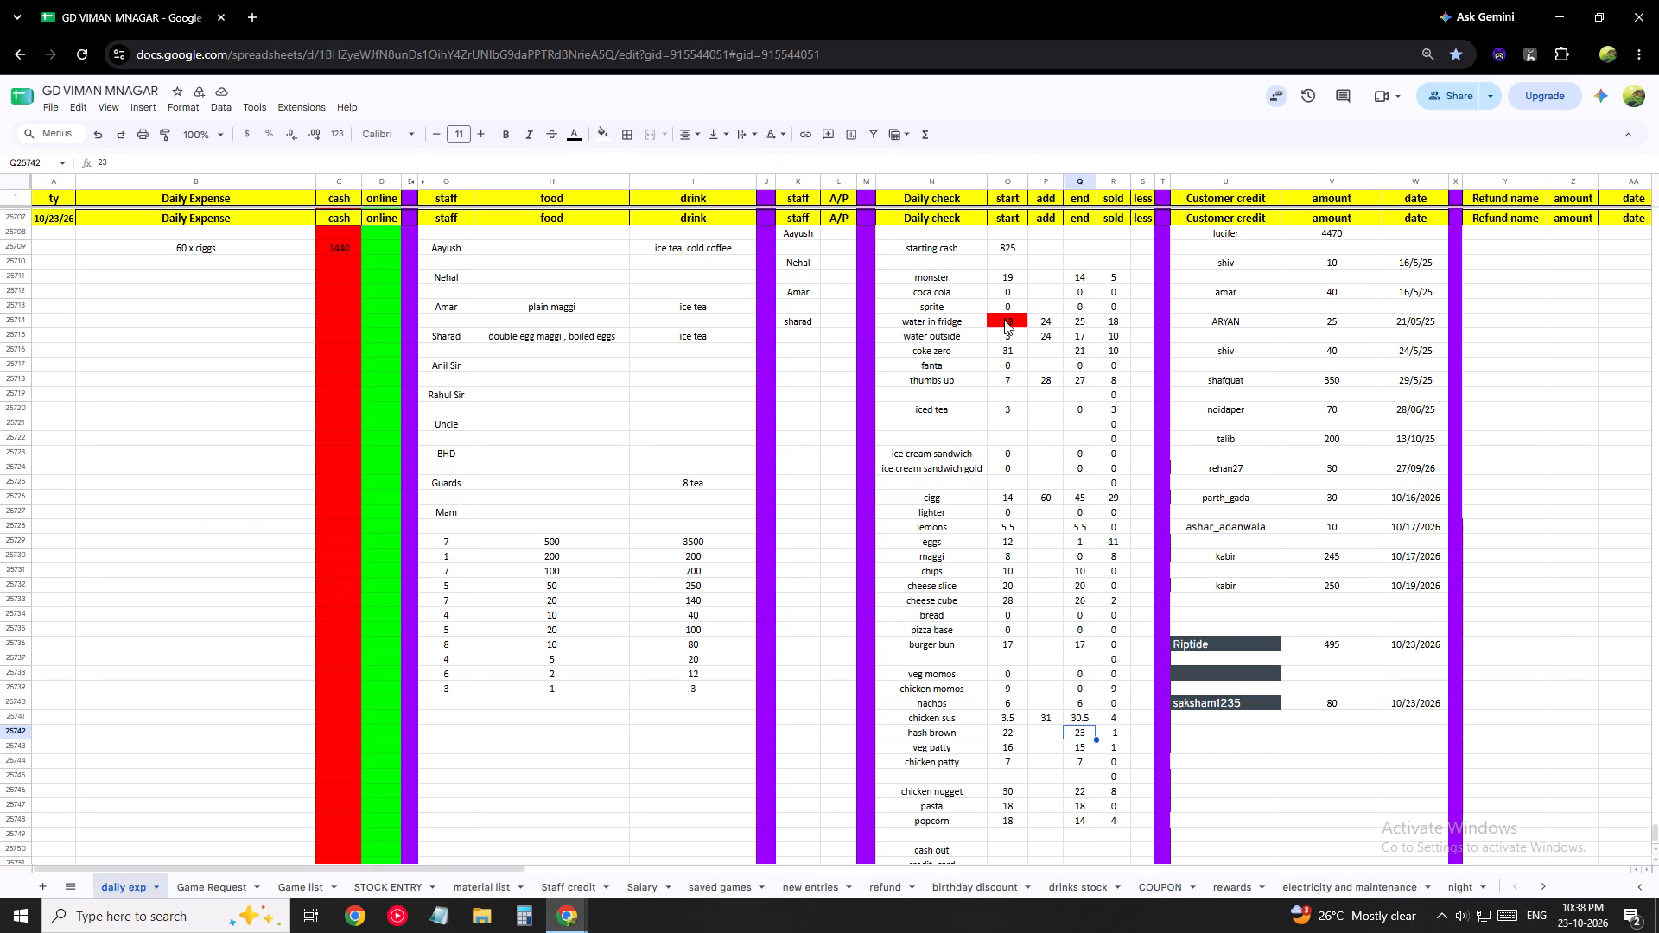
click(1085, 734)
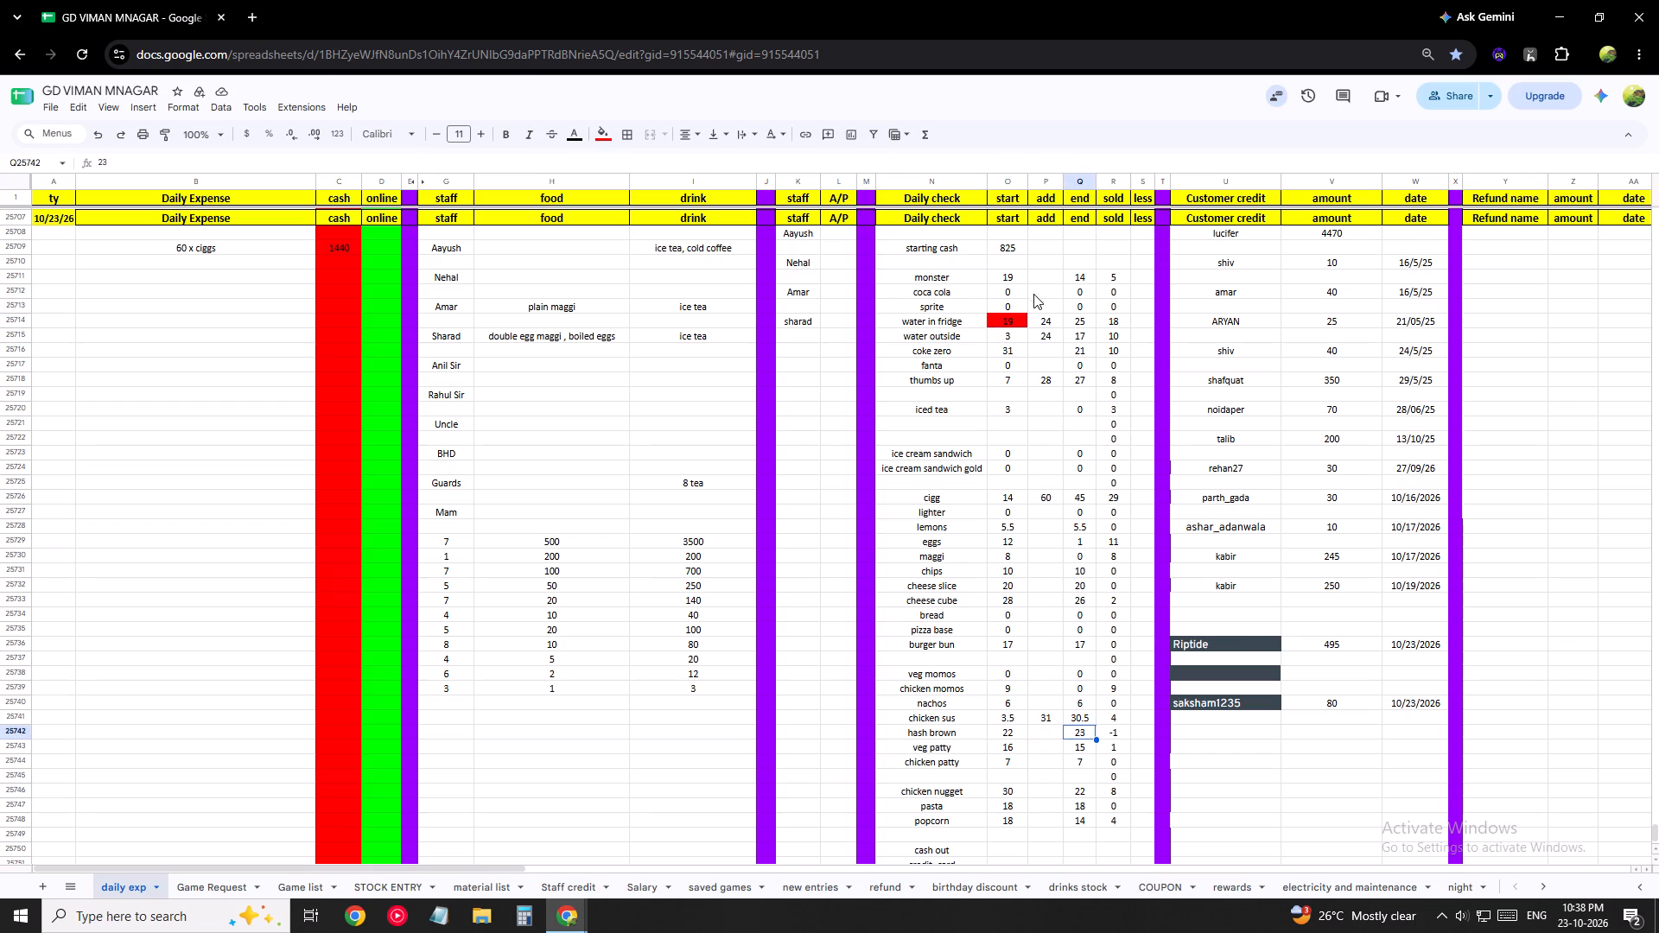
click(1040, 291)
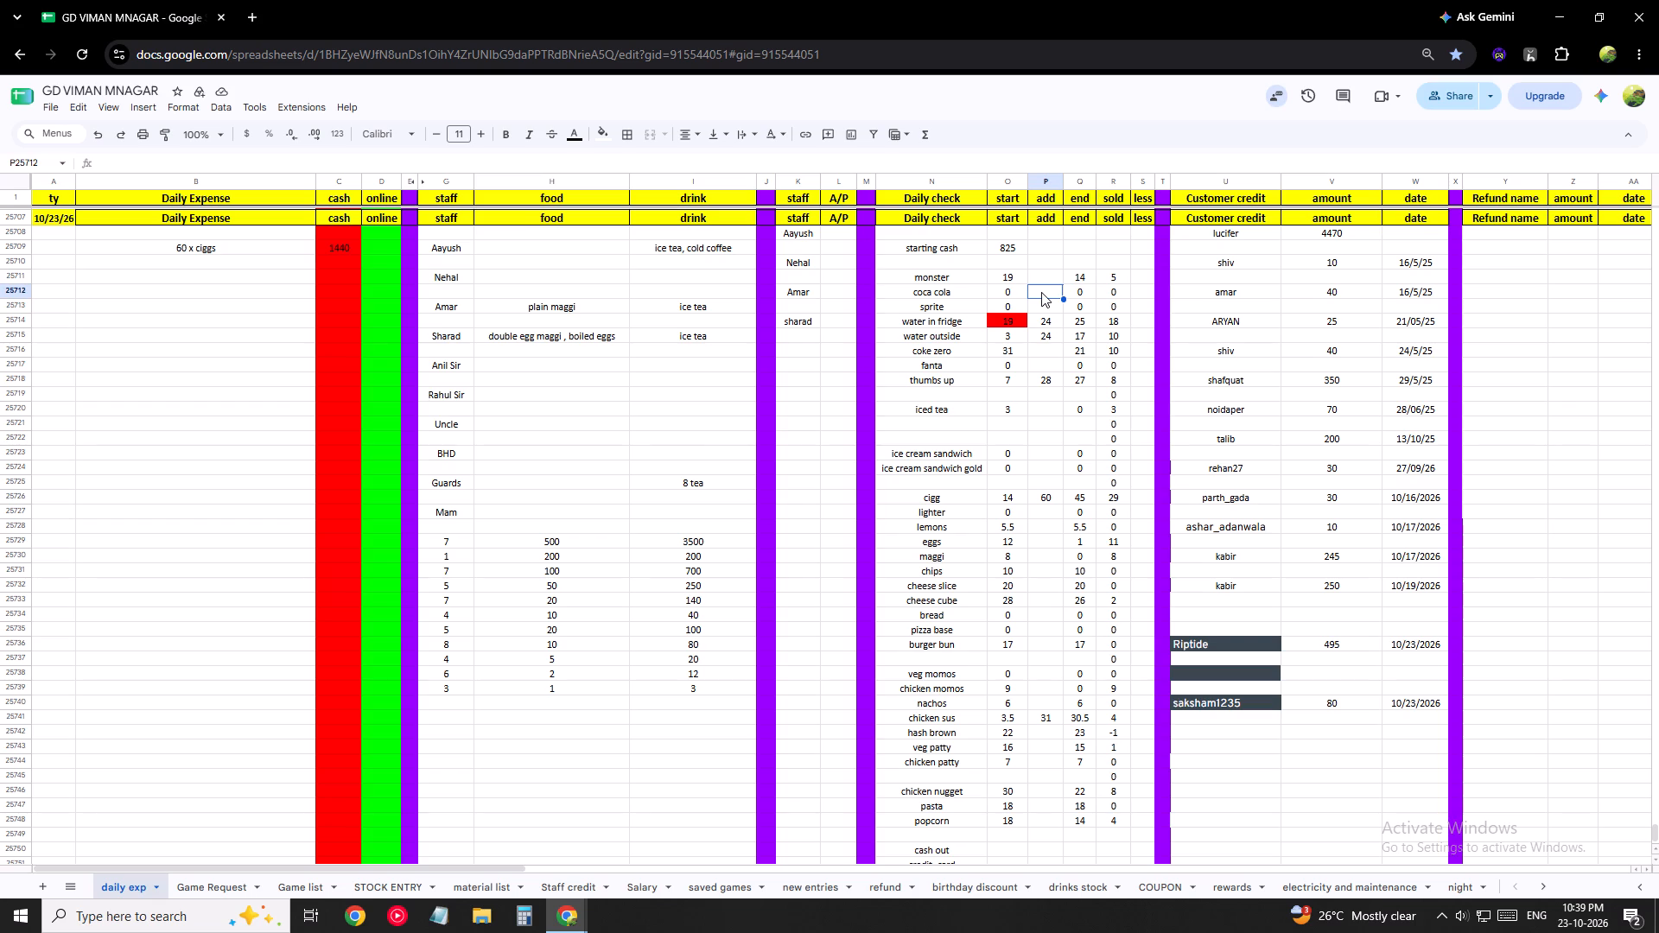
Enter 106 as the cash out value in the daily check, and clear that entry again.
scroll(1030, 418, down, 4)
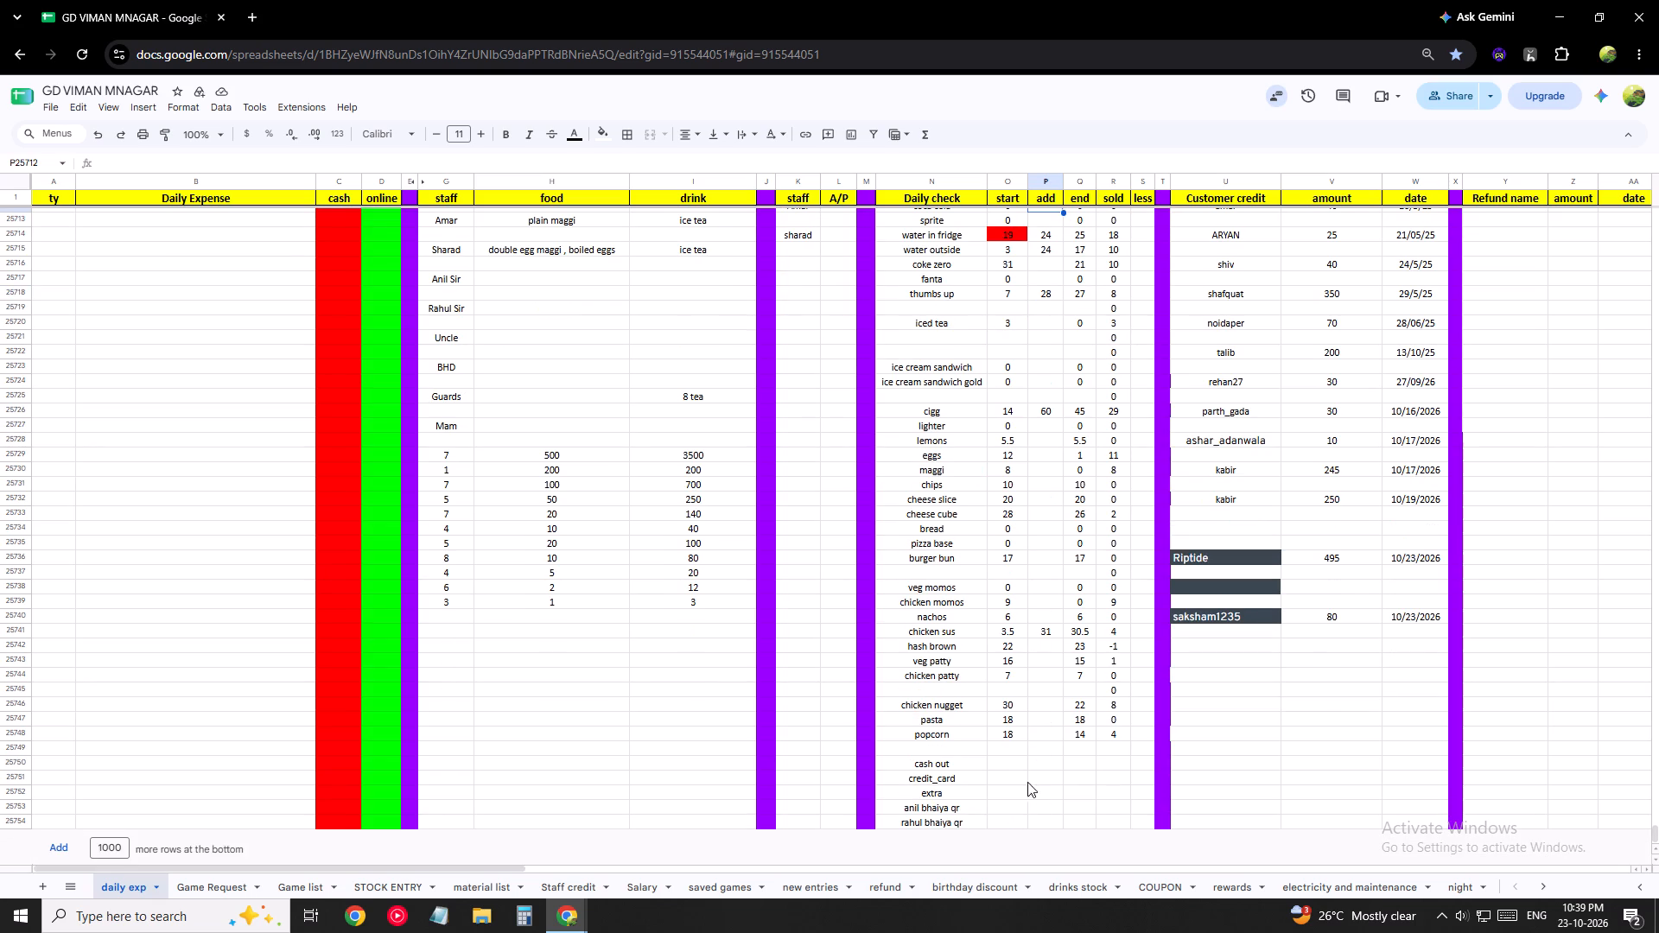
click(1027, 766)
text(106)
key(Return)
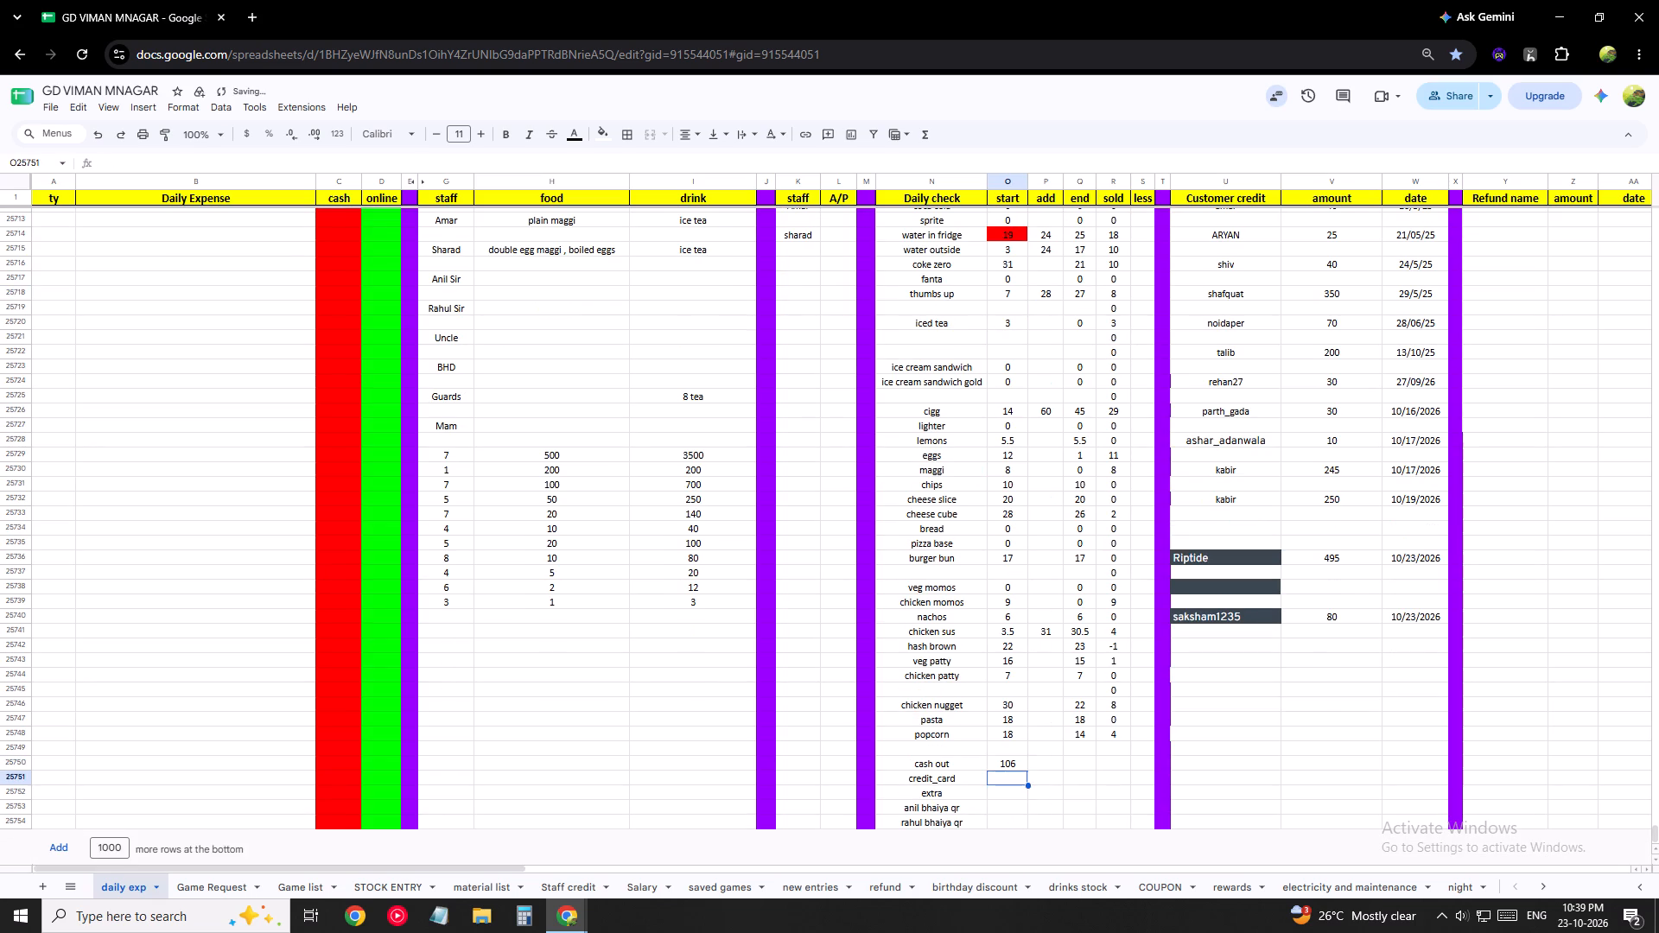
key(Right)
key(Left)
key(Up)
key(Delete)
Enter 106 as the extra value in the start column of the daily check.
key(Down)
key(Down)
text(106)
key(Return)
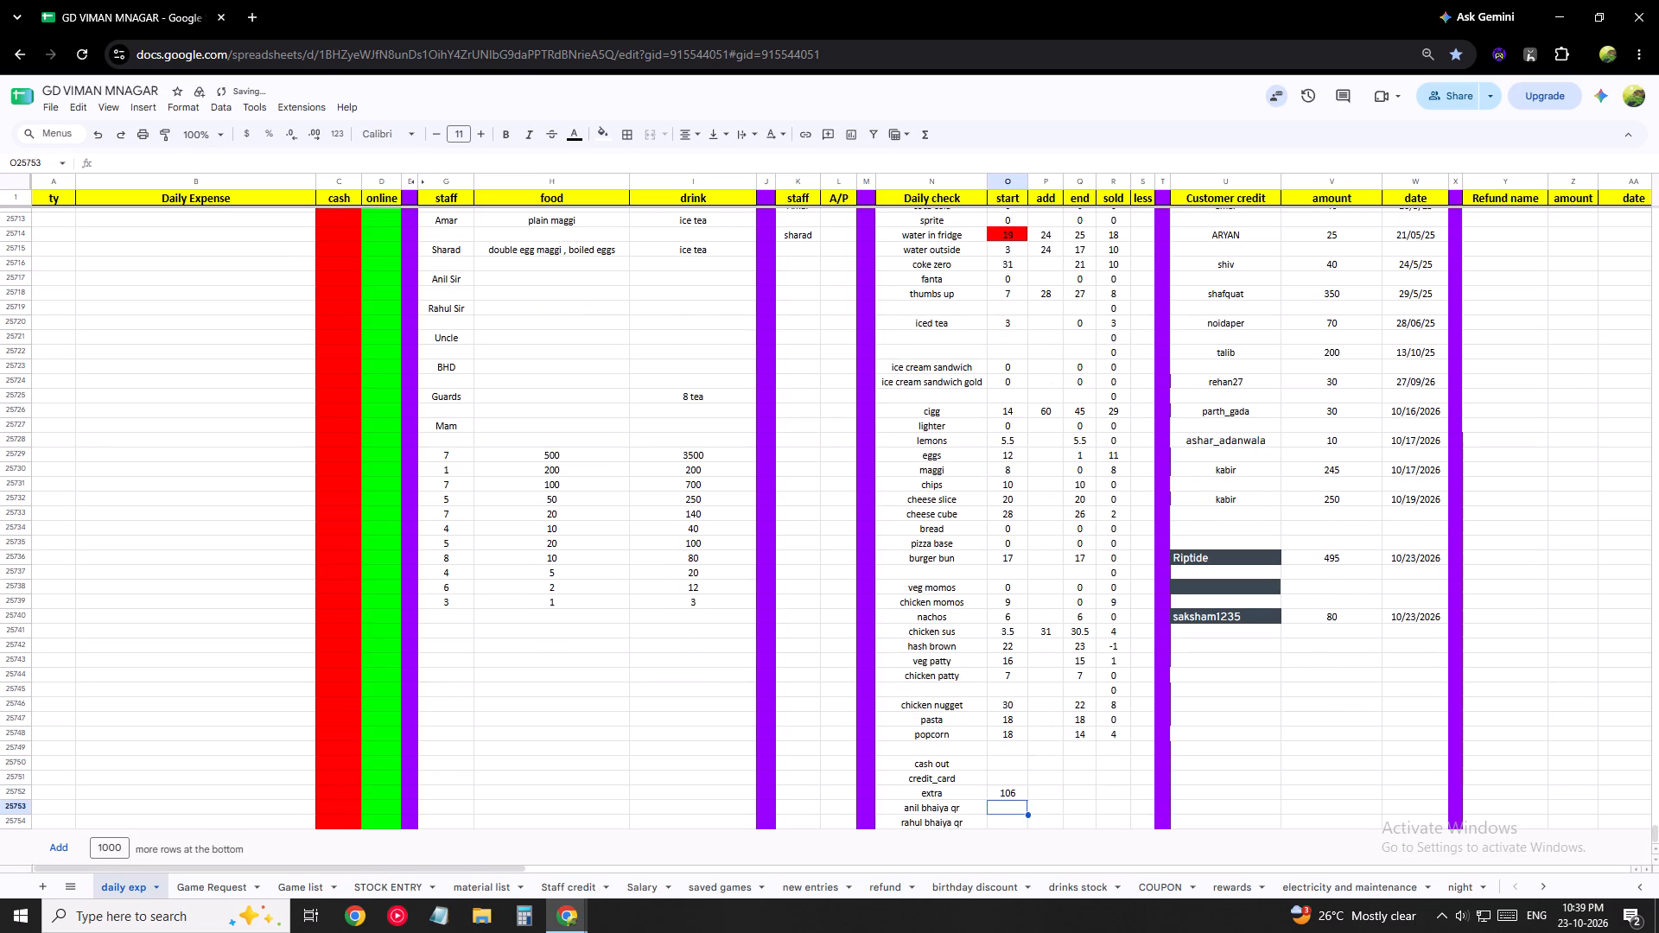
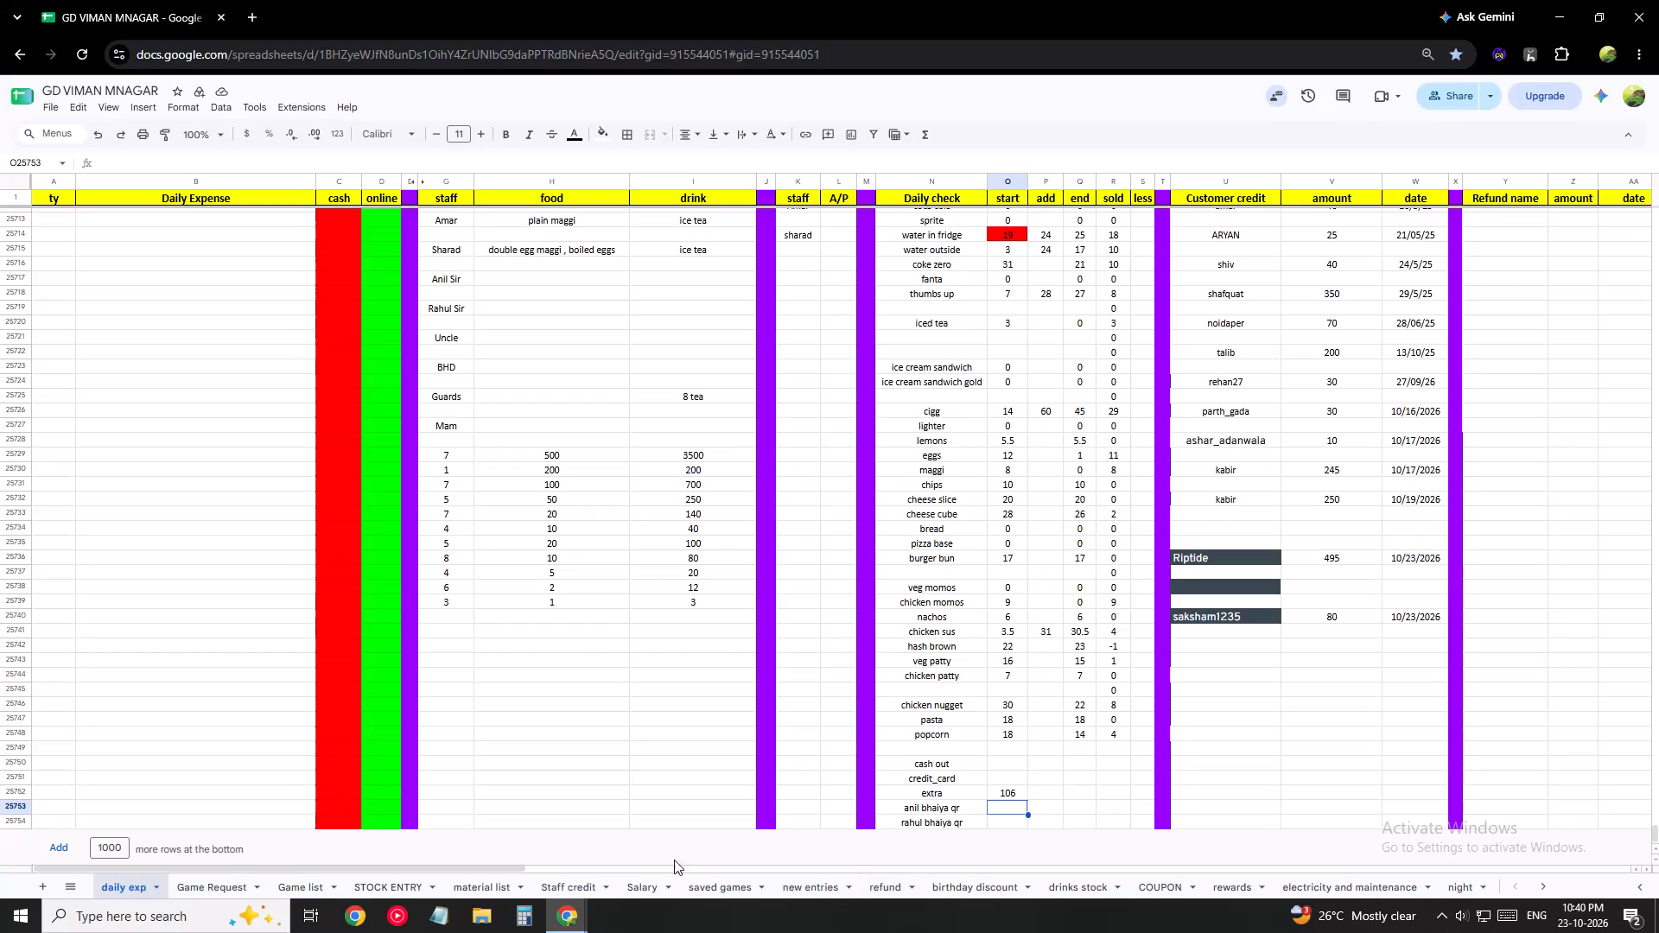
Check the status of the computers in the Game Dome PC list and return to the spreadsheet.
click(557, 917)
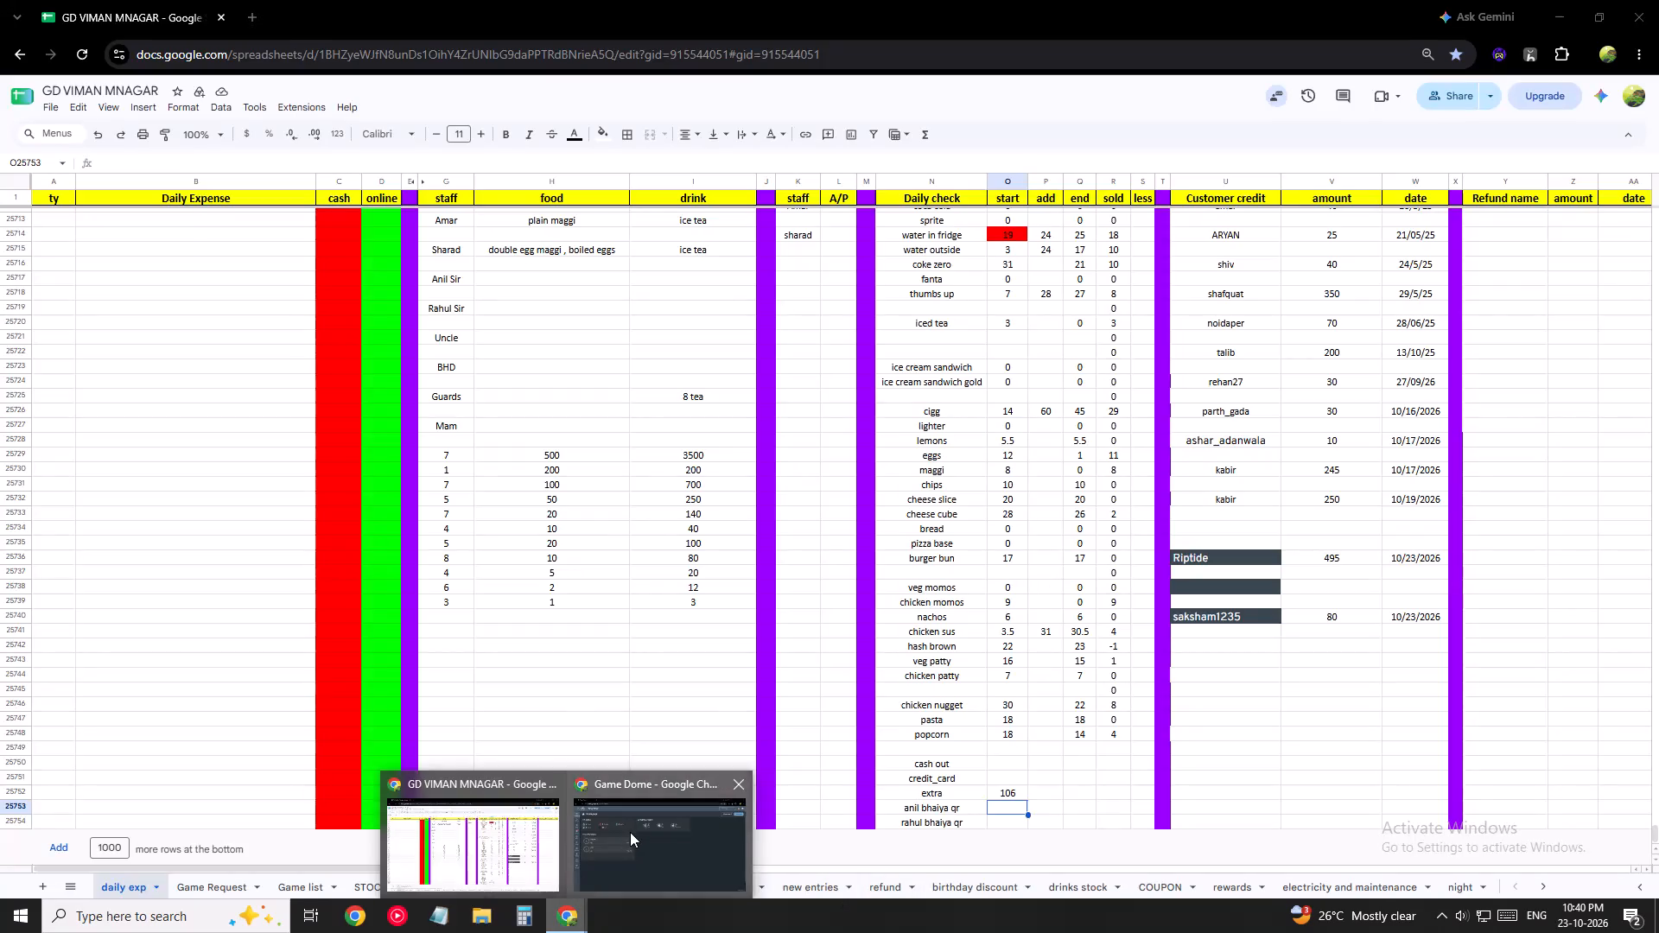
click(634, 830)
click(23, 194)
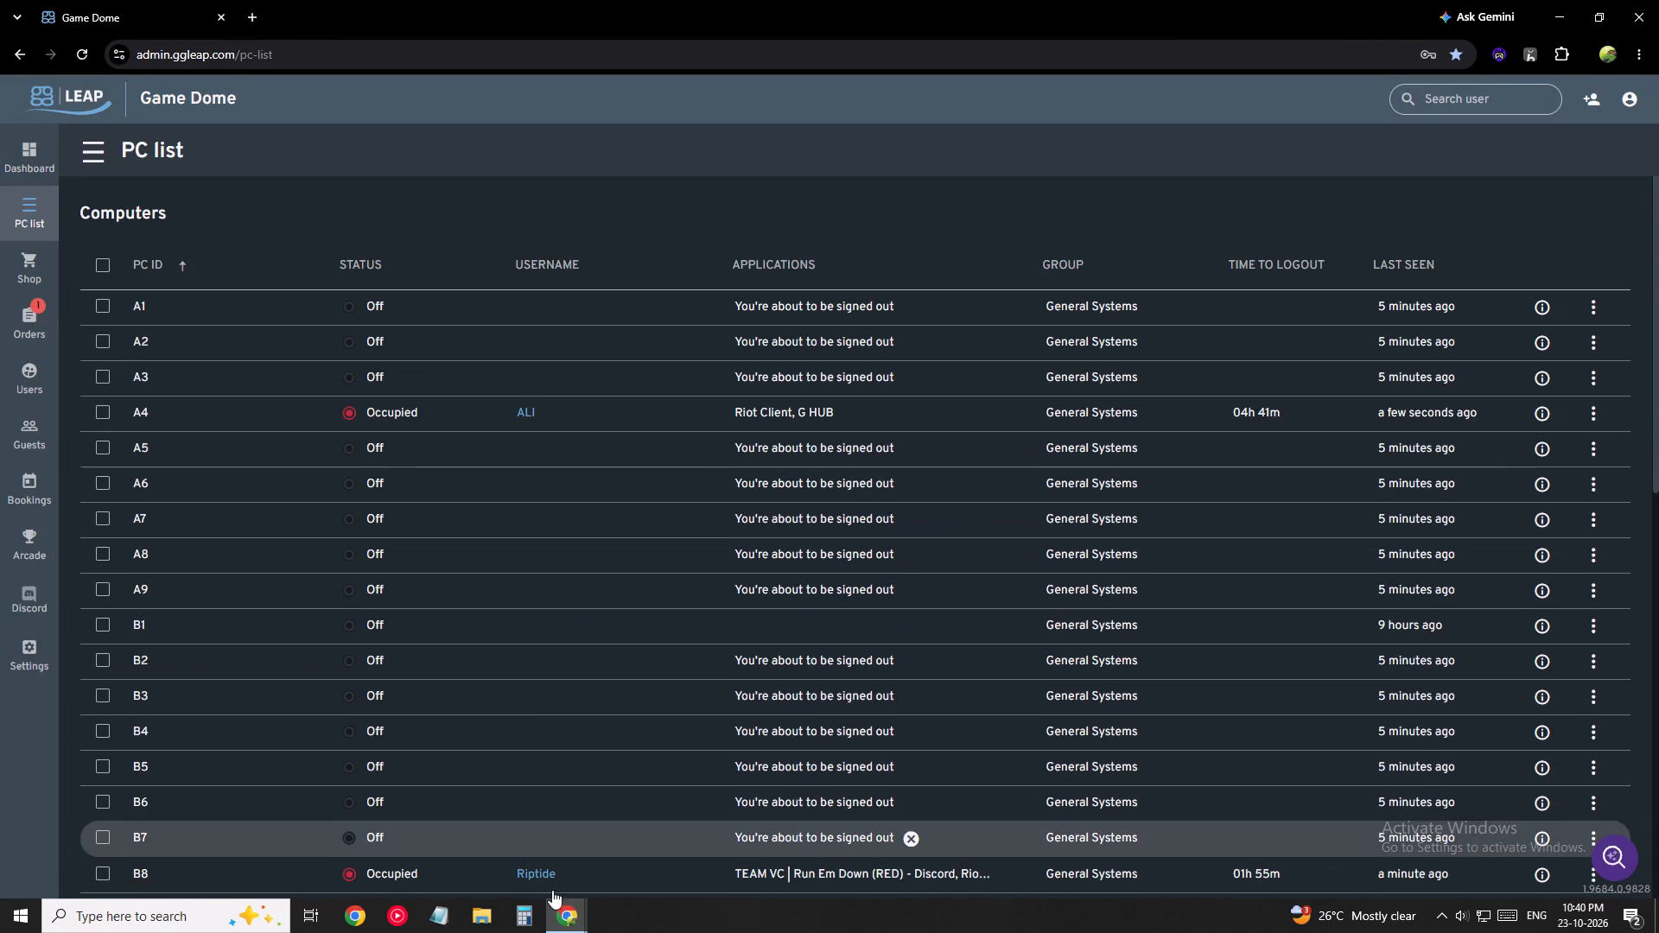
click(559, 917)
click(539, 837)
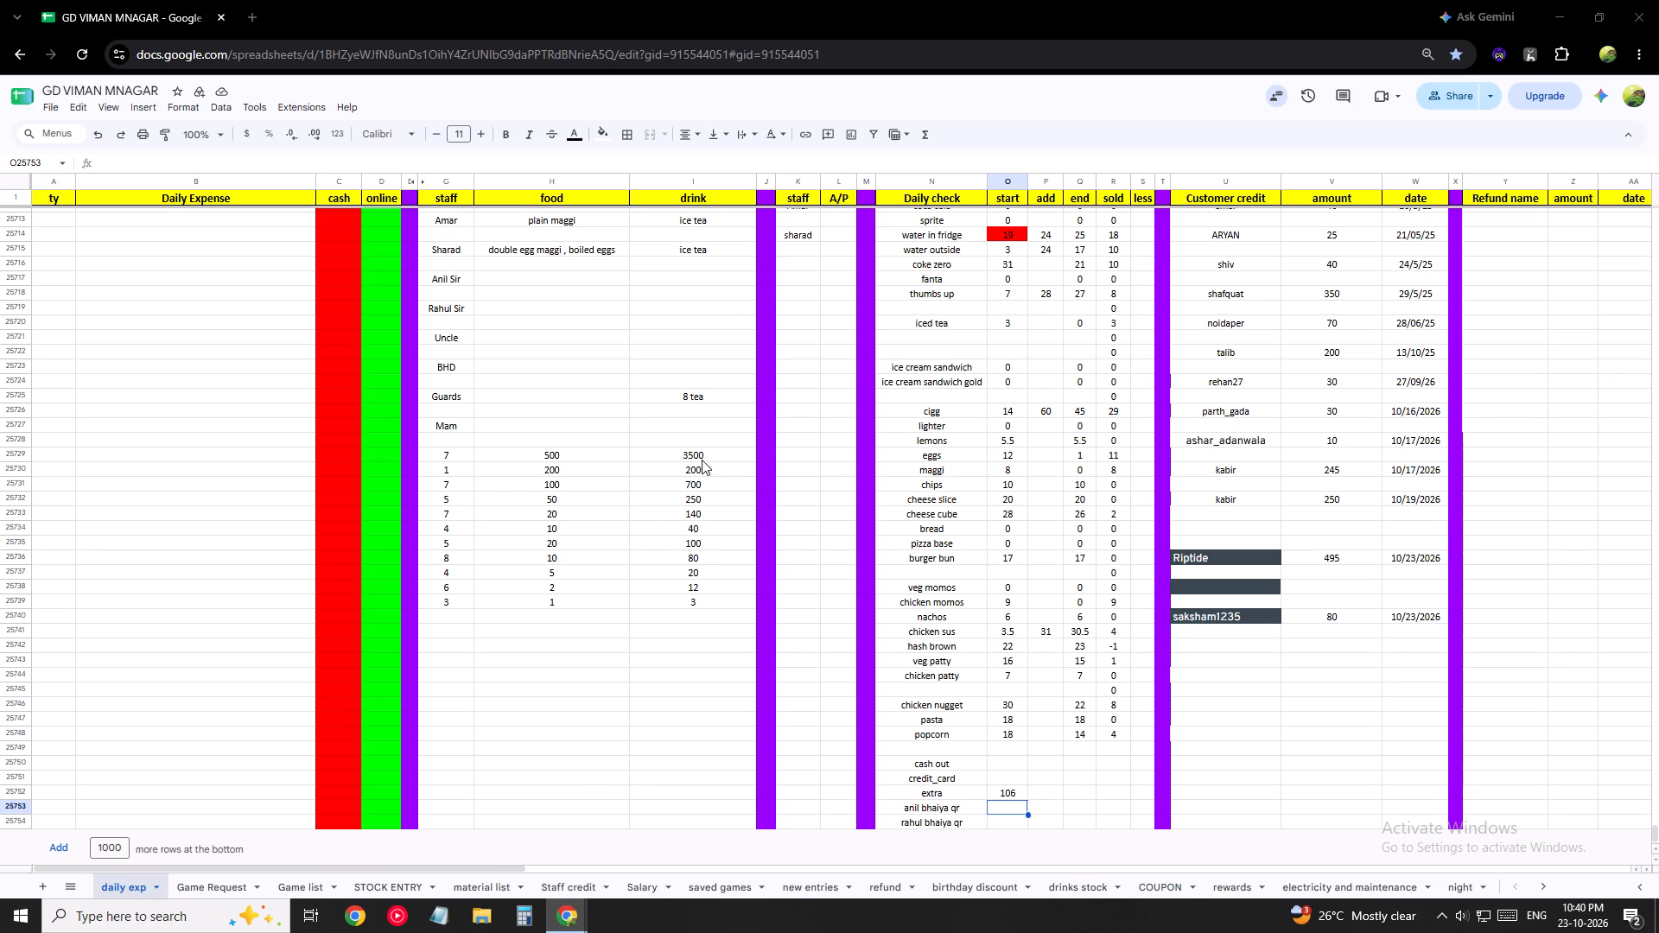
Total the amounts for the 500, 200, 100 and 50 denominations in the 10/23/26 cash count.
drag(702, 448, 719, 531)
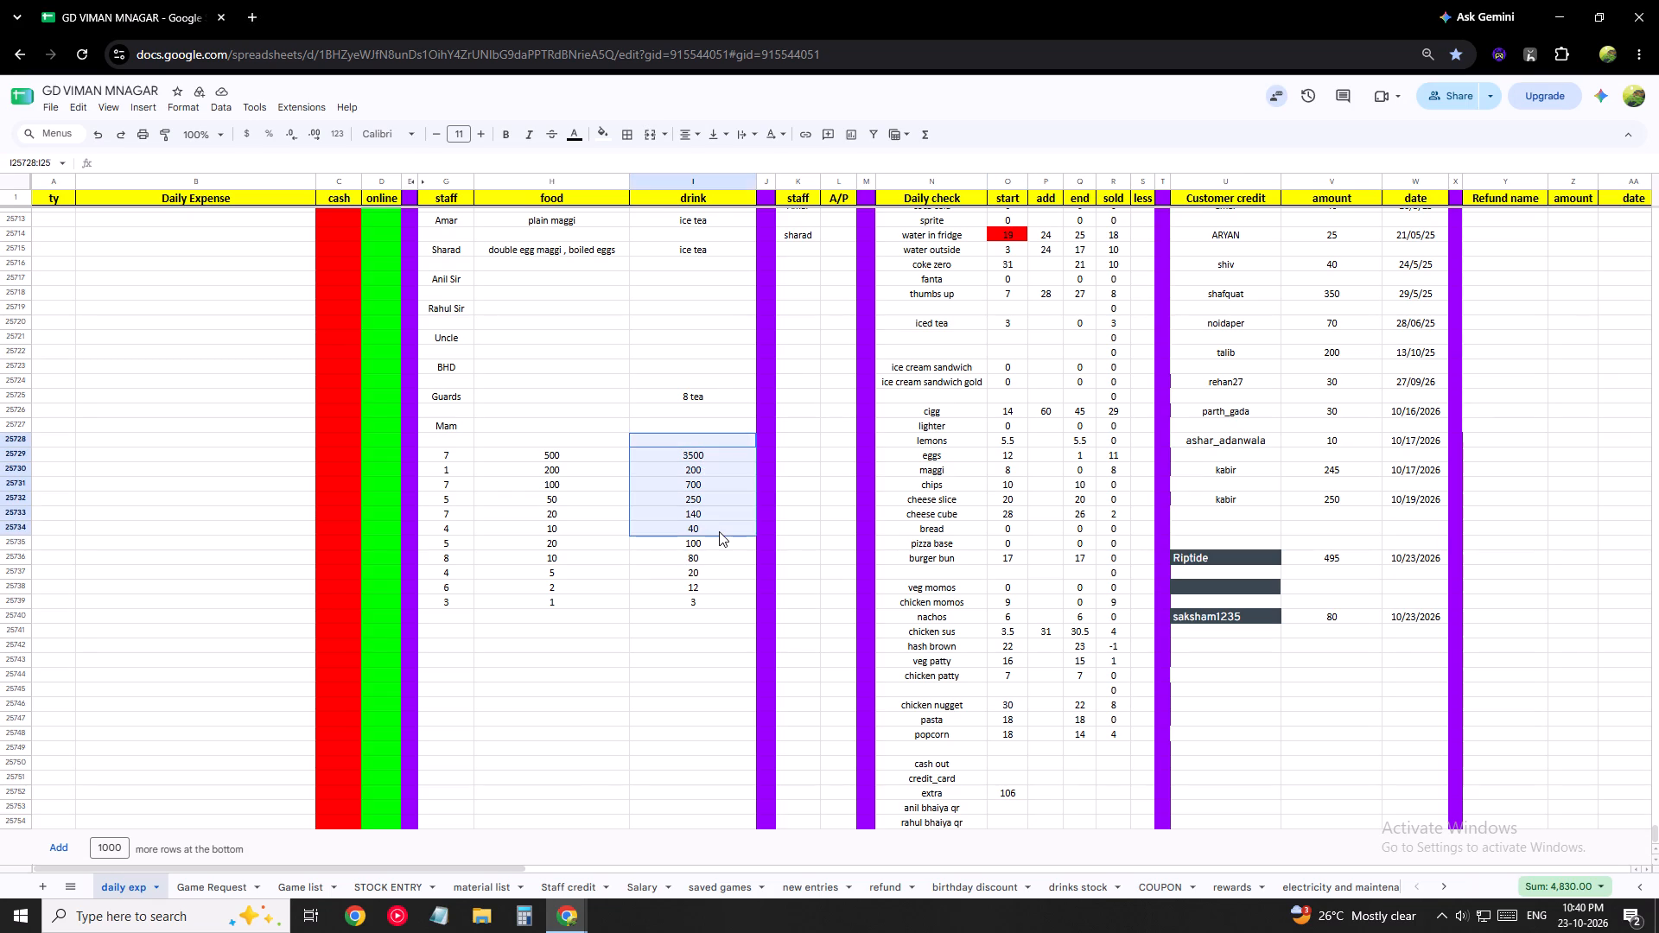
drag(719, 531, 722, 502)
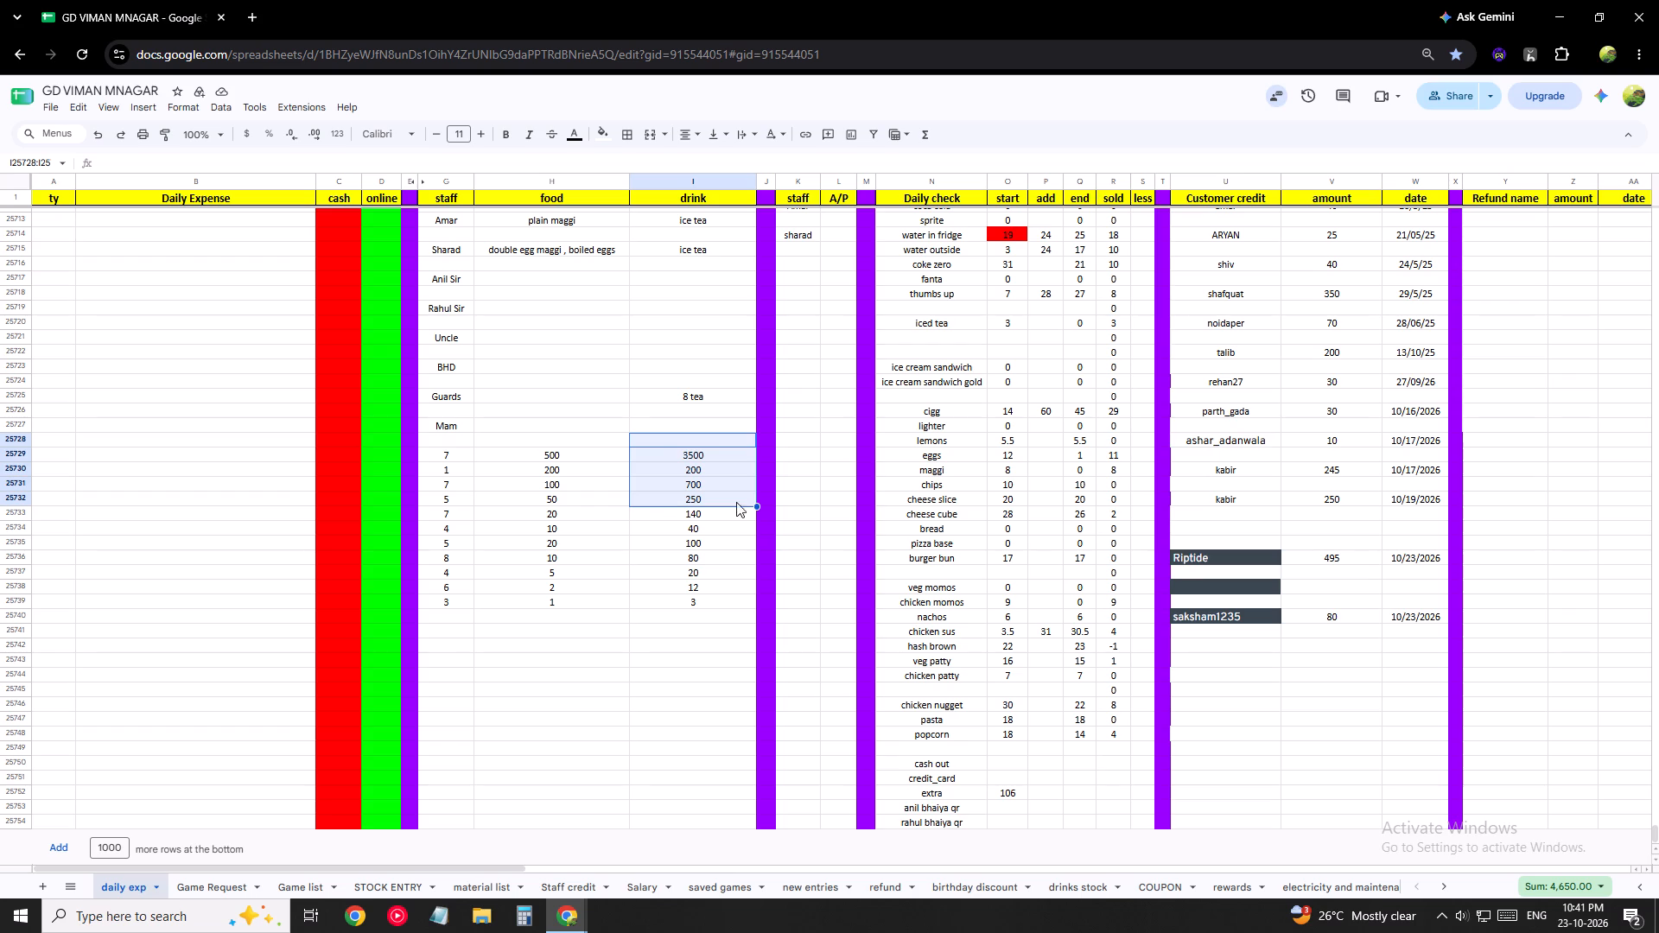
Add 1000 more rows at the bottom of the daily exp sheet.
scroll(924, 727, down, 3)
click(54, 837)
Copy the entire 10/23/26 section, from its header row through the rahul bhaiya qr row and across to the refund date column.
scroll(671, 536, up, 4)
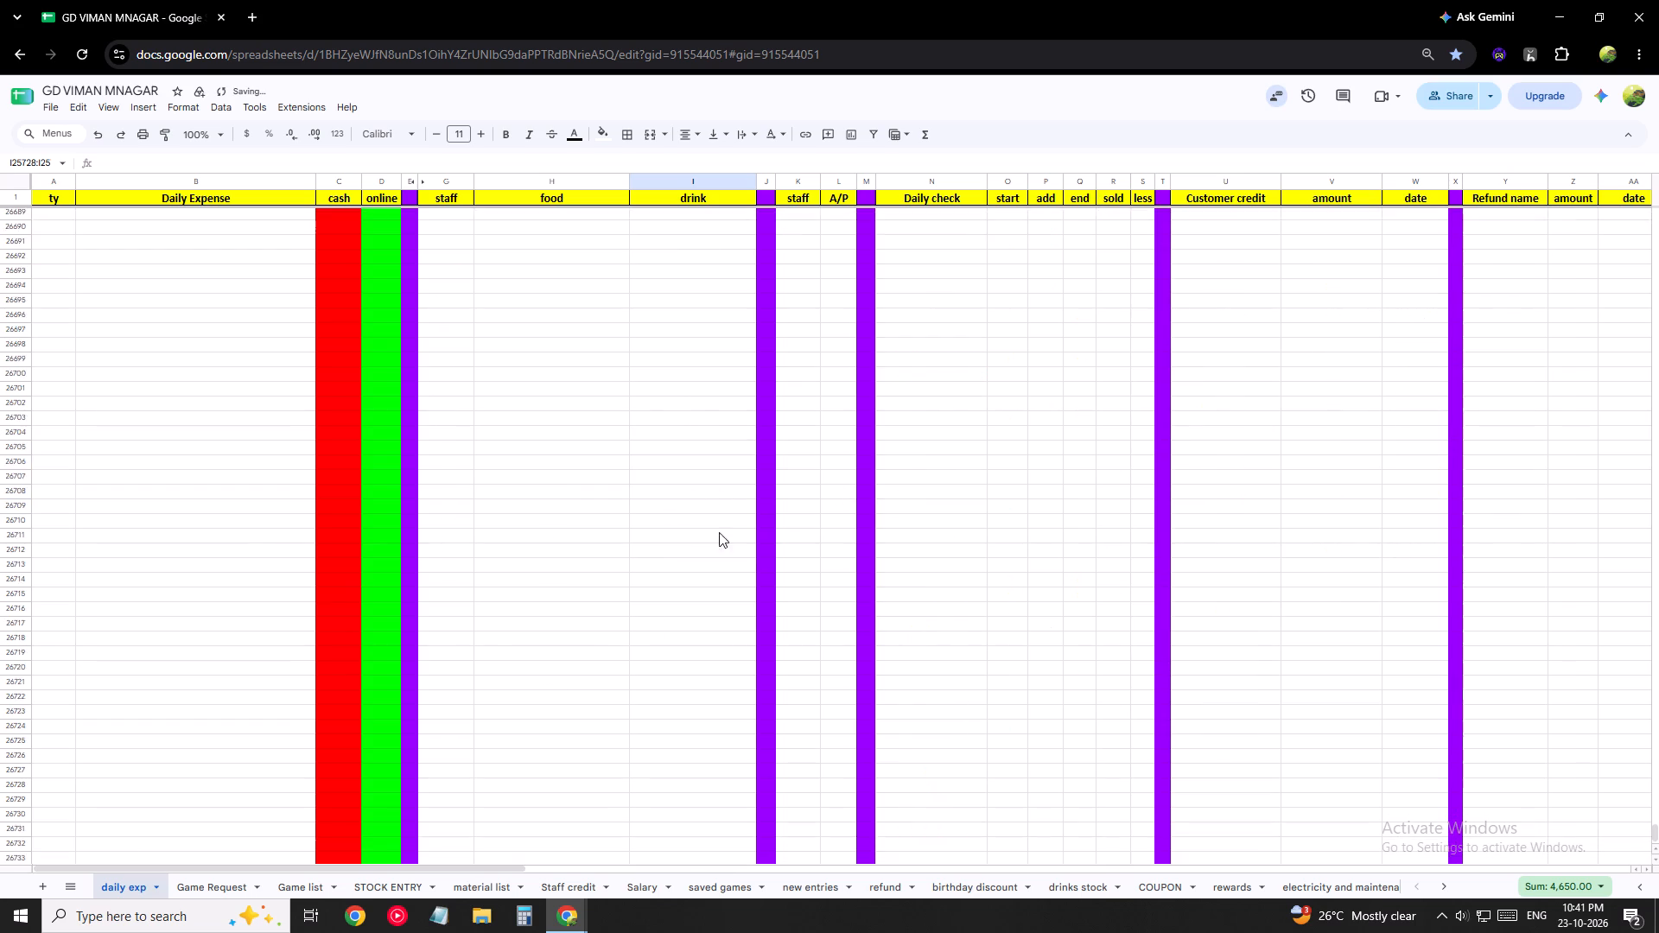
scroll(719, 532, up, 10)
scroll(845, 359, down, 1)
scroll(845, 359, up, 11)
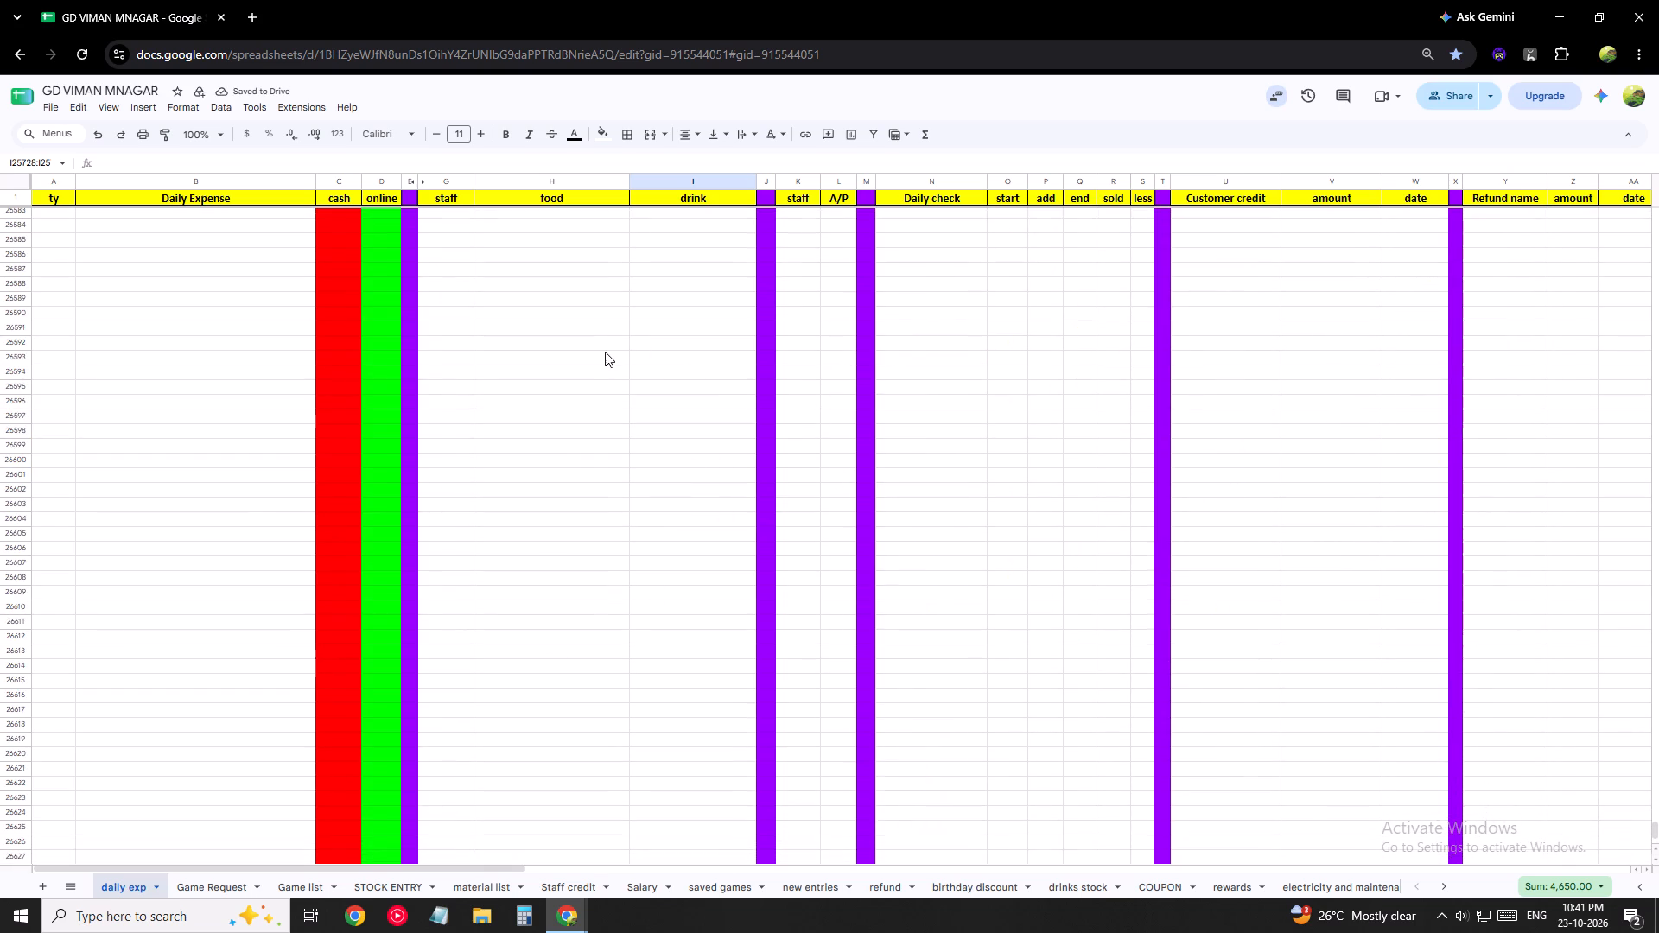
scroll(604, 350, up, 11)
scroll(212, 338, down, 1)
scroll(213, 342, up, 3)
scroll(365, 314, down, 1)
scroll(810, 340, up, 2)
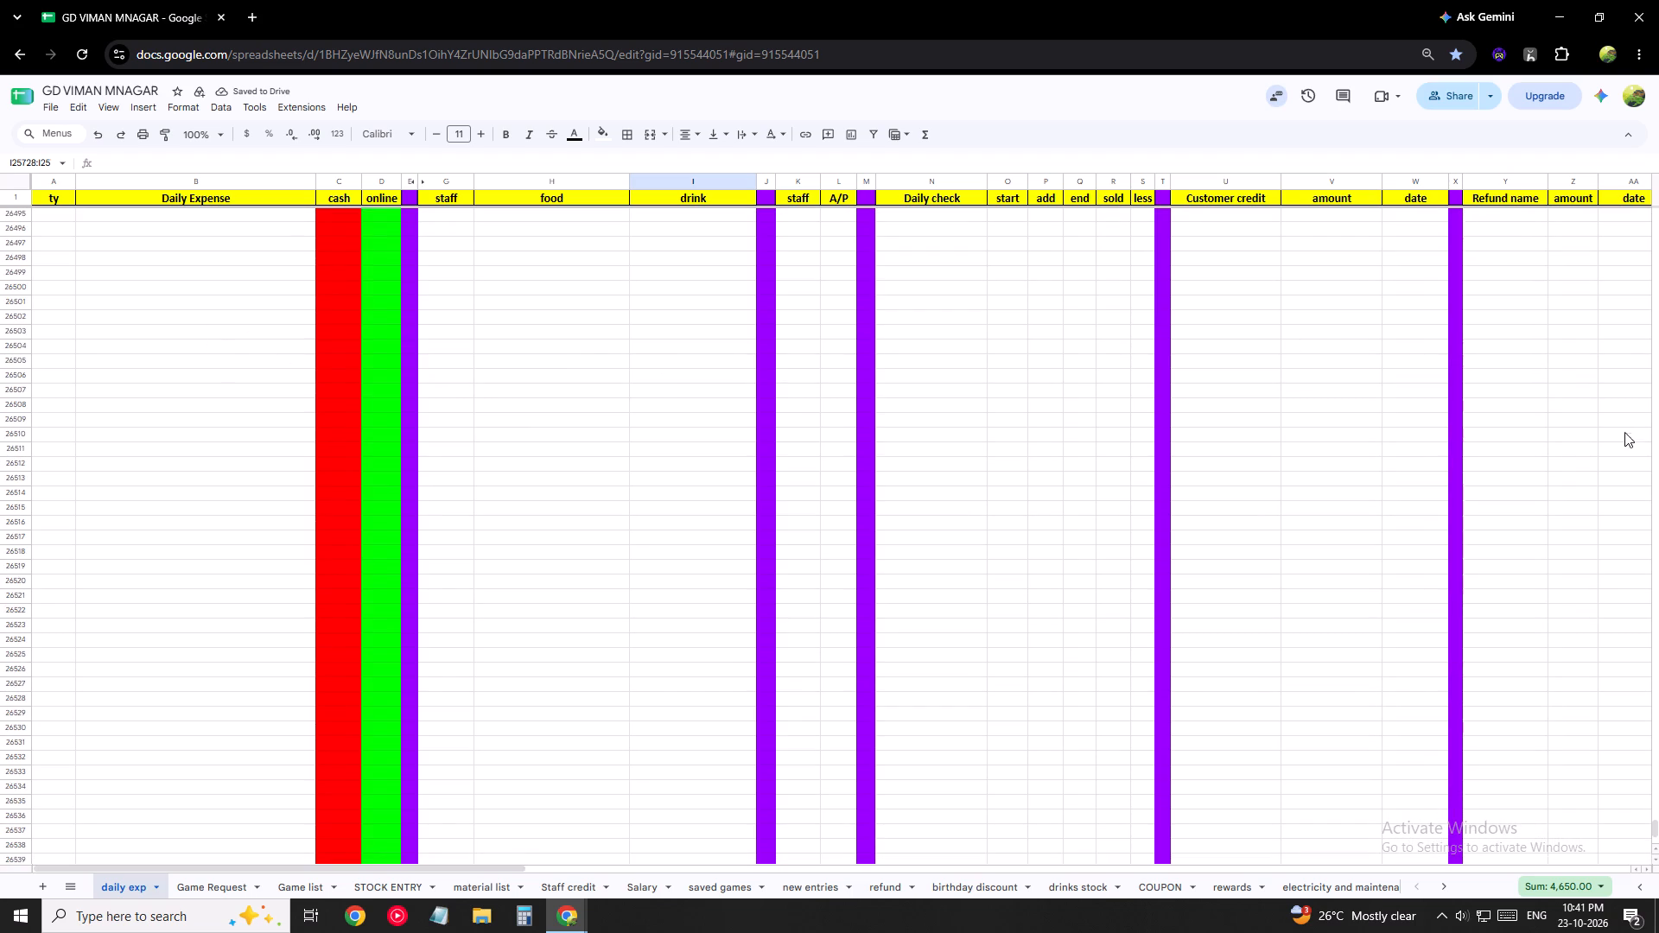
drag(1658, 826, 1640, 667)
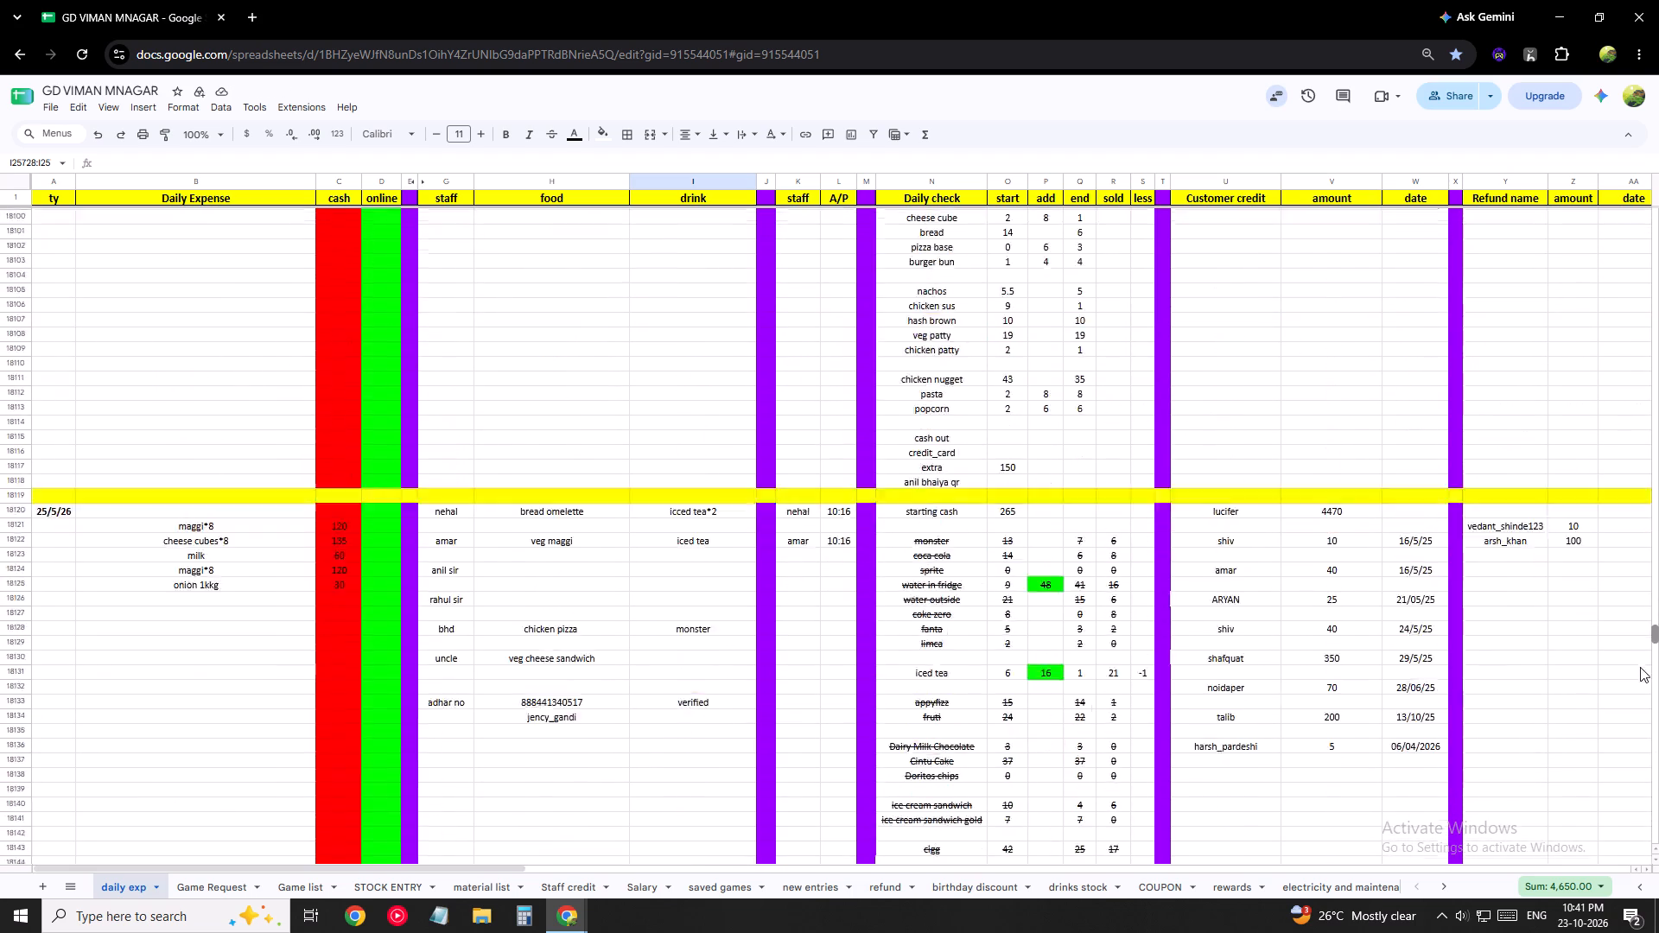
drag(1640, 667, 1639, 862)
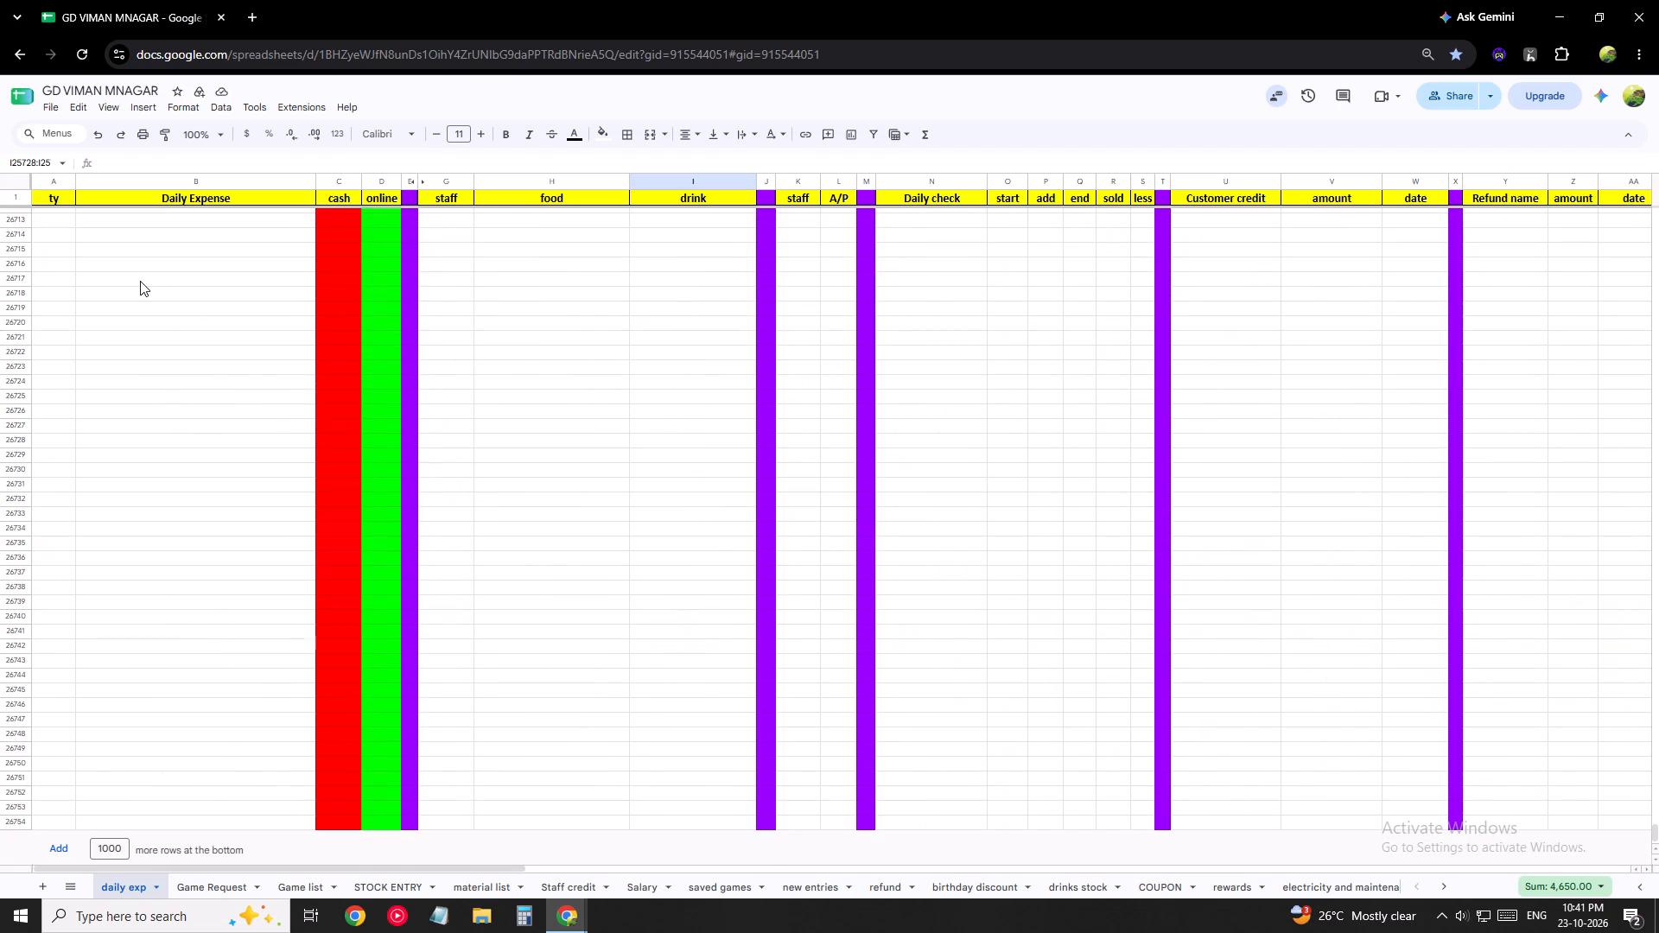
scroll(140, 281, up, 11)
click(101, 320)
click(57, 315)
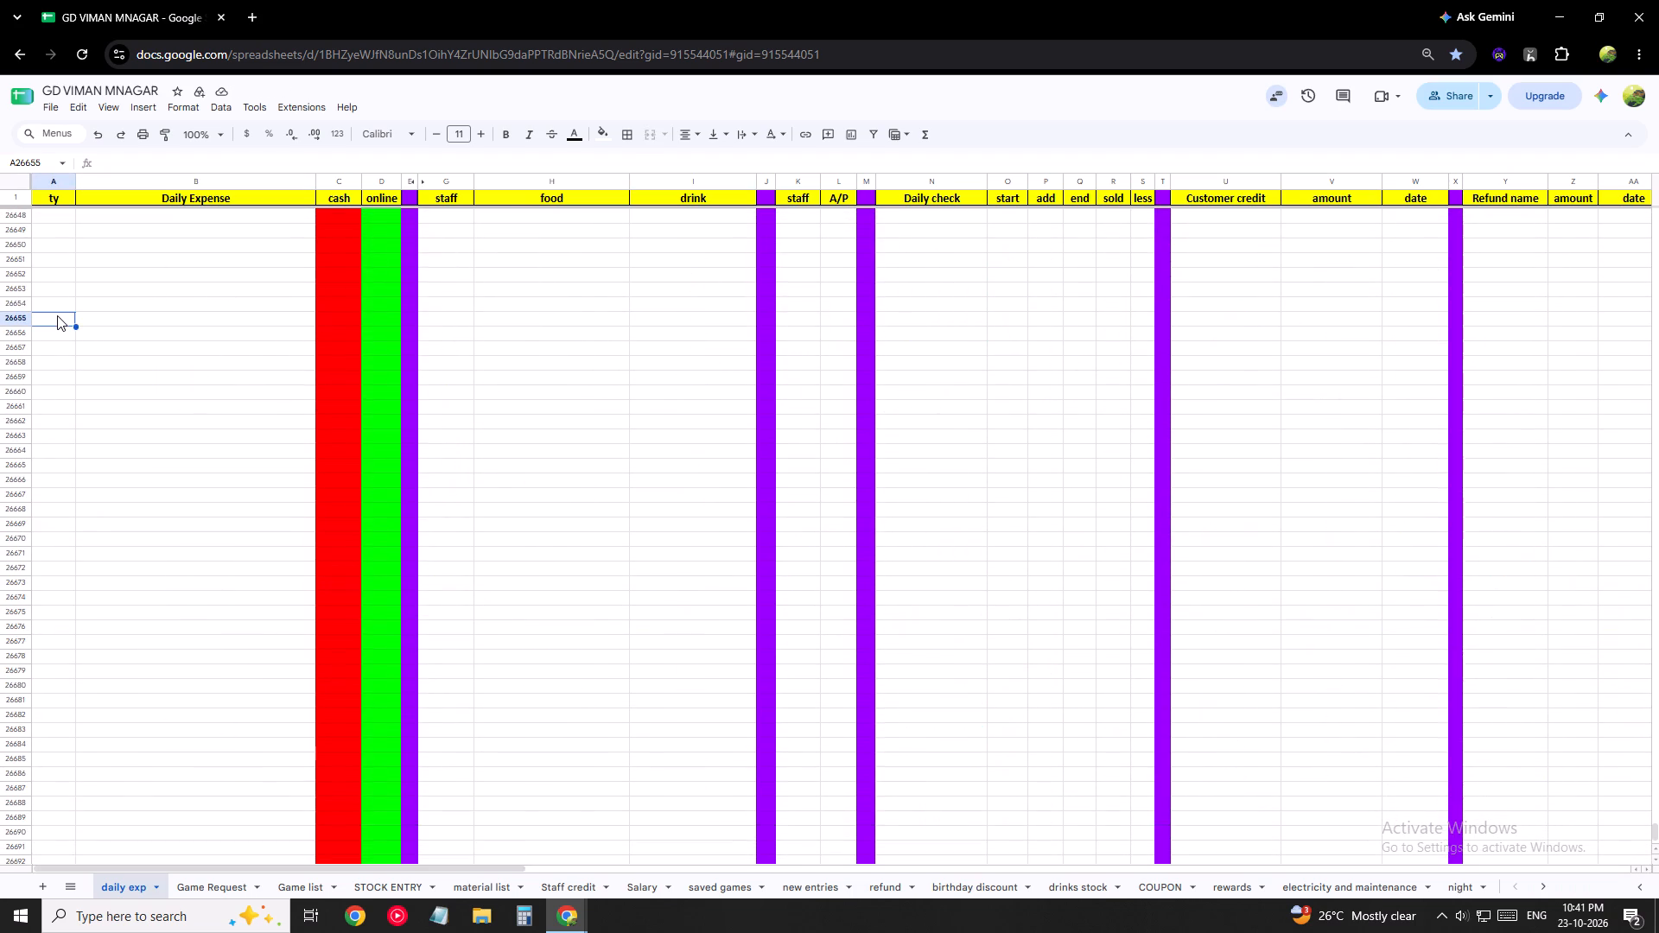
key(ctrl+Up)
key(Right)
key(Down)
key(Down)
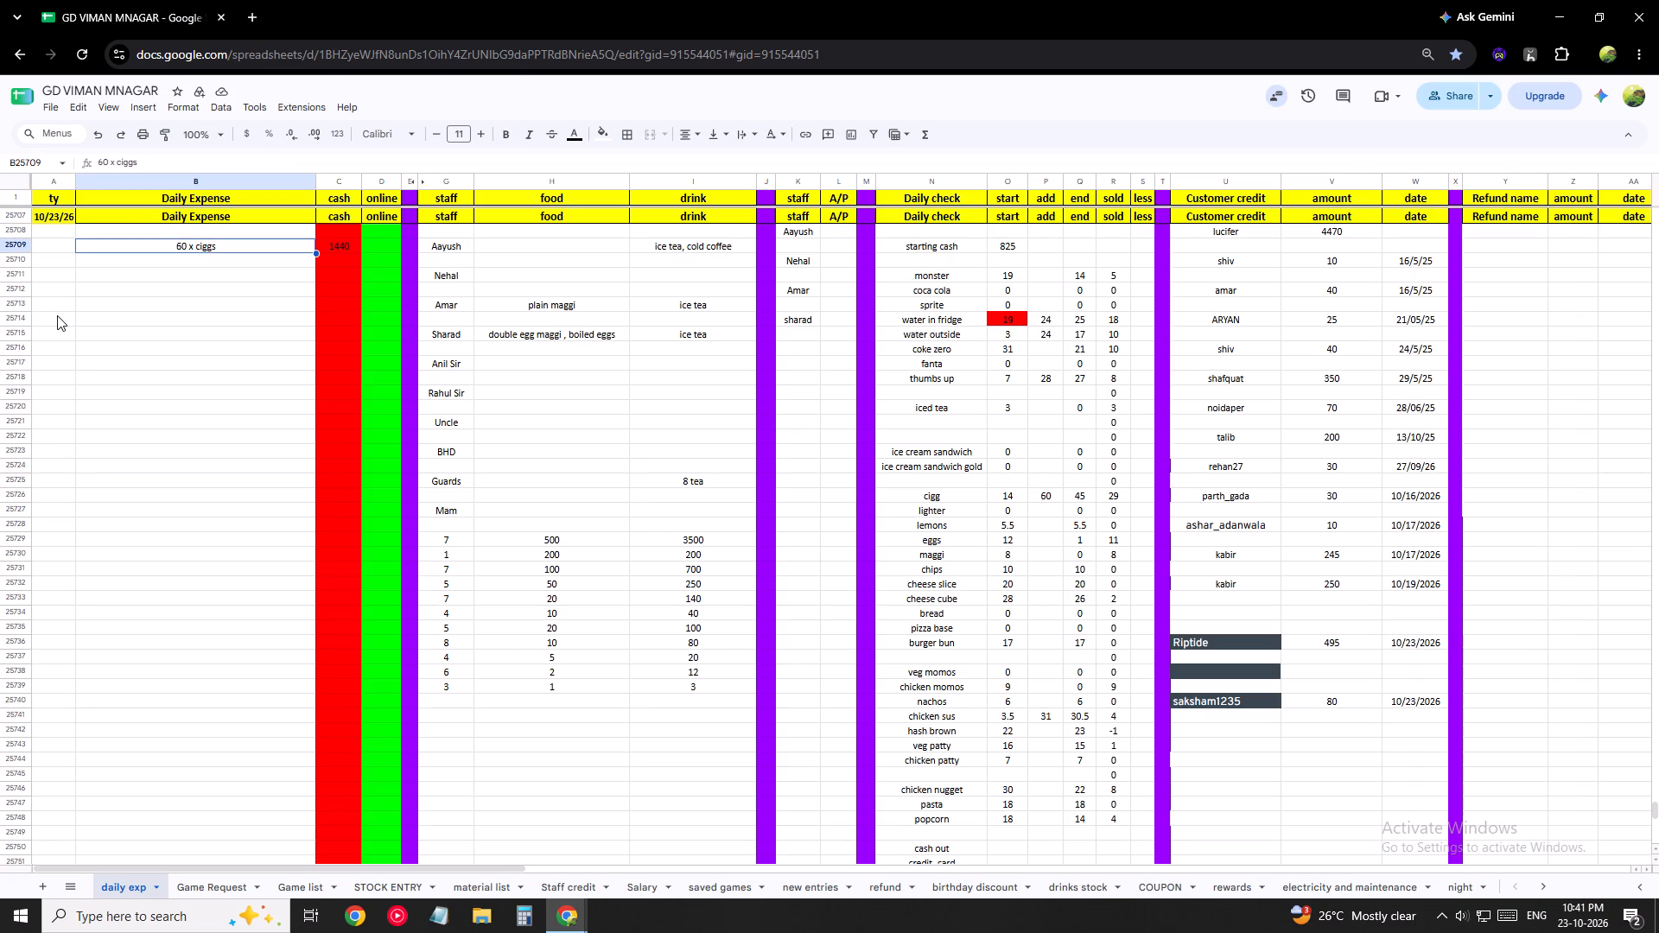
key(Left)
key(Up)
key(Up)
key(shift+Down)
key(shift+Right)
key(shift+Right)
key(shift+Right)
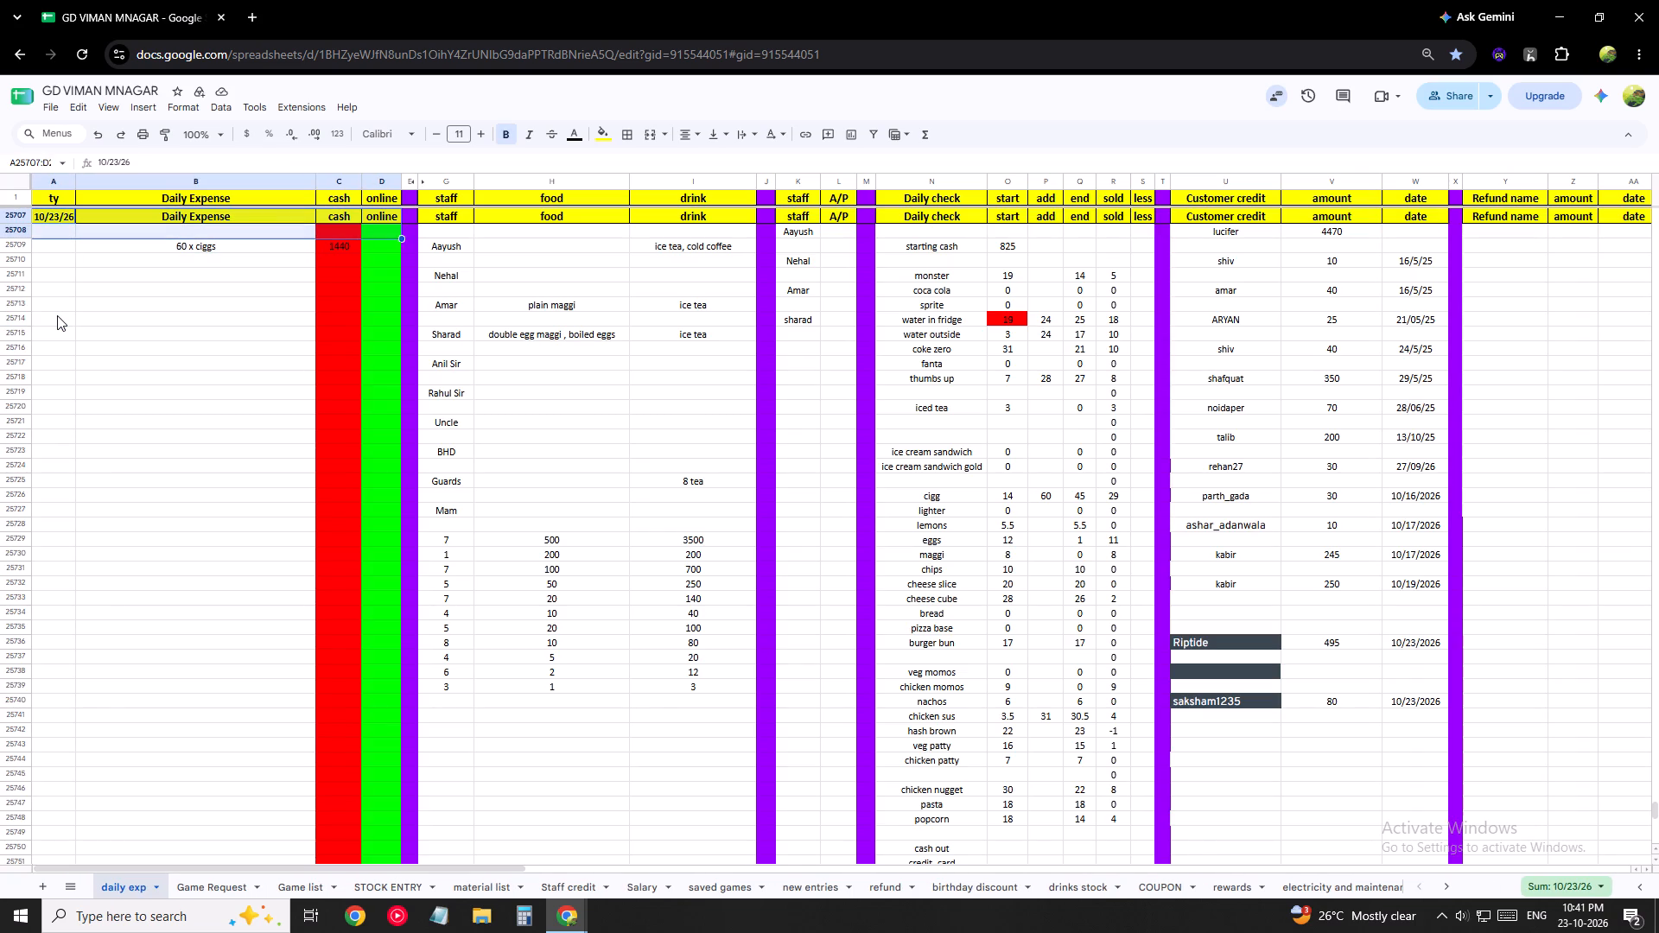
key(shift+Right)
key(shift+Right)
key(shift+Right)
key(shift+Right)
key(shift+Right)
key(shift+Right)
key(shift+Right)
key(shift+Right)
key(shift+Right)
key(shift+Right)
key(shift+Right)
key(shift+Right)
key(shift+Right)
key(shift+Right)
key(shift+Right)
key(shift+Right)
key(shift+Right)
key(shift+Right)
key(shift+Right)
key(shift+Right)
key(shift+Left)
key(shift+Left)
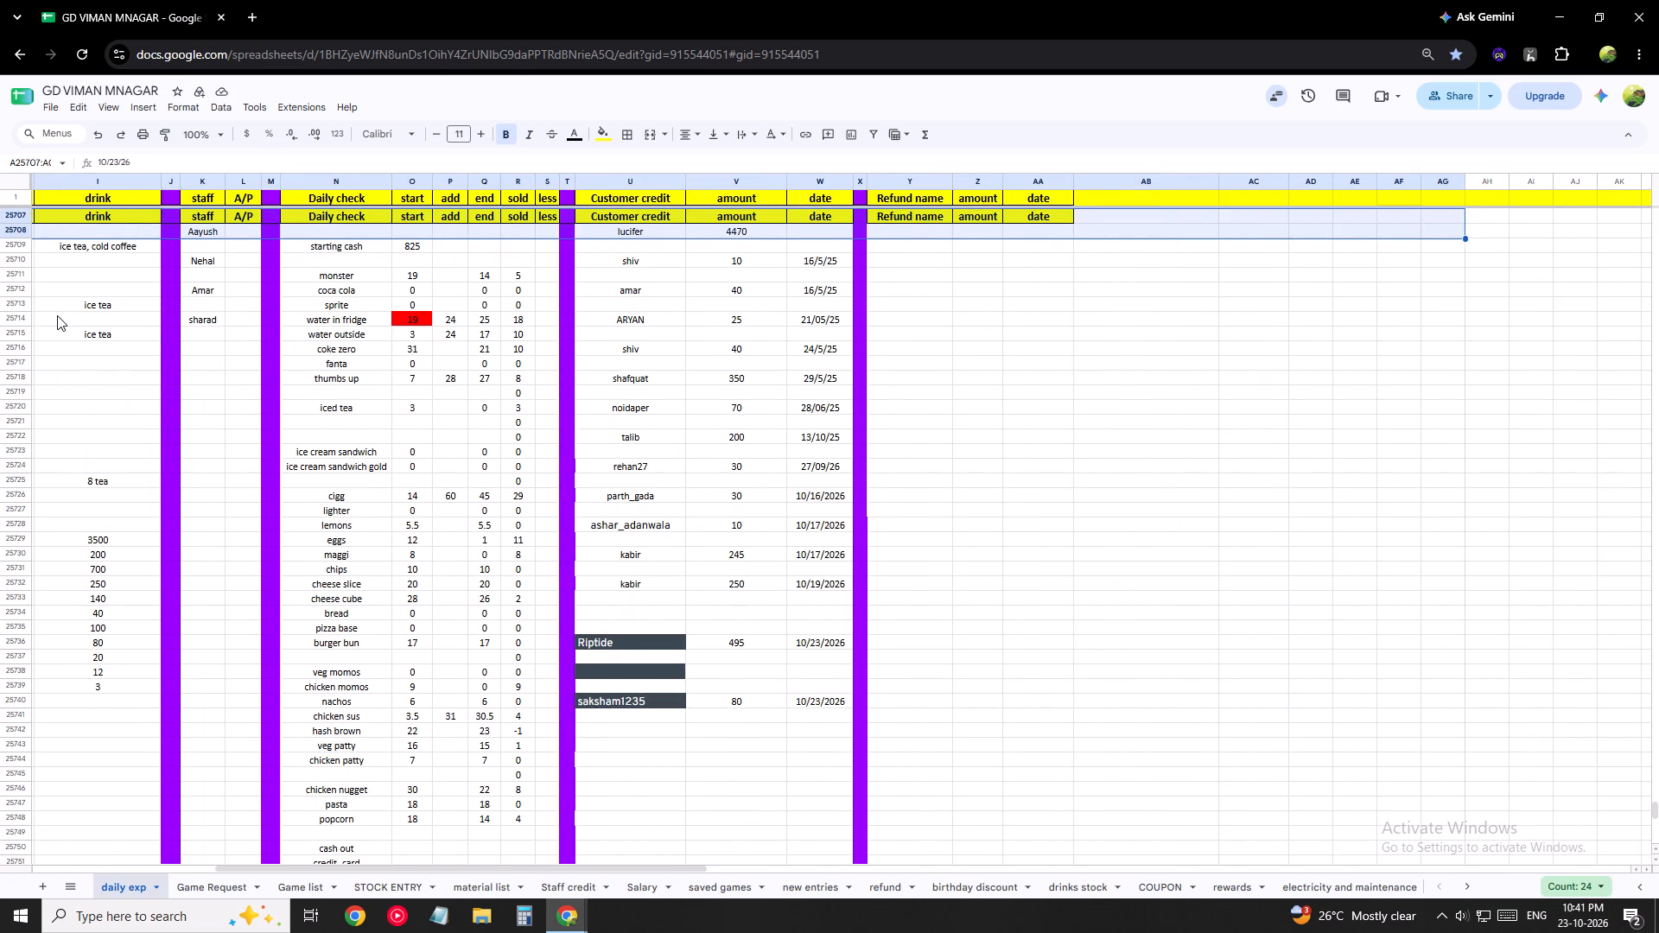
key(shift+Left)
key(shift+Left)
key(shift+Left)
key(shift+Left)
key(shift+Left)
key(shift+Left)
key(shift+Left)
key(shift+Right)
key(shift+Down)
key(shift+Down)
key(shift+Down)
key(shift+Down)
key(shift+Down)
key(shift+Down)
key(shift+Down)
key(shift+Down)
key(shift+Down)
key(shift+Down)
key(shift+Down)
key(shift+Down)
key(shift+Down)
key(shift+Down)
key(shift+Down)
key(shift+Down)
key(shift+Down)
key(shift+Down)
key(shift+Down)
key(shift+Down)
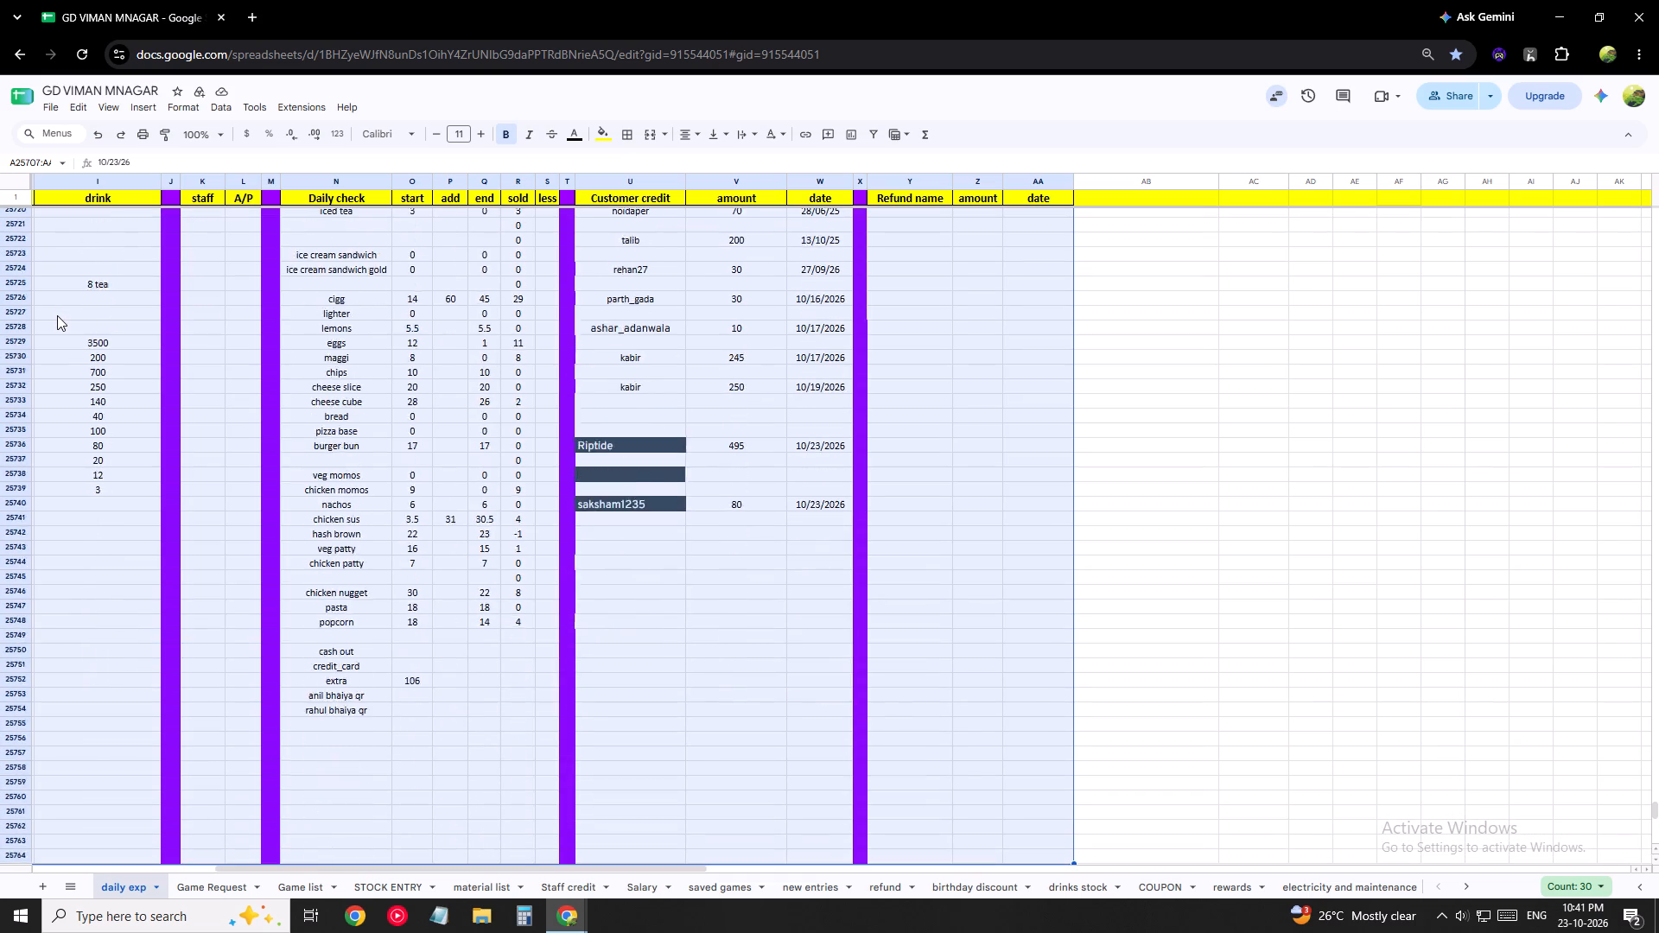
key(shift+Up)
key(shift+Up)
key(shift+Up)
key(shift+Up)
key(shift+Up)
key(shift+Up)
key(shift+Up)
key(shift+Up)
key(shift+Up)
key(shift+Up)
key(shift+Up)
key(shift+Up)
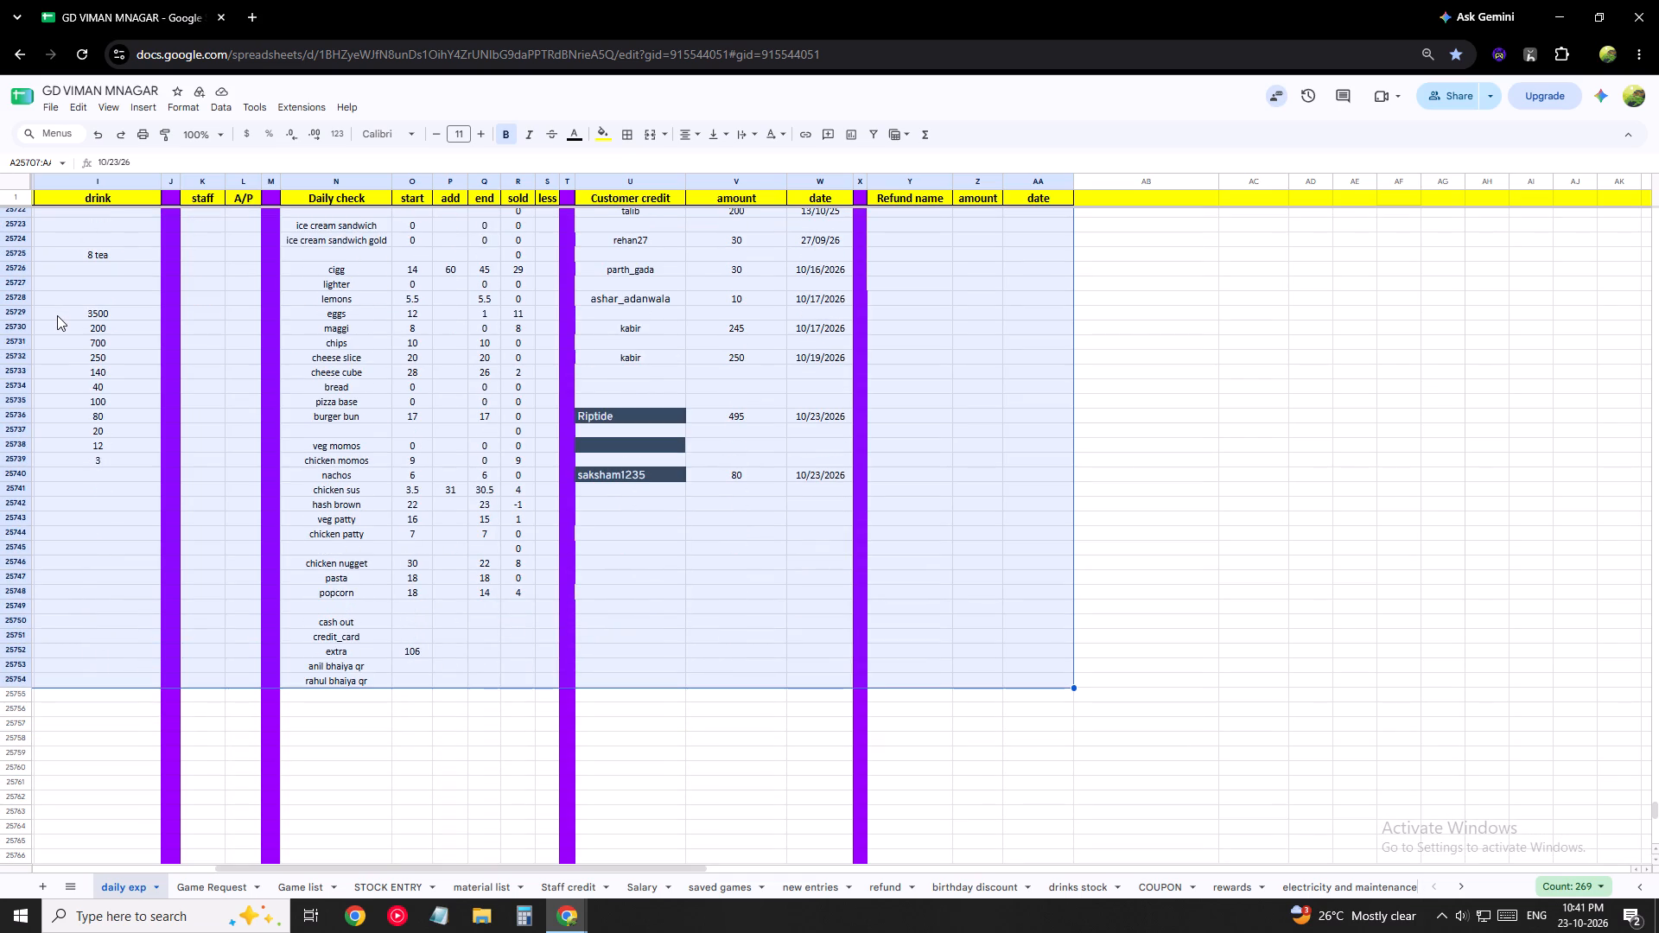
key(ctrl+c)
Paste the copied day section directly below the original, starting in column A at row 25755.
key(Down)
key(Down)
key(Down)
key(Down)
key(Down)
key(Down)
key(Down)
key(Down)
key(Down)
key(Down)
key(Down)
key(Down)
key(Down)
key(Down)
key(Down)
key(Down)
key(Down)
key(Down)
key(Down)
key(Down)
key(Down)
key(Down)
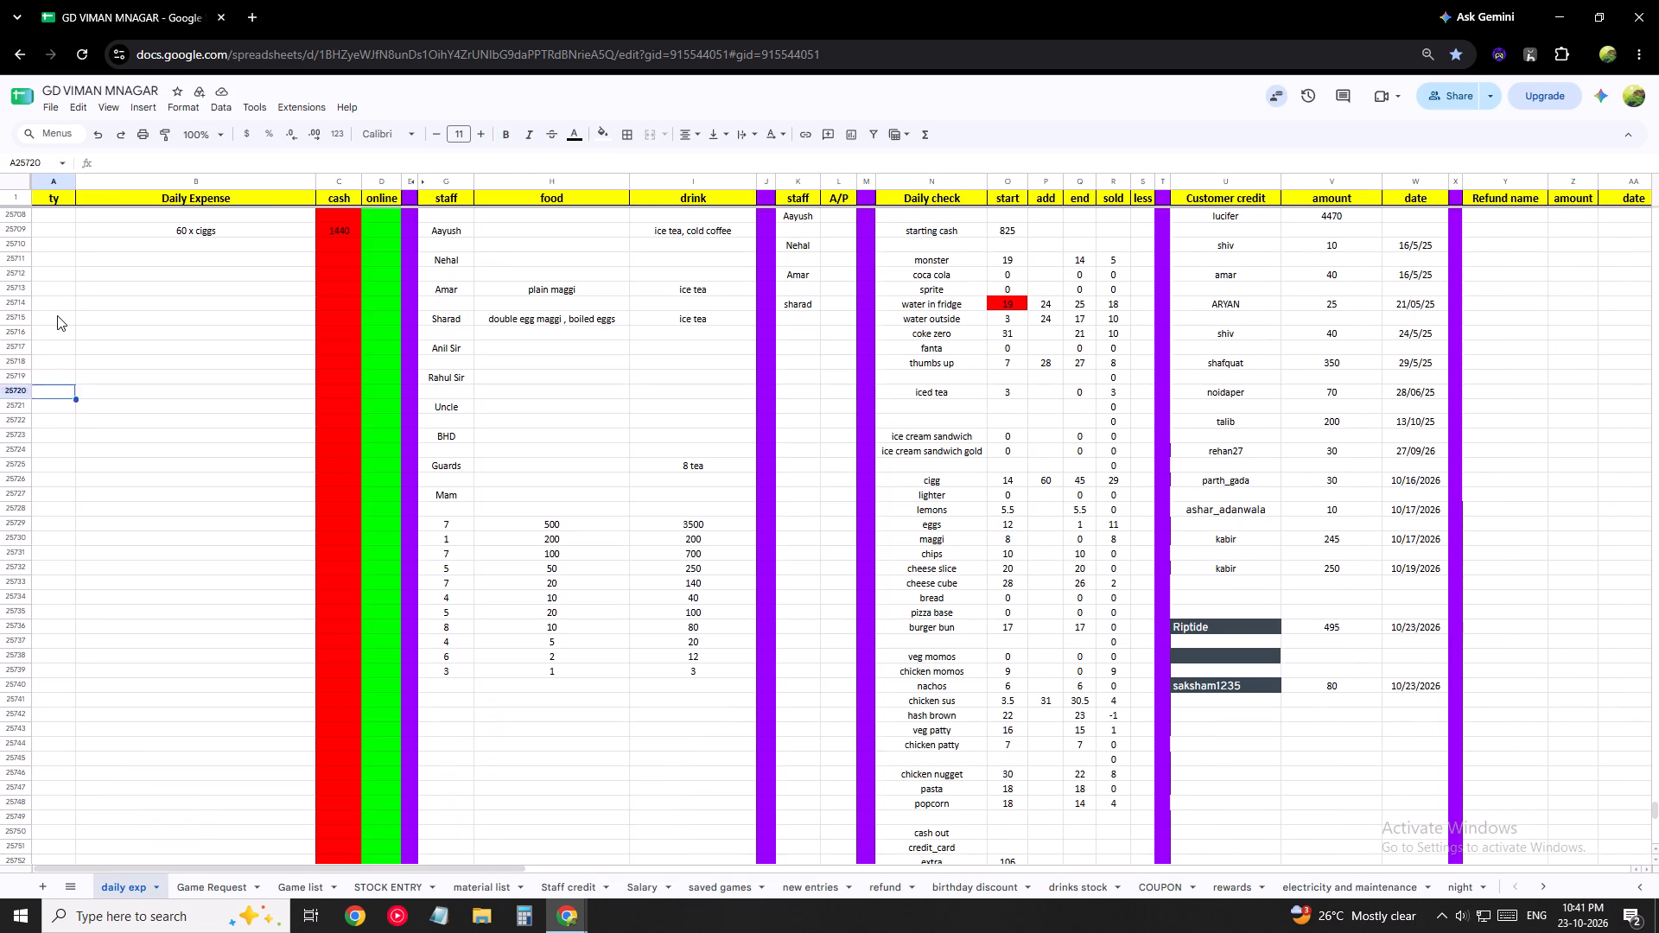
key(Right)
key(Right)
key(Right)
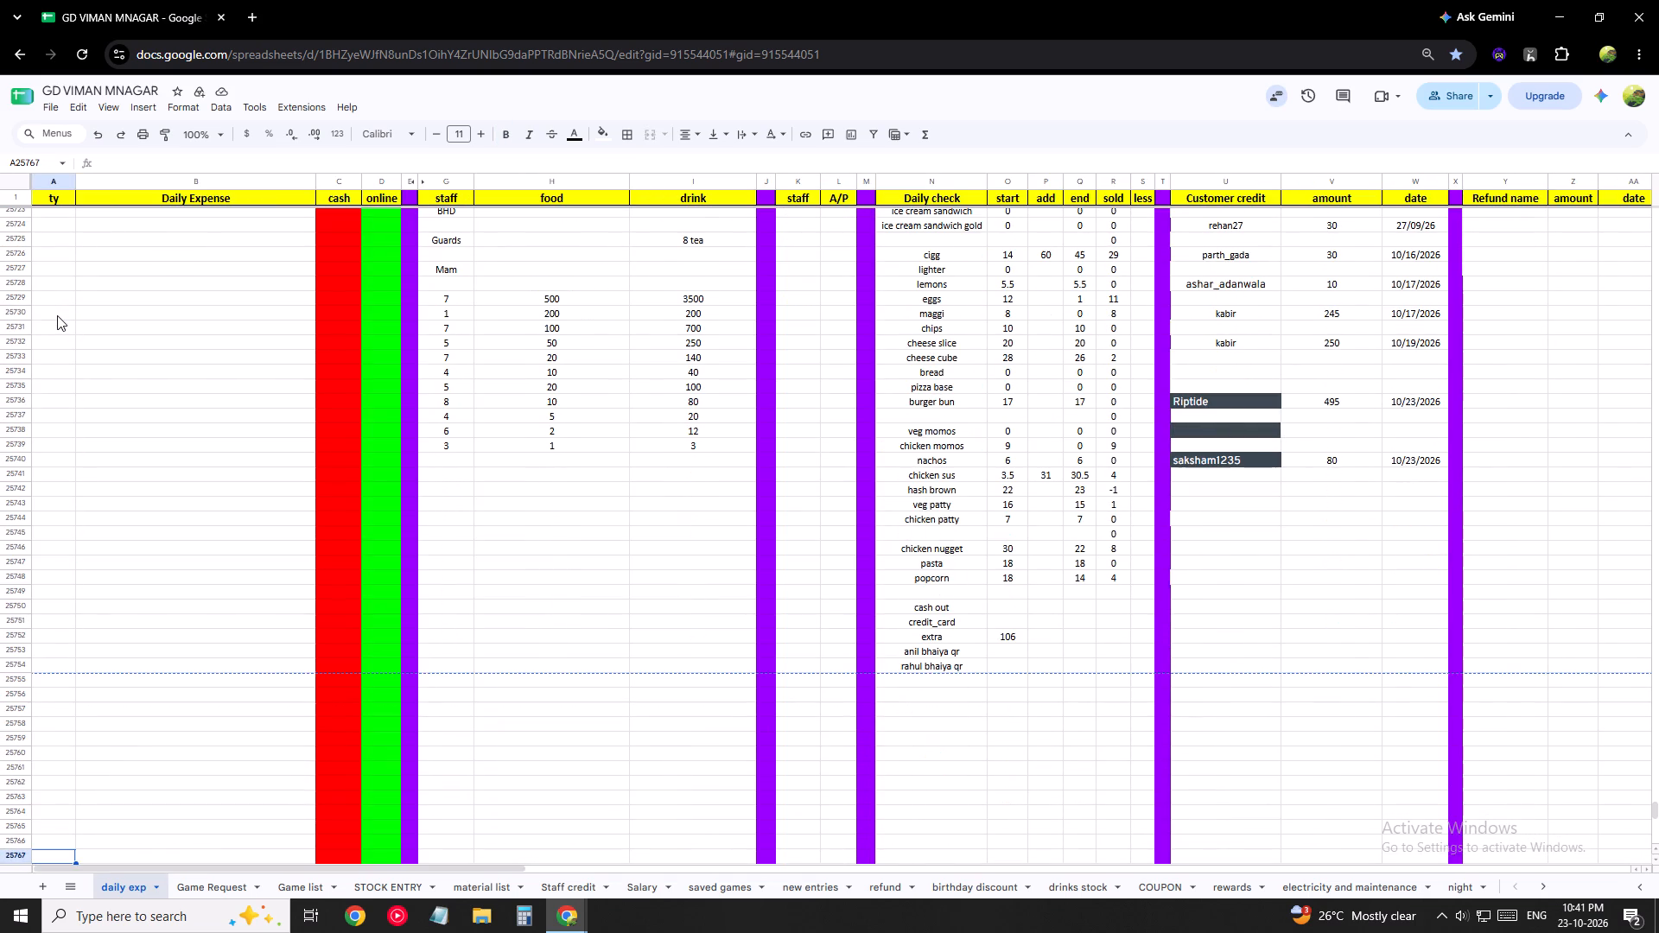
key(Up)
key(Up)
key(Up)
key(Up)
key(Up)
key(Up)
key(Up)
key(Up)
key(Up)
key(Left)
key(Left)
key(Left)
key(Up)
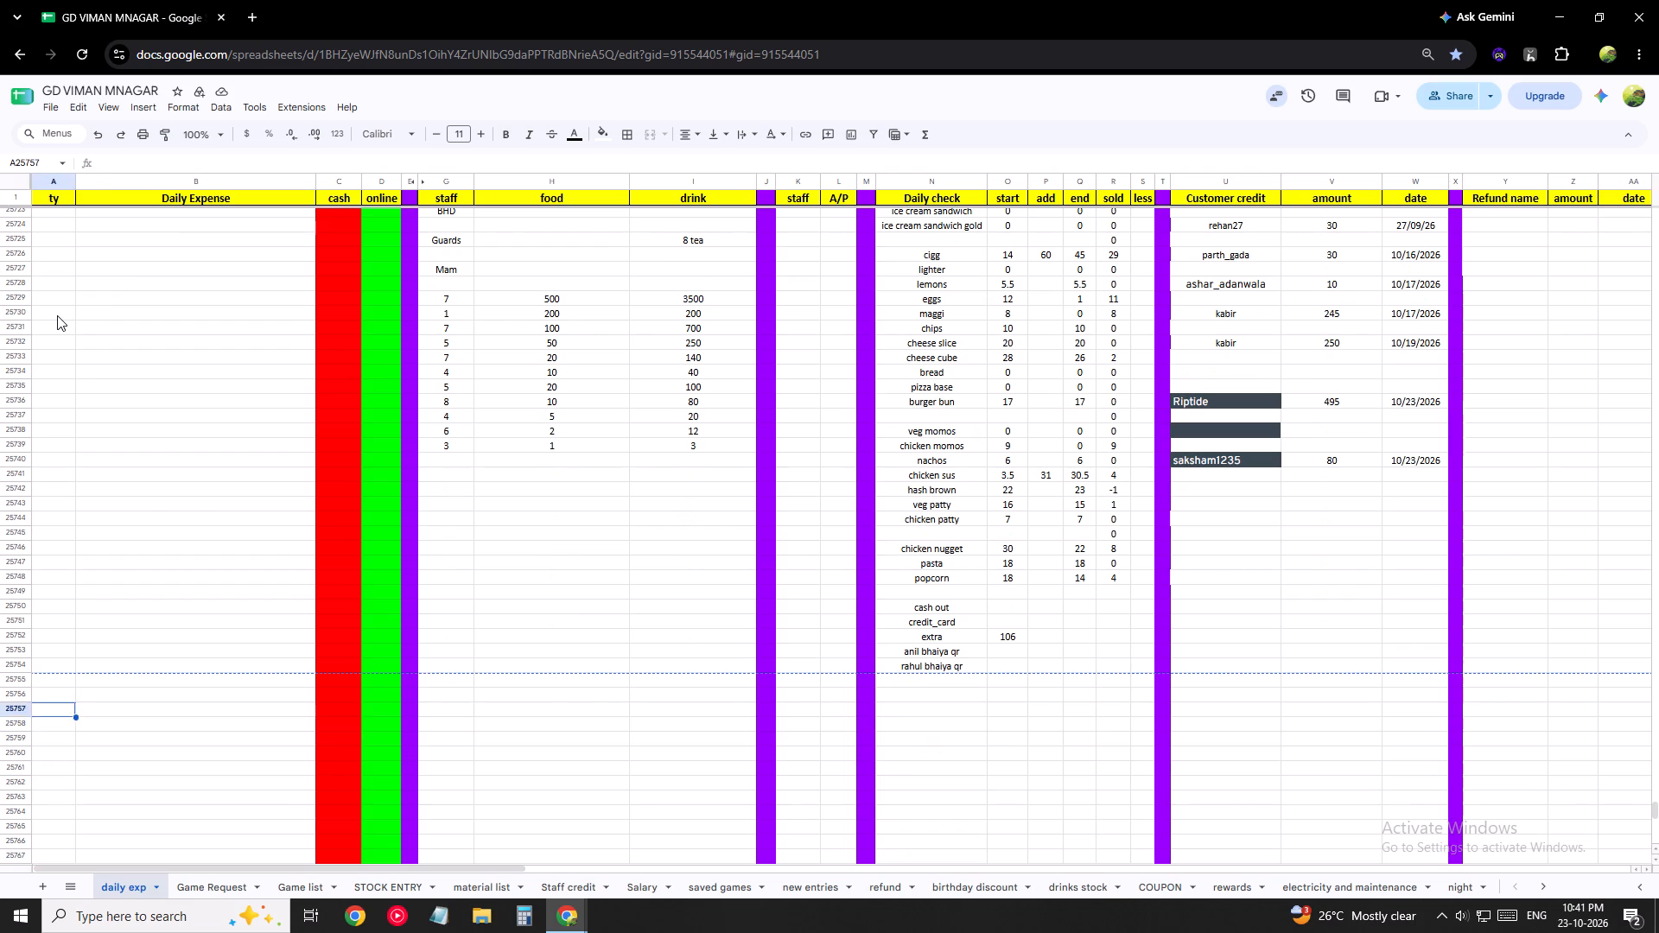
key(Up)
key(Up)
key(ctrl+v)
key(Down)
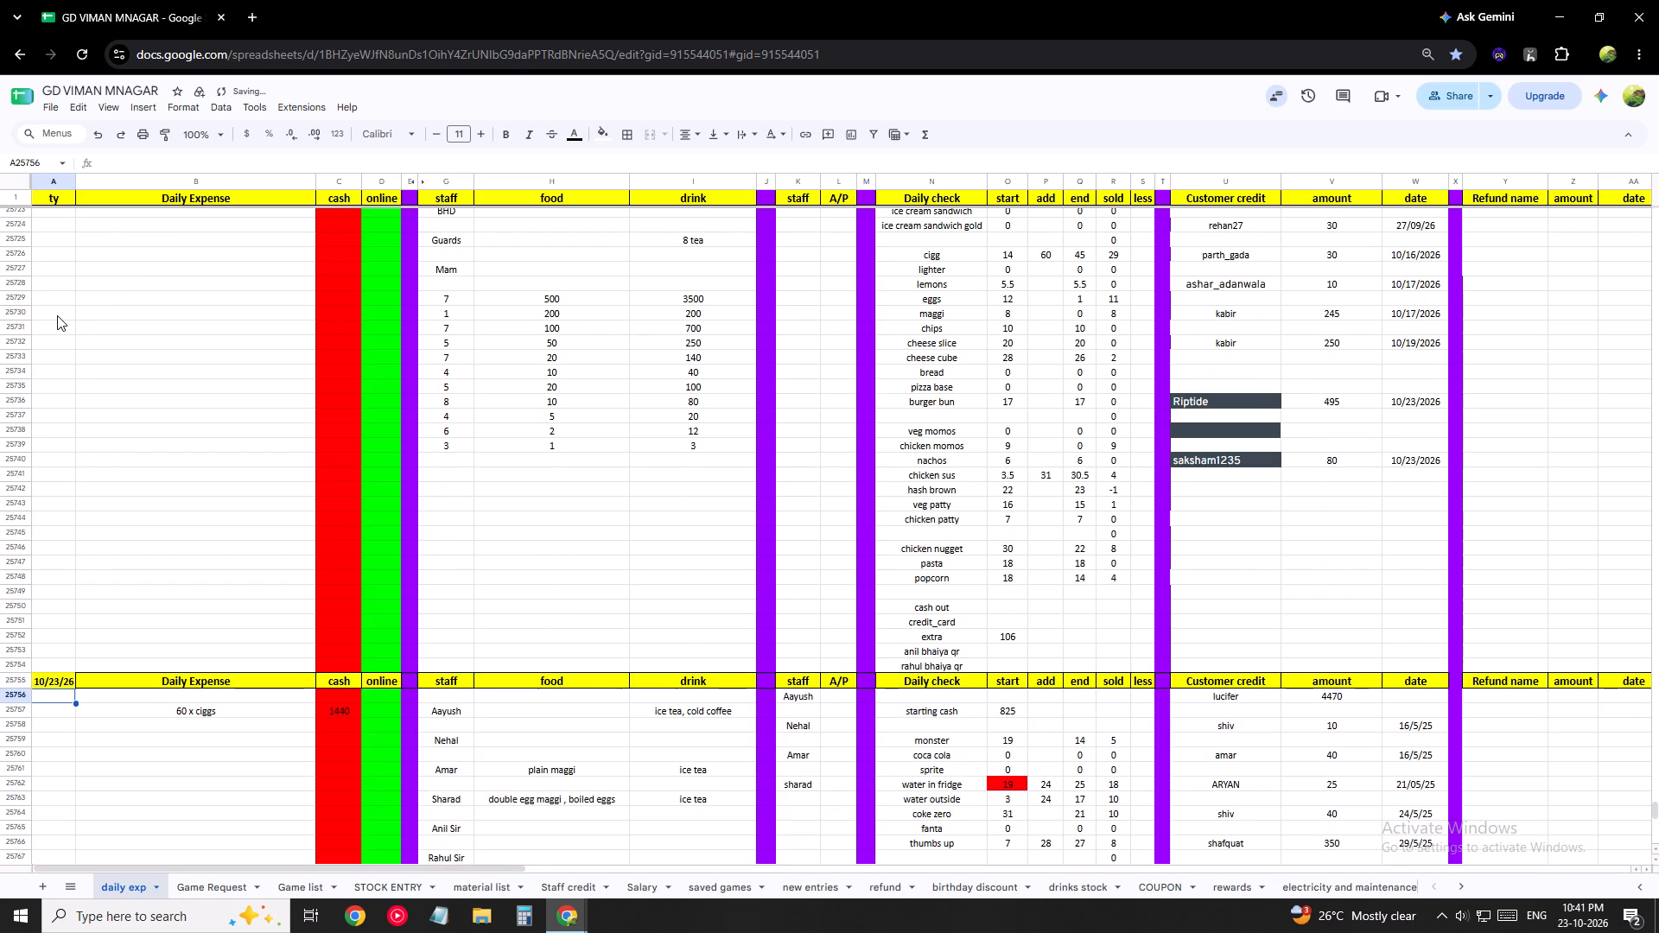
Set the date in the pasted section's header to 10/24/26.
key(Up)
key(Return)
key(Right)
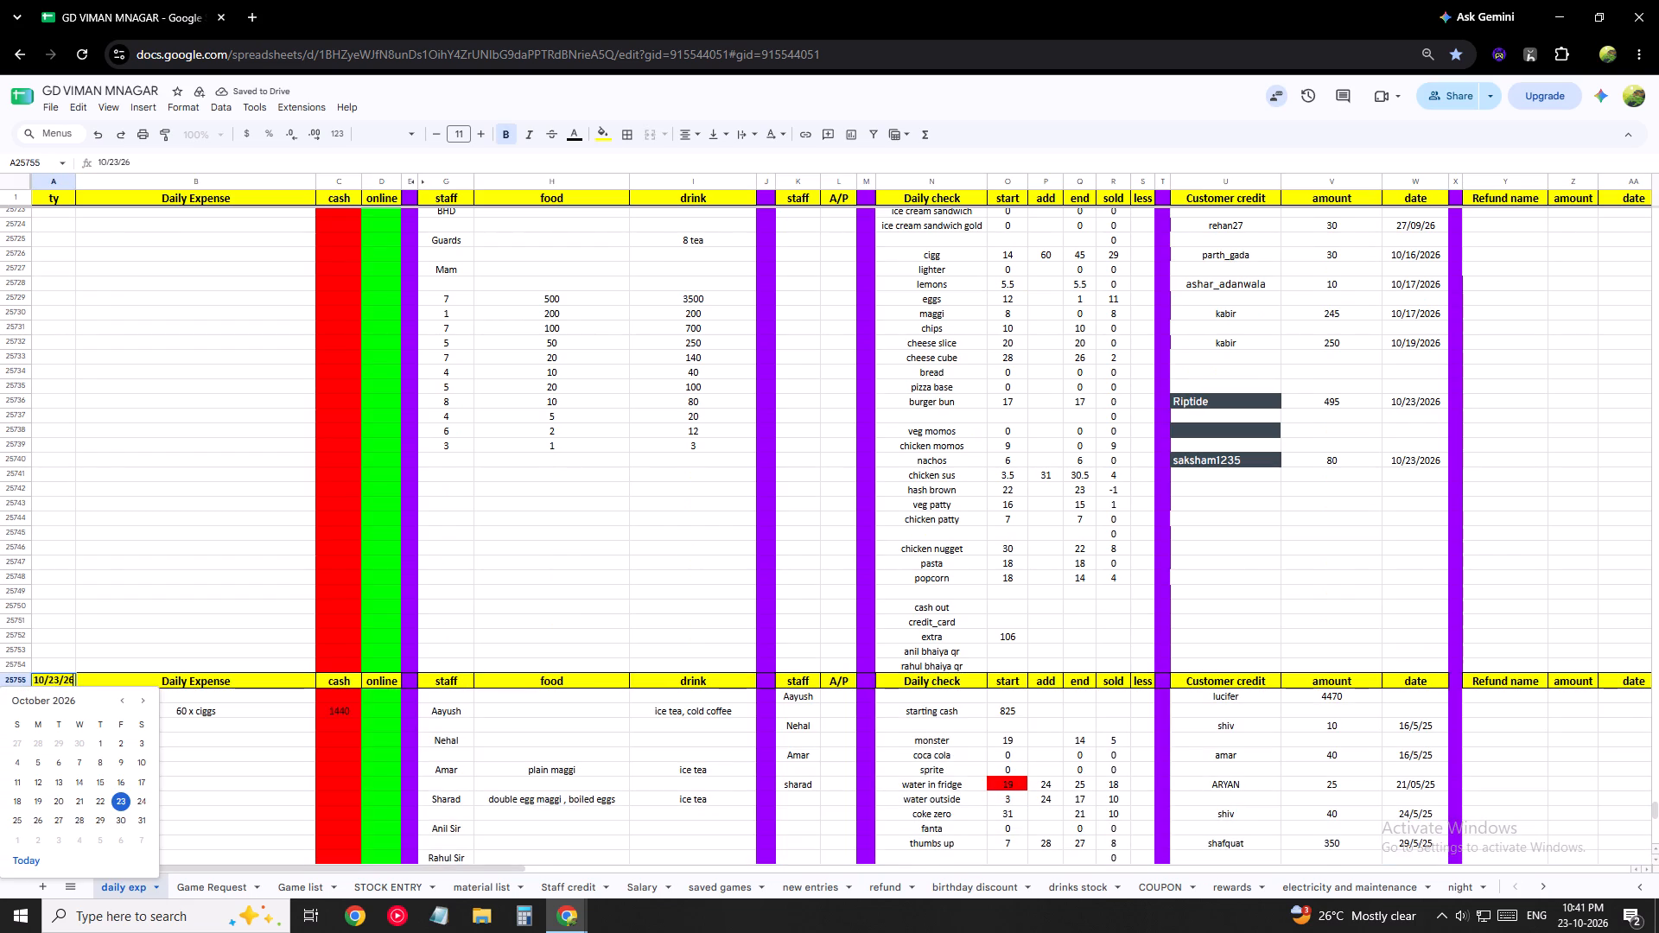
scroll(124, 301, up, 1)
click(137, 803)
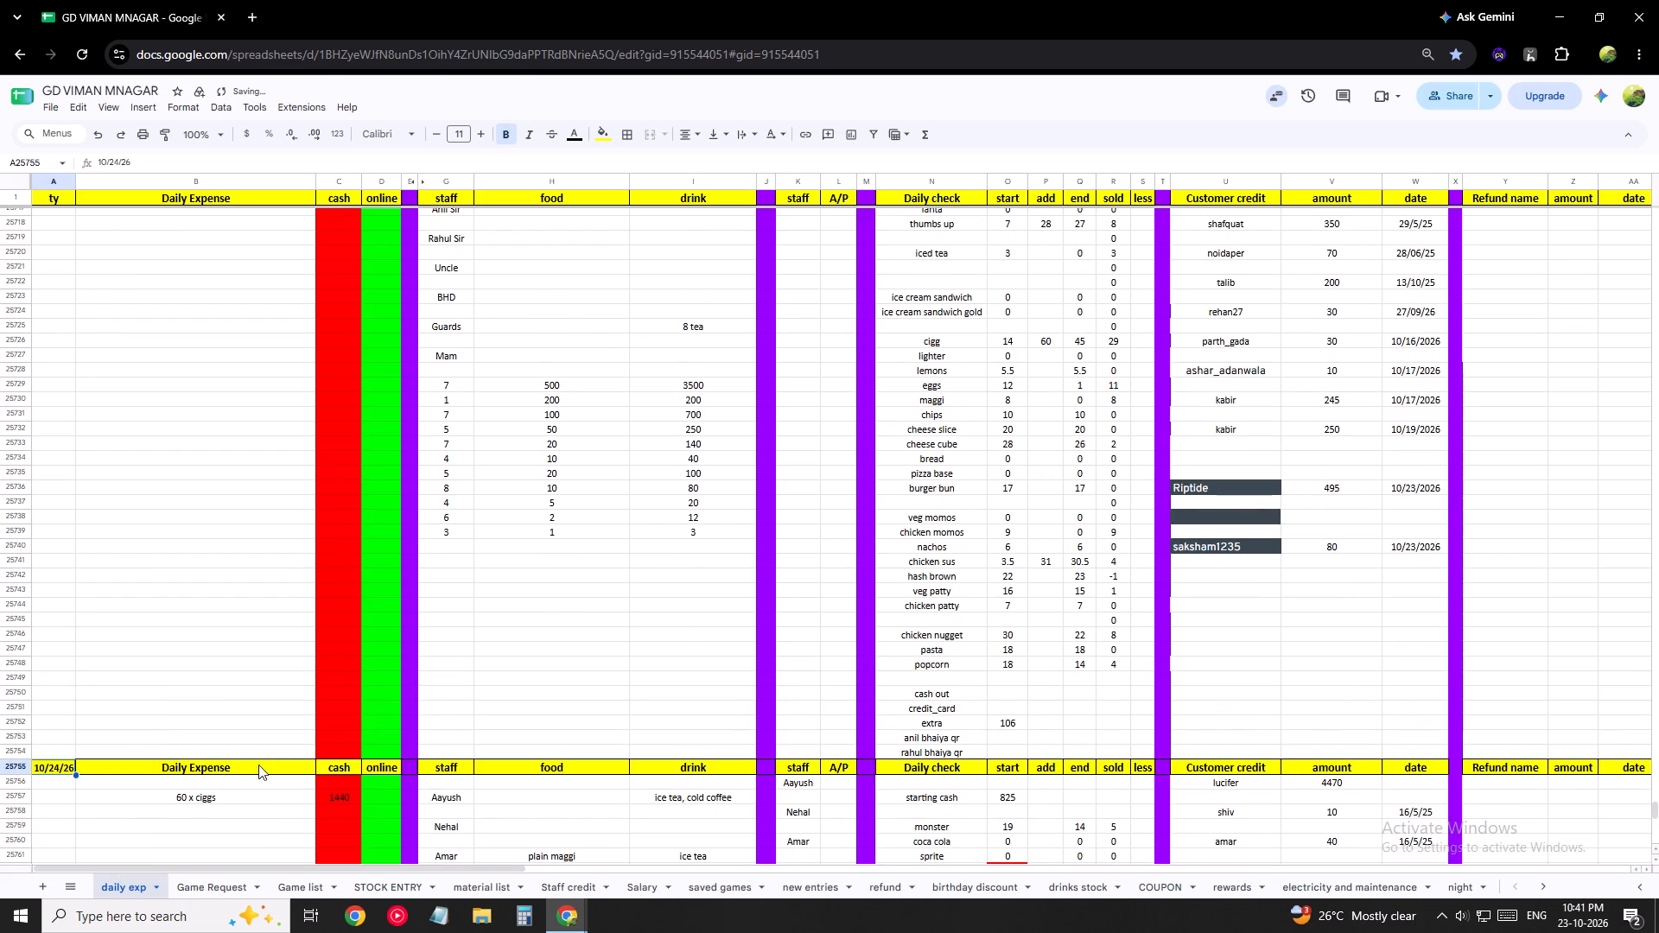
Clear the 60 x ciggs expense and its cash amount from the 10/24/26 section.
scroll(299, 748, down, 4)
drag(192, 442, 361, 470)
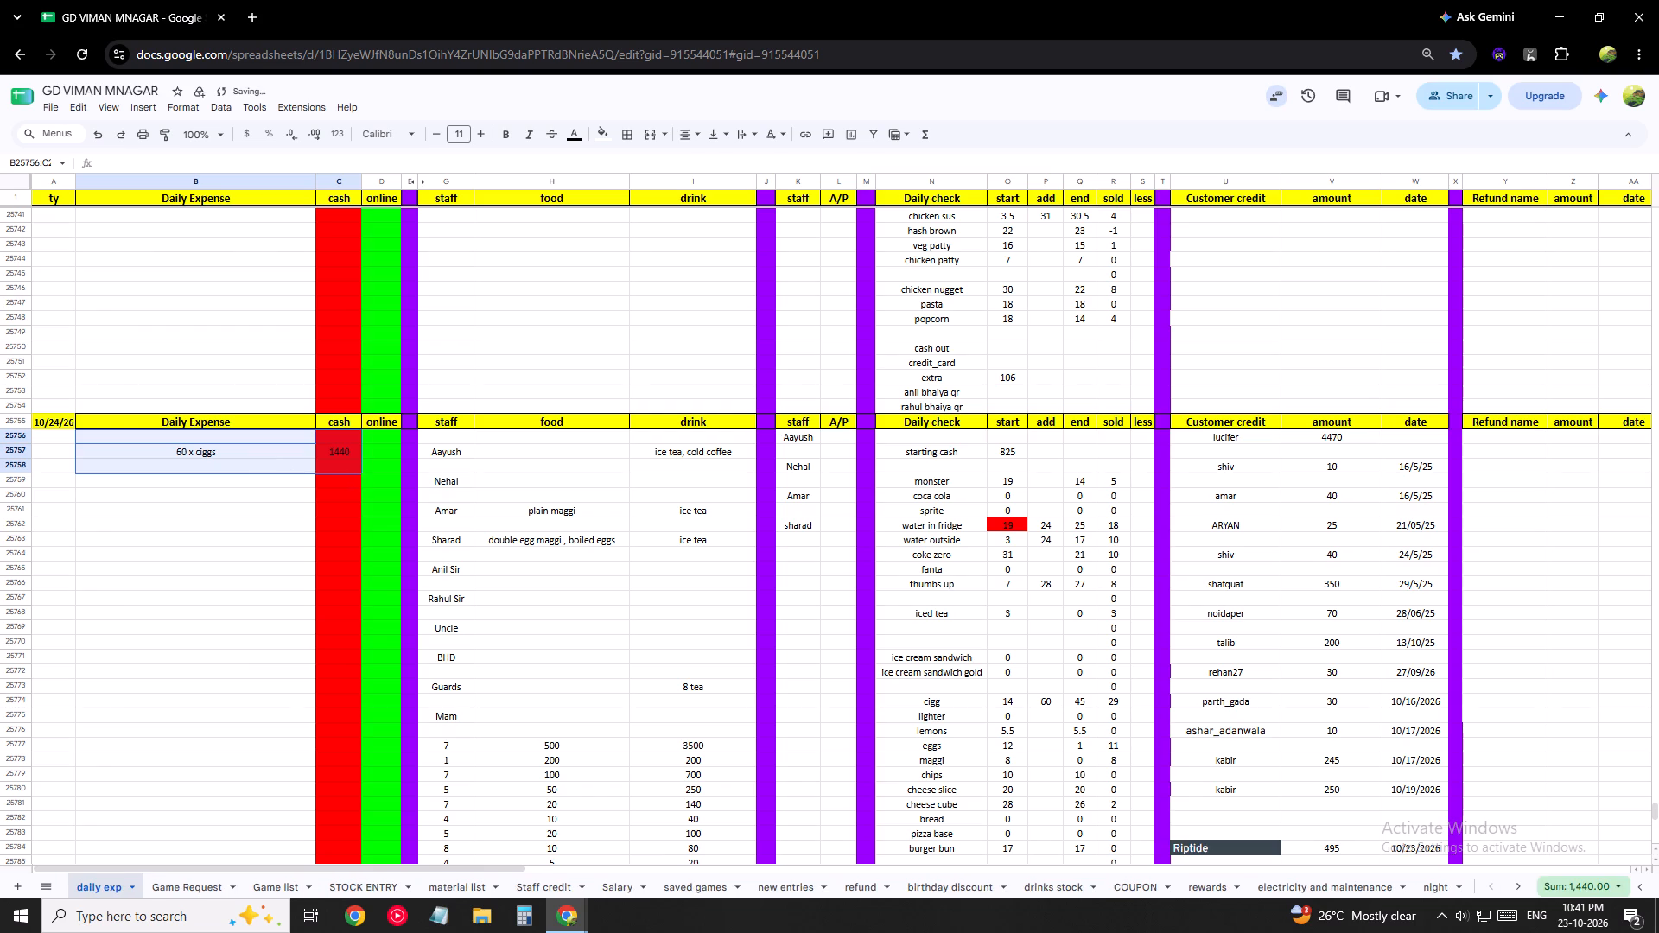
drag(361, 470, 365, 454)
key(Delete)
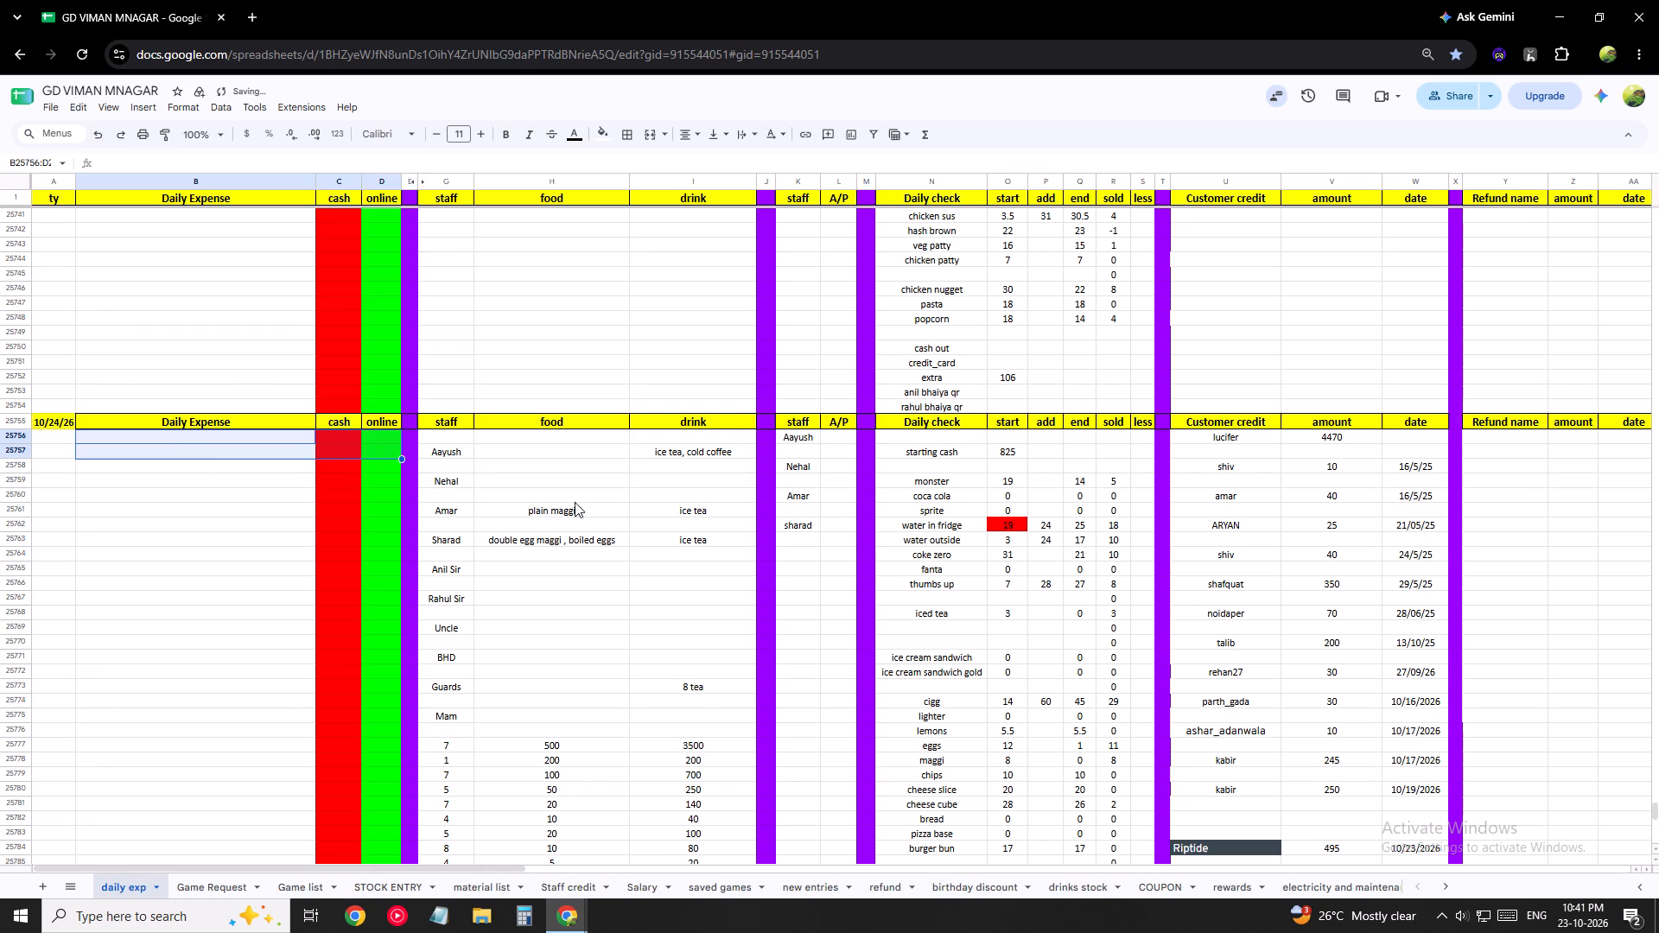
Examine the cash count table in the 10/24/26 section, checking the 500 and 200 amount formulas and the 500 note count cell.
scroll(737, 551, down, 5)
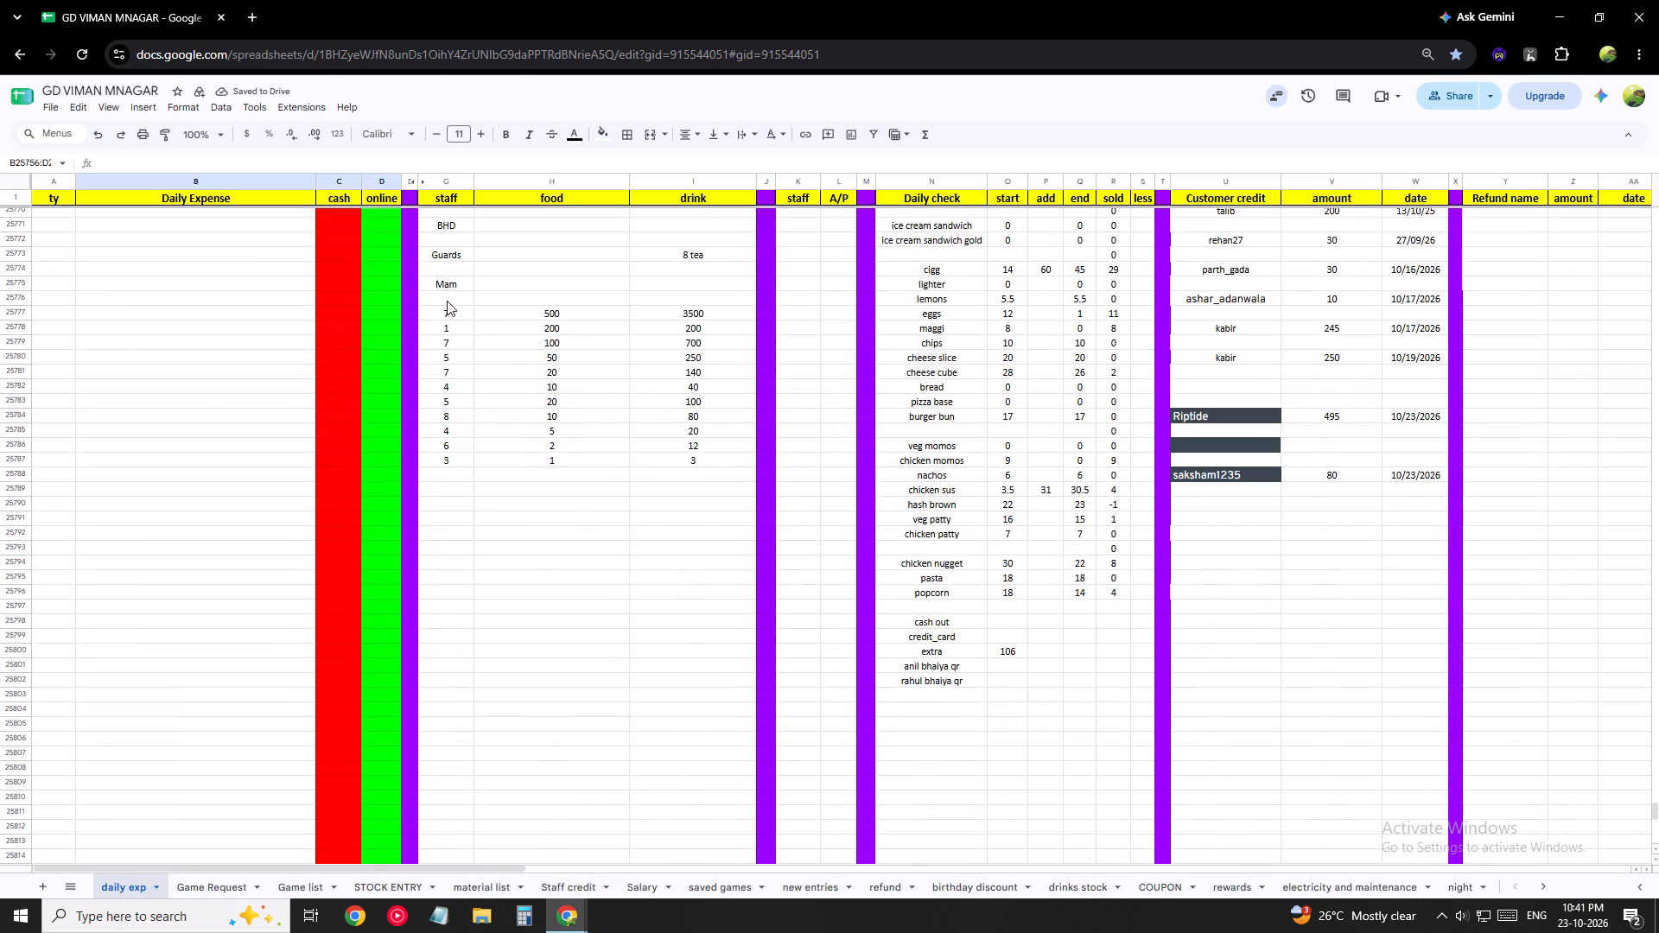
drag(447, 301, 686, 464)
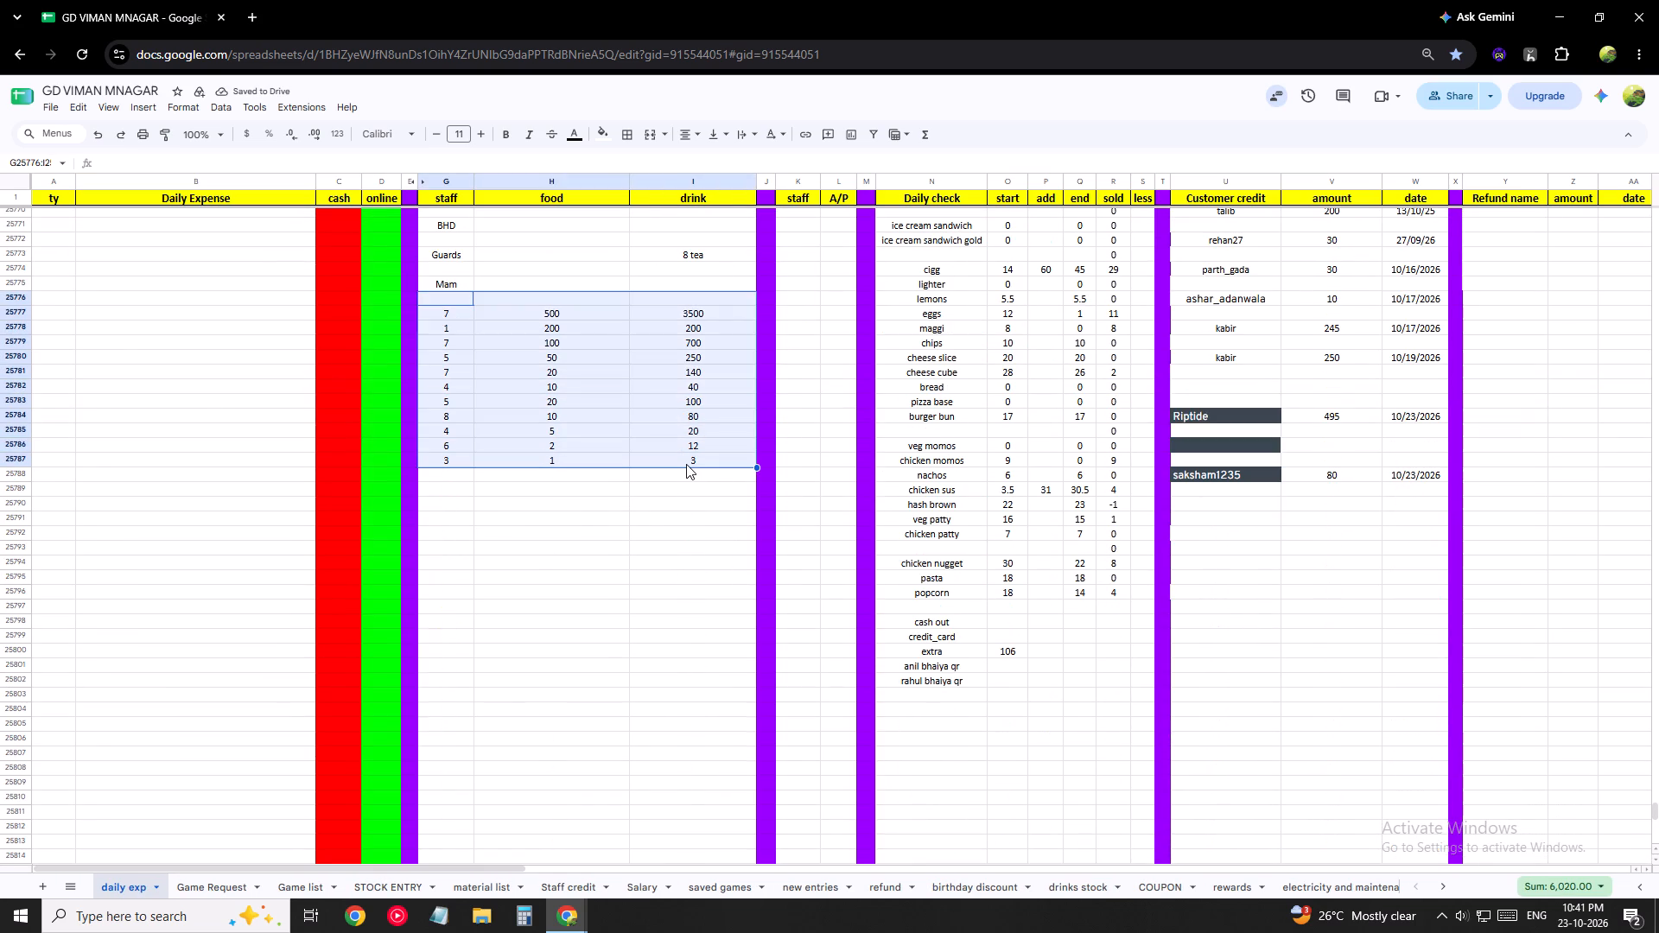
click(682, 339)
click(684, 323)
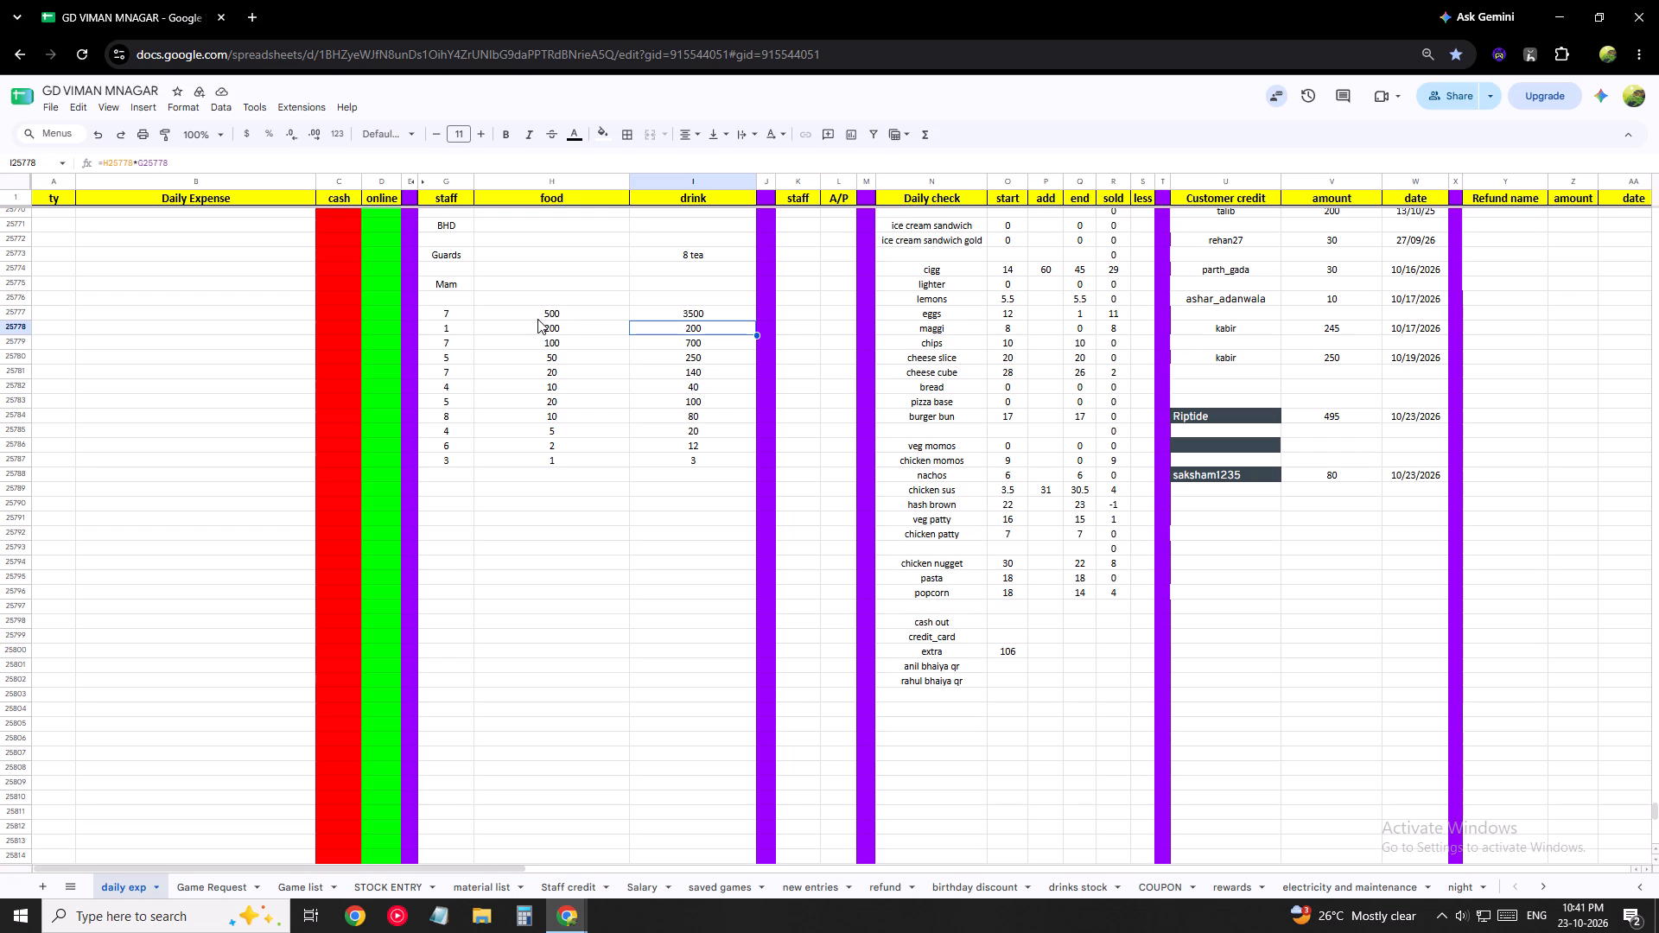
click(678, 315)
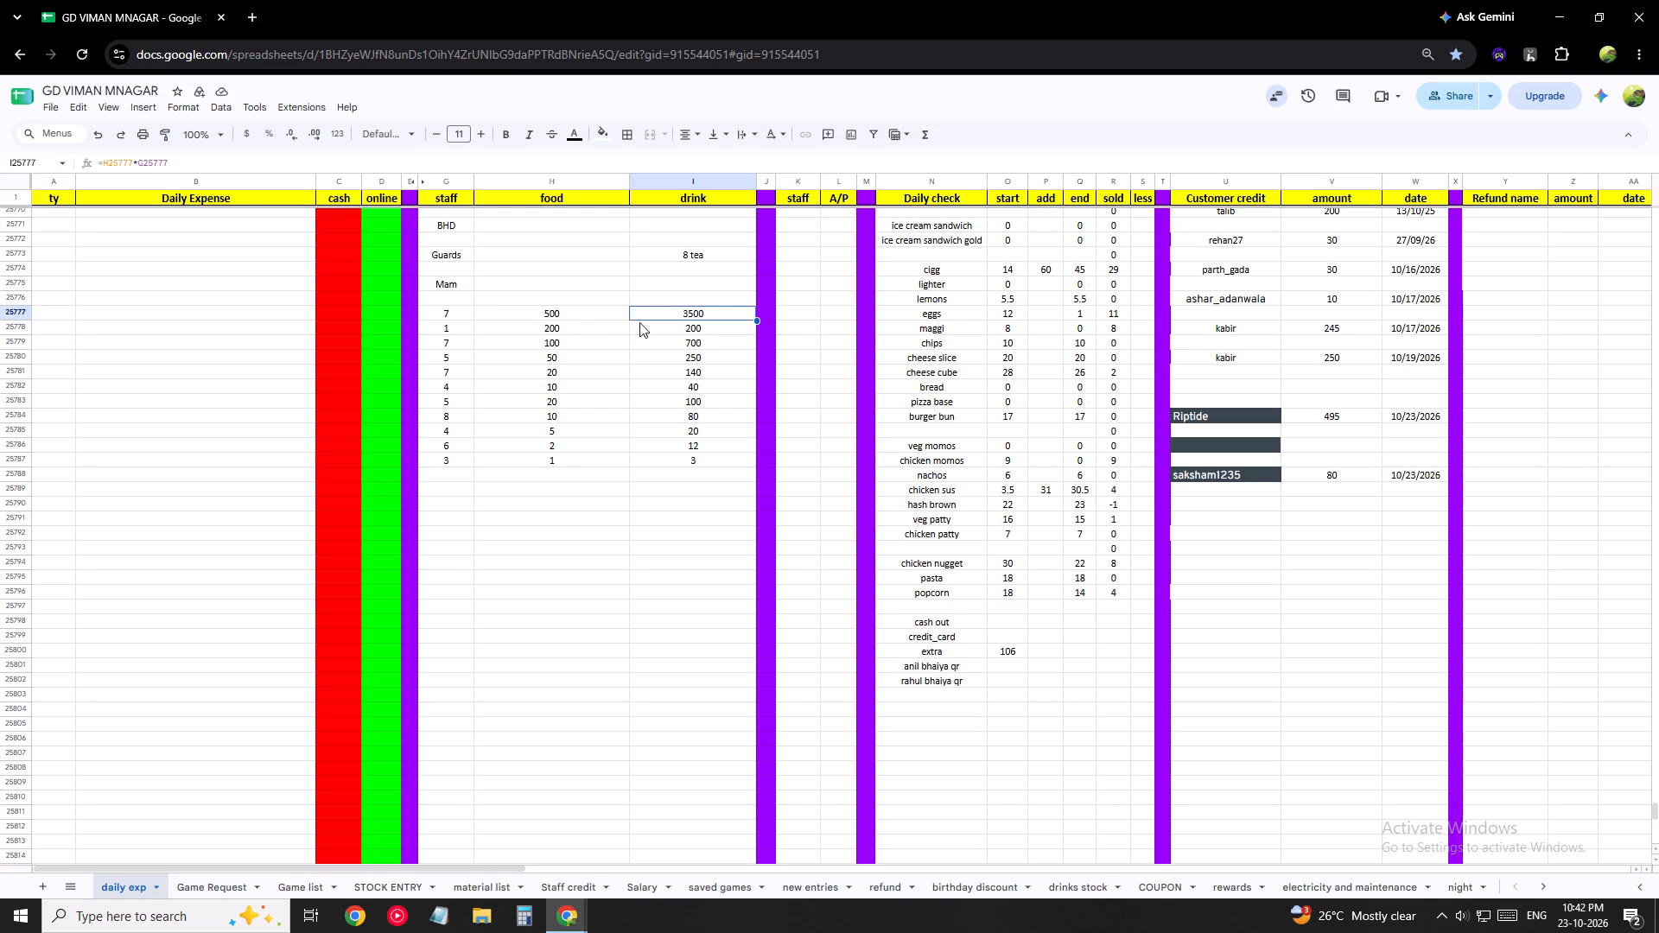
click(453, 313)
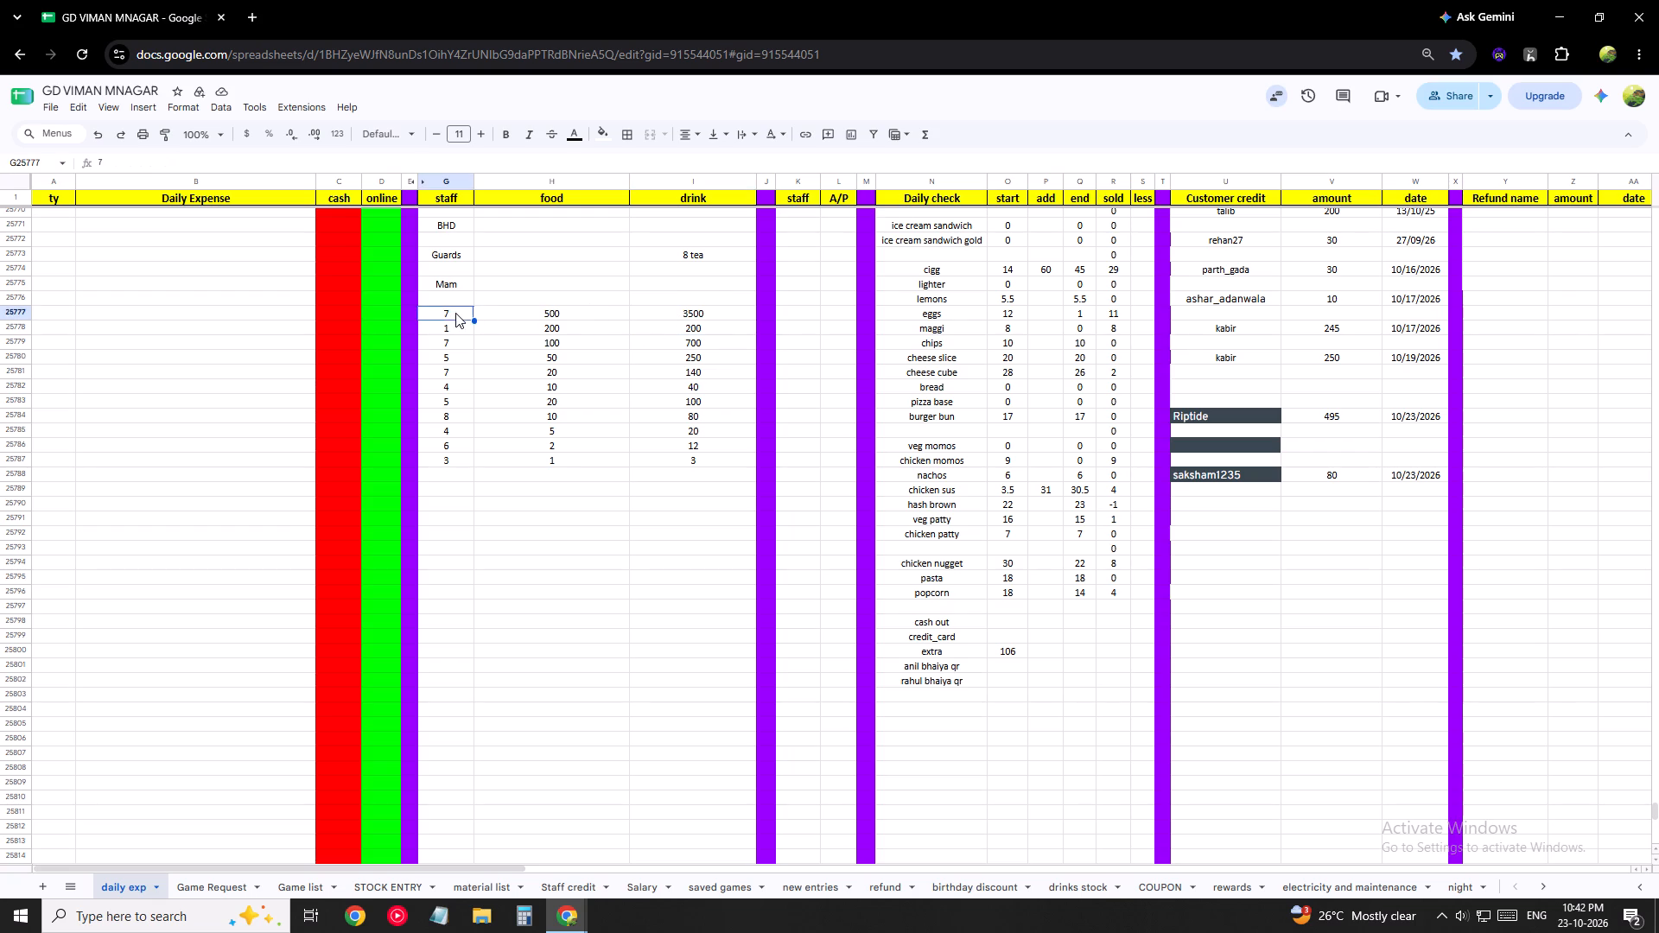
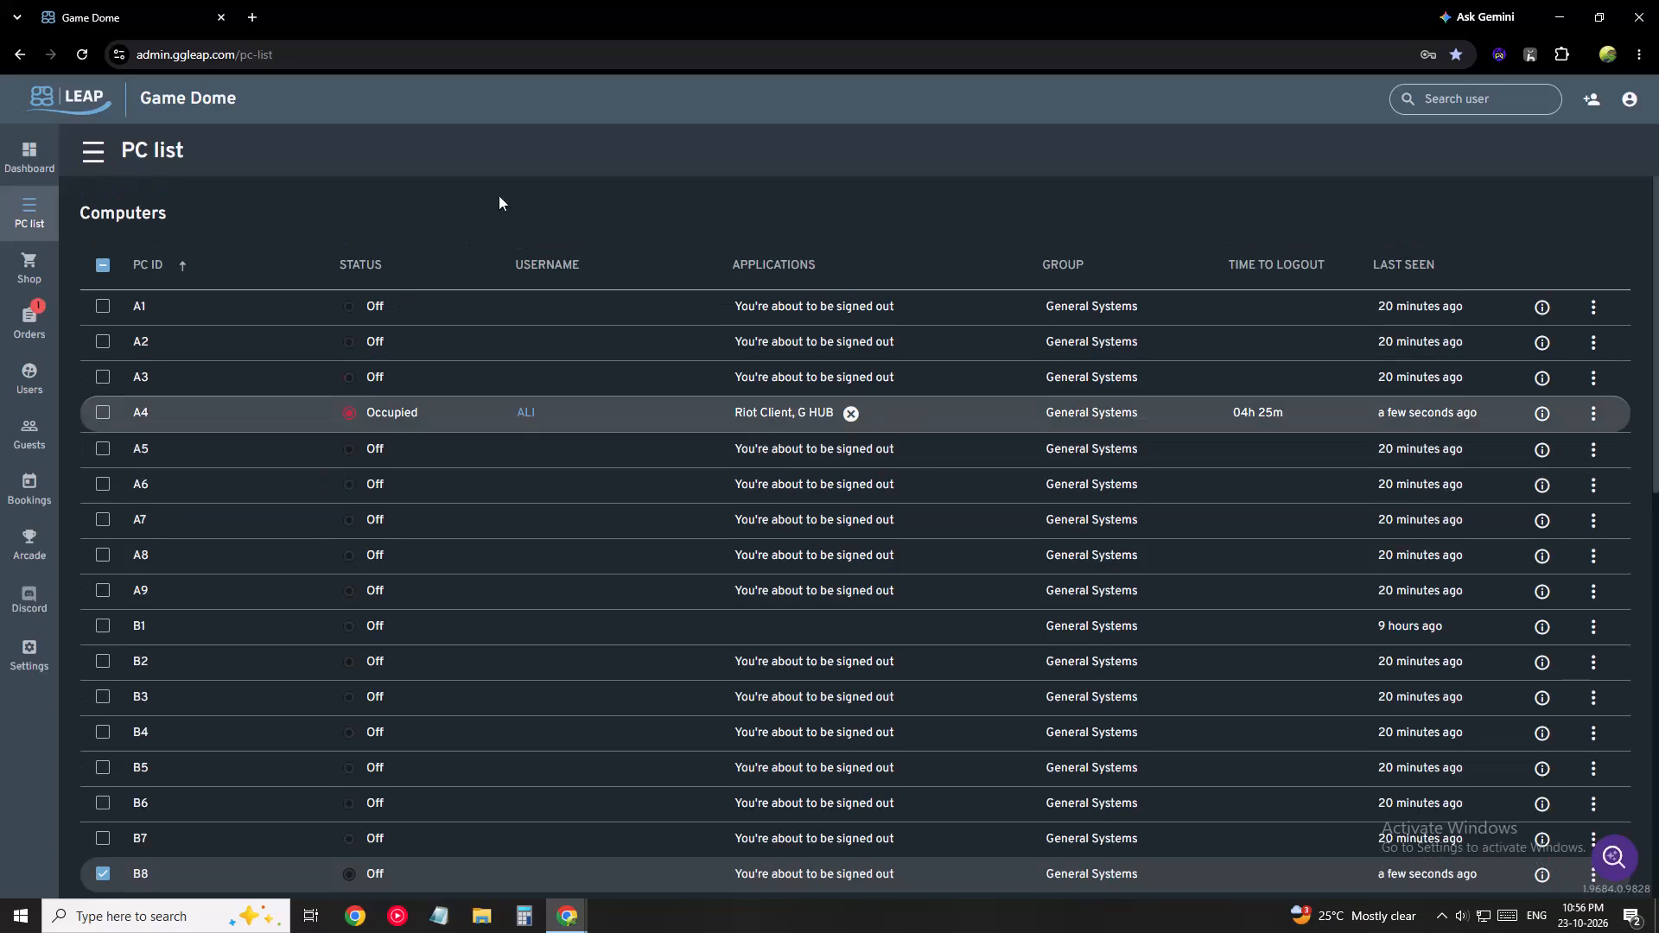
Find the customer's user account from the PC list page and open a Quicksell order for it.
key(alt+Tab)
key(alt+Tab)
click(0, 238)
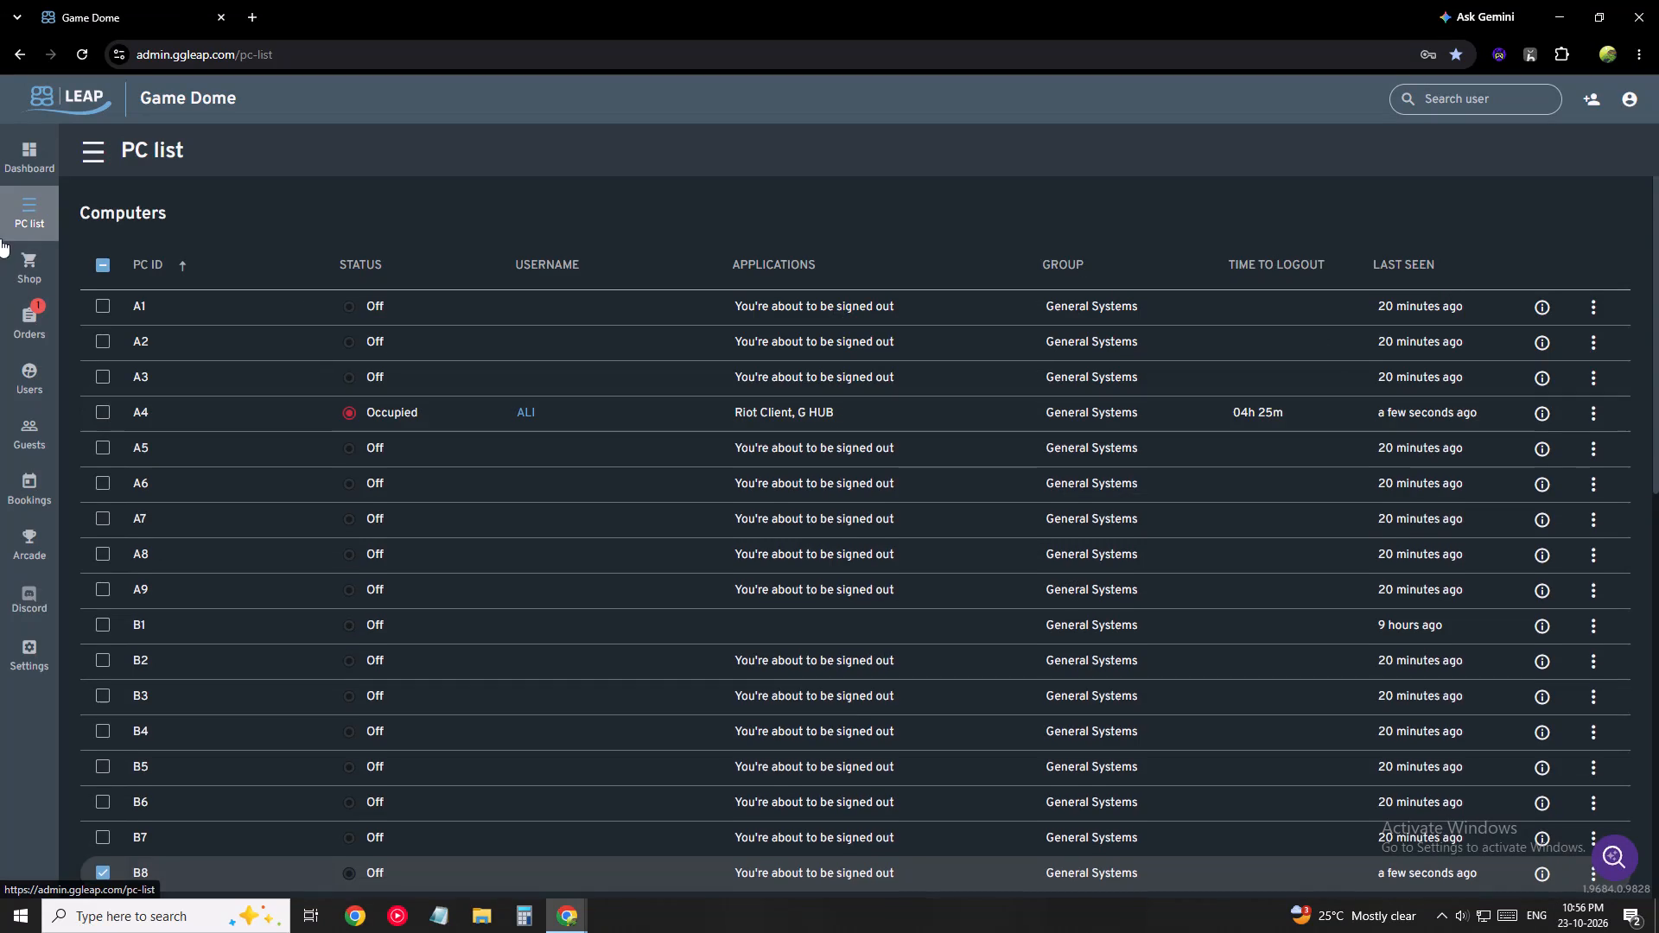
click(12, 230)
click(73, 142)
click(20, 176)
click(33, 206)
click(1493, 94)
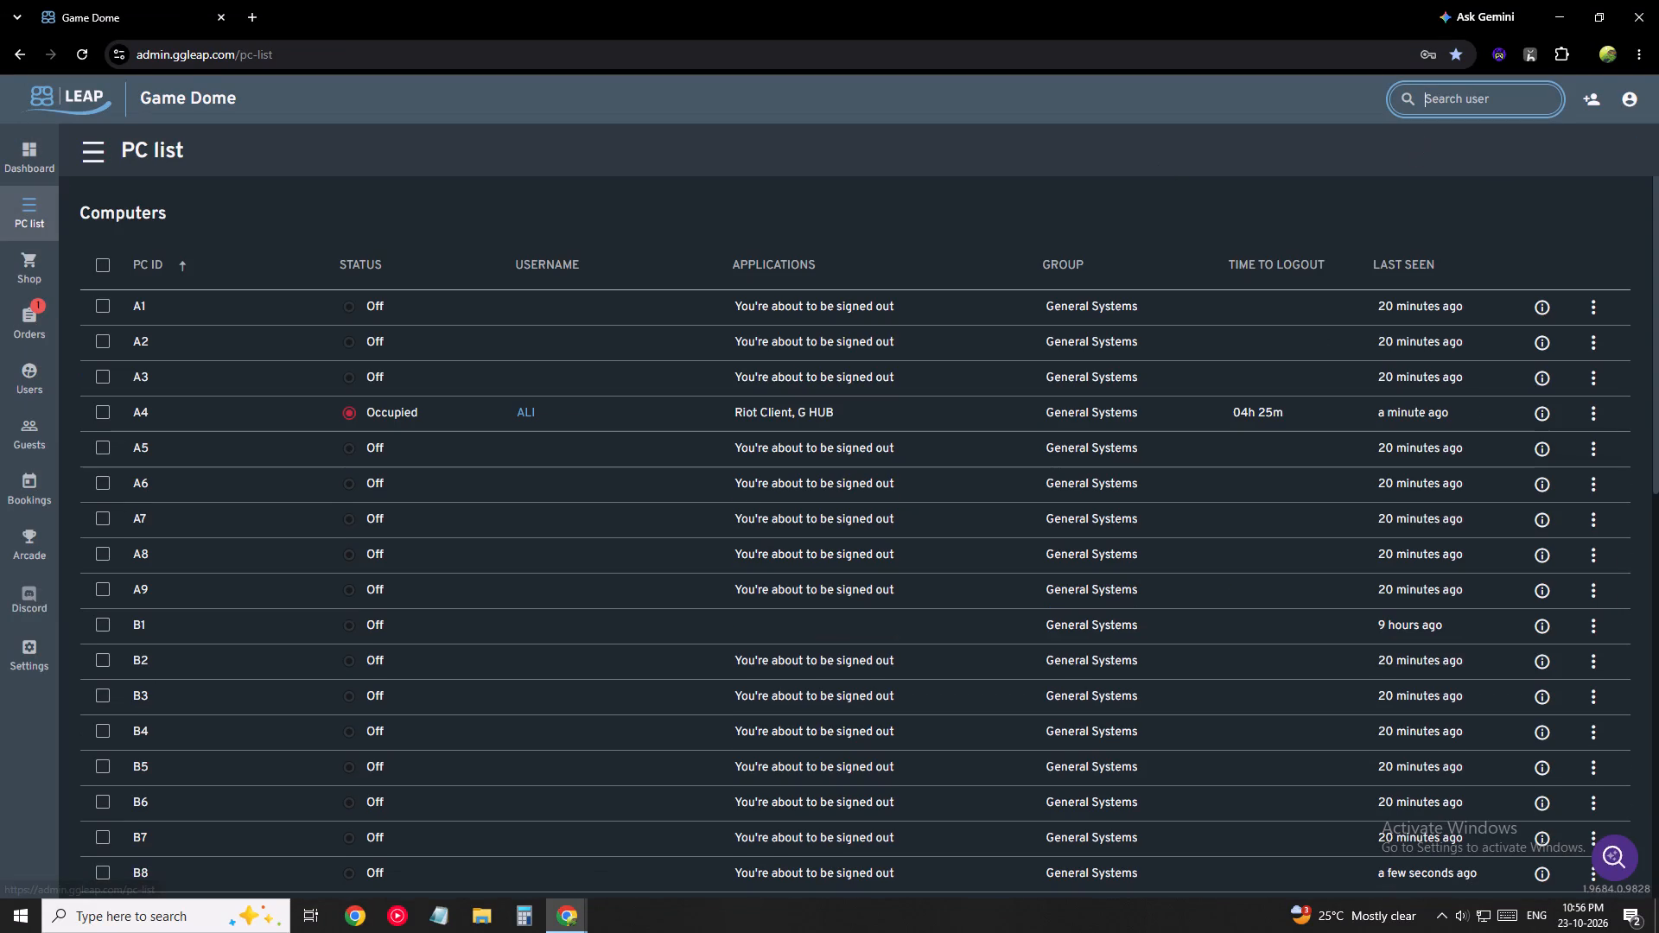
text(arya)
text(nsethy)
click(1583, 143)
click(1597, 153)
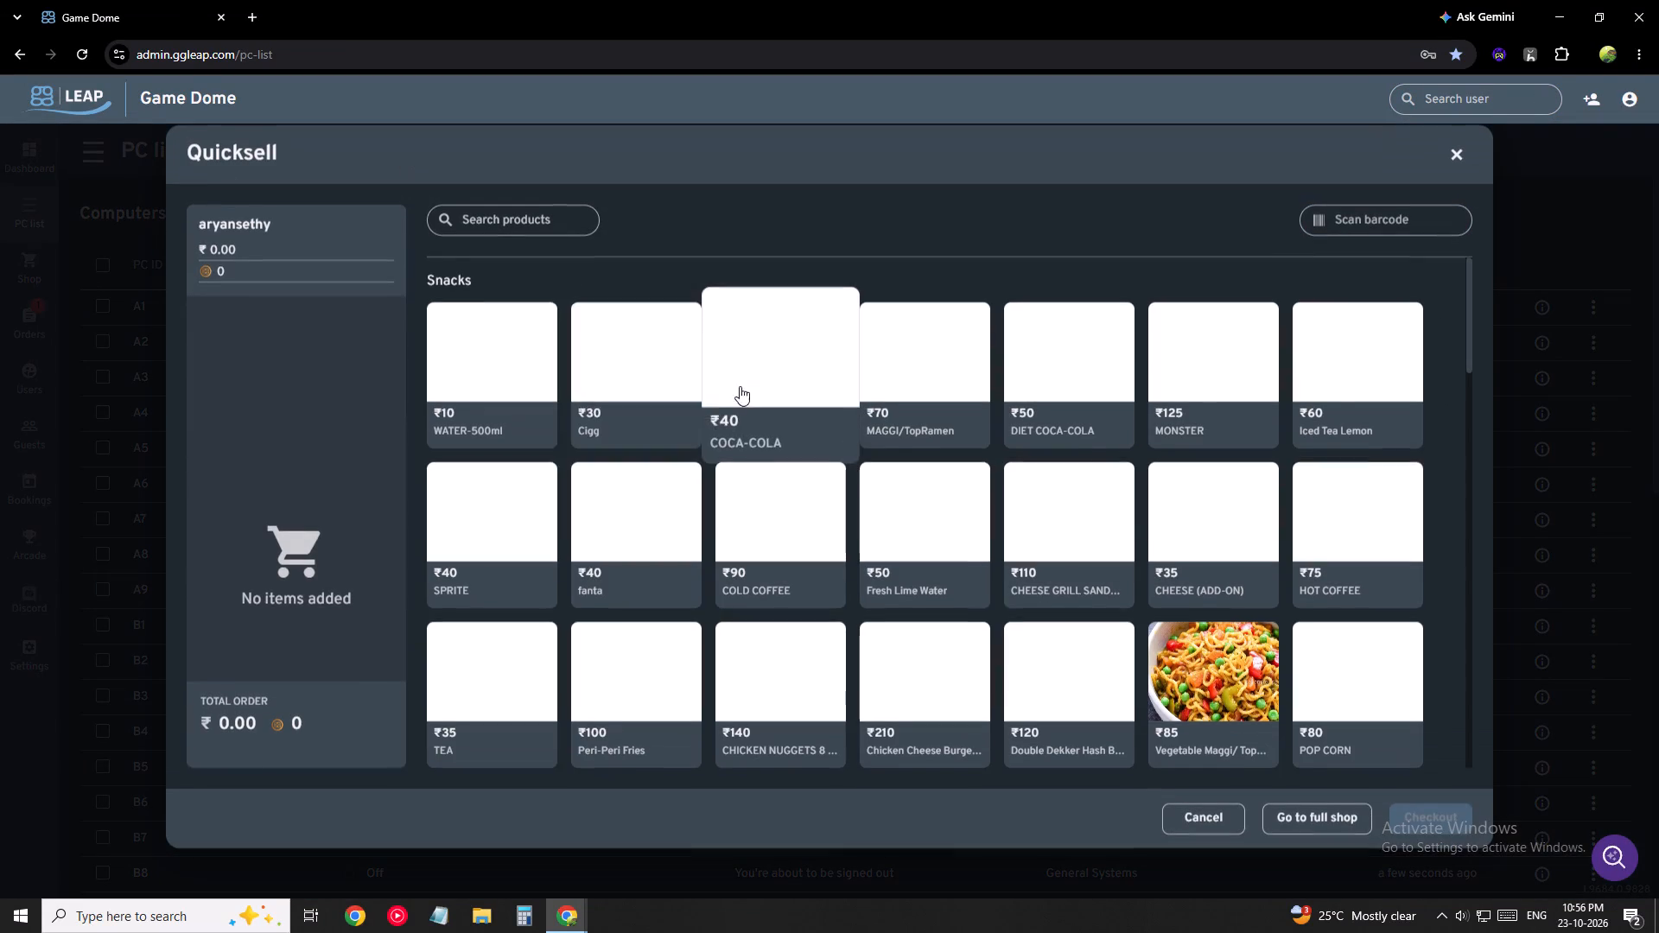
Add one Cigg and one Thumbs up to the customer's order and charge it in full to credit card.
click(612, 344)
scroll(1095, 619, down, 3)
click(573, 656)
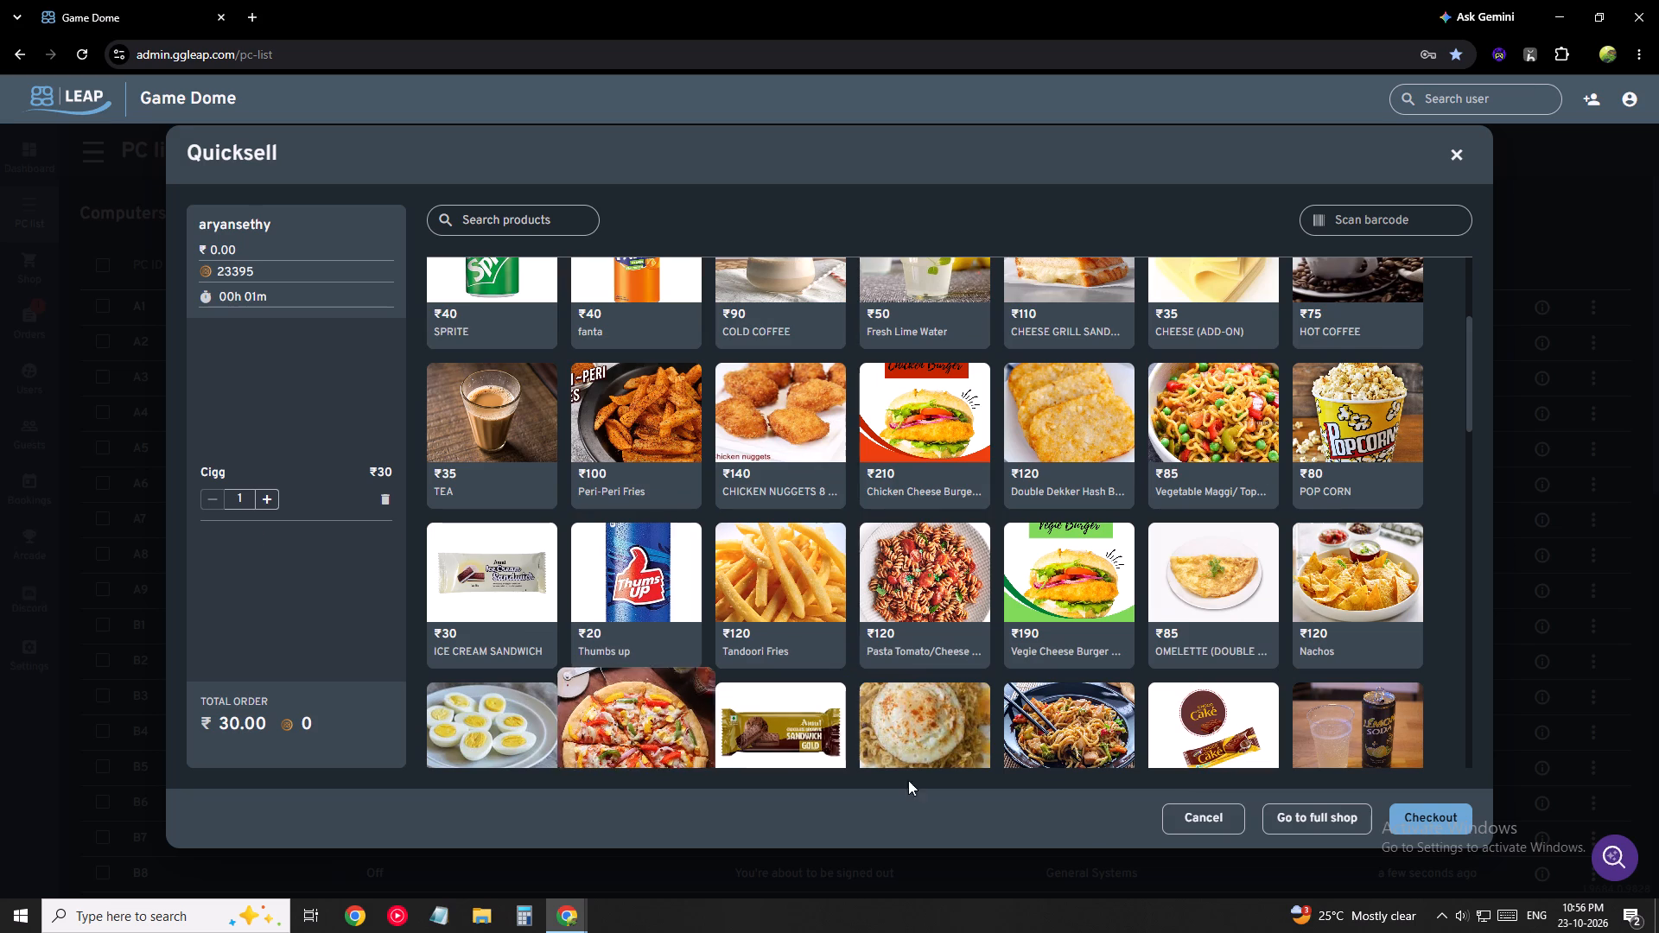
click(1443, 826)
click(447, 485)
click(449, 748)
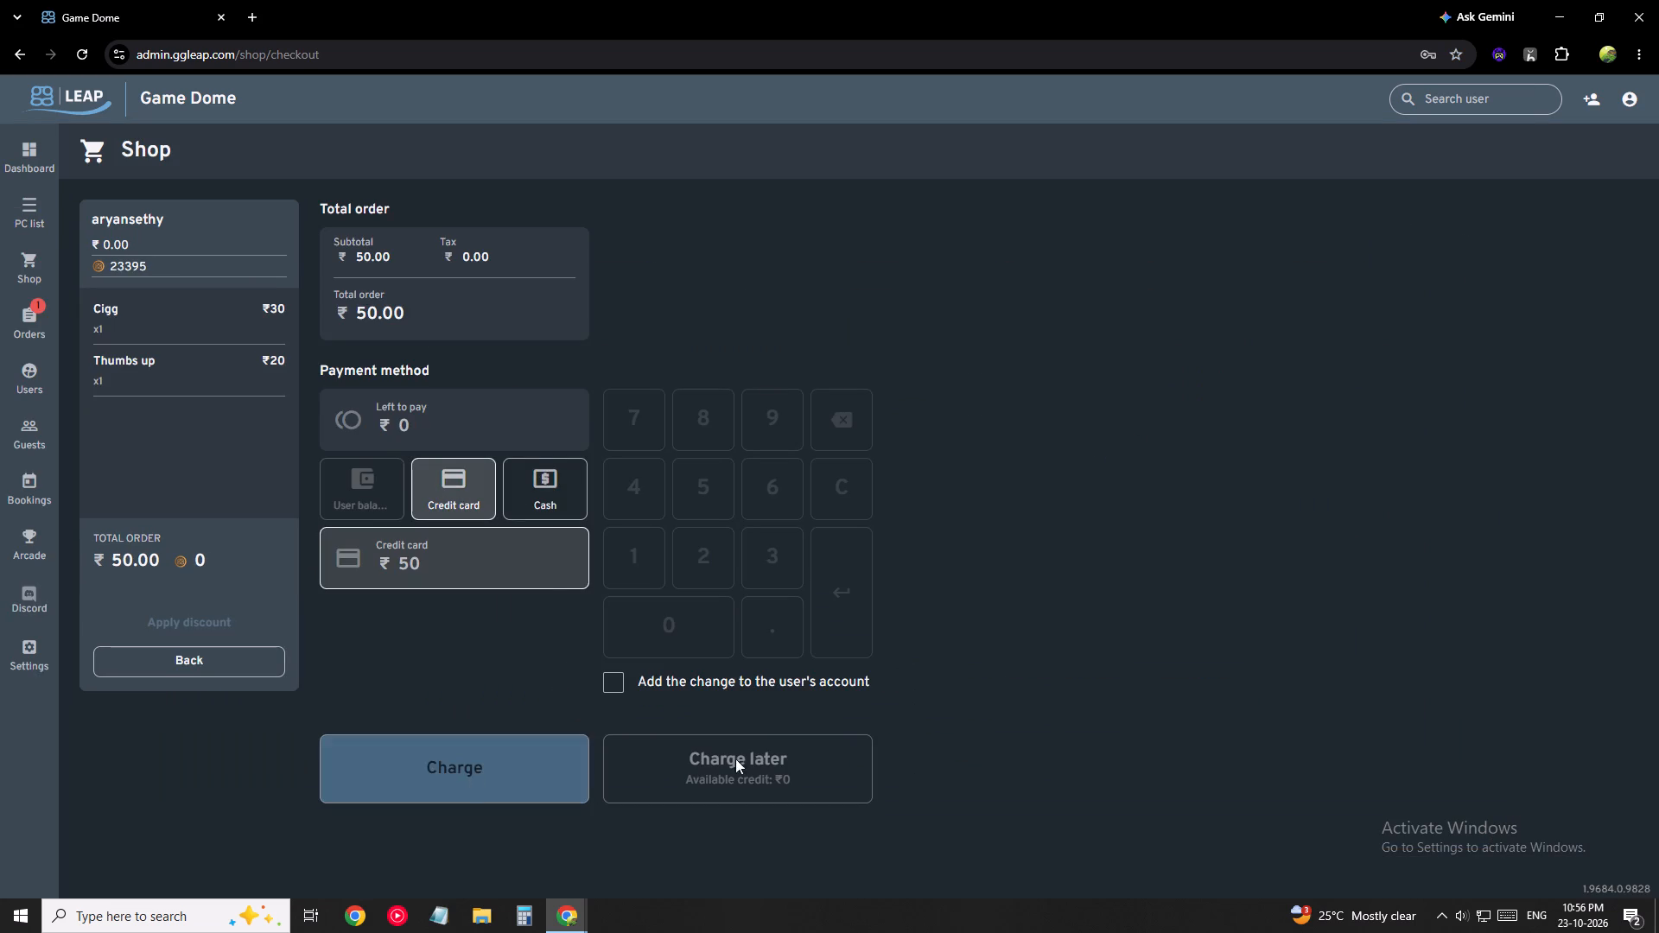
Switch to the GD VIMAN MNAGAR spreadsheet and set the cigg end count to 44 in the 10/24/26 section's daily check.
key(alt+Tab)
scroll(1018, 477, up, 1)
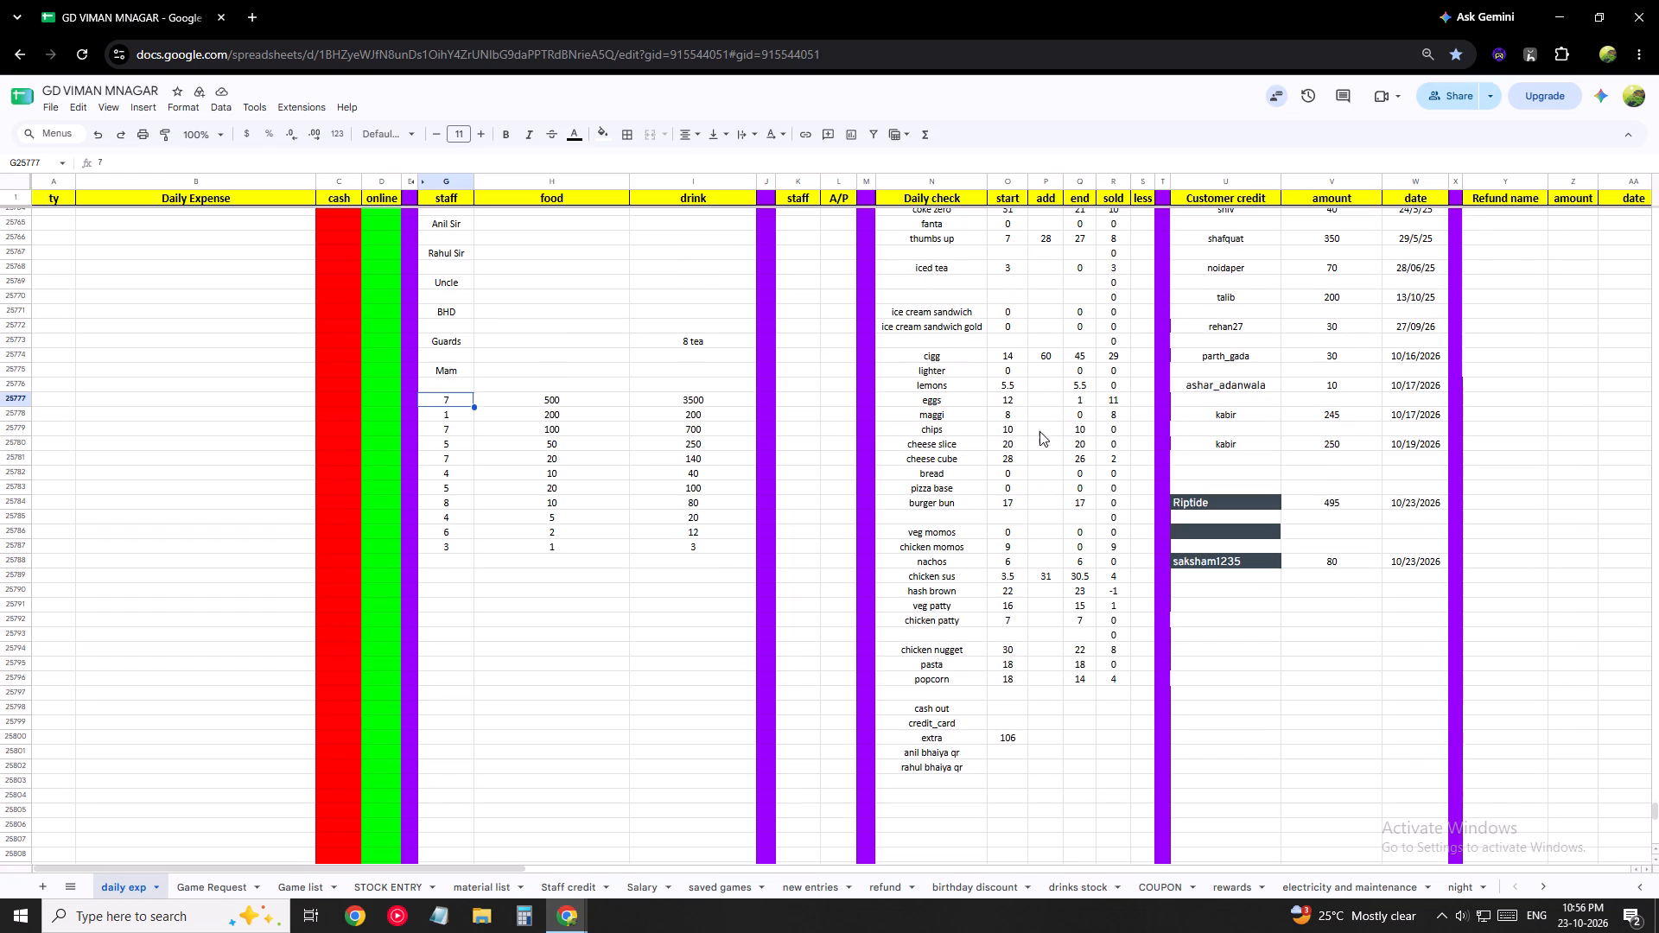
click(1083, 358)
key(Return)
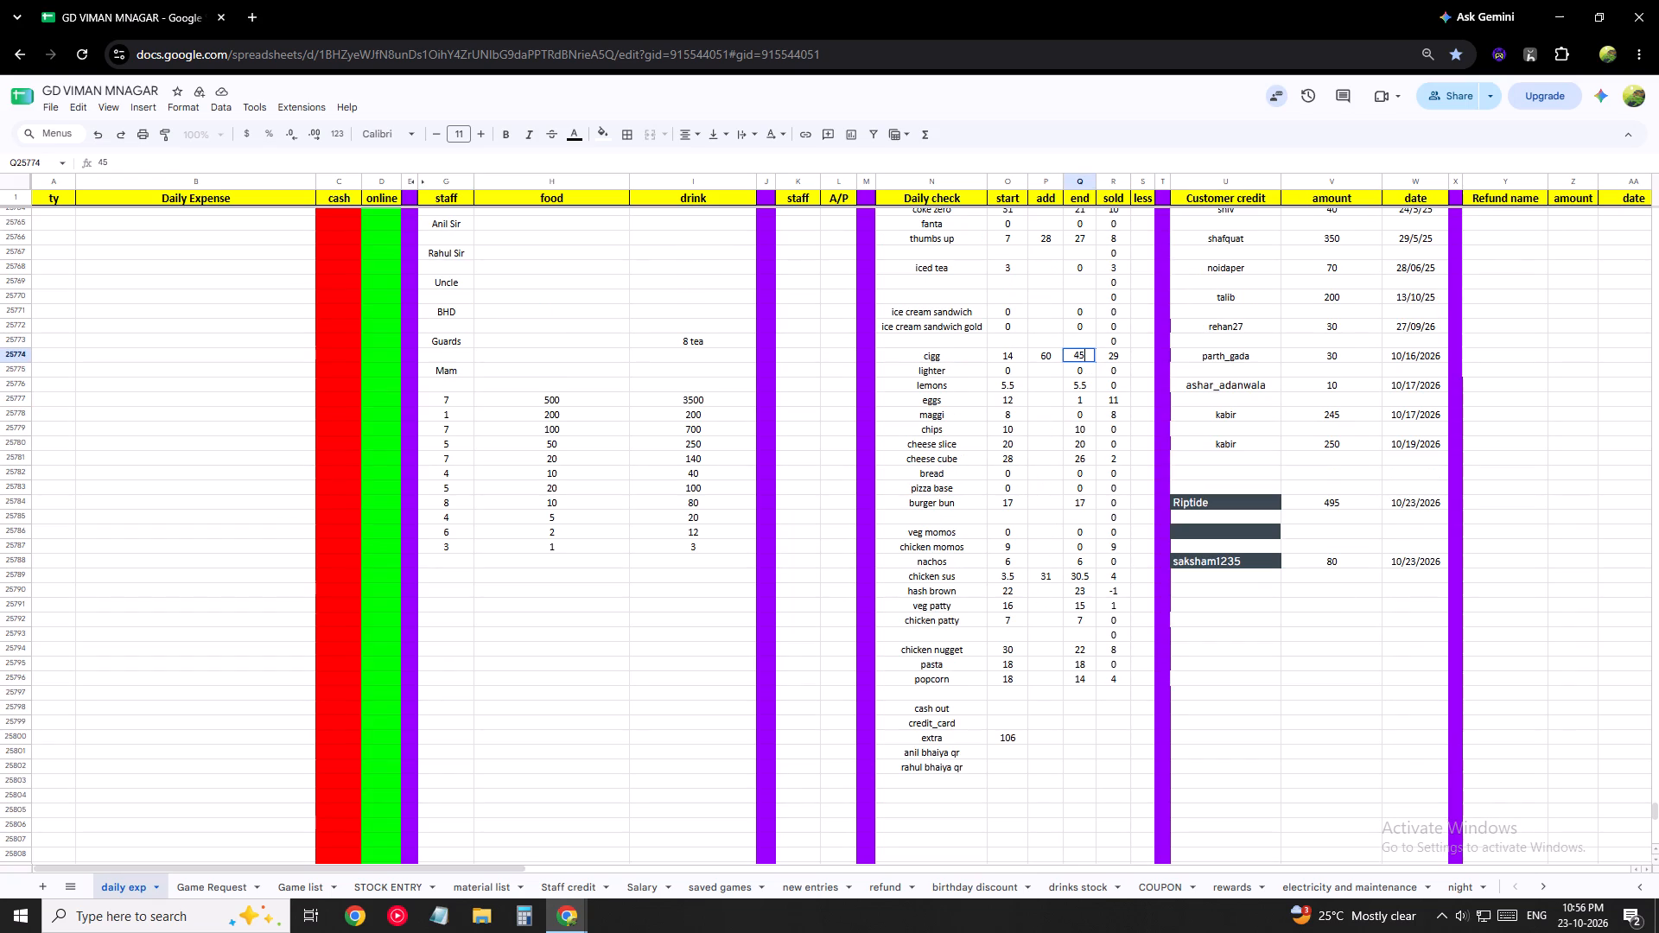
key(BackSpace)
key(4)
key(Return)
Set the thumbs up end count to 26 in the 10/24/26 section's daily check.
key(Down)
key(Down)
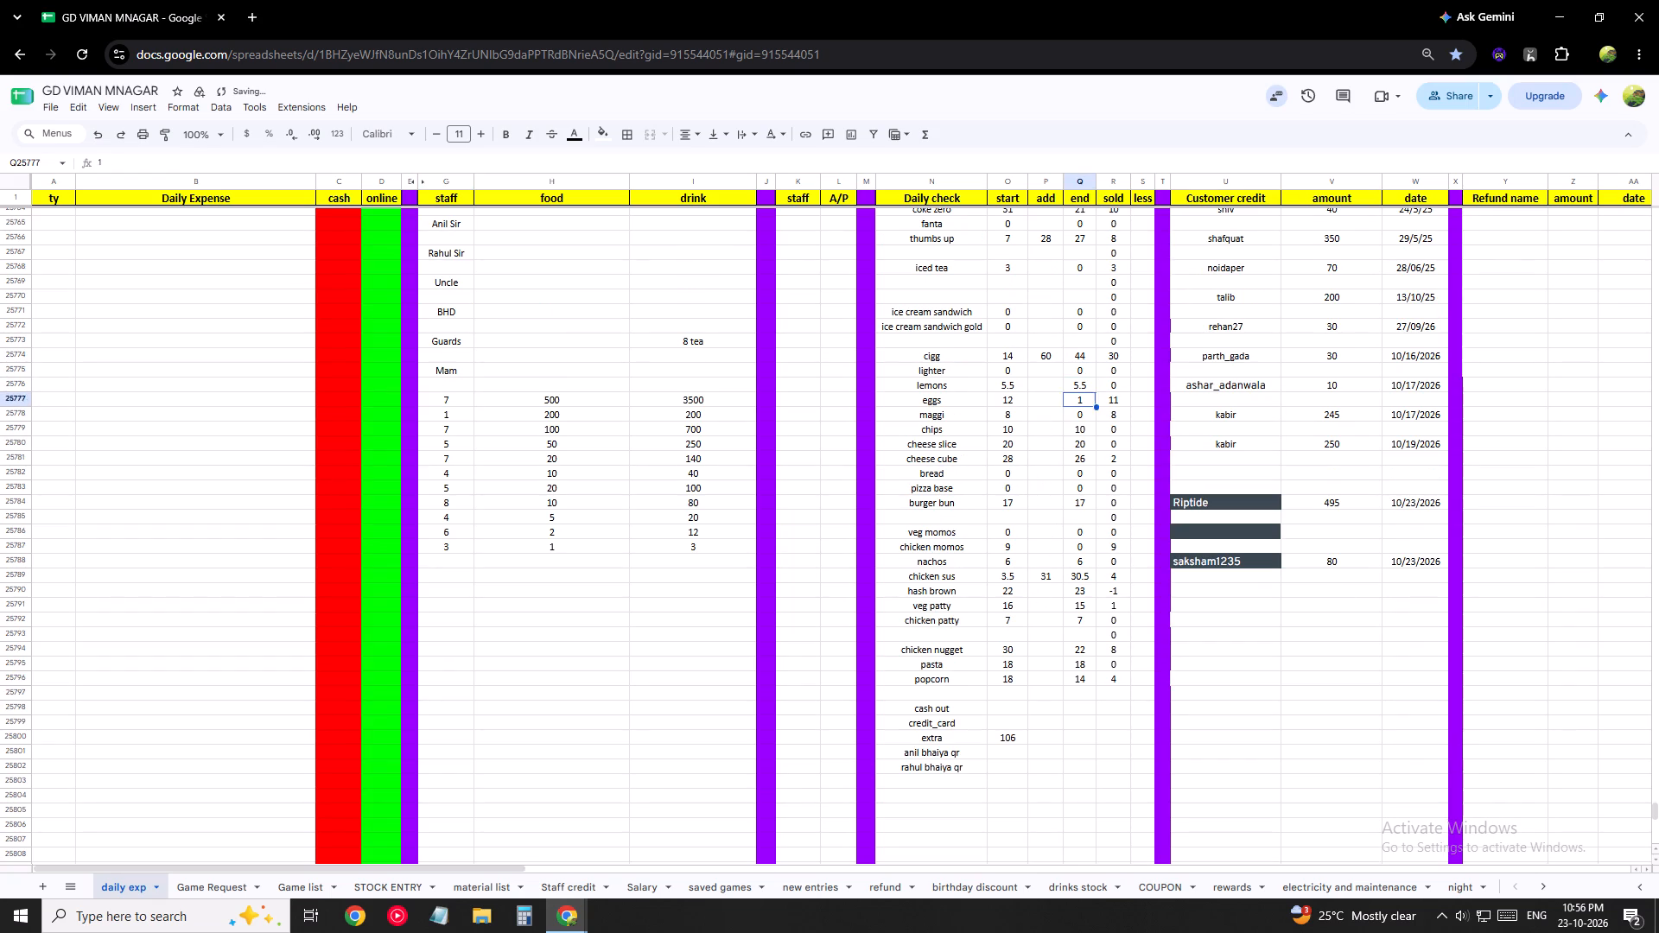
key(Down)
key(Down)
key(Up)
key(Up)
key(Up)
key(Up)
key(Up)
key(Up)
key(Up)
key(Up)
key(Up)
key(Up)
key(Up)
key(Up)
key(Up)
key(Up)
key(Down)
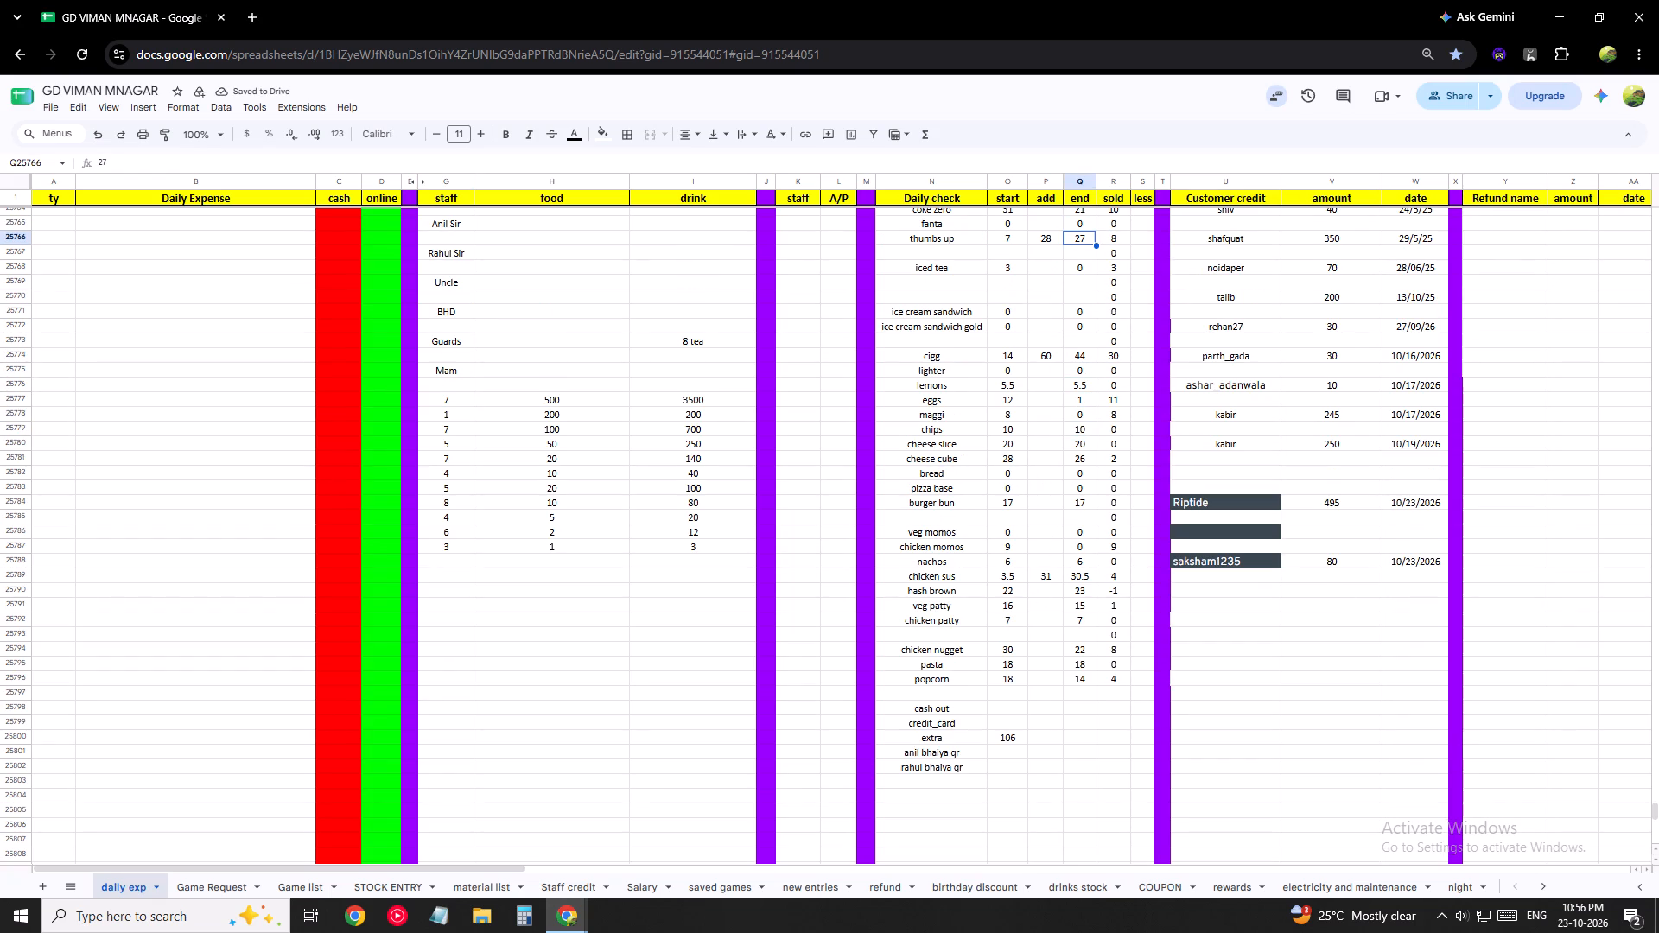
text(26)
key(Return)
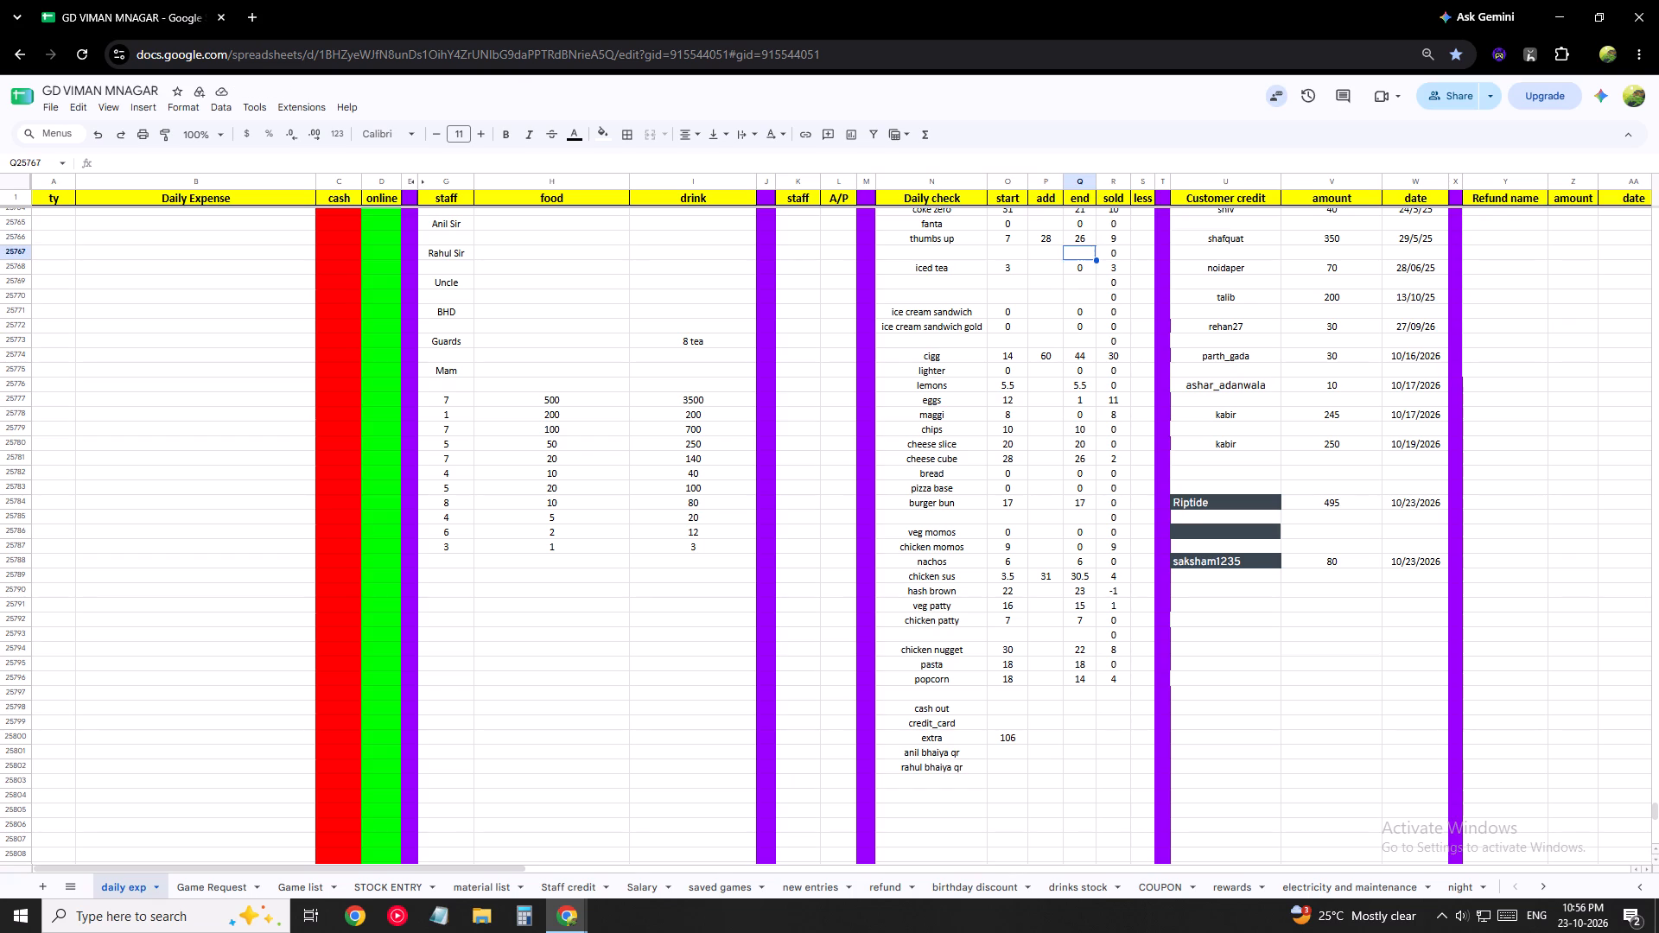
Switch back to the Game Dome admin page and turn off PC A4 from the PC list.
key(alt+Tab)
scroll(1240, 355, up, 1)
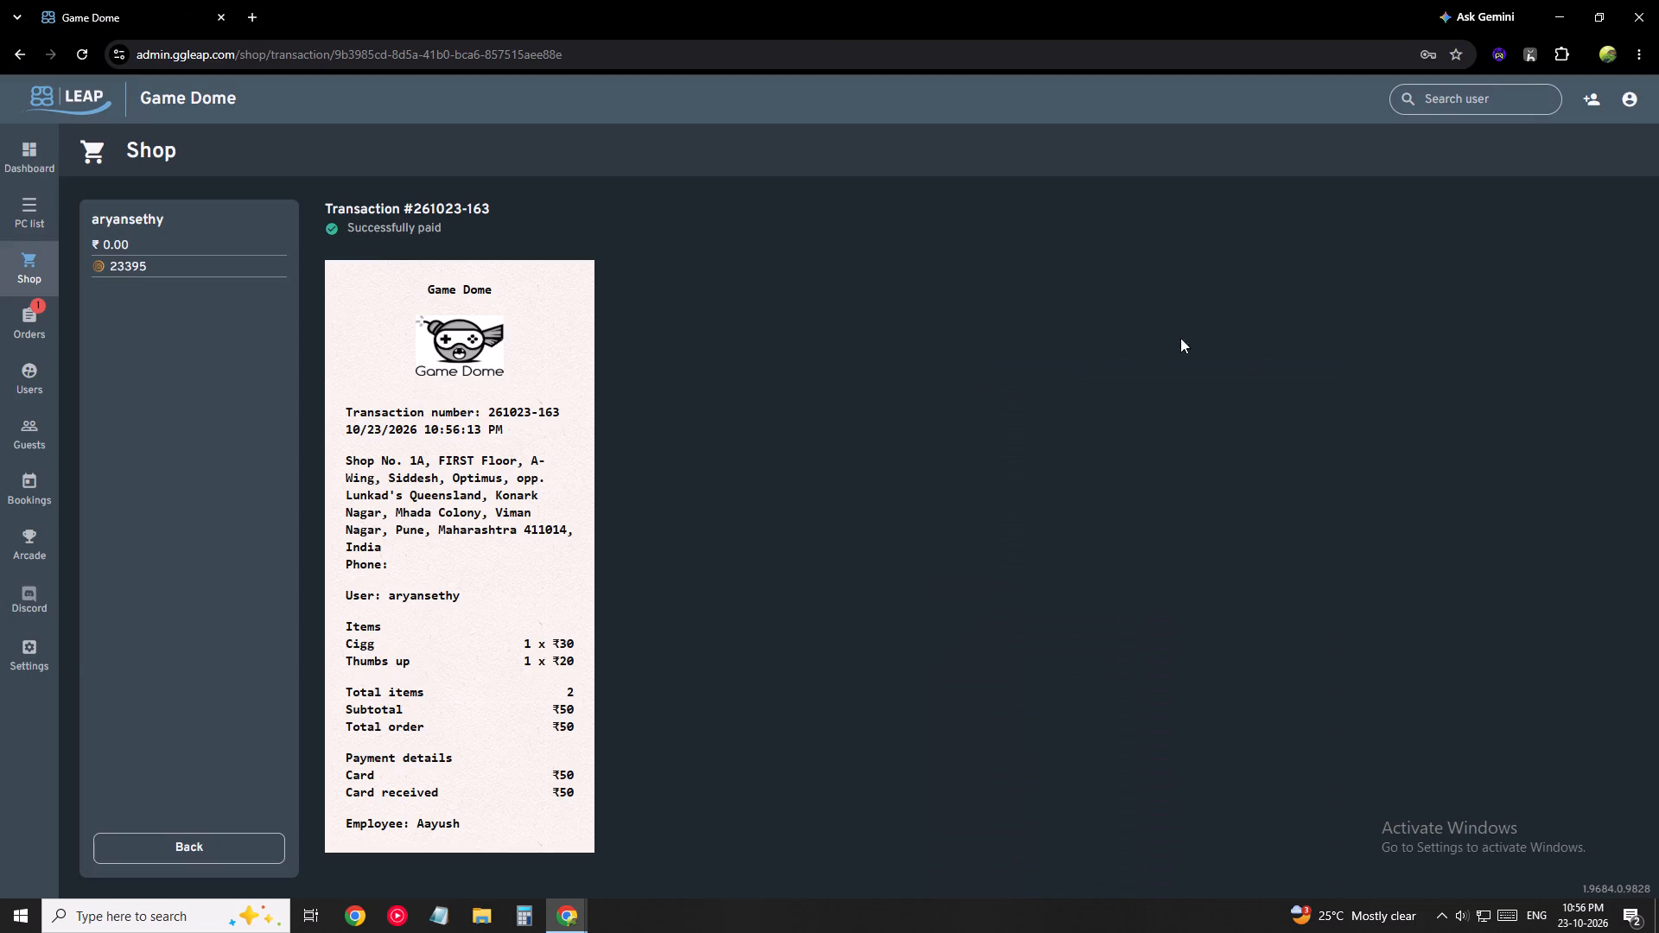
click(2, 192)
scroll(696, 524, down, 3)
scroll(407, 289, up, 2)
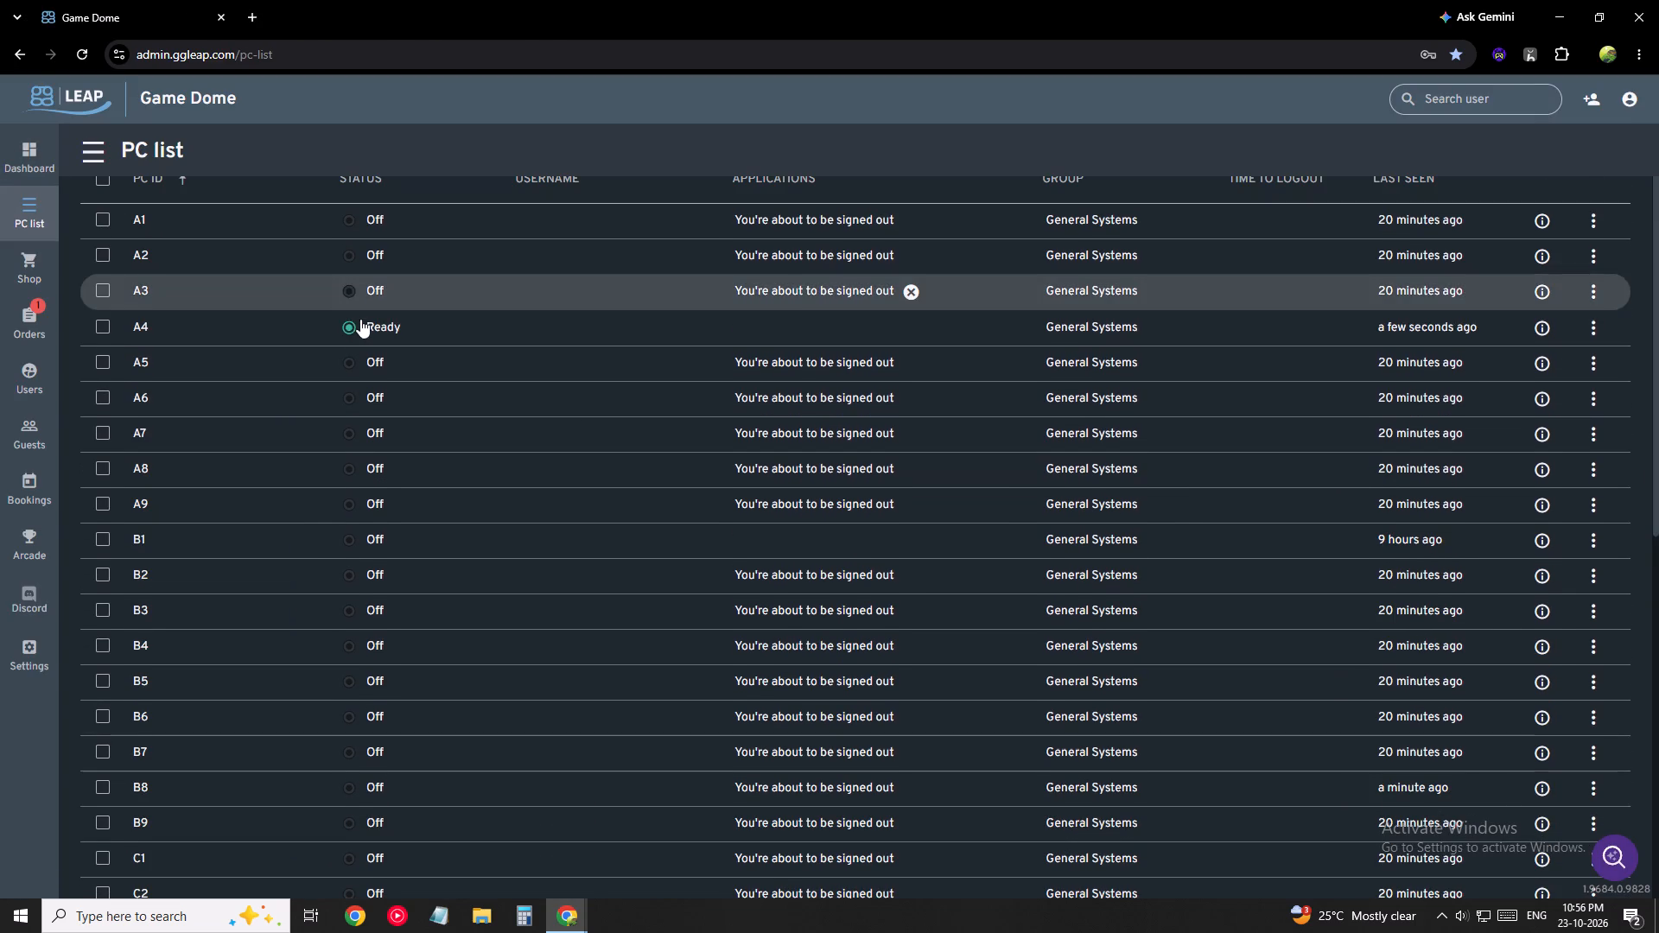
click(380, 327)
click(575, 467)
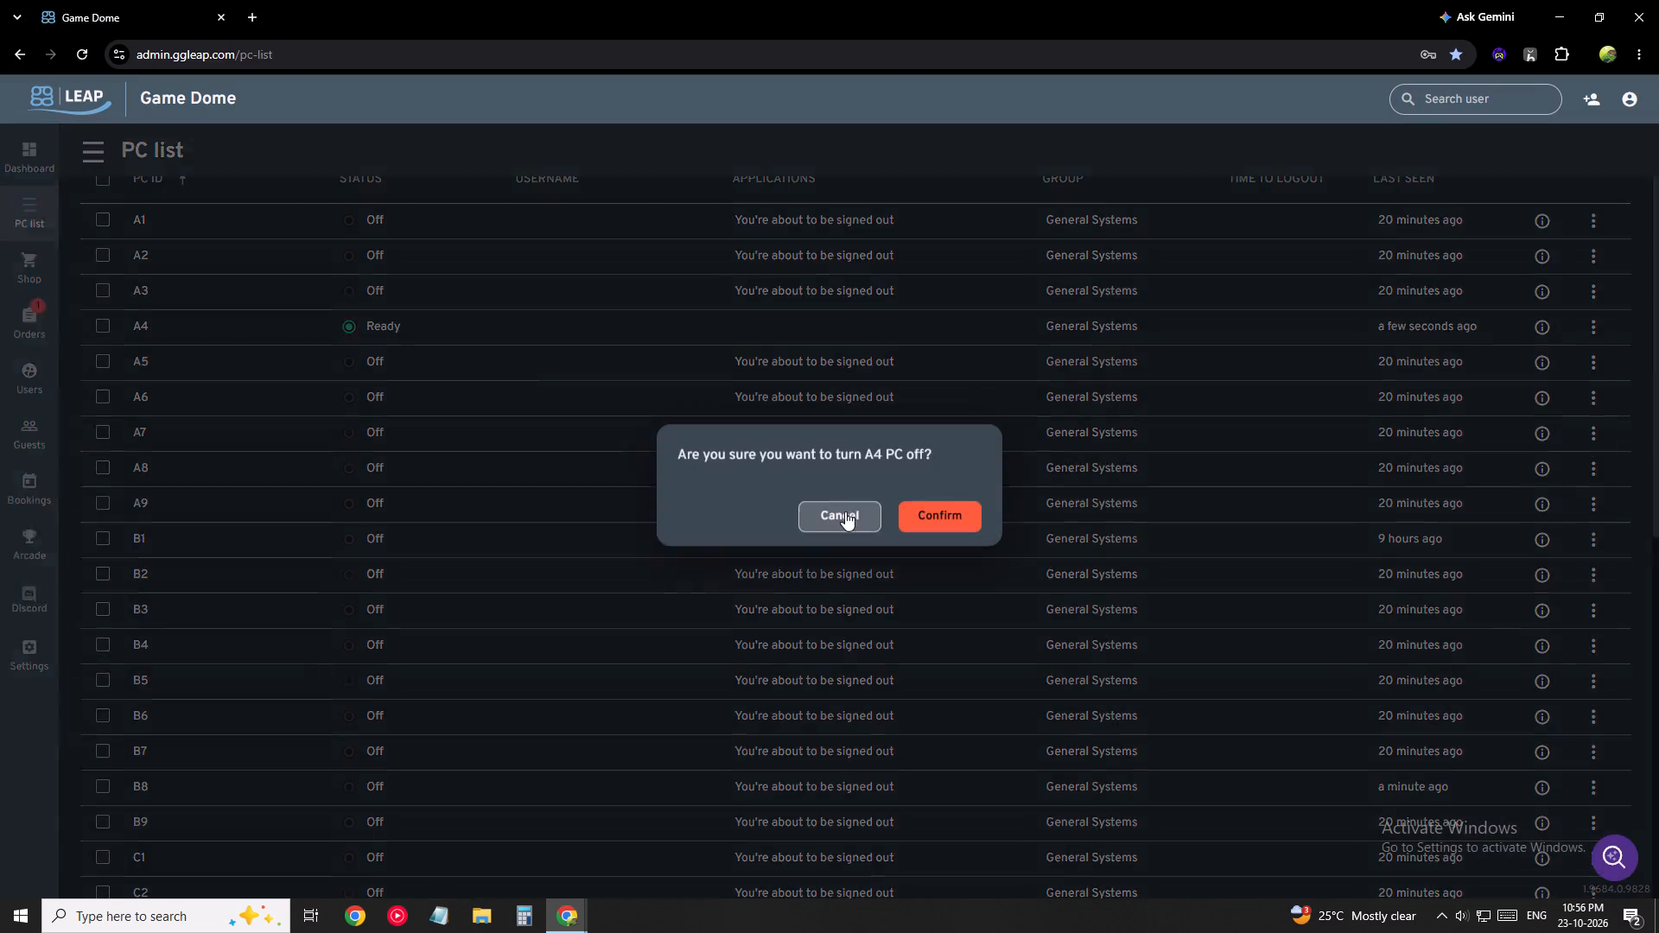
click(939, 523)
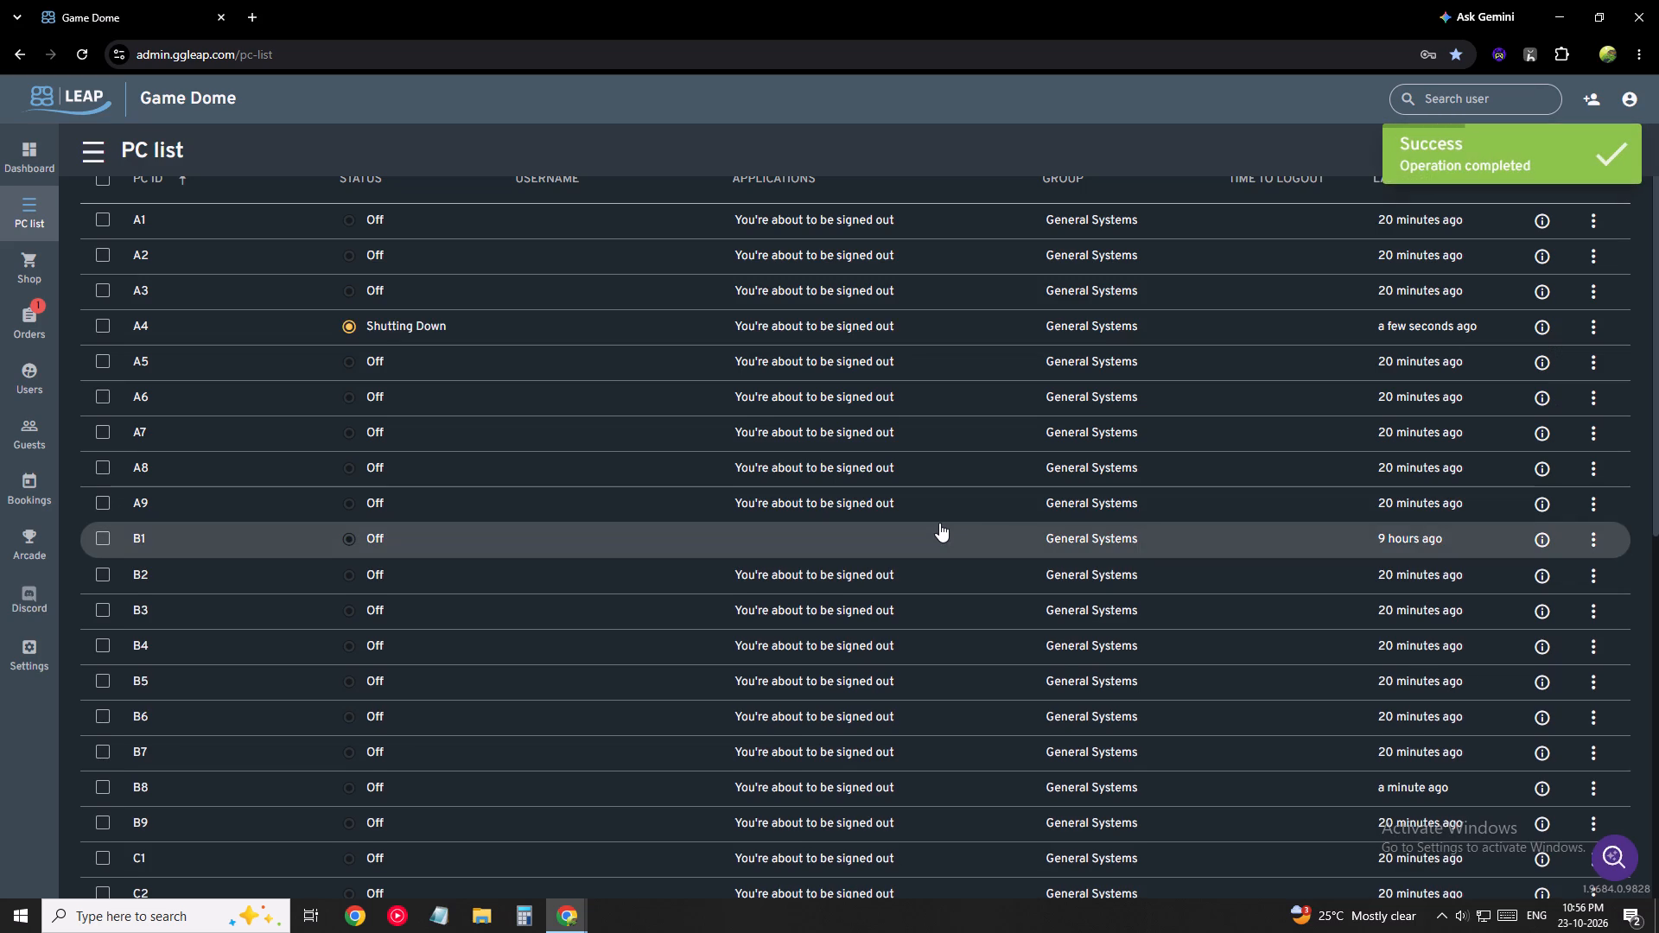
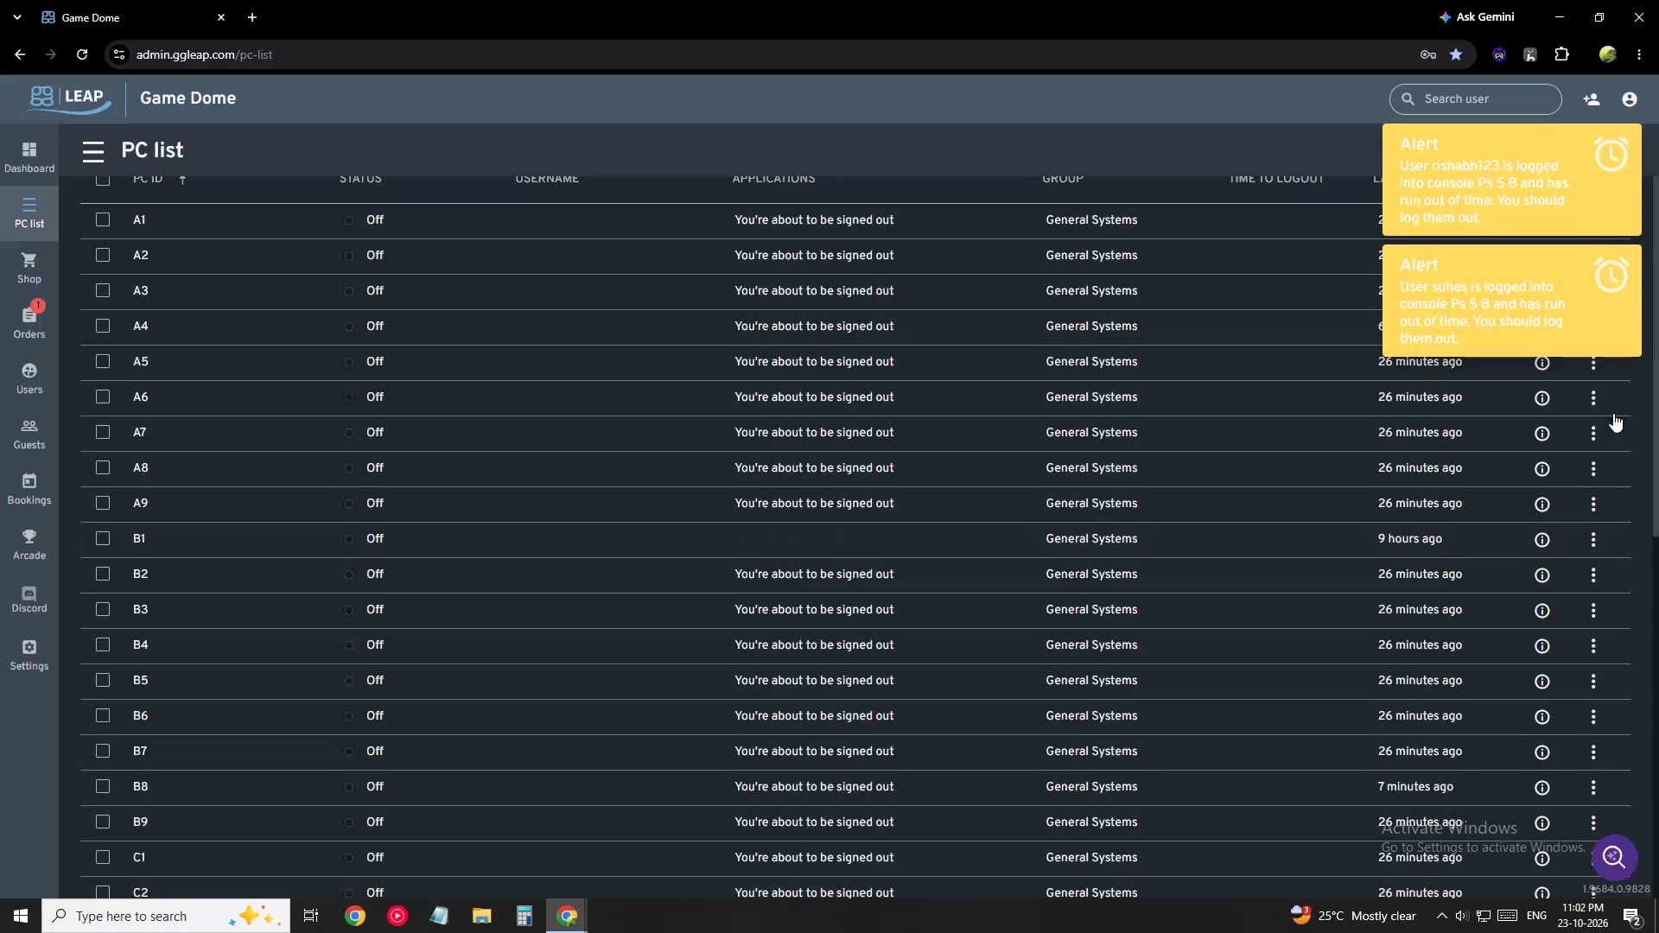
Dismiss the time-out alerts and log both users out of console Ps 5 B in the Consoles list.
drag(1488, 289, 1490, 274)
click(1490, 153)
scroll(1282, 578, down, 10)
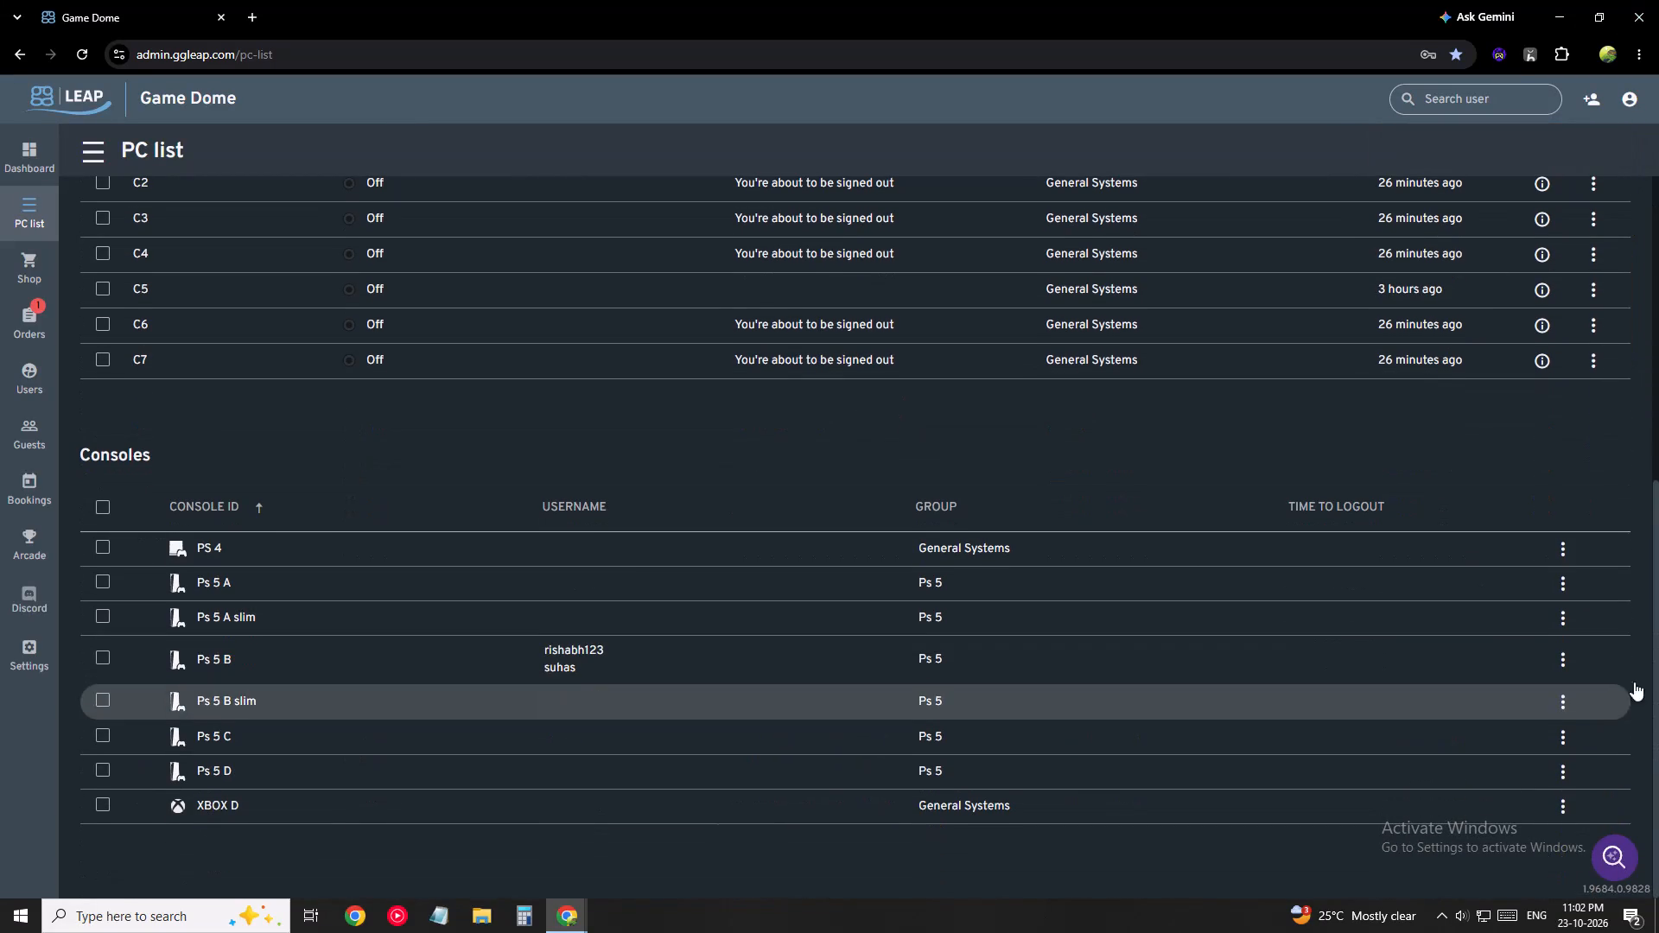
click(1571, 650)
click(1567, 695)
scroll(874, 527, up, 7)
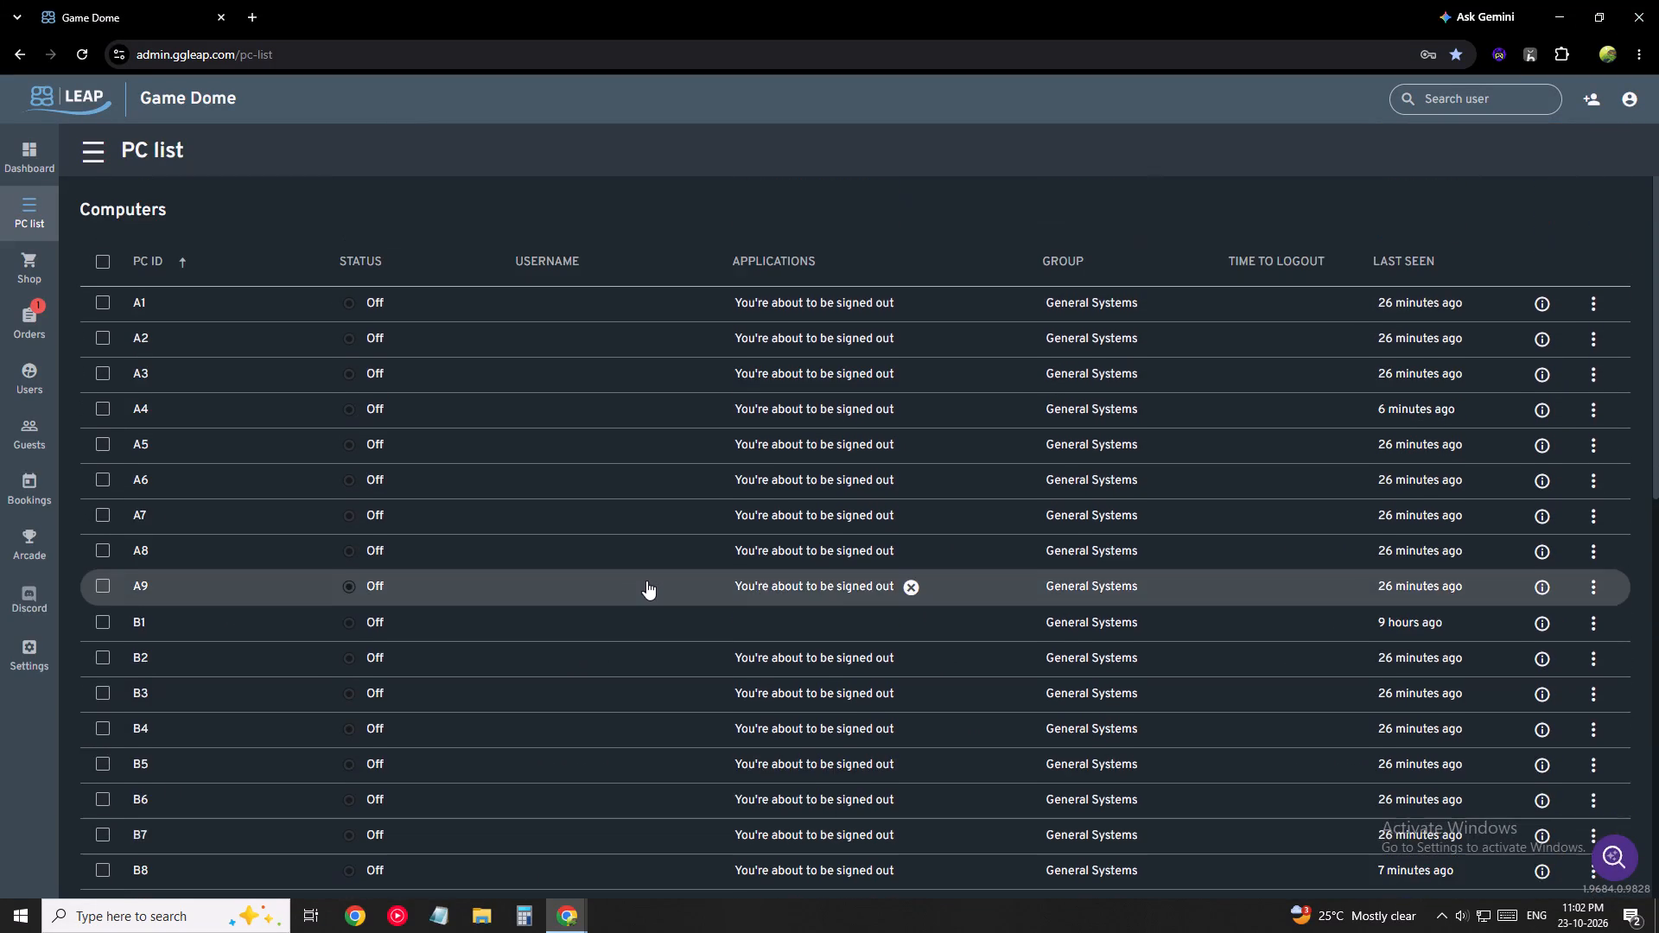
scroll(646, 581, up, 3)
scroll(649, 583, down, 12)
click(555, 912)
click(516, 836)
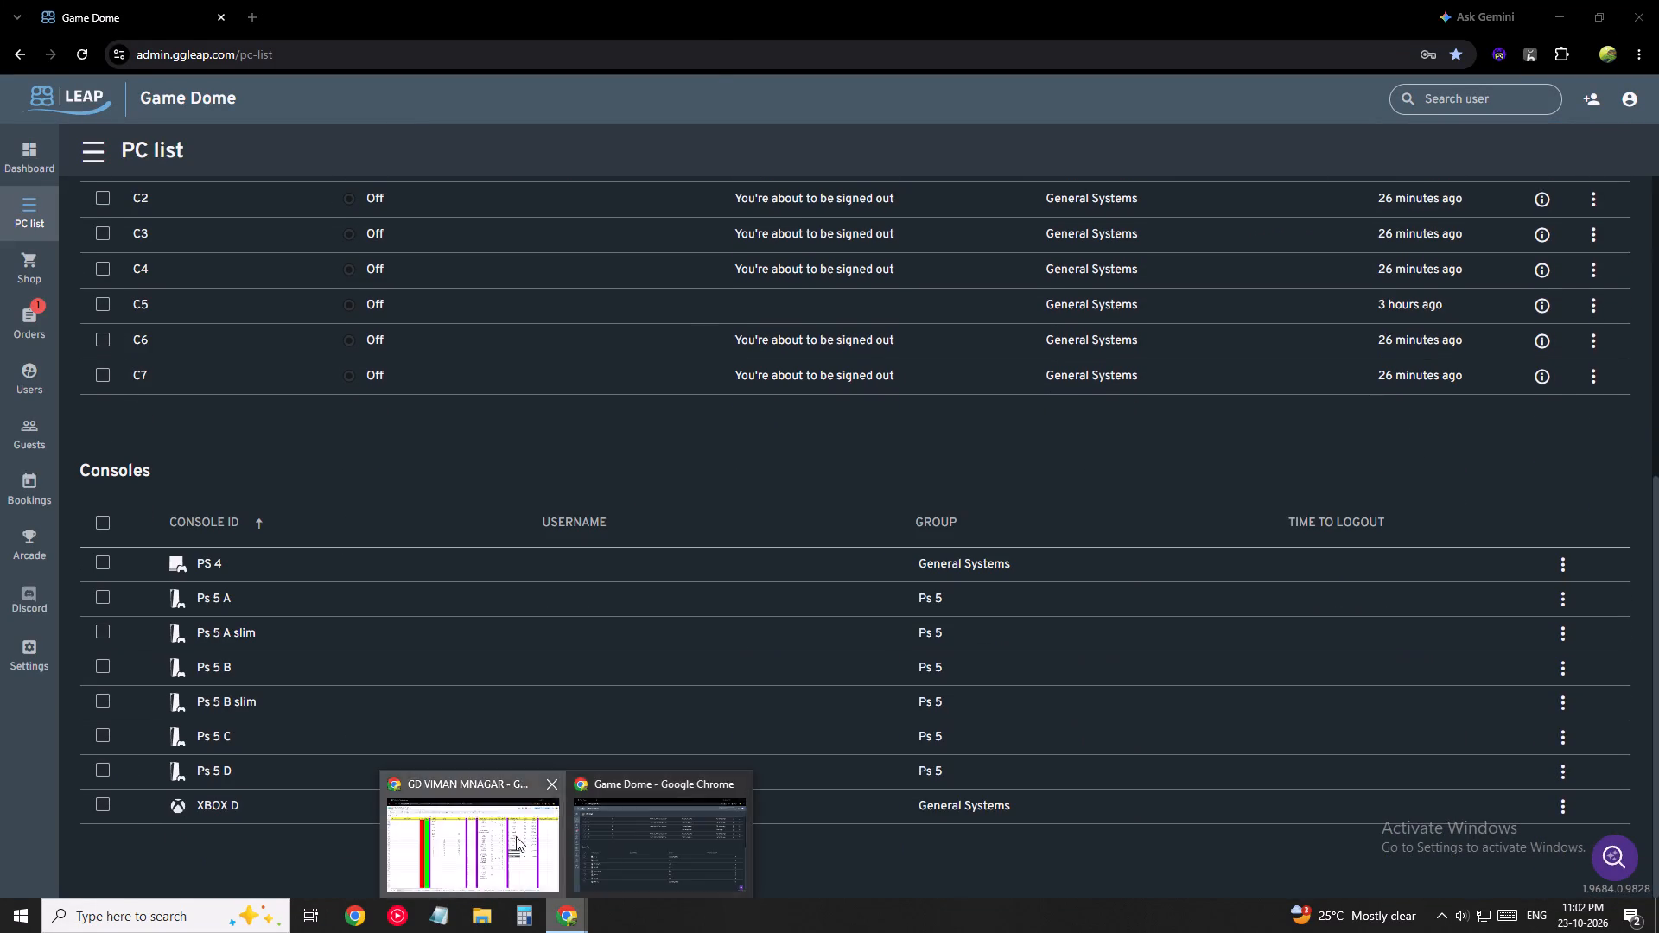
drag(1224, 504, 1426, 509)
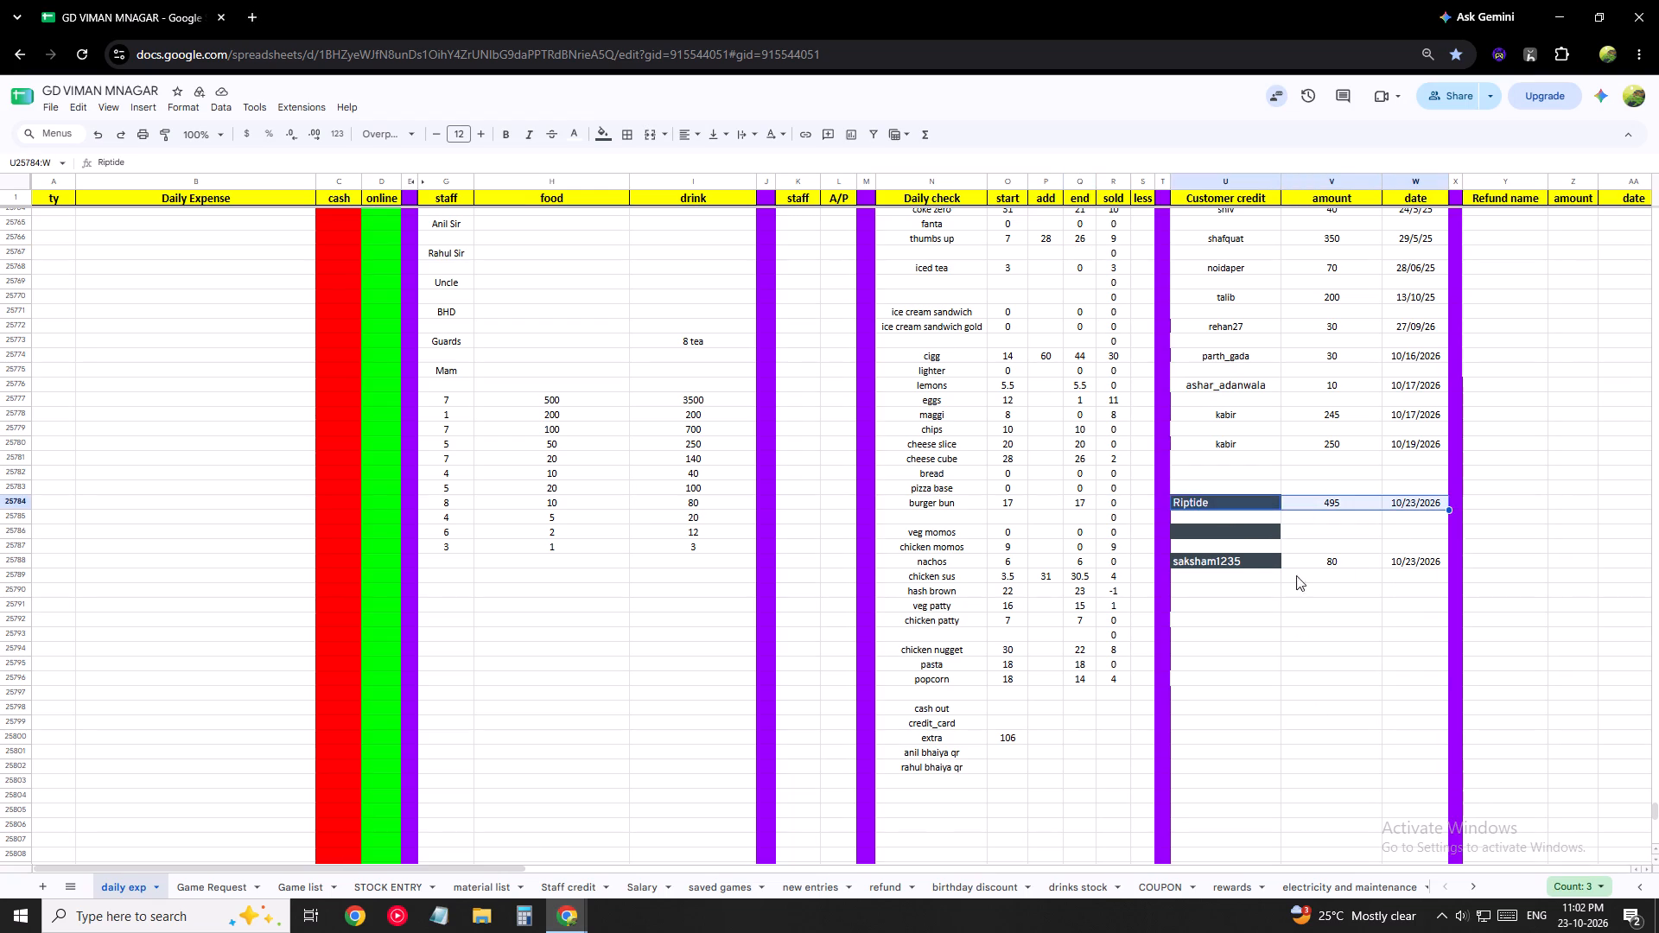
drag(1233, 563, 1396, 564)
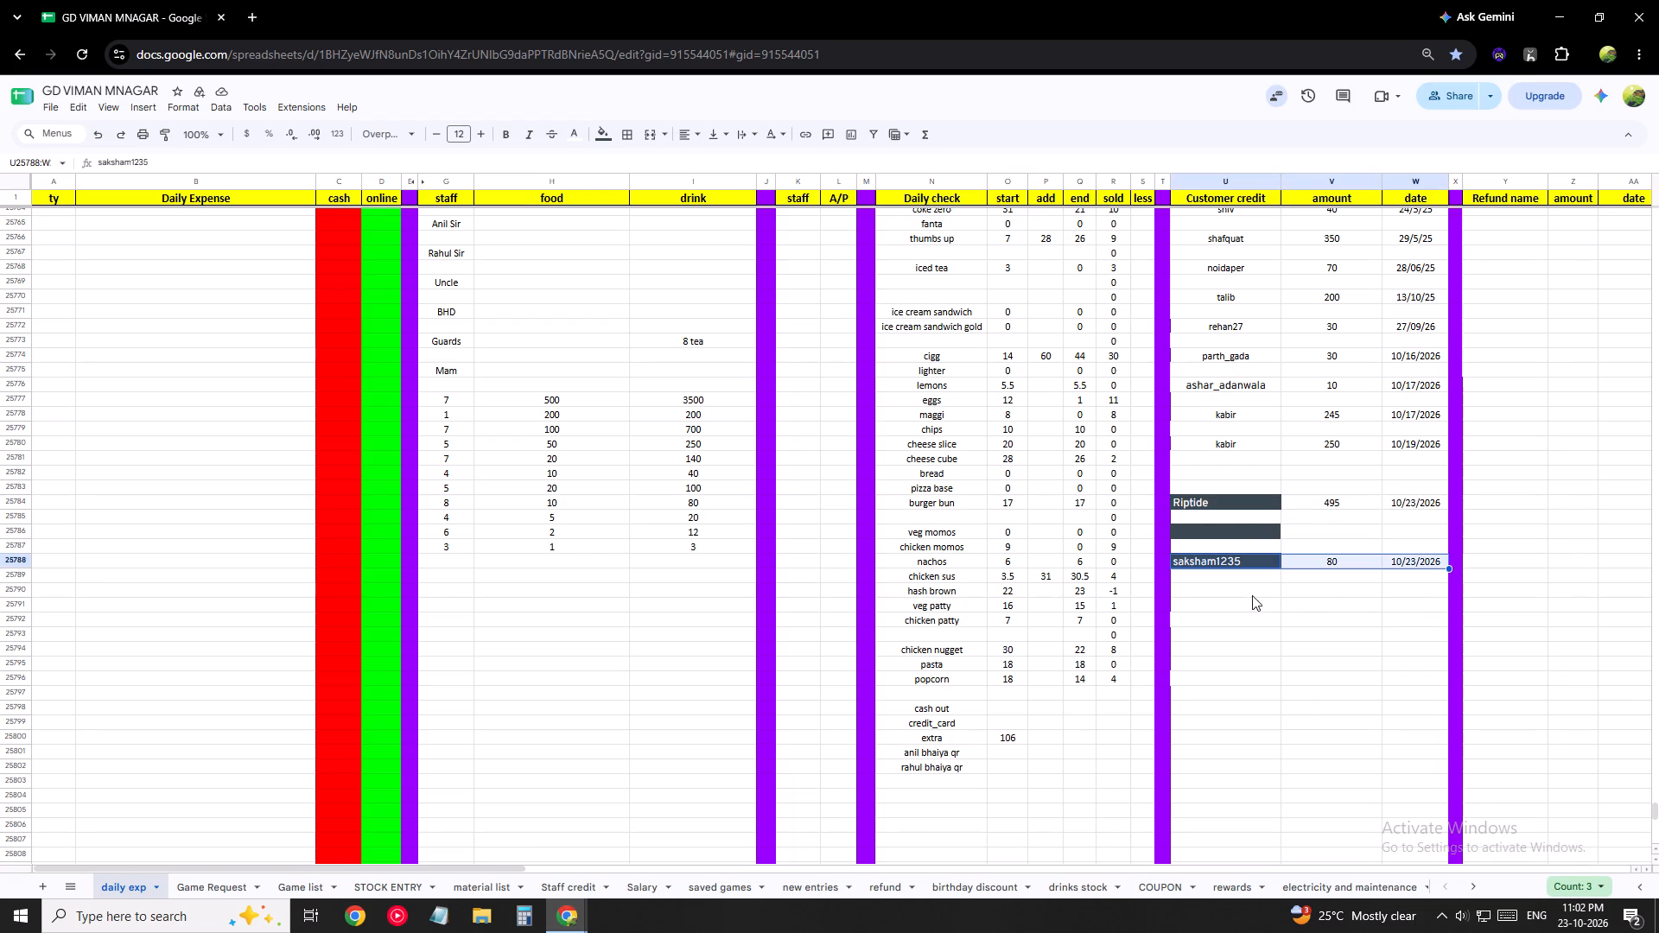
click(1255, 517)
drag(1347, 603, 1357, 494)
drag(1225, 505, 1425, 505)
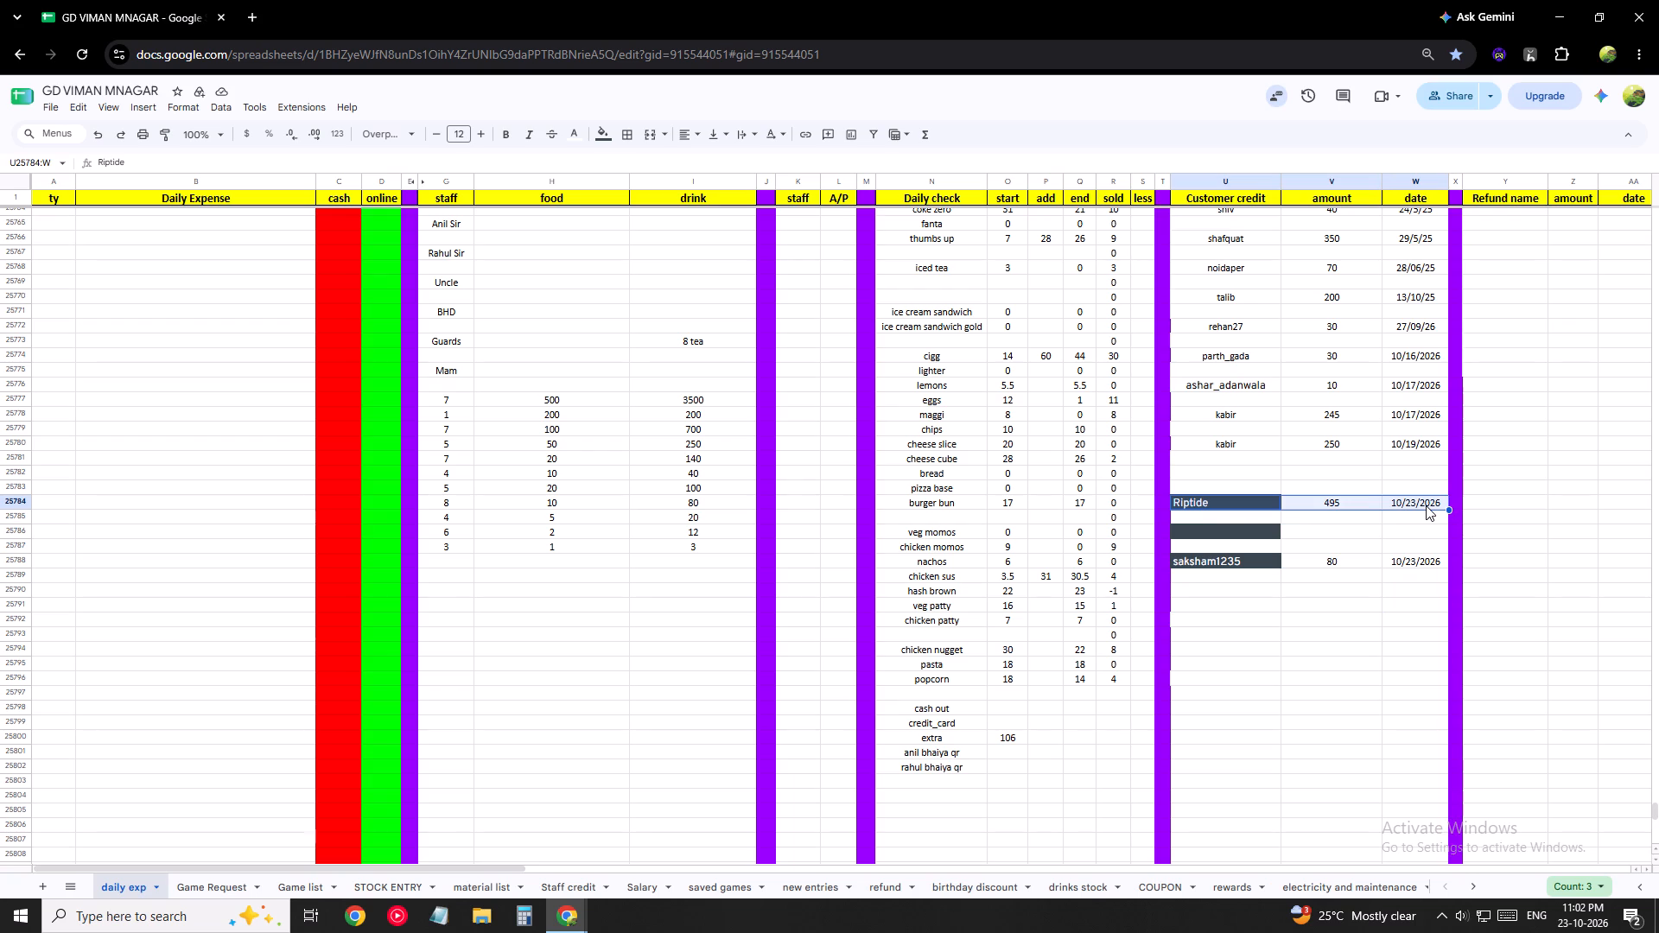
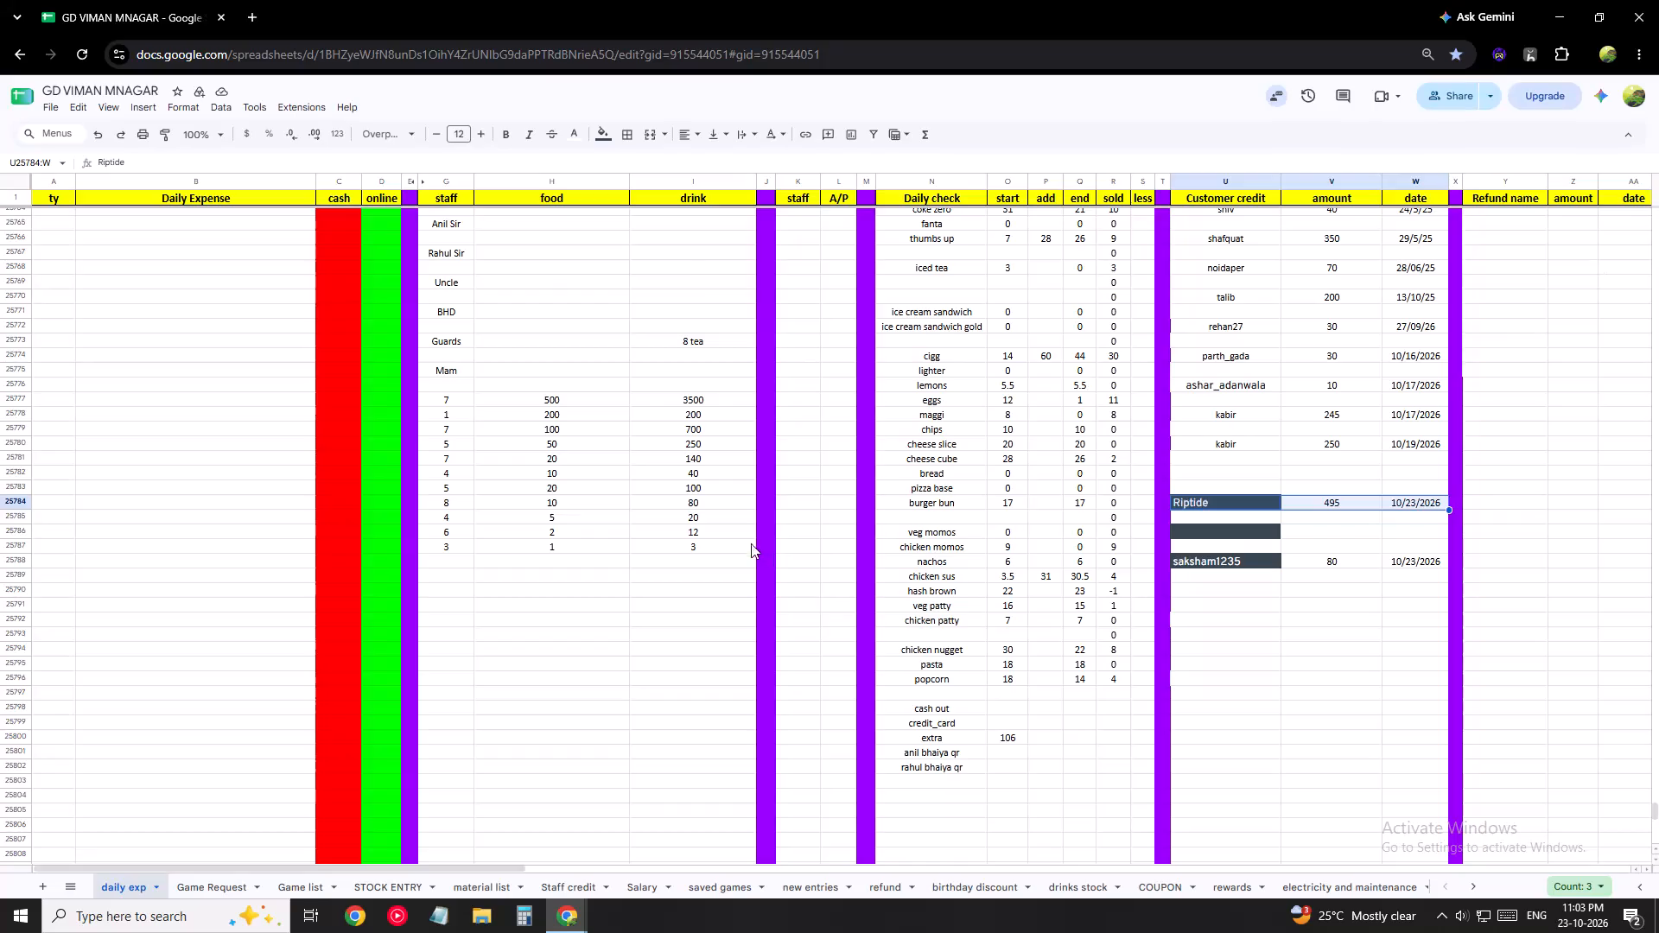
Set the starting cash in the 10/24/26 section's Daily check to 325.
scroll(858, 625, down, 5)
scroll(454, 570, up, 9)
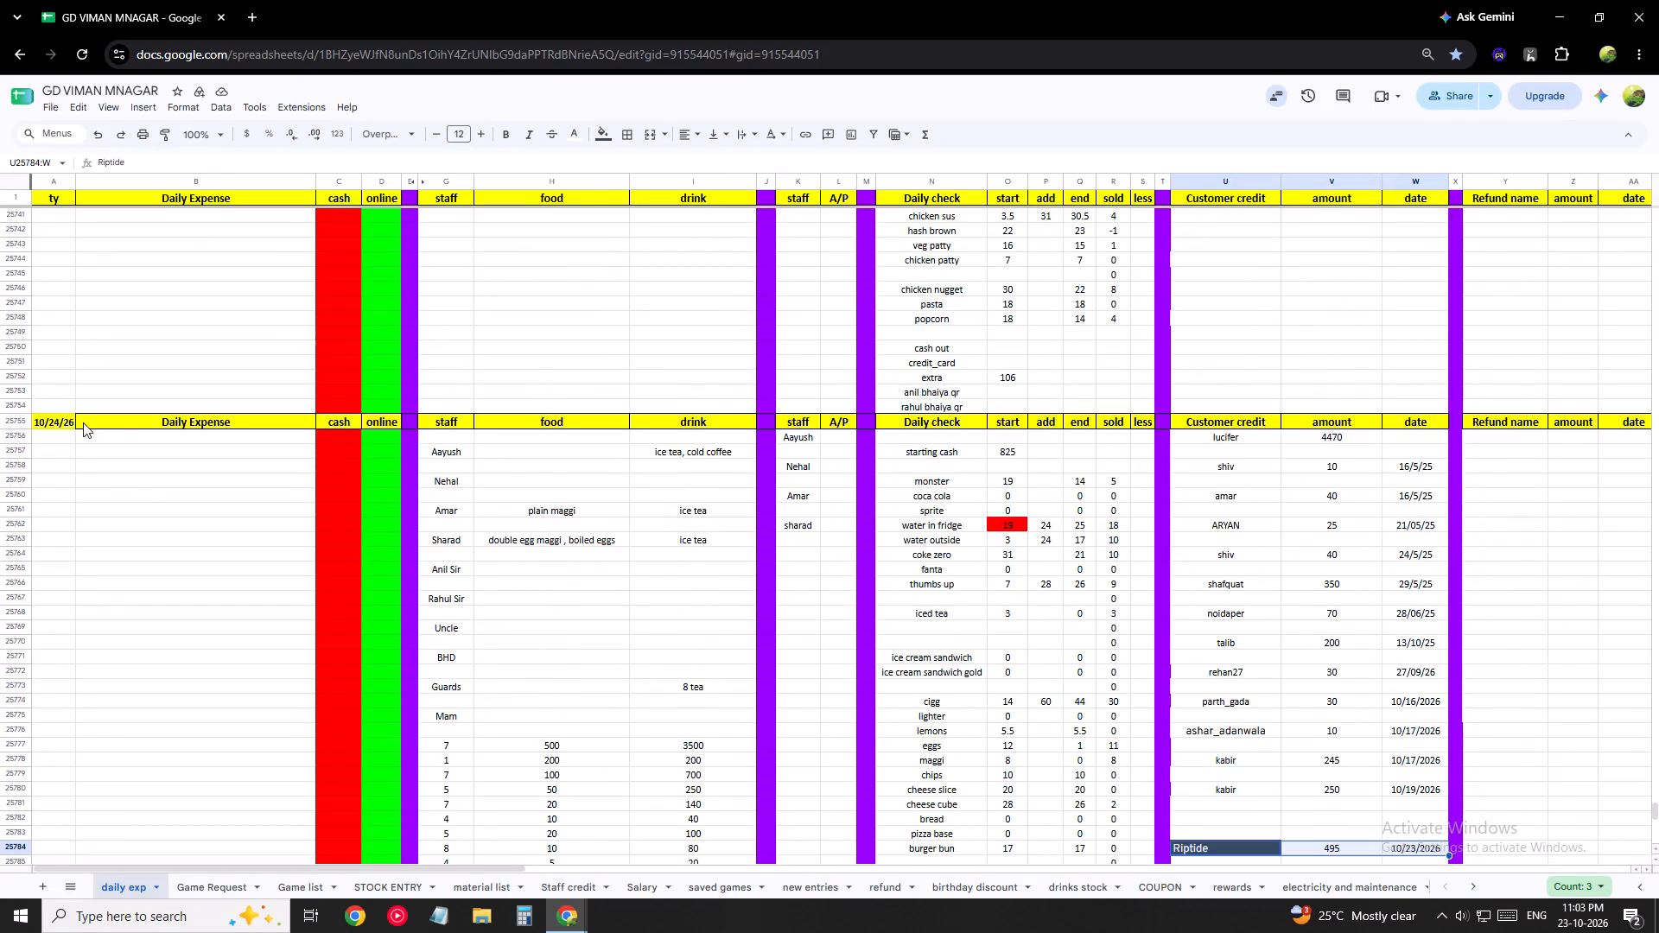
click(1008, 460)
click(1012, 450)
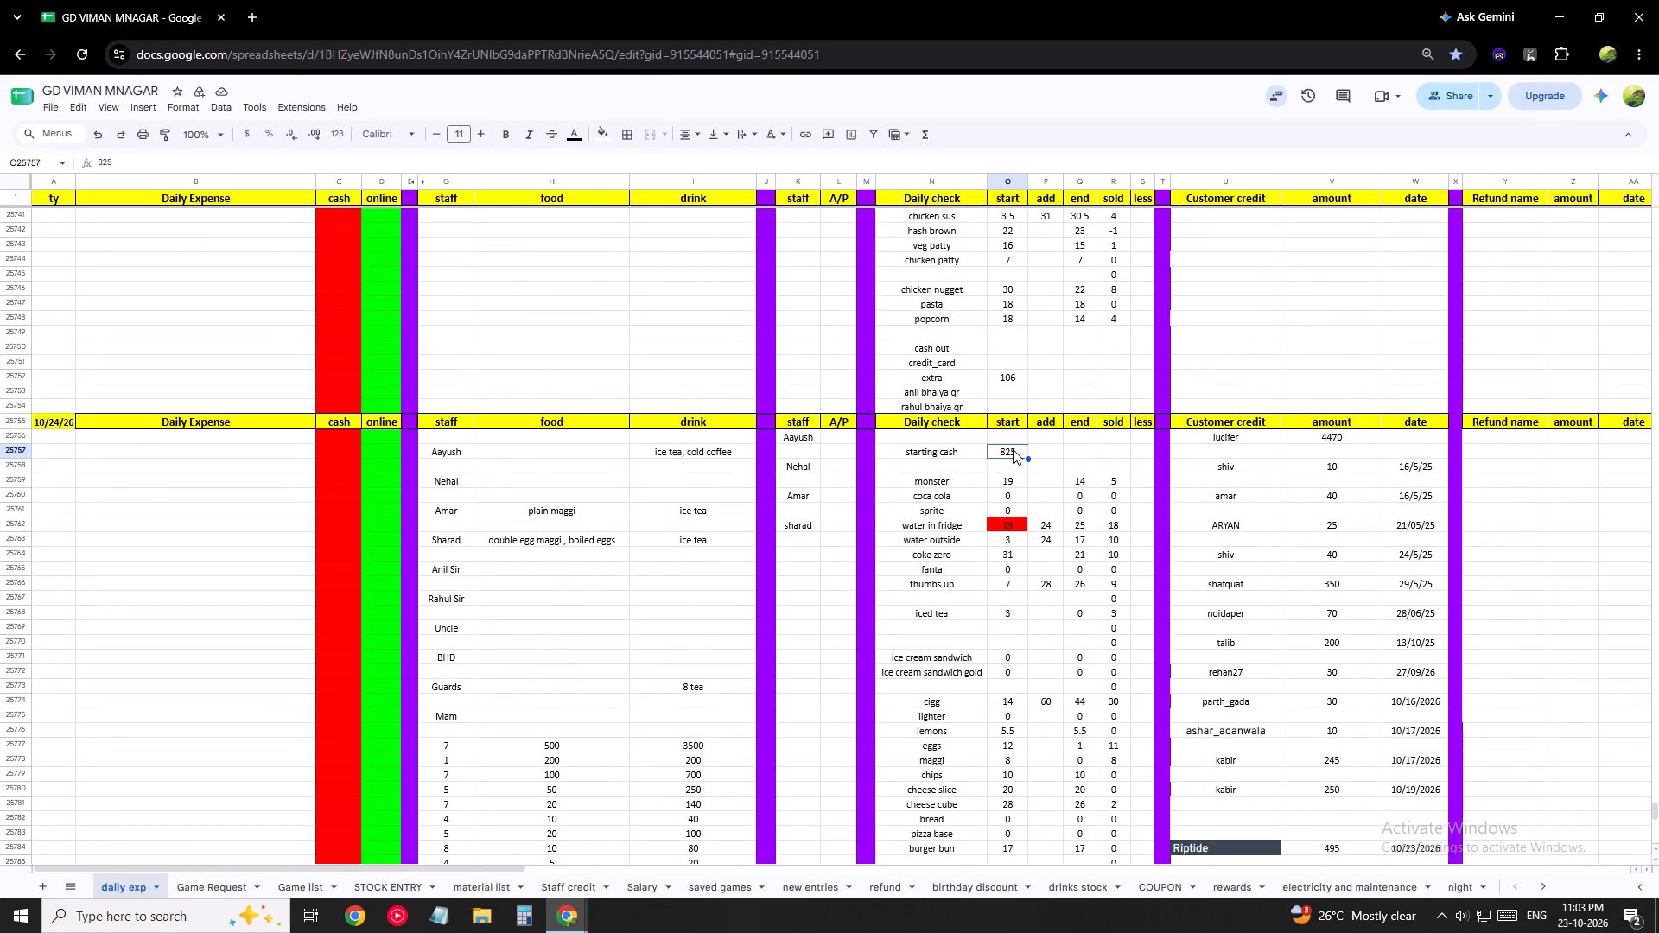
text(325)
key(Return)
Copy the 10/23/26 end stock values, monster through popcorn, into the start column of the 10/24/26 Daily check.
scroll(1116, 347, up, 3)
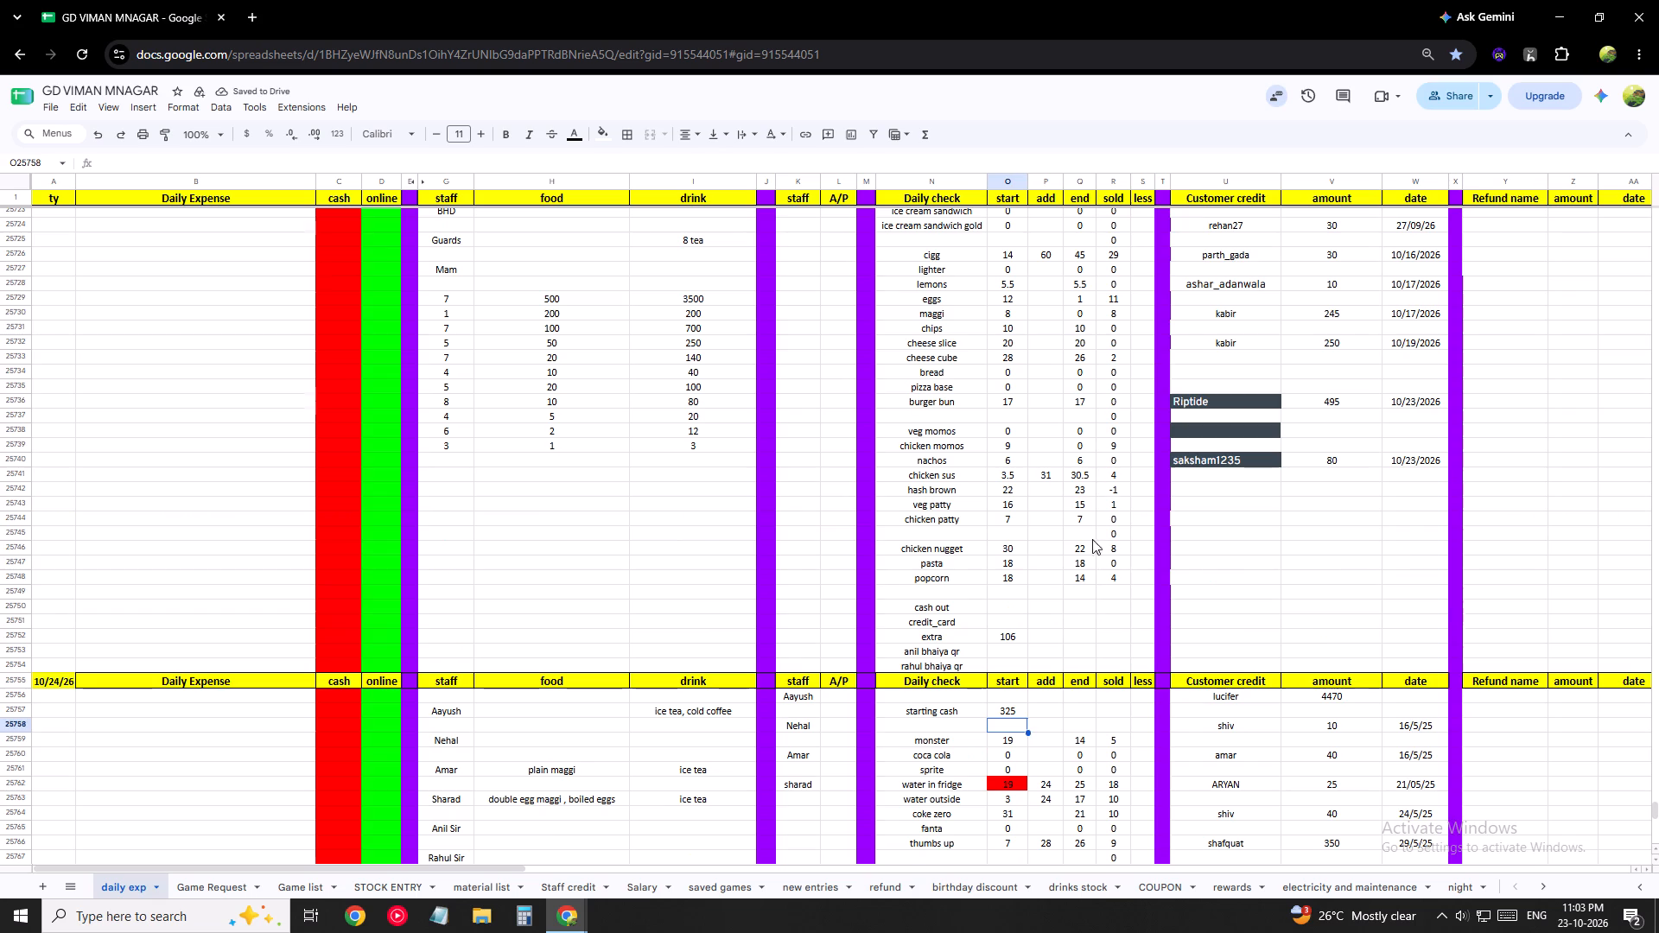
drag(1089, 590, 1087, 467)
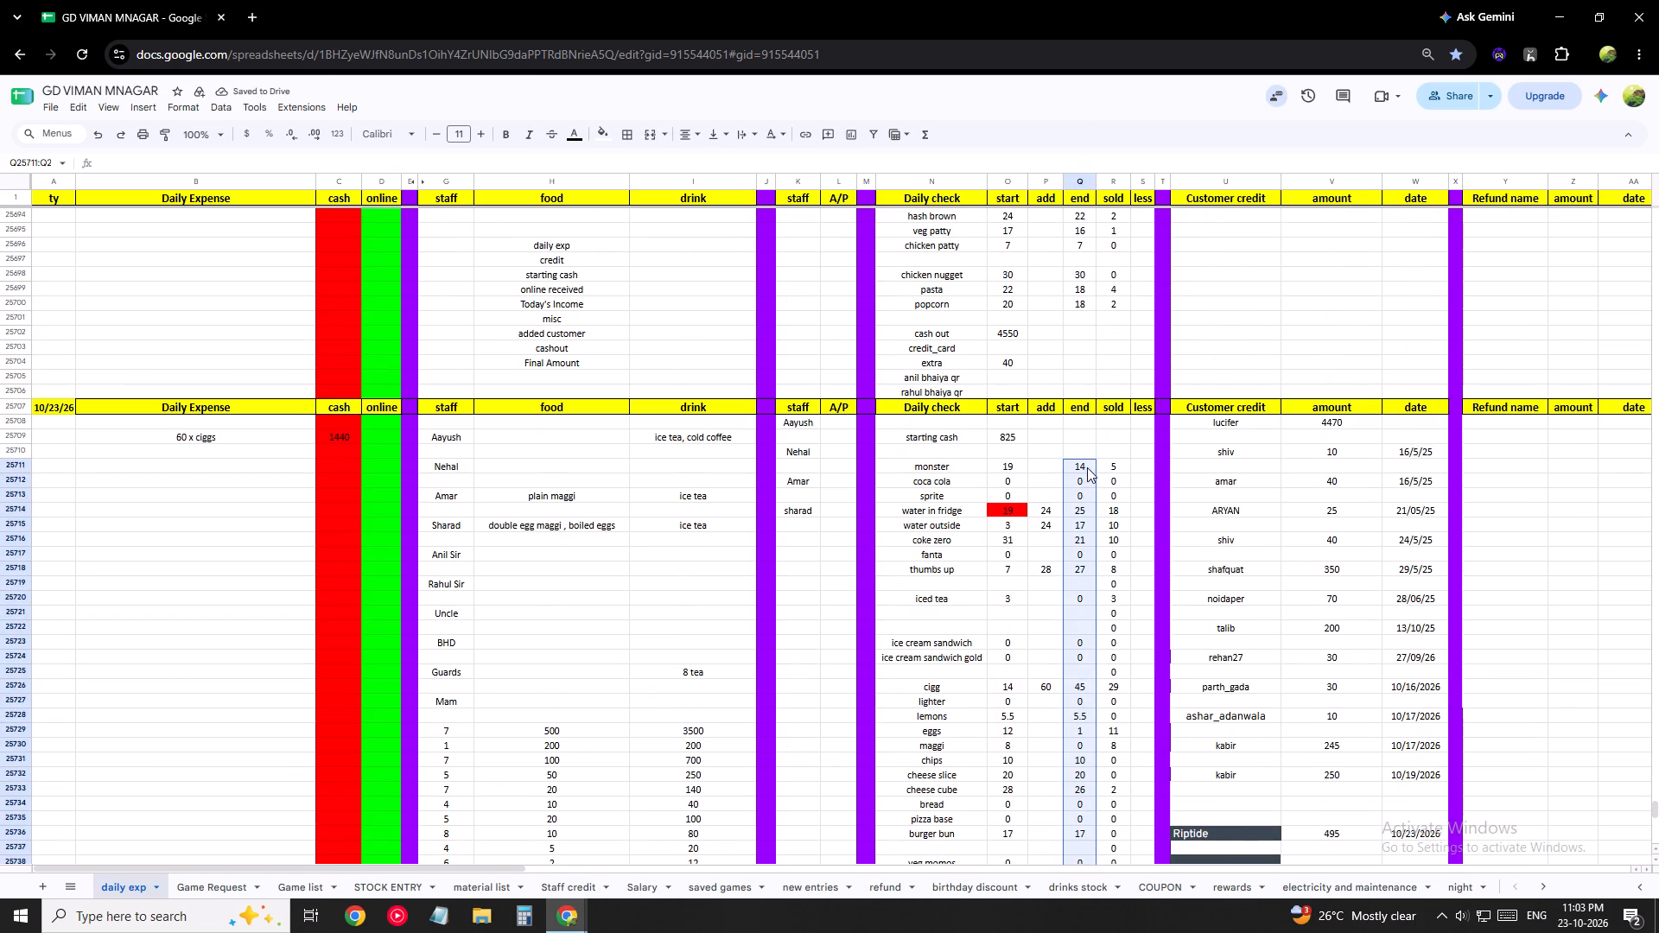
drag(1087, 467, 1087, 466)
click(1084, 452)
drag(1081, 466, 1112, 816)
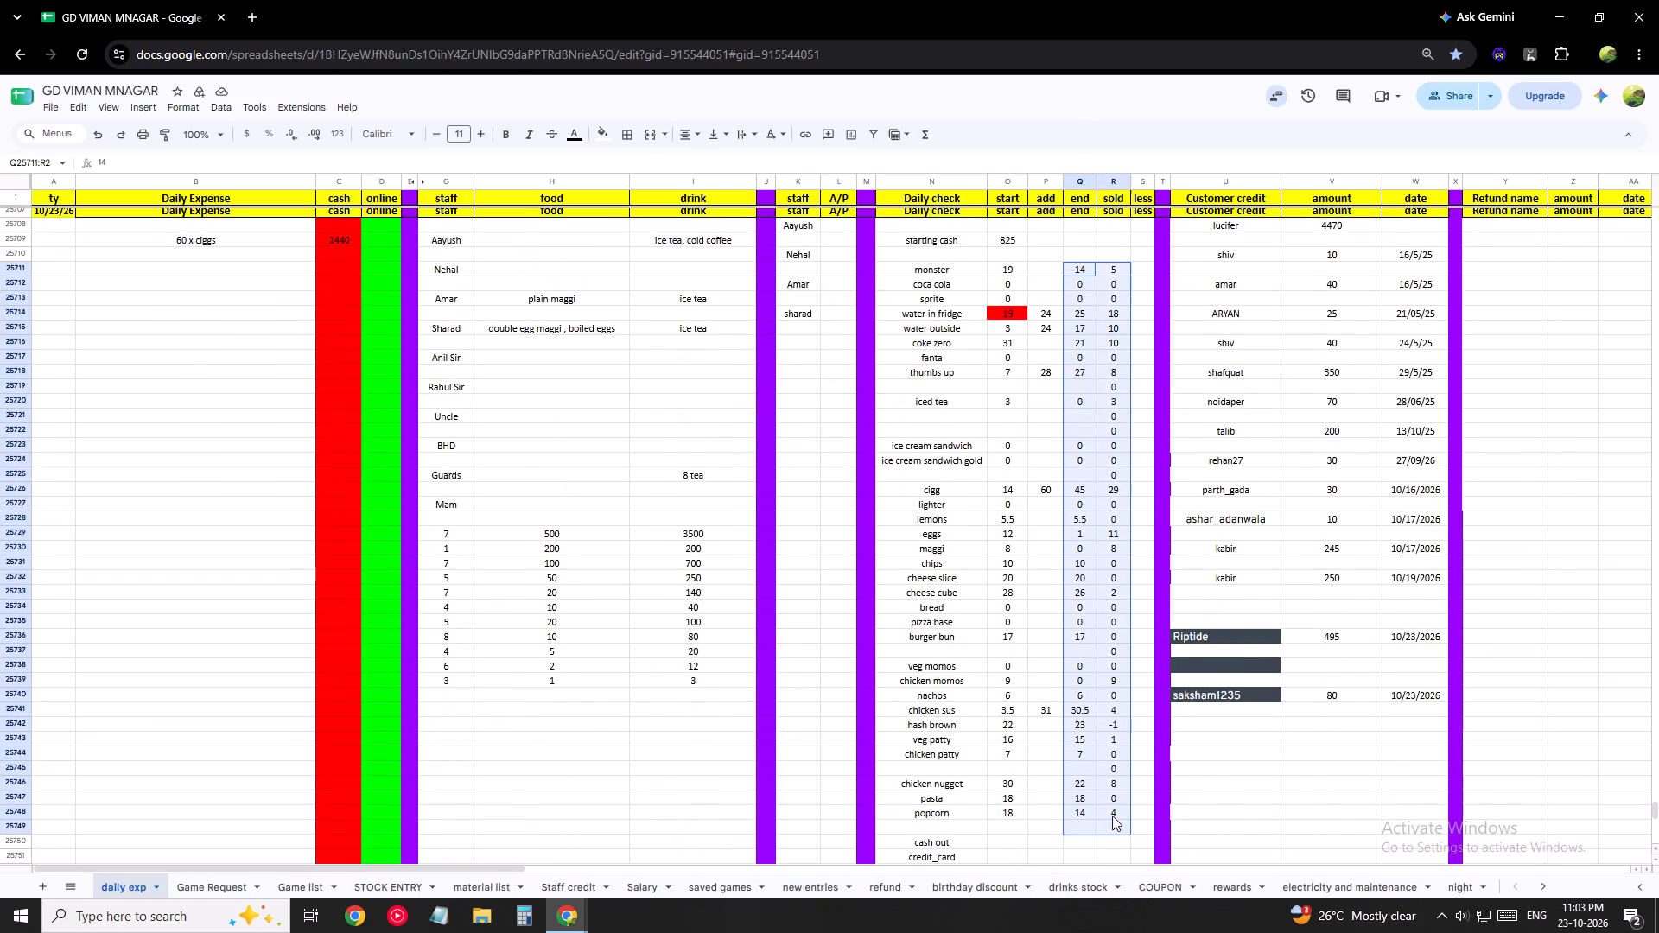
drag(1112, 816, 1096, 810)
key(ctrl+c)
scroll(1093, 822, down, 7)
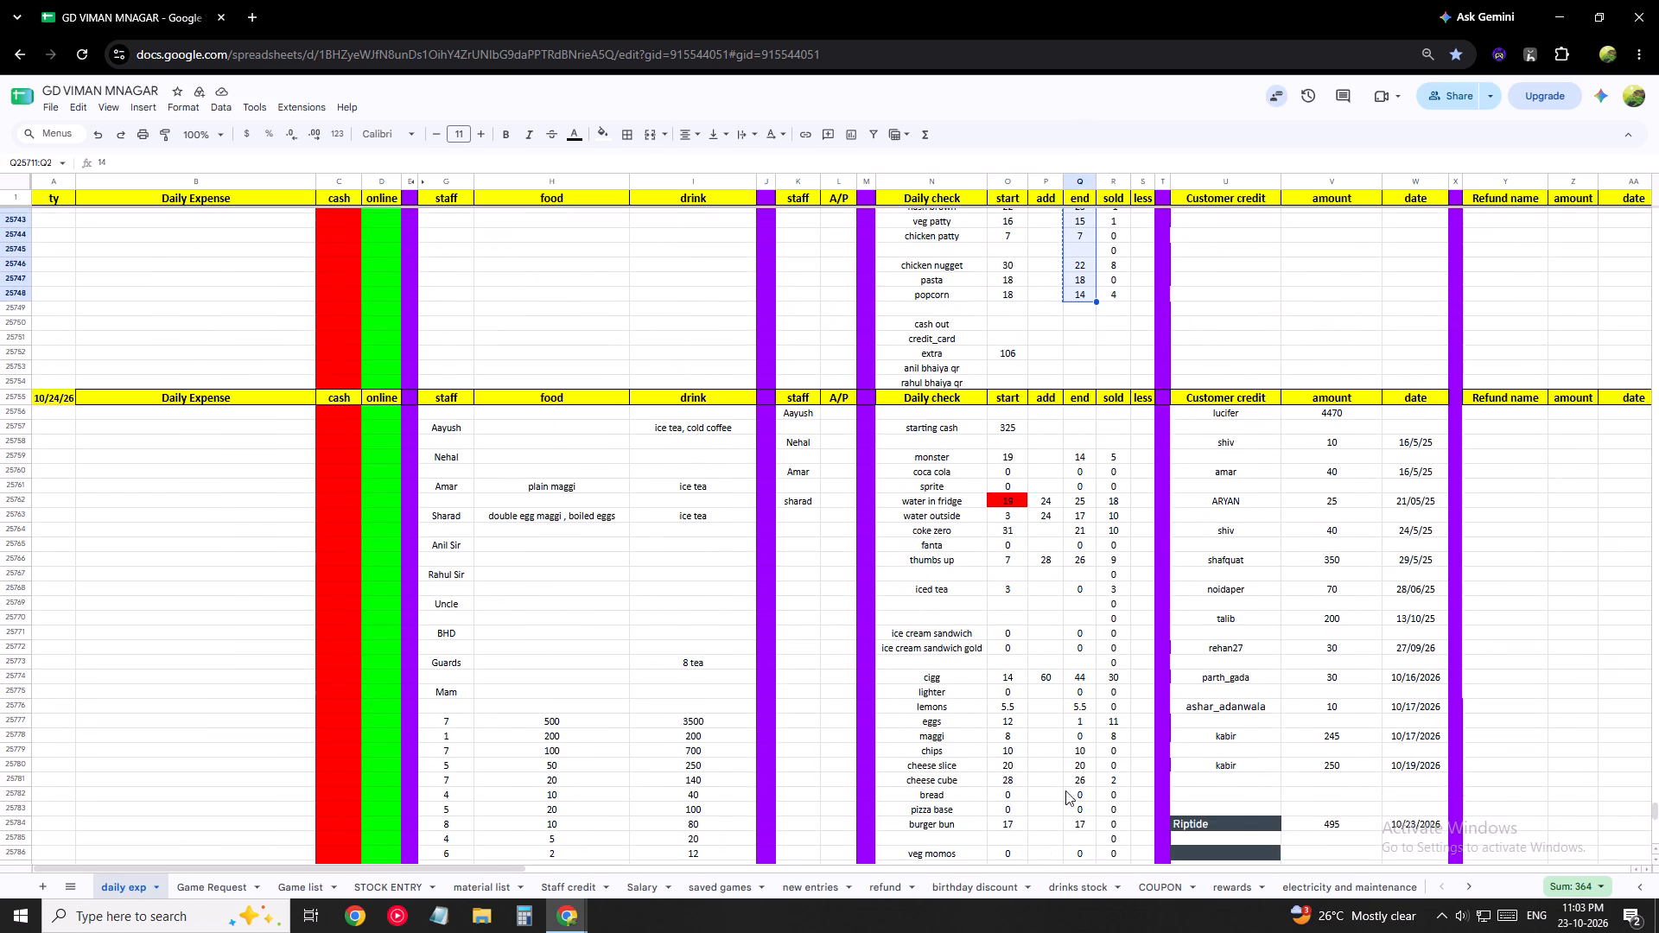
click(1012, 361)
click(1013, 368)
key(ctrl+v)
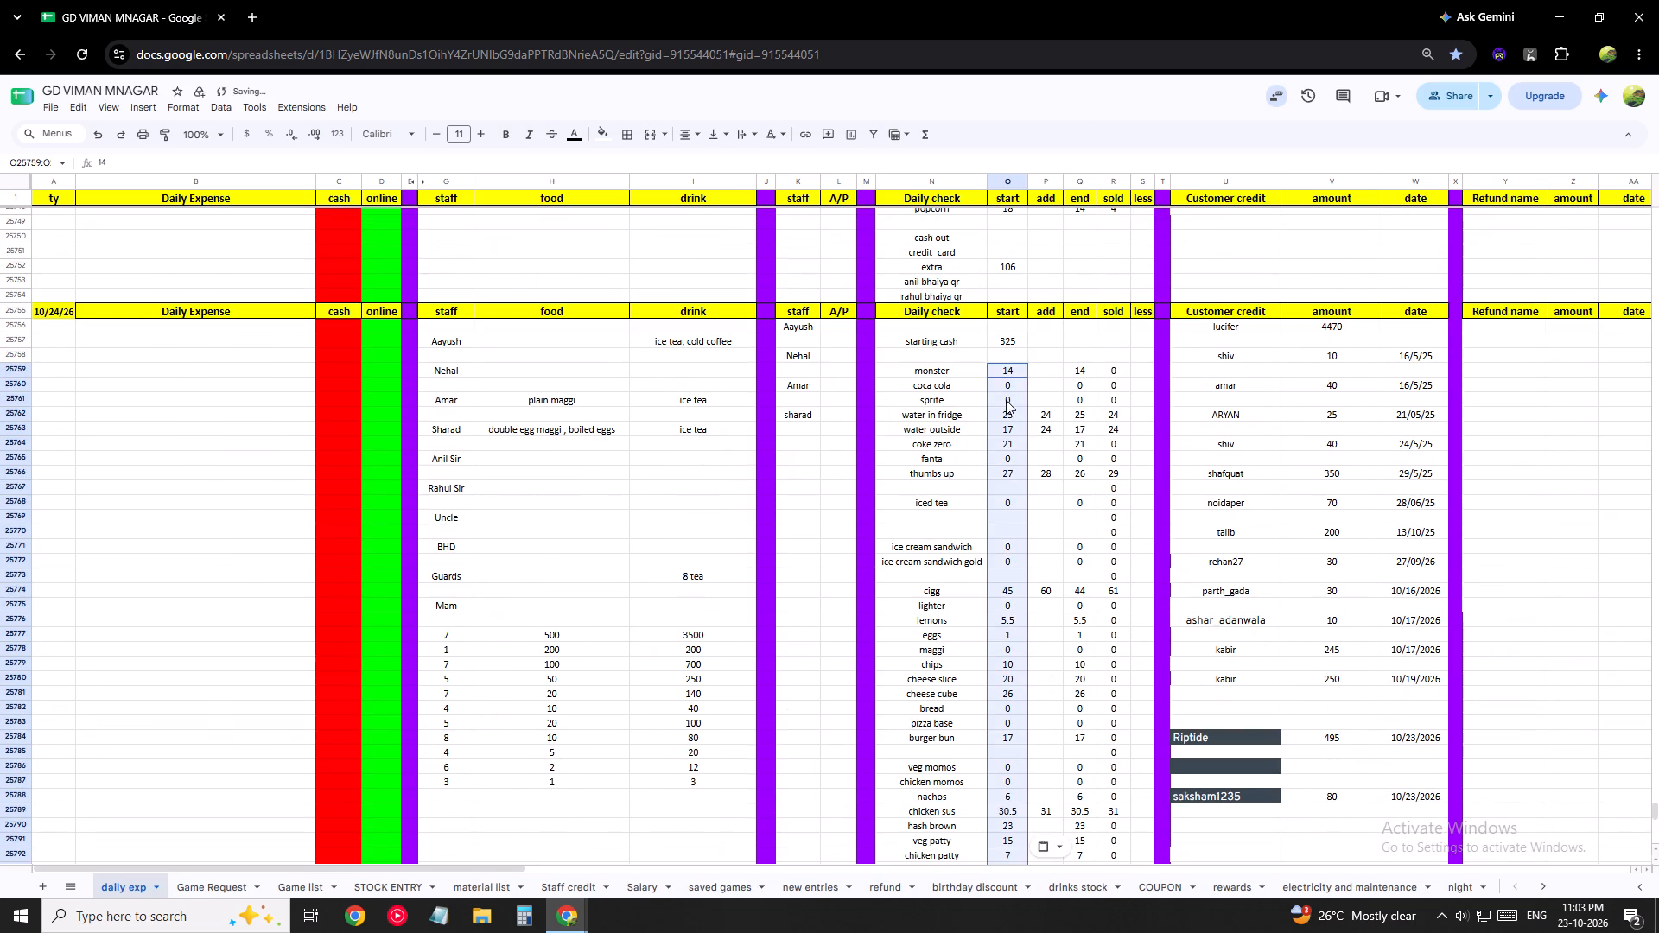
Clear the add, end and sold values, monster through popcorn, plus the extra amount in the 10/24/26 Daily check.
drag(1050, 371, 1119, 898)
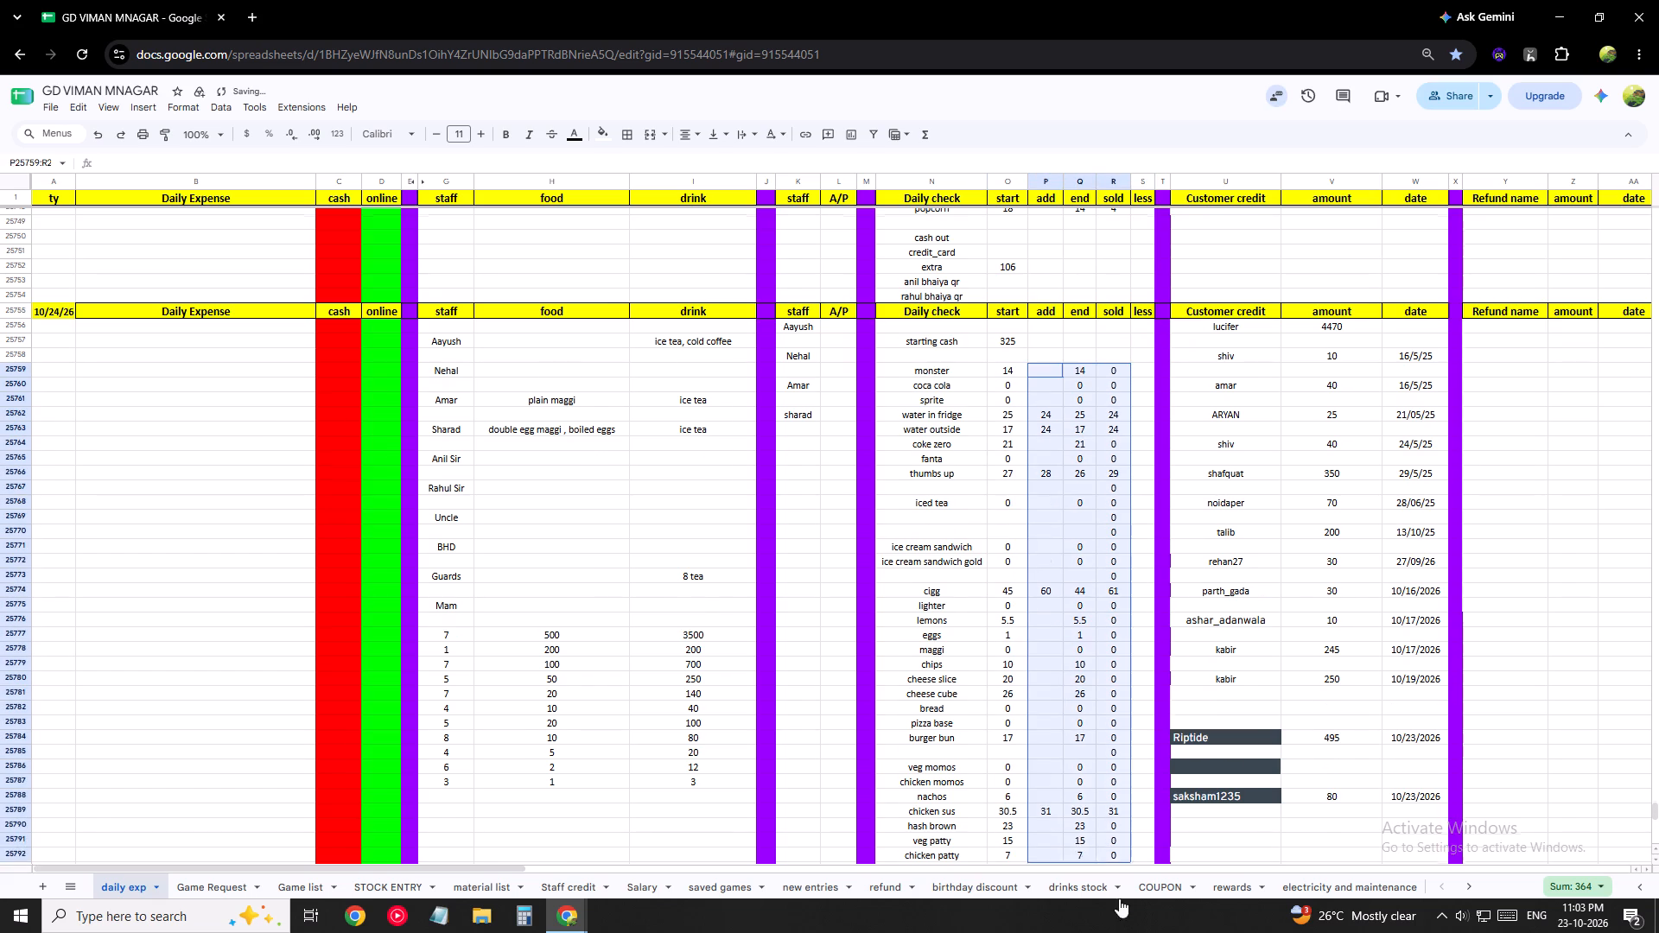
drag(1119, 898, 1122, 524)
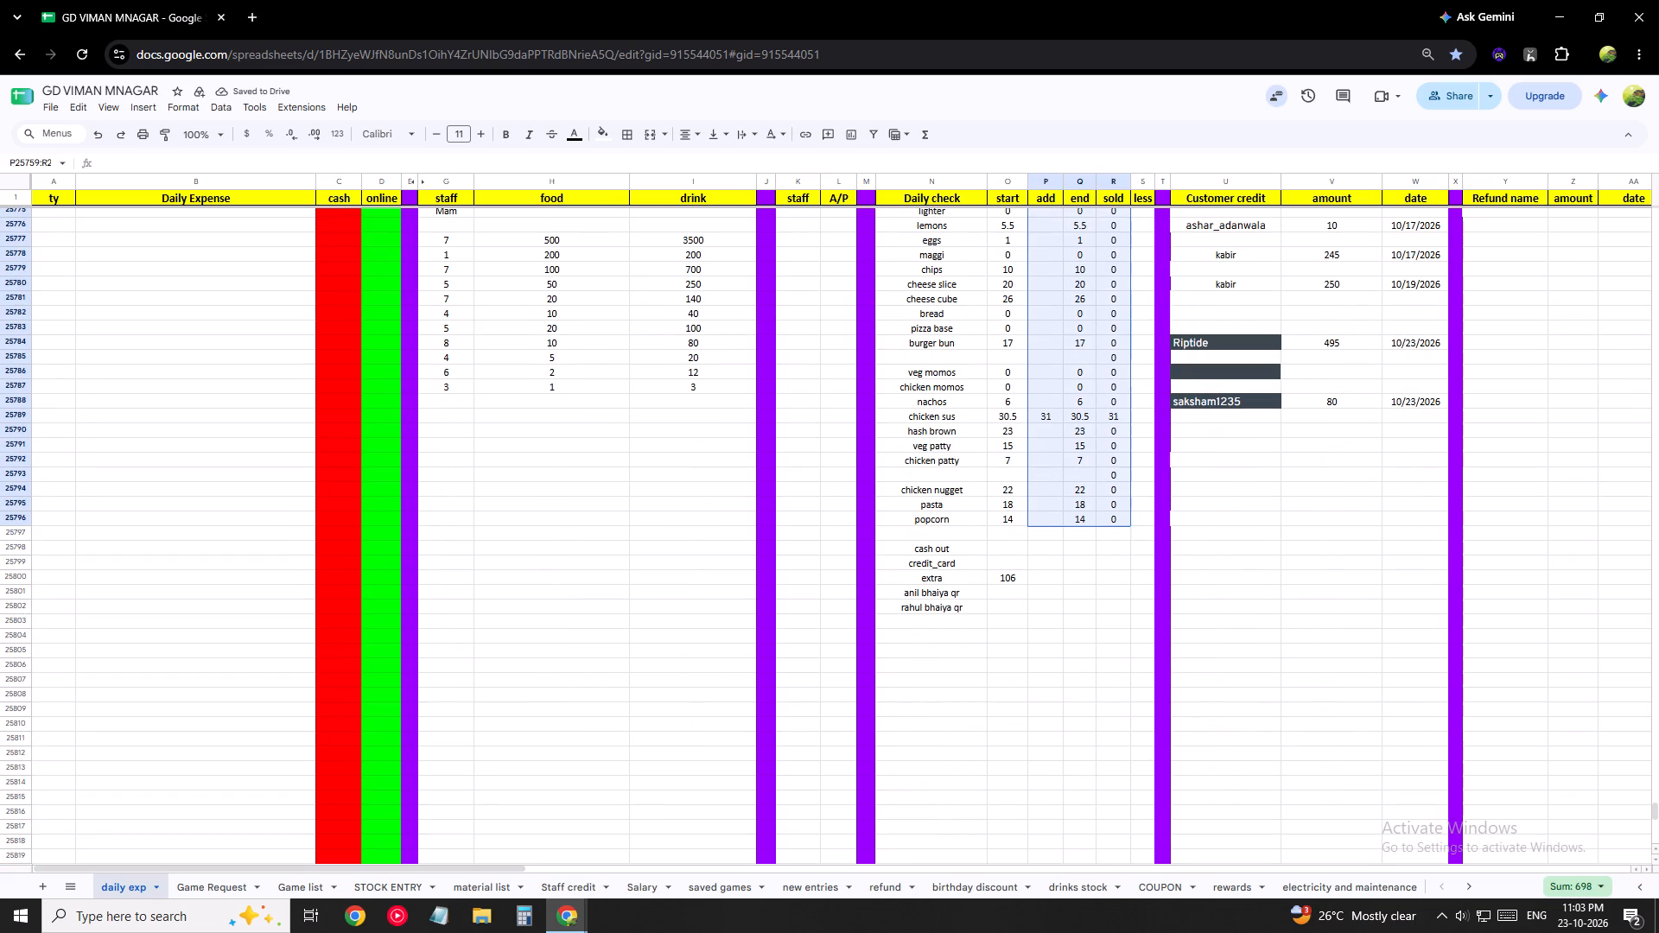
drag(1122, 524, 1126, 521)
key(Delete)
click(1014, 575)
key(Delete)
Set the extra amount in the 10/23/26 Daily check to 107.
scroll(1060, 528, up, 3)
scroll(1211, 566, up, 3)
scroll(1198, 567, down, 1)
scroll(1196, 564, up, 1)
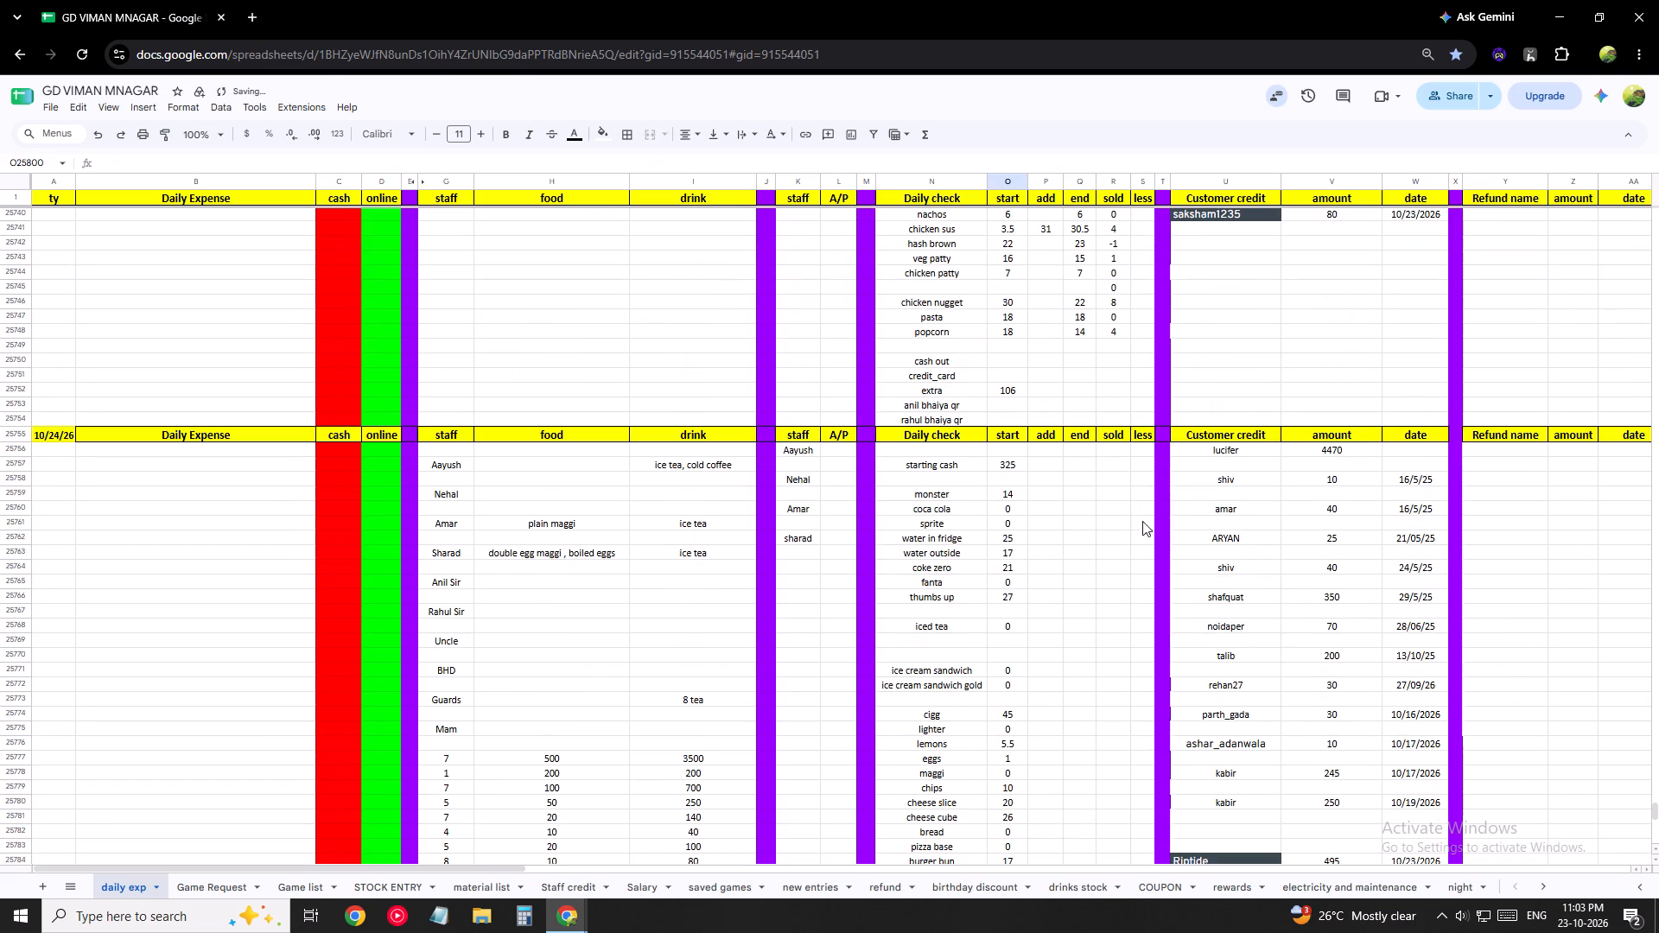
double_click(1019, 390)
key(BackSpace)
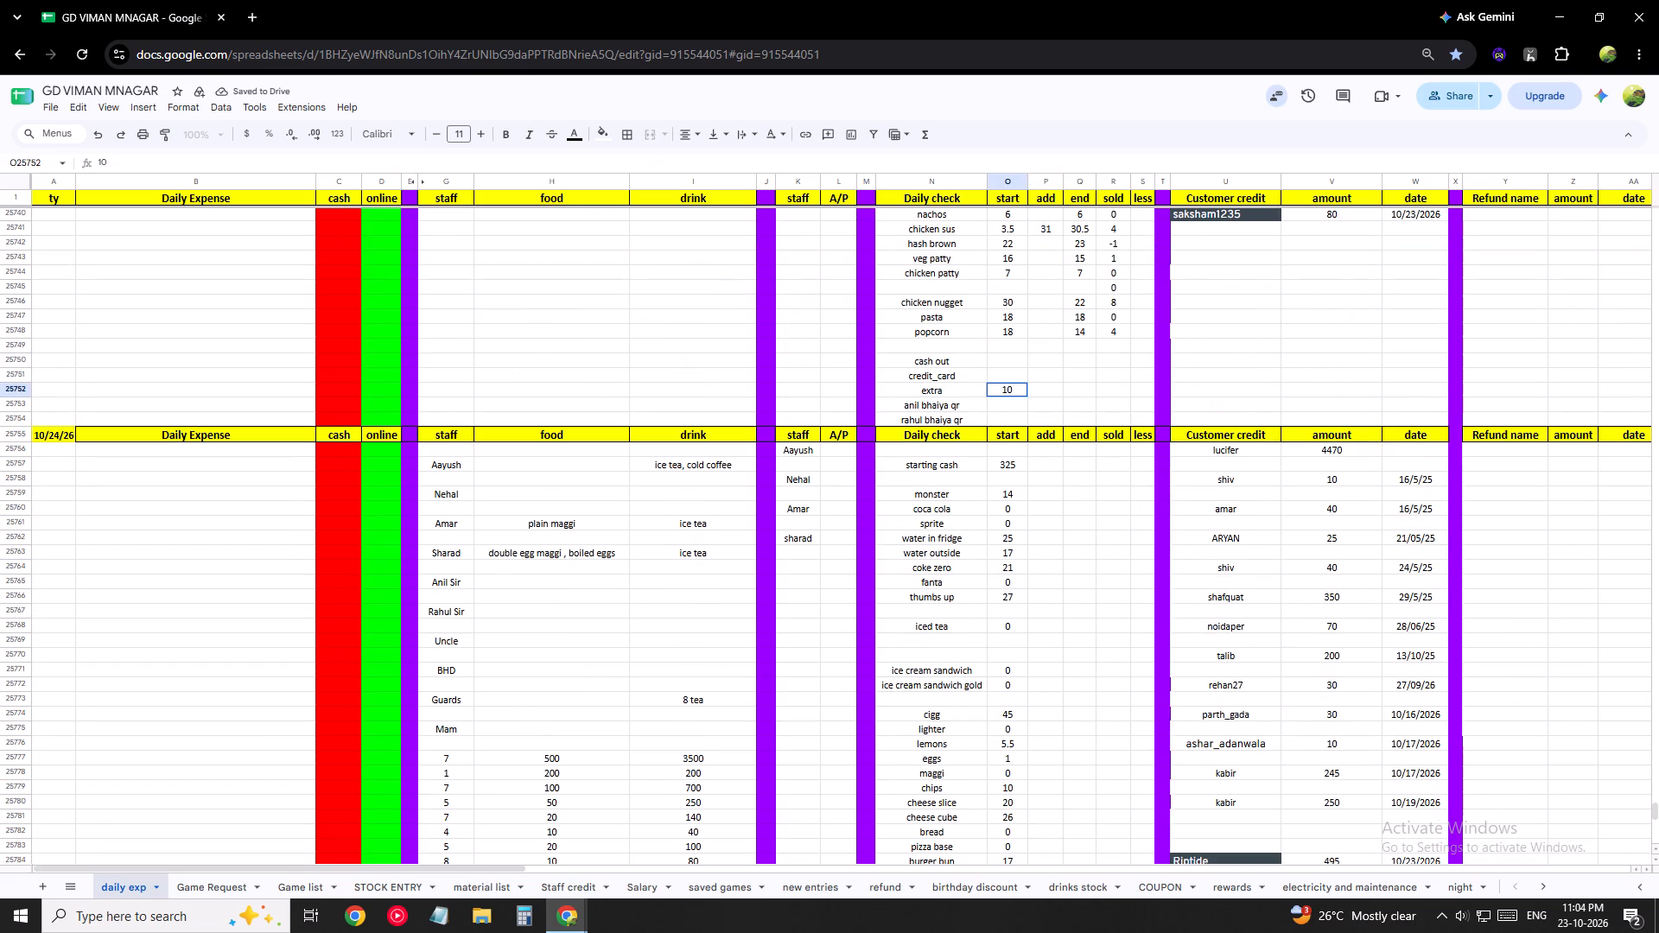
key(7)
key(Return)
Delete the Riptide credit from the 10/24/26 section and fill its cells and the empty dark cell below it white.
scroll(1325, 471, down, 3)
drag(1223, 599, 1397, 596)
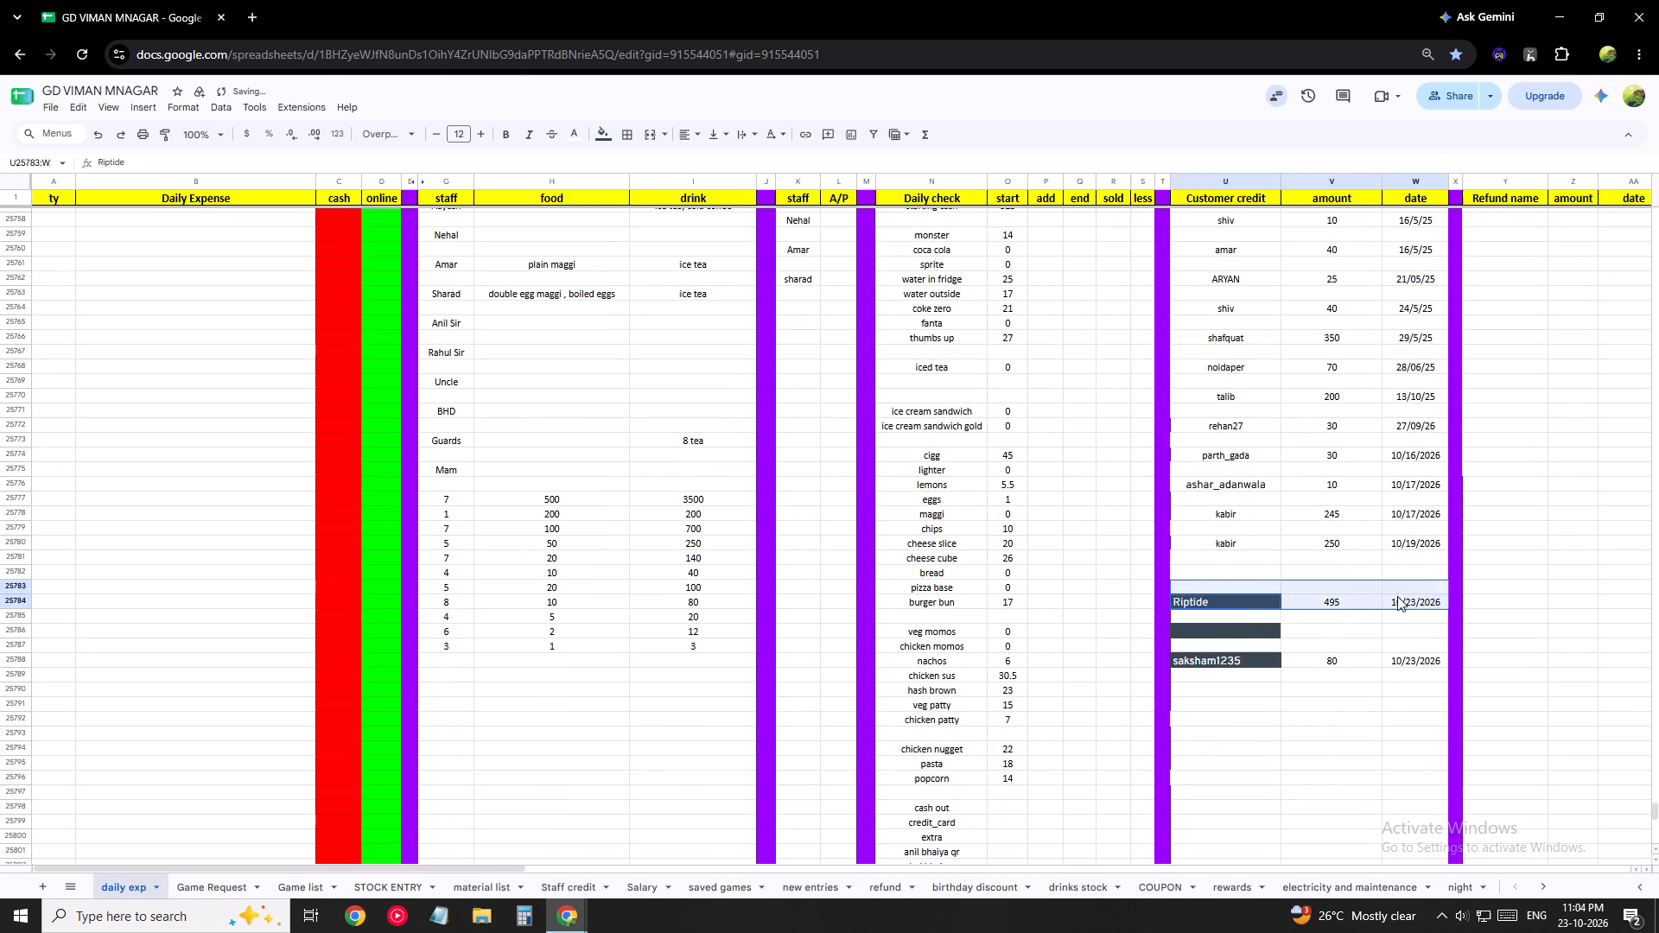
drag(1397, 596, 1402, 596)
key(Delete)
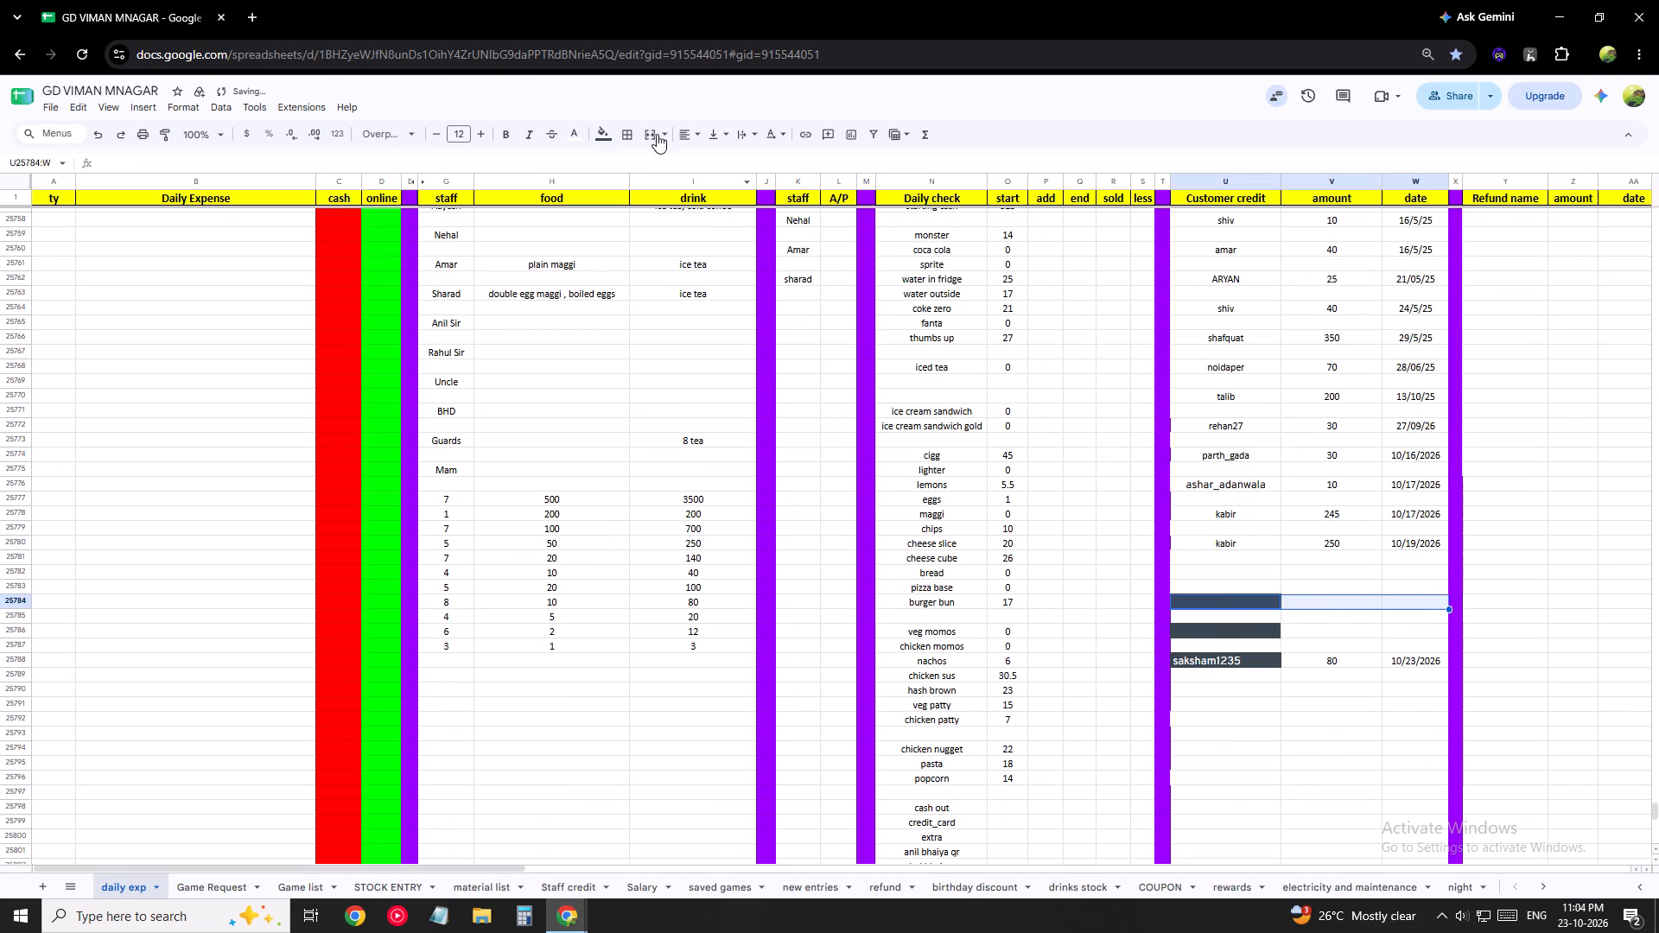
click(606, 126)
click(734, 182)
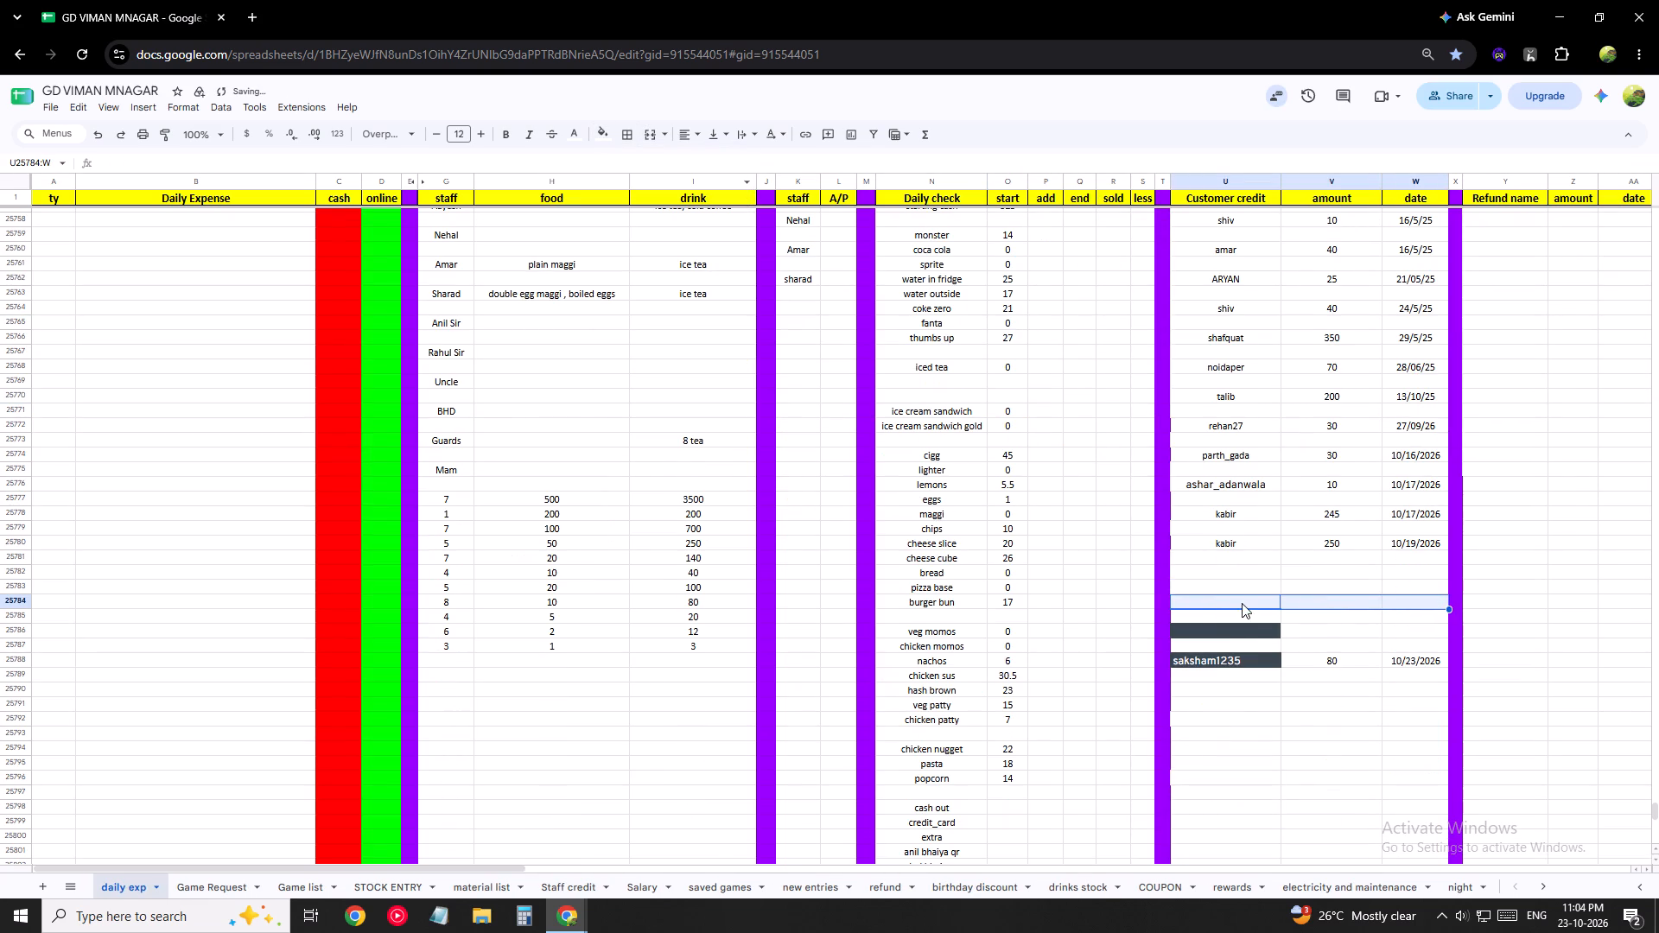
click(1249, 638)
click(602, 130)
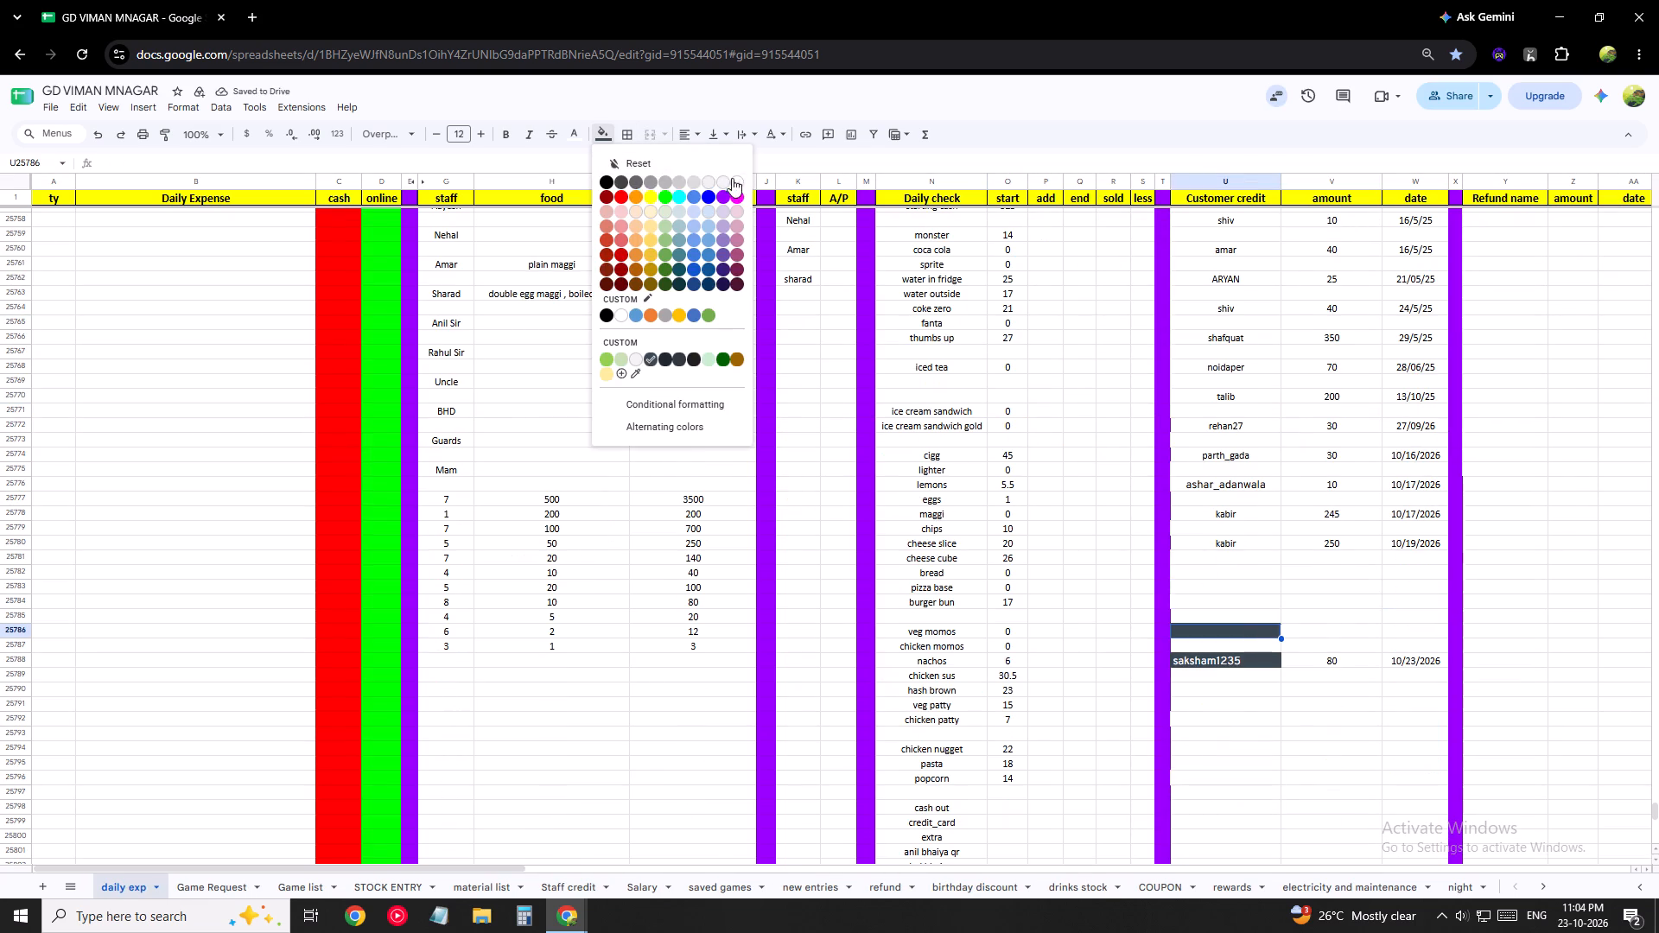
click(741, 182)
drag(1201, 656, 1394, 655)
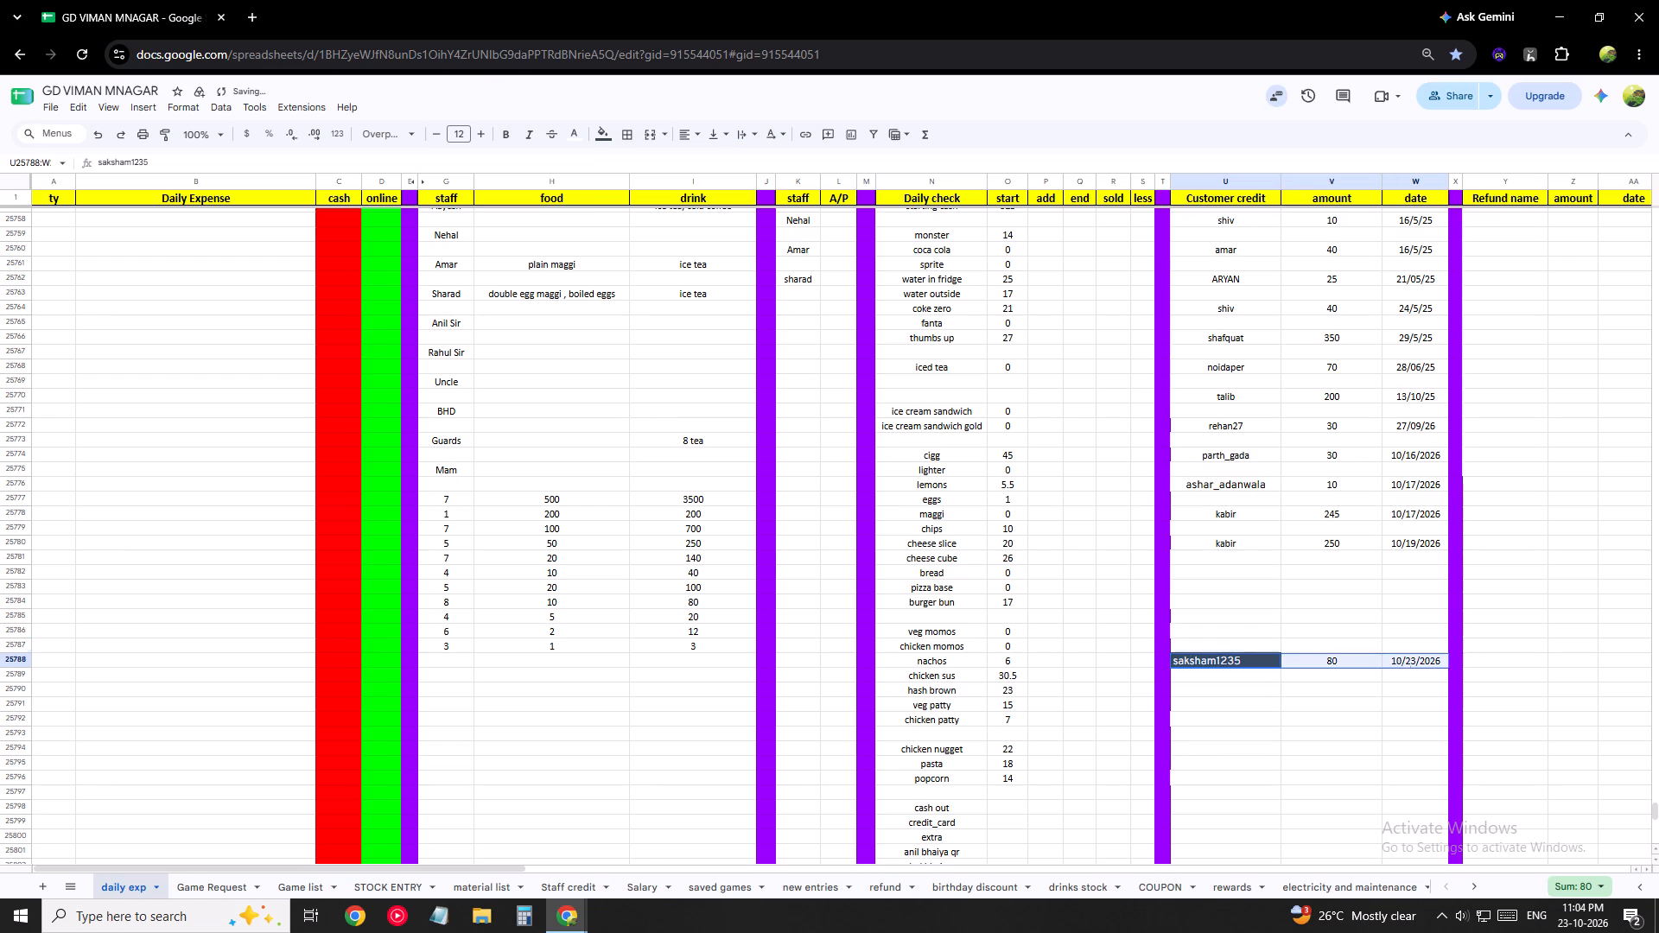
drag(1394, 655, 1405, 657)
key(ctrl+x)
click(1249, 566)
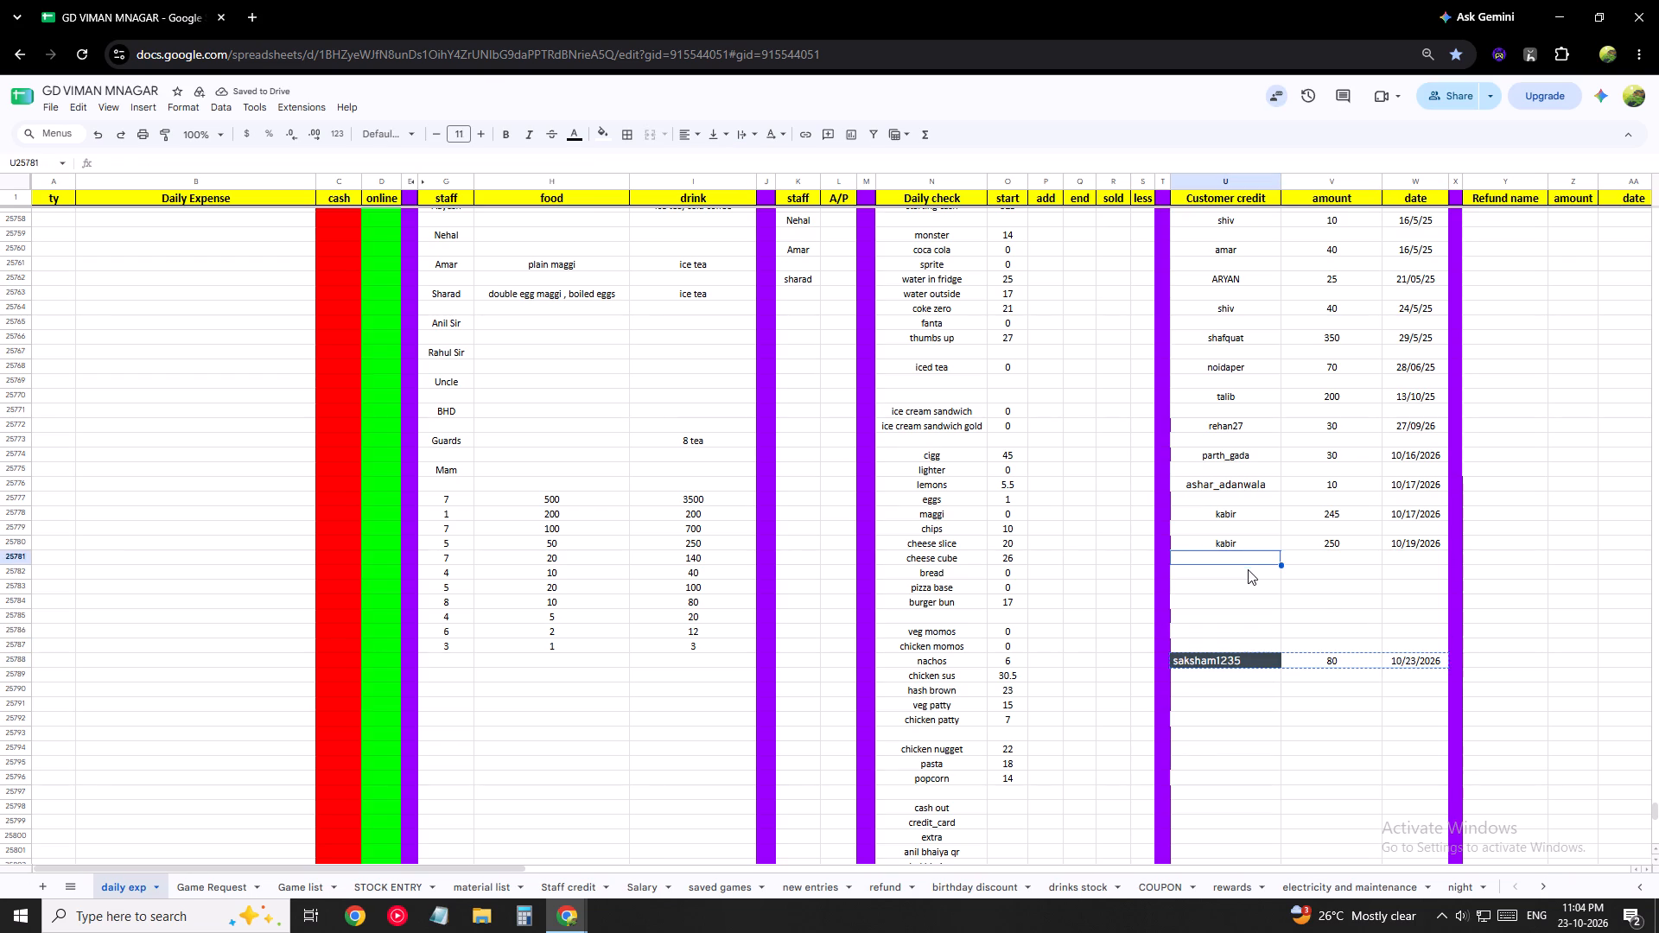
click(1248, 569)
key(ctrl+v)
scroll(1306, 657, up, 5)
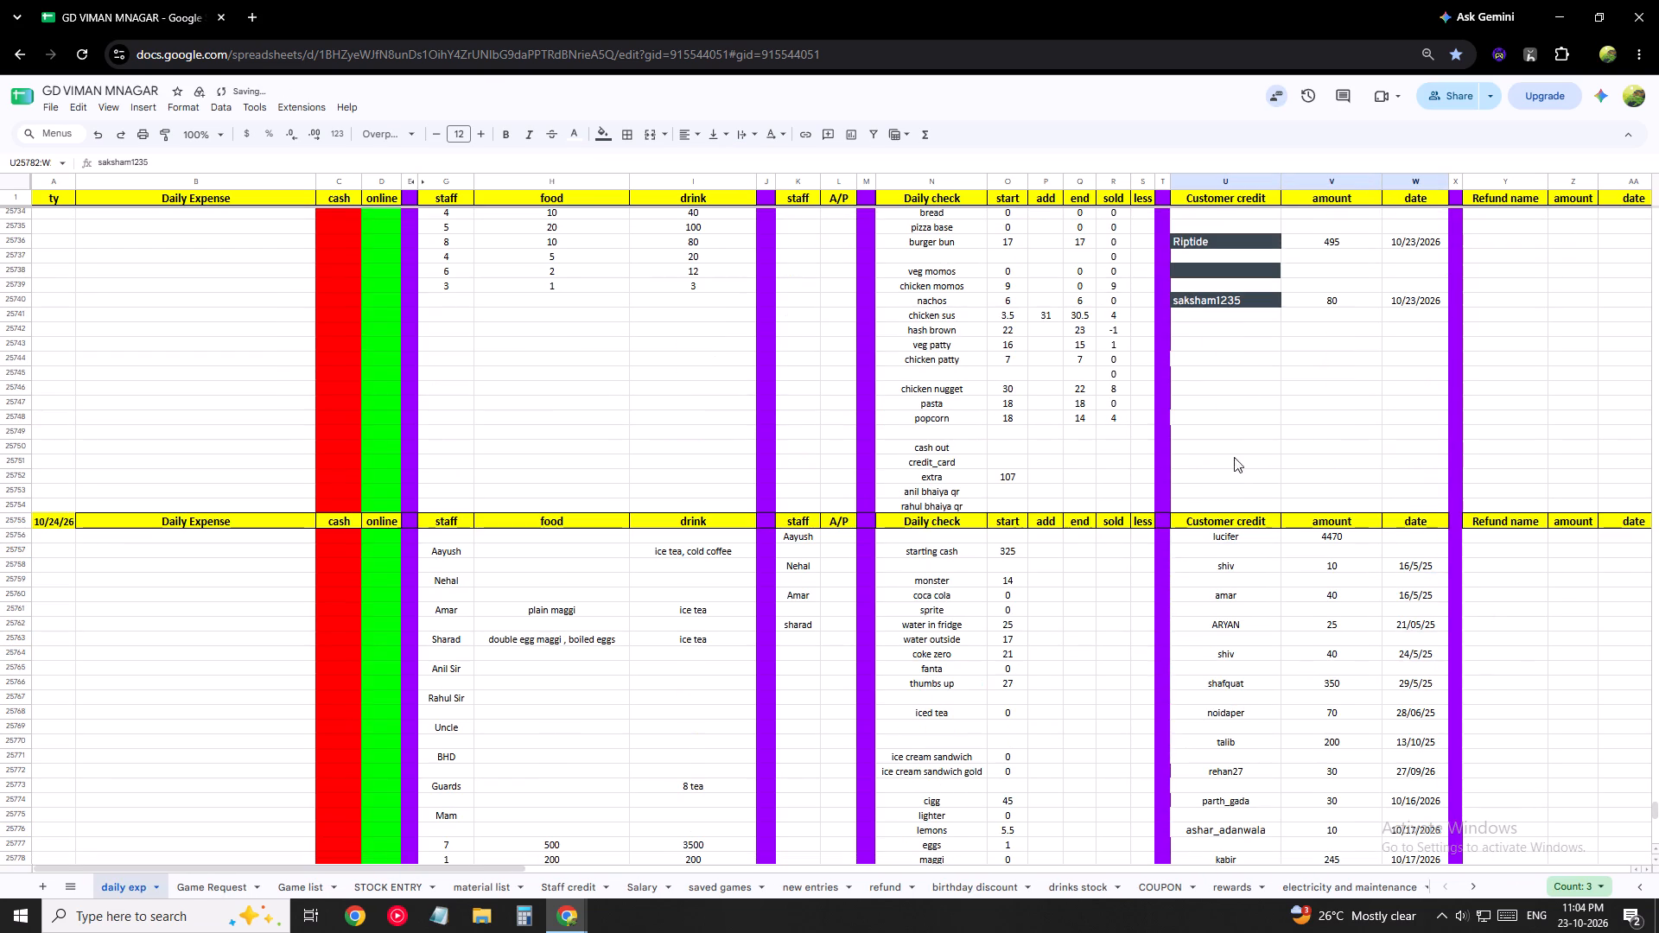
drag(1224, 363, 1332, 352)
click(608, 132)
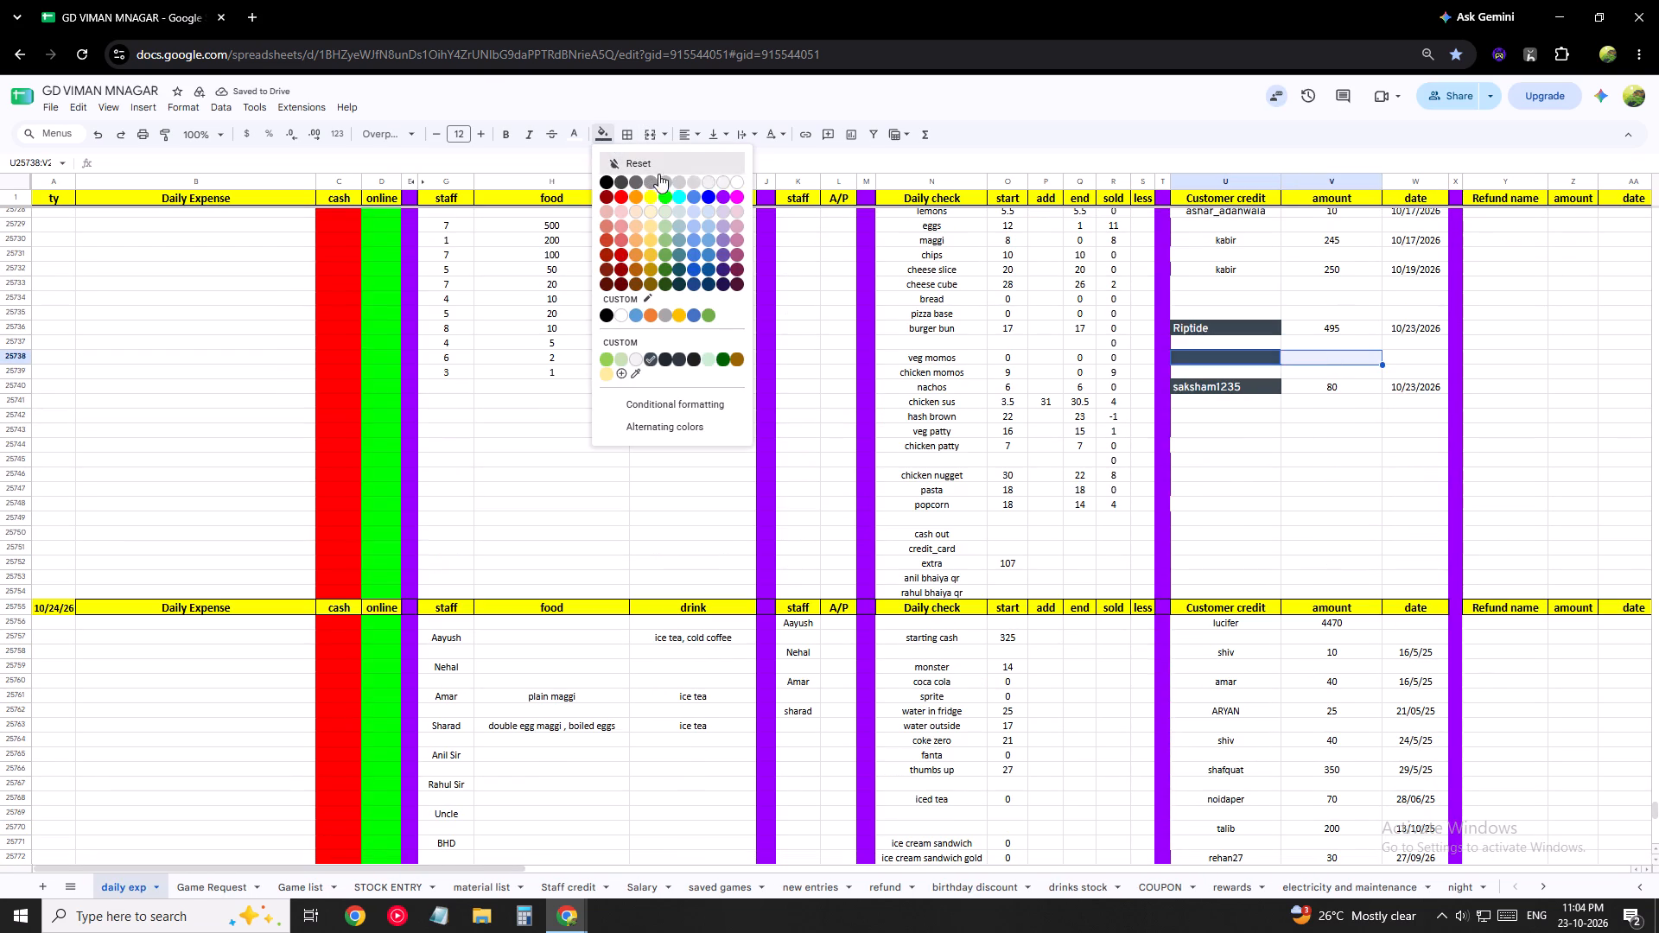
click(736, 185)
Clear the cash denomination counts in the staff column of the 10/24/26 section.
scroll(1119, 562, down, 3)
scroll(969, 531, down, 2)
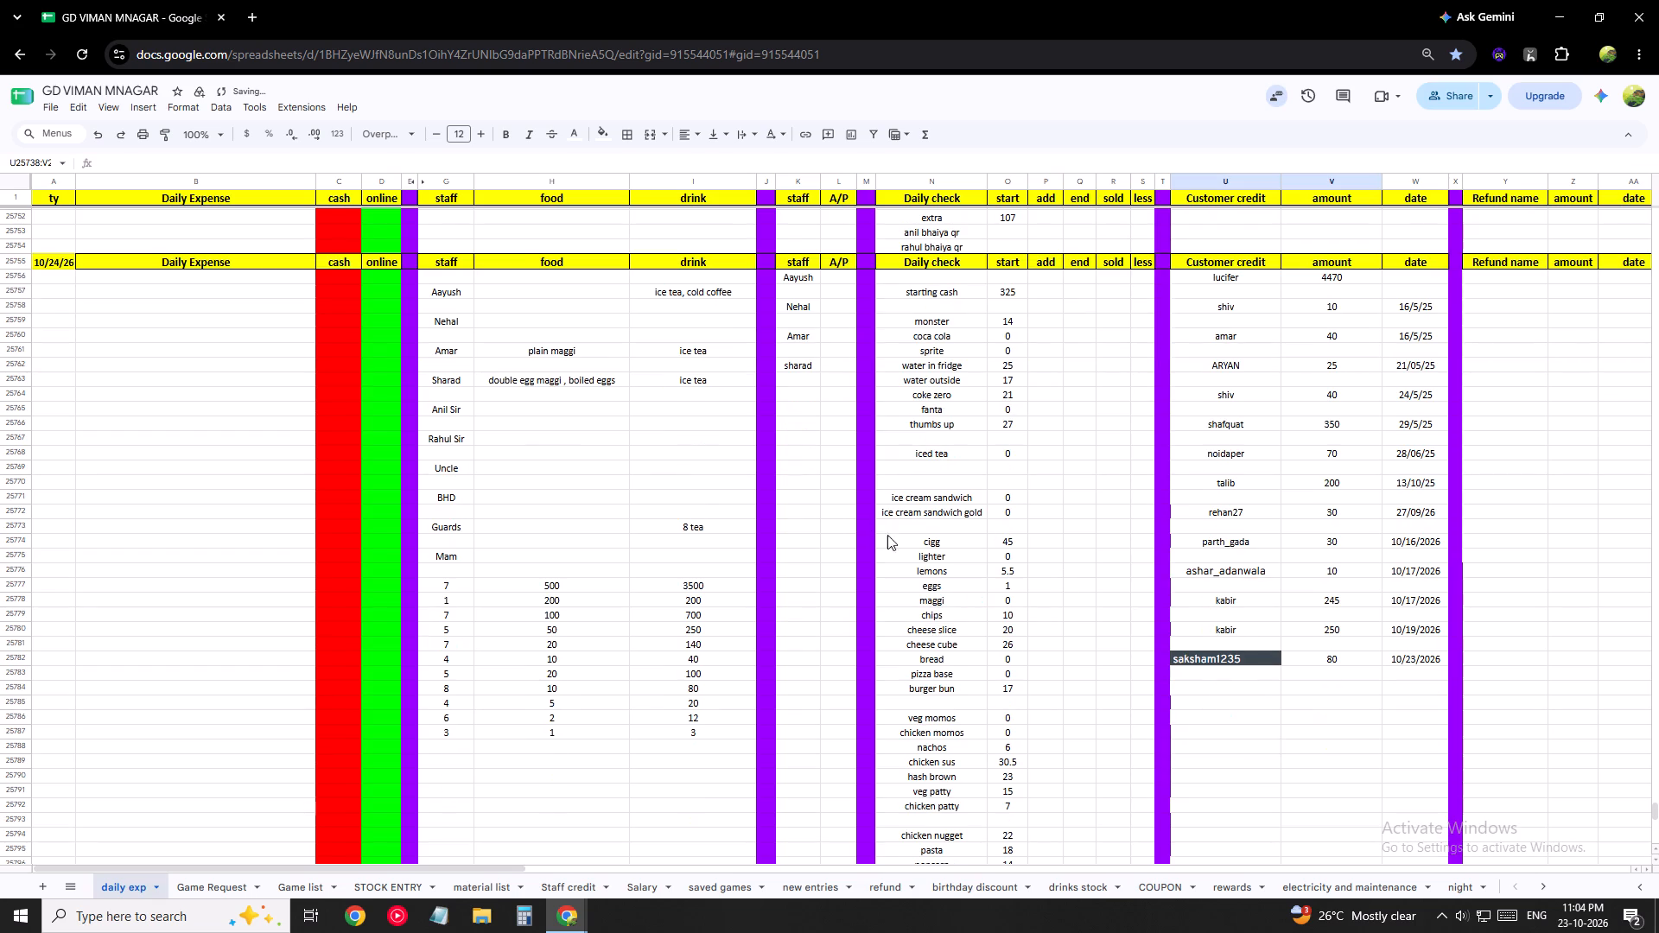
drag(457, 648, 456, 486)
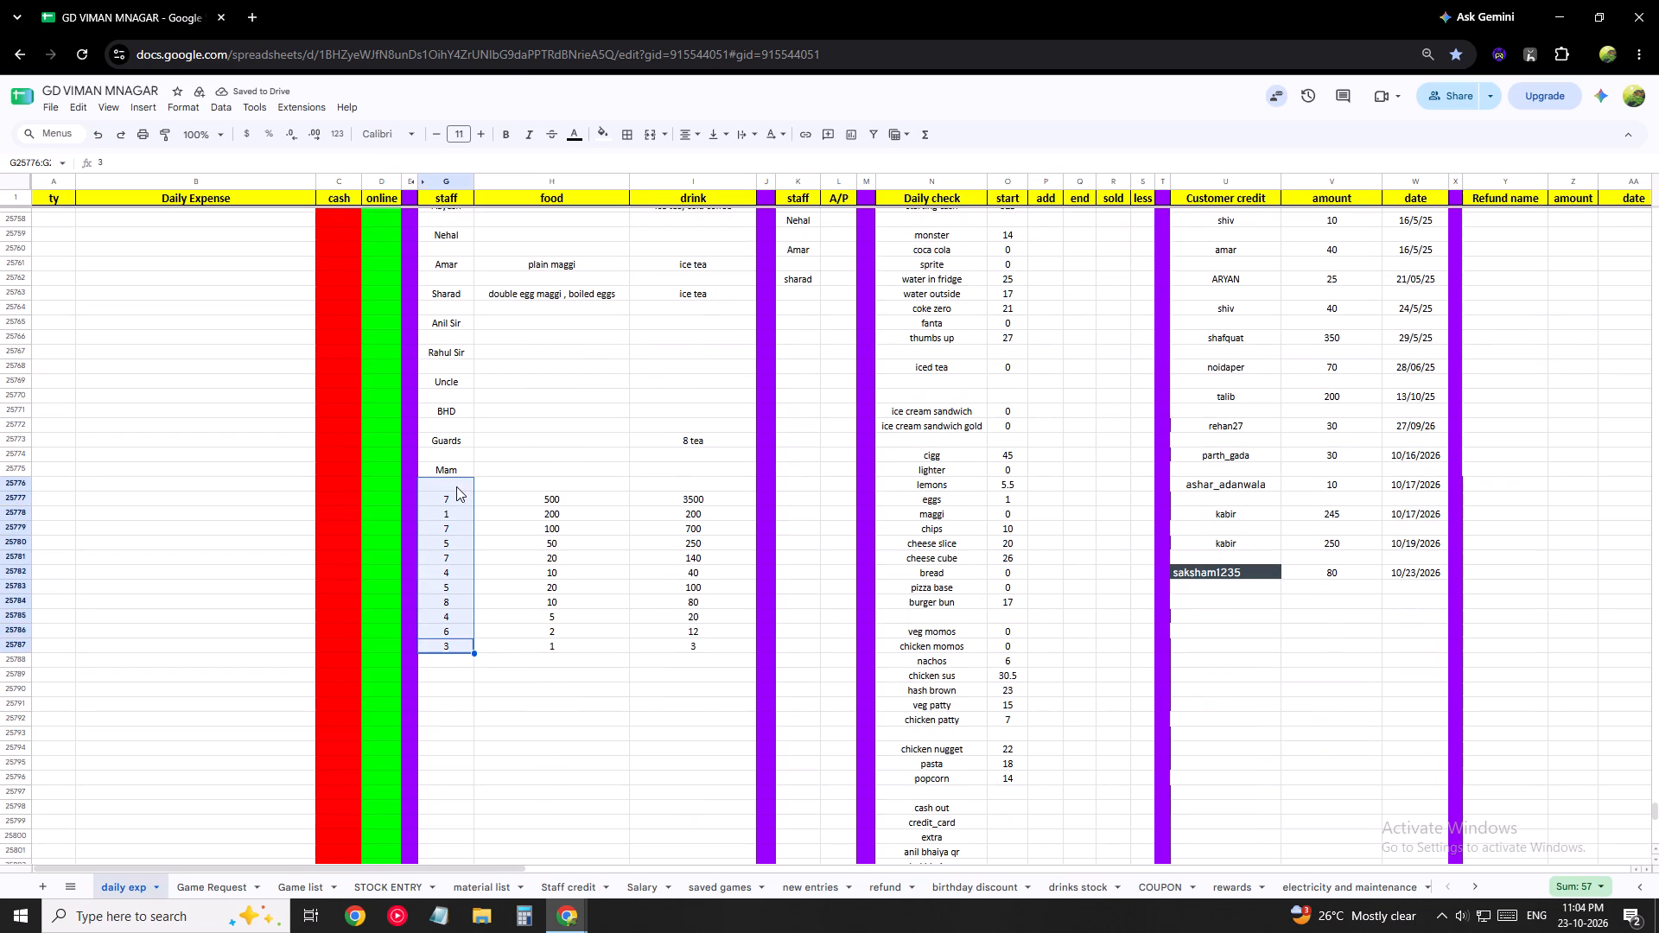
key(Delete)
Clear the food and drink entries for Aayush through Sharad in the 10/24/26 section.
scroll(662, 446, up, 2)
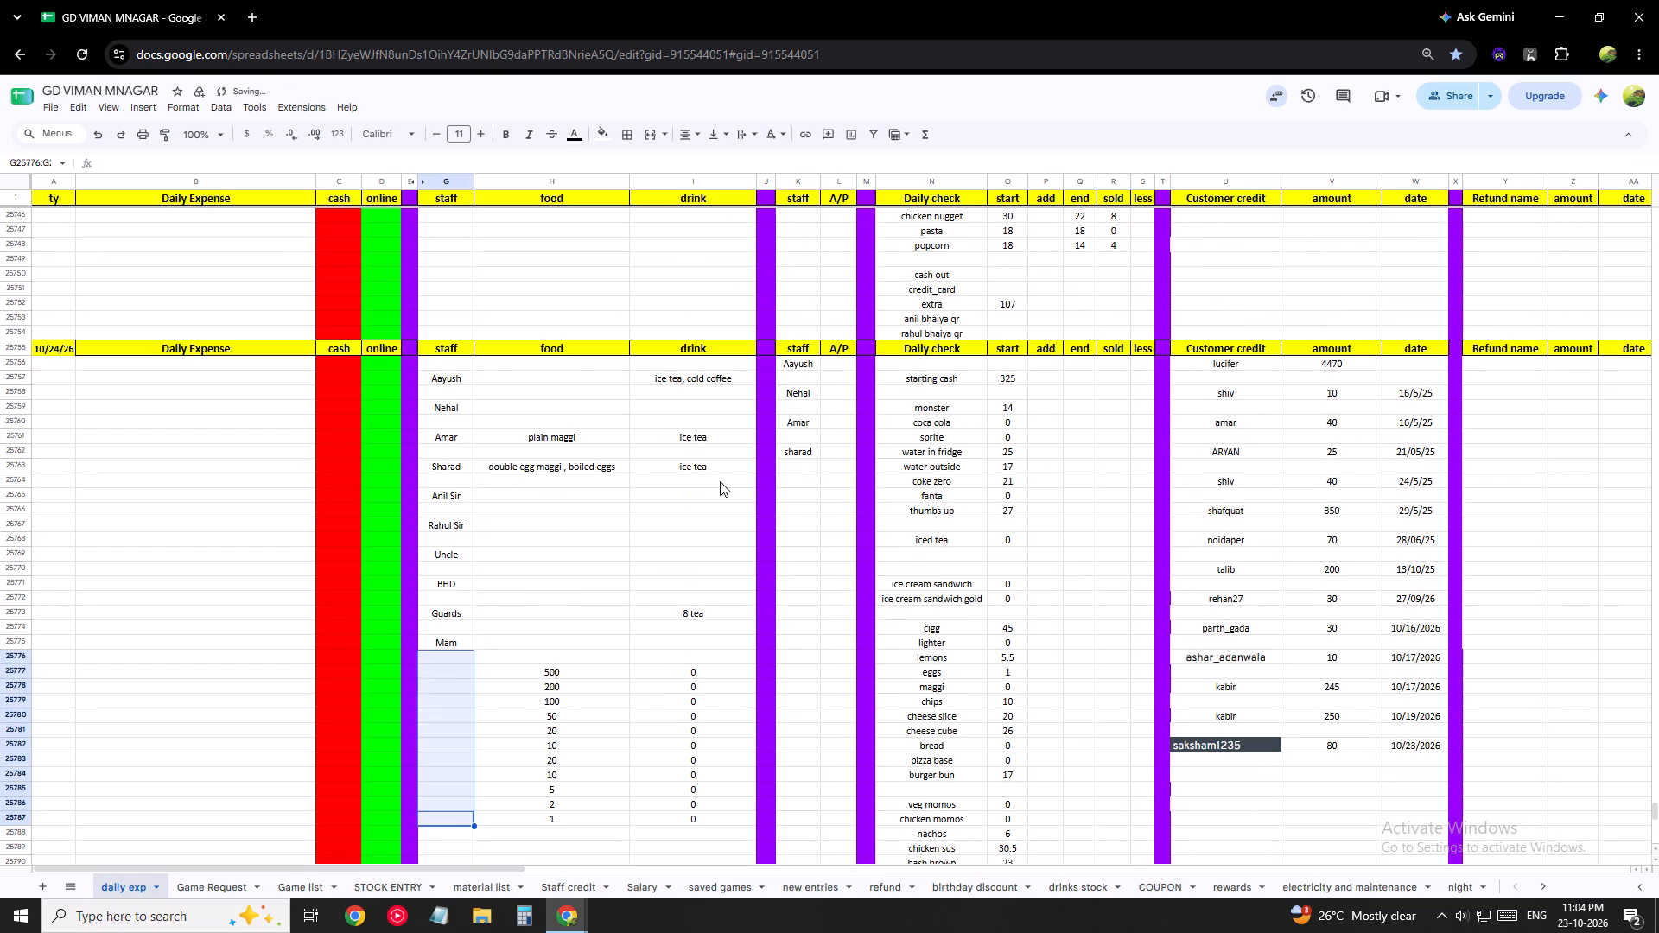
drag(720, 481, 577, 382)
key(Delete)
click(200, 473)
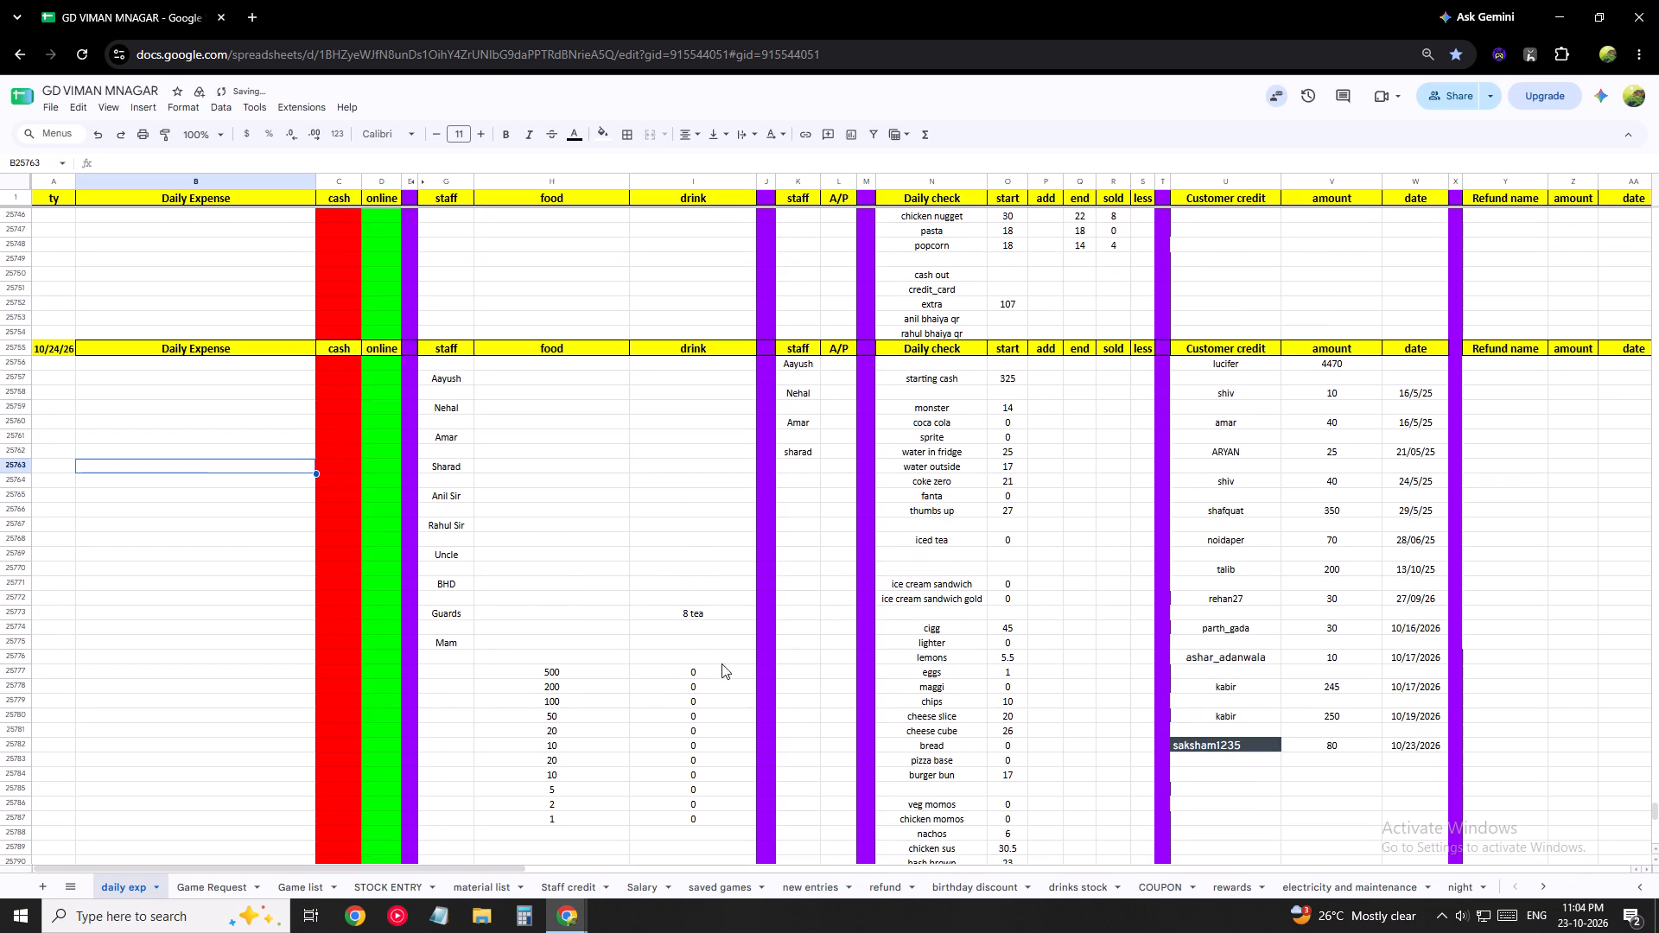
Review the prepared 10/24/26 section and the Riptide credit entry in the 10/23/26 section.
scroll(1036, 505, down, 3)
scroll(1149, 540, up, 3)
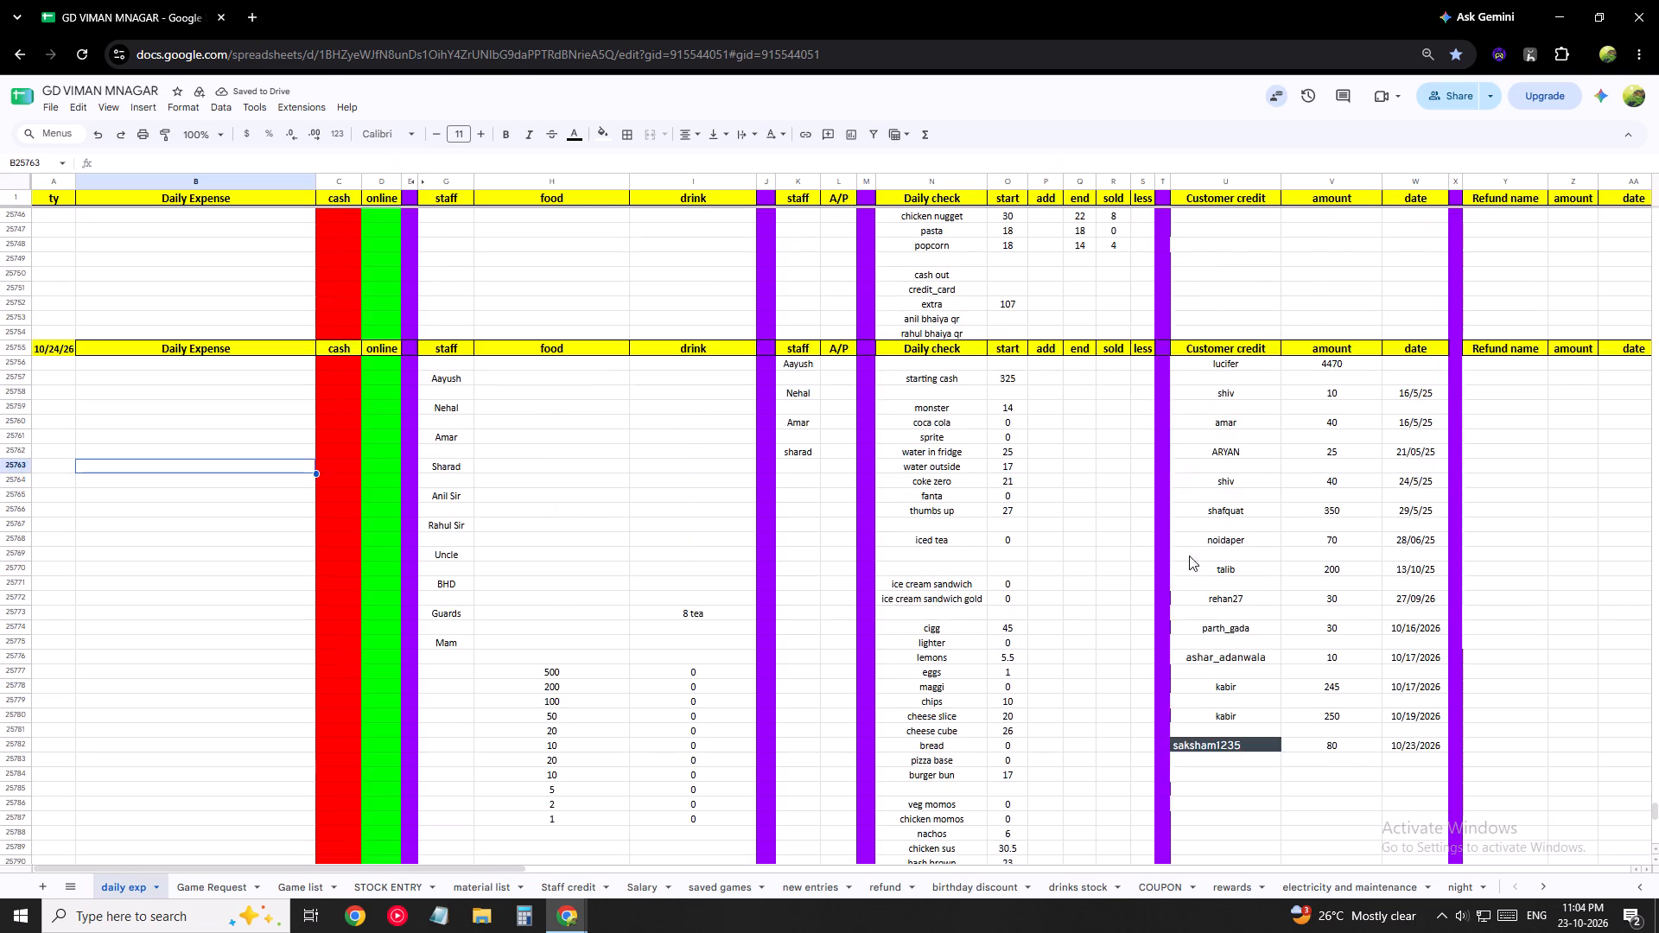
scroll(1230, 570, up, 6)
scroll(1172, 577, down, 2)
scroll(1172, 577, up, 1)
scroll(1174, 580, down, 4)
scroll(1262, 803, down, 2)
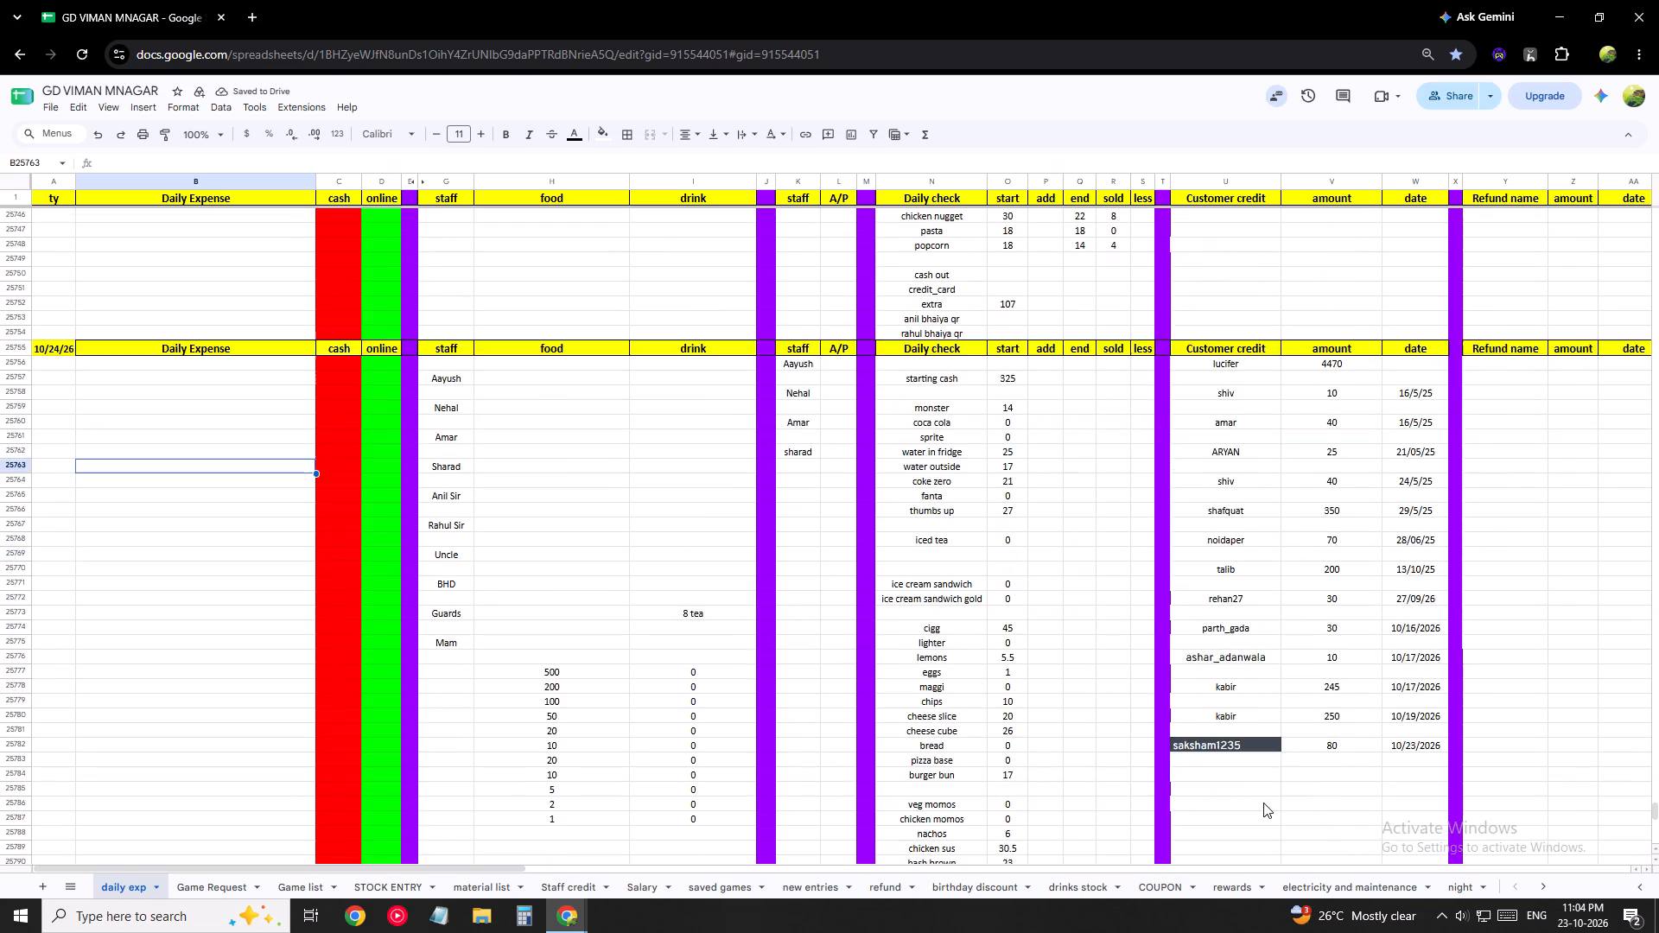
scroll(1234, 667, up, 5)
drag(1210, 416, 1439, 409)
scroll(353, 643, up, 3)
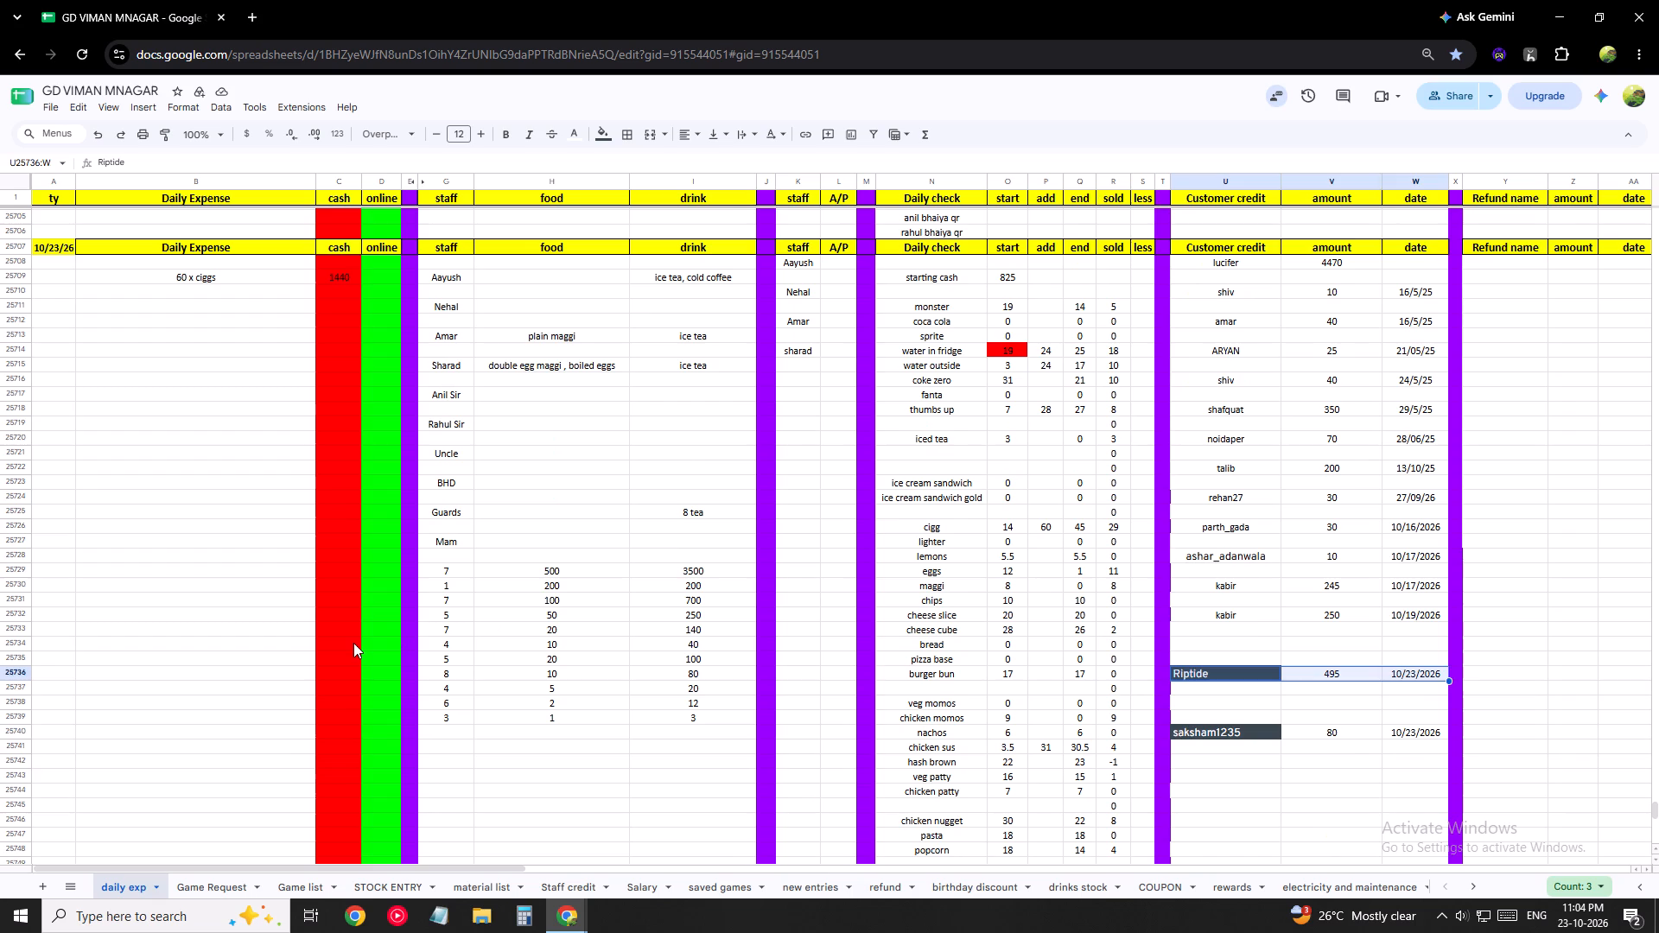
key(Down)
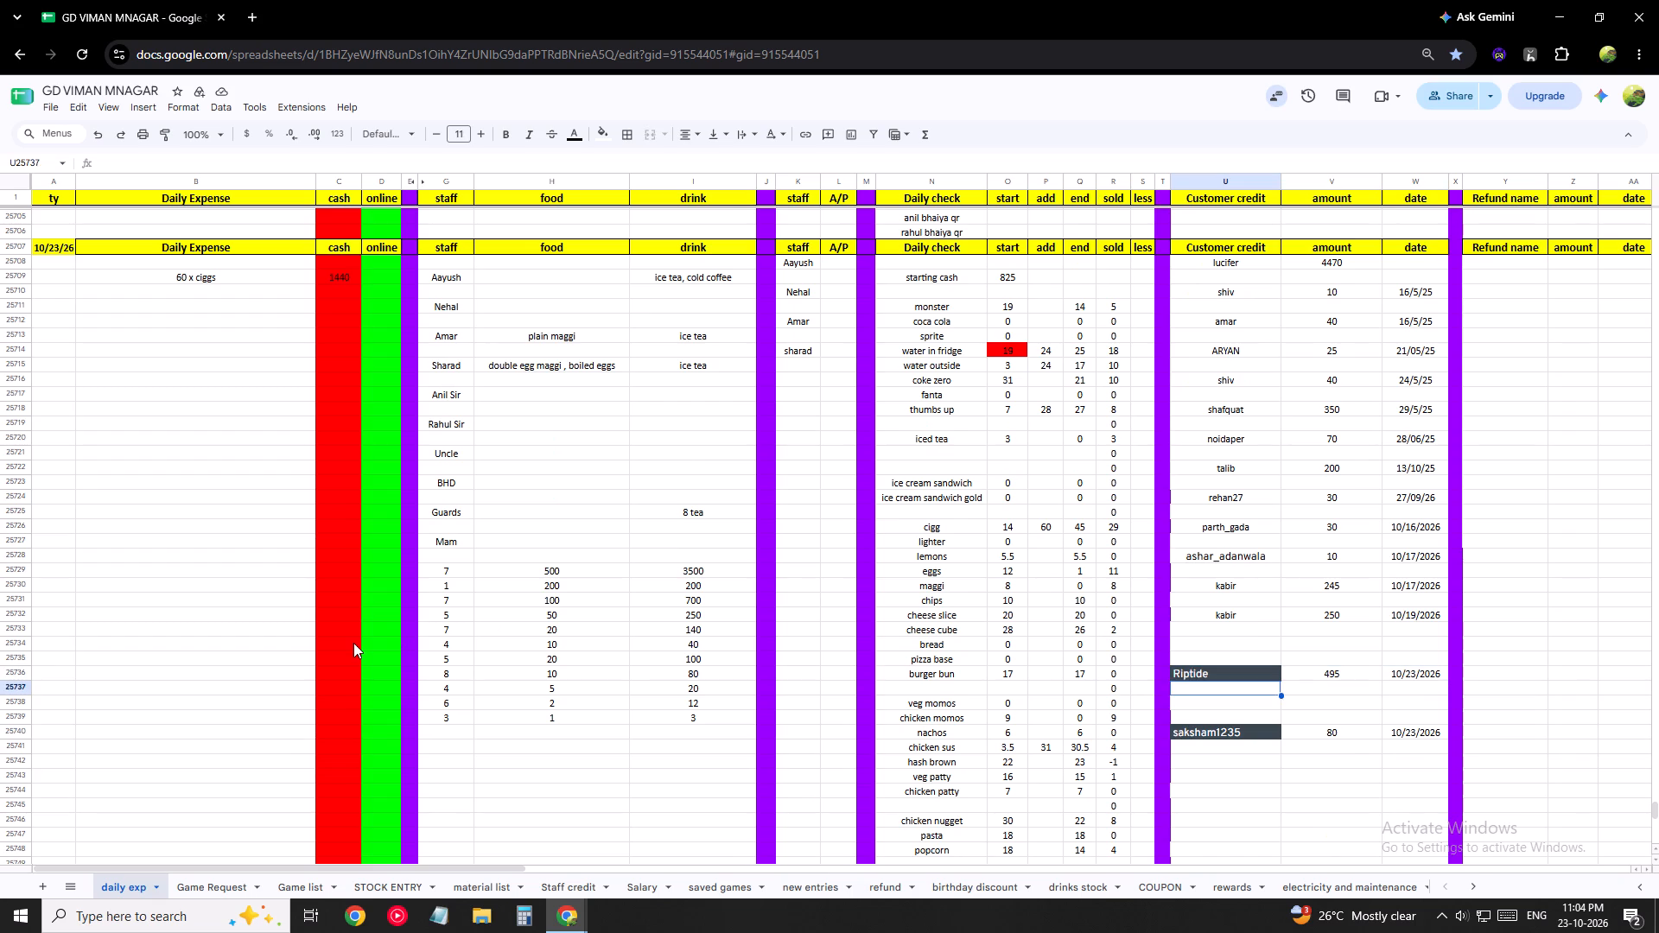
Delete the Riptide credit name, amount and date from the 10/23/26 section.
drag(1237, 666, 1421, 670)
key(Delete)
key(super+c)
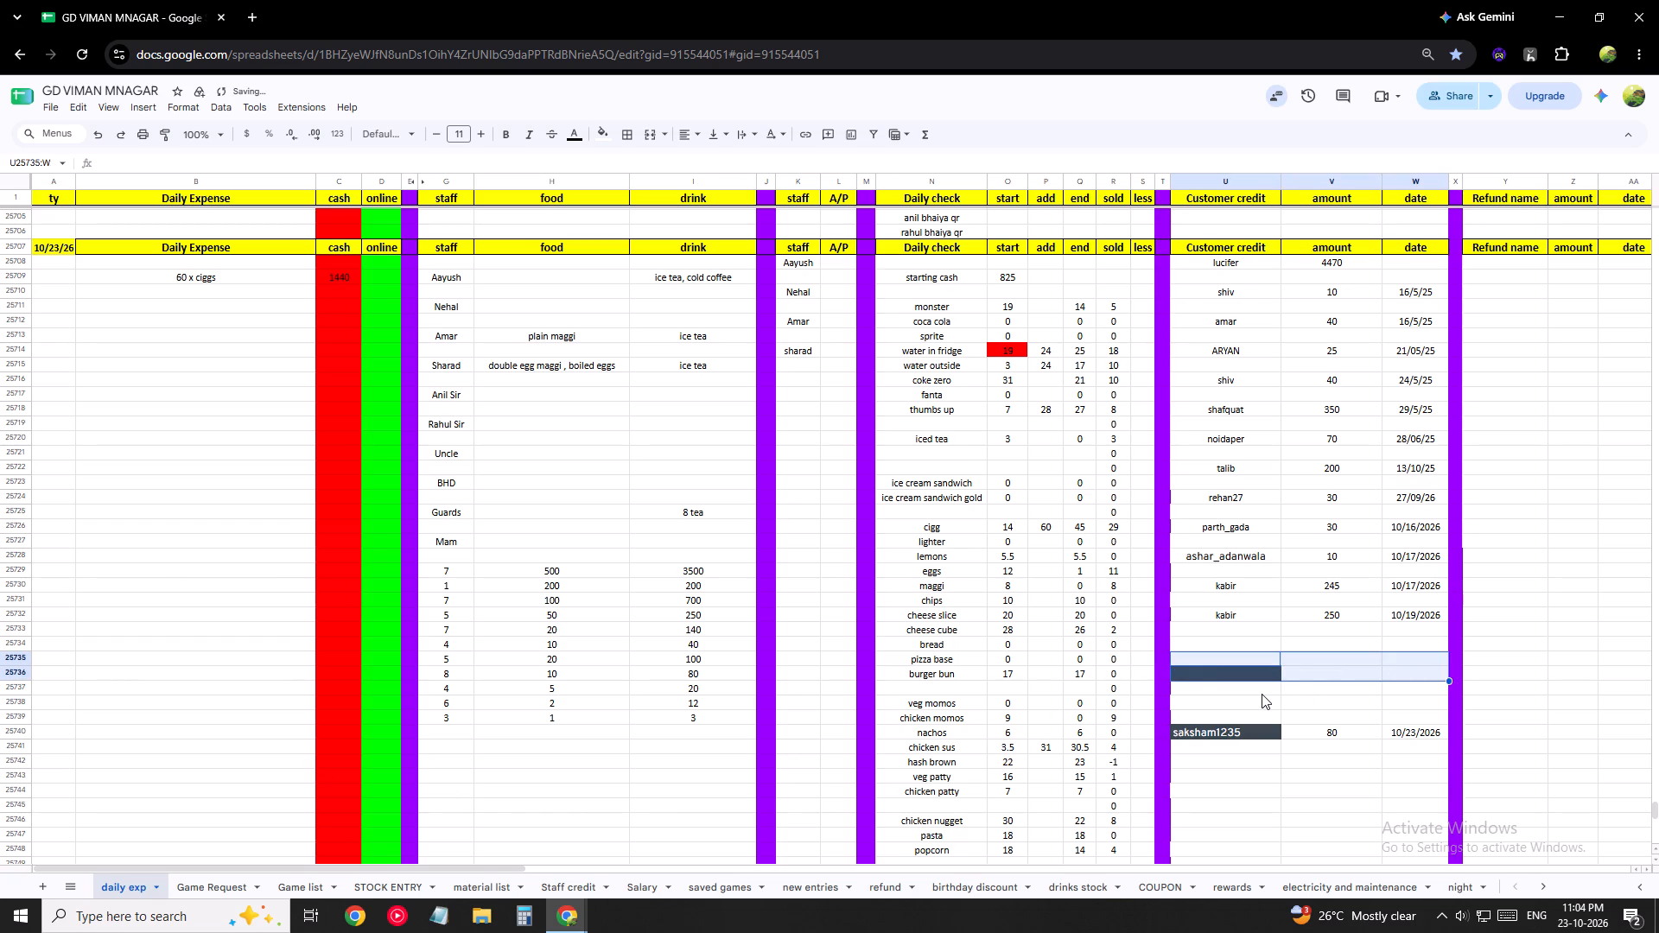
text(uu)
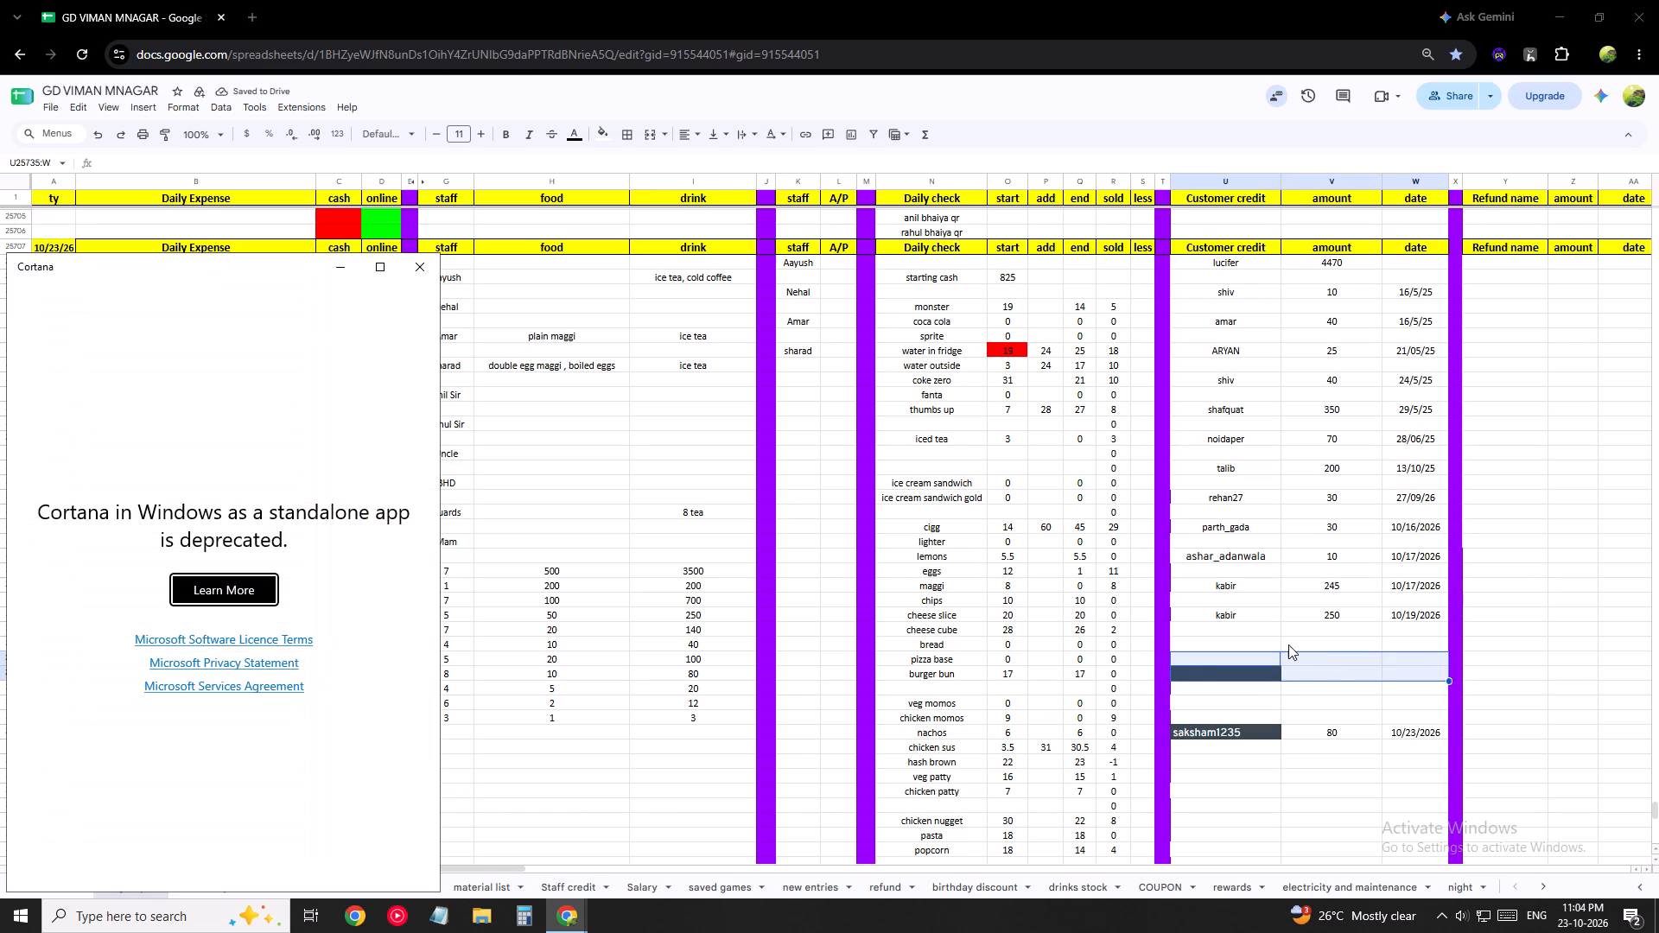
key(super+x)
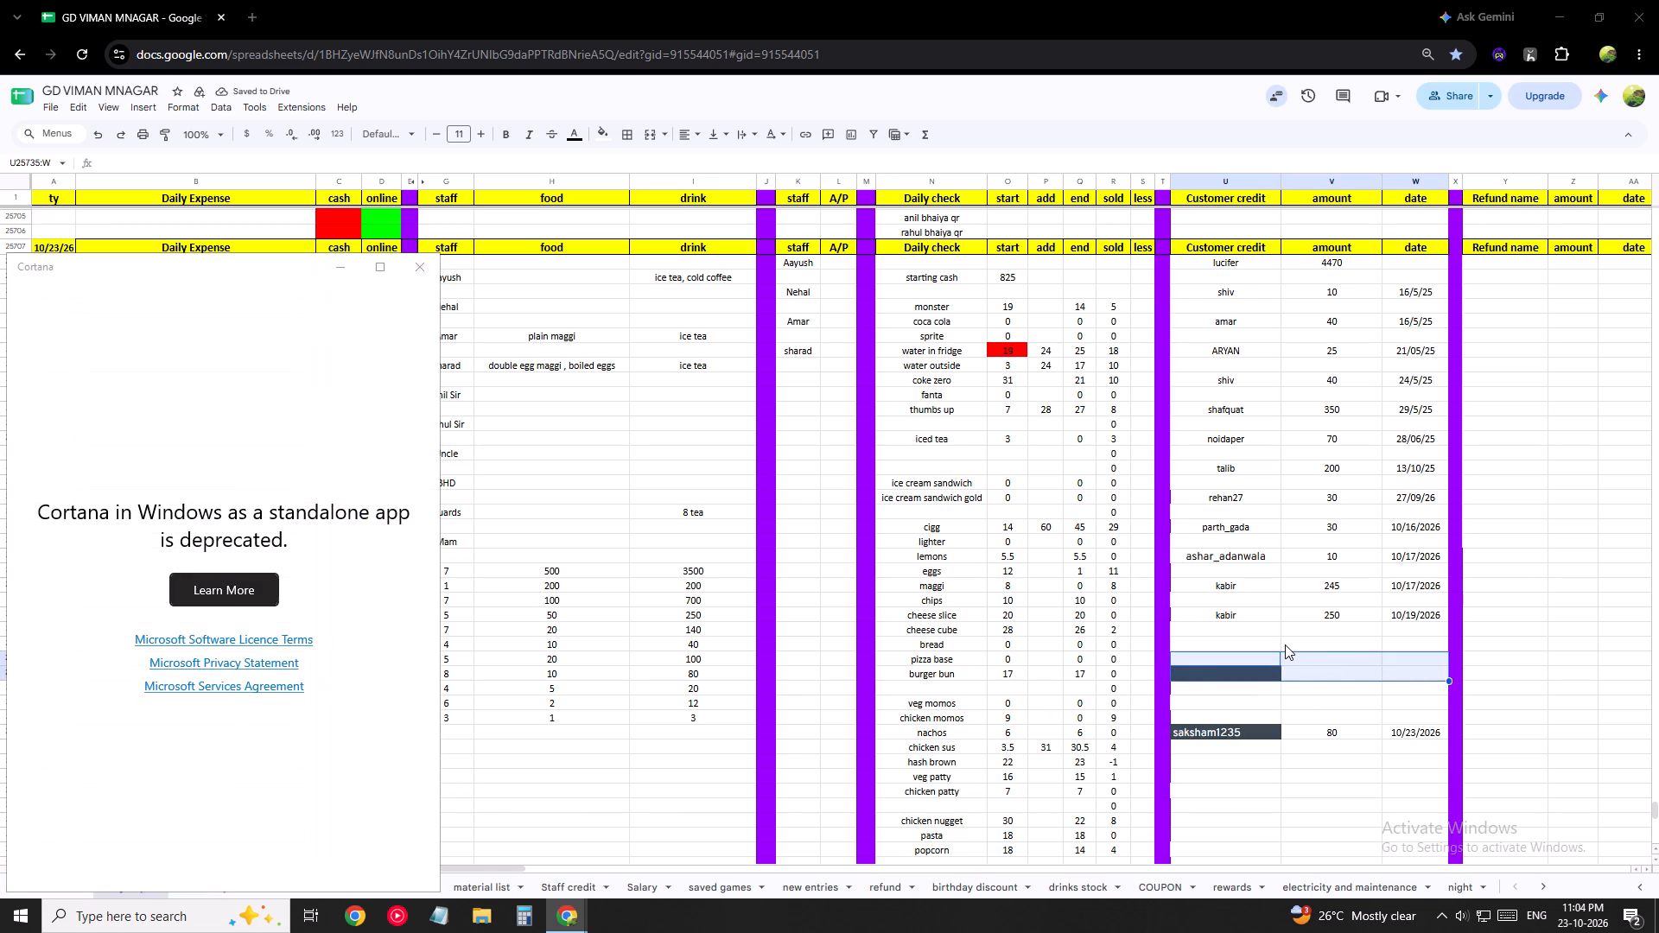